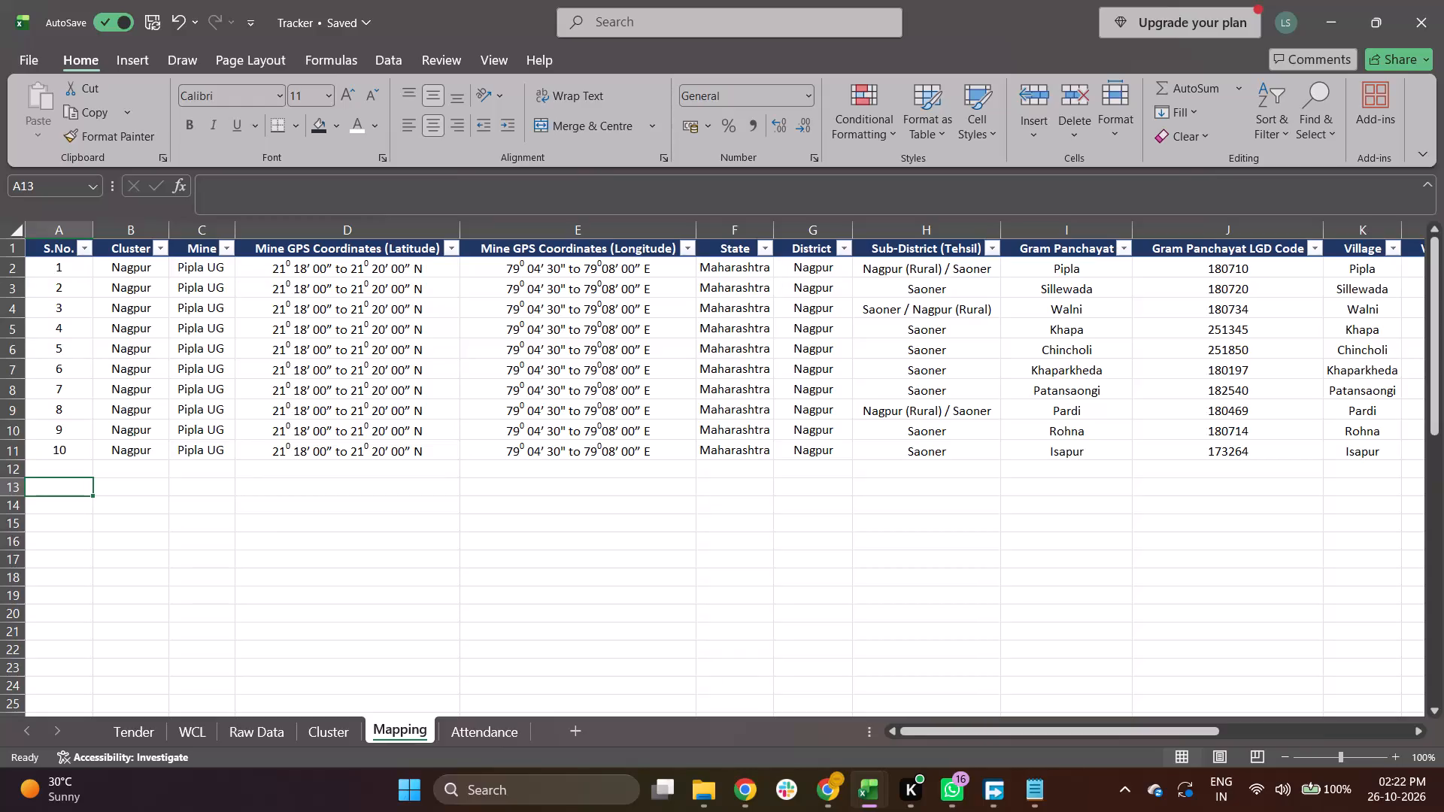
Look through the Mapping sheet's village records across all columns, from S.No. to Total Households.
{"action": "key", "text": "Up"}
{"action": "key", "text": "Up"}
{"action": "key", "text": "Up"}
{"action": "key", "text": "Up"}
{"action": "key", "text": "Up"}
{"action": "key", "text": "Up"}
{"action": "key", "text": "Up"}
{"action": "key", "text": "Up"}
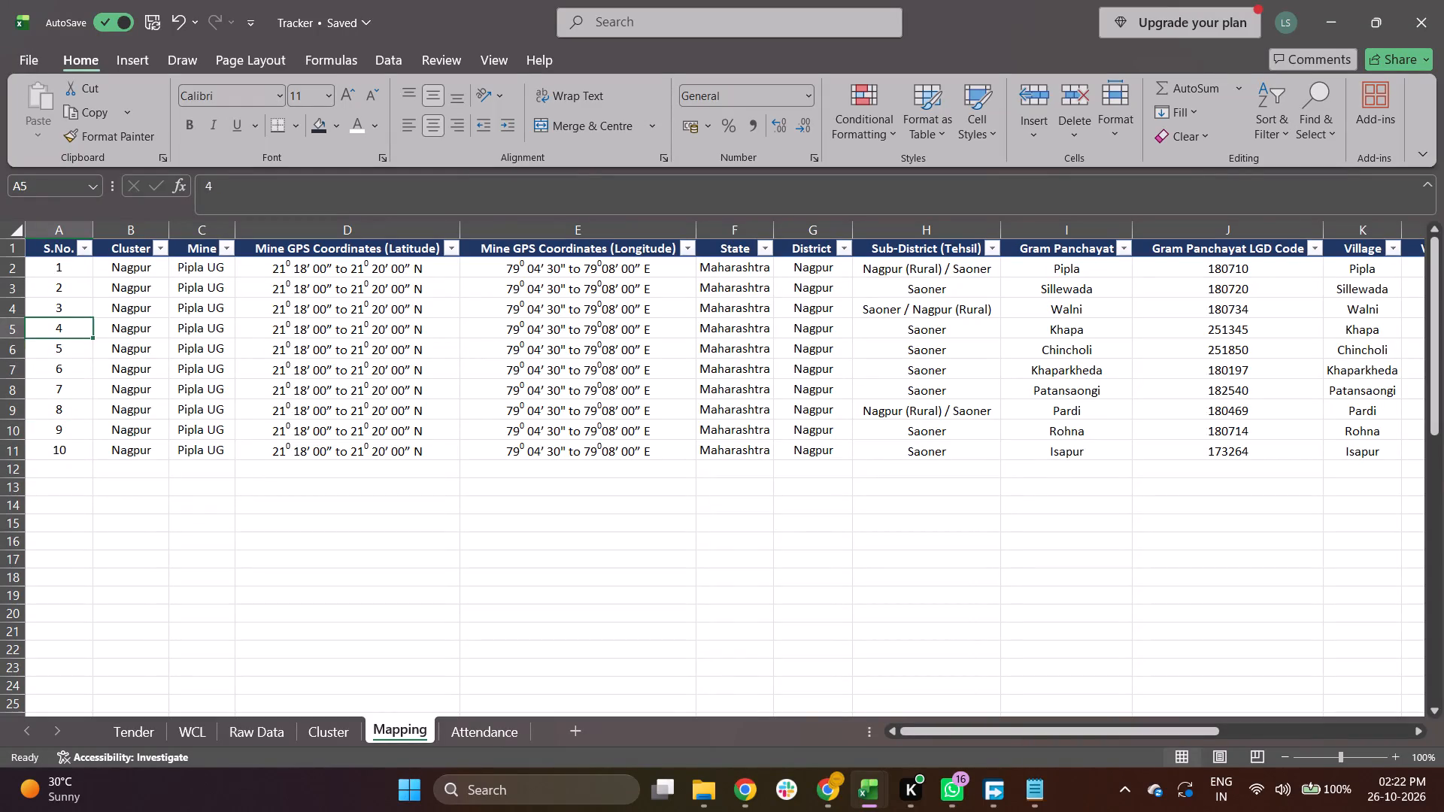
{"action": "key", "text": "Up"}
{"action": "key", "text": "Up"}
{"action": "key", "text": "Right"}
{"action": "key", "text": "Right"}
{"action": "key", "text": "Right"}
{"action": "key", "text": "Right"}
{"action": "key", "text": "Right"}
{"action": "key", "text": "Right"}
{"action": "key", "text": "Right"}
{"action": "key", "text": "Right"}
{"action": "key", "text": "Right"}
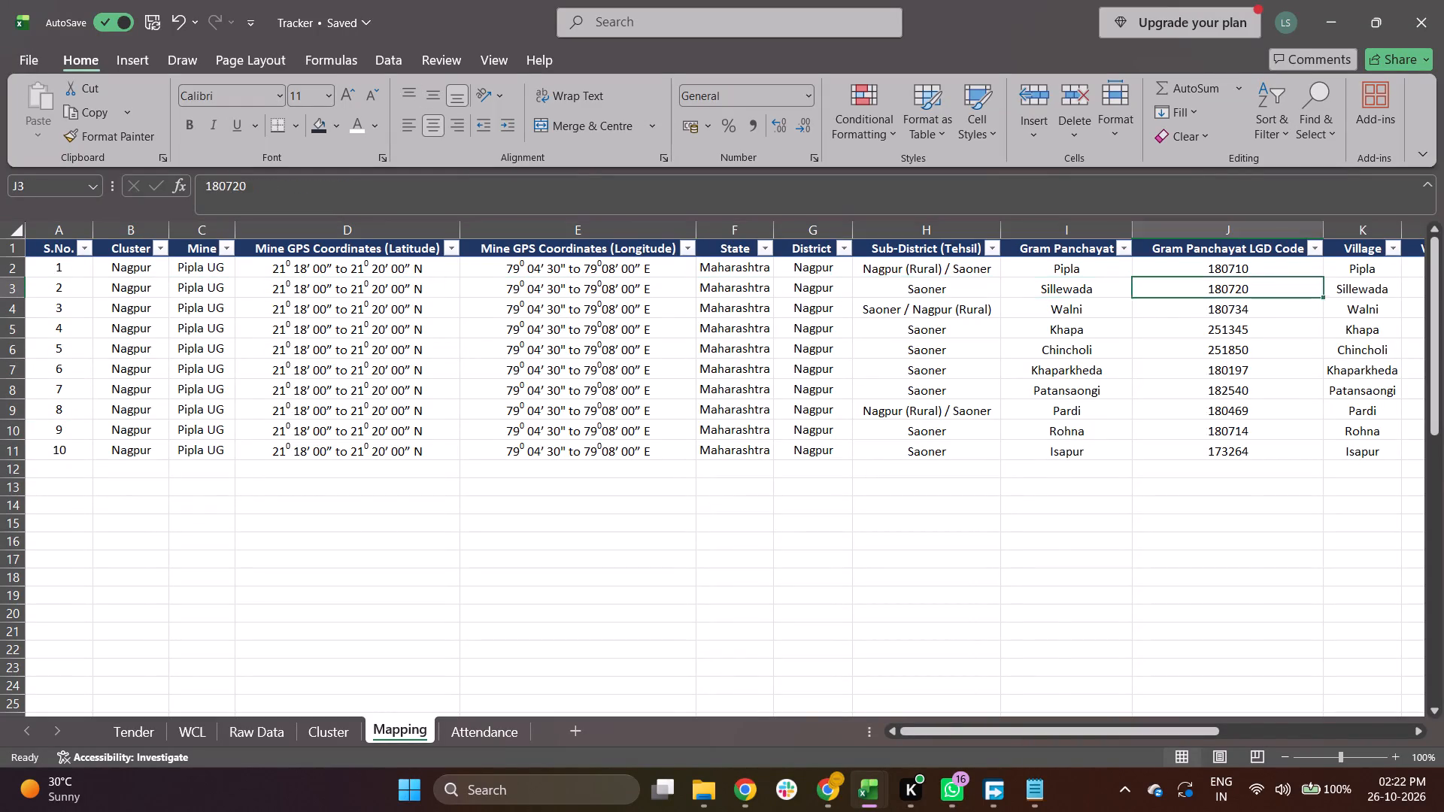
{"action": "key", "text": "Right"}
{"action": "key", "text": "Right"}
{"action": "key", "text": "Right"}
{"action": "key", "text": "Right"}
{"action": "key", "text": "Right"}
{"action": "key", "text": "Right"}
{"action": "key", "text": "Right"}
{"action": "key", "text": "Right"}
{"action": "key", "text": "Right"}
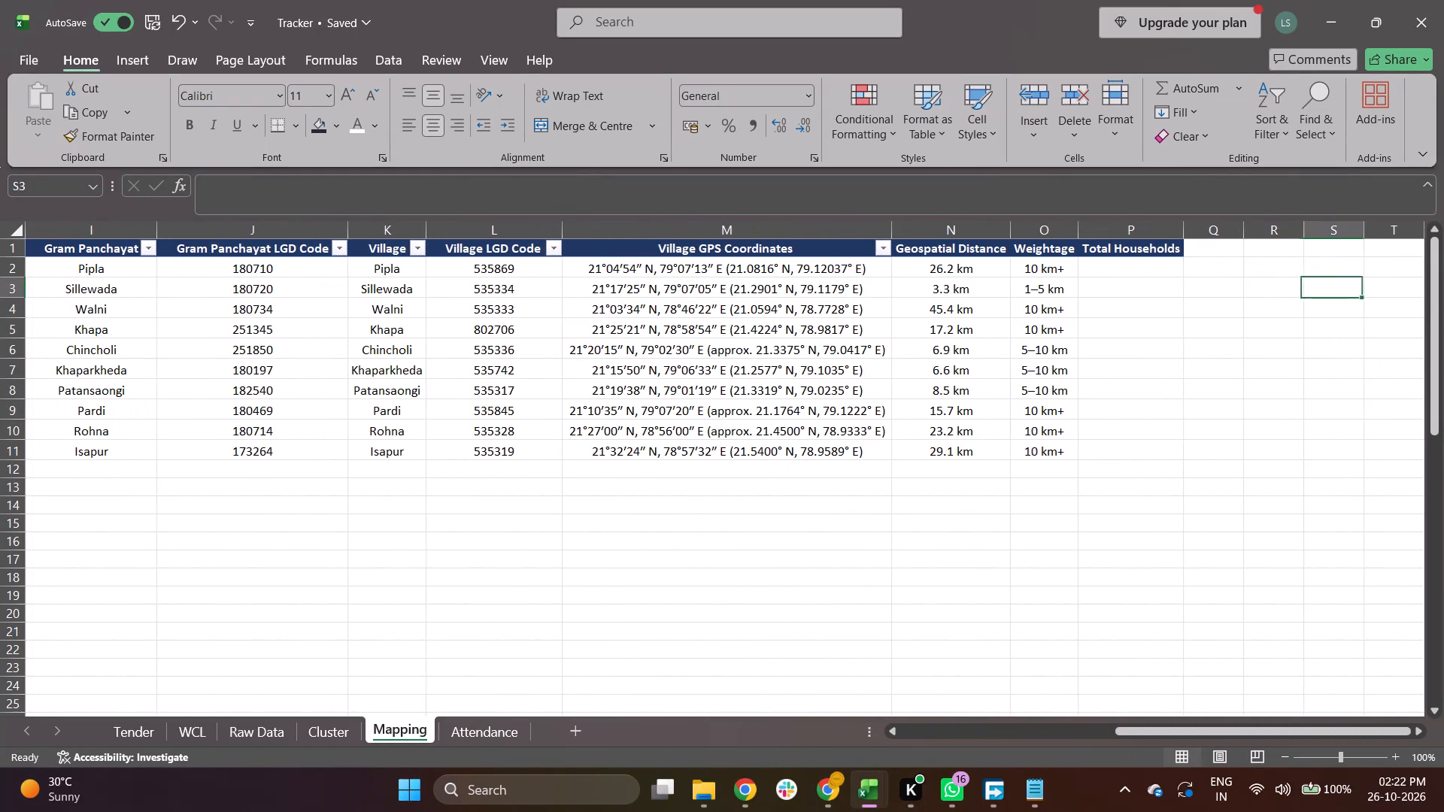
{"action": "key", "text": "Down"}
{"action": "key", "text": "Down"}
{"action": "key", "text": "Down"}
{"action": "key", "text": "Down"}
{"action": "key", "text": "Down"}
{"action": "key", "text": "Down"}
{"action": "key", "text": "Down"}
{"action": "key", "text": "Down"}
{"action": "key", "text": "Down"}
{"action": "key", "text": "Down"}
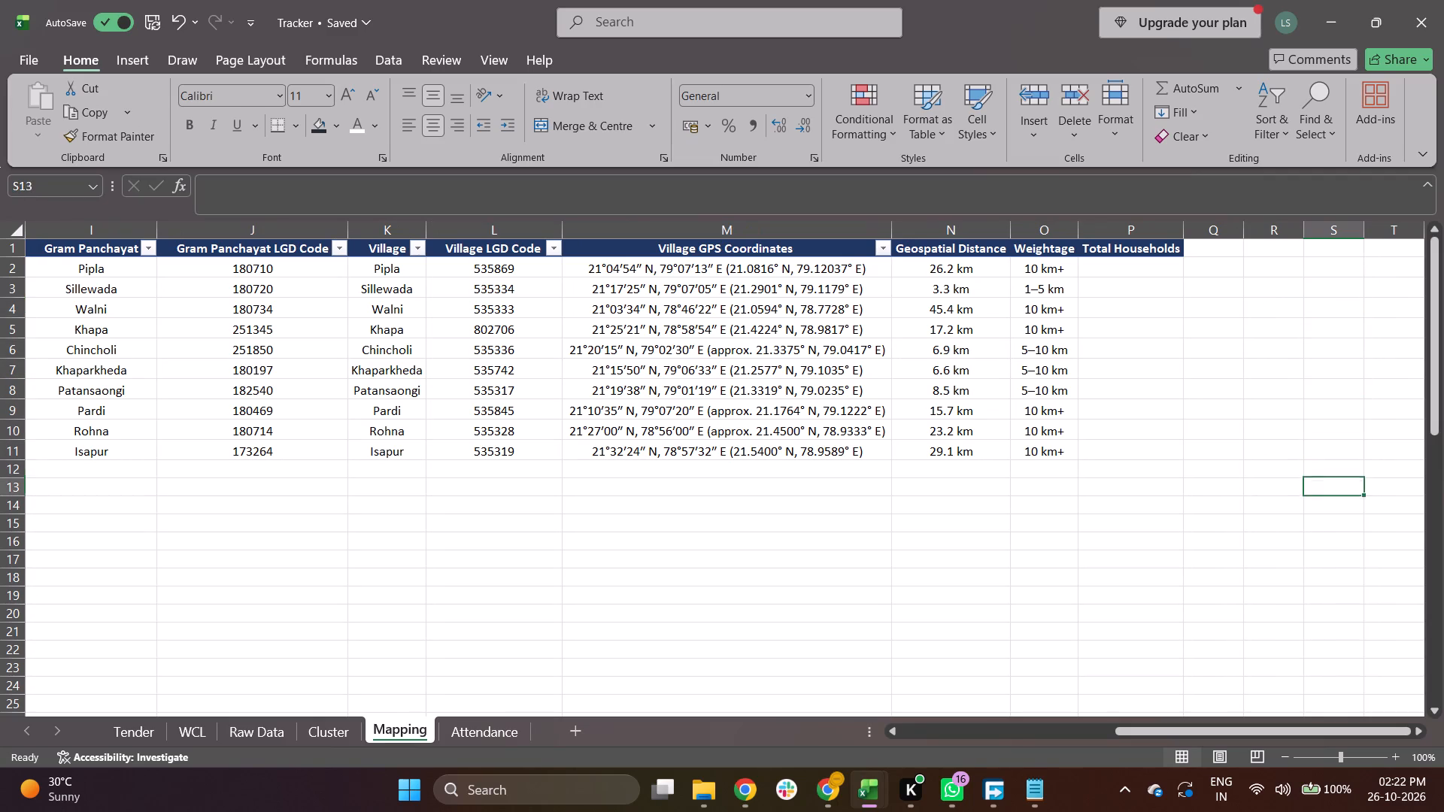
{"action": "key", "text": "Left"}
{"action": "key", "text": "Left"}
{"action": "key", "text": "Left"}
{"action": "key", "text": "Left"}
{"action": "key", "text": "Left"}
{"action": "key", "text": "Left"}
{"action": "key", "text": "Left"}
{"action": "key", "text": "Left"}
{"action": "key", "text": "Left"}
{"action": "key", "text": "Left"}
{"action": "key", "text": "Left"}
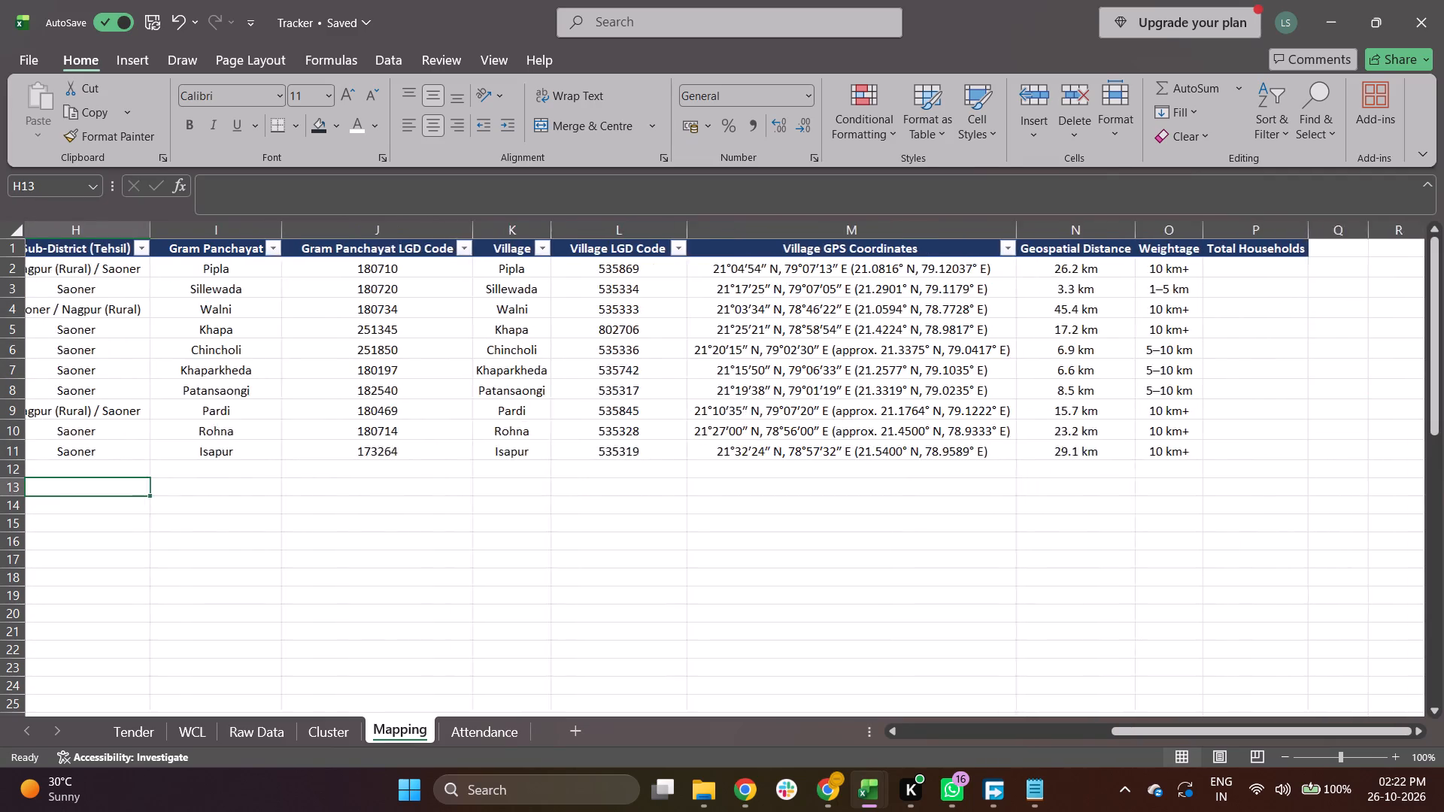
{"action": "key", "text": "Left"}
{"action": "key", "text": "Left"}
{"action": "key", "text": "Left"}
{"action": "key", "text": "Left"}
{"action": "key", "text": "Left"}
{"action": "key", "text": "Left"}
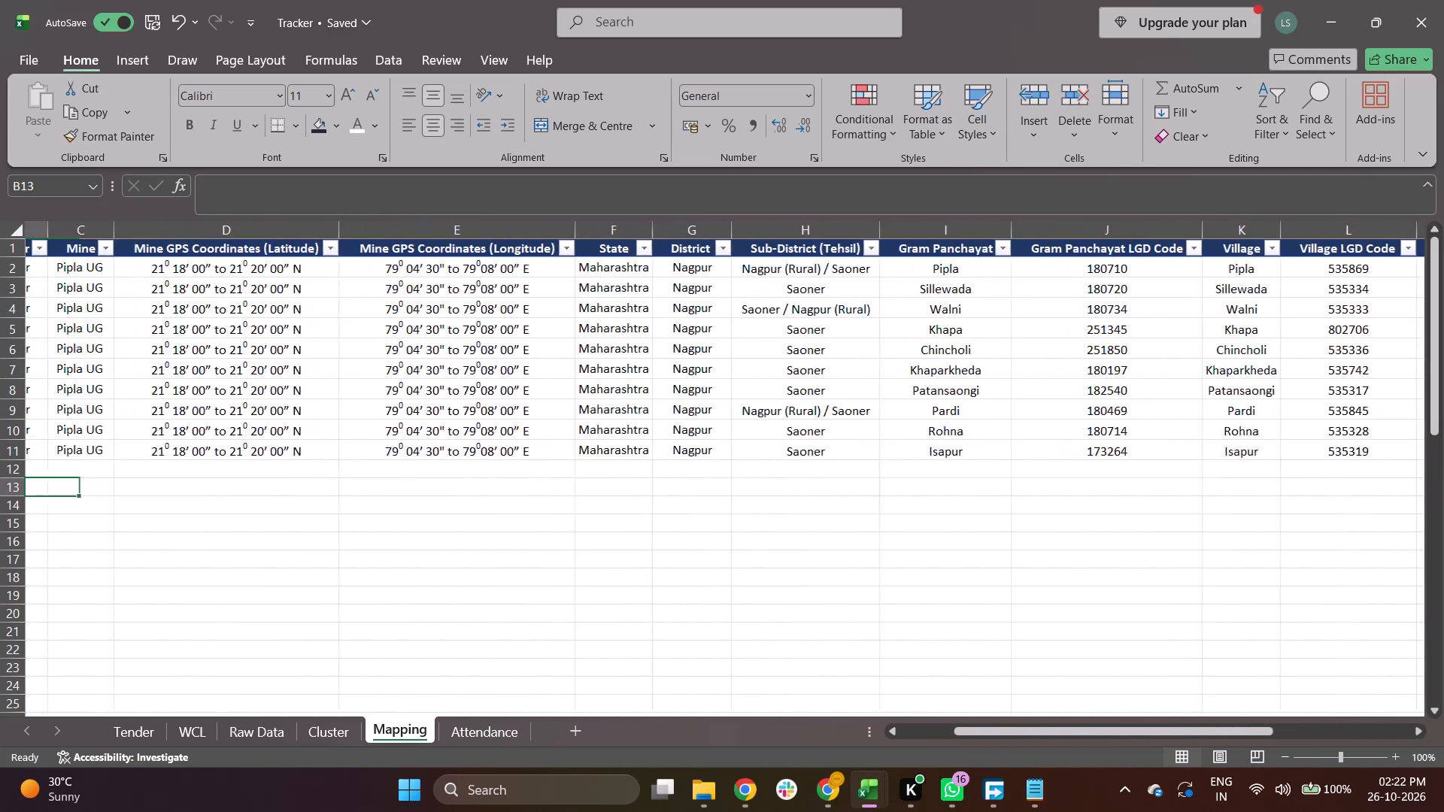
{"action": "key", "text": "Left"}
{"action": "key", "text": "Left"}
{"action": "key", "text": "Left"}
Examine the Mine GPS Coordinates (Latitude) entries from the last record up to the header row.
{"action": "key", "text": "Up"}
{"action": "key", "text": "Up"}
{"action": "key", "text": "Up"}
{"action": "key", "text": "Down"}
{"action": "key", "text": "Down"}
{"action": "key", "text": "Down"}
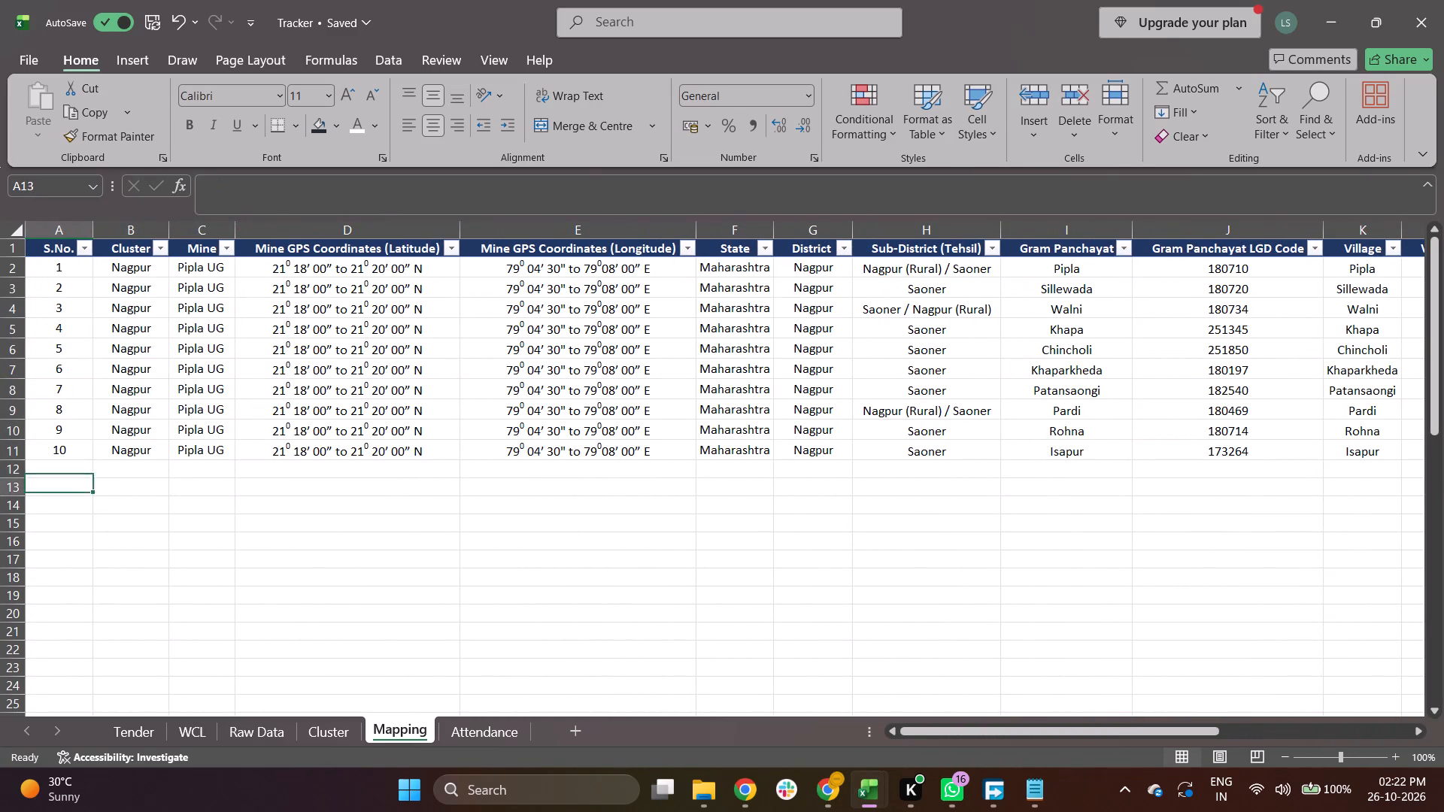
{"action": "key", "text": "Down"}
{"action": "key", "text": "Right"}
{"action": "key", "text": "Right"}
{"action": "key", "text": "Right"}
{"action": "key", "text": "Up"}
{"action": "key", "text": "Up"}
{"action": "key", "text": "Up"}
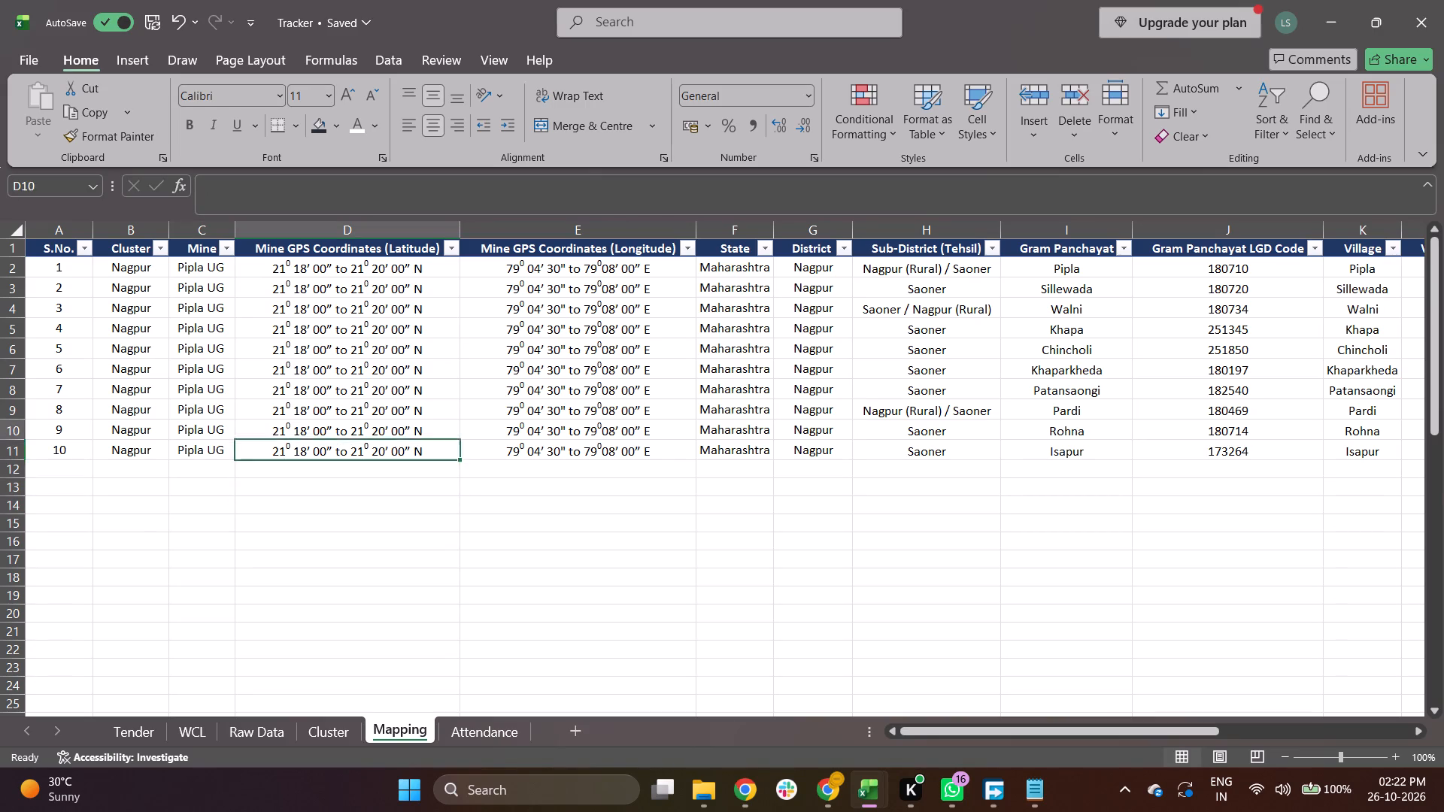
{"action": "key", "text": "Up"}
{"action": "key", "text": "Up"}
{"action": "key", "text": "Up"}
{"action": "key", "text": "Up"}
{"action": "key", "text": "Up"}
{"action": "key", "text": "Up"}
{"action": "key", "text": "Up"}
{"action": "key", "text": "Up"}
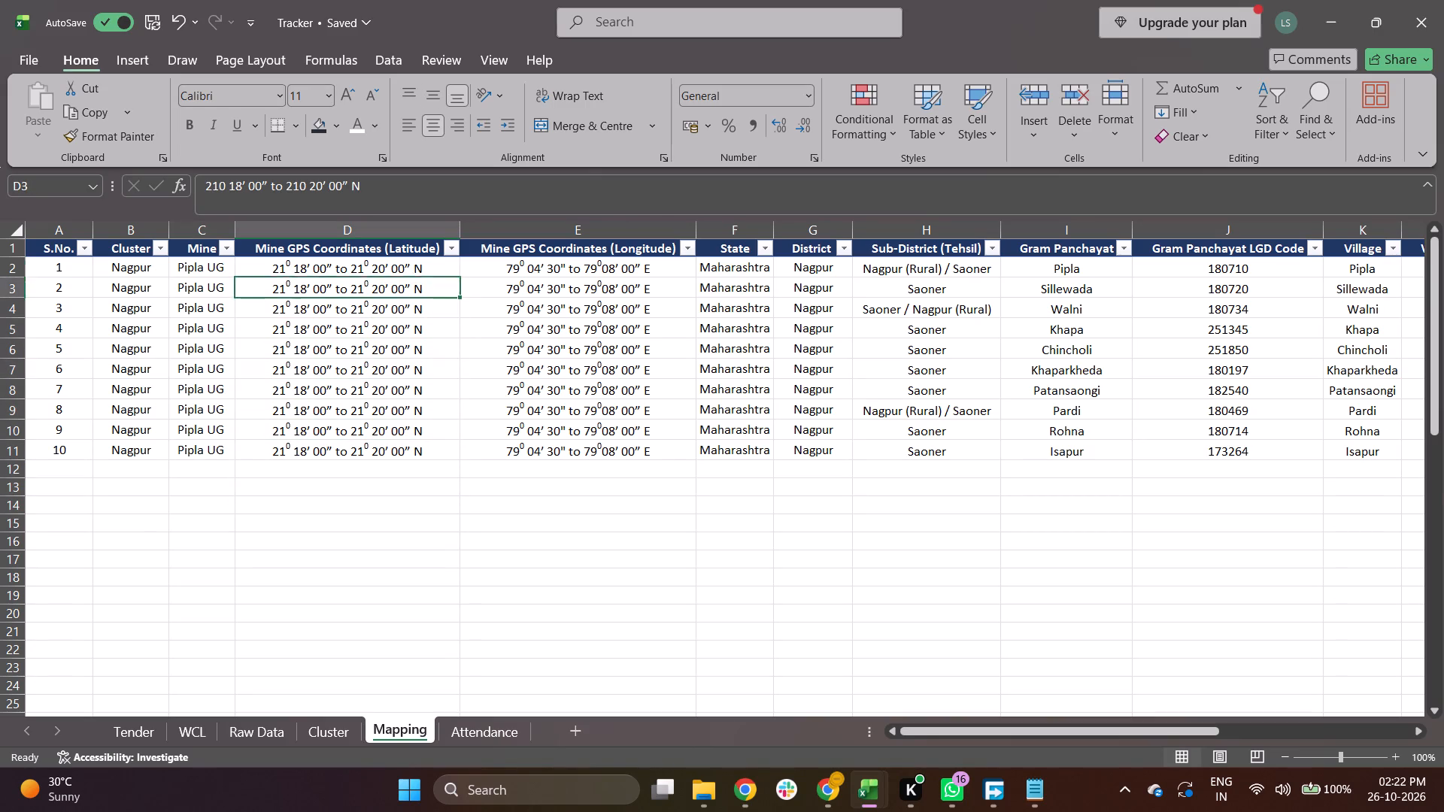
{"action": "key", "text": "Up"}
{"action": "key", "text": "Up"}
{"action": "key", "text": "Up"}
{"action": "key", "text": "Down"}
{"action": "key", "text": "Down"}
{"action": "key", "text": "Down"}
{"action": "key", "text": "Down"}
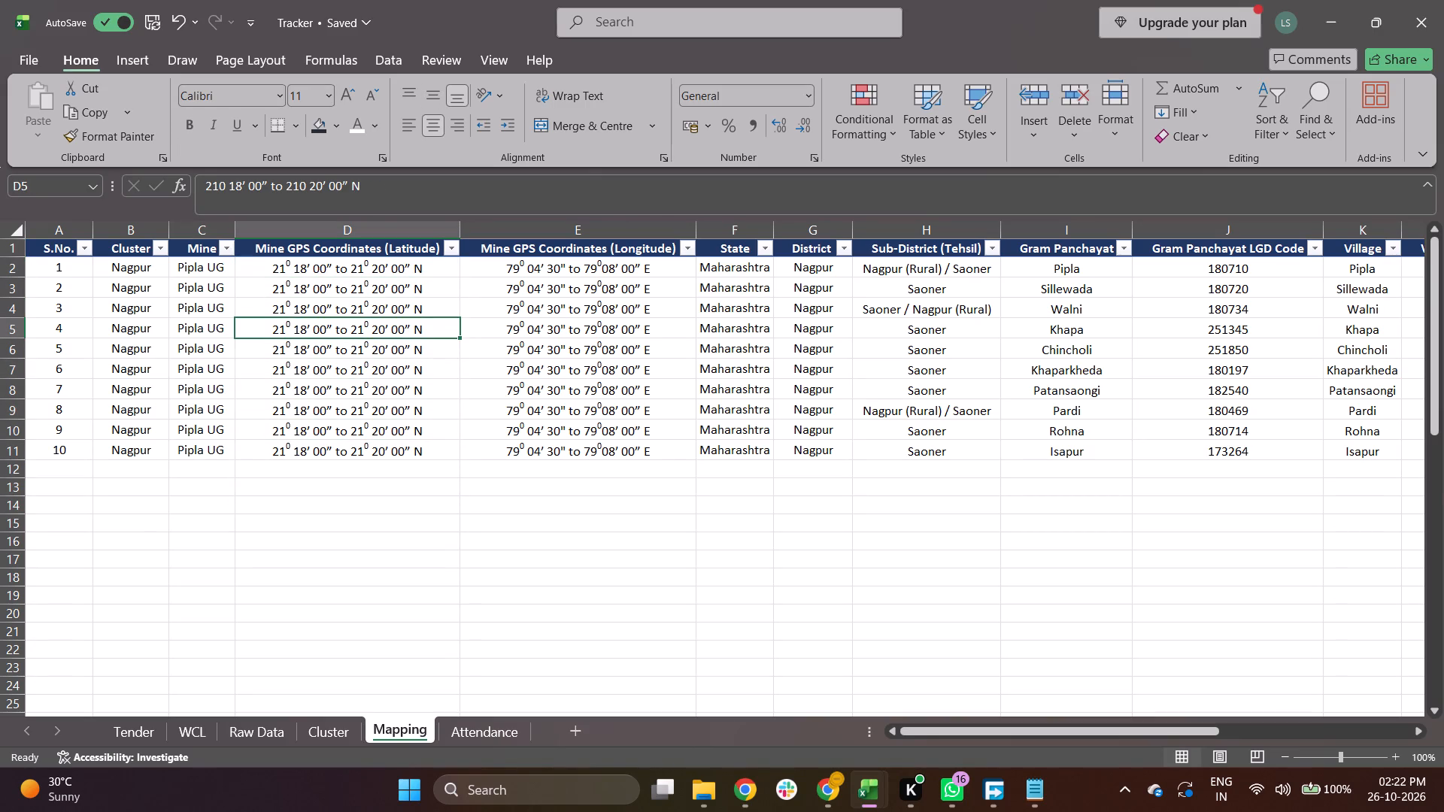
Reapply the Mapping table's header filters so they also cover Geospatial Distance, Weightage and Total Households.
{"action": "key", "text": "Right"}
{"action": "key", "text": "Right"}
{"action": "key", "text": "Right"}
{"action": "key", "text": "Right"}
{"action": "key", "text": "Right"}
{"action": "key", "text": "Right"}
{"action": "key", "text": "Right"}
{"action": "key", "text": "Right"}
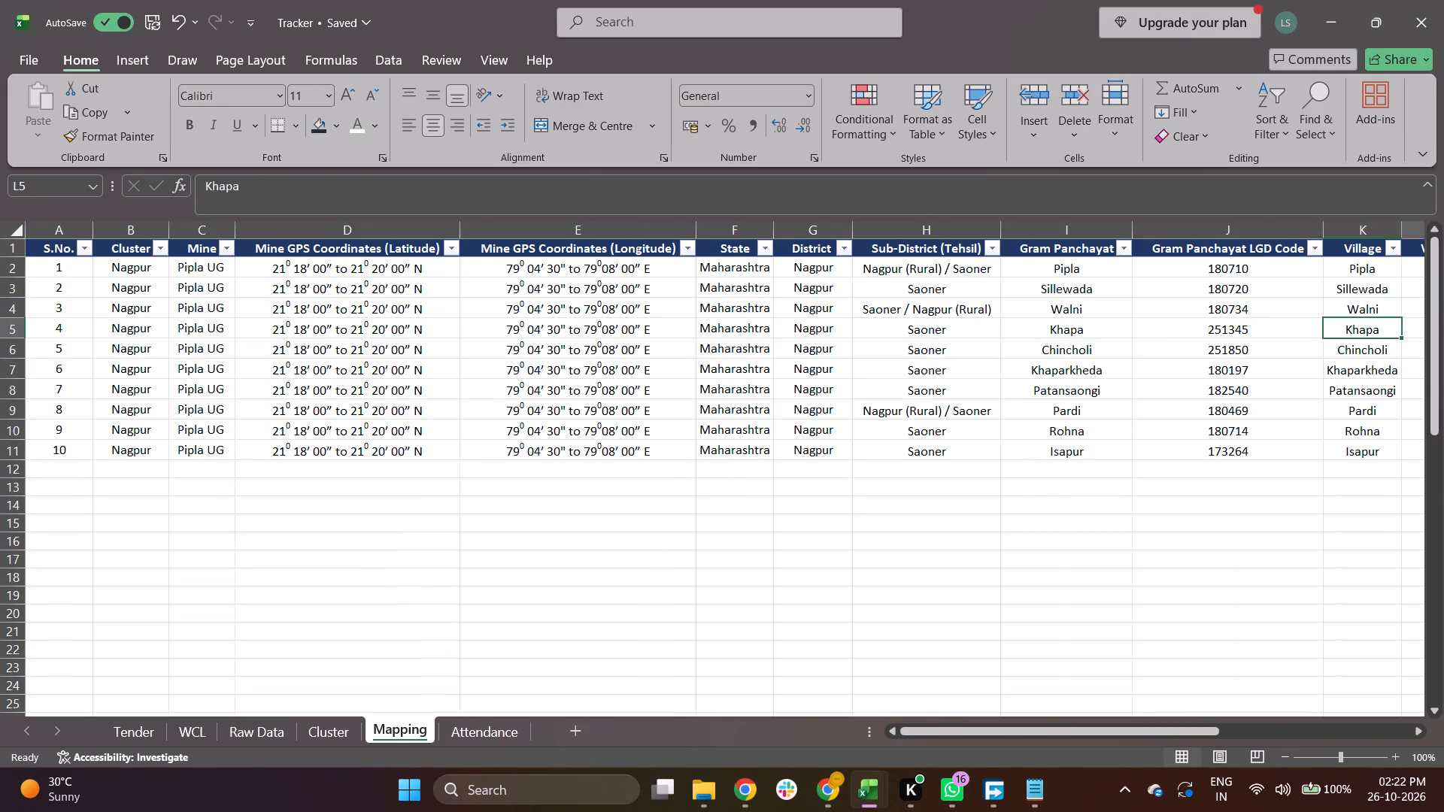
{"action": "key", "text": "Right"}
{"action": "key", "text": "Right"}
{"action": "key", "text": "Right"}
{"action": "key", "text": "Right"}
{"action": "key", "text": "Right"}
{"action": "key", "text": "Right"}
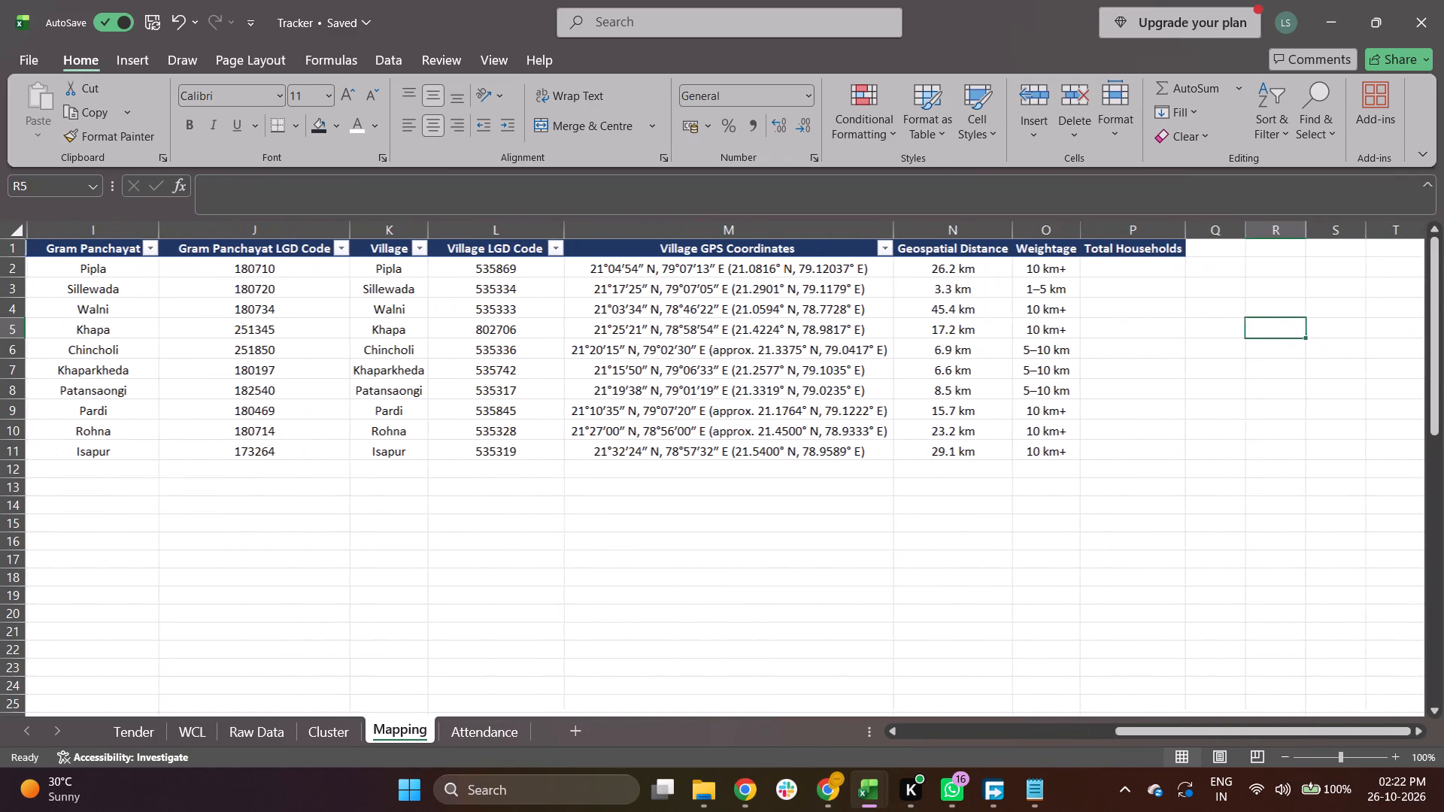
{"action": "key", "text": "Left"}
{"action": "key", "text": "Left"}
{"action": "key", "text": "Left"}
{"action": "key", "text": "Left"}
{"action": "key", "text": "Up"}
{"action": "key", "text": "Up"}
{"action": "key", "text": "Up"}
{"action": "key", "text": "Up"}
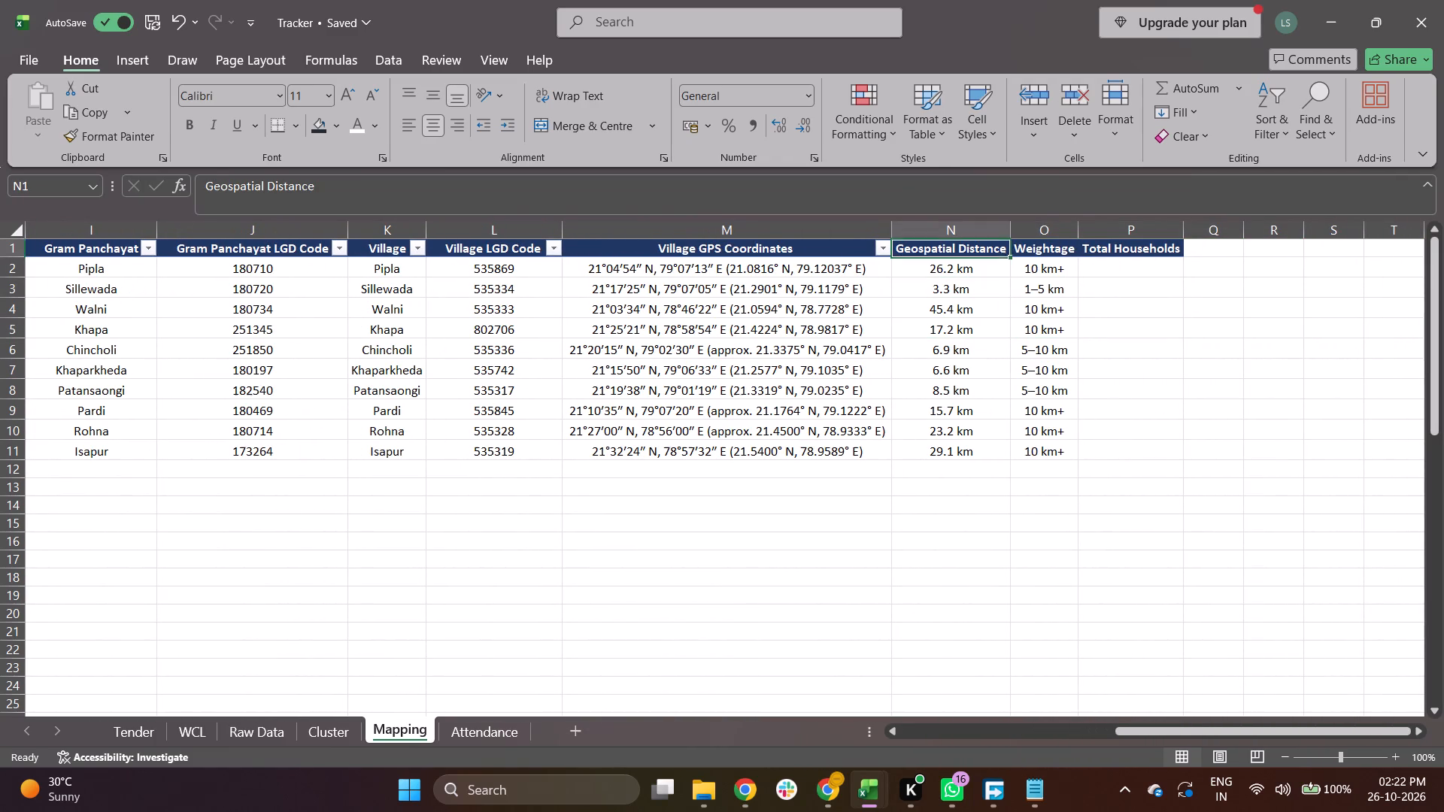
{"action": "key", "text": "ctrl+shift+l"}
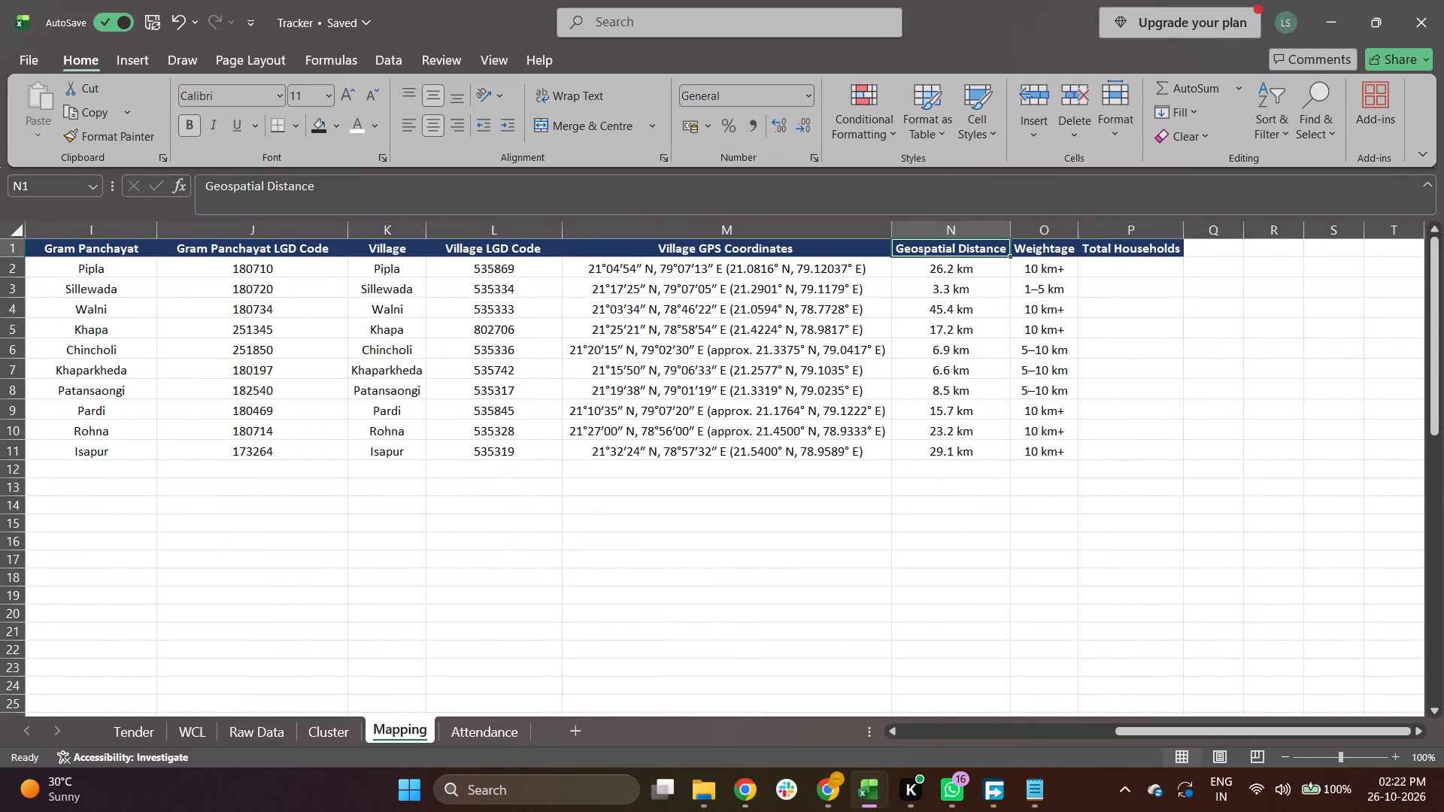
{"action": "key", "text": "ctrl+shift+l"}
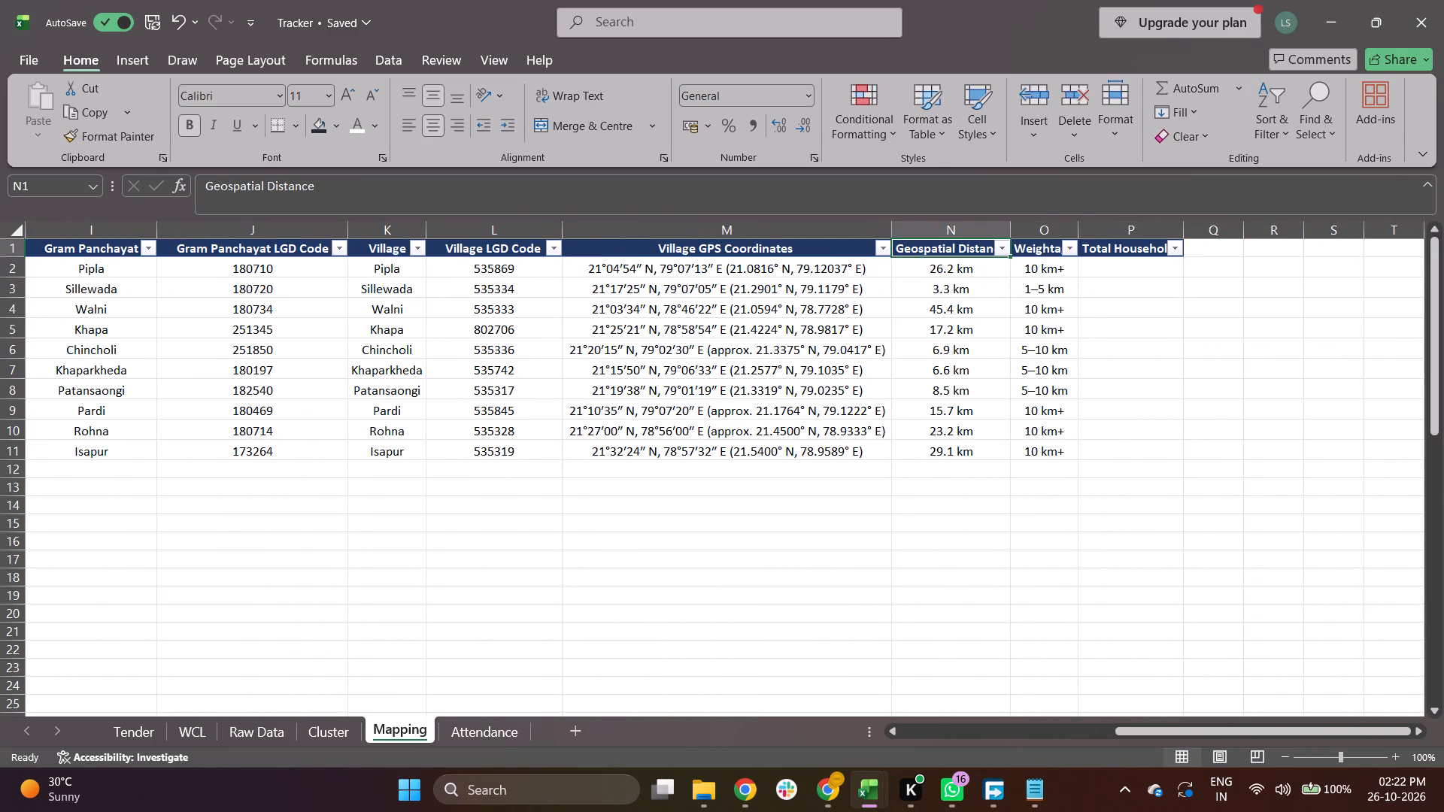
AutoFit the column widths of the whole Mapping table to their contents.
{"action": "key", "text": "Right"}
{"action": "key", "text": "Right"}
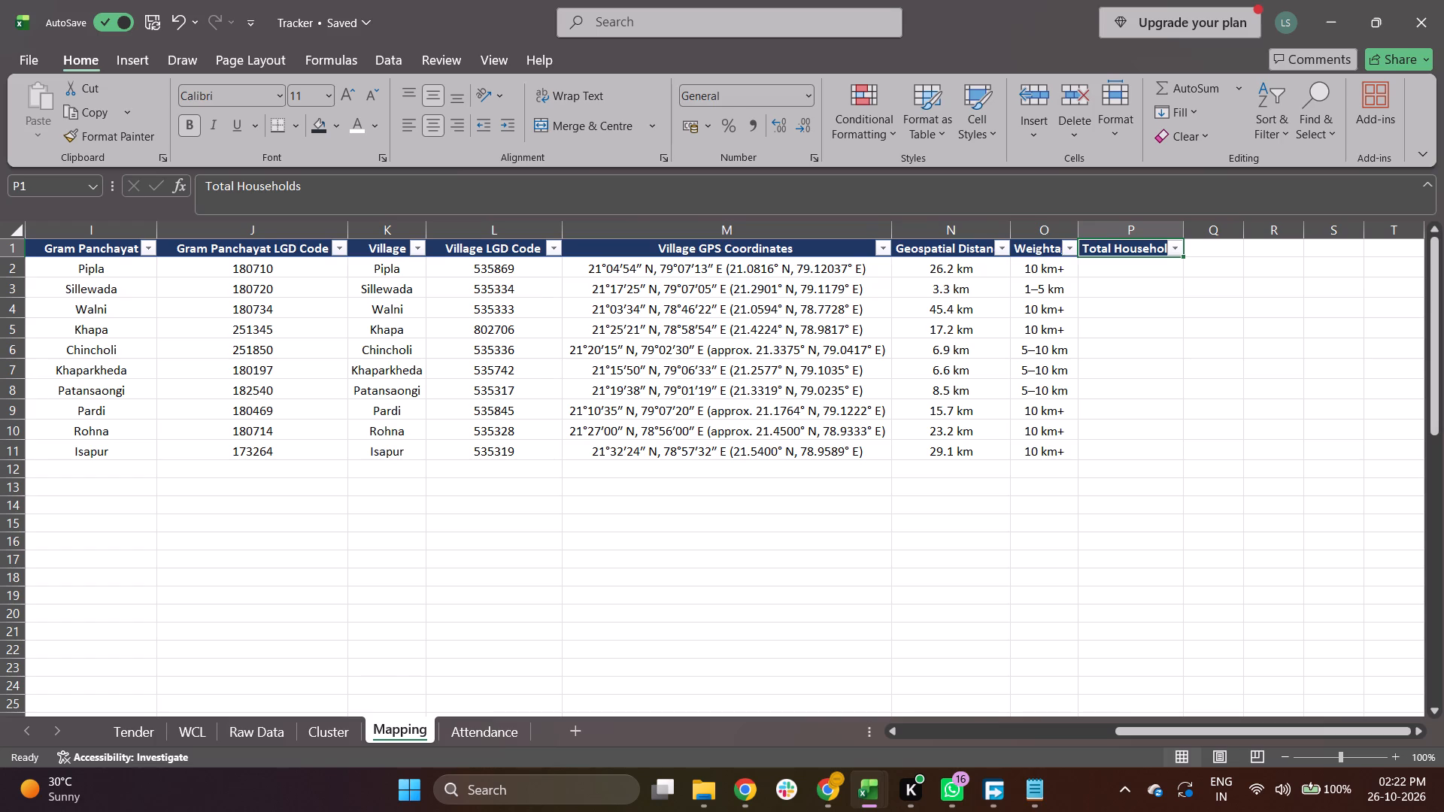
{"action": "key", "text": "ctrl+a"}
{"action": "type", "text": "hoi"}
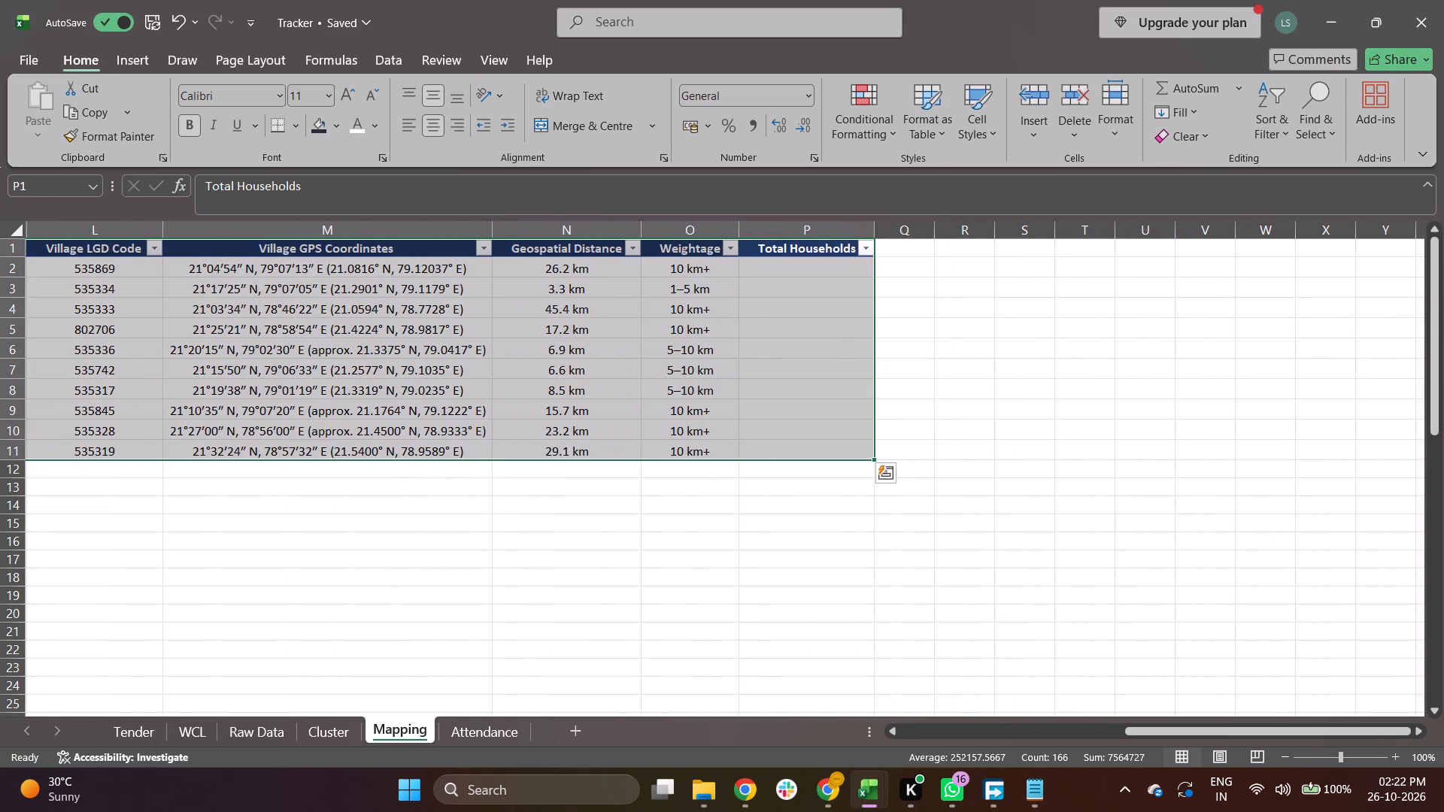
{"action": "left_click", "coordinate": [423, 329]}
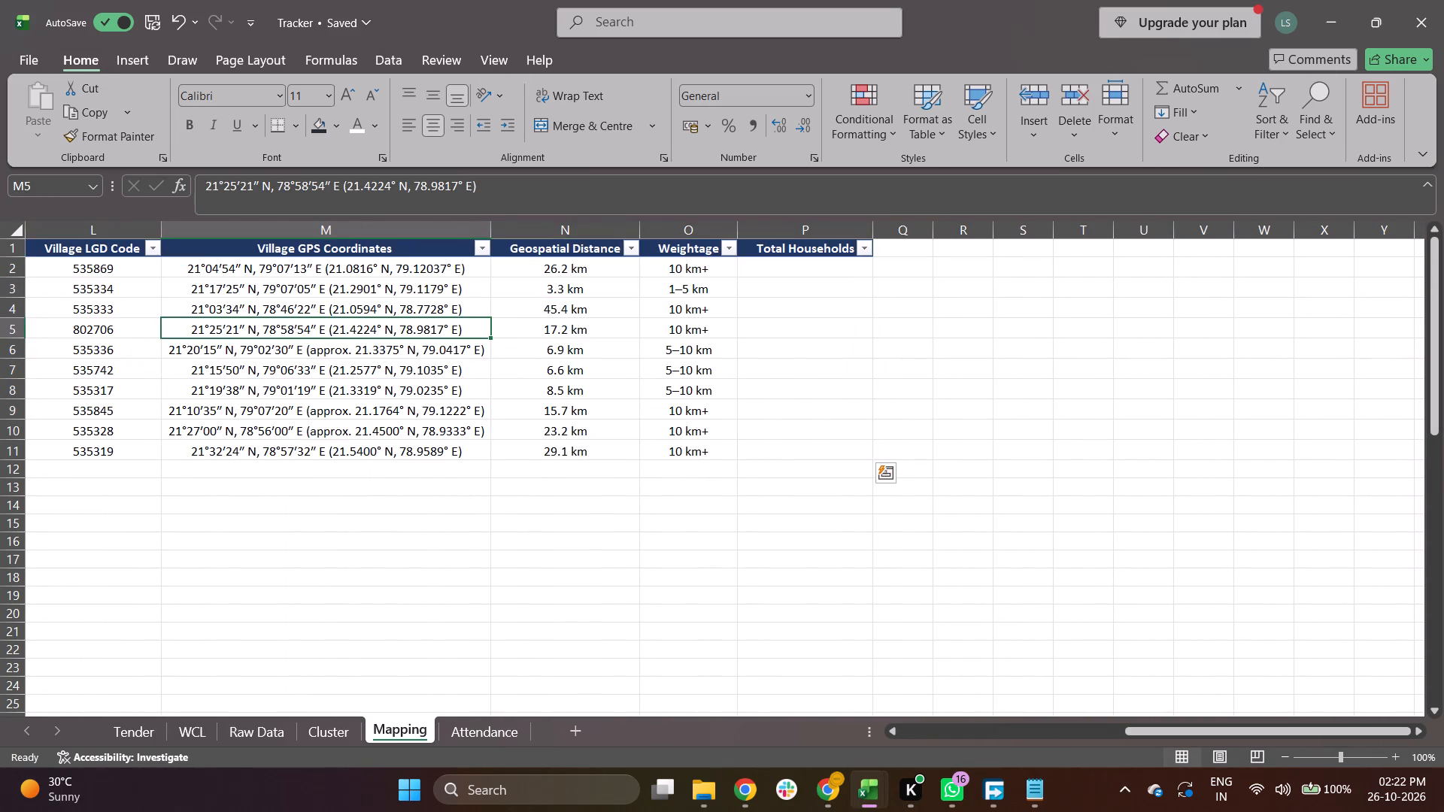
Look over the refitted Mapping table back to the S.No. column and its first records.
{"action": "key", "text": "Left"}
{"action": "key", "text": "Left"}
{"action": "key", "text": "Left"}
{"action": "key", "text": "Left"}
{"action": "key", "text": "Left"}
{"action": "key", "text": "Left"}
{"action": "key", "text": "Left"}
{"action": "key", "text": "Left"}
{"action": "key", "text": "Left"}
{"action": "key", "text": "Left"}
{"action": "key", "text": "Left"}
{"action": "key", "text": "Left"}
{"action": "key", "text": "Left"}
{"action": "key", "text": "Left"}
{"action": "key", "text": "Left"}
{"action": "key", "text": "Left"}
{"action": "key", "text": "Left"}
{"action": "key", "text": "Left"}
{"action": "key", "text": "Left"}
{"action": "key", "text": "Left"}
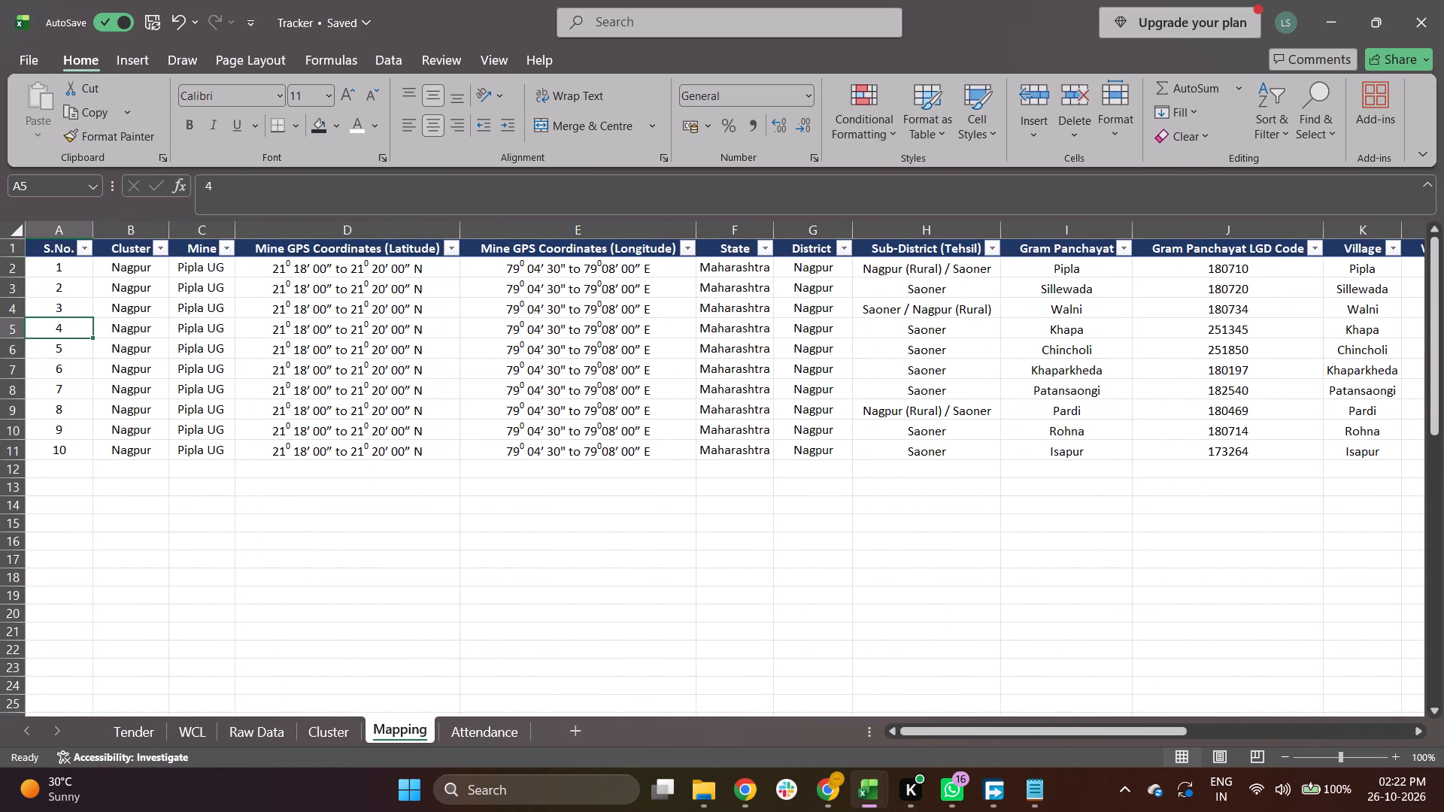
{"action": "key", "text": "Up"}
{"action": "key", "text": "Up"}
{"action": "key", "text": "Up"}
{"action": "key", "text": "Up"}
{"action": "key", "text": "Up"}
{"action": "key", "text": "Down"}
{"action": "key", "text": "Down"}
{"action": "key", "text": "Down"}
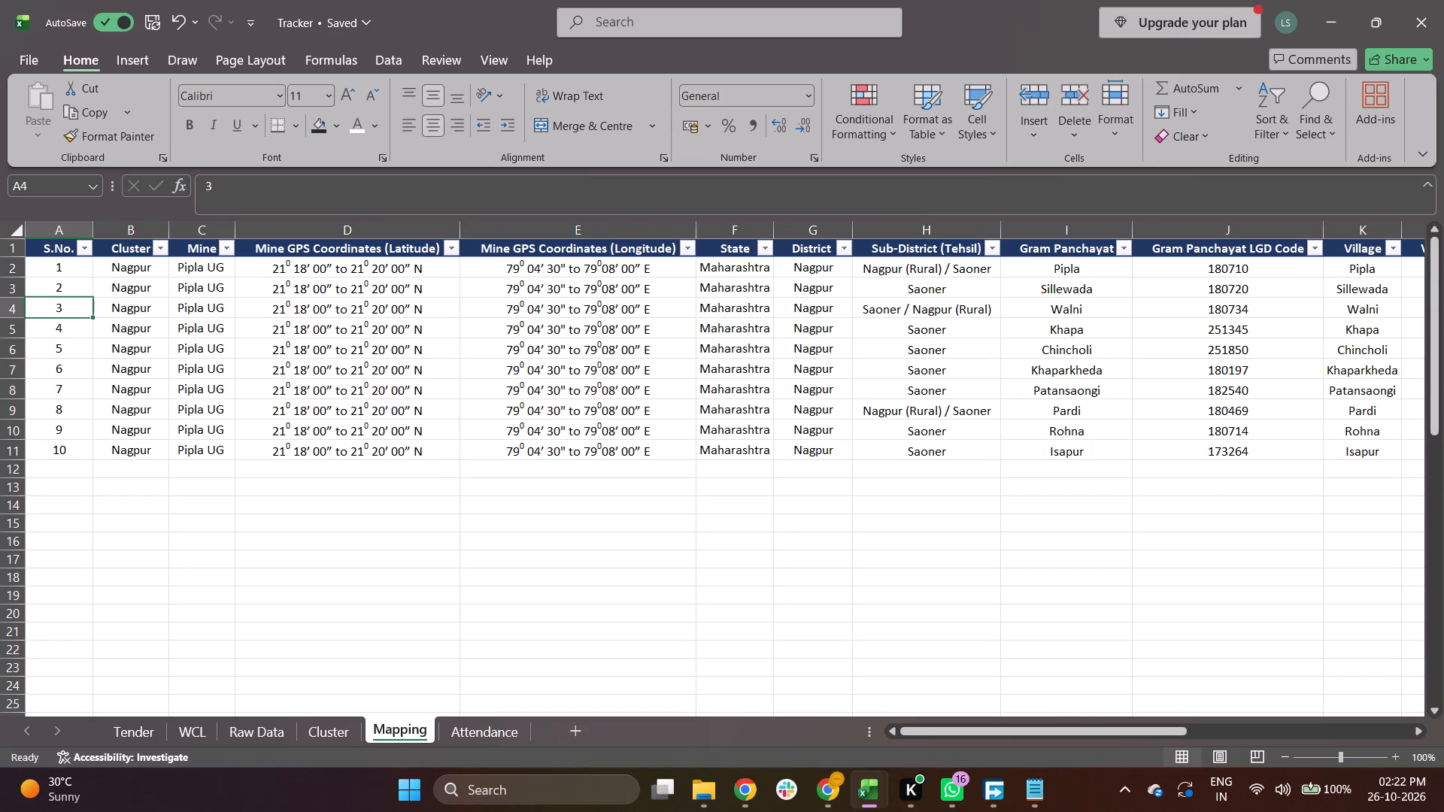
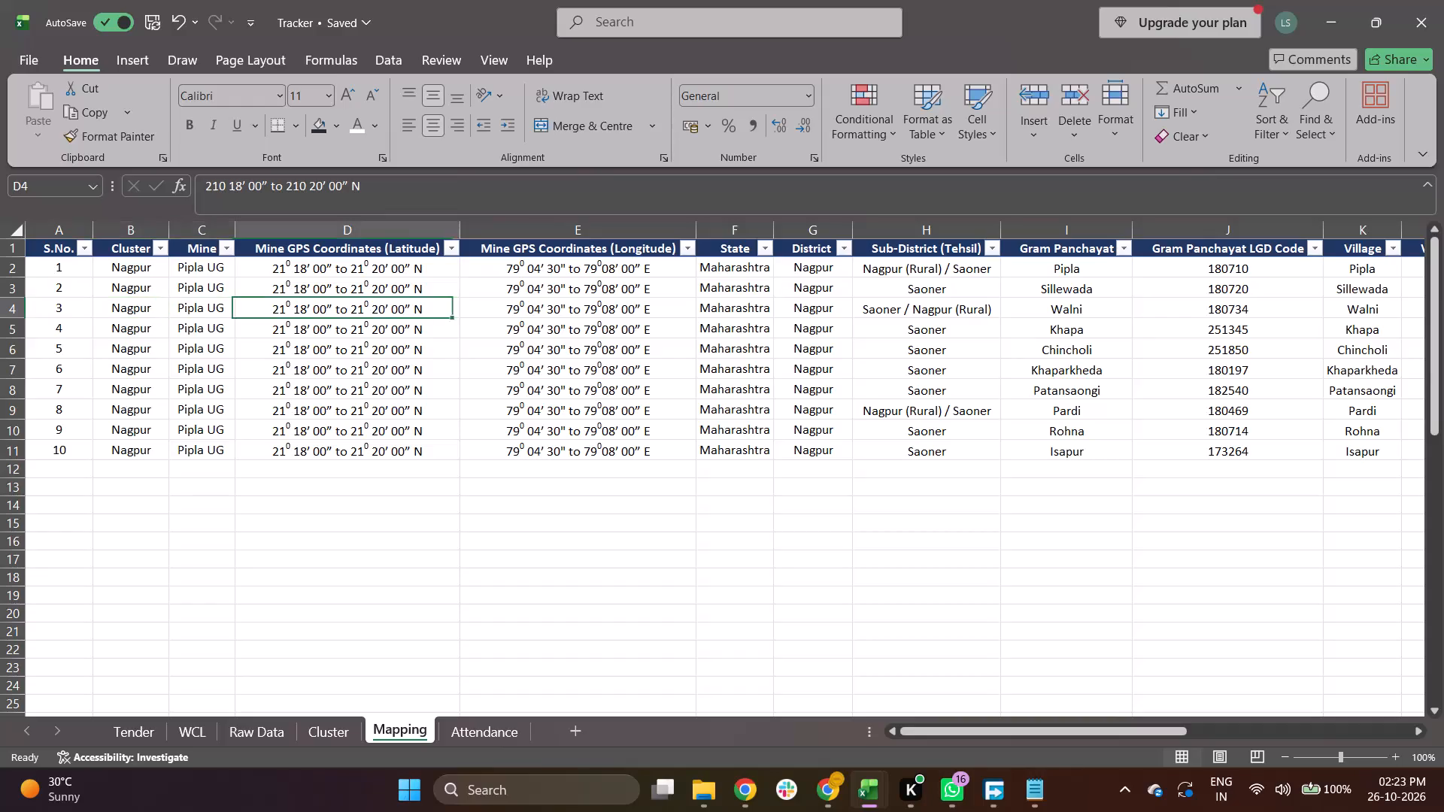
Look across the S.No. 3 record of the Mapping table, out past Total Households and back to the first column.
{"action": "key", "text": "Right"}
{"action": "key", "text": "Right"}
{"action": "key", "text": "Right"}
{"action": "key", "text": "Right"}
{"action": "key", "text": "Left"}
{"action": "key", "text": "Left"}
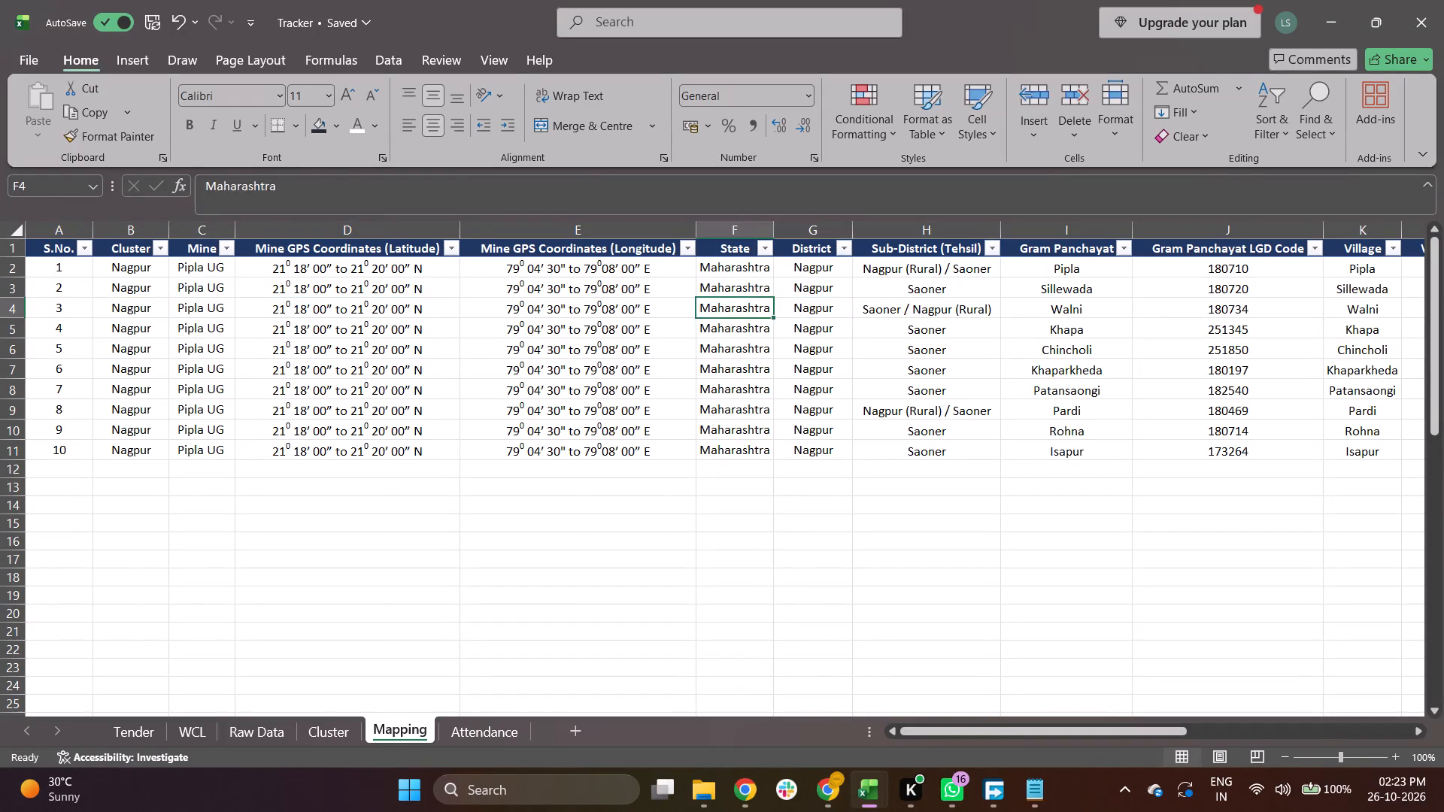
{"action": "key", "text": "Right"}
{"action": "key", "text": "Right"}
{"action": "key", "text": "Right"}
{"action": "key", "text": "Right"}
{"action": "key", "text": "Right"}
{"action": "key", "text": "Right"}
{"action": "key", "text": "Right"}
{"action": "key", "text": "Right"}
{"action": "key", "text": "Right"}
{"action": "key", "text": "Right"}
{"action": "key", "text": "Right"}
{"action": "key", "text": "Right"}
{"action": "key", "text": "Right"}
{"action": "key", "text": "Left"}
{"action": "key", "text": "Left"}
{"action": "key", "text": "Left"}
{"action": "key", "text": "Left"}
{"action": "key", "text": "Left"}
{"action": "key", "text": "Left"}
{"action": "key", "text": "Left"}
{"action": "key", "text": "Left"}
{"action": "key", "text": "Left"}
{"action": "key", "text": "Left"}
{"action": "key", "text": "Left"}
{"action": "key", "text": "Left"}
{"action": "key", "text": "Left"}
{"action": "key", "text": "Left"}
{"action": "key", "text": "Left"}
{"action": "key", "text": "Left"}
{"action": "key", "text": "Left"}
{"action": "key", "text": "Left"}
{"action": "key", "text": "Left"}
{"action": "key", "text": "Left"}
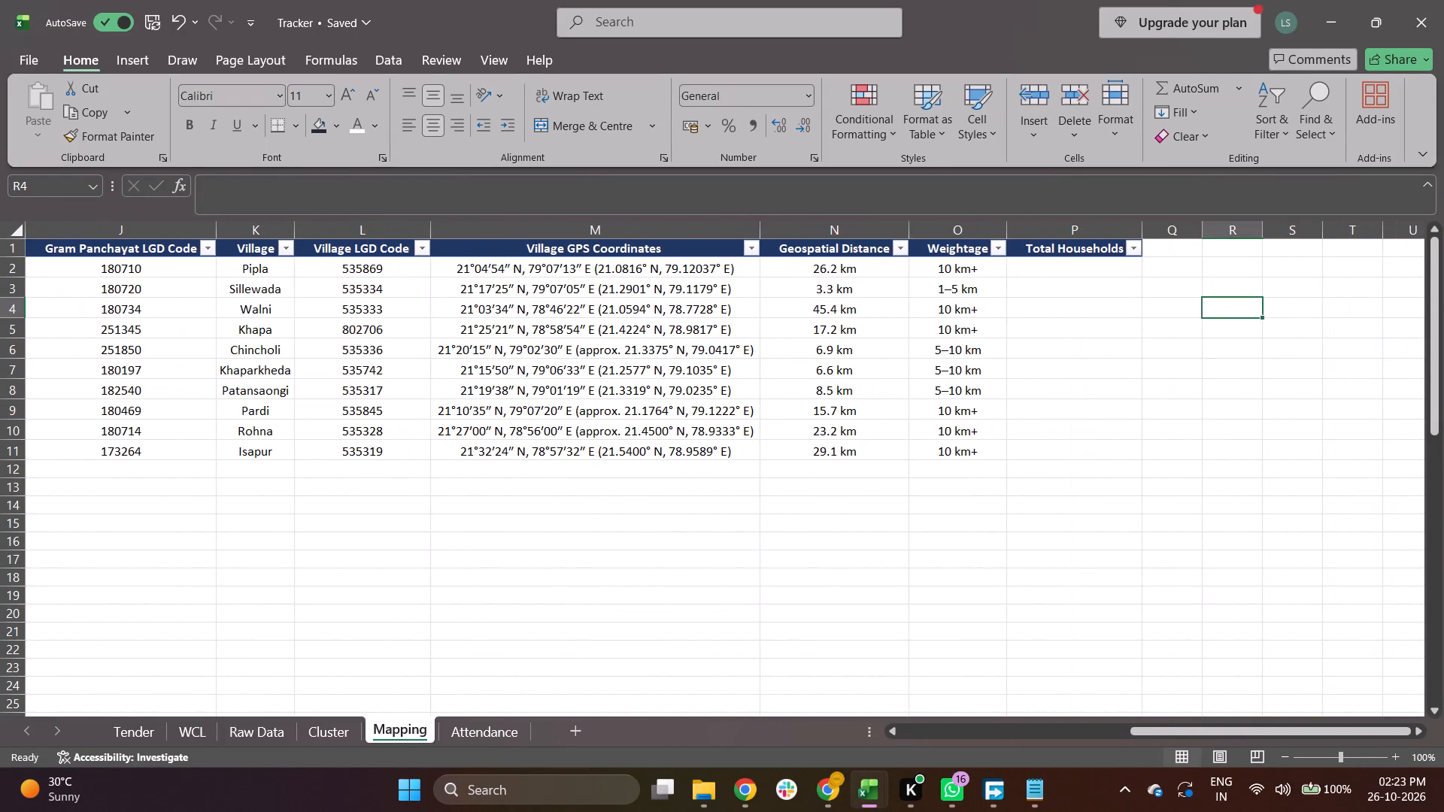
Check the end of the Mapping table around the last records and the first empty rows below.
{"action": "key", "text": "Down"}
{"action": "key", "text": "Down"}
{"action": "key", "text": "Down"}
{"action": "key", "text": "Down"}
{"action": "key", "text": "Down"}
{"action": "key", "text": "Down"}
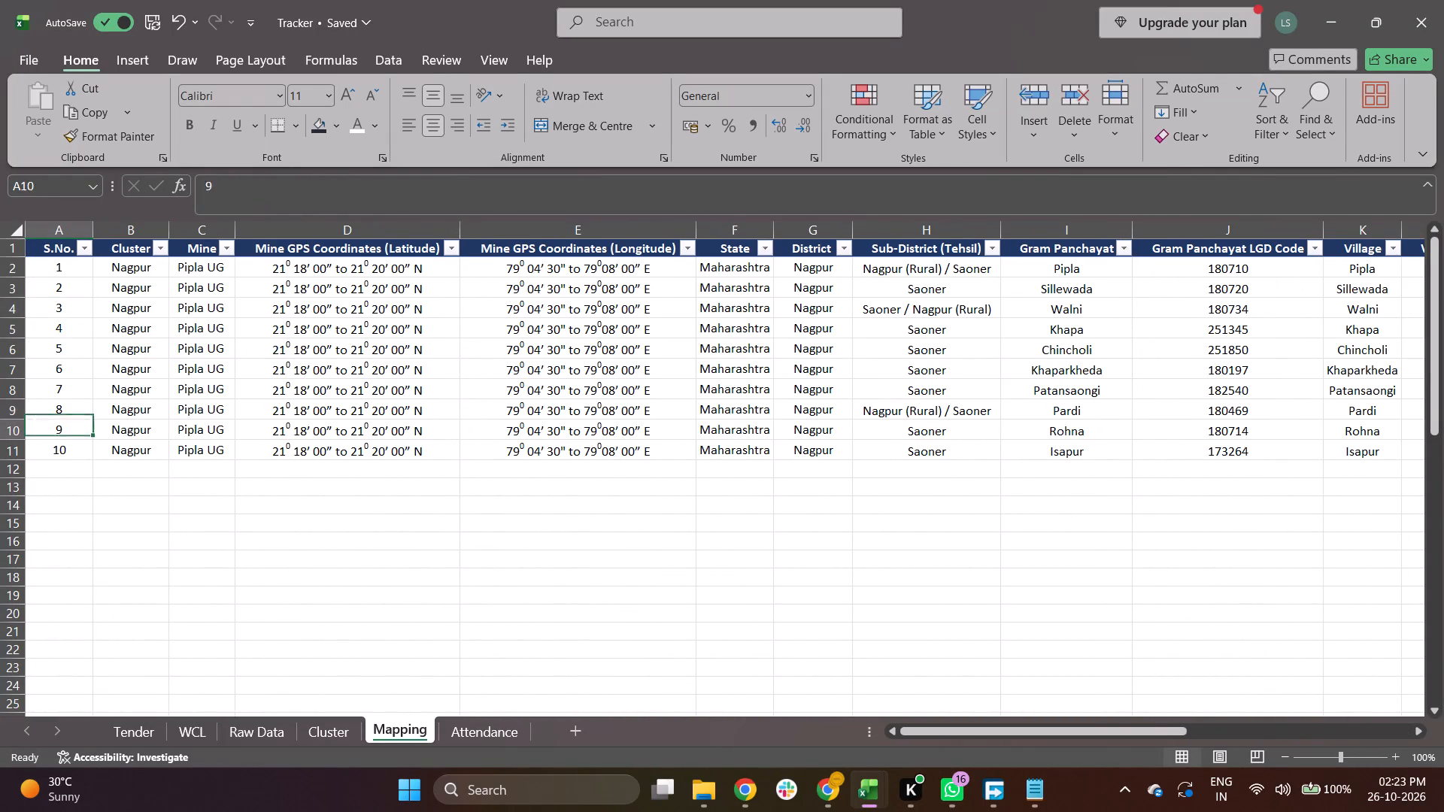
{"action": "key", "text": "Down"}
{"action": "key", "text": "Down"}
{"action": "key", "text": "Down"}
{"action": "key", "text": "Down"}
{"action": "key", "text": "Right"}
{"action": "key", "text": "Right"}
{"action": "key", "text": "Up"}
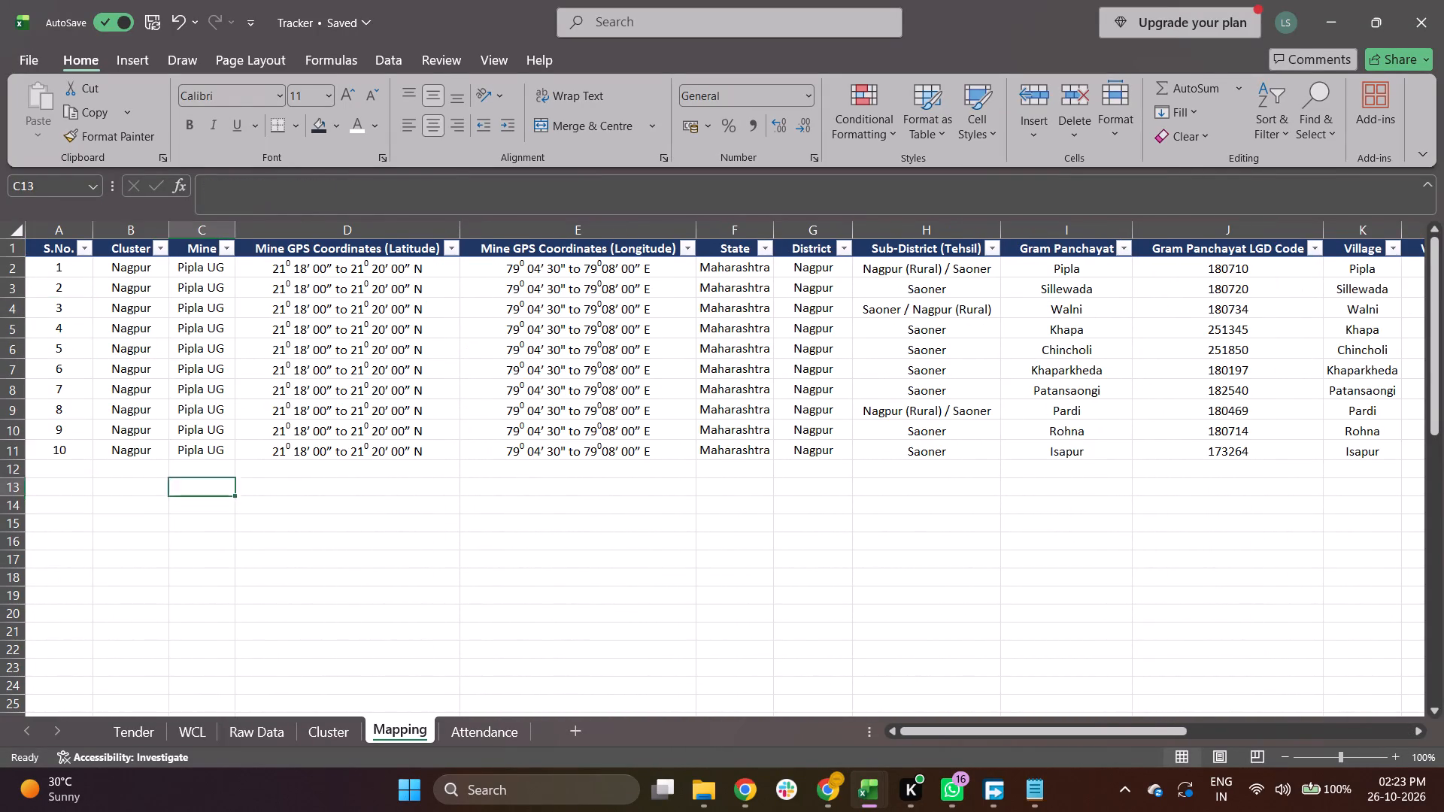
{"action": "key", "text": "Up"}
{"action": "key", "text": "Up"}
{"action": "key", "text": "Left"}
{"action": "key", "text": "Right"}
{"action": "key", "text": "Right"}
{"action": "key", "text": "Down"}
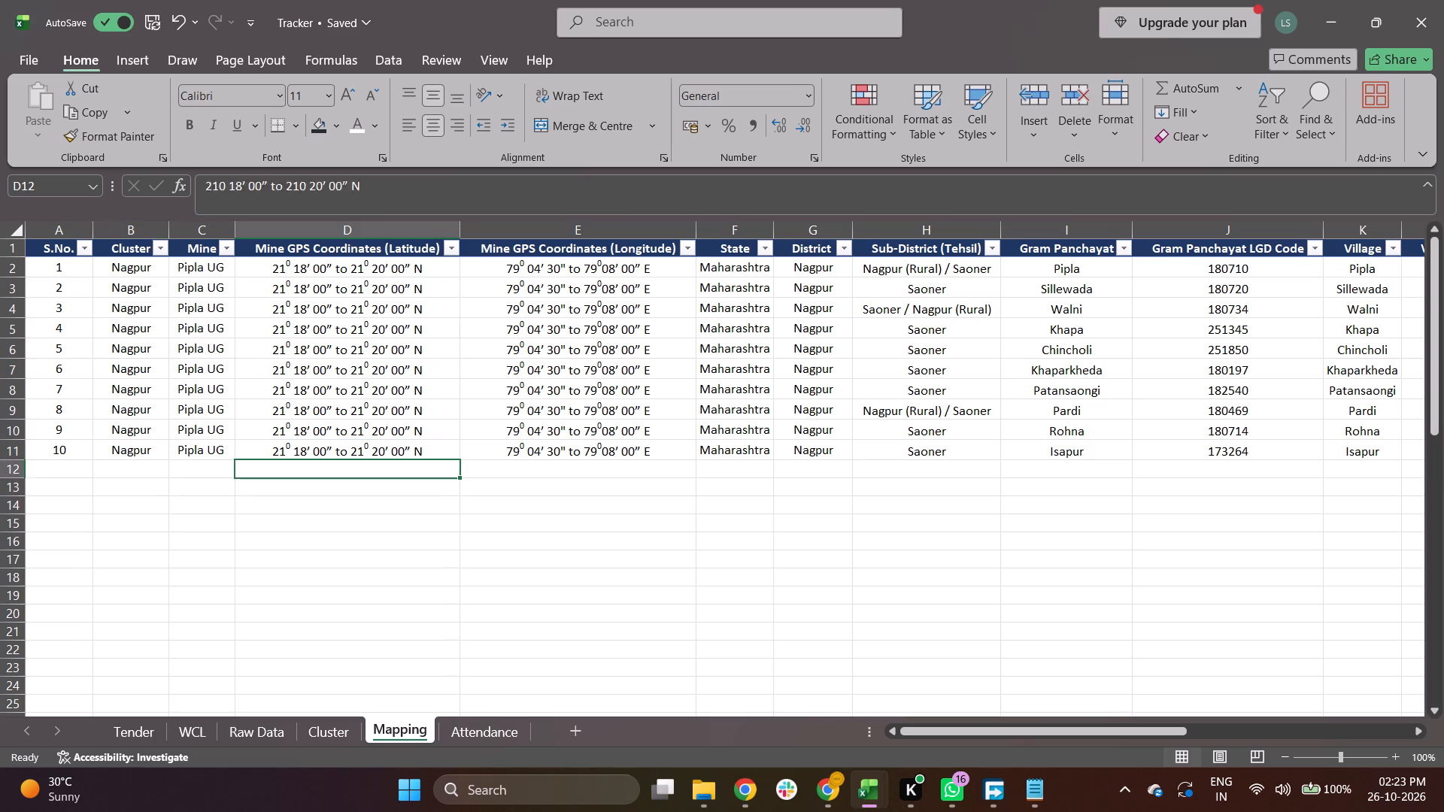
Switch to the Household_Survey_Schedule workbook dated 2026-10-22 and skim its survey records.
{"action": "key", "text": "alt+Tab"}
{"action": "key", "text": "alt+Down"}
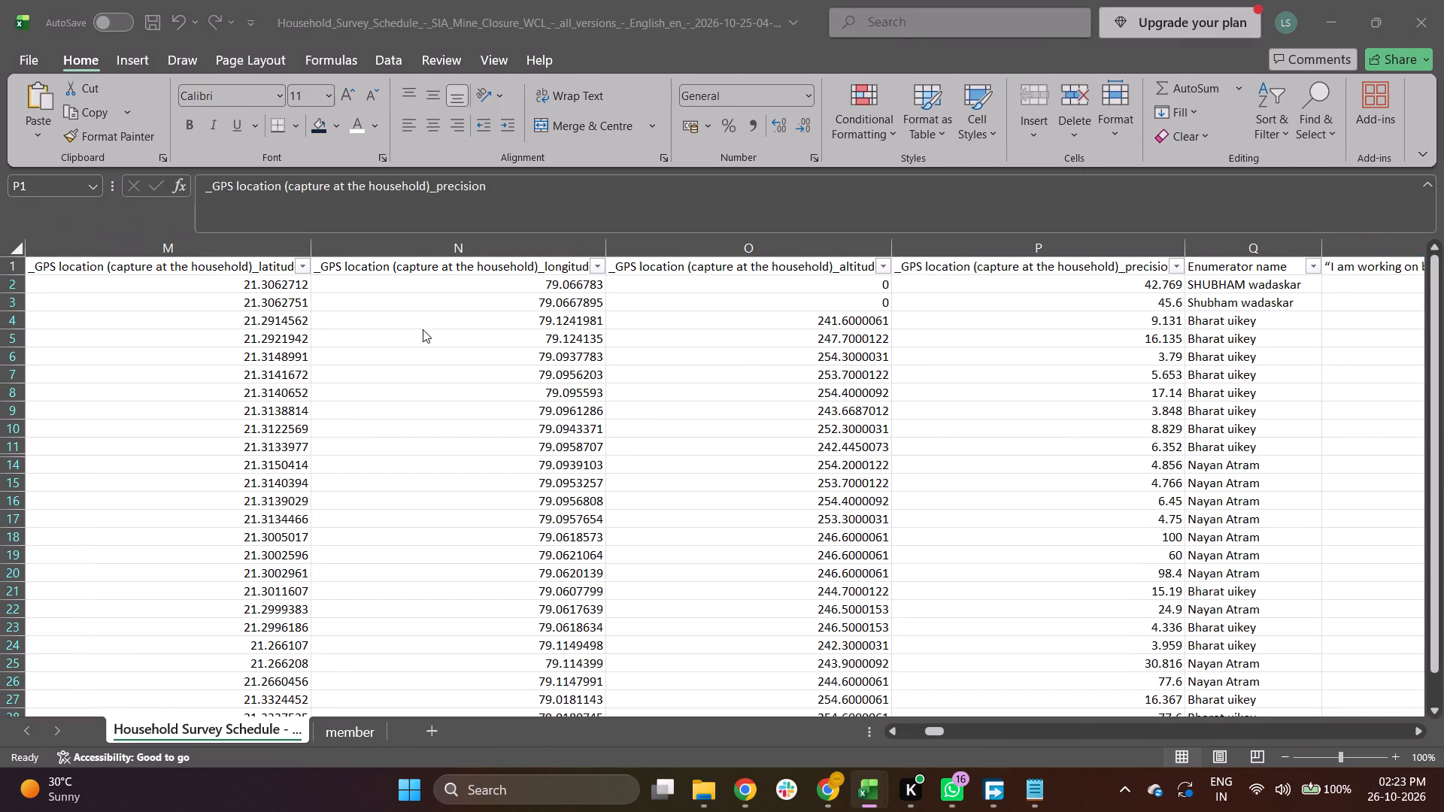
{"action": "key", "text": "alt+Tab"}
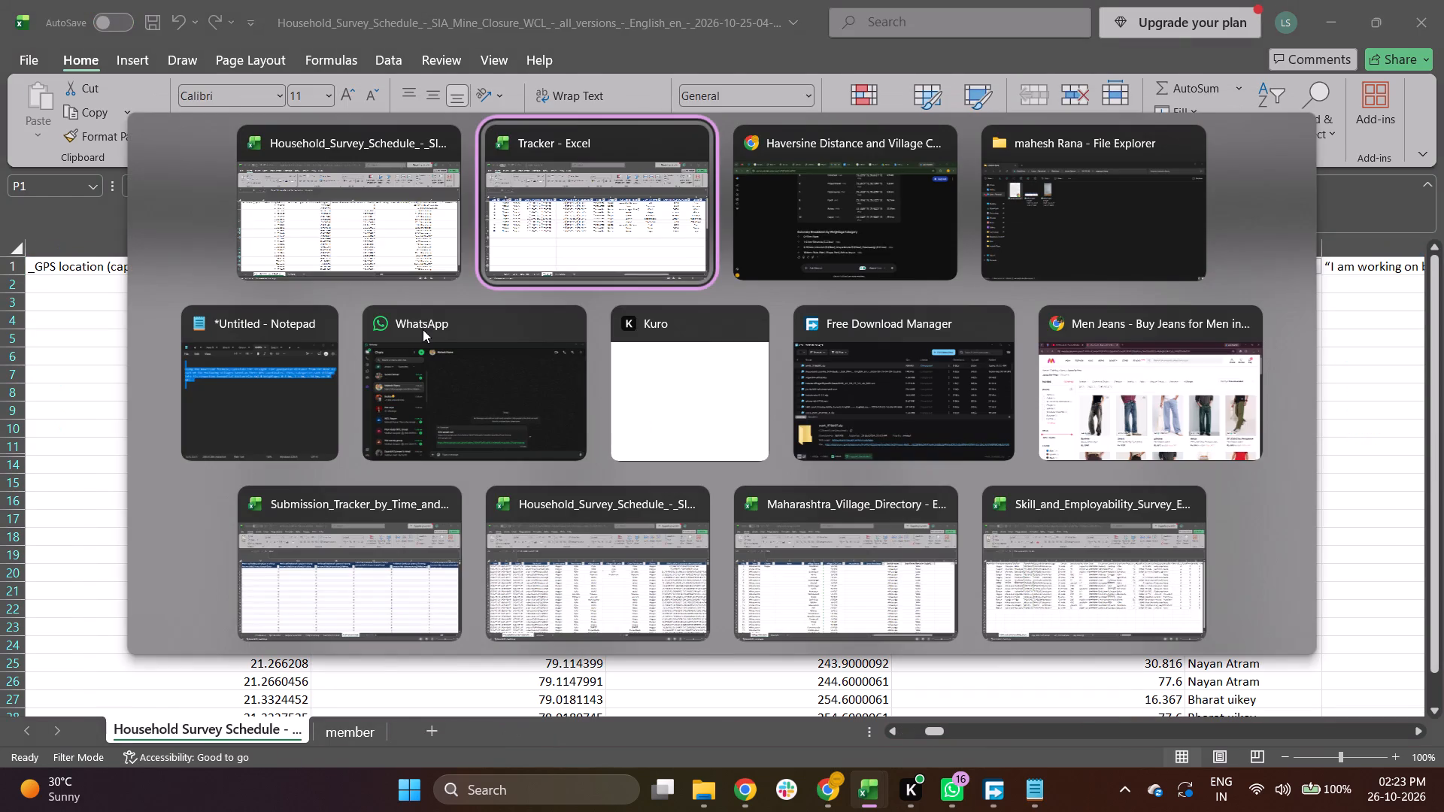
{"action": "key", "text": "alt+Down"}
{"action": "key", "text": "alt+Down"}
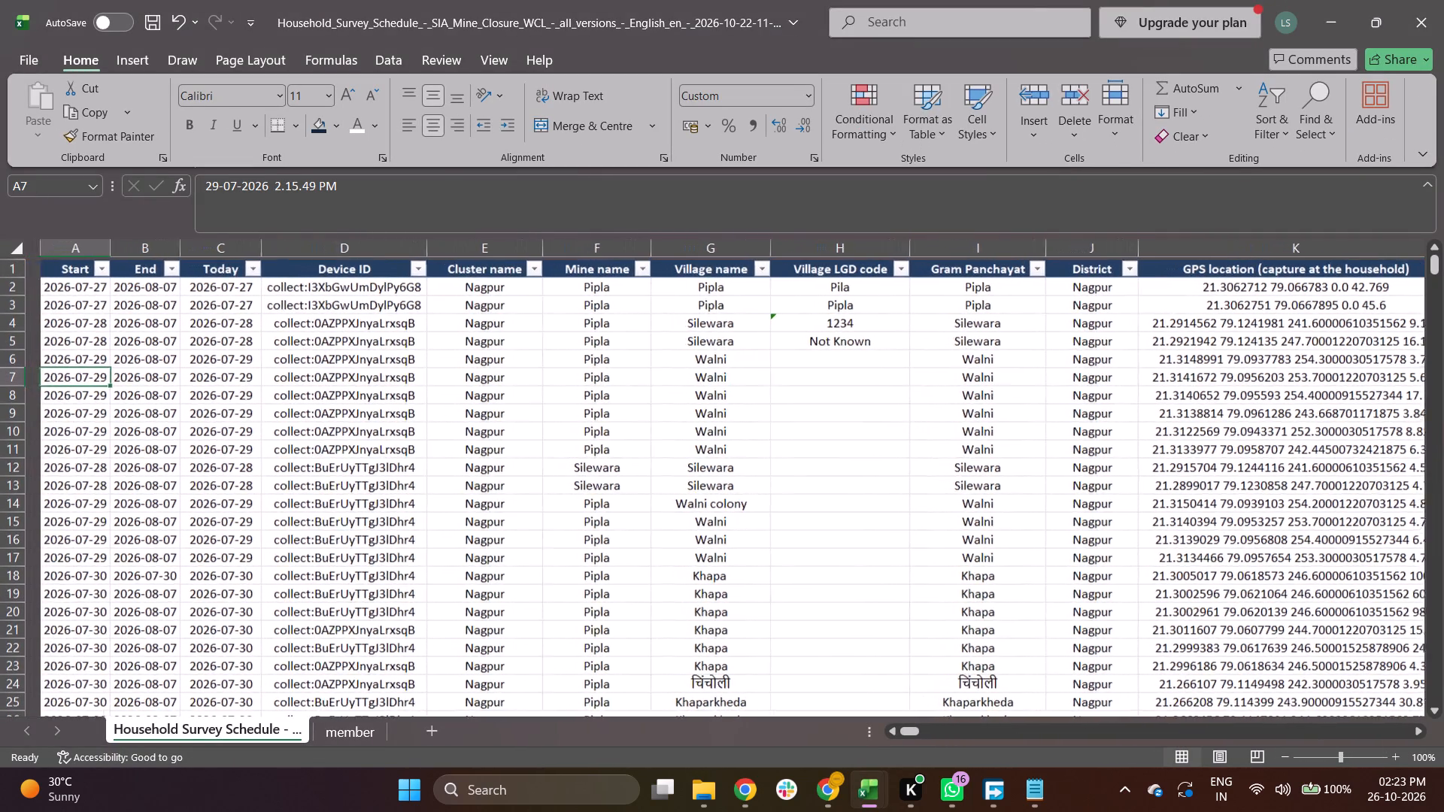
{"action": "scroll", "coordinate": [621, 421], "scroll_direction": "down", "scroll_amount": 16}
{"action": "scroll", "coordinate": [621, 421], "scroll_direction": "up", "scroll_amount": 11}
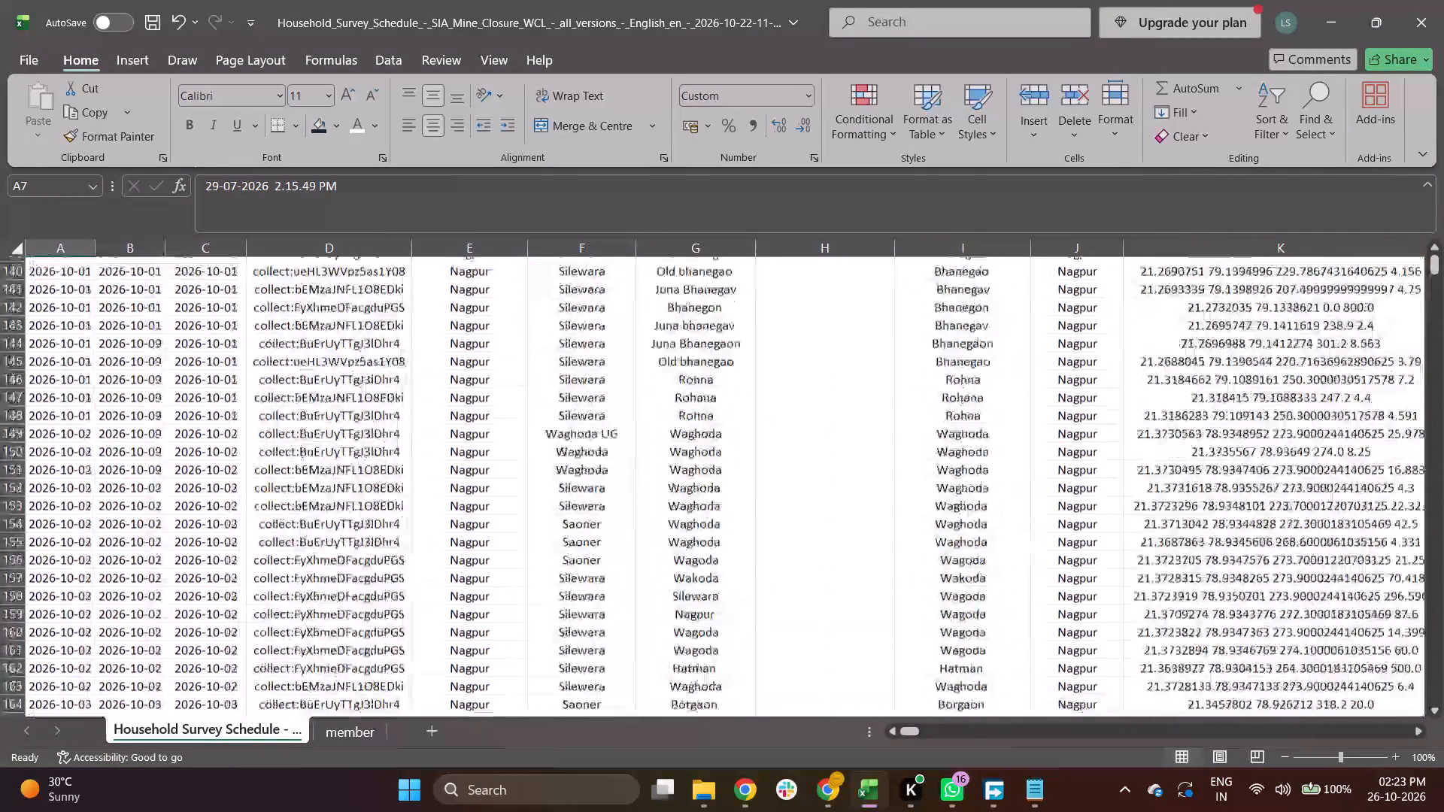
{"action": "scroll", "coordinate": [621, 421], "scroll_direction": "up", "scroll_amount": 9}
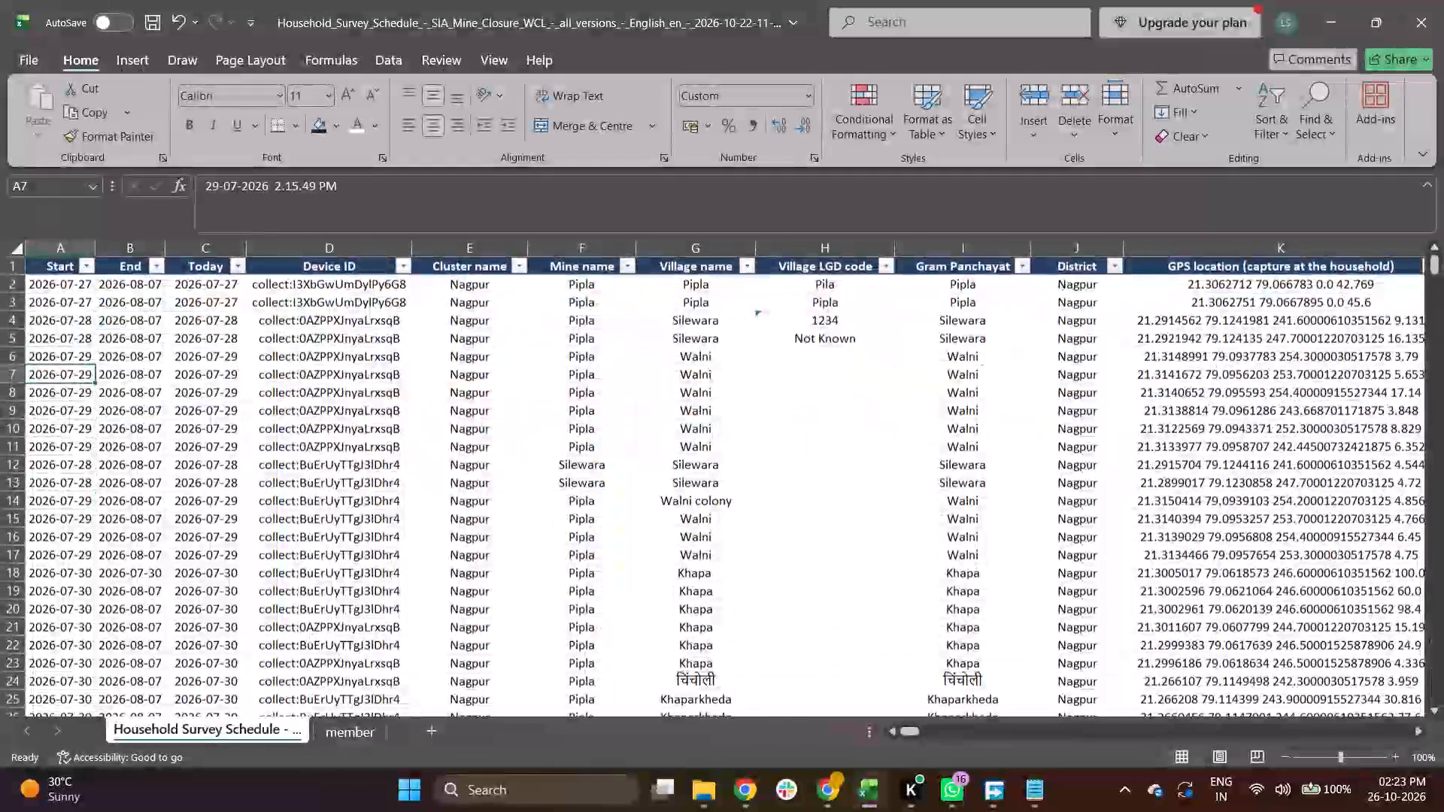
Review the mine name spellings offered by the Mine name filter, leaving the survey records unfiltered.
{"action": "left_click", "coordinate": [626, 269]}
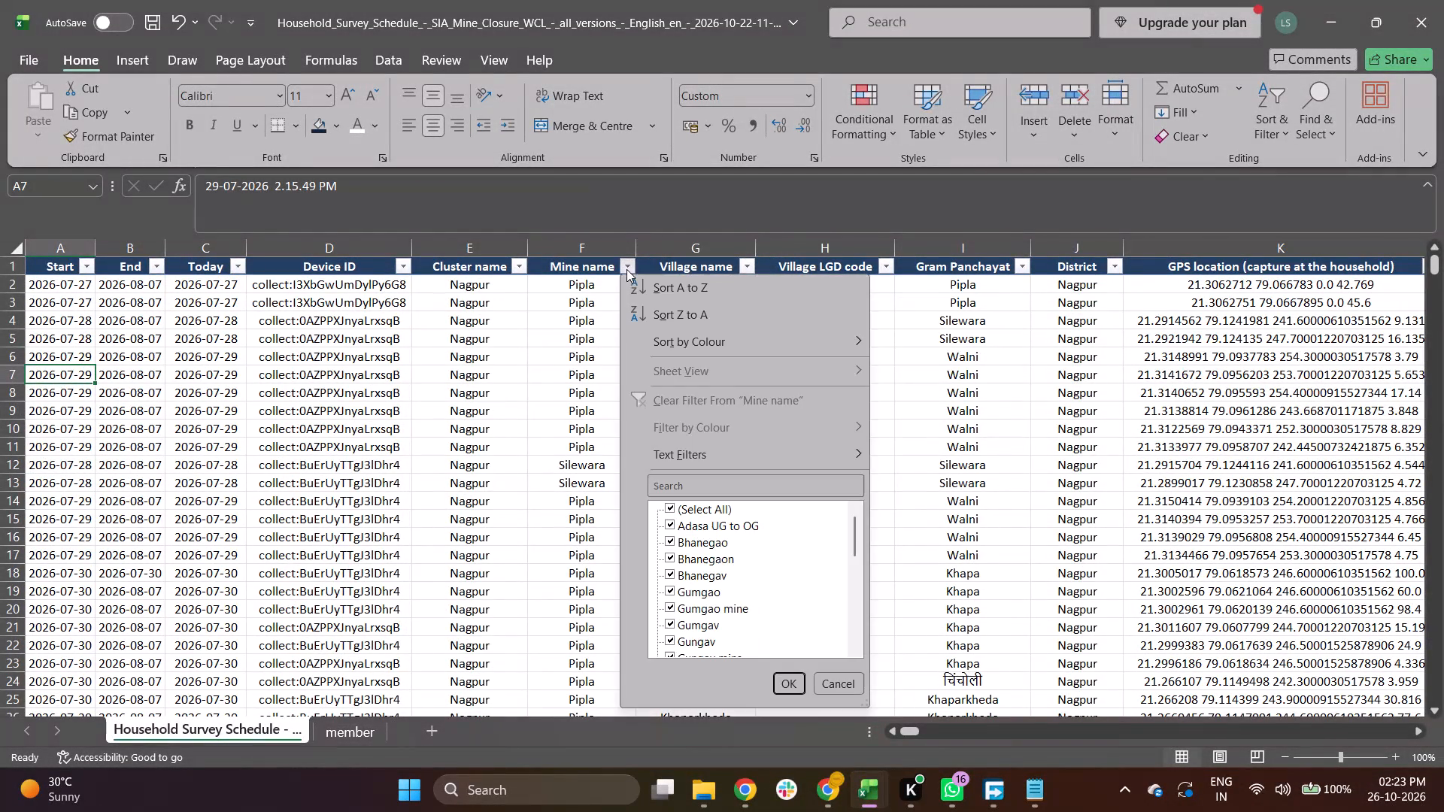
{"action": "scroll", "coordinate": [679, 574], "scroll_direction": "down", "scroll_amount": 1}
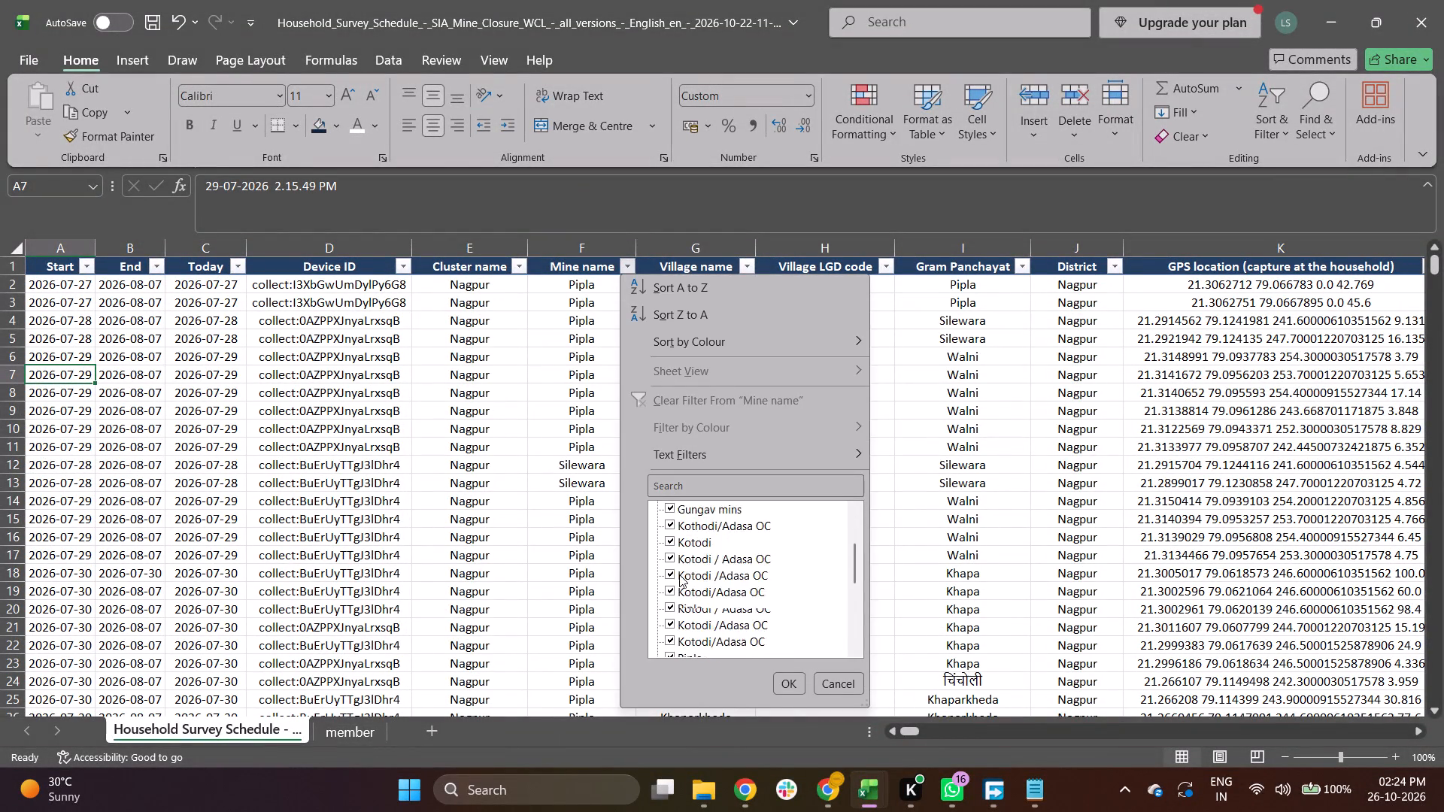
{"action": "scroll", "coordinate": [679, 574], "scroll_direction": "down", "scroll_amount": 2}
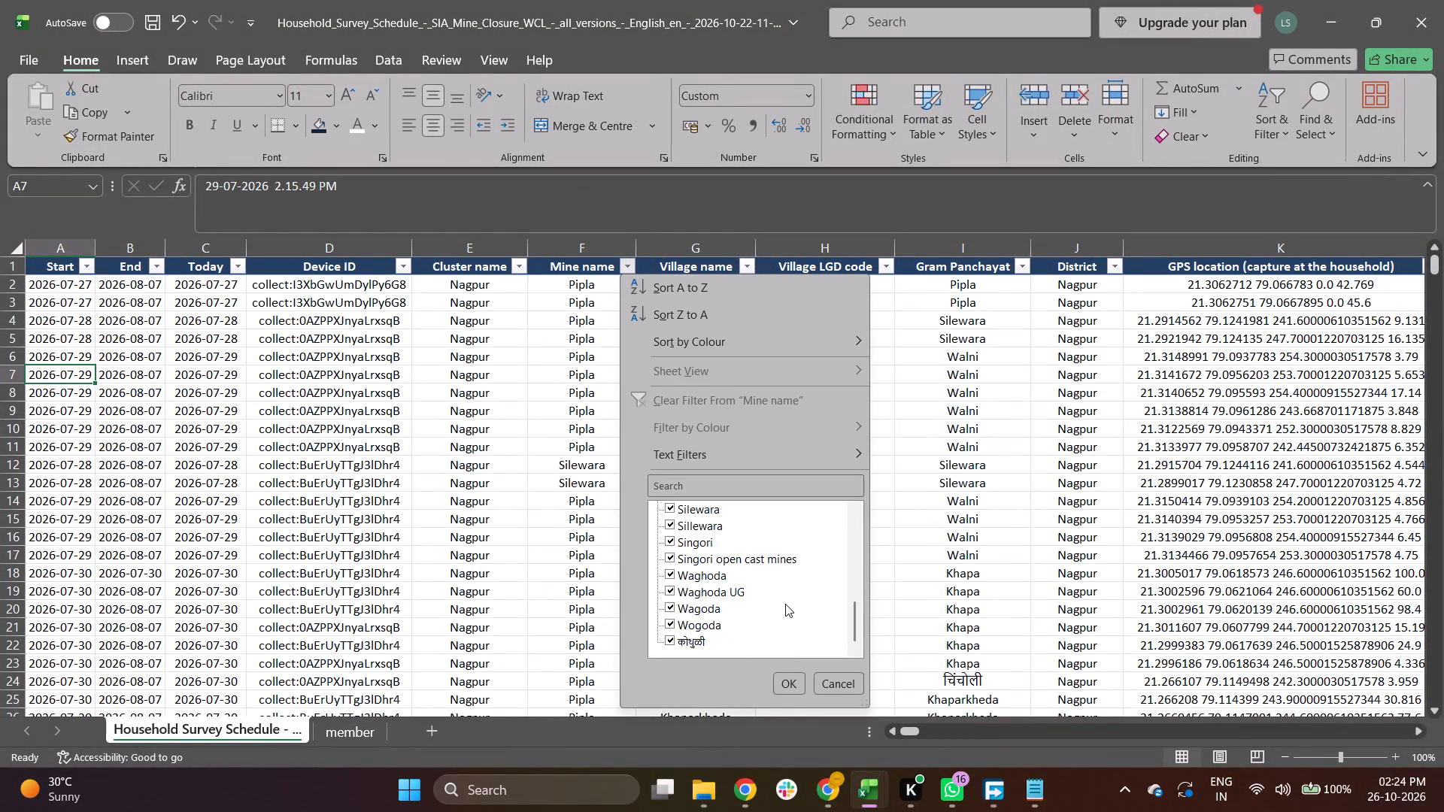
{"action": "left_click", "coordinate": [827, 683]}
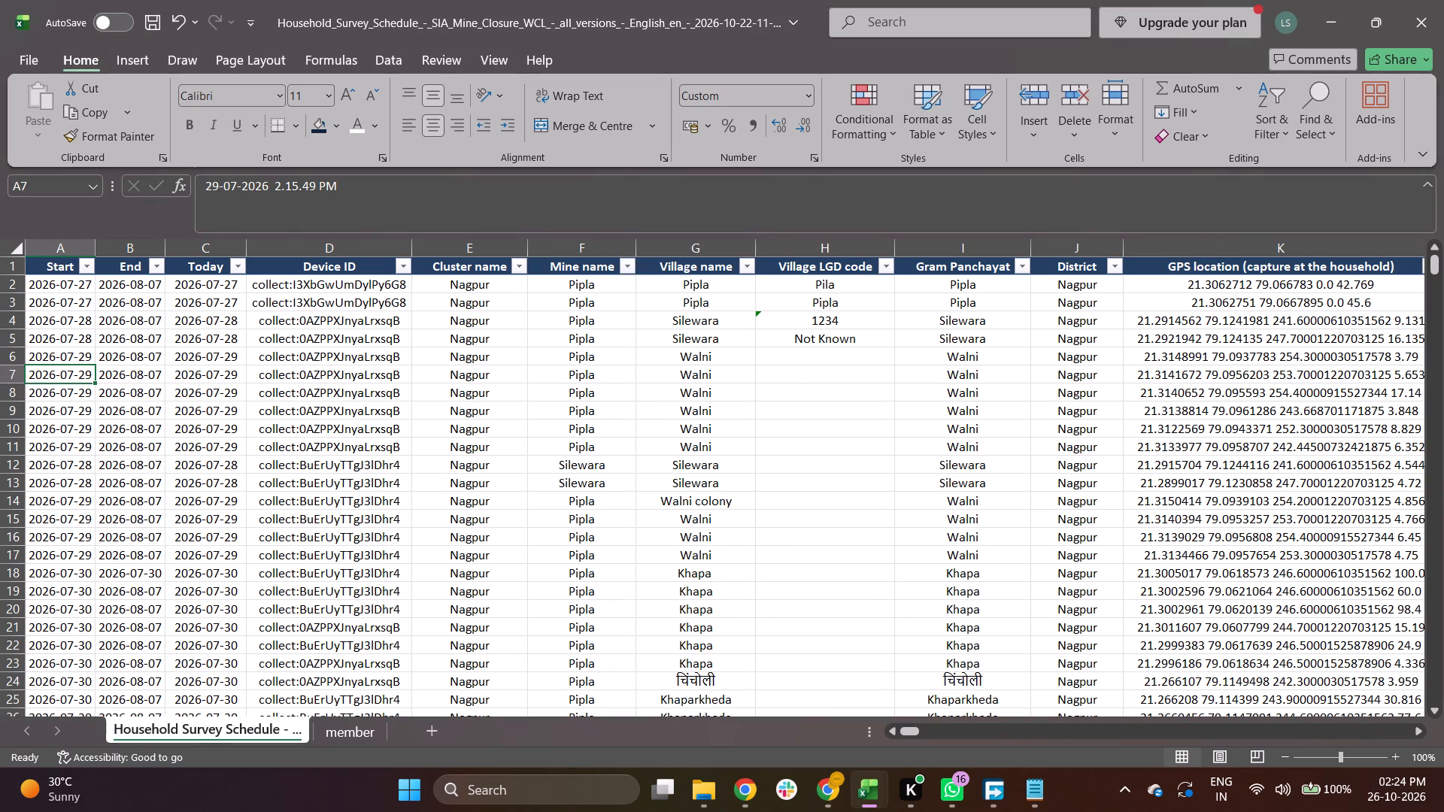
{"action": "scroll", "coordinate": [597, 465], "scroll_direction": "down", "scroll_amount": 16}
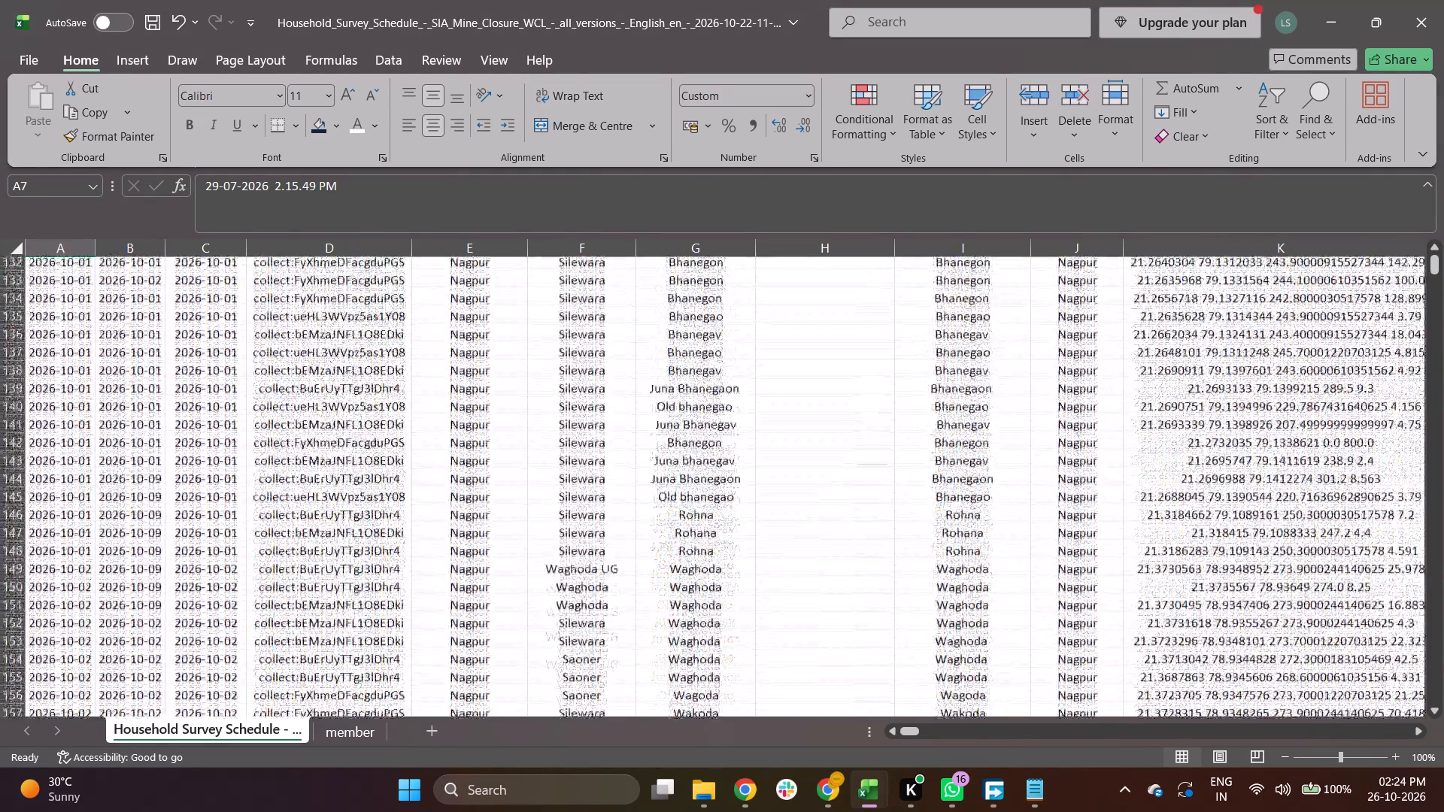
{"action": "scroll", "coordinate": [597, 465], "scroll_direction": "up", "scroll_amount": 13}
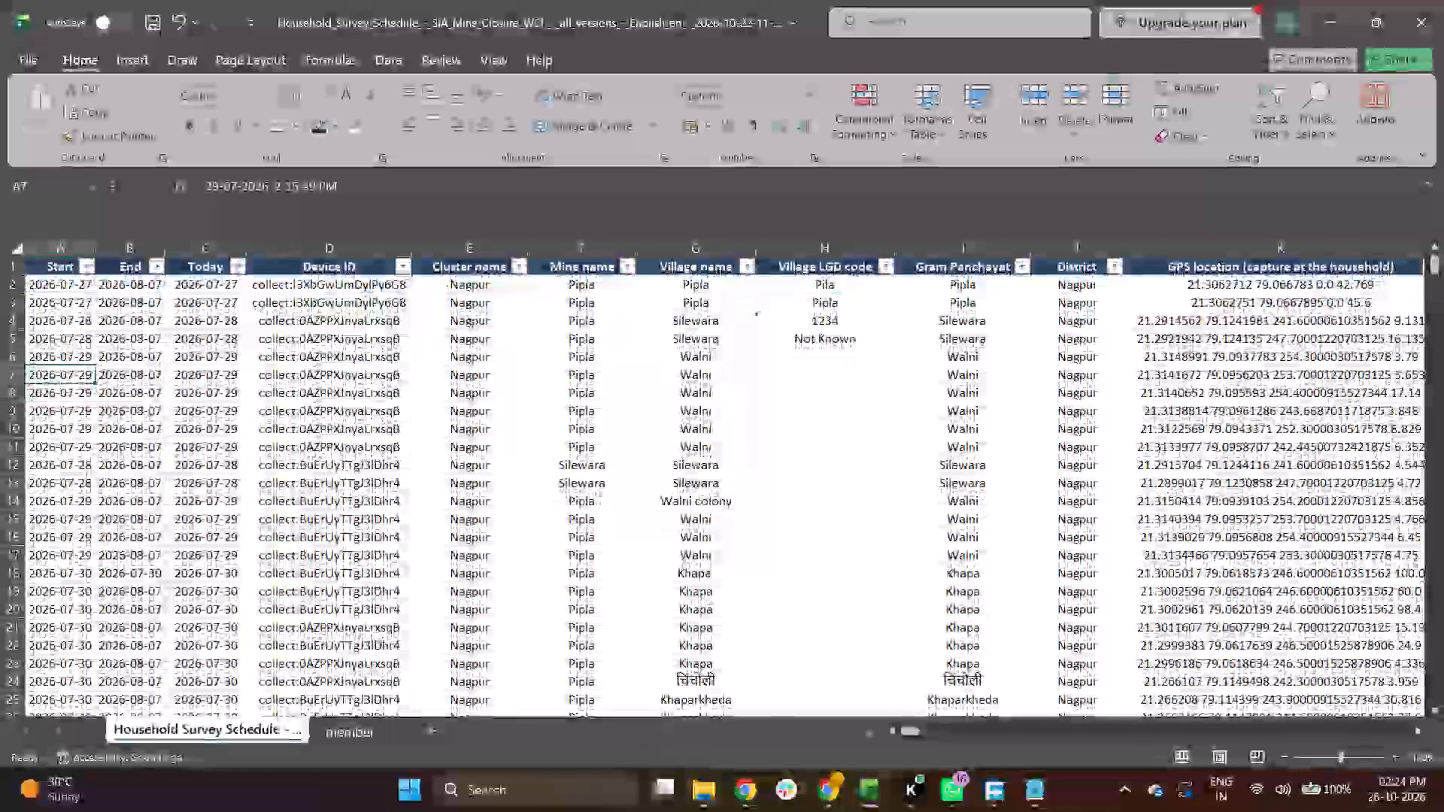
Filter the Mine name column by searching Si and keeping only Silewara and Sillewara, excluding both Singori entries.
{"action": "left_click", "coordinate": [630, 270]}
{"action": "left_click", "coordinate": [686, 487]}
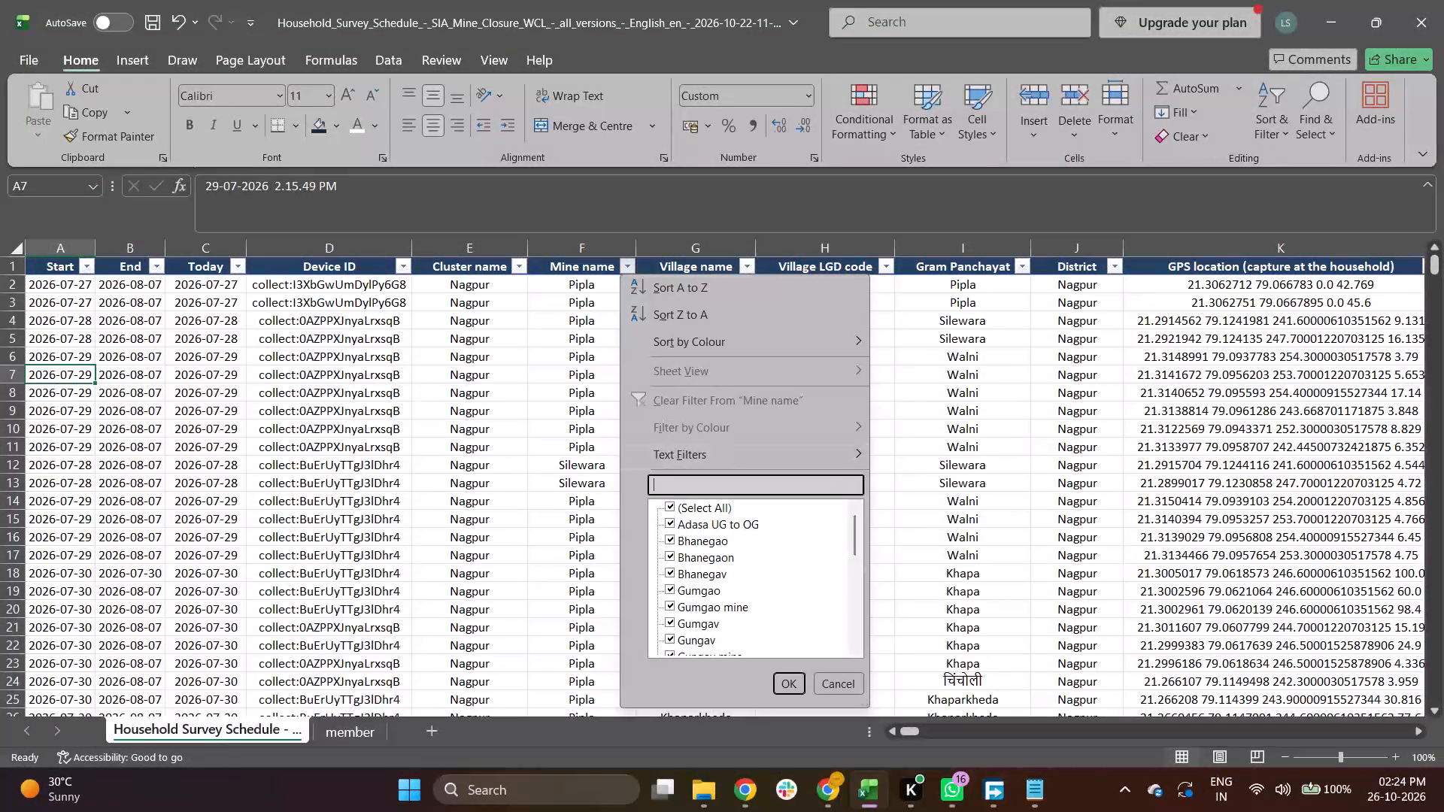
{"action": "key", "text": "shift+s"}
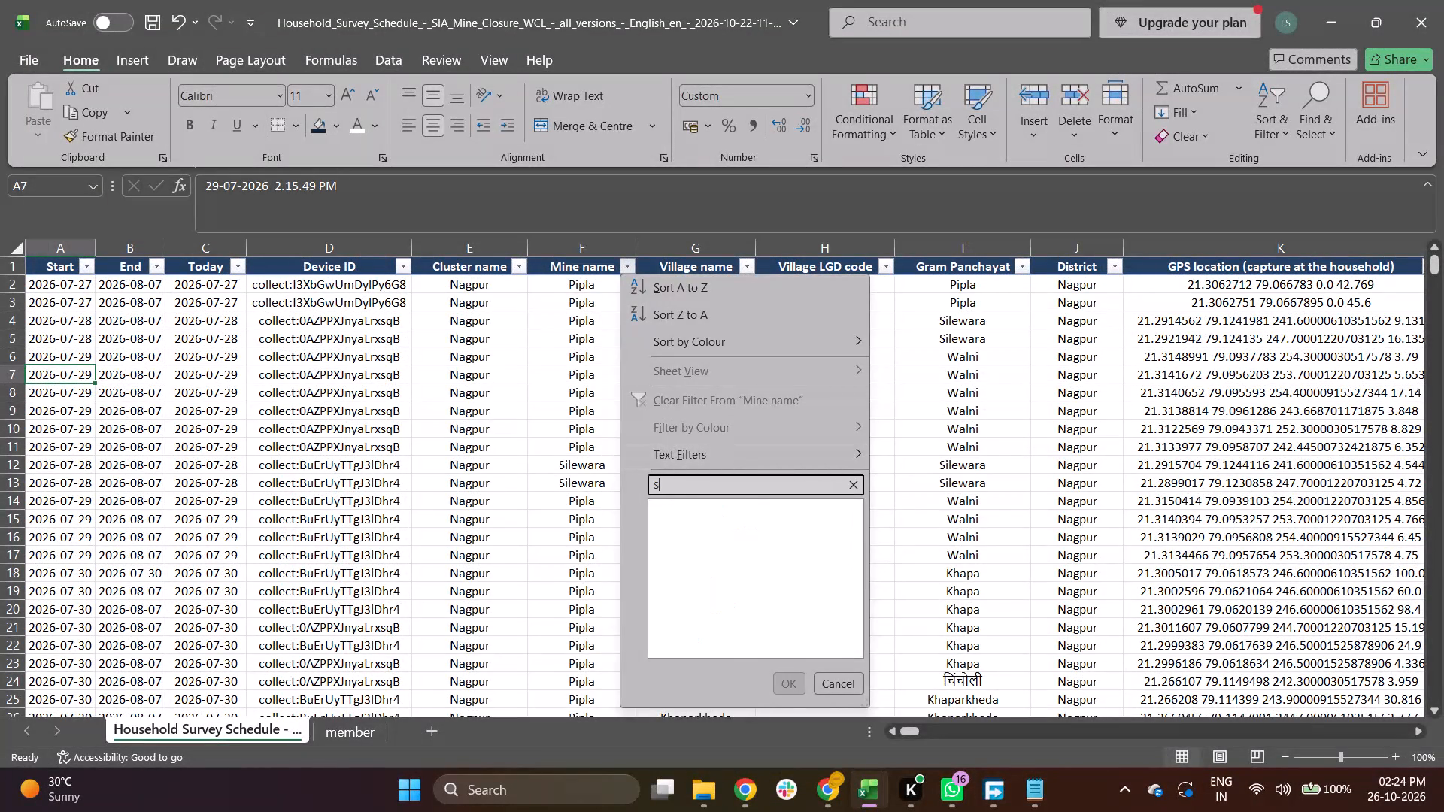
{"action": "key", "text": "BackSpace"}
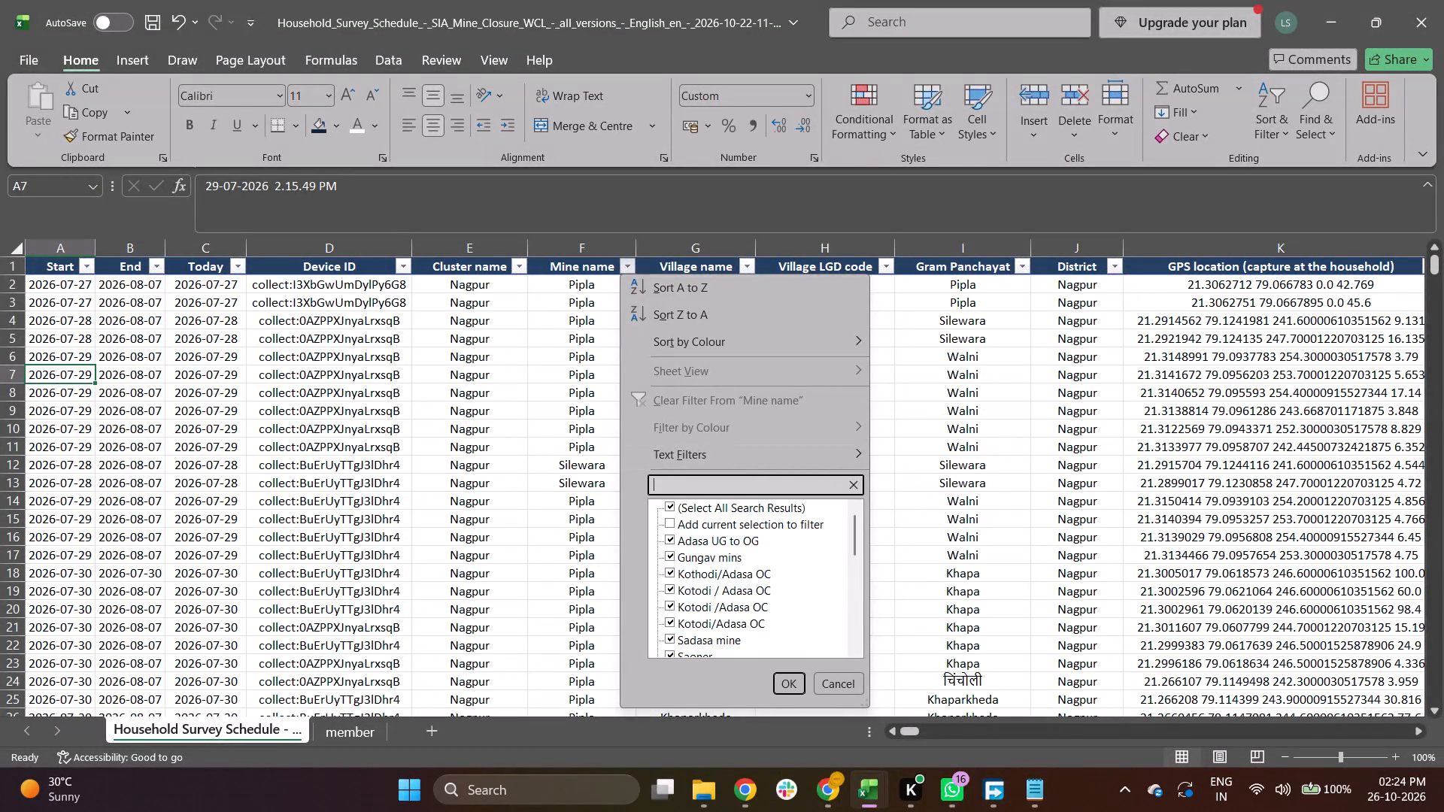
{"action": "key", "text": "shift+s"}
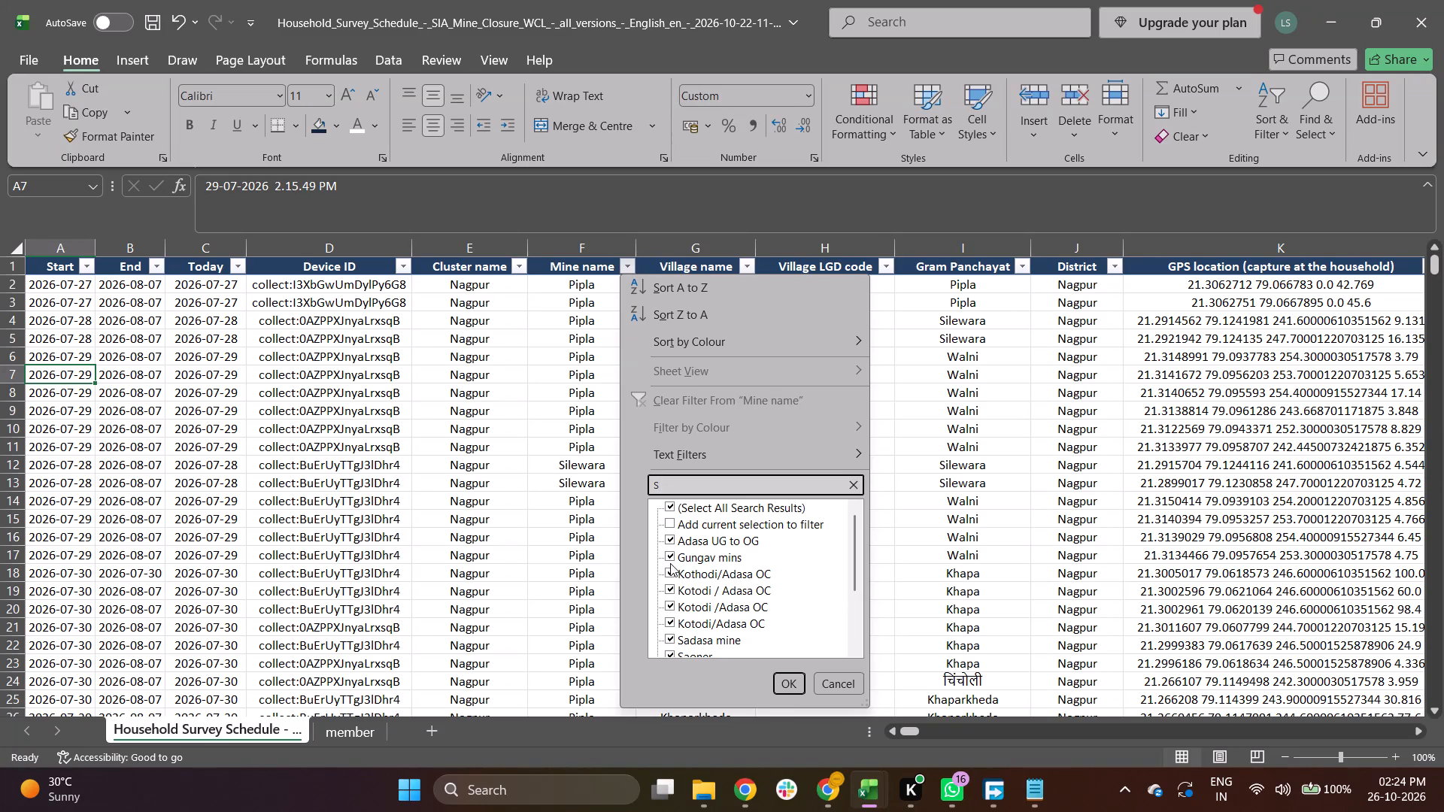
{"action": "scroll", "coordinate": [672, 550], "scroll_direction": "down", "scroll_amount": 1}
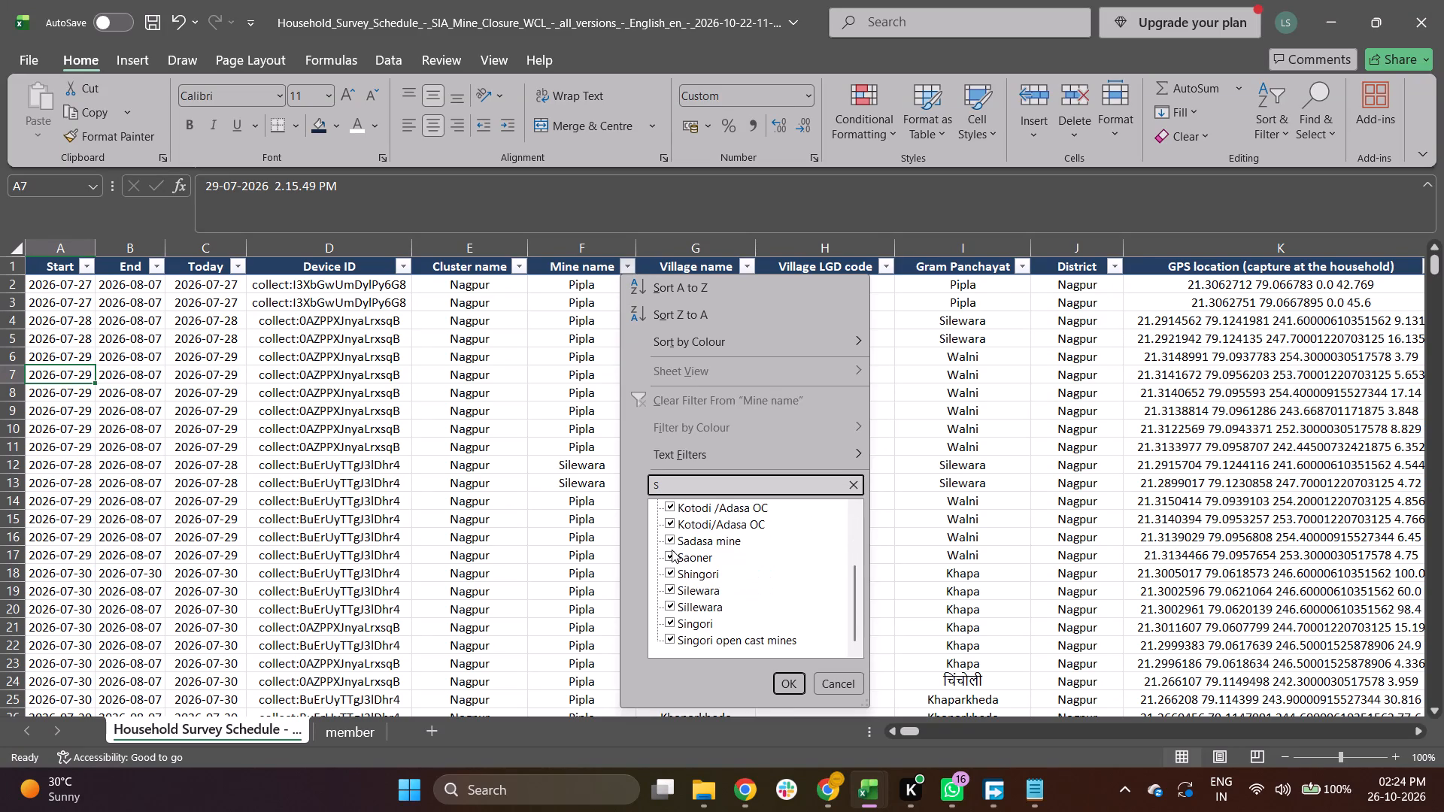
{"action": "scroll", "coordinate": [672, 550], "scroll_direction": "down", "scroll_amount": 1}
{"action": "scroll", "coordinate": [745, 574], "scroll_direction": "up", "scroll_amount": 8}
{"action": "key", "text": "i"}
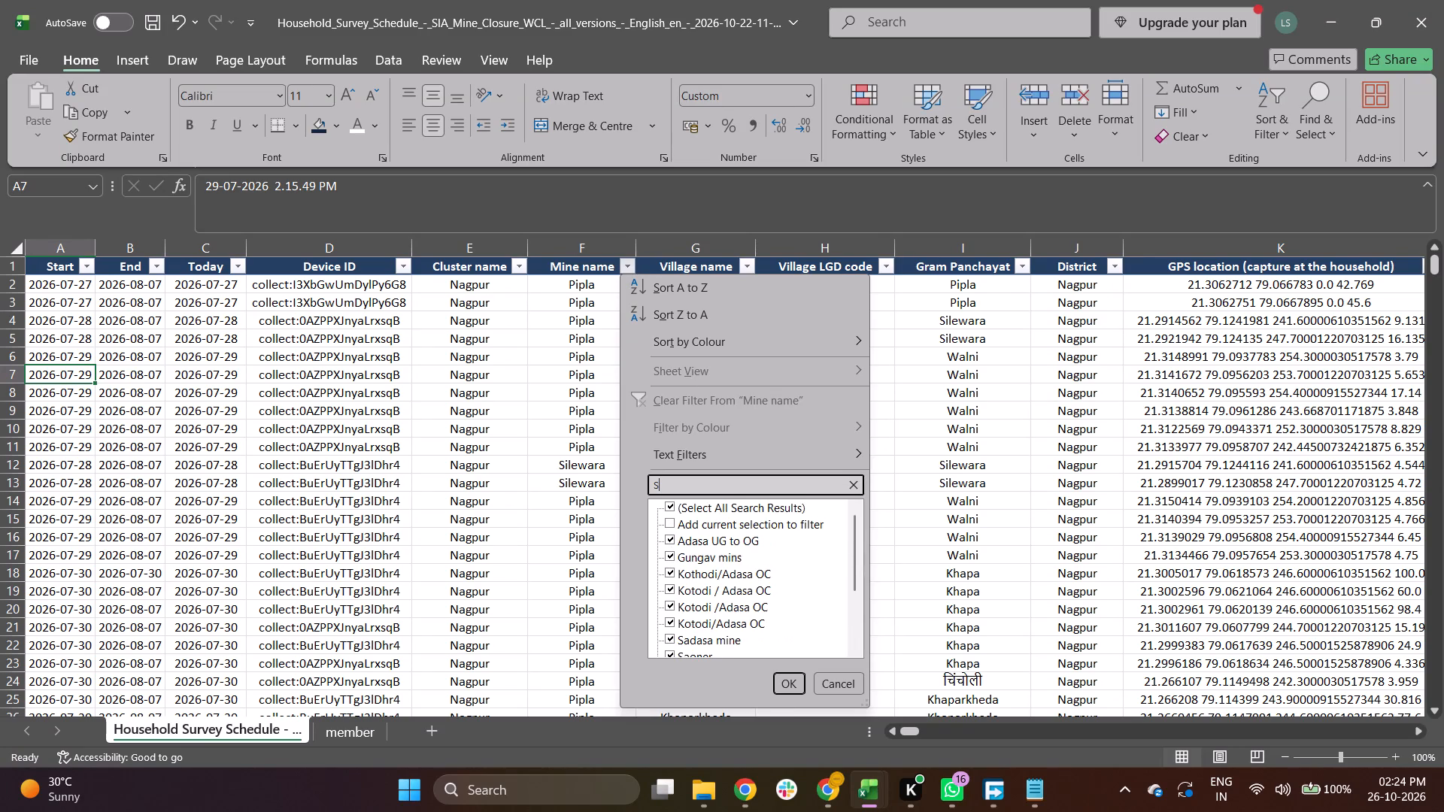
{"action": "left_click", "coordinate": [669, 571]}
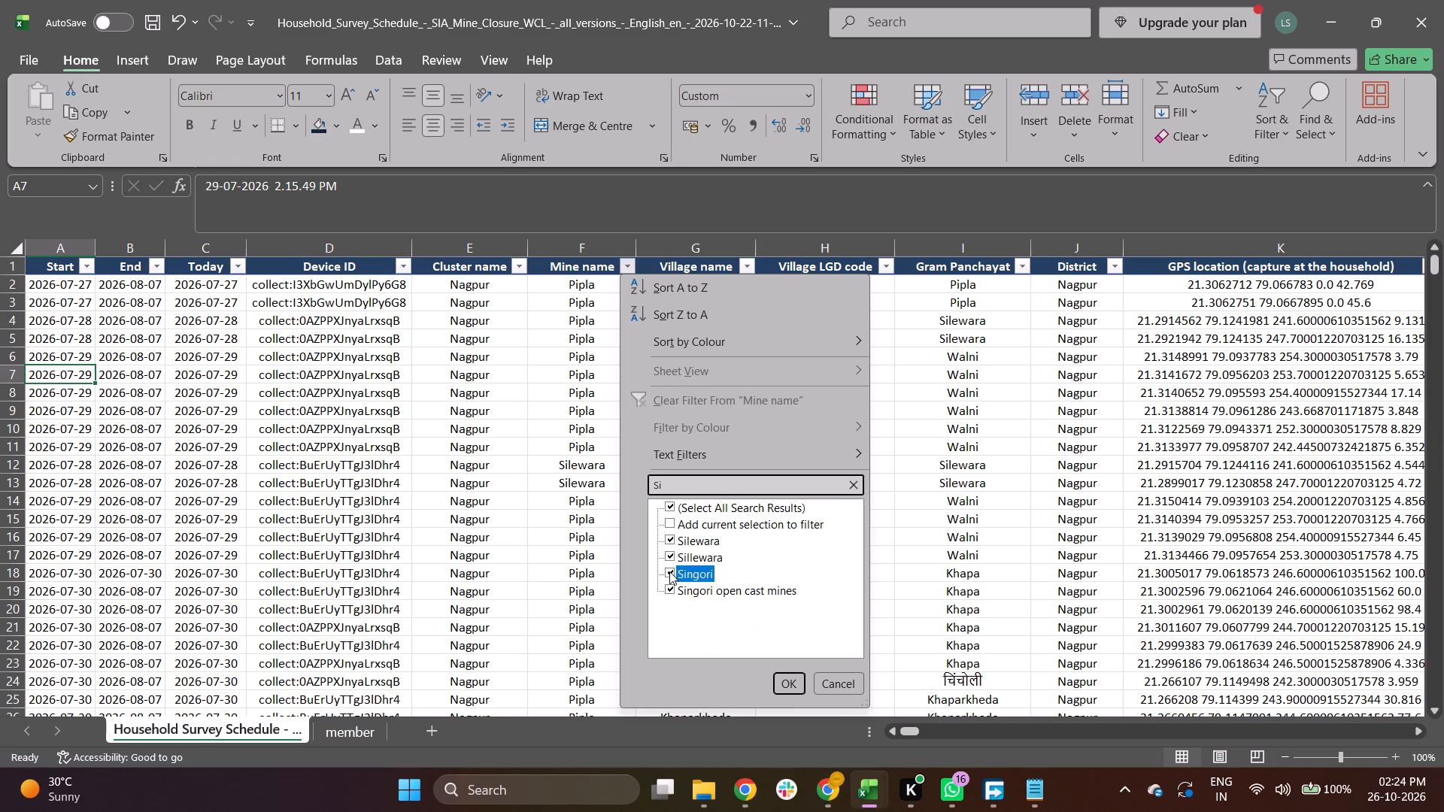
{"action": "left_click", "coordinate": [670, 592]}
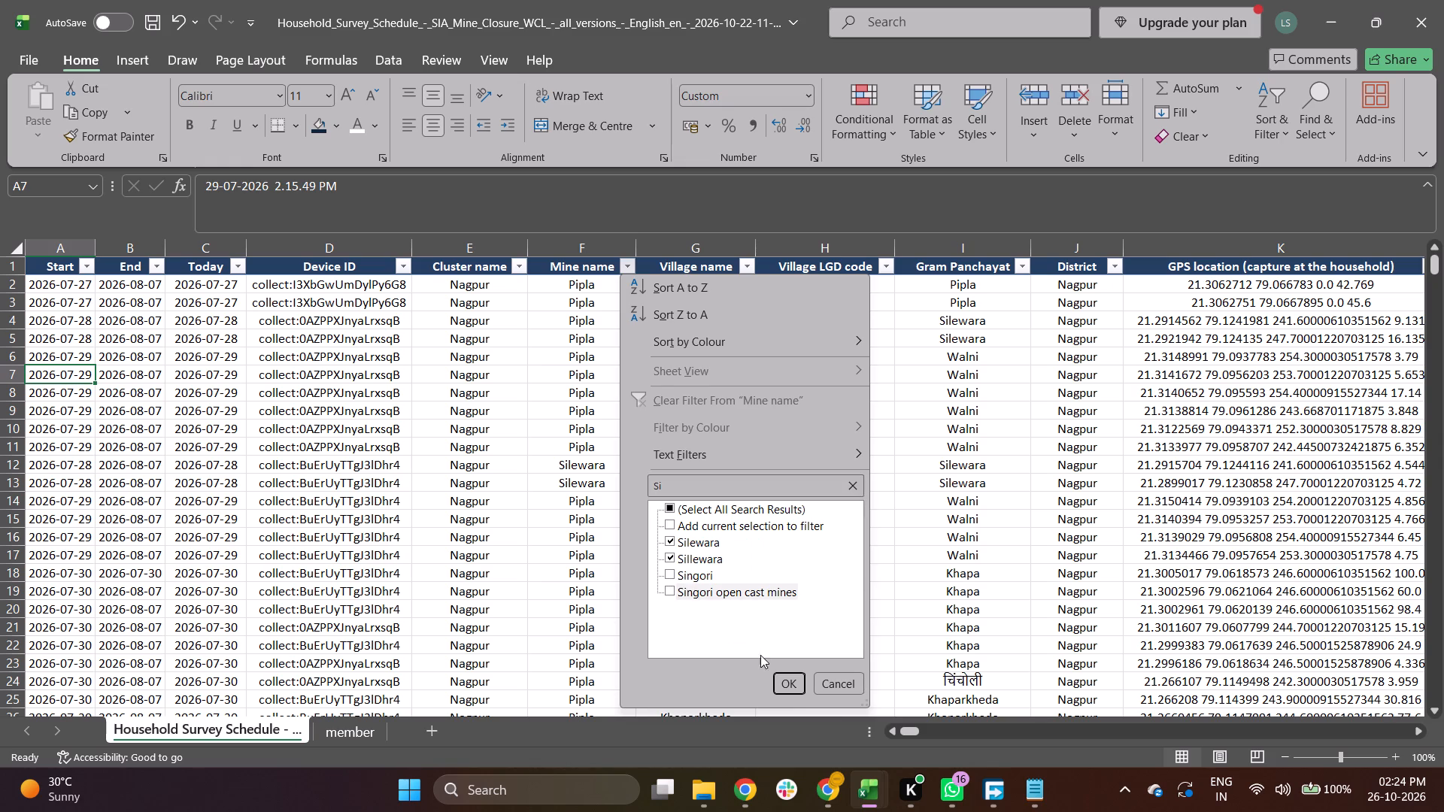
{"action": "left_click", "coordinate": [786, 686]}
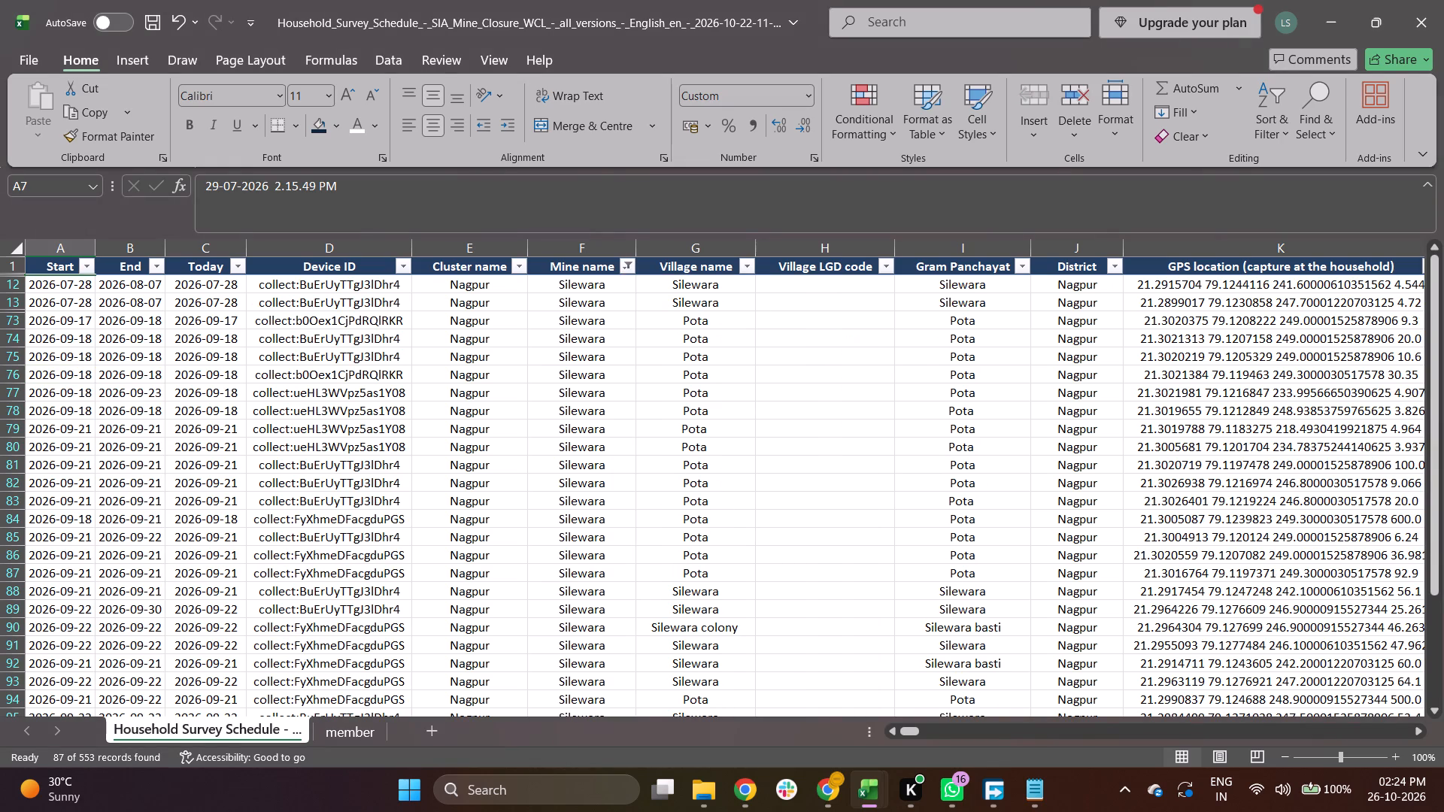
{"action": "key", "text": "alt+Tab"}
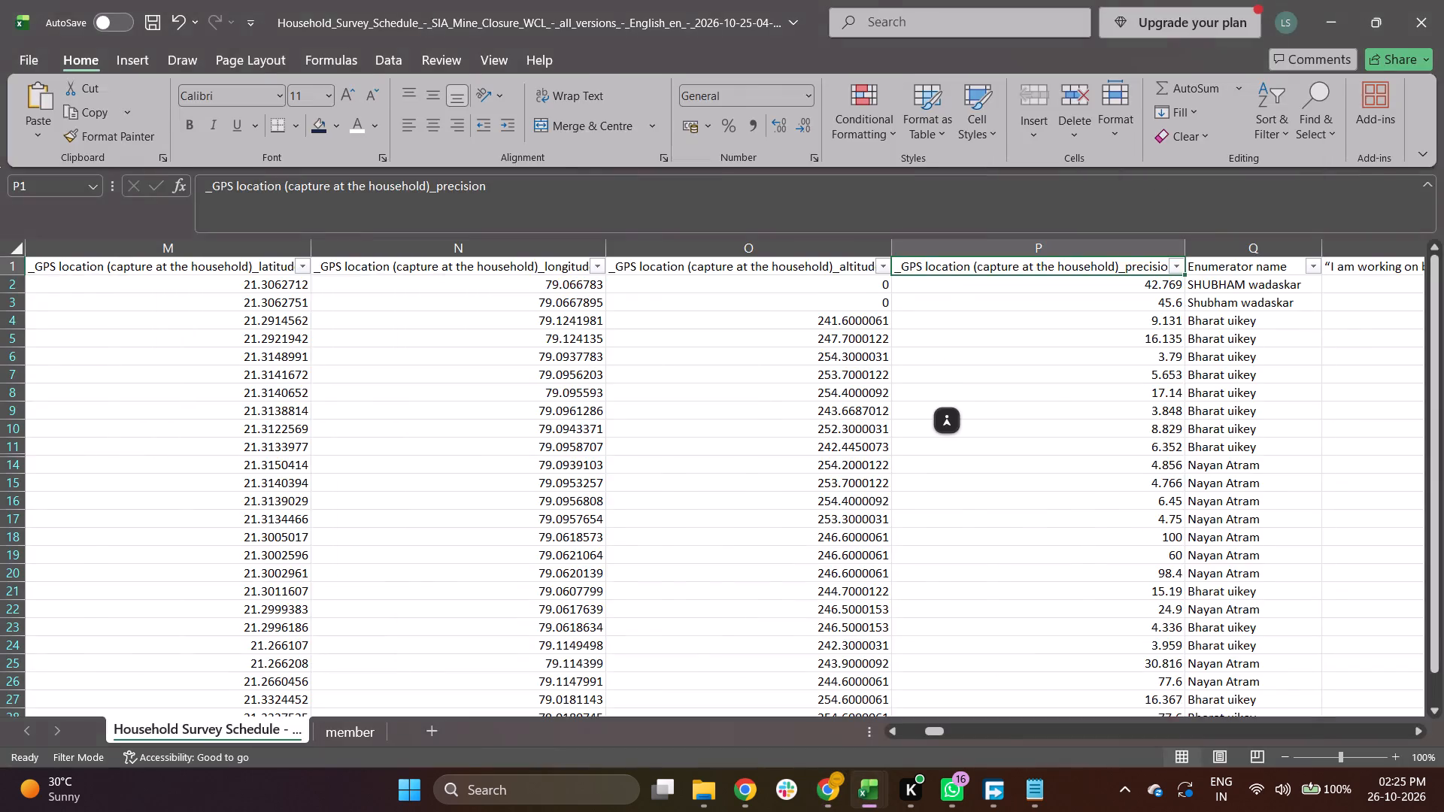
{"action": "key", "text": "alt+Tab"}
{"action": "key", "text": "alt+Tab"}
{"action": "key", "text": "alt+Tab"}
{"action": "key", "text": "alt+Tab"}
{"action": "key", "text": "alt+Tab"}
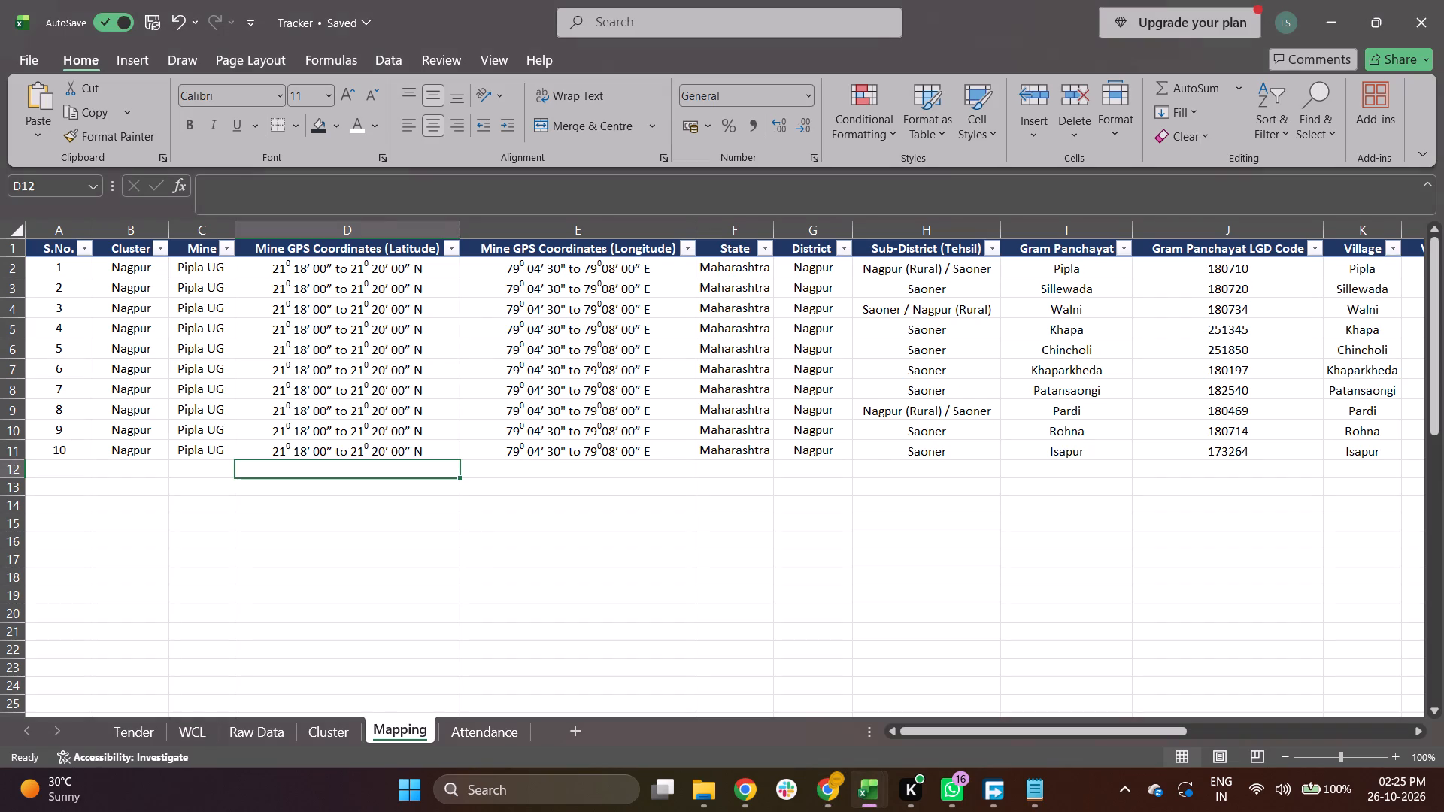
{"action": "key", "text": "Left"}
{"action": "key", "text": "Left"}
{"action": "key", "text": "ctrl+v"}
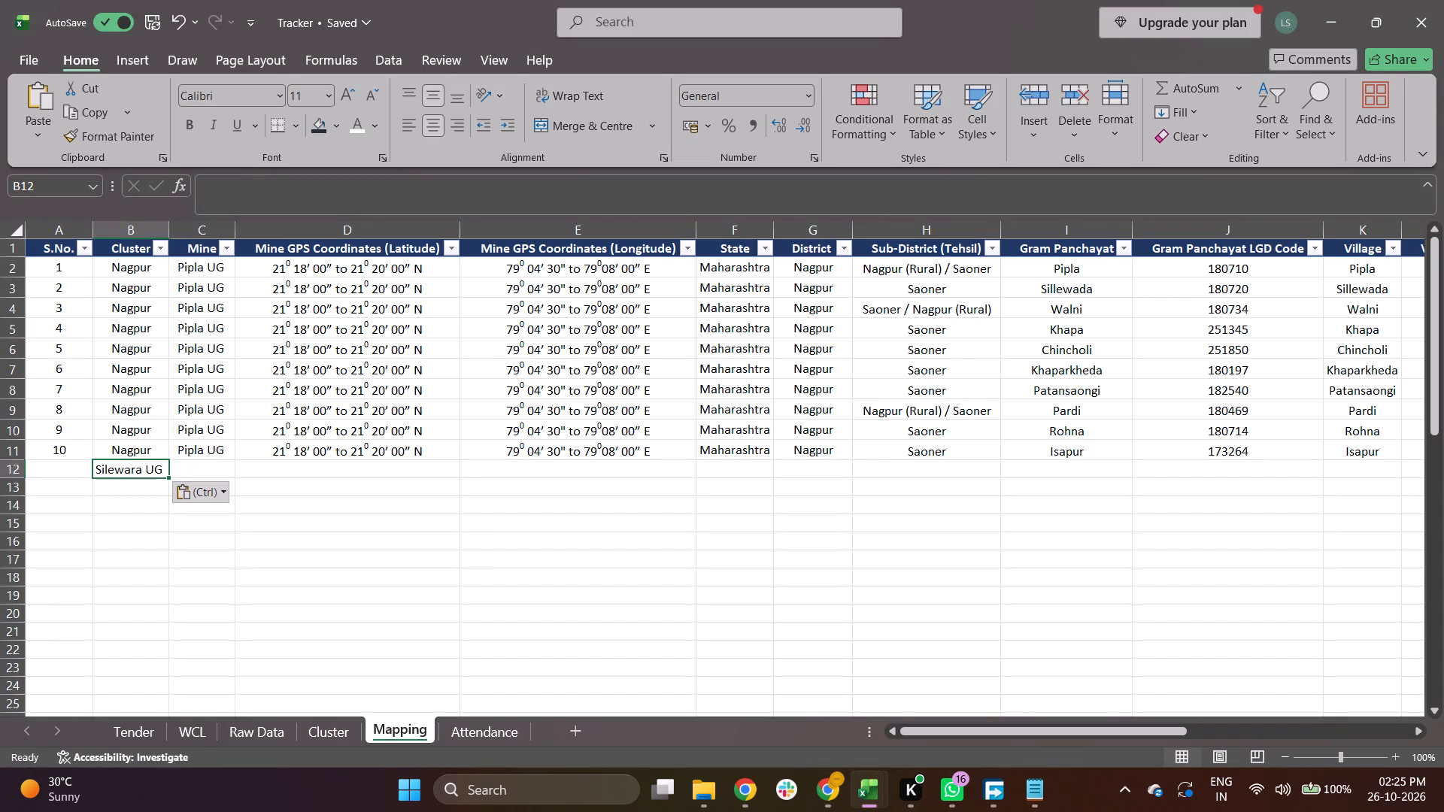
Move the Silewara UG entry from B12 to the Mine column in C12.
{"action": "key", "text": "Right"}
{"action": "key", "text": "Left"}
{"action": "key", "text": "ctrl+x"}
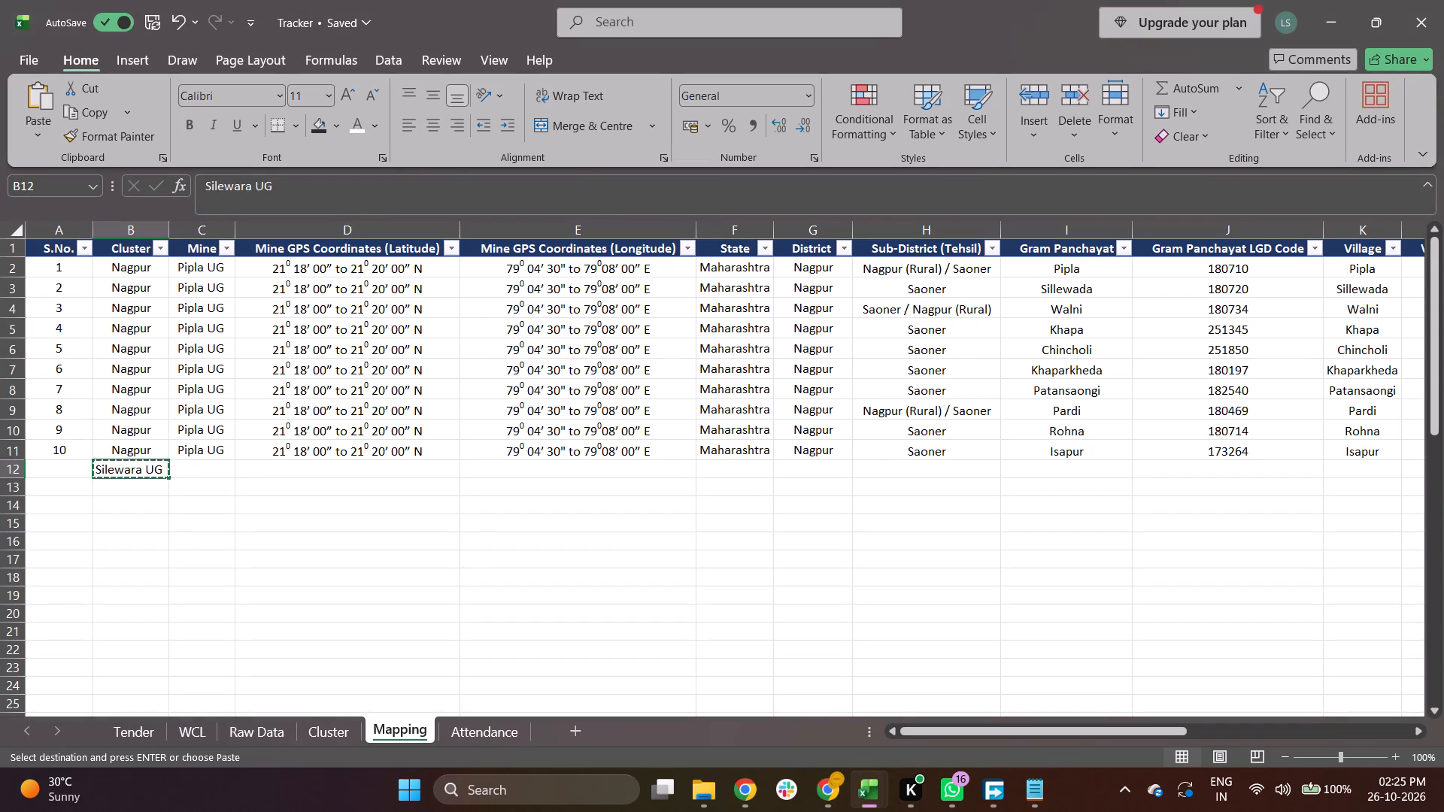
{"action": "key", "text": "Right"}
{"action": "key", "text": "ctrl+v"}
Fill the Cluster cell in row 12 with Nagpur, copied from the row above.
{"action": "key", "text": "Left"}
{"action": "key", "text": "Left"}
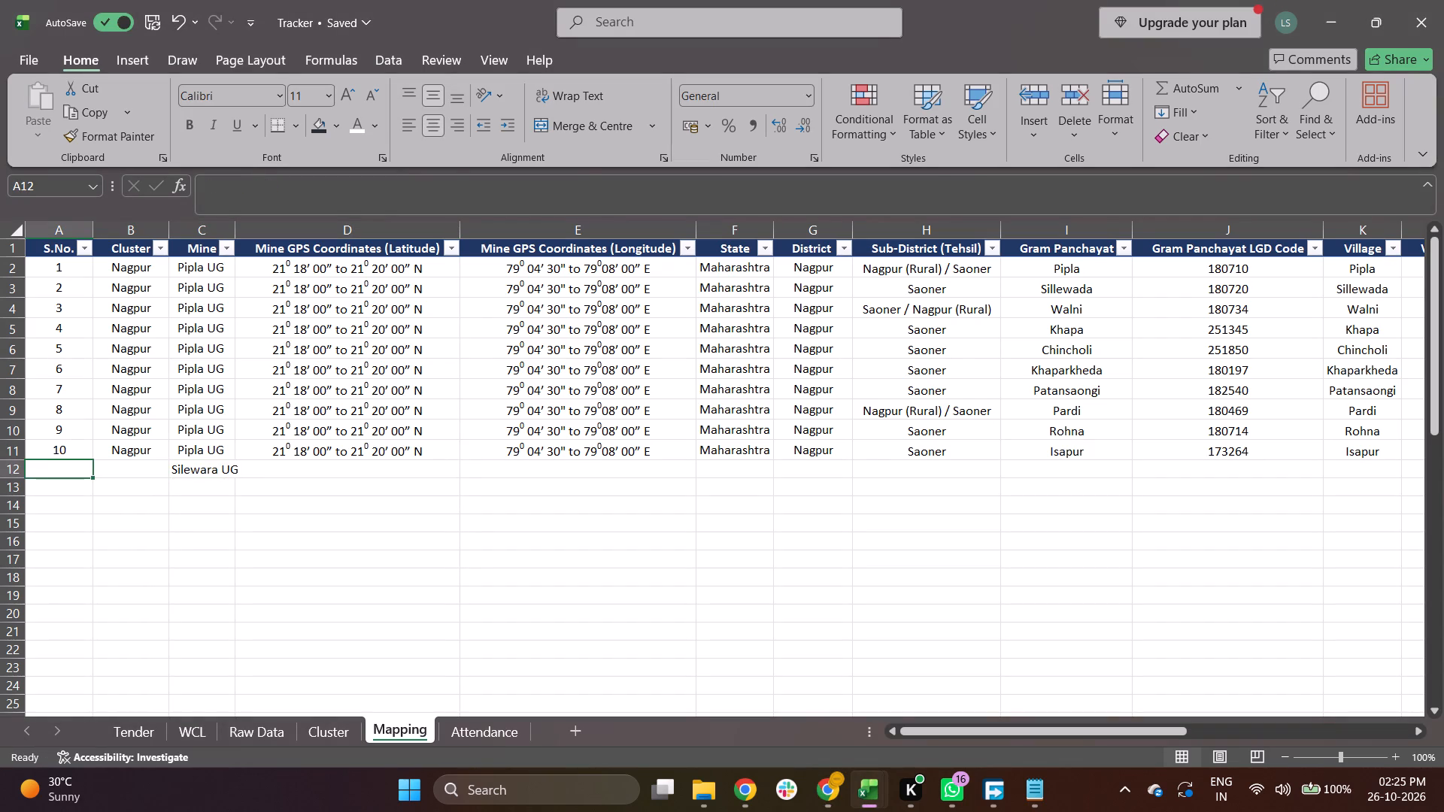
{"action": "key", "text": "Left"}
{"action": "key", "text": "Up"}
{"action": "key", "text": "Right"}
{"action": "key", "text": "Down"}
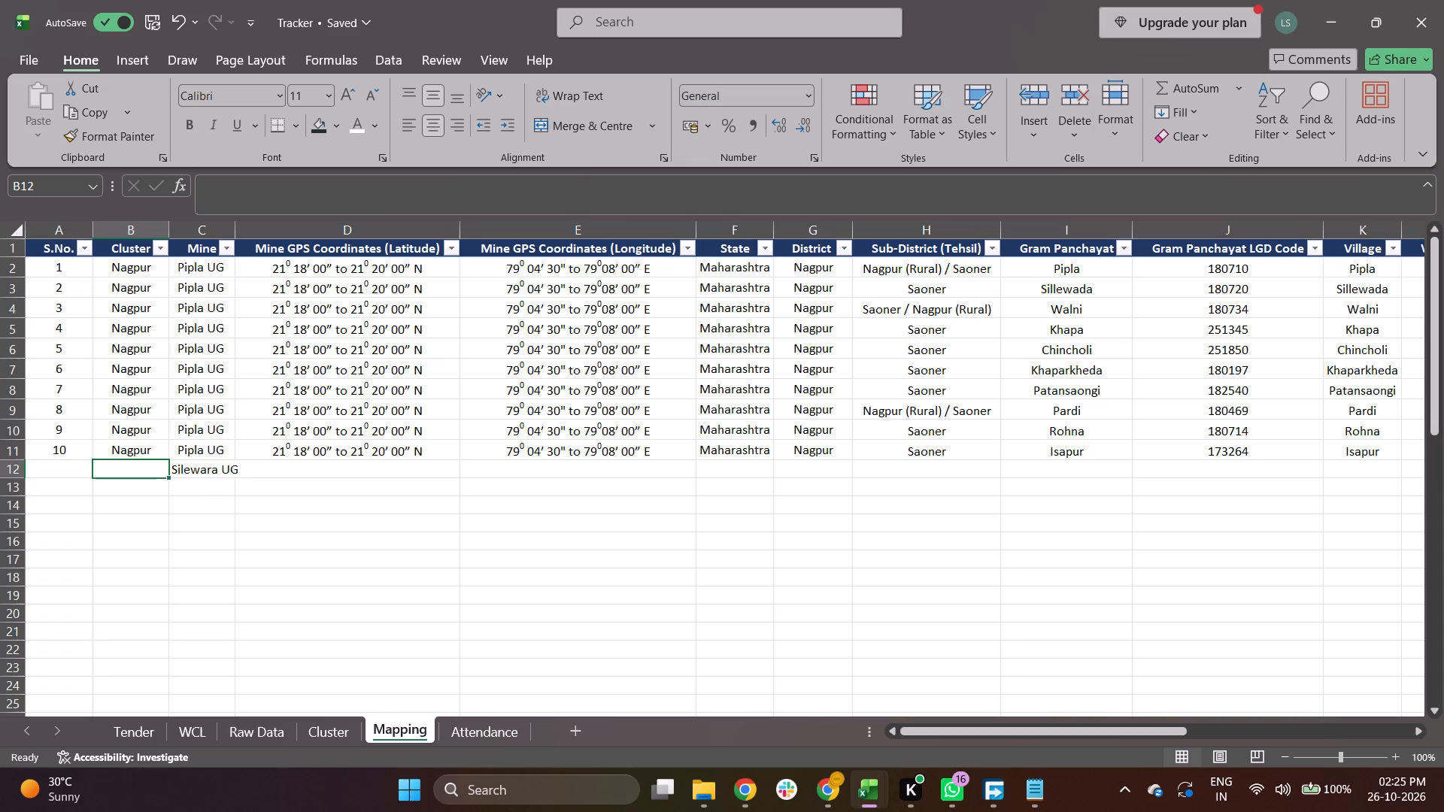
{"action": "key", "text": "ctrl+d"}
Enter serial number 11 in the S.No. column of row 12.
{"action": "key", "text": "Down"}
{"action": "key", "text": "Left"}
{"action": "key", "text": "Up"}
{"action": "type", "text": "11"}
{"action": "key", "text": "Tab"}
{"action": "key", "text": "Tab"}
{"action": "key", "text": "Tab"}
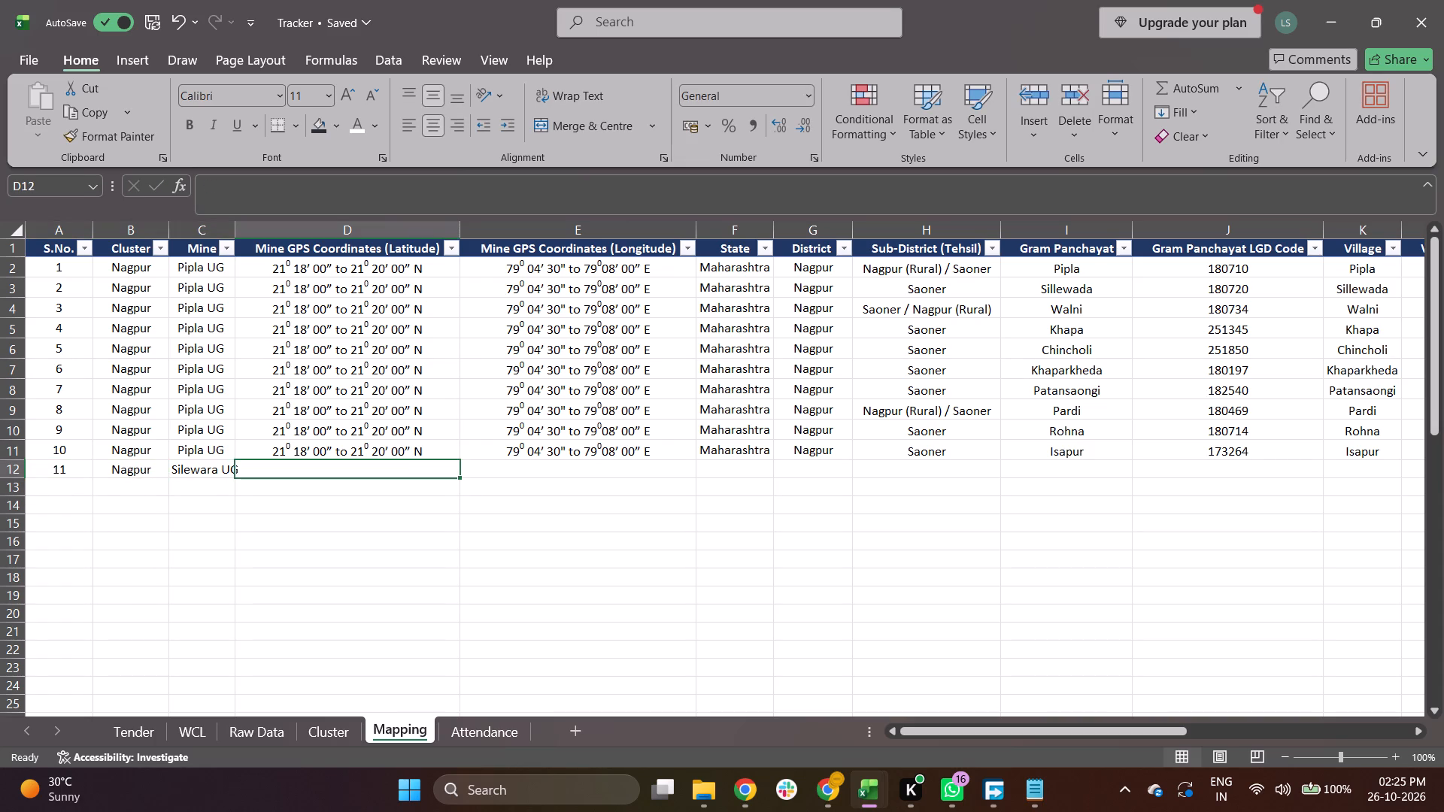
Review the Pipla UG records across the Mapping columns, from the mine GPS coordinates through Total Households.
{"action": "key", "text": "Up"}
{"action": "key", "text": "Up"}
{"action": "key", "text": "Up"}
{"action": "key", "text": "Up"}
{"action": "key", "text": "Up"}
{"action": "key", "text": "Up"}
{"action": "key", "text": "Up"}
{"action": "key", "text": "Up"}
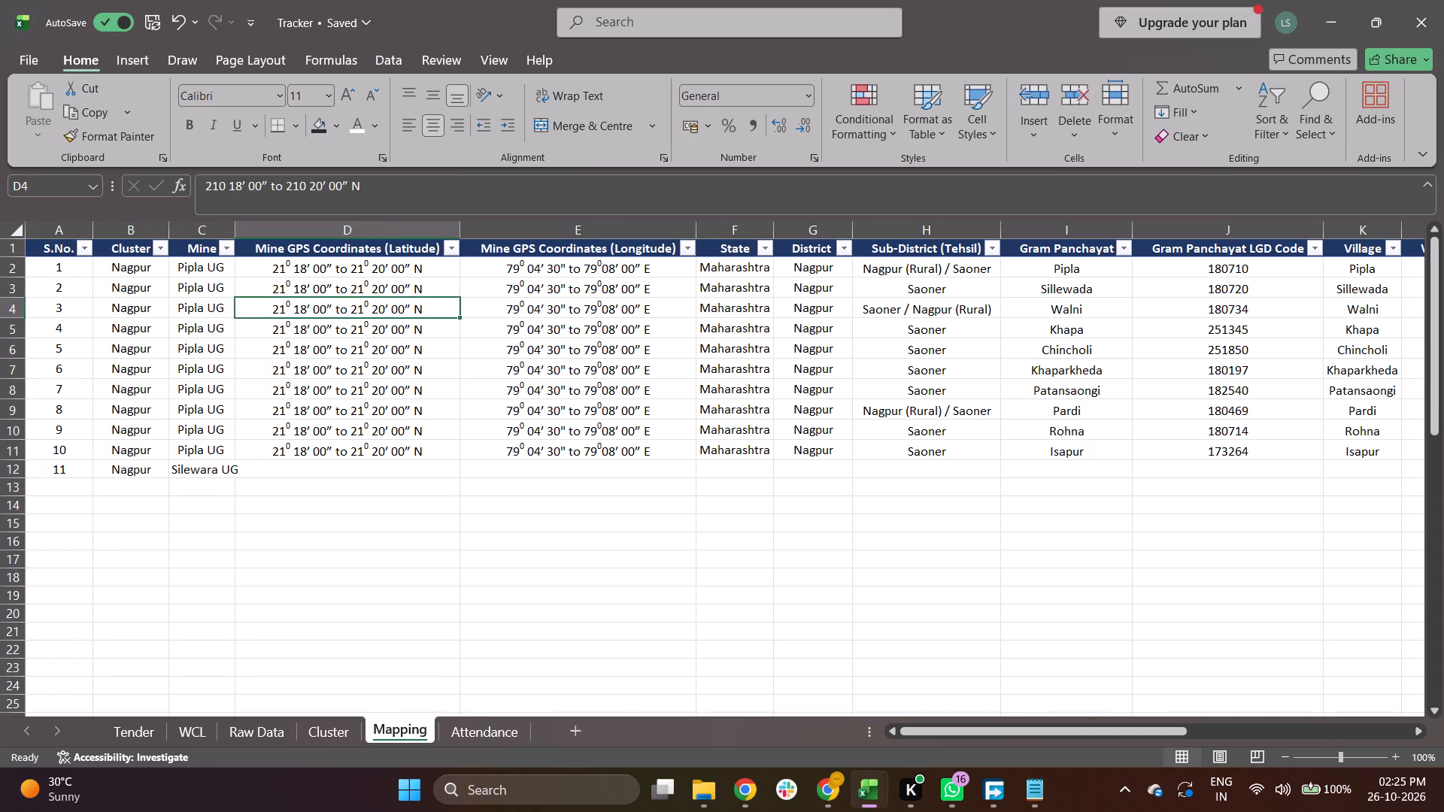
{"action": "key", "text": "Up"}
{"action": "key", "text": "Up"}
{"action": "key", "text": "Up"}
{"action": "key", "text": "Down"}
{"action": "key", "text": "Down"}
{"action": "key", "text": "Down"}
{"action": "key", "text": "Down"}
{"action": "key", "text": "Down"}
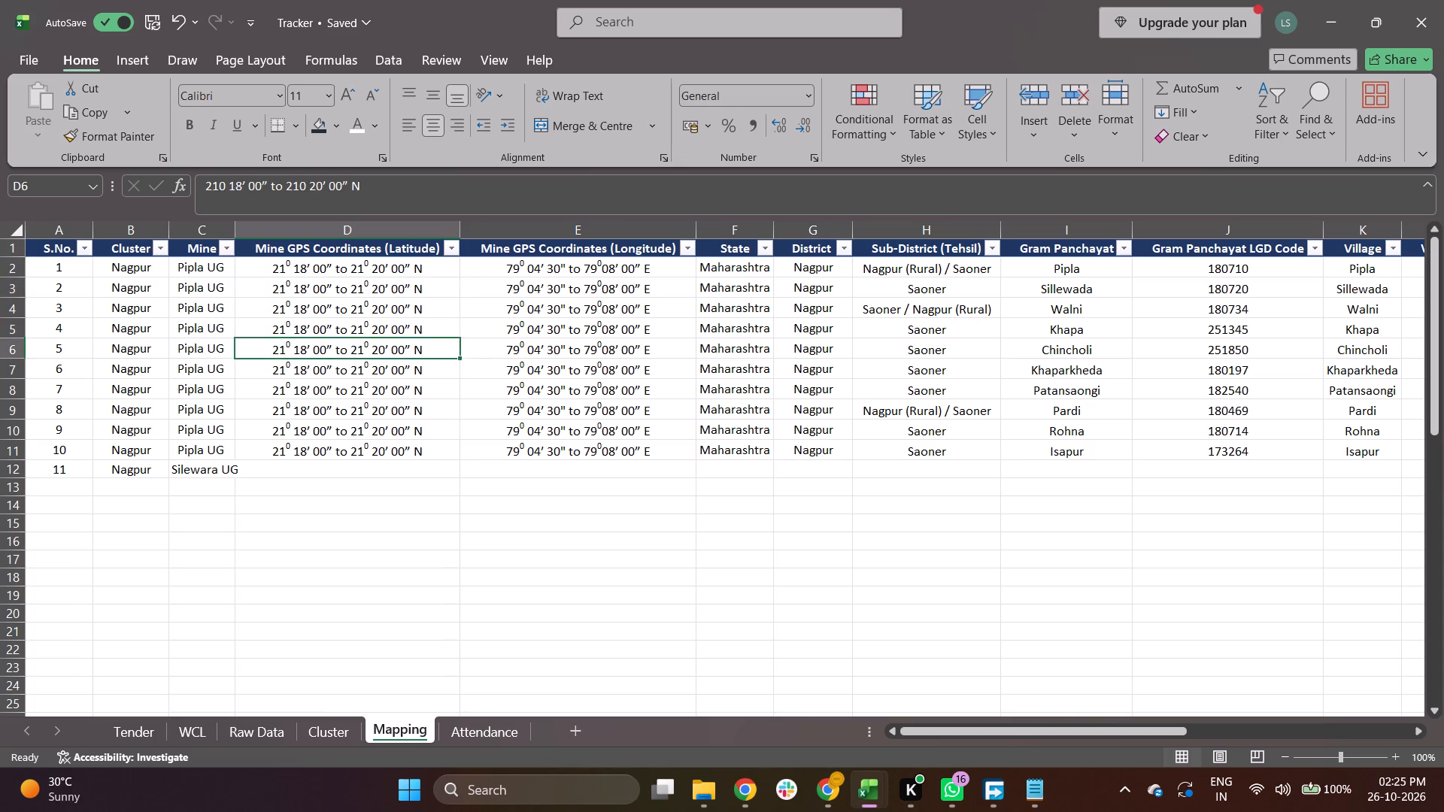
{"action": "key", "text": "Right"}
{"action": "key", "text": "Right"}
{"action": "key", "text": "Right"}
{"action": "key", "text": "Right"}
{"action": "key", "text": "Right"}
{"action": "key", "text": "Right"}
{"action": "key", "text": "Right"}
{"action": "key", "text": "Right"}
{"action": "key", "text": "Right"}
{"action": "key", "text": "Right"}
{"action": "key", "text": "Right"}
{"action": "key", "text": "Right"}
{"action": "key", "text": "Right"}
{"action": "key", "text": "Left"}
{"action": "key", "text": "Left"}
{"action": "key", "text": "Left"}
{"action": "key", "text": "Left"}
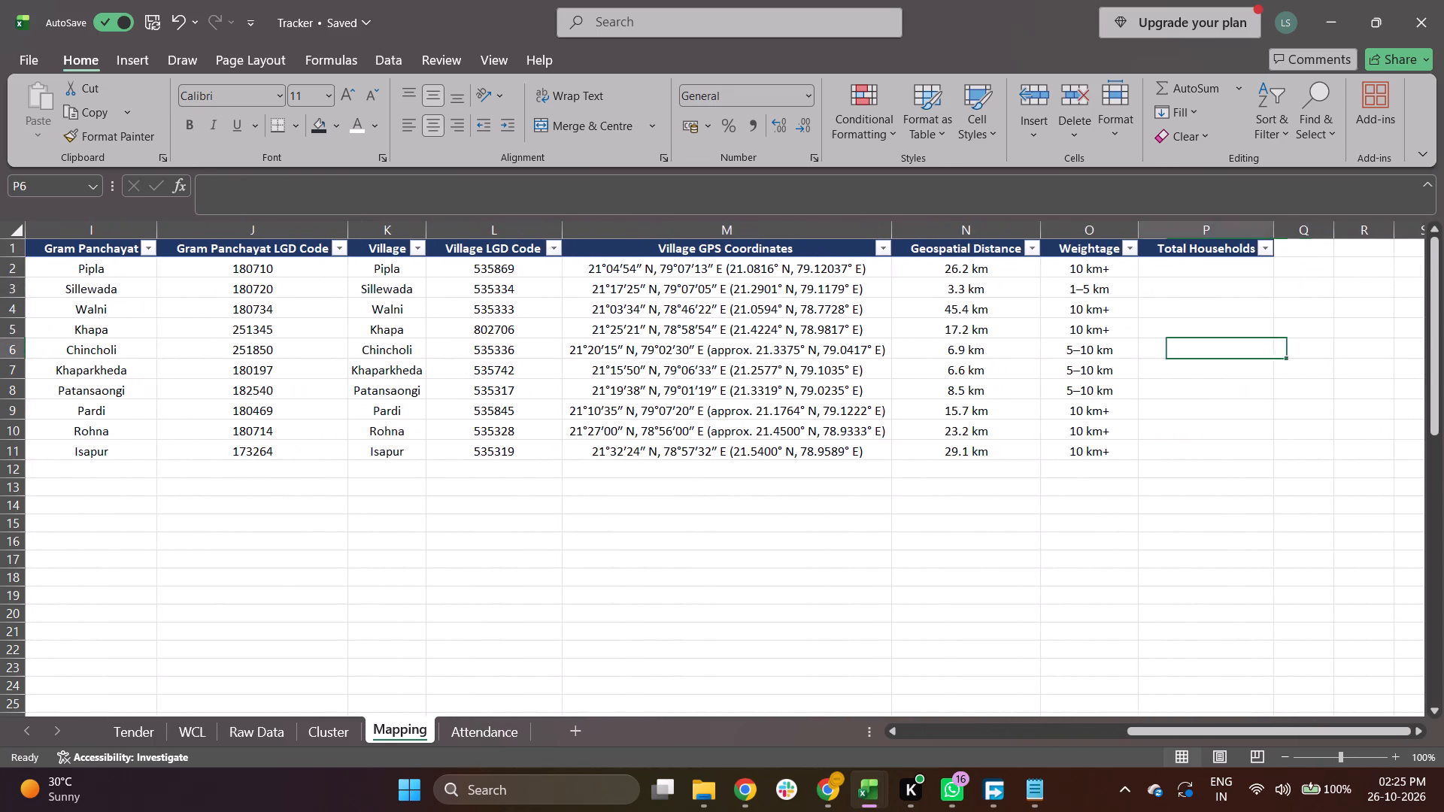
{"action": "key", "text": "Left"}
{"action": "key", "text": "Left"}
{"action": "key", "text": "Left"}
{"action": "key", "text": "Left"}
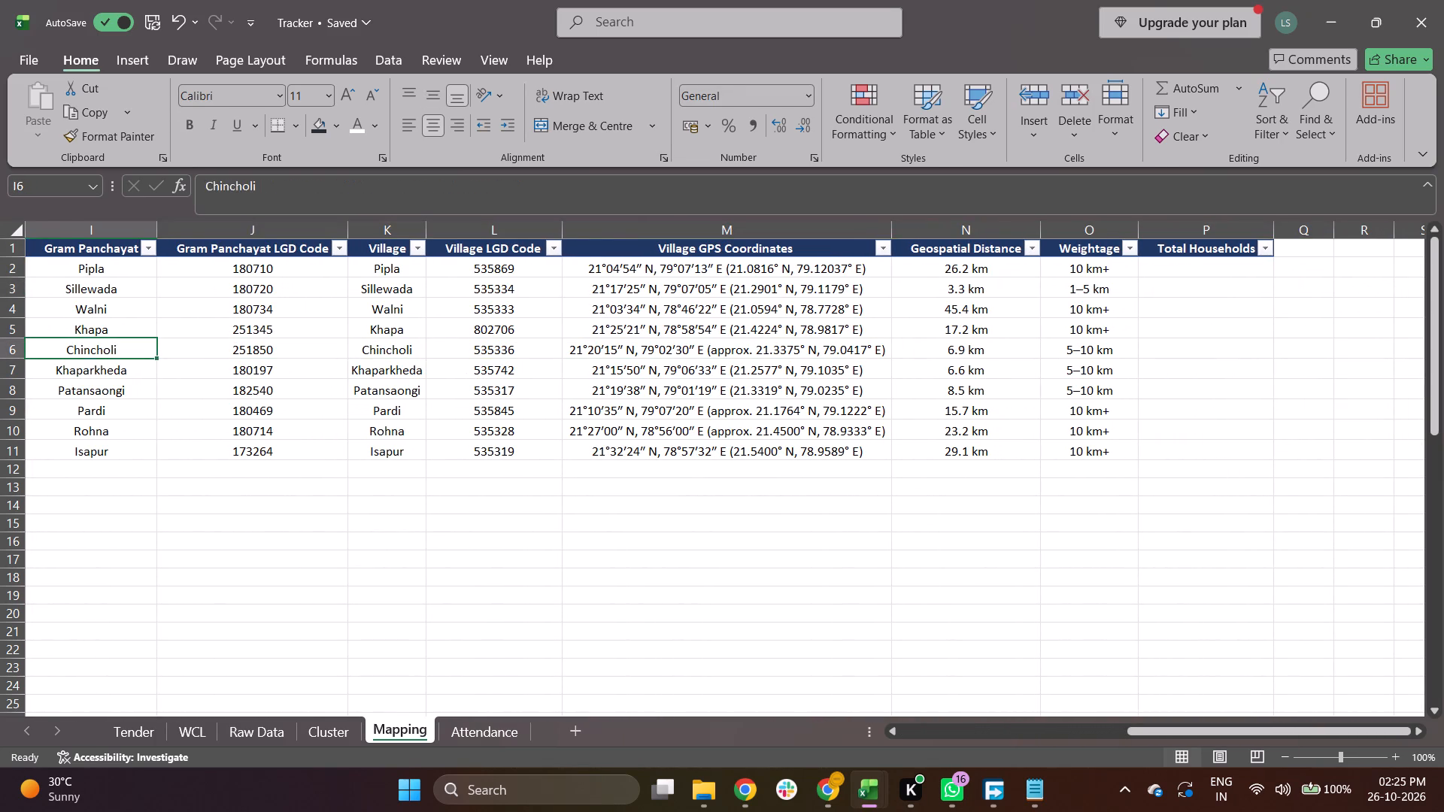
{"action": "key", "text": "Left"}
{"action": "key", "text": "Left"}
{"action": "key", "text": "Up"}
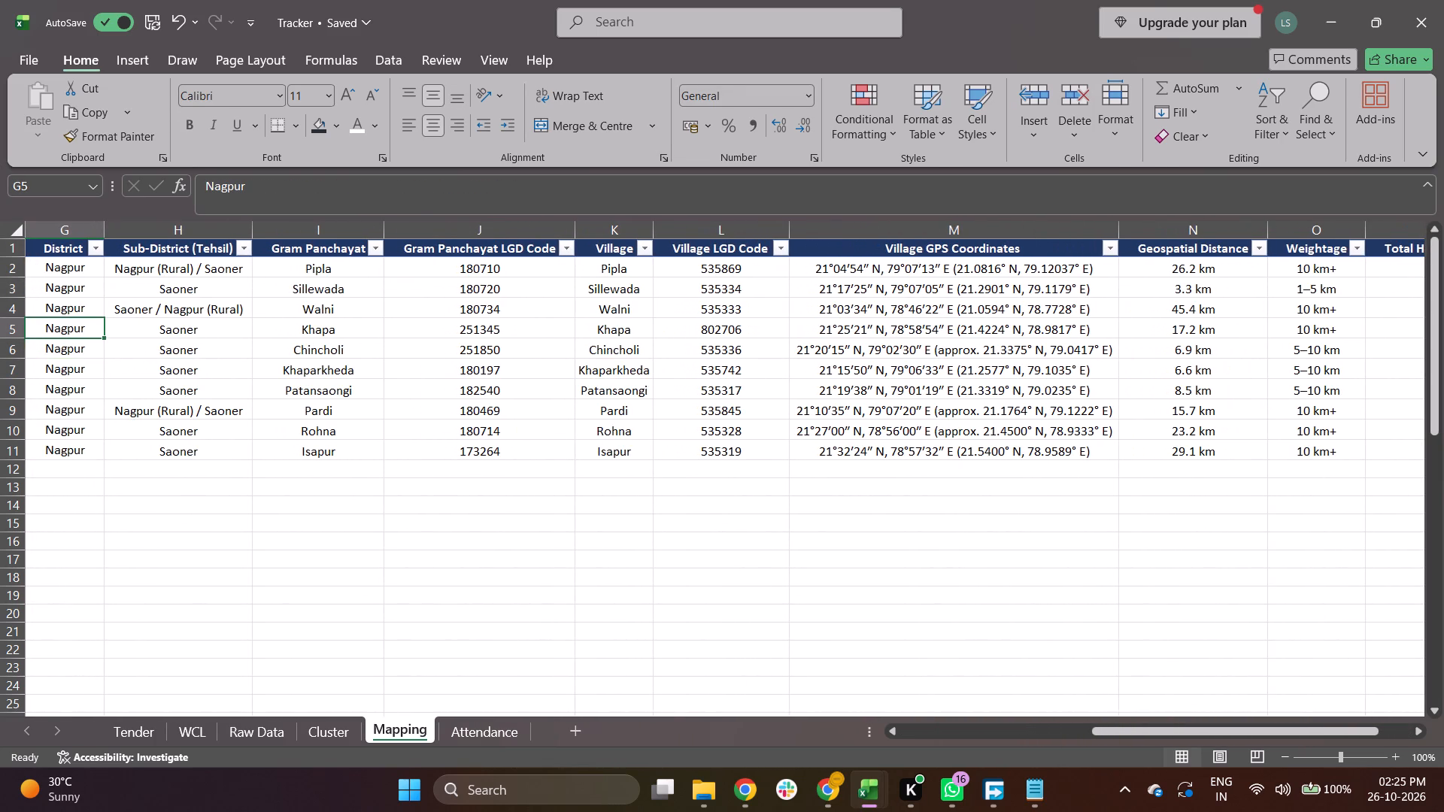
{"action": "key", "text": "Up"}
{"action": "key", "text": "Up"}
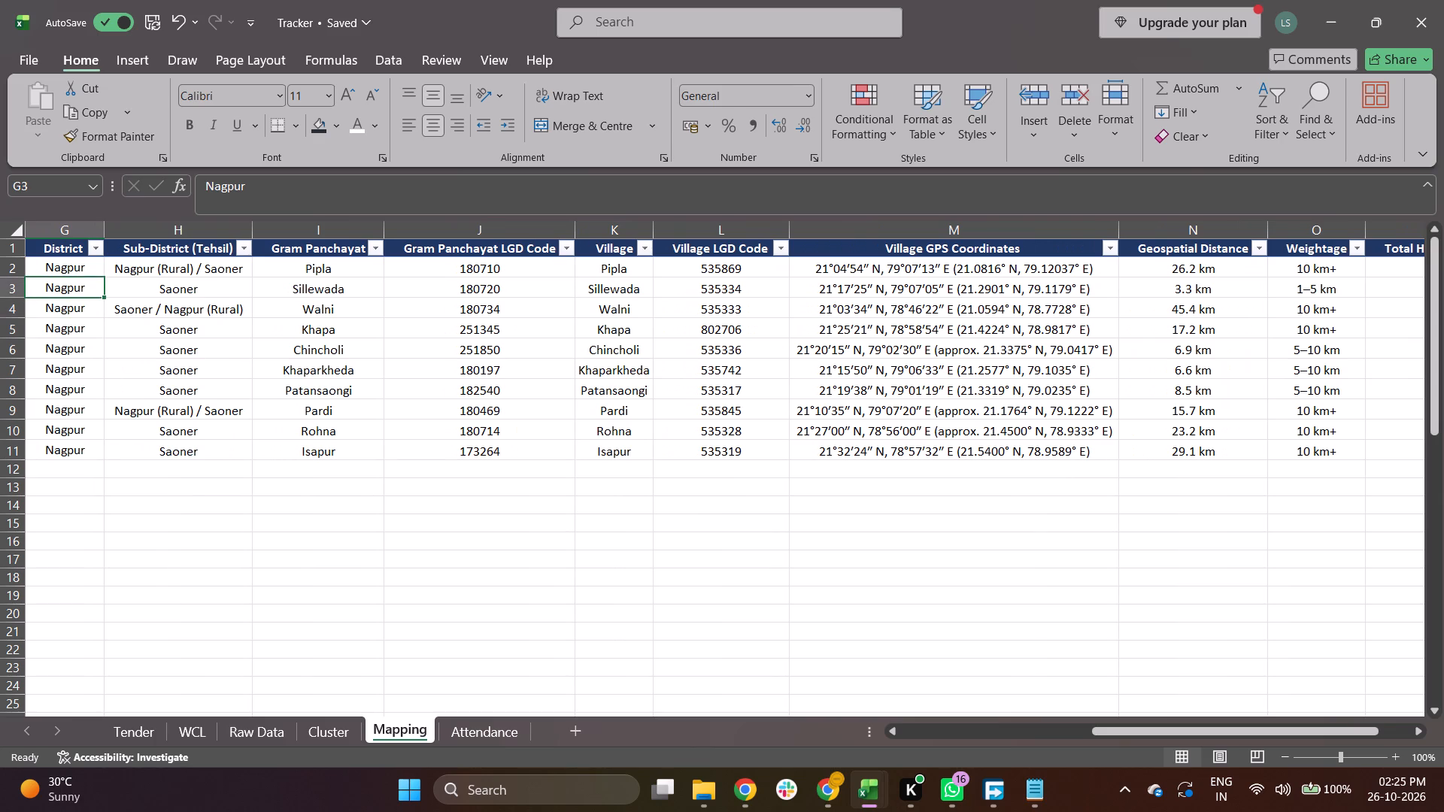
{"action": "key", "text": "Down"}
{"action": "key", "text": "Down"}
{"action": "key", "text": "Down"}
{"action": "key", "text": "Down"}
{"action": "key", "text": "Down"}
{"action": "key", "text": "Down"}
{"action": "key", "text": "Left"}
{"action": "key", "text": "Left"}
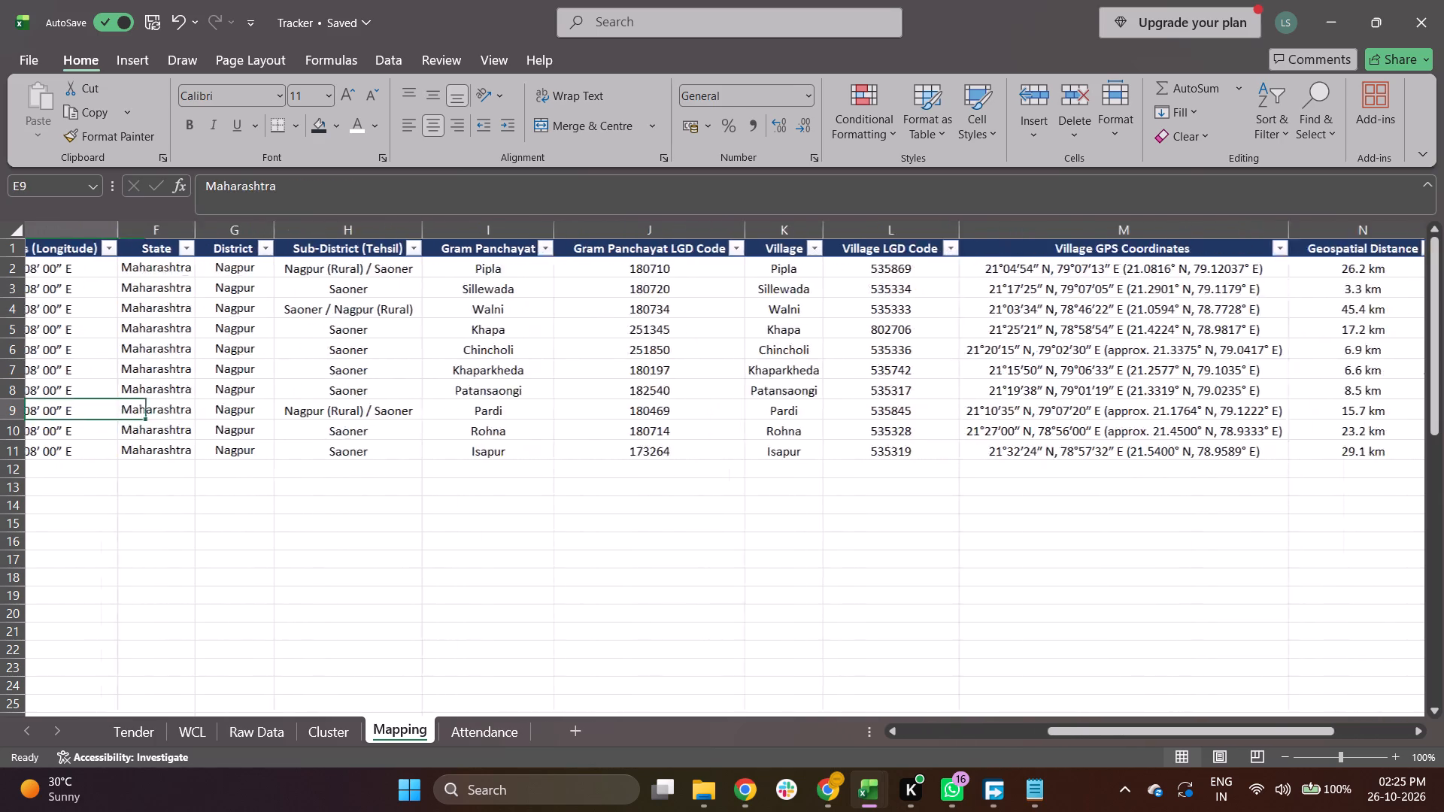
{"action": "key", "text": "Left"}
{"action": "key", "text": "Left"}
{"action": "key", "text": "Left"}
{"action": "key", "text": "Left"}
{"action": "key", "text": "Left"}
{"action": "key", "text": "Down"}
{"action": "key", "text": "Down"}
{"action": "key", "text": "Down"}
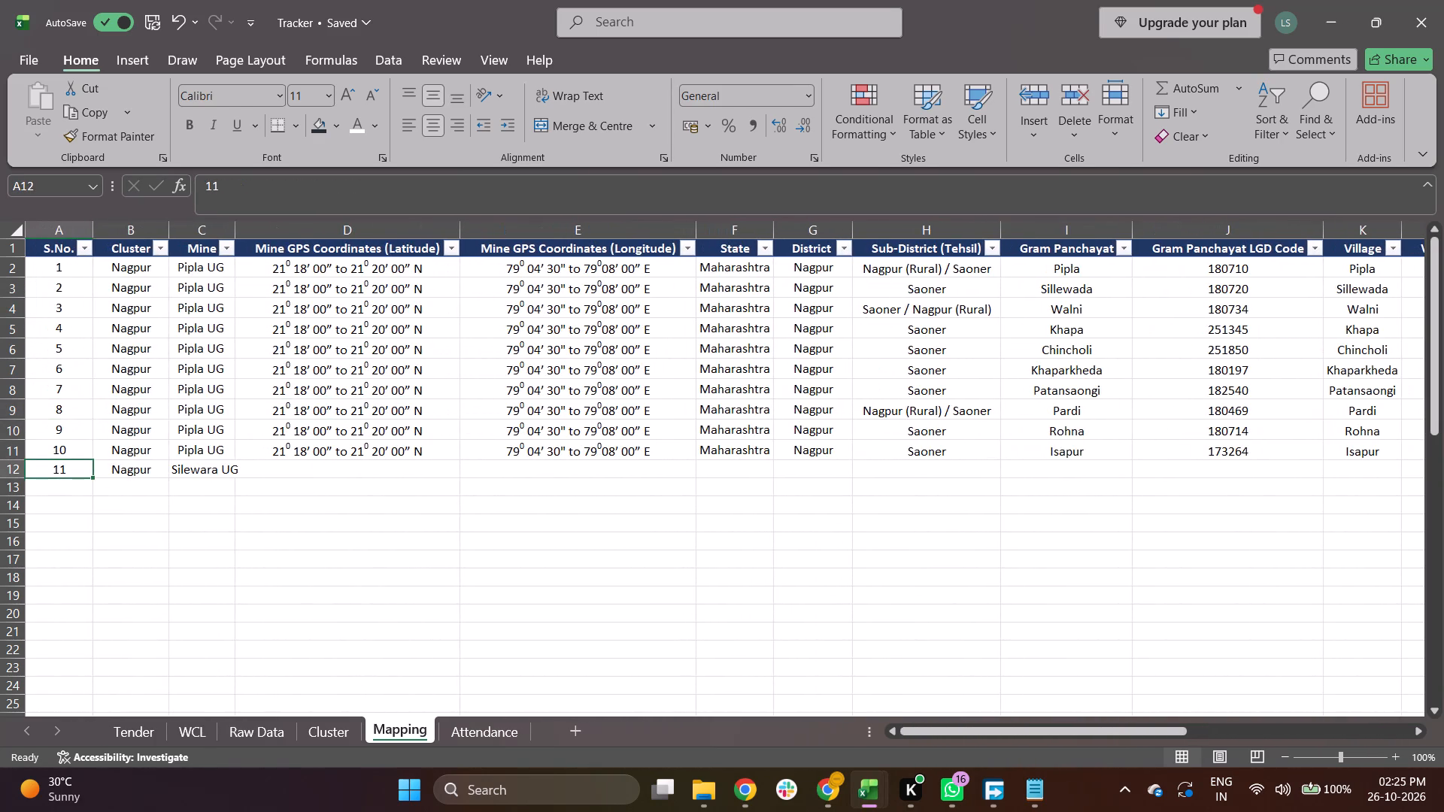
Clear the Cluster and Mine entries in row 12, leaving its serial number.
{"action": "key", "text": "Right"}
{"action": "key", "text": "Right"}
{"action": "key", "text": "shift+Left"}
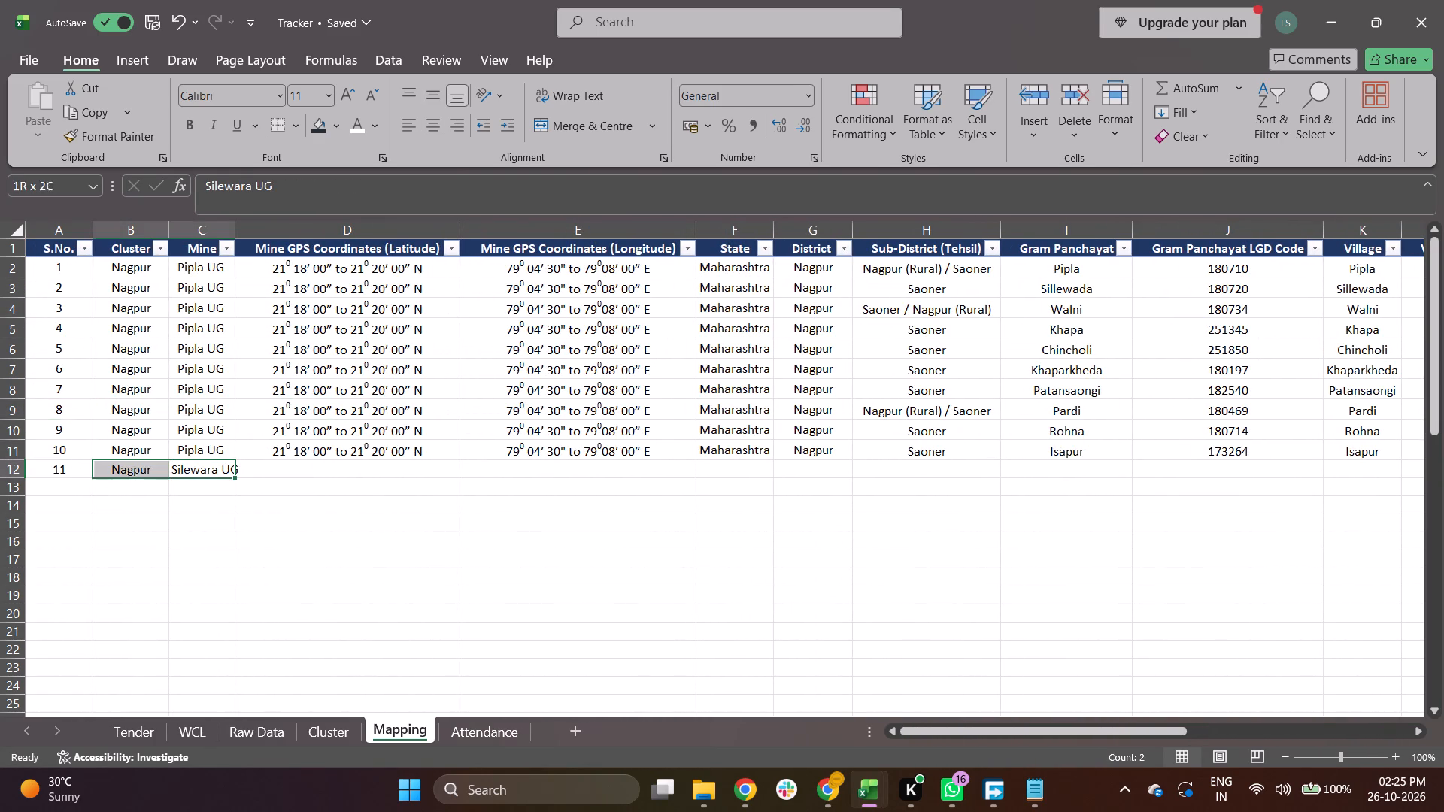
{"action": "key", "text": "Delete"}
Look over the Mapping records again, from Cluster to Total Households and down to the Isapur row.
{"action": "key", "text": "Up"}
{"action": "key", "text": "Up"}
{"action": "key", "text": "Up"}
{"action": "key", "text": "Up"}
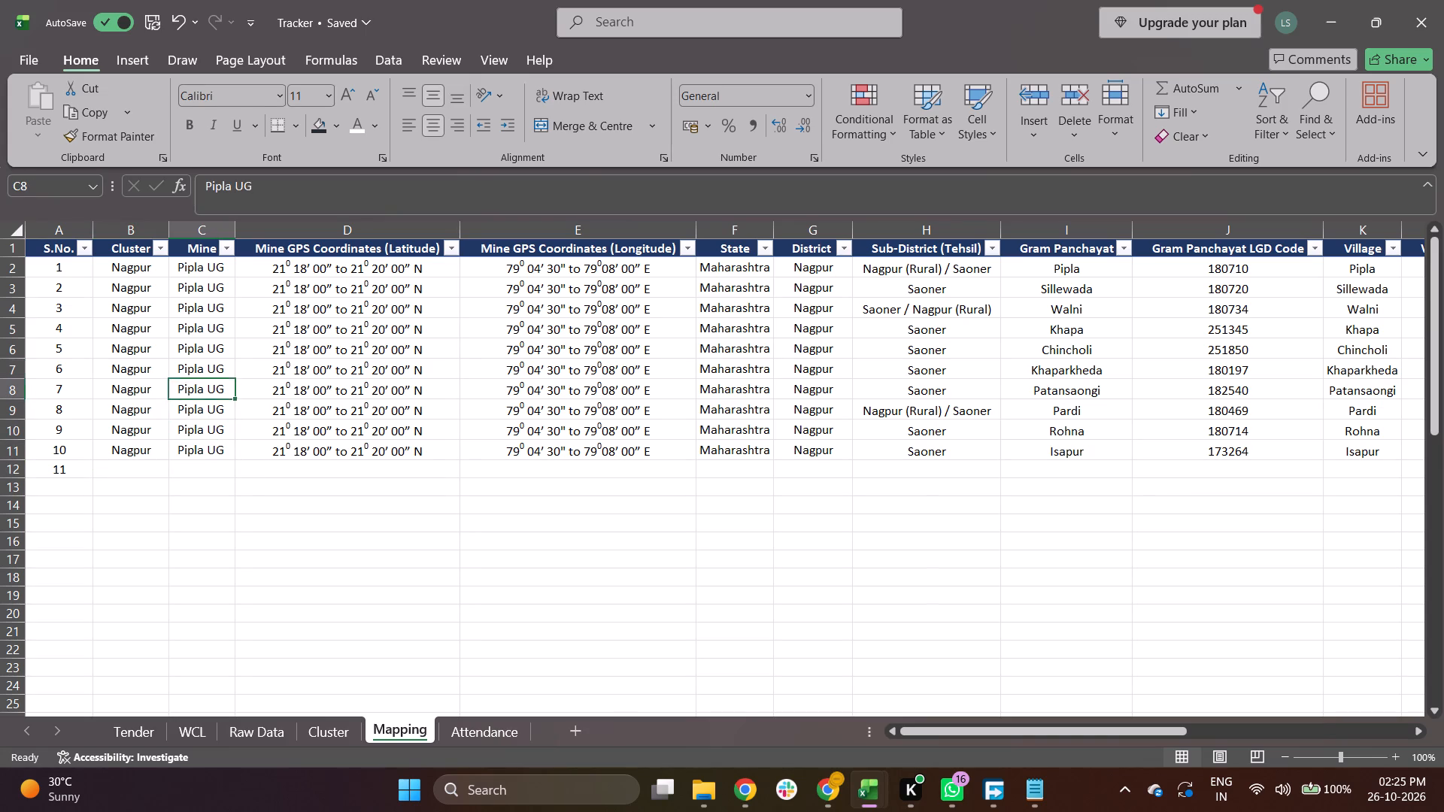
{"action": "key", "text": "Up"}
{"action": "key", "text": "Up"}
{"action": "key", "text": "Up"}
{"action": "key", "text": "Up"}
{"action": "key", "text": "Up"}
{"action": "key", "text": "Up"}
{"action": "key", "text": "Left"}
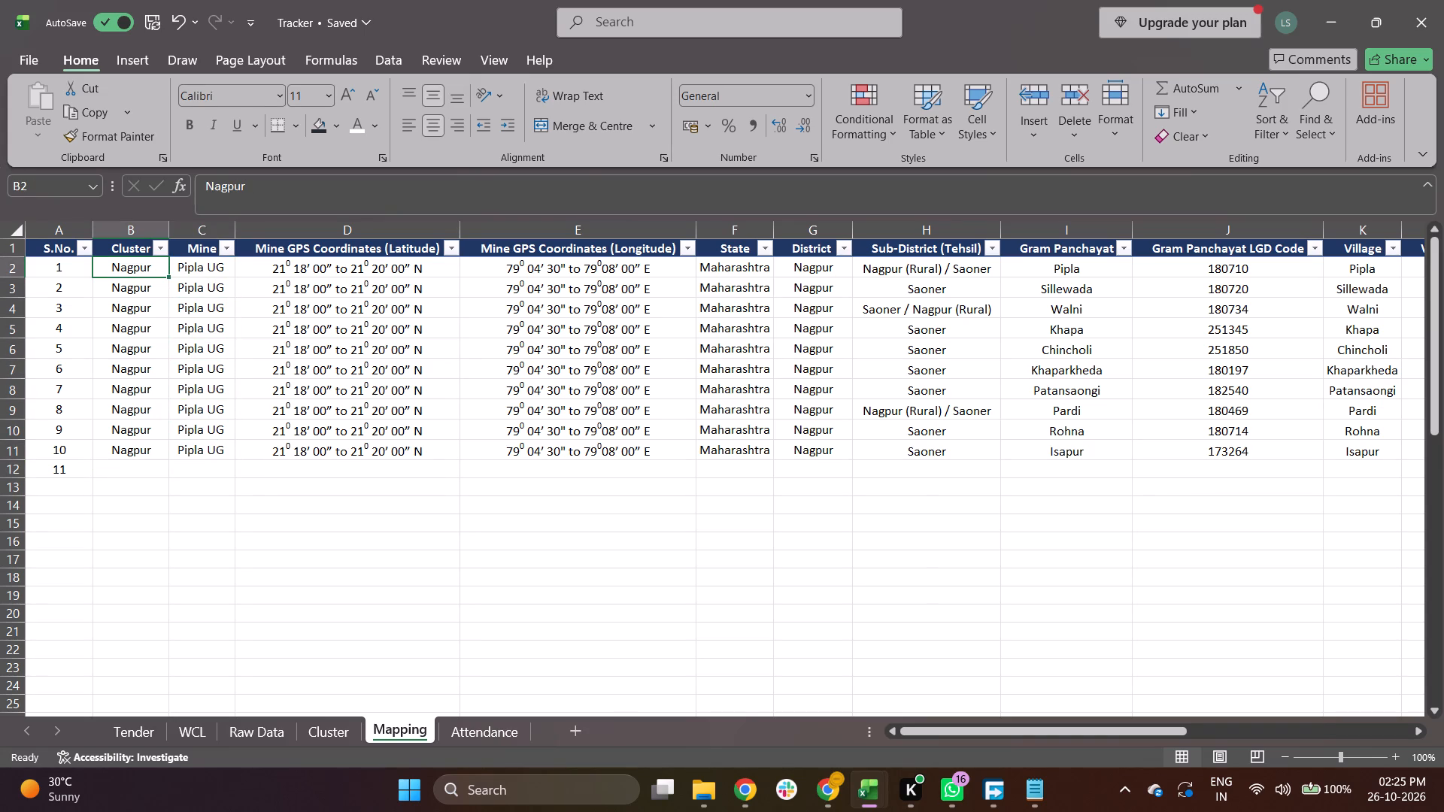
{"action": "key", "text": "Right"}
{"action": "key", "text": "Right"}
{"action": "key", "text": "Right"}
{"action": "key", "text": "Right"}
{"action": "key", "text": "Right"}
{"action": "key", "text": "Right"}
{"action": "key", "text": "Right"}
{"action": "key", "text": "Right"}
{"action": "key", "text": "Right"}
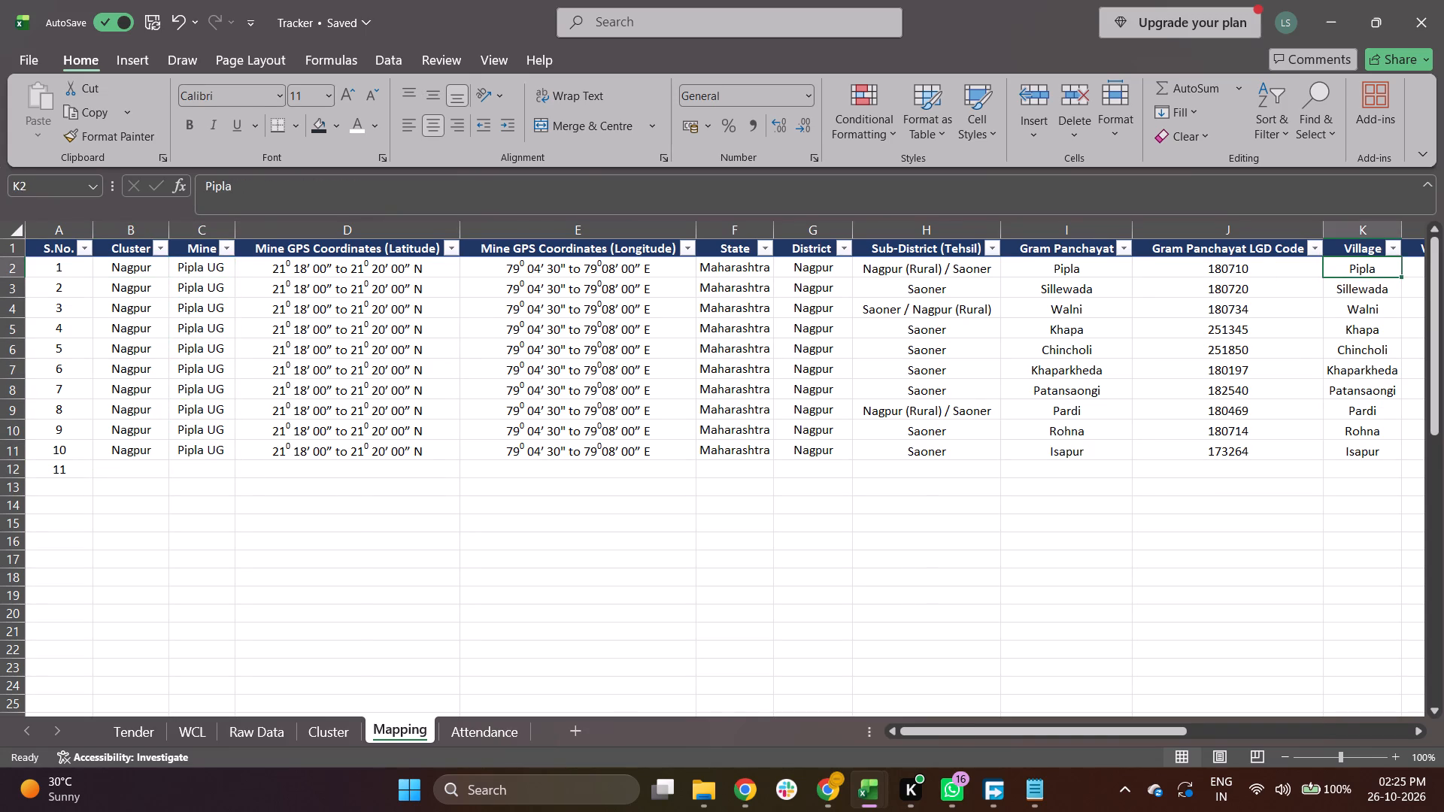
{"action": "key", "text": "Right"}
{"action": "key", "text": "Right"}
{"action": "key", "text": "Right"}
{"action": "key", "text": "Right"}
{"action": "key", "text": "Right"}
{"action": "key", "text": "Down"}
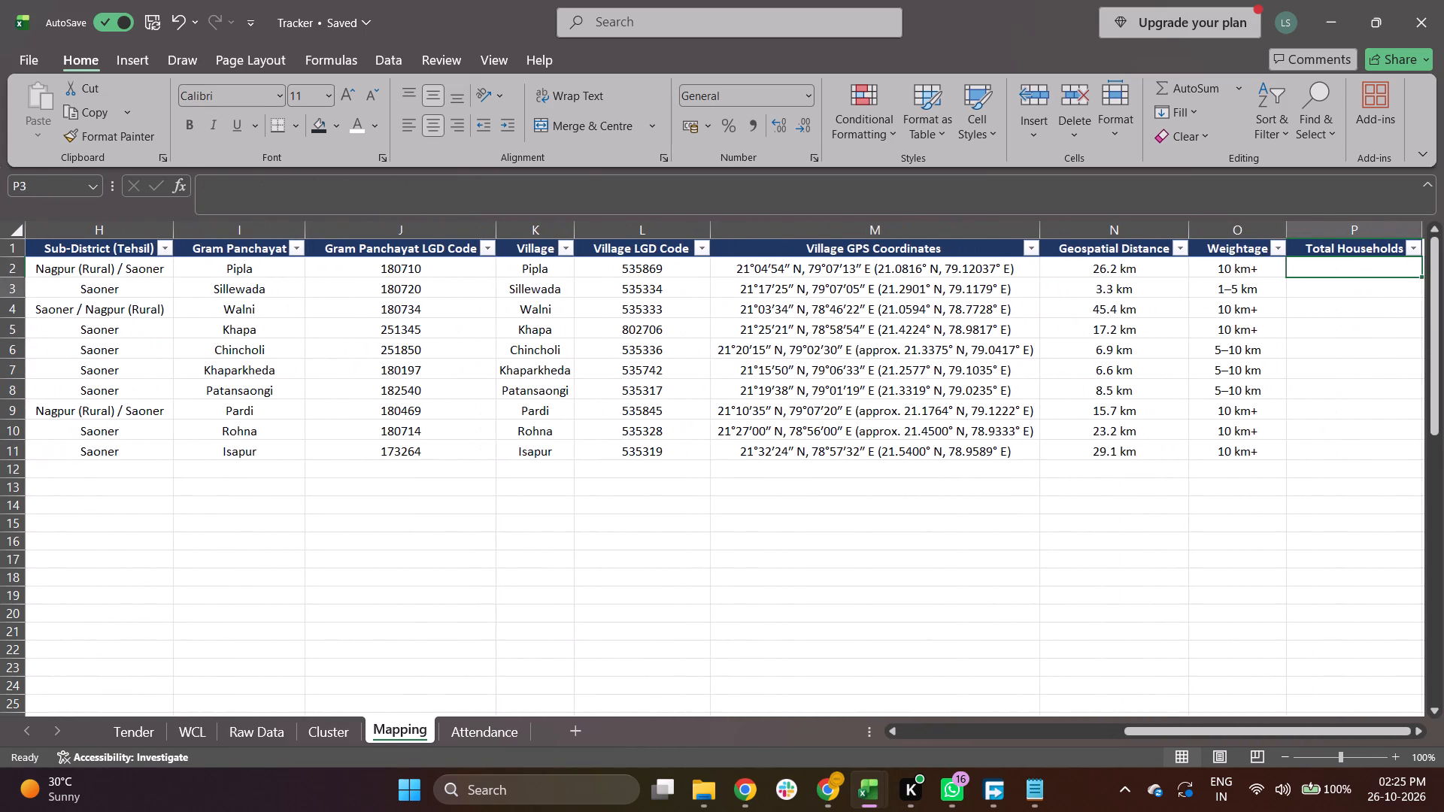
{"action": "key", "text": "Down"}
{"action": "key", "text": "Down"}
{"action": "key", "text": "Down"}
{"action": "key", "text": "Down"}
{"action": "key", "text": "Down"}
{"action": "key", "text": "Down"}
{"action": "key", "text": "Down"}
{"action": "key", "text": "Down"}
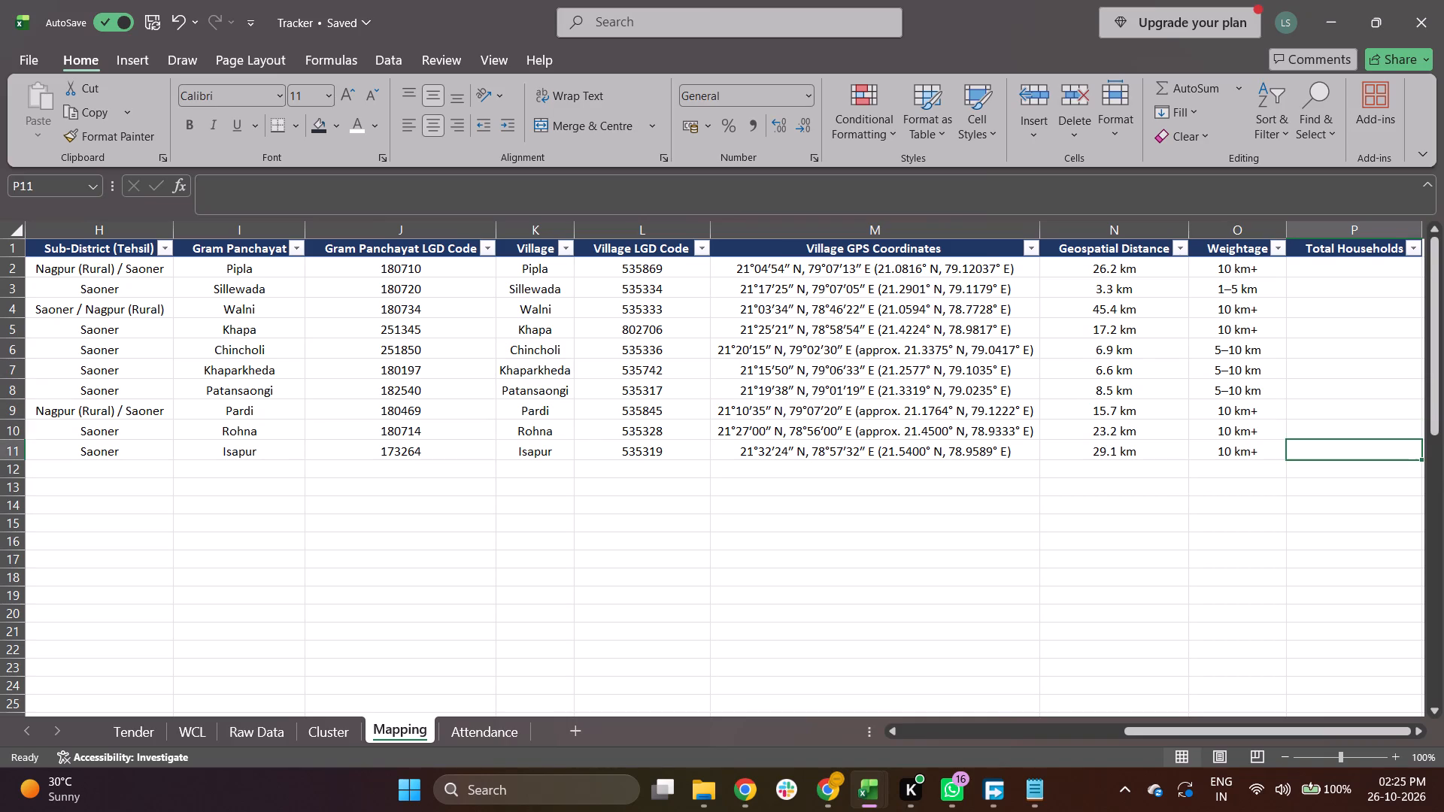
{"action": "key", "text": "Left"}
{"action": "key", "text": "Left"}
{"action": "key", "text": "Left"}
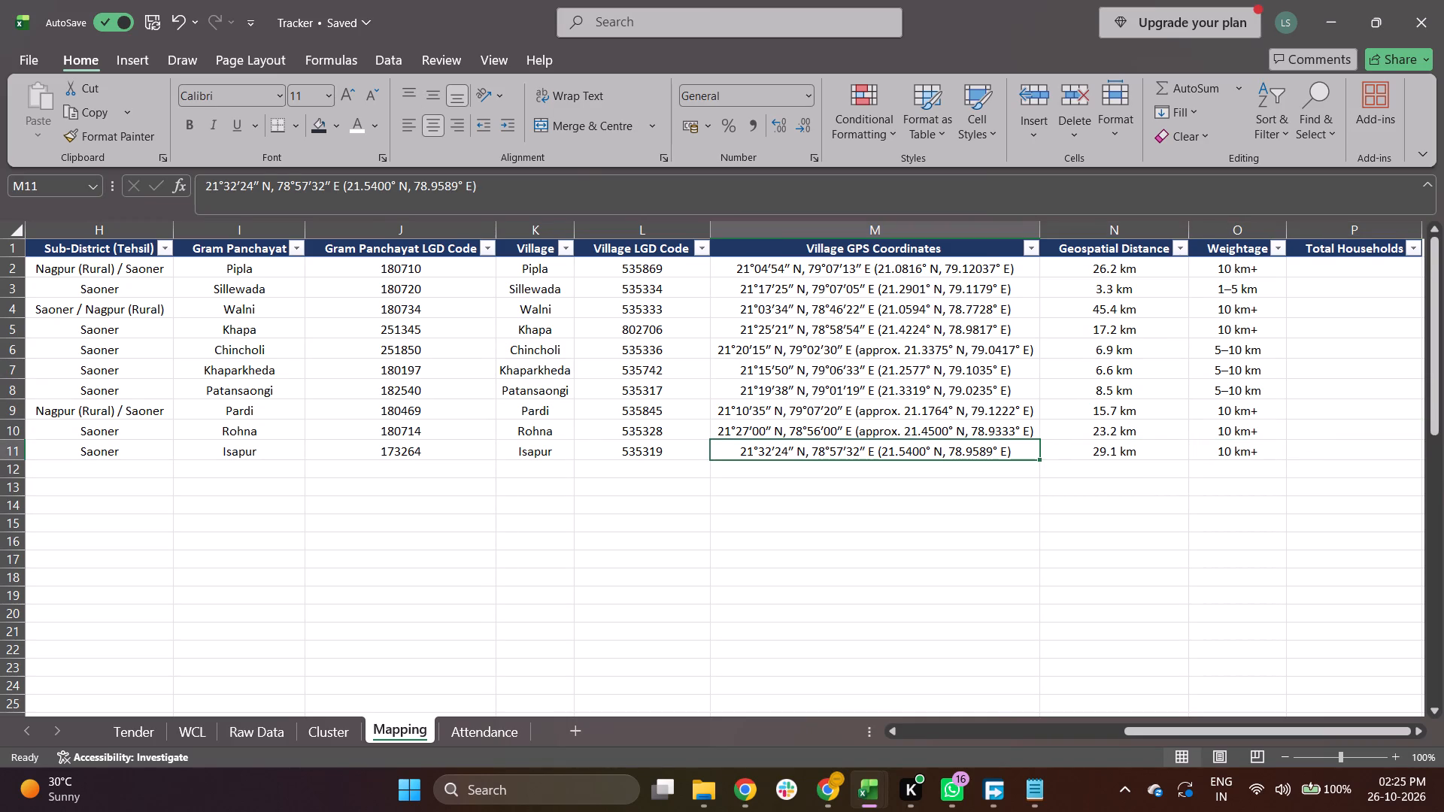
{"action": "key", "text": "Left"}
{"action": "key", "text": "Left"}
{"action": "key", "text": "Left"}
{"action": "key", "text": "Left"}
{"action": "key", "text": "Left"}
{"action": "key", "text": "Left"}
{"action": "key", "text": "Left"}
{"action": "key", "text": "Left"}
{"action": "key", "text": "Left"}
{"action": "key", "text": "Left"}
{"action": "key", "text": "Left"}
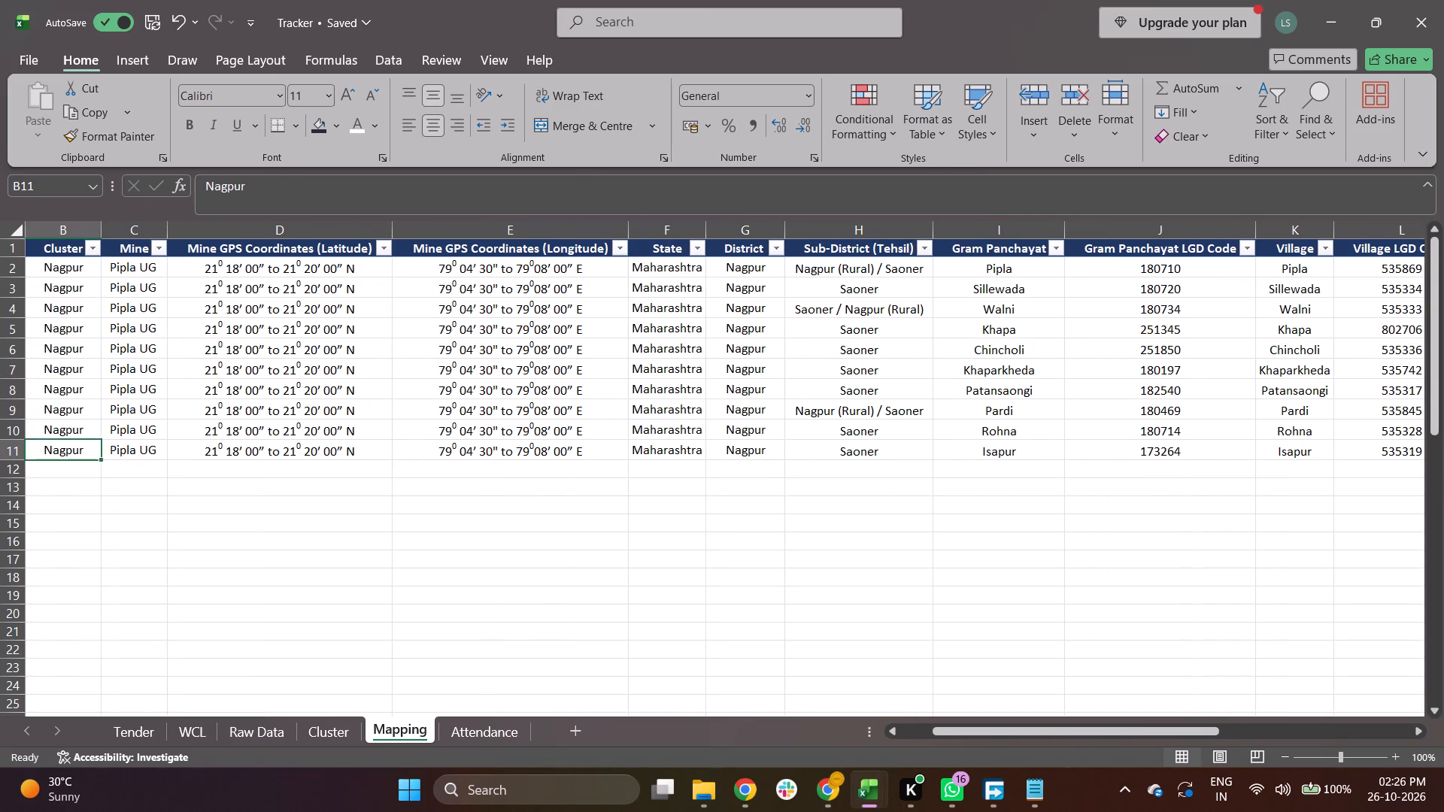
Move the Isapur record, from Mine through Weightage, from row 11 down to row 12.
{"action": "key", "text": "Right"}
{"action": "key", "text": "ctrl+shift+Right"}
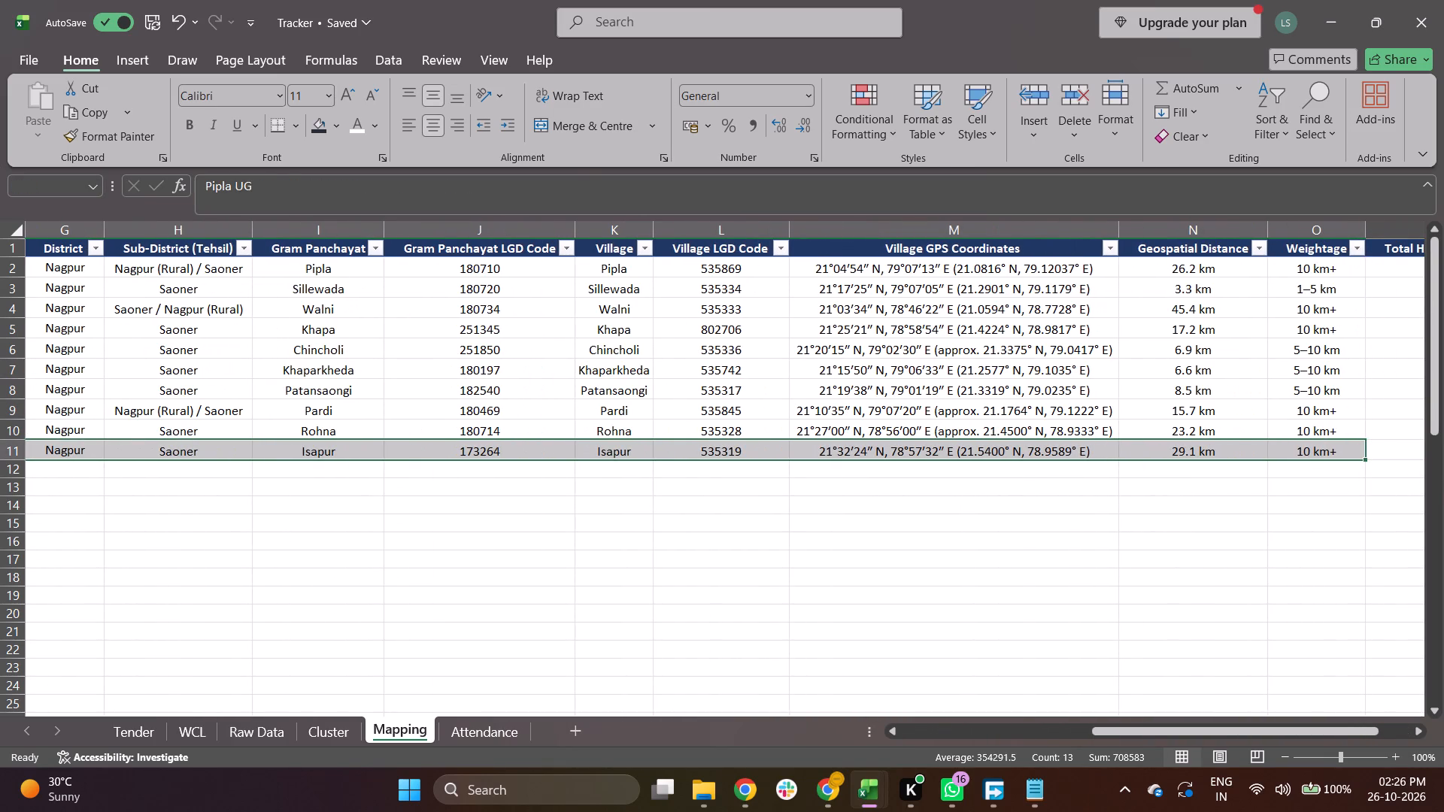
{"action": "key", "text": "ctrl+x"}
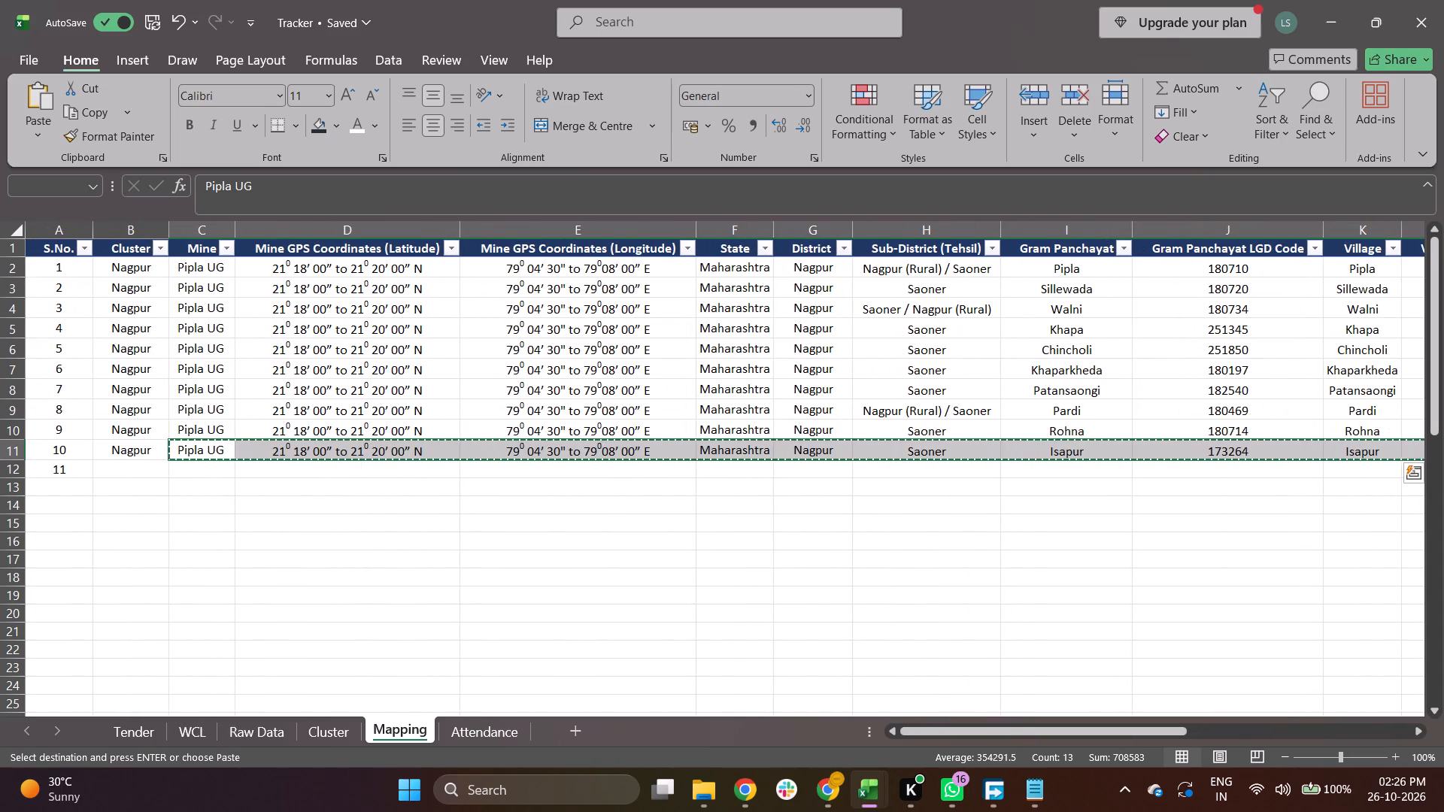
{"action": "key", "text": "Down"}
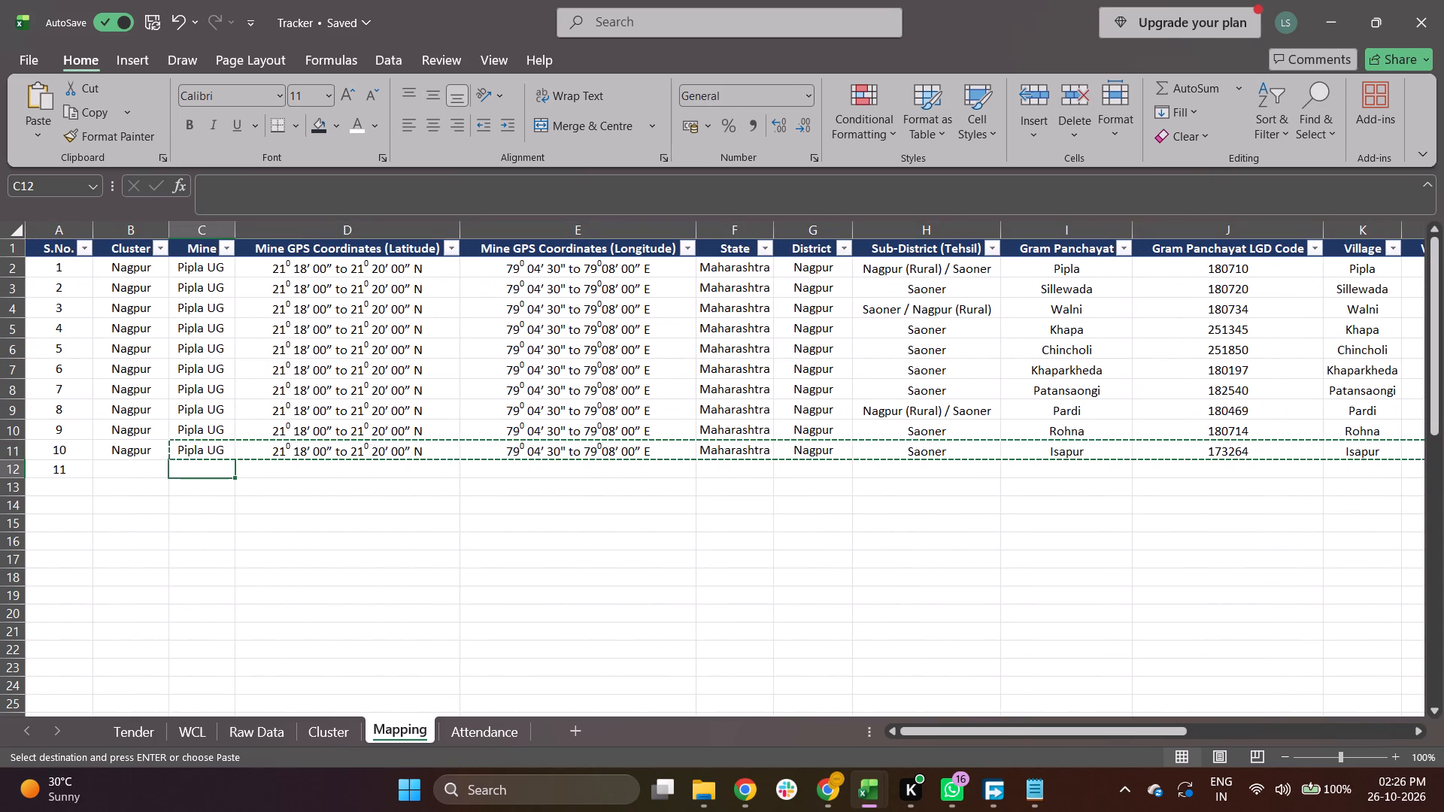
{"action": "key", "text": "ctrl+v"}
Move the Pipla village record, from Mine through Weightage, from row 2 to the empty space in row 11.
{"action": "key", "text": "Up"}
{"action": "key", "text": "Up"}
{"action": "key", "text": "Up"}
{"action": "key", "text": "Up"}
{"action": "key", "text": "Up"}
{"action": "key", "text": "Up"}
{"action": "key", "text": "Up"}
{"action": "key", "text": "Up"}
{"action": "key", "text": "Up"}
{"action": "key", "text": "Up"}
{"action": "key", "text": "Up"}
{"action": "key", "text": "Up"}
{"action": "key", "text": "Up"}
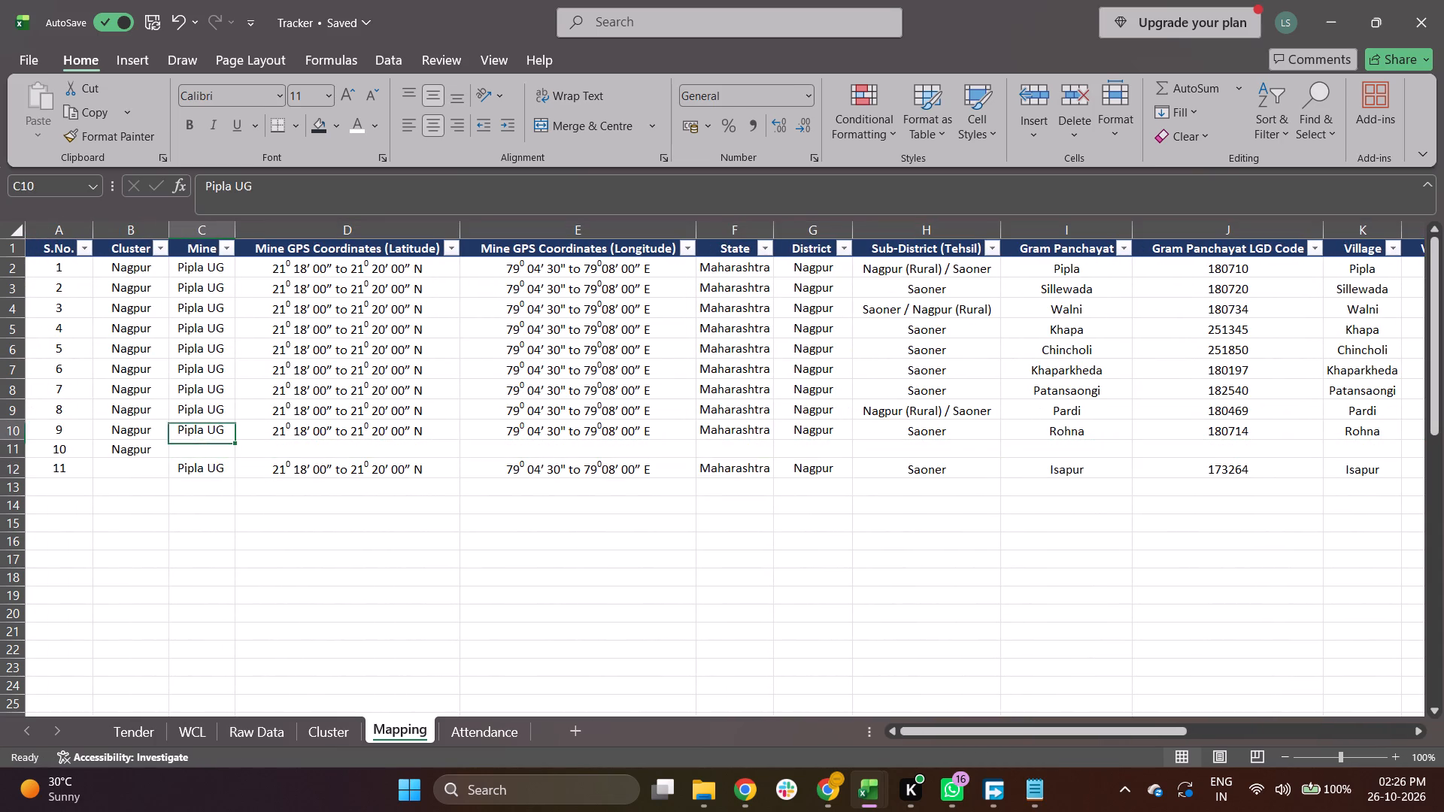
{"action": "key", "text": "Down"}
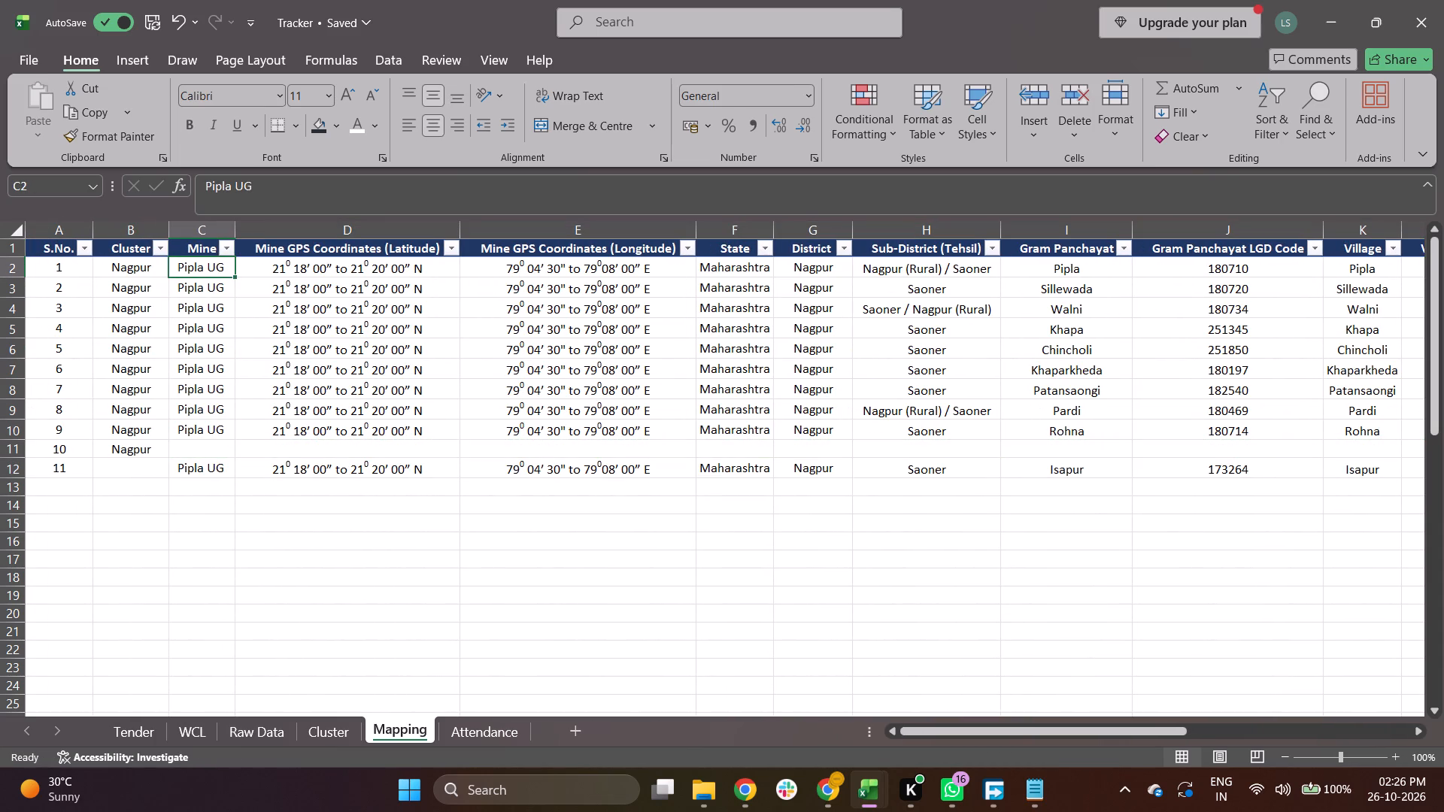
{"action": "key", "text": "ctrl+shift+Right"}
{"action": "key", "text": "ctrl+x"}
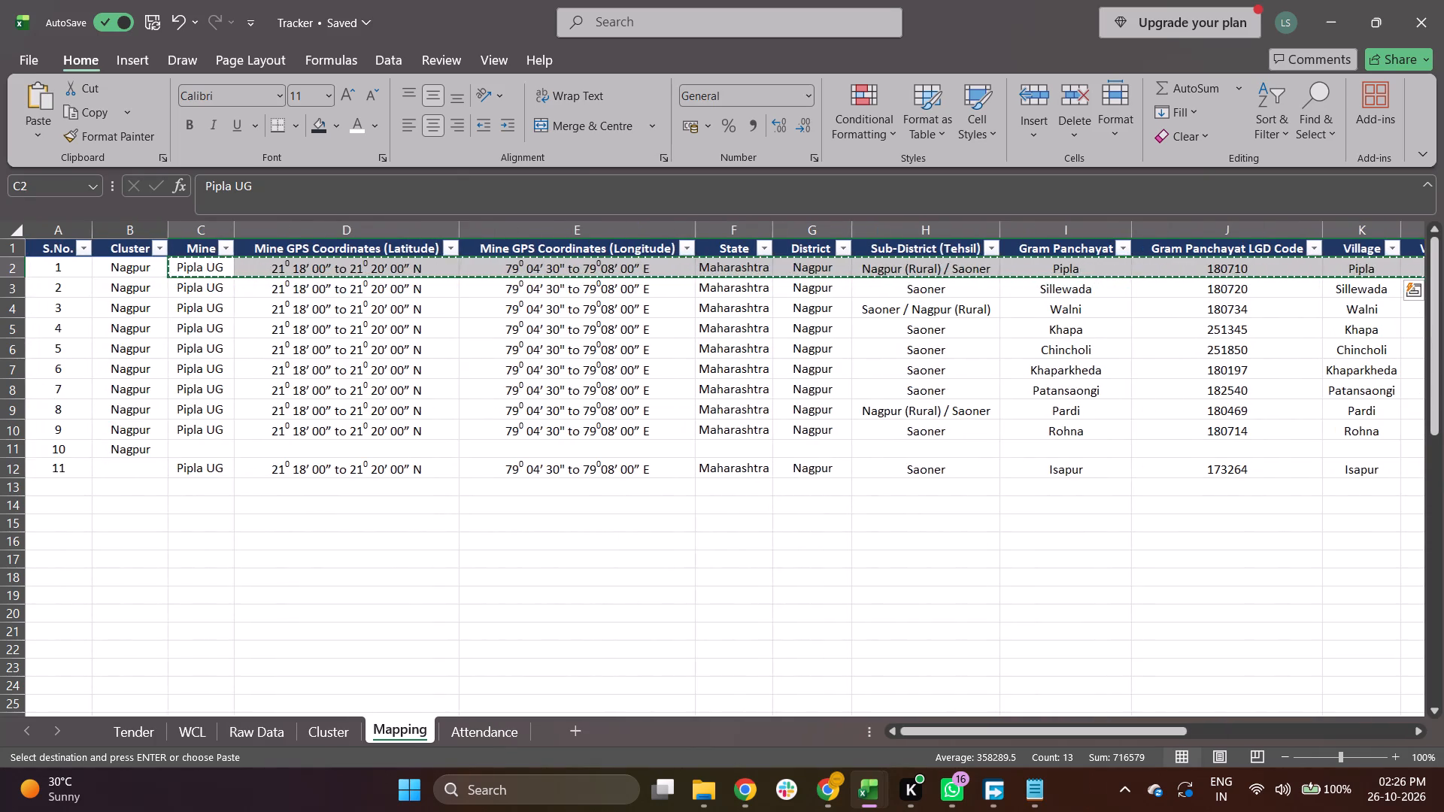
{"action": "key", "text": "Down"}
{"action": "key", "text": "Down"}
{"action": "key", "text": "Down"}
{"action": "key", "text": "Down"}
{"action": "key", "text": "Down"}
{"action": "key", "text": "Down"}
{"action": "key", "text": "Down"}
{"action": "key", "text": "Down"}
{"action": "key", "text": "Down"}
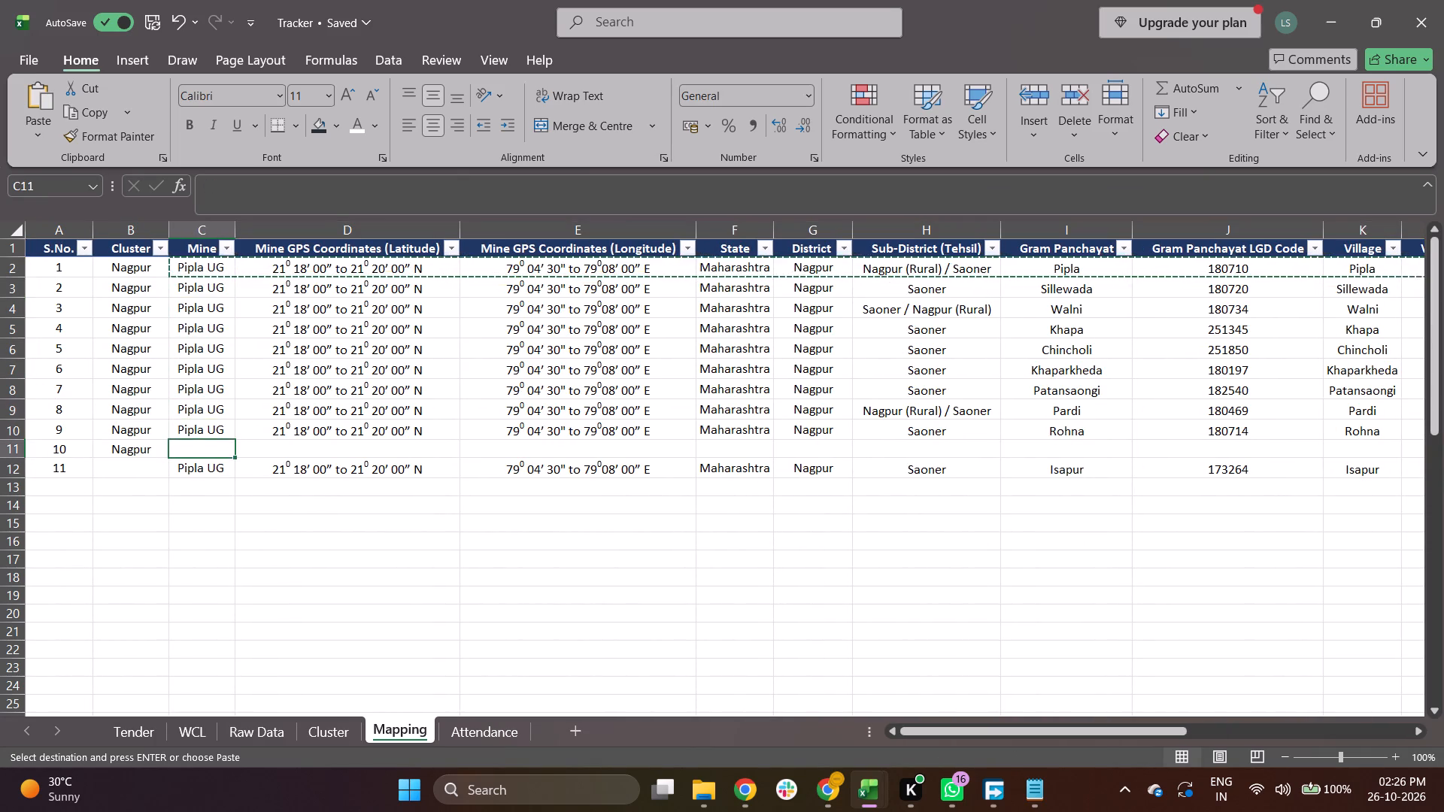
{"action": "key", "text": "ctrl+v"}
Compare the villages' Geospatial Distance and Weightage entries down to the Pipla row to check the record order.
{"action": "key", "text": "Up"}
{"action": "key", "text": "Up"}
{"action": "key", "text": "Up"}
{"action": "key", "text": "Up"}
{"action": "key", "text": "Up"}
{"action": "key", "text": "Up"}
{"action": "key", "text": "Up"}
{"action": "key", "text": "Up"}
{"action": "key", "text": "Right"}
{"action": "key", "text": "Right"}
{"action": "key", "text": "Right"}
{"action": "key", "text": "Right"}
{"action": "key", "text": "Right"}
{"action": "key", "text": "Right"}
{"action": "key", "text": "Right"}
{"action": "key", "text": "Right"}
{"action": "key", "text": "Right"}
{"action": "key", "text": "Right"}
{"action": "key", "text": "Right"}
{"action": "key", "text": "Right"}
{"action": "key", "text": "Right"}
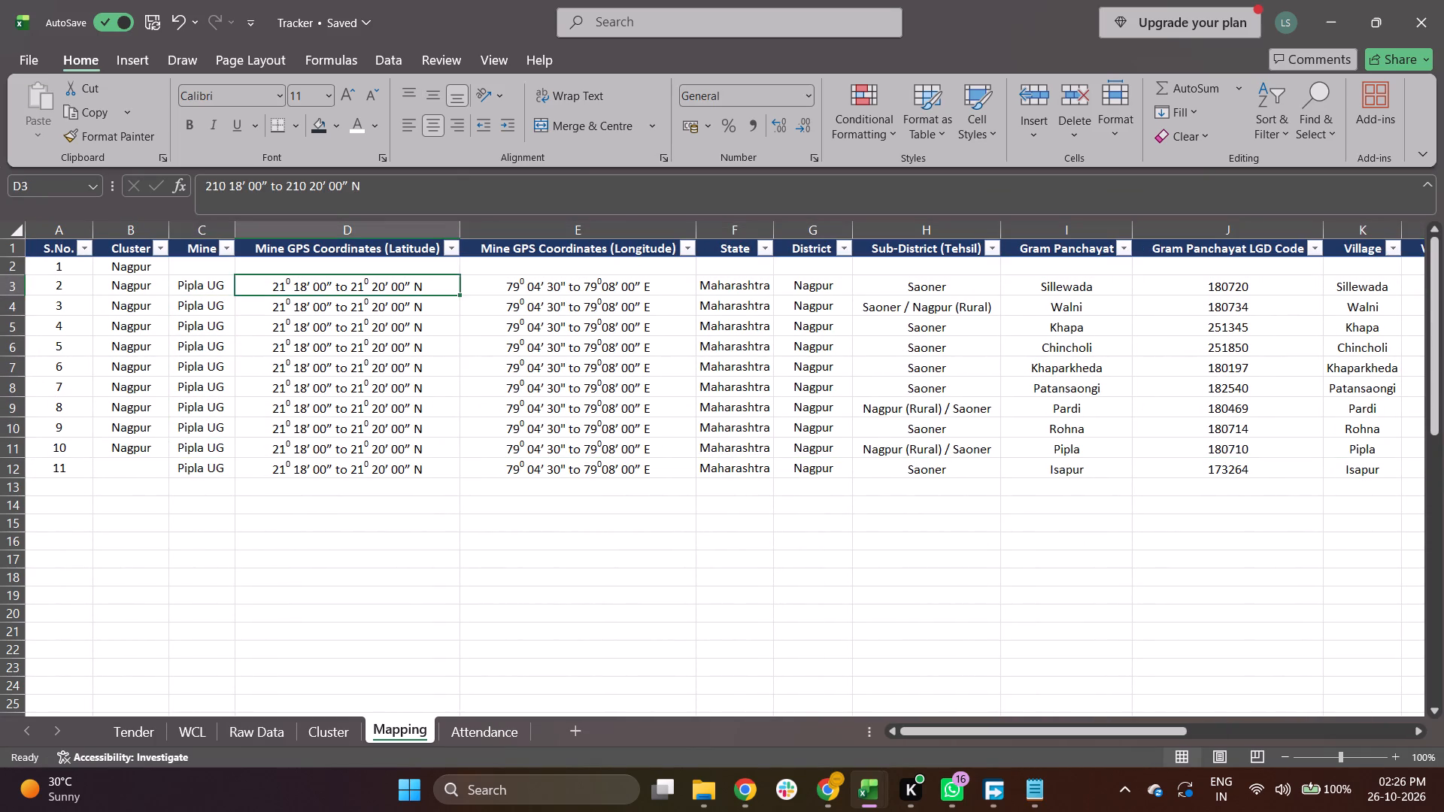
{"action": "key", "text": "Down"}
{"action": "key", "text": "Down"}
{"action": "key", "text": "Down"}
{"action": "key", "text": "Down"}
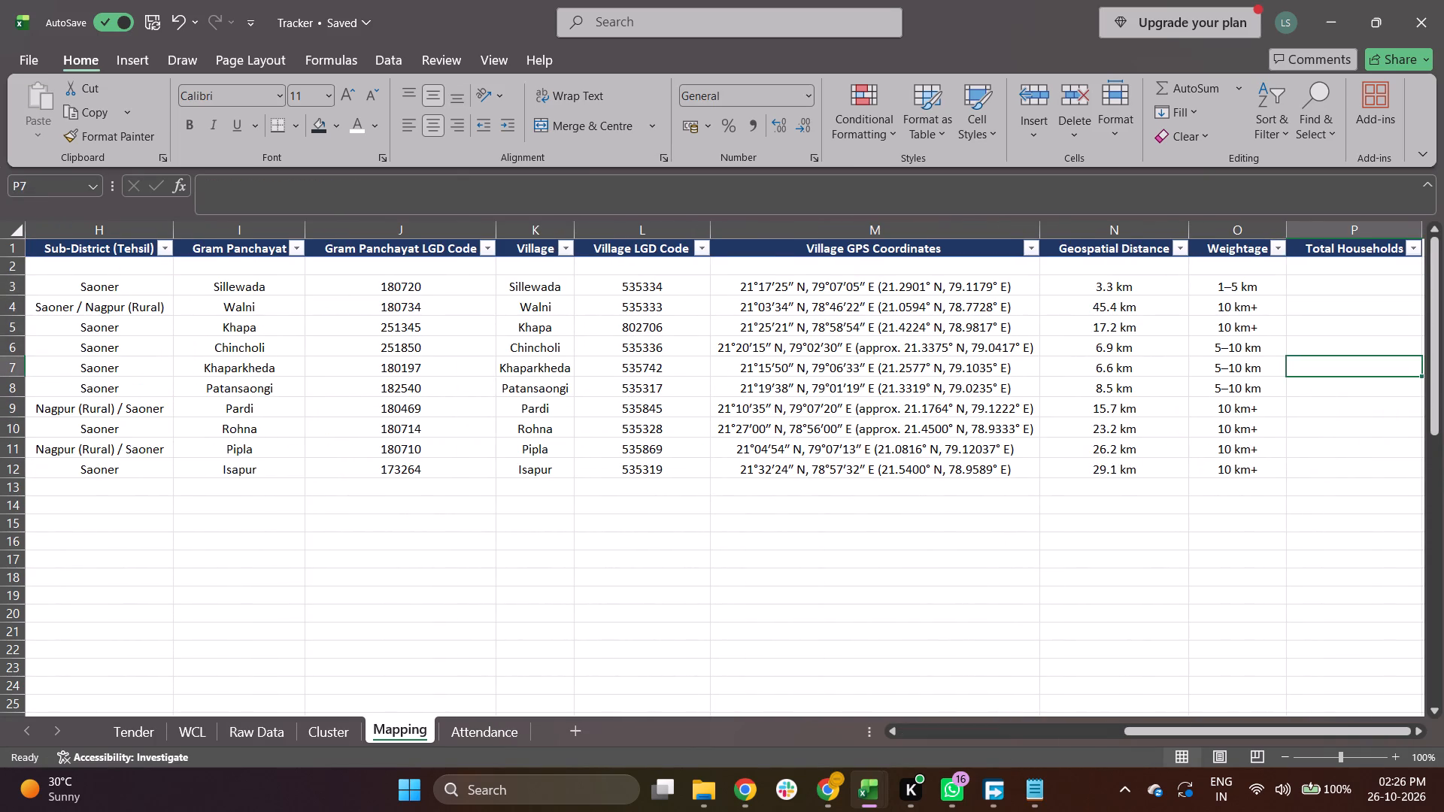
{"action": "key", "text": "Down"}
{"action": "key", "text": "Down"}
{"action": "key", "text": "Down"}
{"action": "key", "text": "Down"}
{"action": "key", "text": "Left"}
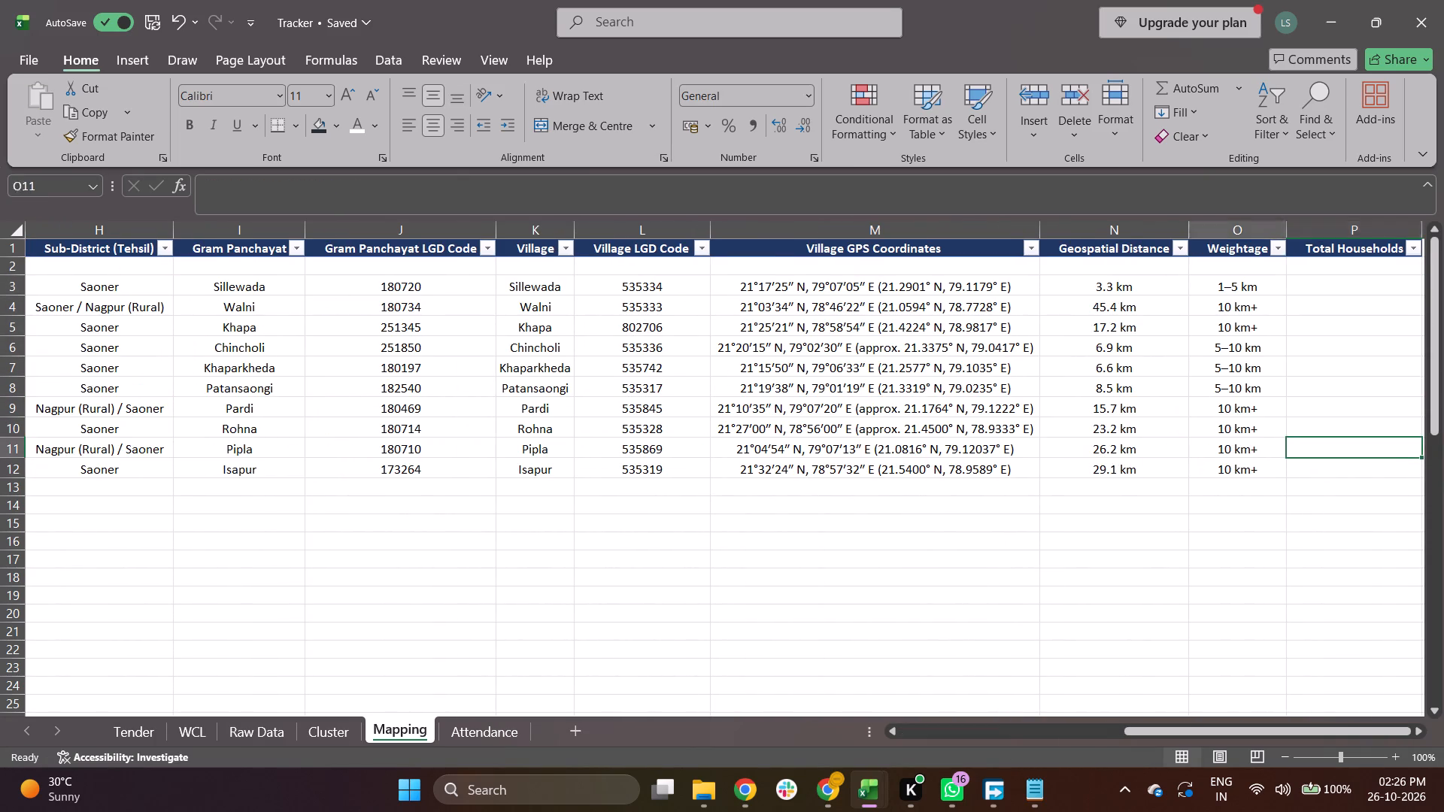
{"action": "key", "text": "Left"}
{"action": "key", "text": "Up"}
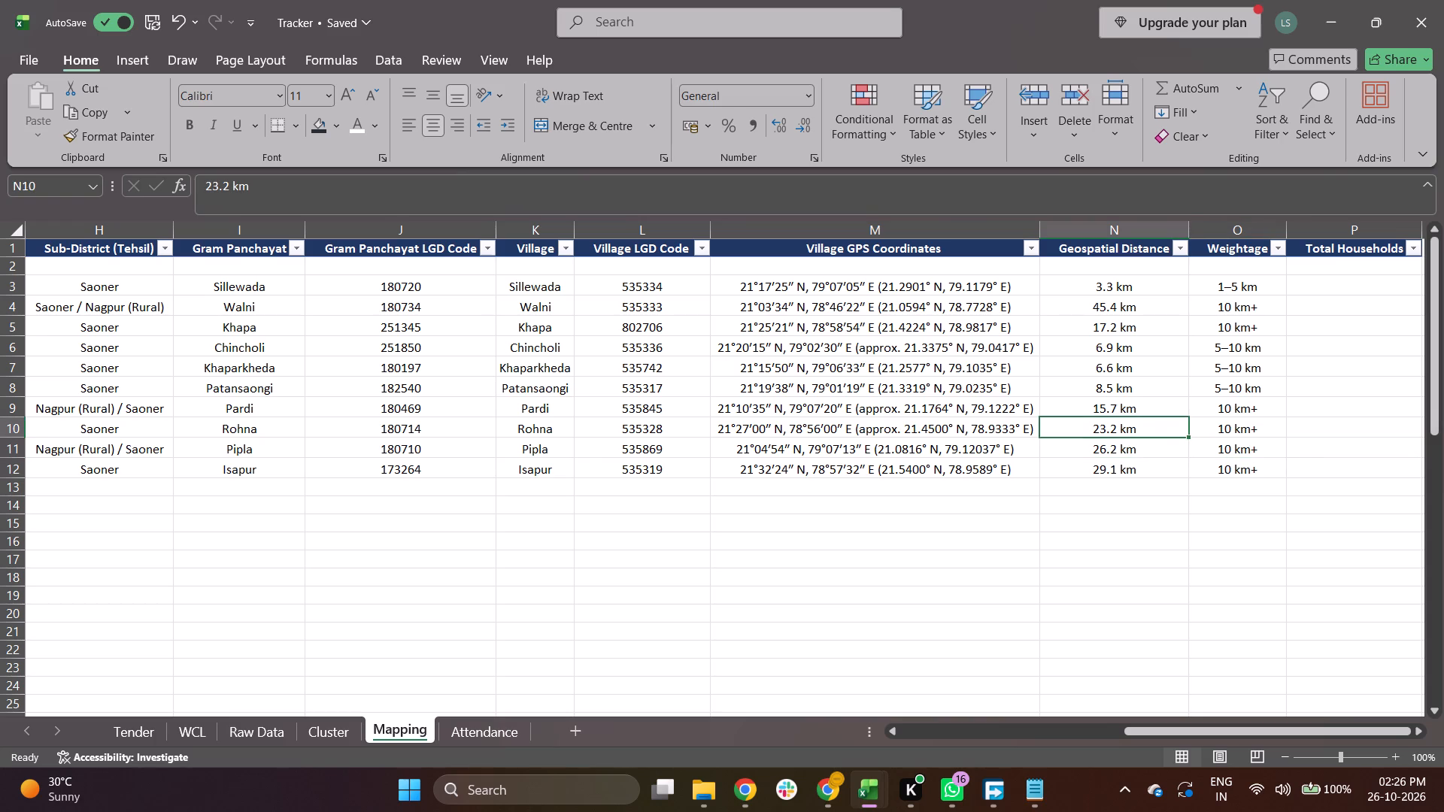
Shift the Rohna, Pipla and Isapur records, from Mine through Weightage, down one row to rows 11–13.
{"action": "key", "text": "Left"}
{"action": "key", "text": "Left"}
{"action": "key", "text": "Left"}
{"action": "key", "text": "Left"}
{"action": "key", "text": "Left"}
{"action": "key", "text": "Left"}
{"action": "key", "text": "Left"}
{"action": "key", "text": "Left"}
{"action": "key", "text": "Left"}
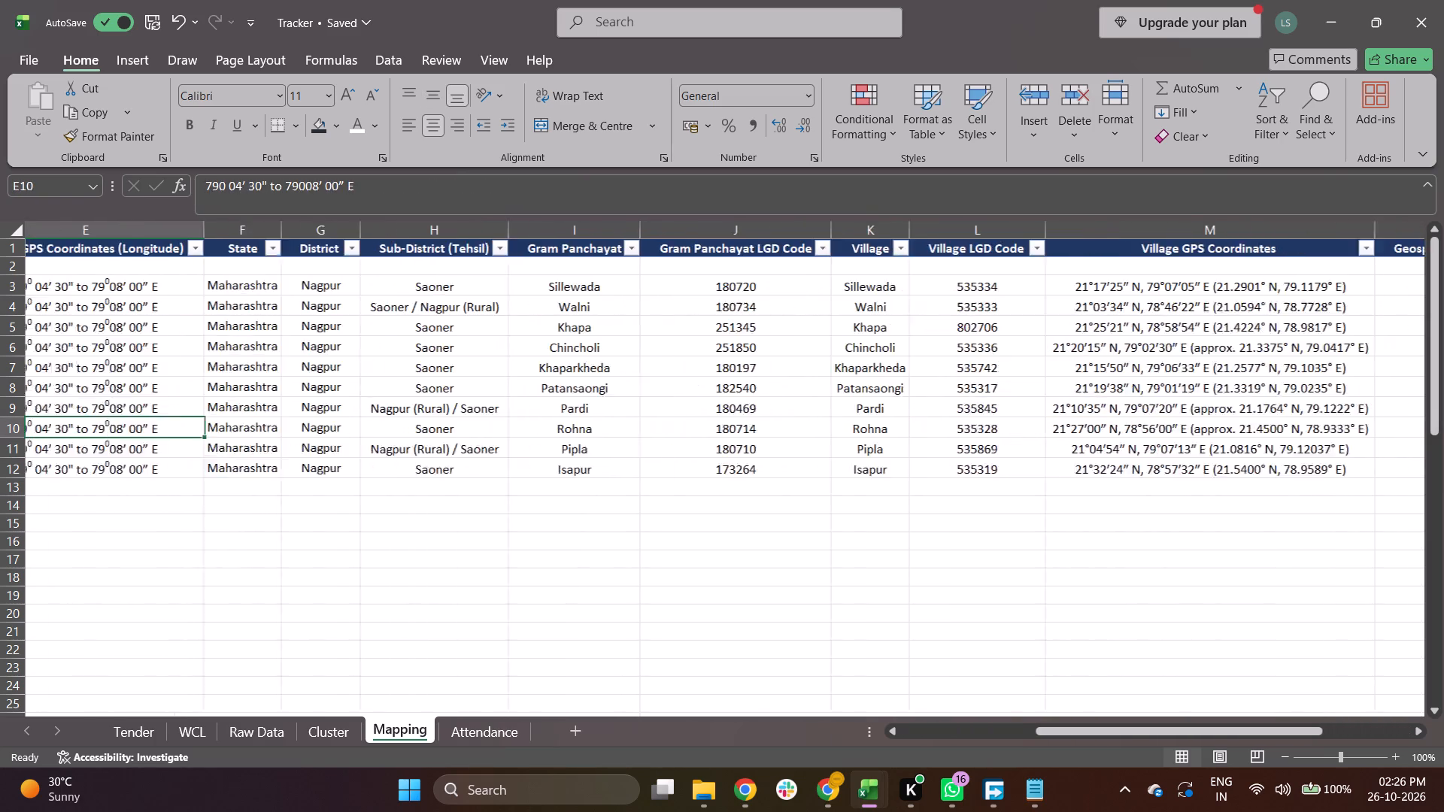
{"action": "key", "text": "Left"}
{"action": "key", "text": "Left"}
{"action": "key", "text": "Left"}
{"action": "key", "text": "Left"}
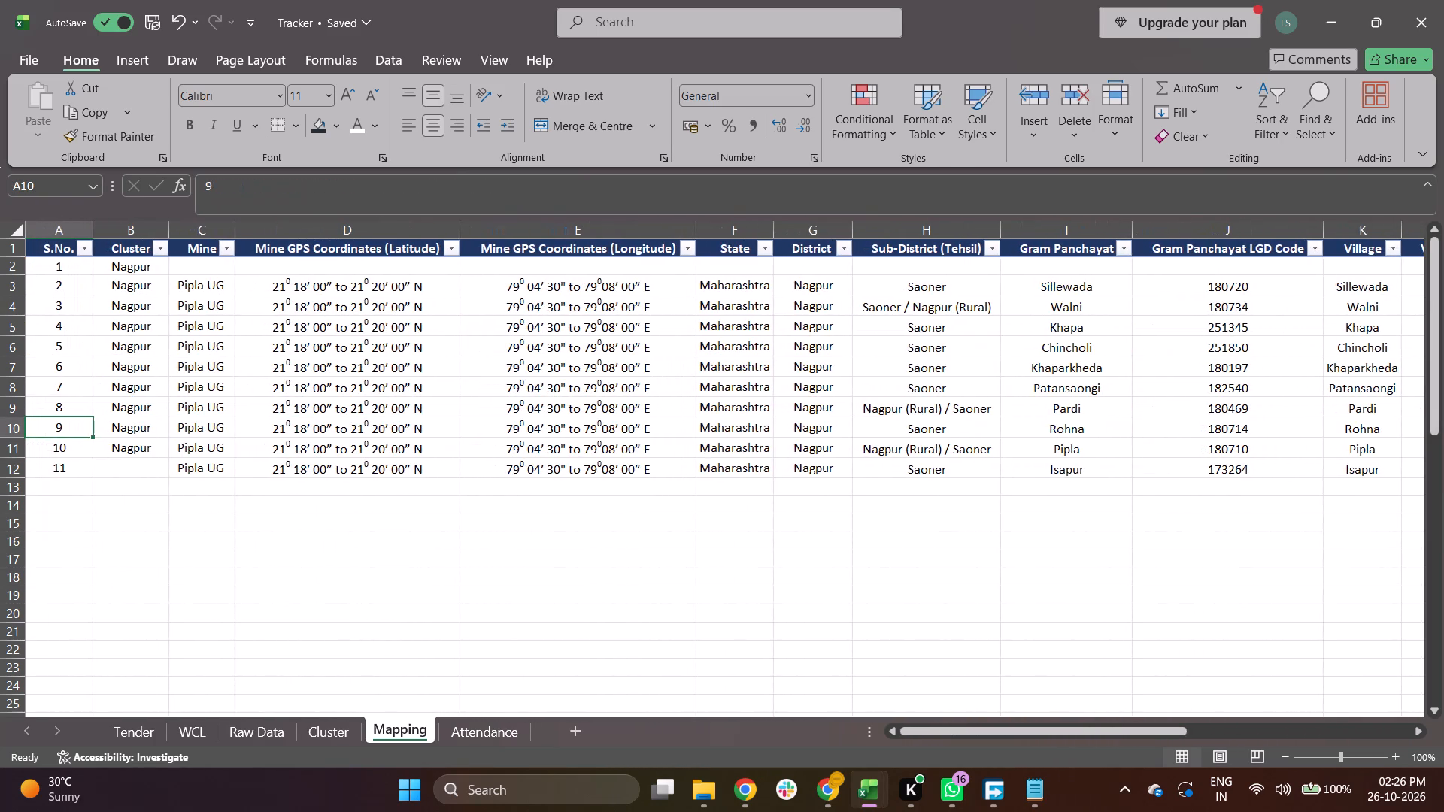
{"action": "key", "text": "Right"}
{"action": "key", "text": "Right"}
{"action": "key", "text": "ctrl+shift+Right"}
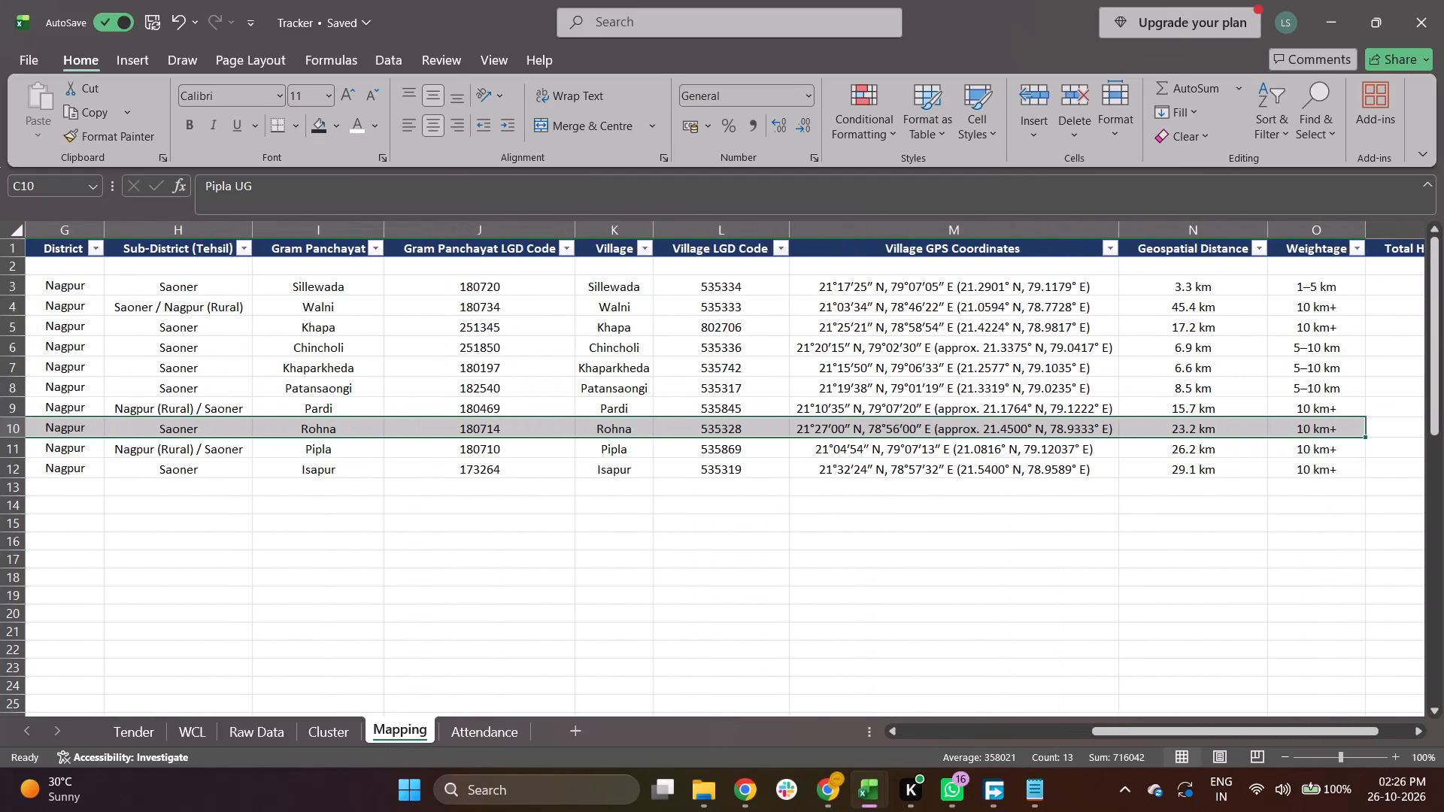
{"action": "key", "text": "shift+Down"}
{"action": "key", "text": "shift+Down"}
{"action": "key", "text": "ctrl+x"}
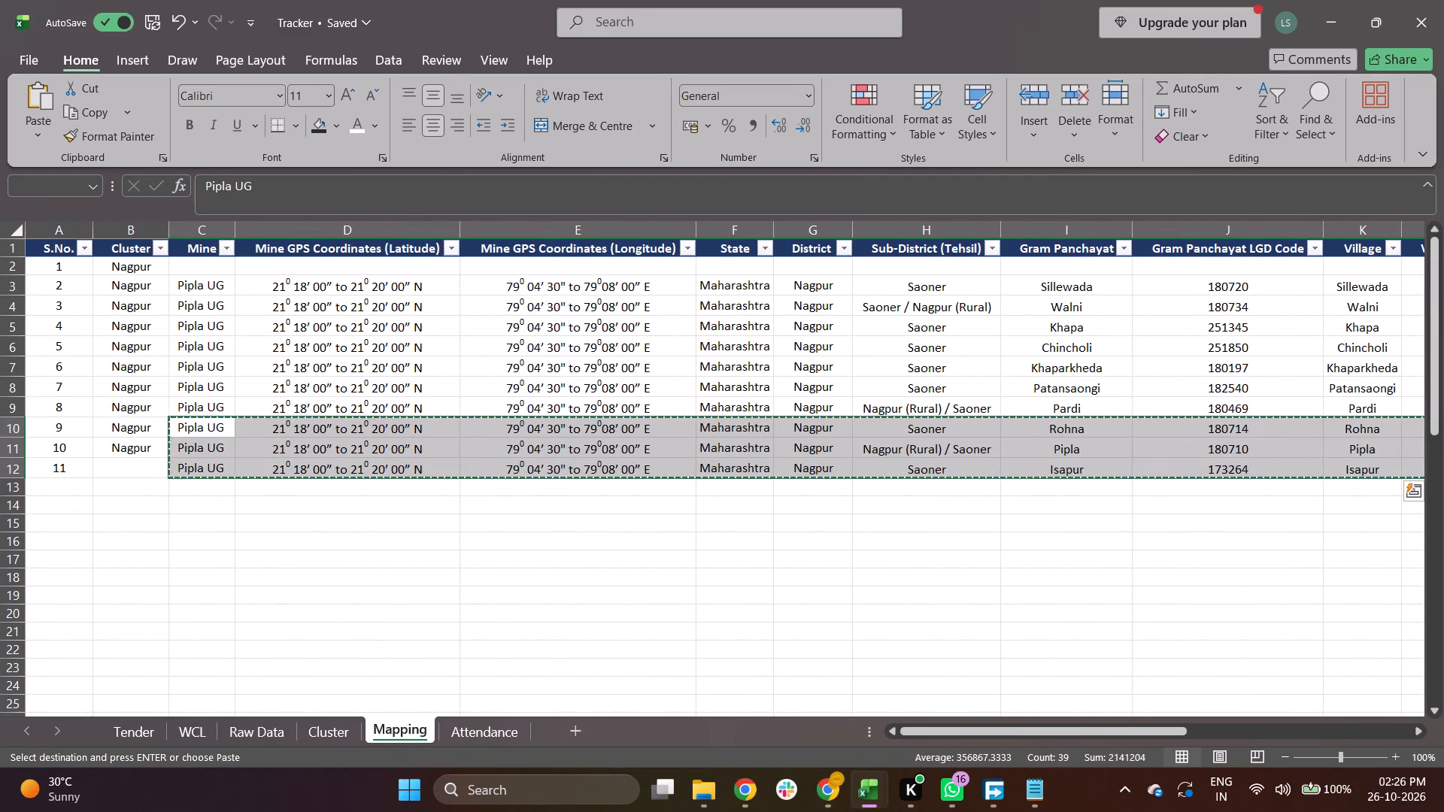
{"action": "key", "text": "Down"}
{"action": "key", "text": "ctrl+v"}
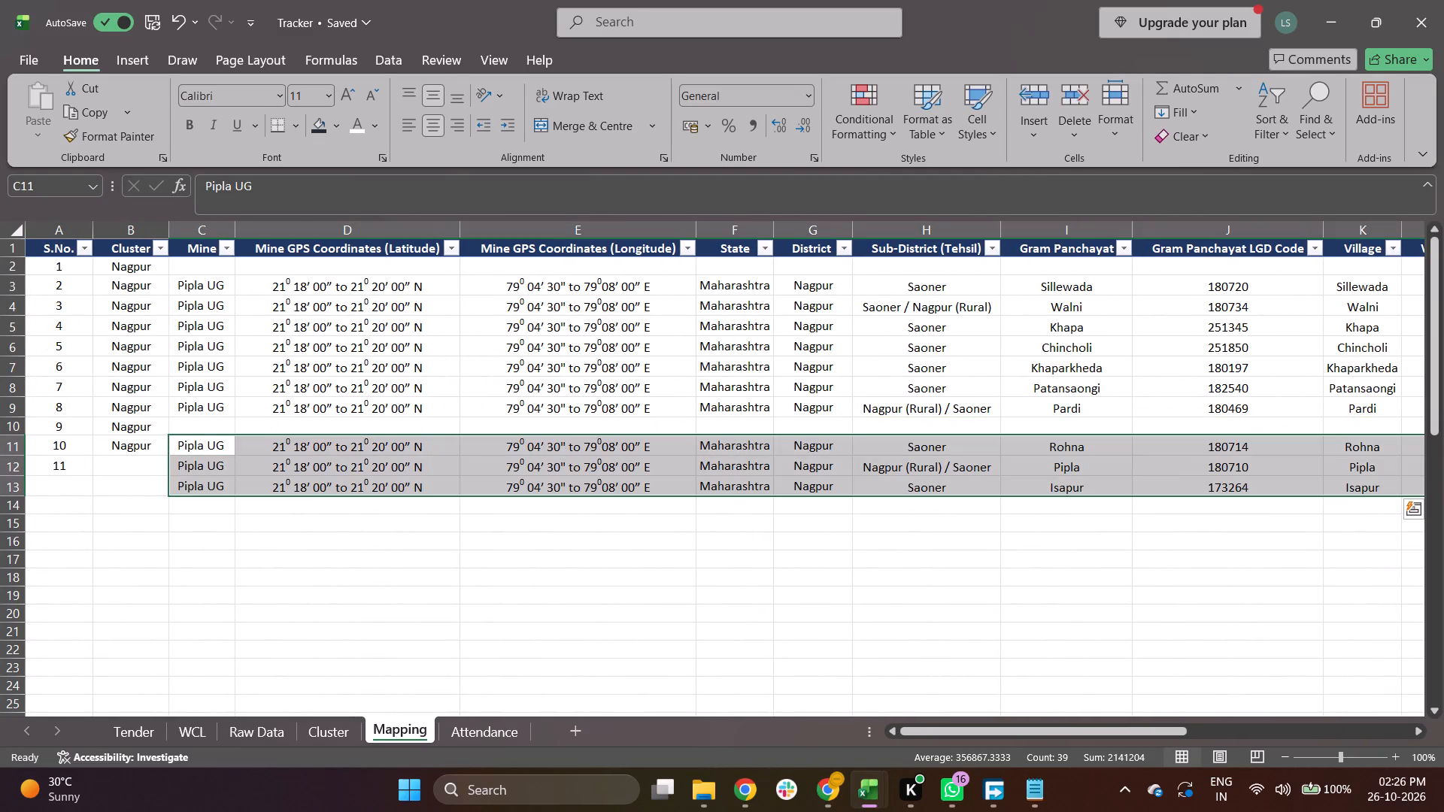
Check the Geospatial Distance and Weightage entries of the records above the empty space in row 10.
{"action": "key", "text": "Up"}
{"action": "key", "text": "Right"}
{"action": "key", "text": "Right"}
{"action": "key", "text": "Right"}
{"action": "key", "text": "Right"}
{"action": "key", "text": "Right"}
{"action": "key", "text": "Right"}
{"action": "key", "text": "Right"}
{"action": "key", "text": "Right"}
{"action": "key", "text": "Right"}
{"action": "key", "text": "Right"}
{"action": "key", "text": "Right"}
{"action": "key", "text": "Right"}
{"action": "key", "text": "Right"}
{"action": "key", "text": "Right"}
{"action": "key", "text": "Up"}
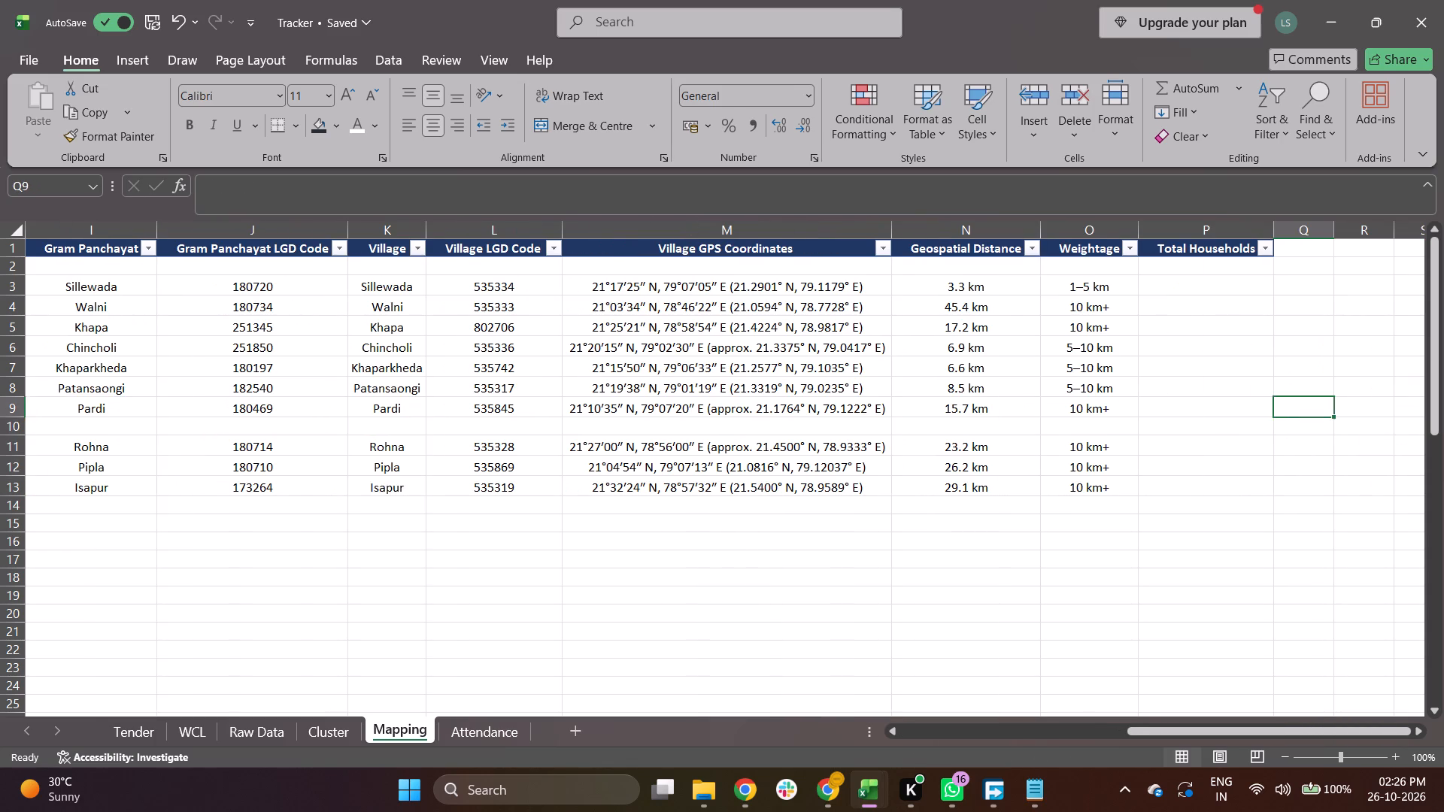
{"action": "key", "text": "Up"}
{"action": "key", "text": "Up"}
{"action": "key", "text": "Left"}
{"action": "key", "text": "Left"}
{"action": "key", "text": "Left"}
{"action": "key", "text": "Left"}
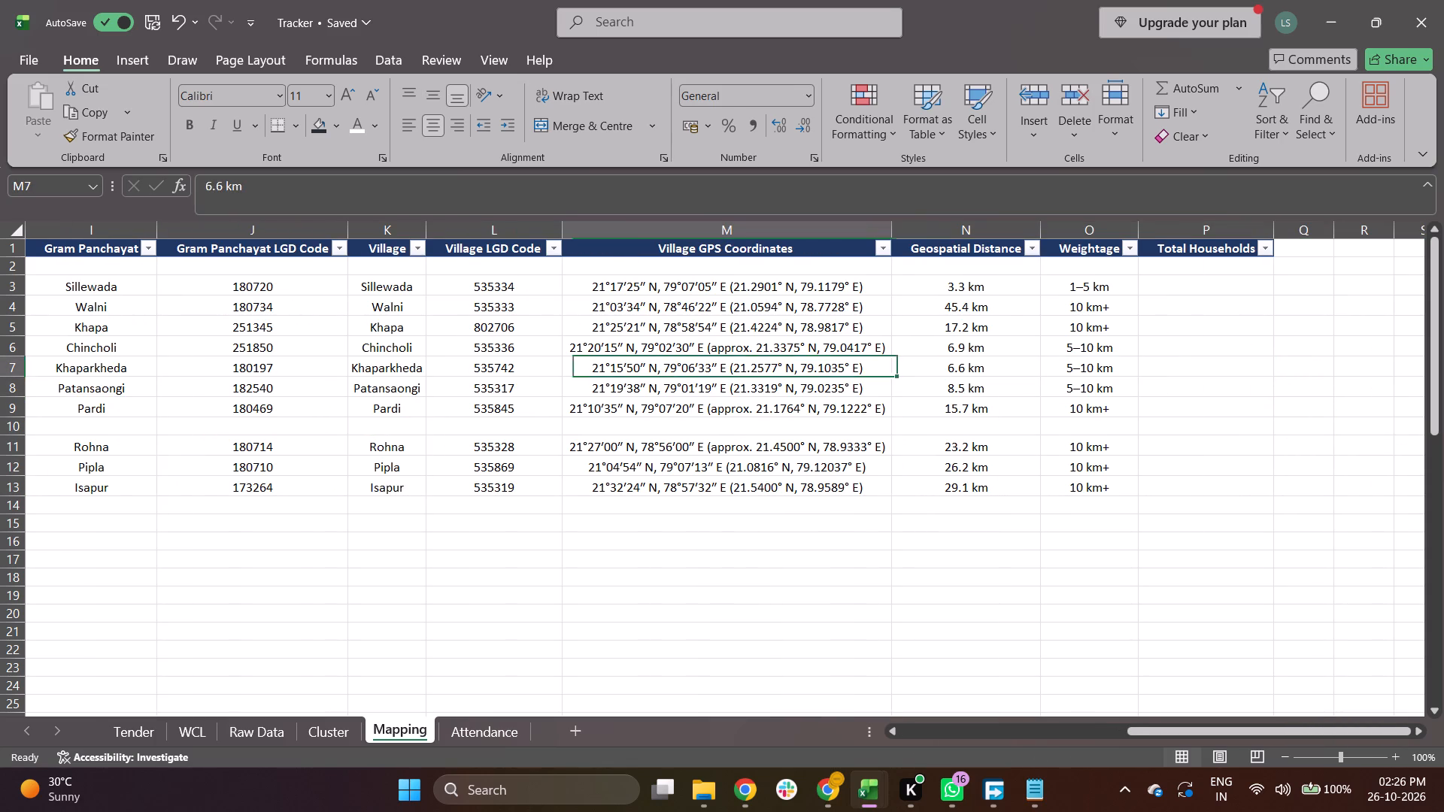
Move the Khapa record, from Cluster through Weightage, from row 5 to row 10.
{"action": "key", "text": "Up"}
{"action": "key", "text": "Up"}
{"action": "key", "text": "Left"}
{"action": "key", "text": "Left"}
{"action": "key", "text": "Left"}
{"action": "key", "text": "Left"}
{"action": "key", "text": "Left"}
{"action": "key", "text": "Left"}
{"action": "key", "text": "Left"}
{"action": "key", "text": "Left"}
{"action": "key", "text": "Left"}
{"action": "key", "text": "Left"}
{"action": "key", "text": "Left"}
{"action": "key", "text": "Left"}
{"action": "key", "text": "Left"}
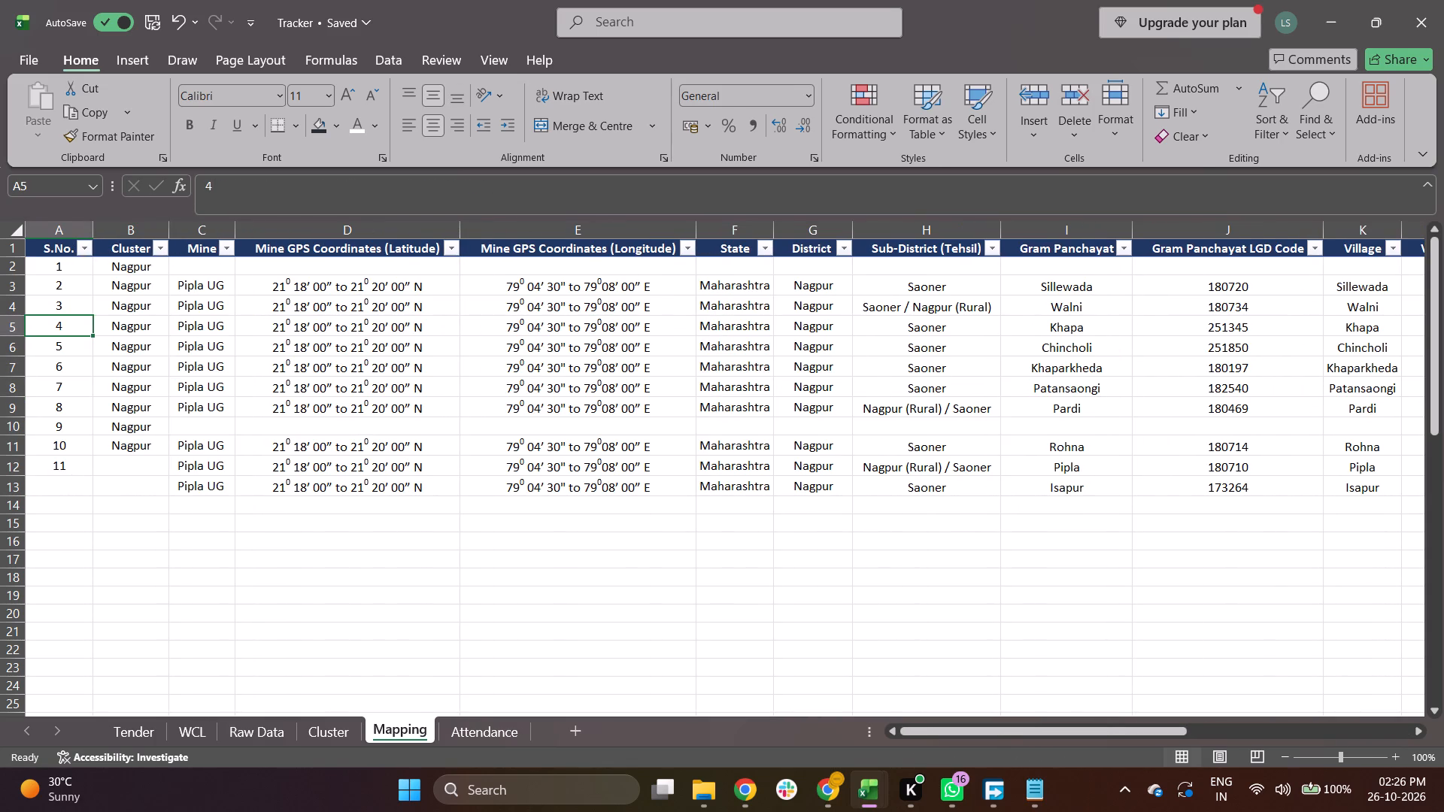
{"action": "key", "text": "Right"}
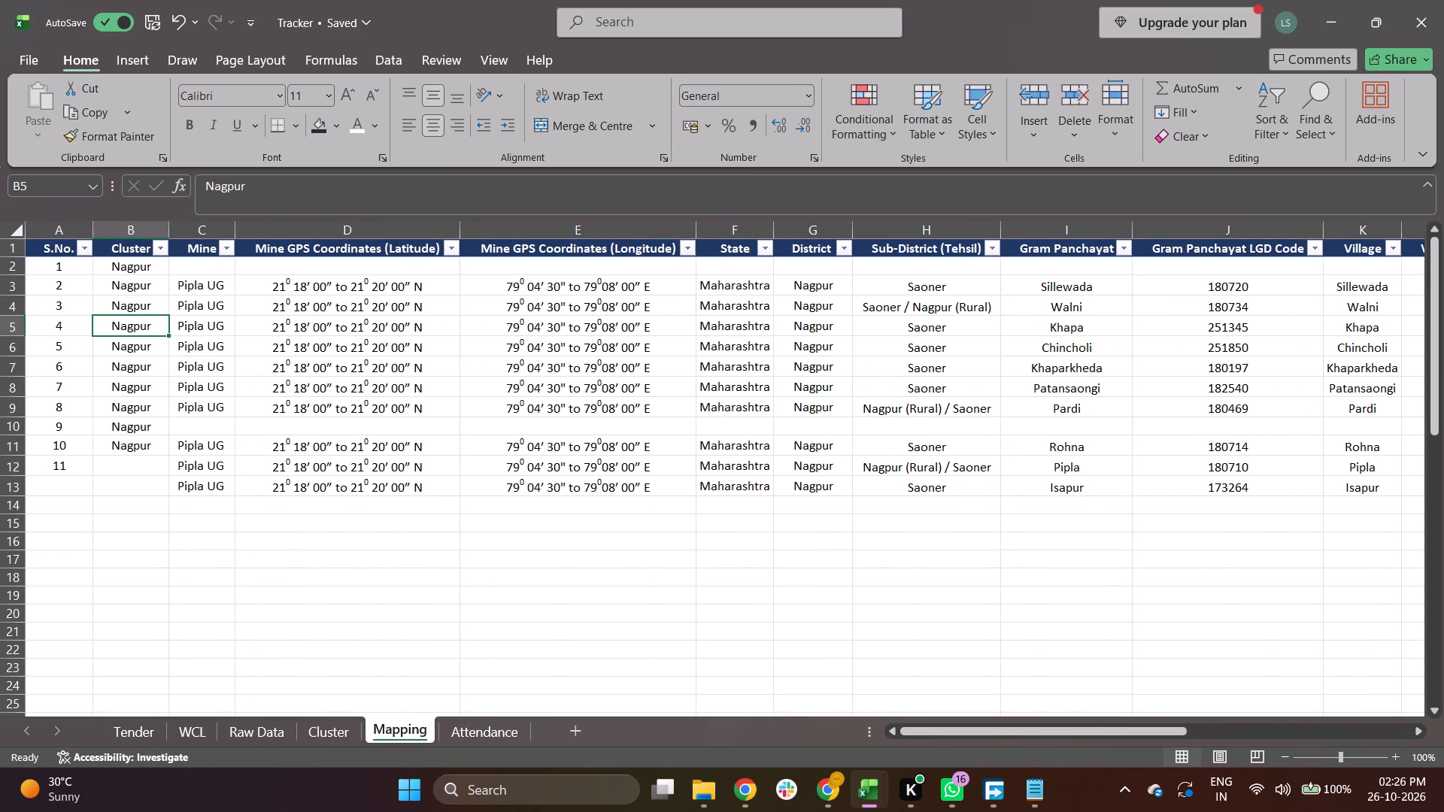
{"action": "key", "text": "ctrl+shift+Right"}
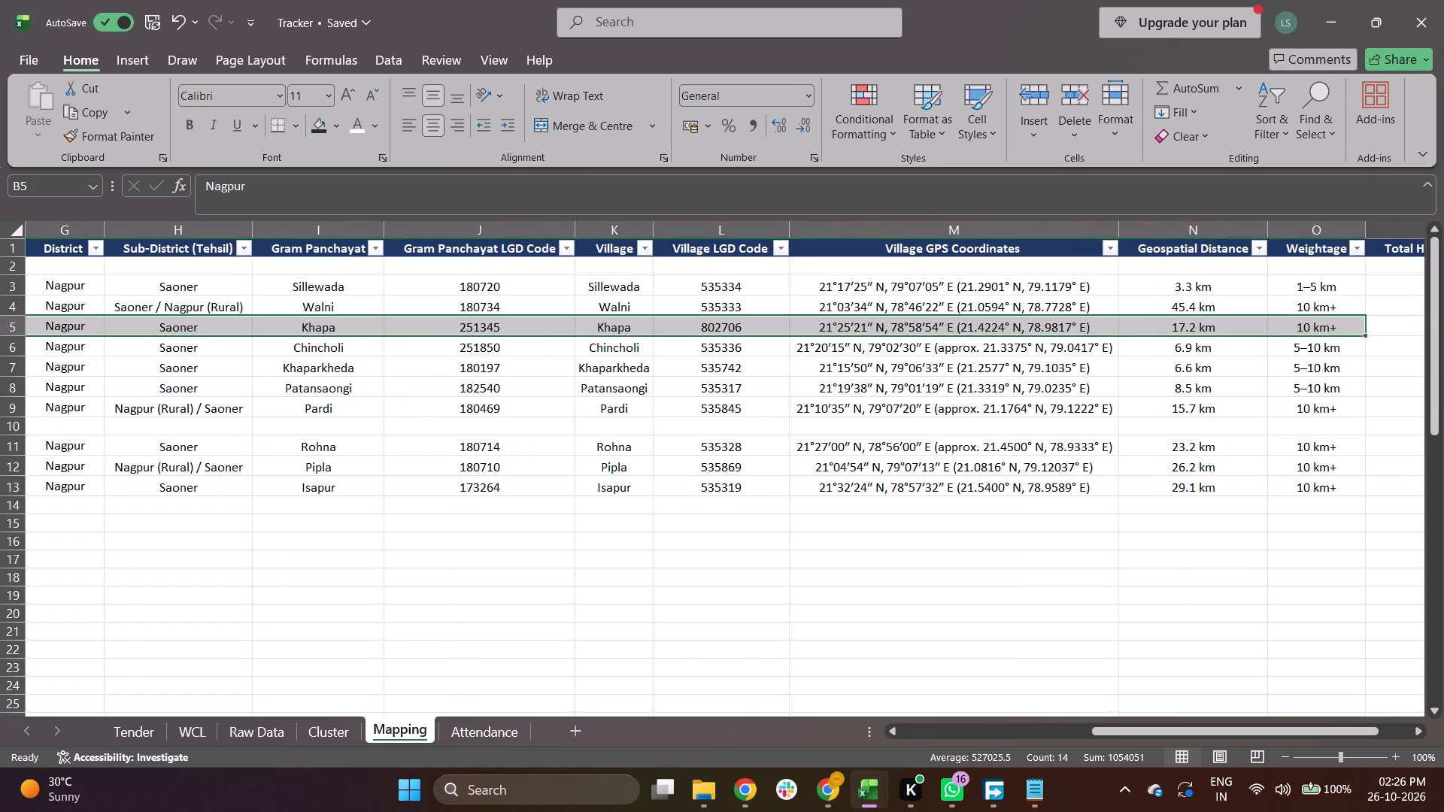
{"action": "key", "text": "ctrl+x"}
{"action": "key", "text": "Down"}
{"action": "key", "text": "Down"}
{"action": "key", "text": "Down"}
{"action": "key", "text": "Down"}
{"action": "key", "text": "Down"}
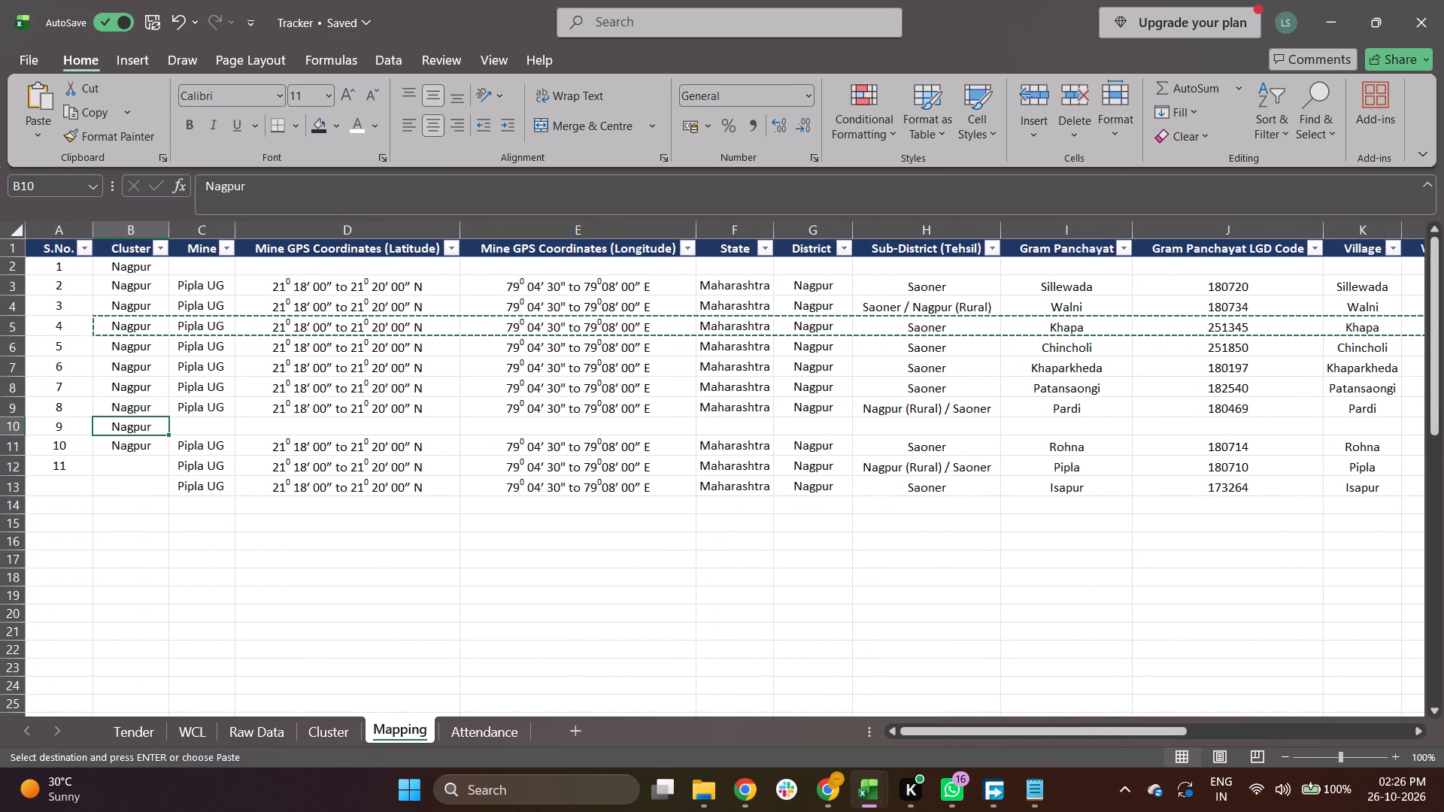
{"action": "key", "text": "ctrl+v"}
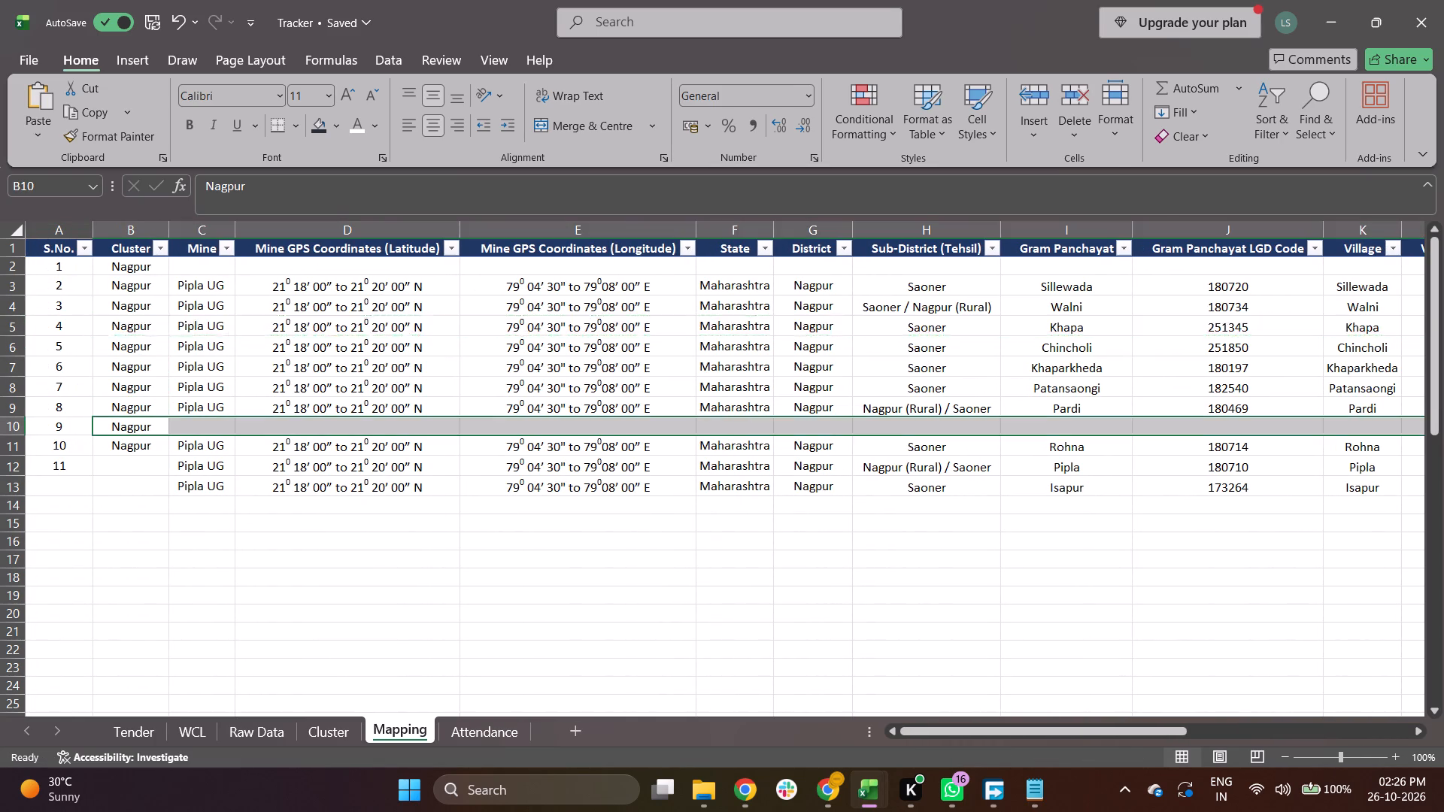
Fill the vacated Cluster cell in row 5 with Nagpur from the cell above.
{"action": "key", "text": "Right"}
{"action": "key", "text": "Up"}
{"action": "key", "text": "Up"}
{"action": "key", "text": "Up"}
{"action": "key", "text": "Up"}
{"action": "key", "text": "Up"}
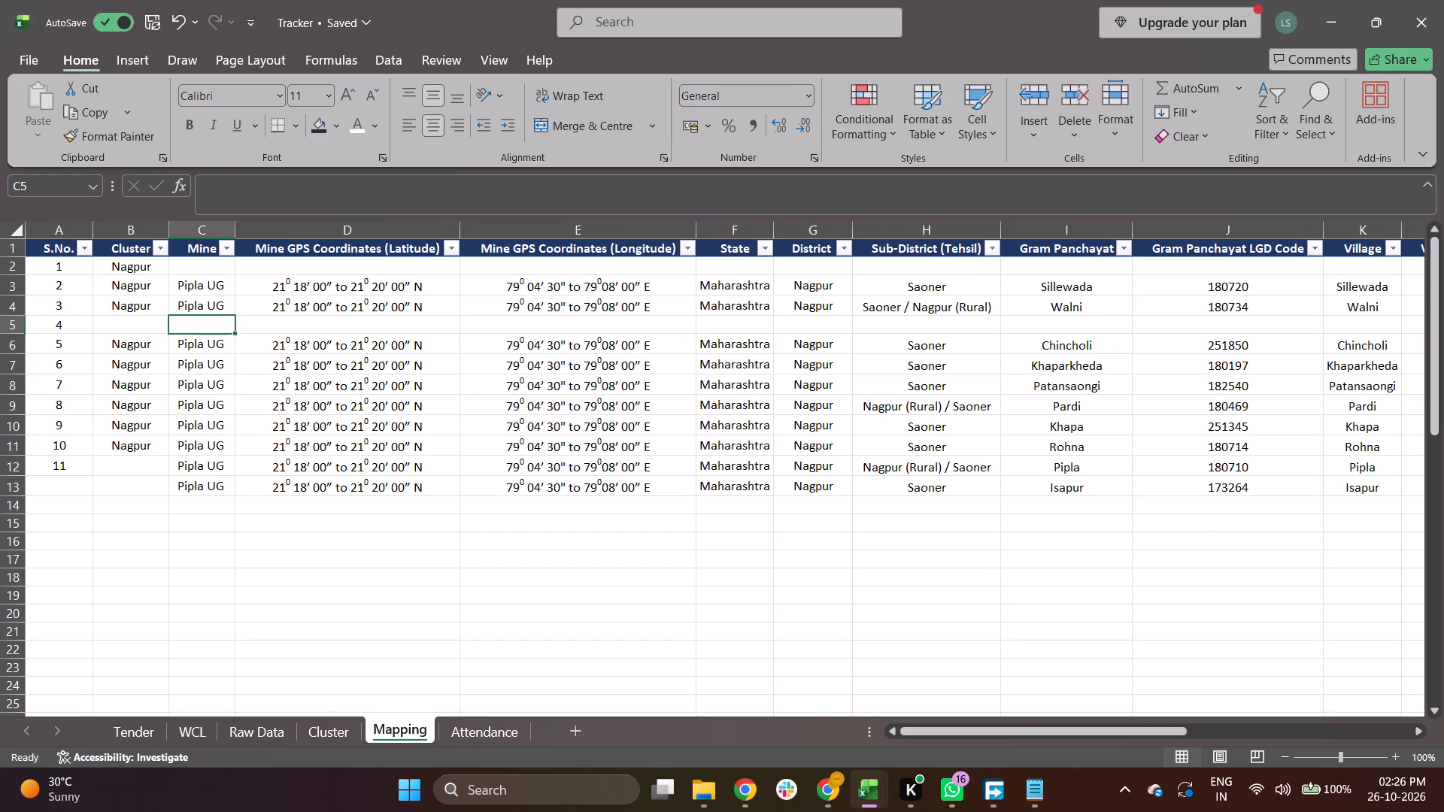
{"action": "key", "text": "Left"}
{"action": "key", "text": "ctrl+d"}
Review the rearranged village records across to the Geospatial Distance, Weightage and Total Households columns.
{"action": "key", "text": "Right"}
{"action": "key", "text": "Right"}
{"action": "key", "text": "Down"}
{"action": "key", "text": "Down"}
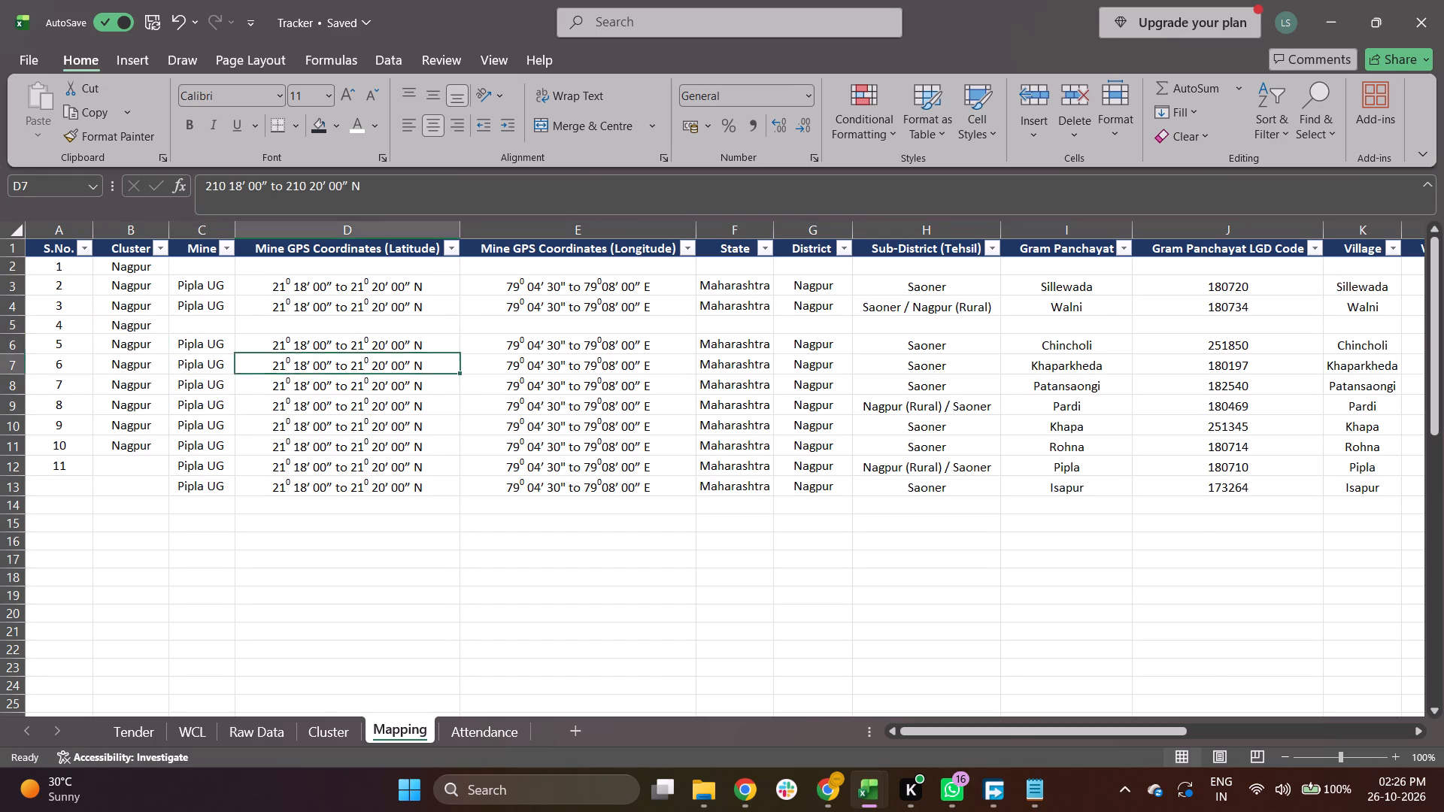
{"action": "key", "text": "Down"}
{"action": "key", "text": "Down"}
{"action": "key", "text": "Right"}
{"action": "key", "text": "Right"}
{"action": "key", "text": "Right"}
{"action": "key", "text": "Right"}
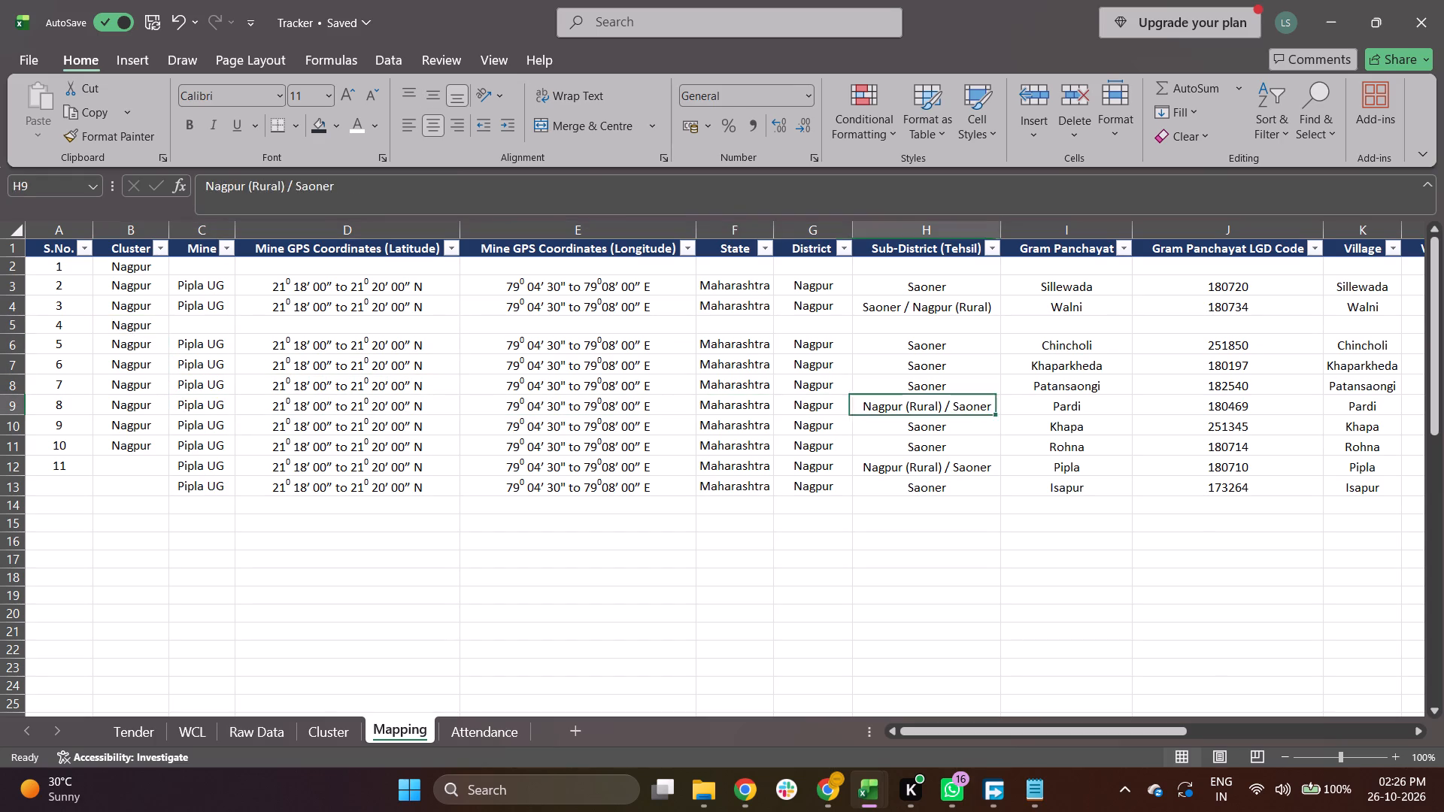
{"action": "key", "text": "Right"}
{"action": "key", "text": "Right"}
{"action": "key", "text": "Right"}
{"action": "key", "text": "Right"}
{"action": "key", "text": "Right"}
{"action": "key", "text": "Right"}
{"action": "key", "text": "Right"}
{"action": "key", "text": "Right"}
{"action": "key", "text": "Right"}
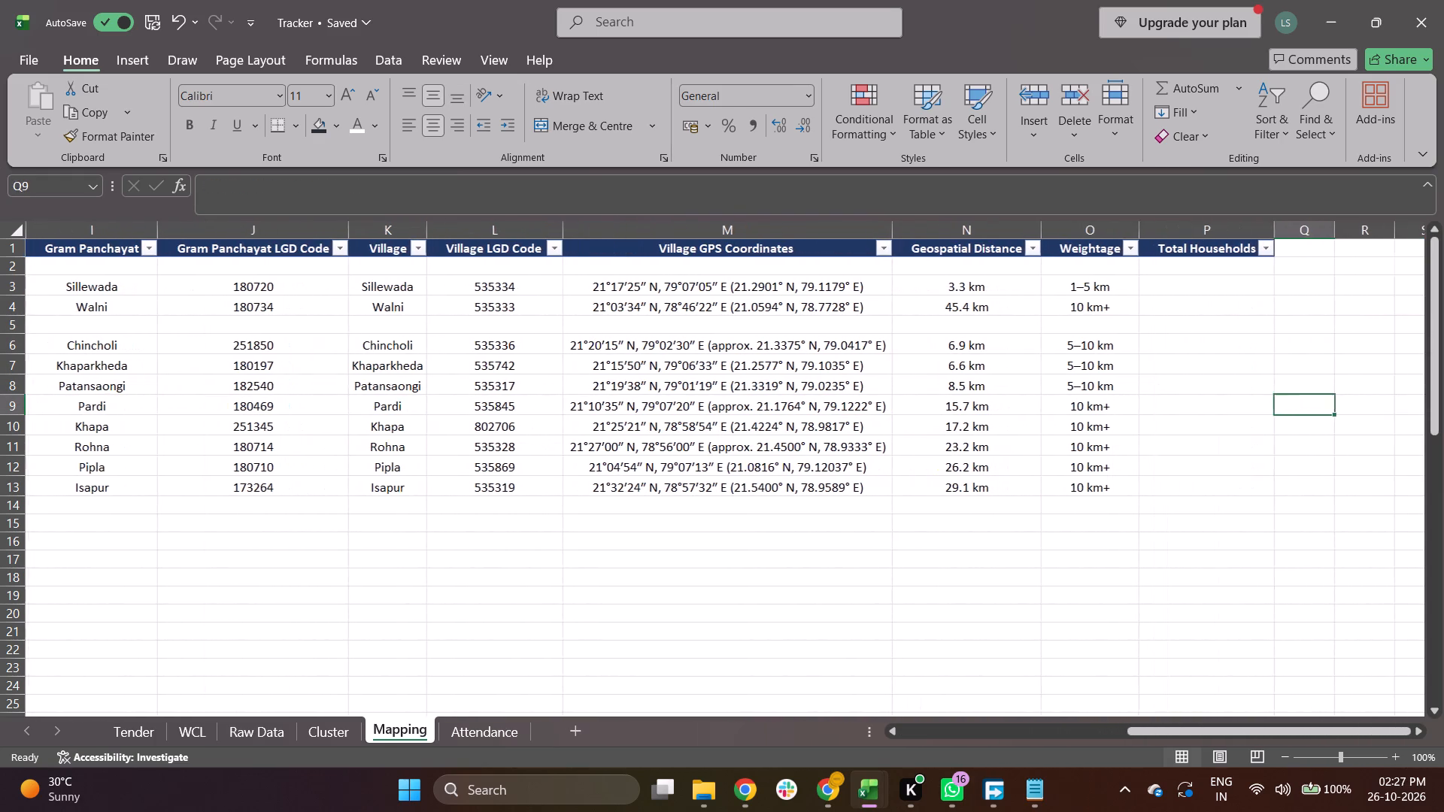
Move the Walni record, from Mine through Weightage, from row 4 to the empty row 14 below Isapur.
{"action": "key", "text": "Left"}
{"action": "key", "text": "Left"}
{"action": "key", "text": "Left"}
{"action": "key", "text": "Up"}
{"action": "key", "text": "Up"}
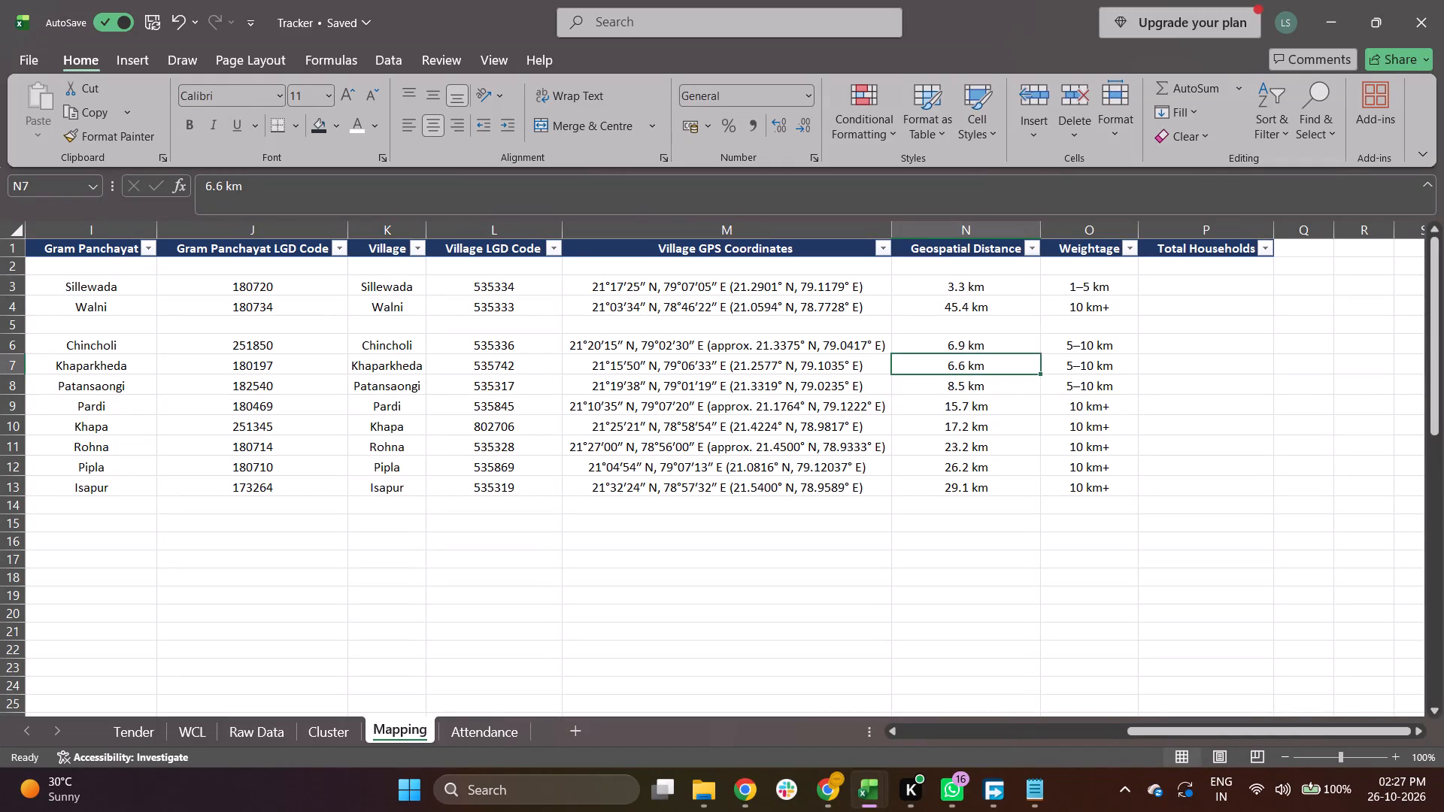
{"action": "key", "text": "Up"}
{"action": "key", "text": "Up"}
{"action": "key", "text": "Up"}
{"action": "key", "text": "Left"}
{"action": "key", "text": "Left"}
{"action": "key", "text": "Left"}
{"action": "key", "text": "Left"}
{"action": "key", "text": "Left"}
{"action": "key", "text": "Left"}
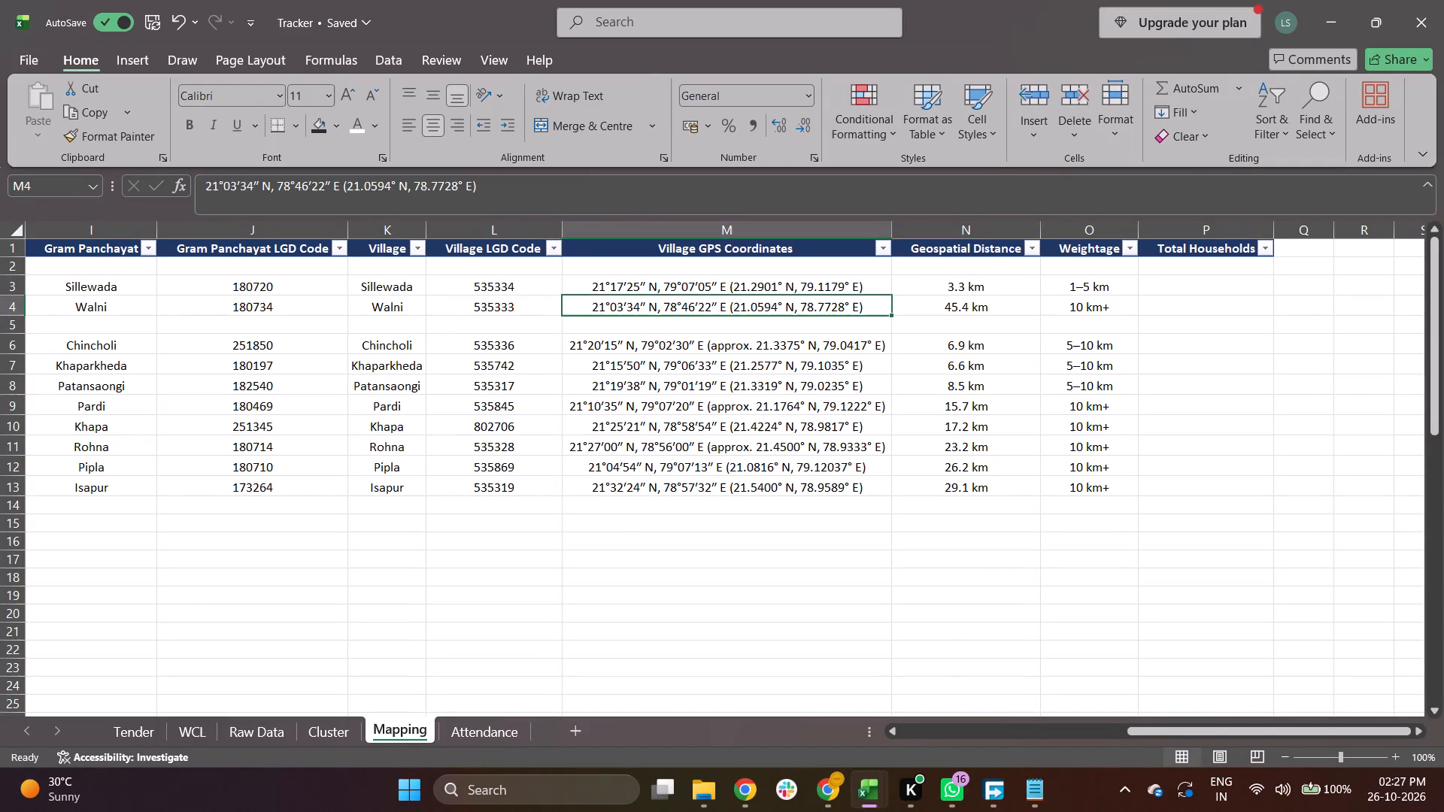
{"action": "key", "text": "Left"}
{"action": "key", "text": "Left"}
{"action": "key", "text": "Left"}
{"action": "key", "text": "Left"}
{"action": "key", "text": "Left"}
{"action": "key", "text": "Left"}
{"action": "key", "text": "Left"}
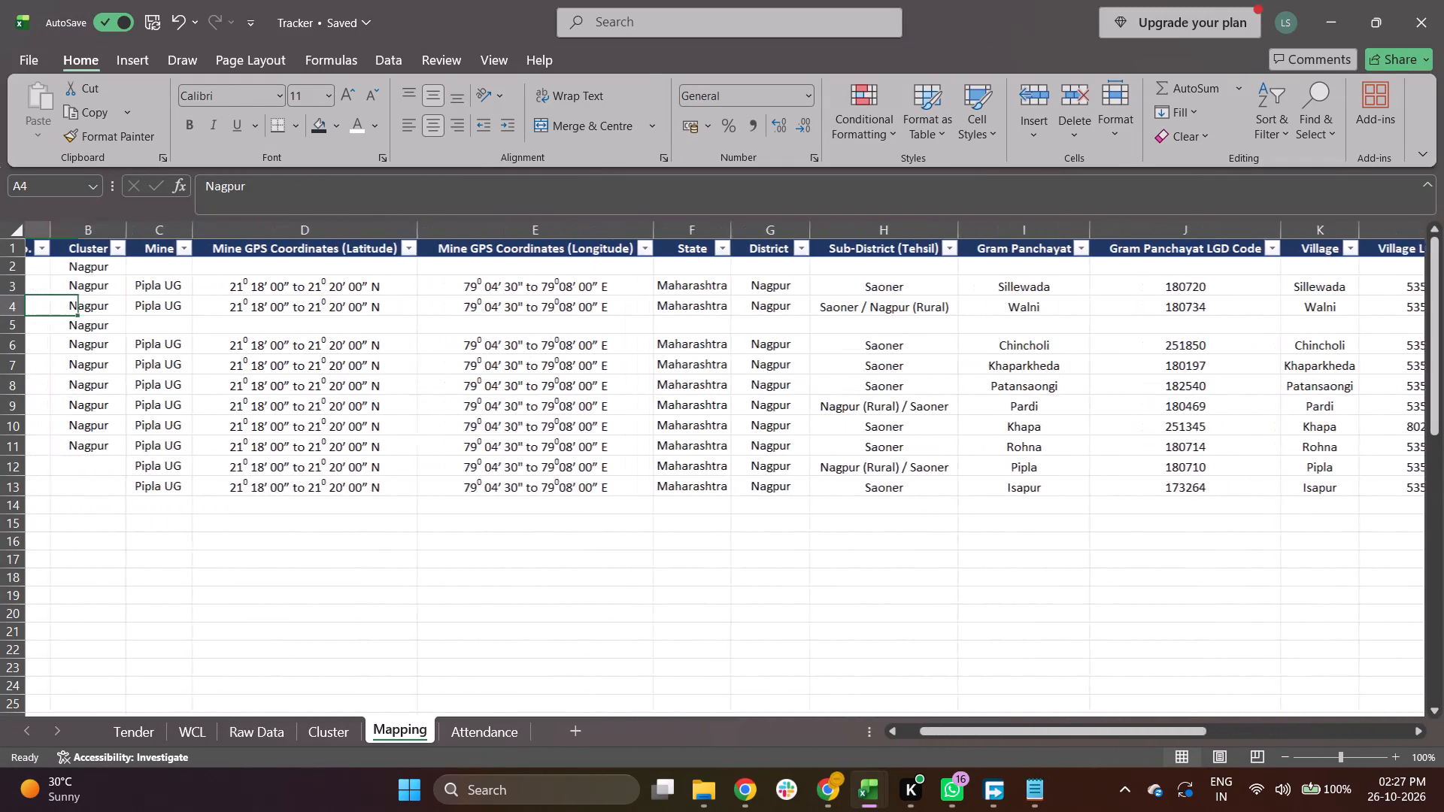
{"action": "key", "text": "Right"}
{"action": "key", "text": "Right"}
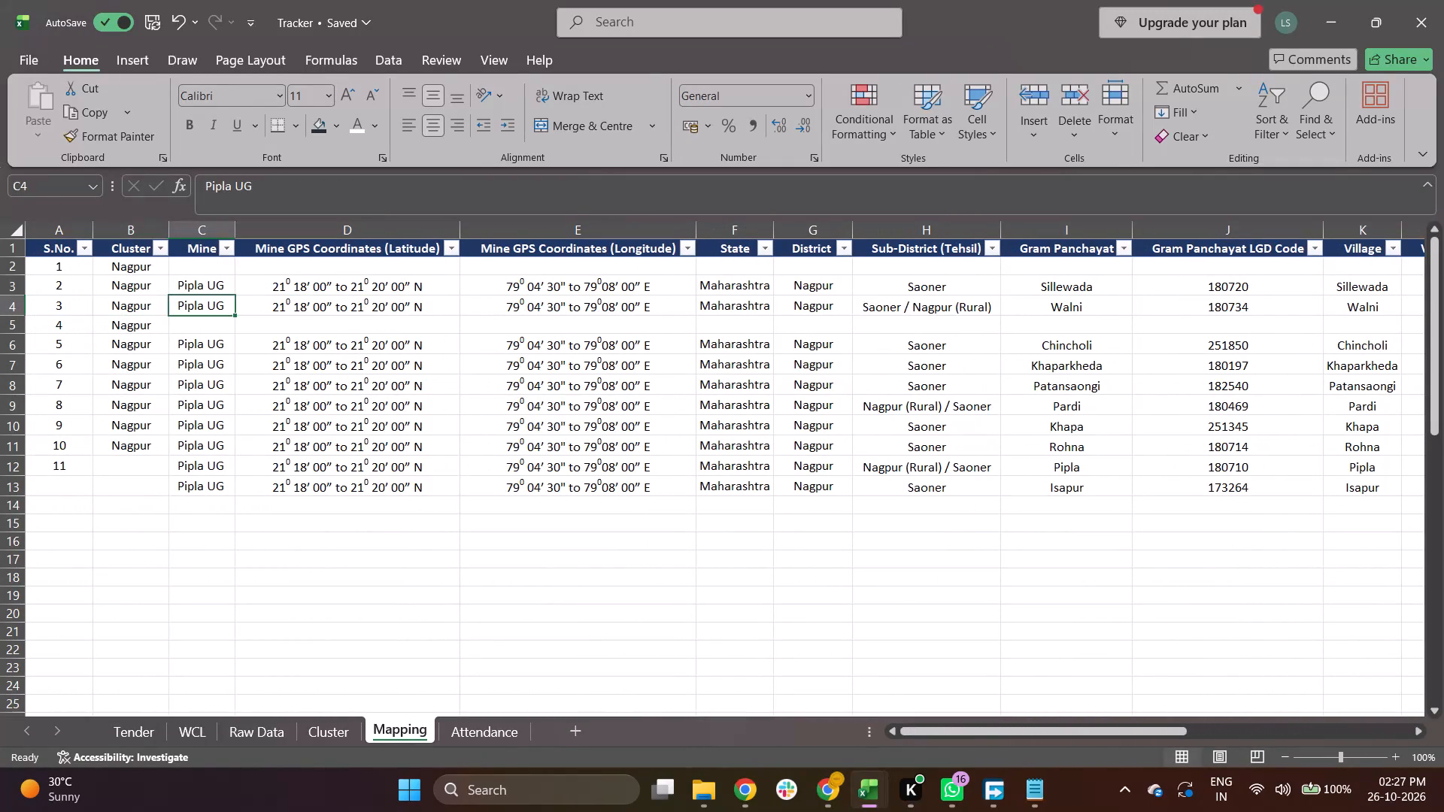
{"action": "key", "text": "ctrl+shift+Right"}
{"action": "key", "text": "ctrl+x"}
{"action": "key", "text": "Down"}
{"action": "key", "text": "Down"}
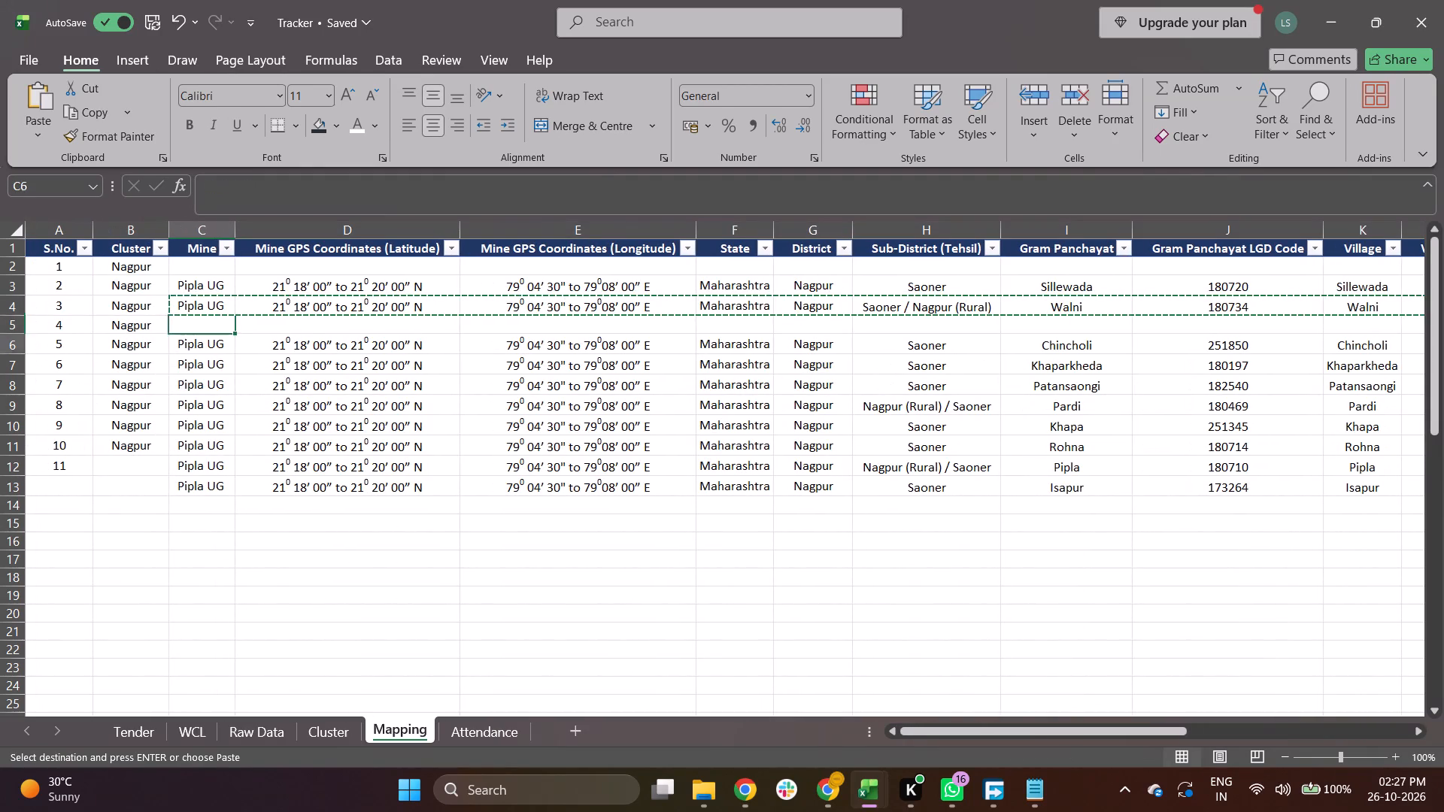
{"action": "key", "text": "Down"}
{"action": "key", "text": "Down"}
{"action": "key", "text": "Down"}
{"action": "key", "text": "Down"}
{"action": "key", "text": "Down"}
{"action": "key", "text": "Down"}
{"action": "key", "text": "Down"}
{"action": "key", "text": "Down"}
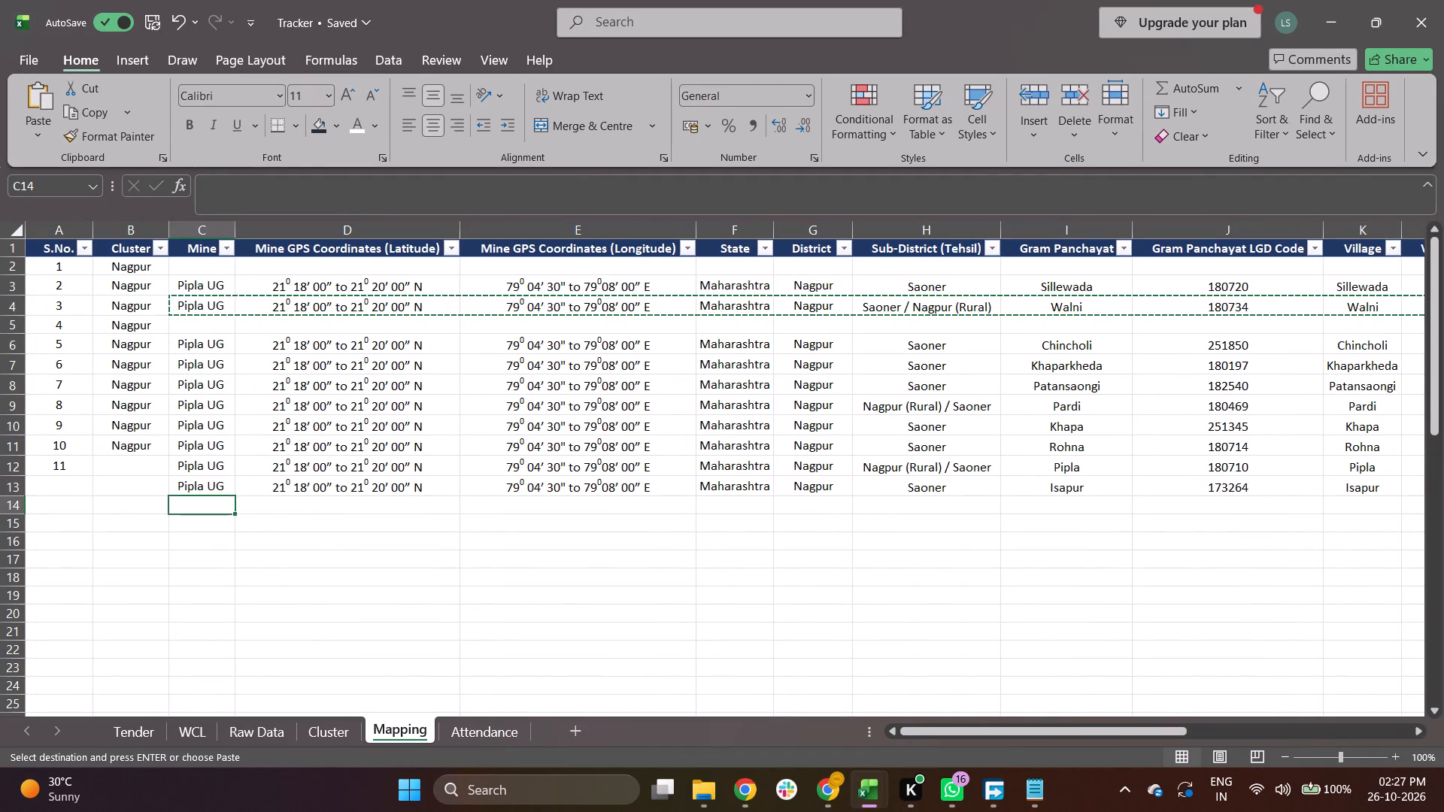
{"action": "key", "text": "ctrl+v"}
Move the Sillewada record, from Mine through Weightage, from row 3 up to row 2.
{"action": "key", "text": "Up"}
{"action": "key", "text": "Up"}
{"action": "key", "text": "Up"}
{"action": "key", "text": "Up"}
{"action": "key", "text": "Up"}
{"action": "key", "text": "Up"}
{"action": "key", "text": "Up"}
{"action": "key", "text": "Up"}
{"action": "key", "text": "Up"}
{"action": "key", "text": "Up"}
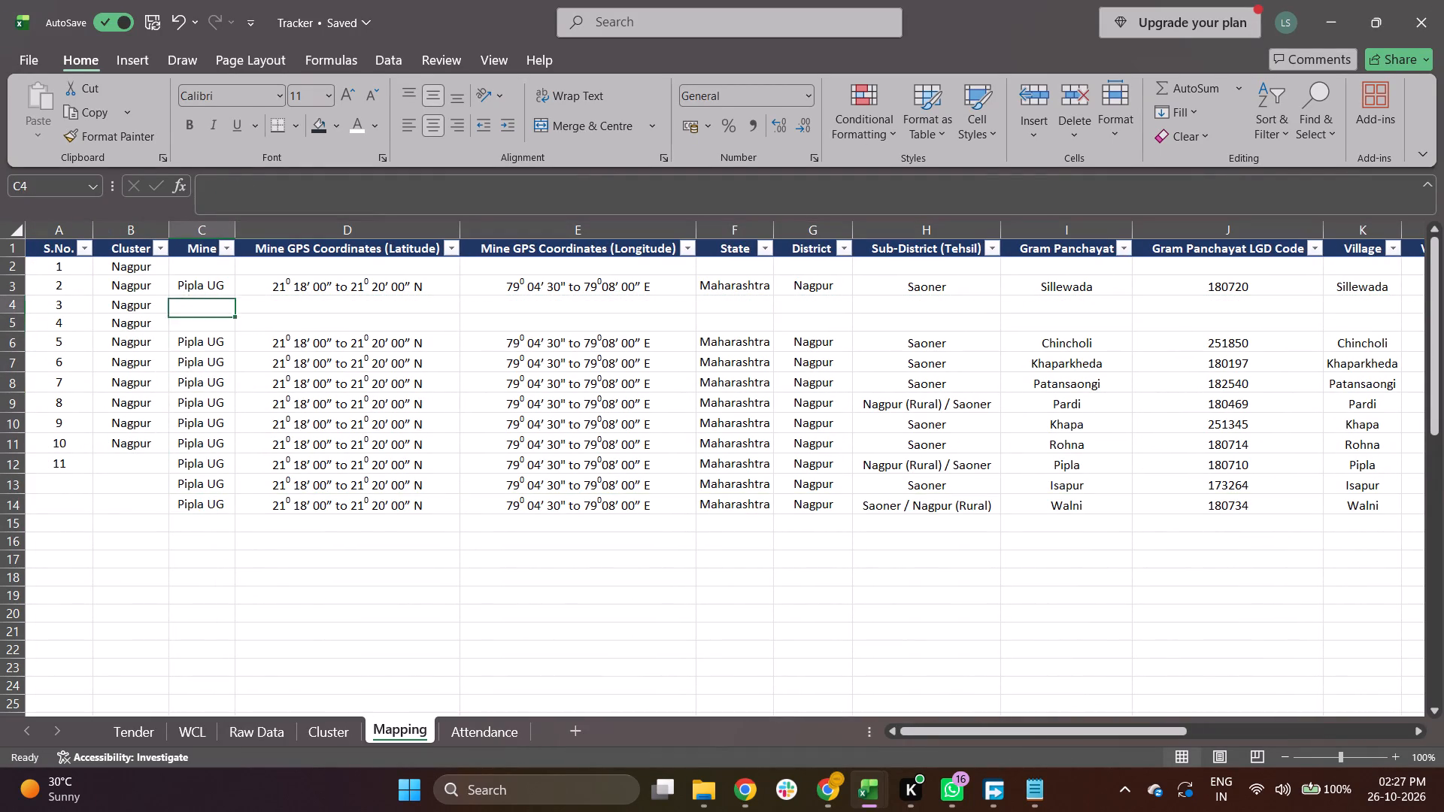
{"action": "key", "text": "Up"}
{"action": "key", "text": "ctrl+shift+Right"}
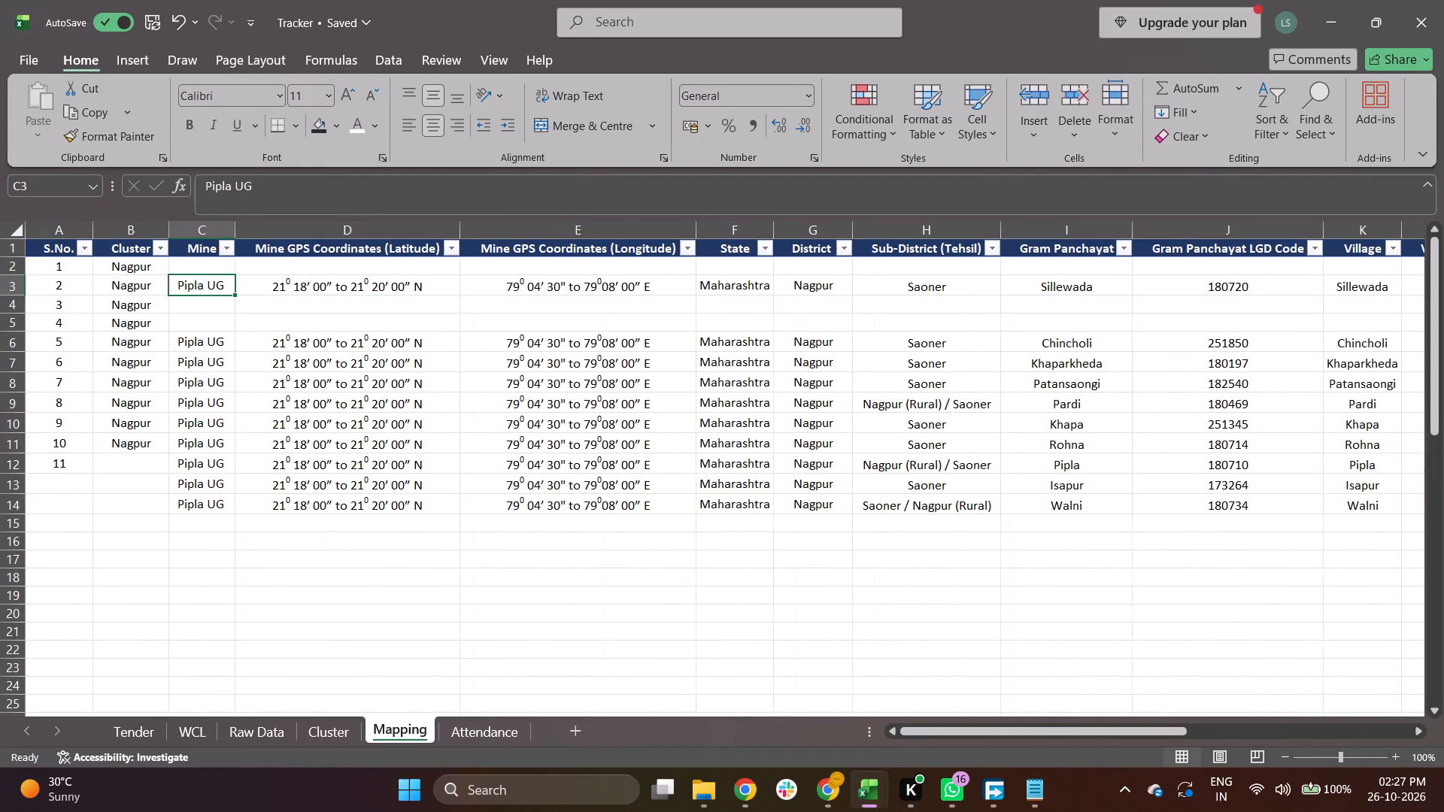
{"action": "key", "text": "ctrl+x"}
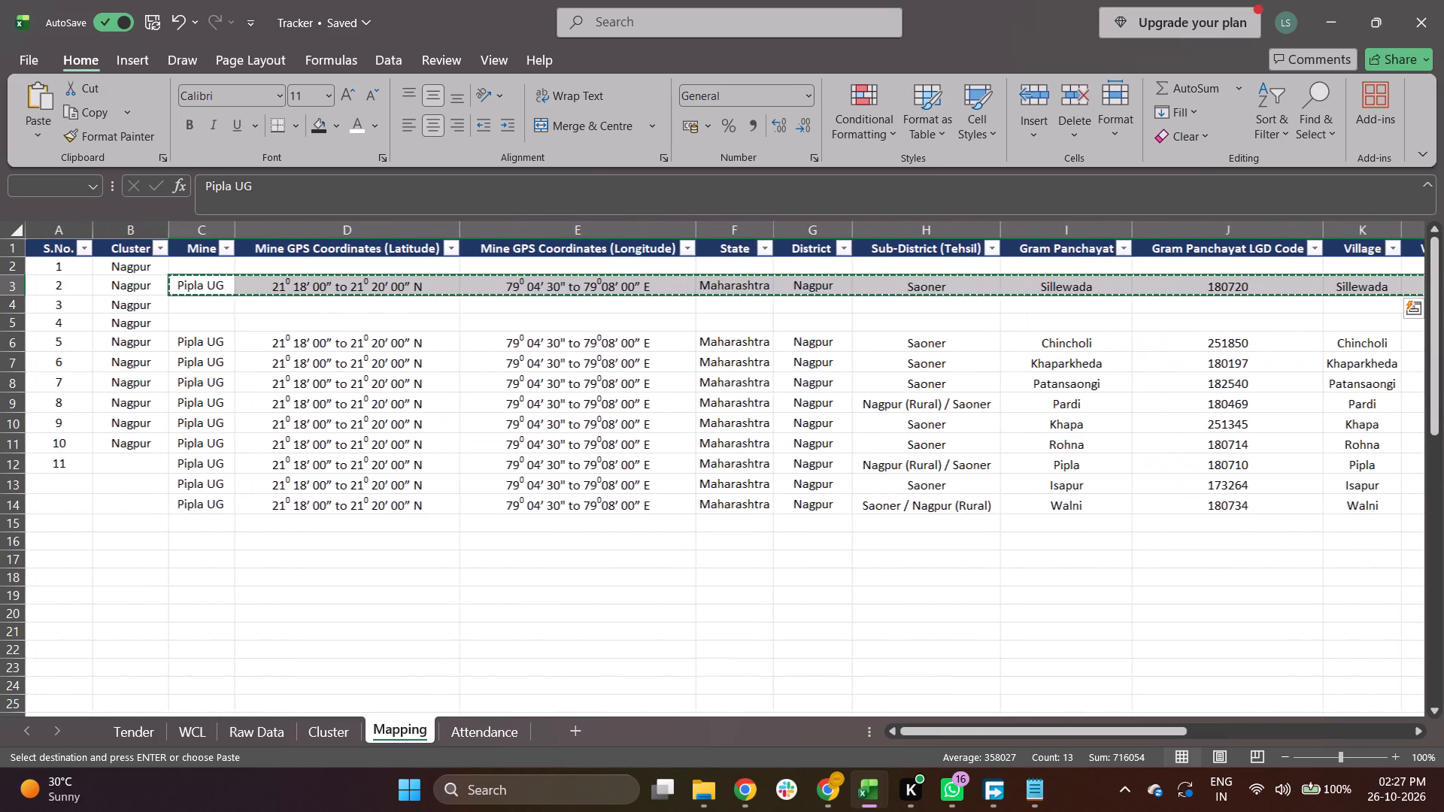
{"action": "key", "text": "Up"}
{"action": "key", "text": "ctrl+v"}
Move the Chincholi through Walni records, from Mine through Weightage, from rows 6–14 up to start at row 3.
{"action": "key", "text": "Down"}
{"action": "key", "text": "Down"}
{"action": "key", "text": "Down"}
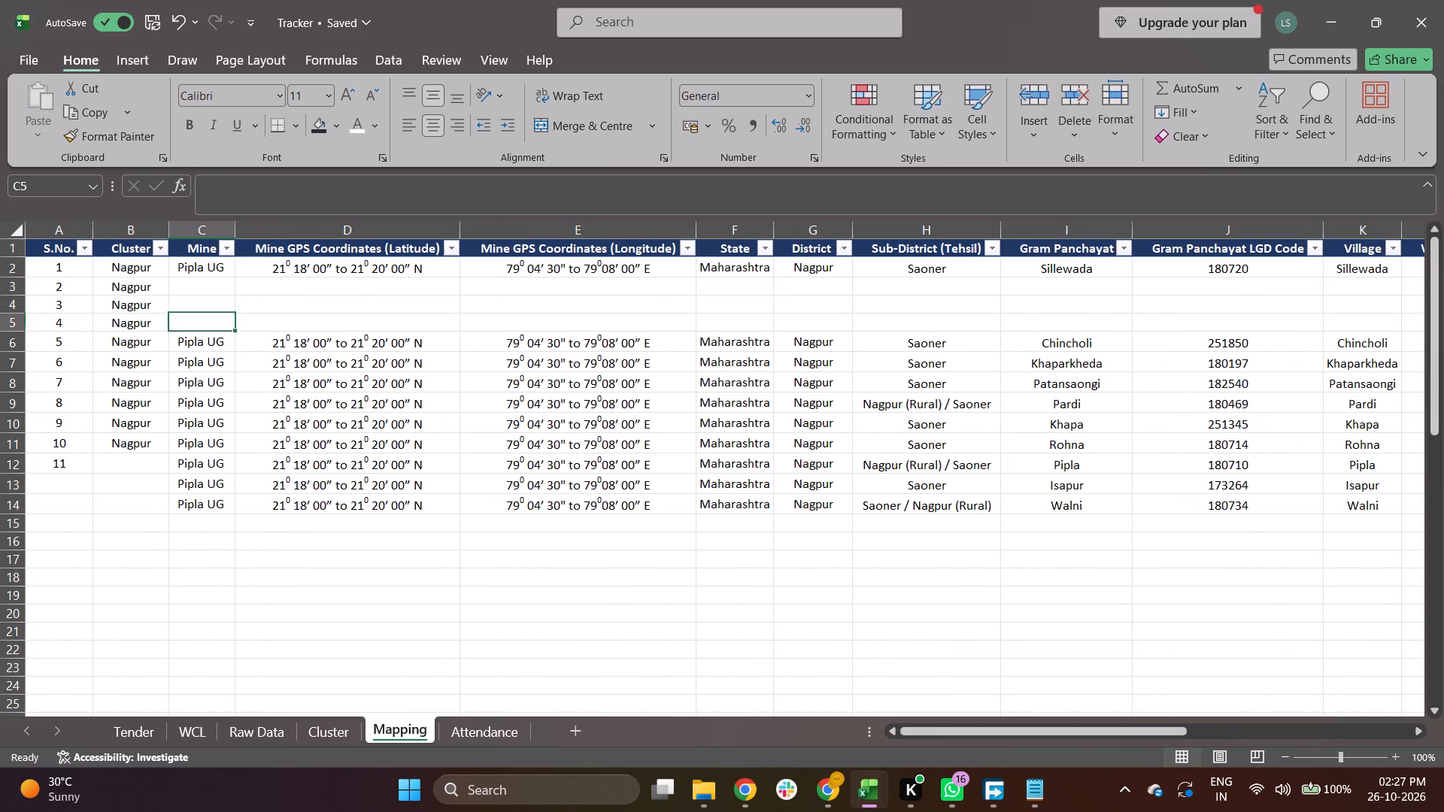
{"action": "key", "text": "Down"}
{"action": "key", "text": "ctrl+shift+Right"}
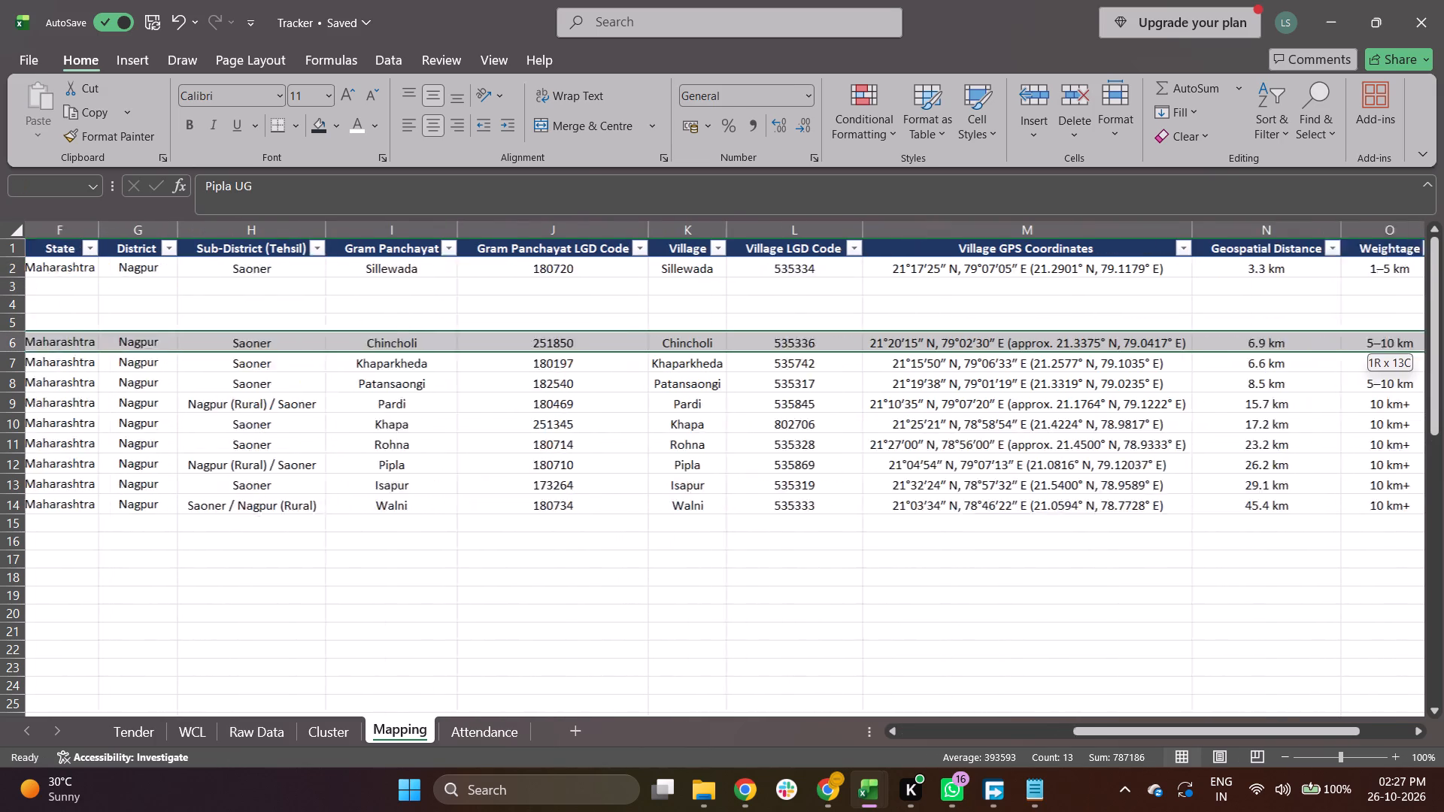
{"action": "key", "text": "ctrl+shift+Down"}
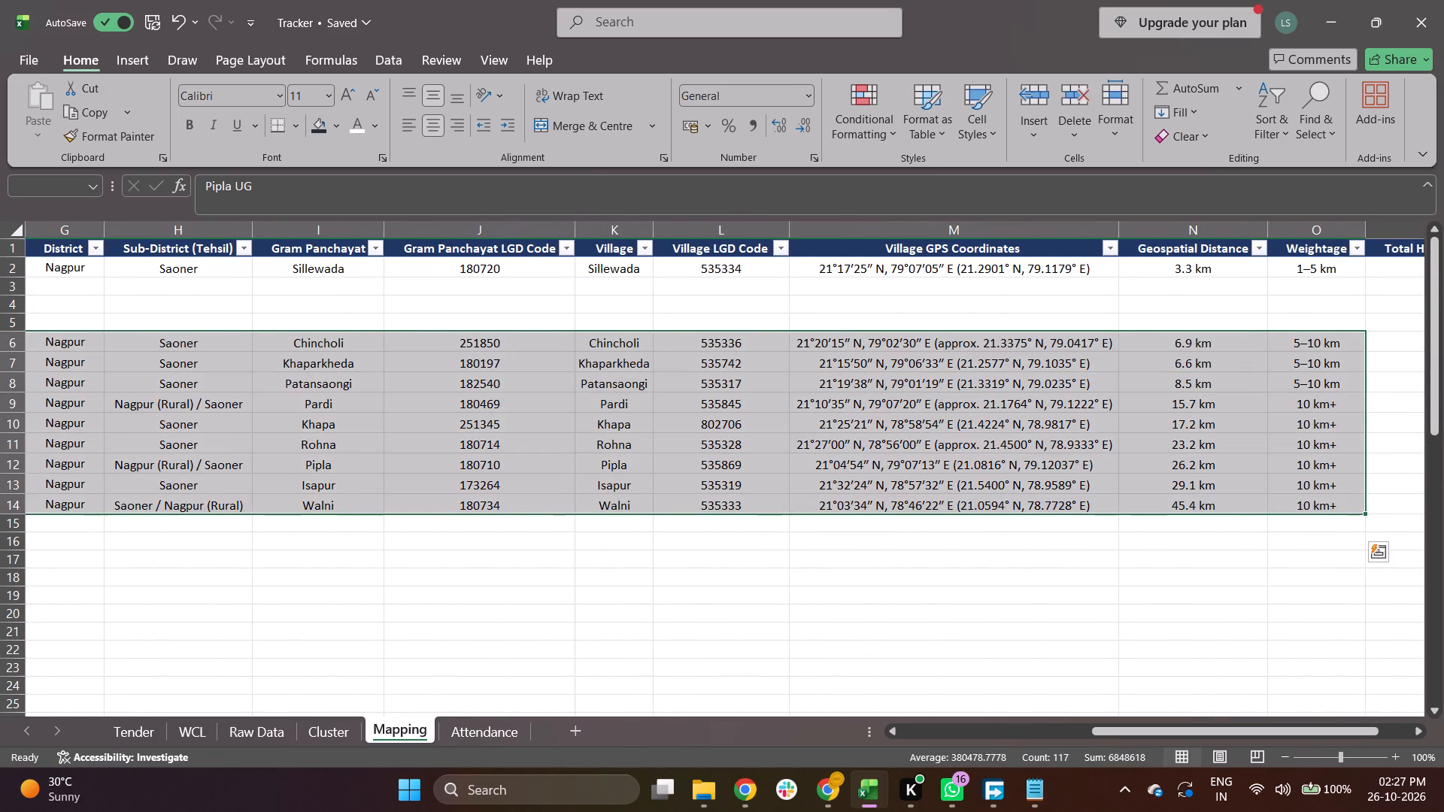
{"action": "key", "text": "ctrl+x"}
{"action": "key", "text": "Up"}
{"action": "key", "text": "Up"}
{"action": "key", "text": "Up"}
{"action": "key", "text": "ctrl+v"}
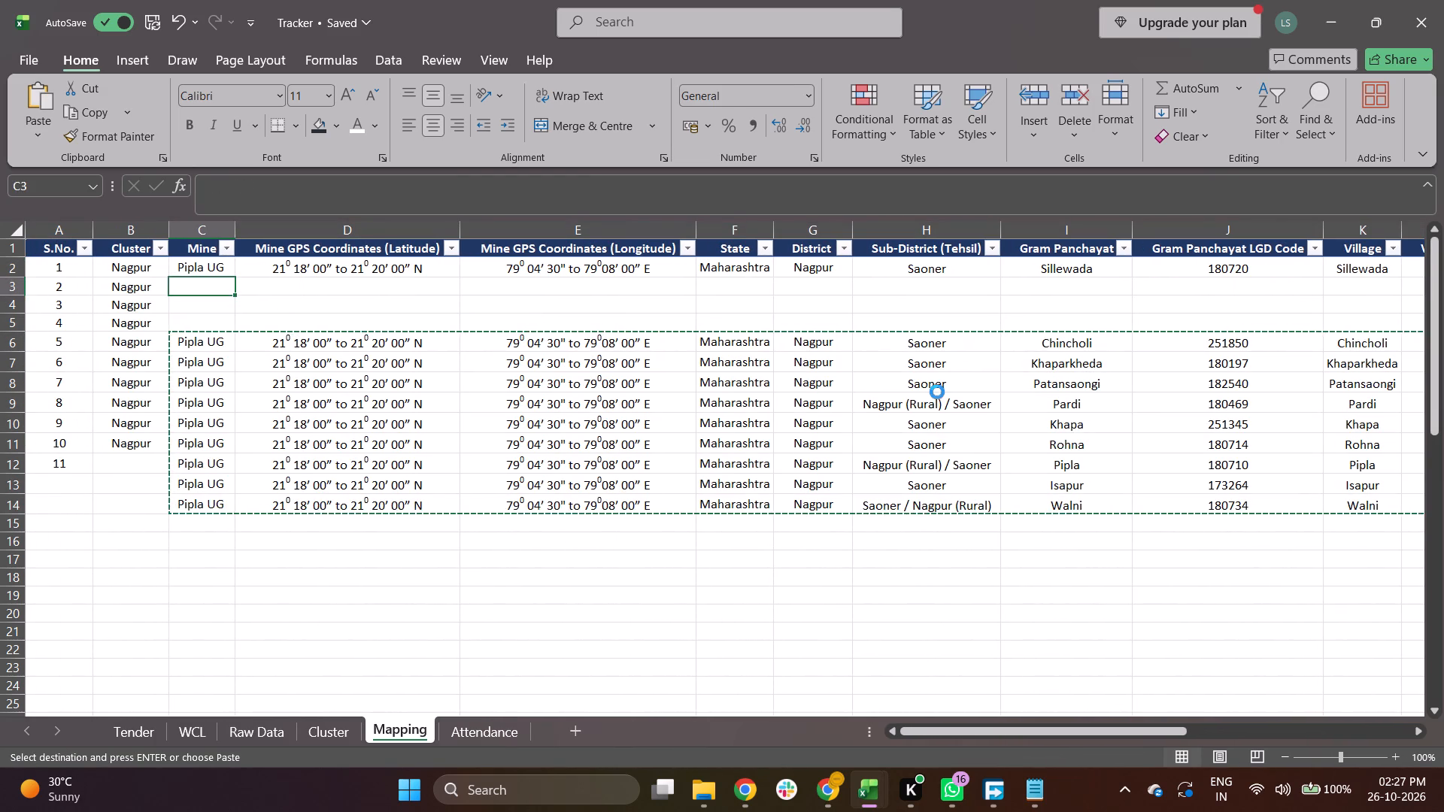
Review the order of the village records by Geospatial Distance and Weightage from Sillewada down to Walni.
{"action": "key", "text": "Left"}
{"action": "key", "text": "Down"}
{"action": "key", "text": "Down"}
{"action": "key", "text": "Down"}
{"action": "key", "text": "Right"}
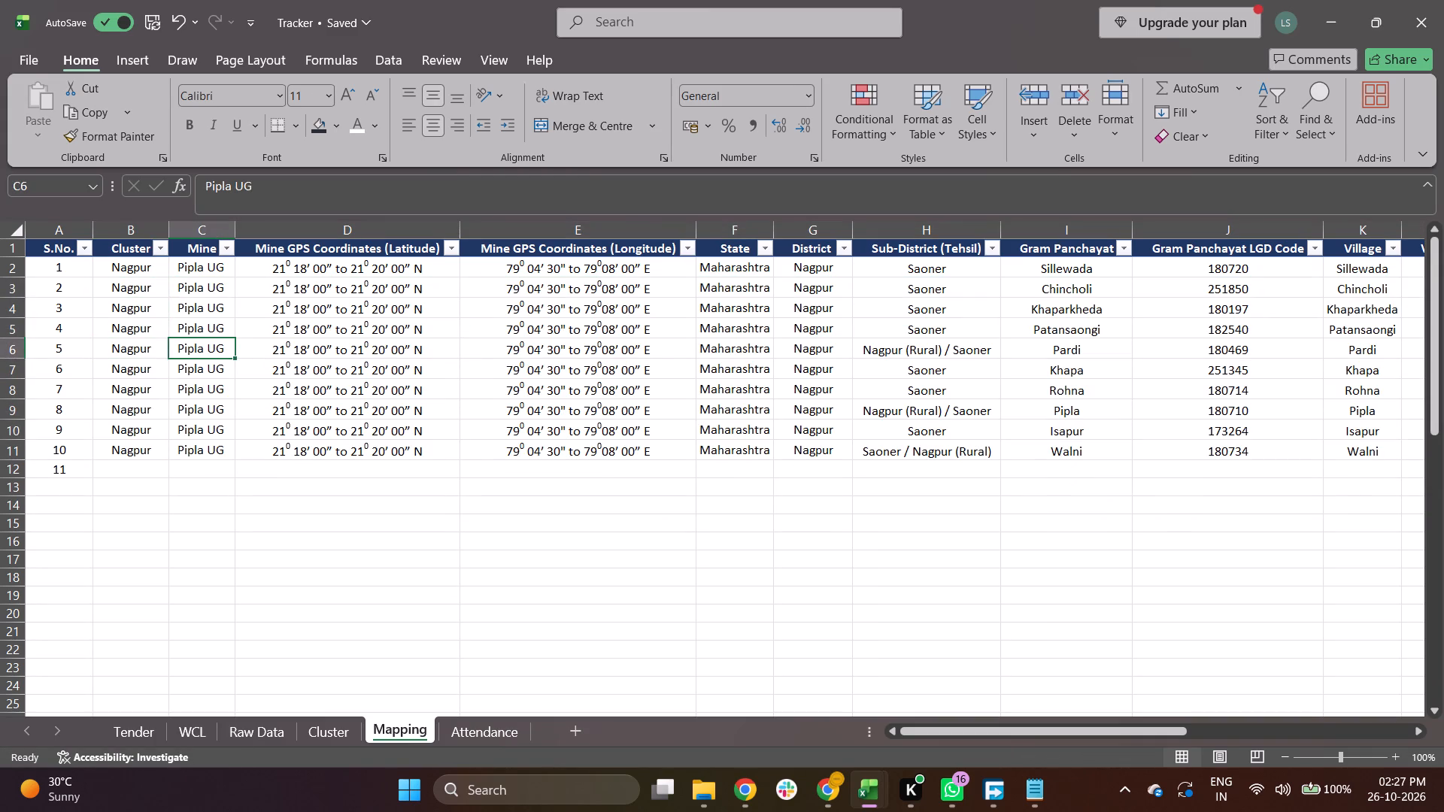
{"action": "key", "text": "Right"}
{"action": "key", "text": "Right"}
{"action": "key", "text": "Right"}
{"action": "key", "text": "Right"}
{"action": "key", "text": "Right"}
{"action": "key", "text": "Right"}
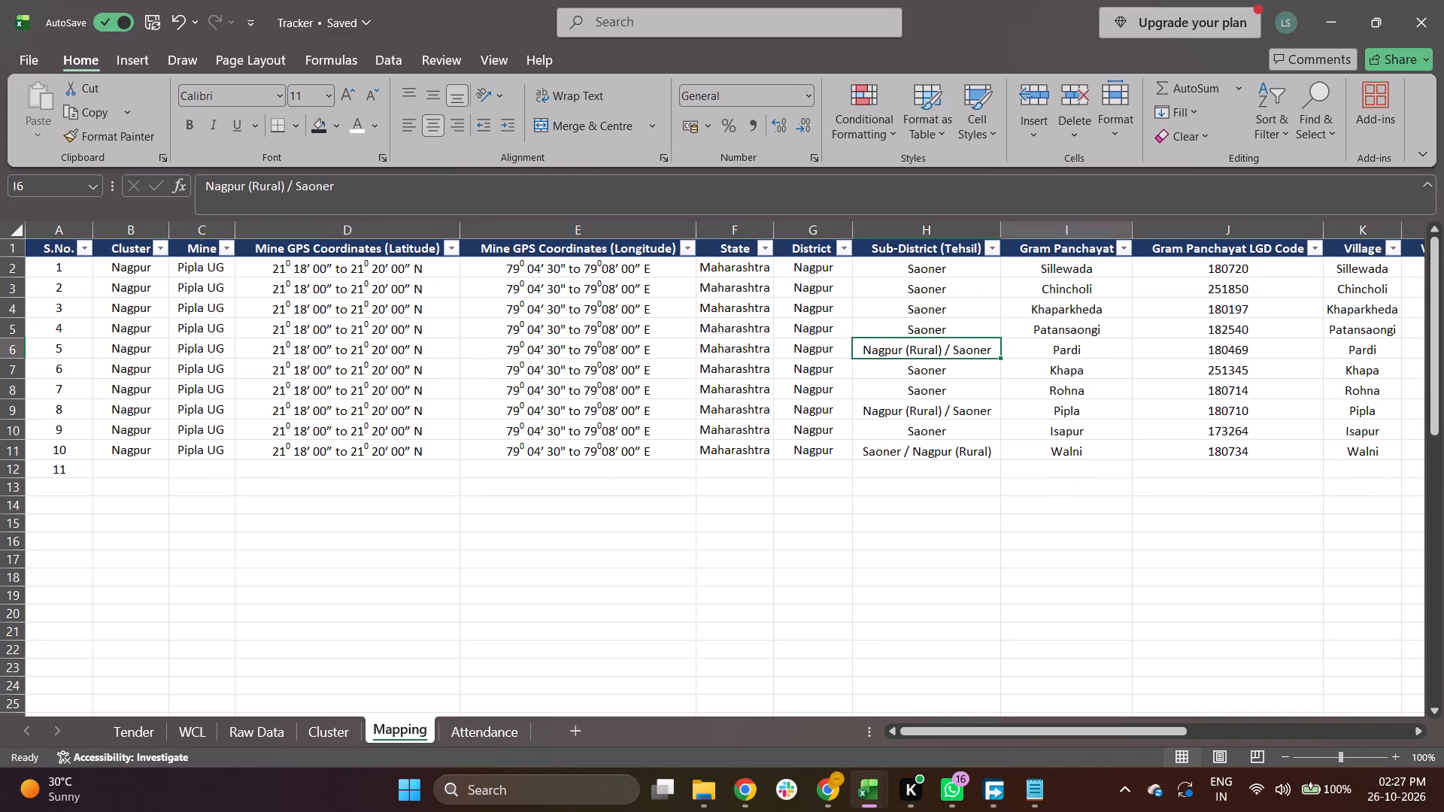
{"action": "key", "text": "Right"}
{"action": "key", "text": "Right"}
{"action": "key", "text": "Right"}
{"action": "key", "text": "Right"}
{"action": "key", "text": "Right"}
{"action": "key", "text": "Right"}
{"action": "key", "text": "Right"}
{"action": "key", "text": "Right"}
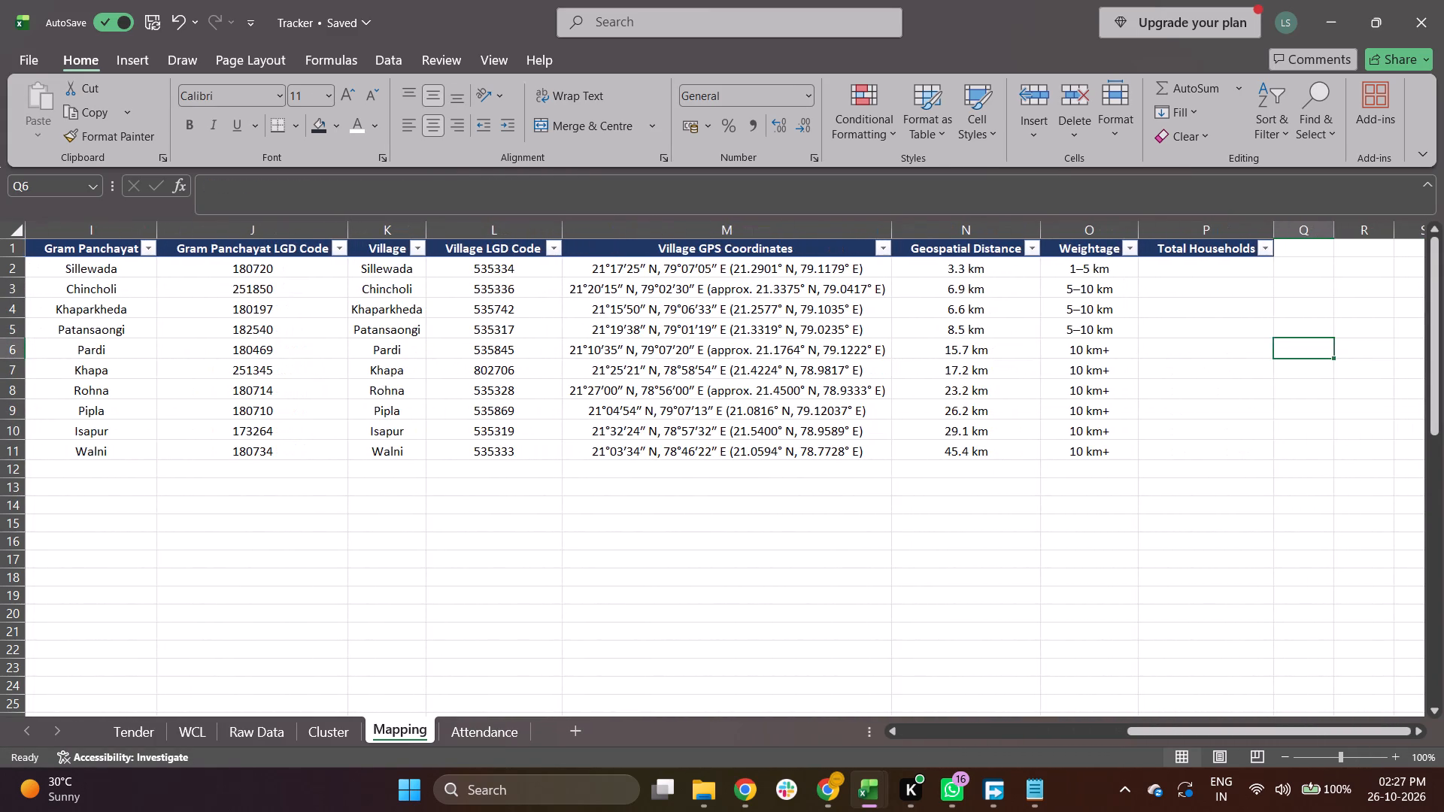
{"action": "key", "text": "Left"}
{"action": "key", "text": "Left"}
{"action": "key", "text": "Left"}
{"action": "key", "text": "Up"}
{"action": "key", "text": "Up"}
{"action": "key", "text": "Up"}
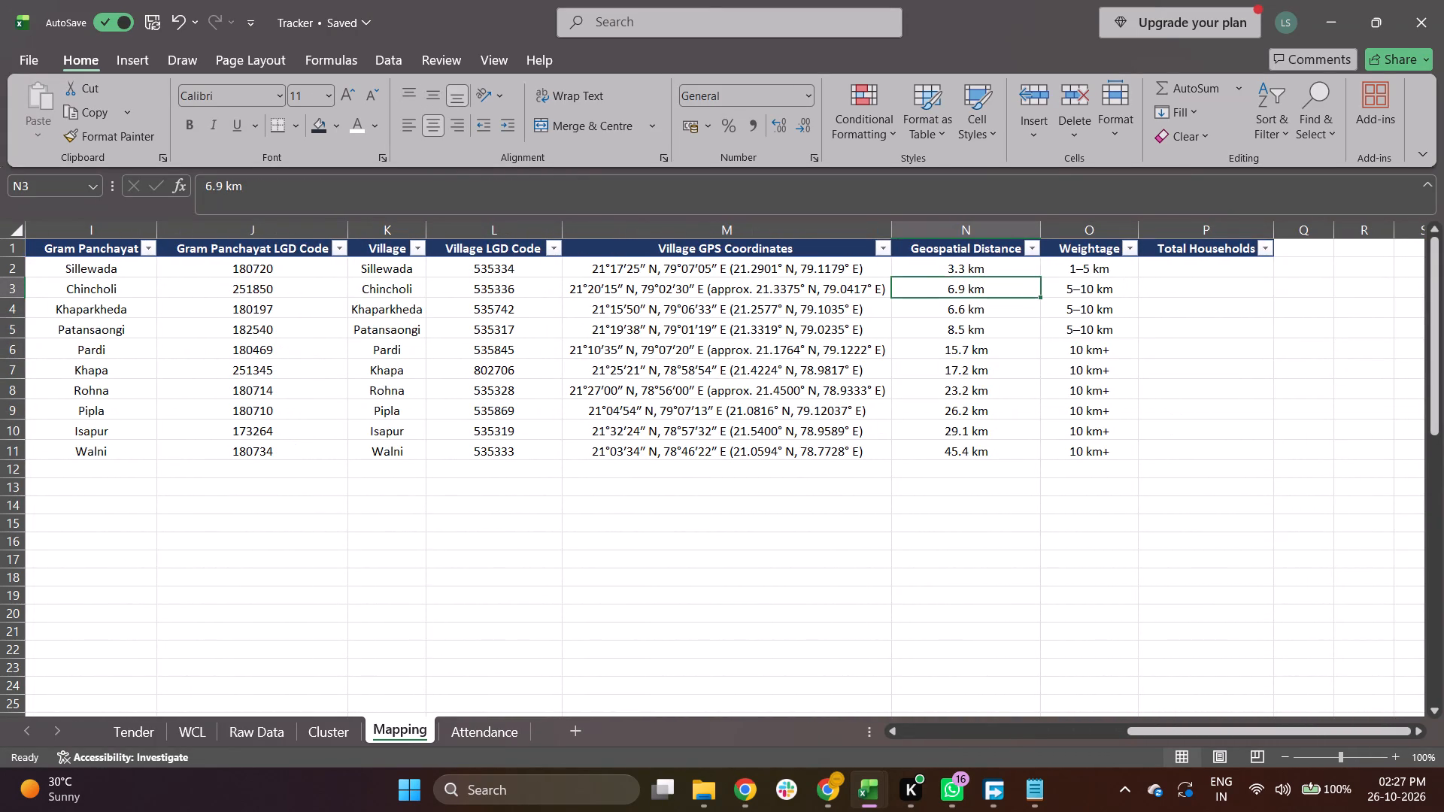
{"action": "key", "text": "Up"}
{"action": "key", "text": "Down"}
{"action": "key", "text": "Down"}
{"action": "key", "text": "Down"}
{"action": "key", "text": "Down"}
{"action": "key", "text": "Down"}
{"action": "key", "text": "Down"}
{"action": "key", "text": "Down"}
{"action": "key", "text": "Down"}
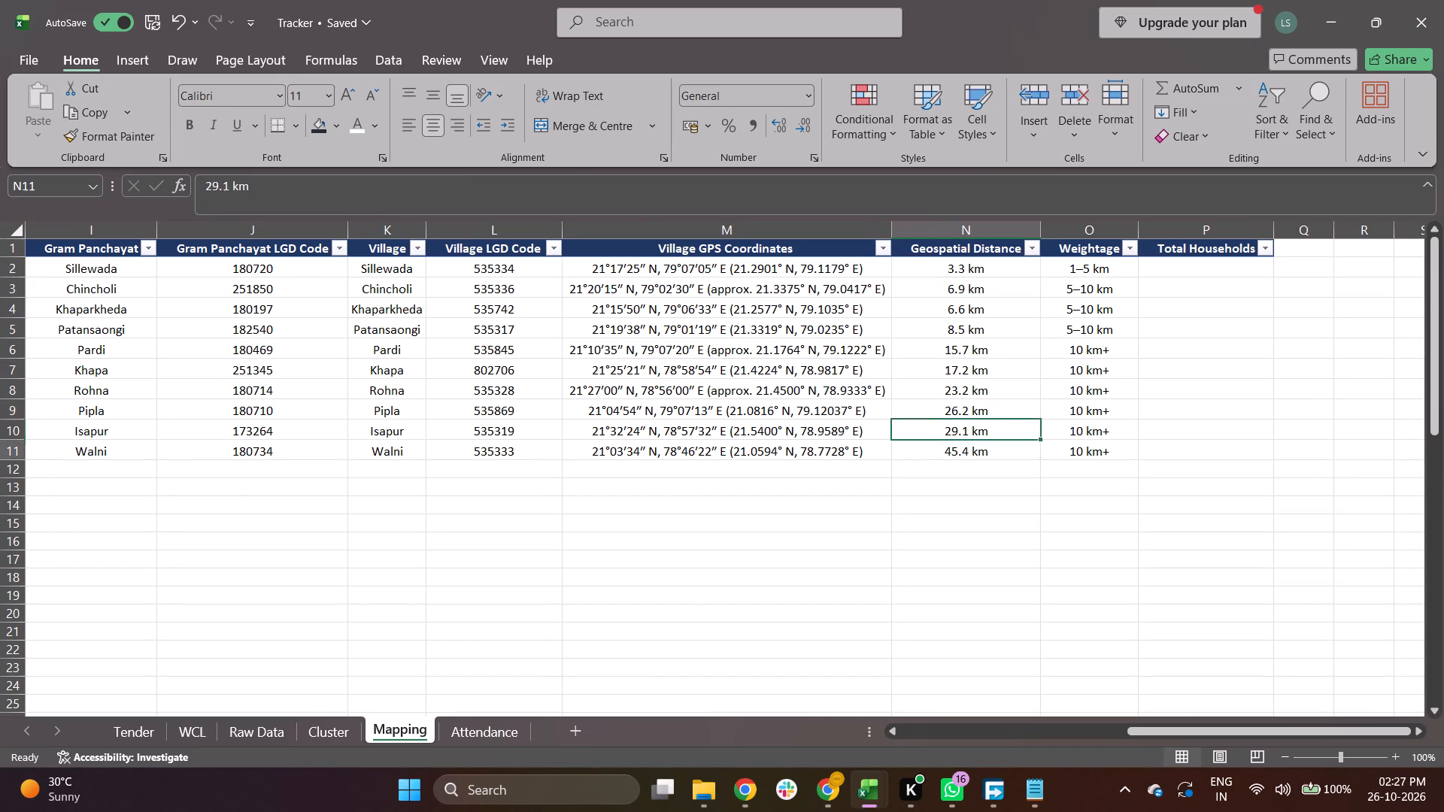
{"action": "key", "text": "Down"}
Fill the Cluster cell in row 12 with Nagpur from the cell above.
{"action": "key", "text": "Down"}
{"action": "key", "text": "Down"}
{"action": "key", "text": "Down"}
{"action": "key", "text": "Left"}
{"action": "key", "text": "Left"}
{"action": "key", "text": "Left"}
{"action": "key", "text": "Left"}
{"action": "key", "text": "Left"}
{"action": "key", "text": "Left"}
{"action": "key", "text": "Left"}
{"action": "key", "text": "Left"}
{"action": "key", "text": "Left"}
{"action": "key", "text": "Left"}
{"action": "key", "text": "Left"}
{"action": "key", "text": "Left"}
{"action": "key", "text": "Left"}
{"action": "key", "text": "Left"}
{"action": "key", "text": "Left"}
{"action": "key", "text": "Left"}
{"action": "key", "text": "Left"}
{"action": "key", "text": "Left"}
{"action": "key", "text": "Left"}
{"action": "key", "text": "Left"}
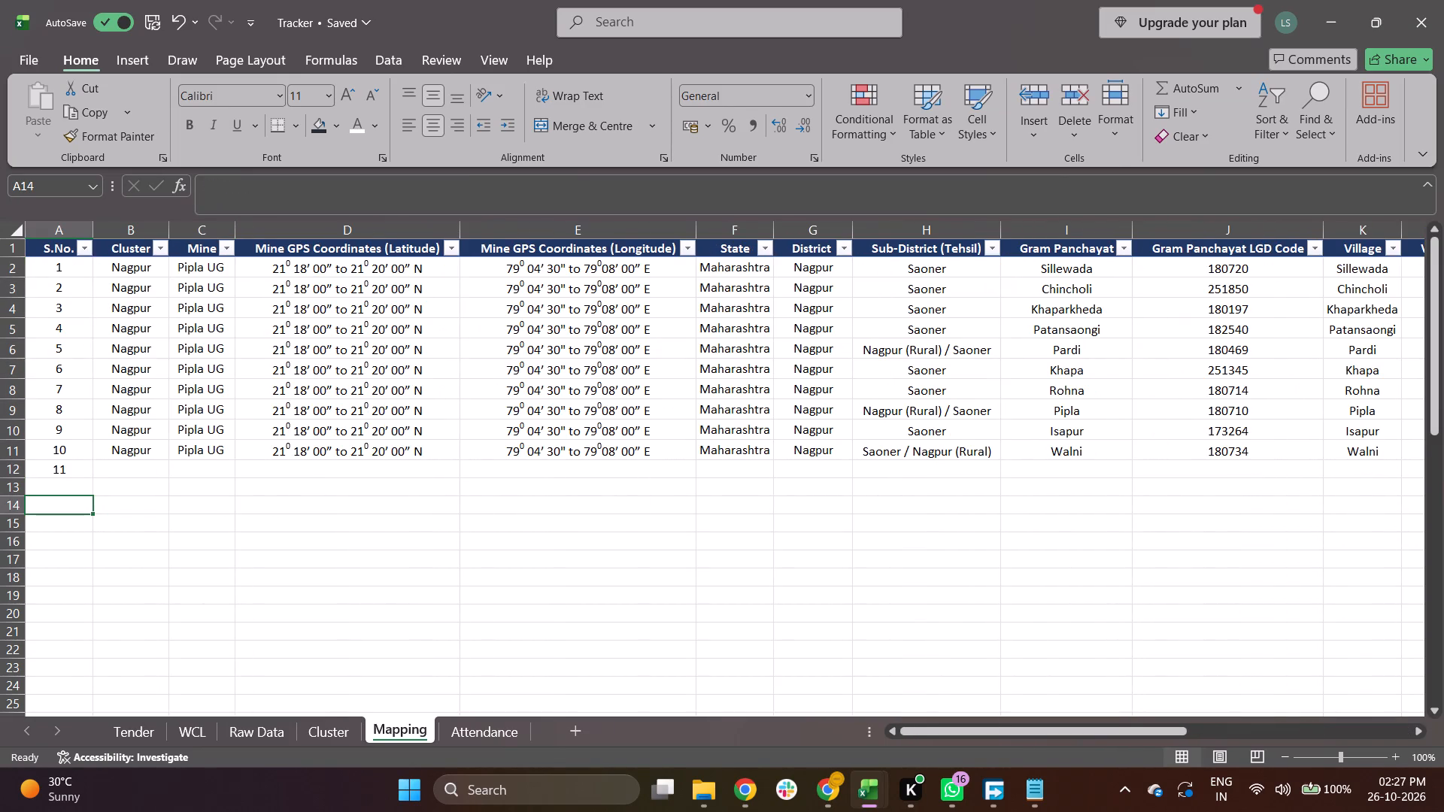
{"action": "key", "text": "Up"}
{"action": "key", "text": "Up"}
{"action": "key", "text": "Right"}
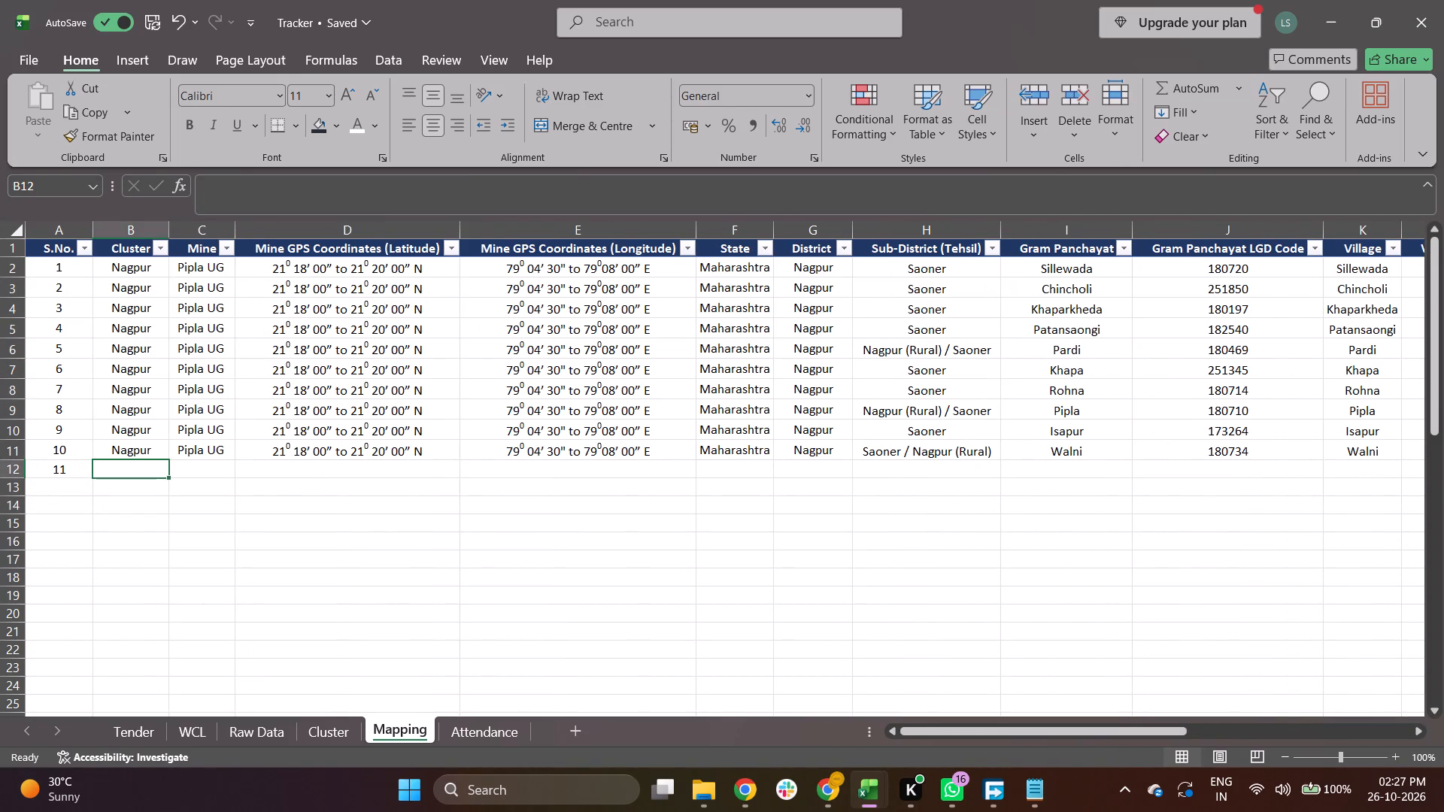
{"action": "key", "text": "ctrl+d"}
Copy the mine name Silewara UG from the Scope of work PDF in Chrome into row 12's Mine cell.
{"action": "key", "text": "Right"}
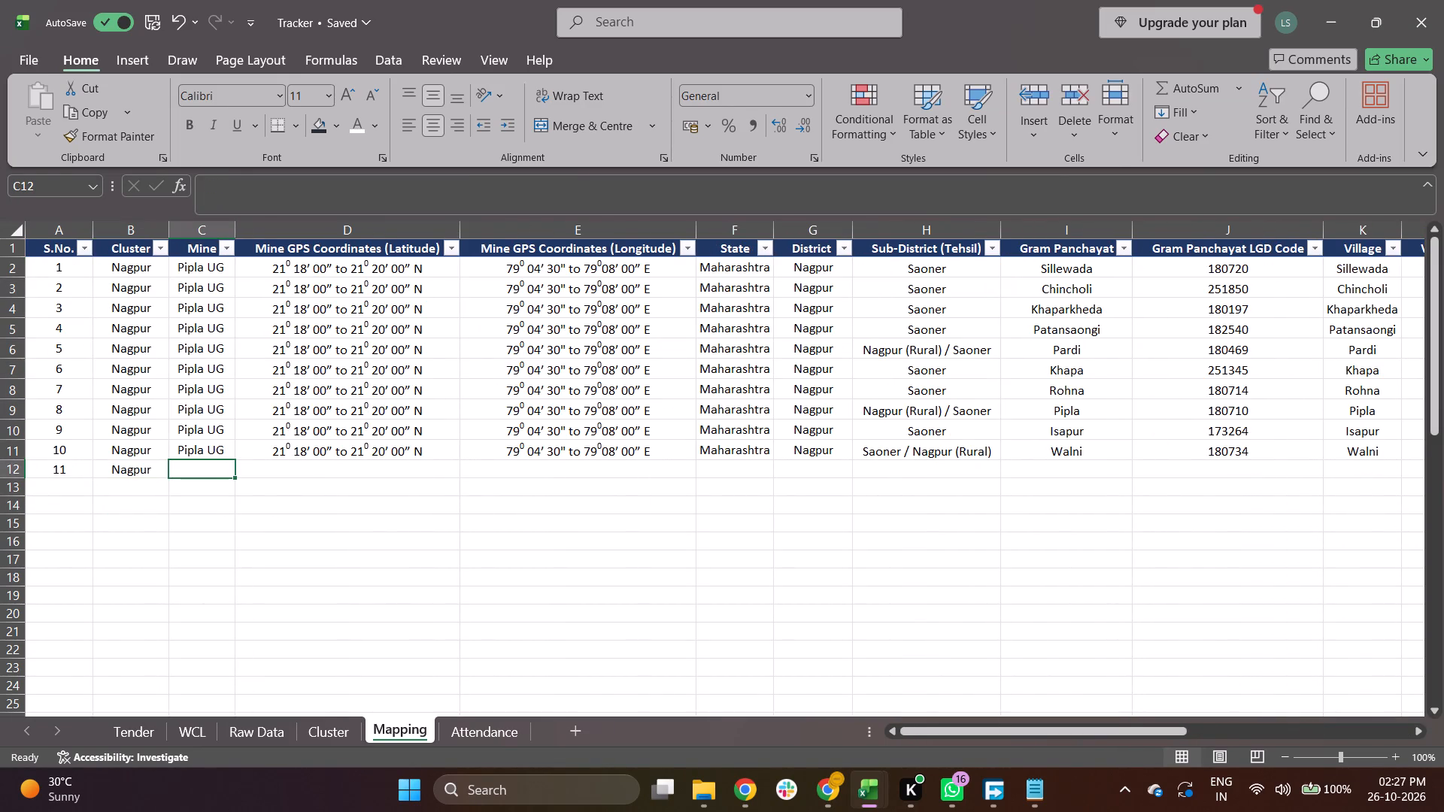
{"action": "key", "text": "alt+Tab"}
{"action": "key", "text": "ctrl+c"}
{"action": "key", "text": "ctrl+c"}
{"action": "key", "text": "alt+Tab"}
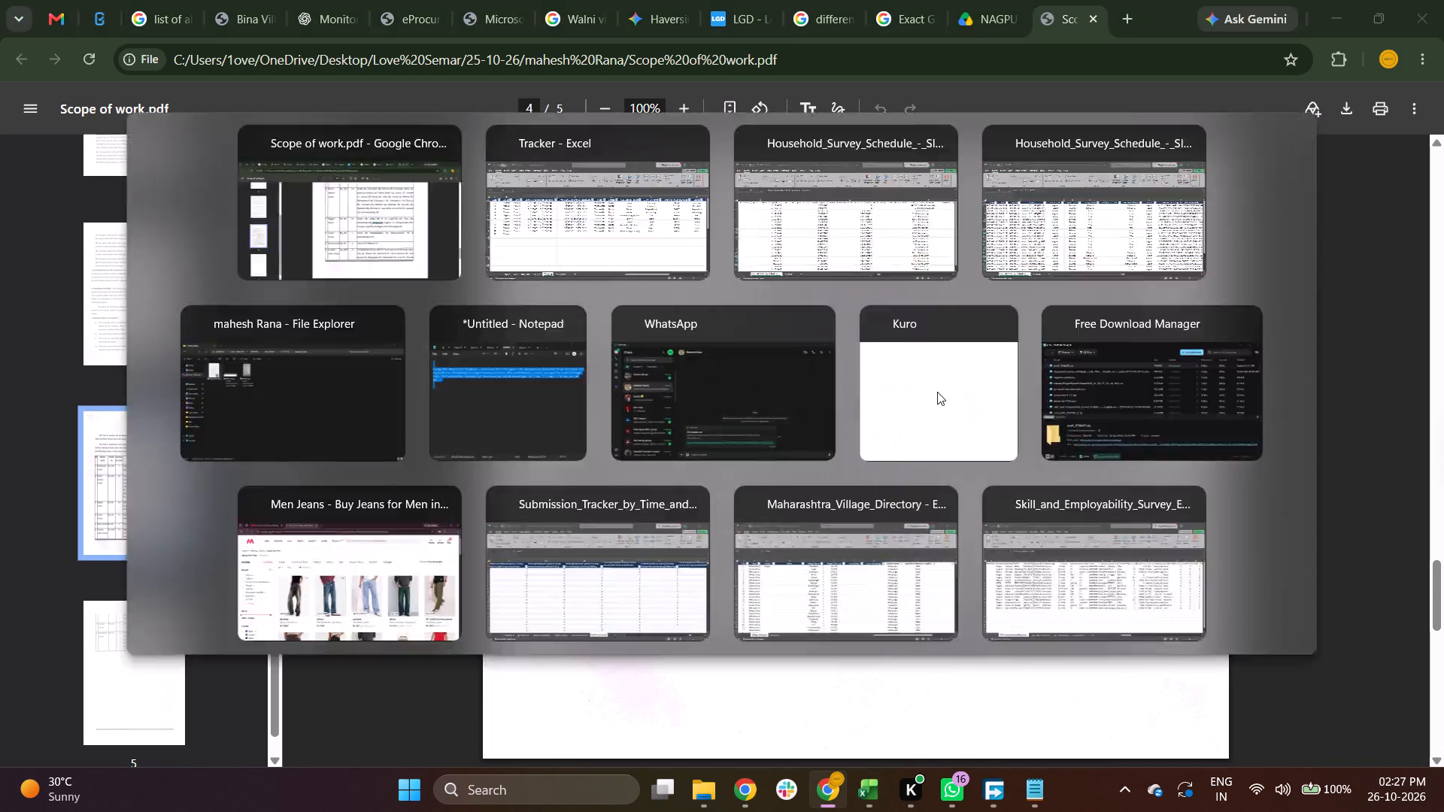
{"action": "key", "text": "ctrl+v"}
{"action": "key", "text": "Right"}
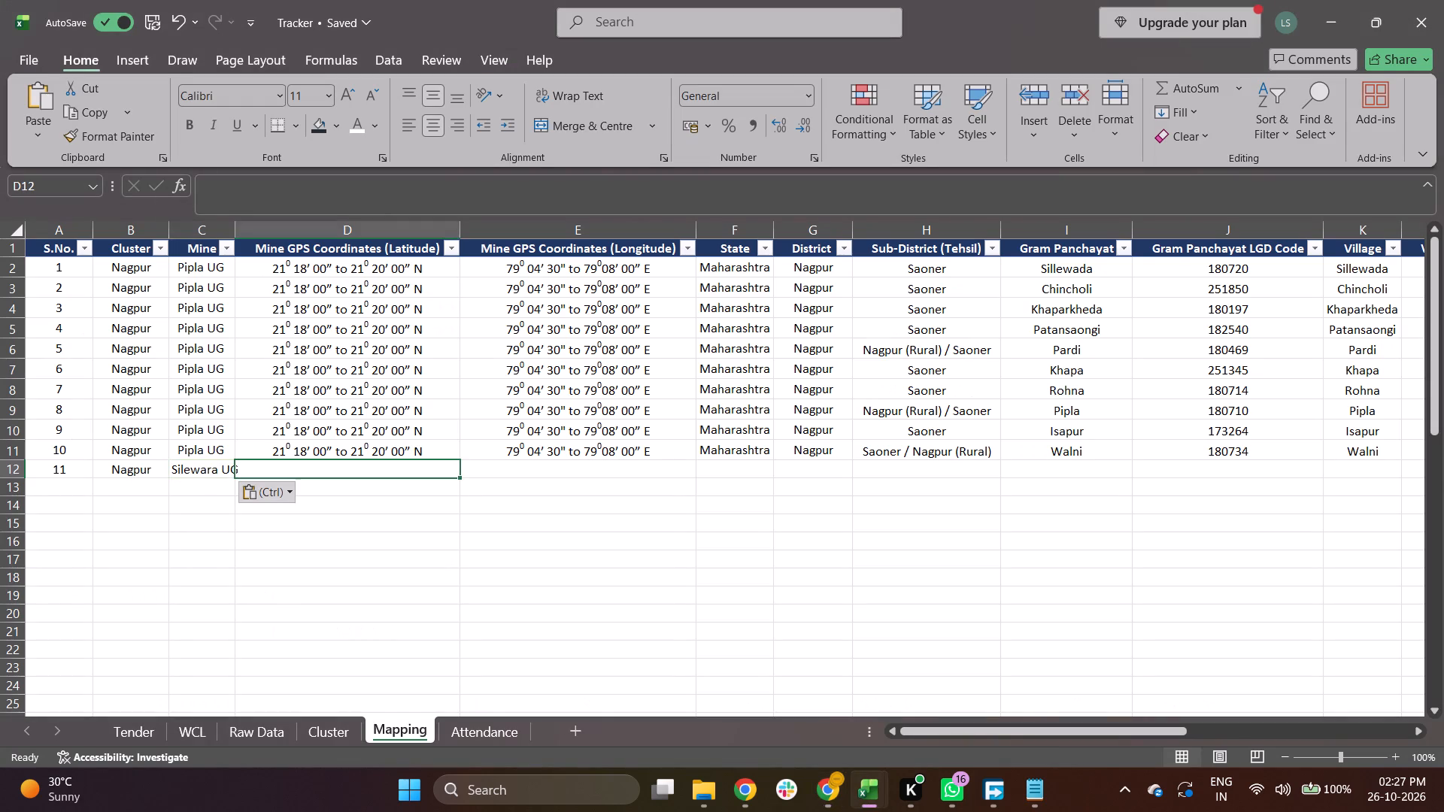
AutoFit the column widths of the Mapping sheet to their contents.
{"action": "key", "text": "Left"}
{"action": "key", "text": "ctrl+a"}
{"action": "type", "text": "hoi"}
{"action": "key", "text": "Right"}
{"action": "key", "text": "Right"}
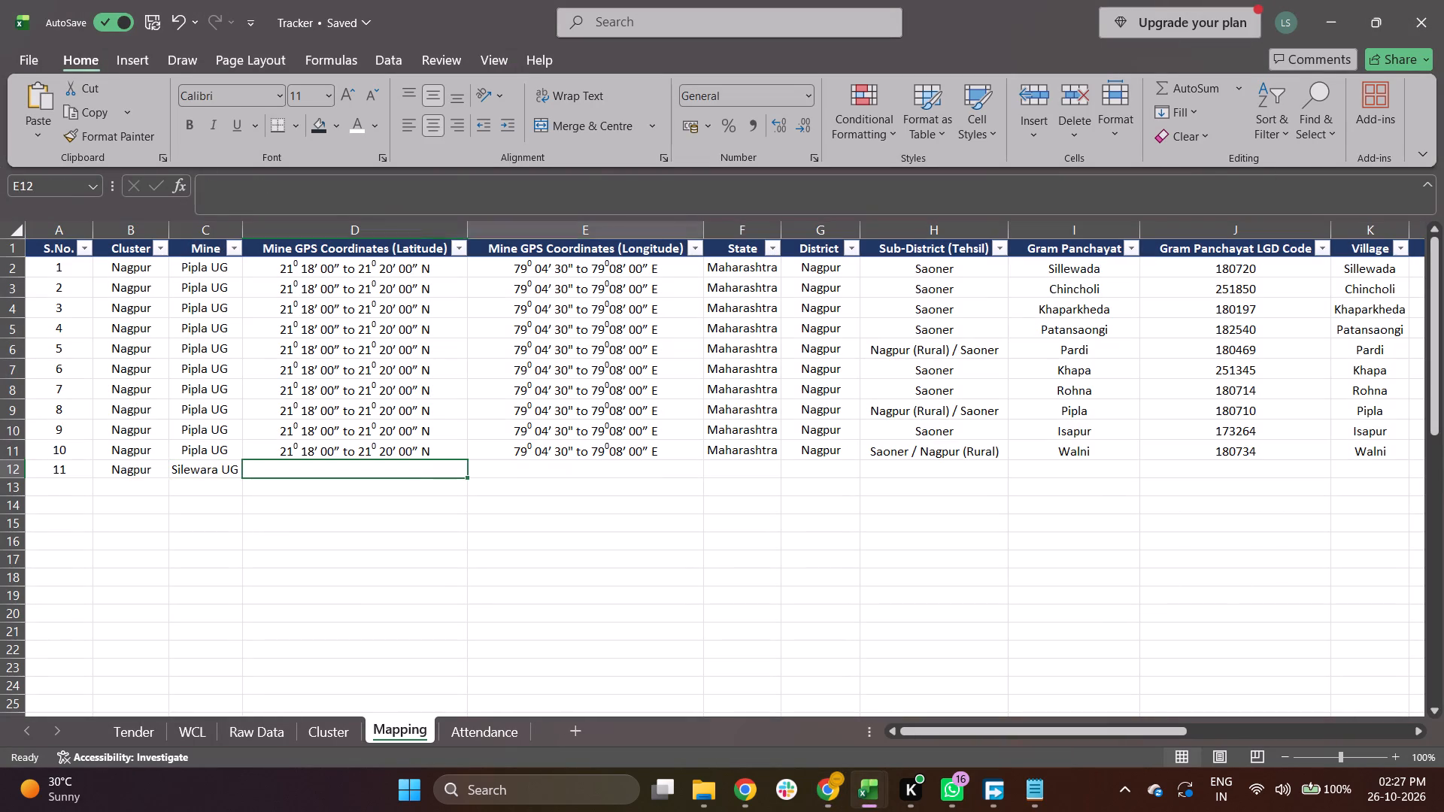
Look across row 12 of the Silewara UG record from the mine coordinates through Total Households.
{"action": "key", "text": "Right"}
{"action": "key", "text": "Right"}
{"action": "key", "text": "Left"}
{"action": "key", "text": "Left"}
{"action": "key", "text": "Left"}
{"action": "key", "text": "Left"}
{"action": "key", "text": "Right"}
{"action": "key", "text": "Right"}
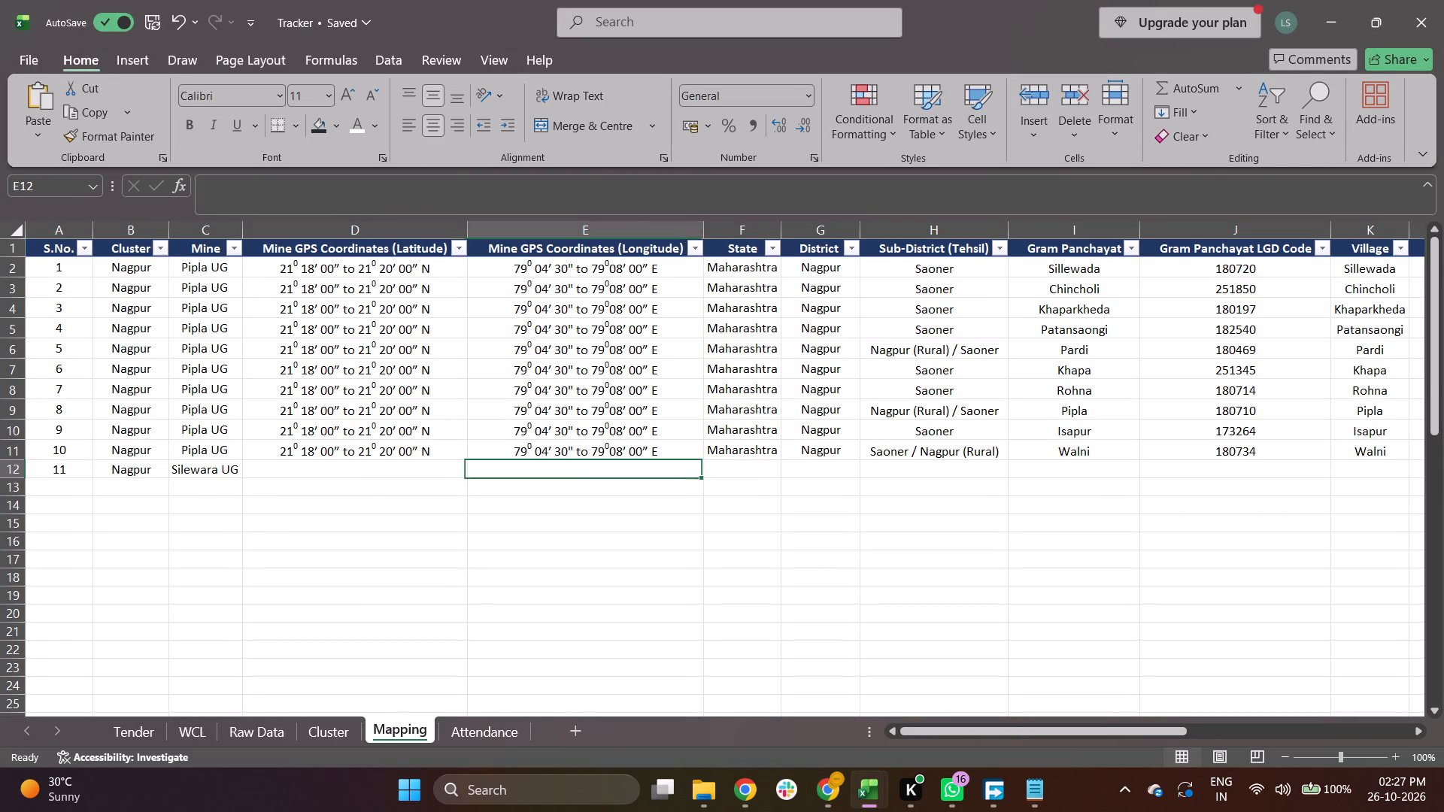
{"action": "key", "text": "Right"}
{"action": "key", "text": "Right"}
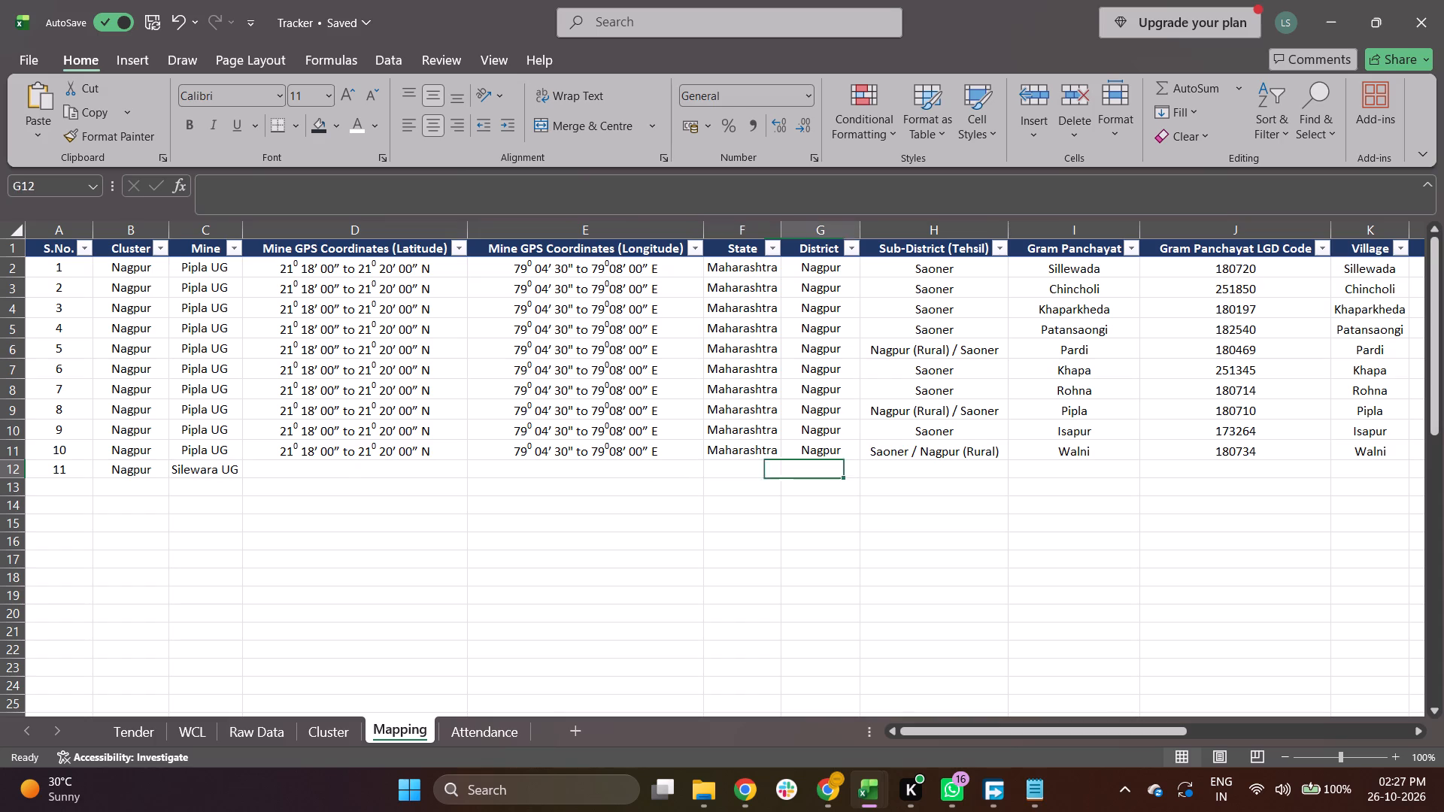
{"action": "key", "text": "Right"}
{"action": "key", "text": "Right"}
{"action": "key", "text": "Right"}
{"action": "key", "text": "Right"}
{"action": "key", "text": "Right"}
{"action": "key", "text": "Right"}
{"action": "key", "text": "Right"}
{"action": "key", "text": "Right"}
{"action": "key", "text": "Right"}
{"action": "key", "text": "Right"}
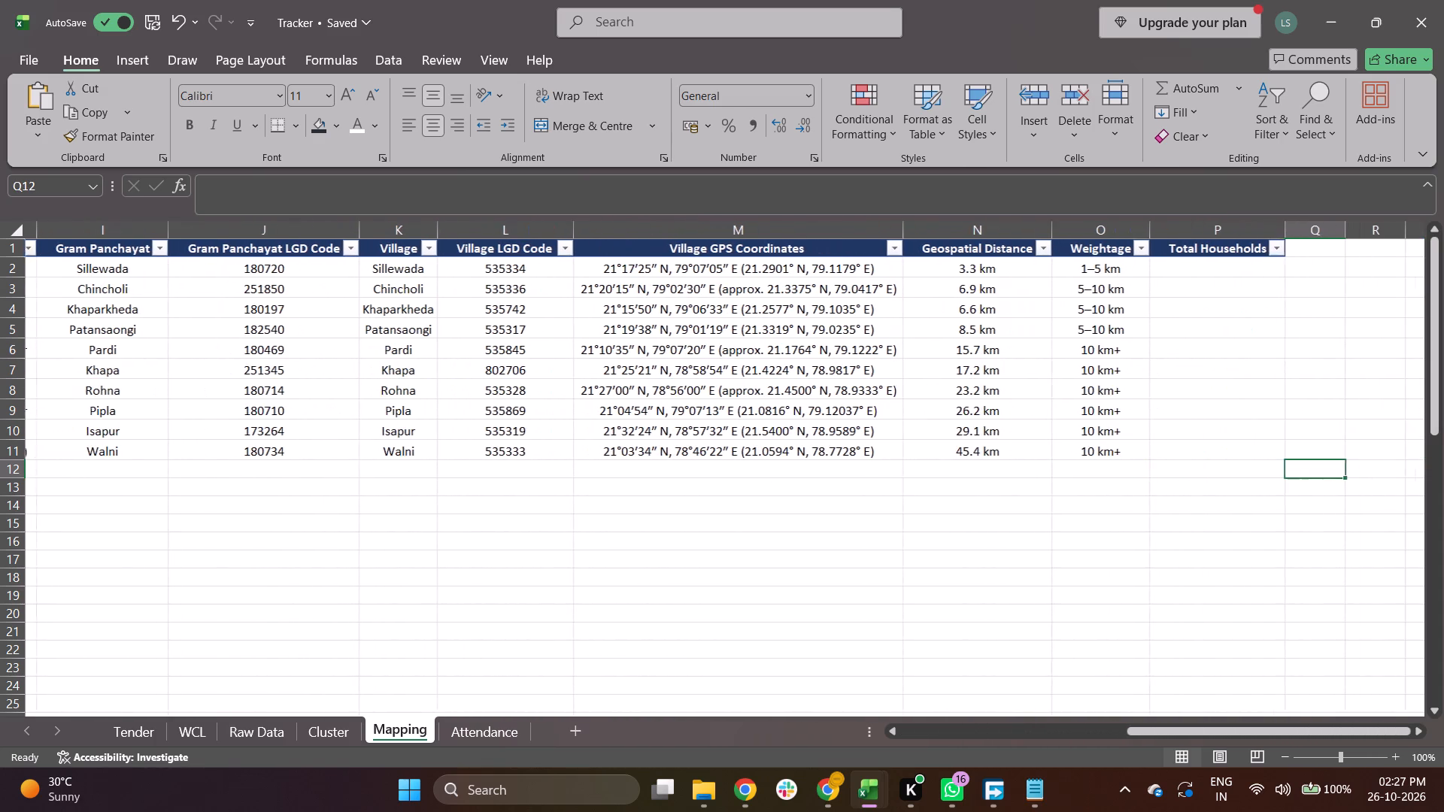
Look across the Mapping sheet's columns between S.No. and Total Households to check which row 12 fields need filling.
{"action": "key", "text": "Left"}
{"action": "key", "text": "Left"}
{"action": "key", "text": "Left"}
{"action": "key", "text": "Left"}
{"action": "key", "text": "Left"}
{"action": "key", "text": "Left"}
{"action": "key", "text": "Left"}
{"action": "key", "text": "Left"}
{"action": "key", "text": "Left"}
{"action": "key", "text": "Left"}
{"action": "key", "text": "Left"}
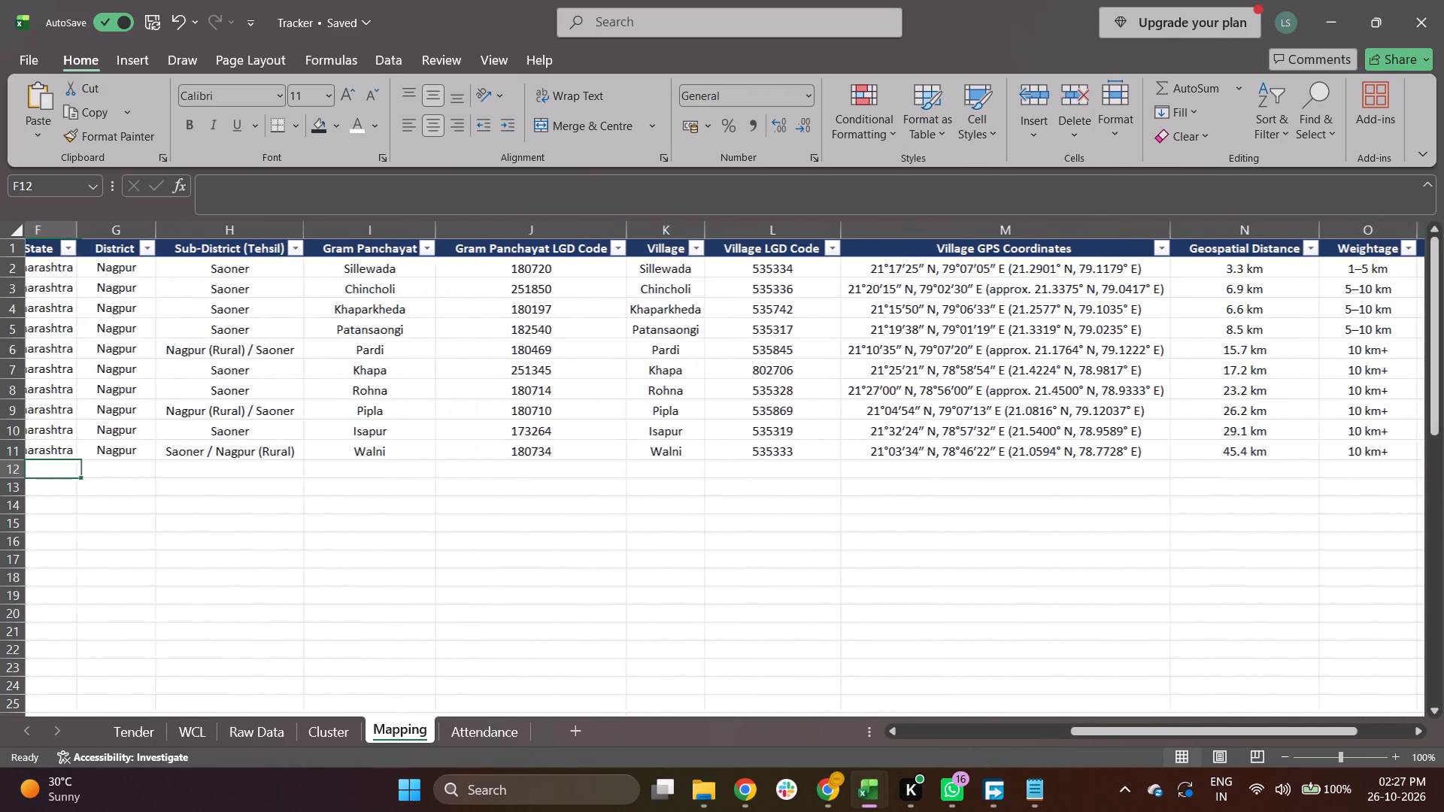
{"action": "key", "text": "Right"}
{"action": "key", "text": "Right"}
{"action": "key", "text": "Right"}
{"action": "key", "text": "Right"}
{"action": "key", "text": "Right"}
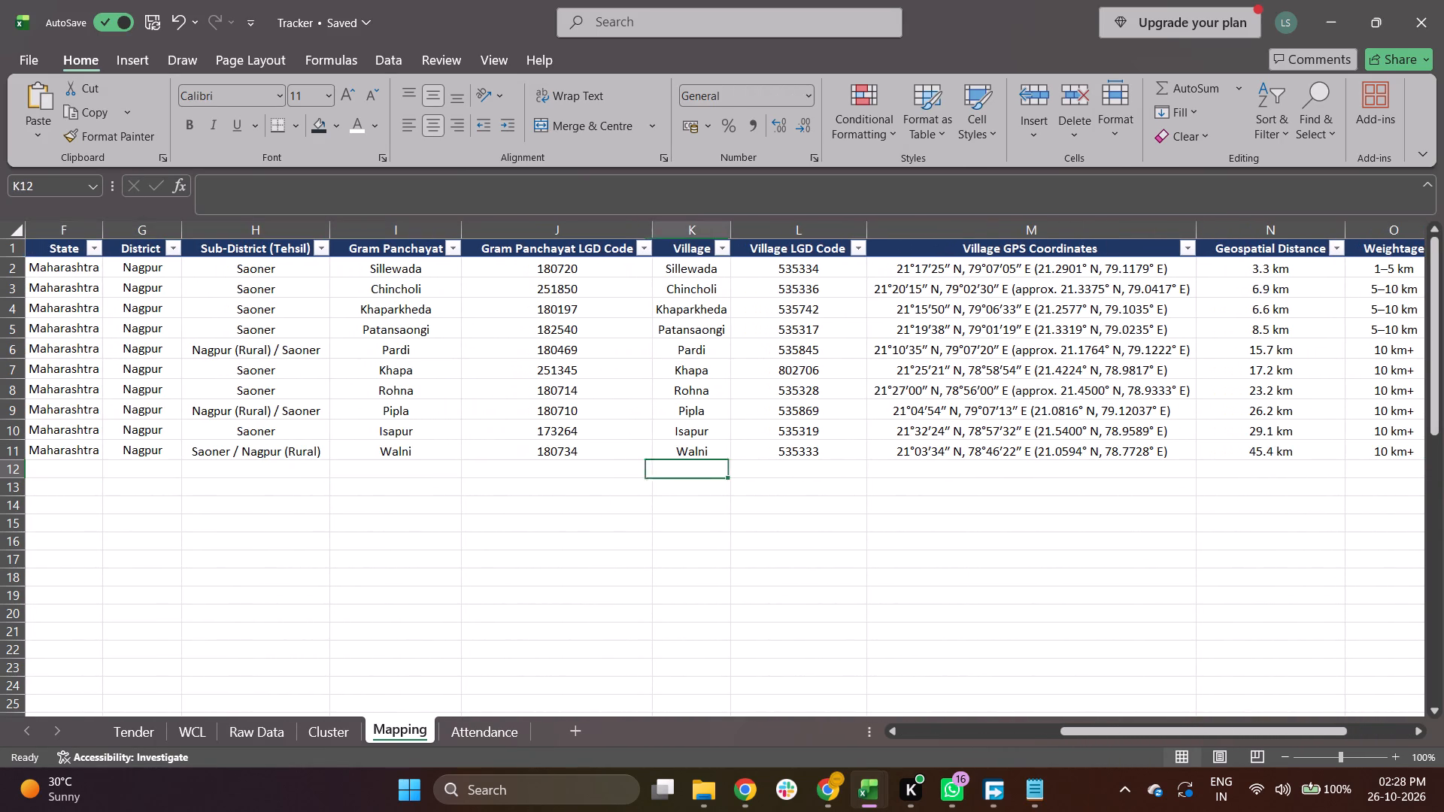
{"action": "key", "text": "Right"}
{"action": "key", "text": "Right"}
{"action": "key", "text": "Right"}
{"action": "key", "text": "Right"}
{"action": "key", "text": "Right"}
{"action": "key", "text": "Left"}
{"action": "key", "text": "Left"}
{"action": "key", "text": "Left"}
{"action": "key", "text": "Left"}
{"action": "key", "text": "Left"}
{"action": "key", "text": "Left"}
{"action": "key", "text": "Left"}
{"action": "key", "text": "Left"}
{"action": "key", "text": "Left"}
{"action": "key", "text": "Left"}
{"action": "key", "text": "Left"}
{"action": "key", "text": "Left"}
{"action": "key", "text": "Left"}
{"action": "key", "text": "Left"}
{"action": "key", "text": "Left"}
{"action": "key", "text": "Left"}
{"action": "key", "text": "Left"}
{"action": "key", "text": "Left"}
{"action": "key", "text": "Left"}
{"action": "key", "text": "Left"}
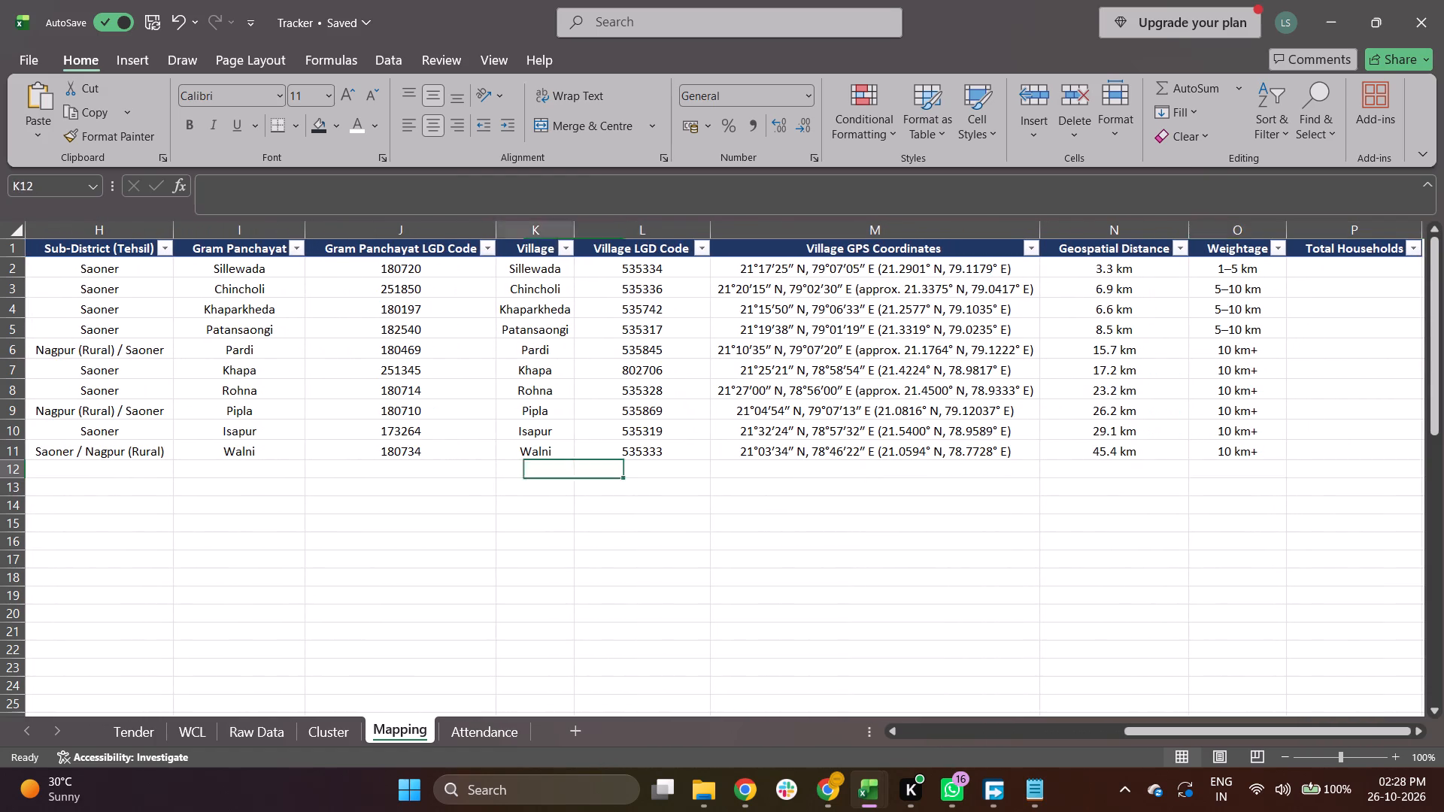
{"action": "key", "text": "Right"}
{"action": "key", "text": "Right"}
{"action": "key", "text": "Right"}
{"action": "key", "text": "Right"}
{"action": "key", "text": "Left"}
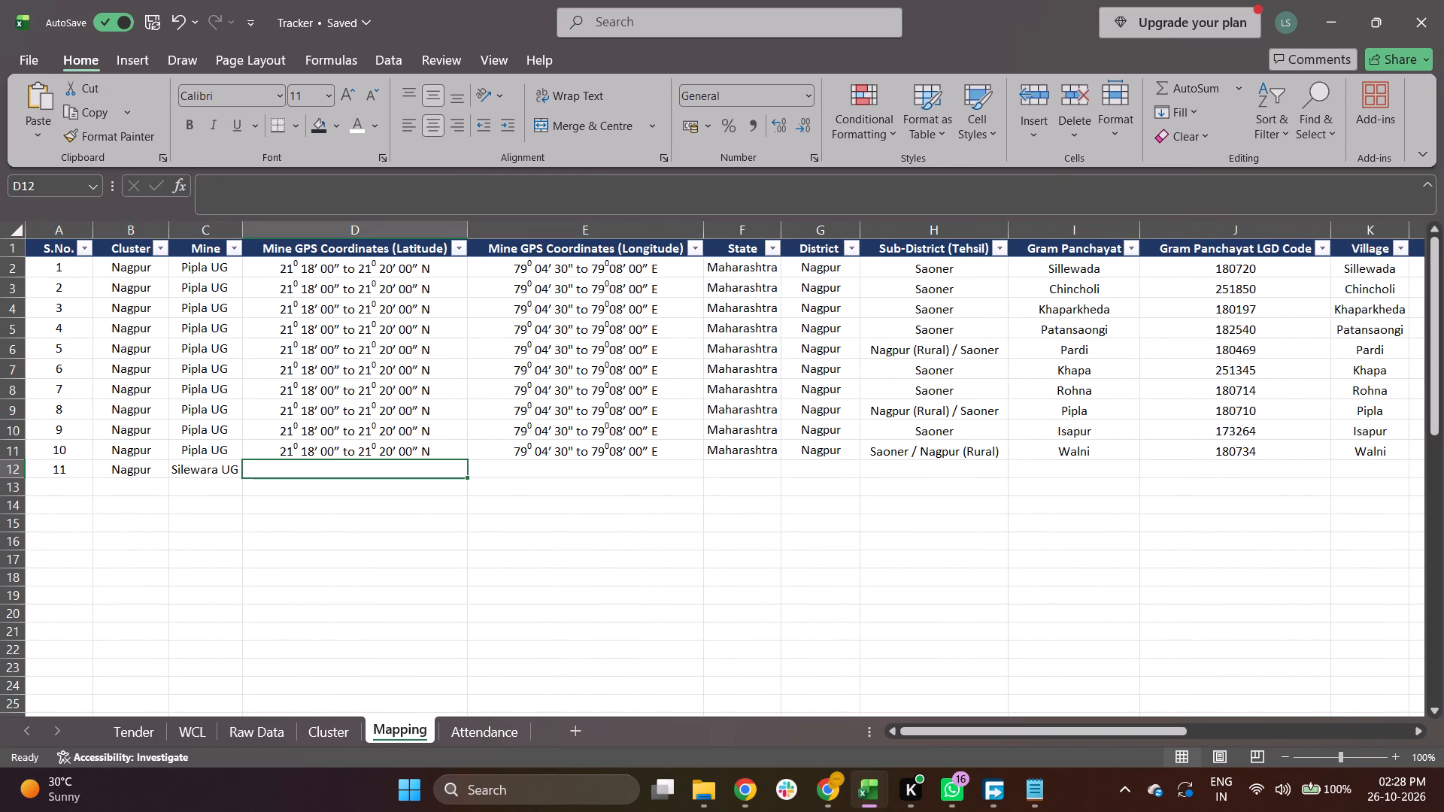
{"action": "key", "text": "Left"}
{"action": "key", "text": "Right"}
{"action": "key", "text": "Right"}
Switch to Chrome, check the files in the SILEWARA CURRENT folder on Drive, and go back to the NAGPUR folder.
{"action": "key", "text": "alt+Tab"}
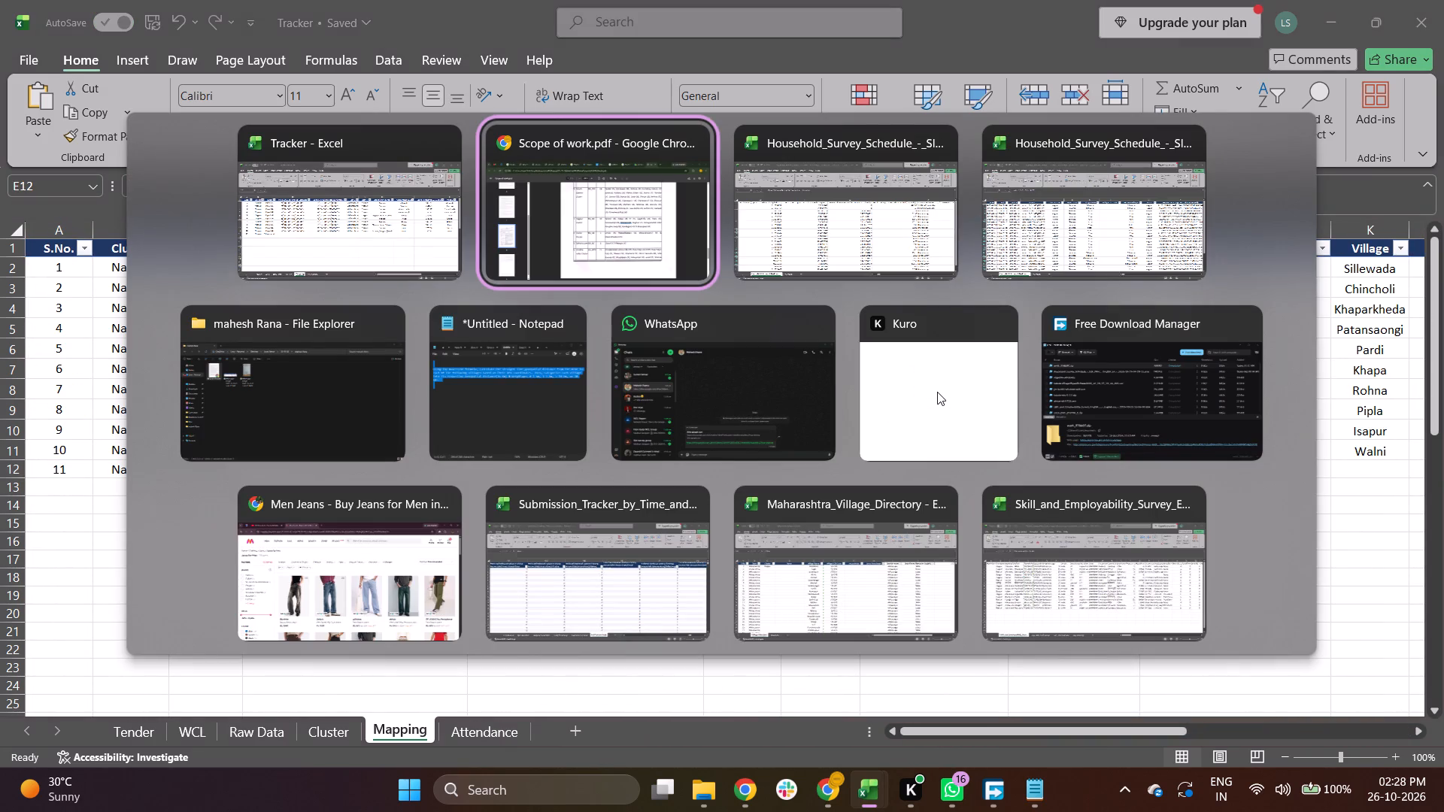
{"action": "left_click", "coordinate": [978, 5]}
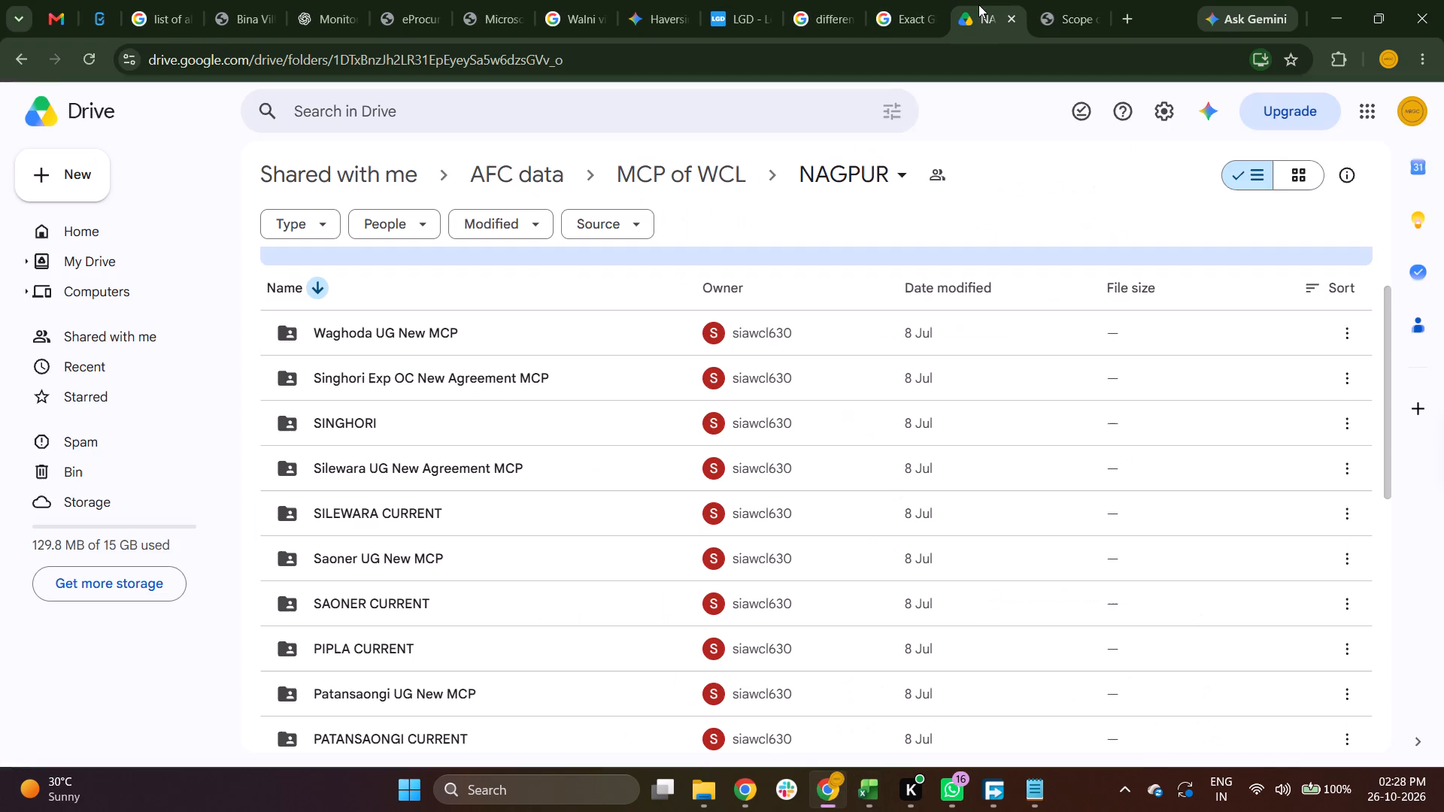
{"action": "double_click", "coordinate": [403, 514]}
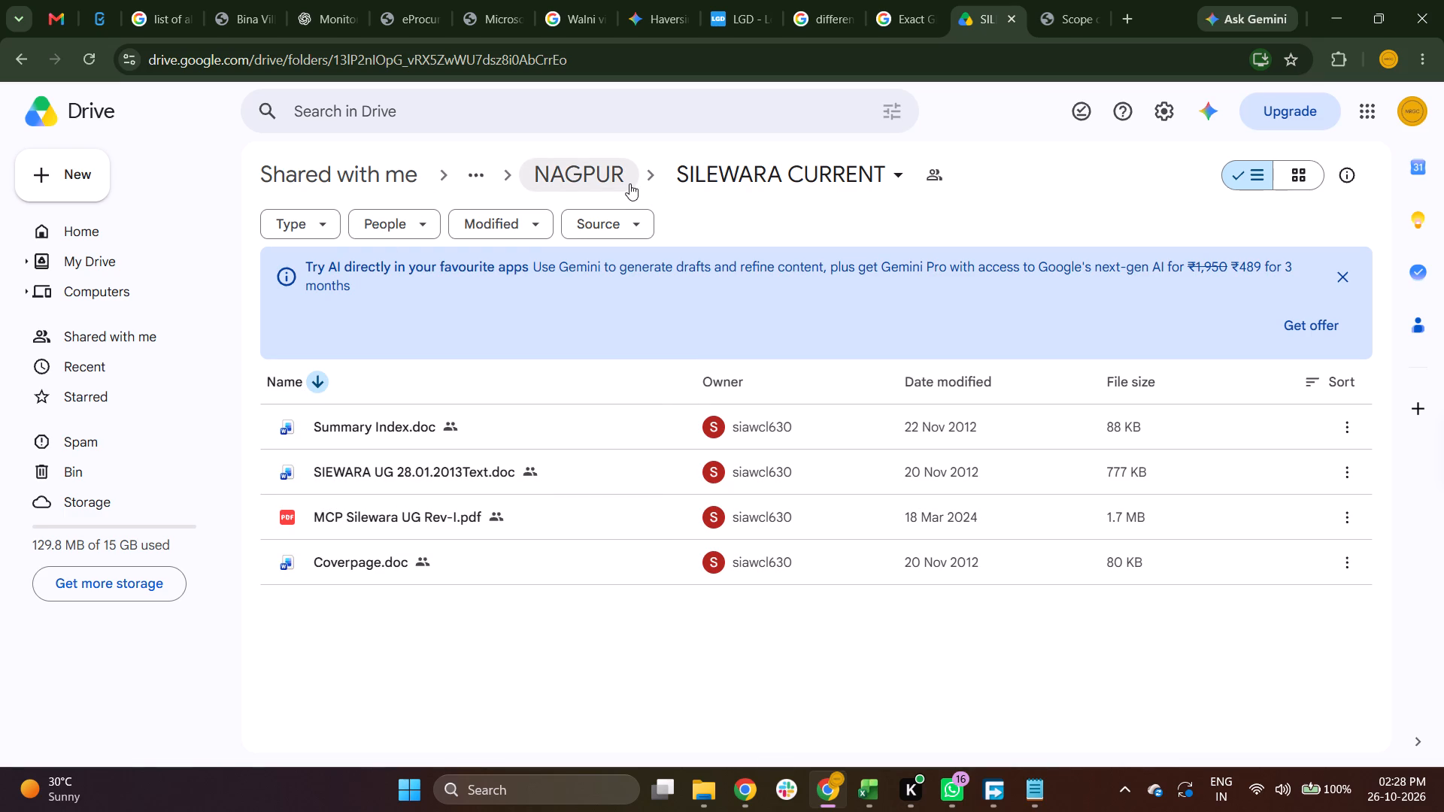
{"action": "left_click", "coordinate": [610, 181]}
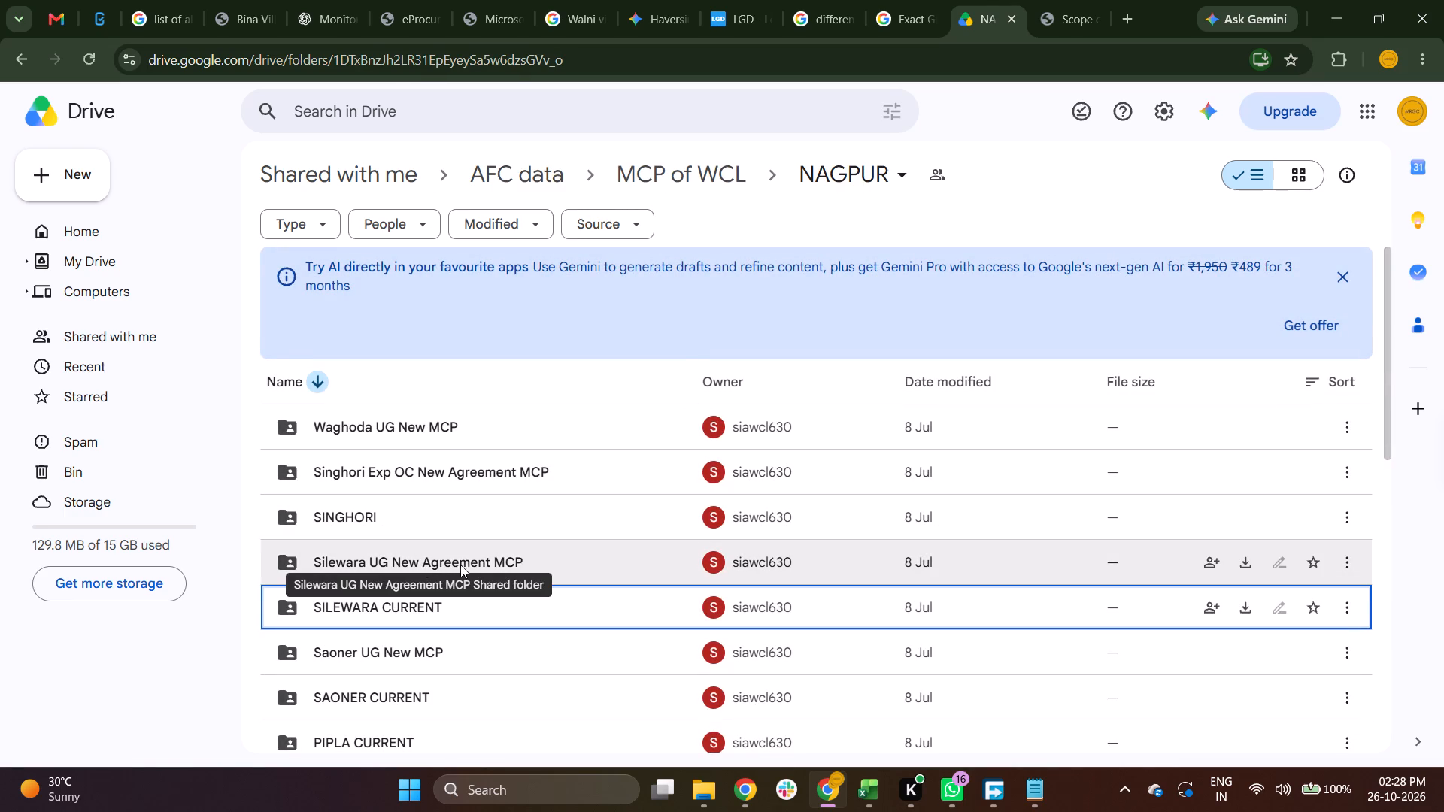
Look through the NAGPUR folder's mine folders and MCP files, checking the Nagpur cluster mines in the Scope of work PDF.
{"action": "scroll", "coordinate": [506, 532], "scroll_direction": "down", "scroll_amount": 2}
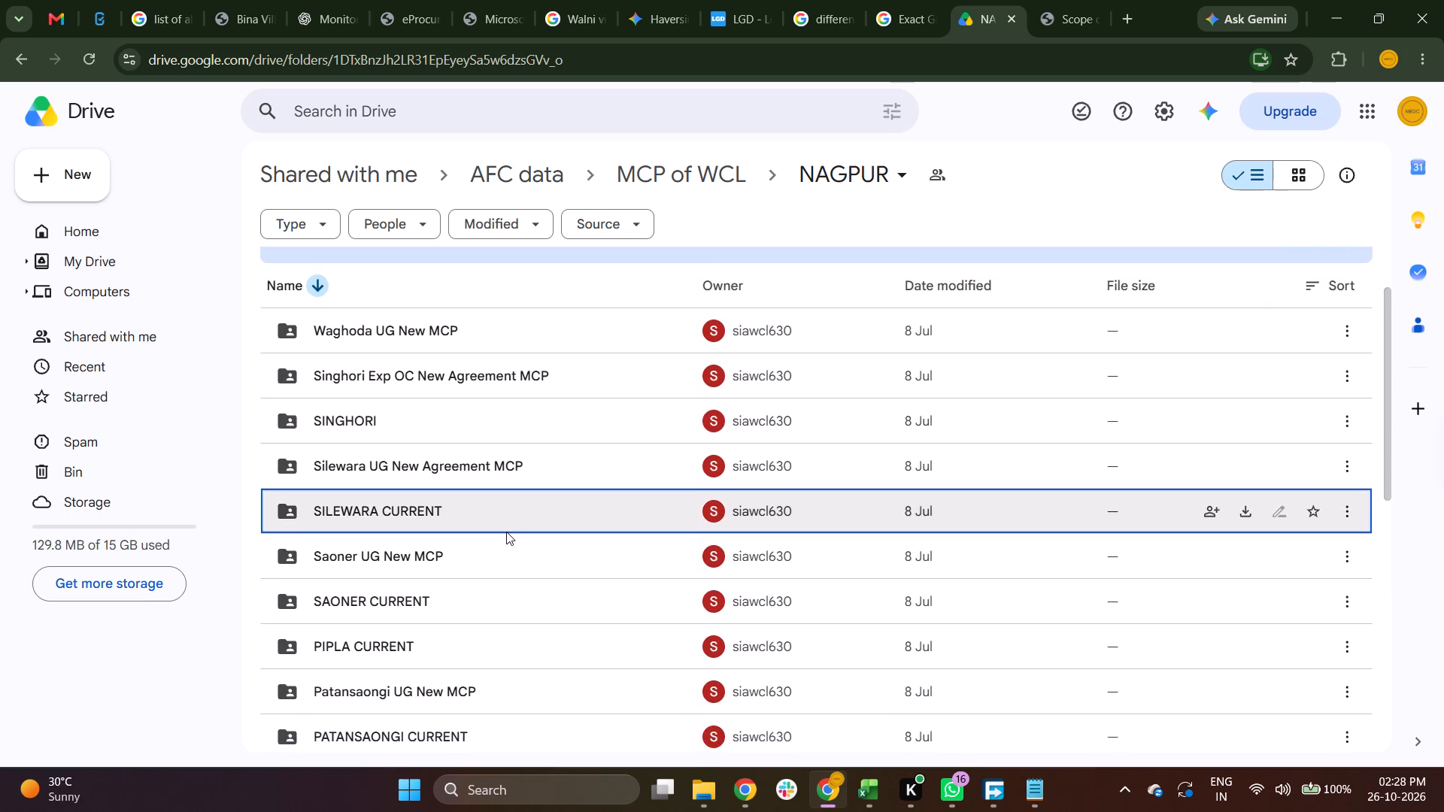
{"action": "scroll", "coordinate": [506, 532], "scroll_direction": "down", "scroll_amount": 7}
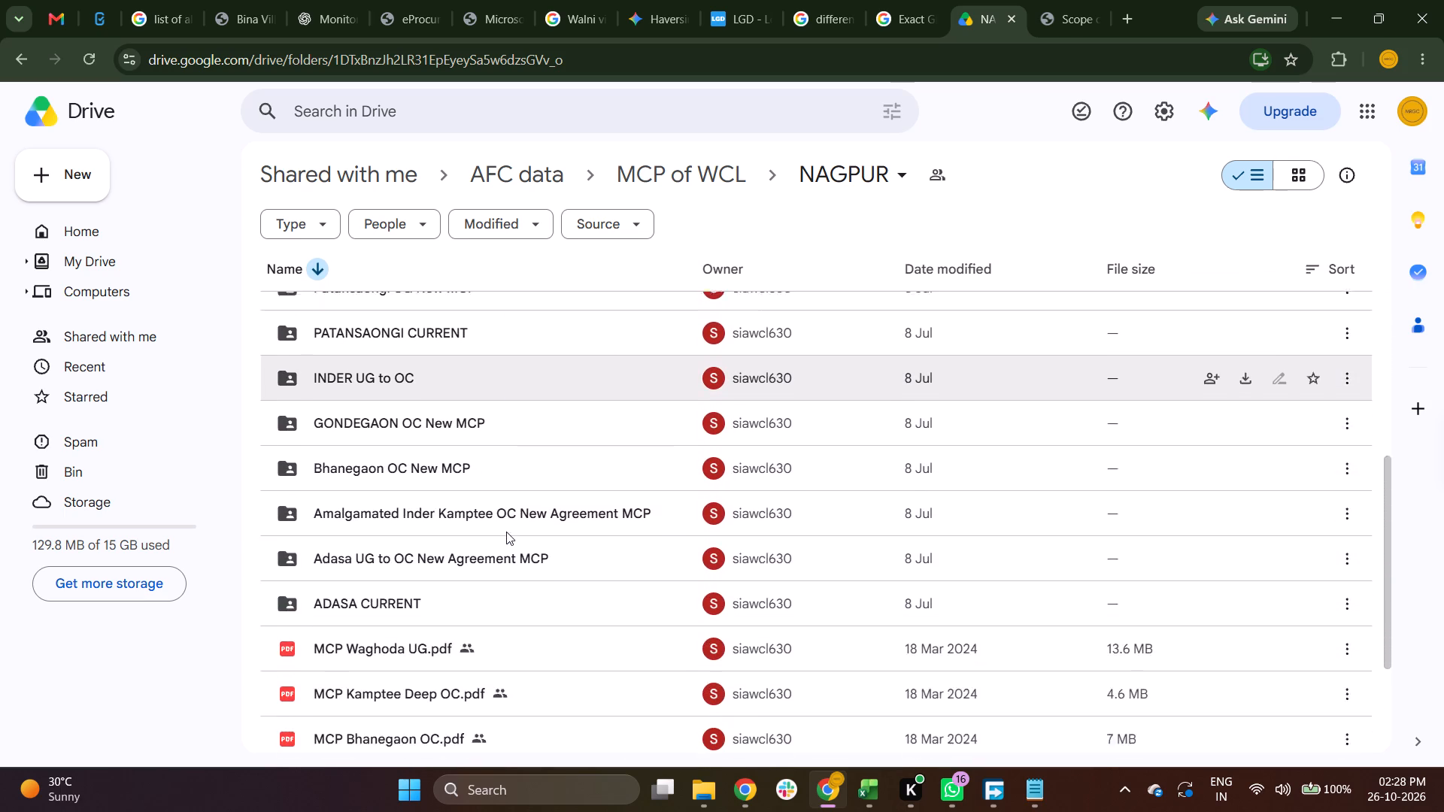
{"action": "scroll", "coordinate": [506, 532], "scroll_direction": "down", "scroll_amount": 2}
{"action": "scroll", "coordinate": [506, 532], "scroll_direction": "up", "scroll_amount": 4}
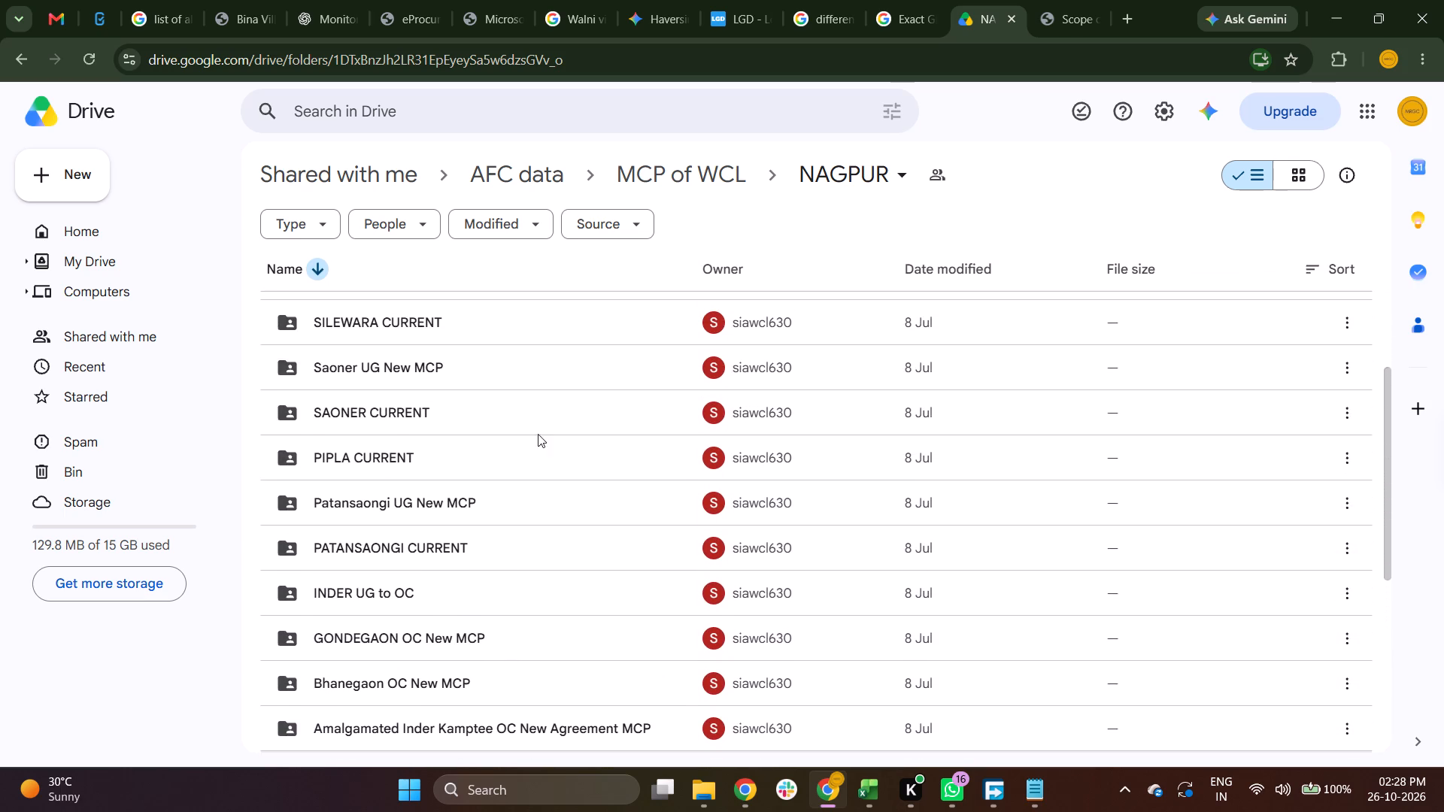
{"action": "left_click", "coordinate": [1061, 0]}
{"action": "left_click", "coordinate": [987, 0]}
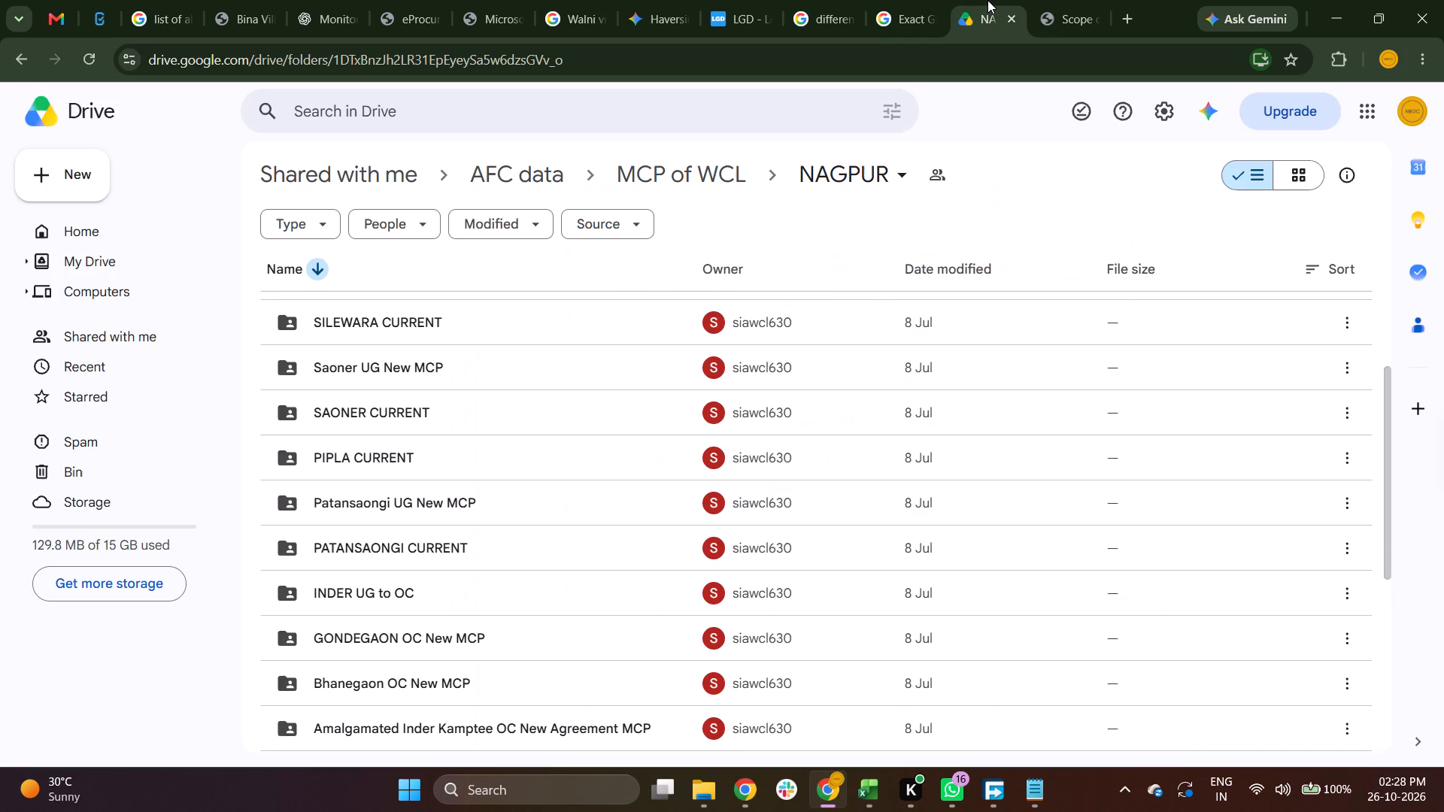
{"action": "left_click", "coordinate": [1047, 17]}
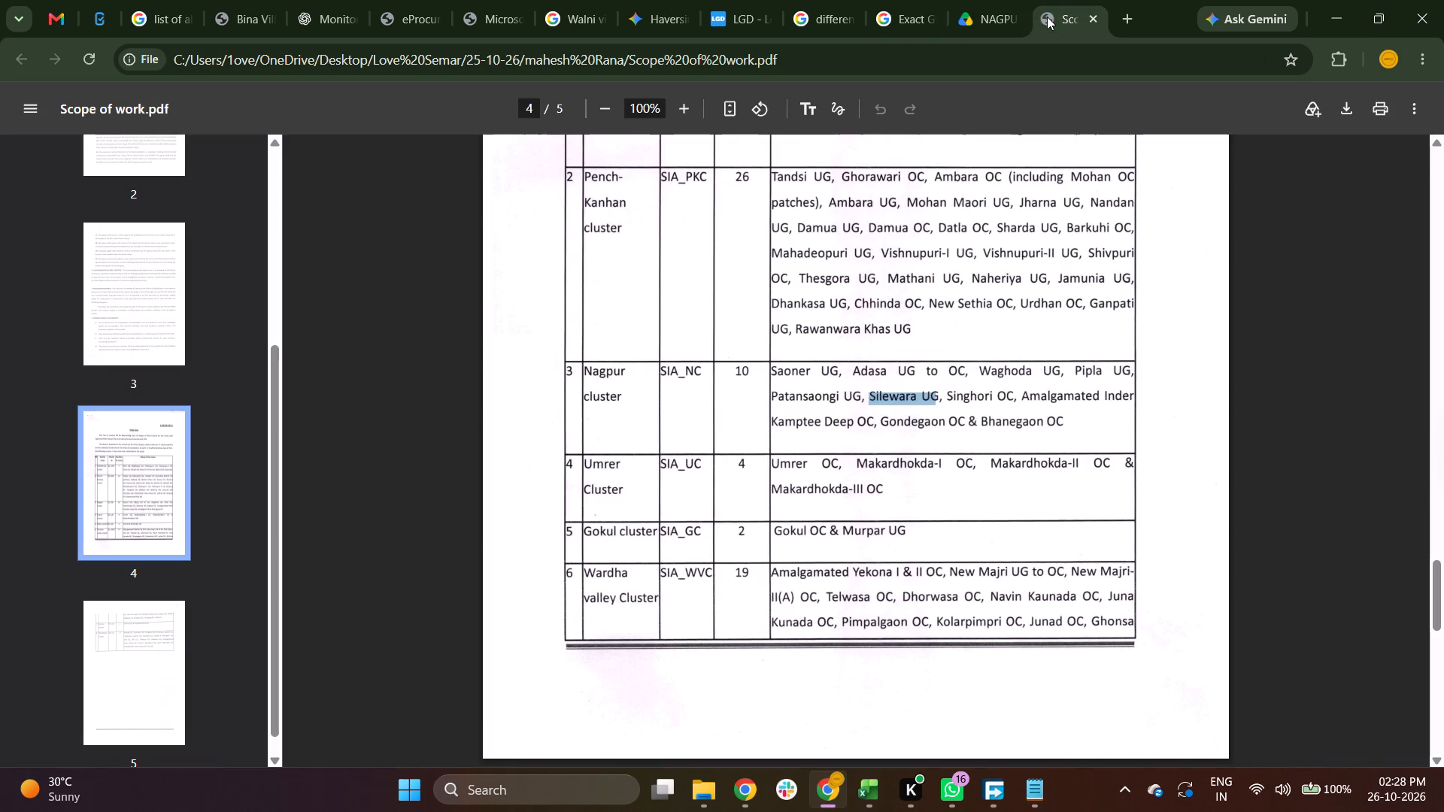
{"action": "left_click", "coordinate": [966, 0]}
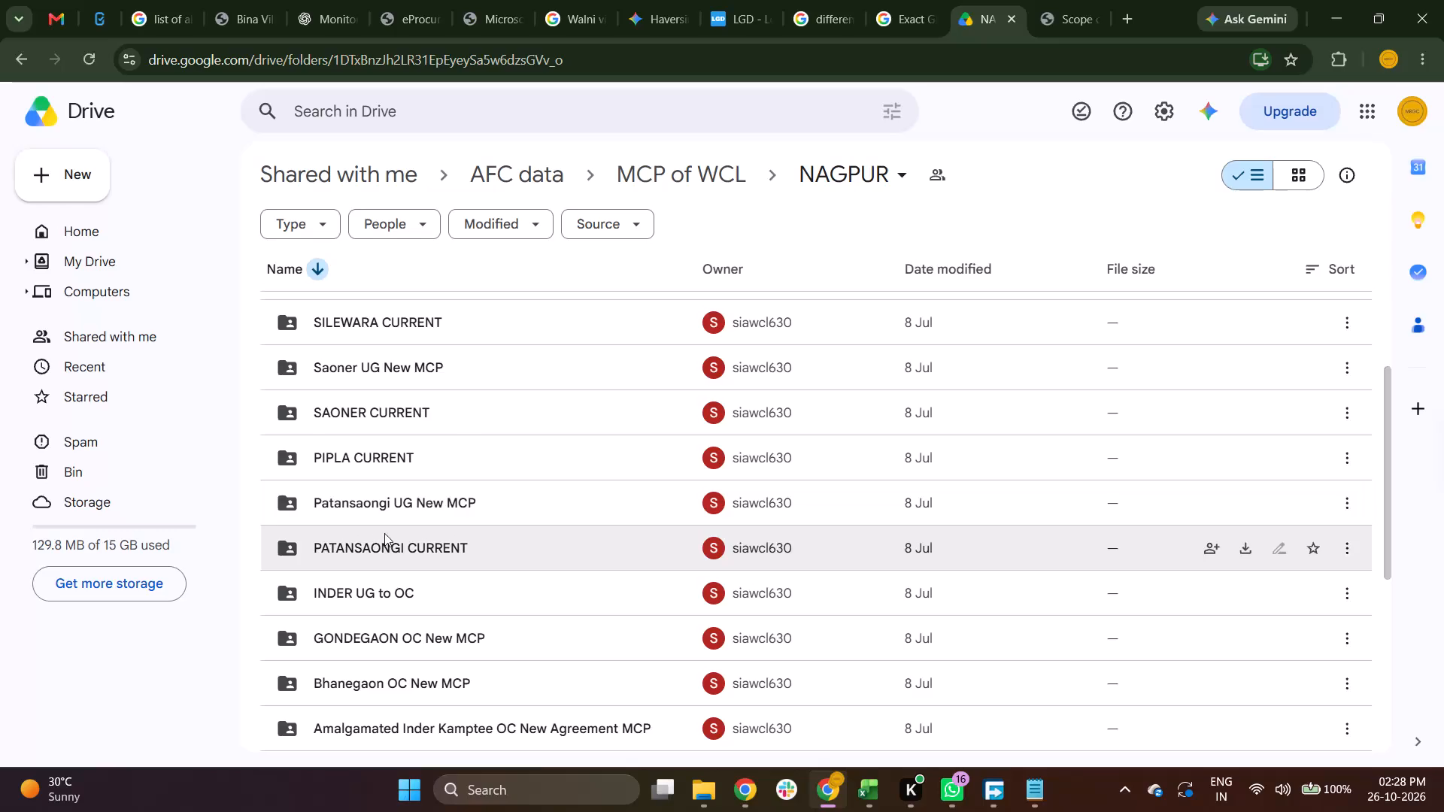
{"action": "scroll", "coordinate": [384, 556], "scroll_direction": "down", "scroll_amount": 5}
{"action": "scroll", "coordinate": [384, 556], "scroll_direction": "up", "scroll_amount": 2}
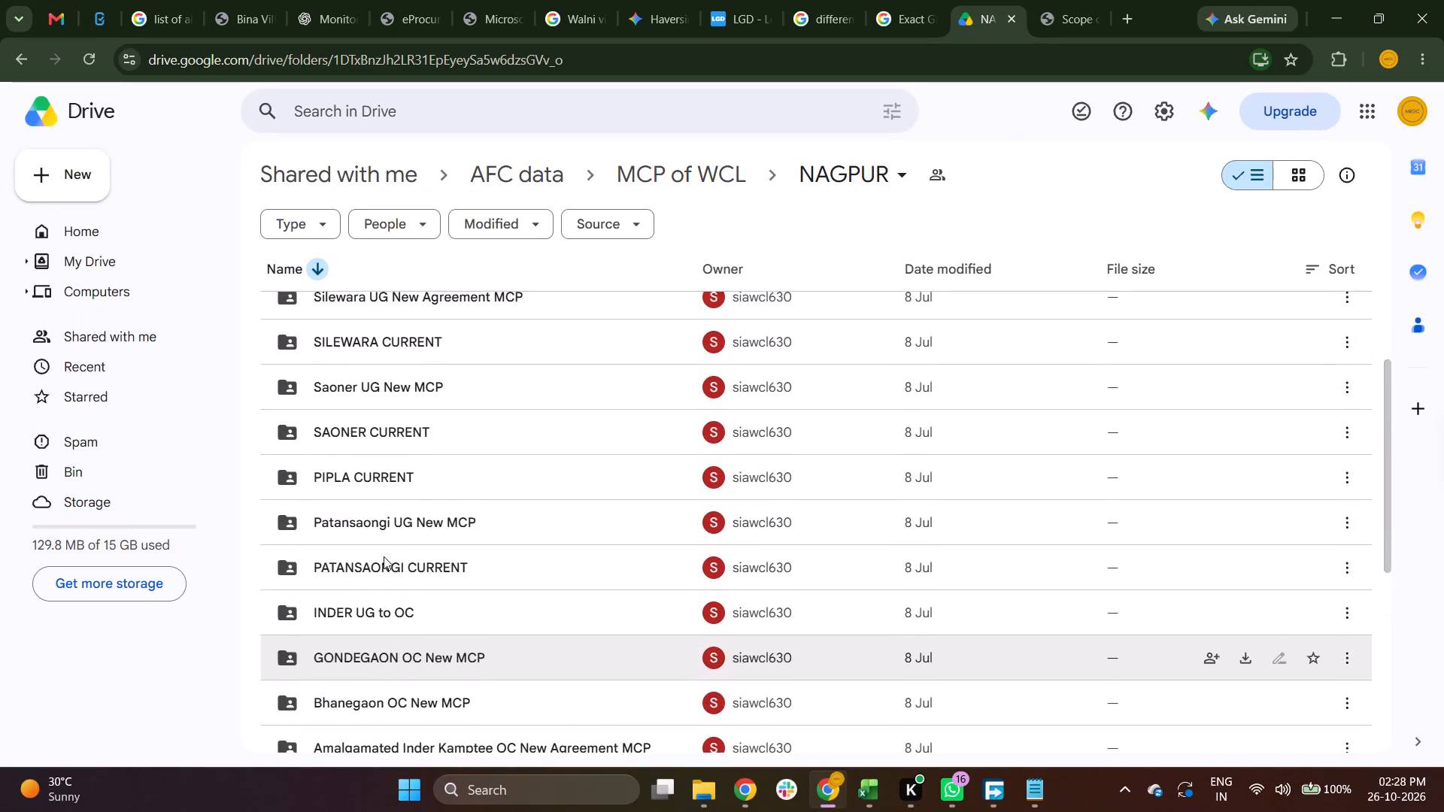
{"action": "scroll", "coordinate": [384, 556], "scroll_direction": "up", "scroll_amount": 3}
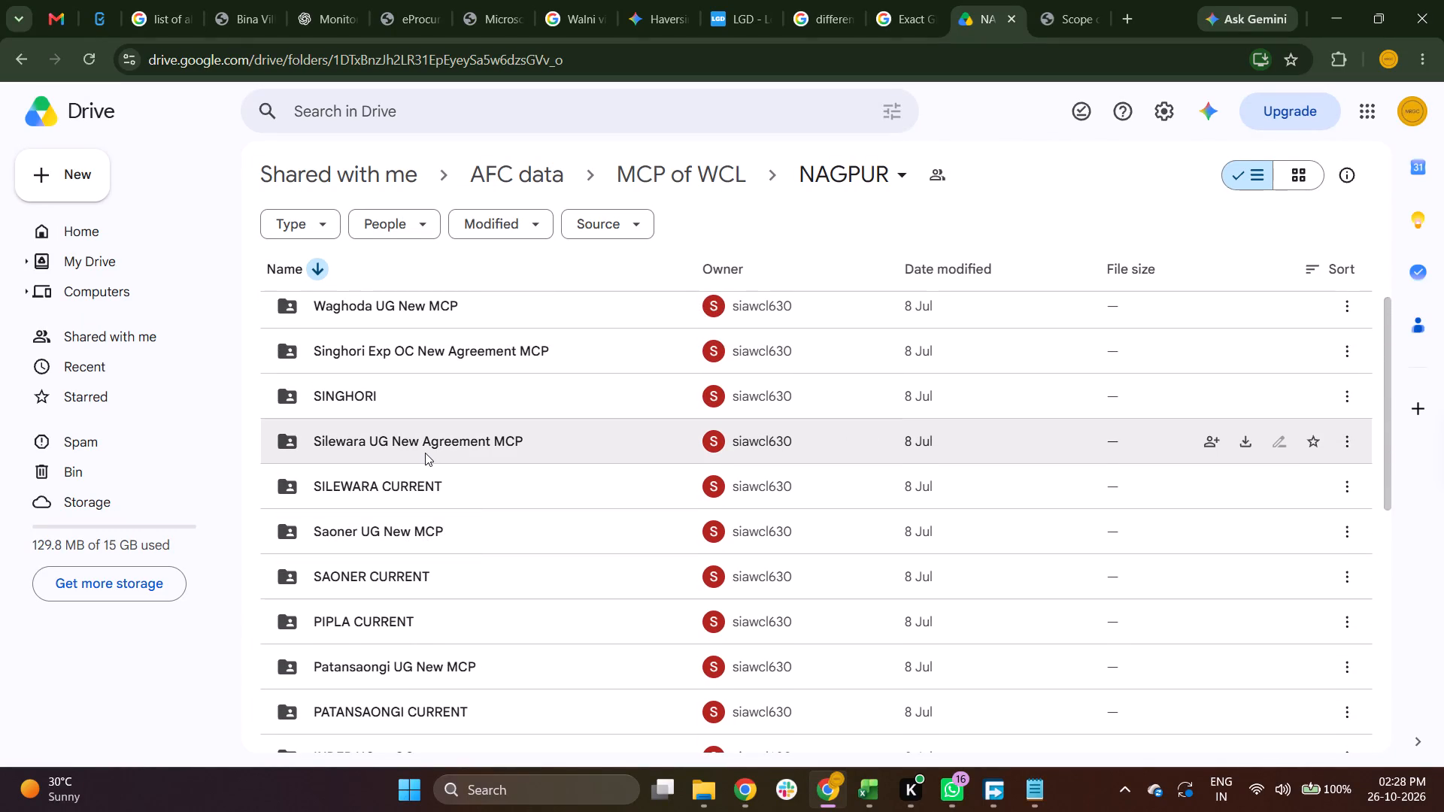
{"action": "scroll", "coordinate": [425, 453], "scroll_direction": "down", "scroll_amount": 2}
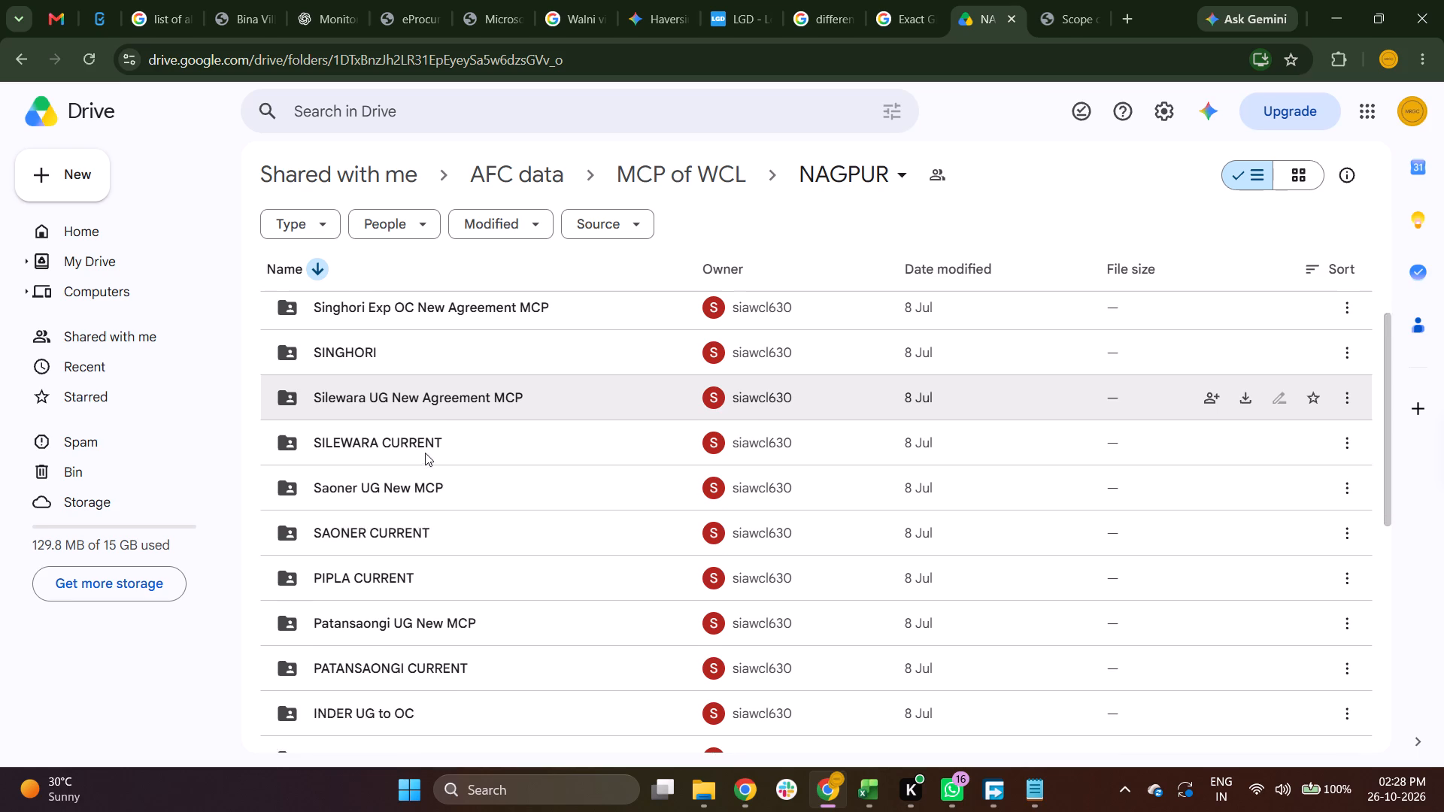
{"action": "scroll", "coordinate": [425, 453], "scroll_direction": "down", "scroll_amount": 5}
{"action": "scroll", "coordinate": [425, 453], "scroll_direction": "up", "scroll_amount": 4}
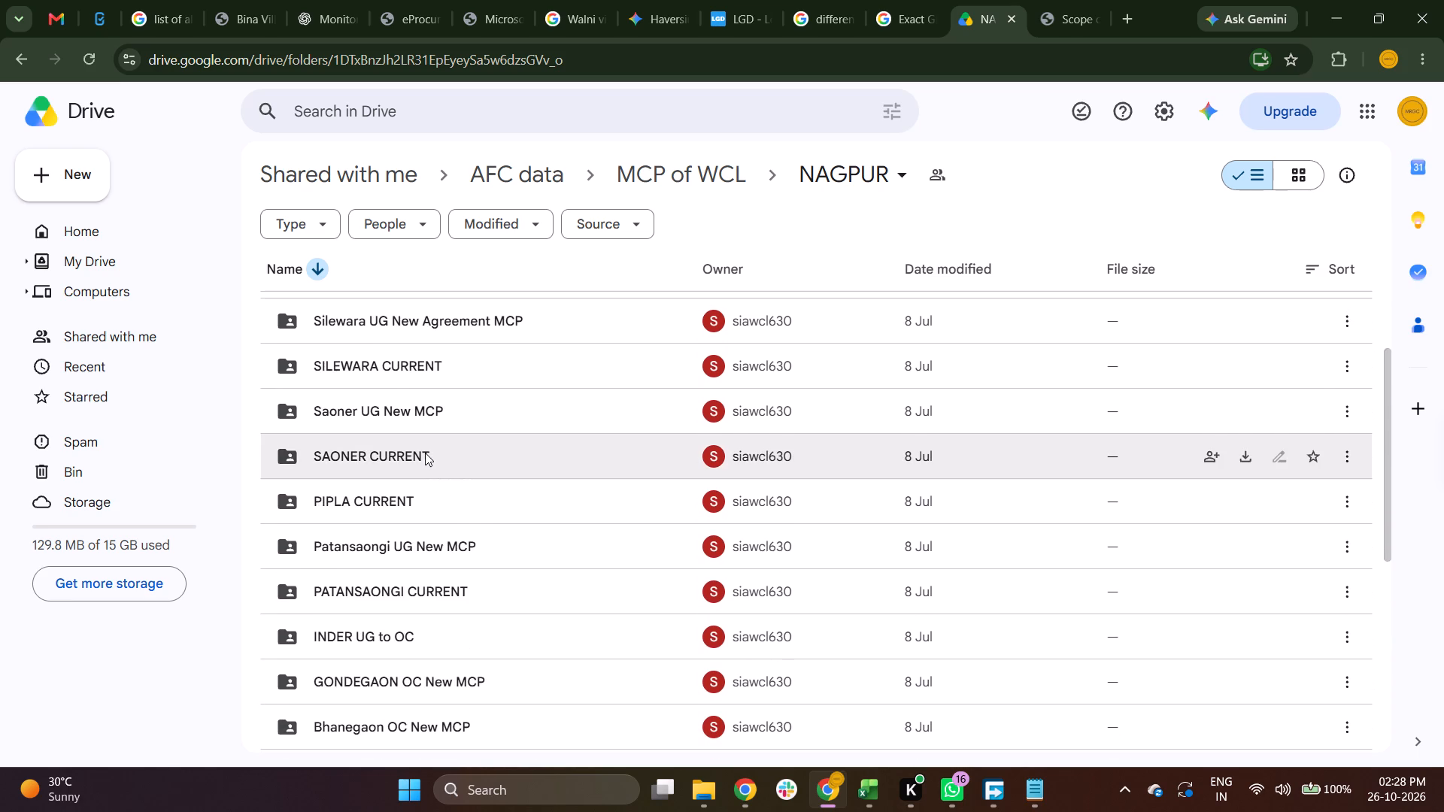
{"action": "scroll", "coordinate": [423, 415], "scroll_direction": "up", "scroll_amount": 4}
{"action": "scroll", "coordinate": [423, 415], "scroll_direction": "down", "scroll_amount": 2}
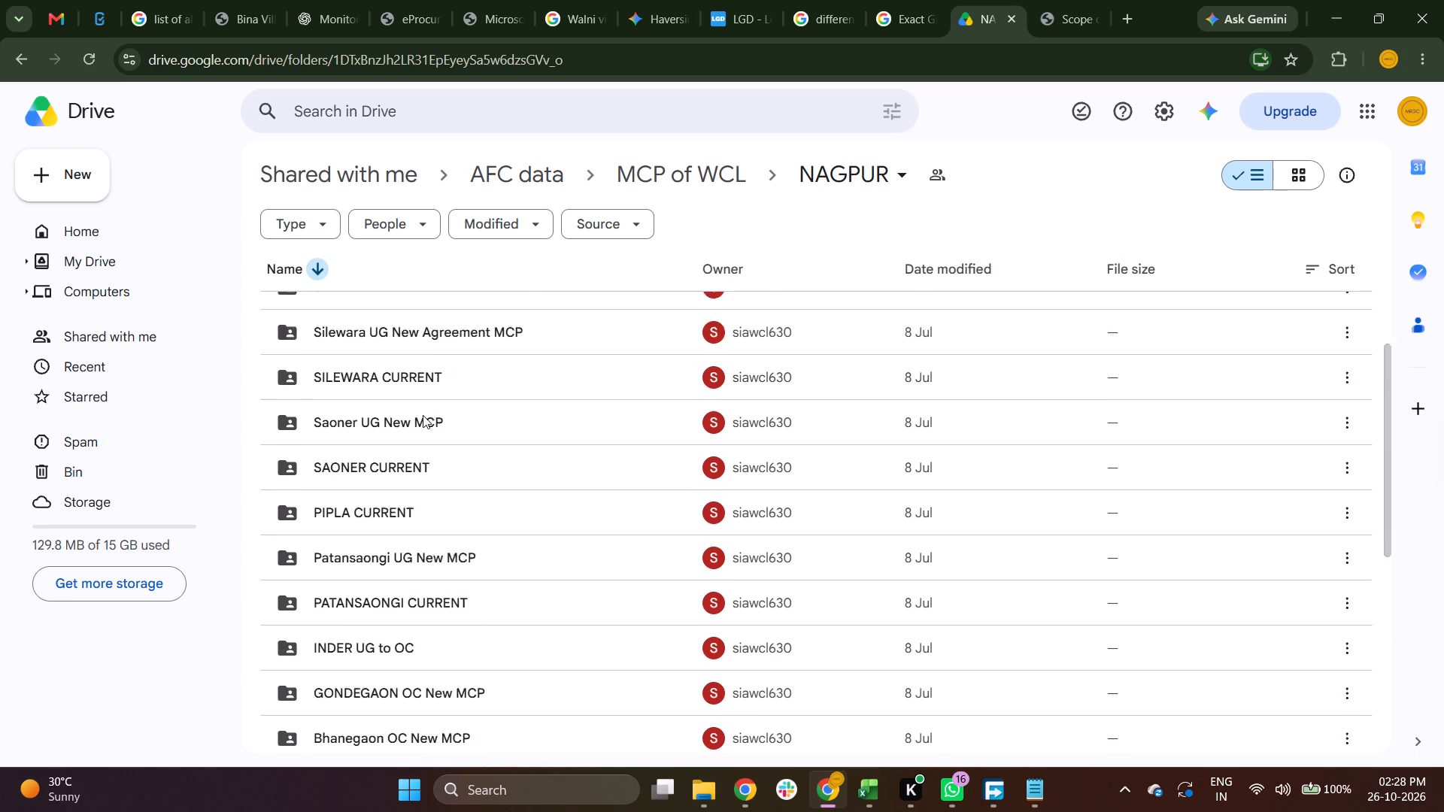
{"action": "scroll", "coordinate": [423, 415], "scroll_direction": "down", "scroll_amount": 4}
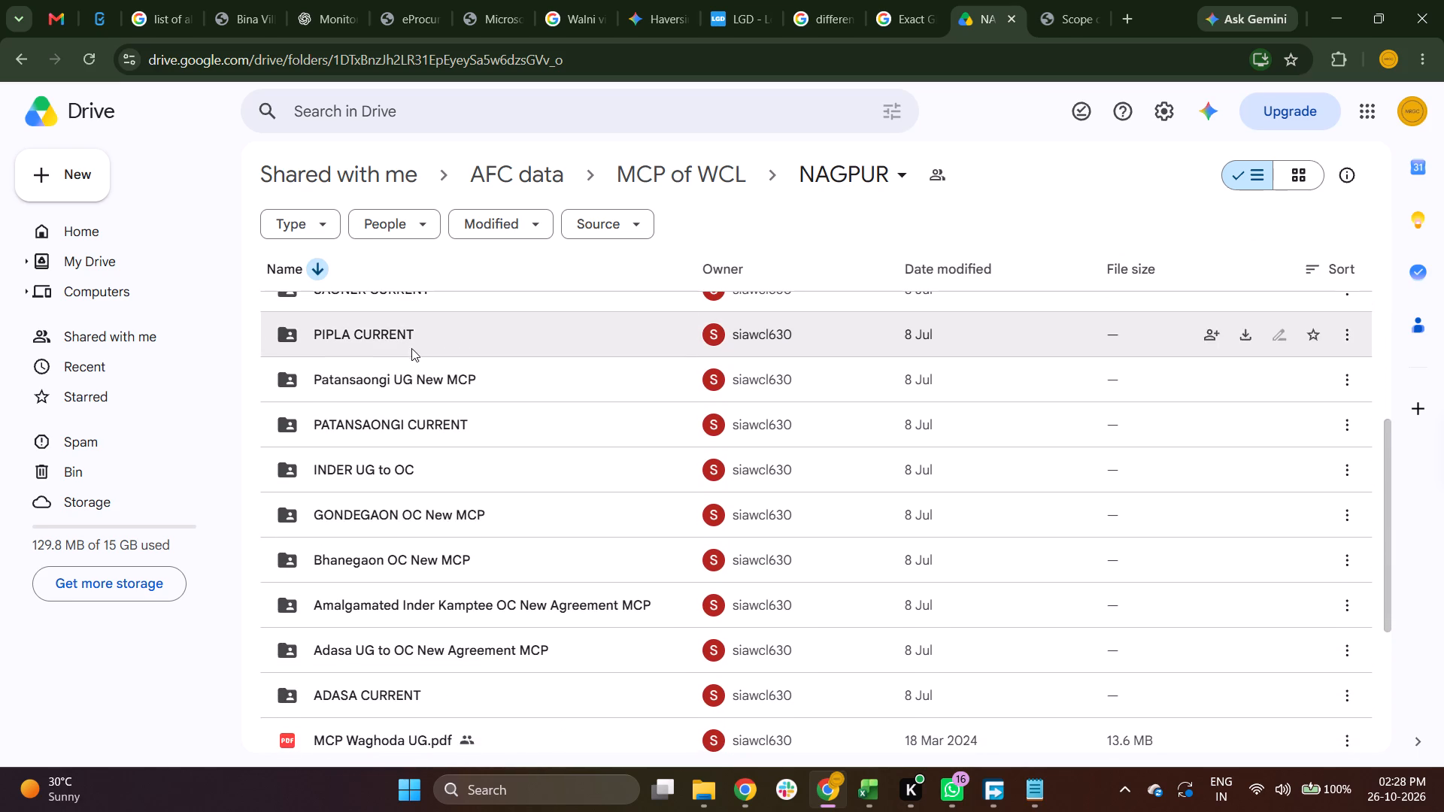
{"action": "scroll", "coordinate": [411, 347], "scroll_direction": "up", "scroll_amount": 2}
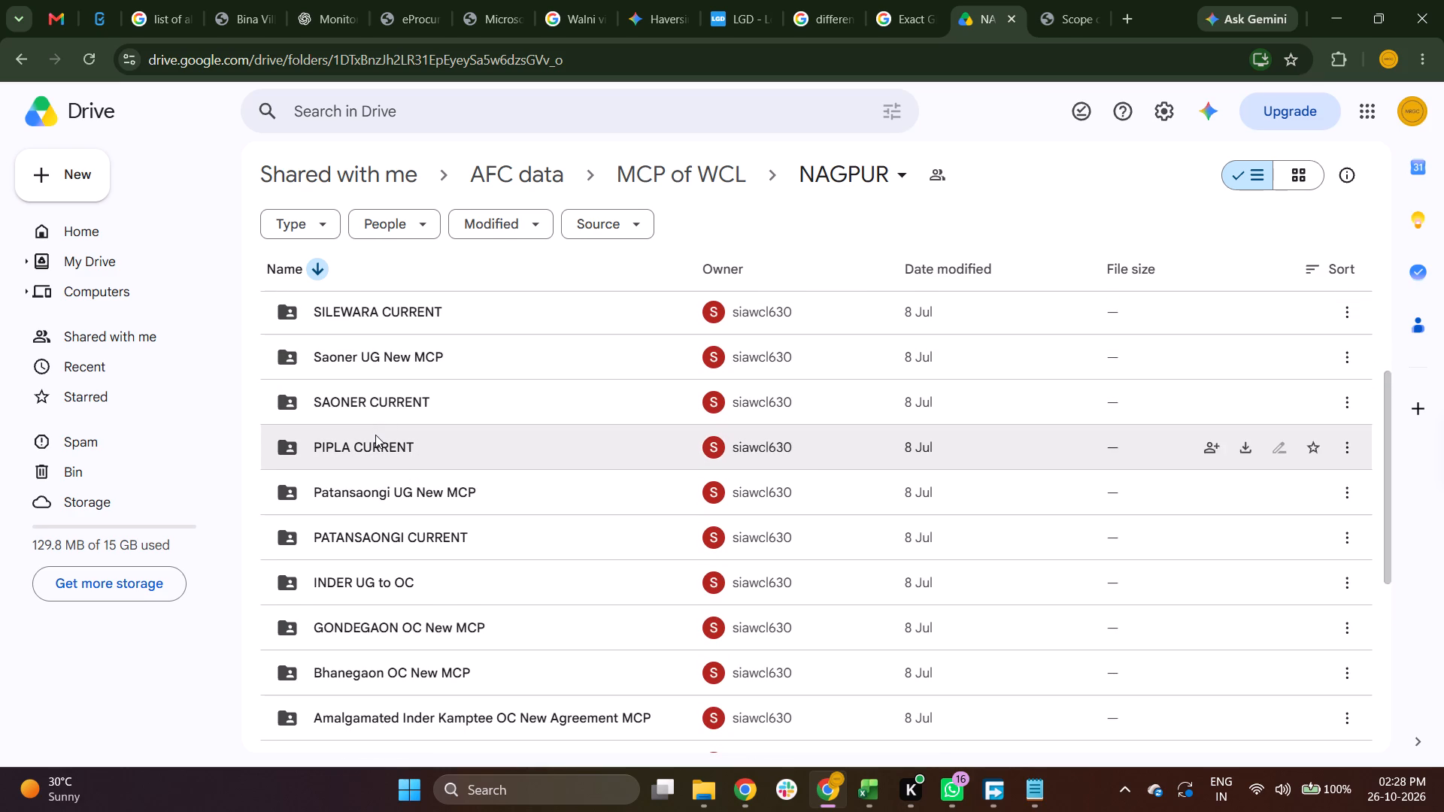
Check the files in the PIPLA CURRENT folder and go back to the NAGPUR folder.
{"action": "double_click", "coordinate": [375, 435]}
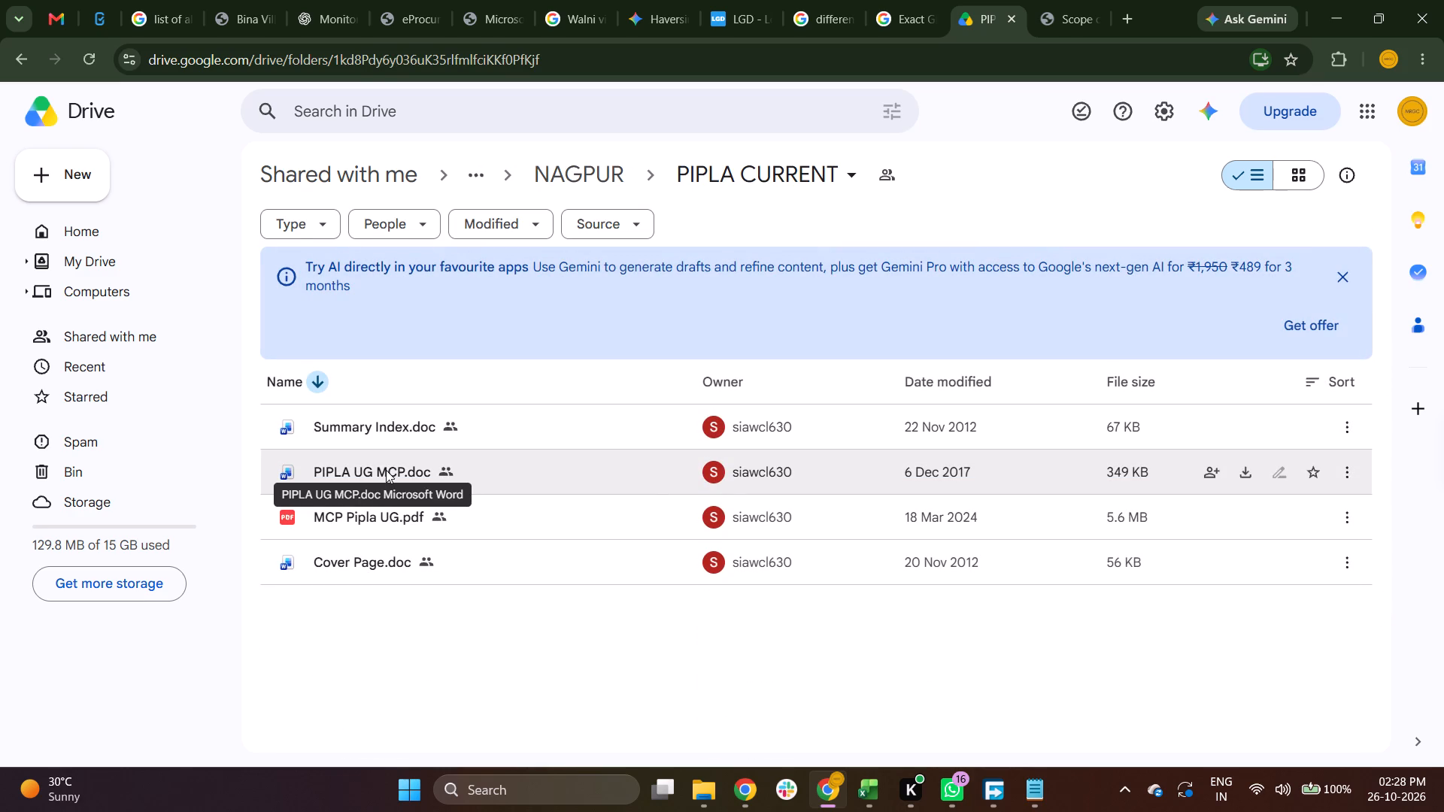
{"action": "left_click", "coordinate": [611, 165]}
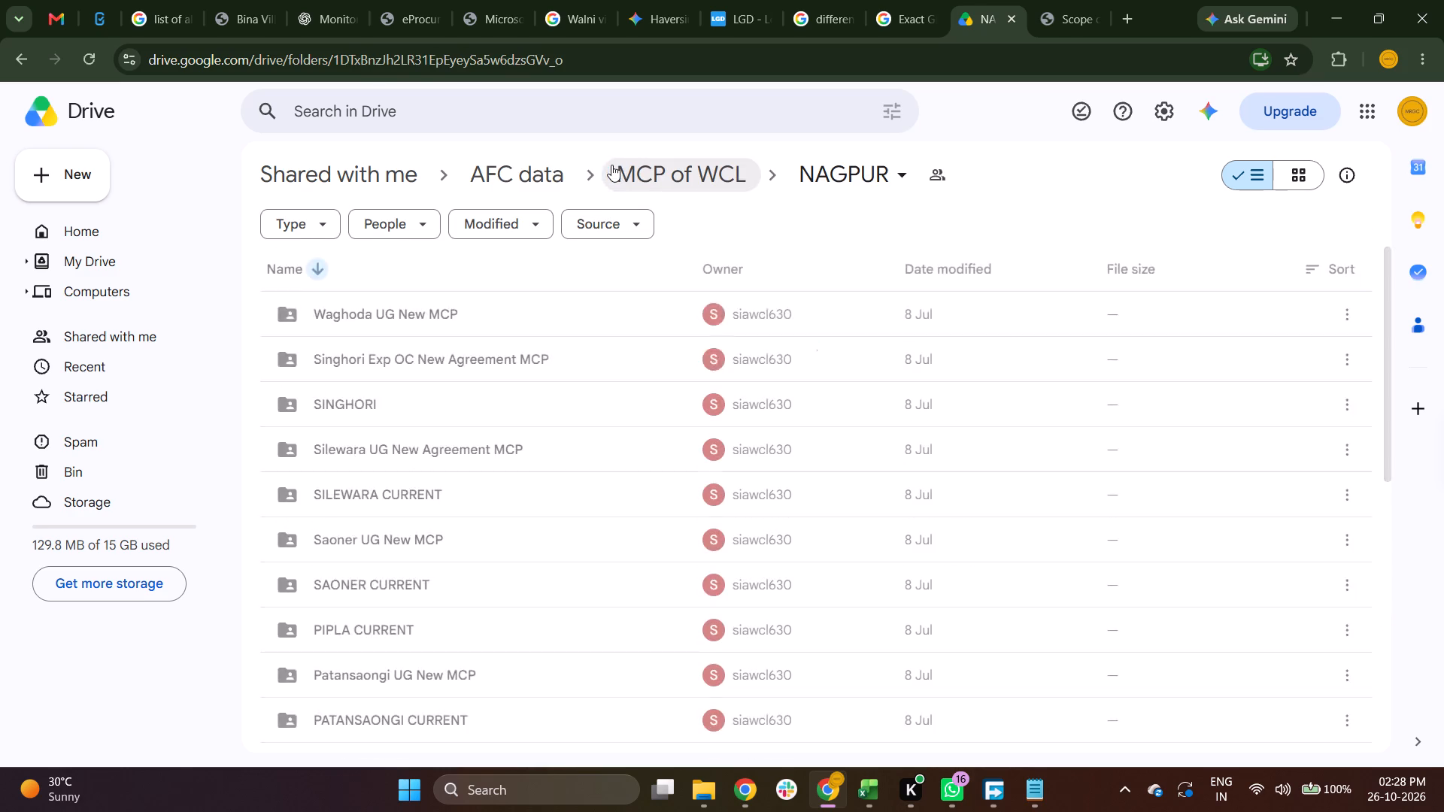
Open SIEWARA UG 28.01.2013Text.doc from the SILEWARA CURRENT folder and examine the mine's address and location details.
{"action": "scroll", "coordinate": [393, 520], "scroll_direction": "down", "scroll_amount": 3}
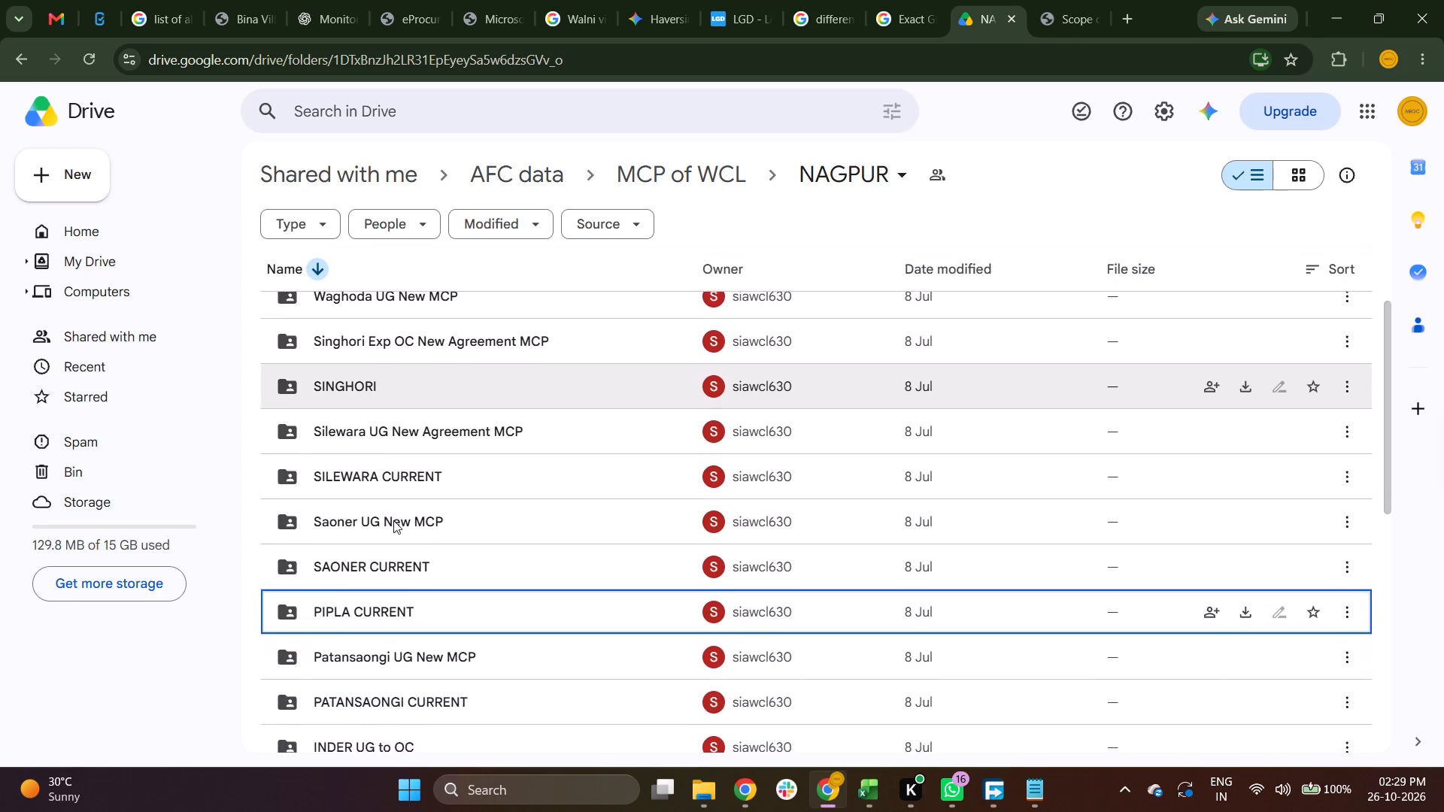
{"action": "scroll", "coordinate": [393, 520], "scroll_direction": "down", "scroll_amount": 2}
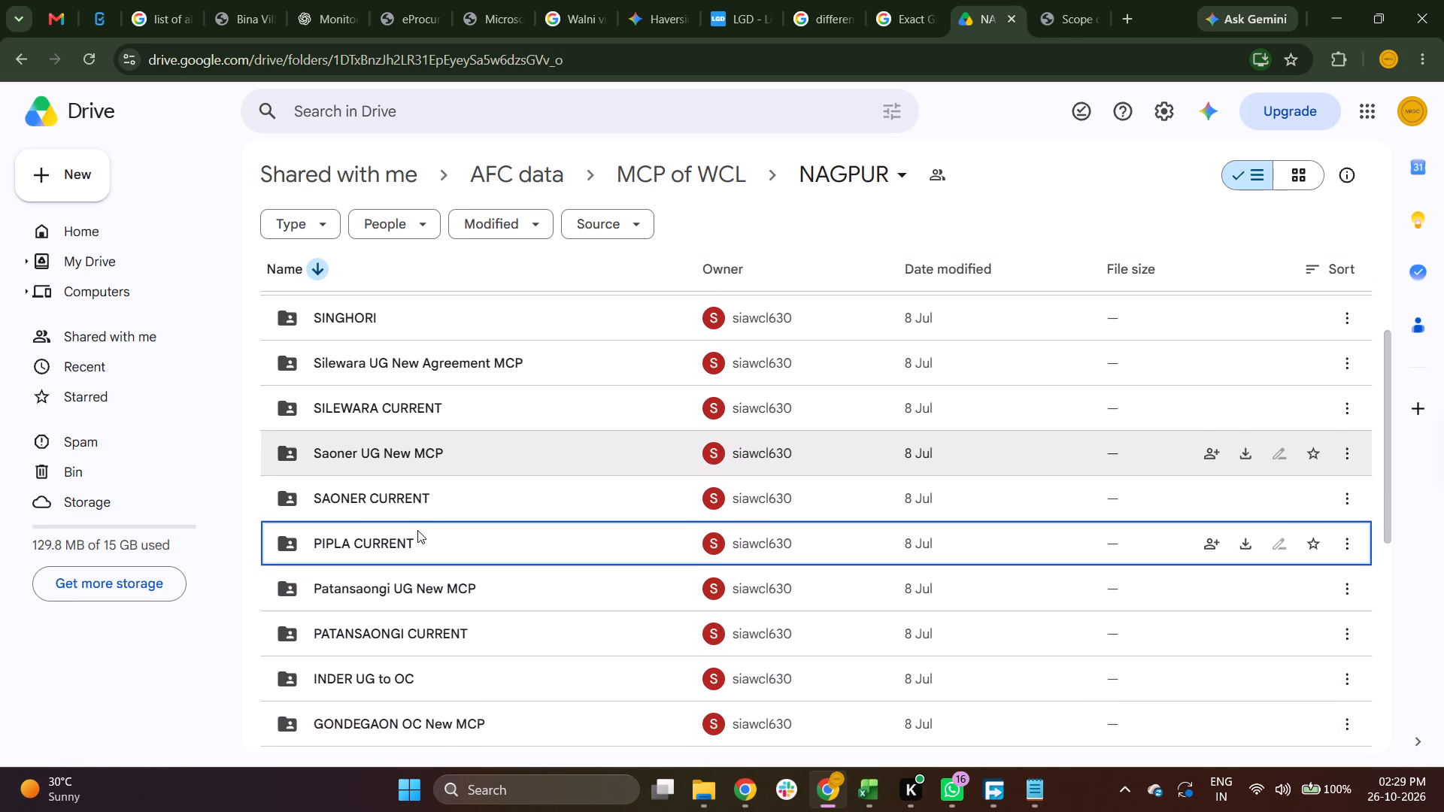
{"action": "scroll", "coordinate": [417, 530], "scroll_direction": "up", "scroll_amount": 1}
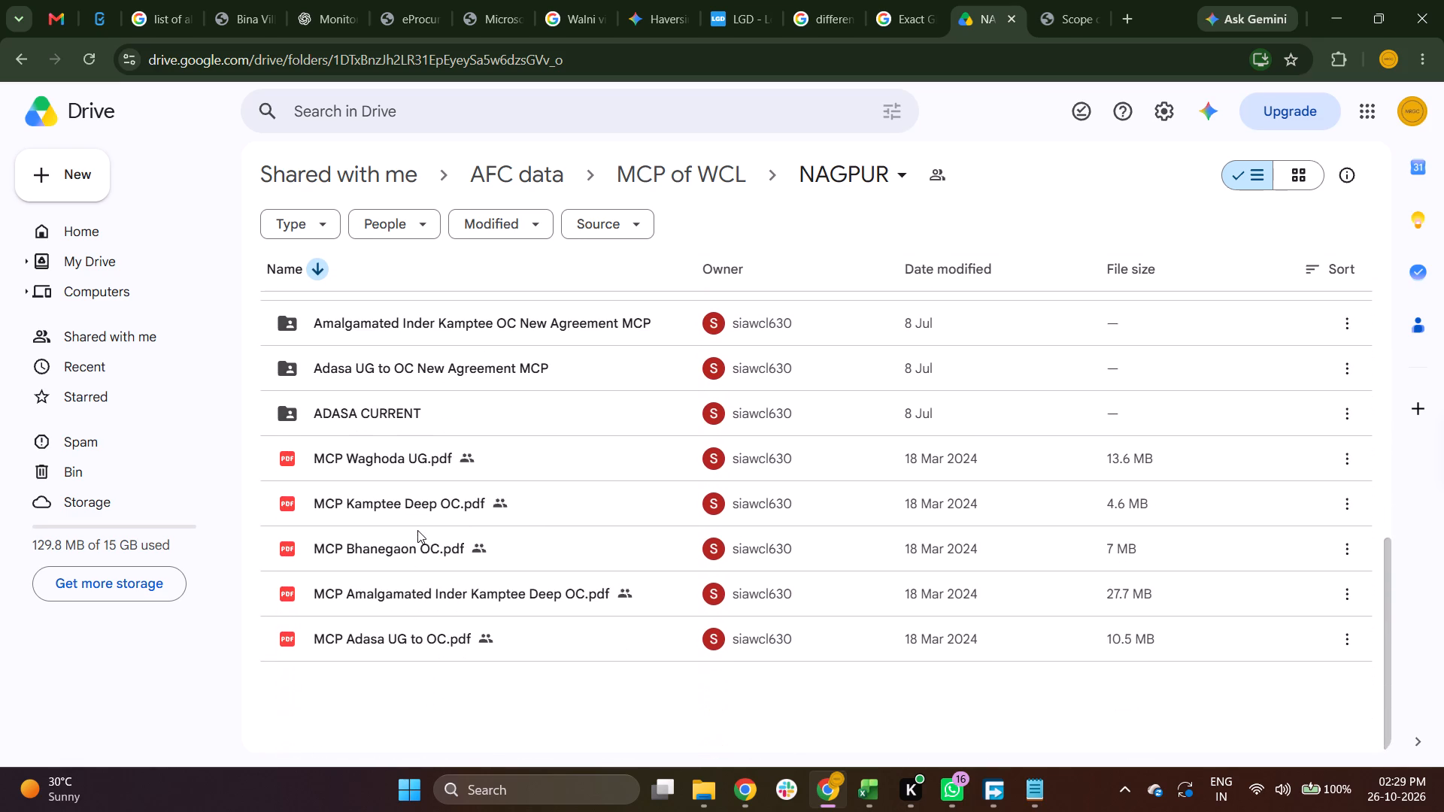
{"action": "scroll", "coordinate": [417, 530], "scroll_direction": "up", "scroll_amount": 1}
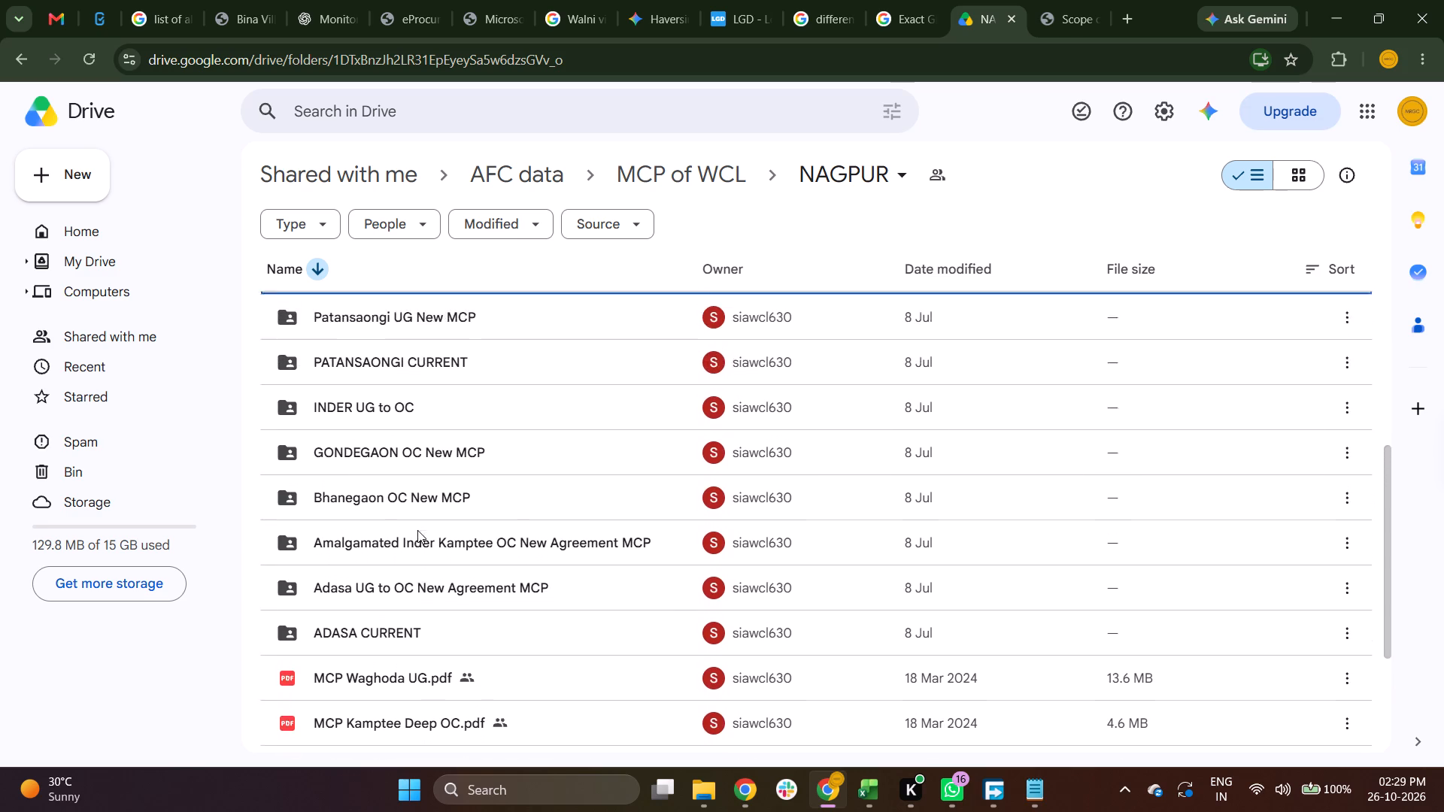
{"action": "scroll", "coordinate": [417, 530], "scroll_direction": "up", "scroll_amount": 2}
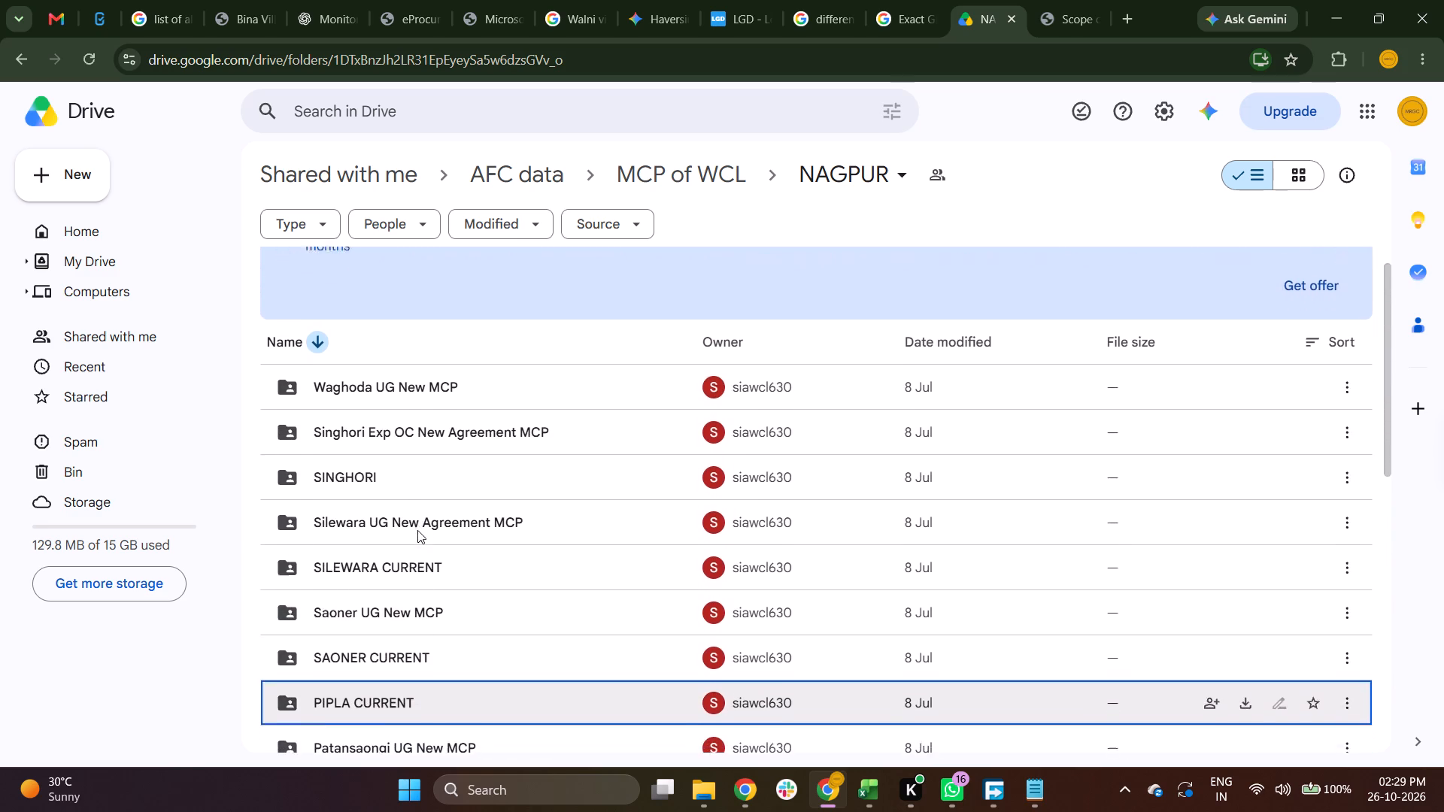
{"action": "scroll", "coordinate": [417, 530], "scroll_direction": "up", "scroll_amount": 1}
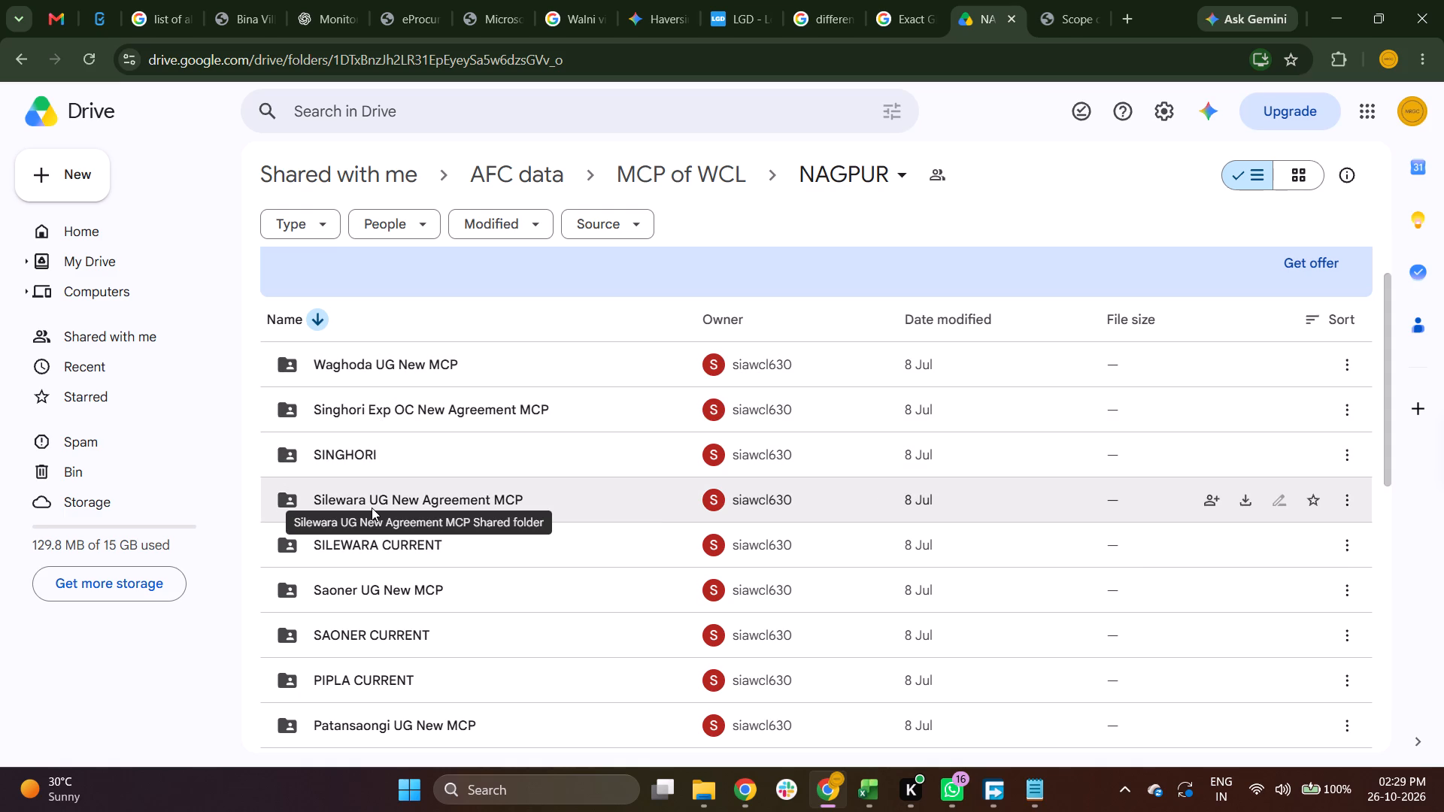
{"action": "double_click", "coordinate": [381, 539]}
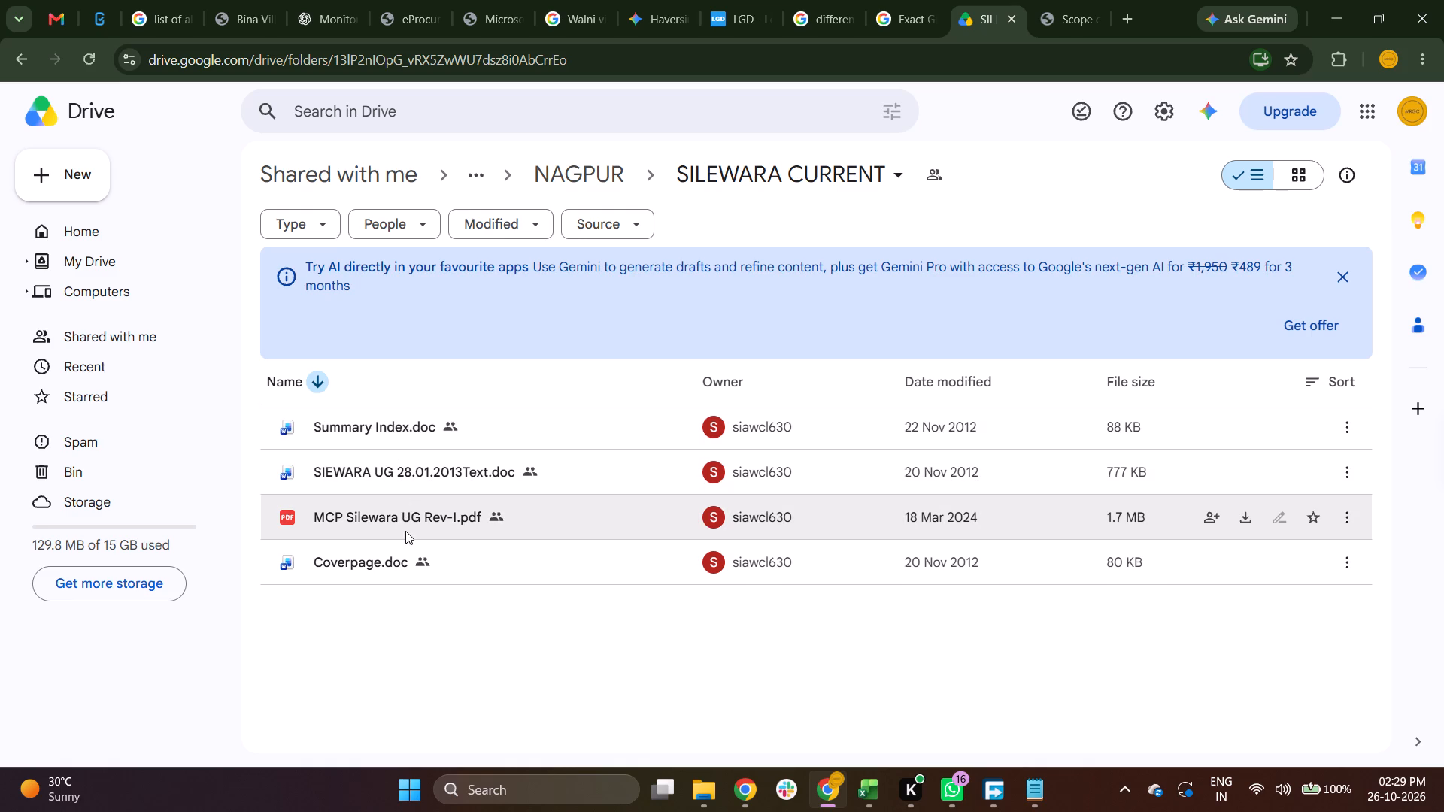
{"action": "double_click", "coordinate": [407, 478]}
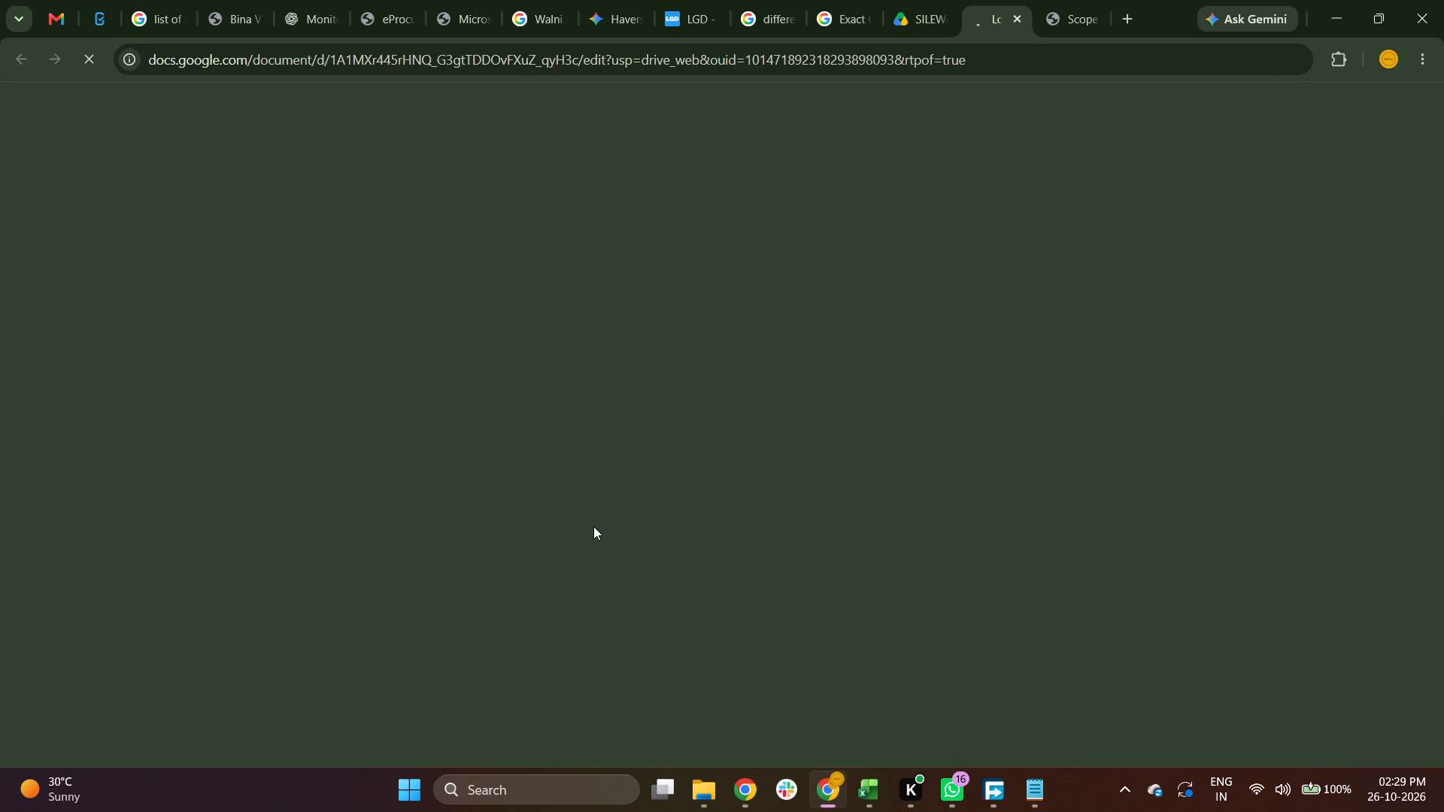
{"action": "scroll", "coordinate": [593, 526], "scroll_direction": "down", "scroll_amount": 1}
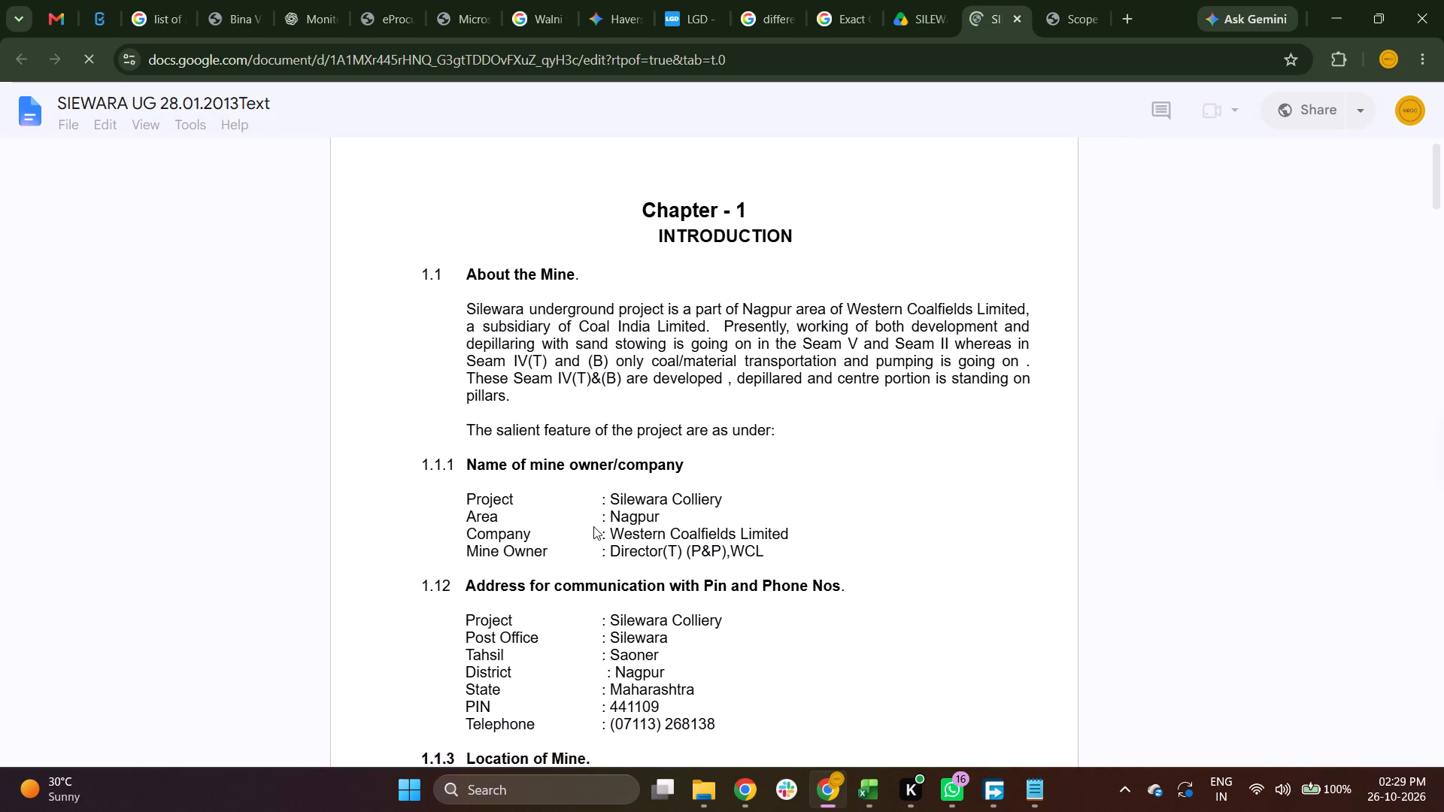
{"action": "scroll", "coordinate": [593, 526], "scroll_direction": "down", "scroll_amount": 4}
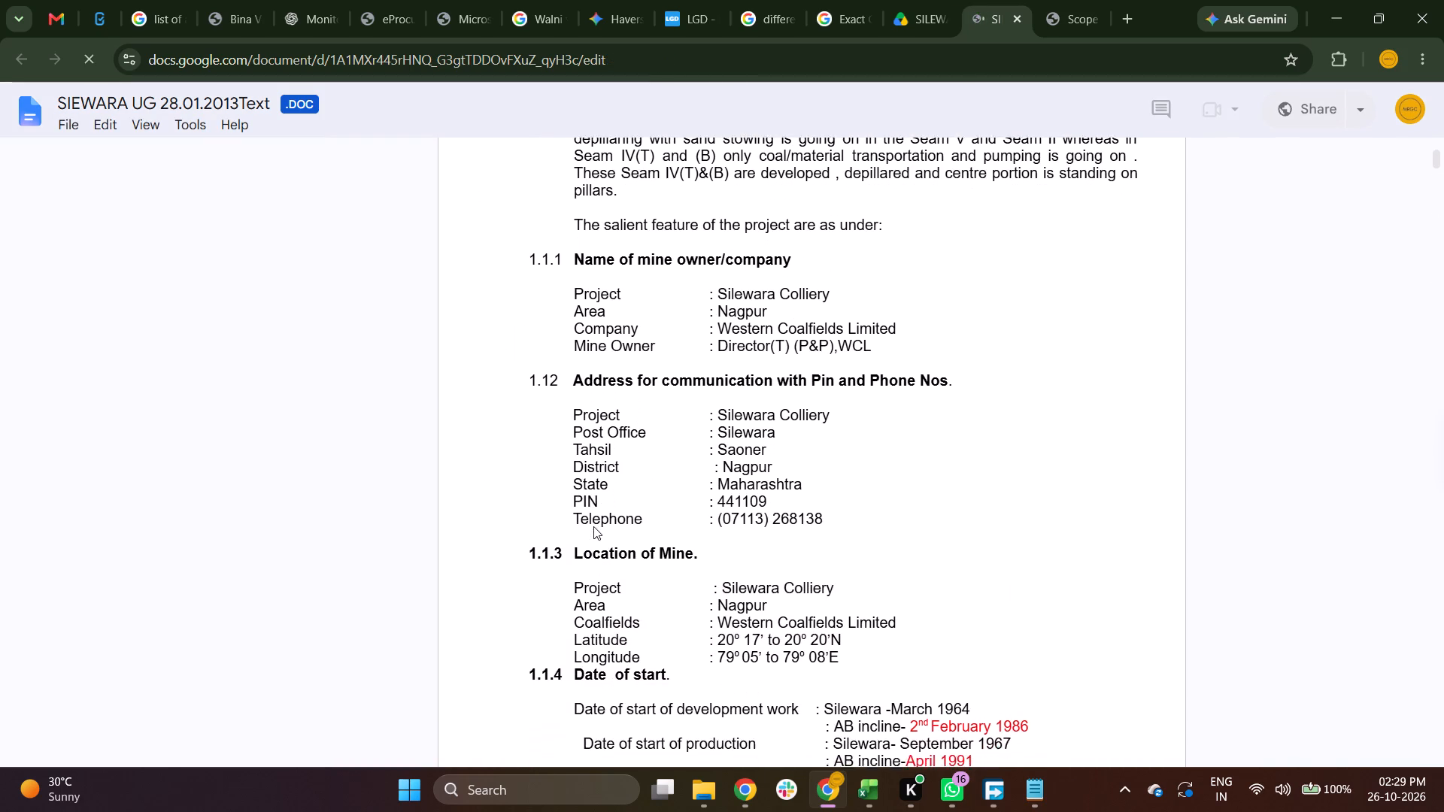
{"action": "scroll", "coordinate": [593, 526], "scroll_direction": "down", "scroll_amount": 1}
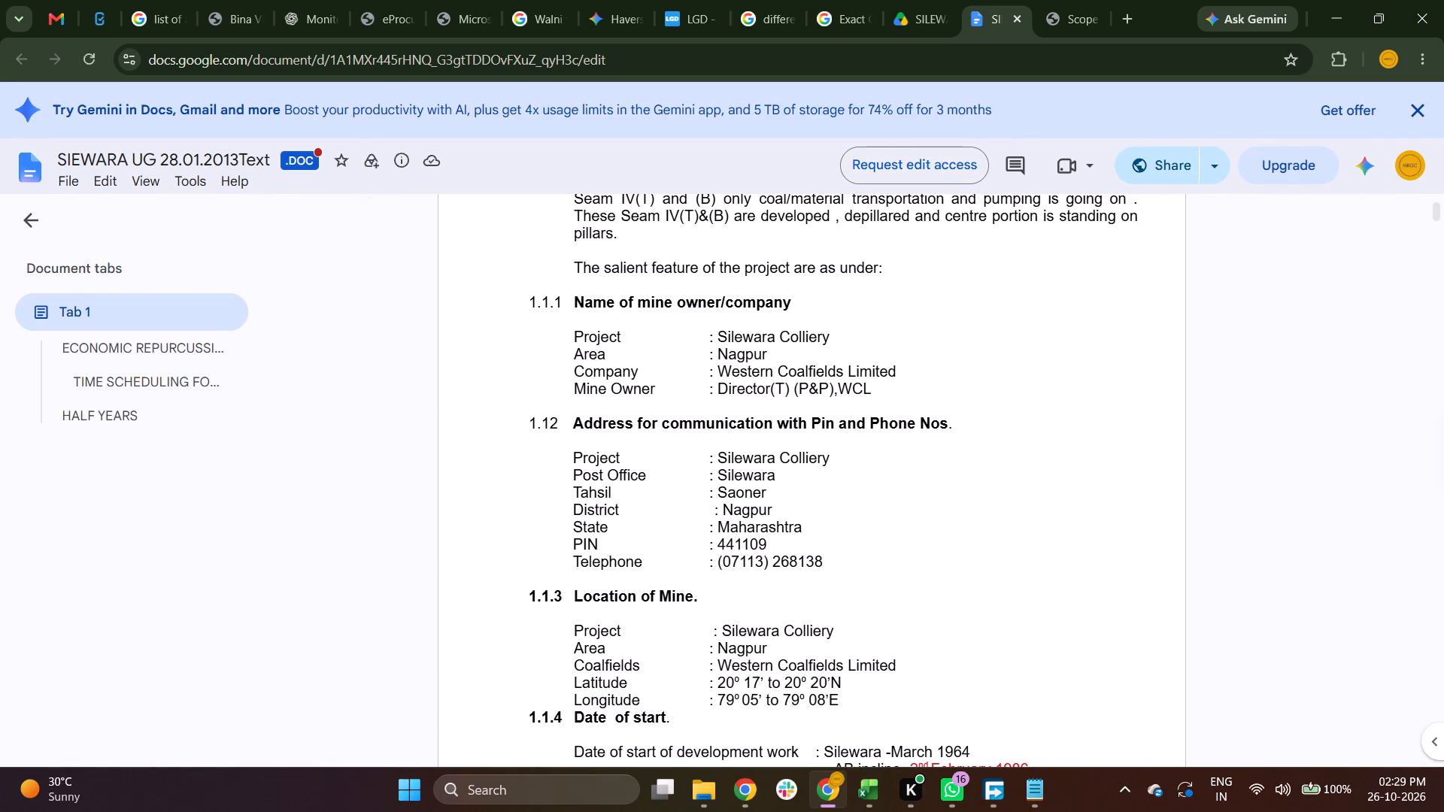
Open Silewara UG MCP updated.pdf from the NAGPUR folder's Silewara UG New Agreement MCP folder and examine its cover and first pages for location details.
{"action": "left_click", "coordinate": [919, 16]}
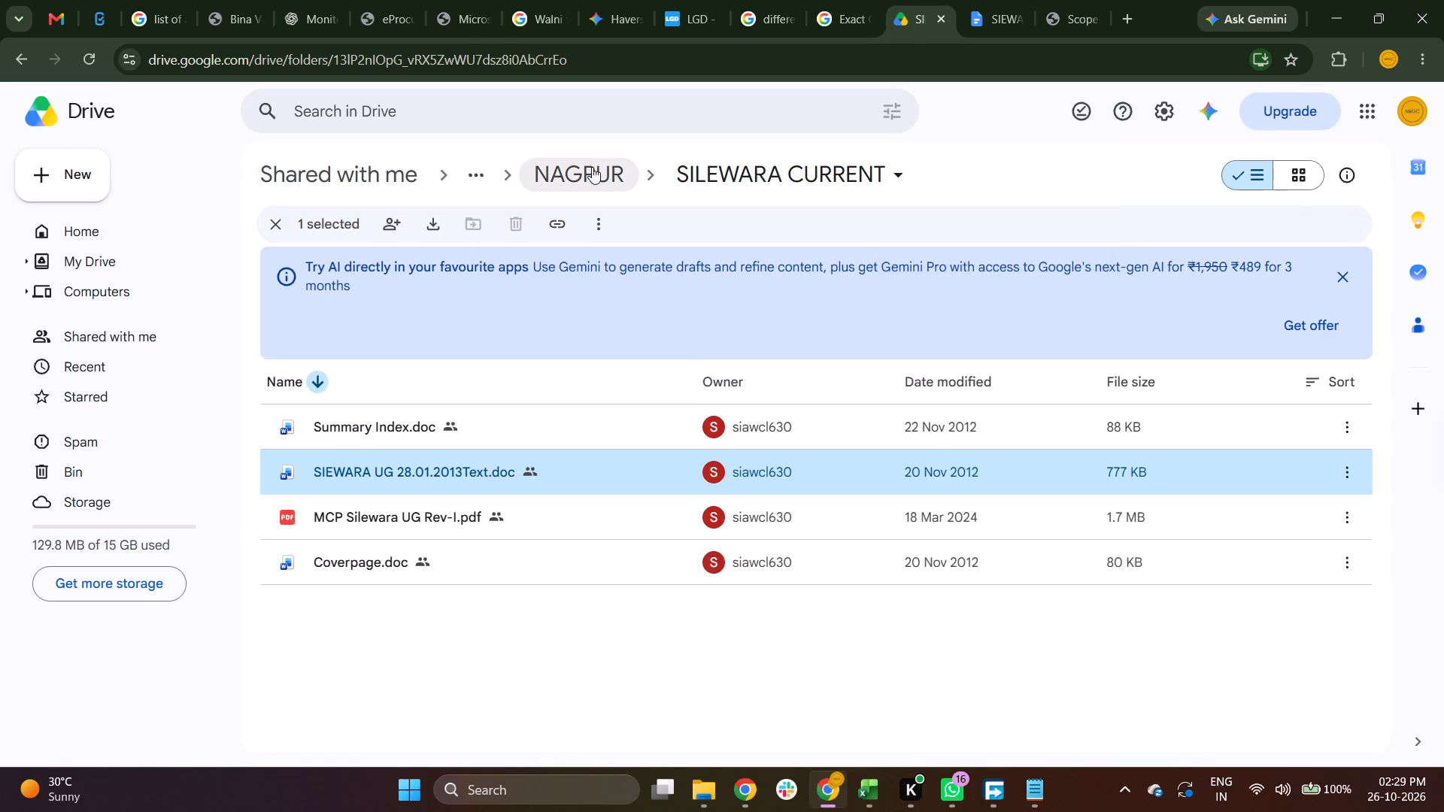
{"action": "left_click", "coordinate": [592, 167]}
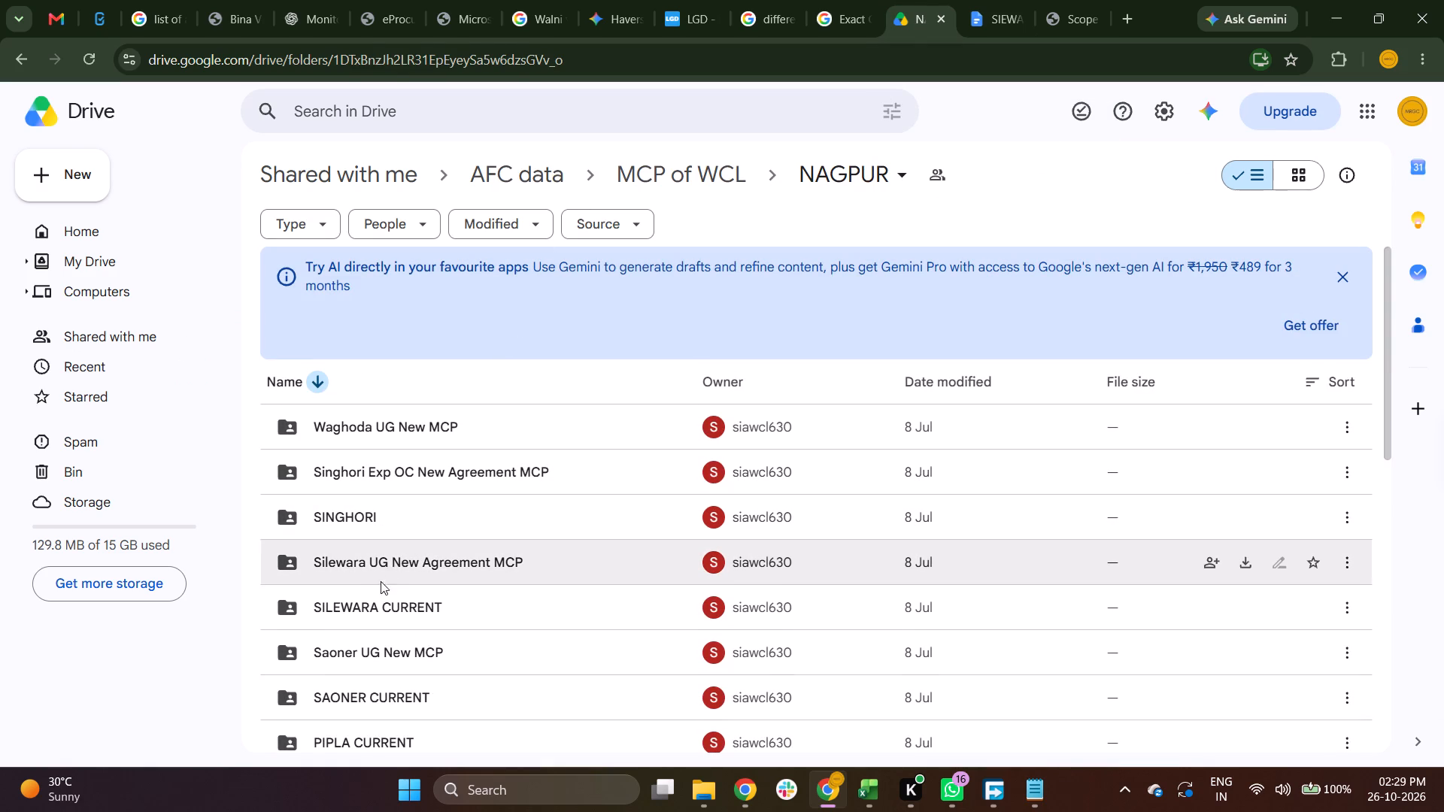
{"action": "double_click", "coordinate": [421, 560]}
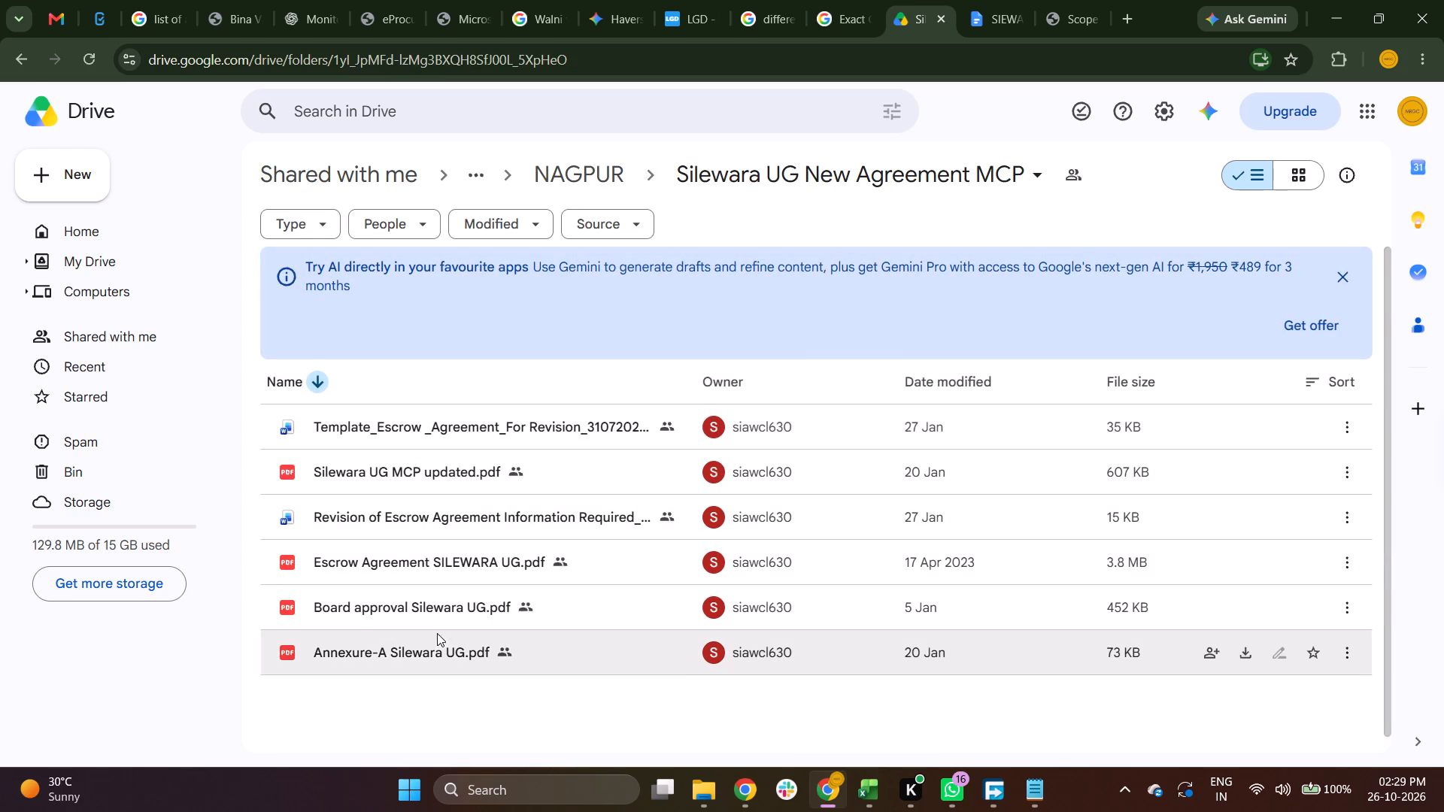
{"action": "double_click", "coordinate": [444, 482]}
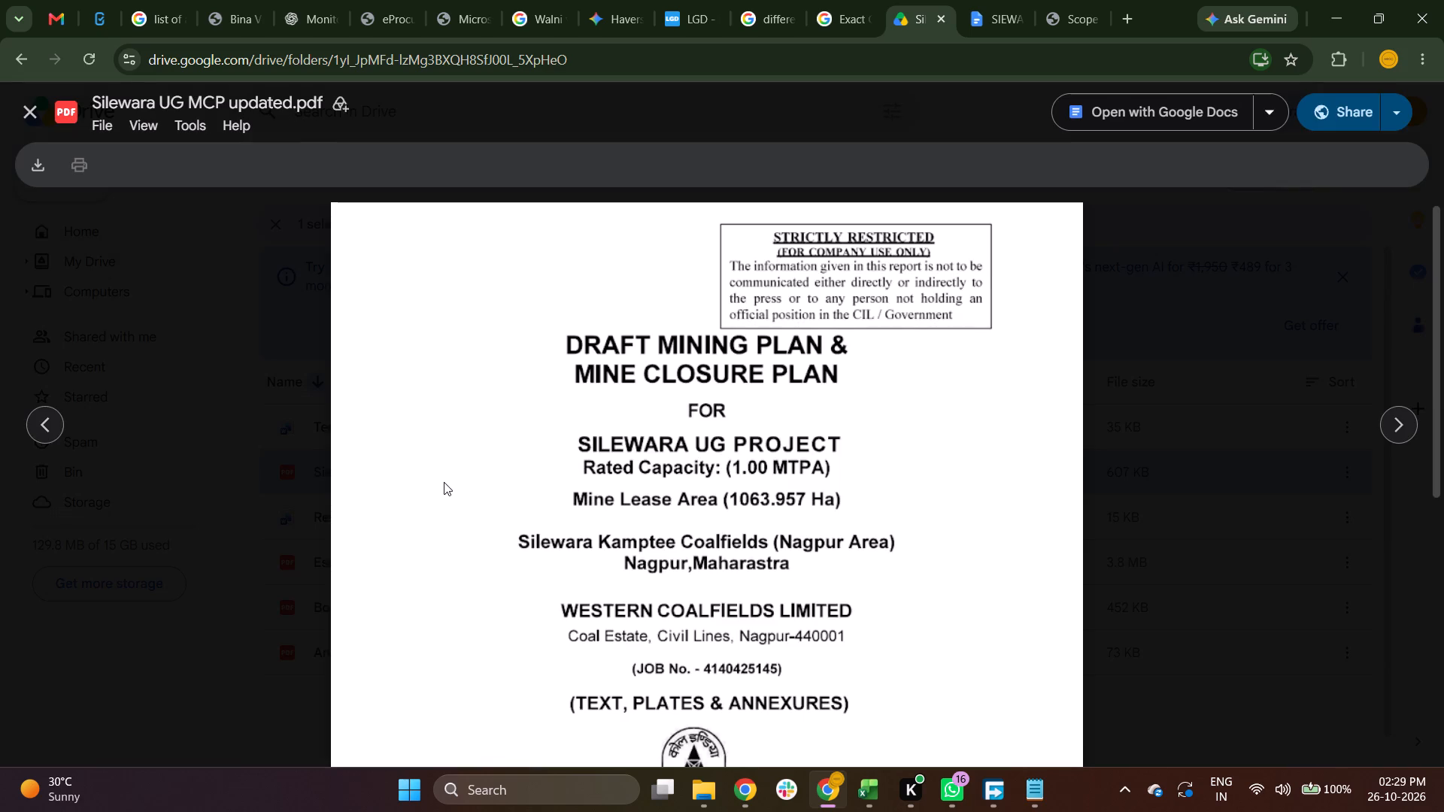
{"action": "scroll", "coordinate": [668, 531], "scroll_direction": "down", "scroll_amount": 8}
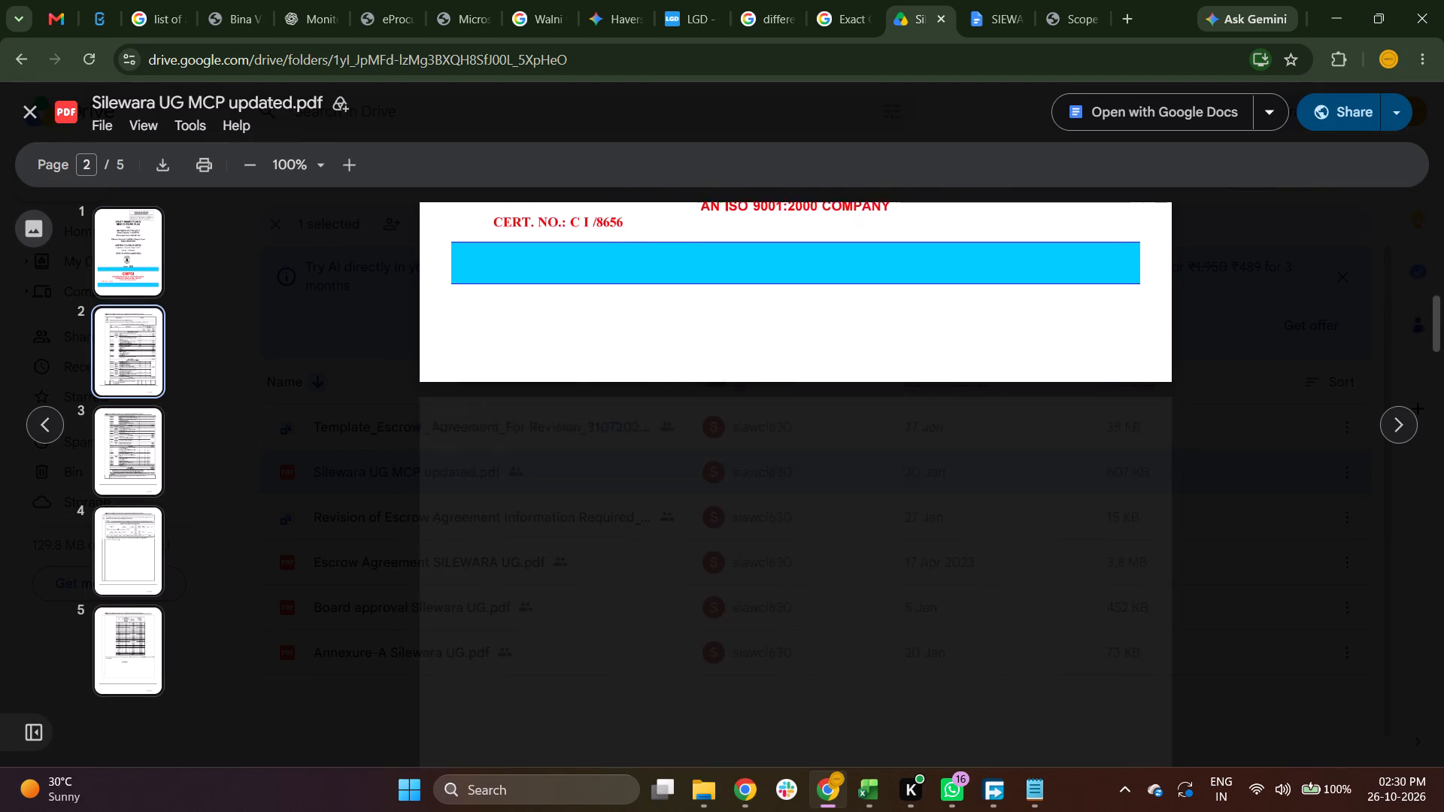
{"action": "scroll", "coordinate": [668, 531], "scroll_direction": "down", "scroll_amount": 4}
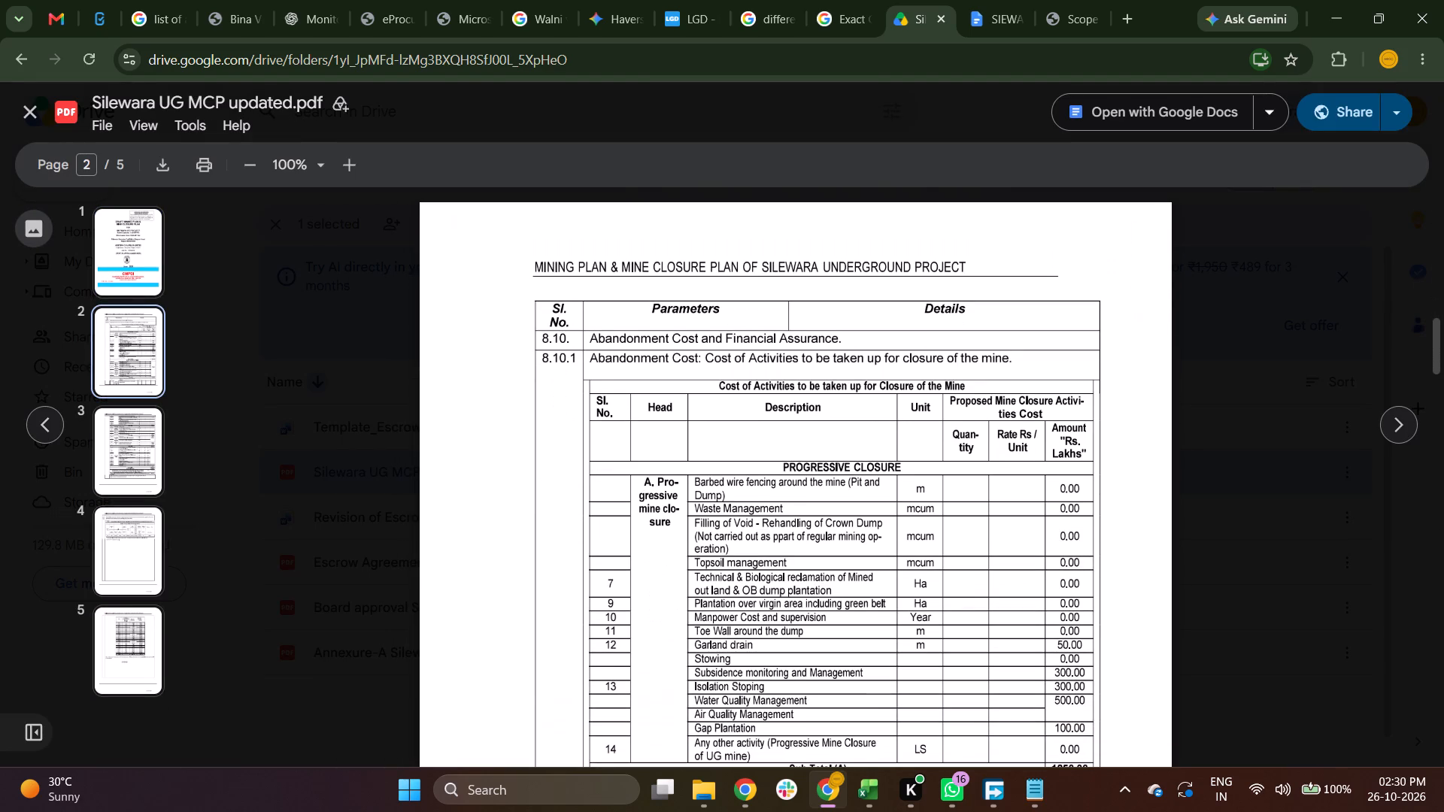
{"action": "scroll", "coordinate": [802, 532], "scroll_direction": "up", "scroll_amount": 2}
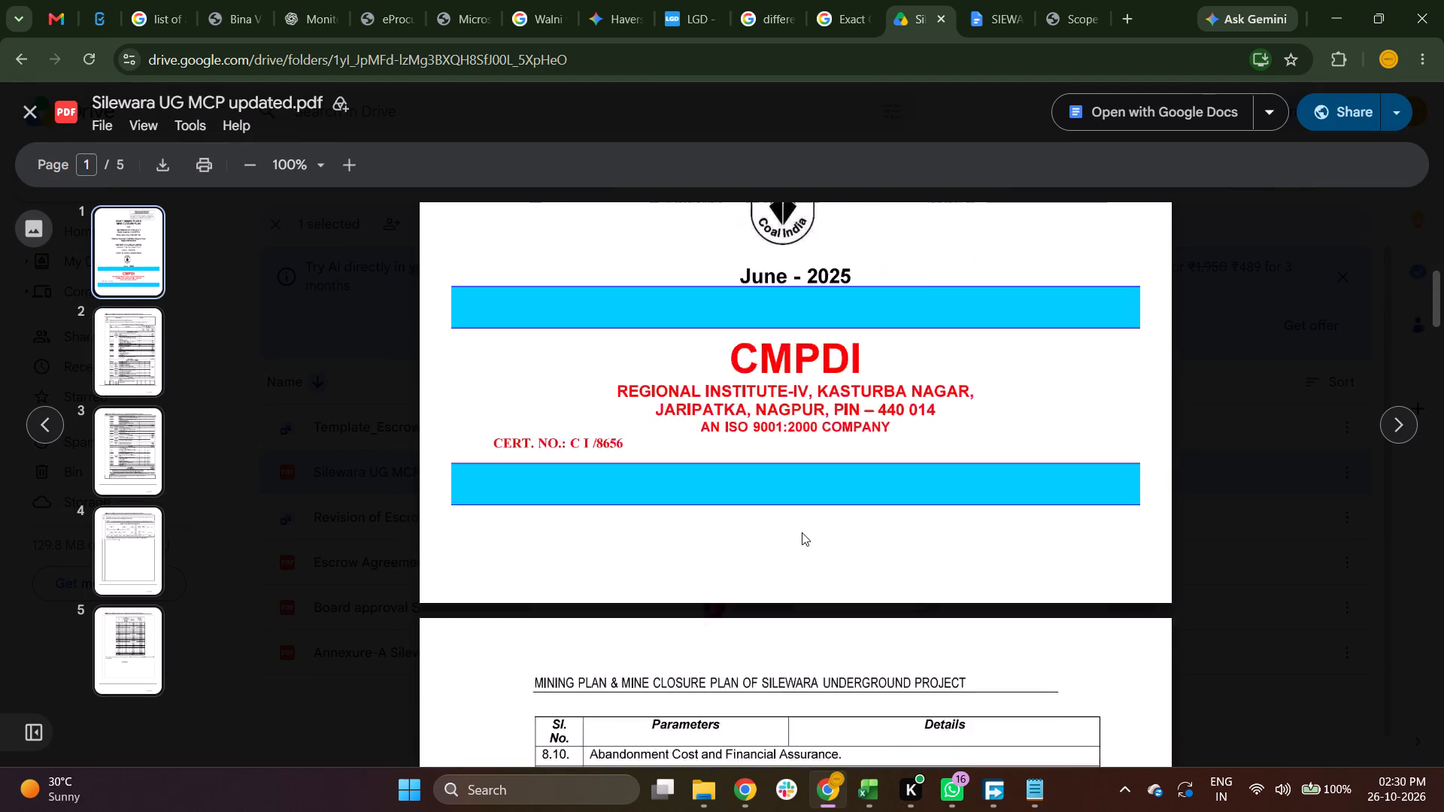
{"action": "scroll", "coordinate": [802, 532], "scroll_direction": "up", "scroll_amount": 2}
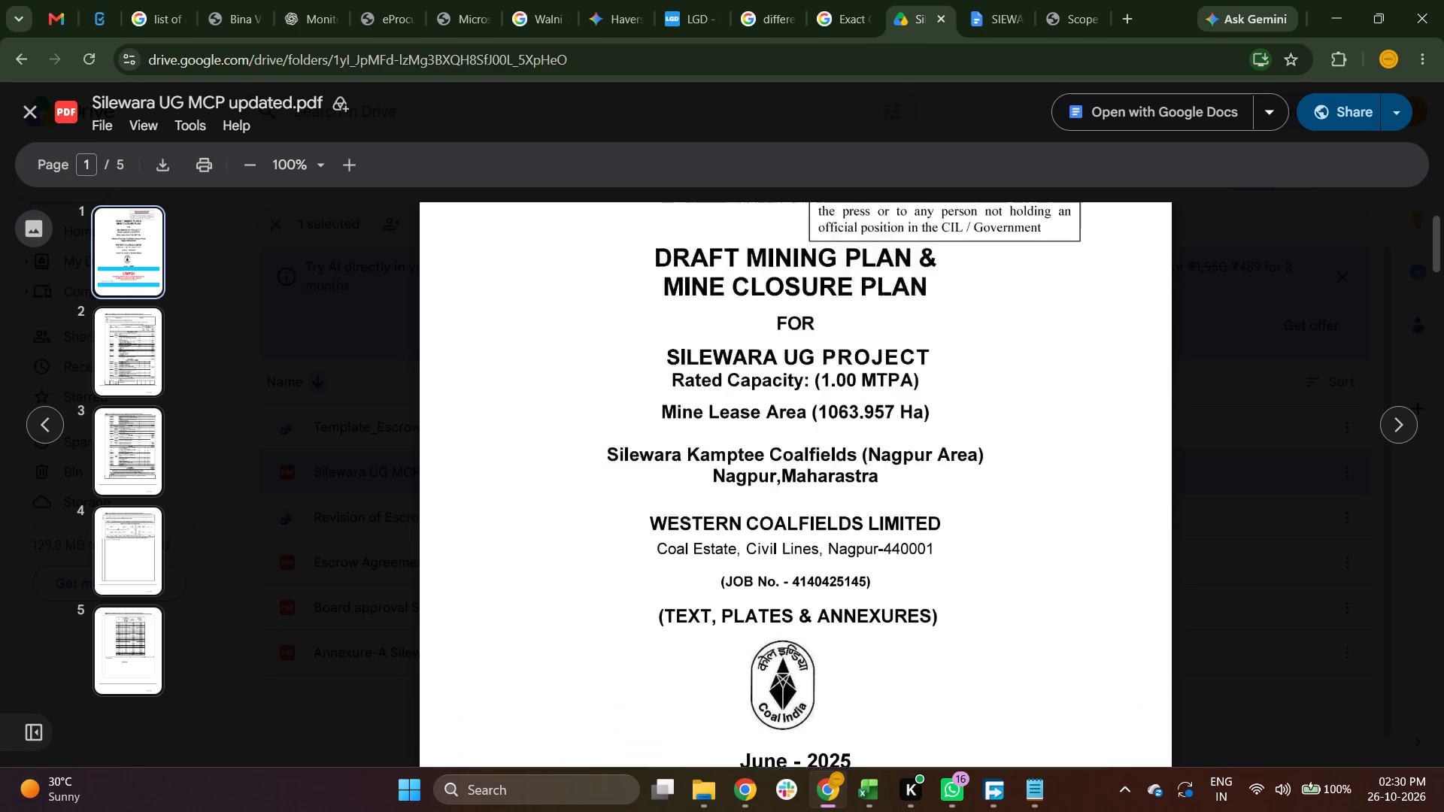
Look through all five pages of Silewara UG MCP updated.pdf for the mine's location details, and close the PDF.
{"action": "scroll", "coordinate": [802, 532], "scroll_direction": "up", "scroll_amount": 1}
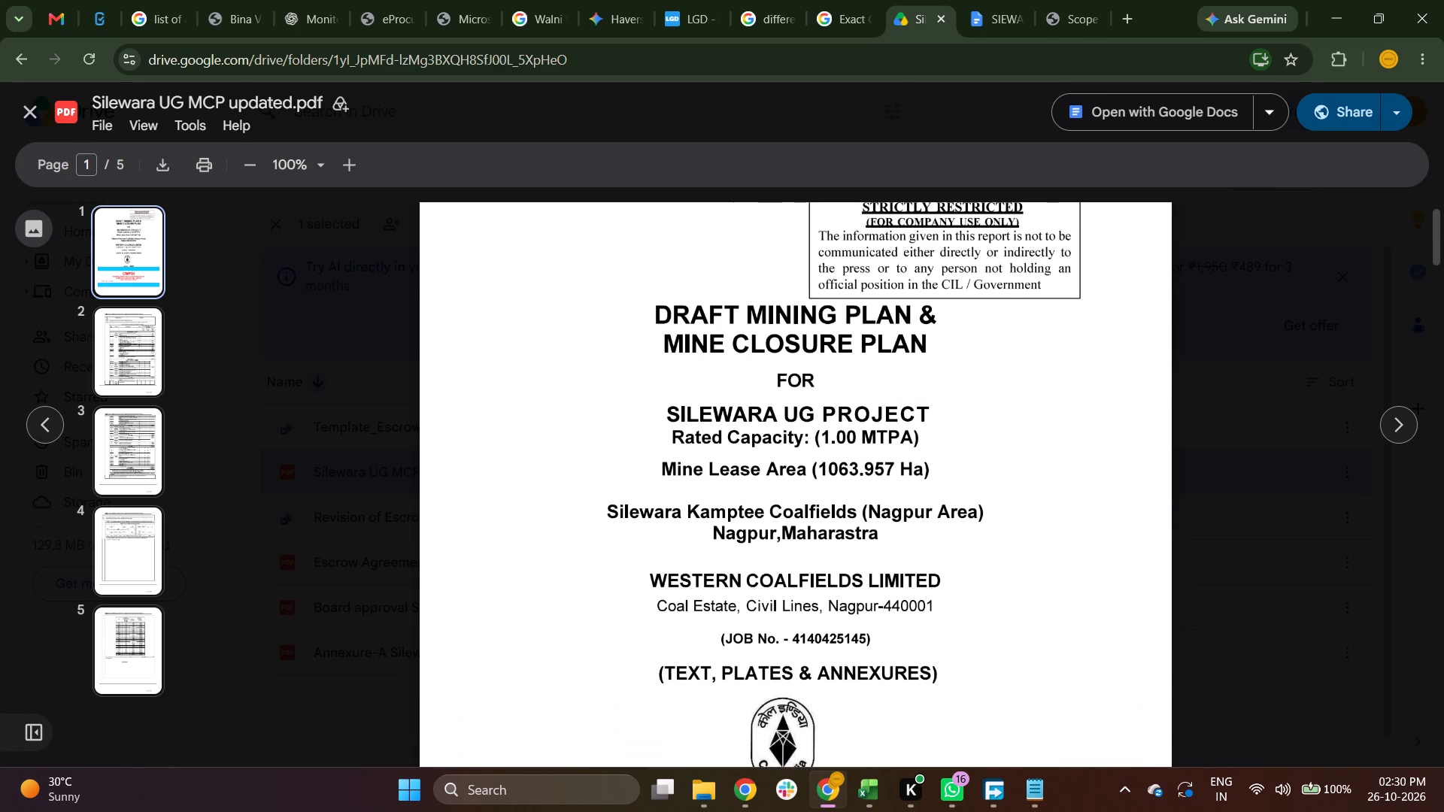
{"action": "scroll", "coordinate": [876, 497], "scroll_direction": "down", "scroll_amount": 6}
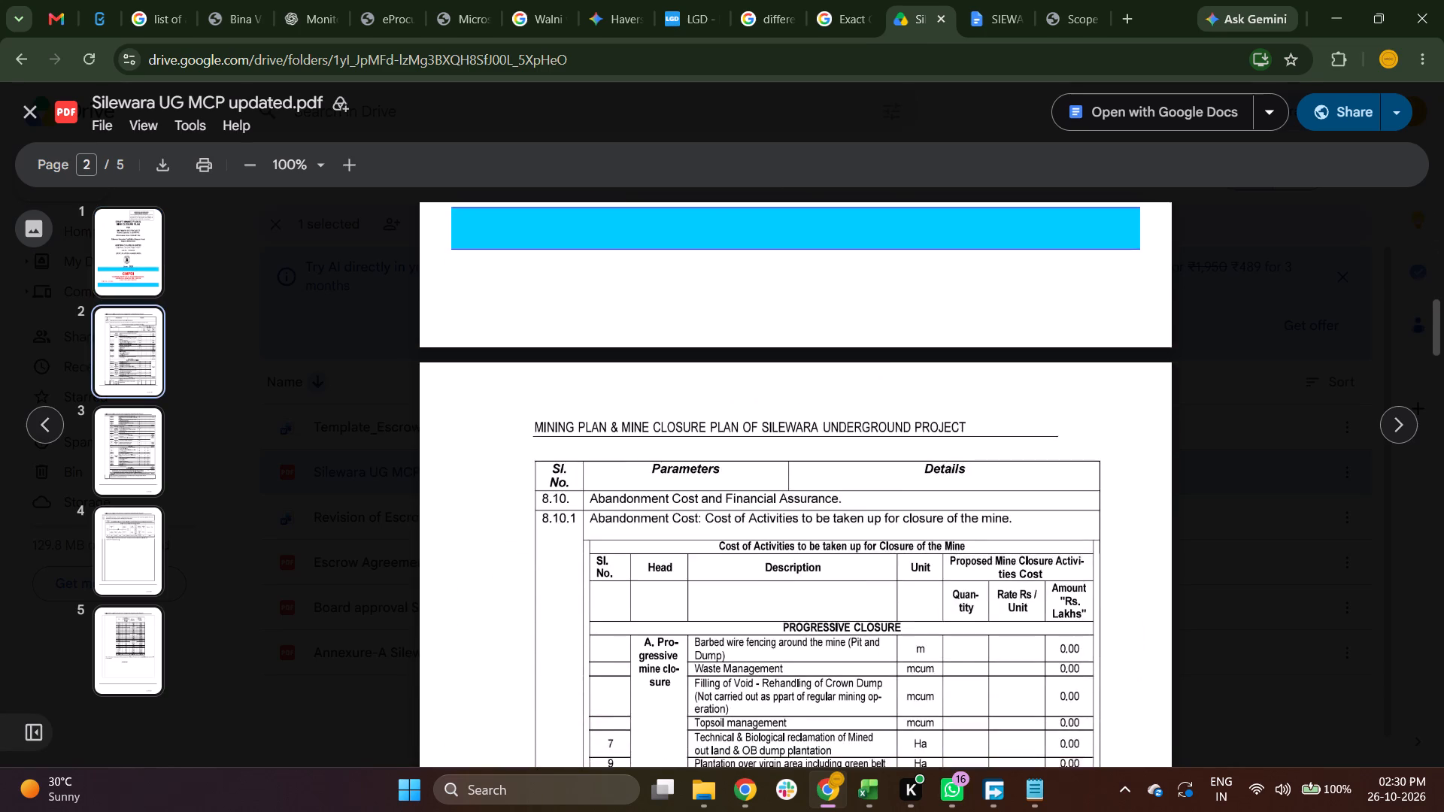
{"action": "scroll", "coordinate": [876, 497], "scroll_direction": "down", "scroll_amount": 9}
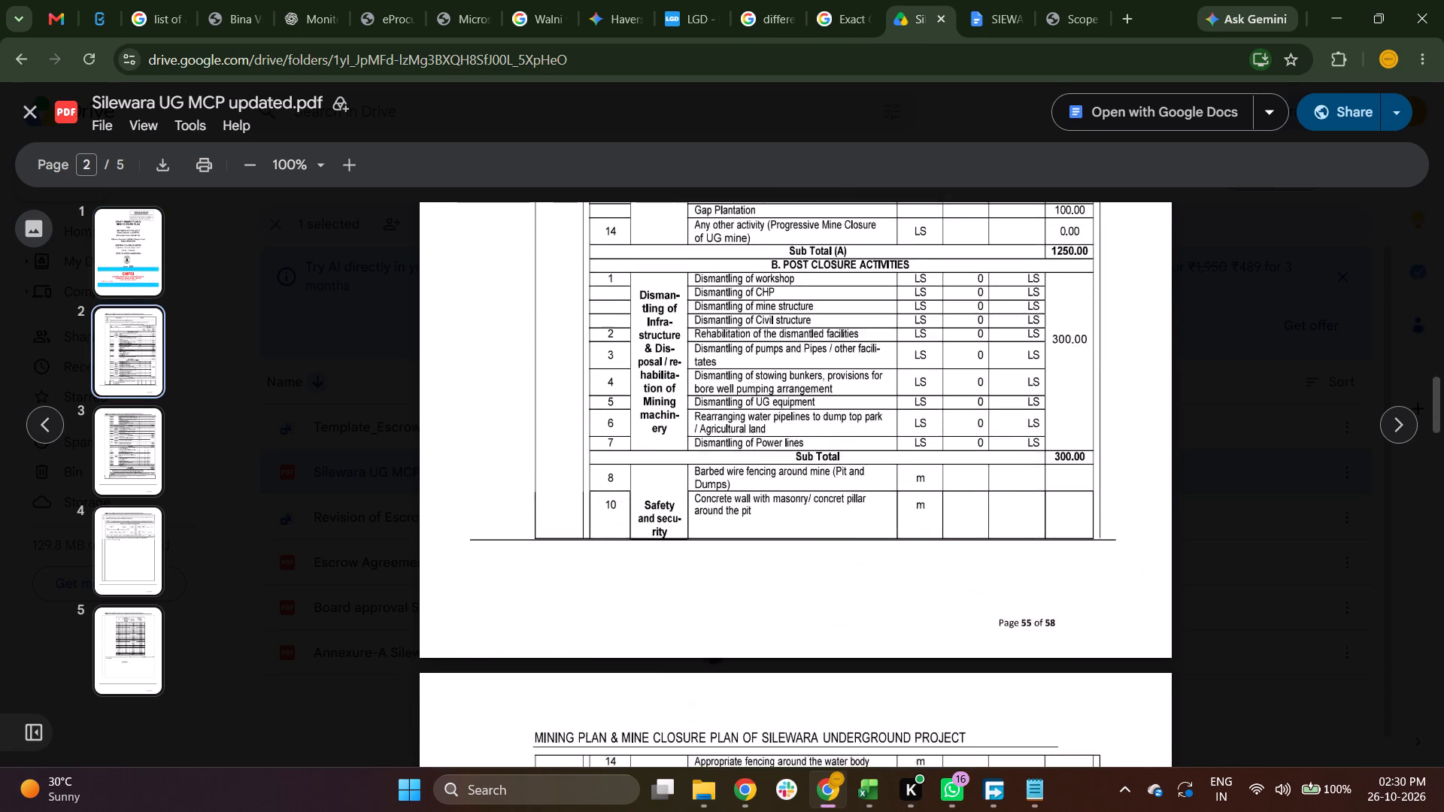
{"action": "scroll", "coordinate": [876, 497], "scroll_direction": "down", "scroll_amount": 9}
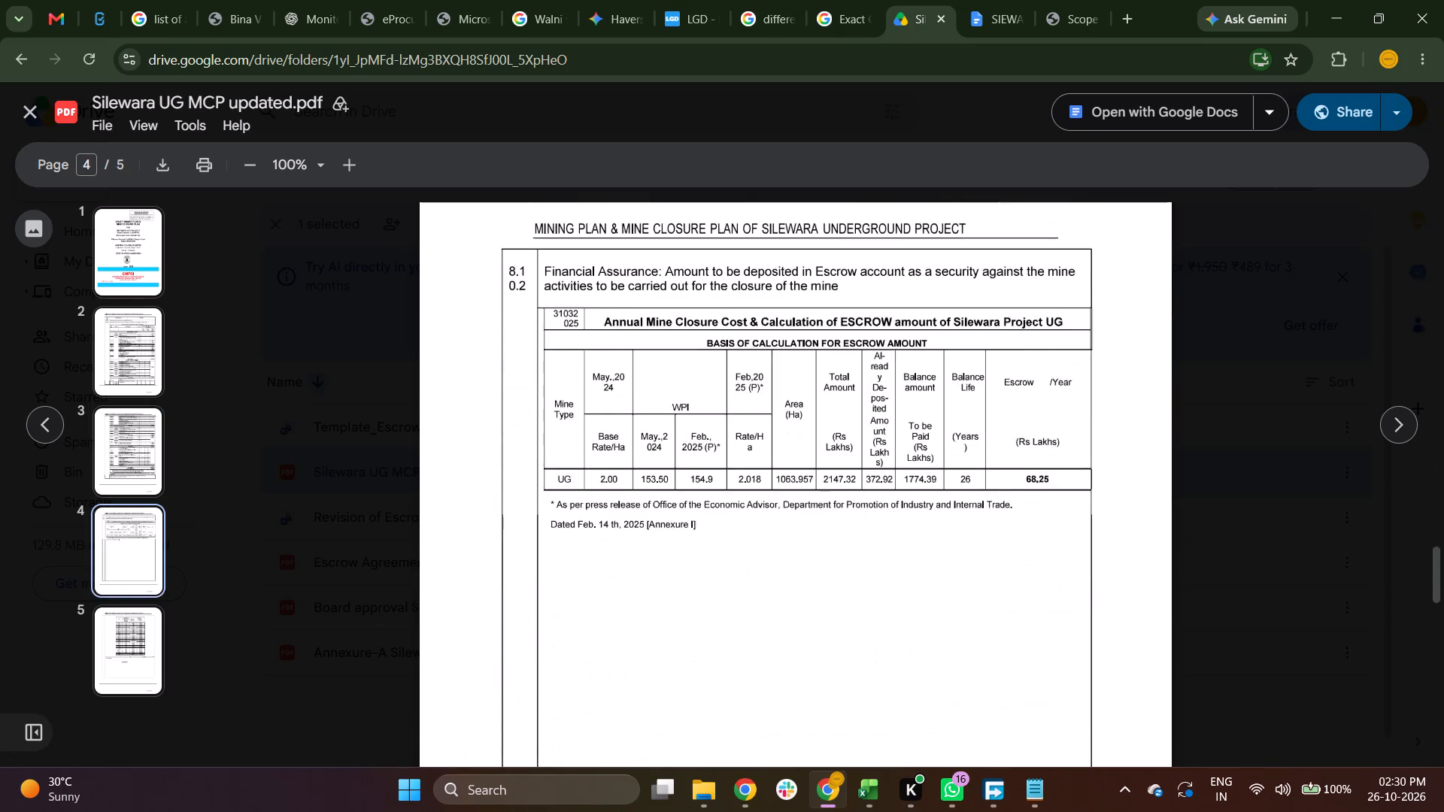
{"action": "scroll", "coordinate": [876, 497], "scroll_direction": "down", "scroll_amount": 9}
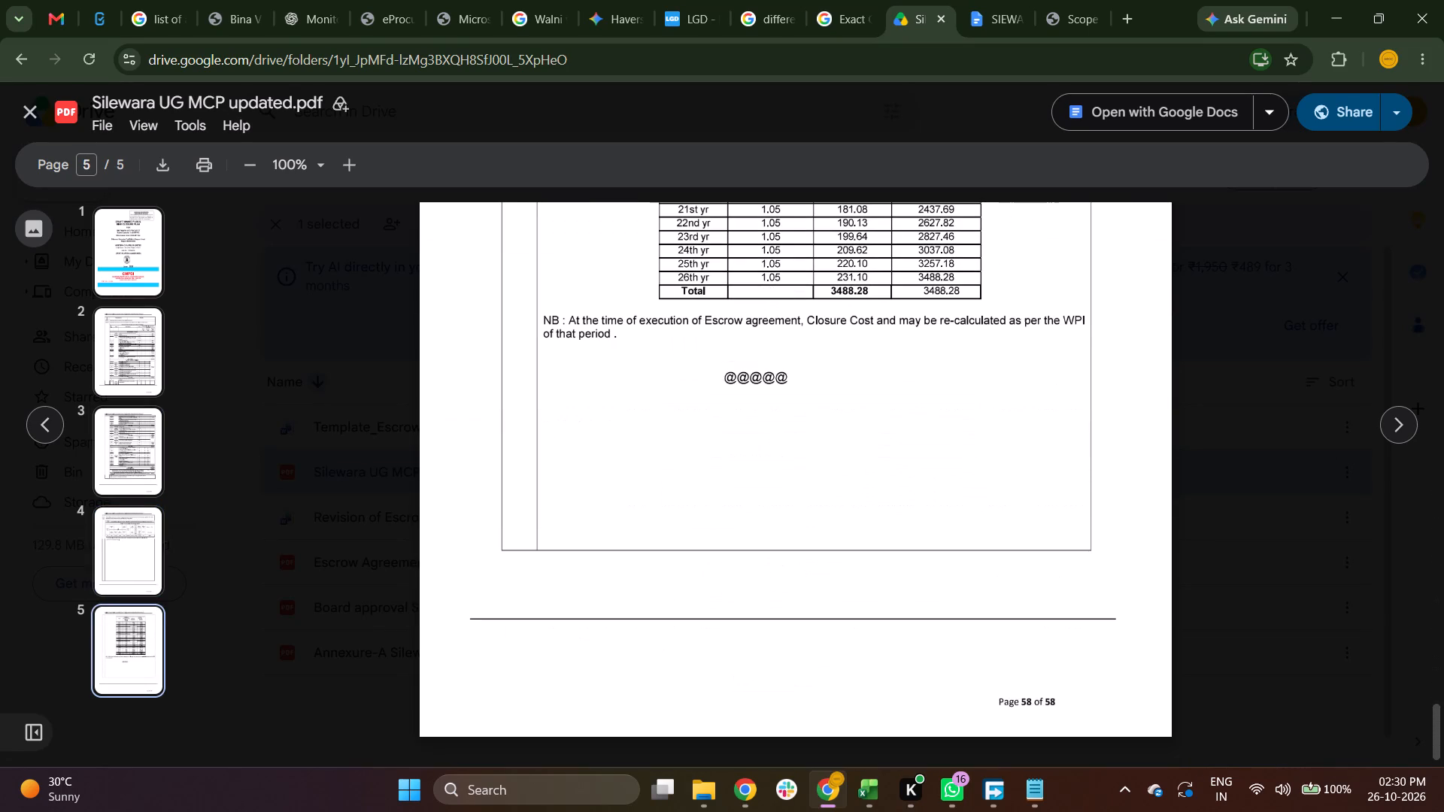
{"action": "scroll", "coordinate": [876, 497], "scroll_direction": "down", "scroll_amount": 5}
{"action": "scroll", "coordinate": [876, 497], "scroll_direction": "up", "scroll_amount": 8}
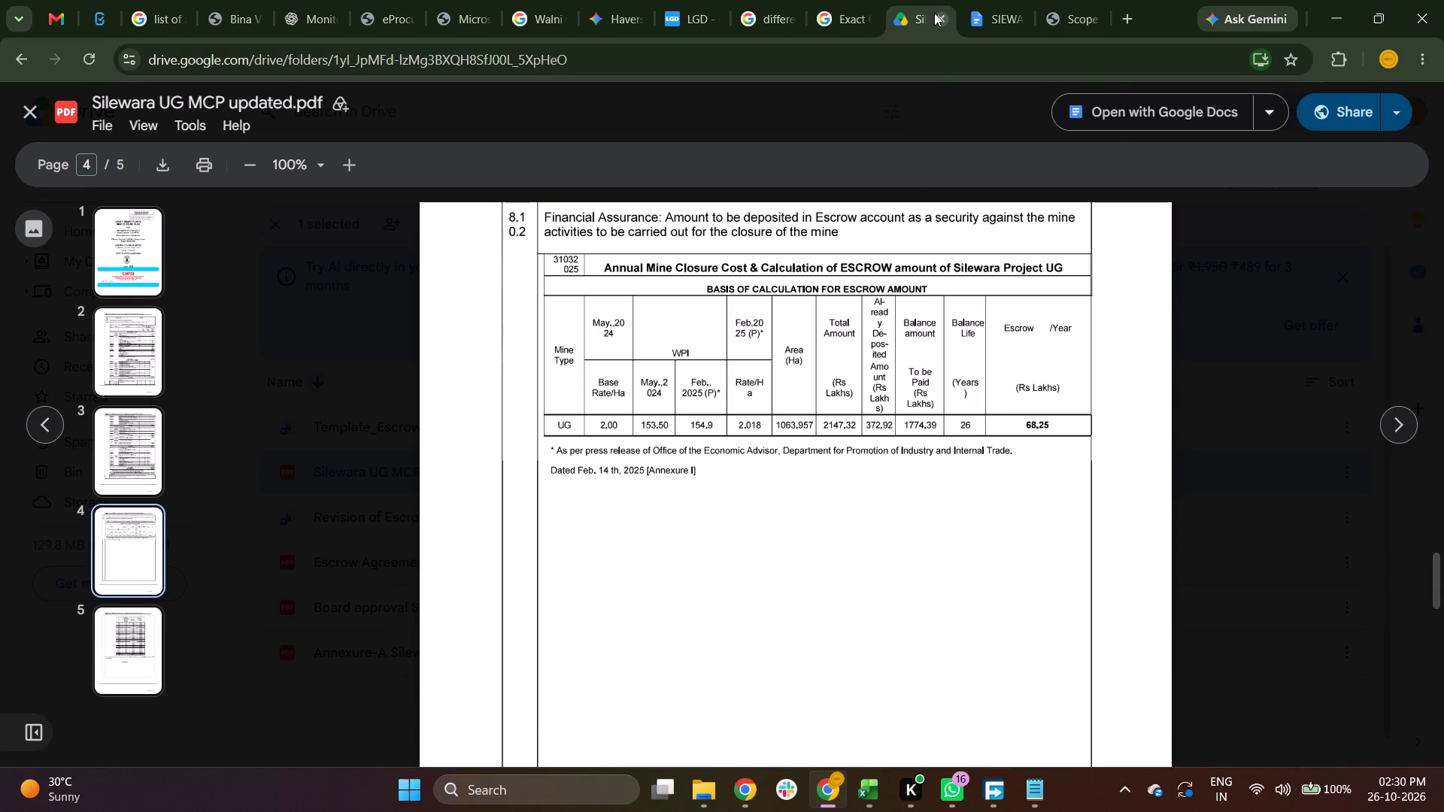
{"action": "left_click", "coordinate": [937, 14]}
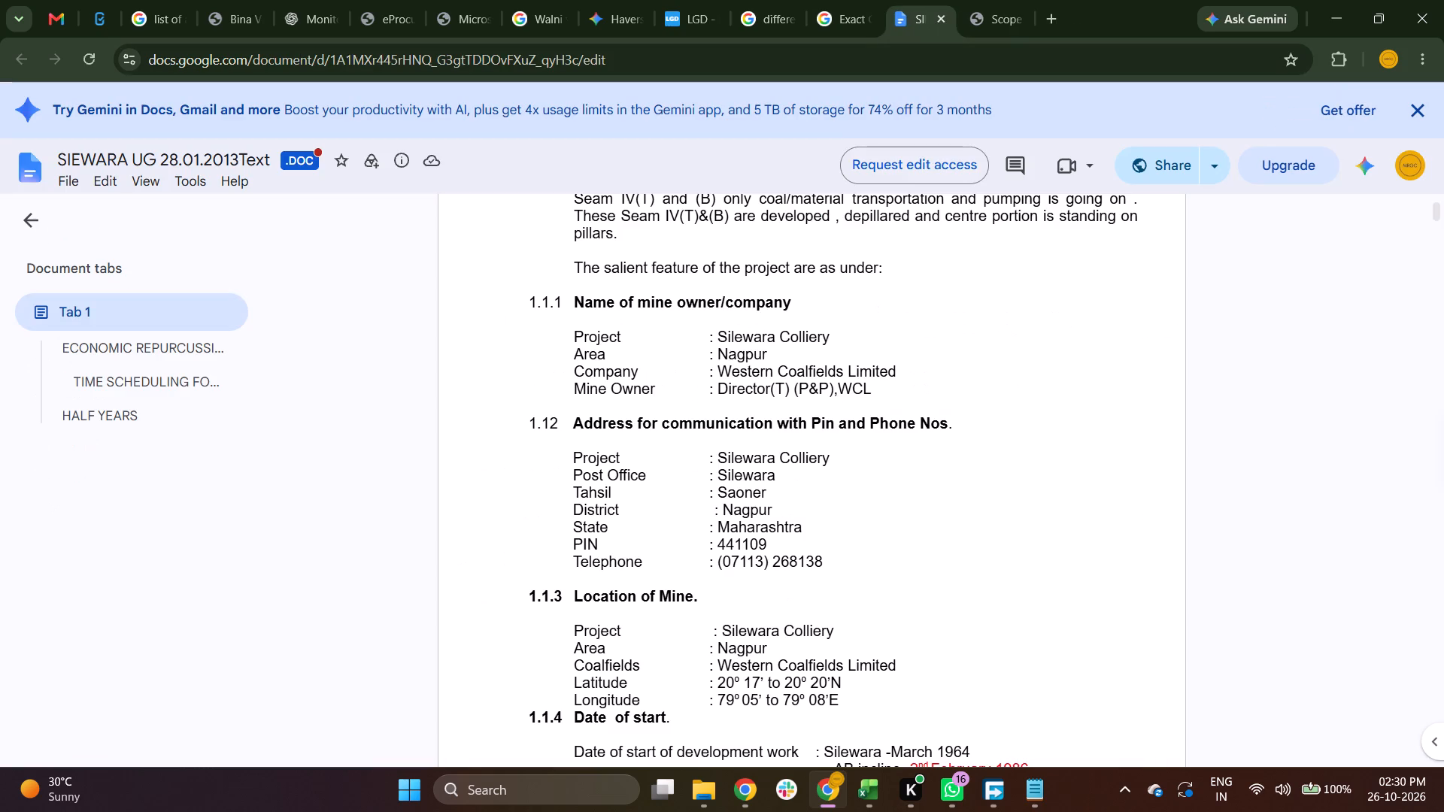
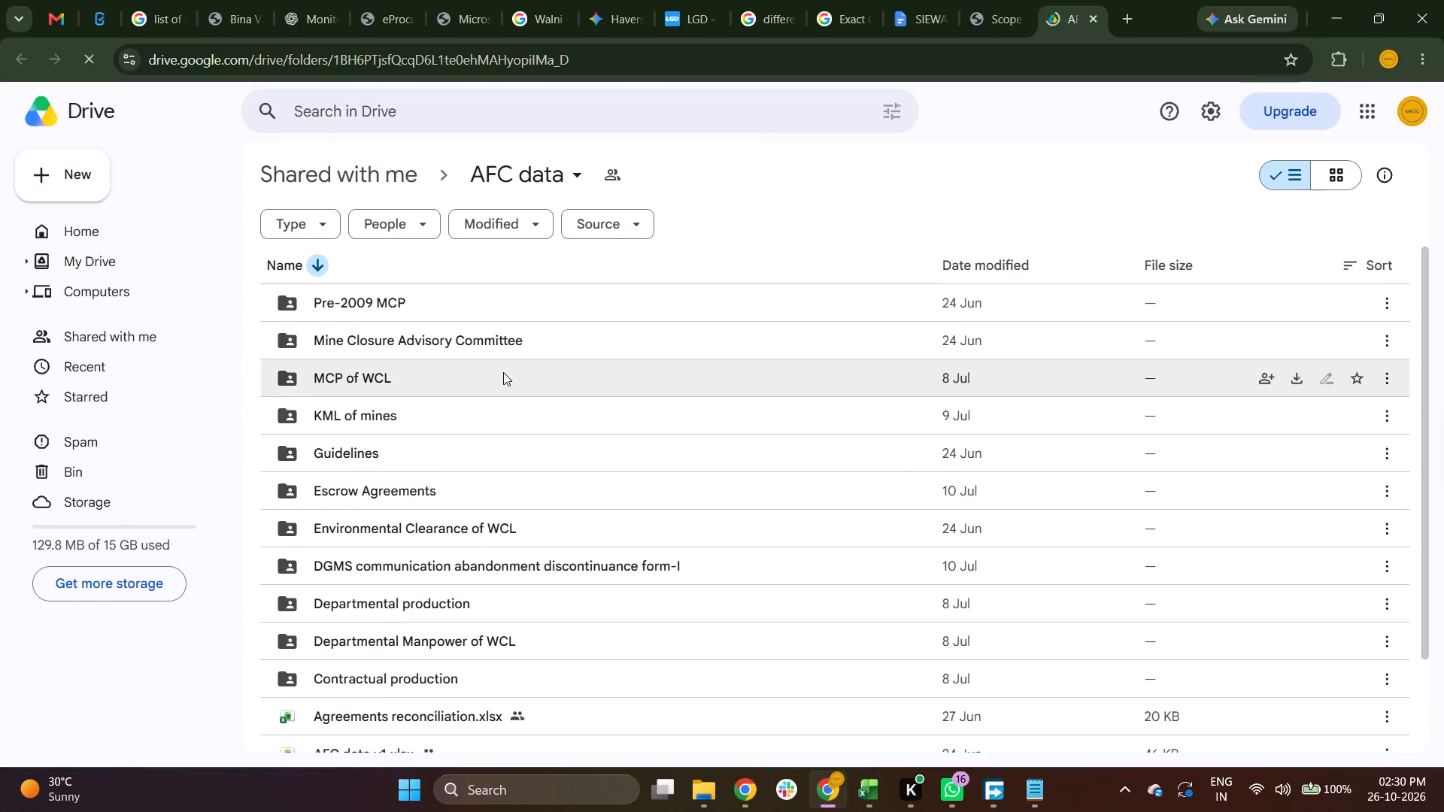
Open the NAGPUR folder inside the MCP of WCL folder of the shared AFC data.
{"action": "scroll", "coordinate": [376, 503], "scroll_direction": "down", "scroll_amount": 6}
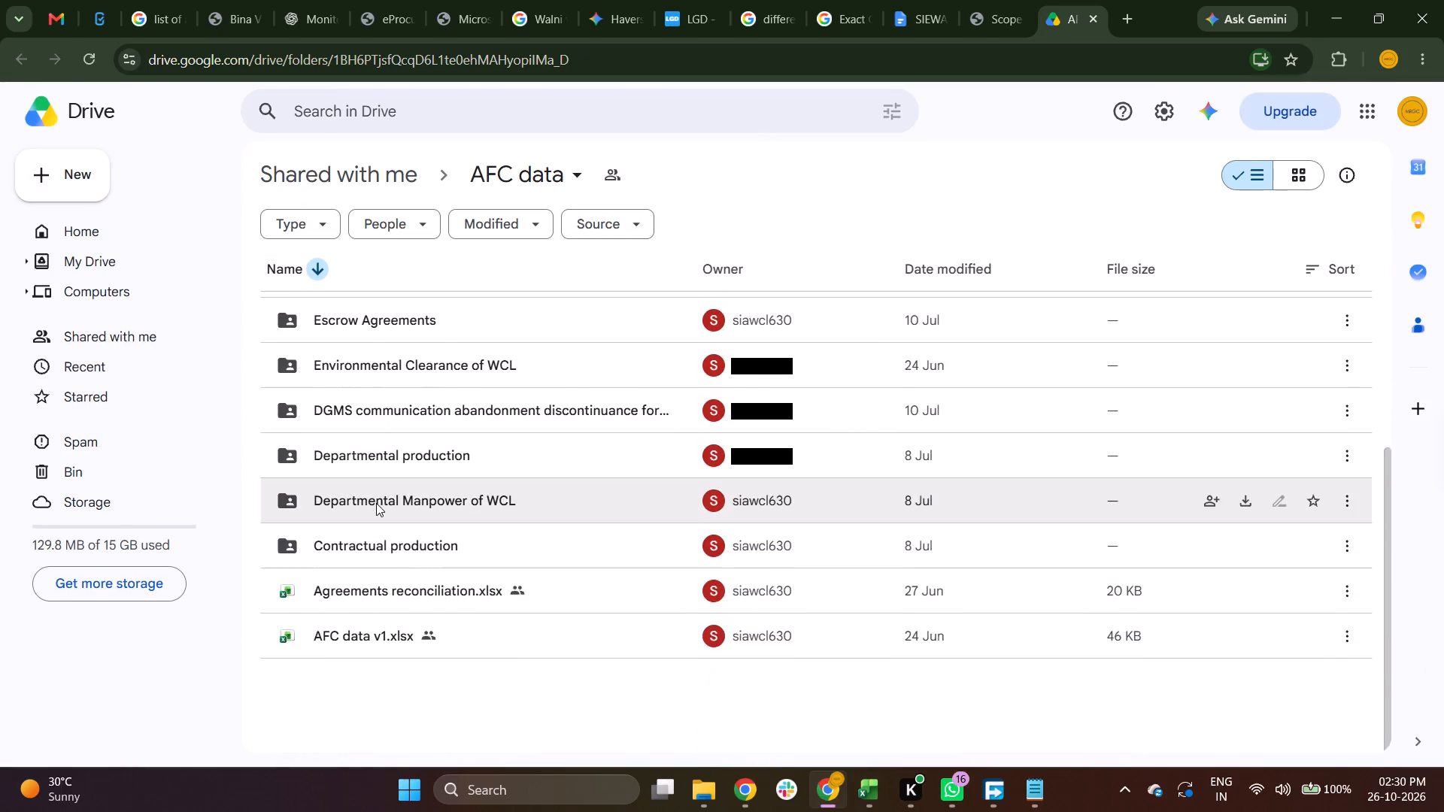
{"action": "scroll", "coordinate": [376, 503], "scroll_direction": "up", "scroll_amount": 4}
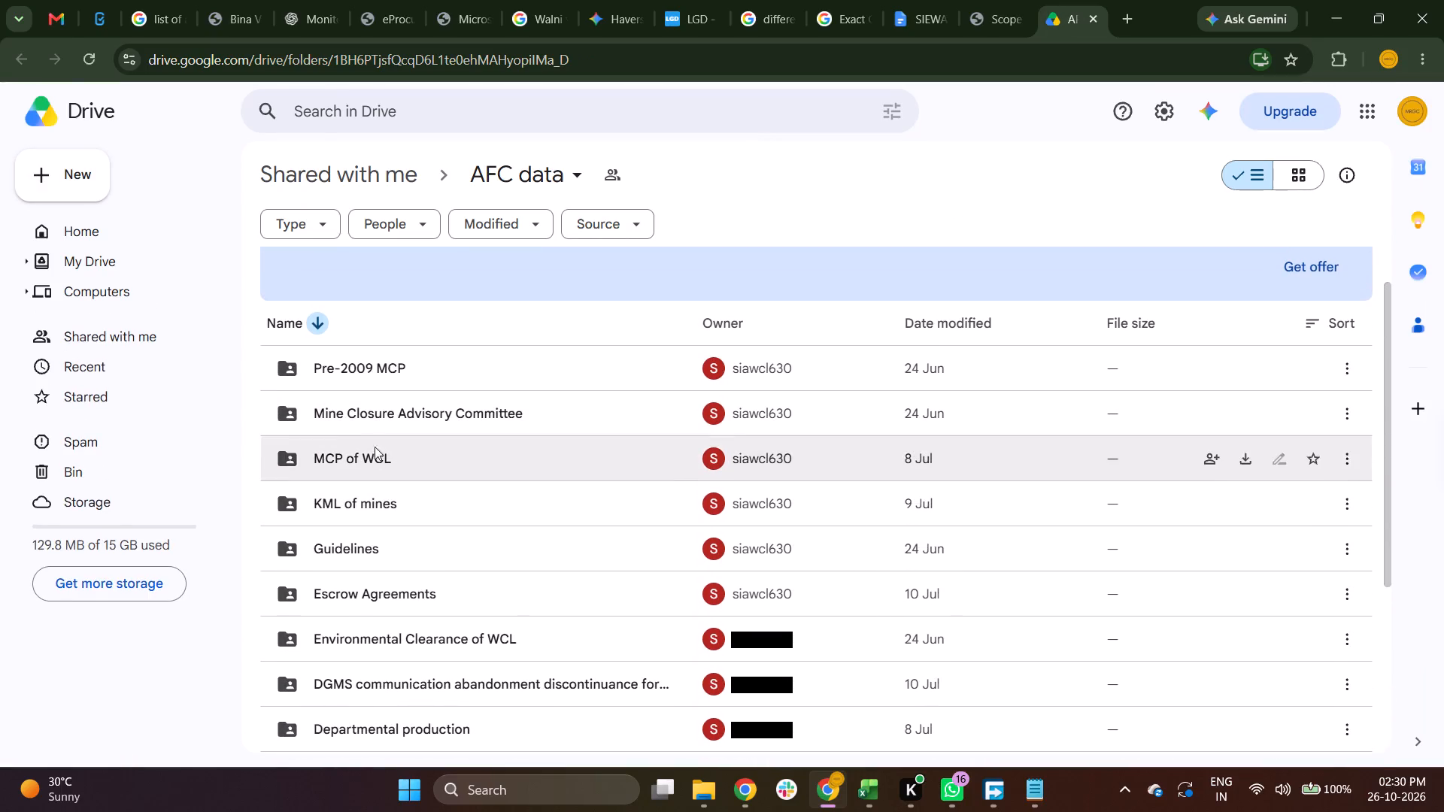
{"action": "double_click", "coordinate": [363, 466]}
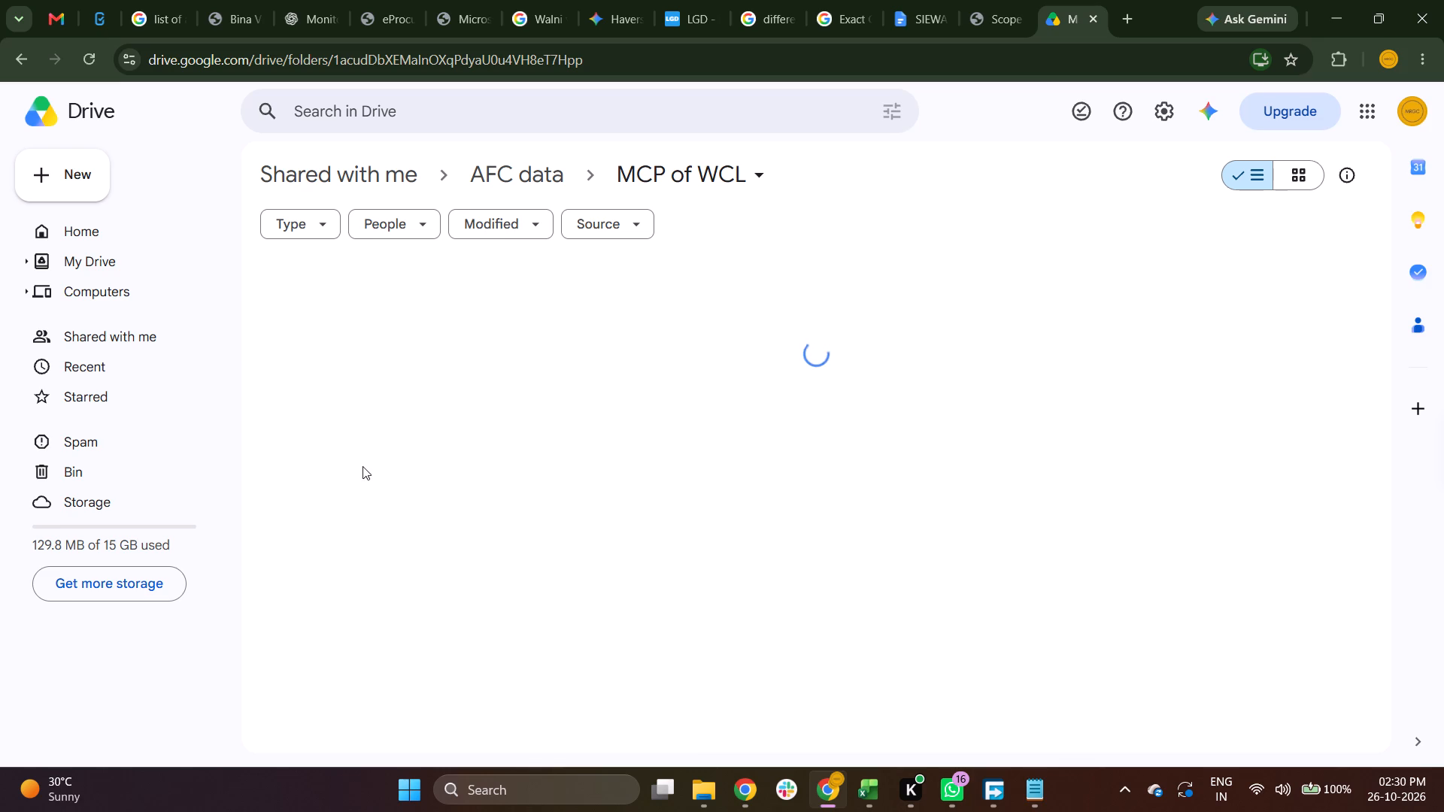
{"action": "scroll", "coordinate": [430, 649], "scroll_direction": "down", "scroll_amount": 2}
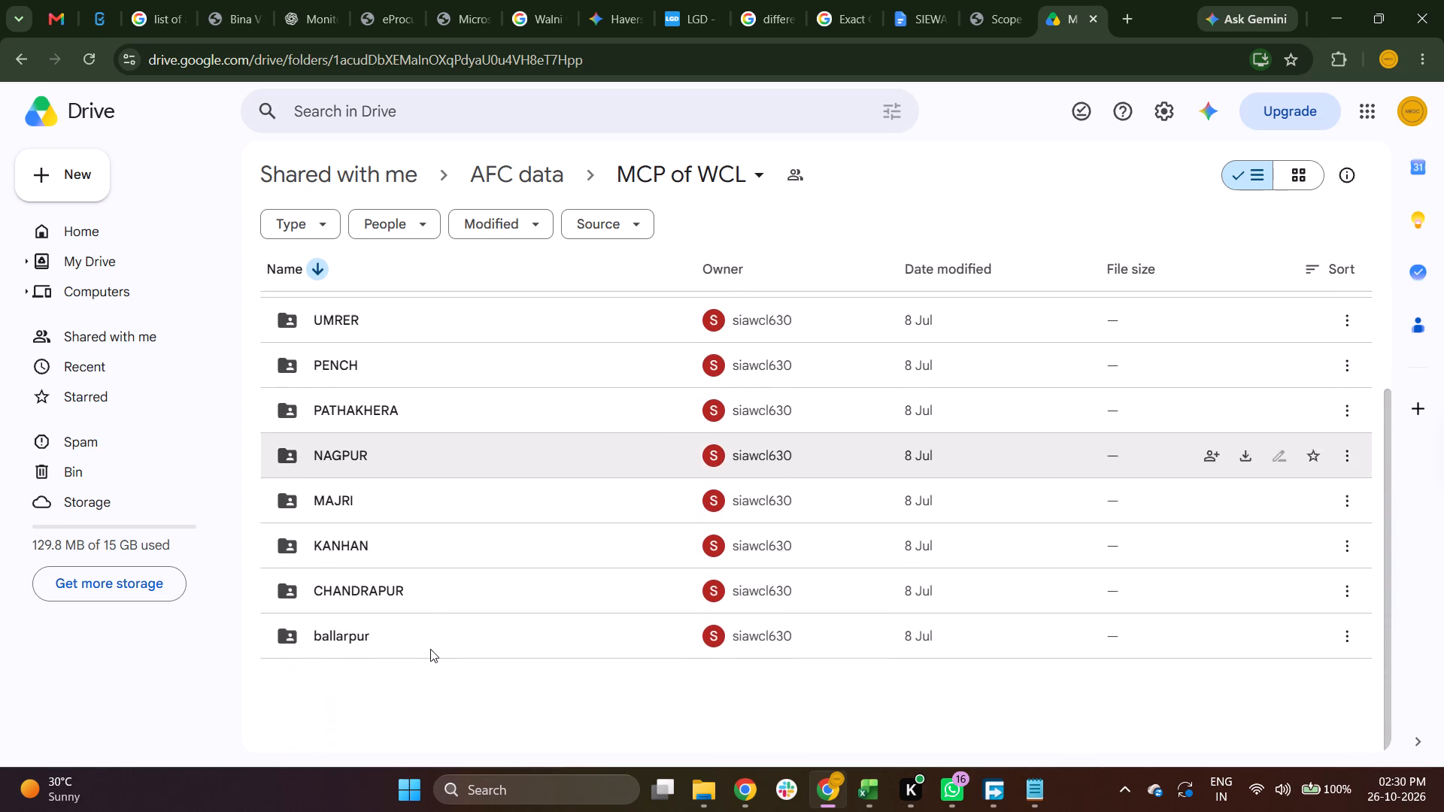
{"action": "scroll", "coordinate": [430, 649], "scroll_direction": "down", "scroll_amount": 1}
{"action": "double_click", "coordinate": [392, 456]}
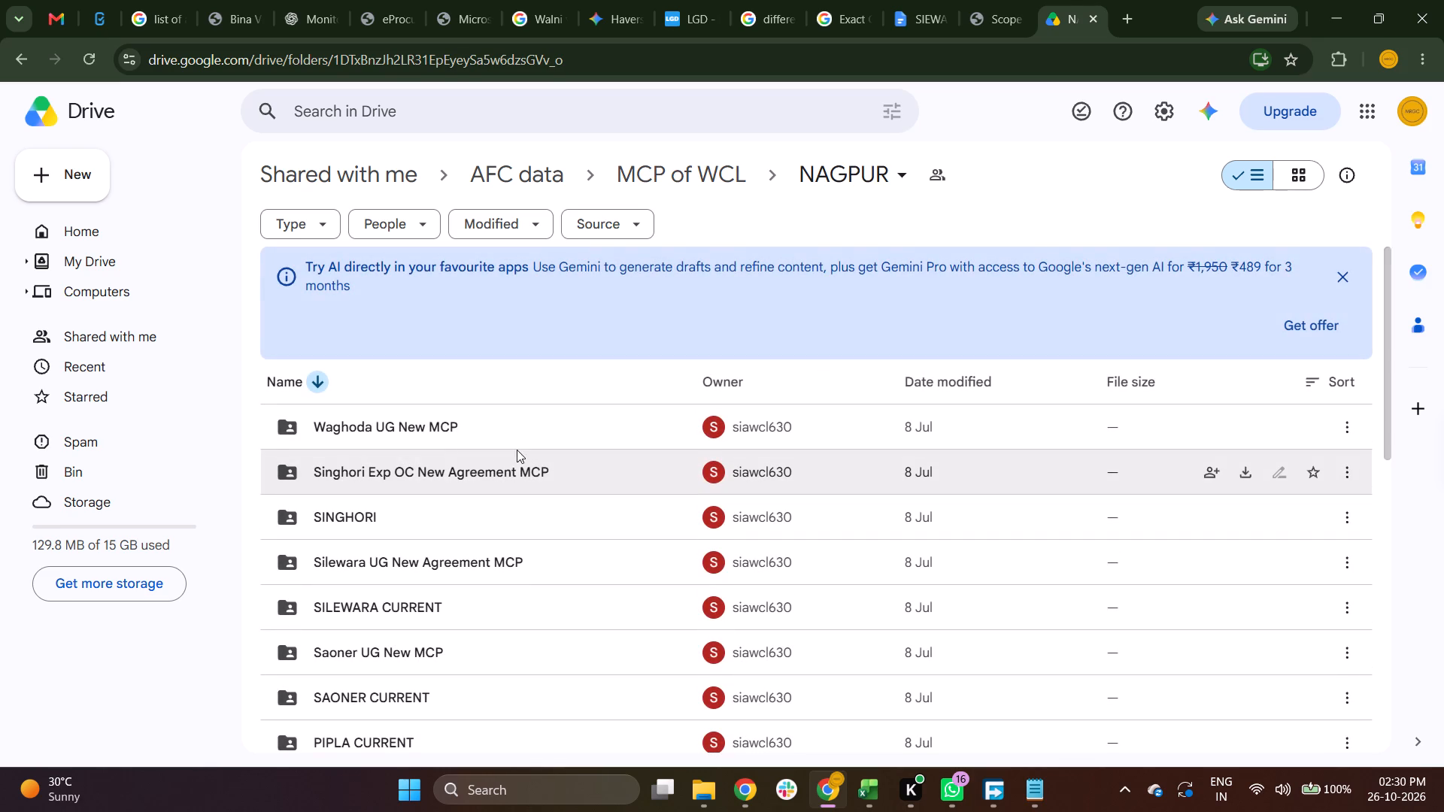
Check the files in the NAGPUR folder's Silewara UG New Agreement MCP and SILEWARA CURRENT folders.
{"action": "scroll", "coordinate": [424, 604], "scroll_direction": "down", "scroll_amount": 1}
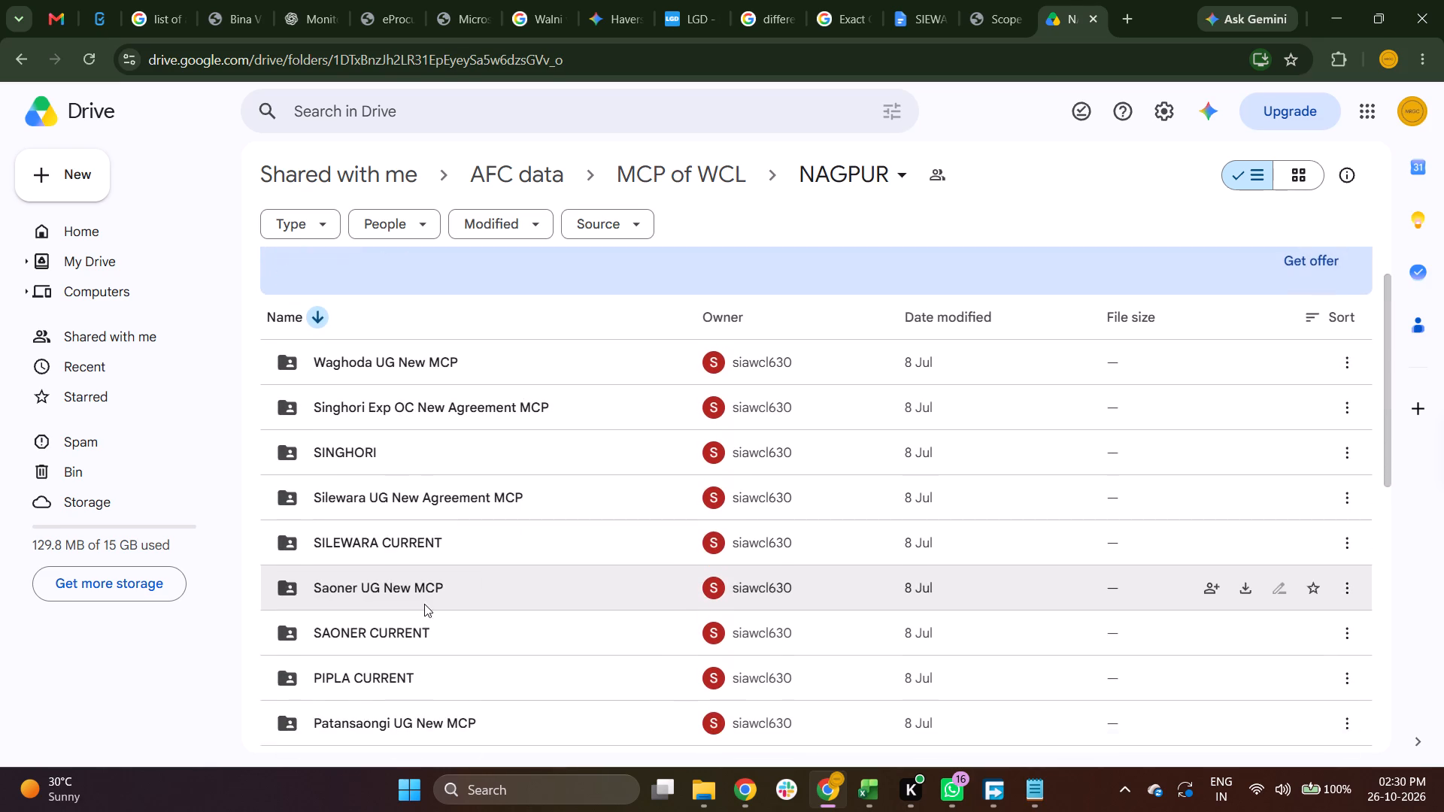
{"action": "scroll", "coordinate": [424, 604], "scroll_direction": "down", "scroll_amount": 1}
{"action": "double_click", "coordinate": [406, 475]}
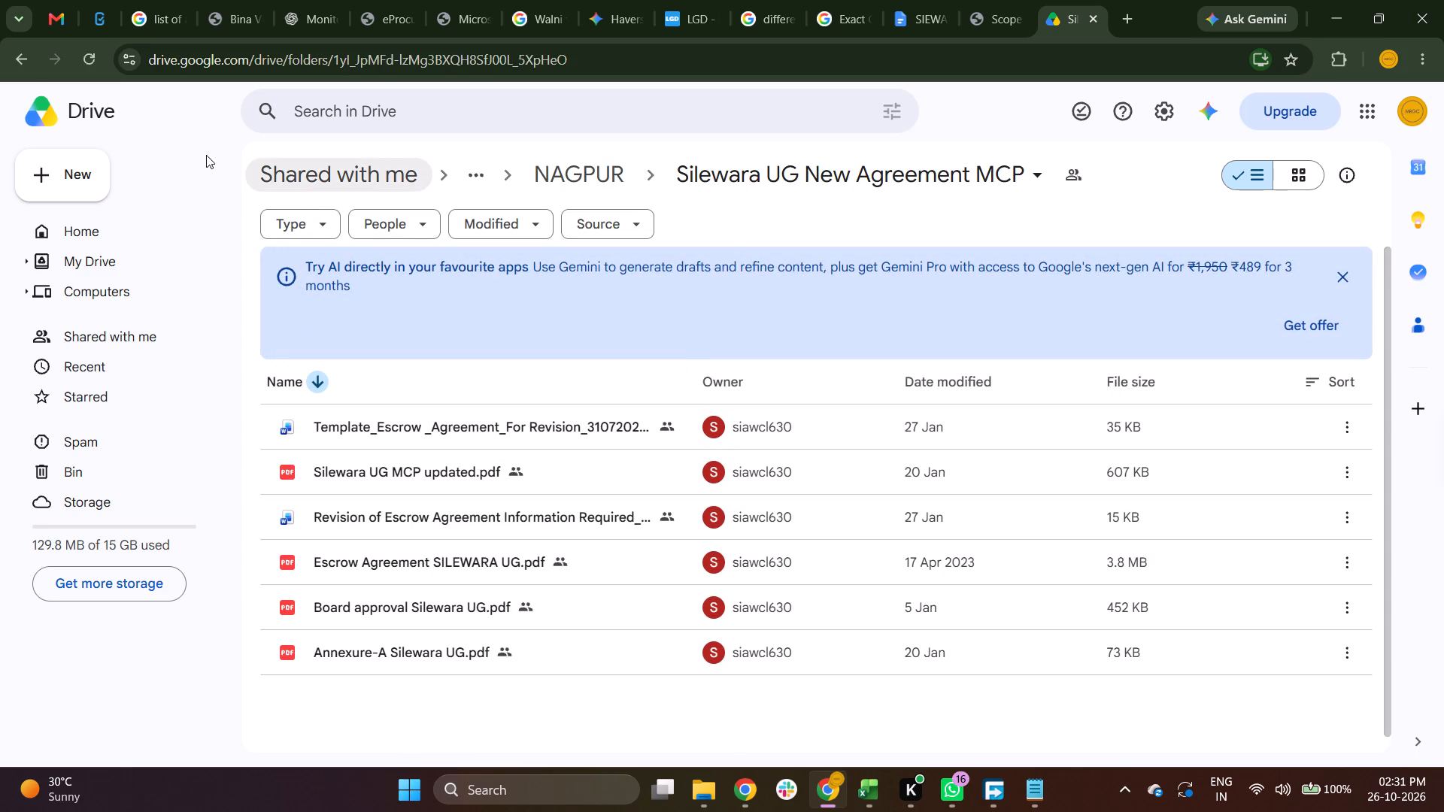
{"action": "left_click", "coordinate": [11, 68]}
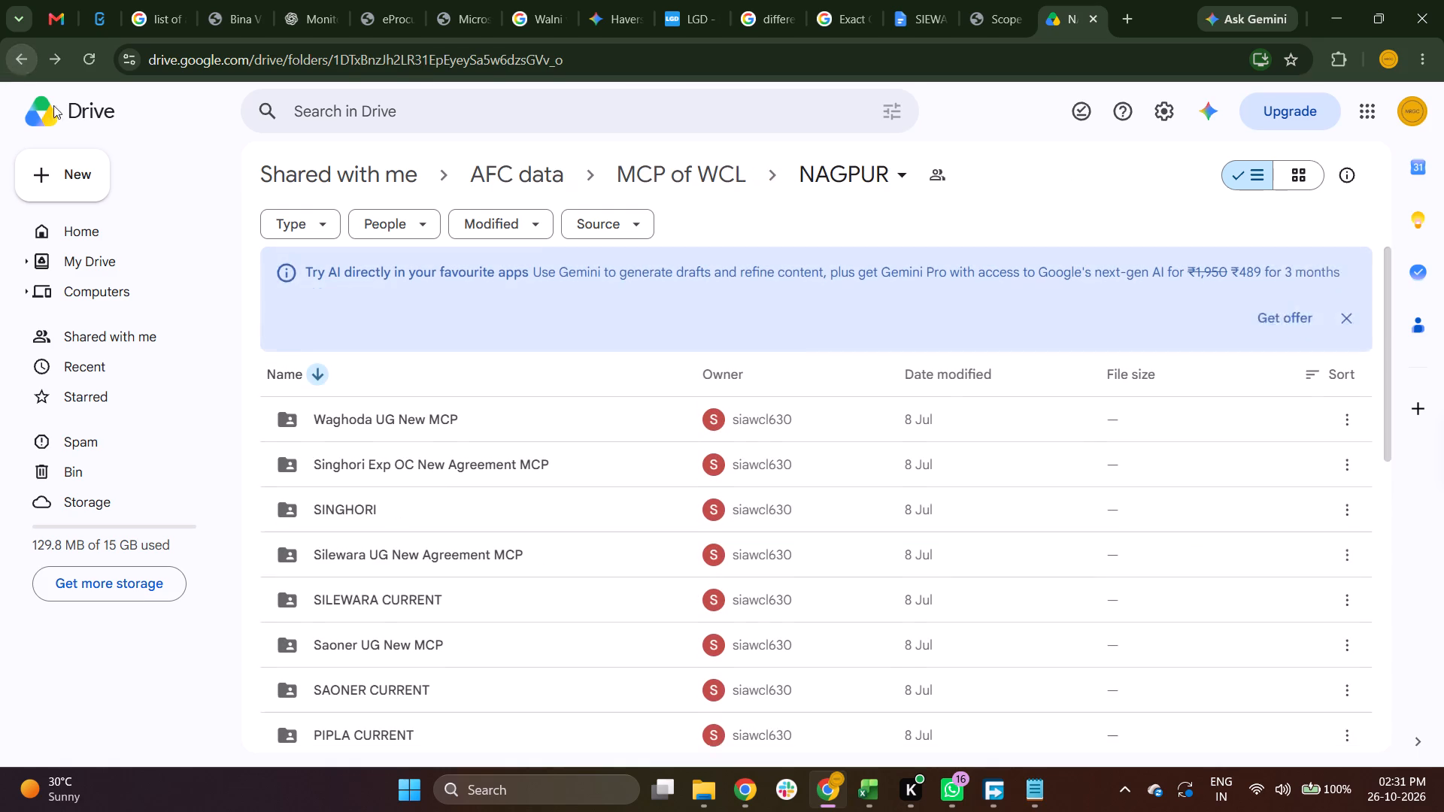
{"action": "double_click", "coordinate": [425, 612]}
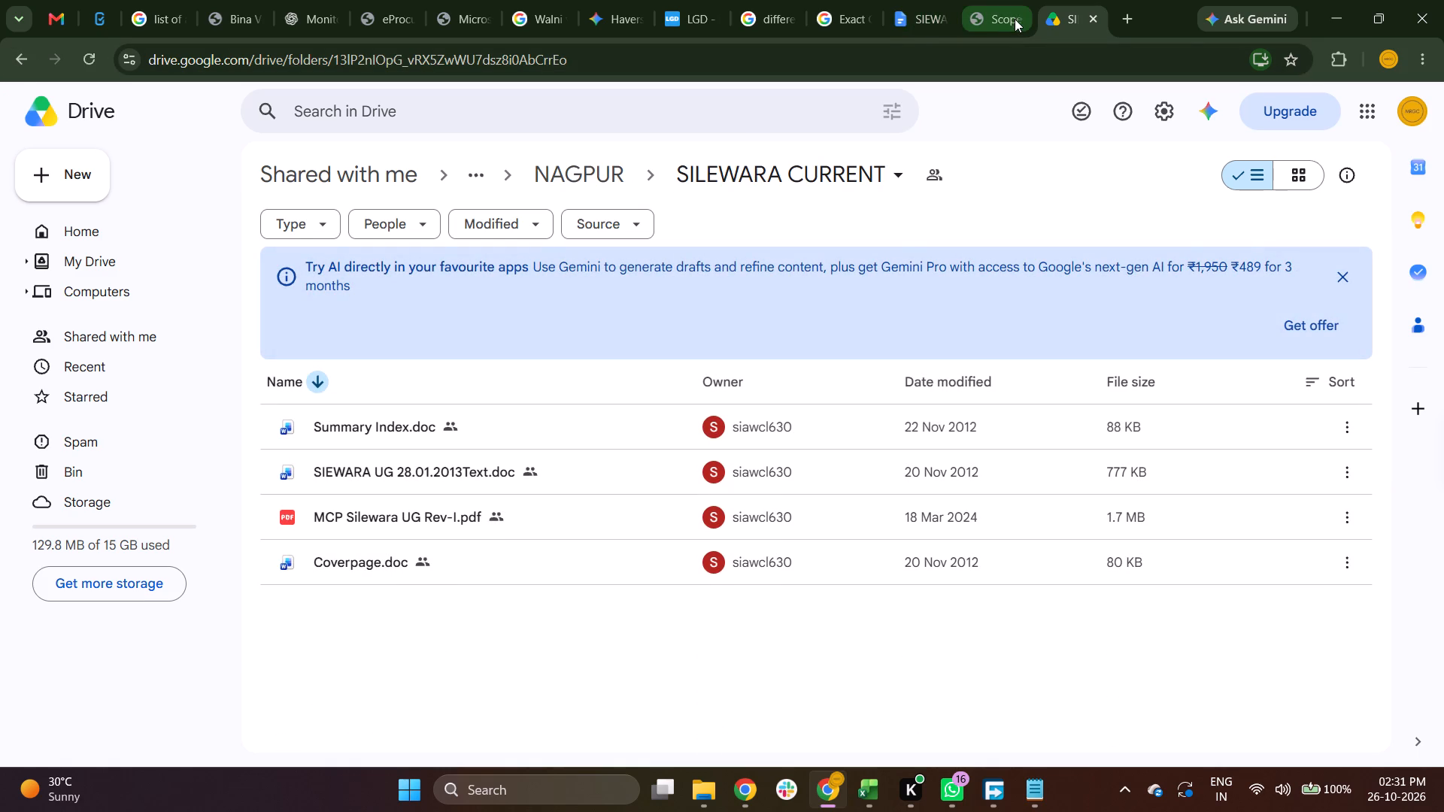
{"action": "left_click", "coordinate": [841, 0]}
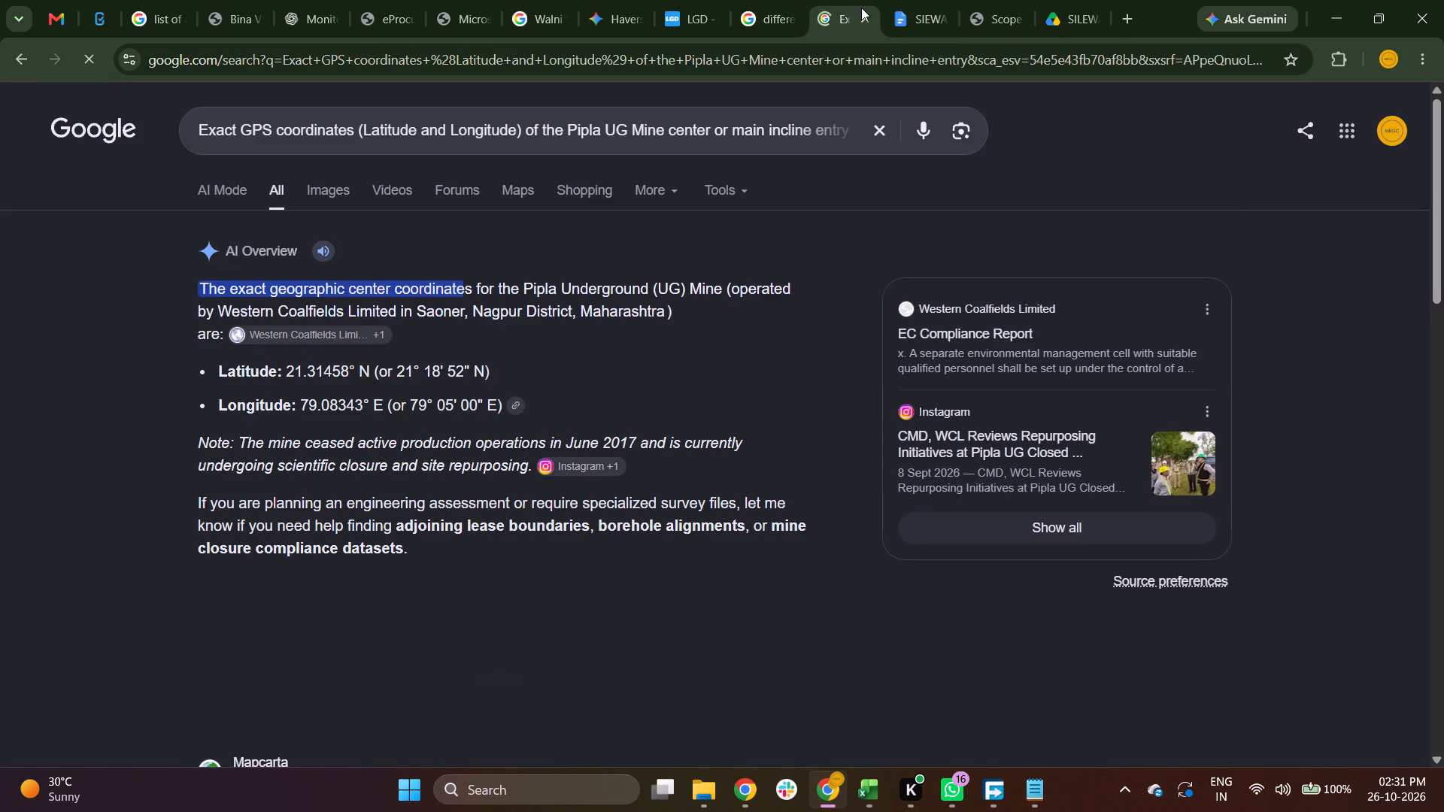
{"action": "left_click", "coordinate": [862, 11]}
{"action": "left_click", "coordinate": [785, 11]}
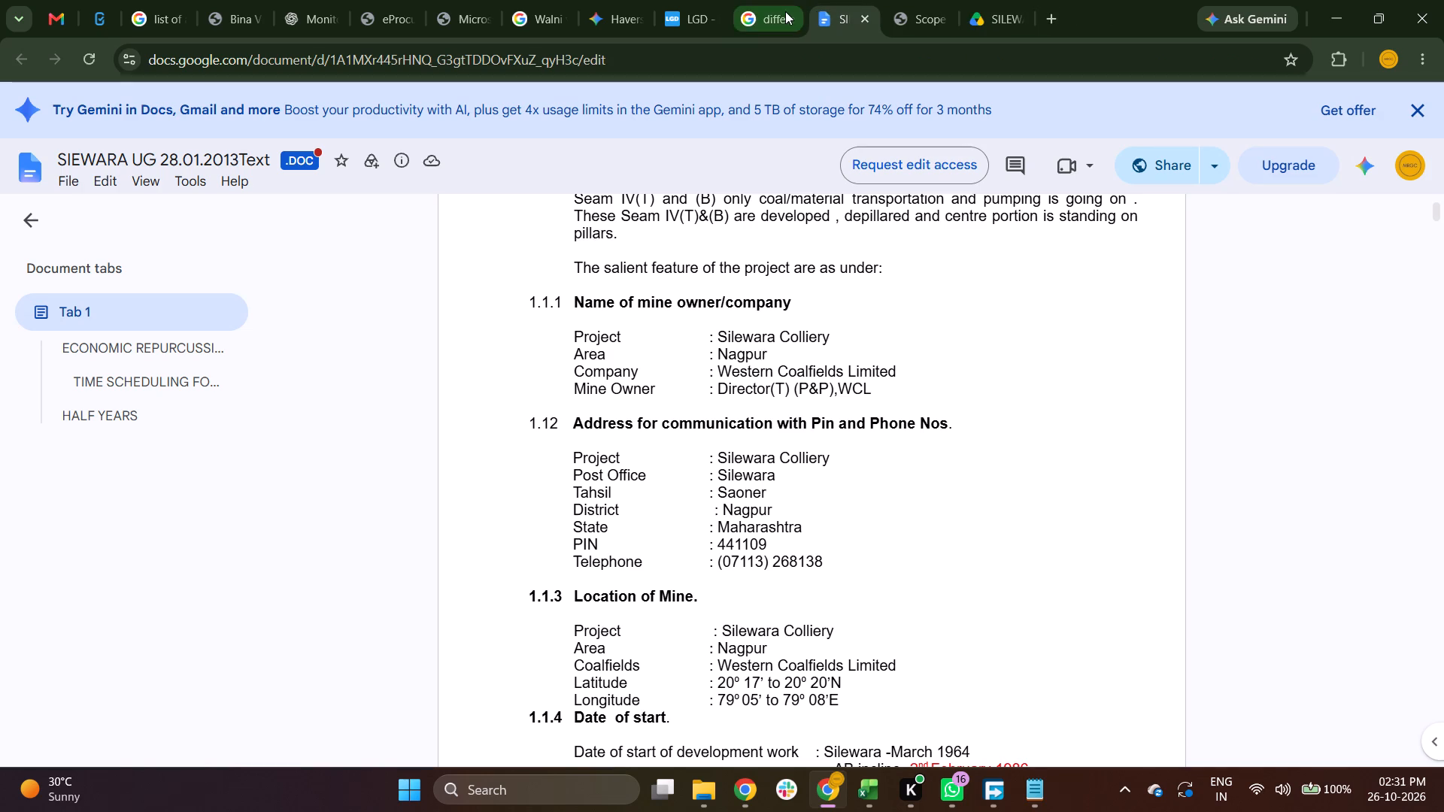
{"action": "left_click", "coordinate": [792, 16]}
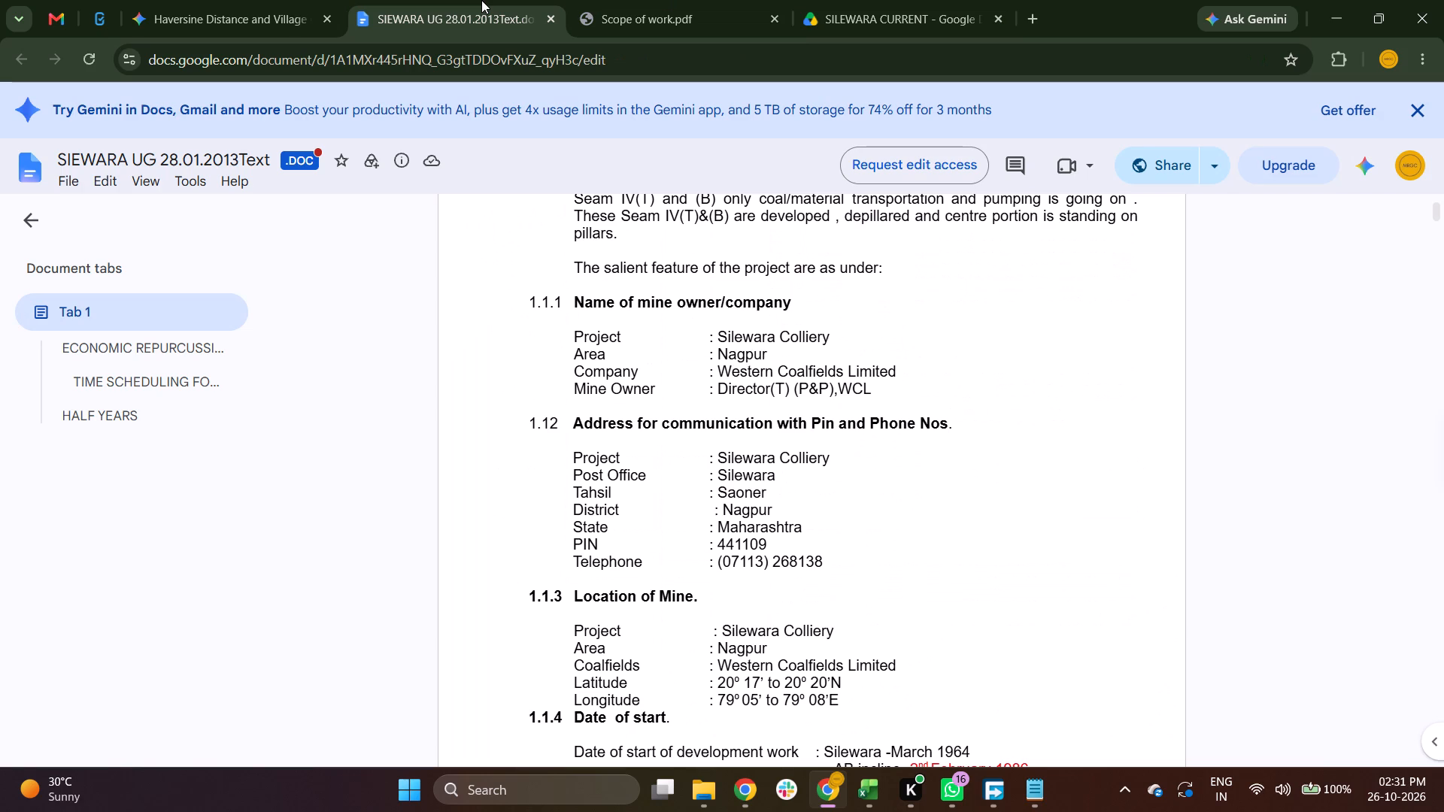
{"action": "scroll", "coordinate": [683, 668], "scroll_direction": "down", "scroll_amount": 1}
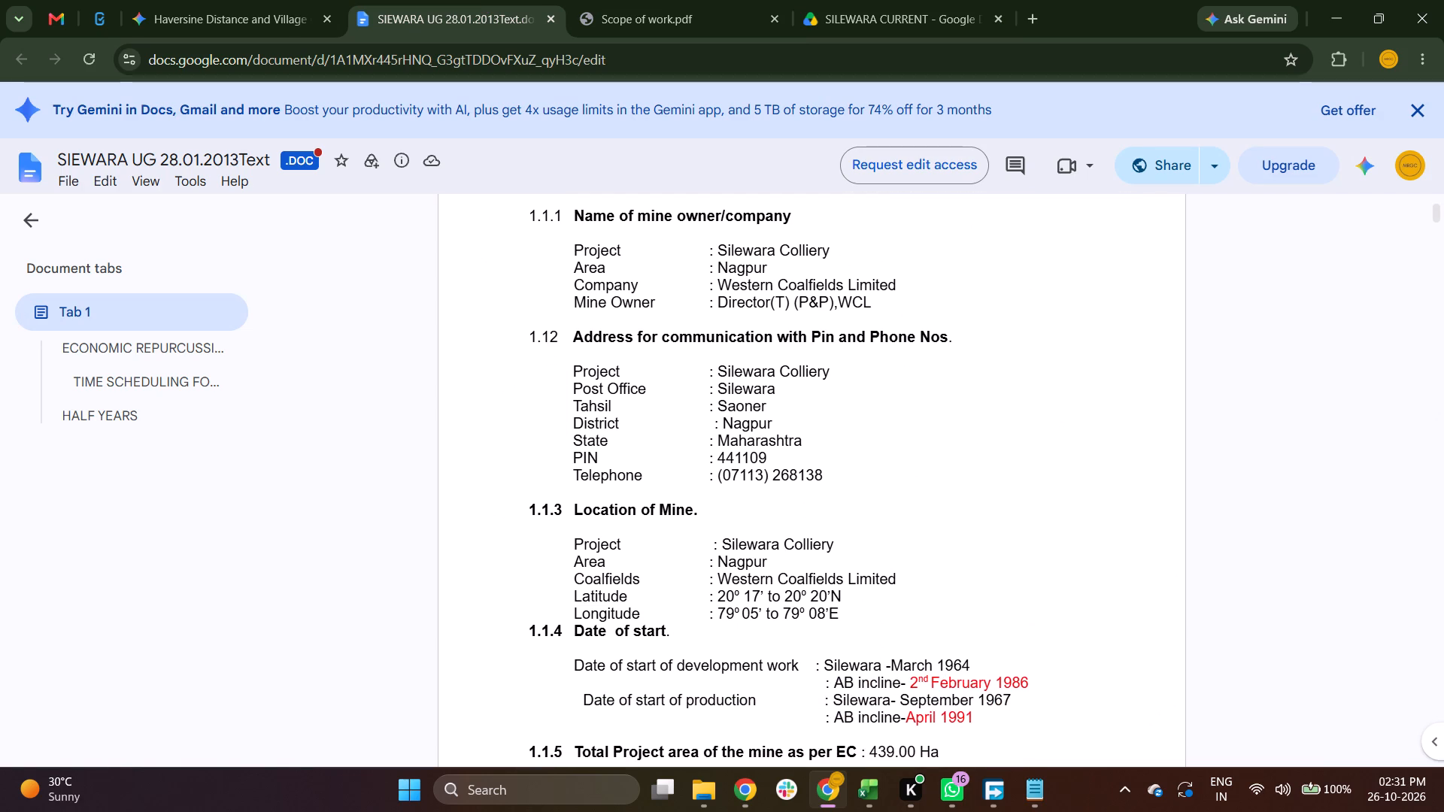
{"action": "left_click_drag", "start_coordinate": [842, 592], "coordinate": [720, 595]}
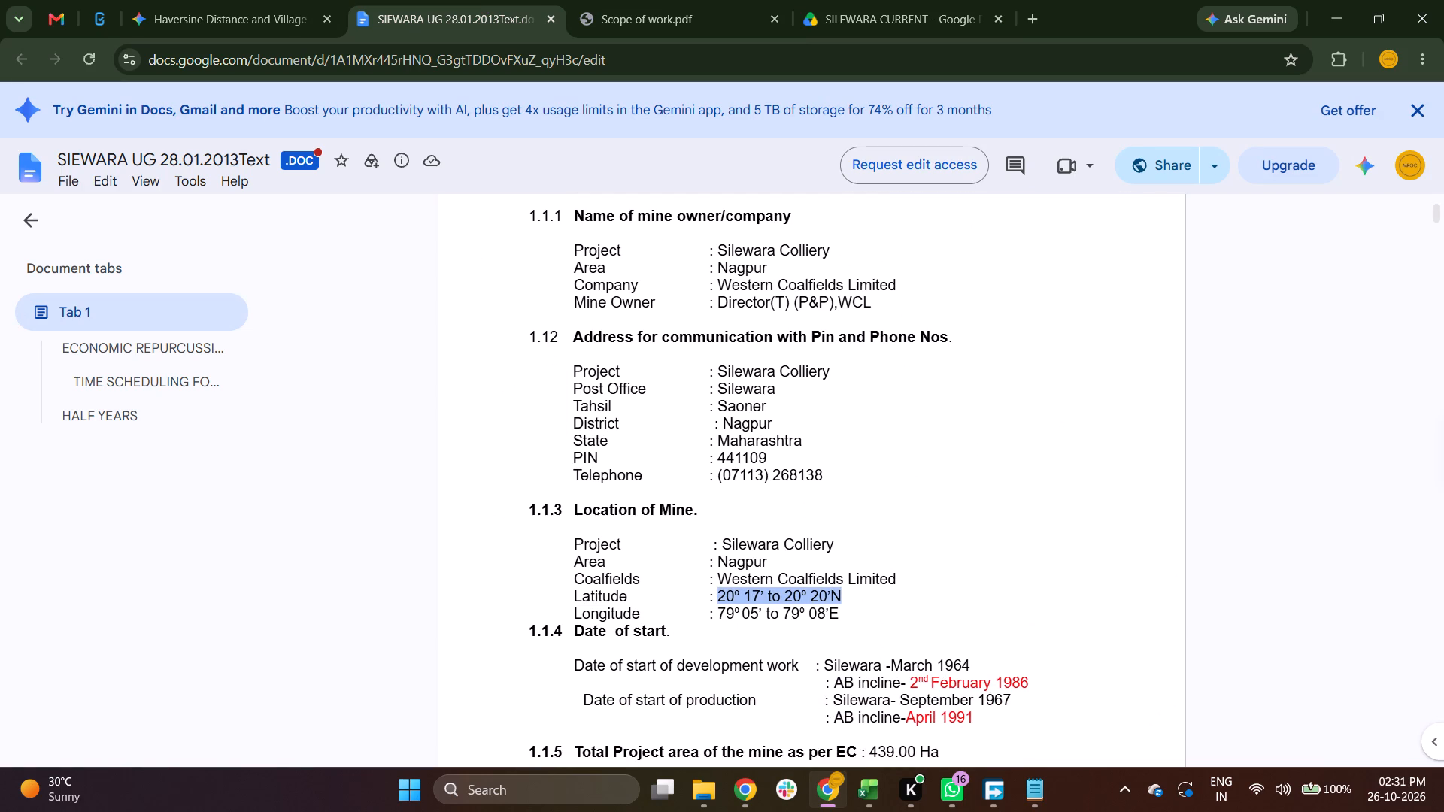
{"action": "key", "text": "ctrl+c"}
{"action": "key", "text": "ctrl+c"}
{"action": "key", "text": "ctrl+c"}
{"action": "key", "text": "ctrl+c"}
{"action": "key", "text": "ctrl+c"}
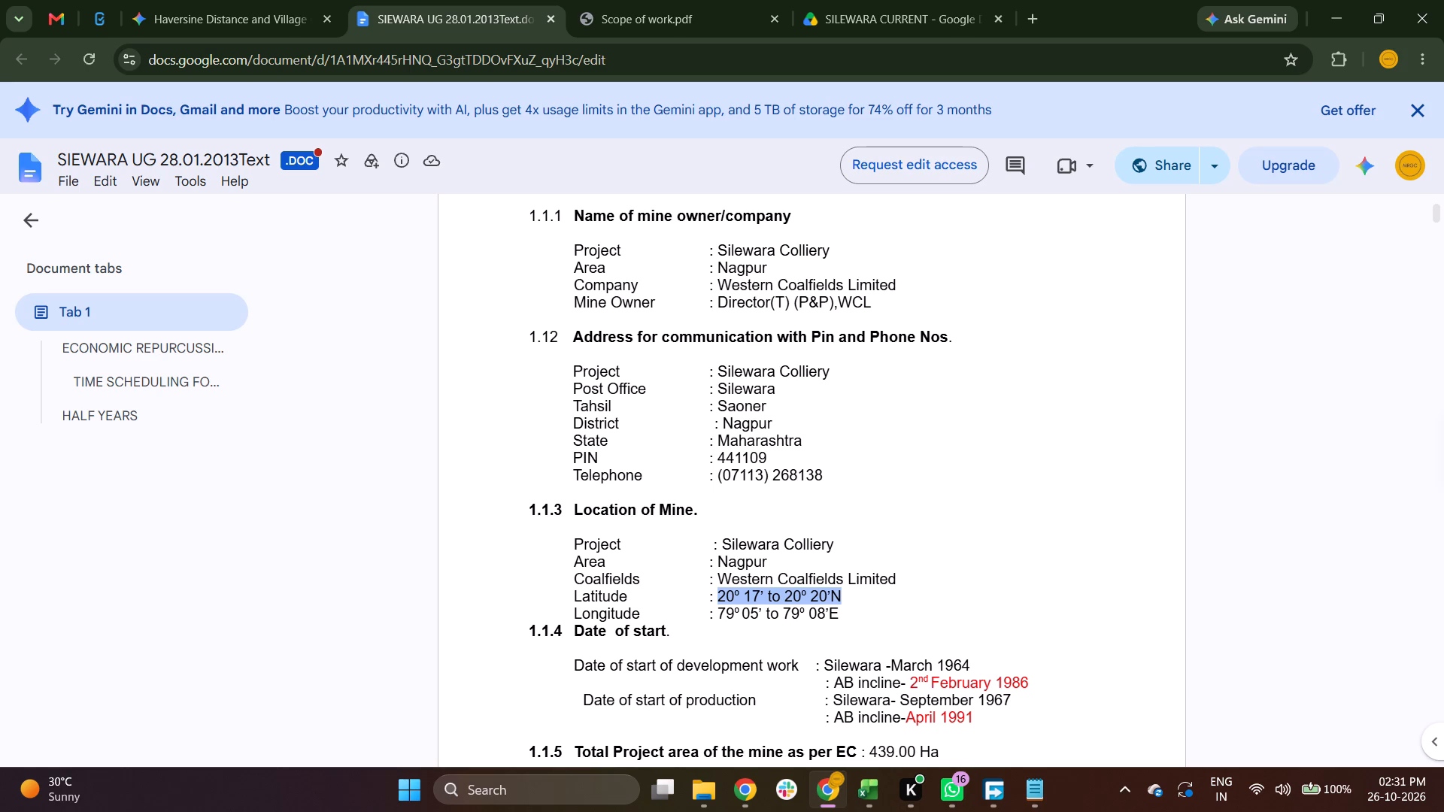
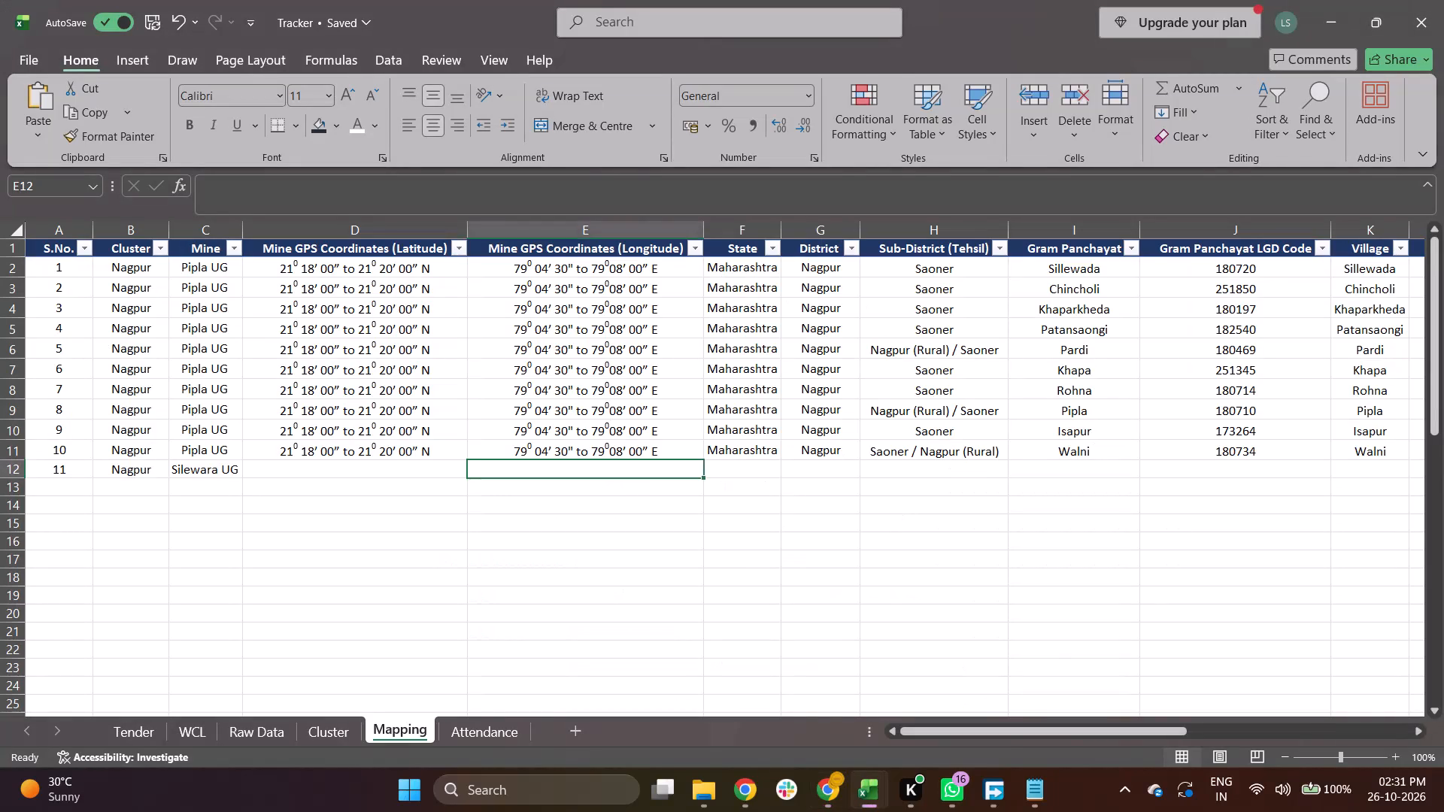
Paste the copied latitude range, 20º 17' to 20º 20'N, into Silewara UG's latitude cell D12 on the Tracker's Mapping sheet.
{"action": "key", "text": "Left"}
{"action": "key", "text": "ctrl+v"}
{"action": "key", "text": "Right"}
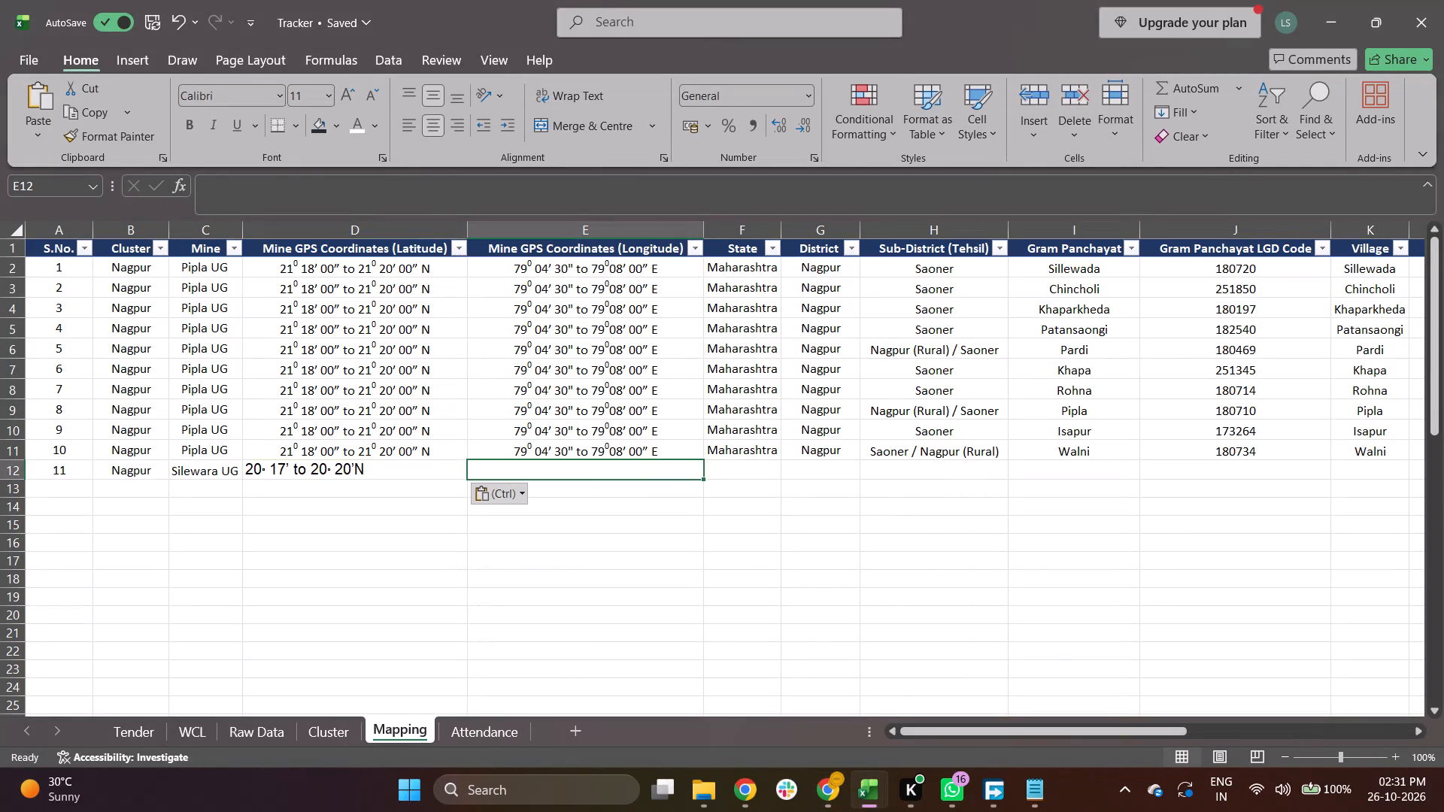
Copy the longitude range 79º 05' to 79º 08'E from the Silewara document into Silewara UG's longitude cell E12 in the Tracker.
{"action": "key", "text": "alt+Tab"}
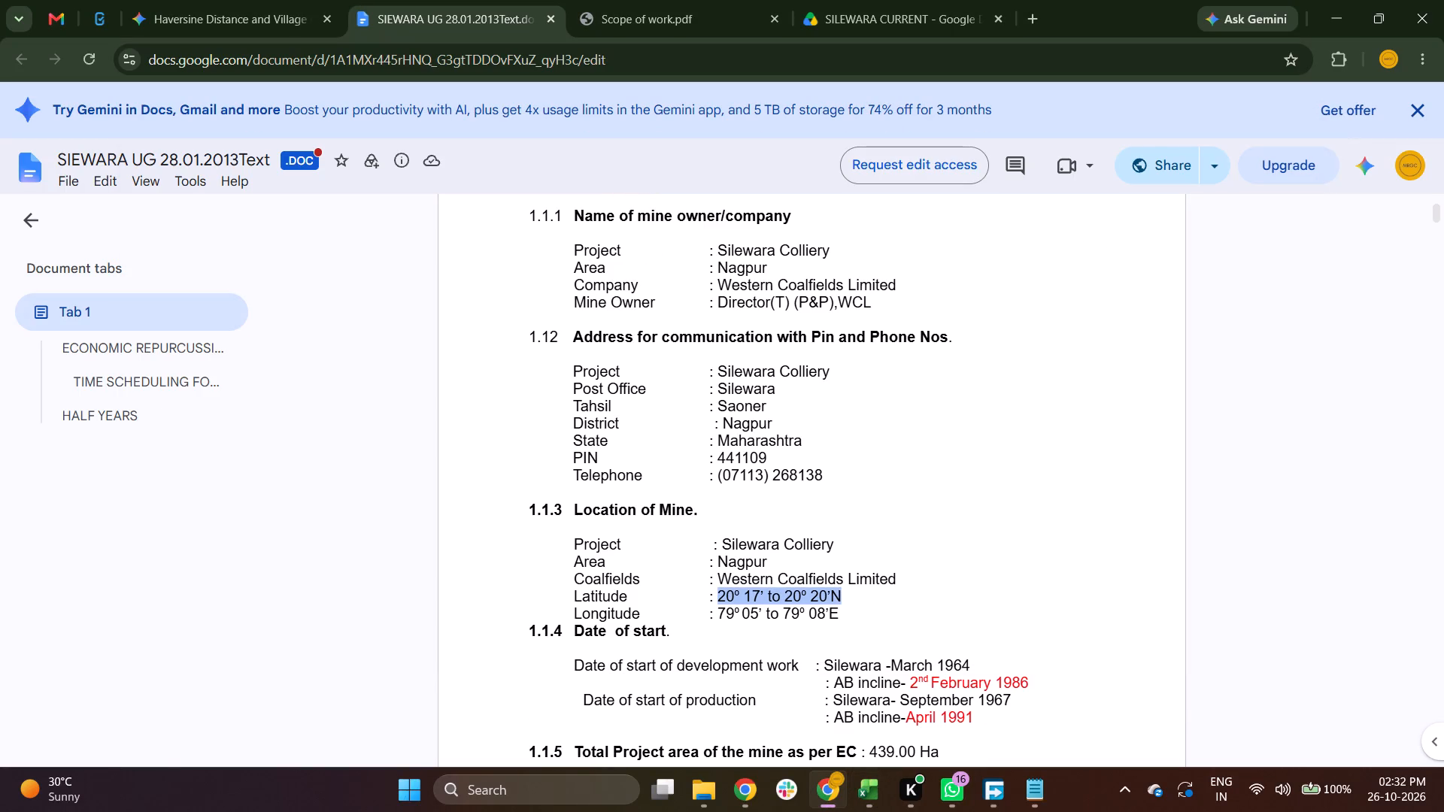
{"action": "left_click_drag", "start_coordinate": [839, 611], "coordinate": [727, 616]}
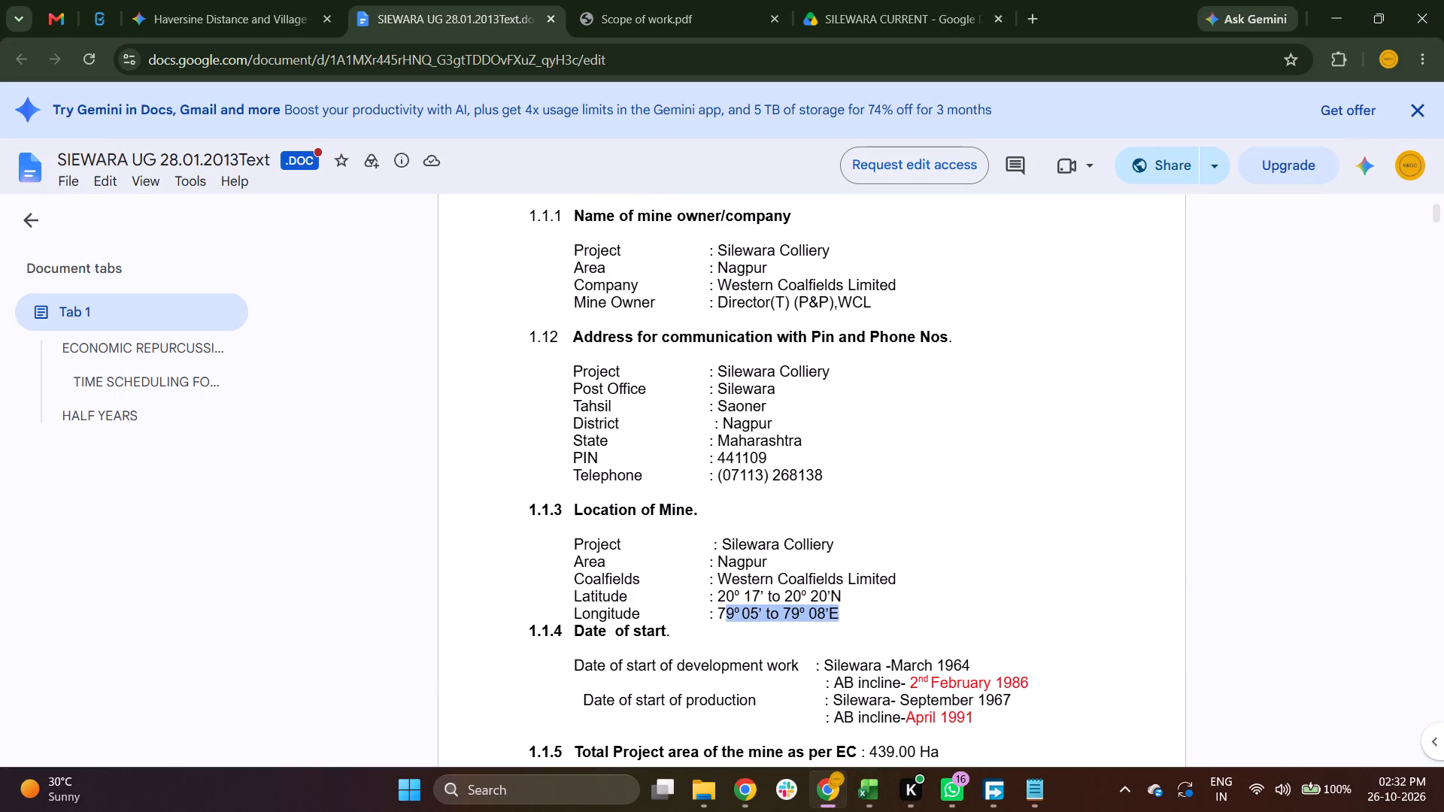
{"action": "left_click_drag", "start_coordinate": [727, 616], "coordinate": [720, 616]}
{"action": "key", "text": "ctrl+c"}
{"action": "key", "text": "ctrl+c"}
{"action": "key", "text": "ctrl+c"}
{"action": "key", "text": "ctrl+c"}
{"action": "key", "text": "ctrl+c"}
{"action": "key", "text": "alt+Tab"}
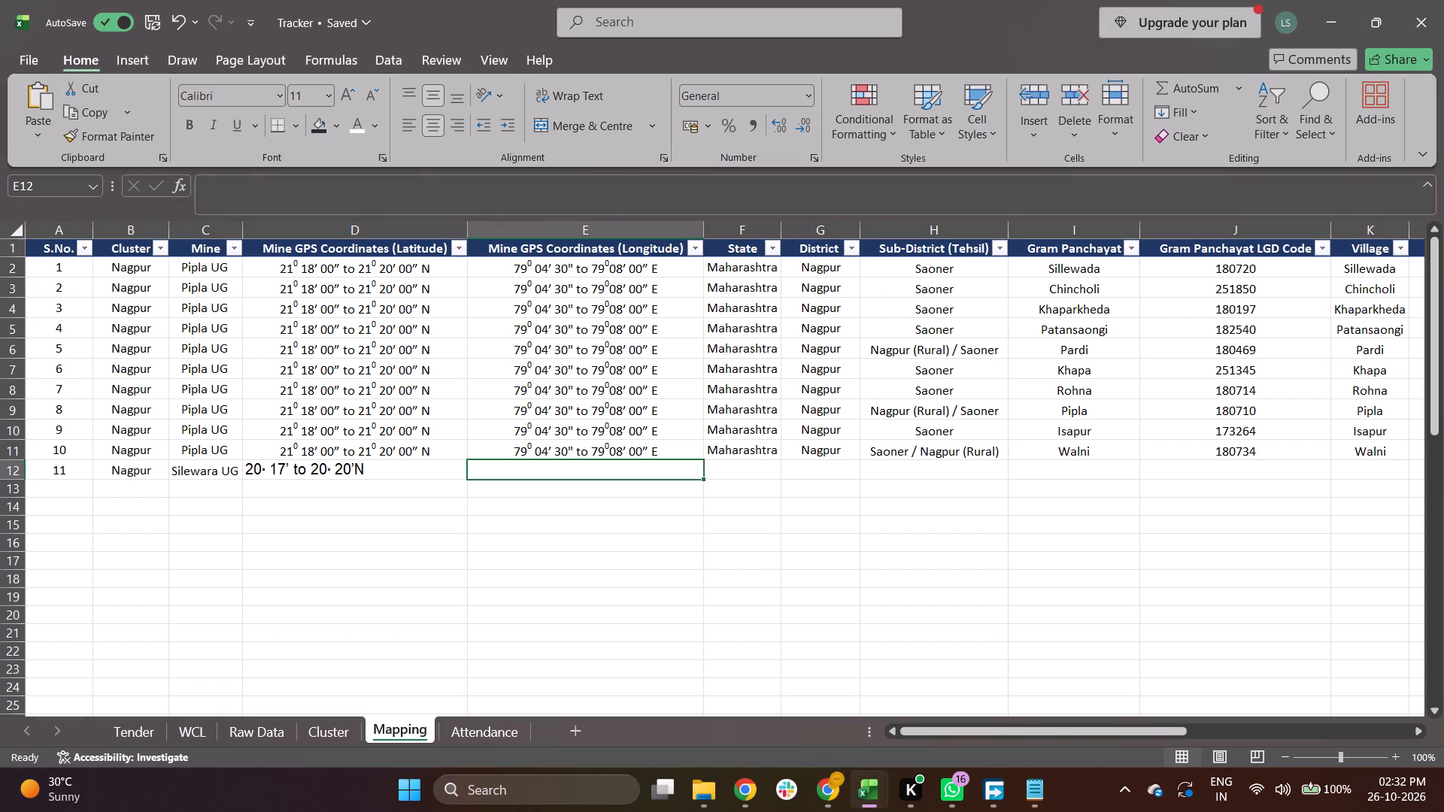
{"action": "key", "text": "ctrl+v"}
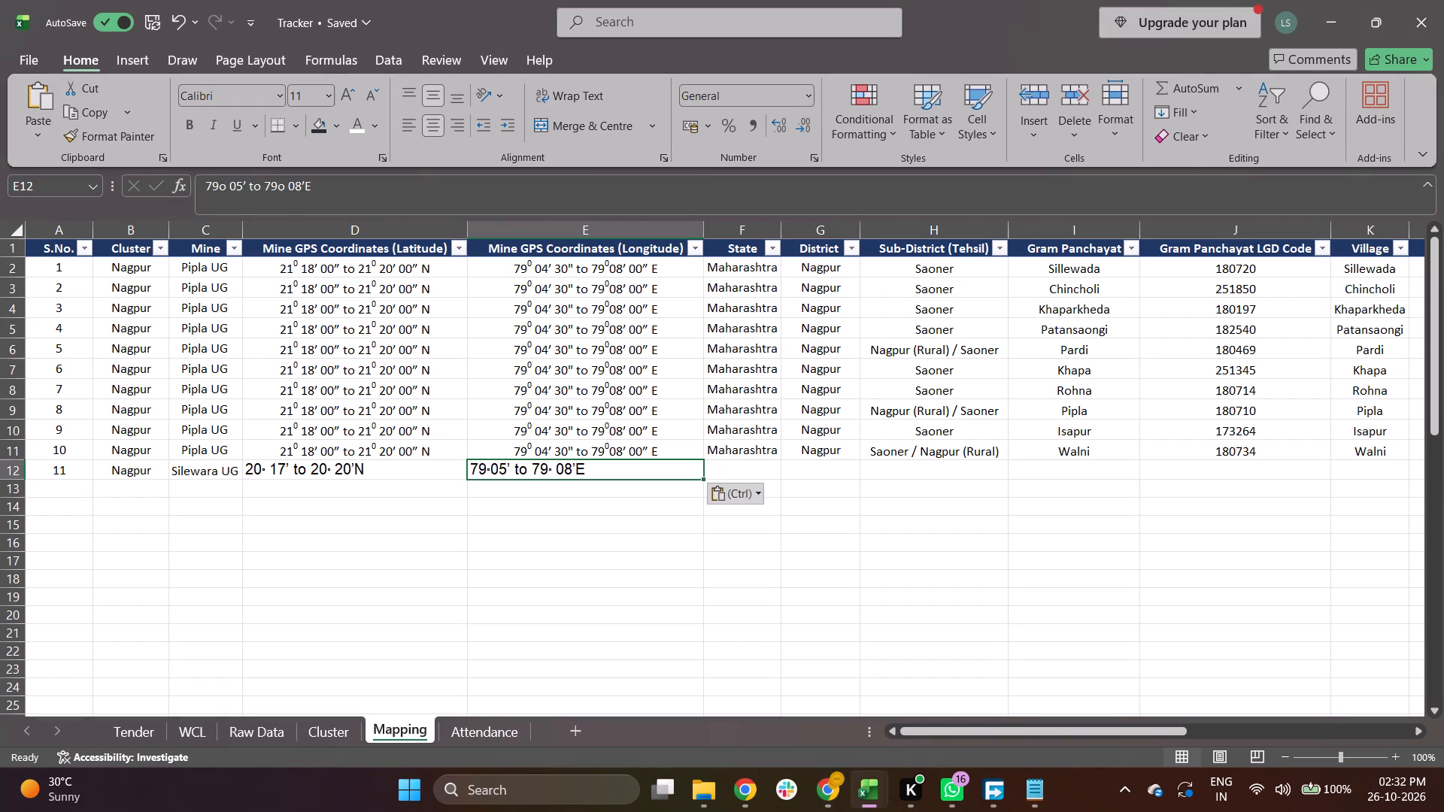
Set the Silewara UG latitude and longitude cells D12:E12 to Calibri, size 11.
{"action": "key", "text": "Up"}
{"action": "key", "text": "Left"}
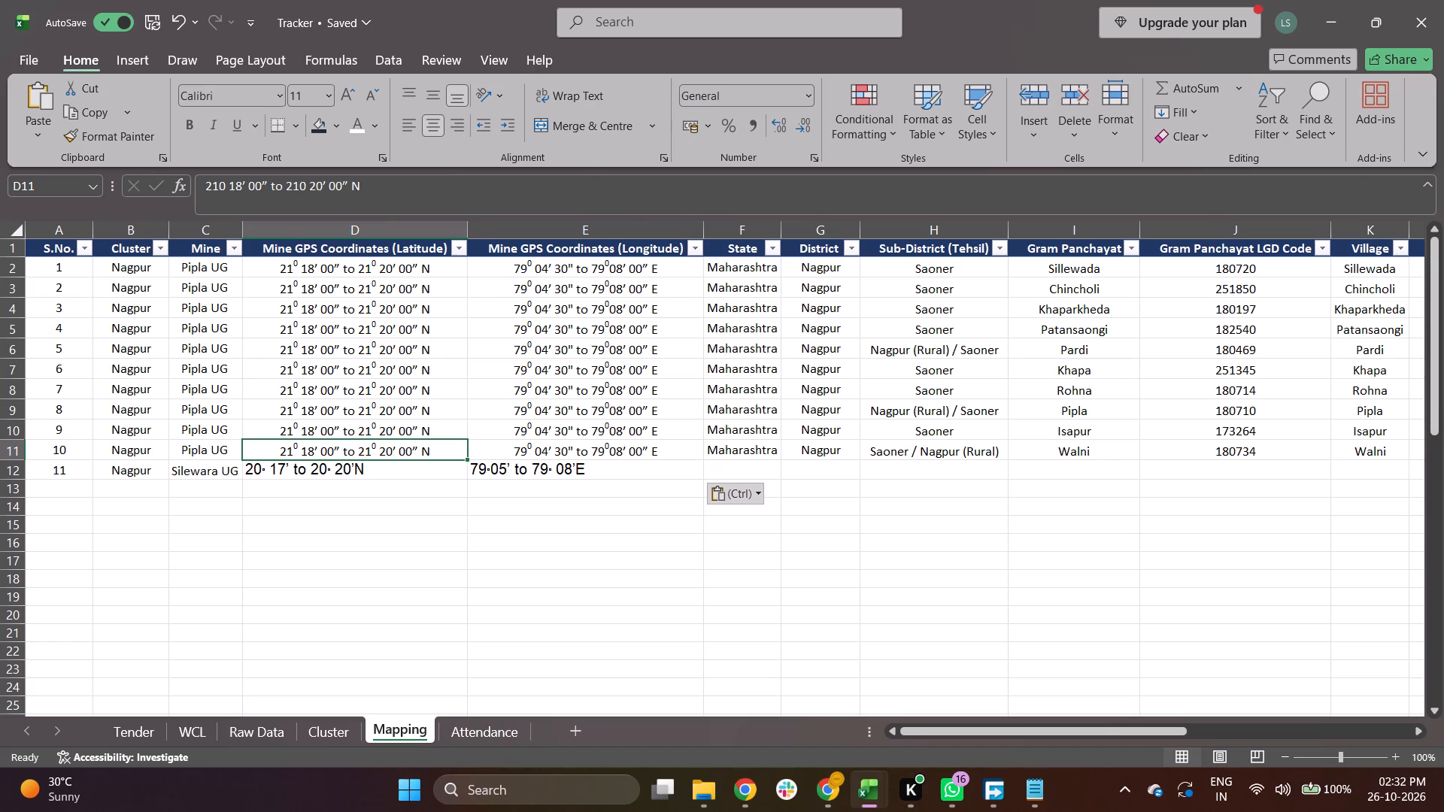
{"action": "key", "text": "Down"}
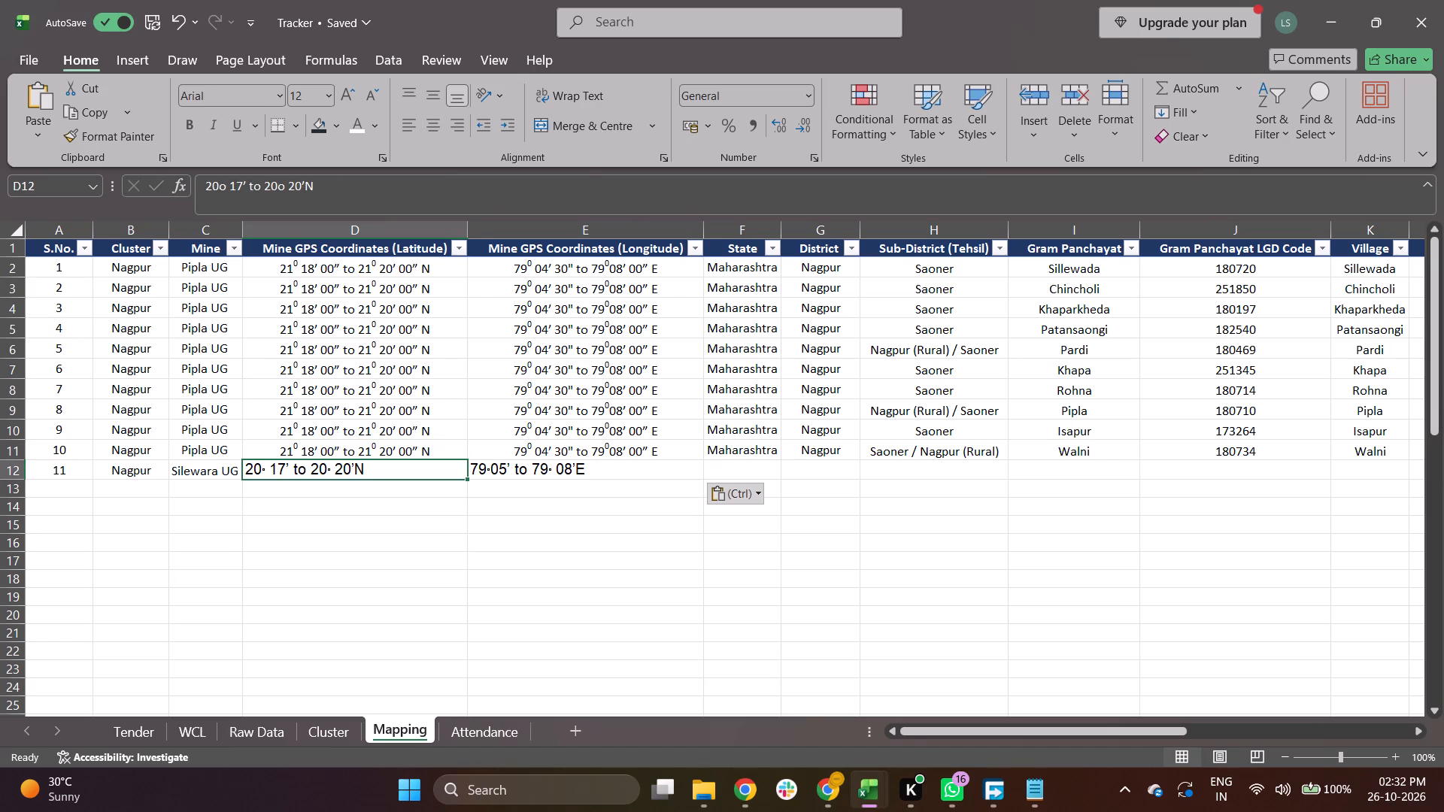
{"action": "key", "text": "shift+Right"}
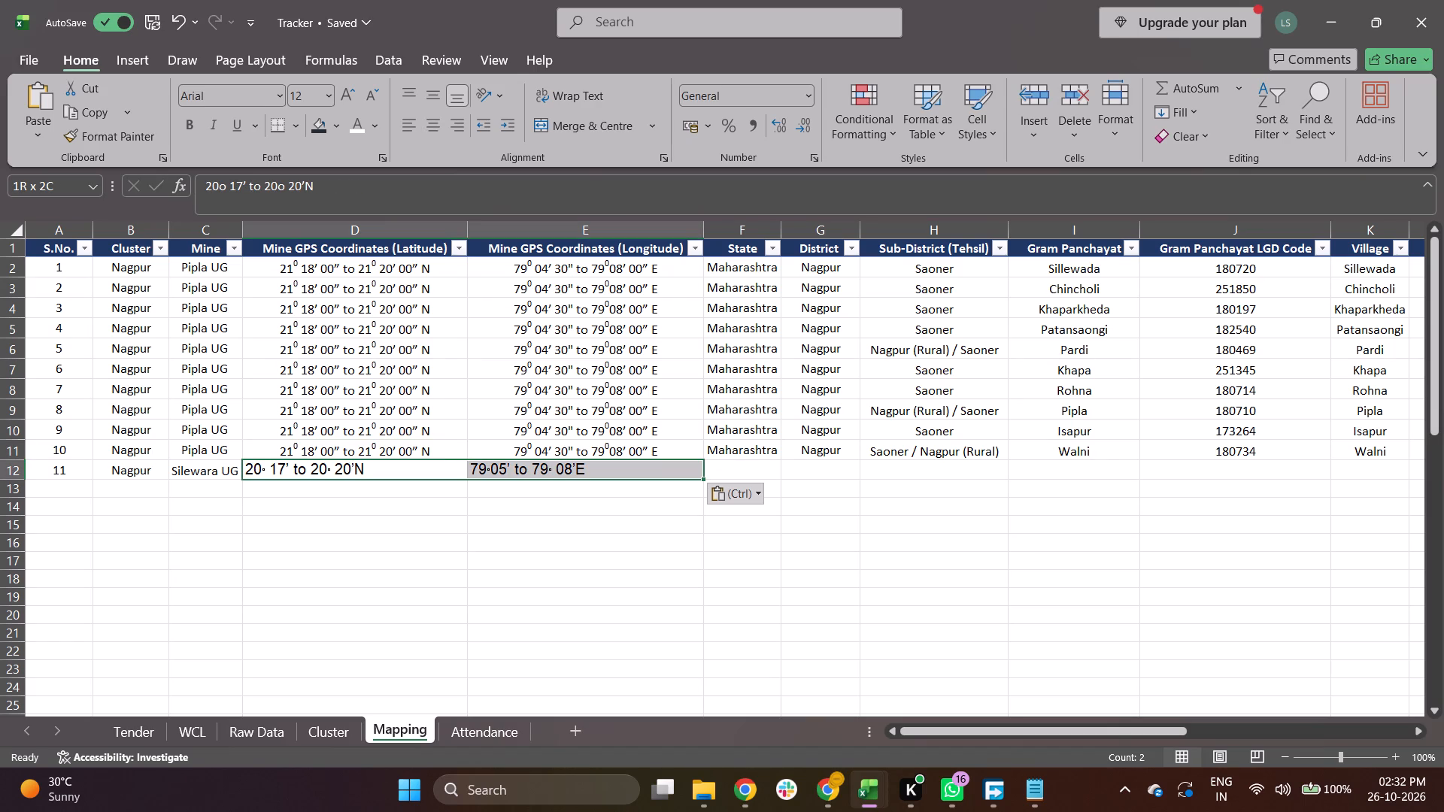
{"action": "left_click", "coordinate": [326, 97]}
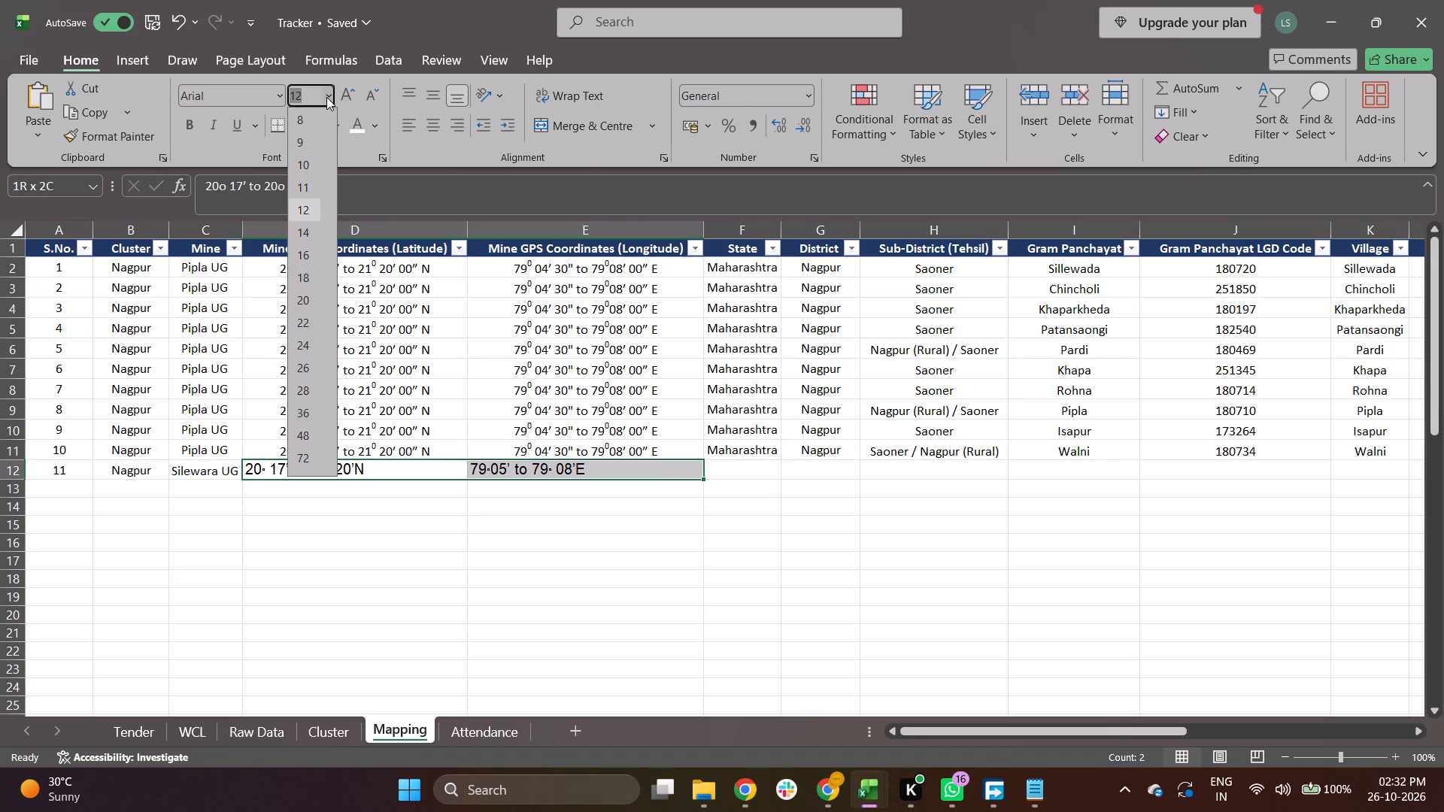
{"action": "left_click", "coordinate": [316, 179]}
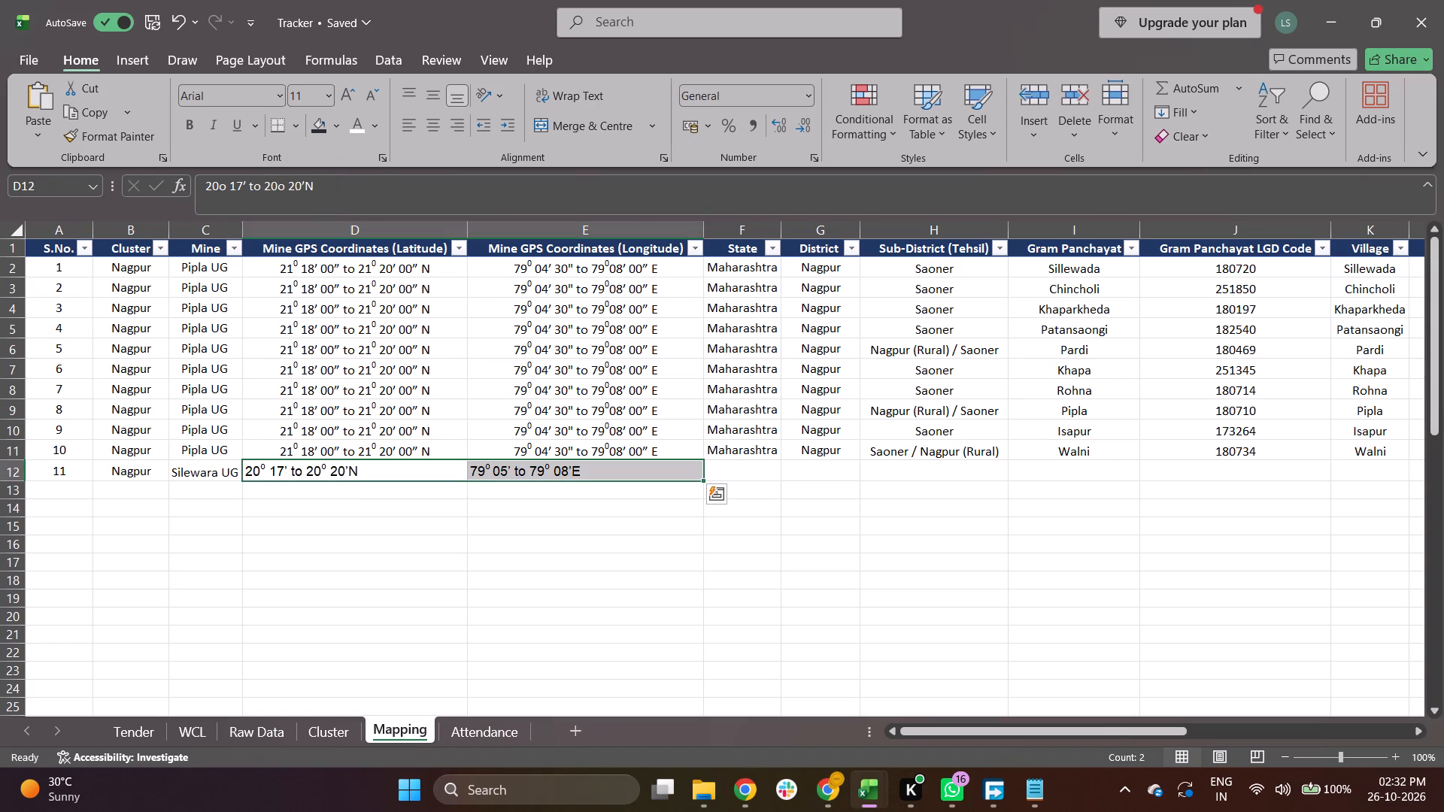
{"action": "left_click", "coordinate": [252, 98]}
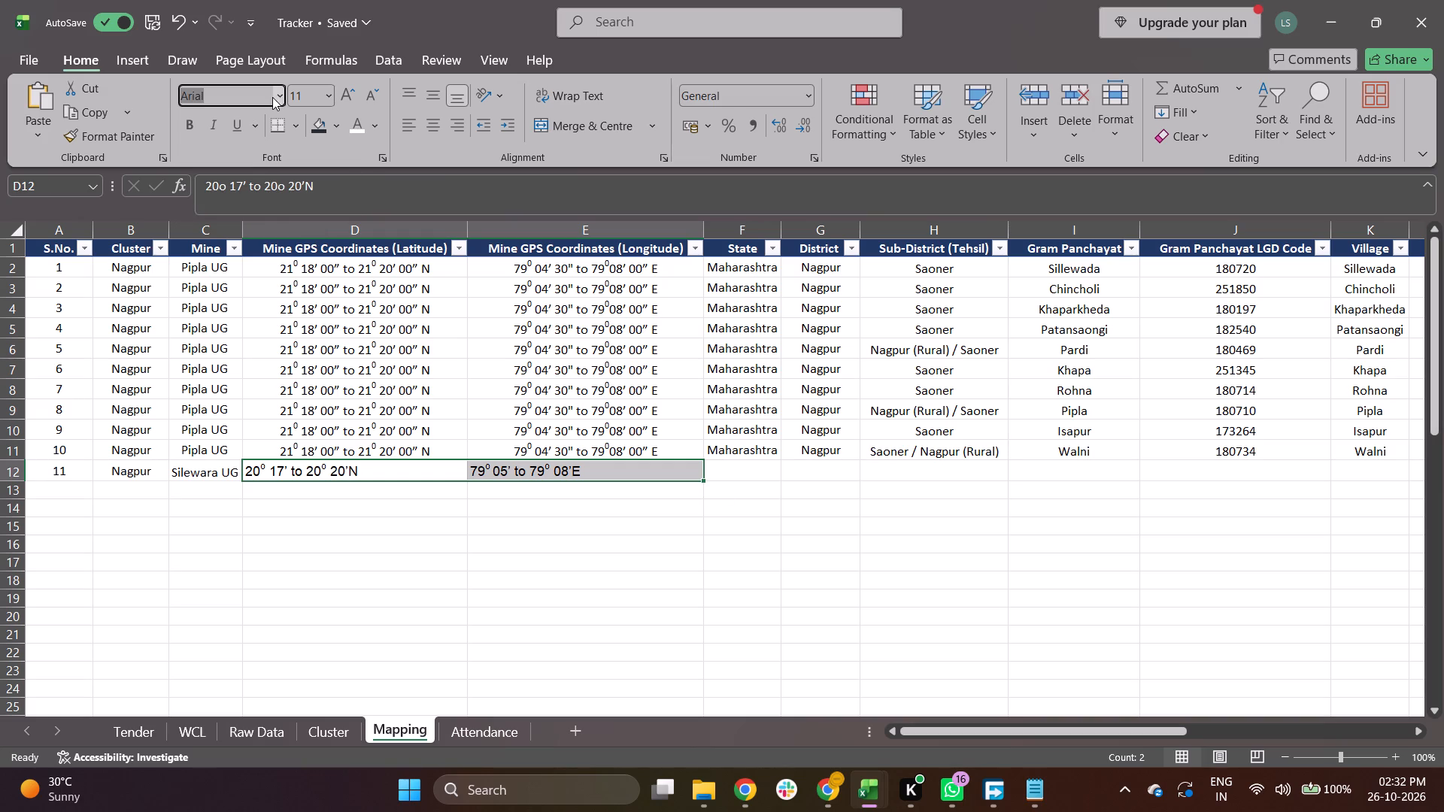
{"action": "left_click", "coordinate": [275, 96]}
{"action": "left_click", "coordinate": [253, 163]}
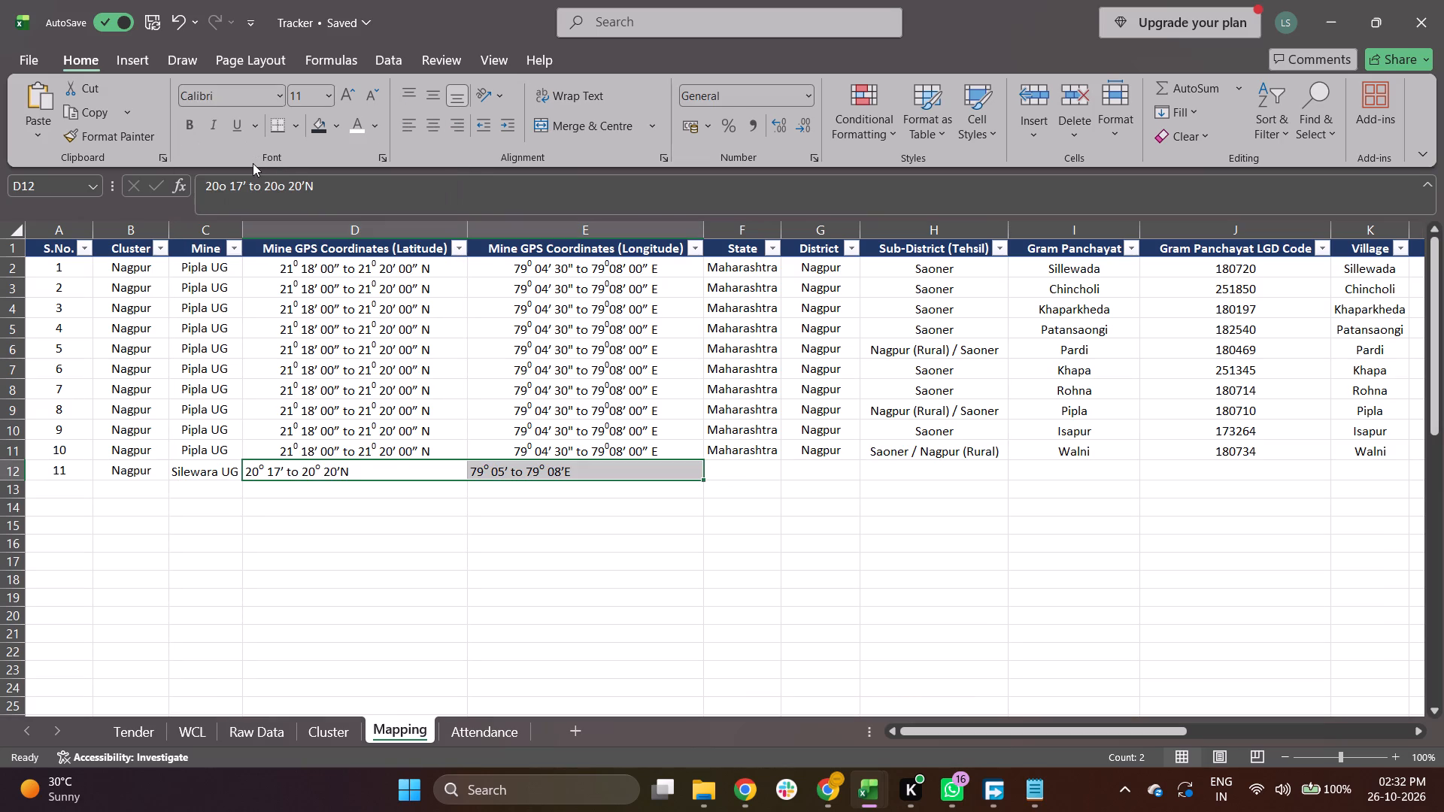
{"action": "left_click", "coordinate": [361, 495]}
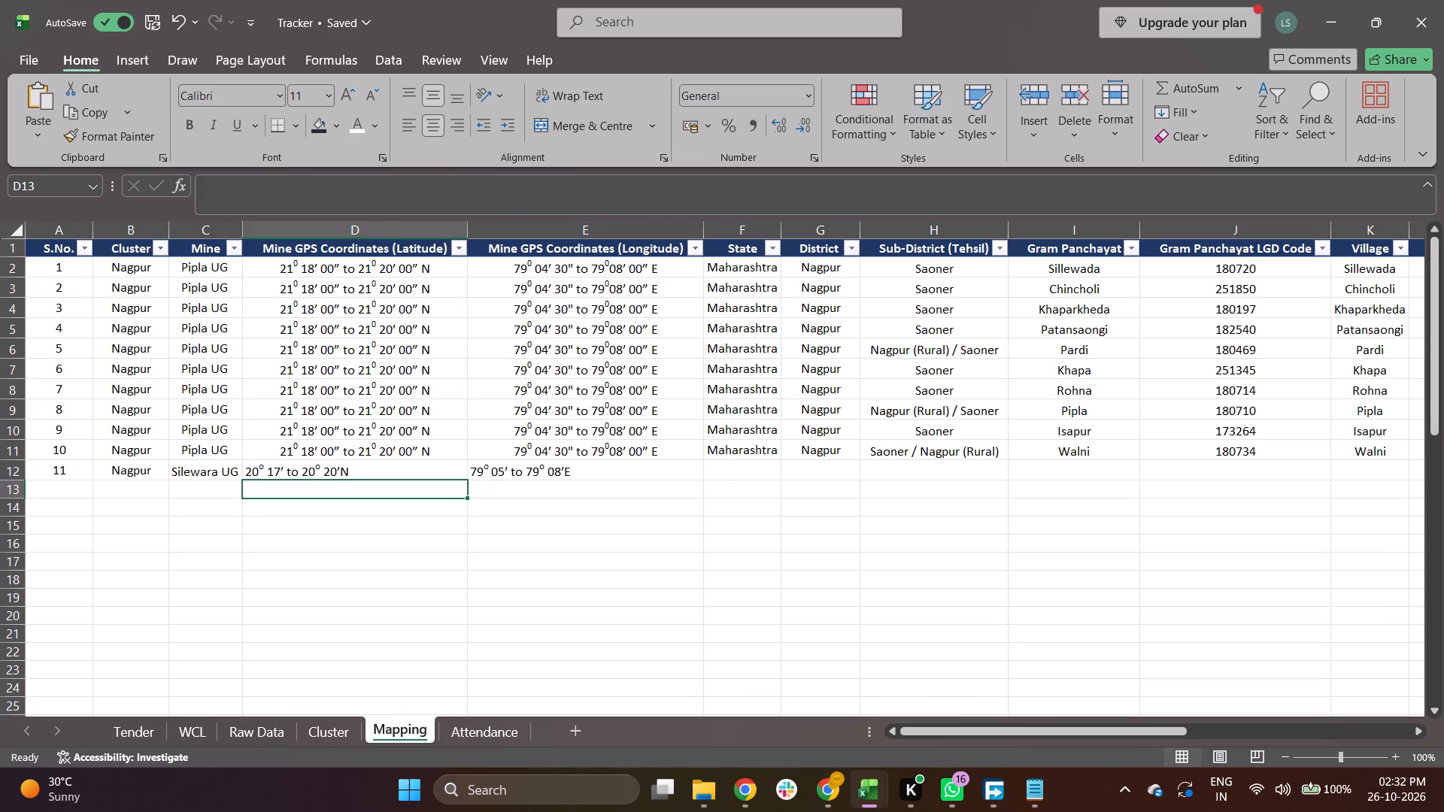
Copy the formatting of cells D11 and E11 onto the Silewara UG coordinate cells D12 and E12 with Format Painter.
{"action": "key", "text": "Up"}
{"action": "key", "text": "Right"}
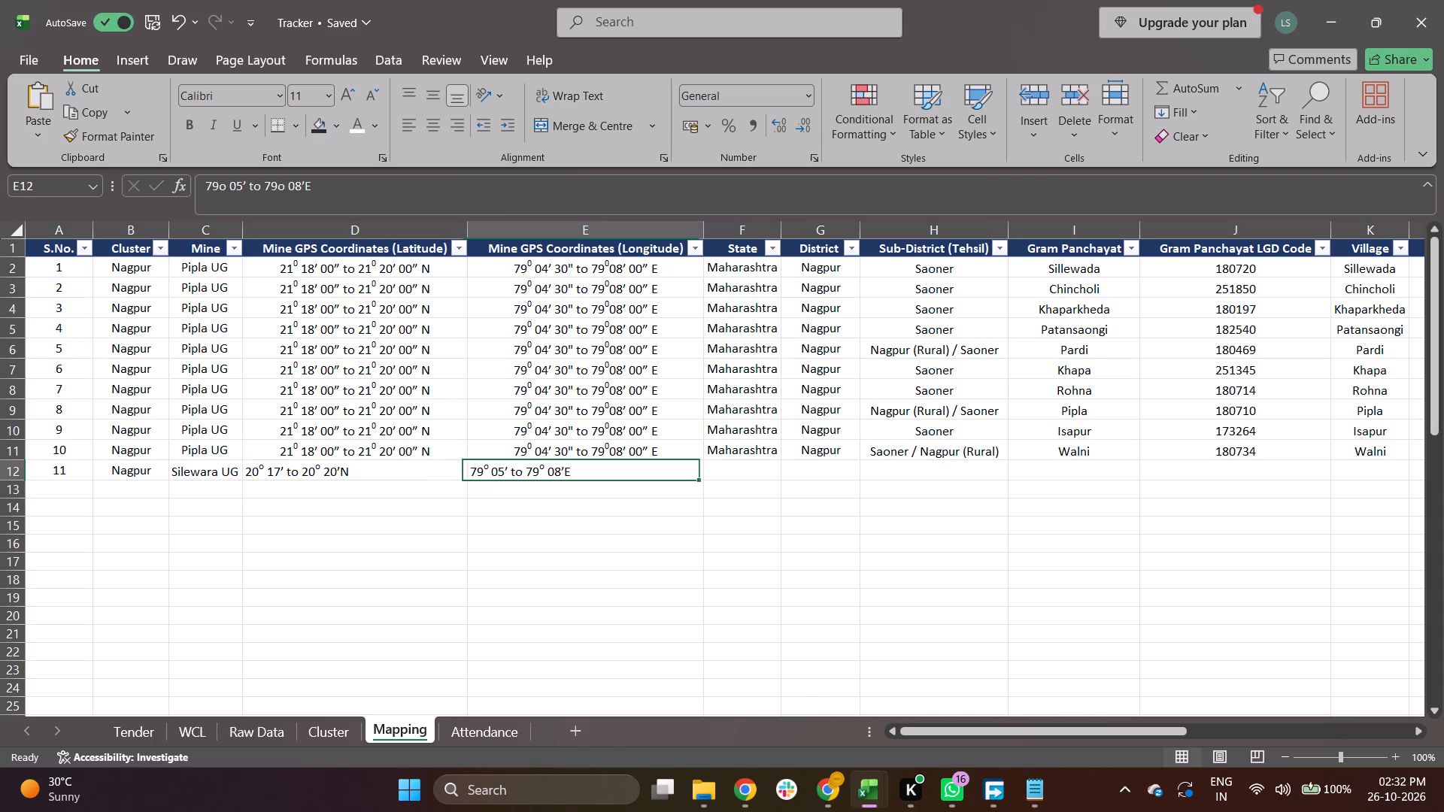
{"action": "key", "text": "alt+Tab"}
{"action": "key", "text": "alt+Tab"}
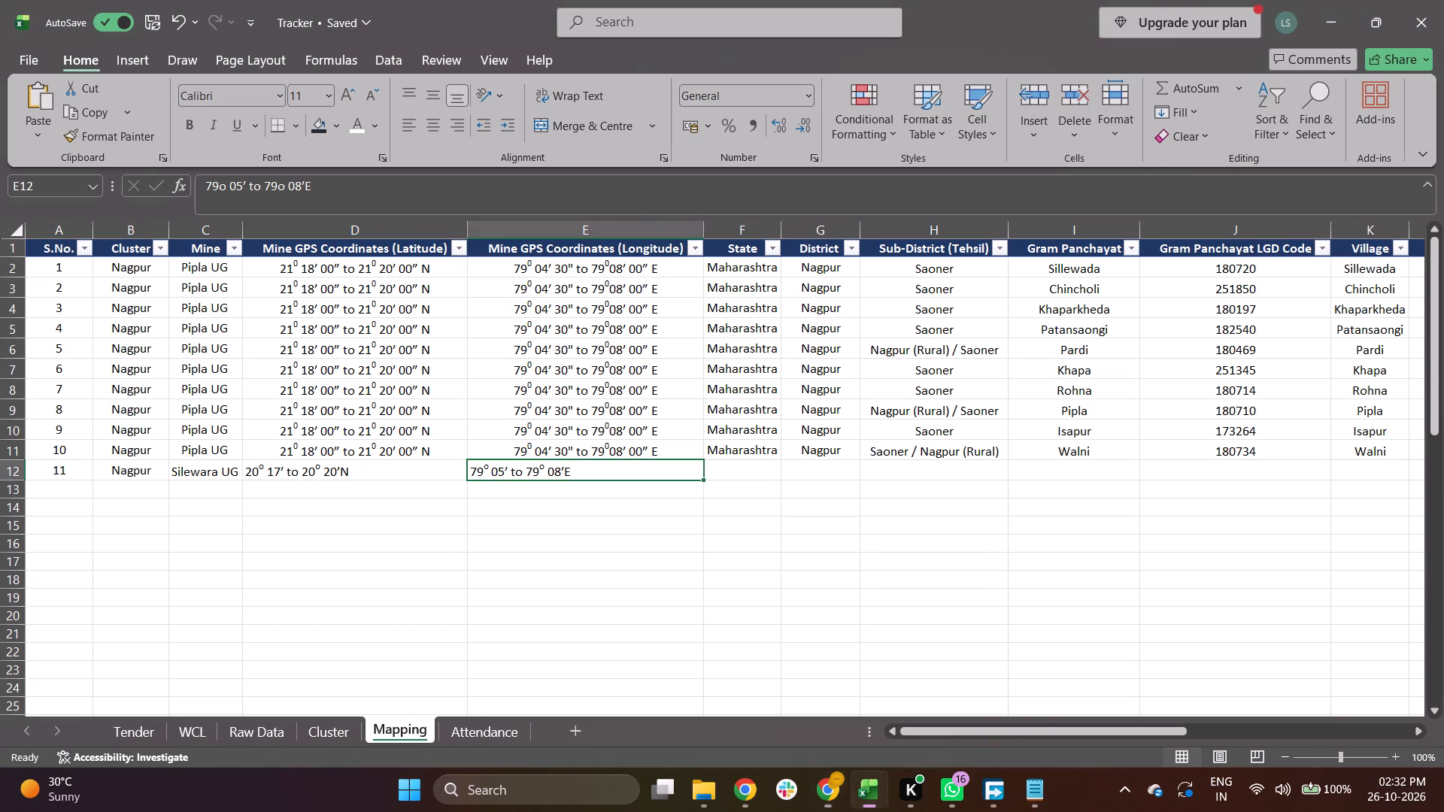
{"action": "key", "text": "Left"}
{"action": "key", "text": "Up"}
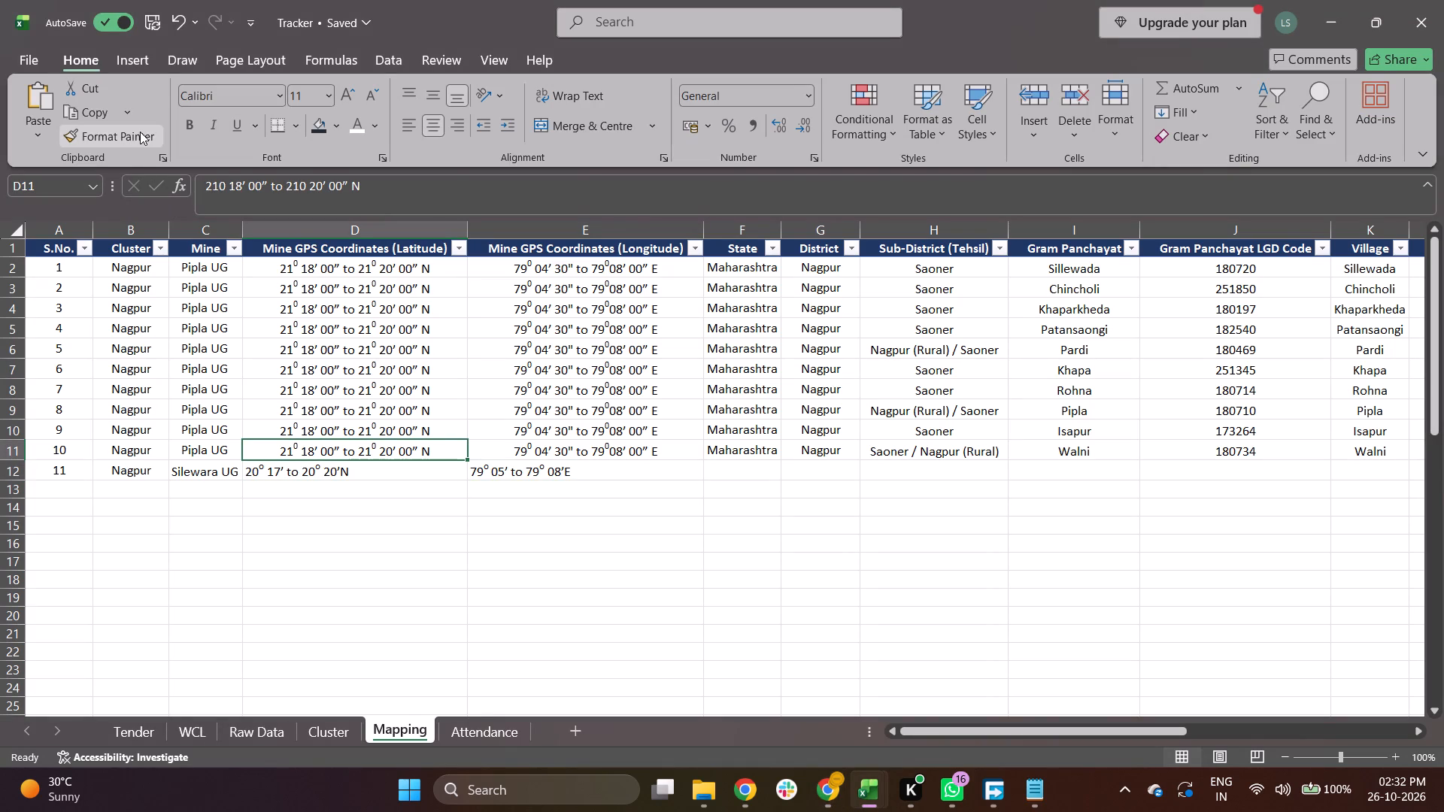
{"action": "left_click", "coordinate": [140, 132]}
{"action": "key", "text": "Down"}
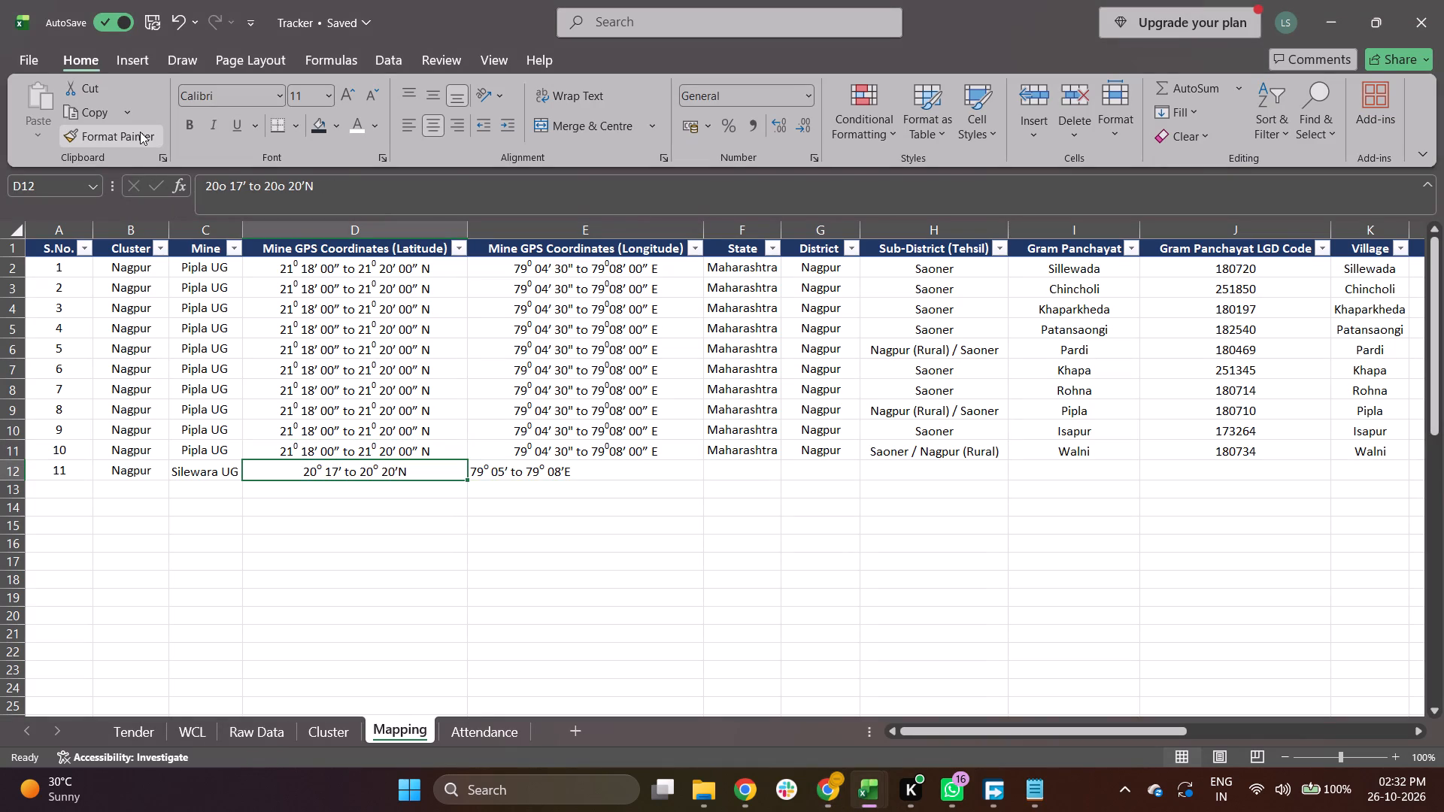
{"action": "key", "text": "Up"}
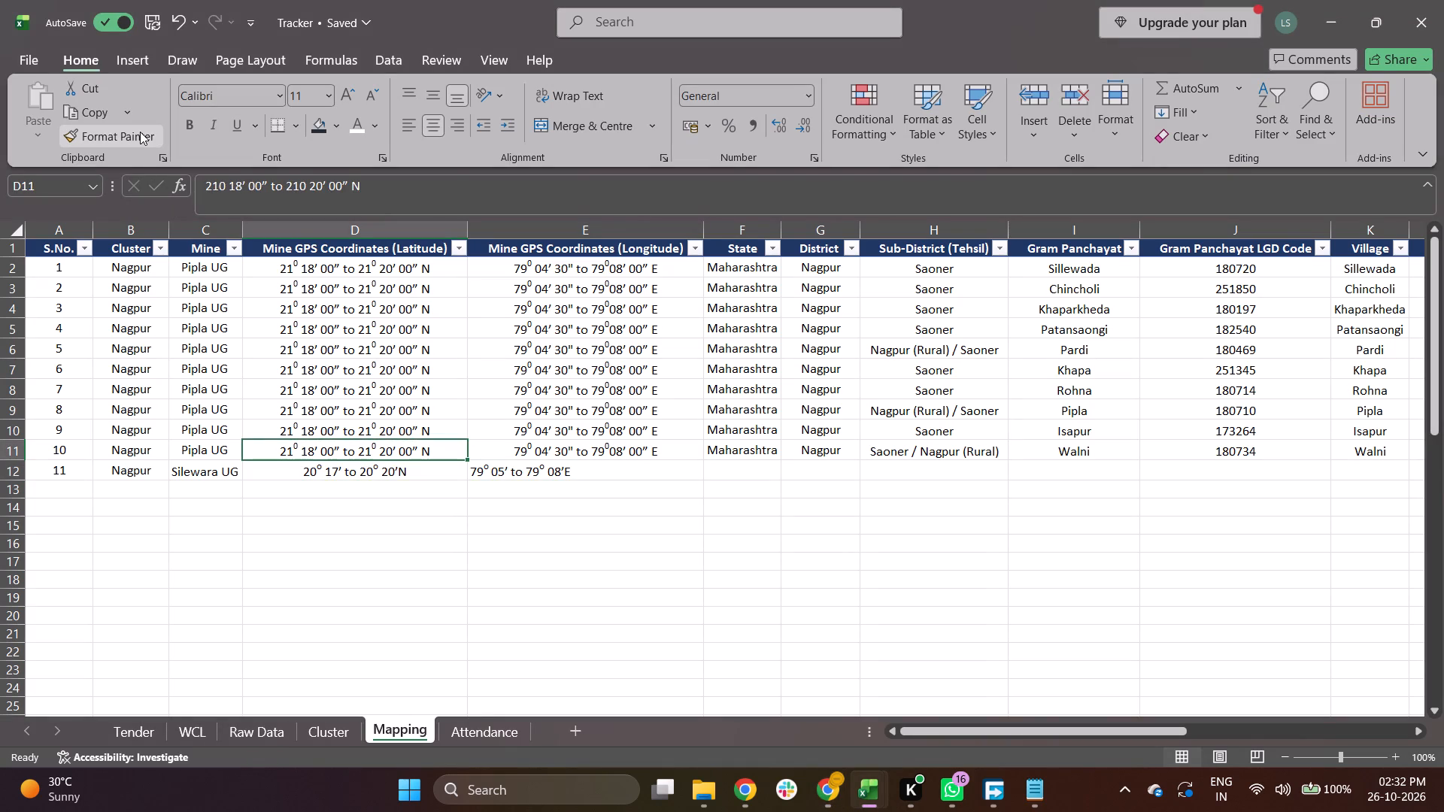
{"action": "key", "text": "Right"}
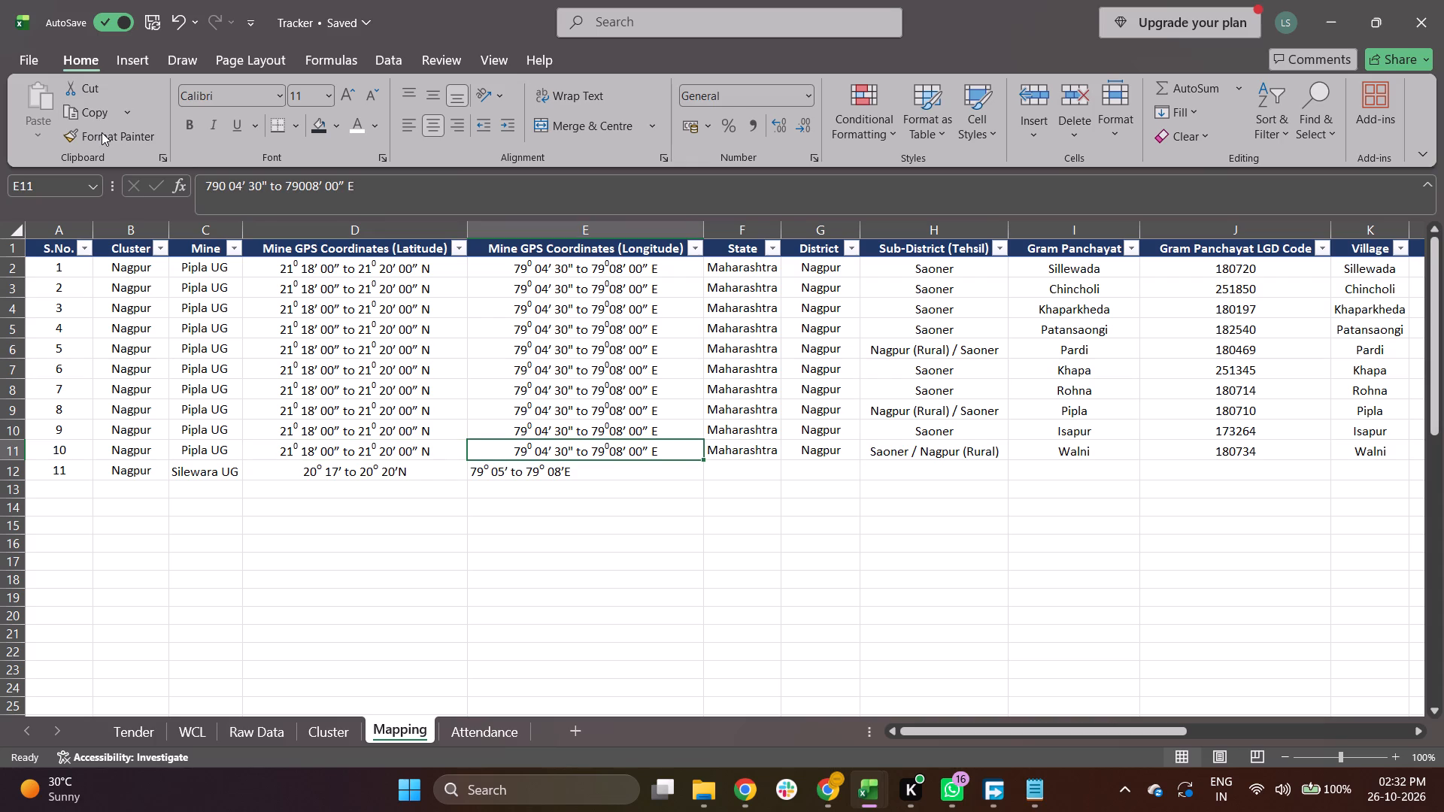
{"action": "left_click", "coordinate": [102, 132]}
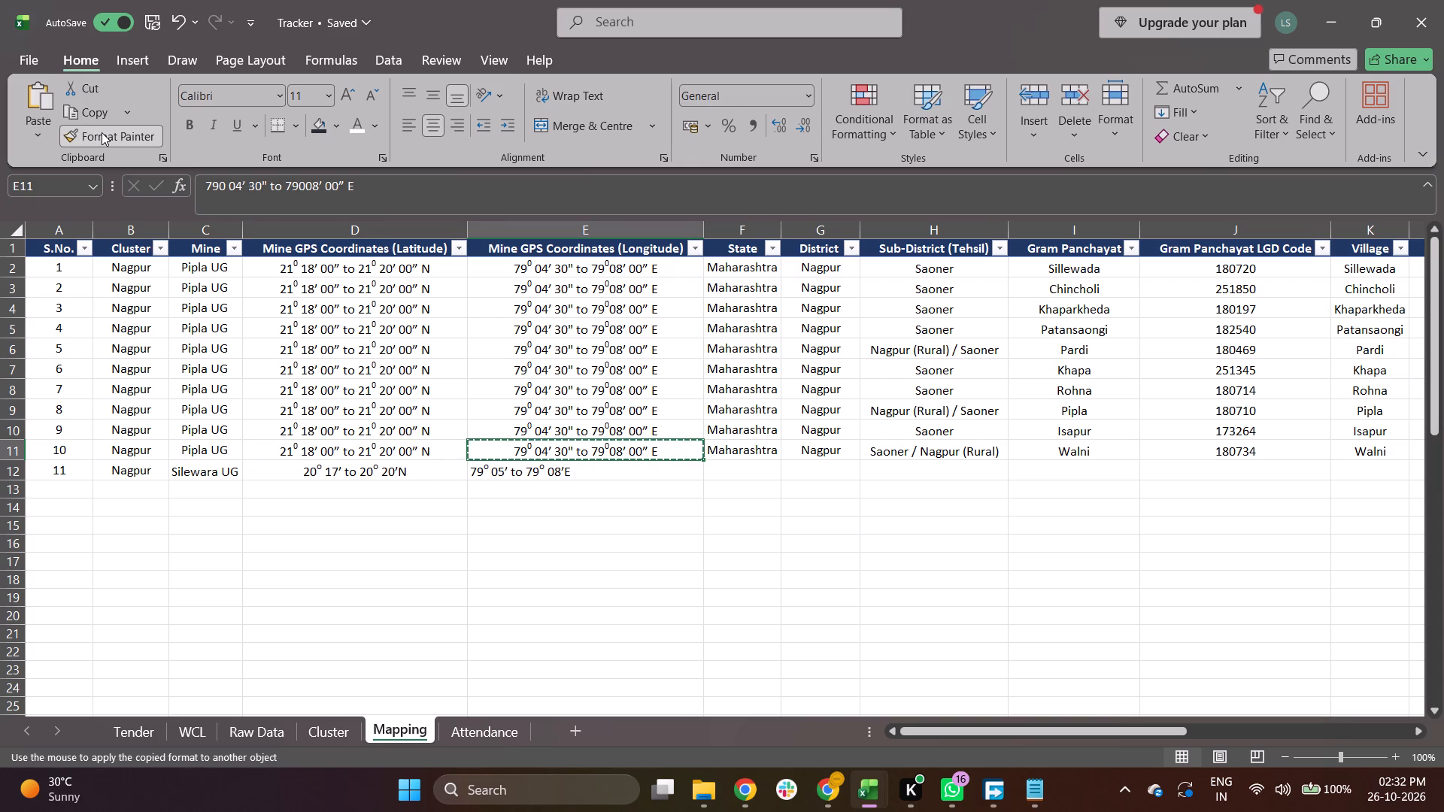
{"action": "key", "text": "Down"}
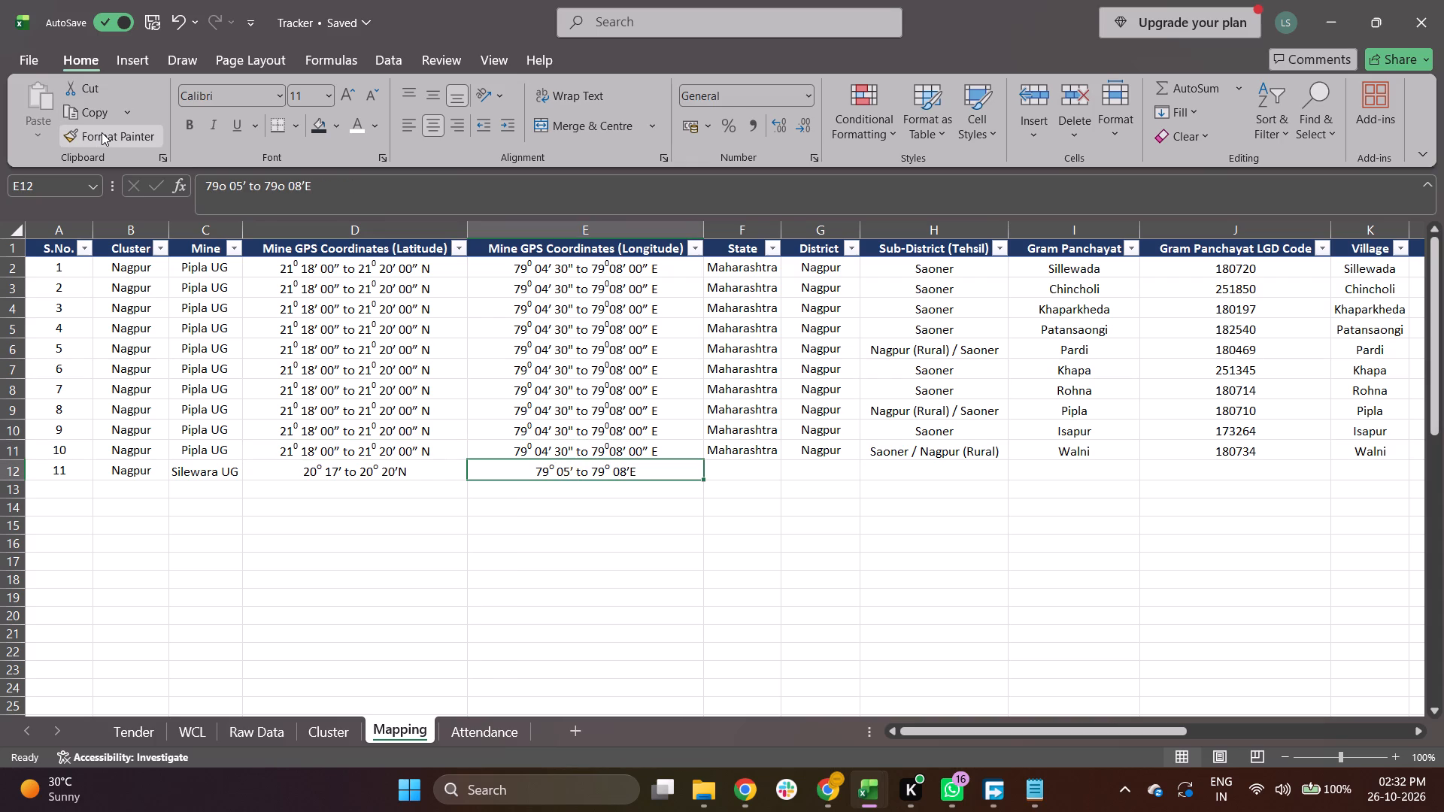
Fill the State cell F12 for Silewara UG with Maharashtra from the row above.
{"action": "left_click", "coordinate": [538, 495]}
{"action": "key", "text": "Right"}
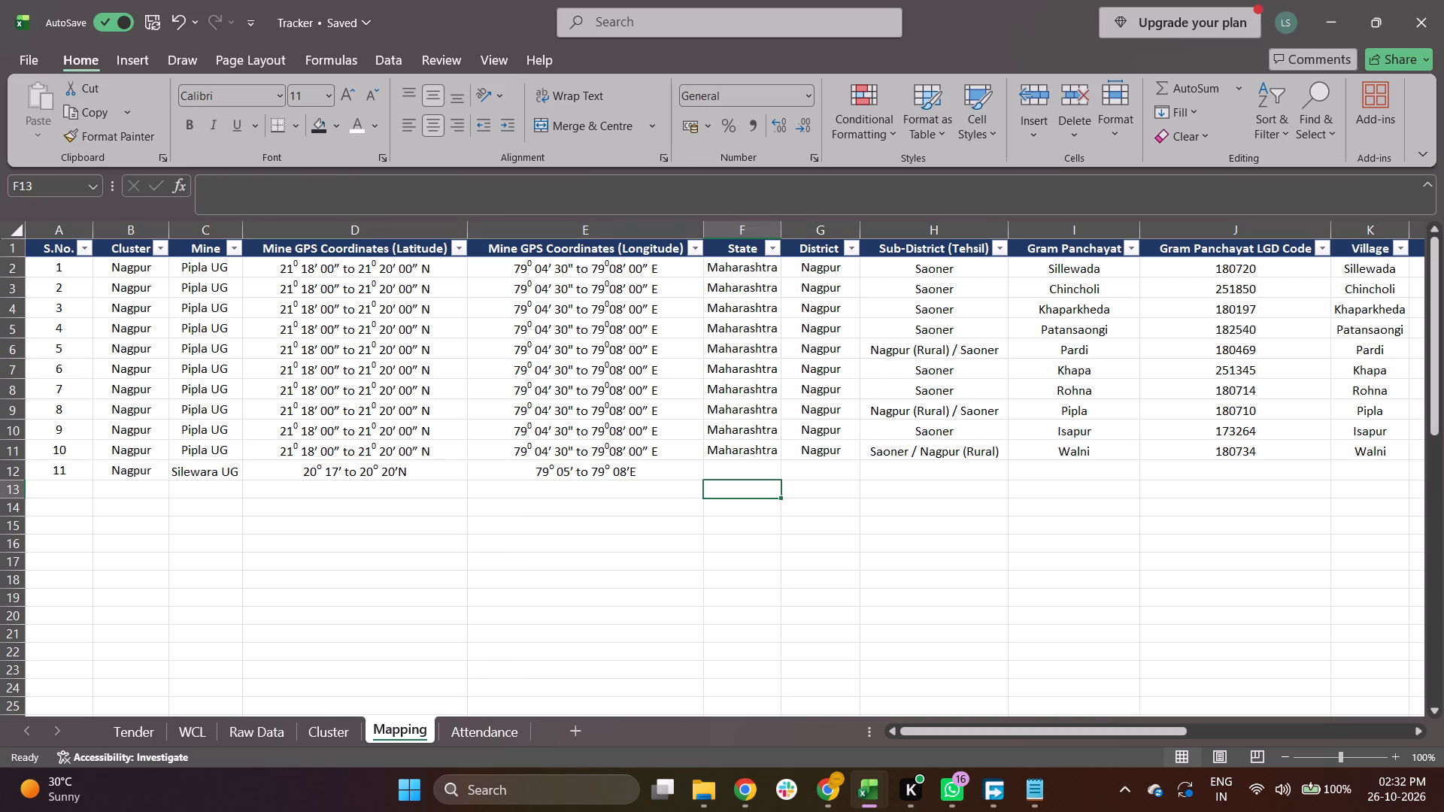
{"action": "key", "text": "Up"}
{"action": "key", "text": "ctrl+d"}
{"action": "key", "text": "Right"}
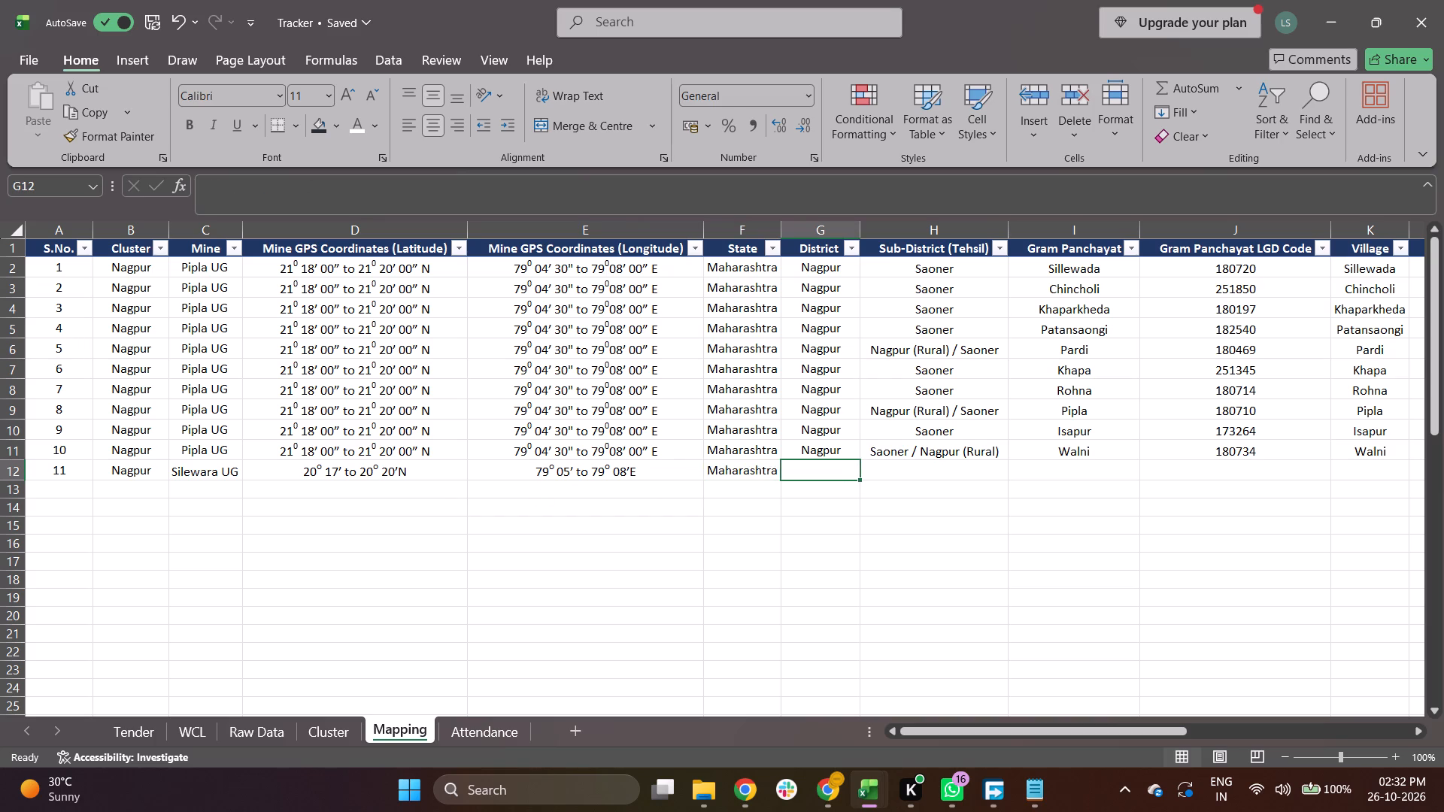
Switch to the Household Survey Schedule export dated 2026-10-25 and examine its mine, village and GPS location columns.
{"action": "key", "text": "alt+Tab"}
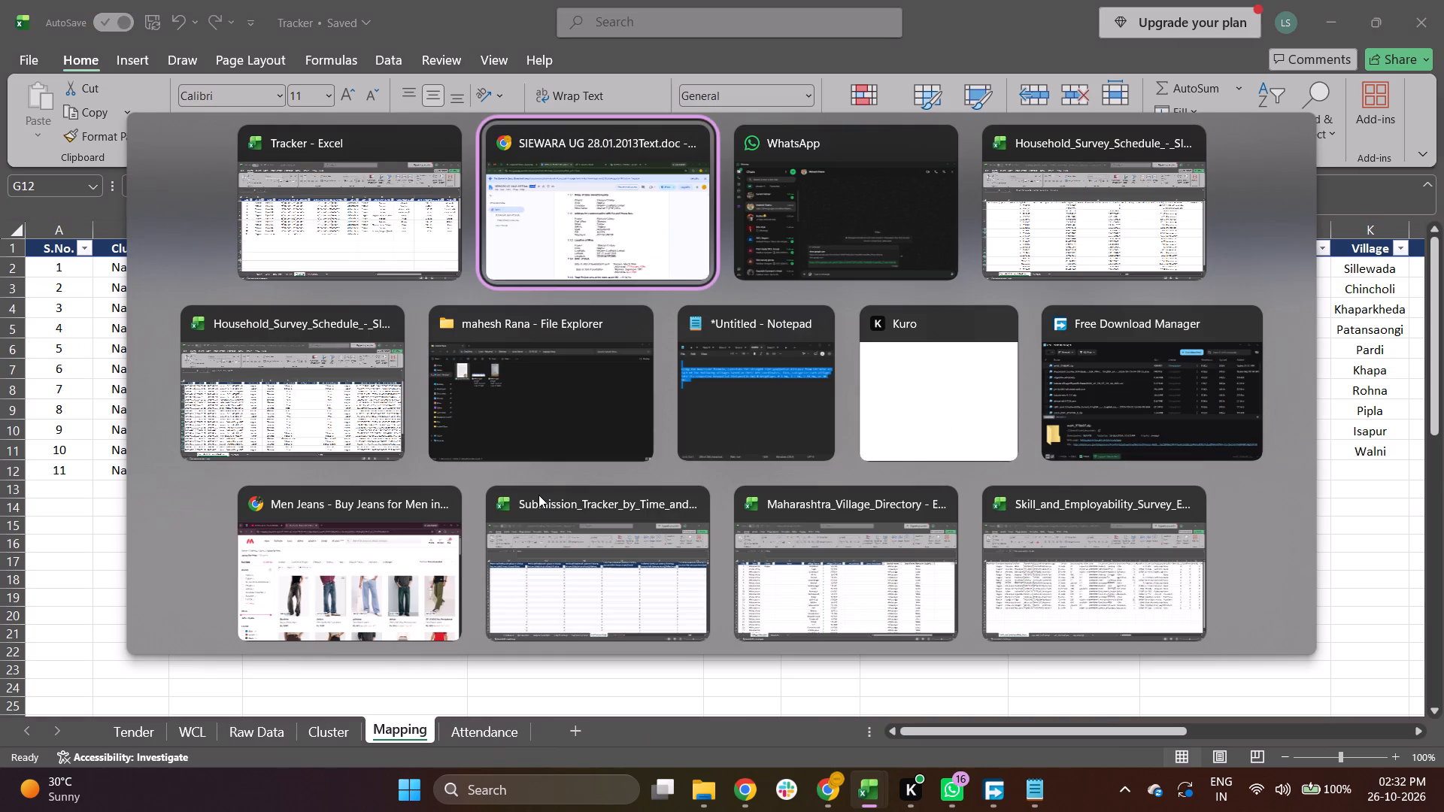
{"action": "key", "text": "alt+Tab"}
{"action": "key", "text": "alt+Tab"}
{"action": "scroll", "coordinate": [442, 435], "scroll_direction": "right", "scroll_amount": 5}
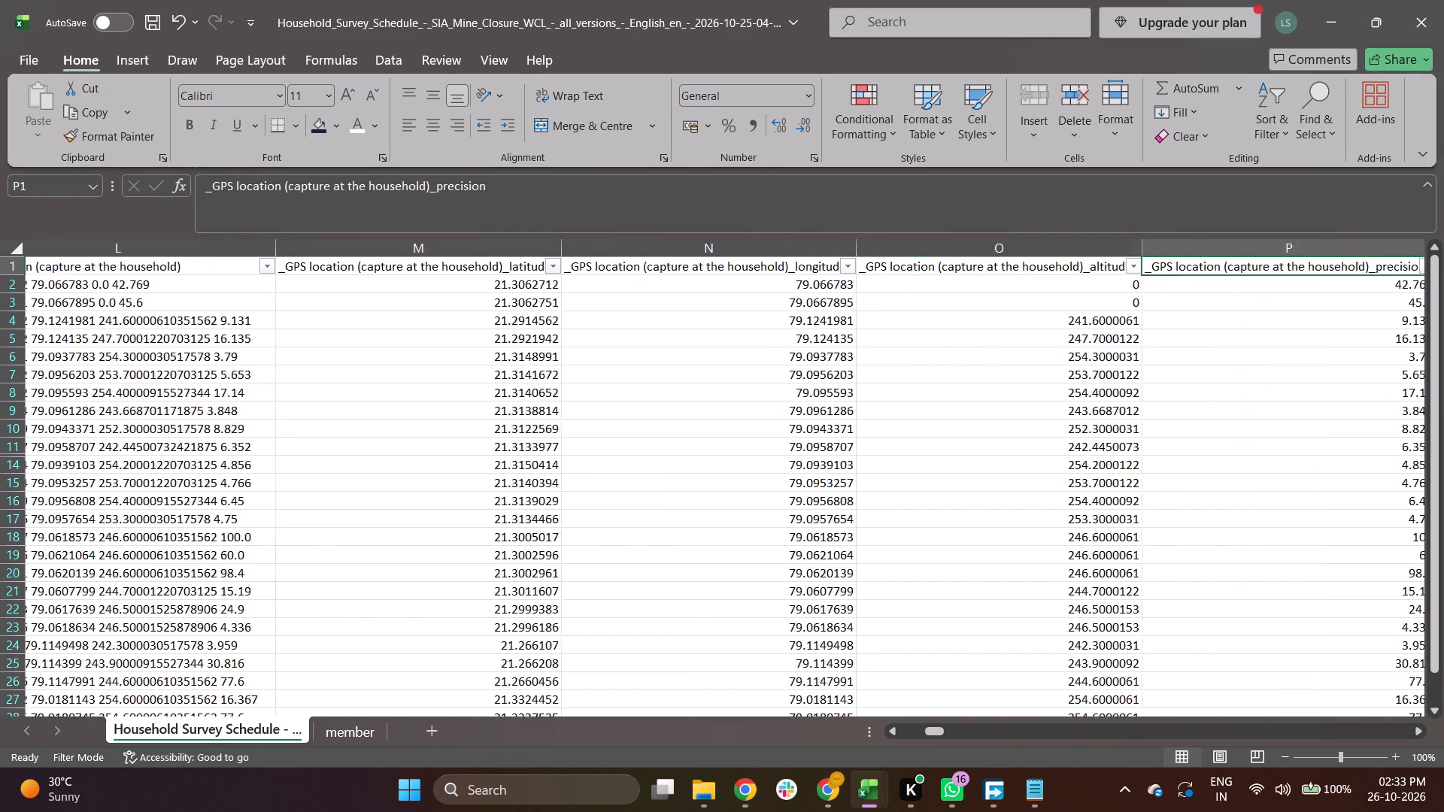
{"action": "scroll", "coordinate": [442, 435], "scroll_direction": "right", "scroll_amount": 12}
{"action": "key", "text": "alt+Tab"}
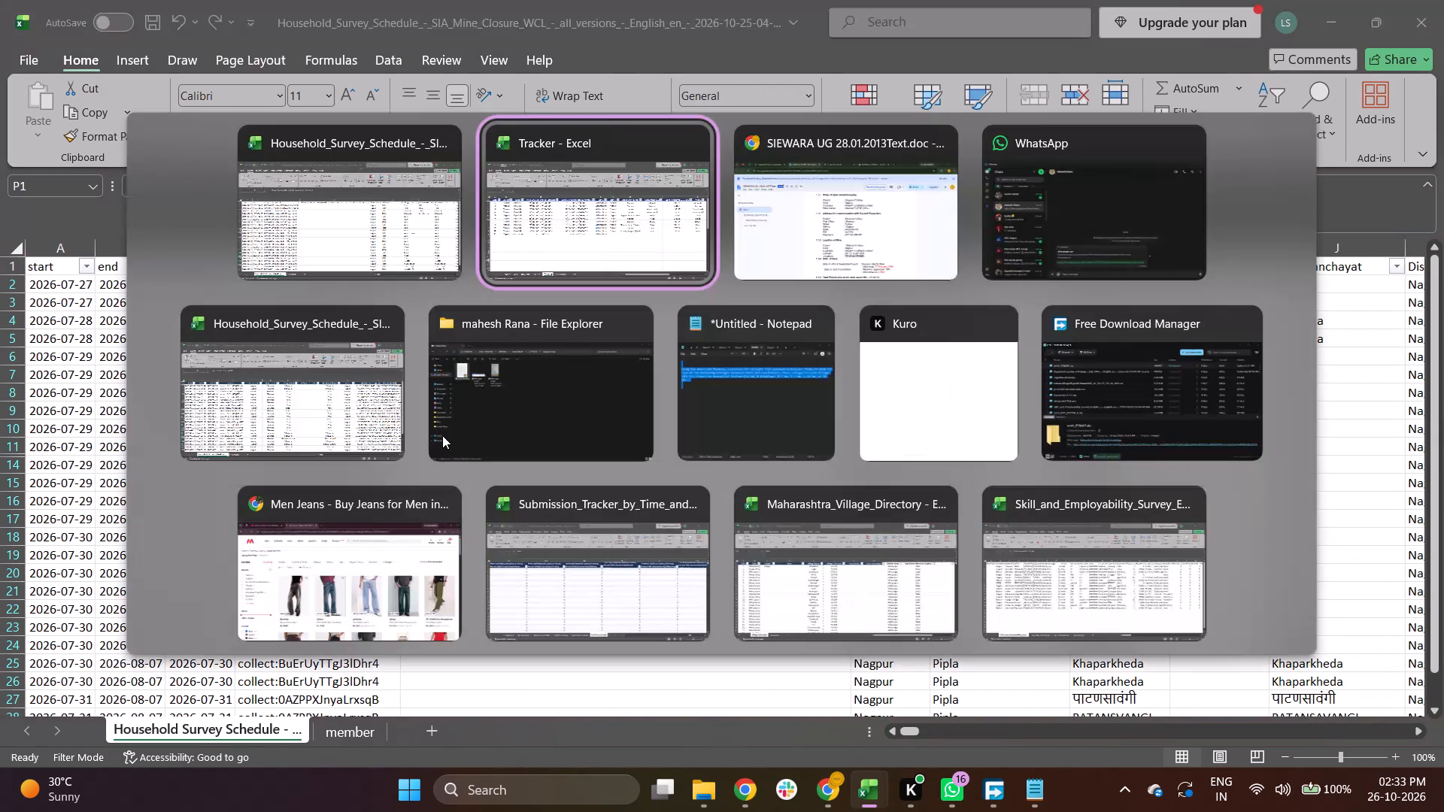
{"action": "key", "text": "alt+Tab"}
{"action": "key", "text": "alt+Left"}
{"action": "key", "text": "alt+Left"}
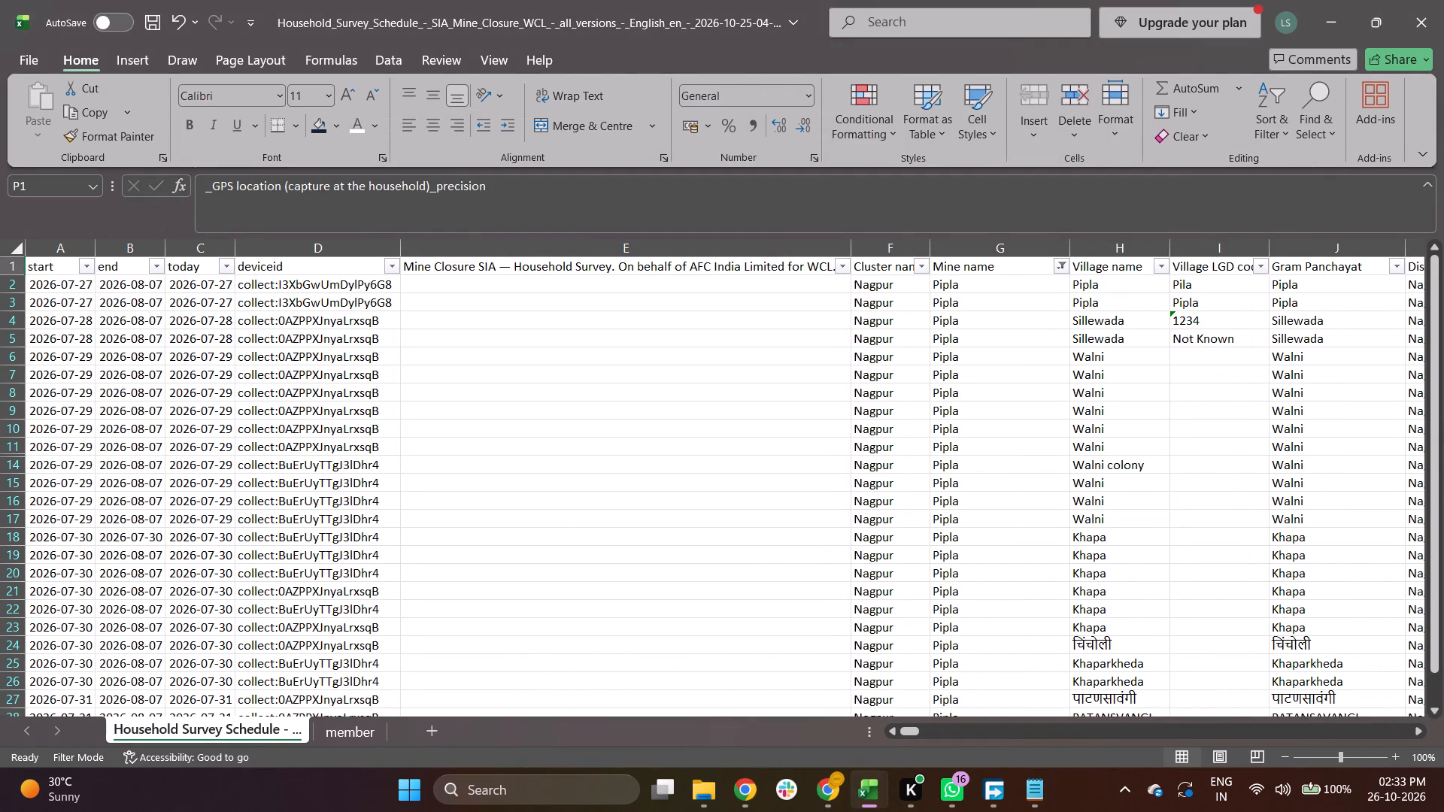
{"action": "scroll", "coordinate": [321, 672], "scroll_direction": "down", "scroll_amount": 1}
{"action": "scroll", "coordinate": [321, 672], "scroll_direction": "right", "scroll_amount": 8}
{"action": "scroll", "coordinate": [321, 672], "scroll_direction": "up", "scroll_amount": 7}
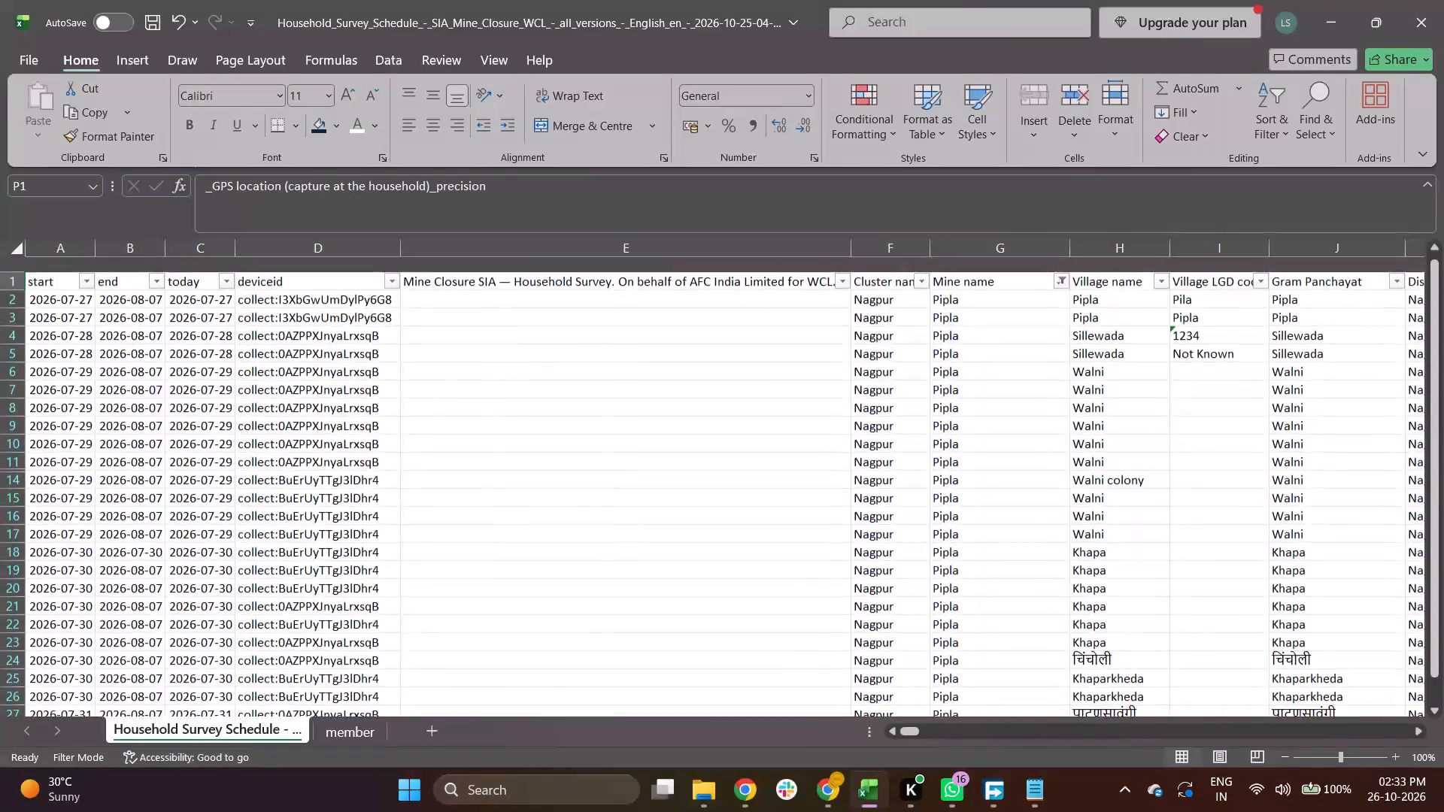
{"action": "scroll", "coordinate": [321, 672], "scroll_direction": "left", "scroll_amount": 1}
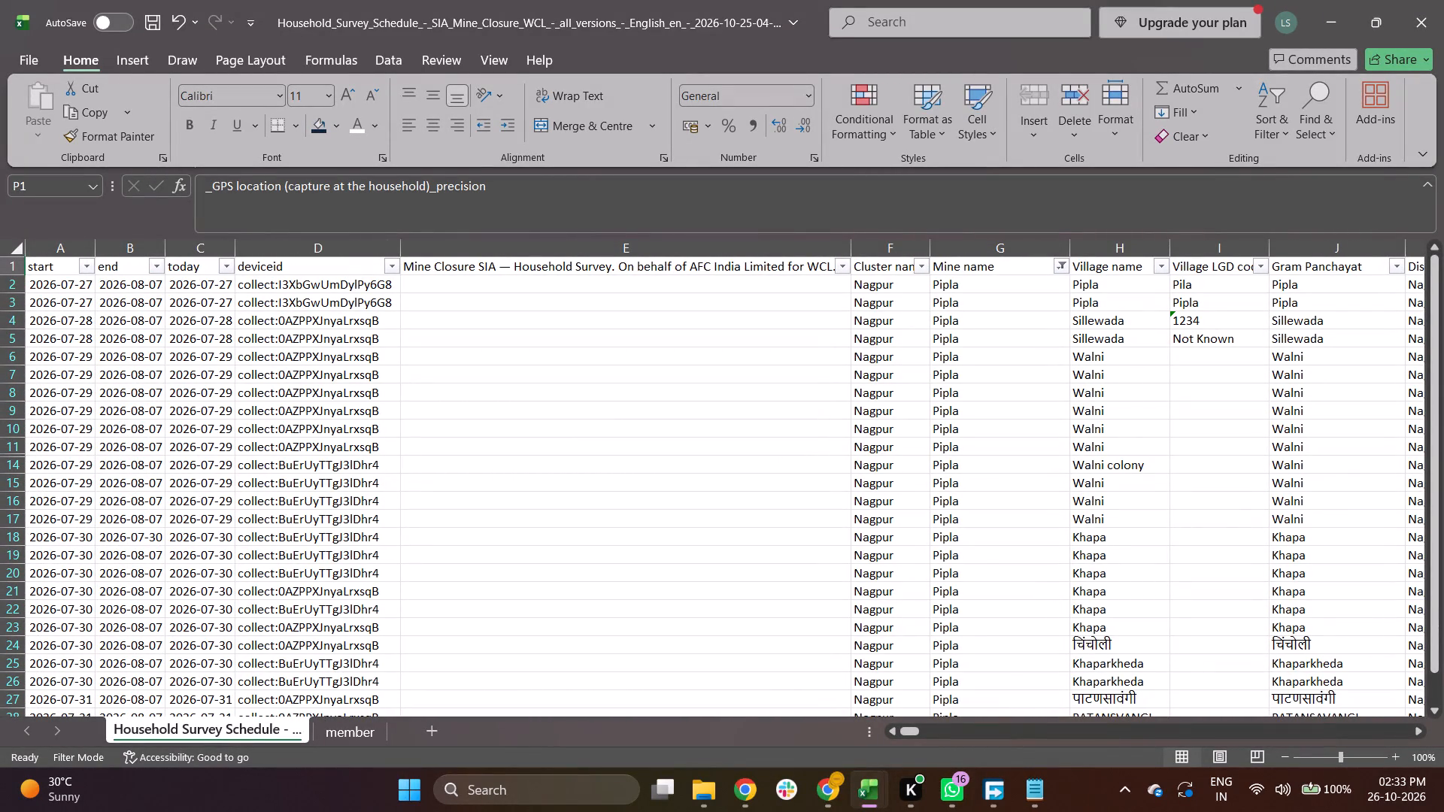
Close the Household Survey Schedule workbook dated 2026-10-22 without saving its changes.
{"action": "key", "text": "alt+Tab"}
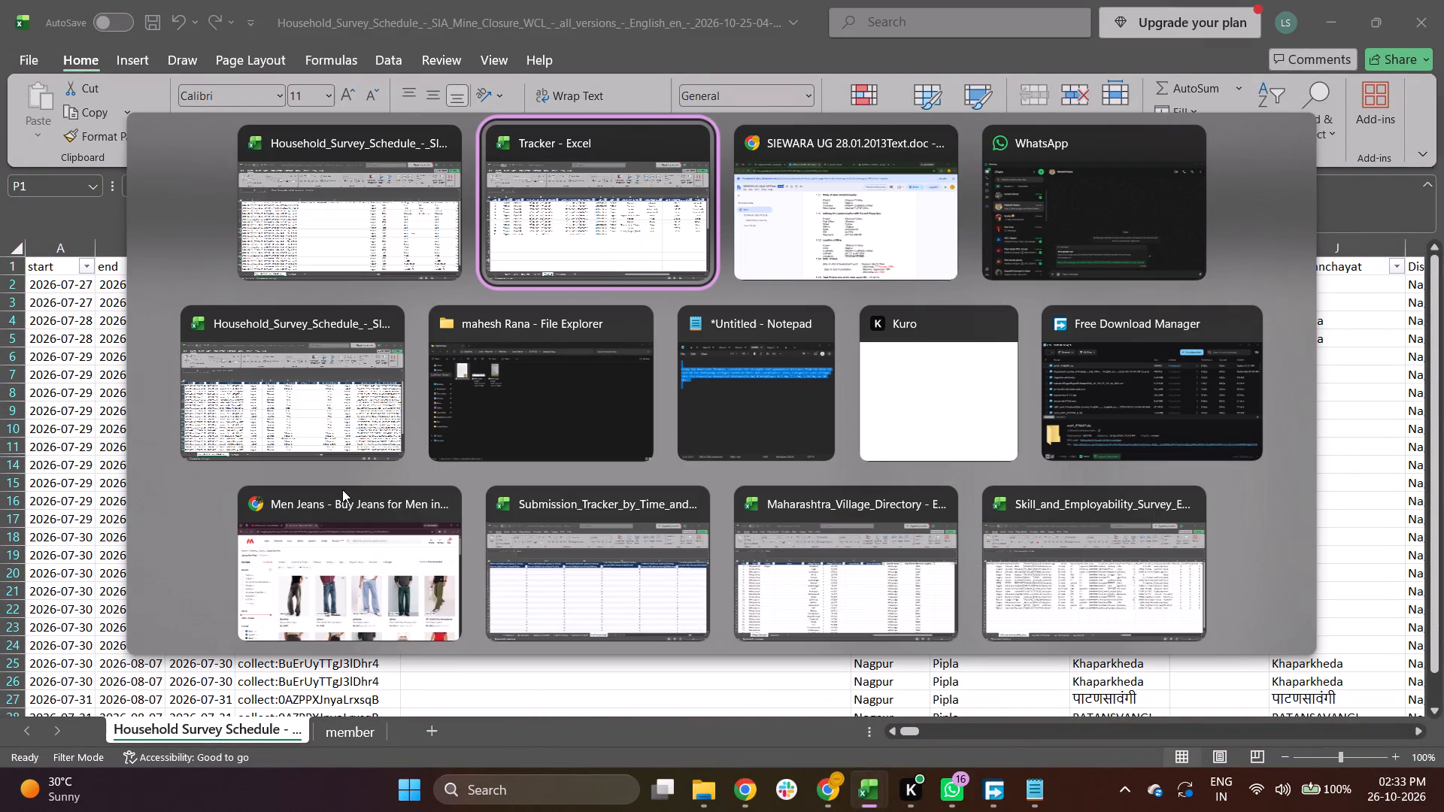
{"action": "key", "text": "alt+Down"}
{"action": "key", "text": "alt+Left"}
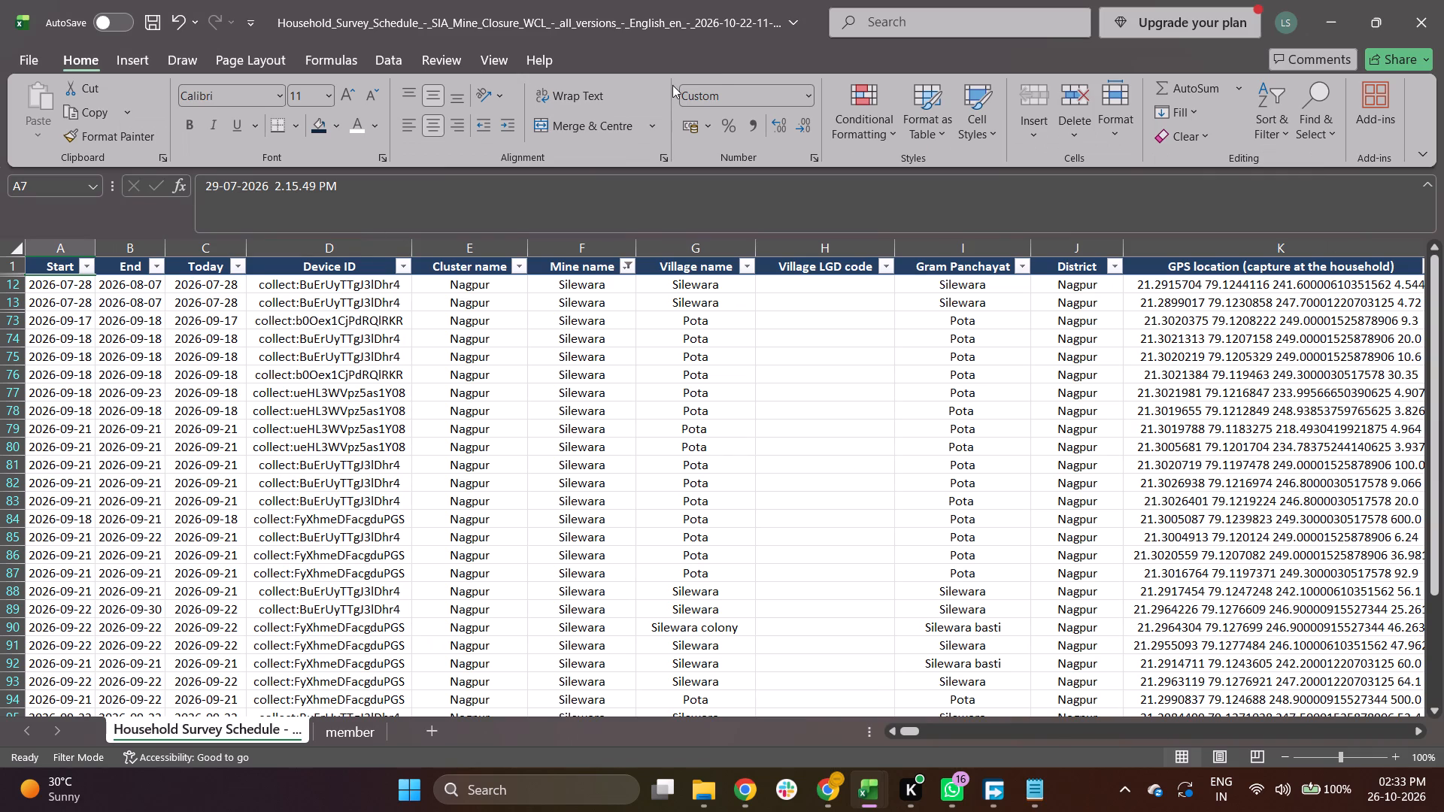
{"action": "left_click", "coordinate": [1437, 22]}
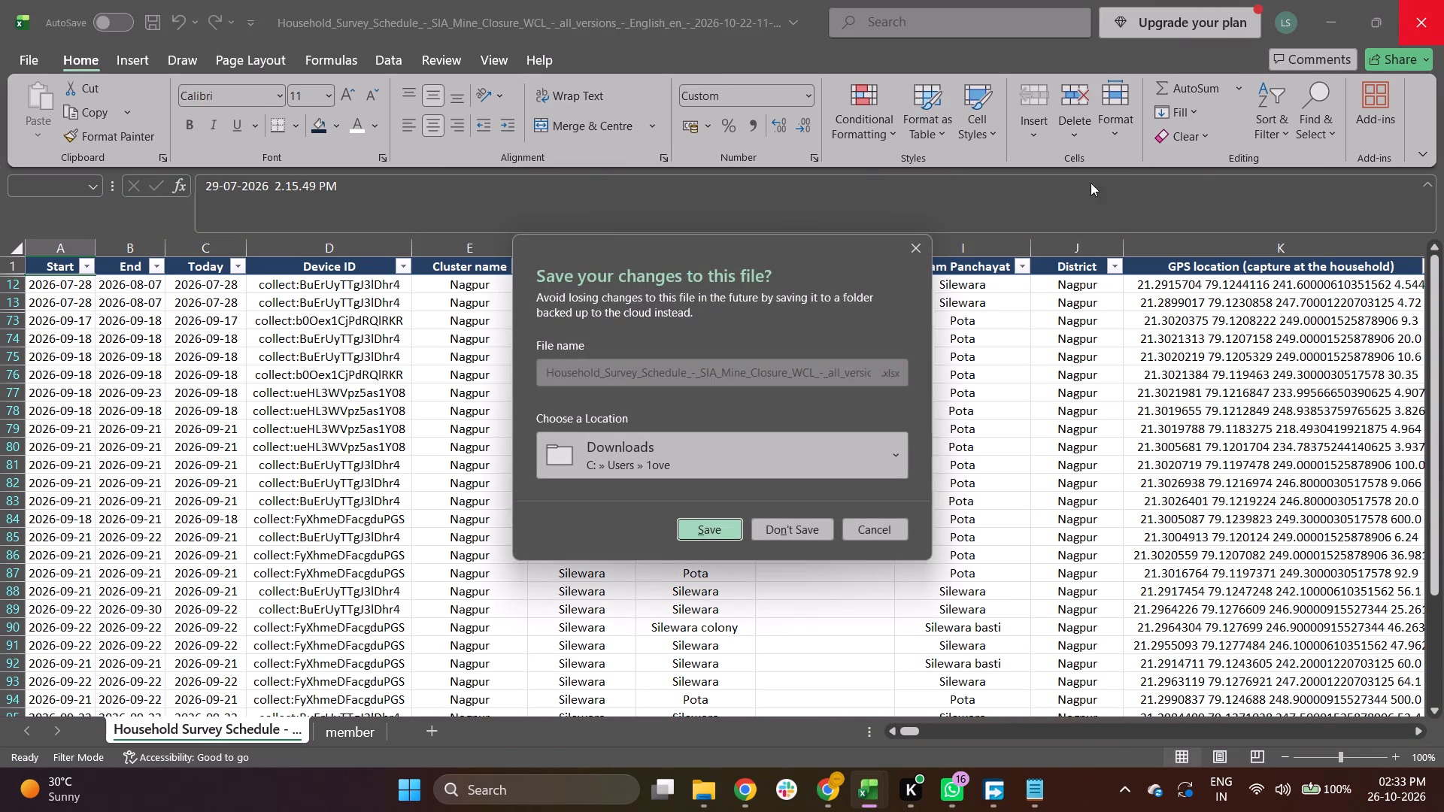
{"action": "left_click", "coordinate": [790, 537]}
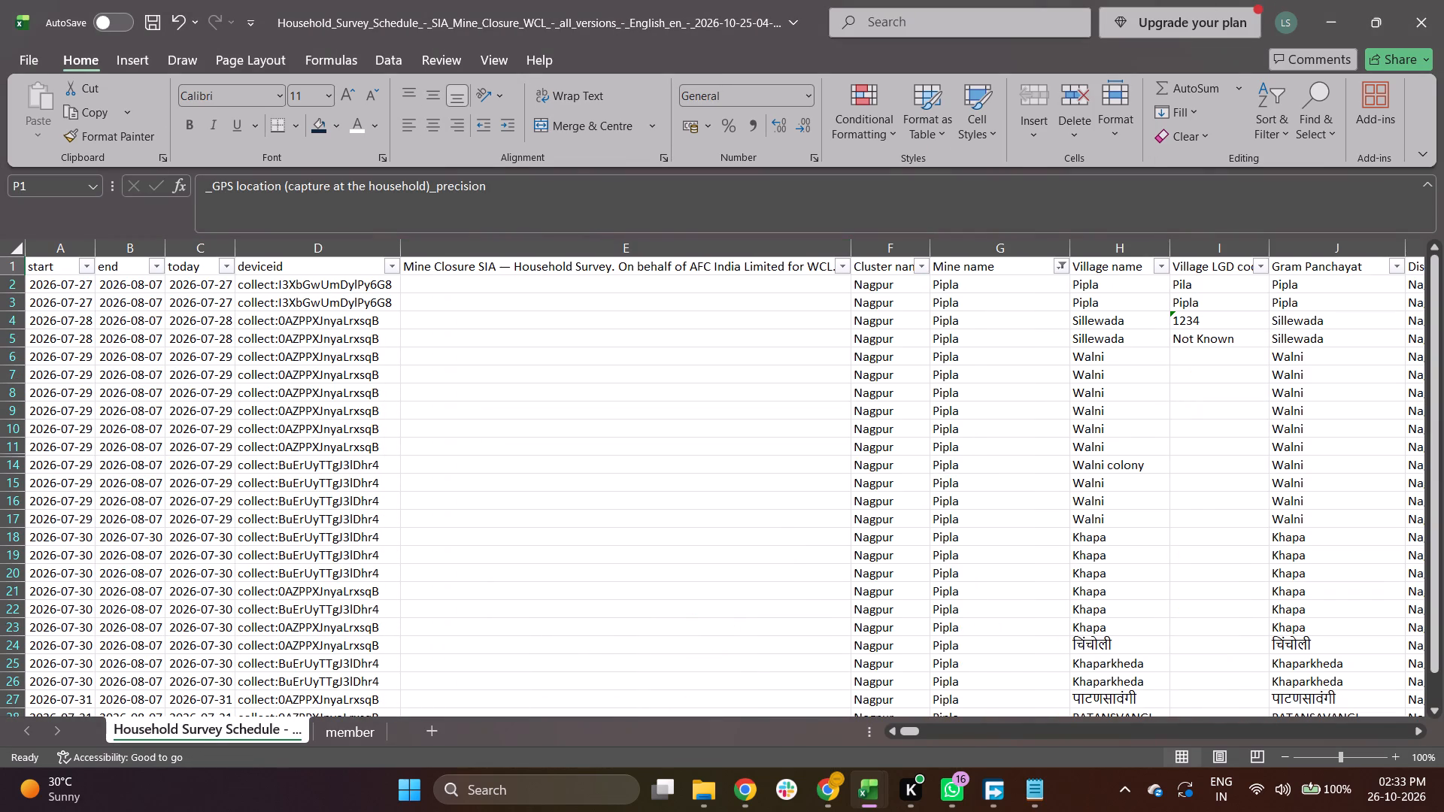
Filter the survey export's Mine name column to the spellings Silewada, Sillevawa, Sillewada and Sillewara, leaving out both Singori entries.
{"action": "scroll", "coordinate": [505, 405], "scroll_direction": "left", "scroll_amount": 3}
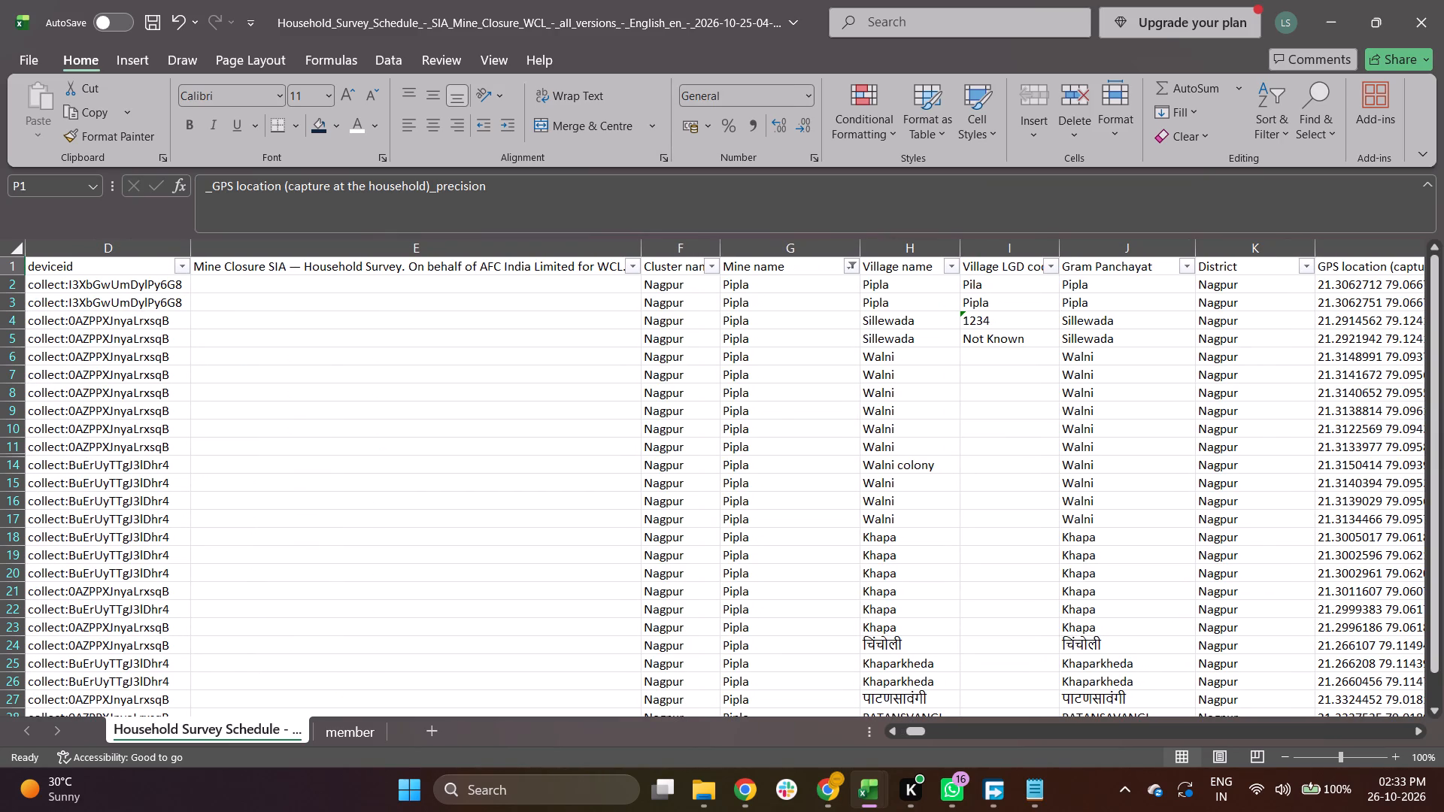
{"action": "key", "text": "alt+Tab"}
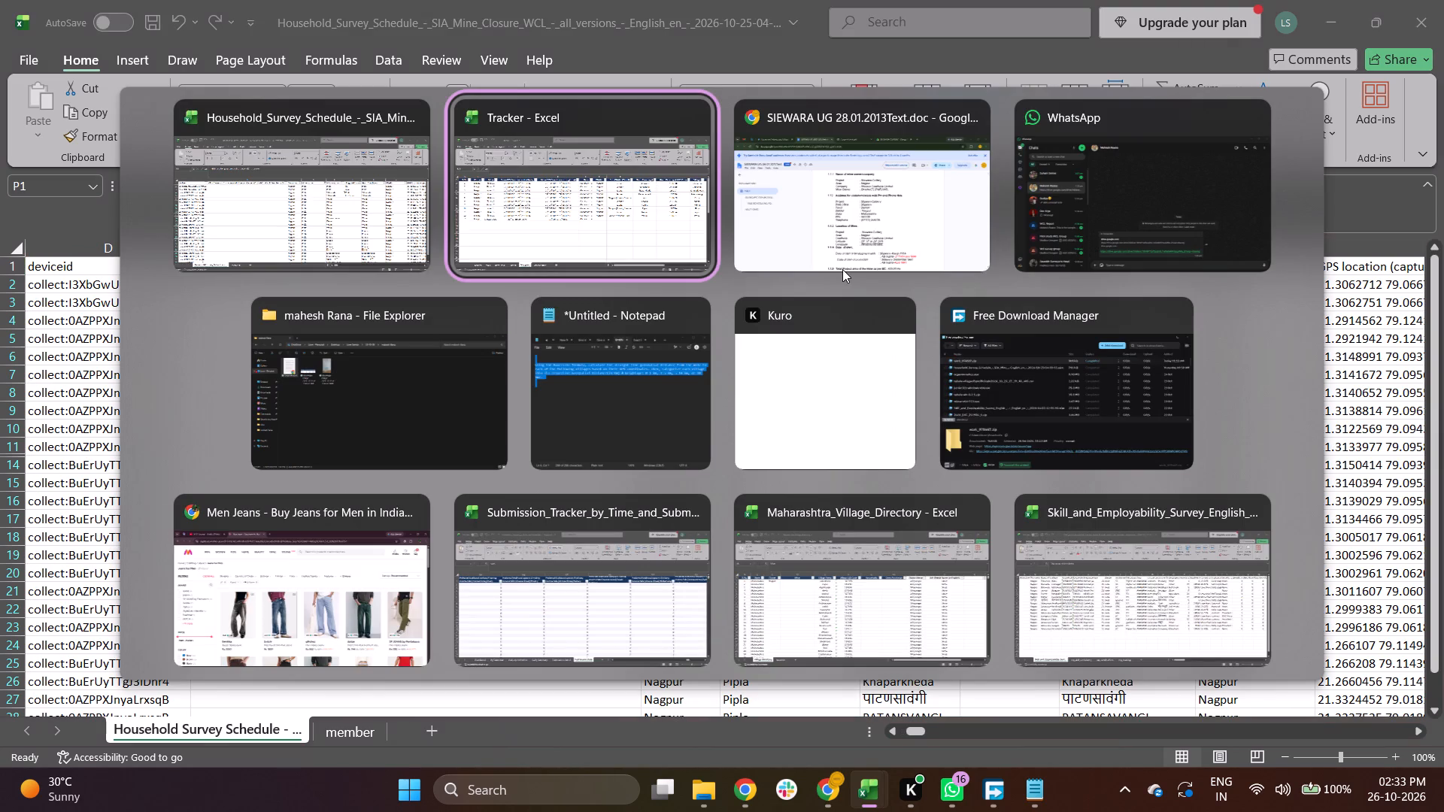
{"action": "key", "text": "alt+Left"}
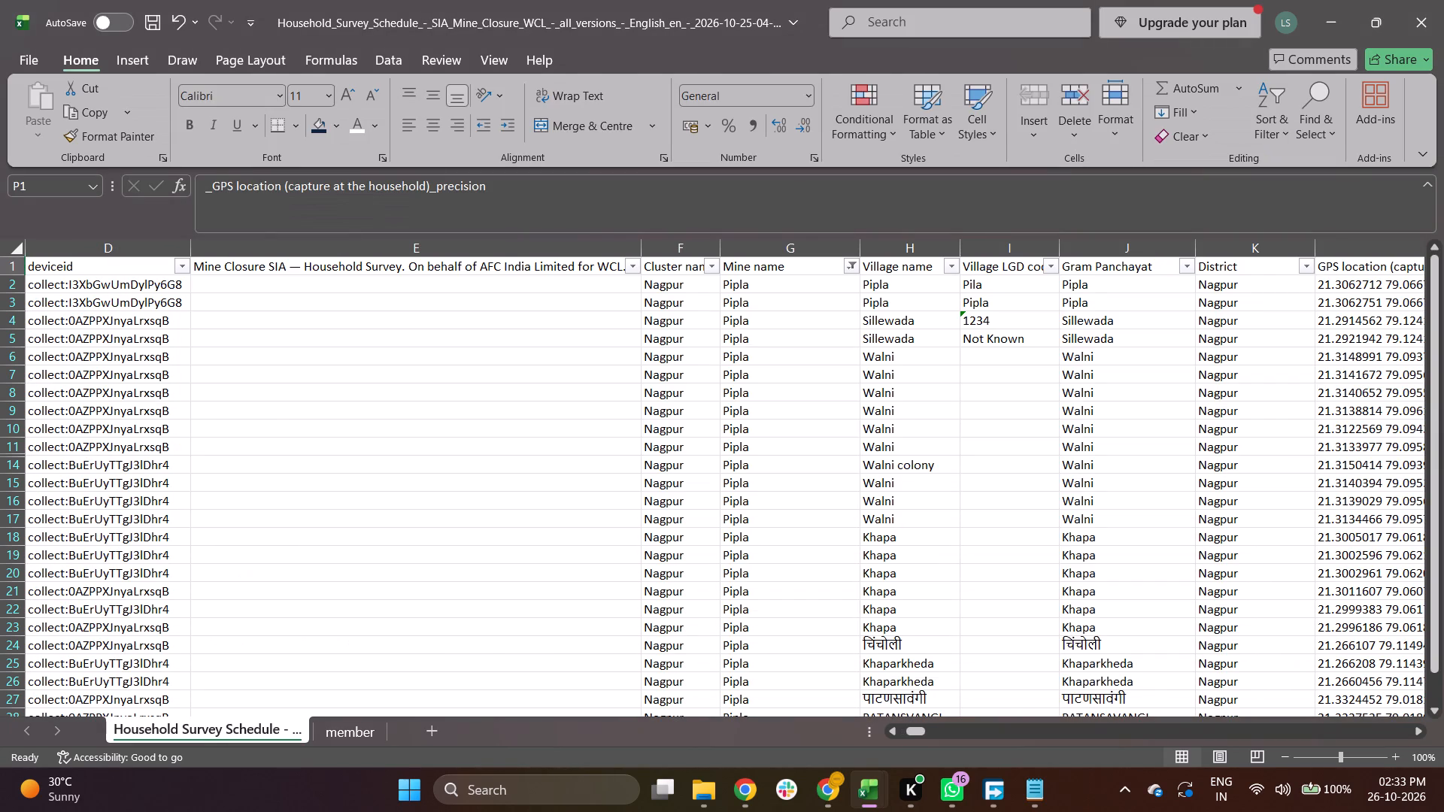
{"action": "left_click", "coordinate": [849, 265]}
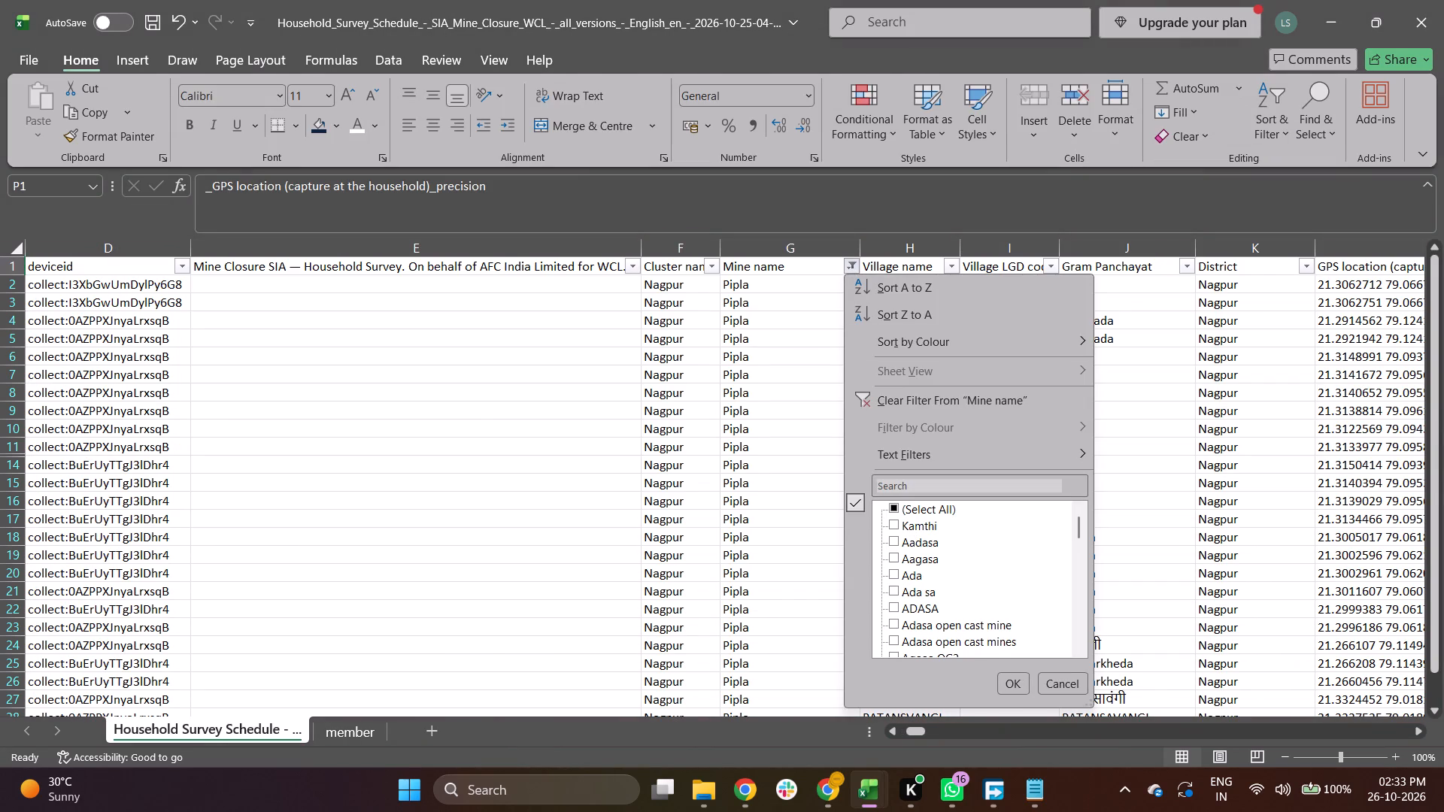
{"action": "left_click", "coordinate": [908, 491]}
{"action": "key", "text": "shift+s"}
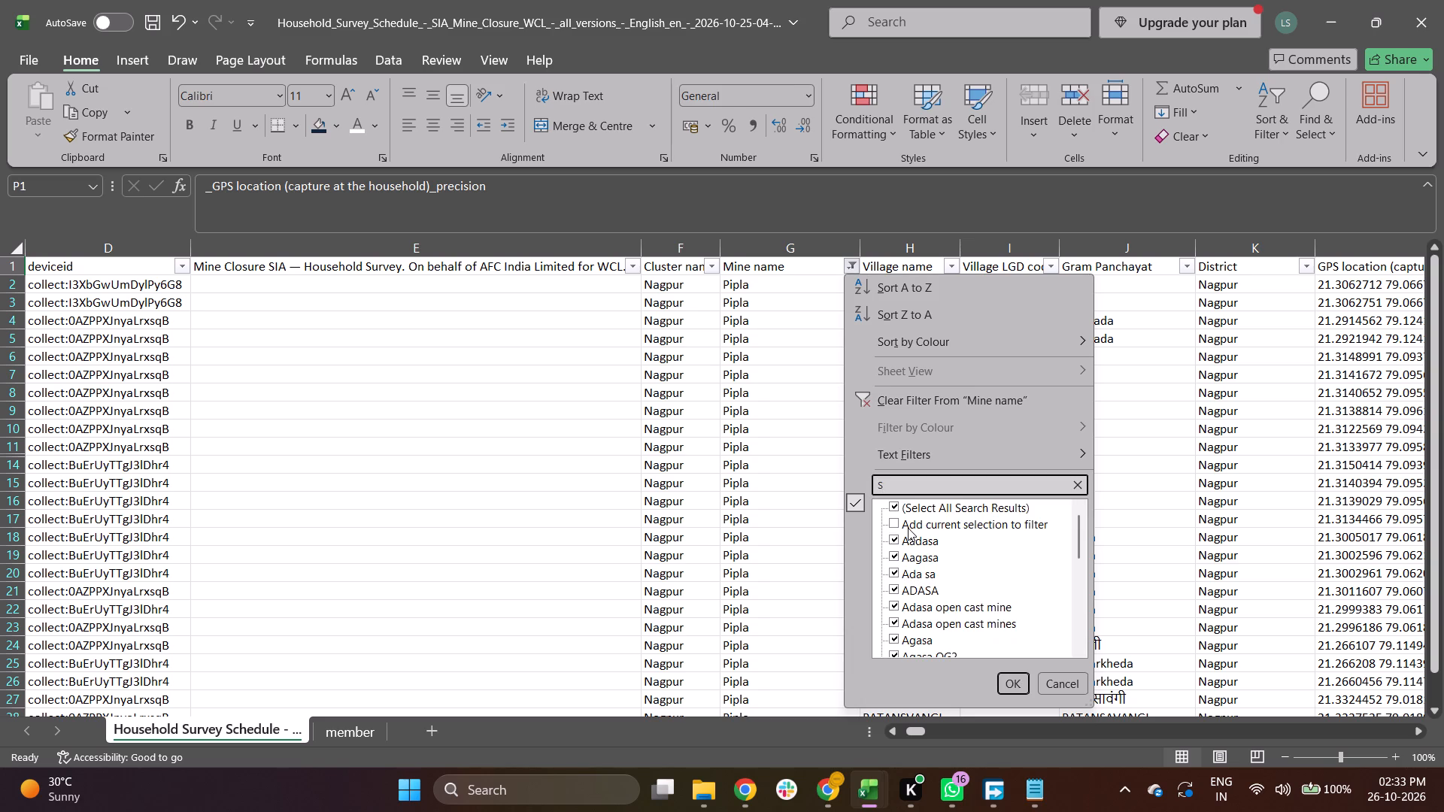
{"action": "key", "text": "i"}
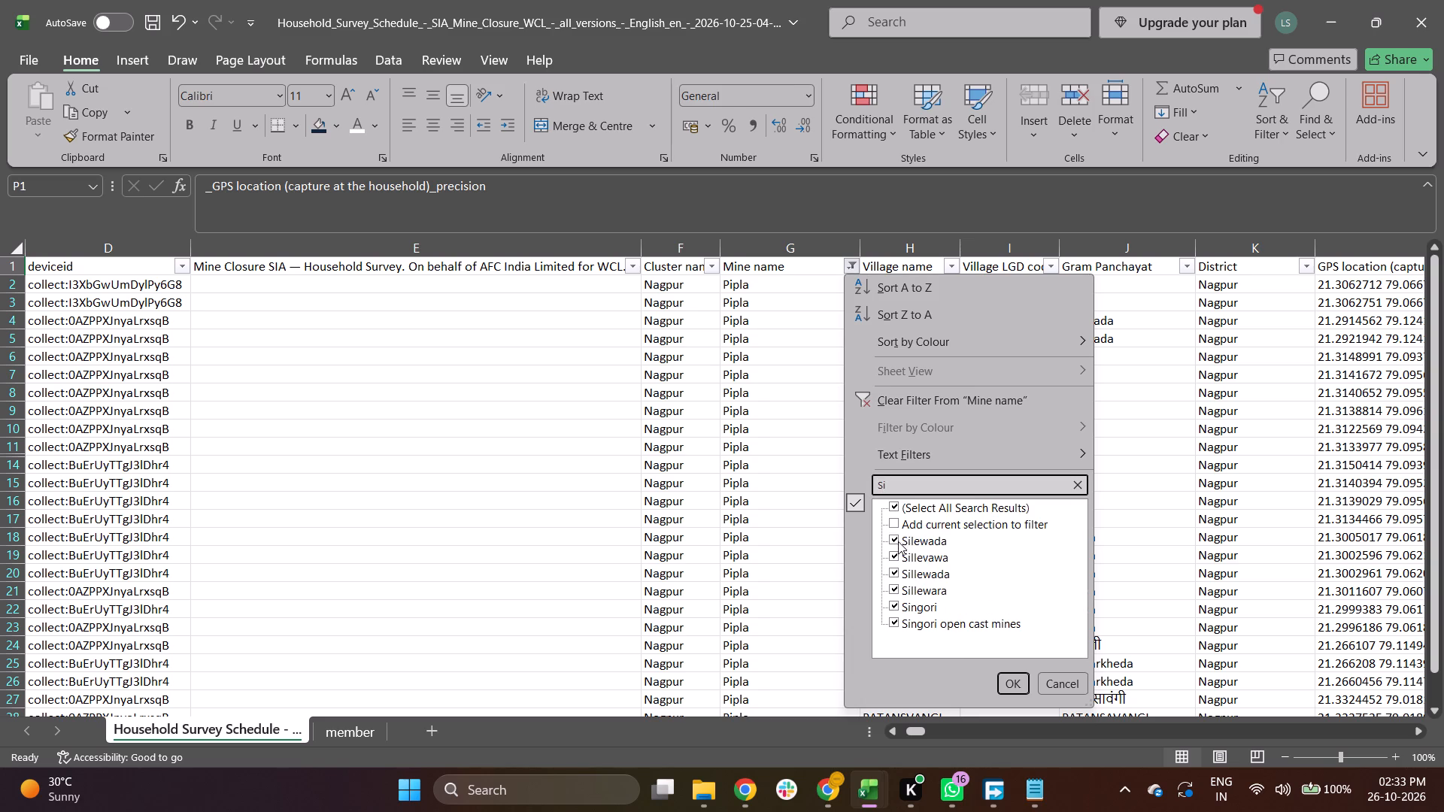
{"action": "left_click", "coordinate": [896, 537]}
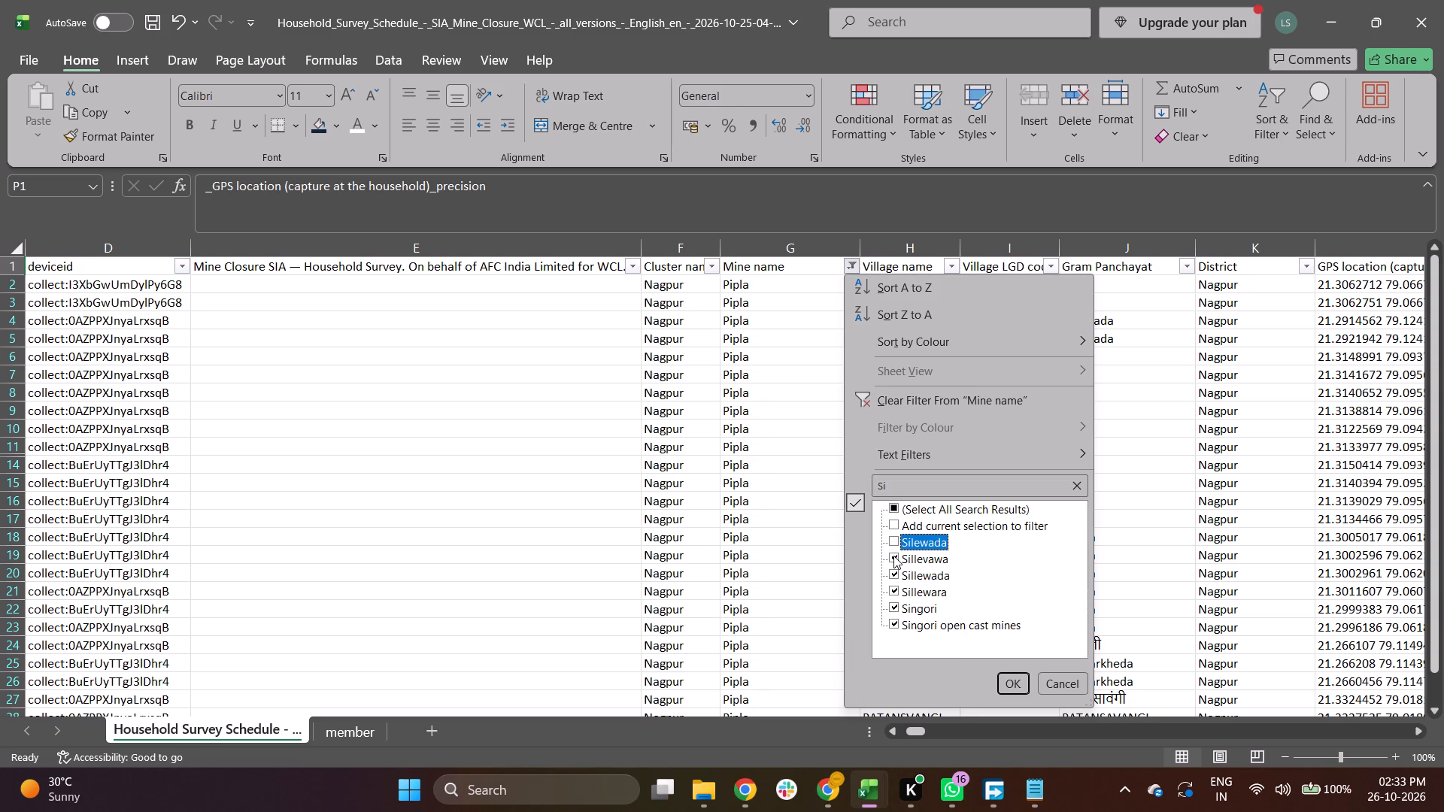
{"action": "double_click", "coordinate": [893, 554]}
{"action": "left_click", "coordinate": [893, 554]}
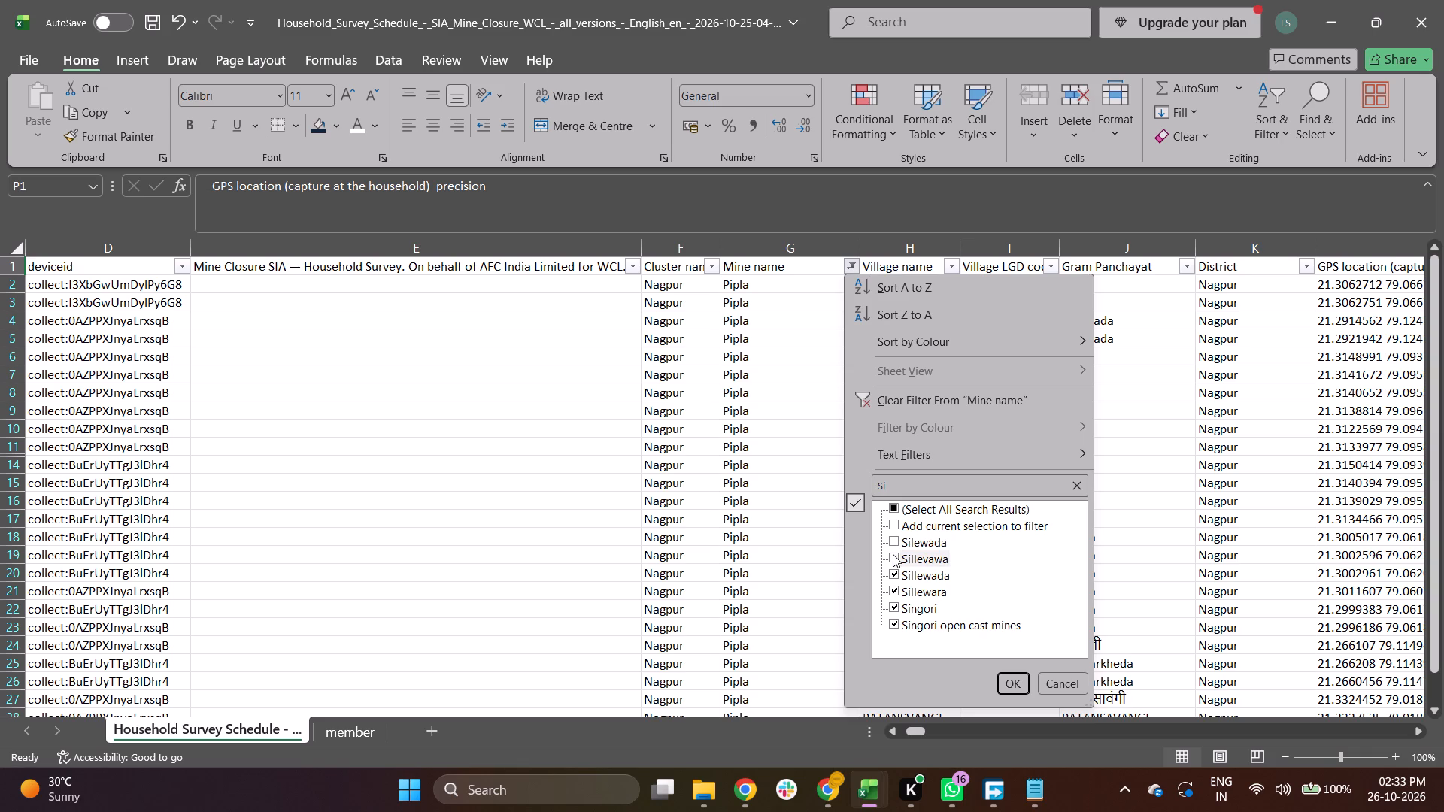
{"action": "left_click", "coordinate": [893, 540]}
{"action": "left_click", "coordinate": [894, 607]}
{"action": "left_click", "coordinate": [892, 623]}
{"action": "left_click", "coordinate": [1015, 679]}
Examine the filtered survey rows for the mine, village and Gram Panchayat names and the extent of the records.
{"action": "scroll", "coordinate": [802, 513], "scroll_direction": "down", "scroll_amount": 3}
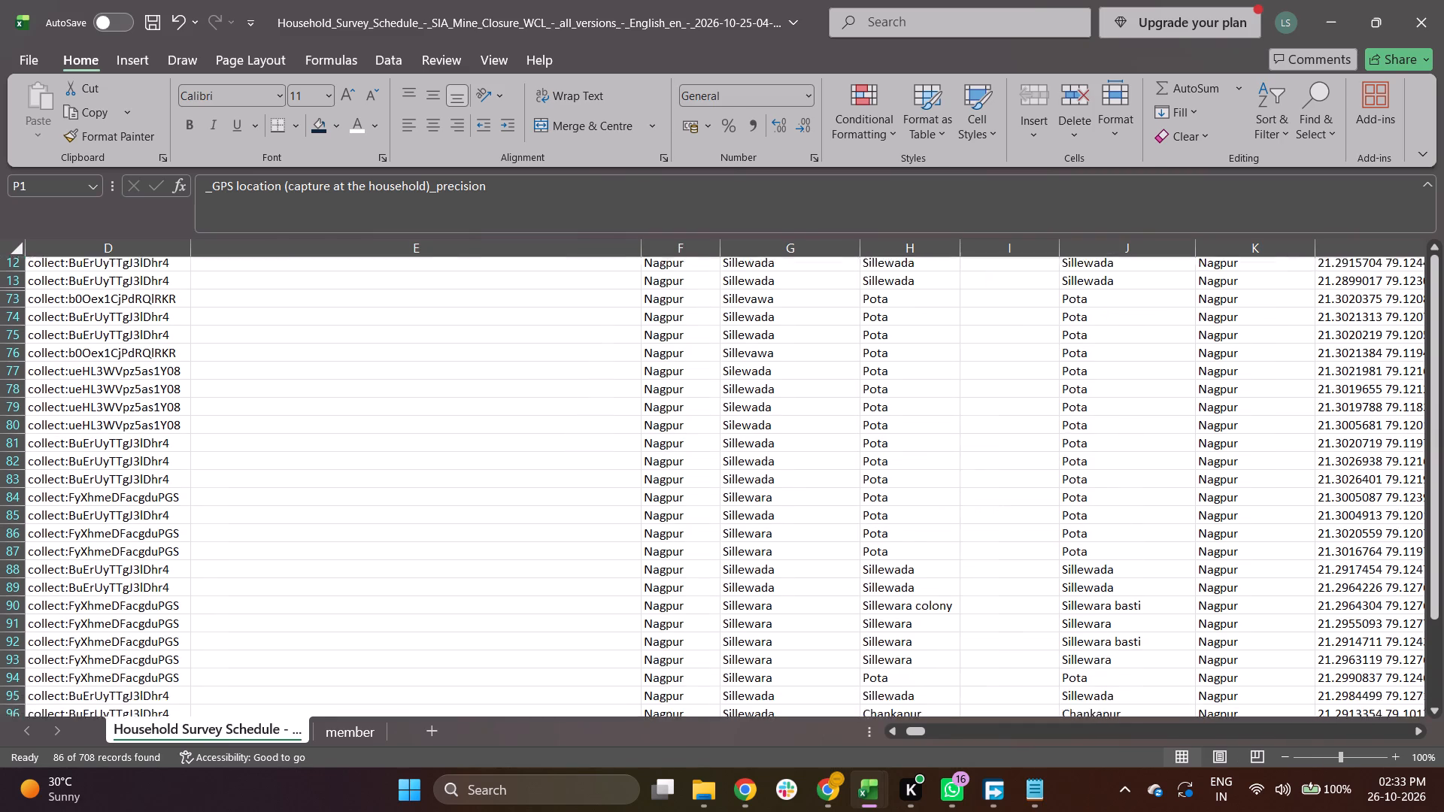
{"action": "scroll", "coordinate": [802, 513], "scroll_direction": "down", "scroll_amount": 13}
{"action": "scroll", "coordinate": [802, 513], "scroll_direction": "up", "scroll_amount": 14}
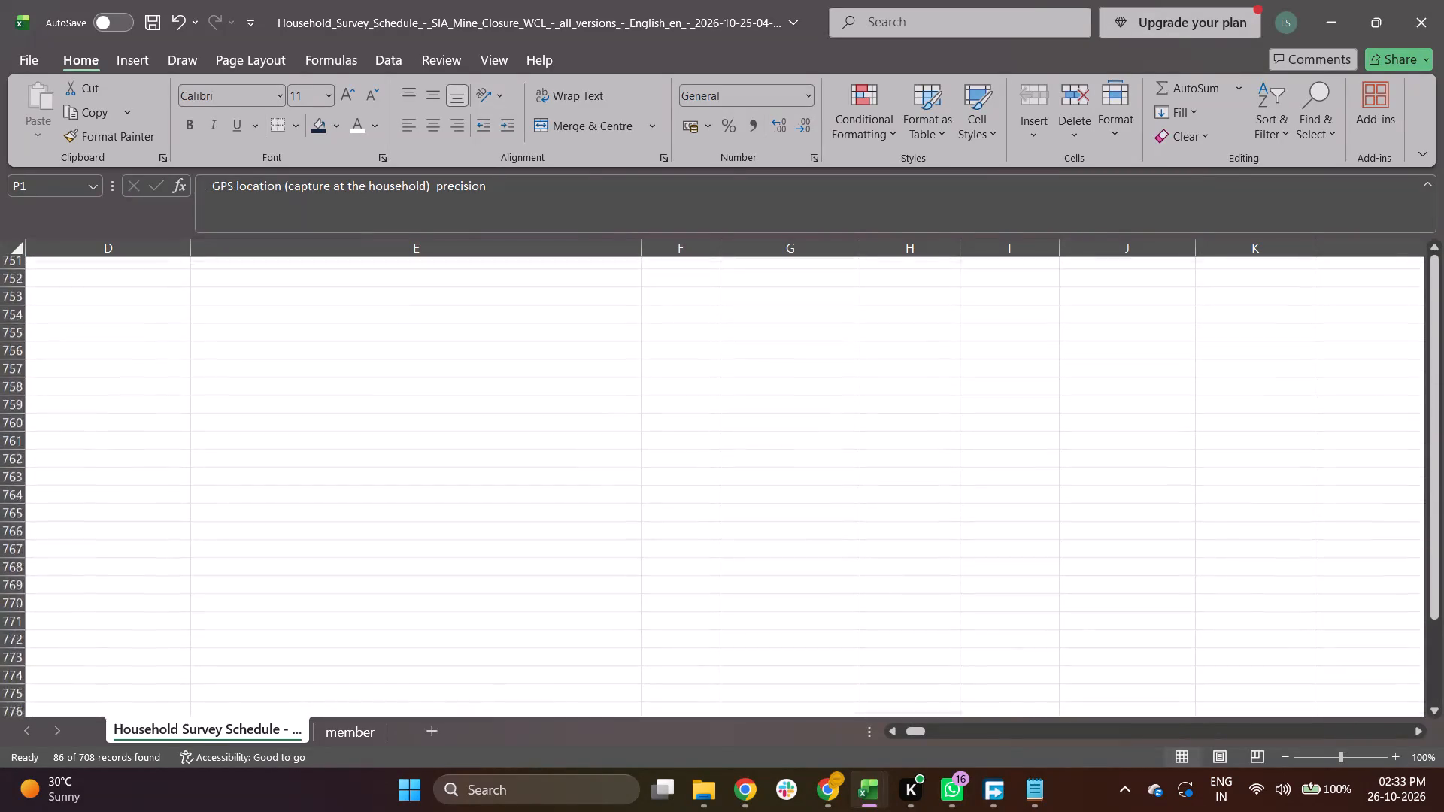
{"action": "scroll", "coordinate": [802, 513], "scroll_direction": "up", "scroll_amount": 11}
{"action": "scroll", "coordinate": [710, 471], "scroll_direction": "down", "scroll_amount": 7}
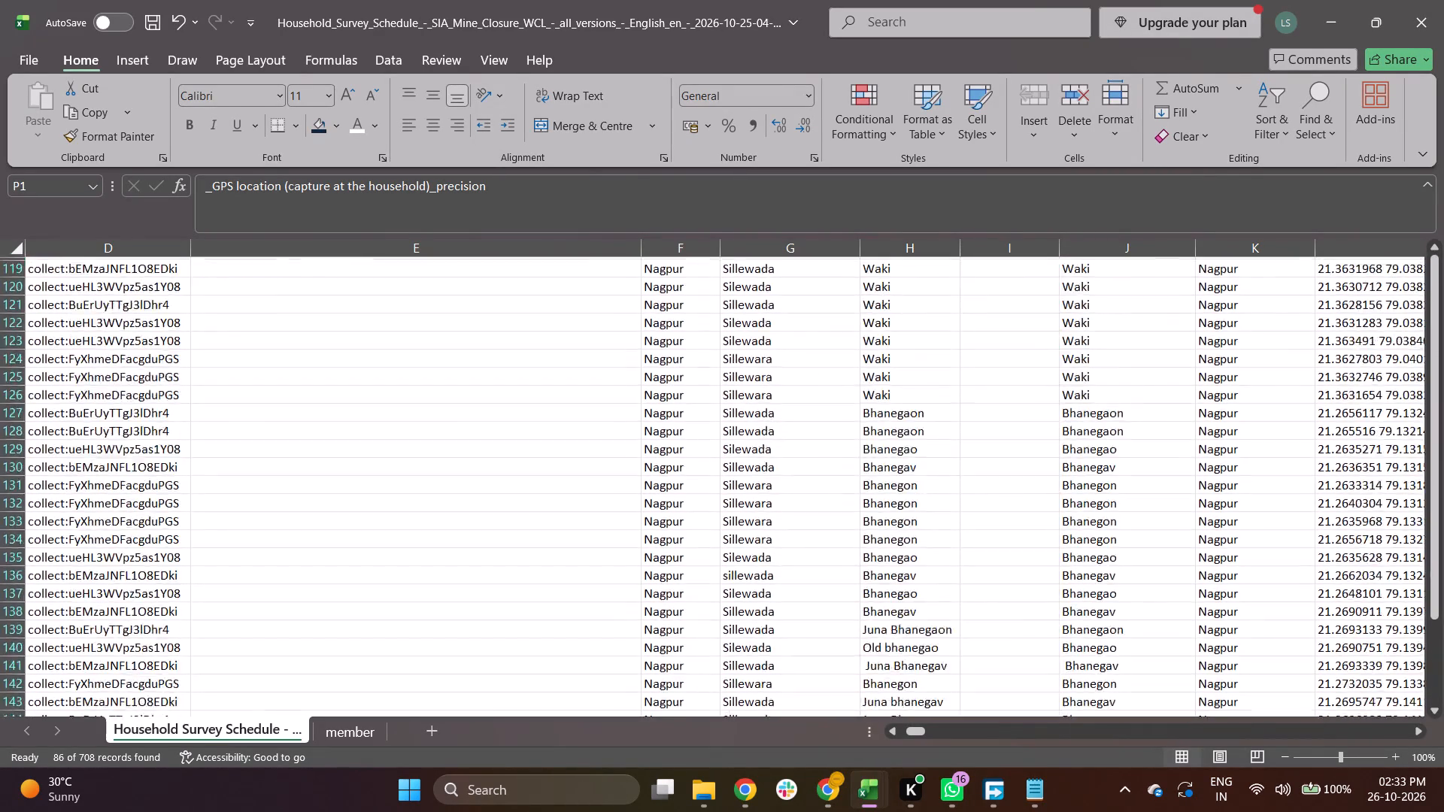
{"action": "scroll", "coordinate": [710, 471], "scroll_direction": "up", "scroll_amount": 12}
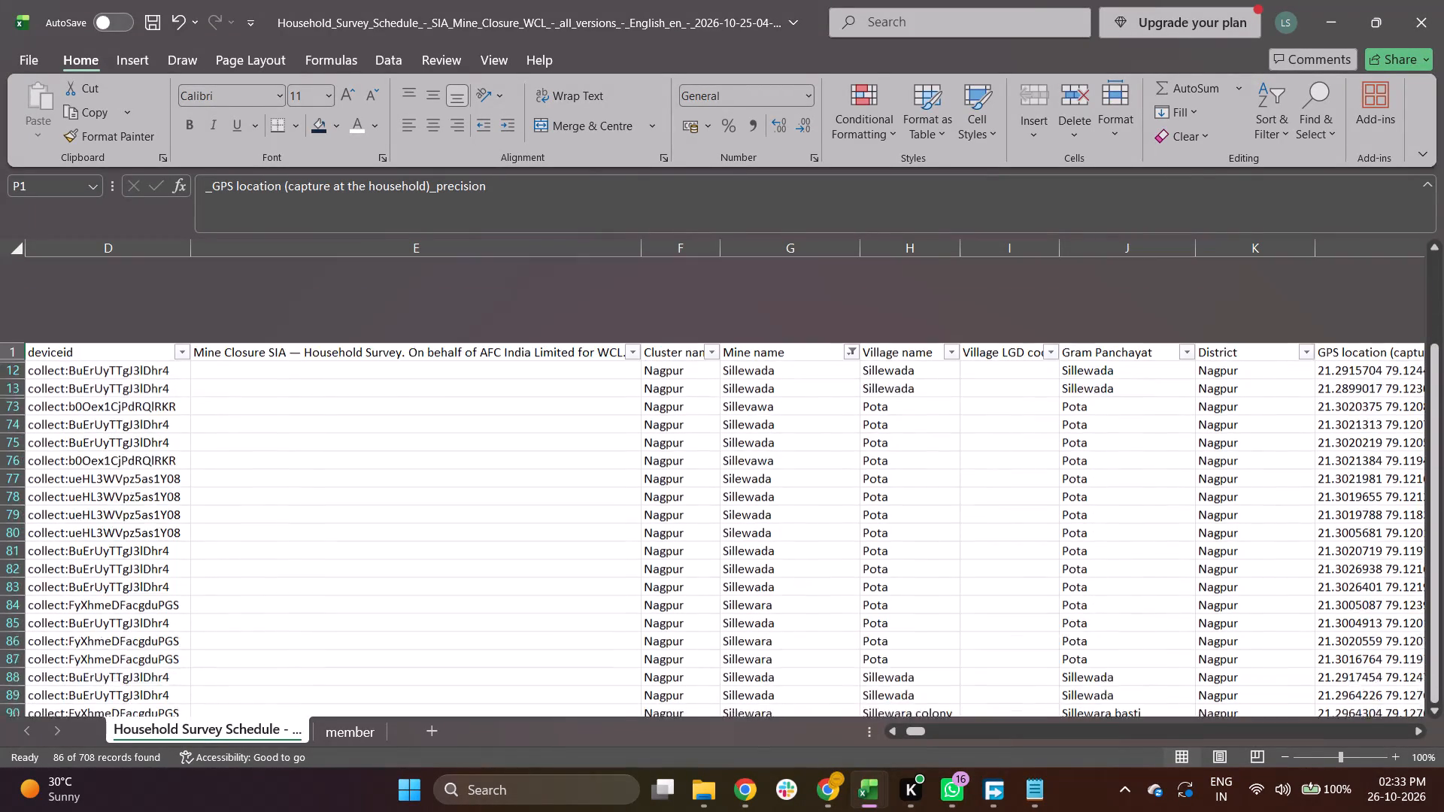
{"action": "left_click", "coordinate": [757, 283]}
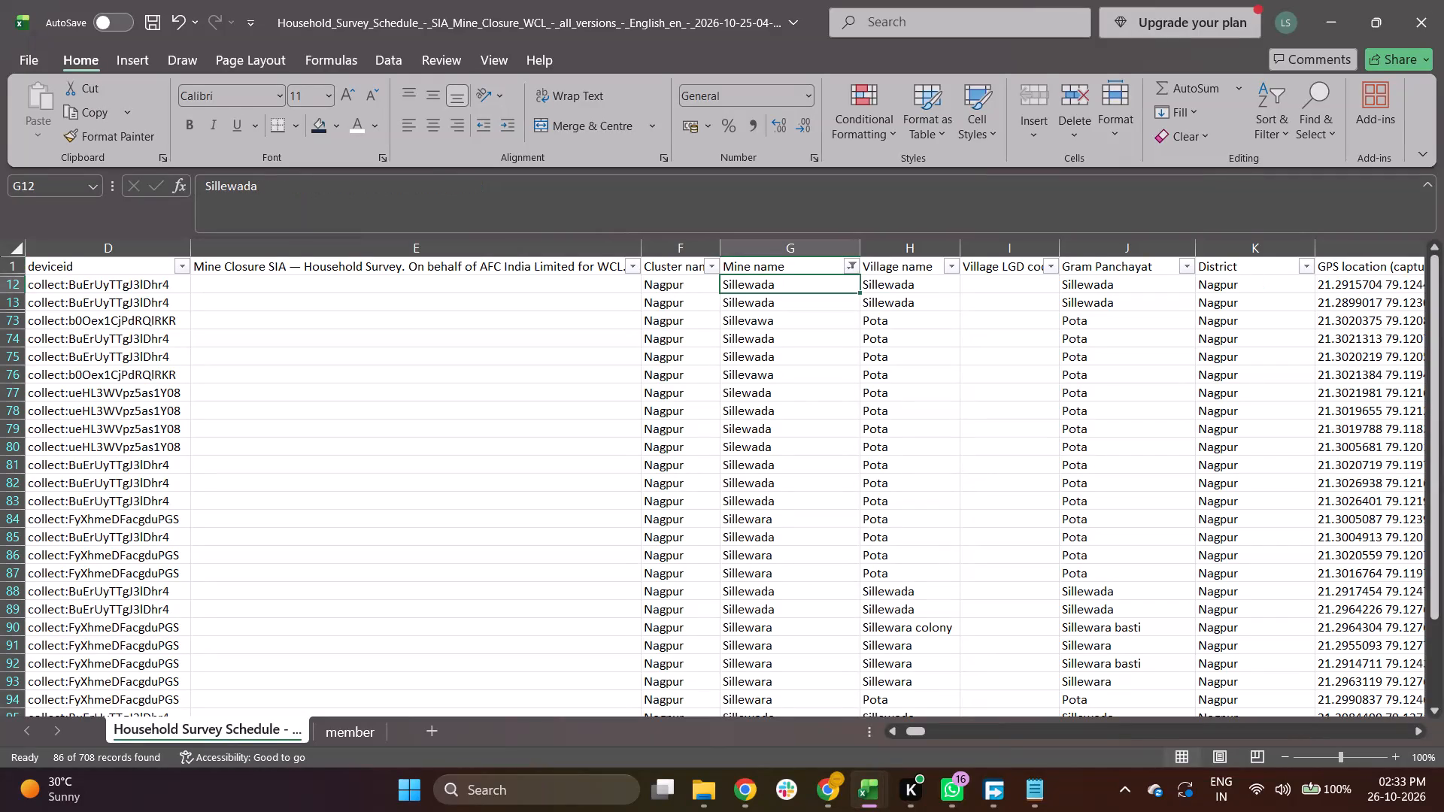
{"action": "key", "text": "ctrl+shift+Down"}
{"action": "key", "text": "Up"}
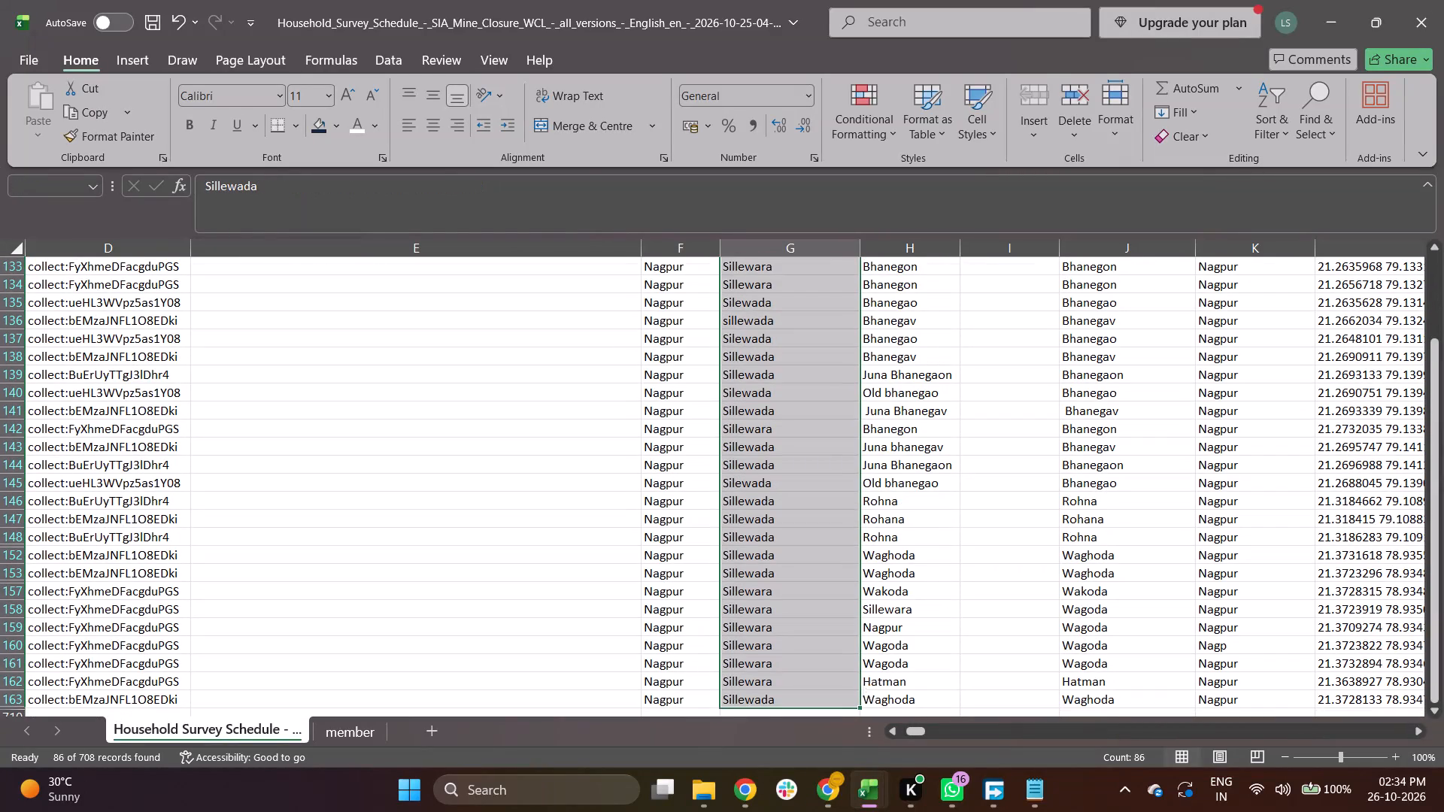
{"action": "key", "text": "Down"}
Switch to the Tracker's Mapping sheet and fill the District cell G12 for Silewara UG with Nagpur from the row above.
{"action": "key", "text": "alt+Tab"}
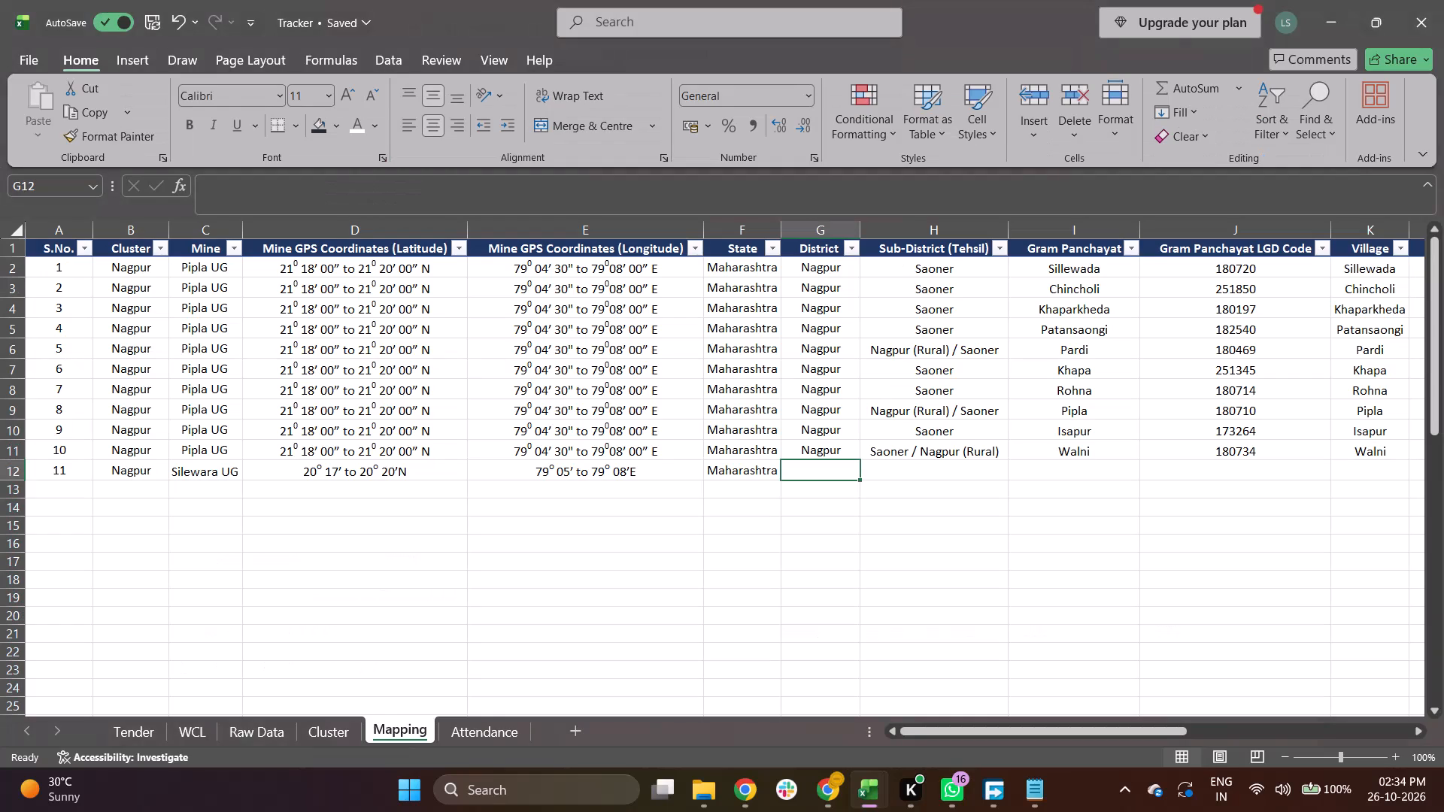
{"action": "key", "text": "ctrl+d"}
Review row 12 of the Mapping sheet across the location, village, distance, weightage and household columns to see what remains unfilled.
{"action": "key", "text": "Right"}
{"action": "key", "text": "Right"}
{"action": "key", "text": "Right"}
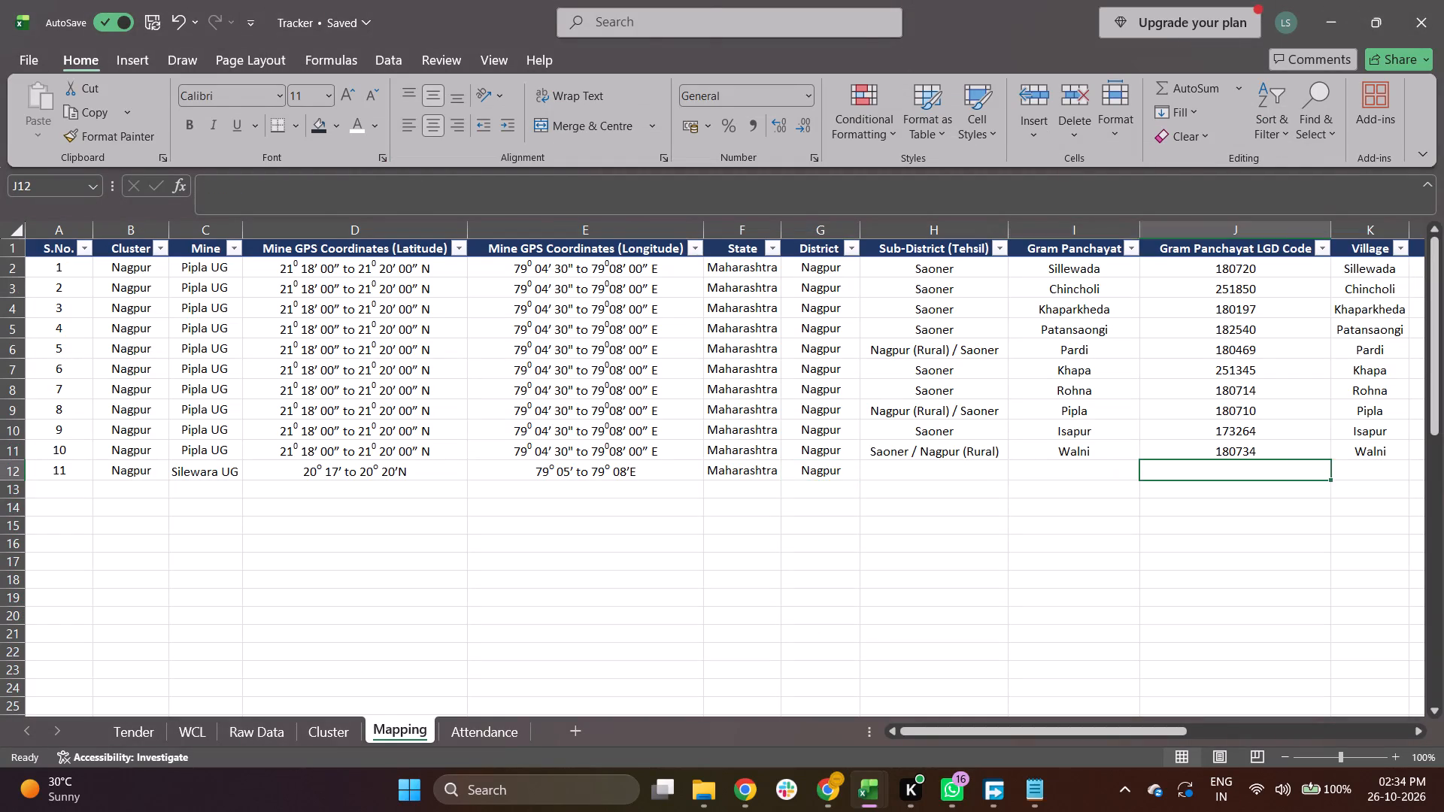
{"action": "key", "text": "Left"}
{"action": "key", "text": "Left"}
{"action": "key", "text": "Left"}
{"action": "key", "text": "Left"}
{"action": "key", "text": "Left"}
{"action": "key", "text": "Left"}
{"action": "key", "text": "Right"}
{"action": "key", "text": "Right"}
{"action": "key", "text": "Right"}
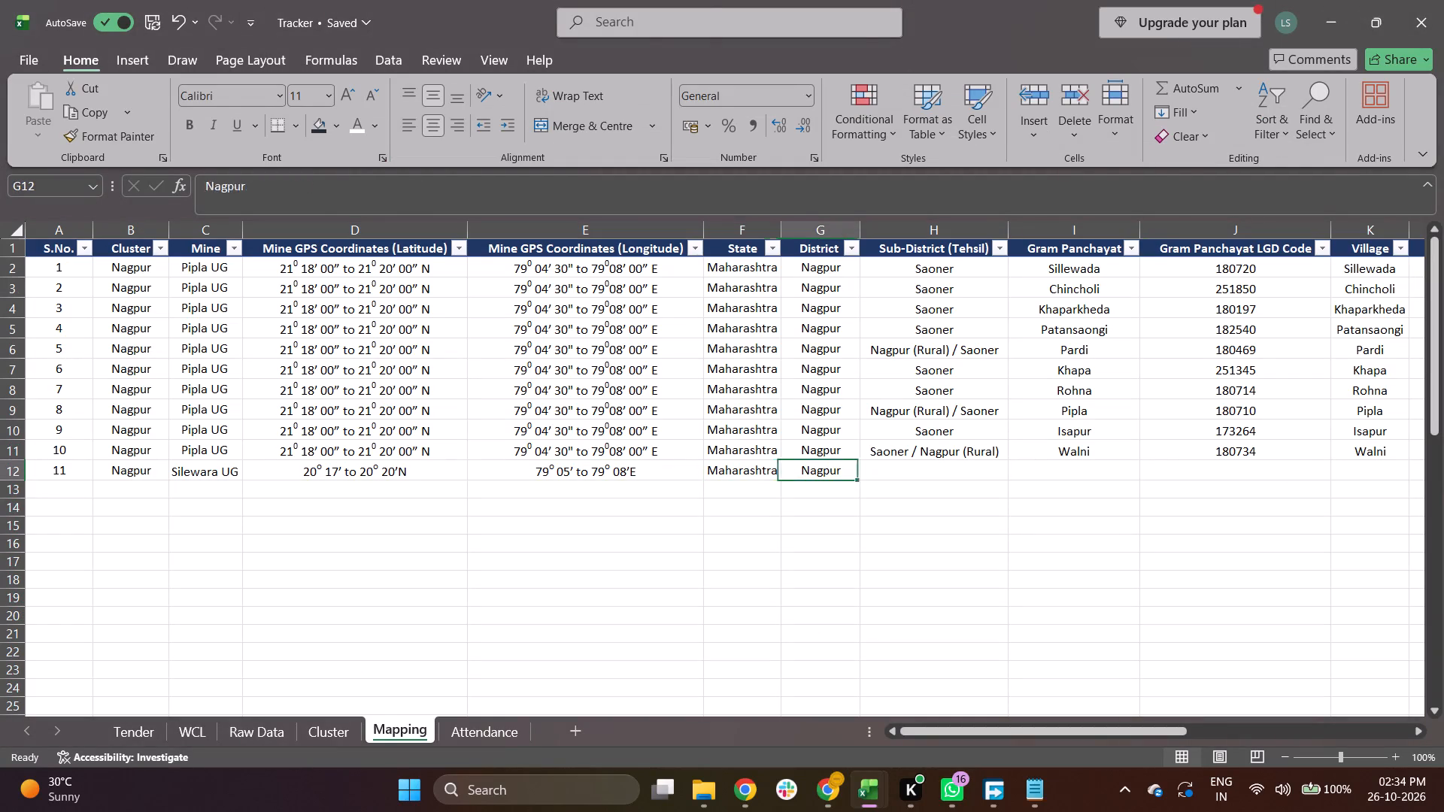
{"action": "key", "text": "Right"}
{"action": "key", "text": "Right"}
{"action": "key", "text": "Right"}
{"action": "key", "text": "Right"}
{"action": "key", "text": "Right"}
{"action": "key", "text": "Right"}
{"action": "key", "text": "Right"}
{"action": "key", "text": "Right"}
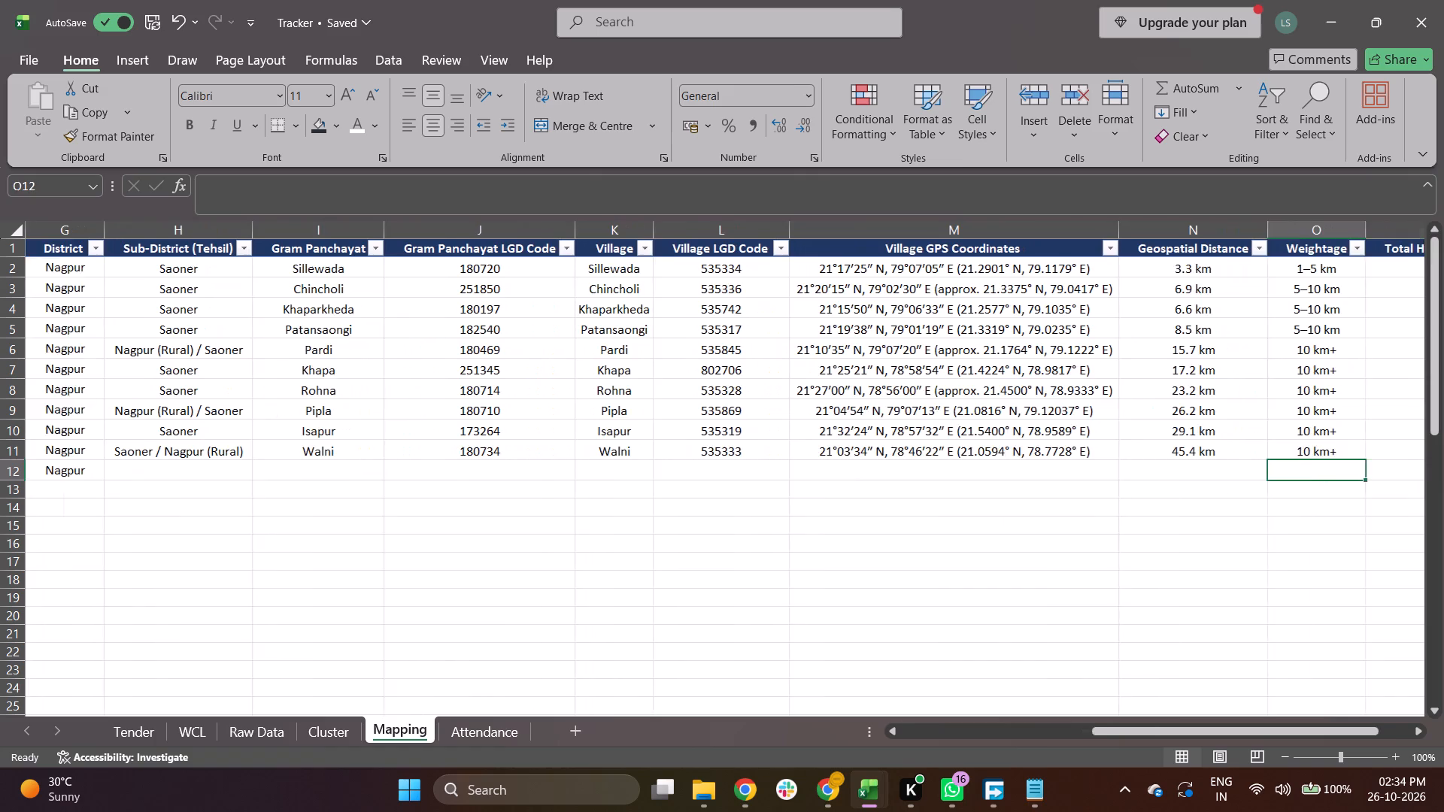
{"action": "key", "text": "Right"}
{"action": "key", "text": "Left"}
{"action": "key", "text": "Left"}
{"action": "key", "text": "Left"}
{"action": "key", "text": "Left"}
{"action": "key", "text": "Left"}
{"action": "key", "text": "Left"}
{"action": "key", "text": "Left"}
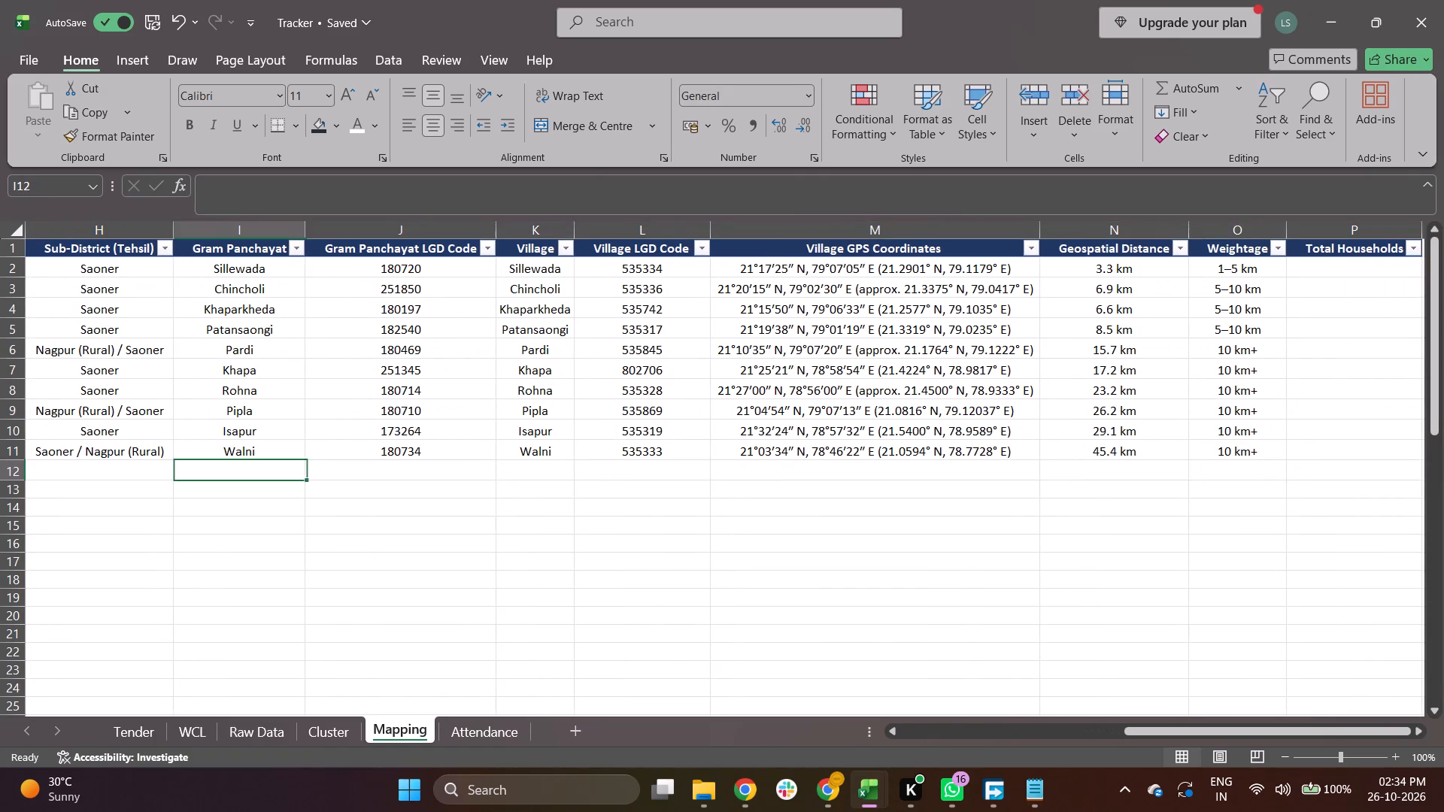
{"action": "key", "text": "Left"}
{"action": "key", "text": "Left"}
{"action": "key", "text": "Left"}
{"action": "key", "text": "Right"}
{"action": "key", "text": "Right"}
{"action": "key", "text": "Right"}
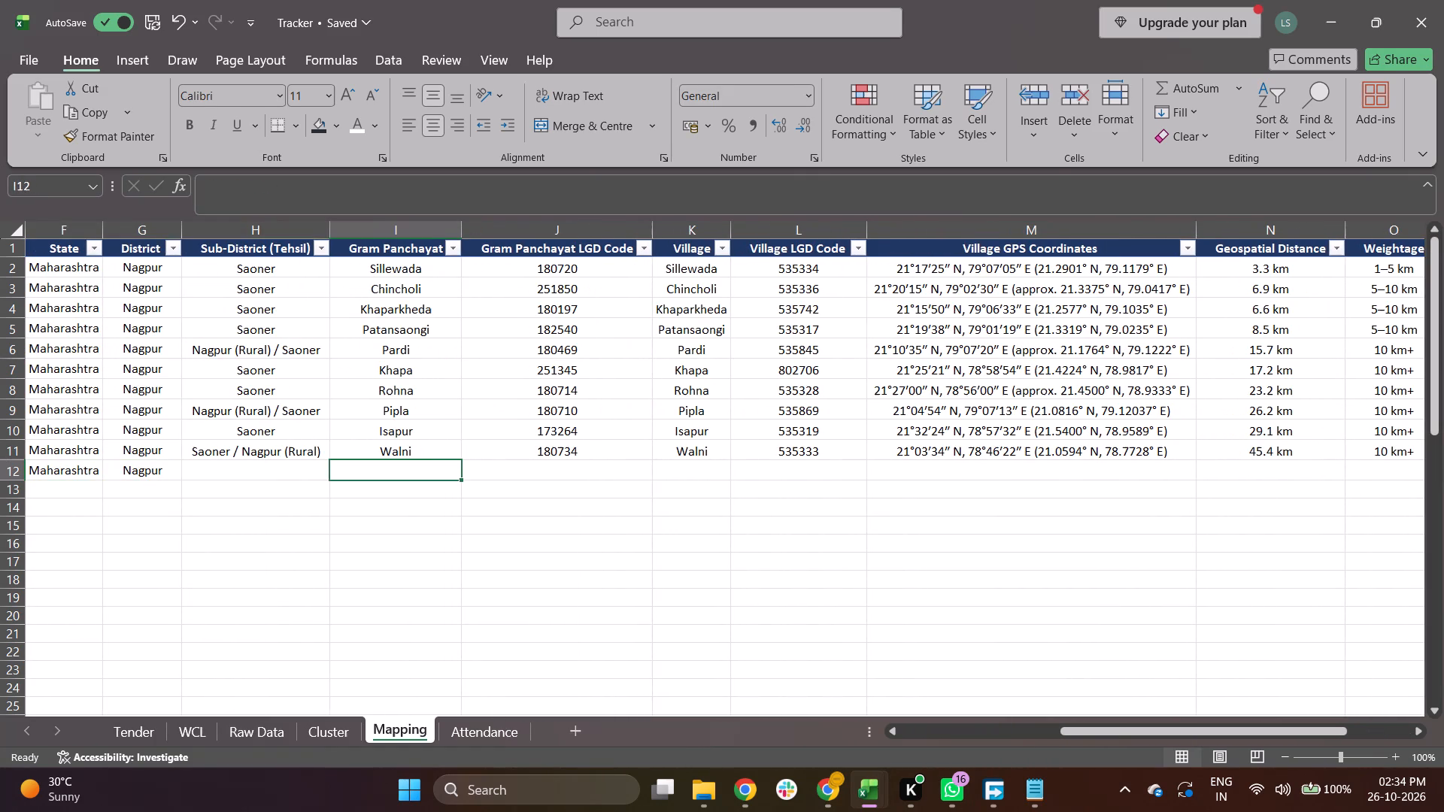
{"action": "key", "text": "Left"}
{"action": "key", "text": "Right"}
{"action": "key", "text": "Left"}
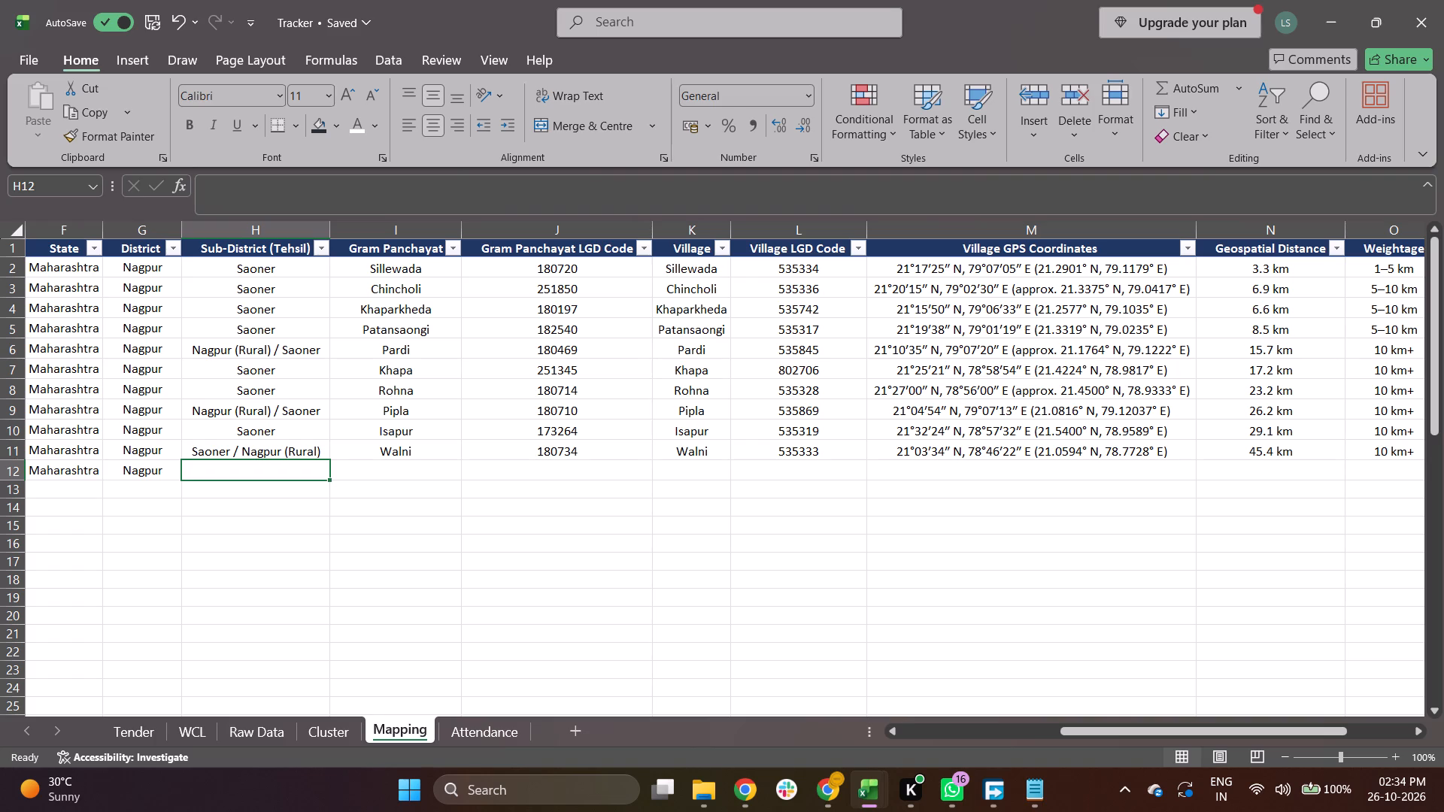
Copy the village name Sillewada from the filtered survey export into the Mapping sheet's Village cell K12 for Silewara UG.
{"action": "key", "text": "alt+Tab"}
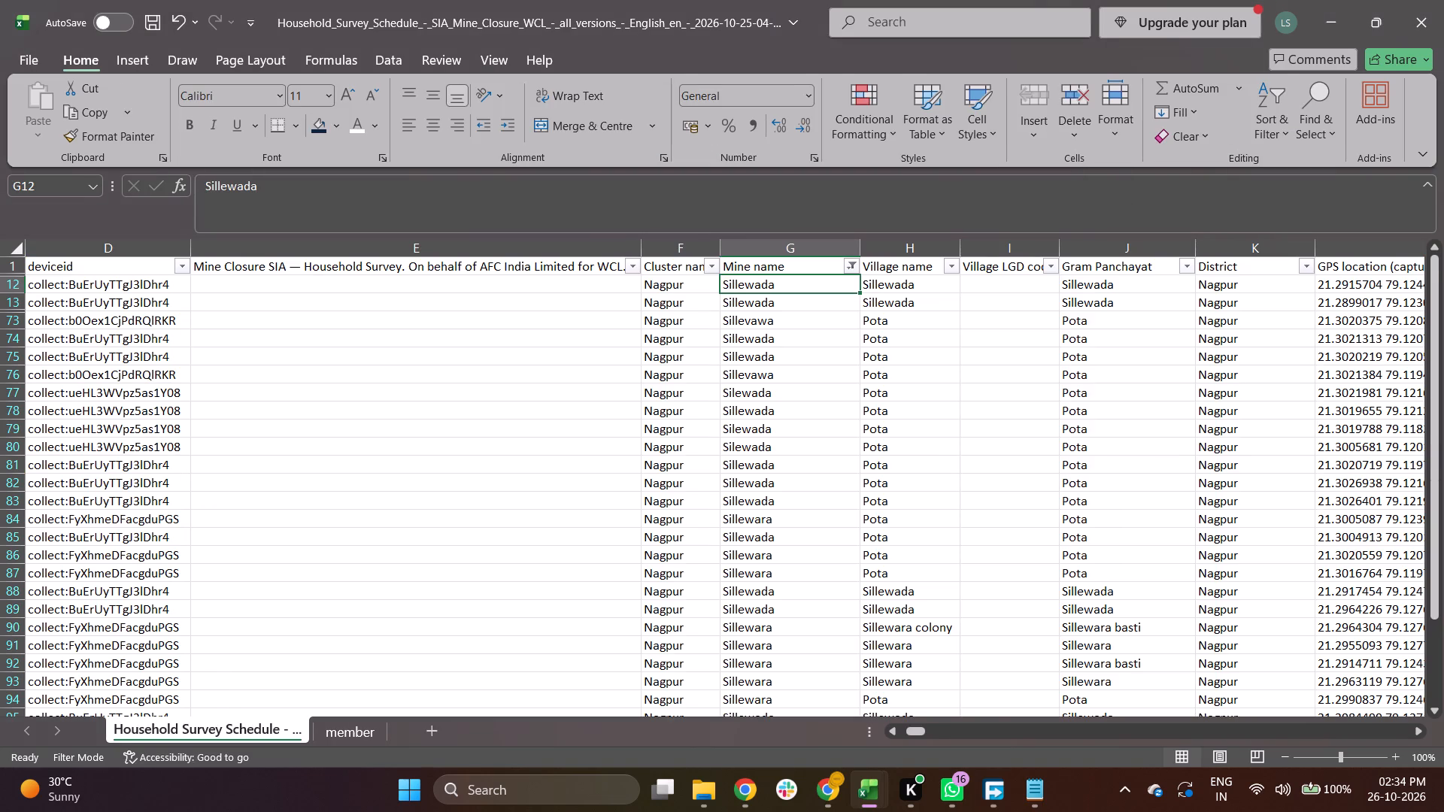
{"action": "scroll", "coordinate": [801, 403], "scroll_direction": "down", "scroll_amount": 2}
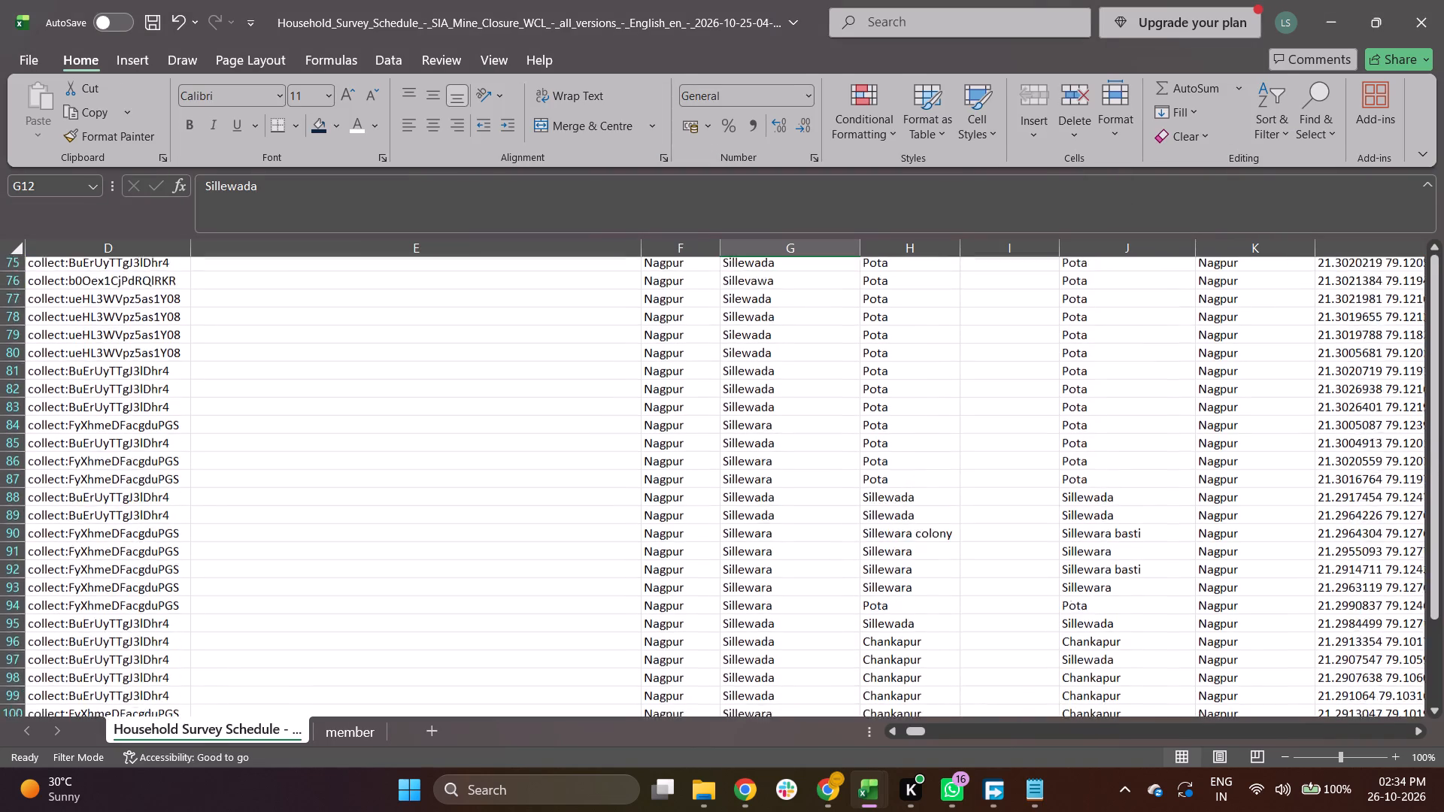
{"action": "scroll", "coordinate": [801, 403], "scroll_direction": "down", "scroll_amount": 6}
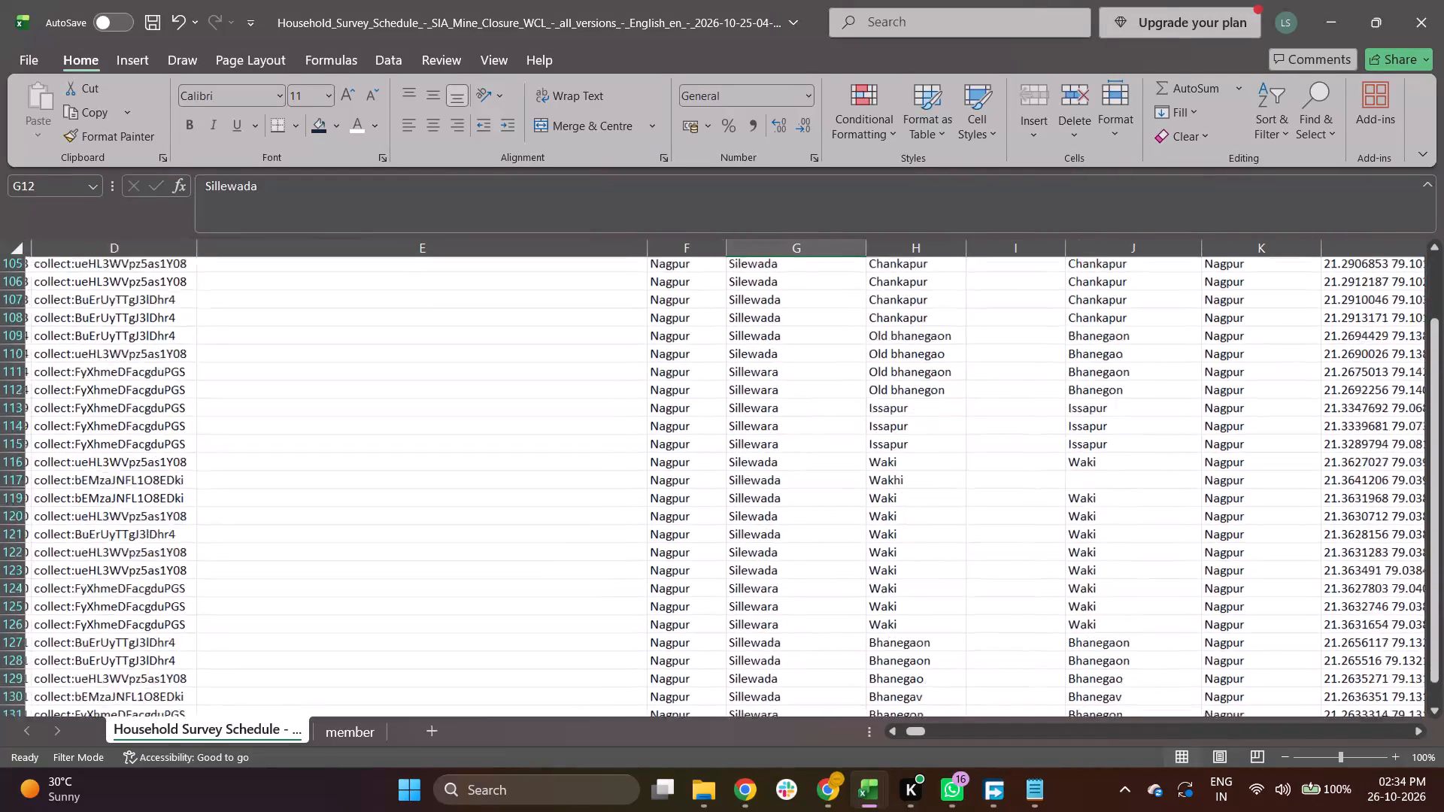
{"action": "scroll", "coordinate": [801, 403], "scroll_direction": "down", "scroll_amount": 4}
{"action": "scroll", "coordinate": [801, 403], "scroll_direction": "up", "scroll_amount": 7}
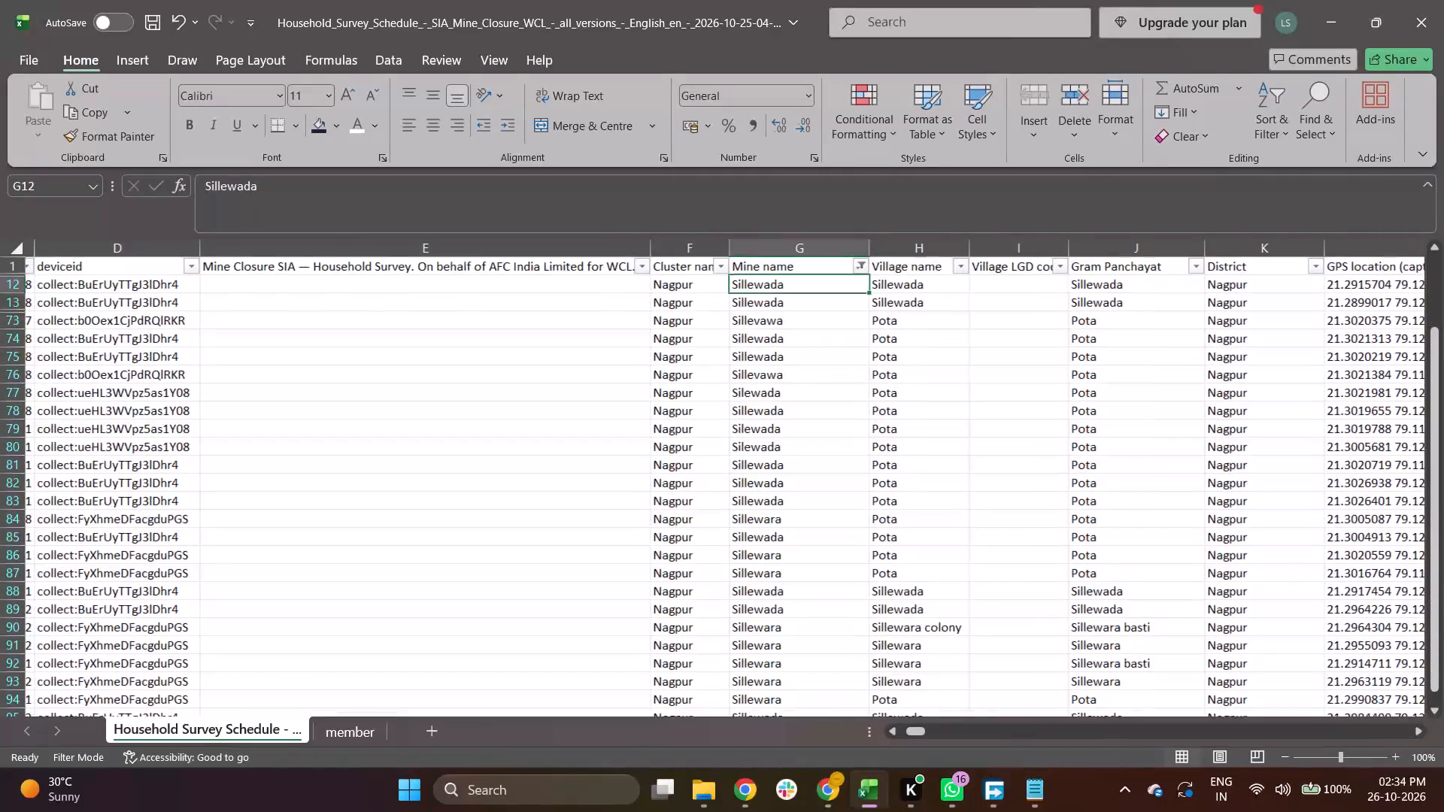
{"action": "left_click", "coordinate": [919, 286]}
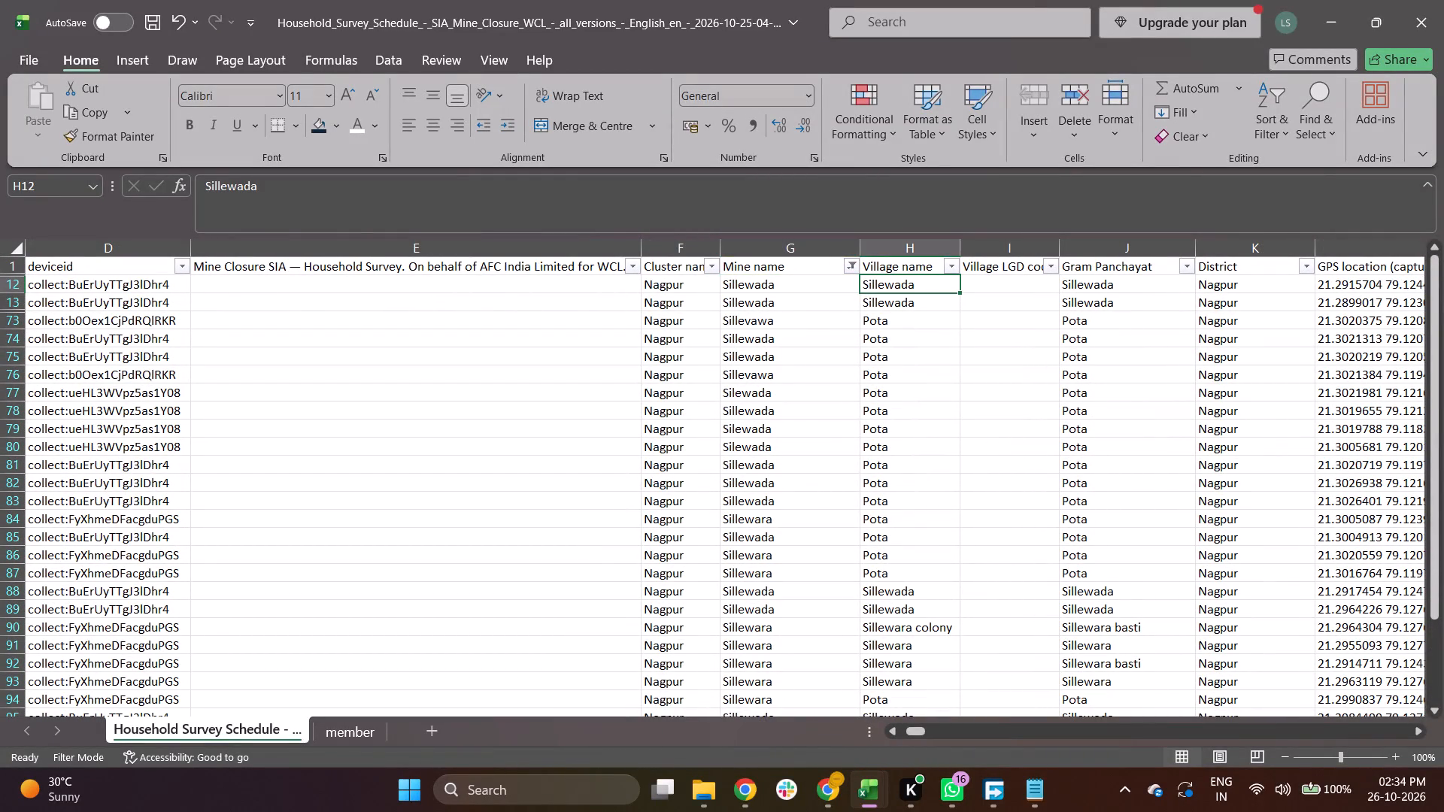
{"action": "key", "text": "ctrl+c"}
{"action": "key", "text": "alt+Tab"}
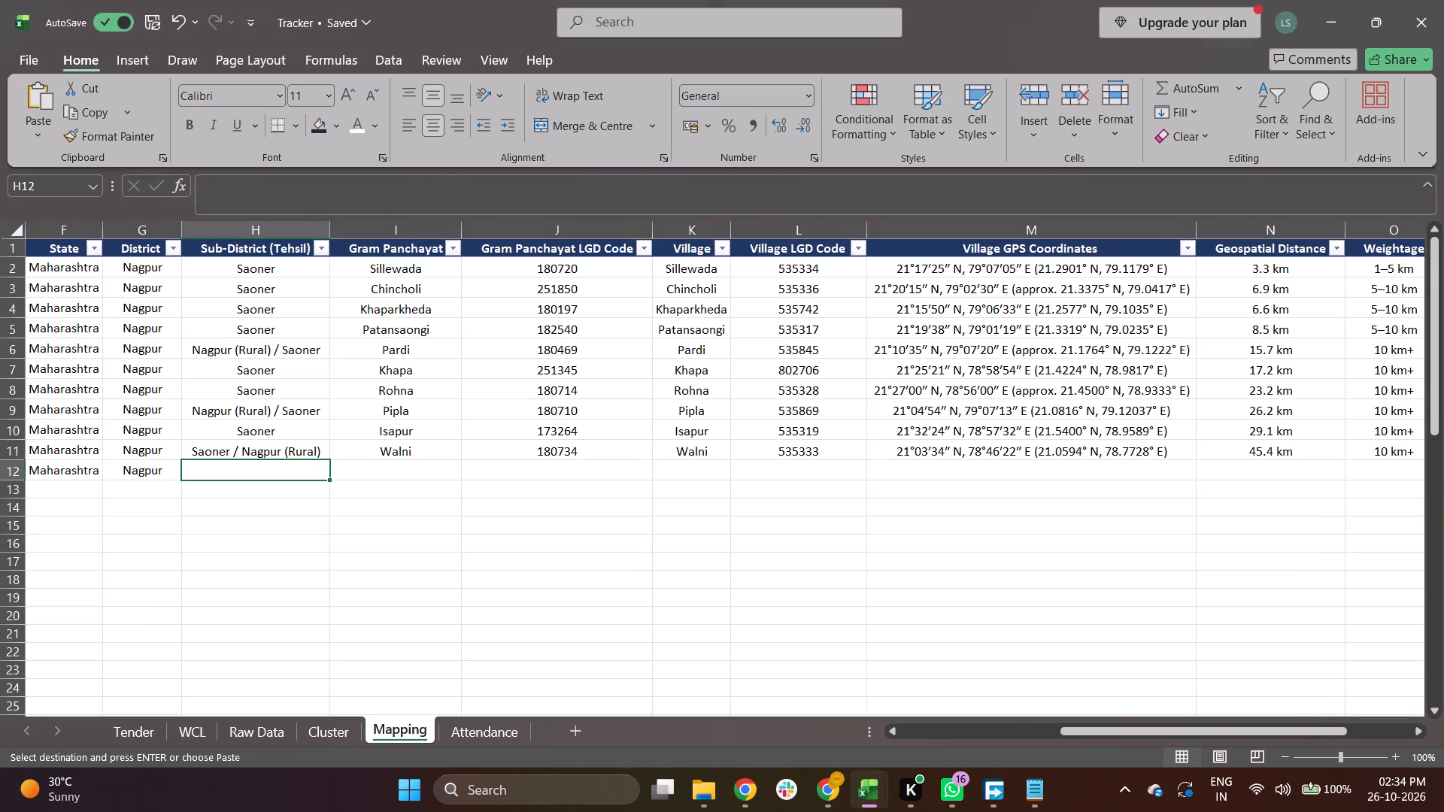
{"action": "key", "text": "Right"}
{"action": "key", "text": "Right"}
{"action": "key", "text": "Right"}
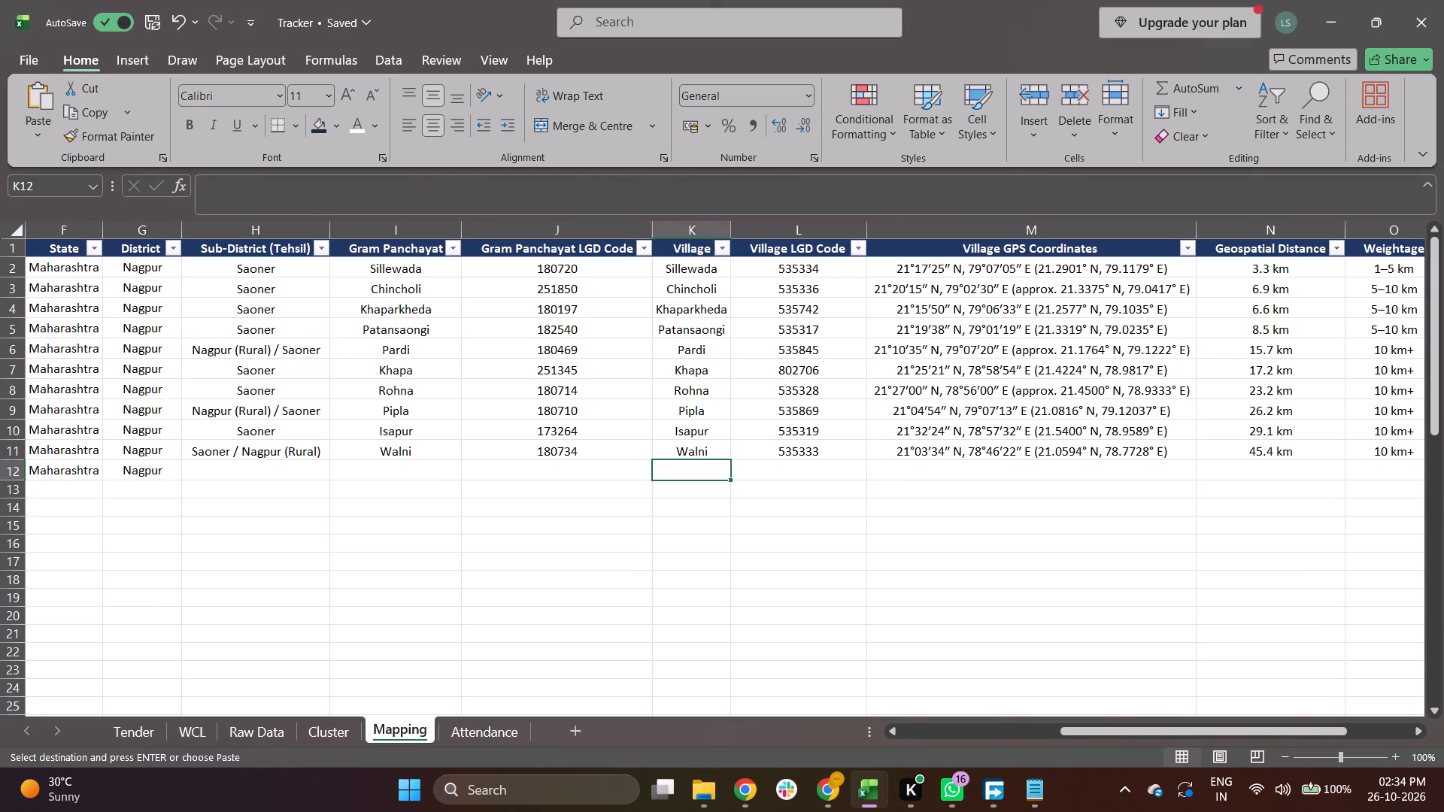
{"action": "key", "text": "alt+Tab"}
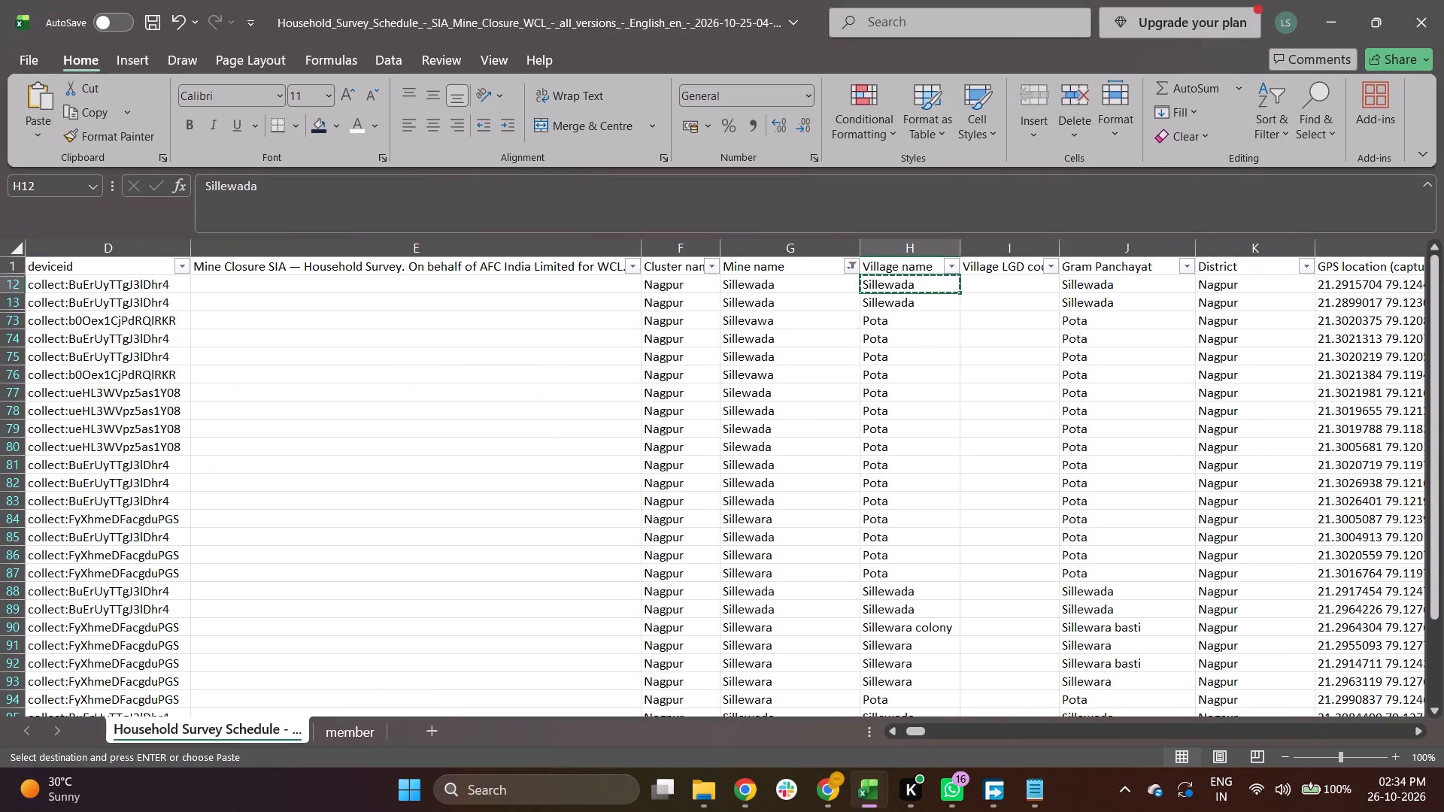
{"action": "key", "text": "alt+Tab"}
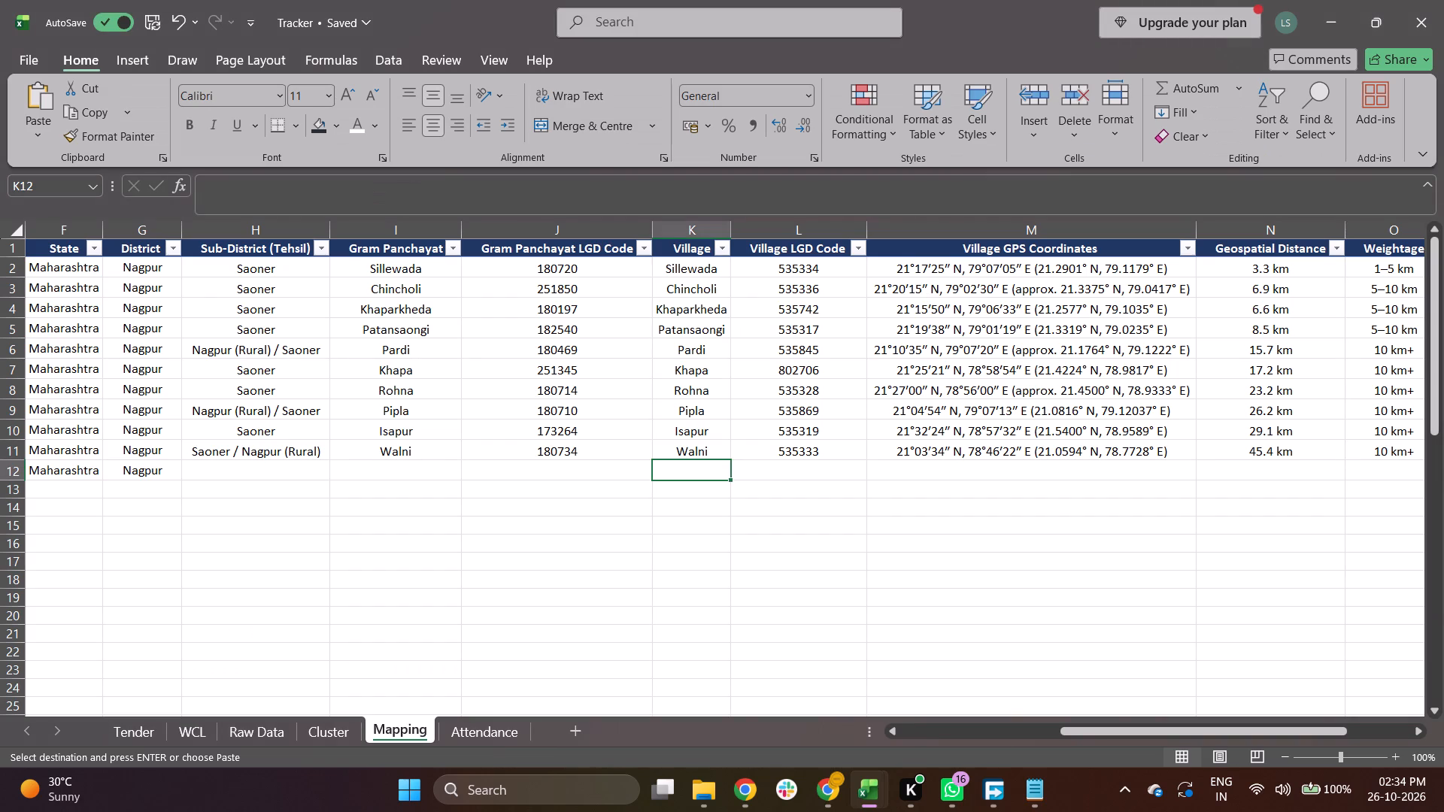
{"action": "key", "text": "ctrl+v"}
Paste the copied name Sillewada into the Gram Panchayat cell I12 of the Silewara UG row.
{"action": "key", "text": "Left"}
{"action": "key", "text": "Left"}
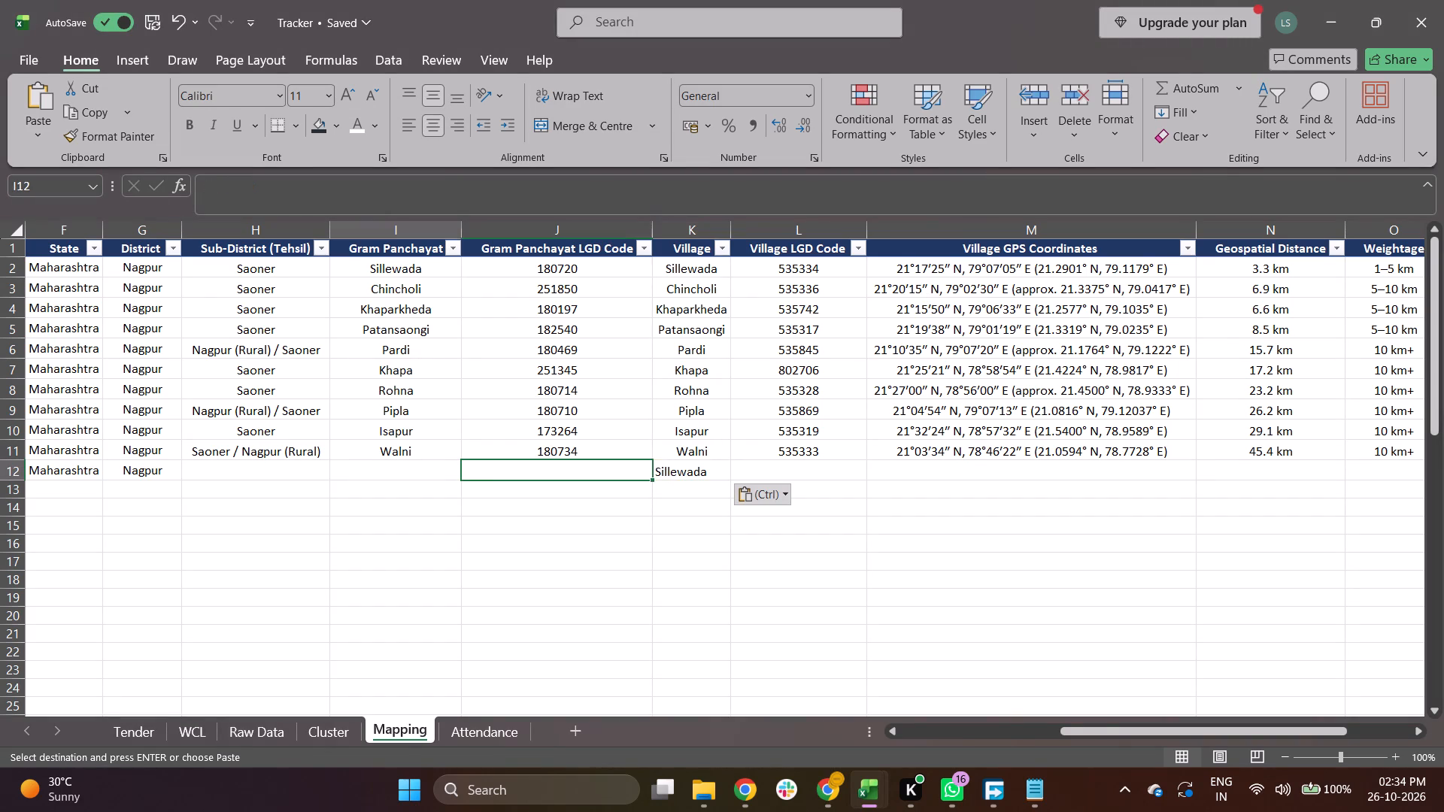
{"action": "key", "text": "ctrl+v"}
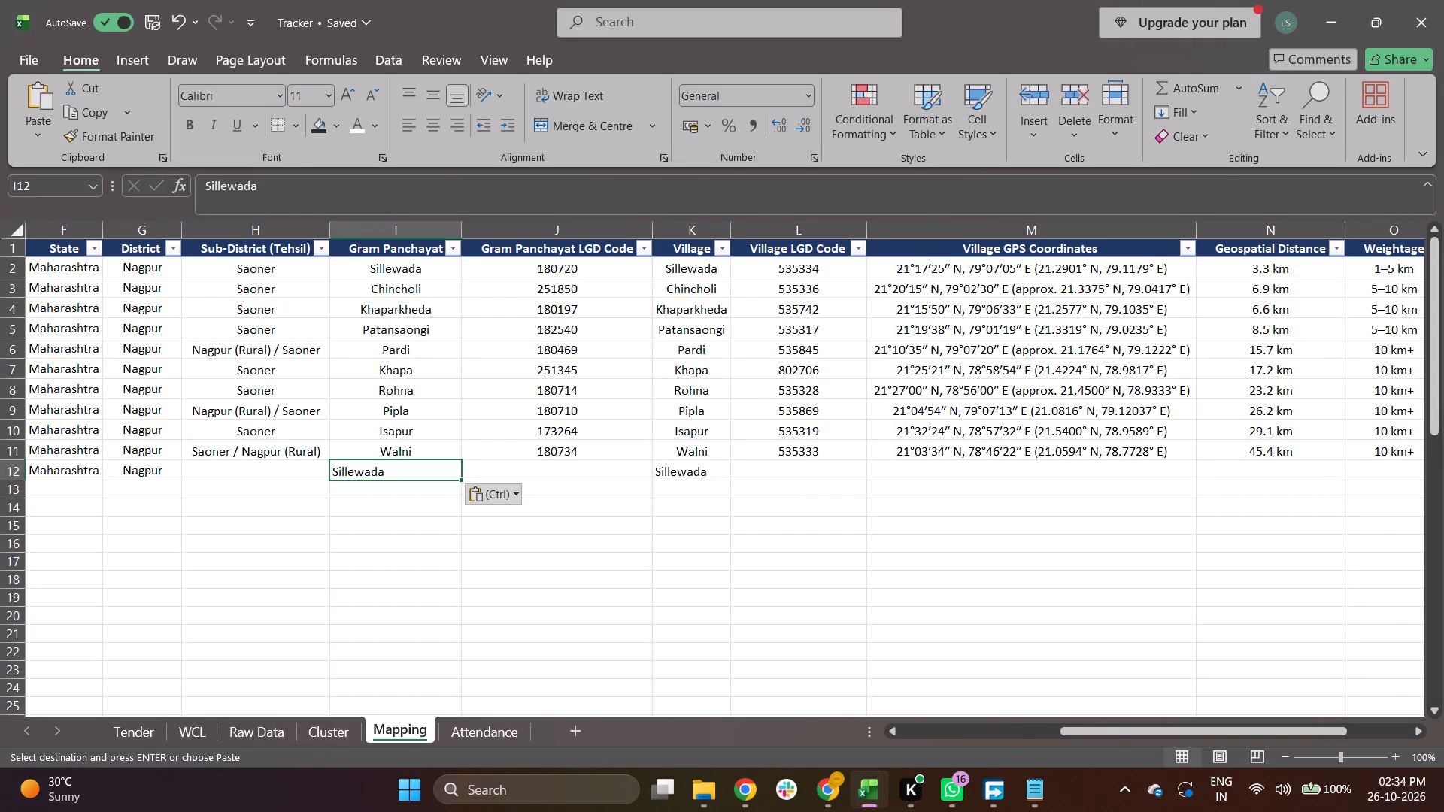
Copy the village name Pota from the filtered survey export into the Mapping sheet's Gram Panchayat cell I13 and Village cell K13.
{"action": "key", "text": "alt+Tab"}
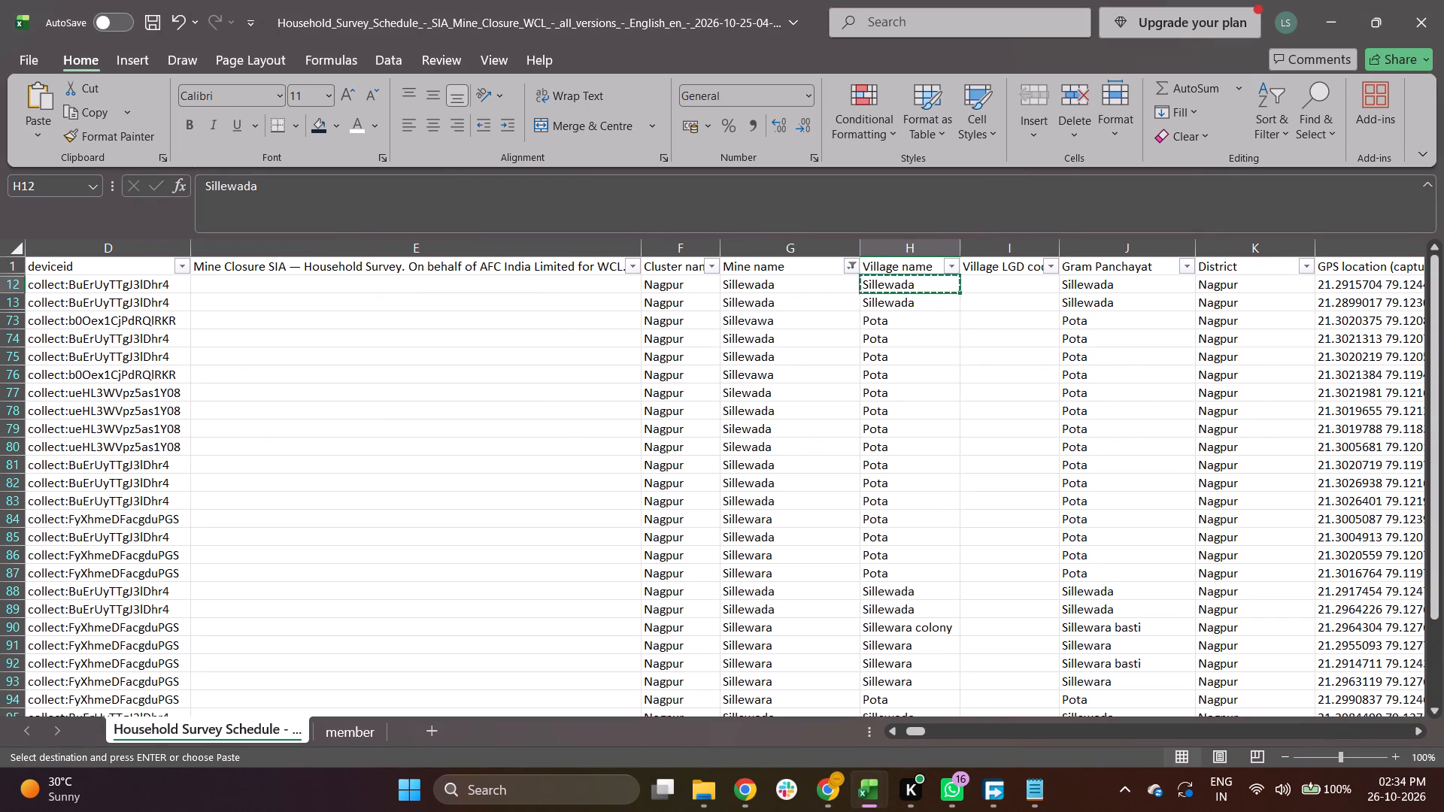
{"action": "key", "text": "Down"}
{"action": "key", "text": "Down"}
{"action": "key", "text": "ctrl+c"}
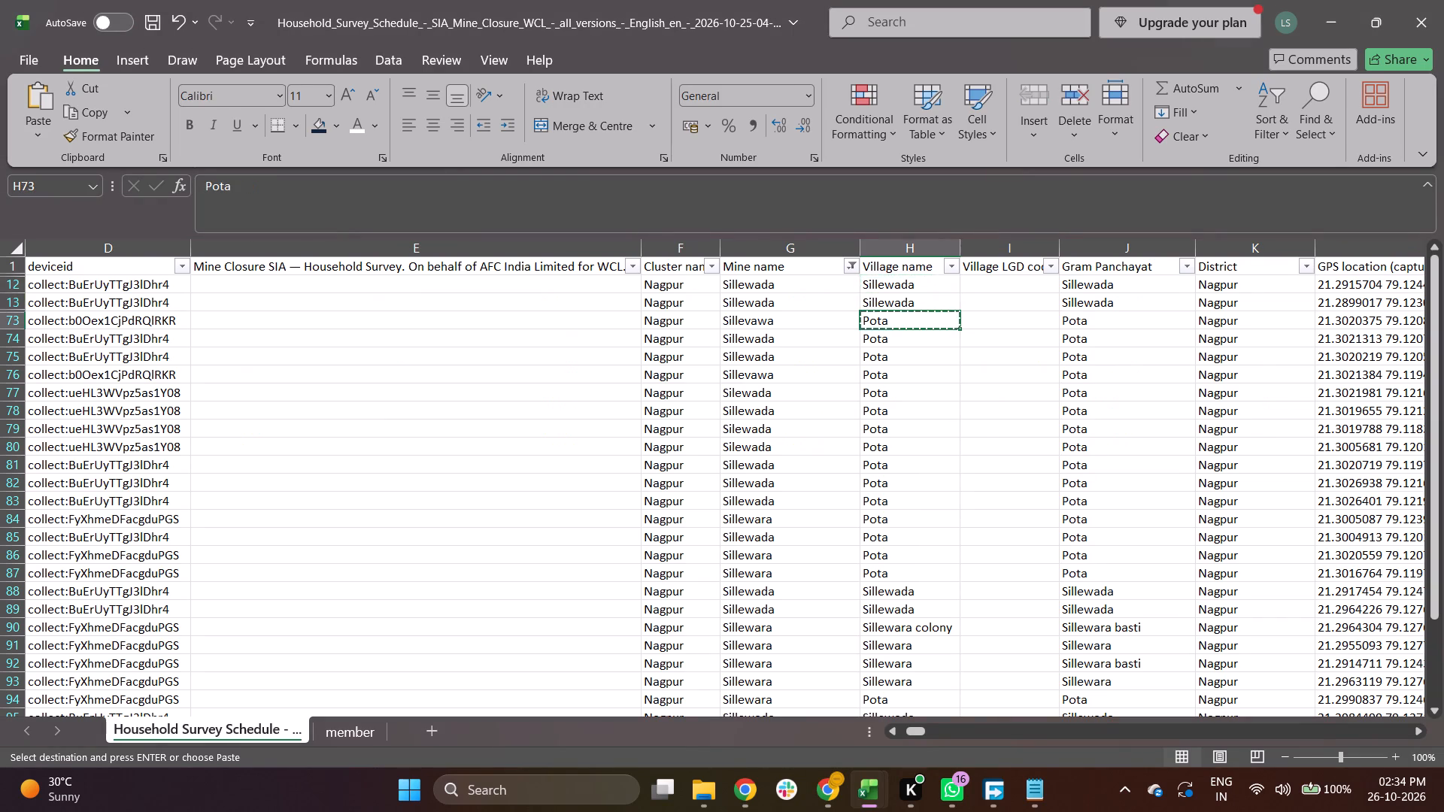
{"action": "key", "text": "alt+Tab"}
{"action": "key", "text": "Down"}
{"action": "key", "text": "ctrl+v"}
{"action": "key", "text": "Right"}
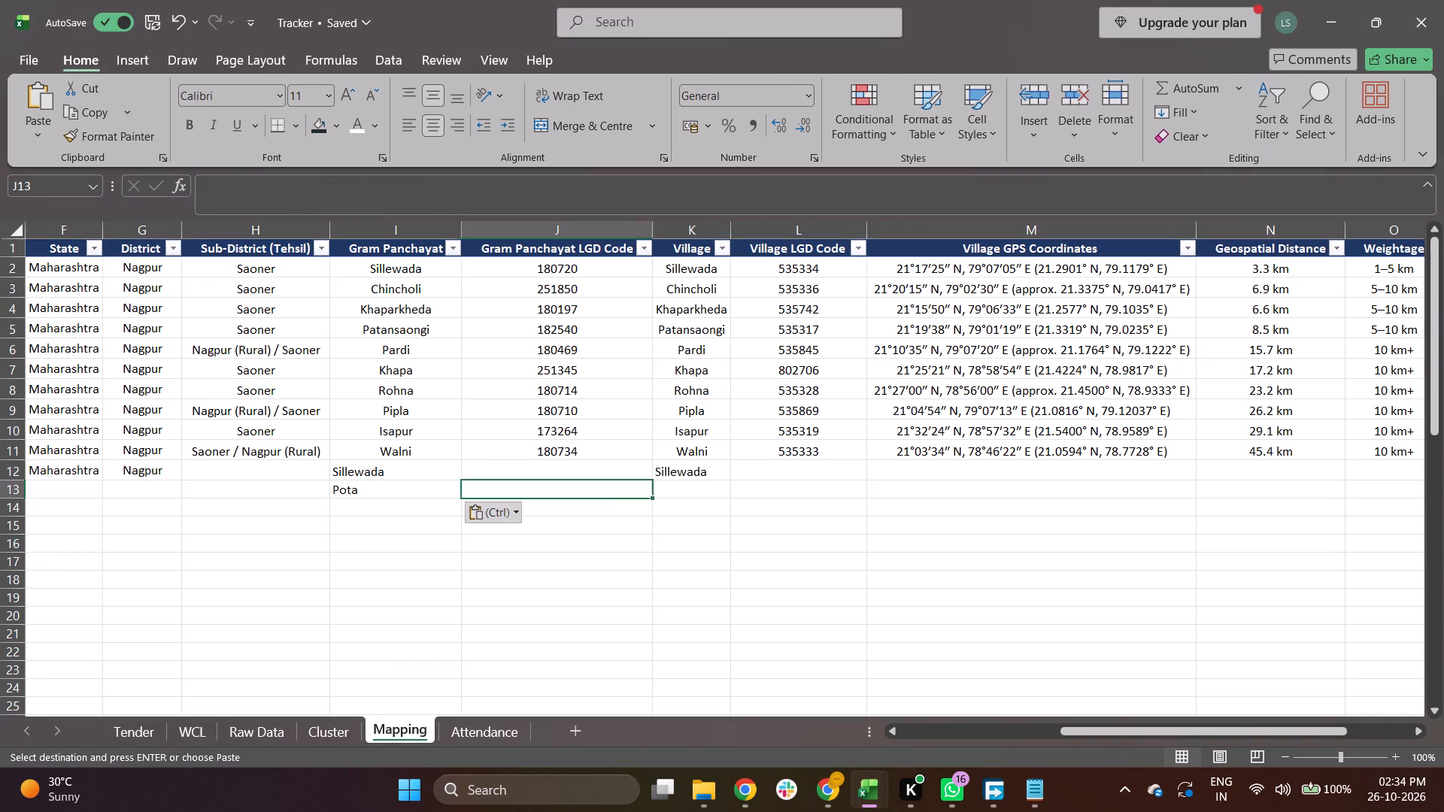
{"action": "key", "text": "Right"}
{"action": "key", "text": "ctrl+v"}
{"action": "key", "text": "Down"}
Scan the Village name and Gram Panchayat columns of the filtered survey export for villages after Pota still missing from the Mapping sheet.
{"action": "key", "text": "alt+Tab"}
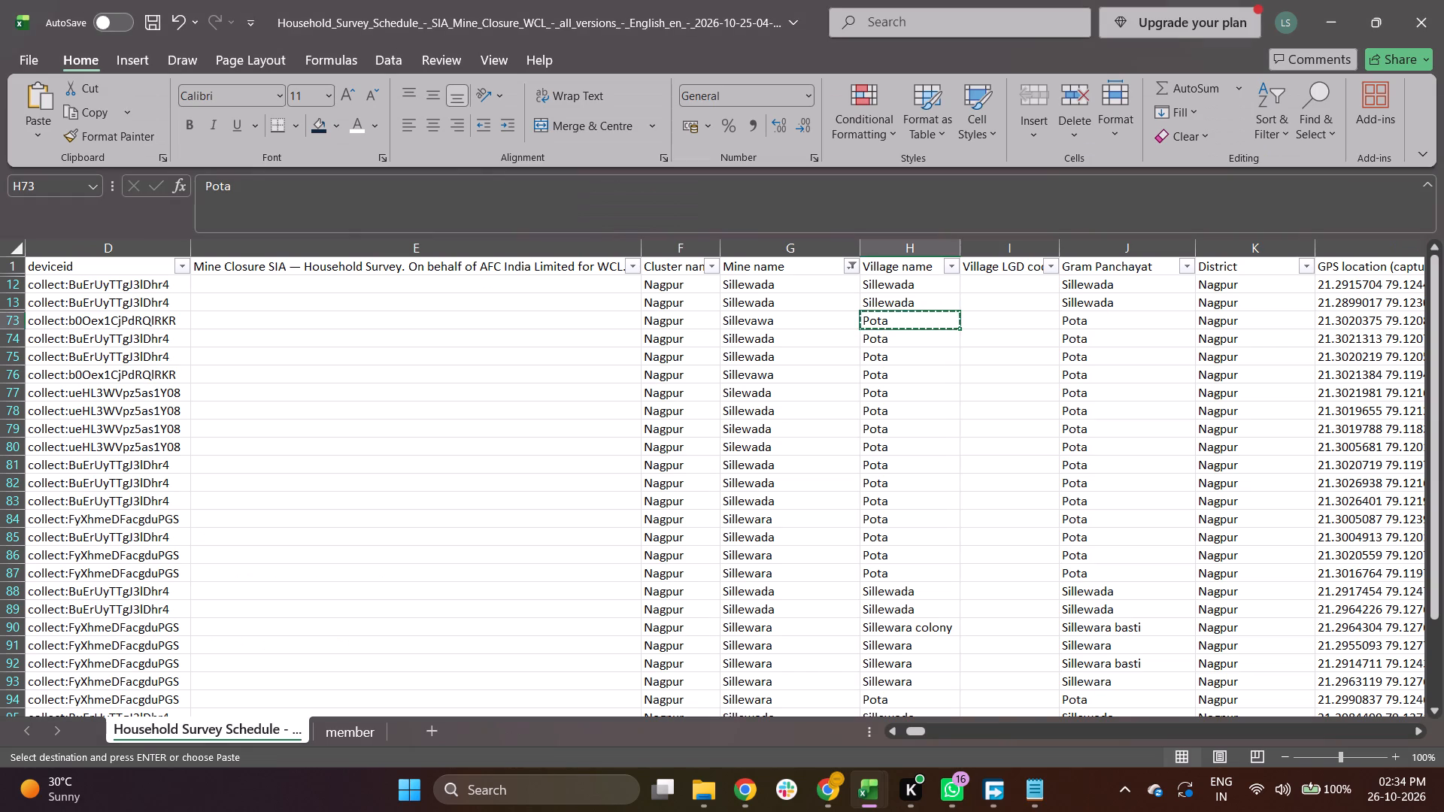
{"action": "scroll", "coordinate": [946, 604], "scroll_direction": "down", "scroll_amount": 3}
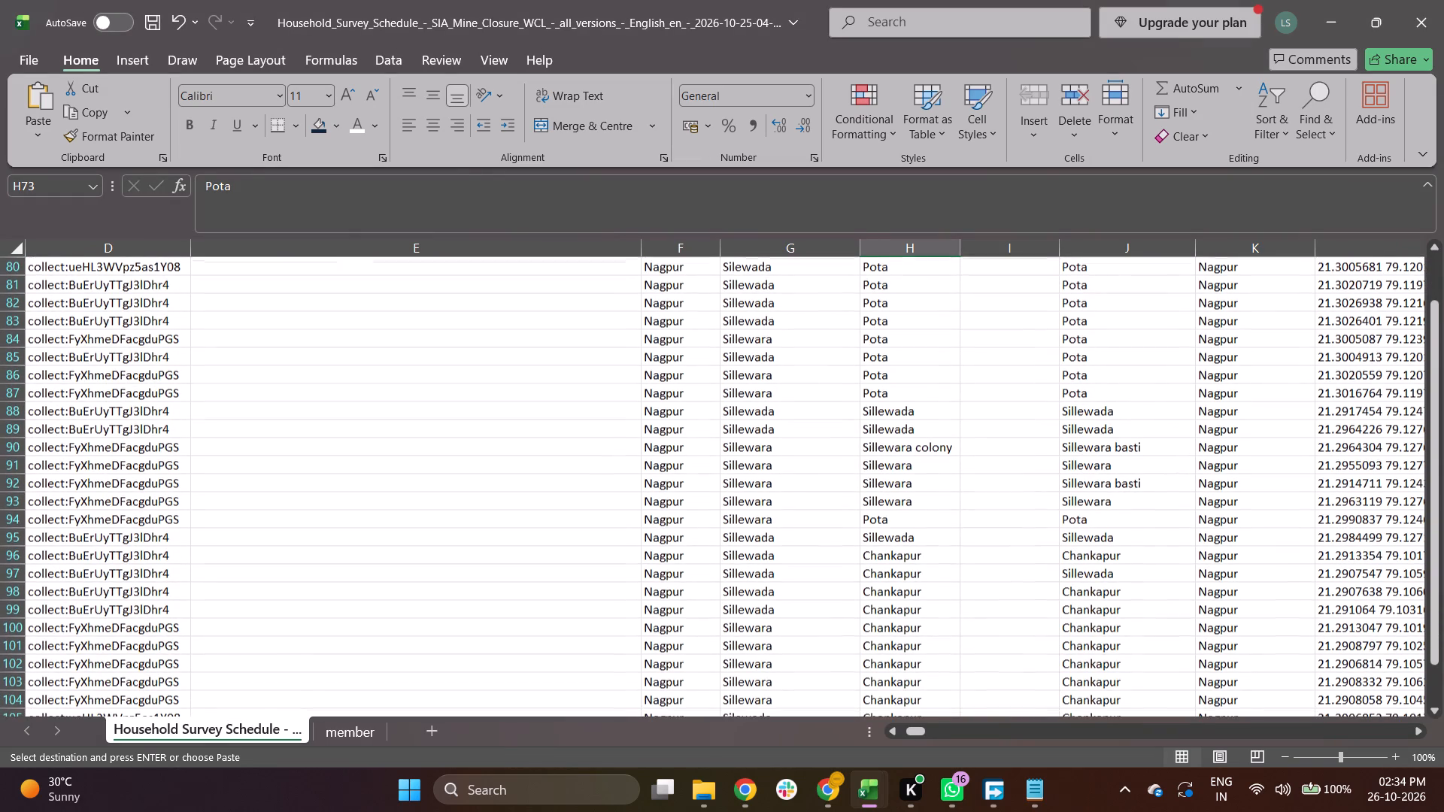
{"action": "left_click", "coordinate": [887, 448]}
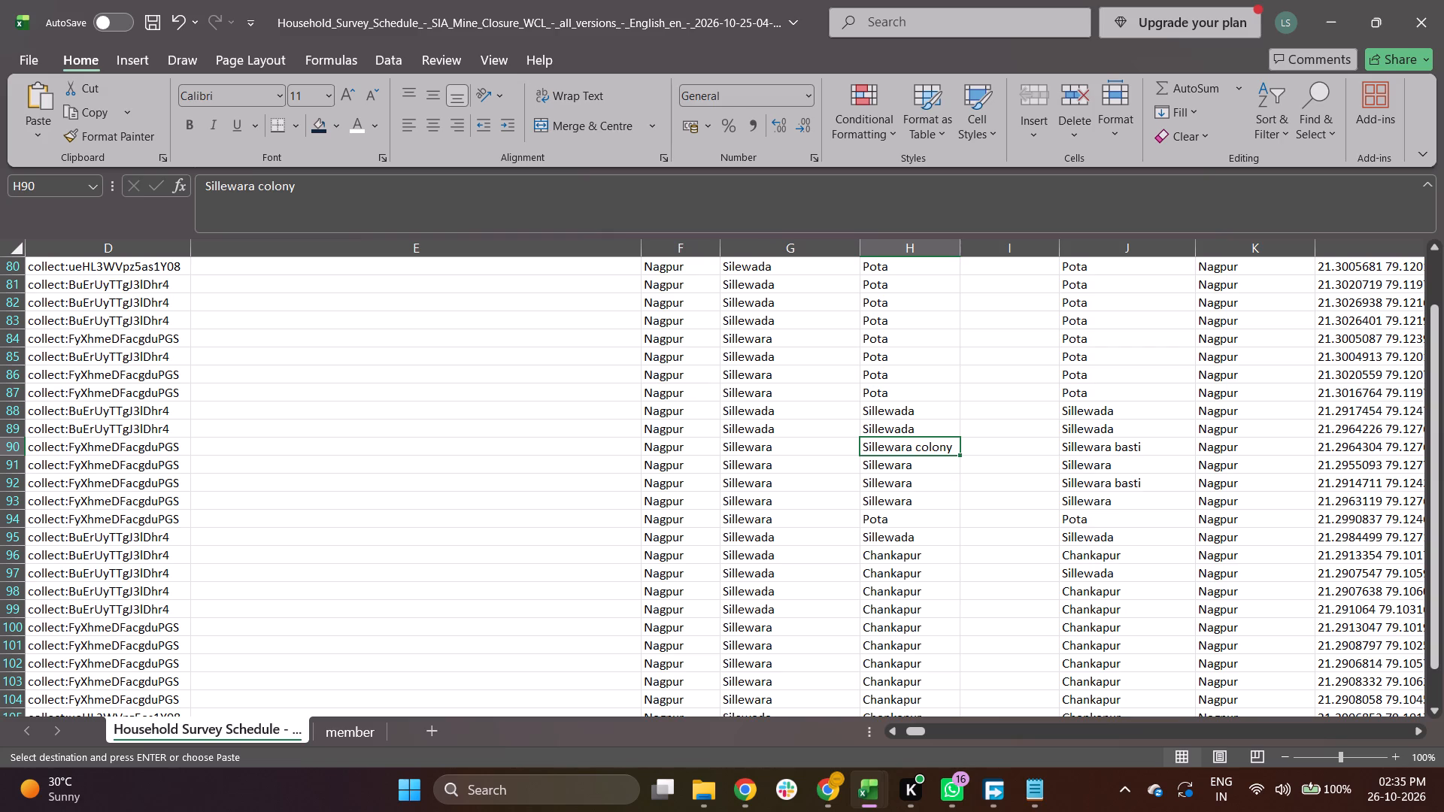
{"action": "key", "text": "Down"}
{"action": "key", "text": "Down"}
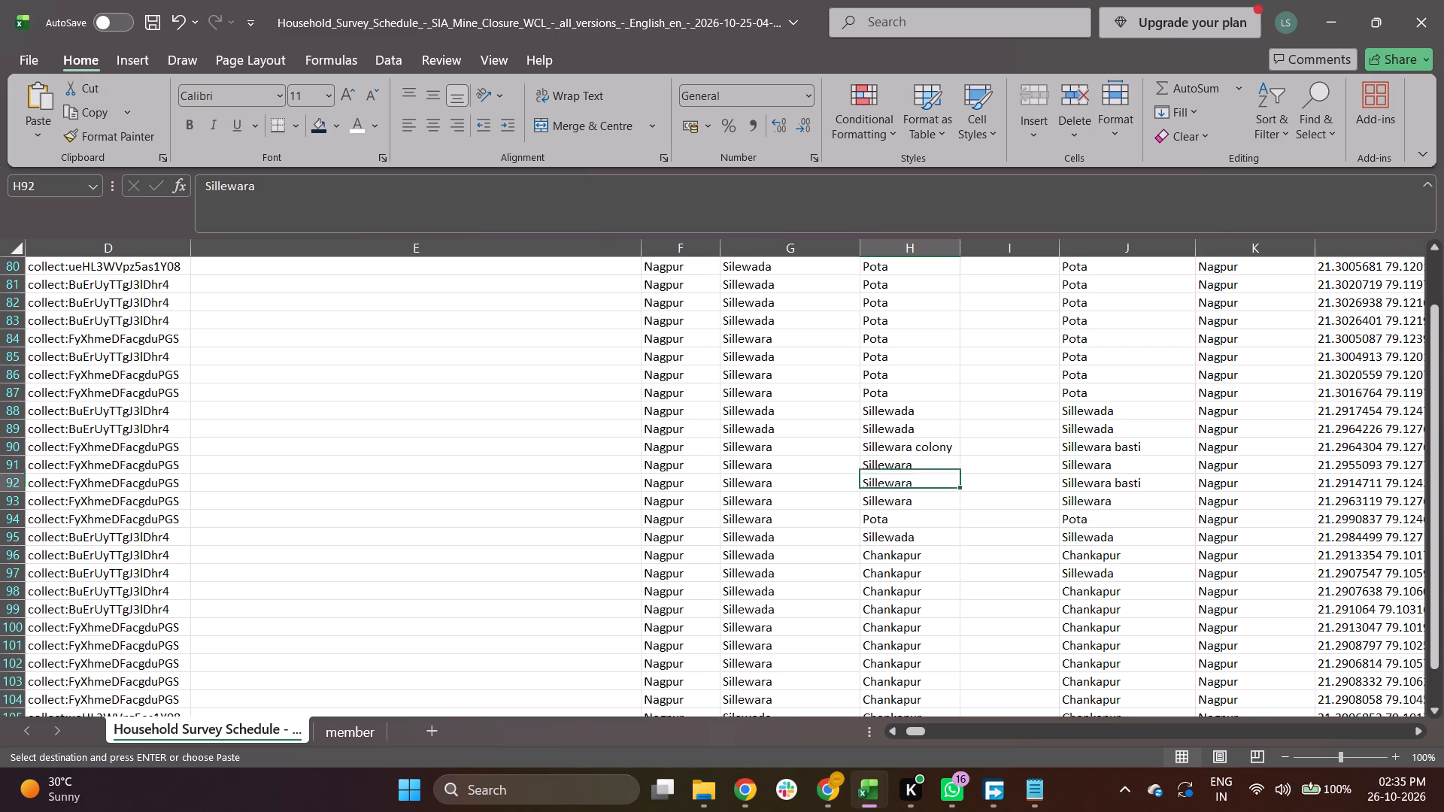
{"action": "key", "text": "Up"}
{"action": "key", "text": "Up"}
{"action": "key", "text": "Up"}
{"action": "key", "text": "Up"}
{"action": "key", "text": "Up"}
{"action": "key", "text": "Up"}
{"action": "key", "text": "Up"}
{"action": "key", "text": "Up"}
{"action": "key", "text": "Up"}
{"action": "key", "text": "Up"}
{"action": "key", "text": "Up"}
{"action": "key", "text": "Up"}
{"action": "key", "text": "Up"}
{"action": "key", "text": "Up"}
{"action": "key", "text": "Up"}
{"action": "key", "text": "Up"}
{"action": "key", "text": "Up"}
{"action": "key", "text": "Up"}
{"action": "key", "text": "Up"}
{"action": "key", "text": "Up"}
{"action": "key", "text": "Up"}
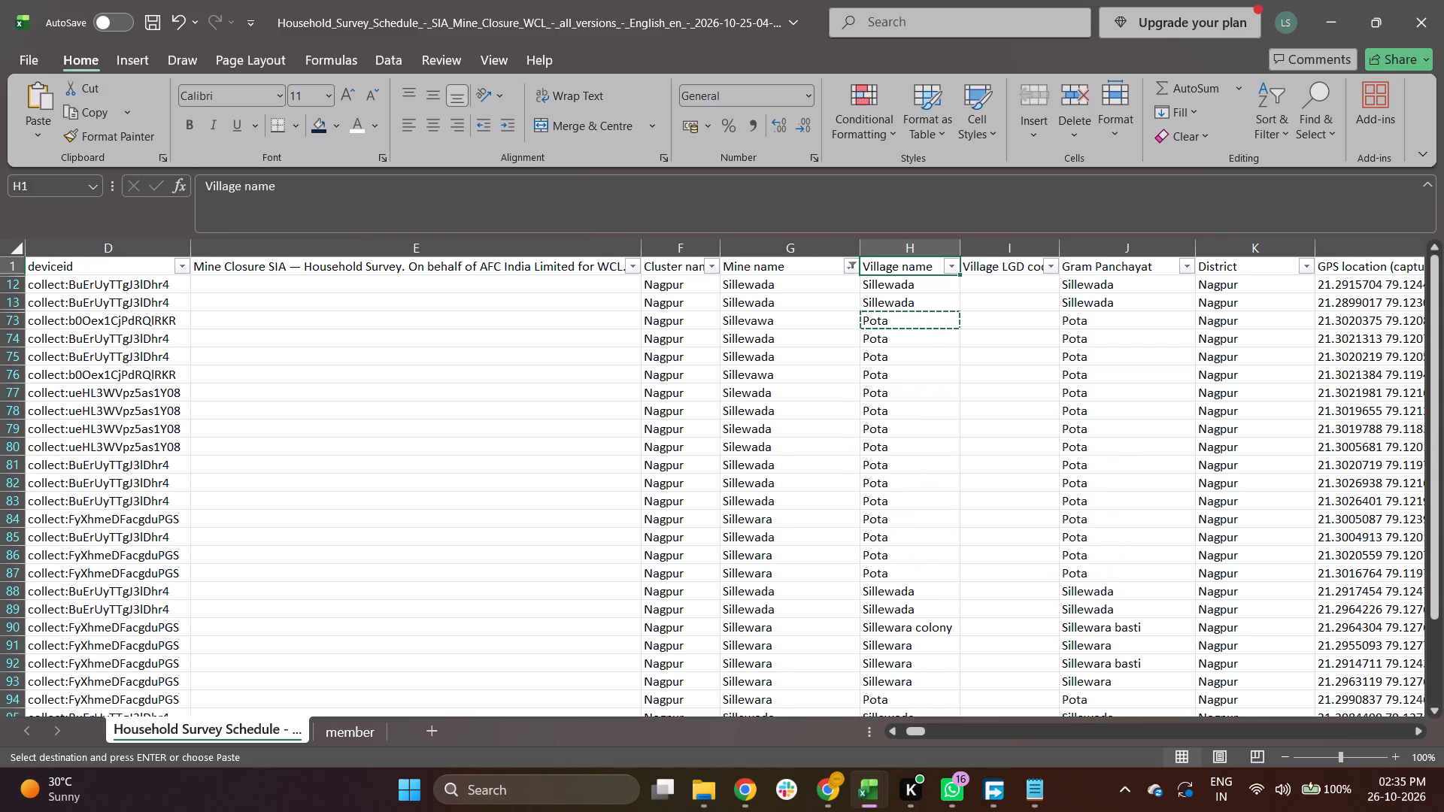
{"action": "key", "text": "Down"}
{"action": "key", "text": "Down"}
{"action": "key", "text": "Down"}
{"action": "key", "text": "Down"}
{"action": "key", "text": "Down"}
{"action": "key", "text": "Down"}
{"action": "key", "text": "Down"}
{"action": "key", "text": "Down"}
{"action": "key", "text": "Down"}
{"action": "key", "text": "Down"}
{"action": "key", "text": "Down"}
{"action": "key", "text": "Down"}
{"action": "key", "text": "Down"}
{"action": "key", "text": "Down"}
{"action": "key", "text": "Down"}
{"action": "key", "text": "Down"}
{"action": "key", "text": "Down"}
{"action": "key", "text": "Down"}
{"action": "key", "text": "Down"}
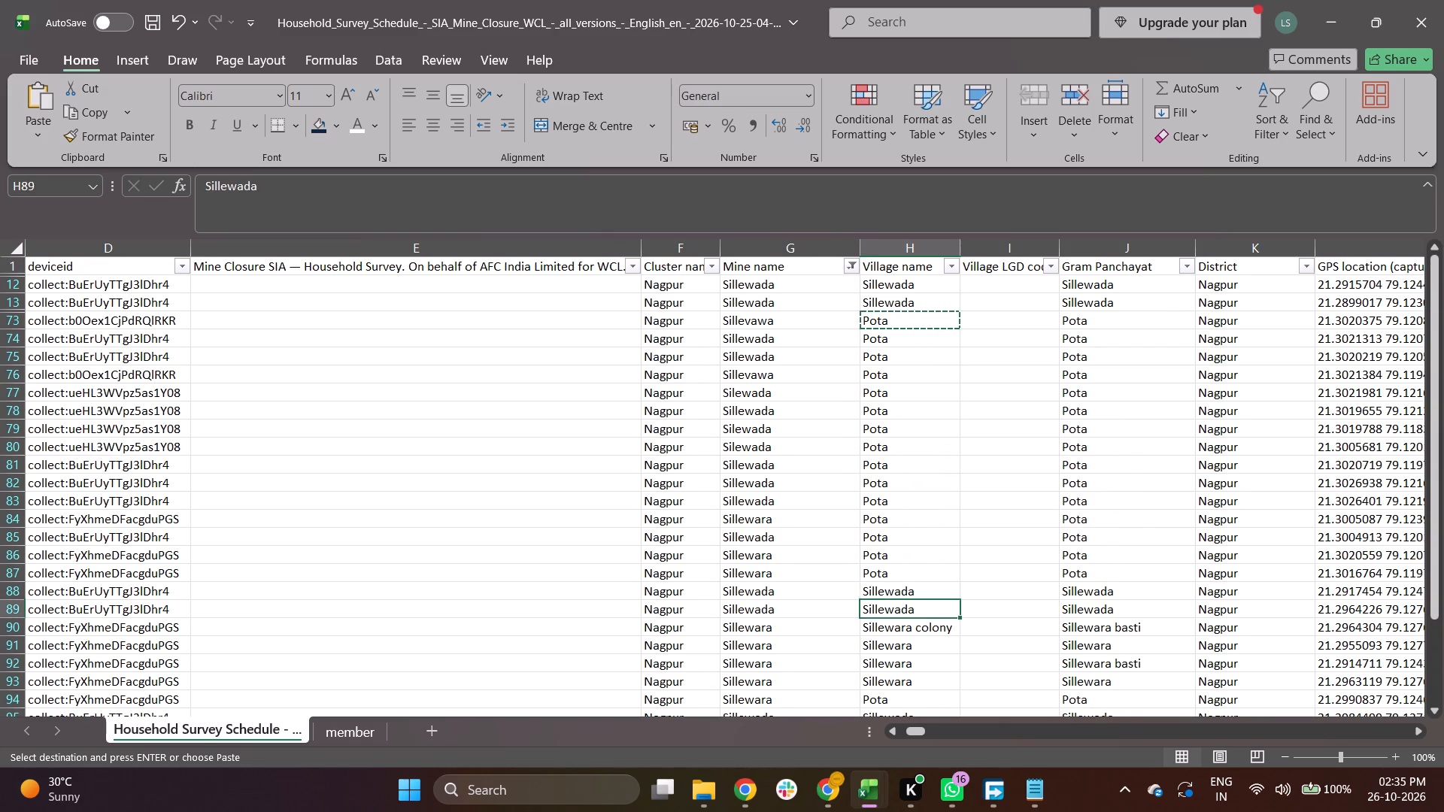
{"action": "key", "text": "Down"}
{"action": "key", "text": "Down"}
{"action": "key", "text": "Down"}
{"action": "key", "text": "Down"}
{"action": "key", "text": "Down"}
{"action": "key", "text": "Down"}
{"action": "key", "text": "Down"}
{"action": "key", "text": "Down"}
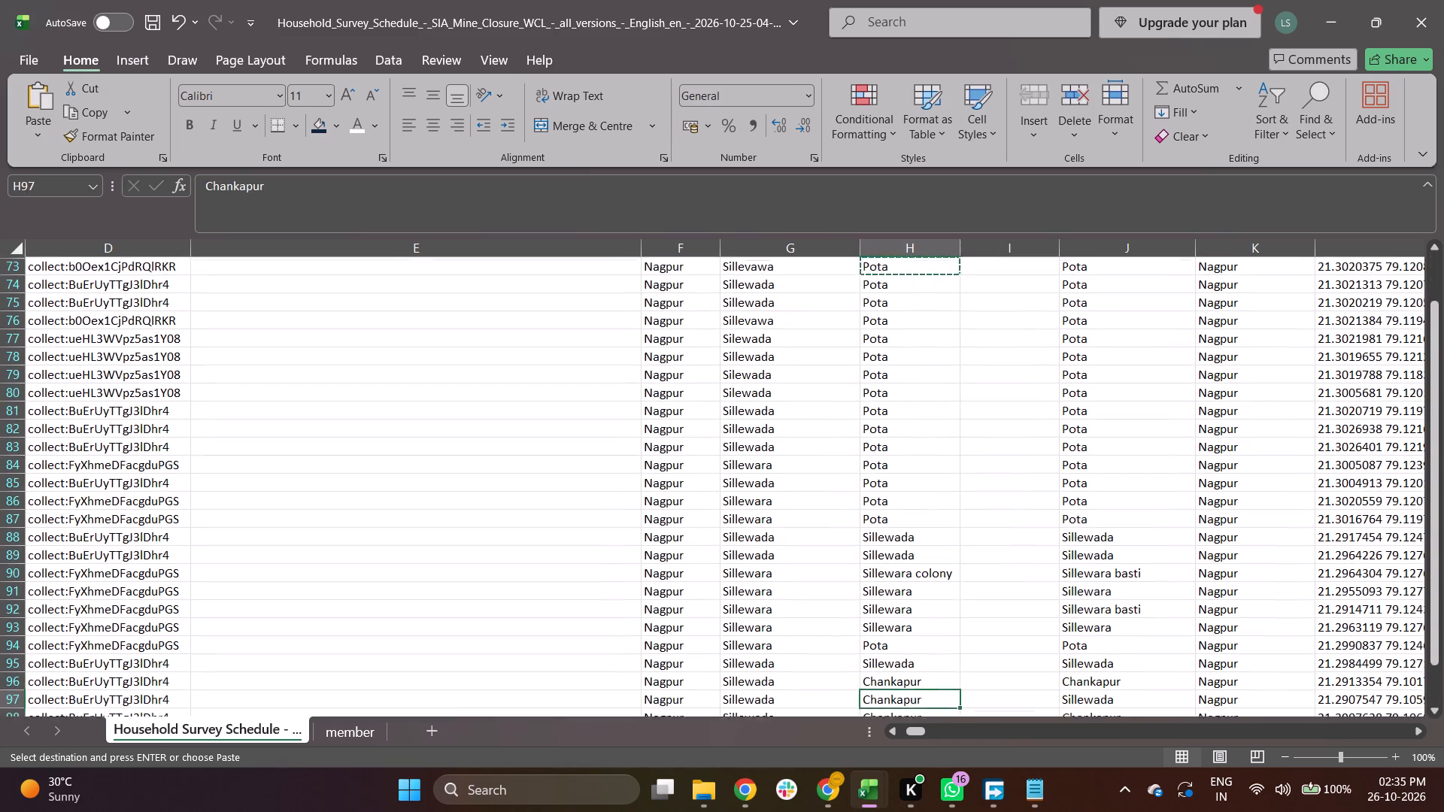
{"action": "key", "text": "Down"}
{"action": "key", "text": "Down"}
{"action": "key", "text": "Down"}
{"action": "key", "text": "Down"}
{"action": "key", "text": "Down"}
{"action": "key", "text": "Down"}
{"action": "key", "text": "Down"}
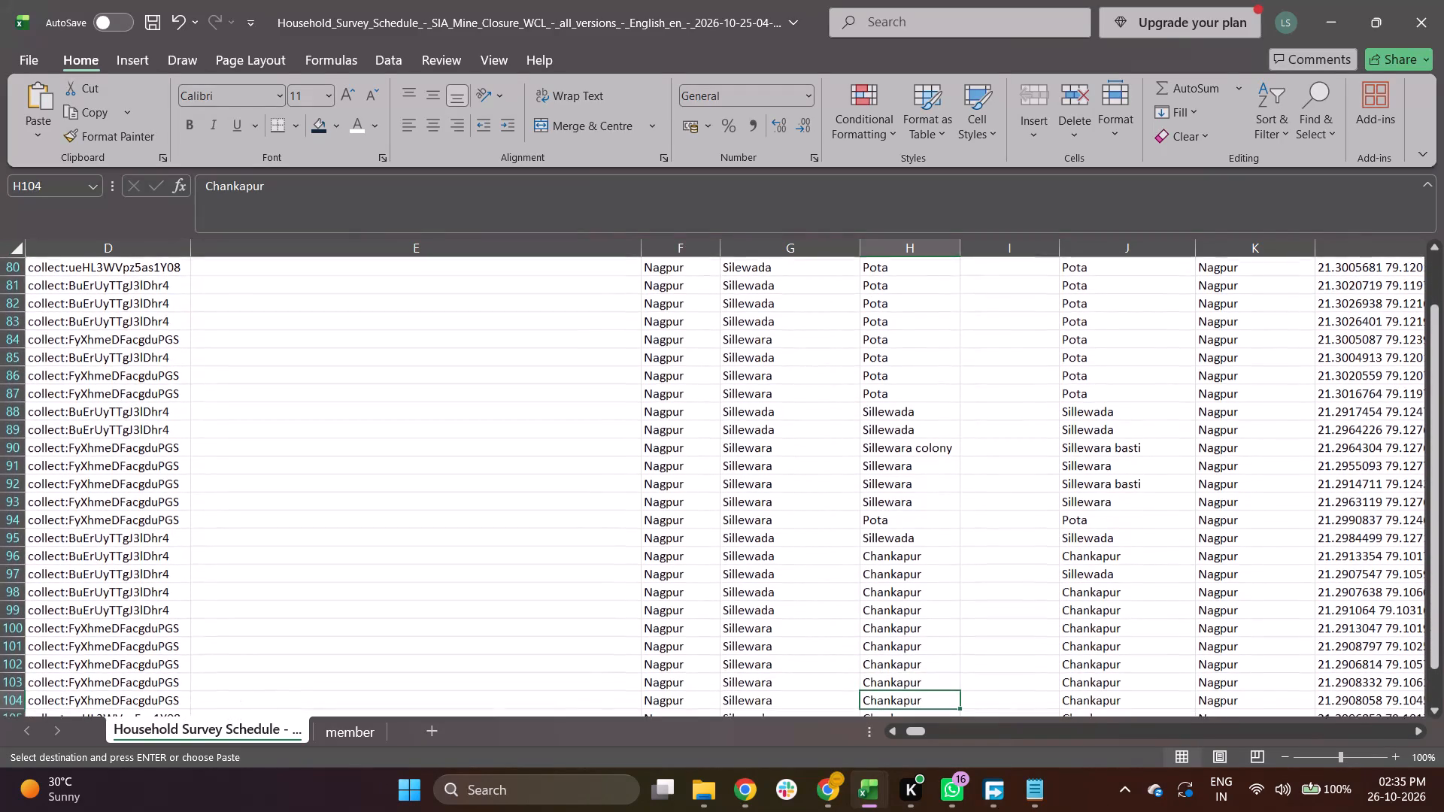
Copy the village name Chankapur from cell H96 of the survey export into the Mapping sheet's Gram Panchayat cell I14.
{"action": "key", "text": "Up"}
{"action": "key", "text": "Up"}
{"action": "key", "text": "Up"}
{"action": "key", "text": "Up"}
{"action": "key", "text": "Up"}
{"action": "key", "text": "Up"}
{"action": "key", "text": "Up"}
{"action": "key", "text": "Up"}
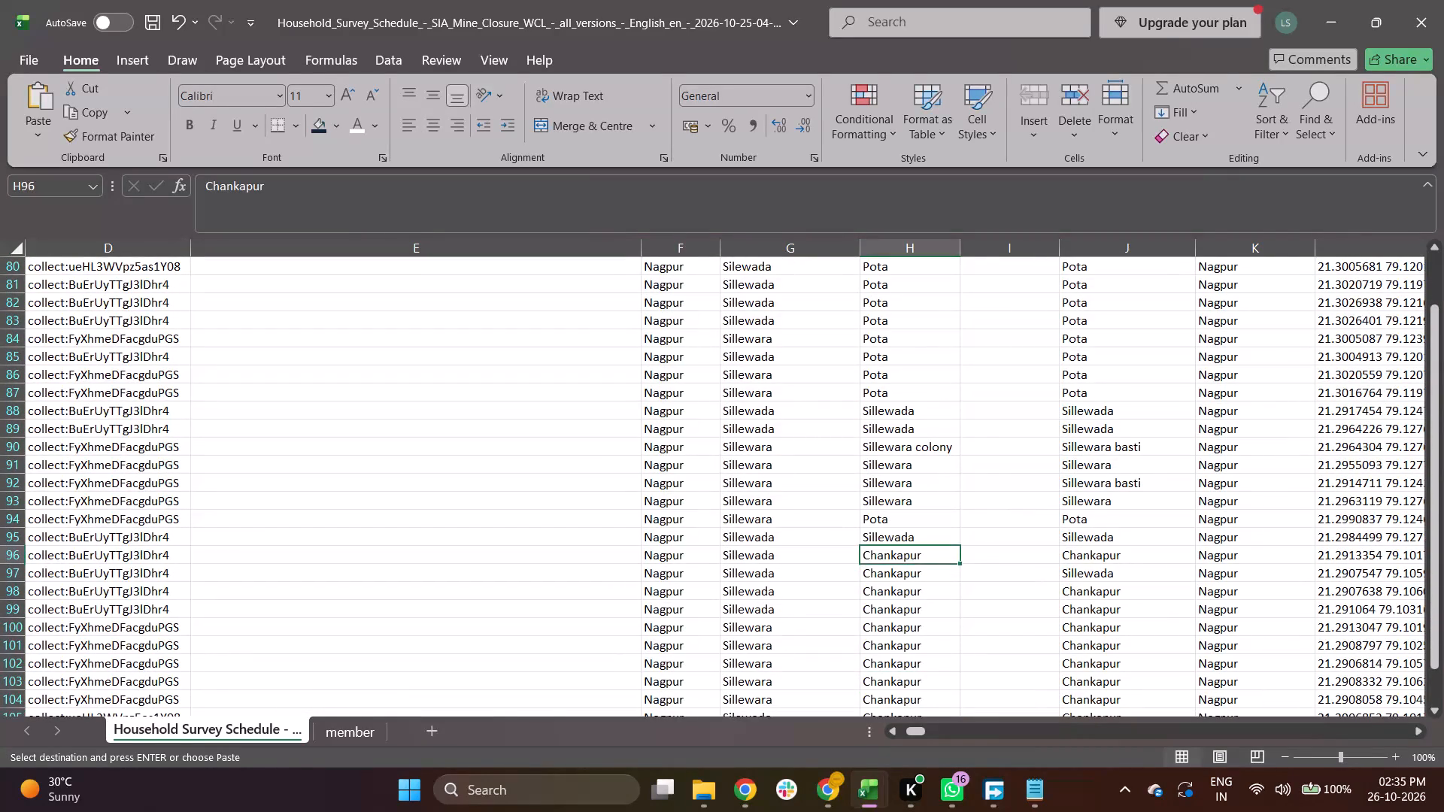
{"action": "key", "text": "ctrl+c"}
{"action": "key", "text": "alt+Tab"}
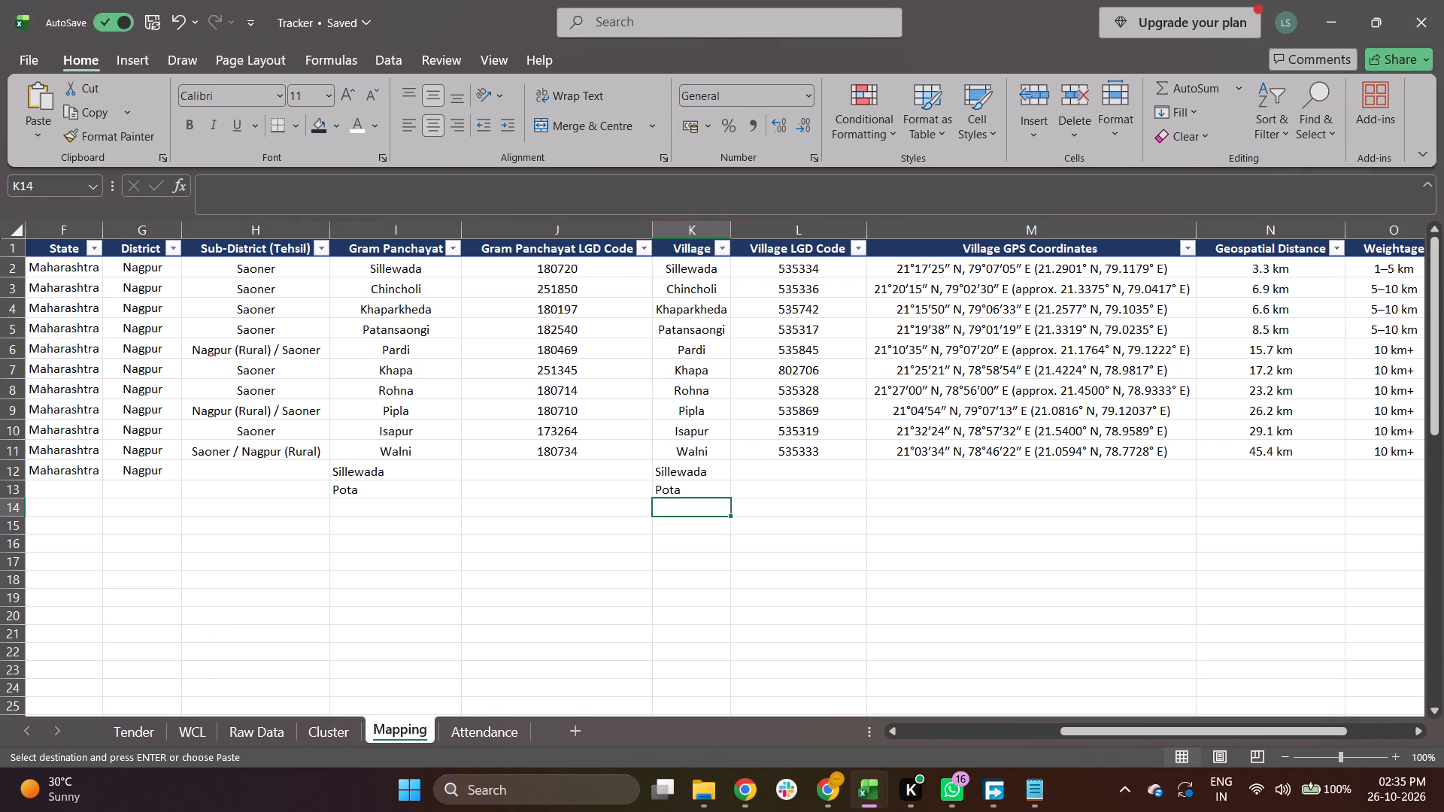
{"action": "key", "text": "Left"}
{"action": "key", "text": "Left"}
{"action": "key", "text": "ctrl+v"}
Look through the survey export's Village name column below the Chankapur rows for further distinct villages.
{"action": "key", "text": "alt+Tab"}
{"action": "key", "text": "Down"}
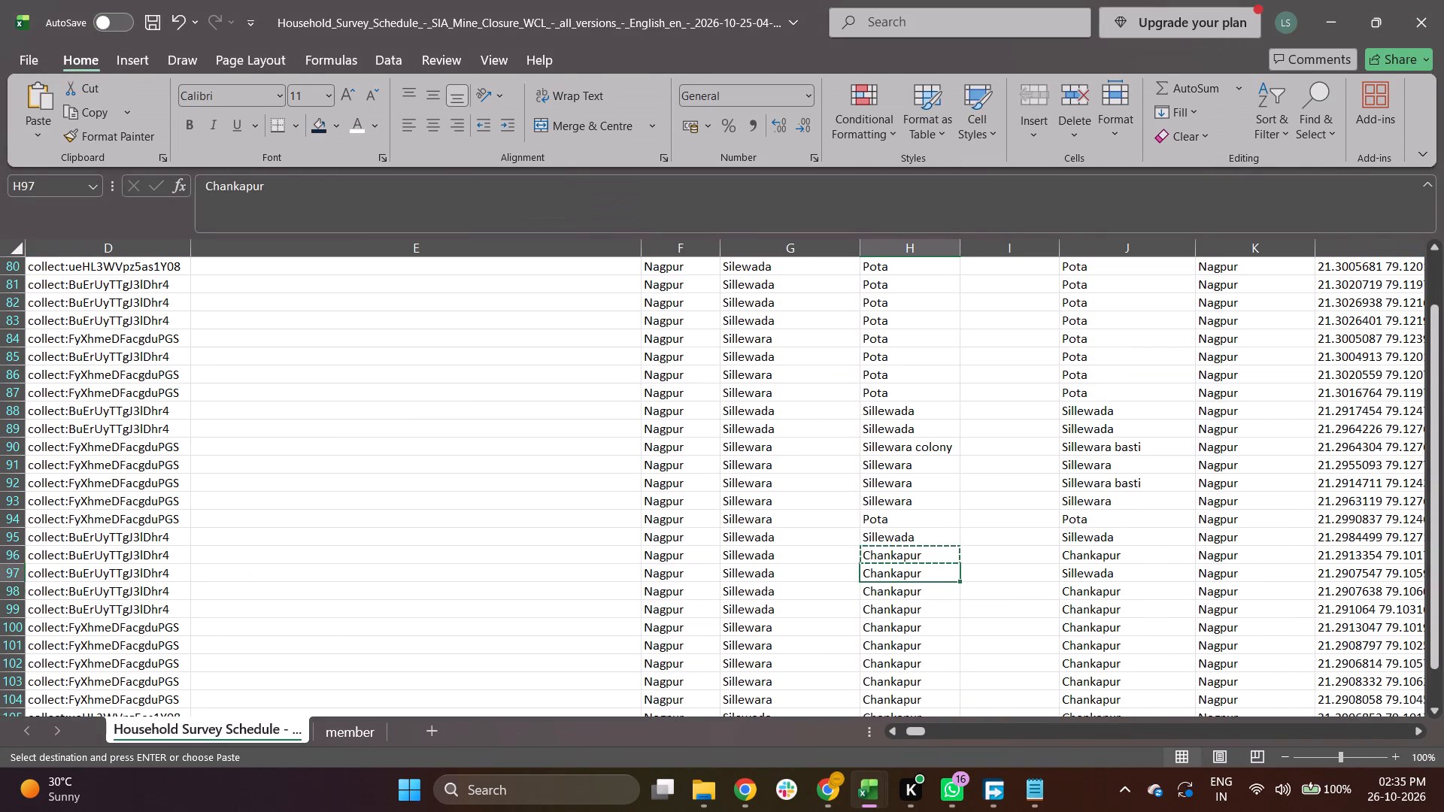
{"action": "key", "text": "Down"}
{"action": "key", "text": "Down"}
{"action": "key", "text": "Down"}
{"action": "key", "text": "Down"}
{"action": "key", "text": "Down"}
{"action": "key", "text": "Down"}
{"action": "key", "text": "Down"}
{"action": "key", "text": "Down"}
{"action": "key", "text": "Down"}
{"action": "key", "text": "Down"}
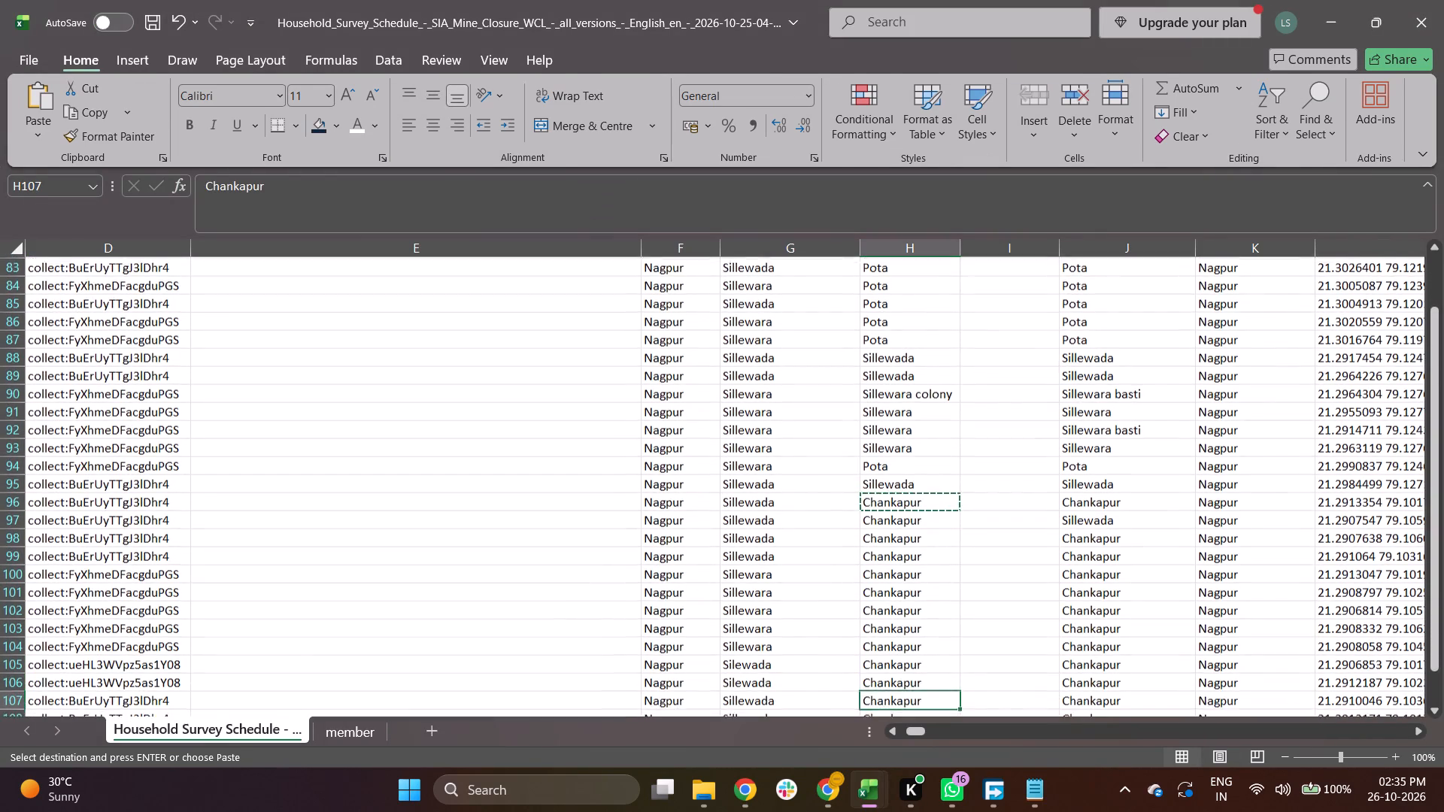
{"action": "key", "text": "Down"}
{"action": "key", "text": "Down"}
{"action": "key", "text": "Down"}
{"action": "key", "text": "Down"}
{"action": "key", "text": "Down"}
{"action": "key", "text": "Down"}
{"action": "key", "text": "Down"}
{"action": "key", "text": "Down"}
{"action": "key", "text": "Down"}
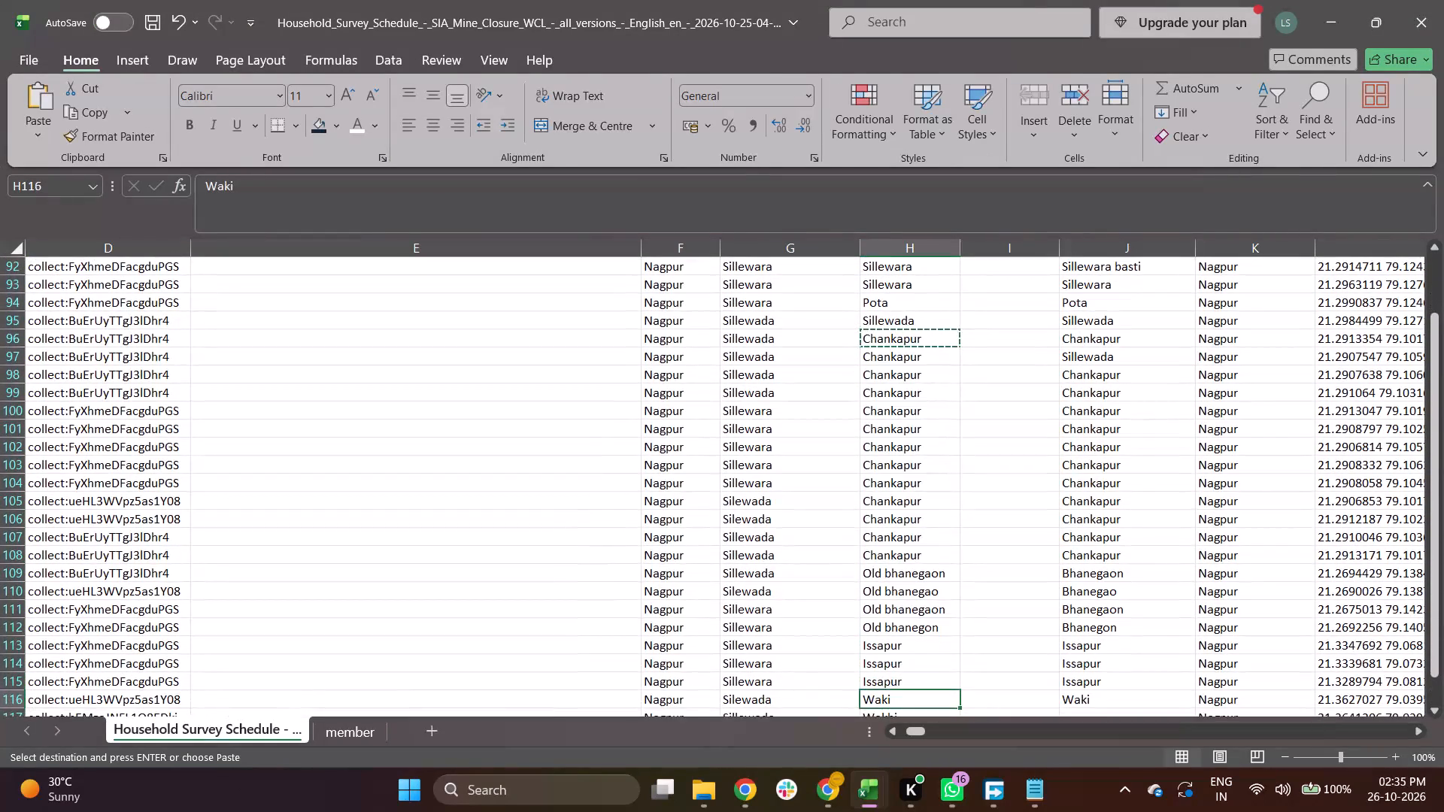
{"action": "key", "text": "Up"}
{"action": "key", "text": "Up"}
{"action": "key", "text": "Up"}
{"action": "key", "text": "Up"}
{"action": "key", "text": "Up"}
{"action": "key", "text": "Up"}
{"action": "key", "text": "Up"}
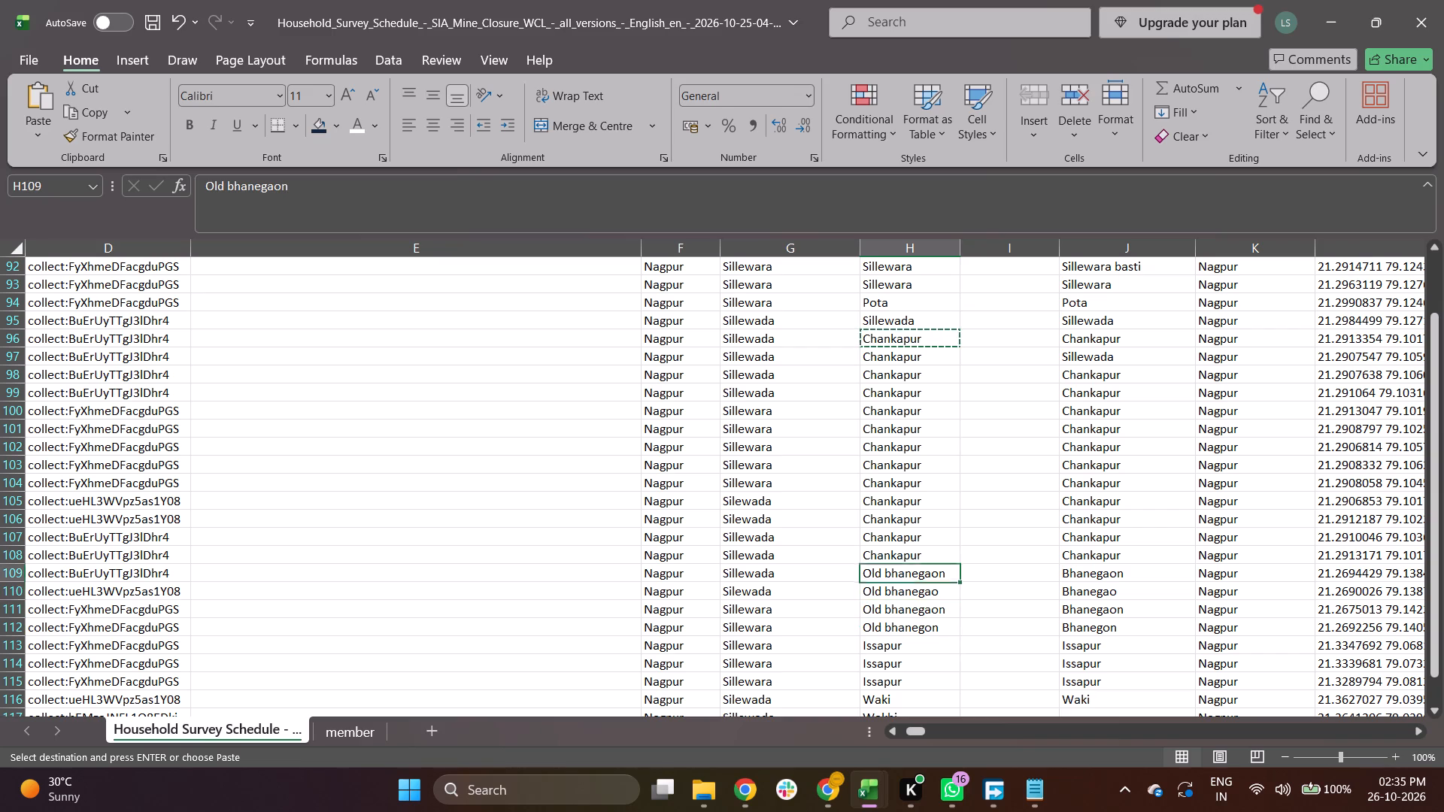
Recheck the survey export's Village name column from its header downward against the villages already listed in the Mapping sheet.
{"action": "key", "text": "ctrl+Up"}
{"action": "key", "text": "Down"}
{"action": "key", "text": "Down"}
{"action": "key", "text": "Down"}
{"action": "key", "text": "Down"}
{"action": "key", "text": "Down"}
{"action": "key", "text": "Down"}
{"action": "key", "text": "Down"}
{"action": "key", "text": "Down"}
{"action": "key", "text": "Down"}
{"action": "key", "text": "Down"}
{"action": "key", "text": "Down"}
{"action": "key", "text": "Down"}
{"action": "key", "text": "Down"}
{"action": "key", "text": "Down"}
{"action": "key", "text": "Down"}
{"action": "key", "text": "Down"}
{"action": "key", "text": "Down"}
{"action": "key", "text": "Down"}
{"action": "key", "text": "Down"}
{"action": "key", "text": "Down"}
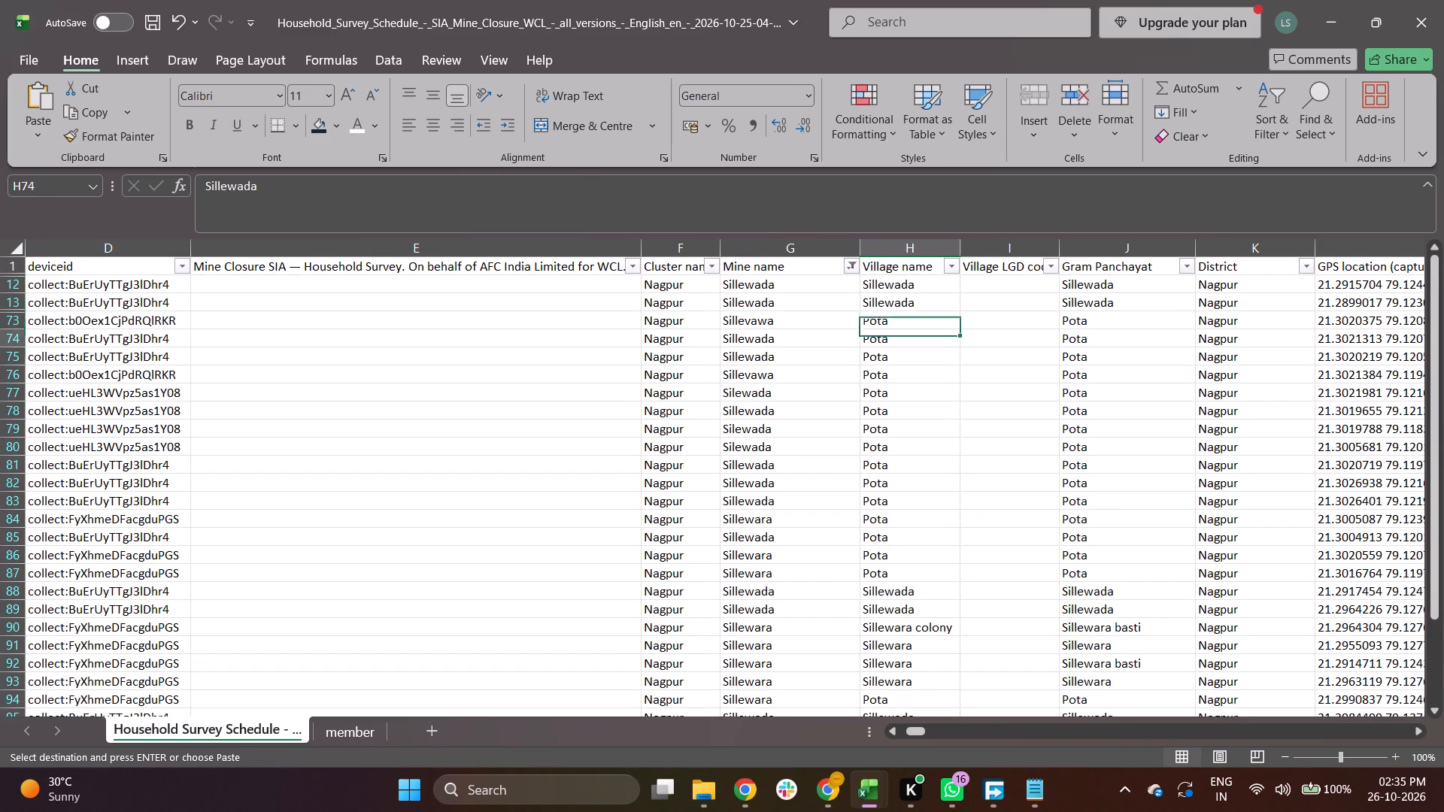
{"action": "key", "text": "Up"}
{"action": "key", "text": "Up"}
{"action": "key", "text": "Down"}
{"action": "key", "text": "Down"}
{"action": "key", "text": "Down"}
{"action": "key", "text": "Down"}
{"action": "key", "text": "Down"}
{"action": "key", "text": "Down"}
{"action": "key", "text": "Down"}
{"action": "key", "text": "Down"}
{"action": "key", "text": "Down"}
{"action": "key", "text": "Down"}
{"action": "key", "text": "Down"}
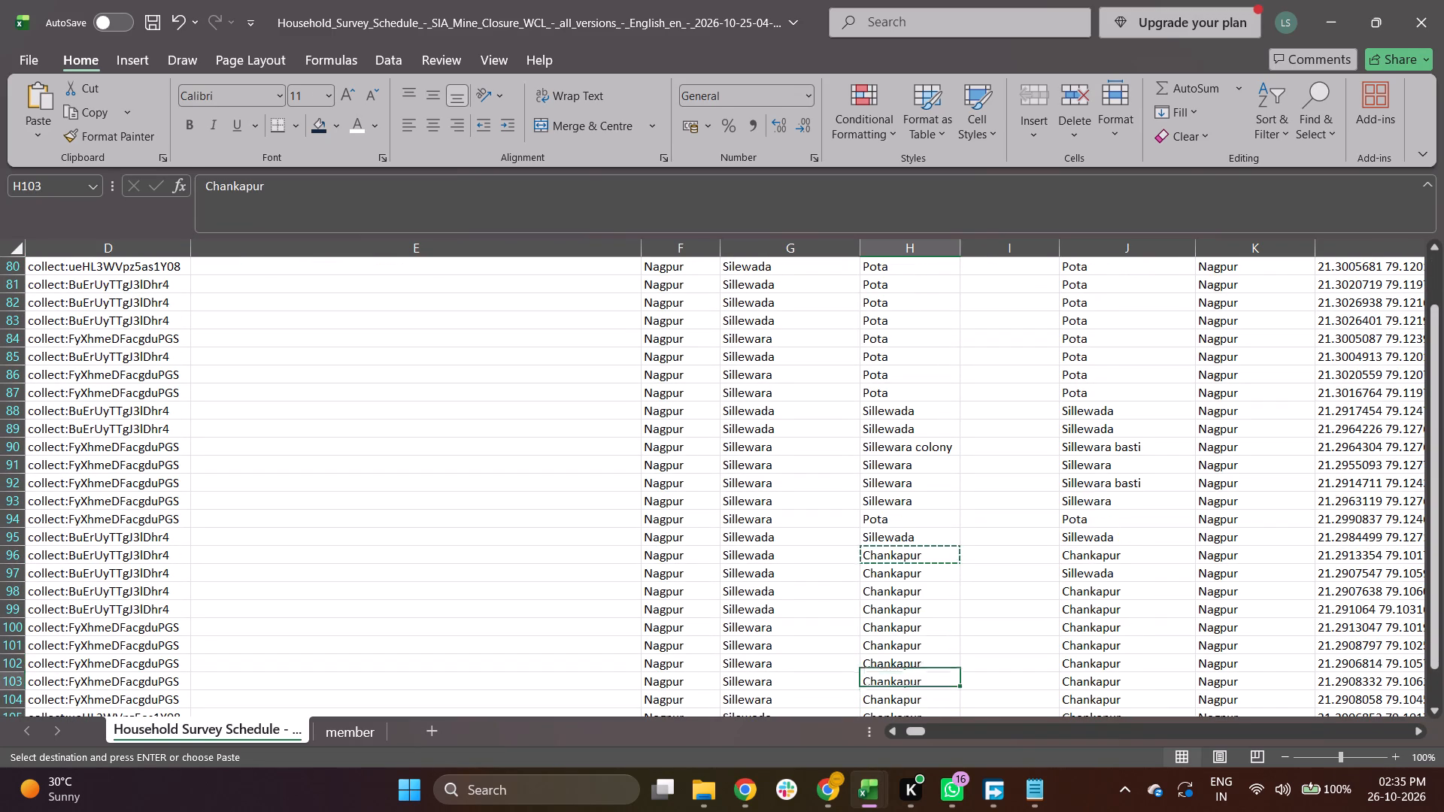
Copy the village name Old bhanegaon from cell H109 of the survey export into the Mapping sheet's Village cell K15.
{"action": "key", "text": "Up"}
{"action": "key", "text": "Up"}
{"action": "key", "text": "Up"}
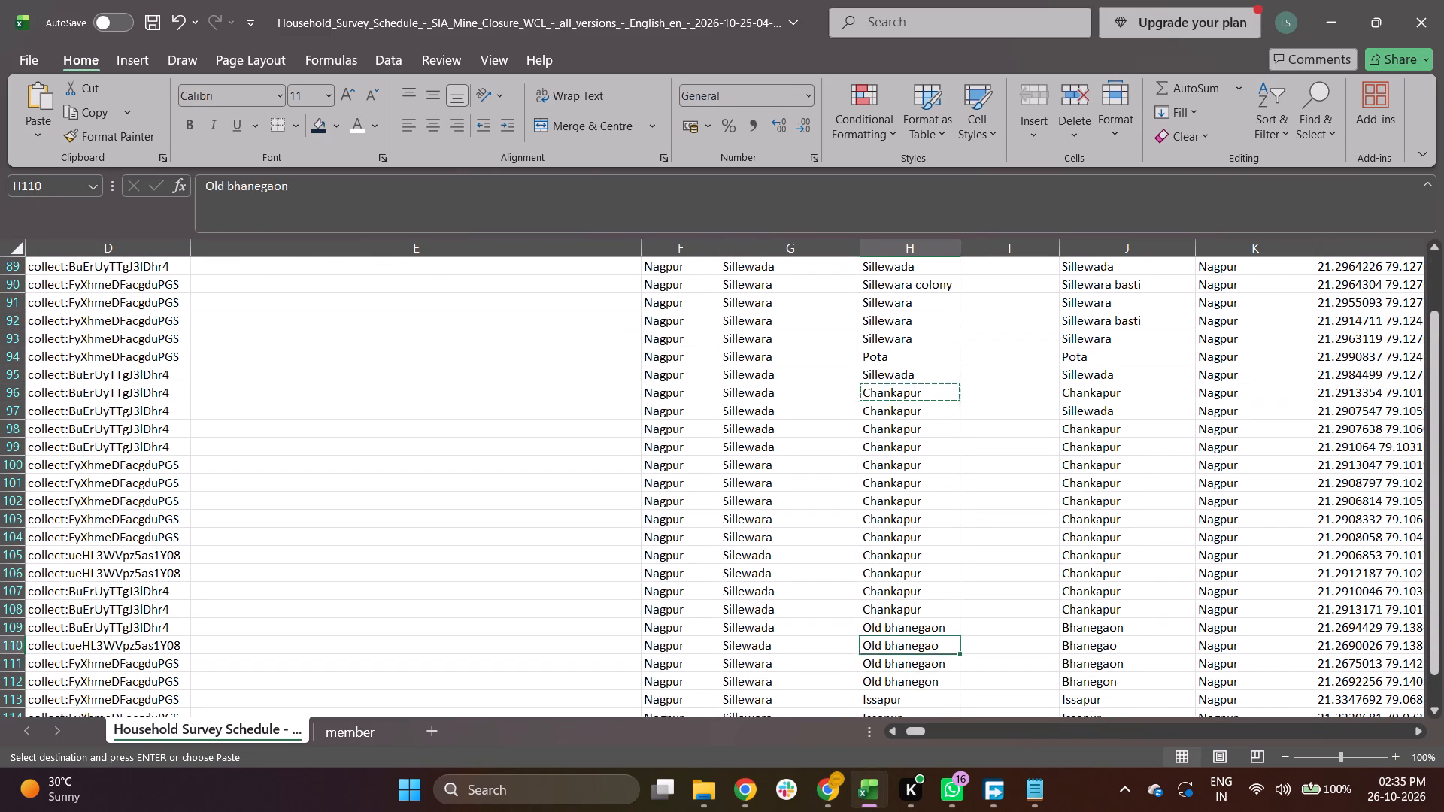
{"action": "key", "text": "Up"}
{"action": "key", "text": "ctrl+c"}
{"action": "key", "text": "alt+Tab"}
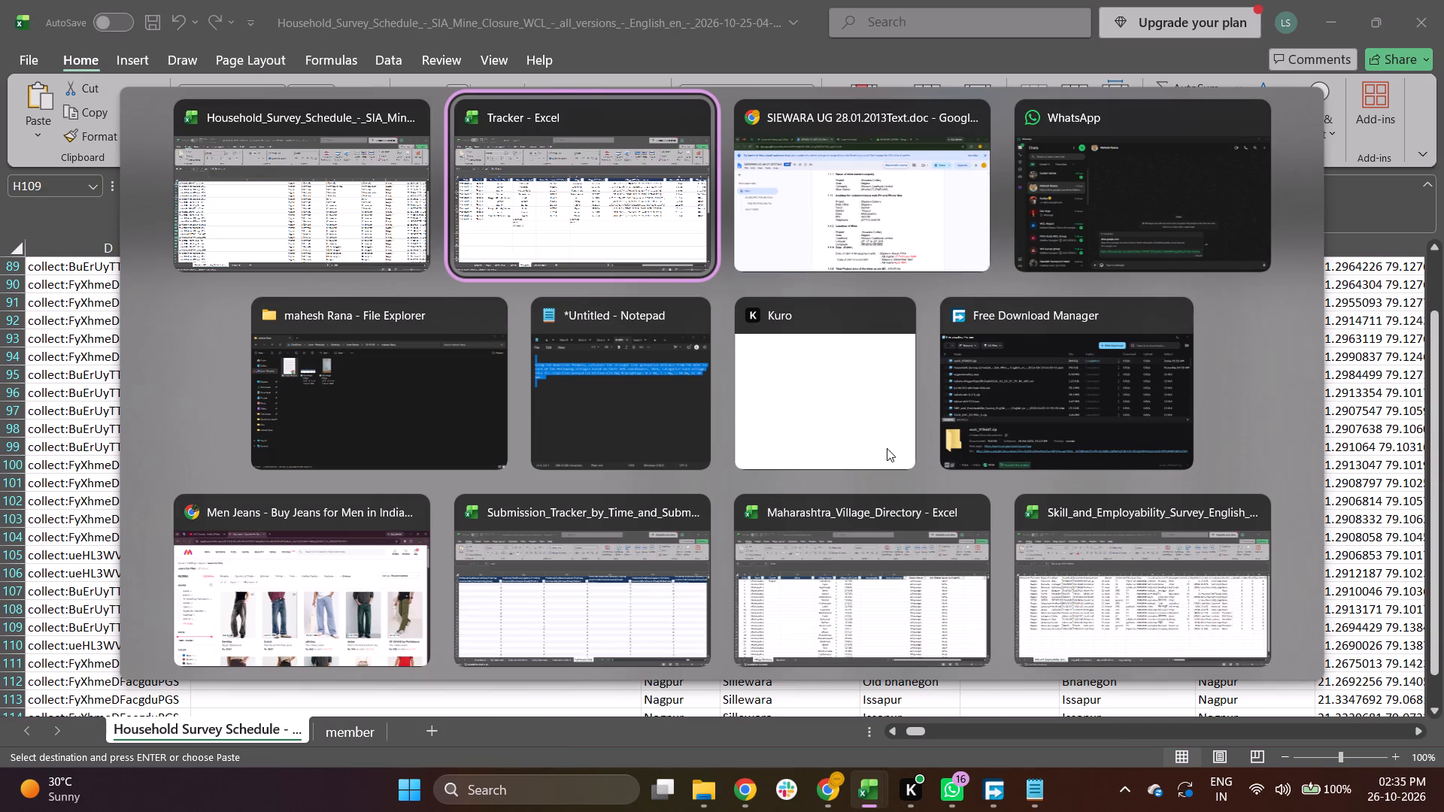
{"action": "key", "text": "Down"}
{"action": "key", "text": "Right"}
{"action": "key", "text": "Right"}
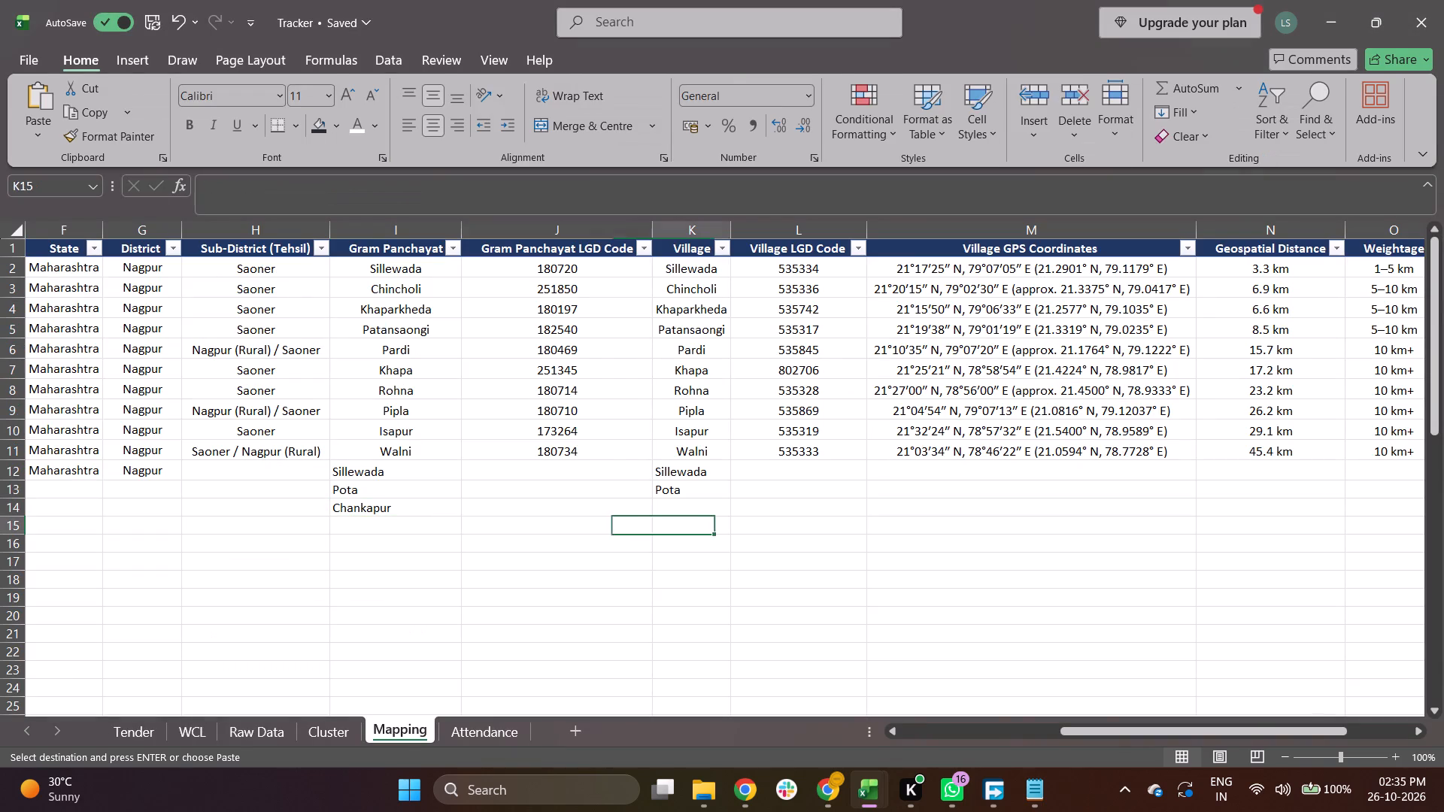
{"action": "key", "text": "Up"}
{"action": "key", "text": "Down"}
{"action": "key", "text": "ctrl+v"}
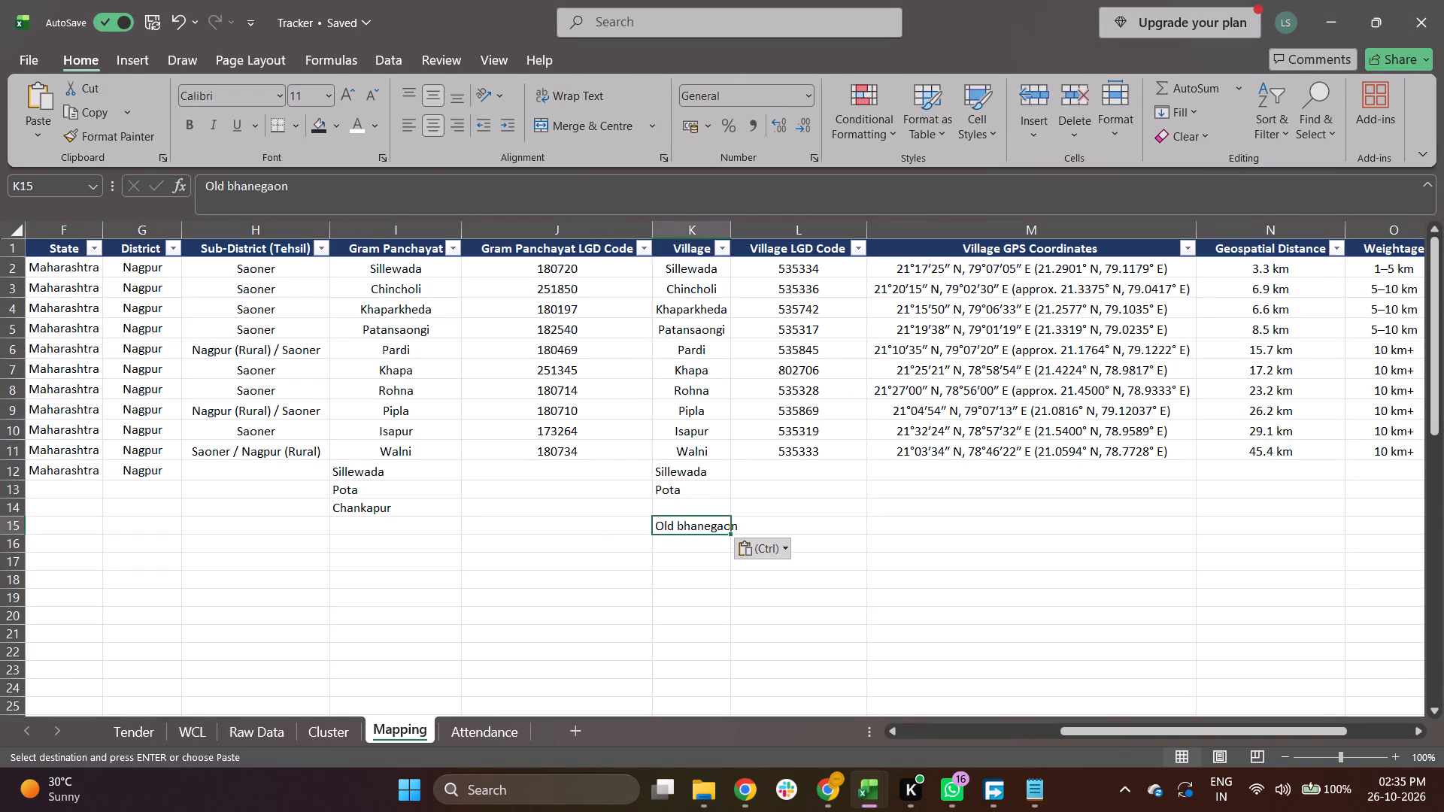
Copy Chankapur from the Mapping sheet's Gram Panchayat cell I14 into the Village cell K14 of the same row.
{"action": "key", "text": "Left"}
{"action": "key", "text": "Left"}
{"action": "key", "text": "Left"}
{"action": "key", "text": "Up"}
{"action": "key", "text": "Right"}
{"action": "key", "text": "ctrl+c"}
{"action": "key", "text": "ctrl+c"}
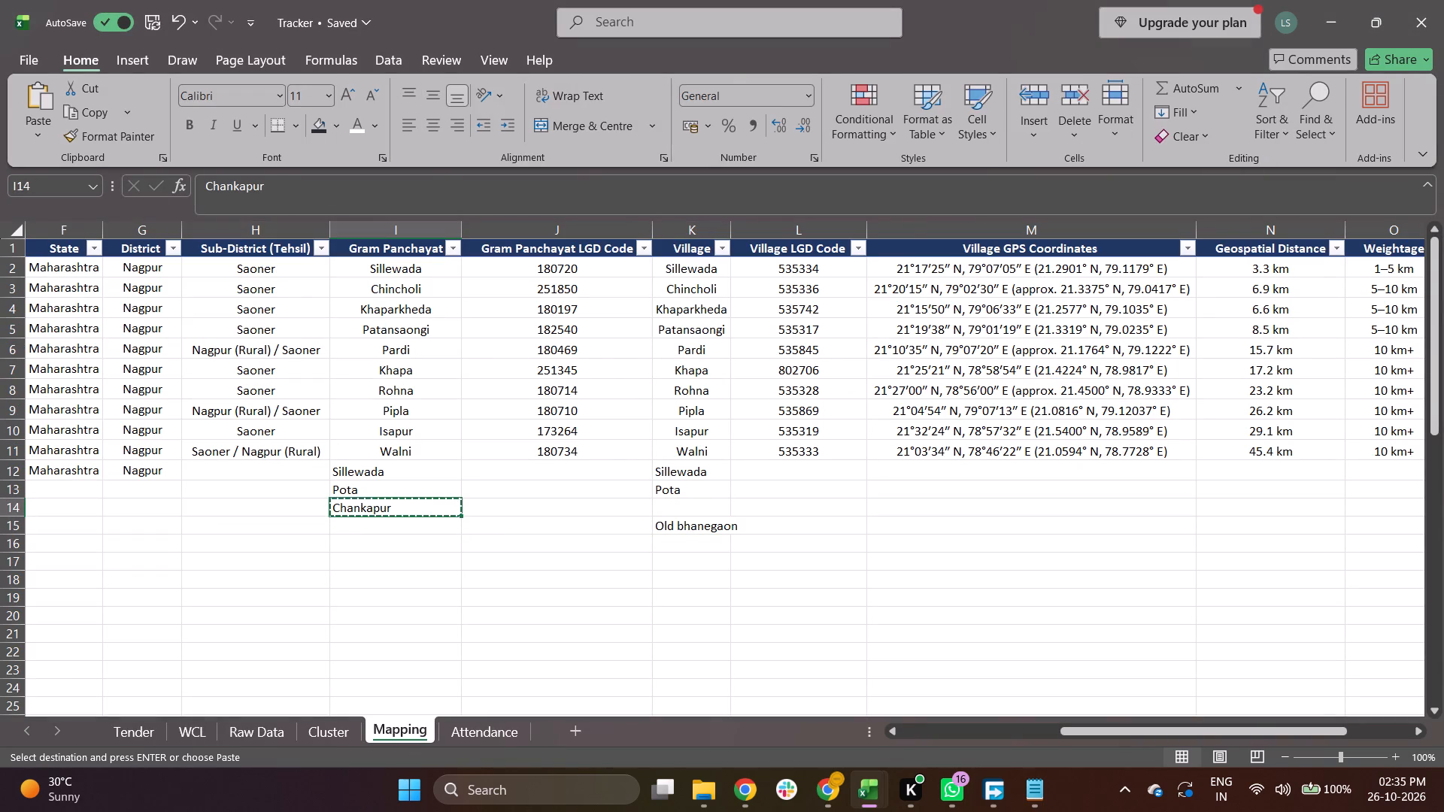
{"action": "key", "text": "Right"}
{"action": "key", "text": "Right"}
{"action": "key", "text": "ctrl+v"}
Copy the name Bhanegaon from cell J109 of the survey export into the Mapping sheet's Gram Panchayat cell I15.
{"action": "key", "text": "Down"}
{"action": "key", "text": "Left"}
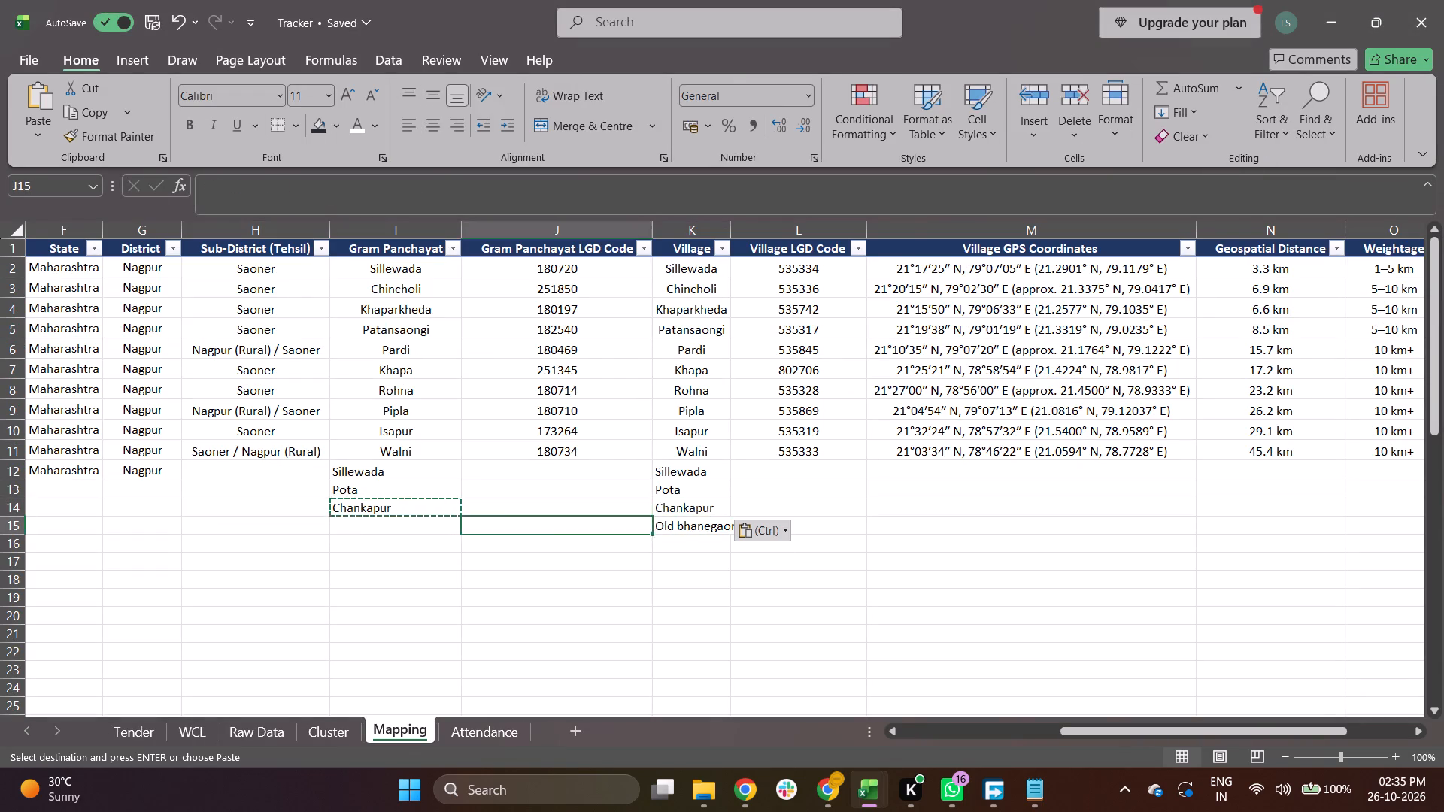
{"action": "key", "text": "Left"}
{"action": "key", "text": "Left"}
{"action": "key", "text": "alt+Tab"}
{"action": "key", "text": "Right"}
{"action": "key", "text": "Right"}
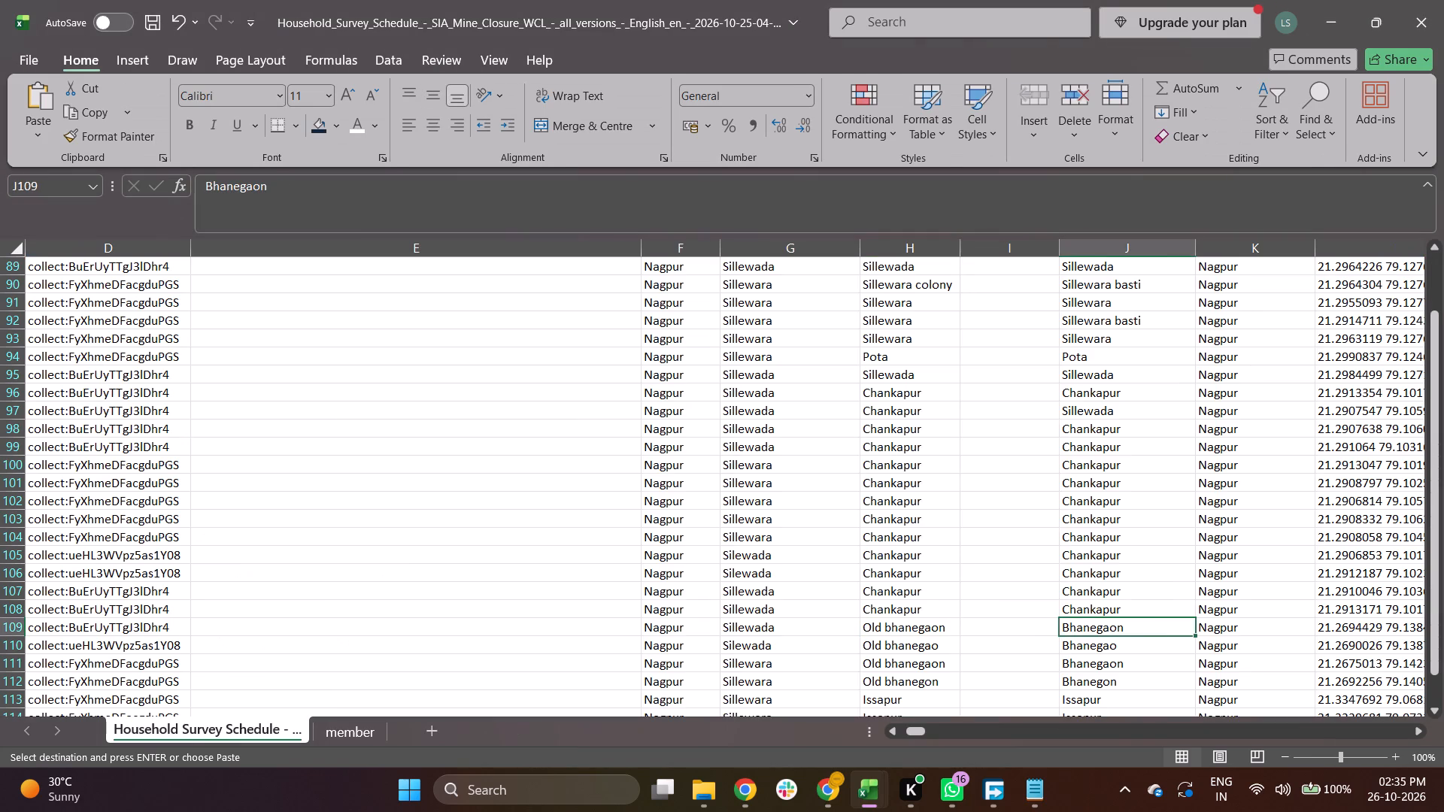
{"action": "key", "text": "ctrl+c"}
{"action": "key", "text": "alt+Tab"}
{"action": "key", "text": "Right"}
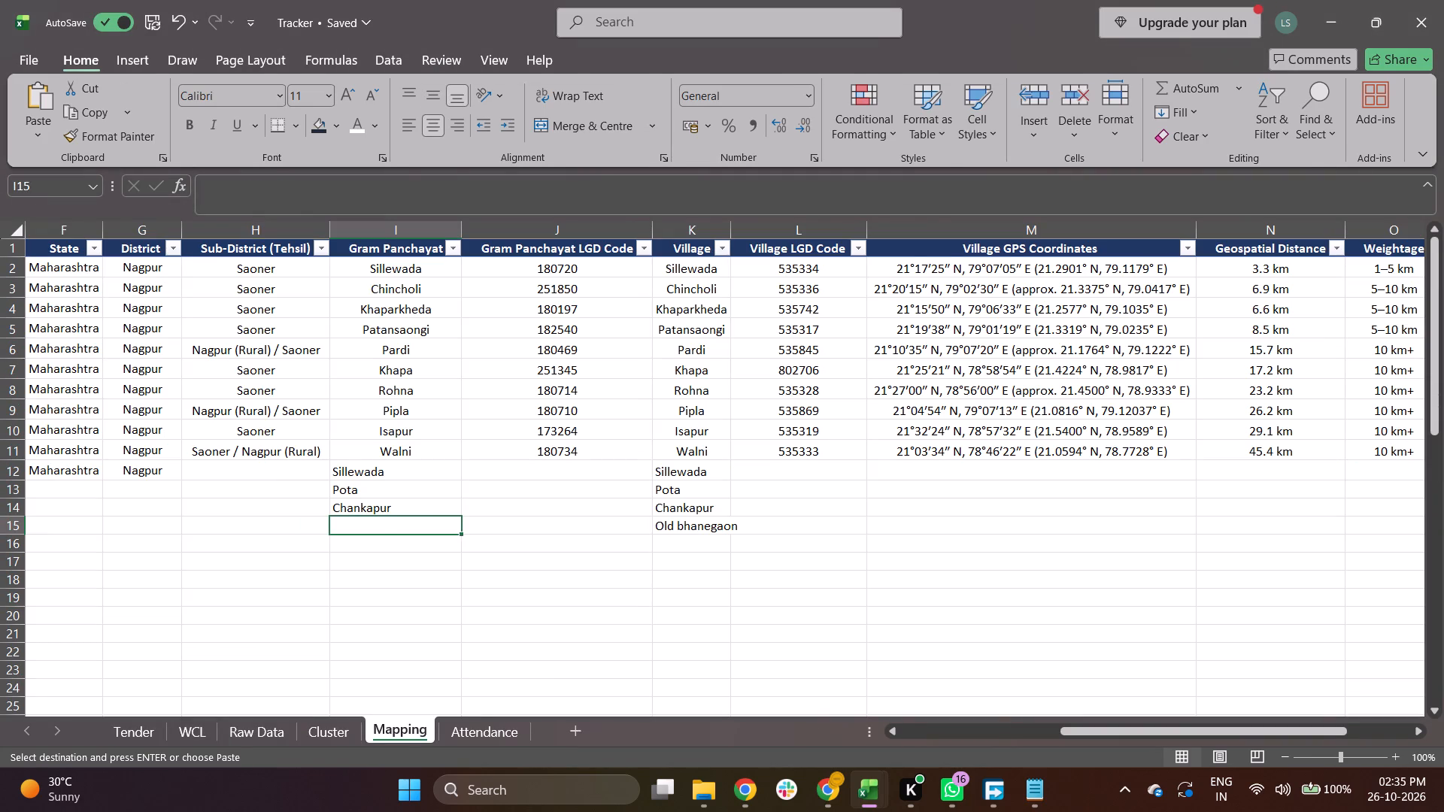
{"action": "key", "text": "ctrl+v"}
Look through the survey export's village names below the Old bhanegaon rows for the next distinct villages.
{"action": "key", "text": "Down"}
{"action": "key", "text": "Down"}
{"action": "key", "text": "alt+Tab"}
{"action": "key", "text": "Right"}
{"action": "key", "text": "Down"}
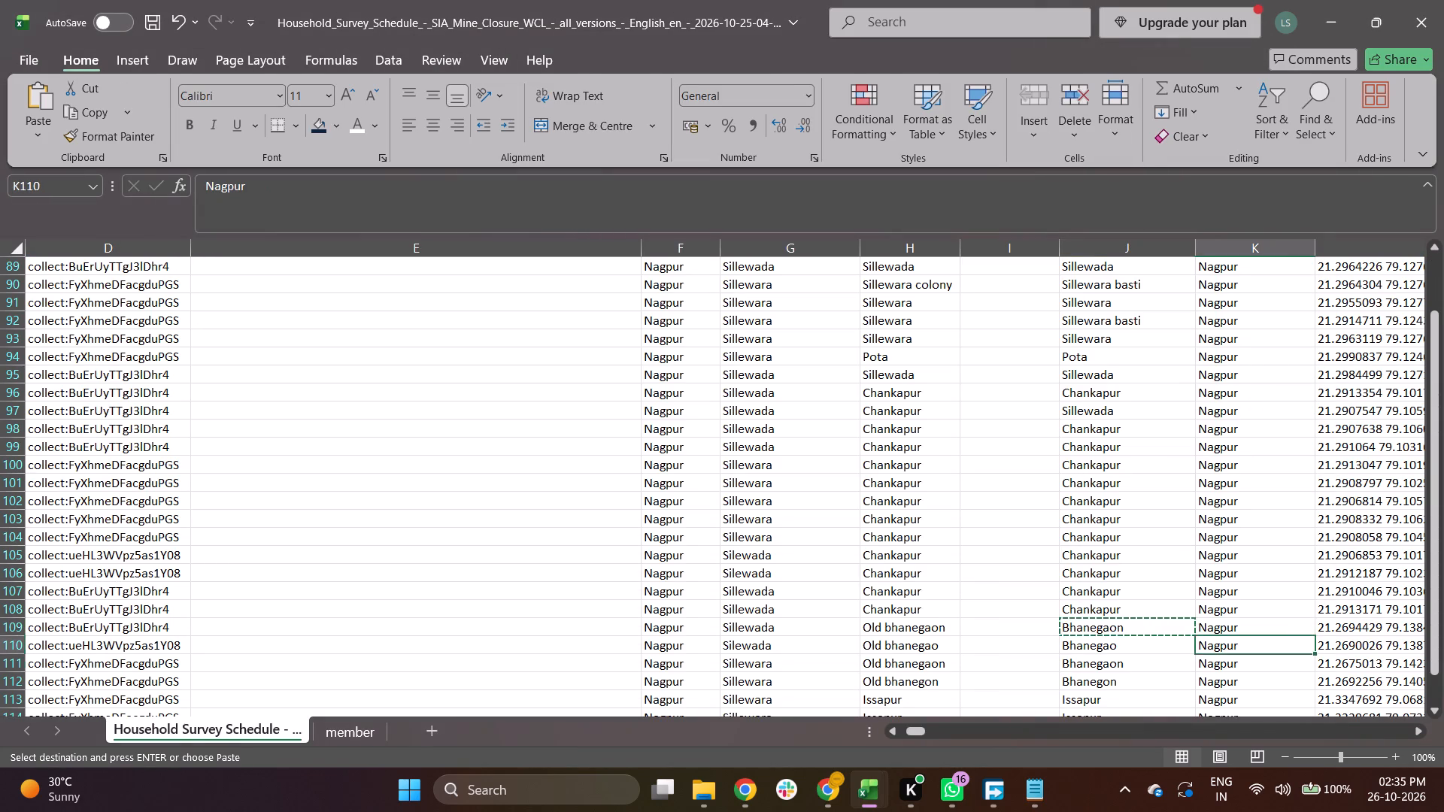
{"action": "key", "text": "Down"}
{"action": "key", "text": "Down"}
{"action": "key", "text": "Left"}
{"action": "key", "text": "Left"}
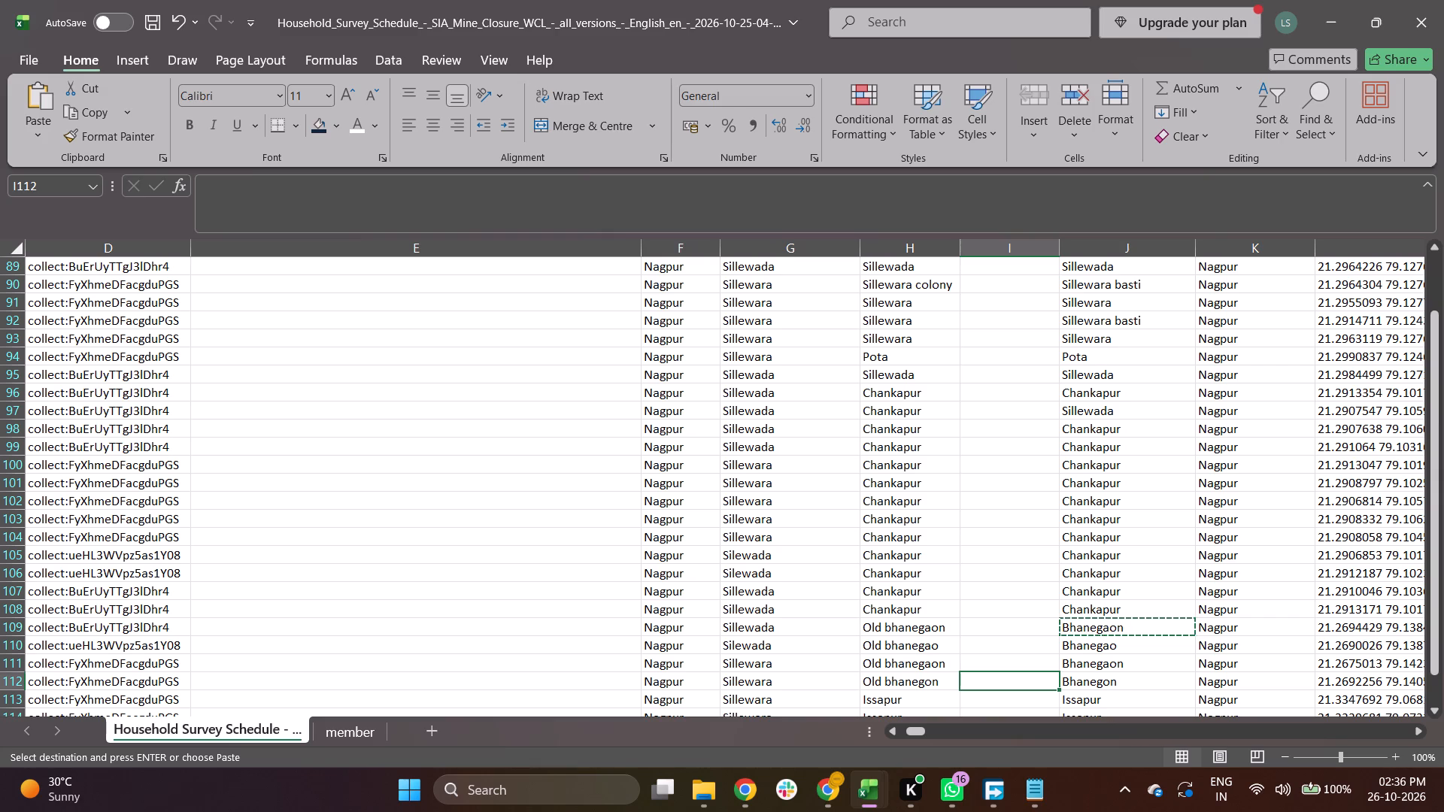
{"action": "key", "text": "Down"}
{"action": "key", "text": "Down"}
{"action": "key", "text": "Down"}
{"action": "key", "text": "Down"}
{"action": "key", "text": "Down"}
{"action": "key", "text": "Down"}
{"action": "key", "text": "Down"}
{"action": "key", "text": "Down"}
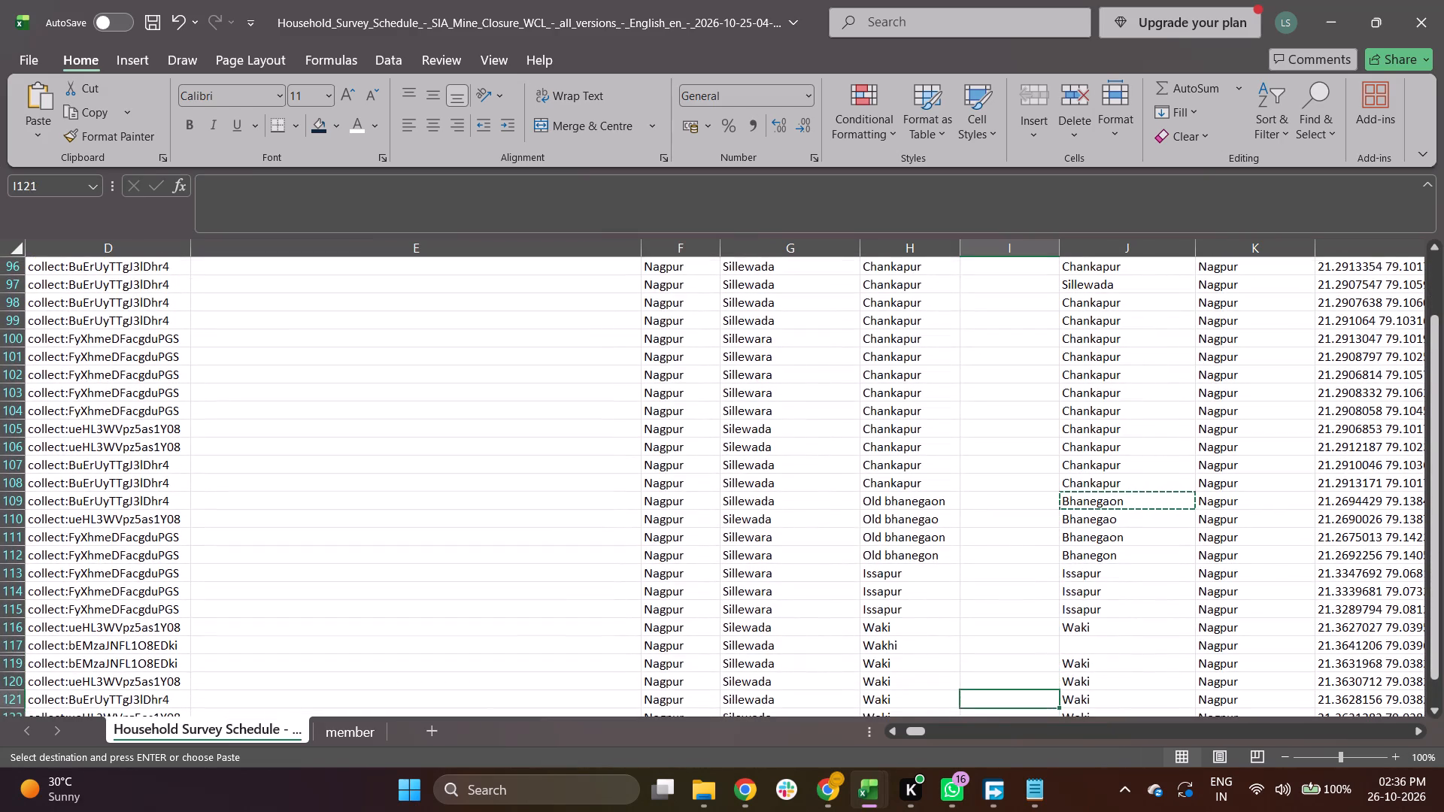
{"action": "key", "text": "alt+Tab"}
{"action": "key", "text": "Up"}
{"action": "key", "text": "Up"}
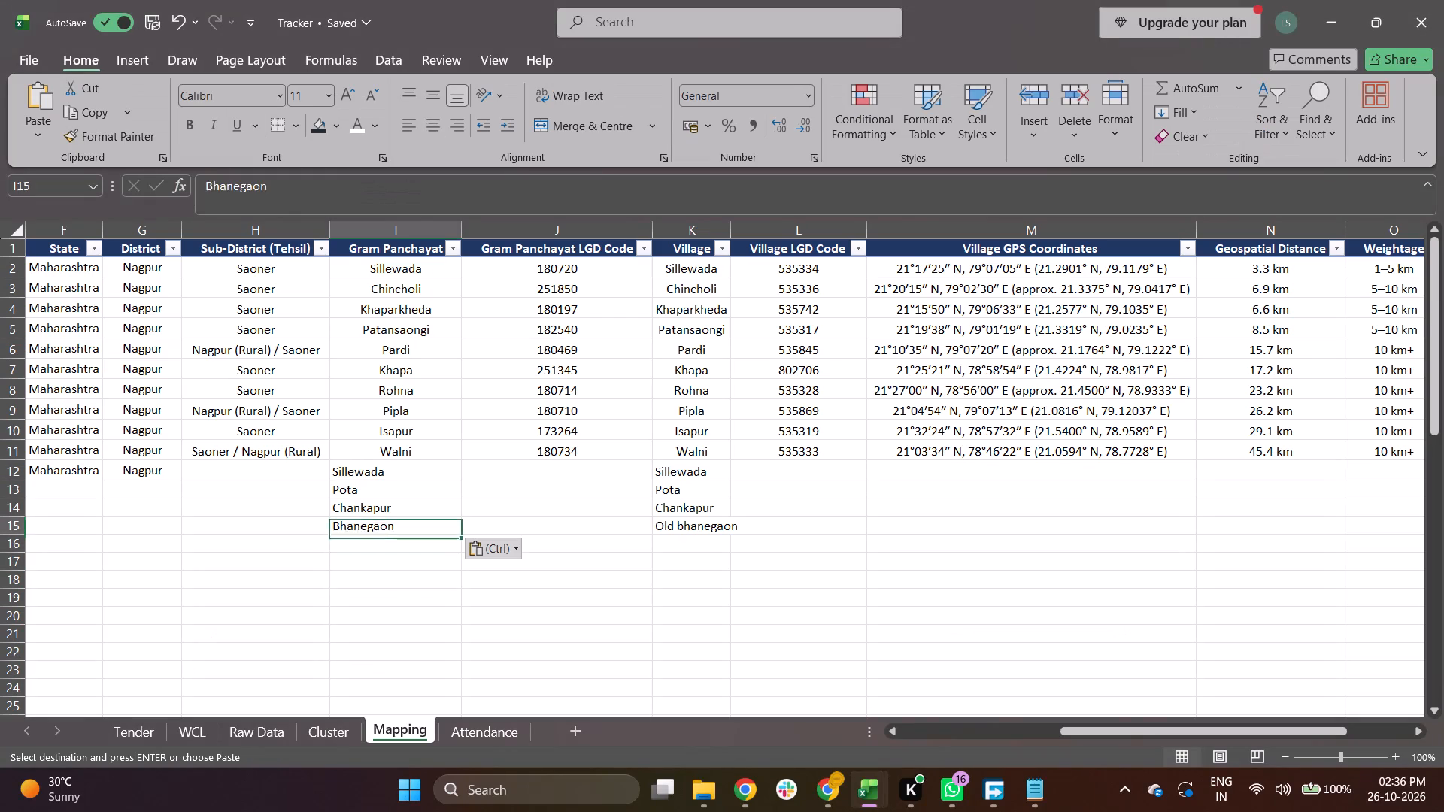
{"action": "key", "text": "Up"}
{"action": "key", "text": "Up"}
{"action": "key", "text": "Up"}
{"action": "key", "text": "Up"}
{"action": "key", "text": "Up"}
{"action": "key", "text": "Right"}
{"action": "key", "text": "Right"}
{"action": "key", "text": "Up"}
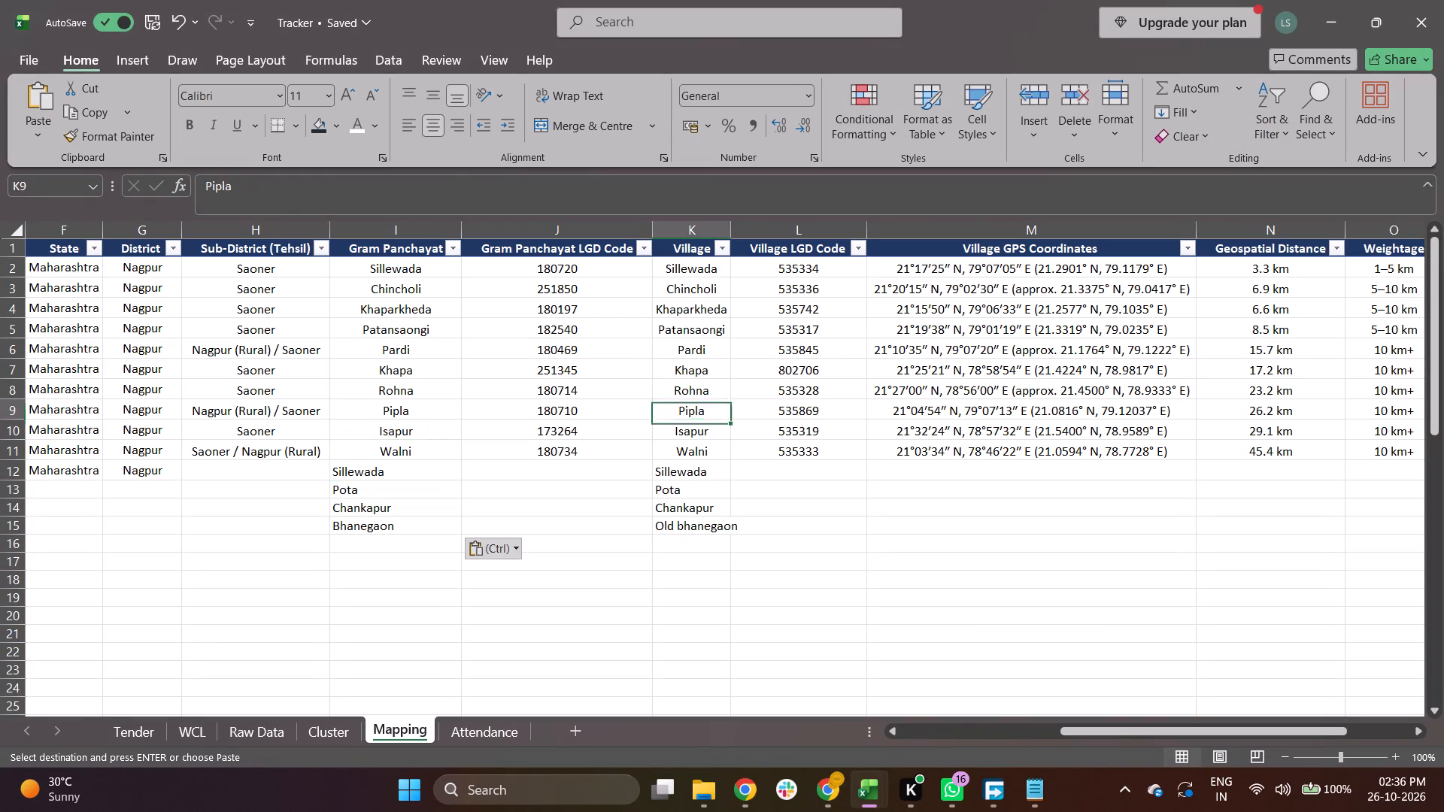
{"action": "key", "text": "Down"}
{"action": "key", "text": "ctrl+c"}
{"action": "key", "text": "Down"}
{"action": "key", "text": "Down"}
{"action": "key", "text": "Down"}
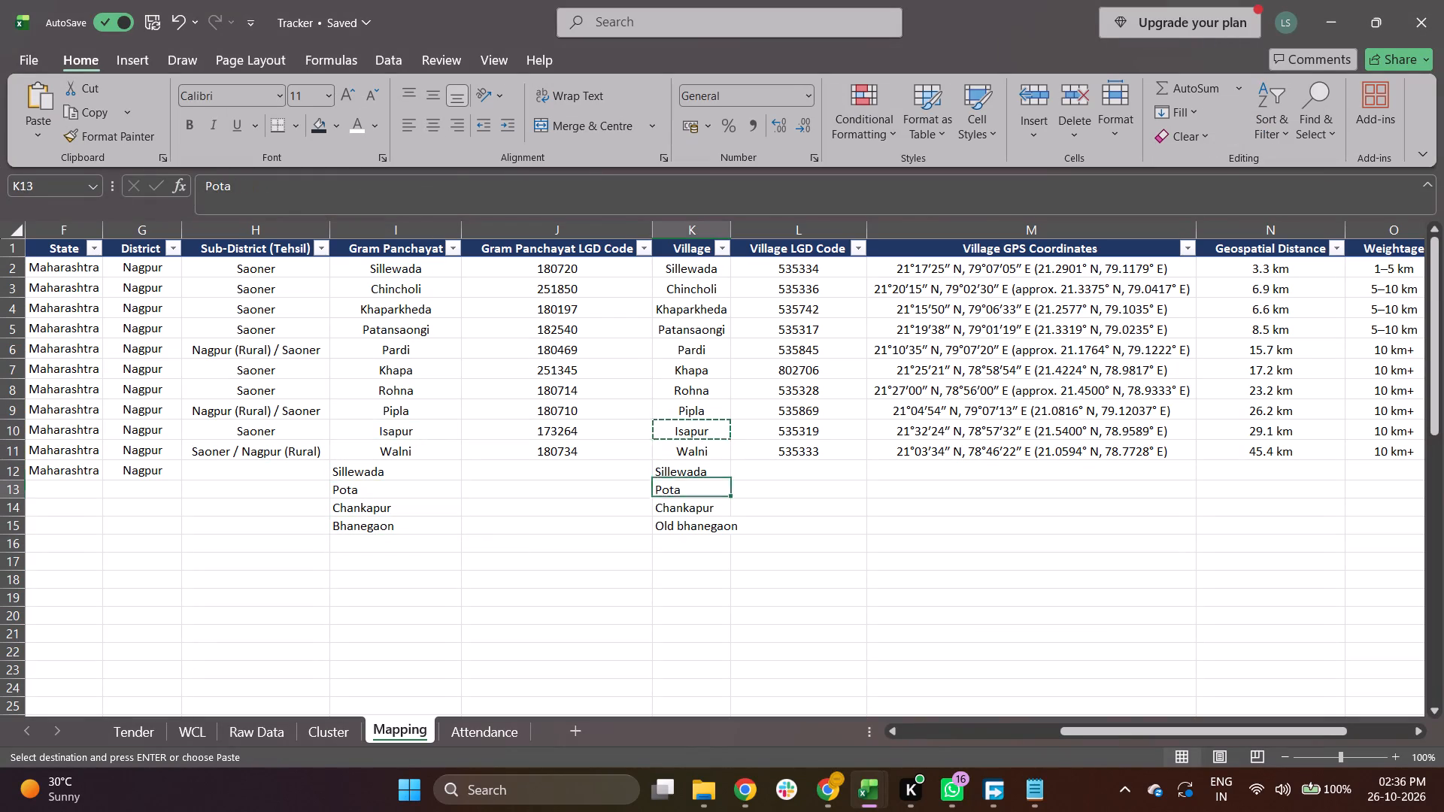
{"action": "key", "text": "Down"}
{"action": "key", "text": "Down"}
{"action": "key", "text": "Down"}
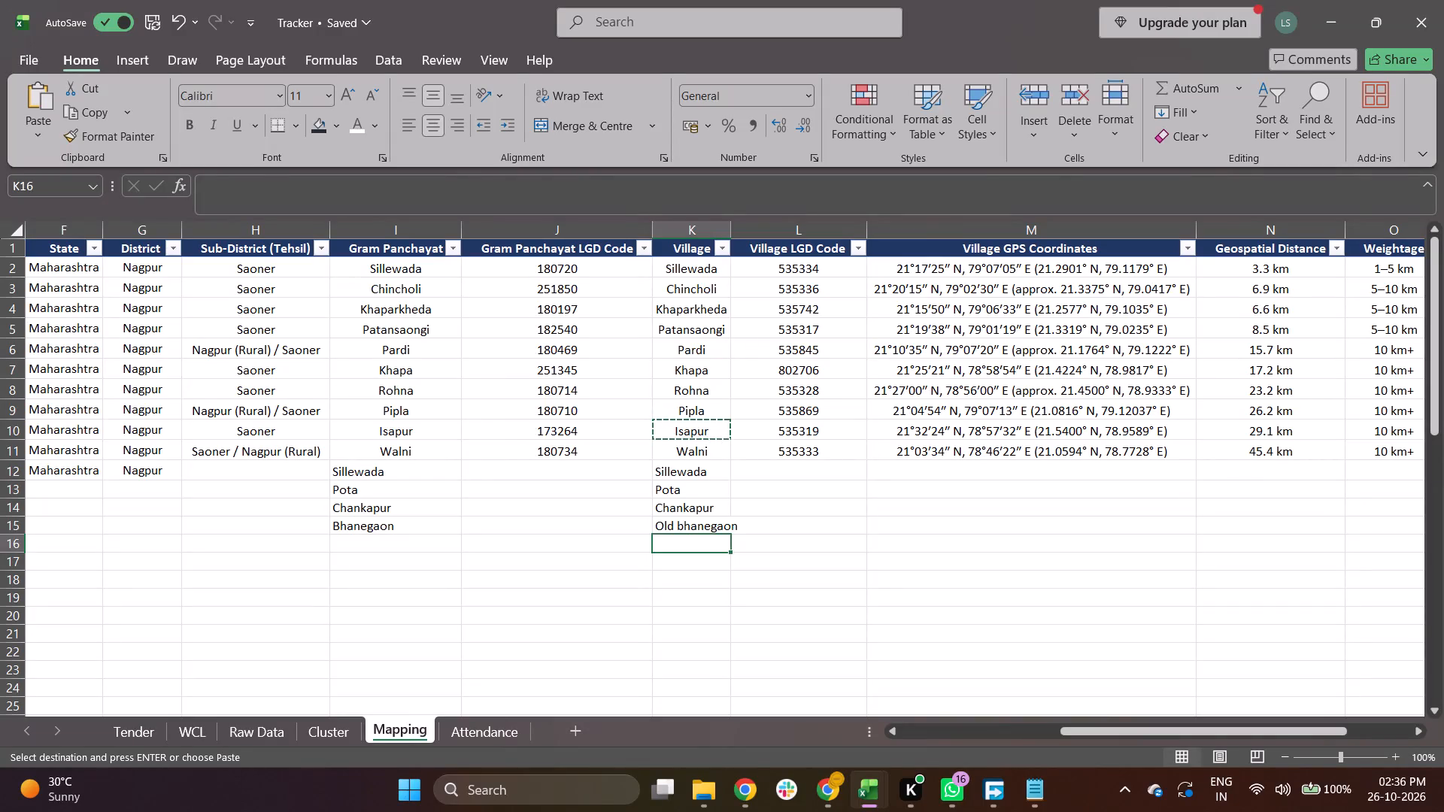
Replace the Village entry in K15 with Bhanegaon, copied from the Gram Panchayat cell I15.
{"action": "key", "text": "Up"}
{"action": "key", "text": "Left"}
{"action": "key", "text": "Left"}
{"action": "key", "text": "ctrl+c"}
{"action": "key", "text": "Right"}
{"action": "key", "text": "Right"}
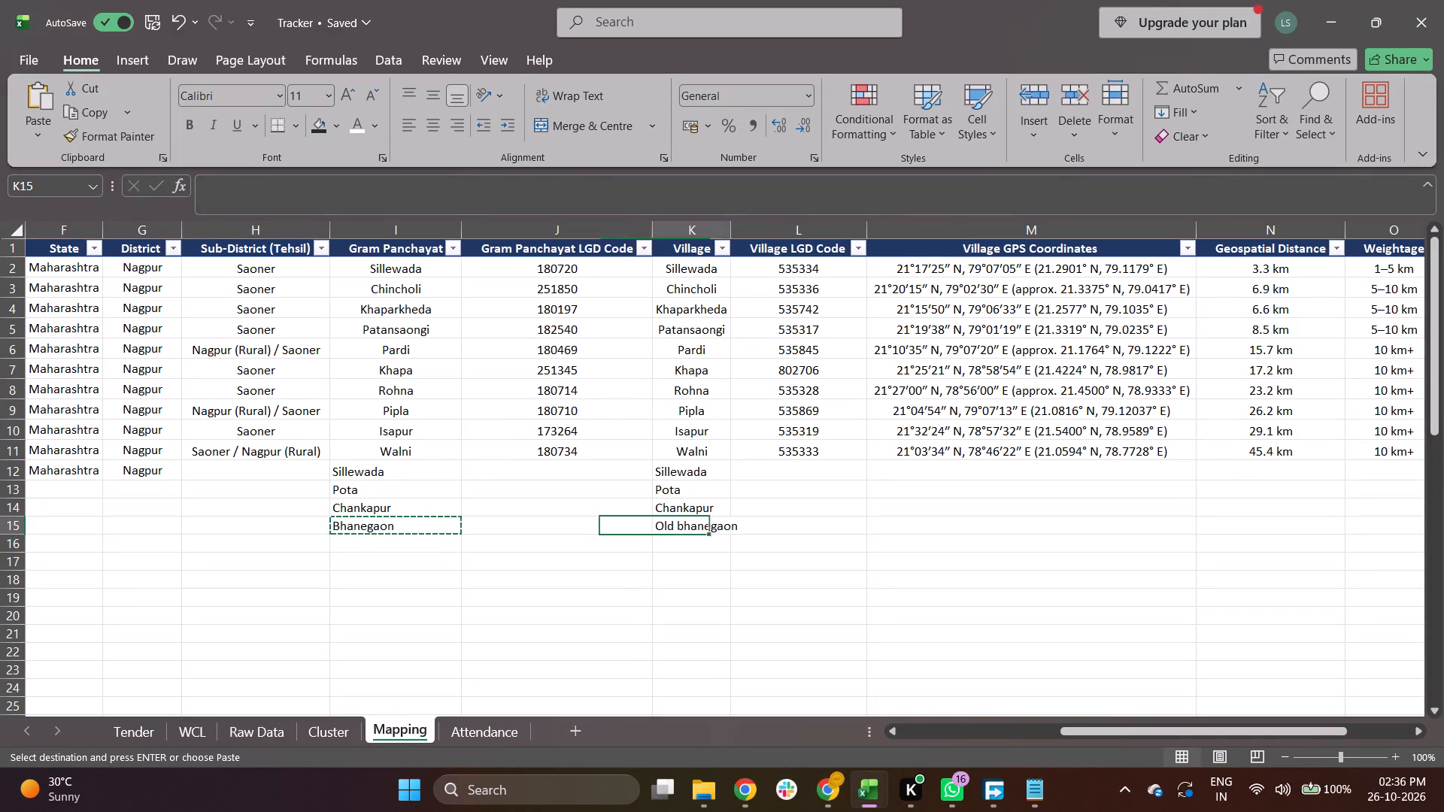
{"action": "key", "text": "ctrl+v"}
Recheck the survey export's village names following the Old bhanegaon rows for the village that belongs in Mapping row 16.
{"action": "key", "text": "Down"}
{"action": "key", "text": "Down"}
{"action": "key", "text": "Left"}
{"action": "key", "text": "Left"}
{"action": "key", "text": "Left"}
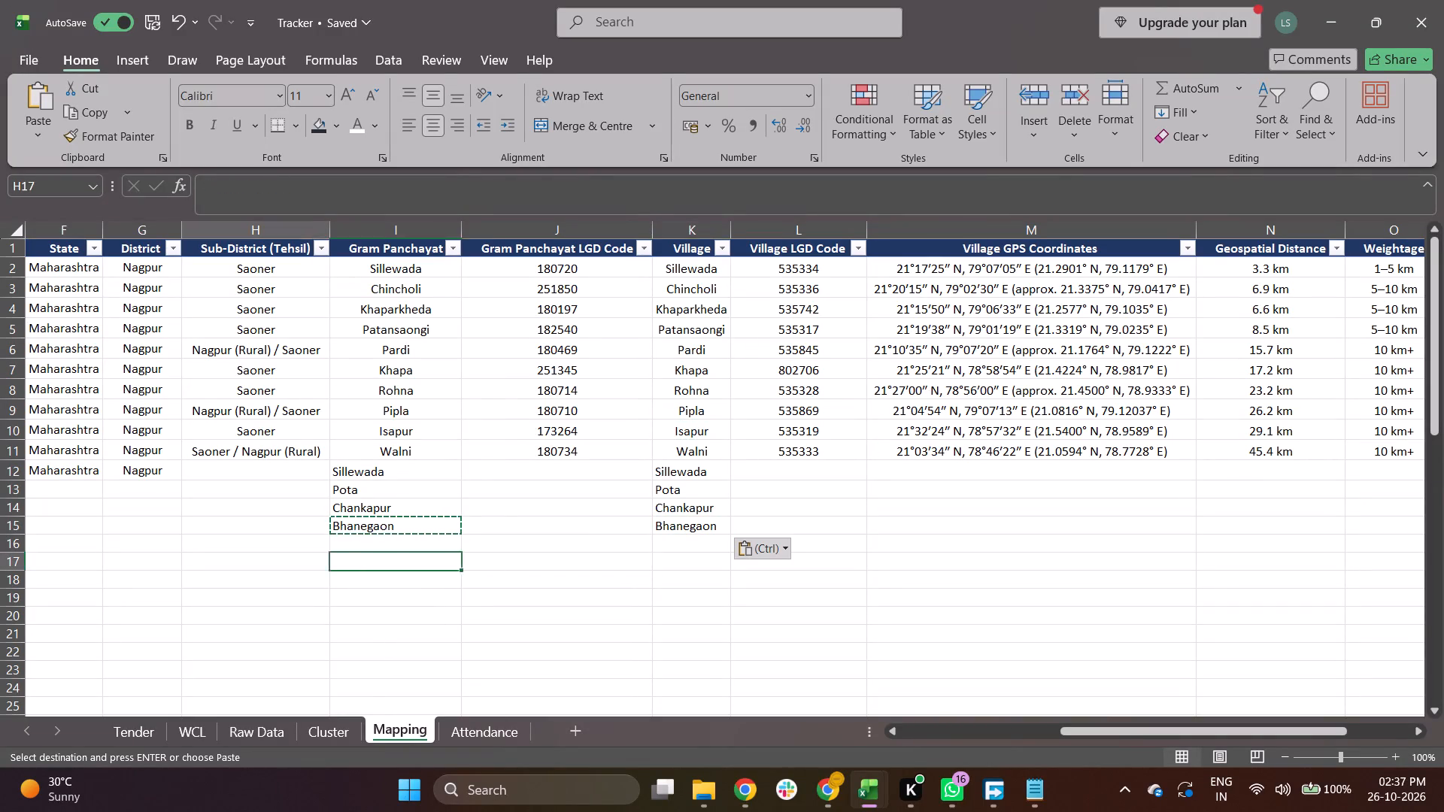
{"action": "key", "text": "Up"}
{"action": "key", "text": "Right"}
{"action": "key", "text": "alt+Tab"}
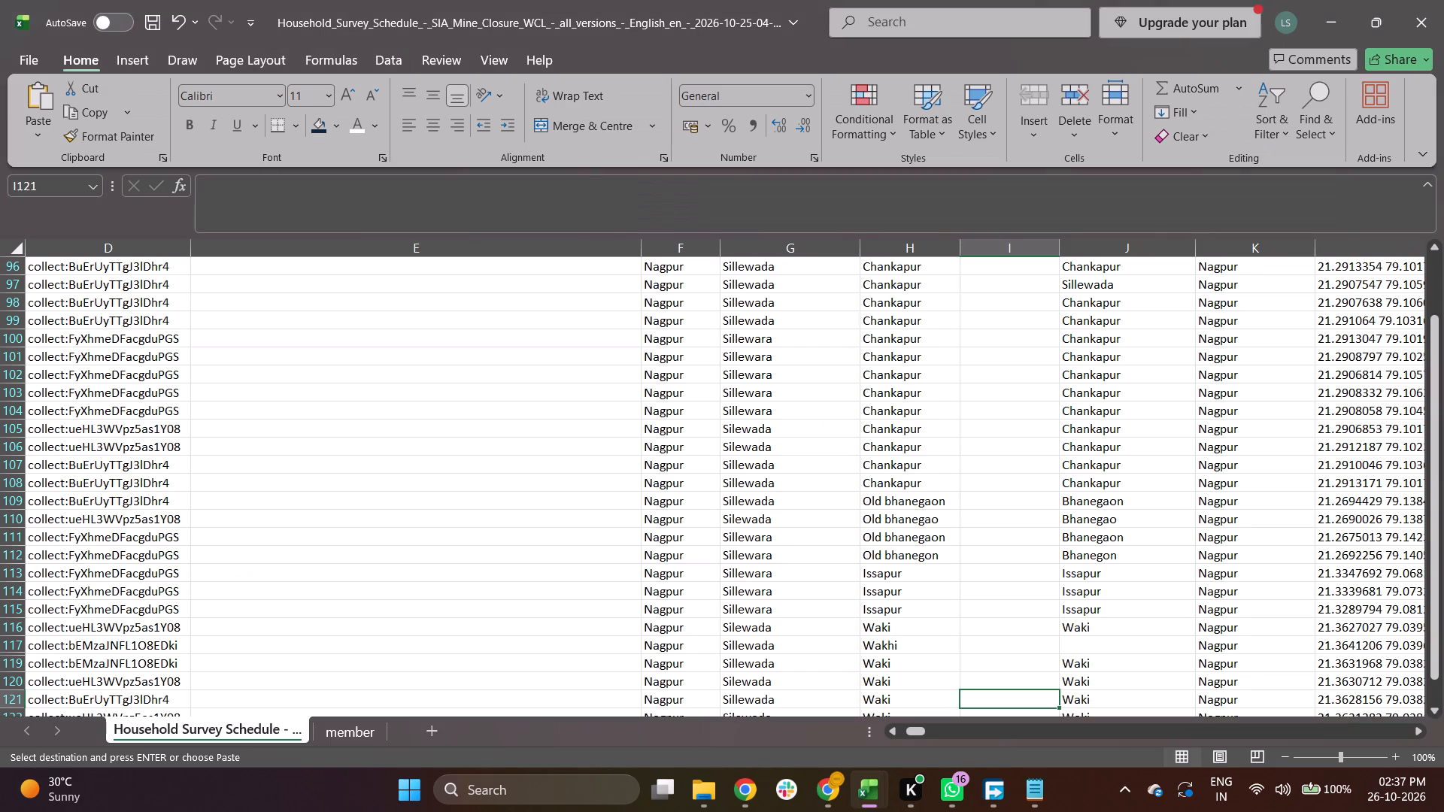
{"action": "key", "text": "Up"}
{"action": "key", "text": "Up"}
{"action": "key", "text": "Up"}
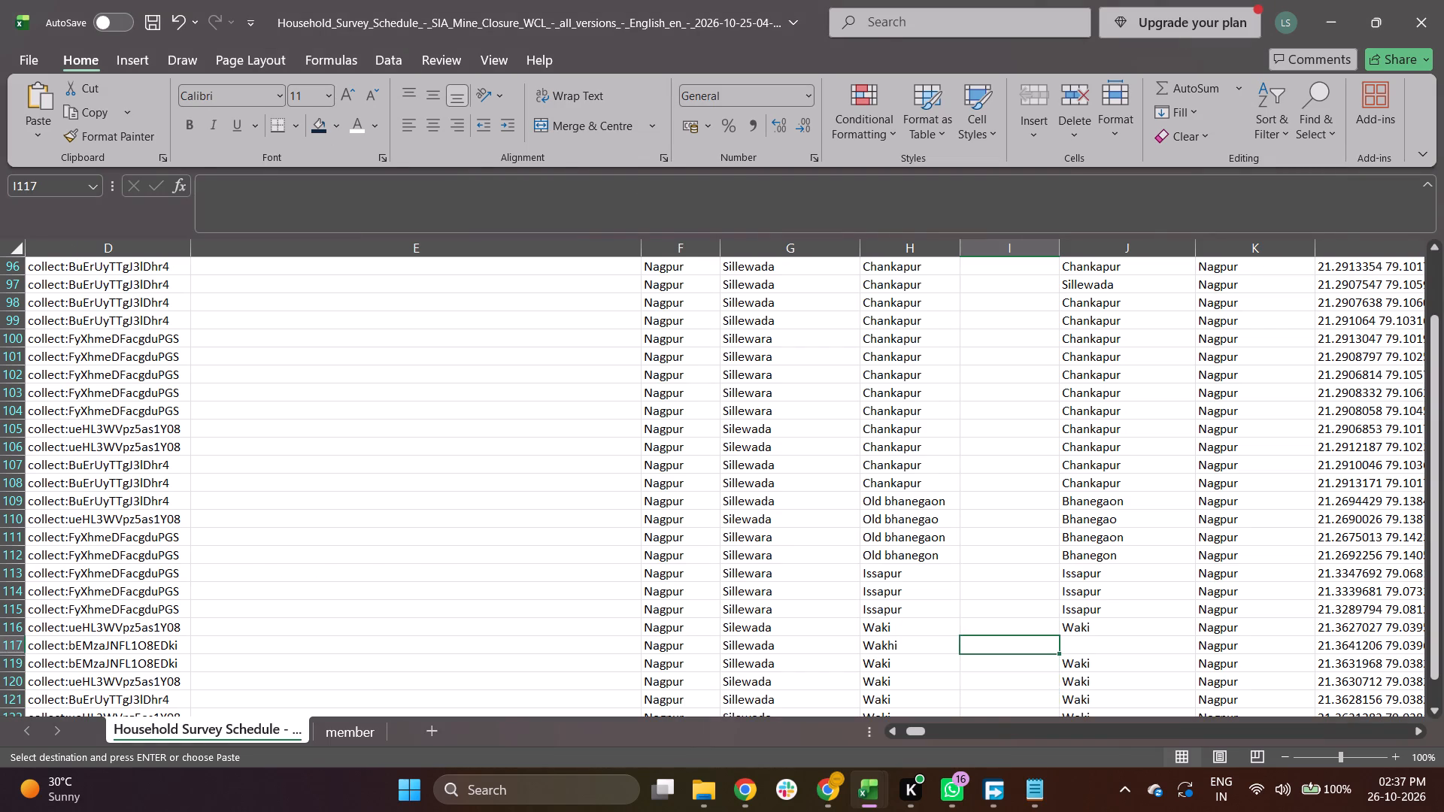
Copy Isapur from the Mapping sheet's Gram Panchayat cell I10 into the Gram Panchayat cell I16 and the Village cell K16.
{"action": "key", "text": "alt+Tab"}
{"action": "key", "text": "Up"}
{"action": "key", "text": "Up"}
{"action": "key", "text": "Up"}
{"action": "key", "text": "Up"}
{"action": "key", "text": "Up"}
{"action": "key", "text": "Up"}
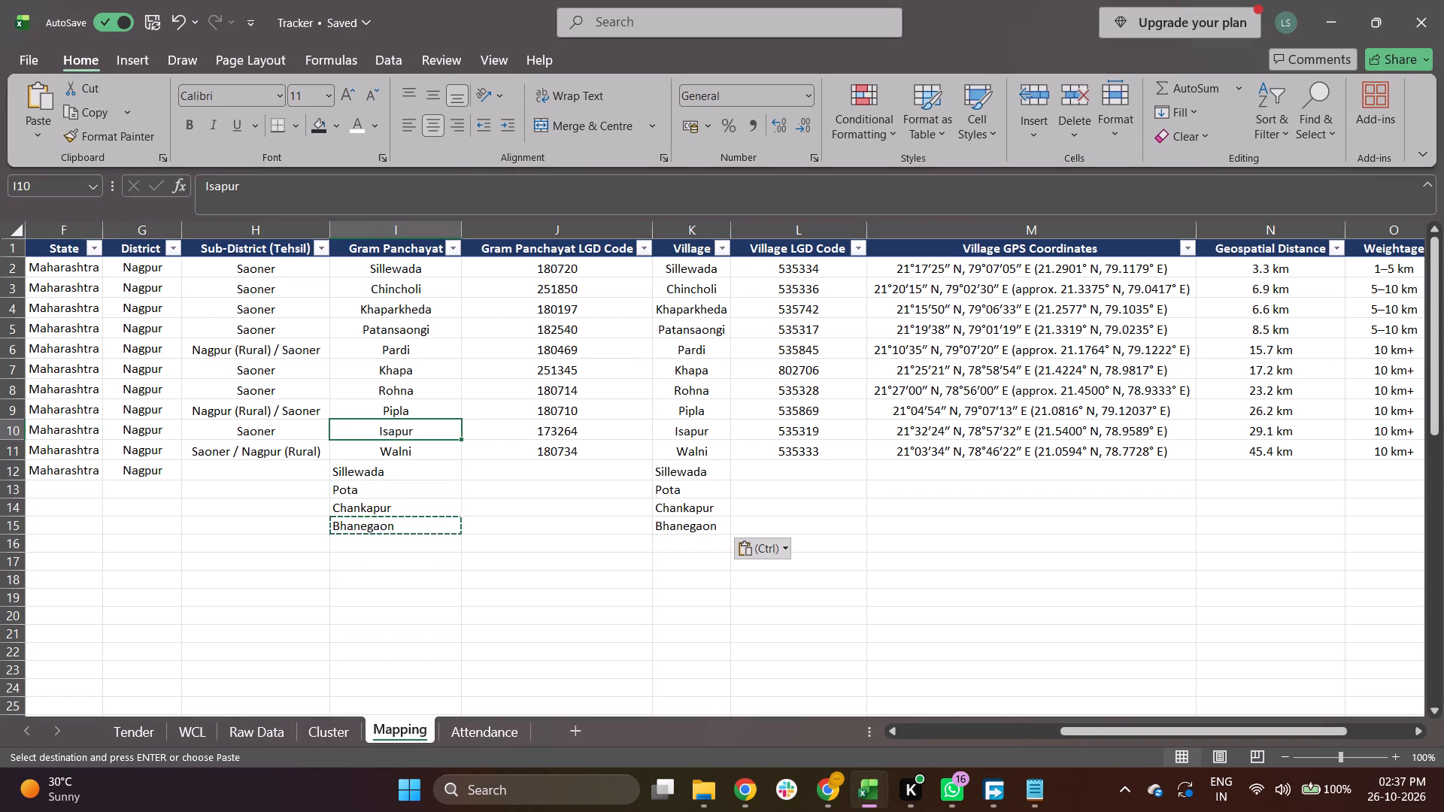
{"action": "key", "text": "ctrl+c"}
{"action": "key", "text": "Down"}
{"action": "key", "text": "Down"}
{"action": "key", "text": "Down"}
{"action": "key", "text": "Down"}
{"action": "key", "text": "Down"}
{"action": "key", "text": "Down"}
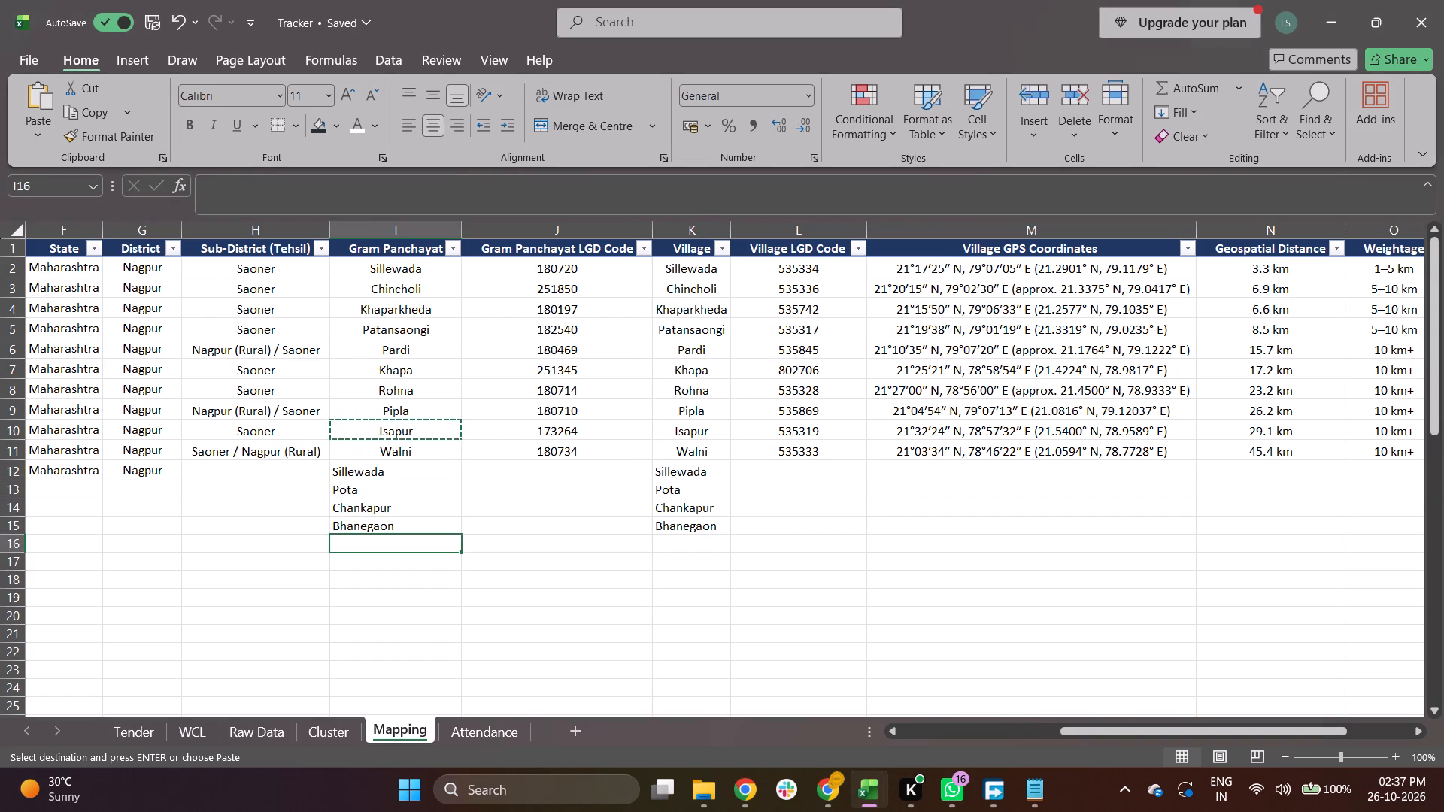
{"action": "key", "text": "ctrl+v"}
{"action": "key", "text": "Right"}
{"action": "key", "text": "Right"}
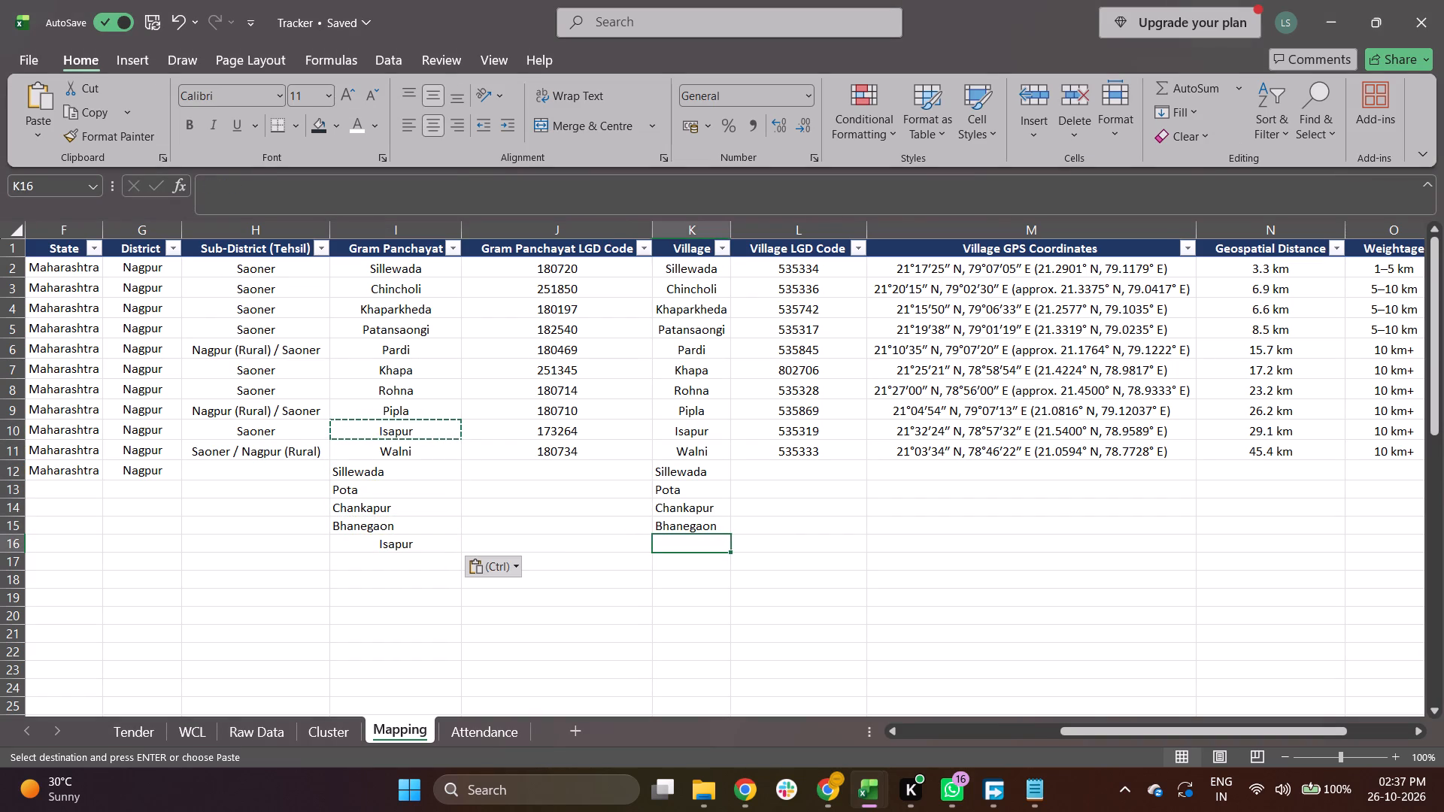
{"action": "key", "text": "ctrl+v"}
Copy the village name Waki from cell H116 of the survey export into the Mapping sheet's cells I17 and K17.
{"action": "key", "text": "Down"}
{"action": "key", "text": "alt+Tab"}
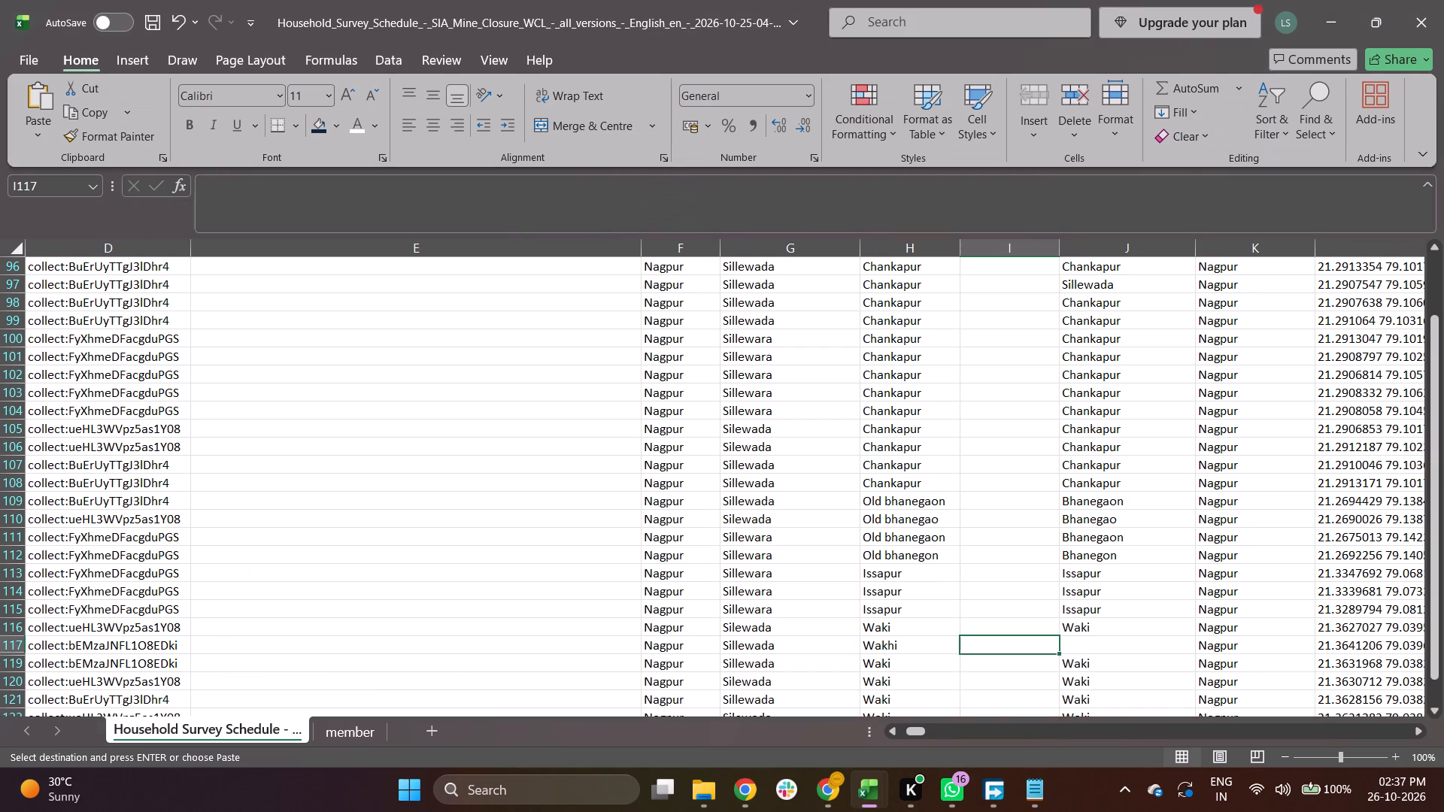
{"action": "key", "text": "Left"}
{"action": "key", "text": "Up"}
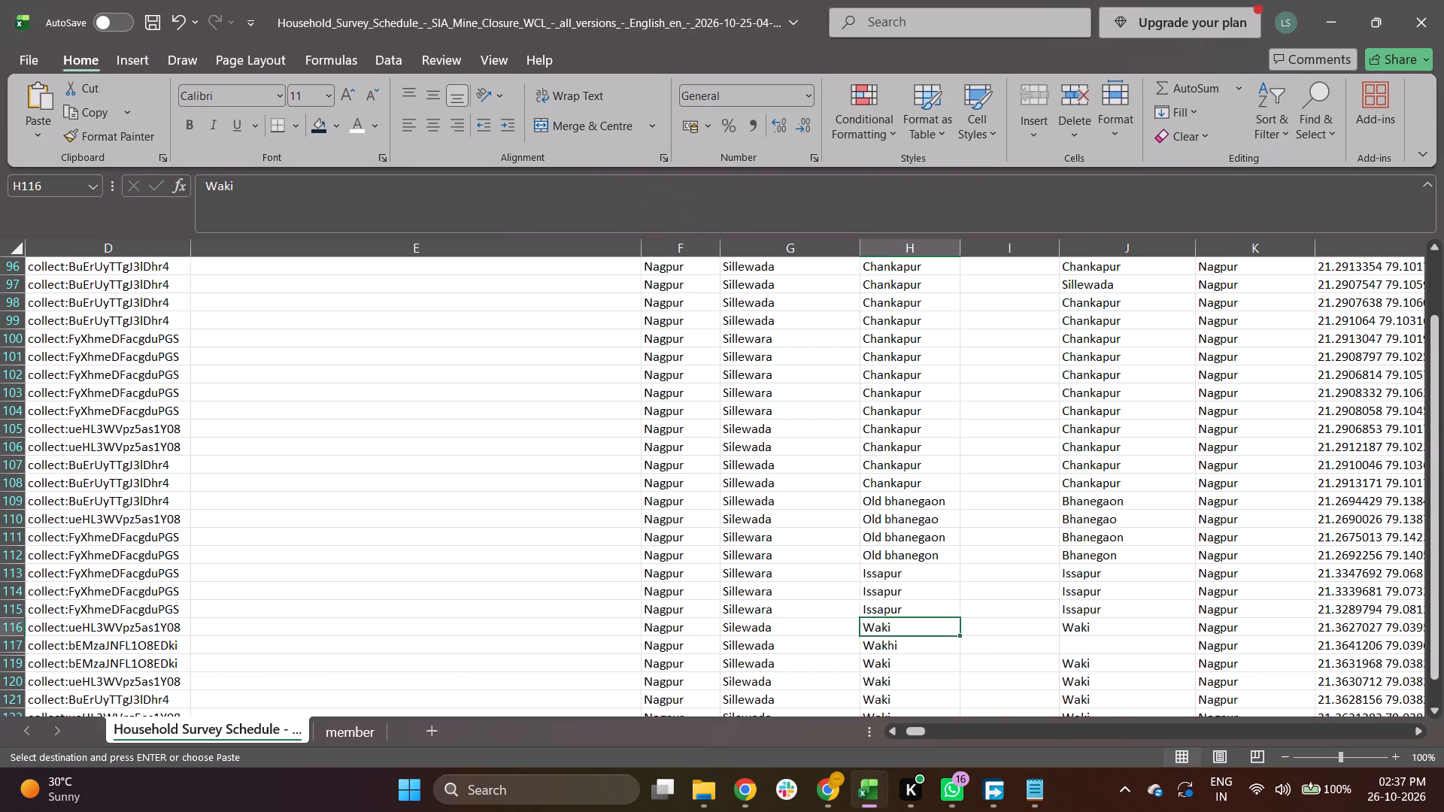
{"action": "key", "text": "ctrl+c"}
{"action": "key", "text": "alt+Tab"}
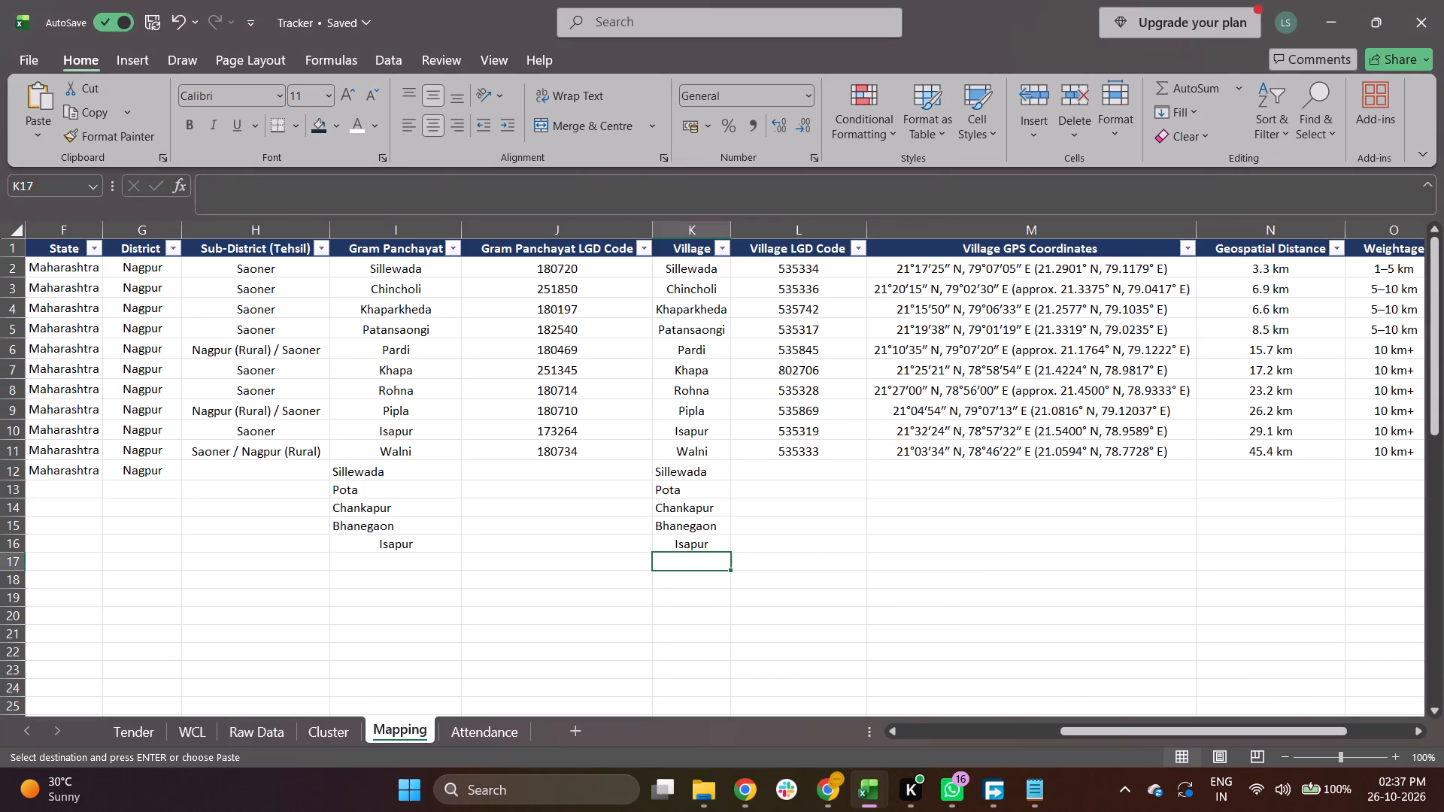
{"action": "key", "text": "Left"}
{"action": "key", "text": "Left"}
{"action": "key", "text": "ctrl+v"}
{"action": "key", "text": "Right"}
{"action": "key", "text": "Right"}
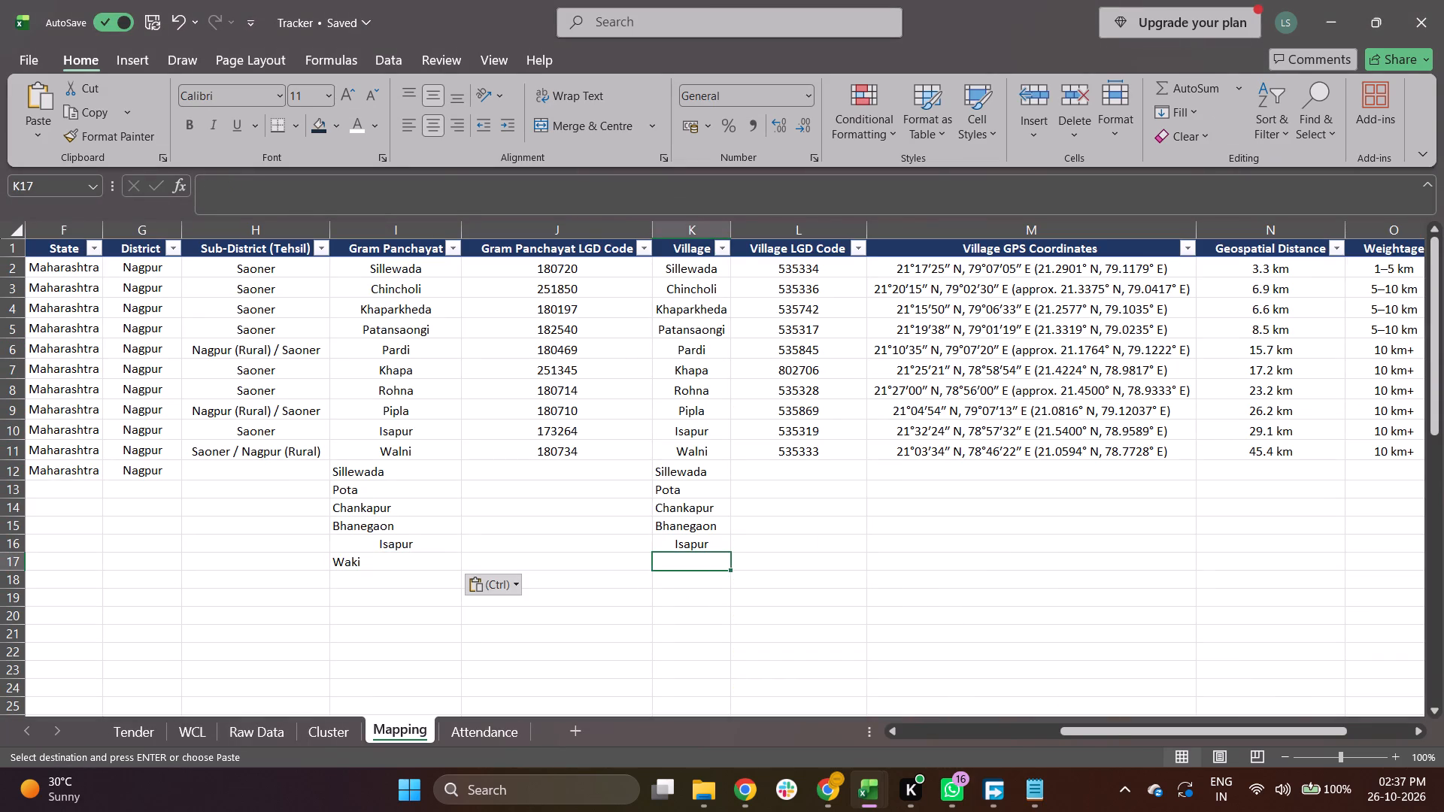
{"action": "key", "text": "ctrl+v"}
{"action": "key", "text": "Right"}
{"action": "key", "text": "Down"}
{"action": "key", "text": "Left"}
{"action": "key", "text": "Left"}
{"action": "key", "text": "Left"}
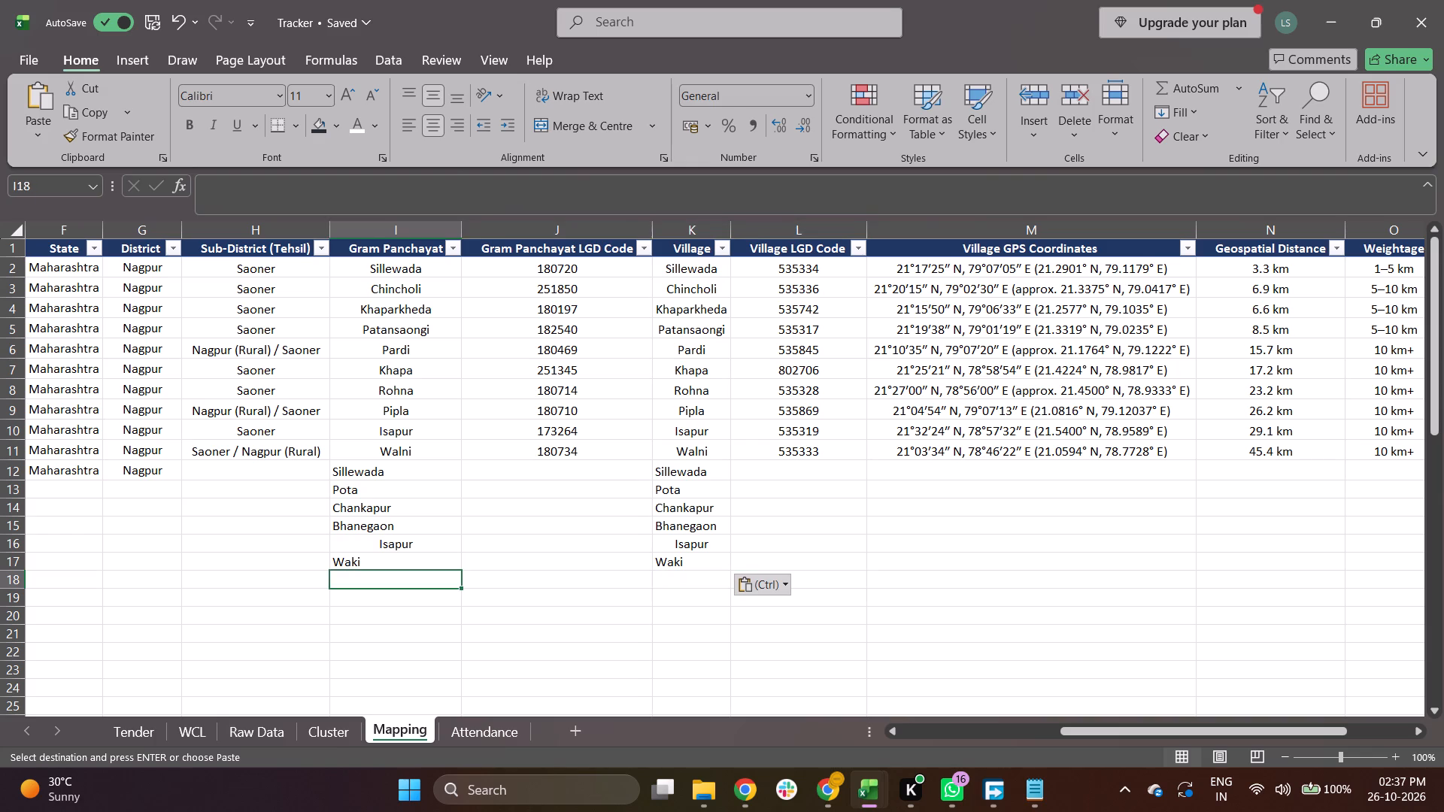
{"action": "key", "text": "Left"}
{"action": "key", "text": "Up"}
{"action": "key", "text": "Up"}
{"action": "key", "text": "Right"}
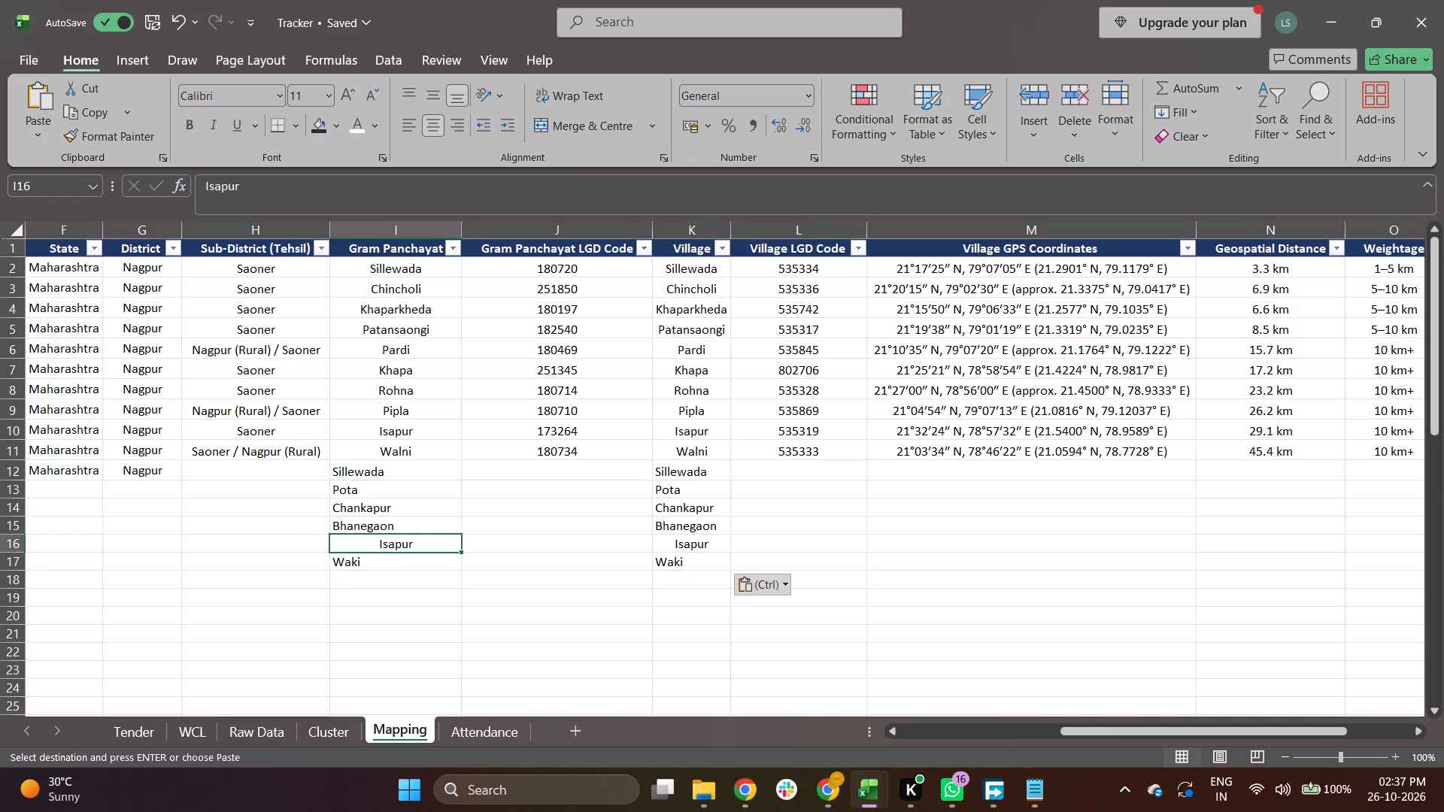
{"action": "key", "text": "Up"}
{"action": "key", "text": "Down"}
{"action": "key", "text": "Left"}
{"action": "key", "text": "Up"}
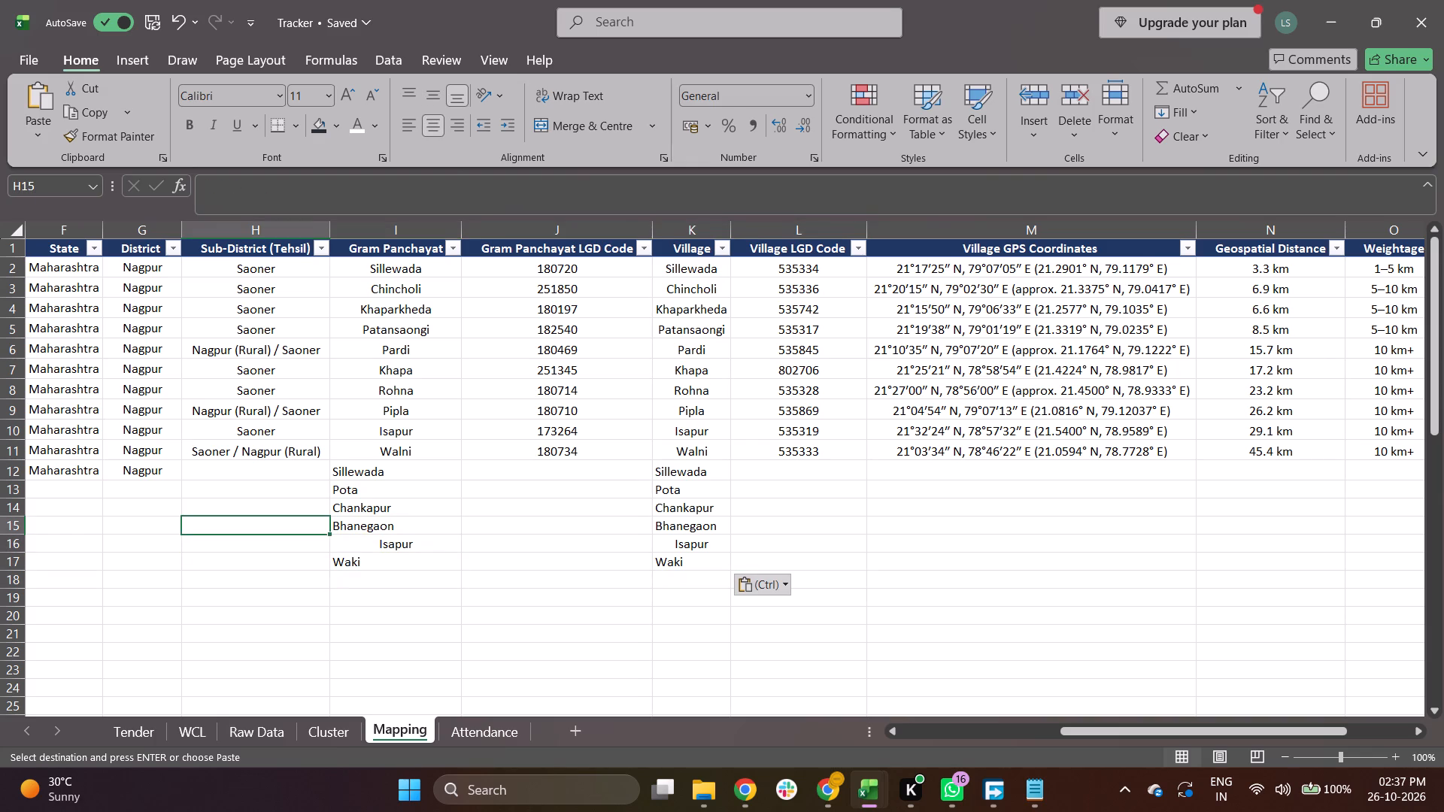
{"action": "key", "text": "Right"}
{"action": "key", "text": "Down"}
Review the survey export's village names following the Waki entry in H116 for villages missing from the Mapping sheet.
{"action": "key", "text": "alt+Tab"}
{"action": "key", "text": "Down"}
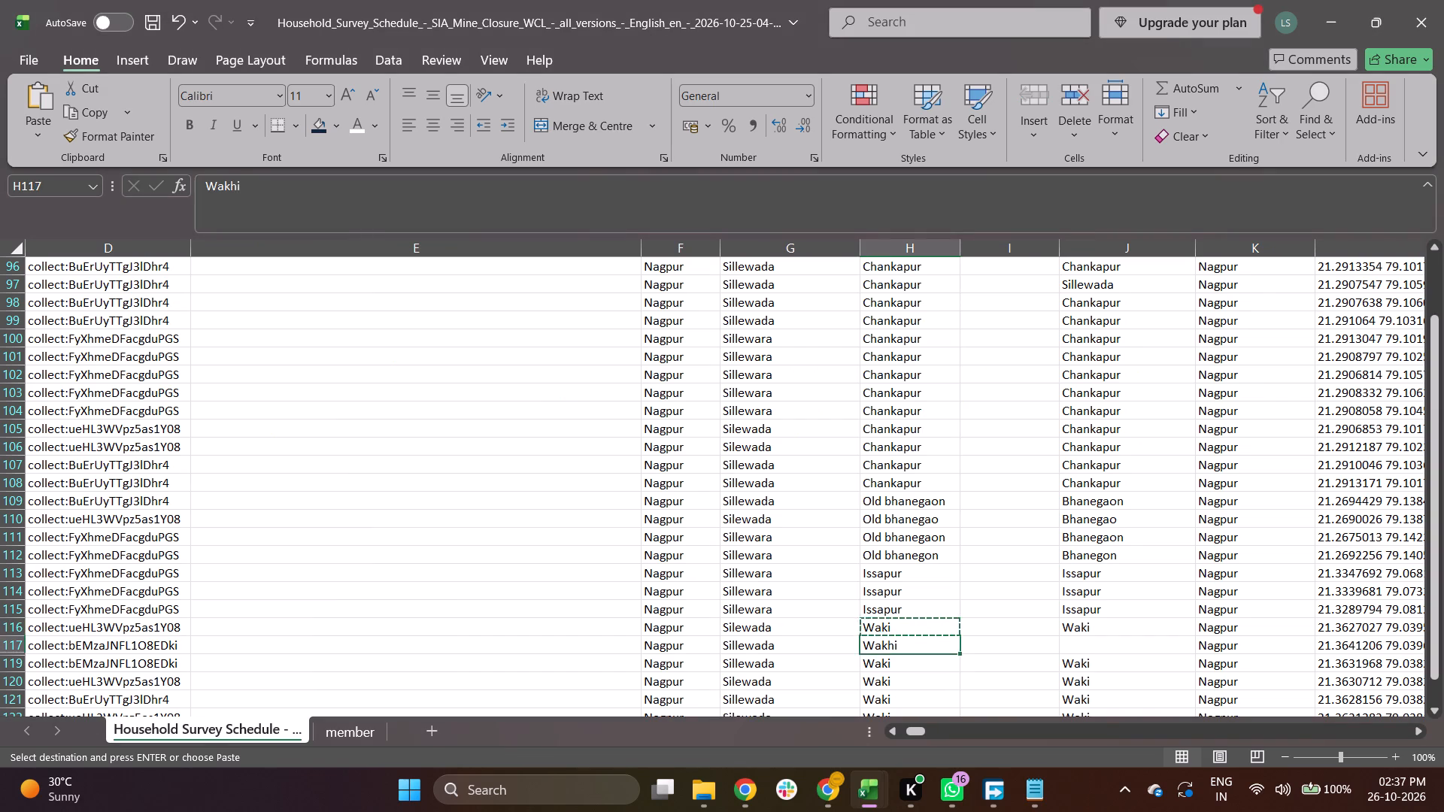
{"action": "key", "text": "Down"}
{"action": "key", "text": "Down"}
{"action": "key", "text": "Down"}
{"action": "key", "text": "Down"}
{"action": "key", "text": "Down"}
{"action": "key", "text": "Down"}
{"action": "key", "text": "Down"}
{"action": "key", "text": "Down"}
{"action": "key", "text": "Down"}
{"action": "key", "text": "Down"}
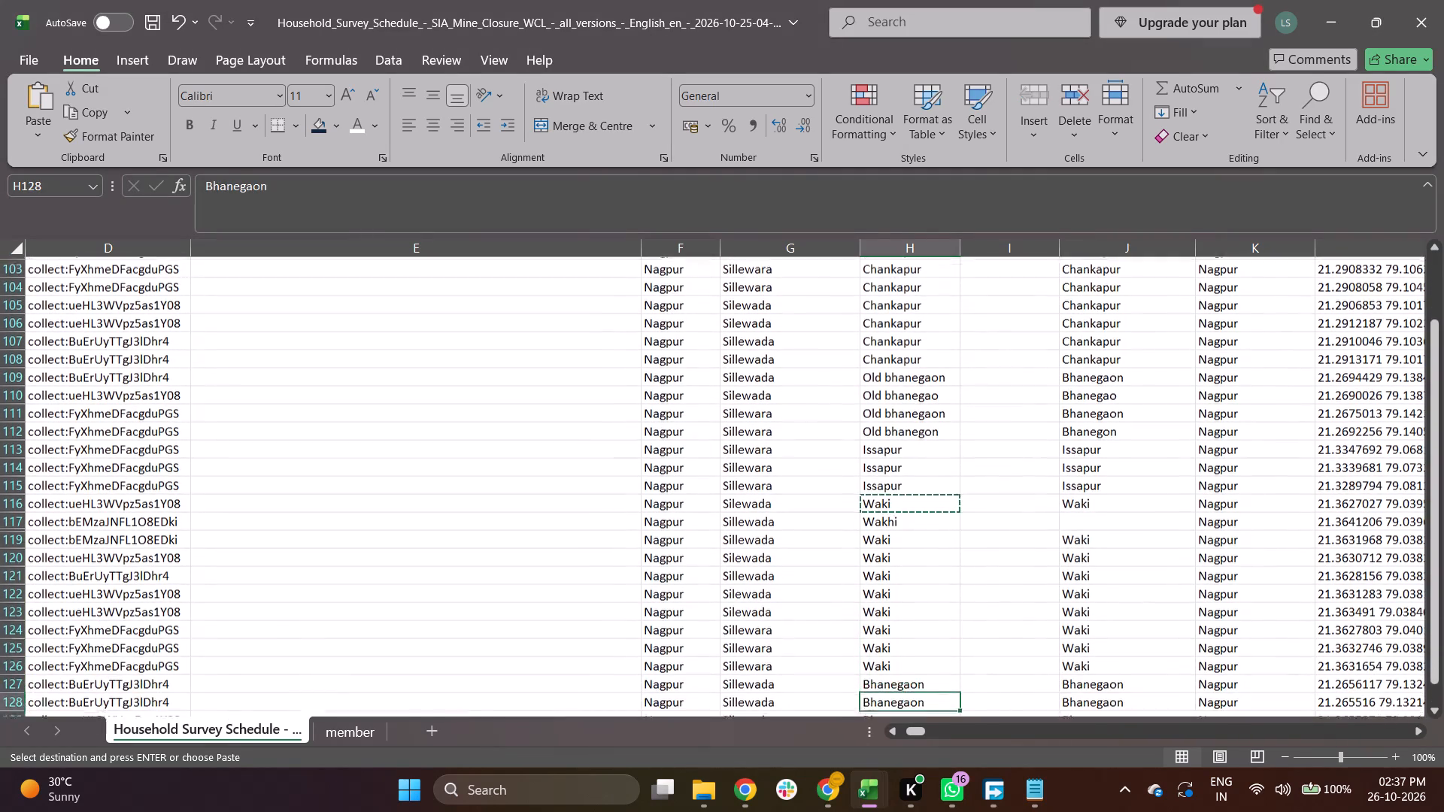
{"action": "key", "text": "Down"}
{"action": "key", "text": "Down"}
{"action": "key", "text": "Down"}
{"action": "key", "text": "Down"}
{"action": "key", "text": "Down"}
{"action": "key", "text": "Down"}
{"action": "key", "text": "Down"}
{"action": "key", "text": "Down"}
{"action": "key", "text": "Down"}
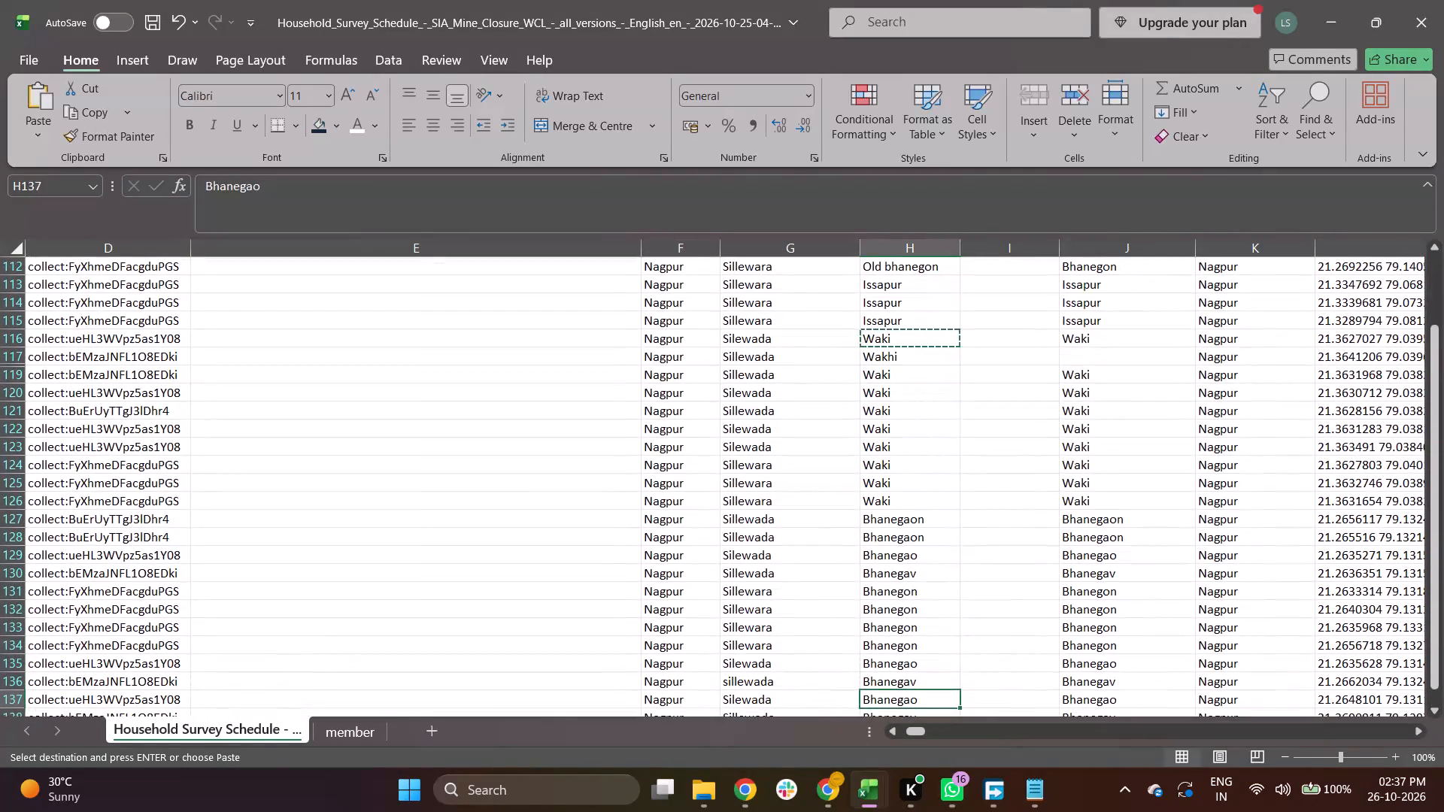
{"action": "key", "text": "Down"}
{"action": "key", "text": "Down"}
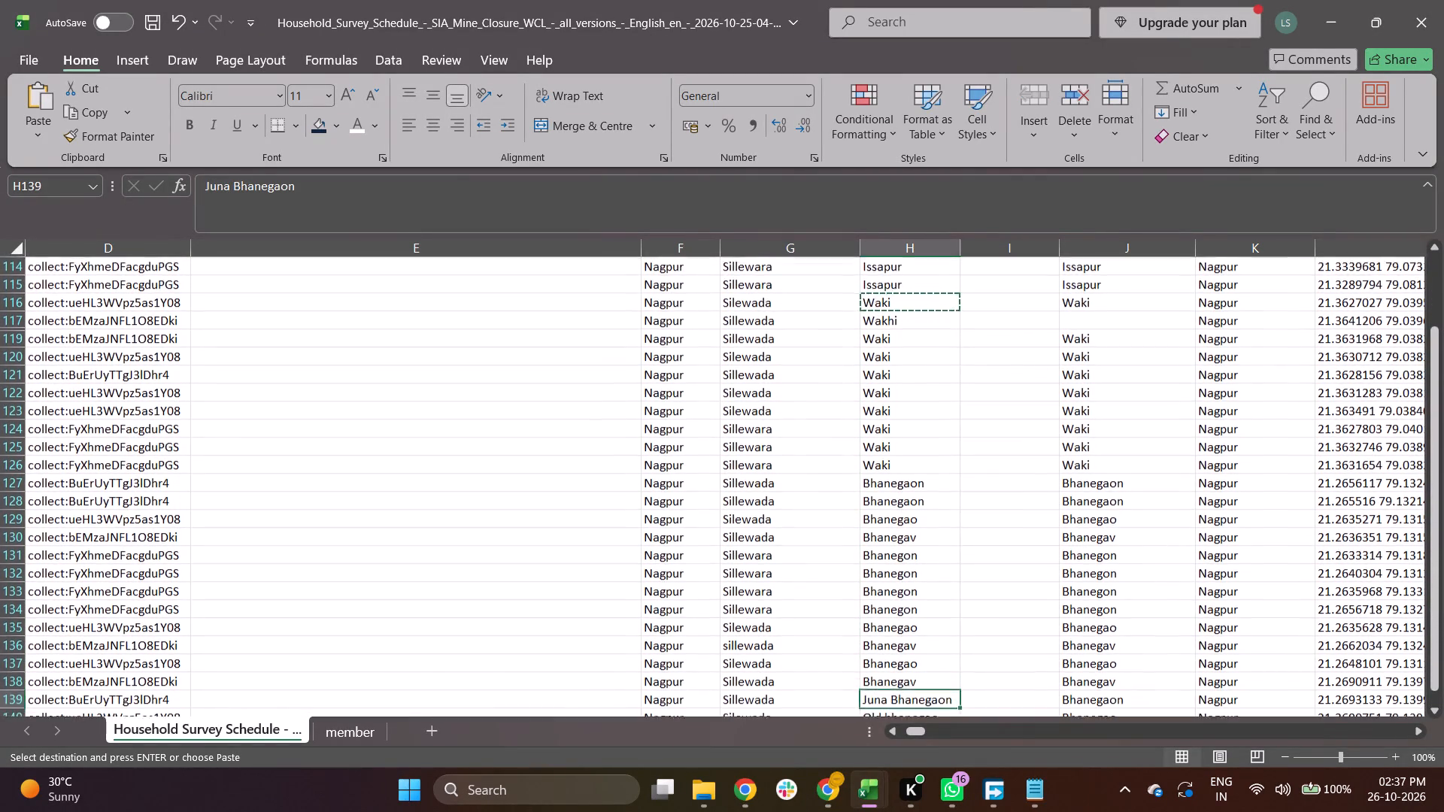
{"action": "key", "text": "Down"}
{"action": "key", "text": "Down"}
{"action": "key", "text": "Down"}
{"action": "key", "text": "Down"}
{"action": "key", "text": "Down"}
{"action": "key", "text": "Down"}
{"action": "key", "text": "Down"}
{"action": "key", "text": "Down"}
{"action": "key", "text": "Down"}
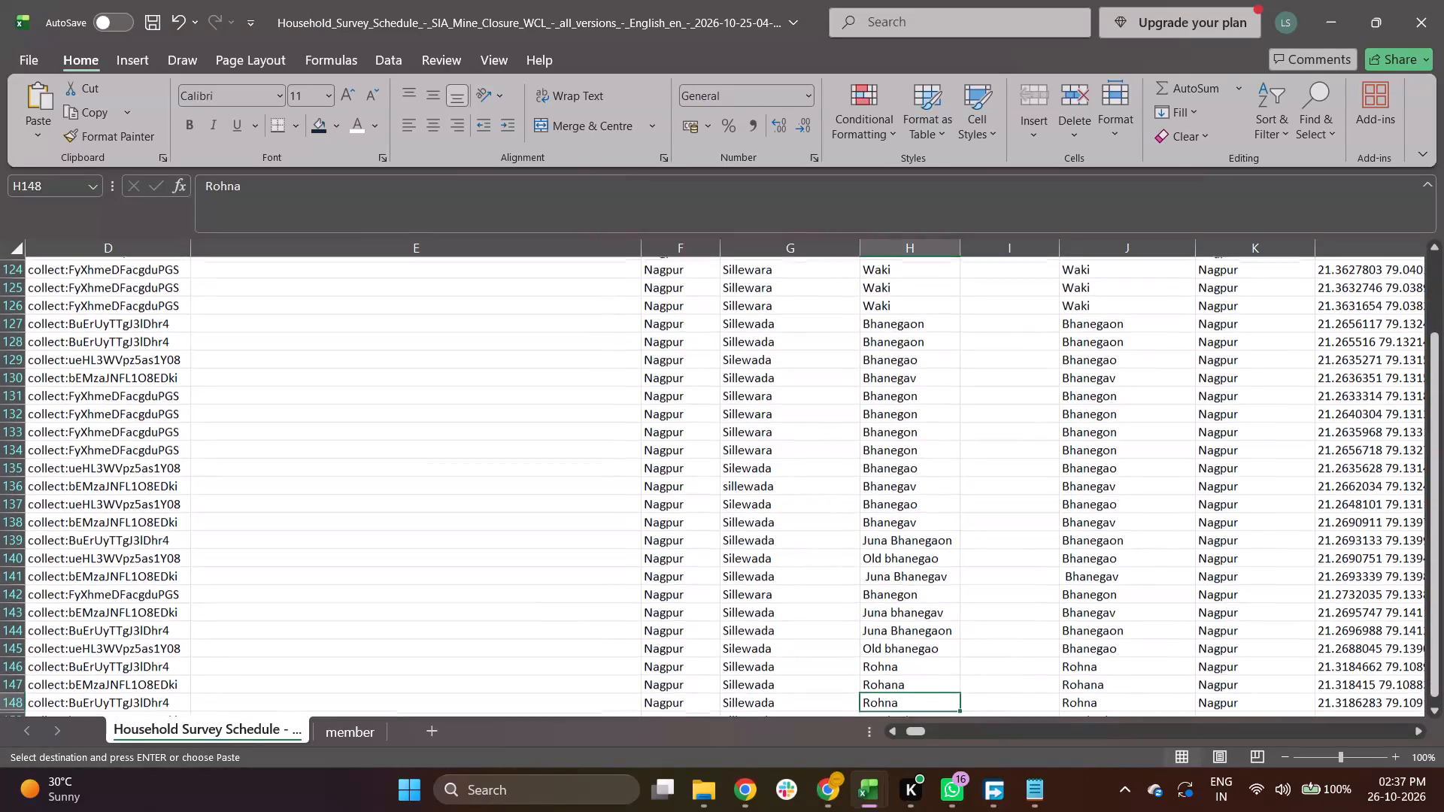
{"action": "key", "text": "Down"}
{"action": "key", "text": "Down"}
{"action": "key", "text": "Down"}
{"action": "key", "text": "Down"}
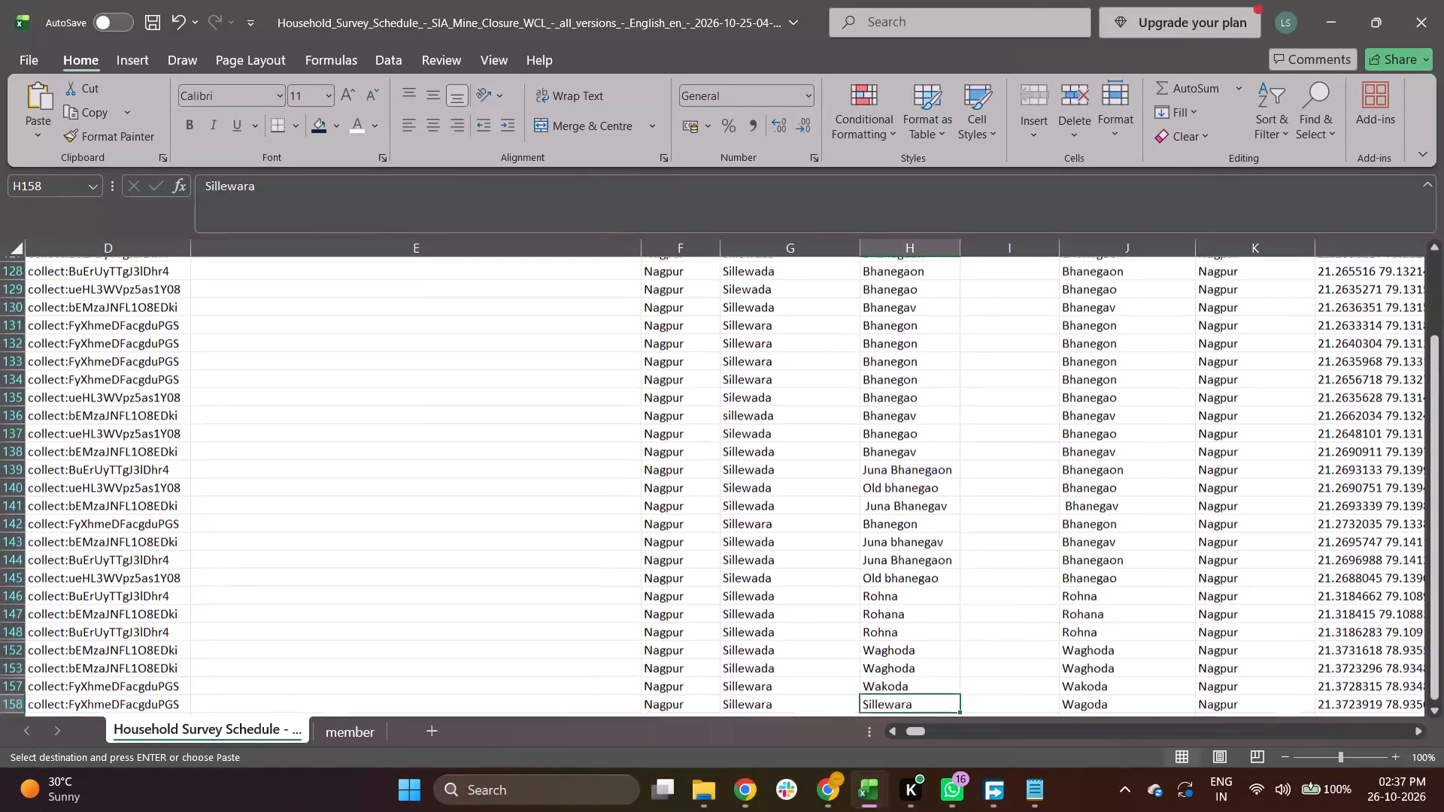
{"action": "key", "text": "Down"}
Copy the village name Rohna from cell H146 of the survey export into the Mapping sheet's cells K18 and I18.
{"action": "key", "text": "Up"}
{"action": "key", "text": "Up"}
{"action": "key", "text": "Up"}
{"action": "key", "text": "Up"}
{"action": "key", "text": "Up"}
{"action": "key", "text": "Up"}
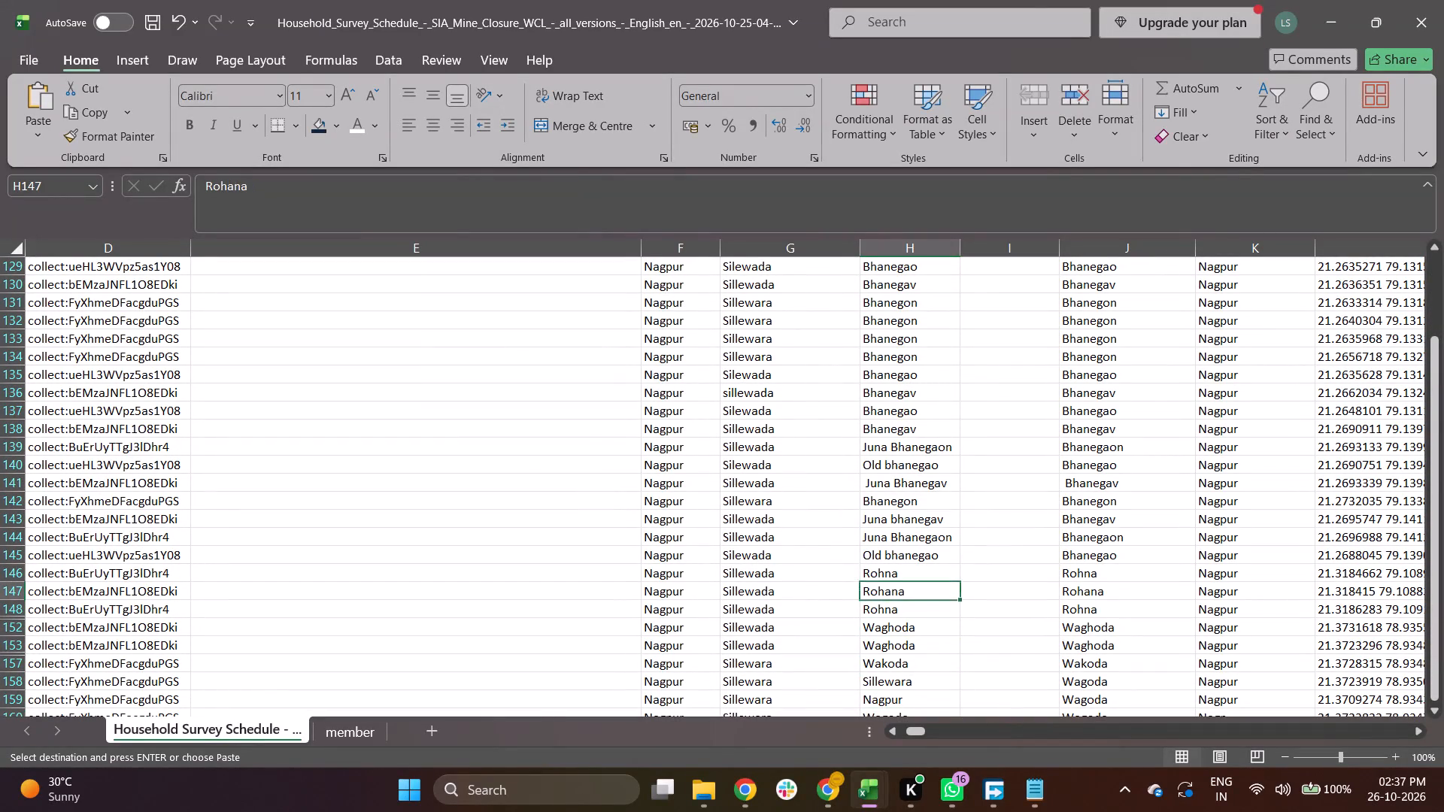
{"action": "key", "text": "Up"}
{"action": "key", "text": "ctrl+c"}
{"action": "key", "text": "alt+Tab"}
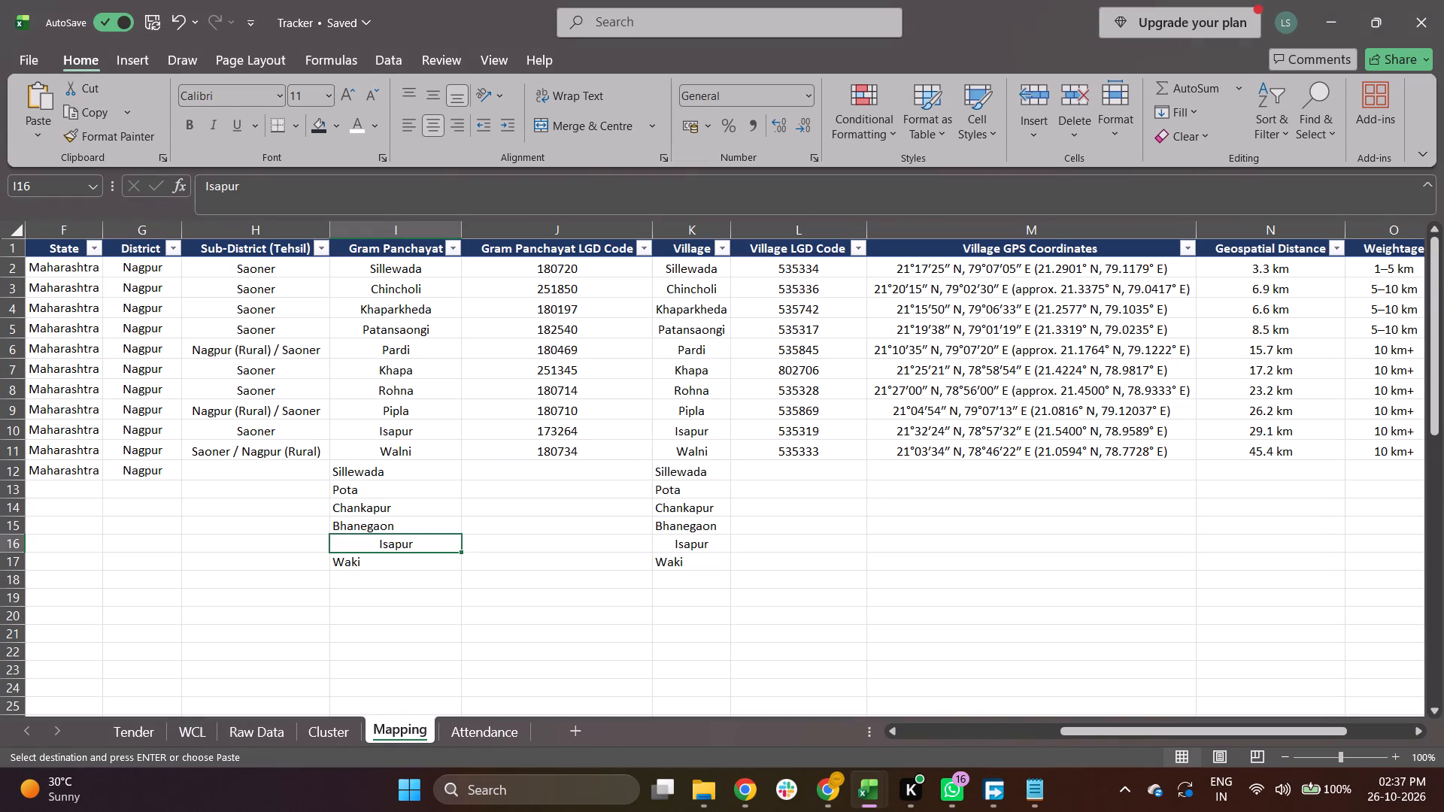
{"action": "key", "text": "Right"}
{"action": "key", "text": "Right"}
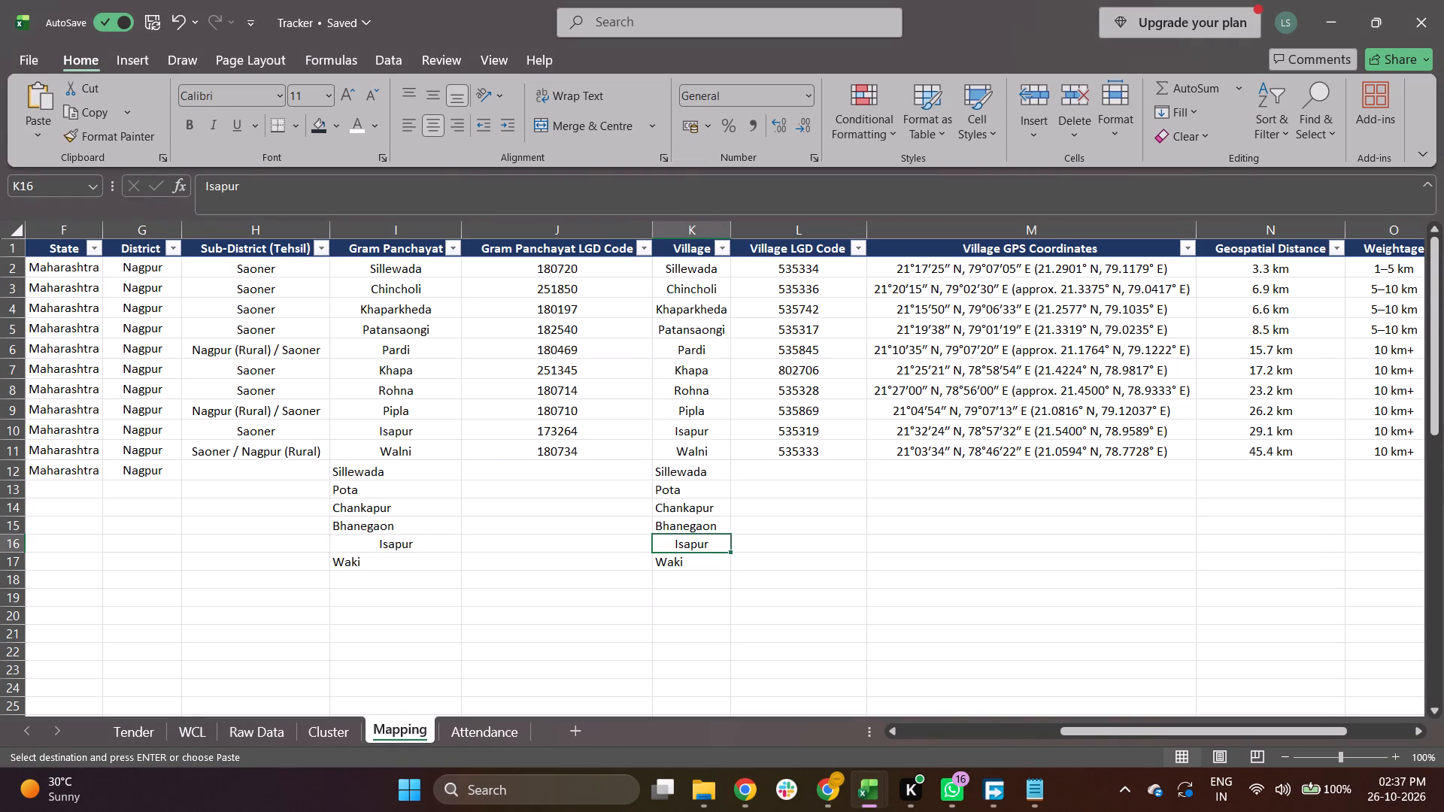
{"action": "key", "text": "Down"}
{"action": "key", "text": "Down"}
{"action": "key", "text": "ctrl+v"}
{"action": "key", "text": "Left"}
{"action": "key", "text": "Left"}
{"action": "key", "text": "ctrl+v"}
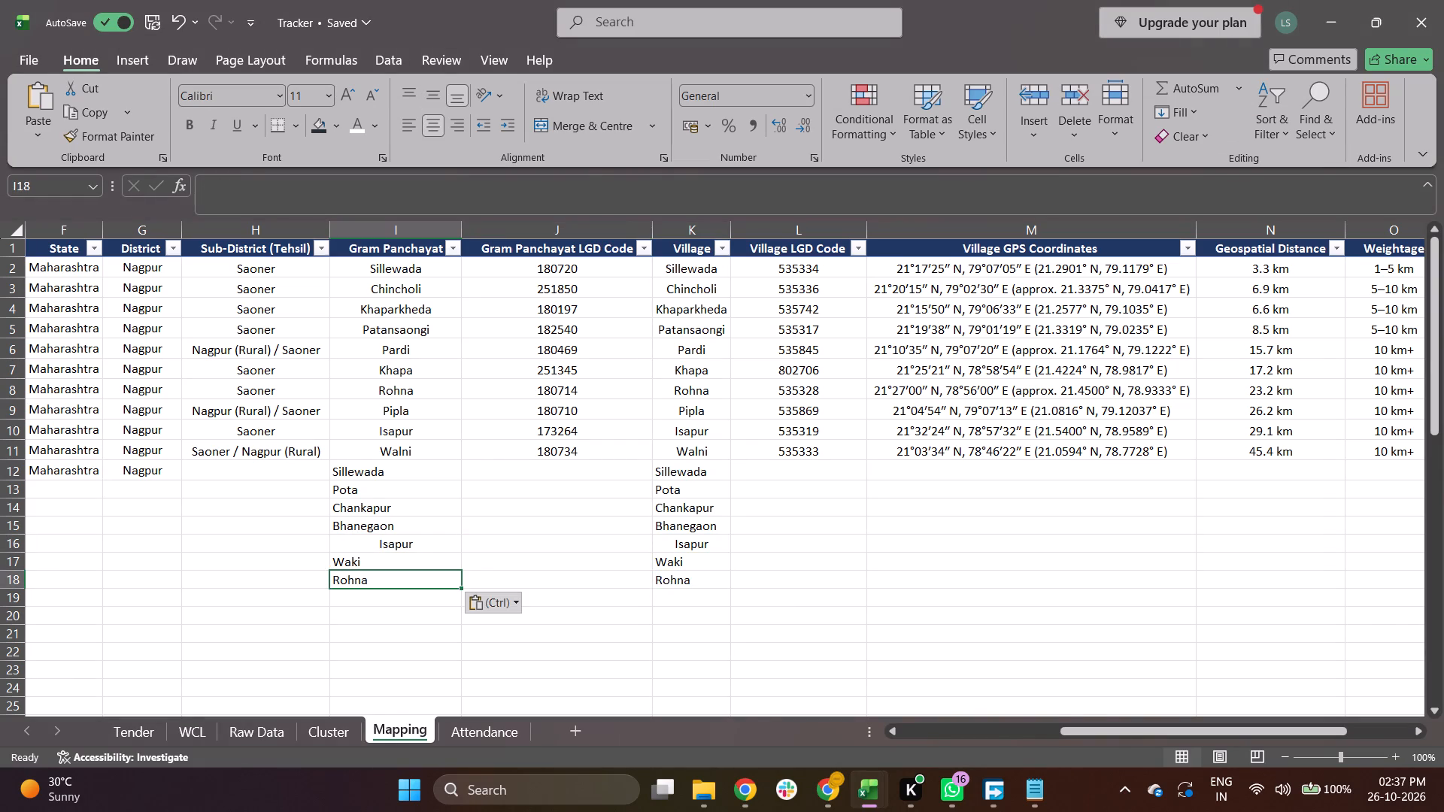
Copy the village name Waghoda from cell H152 of the survey export into the Mapping sheet's cells I19 and K19.
{"action": "key", "text": "alt+Tab"}
{"action": "key", "text": "Down"}
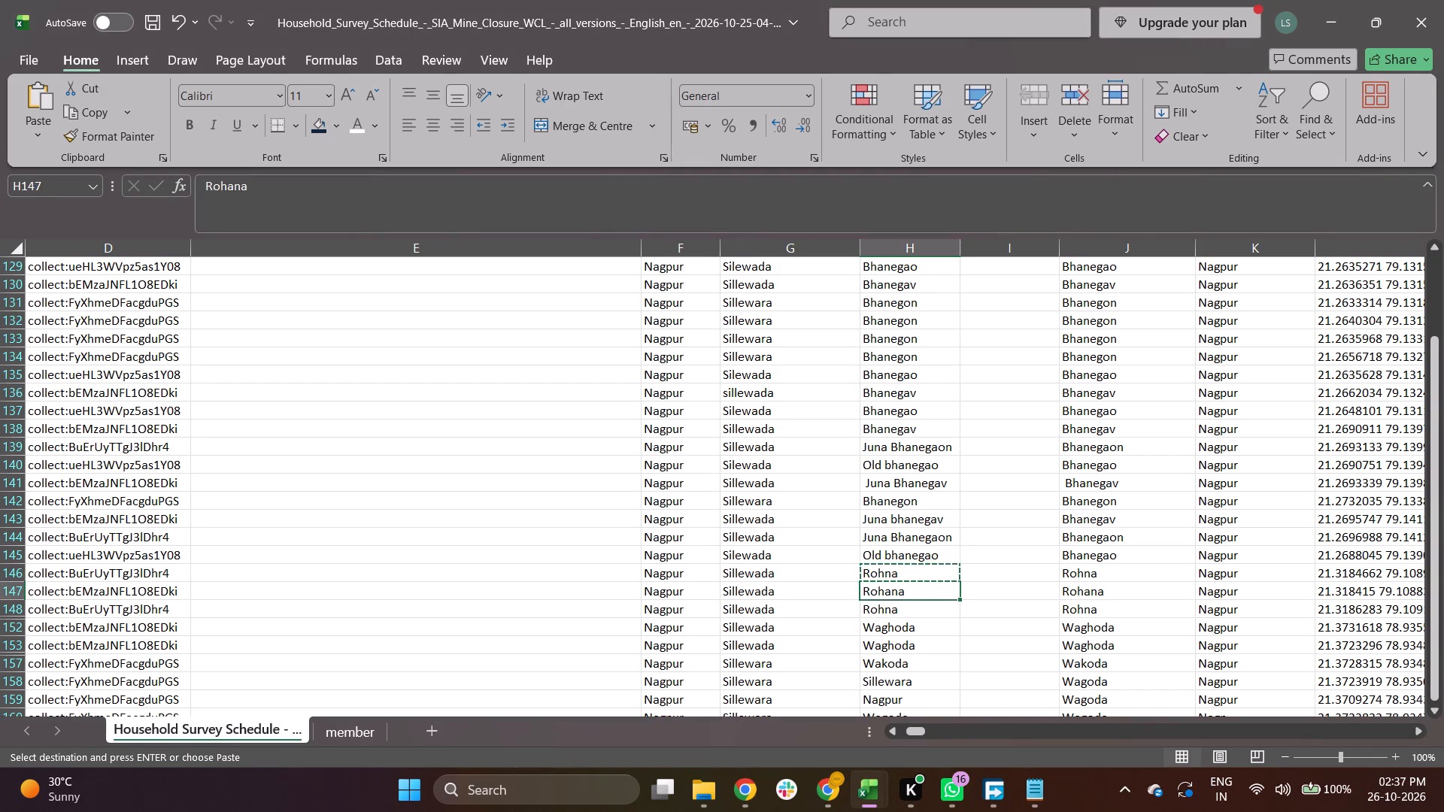
{"action": "key", "text": "Down"}
{"action": "key", "text": "Down"}
{"action": "key", "text": "ctrl+c"}
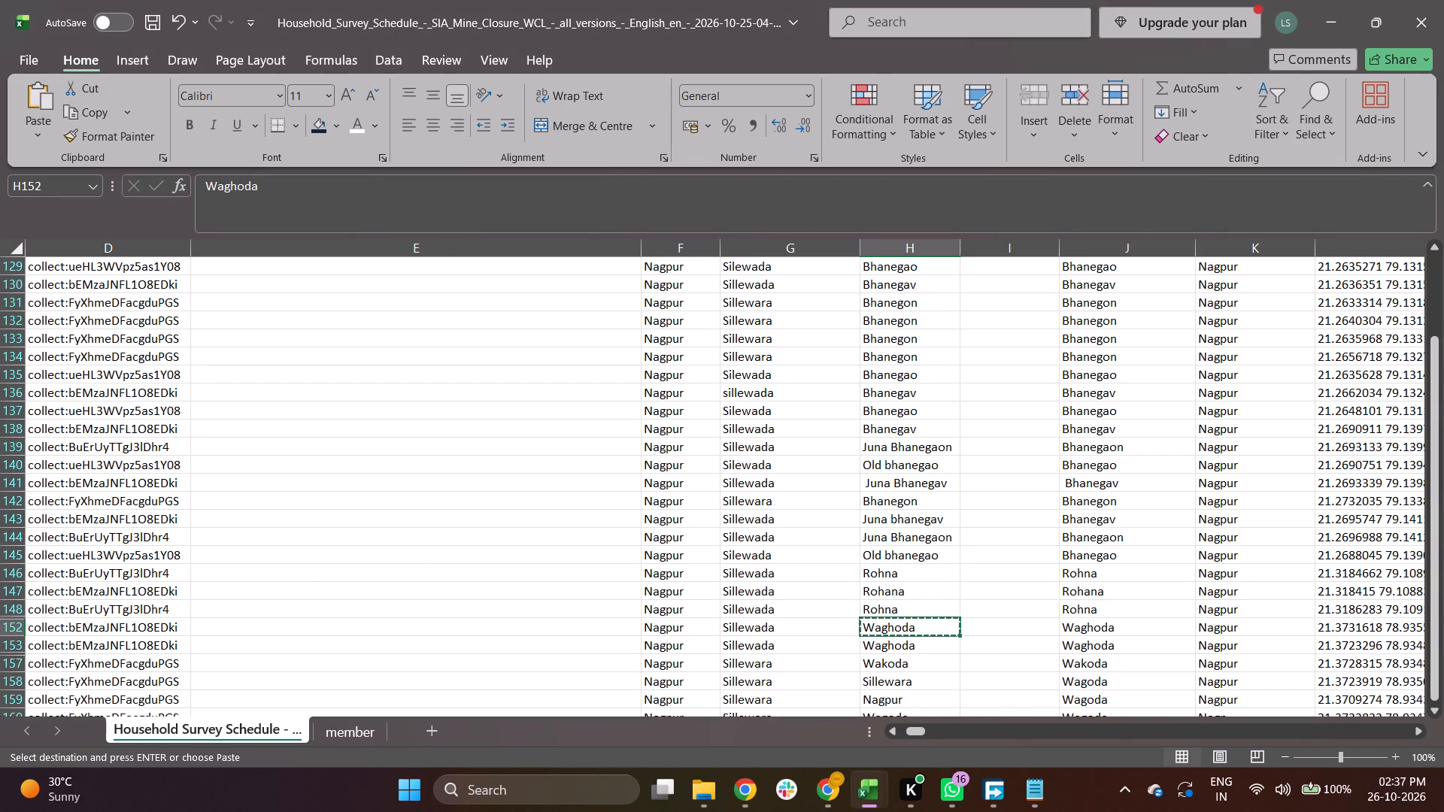
{"action": "key", "text": "alt+Tab"}
{"action": "key", "text": "Down"}
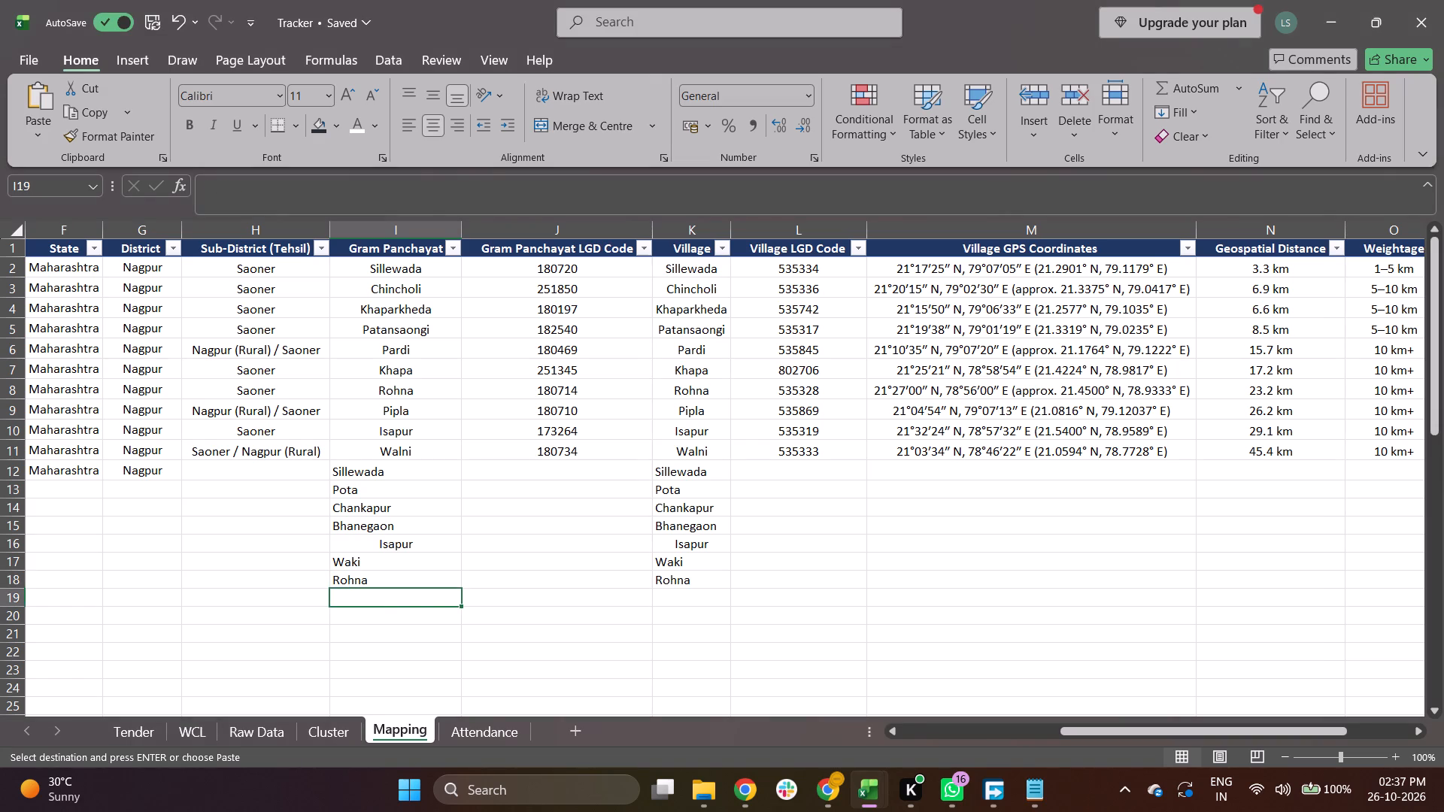
{"action": "key", "text": "ctrl+v"}
{"action": "key", "text": "Right"}
{"action": "key", "text": "Right"}
{"action": "key", "text": "ctrl+v"}
{"action": "key", "text": "Down"}
Review the survey export's remaining village names from the Waghoda entry in H152 to the end of the filtered rows.
{"action": "key", "text": "alt+Tab"}
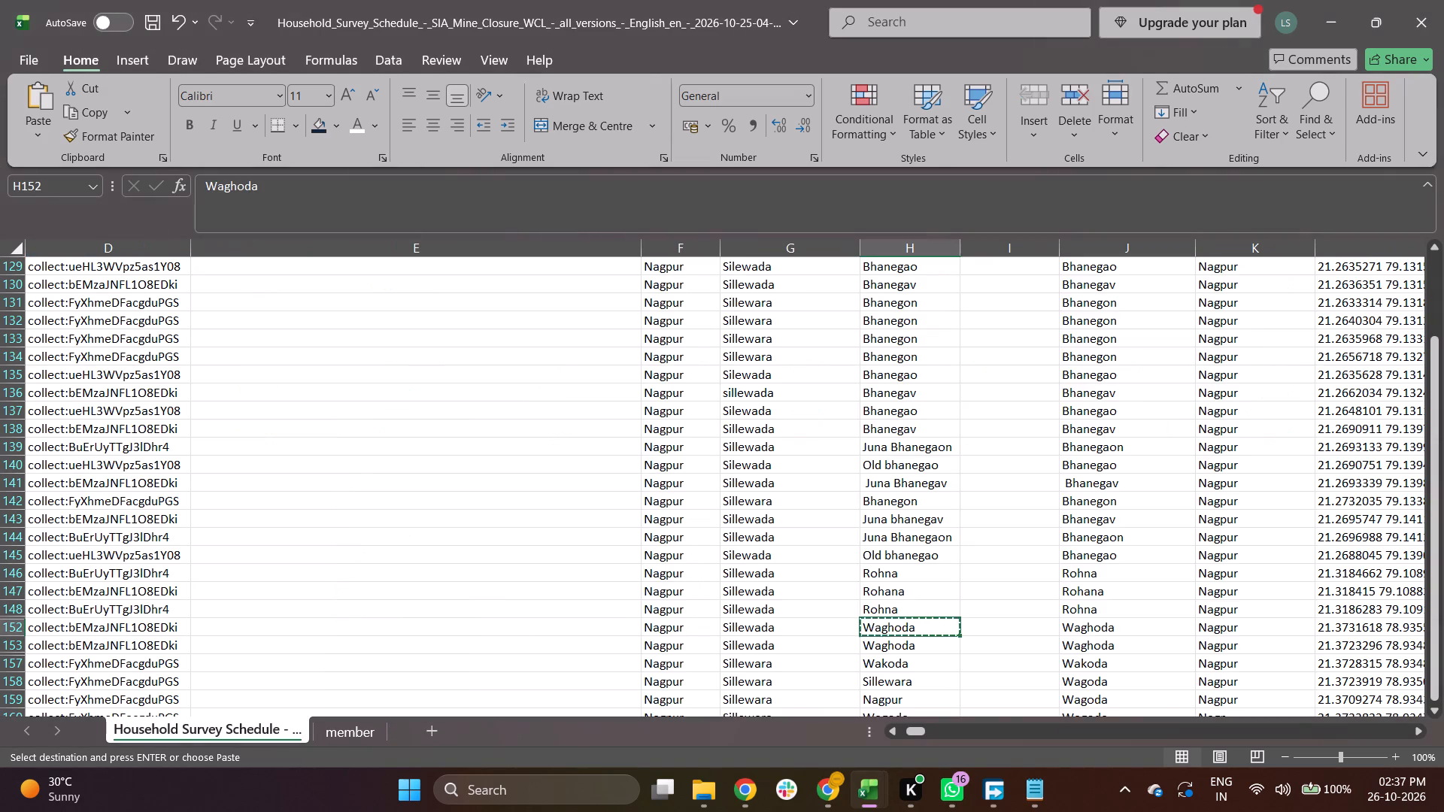
{"action": "key", "text": "Down"}
{"action": "key", "text": "Down"}
{"action": "key", "text": "Down"}
{"action": "key", "text": "Down"}
{"action": "key", "text": "Down"}
{"action": "key", "text": "Down"}
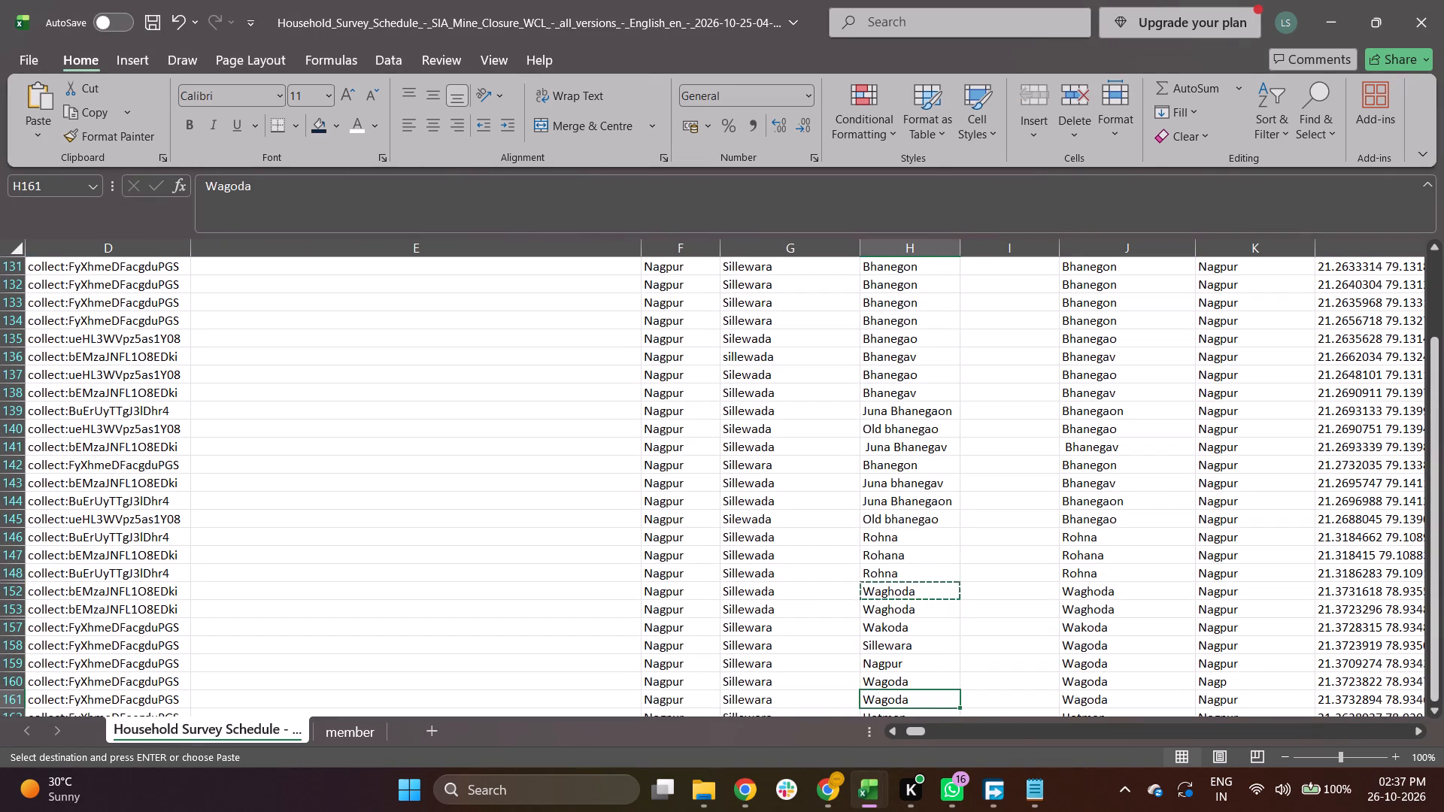
{"action": "key", "text": "Down"}
{"action": "key", "text": "Down"}
{"action": "key", "text": "Down"}
{"action": "key", "text": "Down"}
{"action": "key", "text": "Down"}
{"action": "key", "text": "Up"}
{"action": "key", "text": "Up"}
{"action": "key", "text": "Up"}
{"action": "key", "text": "Up"}
{"action": "key", "text": "Up"}
{"action": "key", "text": "Up"}
{"action": "key", "text": "Up"}
{"action": "key", "text": "Up"}
{"action": "key", "text": "Up"}
{"action": "key", "text": "Up"}
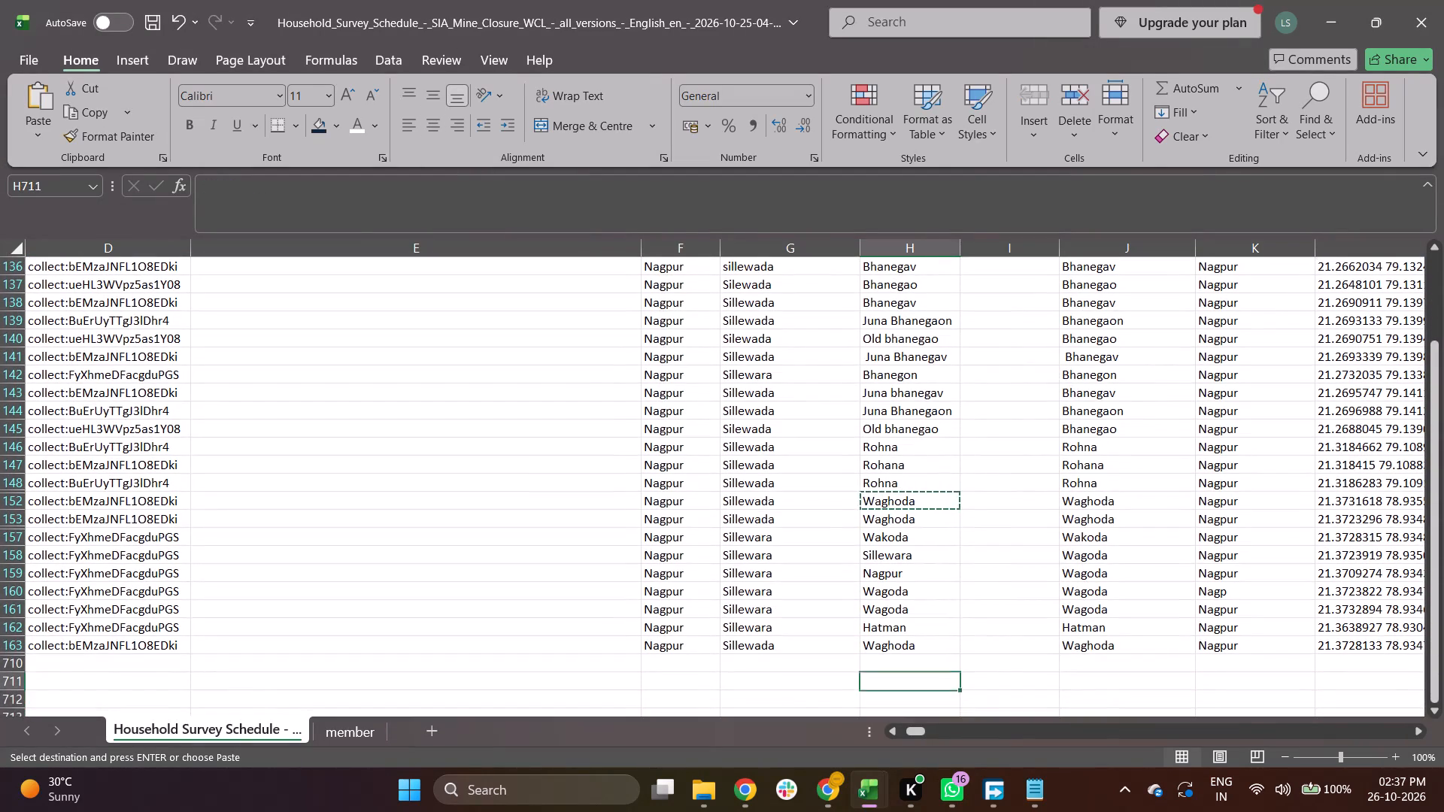
Recheck the filtered Village name column from its header down and compare it with the Mapping sheet's village list.
{"action": "key", "text": "ctrl+Up"}
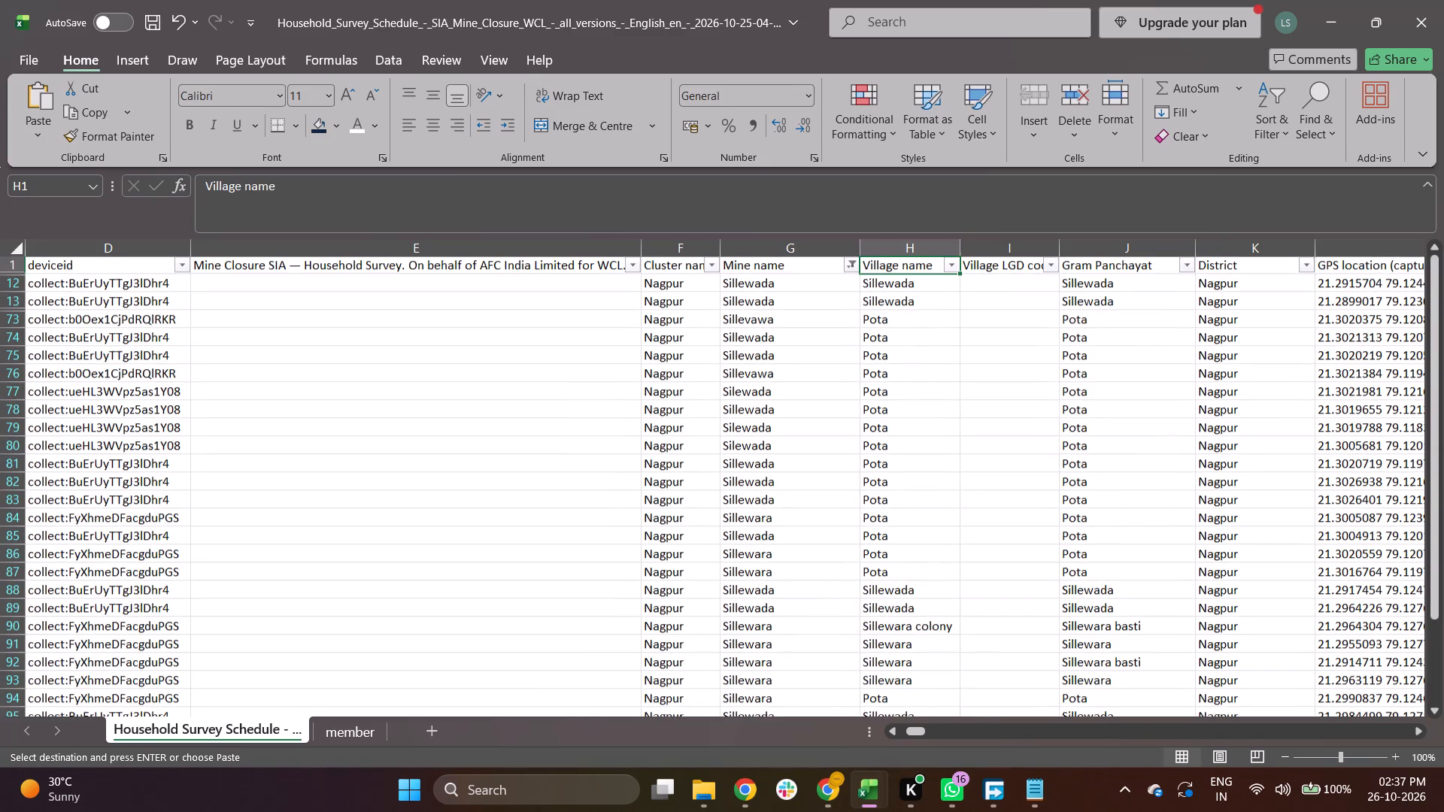
{"action": "key", "text": "Down"}
{"action": "key", "text": "Down"}
{"action": "key", "text": "Down"}
{"action": "key", "text": "Down"}
{"action": "key", "text": "Down"}
{"action": "key", "text": "Down"}
{"action": "key", "text": "Down"}
{"action": "key", "text": "Down"}
{"action": "key", "text": "Down"}
{"action": "key", "text": "Down"}
{"action": "key", "text": "Down"}
{"action": "key", "text": "Down"}
{"action": "key", "text": "Down"}
{"action": "key", "text": "Down"}
{"action": "key", "text": "Down"}
{"action": "key", "text": "Down"}
{"action": "key", "text": "Down"}
{"action": "key", "text": "Down"}
{"action": "key", "text": "Down"}
{"action": "key", "text": "Down"}
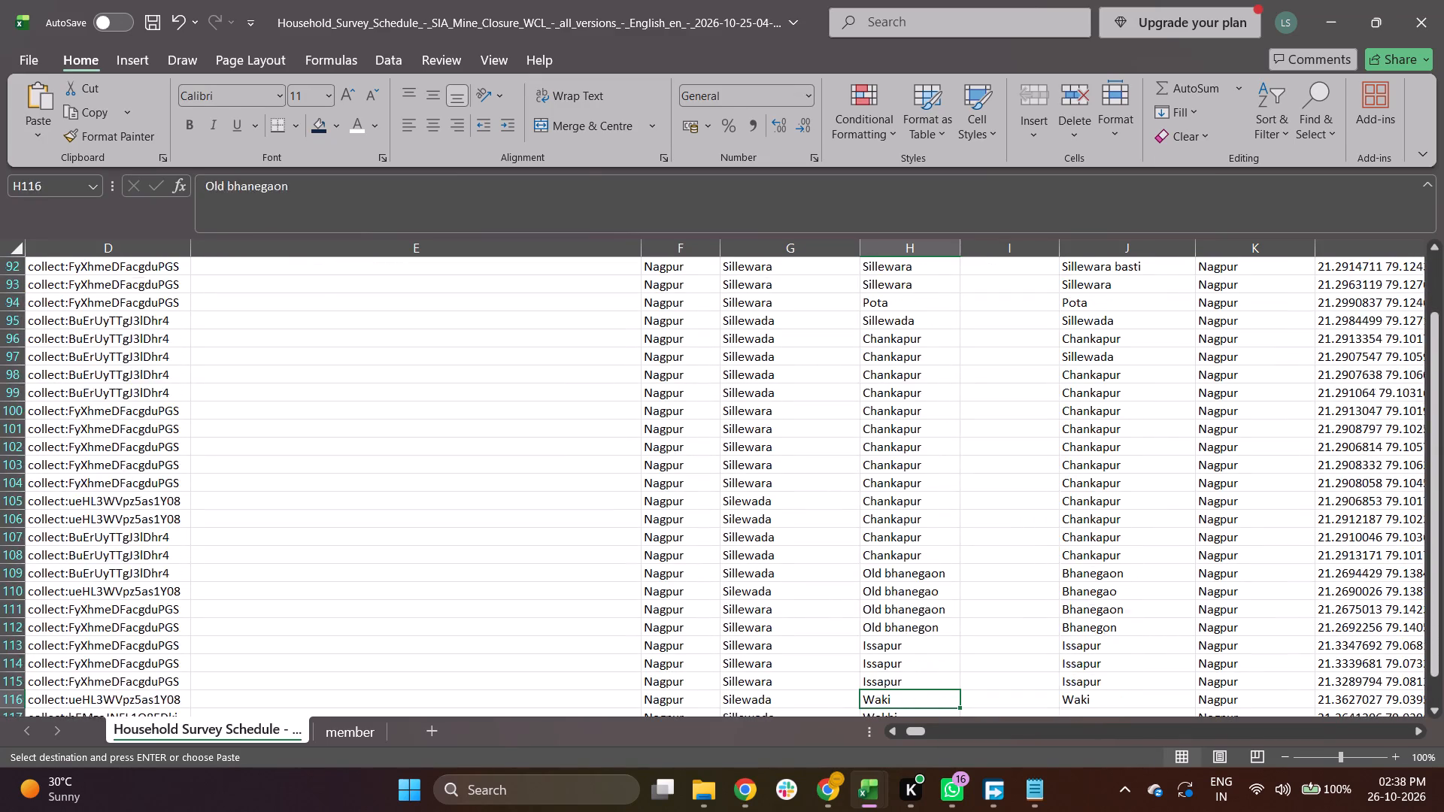
{"action": "key", "text": "Down"}
{"action": "key", "text": "Down"}
{"action": "key", "text": "Down"}
{"action": "key", "text": "Down"}
{"action": "key", "text": "Down"}
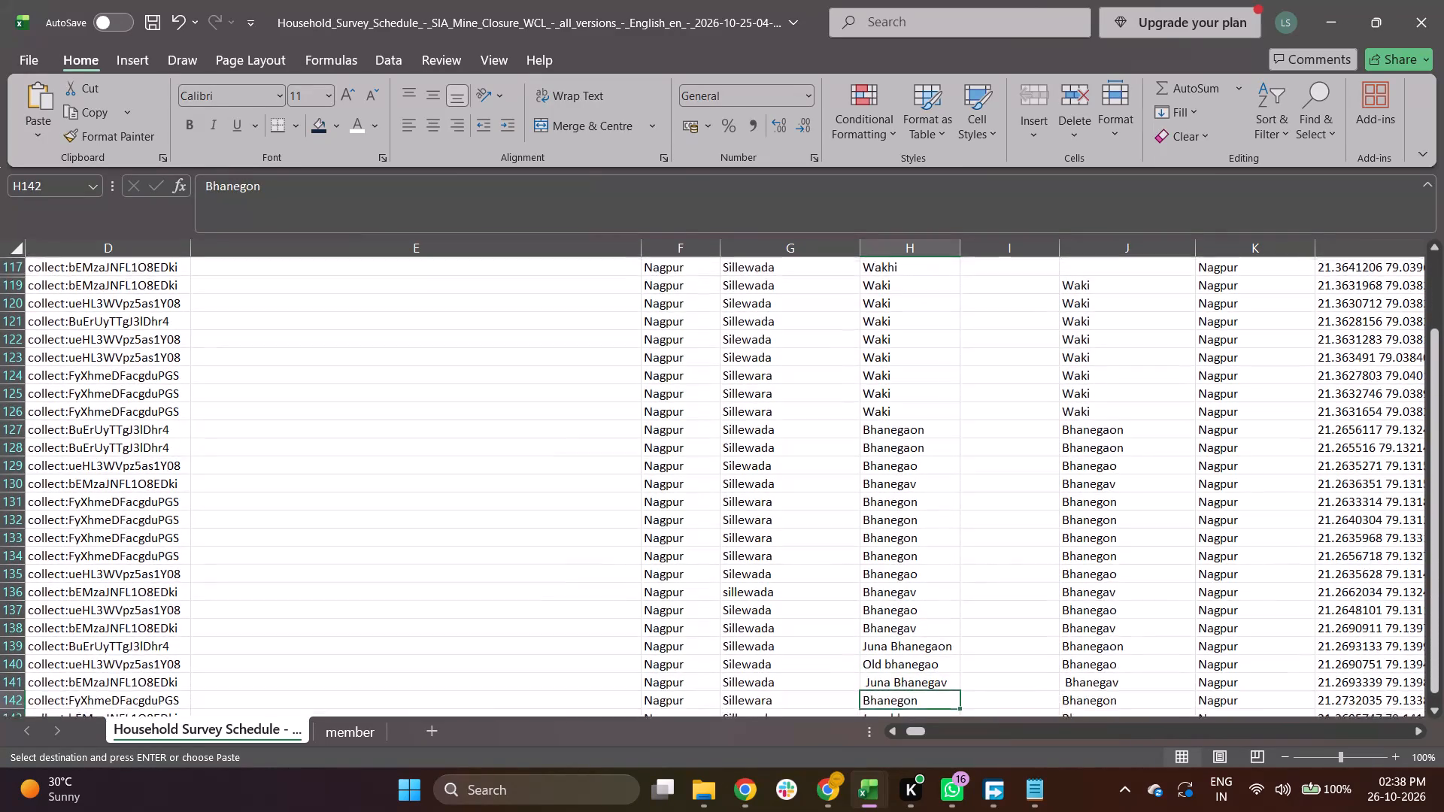
{"action": "key", "text": "Down"}
{"action": "key", "text": "Down"}
{"action": "key", "text": "Down"}
{"action": "key", "text": "Down"}
{"action": "key", "text": "Down"}
{"action": "key", "text": "Down"}
{"action": "key", "text": "Down"}
{"action": "key", "text": "Down"}
{"action": "key", "text": "Down"}
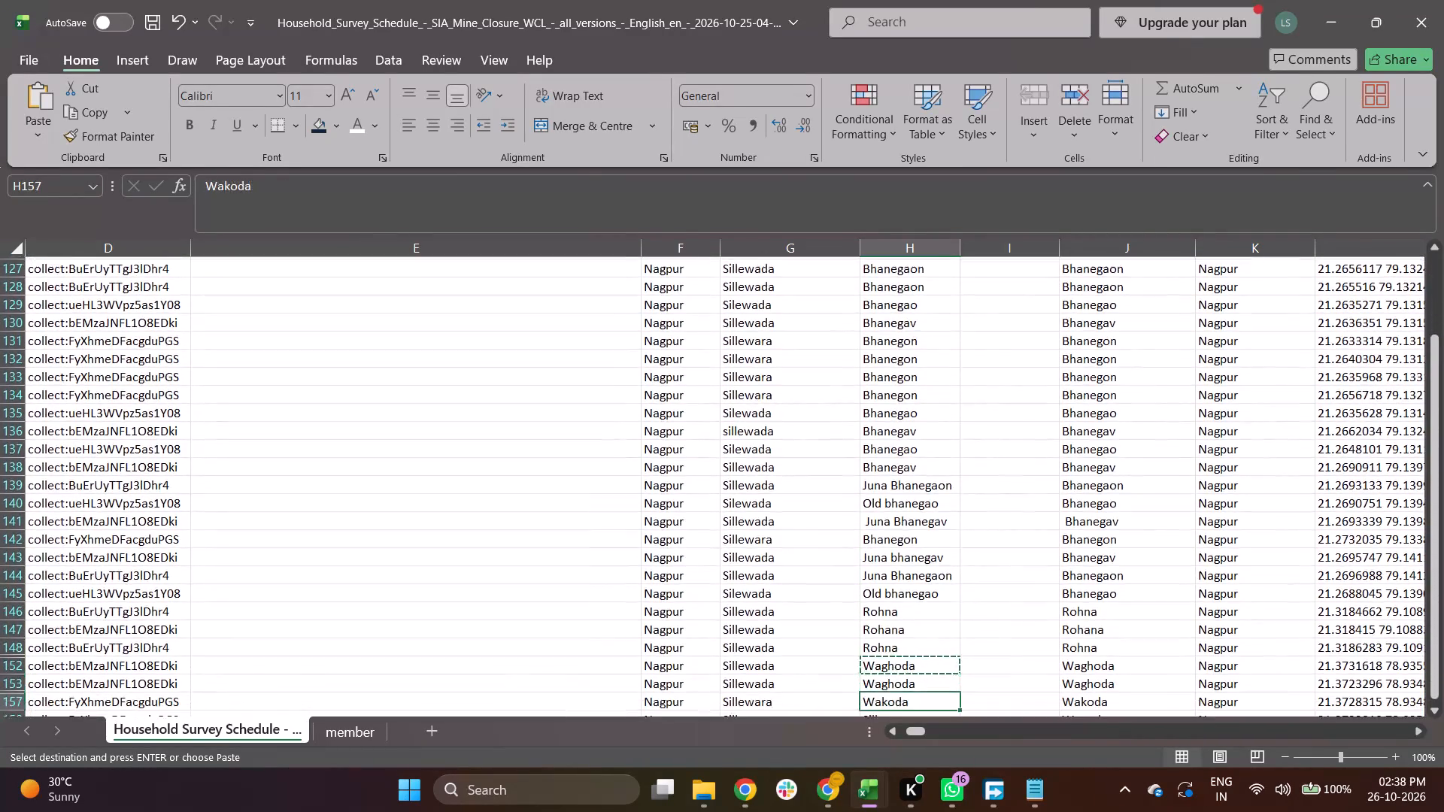
{"action": "key", "text": "Down"}
{"action": "key", "text": "Down"}
{"action": "key", "text": "Down"}
{"action": "key", "text": "Down"}
{"action": "key", "text": "alt+Tab"}
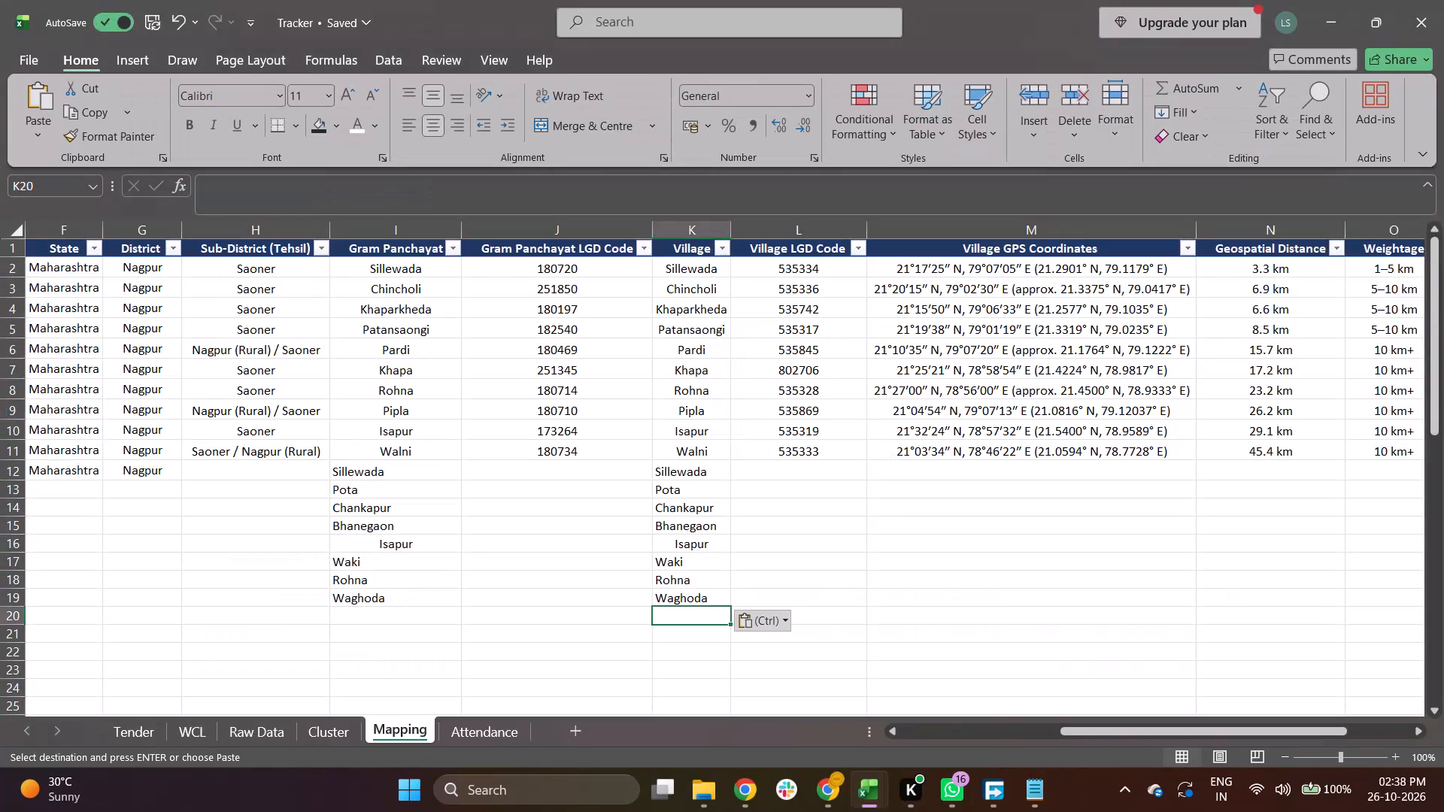
{"action": "key", "text": "alt+Tab"}
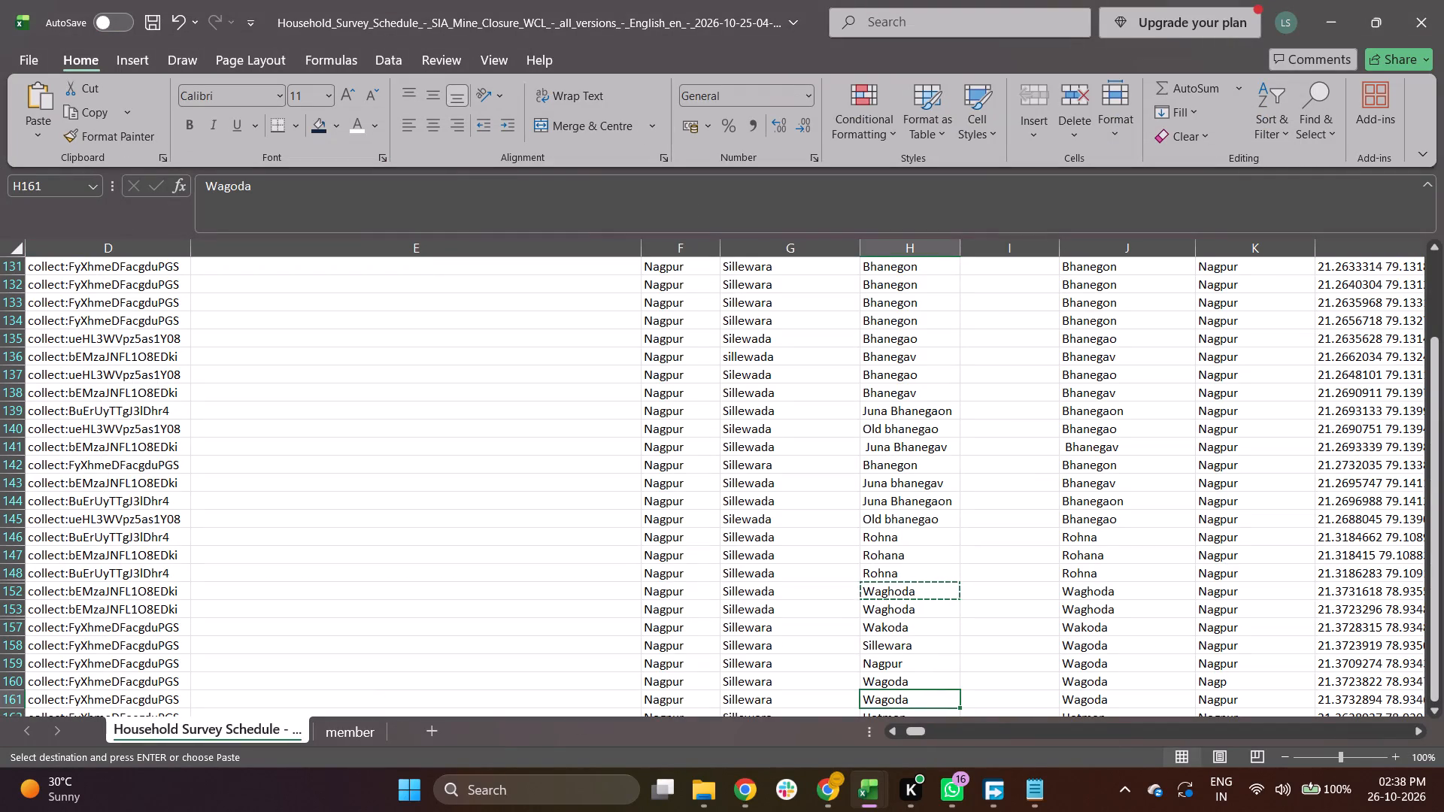
Copy the village name Nagpur from cell H159 of the survey export into the Mapping sheet's cells I20 and K20.
{"action": "key", "text": "Down"}
{"action": "key", "text": "Down"}
{"action": "key", "text": "Down"}
{"action": "key", "text": "Down"}
{"action": "key", "text": "Up"}
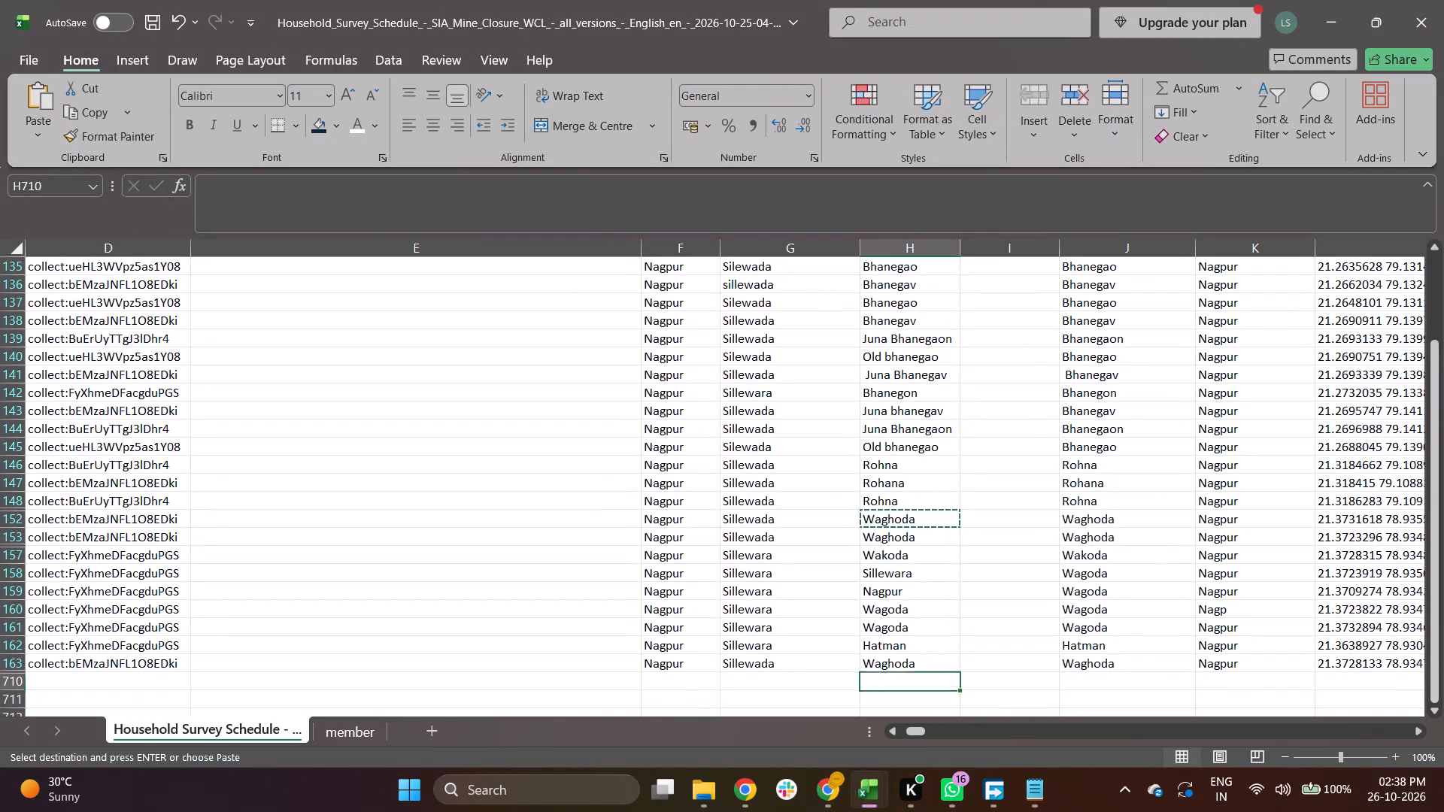
{"action": "key", "text": "Up"}
{"action": "key", "text": "Up"}
{"action": "key", "text": "Up"}
{"action": "key", "text": "Up"}
{"action": "key", "text": "Up"}
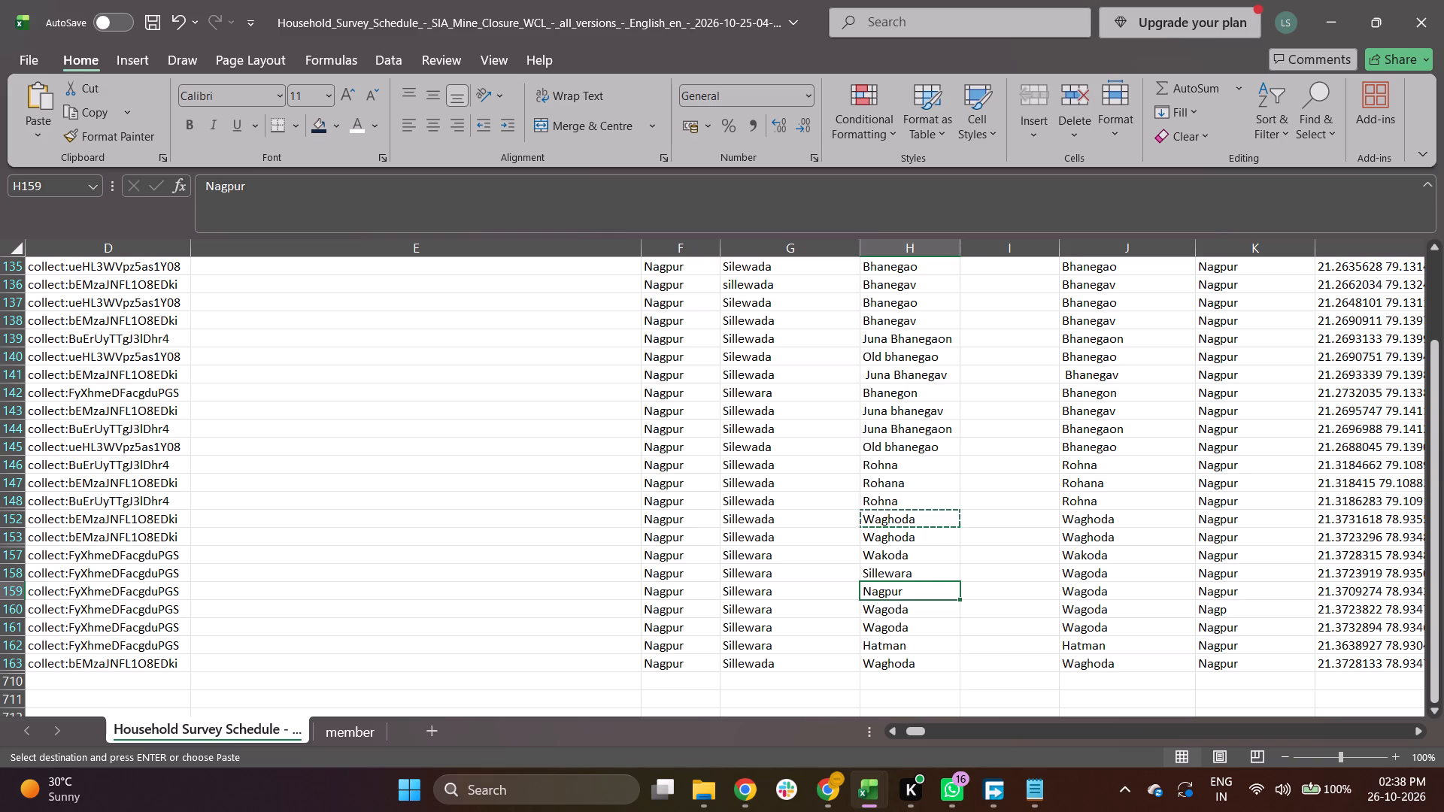
{"action": "key", "text": "ctrl+c"}
{"action": "key", "text": "Down"}
{"action": "key", "text": "Down"}
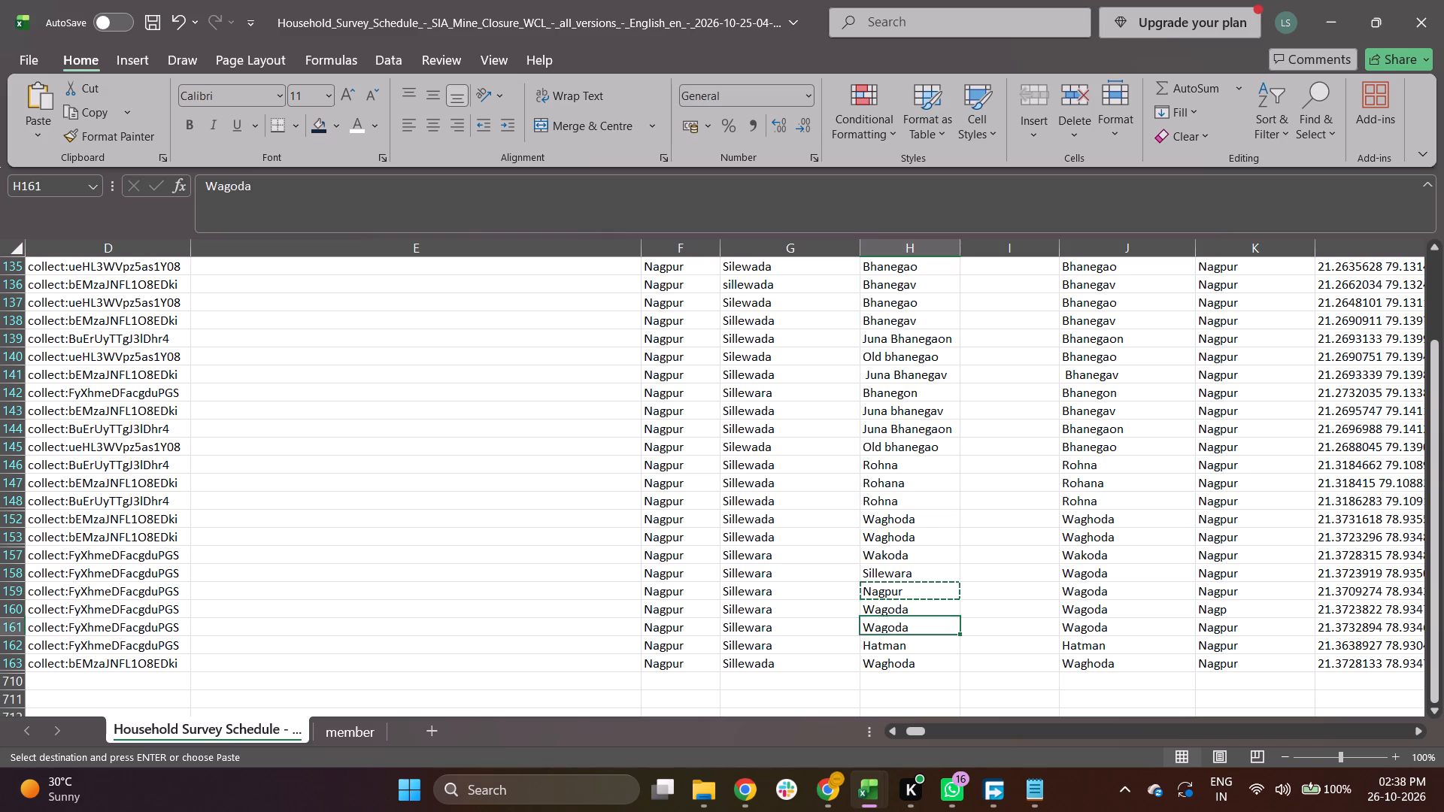
{"action": "key", "text": "Down"}
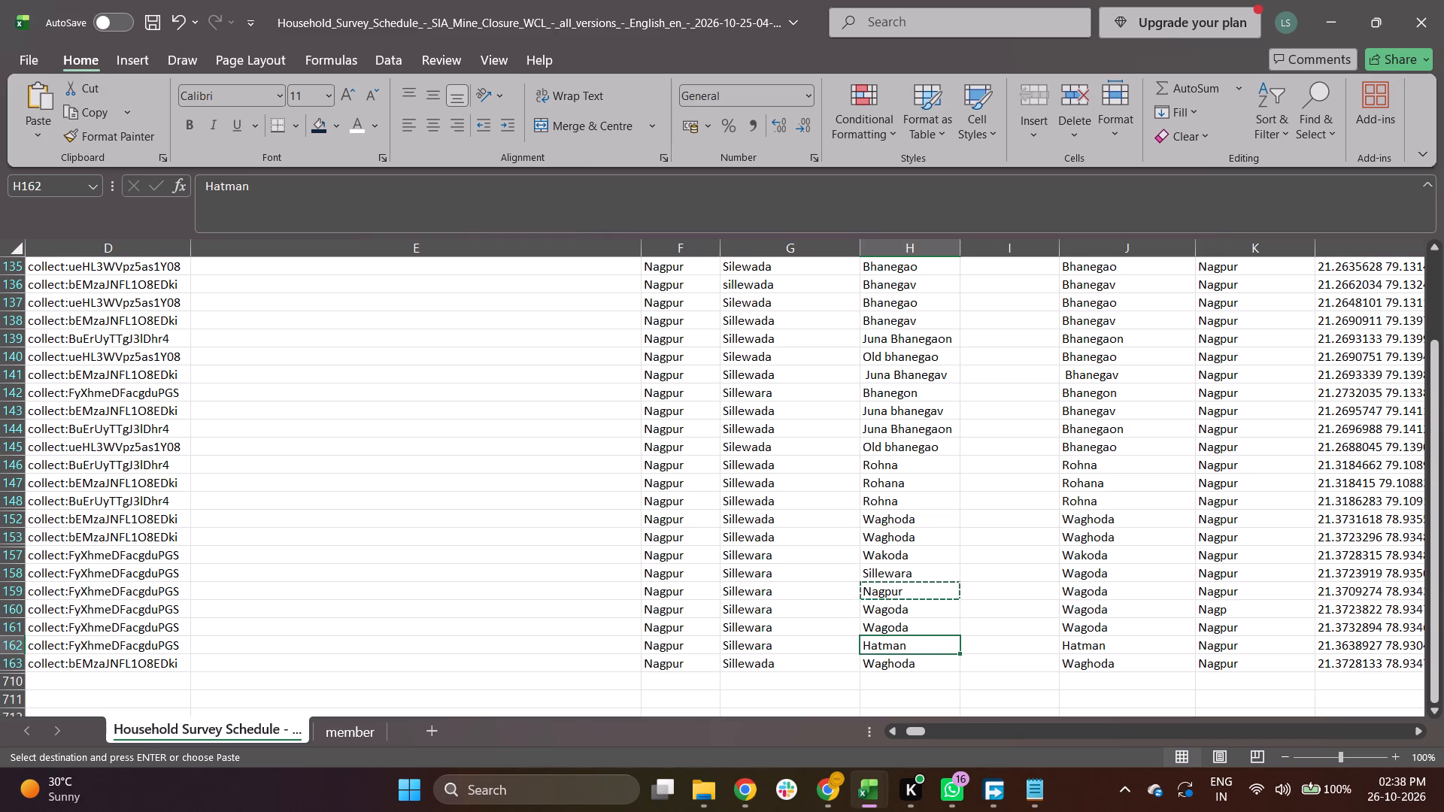
{"action": "key", "text": "alt+Tab"}
{"action": "key", "text": "Left"}
{"action": "key", "text": "Left"}
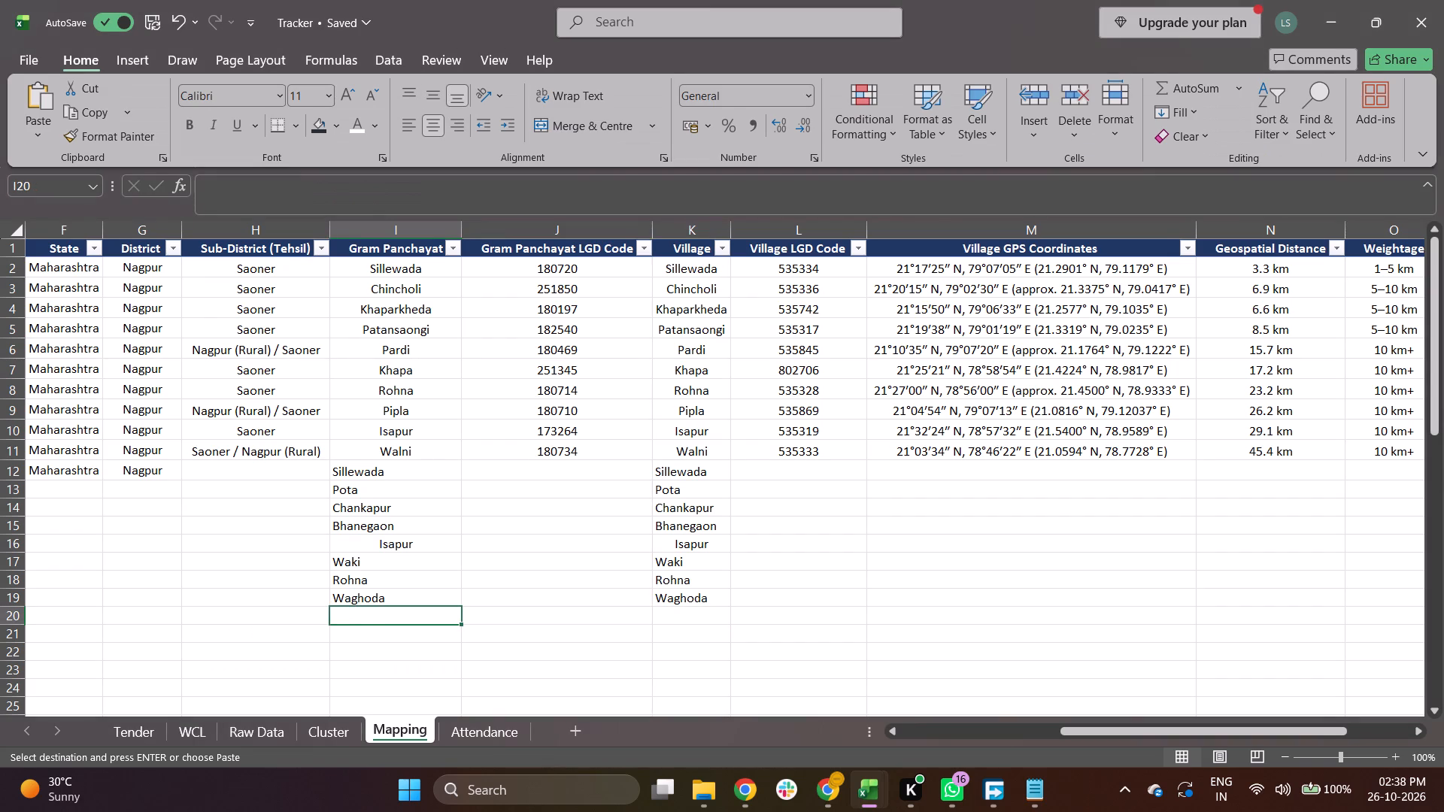
{"action": "key", "text": "ctrl+v"}
{"action": "key", "text": "Right"}
{"action": "key", "text": "Right"}
{"action": "key", "text": "ctrl+v"}
Recheck the survey export's village entries in rows 159 to 162 against the last entries on the Mapping sheet.
{"action": "key", "text": "alt+Tab"}
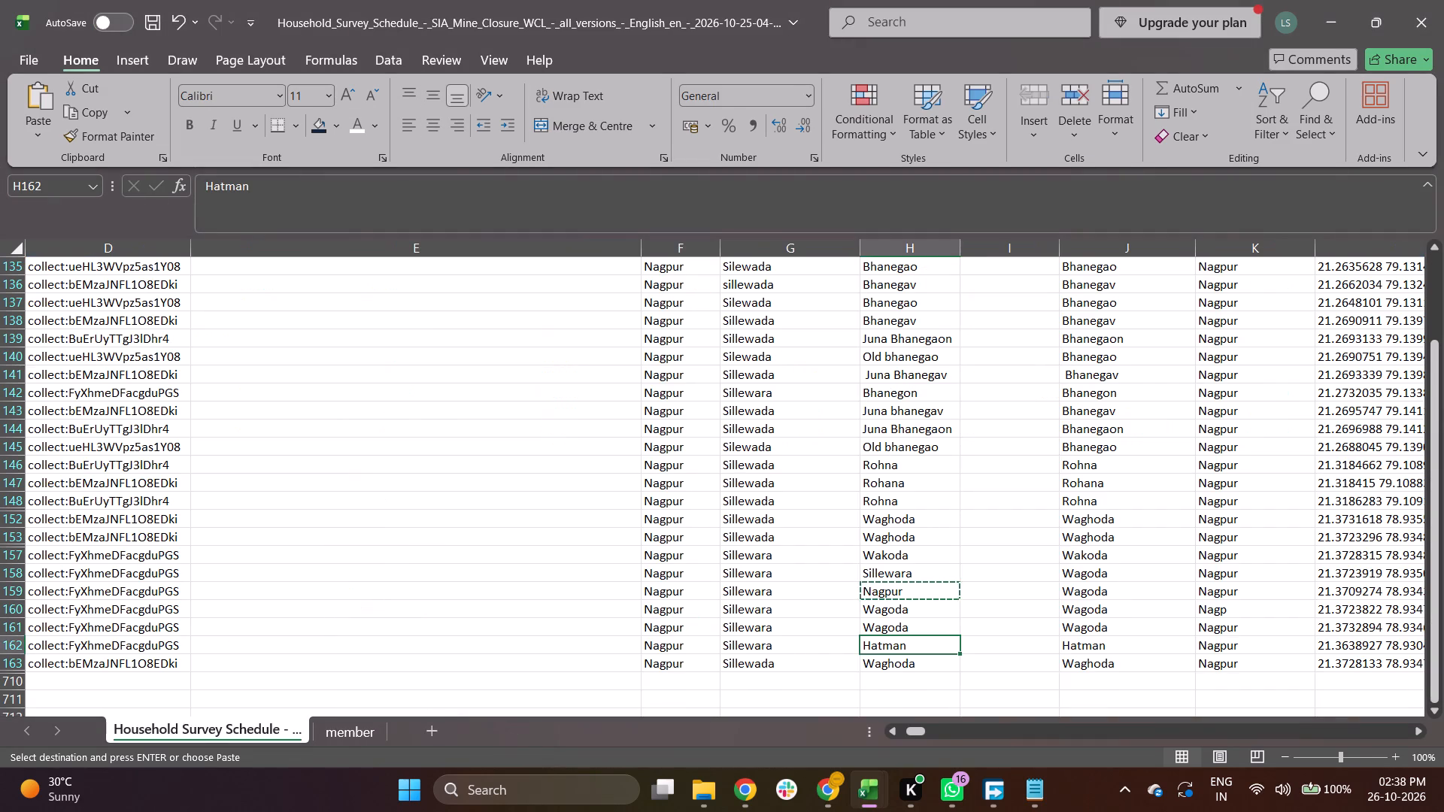
{"action": "key", "text": "Up"}
{"action": "key", "text": "Up"}
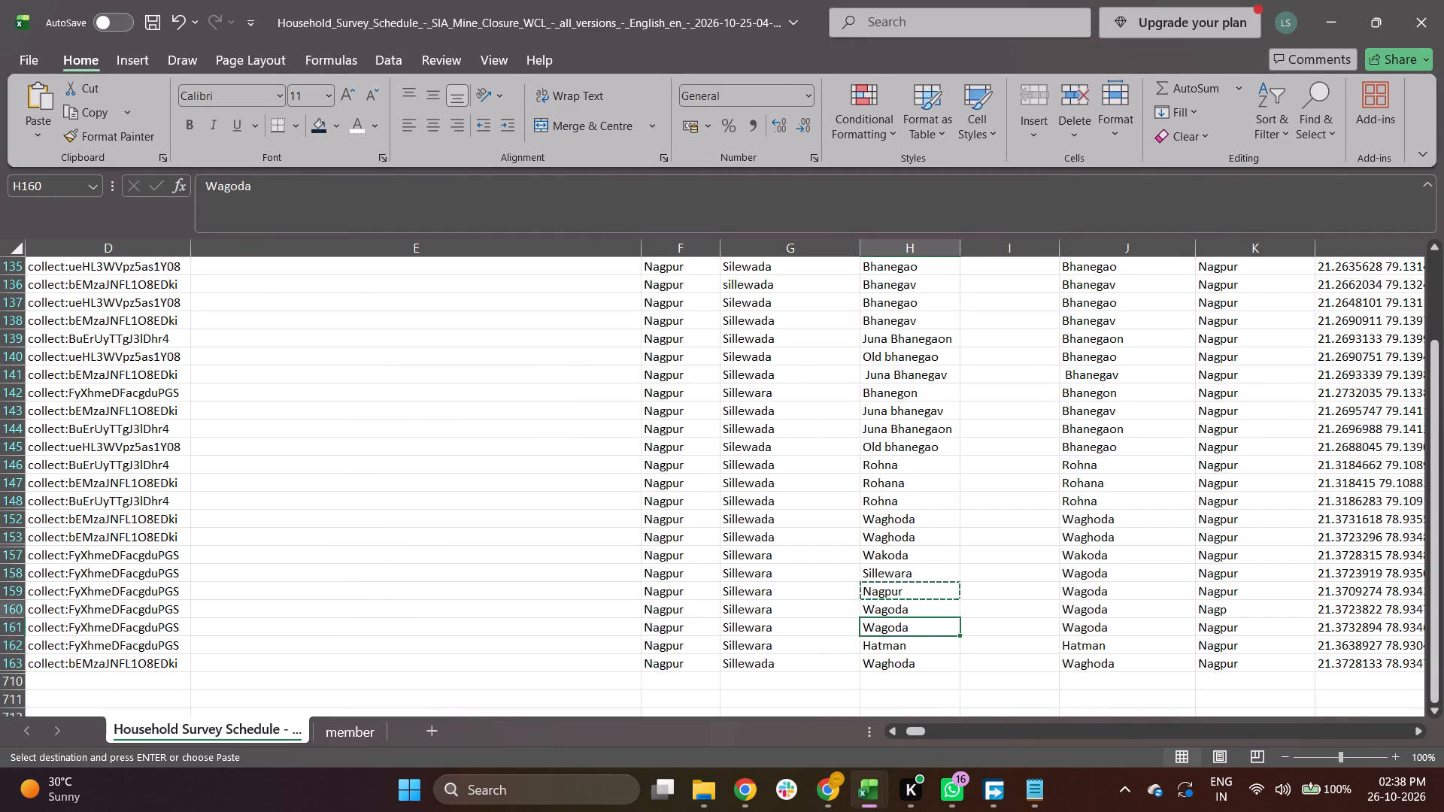
{"action": "key", "text": "Up"}
{"action": "key", "text": "alt+Tab"}
{"action": "key", "text": "Right"}
{"action": "key", "text": "Up"}
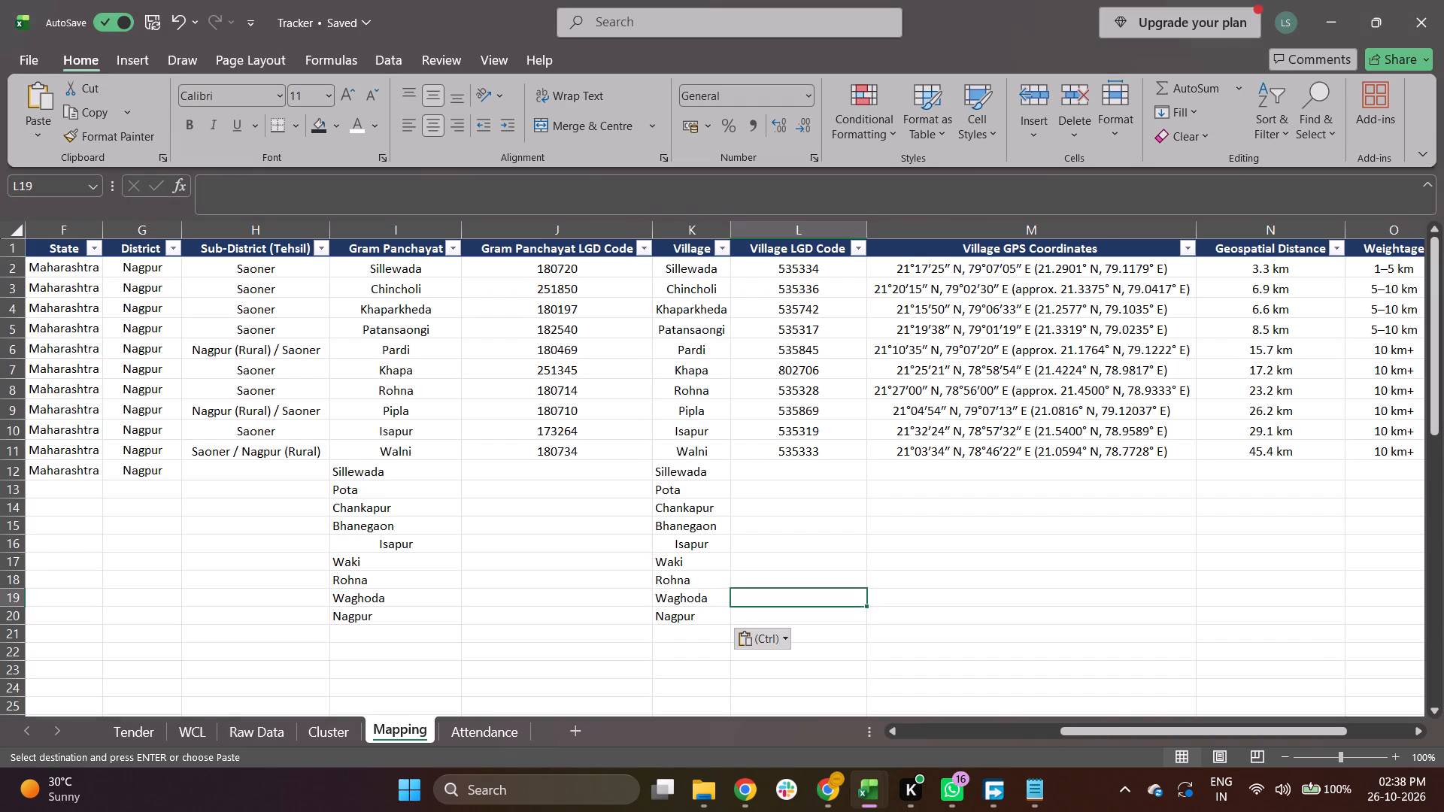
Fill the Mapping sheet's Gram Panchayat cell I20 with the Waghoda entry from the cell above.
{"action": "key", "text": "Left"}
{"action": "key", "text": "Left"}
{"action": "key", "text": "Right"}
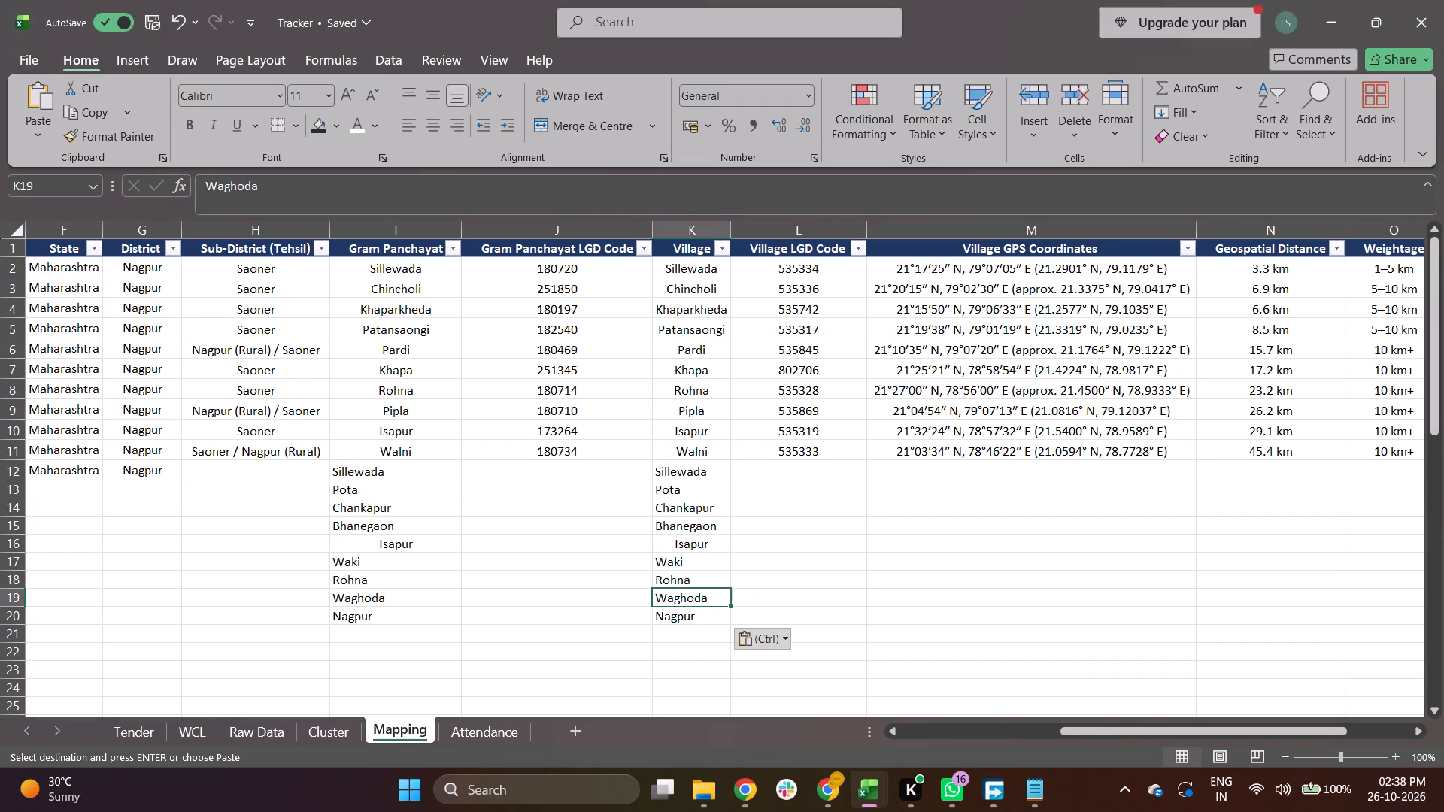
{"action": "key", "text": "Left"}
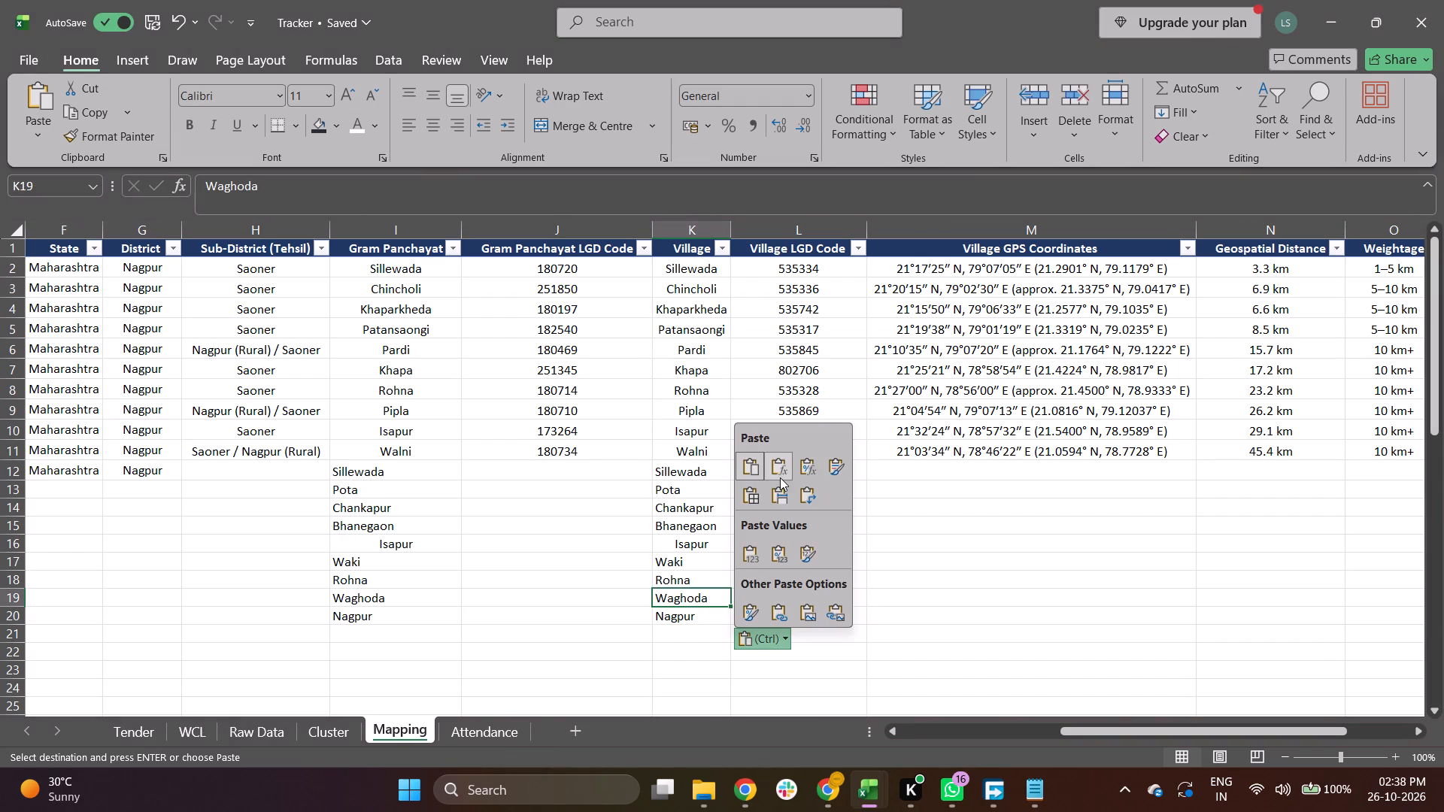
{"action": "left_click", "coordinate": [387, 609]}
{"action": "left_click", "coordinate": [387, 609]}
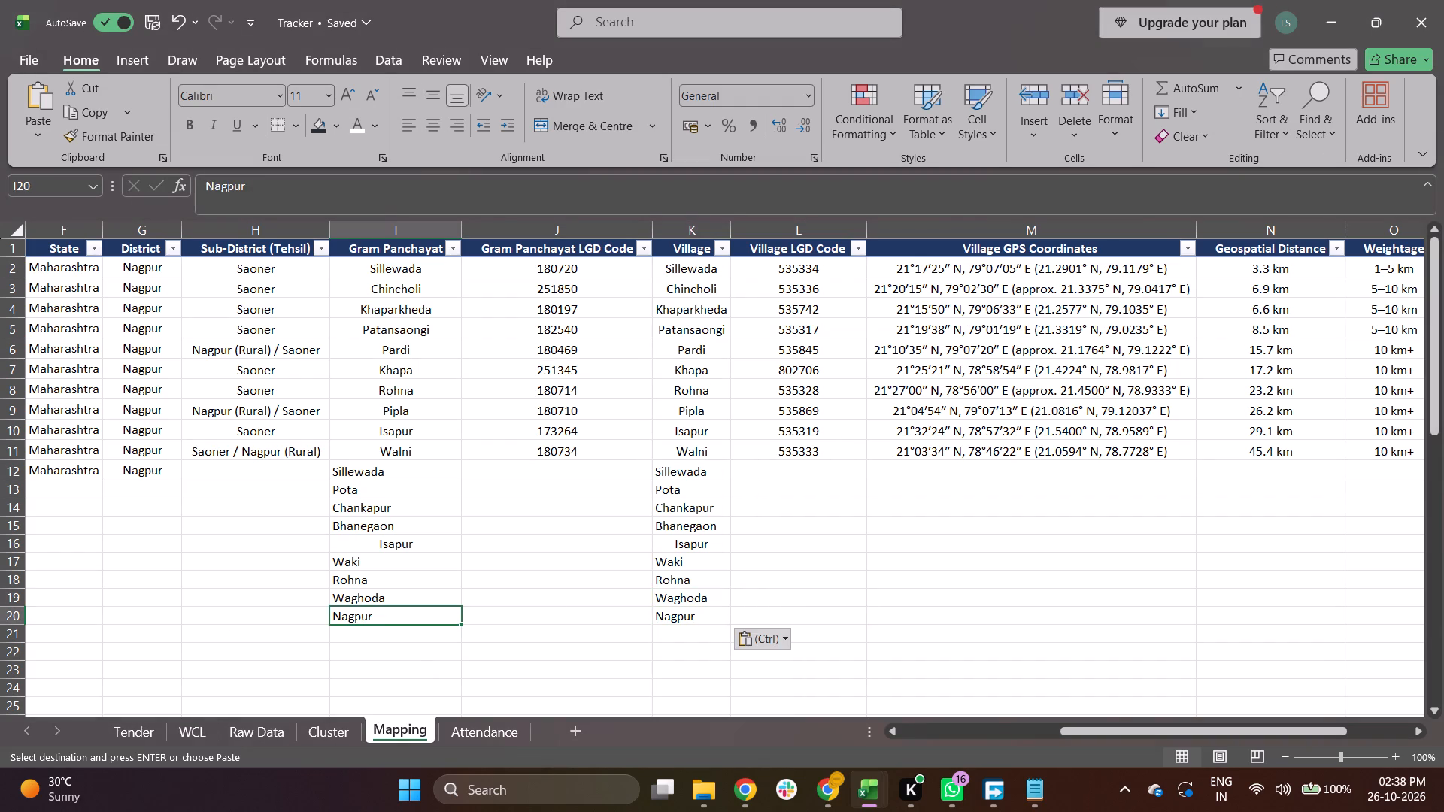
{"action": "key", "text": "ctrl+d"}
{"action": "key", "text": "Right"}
Recheck the survey export's village names from H159 up through the Chankapur rows and back down to H158.
{"action": "key", "text": "alt+Tab"}
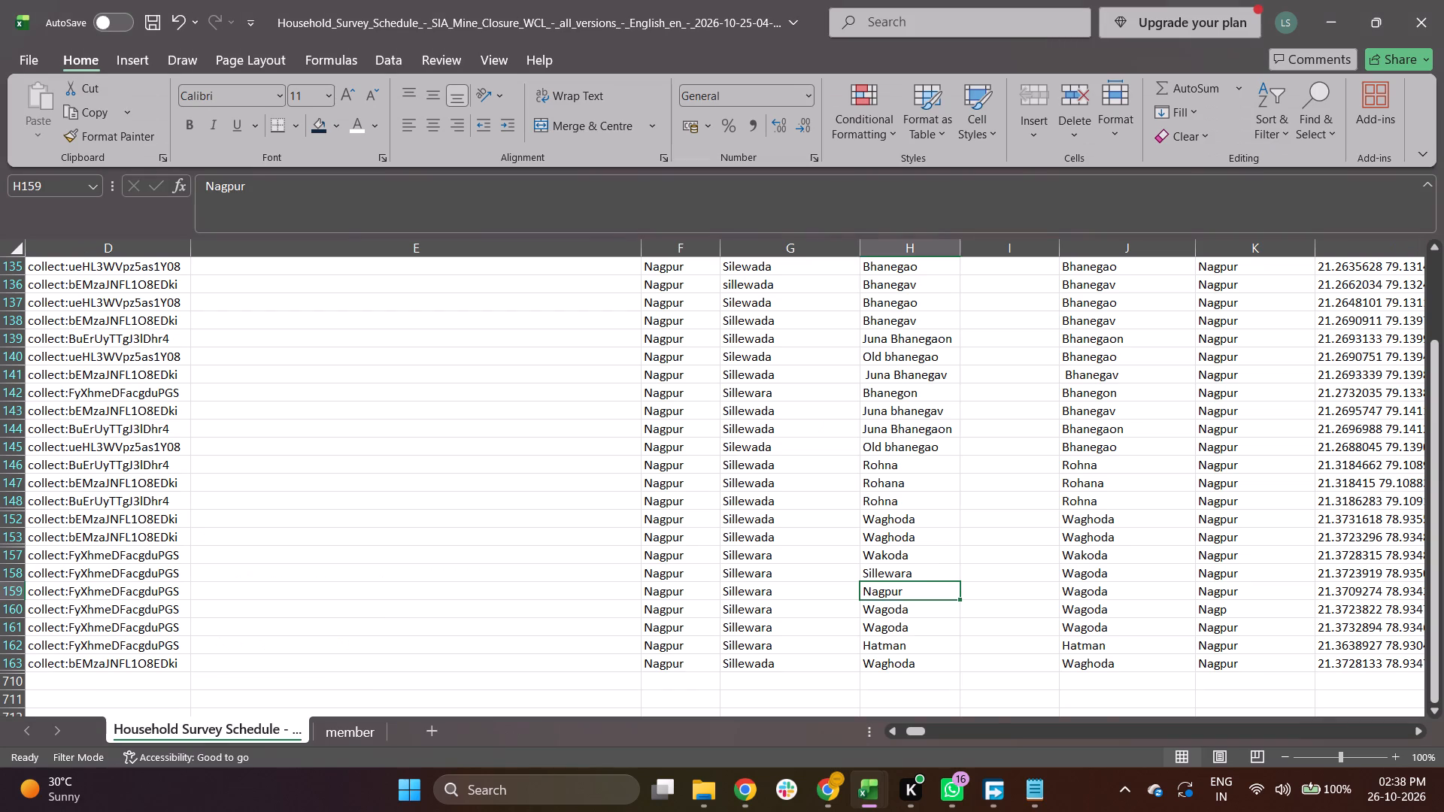
{"action": "key", "text": "Up"}
{"action": "key", "text": "Up"}
{"action": "key", "text": "Up"}
{"action": "key", "text": "Up"}
{"action": "key", "text": "Up"}
{"action": "key", "text": "Up"}
{"action": "key", "text": "Up"}
{"action": "key", "text": "Up"}
{"action": "key", "text": "Up"}
{"action": "key", "text": "Up"}
{"action": "key", "text": "Up"}
{"action": "key", "text": "Up"}
{"action": "key", "text": "Up"}
{"action": "key", "text": "Up"}
{"action": "key", "text": "Up"}
{"action": "key", "text": "Up"}
{"action": "key", "text": "Up"}
{"action": "key", "text": "Up"}
{"action": "key", "text": "Up"}
{"action": "key", "text": "Up"}
{"action": "key", "text": "Up"}
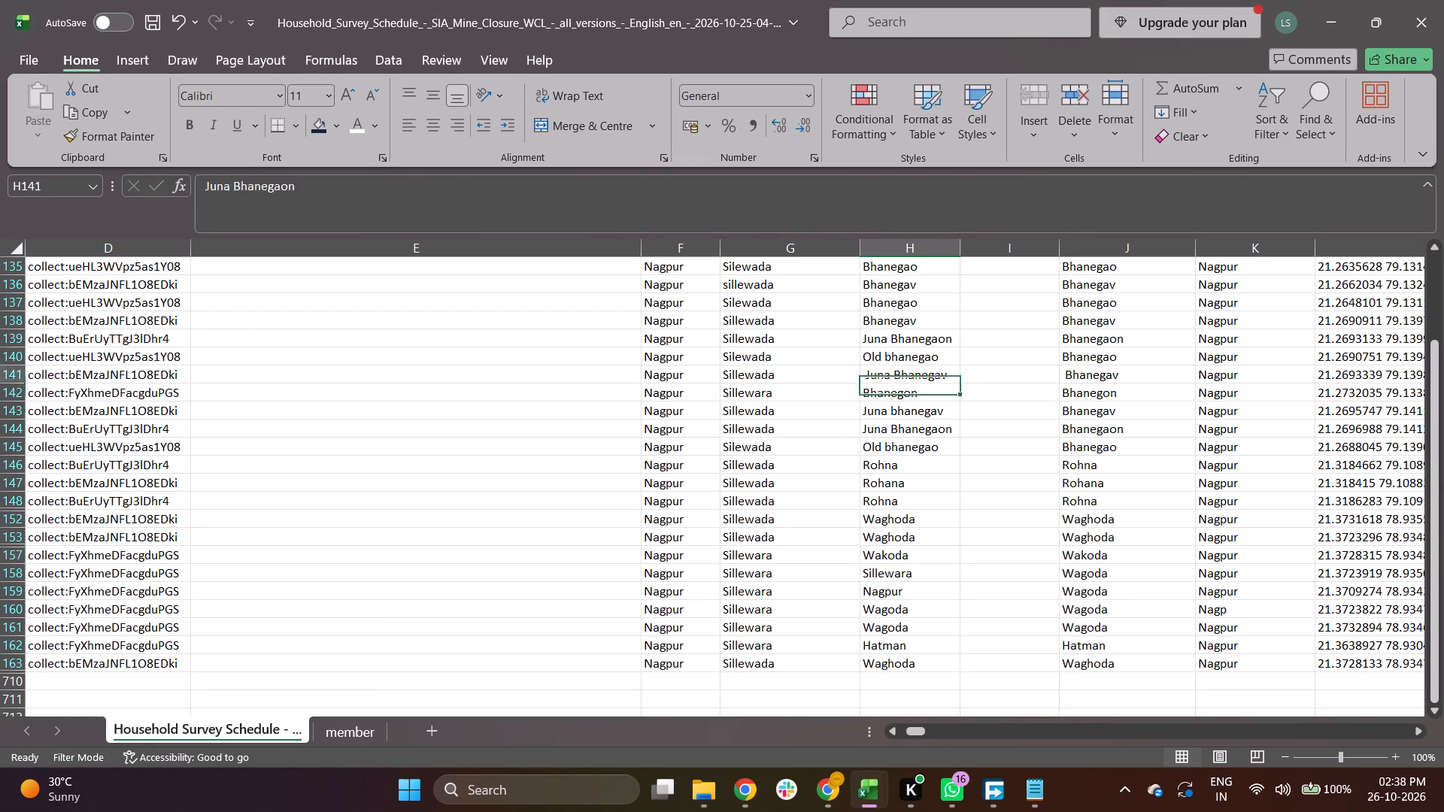
{"action": "key", "text": "Down"}
{"action": "key", "text": "Down"}
{"action": "key", "text": "Down"}
{"action": "key", "text": "Down"}
{"action": "key", "text": "Down"}
{"action": "key", "text": "Down"}
{"action": "key", "text": "Down"}
{"action": "key", "text": "Down"}
{"action": "key", "text": "Down"}
{"action": "key", "text": "Down"}
{"action": "key", "text": "Down"}
{"action": "key", "text": "Down"}
{"action": "key", "text": "Down"}
{"action": "key", "text": "Down"}
{"action": "key", "text": "Down"}
{"action": "key", "text": "Down"}
{"action": "key", "text": "Down"}
{"action": "key", "text": "Down"}
{"action": "key", "text": "Down"}
{"action": "key", "text": "Down"}
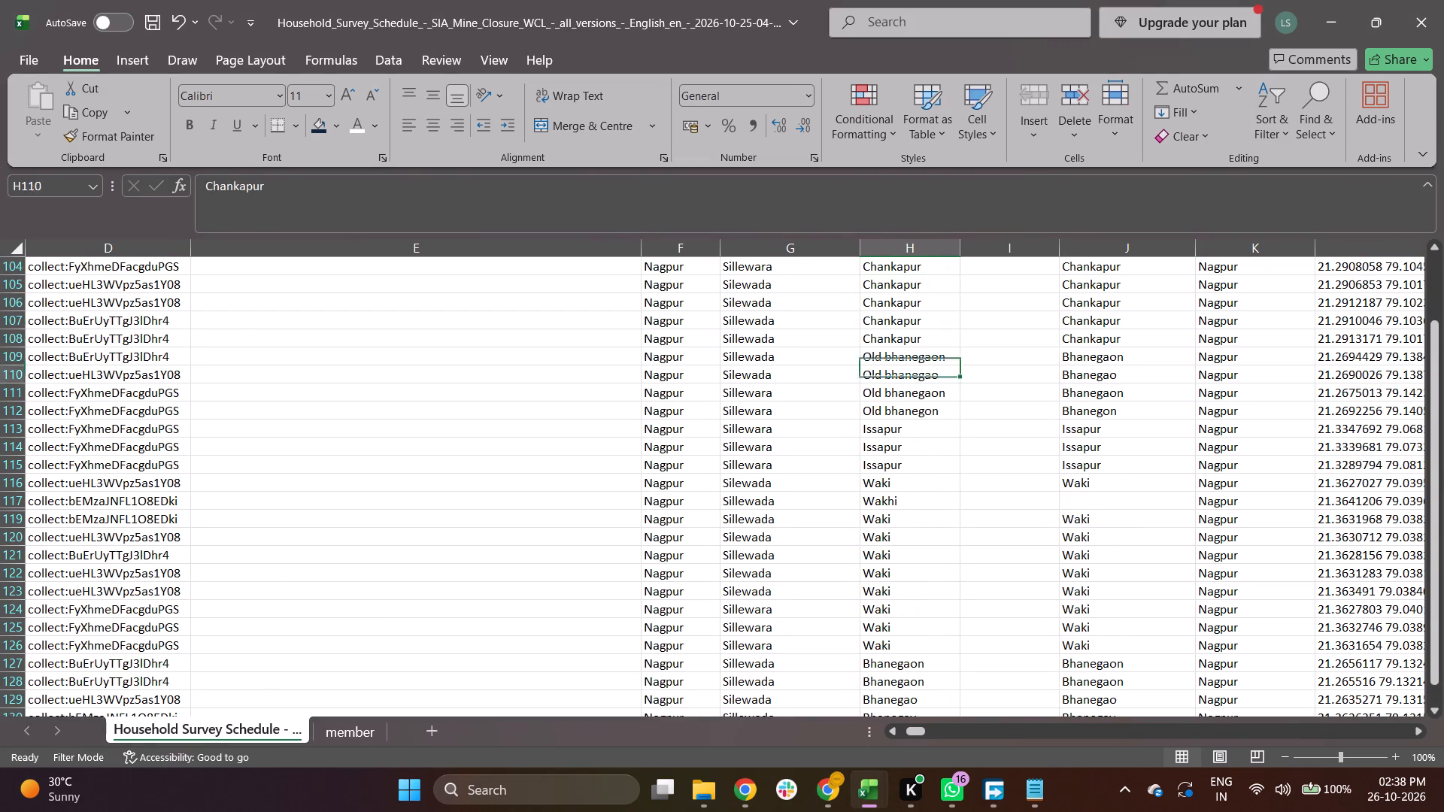
{"action": "key", "text": "Down"}
{"action": "key", "text": "Down"}
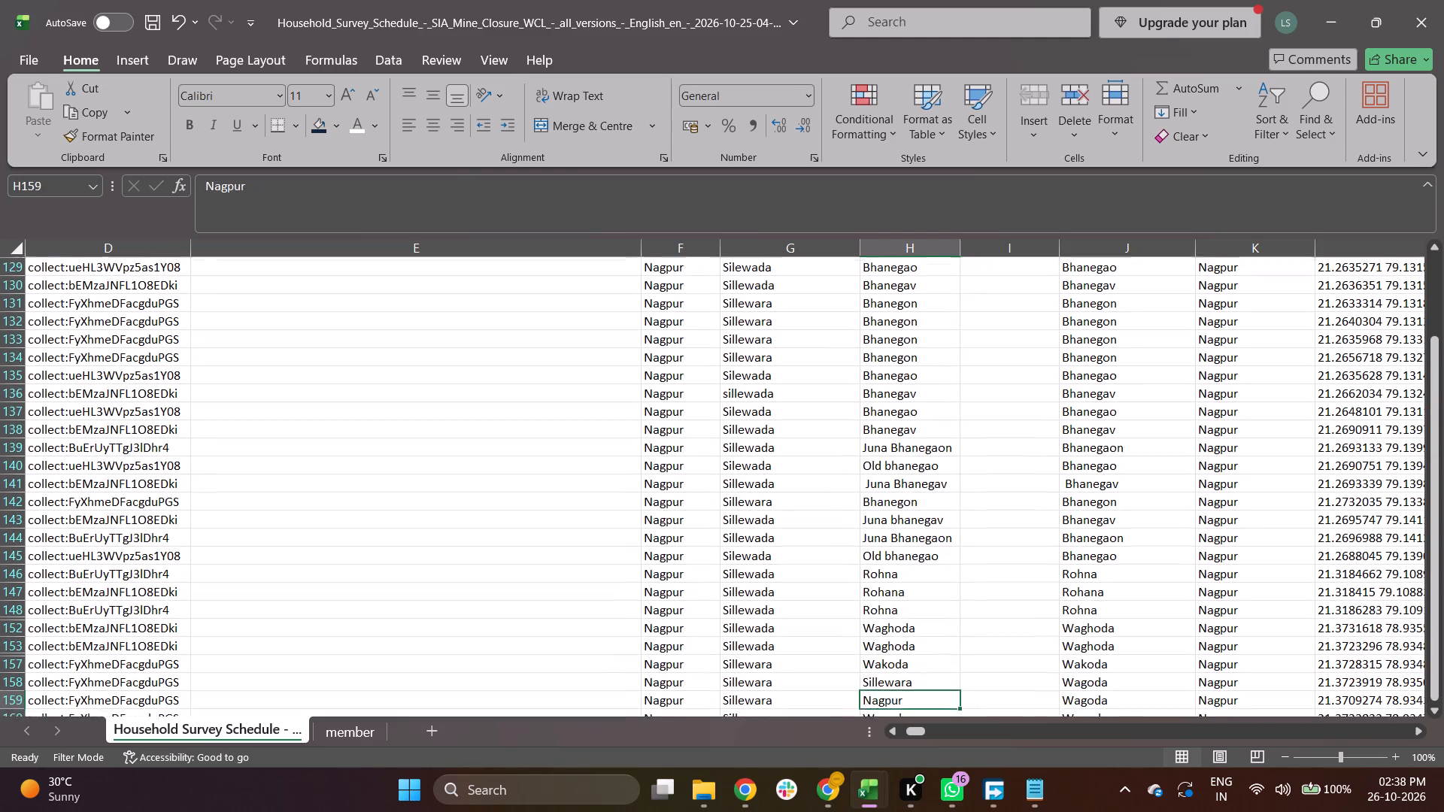
{"action": "key", "text": "Down"}
{"action": "key", "text": "Up"}
{"action": "key", "text": "Up"}
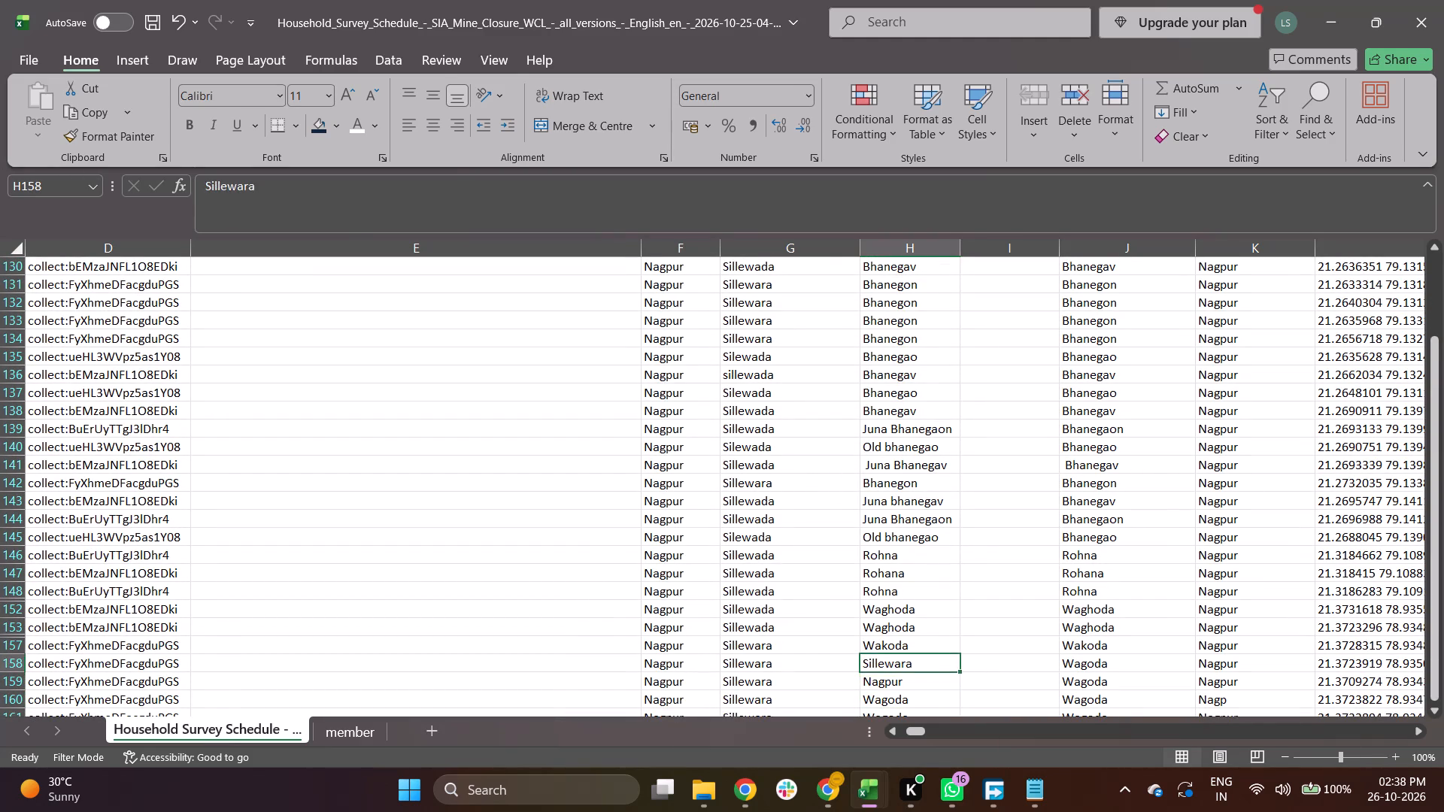
Review the survey export's village names again from H147 up to H100 and down to the last filtered row, H163.
{"action": "left_click", "coordinate": [903, 565]}
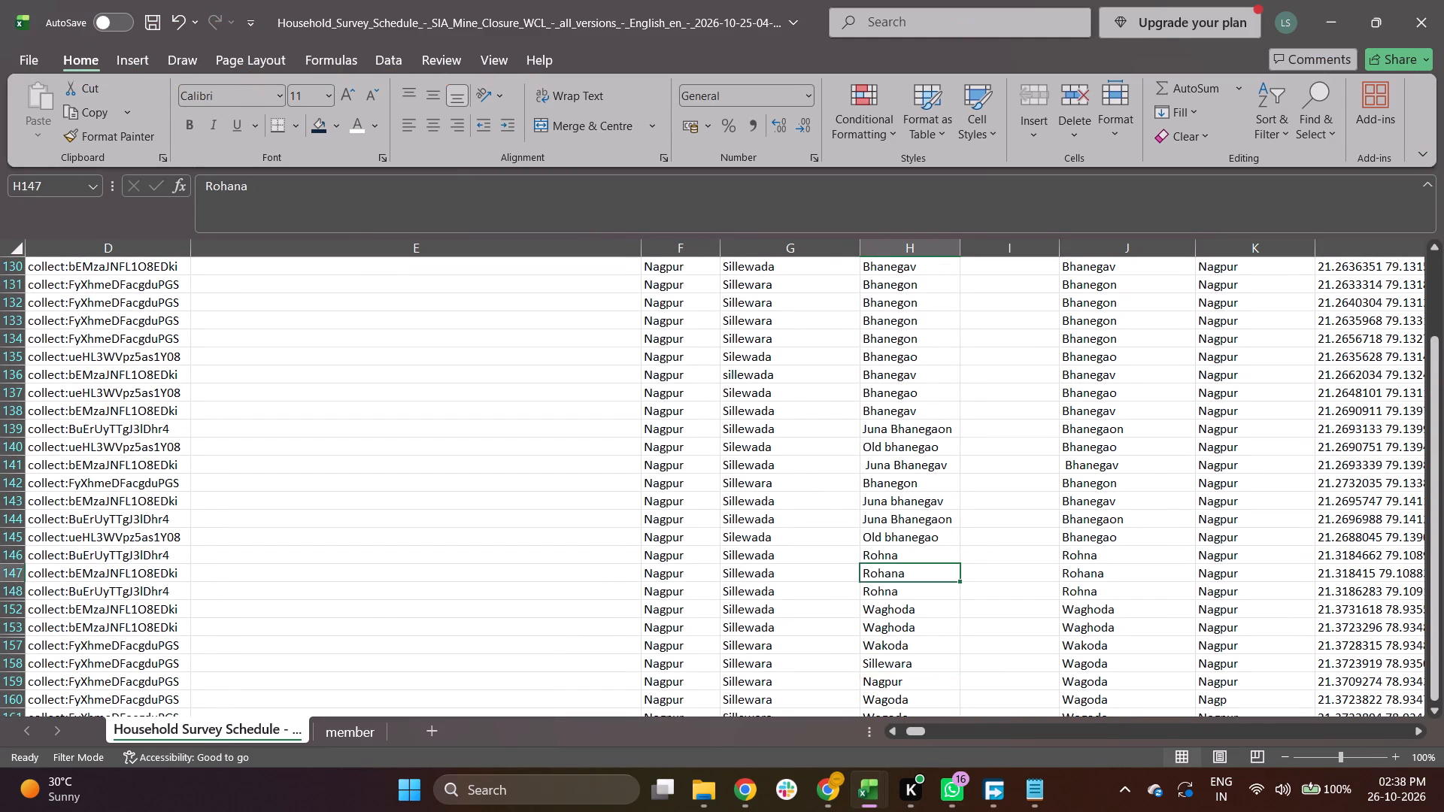
{"action": "key", "text": "Up"}
{"action": "key", "text": "Up"}
{"action": "key", "text": "Up"}
{"action": "key", "text": "Up"}
{"action": "key", "text": "Up"}
{"action": "key", "text": "Up"}
{"action": "key", "text": "Up"}
{"action": "key", "text": "Up"}
{"action": "key", "text": "Up"}
{"action": "key", "text": "Up"}
{"action": "key", "text": "Up"}
{"action": "key", "text": "Up"}
{"action": "key", "text": "Up"}
{"action": "key", "text": "Up"}
{"action": "key", "text": "Up"}
{"action": "key", "text": "Up"}
{"action": "key", "text": "Up"}
{"action": "key", "text": "Up"}
{"action": "key", "text": "Up"}
{"action": "key", "text": "Up"}
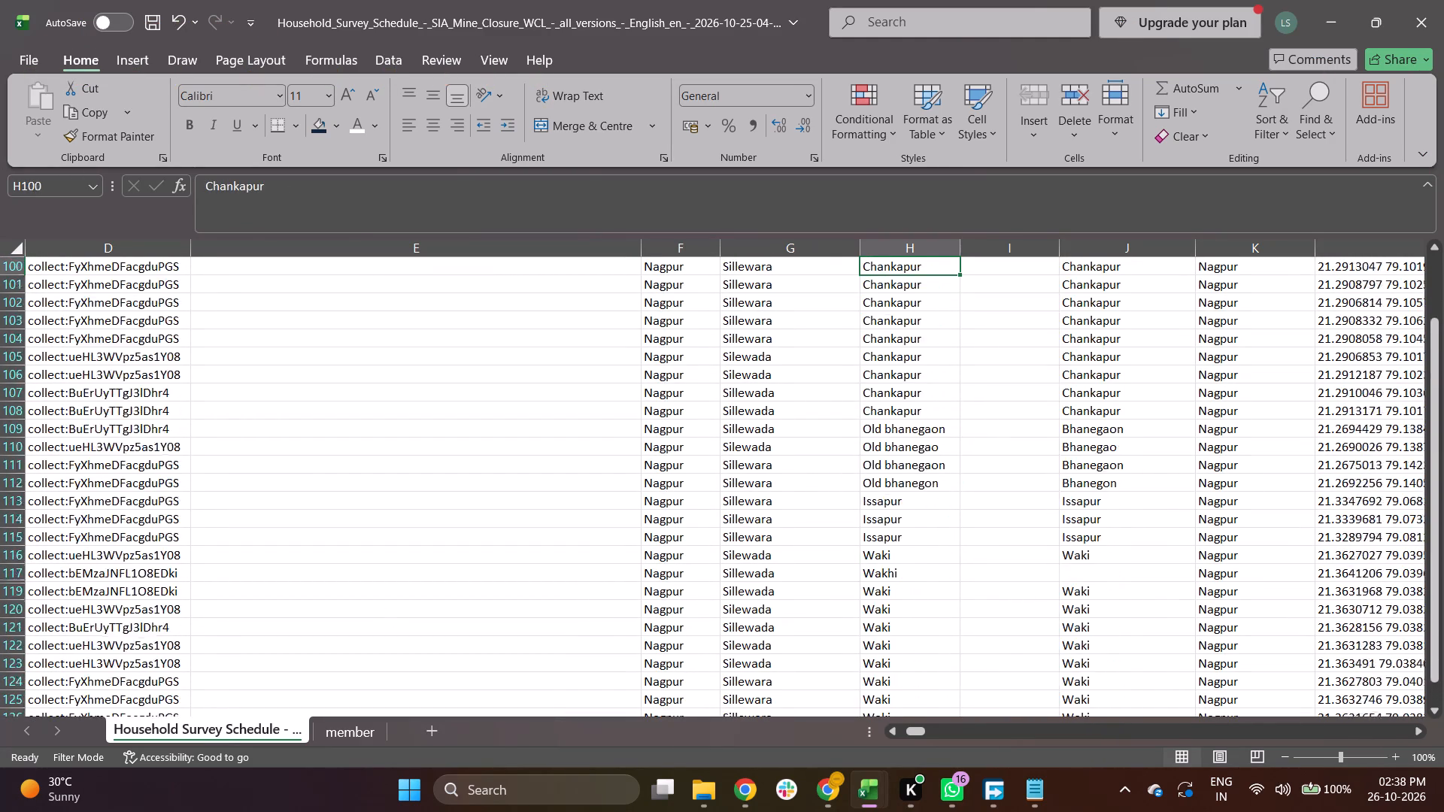
{"action": "key", "text": "Down"}
{"action": "key", "text": "Down"}
{"action": "key", "text": "Down"}
{"action": "key", "text": "Down"}
{"action": "key", "text": "Down"}
{"action": "key", "text": "Down"}
{"action": "key", "text": "Down"}
{"action": "key", "text": "Down"}
{"action": "key", "text": "Down"}
{"action": "key", "text": "Down"}
{"action": "key", "text": "Down"}
{"action": "key", "text": "Down"}
{"action": "key", "text": "Down"}
{"action": "key", "text": "Down"}
{"action": "key", "text": "Down"}
{"action": "key", "text": "Down"}
{"action": "key", "text": "Down"}
{"action": "key", "text": "Down"}
{"action": "key", "text": "Down"}
{"action": "key", "text": "Down"}
{"action": "key", "text": "Down"}
{"action": "key", "text": "Down"}
{"action": "key", "text": "Down"}
{"action": "key", "text": "Down"}
{"action": "key", "text": "Down"}
{"action": "key", "text": "Down"}
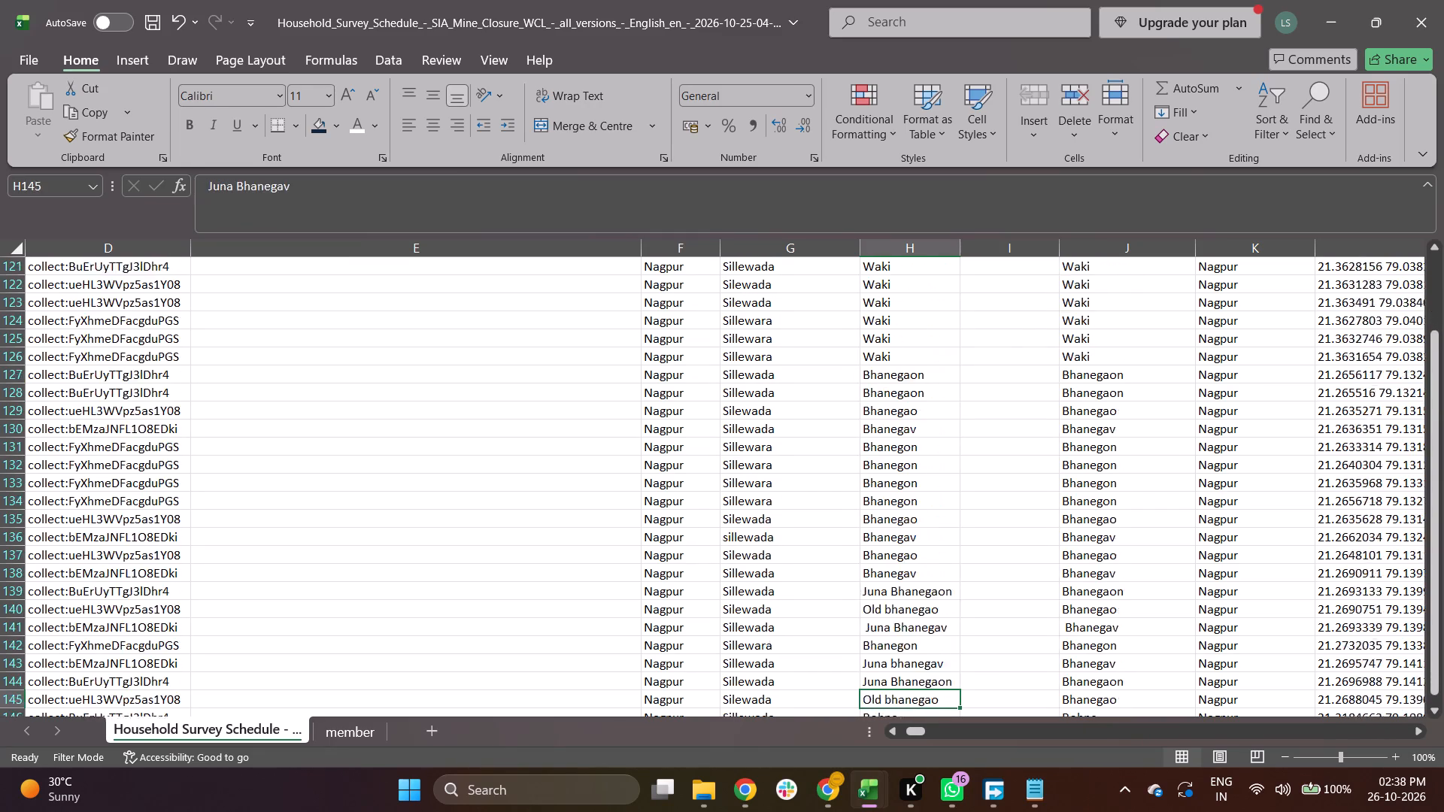
{"action": "key", "text": "Up"}
{"action": "key", "text": "Up"}
{"action": "key", "text": "Up"}
{"action": "key", "text": "Up"}
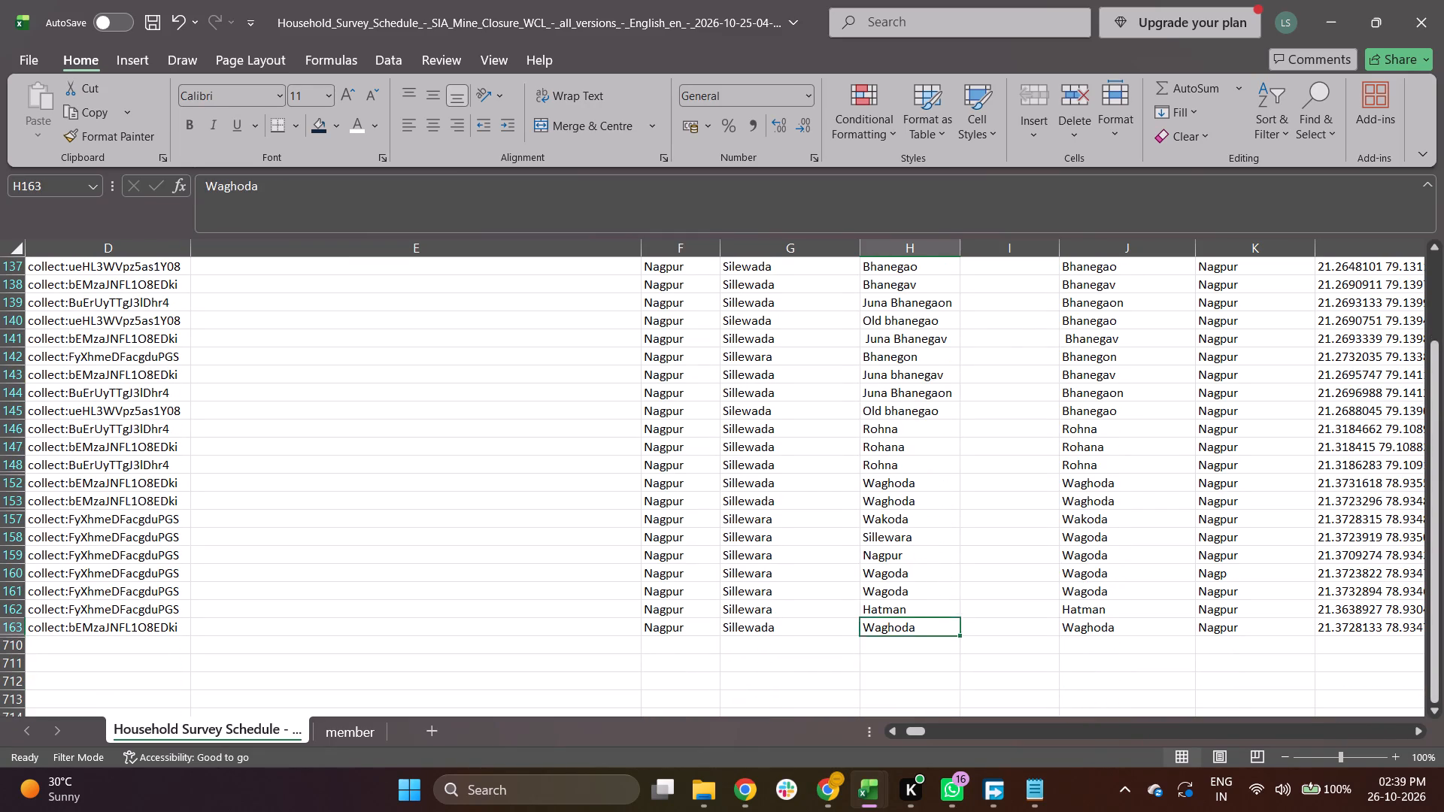
Compare the village entries in columns H and J of the survey export around rows 159 and 160.
{"action": "key", "text": "Up"}
{"action": "key", "text": "Up"}
{"action": "key", "text": "Up"}
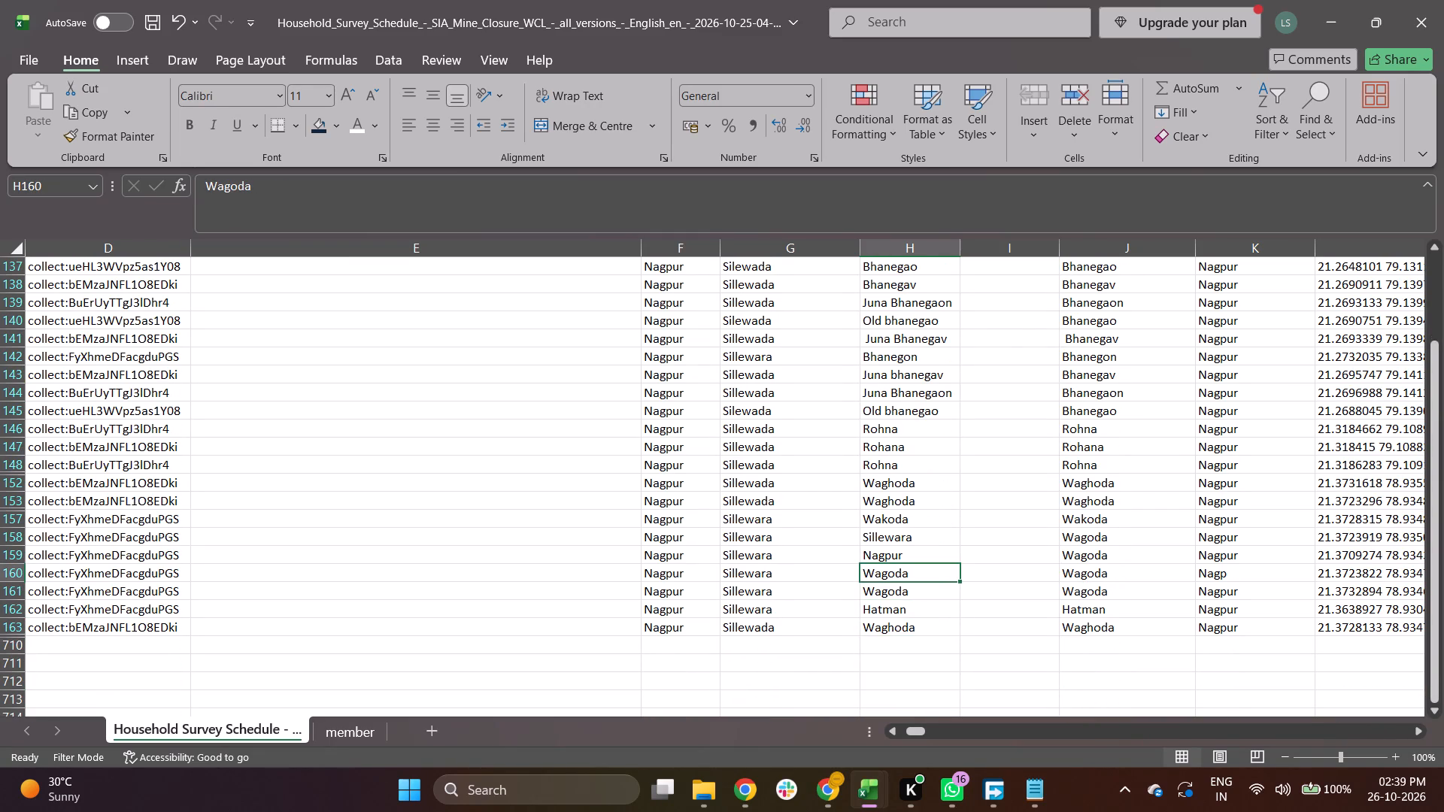
{"action": "key", "text": "Right"}
{"action": "key", "text": "Right"}
{"action": "key", "text": "Left"}
{"action": "key", "text": "Left"}
{"action": "key", "text": "alt+Tab"}
{"action": "key", "text": "alt+Tab"}
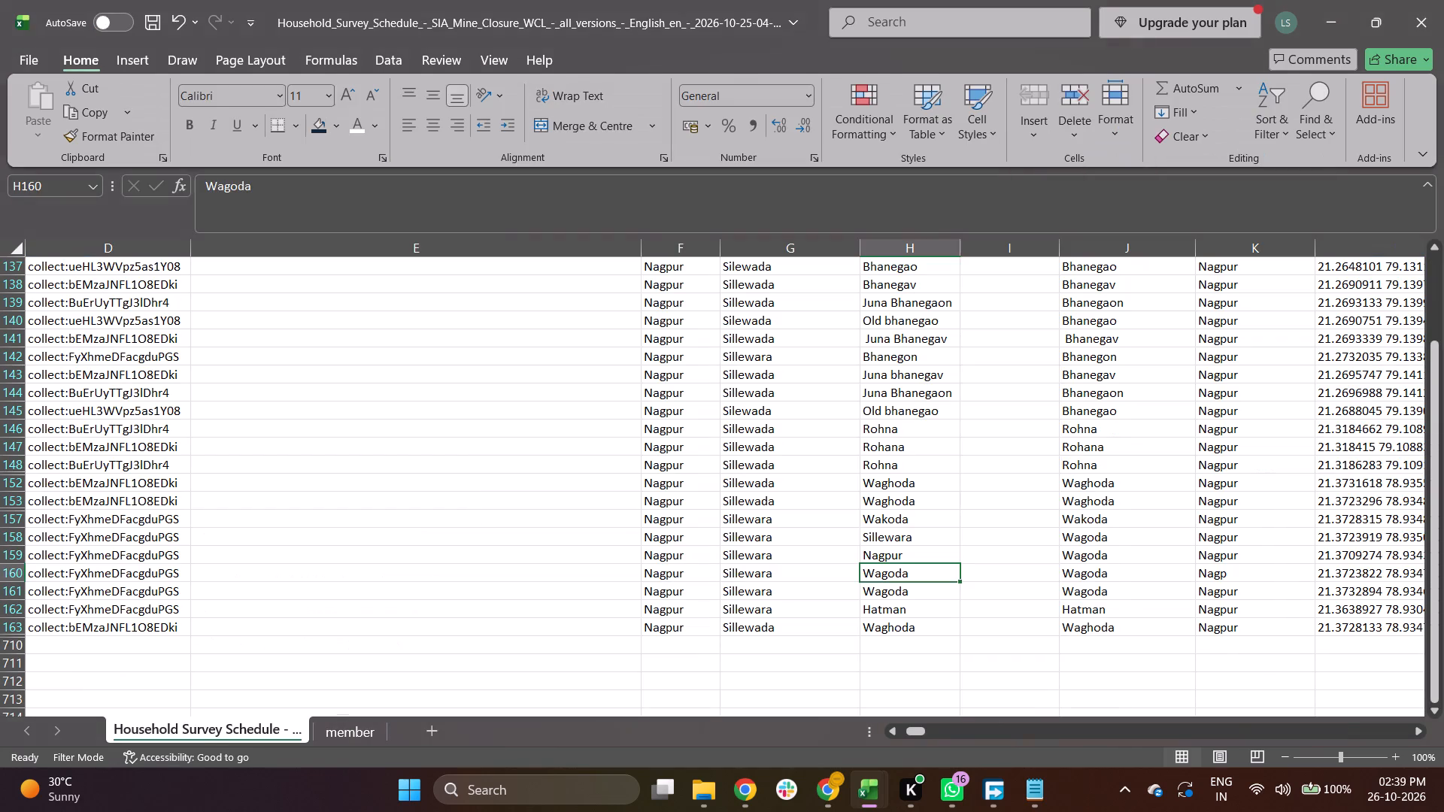
{"action": "key", "text": "Right"}
{"action": "key", "text": "Right"}
{"action": "key", "text": "Up"}
{"action": "key", "text": "Left"}
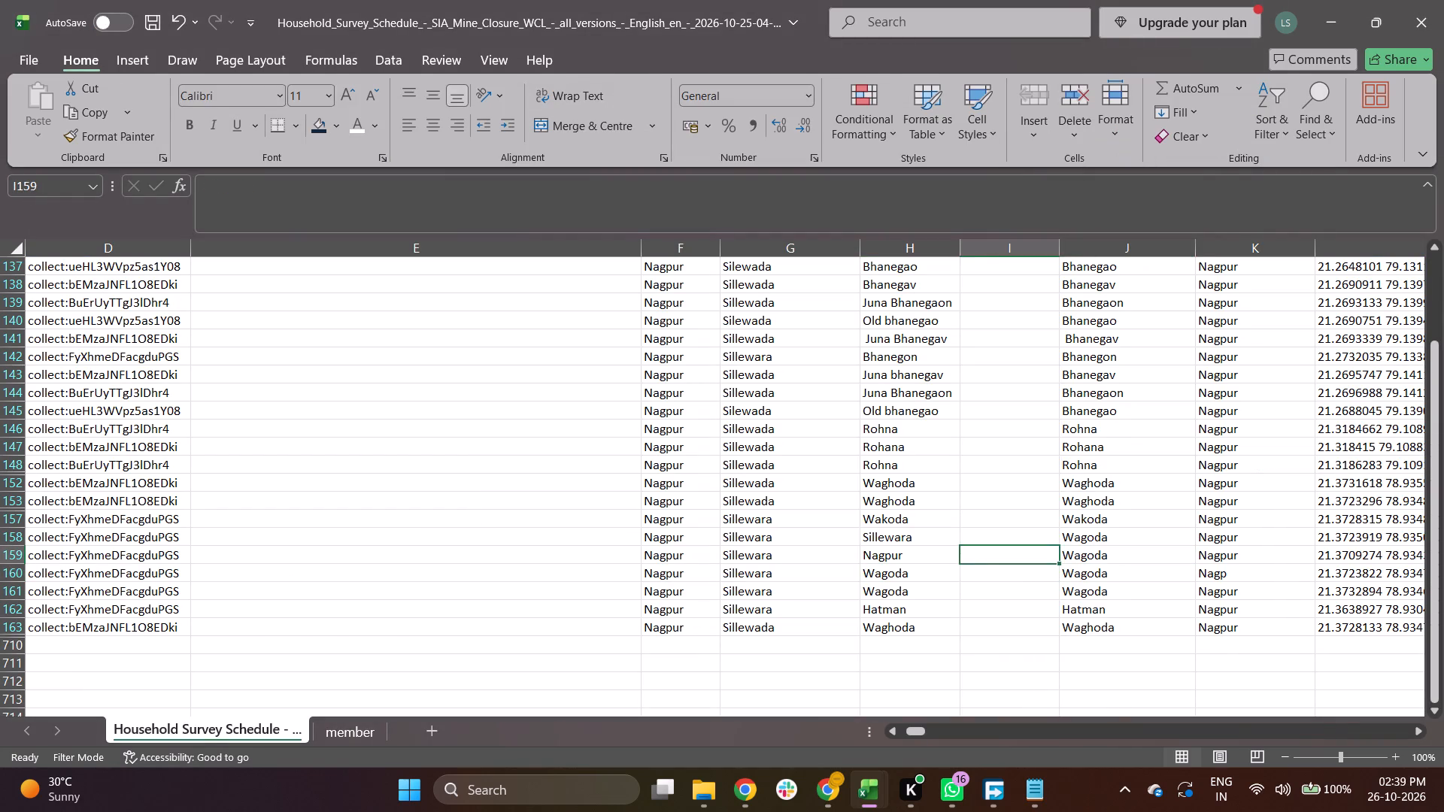
{"action": "key", "text": "Down"}
{"action": "key", "text": "Right"}
Clear the row 20 entries in the Mapping sheet's Gram Panchayat and Village columns, cells I20 and K20.
{"action": "key", "text": "alt+Tab"}
{"action": "key", "text": "Left"}
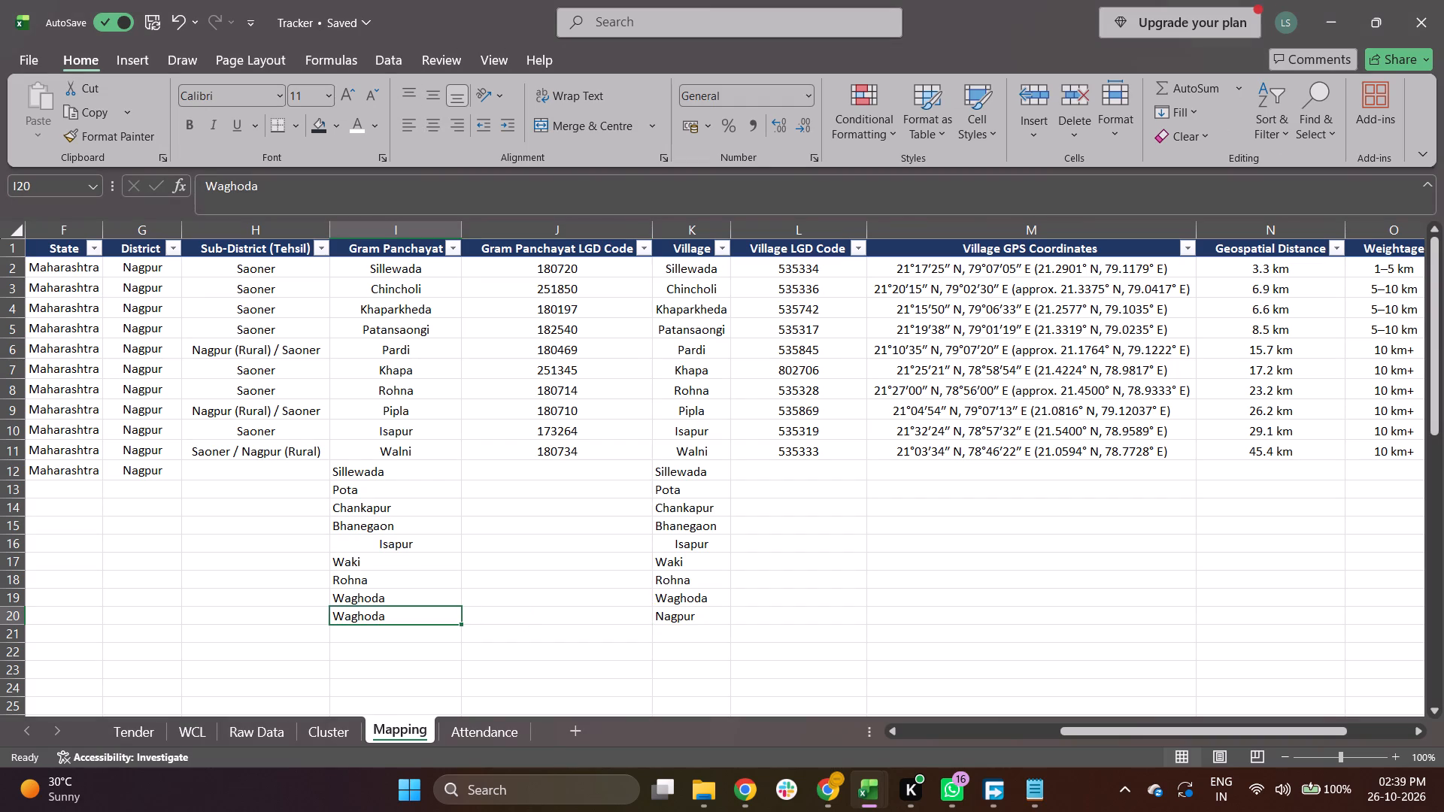
{"action": "key", "text": "Delete"}
{"action": "key", "text": "Right"}
{"action": "key", "text": "Right"}
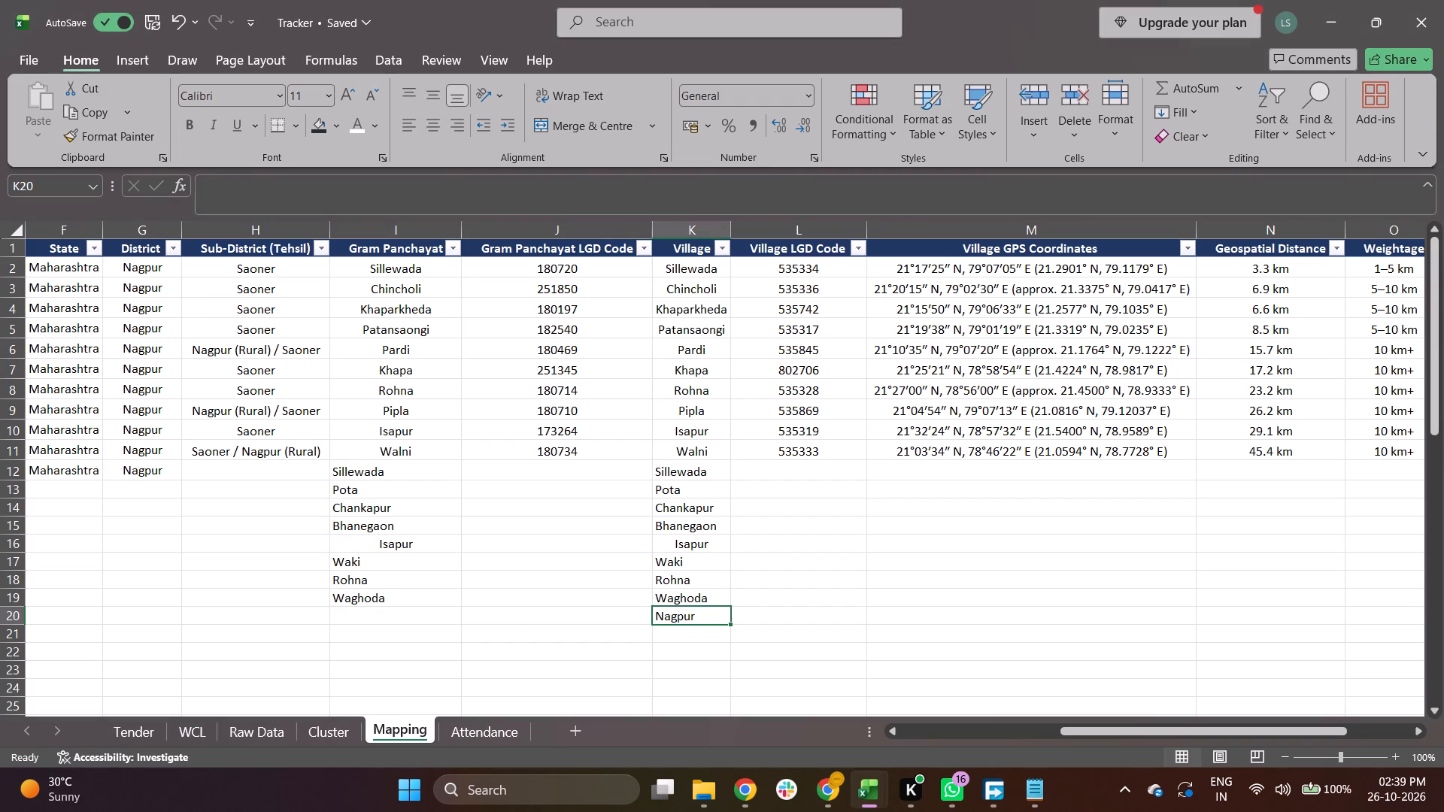
{"action": "key", "text": "Delete"}
Copy the village name Hatman from cell H162 of the survey export into the Mapping sheet's cells I20 and K20.
{"action": "key", "text": "alt+Tab"}
{"action": "key", "text": "Down"}
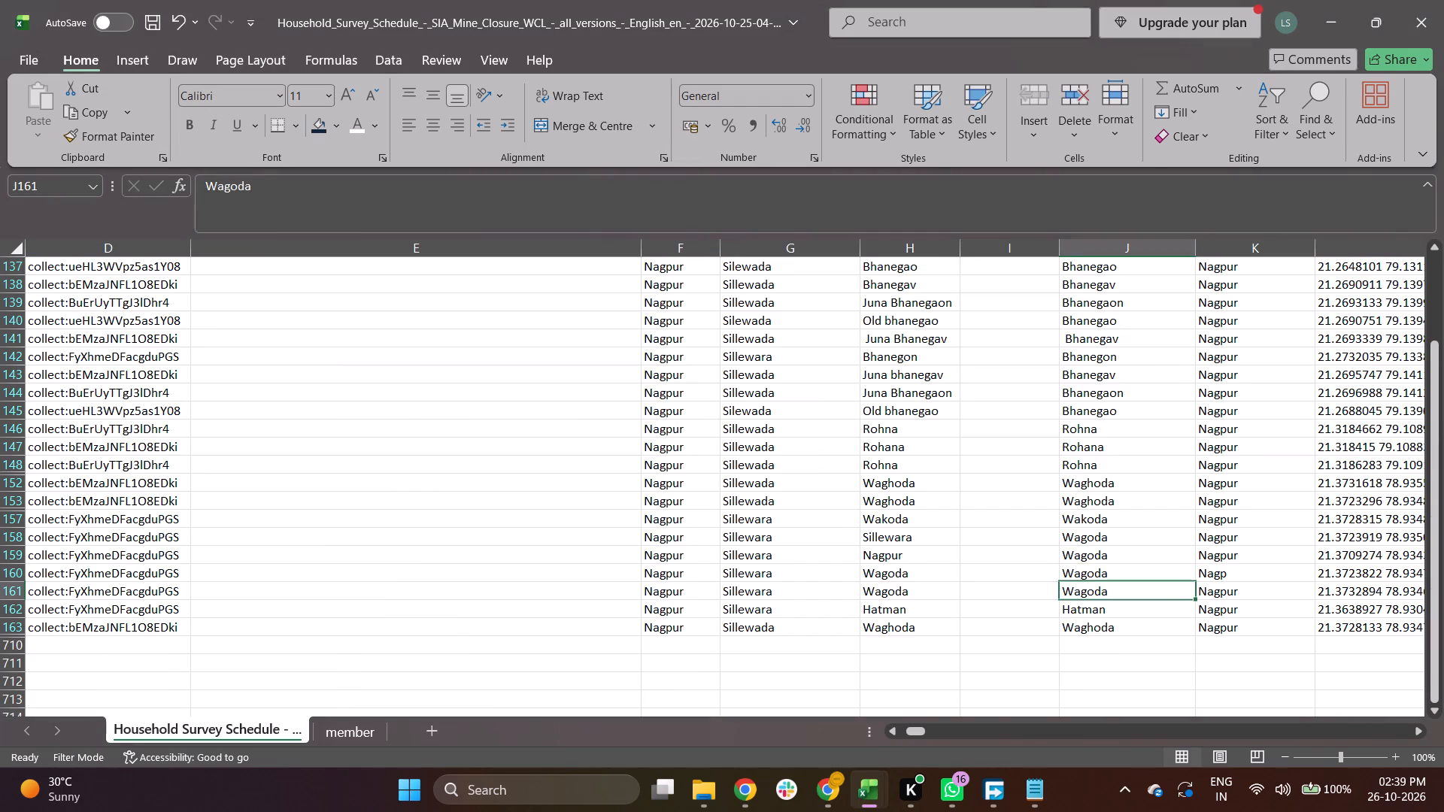
{"action": "key", "text": "Left"}
{"action": "key", "text": "Left"}
{"action": "key", "text": "Down"}
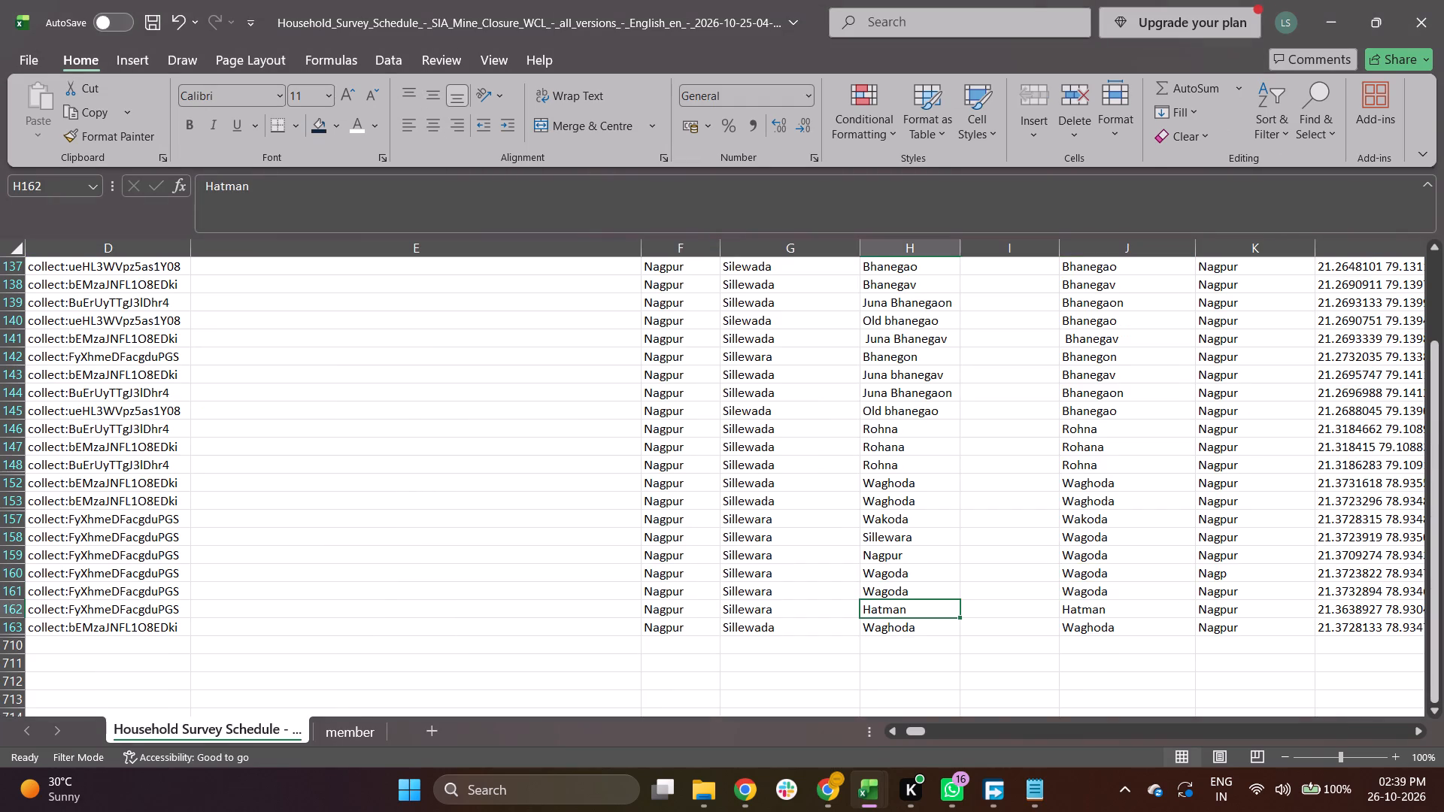
{"action": "key", "text": "ctrl+c"}
{"action": "key", "text": "alt+Tab"}
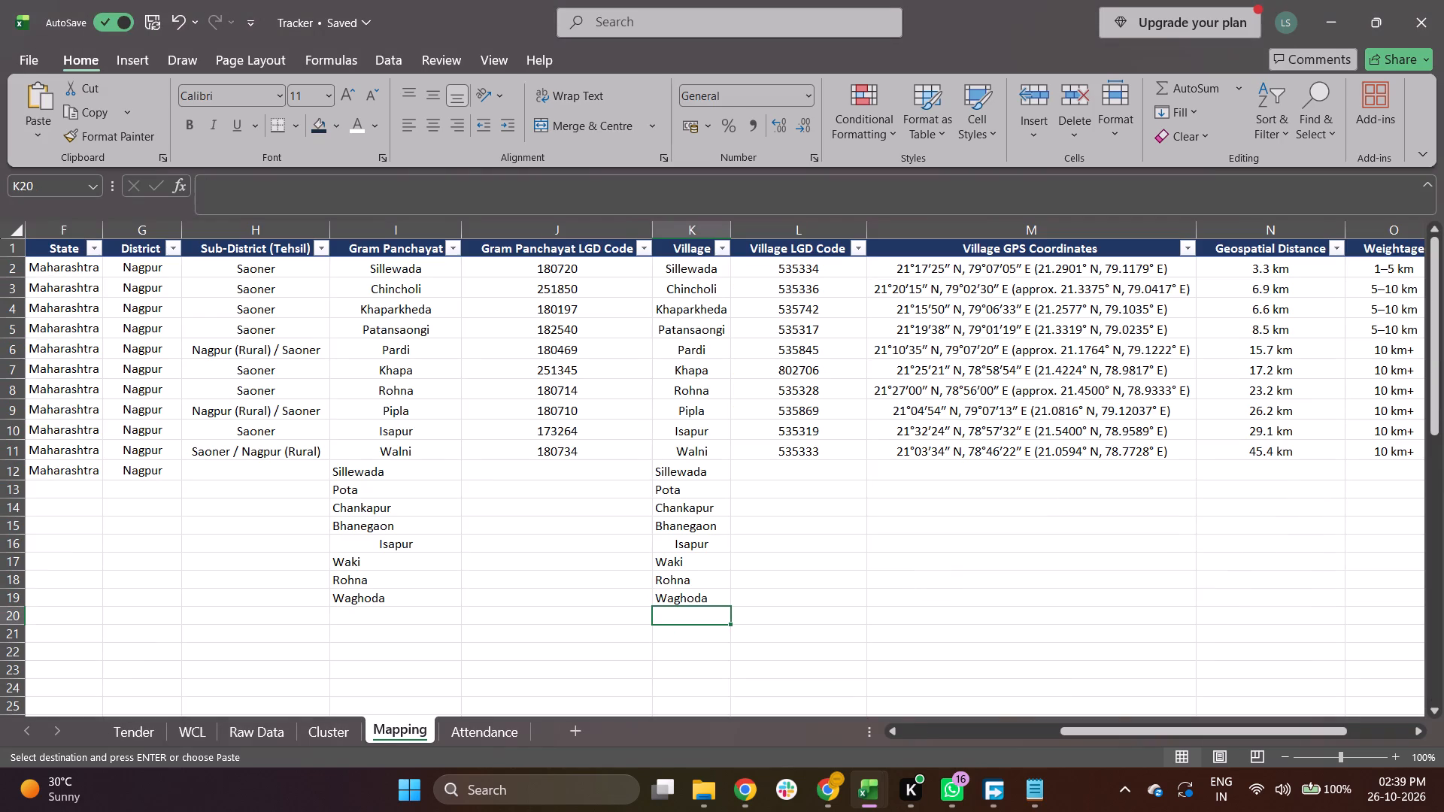
{"action": "key", "text": "Left"}
{"action": "key", "text": "Left"}
{"action": "key", "text": "Left"}
{"action": "key", "text": "Right"}
{"action": "key", "text": "ctrl+v"}
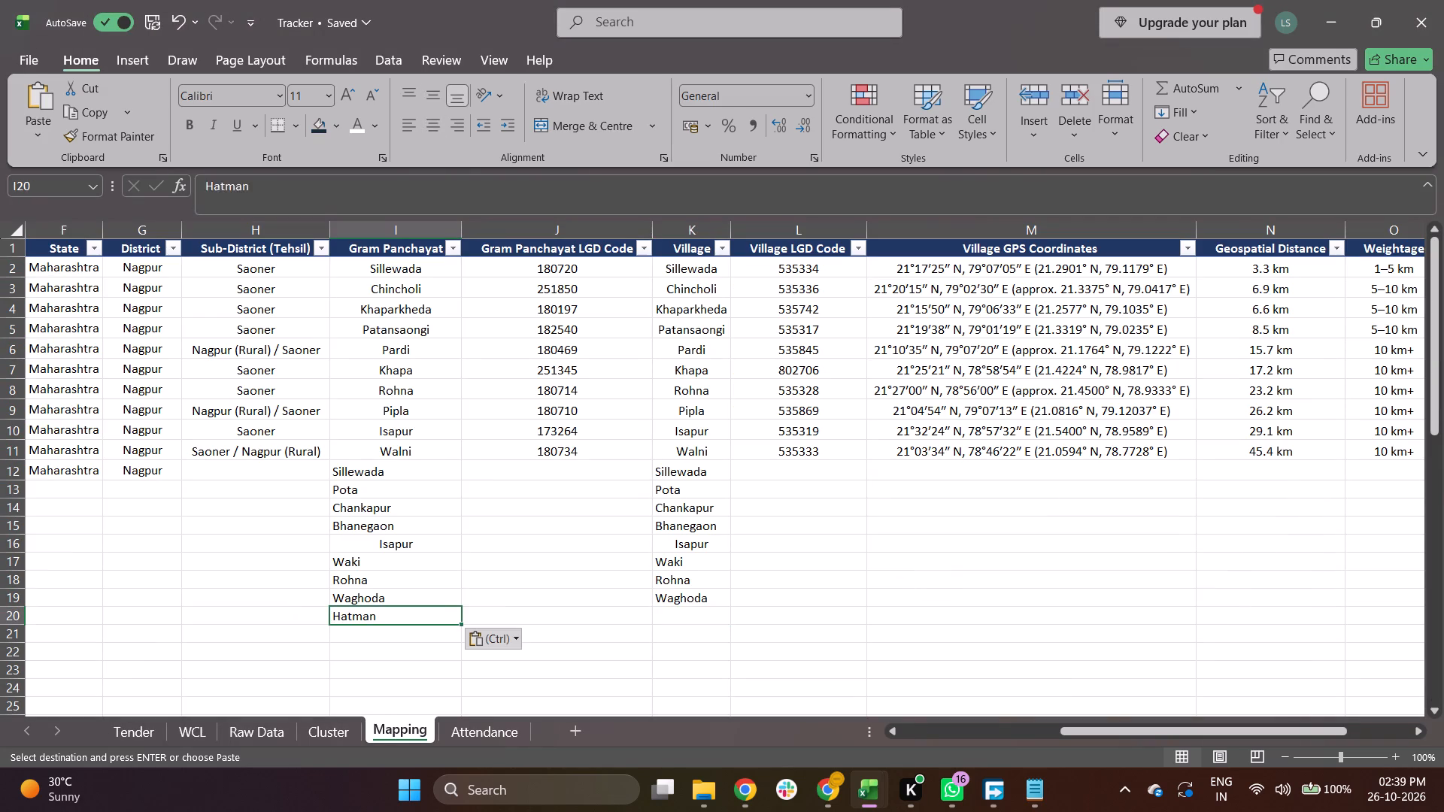
{"action": "key", "text": "Right"}
{"action": "key", "text": "Right"}
{"action": "key", "text": "ctrl+v"}
{"action": "key", "text": "Left"}
{"action": "key", "text": "Left"}
{"action": "key", "text": "Left"}
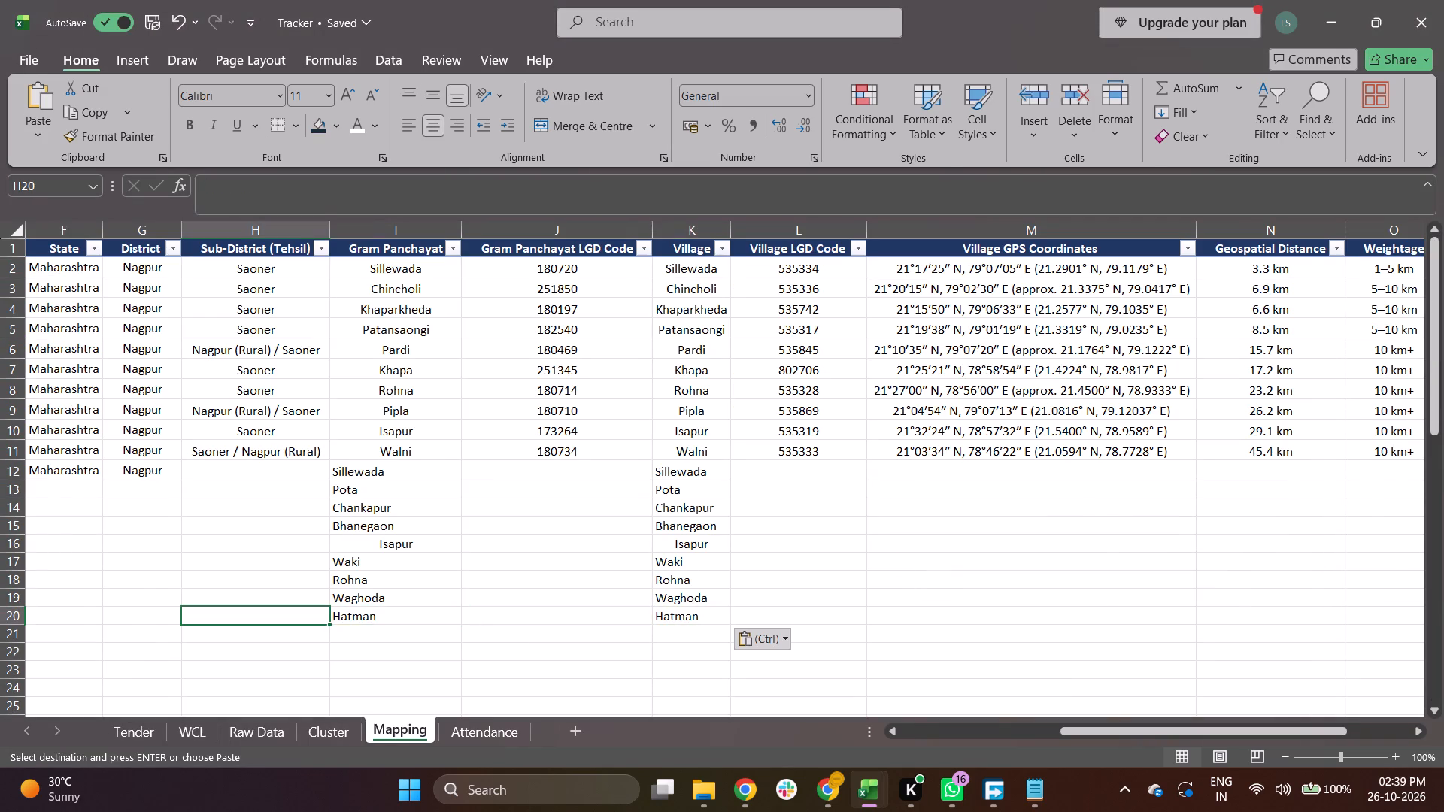
Review the village entries in column J of the filtered survey export, from the last rows up to J78.
{"action": "key", "text": "alt+Tab"}
{"action": "key", "text": "Right"}
{"action": "key", "text": "Right"}
{"action": "key", "text": "Up"}
{"action": "key", "text": "Up"}
{"action": "key", "text": "Up"}
{"action": "key", "text": "Up"}
{"action": "key", "text": "Up"}
{"action": "key", "text": "Up"}
{"action": "key", "text": "Up"}
{"action": "key", "text": "Up"}
{"action": "key", "text": "Up"}
{"action": "key", "text": "Up"}
{"action": "key", "text": "Up"}
{"action": "key", "text": "Up"}
{"action": "key", "text": "Up"}
{"action": "key", "text": "Up"}
{"action": "key", "text": "Up"}
{"action": "key", "text": "Up"}
{"action": "key", "text": "Up"}
{"action": "key", "text": "Up"}
{"action": "key", "text": "Up"}
{"action": "key", "text": "Up"}
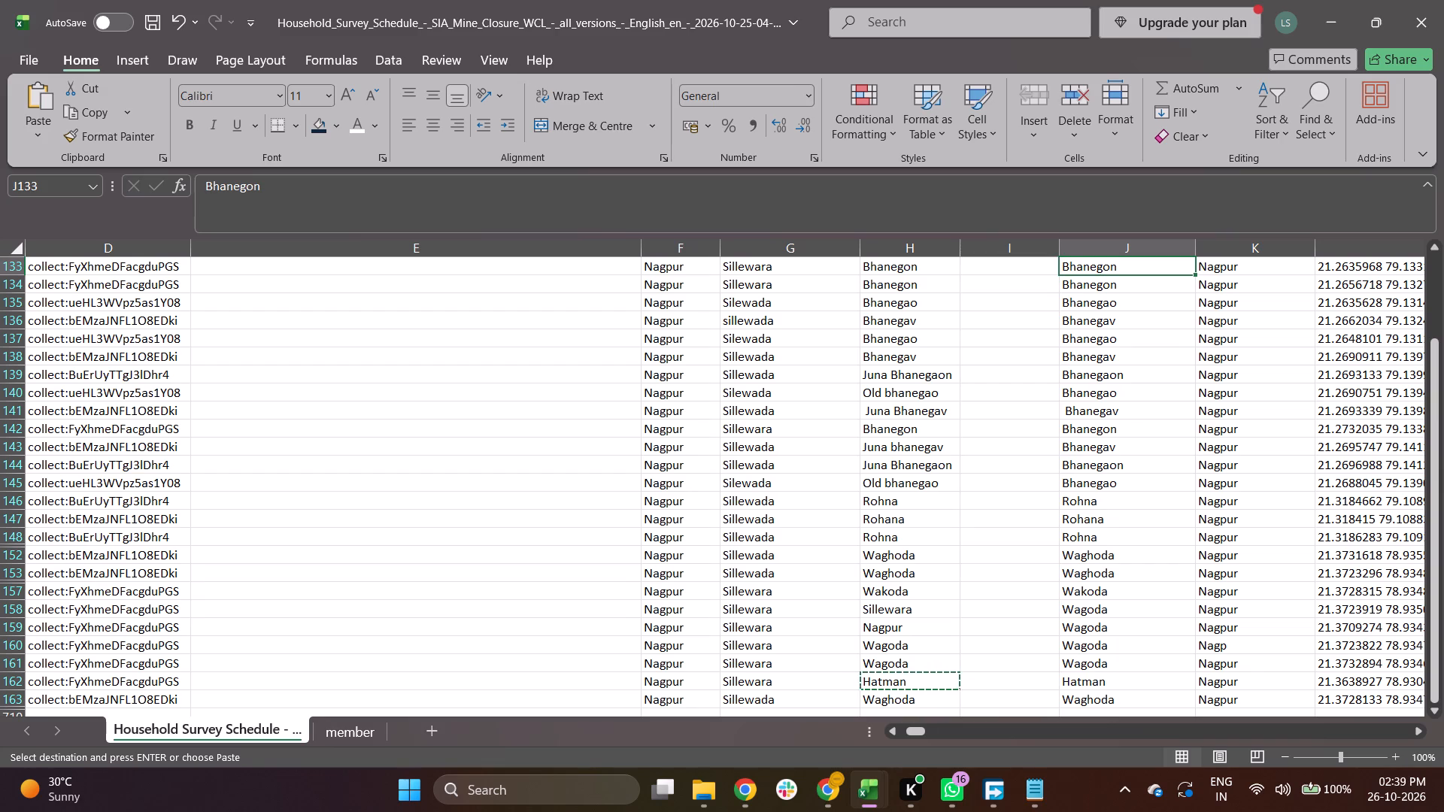
{"action": "key", "text": "Down"}
{"action": "key", "text": "Down"}
{"action": "key", "text": "Down"}
{"action": "key", "text": "Up"}
{"action": "key", "text": "Up"}
{"action": "key", "text": "Up"}
{"action": "key", "text": "Up"}
{"action": "key", "text": "Up"}
{"action": "key", "text": "Up"}
{"action": "key", "text": "Up"}
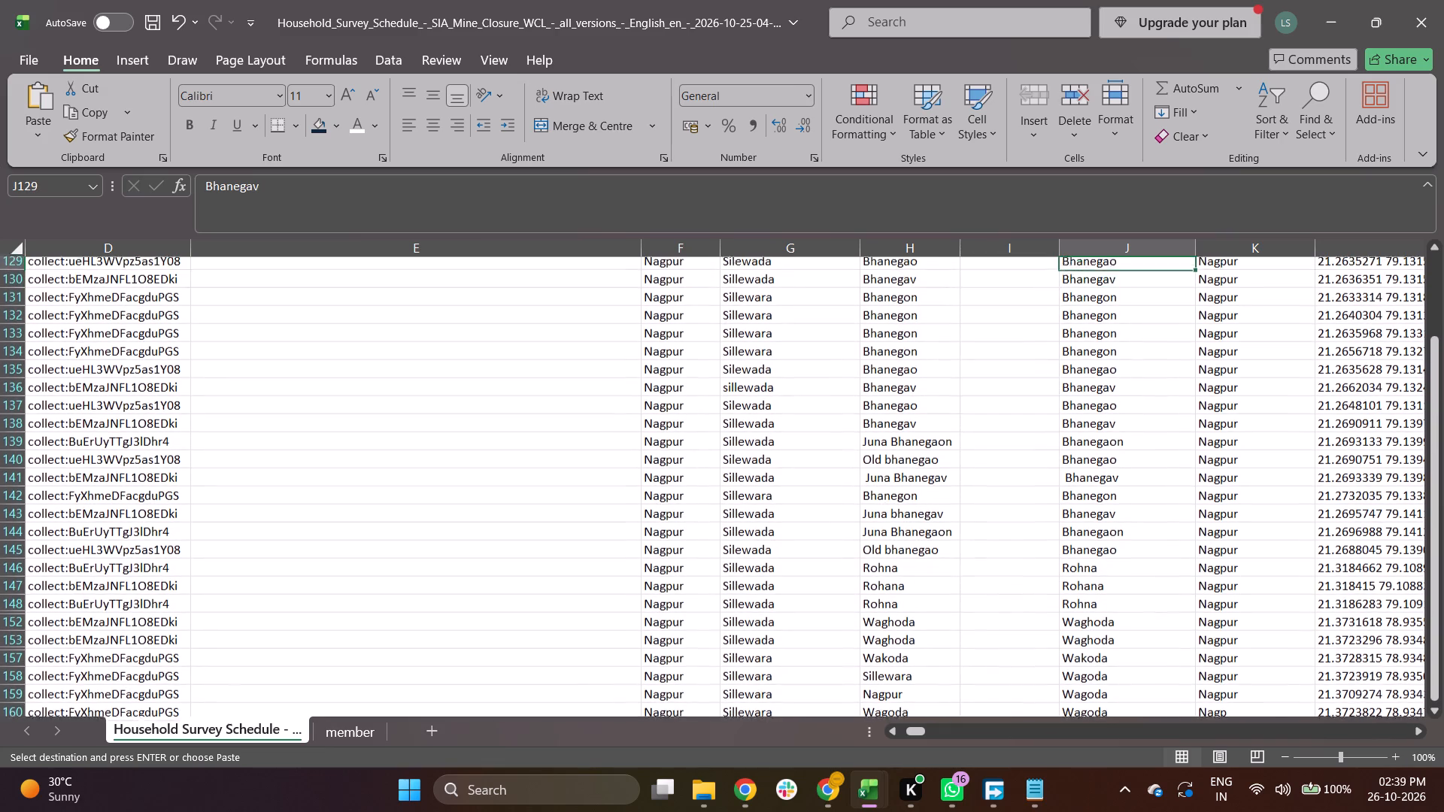
{"action": "key", "text": "Up"}
{"action": "key", "text": "Up"}
{"action": "key", "text": "Up"}
{"action": "key", "text": "Up"}
{"action": "key", "text": "Up"}
{"action": "key", "text": "Up"}
{"action": "key", "text": "Up"}
{"action": "key", "text": "Up"}
{"action": "key", "text": "Up"}
{"action": "key", "text": "Up"}
{"action": "key", "text": "Up"}
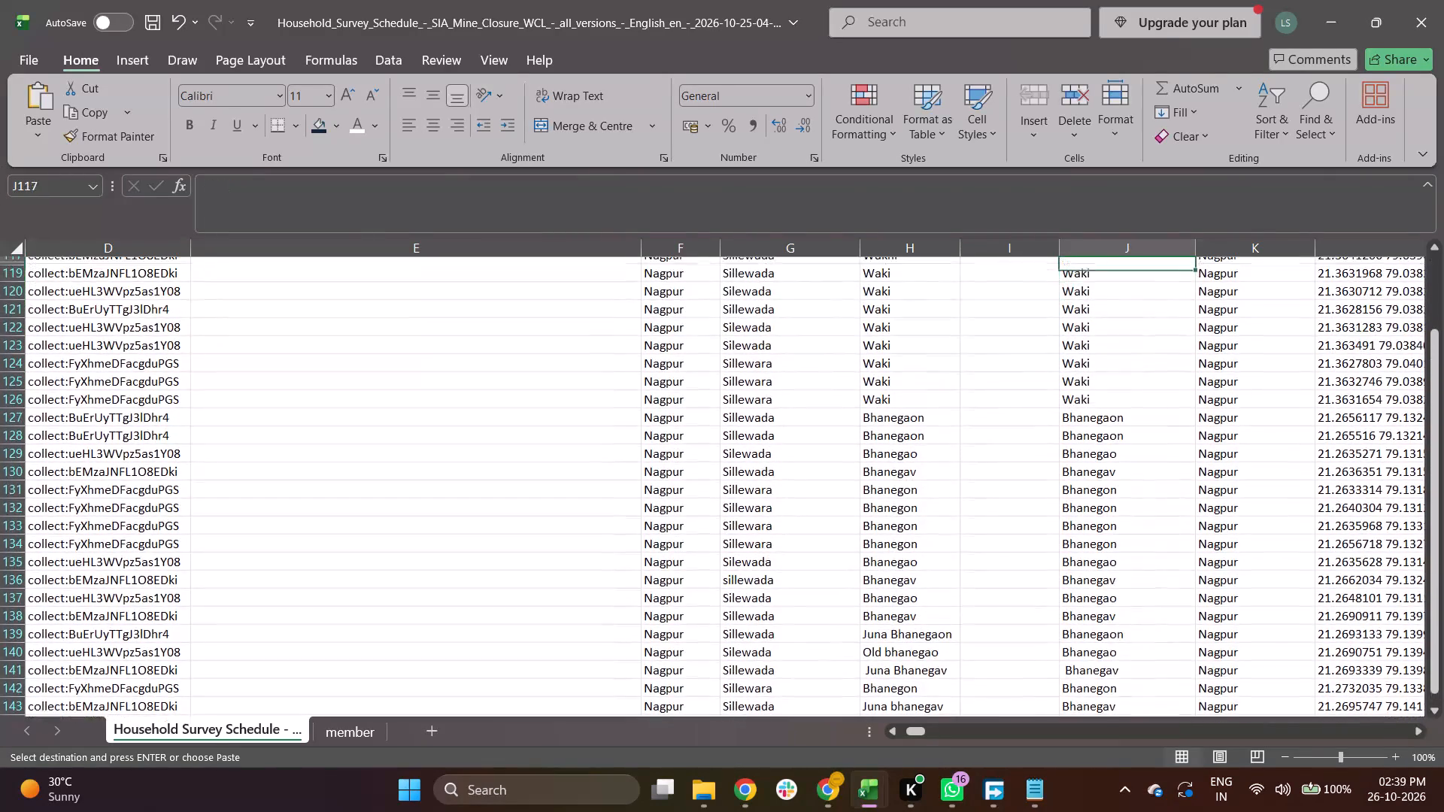
{"action": "key", "text": "Up"}
{"action": "key", "text": "Up"}
{"action": "key", "text": "Up"}
{"action": "key", "text": "Up"}
{"action": "key", "text": "Up"}
{"action": "key", "text": "Up"}
{"action": "key", "text": "Up"}
{"action": "key", "text": "Up"}
{"action": "key", "text": "Up"}
{"action": "key", "text": "Up"}
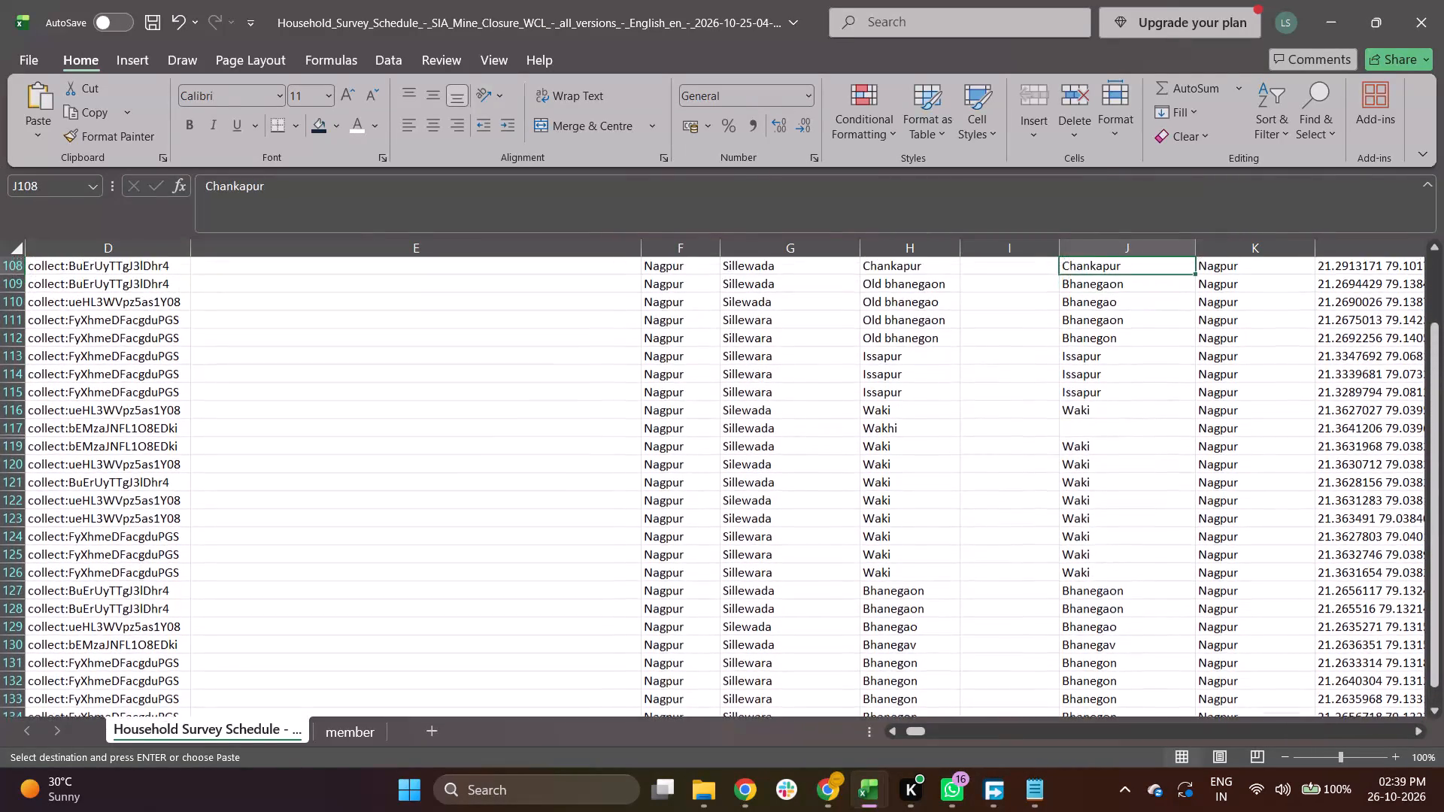
{"action": "key", "text": "Up"}
{"action": "key", "text": "Up"}
{"action": "key", "text": "Up"}
{"action": "key", "text": "Up"}
{"action": "key", "text": "Up"}
{"action": "key", "text": "Up"}
{"action": "key", "text": "Up"}
{"action": "key", "text": "Up"}
{"action": "key", "text": "Up"}
{"action": "key", "text": "Up"}
{"action": "key", "text": "Up"}
{"action": "key", "text": "Up"}
{"action": "key", "text": "Up"}
{"action": "key", "text": "Up"}
{"action": "key", "text": "Up"}
{"action": "key", "text": "Up"}
{"action": "key", "text": "Up"}
{"action": "key", "text": "Up"}
{"action": "key", "text": "Up"}
{"action": "key", "text": "Up"}
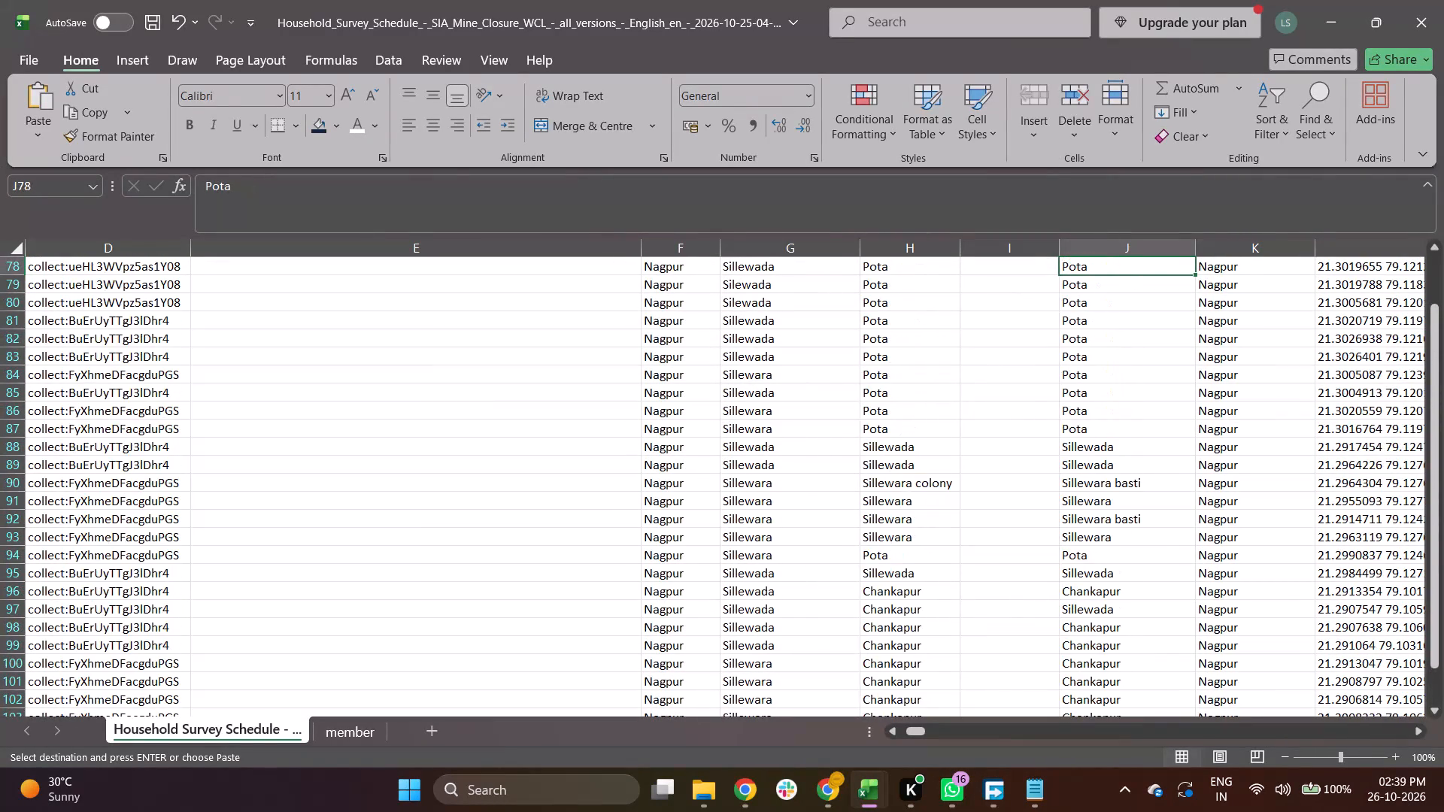
{"action": "key", "text": "Down"}
{"action": "key", "text": "Down"}
{"action": "key", "text": "Down"}
{"action": "key", "text": "alt+Tab"}
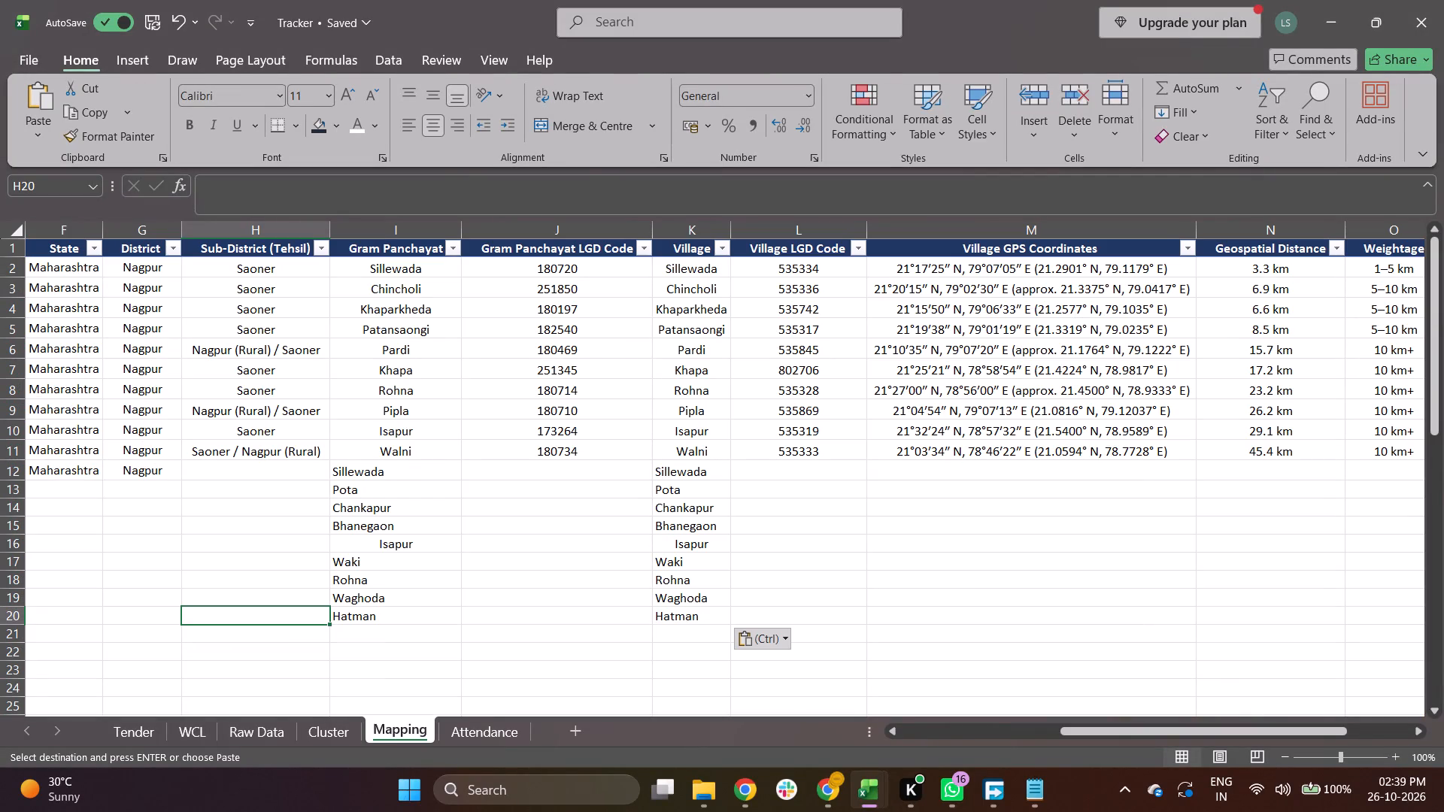
{"action": "key", "text": "alt+Tab"}
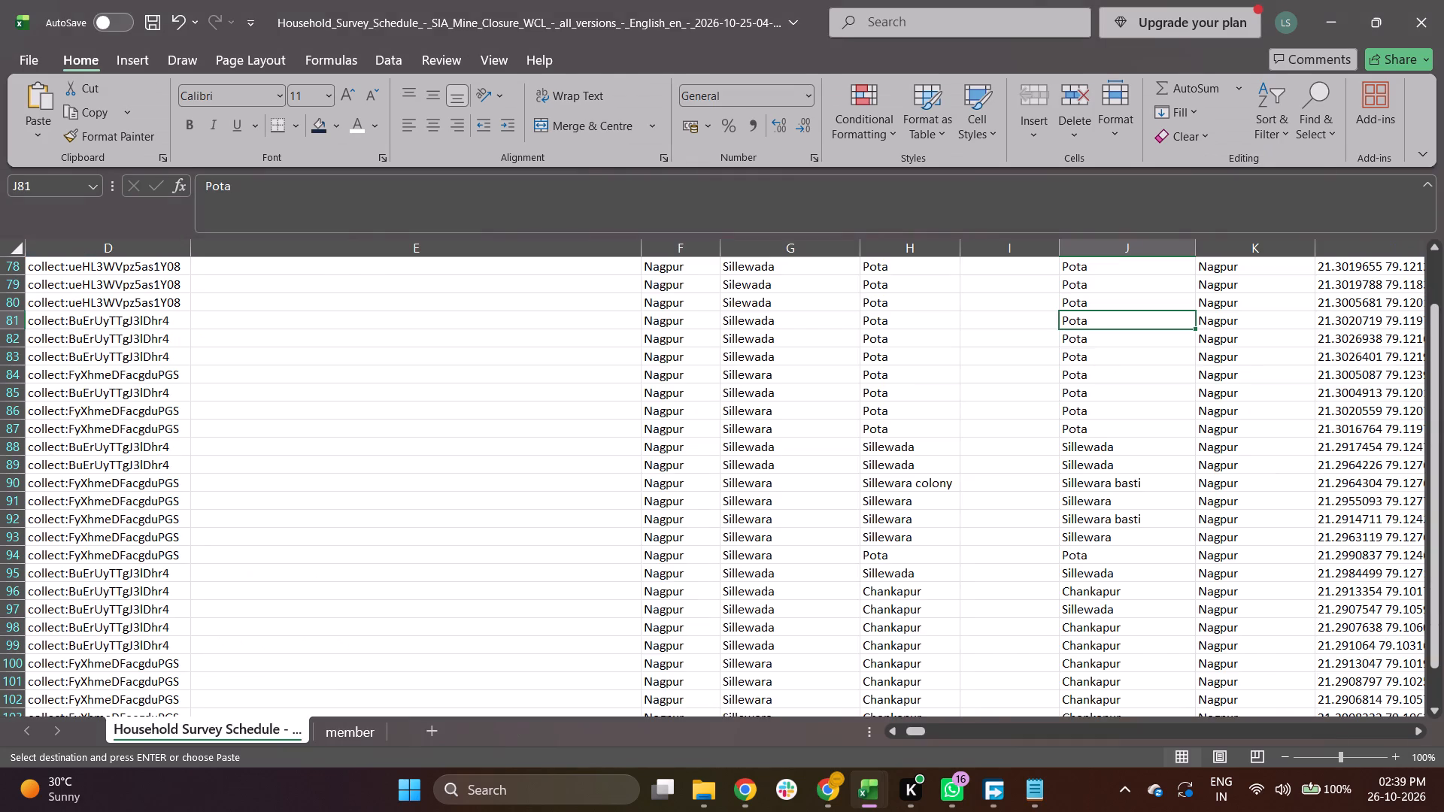
Check the Gram Panchayat and Village entries in rows 12 to 20 of the Tracker's Mapping sheet against the rows above.
{"action": "key", "text": "alt+Tab"}
{"action": "key", "text": "Down"}
{"action": "key", "text": "Down"}
{"action": "key", "text": "Down"}
{"action": "key", "text": "Right"}
{"action": "key", "text": "Right"}
{"action": "key", "text": "Right"}
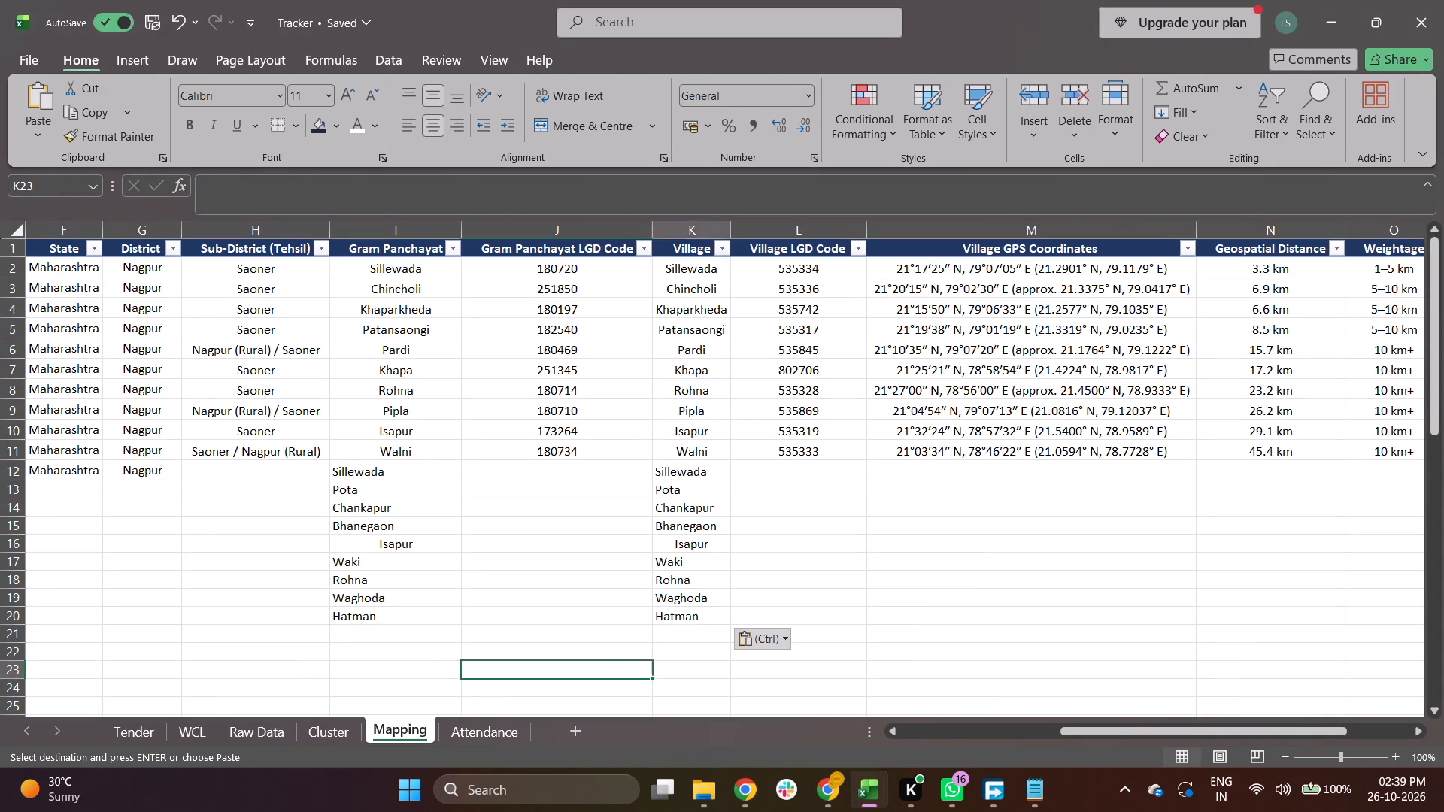
{"action": "key", "text": "Up"}
{"action": "key", "text": "Up"}
{"action": "key", "text": "Up"}
{"action": "key", "text": "Up"}
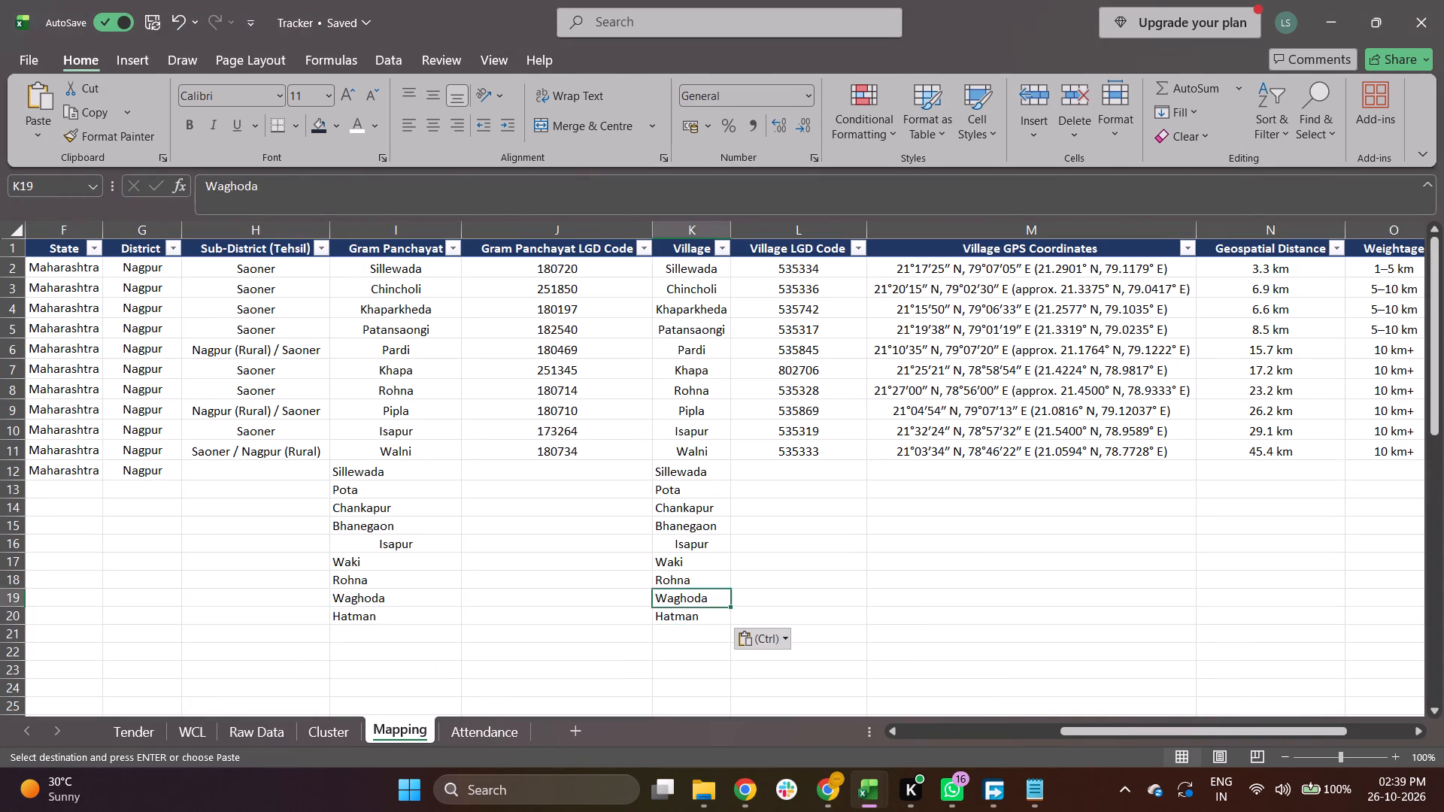
{"action": "key", "text": "Up"}
{"action": "key", "text": "Up"}
{"action": "key", "text": "Up"}
{"action": "key", "text": "Up"}
{"action": "key", "text": "Up"}
{"action": "key", "text": "Up"}
{"action": "key", "text": "Up"}
{"action": "key", "text": "Left"}
{"action": "key", "text": "Left"}
{"action": "key", "text": "Left"}
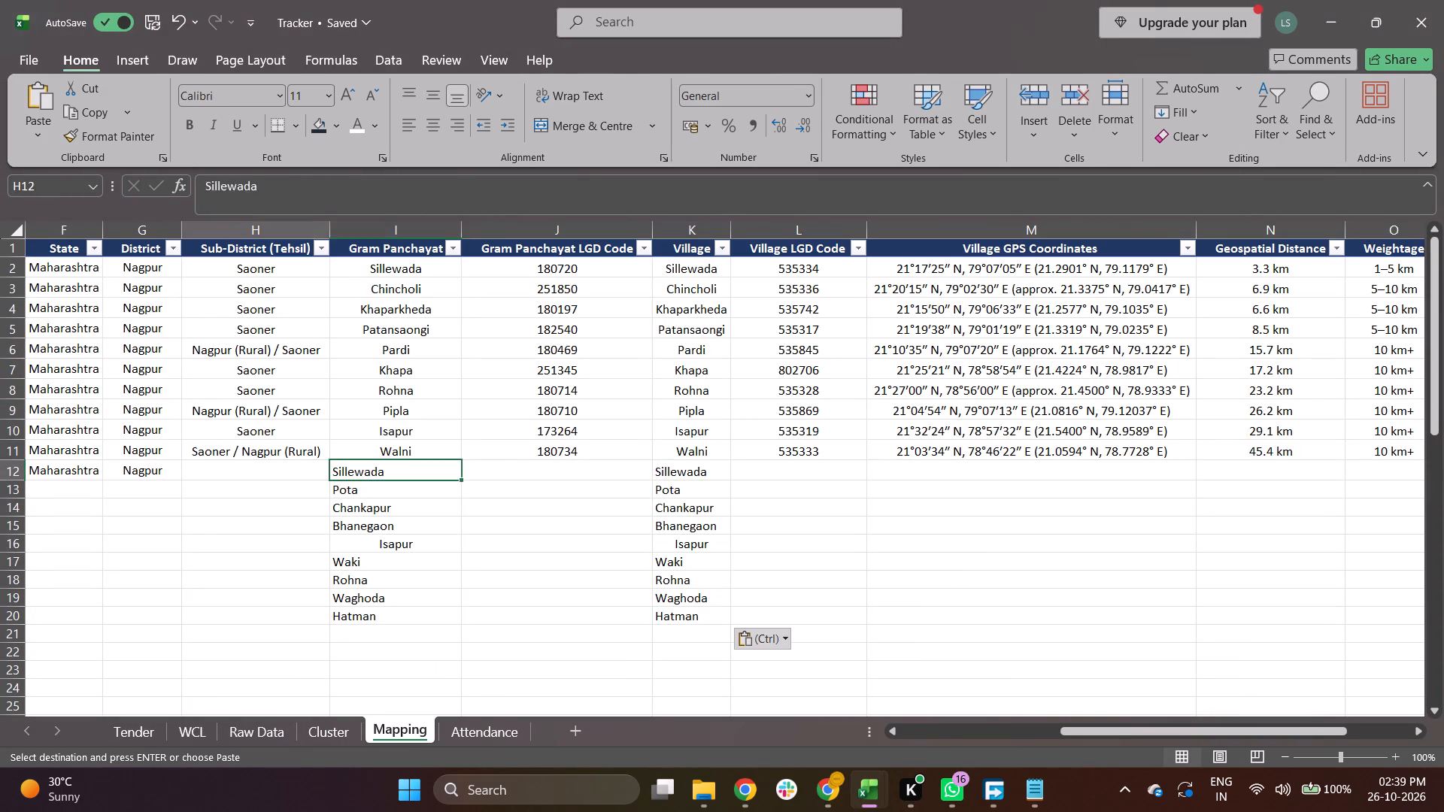
{"action": "key", "text": "Right"}
{"action": "key", "text": "Up"}
{"action": "key", "text": "Up"}
{"action": "key", "text": "Up"}
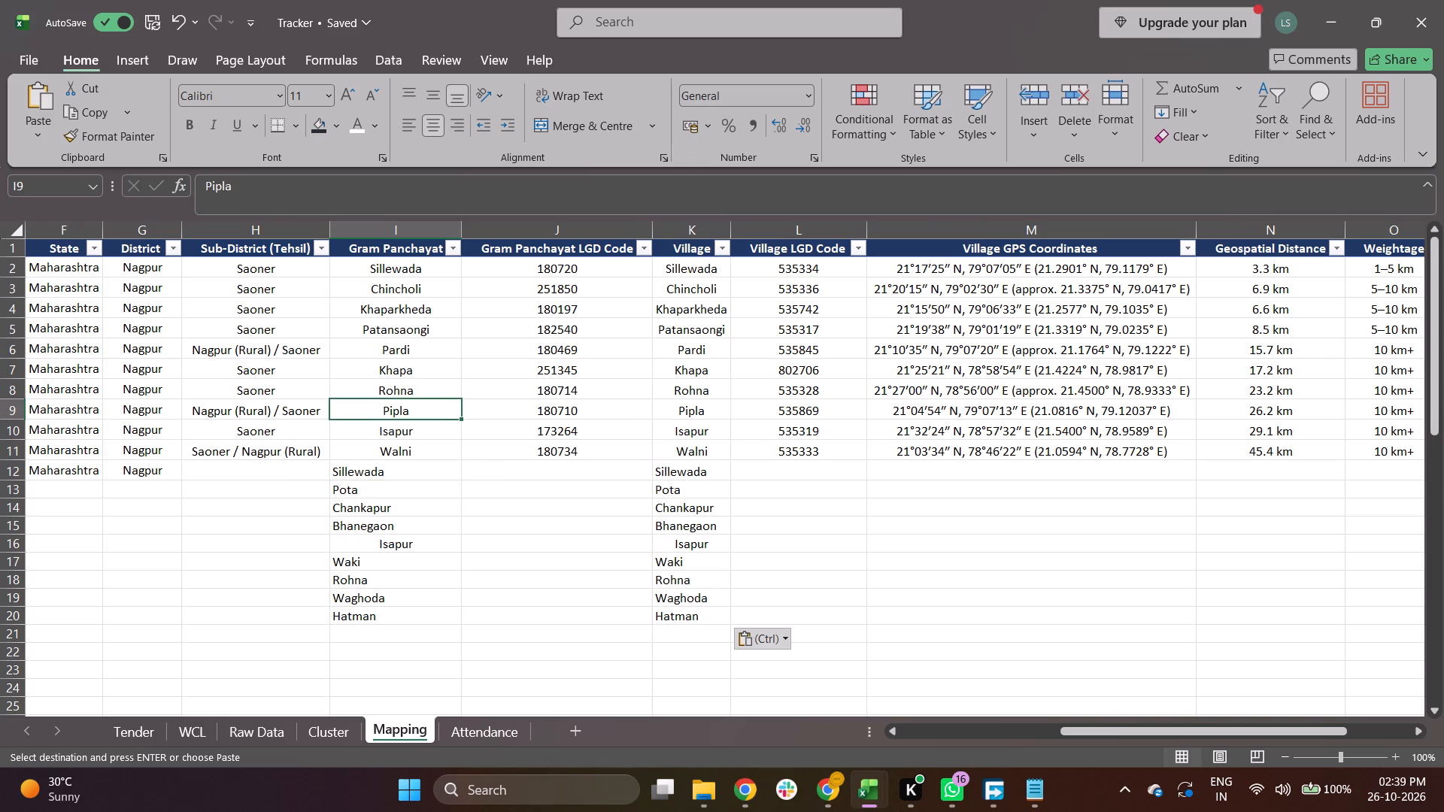
{"action": "key", "text": "Down"}
{"action": "key", "text": "Down"}
{"action": "key", "text": "Down"}
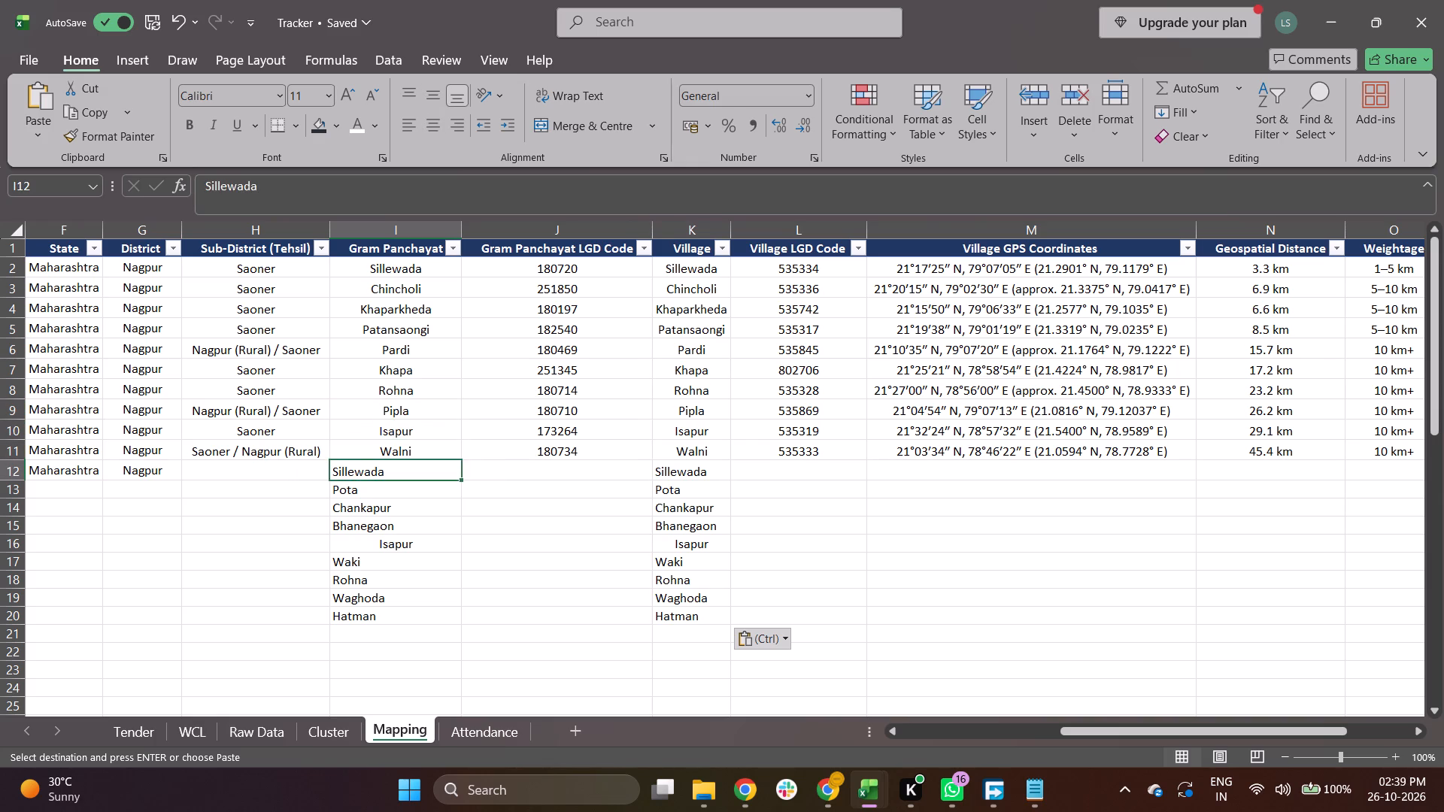
{"action": "key", "text": "Down"}
{"action": "key", "text": "Down"}
{"action": "key", "text": "Down"}
{"action": "key", "text": "Down"}
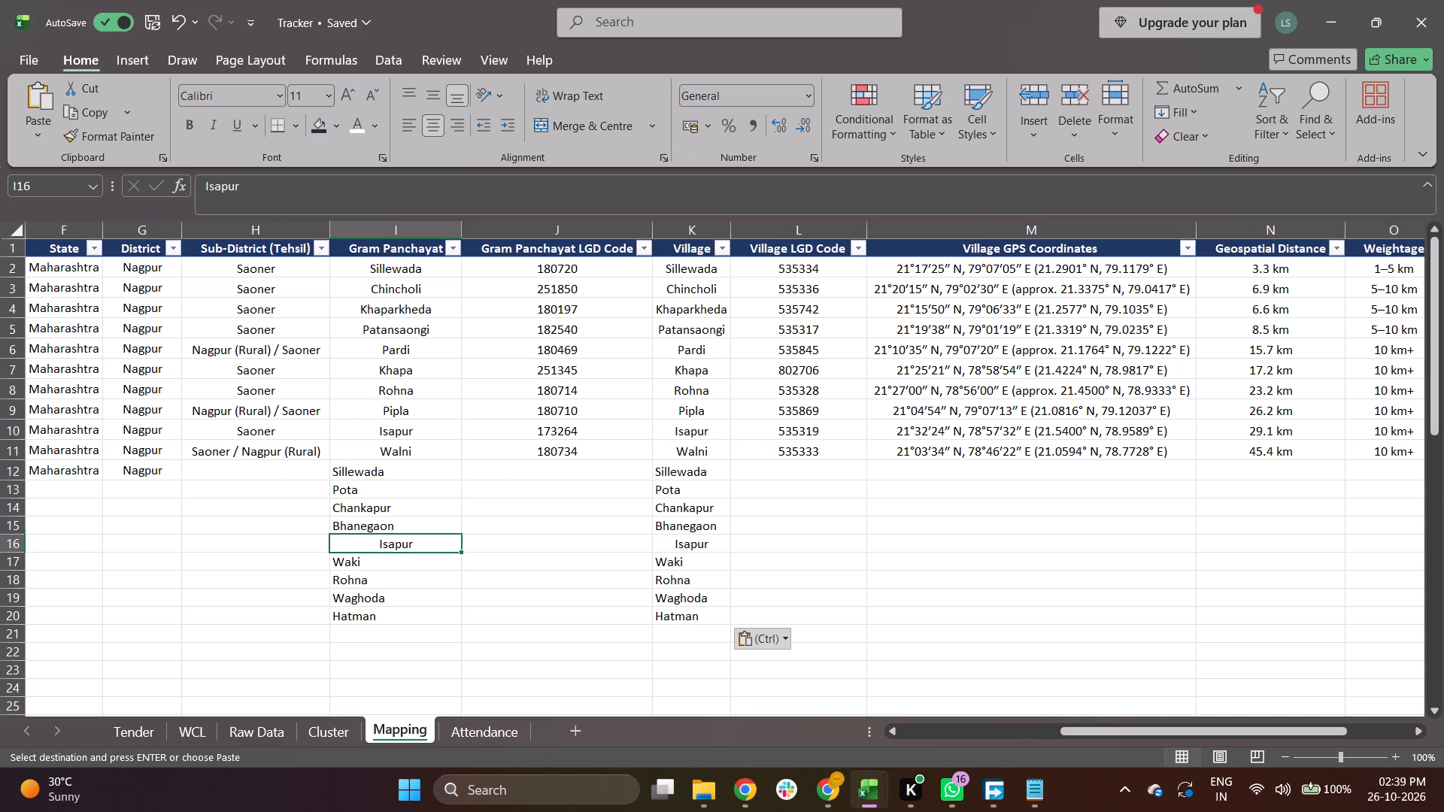
{"action": "key", "text": "Down"}
{"action": "key", "text": "Down"}
{"action": "key", "text": "Right"}
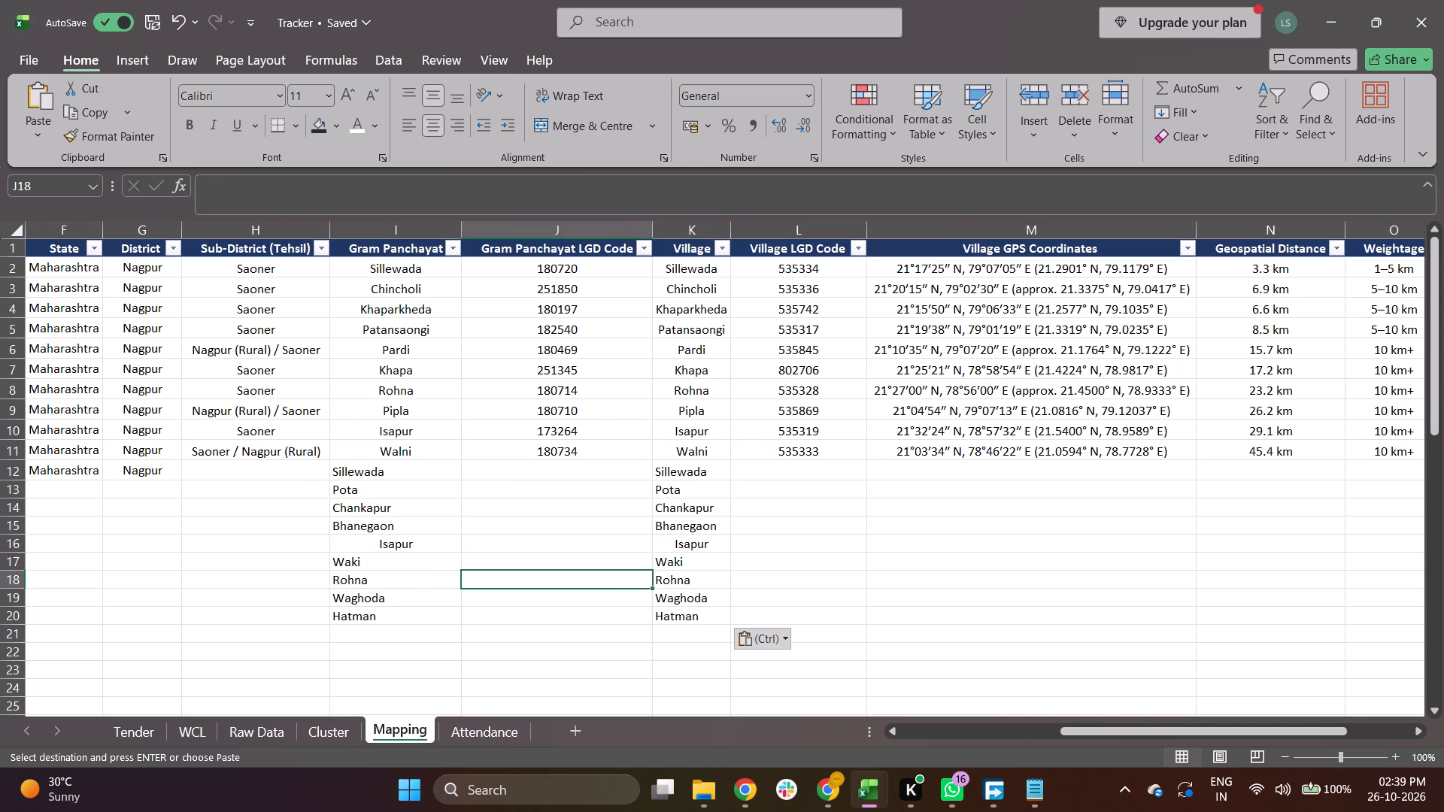
{"action": "key", "text": "Right"}
{"action": "key", "text": "Left"}
{"action": "key", "text": "Left"}
{"action": "key", "text": "Left"}
{"action": "key", "text": "Up"}
{"action": "key", "text": "Up"}
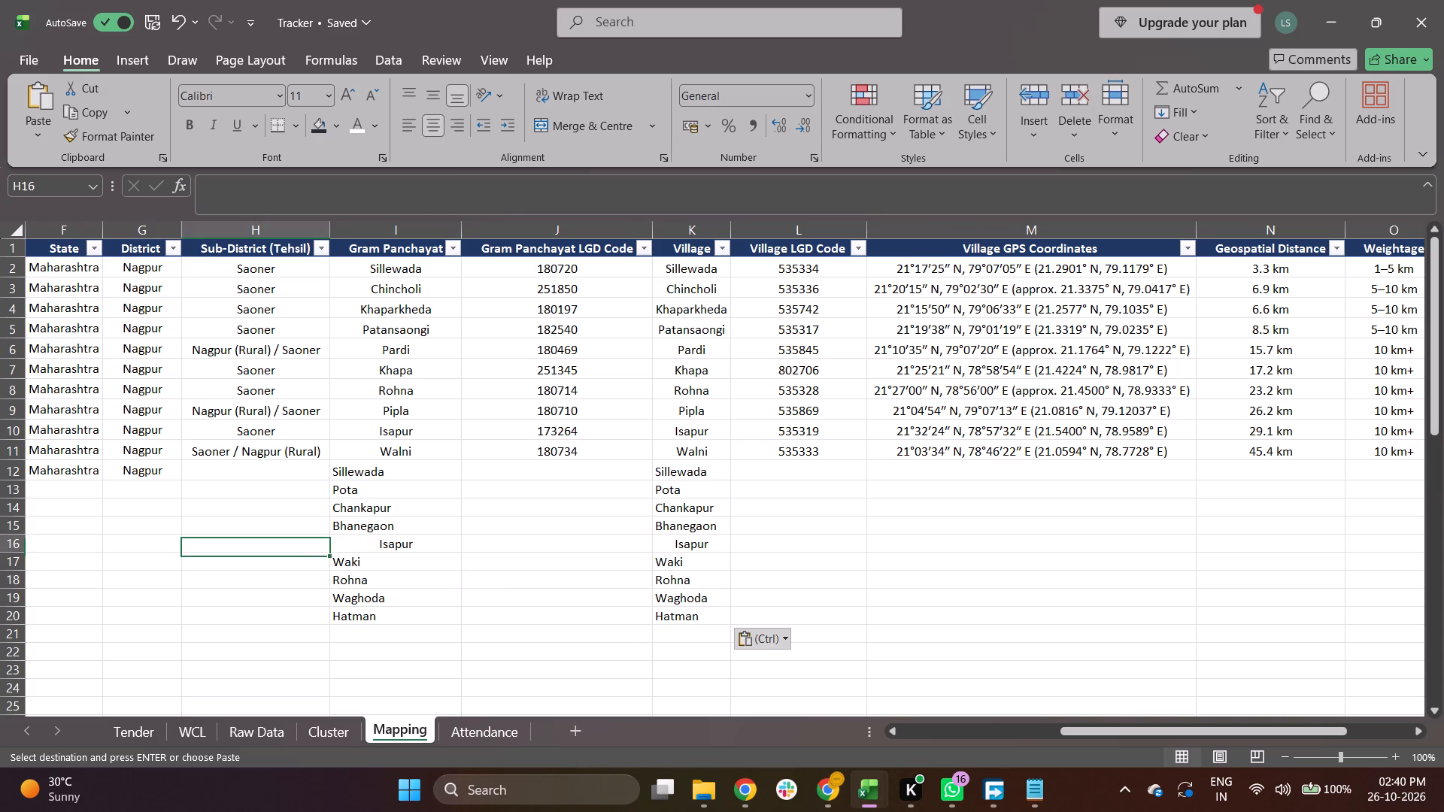
{"action": "key", "text": "Up"}
{"action": "key", "text": "Up"}
{"action": "key", "text": "Up"}
{"action": "key", "text": "Up"}
{"action": "key", "text": "Right"}
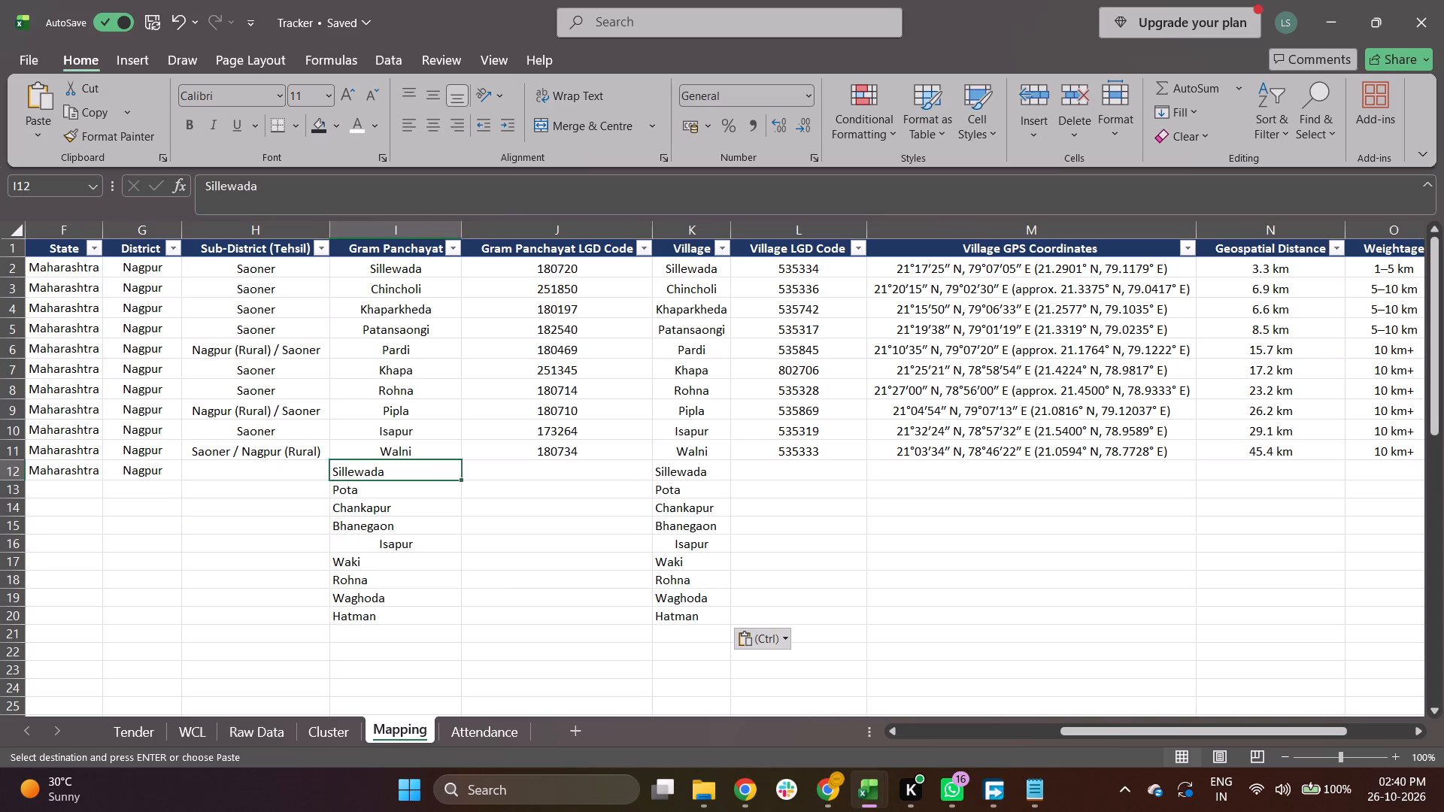
{"action": "key", "text": "Right"}
{"action": "key", "text": "Right"}
{"action": "key", "text": "Left"}
{"action": "key", "text": "Left"}
{"action": "key", "text": "Left"}
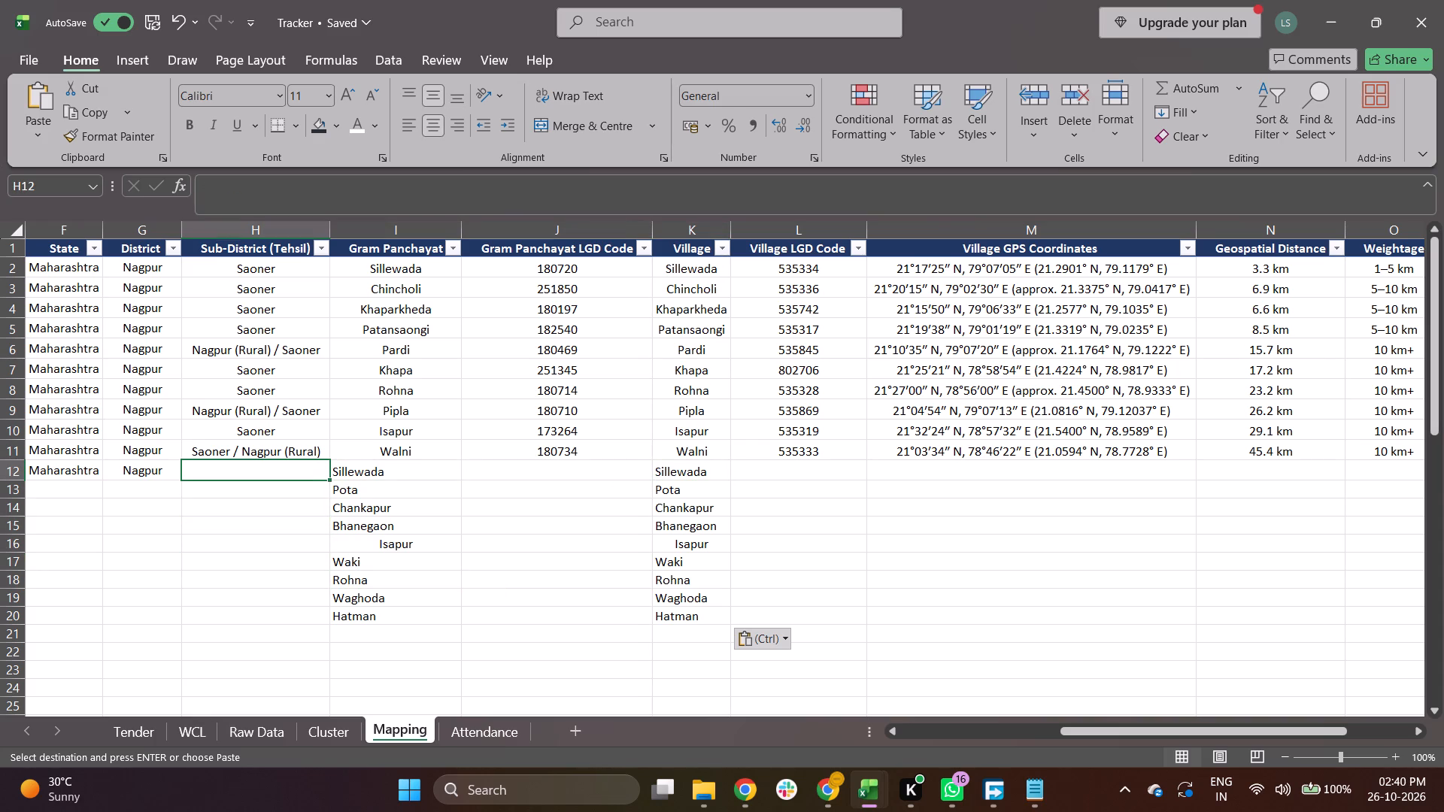
{"action": "key", "text": "Right"}
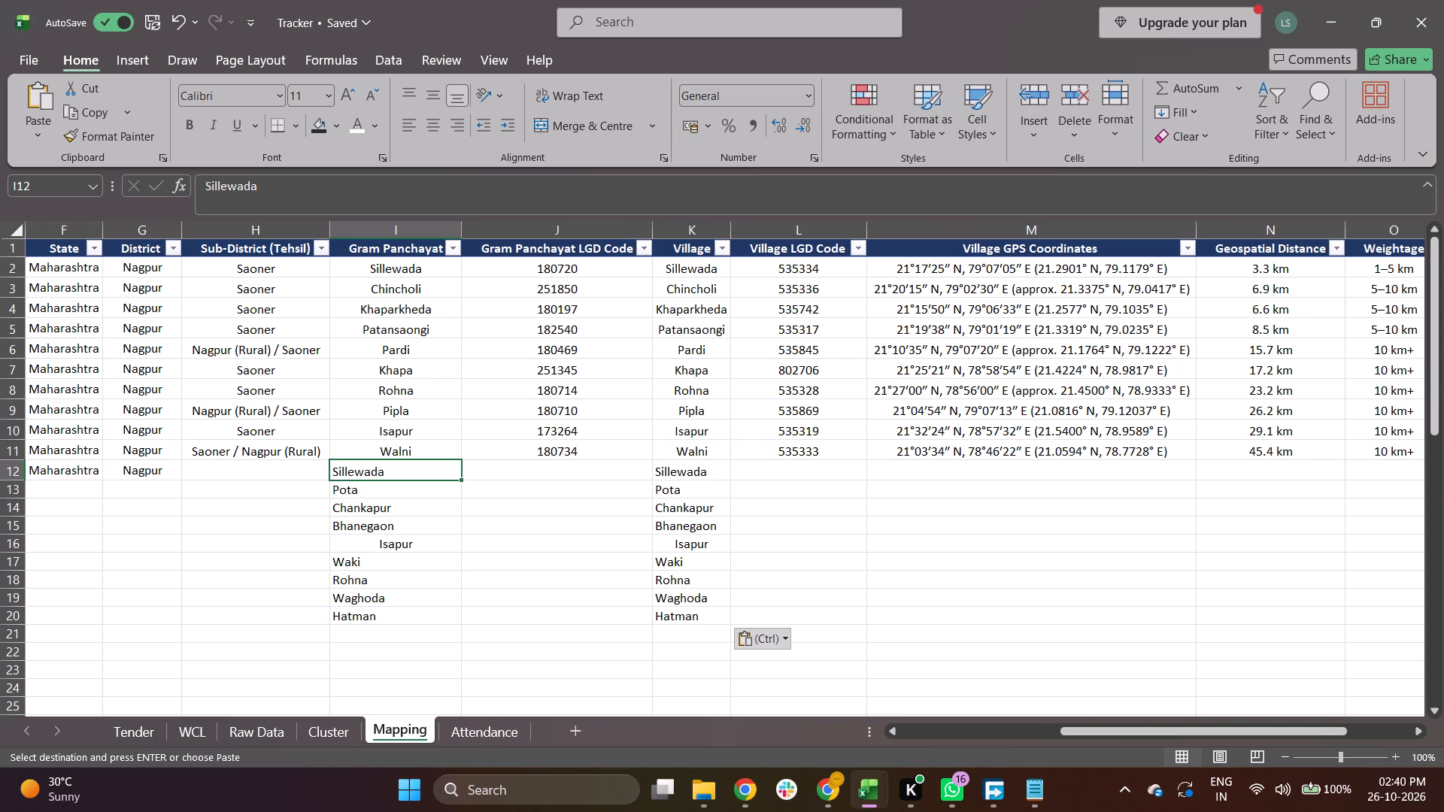
Centre-align the contents of all cells in the Mapping sheet horizontally.
{"action": "scroll", "coordinate": [720, 507], "scroll_direction": "right", "scroll_amount": 4}
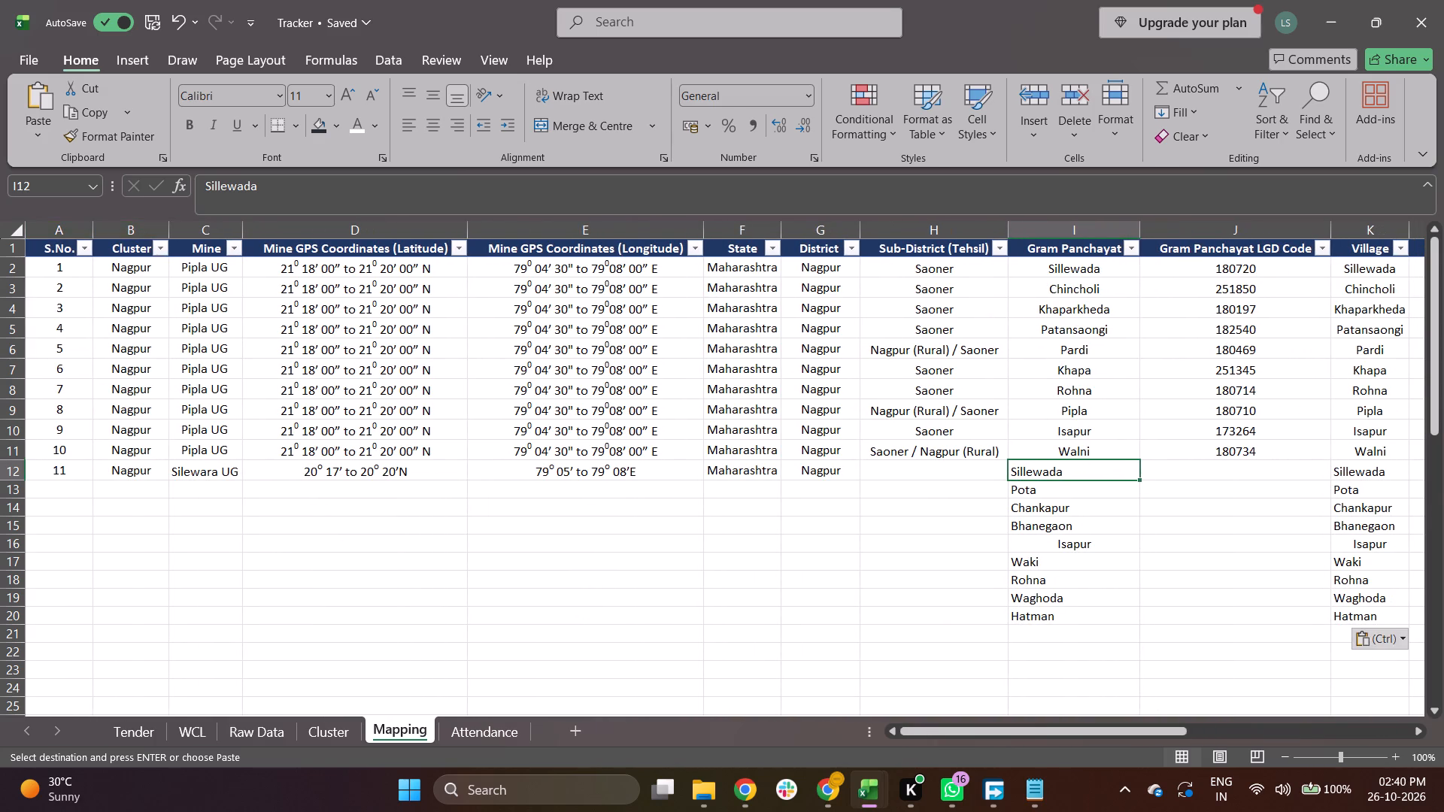
{"action": "left_click", "coordinate": [17, 229]}
{"action": "left_click", "coordinate": [426, 119]}
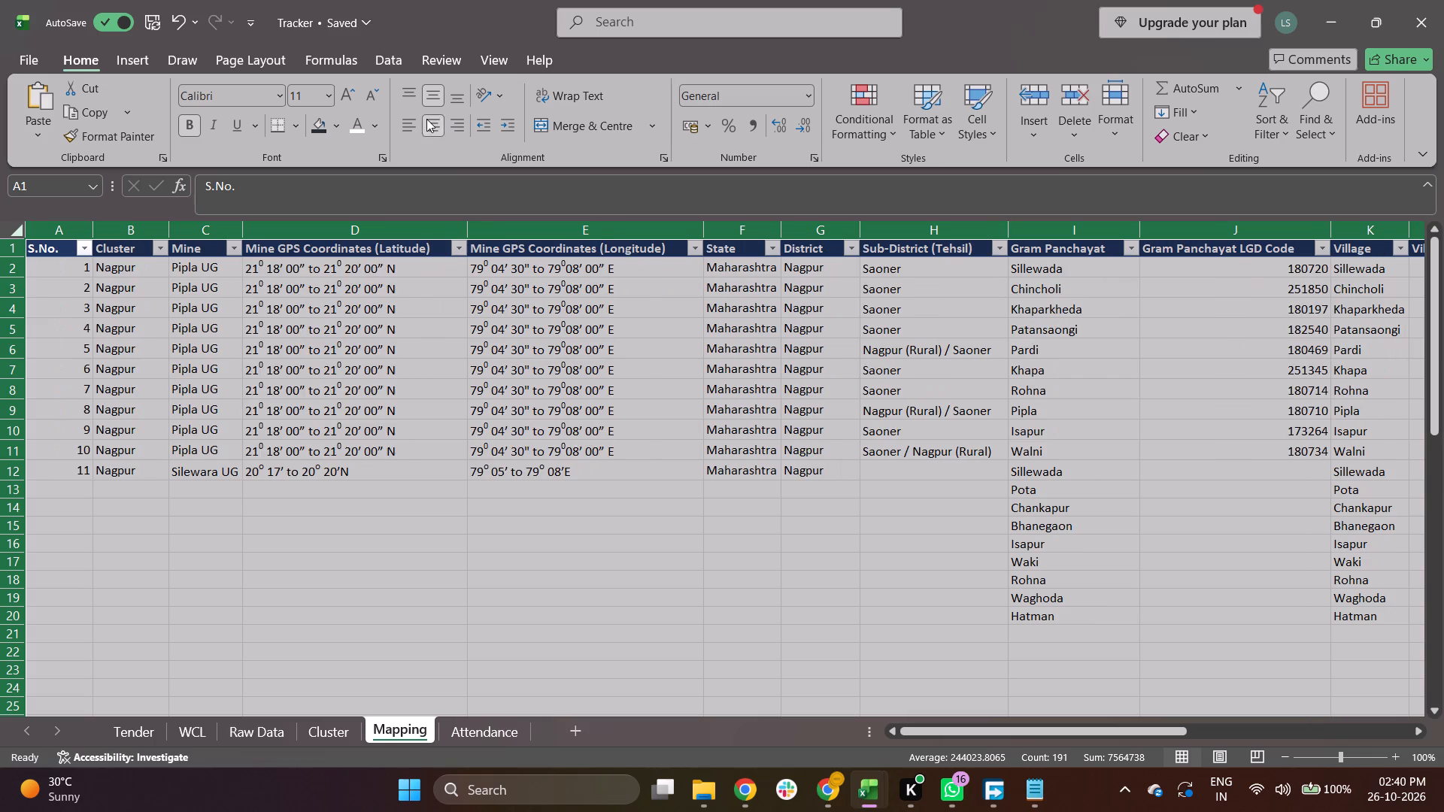
{"action": "left_click", "coordinate": [426, 119]}
{"action": "left_click", "coordinate": [738, 547]}
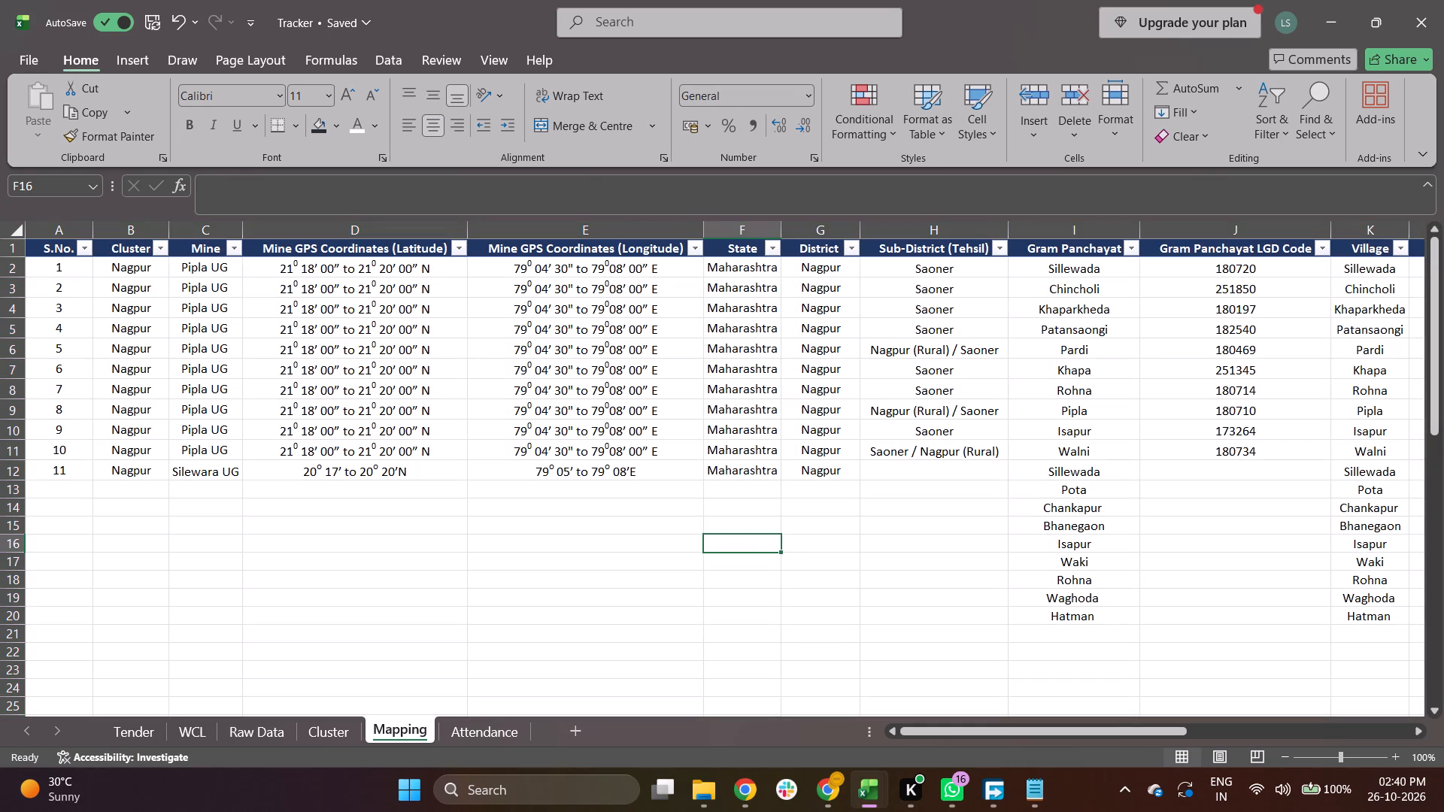
Review the Pipla UG entries in rows 9 and 10 of the Mapping sheet, from the Gram Panchayat column back to Cluster.
{"action": "key", "text": "Up"}
{"action": "key", "text": "Up"}
{"action": "key", "text": "Up"}
{"action": "key", "text": "Up"}
{"action": "key", "text": "Up"}
{"action": "key", "text": "Up"}
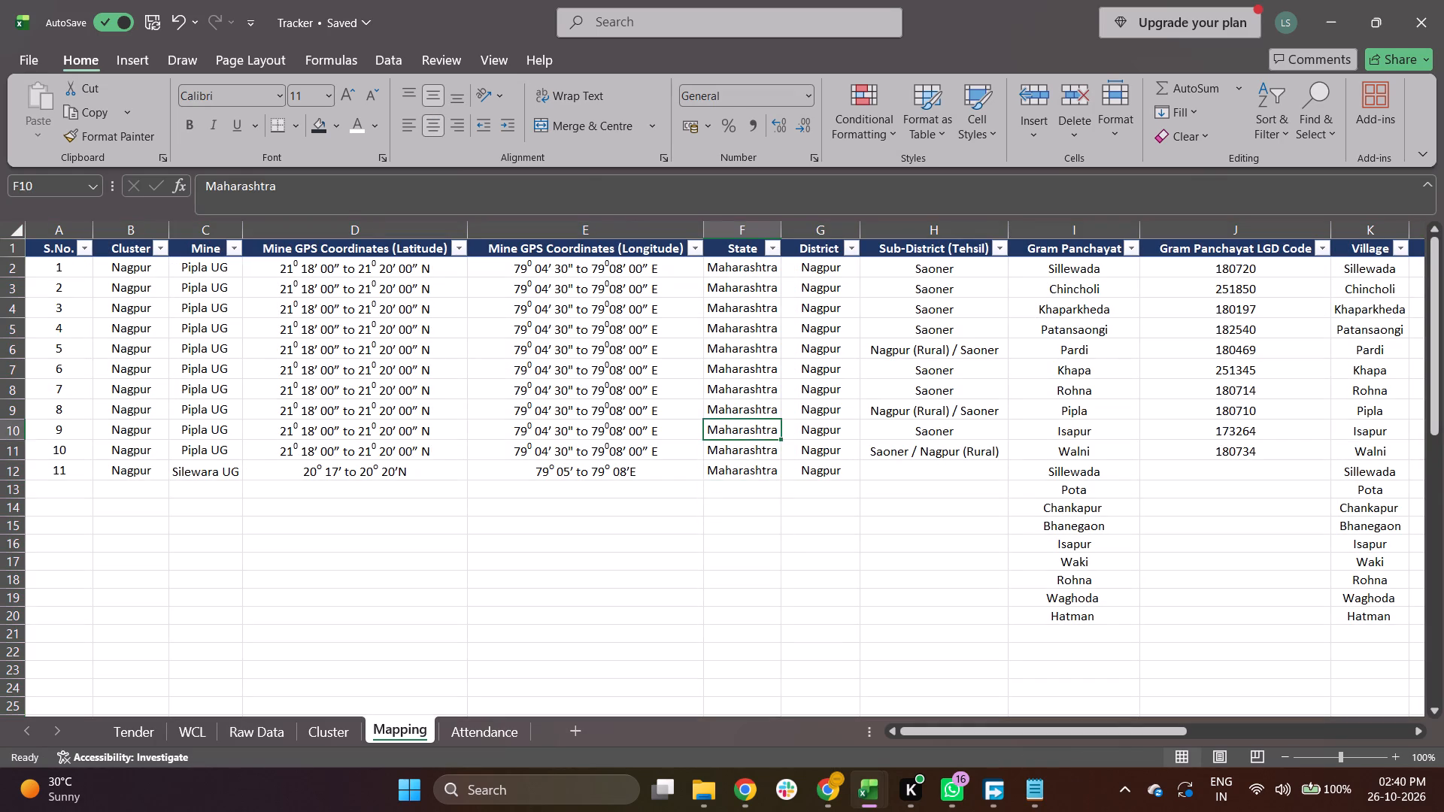
{"action": "key", "text": "Up"}
{"action": "key", "text": "Right"}
{"action": "key", "text": "Right"}
{"action": "key", "text": "Right"}
{"action": "key", "text": "Down"}
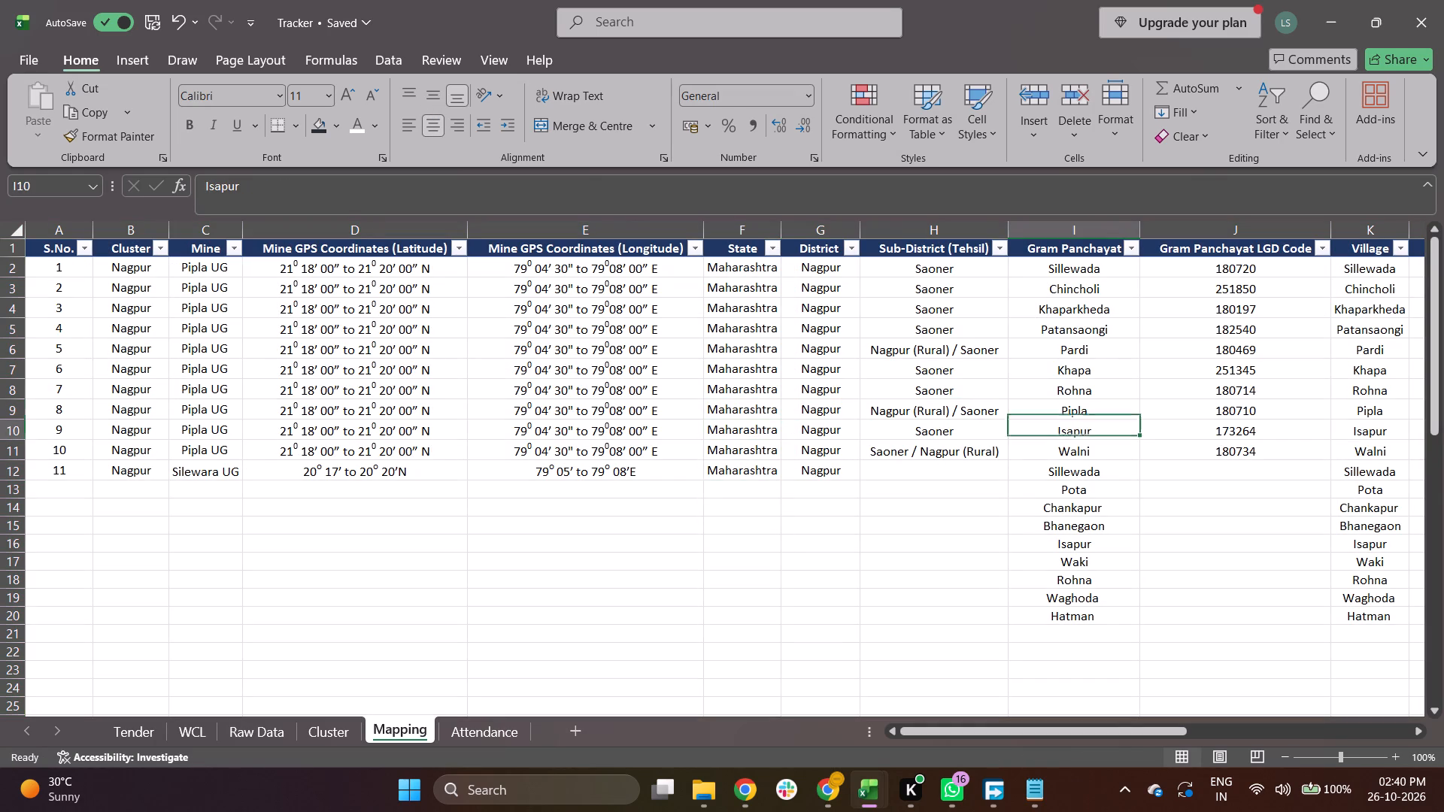
{"action": "key", "text": "Left"}
{"action": "key", "text": "Left"}
{"action": "key", "text": "Left"}
{"action": "key", "text": "Left"}
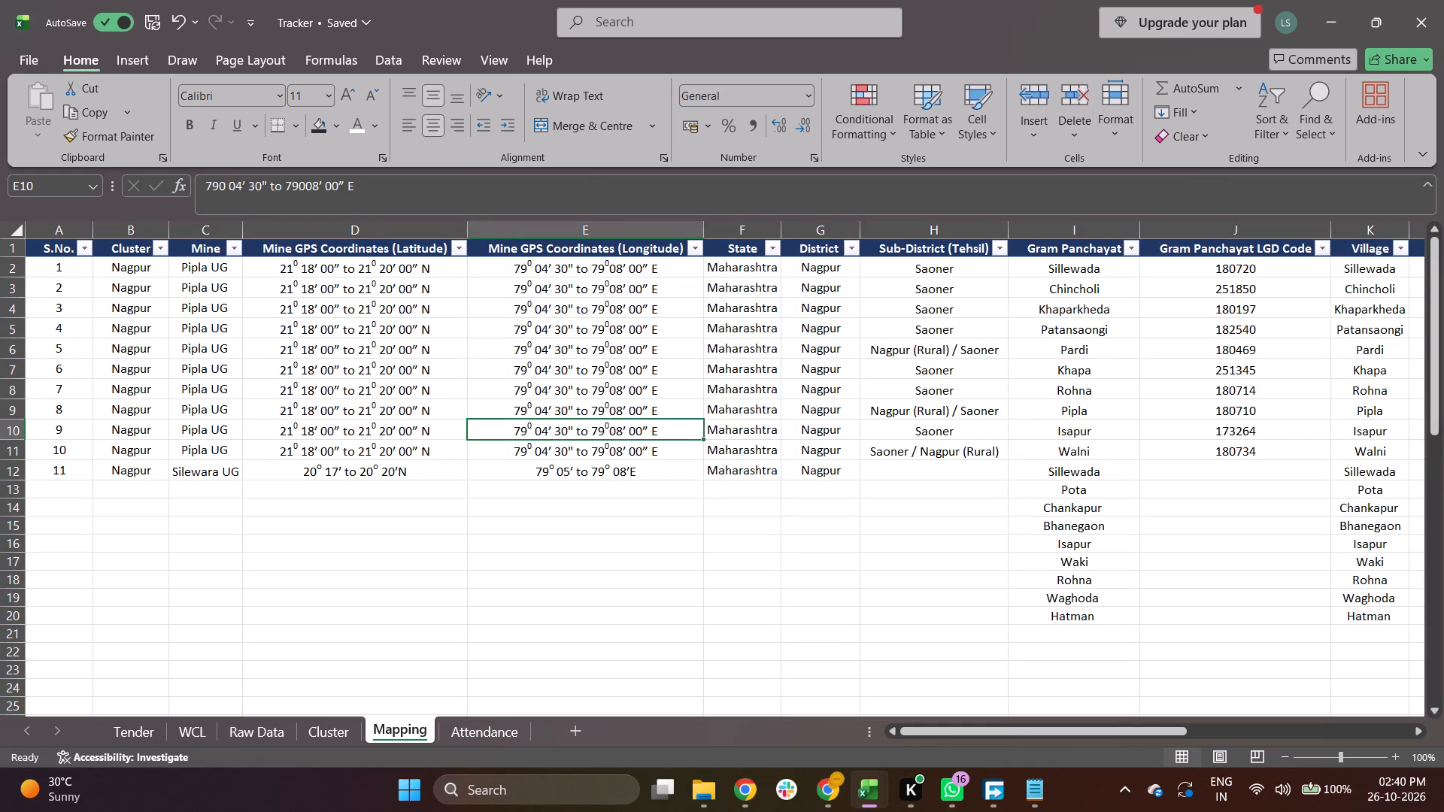
{"action": "key", "text": "Left"}
{"action": "key", "text": "Left"}
{"action": "key", "text": "Left"}
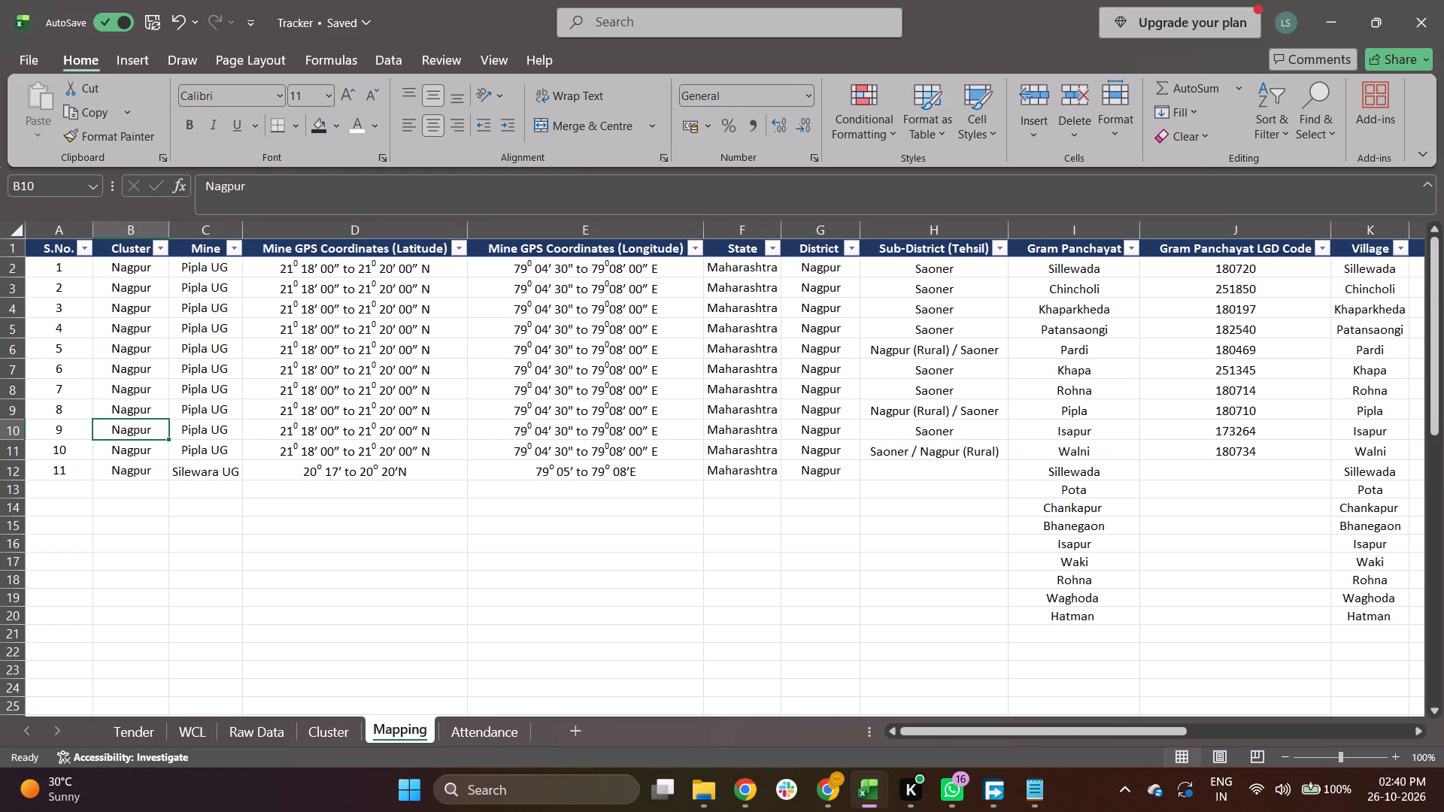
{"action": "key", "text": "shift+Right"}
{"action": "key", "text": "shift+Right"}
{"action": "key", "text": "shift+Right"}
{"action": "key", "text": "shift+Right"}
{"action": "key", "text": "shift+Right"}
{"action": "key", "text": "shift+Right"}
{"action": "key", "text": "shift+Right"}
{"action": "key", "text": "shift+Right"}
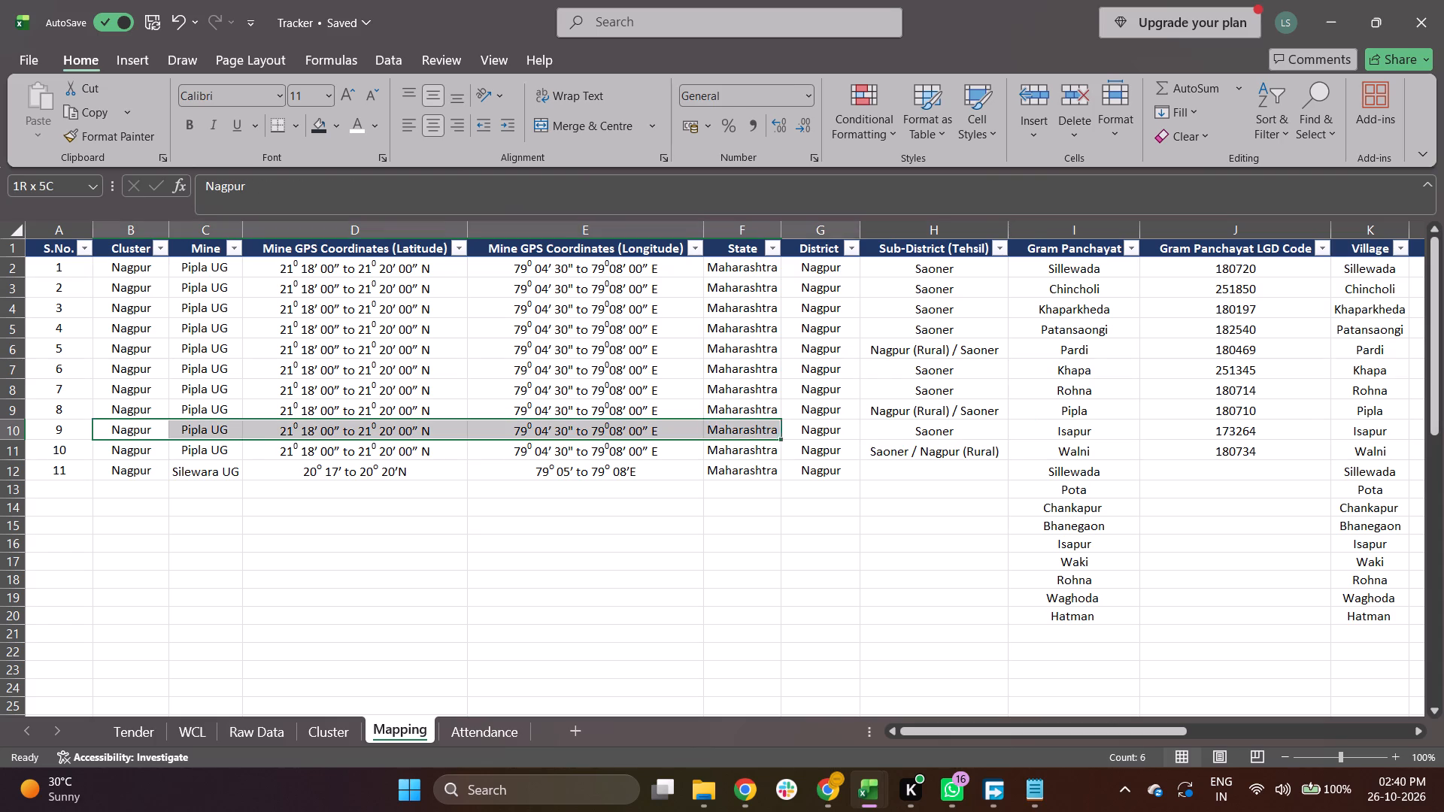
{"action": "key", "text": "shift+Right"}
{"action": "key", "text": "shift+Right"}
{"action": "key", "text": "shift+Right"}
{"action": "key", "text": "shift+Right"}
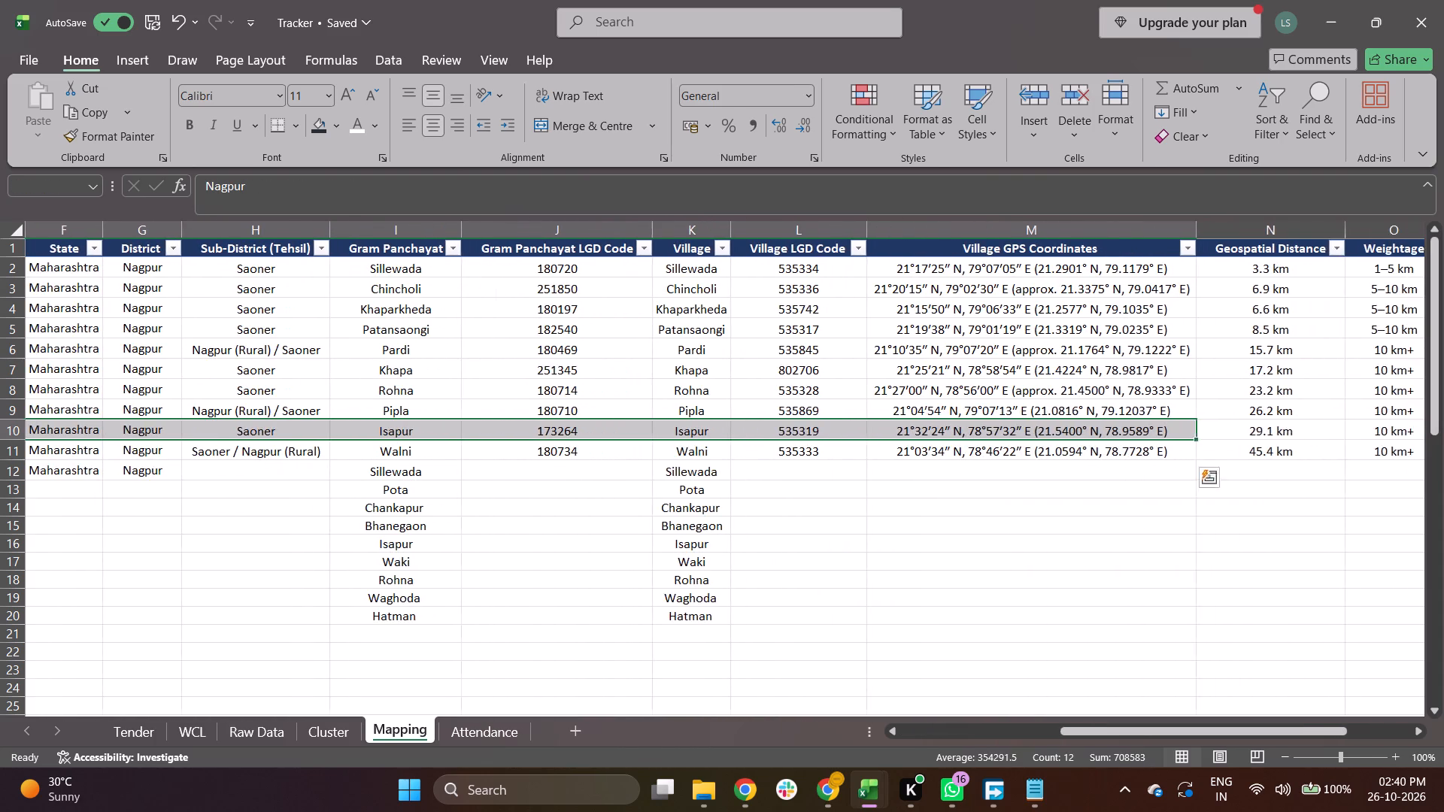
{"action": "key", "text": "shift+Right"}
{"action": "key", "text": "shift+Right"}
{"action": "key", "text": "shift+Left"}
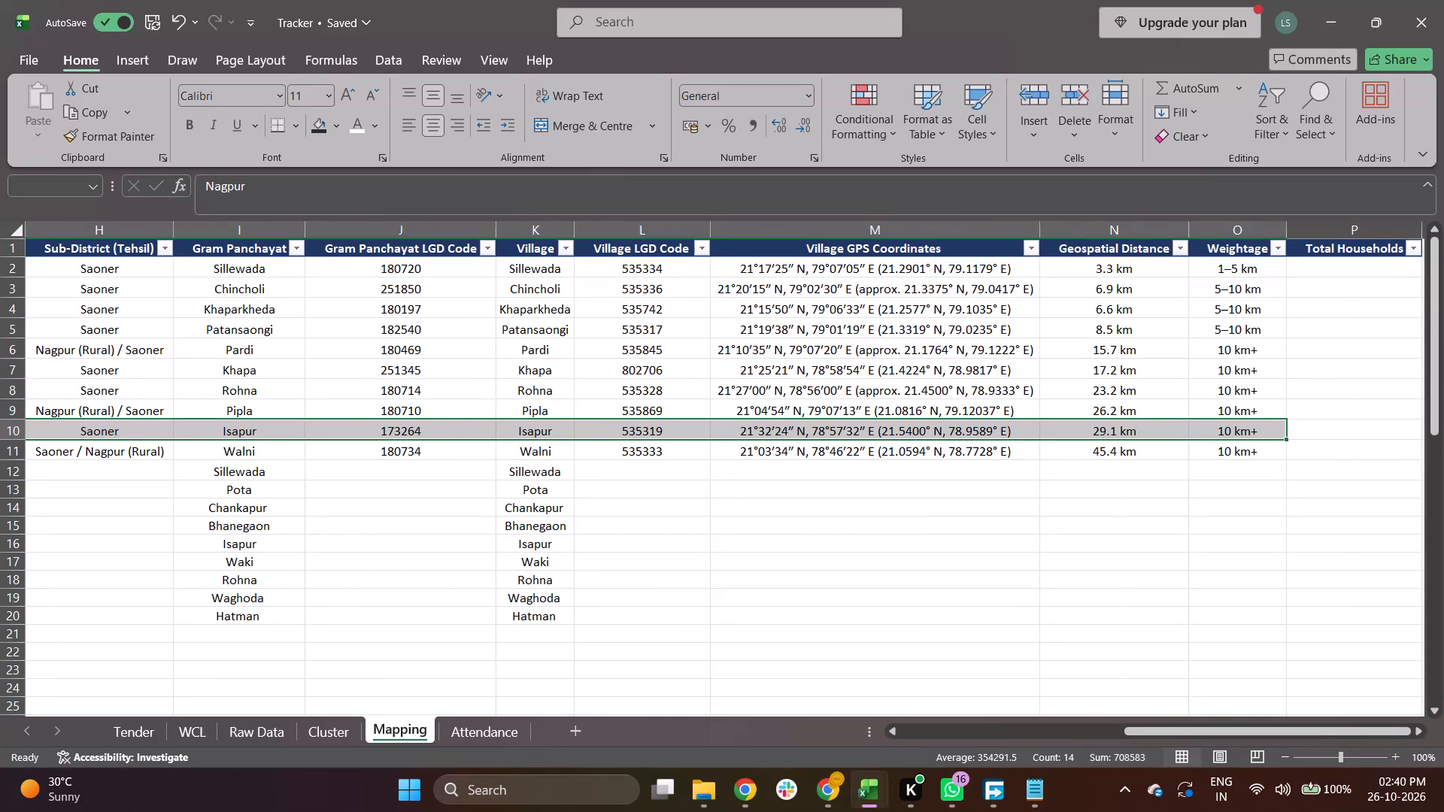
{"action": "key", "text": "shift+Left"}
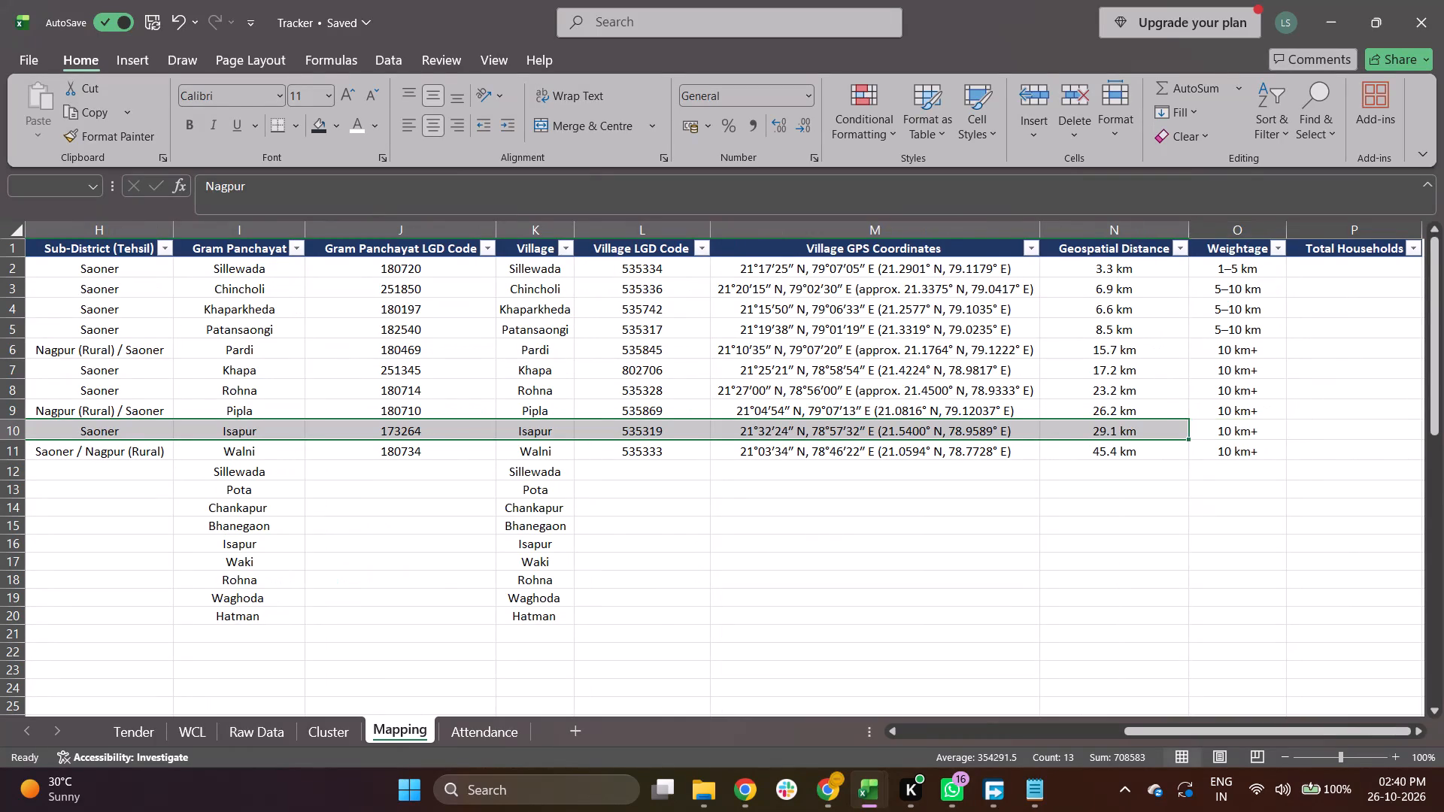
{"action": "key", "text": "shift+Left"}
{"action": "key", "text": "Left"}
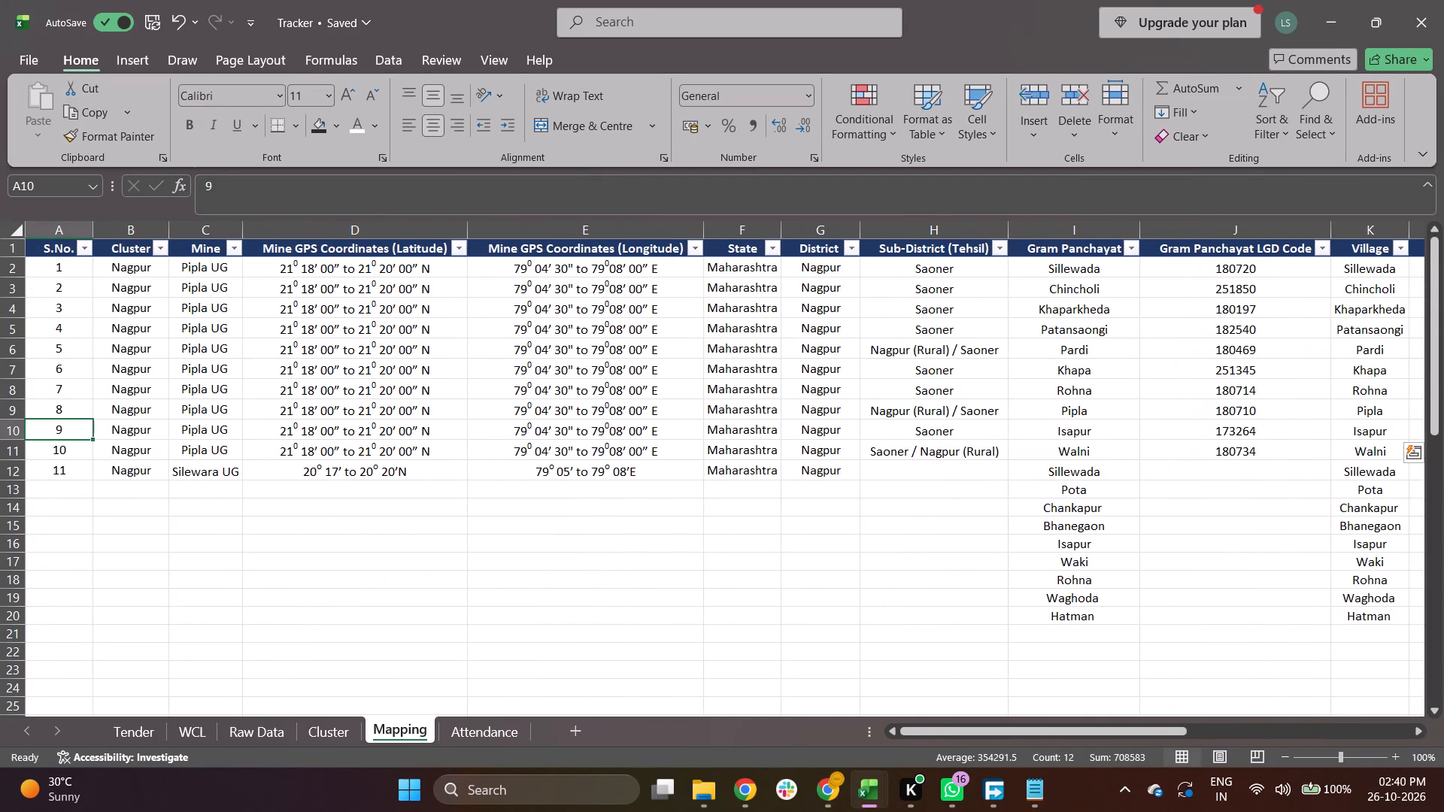
Copy Isapur's details from State through Village GPS Coordinates in row 10 into the matching columns of row 16.
{"action": "key", "text": "Right"}
{"action": "key", "text": "Right"}
{"action": "key", "text": "Right"}
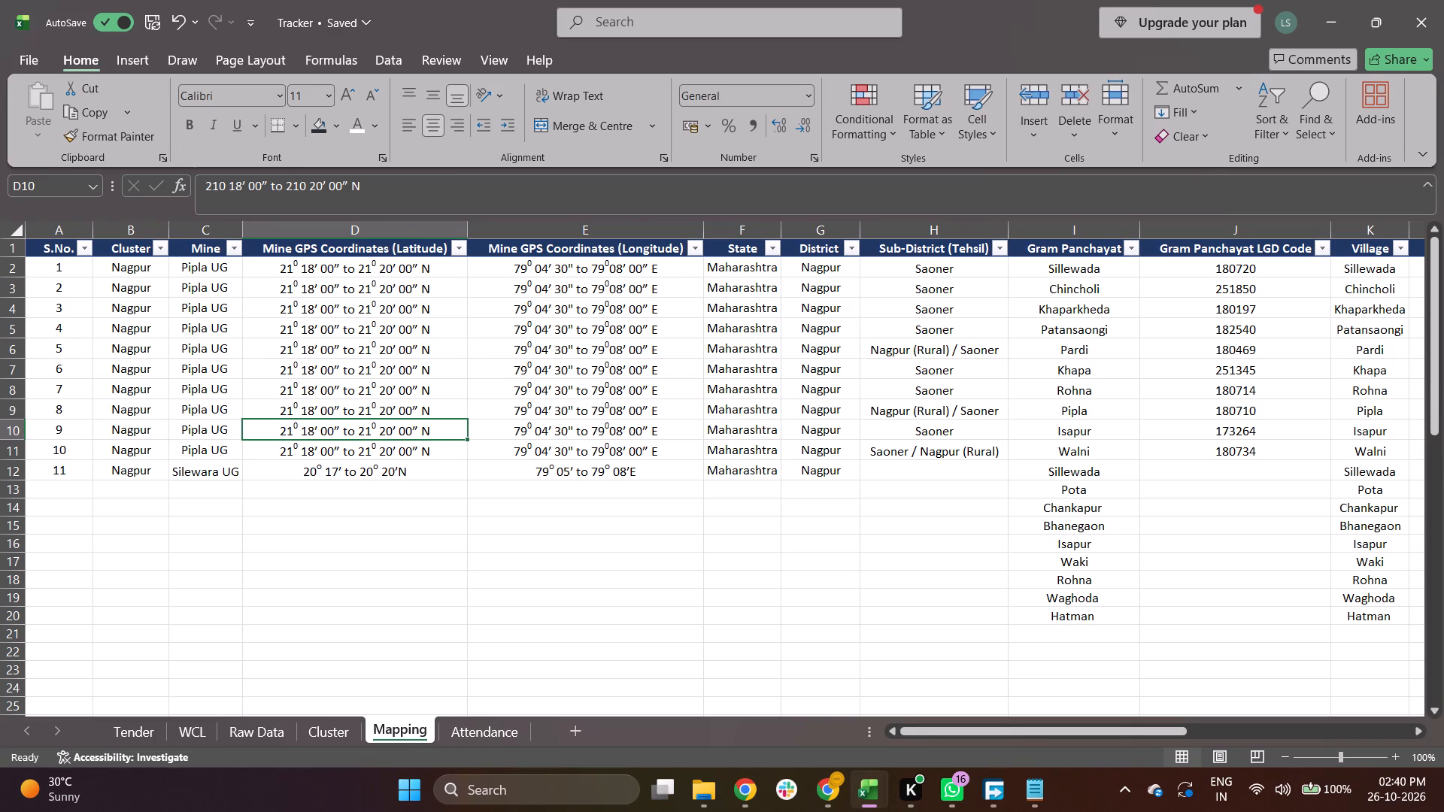
{"action": "key", "text": "Right"}
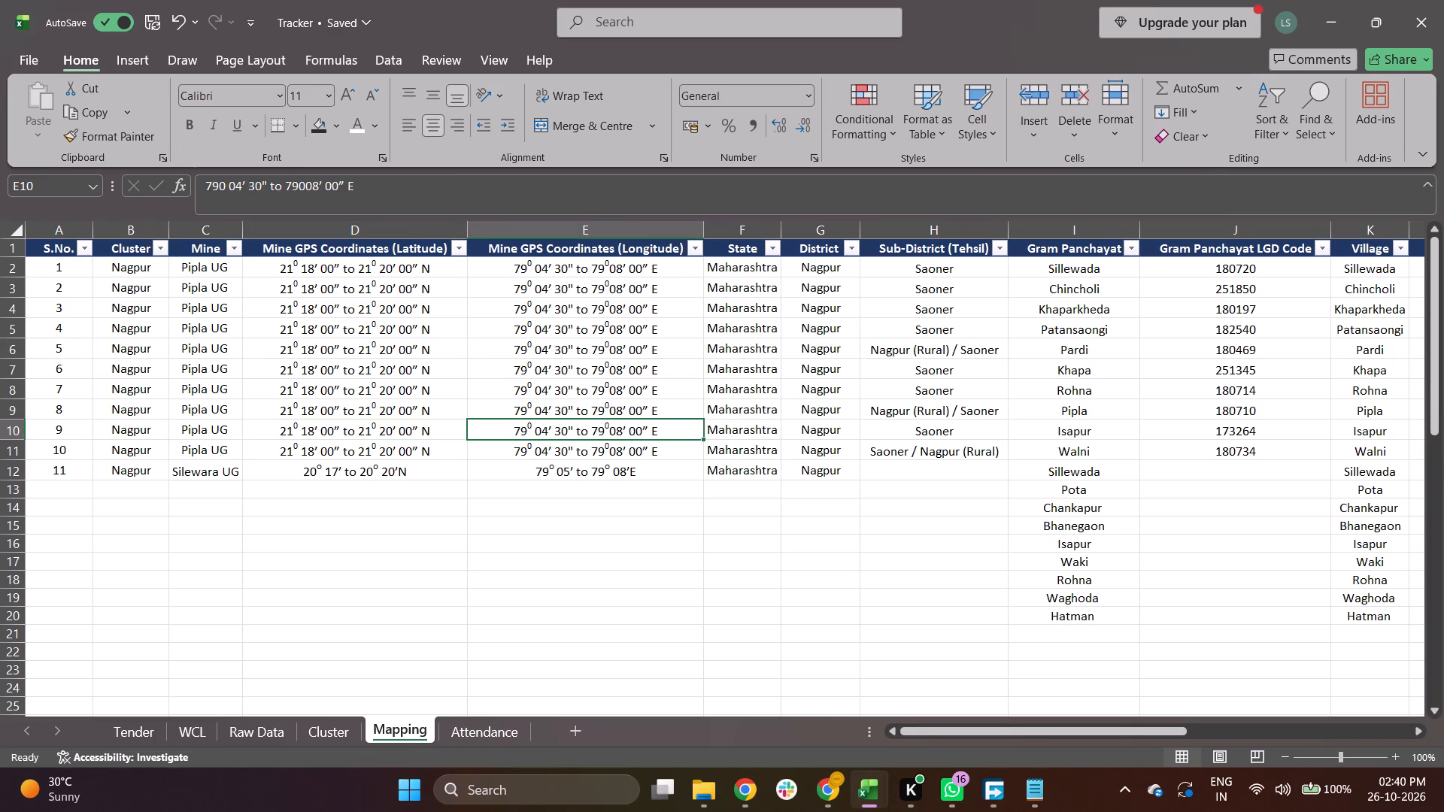
{"action": "key", "text": "Right"}
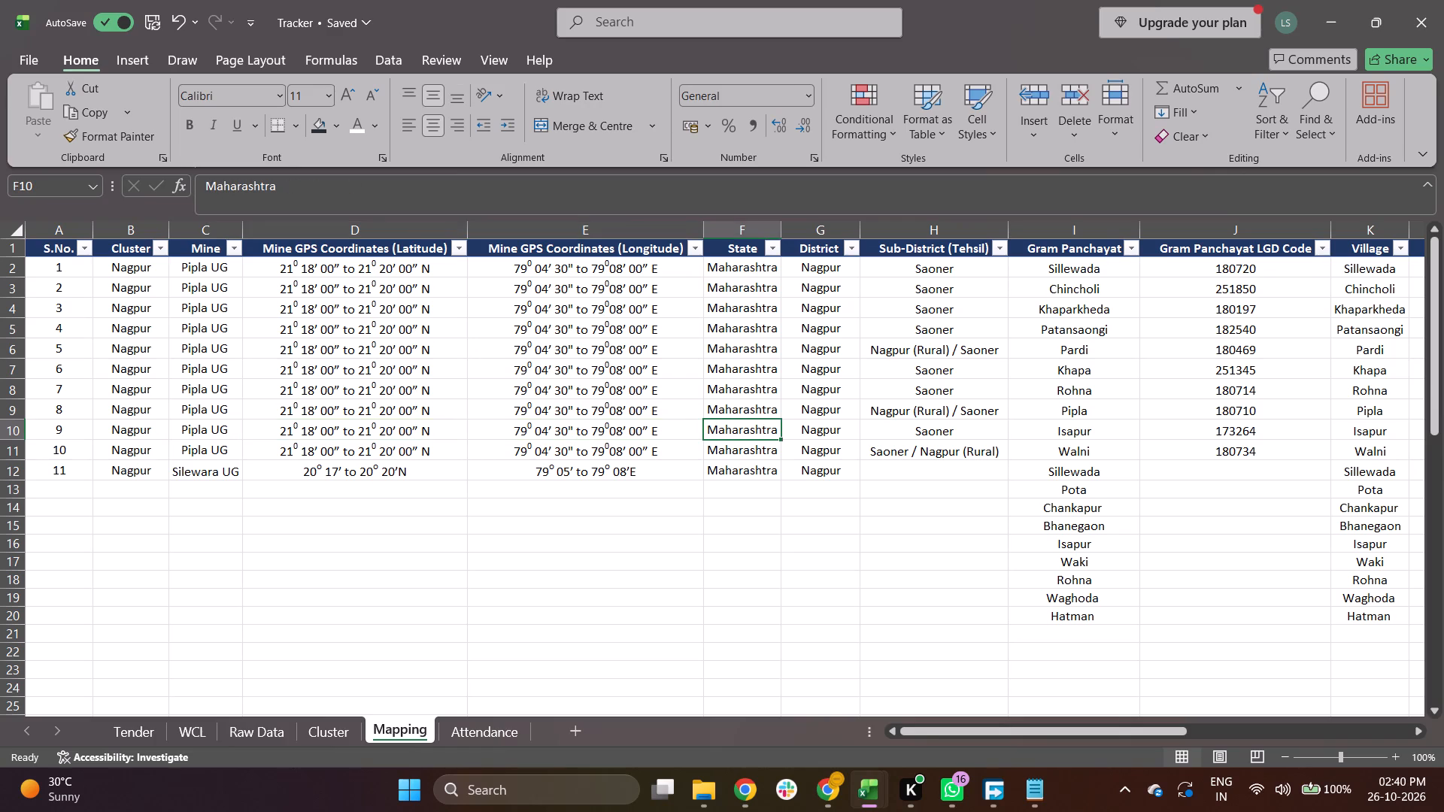
{"action": "key", "text": "shift+Right"}
{"action": "key", "text": "shift+Right"}
{"action": "key", "text": "shift+Right"}
{"action": "key", "text": "shift+Right"}
{"action": "key", "text": "shift+Right"}
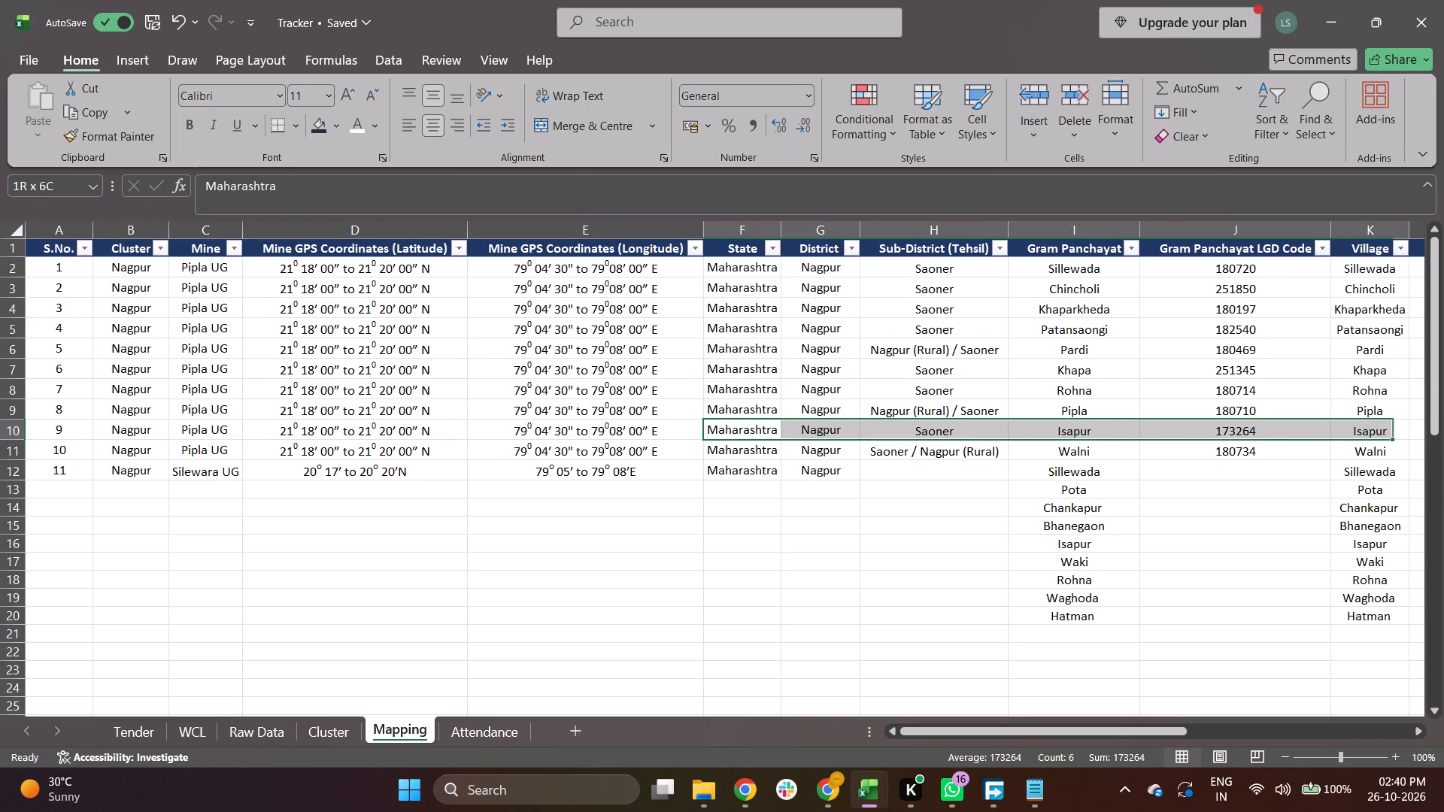
{"action": "key", "text": "shift+Right"}
{"action": "key", "text": "shift+Right"}
{"action": "key", "text": "shift+Right"}
{"action": "key", "text": "shift+Right"}
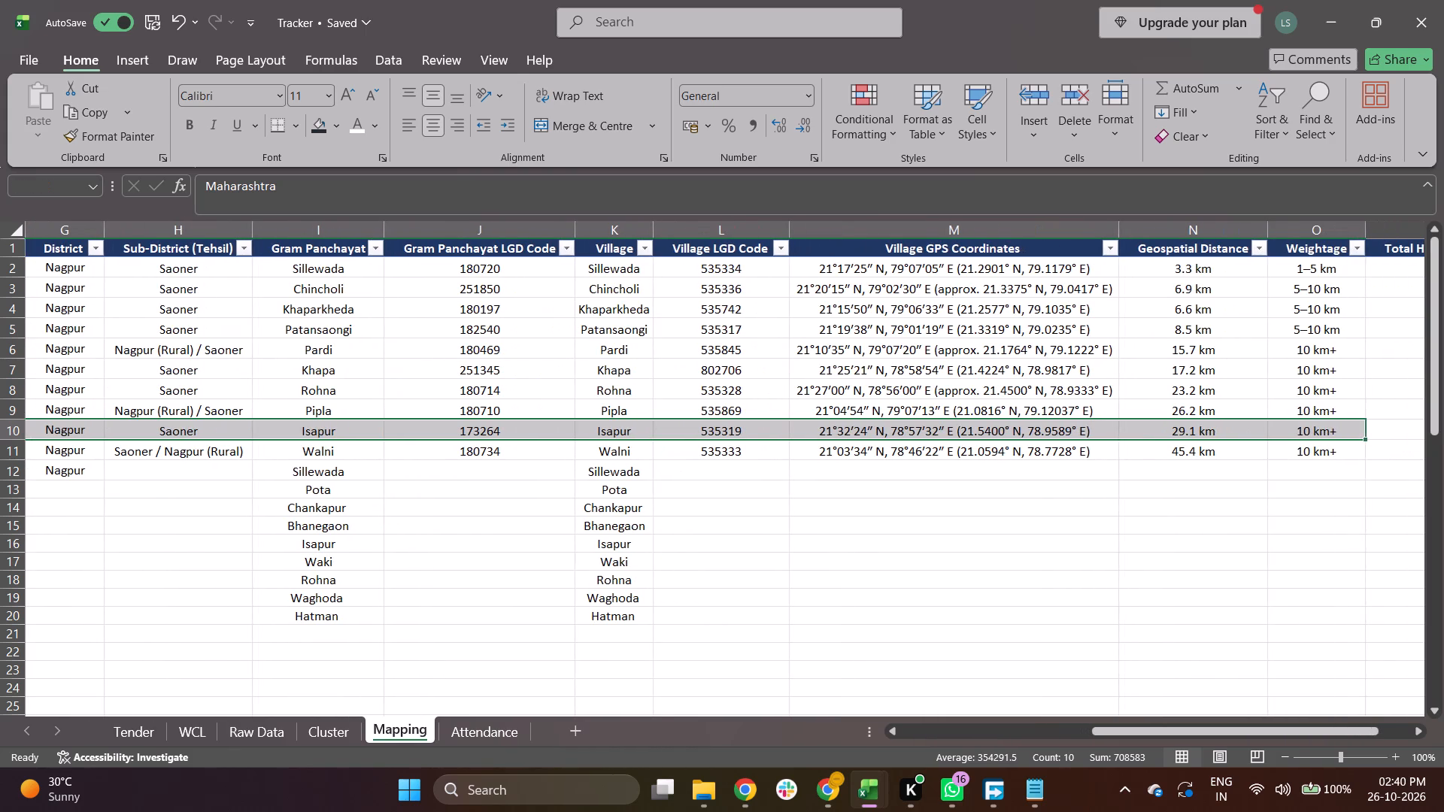
{"action": "key", "text": "shift+Left"}
{"action": "key", "text": "shift+Left"}
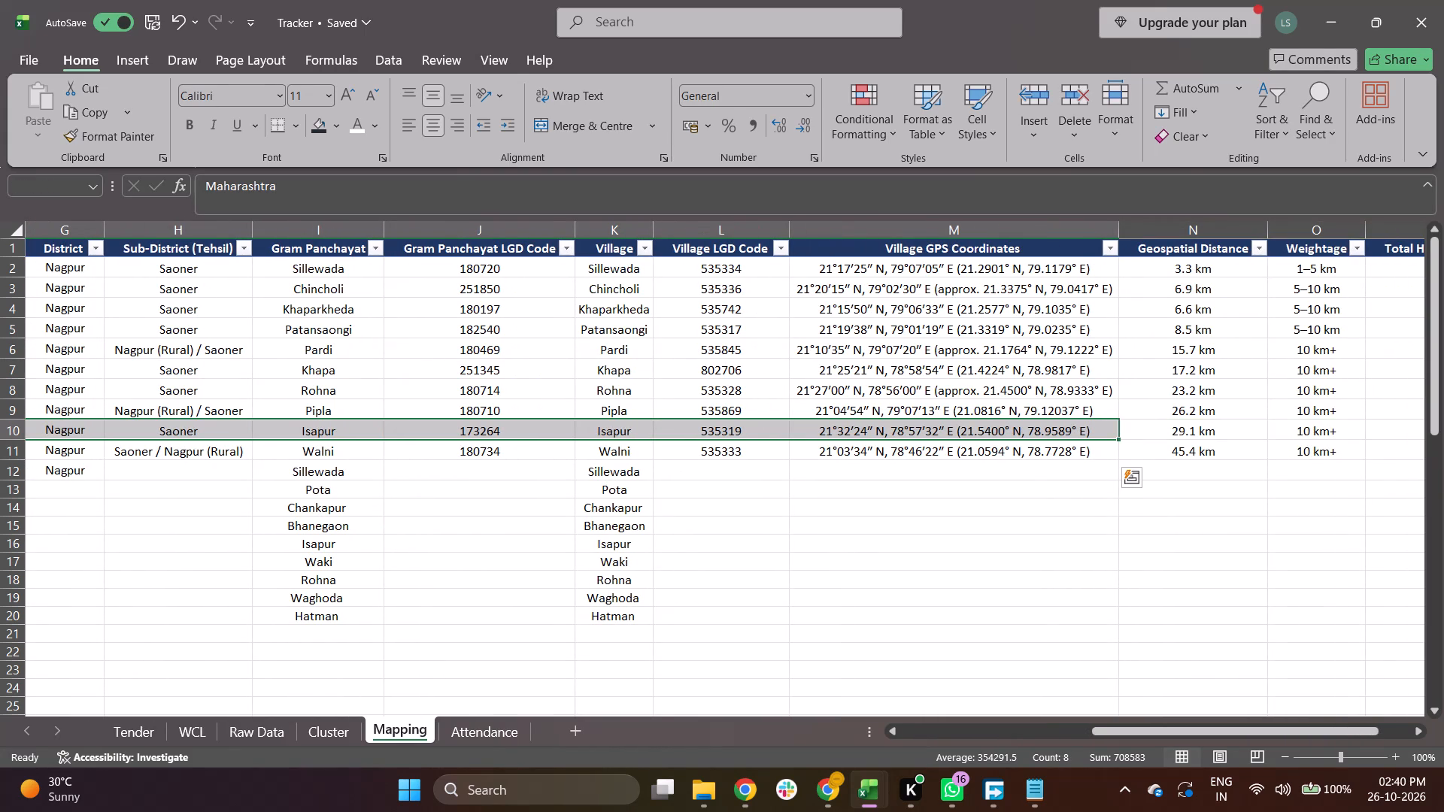
{"action": "key", "text": "ctrl+c"}
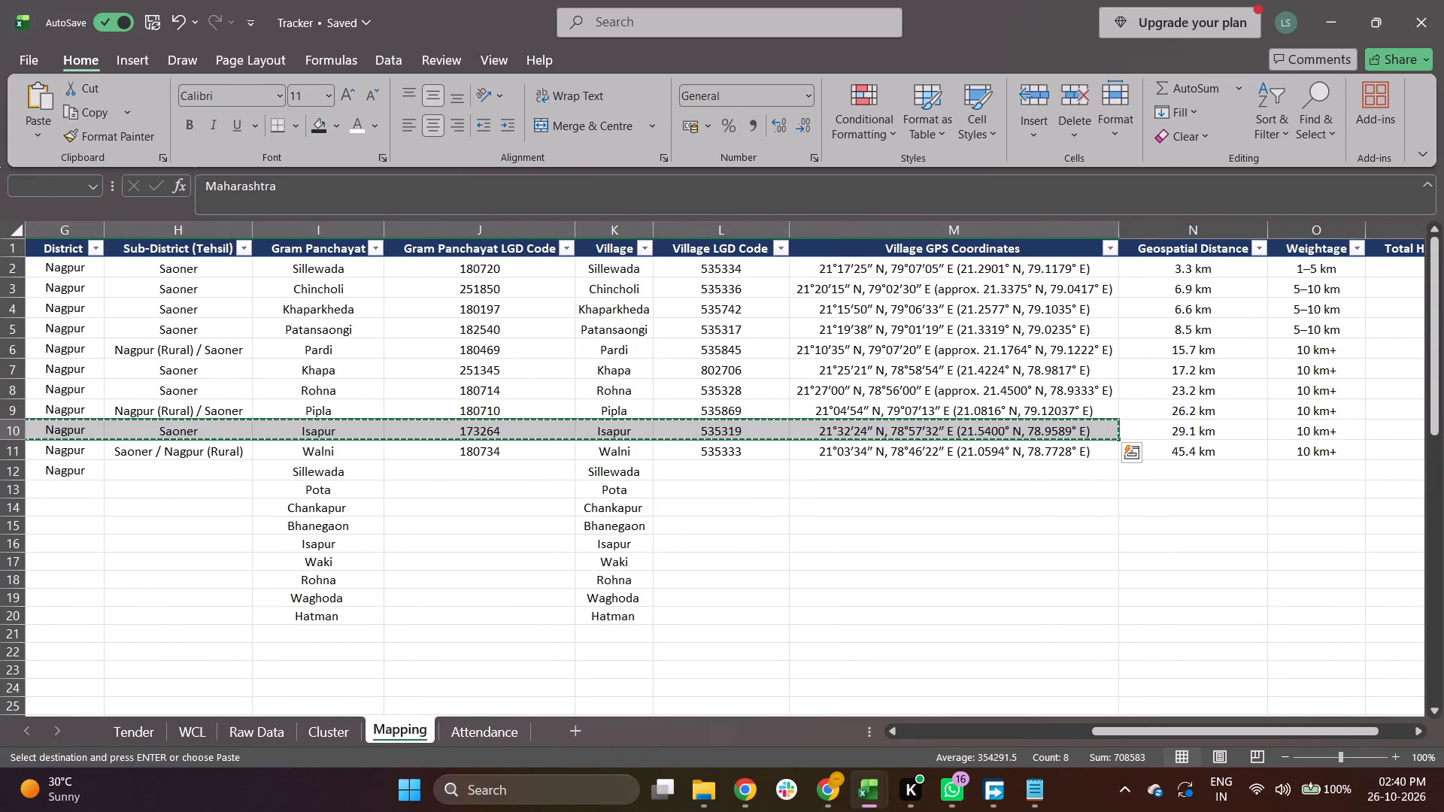
{"action": "key", "text": "Down"}
{"action": "key", "text": "Down"}
{"action": "key", "text": "Down"}
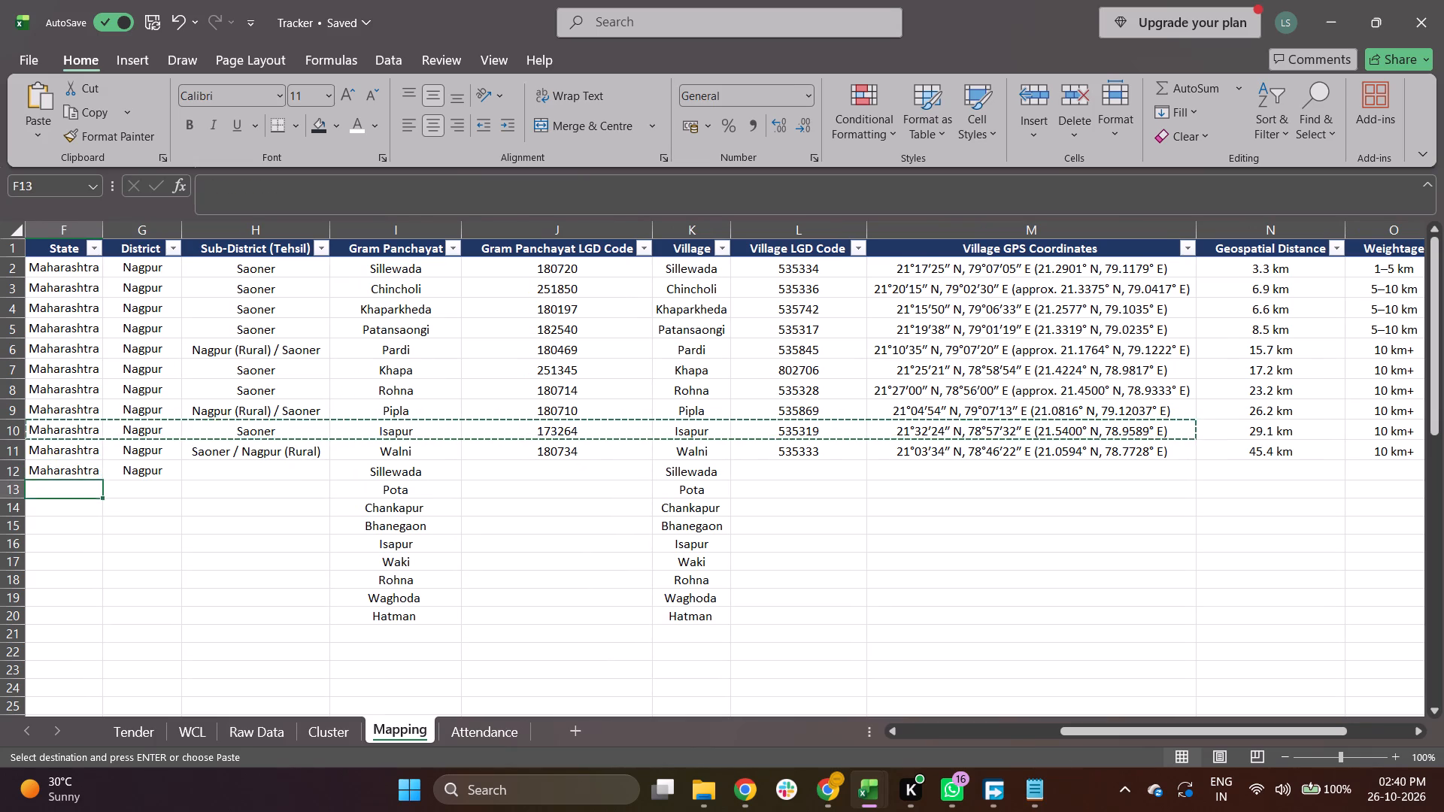
{"action": "key", "text": "Down"}
{"action": "key", "text": "Down"}
{"action": "key", "text": "Down"}
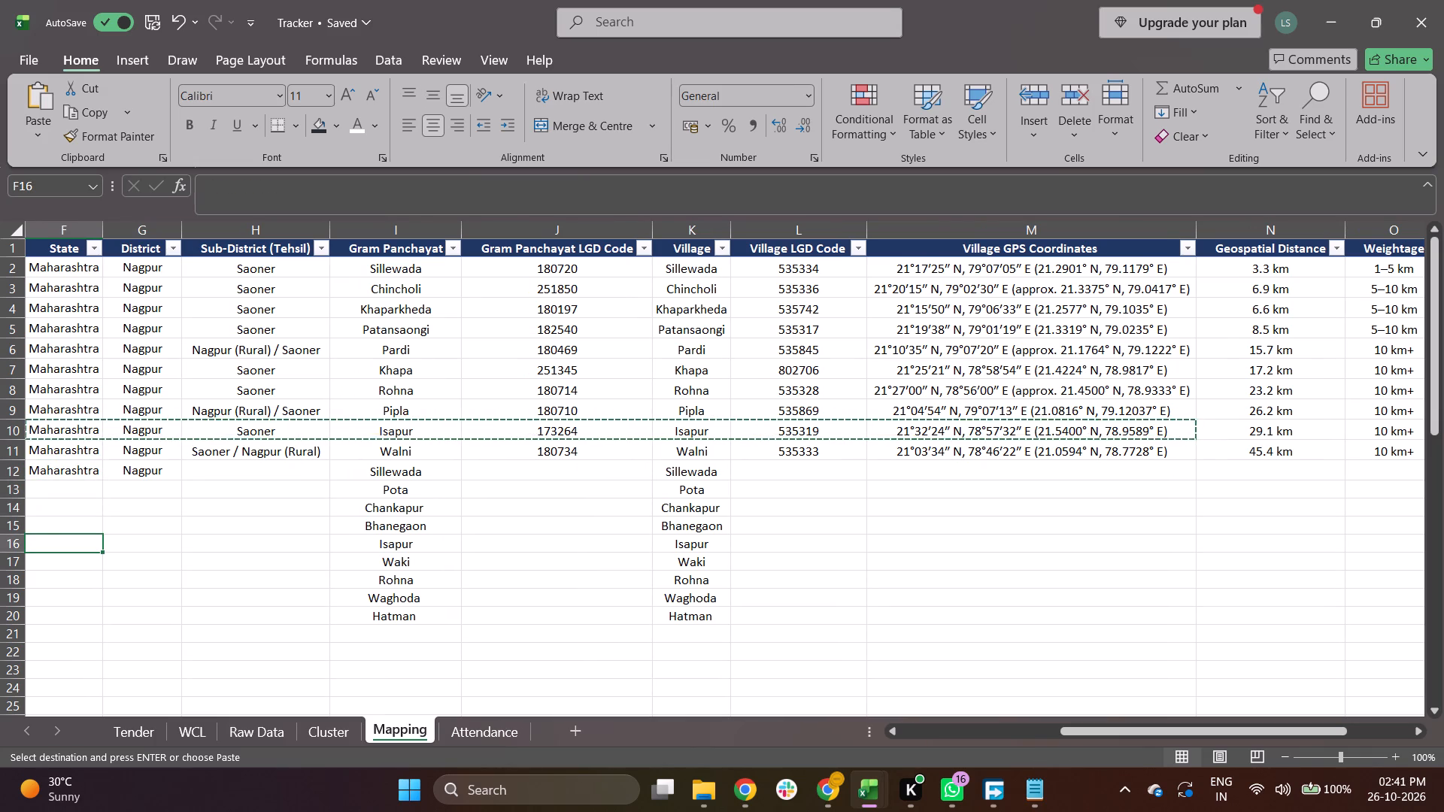
{"action": "key", "text": "ctrl+v"}
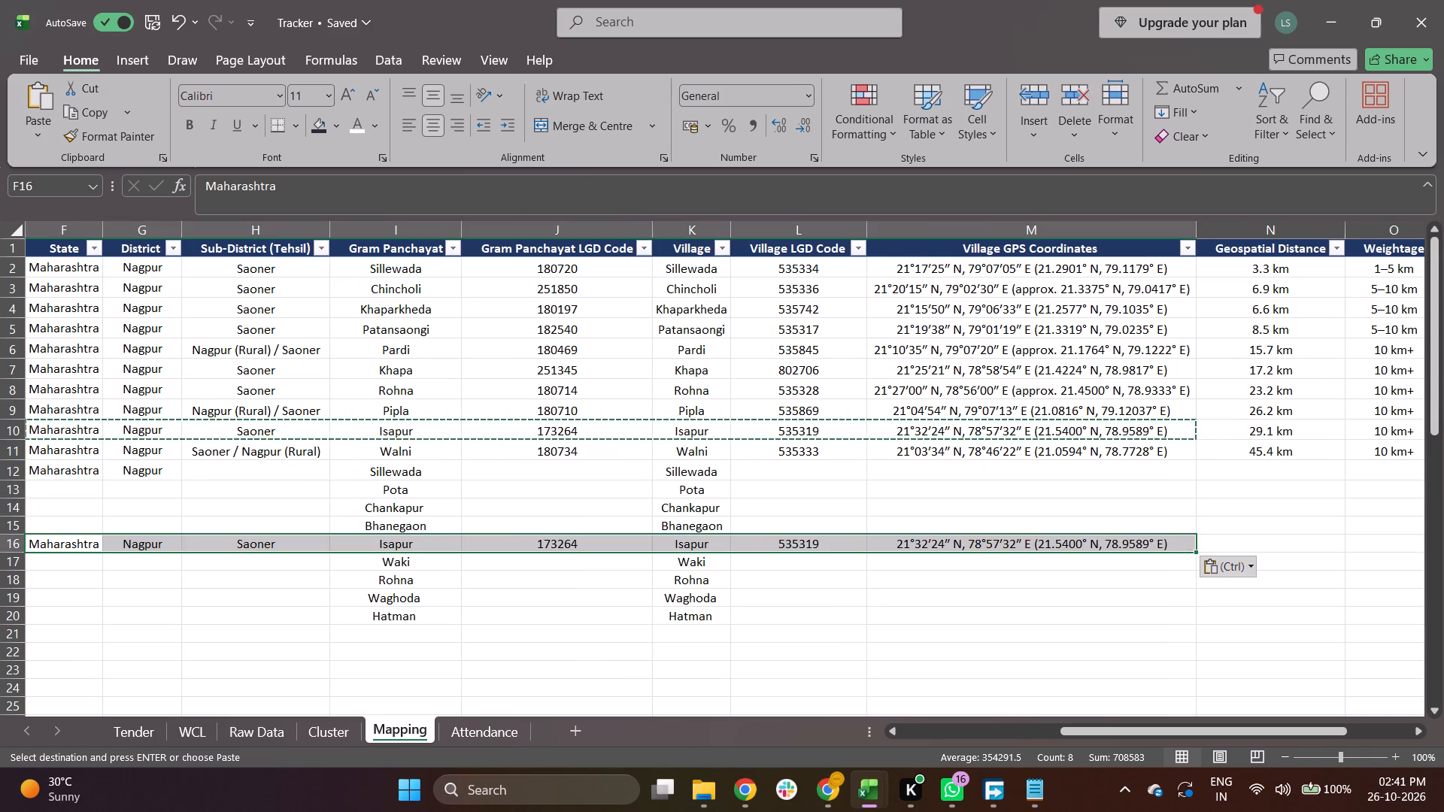
Number the new village rows 13 to 20 in the S.No. column with serial numbers 12 to 19.
{"action": "key", "text": "Left"}
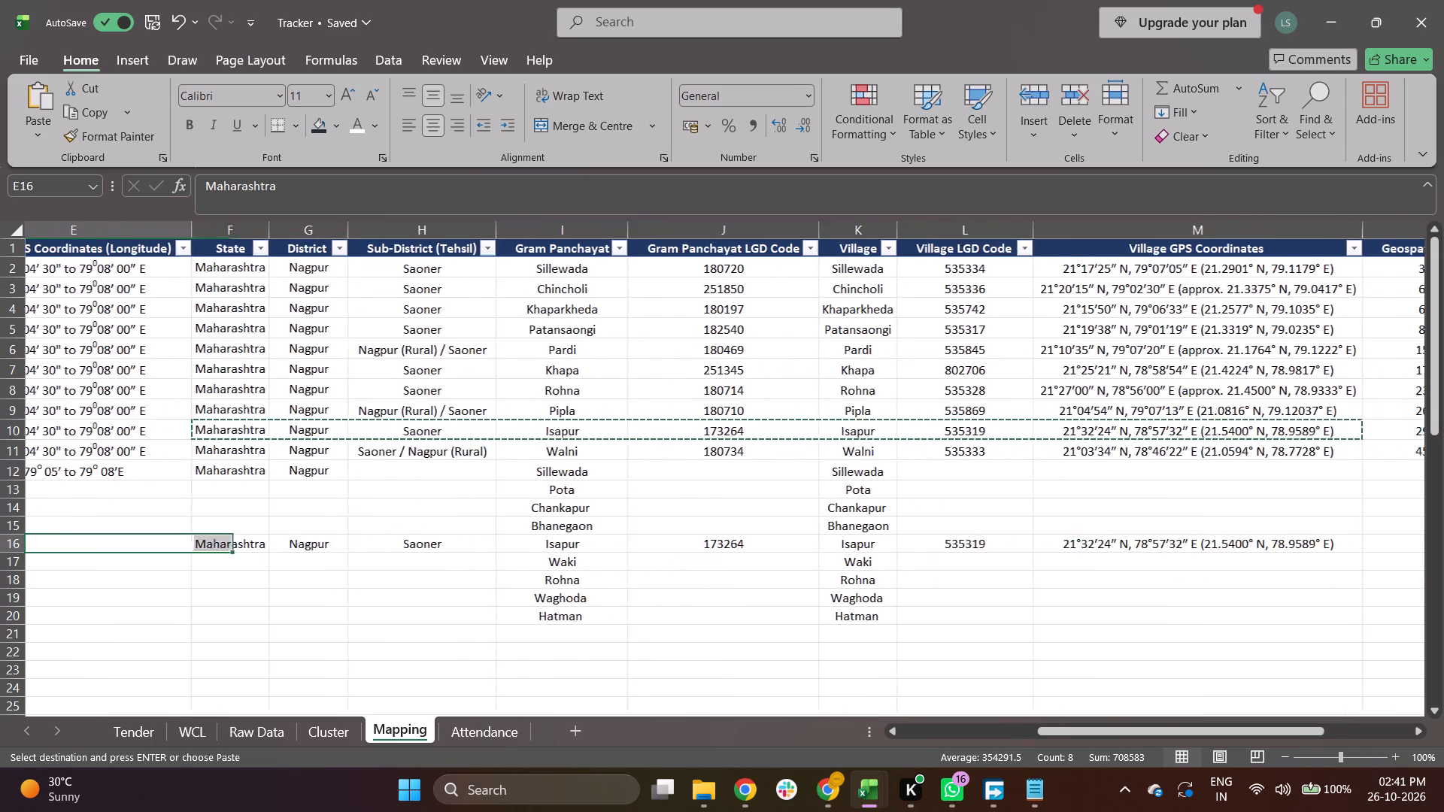
{"action": "key", "text": "Left"}
{"action": "key", "text": "Left"}
{"action": "key", "text": "Up"}
{"action": "key", "text": "Up"}
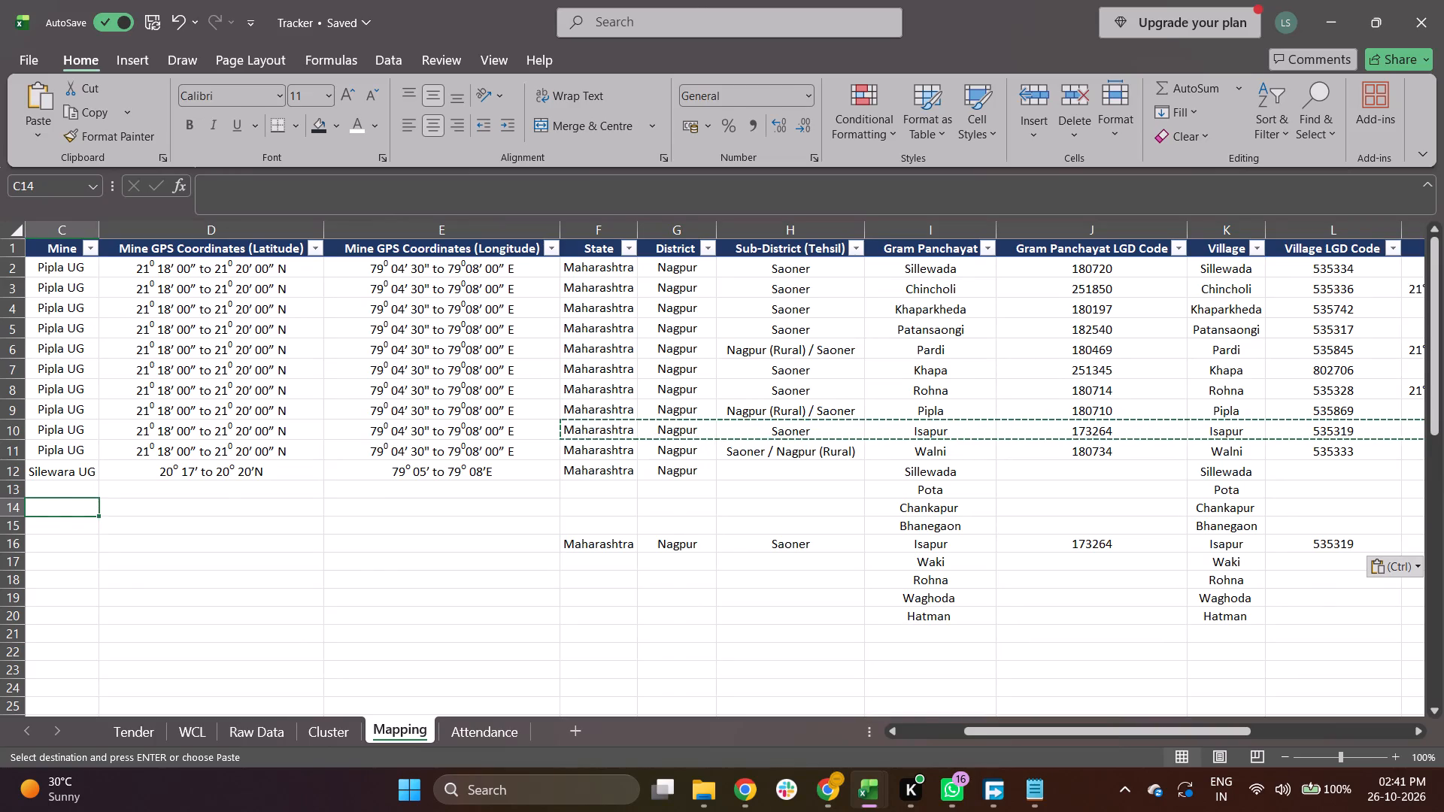
{"action": "key", "text": "Left"}
{"action": "key", "text": "Left"}
{"action": "key", "text": "Left"}
{"action": "key", "text": "Left"}
{"action": "key", "text": "Left"}
{"action": "key", "text": "Left"}
{"action": "key", "text": "Left"}
{"action": "key", "text": "Left"}
{"action": "key", "text": "Left"}
{"action": "key", "text": "Up"}
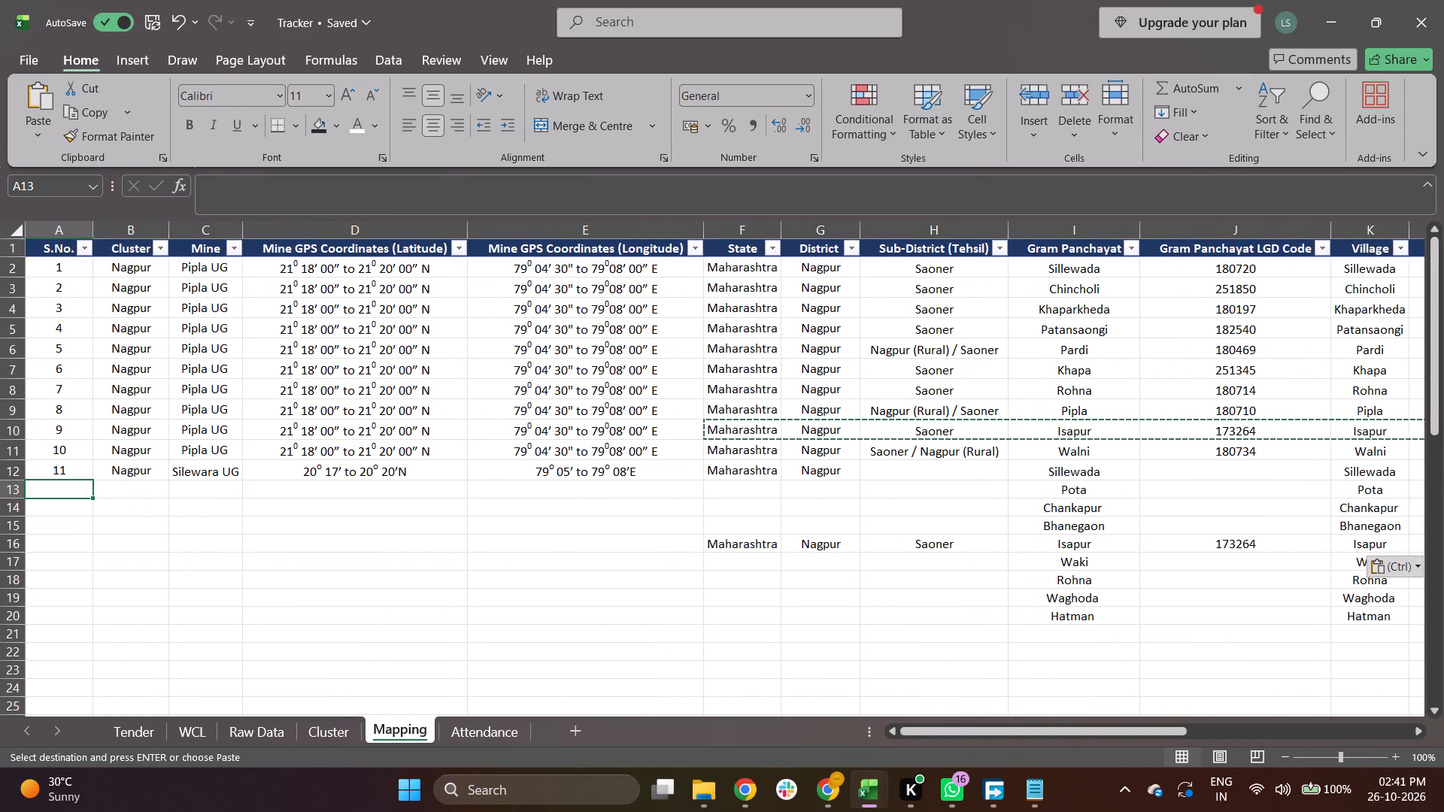
{"action": "type", "text": "12"}
{"action": "key", "text": "Down"}
{"action": "type", "text": "13"}
{"action": "key", "text": "Down"}
{"action": "type", "text": "14"}
{"action": "key", "text": "Down"}
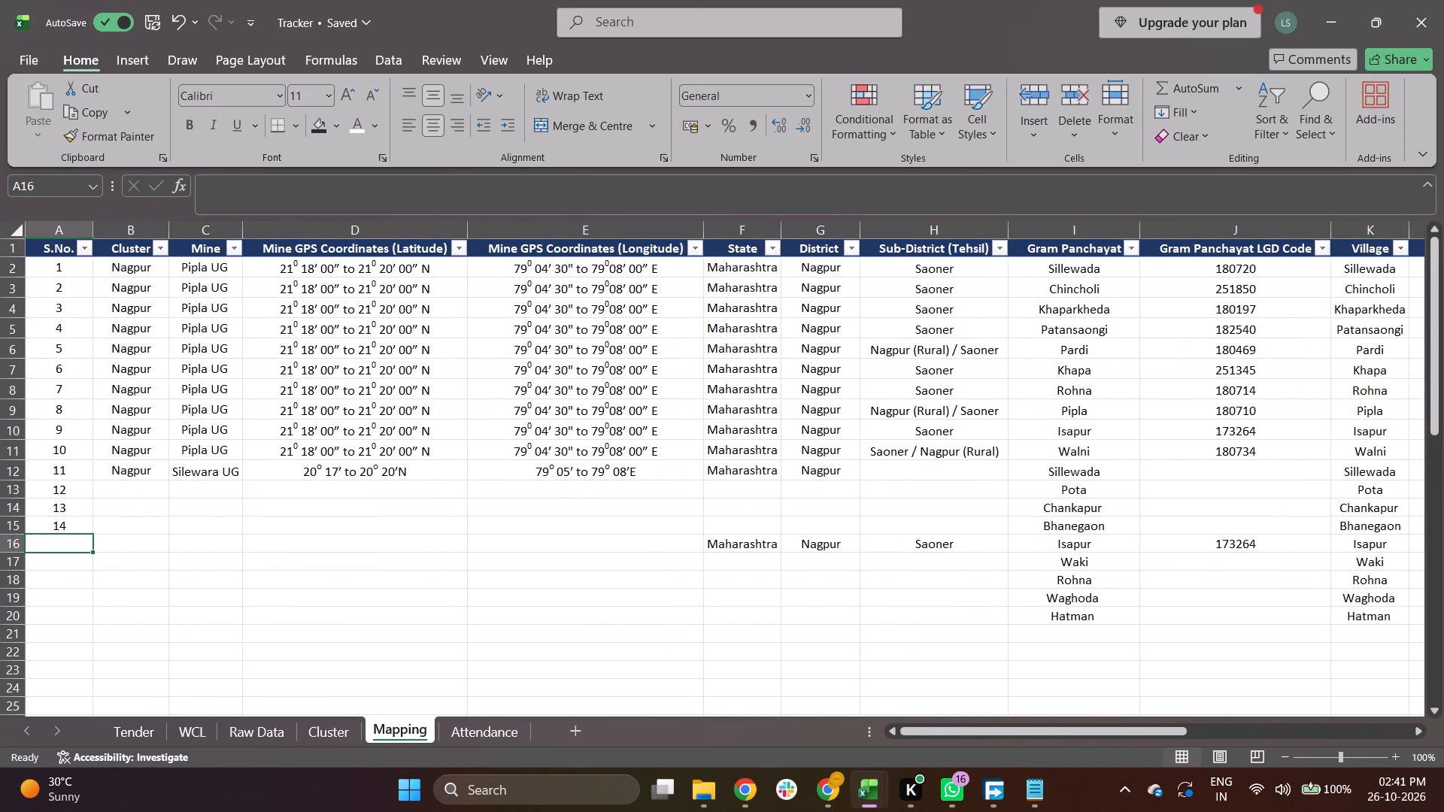
{"action": "type", "text": "15"}
{"action": "key", "text": "Down"}
{"action": "type", "text": "16"}
{"action": "key", "text": "Down"}
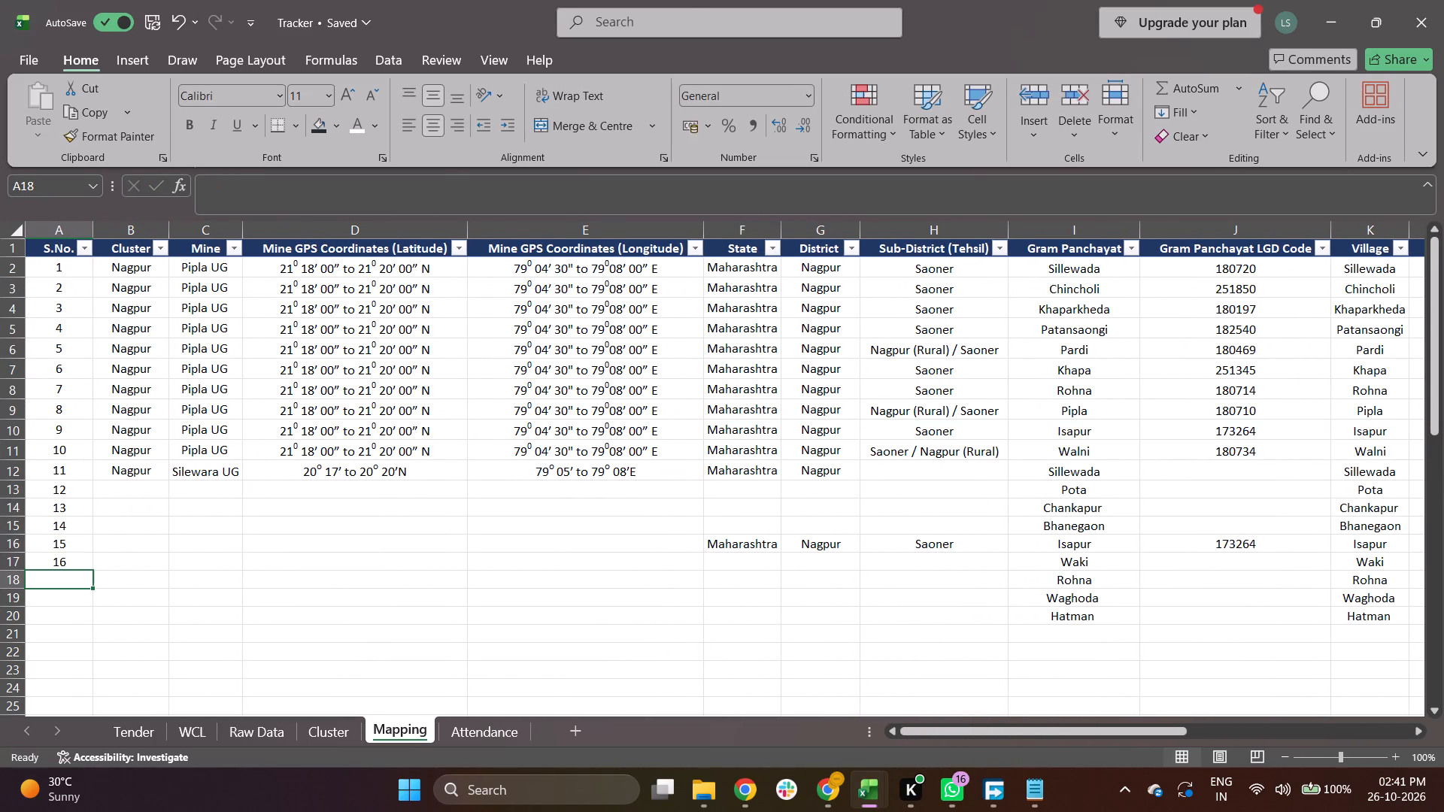
{"action": "type", "text": "17"}
{"action": "key", "text": "Up"}
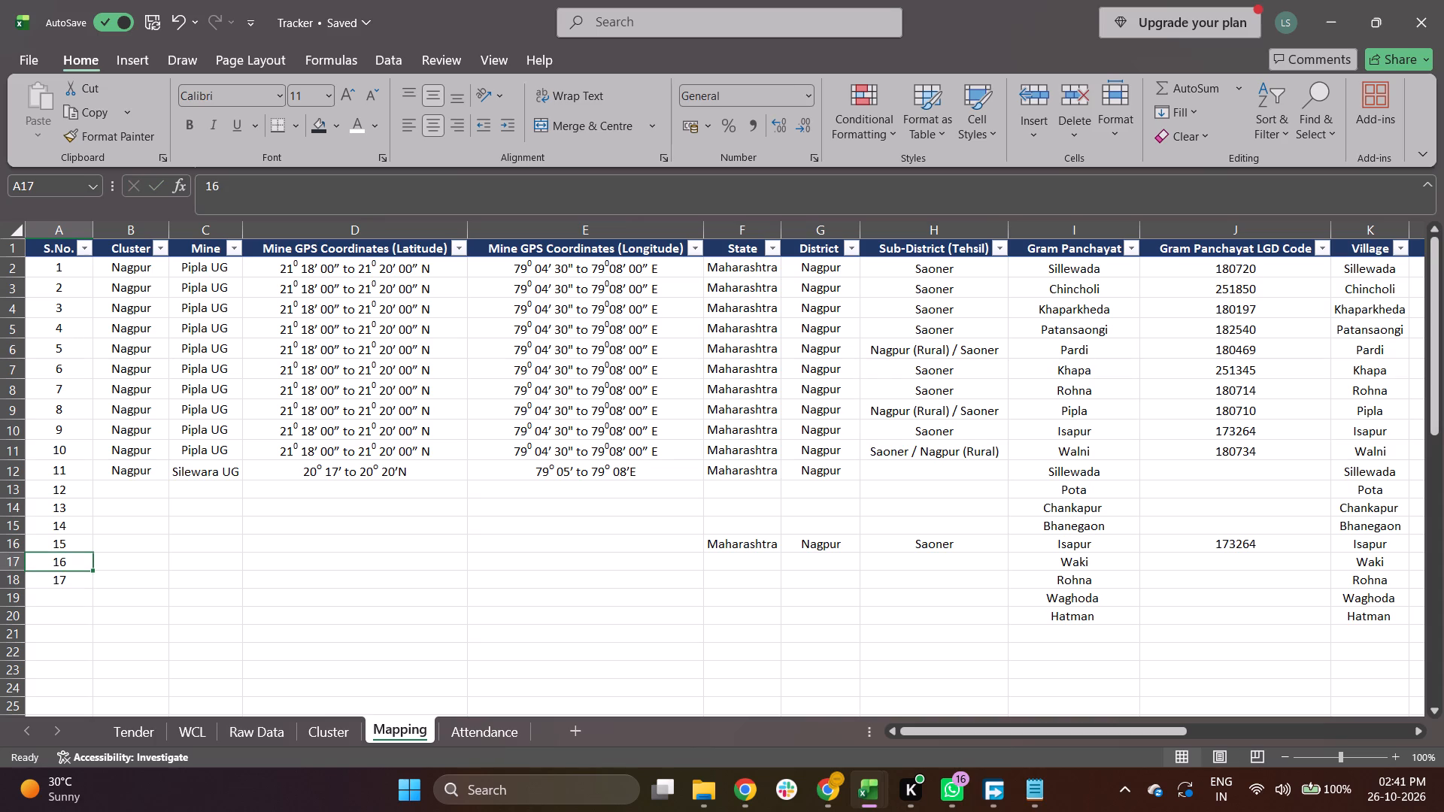
{"action": "key", "text": "Down"}
{"action": "key", "text": "Down"}
{"action": "type", "text": "18"}
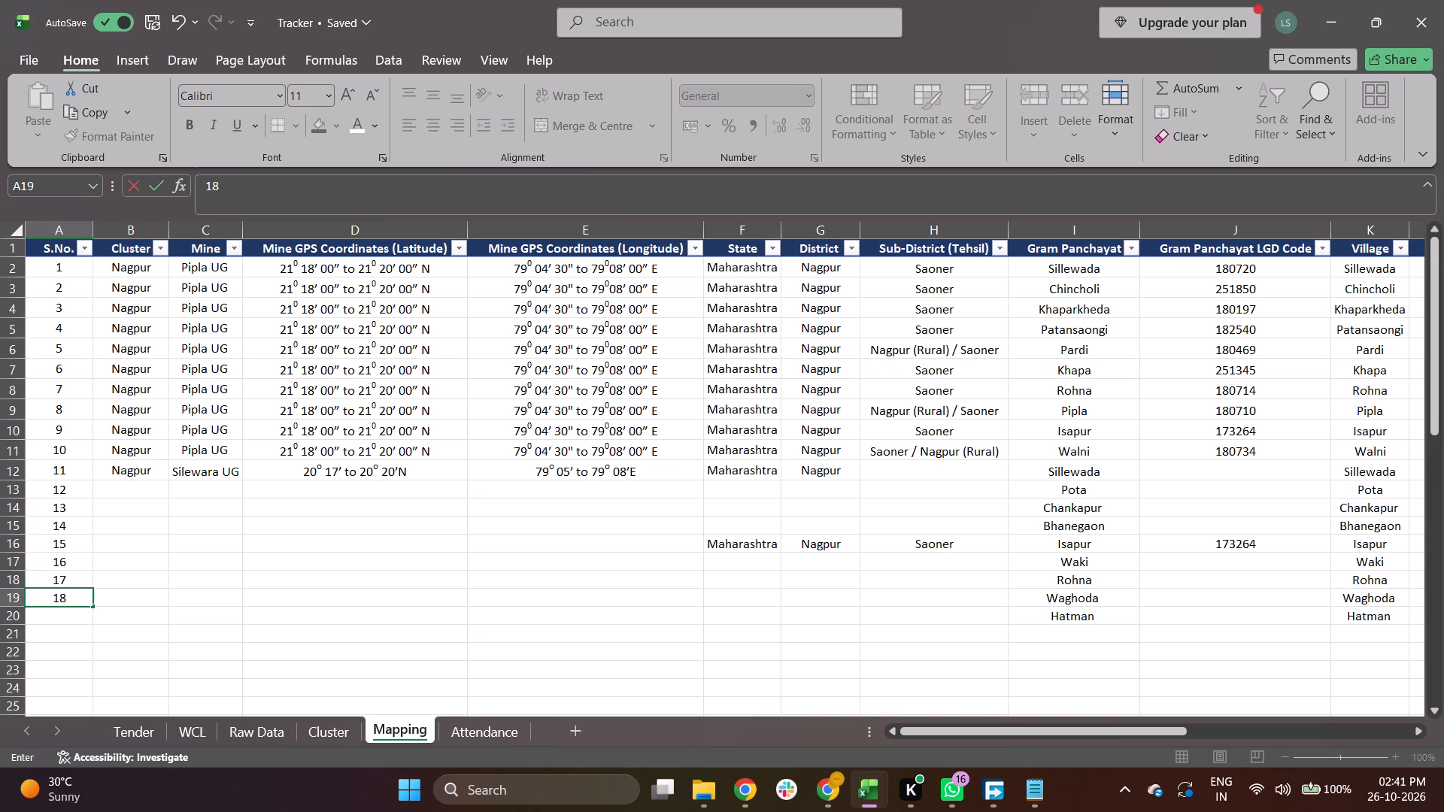
{"action": "key", "text": "Down"}
{"action": "key", "text": "Right"}
{"action": "key", "text": "Right"}
{"action": "key", "text": "Left"}
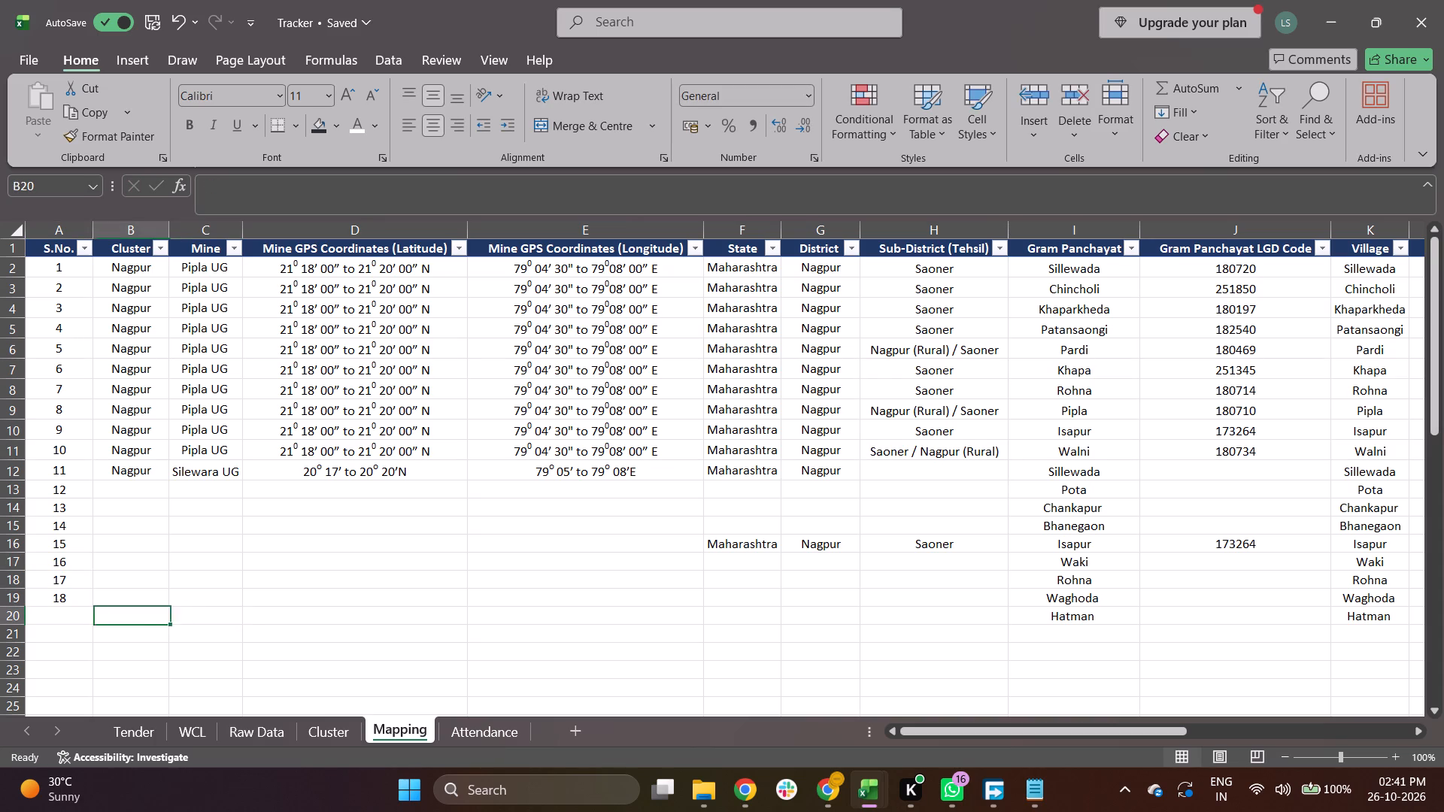
{"action": "key", "text": "Left"}
{"action": "type", "text": "19"}
{"action": "key", "text": "Right"}
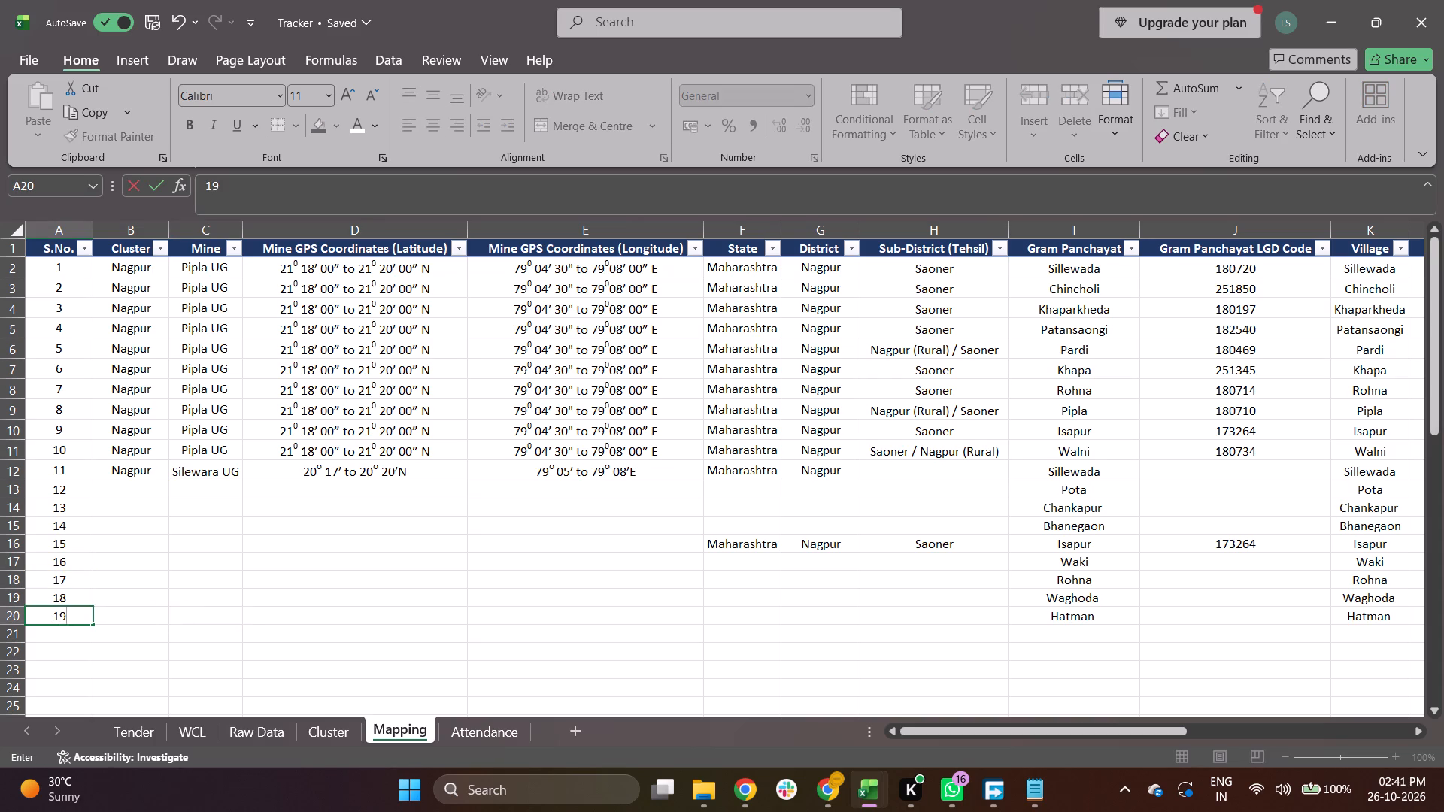
Copy row 12's Silewara UG details, from Cluster through District, down to row 20.
{"action": "key", "text": "Up"}
{"action": "key", "text": "Up"}
{"action": "key", "text": "Up"}
{"action": "key", "text": "Up"}
{"action": "key", "text": "Up"}
{"action": "key", "text": "Up"}
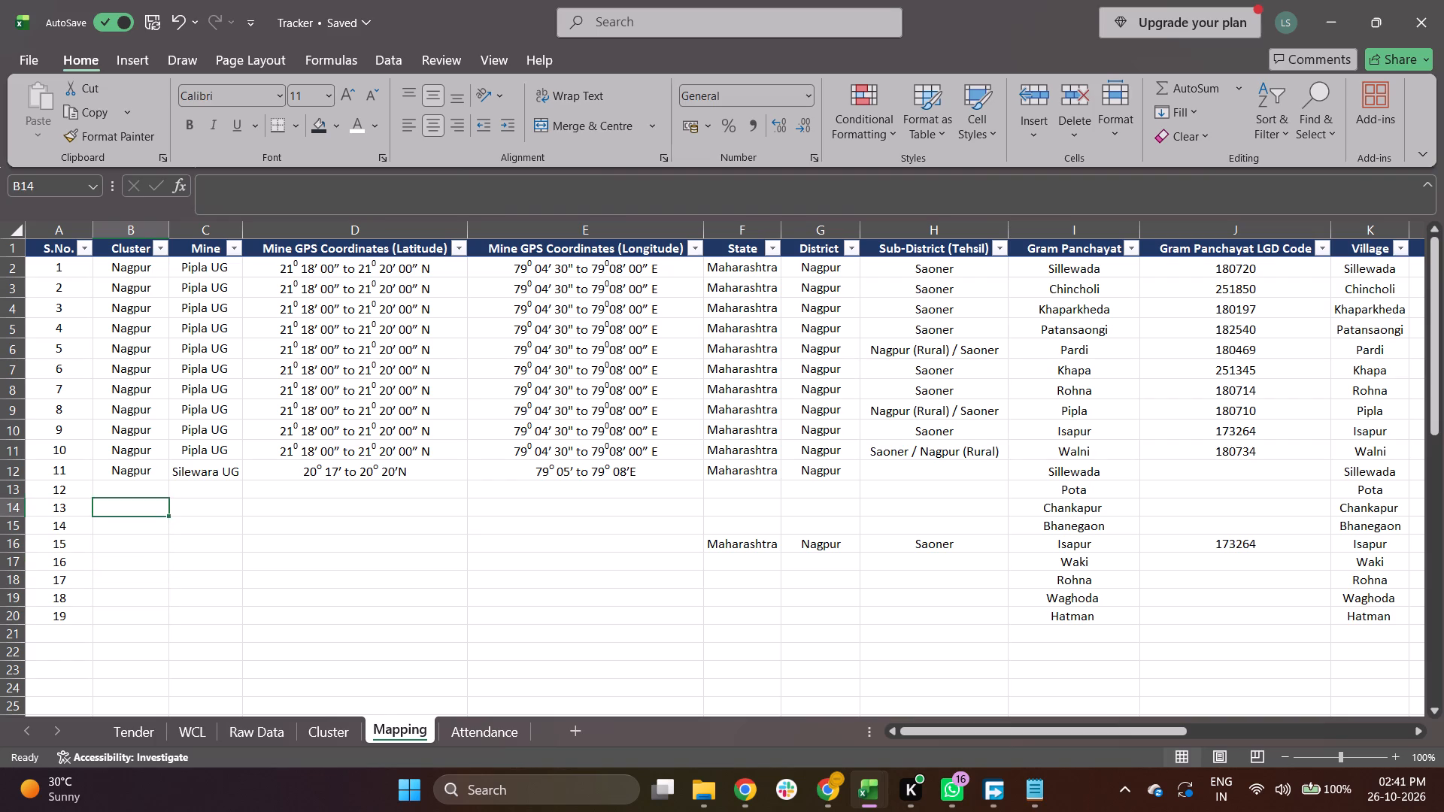
{"action": "key", "text": "Up"}
{"action": "key", "text": "Up"}
{"action": "key", "text": "shift+Right"}
{"action": "key", "text": "shift+Right"}
{"action": "key", "text": "shift+Right"}
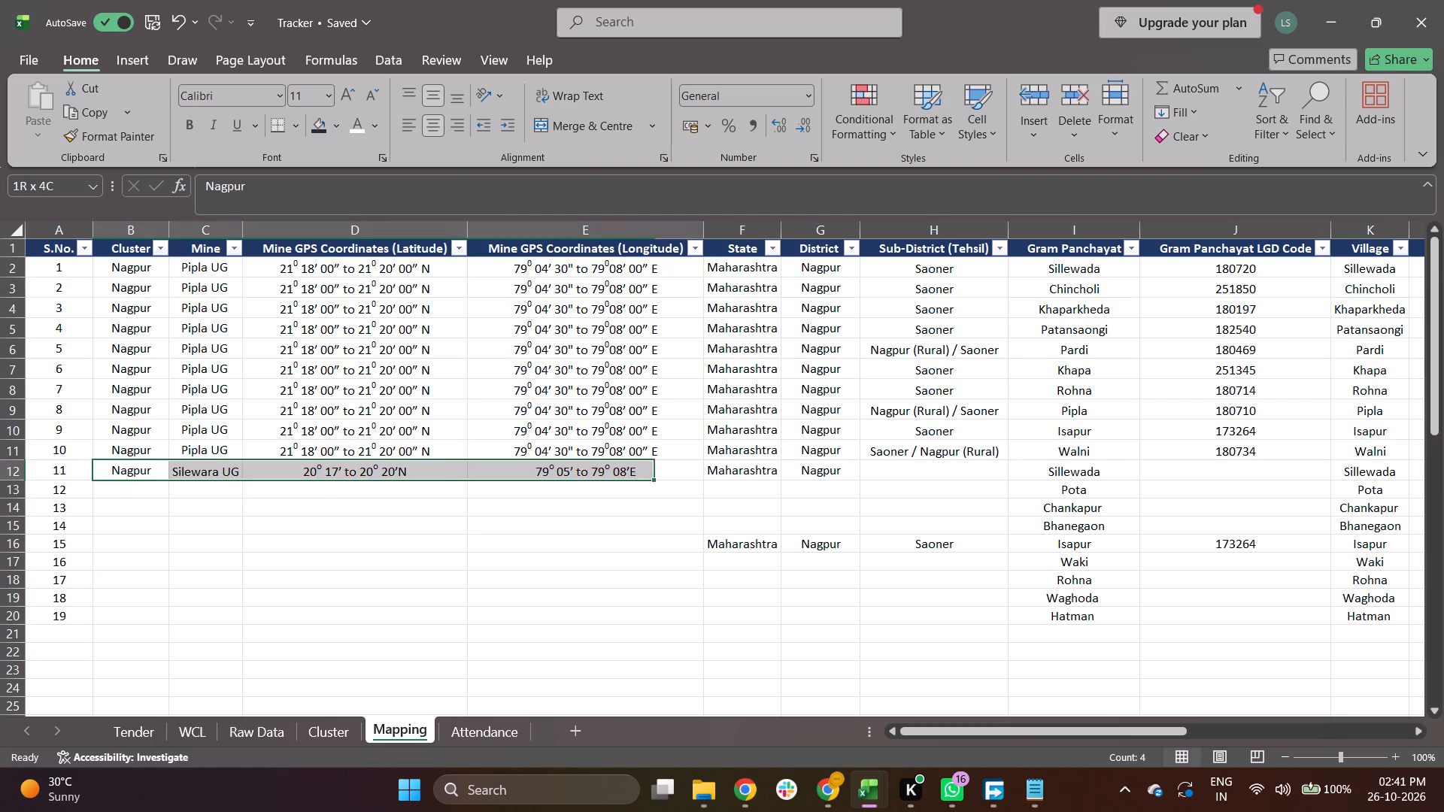
{"action": "key", "text": "shift+Right"}
{"action": "key", "text": "shift+Right"}
{"action": "key", "text": "ctrl+c"}
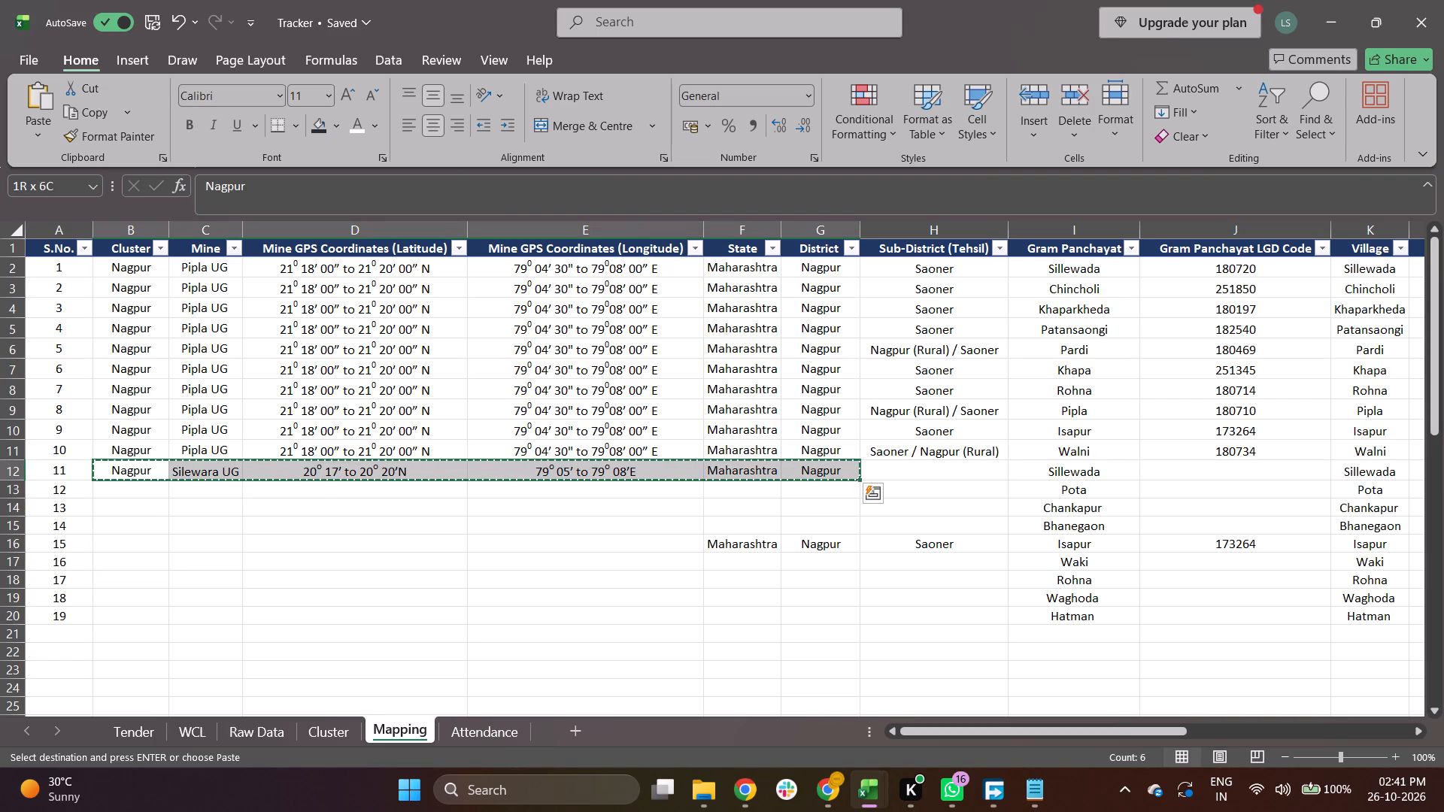
{"action": "key", "text": "shift+Down"}
{"action": "key", "text": "shift+Down"}
{"action": "key", "text": "shift+Down"}
{"action": "key", "text": "shift+Down"}
{"action": "key", "text": "shift+Down"}
{"action": "key", "text": "shift+Down"}
{"action": "key", "text": "shift+Down"}
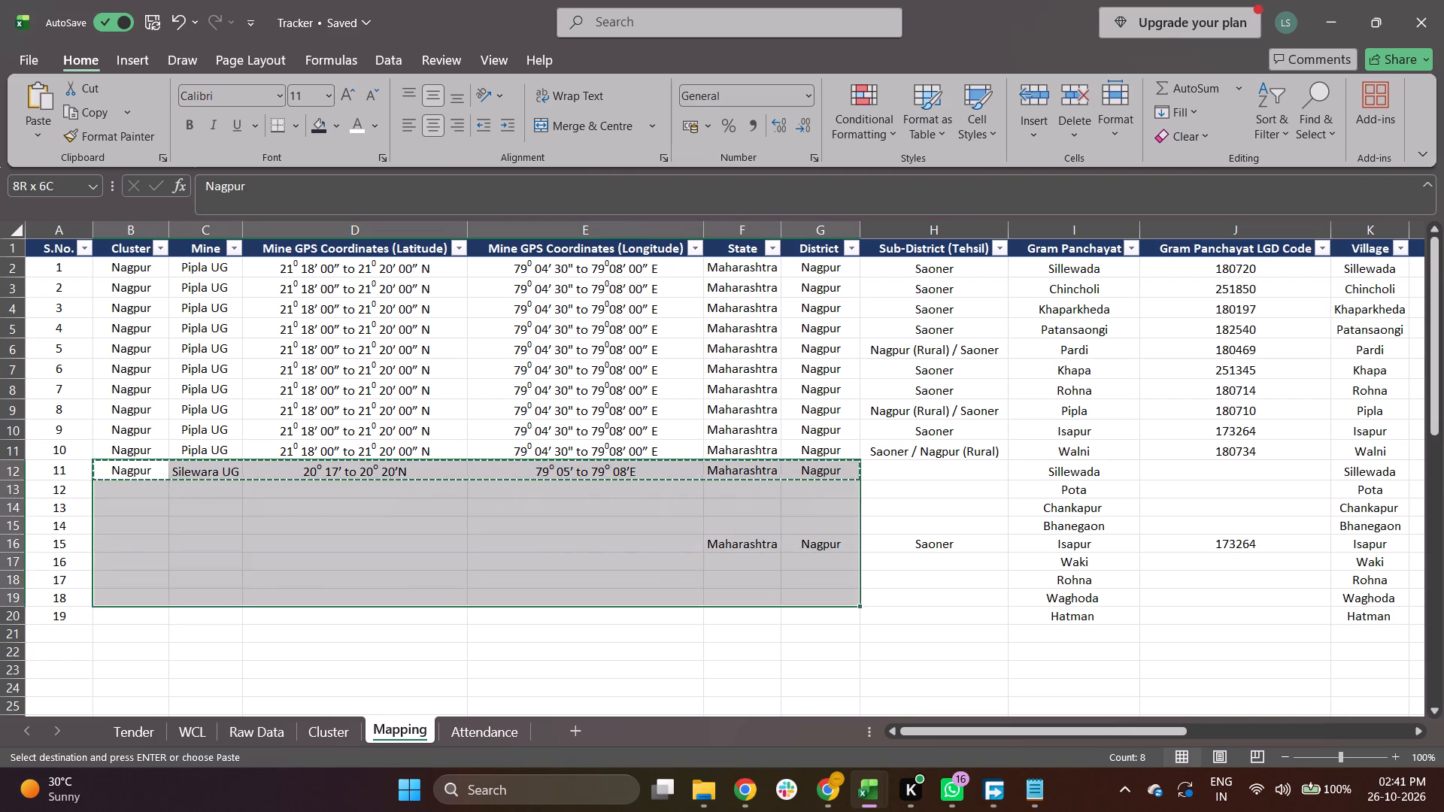
{"action": "key", "text": "shift+Down"}
{"action": "key", "text": "ctrl+v"}
{"action": "key", "text": "Up"}
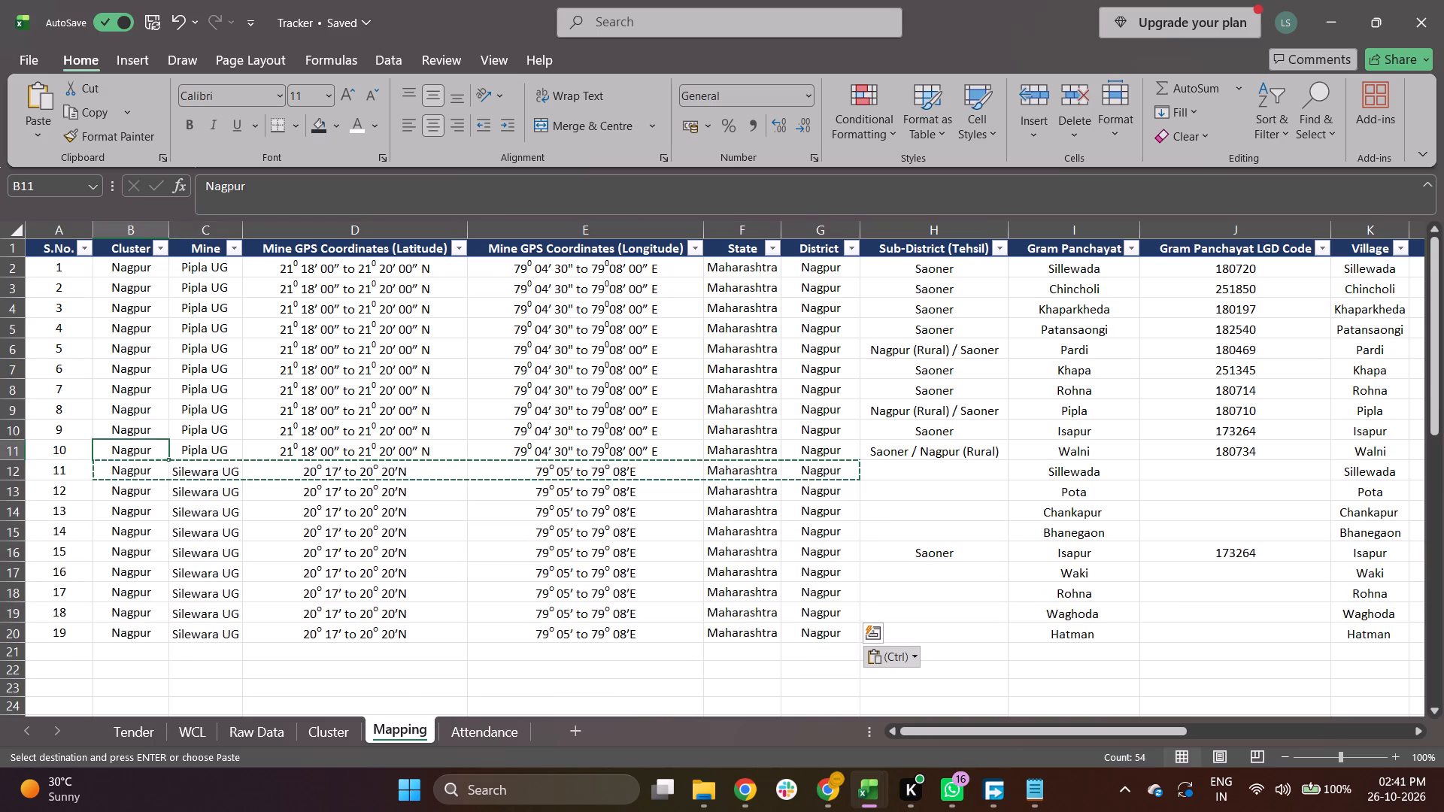
Check the Sub-District through Village GPS Coordinates columns for the first Silewara UG rows, 12 and 13.
{"action": "key", "text": "Right"}
{"action": "key", "text": "Right"}
{"action": "key", "text": "Right"}
{"action": "key", "text": "Right"}
{"action": "key", "text": "Right"}
{"action": "key", "text": "Right"}
{"action": "key", "text": "Down"}
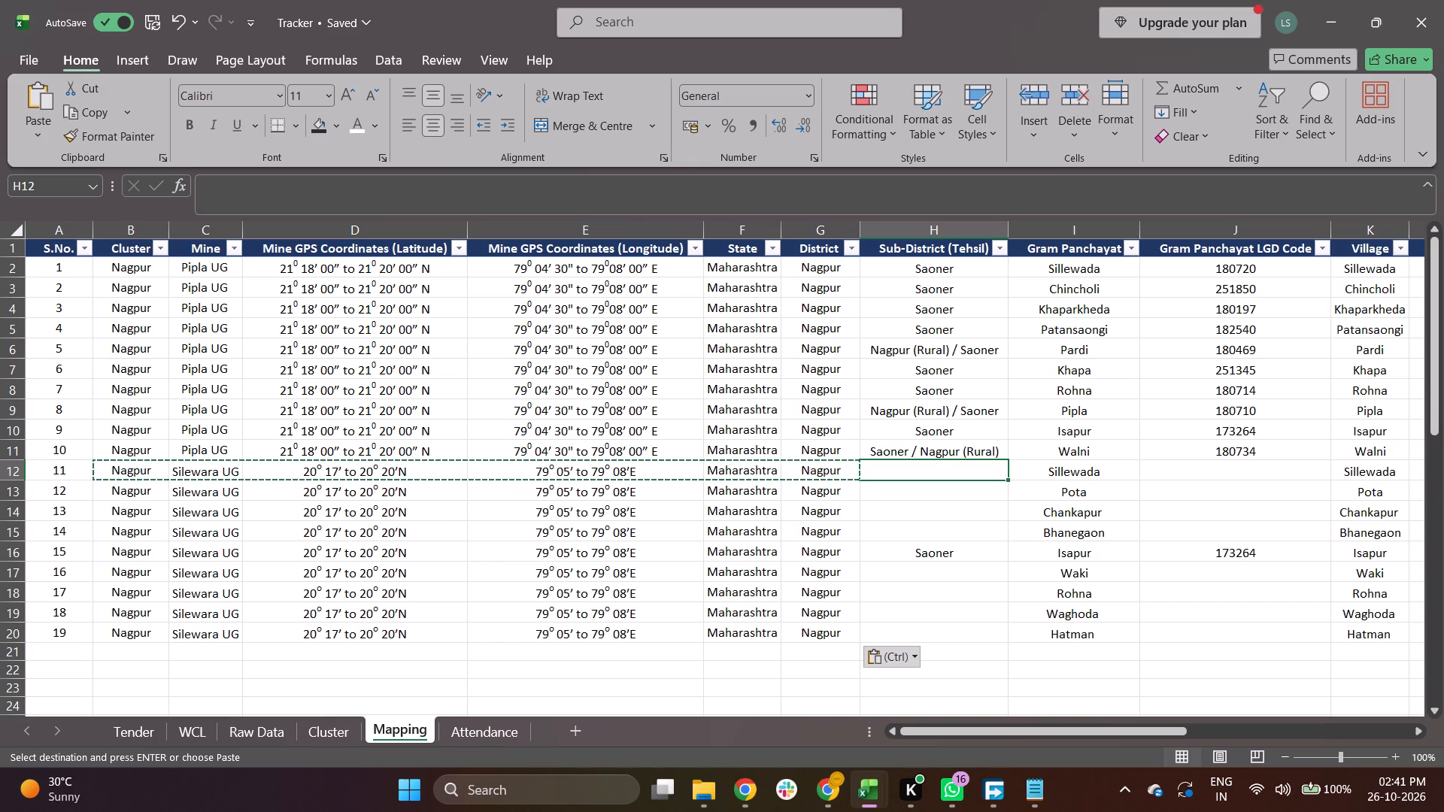
{"action": "key", "text": "Right"}
{"action": "key", "text": "Right"}
{"action": "key", "text": "Right"}
{"action": "key", "text": "Right"}
{"action": "key", "text": "Right"}
{"action": "key", "text": "Down"}
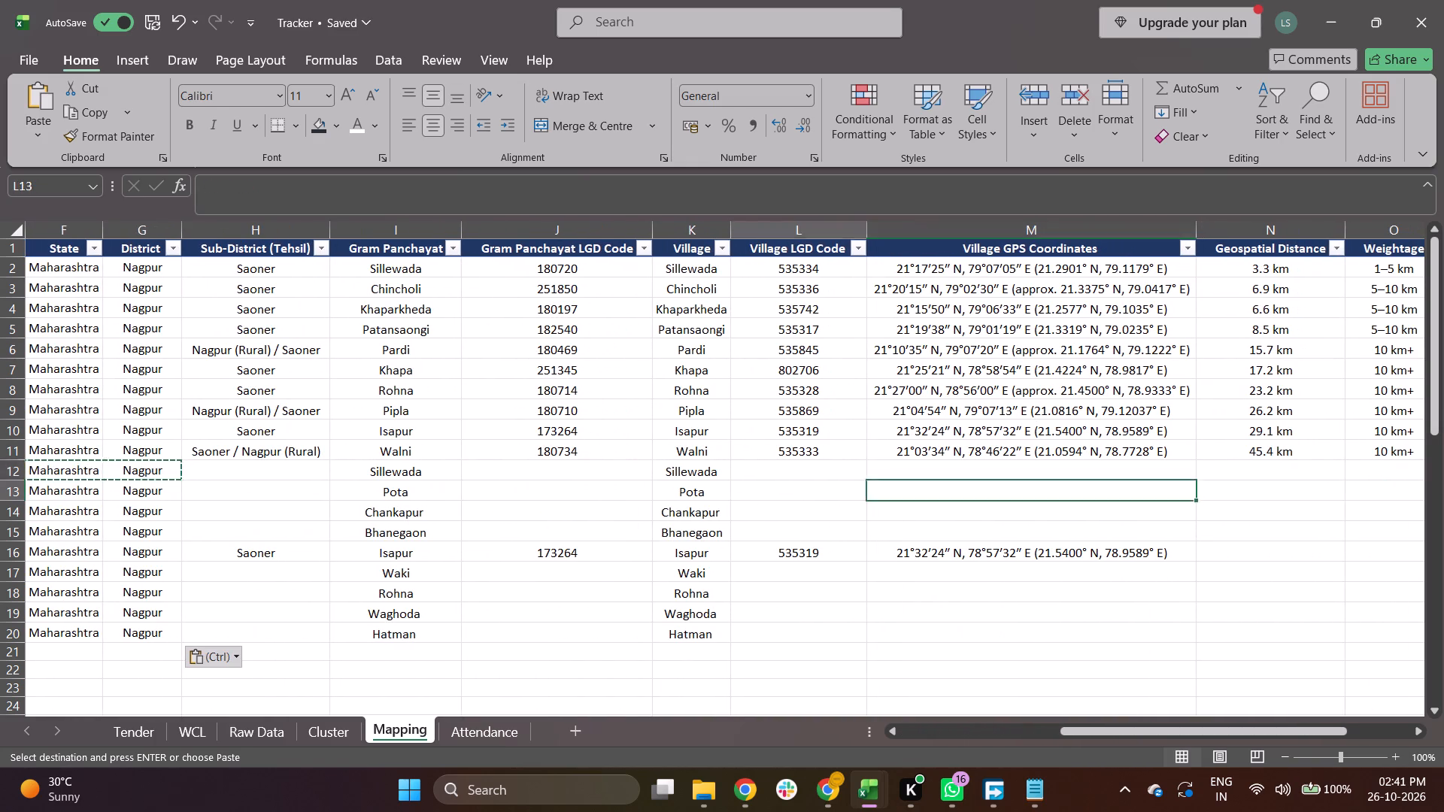
Copy Sillewada's details from Sub-District through Village GPS Coordinates in row 2 into the matching columns of row 12.
{"action": "key", "text": "Left"}
{"action": "key", "text": "Left"}
{"action": "key", "text": "Left"}
{"action": "key", "text": "Left"}
{"action": "key", "text": "Left"}
{"action": "key", "text": "Up"}
{"action": "key", "text": "Up"}
{"action": "key", "text": "Up"}
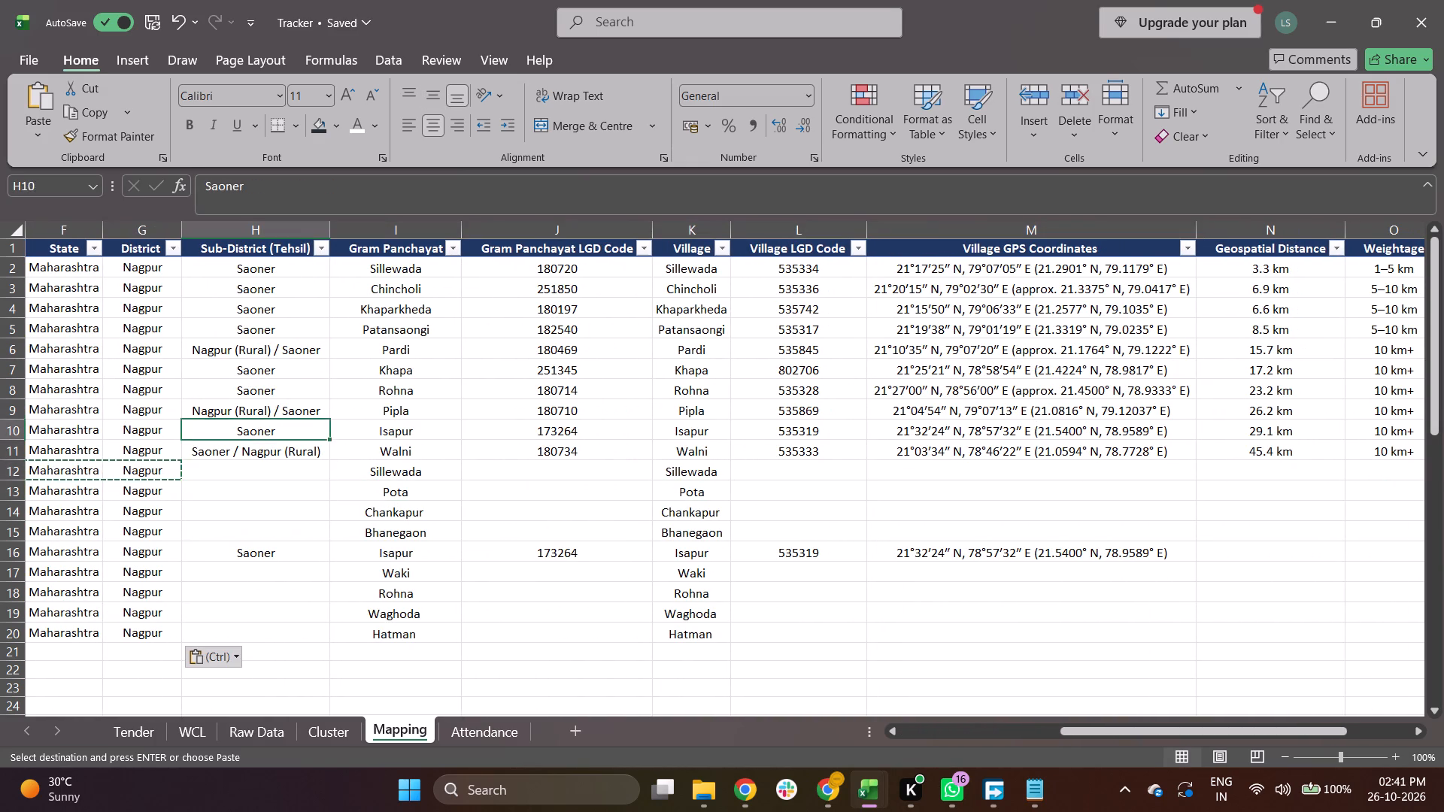
{"action": "key", "text": "Up"}
{"action": "key", "text": "Up"}
{"action": "key", "text": "Up"}
{"action": "key", "text": "Up"}
{"action": "key", "text": "Up"}
{"action": "key", "text": "Up"}
{"action": "key", "text": "Up"}
{"action": "key", "text": "Up"}
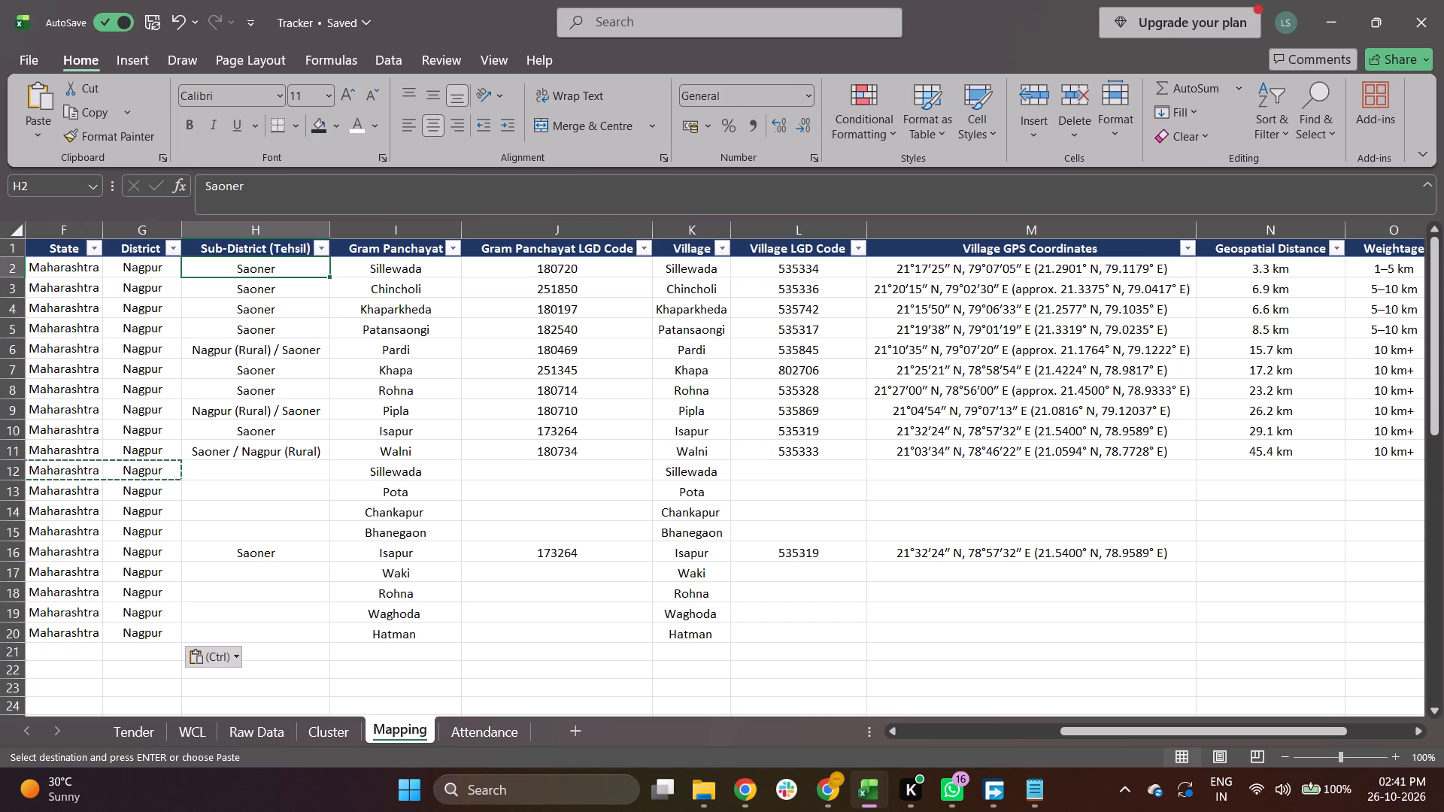
{"action": "key", "text": "shift+Right"}
{"action": "key", "text": "shift+Right"}
{"action": "key", "text": "shift+Right"}
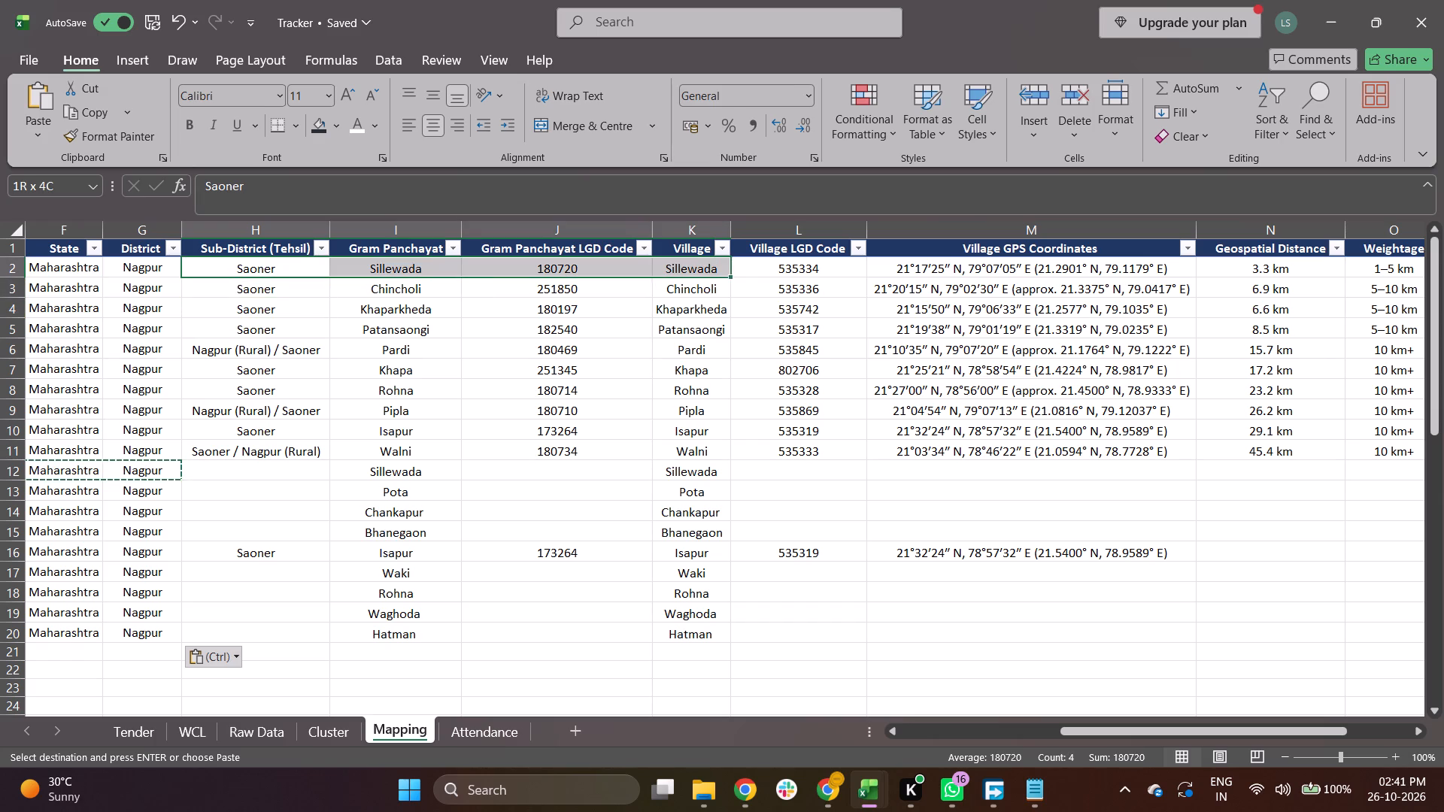
{"action": "key", "text": "shift+Right"}
{"action": "key", "text": "shift+Right"}
{"action": "key", "text": "shift+Right"}
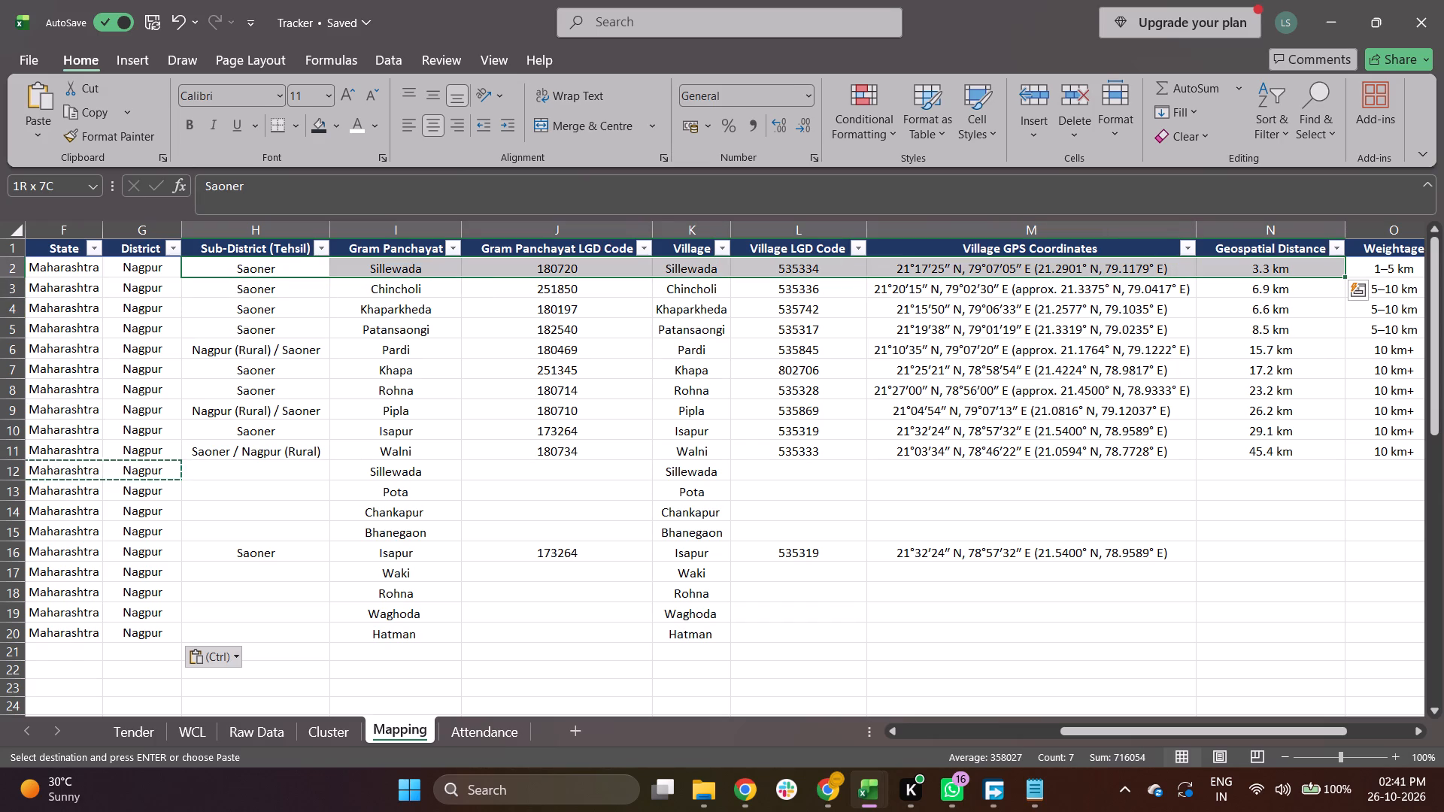
{"action": "key", "text": "shift+Left"}
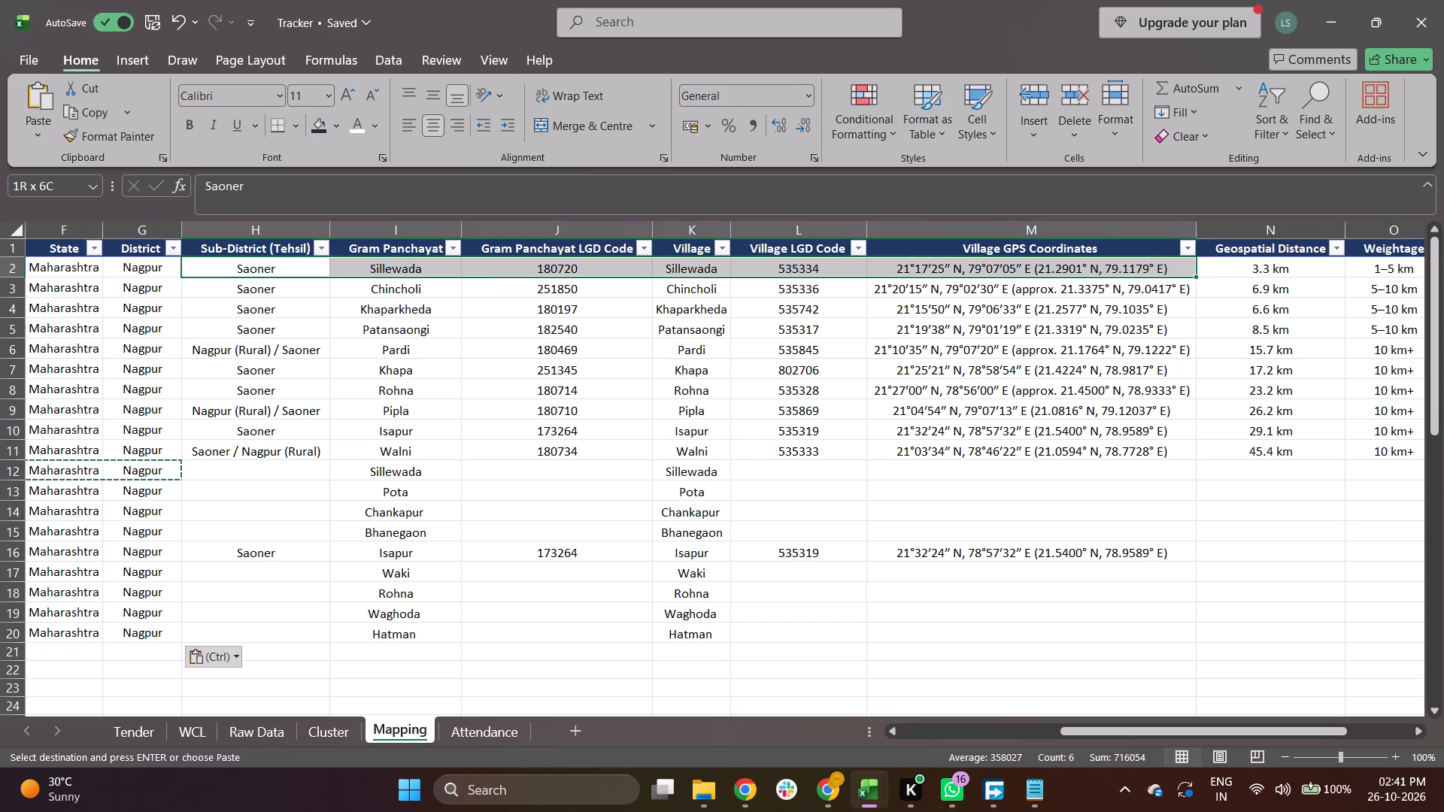
{"action": "key", "text": "ctrl+c"}
{"action": "key", "text": "Down"}
{"action": "key", "text": "Down"}
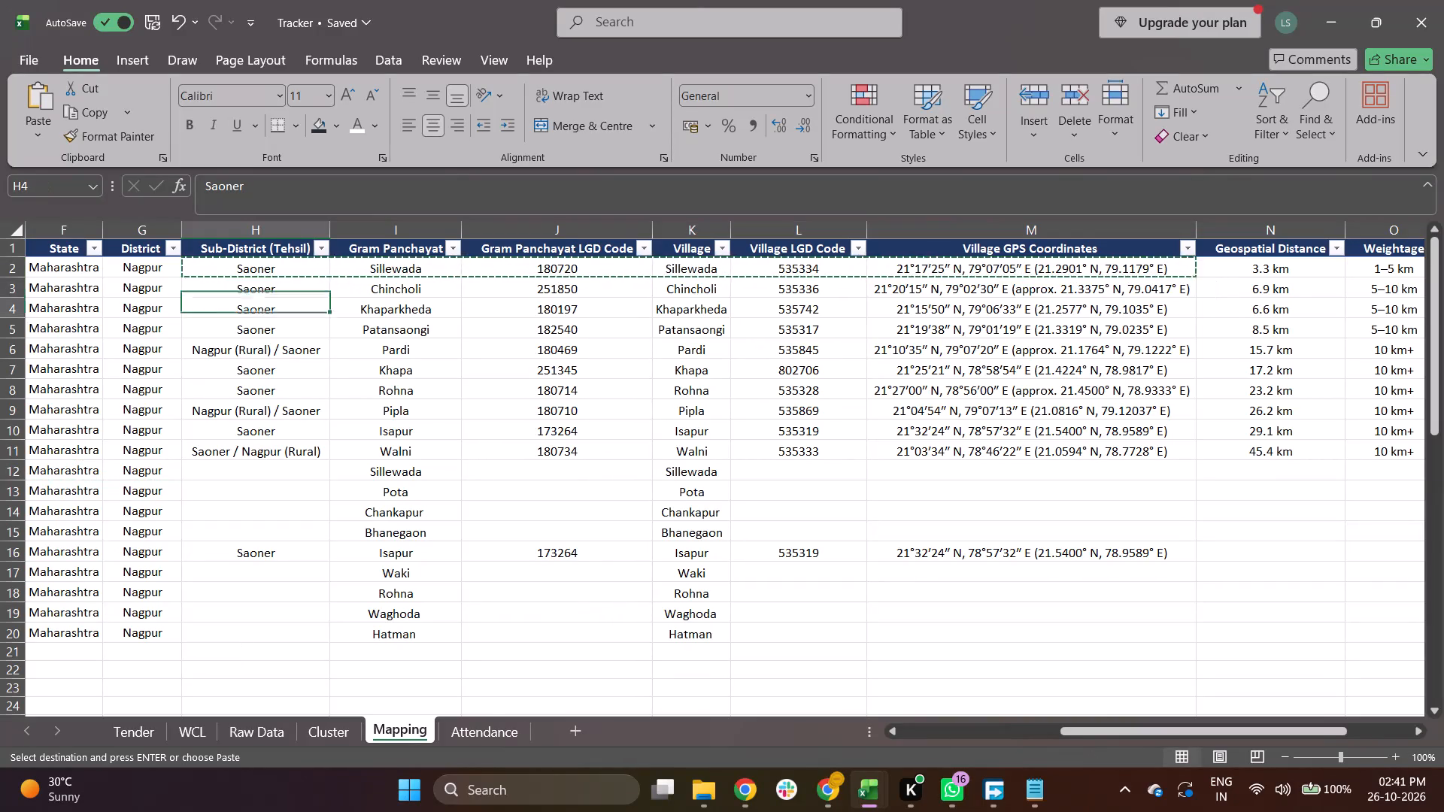
{"action": "key", "text": "Down"}
{"action": "key", "text": "Down"}
{"action": "key", "text": "Down"}
{"action": "key", "text": "Down"}
{"action": "key", "text": "Down"}
{"action": "key", "text": "Down"}
{"action": "key", "text": "Down"}
{"action": "key", "text": "Down"}
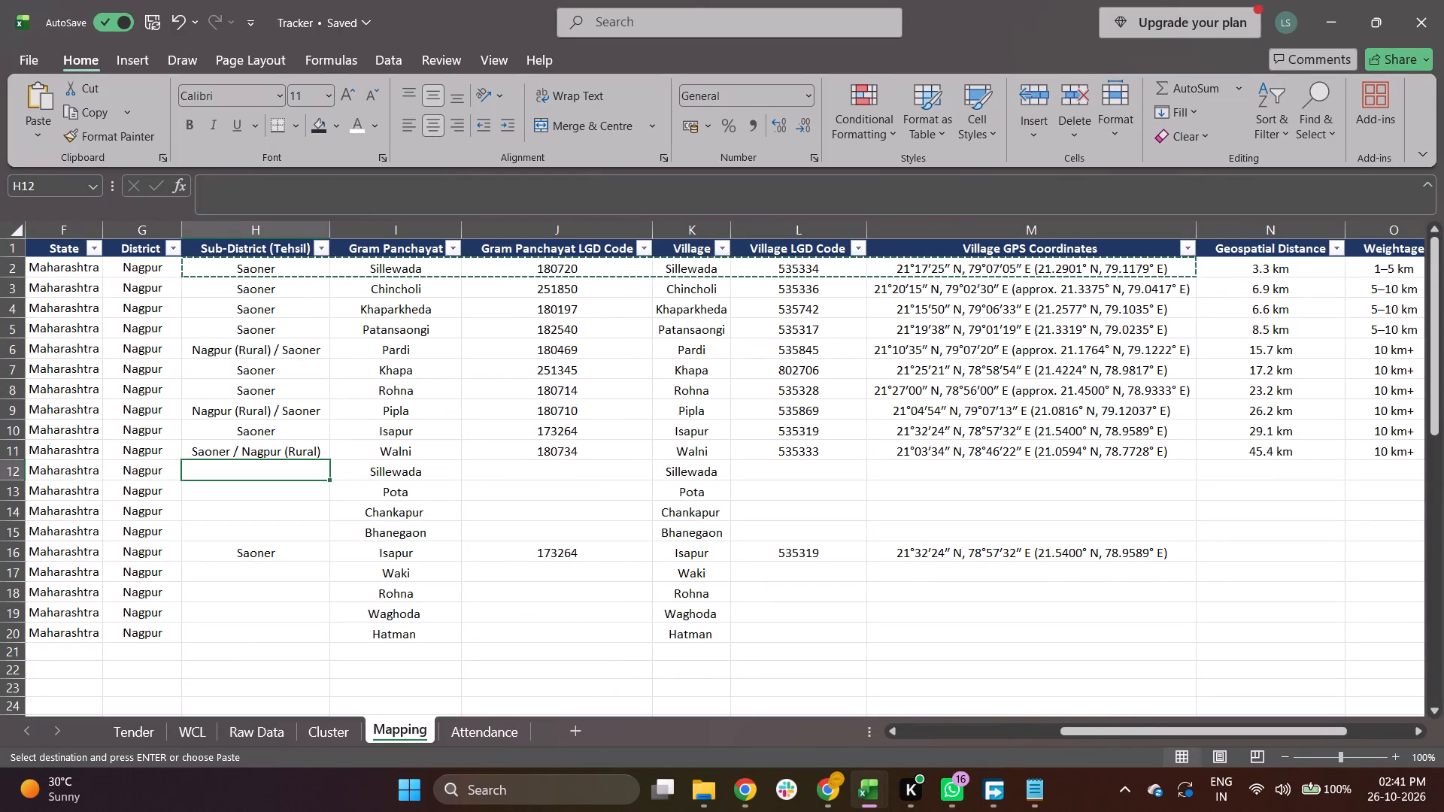
{"action": "key", "text": "ctrl+v"}
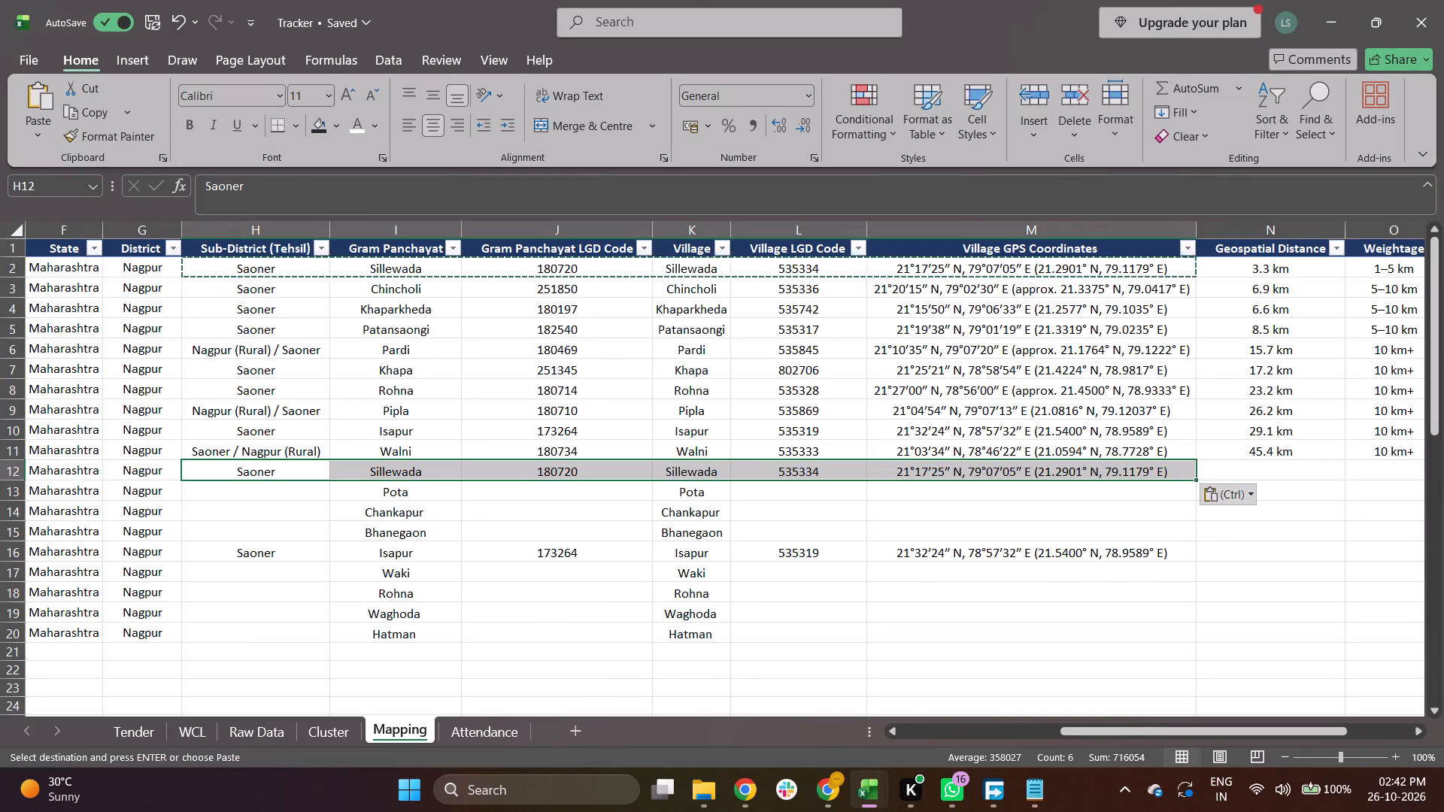
Compare the Silewara UG villages in rows 13 to 19 with the Pipla UG rows above to look for matching names.
{"action": "key", "text": "Down"}
{"action": "key", "text": "Down"}
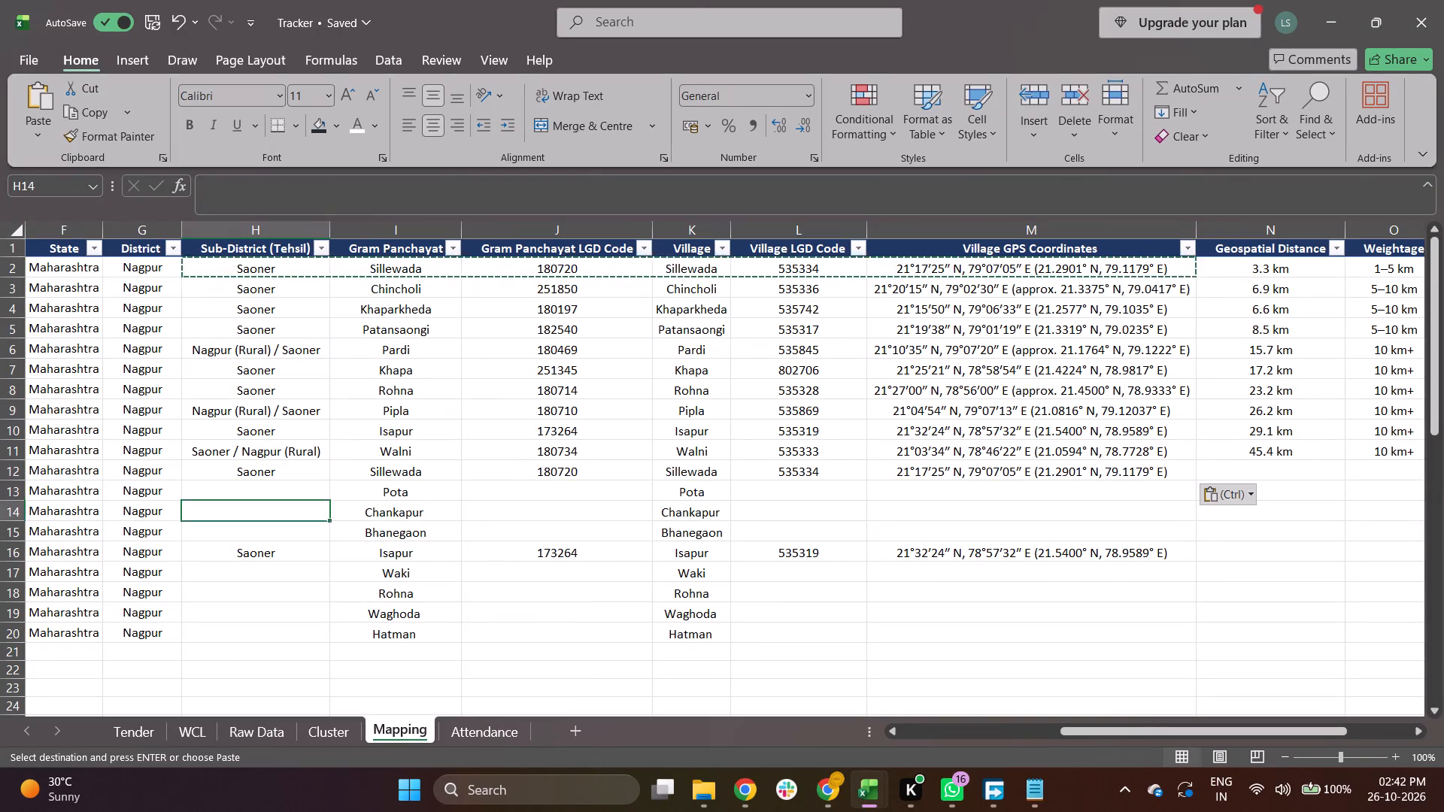
{"action": "key", "text": "Down"}
{"action": "key", "text": "Down"}
{"action": "key", "text": "Up"}
{"action": "key", "text": "Up"}
{"action": "key", "text": "Up"}
{"action": "key", "text": "Up"}
{"action": "key", "text": "Up"}
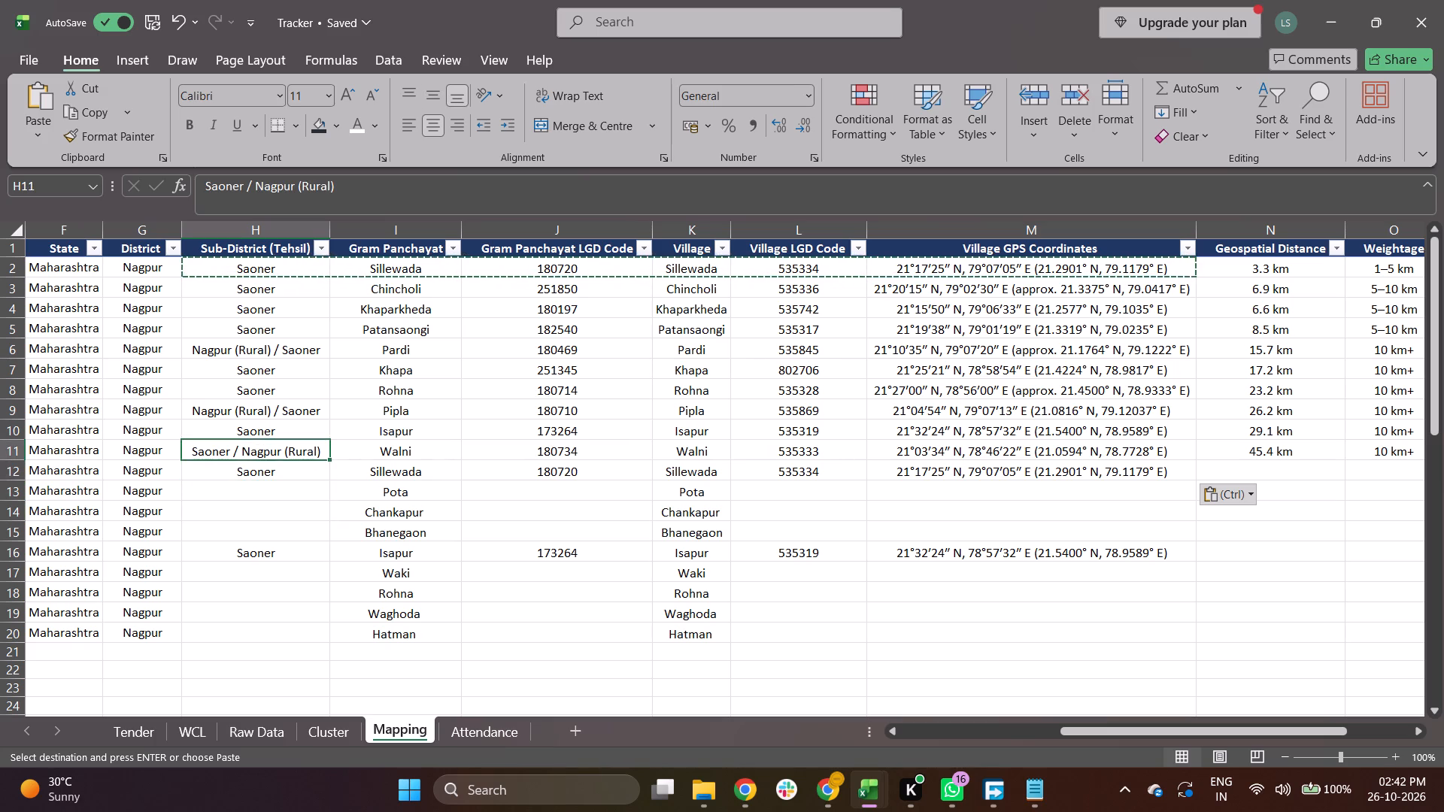
{"action": "key", "text": "Down"}
{"action": "key", "text": "Down"}
{"action": "key", "text": "Down"}
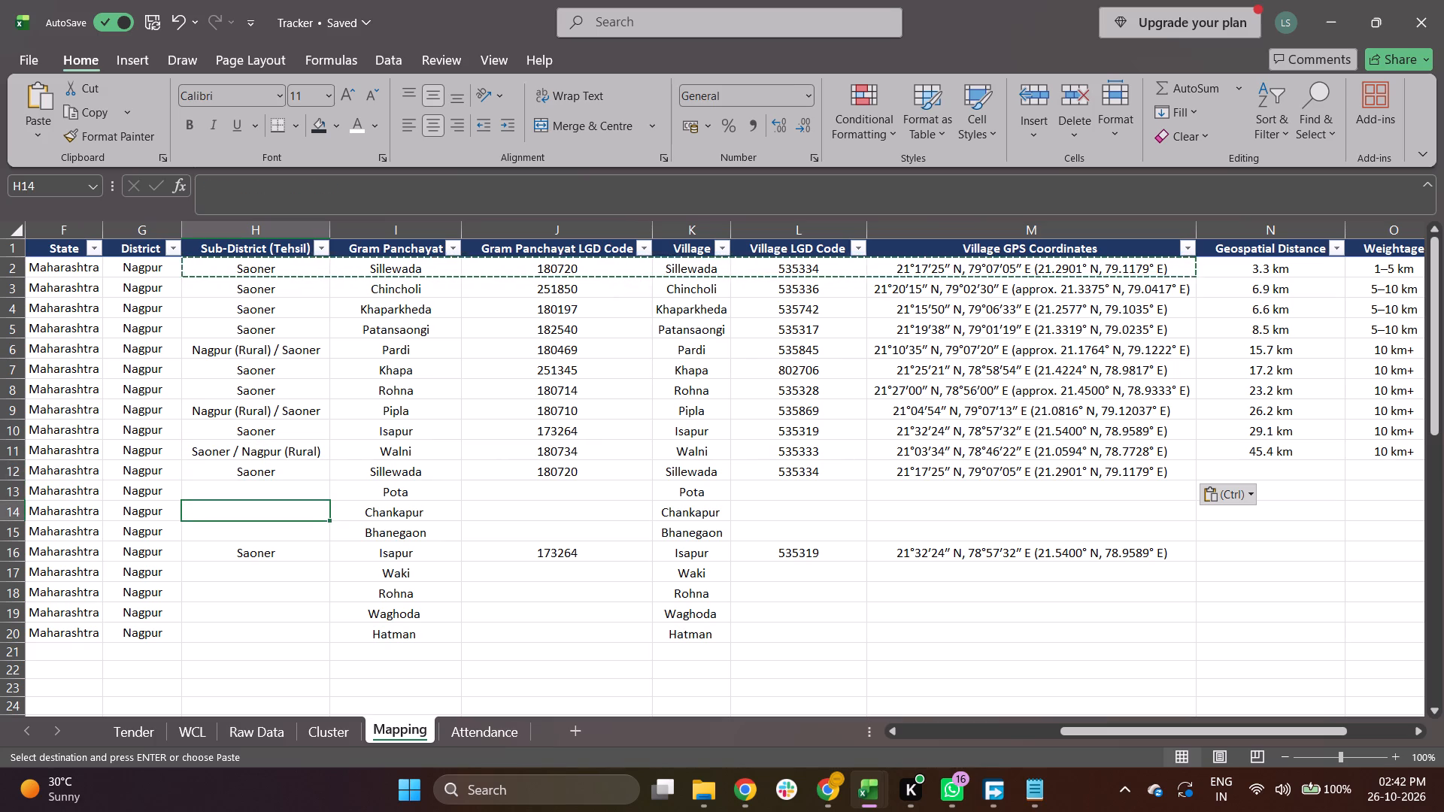
{"action": "key", "text": "Down"}
{"action": "key", "text": "Down"}
{"action": "key", "text": "Down"}
{"action": "key", "text": "Down"}
{"action": "key", "text": "Down"}
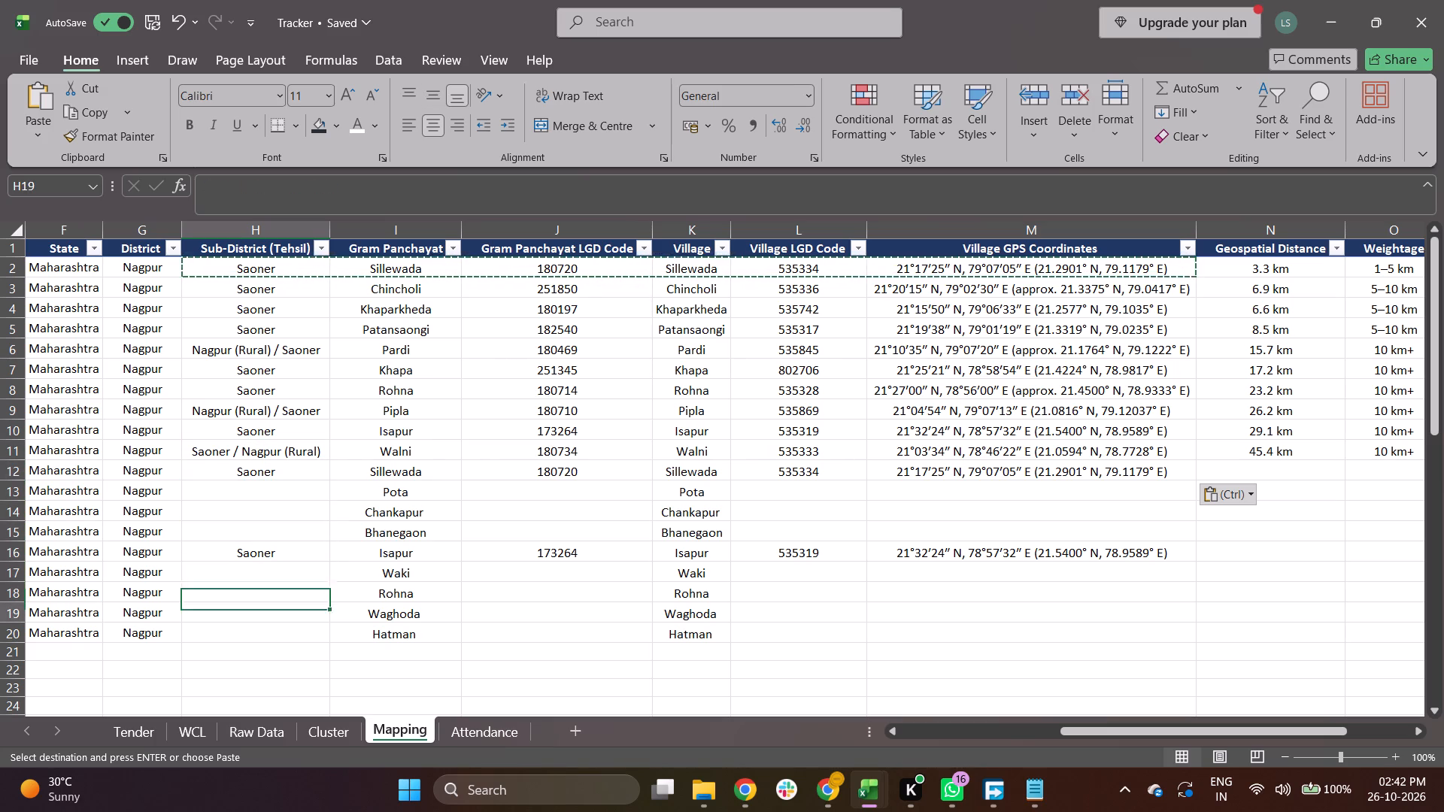
{"action": "key", "text": "Up"}
{"action": "key", "text": "Up"}
{"action": "key", "text": "Up"}
{"action": "key", "text": "Up"}
{"action": "key", "text": "Up"}
{"action": "key", "text": "Up"}
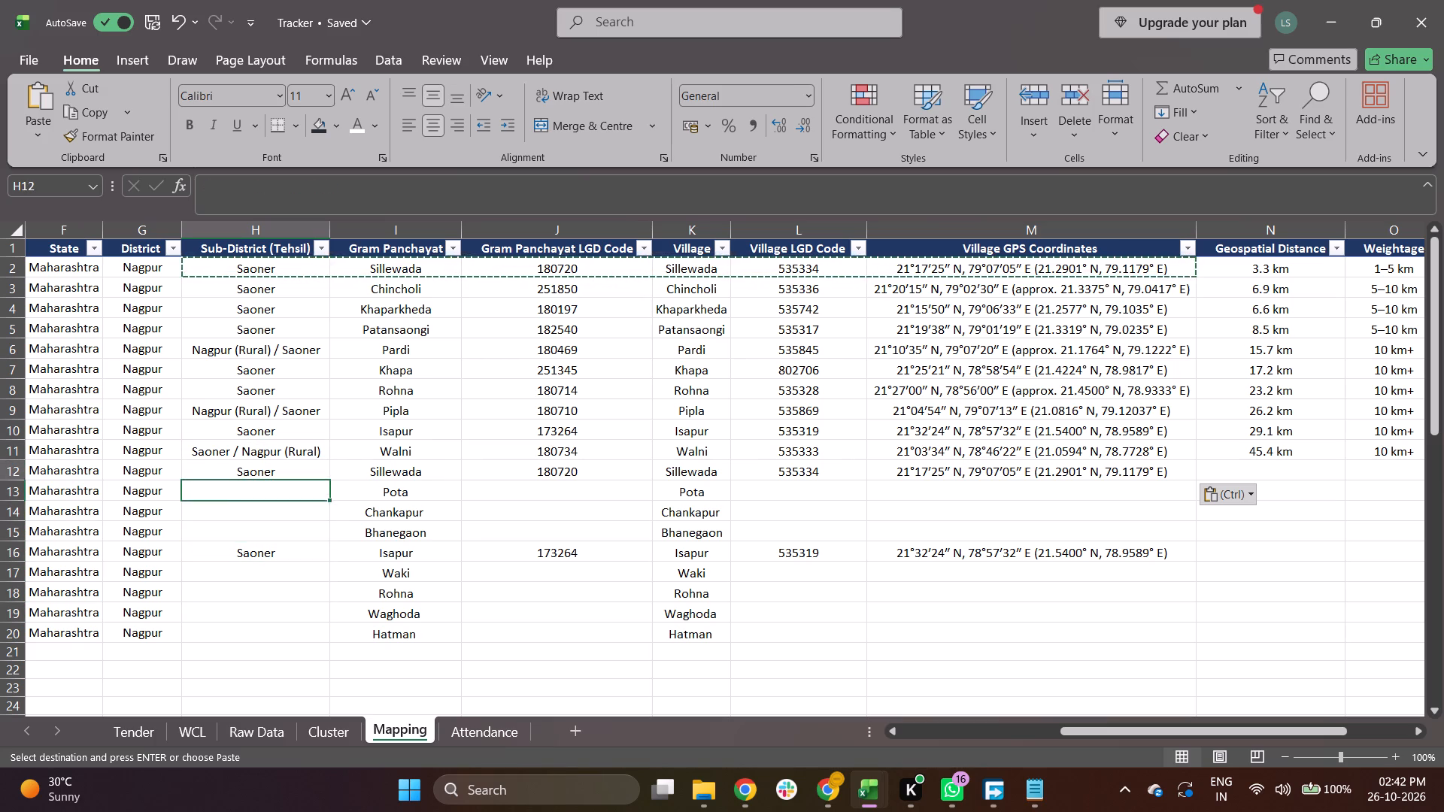
Copy Rohna's details from Sub-District through Village GPS Coordinates in row 8 into the matching columns of row 18.
{"action": "key", "text": "Up"}
{"action": "key", "text": "Up"}
{"action": "key", "text": "Up"}
{"action": "key", "text": "Up"}
{"action": "key", "text": "Up"}
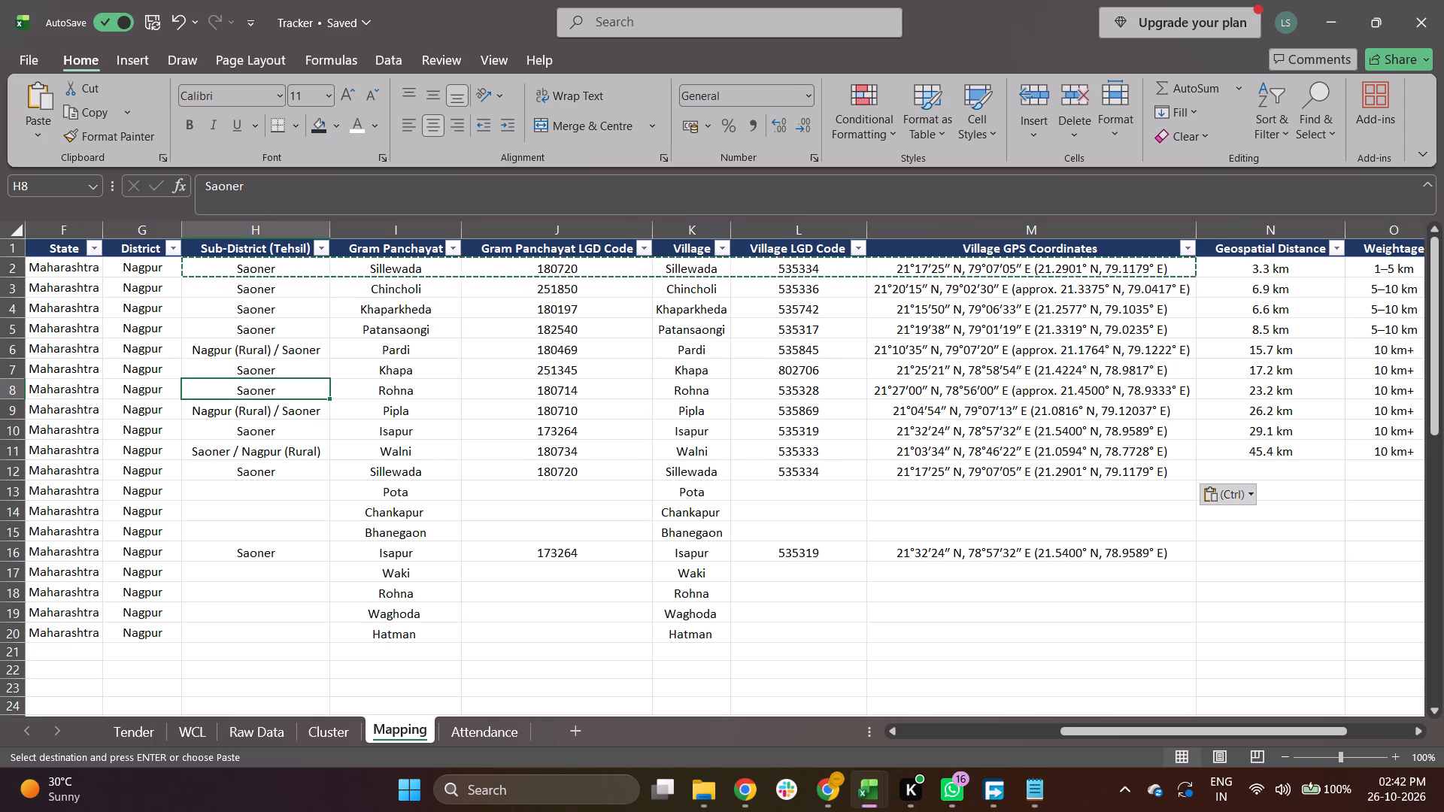
{"action": "key", "text": "shift+Right"}
{"action": "key", "text": "shift+Right"}
{"action": "key", "text": "shift+Right"}
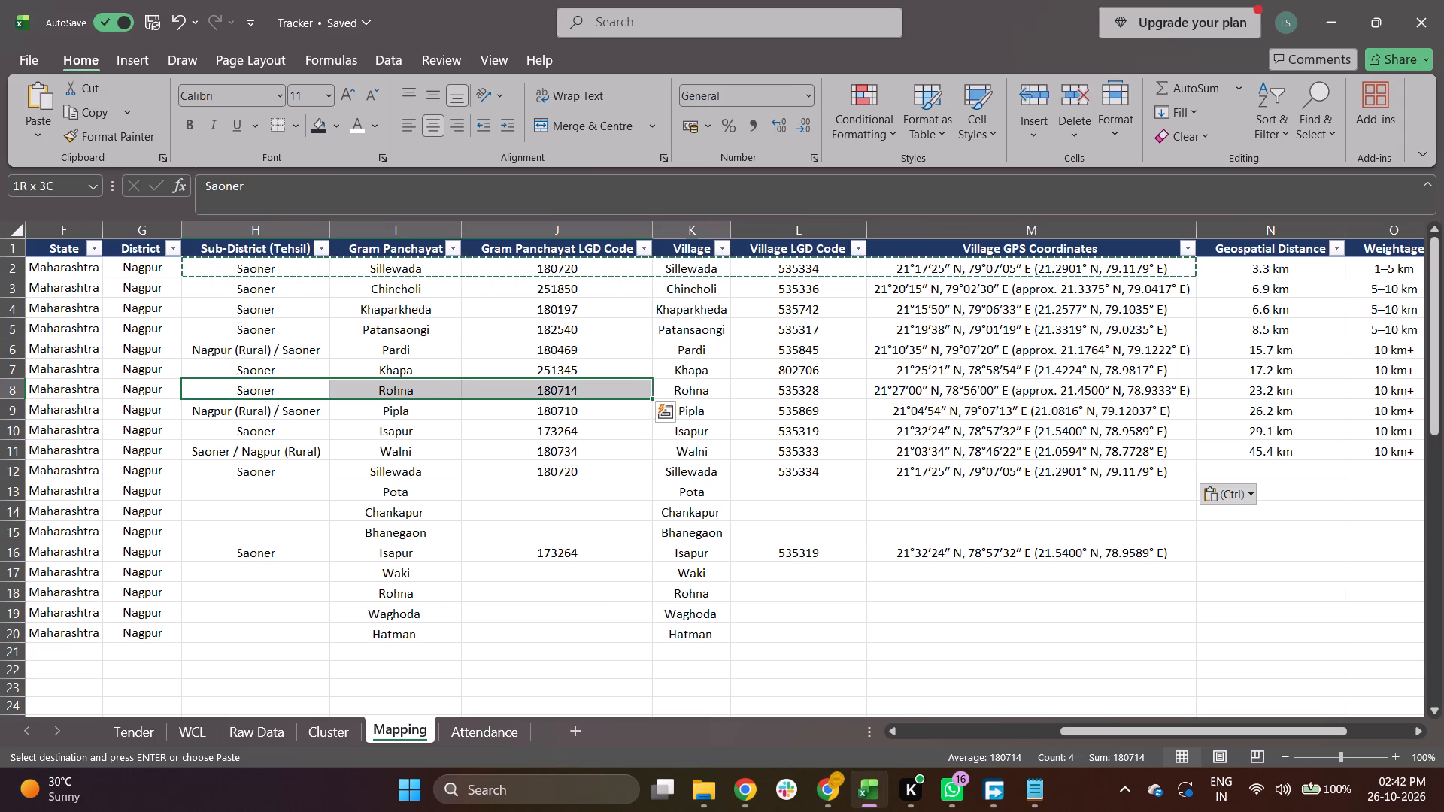
{"action": "key", "text": "shift+Right"}
{"action": "key", "text": "shift+Right"}
{"action": "key", "text": "ctrl+c"}
{"action": "key", "text": "Down"}
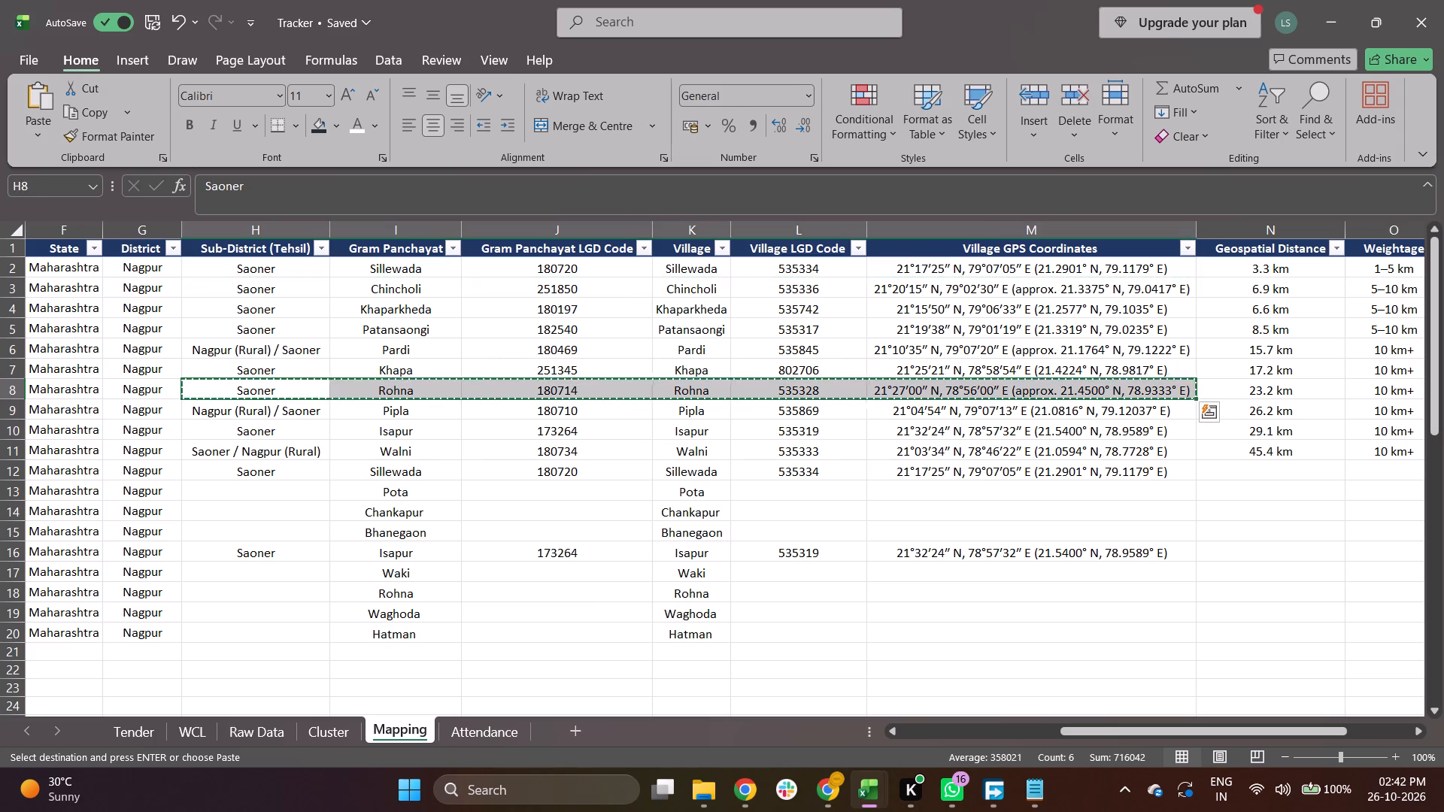
{"action": "key", "text": "Down"}
{"action": "key", "text": "Down"}
{"action": "key", "text": "Down"}
{"action": "key", "text": "Down"}
{"action": "key", "text": "Down"}
{"action": "key", "text": "Down"}
{"action": "key", "text": "Down"}
{"action": "key", "text": "Down"}
{"action": "key", "text": "Down"}
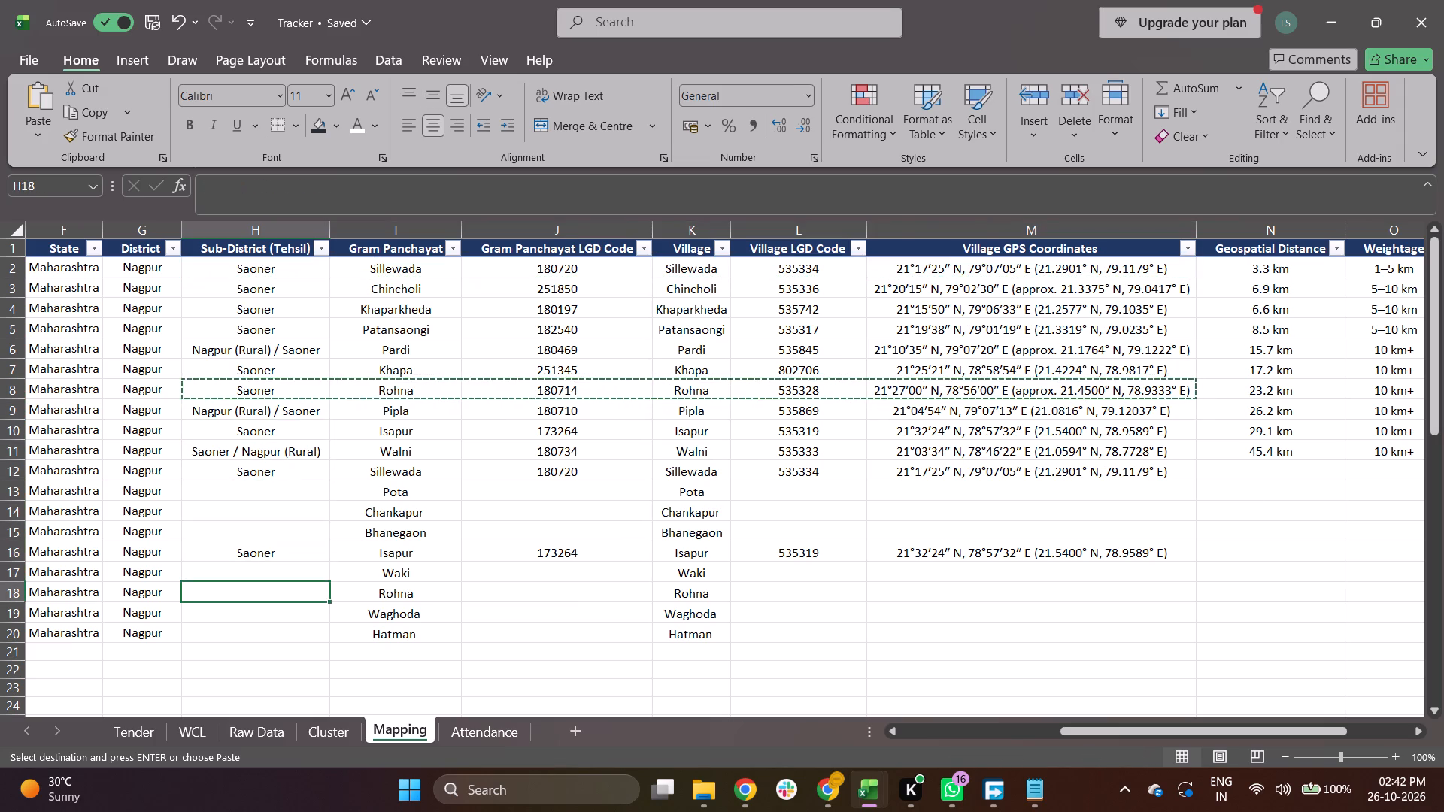
{"action": "key", "text": "ctrl+v"}
Review the Mapping sheet's columns from S.No. and the mine details across to Weightage and Total Households.
{"action": "left_click", "coordinate": [629, 550]}
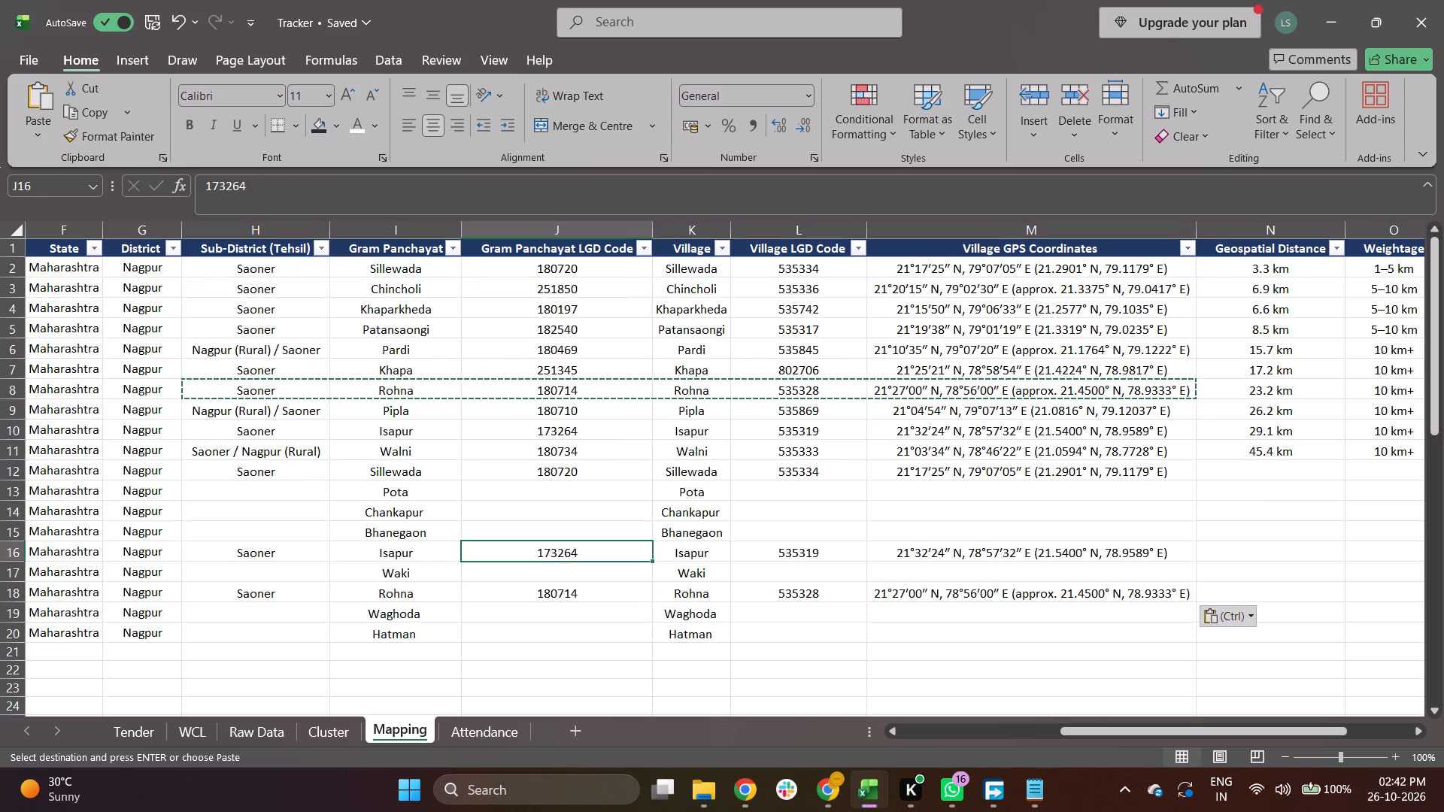
{"action": "key", "text": "Up"}
{"action": "key", "text": "Up"}
{"action": "key", "text": "Up"}
{"action": "key", "text": "Left"}
{"action": "key", "text": "Left"}
{"action": "key", "text": "Left"}
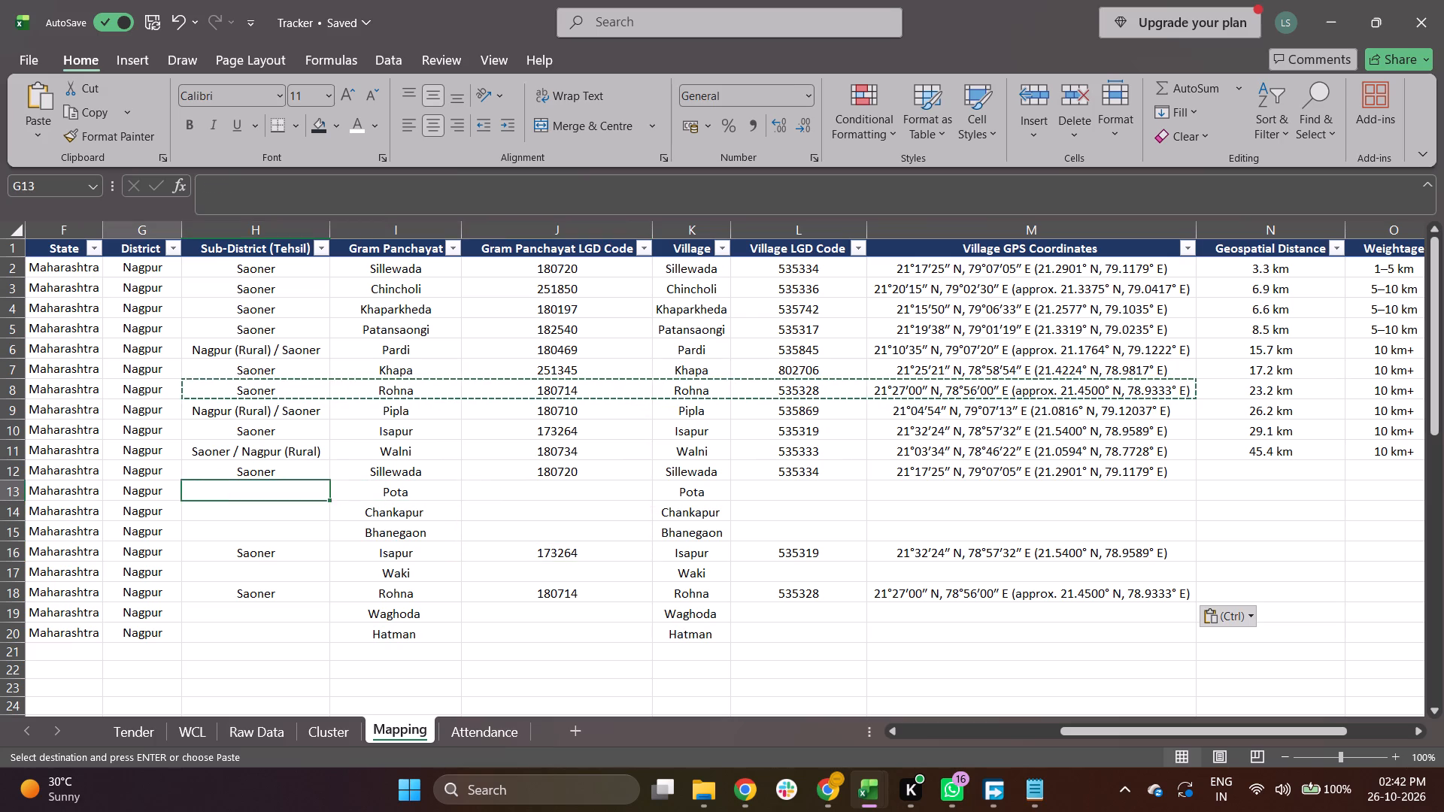
{"action": "key", "text": "Up"}
{"action": "key", "text": "Up"}
{"action": "key", "text": "Up"}
{"action": "key", "text": "Up"}
{"action": "key", "text": "Up"}
{"action": "key", "text": "Up"}
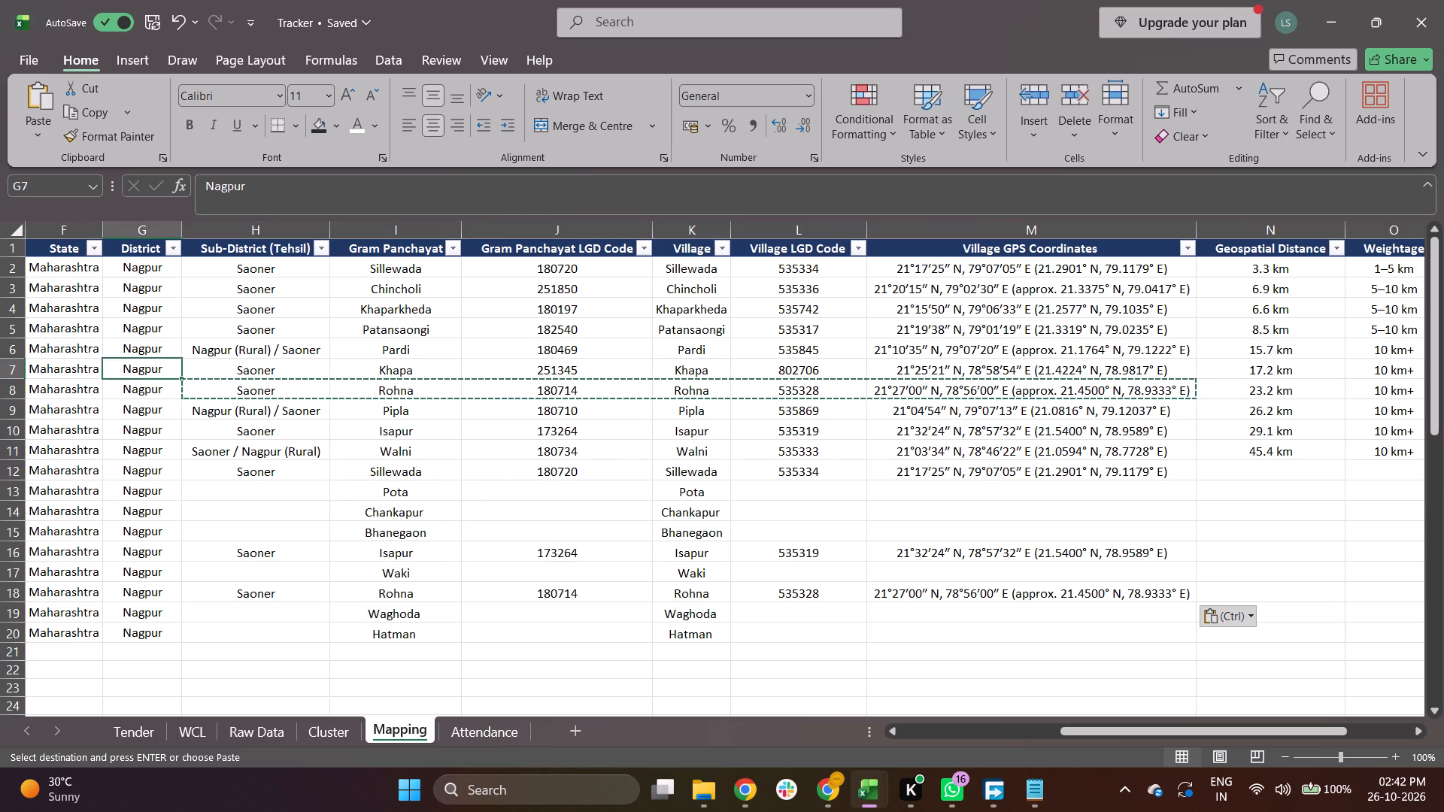
{"action": "key", "text": "Up"}
{"action": "key", "text": "Up"}
{"action": "key", "text": "Up"}
{"action": "key", "text": "Left"}
{"action": "key", "text": "Left"}
{"action": "key", "text": "Left"}
{"action": "key", "text": "Left"}
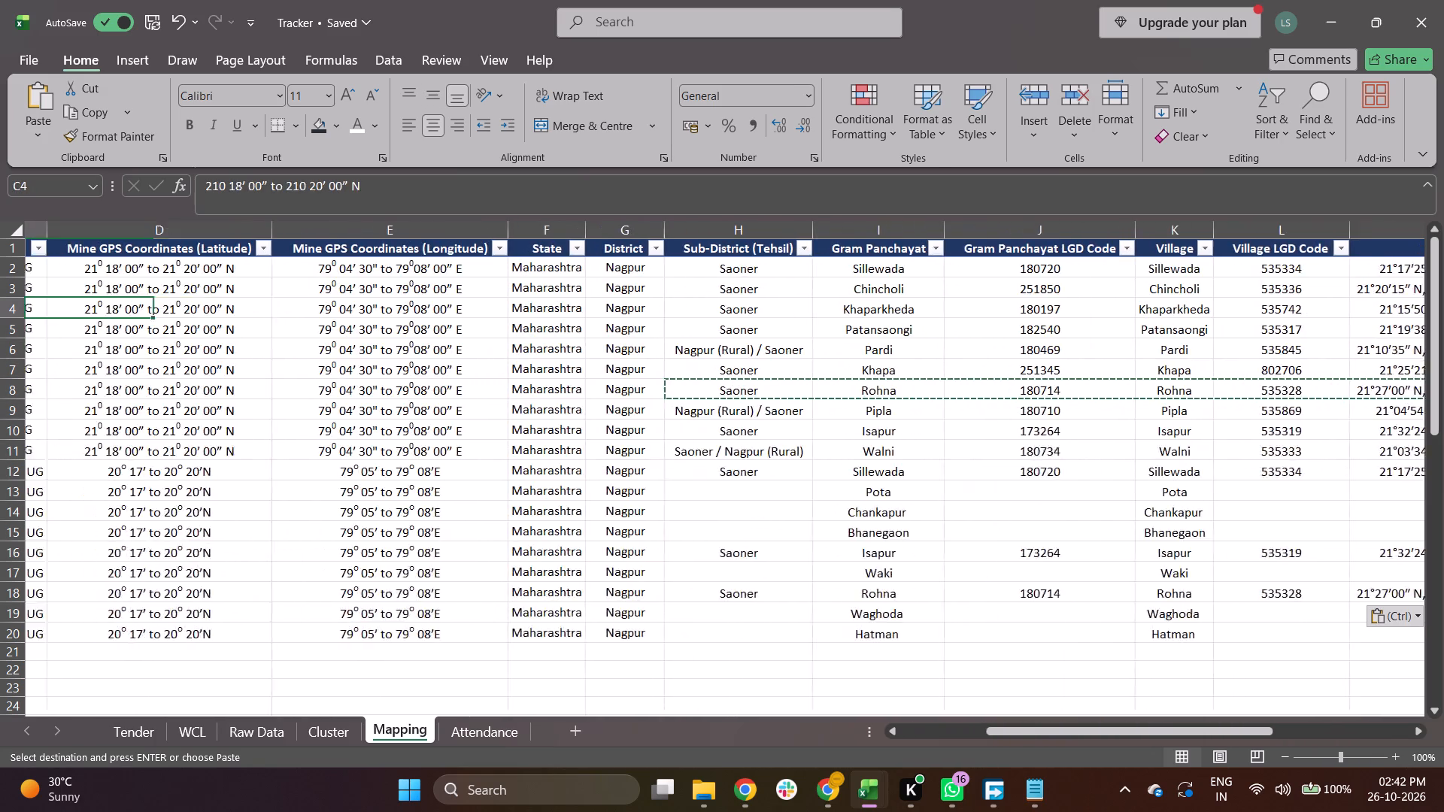
{"action": "key", "text": "Left"}
{"action": "key", "text": "Left"}
{"action": "key", "text": "Left"}
{"action": "key", "text": "Right"}
{"action": "key", "text": "Right"}
{"action": "key", "text": "Right"}
{"action": "key", "text": "Right"}
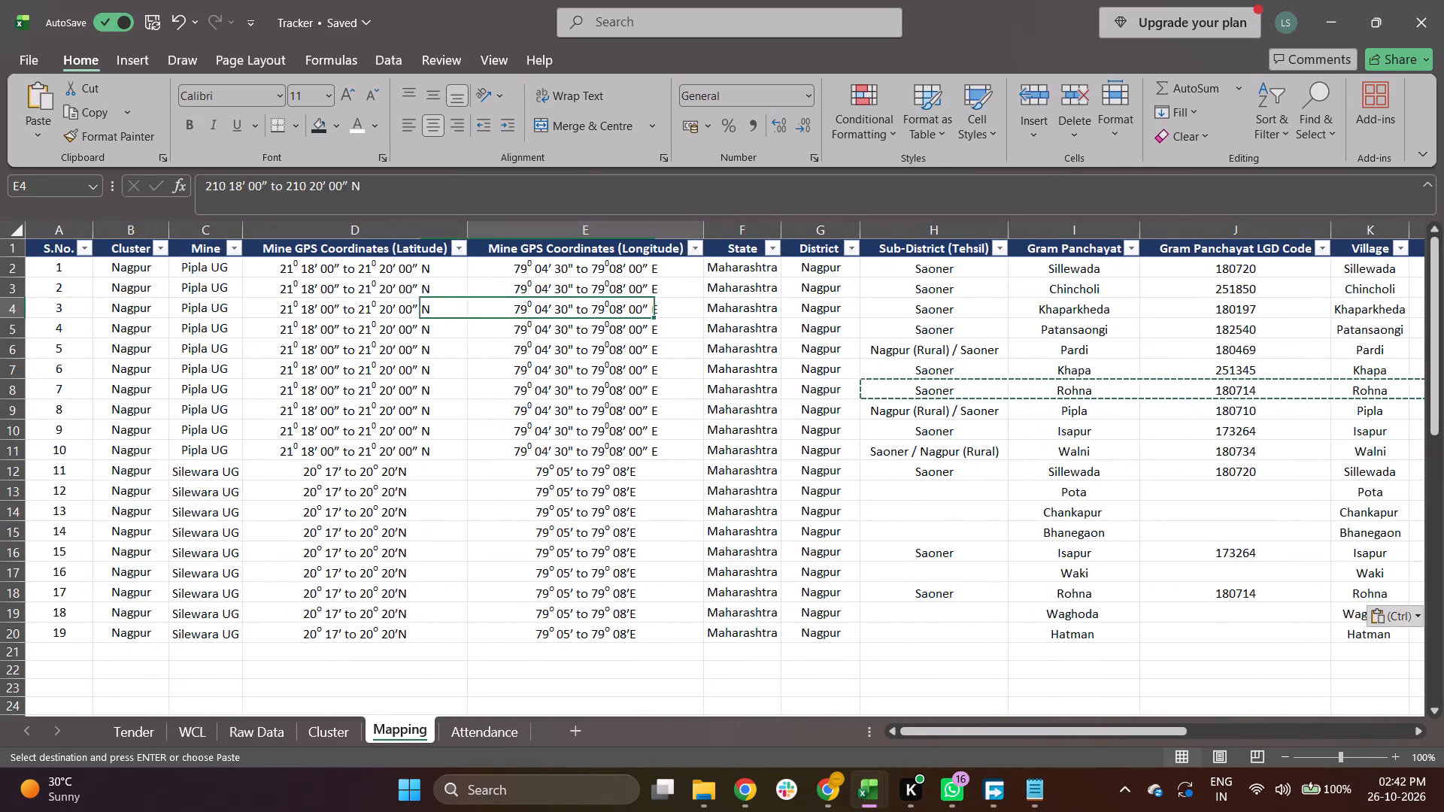
{"action": "key", "text": "Right"}
{"action": "key", "text": "Right"}
{"action": "key", "text": "Right"}
{"action": "key", "text": "Right"}
{"action": "key", "text": "Right"}
{"action": "key", "text": "Right"}
{"action": "key", "text": "Right"}
{"action": "key", "text": "Right"}
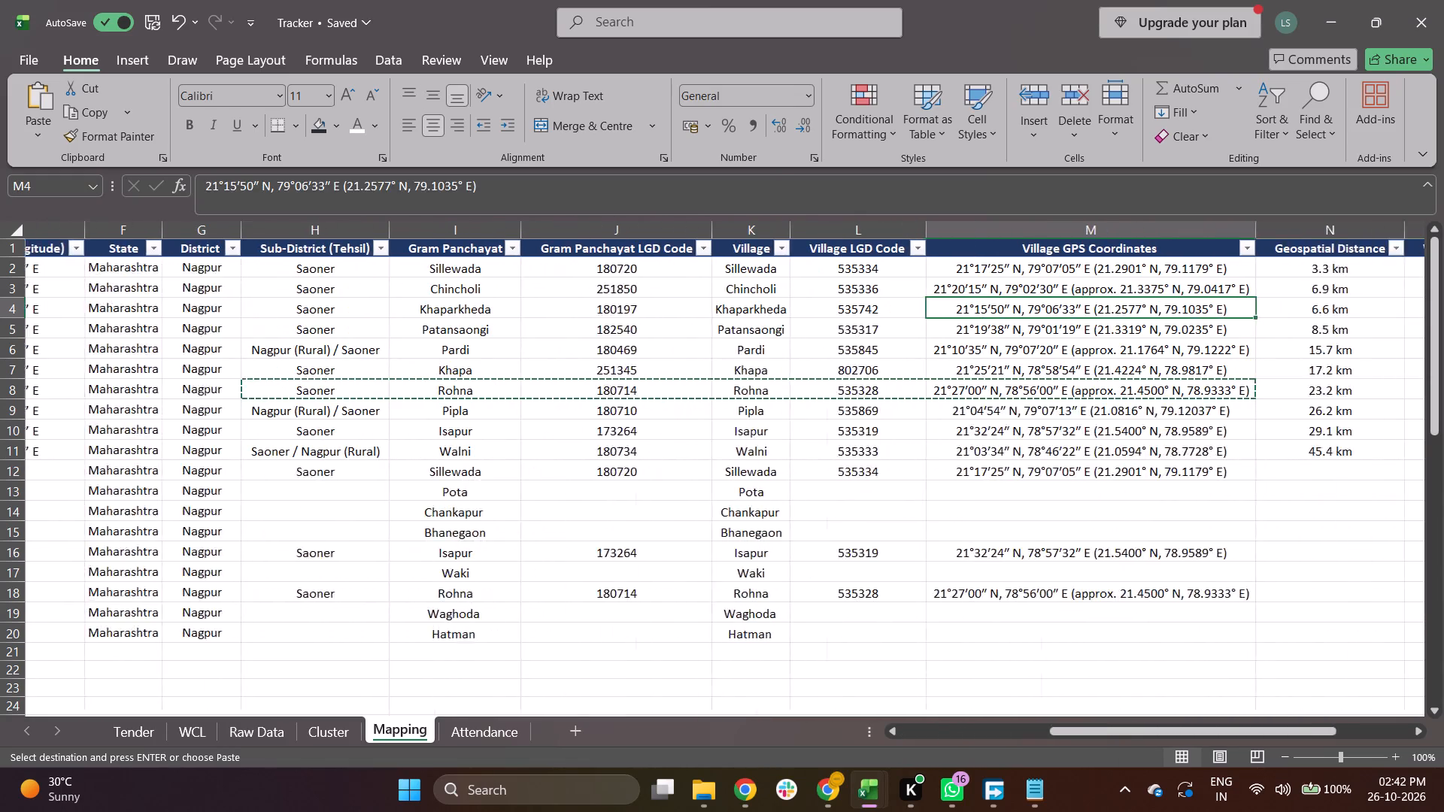
{"action": "key", "text": "Right"}
{"action": "key", "text": "Right"}
{"action": "key", "text": "Right"}
{"action": "key", "text": "Right"}
{"action": "key", "text": "Left"}
{"action": "key", "text": "Left"}
{"action": "key", "text": "Left"}
{"action": "key", "text": "Left"}
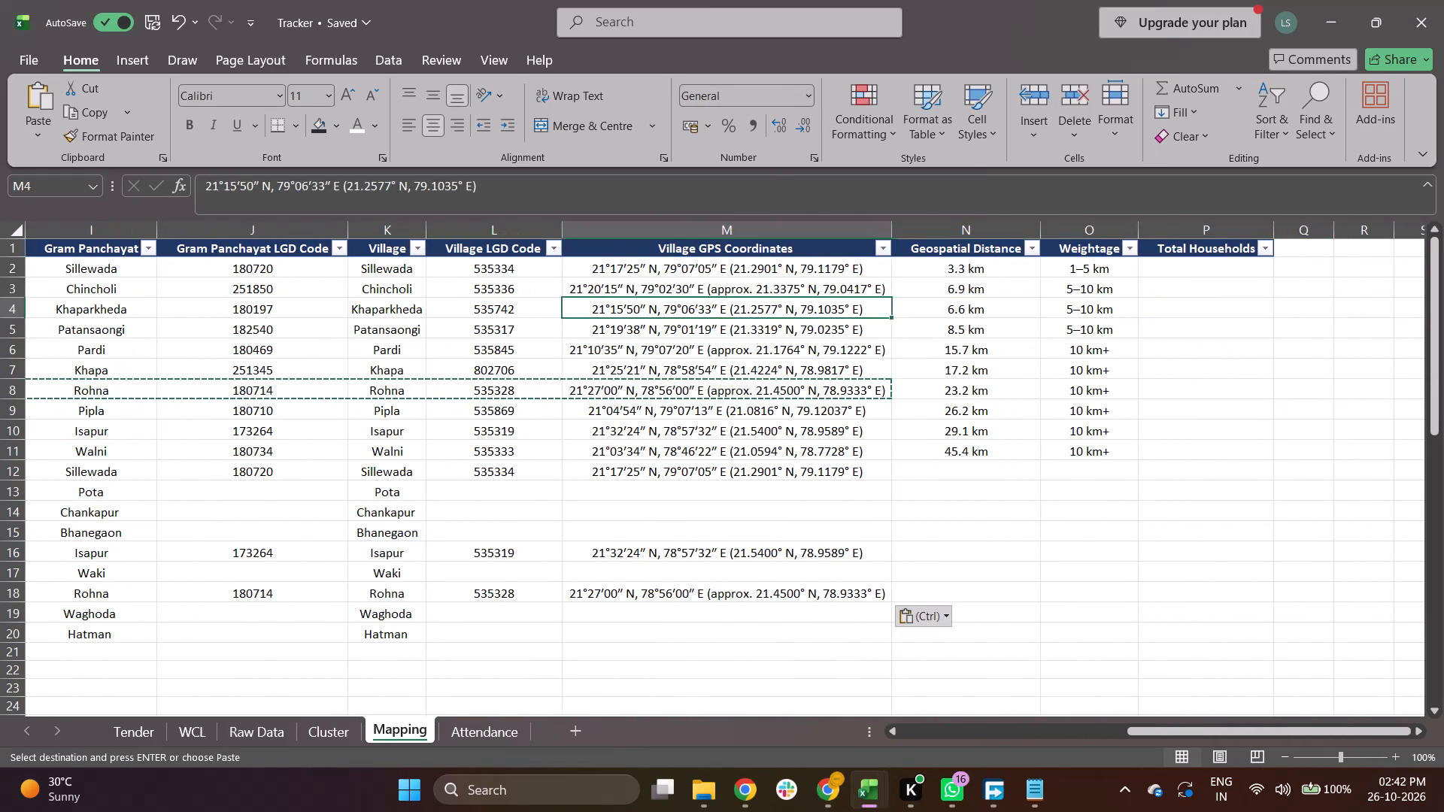
{"action": "key", "text": "Left"}
{"action": "key", "text": "Left"}
{"action": "key", "text": "Left"}
{"action": "key", "text": "Left"}
Examine the Silewara UG rows 12 to 19 for missing LGD codes, GPS coordinates, geospatial distance and weightage.
{"action": "key", "text": "Down"}
{"action": "key", "text": "Down"}
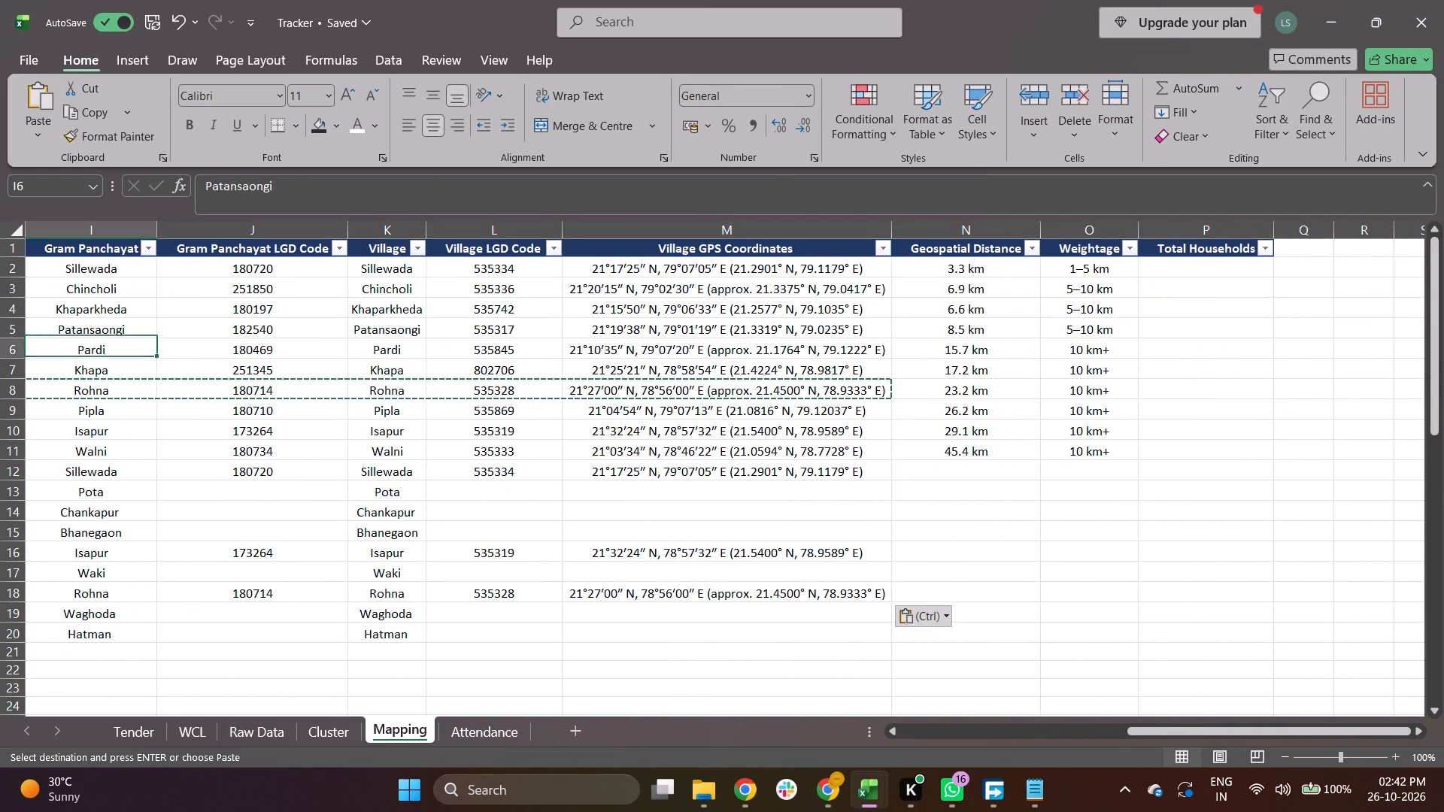
{"action": "key", "text": "Down"}
{"action": "key", "text": "Down"}
{"action": "key", "text": "Down"}
{"action": "key", "text": "Down"}
{"action": "key", "text": "Down"}
{"action": "key", "text": "Down"}
{"action": "key", "text": "Down"}
{"action": "key", "text": "Down"}
{"action": "key", "text": "Down"}
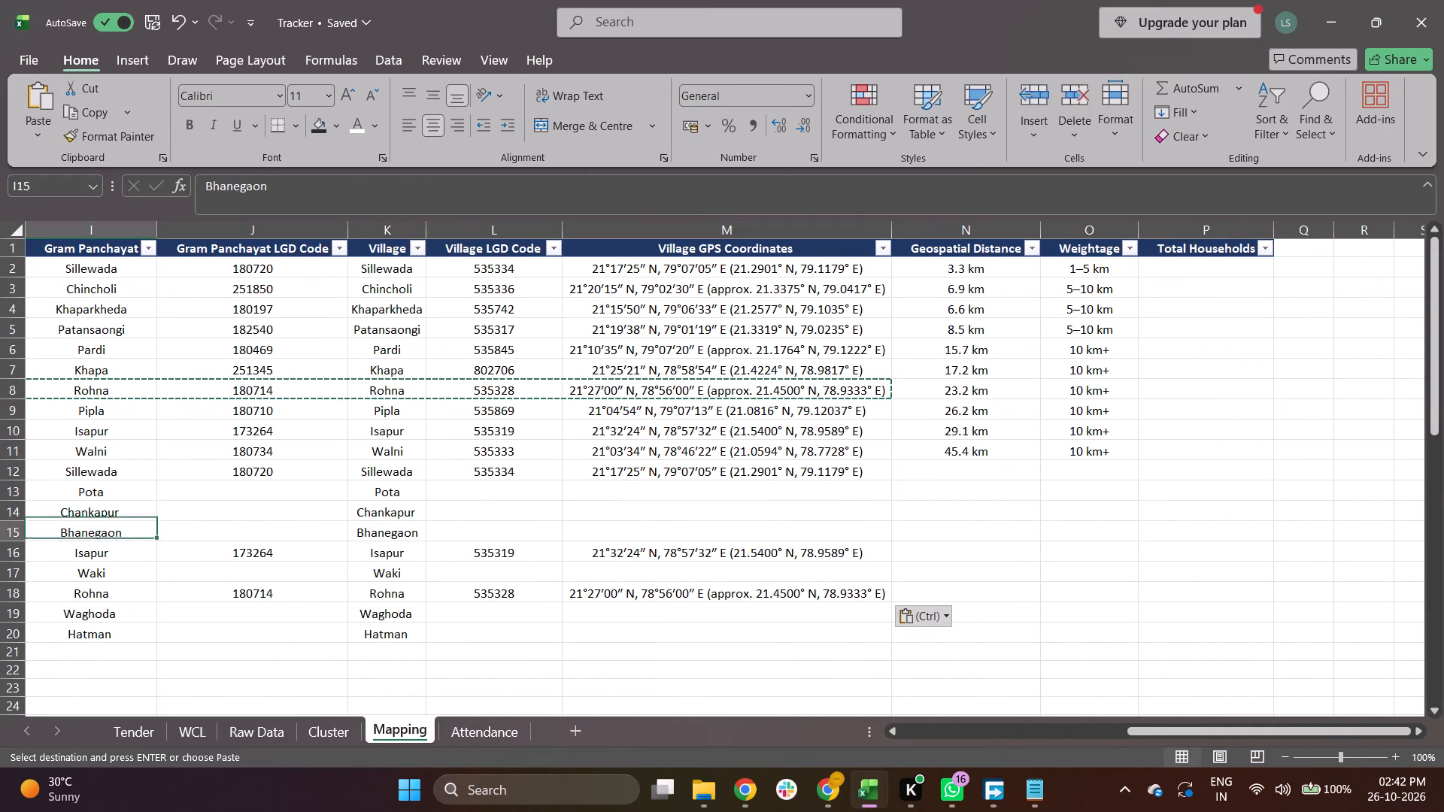
{"action": "key", "text": "Down"}
{"action": "key", "text": "Down"}
{"action": "key", "text": "Down"}
{"action": "key", "text": "Down"}
{"action": "key", "text": "Right"}
{"action": "key", "text": "Right"}
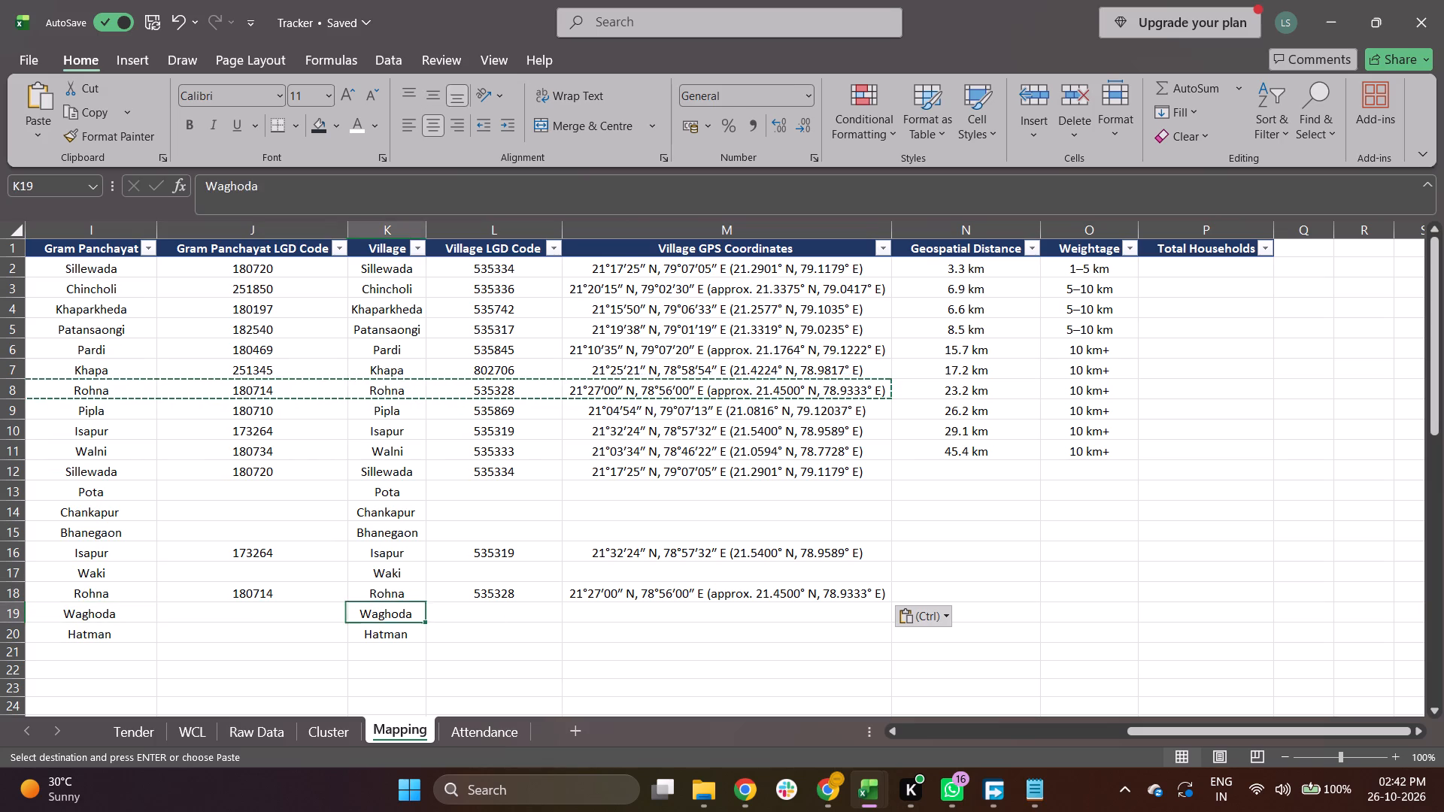
{"action": "key", "text": "Right"}
{"action": "key", "text": "Right"}
{"action": "key", "text": "Right"}
{"action": "key", "text": "Right"}
{"action": "key", "text": "Up"}
{"action": "key", "text": "Up"}
{"action": "key", "text": "Up"}
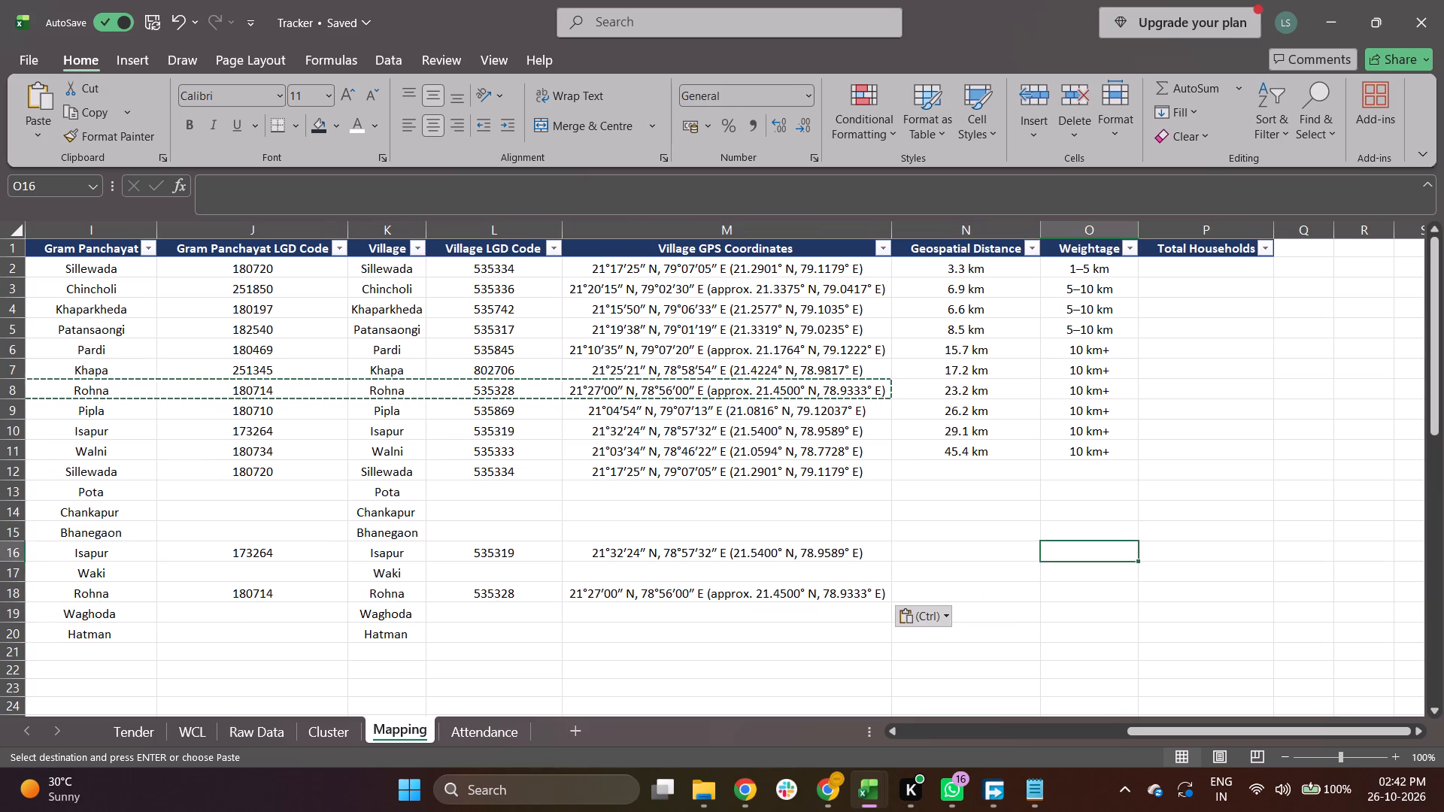
{"action": "key", "text": "Up"}
{"action": "key", "text": "Up"}
{"action": "key", "text": "Up"}
{"action": "key", "text": "Up"}
{"action": "key", "text": "Left"}
{"action": "key", "text": "Left"}
{"action": "key", "text": "Left"}
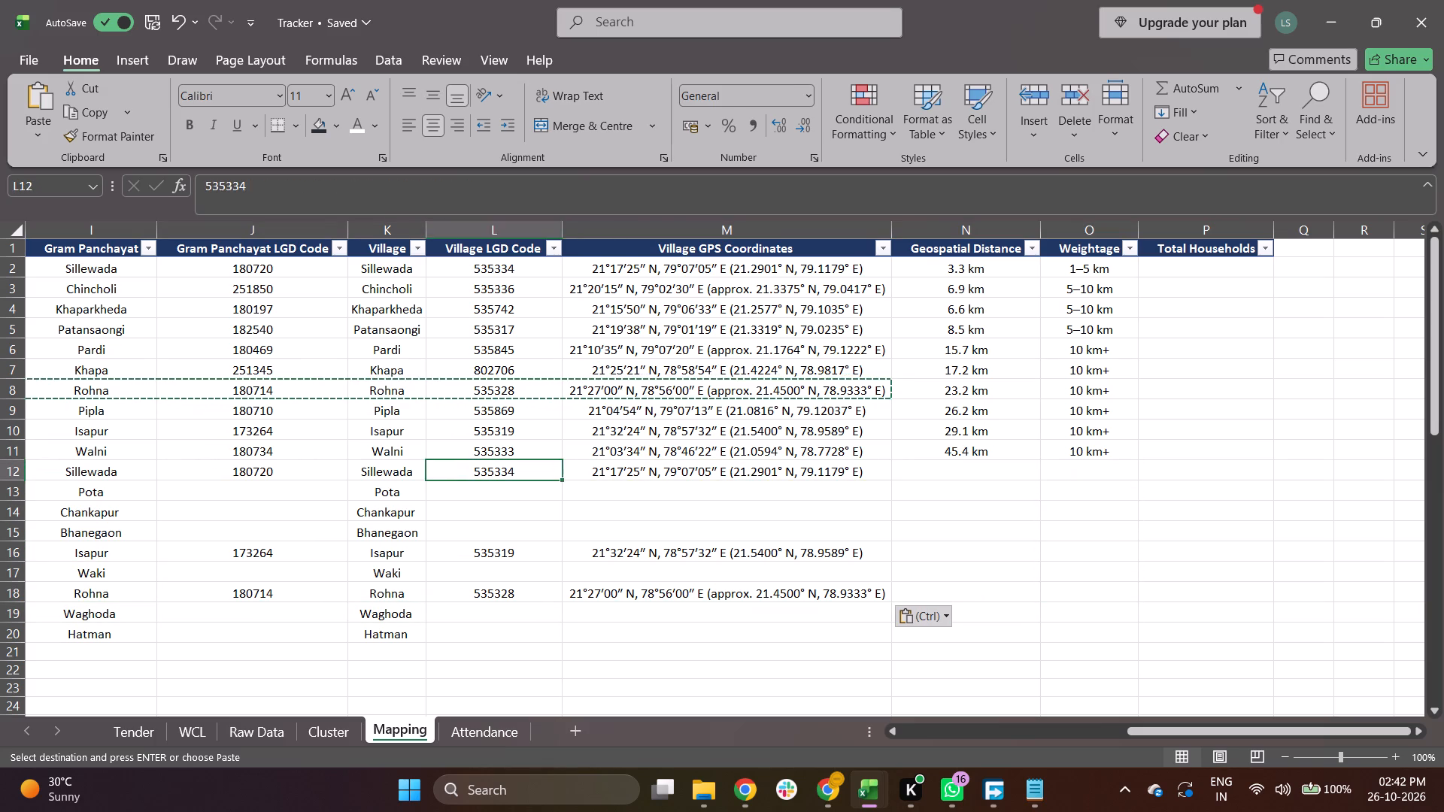
Examine the Gram Panchayat LGD Code column for the Silewara UG villages in rows 12 to 20 to identify missing codes.
{"action": "key", "text": "Left"}
{"action": "key", "text": "Left"}
{"action": "key", "text": "Down"}
{"action": "key", "text": "Down"}
{"action": "key", "text": "Down"}
{"action": "key", "text": "Down"}
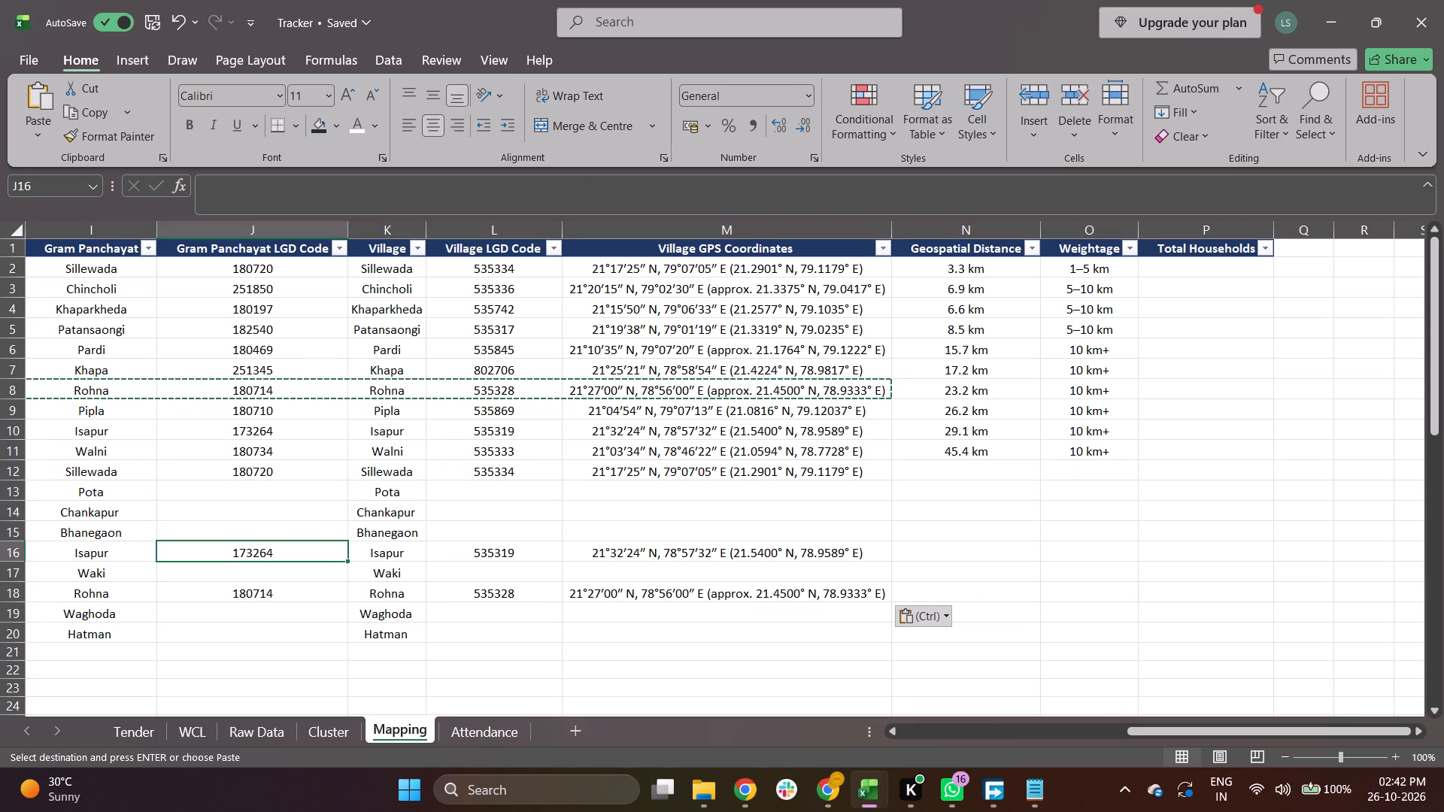
{"action": "key", "text": "Down"}
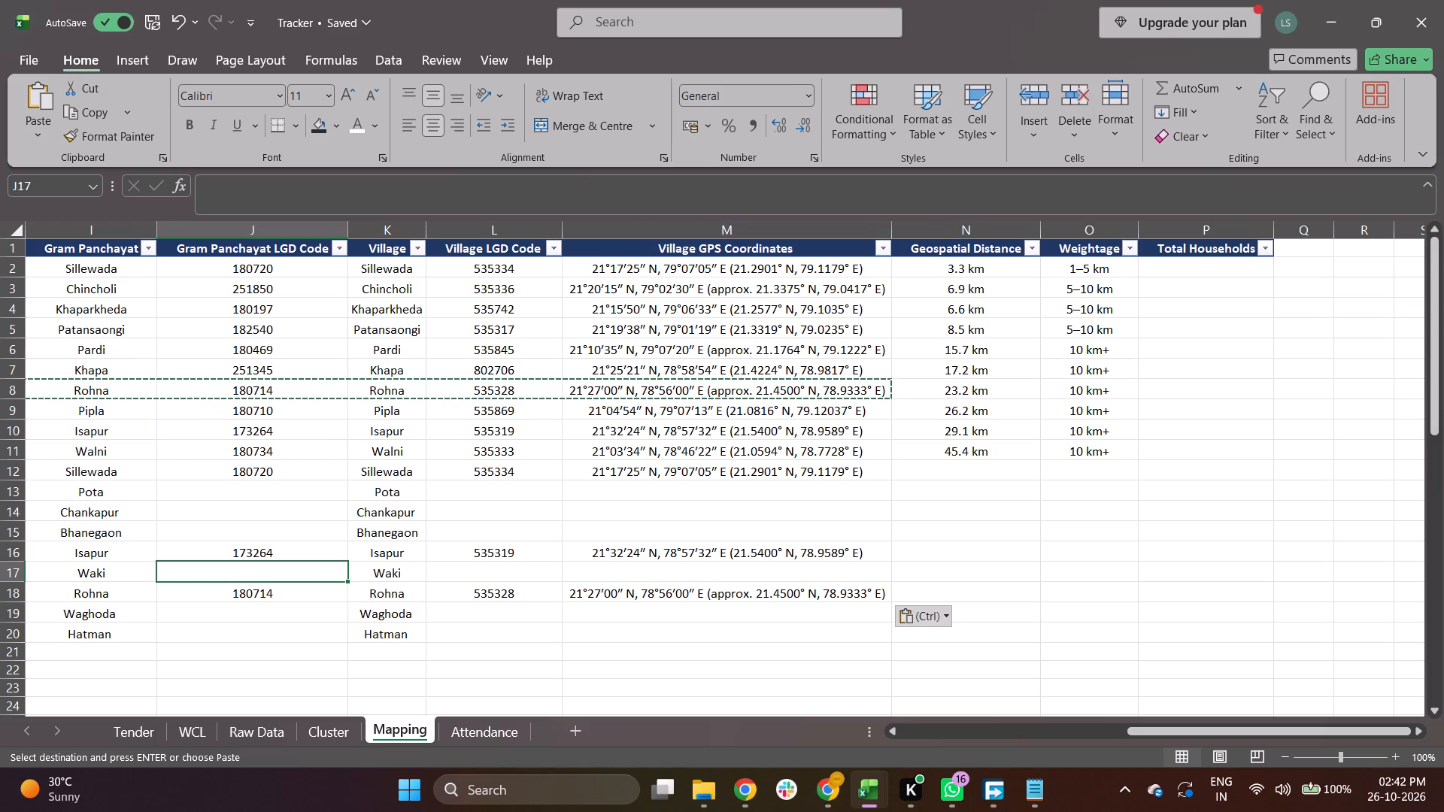
{"action": "key", "text": "Down"}
{"action": "key", "text": "Down"}
{"action": "key", "text": "Down"}
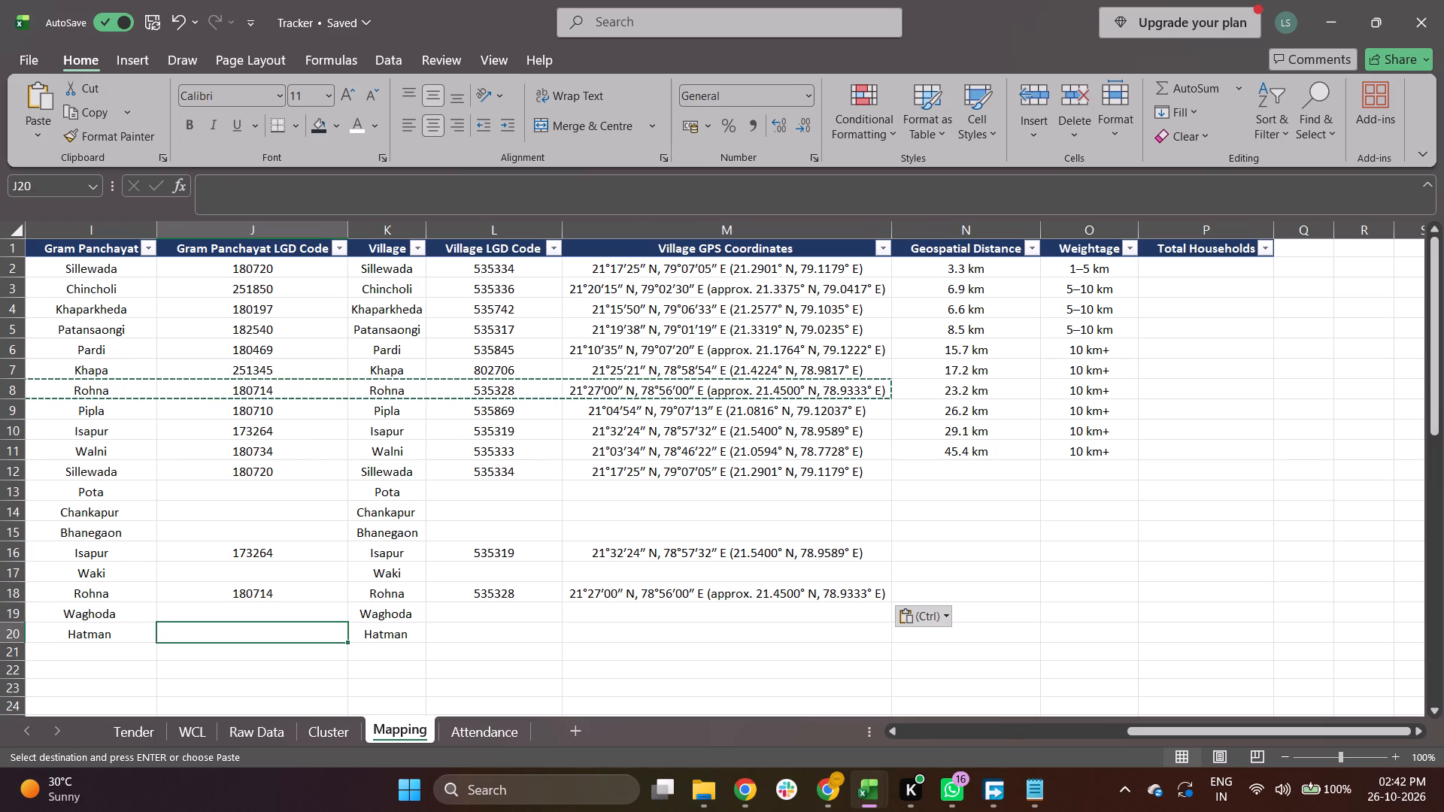
{"action": "key", "text": "Up"}
{"action": "key", "text": "Up"}
{"action": "key", "text": "Up"}
{"action": "key", "text": "Up"}
{"action": "key", "text": "Up"}
{"action": "key", "text": "Up"}
{"action": "key", "text": "Up"}
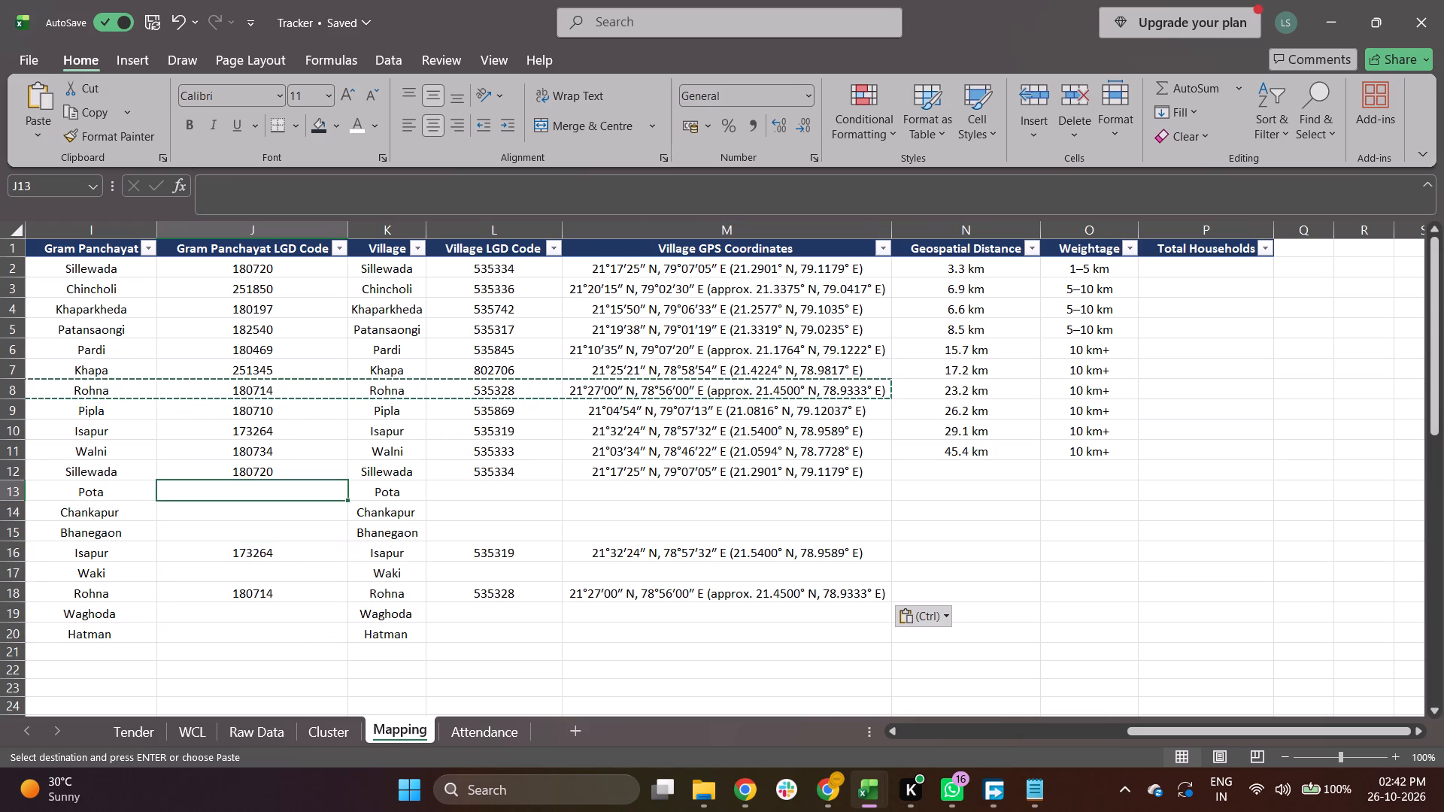
{"action": "key", "text": "Up"}
{"action": "key", "text": "Up"}
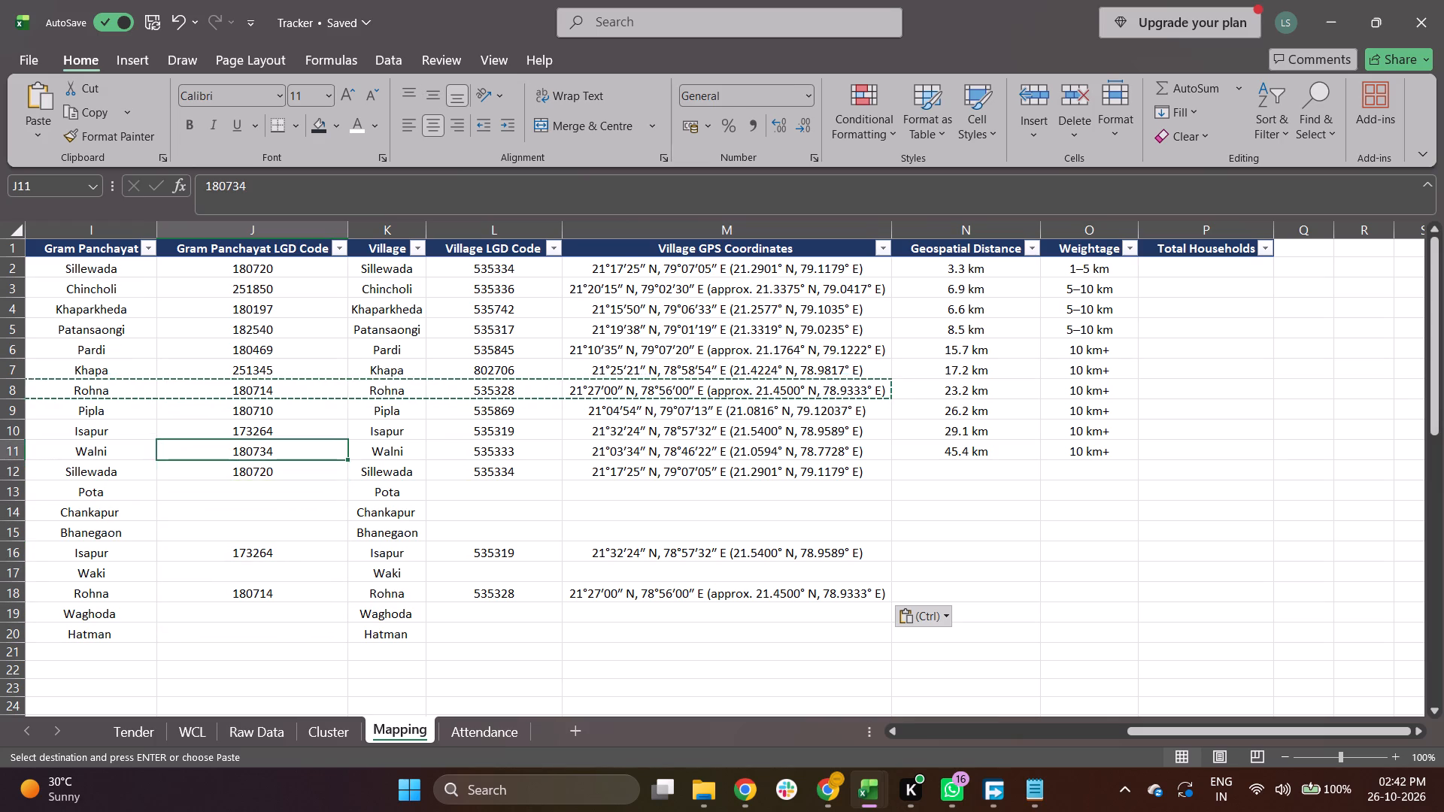
Filter the Mapping sheet's Mine column to exclude Pipla UG and show only the Silewara UG rows.
{"action": "key", "text": "Up"}
{"action": "key", "text": "Up"}
{"action": "key", "text": "Up"}
{"action": "key", "text": "Left"}
{"action": "key", "text": "Left"}
{"action": "key", "text": "Left"}
{"action": "key", "text": "Left"}
{"action": "key", "text": "Left"}
{"action": "key", "text": "Left"}
{"action": "key", "text": "Left"}
{"action": "key", "text": "Left"}
{"action": "key", "text": "Left"}
{"action": "key", "text": "Left"}
{"action": "key", "text": "Left"}
{"action": "key", "text": "Left"}
{"action": "key", "text": "Left"}
{"action": "key", "text": "Left"}
{"action": "key", "text": "Left"}
{"action": "key", "text": "Left"}
{"action": "key", "text": "Left"}
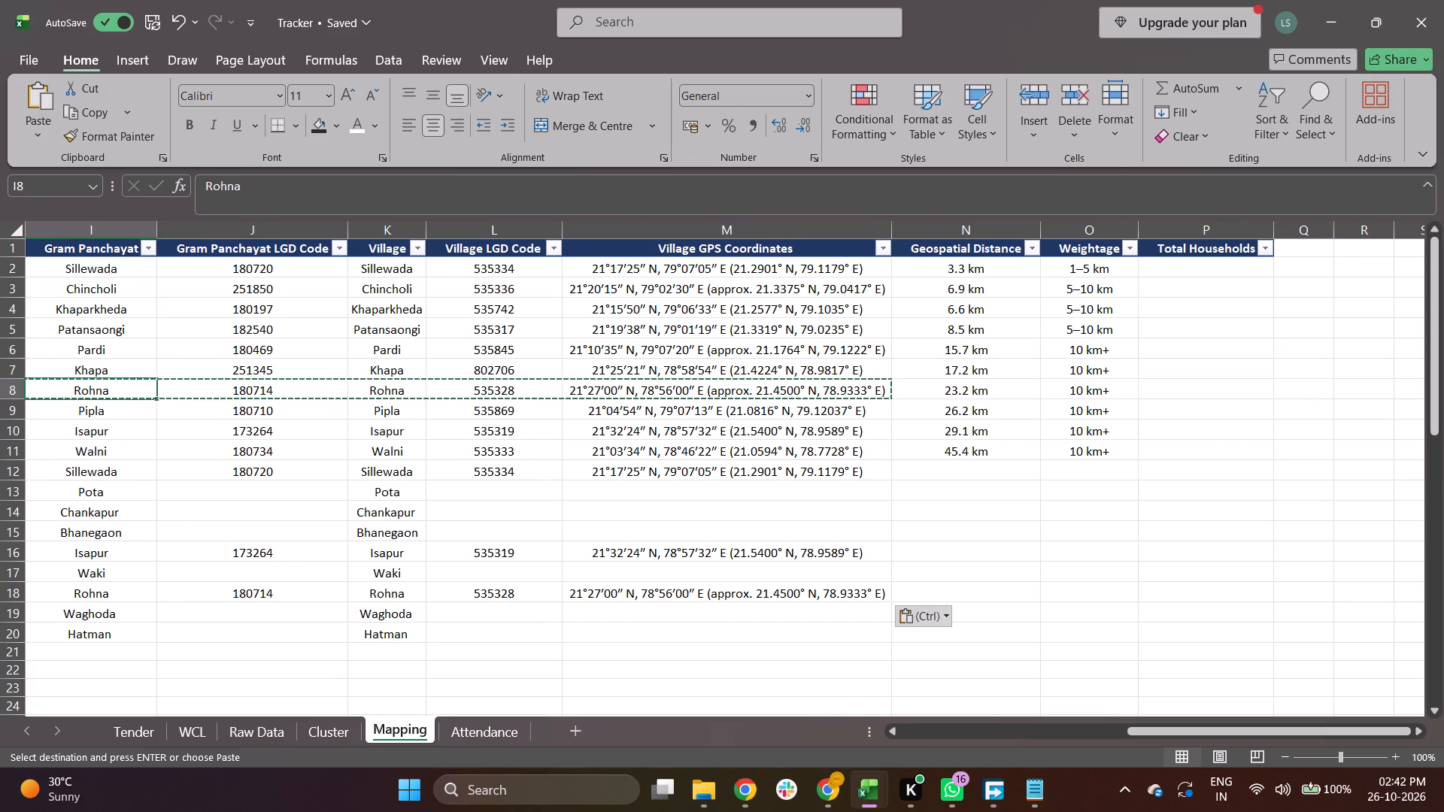
{"action": "key", "text": "Up"}
{"action": "key", "text": "Up"}
{"action": "key", "text": "Up"}
{"action": "key", "text": "Up"}
{"action": "key", "text": "Up"}
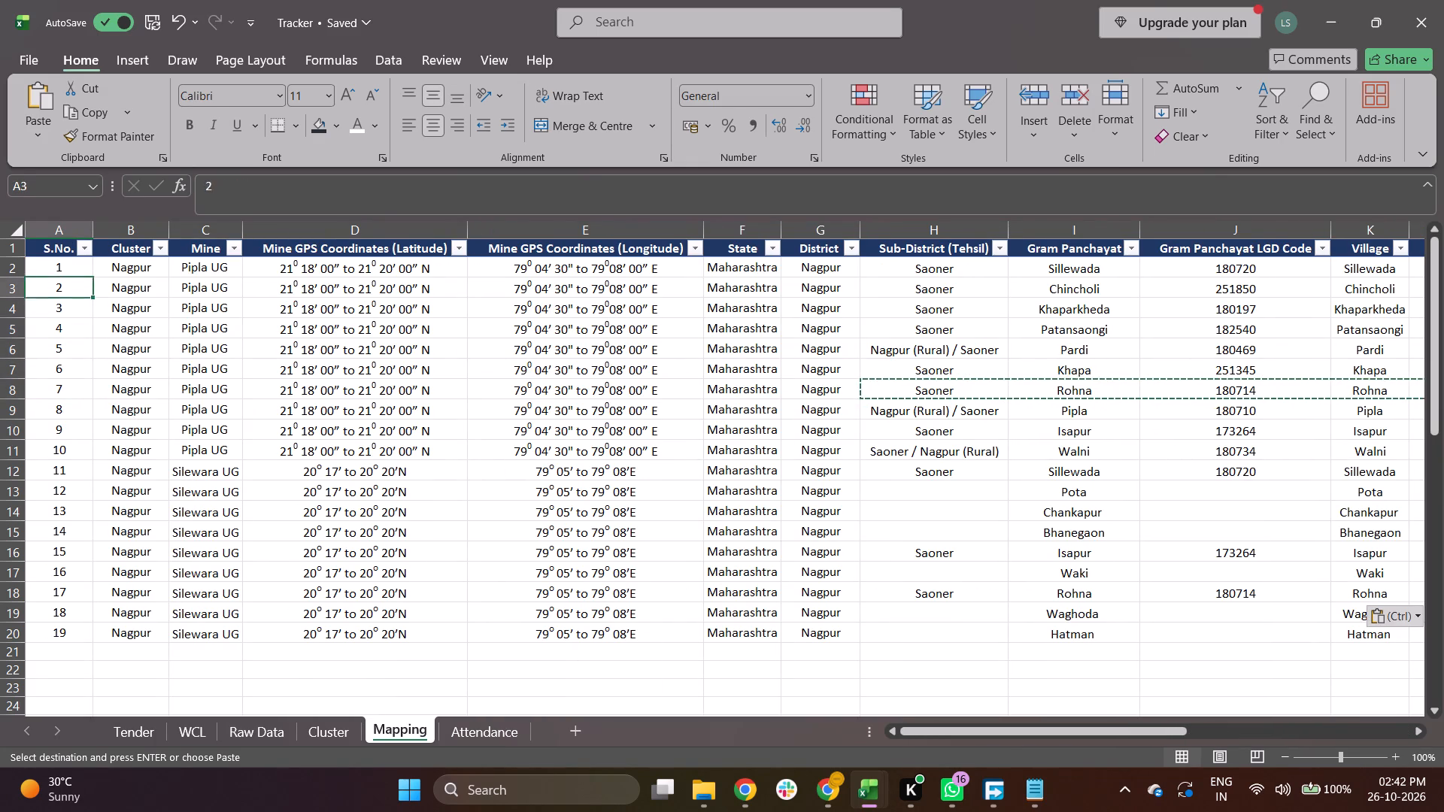
{"action": "key", "text": "Up"}
{"action": "key", "text": "Up"}
{"action": "key", "text": "Right"}
{"action": "key", "text": "Right"}
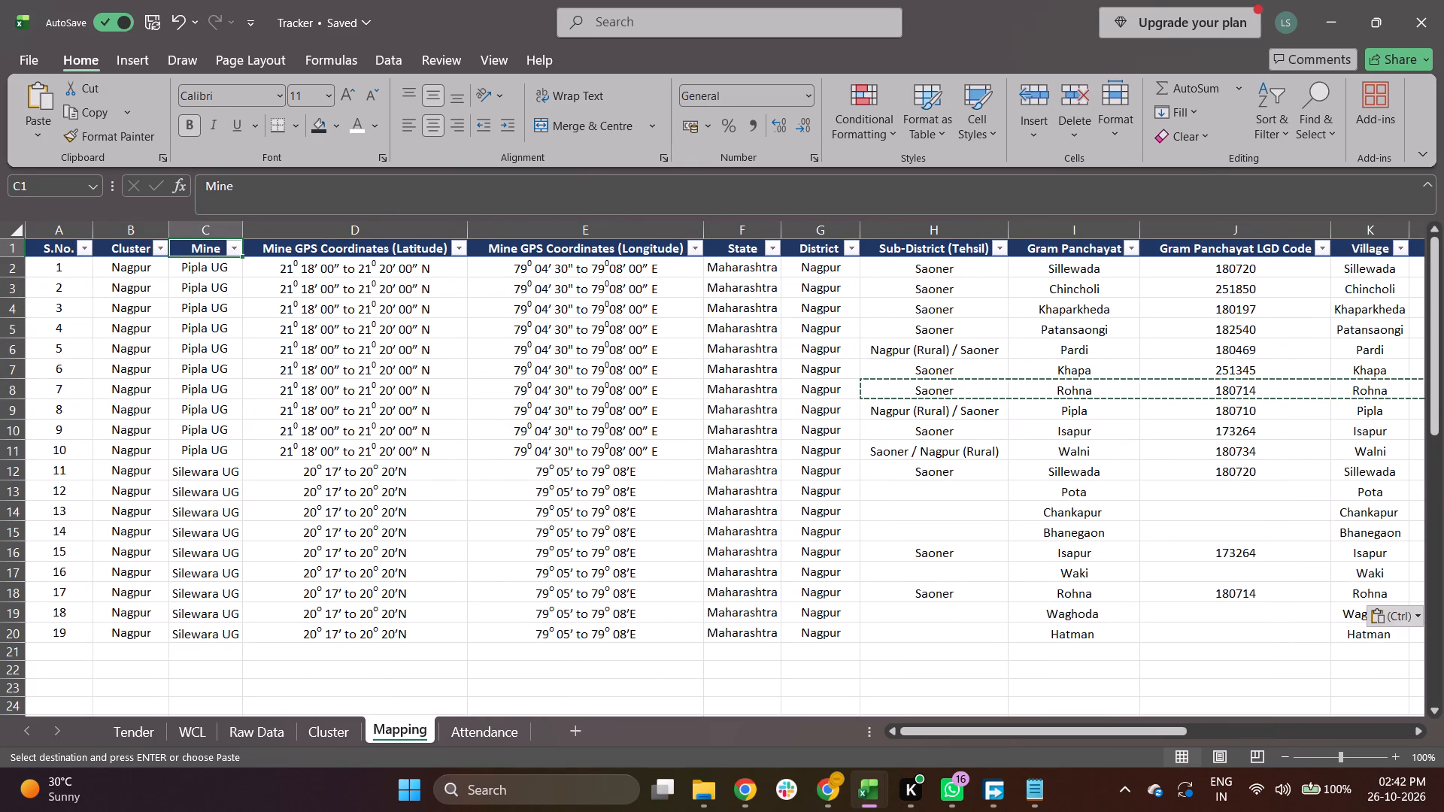
{"action": "left_click", "coordinate": [230, 242]}
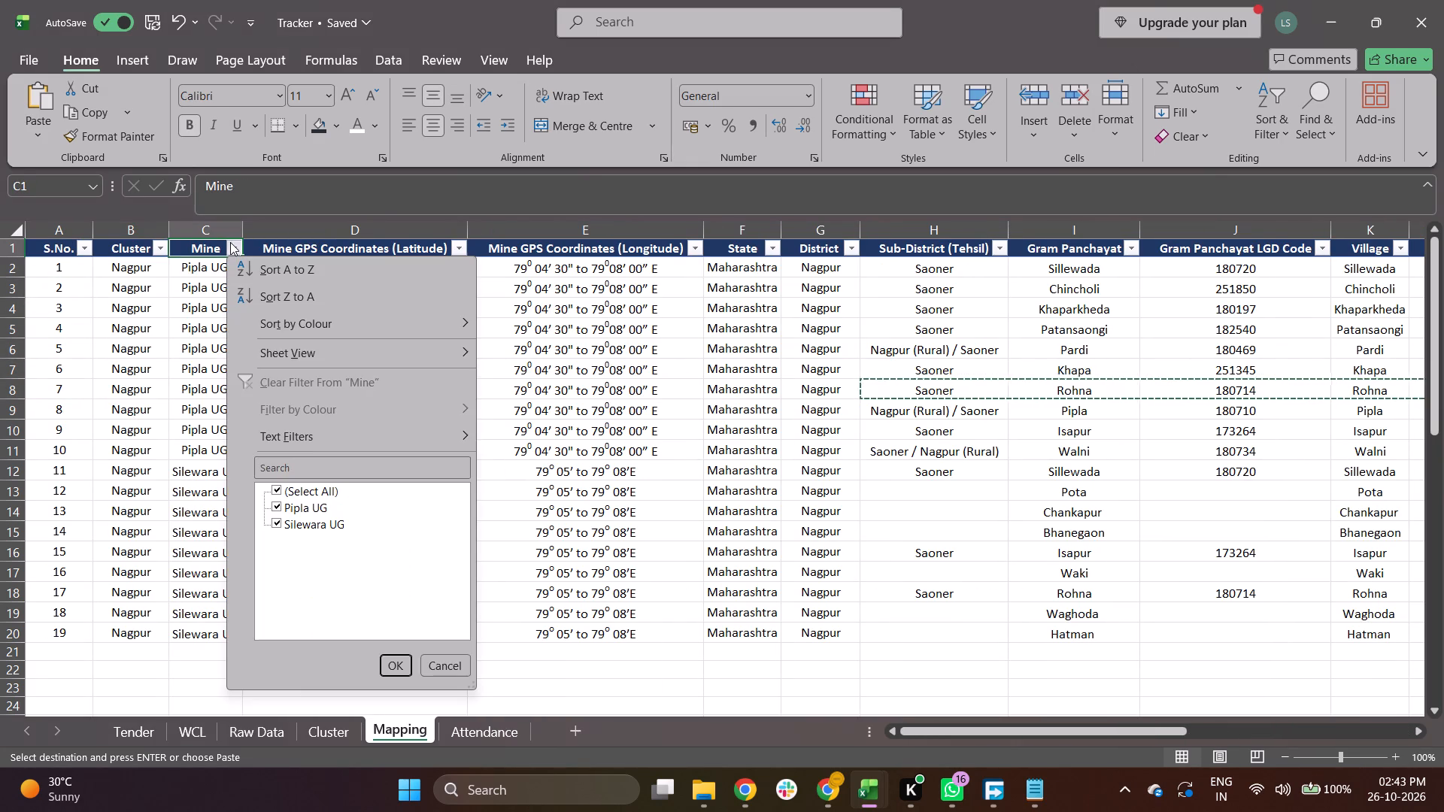
{"action": "left_click", "coordinate": [275, 513]}
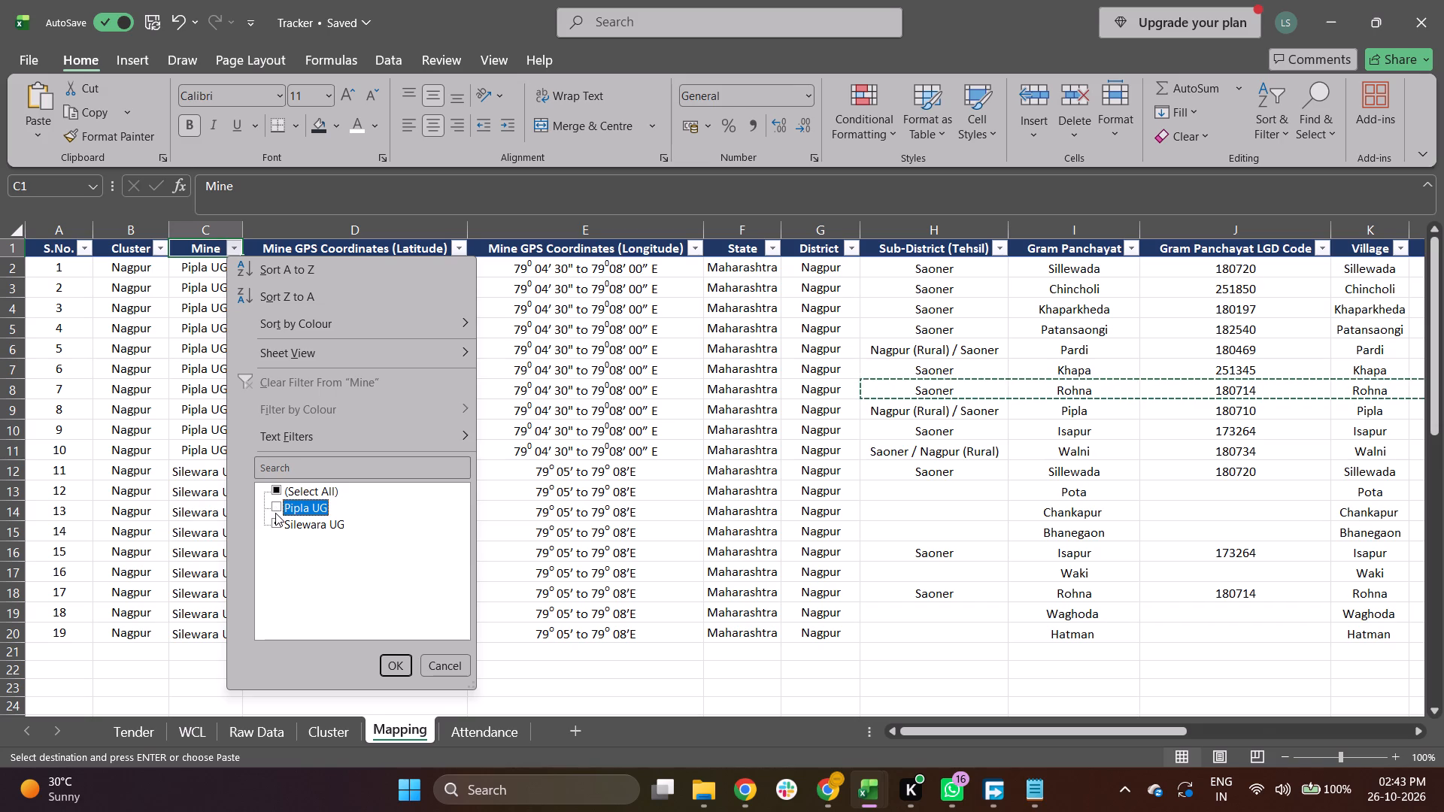
{"action": "left_click", "coordinate": [399, 666]}
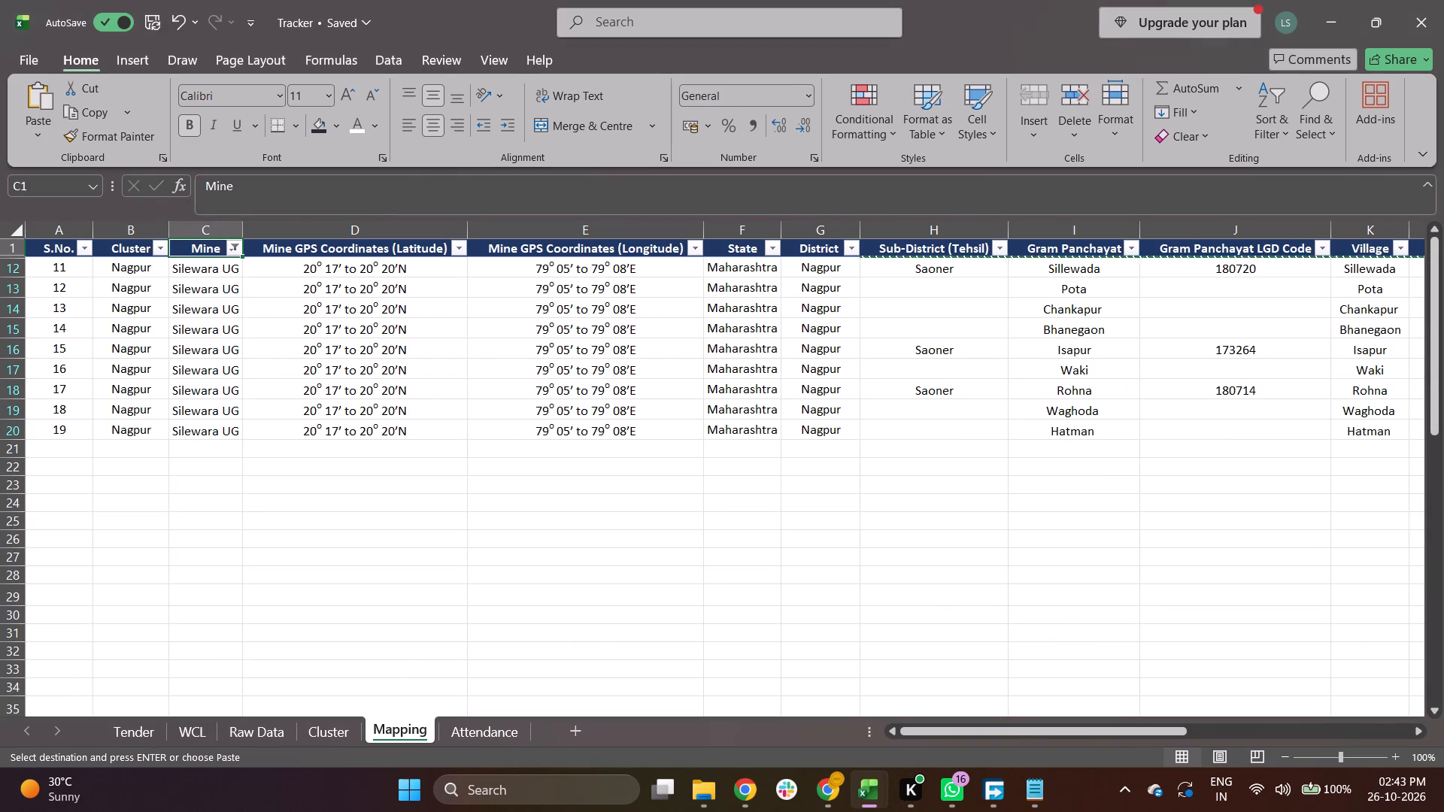
Review the filtered Silewara UG rows across mine coordinates, Sub-District, LGD codes and village coordinates for gaps, ending at Waghoda's Gram Panchayat cell.
{"action": "left_click", "coordinate": [454, 387]}
{"action": "key", "text": "Right"}
{"action": "key", "text": "Right"}
{"action": "key", "text": "Right"}
{"action": "key", "text": "Right"}
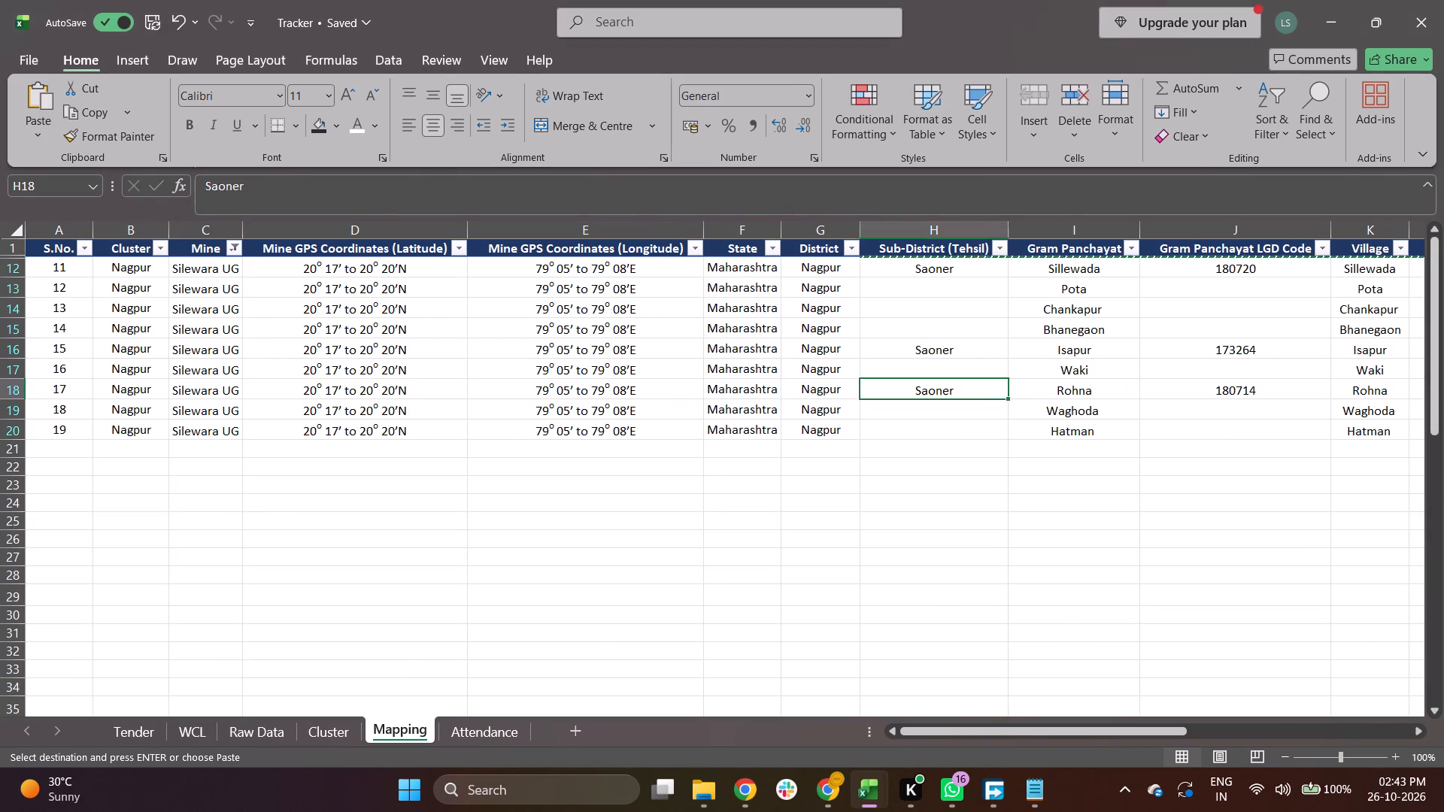
{"action": "key", "text": "Right"}
{"action": "key", "text": "Right"}
{"action": "key", "text": "Right"}
{"action": "key", "text": "Right"}
{"action": "key", "text": "Right"}
{"action": "key", "text": "Right"}
{"action": "key", "text": "Left"}
{"action": "key", "text": "Left"}
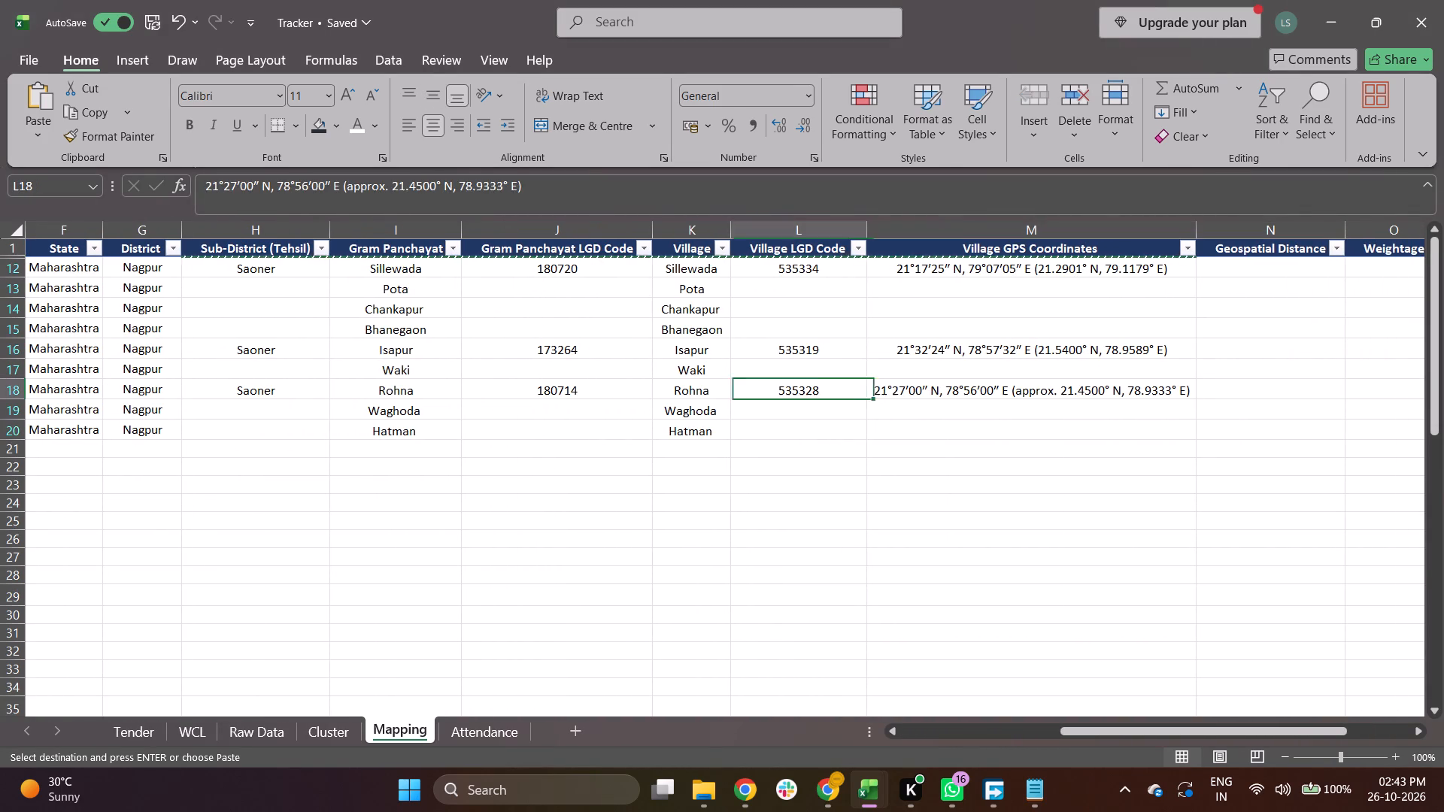
{"action": "key", "text": "Left"}
{"action": "key", "text": "Left"}
{"action": "key", "text": "Left"}
{"action": "key", "text": "Left"}
{"action": "key", "text": "Left"}
{"action": "key", "text": "Left"}
{"action": "key", "text": "Left"}
{"action": "key", "text": "Left"}
{"action": "key", "text": "Left"}
{"action": "key", "text": "Left"}
{"action": "key", "text": "Left"}
{"action": "key", "text": "Left"}
{"action": "key", "text": "Left"}
{"action": "key", "text": "Left"}
{"action": "key", "text": "Left"}
{"action": "key", "text": "Left"}
{"action": "key", "text": "Left"}
{"action": "key", "text": "Left"}
{"action": "key", "text": "Right"}
{"action": "key", "text": "Right"}
{"action": "key", "text": "Right"}
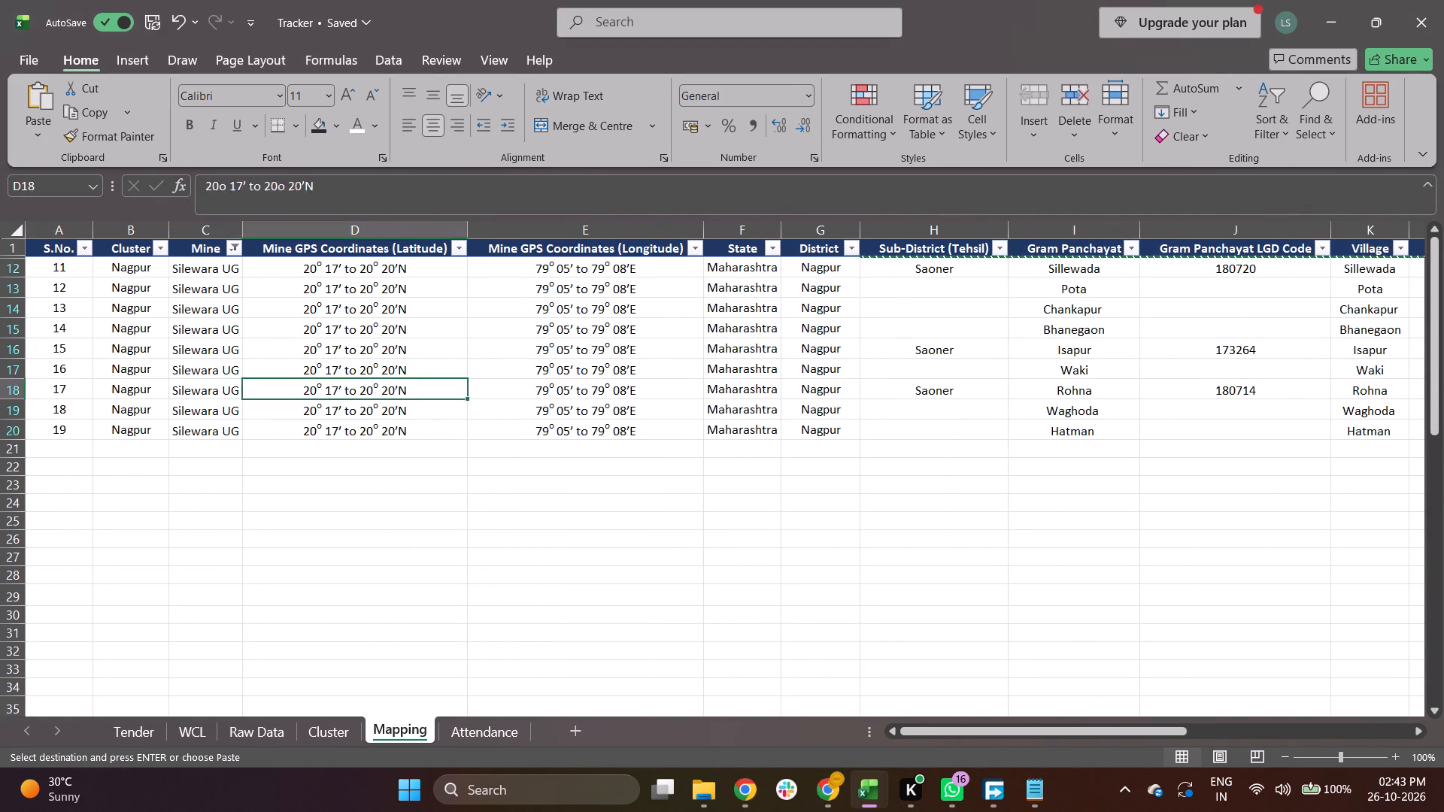
{"action": "key", "text": "Right"}
{"action": "key", "text": "Right"}
{"action": "key", "text": "Right"}
{"action": "key", "text": "Right"}
{"action": "key", "text": "Right"}
{"action": "key", "text": "Right"}
{"action": "key", "text": "Right"}
{"action": "key", "text": "Right"}
{"action": "key", "text": "Right"}
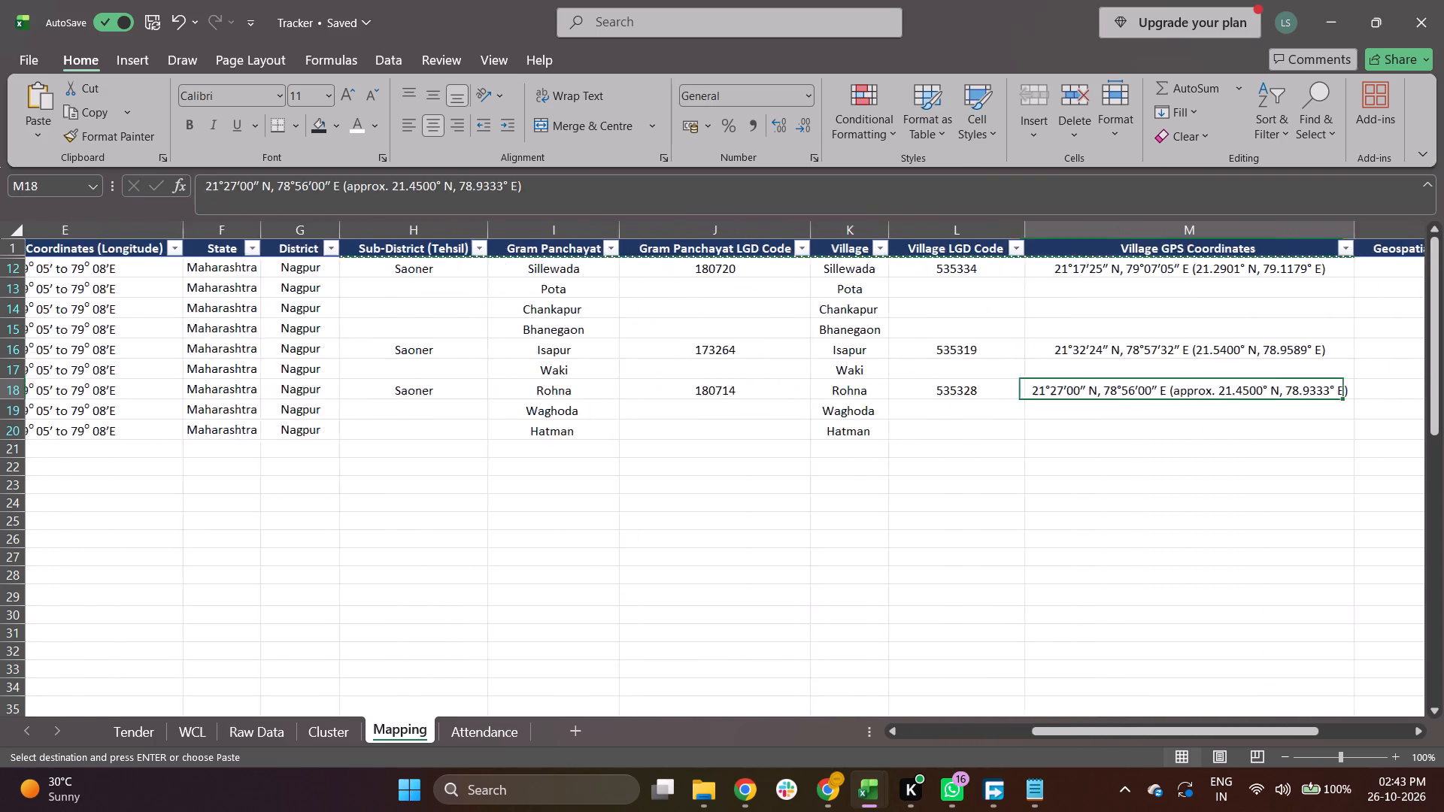
{"action": "key", "text": "Right"}
{"action": "key", "text": "Left"}
{"action": "key", "text": "Left"}
{"action": "key", "text": "Left"}
{"action": "key", "text": "Left"}
{"action": "key", "text": "Left"}
{"action": "key", "text": "Right"}
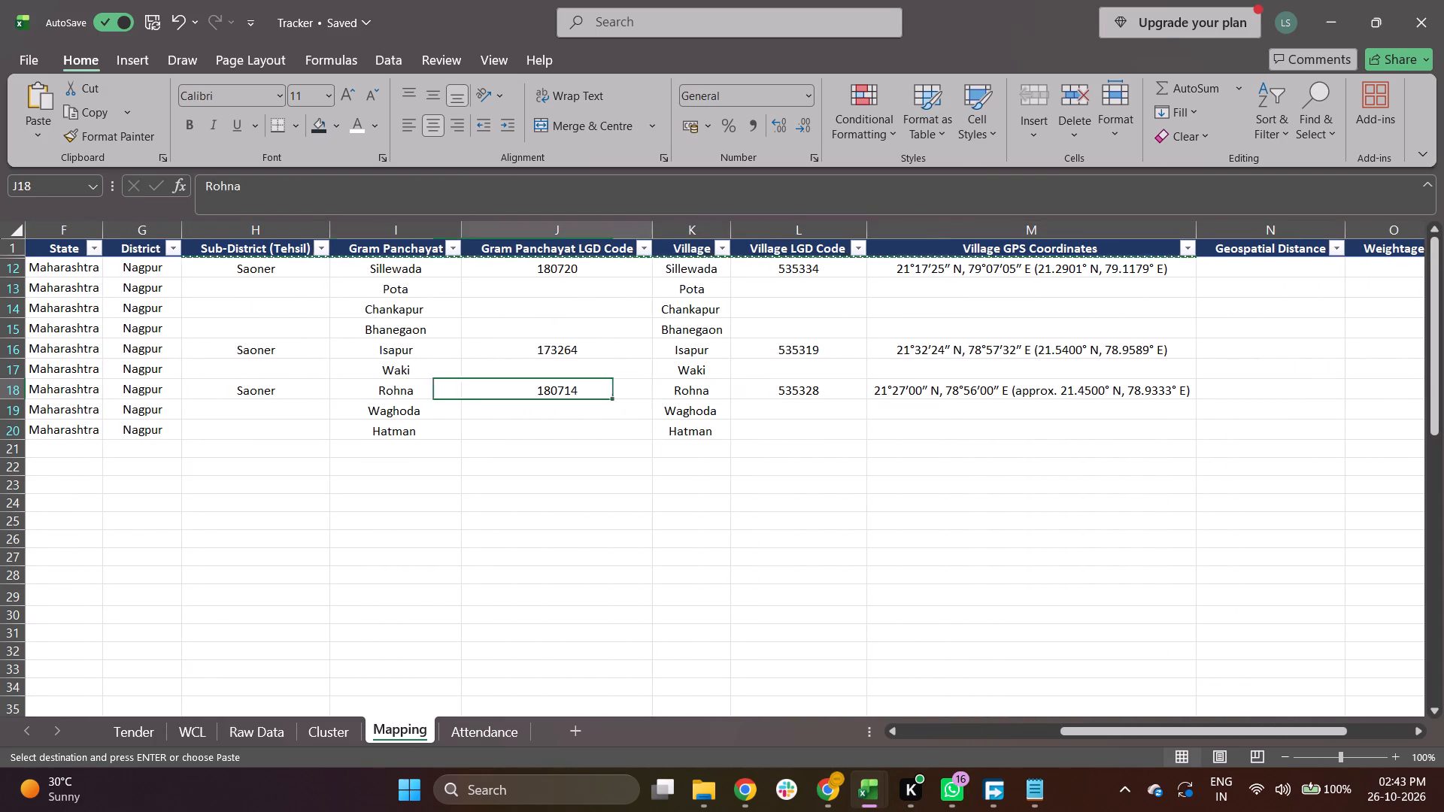
{"action": "key", "text": "Right"}
{"action": "key", "text": "Right"}
{"action": "key", "text": "Down"}
{"action": "key", "text": "Left"}
{"action": "key", "text": "Left"}
{"action": "key", "text": "Left"}
Switch to Chrome and close the SIEWARA UG document, Scope of work.pdf and SILEWARA CURRENT Drive folder pages.
{"action": "key", "text": "alt+Tab"}
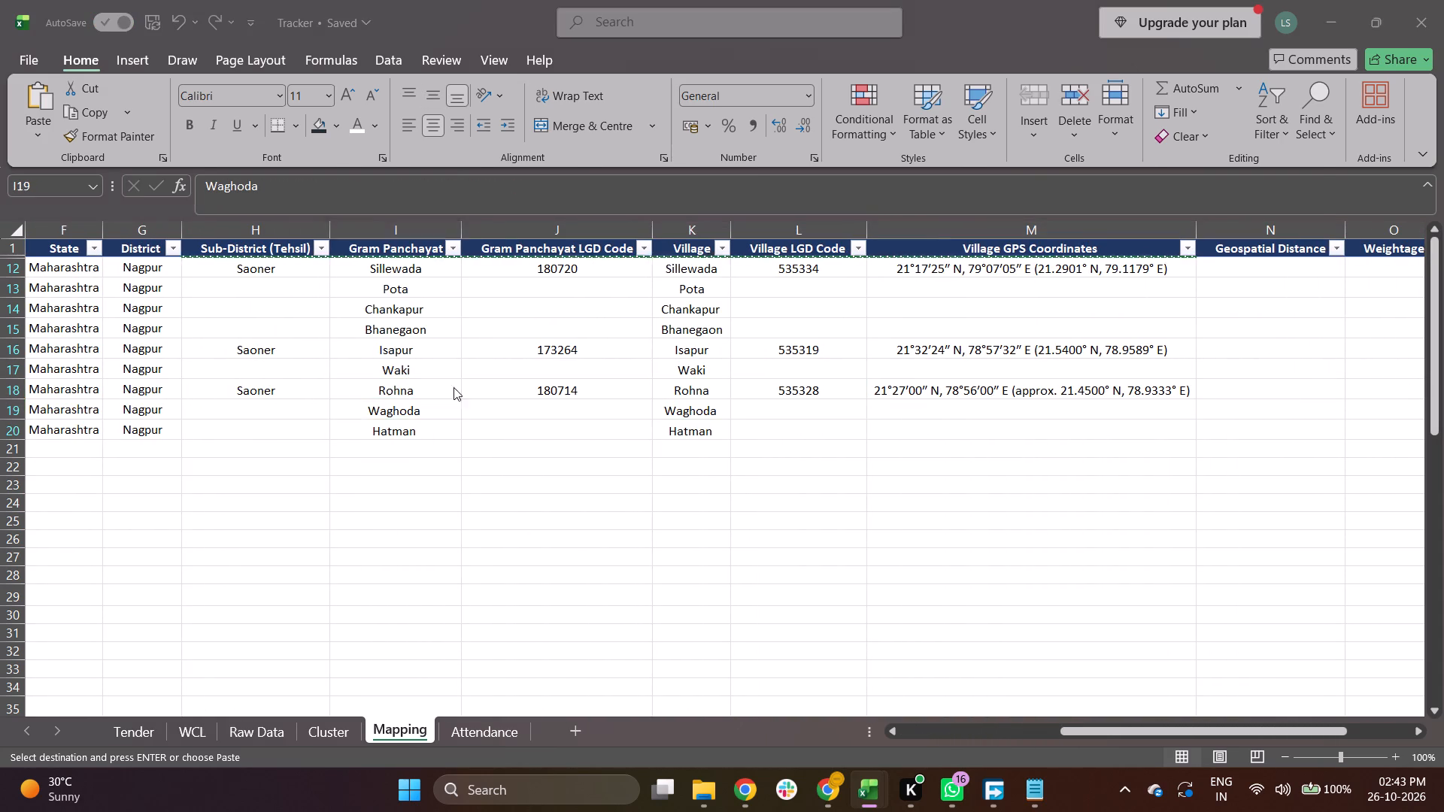
{"action": "key", "text": "alt+Right"}
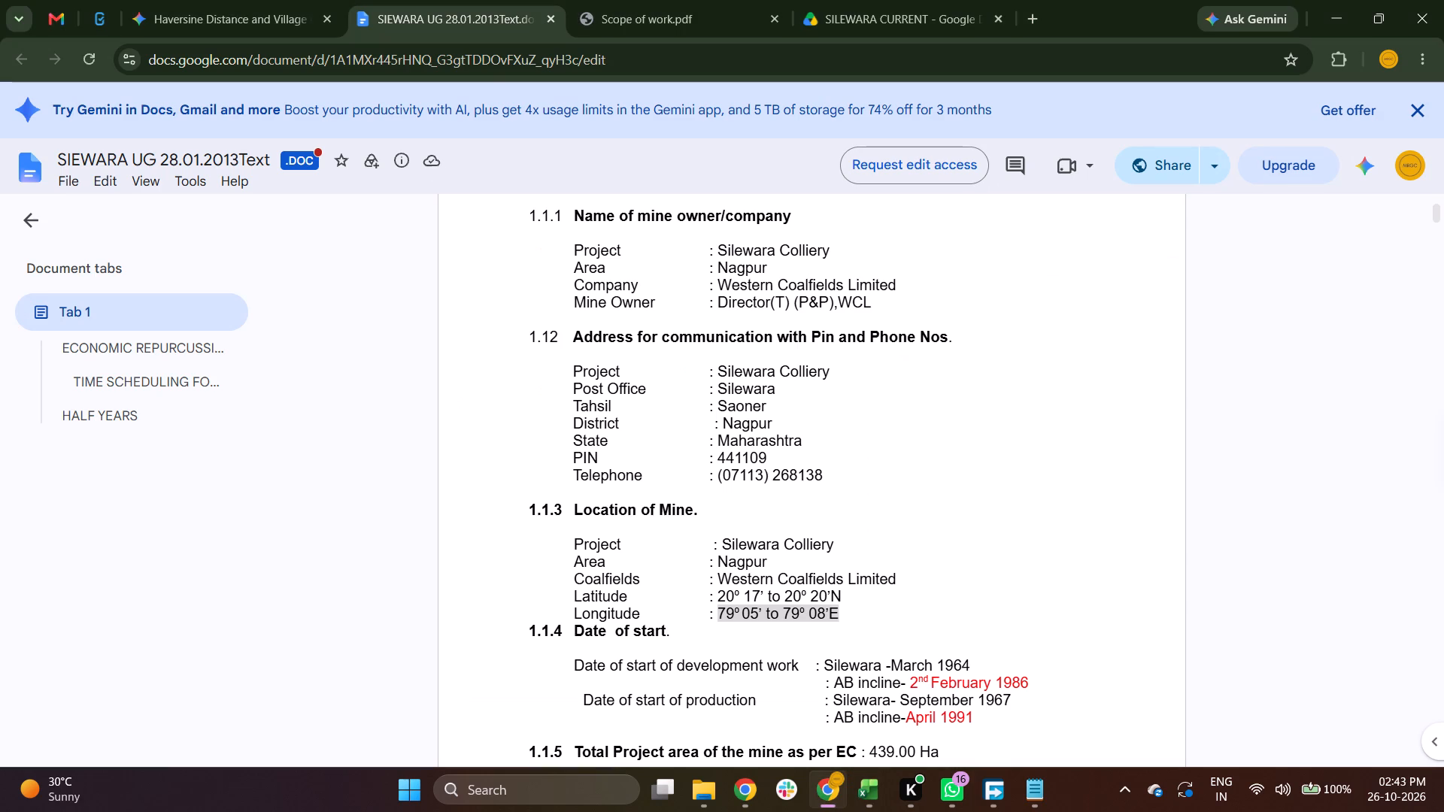
{"action": "left_click", "coordinate": [555, 14]}
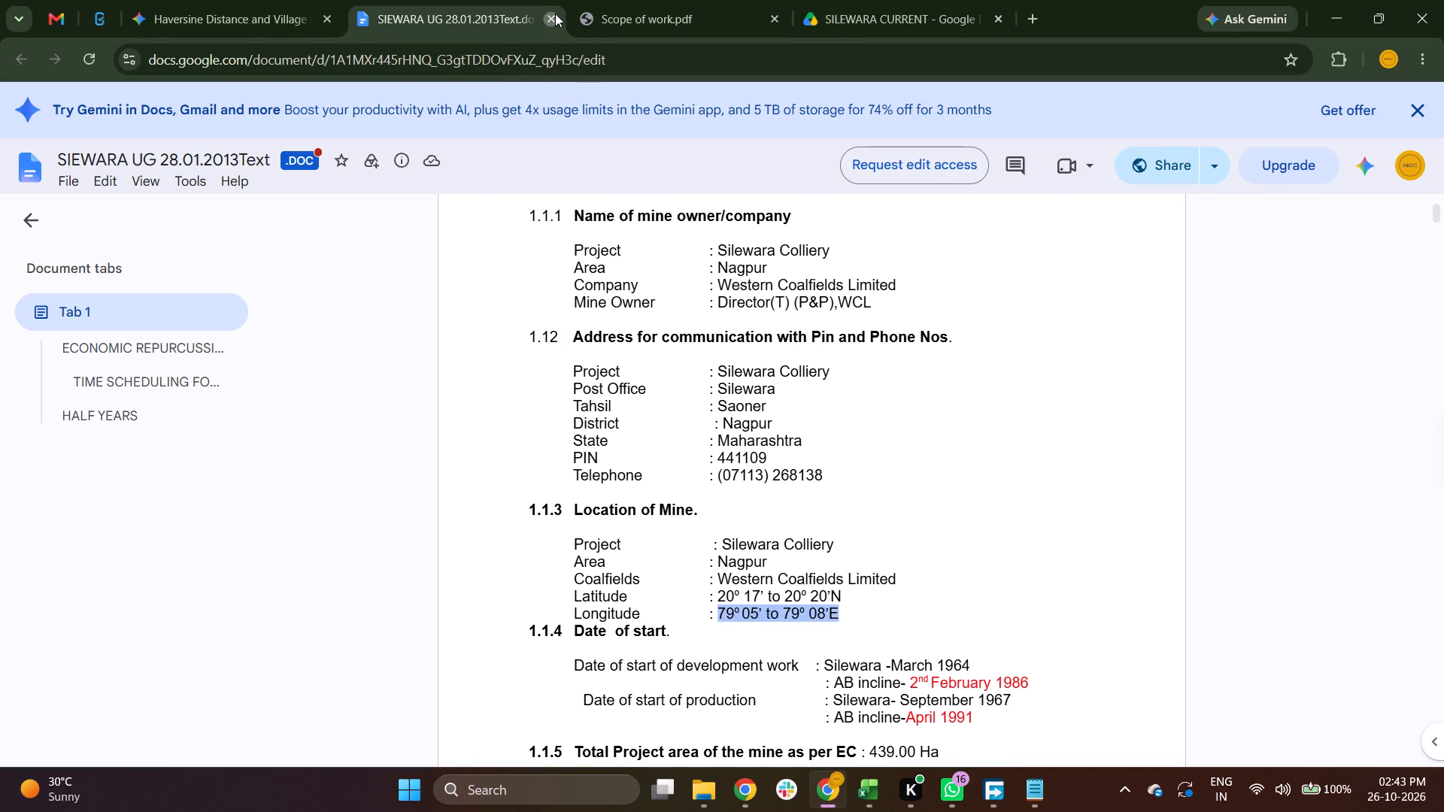
{"action": "left_click", "coordinate": [555, 14]}
{"action": "left_click", "coordinate": [555, 14]}
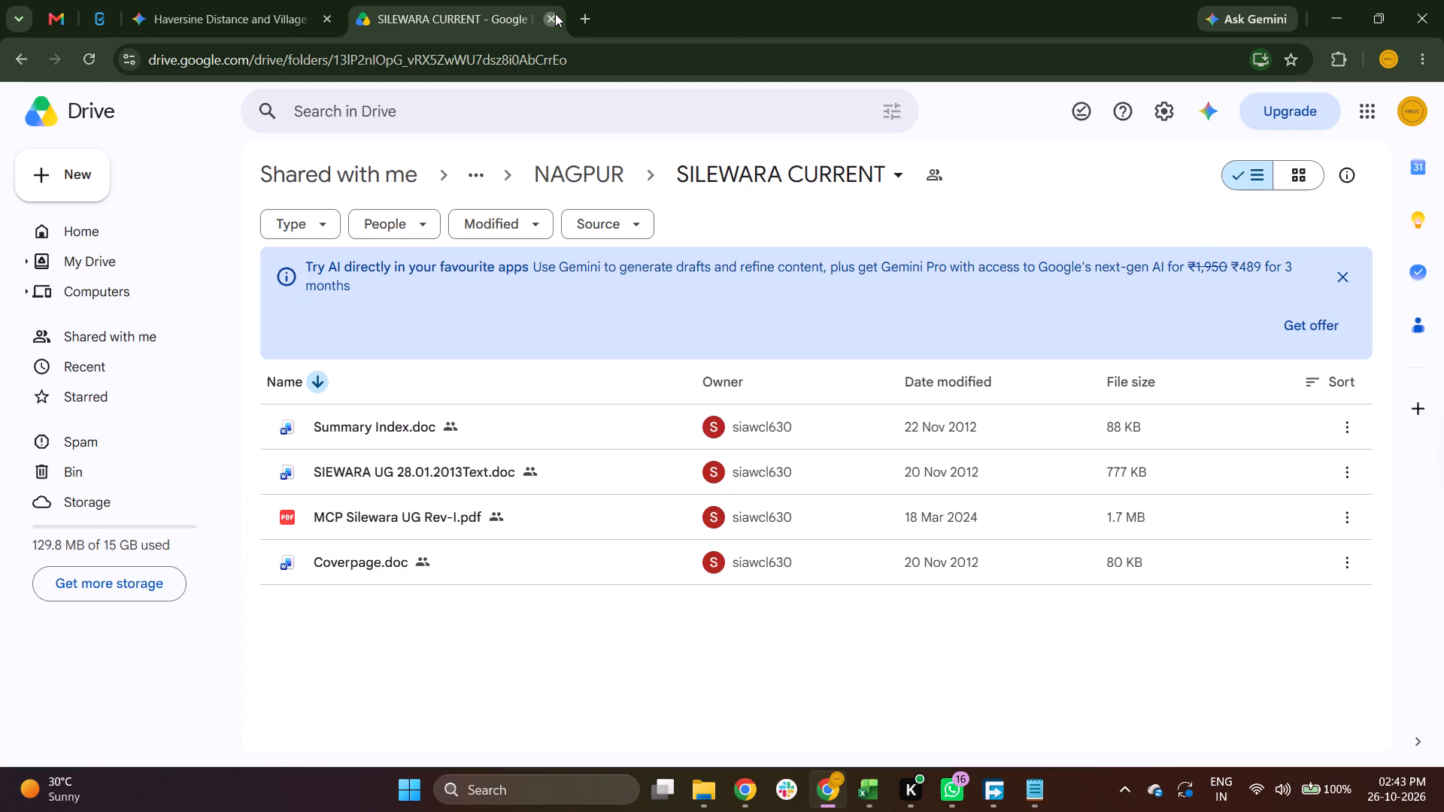
Enter the search query "waghoda village correct spelling" on a new browser page.
{"action": "left_click", "coordinate": [368, 20]}
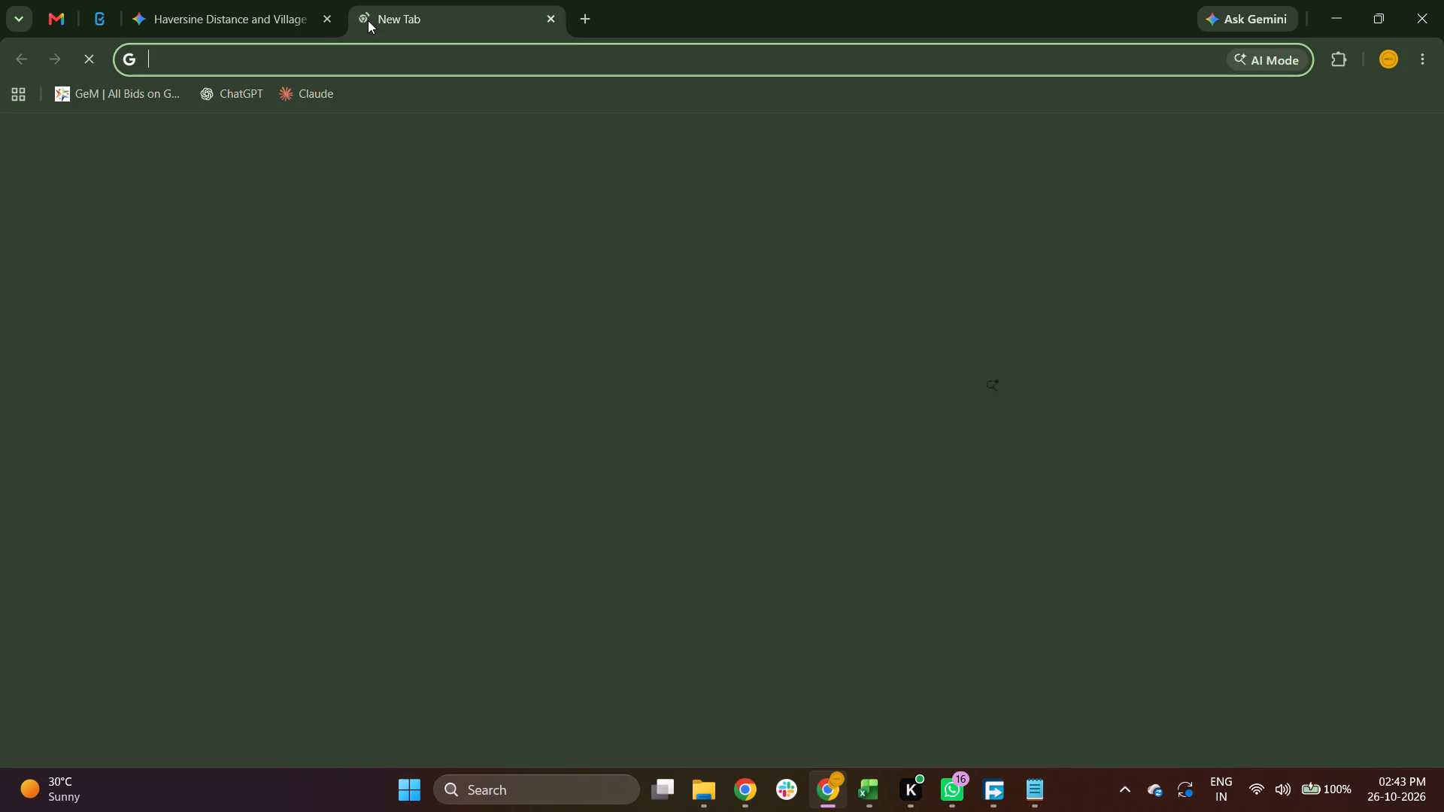
{"action": "type", "text": "waghoda village in"}
{"action": "key", "text": "BackSpace"}
{"action": "key", "text": "BackSpace"}
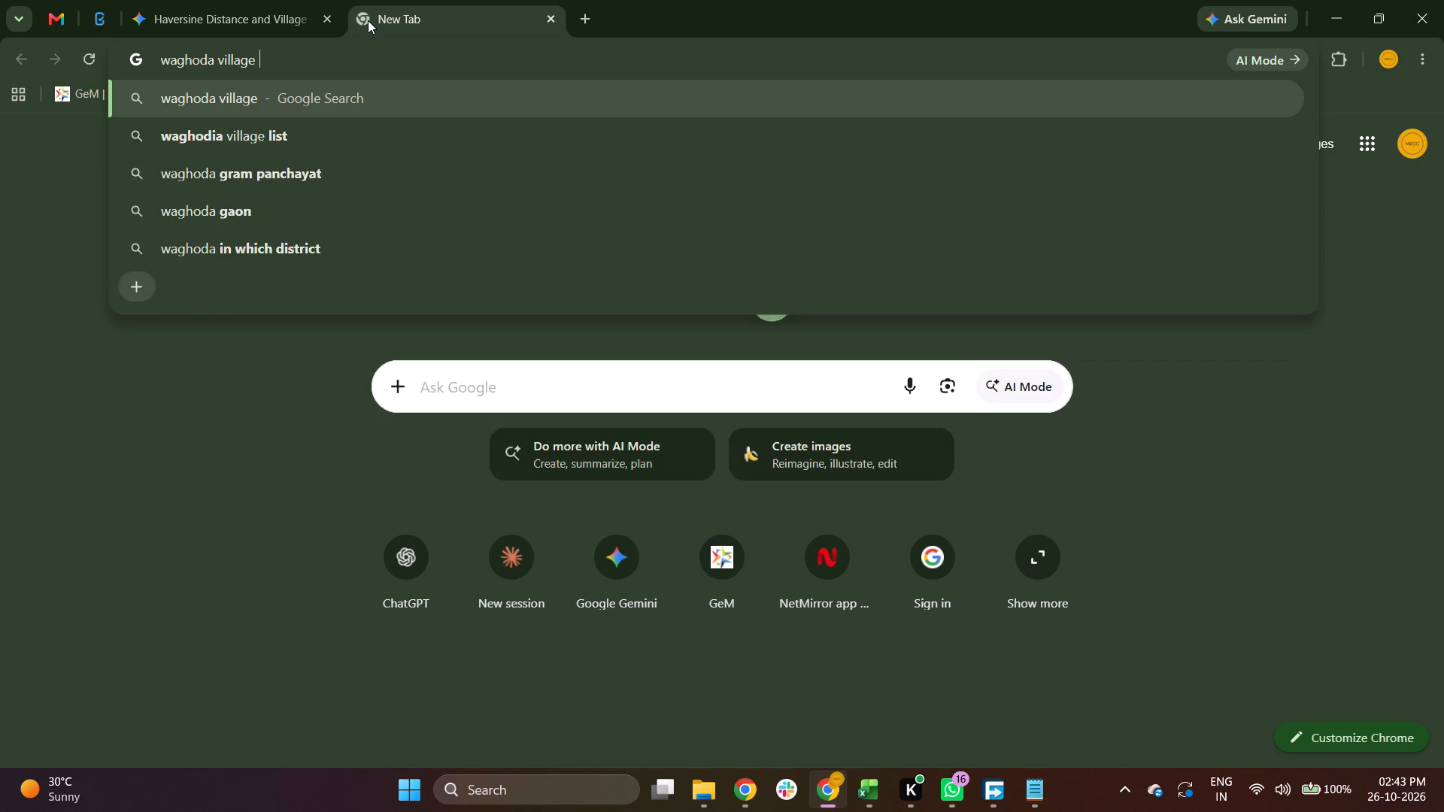
{"action": "type", "text": "spp"}
{"action": "key", "text": "BackSpace"}
{"action": "key", "text": "BackSpace"}
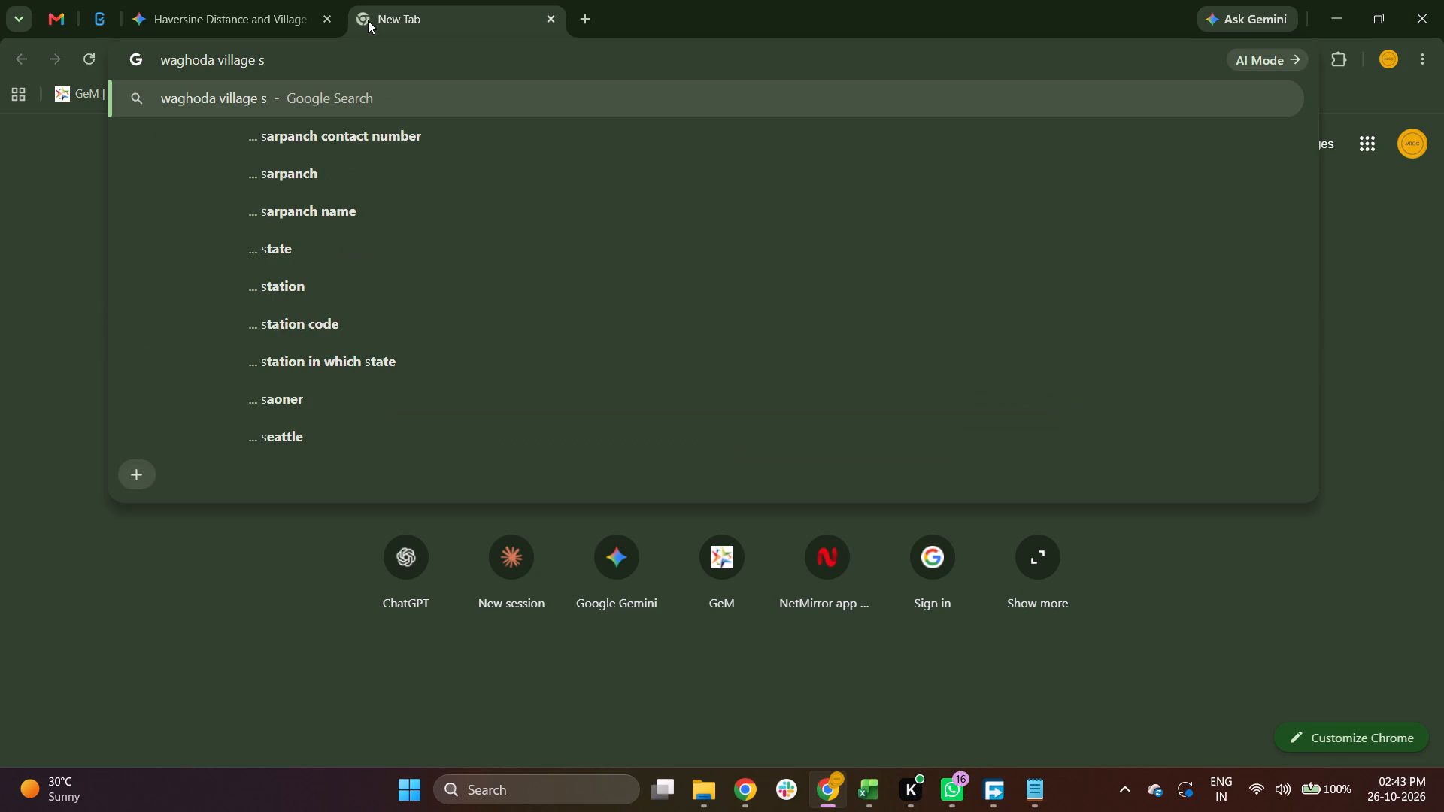
{"action": "type", "text": "pelling"}
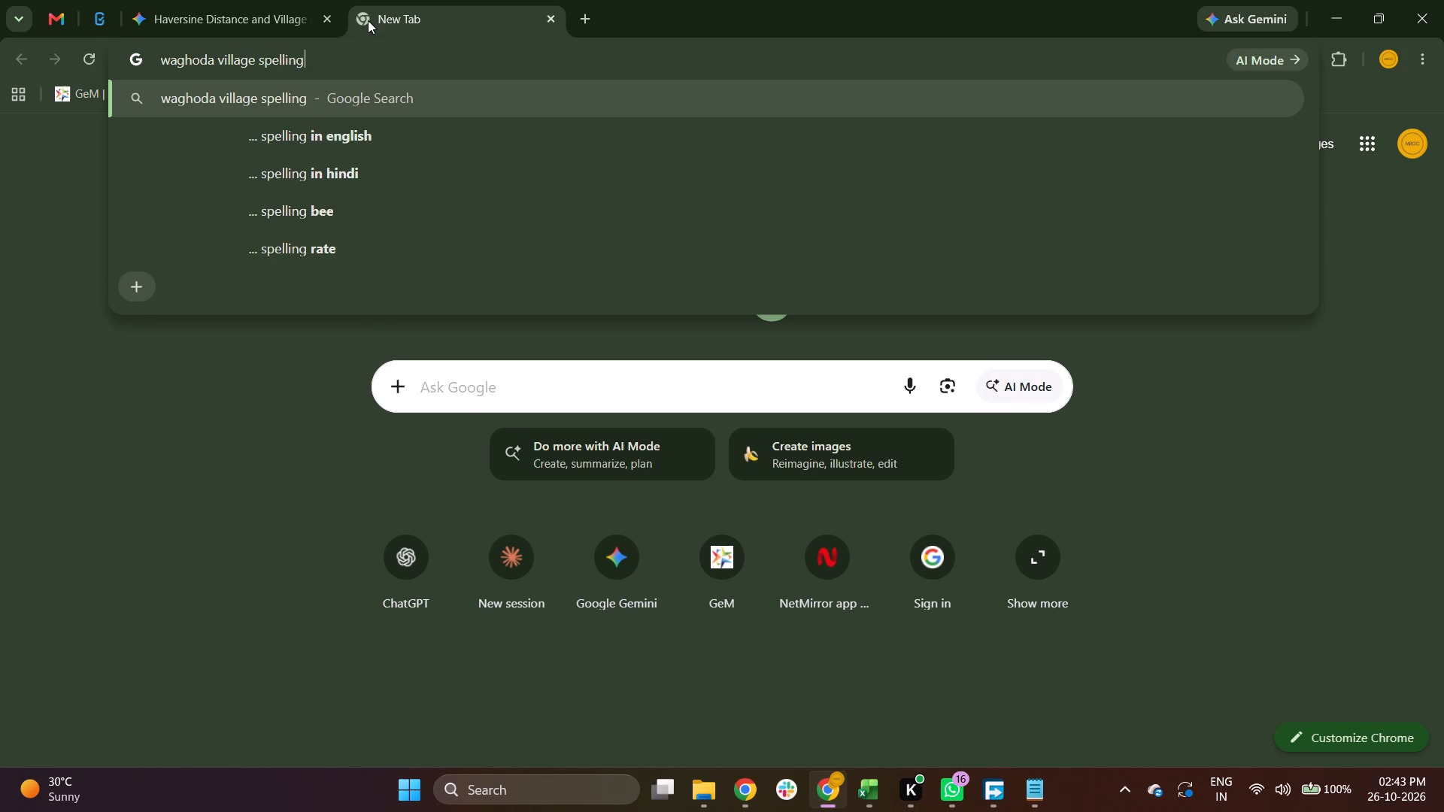
{"action": "key", "text": "Left"}
{"action": "key", "text": "Left"}
{"action": "key", "text": "Left"}
{"action": "key", "text": "Left"}
{"action": "key", "text": "Left"}
{"action": "key", "text": "Left"}
{"action": "key", "text": "Left"}
{"action": "key", "text": "Left"}
{"action": "type", "text": "correct"}
{"action": "key", "text": "space"}
{"action": "key", "text": "Right"}
{"action": "key", "text": "Right"}
{"action": "key", "text": "Right"}
{"action": "key", "text": "Right"}
{"action": "key", "text": "Right"}
{"action": "key", "text": "Right"}
{"action": "key", "text": "Right"}
{"action": "key", "text": "Right"}
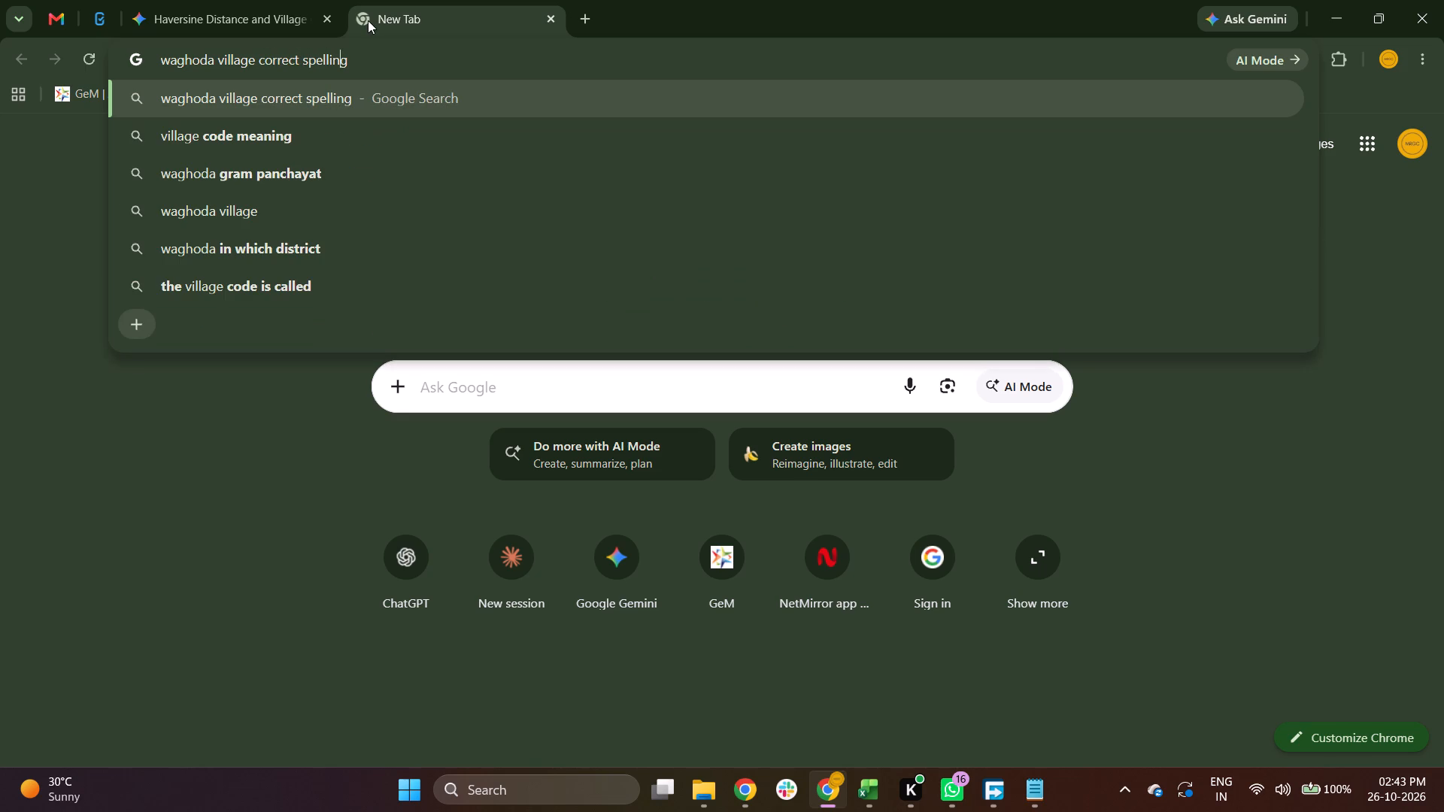
{"action": "key", "text": "Right"}
Insert "(nagpur district)" after "village" in the Waghoda spelling query.
{"action": "key", "text": "Left"}
{"action": "key", "text": "Left"}
{"action": "key", "text": "Left"}
{"action": "key", "text": "Left"}
{"action": "key", "text": "Left"}
{"action": "key", "text": "Left"}
{"action": "key", "text": "Left"}
{"action": "key", "text": "Left"}
{"action": "key", "text": "Left"}
{"action": "key", "text": "Left"}
{"action": "key", "text": "Left"}
{"action": "key", "text": "Left"}
{"action": "key", "text": "Left"}
{"action": "key", "text": "Left"}
{"action": "key", "text": "Left"}
{"action": "key", "text": "Left"}
{"action": "key", "text": "Left"}
{"action": "type", "text": "(nagpur district"}
{"action": "key", "text": "shift+parenright"}
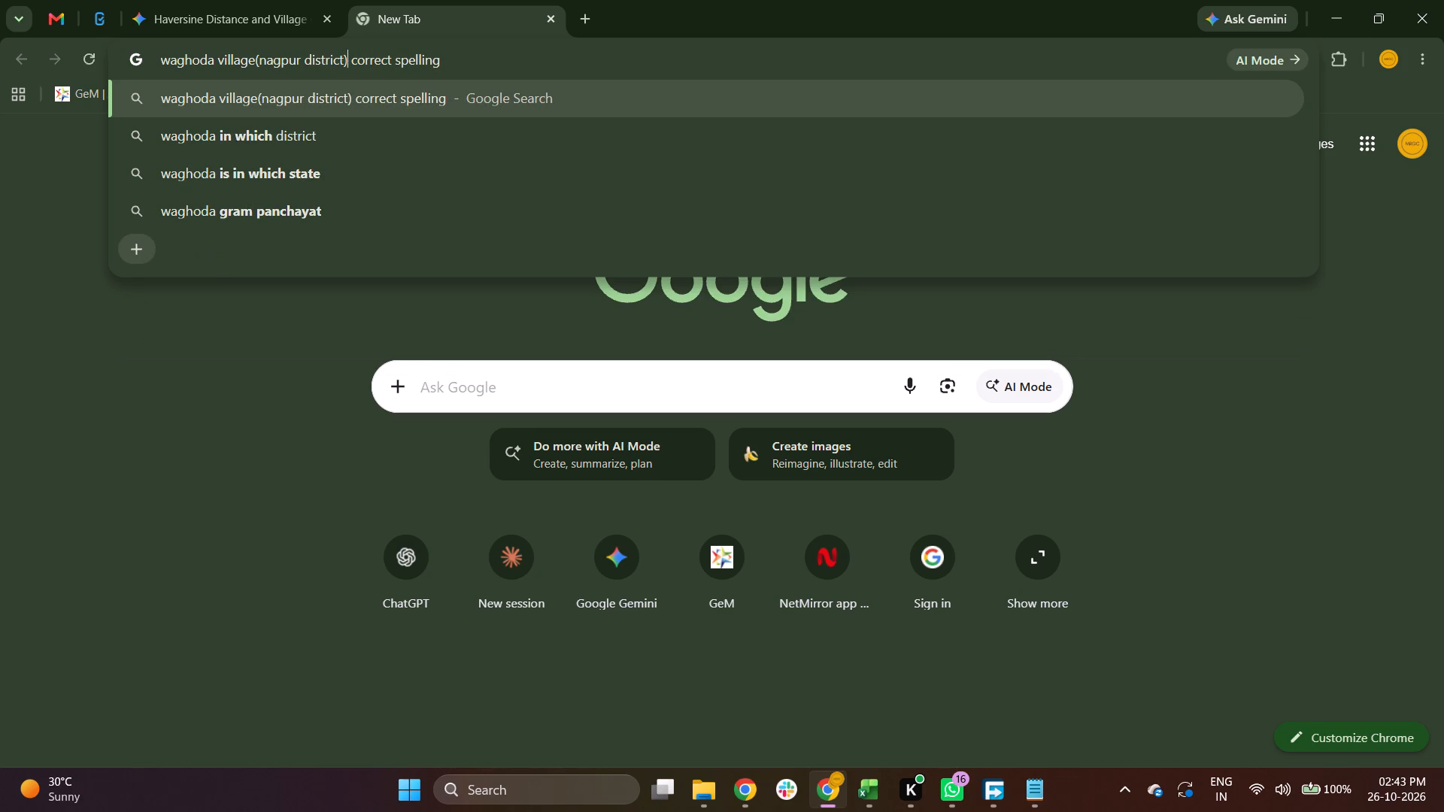
Append "as per the google maps and google earth" to the Waghoda query and run the search.
{"action": "key", "text": "Right"}
{"action": "key", "text": "Right"}
{"action": "key", "text": "Right"}
{"action": "key", "text": "Right"}
{"action": "key", "text": "Right"}
{"action": "key", "text": "Right"}
{"action": "key", "text": "Right"}
{"action": "key", "text": "Right"}
{"action": "key", "text": "Right"}
{"action": "key", "text": "Right"}
{"action": "key", "text": "Right"}
{"action": "key", "text": "Right"}
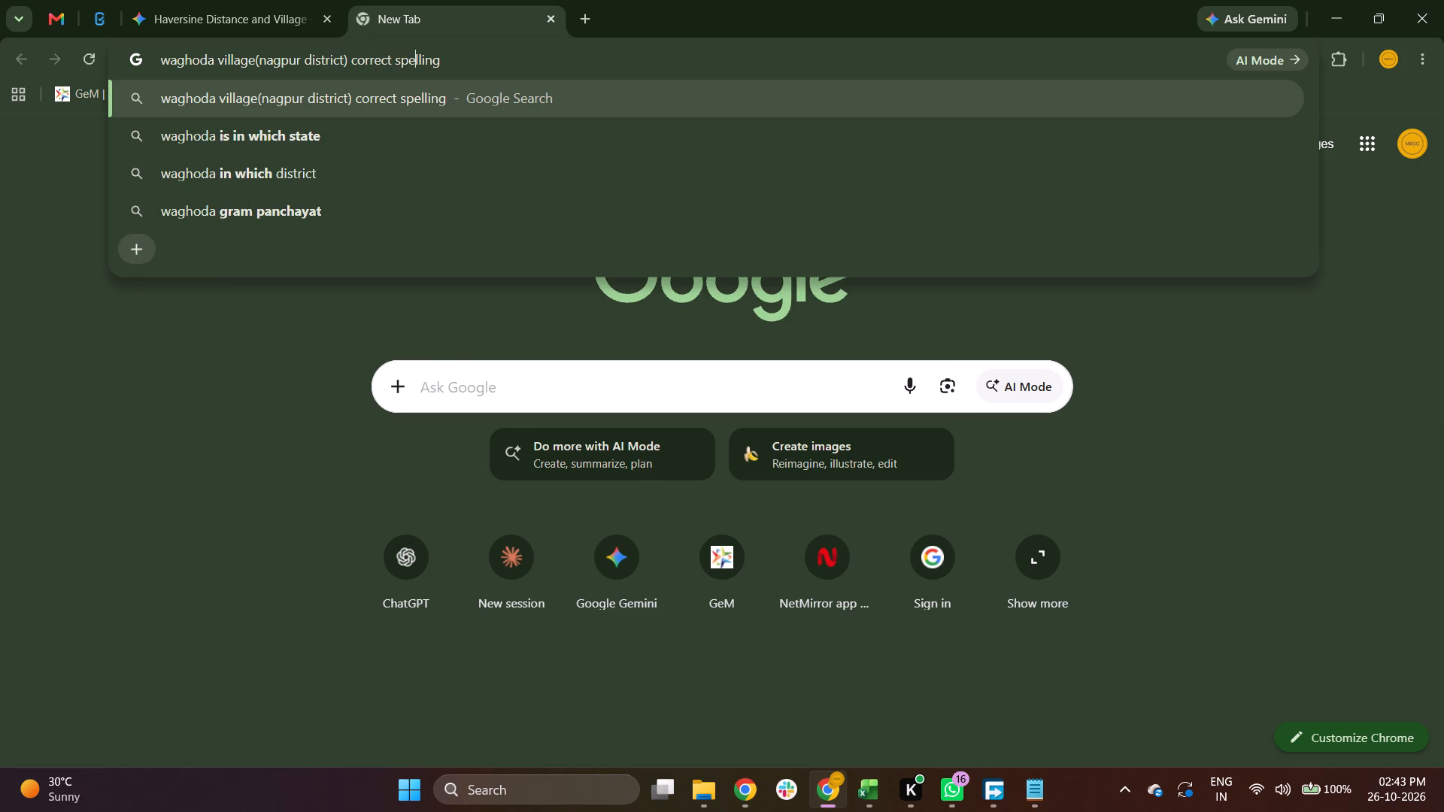
{"action": "key", "text": "Right"}
{"action": "key", "text": "Right"}
{"action": "key", "text": "Right"}
{"action": "key", "text": "Right"}
{"action": "key", "text": "Right"}
{"action": "key", "text": "Right"}
{"action": "key", "text": "space"}
{"action": "type", "text": "as per the google maps and"}
{"action": "key", "text": "space"}
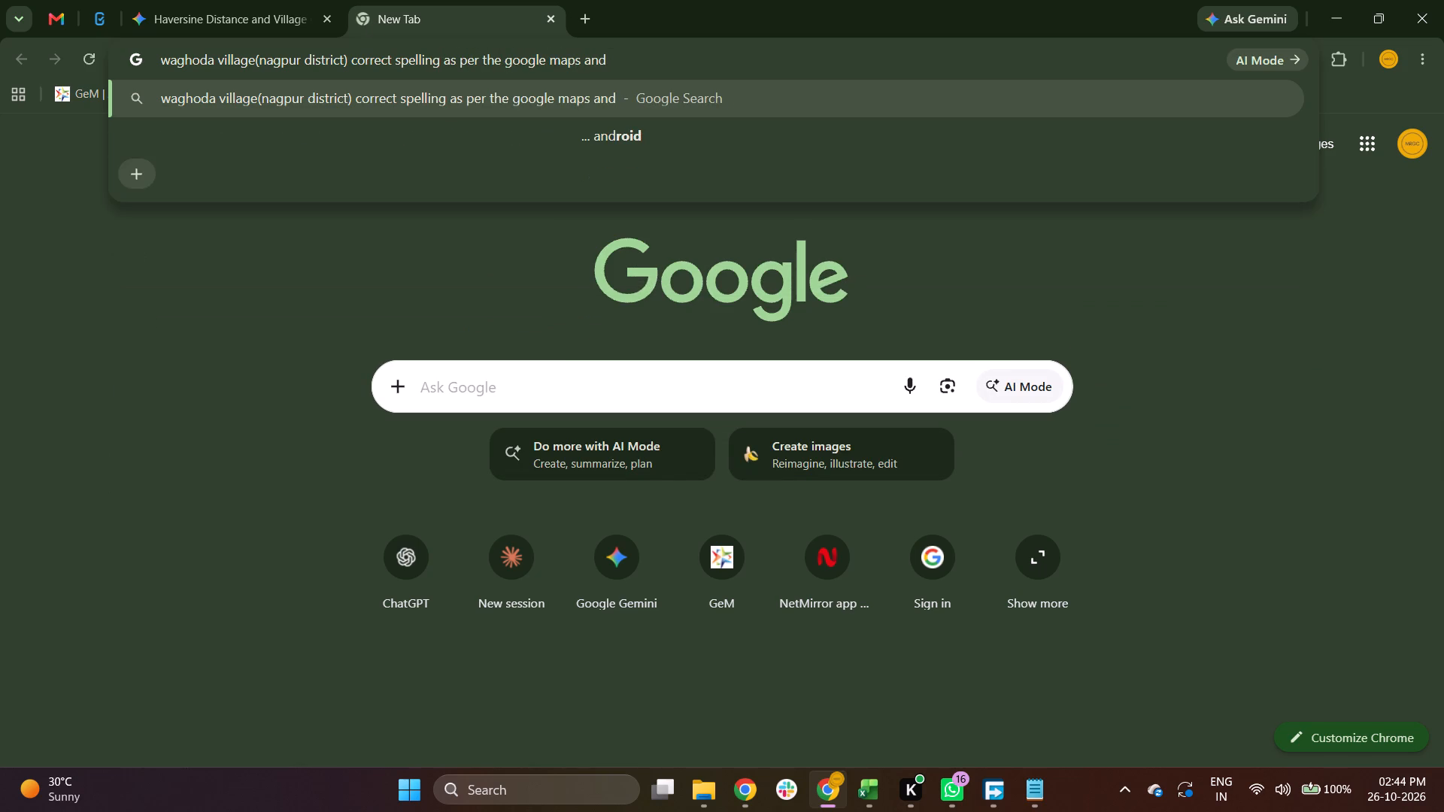
{"action": "type", "text": "google earth"}
{"action": "key", "text": "space"}
{"action": "key", "text": "Return"}
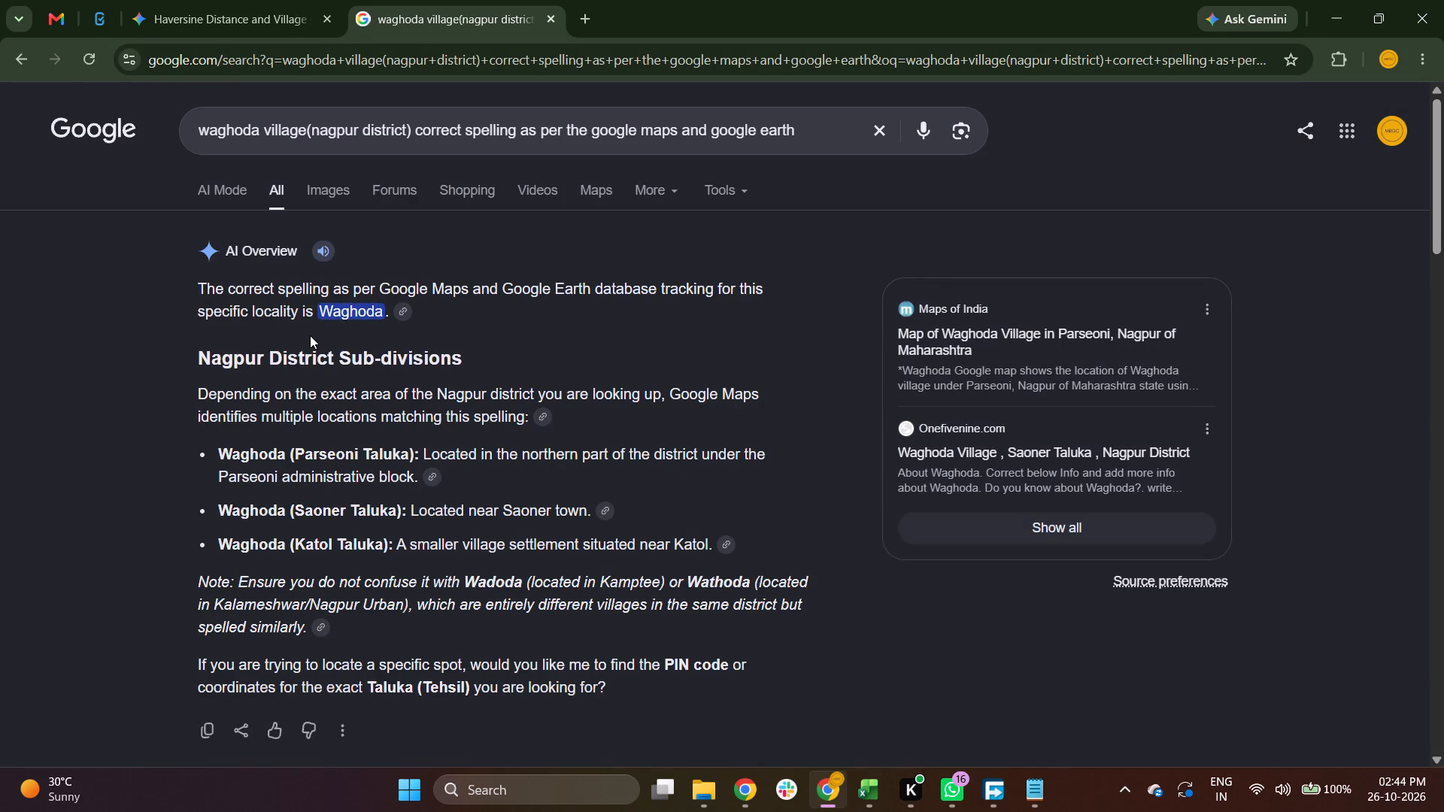
Check the Tracker's village names in Excel, return to Chrome and run the same Nagpur district spelling search for "waki".
{"action": "key", "text": "alt+Tab"}
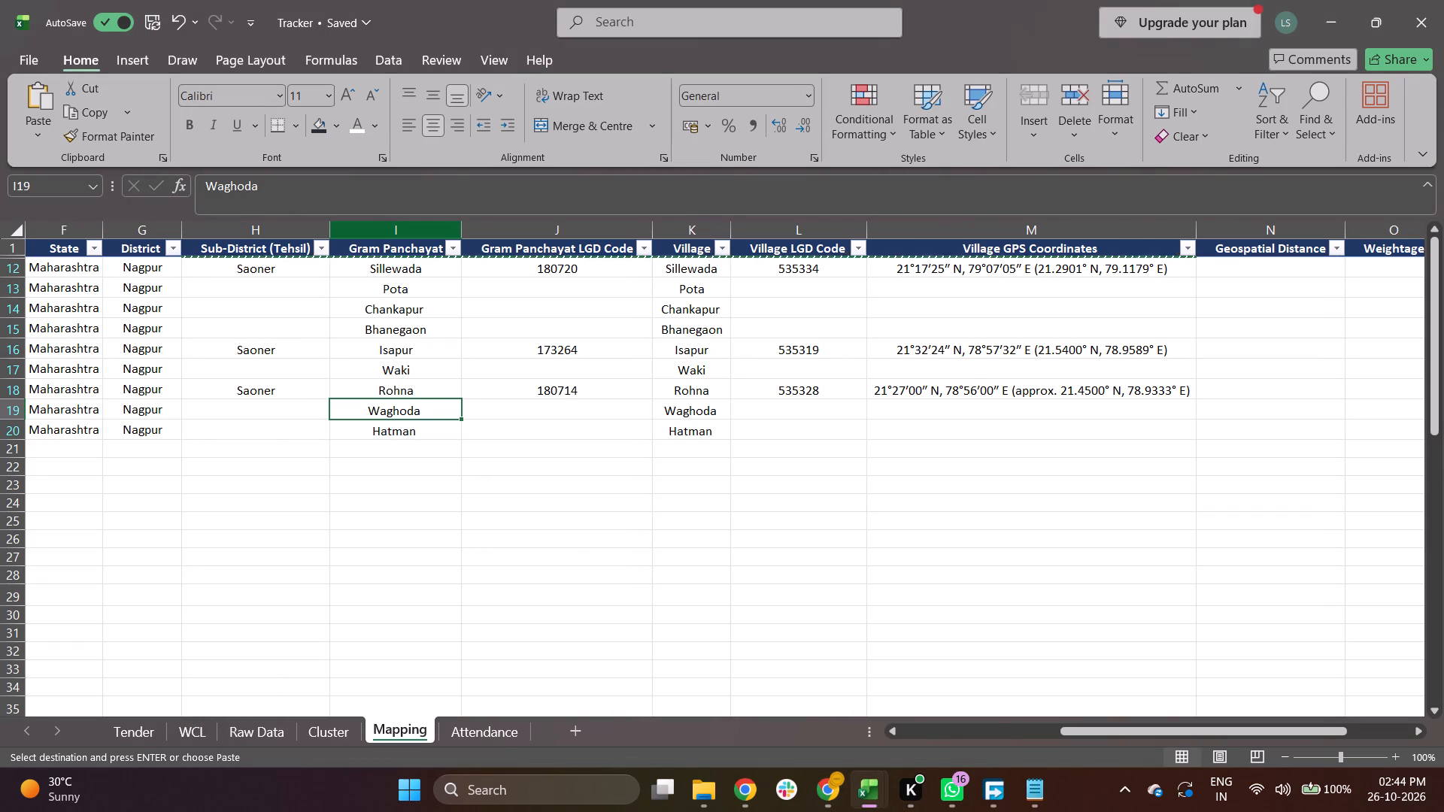
{"action": "key", "text": "Right"}
{"action": "key", "text": "alt+Tab"}
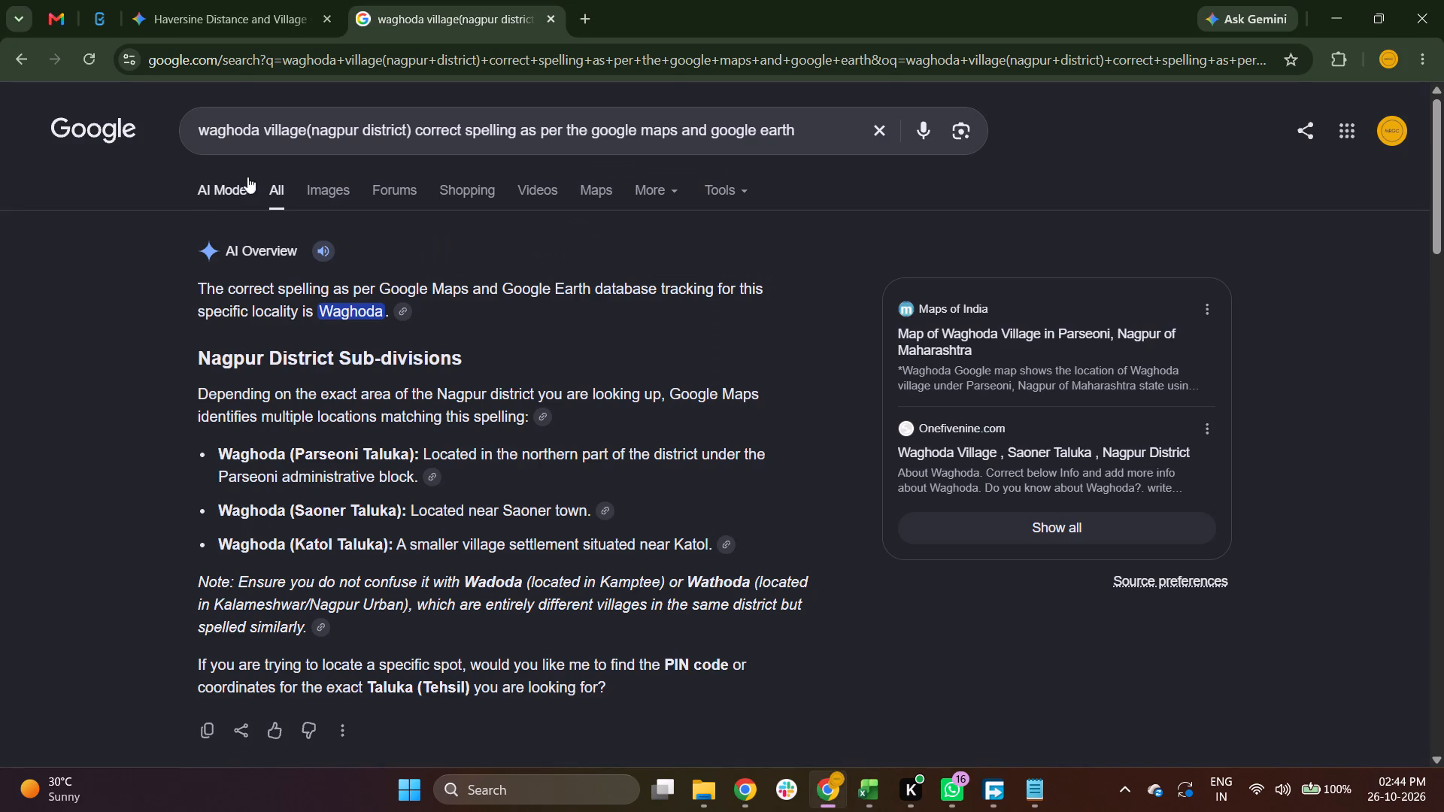
{"action": "double_click", "coordinate": [229, 135]}
{"action": "type", "text": "waki"}
{"action": "key", "text": "space"}
{"action": "key", "text": "Return"}
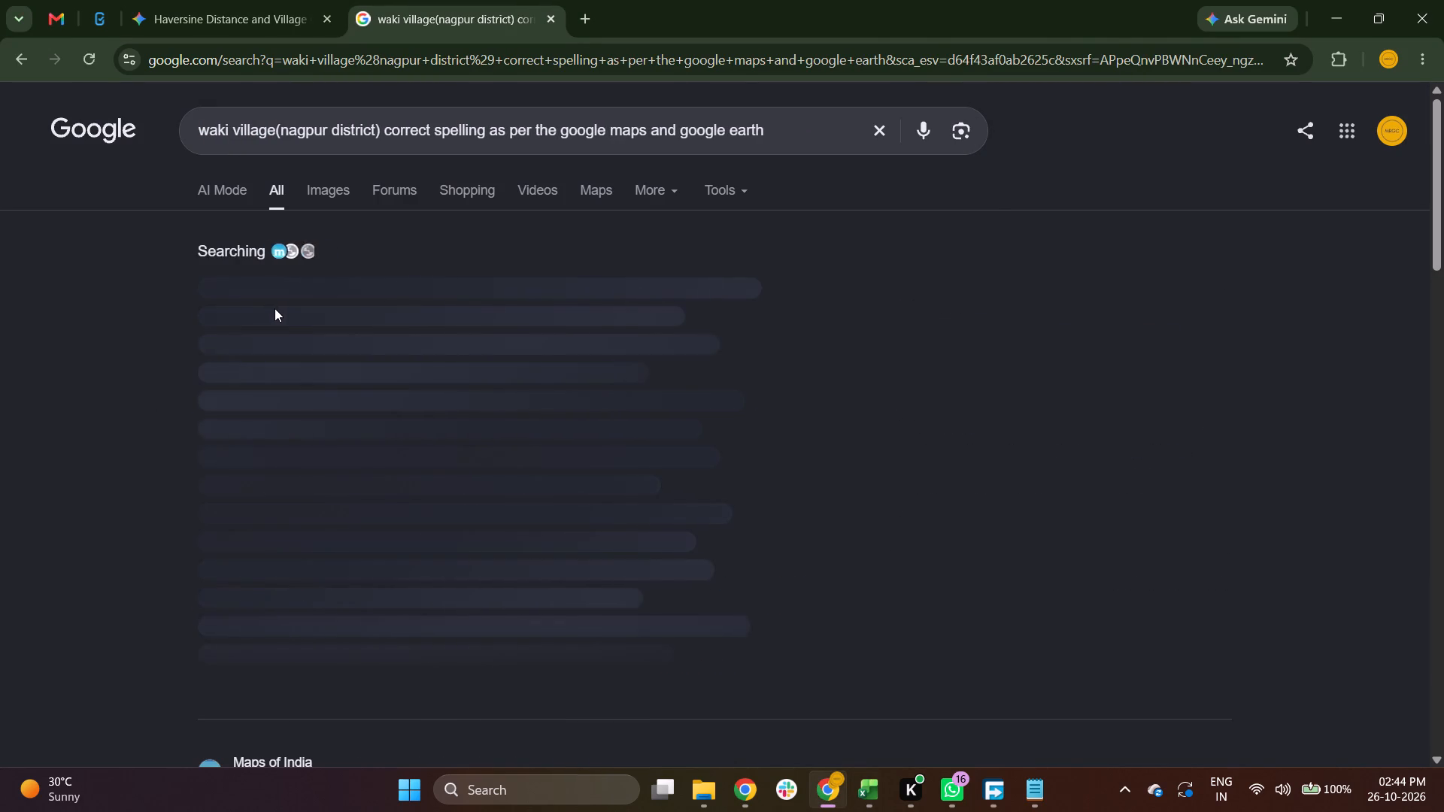
Check the Hatman entry in the Tracker, return to Chrome and run the same Nagpur district spelling search for "hatman".
{"action": "key", "text": "alt+Tab"}
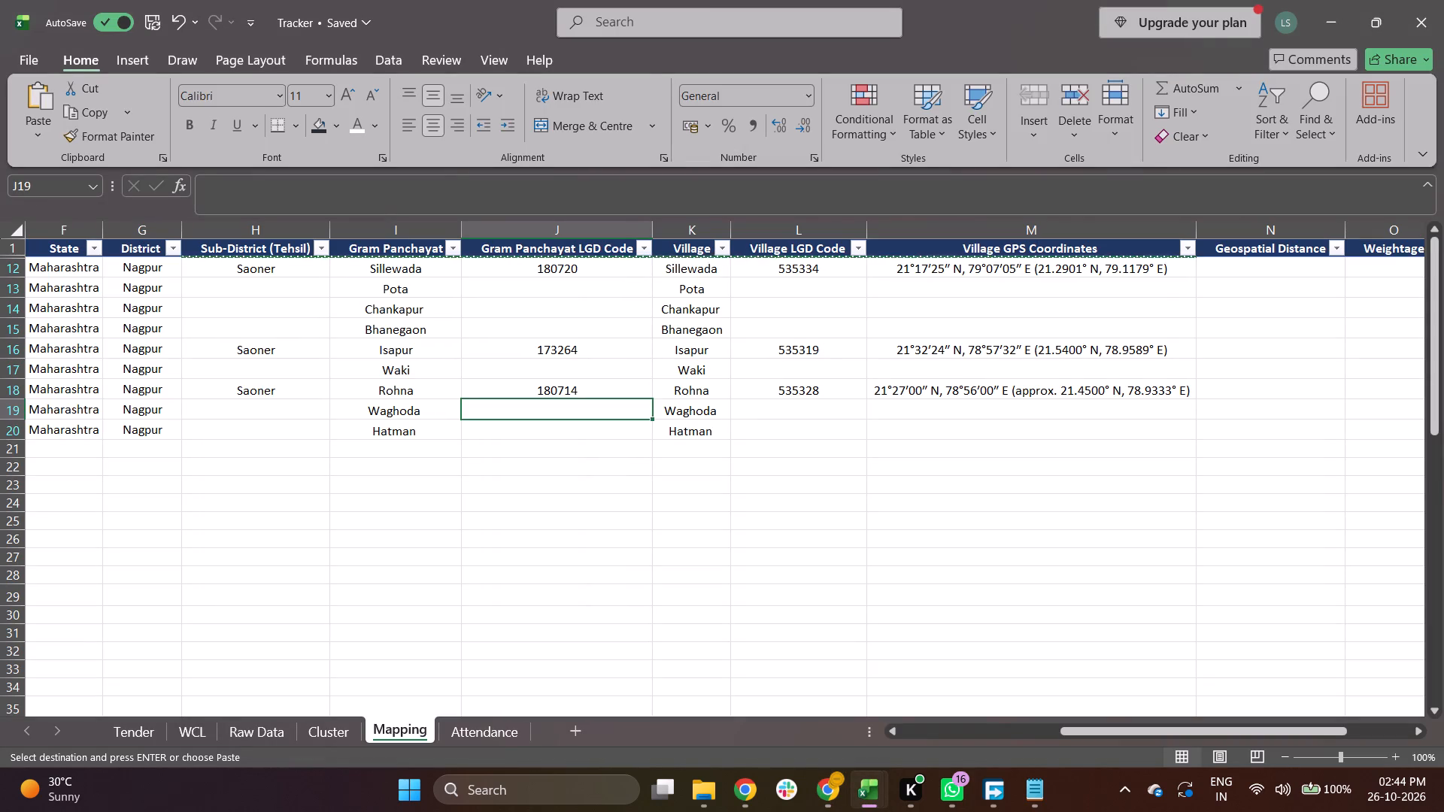
{"action": "left_click", "coordinate": [405, 435]}
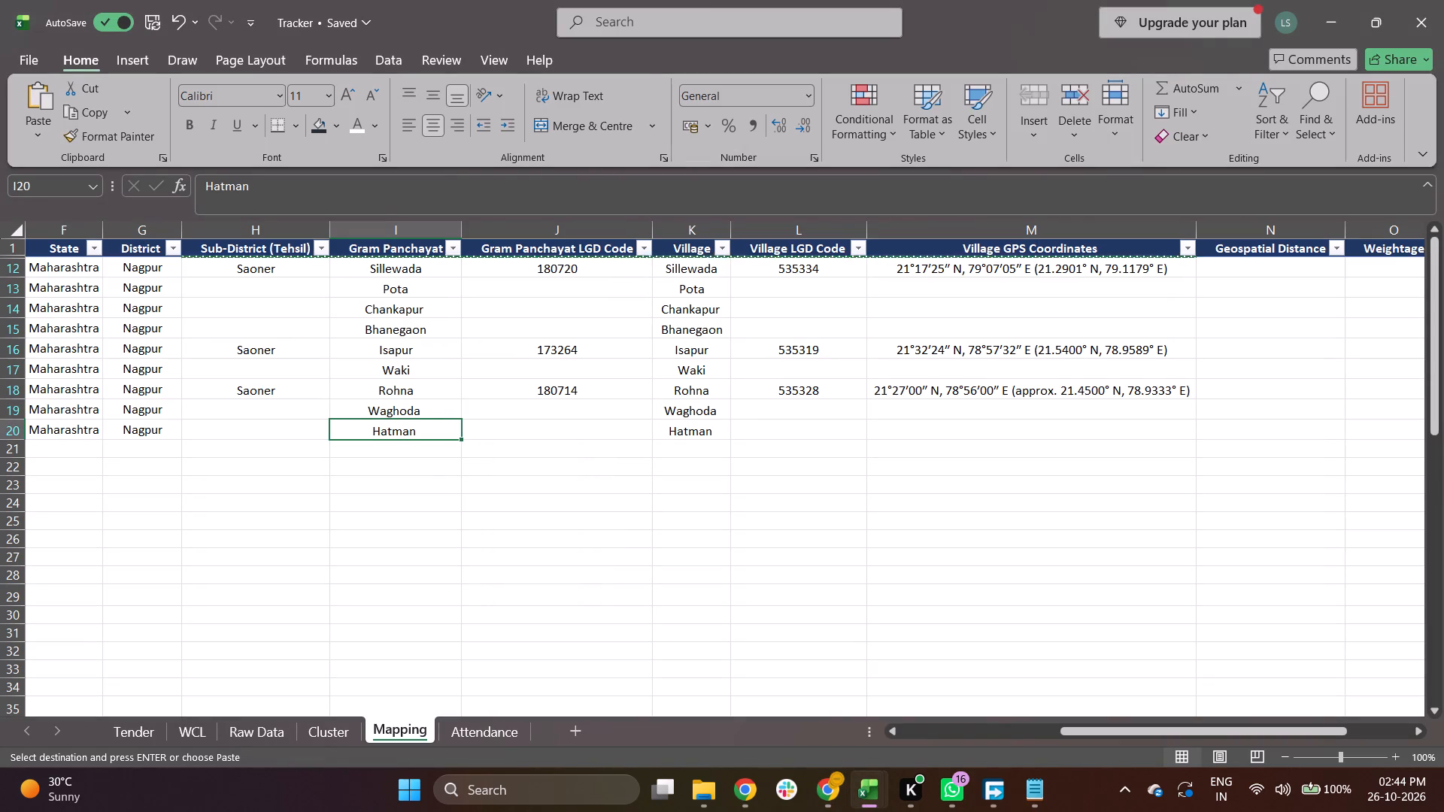
{"action": "key", "text": "alt+Tab"}
{"action": "double_click", "coordinate": [203, 132]}
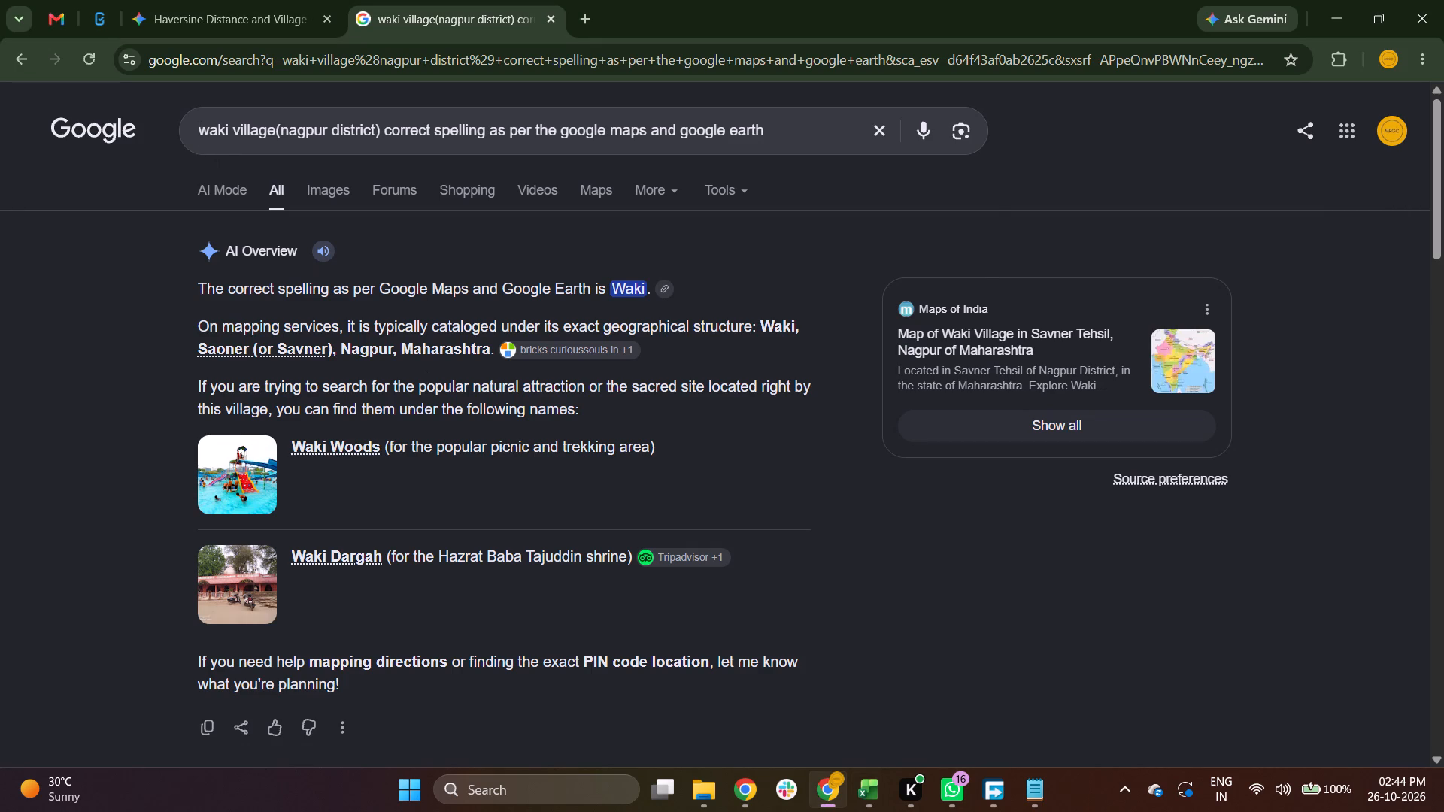
{"action": "type", "text": "hatman"}
{"action": "key", "text": "space"}
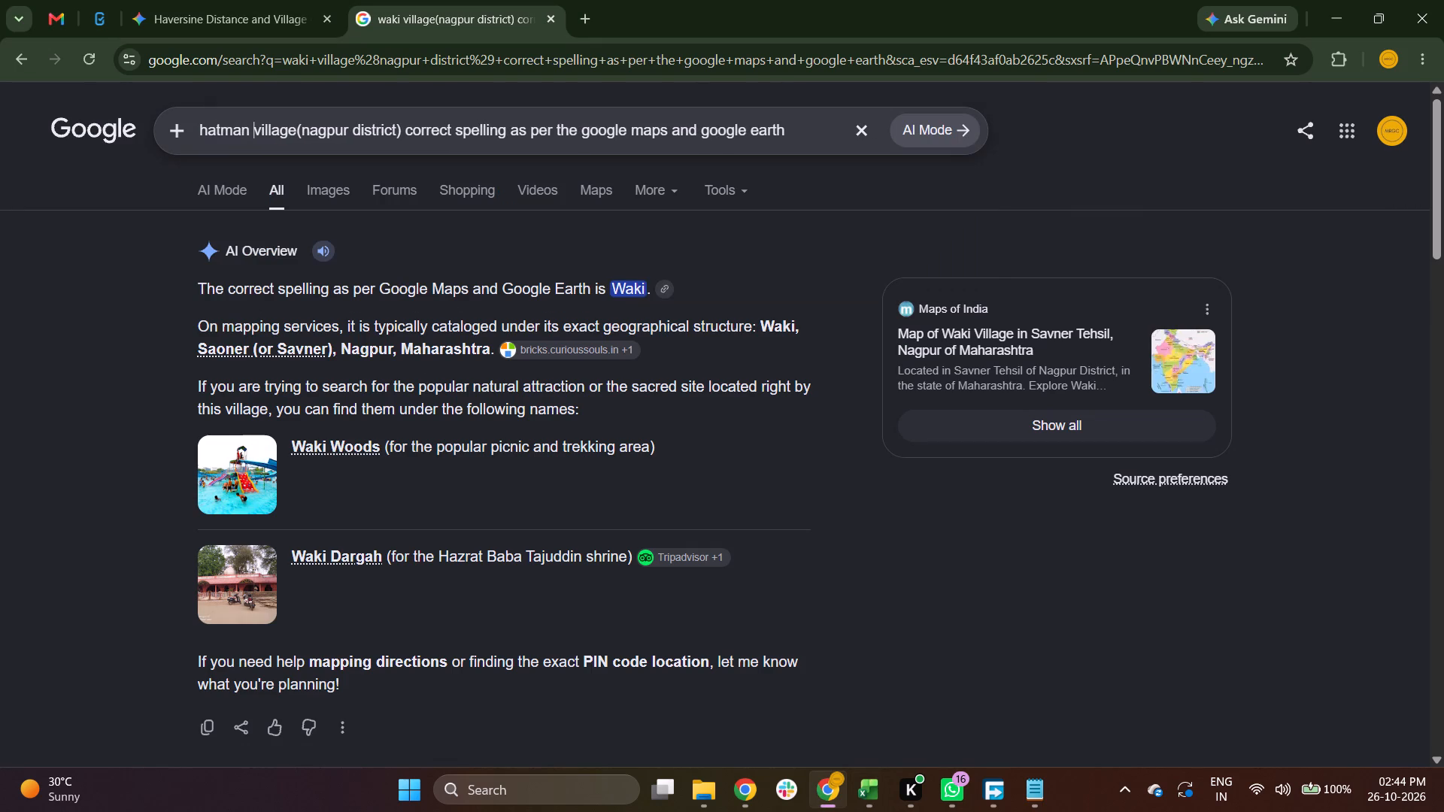
{"action": "key", "text": "Return"}
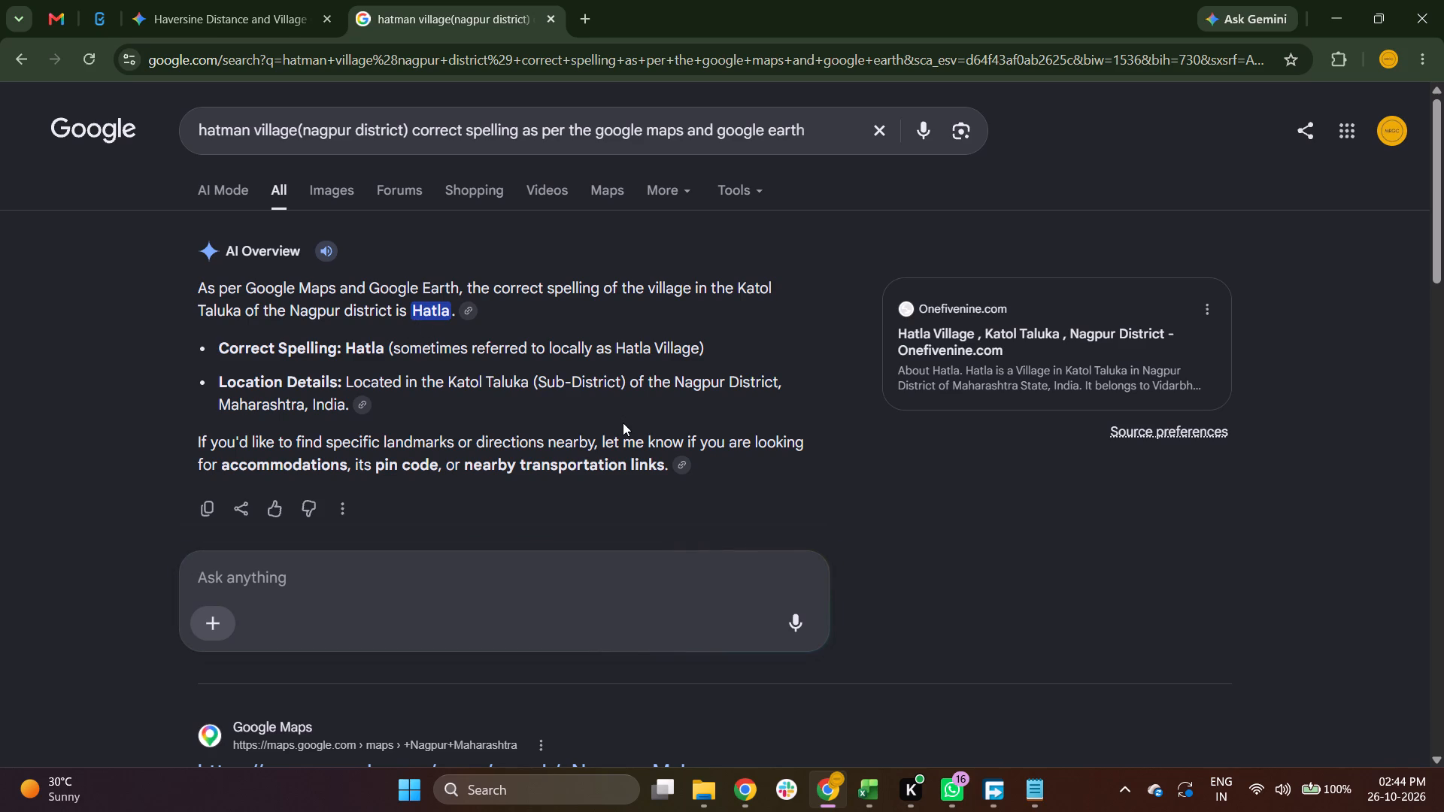
Search for "hatman village" on a new browser page.
{"action": "left_click", "coordinate": [579, 15]}
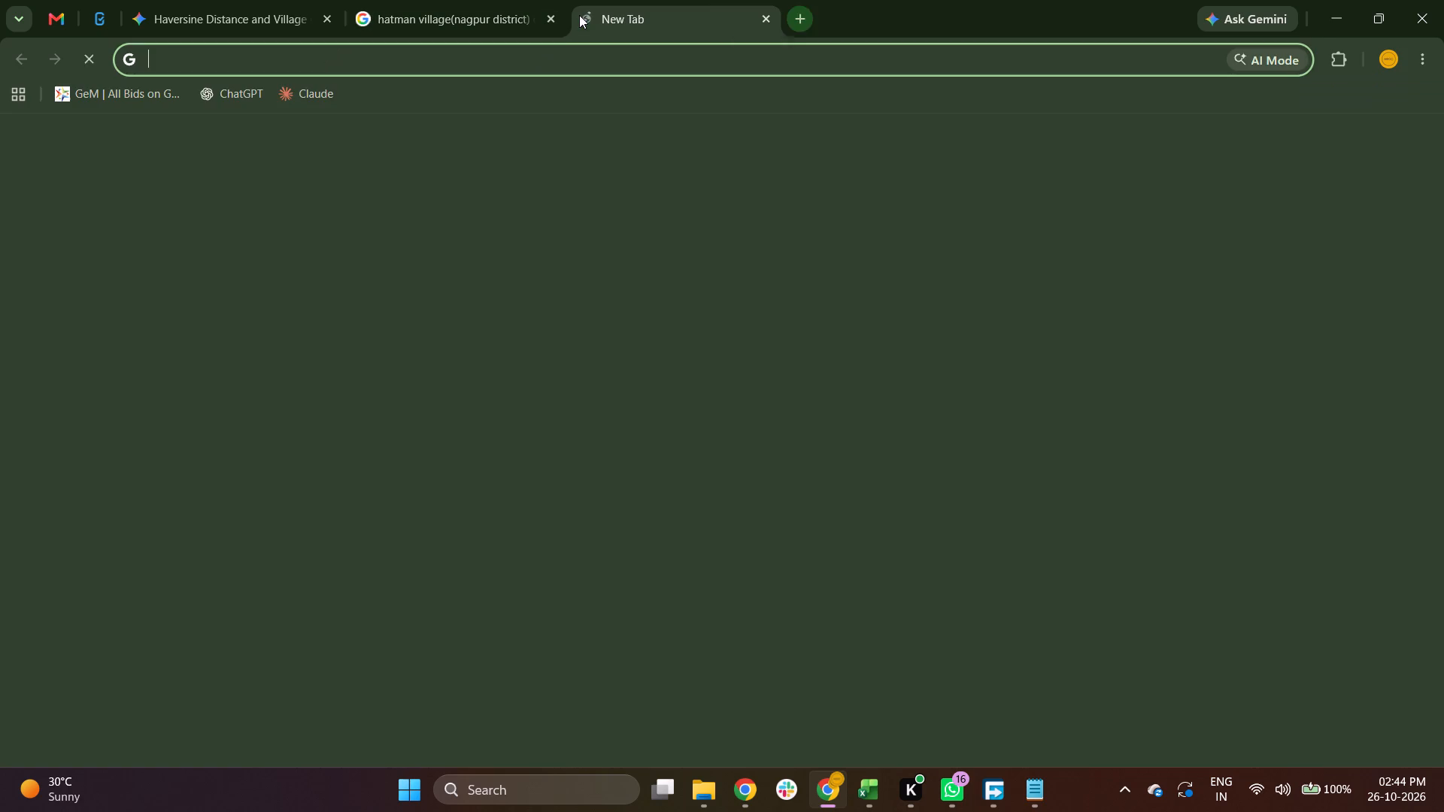
{"action": "type", "text": "hatman village"}
{"action": "key", "text": "space"}
{"action": "key", "text": "Return"}
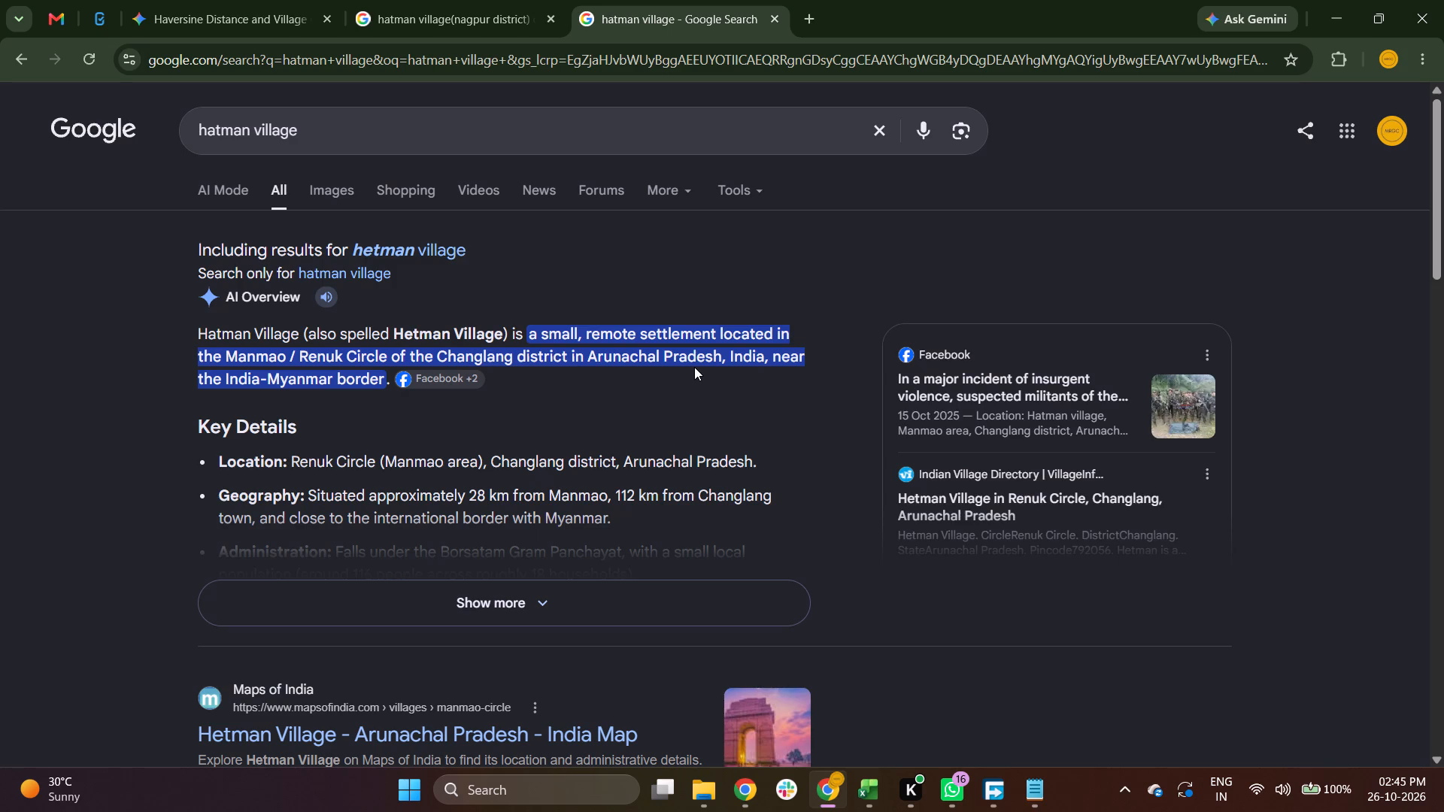
Switch to the Household Survey Schedule workbook in Excel and locate the Hatman record in column H.
{"action": "key", "text": "alt+Tab"}
{"action": "key", "text": "alt+Tab"}
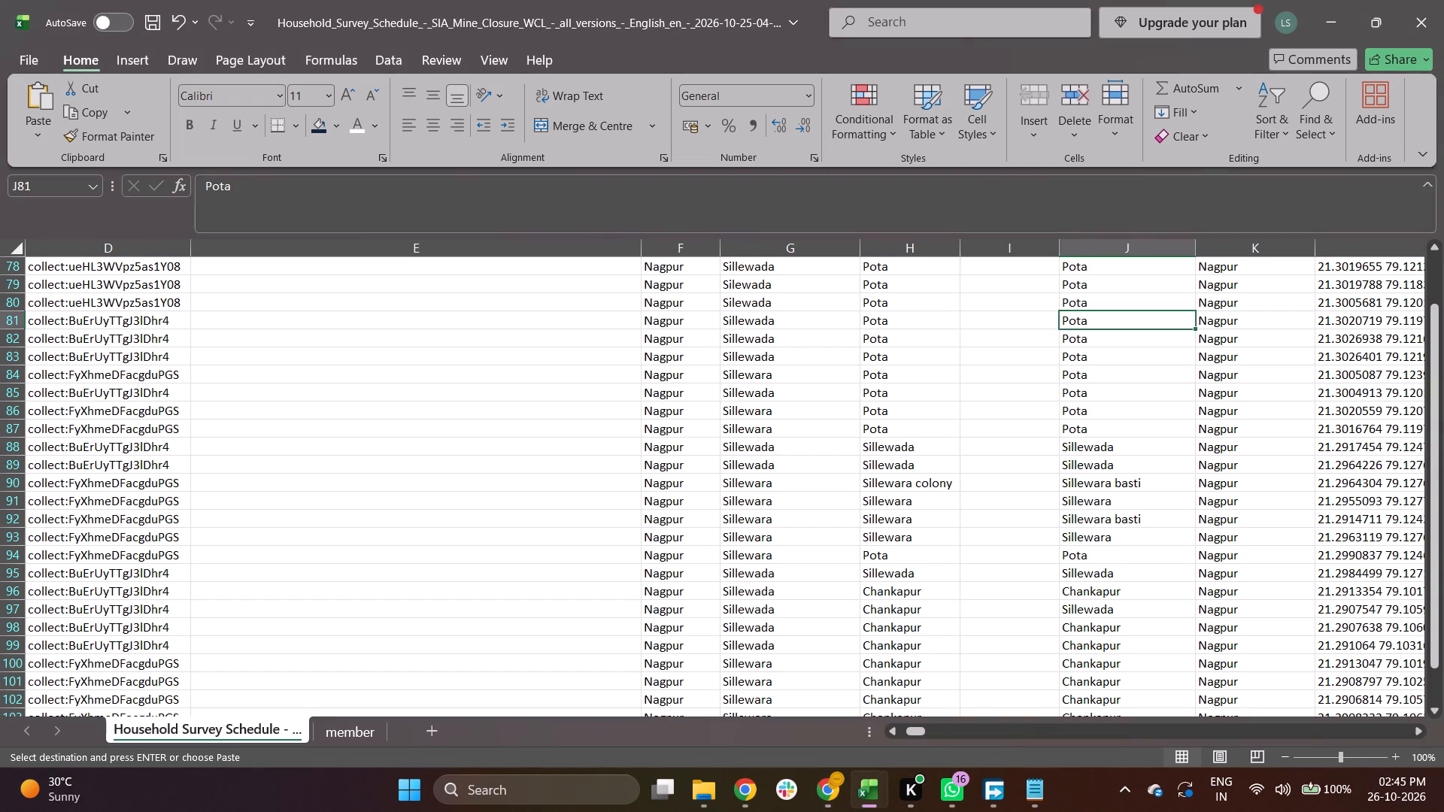
{"action": "key", "text": "Left"}
{"action": "key", "text": "Left"}
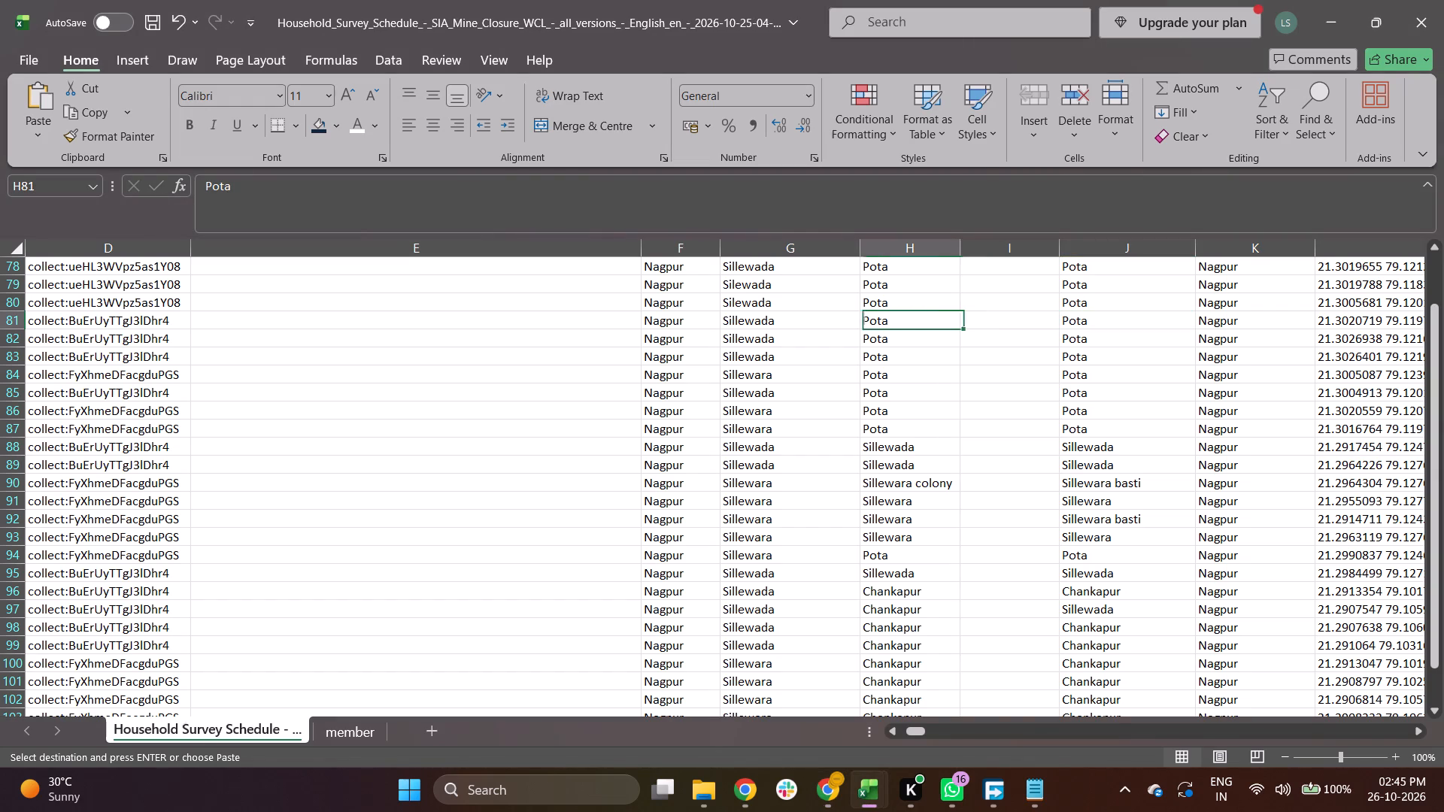
{"action": "key", "text": "ctrl+Down"}
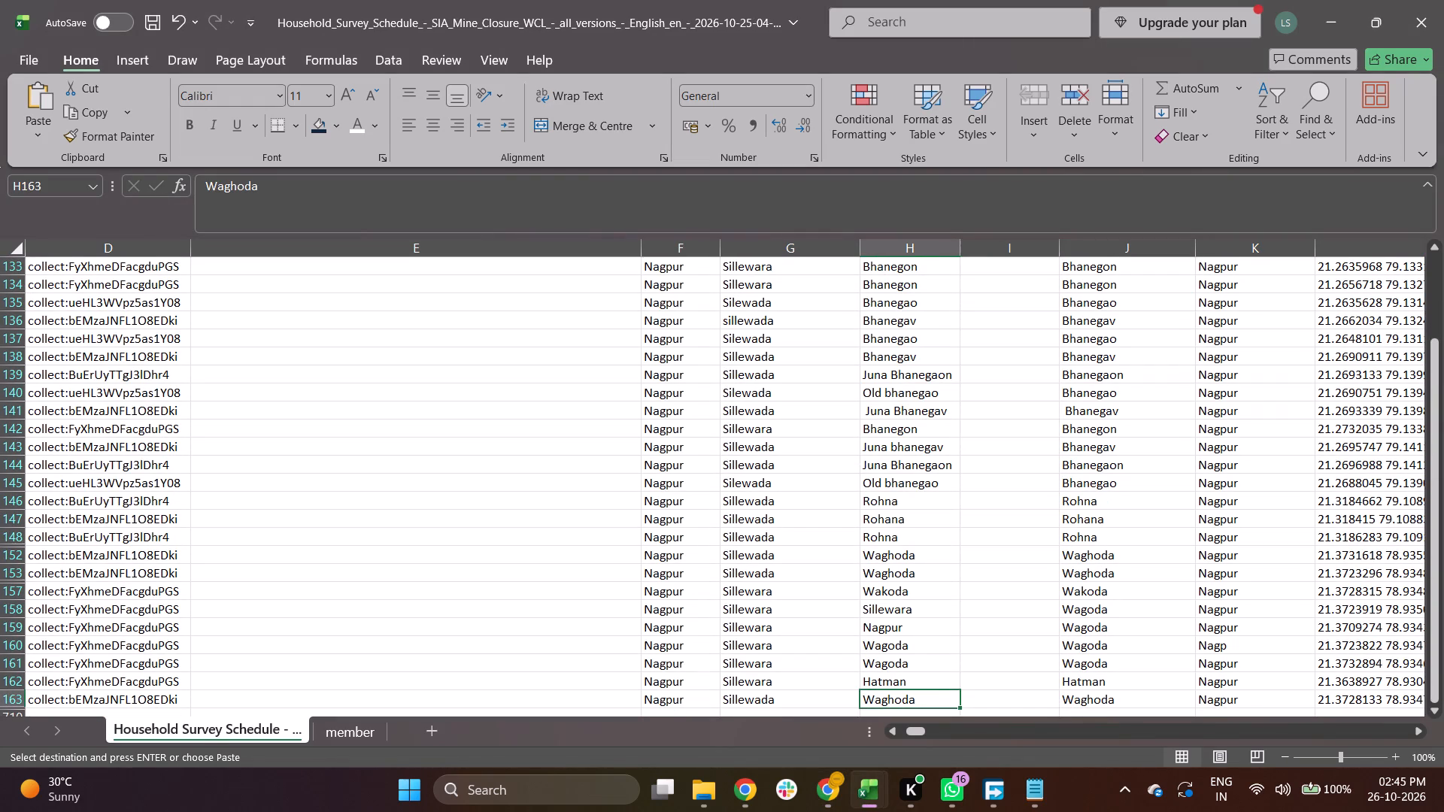
{"action": "key", "text": "Up"}
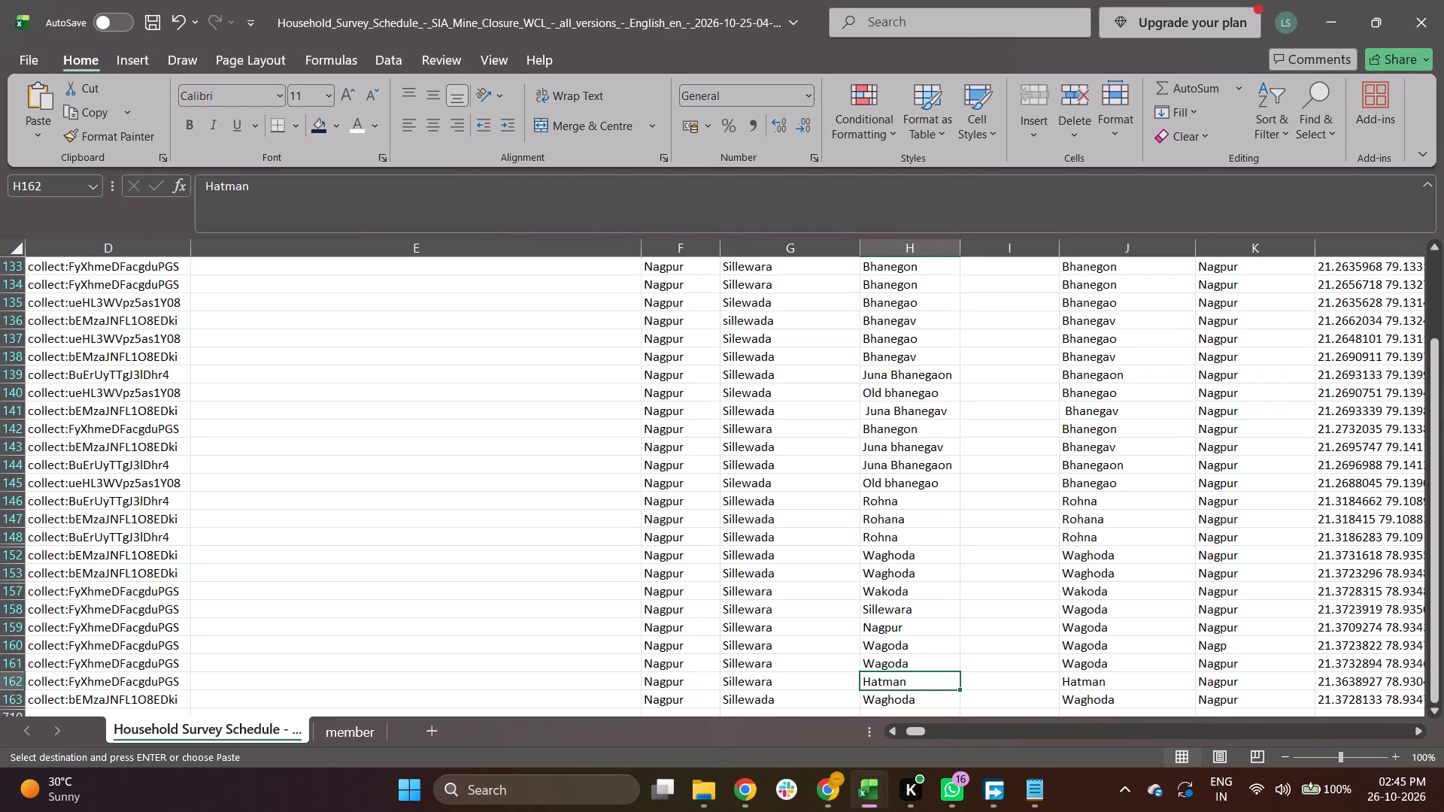
Examine the Hatman record's GPS coordinates, surveyor and household detail columns through housing ownership.
{"action": "key", "text": "Right"}
{"action": "key", "text": "Right"}
{"action": "key", "text": "Right"}
{"action": "key", "text": "Right"}
{"action": "key", "text": "Right"}
{"action": "key", "text": "Right"}
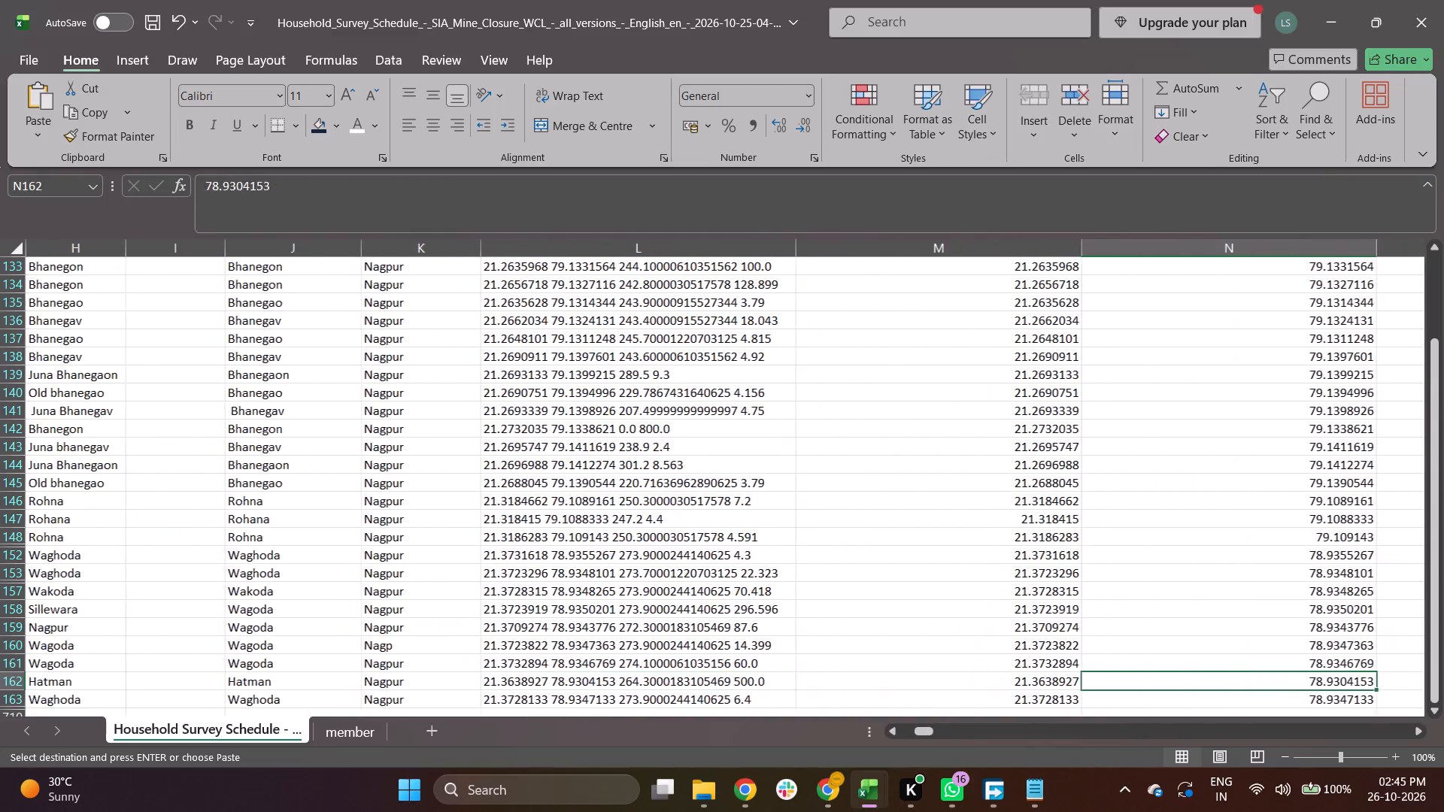
{"action": "key", "text": "Right"}
{"action": "key", "text": "Right"}
{"action": "key", "text": "Right"}
{"action": "key", "text": "Right"}
{"action": "key", "text": "Right"}
{"action": "key", "text": "Right"}
{"action": "key", "text": "Right"}
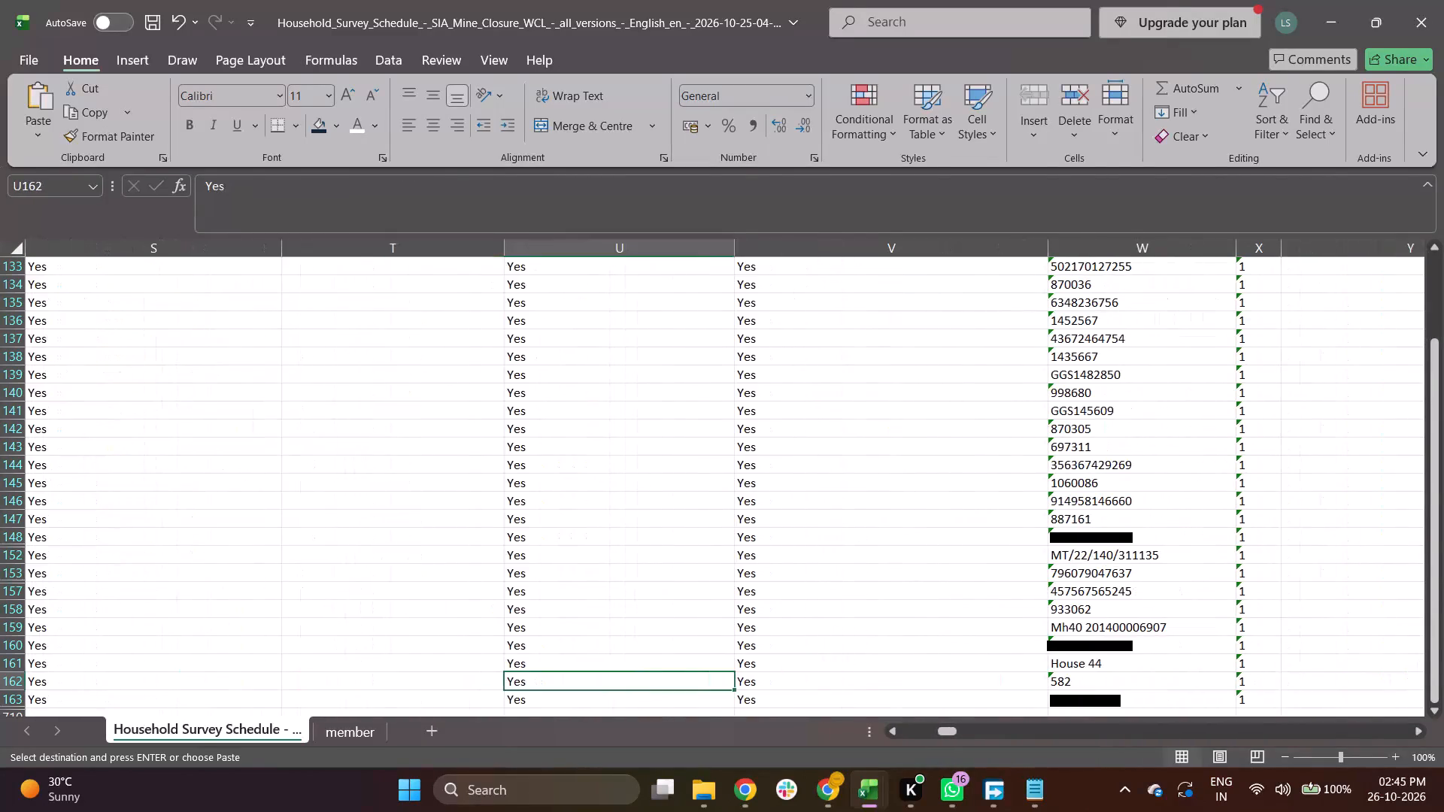
{"action": "key", "text": "Left"}
{"action": "key", "text": "Left"}
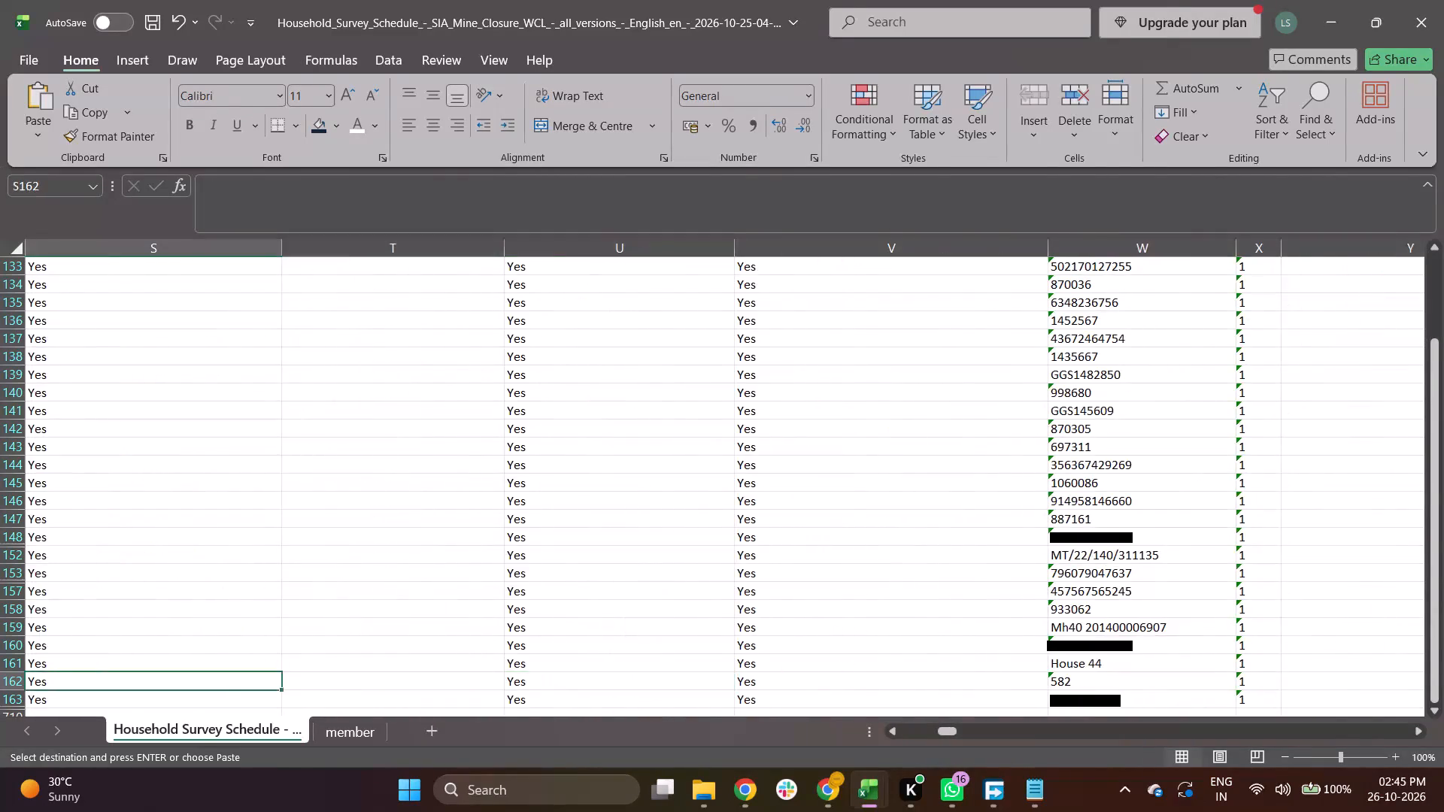
{"action": "key", "text": "Left"}
{"action": "key", "text": "Left"}
{"action": "key", "text": "Left"}
{"action": "key", "text": "Left"}
{"action": "key", "text": "Left"}
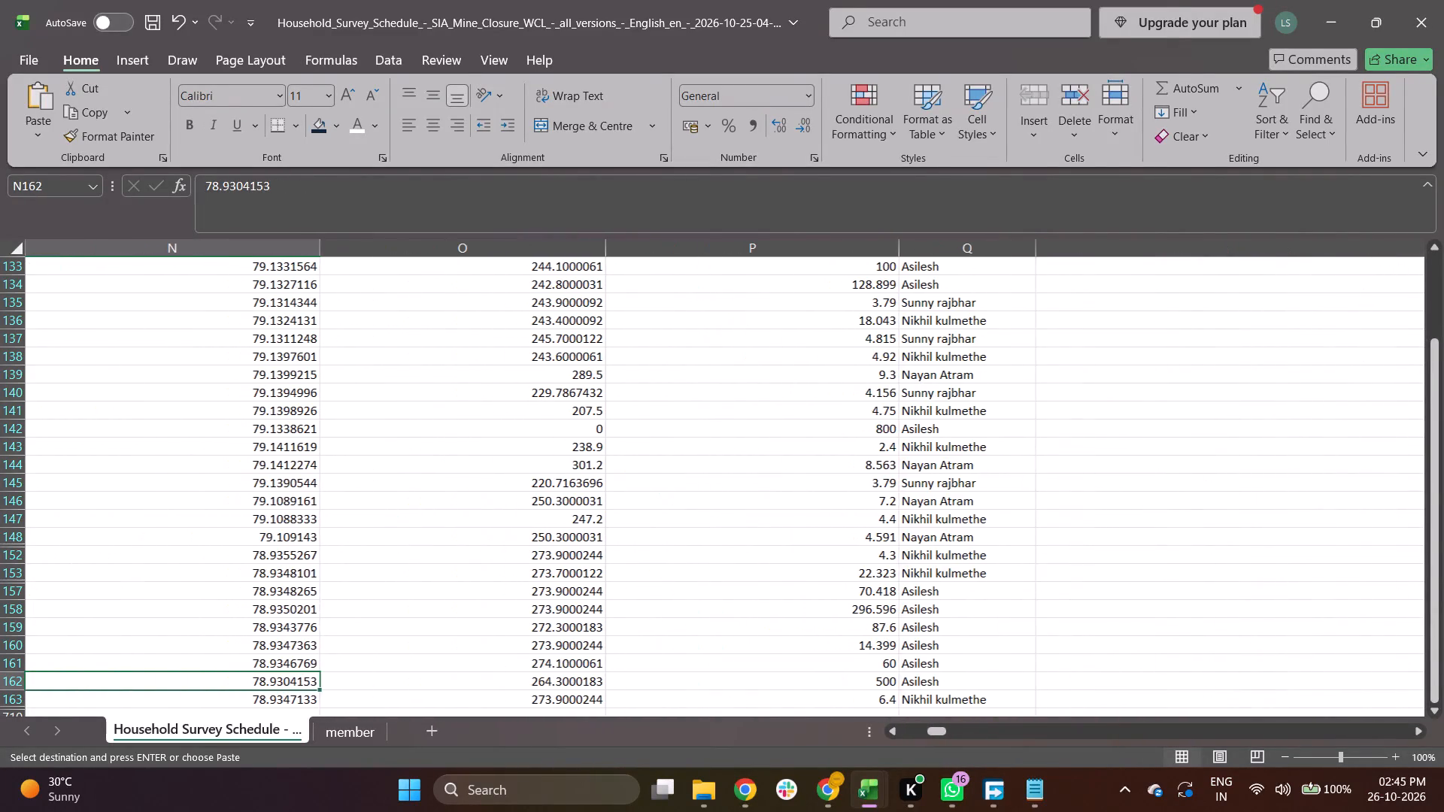
{"action": "key", "text": "Right"}
{"action": "key", "text": "Right"}
{"action": "key", "text": "Right"}
{"action": "key", "text": "Right"}
{"action": "key", "text": "Right"}
{"action": "key", "text": "Right"}
{"action": "key", "text": "Right"}
{"action": "key", "text": "Right"}
{"action": "key", "text": "Right"}
{"action": "key", "text": "Right"}
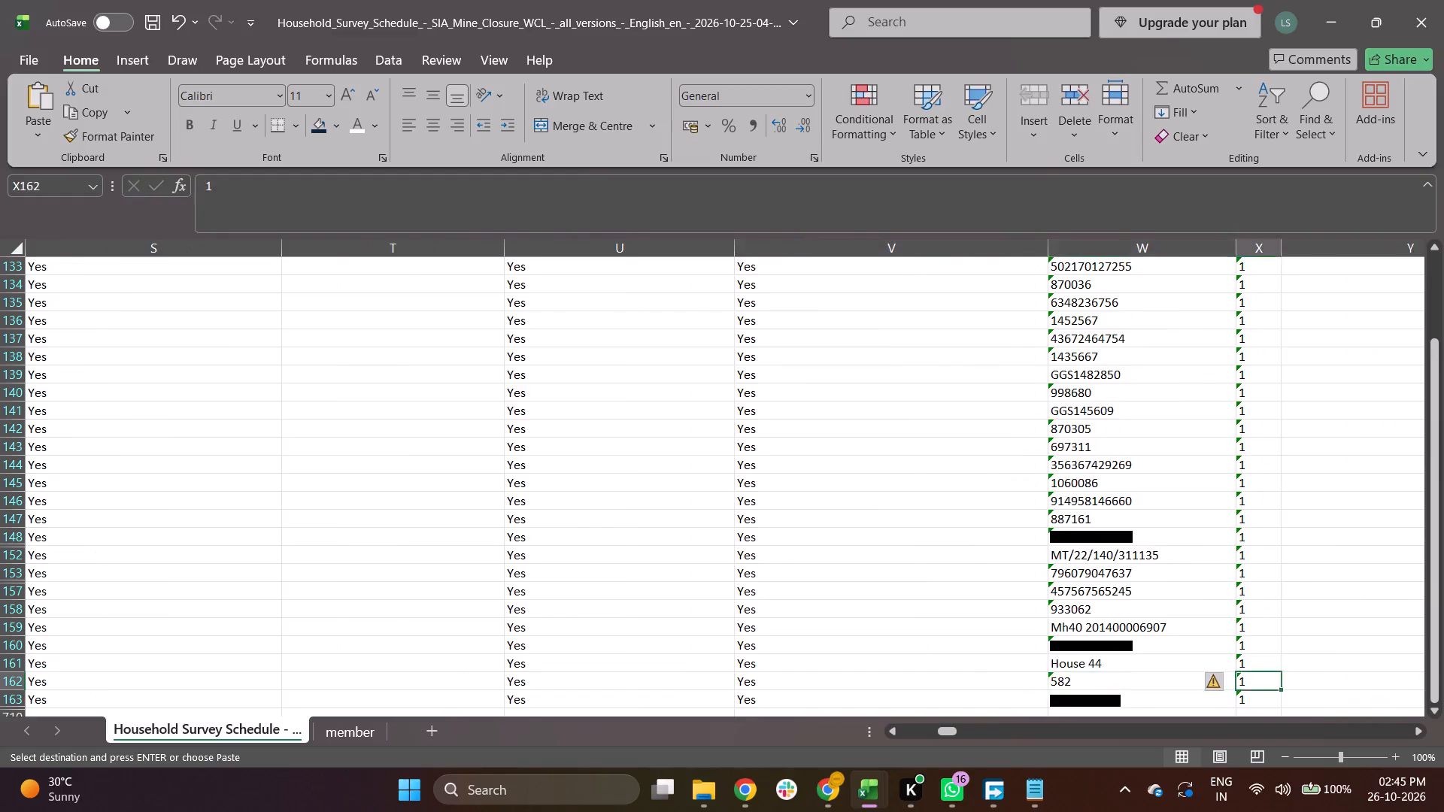
{"action": "key", "text": "Right"}
{"action": "key", "text": "Right"}
{"action": "key", "text": "Right"}
{"action": "key", "text": "Right"}
{"action": "key", "text": "Right"}
{"action": "key", "text": "Right"}
{"action": "key", "text": "Right"}
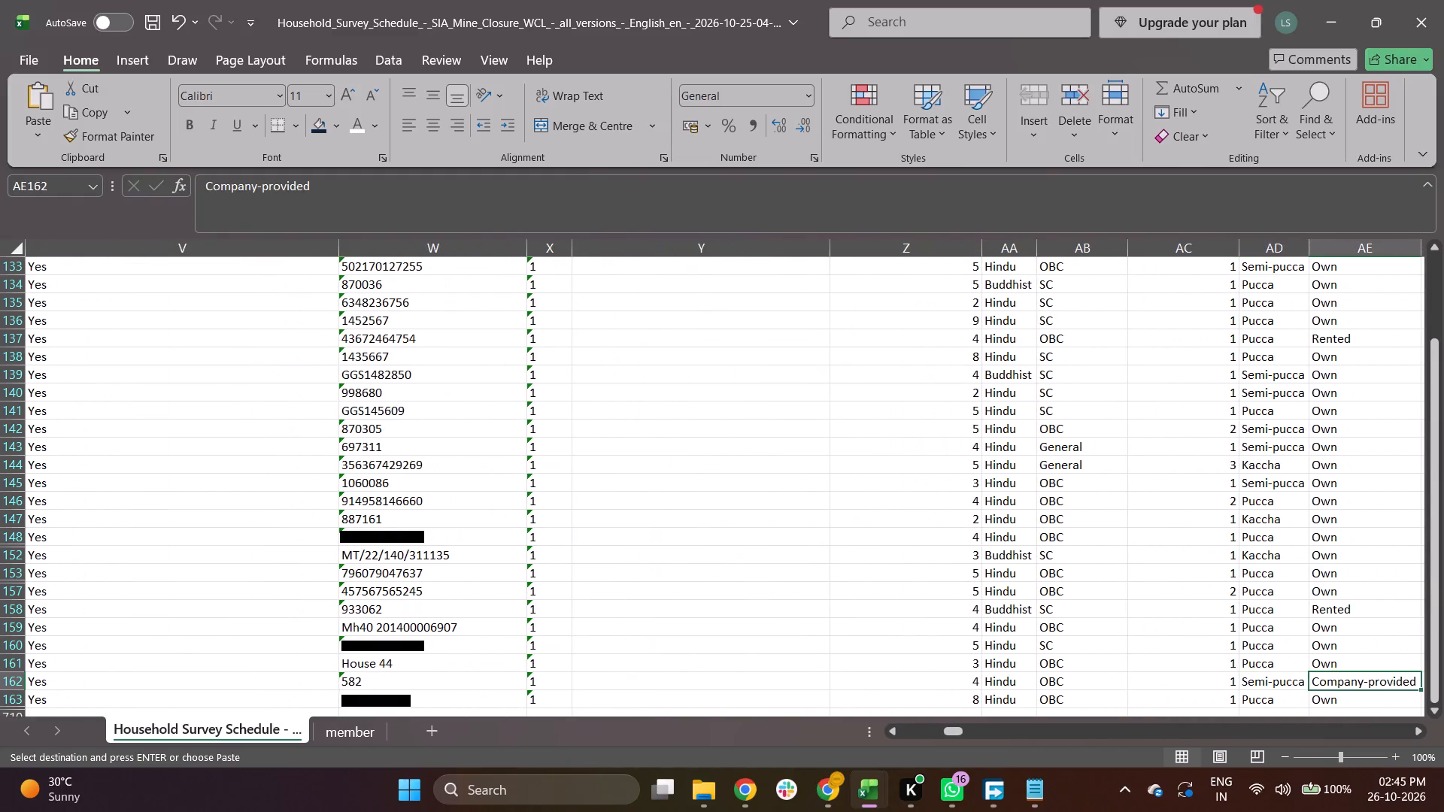
Examine the rest of the Hatman record's survey answers and submission details through to the last data column.
{"action": "key", "text": "ctrl+Right"}
{"action": "key", "text": "ctrl+Right"}
{"action": "key", "text": "ctrl+Right"}
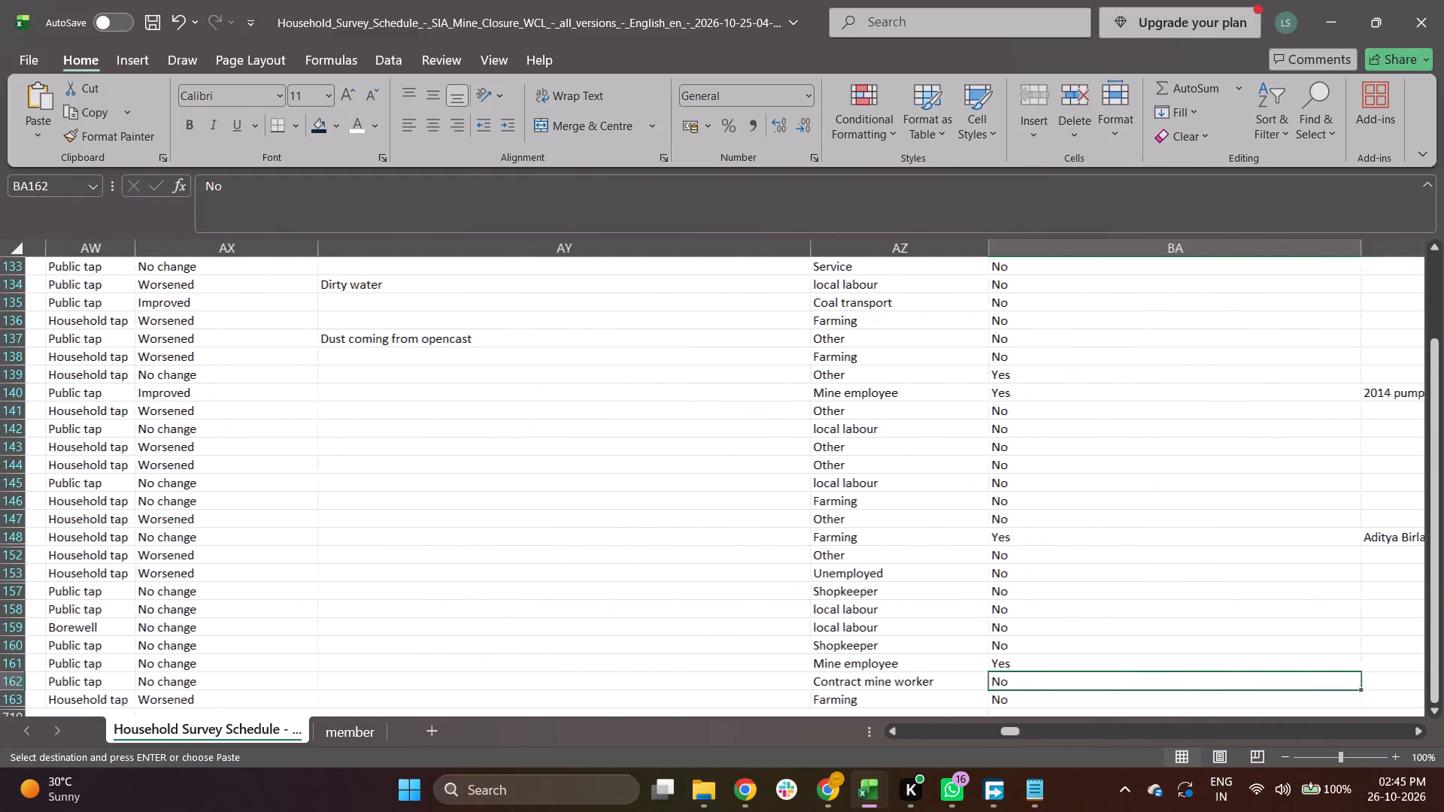
{"action": "key", "text": "ctrl+Right"}
{"action": "key", "text": "ctrl+Right"}
{"action": "key", "text": "ctrl+Right"}
{"action": "key", "text": "ctrl+Right"}
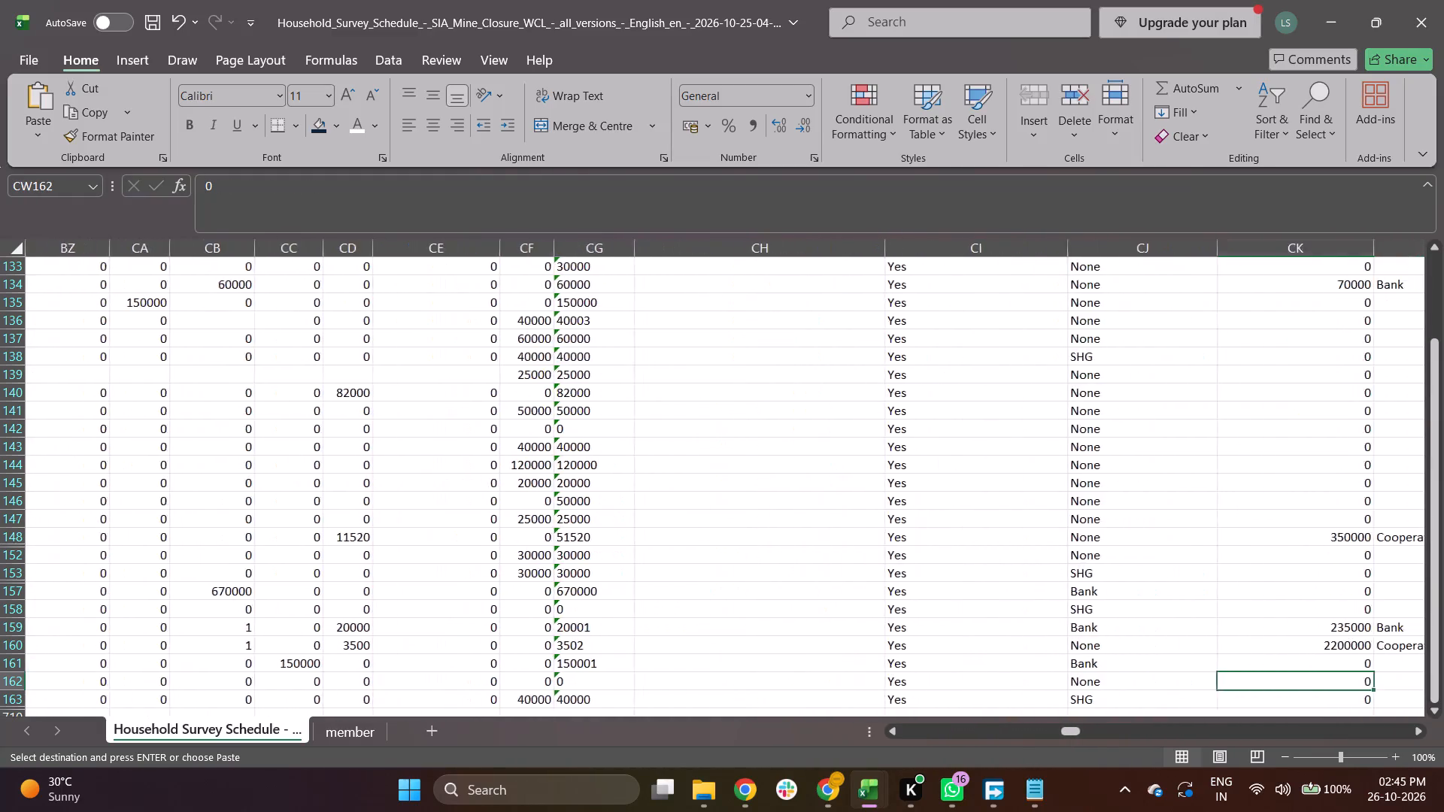
{"action": "key", "text": "ctrl+Right"}
{"action": "key", "text": "ctrl+Right"}
{"action": "key", "text": "ctrl+Right"}
{"action": "key", "text": "ctrl+Right"}
{"action": "key", "text": "ctrl+Right"}
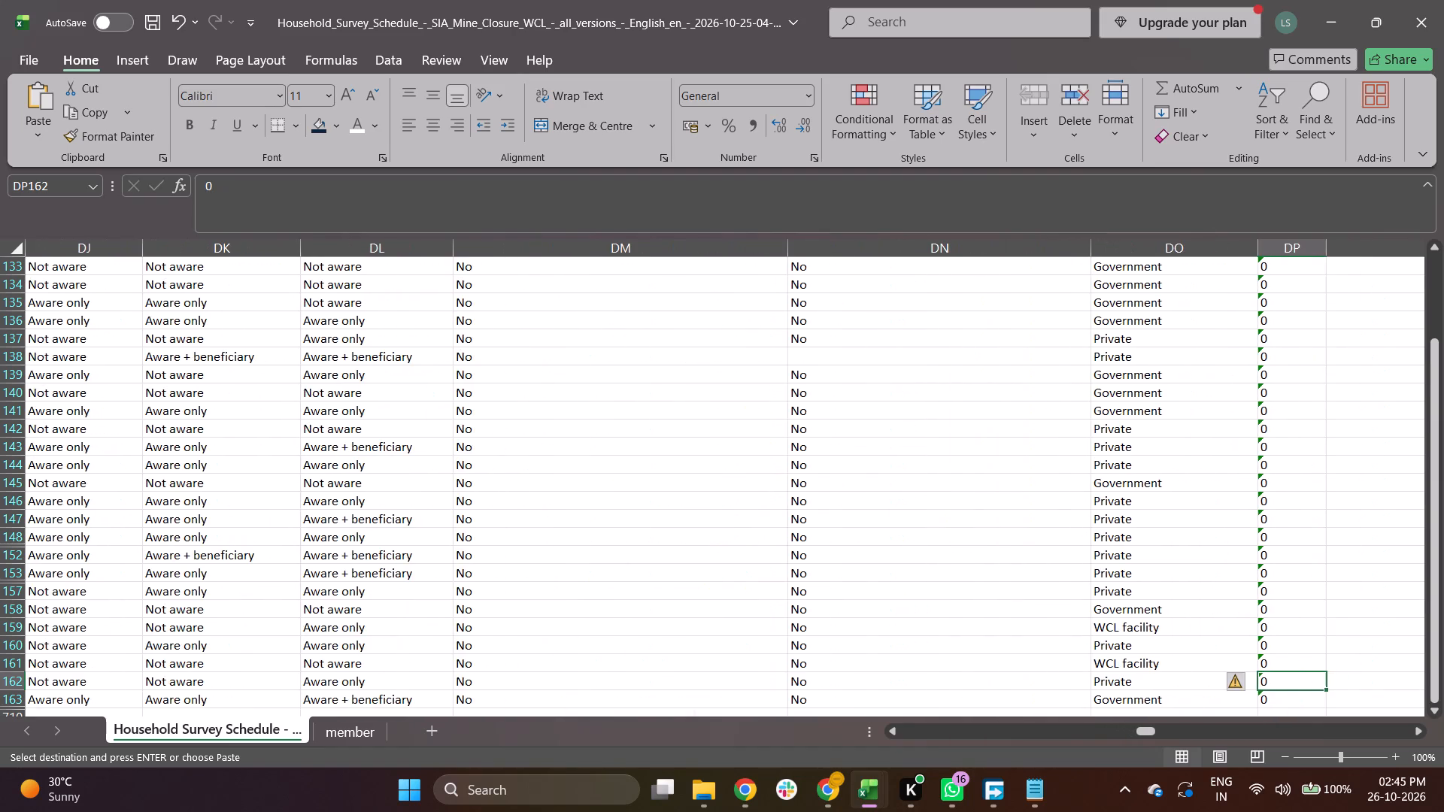
{"action": "key", "text": "ctrl+Right"}
{"action": "key", "text": "ctrl+Right"}
{"action": "key", "text": "ctrl+Right"}
{"action": "key", "text": "ctrl+Right"}
{"action": "key", "text": "ctrl+Right"}
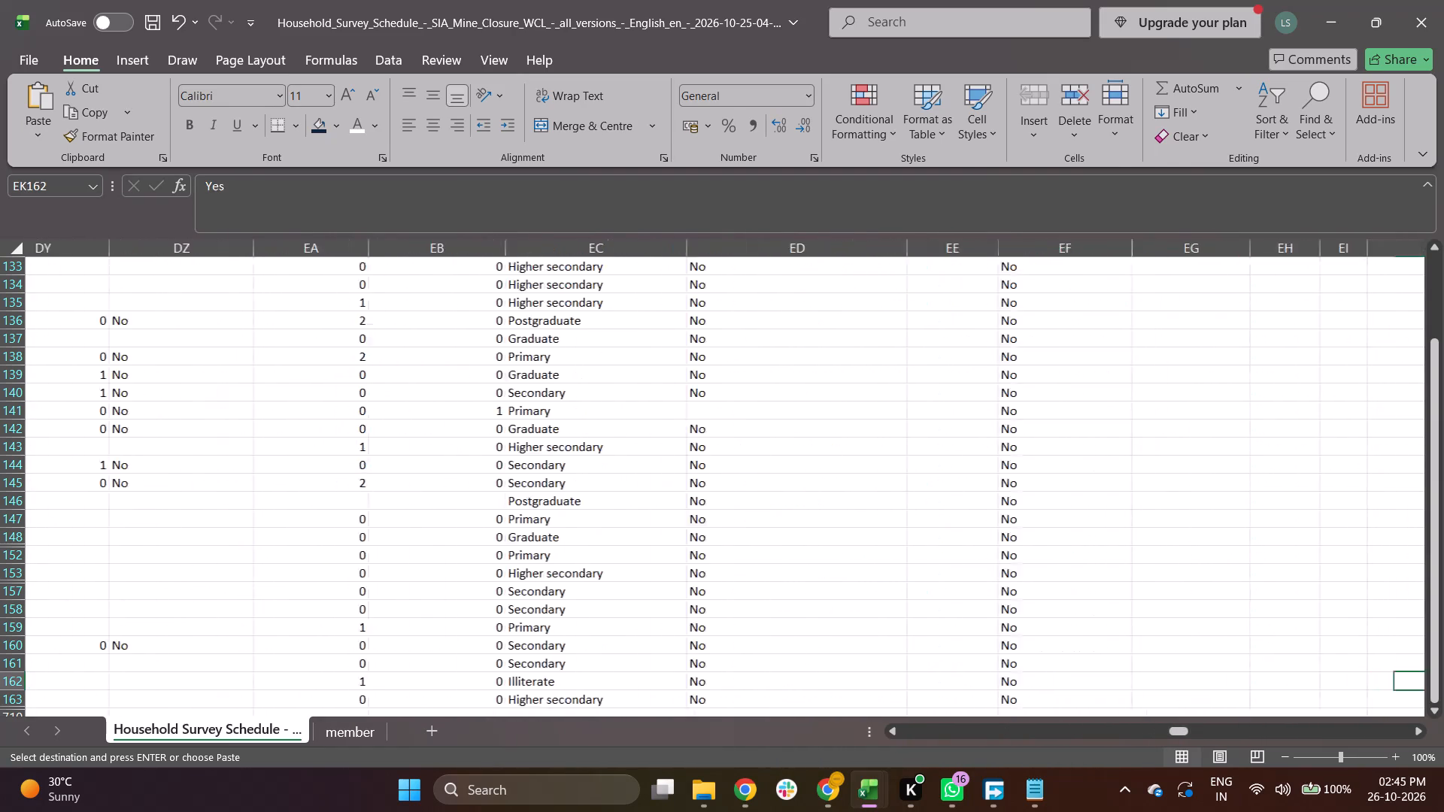
{"action": "key", "text": "ctrl+Right"}
{"action": "key", "text": "ctrl+Right"}
{"action": "key", "text": "ctrl+Right"}
{"action": "key", "text": "ctrl+Right"}
{"action": "key", "text": "ctrl+Right"}
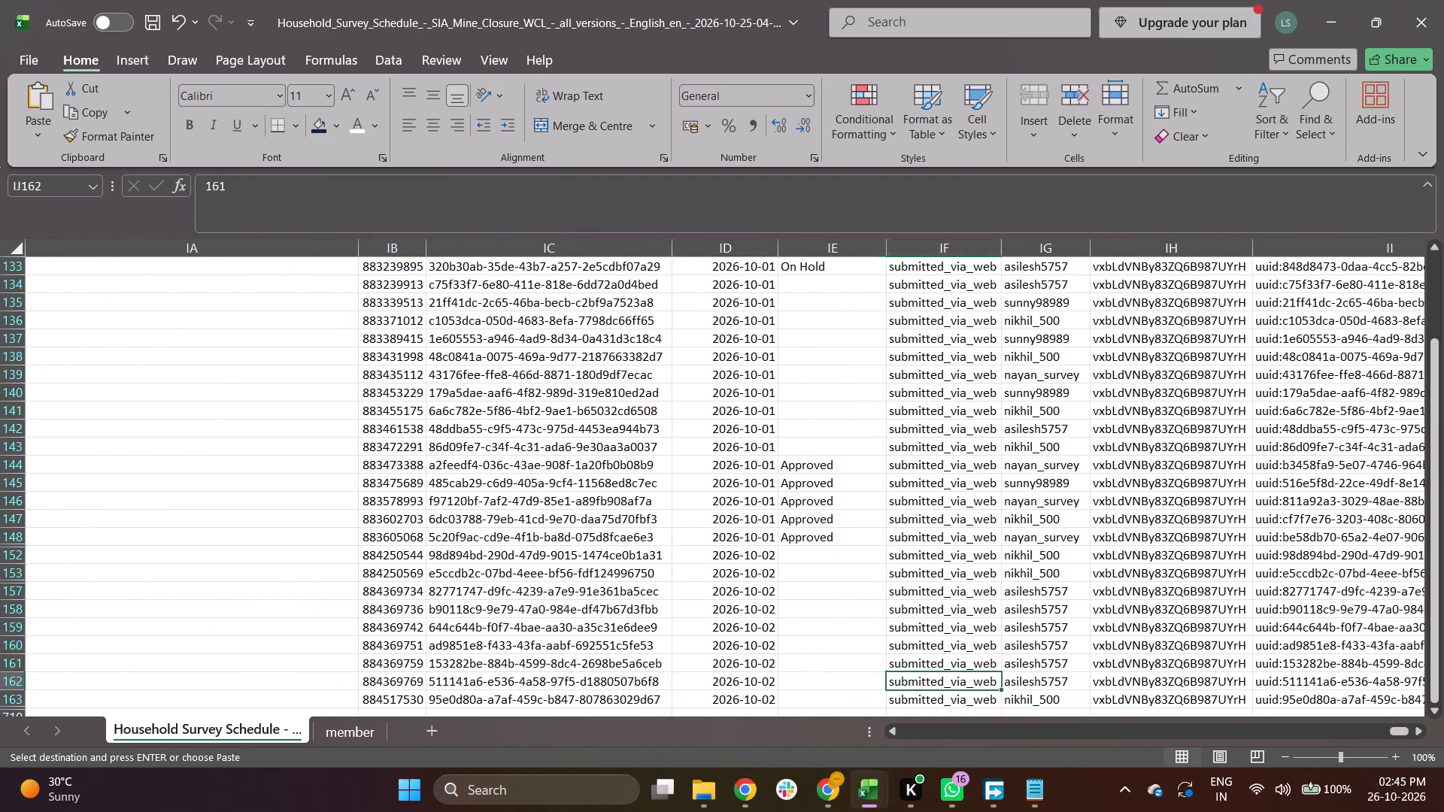
{"action": "key", "text": "ctrl+Right"}
Look back through the Hatman record from its submission details to its village name in column H.
{"action": "key", "text": "ctrl+Left"}
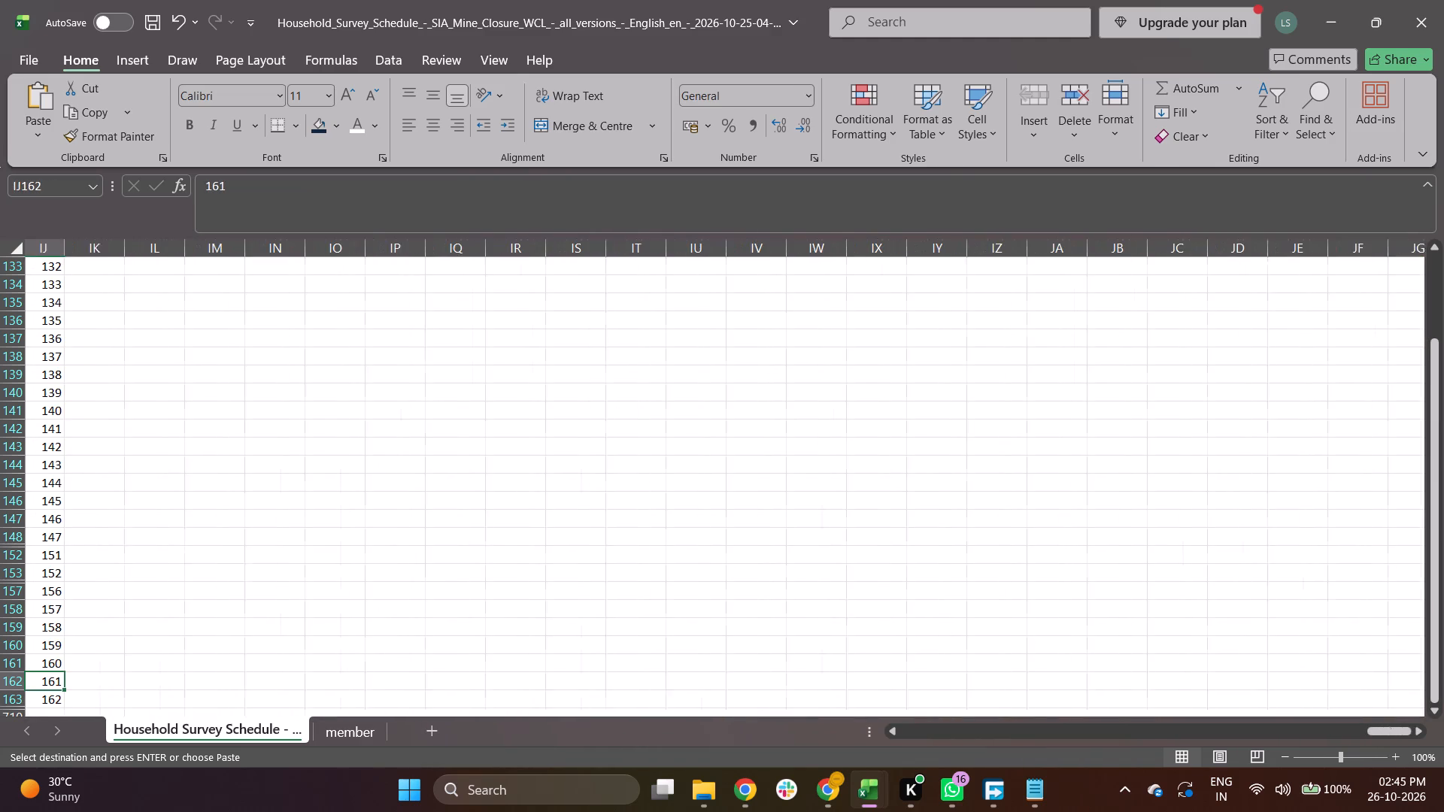
{"action": "key", "text": "Left"}
{"action": "key", "text": "Left"}
{"action": "key", "text": "Left"}
{"action": "key", "text": "Left"}
{"action": "key", "text": "Left"}
{"action": "key", "text": "Left"}
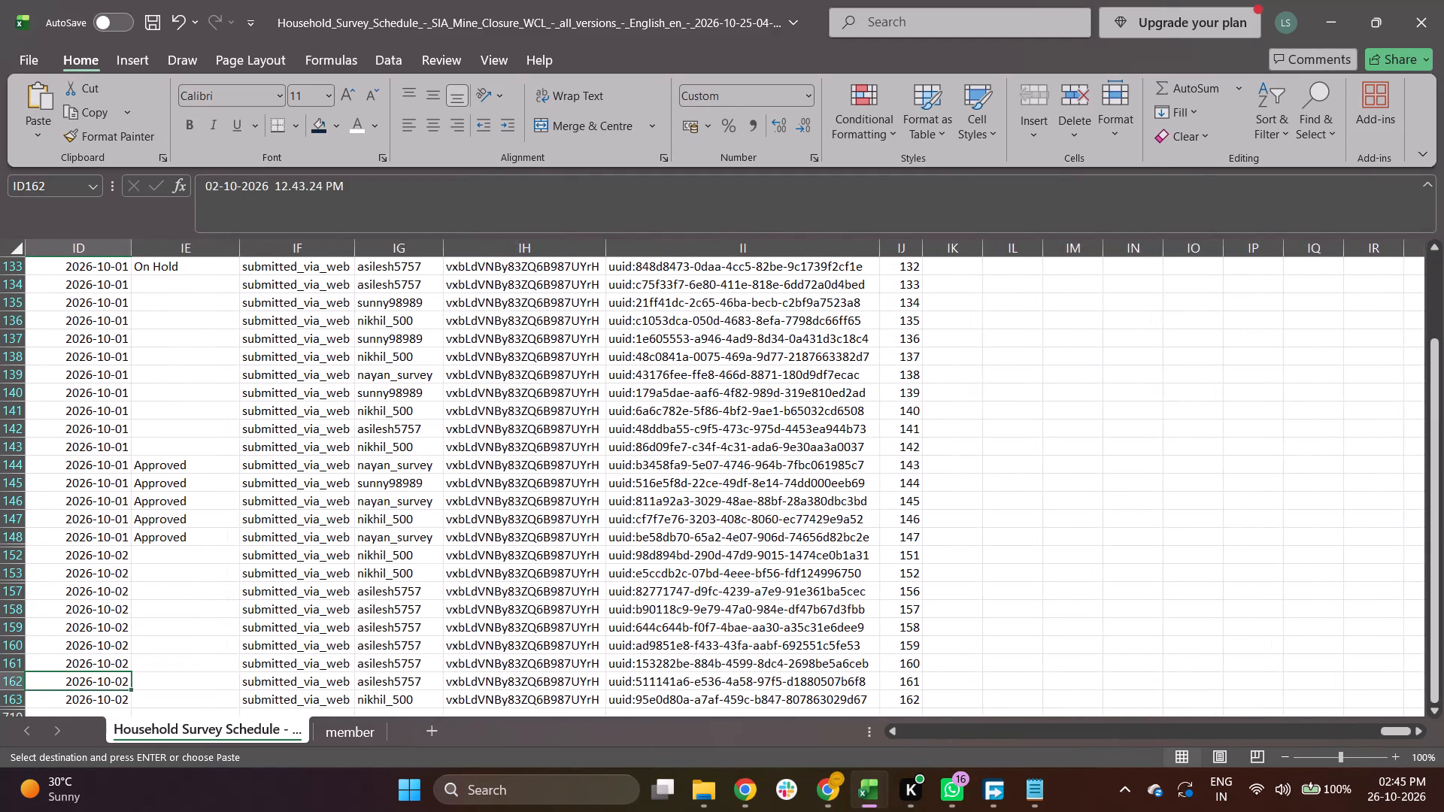
{"action": "key", "text": "Left"}
{"action": "key", "text": "Left"}
{"action": "key", "text": "ctrl+Left"}
{"action": "key", "text": "ctrl+Left"}
{"action": "key", "text": "ctrl+Left"}
{"action": "key", "text": "ctrl+Left"}
{"action": "key", "text": "ctrl+Left"}
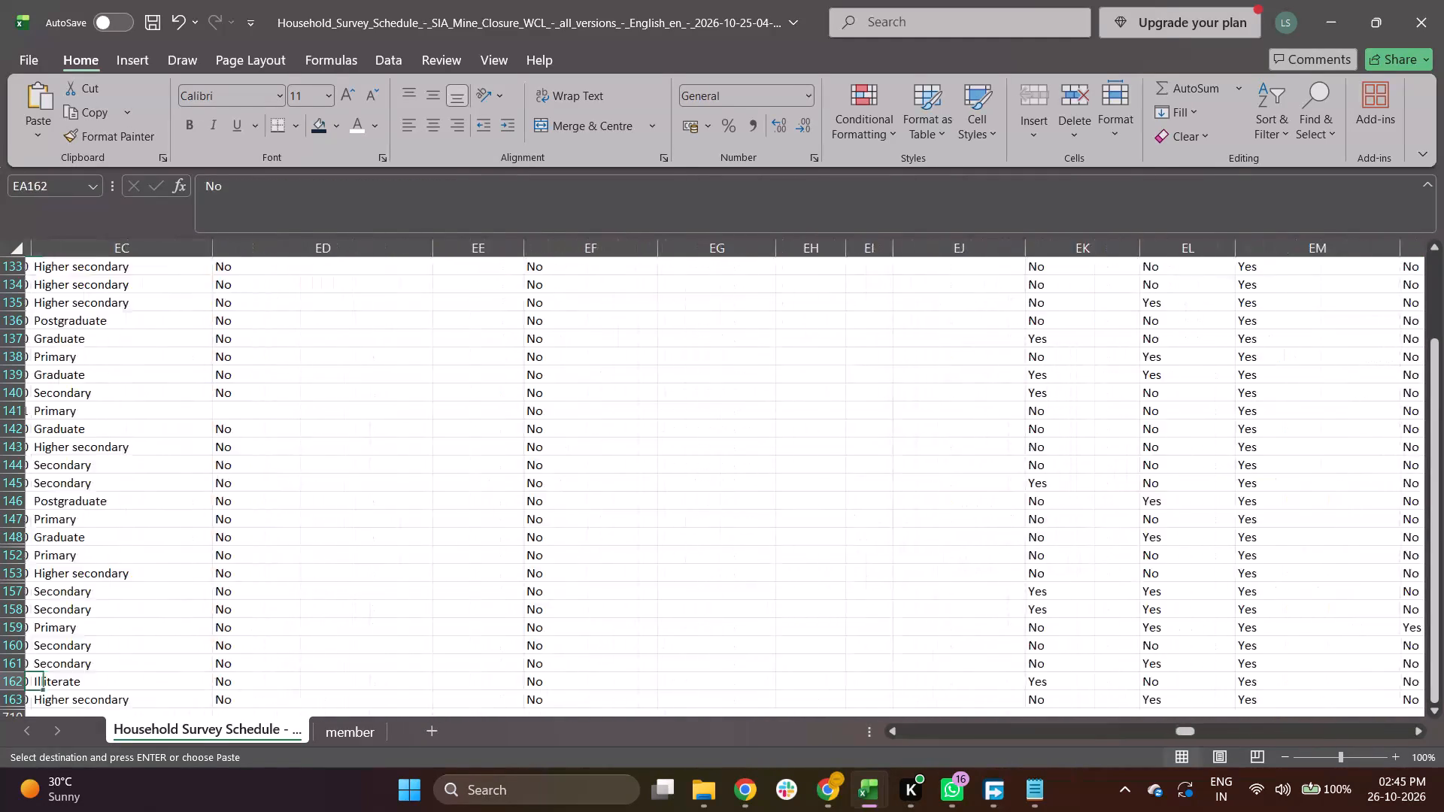
{"action": "key", "text": "ctrl+Left"}
{"action": "key", "text": "ctrl+Left"}
{"action": "key", "text": "ctrl+Left"}
{"action": "key", "text": "ctrl+Left"}
{"action": "key", "text": "ctrl+Left"}
{"action": "key", "text": "ctrl+Left"}
{"action": "key", "text": "ctrl+Left"}
{"action": "key", "text": "ctrl+Left"}
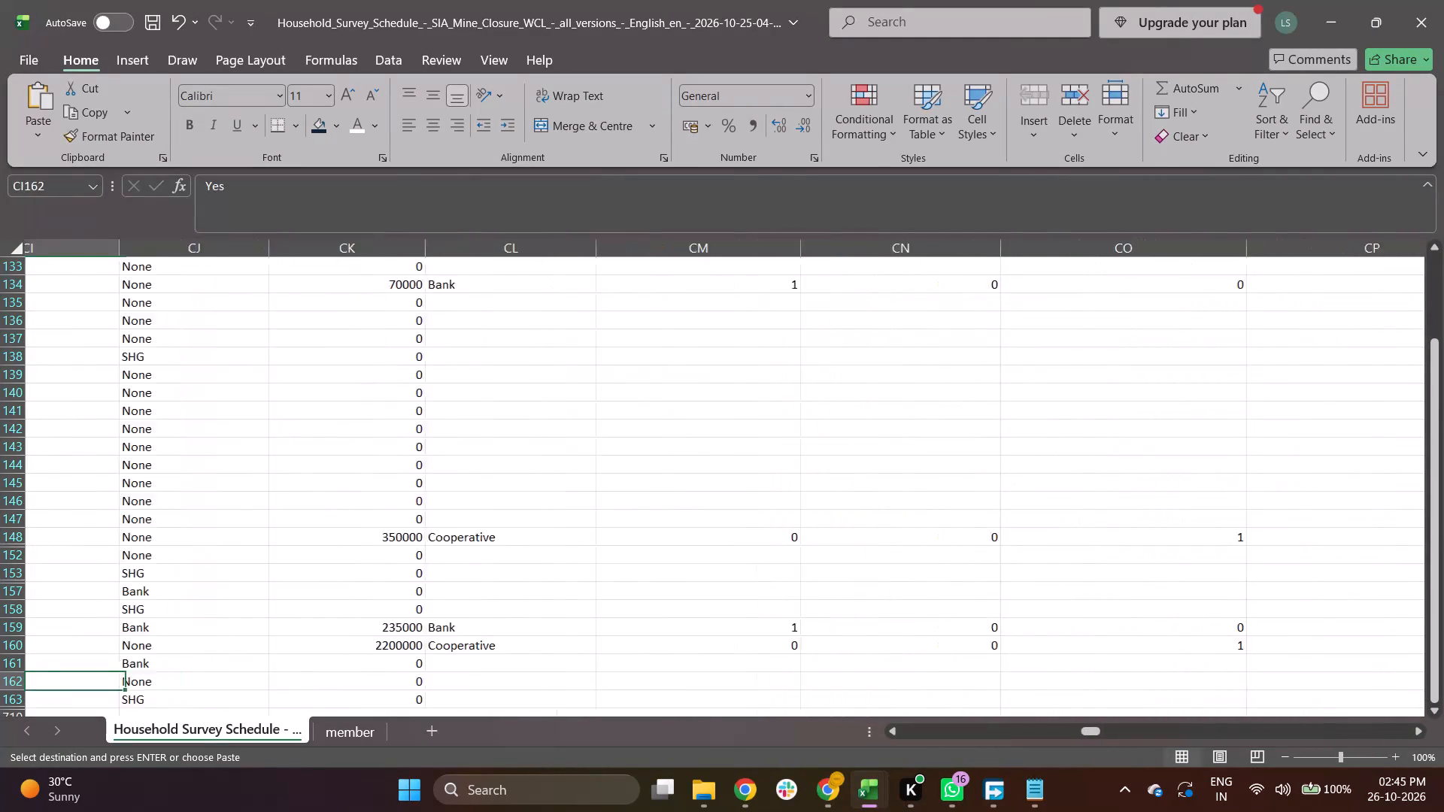
{"action": "key", "text": "ctrl+Left"}
{"action": "key", "text": "ctrl+Left"}
{"action": "key", "text": "ctrl+Left"}
{"action": "key", "text": "ctrl+Left"}
{"action": "key", "text": "ctrl+Left"}
{"action": "key", "text": "ctrl+Left"}
{"action": "key", "text": "ctrl+Left"}
{"action": "key", "text": "ctrl+Left"}
{"action": "key", "text": "ctrl+Left"}
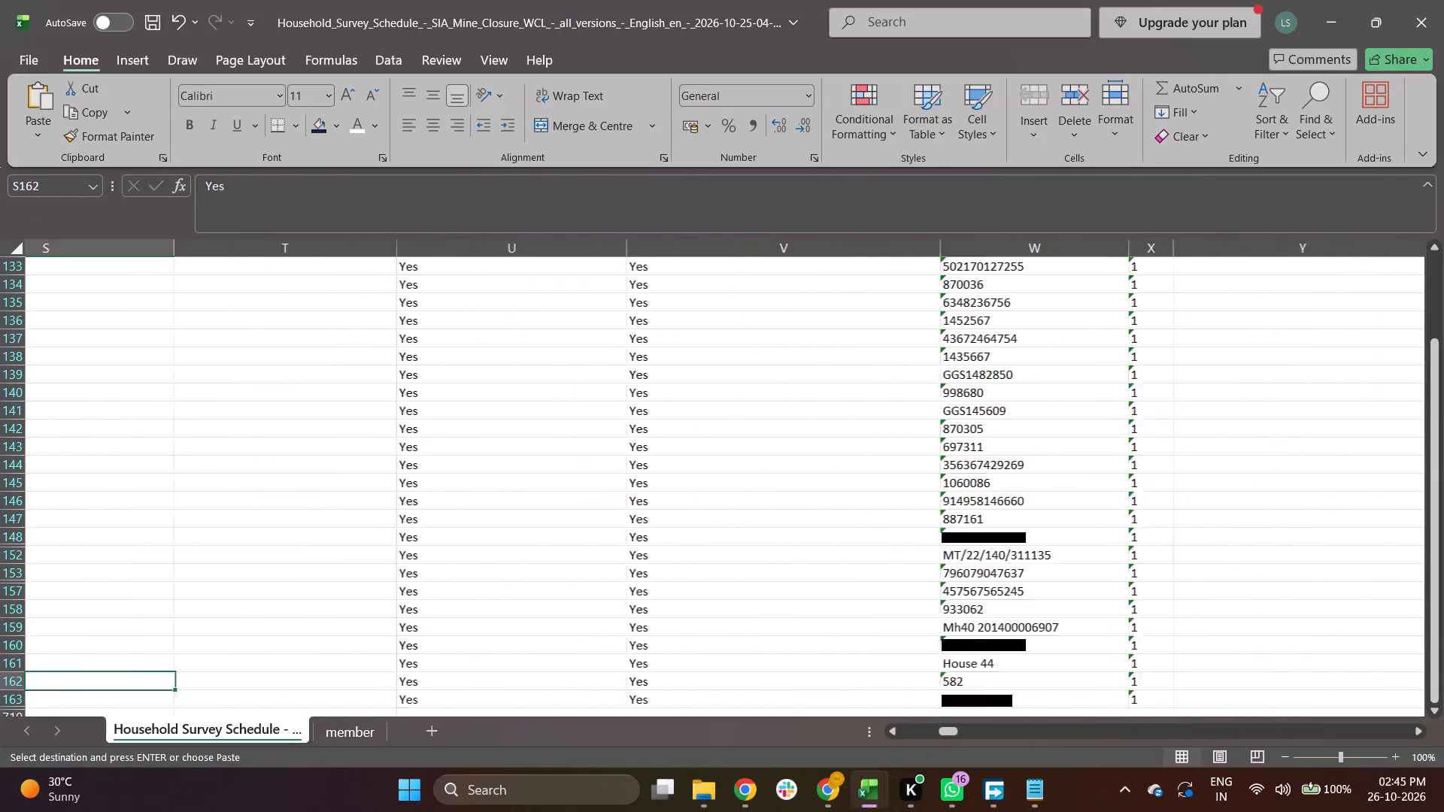
{"action": "key", "text": "ctrl+Left"}
{"action": "key", "text": "ctrl+Left"}
{"action": "key", "text": "ctrl+Left"}
{"action": "key", "text": "ctrl+Left"}
{"action": "key", "text": "ctrl+Left"}
{"action": "key", "text": "ctrl+Left"}
{"action": "key", "text": "ctrl+Left"}
{"action": "key", "text": "ctrl+Left"}
{"action": "key", "text": "ctrl+Left"}
{"action": "key", "text": "ctrl+Left"}
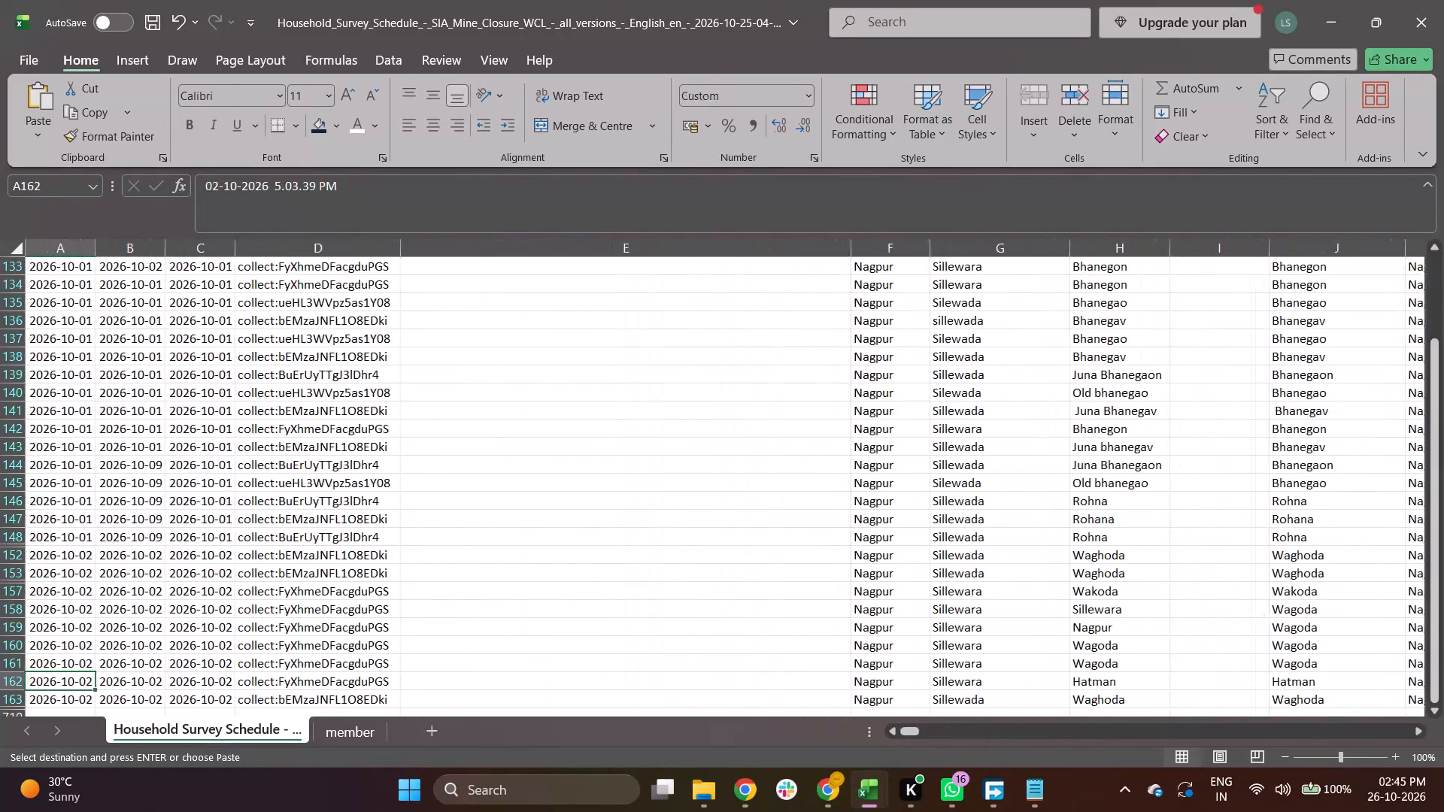
{"action": "key", "text": "ctrl+Left"}
{"action": "key", "text": "Right"}
{"action": "key", "text": "Right"}
{"action": "key", "text": "Right"}
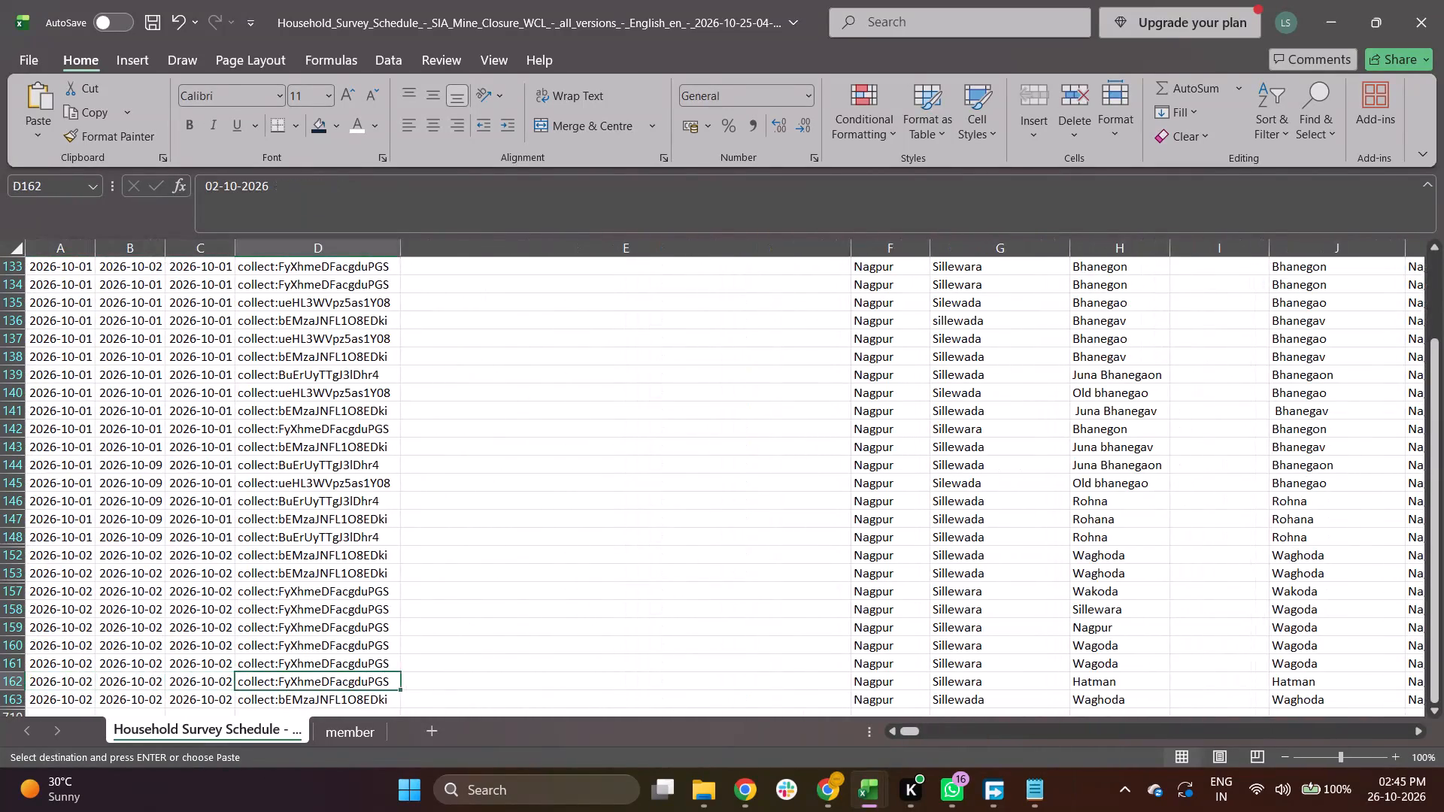
{"action": "key", "text": "Right"}
{"action": "key", "text": "Right"}
{"action": "key", "text": "Right"}
{"action": "key", "text": "Right"}
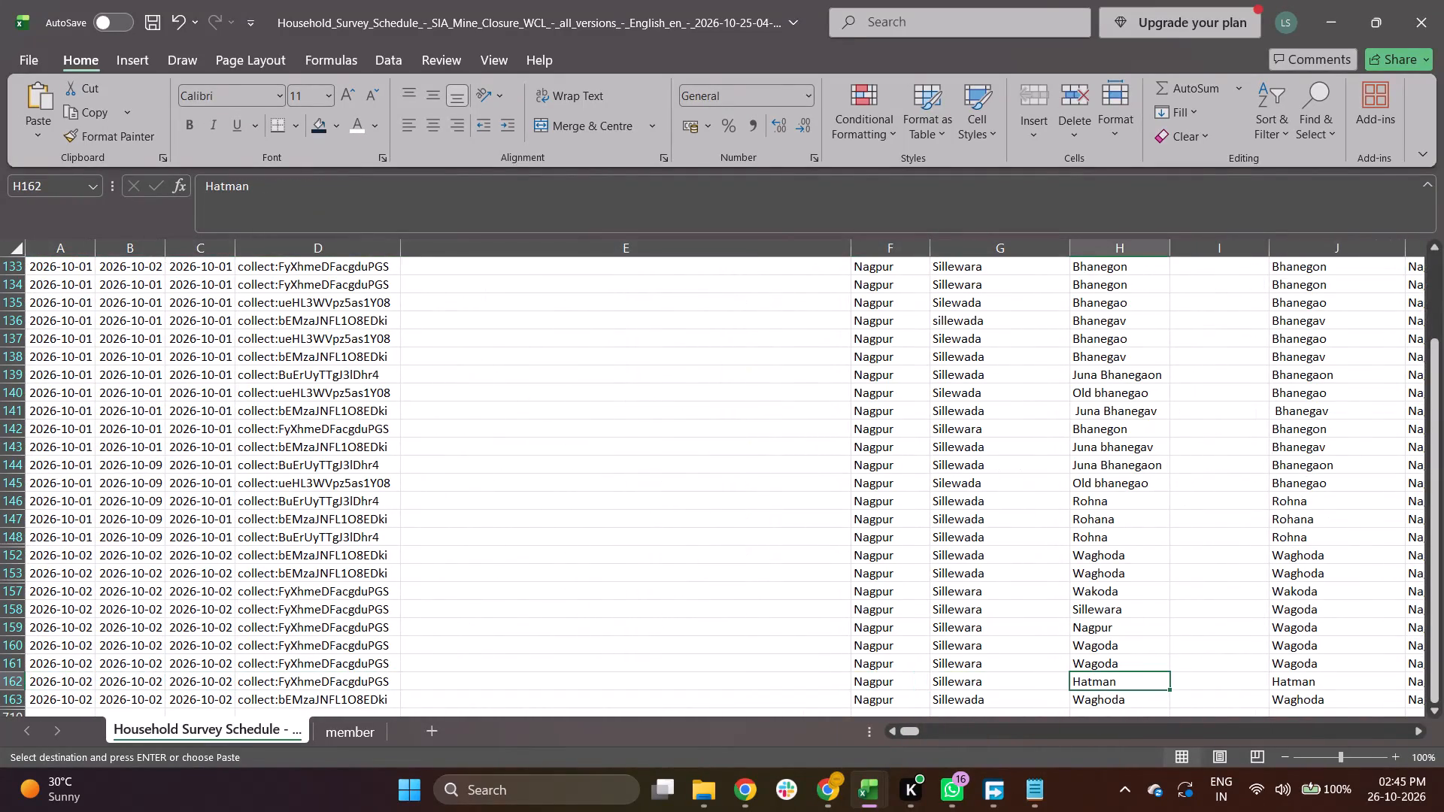
Switch to Chrome and refine the Google search to "hatman village in nagpur".
{"action": "key", "text": "alt+Tab"}
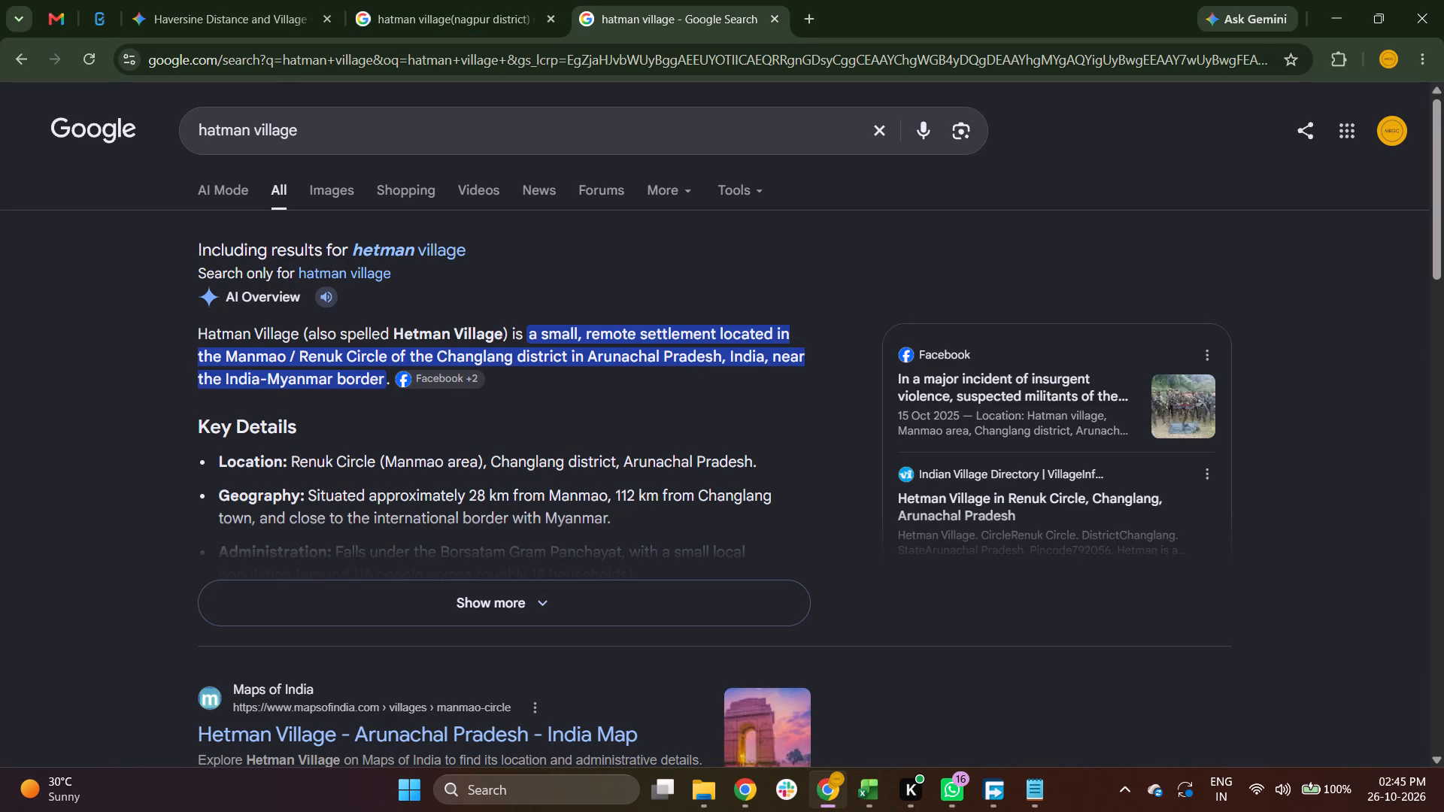
{"action": "left_click", "coordinate": [315, 132]}
{"action": "key", "text": "space"}
{"action": "type", "text": "in nagpur"}
{"action": "key", "text": "Return"}
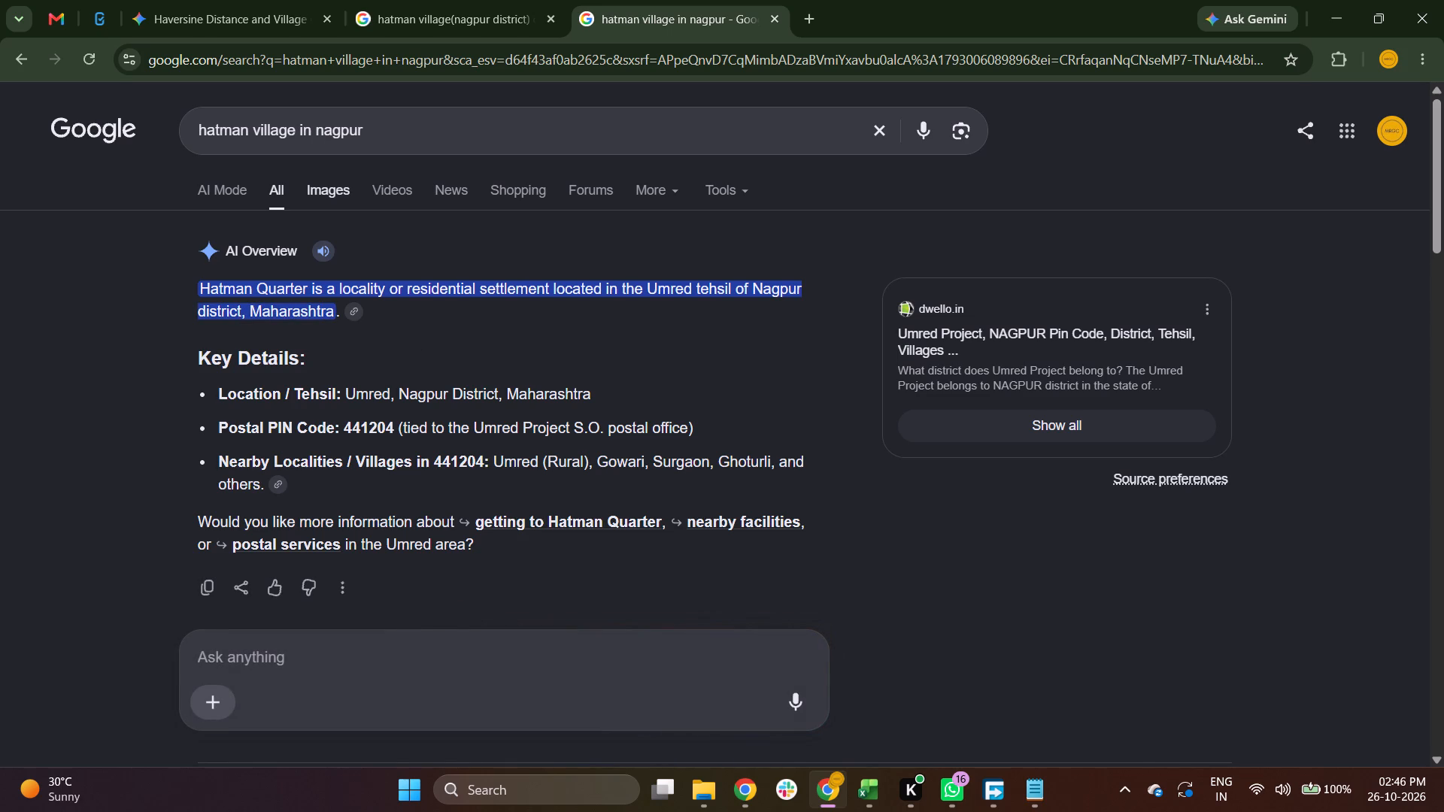
Ask the AI overview the follow-up question "hatman comes under which village".
{"action": "left_click", "coordinate": [461, 648]}
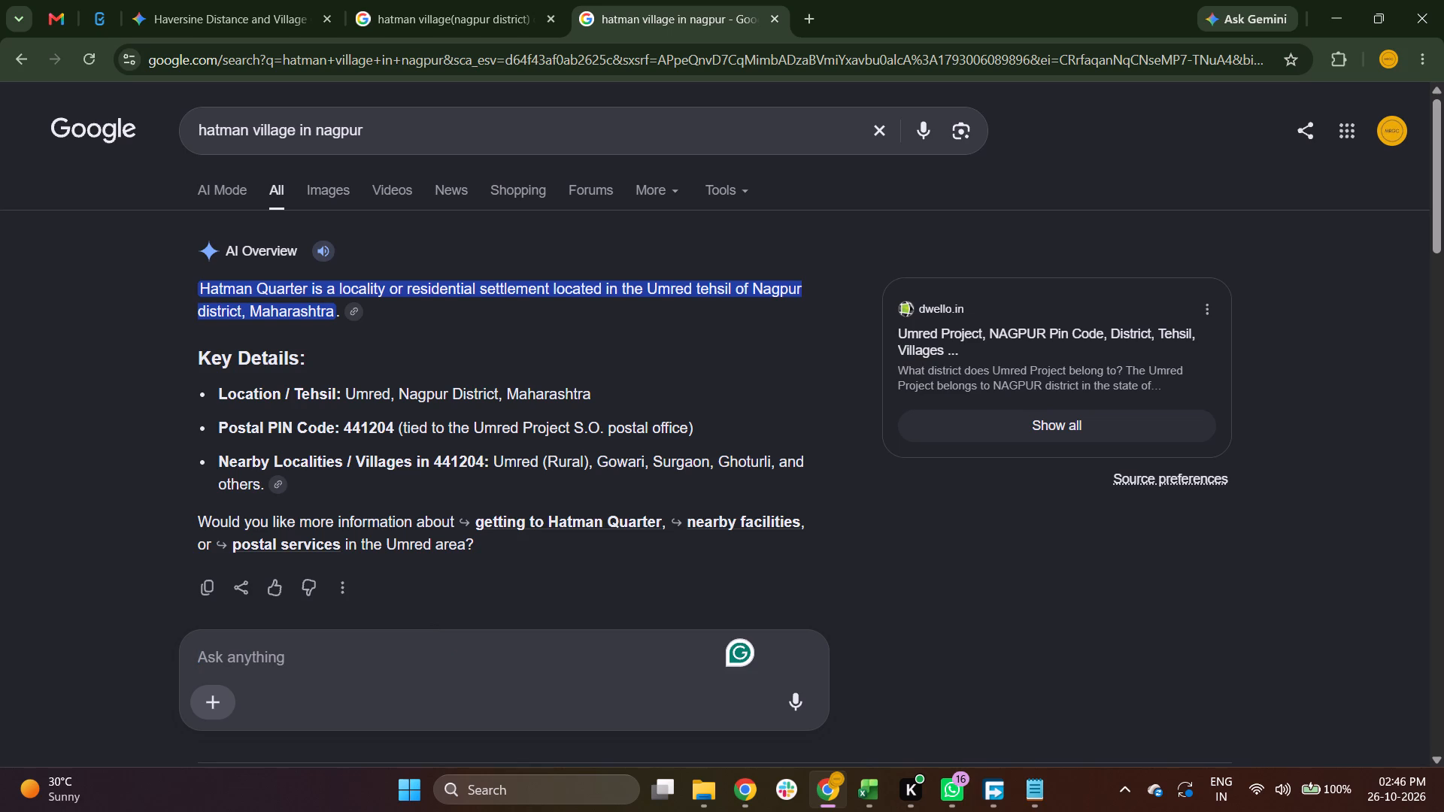
{"action": "type", "text": "hatman comes under which village"}
{"action": "key", "text": "space"}
{"action": "key", "text": "Return"}
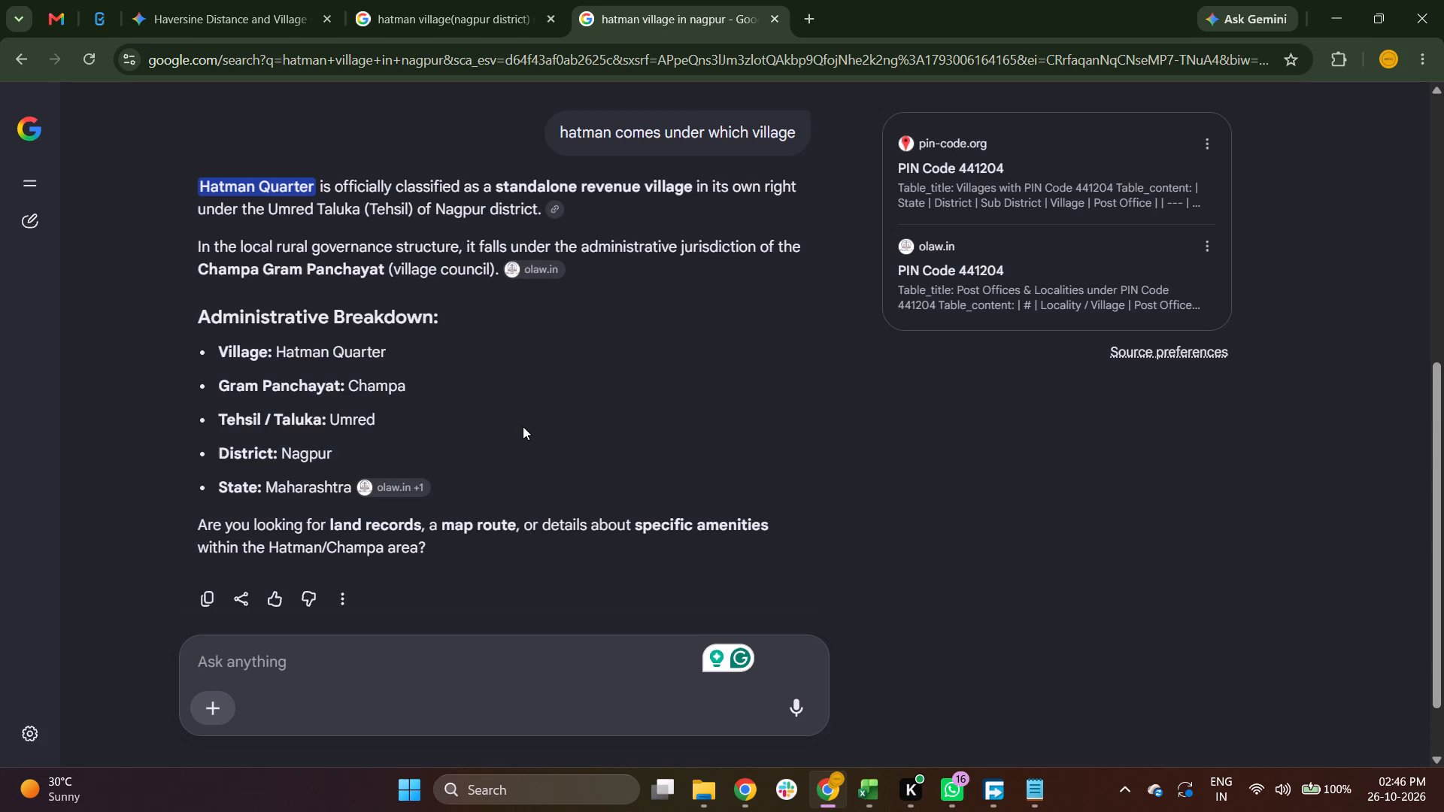
Ask the follow-up question "does this village impacted by sillewara UG mine".
{"action": "left_click", "coordinate": [425, 659]}
{"action": "type", "text": "does this"}
{"action": "key", "text": "space"}
{"action": "type", "text": "village impacted by sillewara UG mine"}
{"action": "key", "text": "space"}
{"action": "key", "text": "Return"}
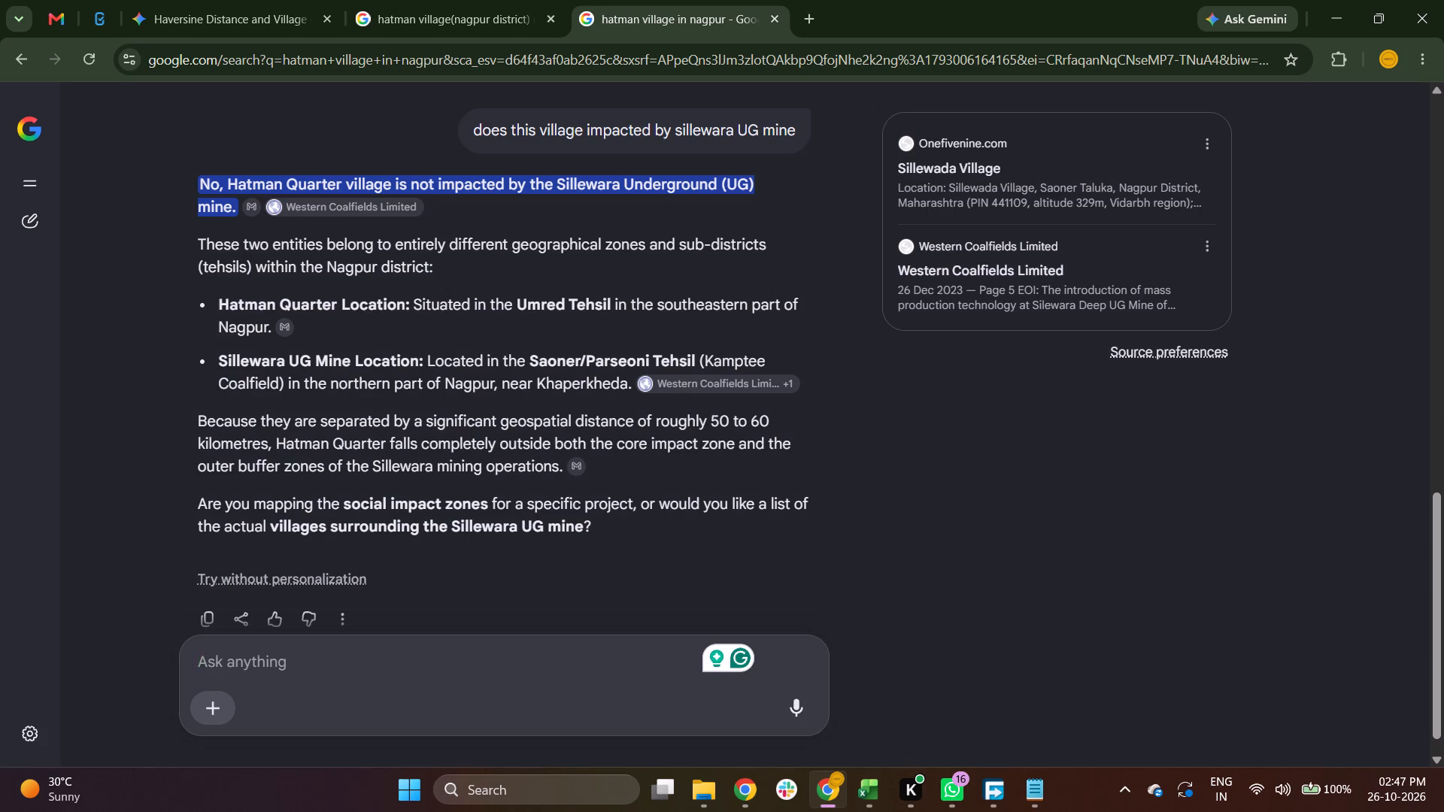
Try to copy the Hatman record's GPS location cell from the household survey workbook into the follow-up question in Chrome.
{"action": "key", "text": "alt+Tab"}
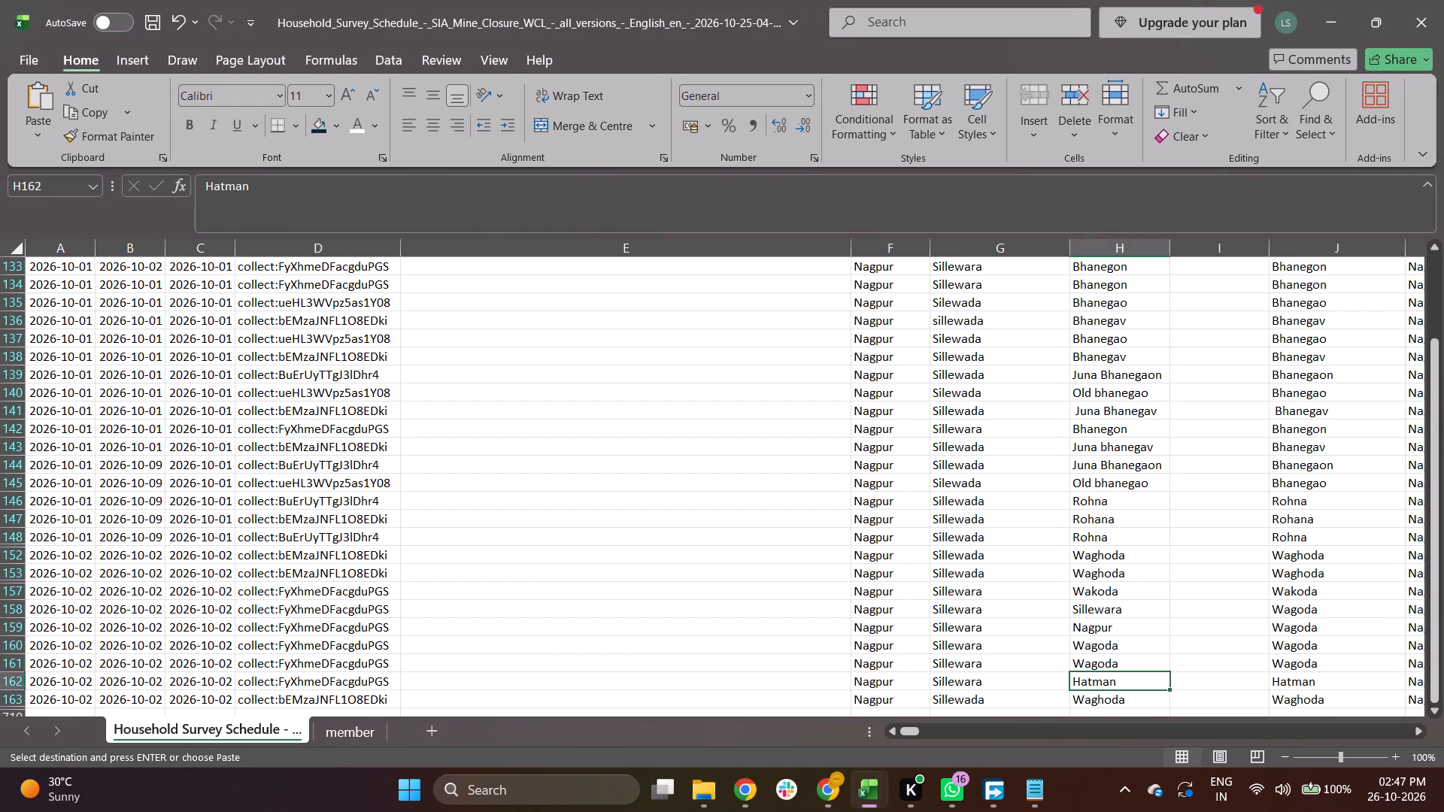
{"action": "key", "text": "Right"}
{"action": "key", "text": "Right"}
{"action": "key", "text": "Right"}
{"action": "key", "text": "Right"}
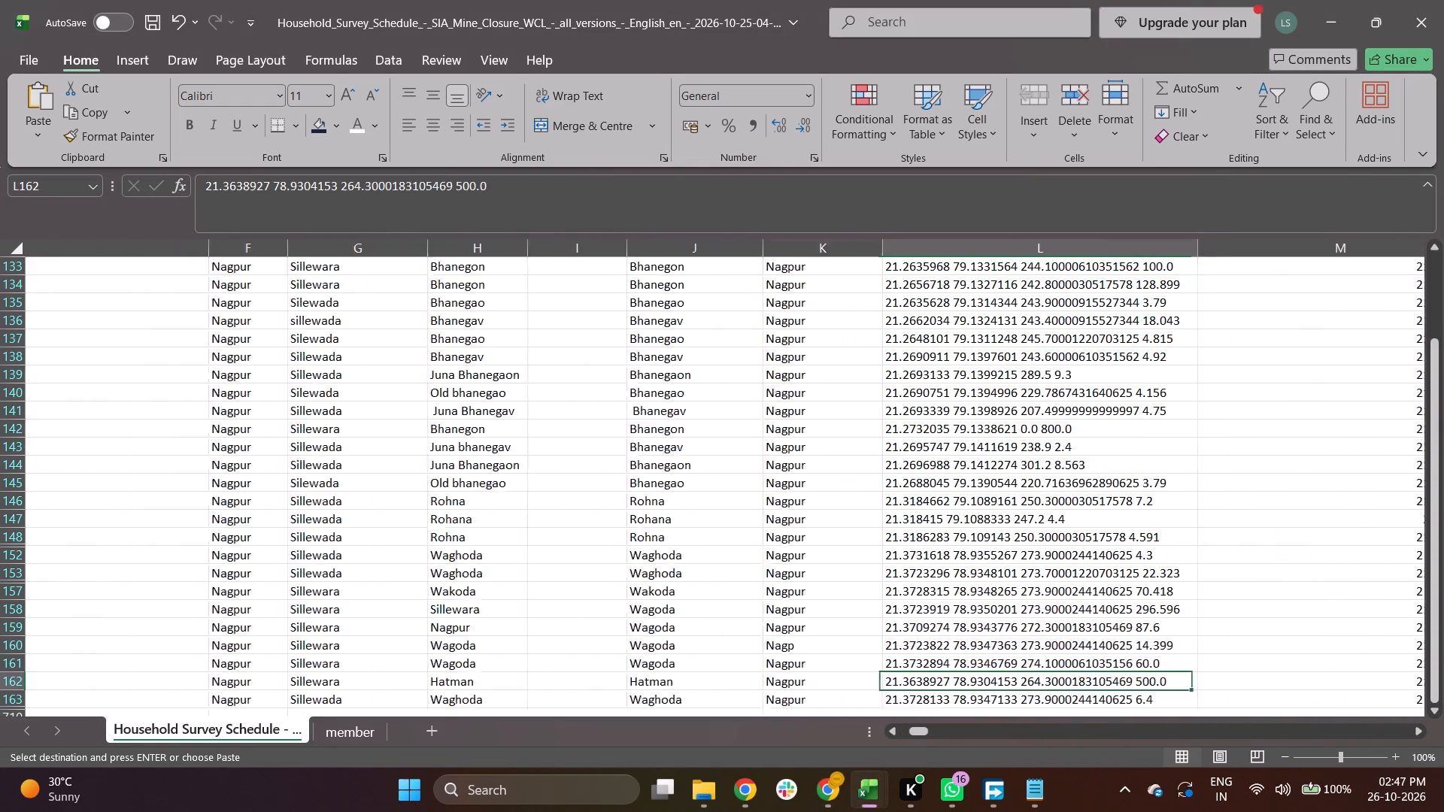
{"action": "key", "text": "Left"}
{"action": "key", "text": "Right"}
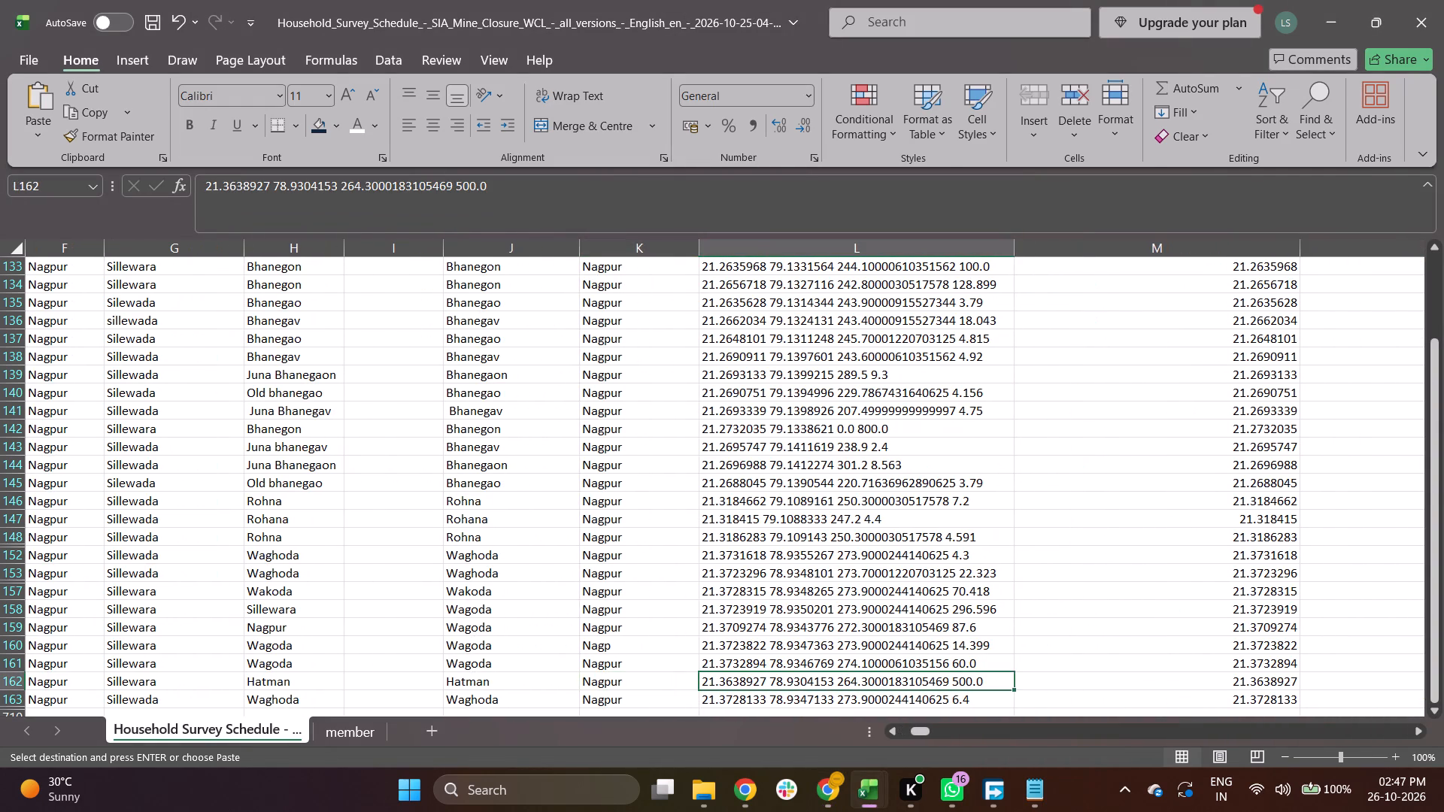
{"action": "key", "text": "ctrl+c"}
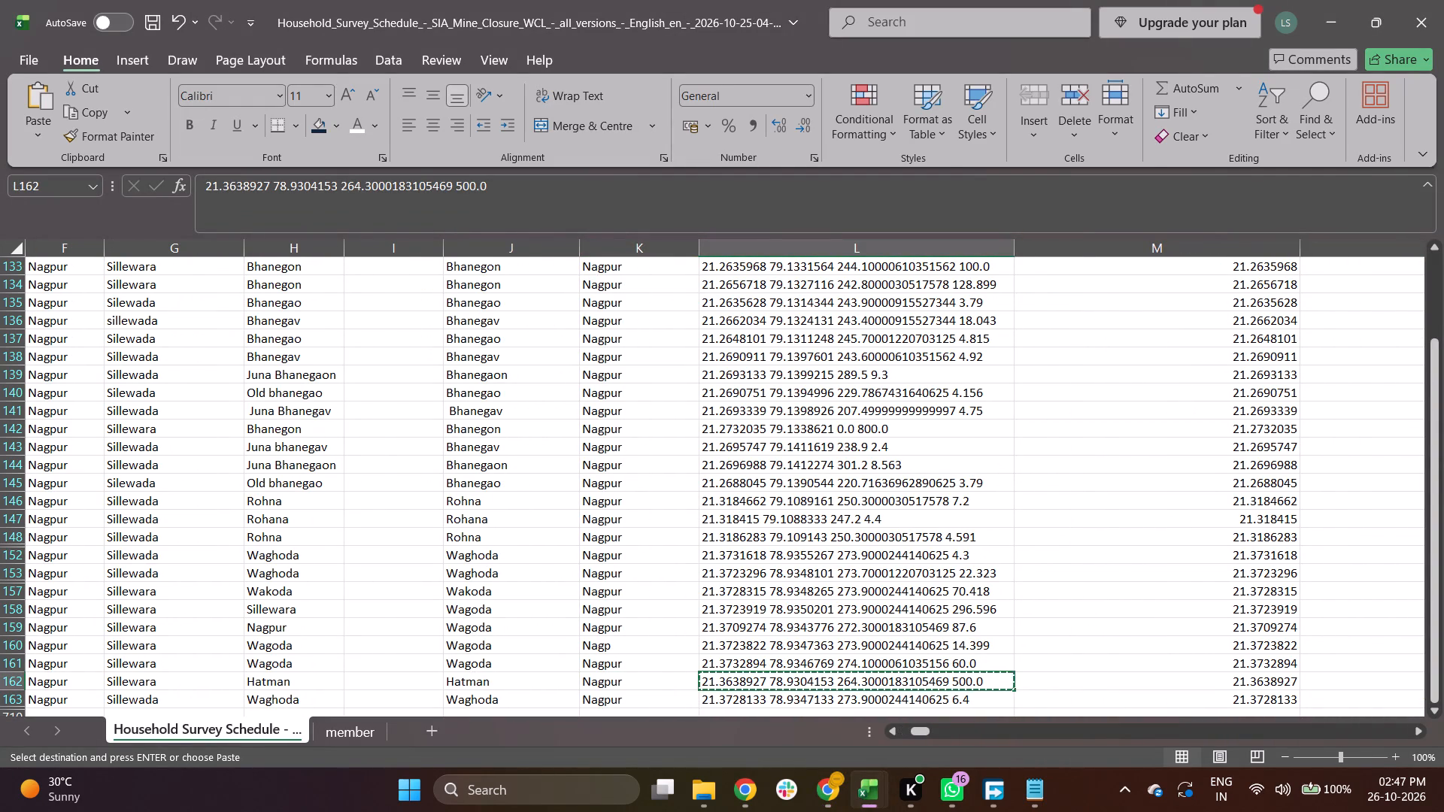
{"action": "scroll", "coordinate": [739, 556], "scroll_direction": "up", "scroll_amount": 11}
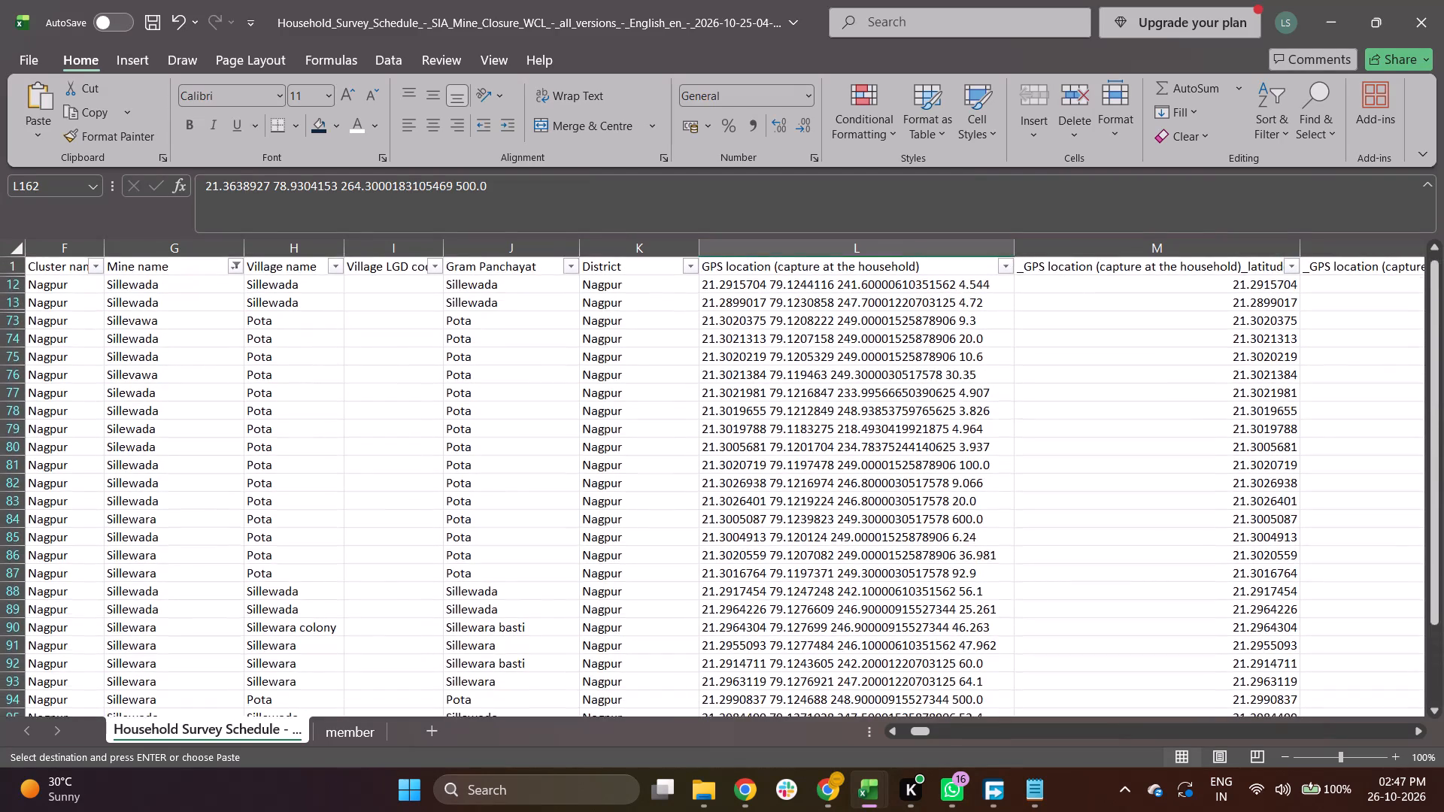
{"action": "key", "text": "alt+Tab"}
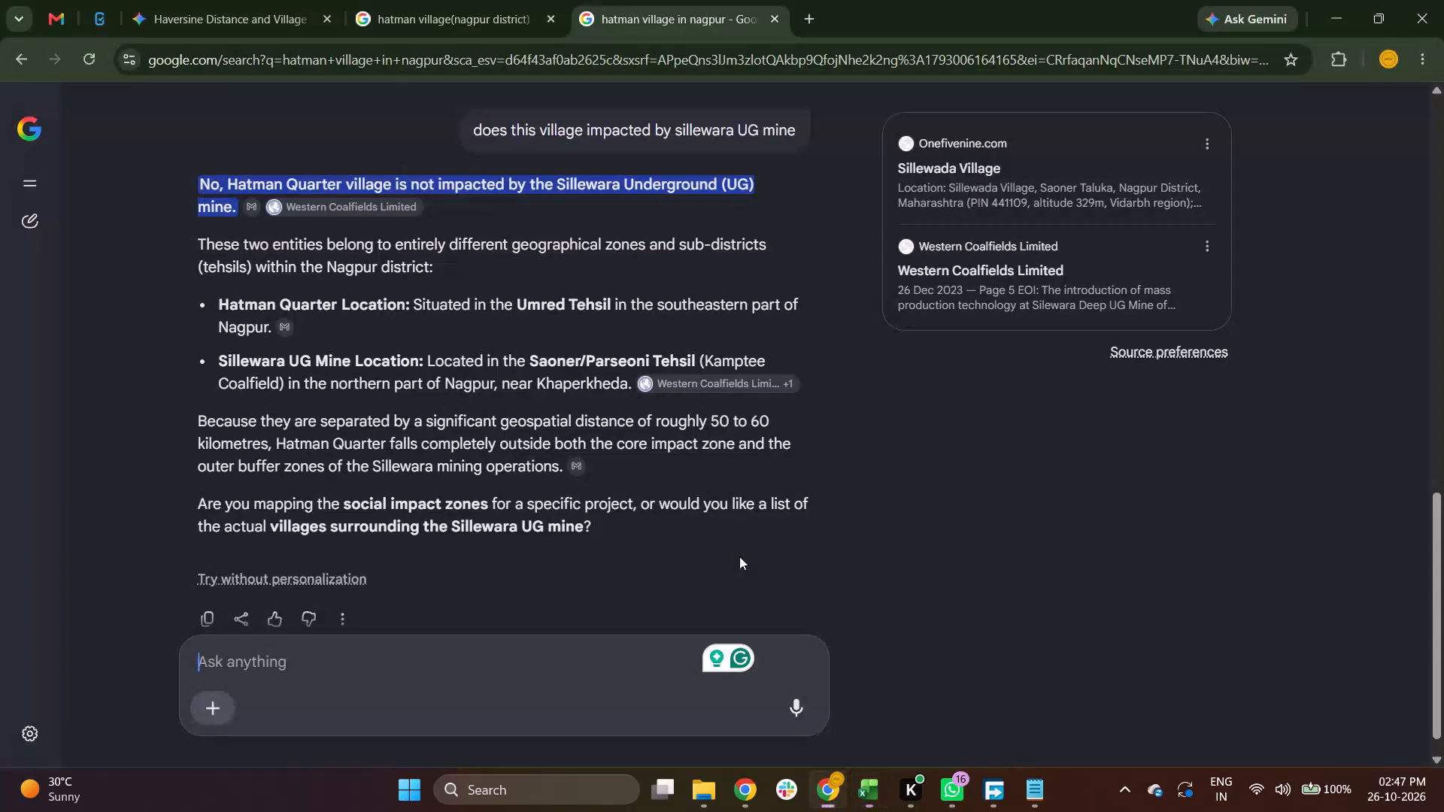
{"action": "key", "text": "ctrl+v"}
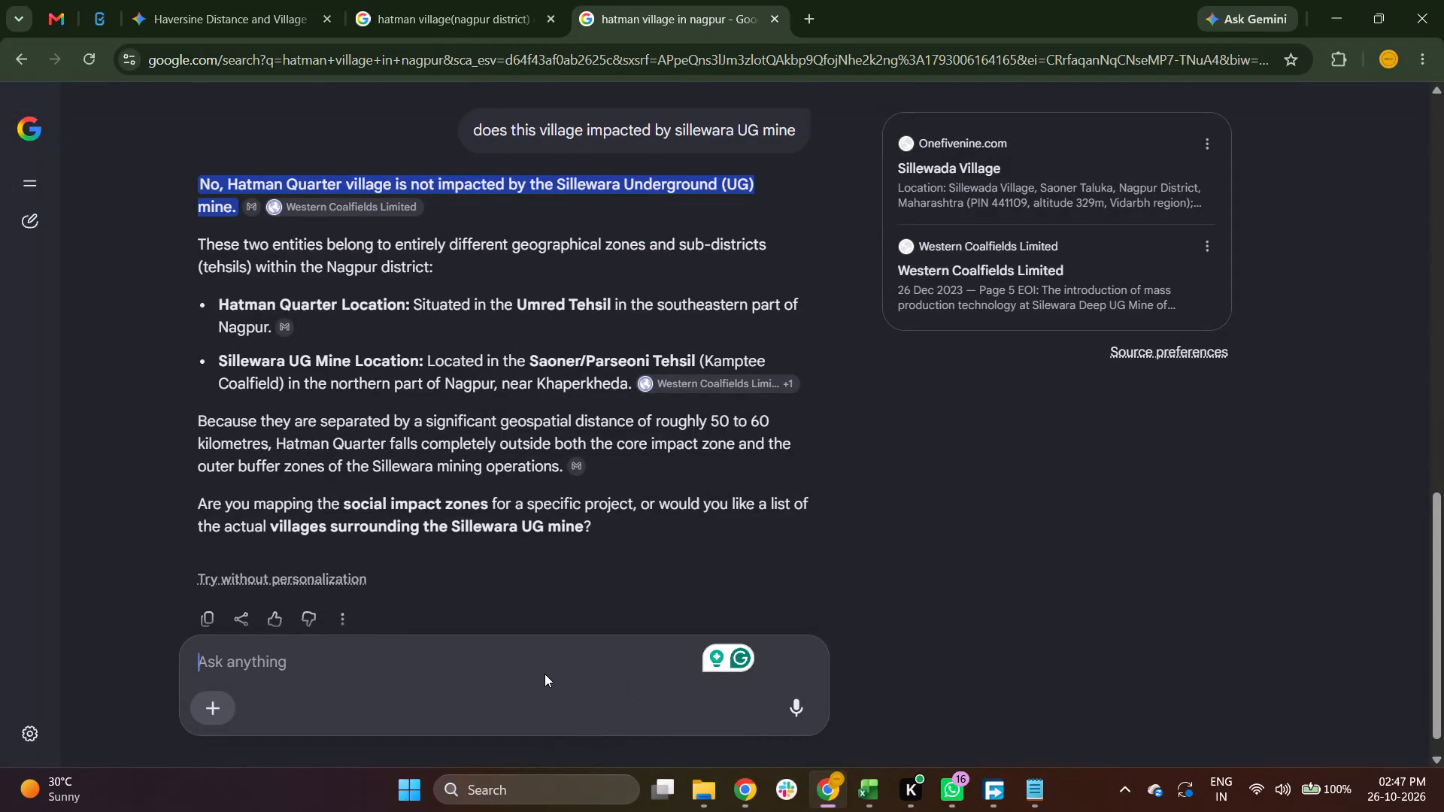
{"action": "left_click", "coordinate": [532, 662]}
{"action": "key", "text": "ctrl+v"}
Return to the household survey workbook in Excel and copy the full GPS location text inside the Hatman record's cell L162.
{"action": "key", "text": "alt+Tab"}
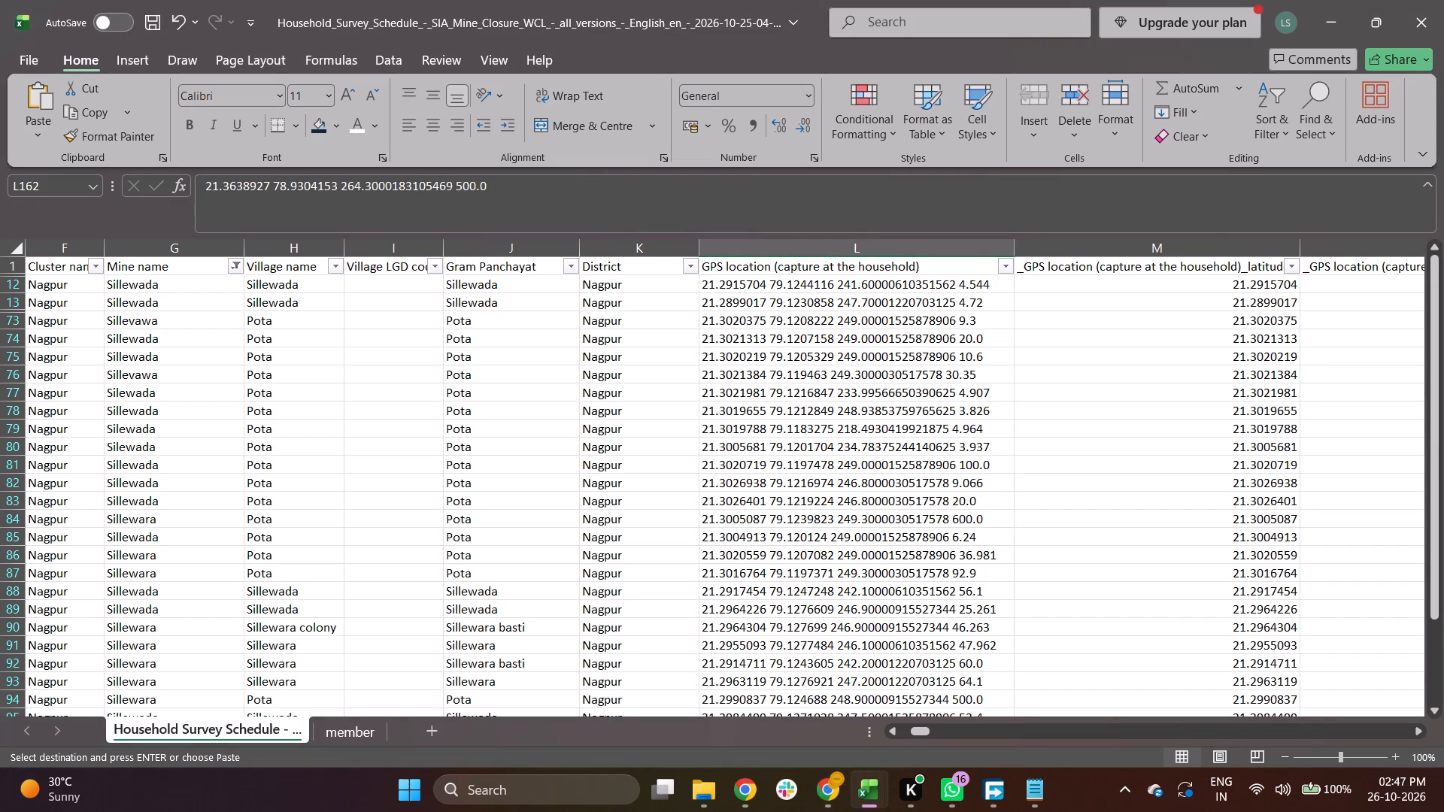
{"action": "scroll", "coordinate": [823, 604], "scroll_direction": "down", "scroll_amount": 10}
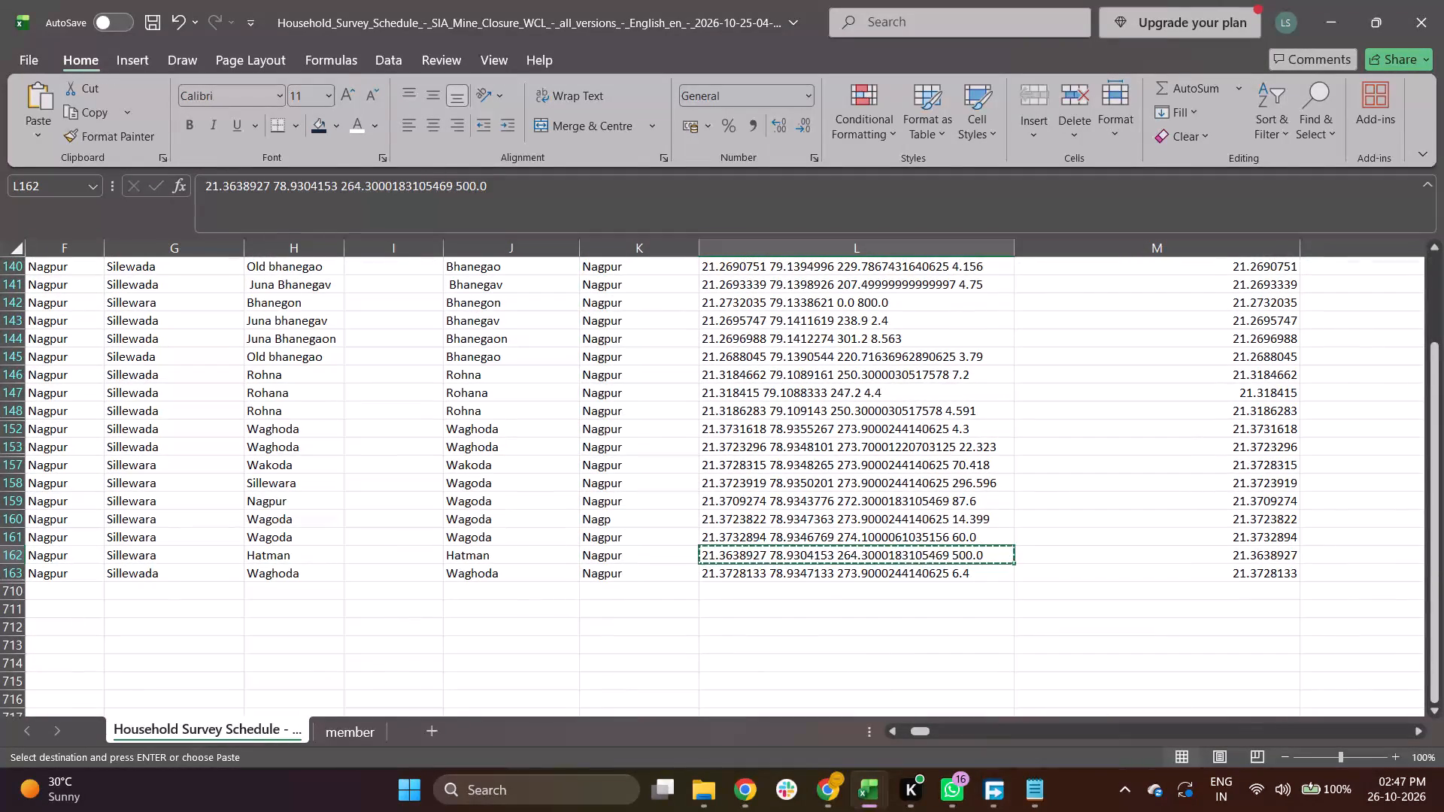
{"action": "left_click", "coordinate": [816, 195]}
{"action": "key", "text": "ctrl+a"}
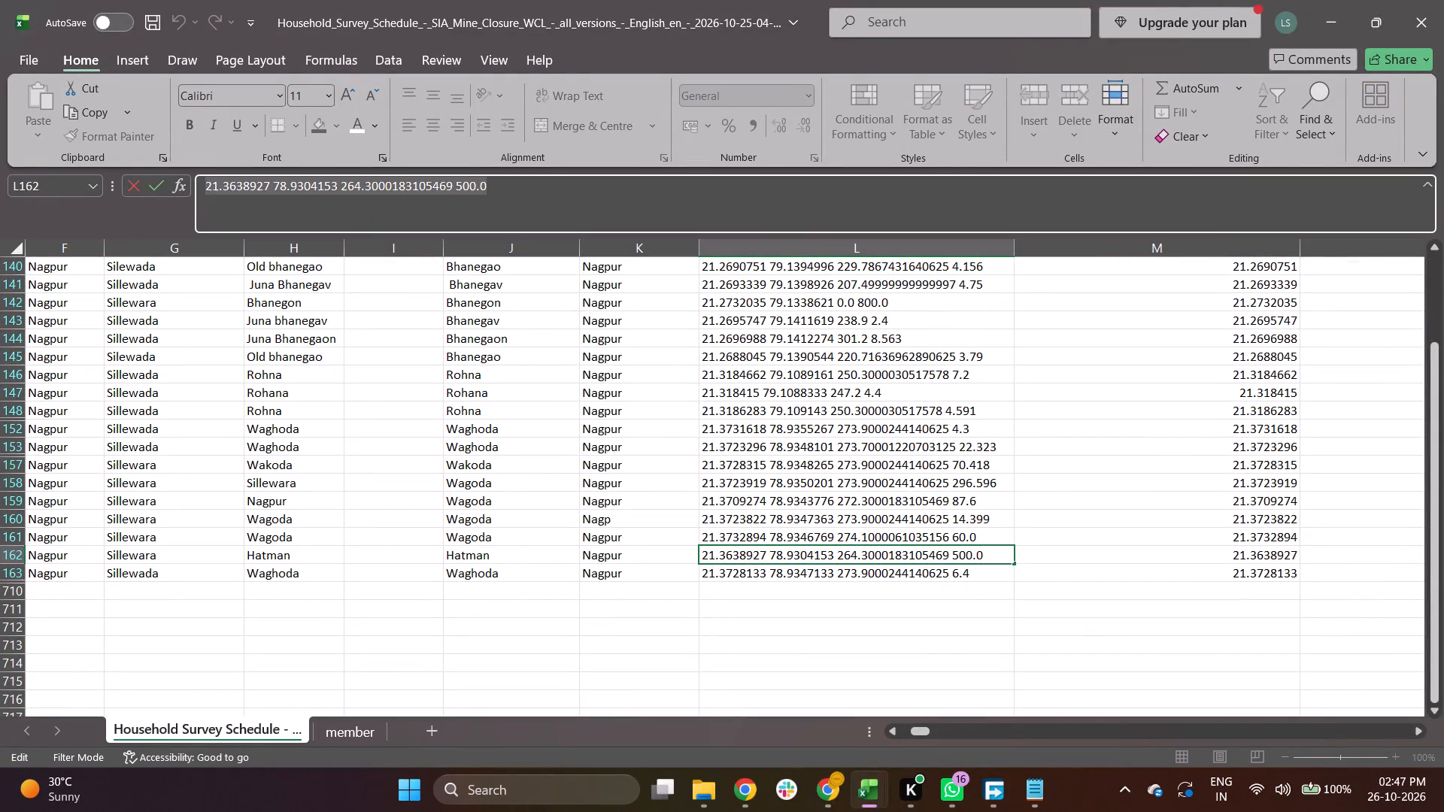
{"action": "key", "text": "ctrl+c"}
{"action": "key", "text": "ctrl+c"}
In Chrome, ask which village lies at the copied coordinates "21.3638927 78.9304153 264.3000183105469 500.0".
{"action": "key", "text": "alt+Tab"}
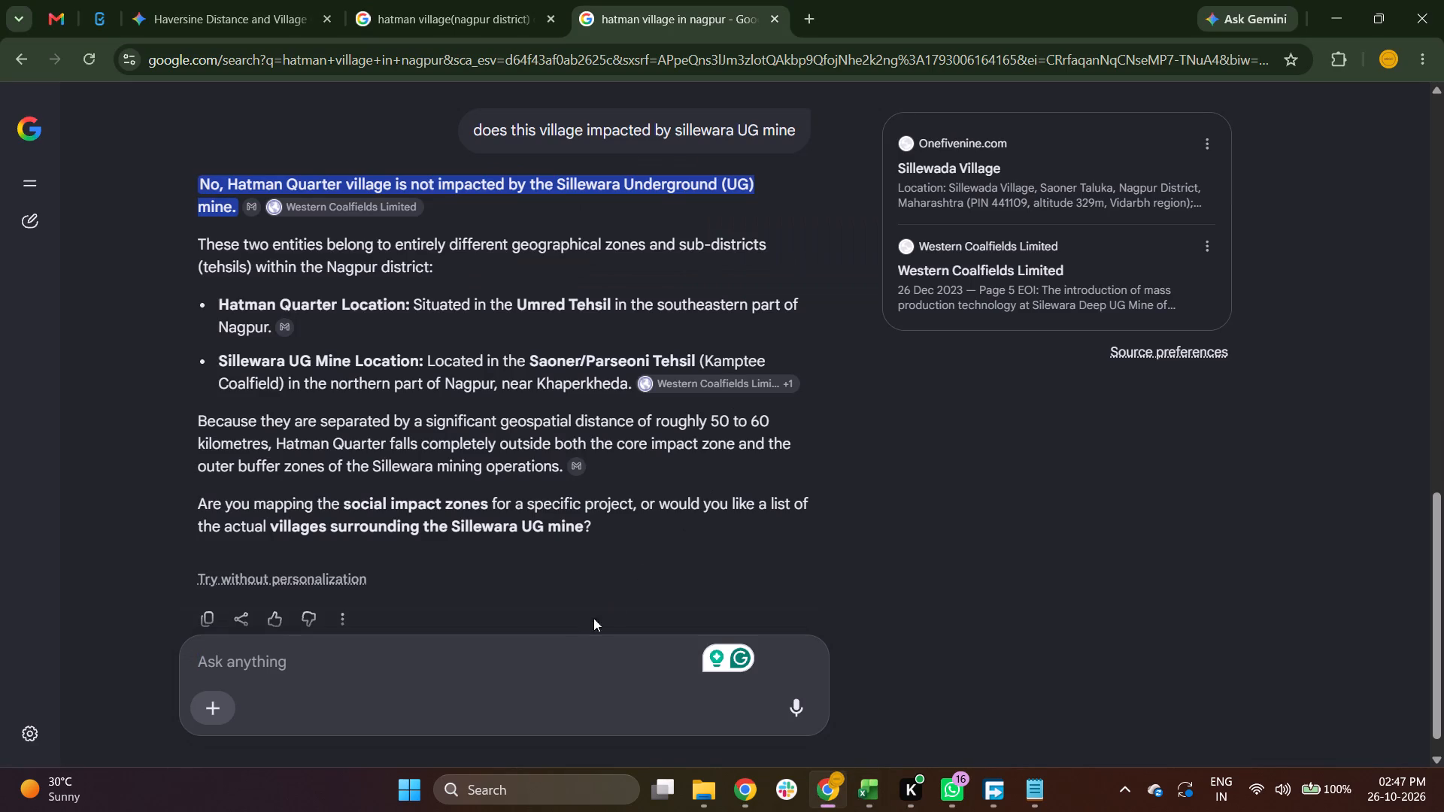
{"action": "type", "text": "then"}
{"action": "key", "text": "space"}
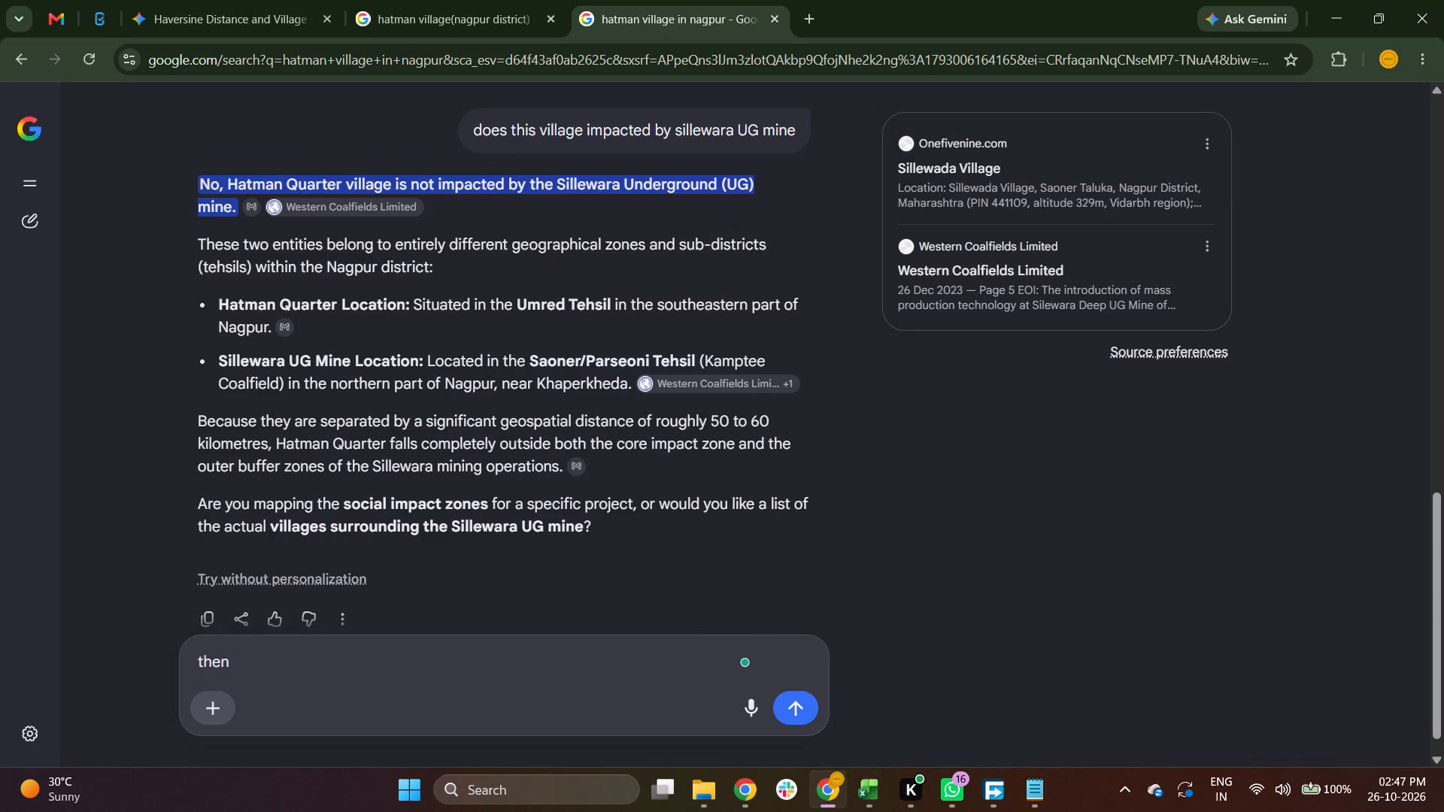
{"action": "type", "text": "acoording to these coordinates"}
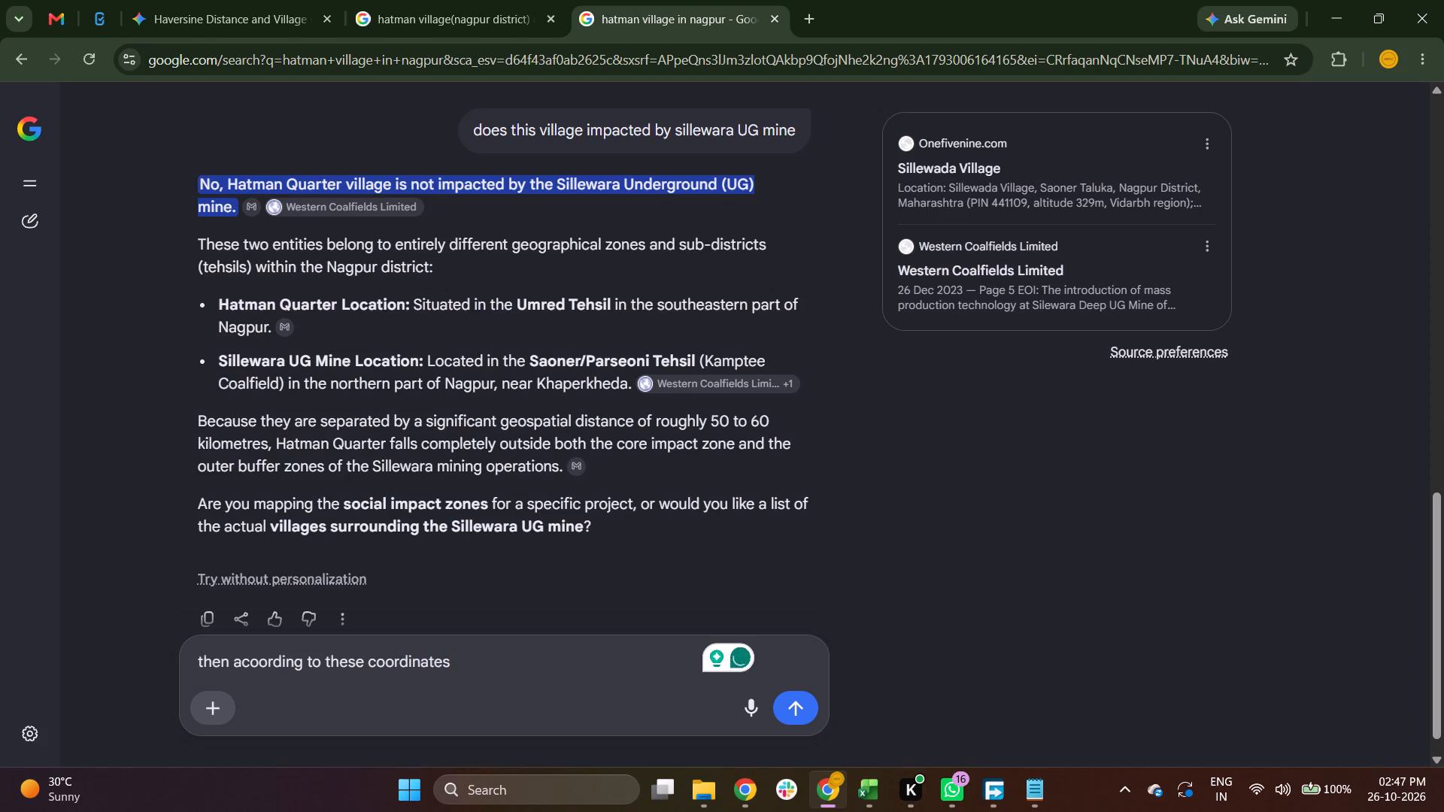
{"action": "key", "text": "shift+colon"}
{"action": "key", "text": "ctrl+v"}
{"action": "type", "text": ", which village is this"}
{"action": "key", "text": "space"}
{"action": "key", "text": "Return"}
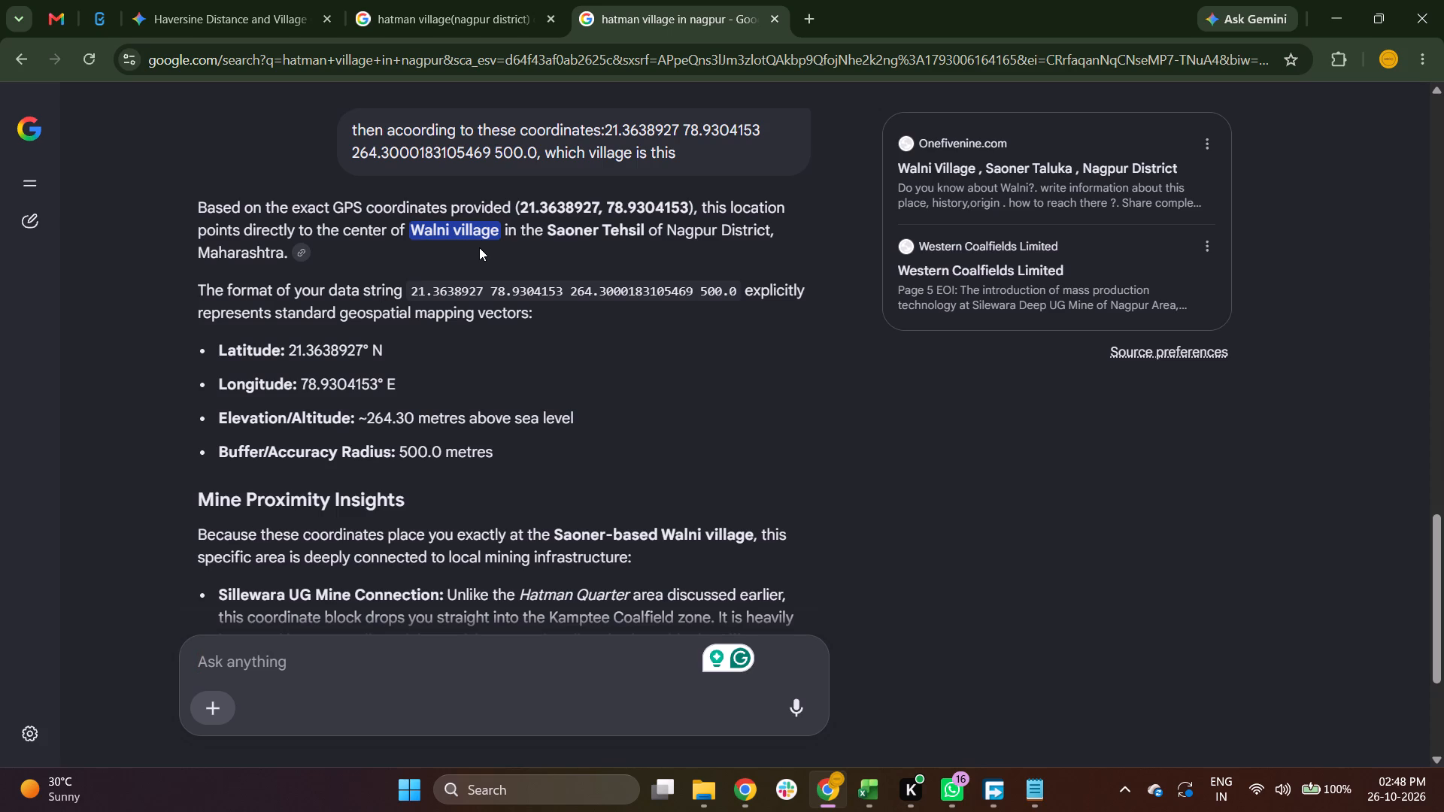
{"action": "key", "text": "Right"}
{"action": "key", "text": "Right"}
{"action": "key", "text": "Right"}
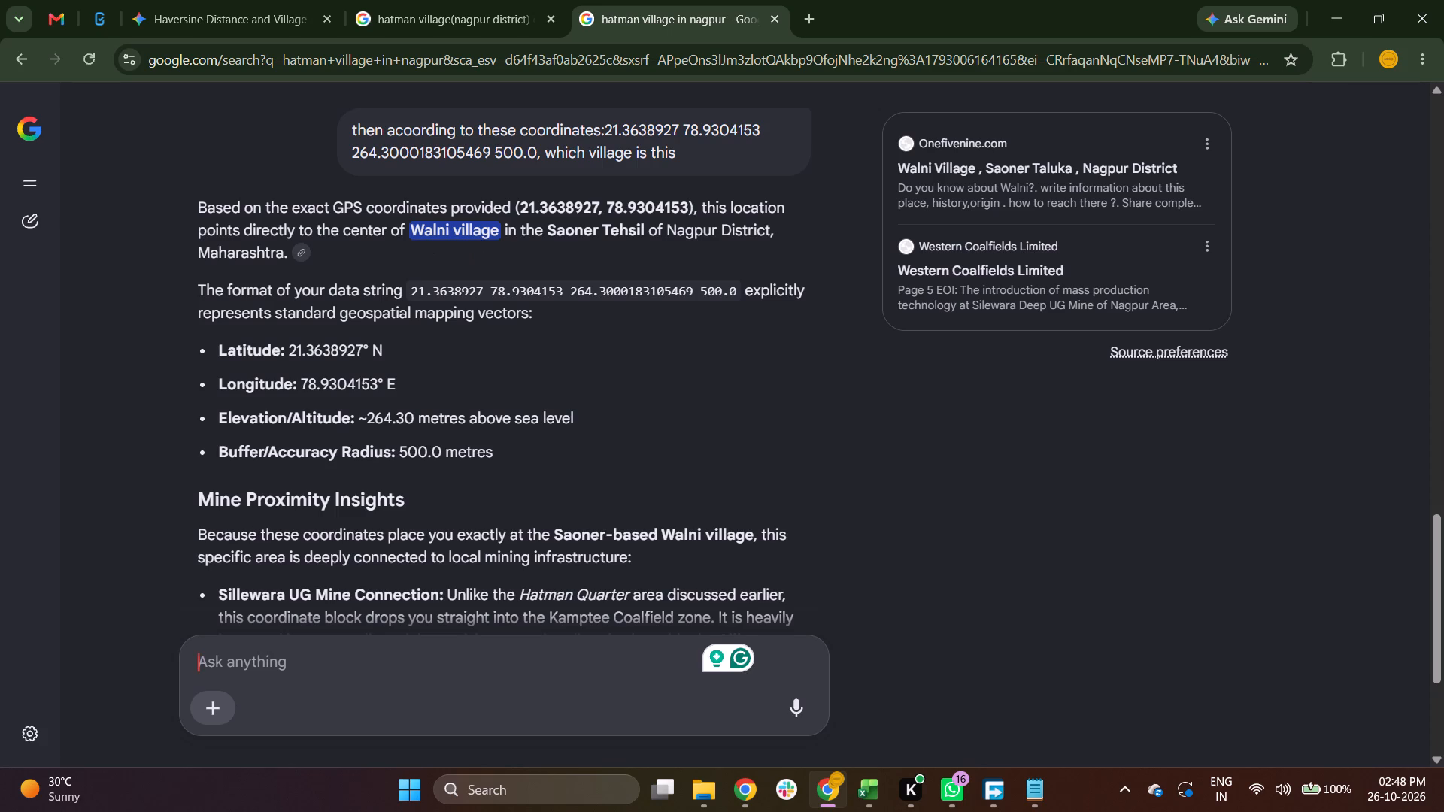
Copy the village name Walni from the coordinates answer and switch to the Tracker workbook's Mapping sheet in Excel.
{"action": "double_click", "coordinate": [419, 229]}
{"action": "key", "text": "ctrl+c"}
{"action": "key", "text": "ctrl+c"}
{"action": "key", "text": "ctrl+c"}
{"action": "key", "text": "ctrl+c"}
{"action": "key", "text": "alt+Tab"}
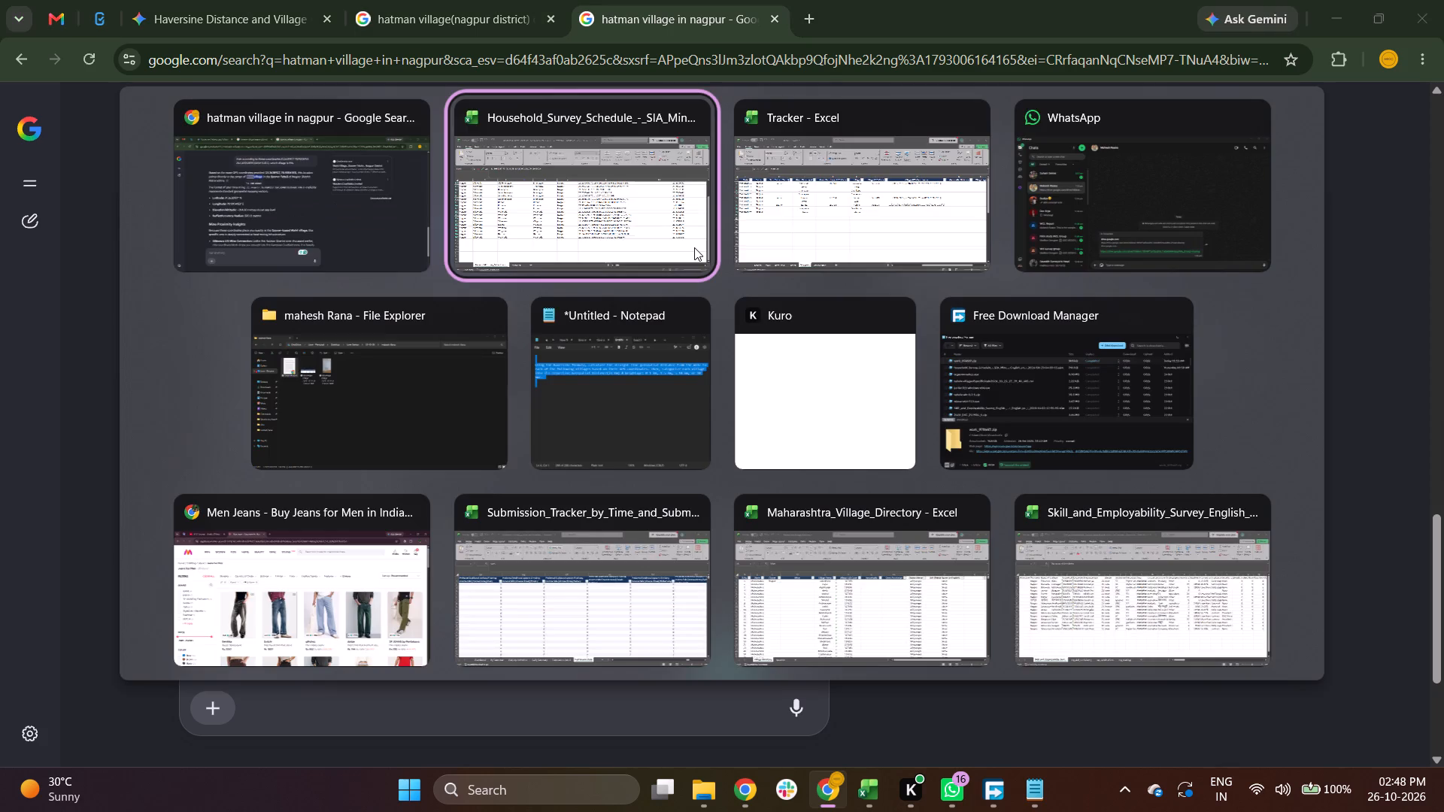
{"action": "key", "text": "Right"}
{"action": "key", "text": "Right"}
{"action": "key", "text": "Left"}
{"action": "key", "text": "Left"}
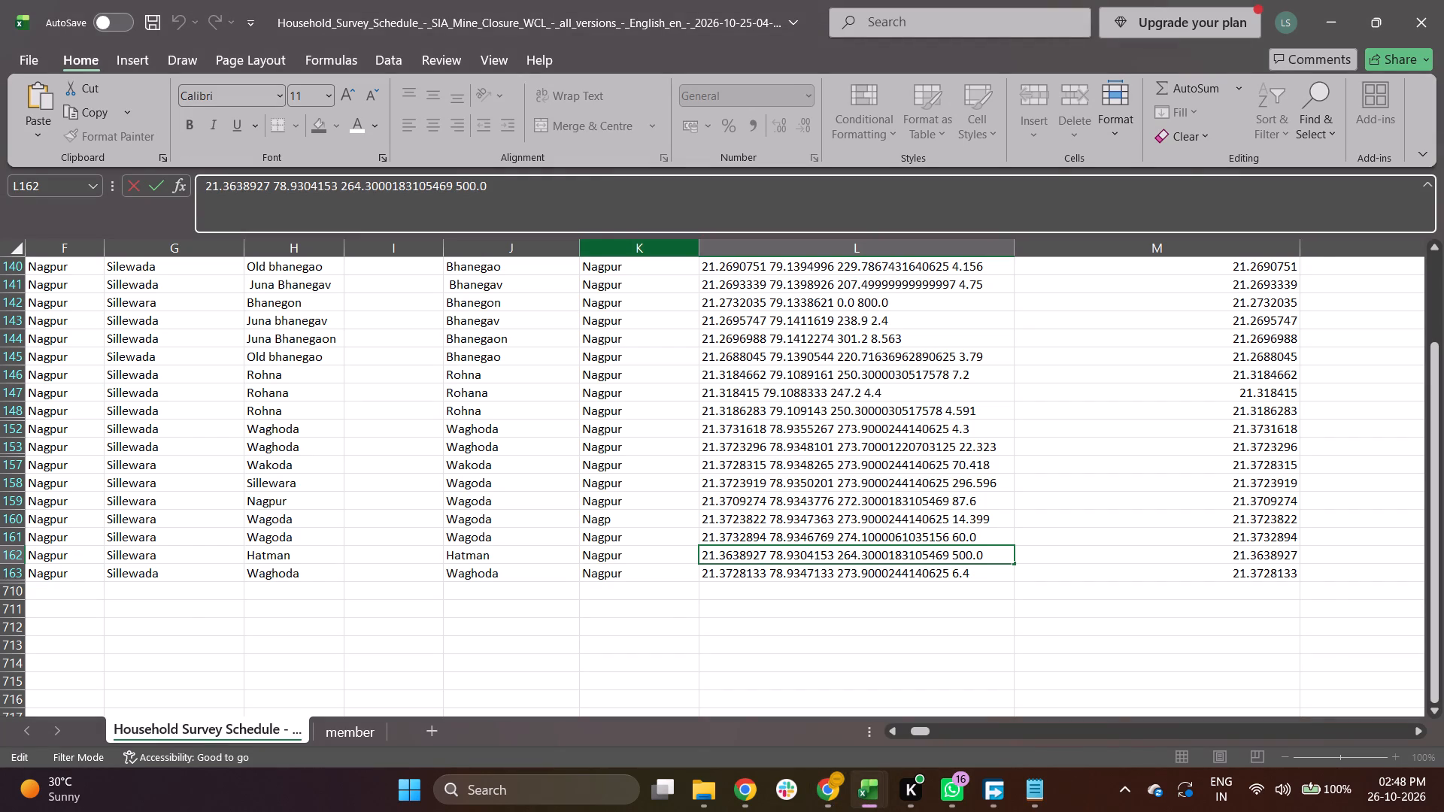
{"action": "key", "text": "alt+Tab"}
{"action": "key", "text": "alt+Right"}
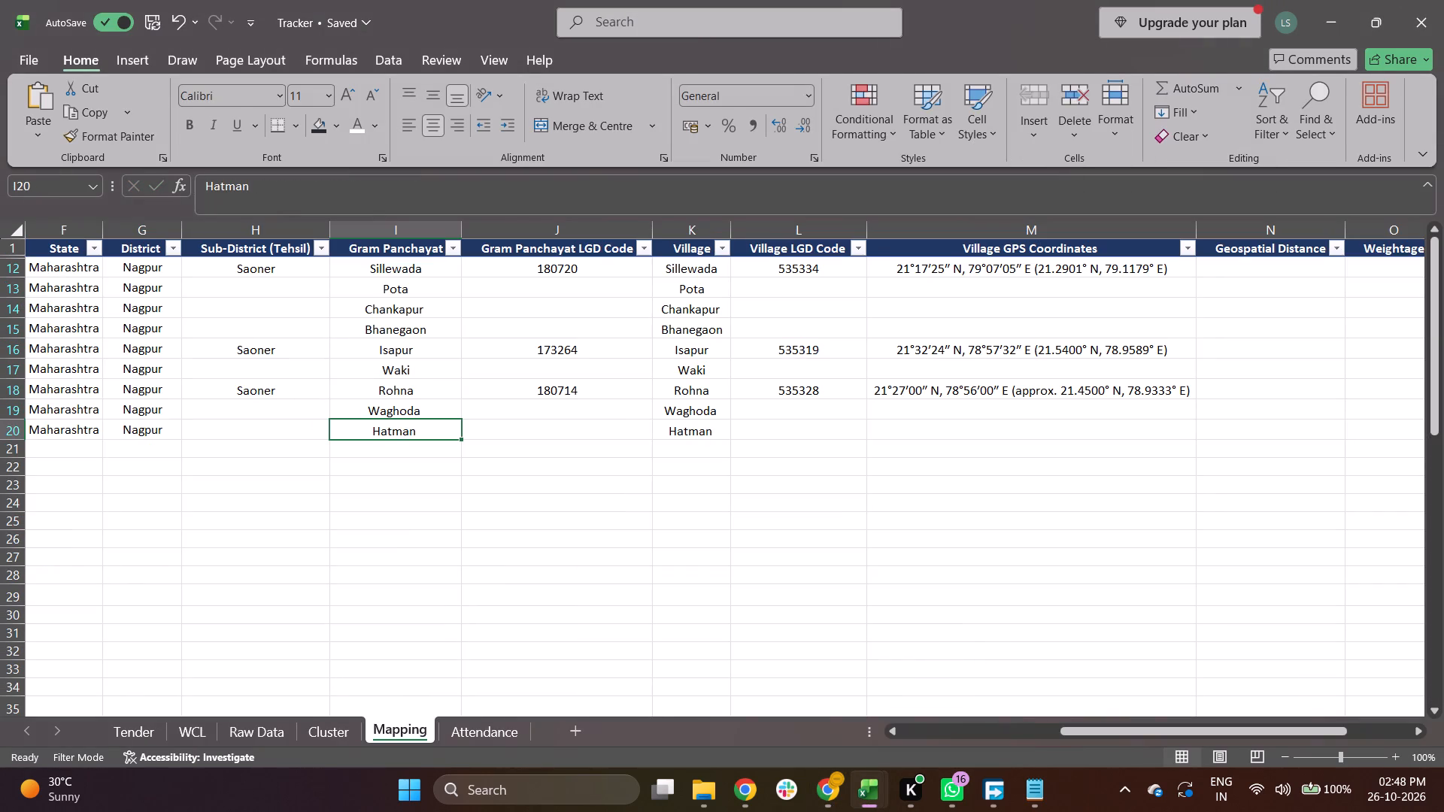
Replace Hatman with Walni as the Gram Panchayat in row 20 of the Mapping sheet.
{"action": "key", "text": "Up"}
{"action": "key", "text": "Up"}
{"action": "key", "text": "Up"}
{"action": "key", "text": "Up"}
{"action": "key", "text": "Up"}
{"action": "key", "text": "Up"}
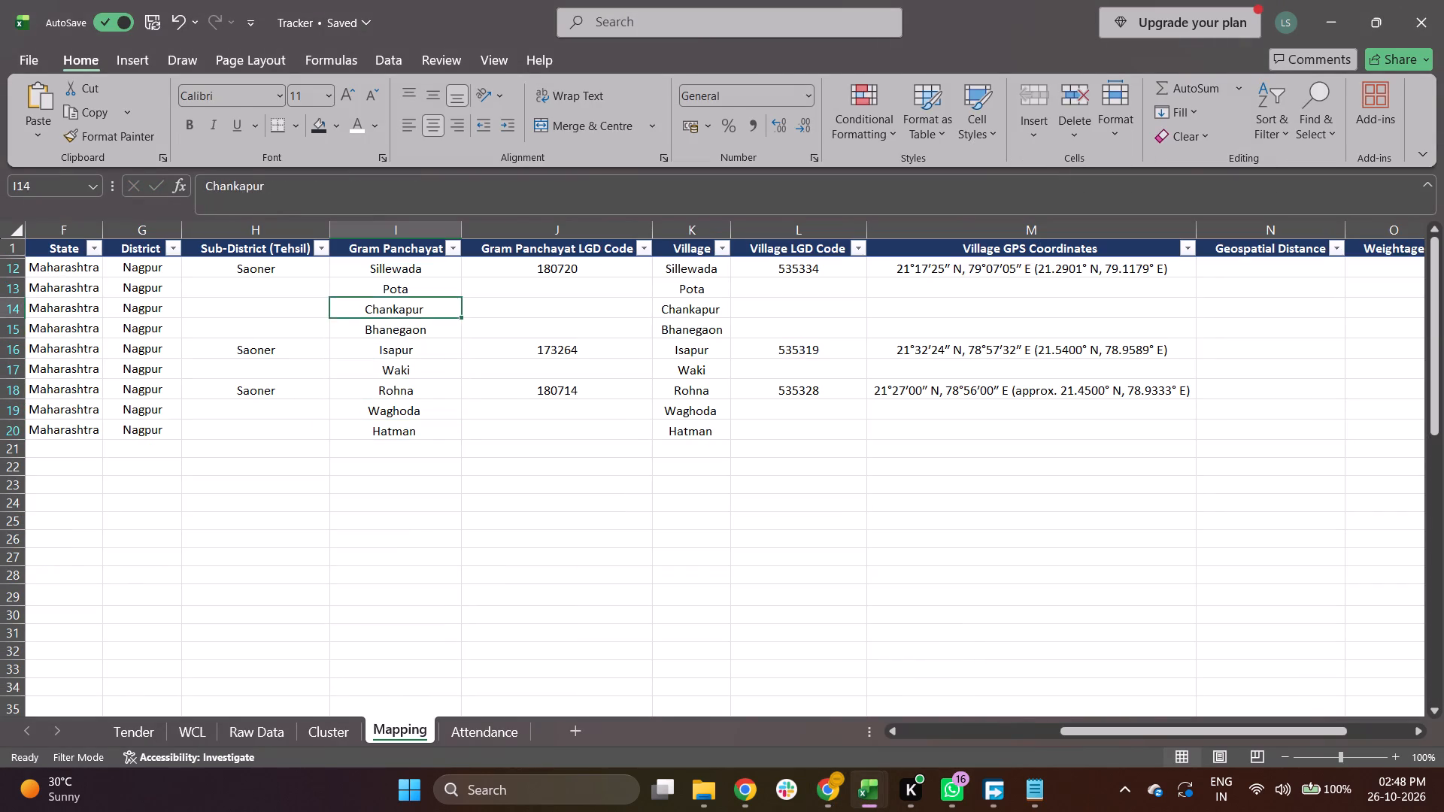
{"action": "key", "text": "Up"}
{"action": "key", "text": "Up"}
{"action": "key", "text": "Up"}
{"action": "key", "text": "Down"}
{"action": "key", "text": "Down"}
{"action": "key", "text": "Down"}
{"action": "key", "text": "Down"}
{"action": "key", "text": "Down"}
{"action": "key", "text": "Down"}
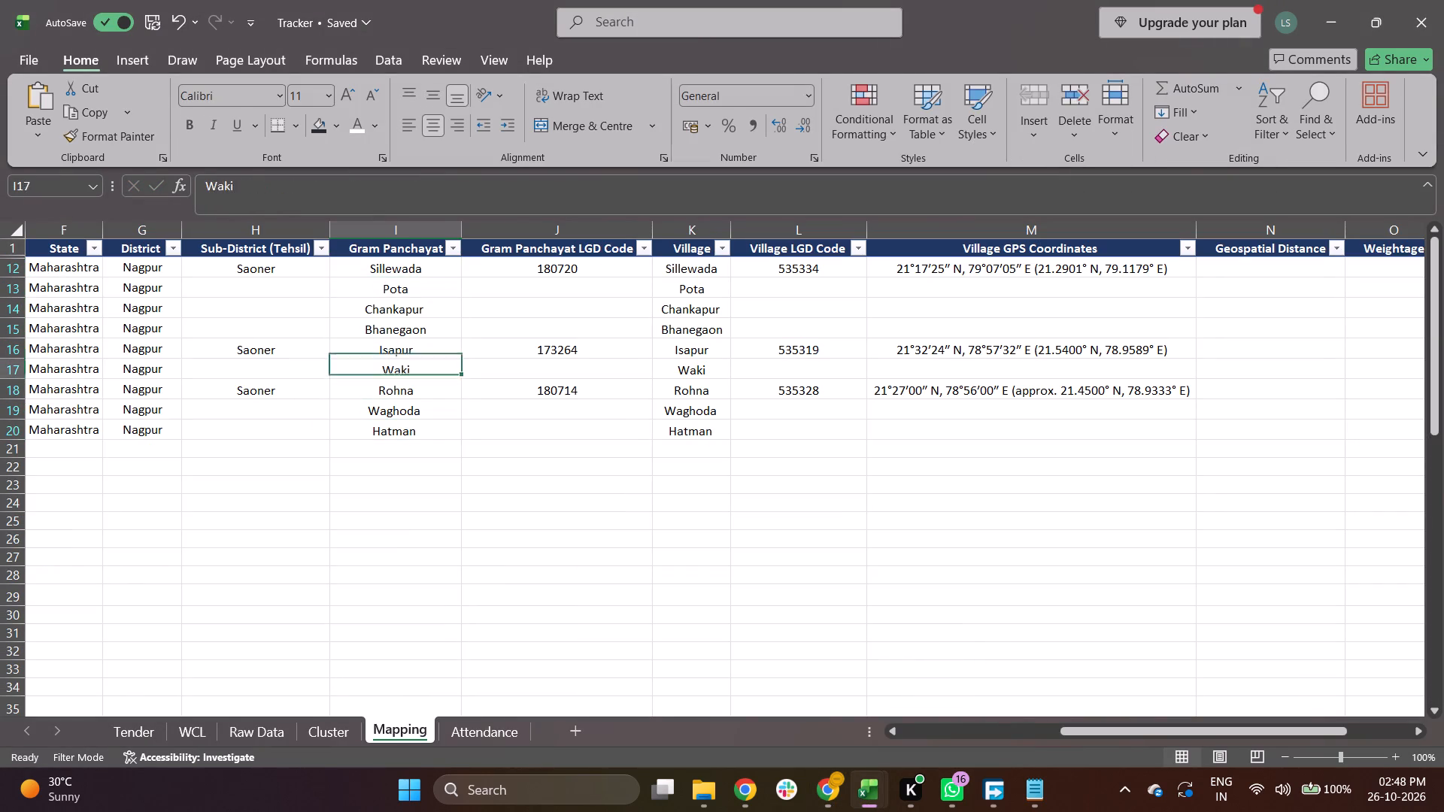
{"action": "key", "text": "Down"}
{"action": "key", "text": "Down"}
{"action": "key", "text": "Down"}
{"action": "key", "text": "Down"}
{"action": "key", "text": "Up"}
{"action": "key", "text": "shift+w"}
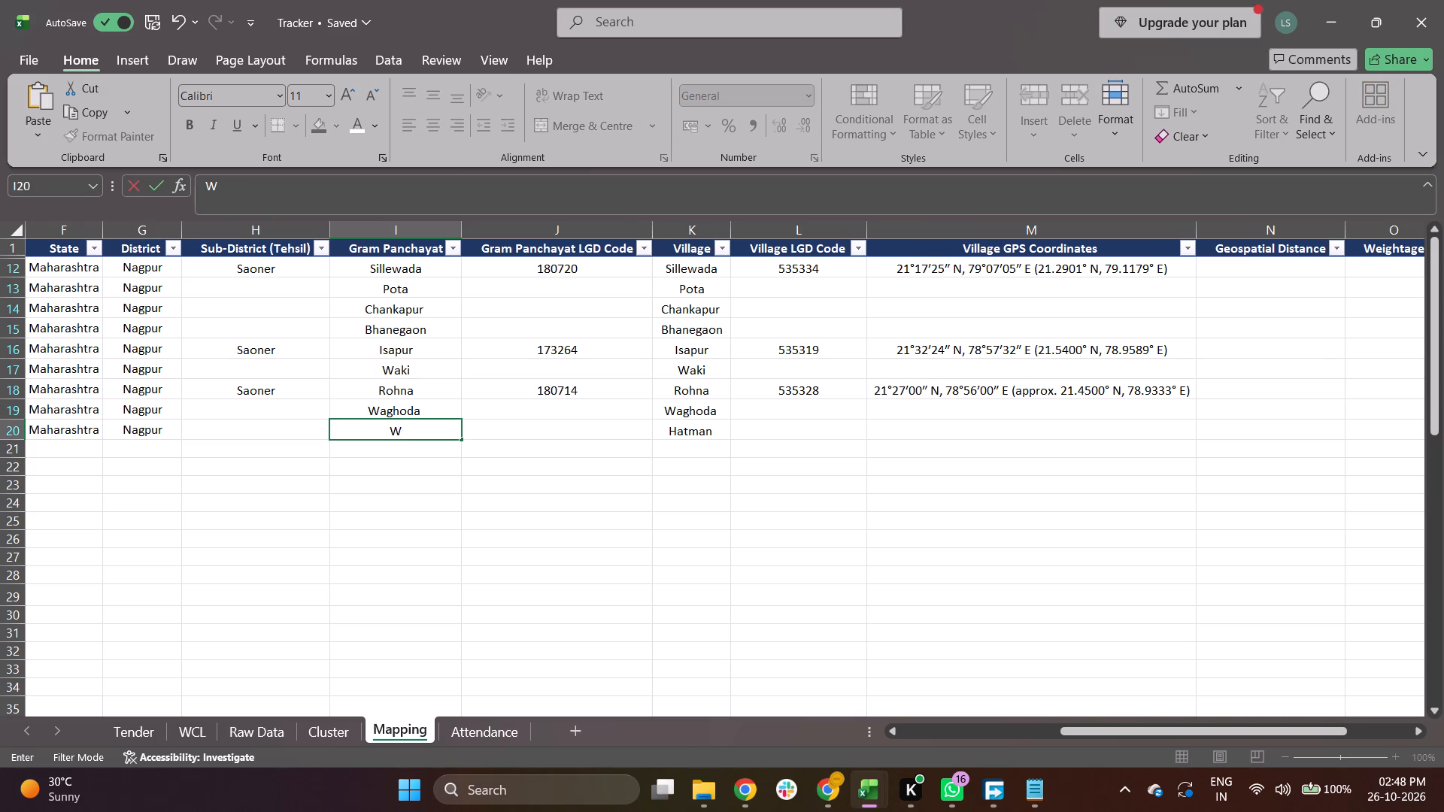
{"action": "type", "text": "alni"}
{"action": "key", "text": "space"}
{"action": "key", "text": "Tab"}
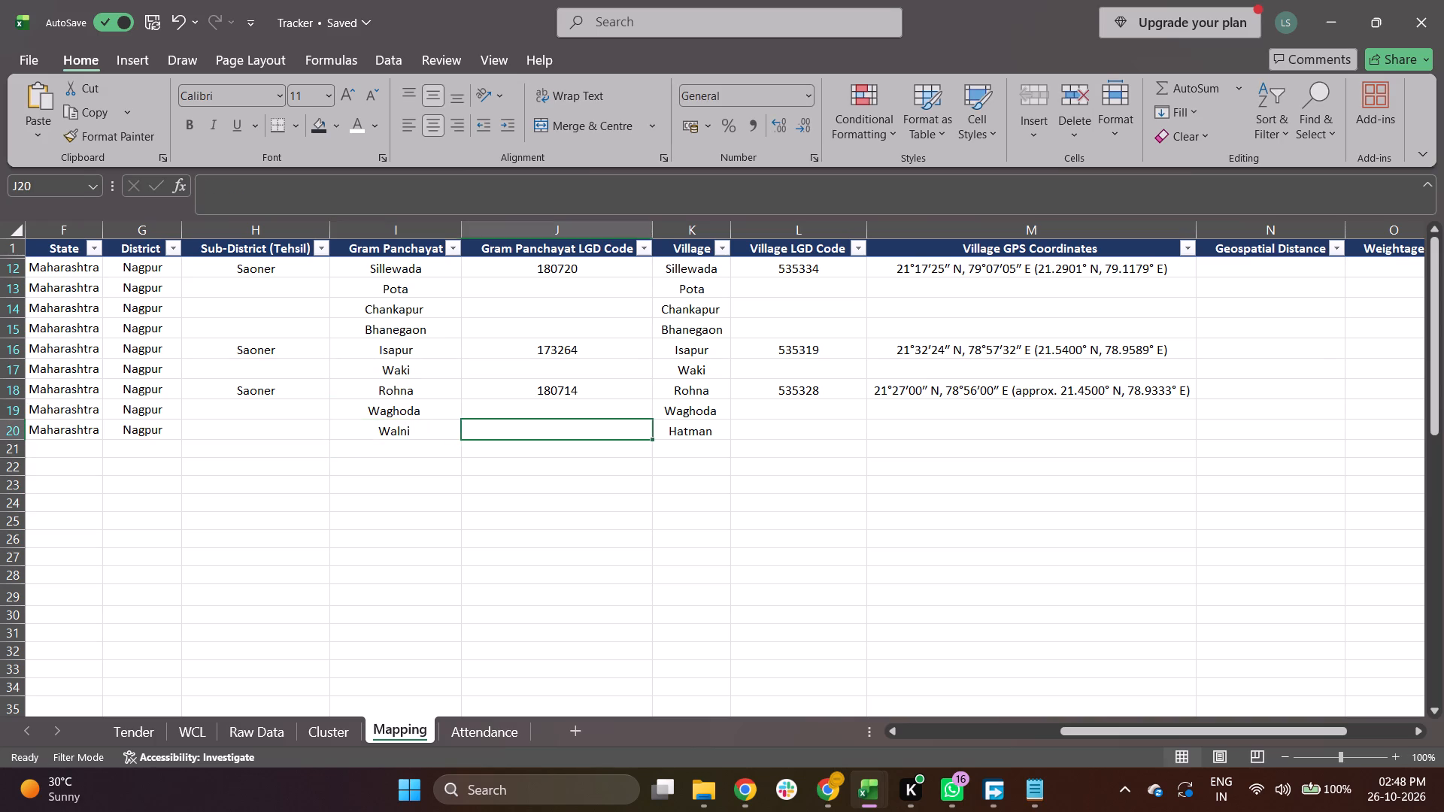
Copy Walni from row 20's Gram Panchayat cell into the same row's Village cell.
{"action": "key", "text": "Left"}
{"action": "key", "text": "ctrl+c"}
{"action": "key", "text": "Right"}
{"action": "key", "text": "Right"}
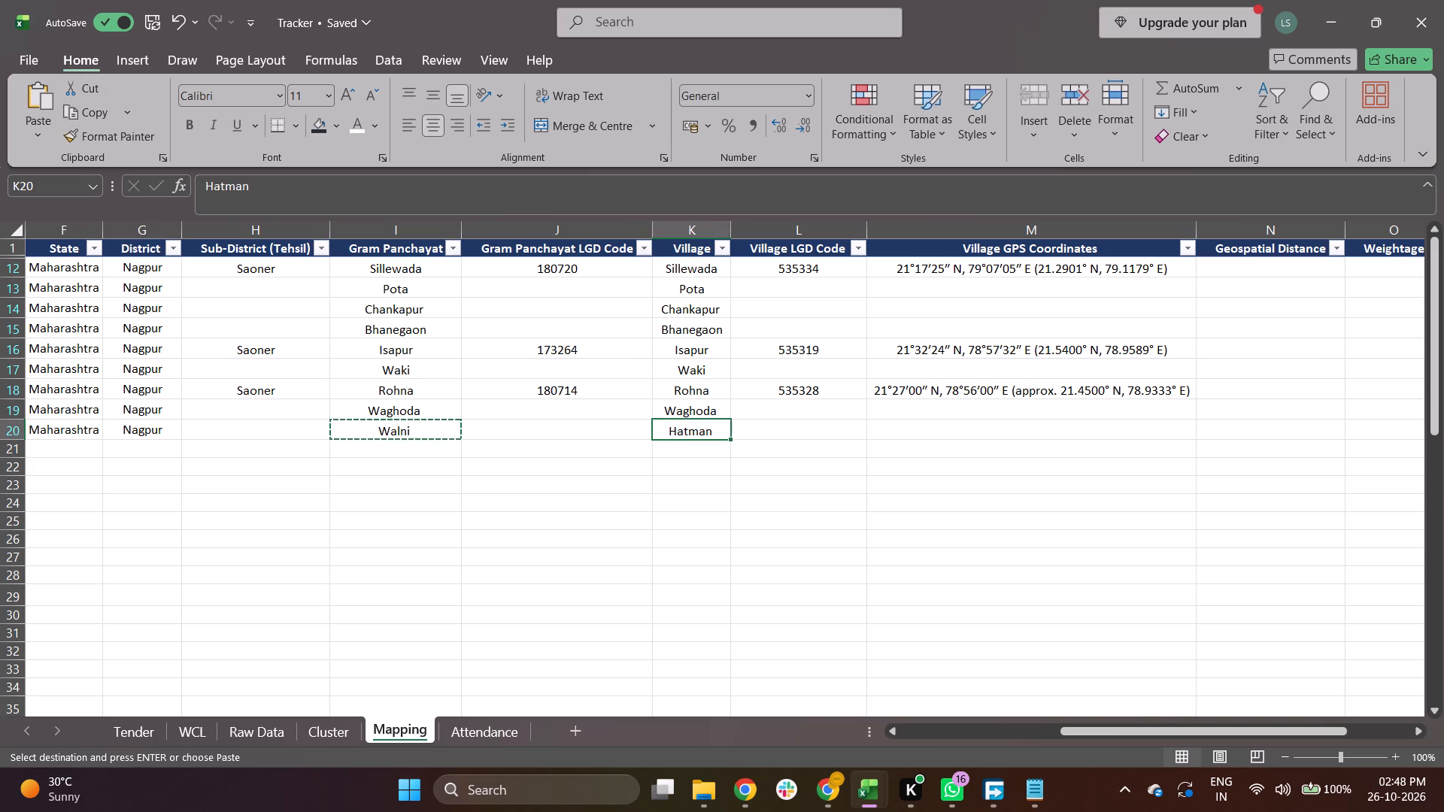
{"action": "key", "text": "ctrl+v"}
Include Pipla UG in the Mine column filter alongside Silewara UG.
{"action": "key", "text": "Left"}
{"action": "key", "text": "Left"}
{"action": "key", "text": "Left"}
{"action": "key", "text": "Left"}
{"action": "key", "text": "Left"}
{"action": "key", "text": "Left"}
{"action": "key", "text": "Up"}
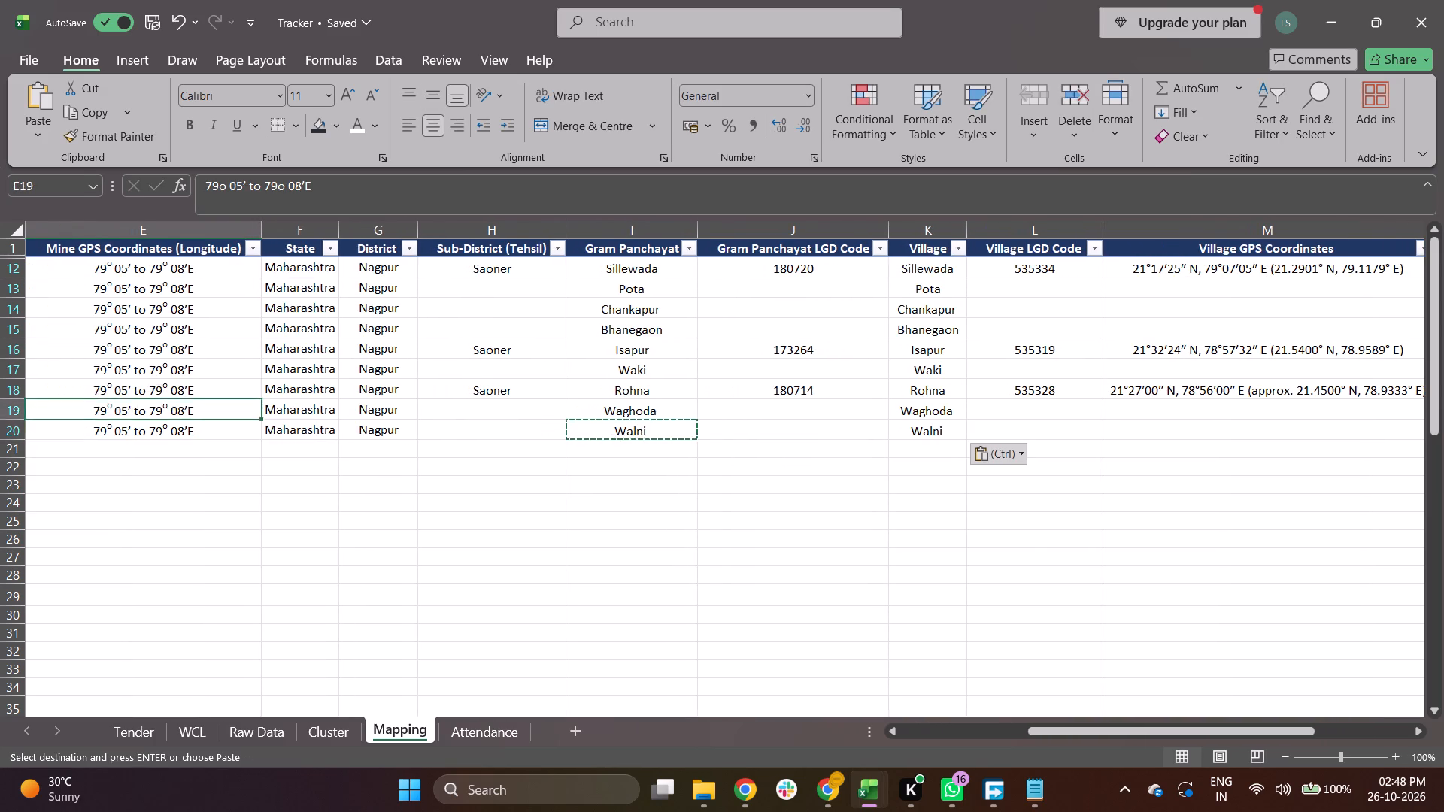
{"action": "key", "text": "Up"}
{"action": "key", "text": "Up"}
{"action": "key", "text": "Up"}
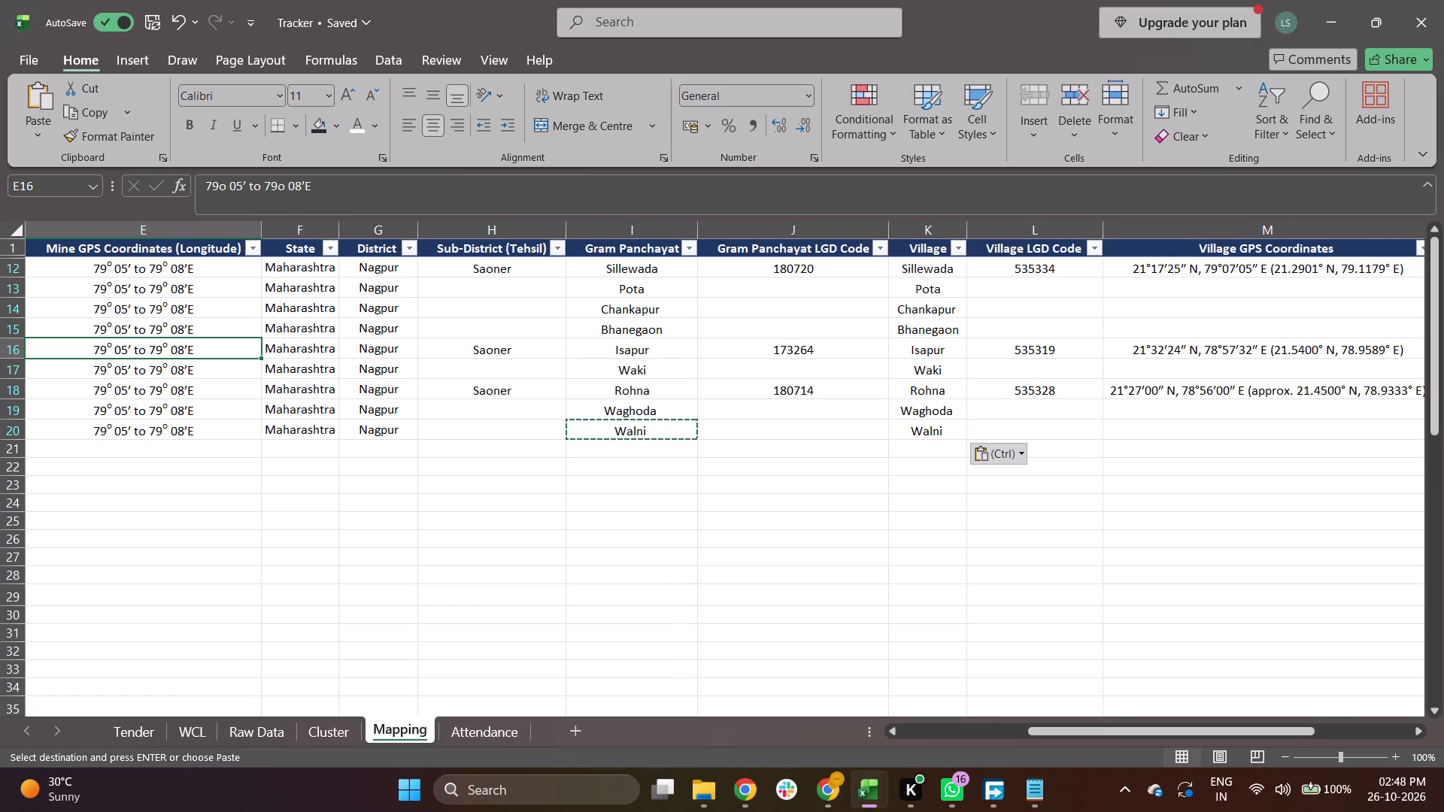
{"action": "scroll", "coordinate": [129, 338], "scroll_direction": "right", "scroll_amount": 7}
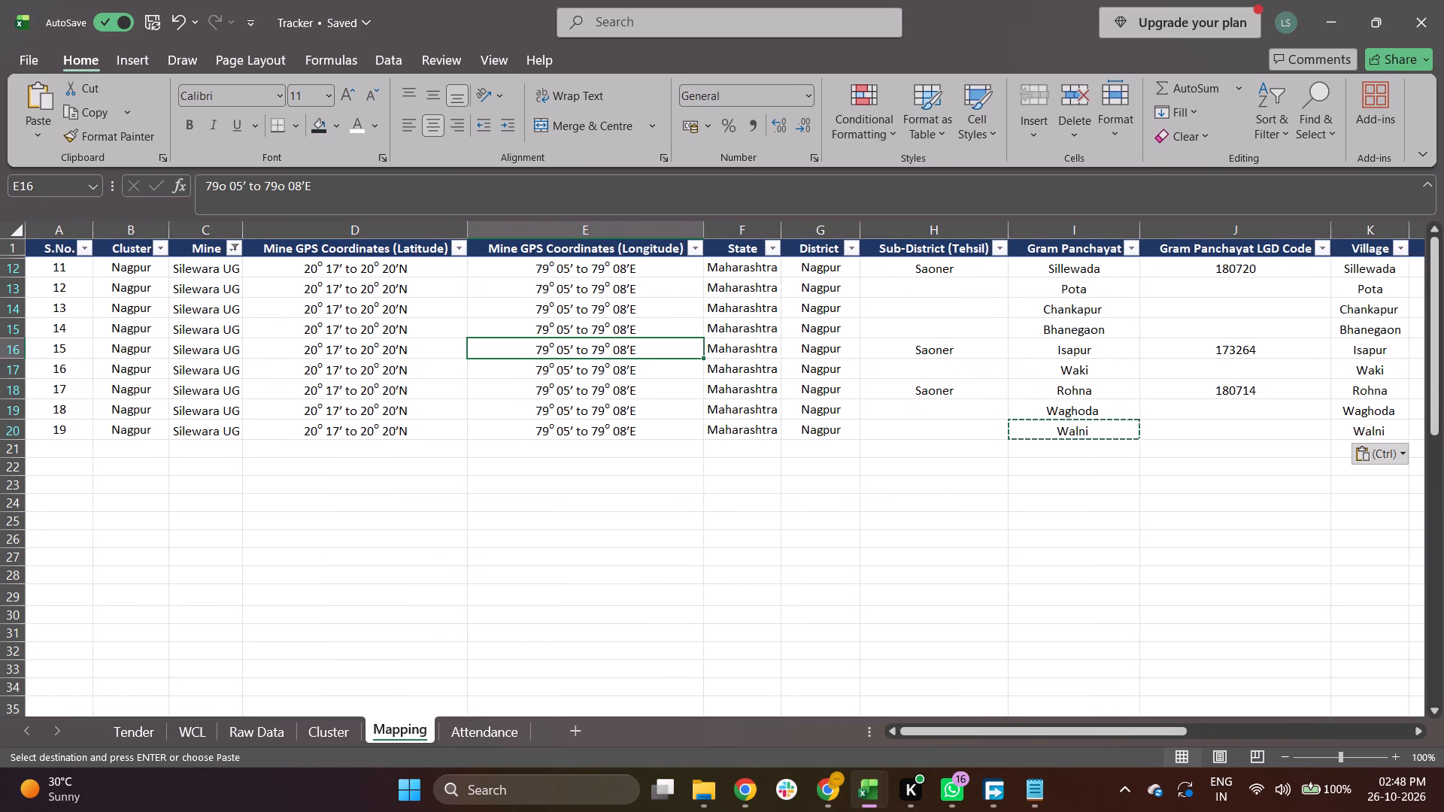
{"action": "left_click", "coordinate": [83, 246]}
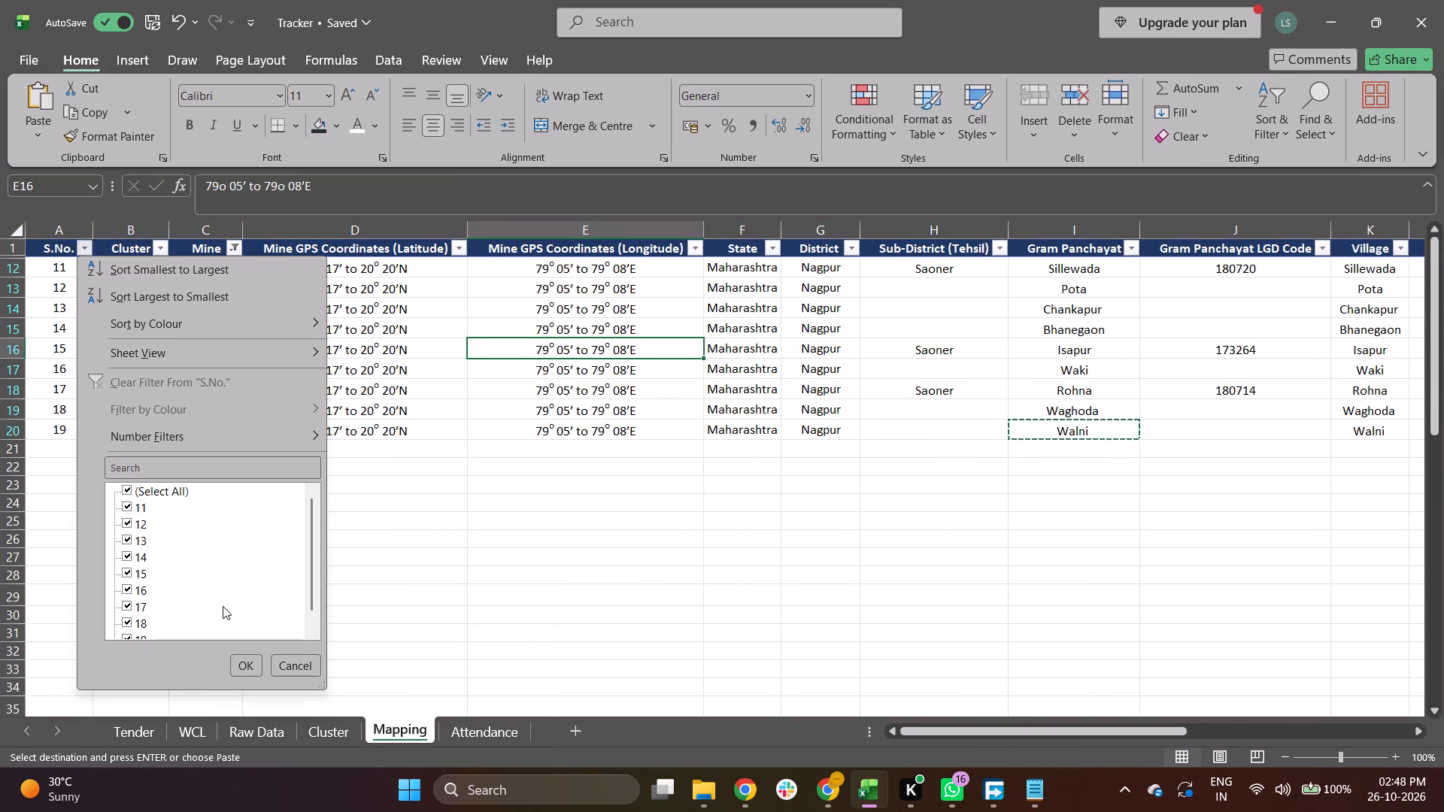
{"action": "left_click", "coordinate": [424, 516]}
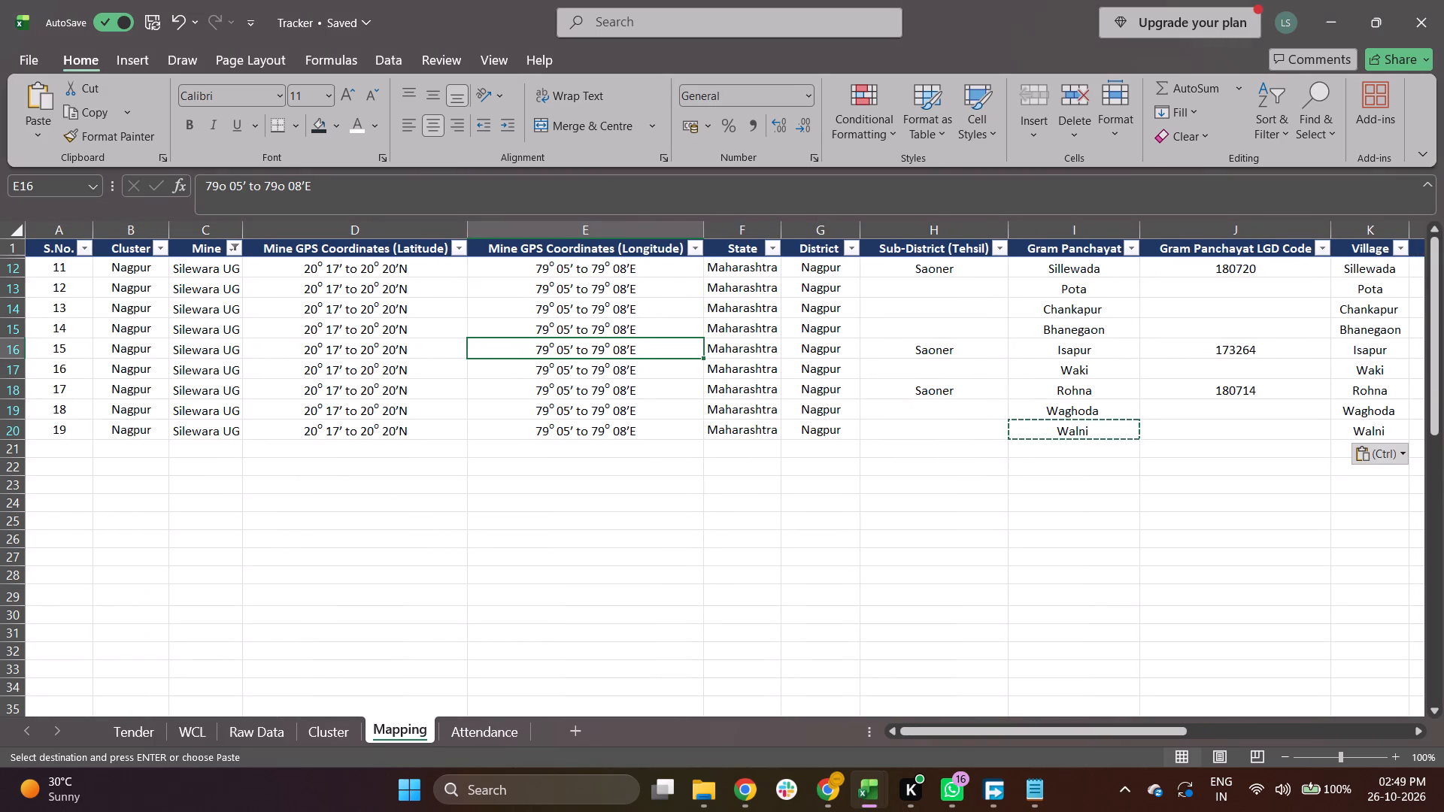
{"action": "left_click", "coordinate": [233, 249]}
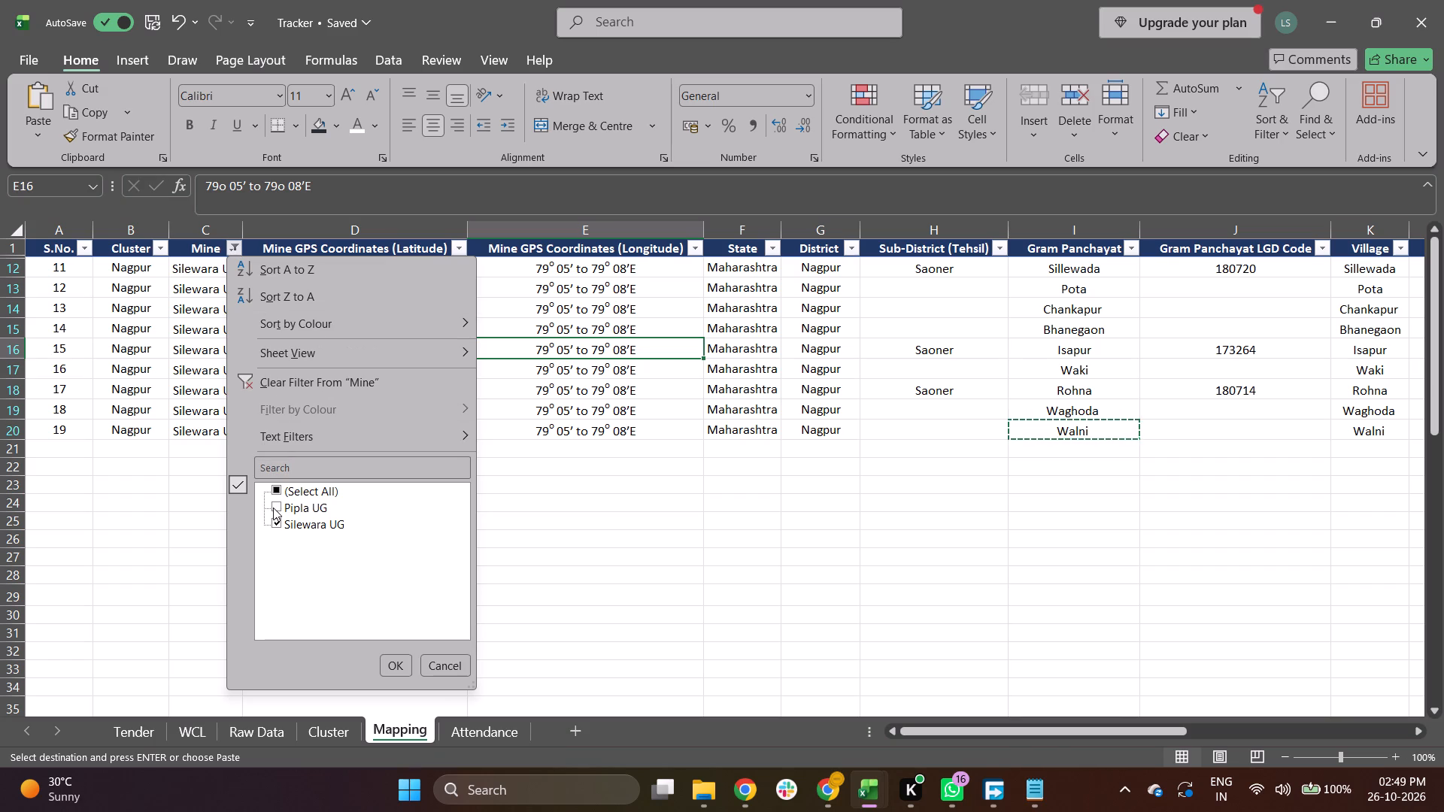
{"action": "left_click", "coordinate": [273, 507]}
{"action": "left_click", "coordinate": [387, 674]}
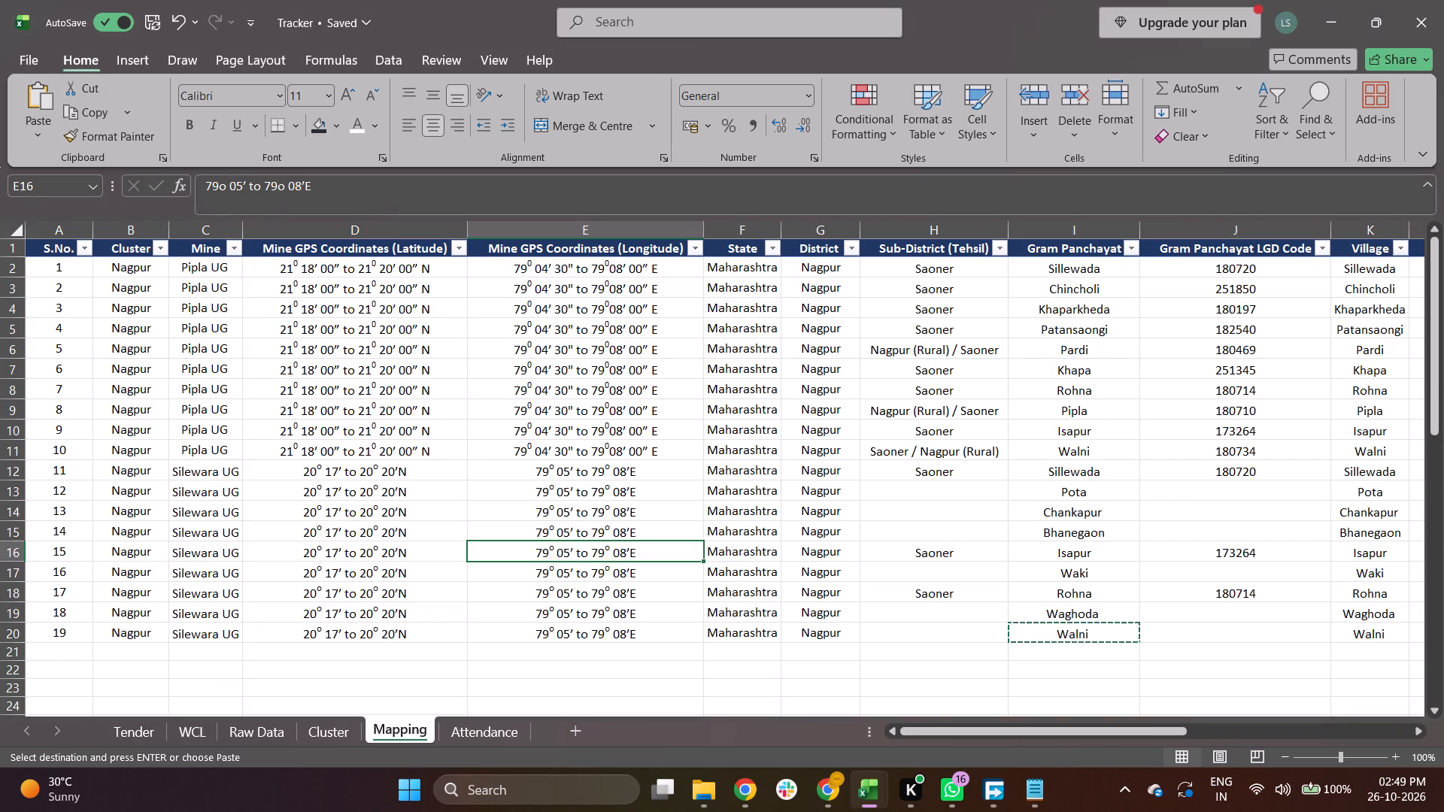
Examine the Pipla UG and Silewara UG rows across the sub-district, panchayat, village, LGD code and coordinate columns.
{"action": "left_click", "coordinate": [660, 533]}
{"action": "key", "text": "Right"}
{"action": "key", "text": "Right"}
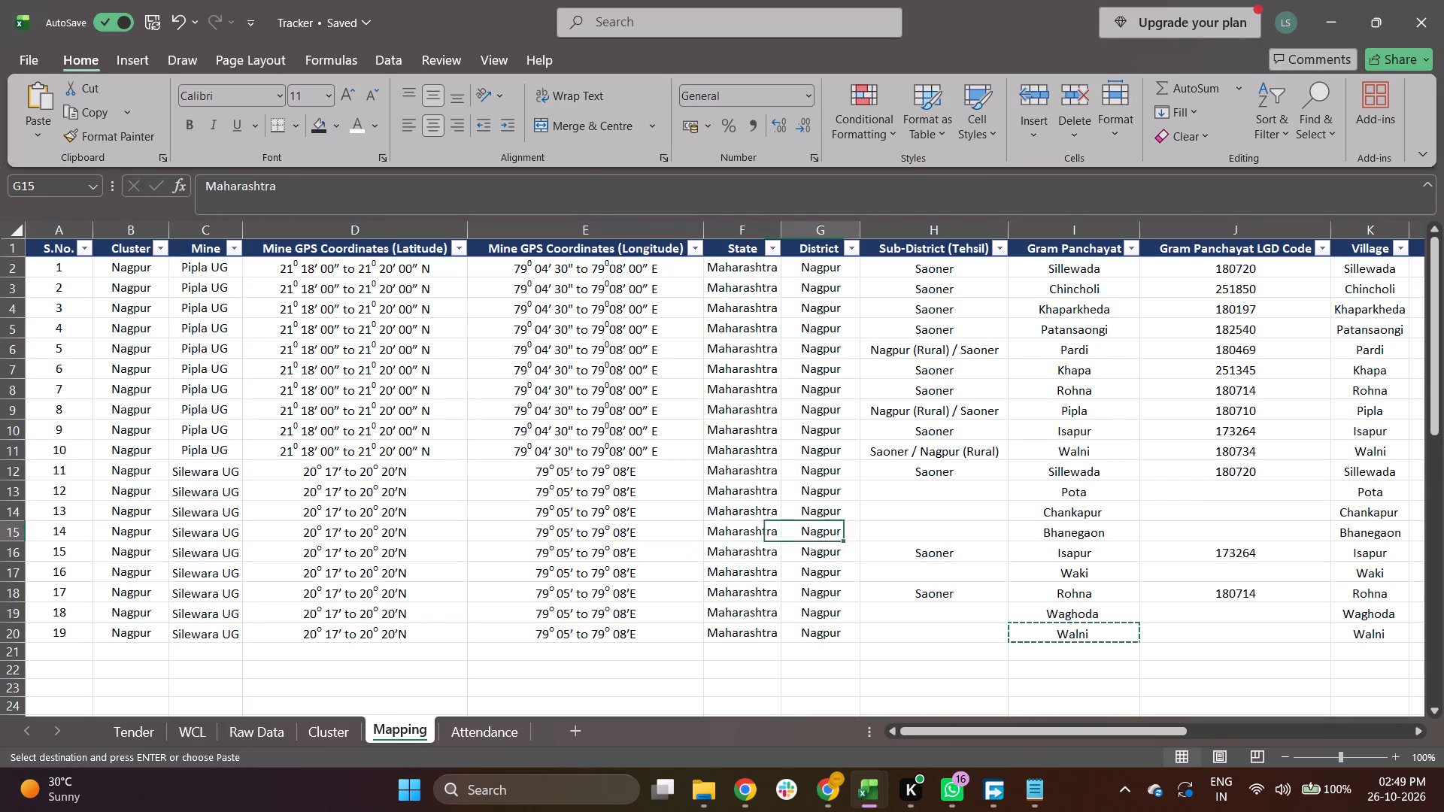
{"action": "key", "text": "Right"}
{"action": "key", "text": "Right"}
{"action": "key", "text": "Right"}
{"action": "key", "text": "Up"}
{"action": "key", "text": "Up"}
{"action": "key", "text": "Up"}
{"action": "key", "text": "Right"}
{"action": "key", "text": "Right"}
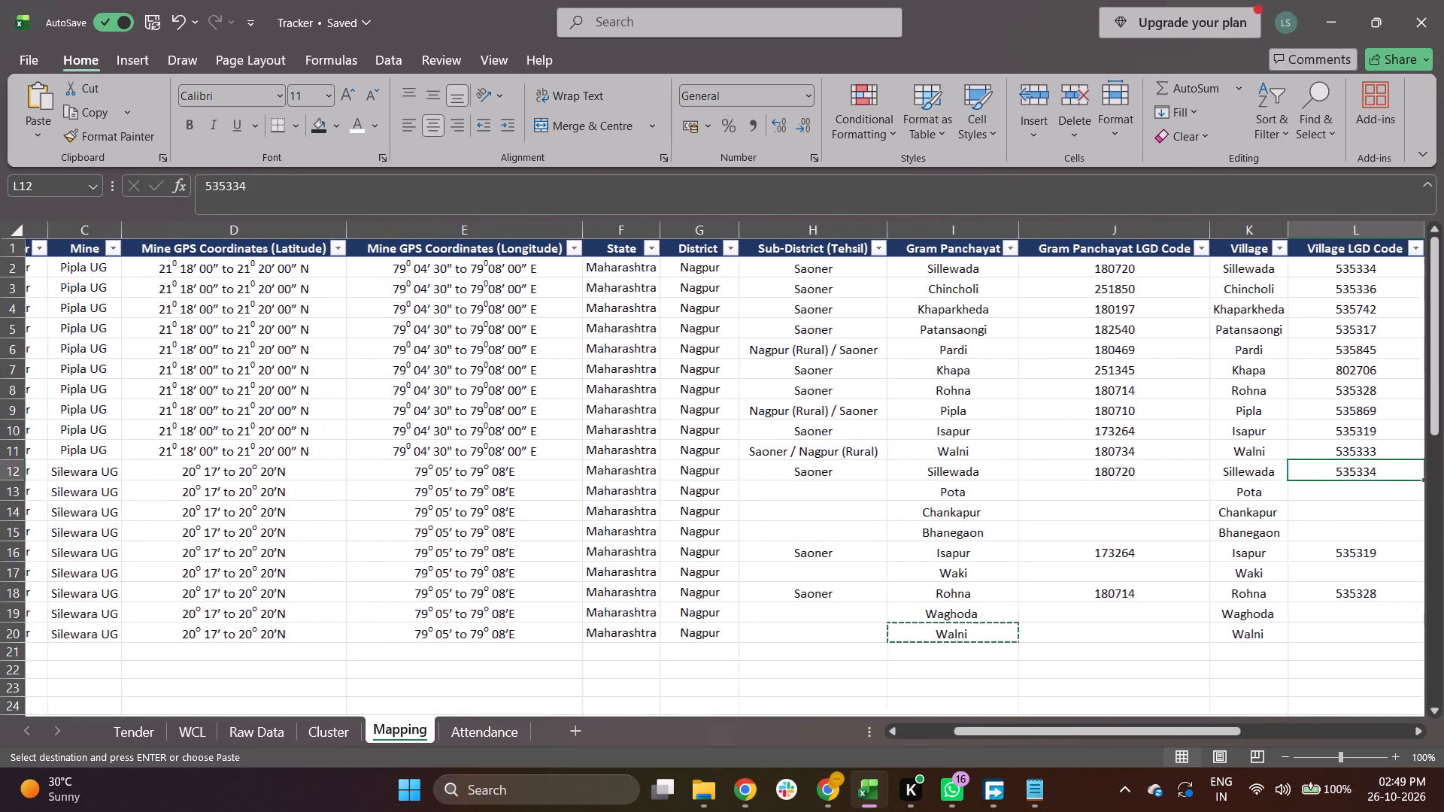
{"action": "key", "text": "Right"}
{"action": "key", "text": "Right"}
{"action": "key", "text": "Left"}
{"action": "key", "text": "Left"}
{"action": "key", "text": "Left"}
{"action": "key", "text": "Left"}
{"action": "key", "text": "Left"}
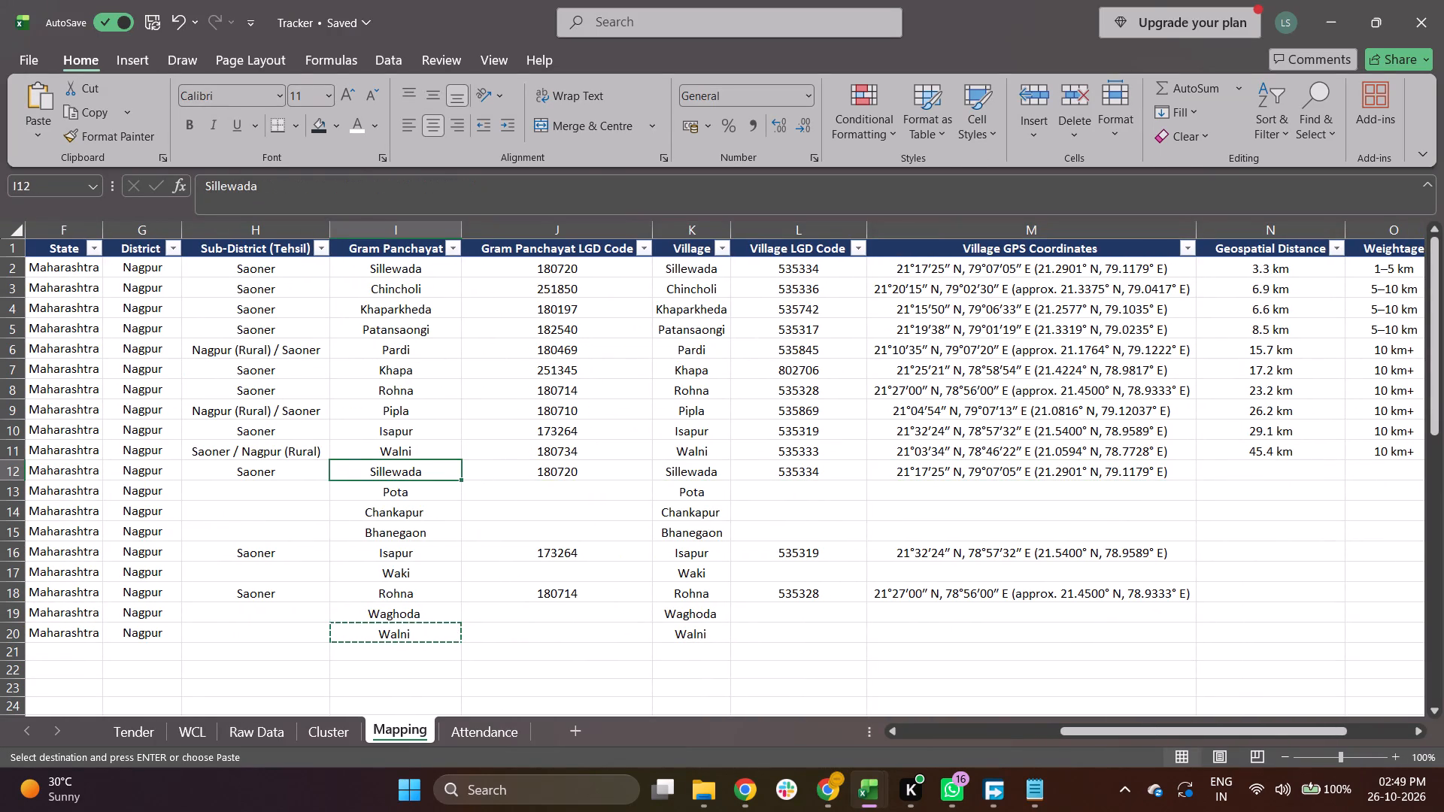
Copy Walni's details from Sub-District through Village GPS Coordinates in Pipla UG row 11 into Silewara UG row 20.
{"action": "key", "text": "Up"}
{"action": "key", "text": "Left"}
{"action": "key", "text": "Left"}
{"action": "key", "text": "Right"}
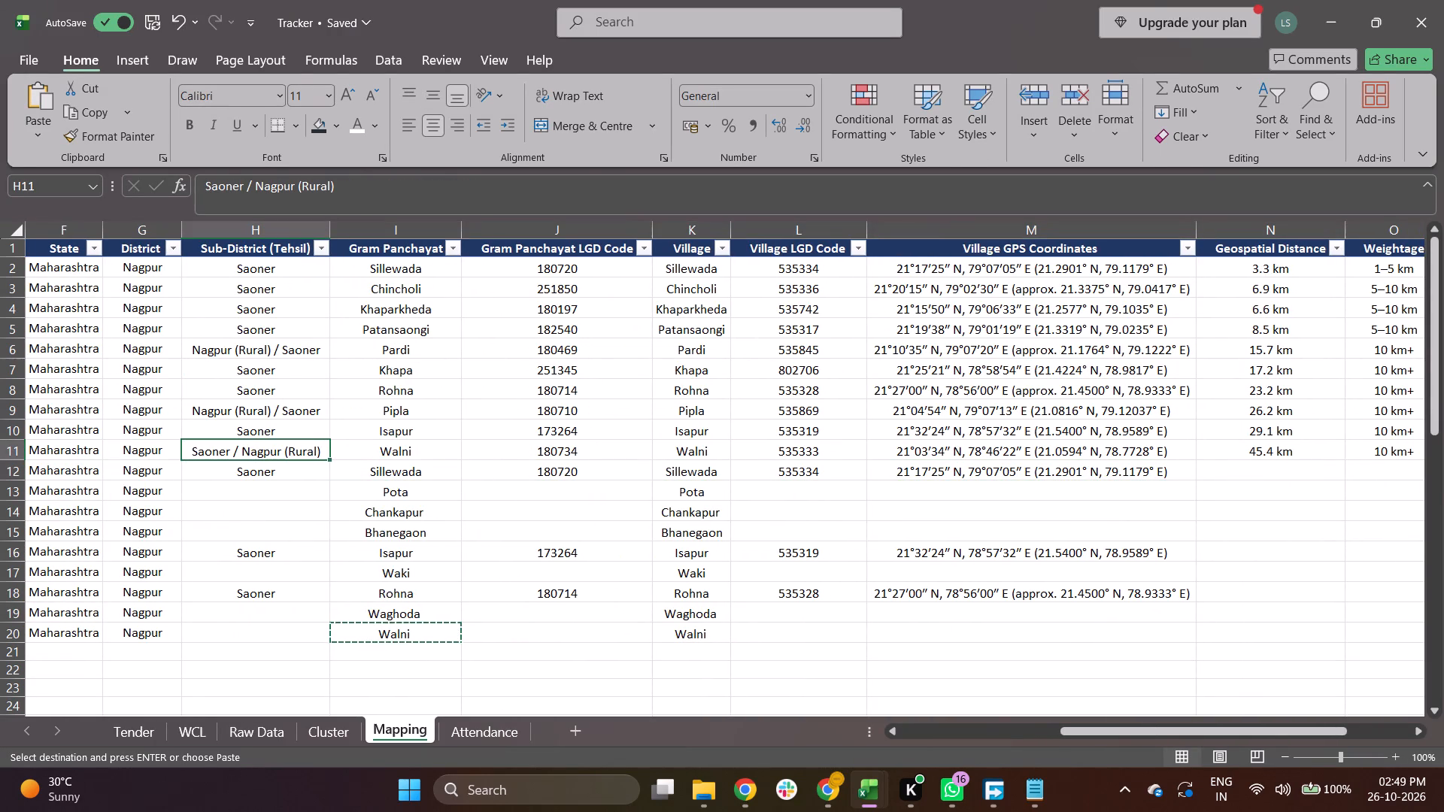
{"action": "key", "text": "shift+Right"}
{"action": "key", "text": "shift+Right"}
{"action": "key", "text": "shift+Right"}
{"action": "key", "text": "shift+Right"}
{"action": "key", "text": "shift+Right"}
{"action": "key", "text": "shift+Right"}
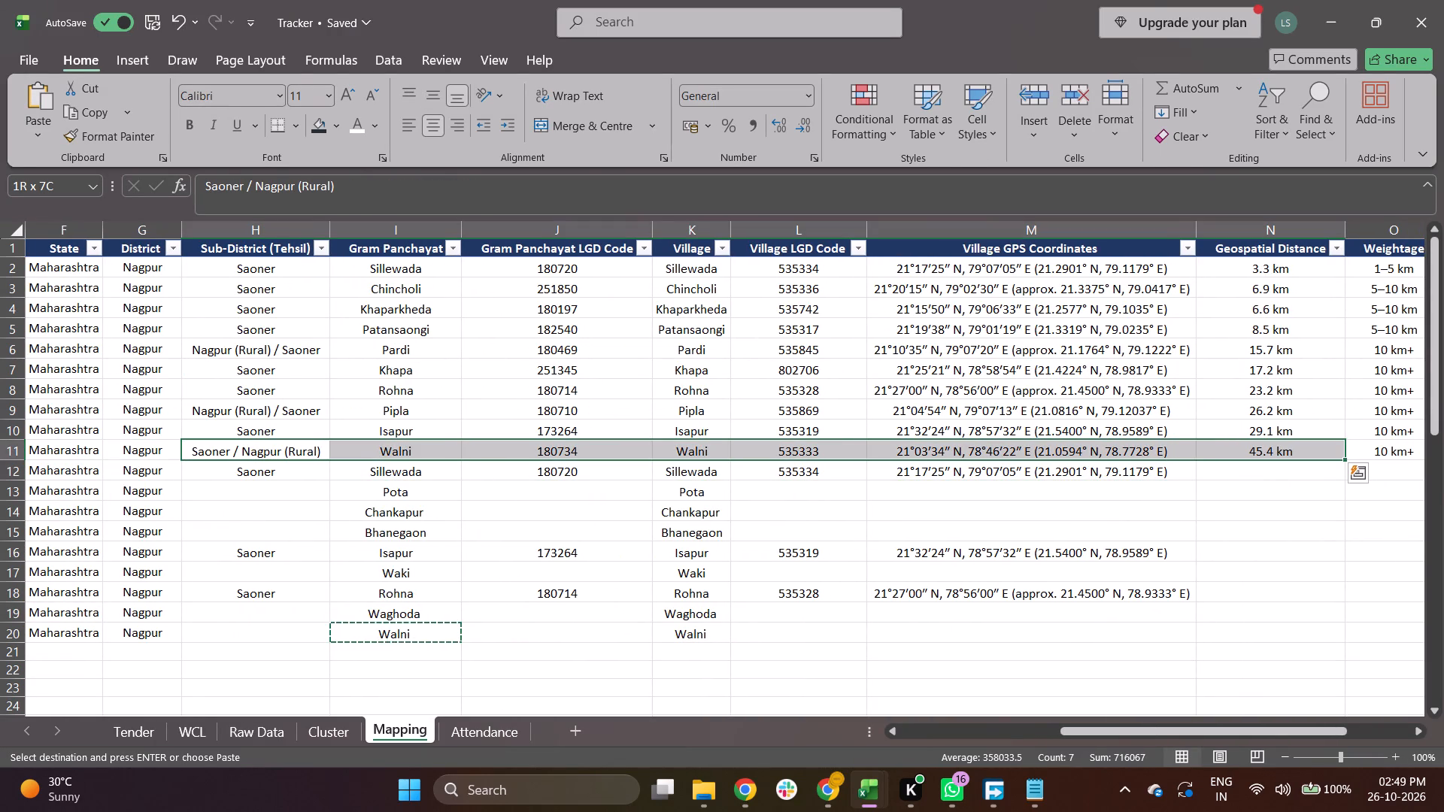
{"action": "key", "text": "shift+Left"}
{"action": "key", "text": "ctrl+c"}
{"action": "key", "text": "Down"}
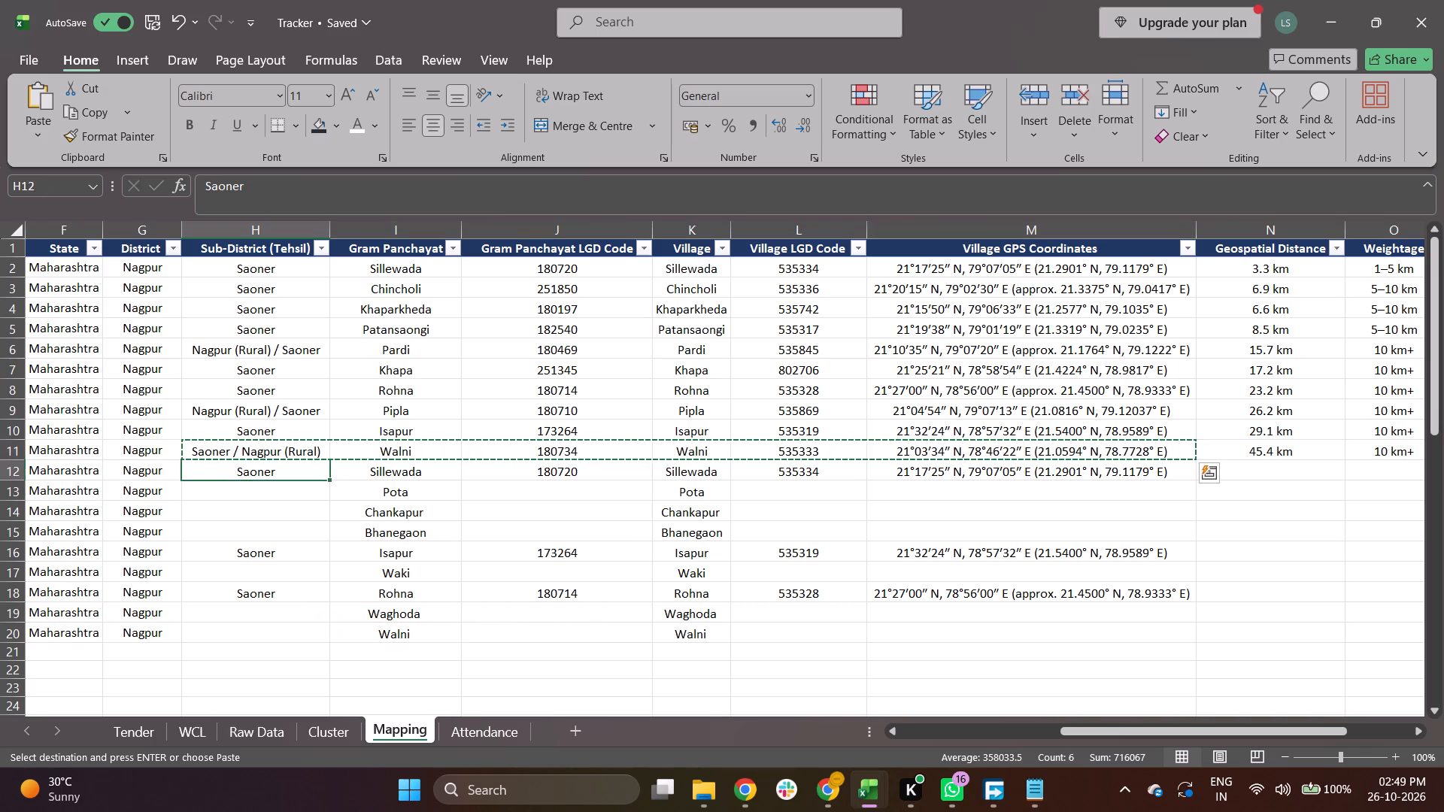
{"action": "key", "text": "Down"}
{"action": "key", "text": "Down"}
{"action": "key", "text": "Down"}
{"action": "key", "text": "Down"}
{"action": "key", "text": "Down"}
{"action": "key", "text": "Down"}
{"action": "key", "text": "Down"}
{"action": "key", "text": "Down"}
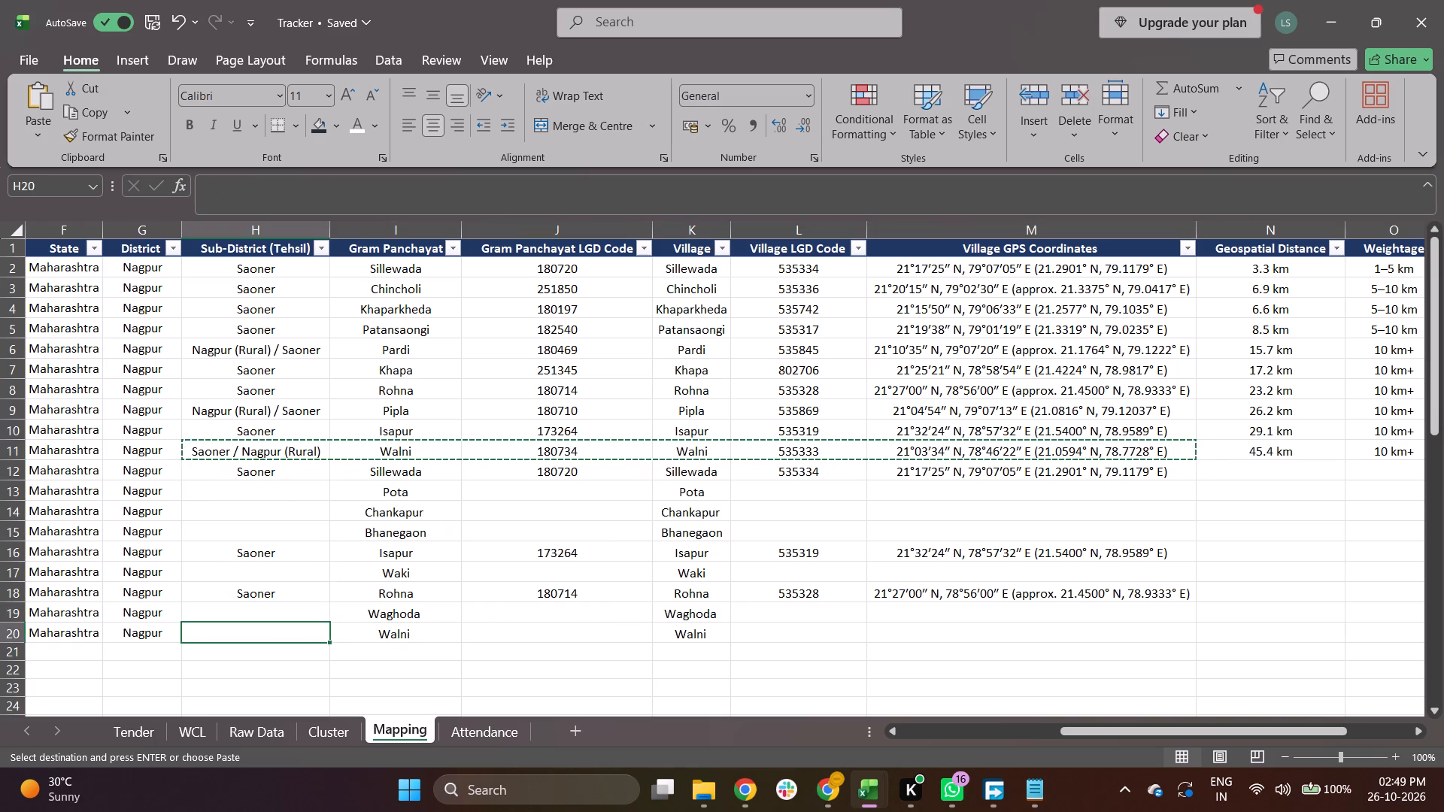
{"action": "key", "text": "ctrl+v"}
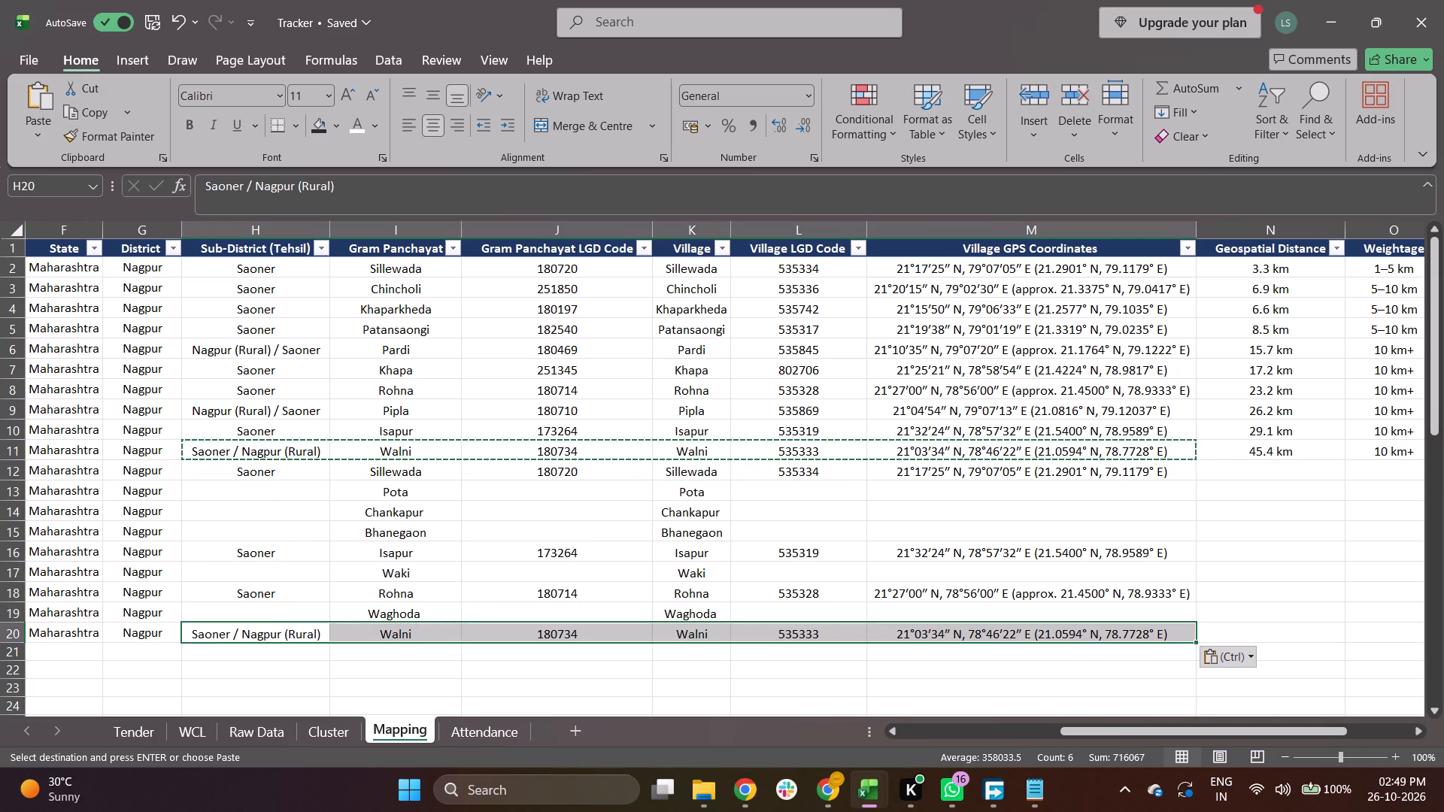
Check the Silewara UG rows for villages still missing sub-district, LGD code and GPS entries.
{"action": "key", "text": "Up"}
{"action": "key", "text": "Up"}
{"action": "key", "text": "Up"}
{"action": "key", "text": "Up"}
{"action": "key", "text": "Up"}
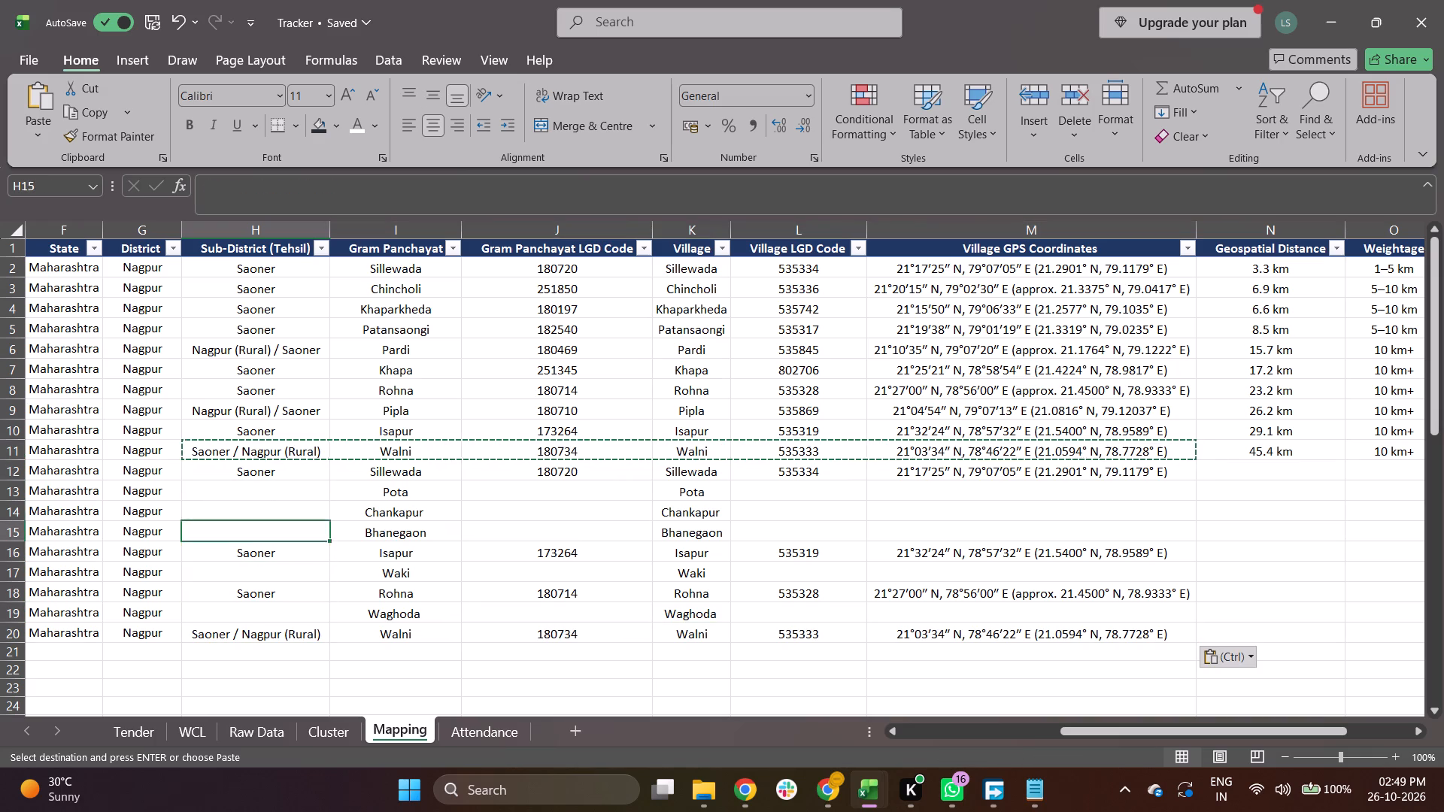
{"action": "key", "text": "Up"}
{"action": "key", "text": "Up"}
{"action": "key", "text": "Up"}
{"action": "key", "text": "Down"}
{"action": "key", "text": "Down"}
{"action": "key", "text": "Down"}
{"action": "key", "text": "Down"}
{"action": "key", "text": "Down"}
{"action": "key", "text": "Down"}
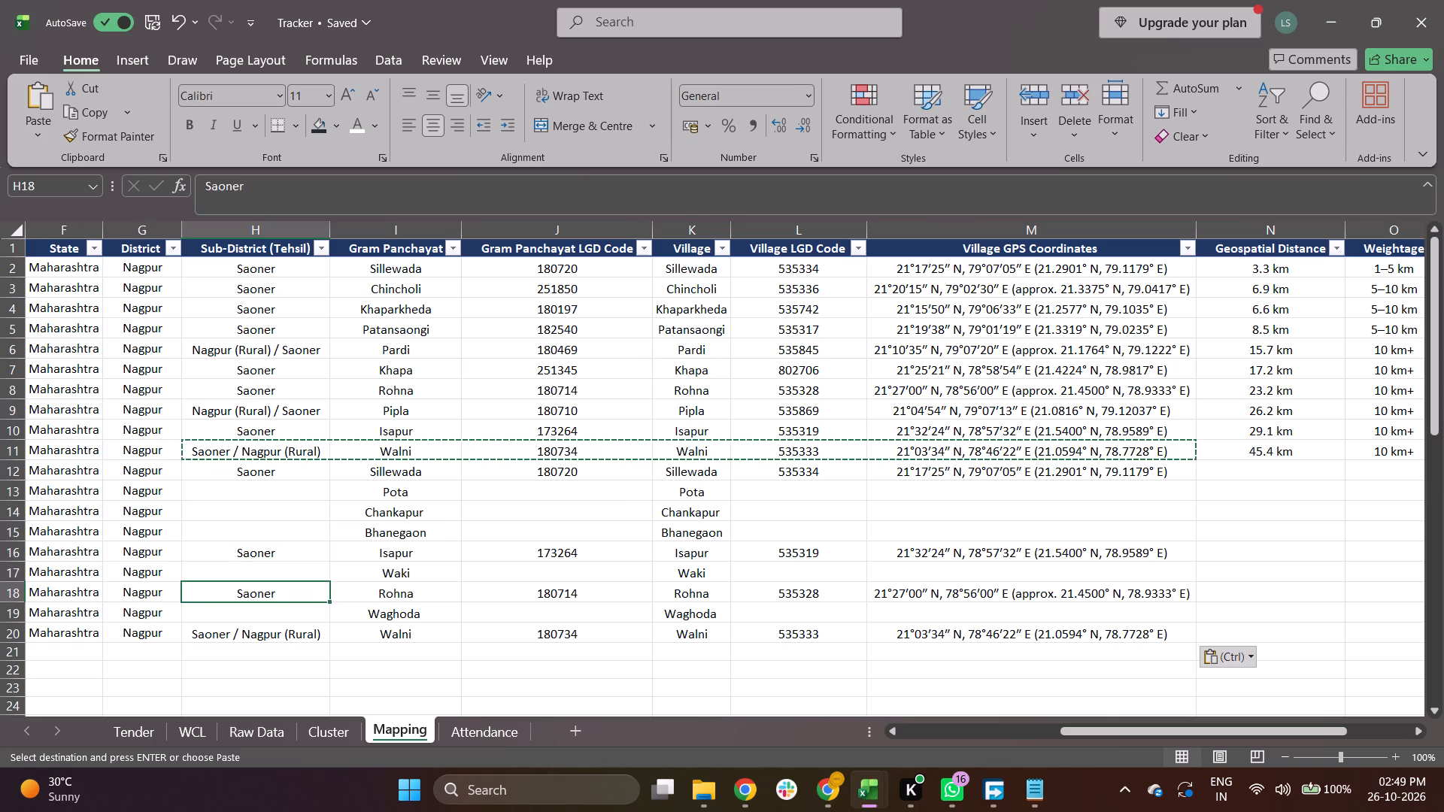
{"action": "key", "text": "Down"}
{"action": "key", "text": "Right"}
{"action": "key", "text": "Right"}
{"action": "key", "text": "Right"}
{"action": "key", "text": "Right"}
{"action": "key", "text": "Right"}
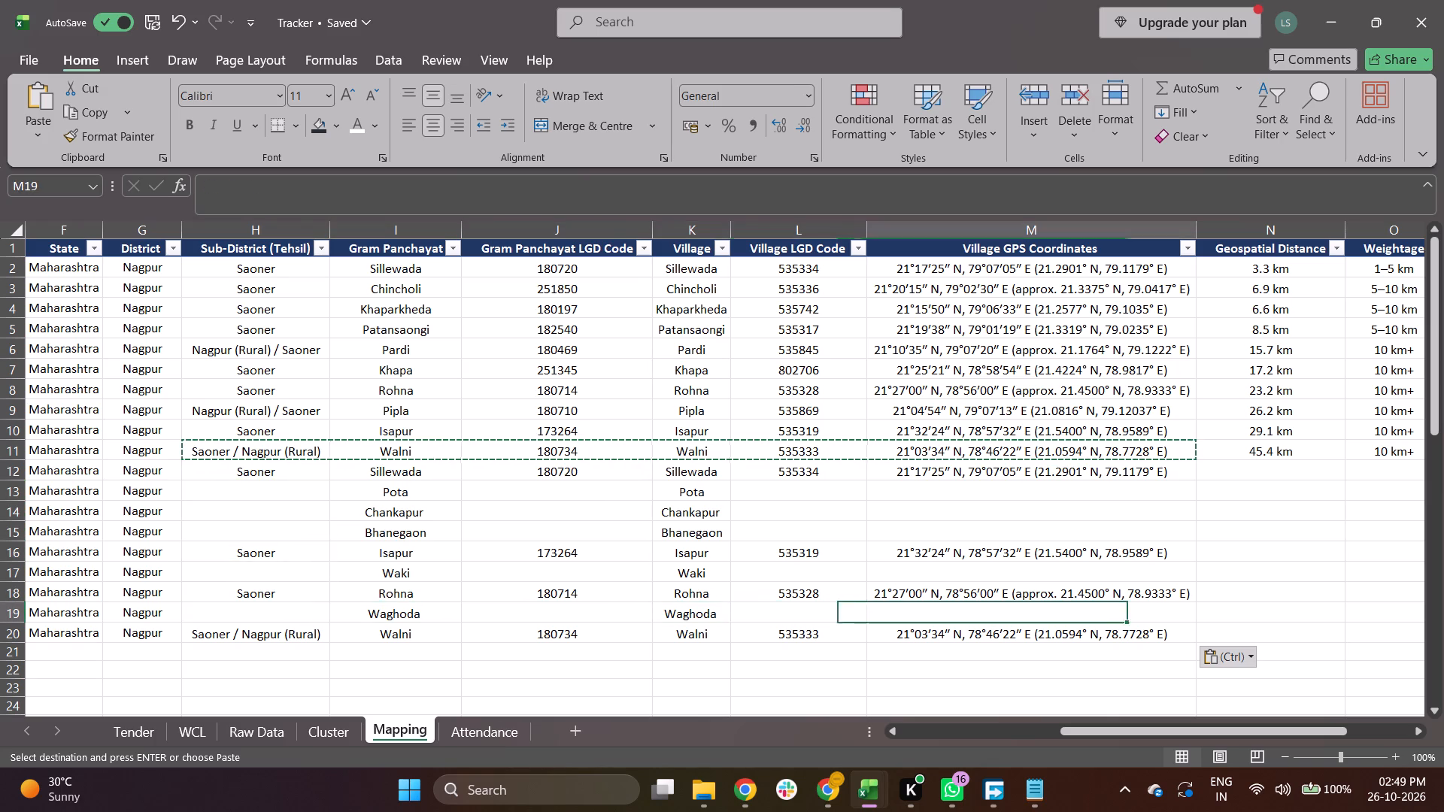
{"action": "key", "text": "Right"}
{"action": "key", "text": "Right"}
{"action": "key", "text": "Left"}
{"action": "key", "text": "Left"}
{"action": "key", "text": "Left"}
{"action": "key", "text": "Left"}
{"action": "key", "text": "Left"}
{"action": "key", "text": "Left"}
{"action": "key", "text": "Left"}
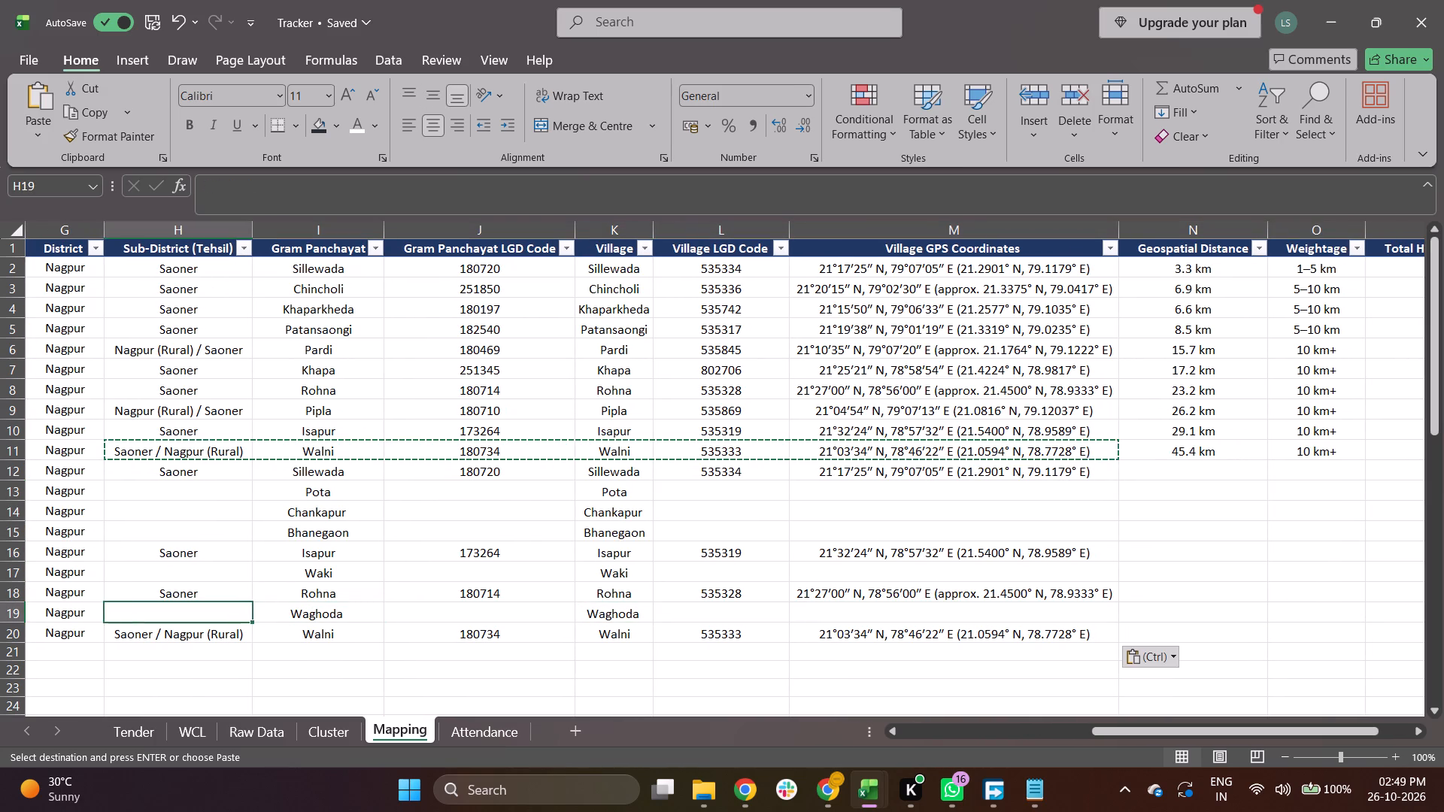
{"action": "key", "text": "Left"}
{"action": "key", "text": "Up"}
{"action": "key", "text": "Up"}
{"action": "key", "text": "Up"}
{"action": "key", "text": "Up"}
{"action": "key", "text": "Right"}
{"action": "key", "text": "Right"}
{"action": "key", "text": "Right"}
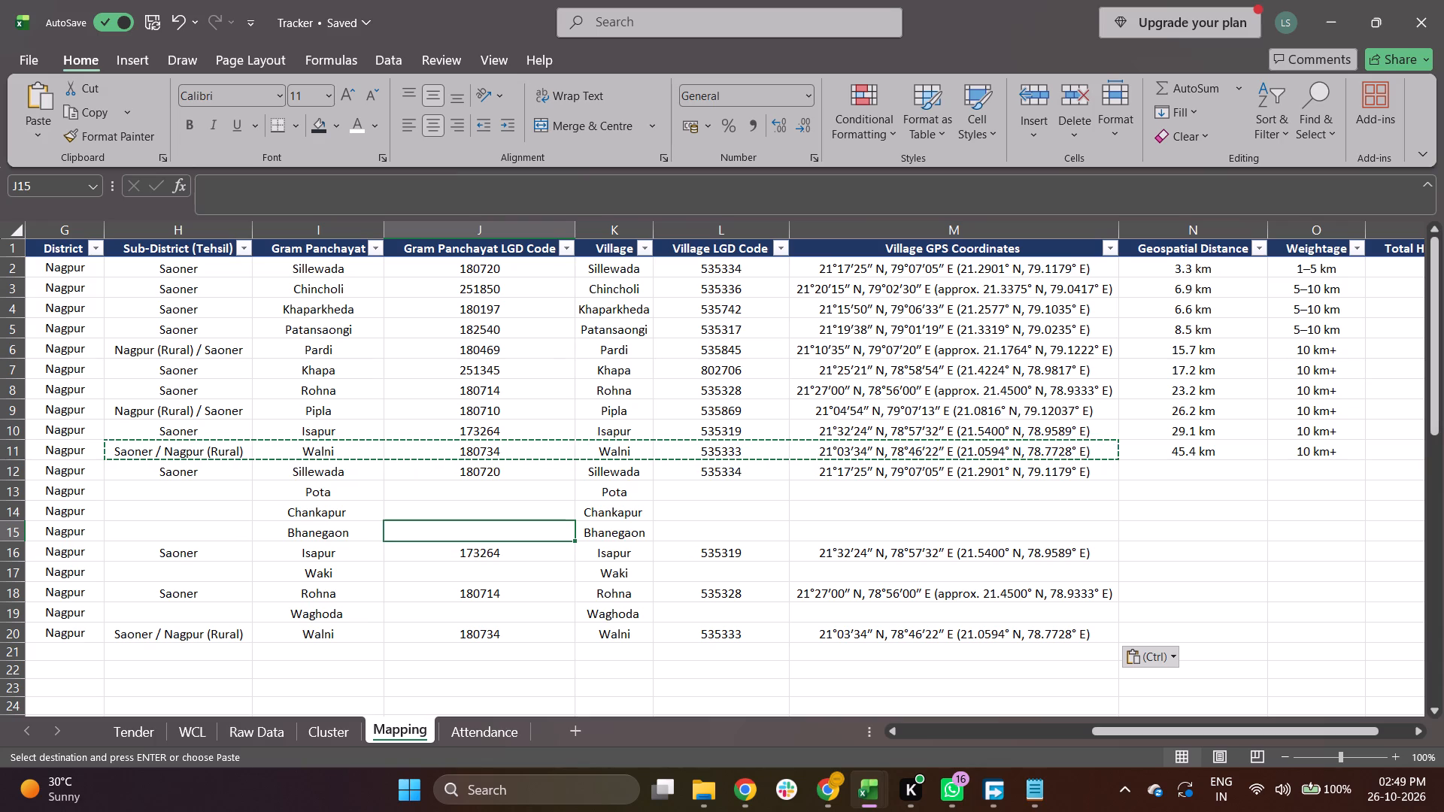
{"action": "key", "text": "Up"}
{"action": "key", "text": "Up"}
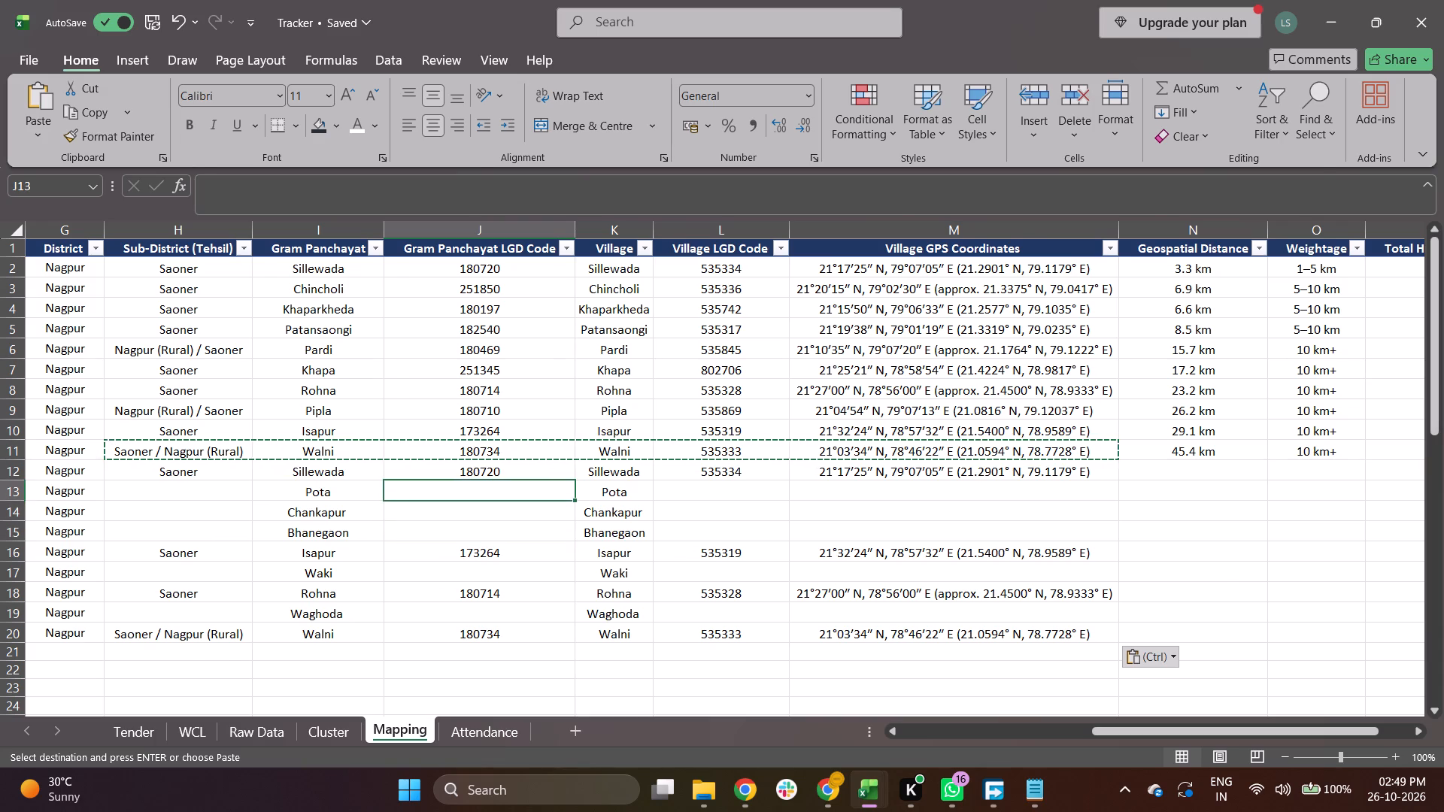
In Chrome, search for "pota village(nagpur district) correct spelling as per the google maps and google earth", and return to the Tracker workbook.
{"action": "key", "text": "alt+Tab"}
{"action": "key", "text": "alt+Tab"}
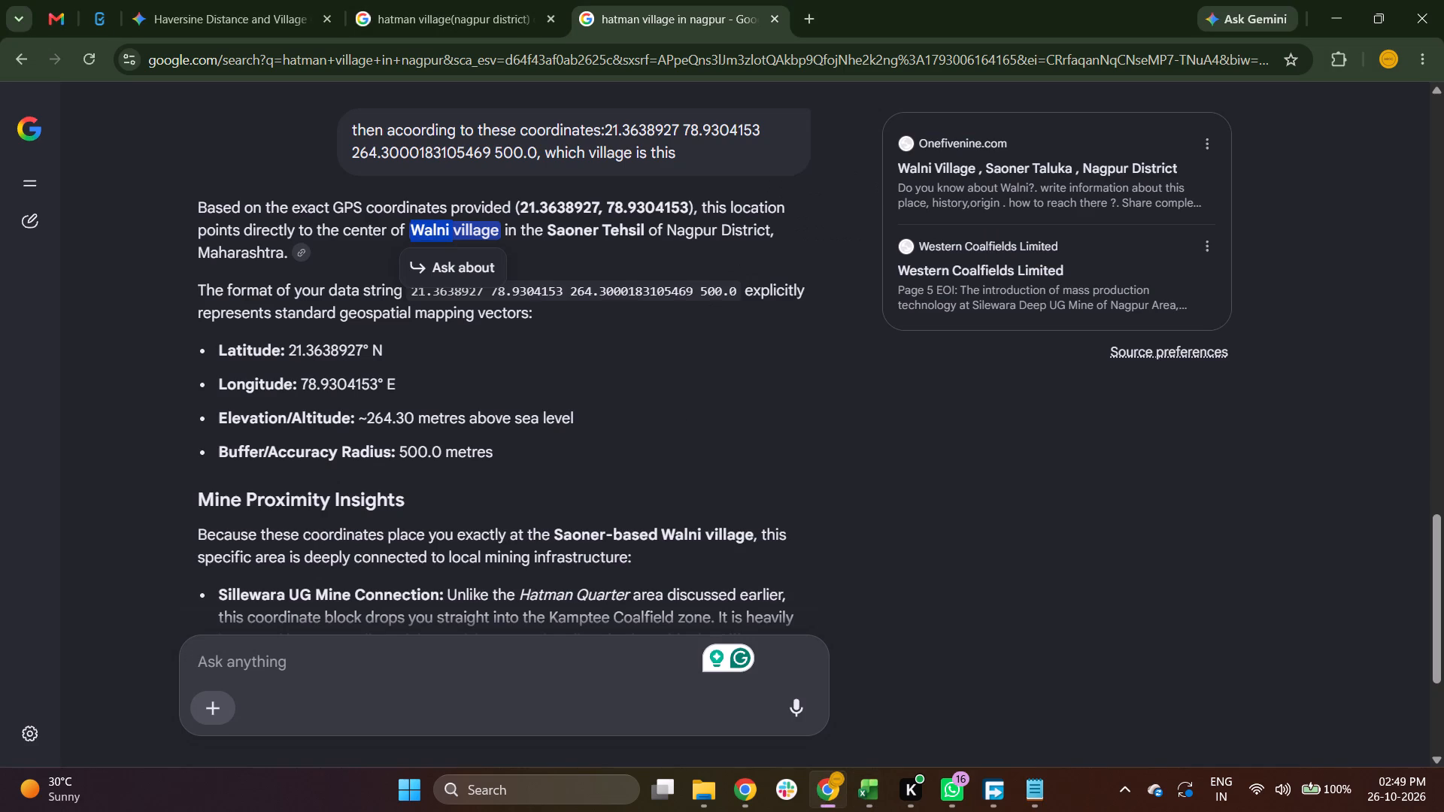
{"action": "left_click", "coordinate": [429, 0]}
{"action": "double_click", "coordinate": [224, 129]}
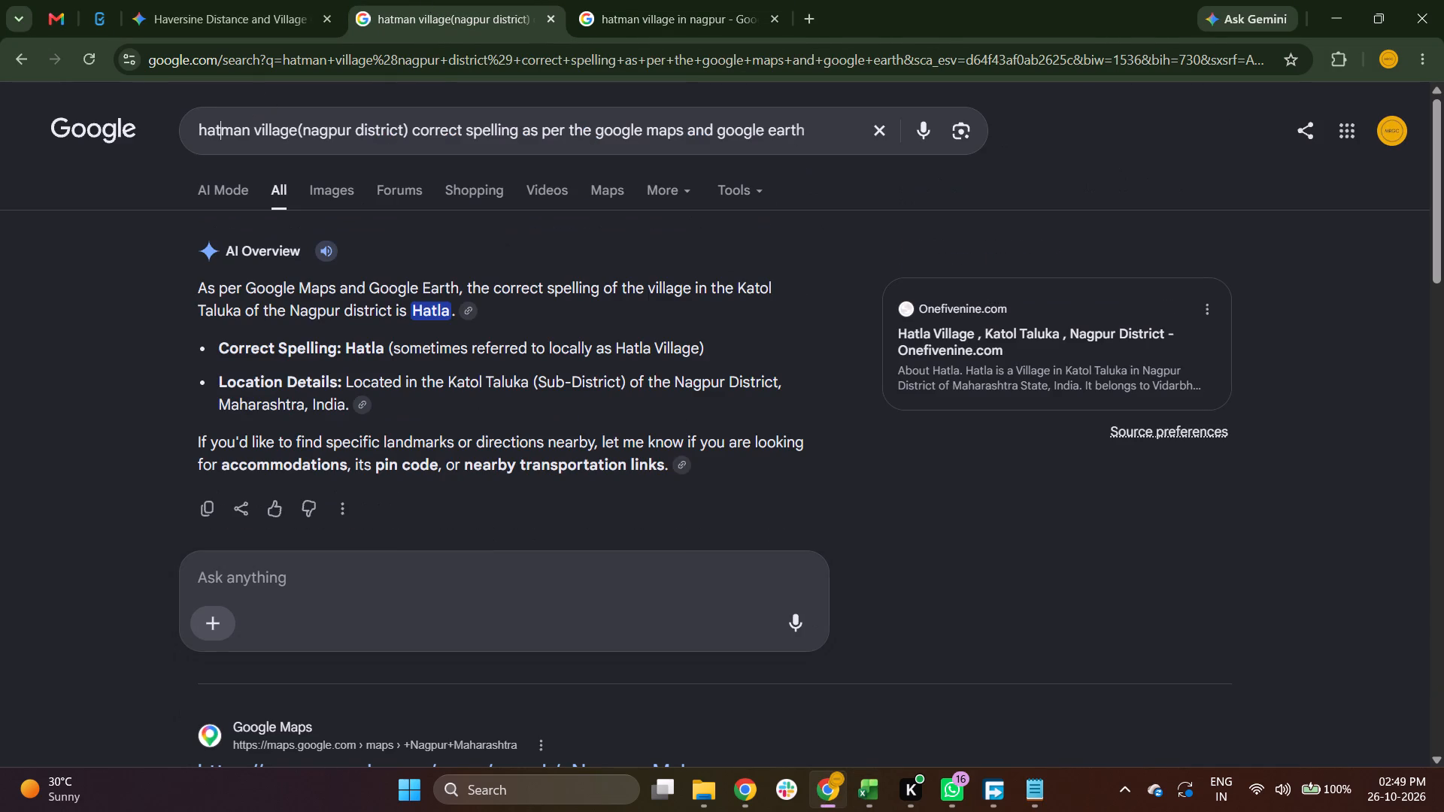
{"action": "type", "text": "pota"}
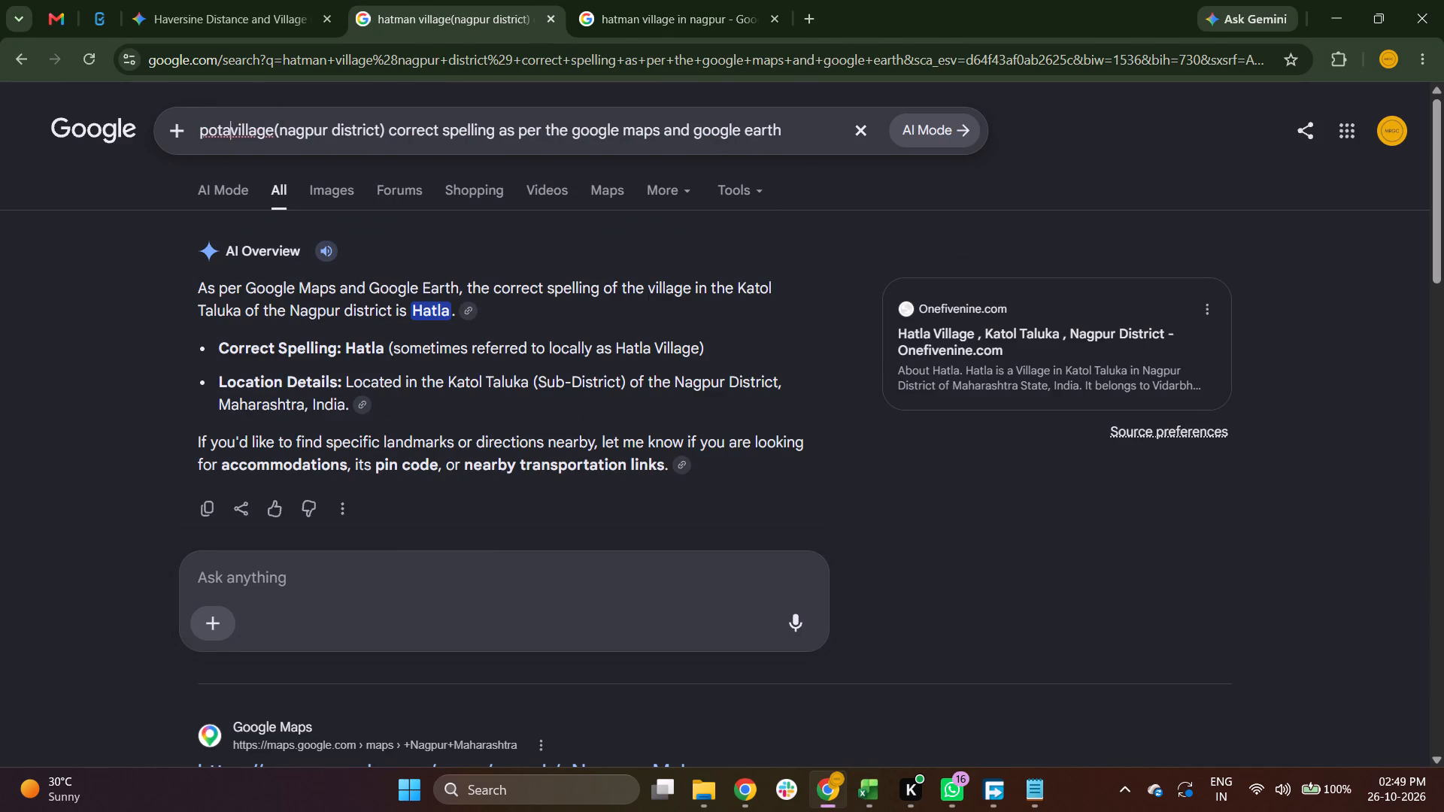
{"action": "key", "text": "space"}
{"action": "key", "text": "Return"}
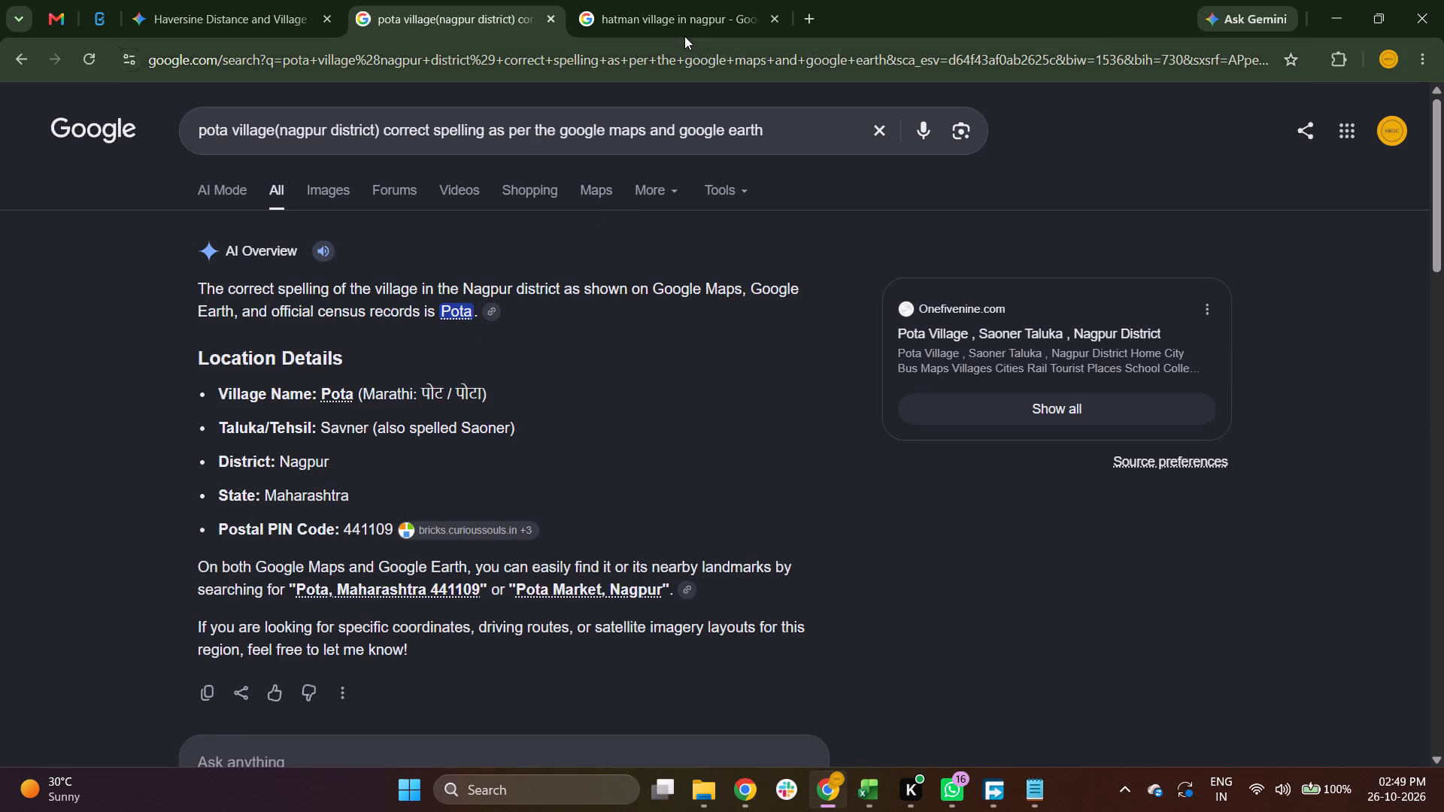
{"action": "key", "text": "alt+Tab"}
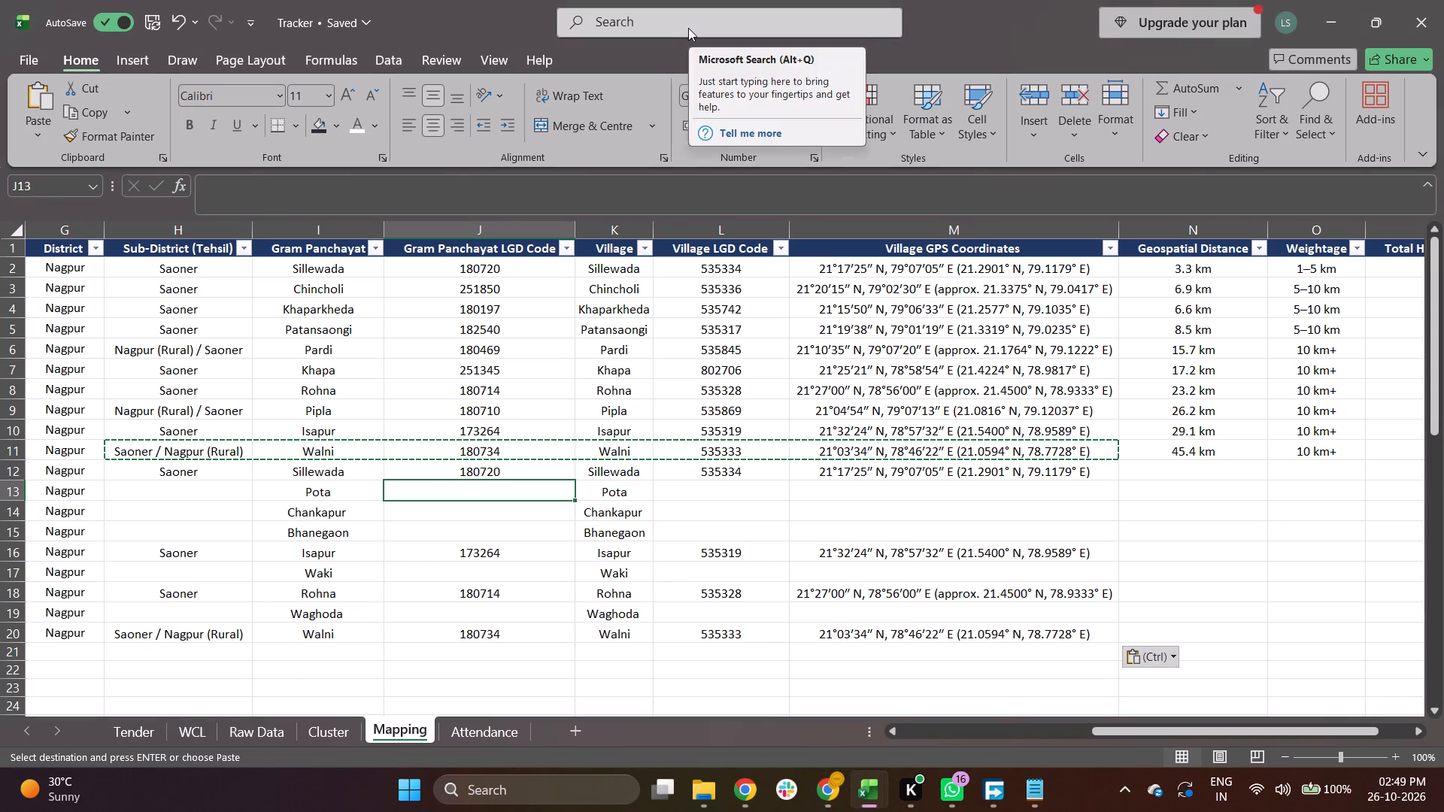
Check the Chankapur entry in row 14, then search in Chrome for "Chankapur village(nagpur district) correct spelling as per the google maps and google earth".
{"action": "key", "text": "Left"}
{"action": "key", "text": "Down"}
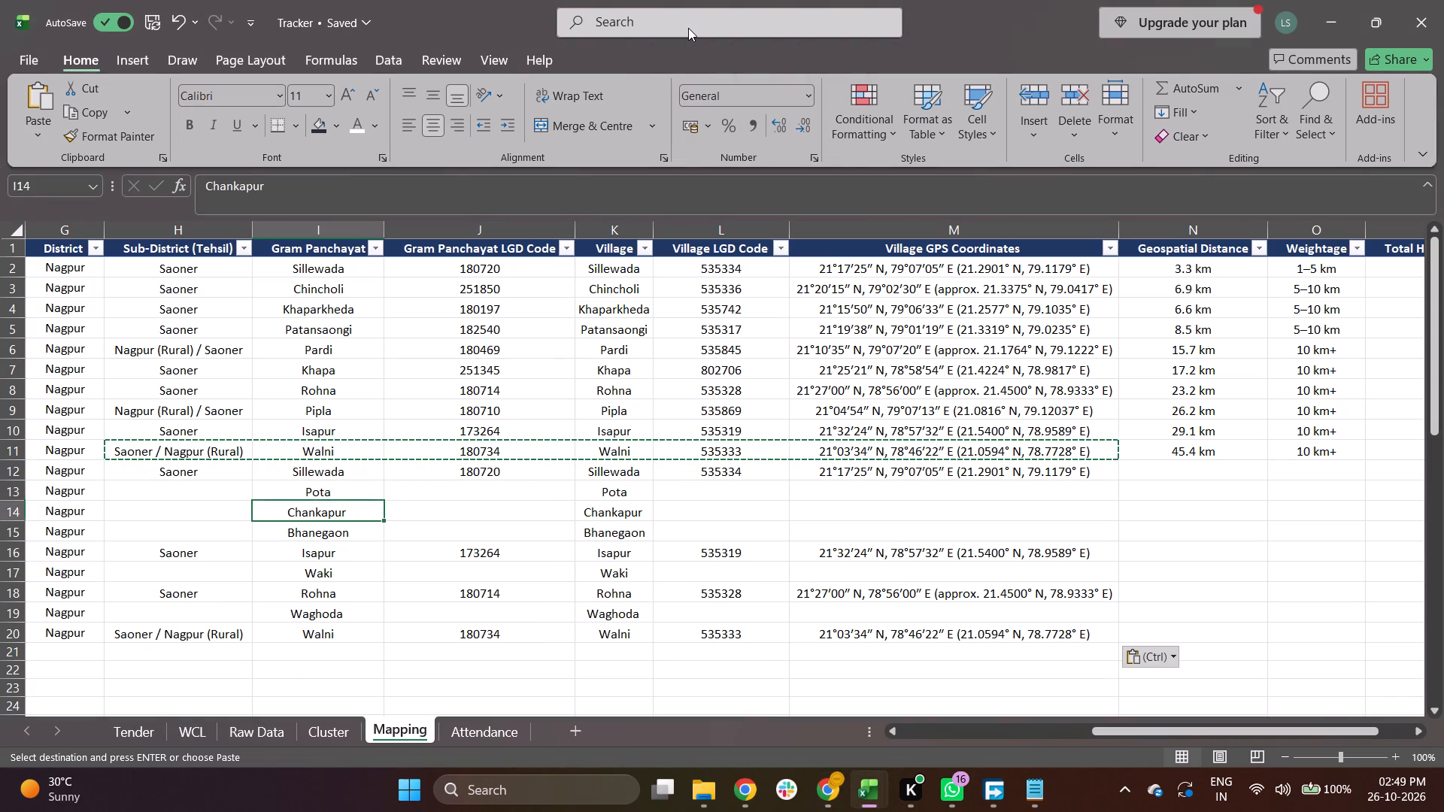
{"action": "key", "text": "alt+Tab"}
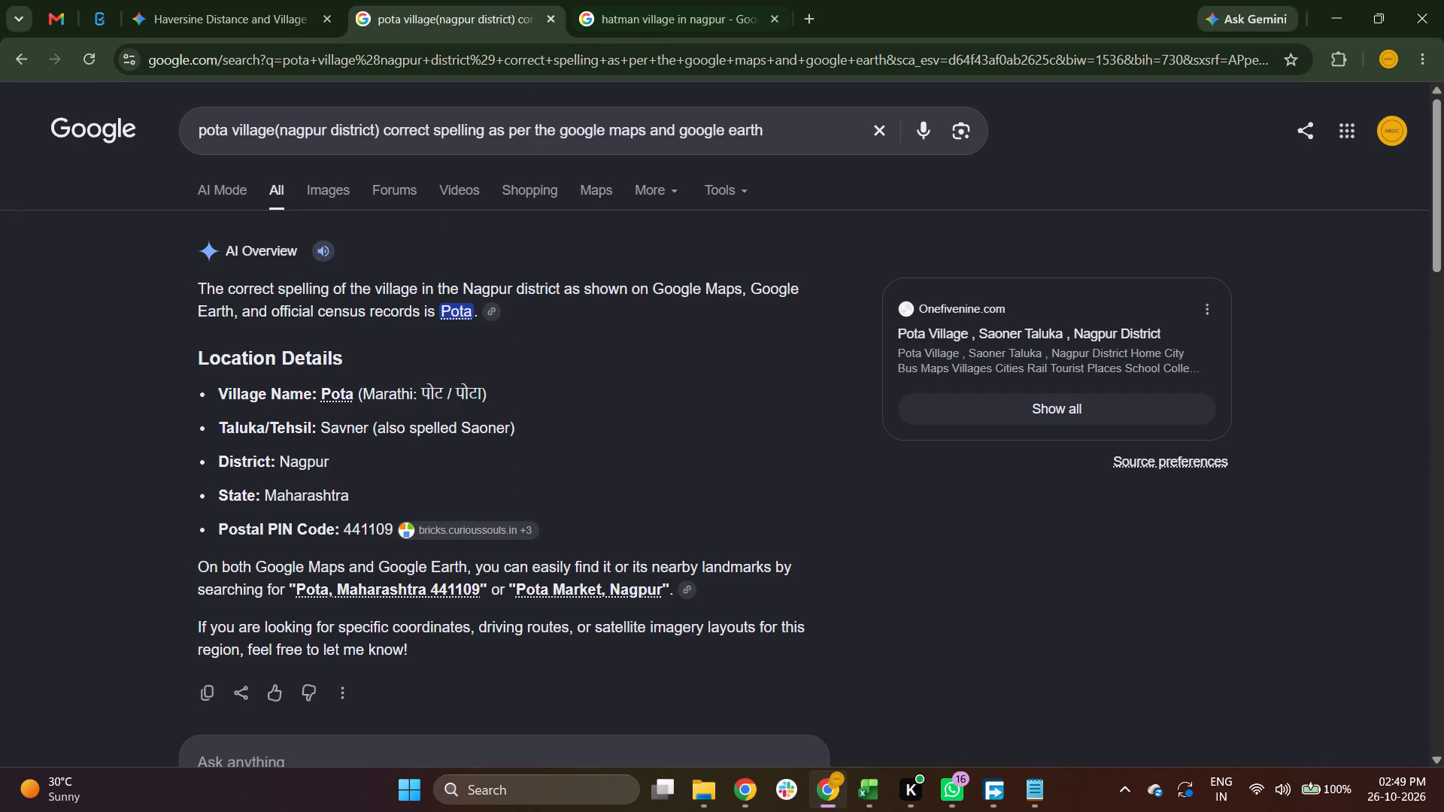
{"action": "double_click", "coordinate": [212, 129]}
{"action": "type", "text": "Chanka"}
{"action": "type", "text": "pur"}
{"action": "key", "text": "space"}
{"action": "key", "text": "Return"}
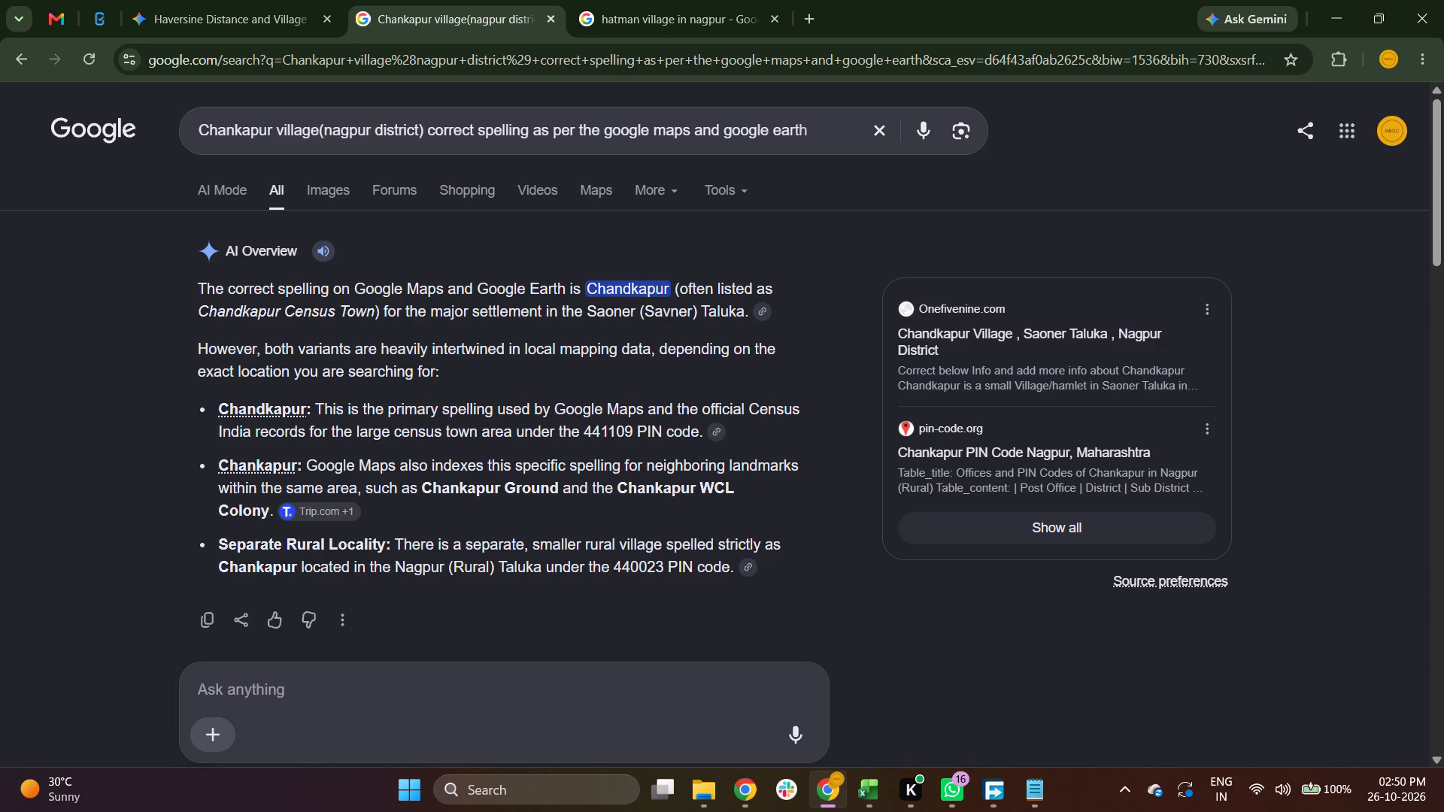
{"action": "scroll", "coordinate": [520, 471], "scroll_direction": "down", "scroll_amount": 1}
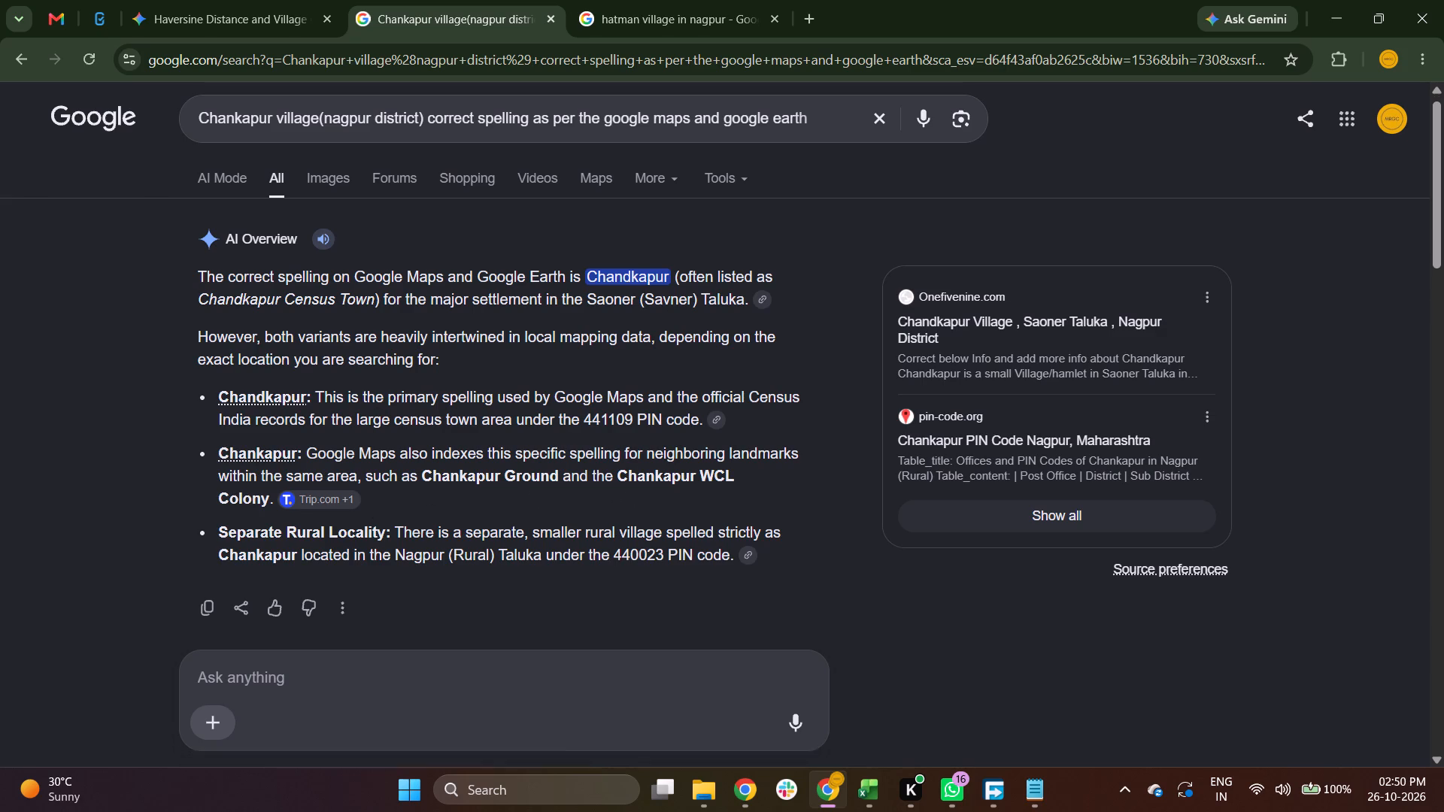
{"action": "scroll", "coordinate": [520, 471], "scroll_direction": "down", "scroll_amount": 2}
{"action": "scroll", "coordinate": [520, 471], "scroll_direction": "up", "scroll_amount": 2}
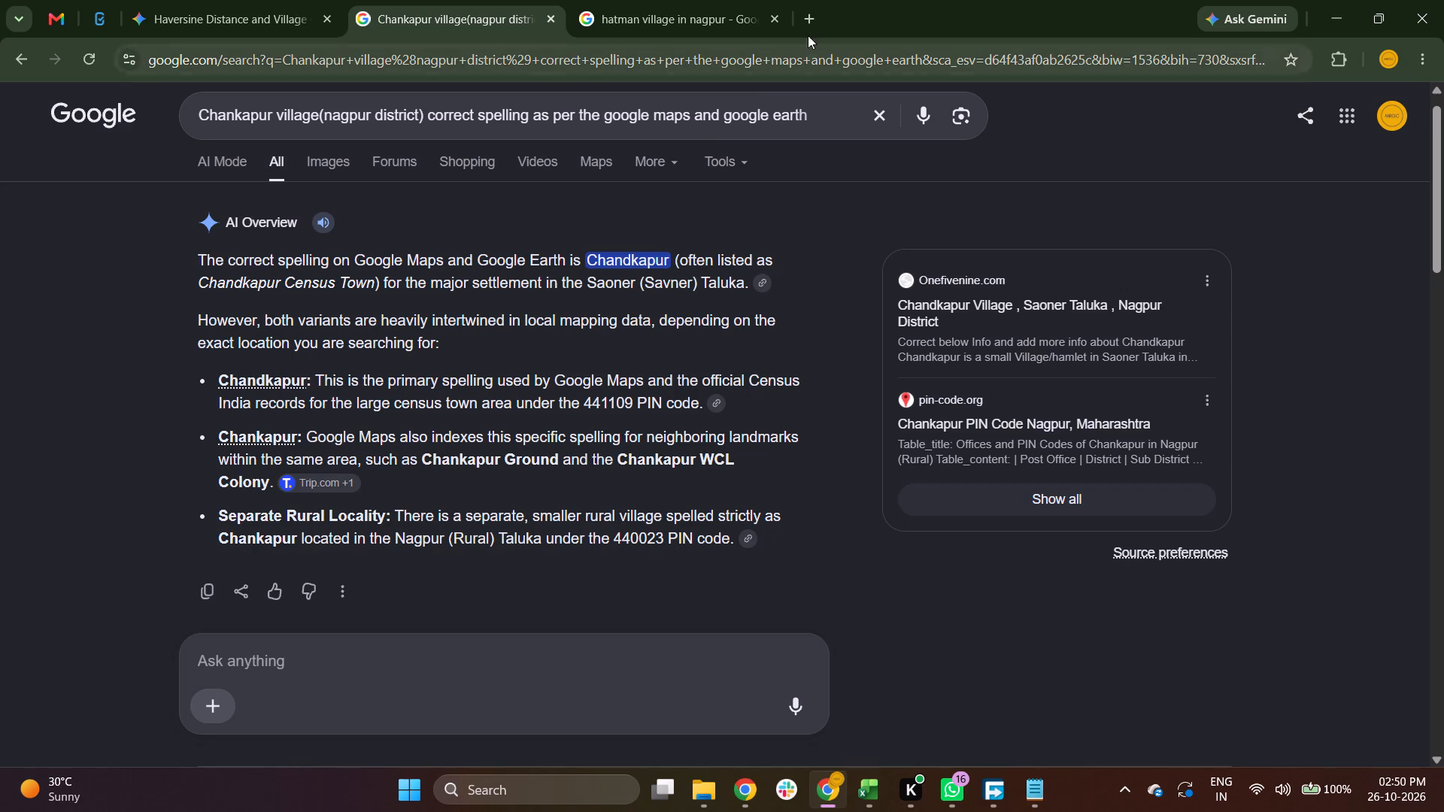
Review the earlier "hatman village in nagpur" conversation, including its coordinate-based question.
{"action": "left_click", "coordinate": [739, 5]}
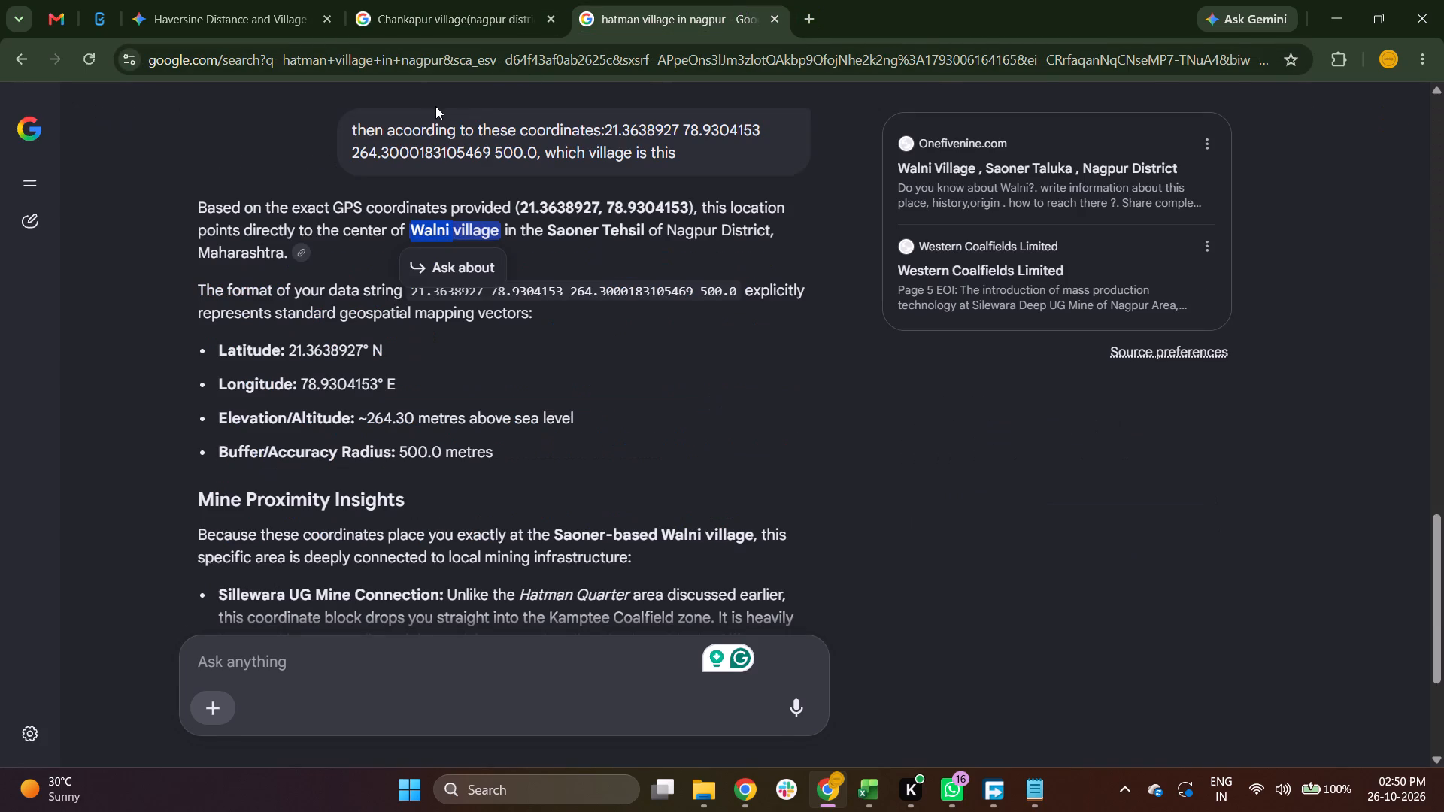
{"action": "scroll", "coordinate": [425, 107], "scroll_direction": "up", "scroll_amount": 9}
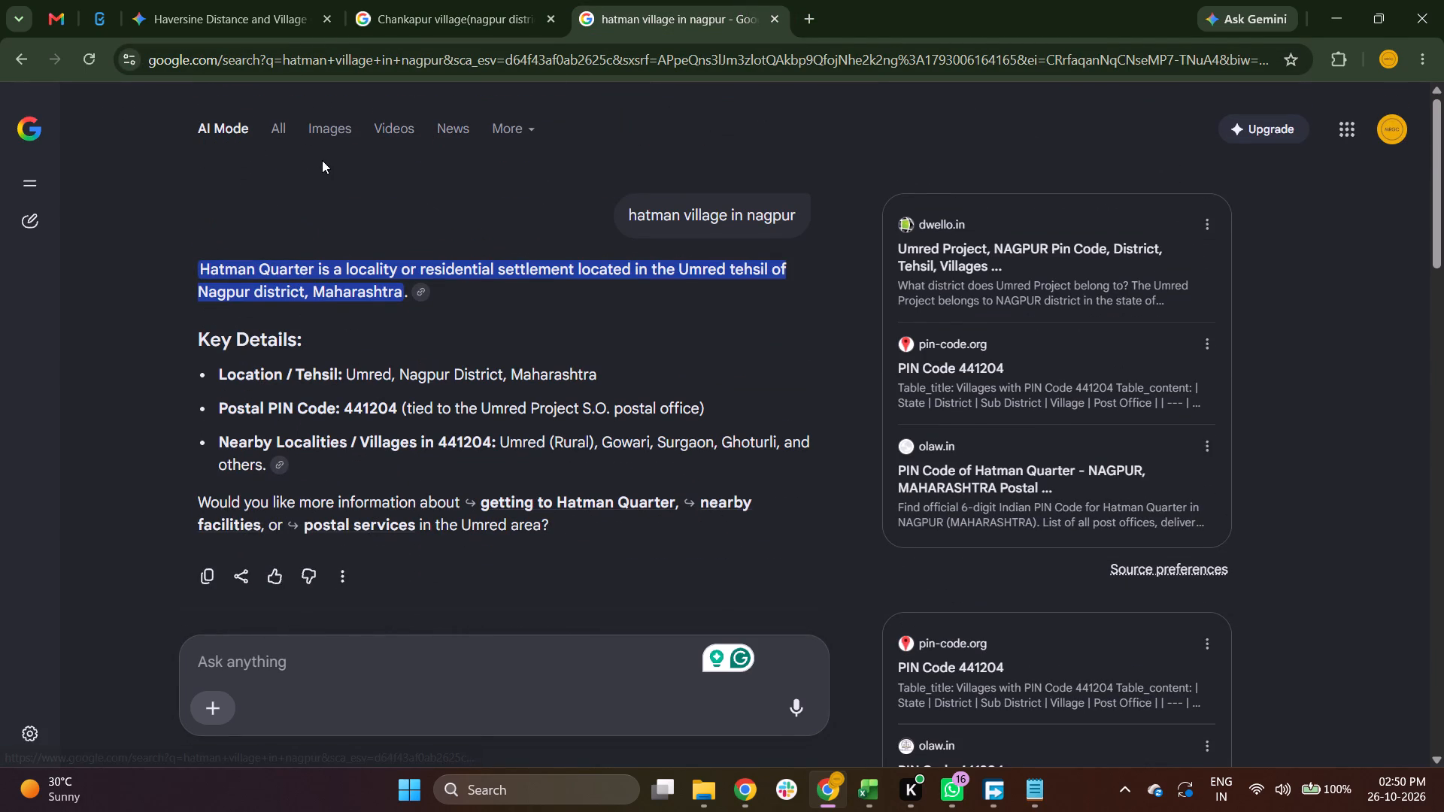
{"action": "scroll", "coordinate": [427, 283], "scroll_direction": "up", "scroll_amount": 5}
{"action": "scroll", "coordinate": [427, 283], "scroll_direction": "down", "scroll_amount": 7}
{"action": "scroll", "coordinate": [427, 283], "scroll_direction": "up", "scroll_amount": 5}
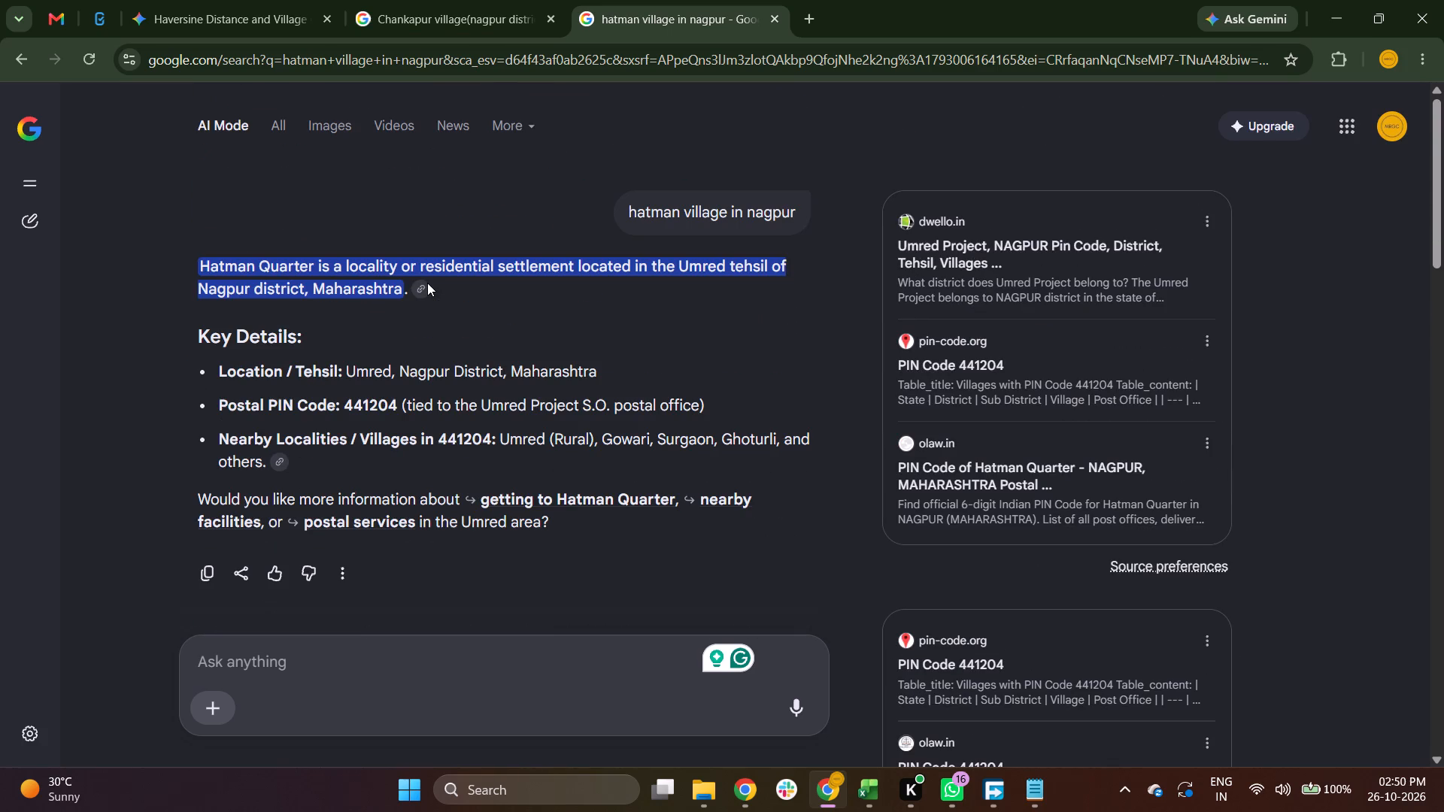
In the Household Survey Schedule workbook, find the Chankapur entries and copy the GPS coordinates in cell L103.
{"action": "key", "text": "alt+Tab"}
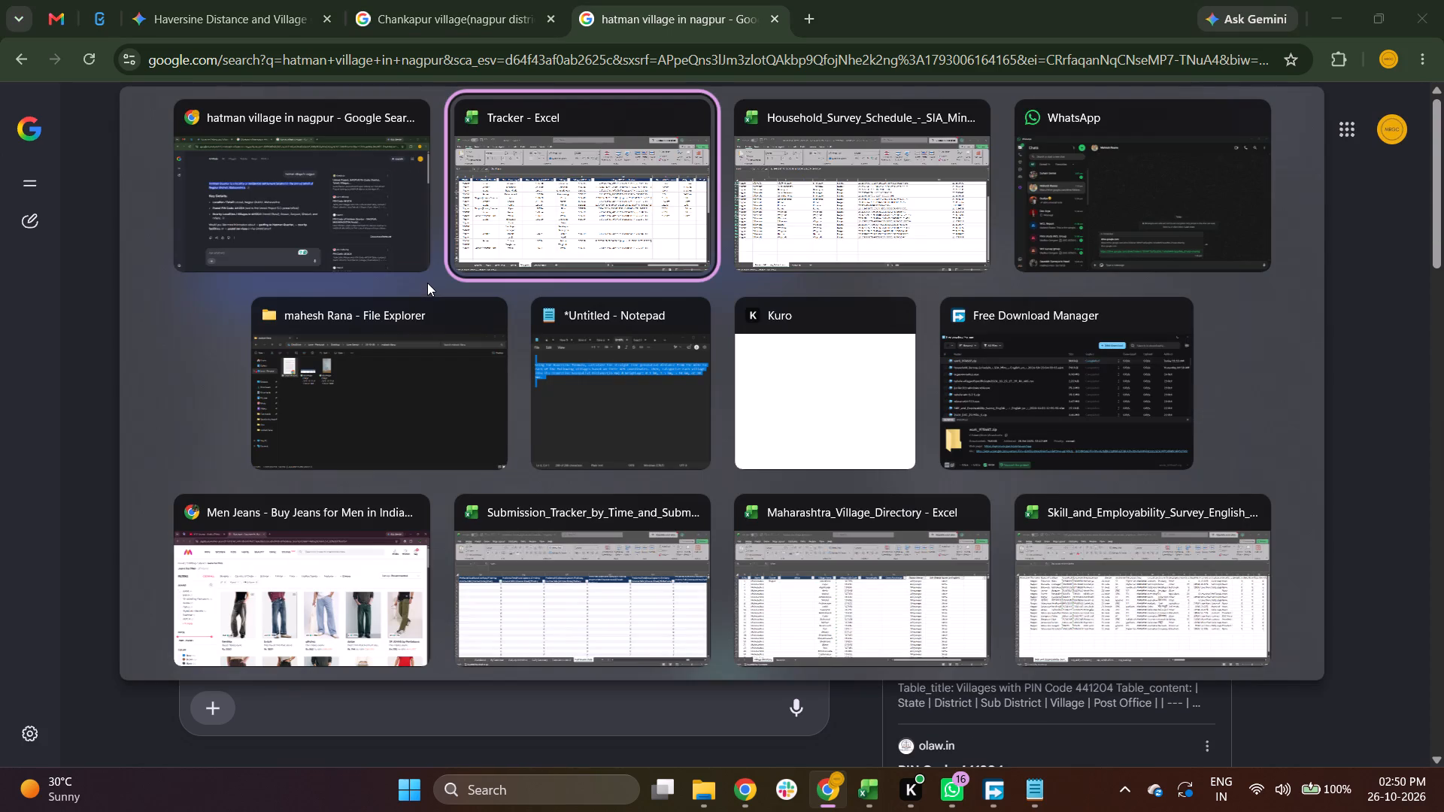
{"action": "key", "text": "alt+Tab"}
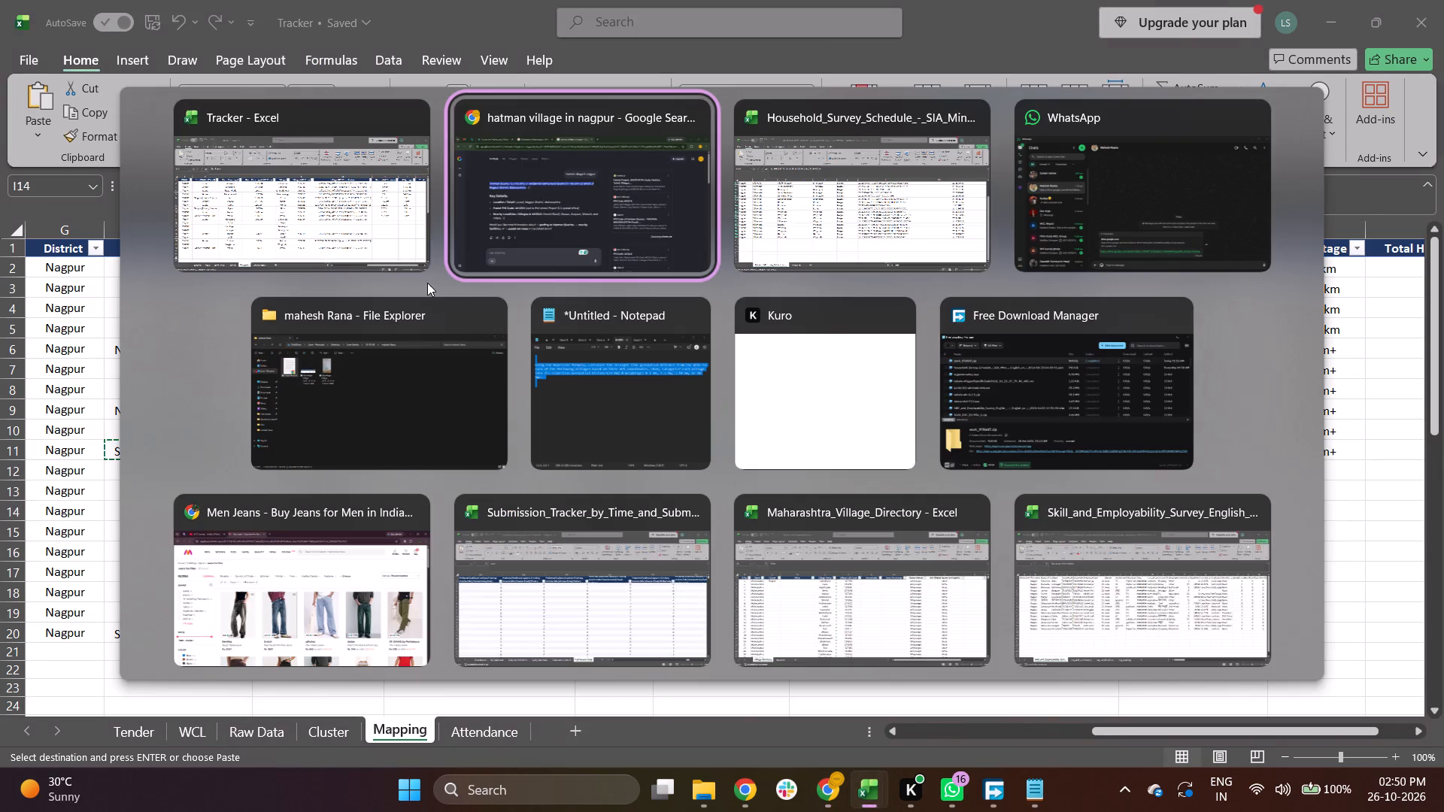
{"action": "key", "text": "alt+Right"}
{"action": "key", "text": "Up"}
{"action": "key", "text": "Up"}
{"action": "key", "text": "Up"}
{"action": "key", "text": "Up"}
{"action": "key", "text": "Up"}
{"action": "key", "text": "Up"}
{"action": "key", "text": "Up"}
{"action": "key", "text": "Up"}
{"action": "key", "text": "Up"}
{"action": "key", "text": "Up"}
{"action": "key", "text": "Up"}
{"action": "key", "text": "Up"}
{"action": "key", "text": "Up"}
{"action": "key", "text": "Up"}
{"action": "key", "text": "Up"}
{"action": "key", "text": "Up"}
{"action": "key", "text": "Up"}
{"action": "key", "text": "Up"}
{"action": "key", "text": "Up"}
{"action": "key", "text": "Up"}
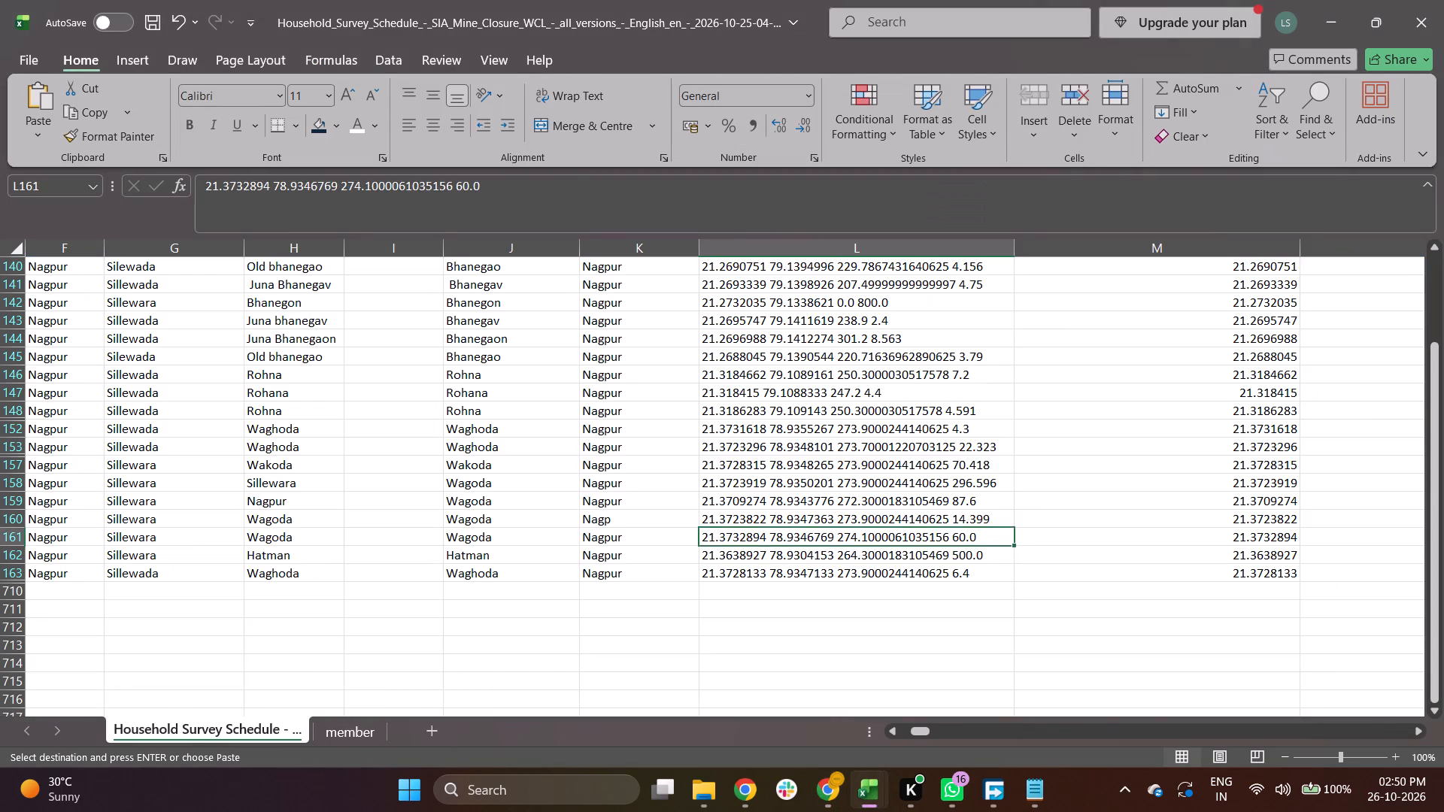
{"action": "key", "text": "Up"}
{"action": "key", "text": "Up"}
{"action": "key", "text": "Up"}
{"action": "key", "text": "Up"}
{"action": "key", "text": "Up"}
{"action": "key", "text": "Up"}
{"action": "key", "text": "Up"}
{"action": "key", "text": "Up"}
{"action": "key", "text": "Up"}
{"action": "key", "text": "Up"}
{"action": "key", "text": "Up"}
{"action": "key", "text": "Up"}
{"action": "key", "text": "Up"}
{"action": "key", "text": "Up"}
{"action": "key", "text": "Up"}
{"action": "key", "text": "Up"}
{"action": "key", "text": "Up"}
{"action": "key", "text": "Up"}
{"action": "key", "text": "Up"}
{"action": "key", "text": "Up"}
{"action": "key", "text": "Up"}
{"action": "key", "text": "Up"}
{"action": "key", "text": "Up"}
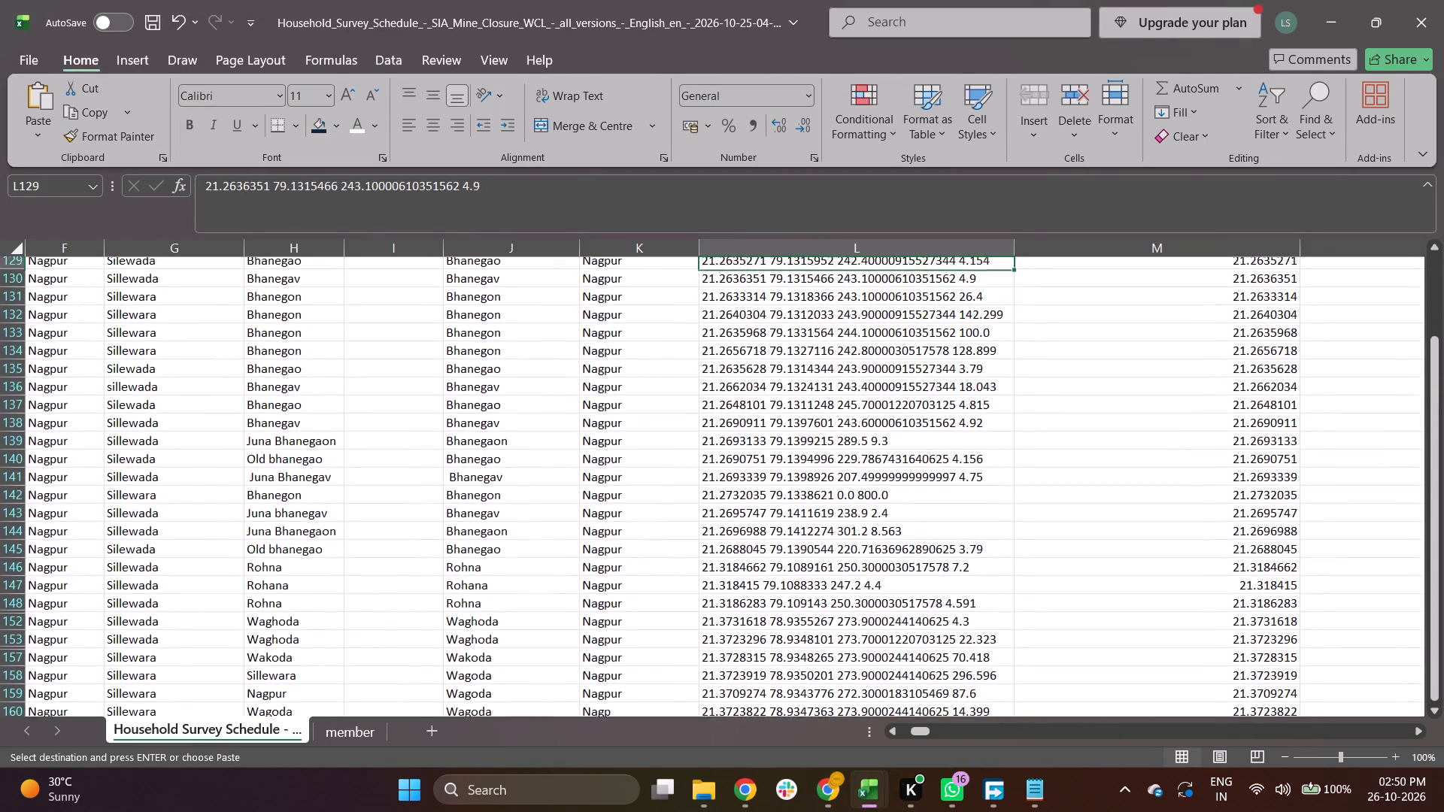
{"action": "key", "text": "Down"}
{"action": "key", "text": "Down"}
{"action": "key", "text": "Down"}
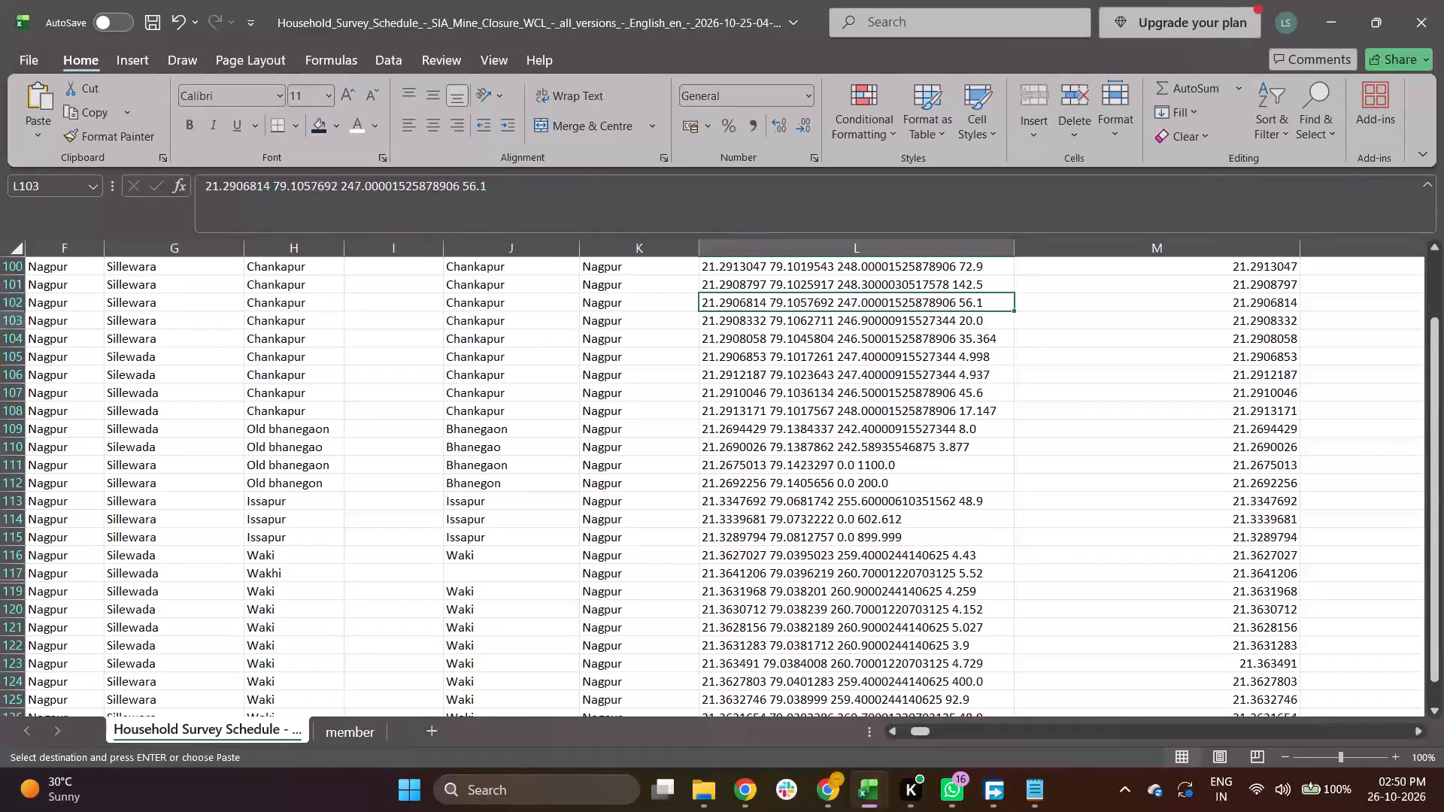
{"action": "key", "text": "ctrl+c"}
Switch to Chrome and close the "hatman village in nagpur" search tab.
{"action": "key", "text": "alt+Tab"}
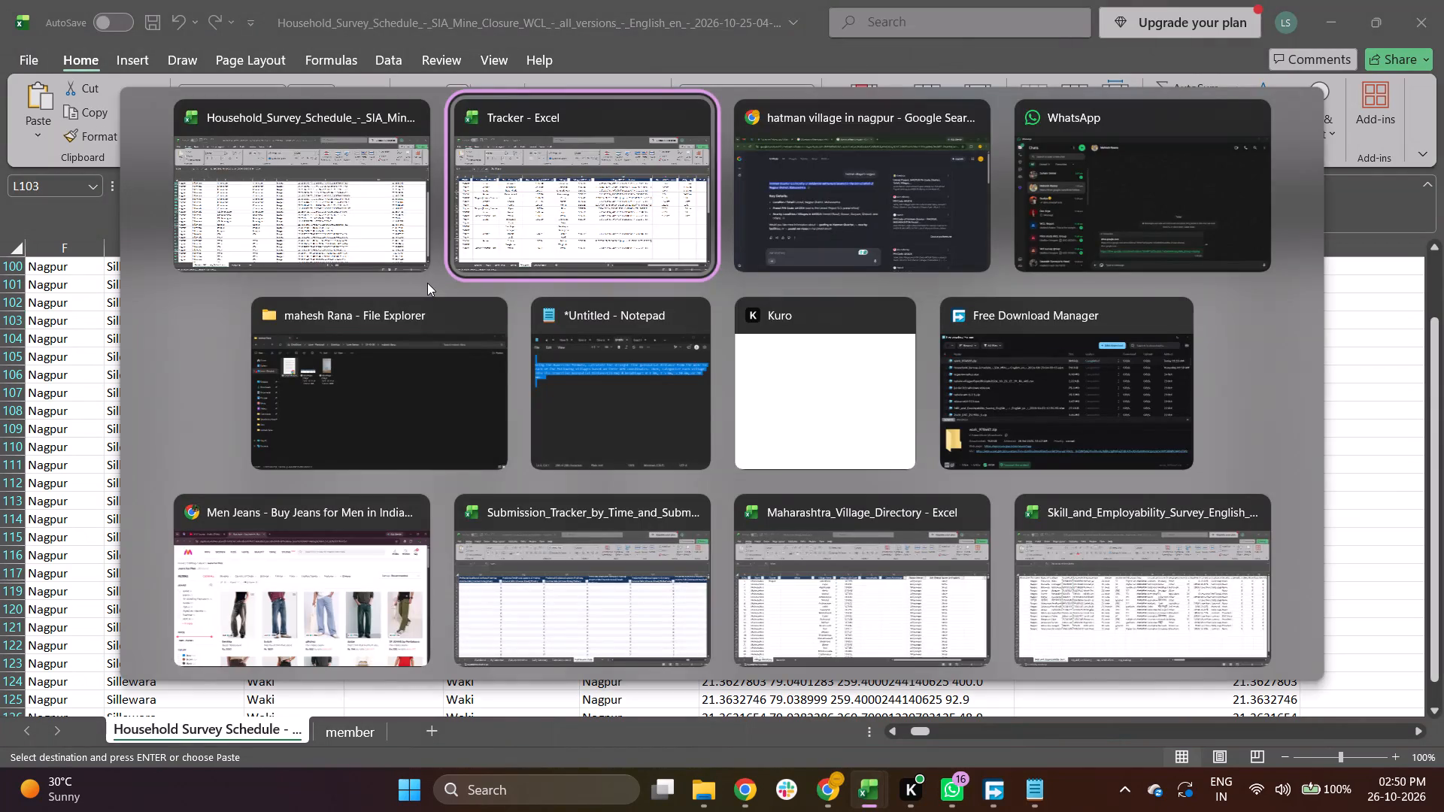
{"action": "key", "text": "alt+Tab"}
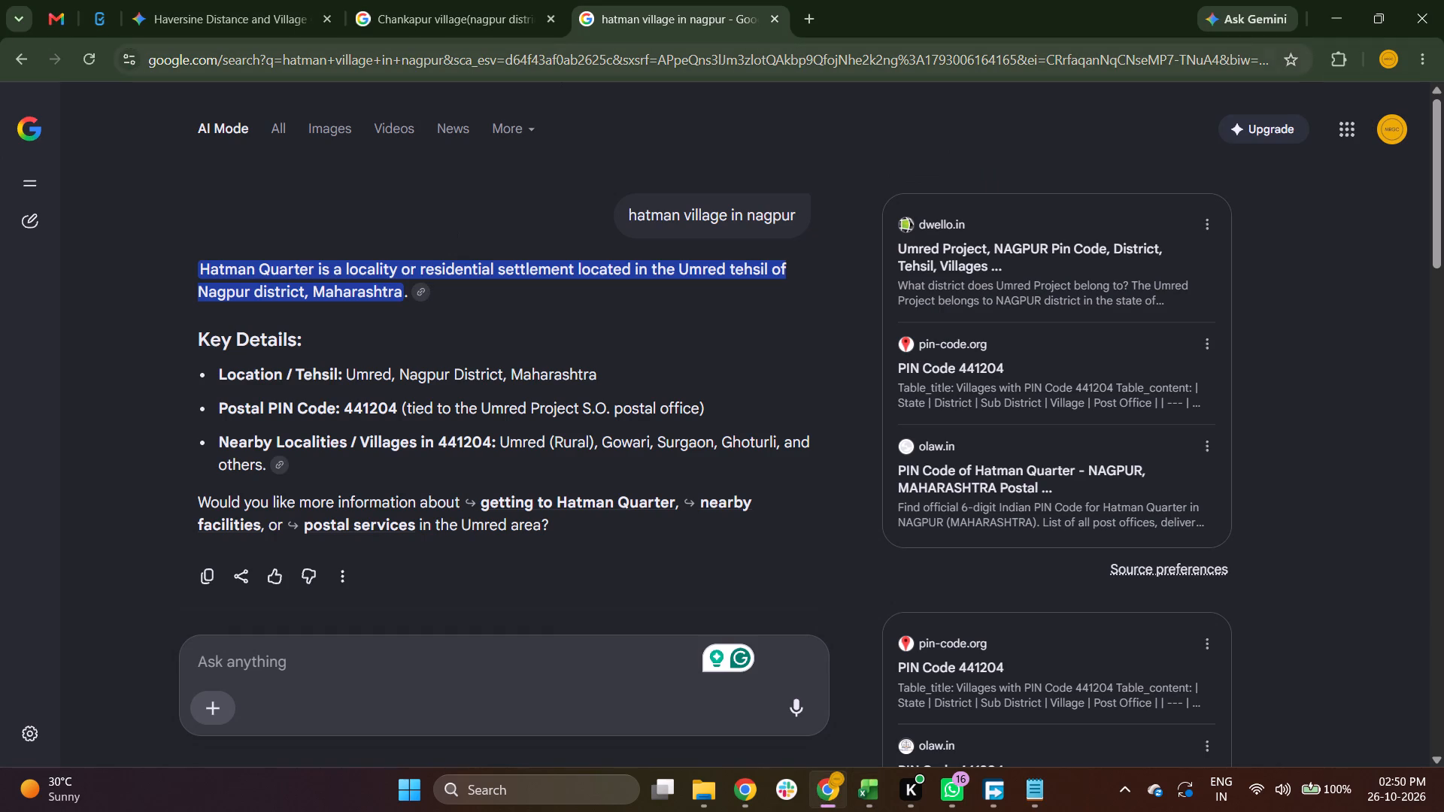
{"action": "left_click", "coordinate": [769, 16]}
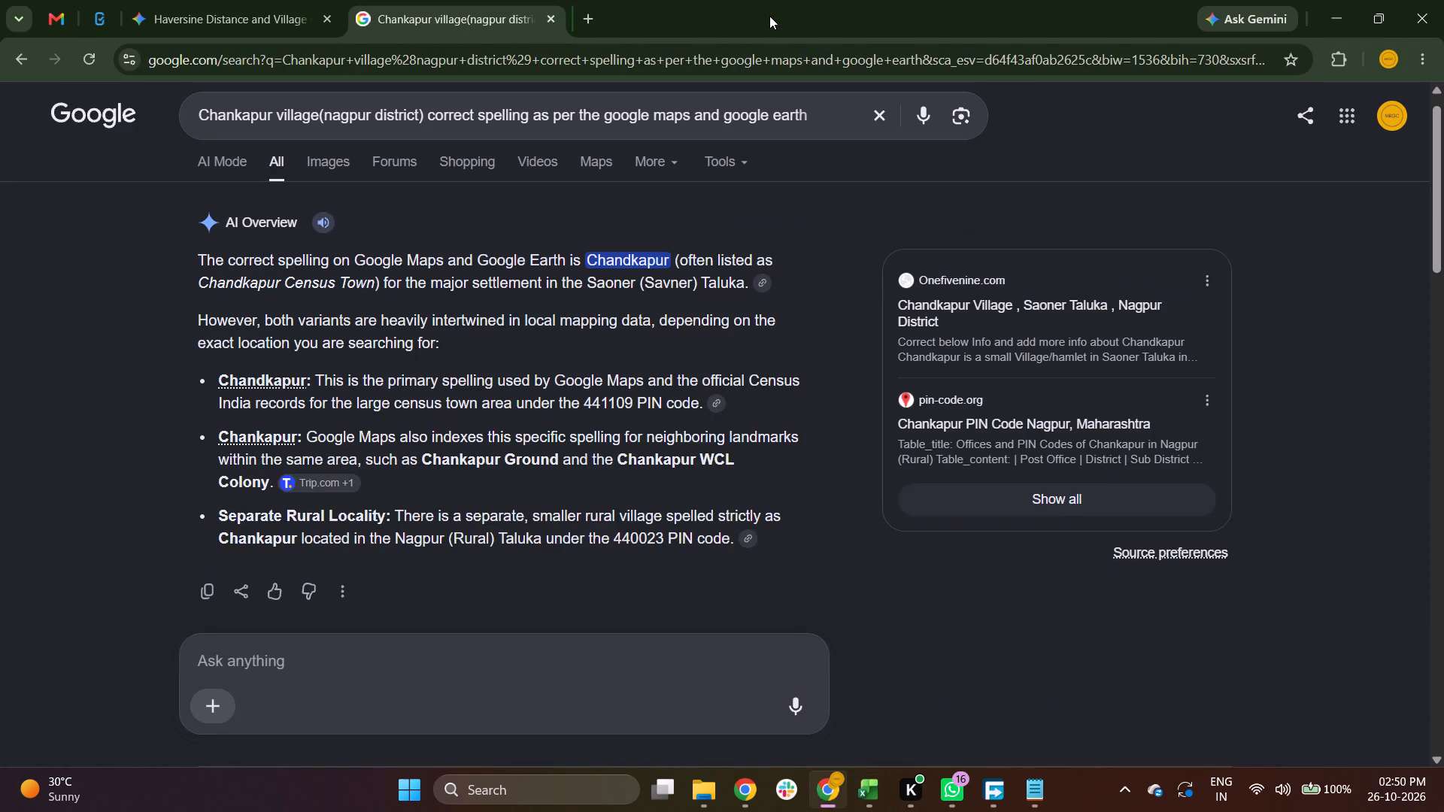
Start a follow-up question on the Chankapur search with "According to the coordinates:" and try to paste the copied cell.
{"action": "left_click", "coordinate": [499, 663]}
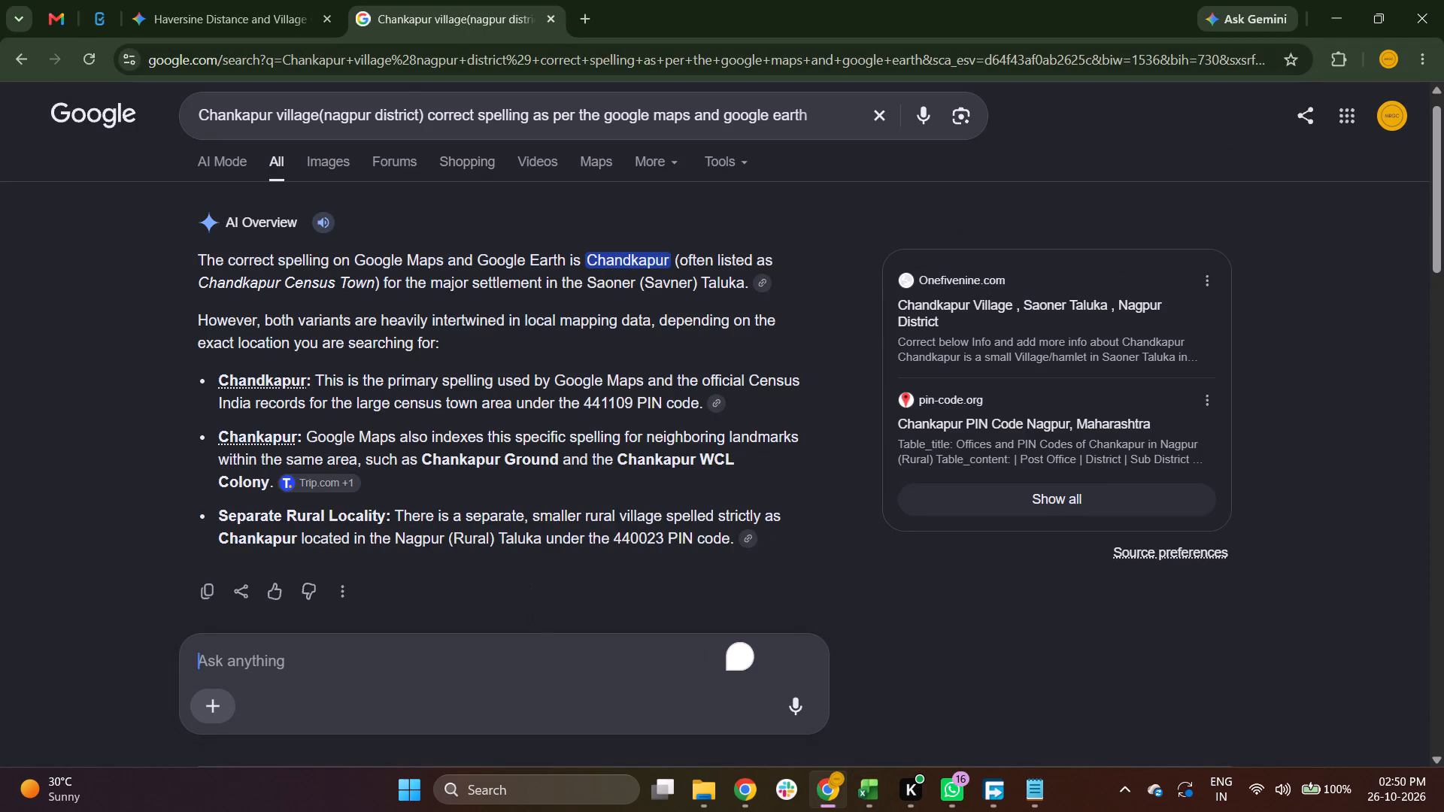
{"action": "type", "text": "A c"}
{"action": "key", "text": "BackSpace"}
{"action": "key", "text": "BackSpace"}
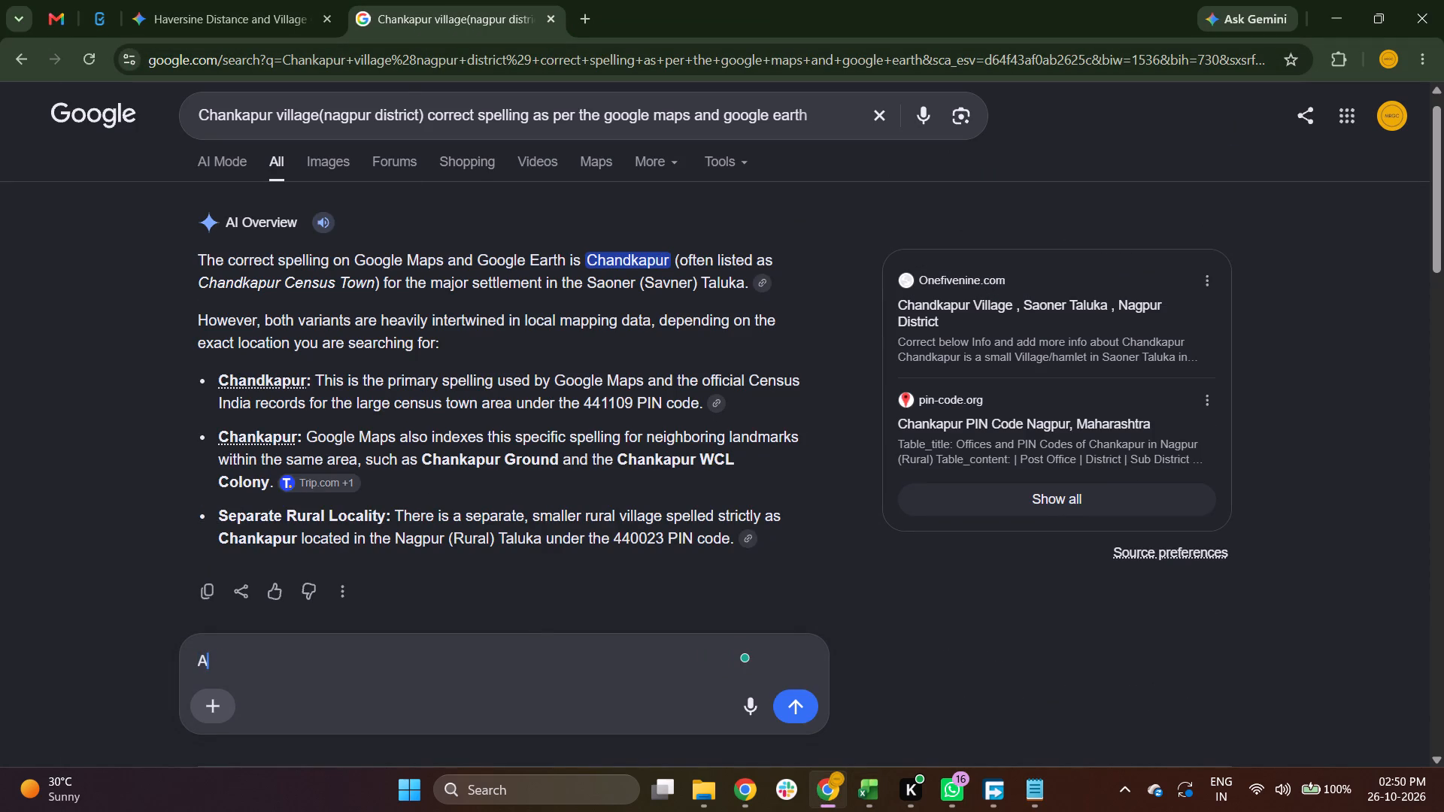
{"action": "type", "text": "ccording to the co"}
{"action": "type", "text": "ordinates"}
{"action": "key", "text": "shift+colon"}
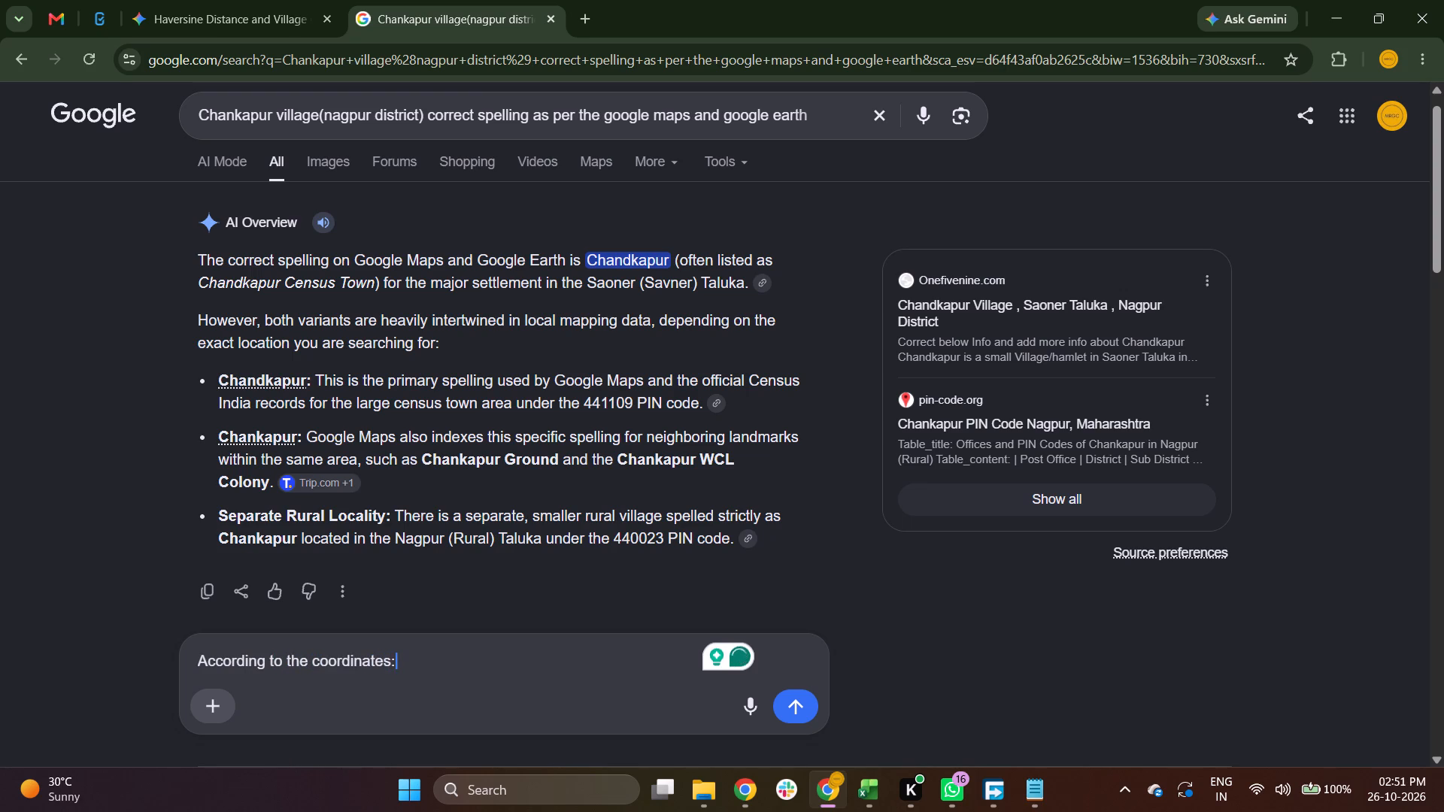
{"action": "key", "text": "ctrl+v"}
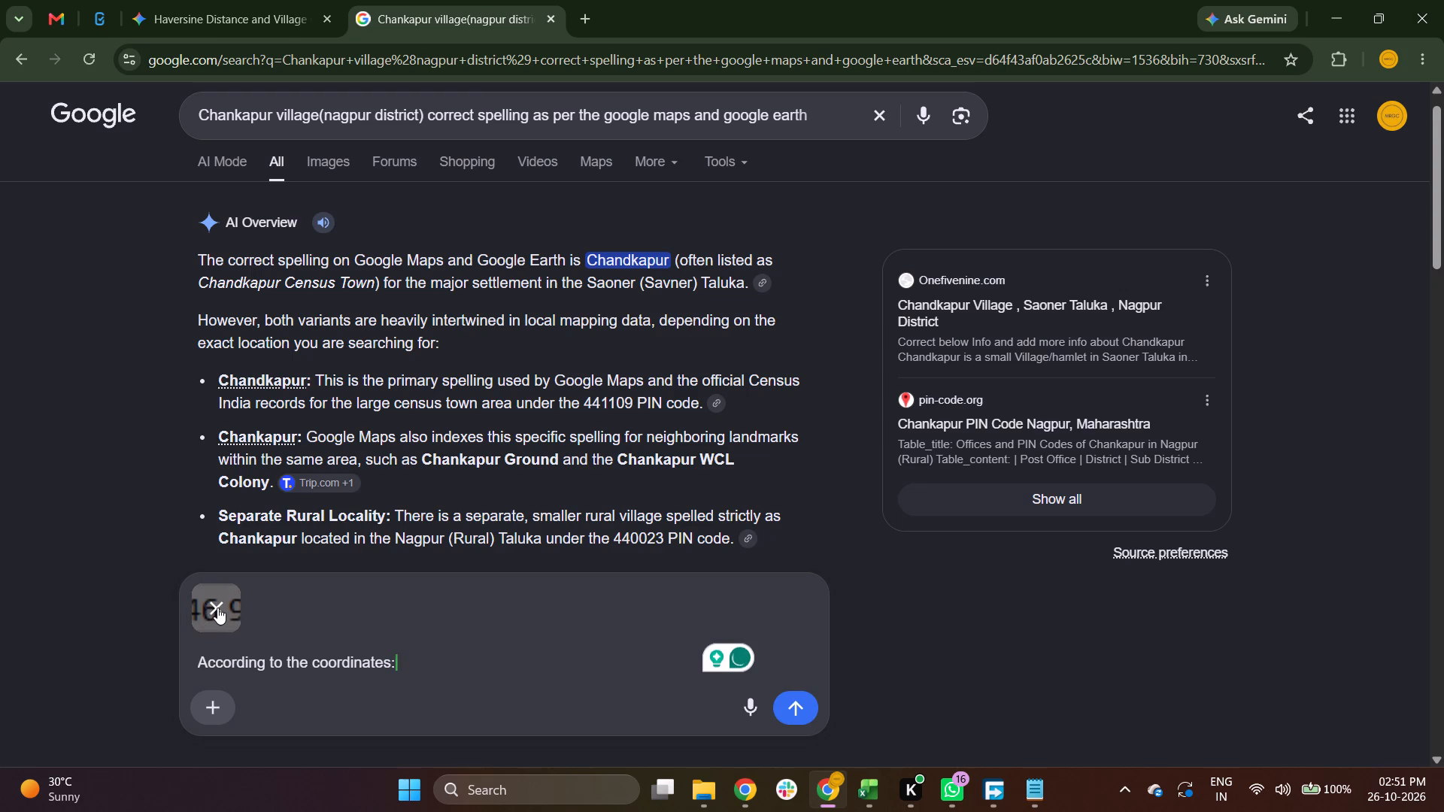
{"action": "left_click", "coordinate": [218, 608]}
Copy the coordinate text from L103 in the survey workbook into the Chrome follow-up question, adding ", which village is this", and review the answer.
{"action": "key", "text": "alt+Tab"}
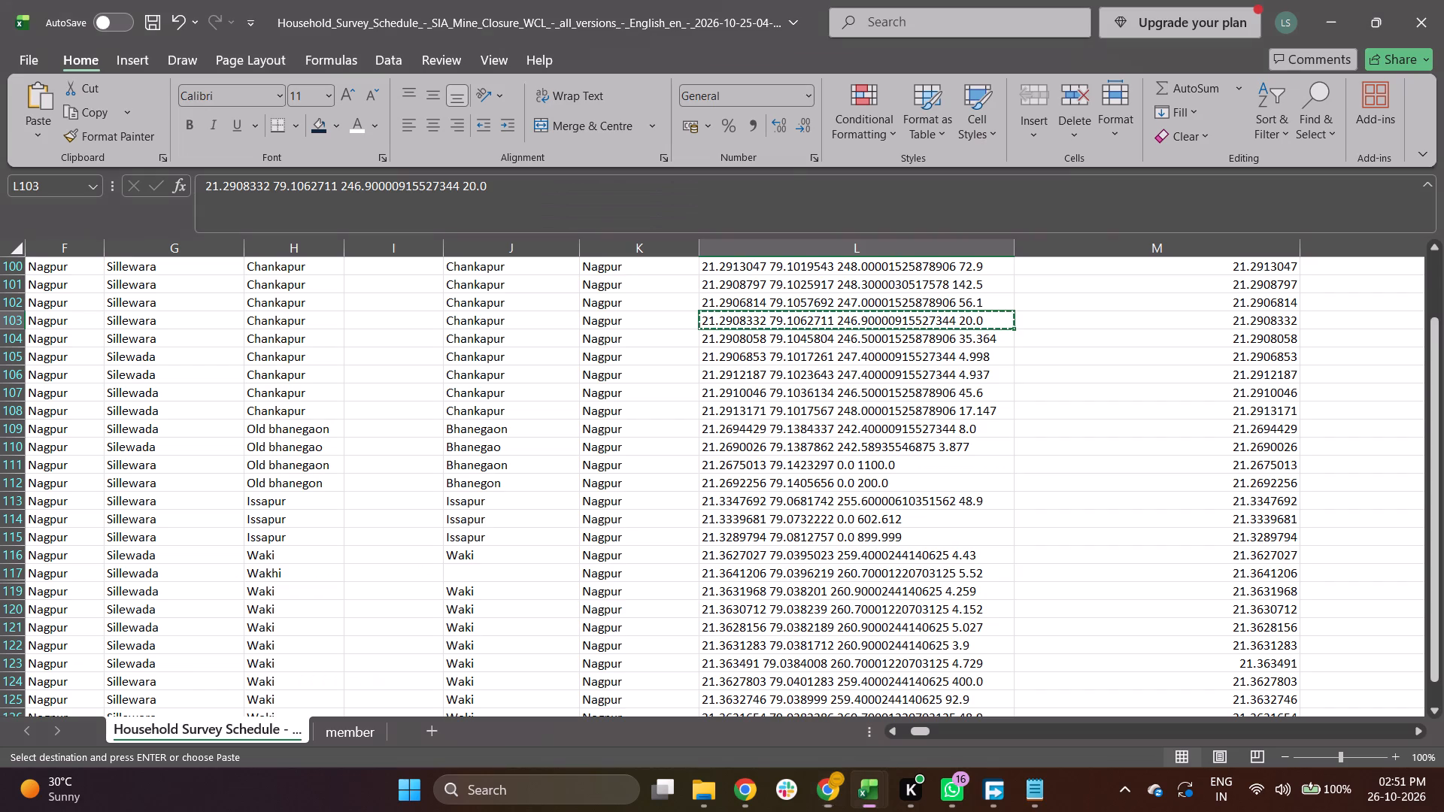
{"action": "left_click", "coordinate": [572, 190]}
{"action": "key", "text": "ctrl+a"}
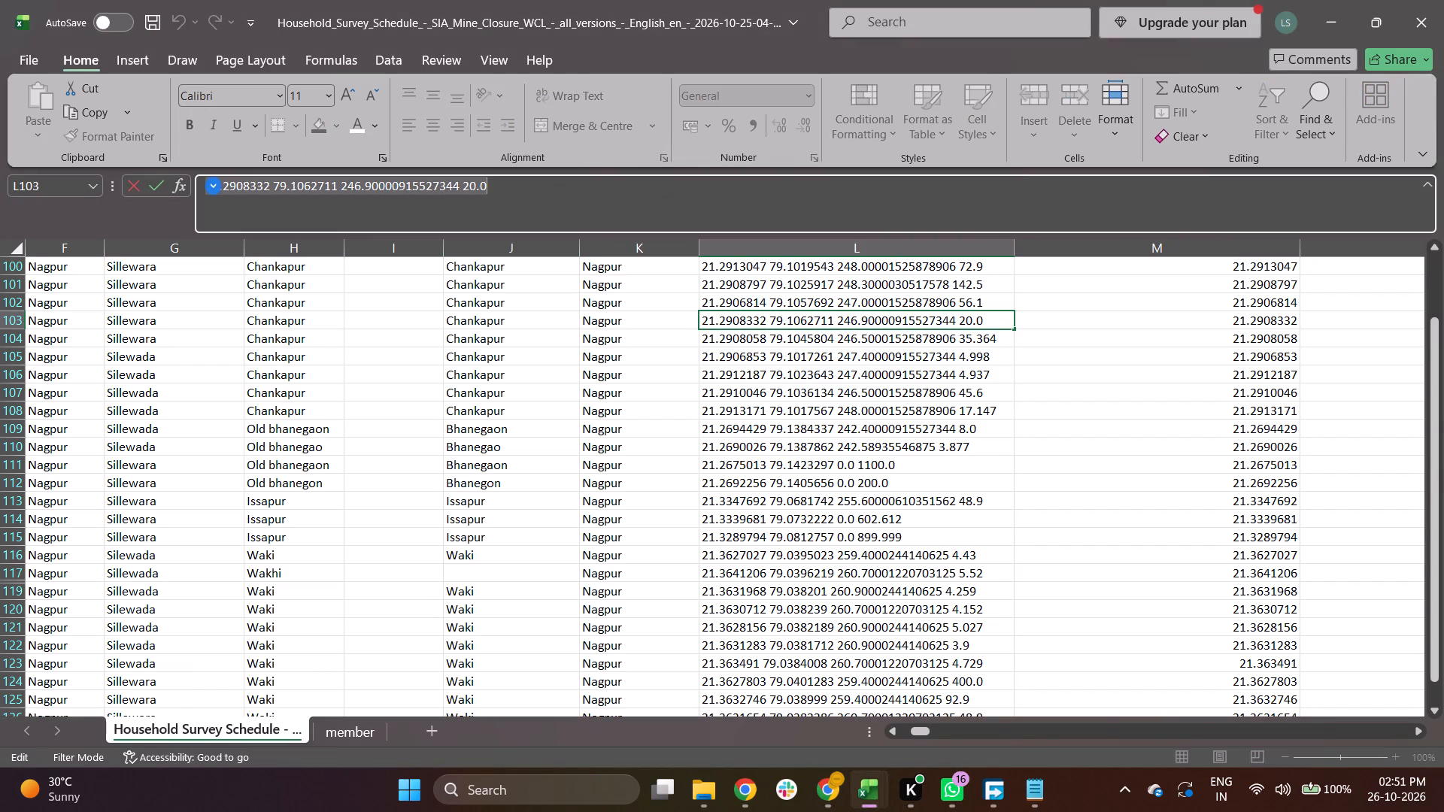
{"action": "key", "text": "ctrl+c"}
{"action": "key", "text": "ctrl+c"}
{"action": "key", "text": "ctrl+c"}
{"action": "key", "text": "alt+Tab"}
{"action": "key", "text": "ctrl+v"}
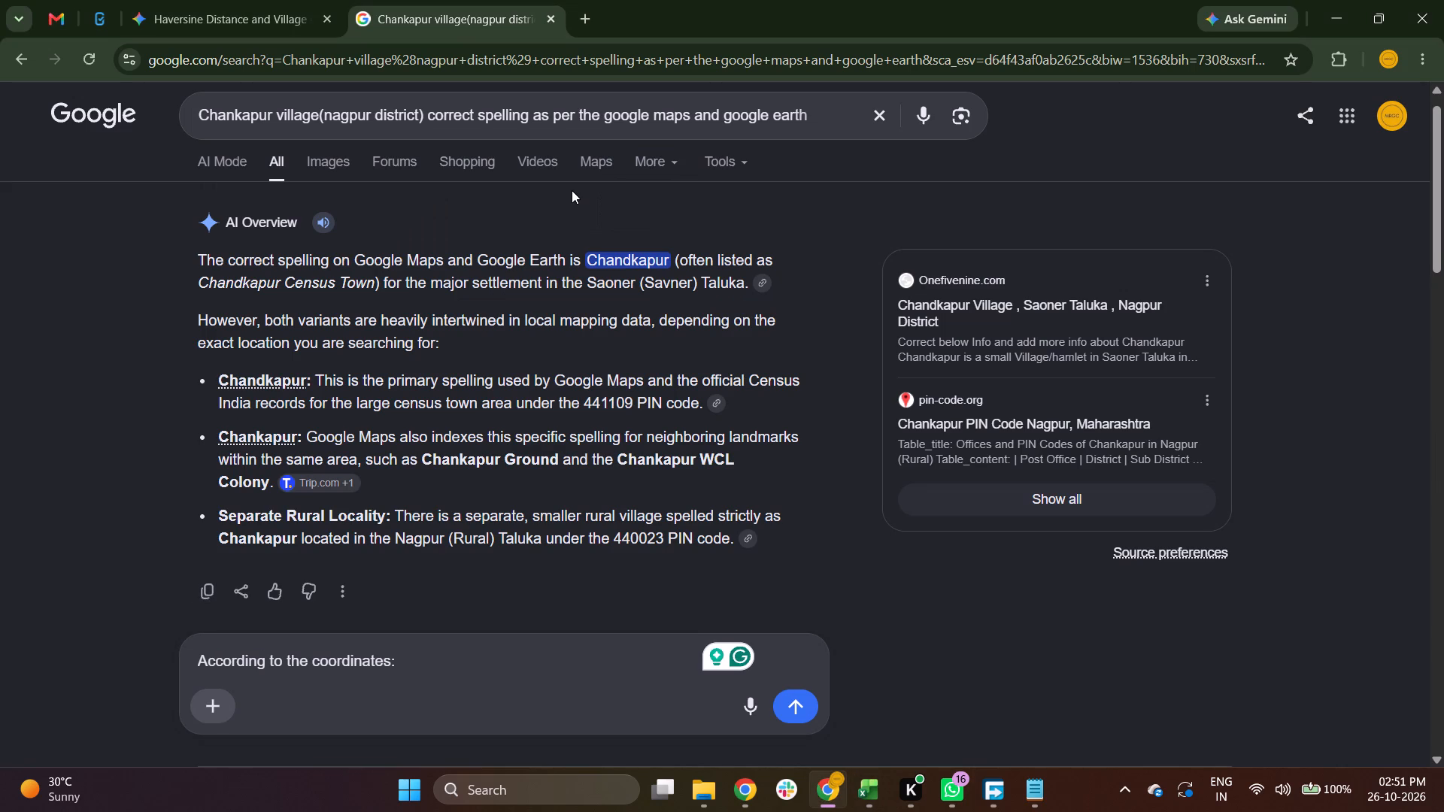
{"action": "left_click", "coordinate": [462, 659]}
{"action": "key", "text": "ctrl+v"}
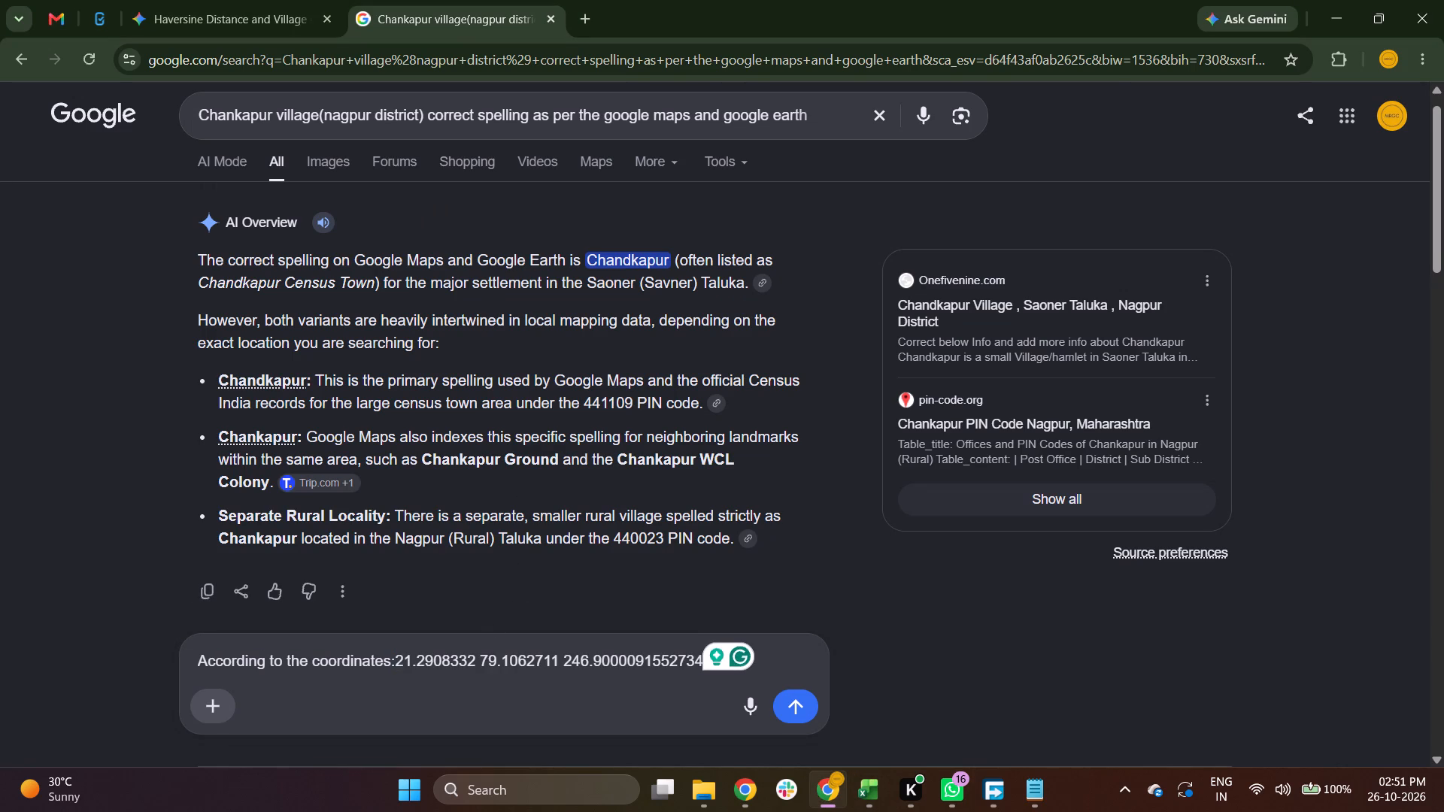
{"action": "type", "text": ", which village is this"}
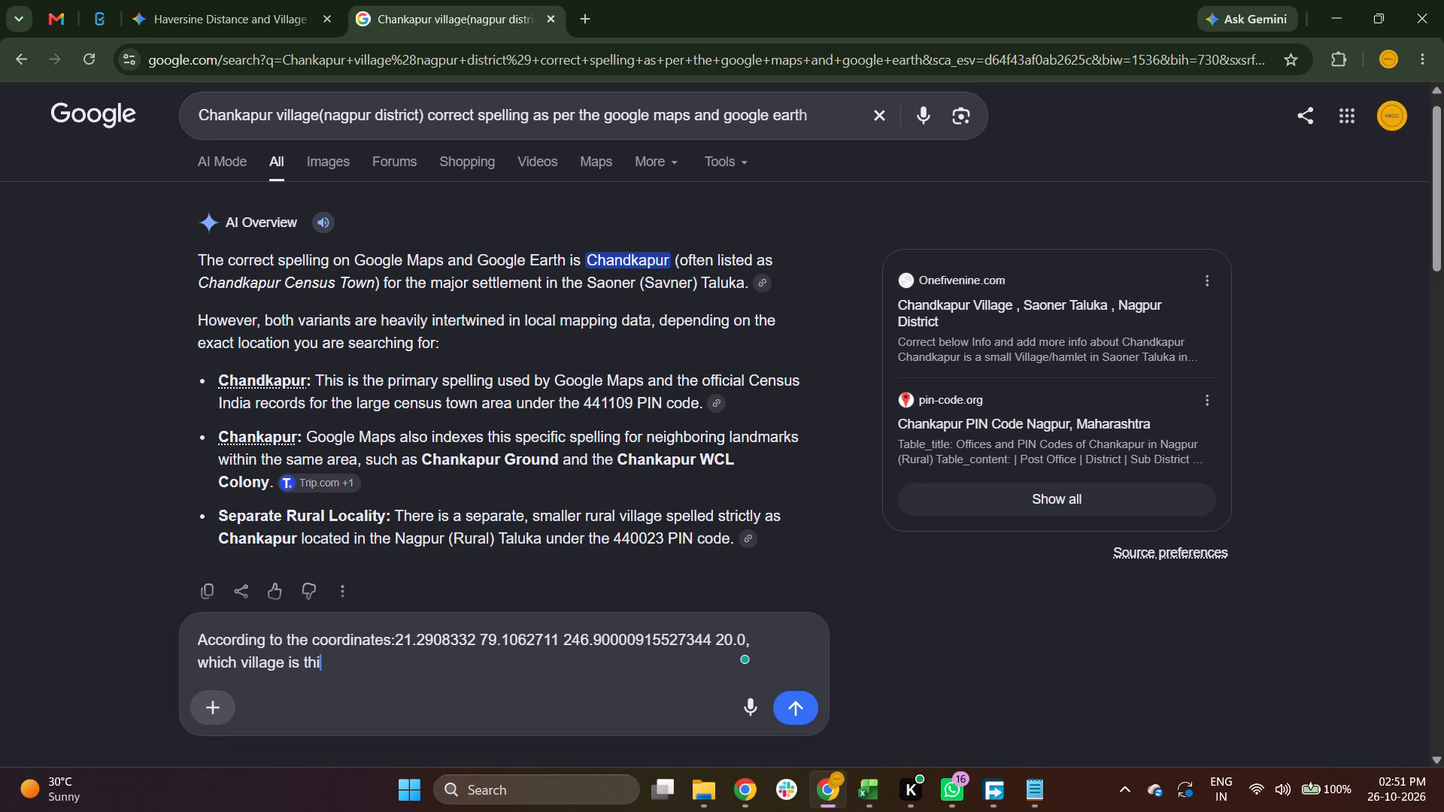
{"action": "key", "text": "space"}
{"action": "key", "text": "Return"}
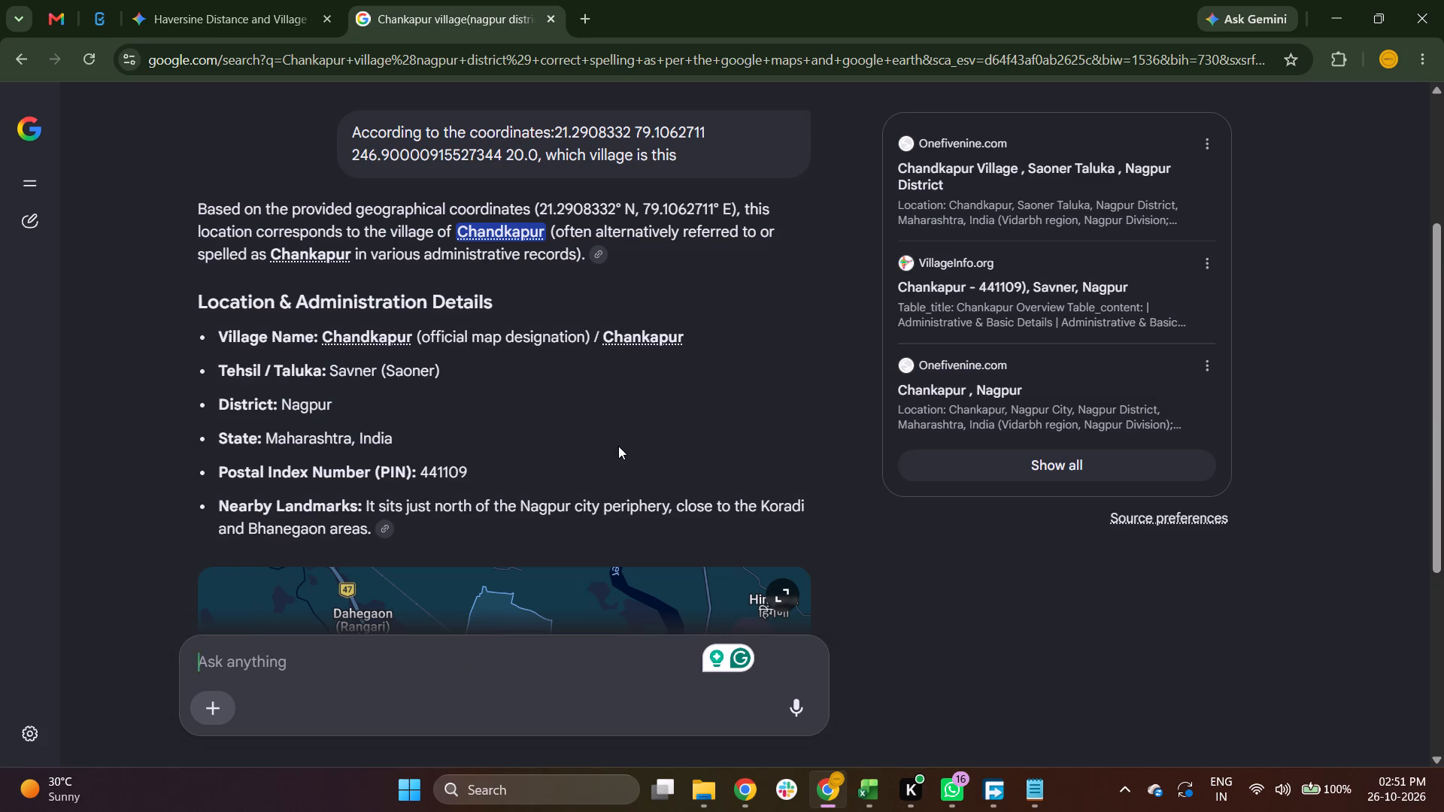
{"action": "scroll", "coordinate": [618, 446], "scroll_direction": "down", "scroll_amount": 2}
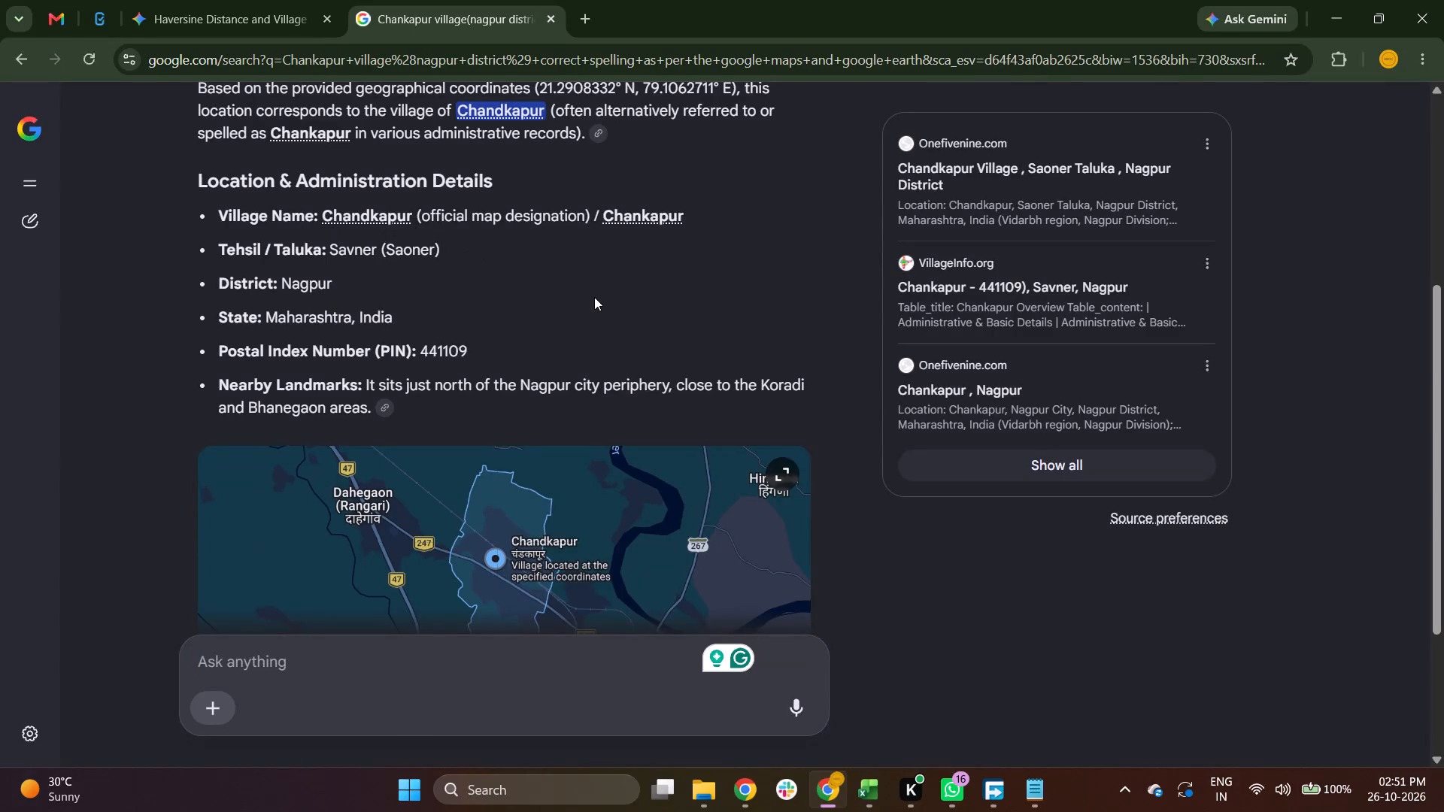
{"action": "scroll", "coordinate": [594, 297], "scroll_direction": "down", "scroll_amount": 1}
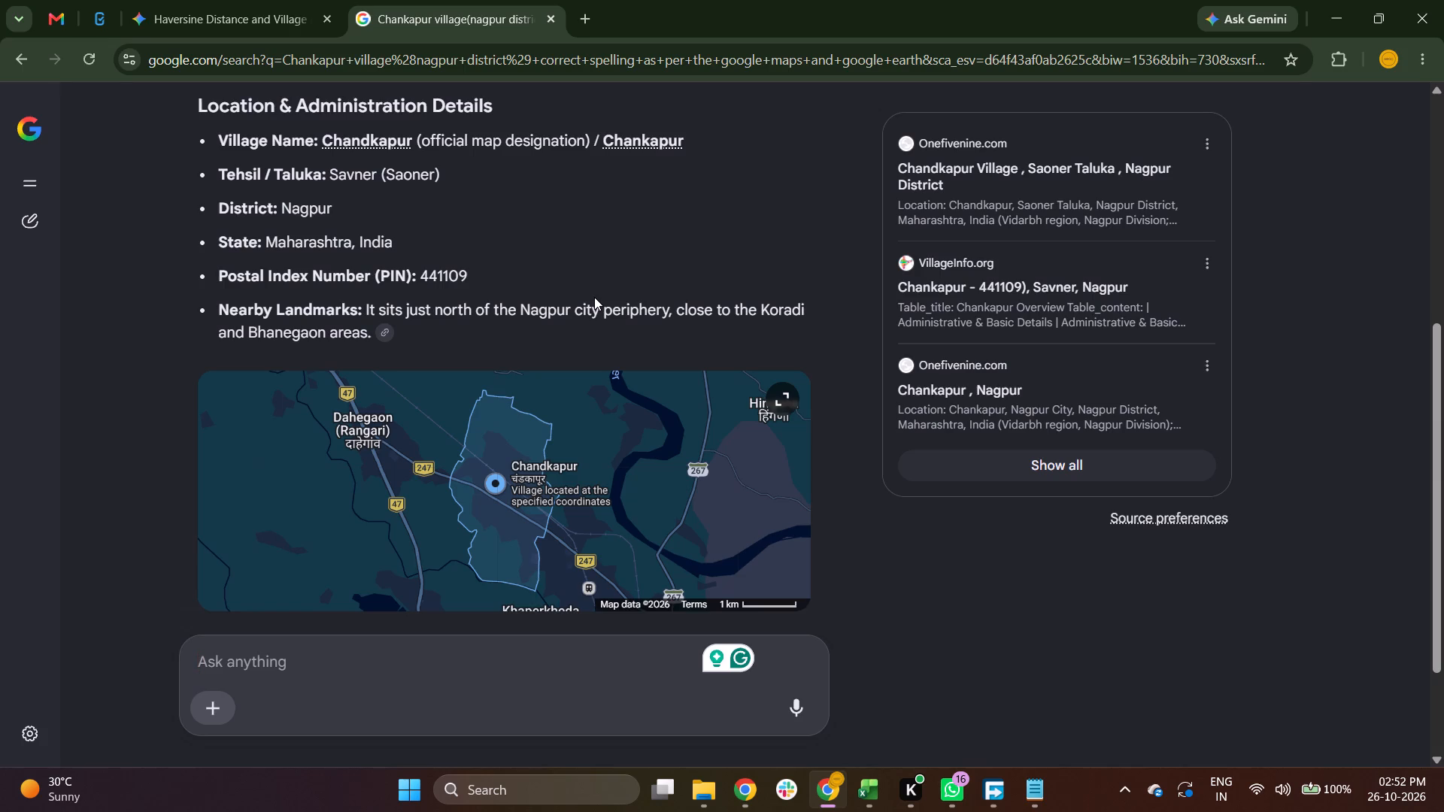
Leave the coordinate cell in the Household Survey workbook and check the village names in the neighbouring Chankapur rows.
{"action": "key", "text": "alt+Tab"}
{"action": "key", "text": "Left"}
{"action": "key", "text": "Left"}
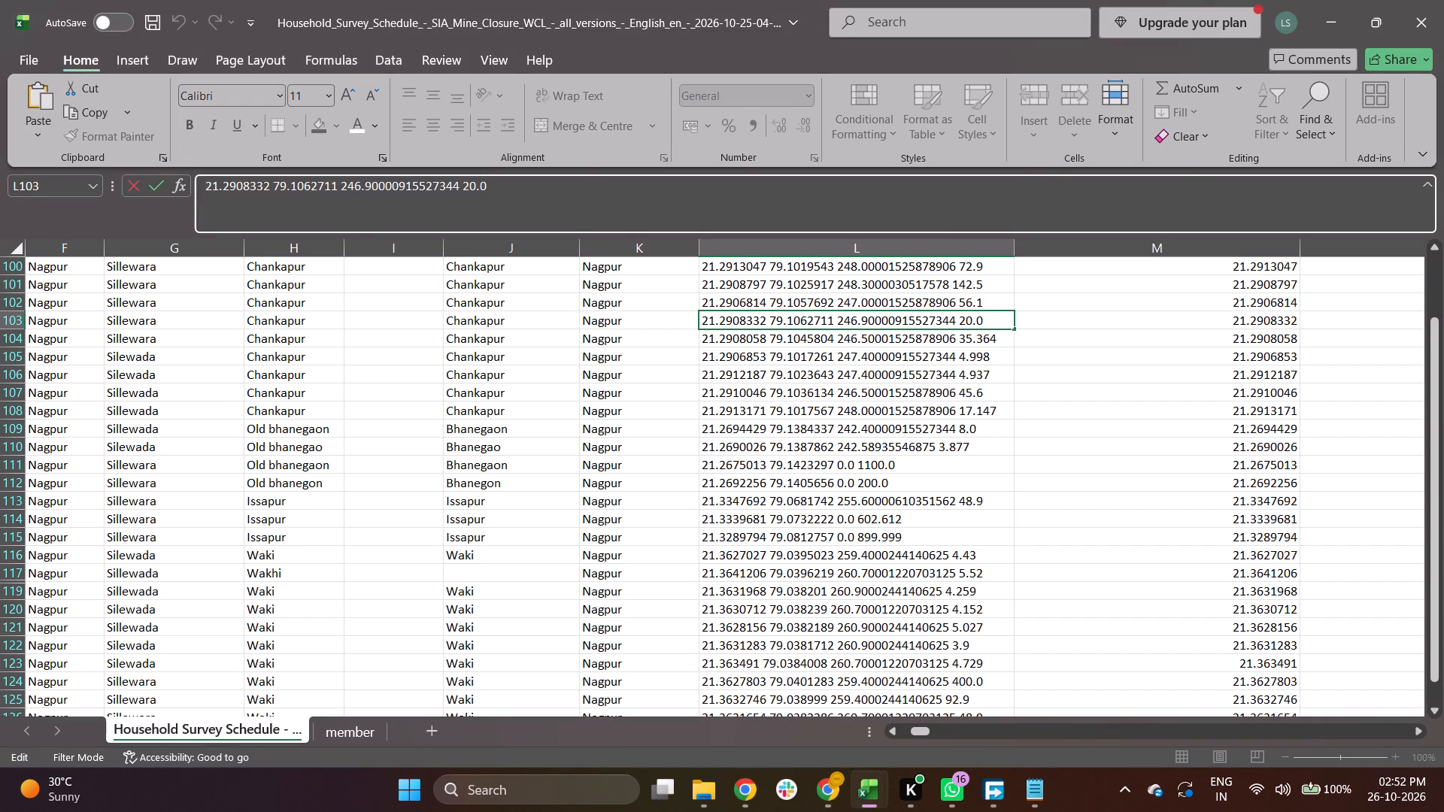
{"action": "left_click", "coordinate": [633, 429]}
{"action": "key", "text": "Up"}
{"action": "key", "text": "Up"}
{"action": "key", "text": "Up"}
{"action": "key", "text": "Up"}
{"action": "key", "text": "Up"}
{"action": "key", "text": "Left"}
{"action": "key", "text": "Left"}
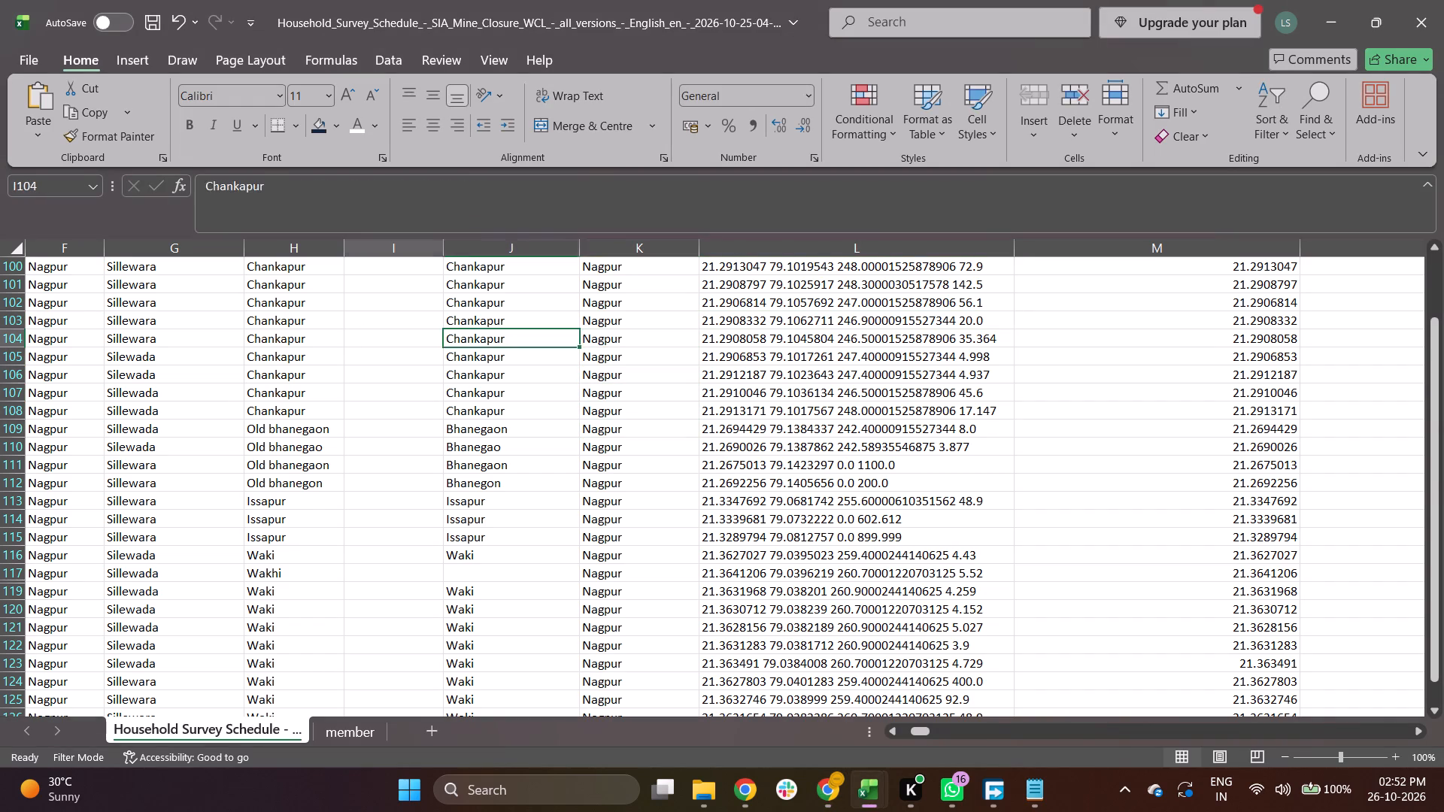
Take the Bhanegaon name from the Tracker's Mapping sheet and search Chrome for its correct spelling in Nagpur district per Google Maps and Google Earth.
{"action": "key", "text": "alt+Tab"}
{"action": "key", "text": "alt+Tab"}
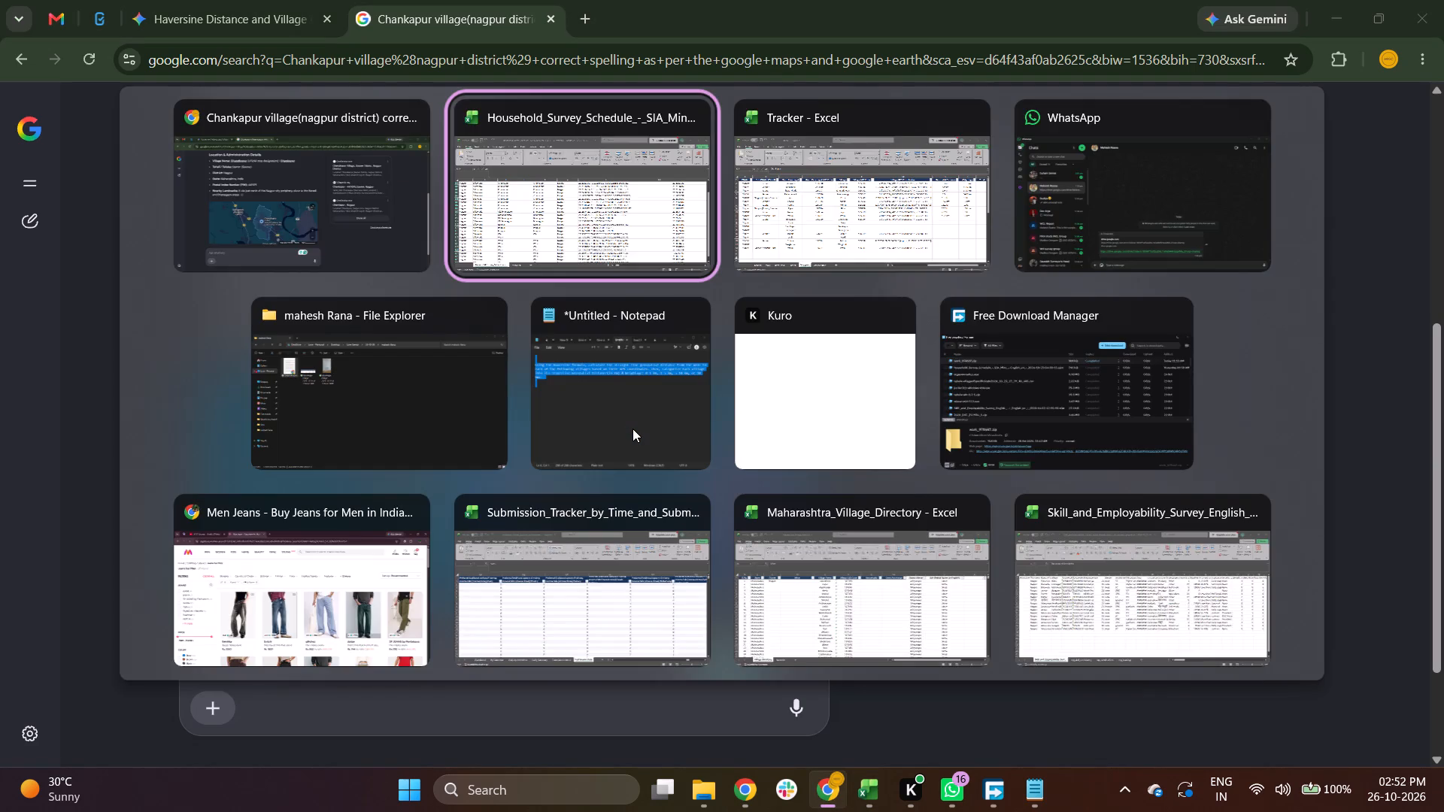
{"action": "key", "text": "alt+Tab"}
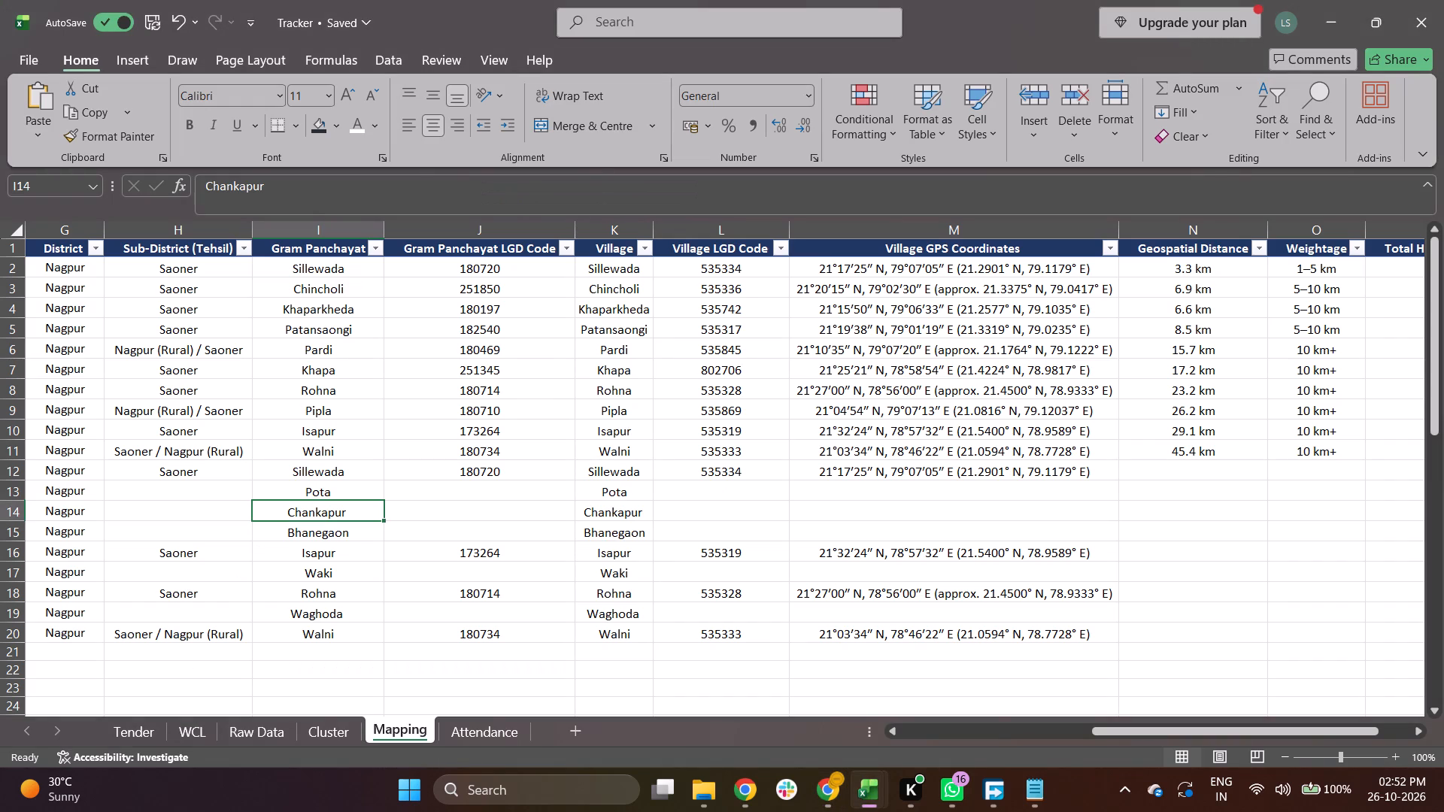
{"action": "key", "text": "Right"}
{"action": "key", "text": "Right"}
{"action": "key", "text": "Down"}
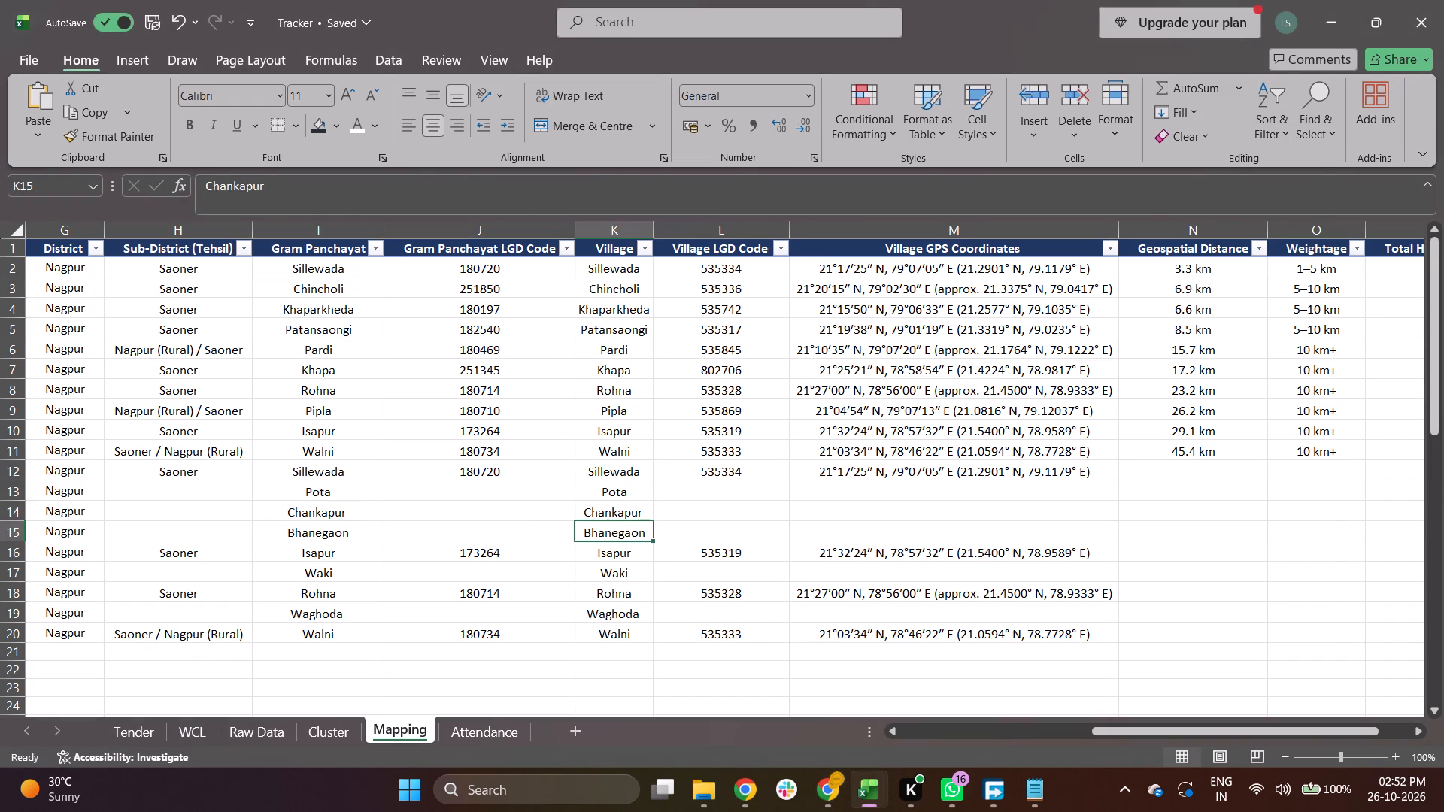
{"action": "key", "text": "alt+Tab"}
{"action": "scroll", "coordinate": [445, 187], "scroll_direction": "up", "scroll_amount": 8}
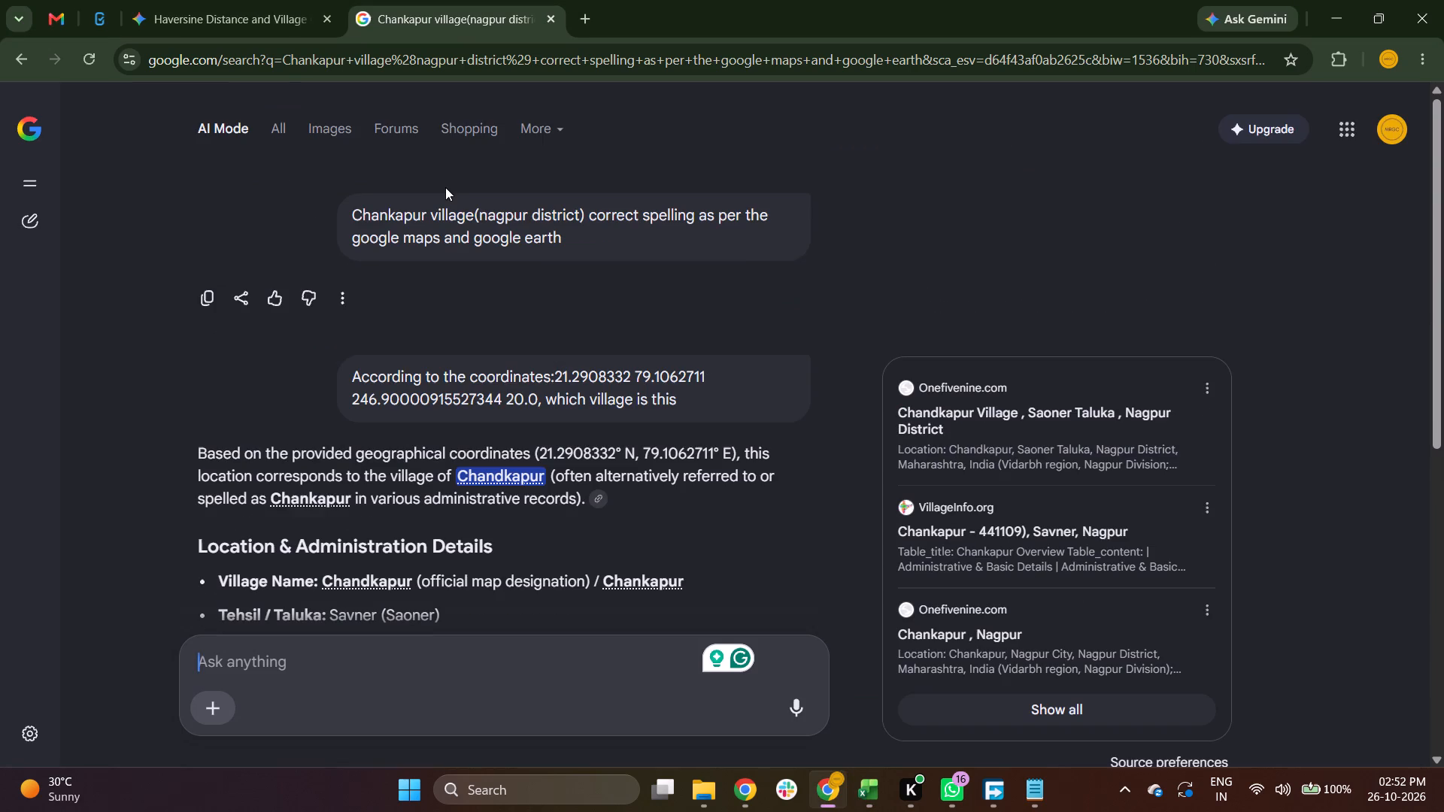
{"action": "left_click", "coordinate": [17, 50]}
{"action": "double_click", "coordinate": [226, 129]}
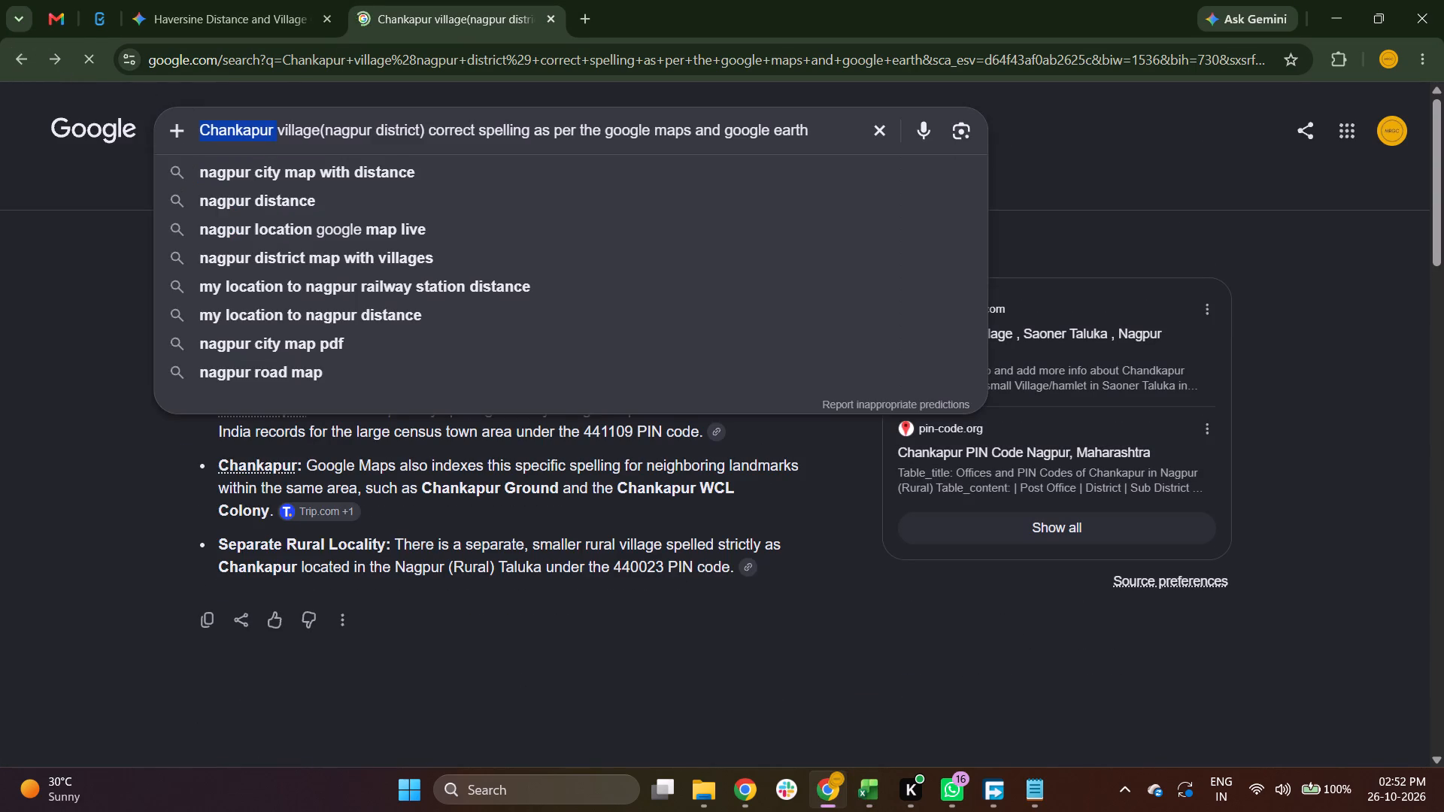
{"action": "type", "text": "Bhanegaon"}
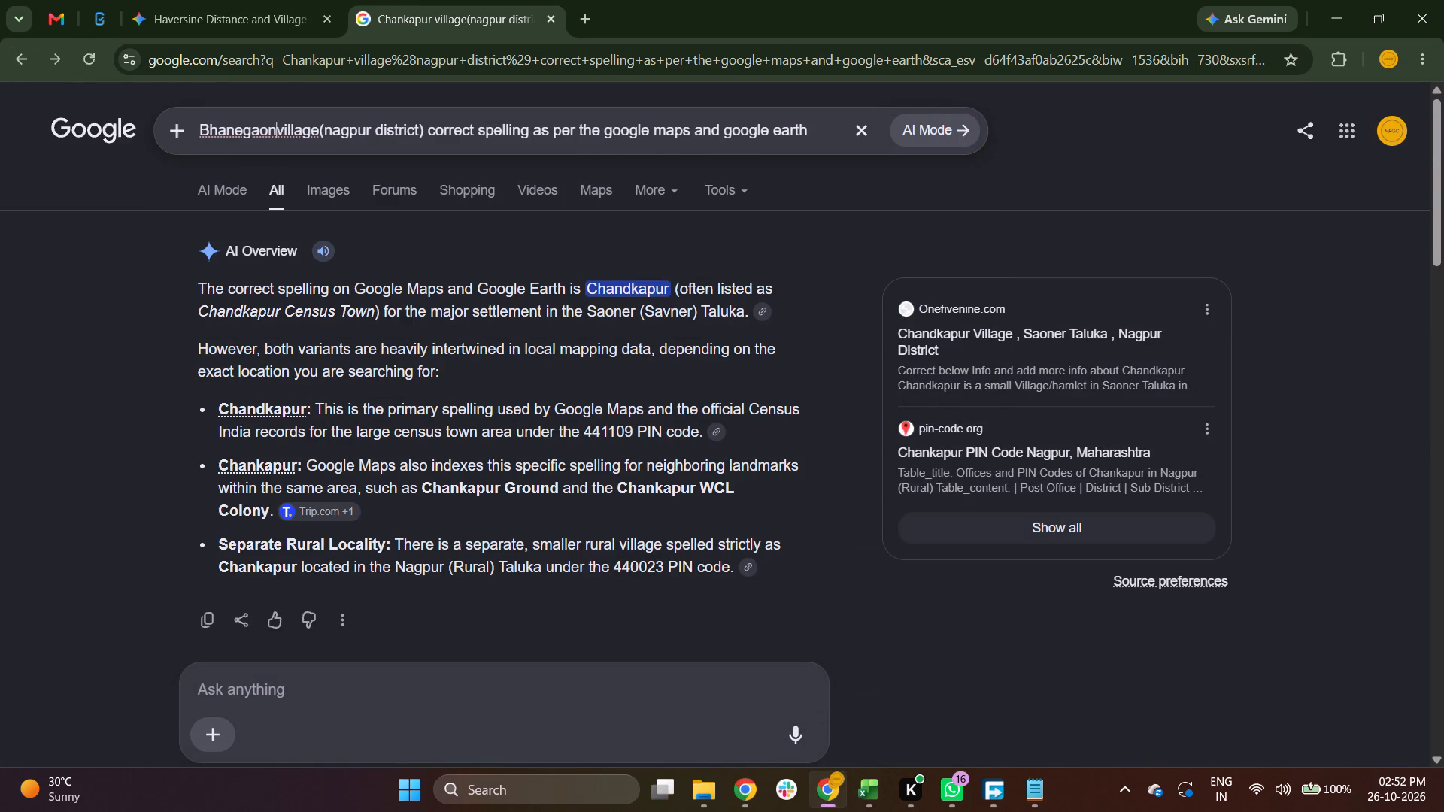
{"action": "key", "text": "space"}
{"action": "key", "text": "Return"}
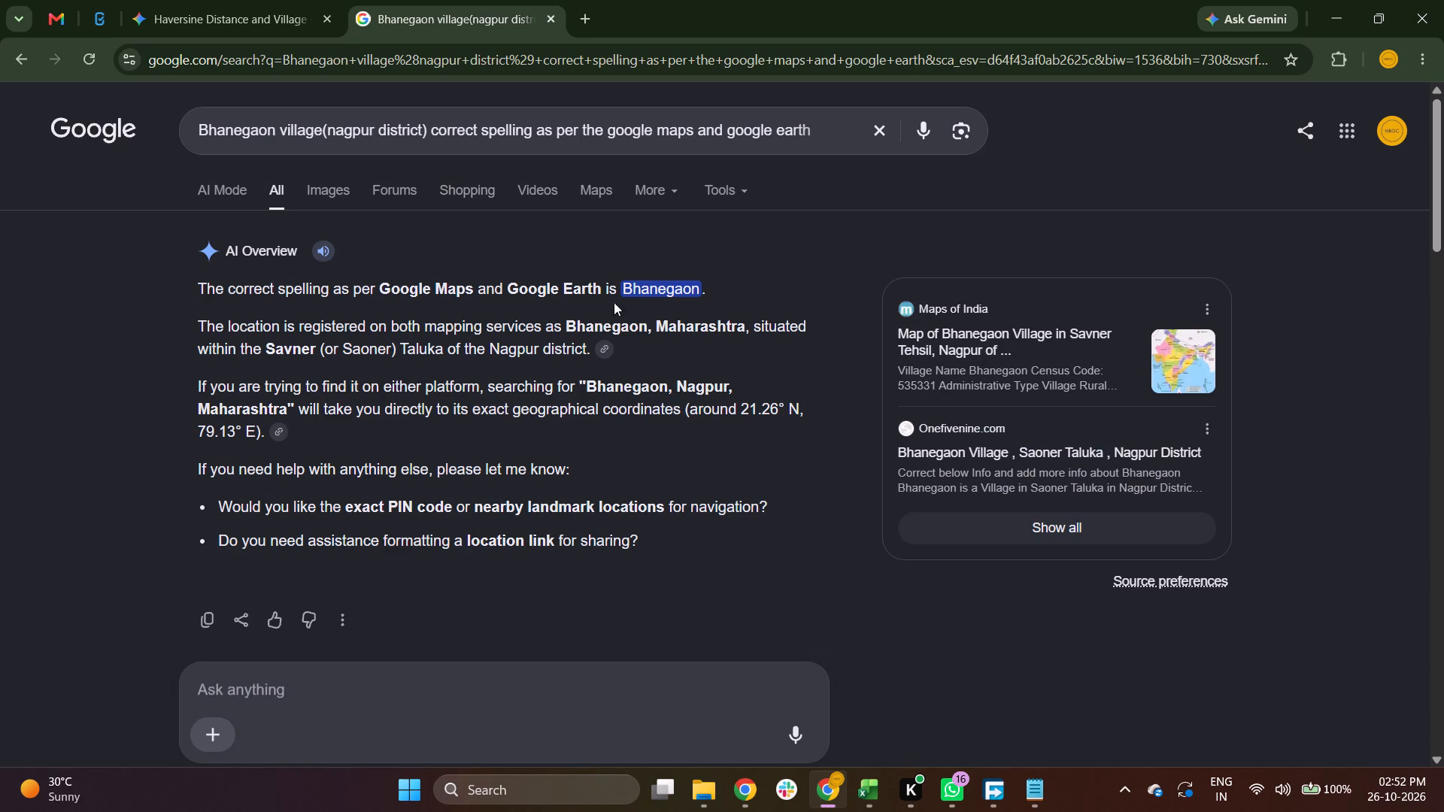
Take the Waki name from the Tracker's Mapping sheet and reuse the Chrome spelling query to search for Waki village in Nagpur district.
{"action": "key", "text": "alt+Tab"}
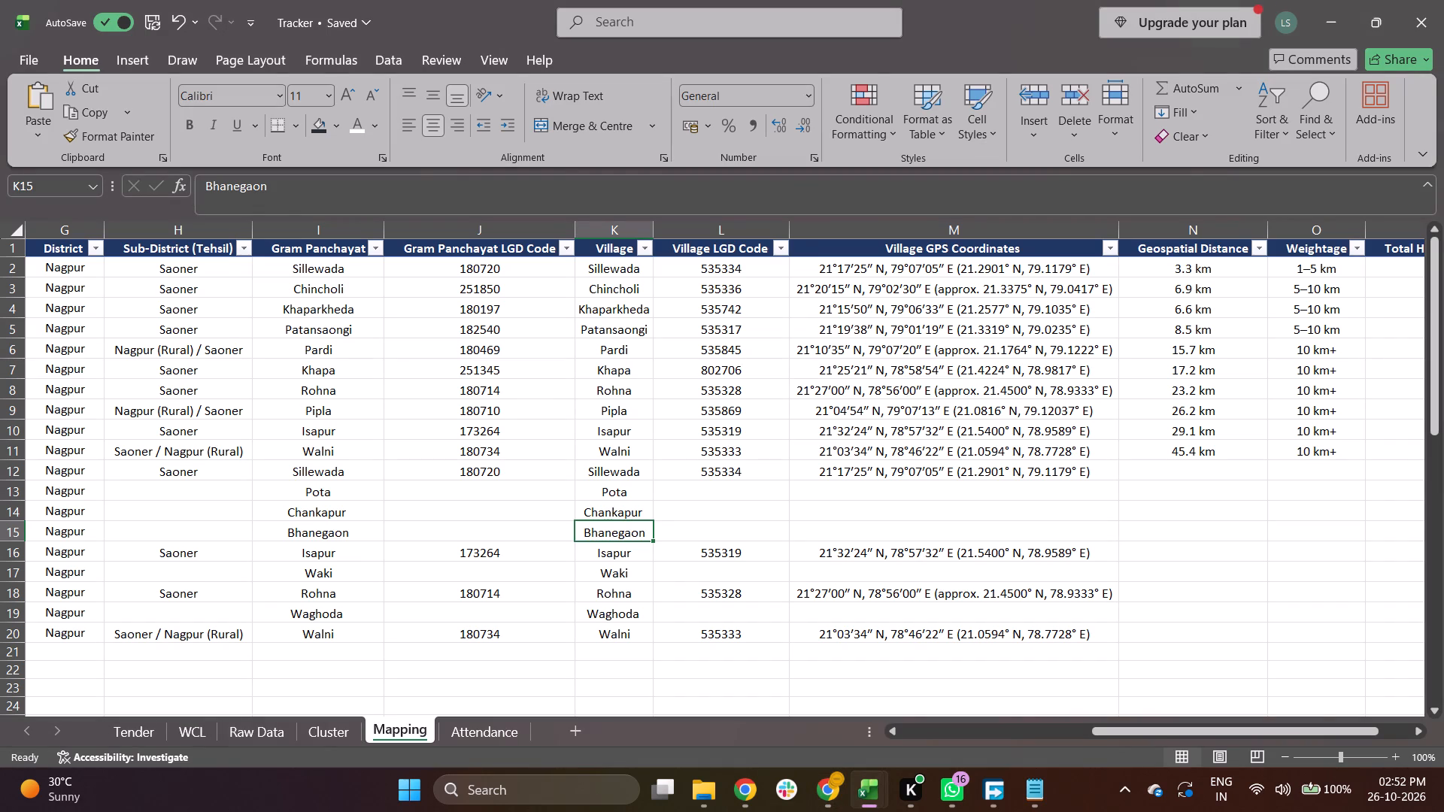
{"action": "left_click", "coordinate": [323, 574]}
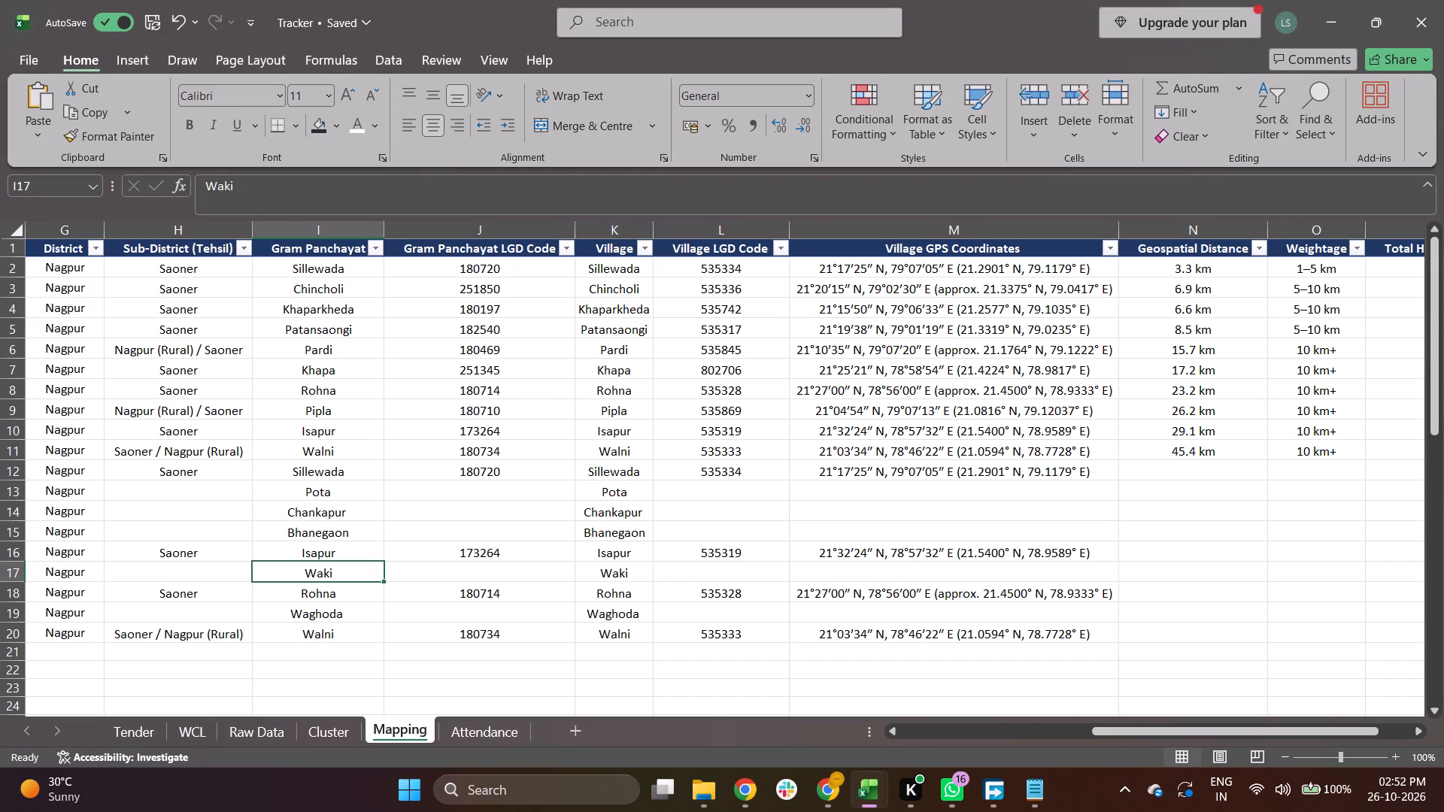
{"action": "key", "text": "alt+Tab"}
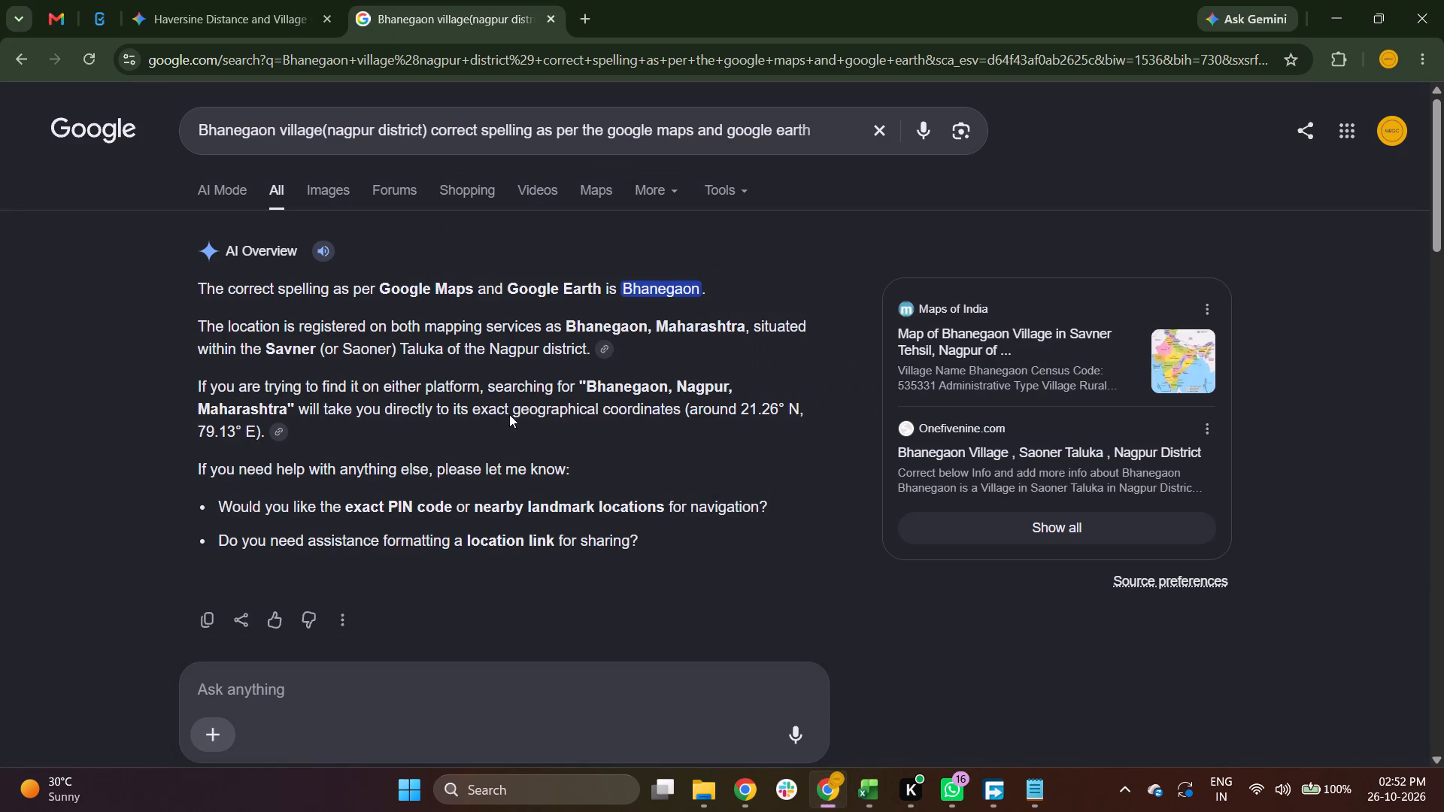
{"action": "double_click", "coordinate": [214, 125]}
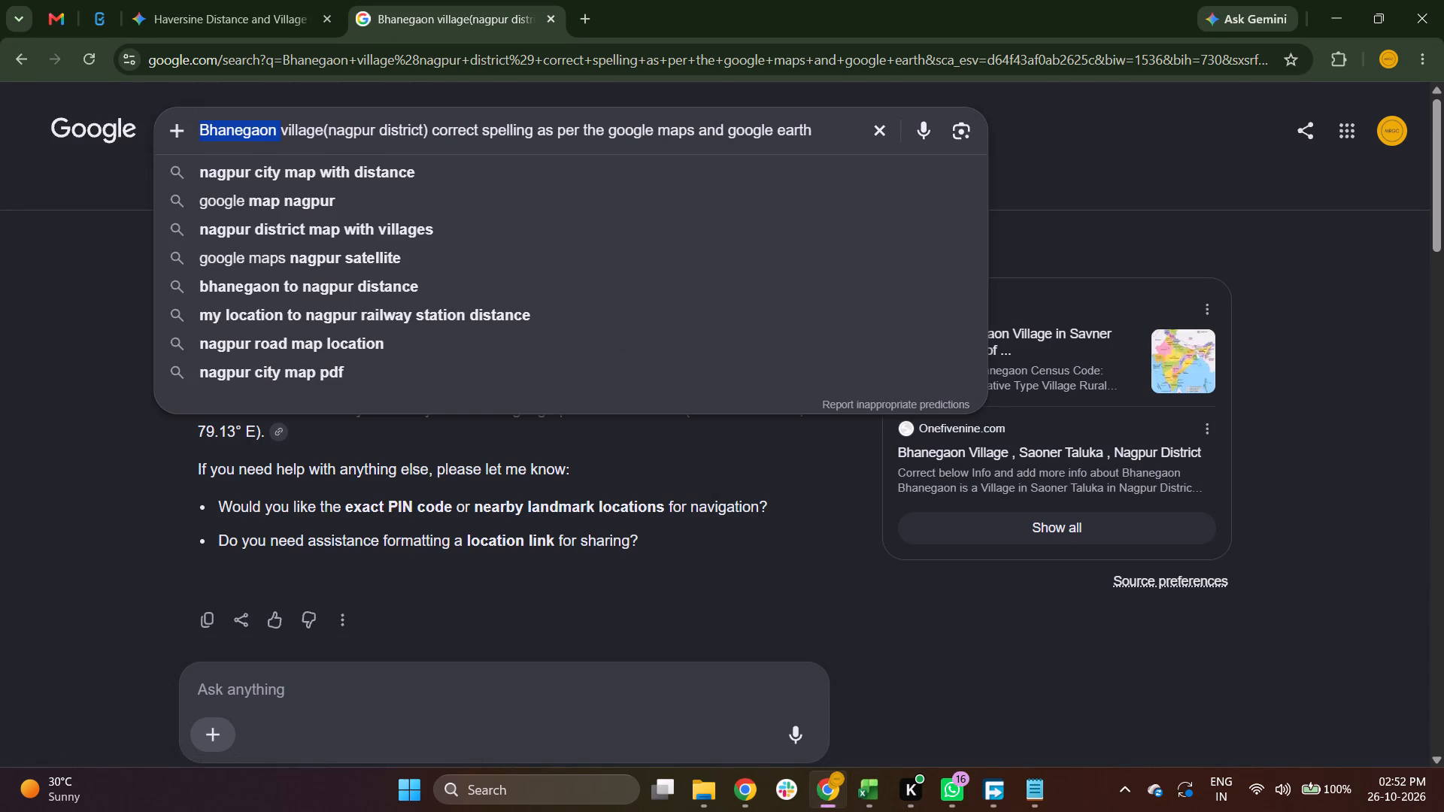
{"action": "type", "text": "Waki"}
{"action": "key", "text": "space"}
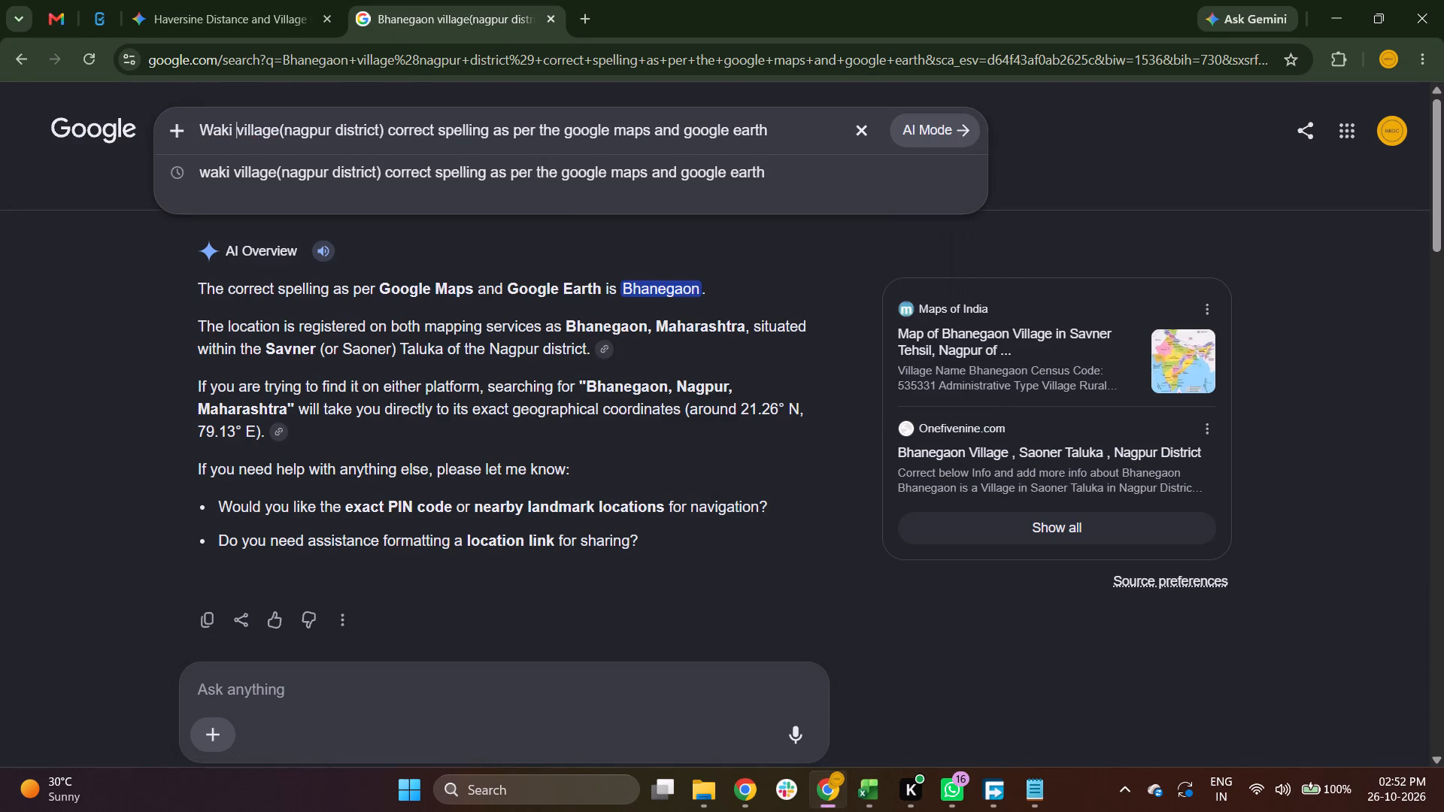
{"action": "key", "text": "Return"}
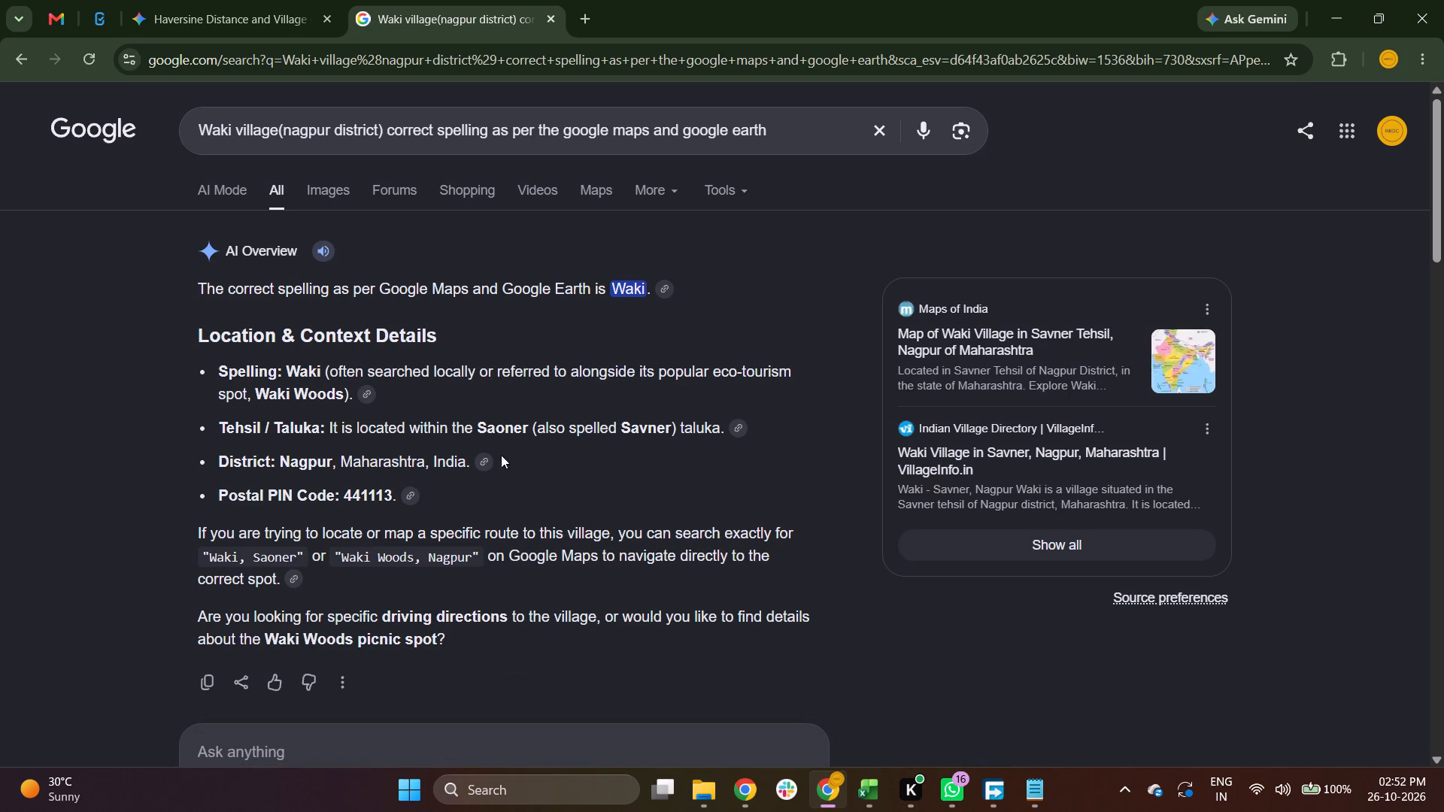
Examine the Waki row across all Mapping sheet columns in the Tracker, and check the blank code cells in the Chankapur and Pota rows.
{"action": "key", "text": "alt+Tab"}
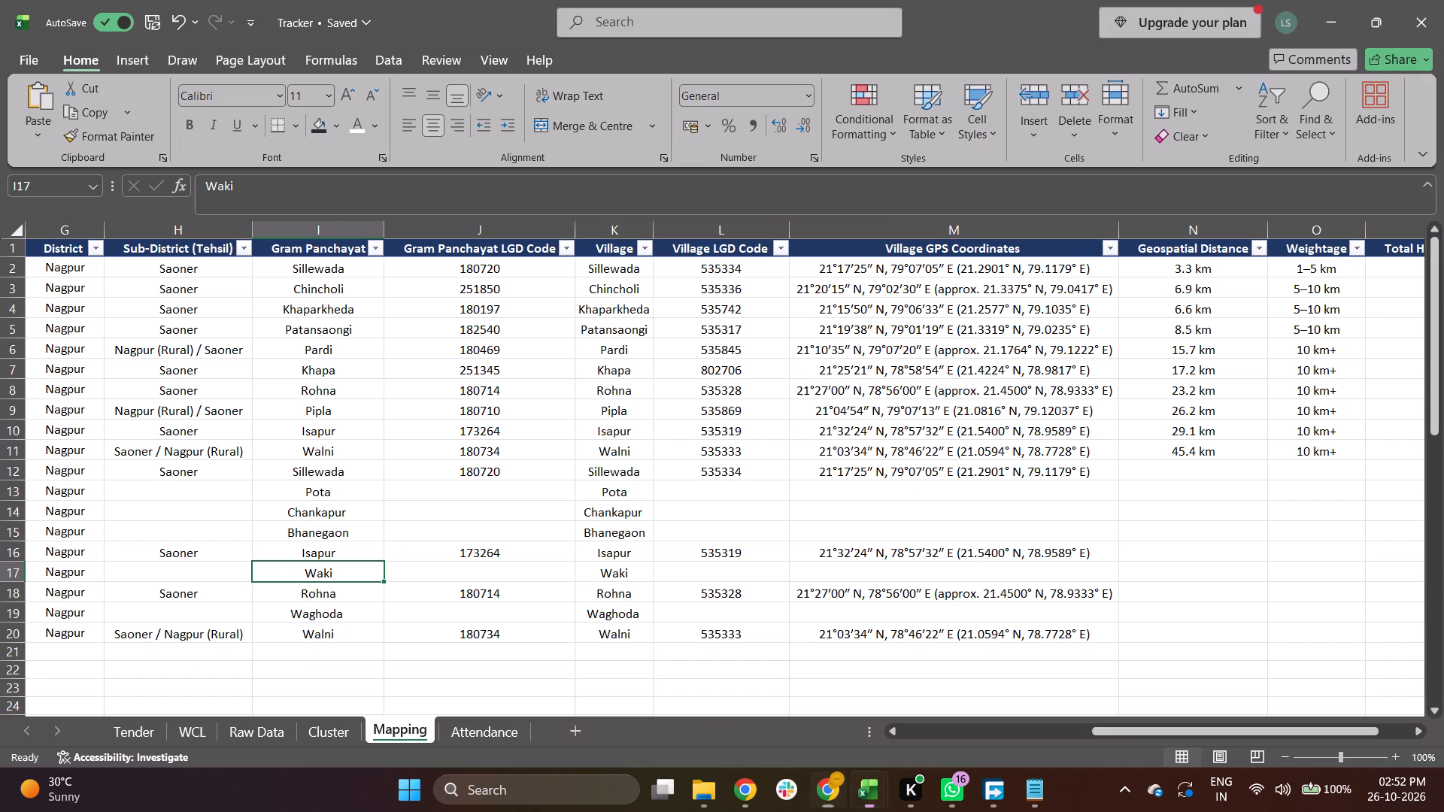
{"action": "key", "text": "Right"}
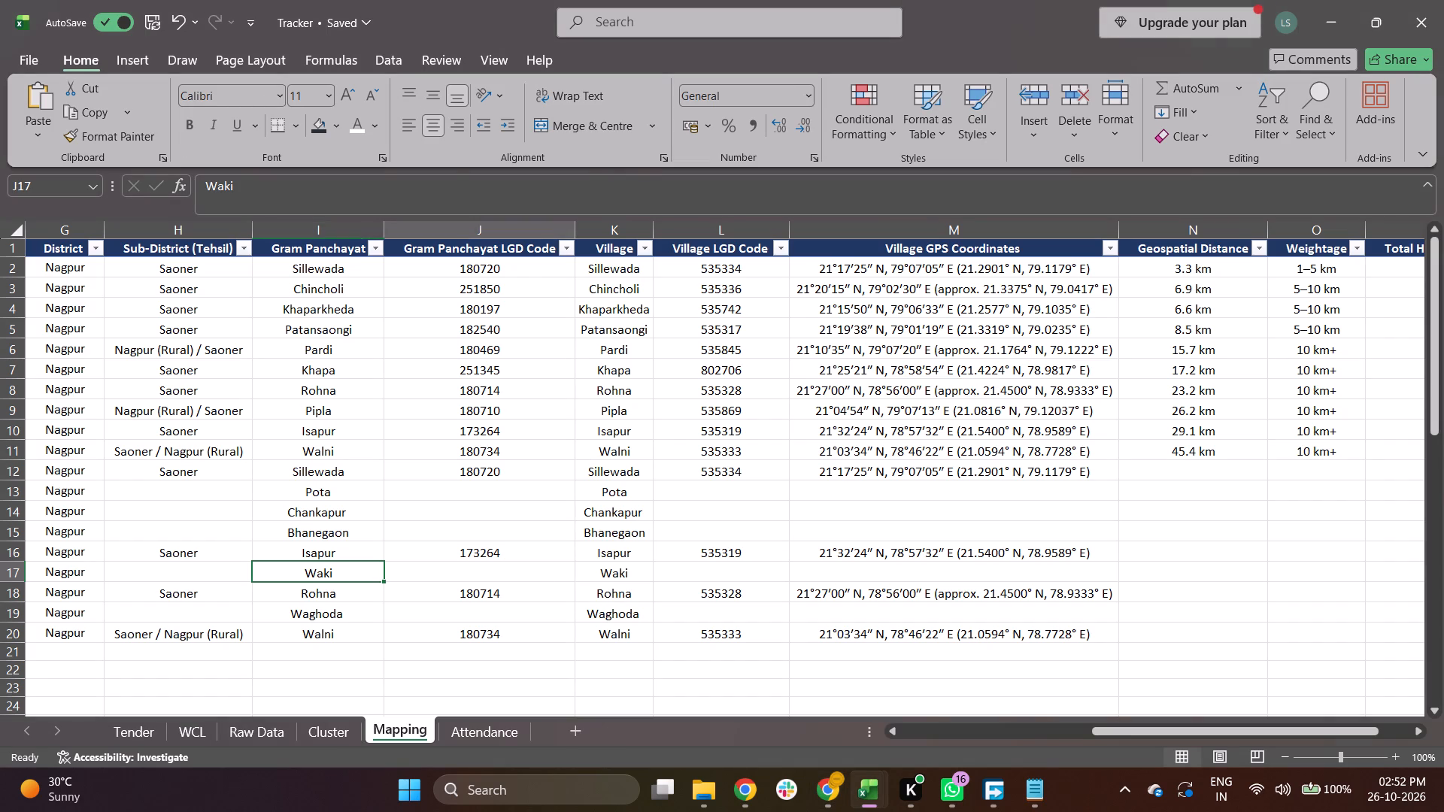
{"action": "key", "text": "Right"}
{"action": "key", "text": "Right"}
{"action": "key", "text": "Right"}
{"action": "key", "text": "Left"}
{"action": "key", "text": "Left"}
{"action": "key", "text": "Left"}
{"action": "key", "text": "Left"}
{"action": "key", "text": "Left"}
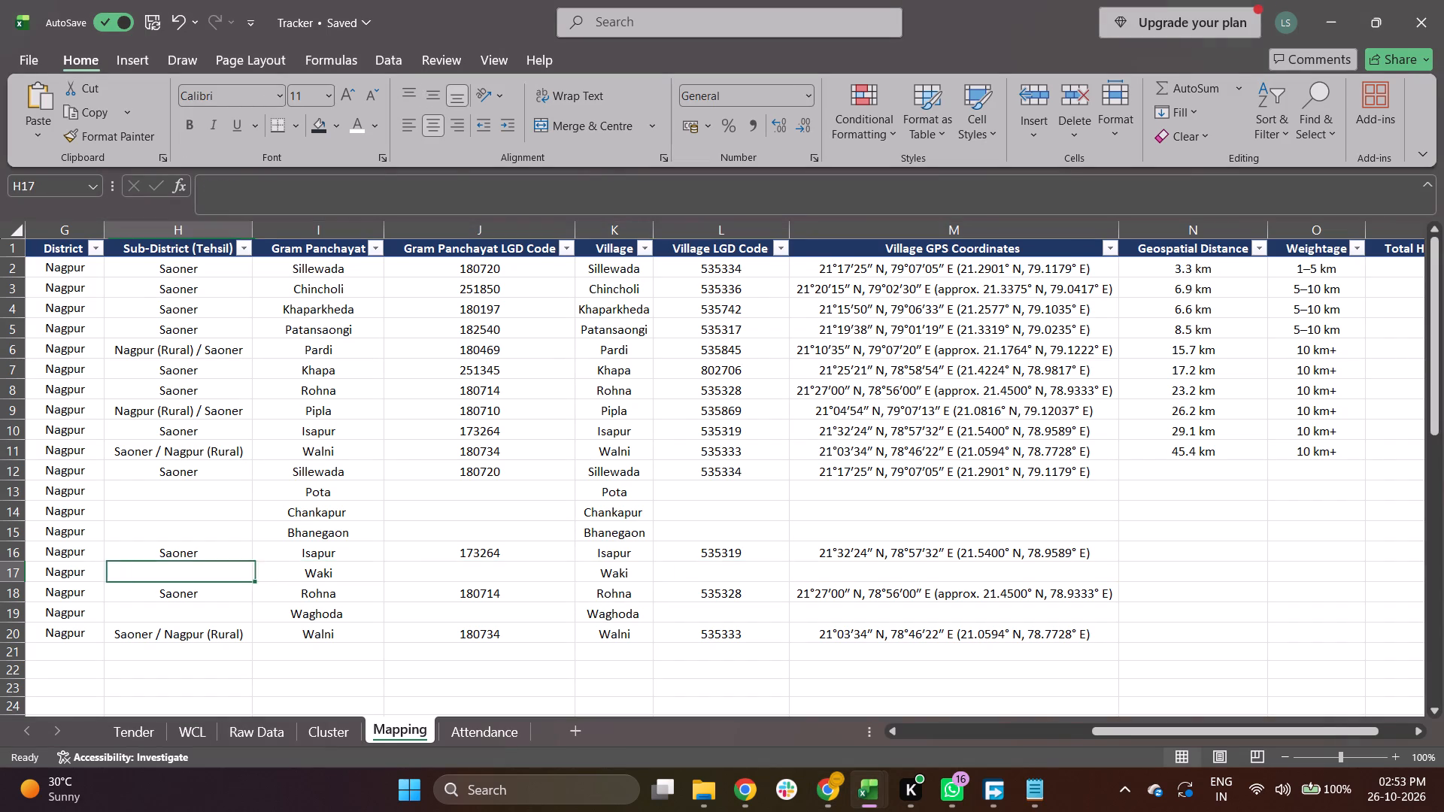
{"action": "key", "text": "Left"}
{"action": "key", "text": "Left"}
{"action": "key", "text": "Left"}
{"action": "key", "text": "Left"}
{"action": "key", "text": "Left"}
{"action": "key", "text": "Left"}
{"action": "key", "text": "Left"}
{"action": "key", "text": "Left"}
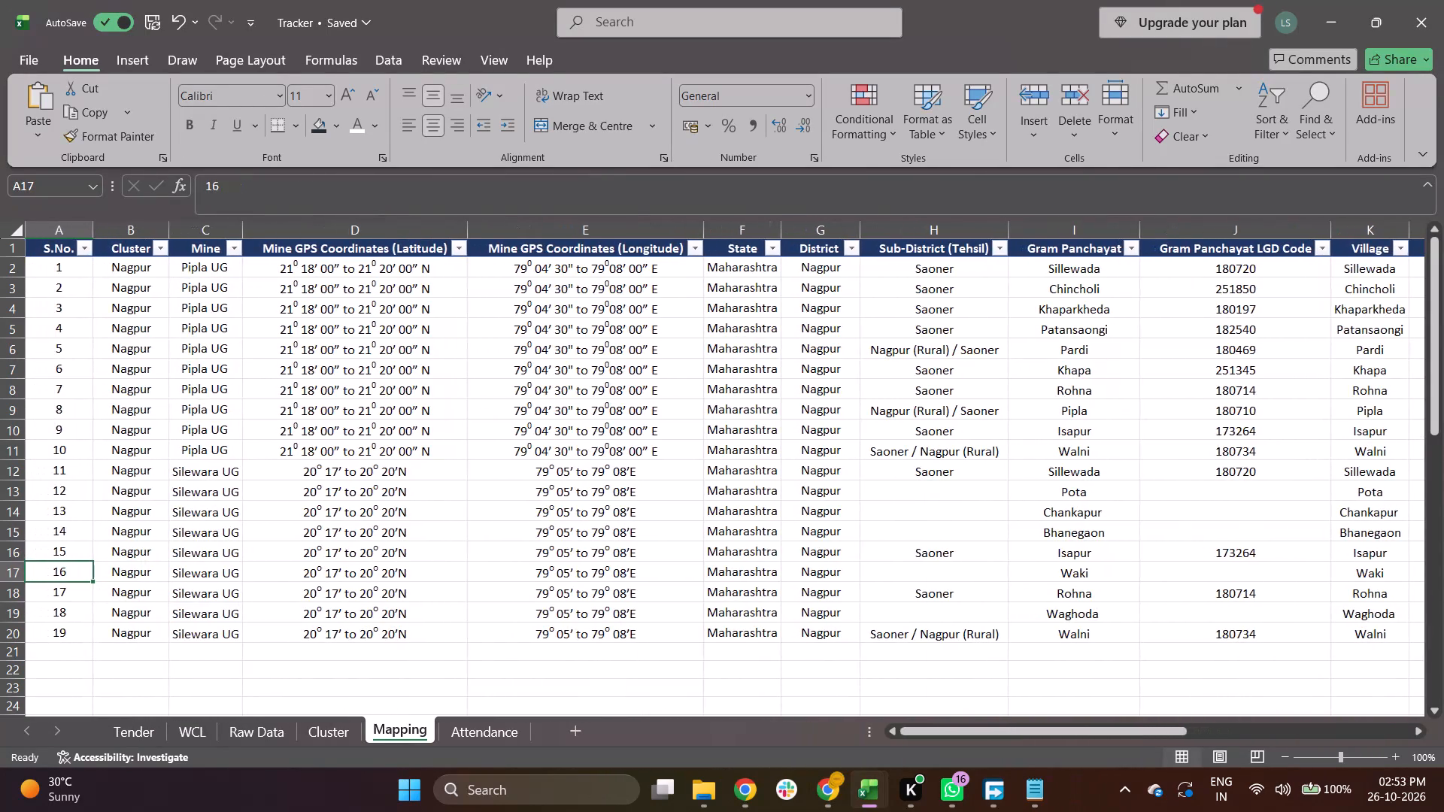
{"action": "key", "text": "Left"}
{"action": "key", "text": "Right"}
{"action": "key", "text": "Right"}
{"action": "key", "text": "Right"}
{"action": "key", "text": "Right"}
{"action": "key", "text": "Right"}
{"action": "key", "text": "Right"}
{"action": "key", "text": "Right"}
{"action": "key", "text": "Right"}
{"action": "key", "text": "Right"}
{"action": "key", "text": "Right"}
{"action": "key", "text": "Right"}
{"action": "key", "text": "Right"}
{"action": "key", "text": "Right"}
{"action": "key", "text": "Right"}
{"action": "key", "text": "Right"}
{"action": "key", "text": "Right"}
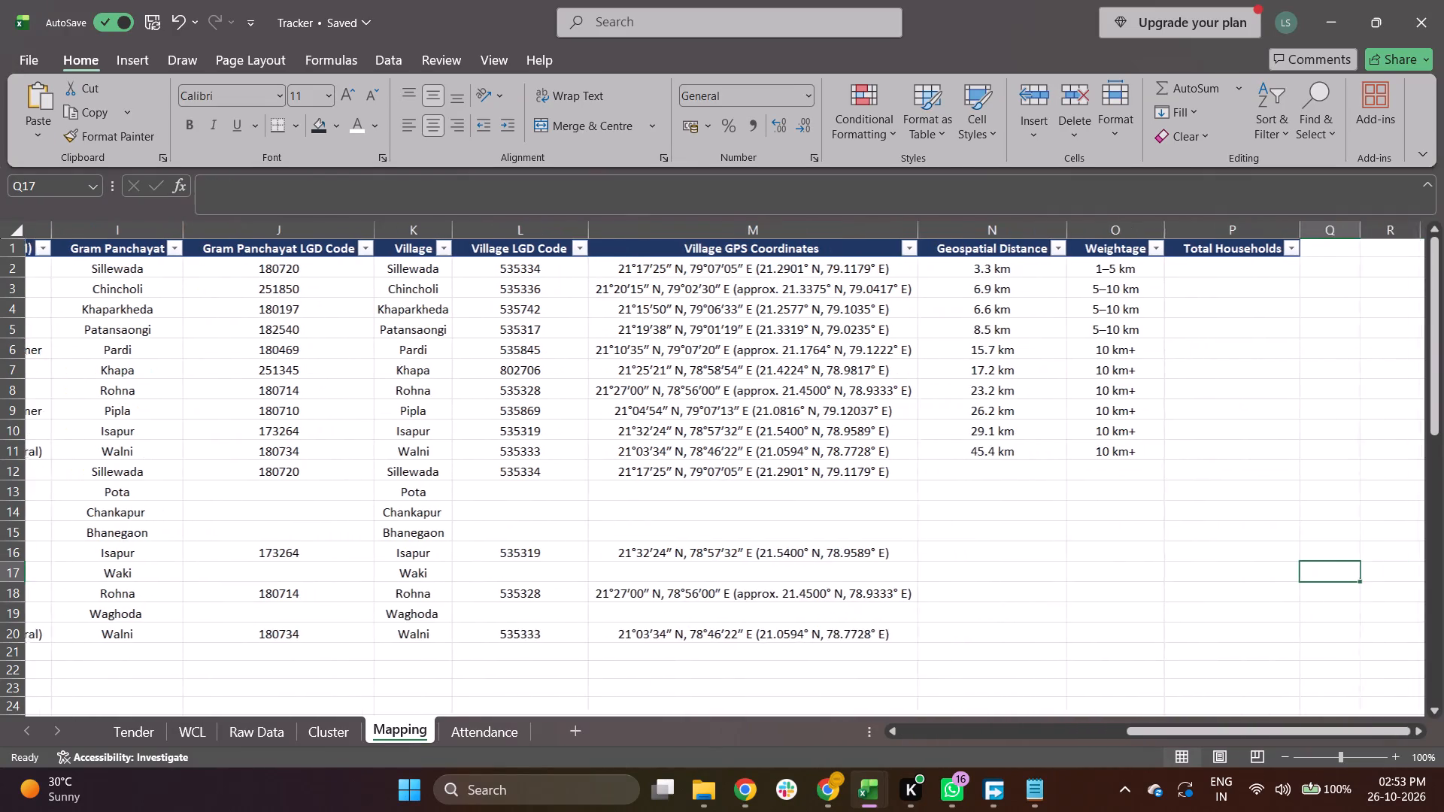
{"action": "key", "text": "Left"}
{"action": "key", "text": "Left"}
{"action": "key", "text": "Left"}
{"action": "key", "text": "Left"}
{"action": "key", "text": "Left"}
{"action": "key", "text": "Left"}
{"action": "key", "text": "Left"}
{"action": "key", "text": "Up"}
{"action": "key", "text": "Up"}
{"action": "key", "text": "Up"}
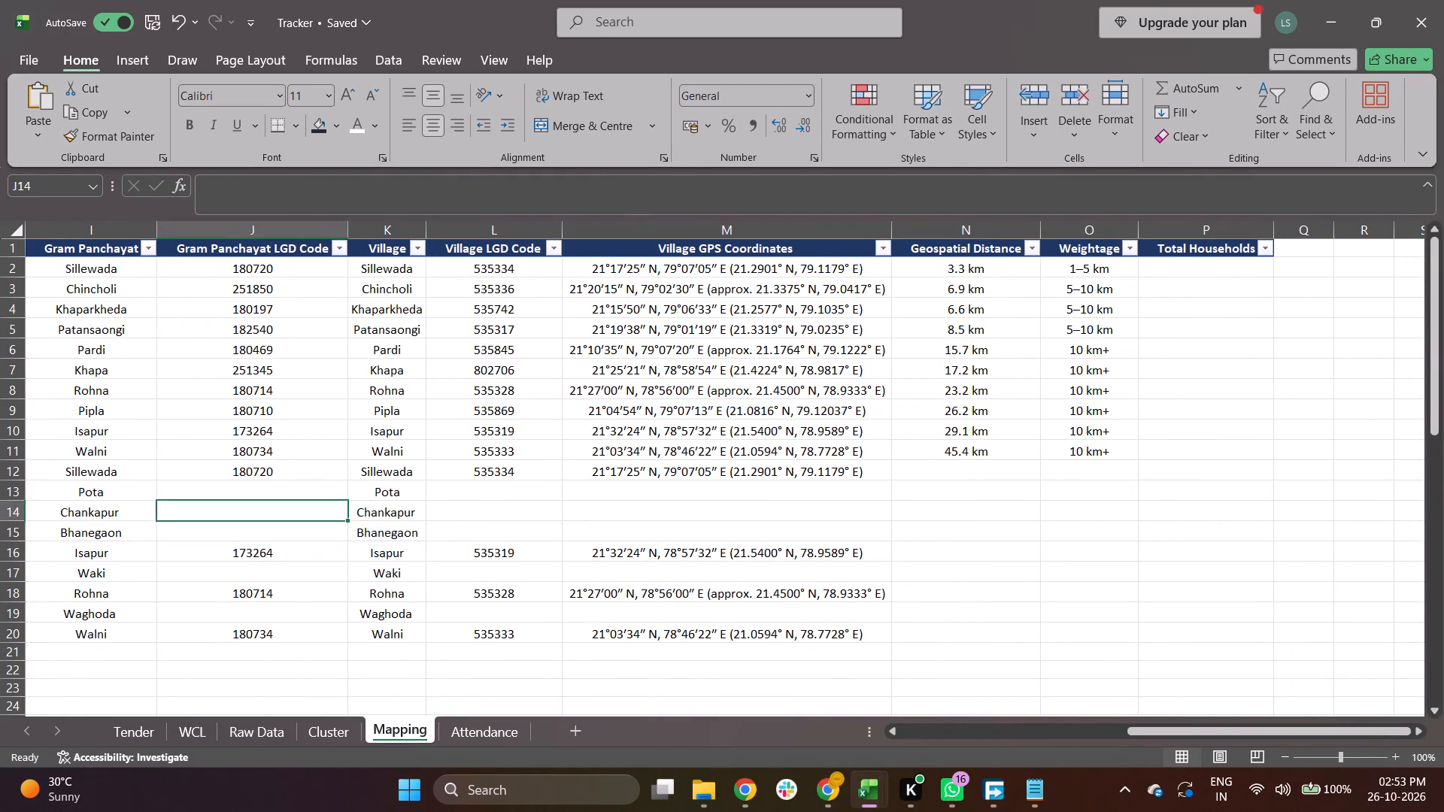
{"action": "key", "text": "Up"}
{"action": "key", "text": "Right"}
{"action": "key", "text": "Right"}
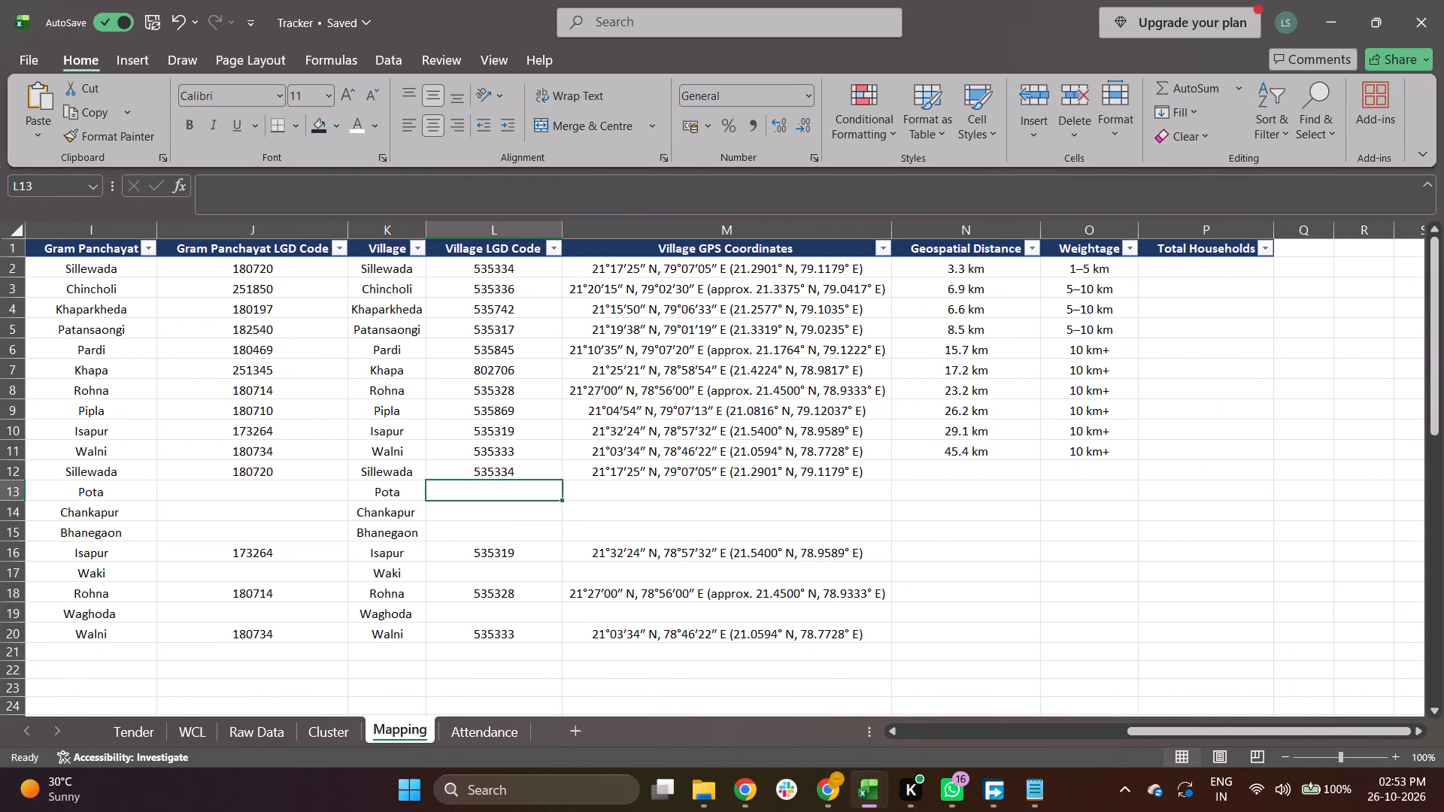
Start a new note in Notepad with "Integra Ventures" as its first line.
{"action": "left_click", "coordinate": [1051, 789]}
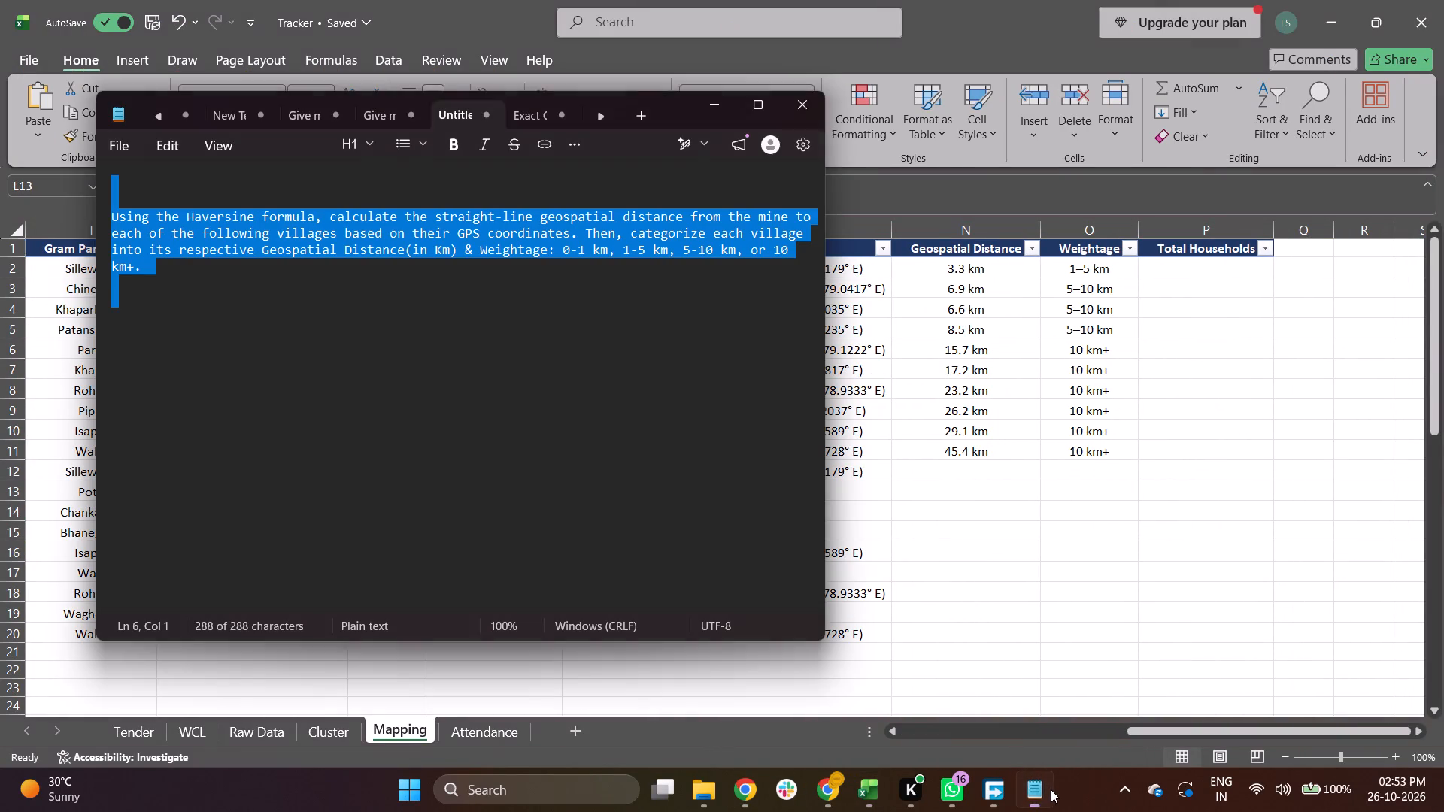
{"action": "left_click", "coordinate": [634, 116]}
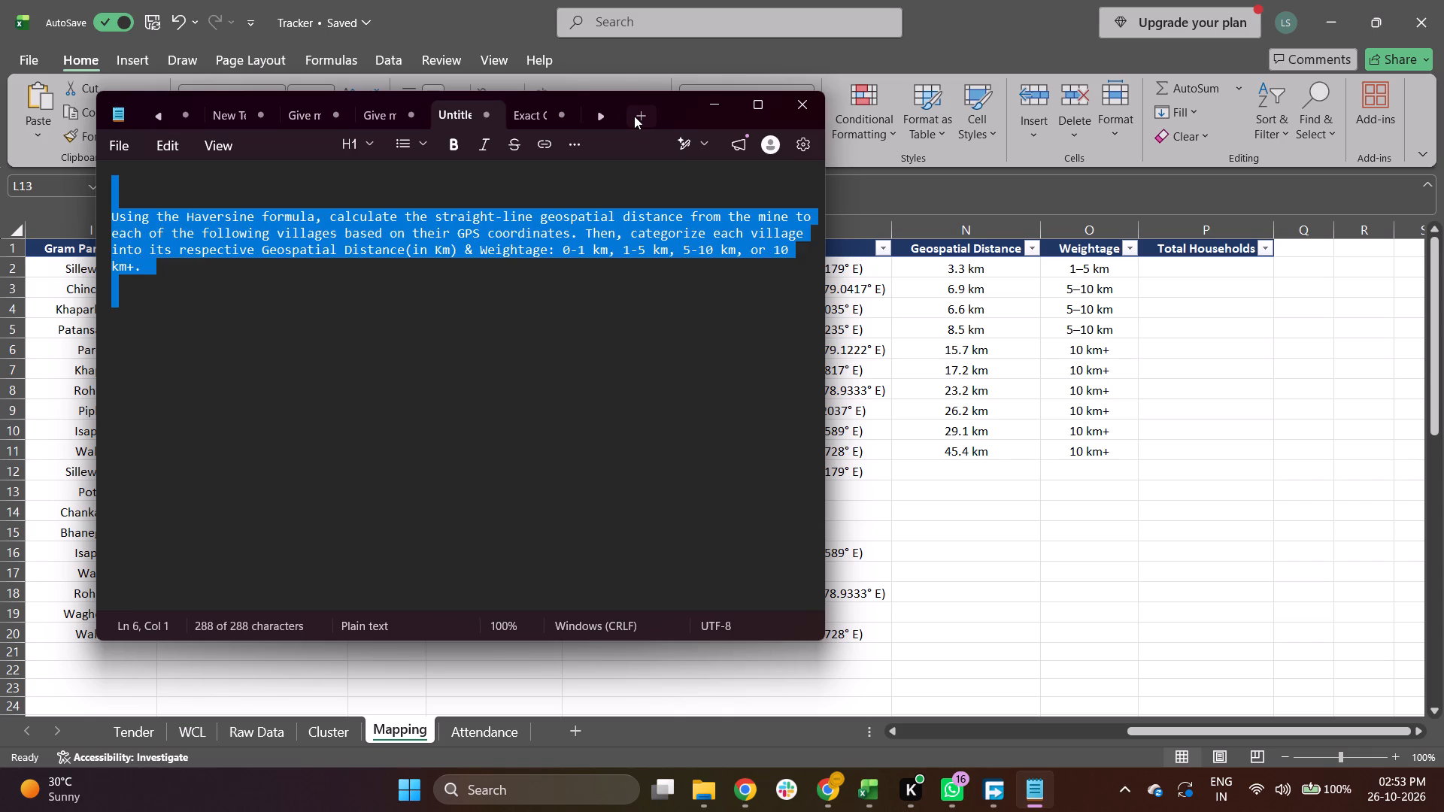
{"action": "type", "text": "Integra Ve"}
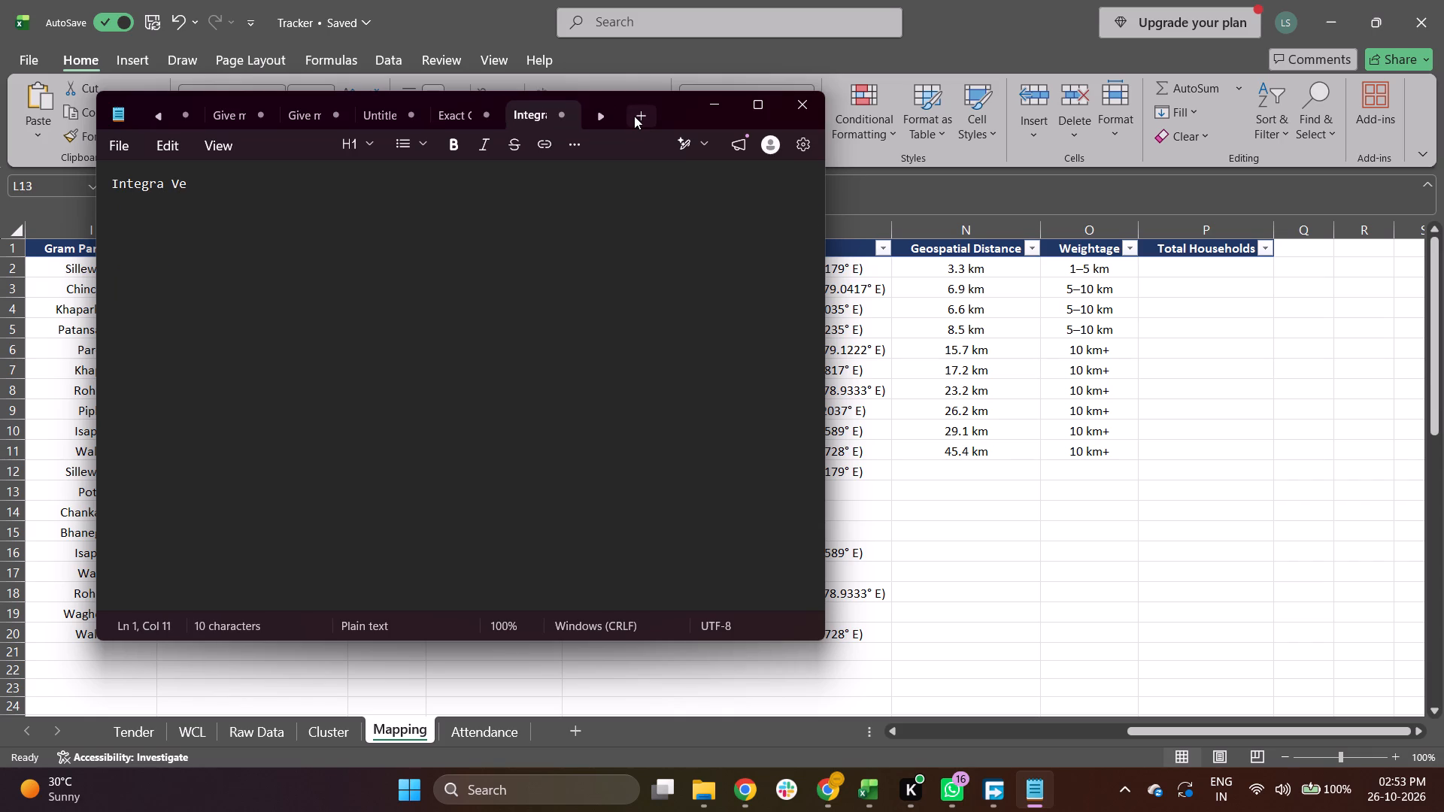
{"action": "type", "text": "ntures"}
{"action": "key", "text": "Return"}
Return to the Tracker's Mapping sheet and examine the Pota row across its columns, from serial number to Total Households.
{"action": "key", "text": "alt+Tab"}
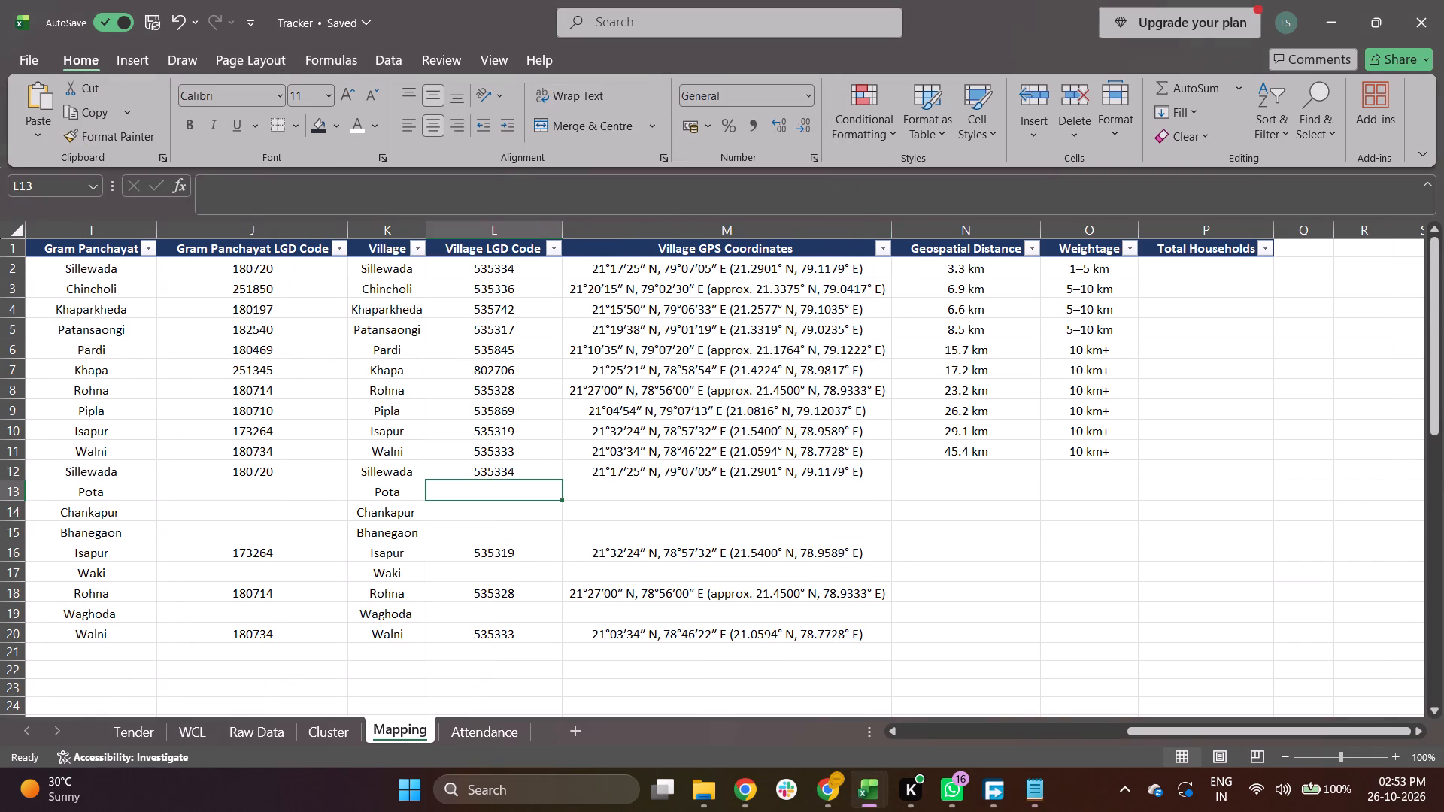
{"action": "key", "text": "Left"}
{"action": "key", "text": "Left"}
{"action": "key", "text": "Left"}
{"action": "key", "text": "Left"}
{"action": "key", "text": "Left"}
{"action": "key", "text": "Left"}
{"action": "key", "text": "Left"}
{"action": "key", "text": "Left"}
{"action": "key", "text": "Left"}
{"action": "key", "text": "Left"}
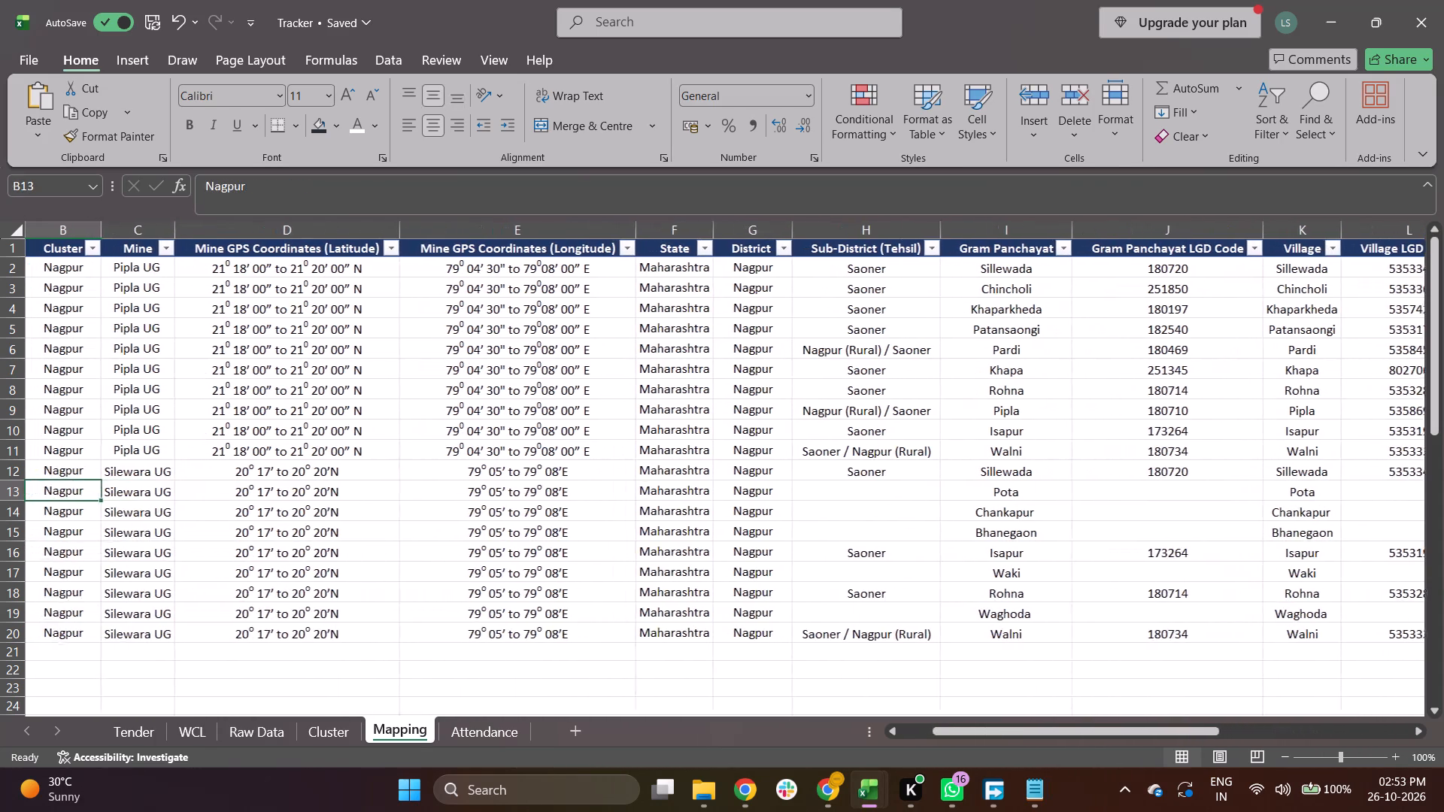
{"action": "key", "text": "Left"}
{"action": "key", "text": "Left"}
{"action": "key", "text": "Right"}
{"action": "key", "text": "Right"}
{"action": "key", "text": "Right"}
{"action": "key", "text": "Right"}
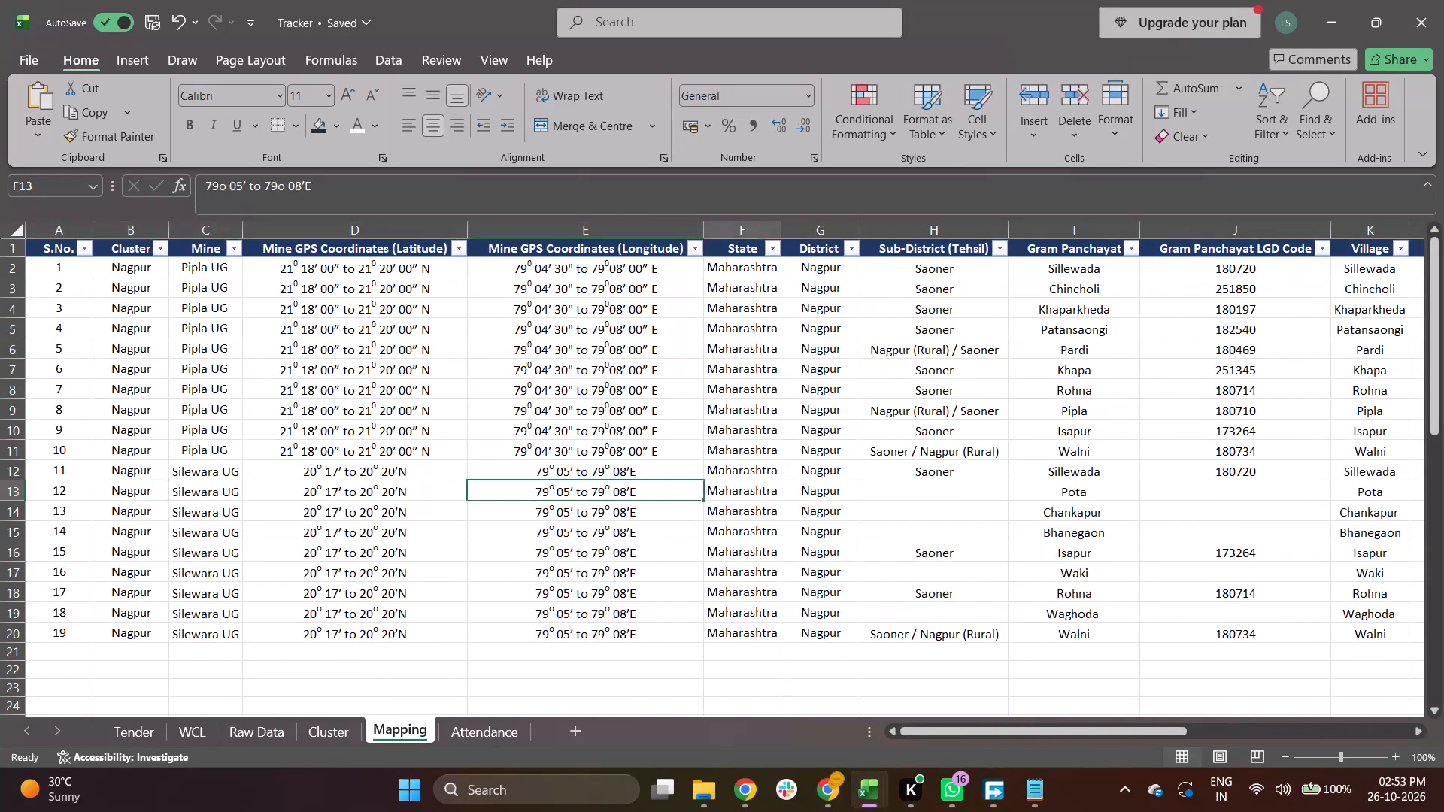
{"action": "key", "text": "Right"}
{"action": "key", "text": "Right"}
{"action": "key", "text": "Right"}
{"action": "key", "text": "Right"}
{"action": "key", "text": "Right"}
{"action": "key", "text": "Right"}
{"action": "key", "text": "Right"}
{"action": "key", "text": "Right"}
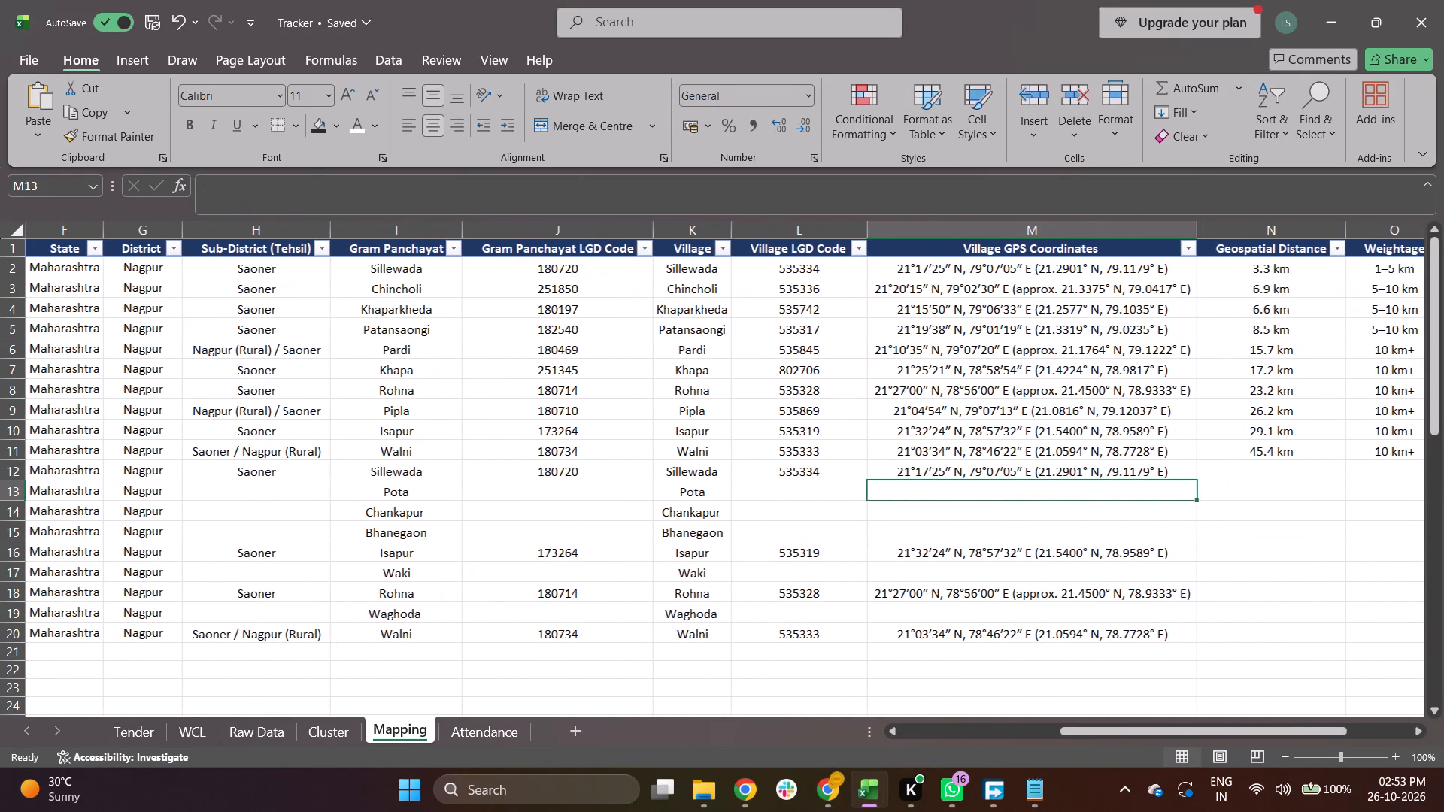
{"action": "key", "text": "Right"}
{"action": "key", "text": "Right"}
{"action": "key", "text": "Right"}
{"action": "key", "text": "Right"}
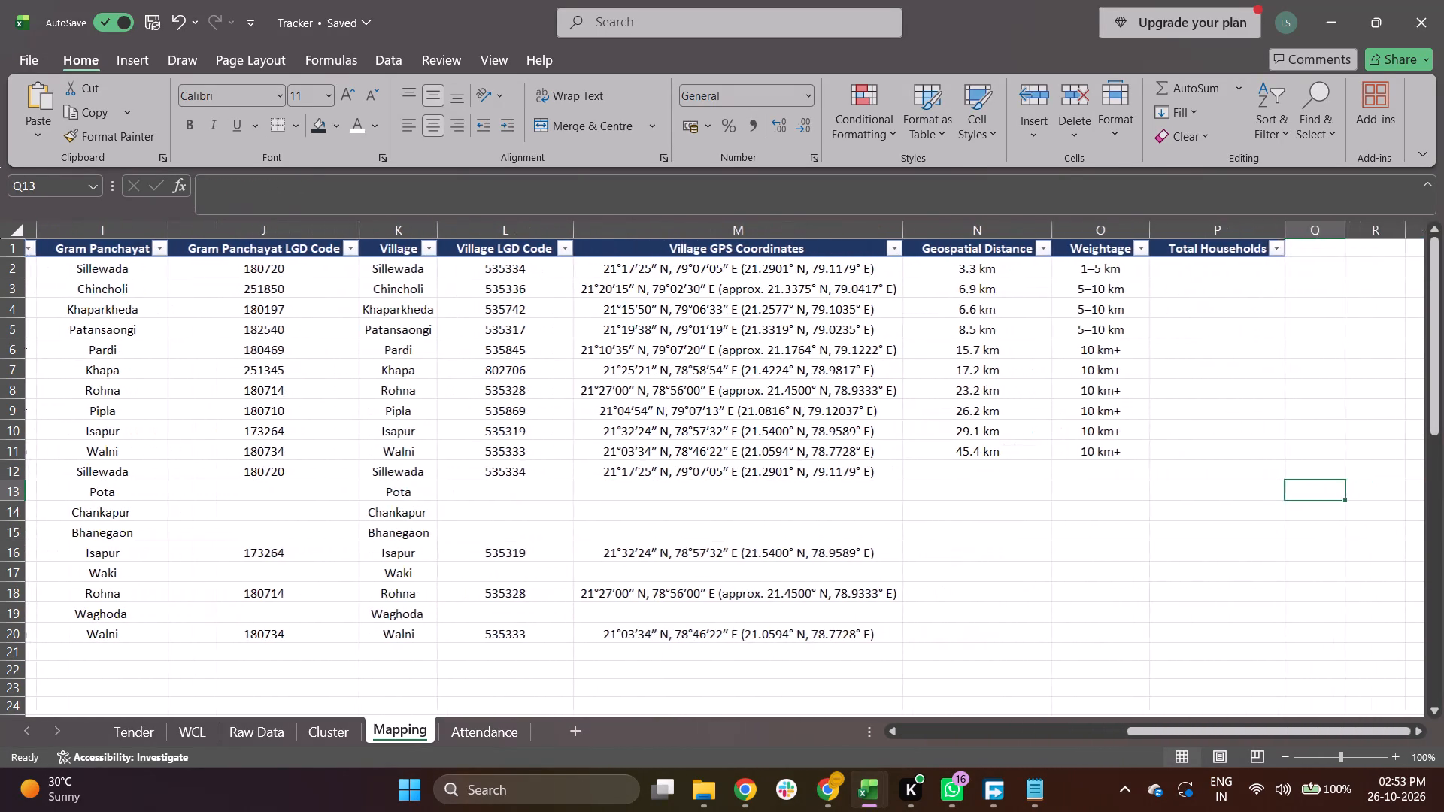
{"action": "key", "text": "Left"}
{"action": "key", "text": "Left"}
{"action": "key", "text": "Left"}
{"action": "key", "text": "Left"}
{"action": "key", "text": "Left"}
{"action": "key", "text": "Left"}
{"action": "key", "text": "Left"}
{"action": "key", "text": "Left"}
{"action": "key", "text": "Left"}
{"action": "key", "text": "Left"}
{"action": "key", "text": "Left"}
{"action": "key", "text": "Left"}
{"action": "key", "text": "Left"}
{"action": "key", "text": "Left"}
{"action": "key", "text": "Left"}
{"action": "key", "text": "Left"}
{"action": "key", "text": "Left"}
{"action": "key", "text": "Left"}
{"action": "key", "text": "Left"}
{"action": "key", "text": "Left"}
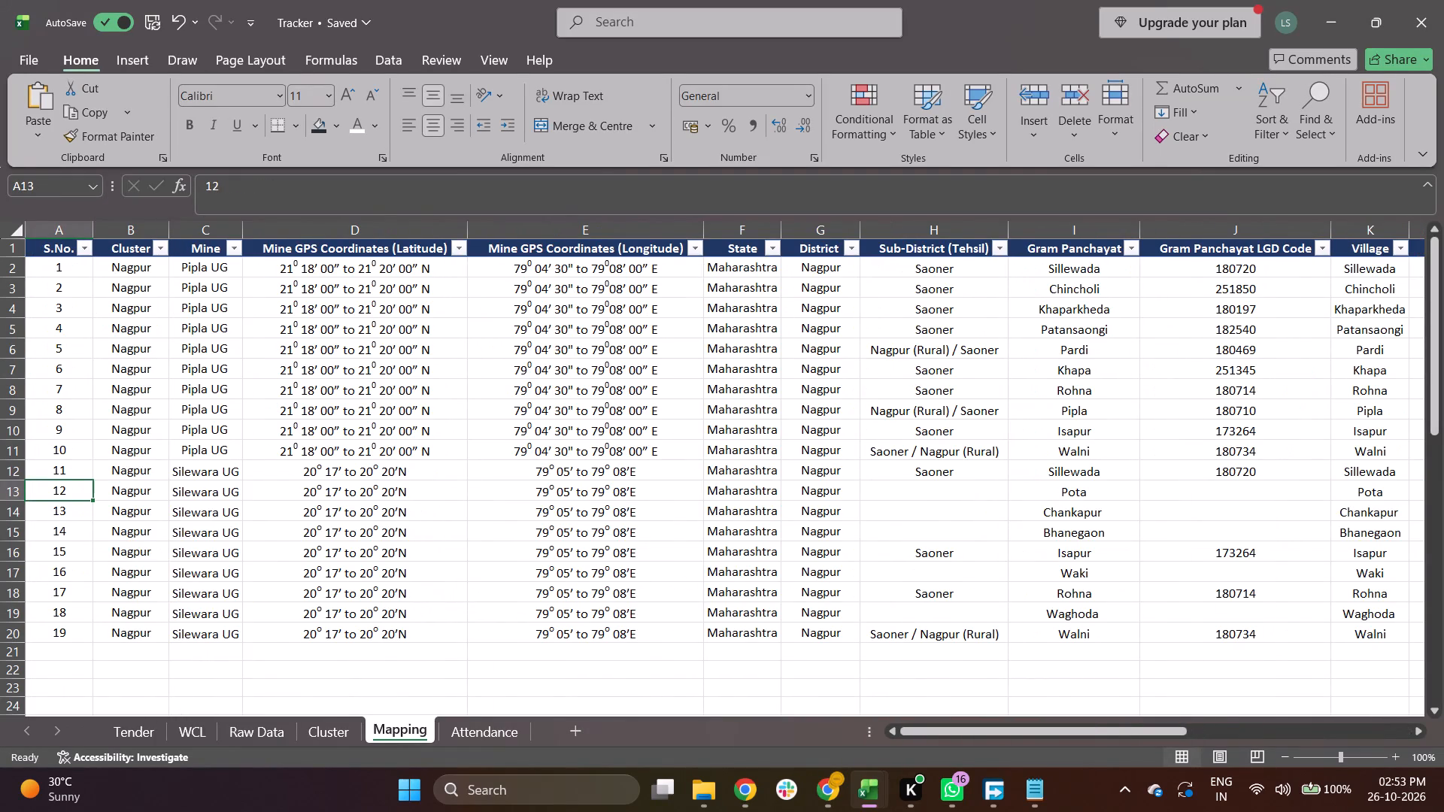
{"action": "key", "text": "Right"}
{"action": "key", "text": "Right"}
{"action": "key", "text": "Right"}
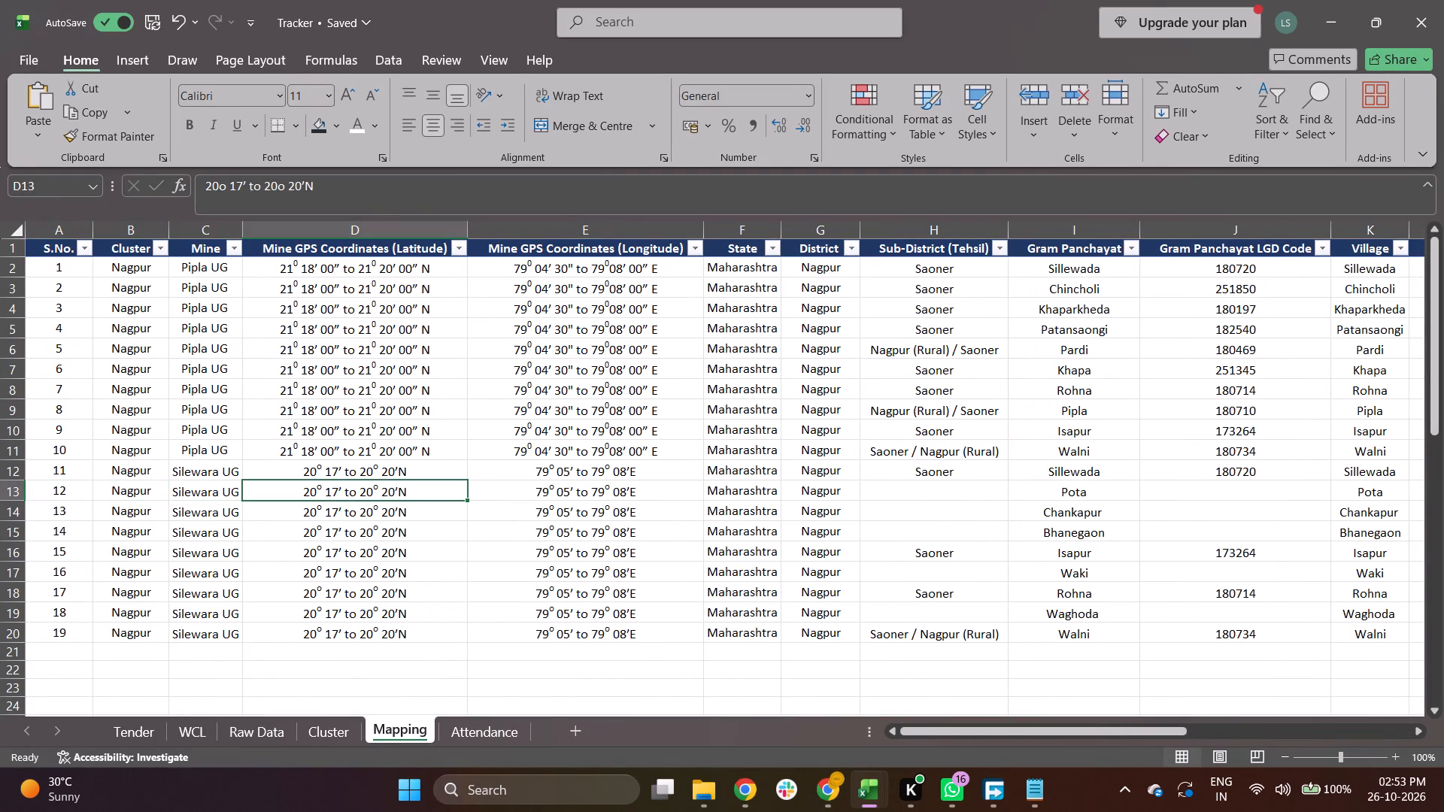
{"action": "key", "text": "Left"}
{"action": "key", "text": "Left"}
{"action": "key", "text": "Left"}
{"action": "key", "text": "Right"}
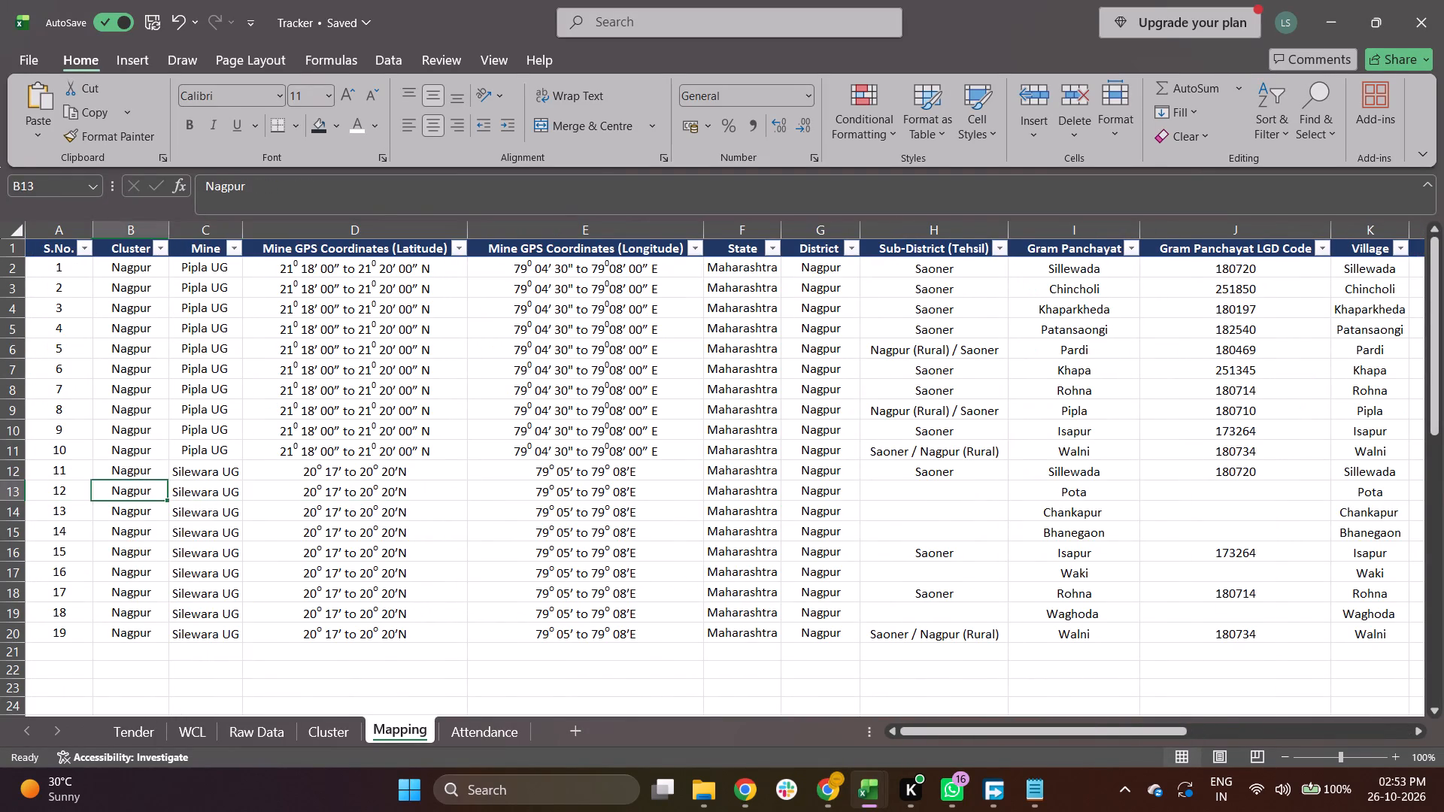
{"action": "key", "text": "Right"}
{"action": "key", "text": "Right"}
{"action": "key", "text": "Right"}
{"action": "key", "text": "Right"}
{"action": "key", "text": "Right"}
{"action": "key", "text": "Right"}
{"action": "key", "text": "Right"}
{"action": "key", "text": "Right"}
{"action": "key", "text": "Right"}
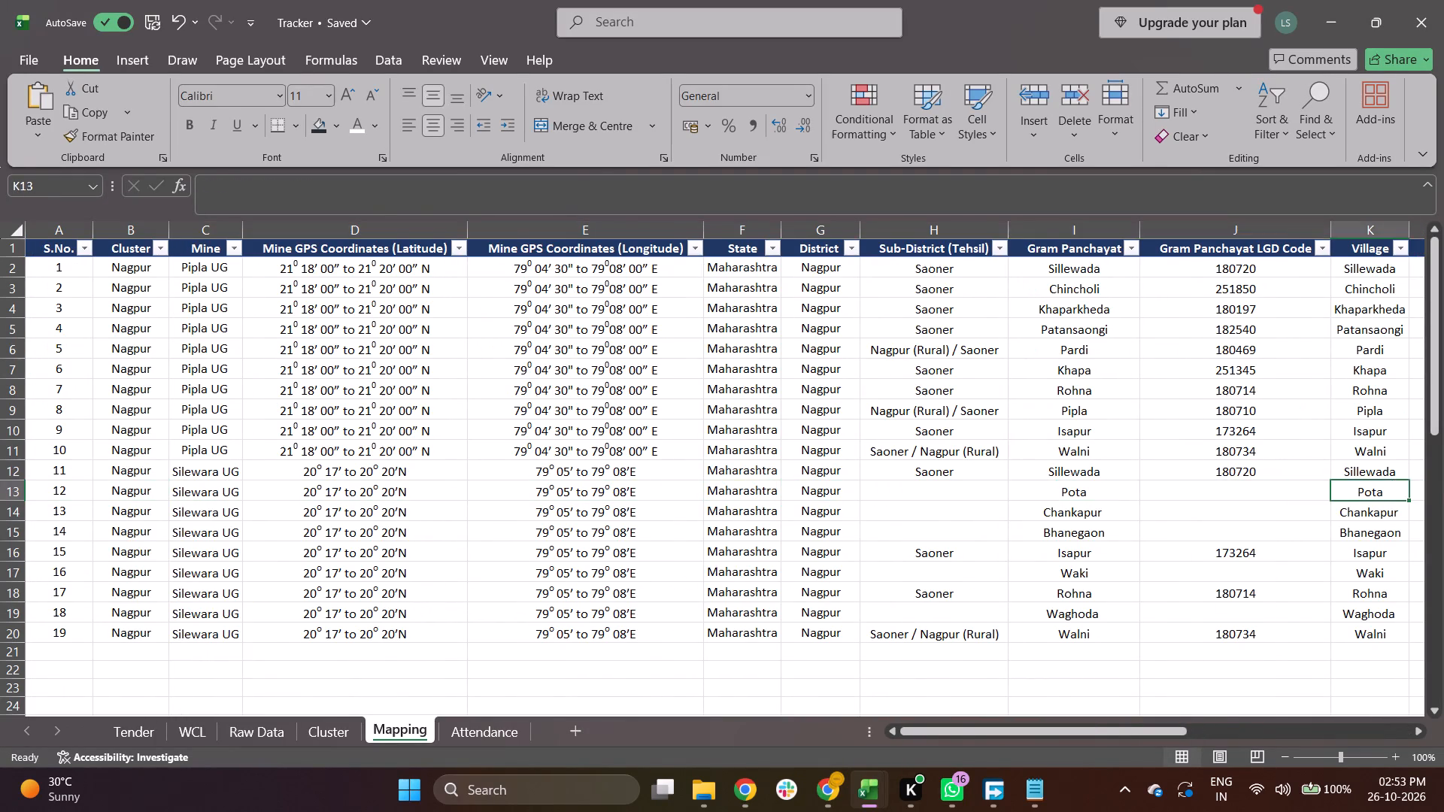
{"action": "key", "text": "Right"}
{"action": "key", "text": "Right"}
{"action": "key", "text": "Right"}
{"action": "key", "text": "Left"}
{"action": "key", "text": "Left"}
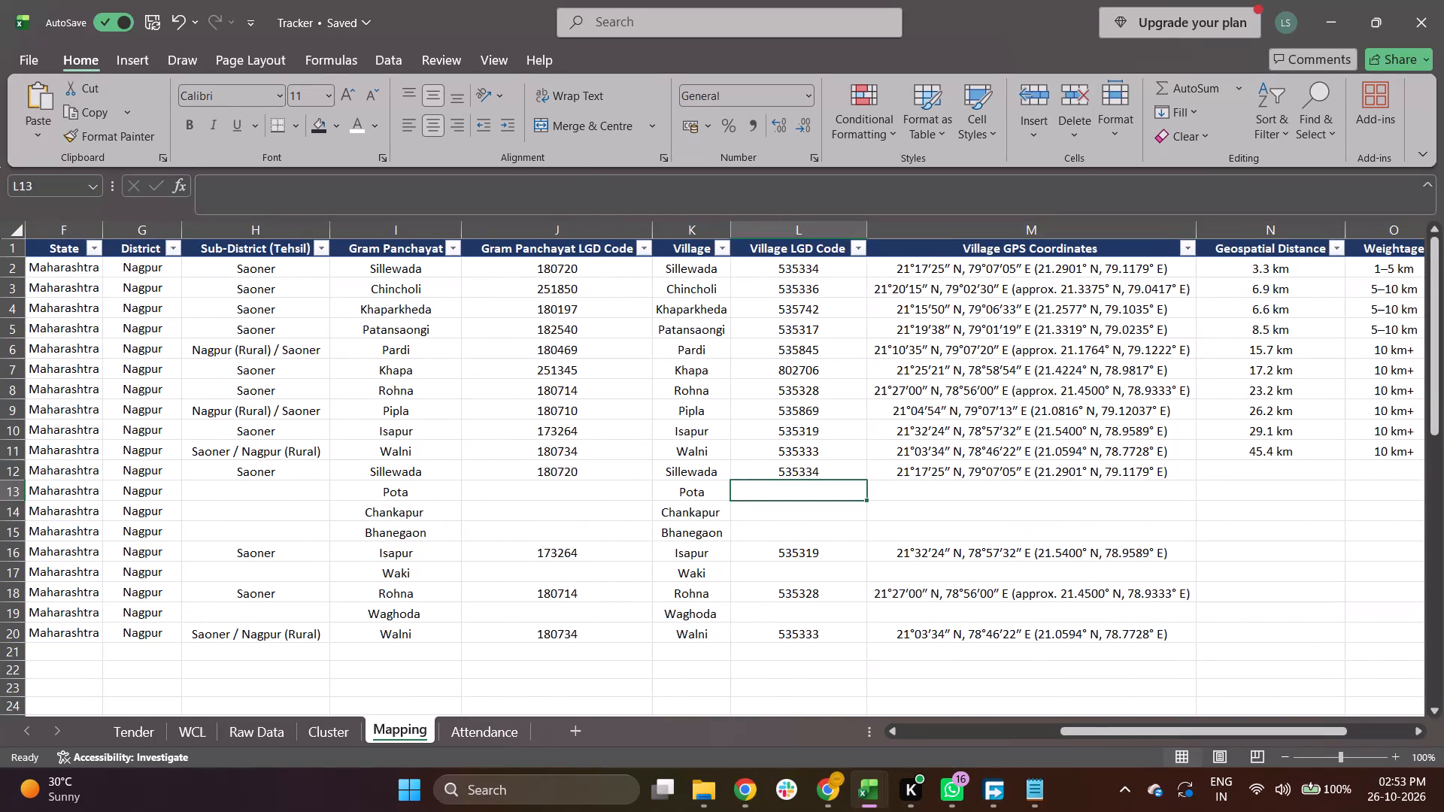
Filter the Mapping sheet's Mine column to hide Pipla UG and show only the Silewara UG rows.
{"action": "key", "text": "Right"}
{"action": "key", "text": "Left"}
{"action": "key", "text": "Left"}
{"action": "key", "text": "Left"}
{"action": "key", "text": "Left"}
{"action": "key", "text": "Left"}
{"action": "key", "text": "Left"}
{"action": "key", "text": "Left"}
{"action": "key", "text": "Left"}
{"action": "key", "text": "Left"}
{"action": "key", "text": "Left"}
{"action": "key", "text": "Left"}
{"action": "key", "text": "Left"}
{"action": "key", "text": "Left"}
{"action": "key", "text": "Left"}
{"action": "key", "text": "Left"}
{"action": "key", "text": "Left"}
{"action": "key", "text": "Left"}
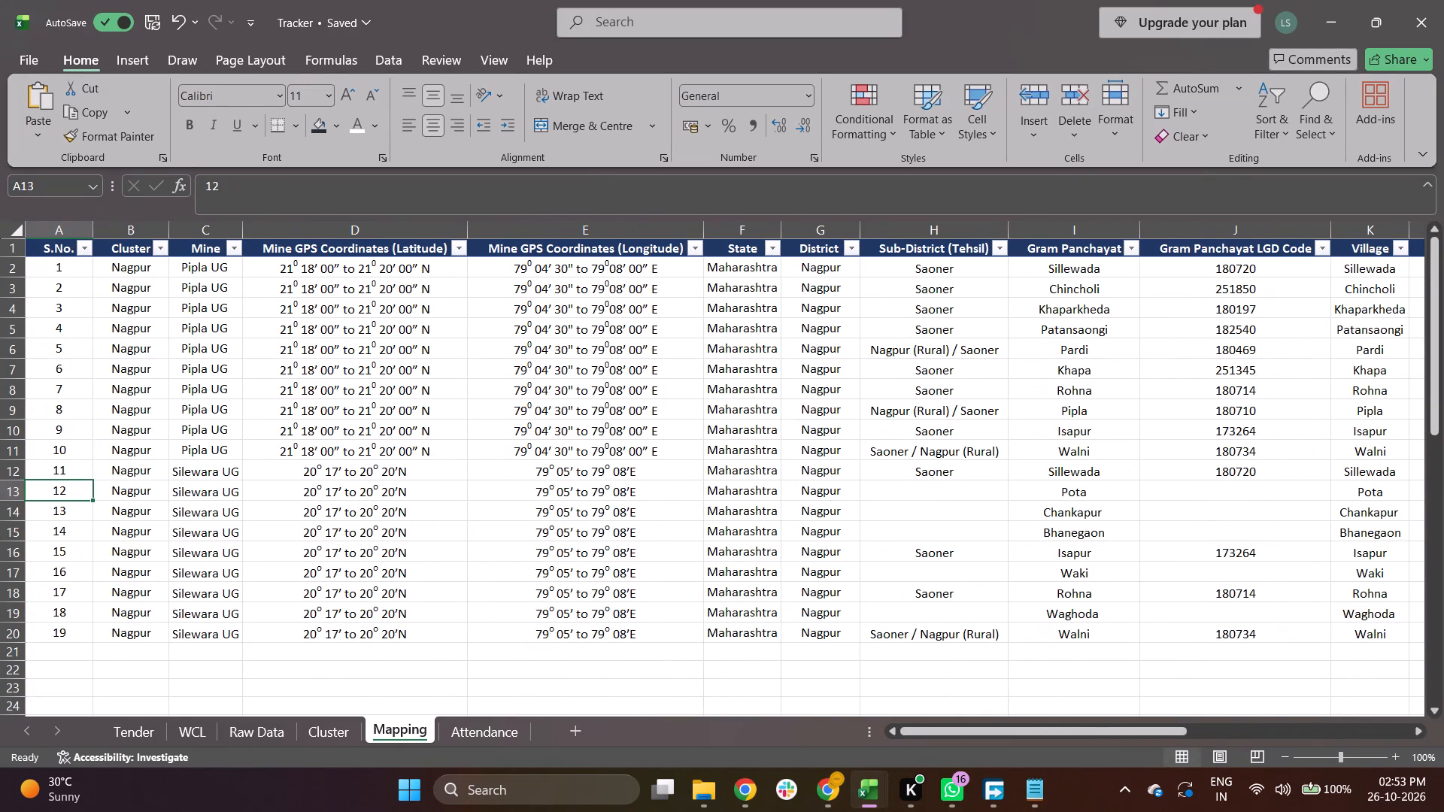
{"action": "left_click", "coordinate": [235, 251]}
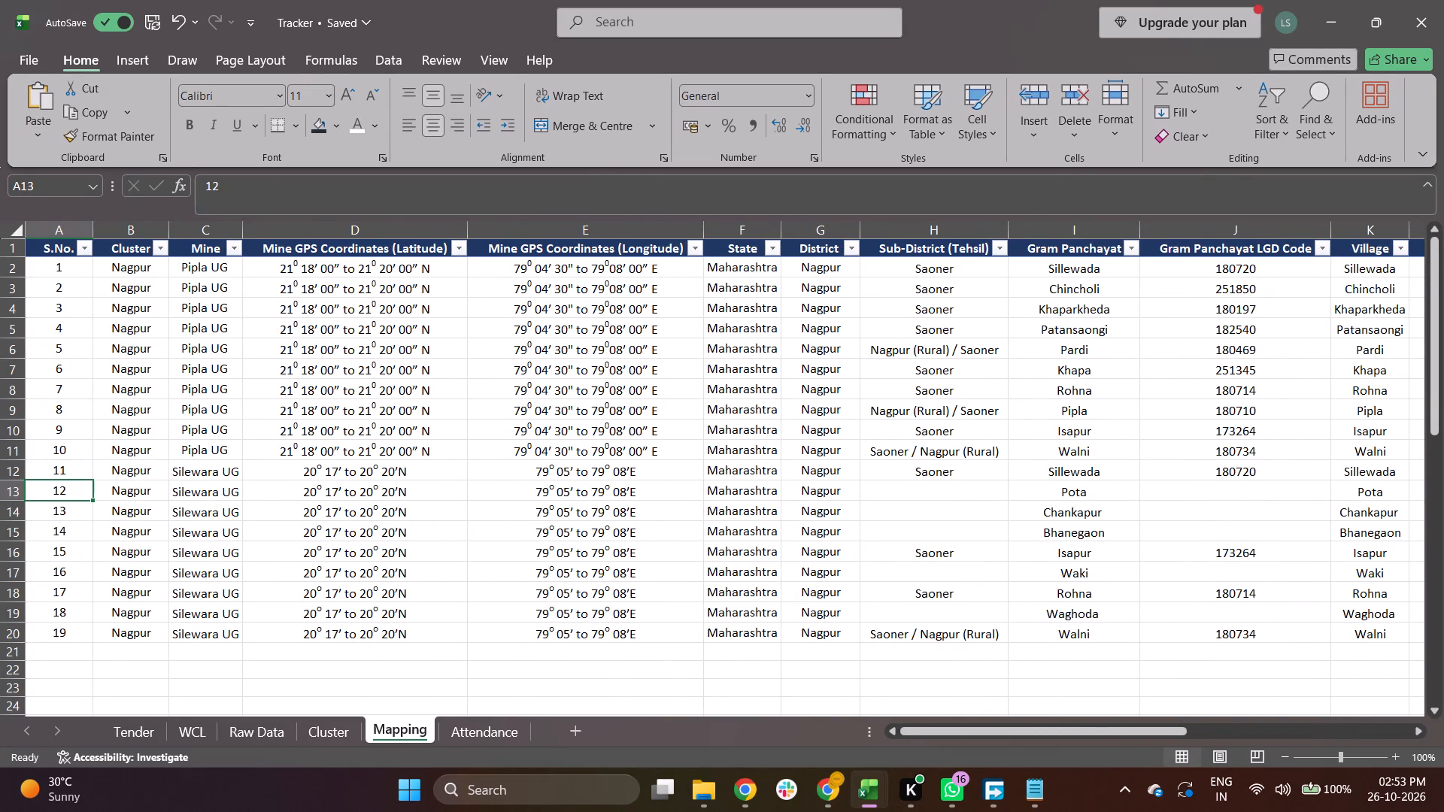
{"action": "left_click", "coordinate": [279, 507]}
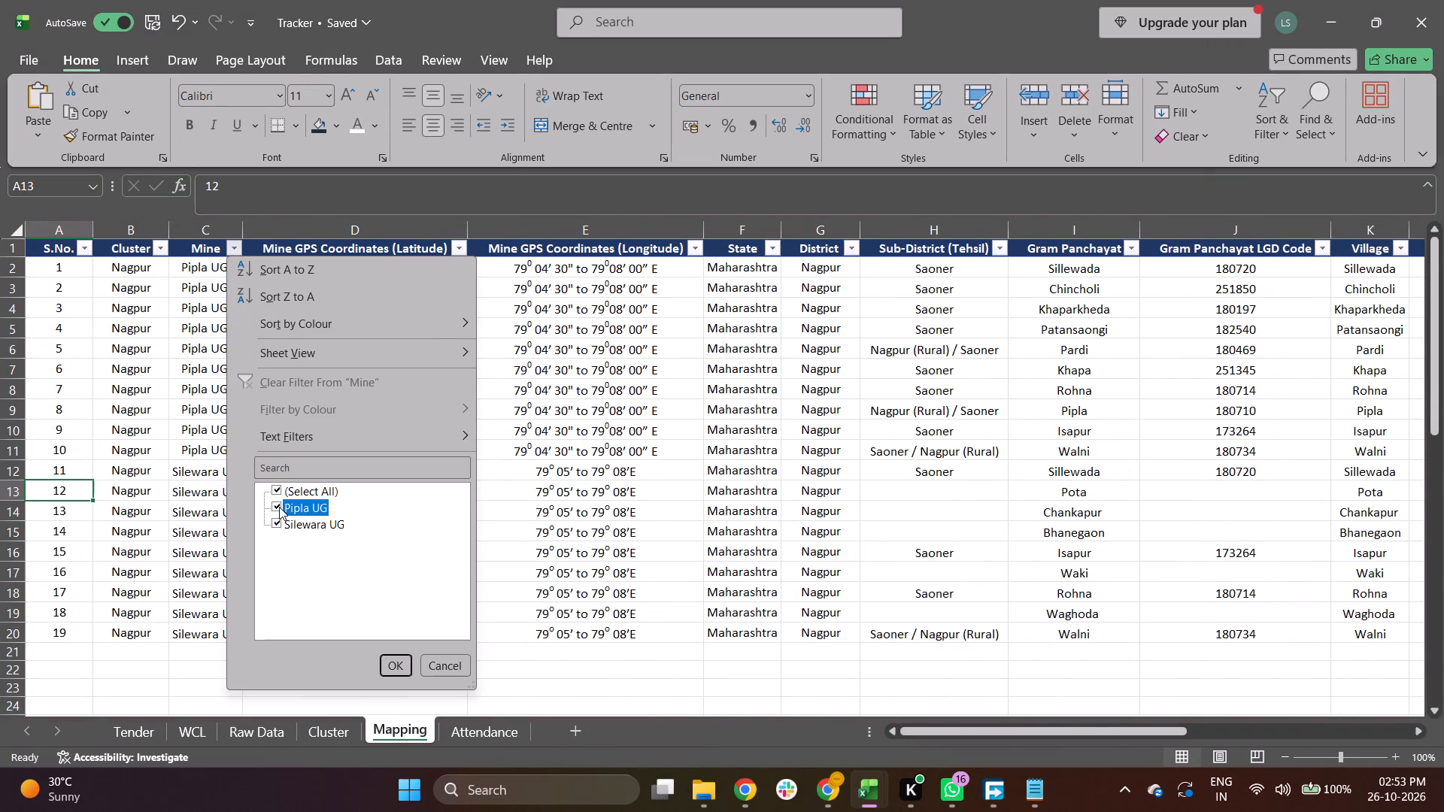
{"action": "left_click", "coordinate": [390, 668]}
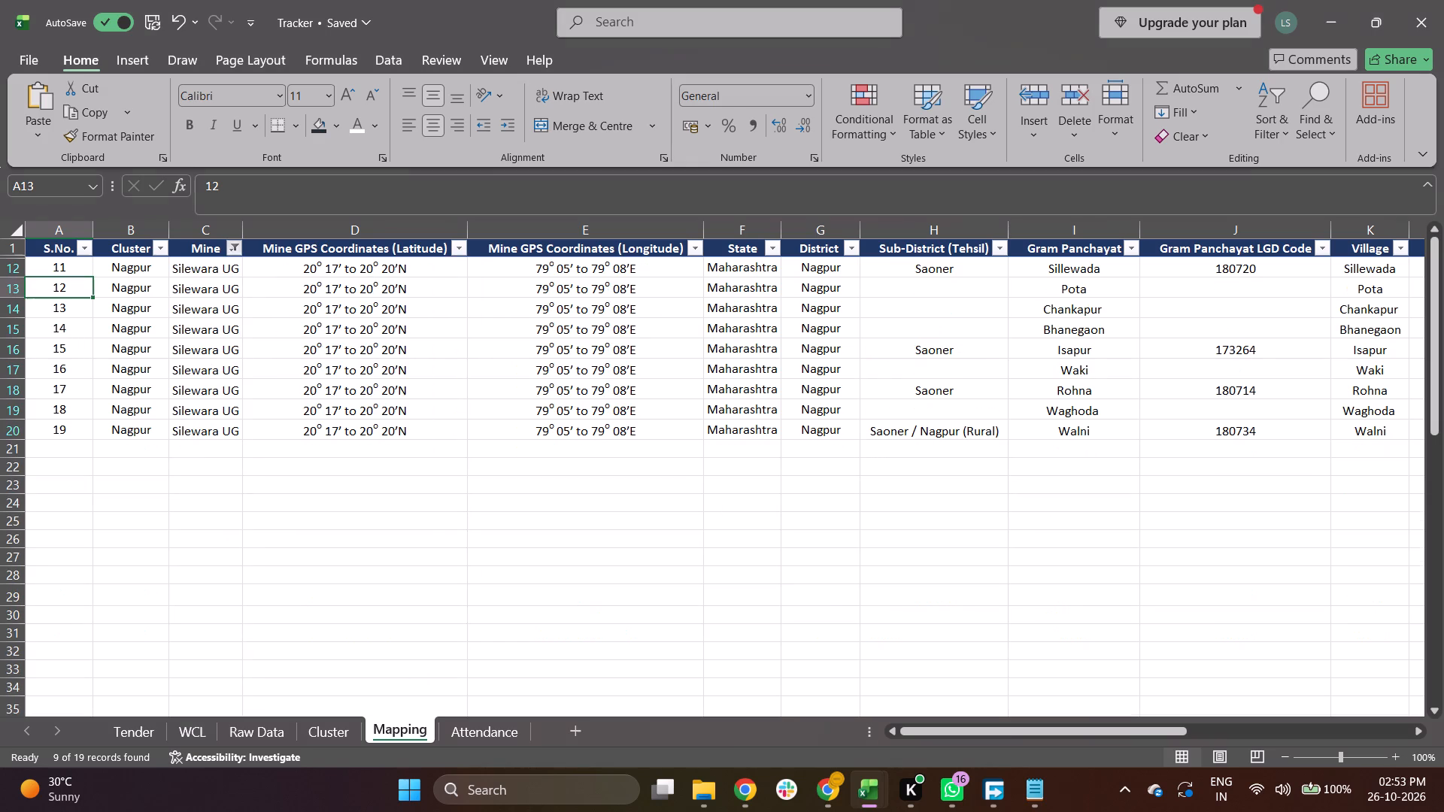
Examine the Isapur row of the filtered Mapping sheet from the longitude column across to the village code and GPS columns.
{"action": "left_click", "coordinate": [597, 355]}
{"action": "key", "text": "Right"}
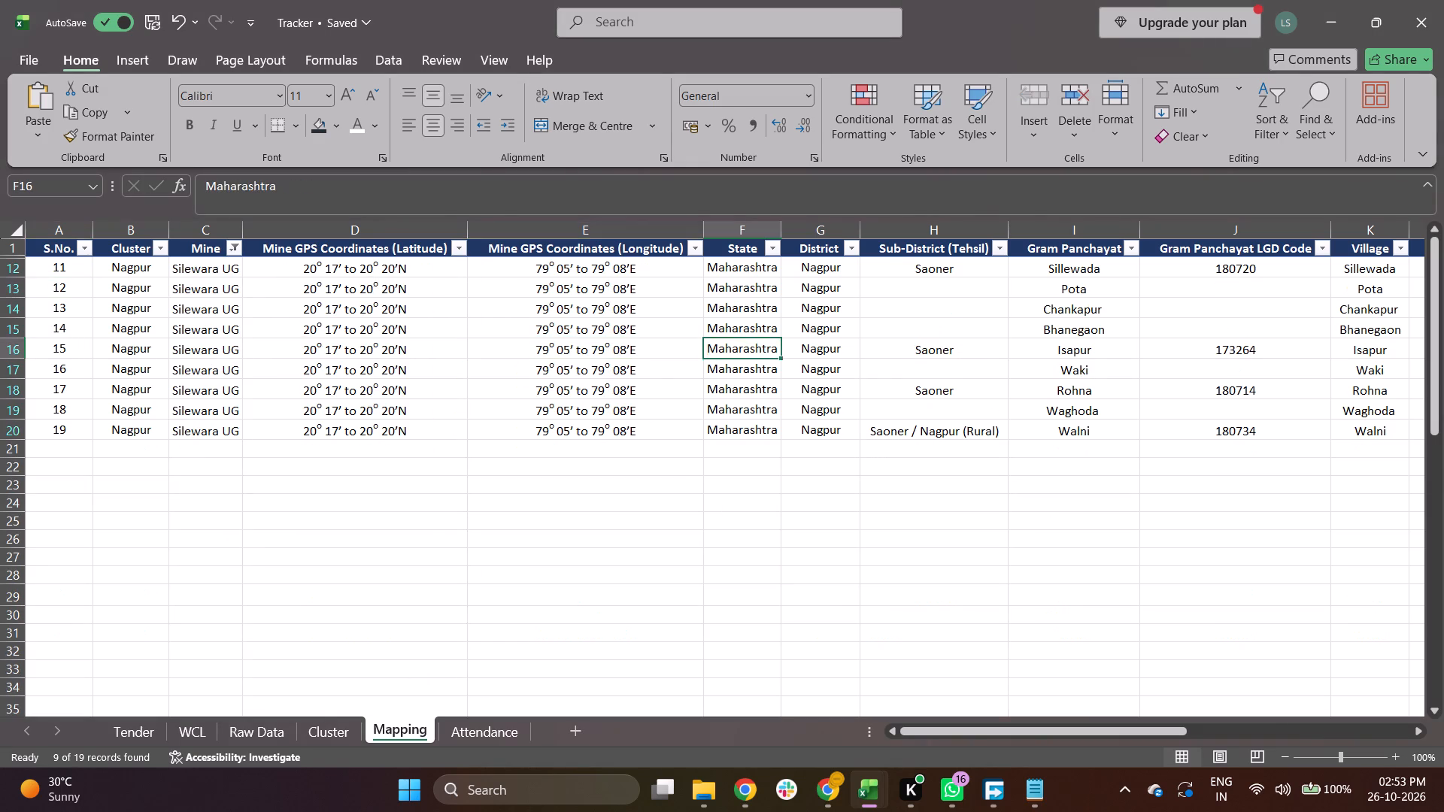
{"action": "key", "text": "Right"}
{"action": "key", "text": "Right"}
{"action": "key", "text": "Right"}
{"action": "key", "text": "Right"}
{"action": "key", "text": "Right"}
{"action": "key", "text": "Right"}
{"action": "key", "text": "Right"}
{"action": "key", "text": "Left"}
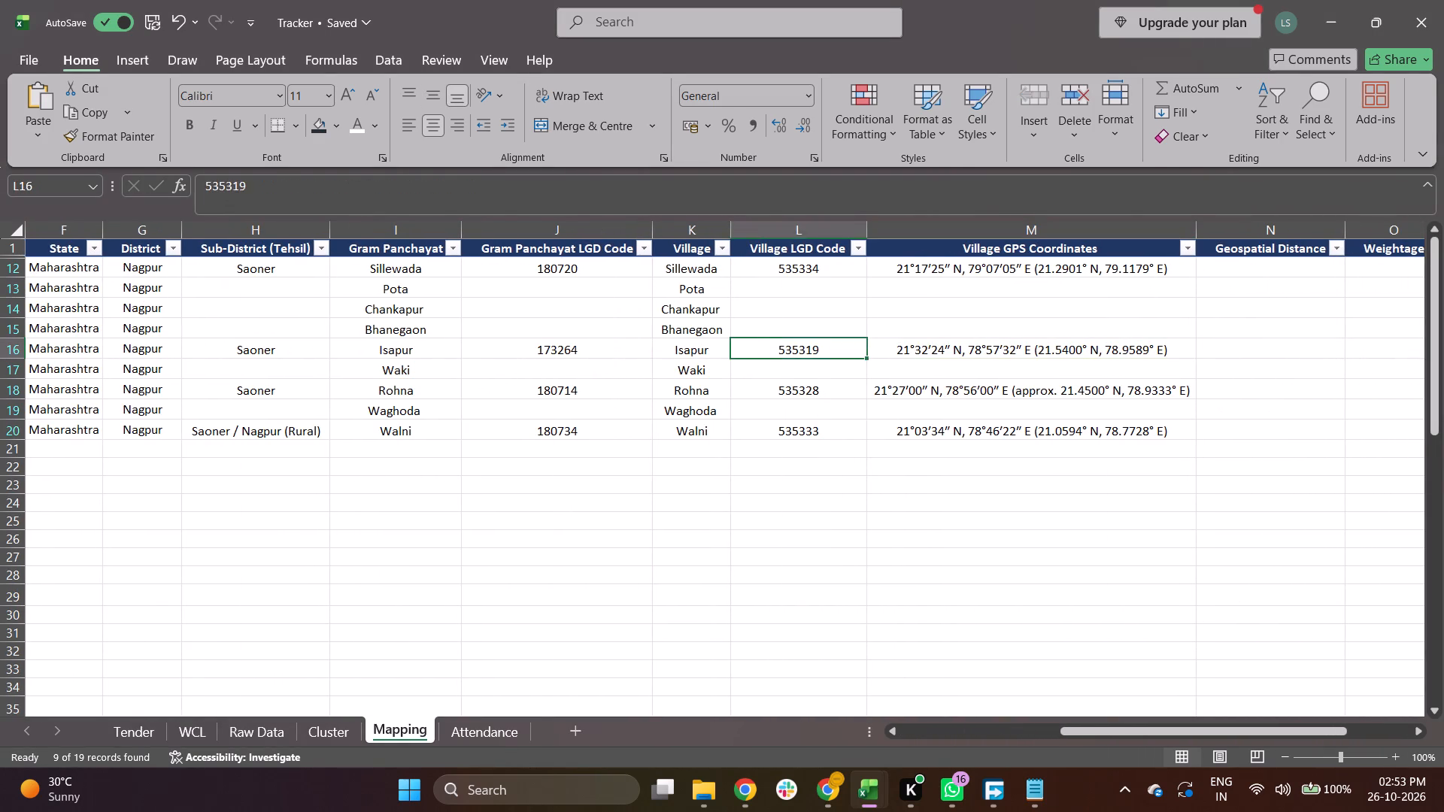
{"action": "key", "text": "Left"}
{"action": "key", "text": "Left"}
{"action": "key", "text": "Left"}
{"action": "key", "text": "Left"}
{"action": "key", "text": "Left"}
Examine the Pota row across its columns, checking the blank Sub-District, Gram Panchayat LGD Code, Village LGD Code and Village GPS Coordinates cells.
{"action": "key", "text": "Up"}
{"action": "key", "text": "Up"}
{"action": "key", "text": "Up"}
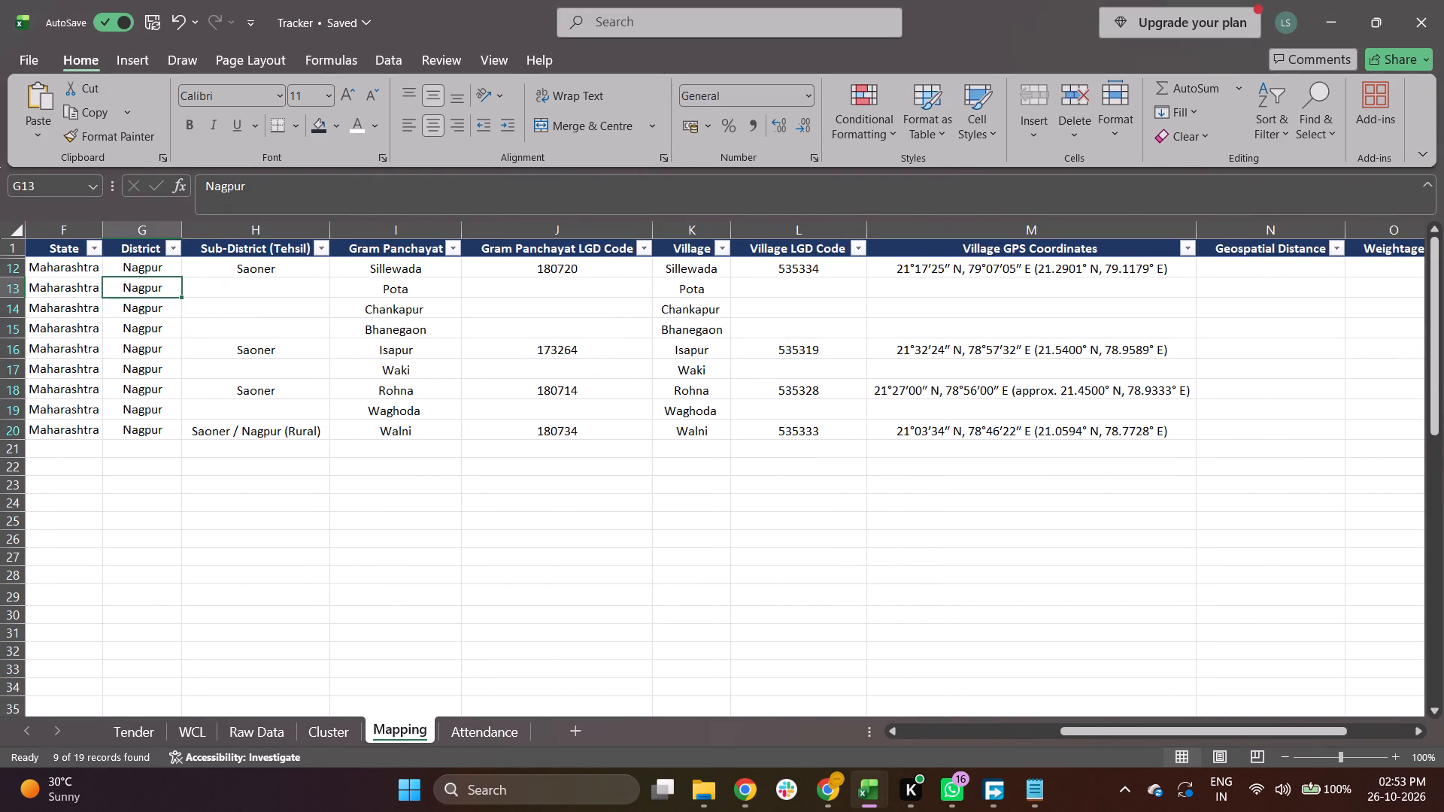
{"action": "key", "text": "Right"}
{"action": "key", "text": "Right"}
{"action": "key", "text": "Right"}
{"action": "key", "text": "Right"}
{"action": "key", "text": "Right"}
{"action": "key", "text": "Right"}
{"action": "key", "text": "Right"}
{"action": "key", "text": "Left"}
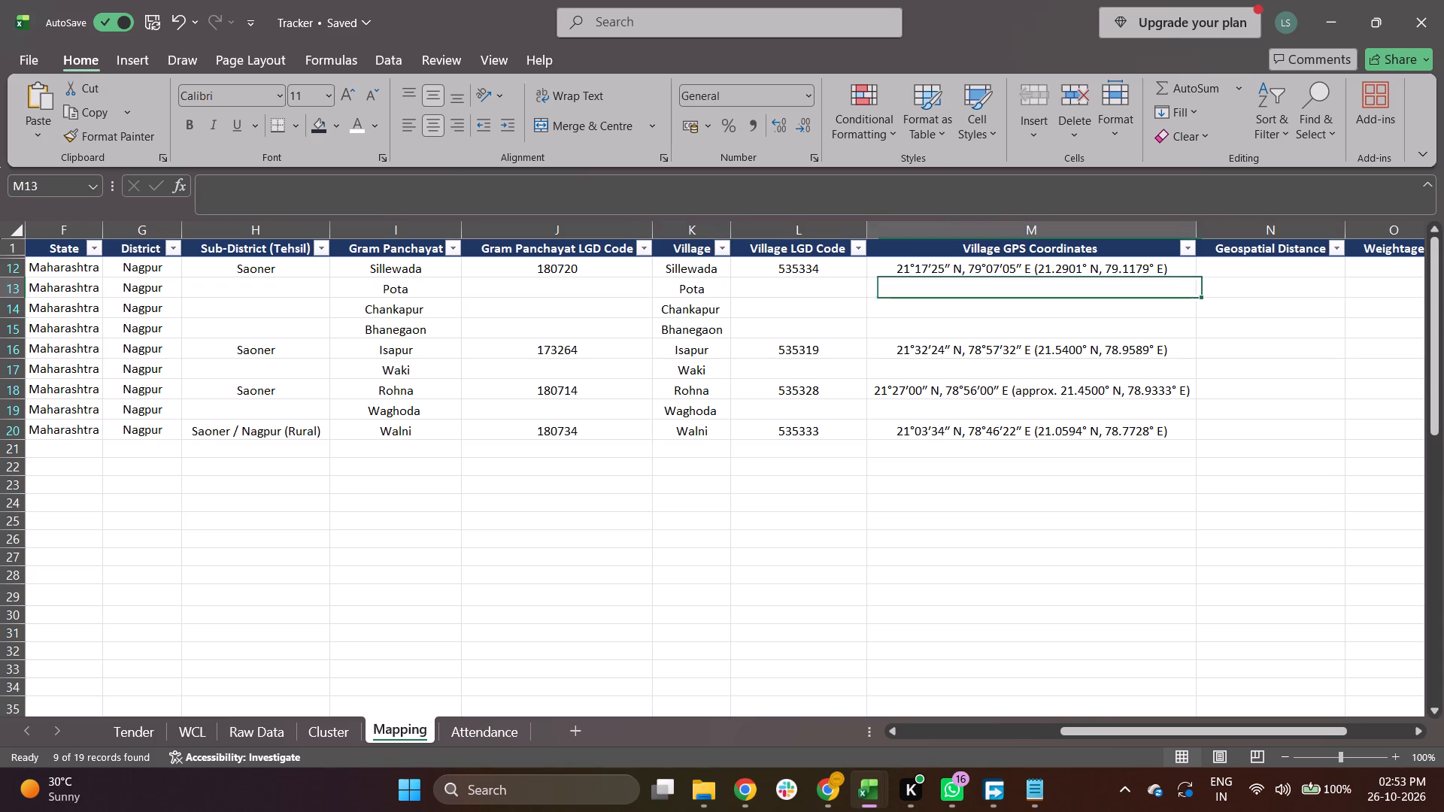
{"action": "key", "text": "Left"}
{"action": "key", "text": "Left"}
{"action": "key", "text": "Left"}
{"action": "key", "text": "Left"}
{"action": "key", "text": "Left"}
{"action": "key", "text": "Left"}
{"action": "key", "text": "Right"}
{"action": "key", "text": "Right"}
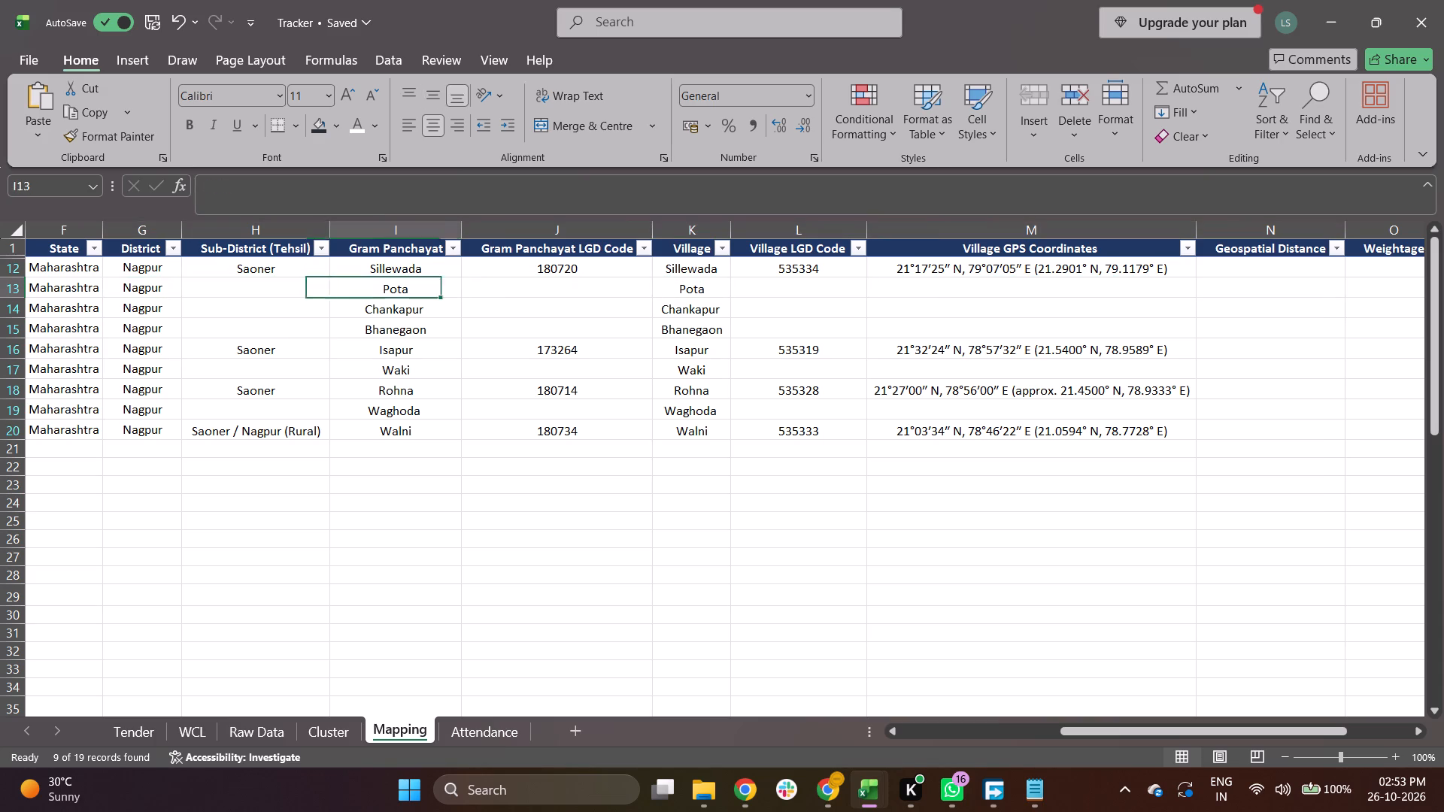
{"action": "key", "text": "Right"}
{"action": "key", "text": "Right"}
{"action": "key", "text": "Right"}
{"action": "key", "text": "Right"}
{"action": "key", "text": "Right"}
{"action": "key", "text": "Right"}
{"action": "key", "text": "Left"}
{"action": "key", "text": "Left"}
{"action": "key", "text": "Left"}
{"action": "key", "text": "Left"}
{"action": "key", "text": "Left"}
{"action": "key", "text": "Left"}
{"action": "key", "text": "Left"}
{"action": "key", "text": "Left"}
{"action": "key", "text": "Left"}
{"action": "key", "text": "Left"}
{"action": "key", "text": "Left"}
{"action": "key", "text": "Left"}
{"action": "key", "text": "Left"}
{"action": "key", "text": "Left"}
{"action": "key", "text": "Left"}
{"action": "key", "text": "Left"}
{"action": "key", "text": "Left"}
{"action": "key", "text": "Left"}
{"action": "key", "text": "Left"}
{"action": "key", "text": "Left"}
{"action": "key", "text": "Left"}
{"action": "key", "text": "Left"}
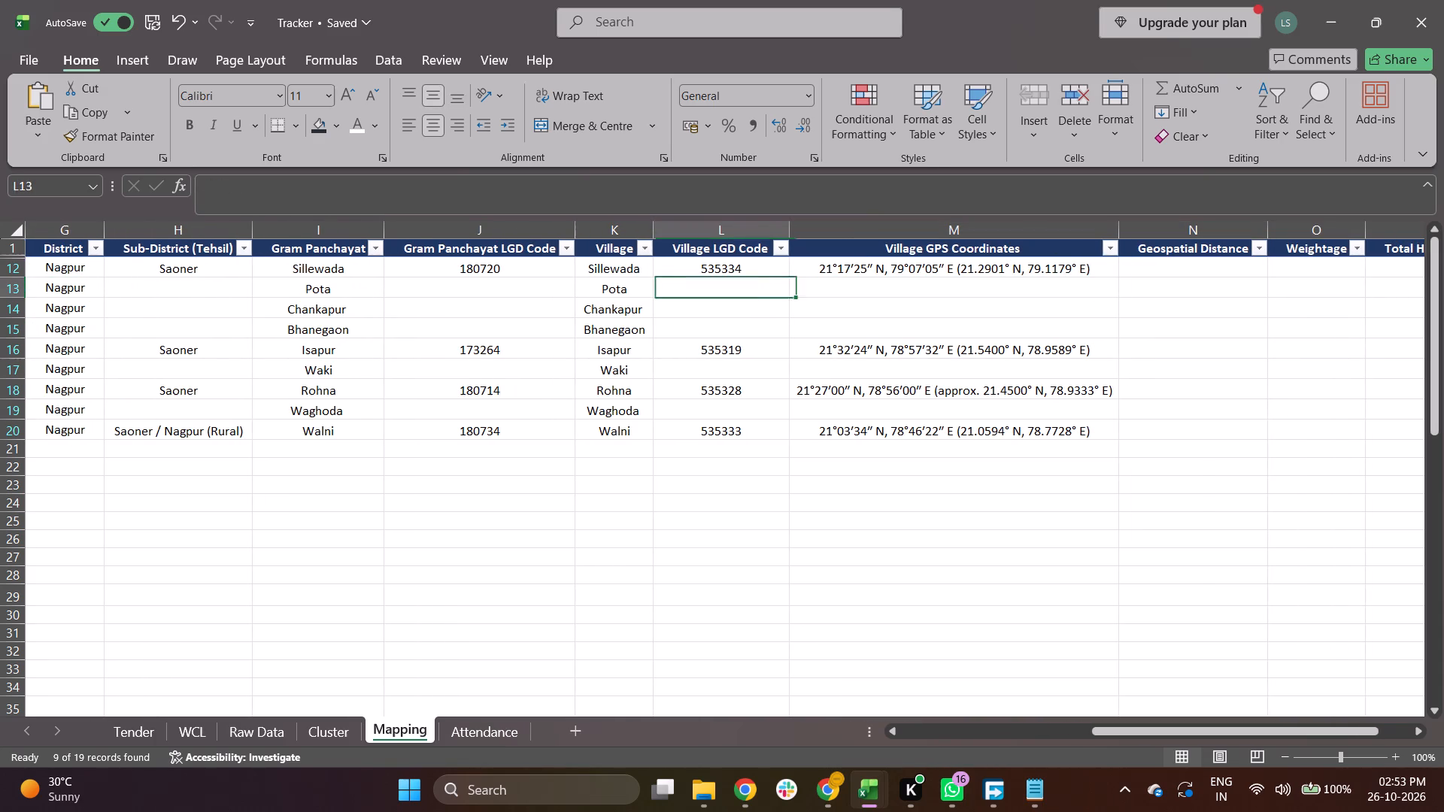
{"action": "key", "text": "Right"}
{"action": "key", "text": "Right"}
{"action": "key", "text": "Right"}
{"action": "key", "text": "Right"}
{"action": "key", "text": "Right"}
{"action": "key", "text": "Right"}
{"action": "key", "text": "Right"}
{"action": "key", "text": "Right"}
{"action": "key", "text": "Right"}
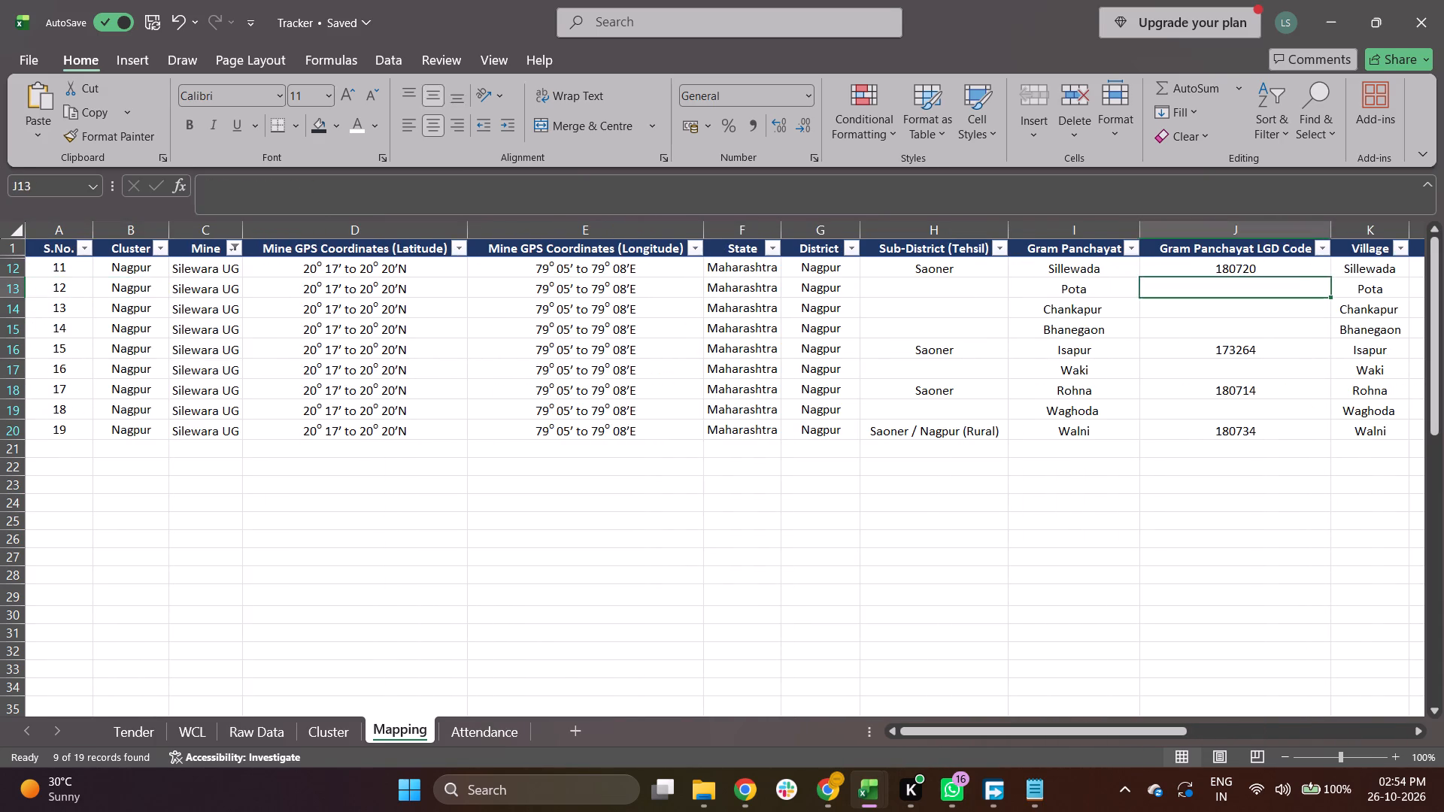
{"action": "key", "text": "Right"}
{"action": "key", "text": "Right"}
{"action": "key", "text": "Right"}
{"action": "key", "text": "Right"}
{"action": "key", "text": "Left"}
{"action": "key", "text": "Left"}
{"action": "key", "text": "Left"}
{"action": "key", "text": "Left"}
{"action": "key", "text": "Left"}
{"action": "key", "text": "Left"}
{"action": "key", "text": "Left"}
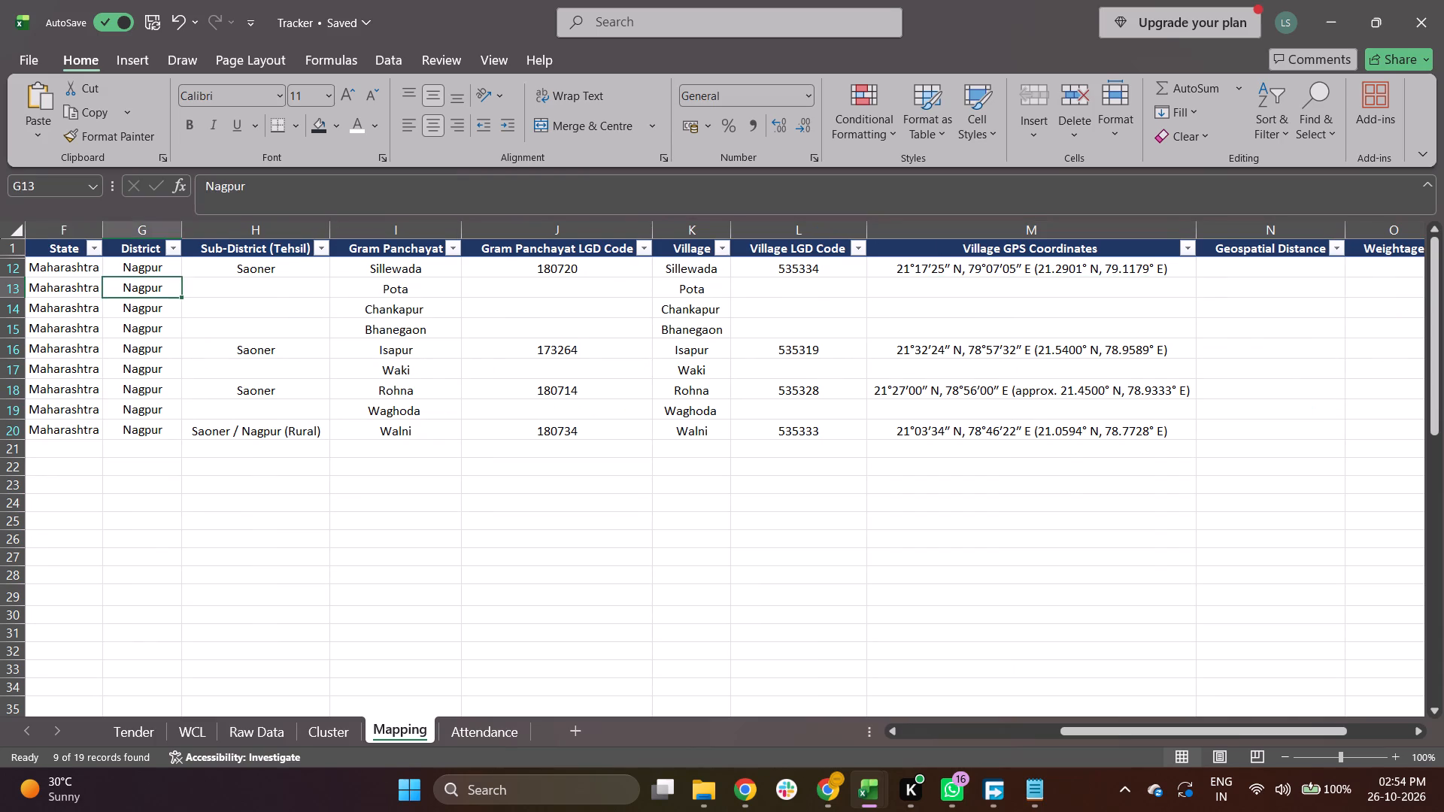
{"action": "key", "text": "Left"}
{"action": "key", "text": "Right"}
{"action": "key", "text": "Right"}
{"action": "key", "text": "Right"}
{"action": "key", "text": "Left"}
{"action": "key", "text": "Left"}
{"action": "key", "text": "Right"}
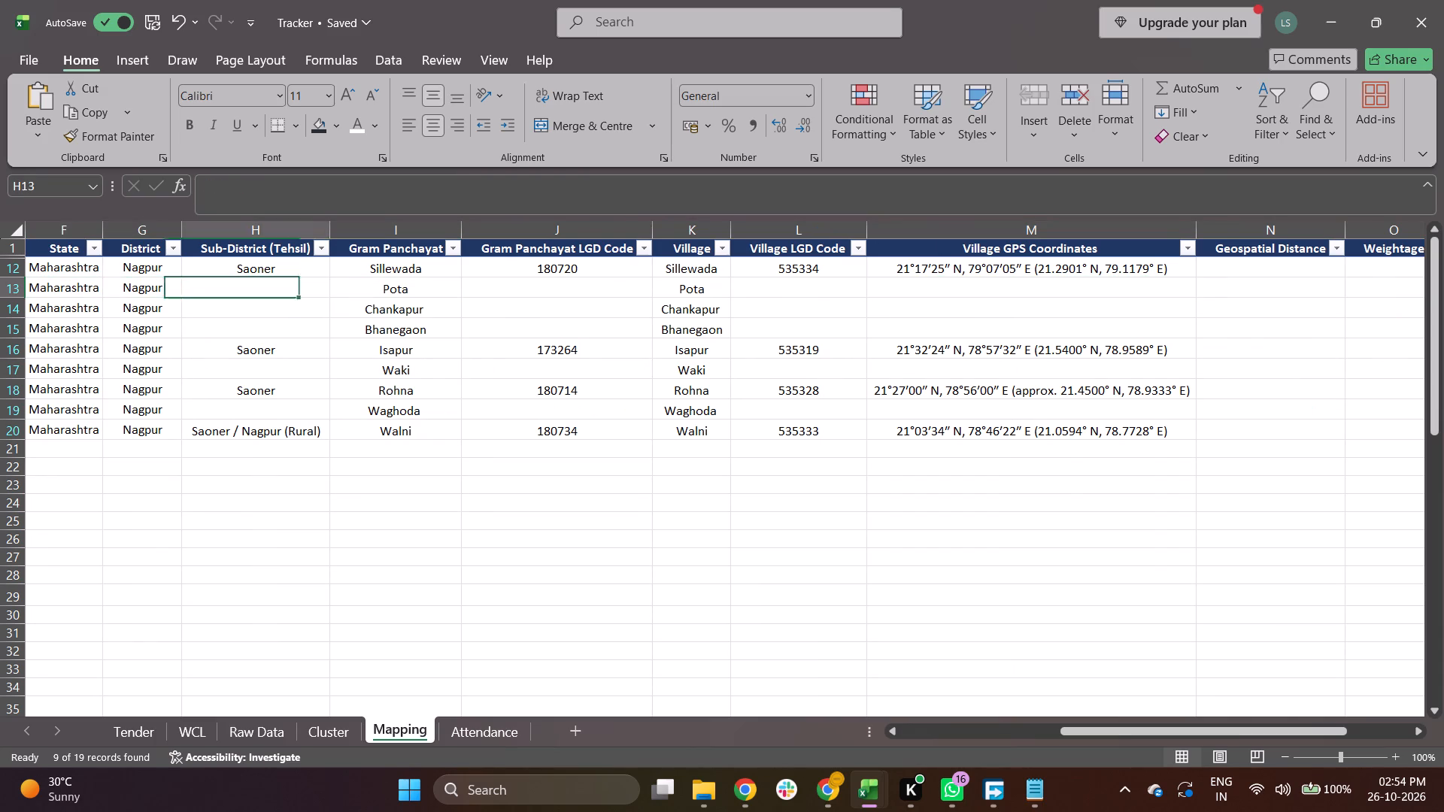
{"action": "key", "text": "Right"}
{"action": "key", "text": "Right"}
{"action": "key", "text": "Right"}
{"action": "key", "text": "Right"}
{"action": "key", "text": "Right"}
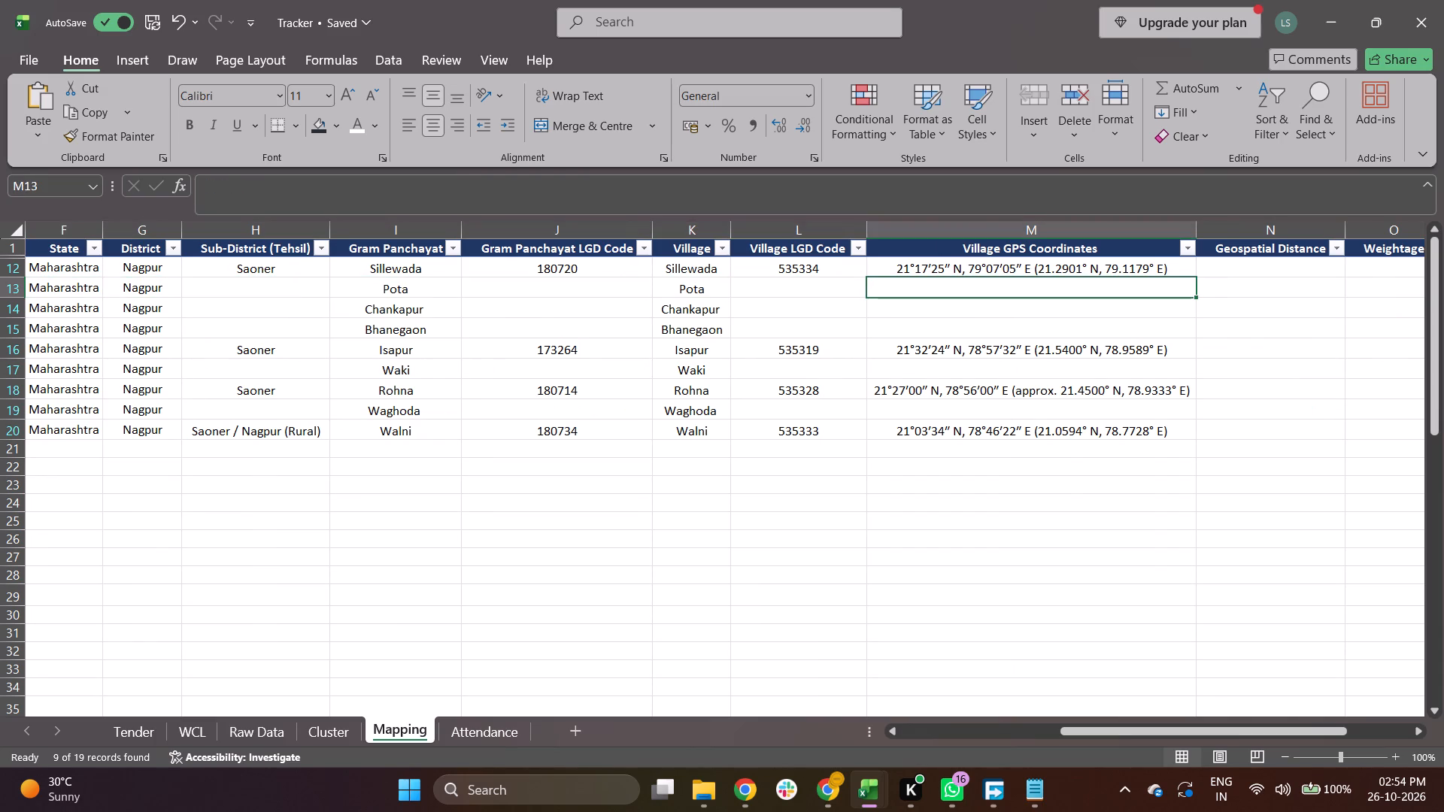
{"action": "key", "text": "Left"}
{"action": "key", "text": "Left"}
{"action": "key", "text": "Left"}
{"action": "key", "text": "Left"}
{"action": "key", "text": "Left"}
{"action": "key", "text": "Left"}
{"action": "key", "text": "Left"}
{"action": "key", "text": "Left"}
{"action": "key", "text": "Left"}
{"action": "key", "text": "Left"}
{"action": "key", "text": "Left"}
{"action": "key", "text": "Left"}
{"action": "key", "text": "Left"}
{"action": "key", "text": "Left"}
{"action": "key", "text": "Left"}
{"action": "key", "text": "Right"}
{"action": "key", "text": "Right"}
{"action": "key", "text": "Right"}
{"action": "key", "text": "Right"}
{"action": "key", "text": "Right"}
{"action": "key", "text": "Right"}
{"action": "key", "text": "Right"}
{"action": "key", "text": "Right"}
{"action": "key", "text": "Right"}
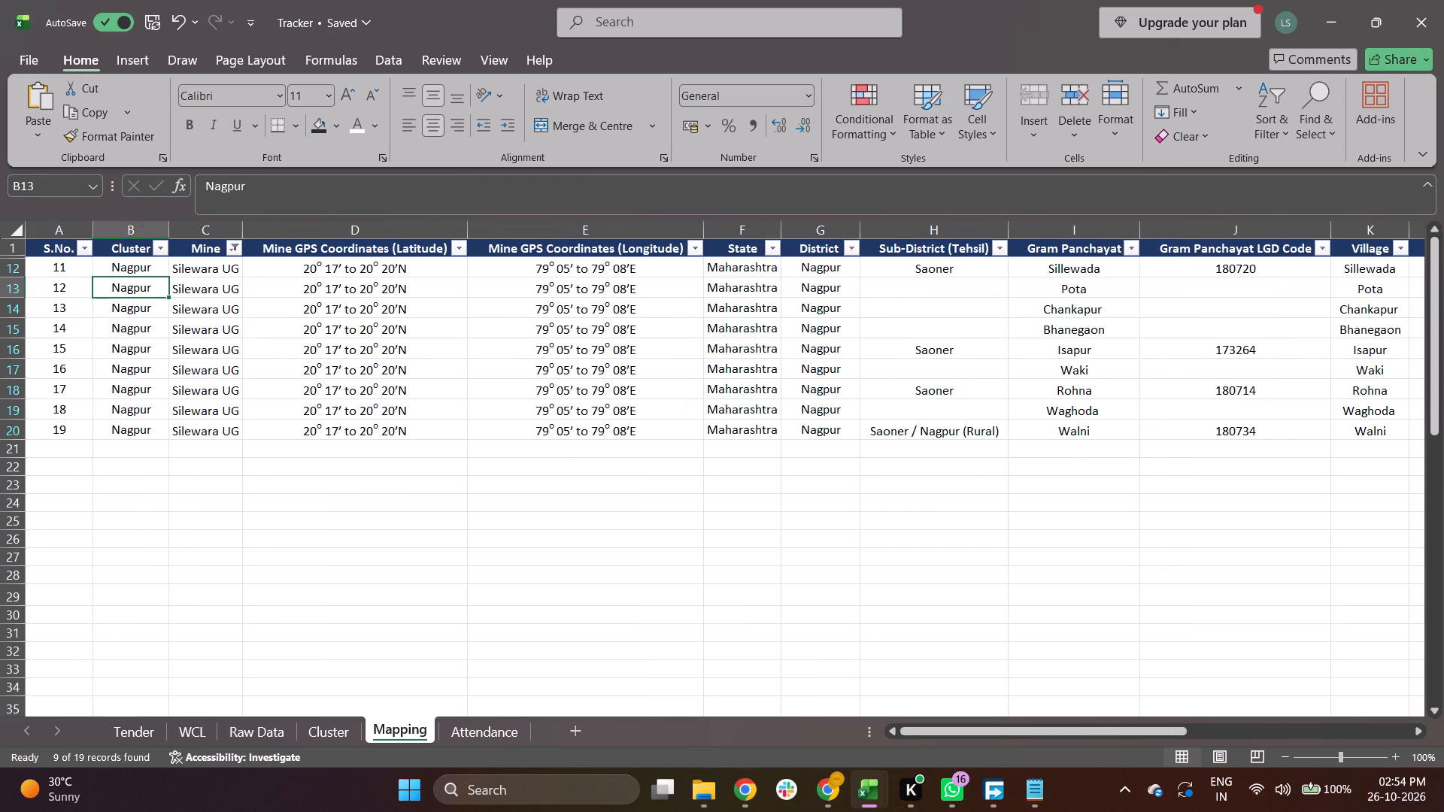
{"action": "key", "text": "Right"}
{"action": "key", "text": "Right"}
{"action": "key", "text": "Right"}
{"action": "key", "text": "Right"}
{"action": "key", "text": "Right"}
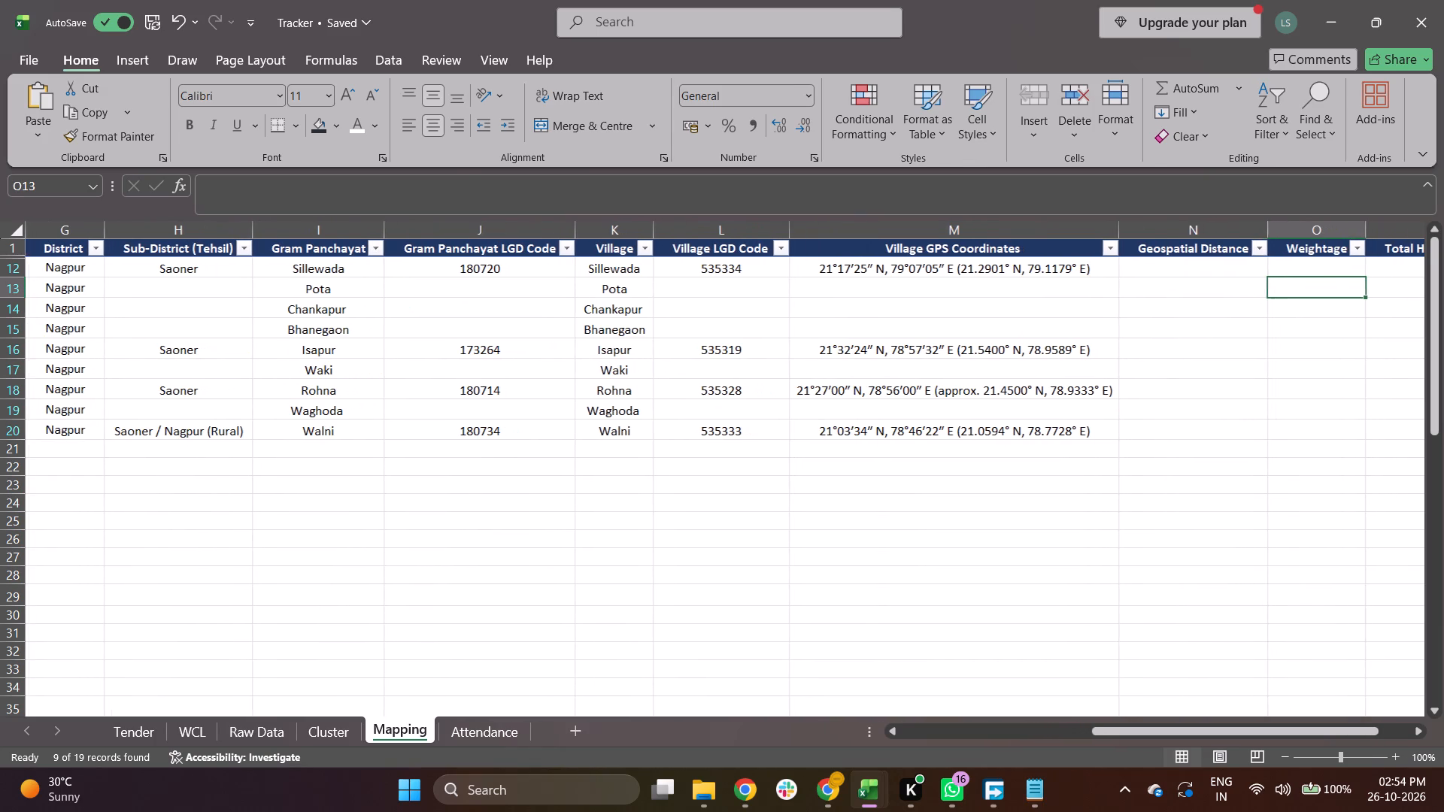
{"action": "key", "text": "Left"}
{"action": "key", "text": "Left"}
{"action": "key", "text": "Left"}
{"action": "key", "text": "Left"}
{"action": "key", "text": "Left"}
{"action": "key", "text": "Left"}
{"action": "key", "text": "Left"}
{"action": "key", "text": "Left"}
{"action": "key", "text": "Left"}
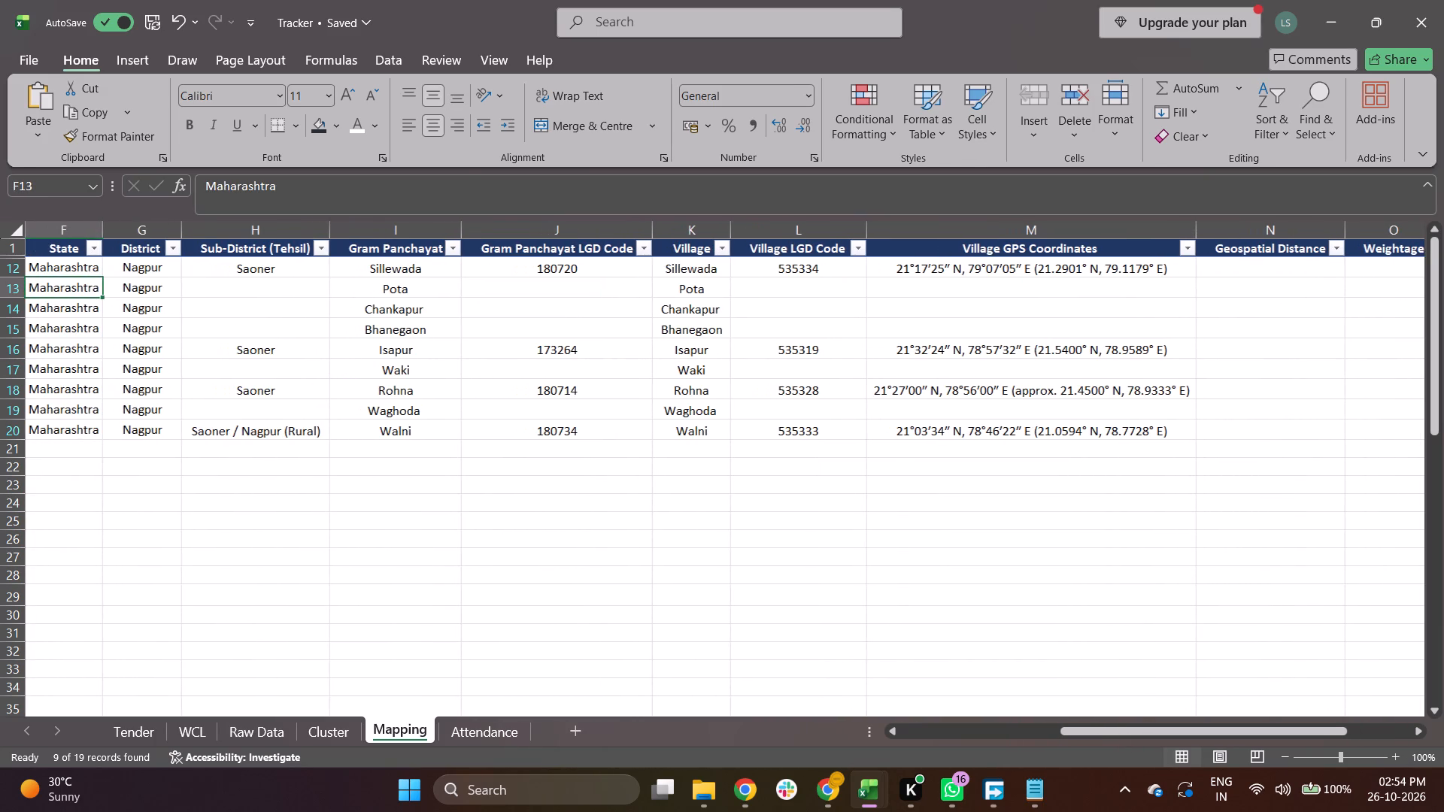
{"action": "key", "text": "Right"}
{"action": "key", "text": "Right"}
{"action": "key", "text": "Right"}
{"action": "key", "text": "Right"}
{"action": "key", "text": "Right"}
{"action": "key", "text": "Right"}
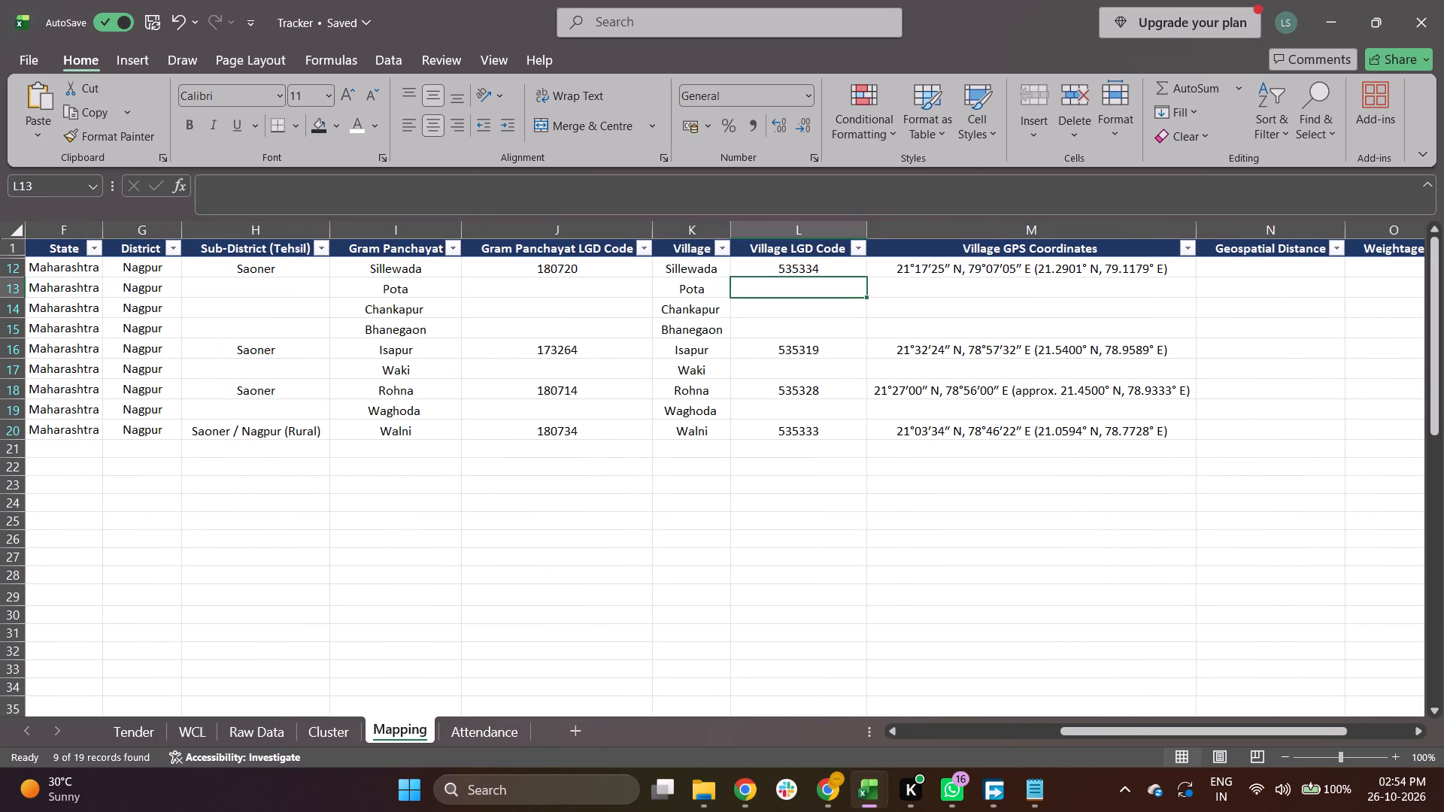
Examine the Pota row between the Mine GPS longitude and Village GPS Coordinates columns, and check the District column down to the Walni row.
{"action": "key", "text": "Left"}
{"action": "key", "text": "Left"}
{"action": "key", "text": "Left"}
{"action": "key", "text": "Left"}
{"action": "key", "text": "Left"}
{"action": "key", "text": "Left"}
{"action": "key", "text": "Left"}
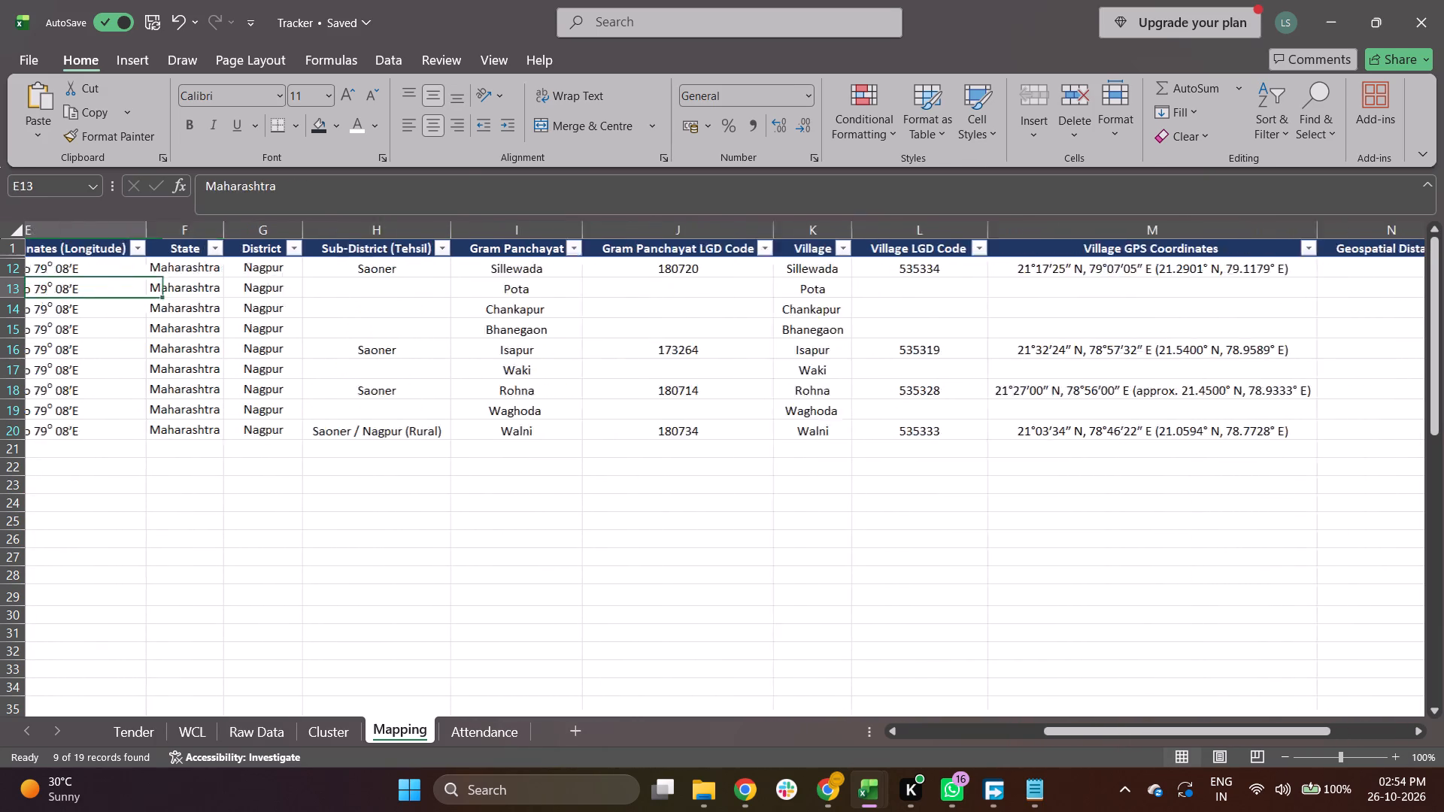
{"action": "key", "text": "Right"}
{"action": "key", "text": "Right"}
{"action": "key", "text": "Right"}
{"action": "key", "text": "Right"}
{"action": "key", "text": "Right"}
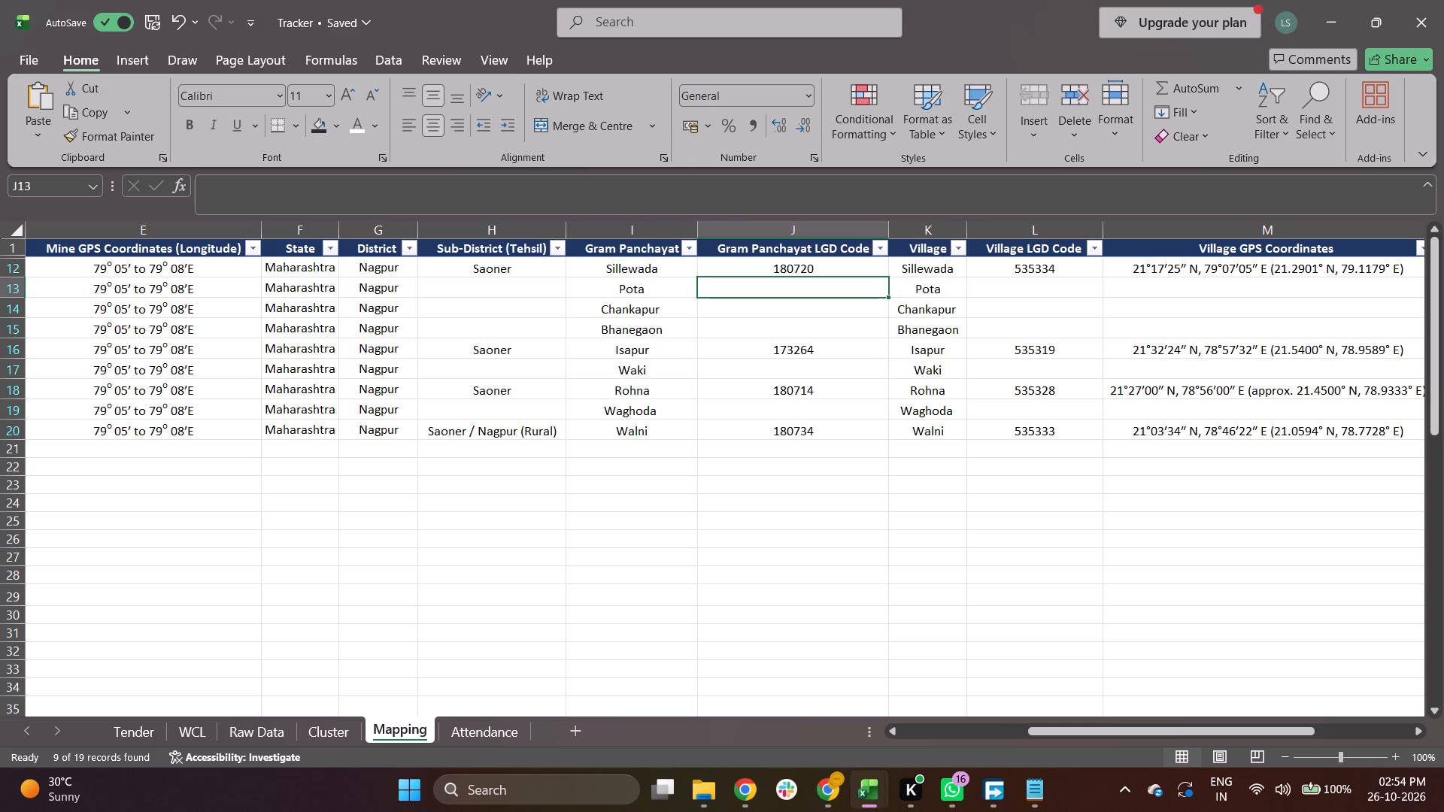
{"action": "key", "text": "Left"}
{"action": "key", "text": "Left"}
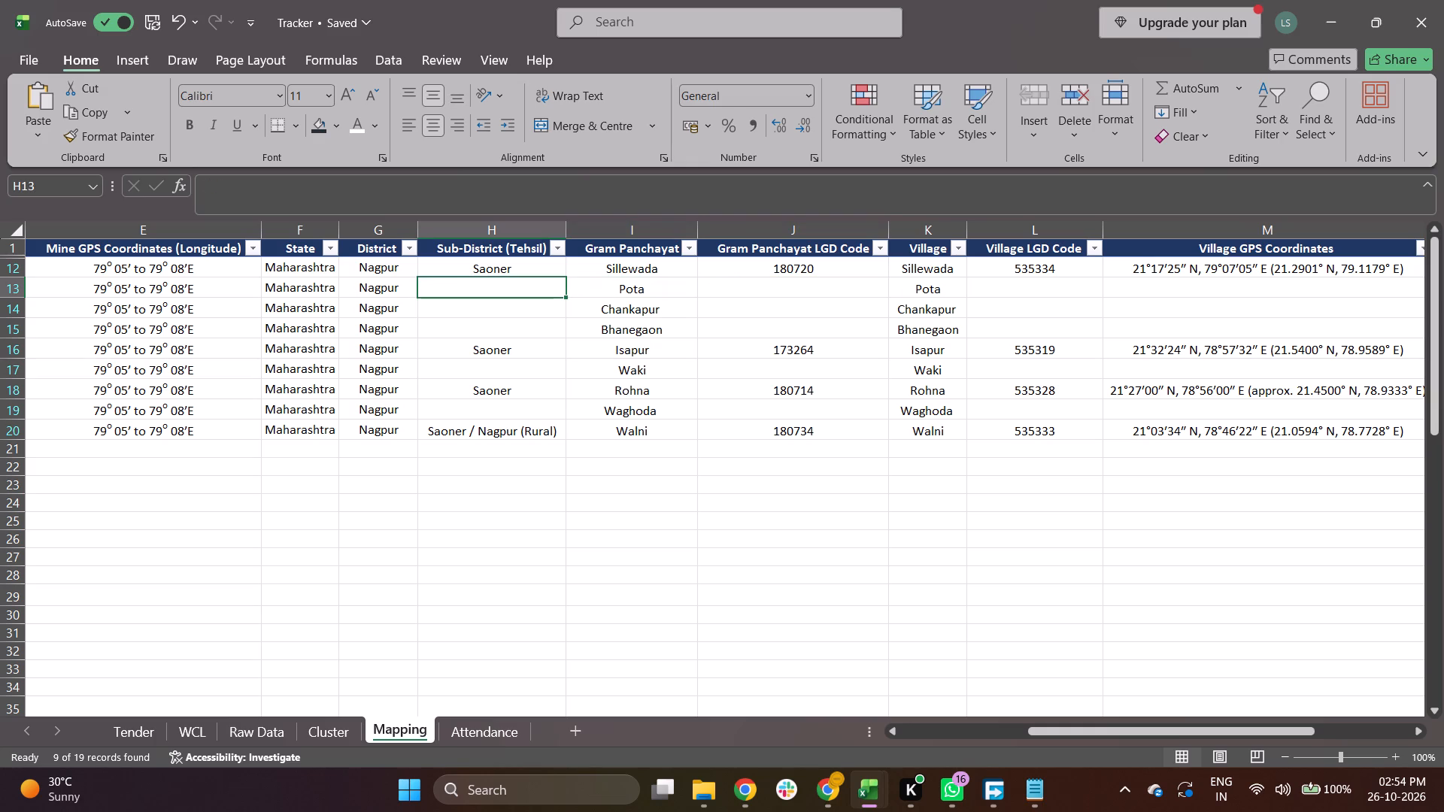
{"action": "key", "text": "Right"}
{"action": "key", "text": "Right"}
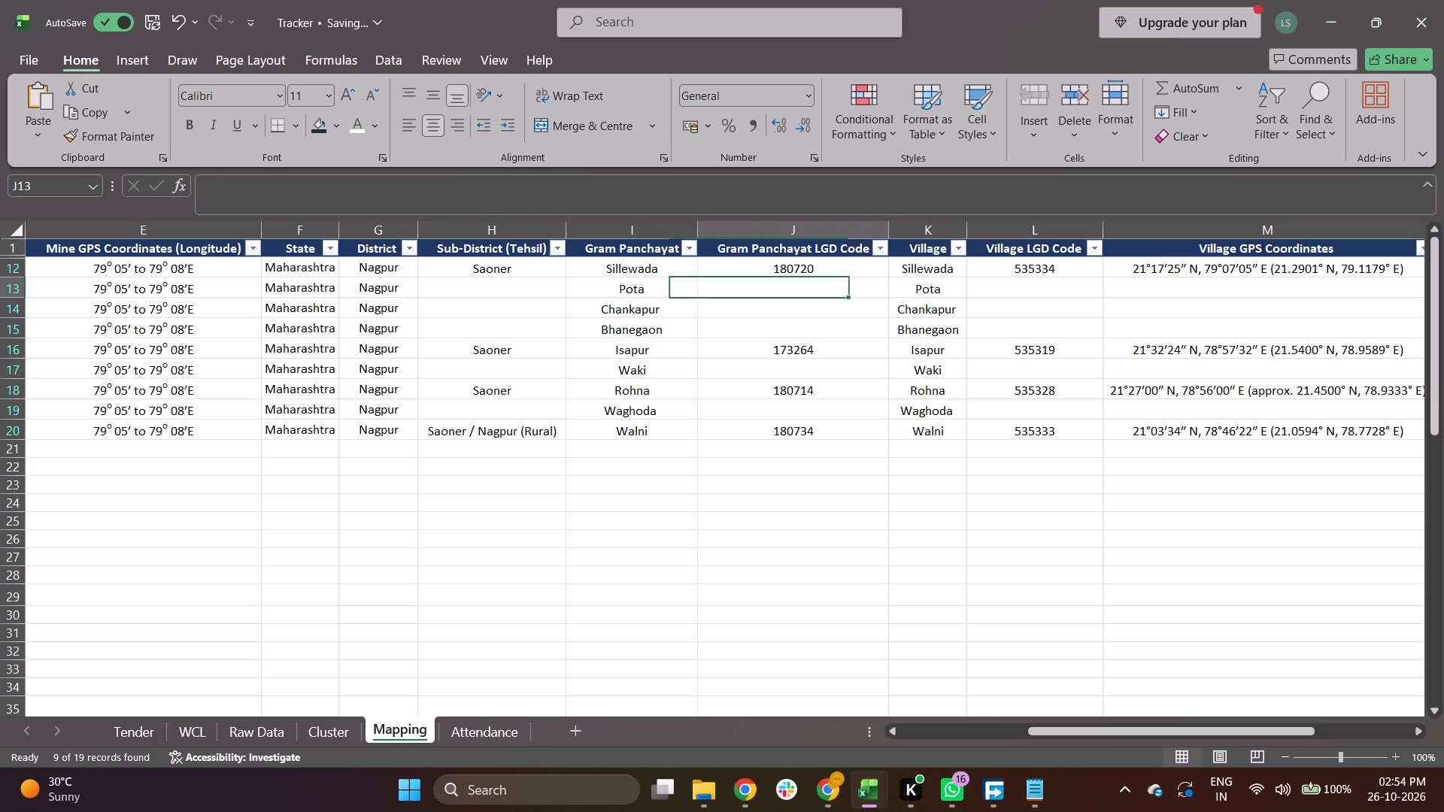
{"action": "key", "text": "Right"}
{"action": "key", "text": "Right"}
{"action": "key", "text": "Right"}
{"action": "key", "text": "Left"}
{"action": "key", "text": "Left"}
{"action": "key", "text": "Left"}
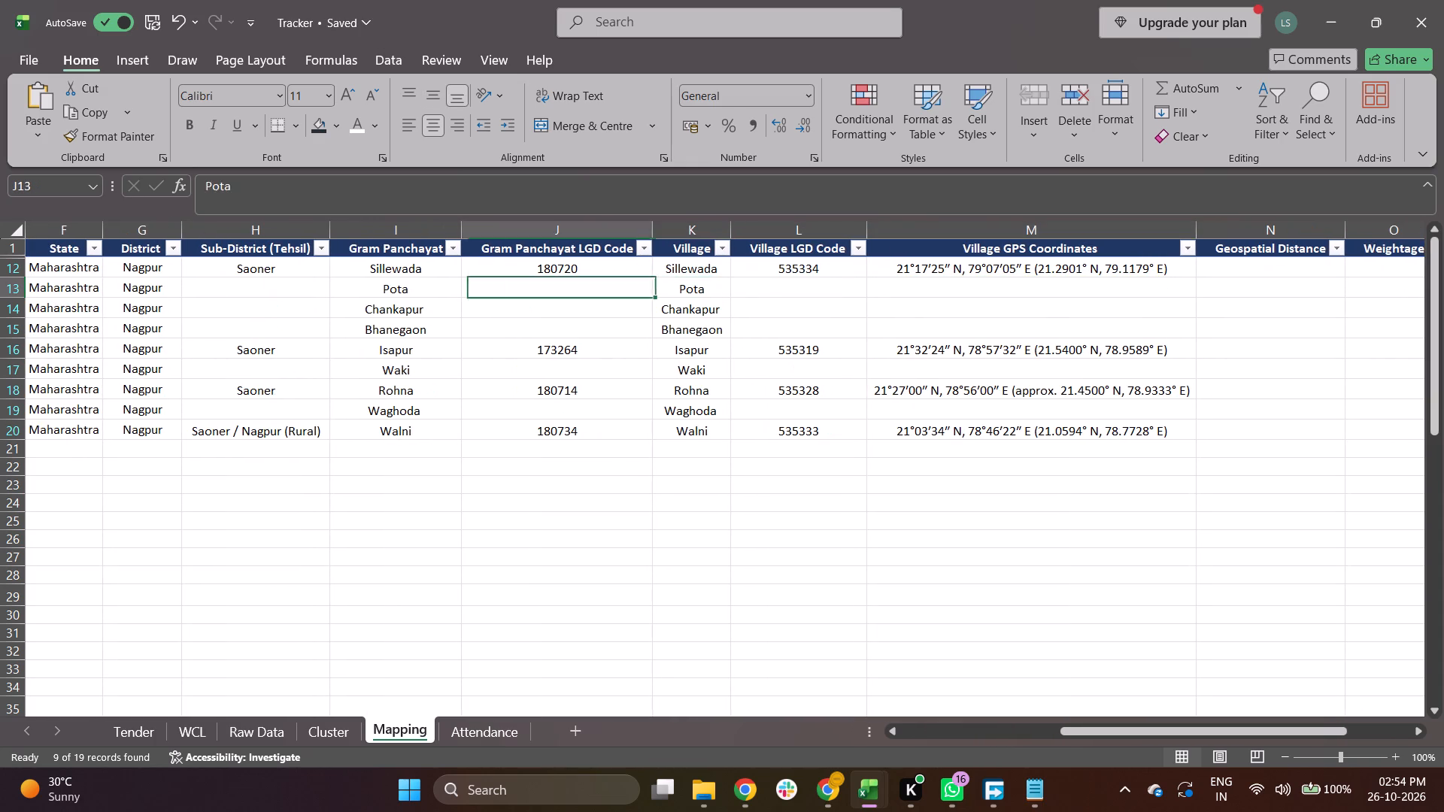
{"action": "key", "text": "Left"}
{"action": "key", "text": "Left"}
{"action": "key", "text": "Left"}
{"action": "key", "text": "Down"}
{"action": "key", "text": "Down"}
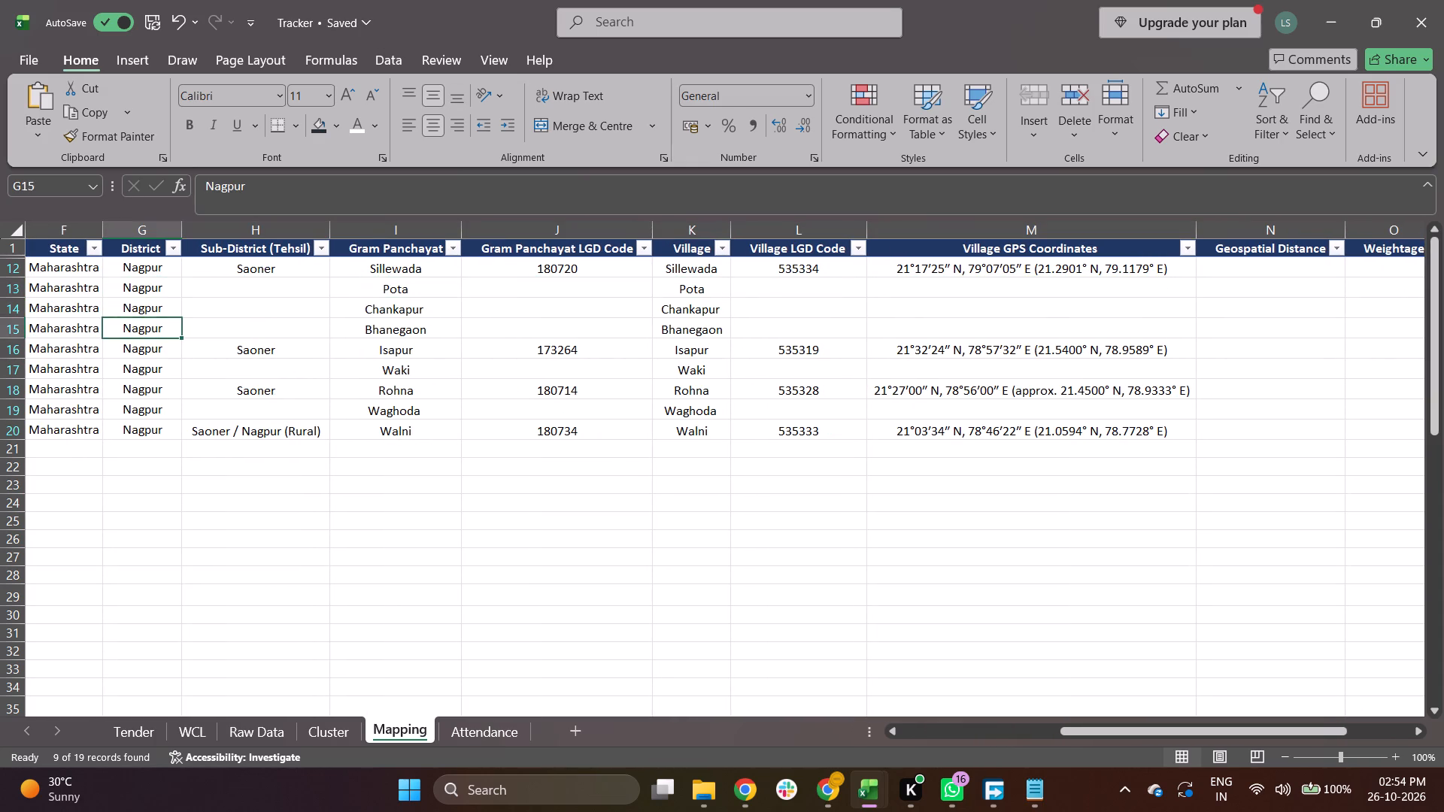
{"action": "key", "text": "Down"}
{"action": "key", "text": "Down"}
{"action": "key", "text": "Down"}
{"action": "key", "text": "Down"}
{"action": "key", "text": "Down"}
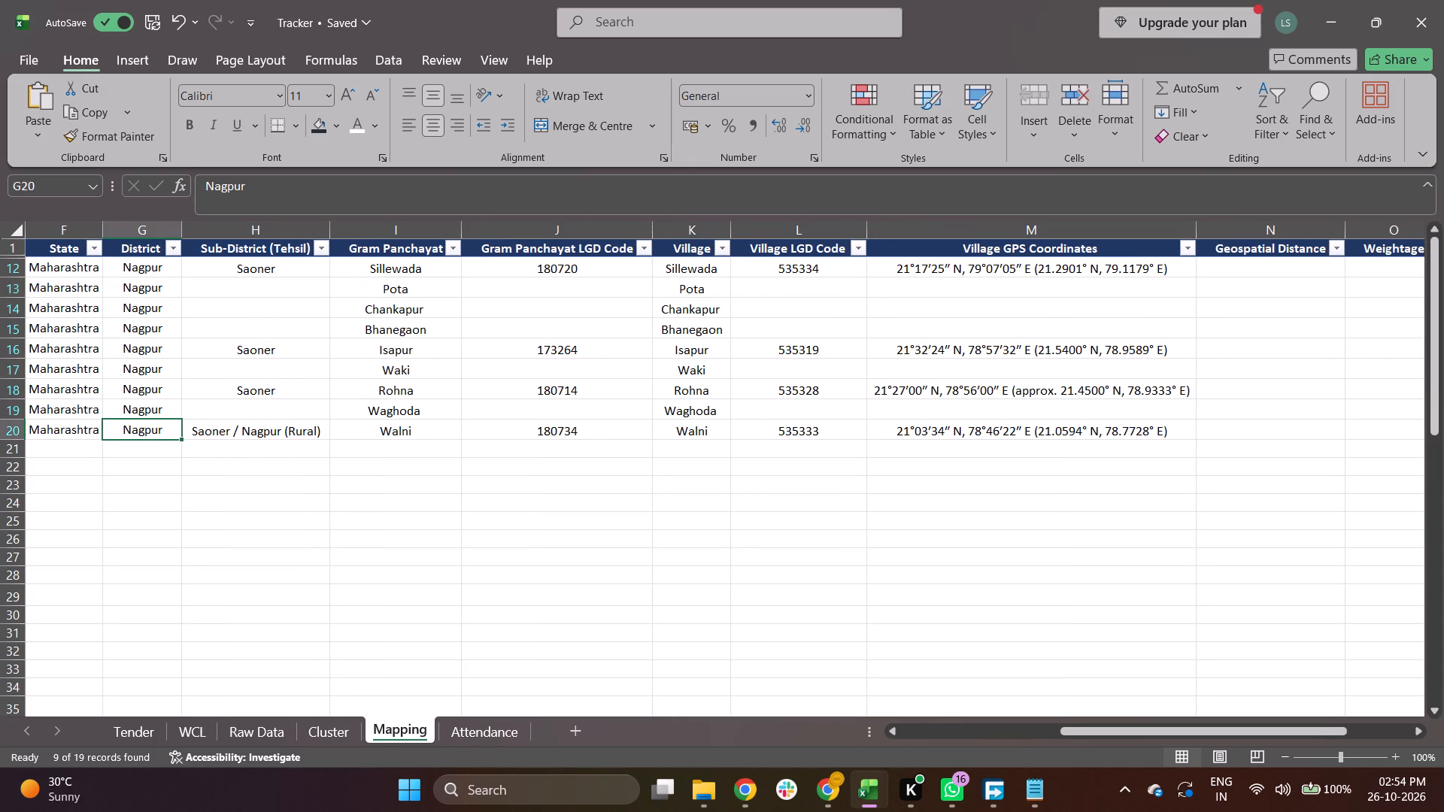
Filter the Sub-District (Tehsil) column to show only (Blanks), excluding Saoner and Saoner / Nagpur (Rural).
{"action": "left_click", "coordinate": [317, 250]}
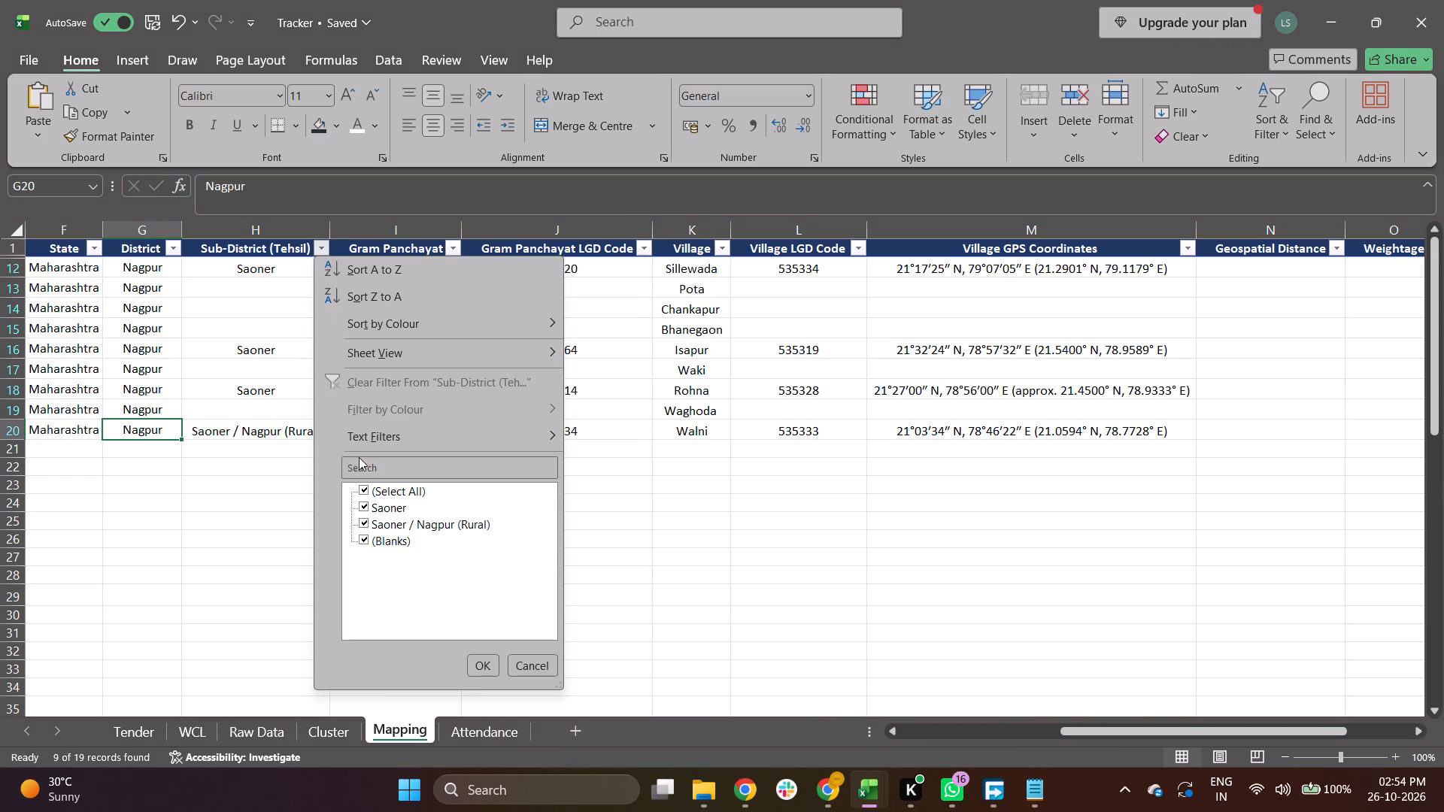
{"action": "left_click", "coordinate": [363, 505]}
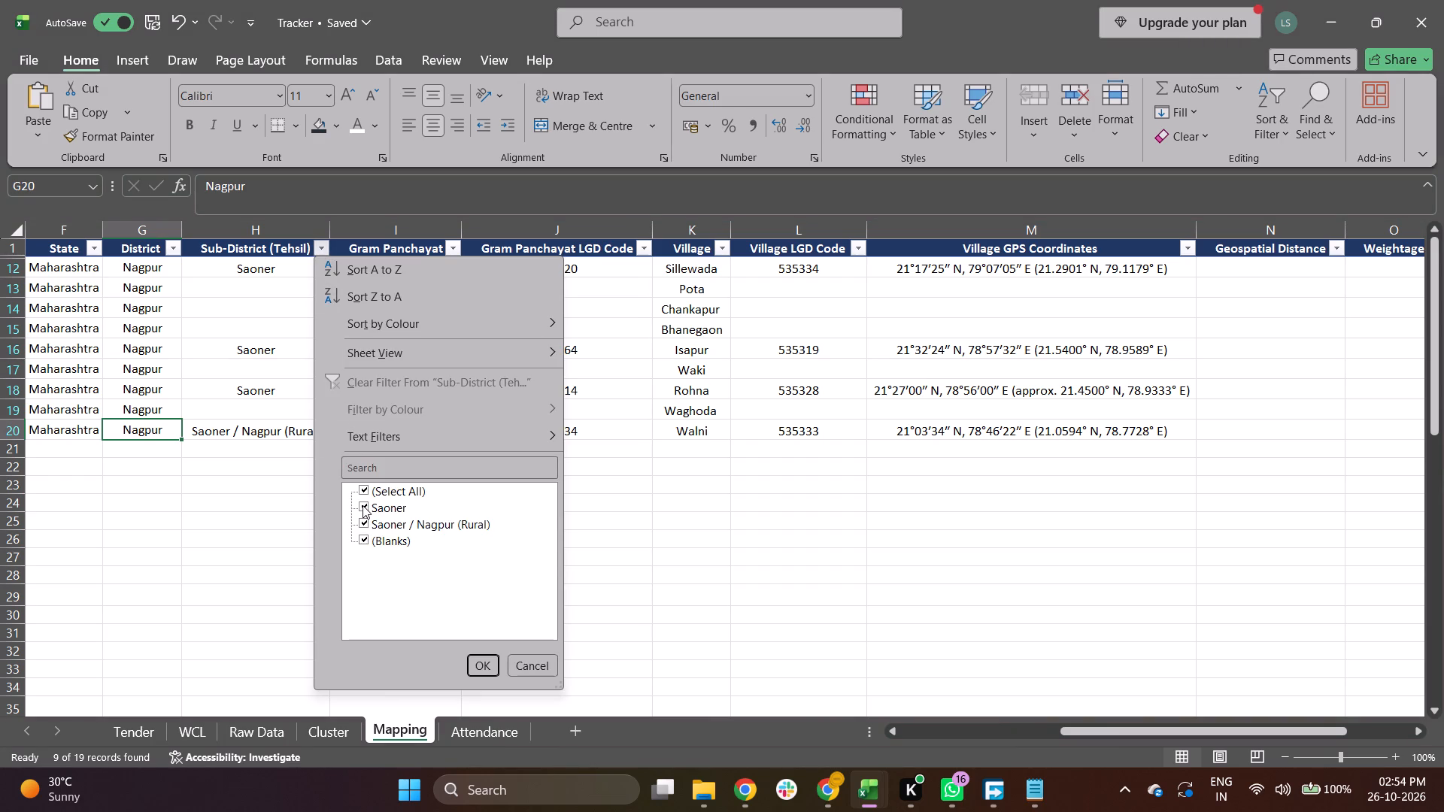
{"action": "left_click", "coordinate": [363, 523]}
{"action": "left_click", "coordinate": [480, 666]}
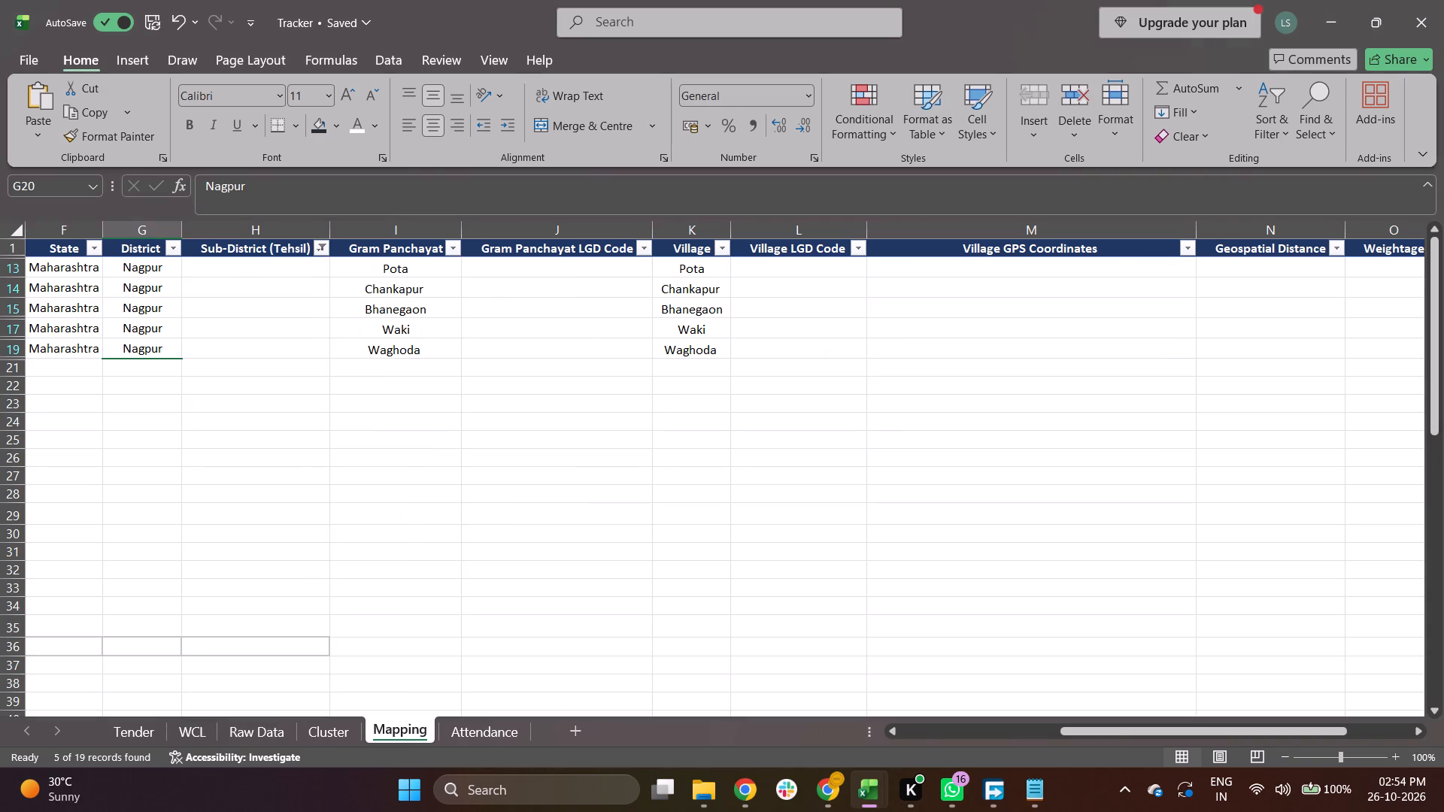
Examine the rows with a blank Sub-District from the Gram Panchayat names up to the header row and back to S.No.
{"action": "left_click", "coordinate": [338, 404]}
{"action": "key", "text": "Up"}
{"action": "key", "text": "Up"}
{"action": "key", "text": "Up"}
{"action": "key", "text": "Up"}
{"action": "key", "text": "Up"}
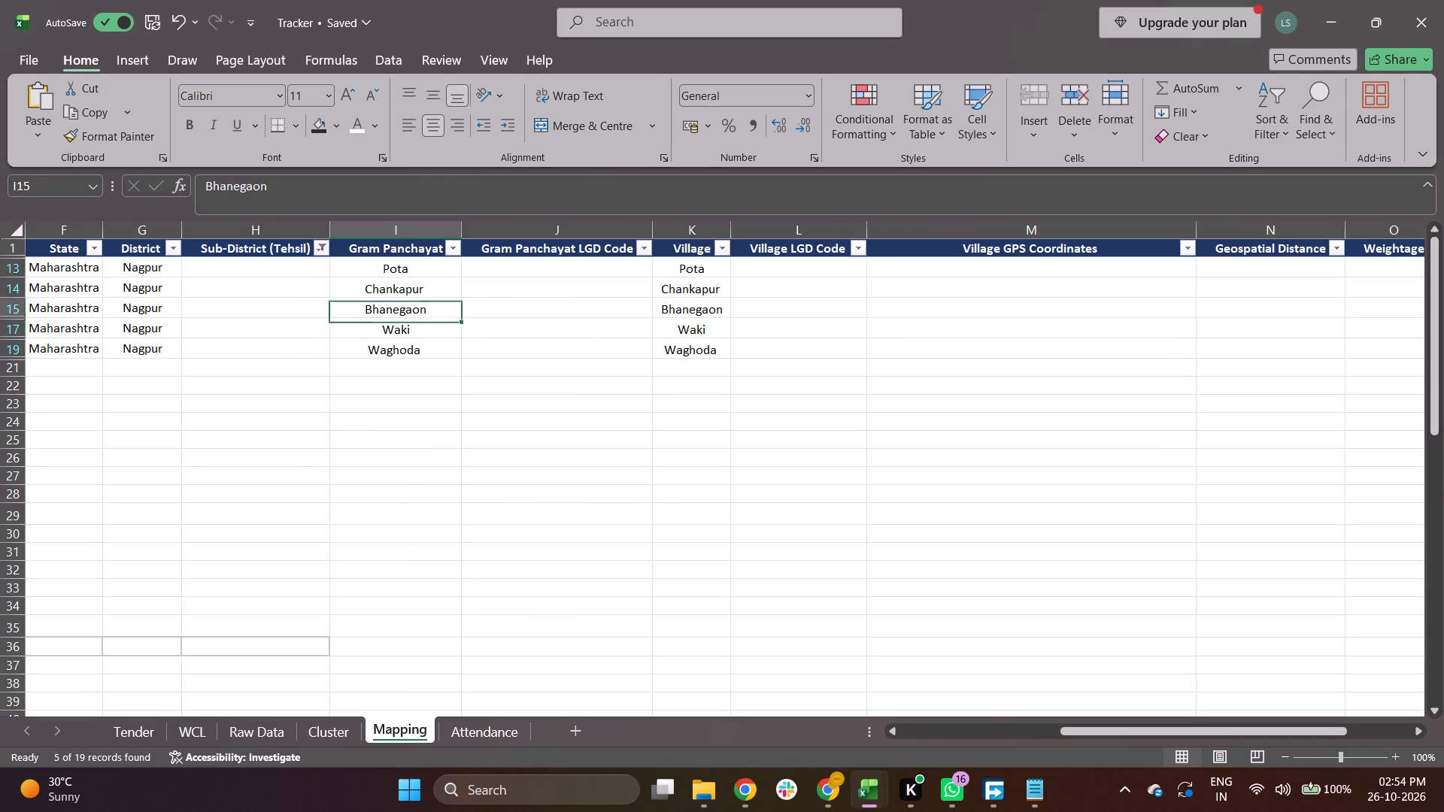
{"action": "key", "text": "Up"}
{"action": "key", "text": "Up"}
{"action": "key", "text": "Up"}
{"action": "key", "text": "Left"}
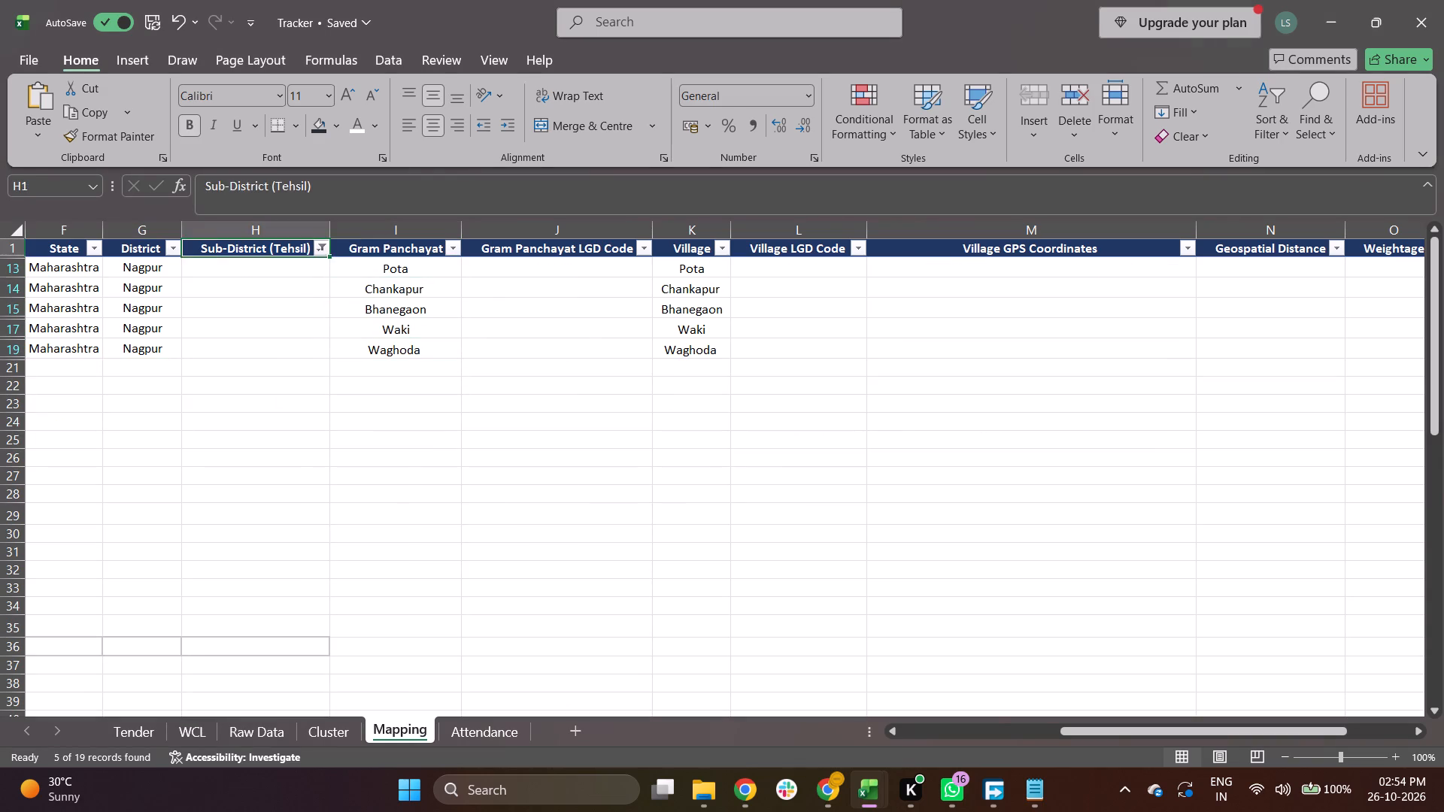
{"action": "key", "text": "Left"}
{"action": "key", "text": "Left"}
{"action": "key", "text": "Left"}
{"action": "key", "text": "Left"}
{"action": "key", "text": "Left"}
{"action": "key", "text": "Left"}
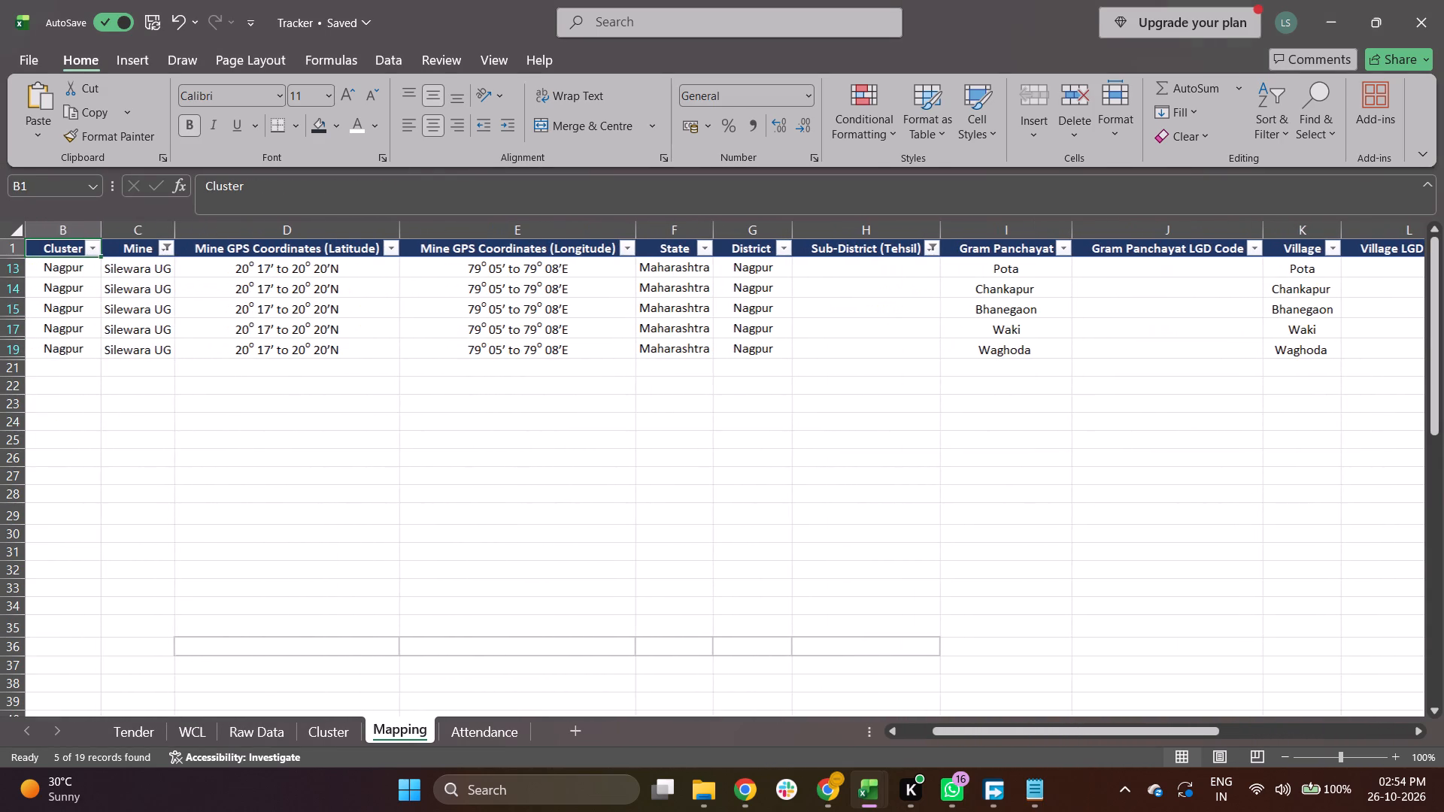
{"action": "key", "text": "Left"}
{"action": "key", "text": "Left"}
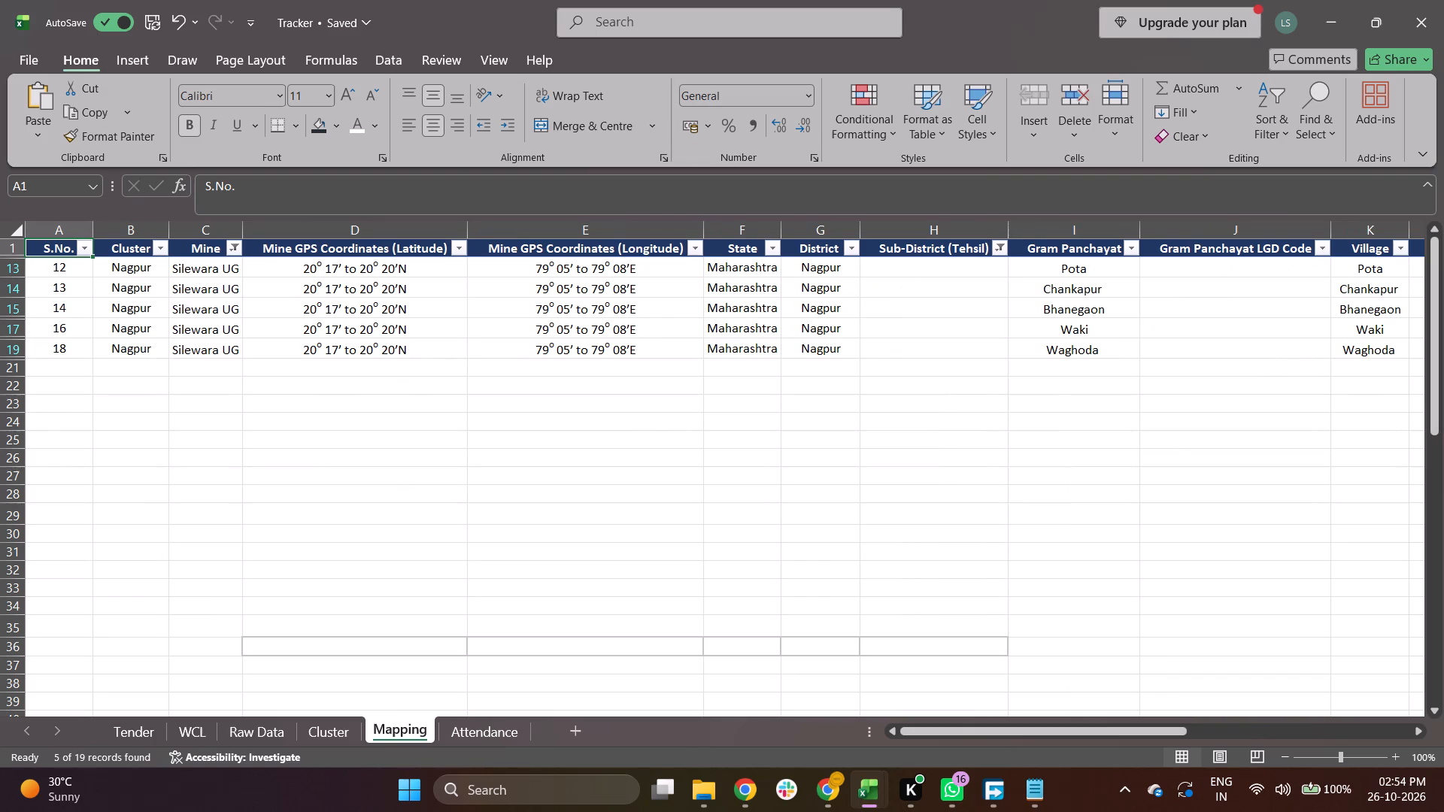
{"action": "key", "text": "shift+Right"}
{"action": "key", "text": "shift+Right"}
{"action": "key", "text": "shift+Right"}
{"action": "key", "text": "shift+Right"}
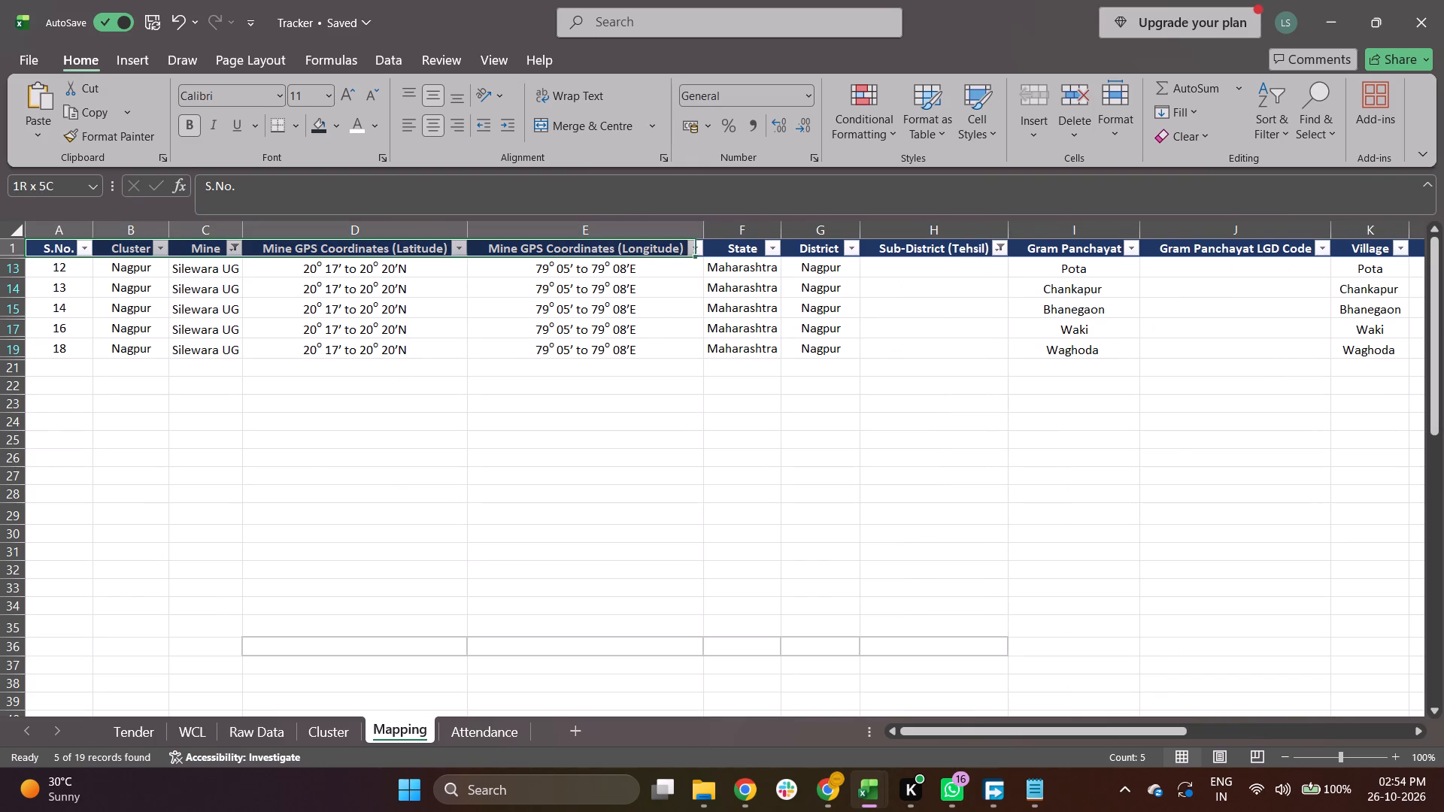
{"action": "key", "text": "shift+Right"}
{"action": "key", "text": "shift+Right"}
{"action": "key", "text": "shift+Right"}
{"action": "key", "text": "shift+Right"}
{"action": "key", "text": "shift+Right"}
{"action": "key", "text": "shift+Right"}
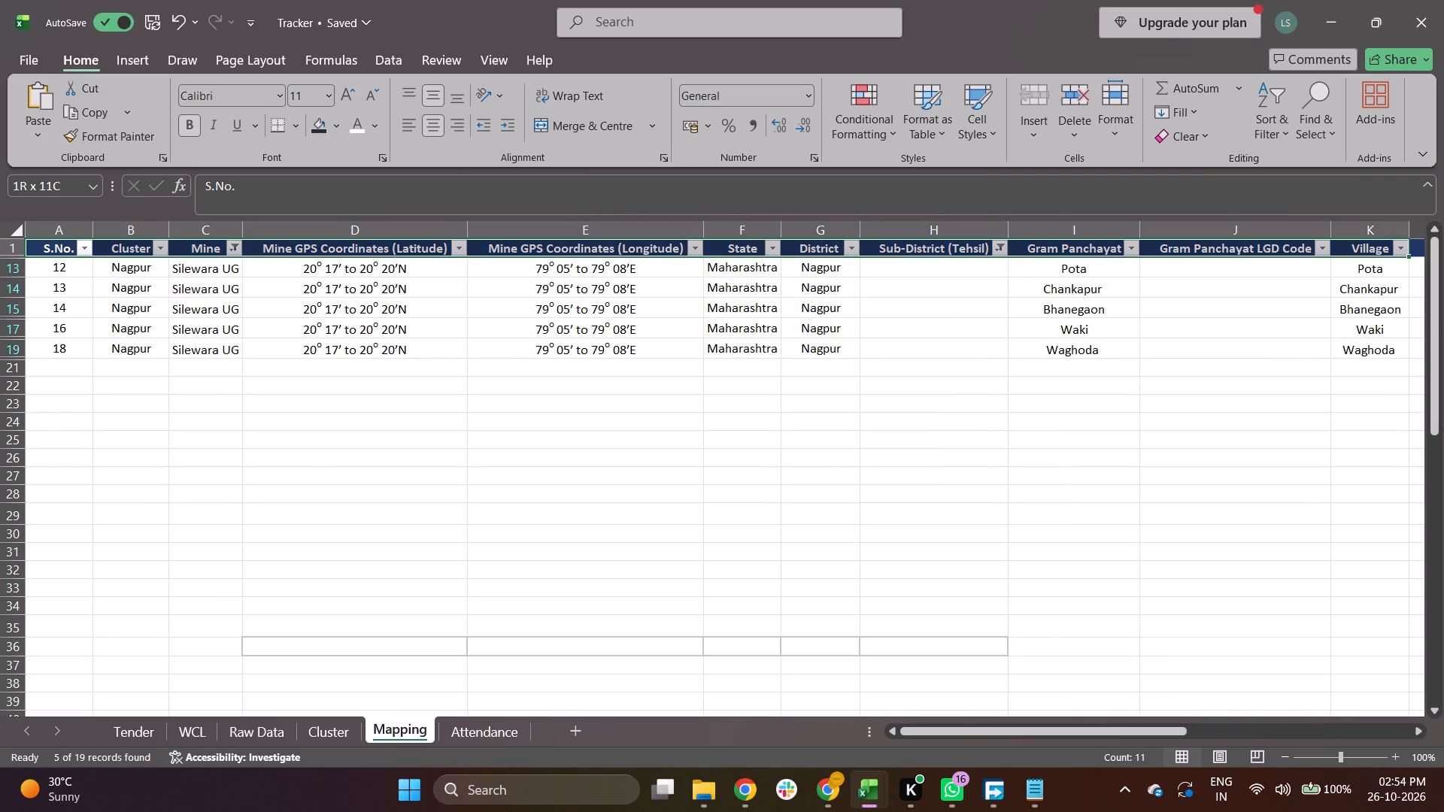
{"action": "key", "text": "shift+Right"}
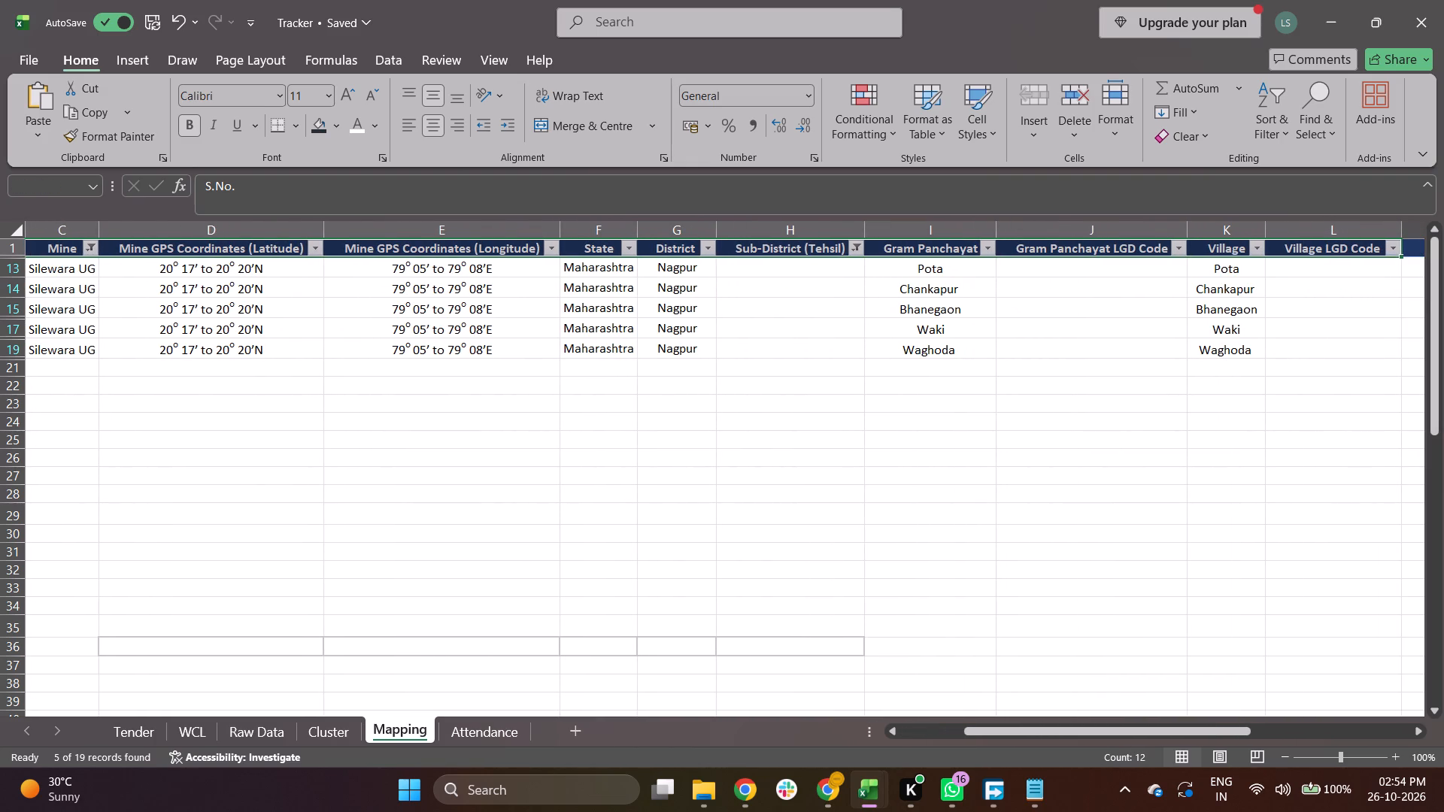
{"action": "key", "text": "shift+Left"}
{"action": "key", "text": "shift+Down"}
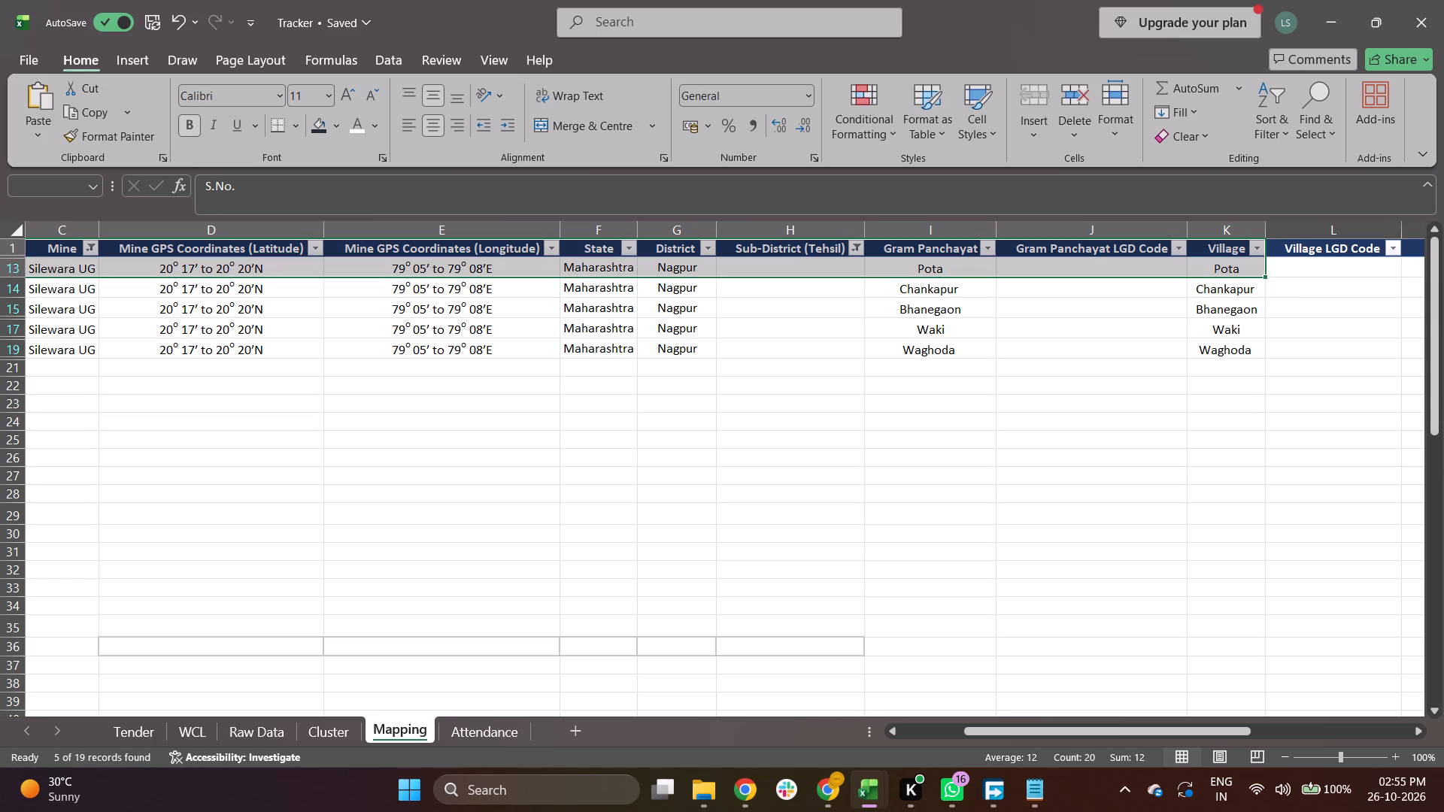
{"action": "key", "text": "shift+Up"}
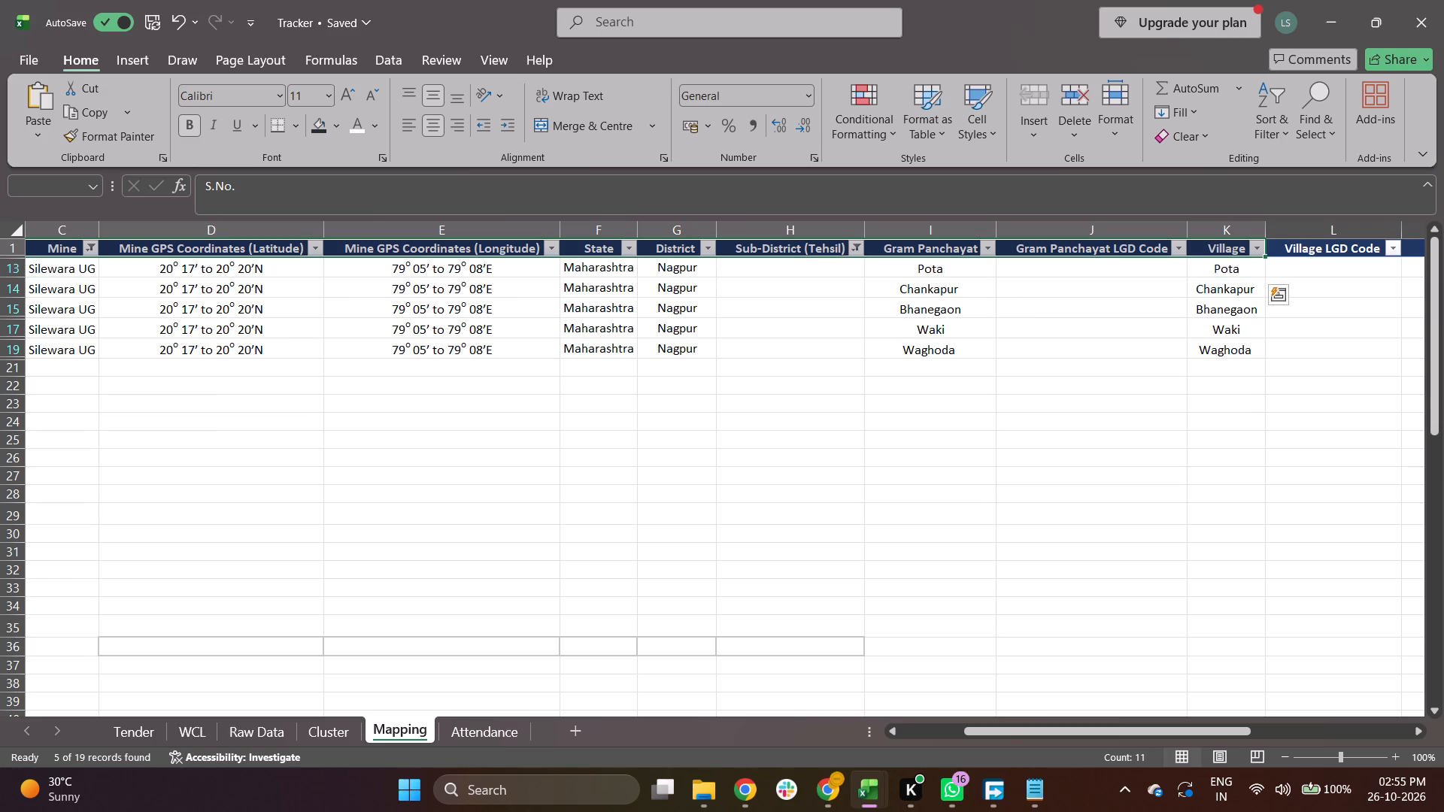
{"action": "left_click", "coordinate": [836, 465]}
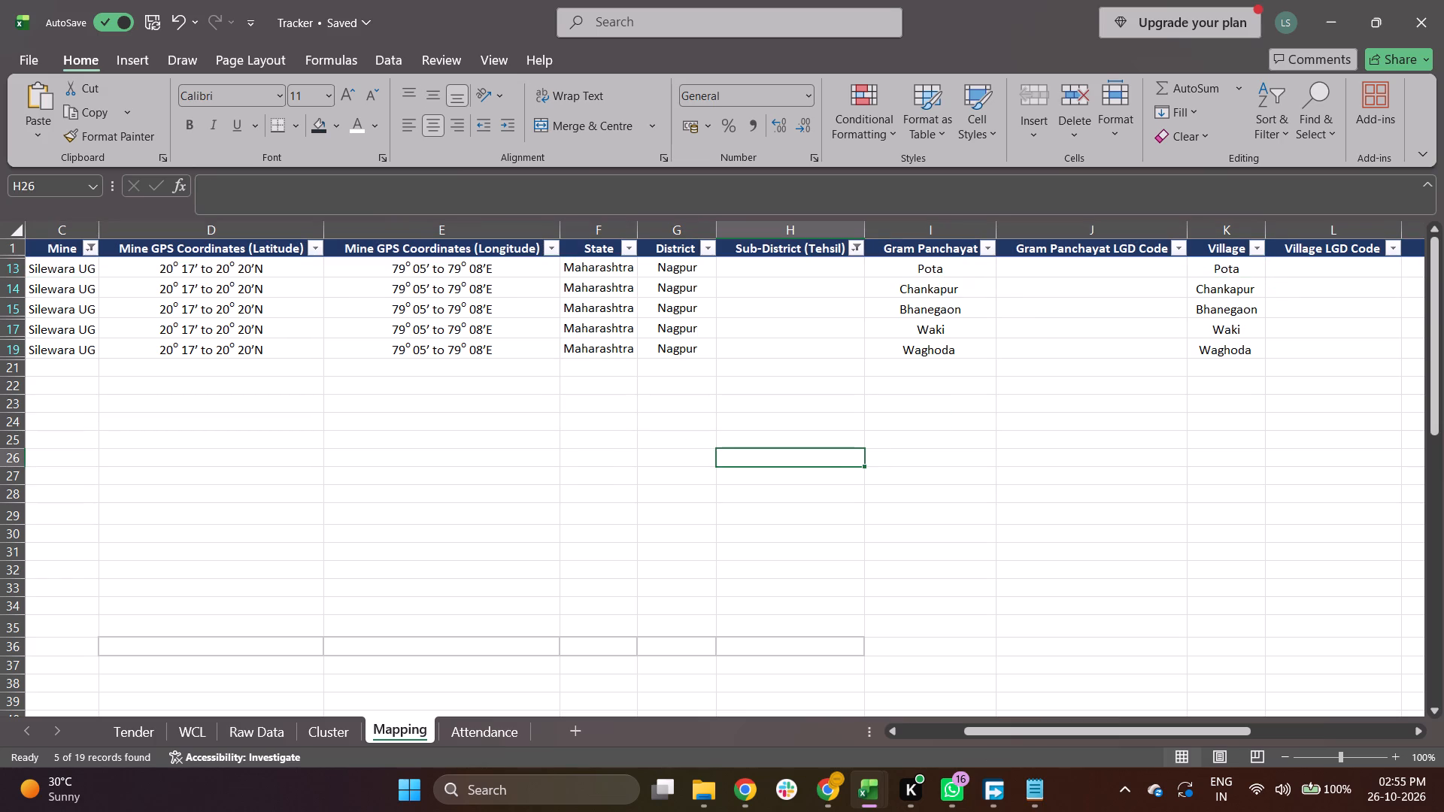
Examine the filtered rows' Village GPS Coordinates column, ending on the Pota row's cell.
{"action": "key", "text": "Right"}
{"action": "key", "text": "Right"}
{"action": "key", "text": "Right"}
{"action": "key", "text": "Right"}
{"action": "key", "text": "Right"}
{"action": "key", "text": "Up"}
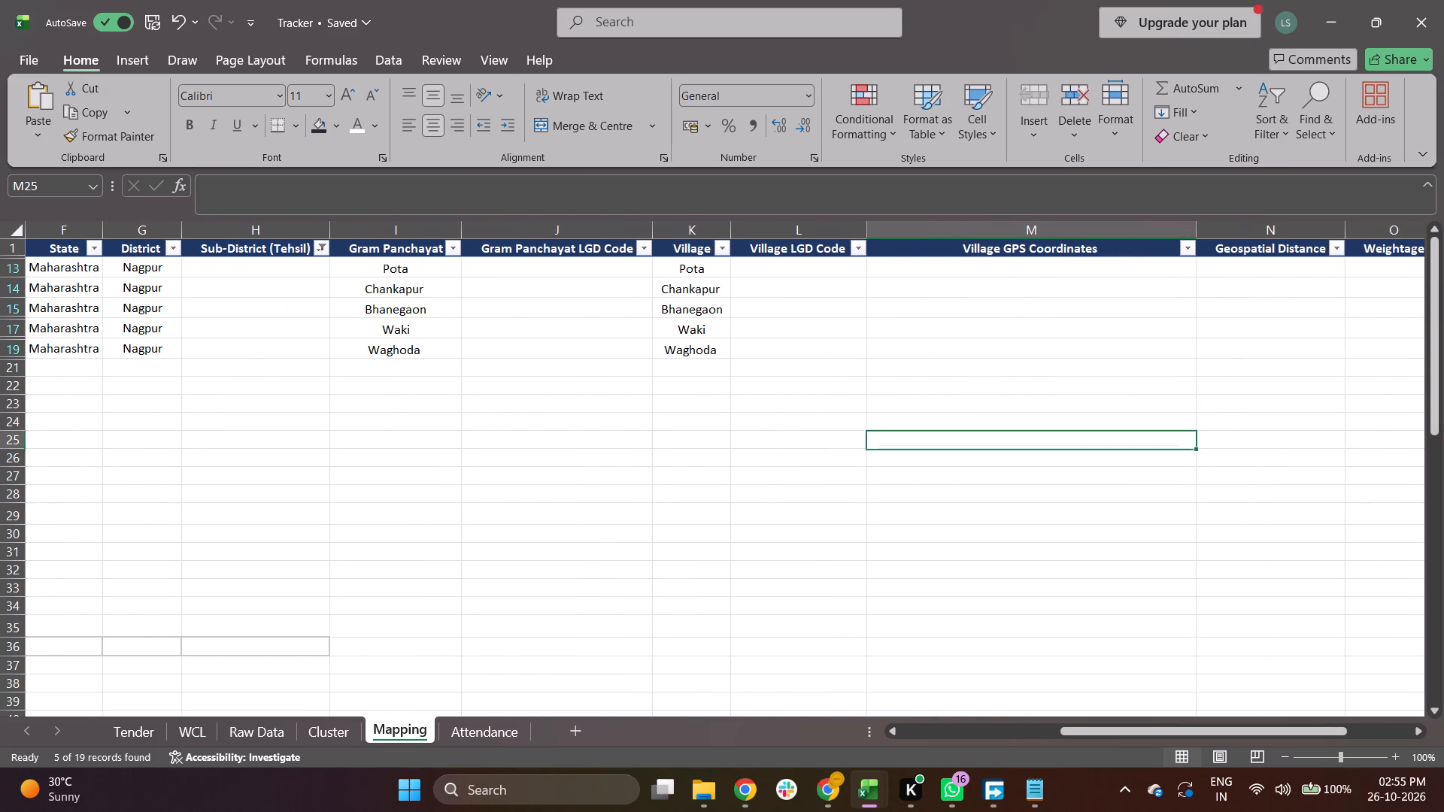
{"action": "key", "text": "Up"}
{"action": "key", "text": "Up"}
{"action": "key", "text": "Up"}
{"action": "key", "text": "Up"}
{"action": "key", "text": "Up"}
{"action": "key", "text": "Up"}
{"action": "key", "text": "Up"}
{"action": "key", "text": "Up"}
{"action": "key", "text": "Up"}
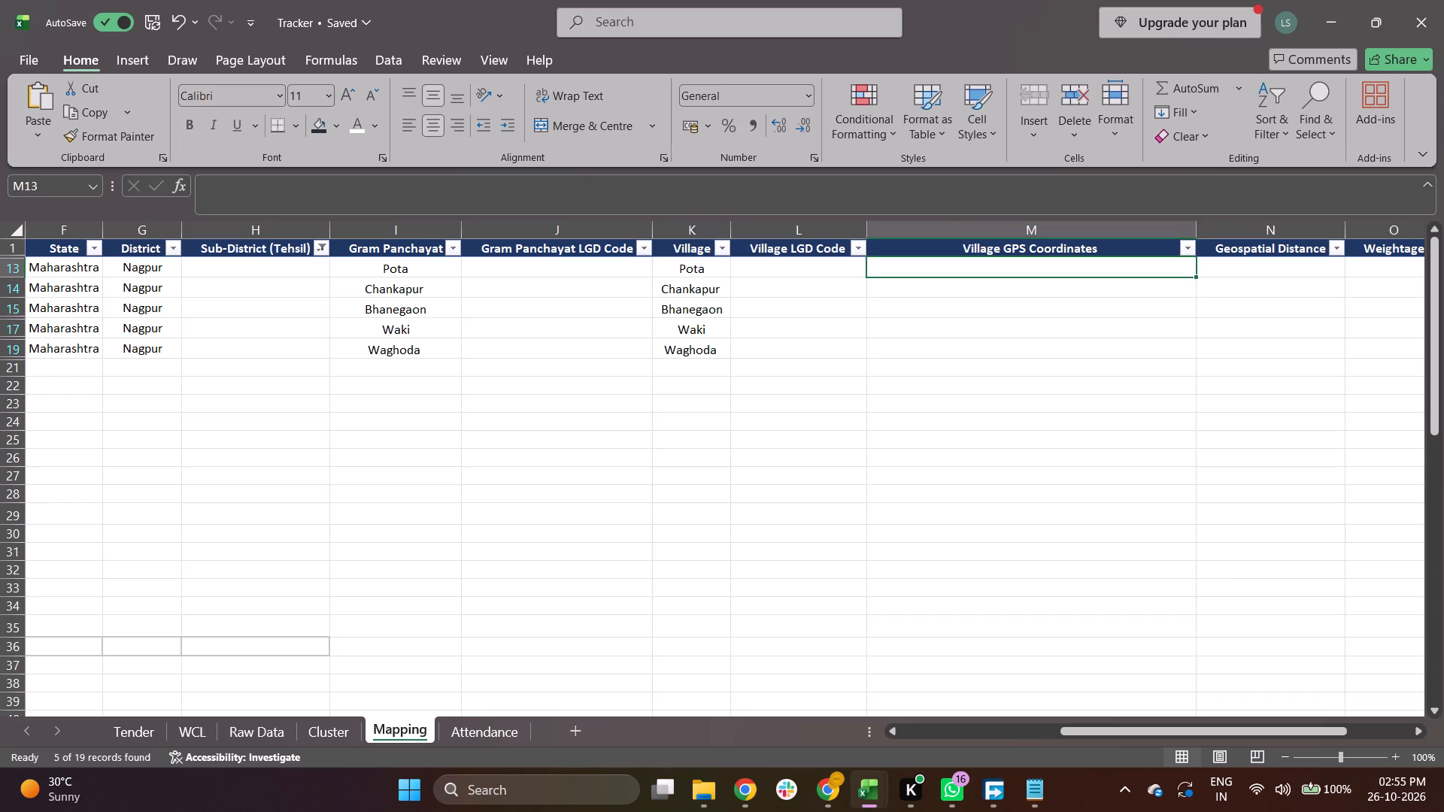
Copy the Waki reading 21.3630712 79.038239 260.70001220703125 4.152 from the Household Survey Schedule workbook into Waki's Village GPS Coordinates cell in Tracker.
{"action": "key", "text": "alt+Tab"}
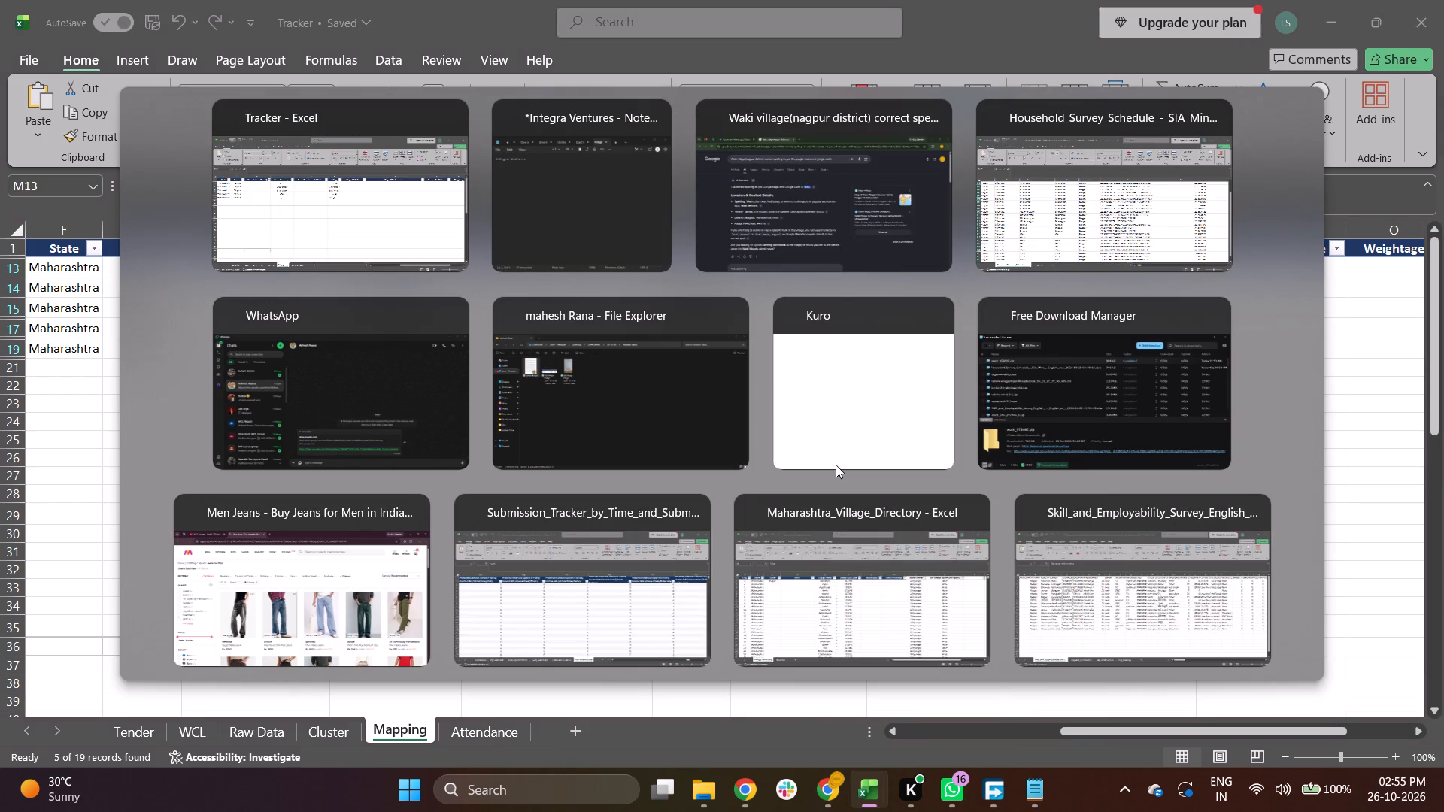
{"action": "key", "text": "alt+Right"}
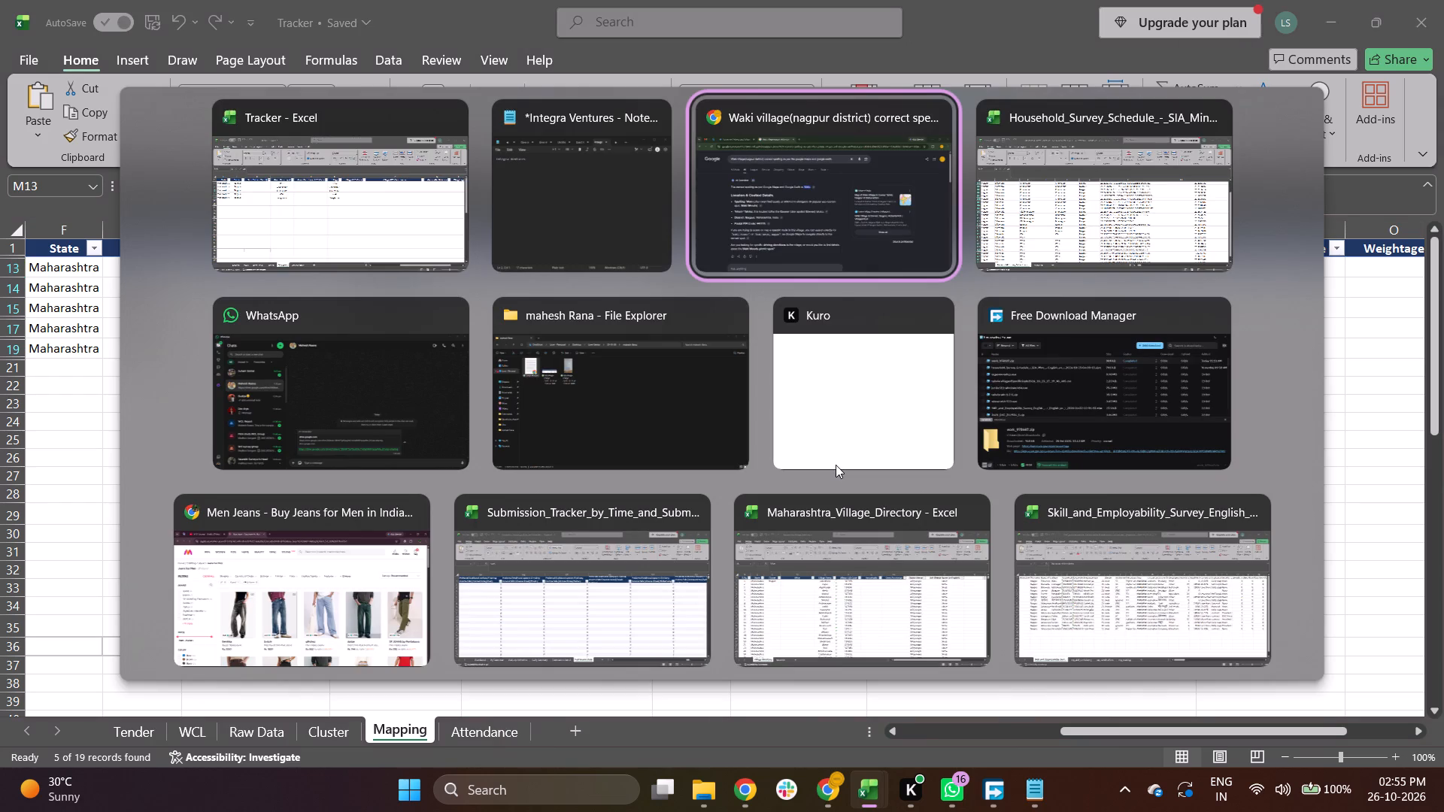
{"action": "key", "text": "alt+Right"}
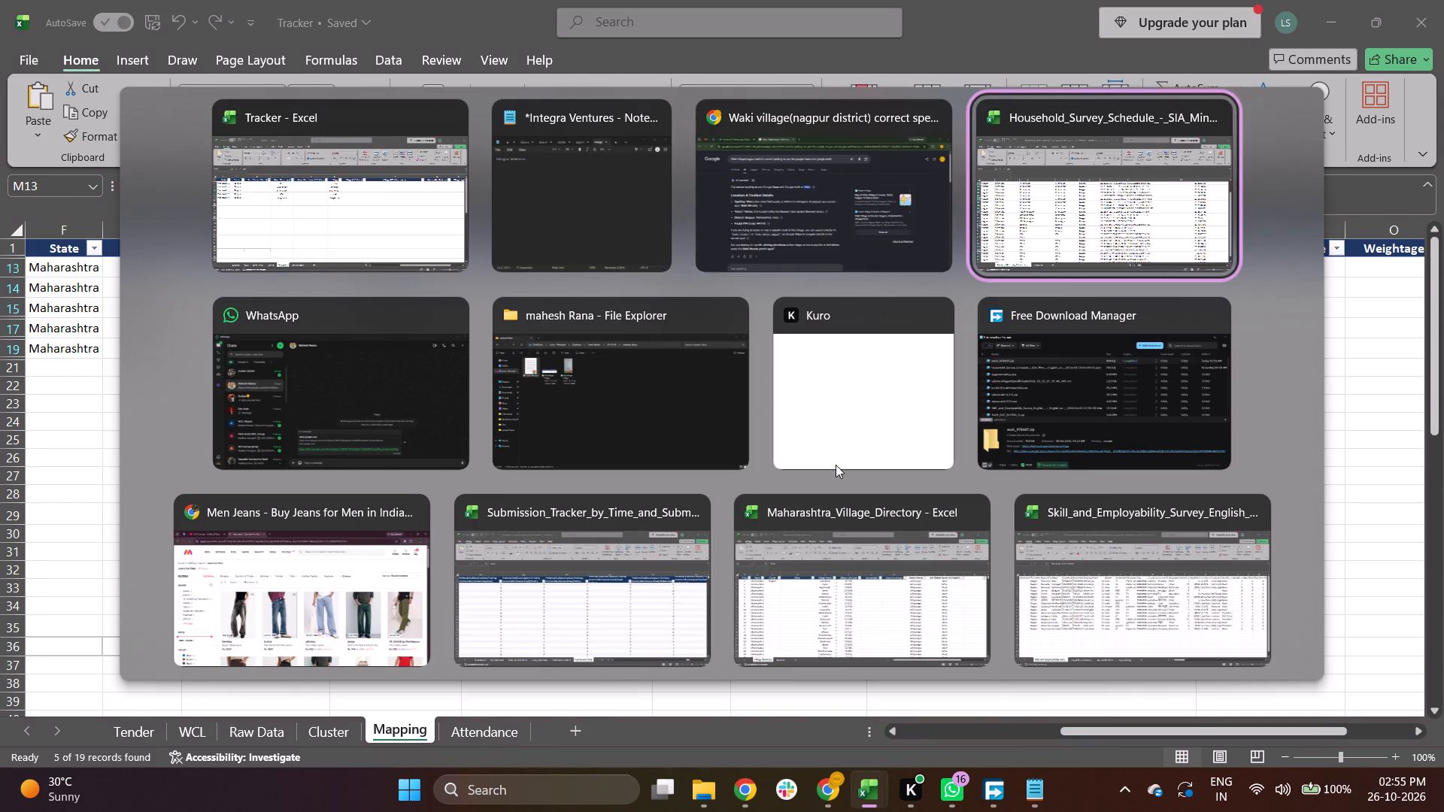
{"action": "key", "text": "Right"}
{"action": "key", "text": "Right"}
{"action": "key", "text": "Right"}
{"action": "key", "text": "alt+Tab"}
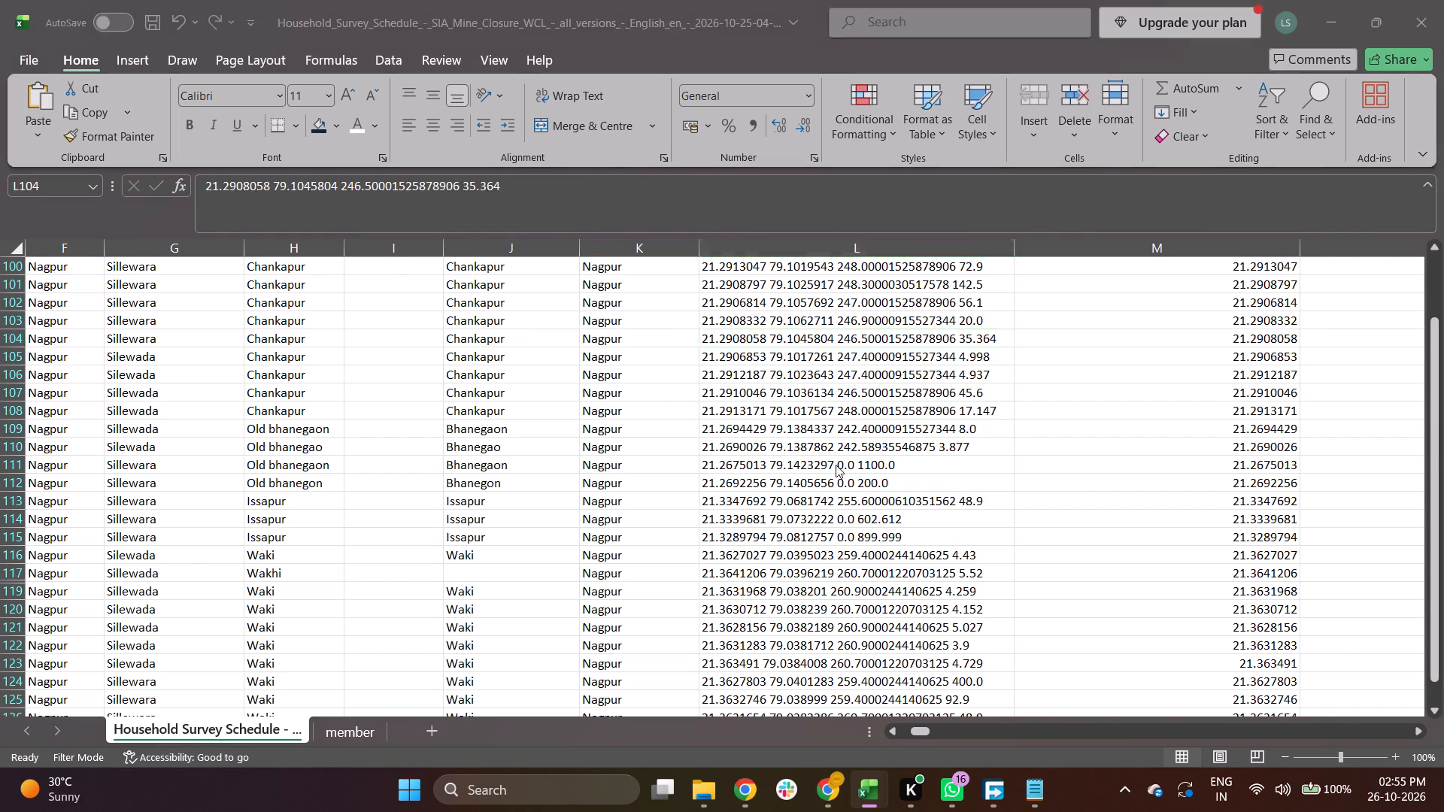
{"action": "key", "text": "alt+Tab"}
{"action": "key", "text": "Down"}
{"action": "key", "text": "Down"}
{"action": "key", "text": "Down"}
{"action": "key", "text": "Down"}
{"action": "key", "text": "Down"}
{"action": "key", "text": "Down"}
{"action": "key", "text": "Down"}
{"action": "key", "text": "Down"}
{"action": "key", "text": "Down"}
{"action": "key", "text": "Down"}
{"action": "key", "text": "Down"}
{"action": "key", "text": "Down"}
{"action": "key", "text": "Down"}
{"action": "key", "text": "Down"}
{"action": "key", "text": "Down"}
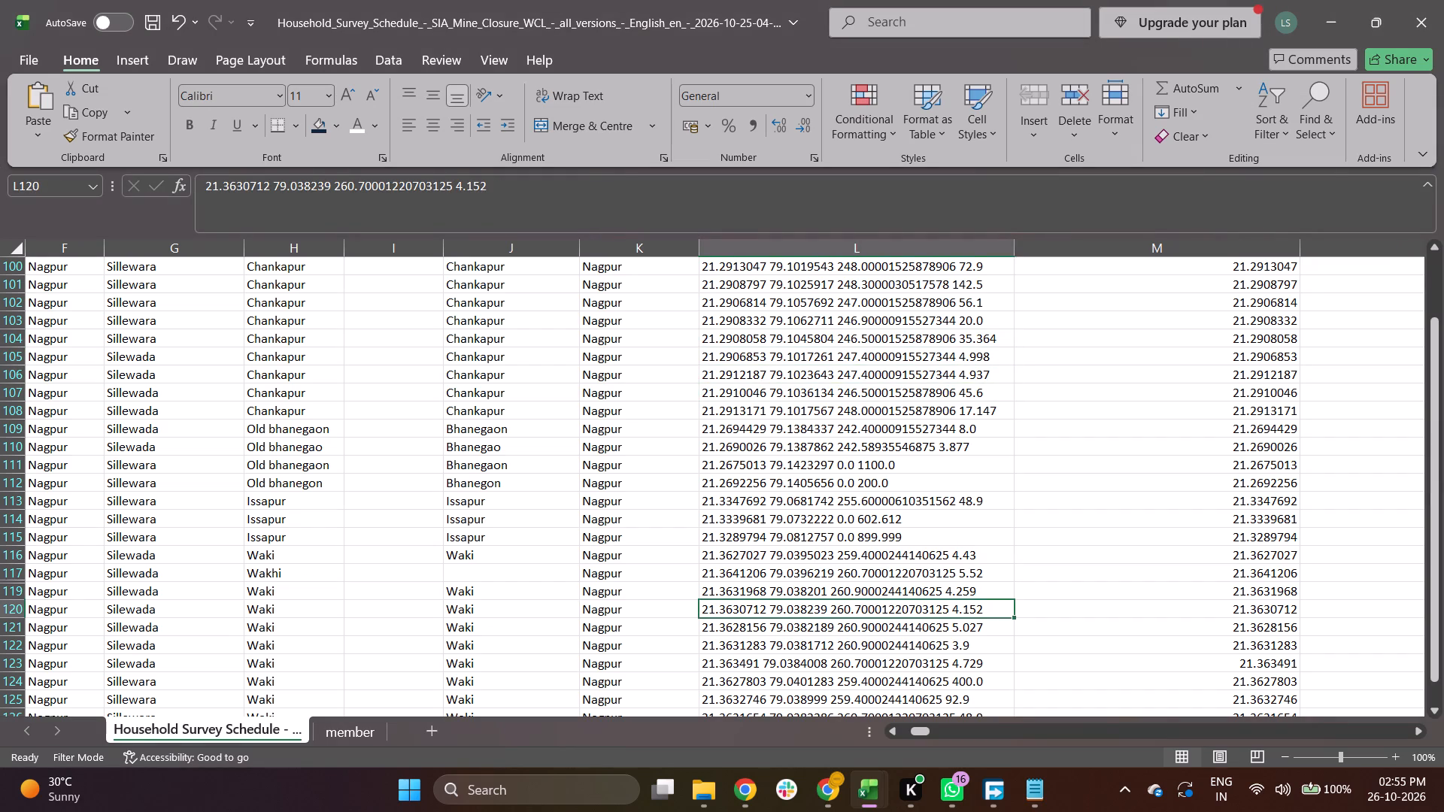
{"action": "key", "text": "ctrl+c"}
{"action": "key", "text": "alt+Tab"}
{"action": "key", "text": "Left"}
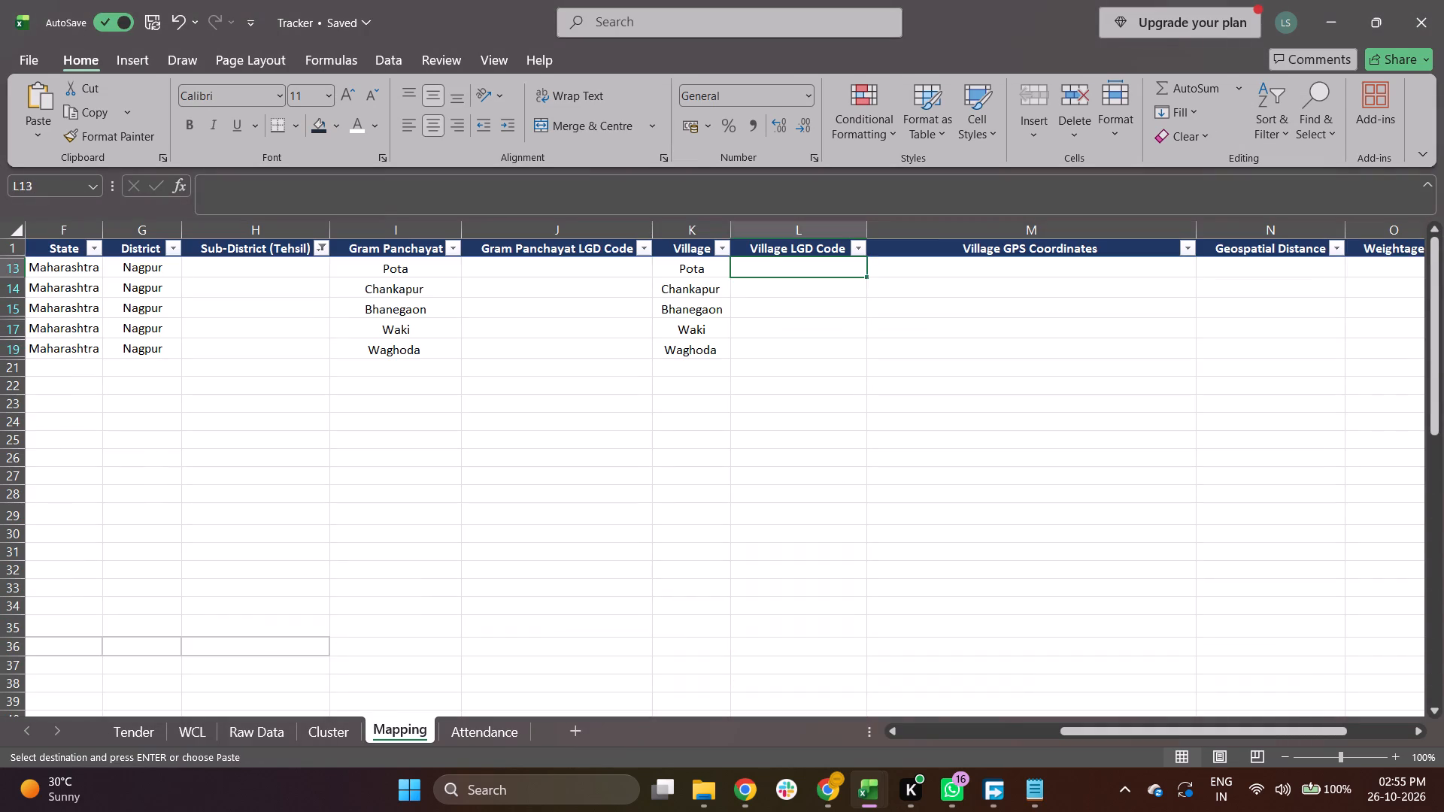
{"action": "key", "text": "Left"}
{"action": "key", "text": "Down"}
{"action": "key", "text": "Down"}
{"action": "key", "text": "Down"}
{"action": "key", "text": "Right"}
{"action": "key", "text": "Right"}
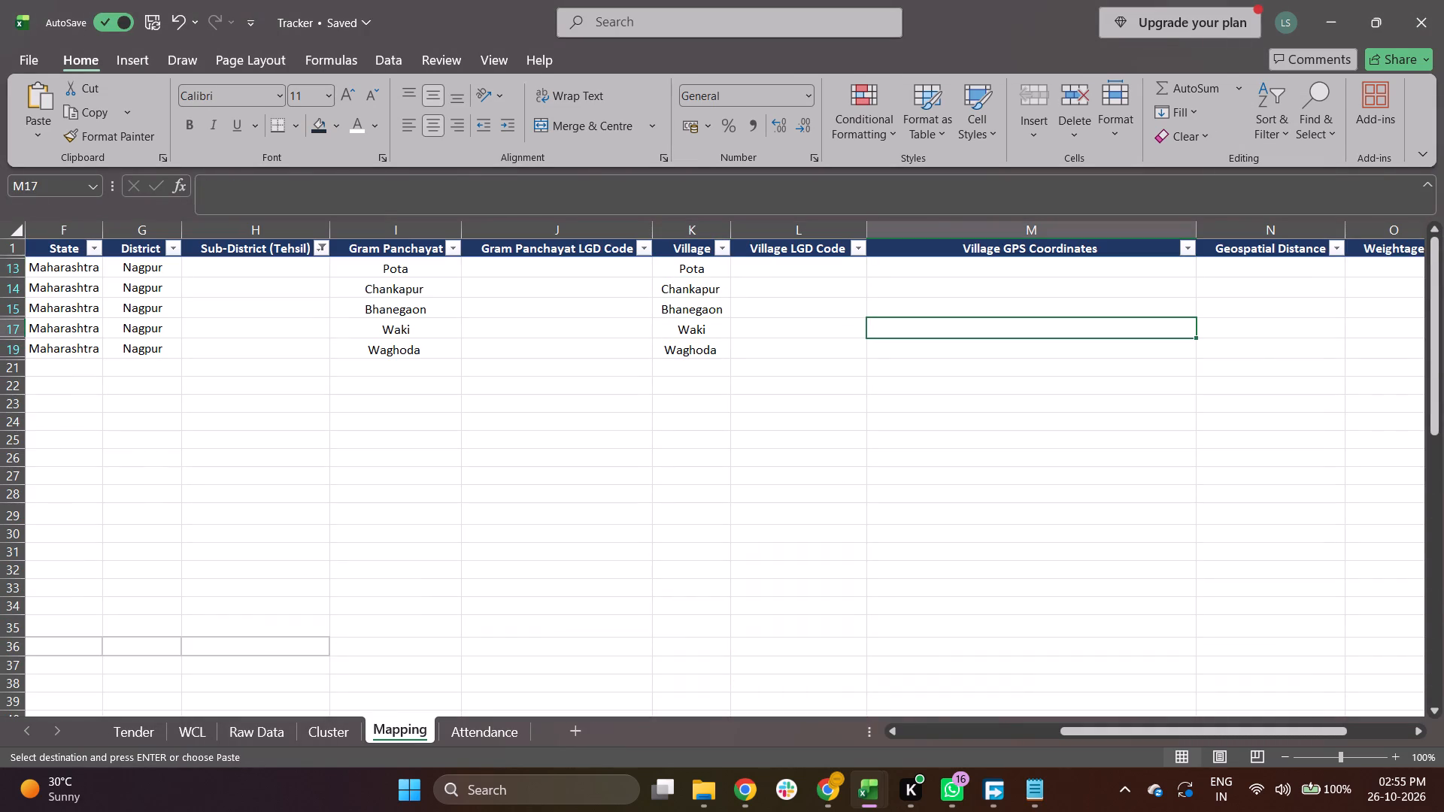
{"action": "key", "text": "ctrl+v"}
Copy the Old bhanegaon reading 21.2694429 79.1384337 242.40000915527344 8.0 from the Household Survey Schedule workbook into Bhanegaon's Village GPS Coordinates cell in Tracker.
{"action": "key", "text": "alt+Tab"}
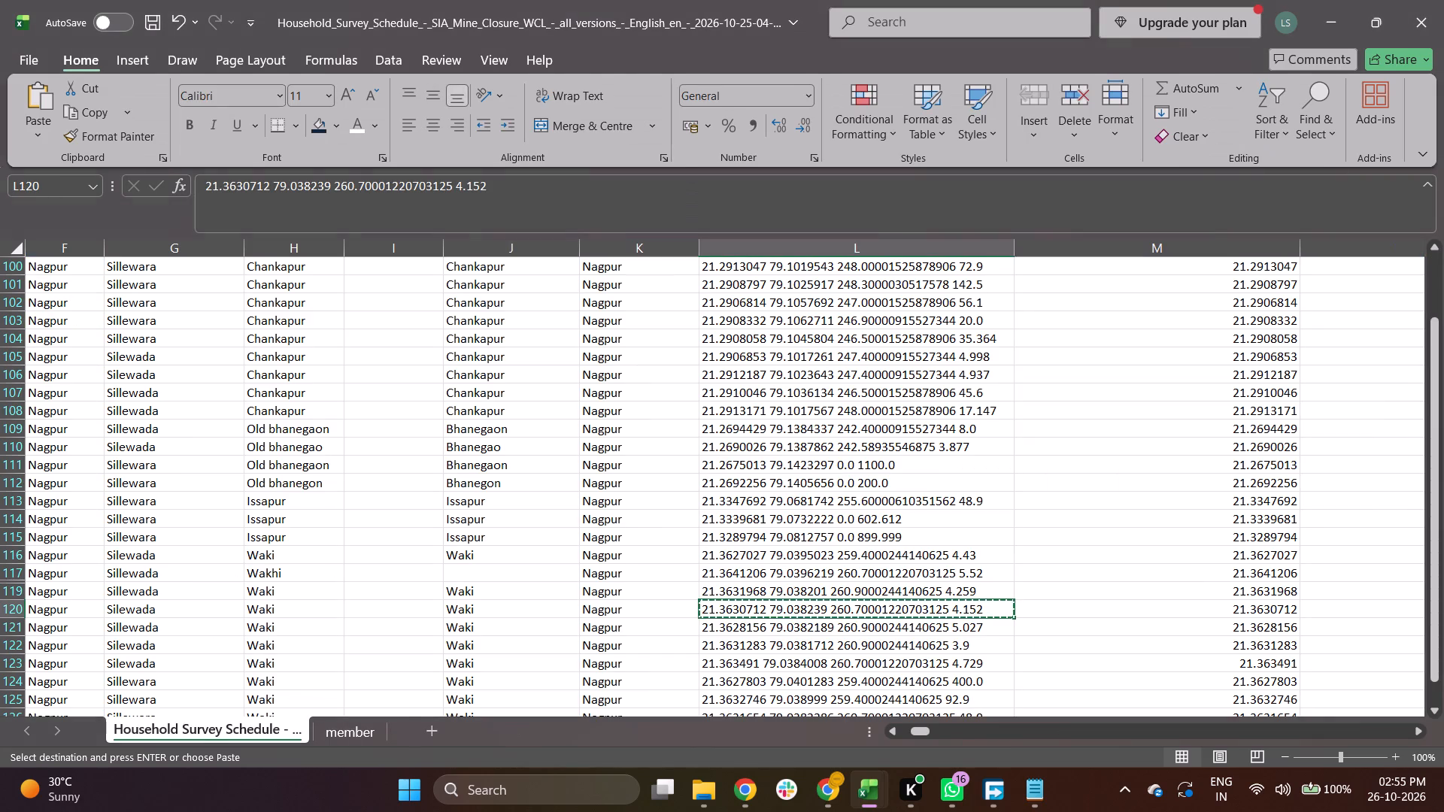
{"action": "key", "text": "Up"}
{"action": "key", "text": "Up"}
{"action": "key", "text": "Up"}
{"action": "key", "text": "Up"}
{"action": "key", "text": "Up"}
{"action": "key", "text": "Up"}
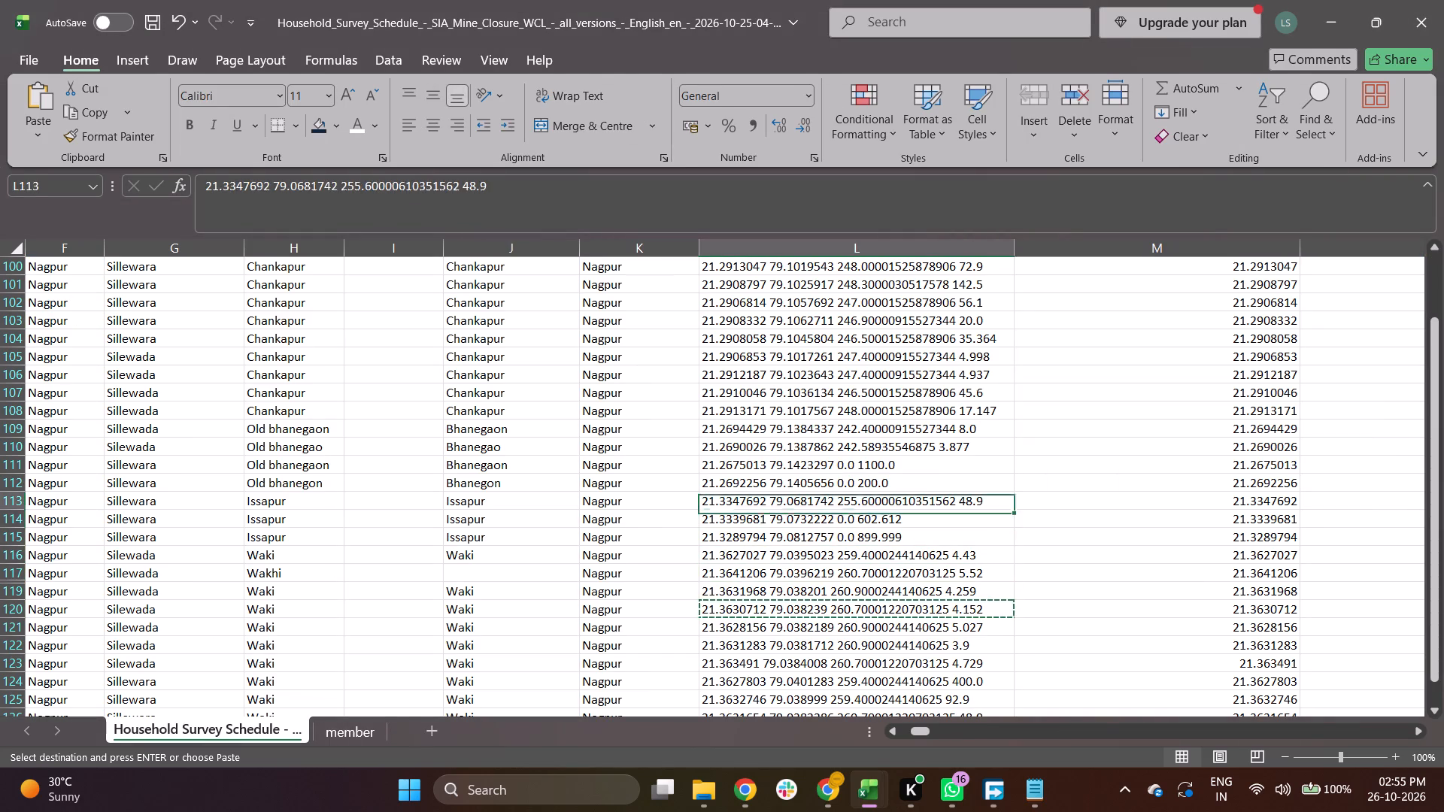
{"action": "key", "text": "Up"}
{"action": "key", "text": "Up"}
{"action": "key", "text": "Up"}
{"action": "key", "text": "Up"}
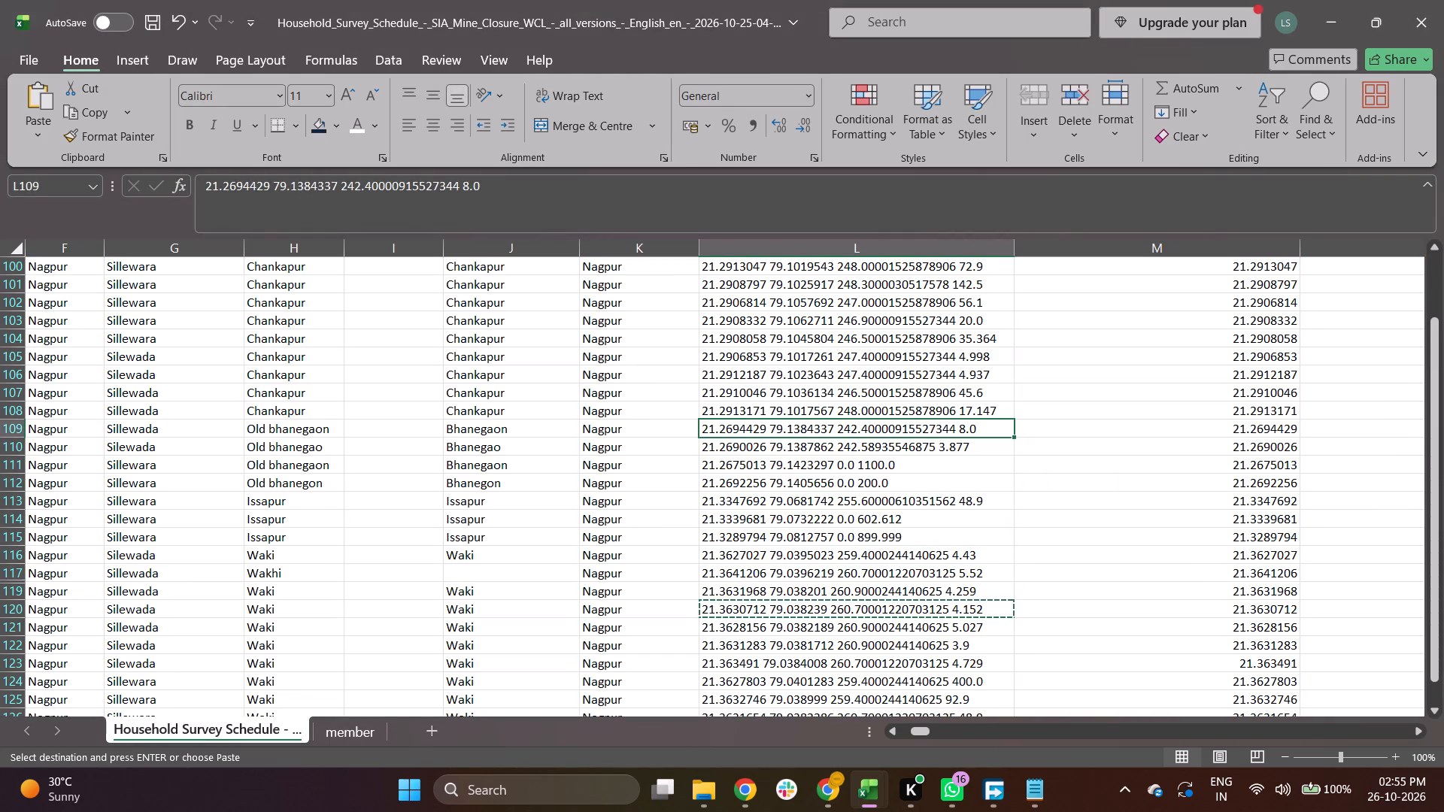
{"action": "key", "text": "ctrl+c"}
{"action": "key", "text": "alt+Tab"}
{"action": "key", "text": "Up"}
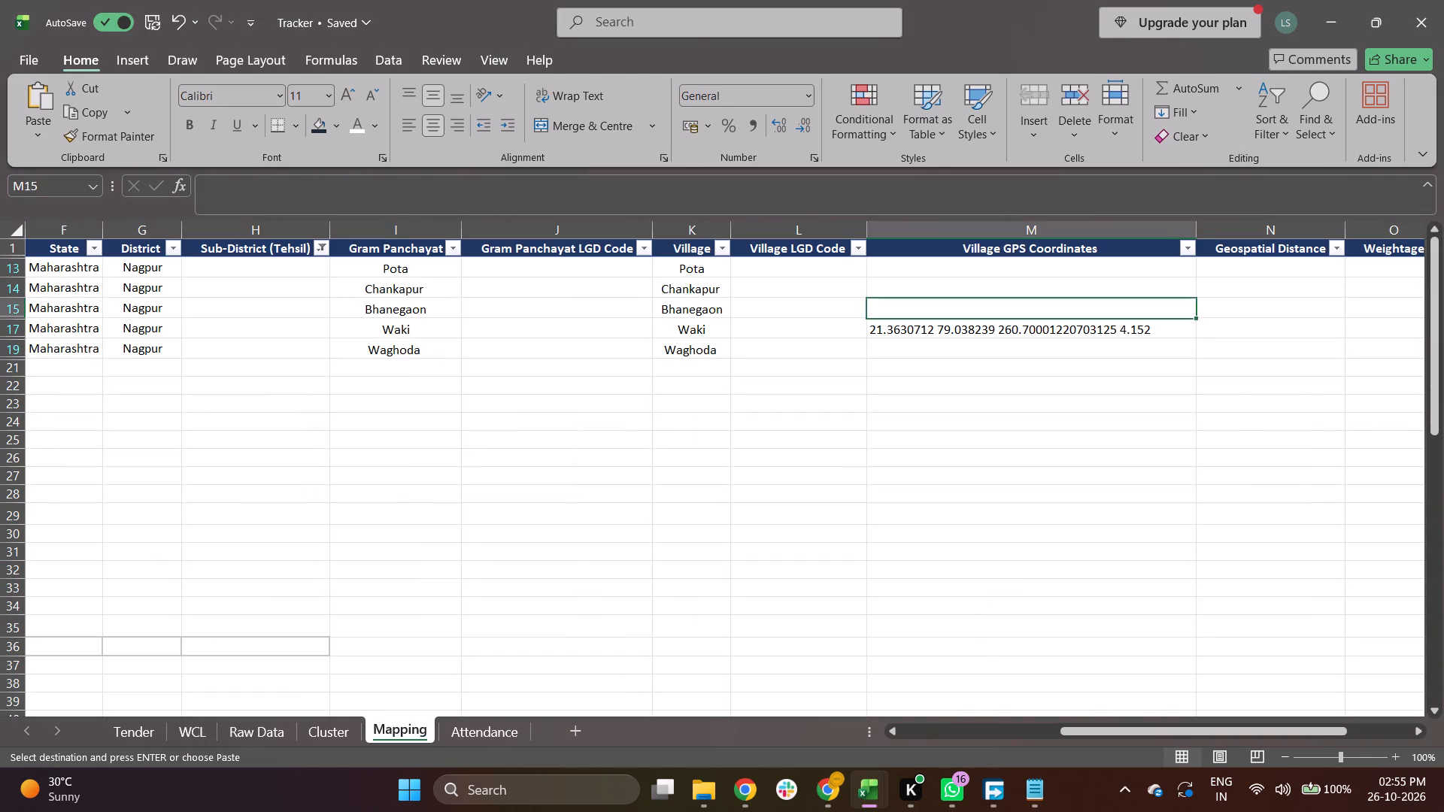
{"action": "key", "text": "Up"}
{"action": "key", "text": "Down"}
{"action": "key", "text": "ctrl+v"}
{"action": "key", "text": "Down"}
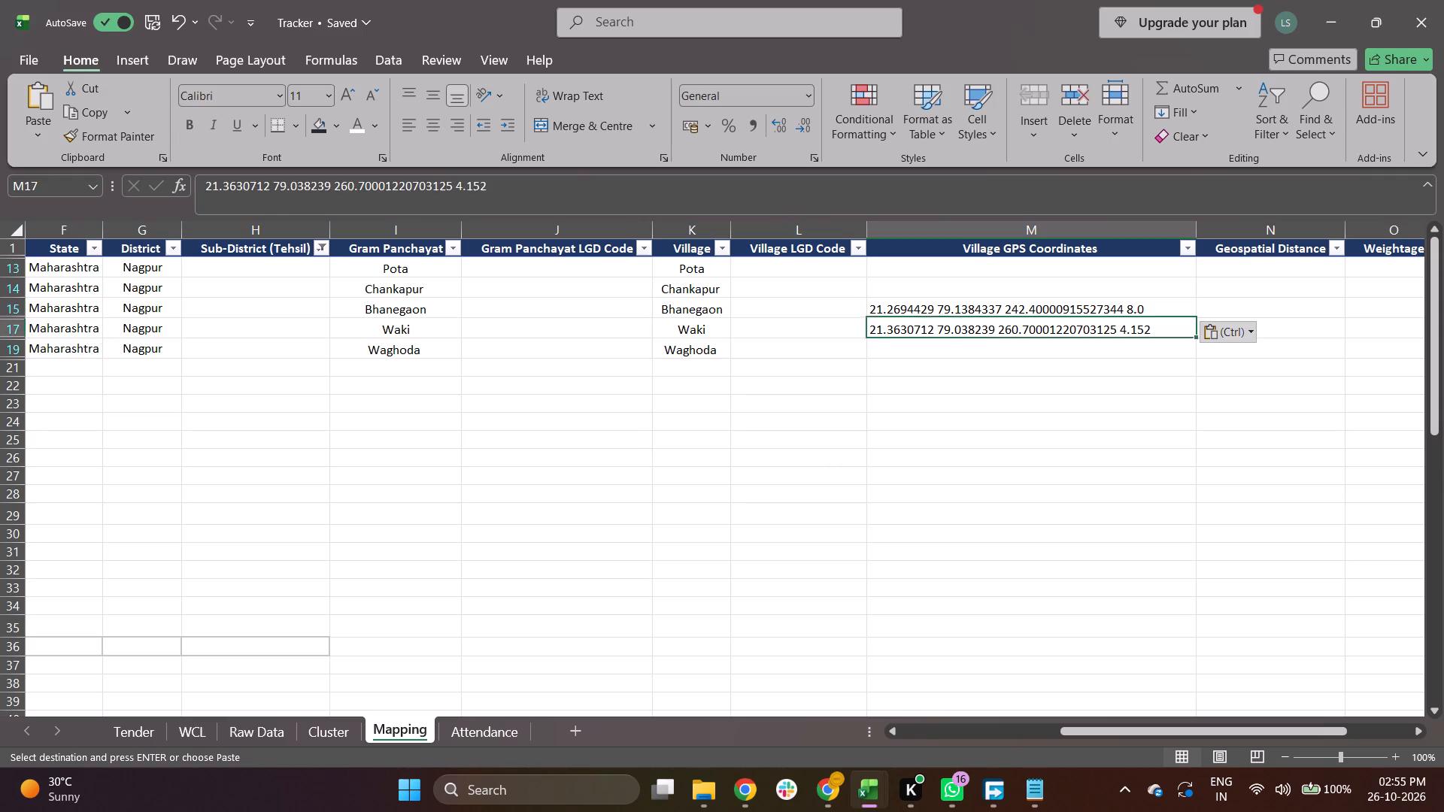
Copy the Chankapur reading 21.2906853 79.1017261 247.40000915527344 4.998 from the Household Survey Schedule workbook into Chankapur's Village GPS Coordinates cell in Tracker.
{"action": "key", "text": "alt+Tab"}
{"action": "key", "text": "Up"}
{"action": "key", "text": "Up"}
{"action": "key", "text": "Up"}
{"action": "key", "text": "Up"}
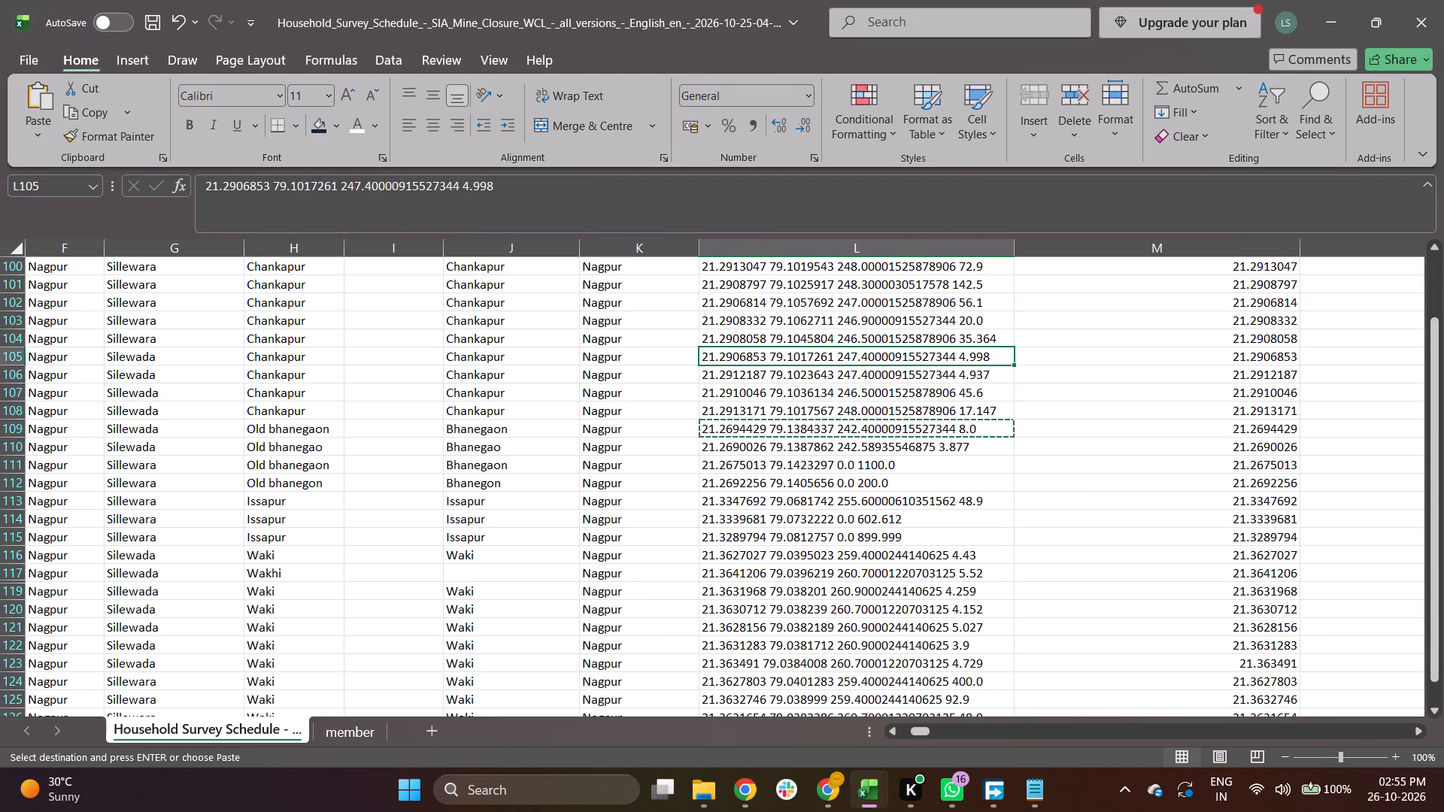
{"action": "key", "text": "ctrl+c"}
{"action": "key", "text": "alt+Tab"}
{"action": "key", "text": "Up"}
{"action": "key", "text": "Up"}
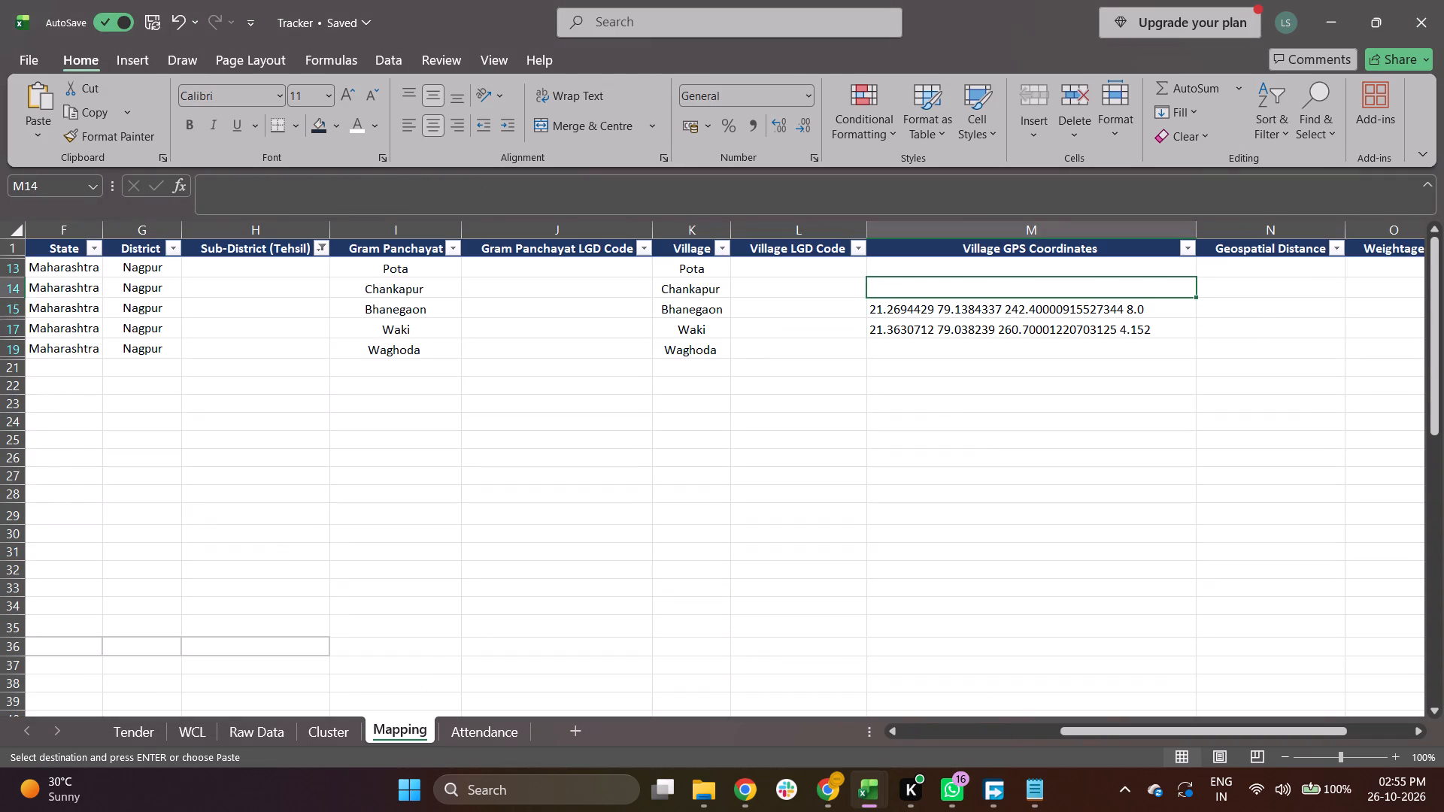
{"action": "key", "text": "ctrl+v"}
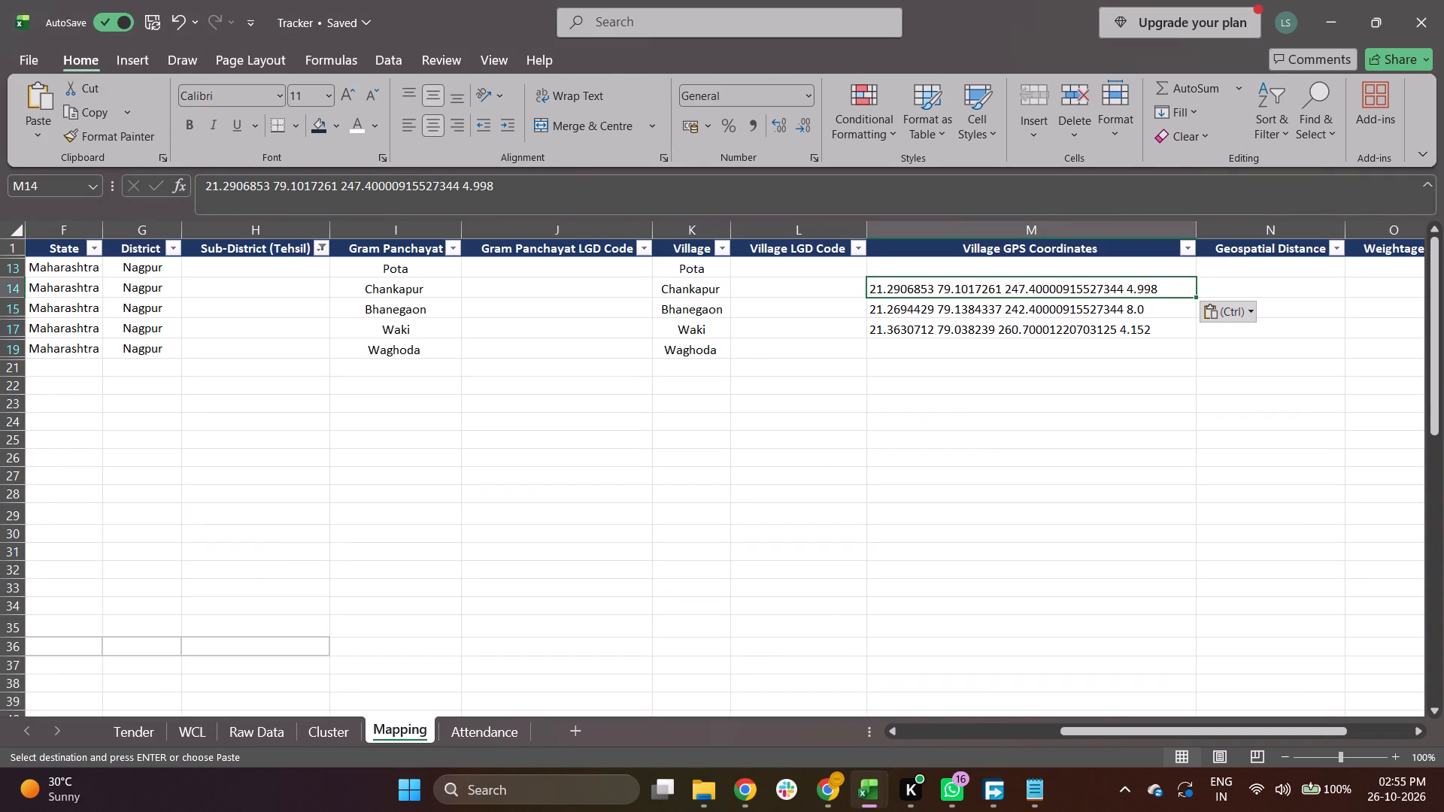
Copy the Pota reading 21.2990837 79.124688 248.90000915527344 500.0 from the Household Survey Schedule workbook into Pota's Village GPS Coordinates cell in Tracker.
{"action": "key", "text": "alt+Tab"}
{"action": "key", "text": "Down"}
{"action": "key", "text": "Down"}
{"action": "key", "text": "Down"}
{"action": "key", "text": "Down"}
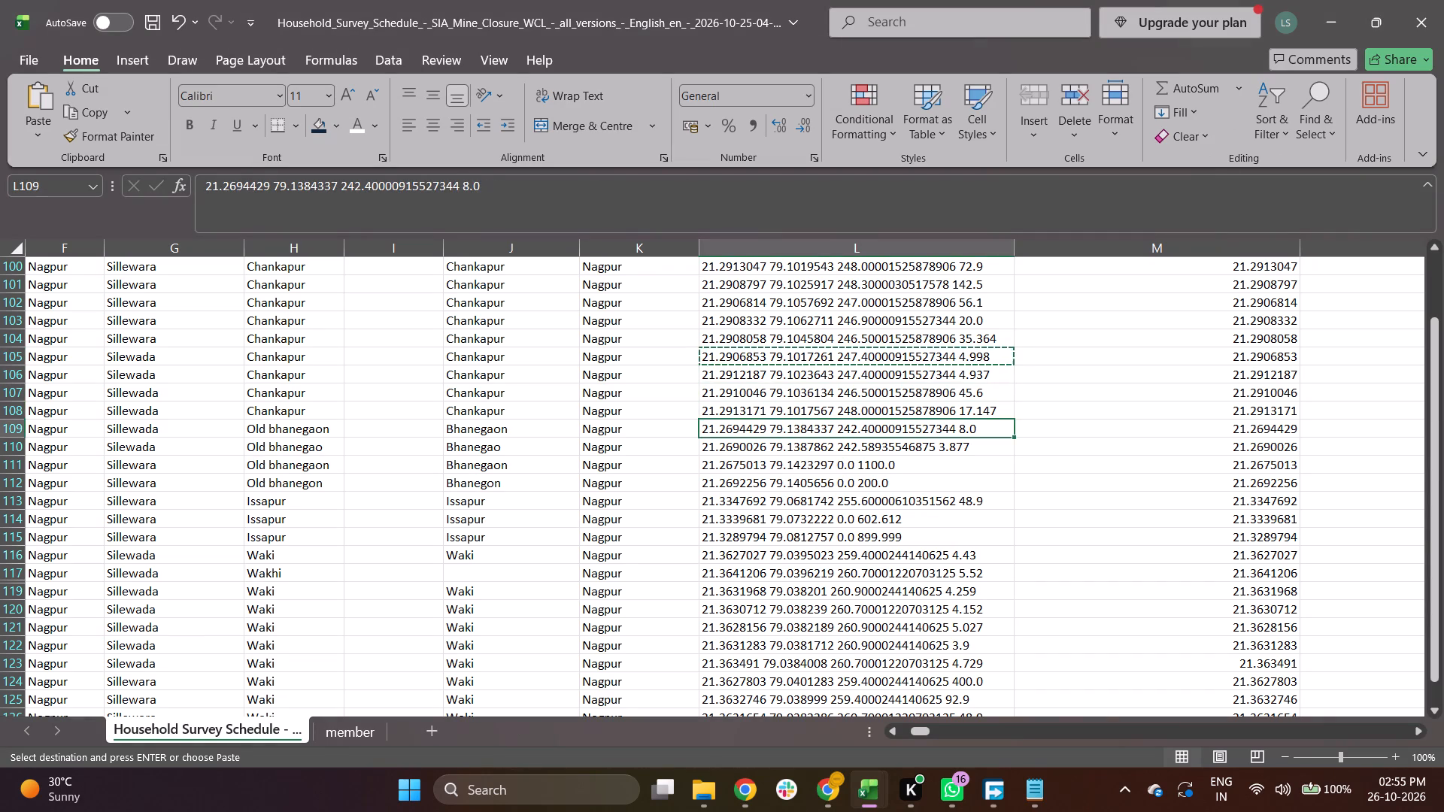
{"action": "key", "text": "Down"}
{"action": "key", "text": "Down"}
{"action": "key", "text": "Up"}
{"action": "key", "text": "Up"}
{"action": "key", "text": "Up"}
{"action": "key", "text": "Up"}
{"action": "key", "text": "Up"}
{"action": "key", "text": "Up"}
{"action": "key", "text": "Up"}
{"action": "key", "text": "Up"}
{"action": "key", "text": "Up"}
{"action": "key", "text": "Up"}
{"action": "key", "text": "Up"}
{"action": "key", "text": "Up"}
{"action": "key", "text": "Up"}
{"action": "key", "text": "Up"}
{"action": "key", "text": "Up"}
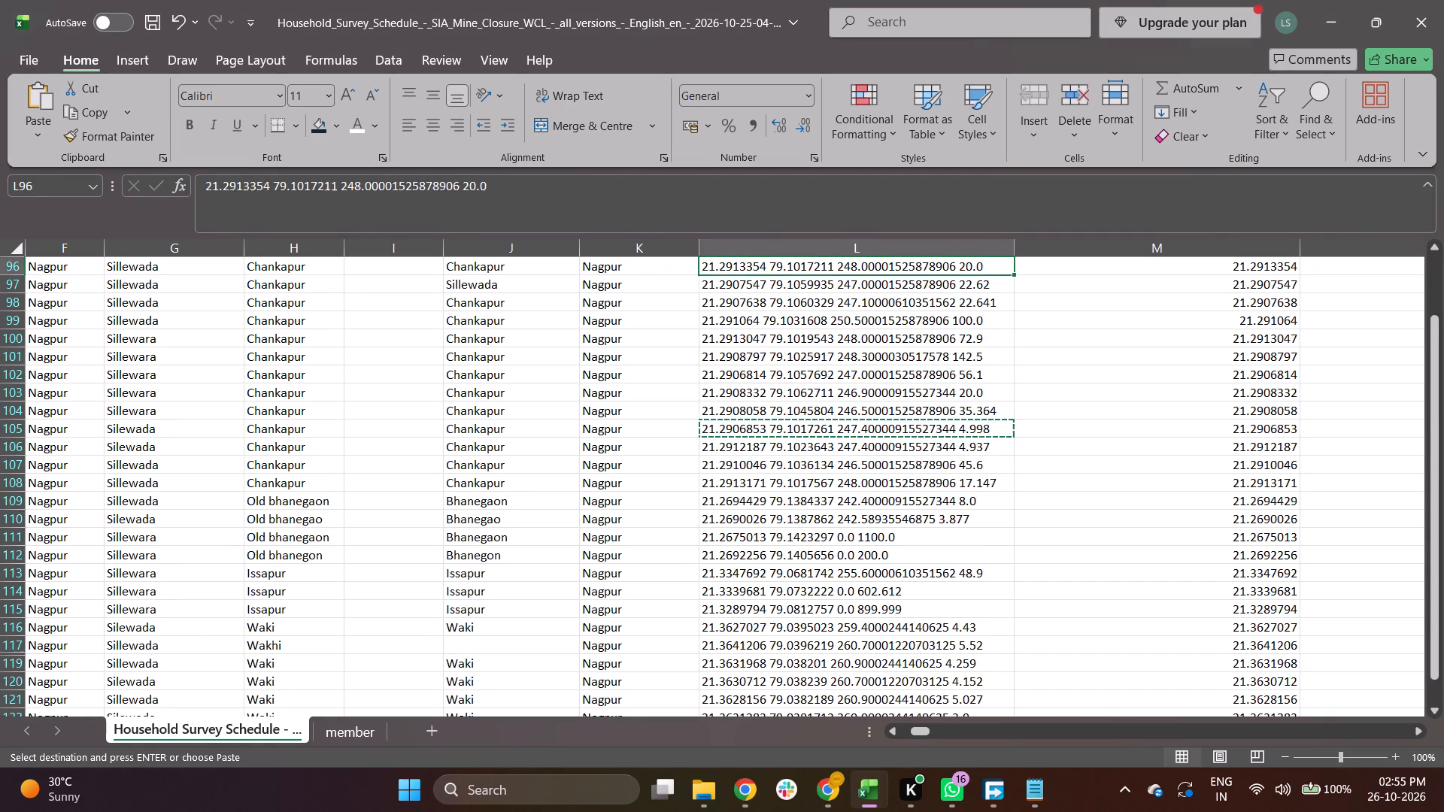
{"action": "key", "text": "Up"}
{"action": "key", "text": "Up"}
{"action": "key", "text": "Up"}
{"action": "key", "text": "Up"}
{"action": "key", "text": "Up"}
{"action": "key", "text": "Down"}
{"action": "key", "text": "Down"}
{"action": "key", "text": "Down"}
{"action": "key", "text": "Down"}
{"action": "key", "text": "Down"}
{"action": "key", "text": "Down"}
{"action": "key", "text": "Down"}
{"action": "key", "text": "Down"}
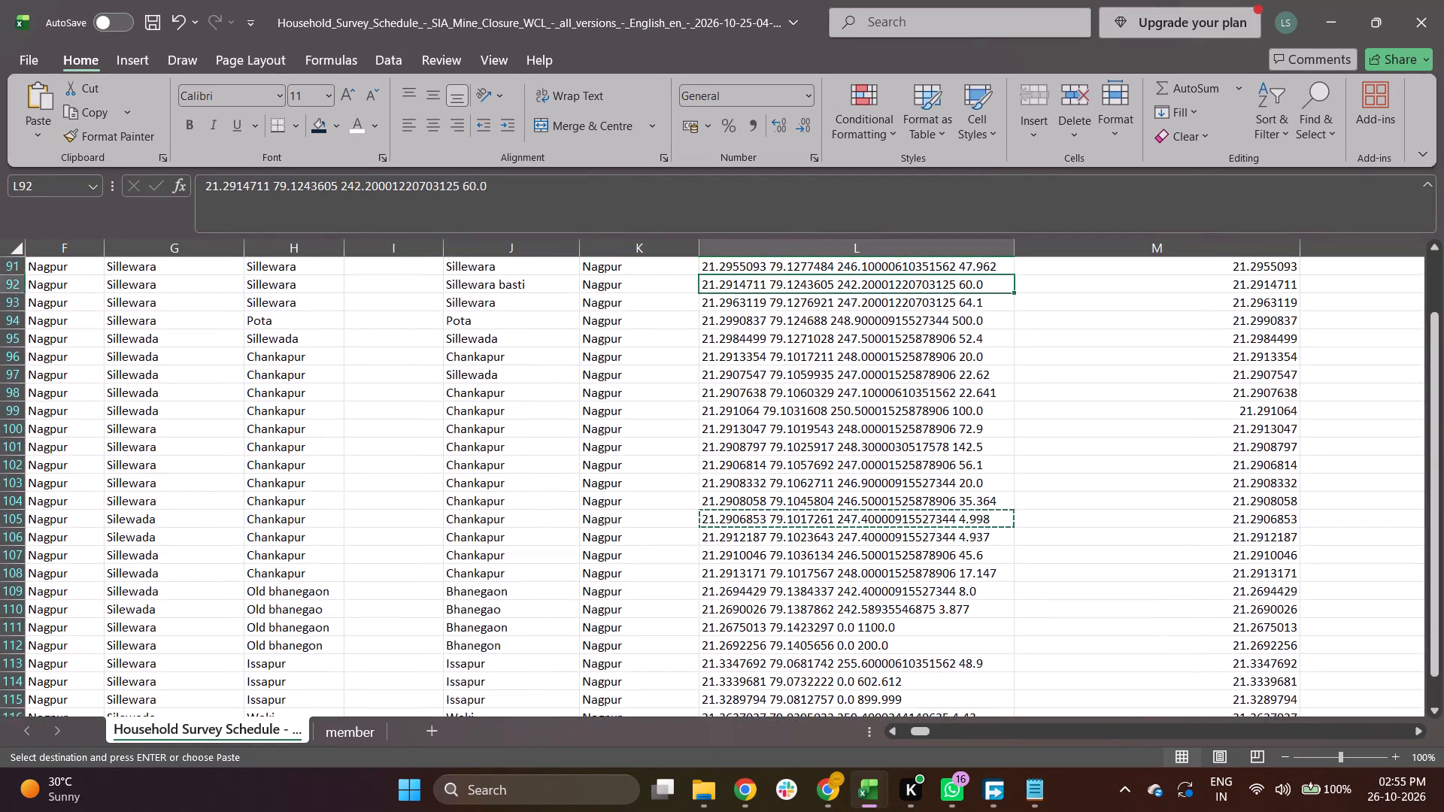
{"action": "key", "text": "Up"}
{"action": "key", "text": "Up"}
{"action": "key", "text": "Up"}
{"action": "key", "text": "Up"}
{"action": "key", "text": "Up"}
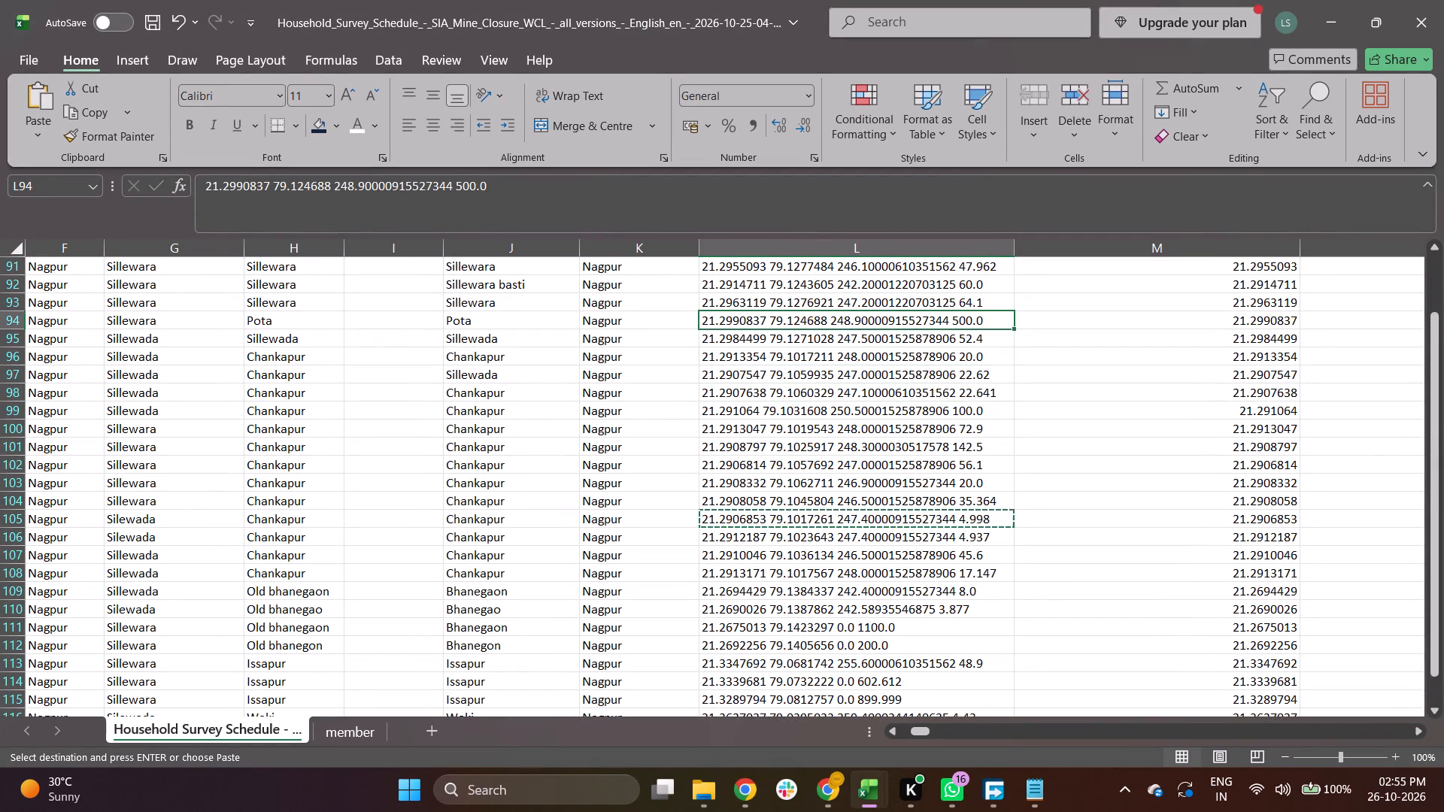
{"action": "key", "text": "ctrl+c"}
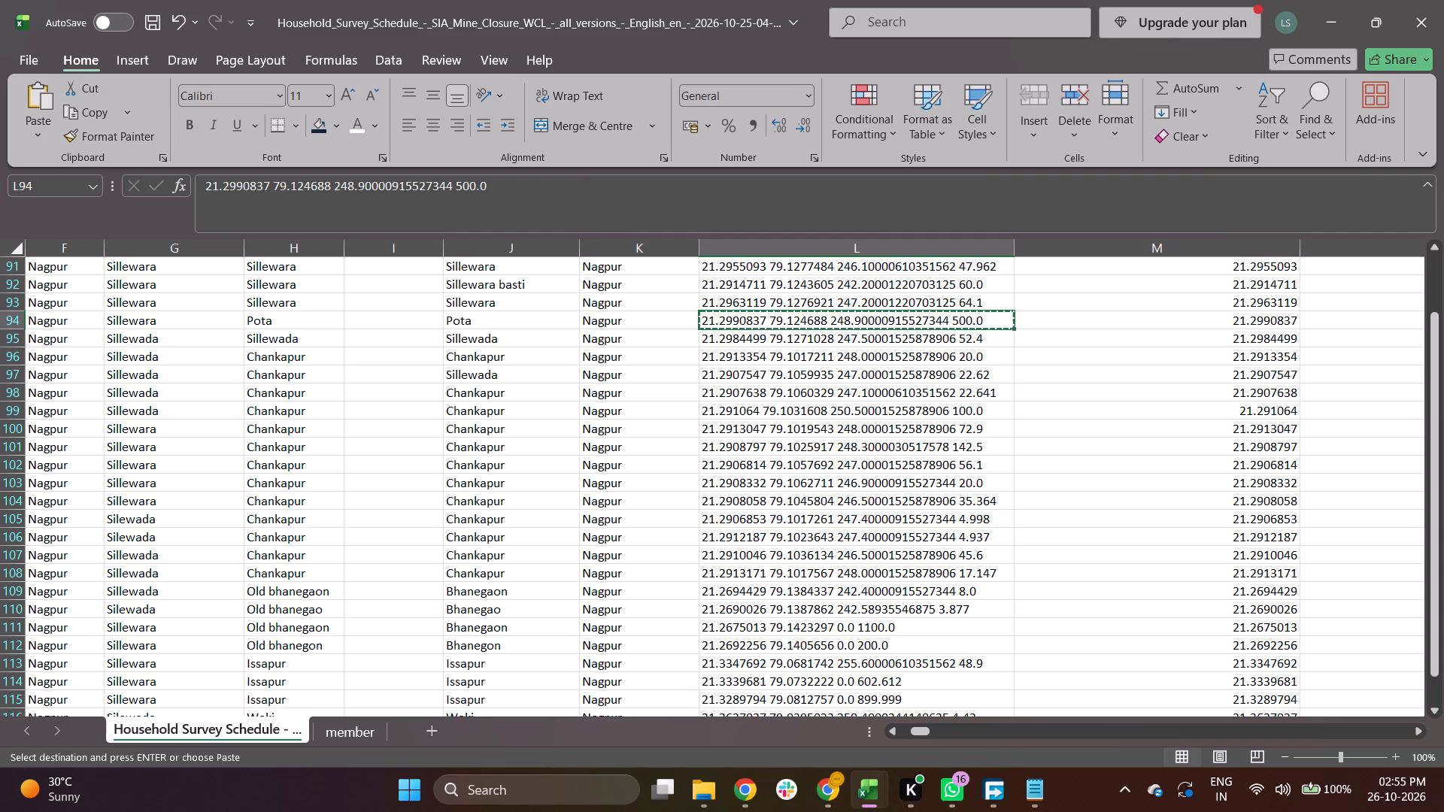
{"action": "key", "text": "alt+Tab"}
{"action": "key", "text": "Up"}
{"action": "key", "text": "Up"}
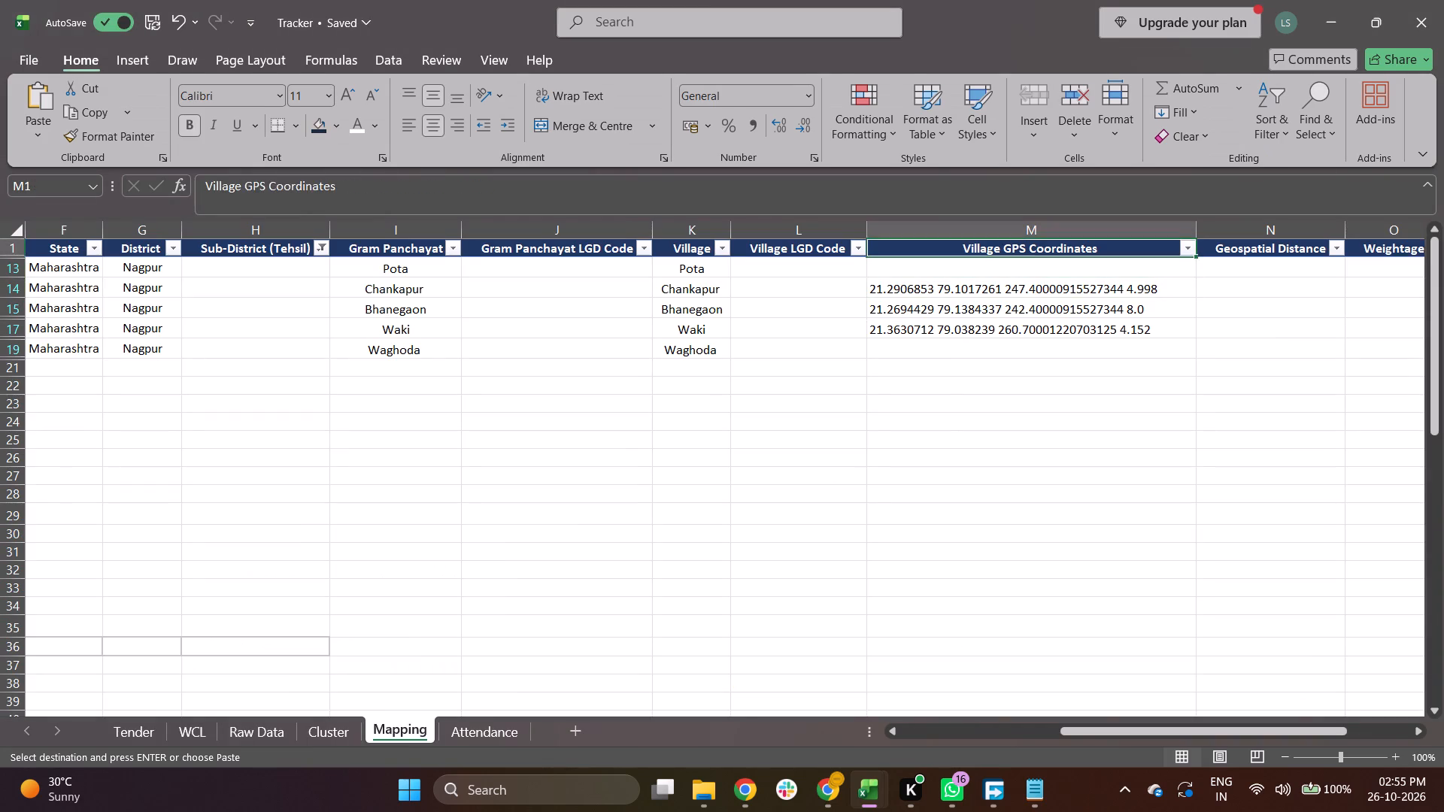
{"action": "key", "text": "Down"}
{"action": "key", "text": "ctrl+v"}
Copy the Waghoda reading 21.3731618 78.9355267 273.9000244140625 4.3 from the Household Survey Schedule workbook into Waghoda's Village GPS Coordinates cell in Tracker.
{"action": "key", "text": "Down"}
{"action": "key", "text": "Down"}
{"action": "key", "text": "Down"}
{"action": "key", "text": "Down"}
{"action": "key", "text": "alt+Tab"}
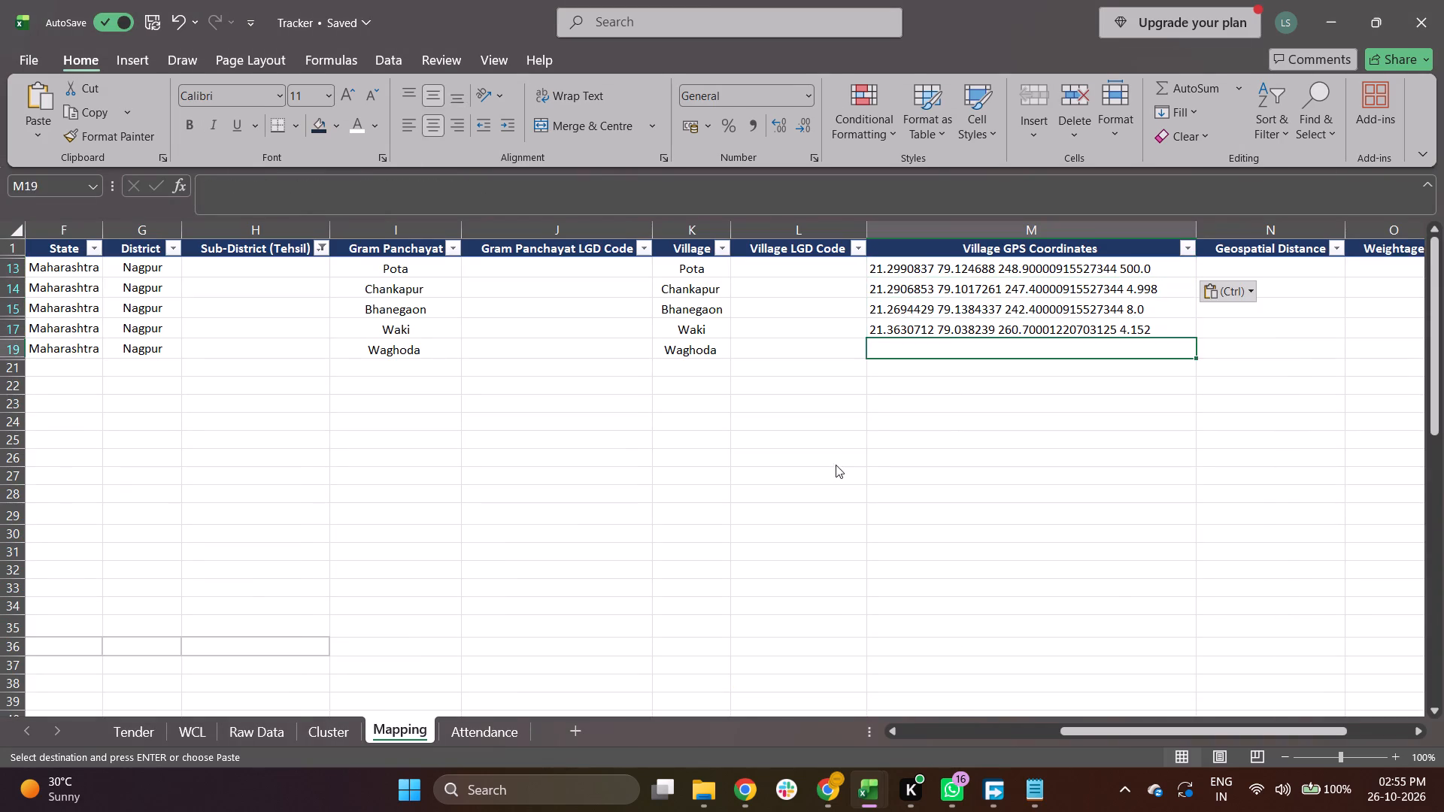
{"action": "key", "text": "Down"}
{"action": "key", "text": "Down"}
{"action": "key", "text": "Down"}
{"action": "key", "text": "Down"}
{"action": "key", "text": "Down"}
{"action": "key", "text": "Down"}
{"action": "key", "text": "Down"}
{"action": "key", "text": "Down"}
{"action": "key", "text": "Down"}
{"action": "key", "text": "Down"}
{"action": "key", "text": "Down"}
{"action": "key", "text": "Down"}
{"action": "key", "text": "Down"}
{"action": "key", "text": "Down"}
{"action": "key", "text": "Down"}
{"action": "key", "text": "Down"}
{"action": "key", "text": "Down"}
{"action": "key", "text": "Down"}
{"action": "key", "text": "Down"}
{"action": "key", "text": "Down"}
{"action": "key", "text": "Down"}
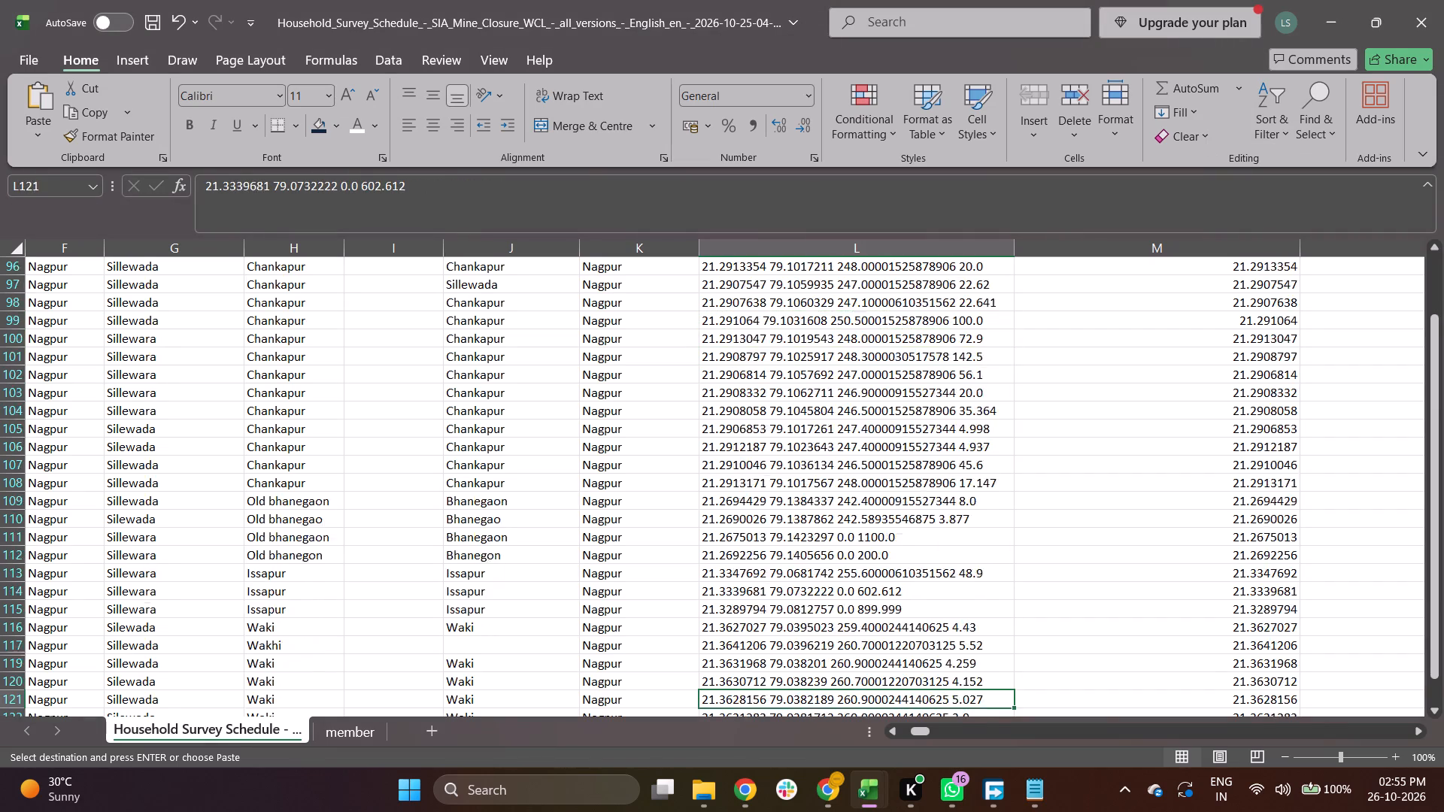
{"action": "key", "text": "Down"}
{"action": "key", "text": "Down"}
{"action": "key", "text": "Down"}
{"action": "key", "text": "Down"}
{"action": "key", "text": "Down"}
{"action": "key", "text": "Down"}
{"action": "key", "text": "Down"}
{"action": "key", "text": "Down"}
{"action": "key", "text": "Down"}
{"action": "key", "text": "Down"}
{"action": "key", "text": "Down"}
{"action": "key", "text": "Down"}
{"action": "key", "text": "Down"}
{"action": "key", "text": "Down"}
{"action": "key", "text": "Down"}
{"action": "key", "text": "Down"}
{"action": "key", "text": "Down"}
{"action": "key", "text": "Down"}
{"action": "key", "text": "Down"}
{"action": "key", "text": "Down"}
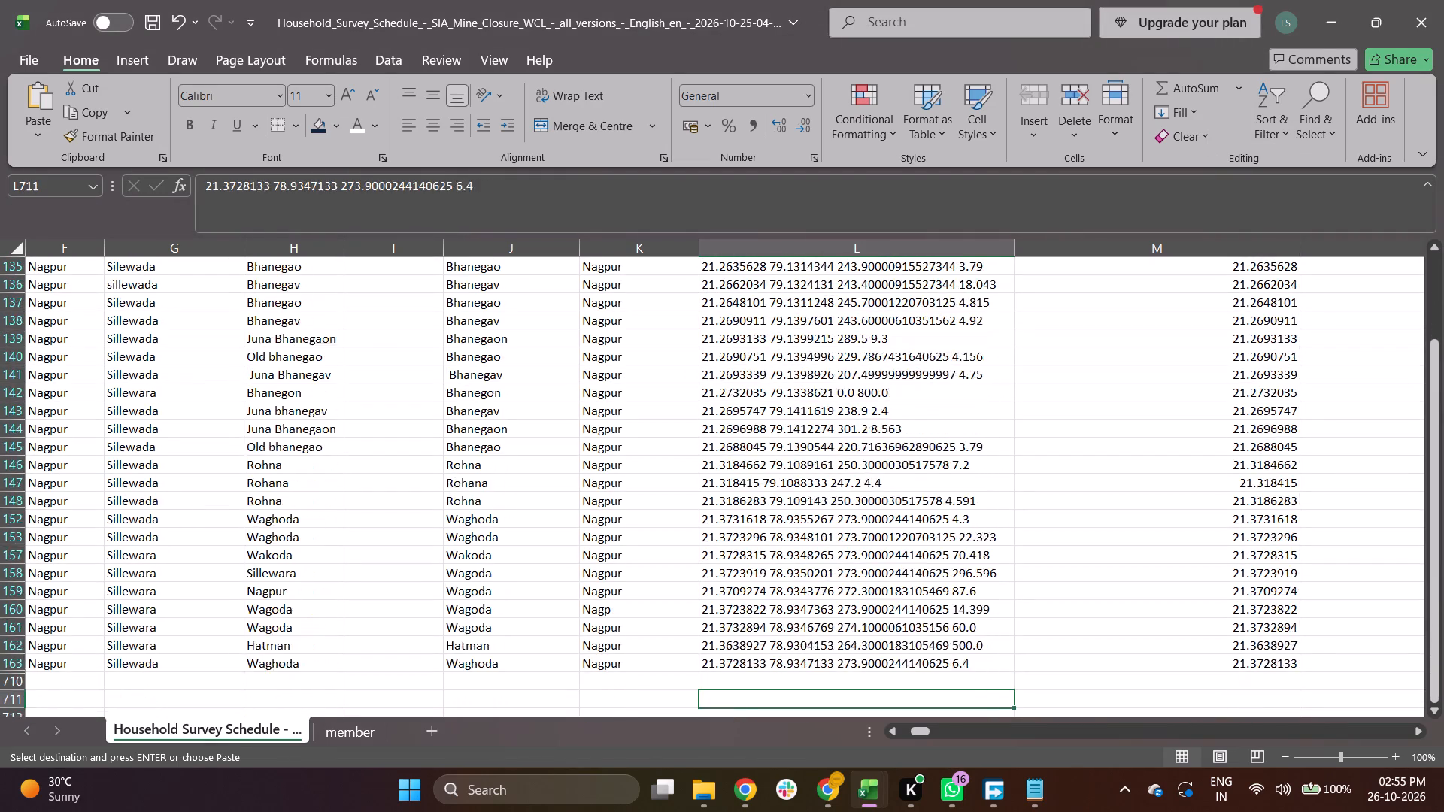
{"action": "key", "text": "Up"}
{"action": "key", "text": "Up"}
{"action": "key", "text": "Up"}
{"action": "key", "text": "Up"}
{"action": "key", "text": "Up"}
{"action": "key", "text": "Up"}
{"action": "key", "text": "Up"}
{"action": "key", "text": "Up"}
{"action": "key", "text": "Up"}
{"action": "key", "text": "Up"}
{"action": "key", "text": "Up"}
{"action": "key", "text": "Up"}
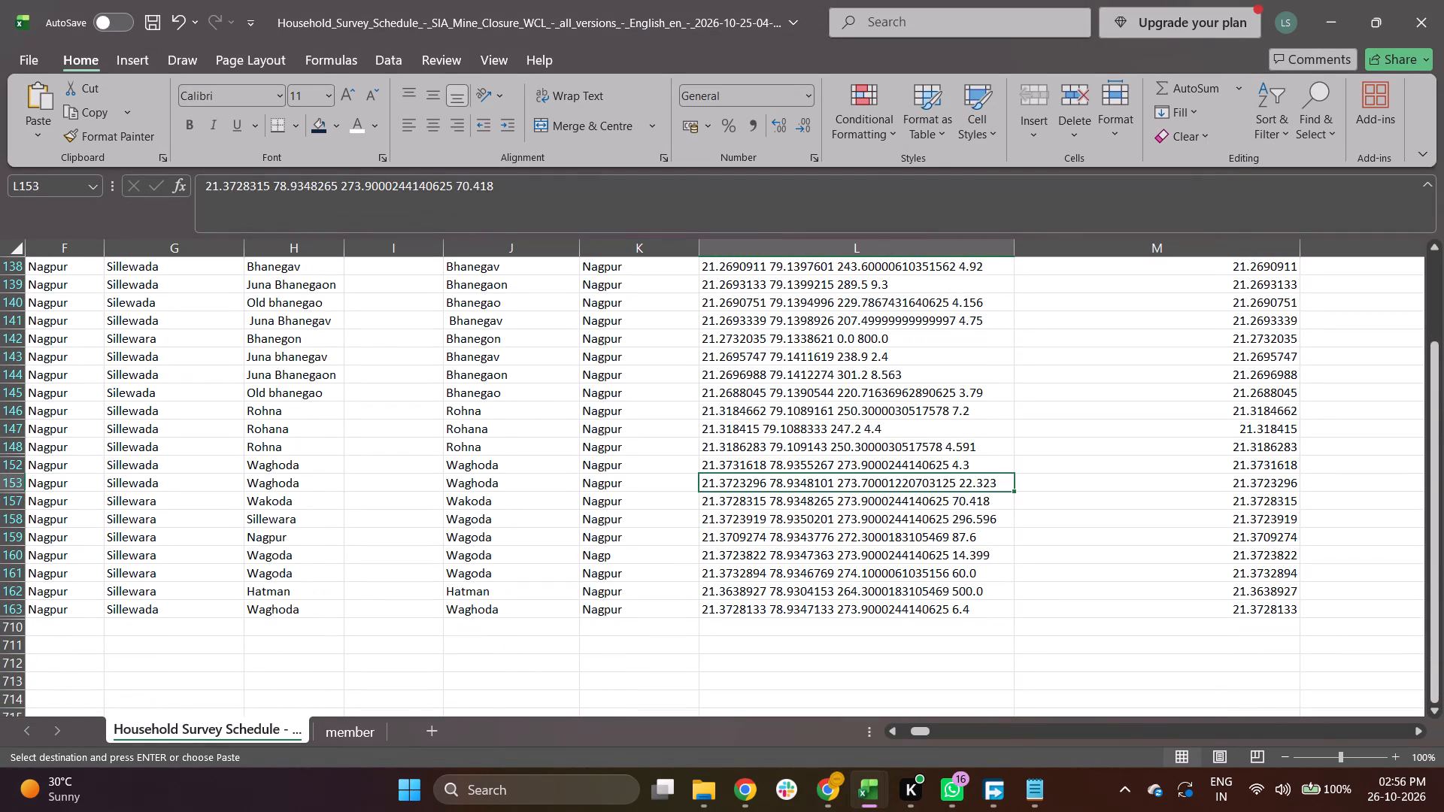
{"action": "key", "text": "Up"}
{"action": "key", "text": "ctrl+c"}
{"action": "key", "text": "alt+Tab"}
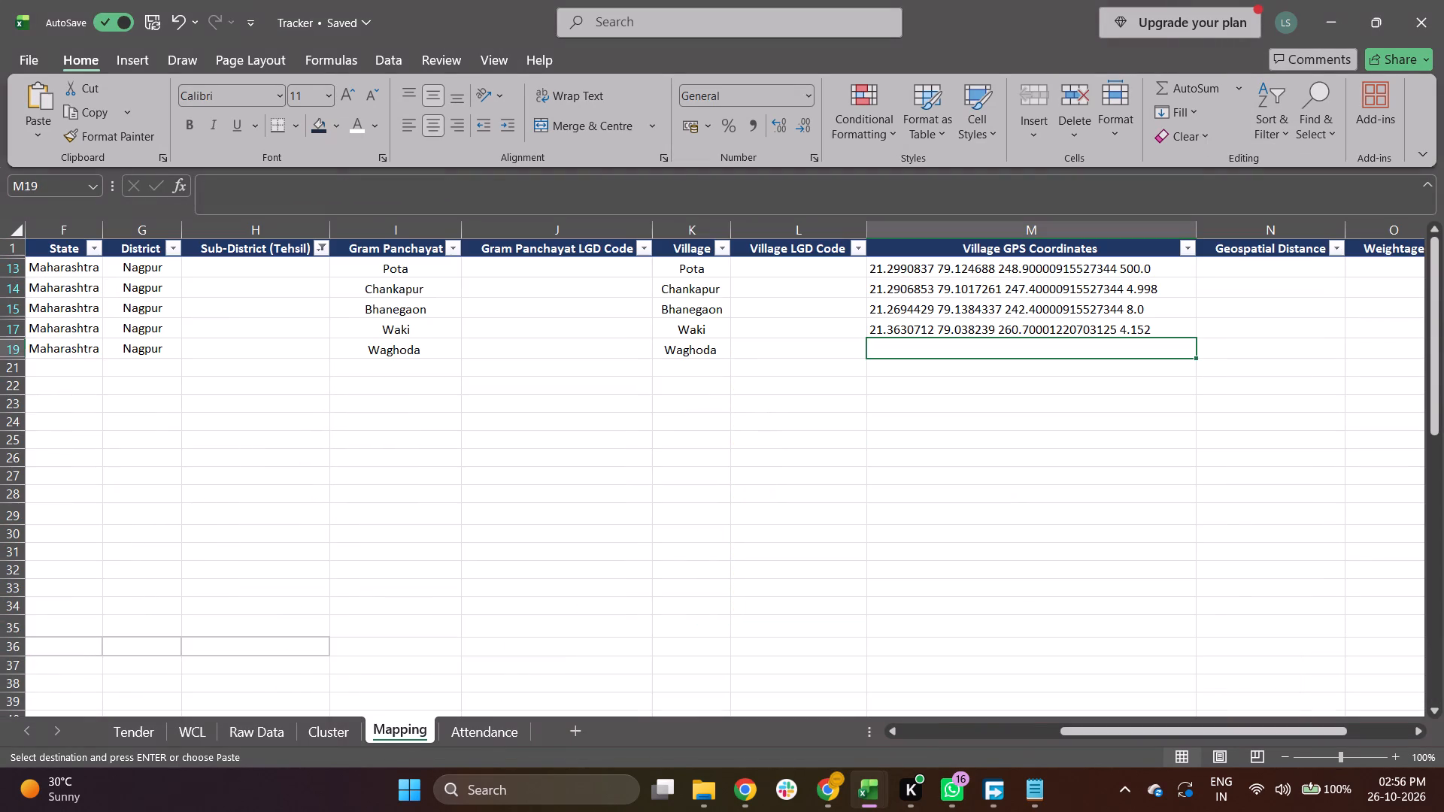
{"action": "key", "text": "ctrl+v"}
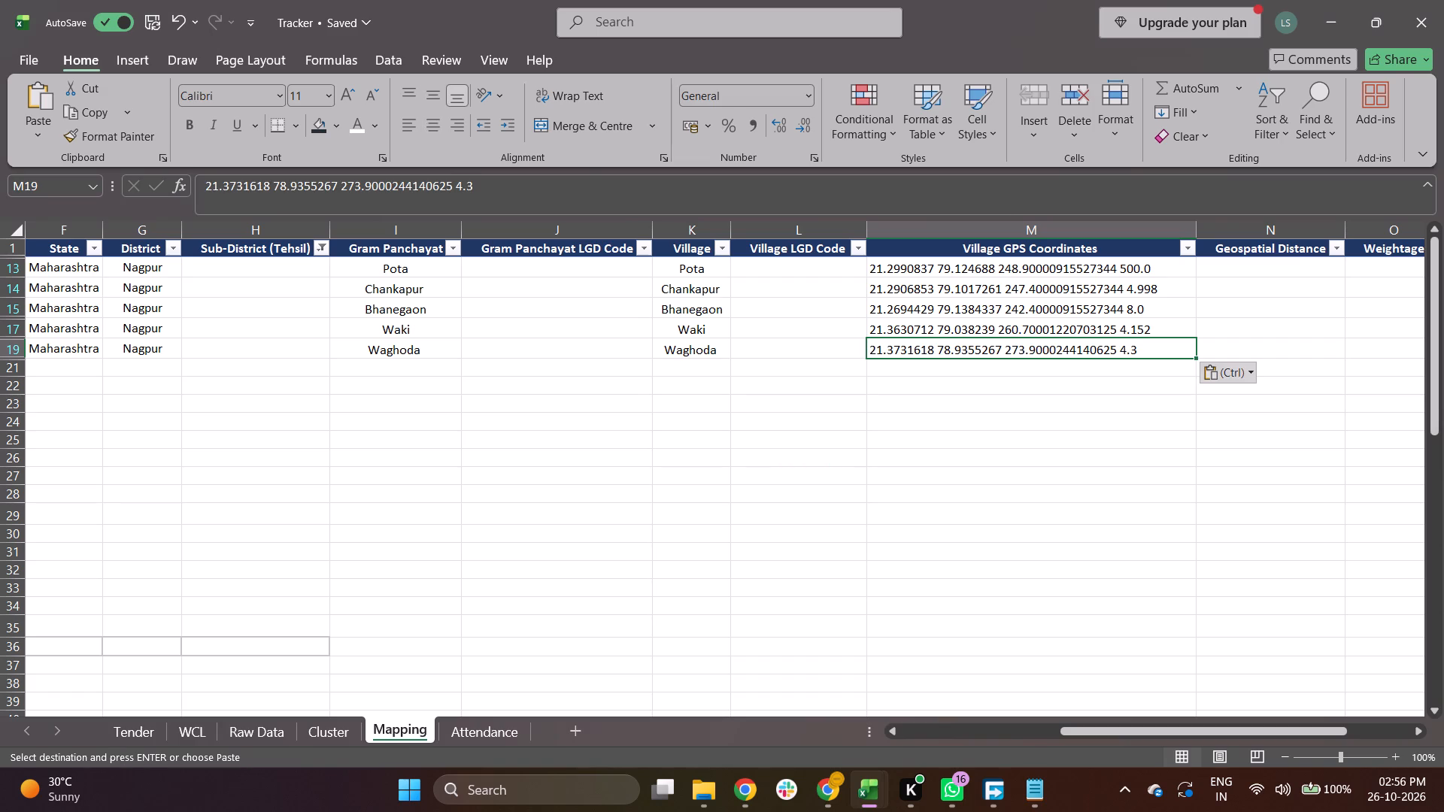
Copy the filtered Silewara UG table in the Mapping sheet, from the S.No. header through Waghoda's Village GPS Coordinates cell.
{"action": "key", "text": "Left"}
{"action": "key", "text": "Left"}
{"action": "key", "text": "Left"}
{"action": "key", "text": "Left"}
{"action": "key", "text": "Left"}
{"action": "key", "text": "Left"}
{"action": "key", "text": "Left"}
{"action": "key", "text": "Left"}
{"action": "key", "text": "Left"}
{"action": "key", "text": "Left"}
{"action": "key", "text": "Left"}
{"action": "key", "text": "Left"}
{"action": "key", "text": "Left"}
{"action": "key", "text": "Left"}
{"action": "key", "text": "Left"}
{"action": "key", "text": "Left"}
{"action": "key", "text": "Left"}
{"action": "key", "text": "Left"}
{"action": "key", "text": "Left"}
{"action": "key", "text": "Left"}
{"action": "key", "text": "Up"}
{"action": "key", "text": "Up"}
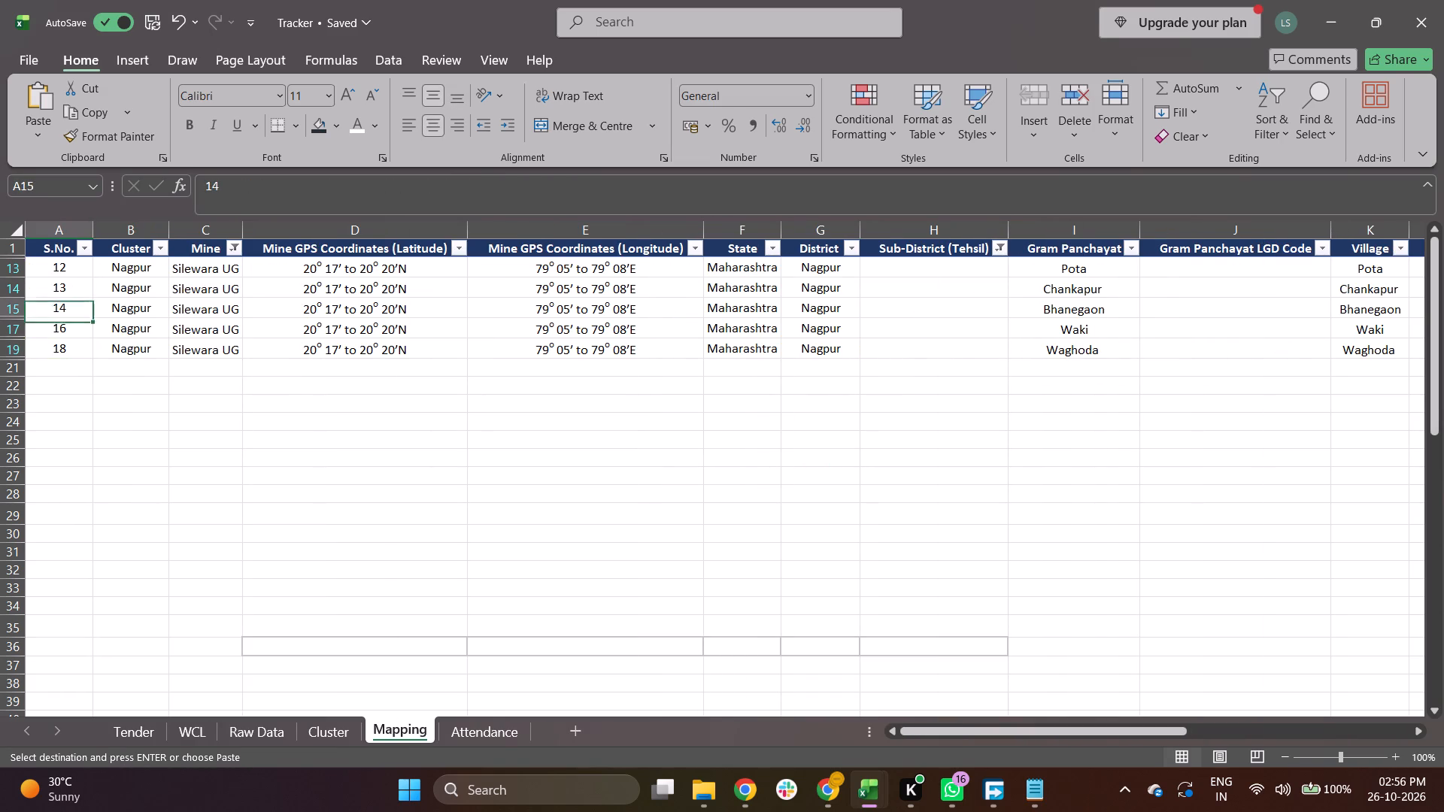
{"action": "key", "text": "Up"}
{"action": "key", "text": "Up"}
{"action": "key", "text": "Up"}
{"action": "key", "text": "shift+Right"}
{"action": "key", "text": "shift+Right"}
{"action": "key", "text": "shift+Right"}
{"action": "key", "text": "shift+Right"}
{"action": "key", "text": "shift+Right"}
{"action": "key", "text": "shift+Right"}
{"action": "key", "text": "shift+Right"}
{"action": "key", "text": "shift+Right"}
{"action": "key", "text": "shift+Right"}
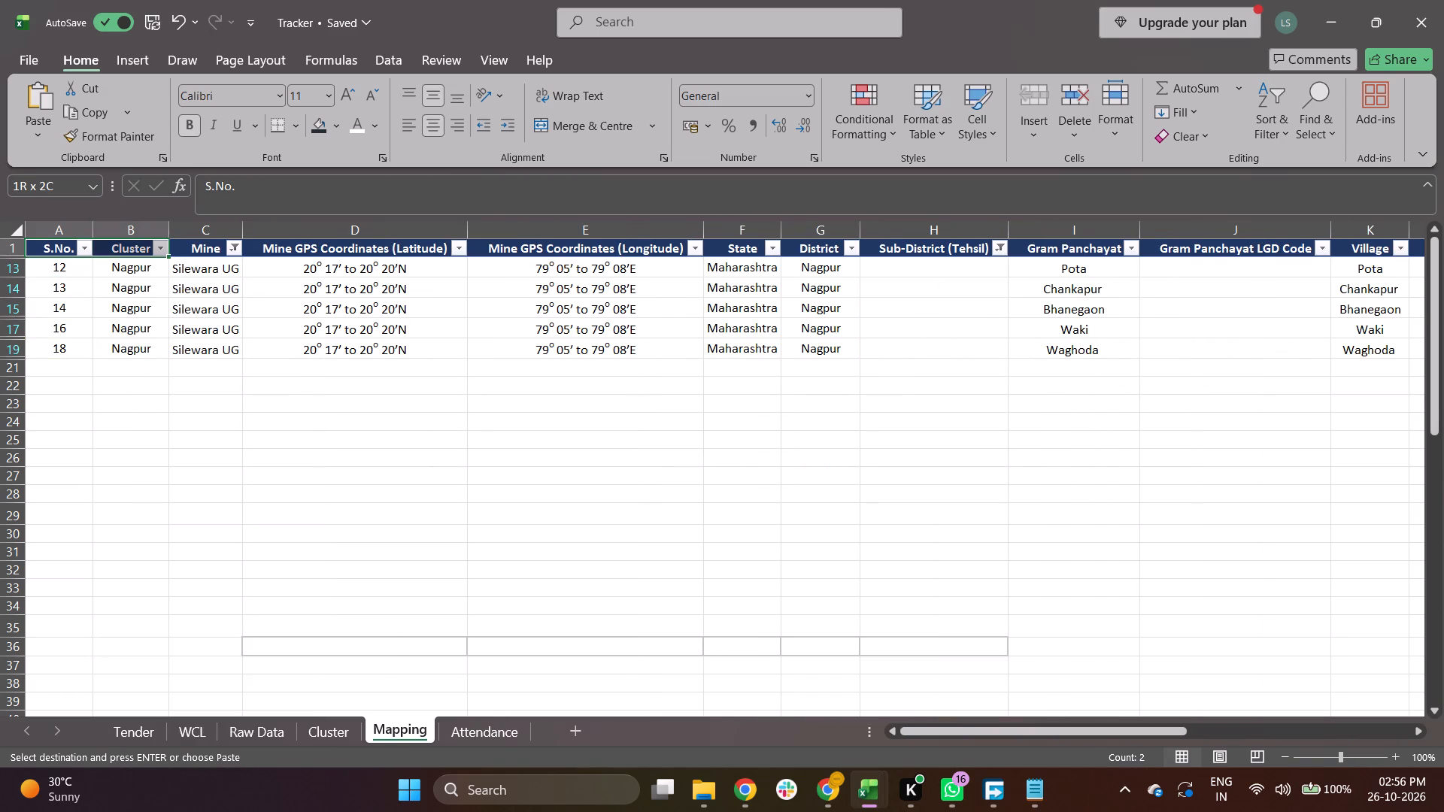
{"action": "key", "text": "shift+Right"}
{"action": "key", "text": "shift+Right"}
{"action": "key", "text": "shift+Right"}
{"action": "key", "text": "shift+Right"}
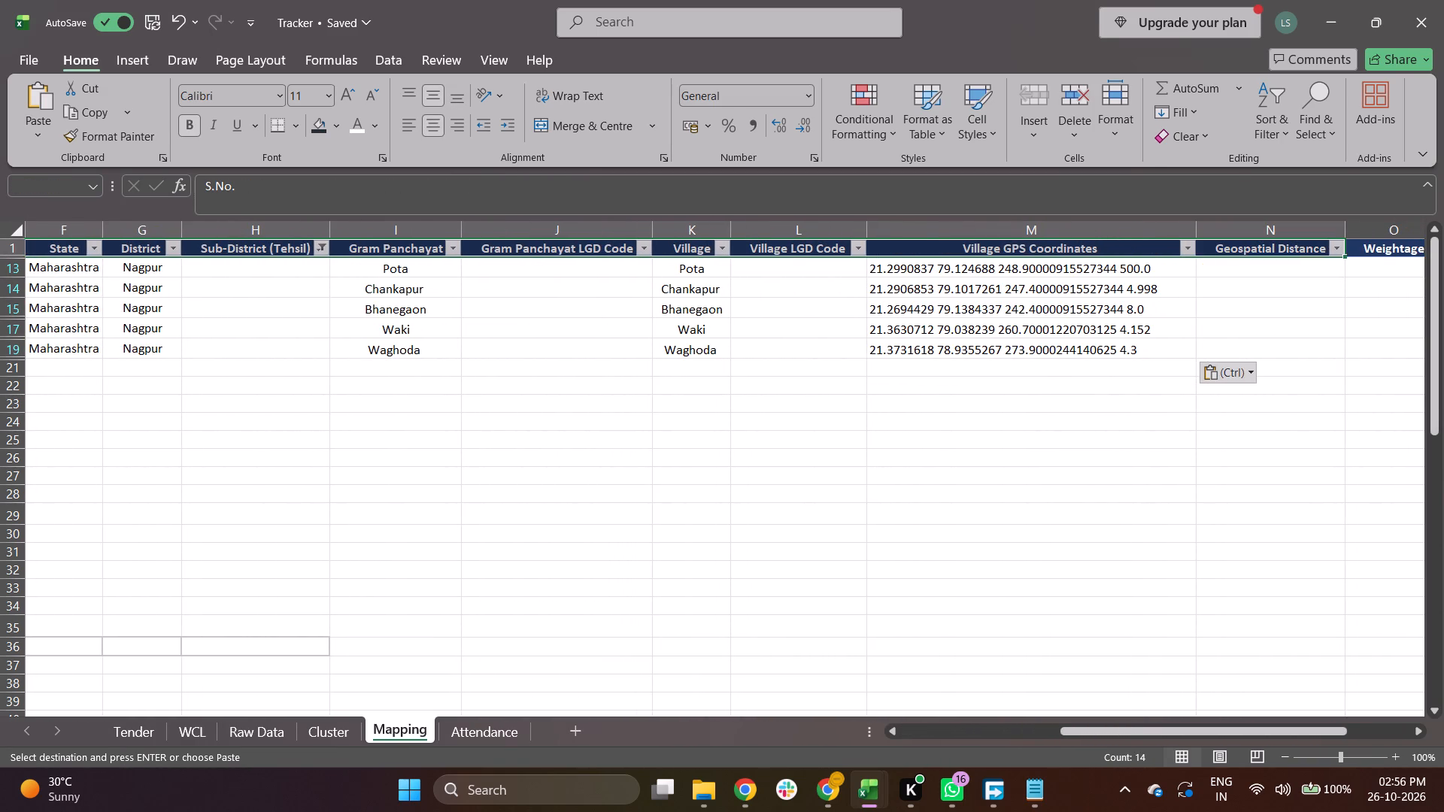
{"action": "key", "text": "shift+Left"}
{"action": "key", "text": "shift+Down"}
{"action": "key", "text": "shift+Down"}
{"action": "key", "text": "shift+Down"}
{"action": "key", "text": "shift+Down"}
{"action": "key", "text": "shift+Down"}
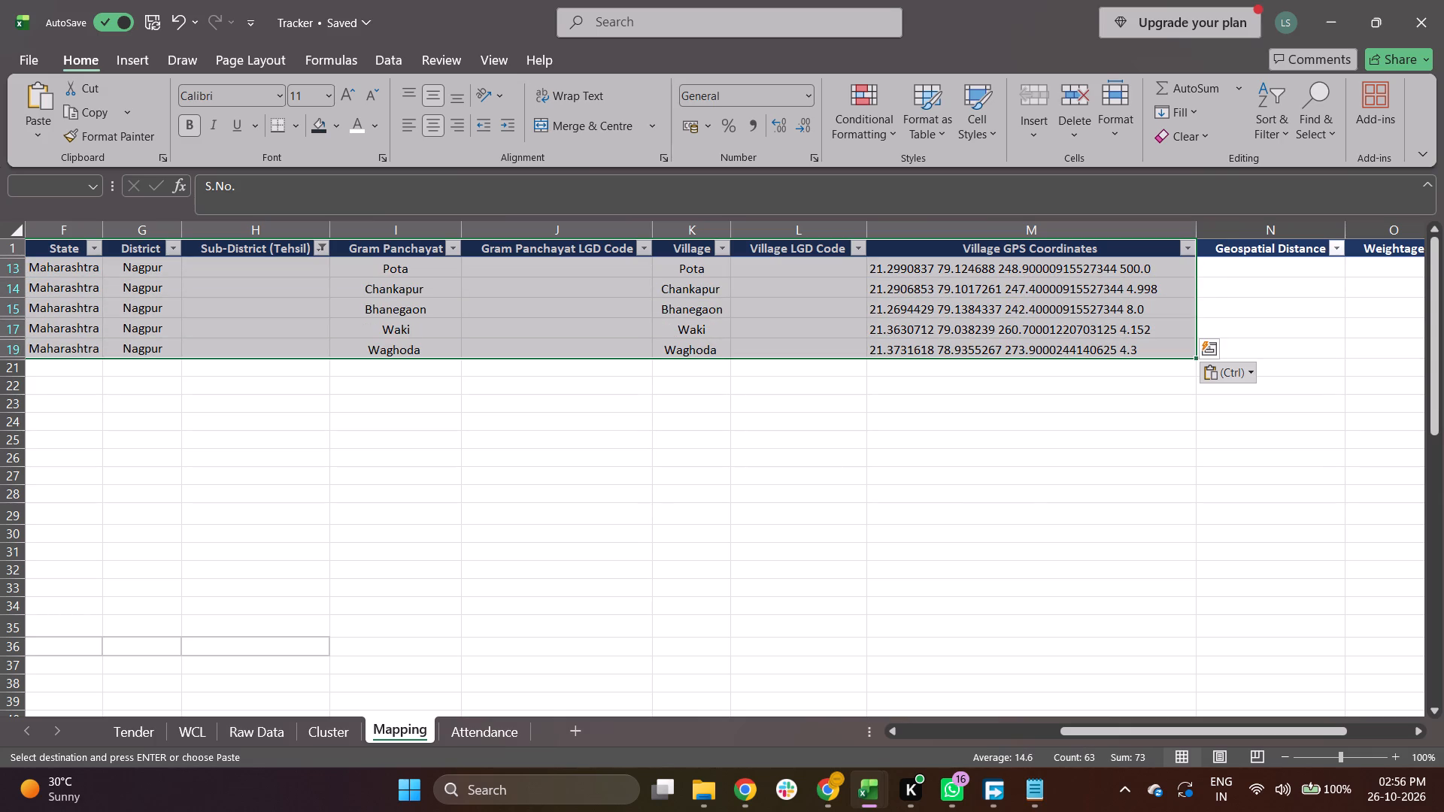
{"action": "key", "text": "ctrl+c"}
{"action": "key", "text": "ctrl+c"}
{"action": "key", "text": "ctrl+c"}
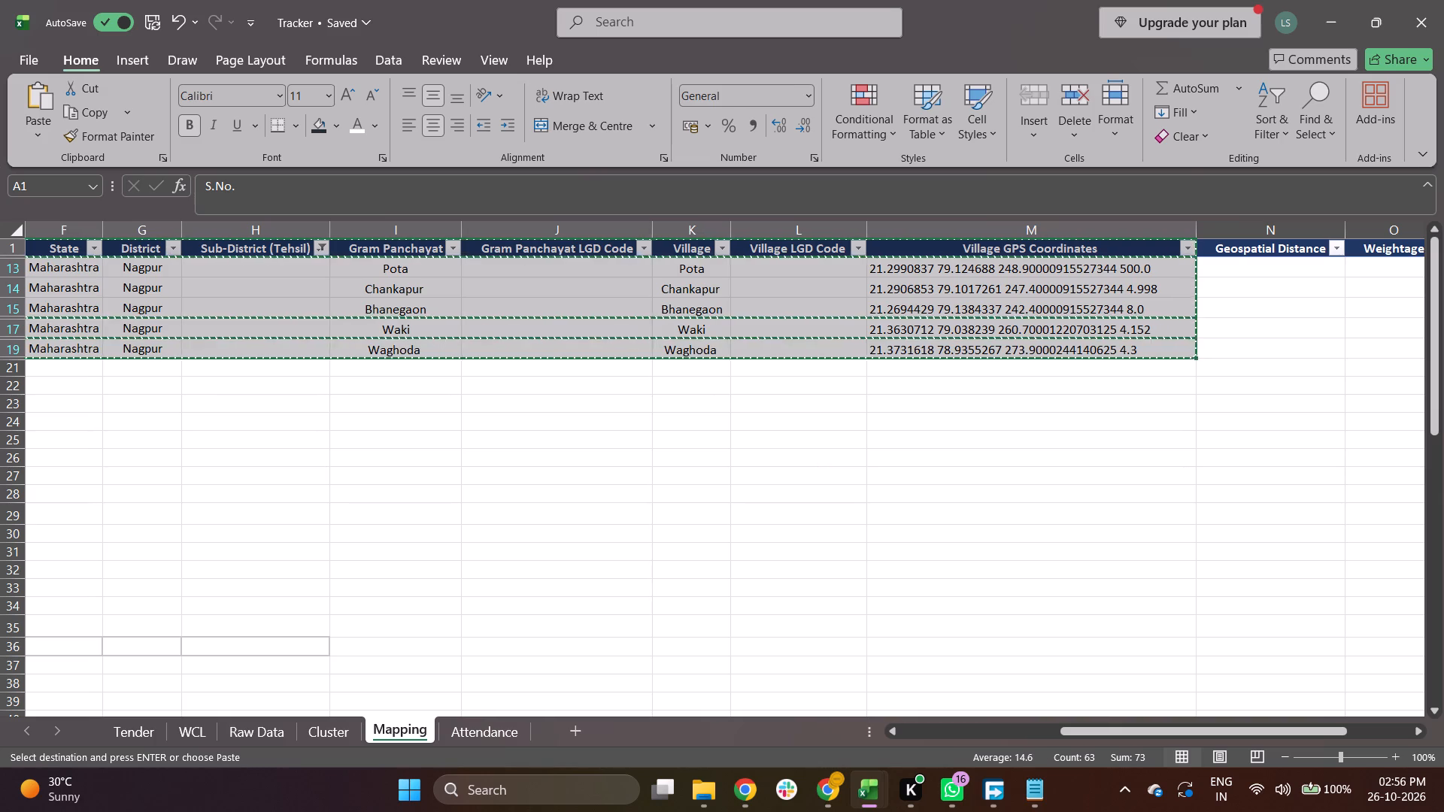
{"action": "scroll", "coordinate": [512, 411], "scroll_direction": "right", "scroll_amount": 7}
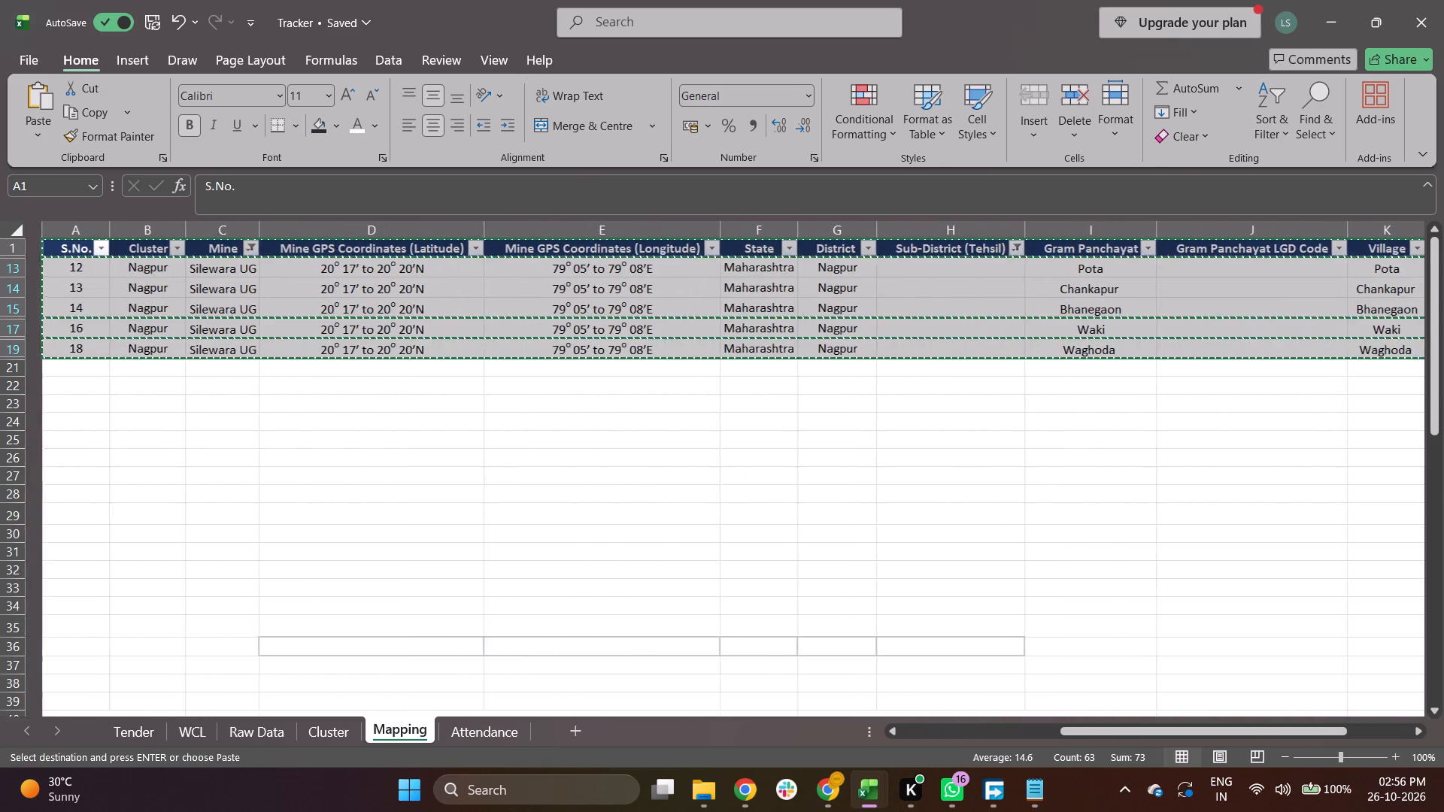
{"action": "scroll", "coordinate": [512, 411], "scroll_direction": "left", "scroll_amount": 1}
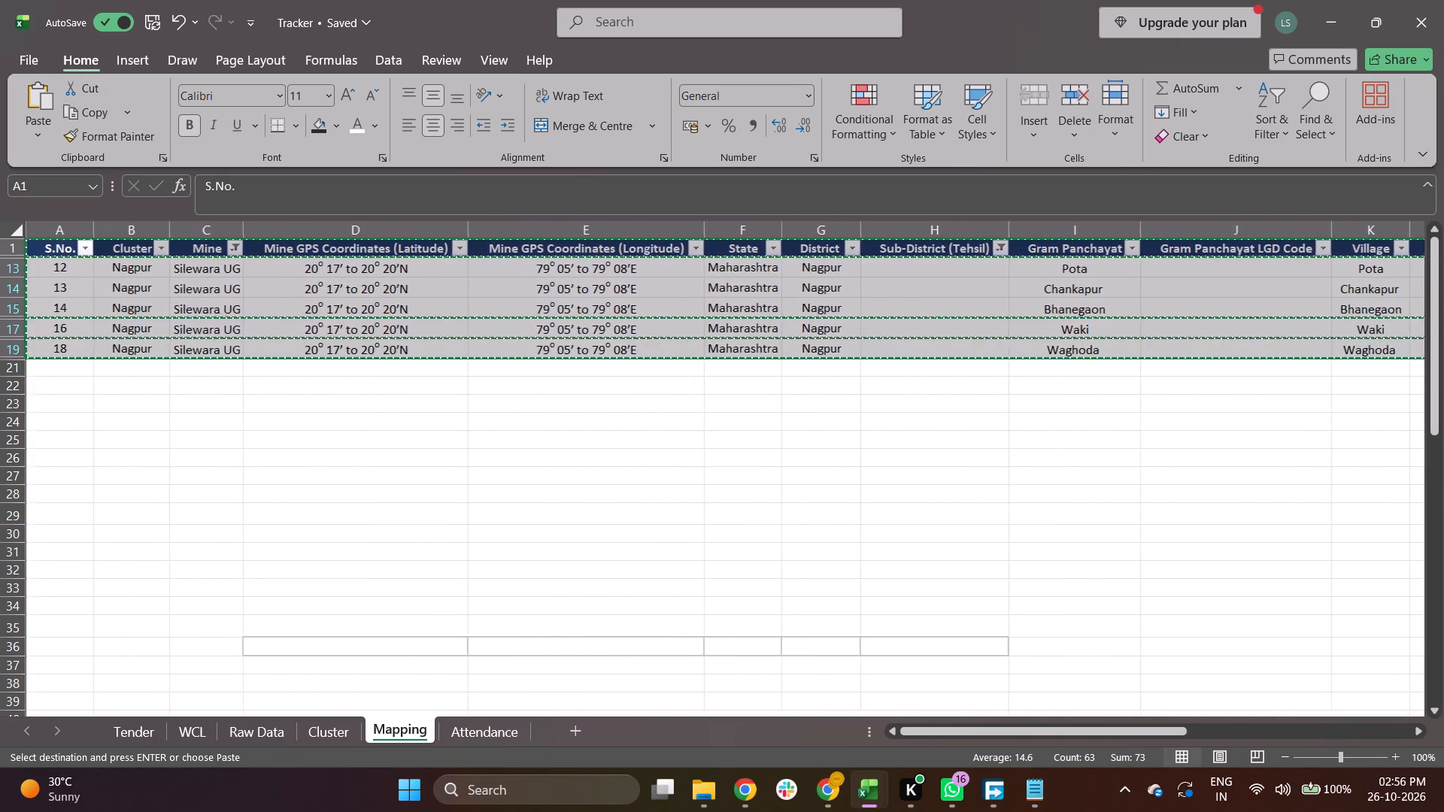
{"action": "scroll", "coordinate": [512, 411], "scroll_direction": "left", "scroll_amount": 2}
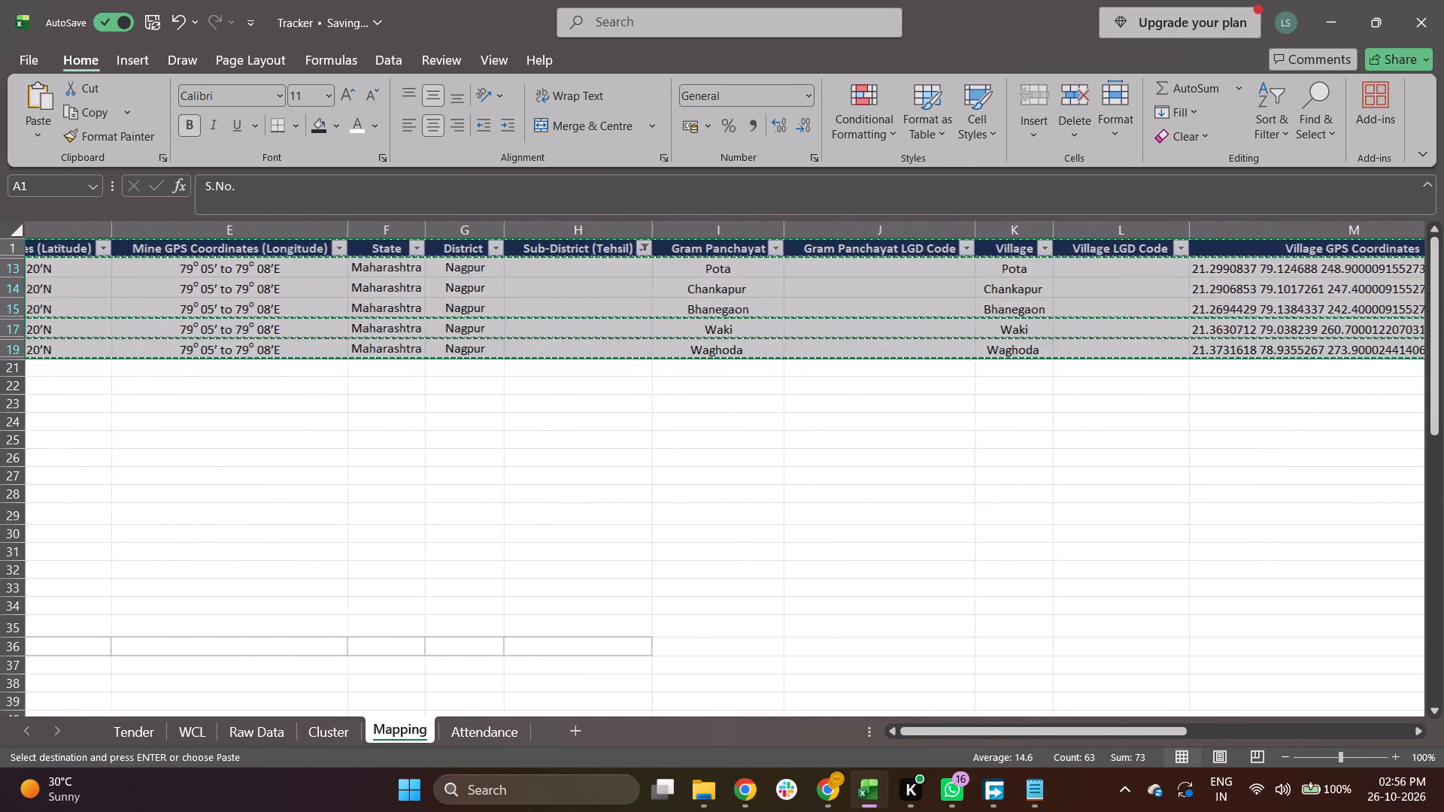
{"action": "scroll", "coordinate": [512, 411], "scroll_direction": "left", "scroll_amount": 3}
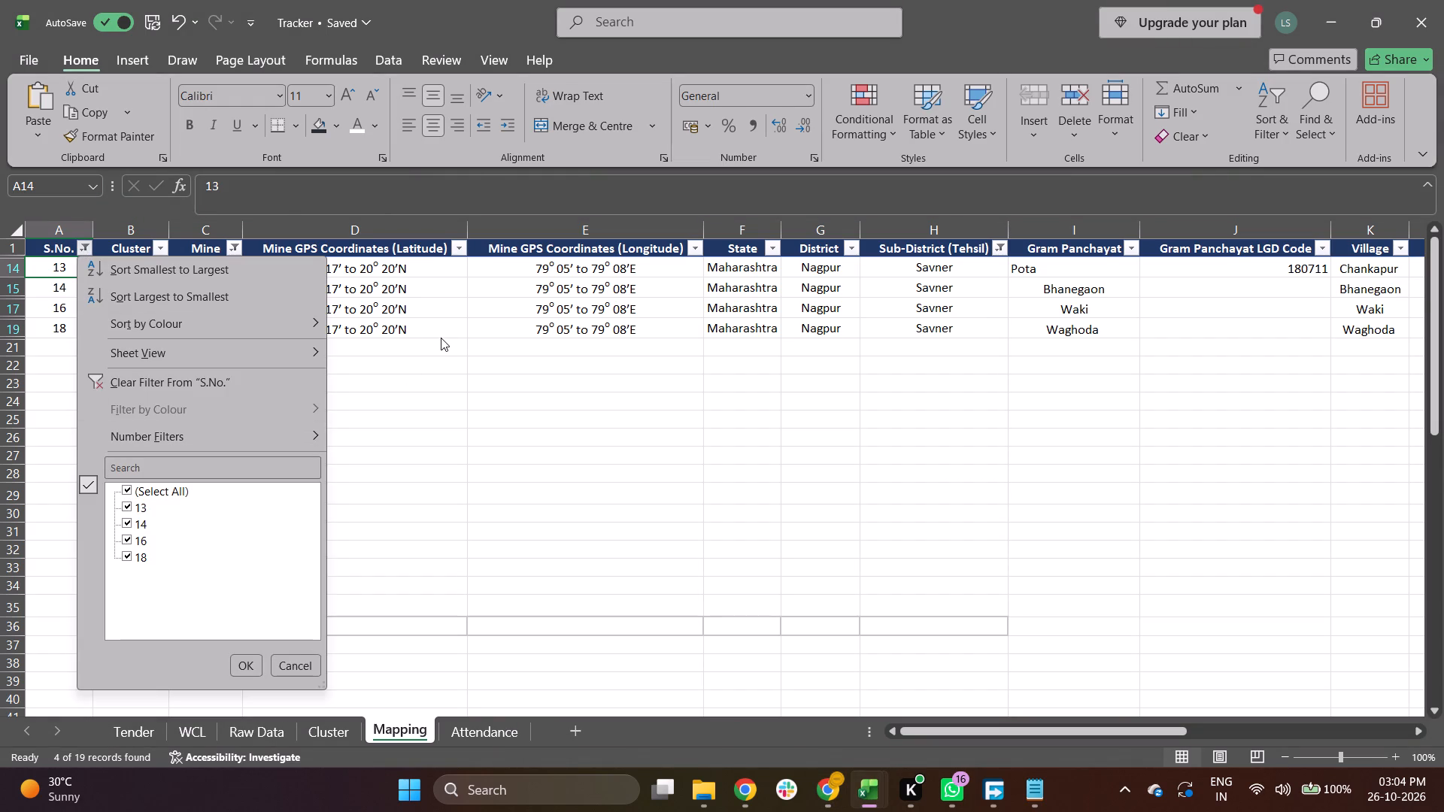
{"action": "left_click", "coordinate": [257, 665]}
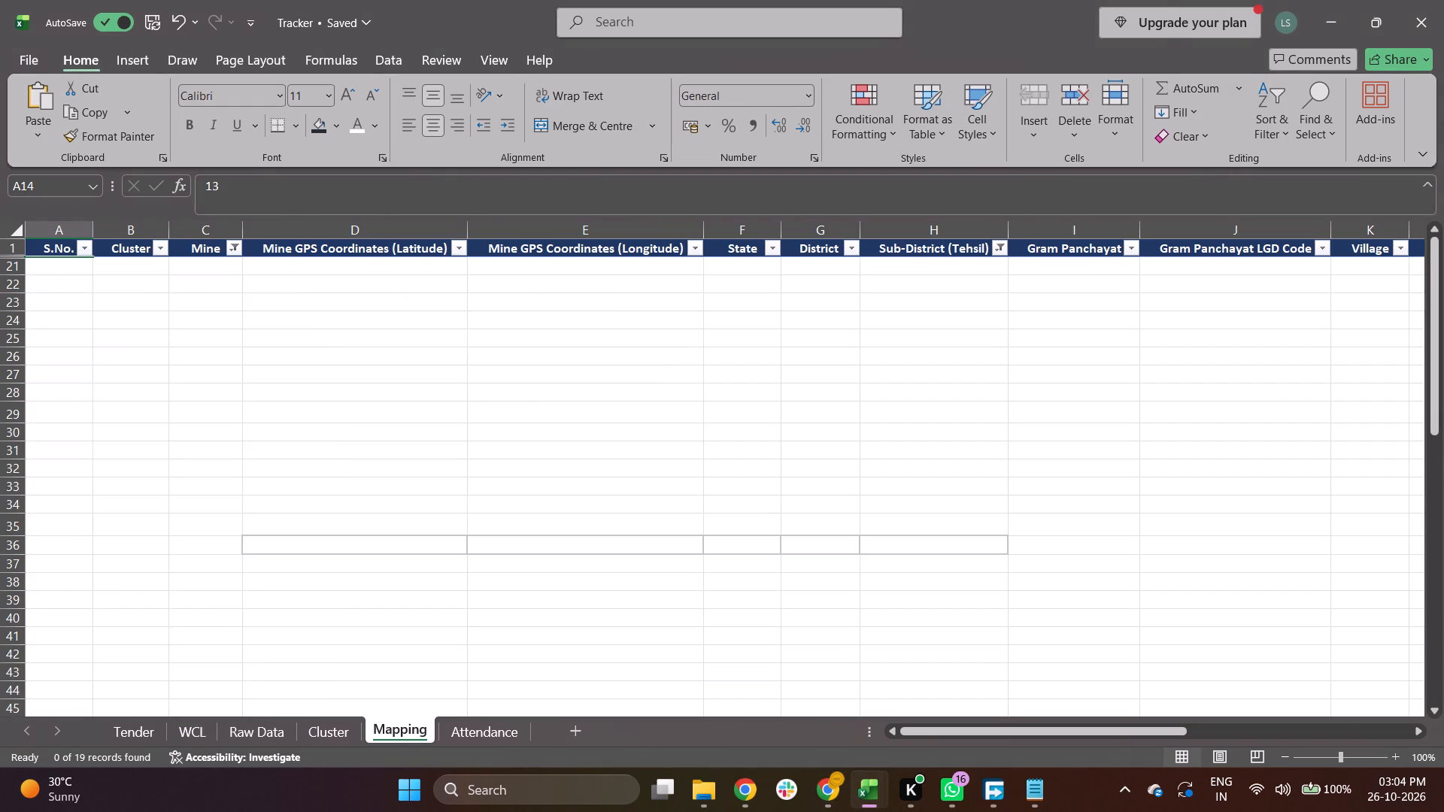
{"action": "scroll", "coordinate": [217, 399], "scroll_direction": "up", "scroll_amount": 5}
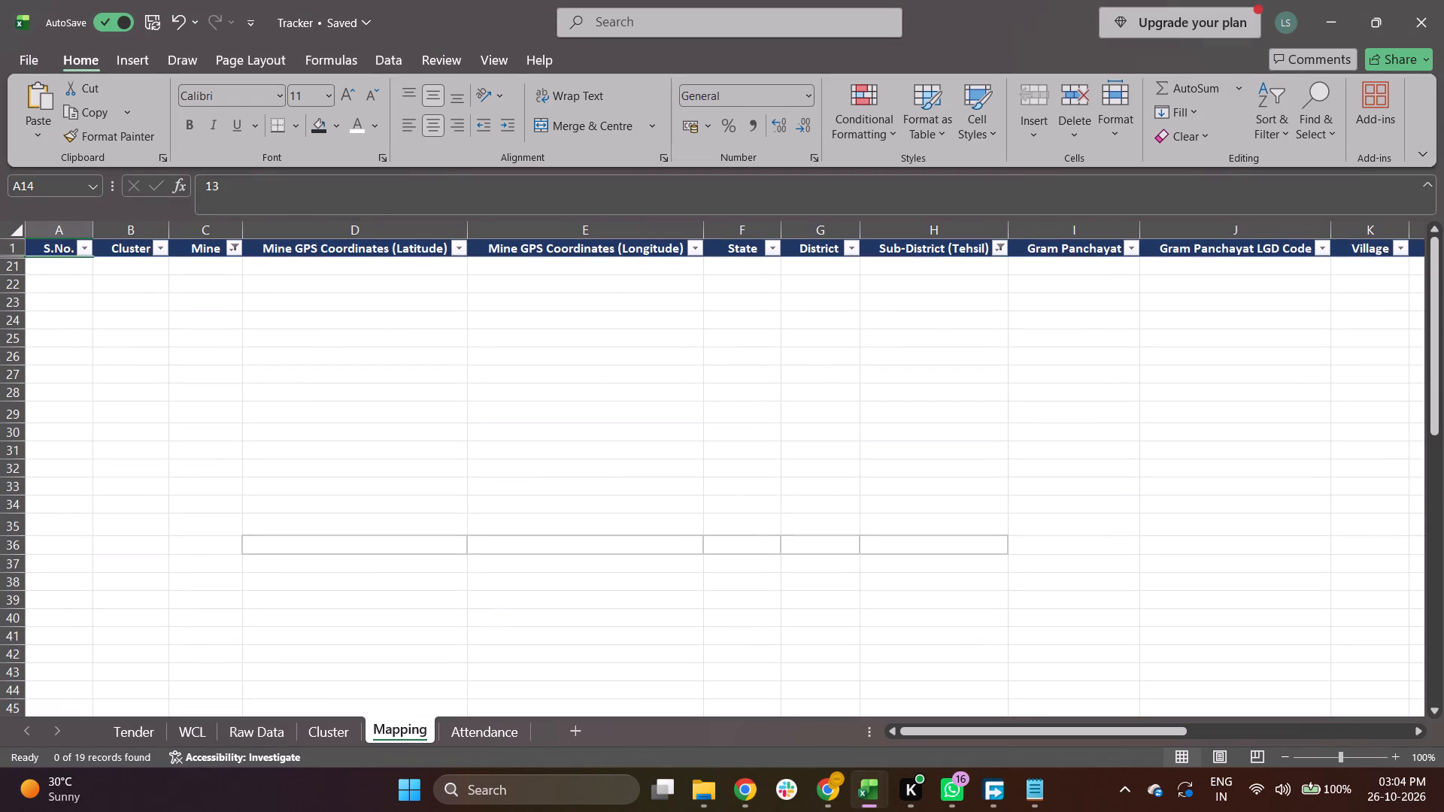
{"action": "left_click", "coordinate": [82, 254]}
{"action": "left_click", "coordinate": [127, 486]}
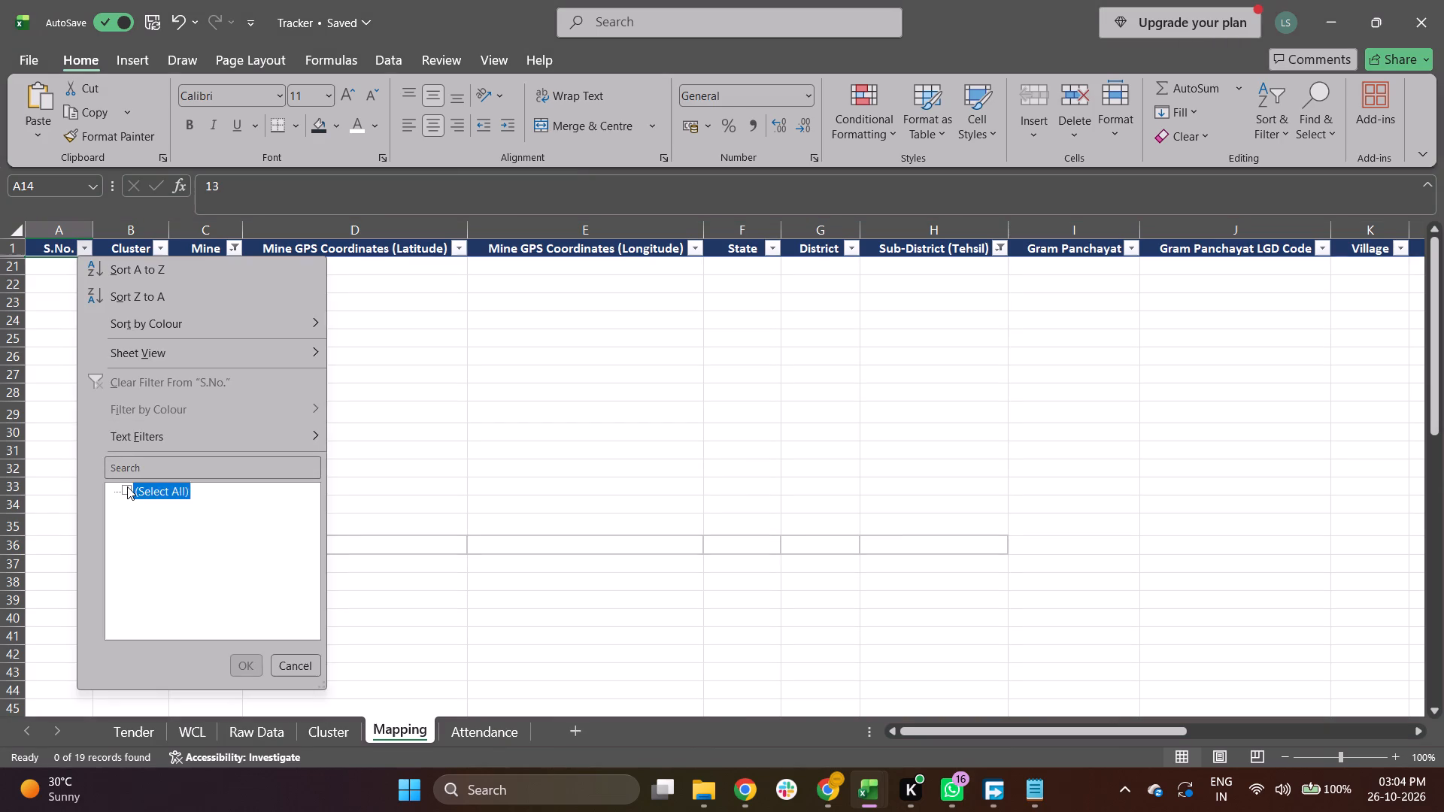
{"action": "left_click", "coordinate": [251, 656]}
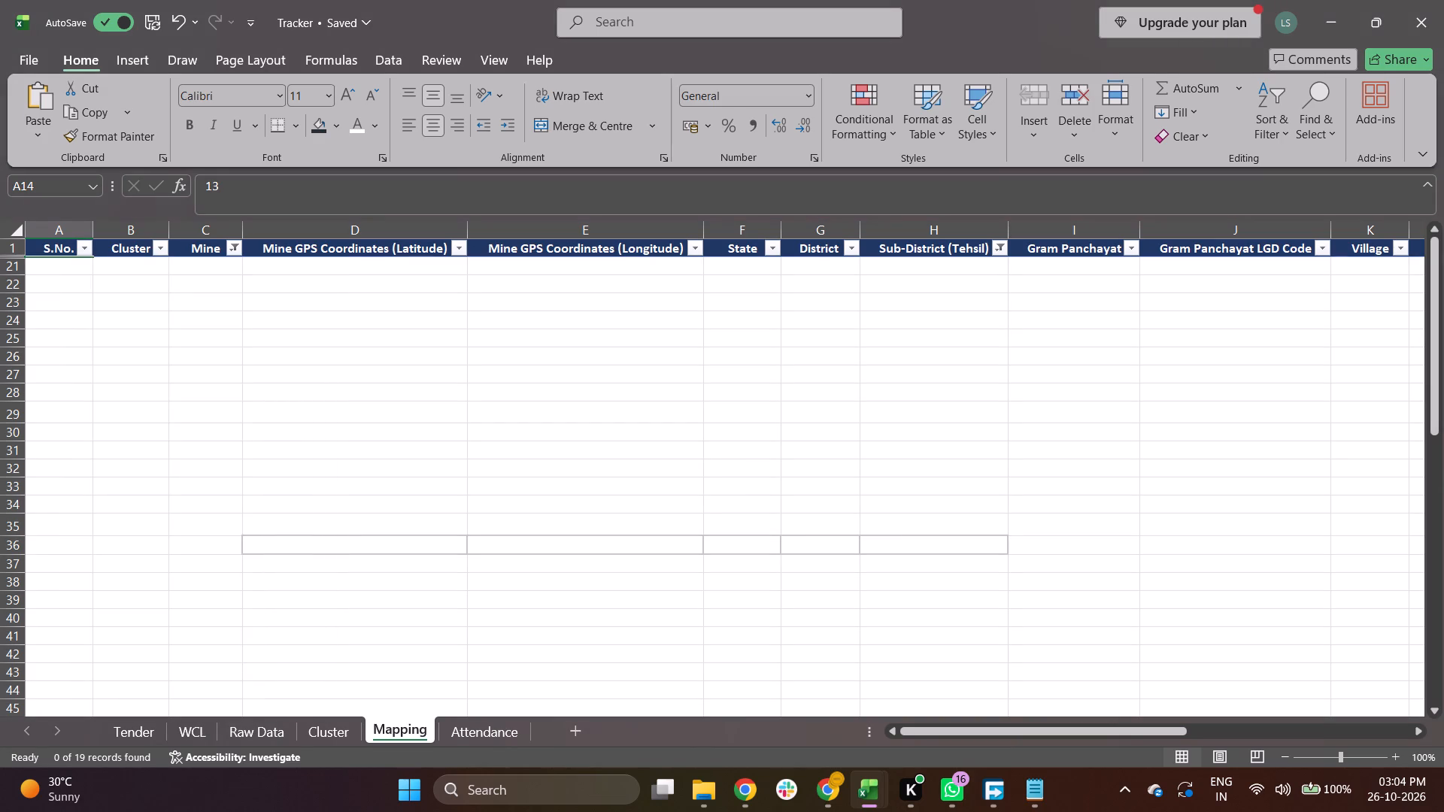
{"action": "scroll", "coordinate": [229, 418], "scroll_direction": "up", "scroll_amount": 1}
{"action": "scroll", "coordinate": [453, 378], "scroll_direction": "up", "scroll_amount": 1}
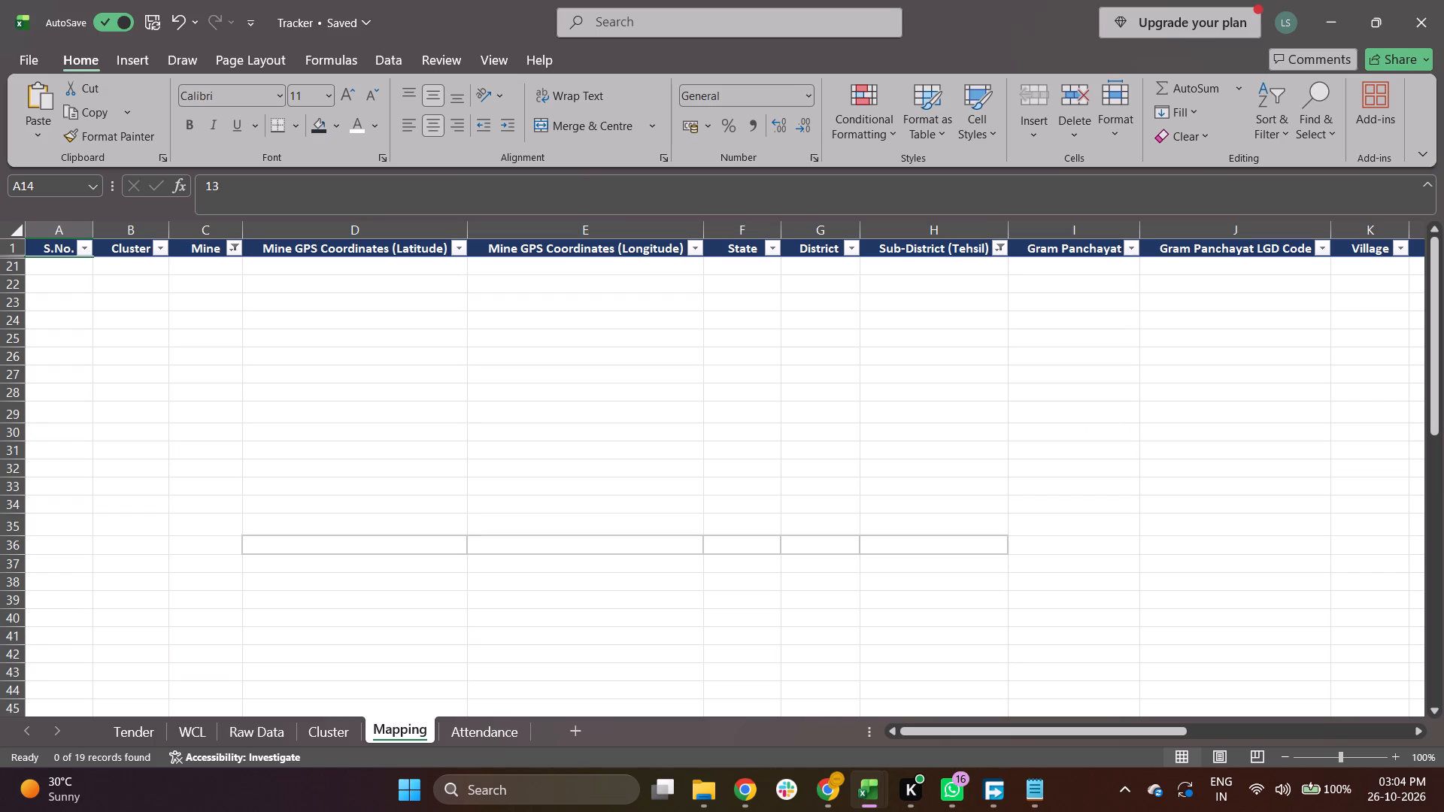
Find the column filter hiding the rows and reset the Sub-District (Tehsil) filter to include every tehsil.
{"action": "left_click", "coordinate": [164, 247]}
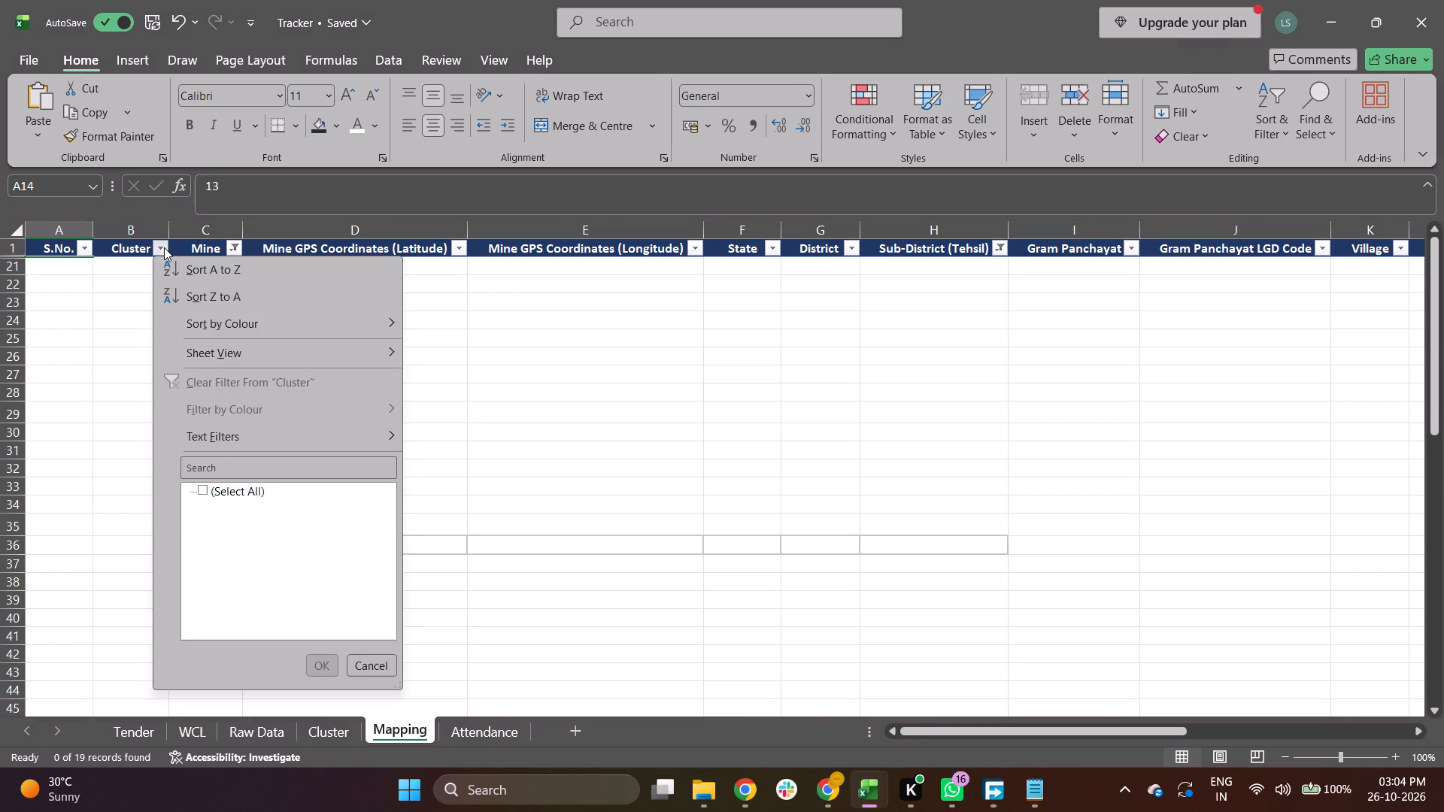
{"action": "left_click", "coordinate": [164, 247]}
{"action": "left_click", "coordinate": [232, 246]}
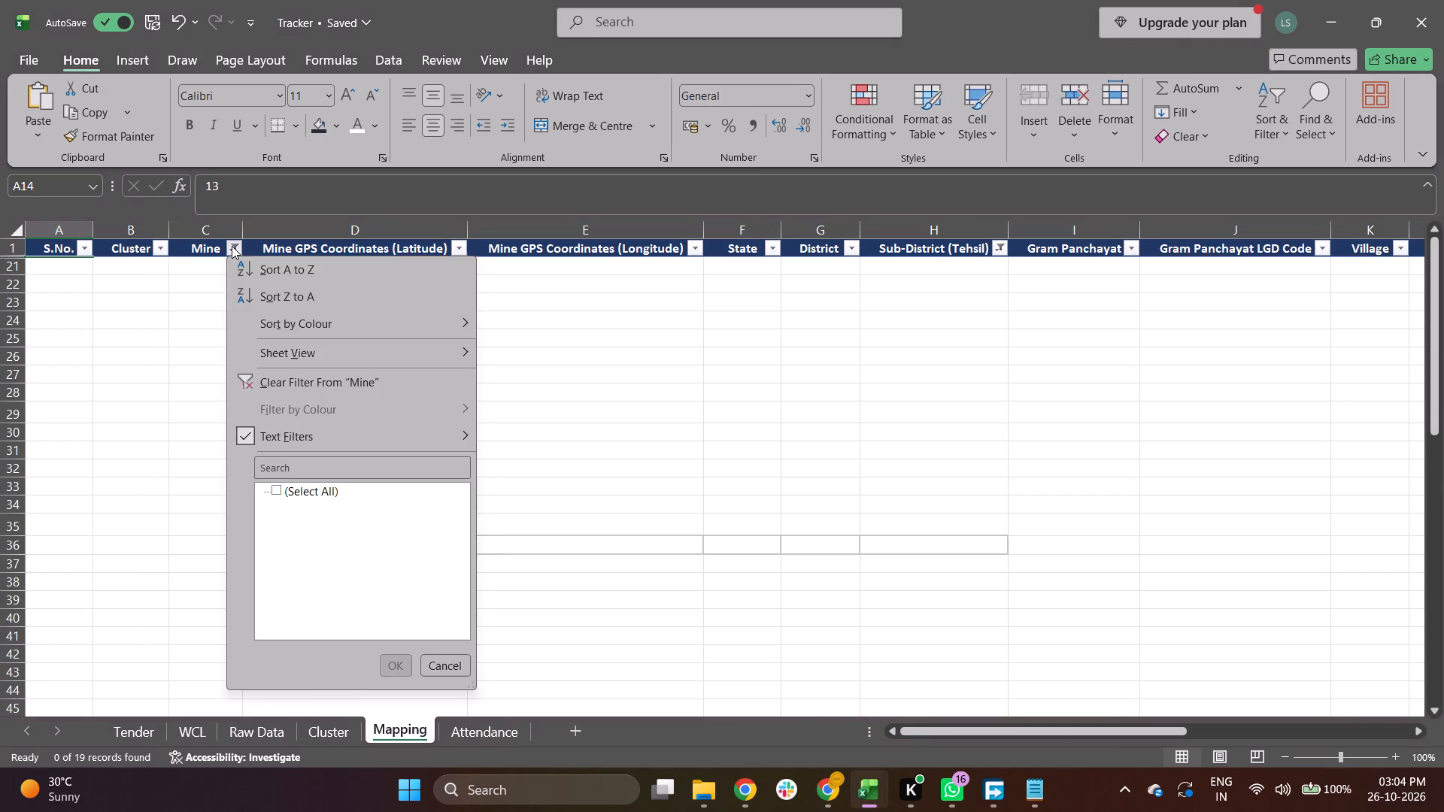
{"action": "left_click", "coordinate": [232, 246]}
{"action": "scroll", "coordinate": [402, 361], "scroll_direction": "right", "scroll_amount": 2}
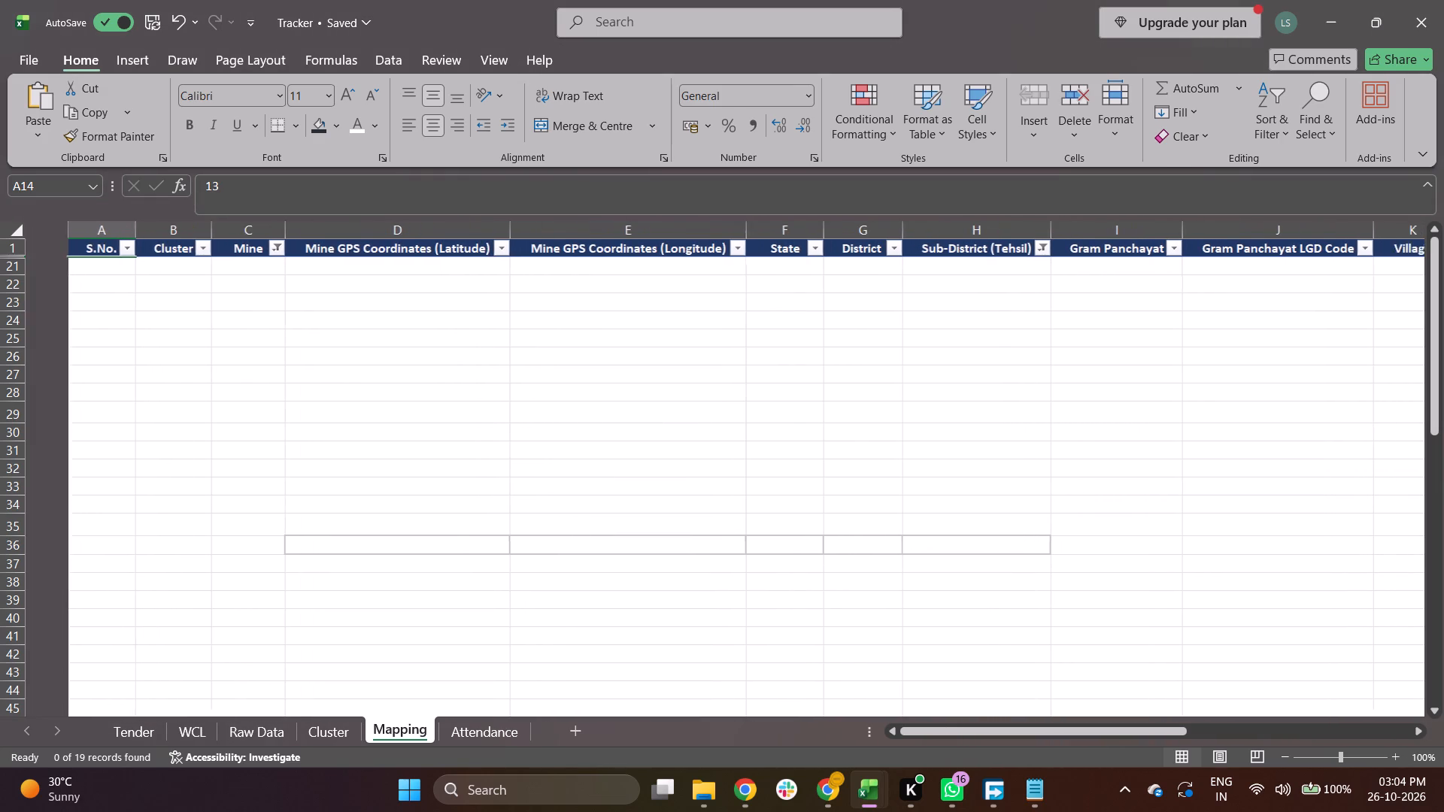
{"action": "scroll", "coordinate": [402, 361], "scroll_direction": "left", "scroll_amount": 4}
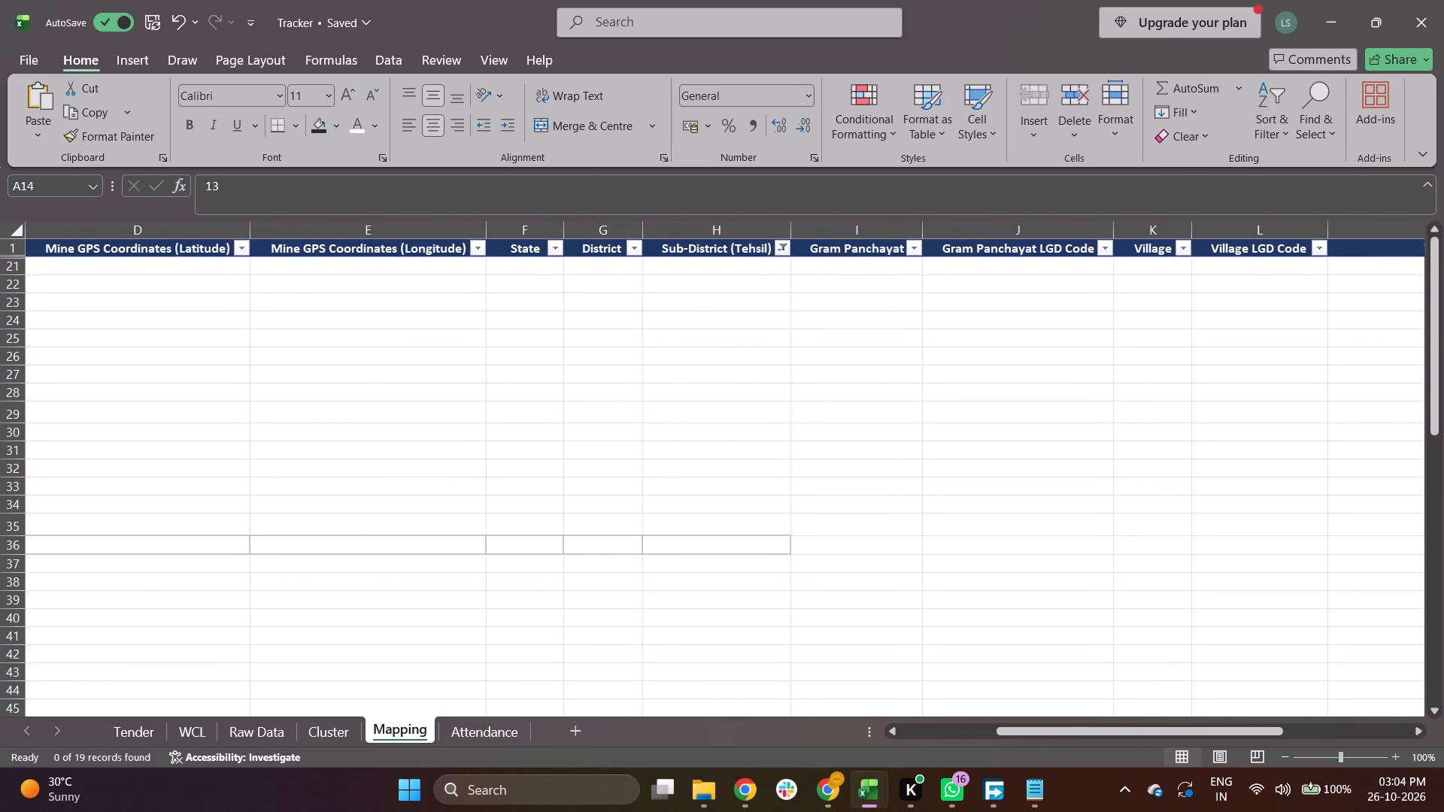
{"action": "left_click", "coordinate": [912, 255]}
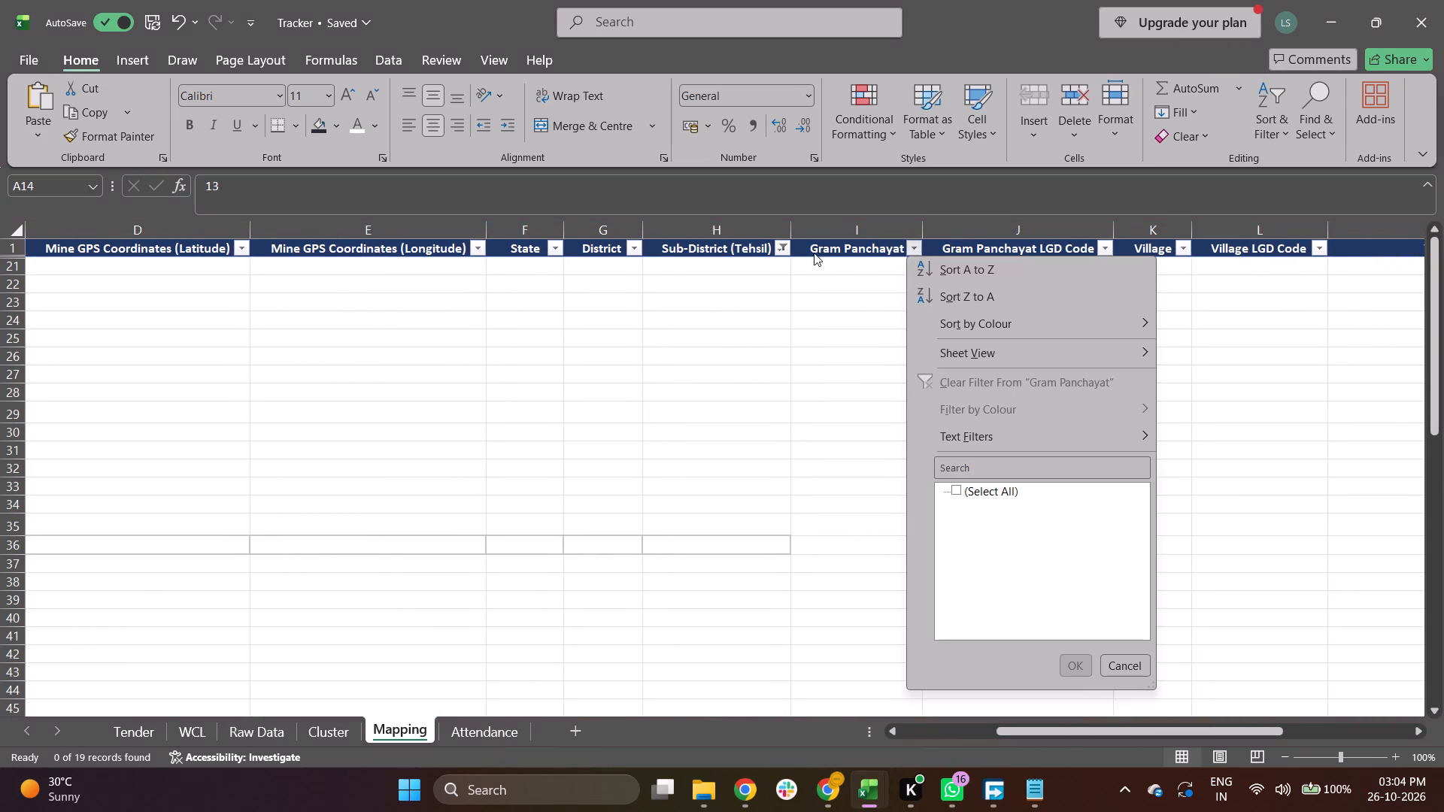
{"action": "left_click", "coordinate": [777, 247]}
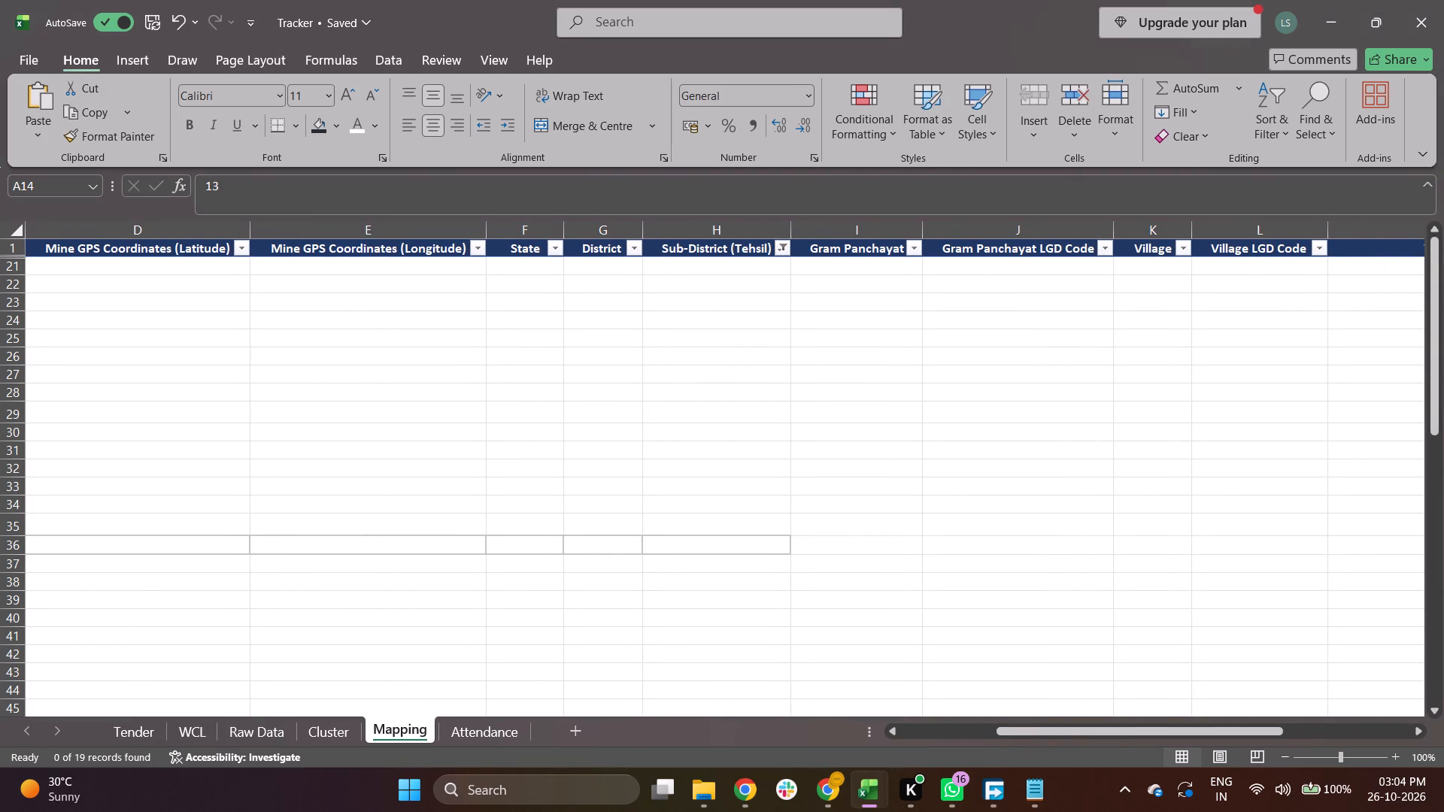
{"action": "left_click", "coordinate": [778, 251]}
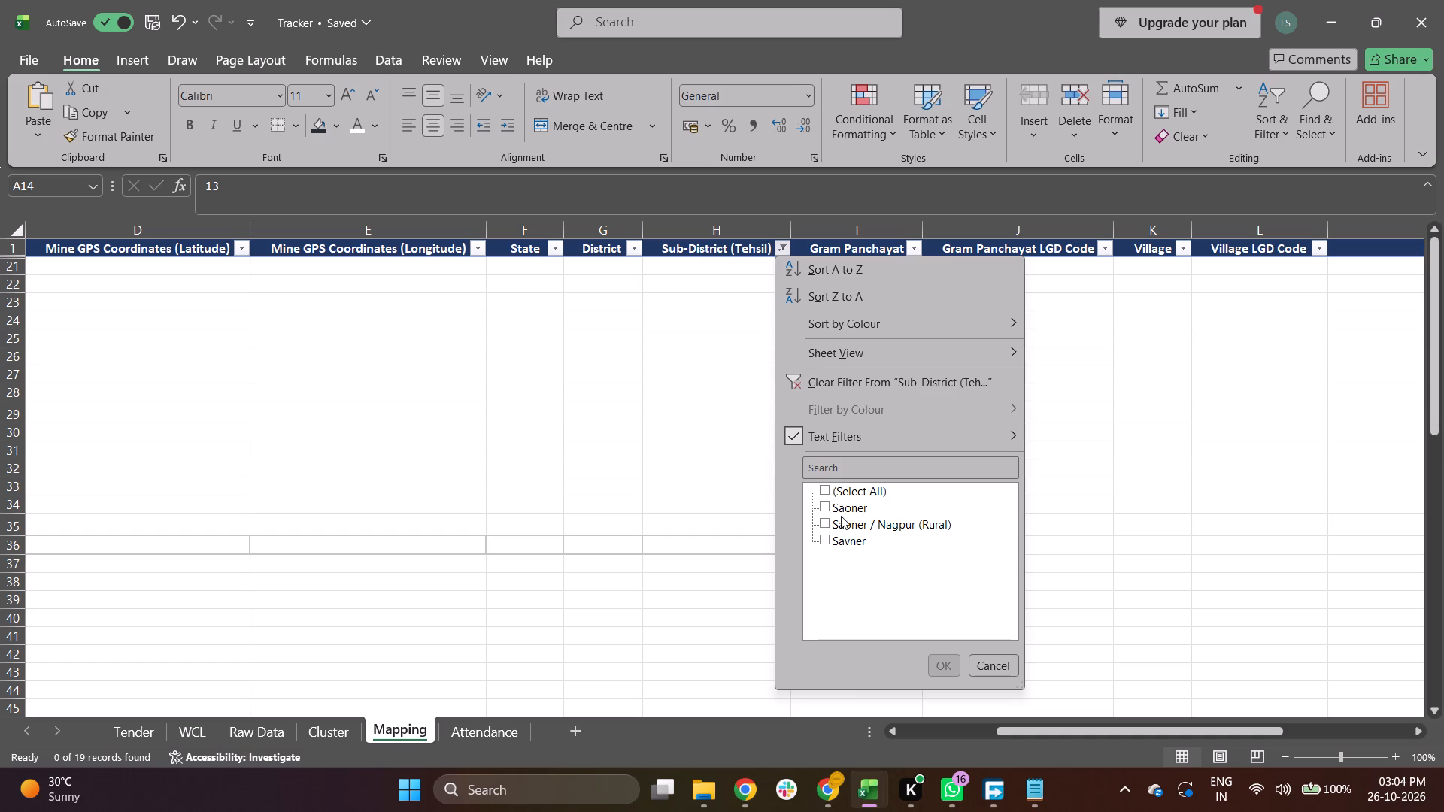
{"action": "left_click", "coordinate": [827, 487]}
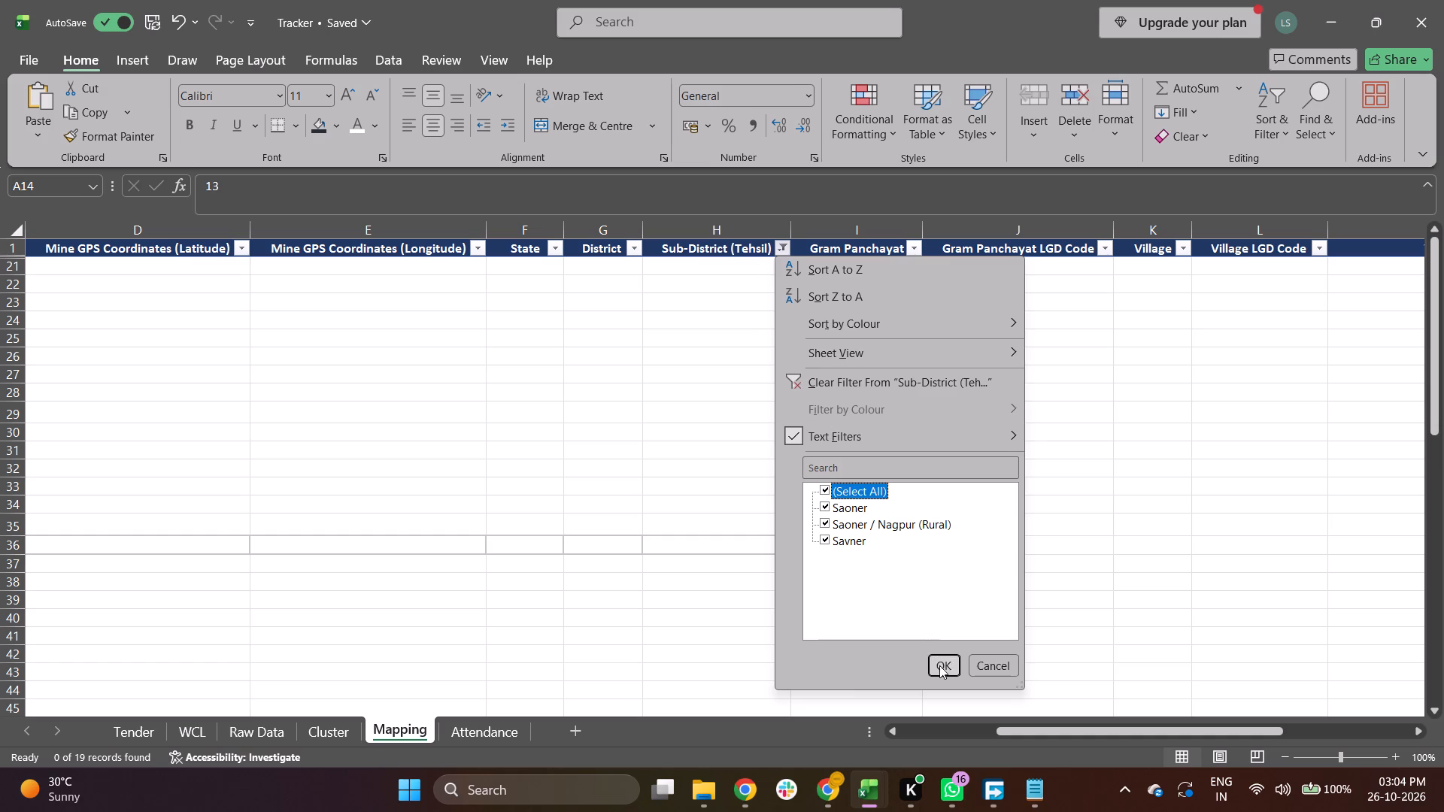
{"action": "left_click", "coordinate": [944, 668]}
Add Pipla UG back to the Mine filter alongside Silewara UG on the Mapping sheet.
{"action": "scroll", "coordinate": [672, 503], "scroll_direction": "right", "scroll_amount": 4}
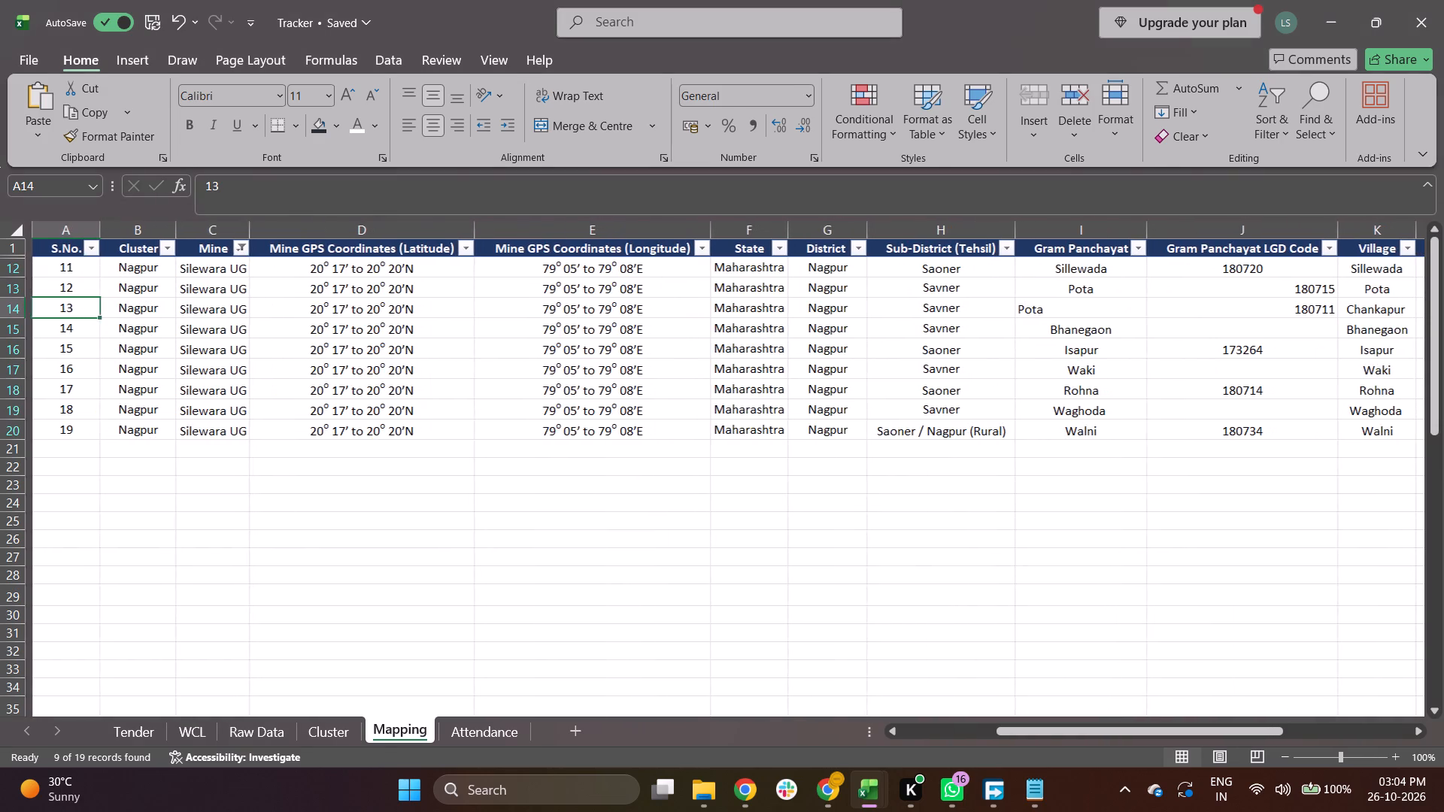
{"action": "scroll", "coordinate": [672, 503], "scroll_direction": "up", "scroll_amount": 1}
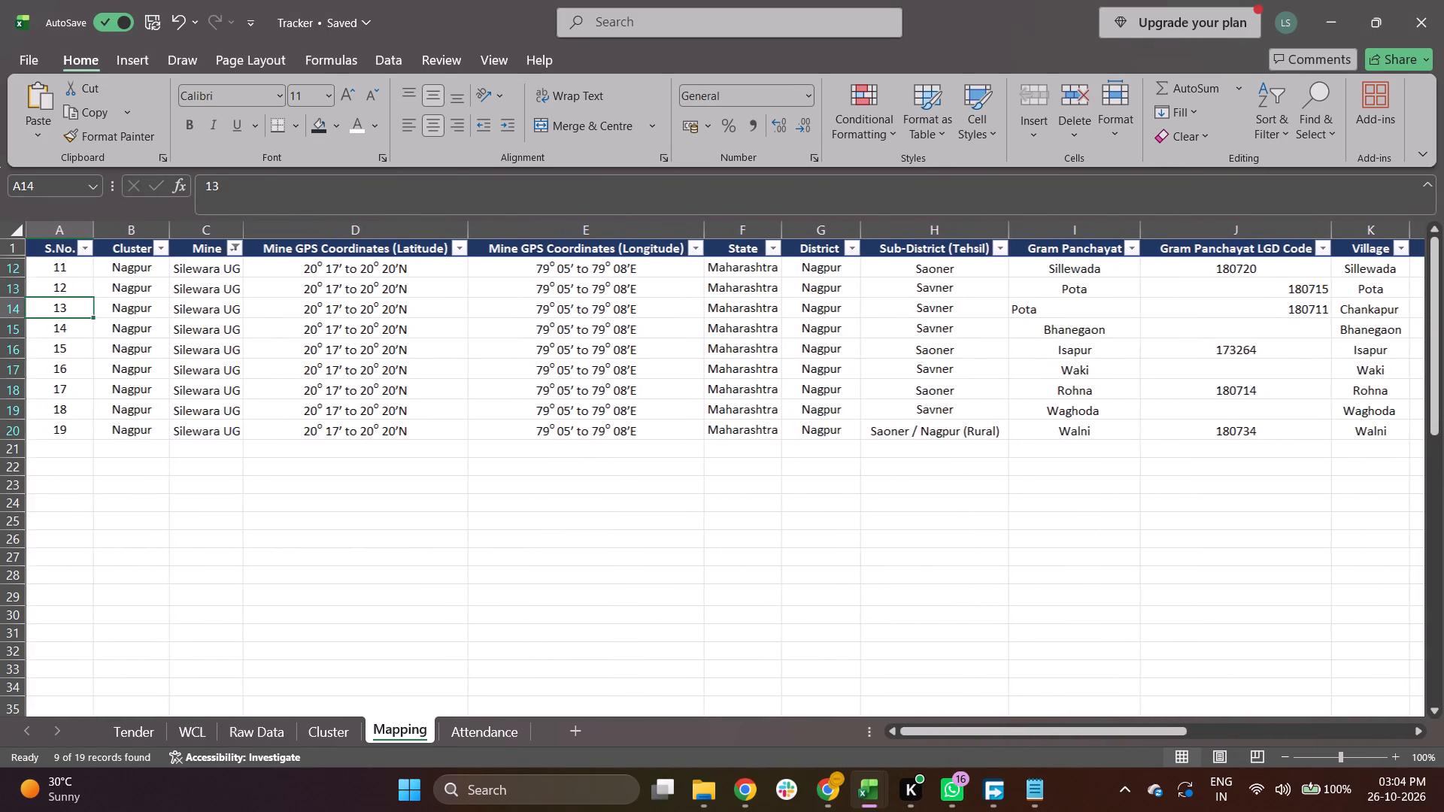
{"action": "scroll", "coordinate": [672, 503], "scroll_direction": "left", "scroll_amount": 3}
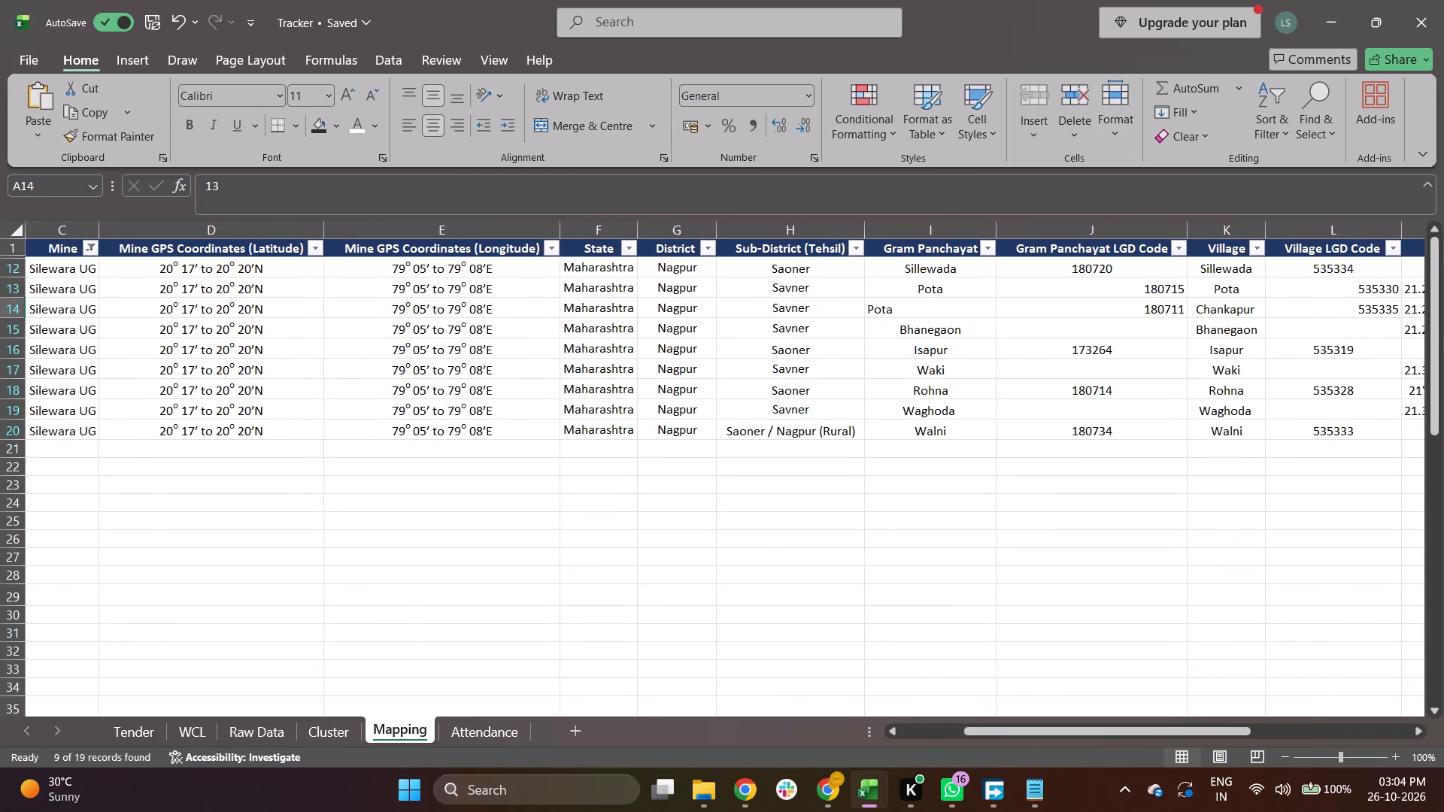
{"action": "left_click", "coordinate": [989, 247]}
{"action": "left_click", "coordinate": [989, 247]}
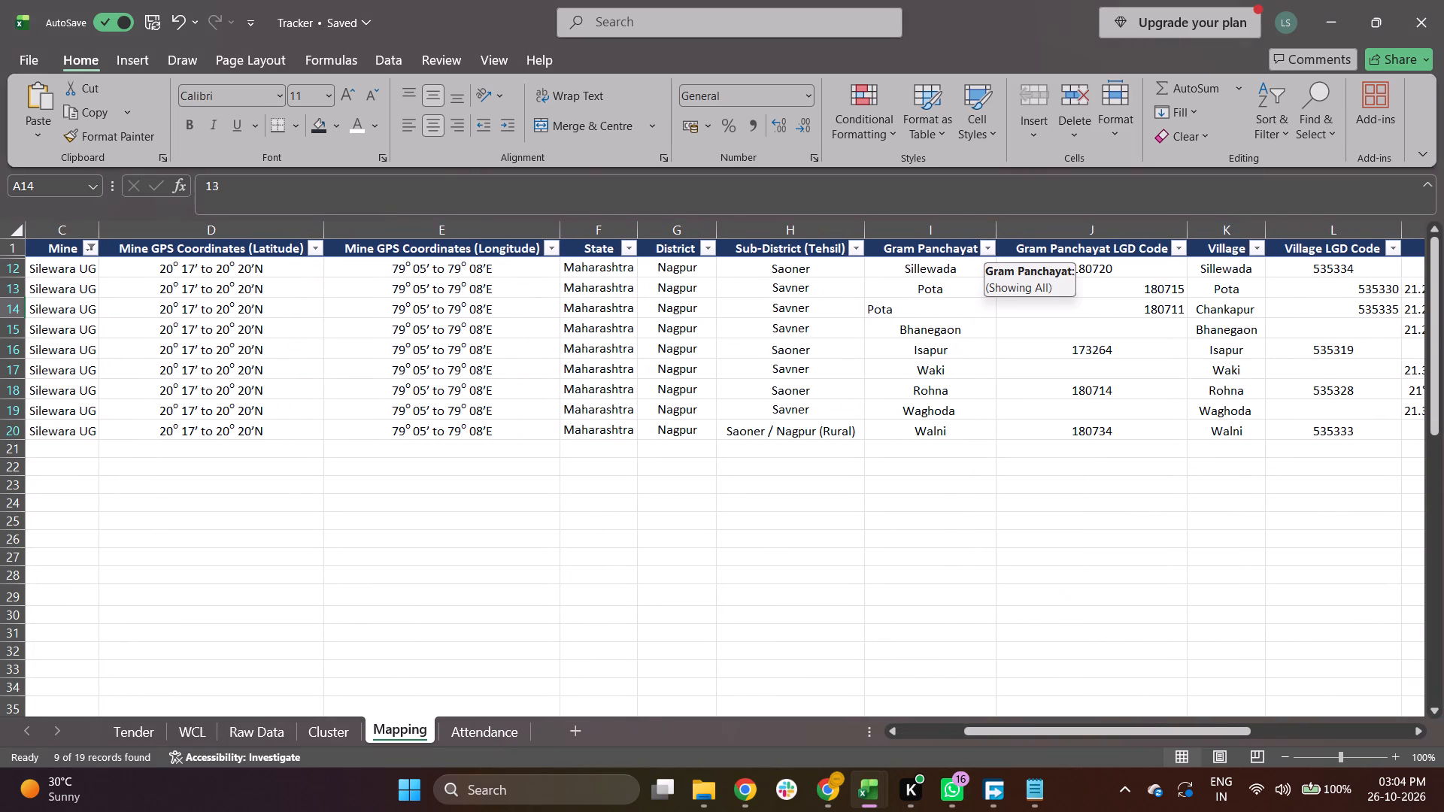
{"action": "left_click", "coordinate": [93, 249]}
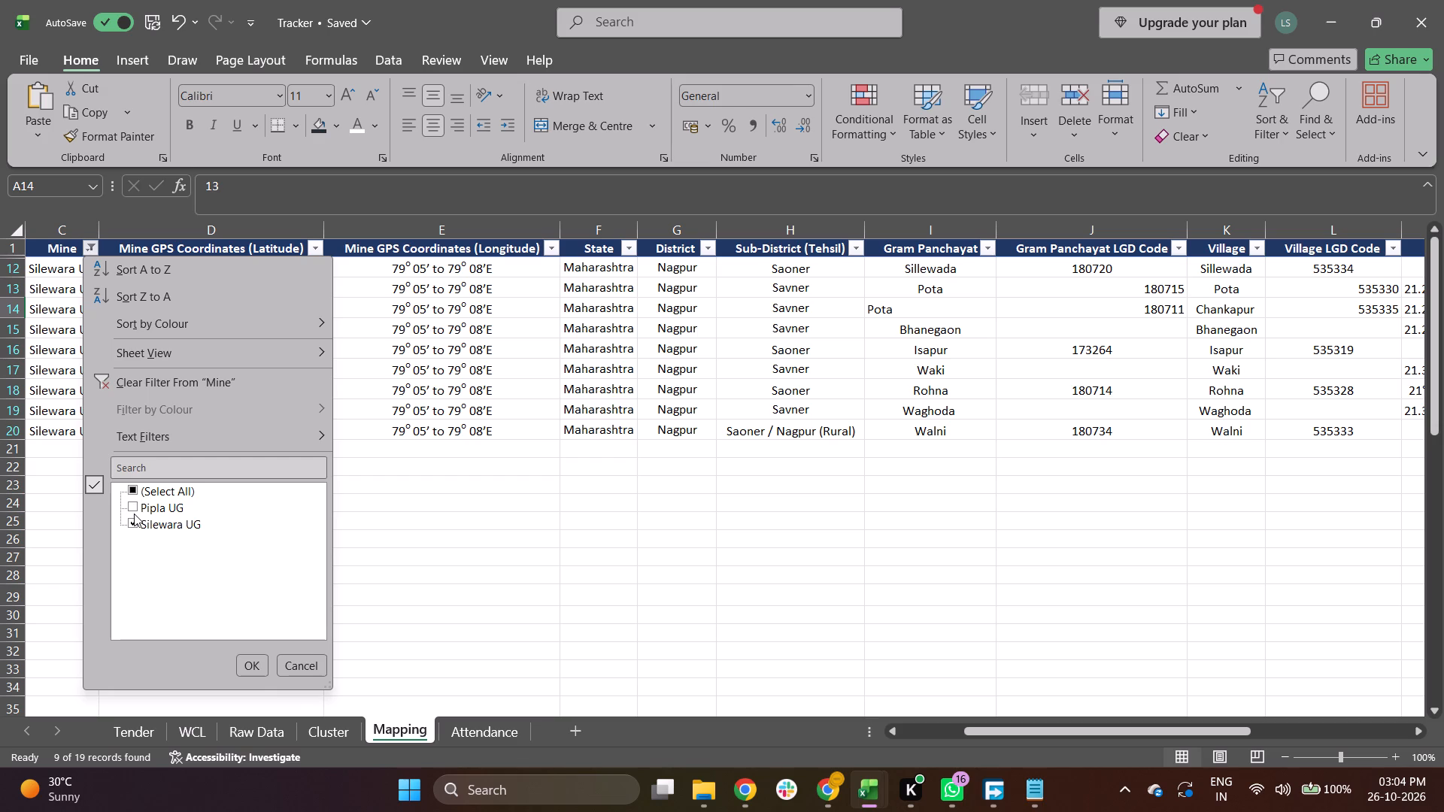
{"action": "double_click", "coordinate": [134, 514]}
{"action": "left_click", "coordinate": [253, 665]}
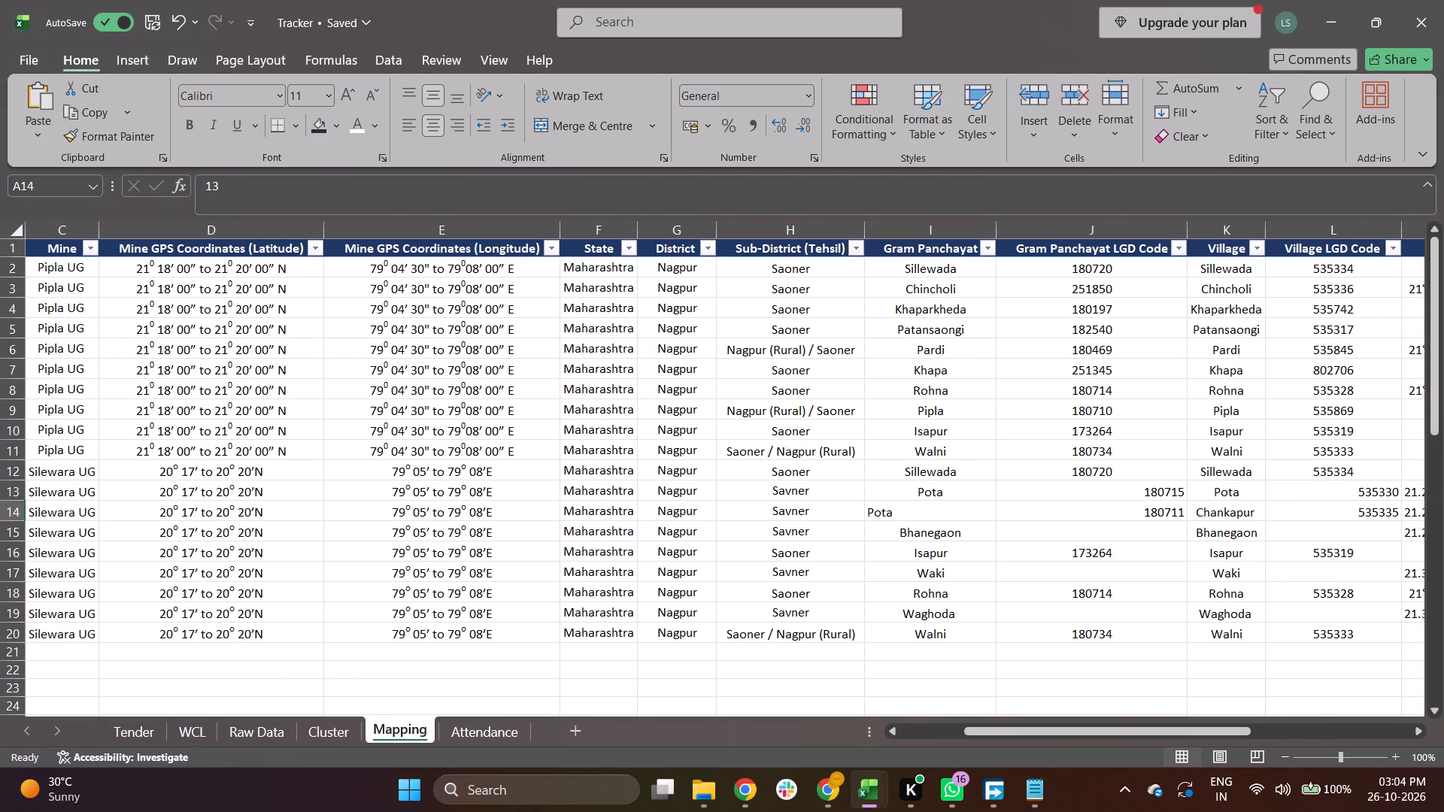
{"action": "left_click", "coordinate": [452, 583]}
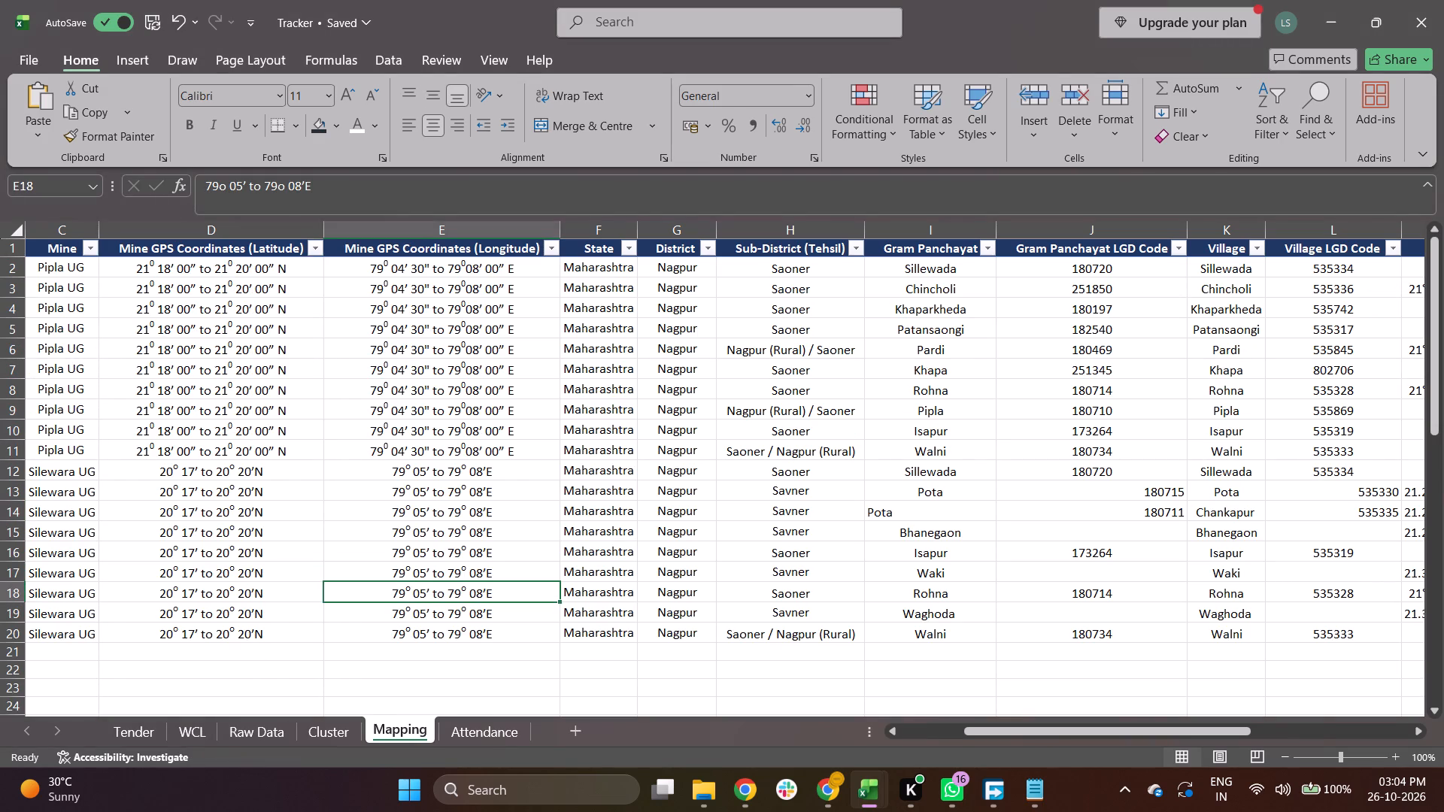
Fill the Chankapur row's Gram Panchayat cell with Pota, copied down with its formatting from the row above.
{"action": "key", "text": "Right"}
{"action": "key", "text": "Right"}
{"action": "key", "text": "Right"}
{"action": "key", "text": "Right"}
{"action": "key", "text": "Right"}
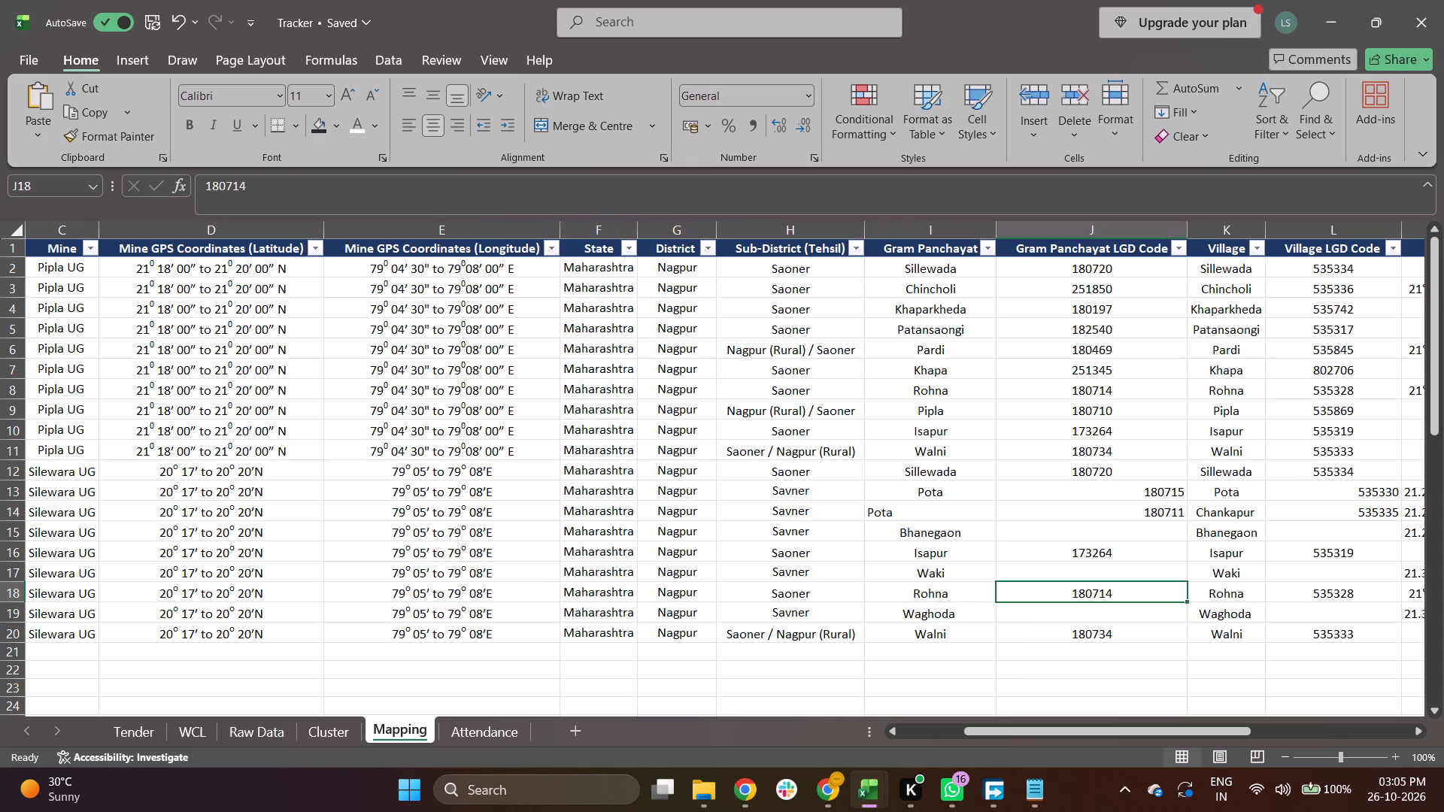
{"action": "key", "text": "Up"}
{"action": "key", "text": "Up"}
{"action": "key", "text": "Up"}
{"action": "key", "text": "Up"}
{"action": "key", "text": "Left"}
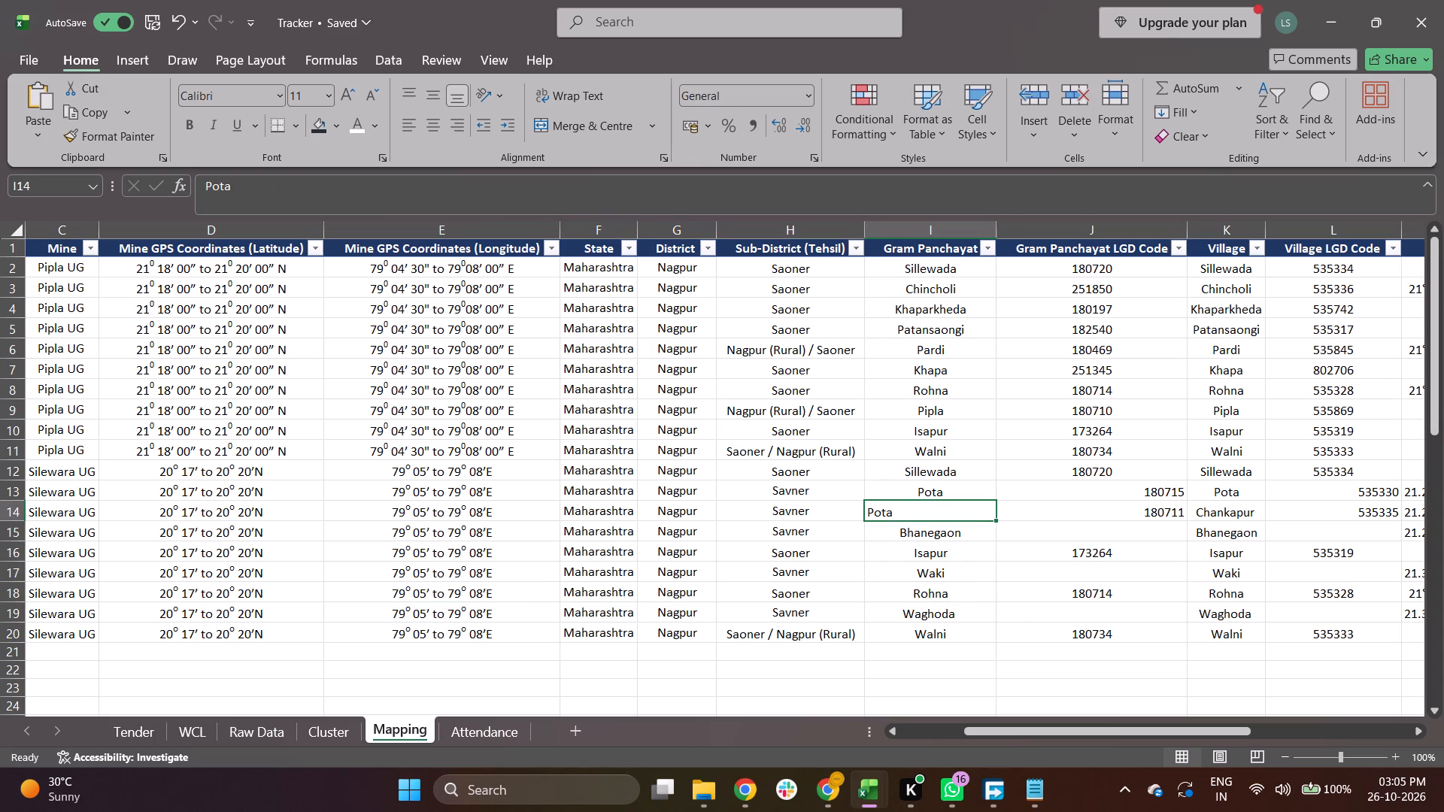
{"action": "key", "text": "ctrl+d"}
{"action": "key", "text": "Right"}
{"action": "key", "text": "Right"}
{"action": "key", "text": "Right"}
{"action": "key", "text": "Right"}
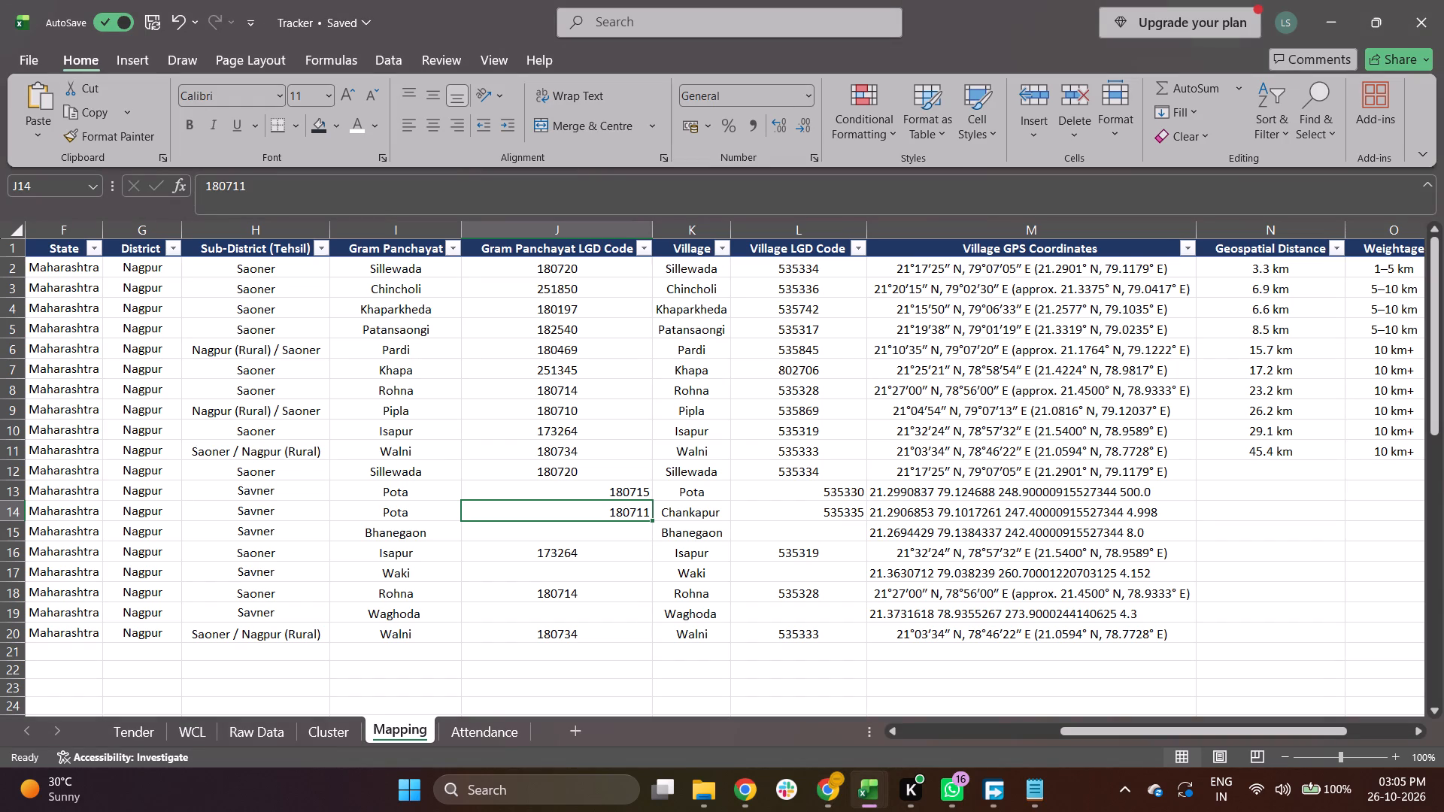
Examine the Bhanegaon row on the Mapping sheet from its serial number to its Village LGD code.
{"action": "key", "text": "Right"}
{"action": "key", "text": "Right"}
{"action": "key", "text": "Down"}
{"action": "key", "text": "Left"}
{"action": "key", "text": "Left"}
{"action": "key", "text": "Left"}
{"action": "key", "text": "Left"}
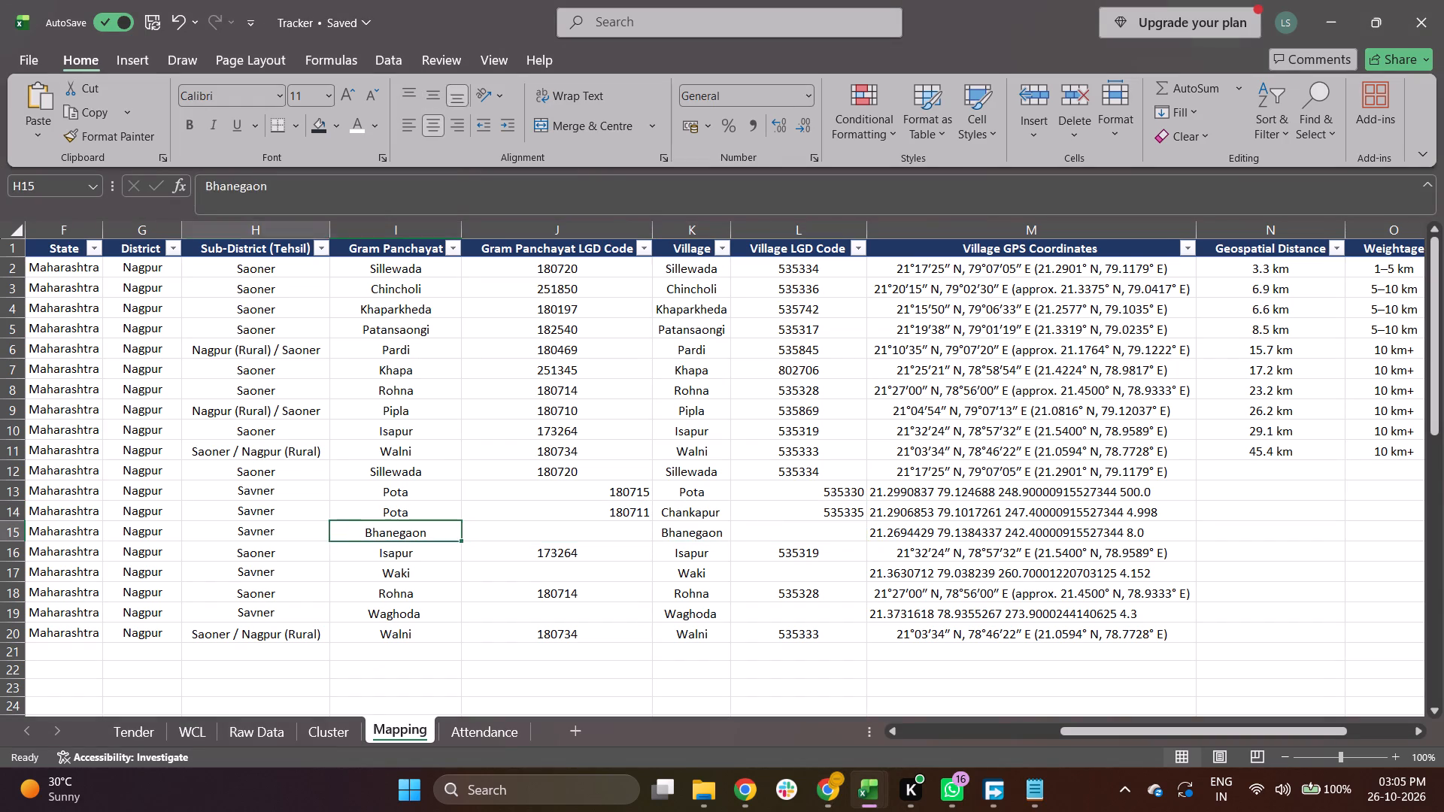
{"action": "key", "text": "Left"}
{"action": "key", "text": "Left"}
{"action": "key", "text": "Left"}
{"action": "key", "text": "Left"}
{"action": "key", "text": "Left"}
{"action": "key", "text": "Left"}
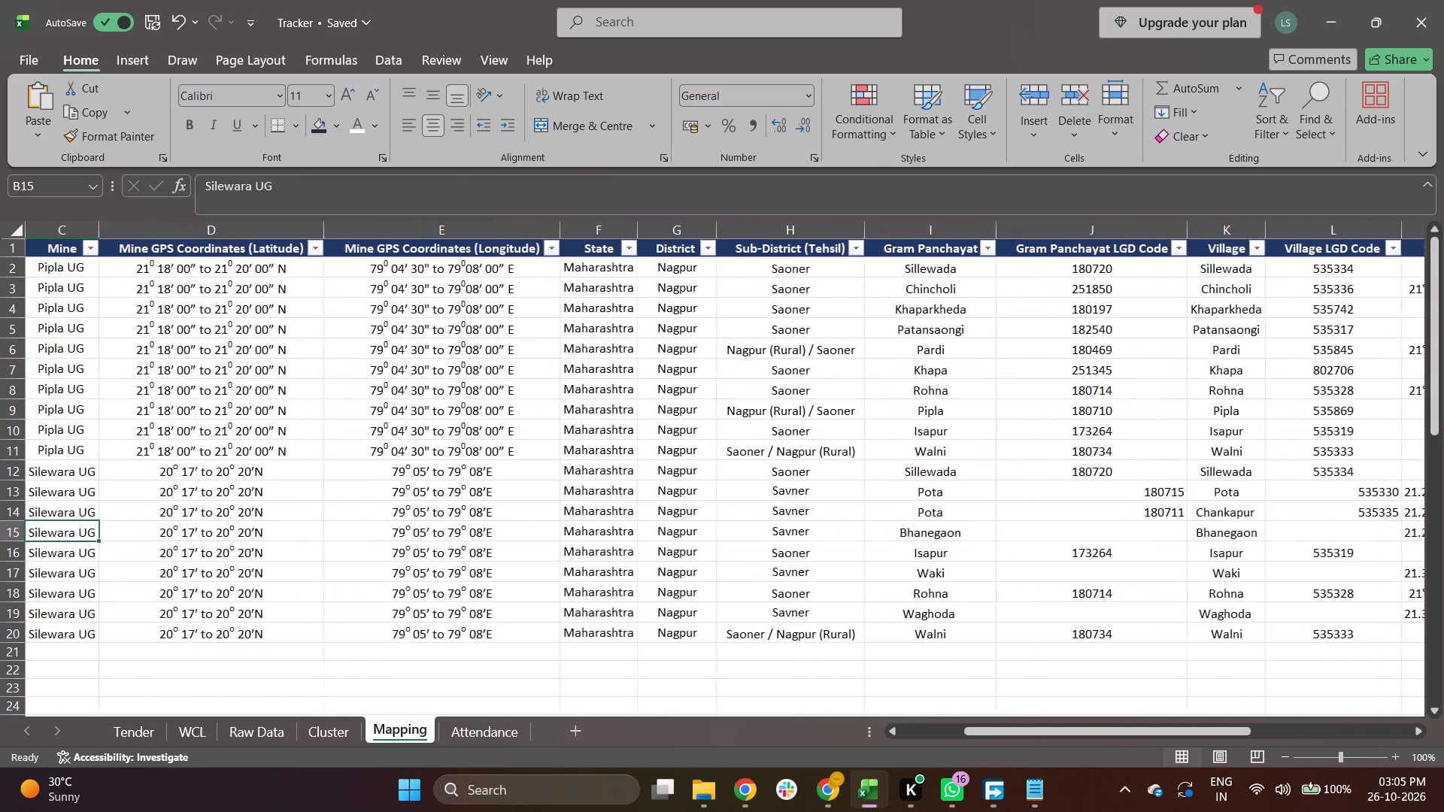
{"action": "key", "text": "Right"}
{"action": "key", "text": "Right"}
{"action": "key", "text": "Left"}
{"action": "key", "text": "Left"}
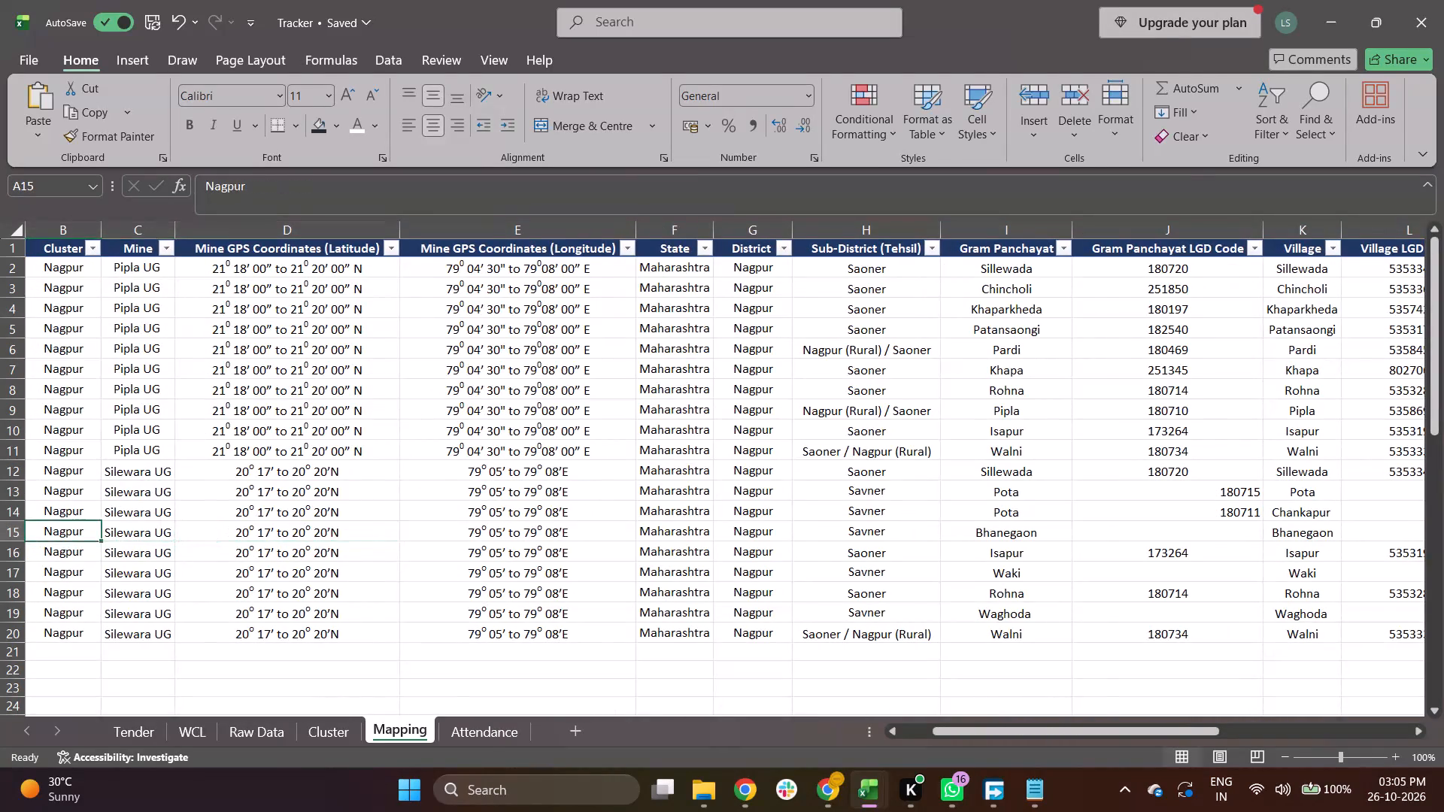
{"action": "key", "text": "Left"}
{"action": "key", "text": "Left"}
{"action": "key", "text": "Right"}
{"action": "key", "text": "Right"}
{"action": "key", "text": "Right"}
{"action": "key", "text": "Right"}
{"action": "key", "text": "Right"}
{"action": "key", "text": "Right"}
{"action": "key", "text": "Right"}
{"action": "key", "text": "Right"}
{"action": "key", "text": "Right"}
{"action": "key", "text": "Right"}
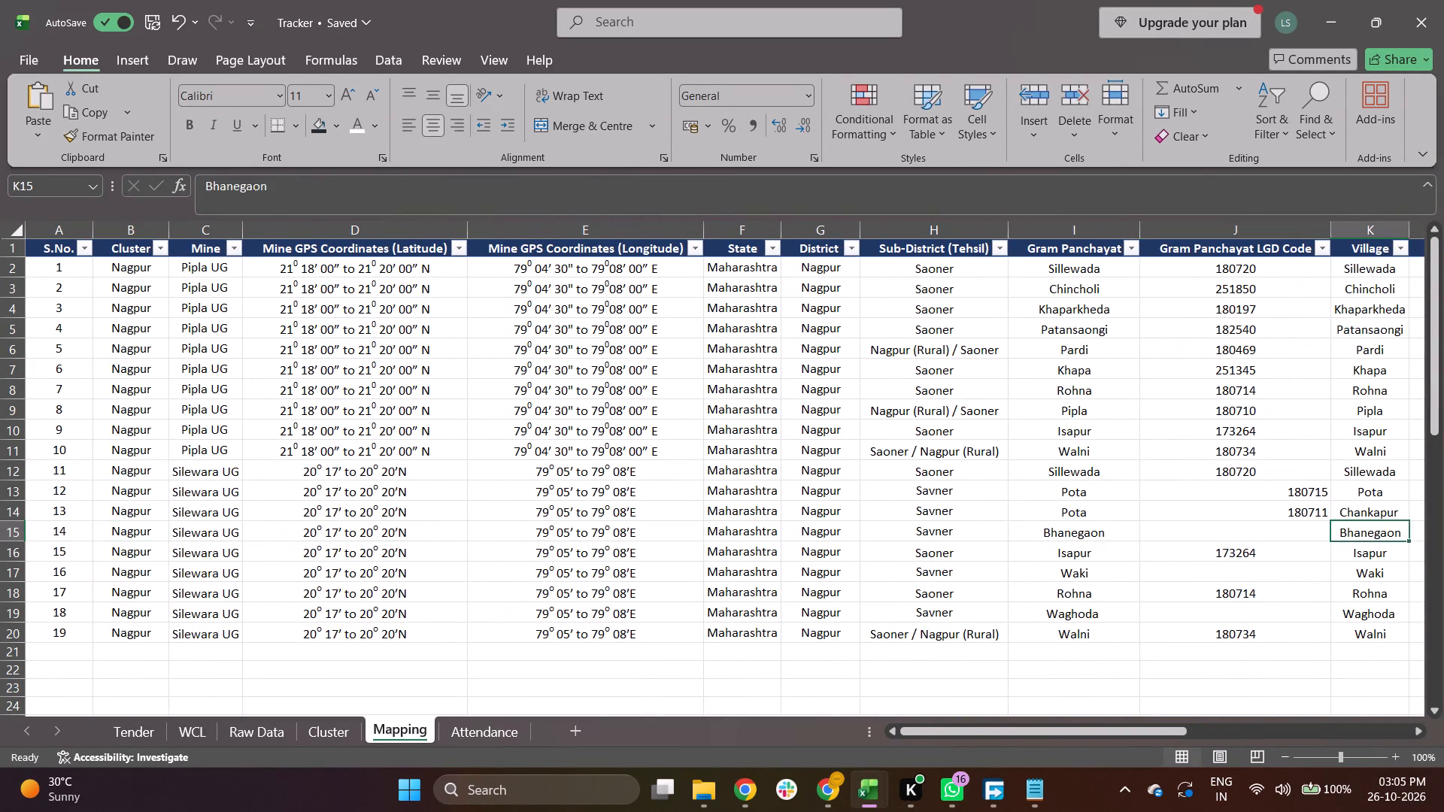
{"action": "key", "text": "Right"}
{"action": "key", "text": "Left"}
{"action": "key", "text": "Left"}
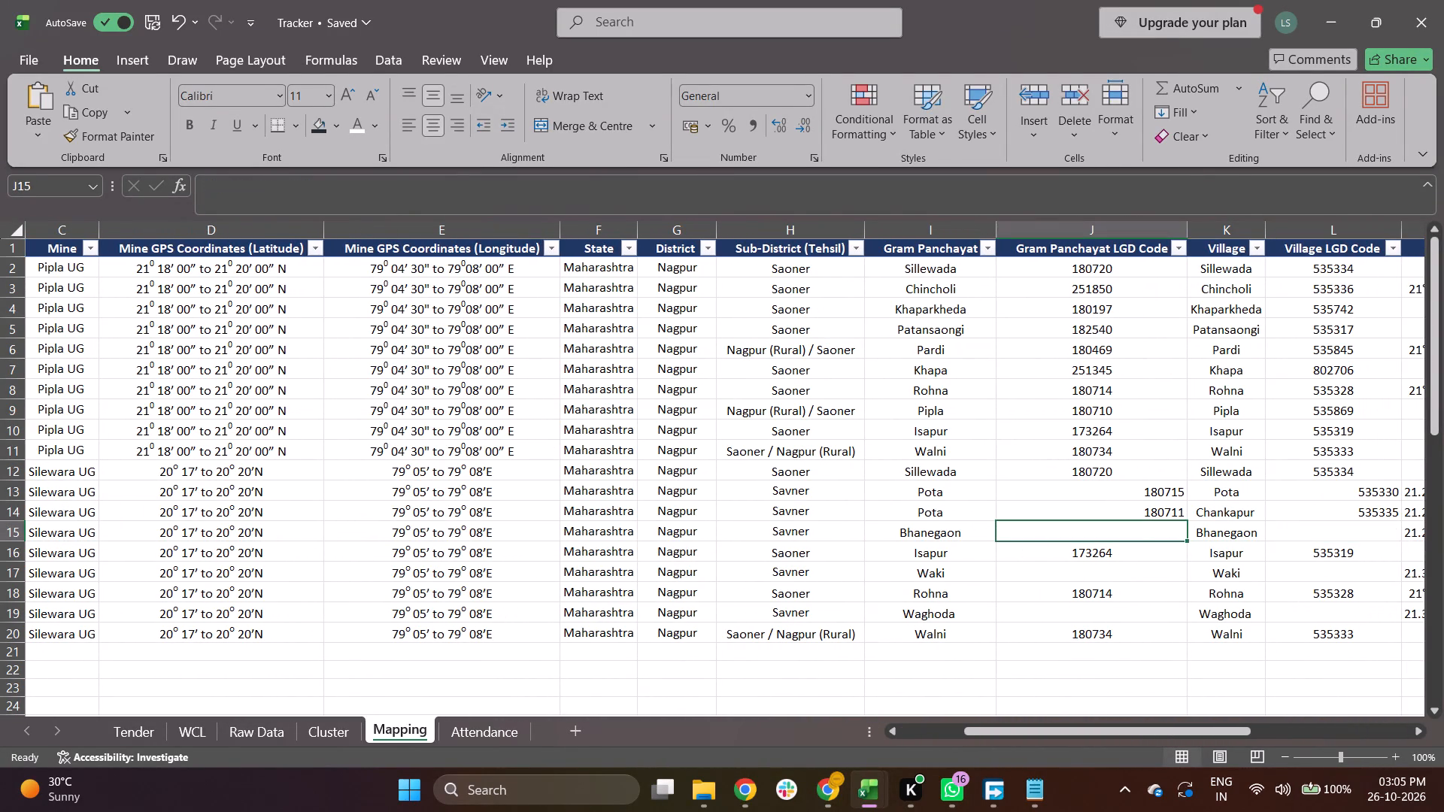
Centre the contents of all cells on the Mapping sheet horizontally.
{"action": "left_click", "coordinate": [17, 227]}
{"action": "double_click", "coordinate": [428, 135]}
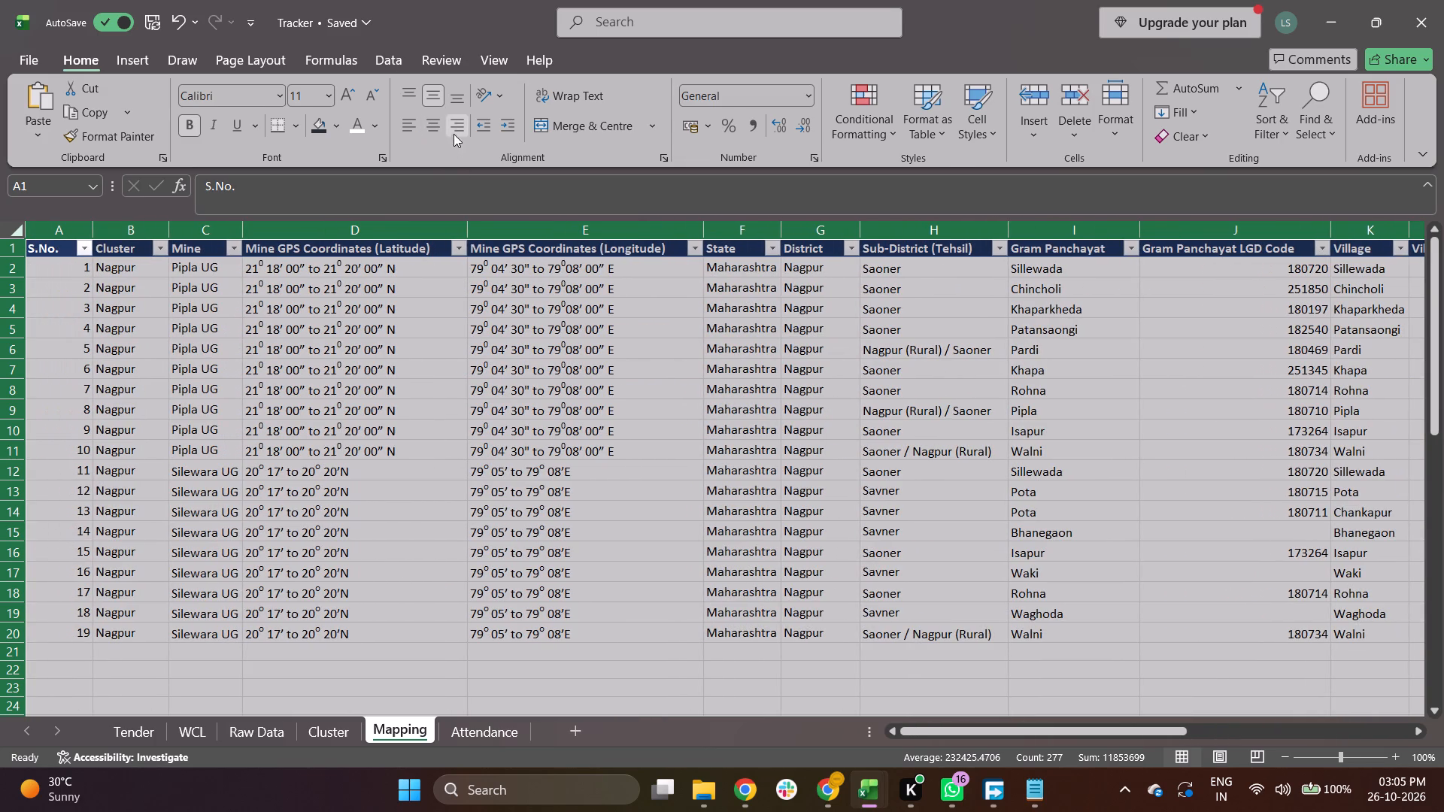
{"action": "left_click", "coordinate": [437, 128]}
{"action": "left_click", "coordinate": [608, 445]}
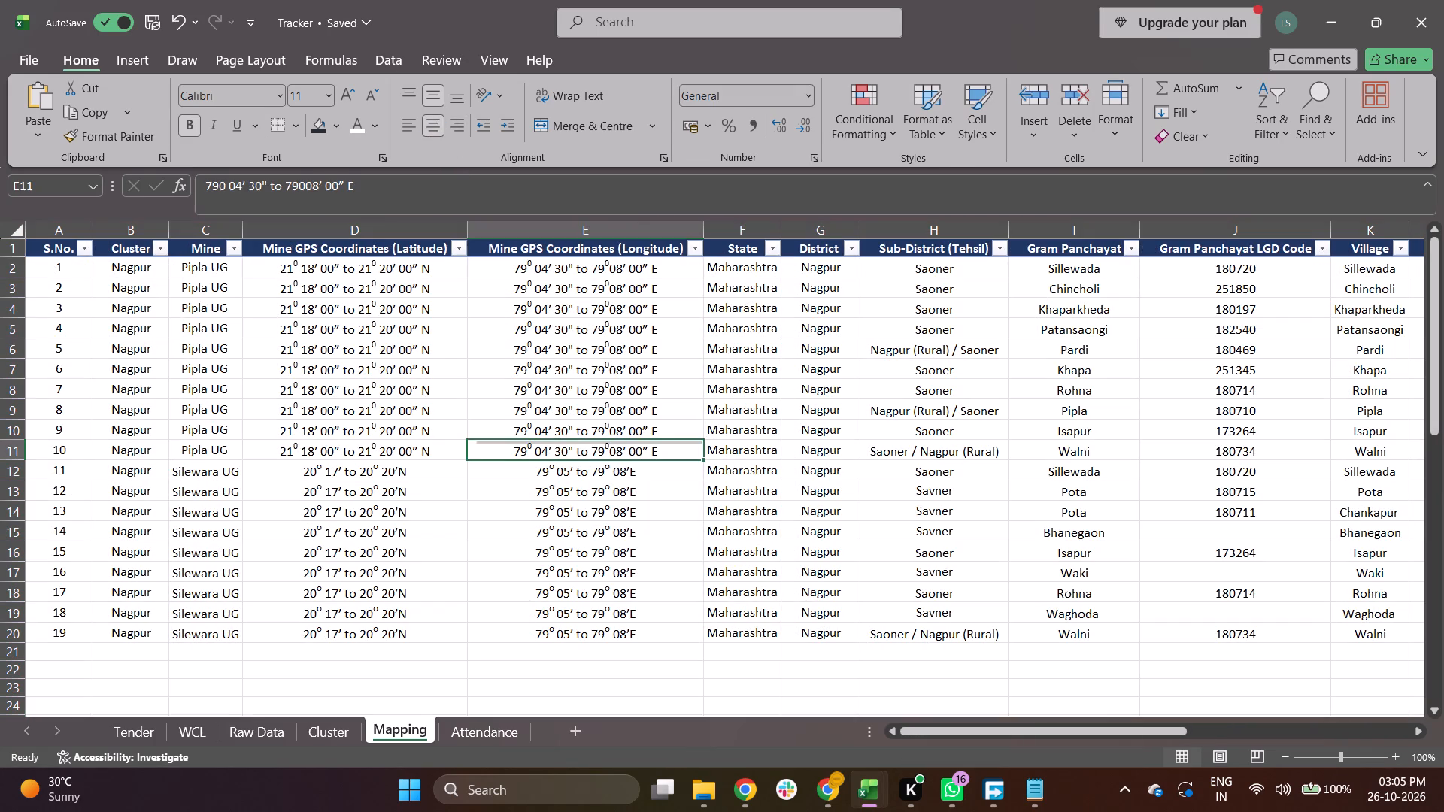
Review the Gram Panchayat, Village and LGD code cells of the Bhanegaon row and the Chankapur row above it.
{"action": "key", "text": "Right"}
{"action": "key", "text": "Right"}
{"action": "key", "text": "Right"}
{"action": "key", "text": "Right"}
{"action": "key", "text": "Right"}
{"action": "key", "text": "Right"}
{"action": "key", "text": "Right"}
{"action": "key", "text": "Right"}
{"action": "key", "text": "Right"}
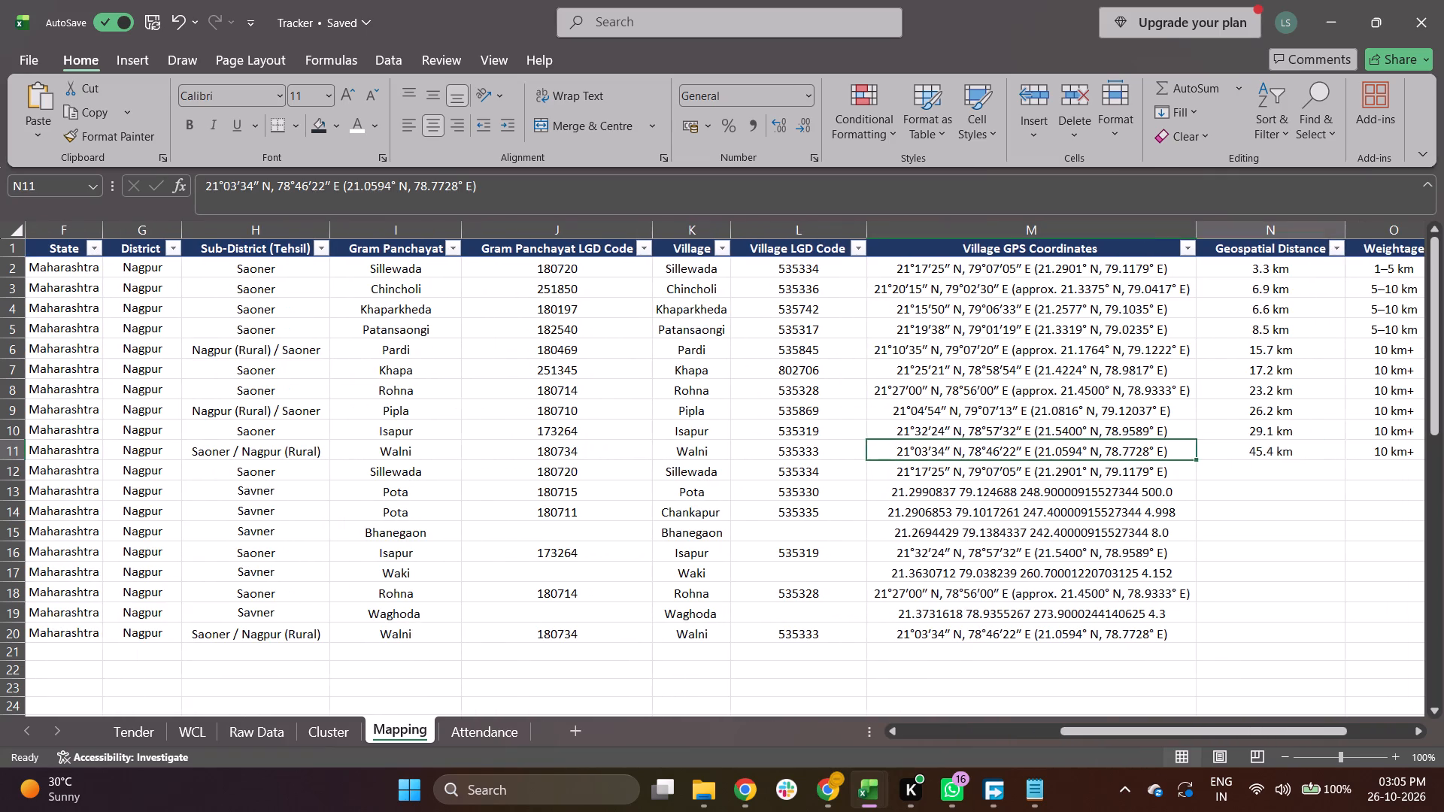
{"action": "key", "text": "Down"}
{"action": "key", "text": "Down"}
{"action": "key", "text": "Down"}
{"action": "key", "text": "Down"}
{"action": "key", "text": "Left"}
{"action": "key", "text": "Left"}
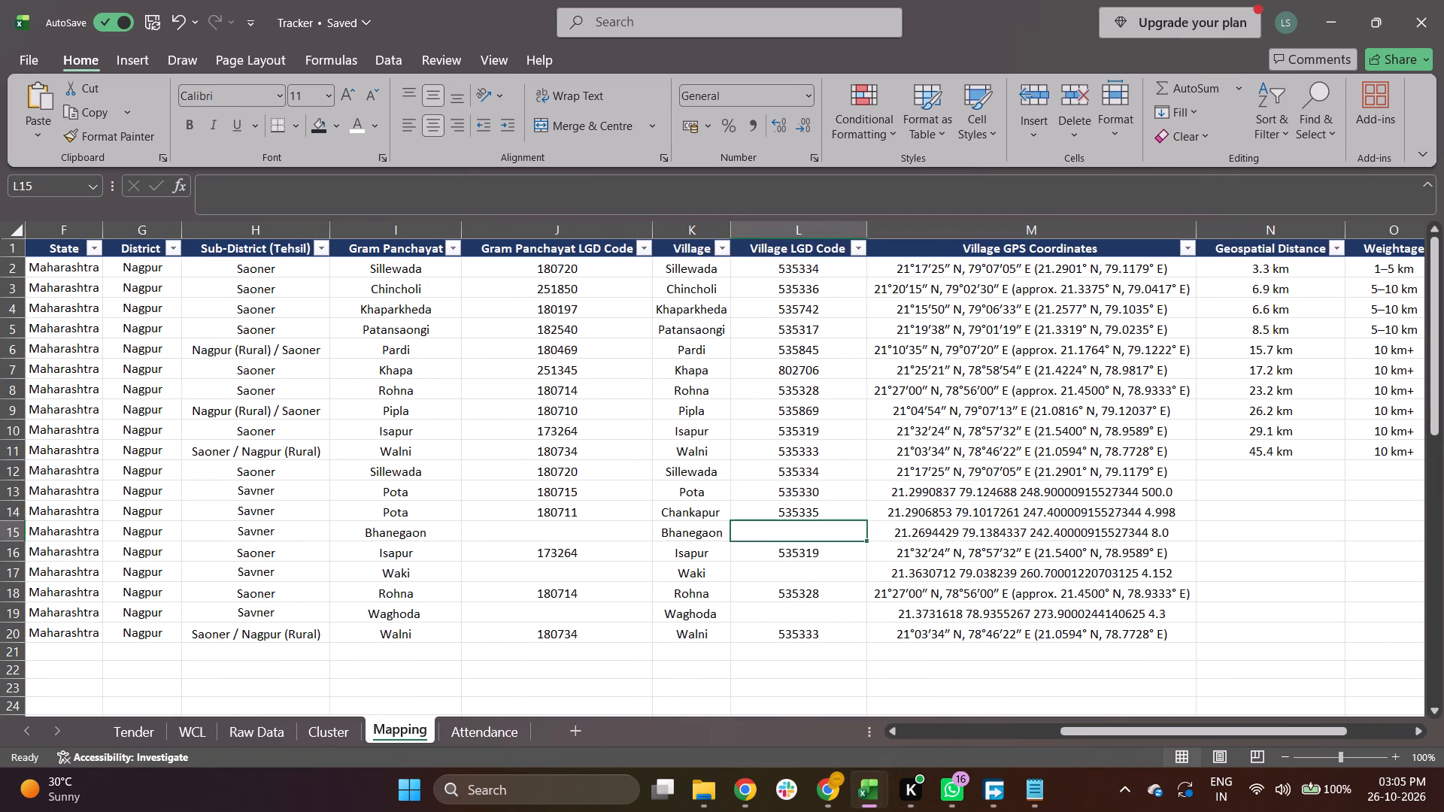
{"action": "key", "text": "Left"}
{"action": "key", "text": "Left"}
{"action": "key", "text": "Left"}
{"action": "key", "text": "Left"}
{"action": "key", "text": "Left"}
{"action": "key", "text": "Left"}
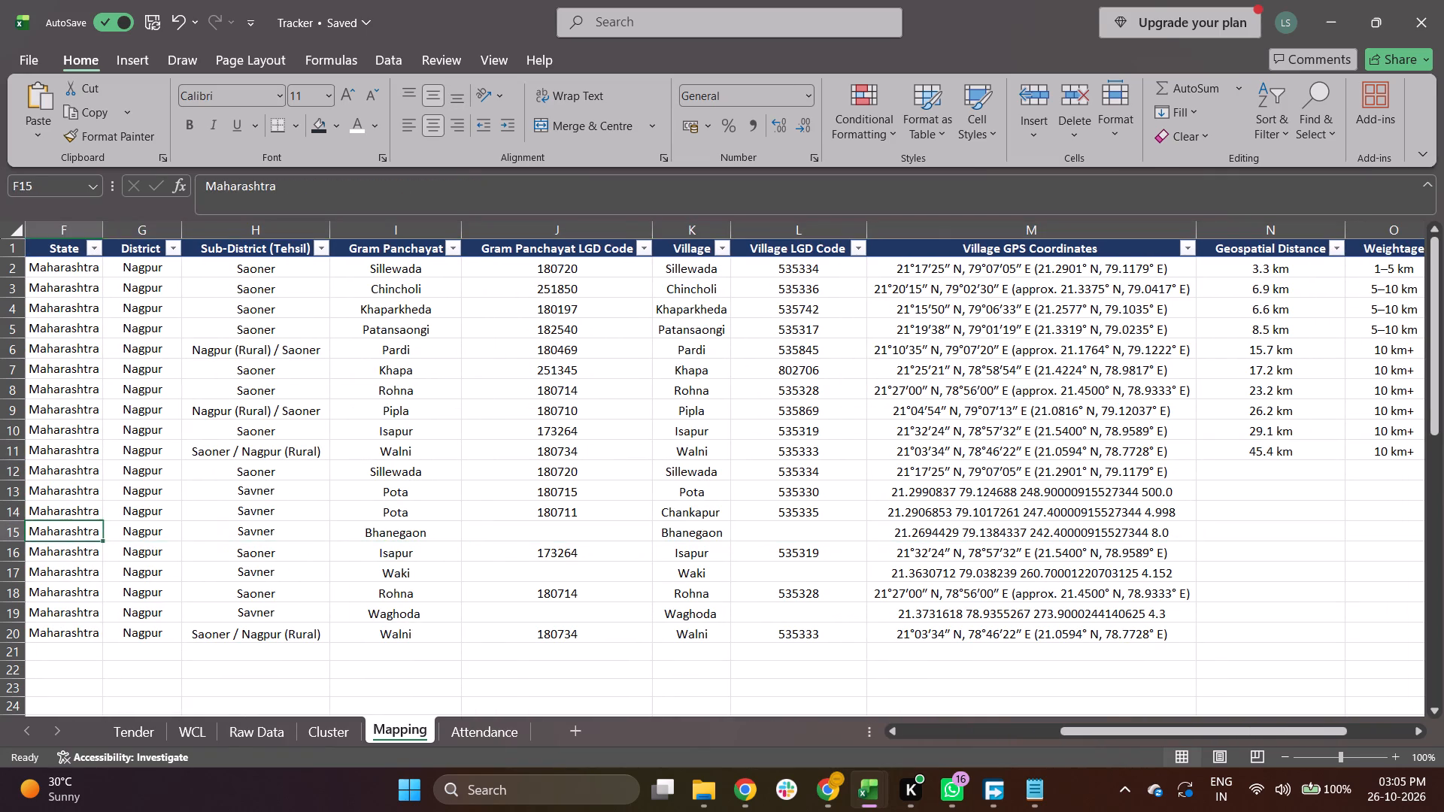
{"action": "key", "text": "Right"}
{"action": "key", "text": "Right"}
{"action": "key", "text": "Right"}
{"action": "key", "text": "Right"}
{"action": "key", "text": "Right"}
{"action": "key", "text": "Right"}
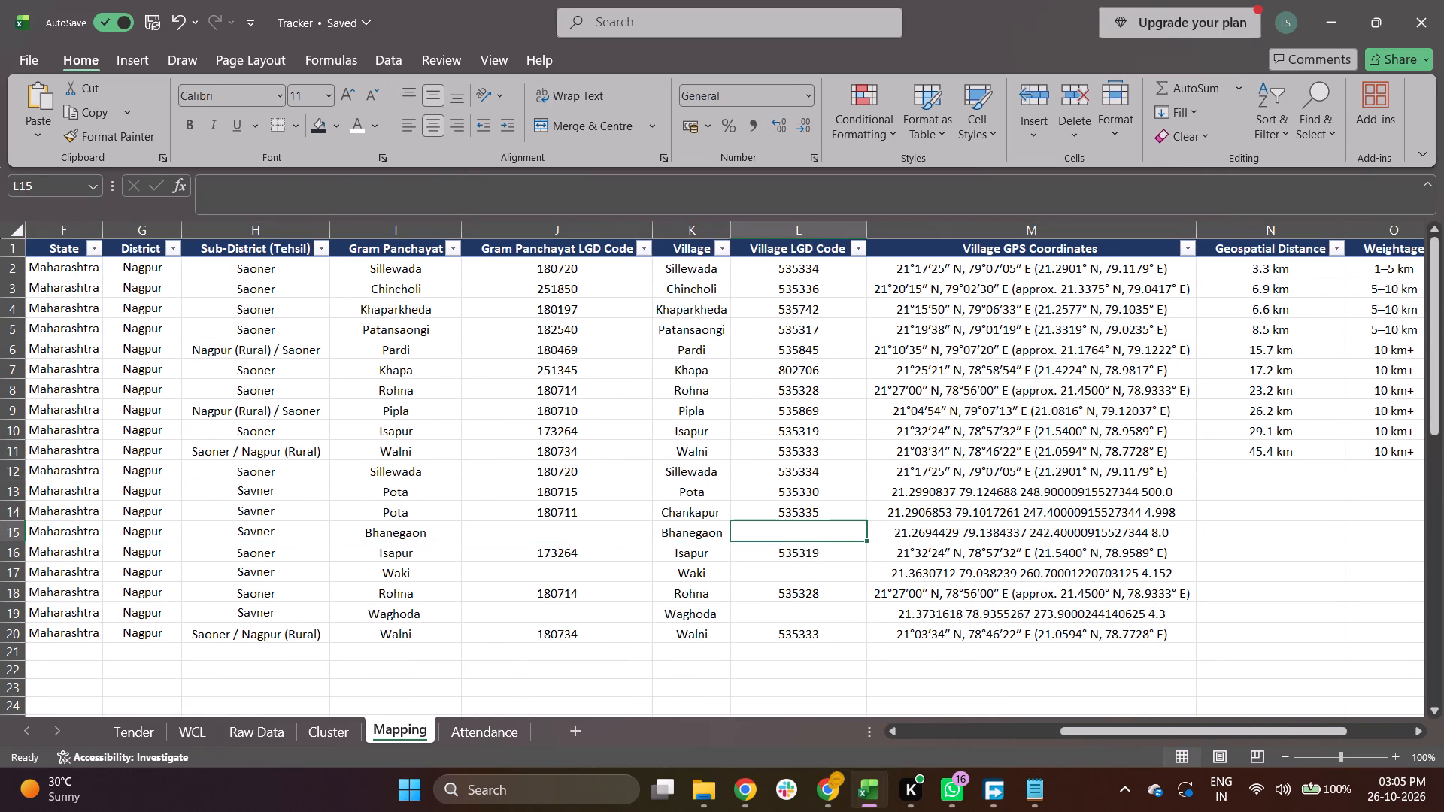
{"action": "key", "text": "Left"}
{"action": "key", "text": "Left"}
{"action": "key", "text": "Left"}
{"action": "key", "text": "Left"}
{"action": "key", "text": "Right"}
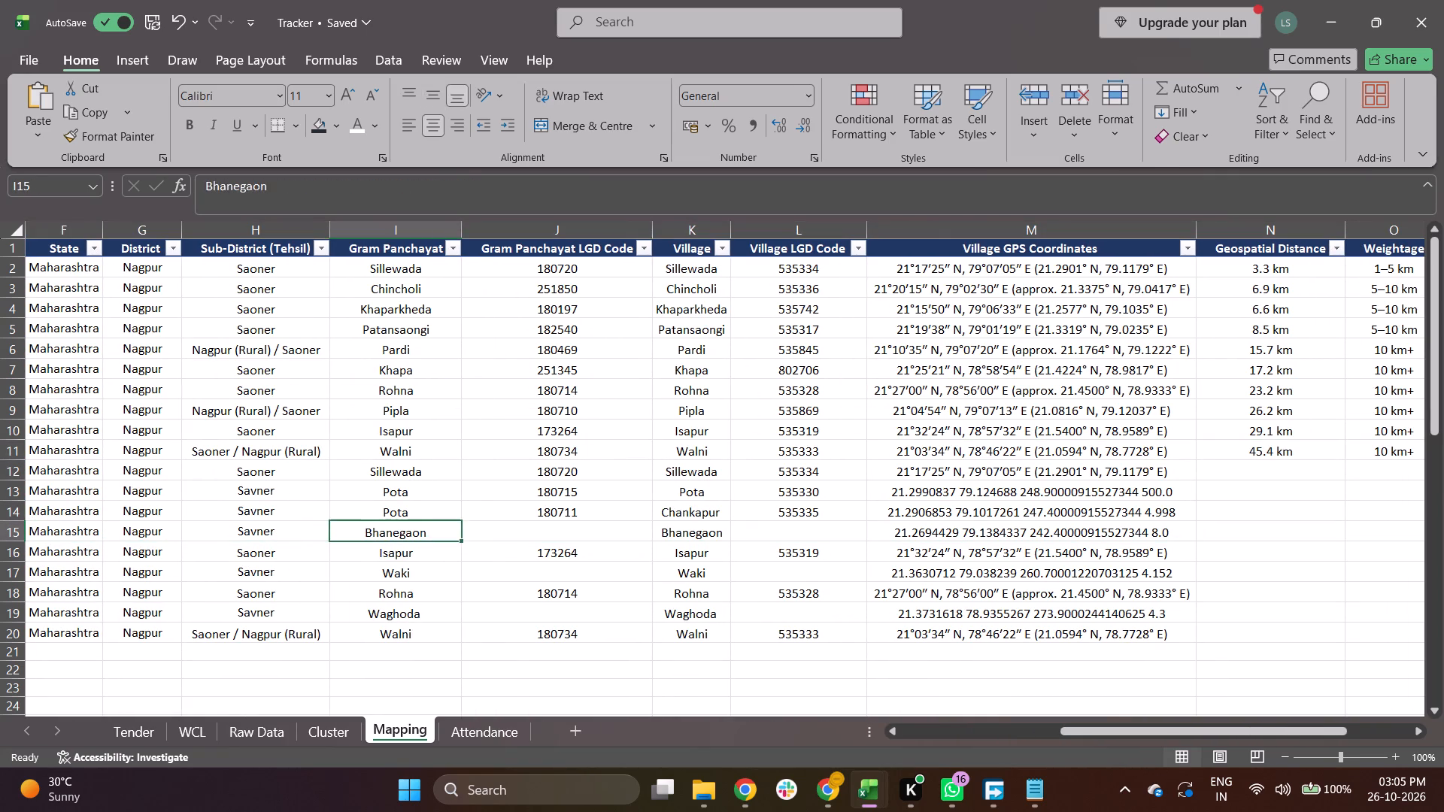
{"action": "key", "text": "Right"}
{"action": "key", "text": "Right"}
{"action": "key", "text": "Right"}
{"action": "key", "text": "Left"}
{"action": "key", "text": "Left"}
{"action": "key", "text": "Left"}
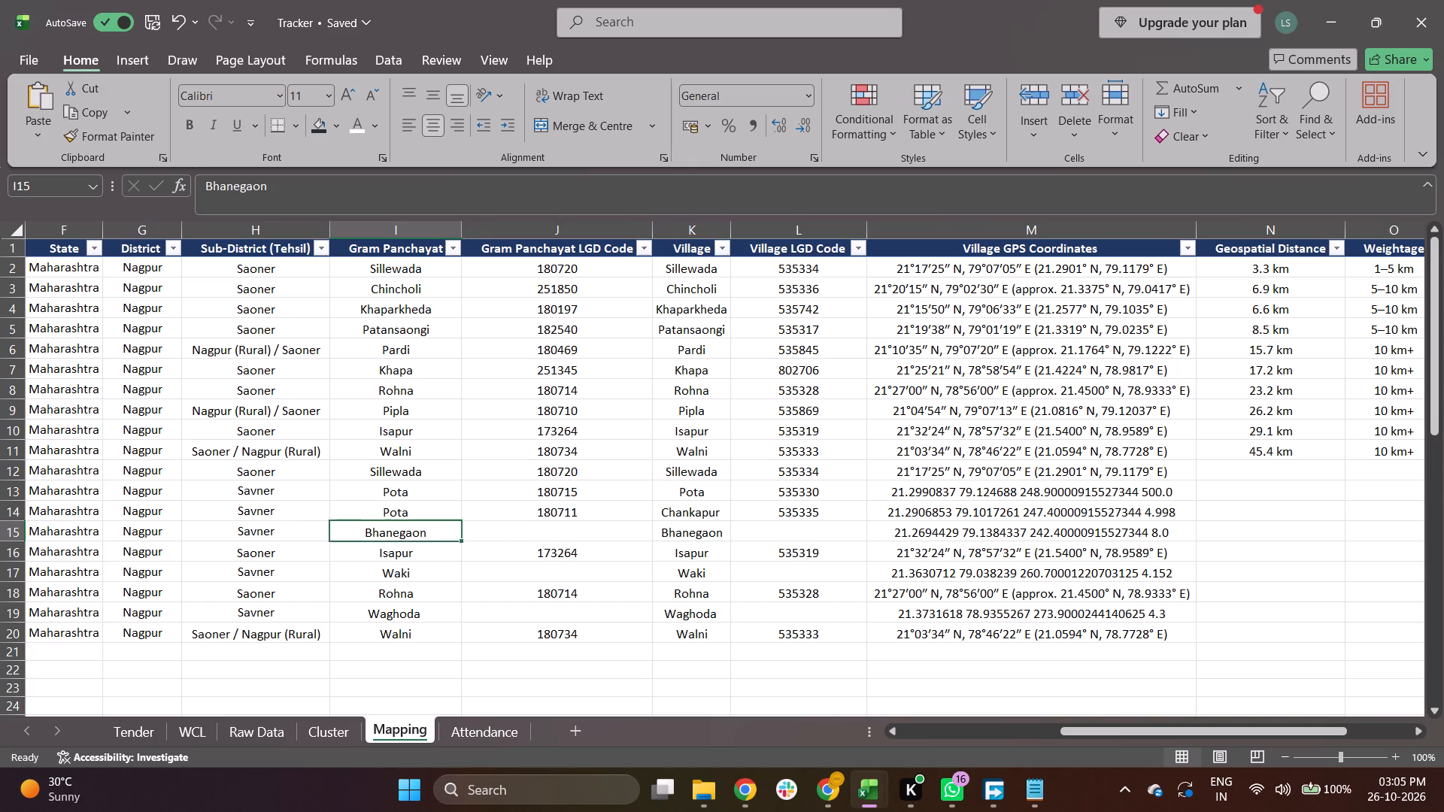
{"action": "key", "text": "Left"}
{"action": "key", "text": "Up"}
{"action": "key", "text": "Right"}
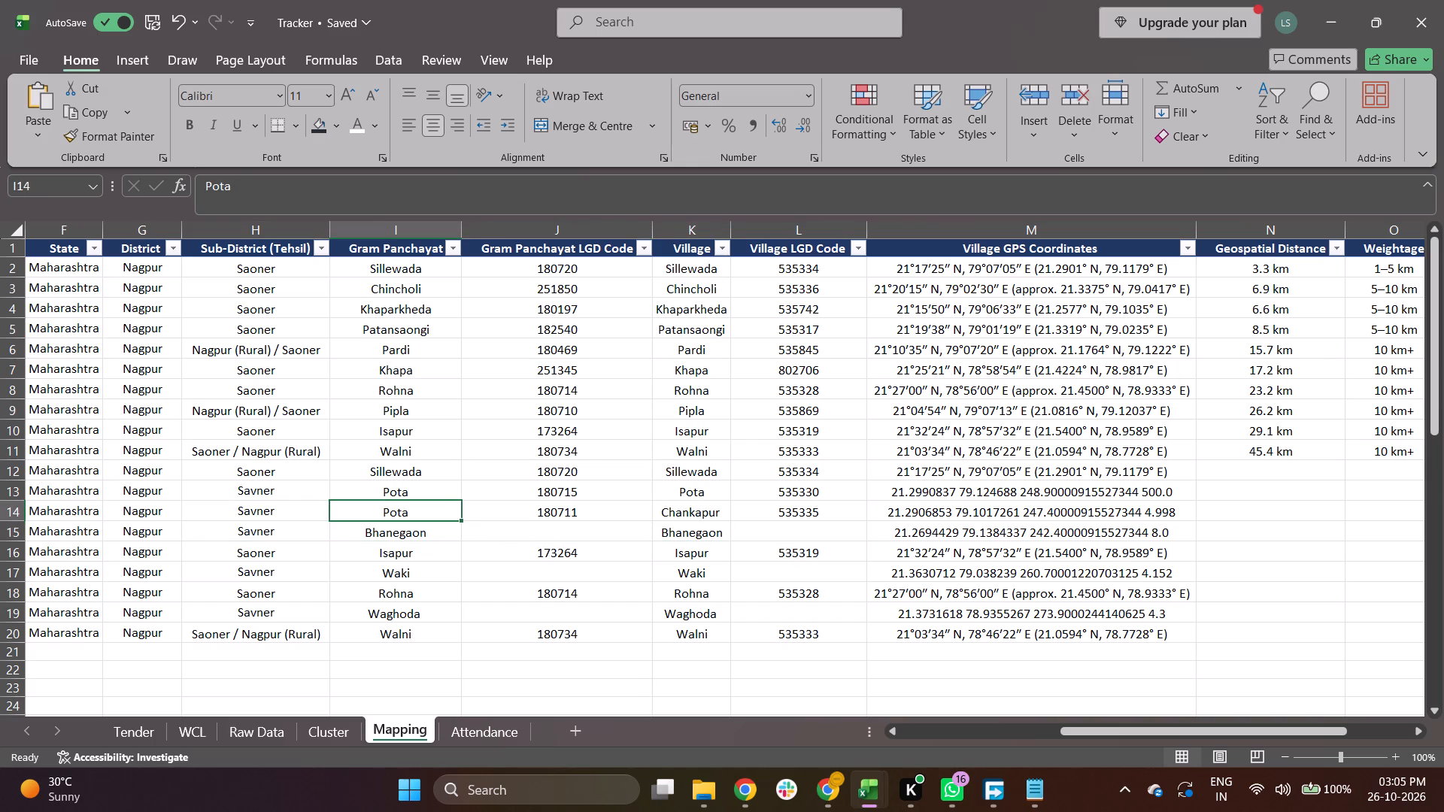
Review the first Silewara UG row, for Sillewada village, from its serial number to its Village GPS Coordinates.
{"action": "key", "text": "Left"}
{"action": "key", "text": "Left"}
{"action": "key", "text": "Left"}
{"action": "key", "text": "Left"}
{"action": "key", "text": "Left"}
{"action": "key", "text": "Left"}
{"action": "key", "text": "Left"}
{"action": "key", "text": "Left"}
{"action": "key", "text": "Left"}
{"action": "key", "text": "Left"}
{"action": "key", "text": "Left"}
{"action": "key", "text": "Left"}
{"action": "key", "text": "Left"}
{"action": "key", "text": "Left"}
{"action": "key", "text": "Left"}
{"action": "key", "text": "Left"}
{"action": "key", "text": "Up"}
{"action": "key", "text": "Up"}
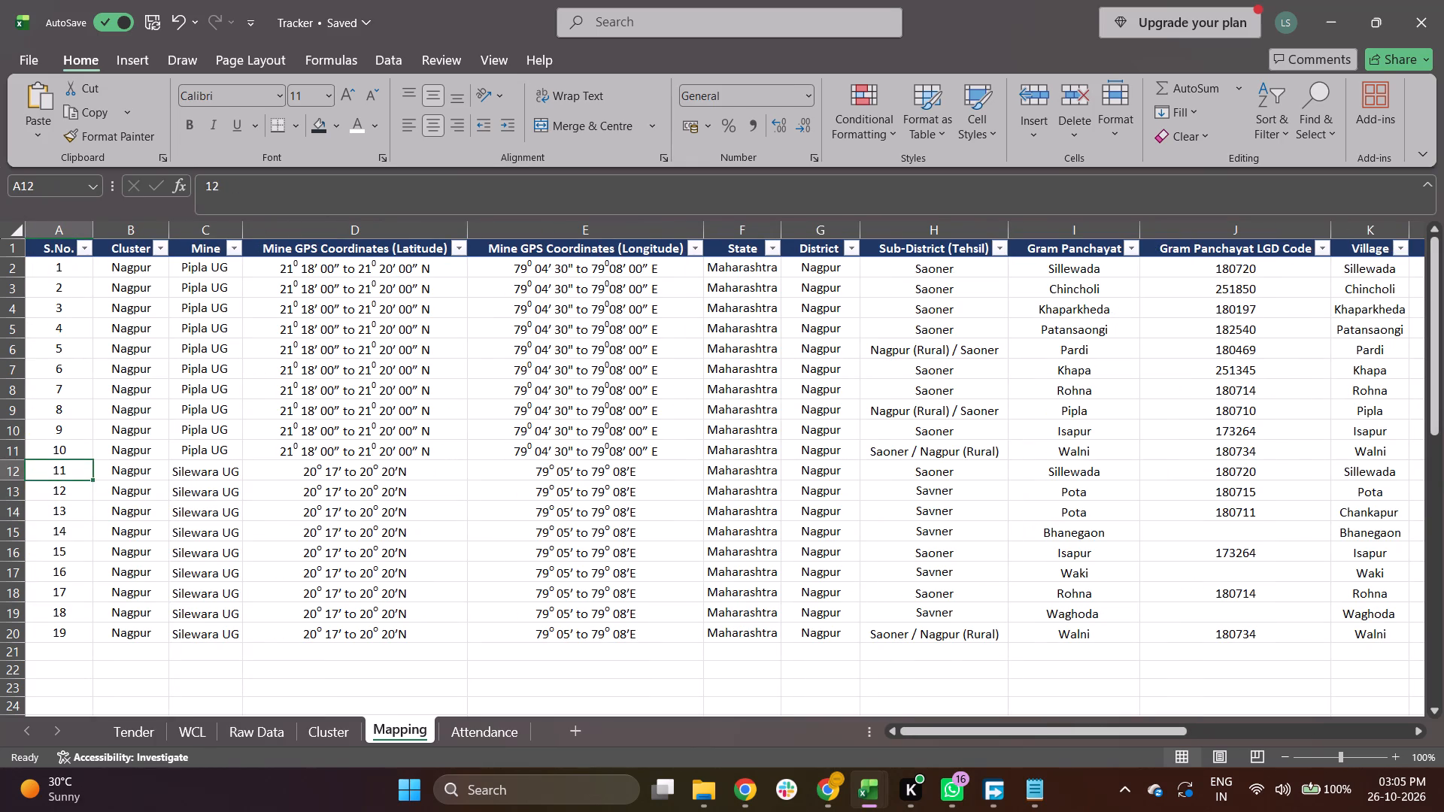
{"action": "key", "text": "Right"}
{"action": "key", "text": "Right"}
{"action": "key", "text": "Right"}
{"action": "key", "text": "Right"}
{"action": "key", "text": "Right"}
{"action": "key", "text": "Right"}
{"action": "key", "text": "Right"}
{"action": "key", "text": "Right"}
{"action": "key", "text": "Right"}
{"action": "key", "text": "Right"}
{"action": "key", "text": "Right"}
{"action": "key", "text": "Right"}
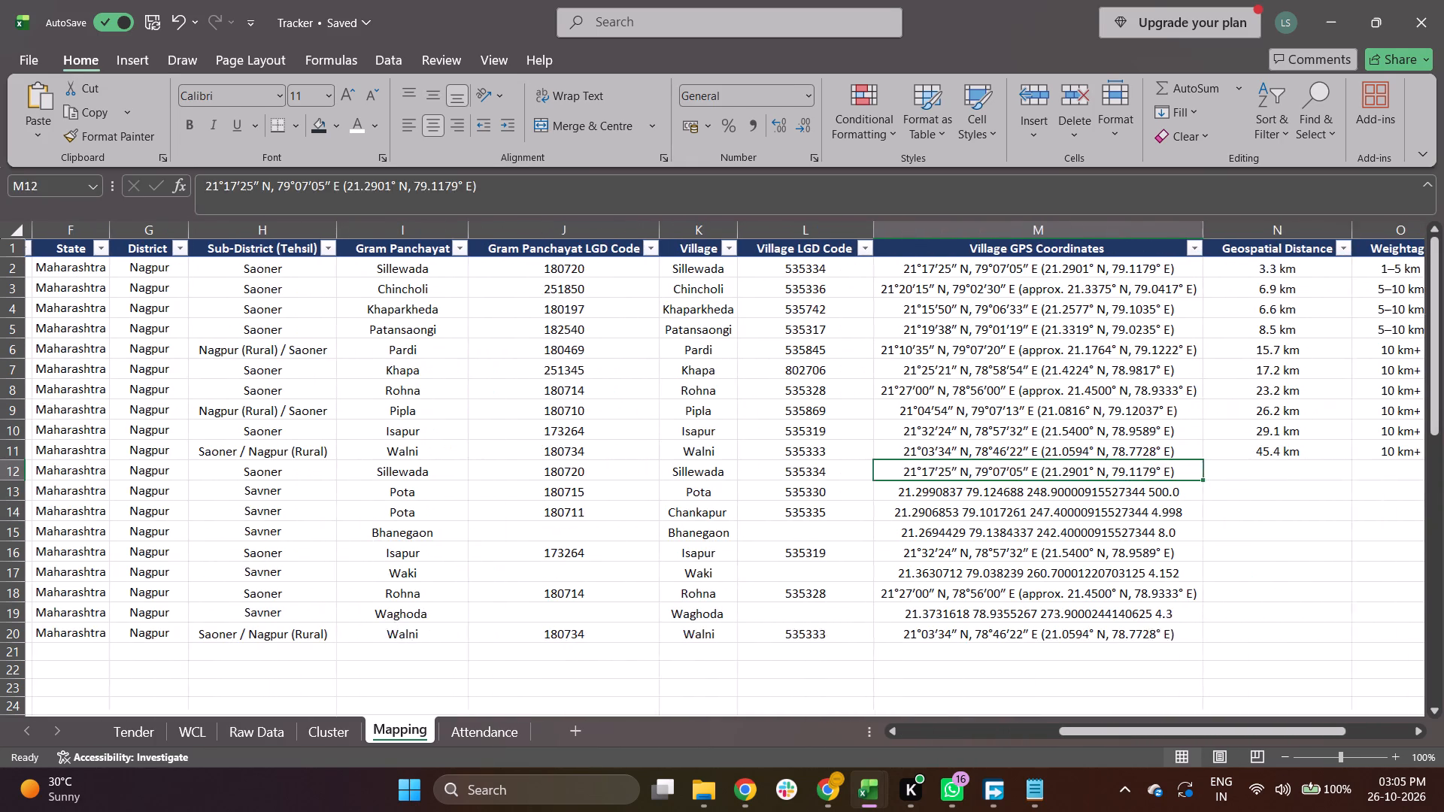
{"action": "key", "text": "Right"}
{"action": "key", "text": "Left"}
{"action": "key", "text": "Left"}
{"action": "key", "text": "Left"}
{"action": "key", "text": "Left"}
{"action": "key", "text": "Left"}
{"action": "key", "text": "Left"}
{"action": "key", "text": "Left"}
{"action": "key", "text": "Left"}
{"action": "key", "text": "Left"}
{"action": "key", "text": "Left"}
{"action": "key", "text": "Left"}
{"action": "key", "text": "Left"}
{"action": "key", "text": "Left"}
{"action": "key", "text": "Left"}
{"action": "key", "text": "Left"}
{"action": "key", "text": "Left"}
{"action": "key", "text": "Left"}
{"action": "key", "text": "Left"}
{"action": "key", "text": "Left"}
{"action": "key", "text": "Left"}
{"action": "key", "text": "Left"}
{"action": "key", "text": "Left"}
{"action": "key", "text": "Left"}
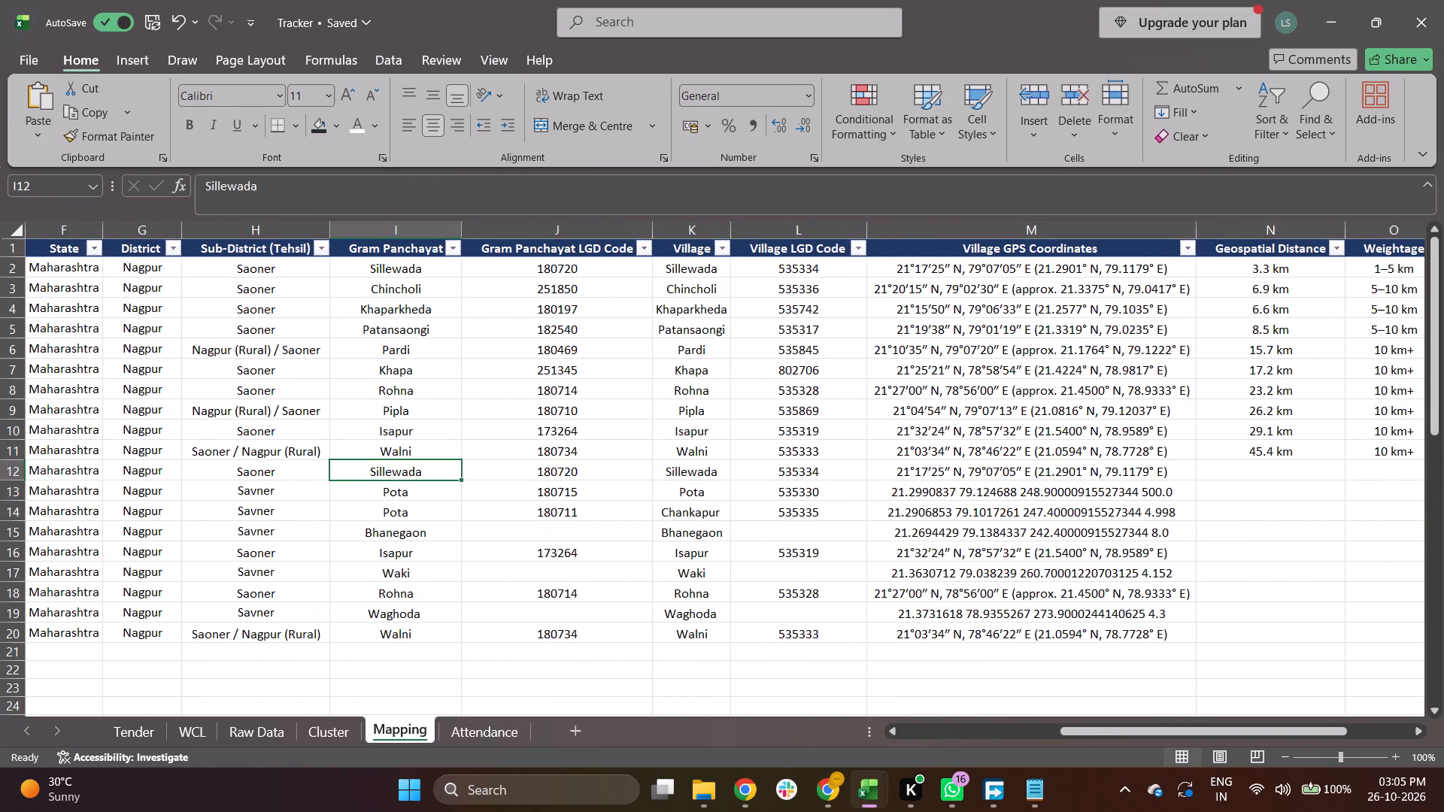
{"action": "key", "text": "Right"}
{"action": "key", "text": "Right"}
{"action": "key", "text": "Right"}
{"action": "key", "text": "Right"}
{"action": "key", "text": "Right"}
{"action": "key", "text": "Right"}
{"action": "key", "text": "Right"}
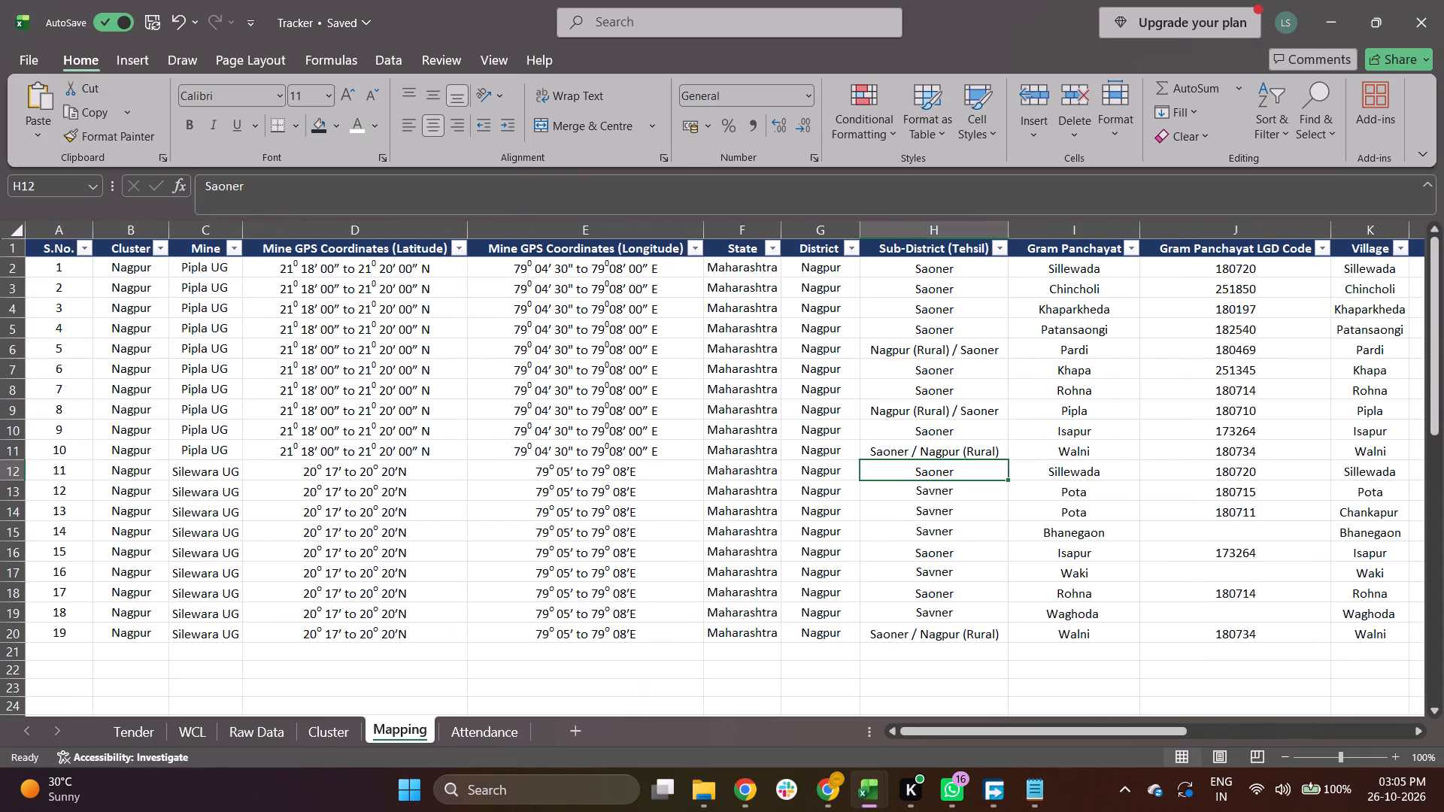
Review the Gram Panchayat, Village and LGD code cells of the Silewara UG rows for Sillewada and Pota.
{"action": "key", "text": "Right"}
{"action": "key", "text": "Right"}
{"action": "key", "text": "Right"}
{"action": "key", "text": "Right"}
{"action": "key", "text": "Right"}
{"action": "key", "text": "Left"}
{"action": "key", "text": "Left"}
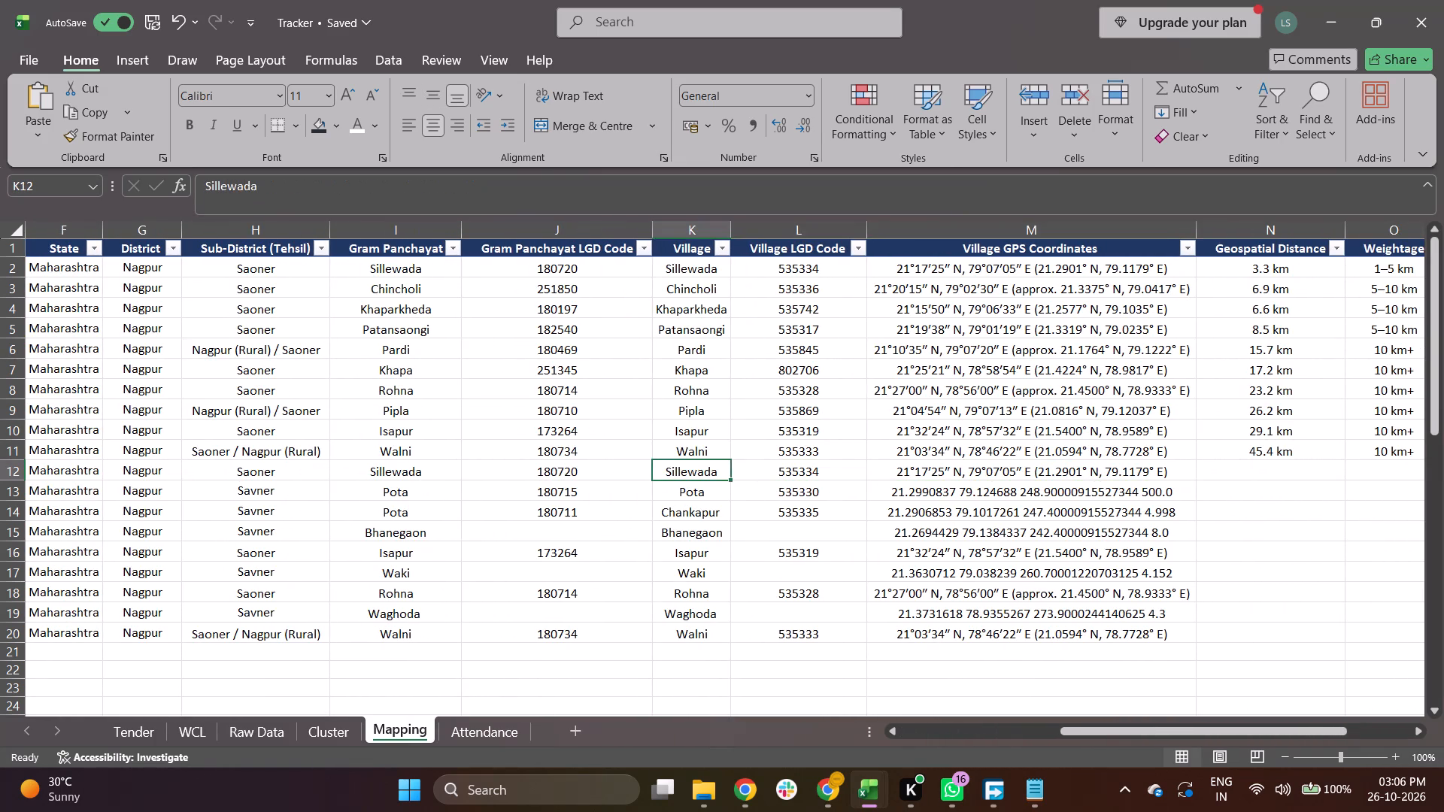
{"action": "key", "text": "Down"}
{"action": "key", "text": "Left"}
{"action": "key", "text": "Left"}
{"action": "key", "text": "Left"}
{"action": "key", "text": "Right"}
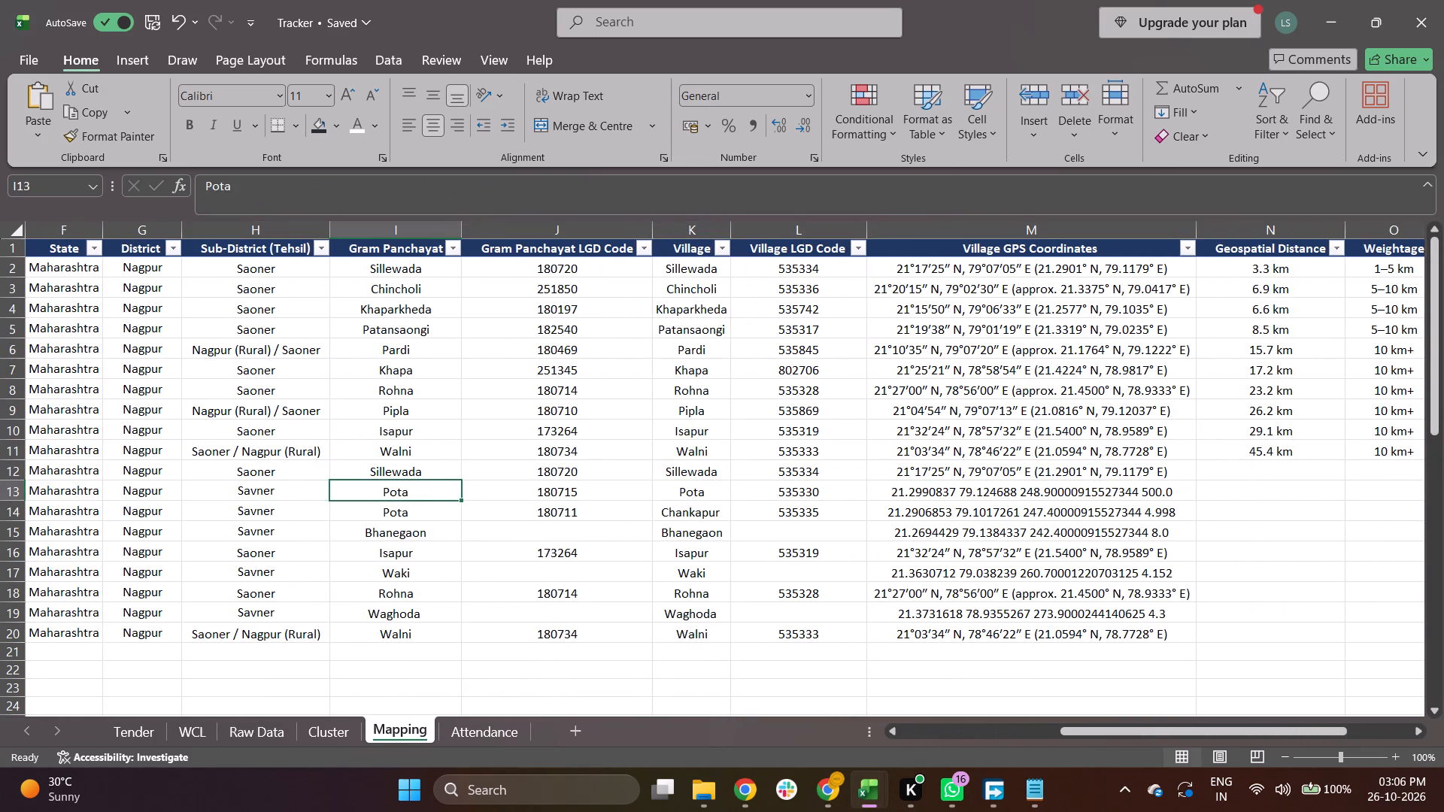
{"action": "key", "text": "Right"}
{"action": "key", "text": "Left"}
{"action": "key", "text": "Left"}
{"action": "key", "text": "Right"}
{"action": "key", "text": "Right"}
Copy the village name Chankapur into the Gram Panchayat cell of the same row.
{"action": "key", "text": "Down"}
{"action": "key", "text": "Right"}
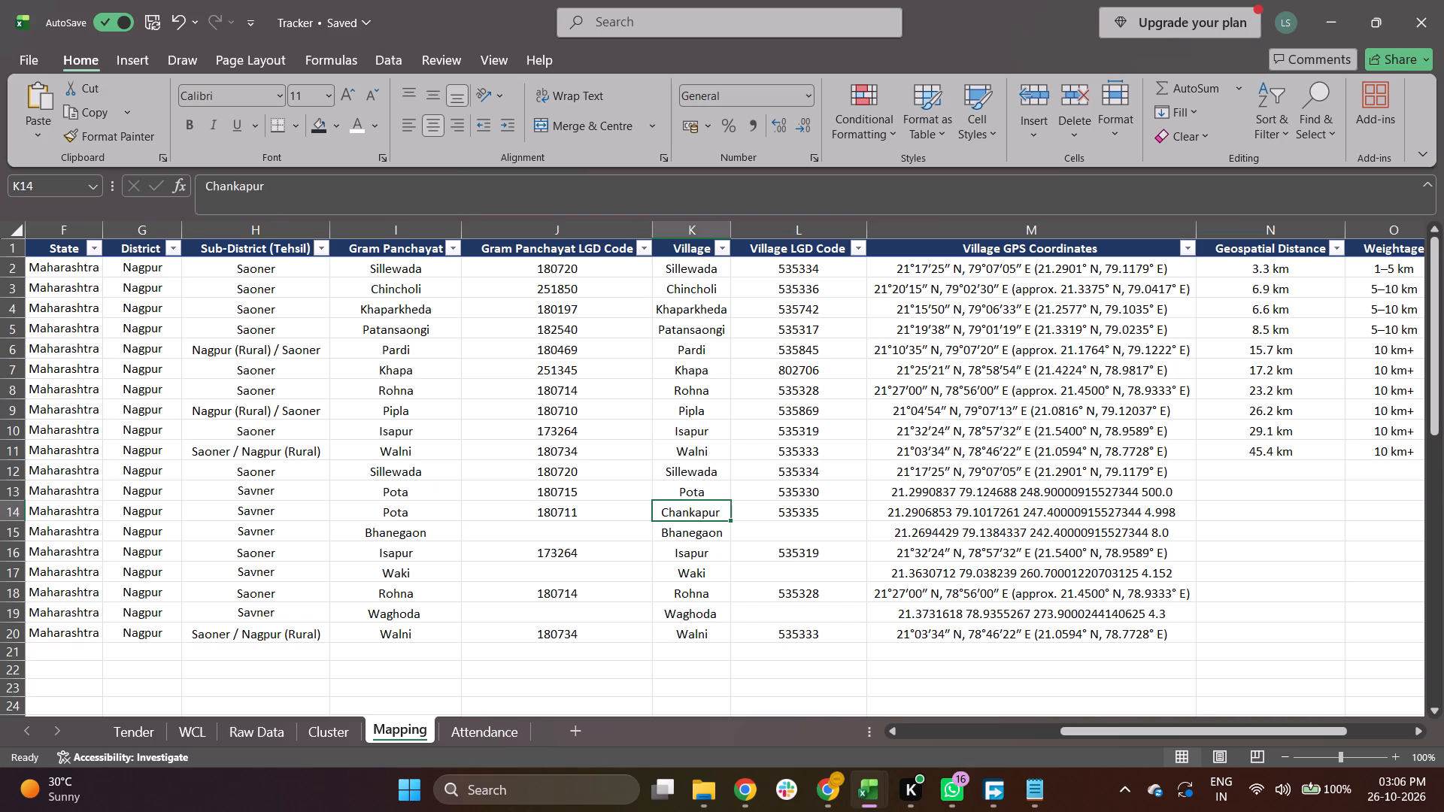
{"action": "key", "text": "ctrl+c"}
{"action": "key", "text": "Left"}
{"action": "key", "text": "Left"}
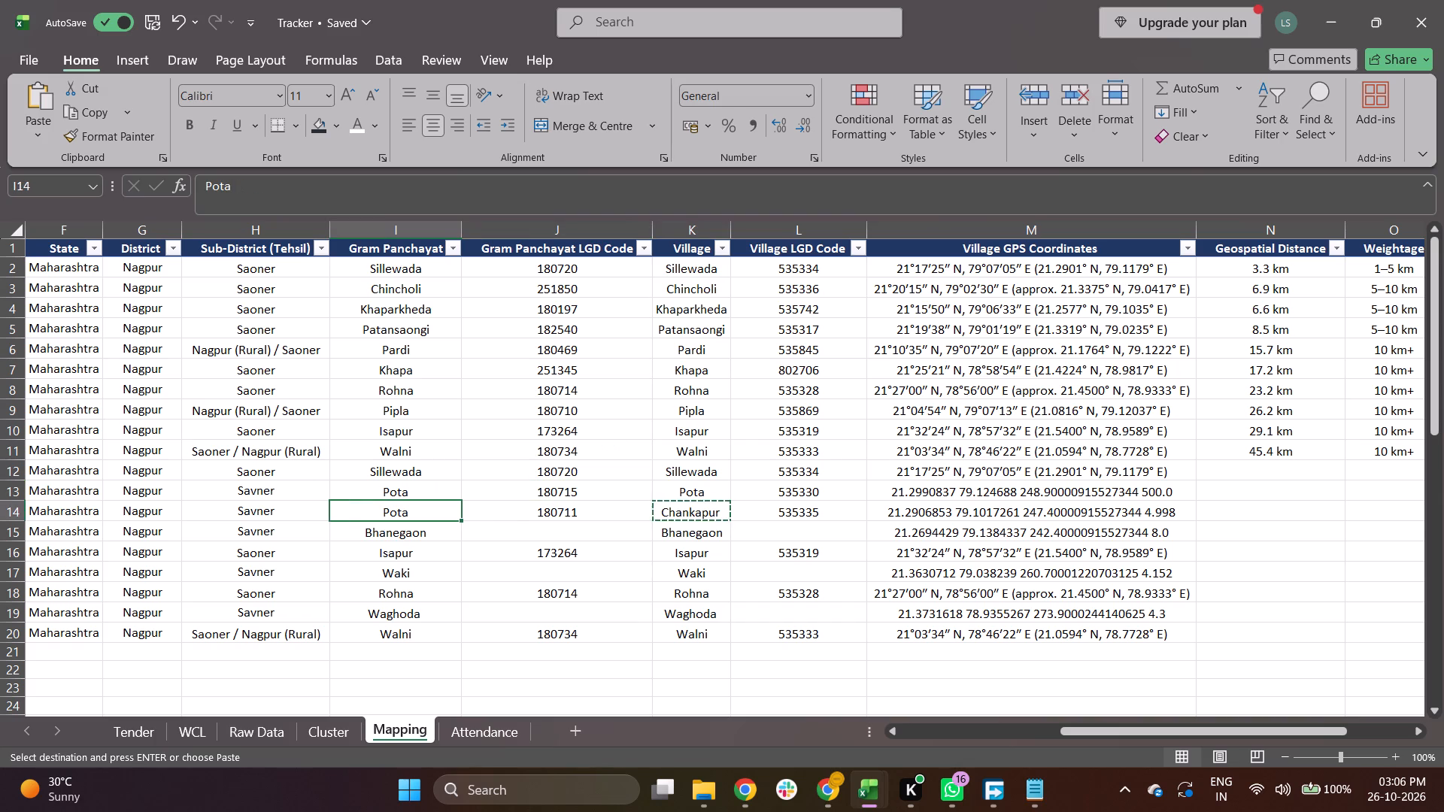
{"action": "key", "text": "ctrl+v"}
Clear the Gram Panchayat LGD codes and Village LGD codes of the Pota and Chankapur rows.
{"action": "key", "text": "Right"}
{"action": "key", "text": "shift+Up"}
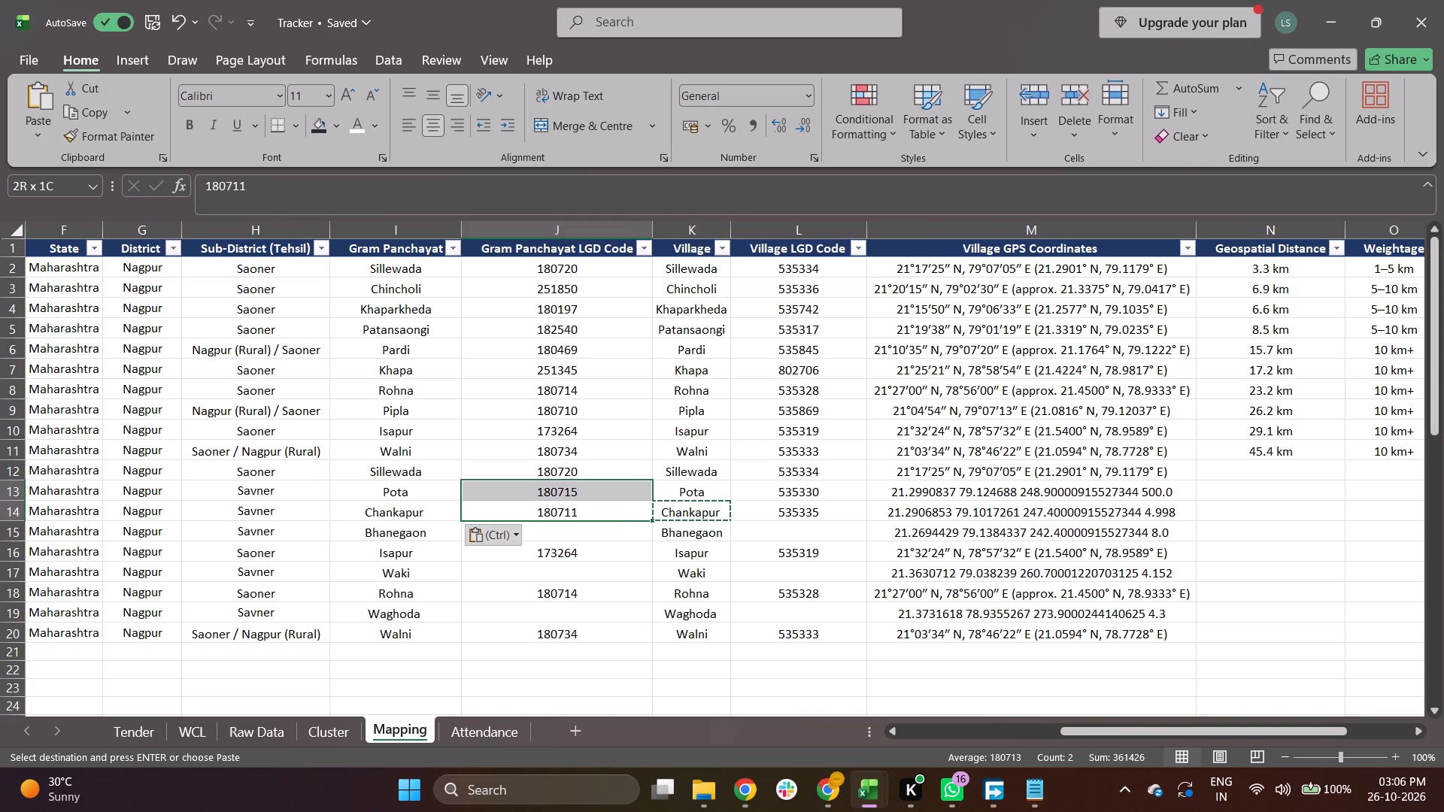
{"action": "key", "text": "Delete"}
{"action": "key", "text": "Right"}
{"action": "key", "text": "Right"}
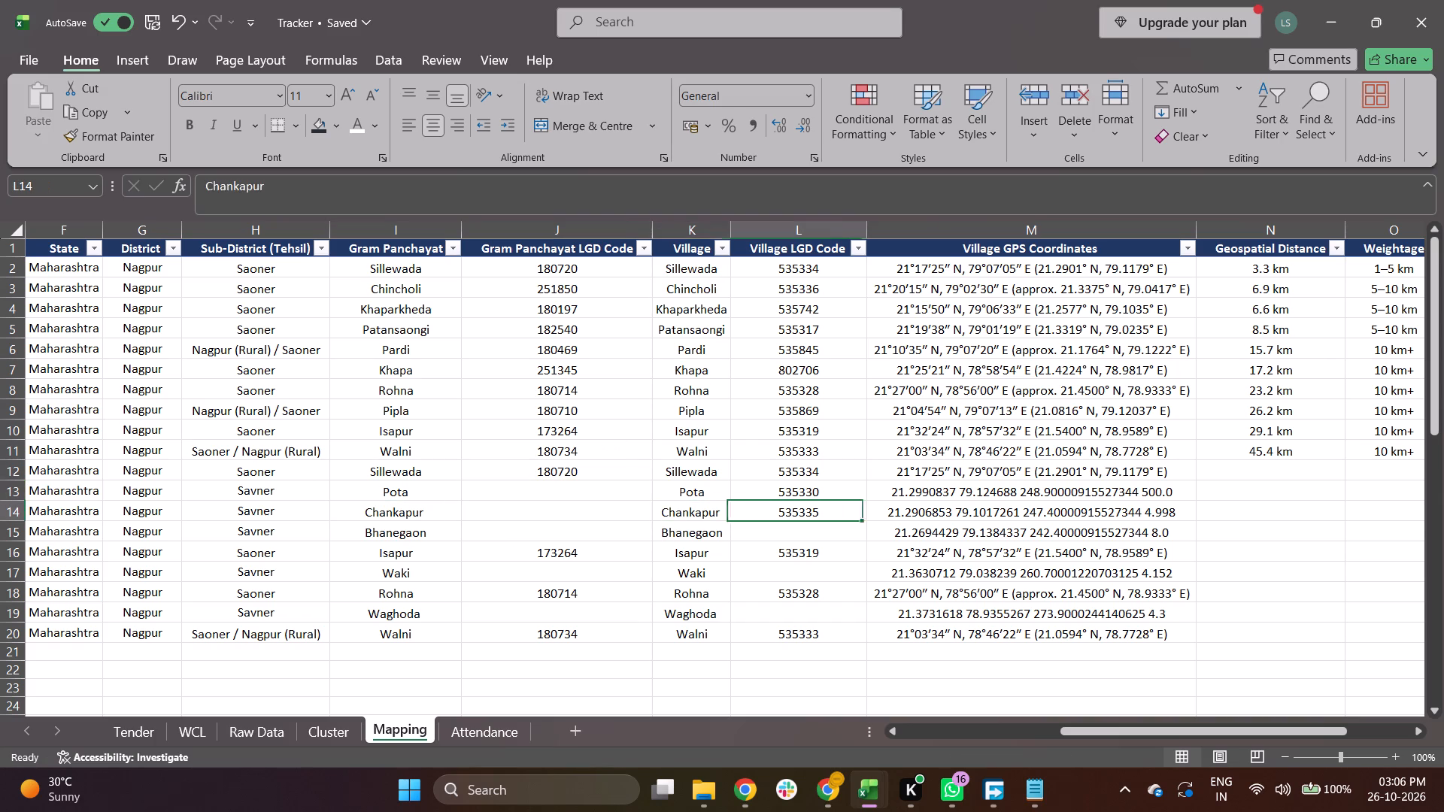
{"action": "key", "text": "shift+Up"}
{"action": "key", "text": "Delete"}
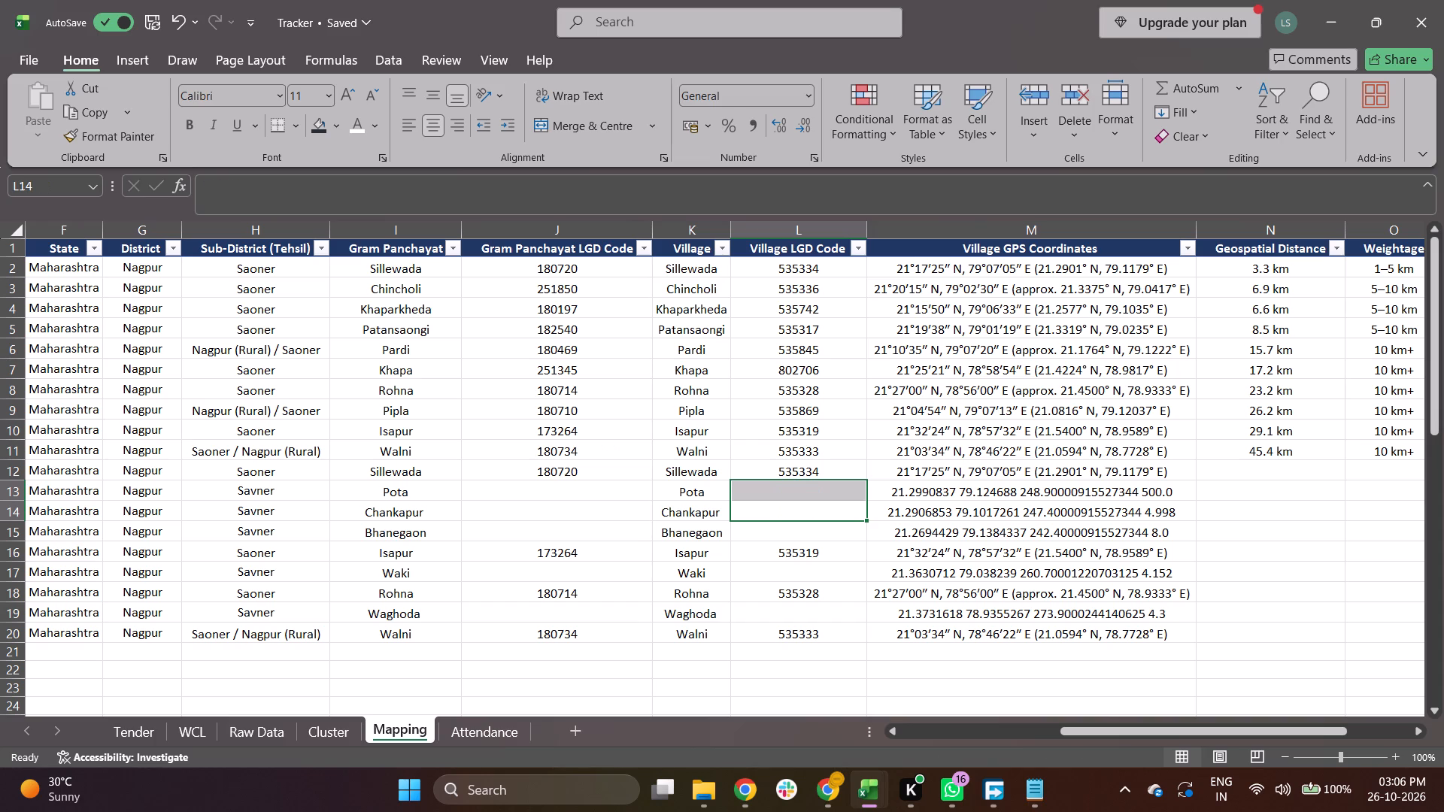
Review the Chankapur row from Gram Panchayat to Weightage and the village names in the rows below it.
{"action": "key", "text": "Right"}
{"action": "key", "text": "Right"}
{"action": "key", "text": "Left"}
{"action": "key", "text": "Left"}
{"action": "key", "text": "Left"}
{"action": "key", "text": "Left"}
{"action": "key", "text": "Left"}
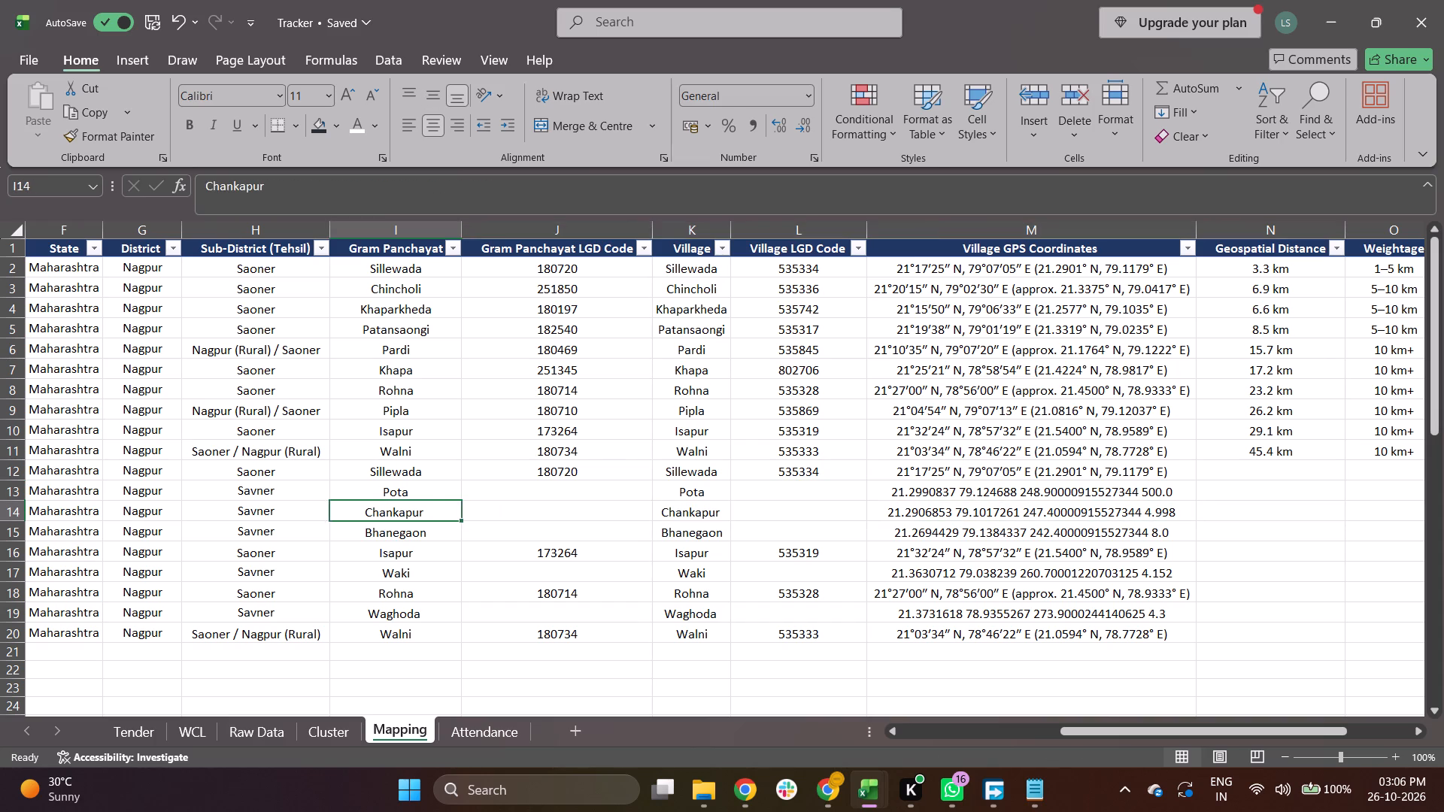
{"action": "key", "text": "Right"}
{"action": "key", "text": "Right"}
{"action": "key", "text": "Right"}
{"action": "key", "text": "Right"}
{"action": "key", "text": "Right"}
{"action": "key", "text": "Right"}
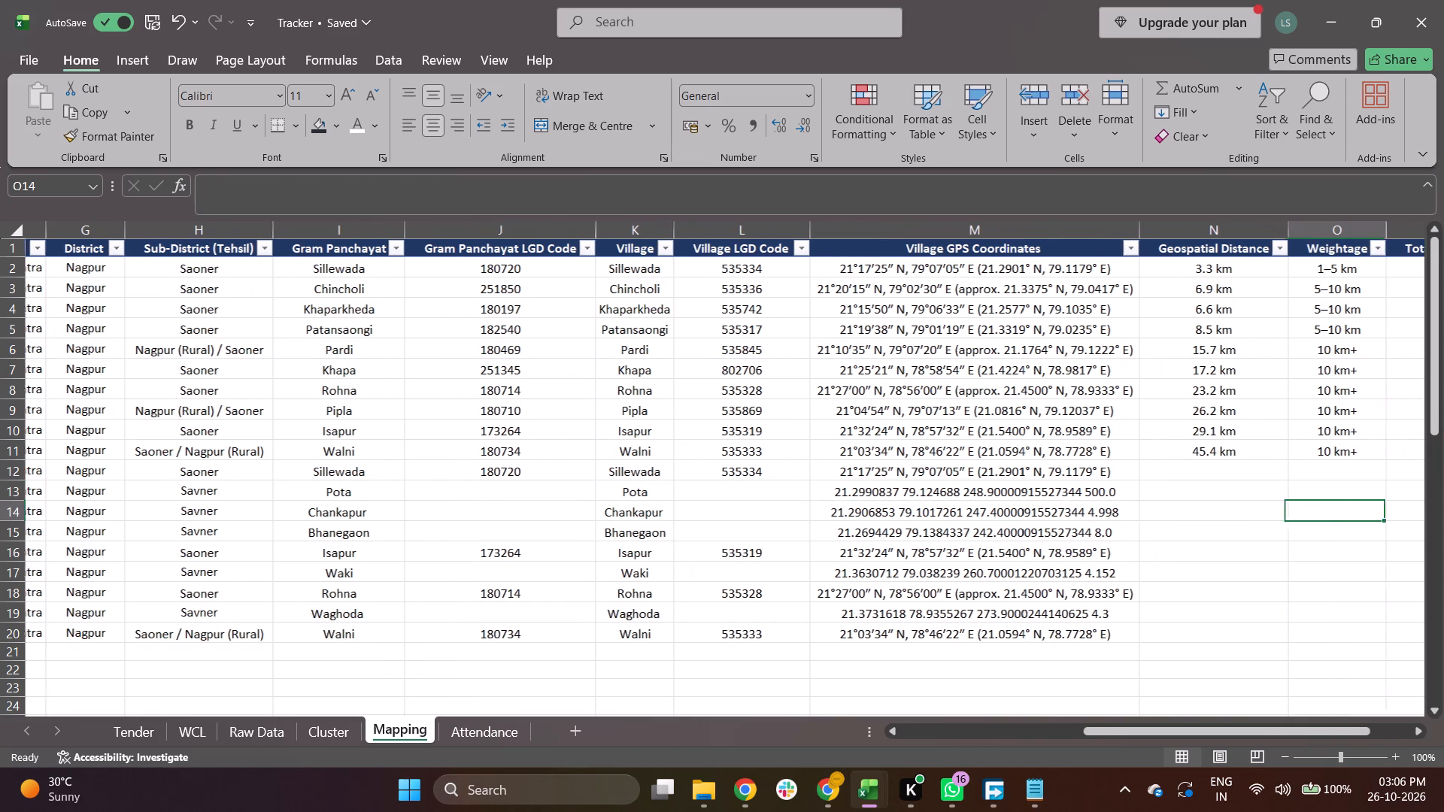
{"action": "key", "text": "Left"}
{"action": "key", "text": "Left"}
{"action": "key", "text": "Left"}
{"action": "key", "text": "Left"}
{"action": "key", "text": "Down"}
{"action": "key", "text": "Down"}
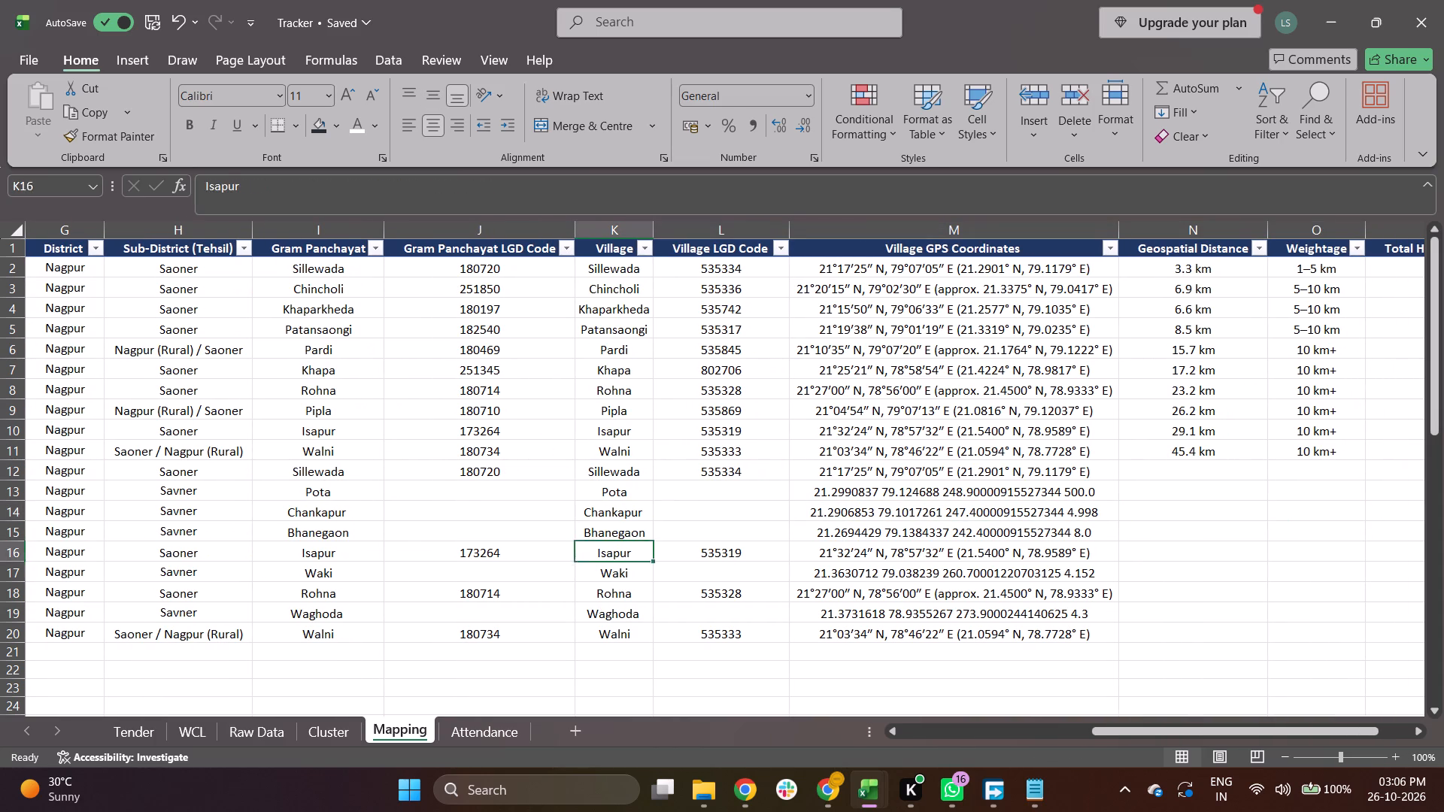
{"action": "key", "text": "Down"}
{"action": "key", "text": "Up"}
{"action": "key", "text": "Up"}
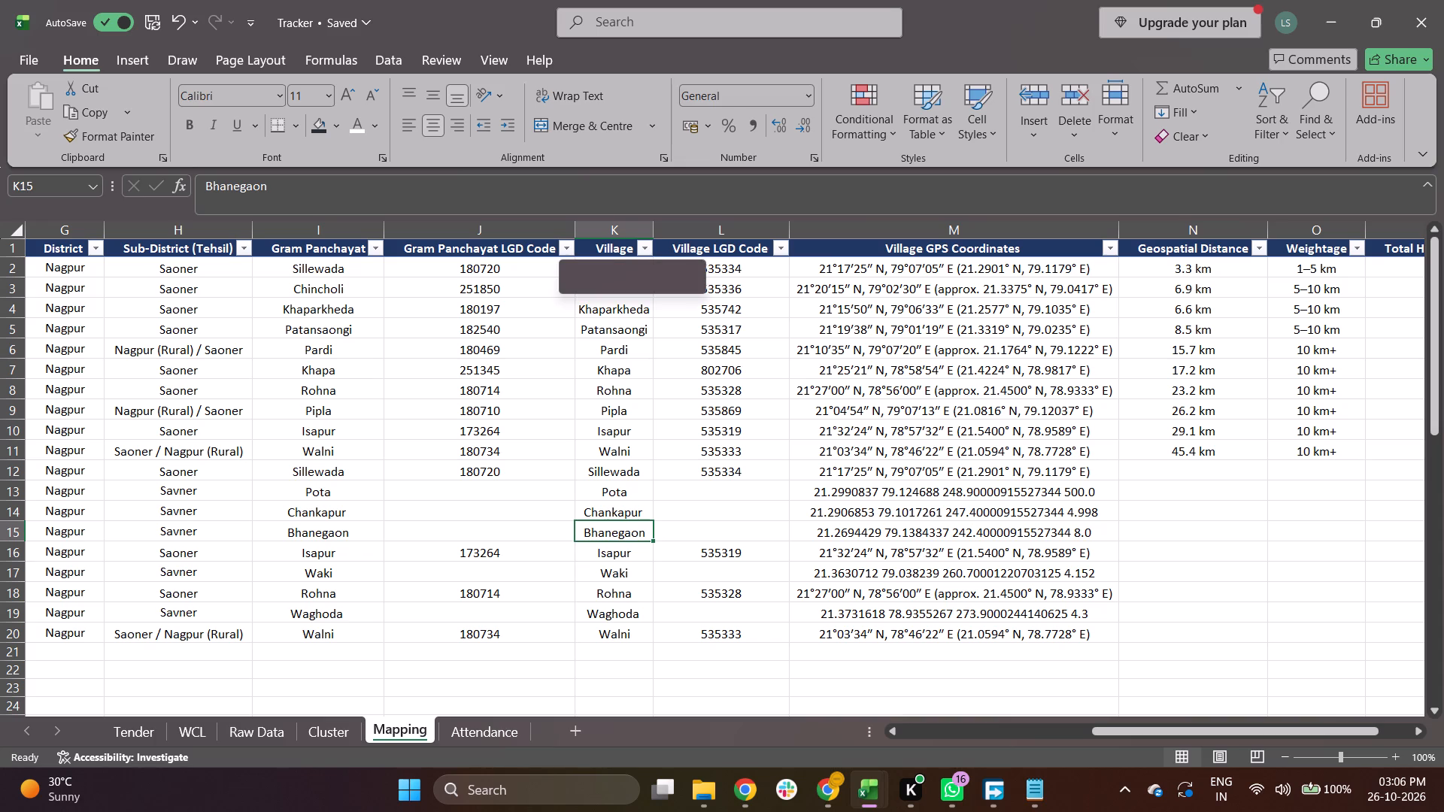
Filter the Gram Panchayat LGD Code column to show only blank entries.
{"action": "left_click", "coordinate": [564, 244]}
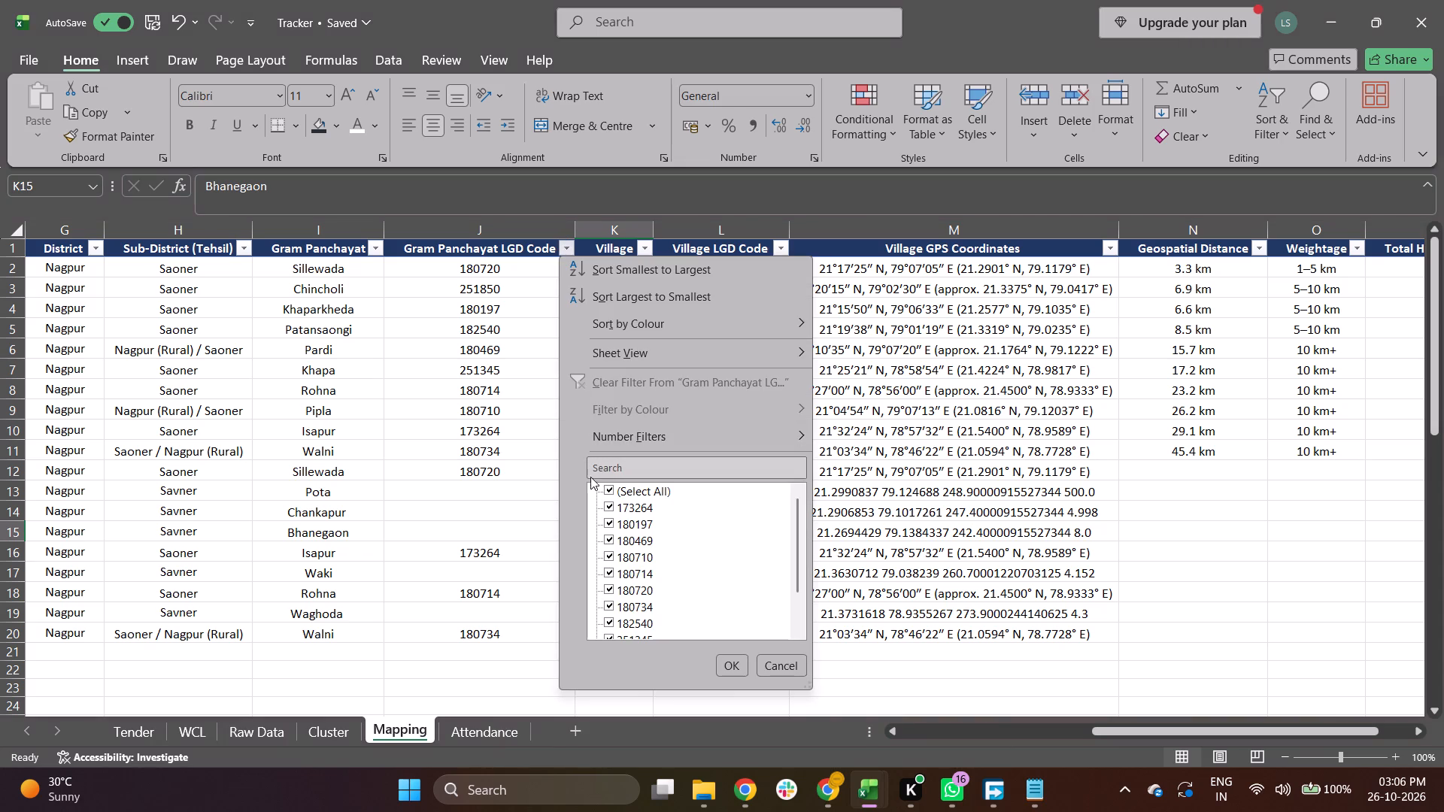
{"action": "left_click", "coordinate": [607, 490]}
{"action": "scroll", "coordinate": [672, 611], "scroll_direction": "down", "scroll_amount": 7}
{"action": "left_click", "coordinate": [632, 620]}
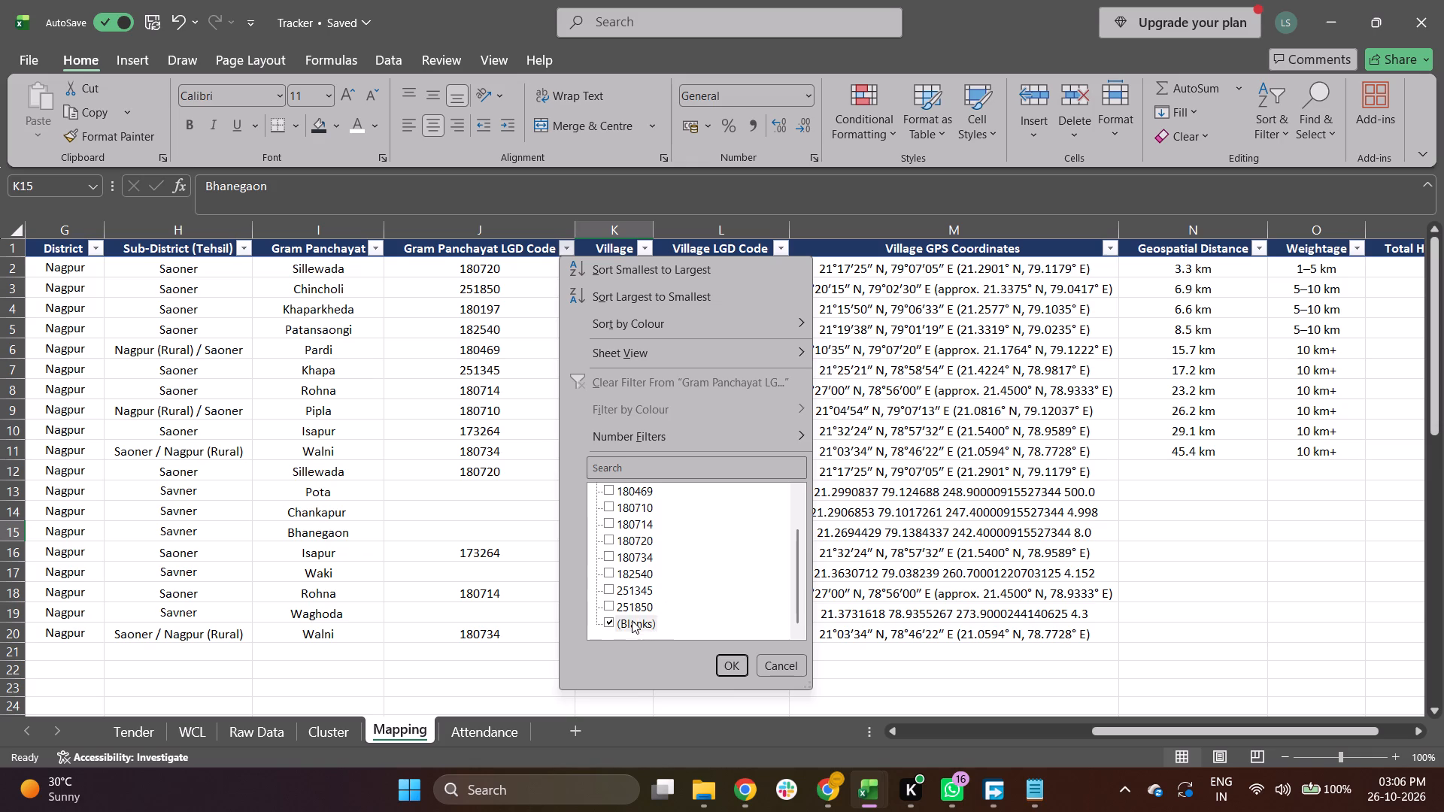
{"action": "left_click", "coordinate": [730, 666]}
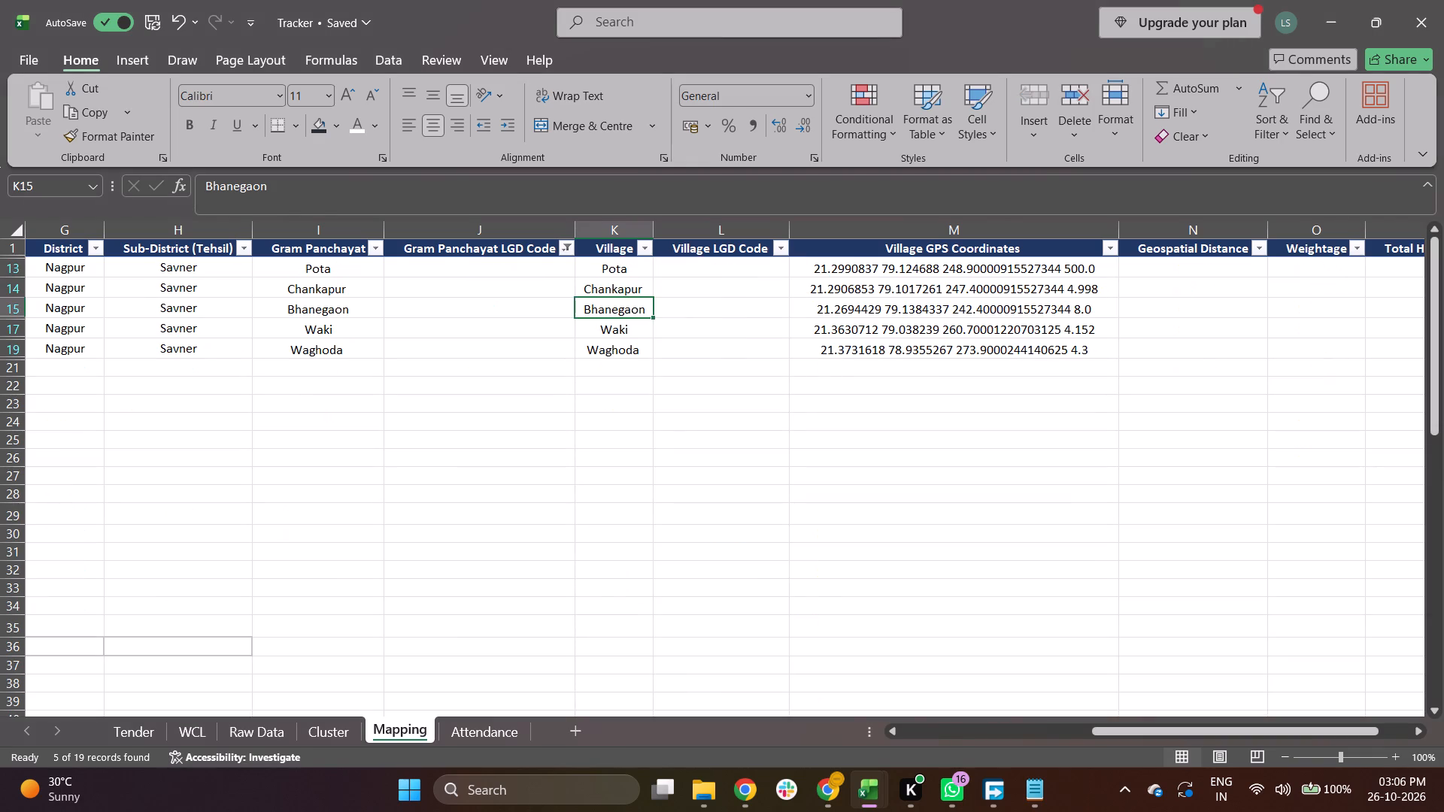
Copy the header row together with the Pota row, from S.No. through Village GPS Coordinates.
{"action": "left_click", "coordinate": [514, 301]}
{"action": "key", "text": "Up"}
{"action": "key", "text": "Up"}
{"action": "key", "text": "Up"}
{"action": "key", "text": "Left"}
{"action": "key", "text": "Left"}
{"action": "key", "text": "Left"}
{"action": "key", "text": "Left"}
{"action": "key", "text": "Left"}
{"action": "key", "text": "Left"}
{"action": "key", "text": "Left"}
{"action": "key", "text": "Left"}
{"action": "key", "text": "Left"}
{"action": "key", "text": "Left"}
{"action": "key", "text": "Left"}
{"action": "key", "text": "Left"}
{"action": "key", "text": "Left"}
{"action": "key", "text": "Left"}
{"action": "key", "text": "Left"}
{"action": "key", "text": "Left"}
{"action": "key", "text": "Left"}
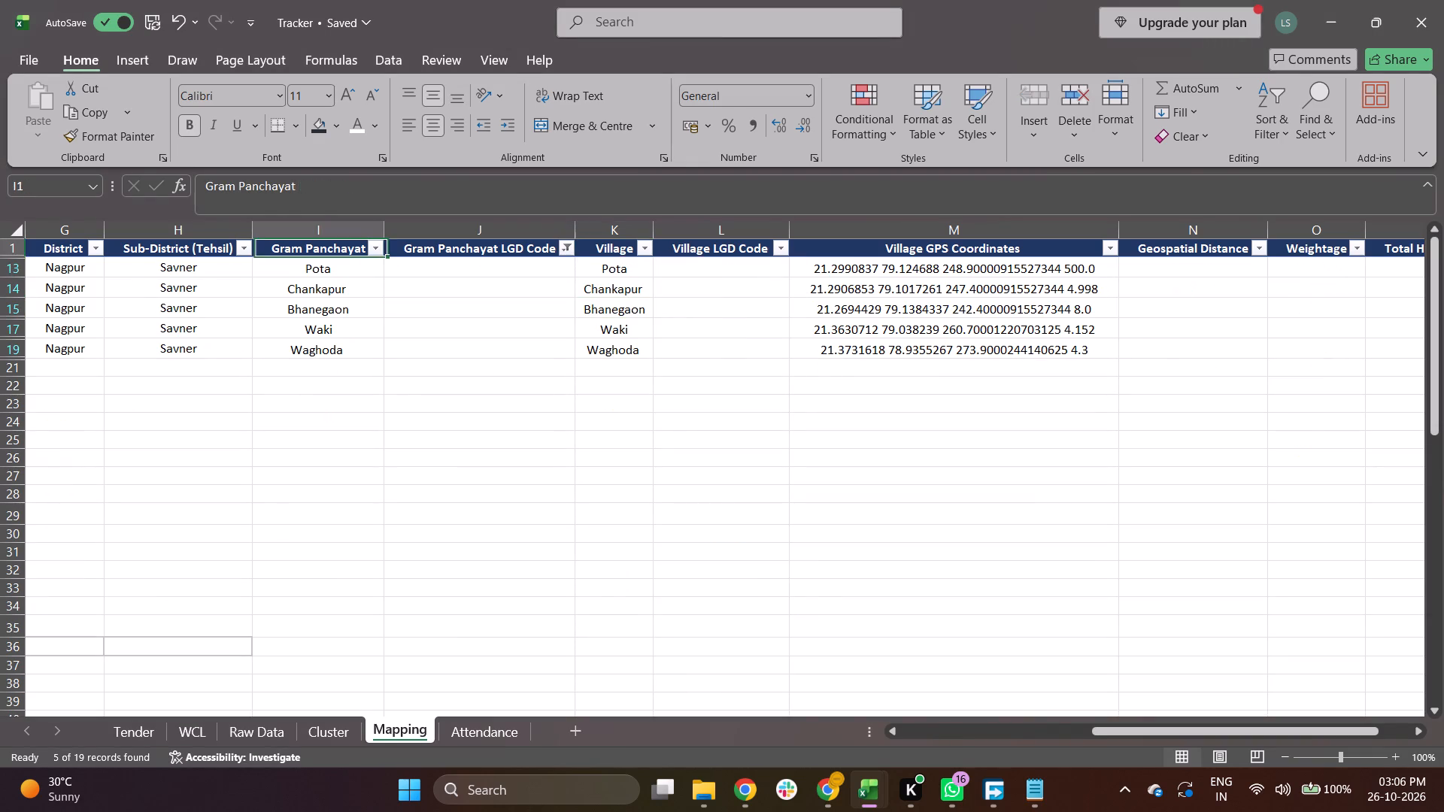
{"action": "key", "text": "shift+Right"}
{"action": "key", "text": "shift+Right"}
{"action": "key", "text": "shift+Right"}
{"action": "key", "text": "shift+Right"}
{"action": "key", "text": "shift+Right"}
{"action": "key", "text": "shift+Right"}
{"action": "key", "text": "shift+Right"}
{"action": "key", "text": "shift+Right"}
{"action": "key", "text": "shift+Right"}
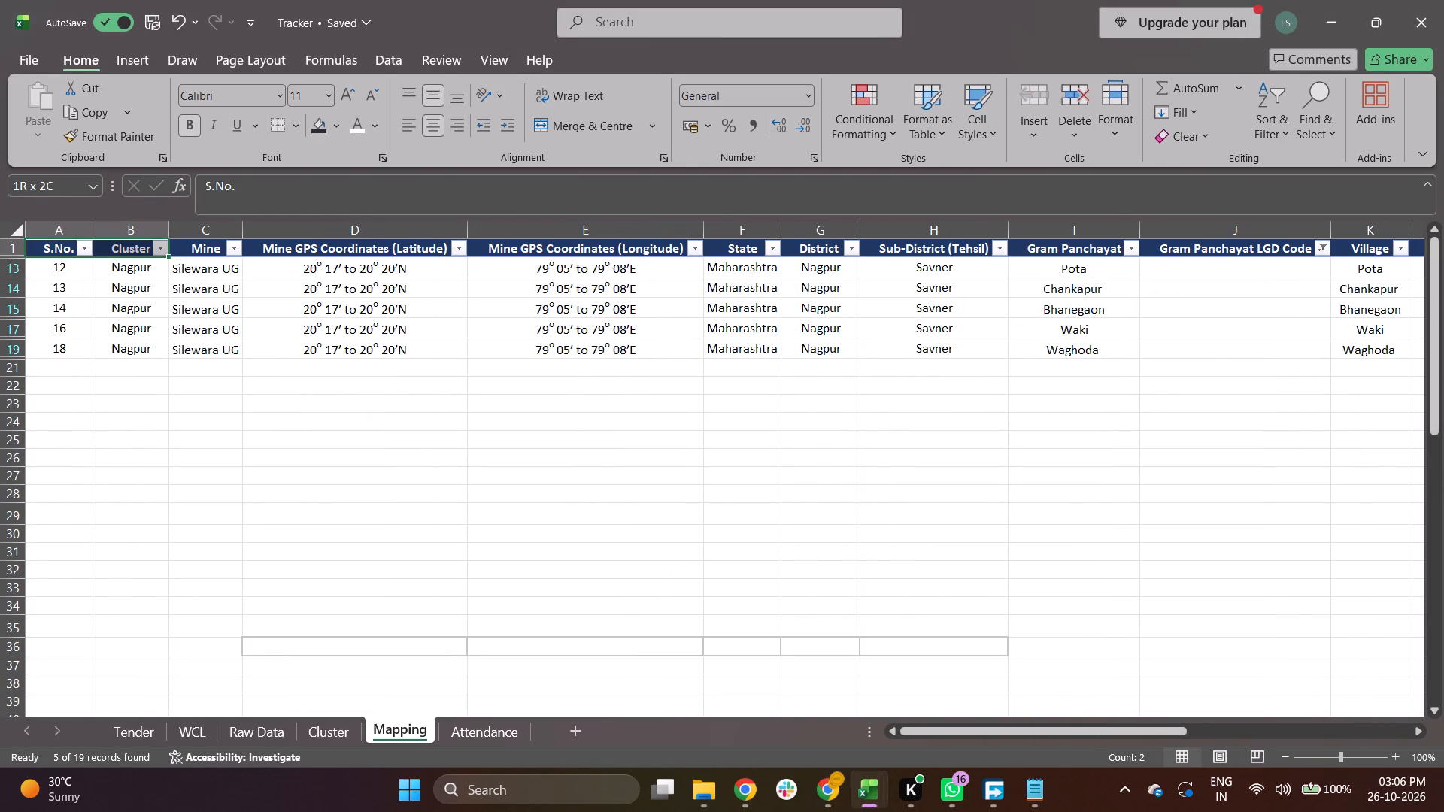
{"action": "key", "text": "shift+Right"}
{"action": "key", "text": "shift+Right"}
{"action": "key", "text": "shift+Right"}
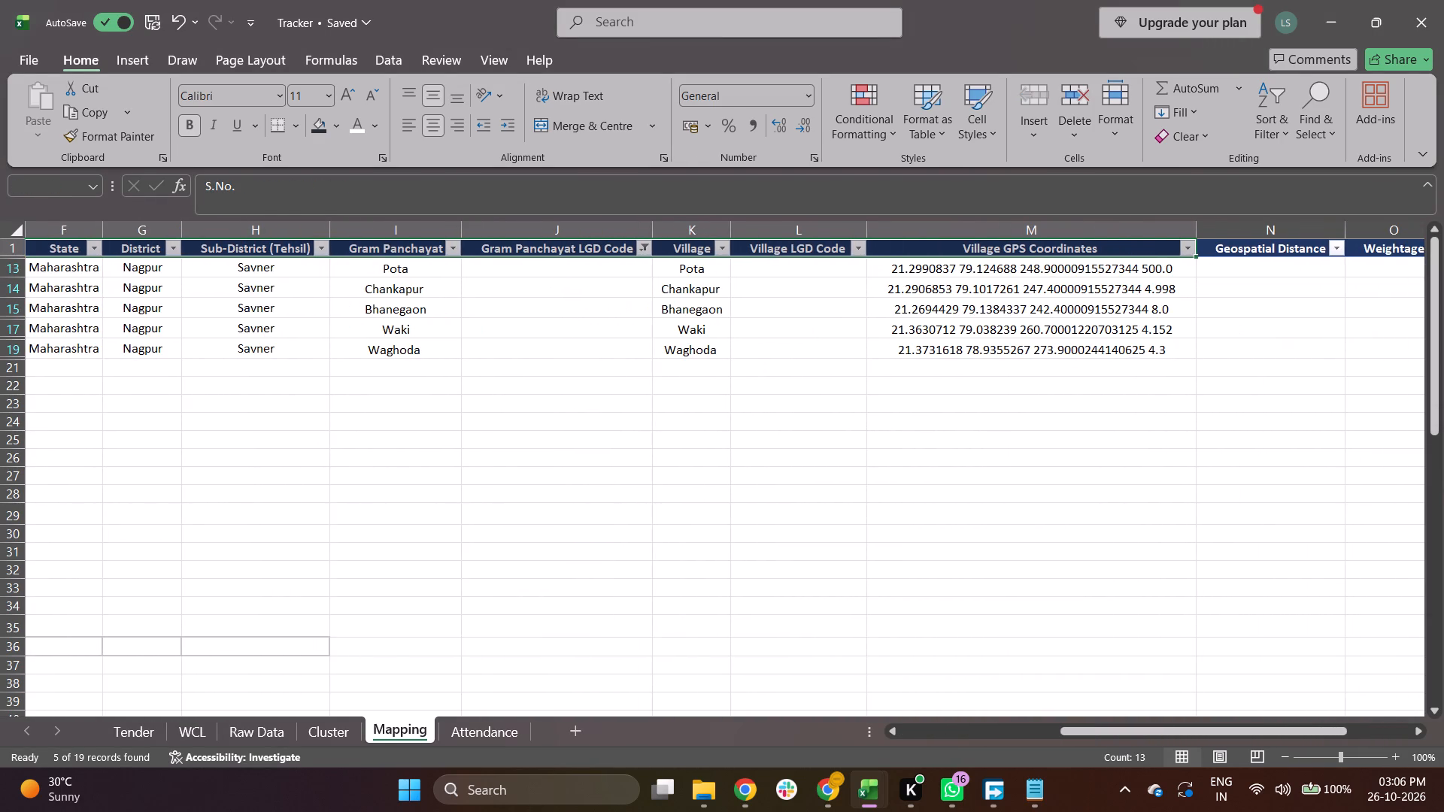
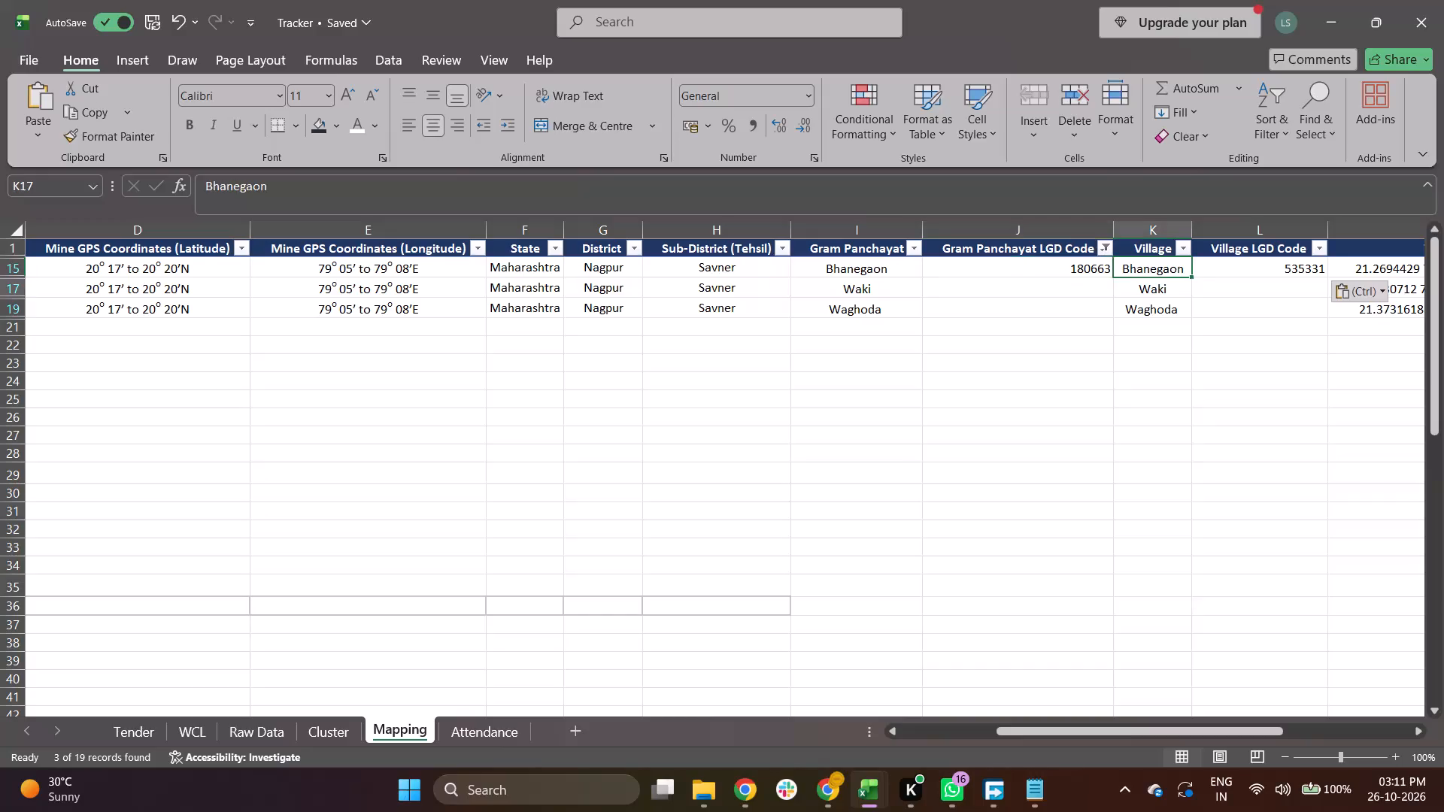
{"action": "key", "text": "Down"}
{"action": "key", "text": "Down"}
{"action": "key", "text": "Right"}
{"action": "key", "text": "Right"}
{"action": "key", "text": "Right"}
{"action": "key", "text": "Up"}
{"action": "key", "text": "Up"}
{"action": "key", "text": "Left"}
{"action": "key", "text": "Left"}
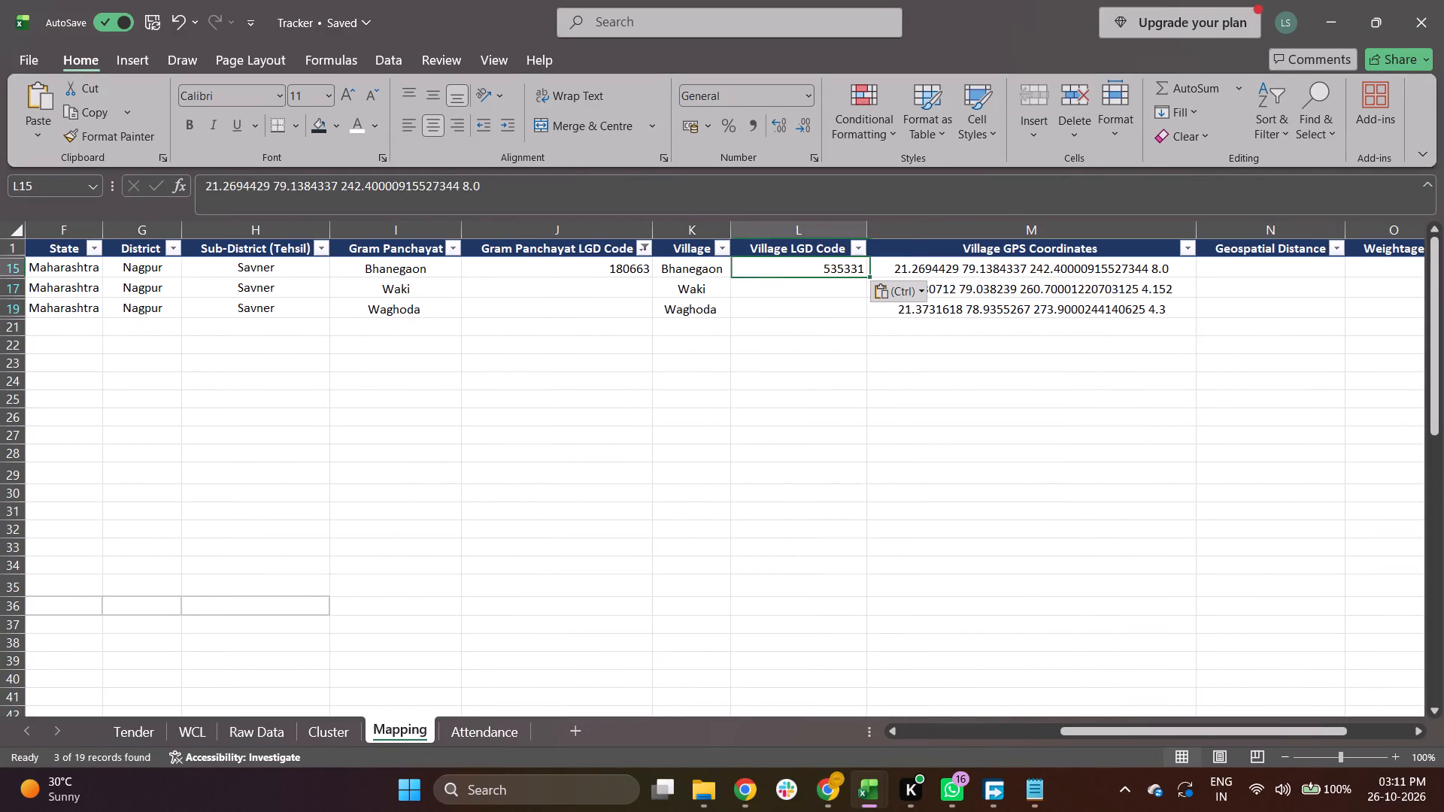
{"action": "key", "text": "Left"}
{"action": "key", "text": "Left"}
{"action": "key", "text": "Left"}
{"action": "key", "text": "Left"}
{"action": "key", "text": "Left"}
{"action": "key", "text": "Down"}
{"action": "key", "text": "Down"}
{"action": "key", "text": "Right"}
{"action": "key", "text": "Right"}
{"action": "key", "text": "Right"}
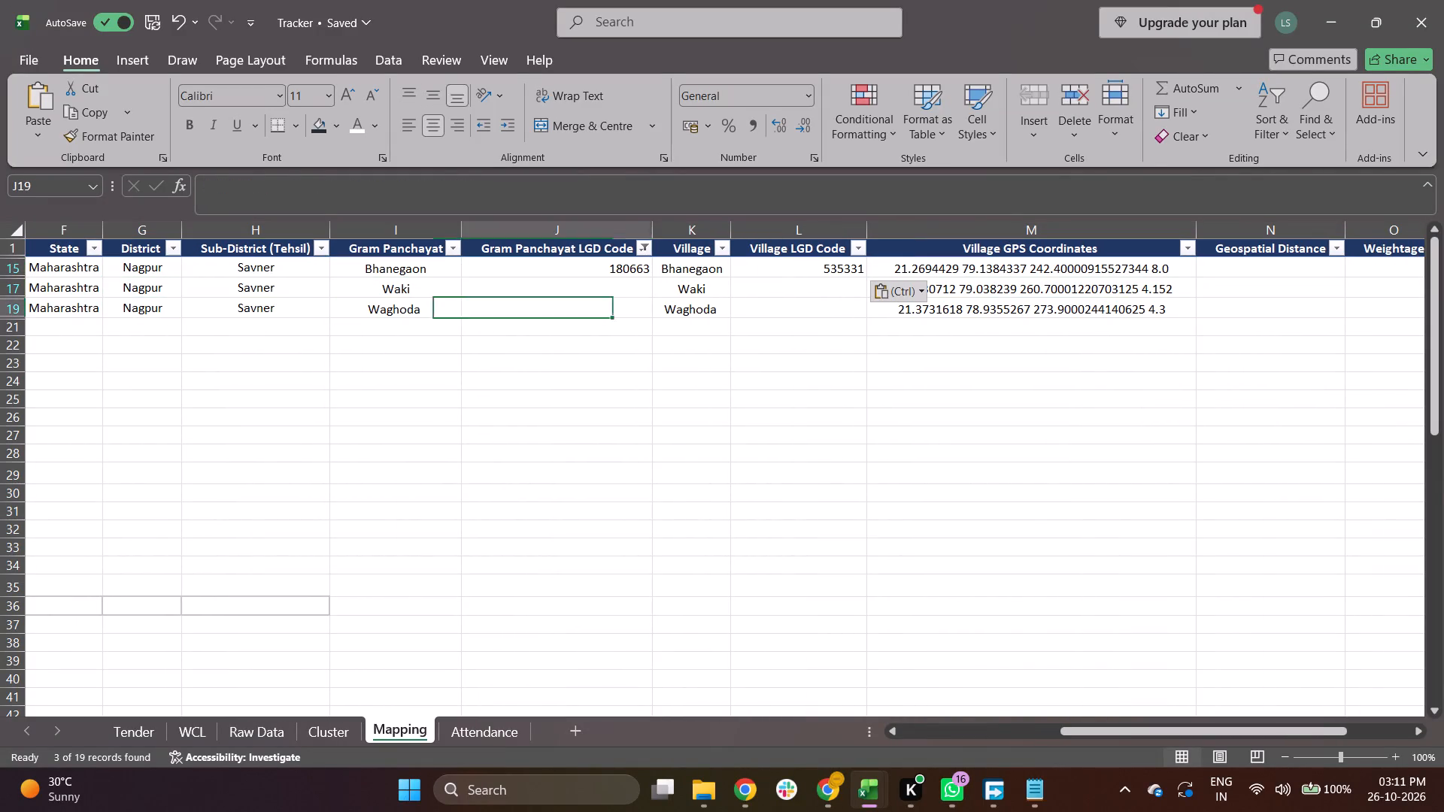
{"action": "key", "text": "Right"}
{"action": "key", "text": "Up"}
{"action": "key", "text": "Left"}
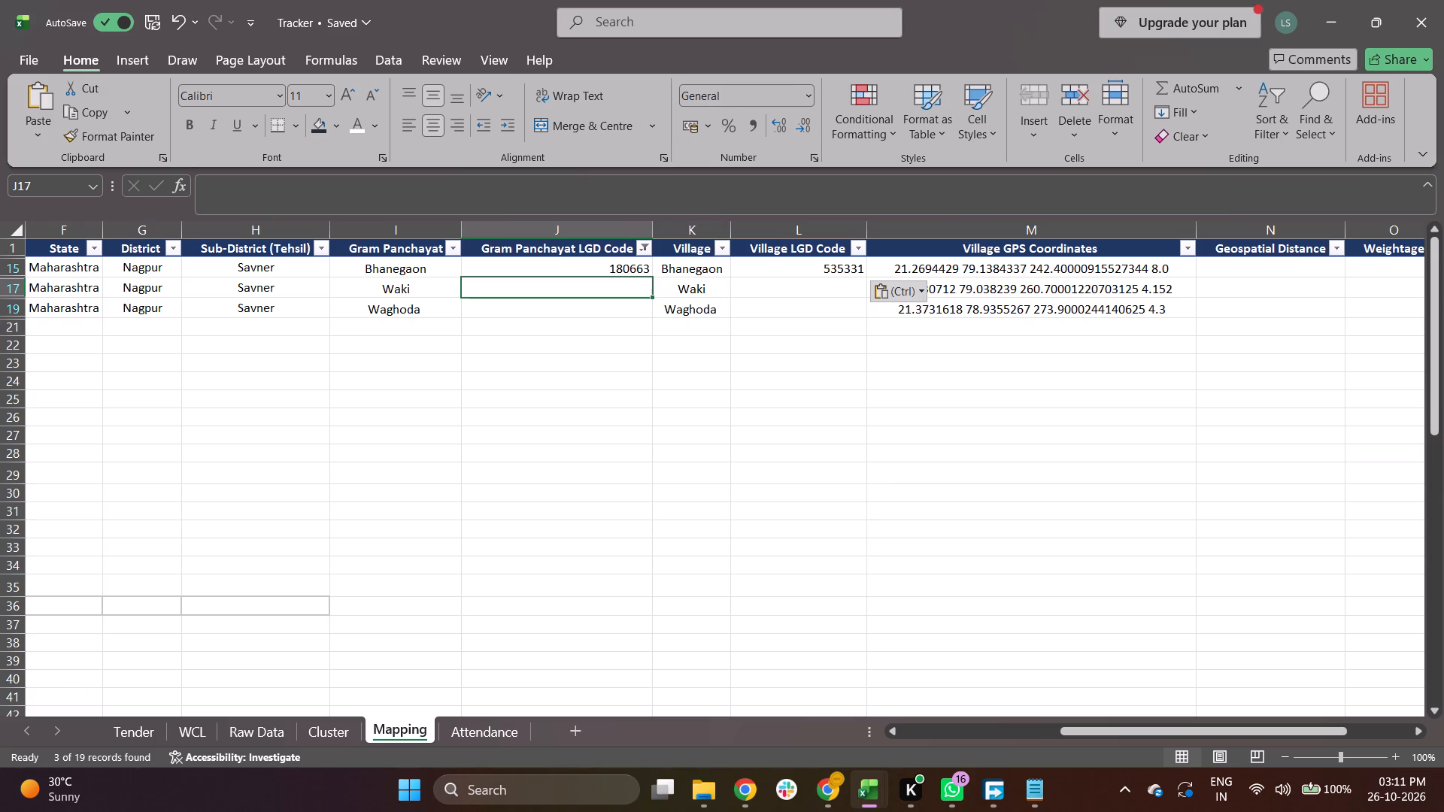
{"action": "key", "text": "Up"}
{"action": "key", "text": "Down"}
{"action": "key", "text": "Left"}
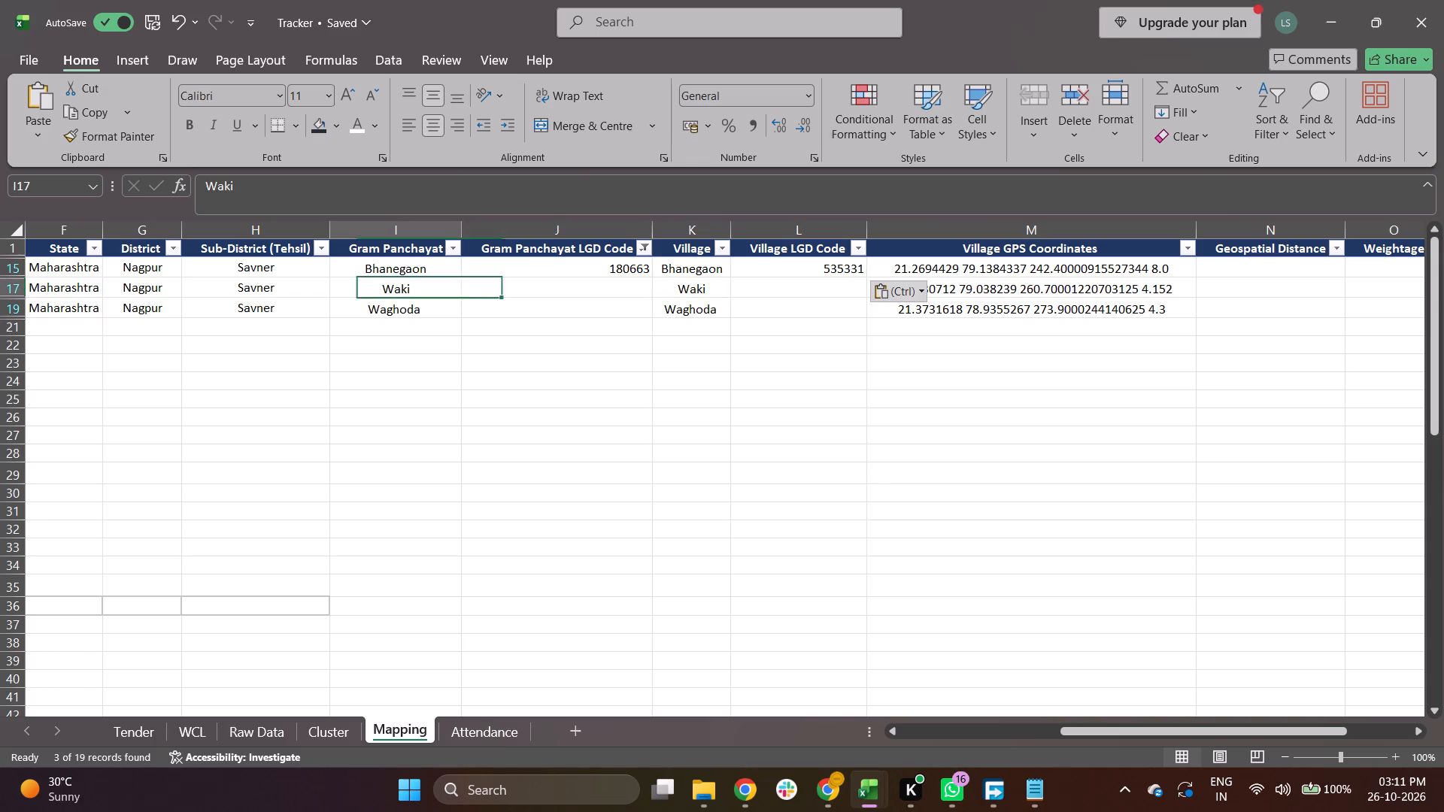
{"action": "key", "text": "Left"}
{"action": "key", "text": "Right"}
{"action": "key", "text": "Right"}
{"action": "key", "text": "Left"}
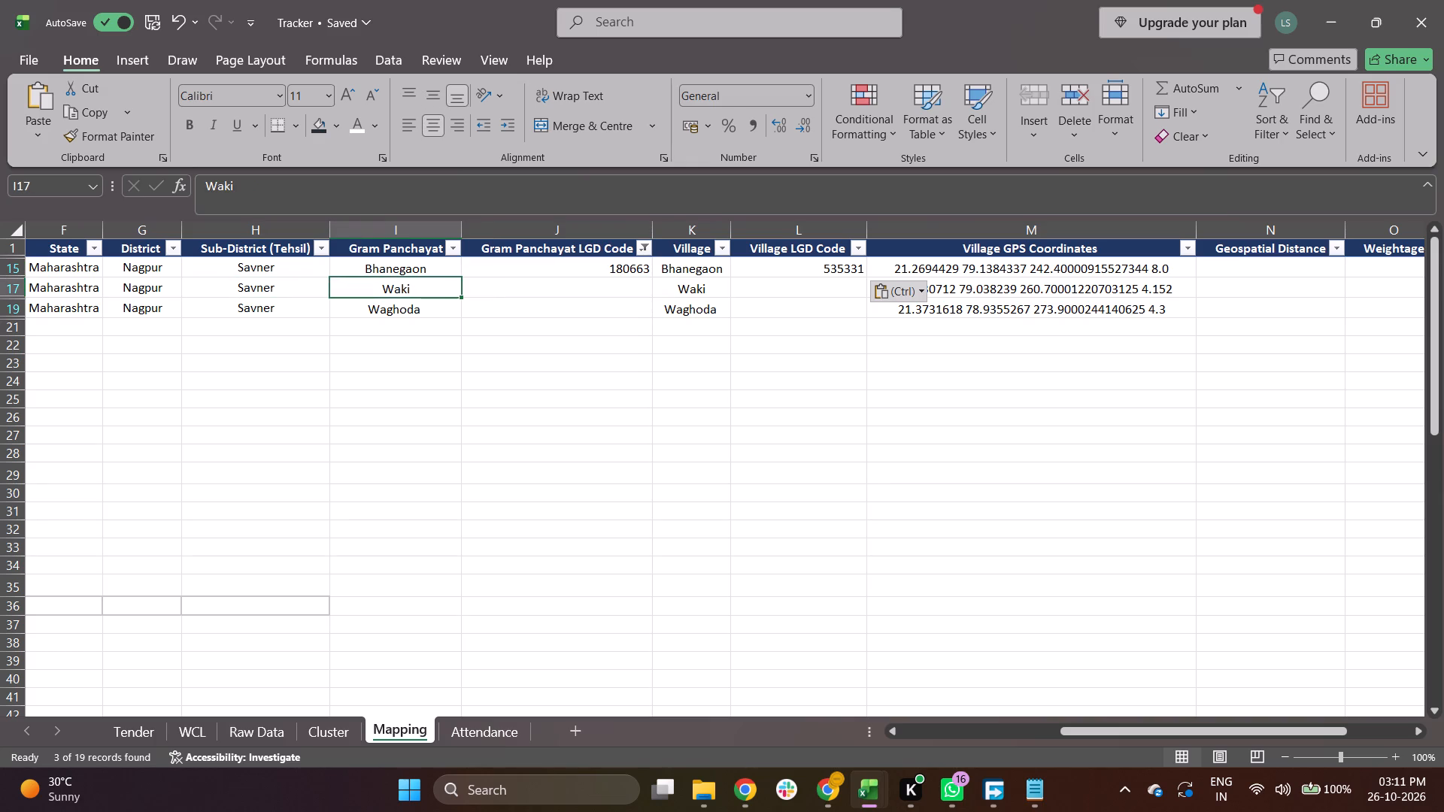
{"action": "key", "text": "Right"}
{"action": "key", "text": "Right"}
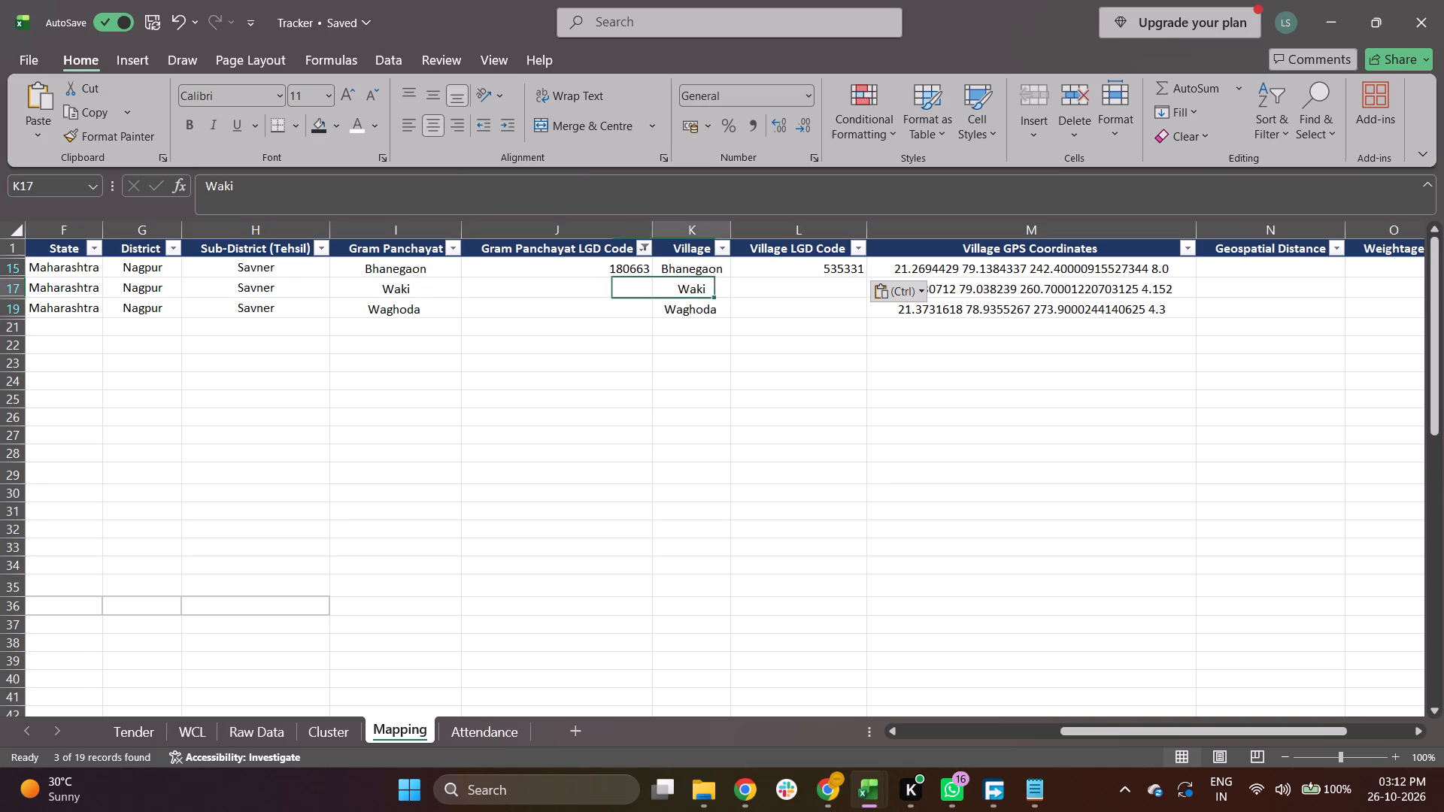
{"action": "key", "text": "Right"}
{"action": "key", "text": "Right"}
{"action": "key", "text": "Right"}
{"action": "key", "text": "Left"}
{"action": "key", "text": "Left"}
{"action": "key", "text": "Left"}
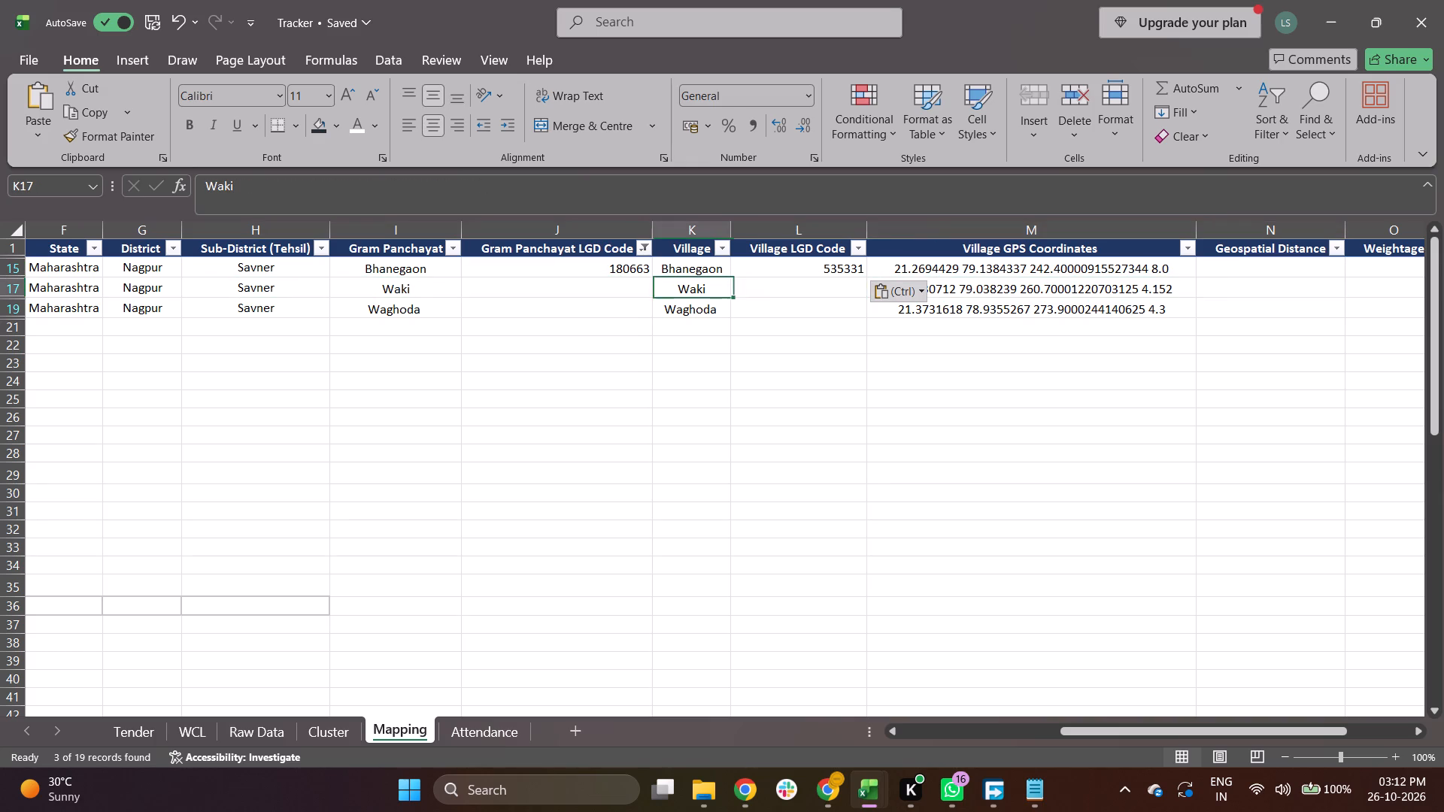
Reapply the existing filter on the Mapping sheet's Gram Panchayat LGD Code column.
{"action": "key", "text": "Left"}
{"action": "key", "text": "Up"}
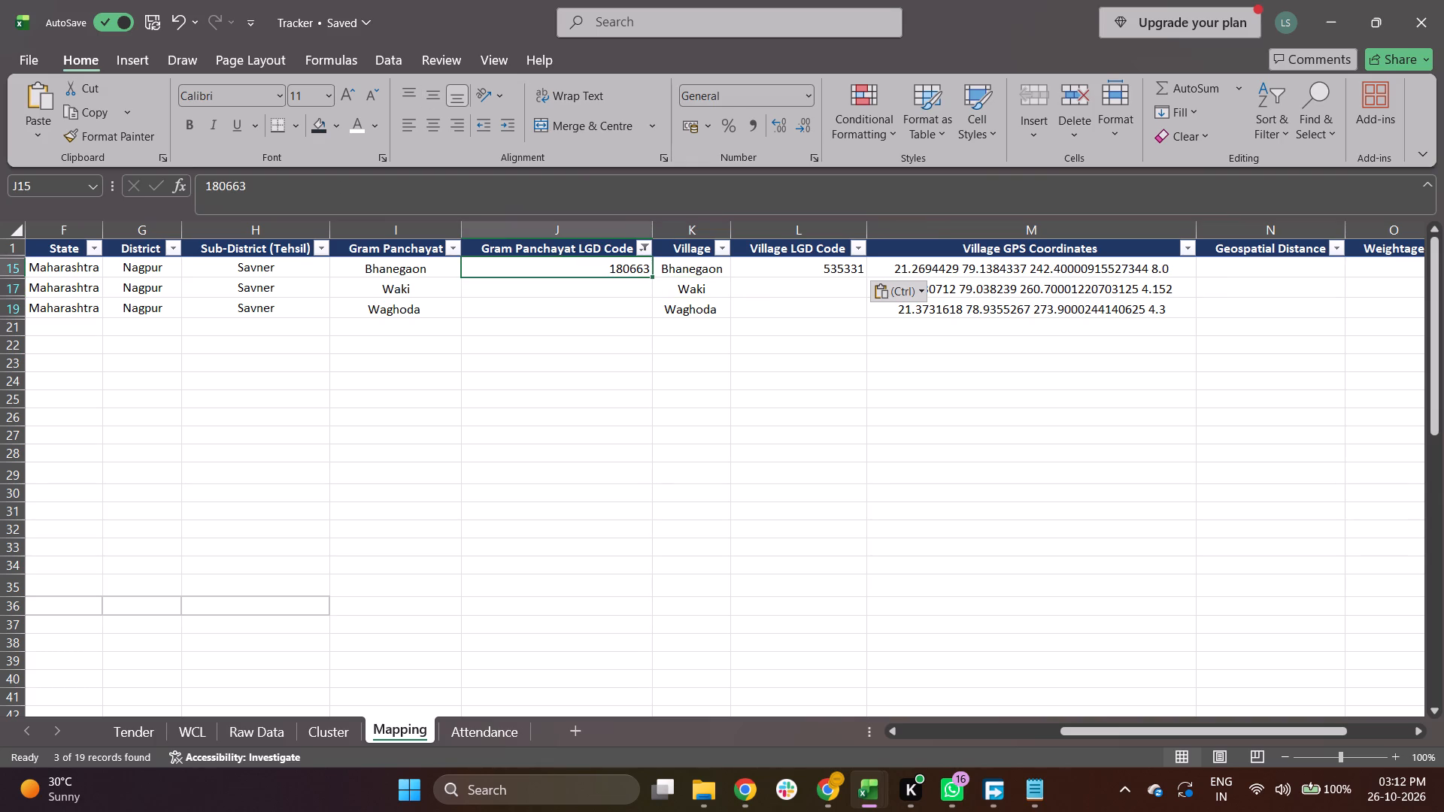
{"action": "left_click", "coordinate": [643, 249]}
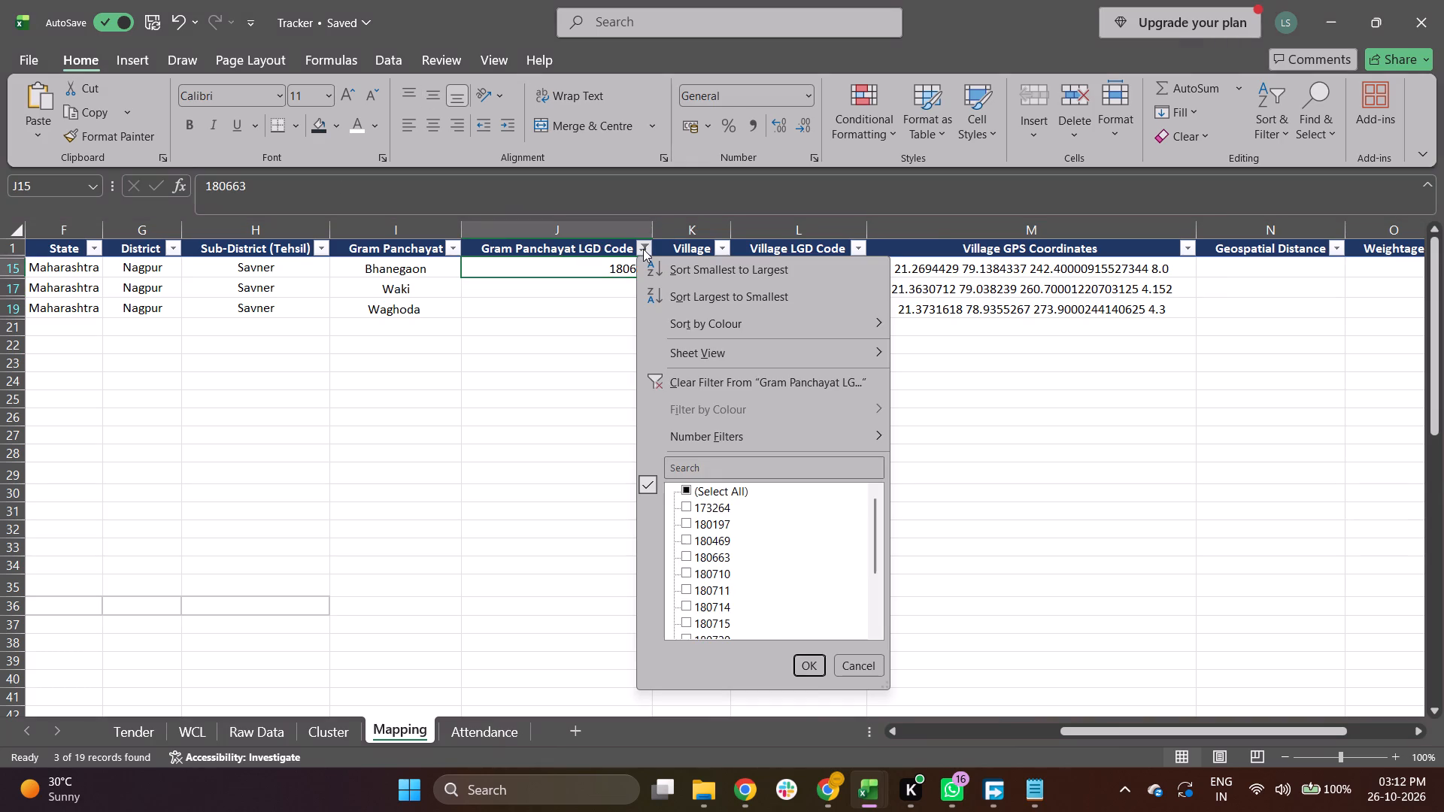
{"action": "left_click", "coordinate": [806, 669]}
Copy the header row together with the Waki row, from S.No. through Village GPS Coordinates.
{"action": "key", "text": "Down"}
{"action": "key", "text": "Left"}
{"action": "key", "text": "Left"}
{"action": "key", "text": "Left"}
{"action": "key", "text": "Left"}
{"action": "key", "text": "Left"}
{"action": "key", "text": "Left"}
{"action": "key", "text": "Left"}
{"action": "key", "text": "Left"}
{"action": "key", "text": "Left"}
{"action": "key", "text": "Left"}
{"action": "key", "text": "Left"}
{"action": "key", "text": "Left"}
{"action": "key", "text": "Left"}
{"action": "key", "text": "Left"}
{"action": "key", "text": "Left"}
{"action": "key", "text": "Left"}
{"action": "key", "text": "Left"}
{"action": "key", "text": "Left"}
{"action": "key", "text": "Left"}
{"action": "key", "text": "Left"}
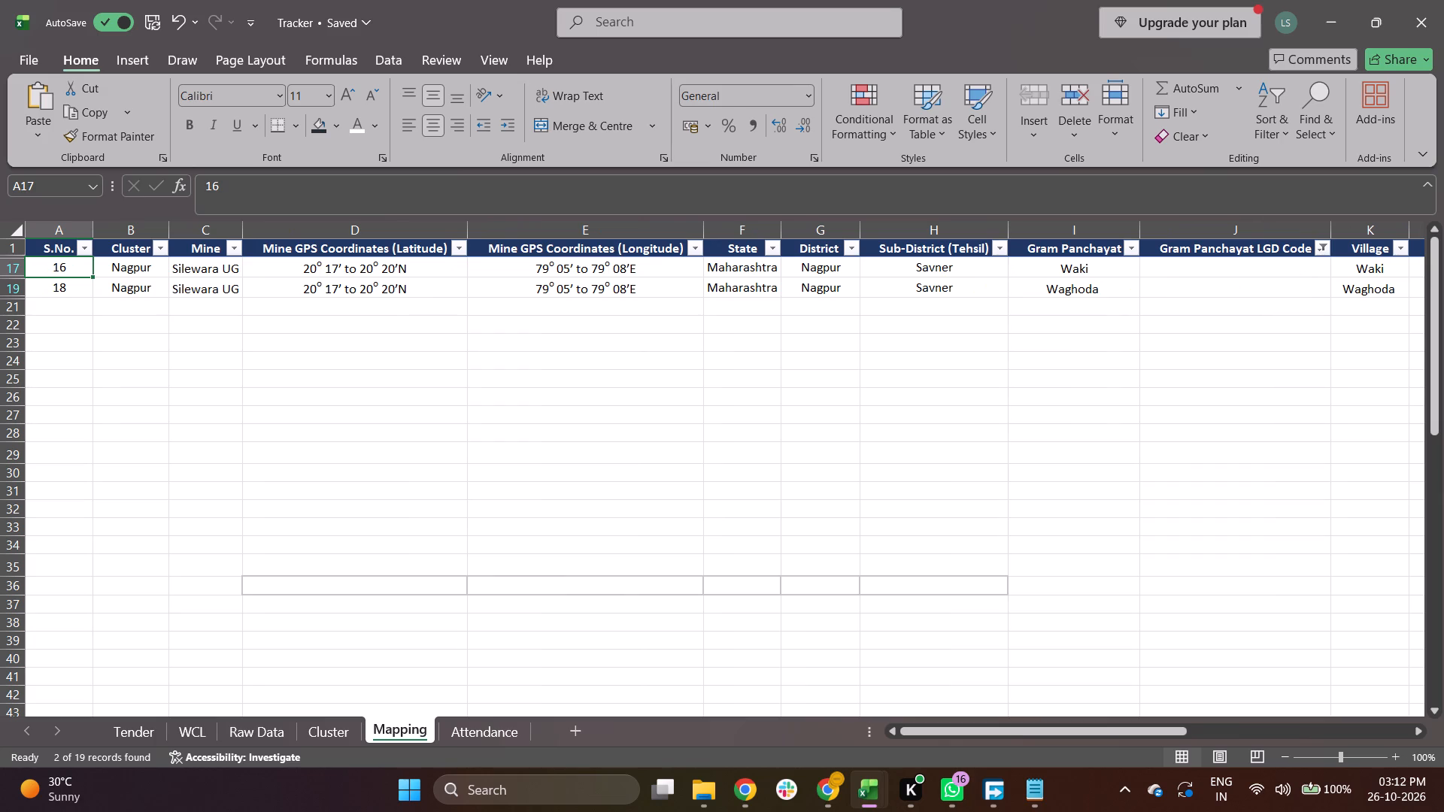
{"action": "key", "text": "Up"}
{"action": "key", "text": "shift+Down"}
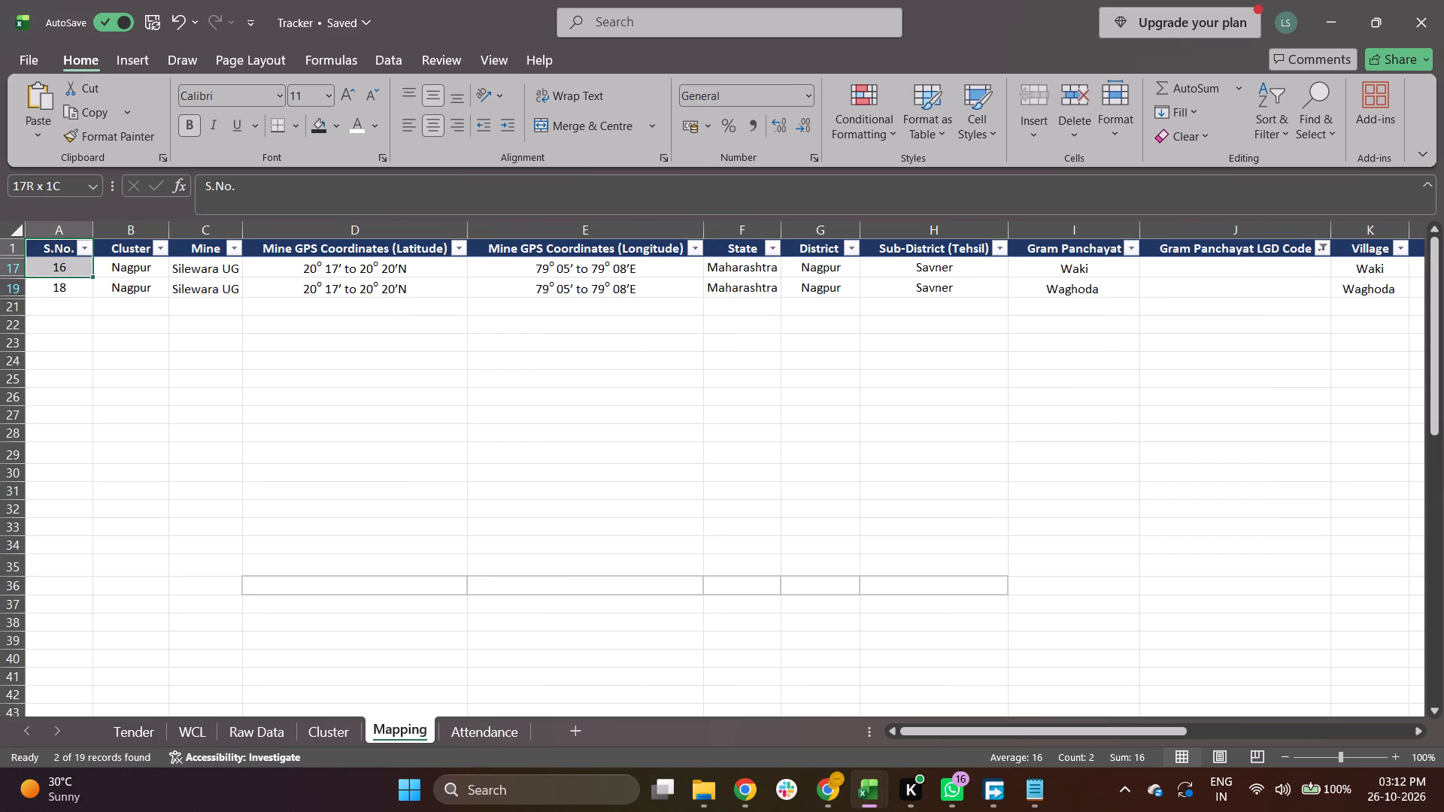
{"action": "key", "text": "shift+Right"}
{"action": "key", "text": "shift+Right"}
{"action": "key", "text": "shift+Right"}
{"action": "key", "text": "shift+Right"}
{"action": "key", "text": "shift+Right"}
{"action": "key", "text": "shift+Right"}
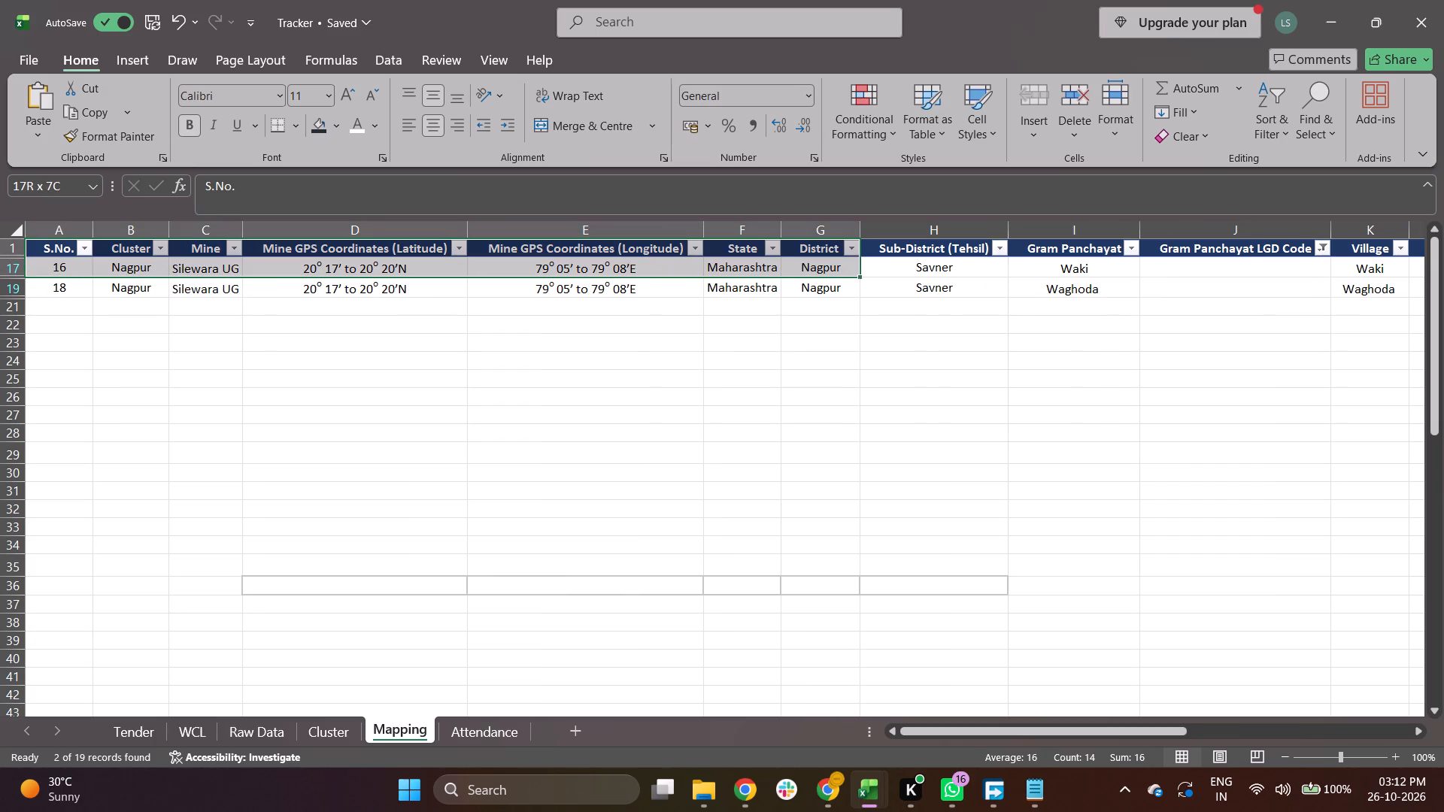
{"action": "key", "text": "shift+Right"}
{"action": "key", "text": "shift+Right"}
{"action": "key", "text": "shift+Right"}
{"action": "key", "text": "shift+Right"}
{"action": "key", "text": "shift+Right"}
{"action": "key", "text": "shift+Right"}
{"action": "key", "text": "shift+Right"}
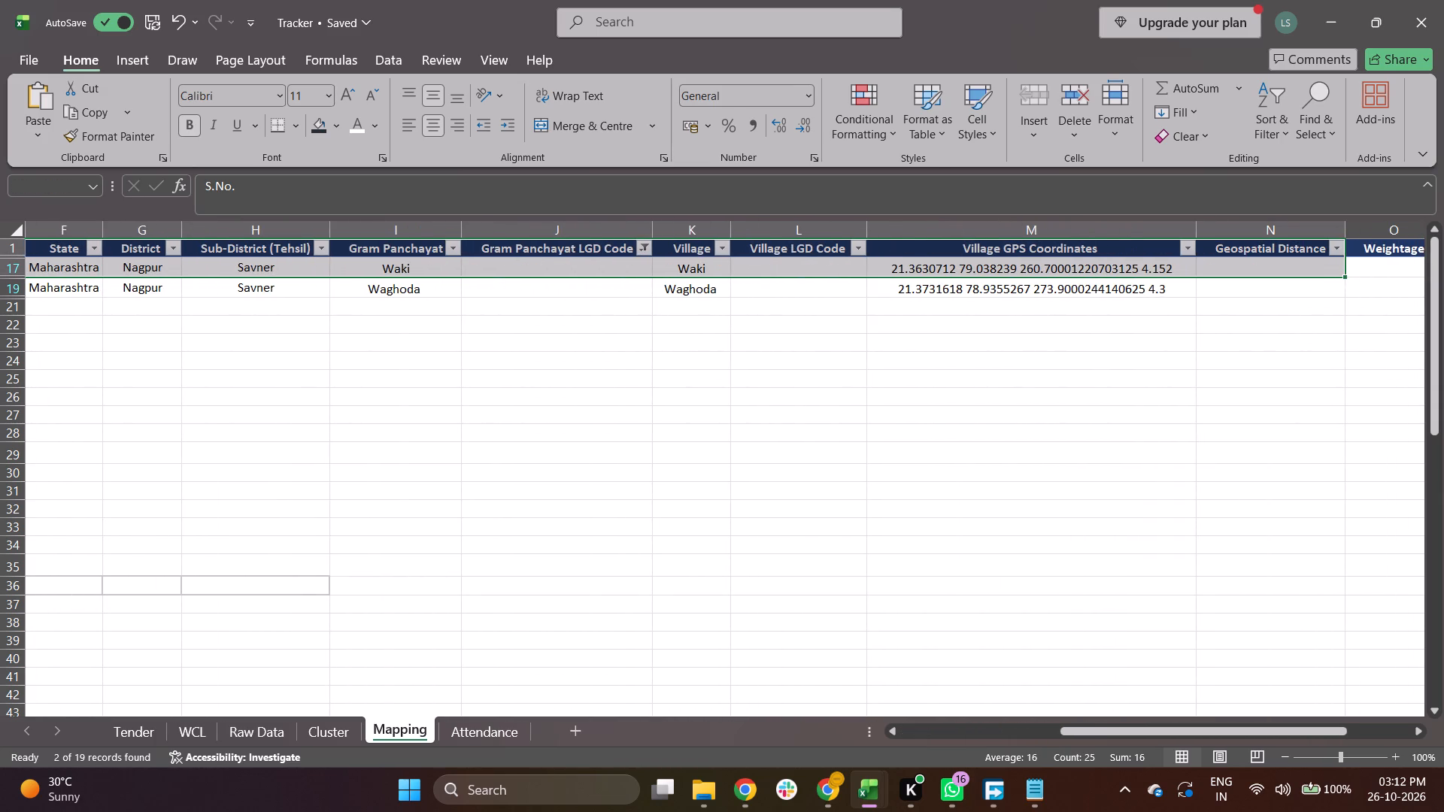
{"action": "key", "text": "shift+Left"}
{"action": "key", "text": "ctrl+c"}
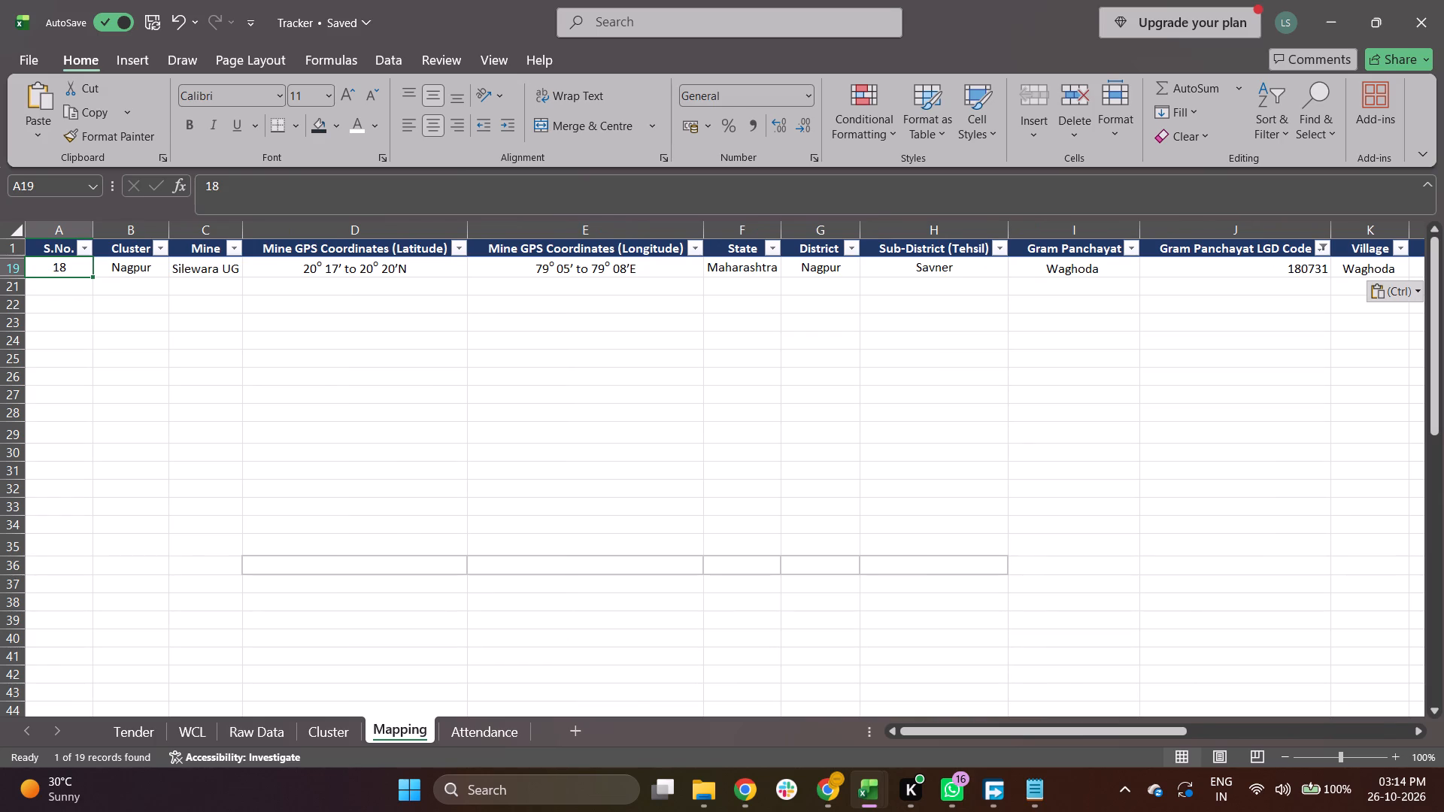
{"action": "key", "text": "Up"}
{"action": "key", "text": "Right"}
{"action": "key", "text": "Right"}
{"action": "key", "text": "Right"}
{"action": "key", "text": "Right"}
{"action": "key", "text": "Right"}
{"action": "key", "text": "Right"}
{"action": "key", "text": "Right"}
{"action": "key", "text": "Right"}
{"action": "key", "text": "Right"}
{"action": "key", "text": "Right"}
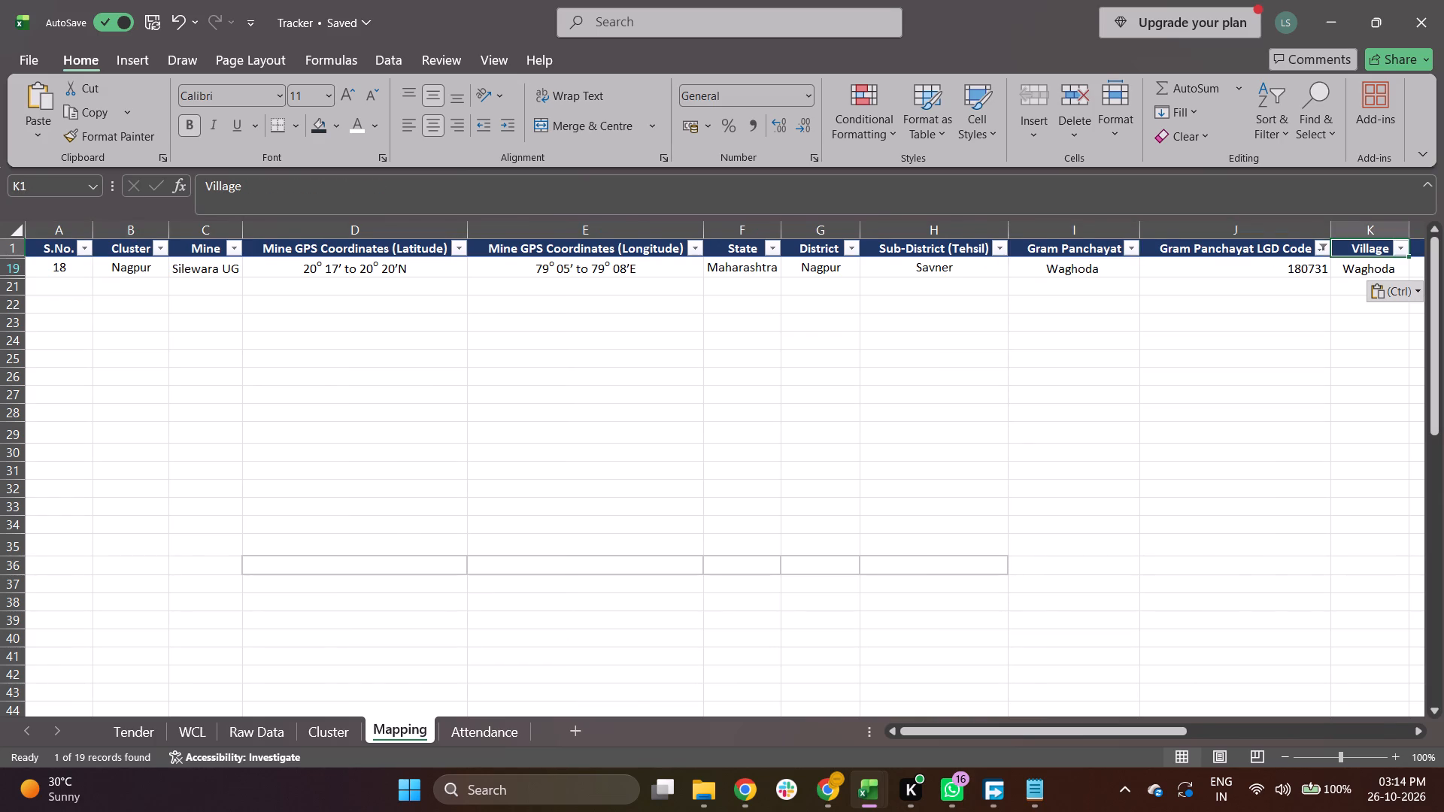
{"action": "key", "text": "Right"}
{"action": "key", "text": "Right"}
{"action": "key", "text": "Right"}
{"action": "key", "text": "Right"}
{"action": "key", "text": "Down"}
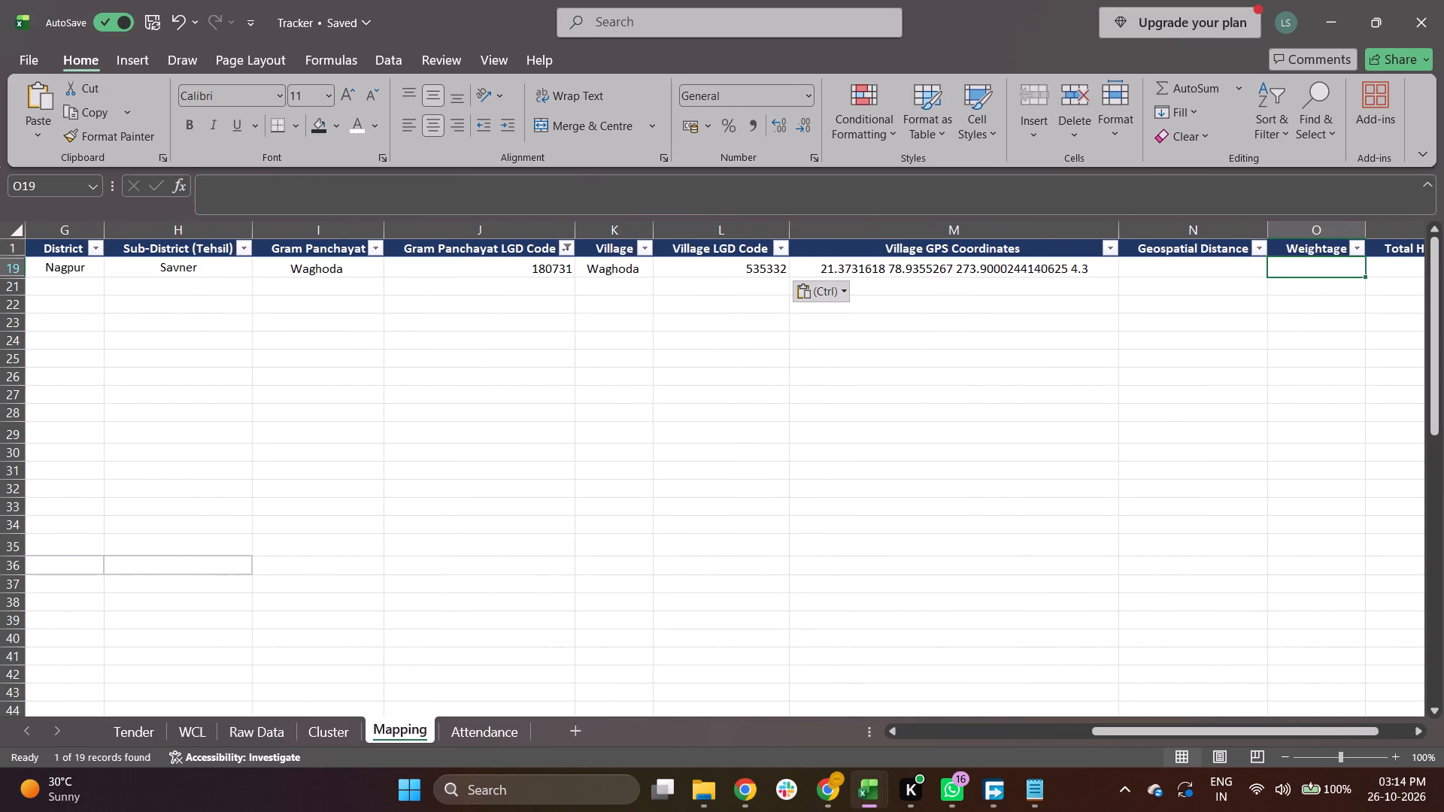
Review the Waghoda row against its column headers, from S.No. across to Geospatial Distance, and glance back at the Gemini answer.
{"action": "key", "text": "Left"}
{"action": "key", "text": "Left"}
{"action": "key", "text": "Left"}
{"action": "key", "text": "Left"}
{"action": "key", "text": "Left"}
{"action": "key", "text": "Left"}
{"action": "key", "text": "Left"}
{"action": "key", "text": "Left"}
{"action": "key", "text": "Left"}
{"action": "key", "text": "Left"}
{"action": "key", "text": "Left"}
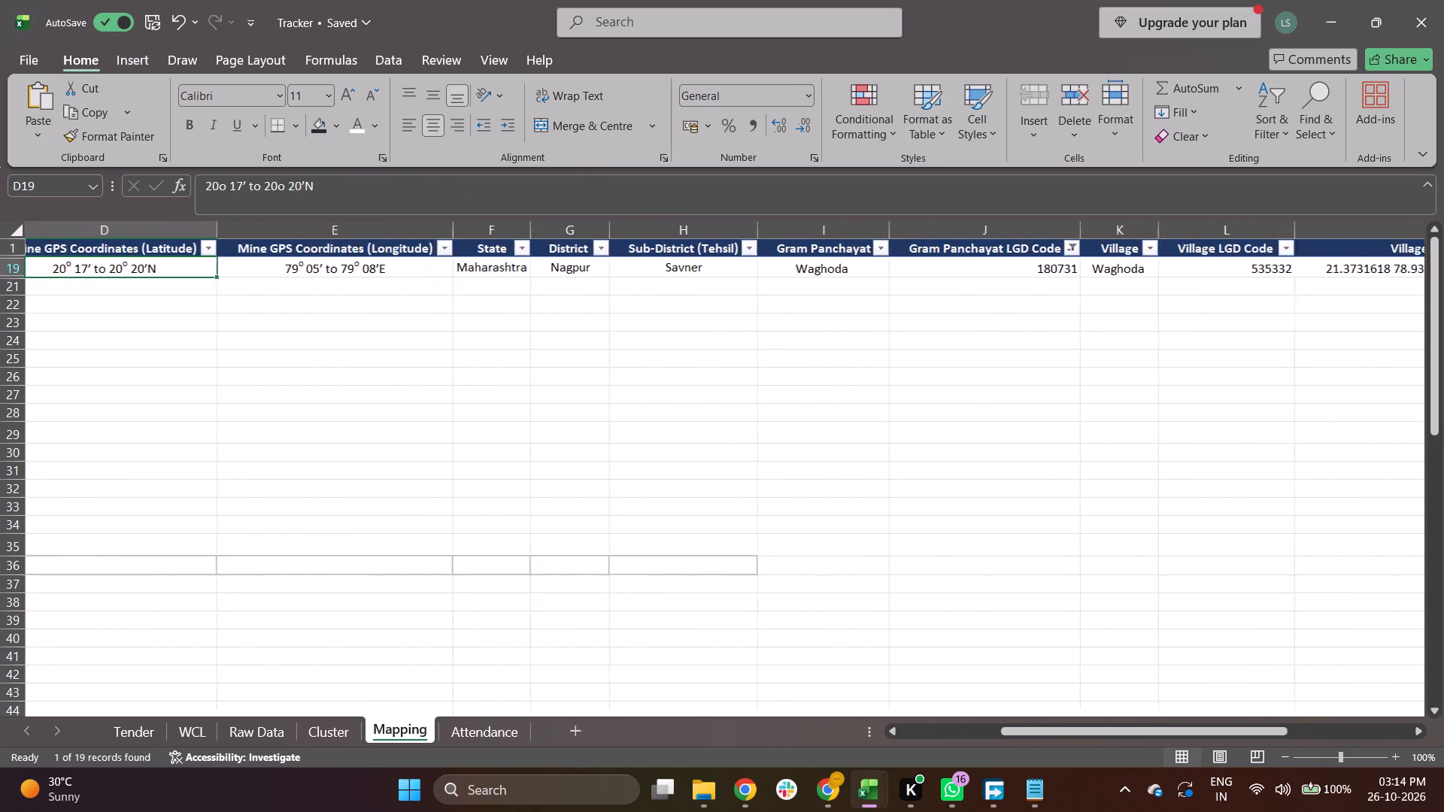
{"action": "key", "text": "Left"}
{"action": "key", "text": "Left"}
{"action": "key", "text": "Left"}
{"action": "key", "text": "Left"}
{"action": "key", "text": "Up"}
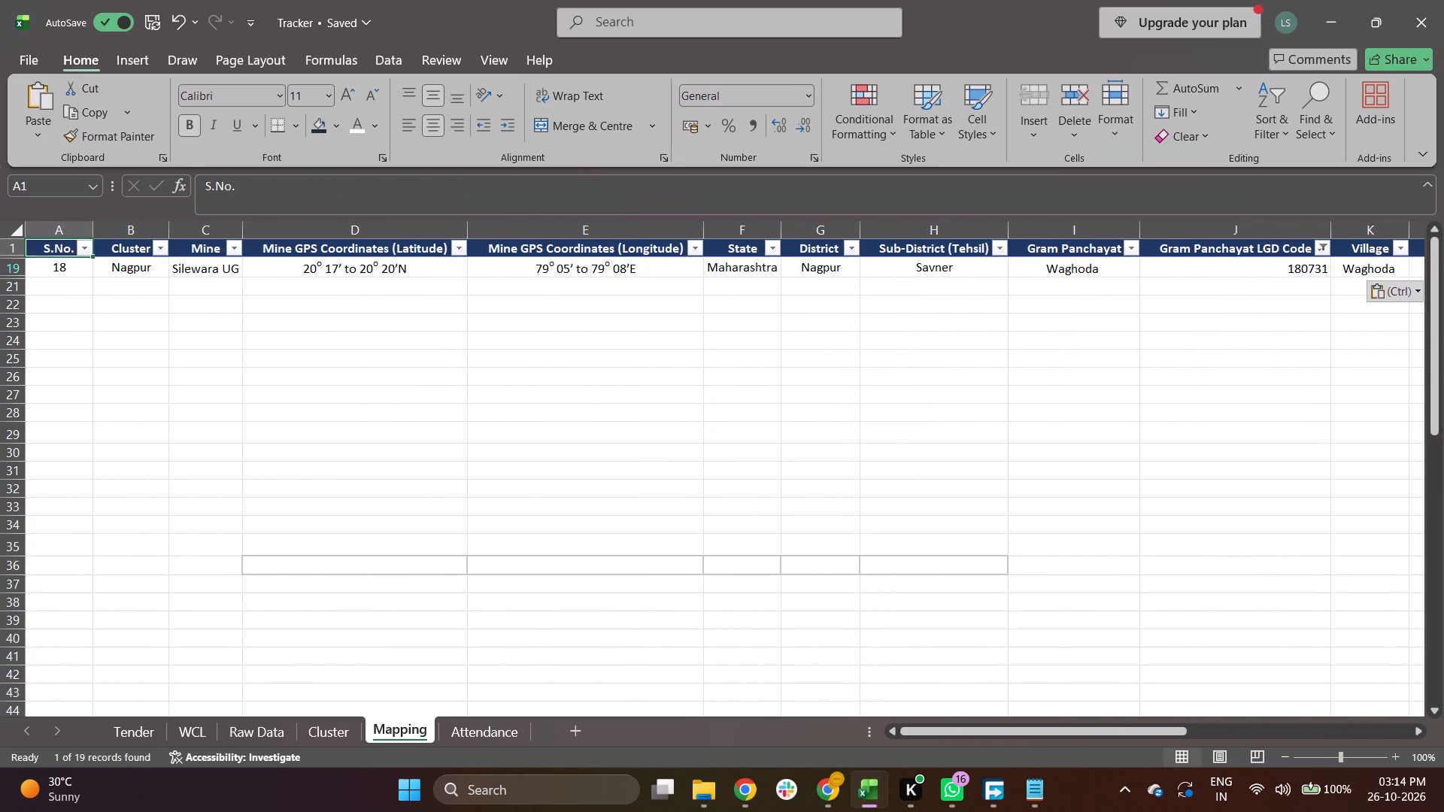
{"action": "key", "text": "Right"}
{"action": "key", "text": "Right"}
{"action": "key", "text": "Right"}
{"action": "key", "text": "Right"}
{"action": "key", "text": "Right"}
{"action": "key", "text": "Right"}
{"action": "key", "text": "Right"}
{"action": "key", "text": "Right"}
{"action": "key", "text": "Right"}
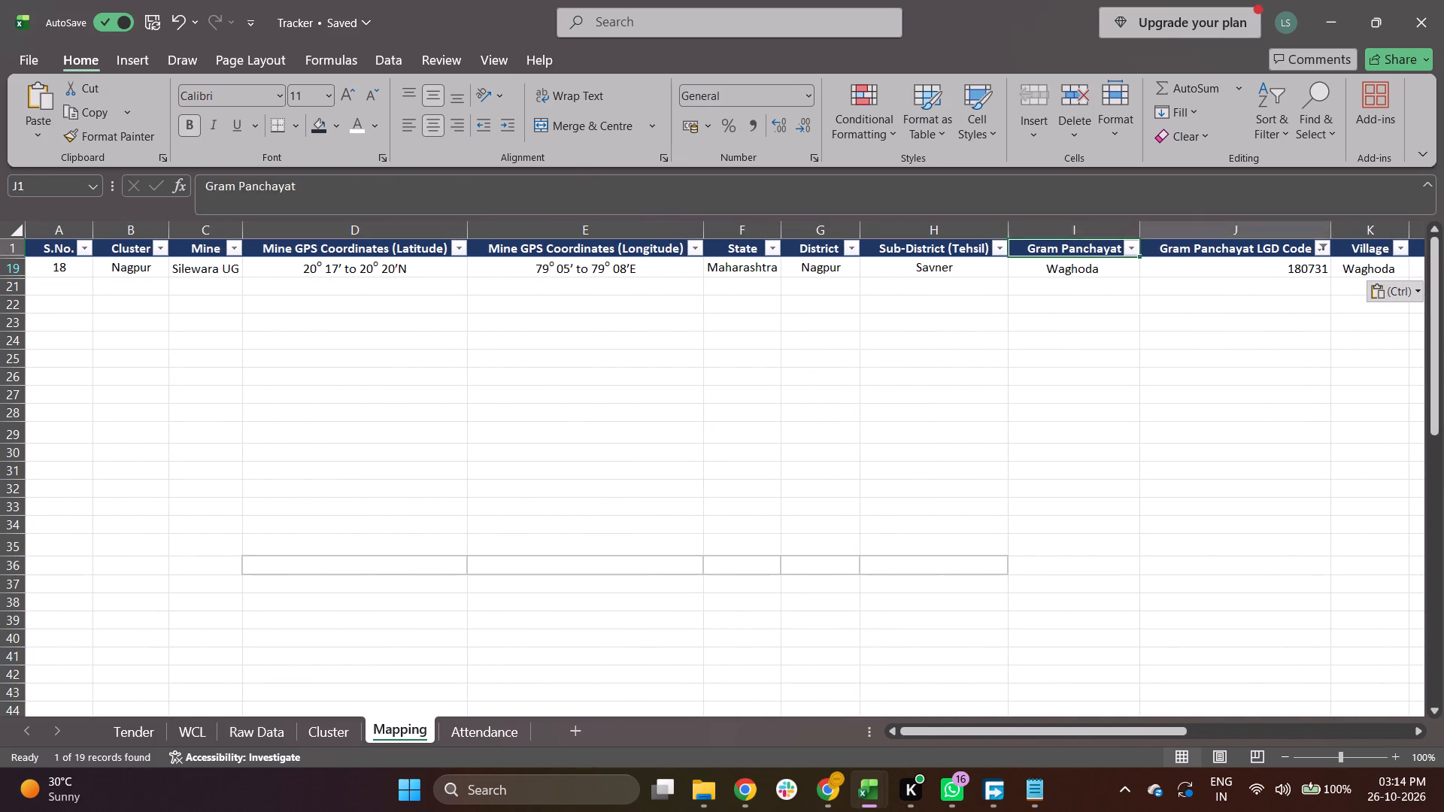
{"action": "key", "text": "Right"}
{"action": "key", "text": "Right"}
{"action": "key", "text": "Right"}
{"action": "key", "text": "Right"}
{"action": "key", "text": "Down"}
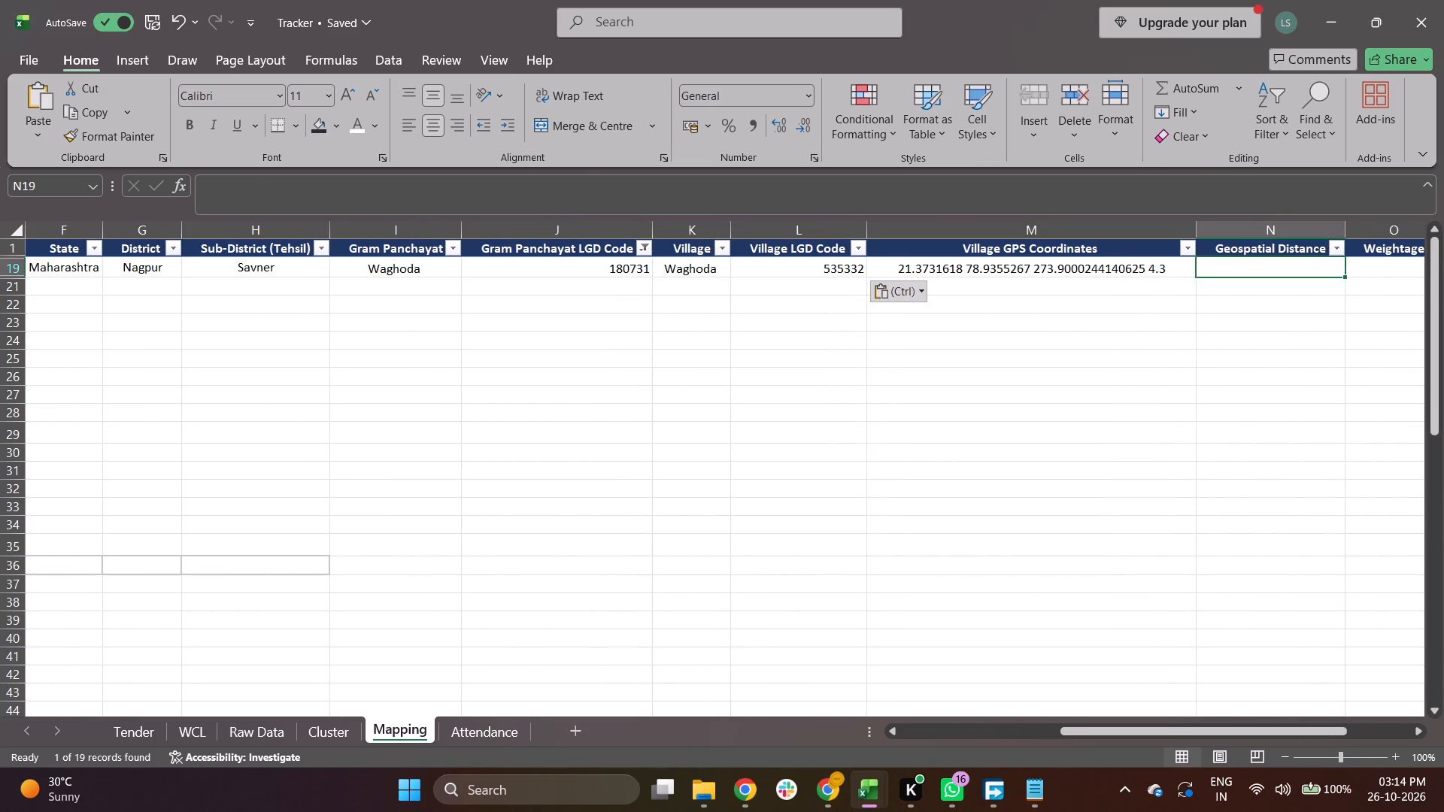
{"action": "key", "text": "Left"}
{"action": "key", "text": "Left"}
{"action": "key", "text": "Left"}
{"action": "key", "text": "Left"}
{"action": "key", "text": "Left"}
{"action": "key", "text": "Left"}
{"action": "key", "text": "Left"}
{"action": "key", "text": "Left"}
{"action": "key", "text": "Left"}
{"action": "key", "text": "Left"}
{"action": "key", "text": "Left"}
{"action": "key", "text": "Left"}
{"action": "key", "text": "Left"}
{"action": "key", "text": "Left"}
{"action": "key", "text": "Left"}
{"action": "key", "text": "Left"}
{"action": "key", "text": "Left"}
{"action": "key", "text": "Left"}
{"action": "key", "text": "Left"}
{"action": "key", "text": "Left"}
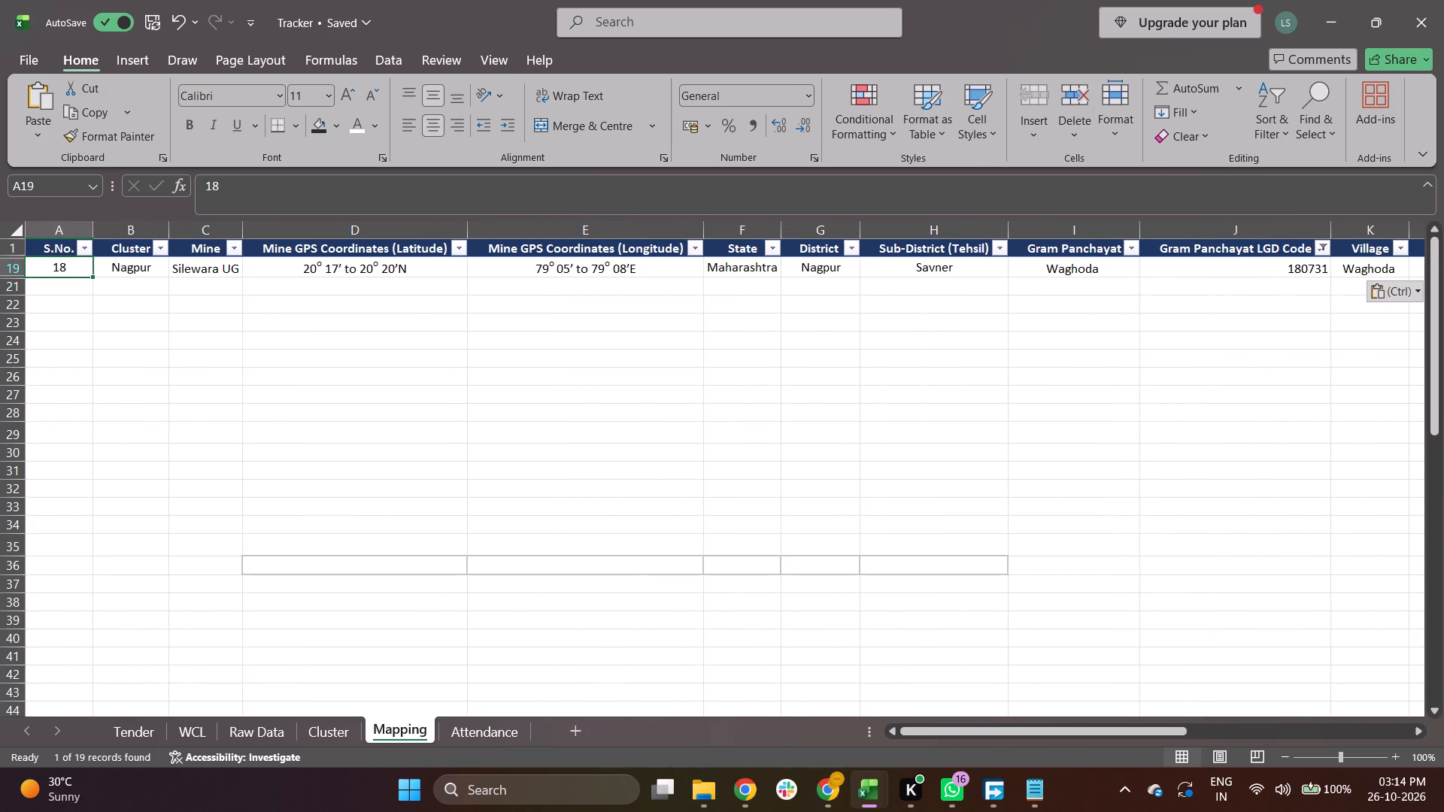
{"action": "key", "text": "alt+Tab"}
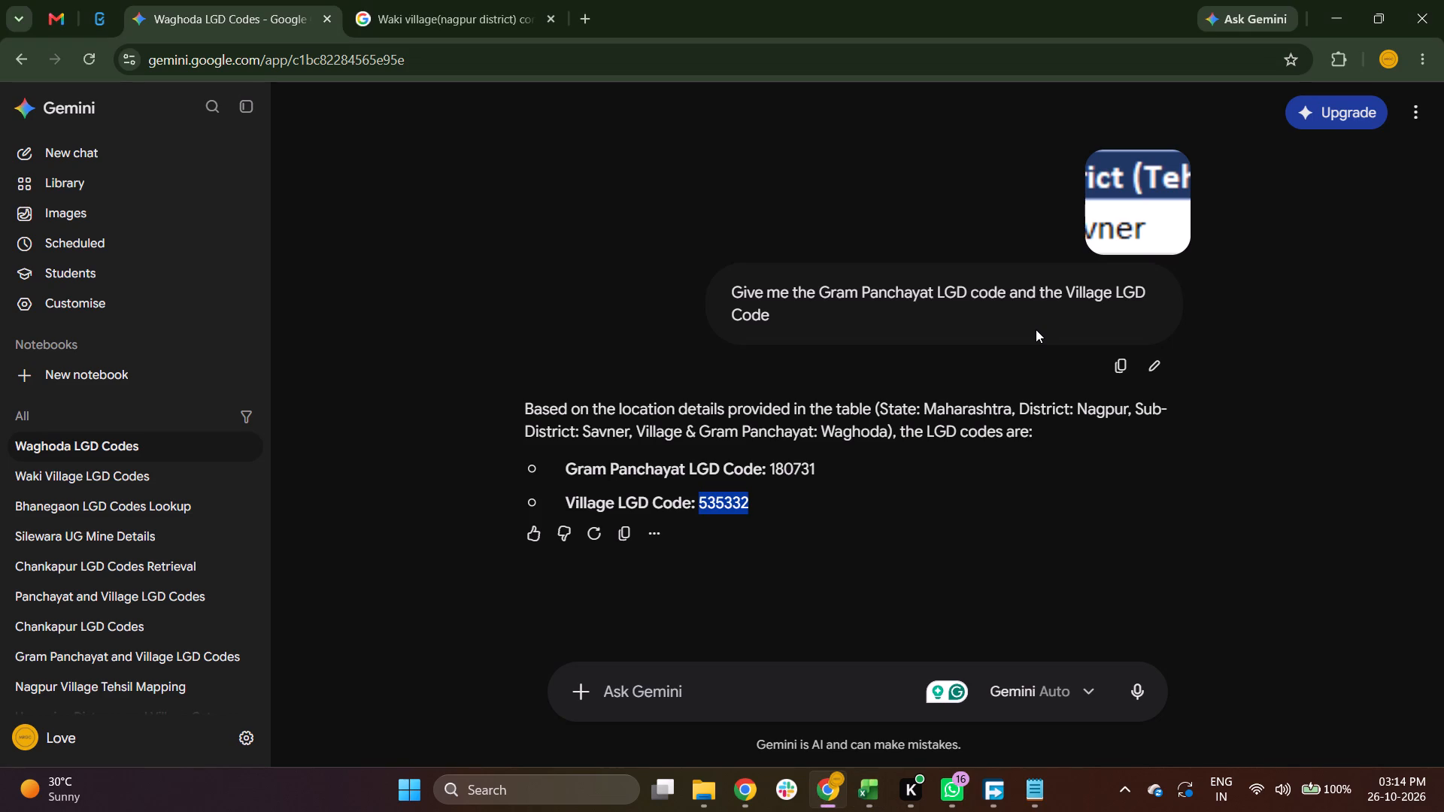
{"action": "key", "text": "alt+Tab"}
Show all Mapping rows again by selecting every value in the Gram Panchayat LGD Code filter.
{"action": "left_click", "coordinate": [1036, 329]}
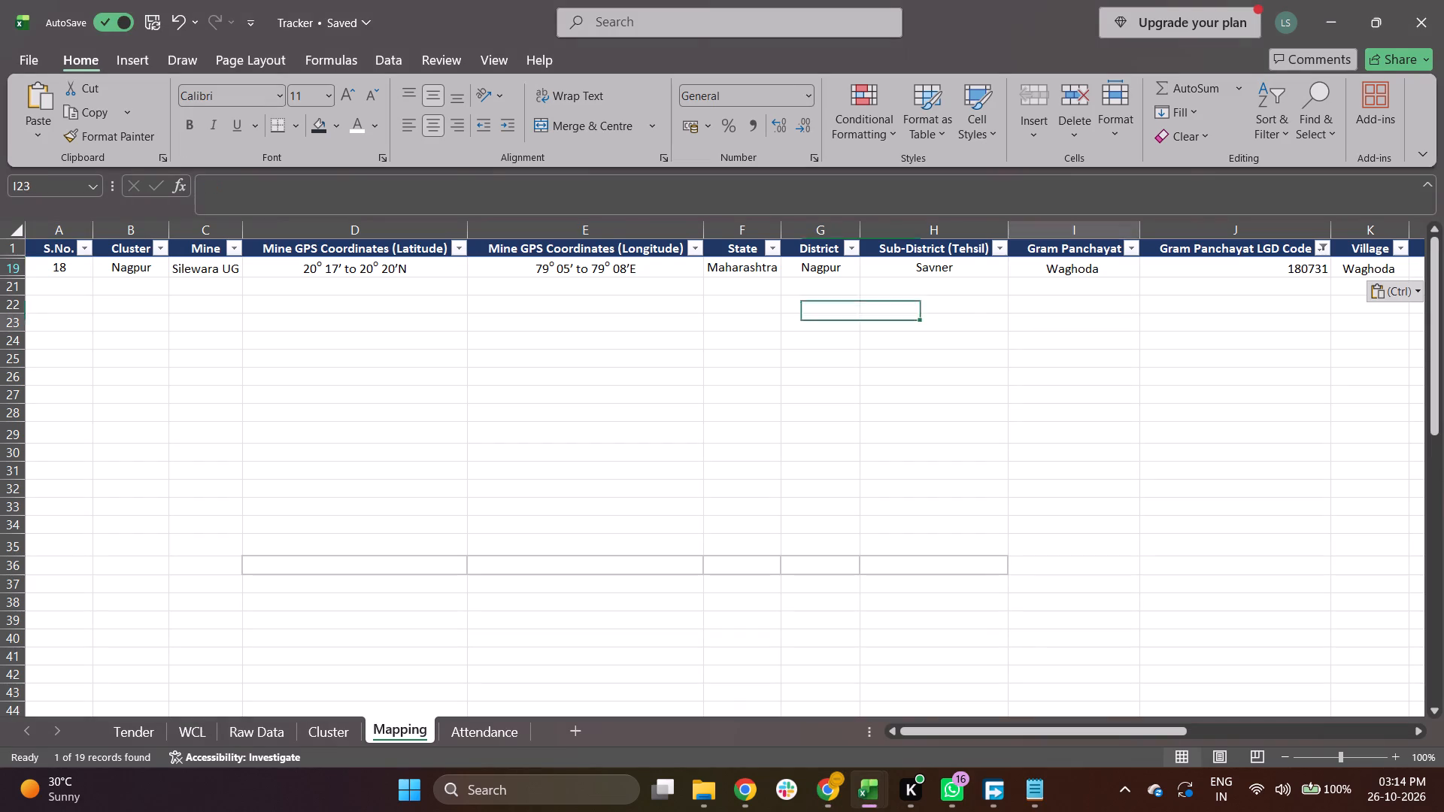
{"action": "key", "text": "Right"}
{"action": "key", "text": "Right"}
{"action": "key", "text": "Right"}
{"action": "key", "text": "Right"}
{"action": "key", "text": "Up"}
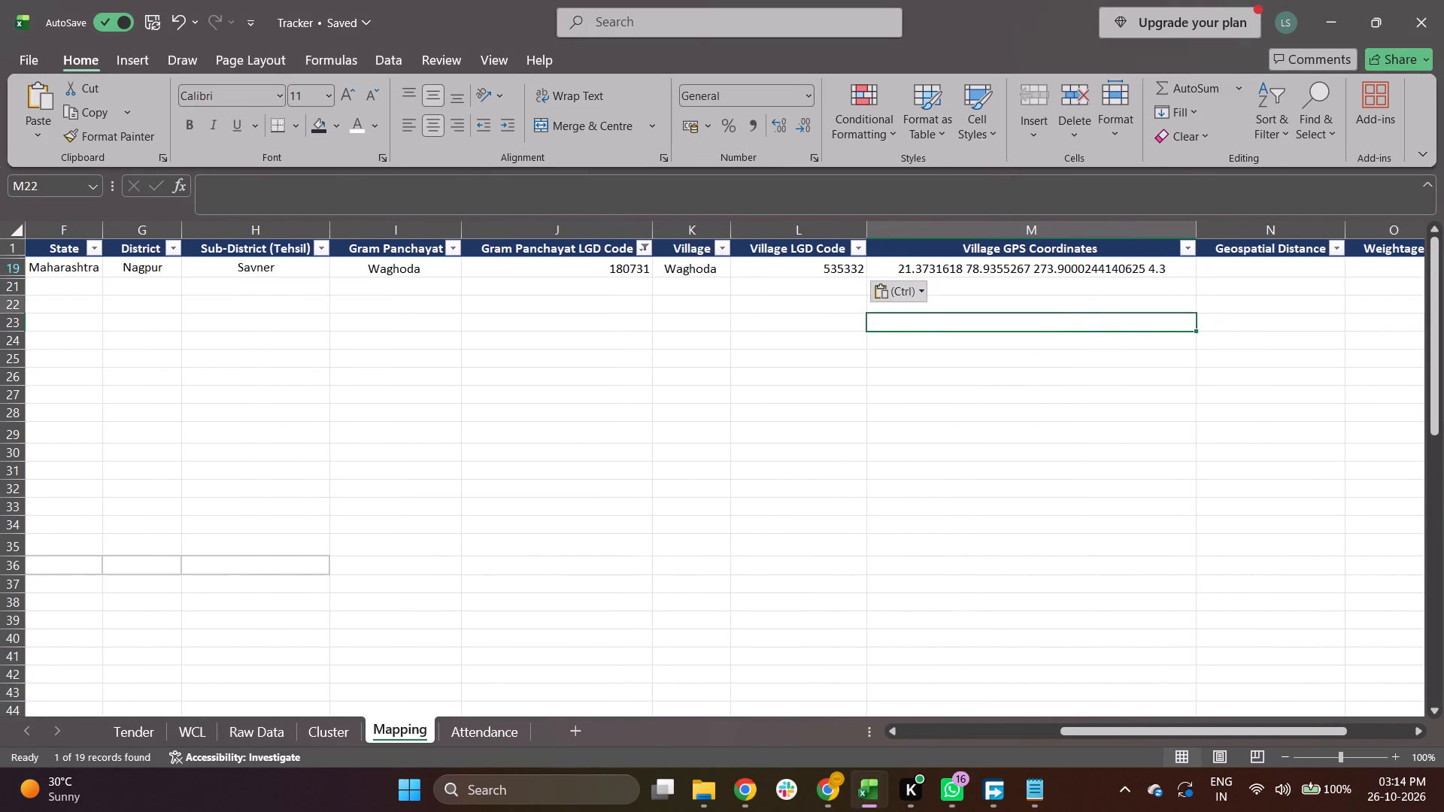
{"action": "key", "text": "Up"}
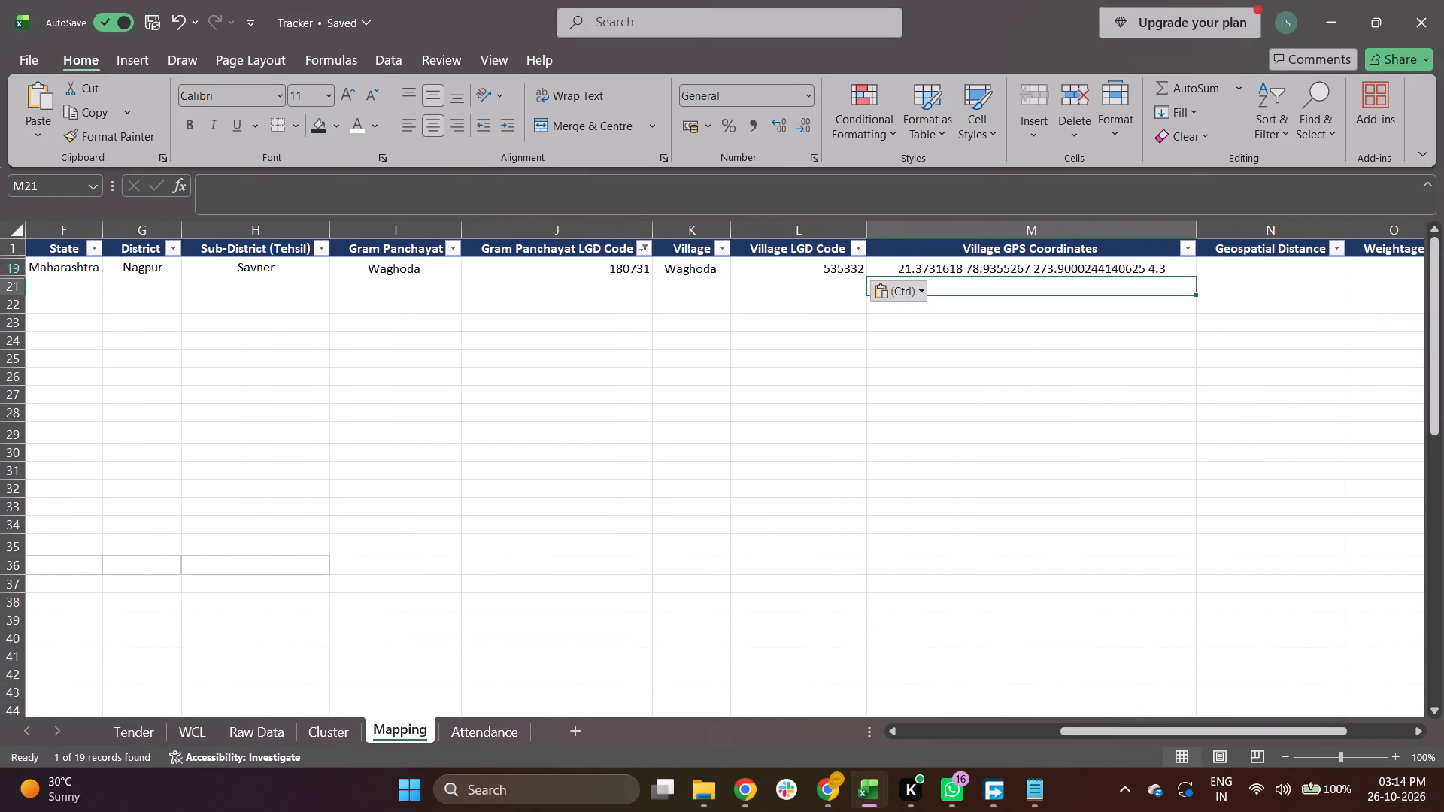
{"action": "left_click", "coordinate": [645, 251]}
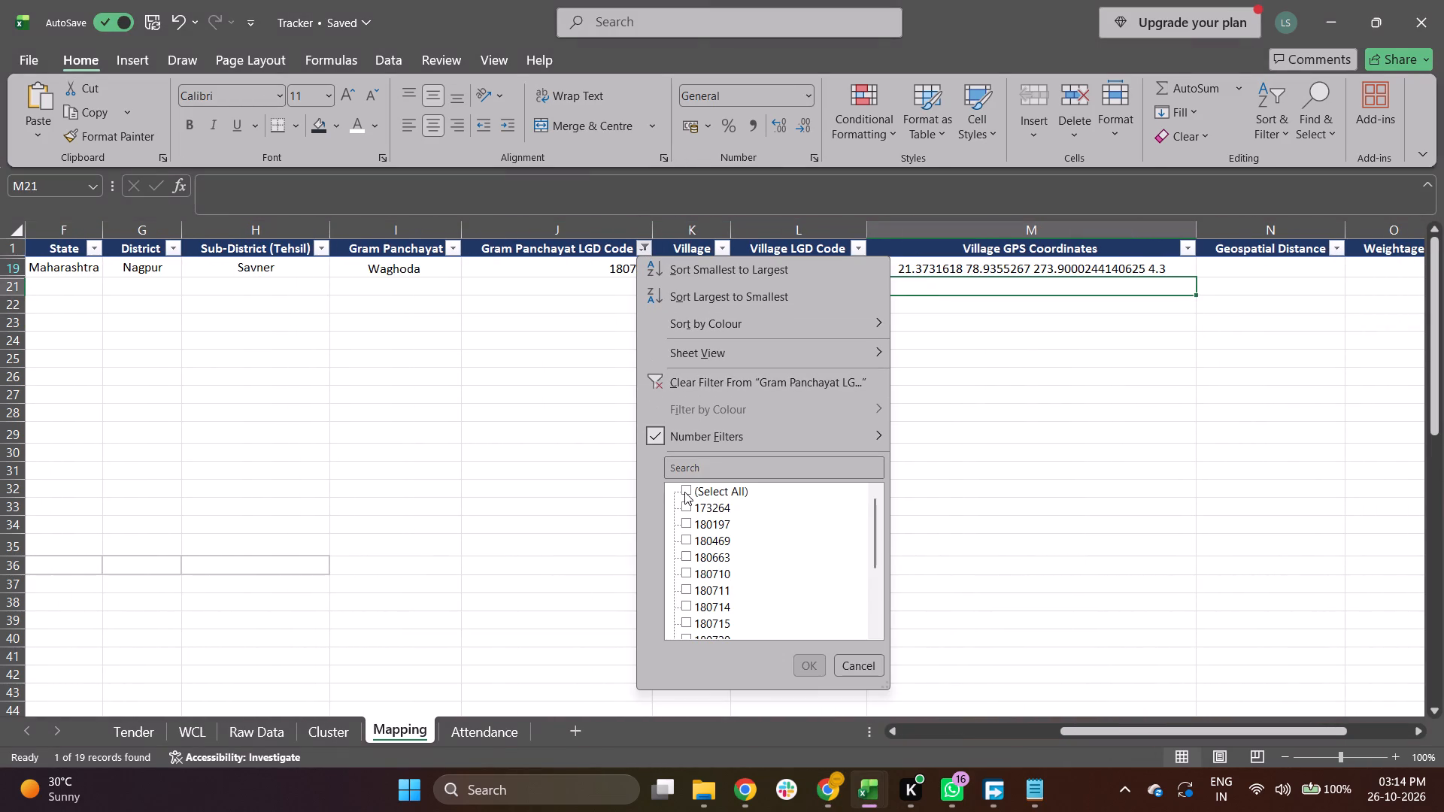
{"action": "left_click", "coordinate": [685, 492]}
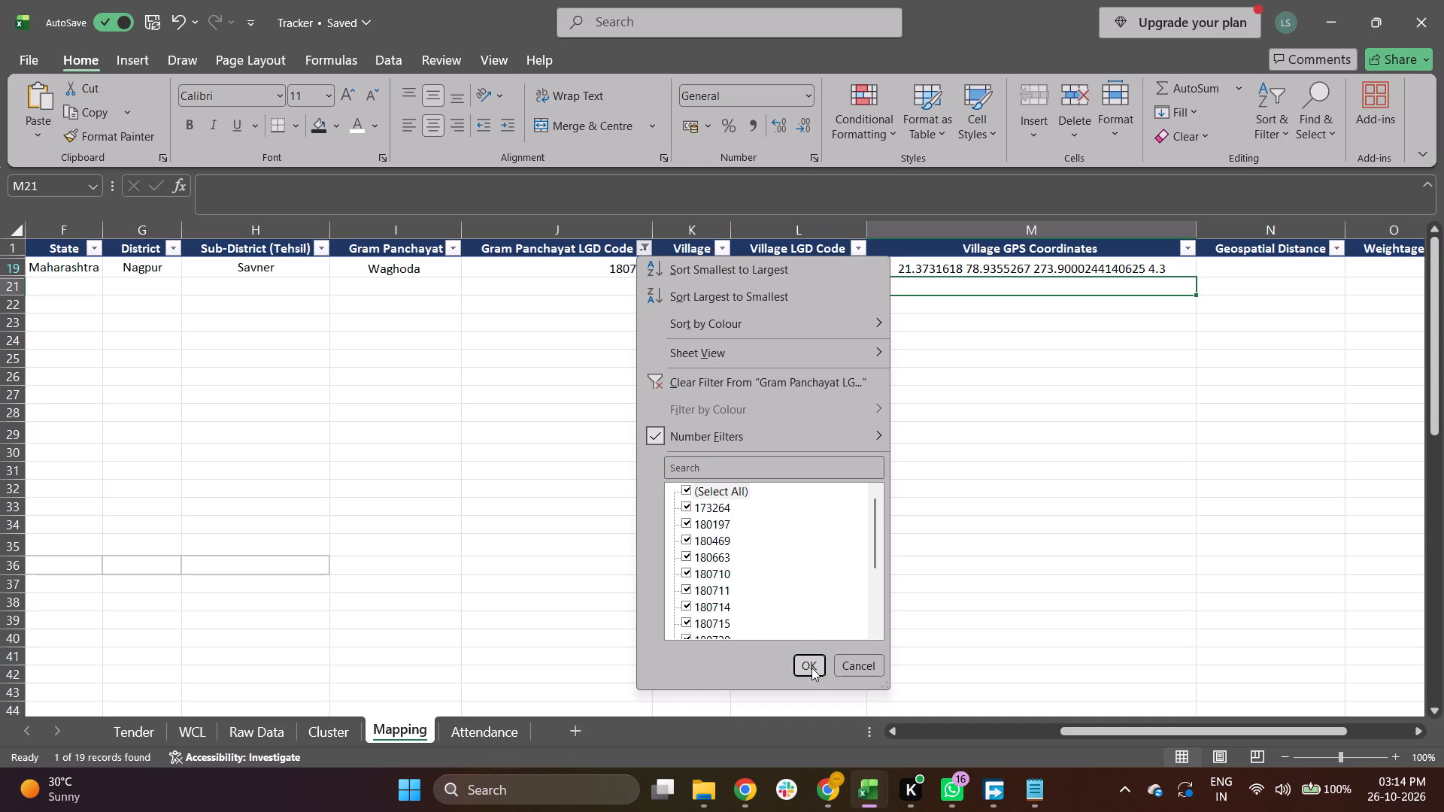
{"action": "left_click", "coordinate": [811, 668]}
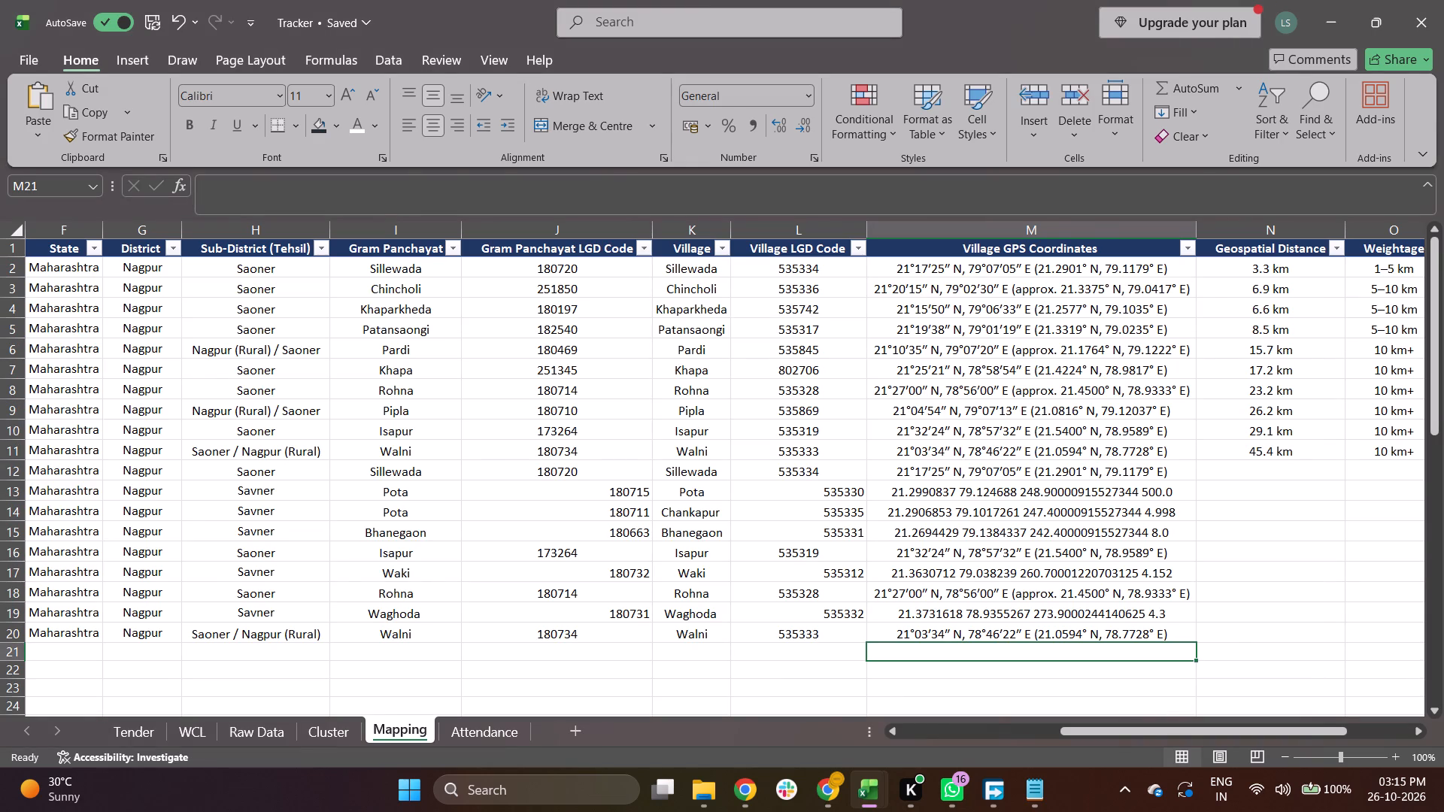
Centre-align the contents of the whole Mapping sheet horizontally.
{"action": "scroll", "coordinate": [407, 397], "scroll_direction": "right", "scroll_amount": 6}
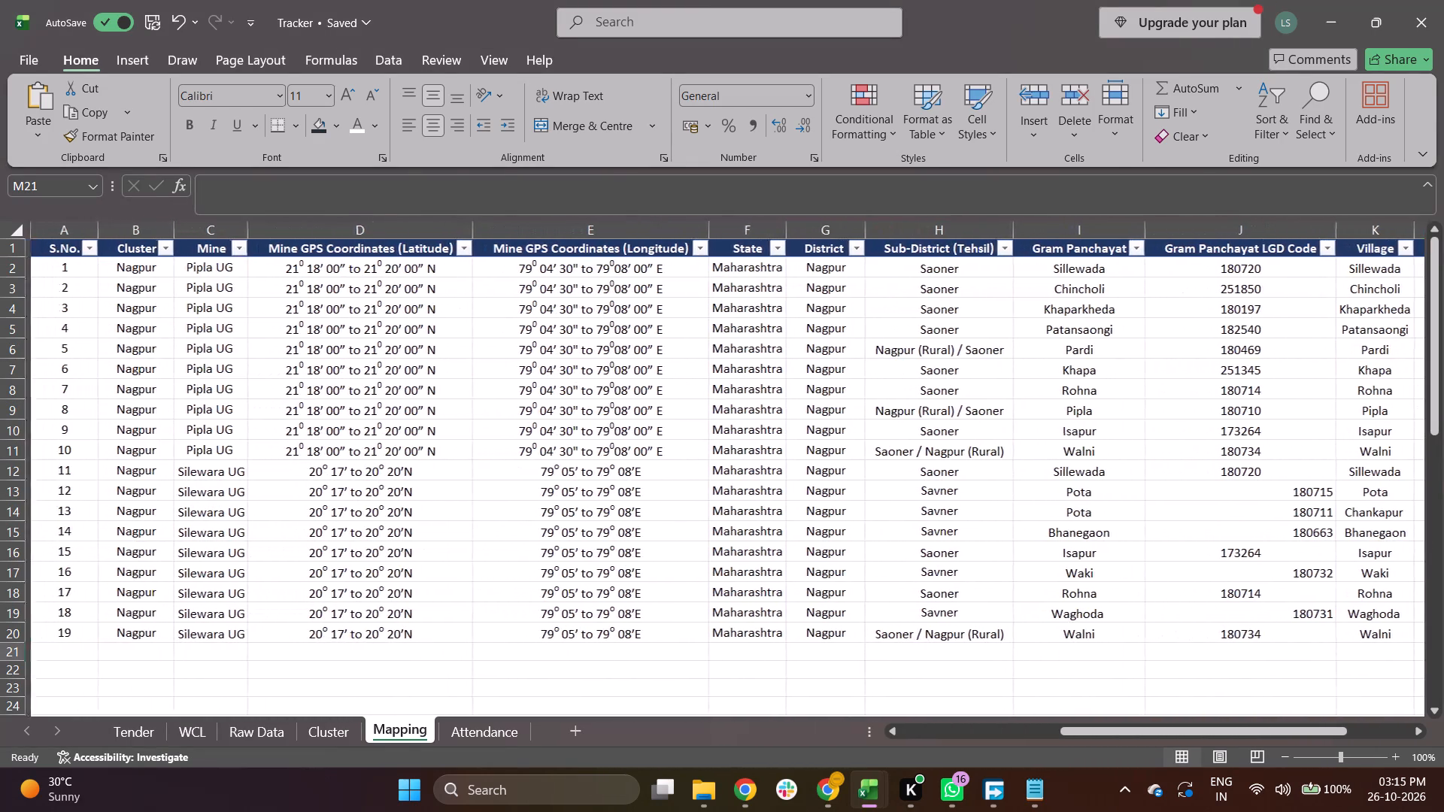
{"action": "left_click", "coordinate": [15, 230]}
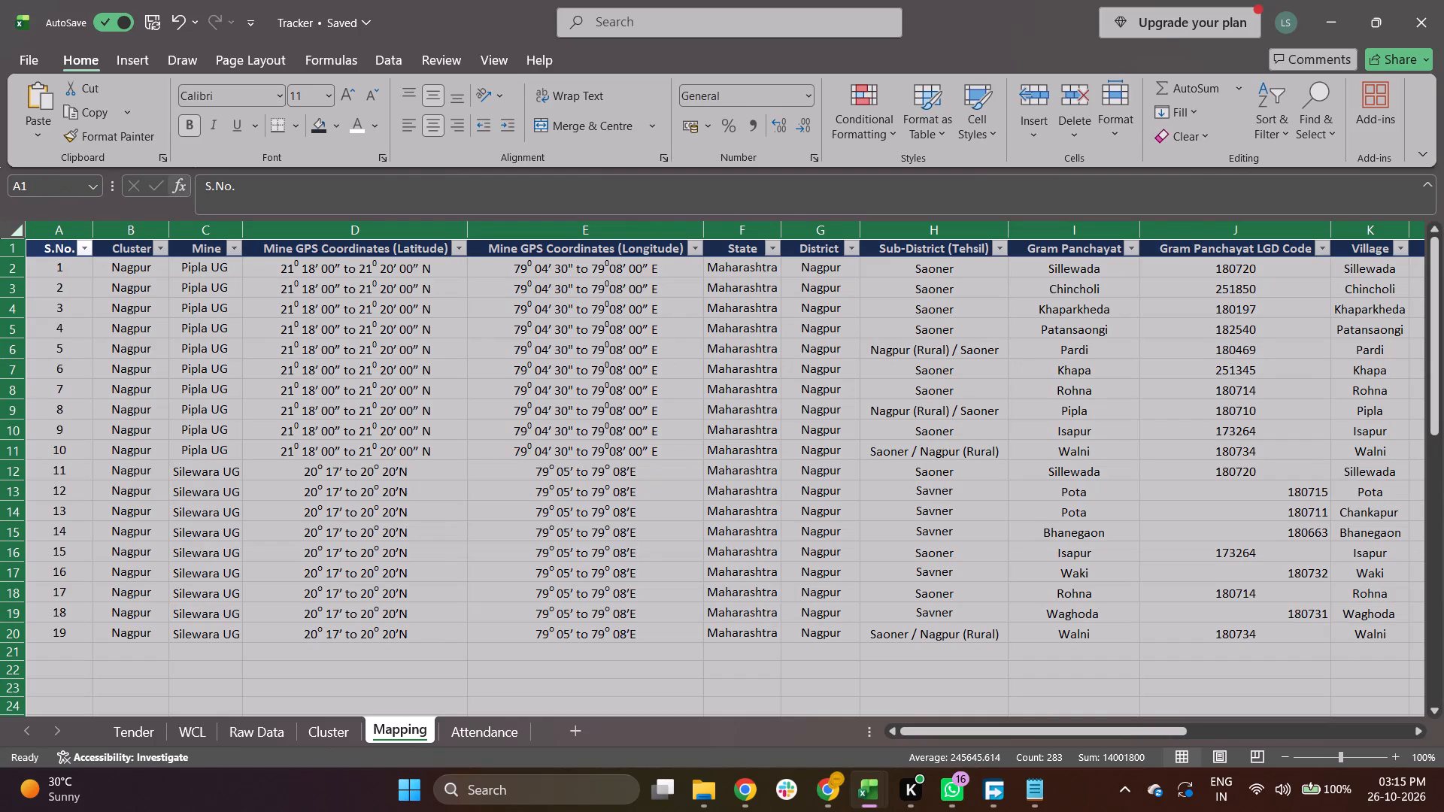
{"action": "left_click", "coordinate": [429, 128]}
{"action": "left_click", "coordinate": [429, 128]}
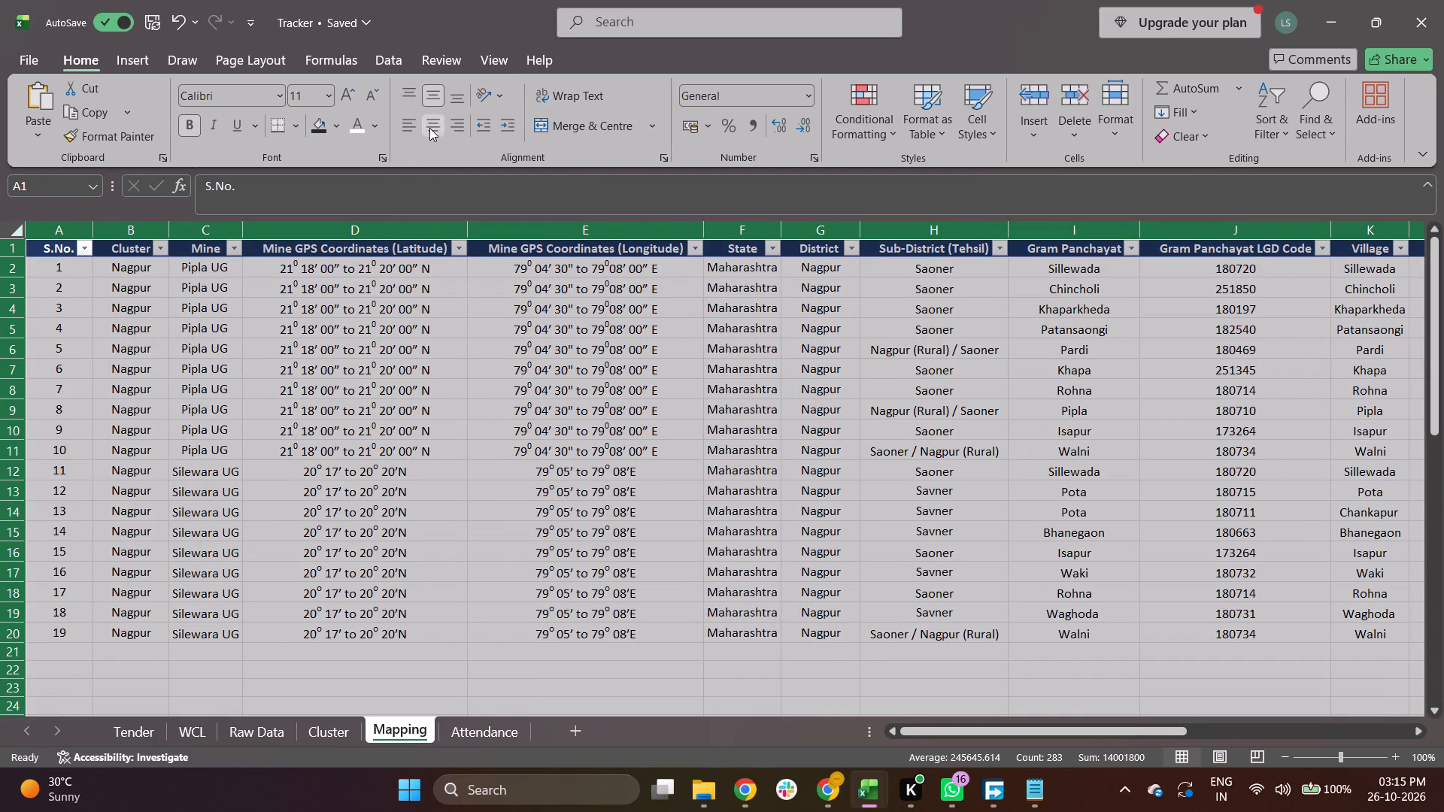
Look across the first Silewara UG row (S.No. 11) through Total Households to see which columns are filled.
{"action": "left_click", "coordinate": [420, 473]}
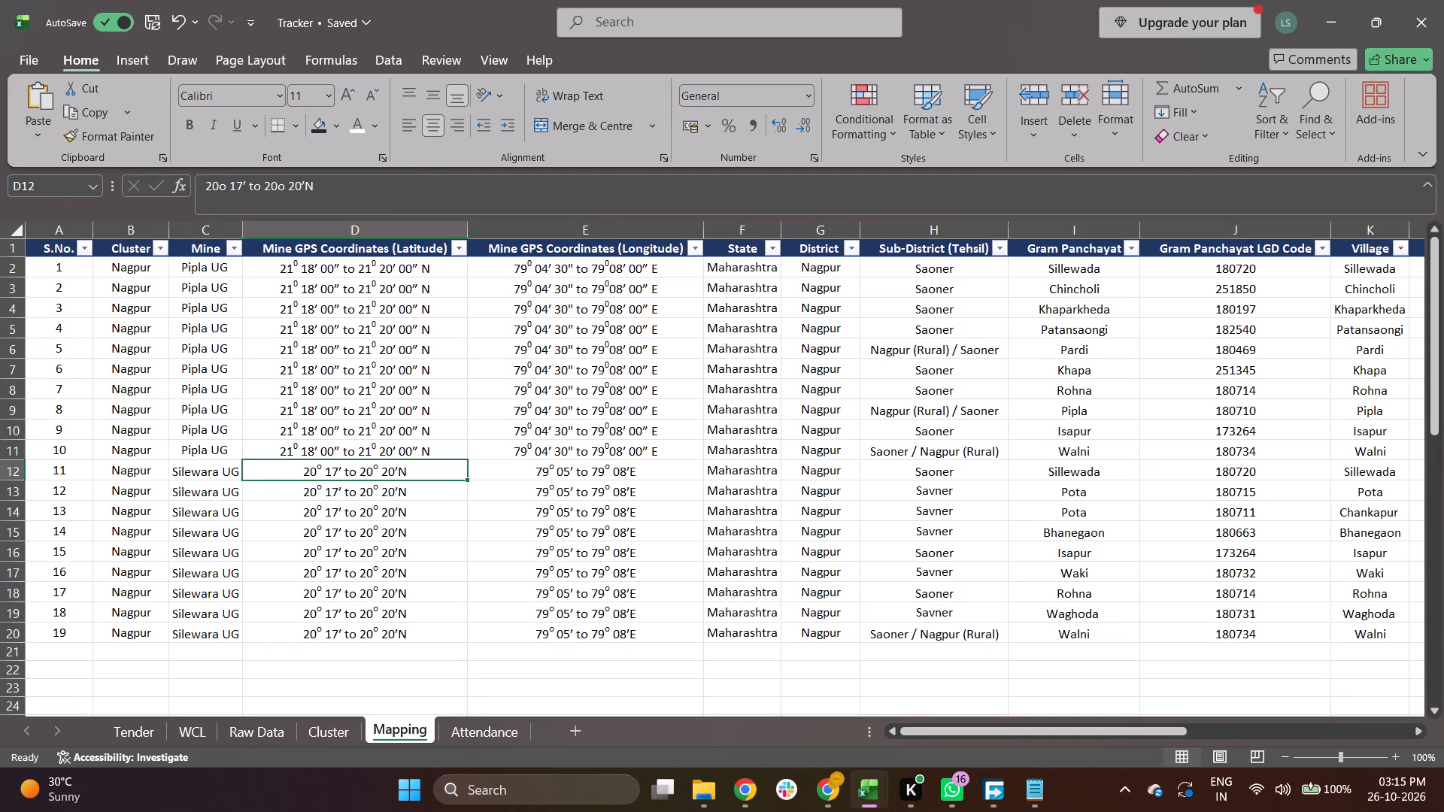
{"action": "key", "text": "Right"}
{"action": "key", "text": "Right"}
{"action": "key", "text": "Right"}
{"action": "key", "text": "Right"}
{"action": "key", "text": "Right"}
{"action": "key", "text": "Right"}
{"action": "key", "text": "Right"}
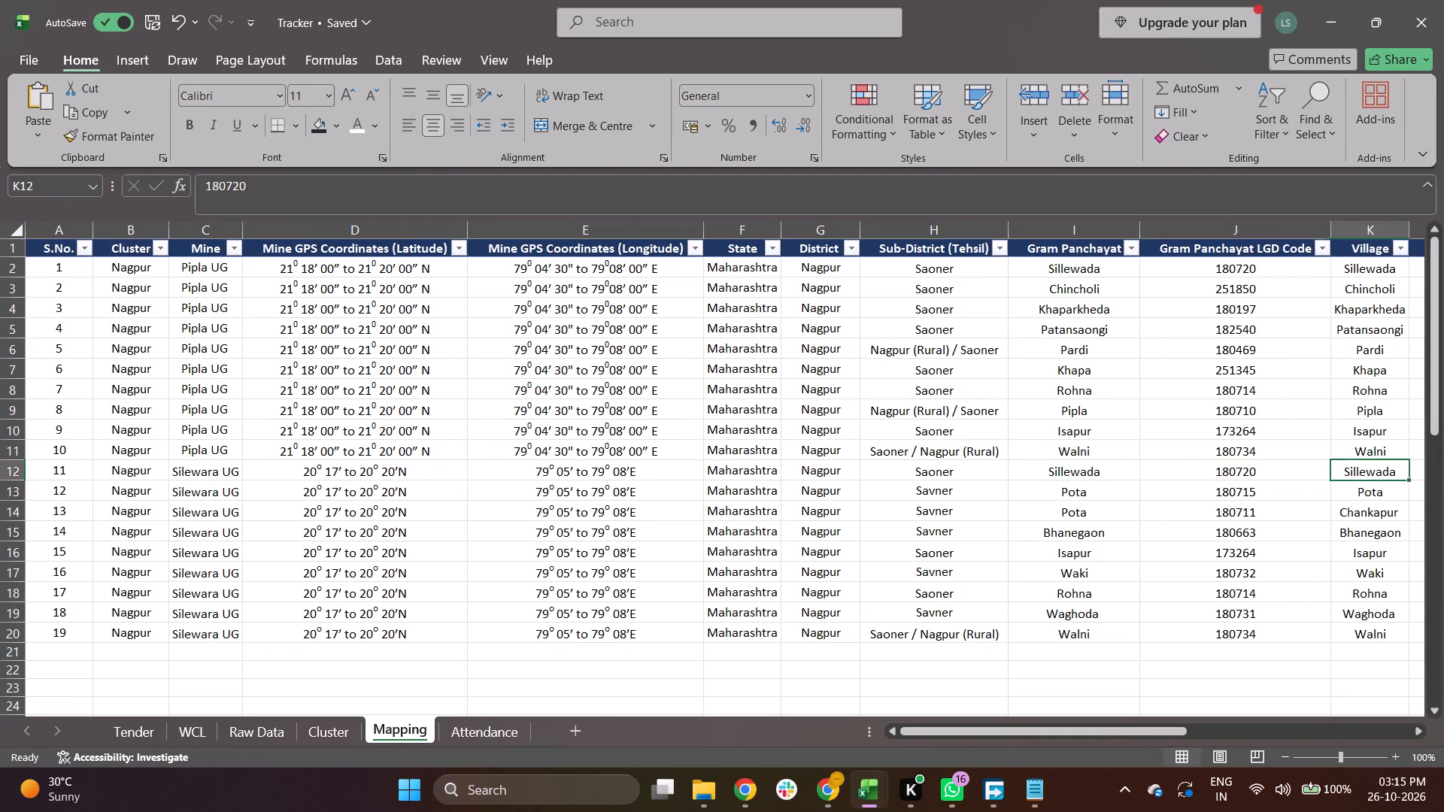
{"action": "key", "text": "Right"}
{"action": "key", "text": "Right"}
{"action": "key", "text": "Right"}
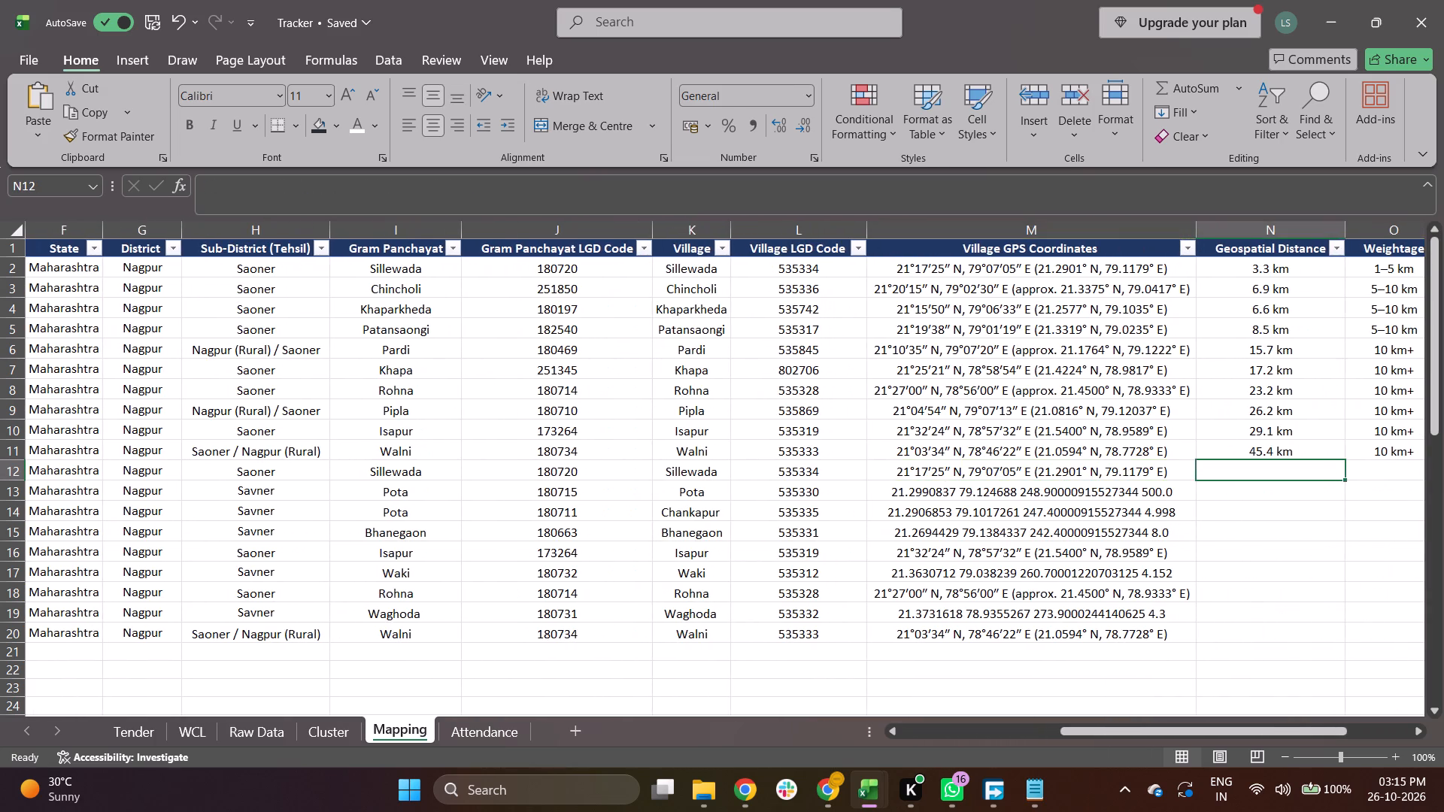
{"action": "key", "text": "Left"}
{"action": "key", "text": "Left"}
{"action": "key", "text": "Left"}
{"action": "key", "text": "Left"}
{"action": "key", "text": "Left"}
{"action": "key", "text": "Right"}
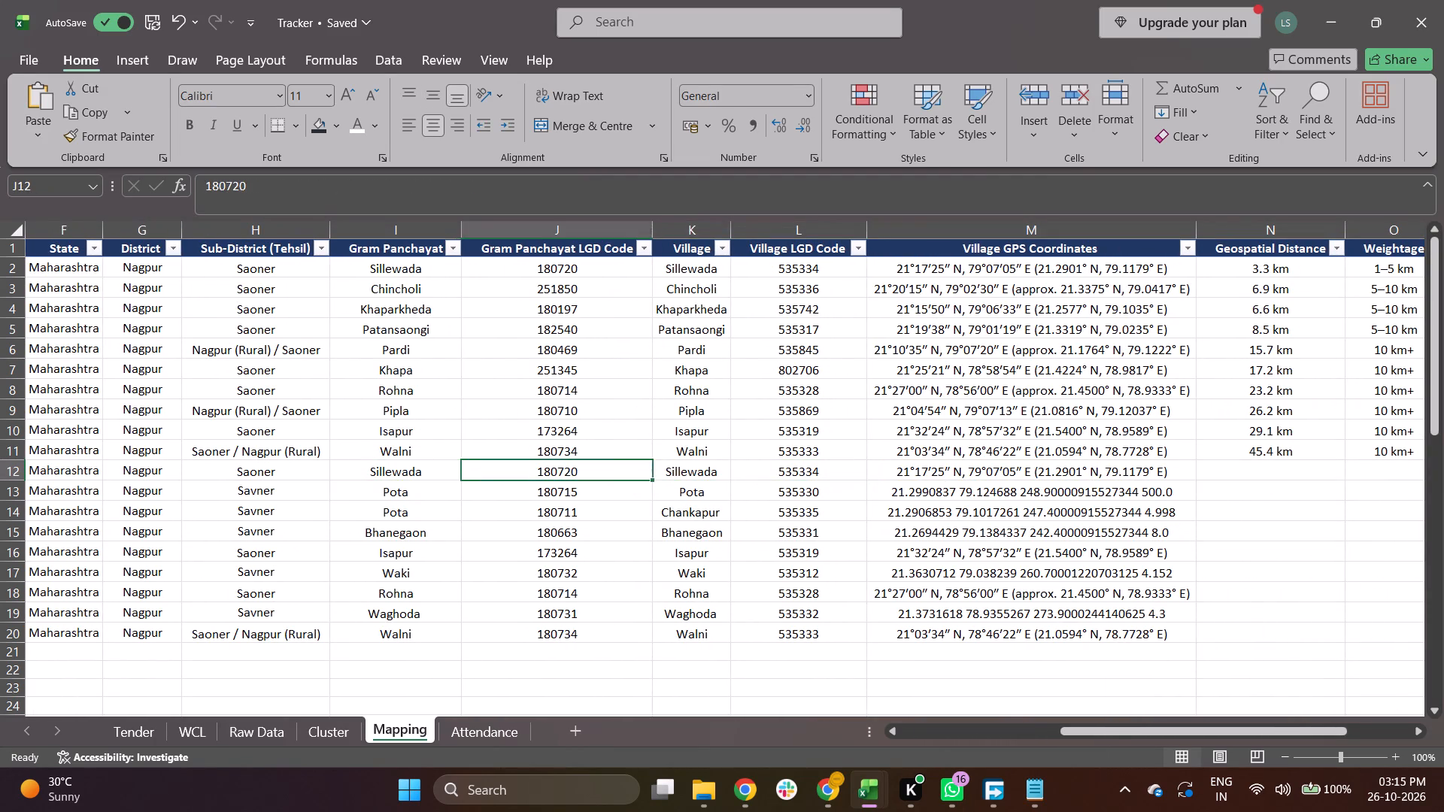
{"action": "key", "text": "Right"}
{"action": "key", "text": "Right"}
{"action": "key", "text": "Right"}
{"action": "key", "text": "Right"}
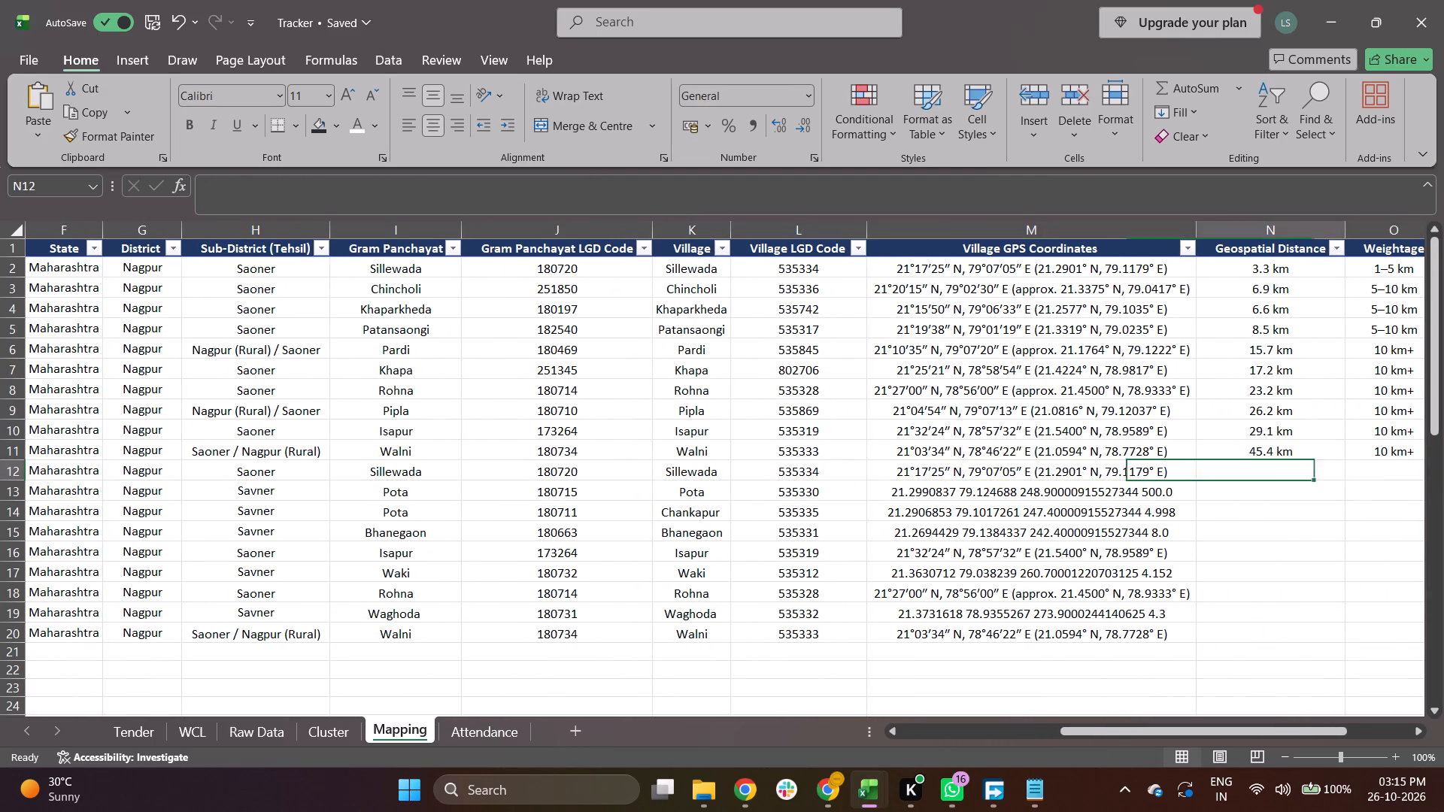
{"action": "key", "text": "Right"}
{"action": "key", "text": "Right"}
{"action": "key", "text": "Right"}
{"action": "key", "text": "Right"}
{"action": "key", "text": "Left"}
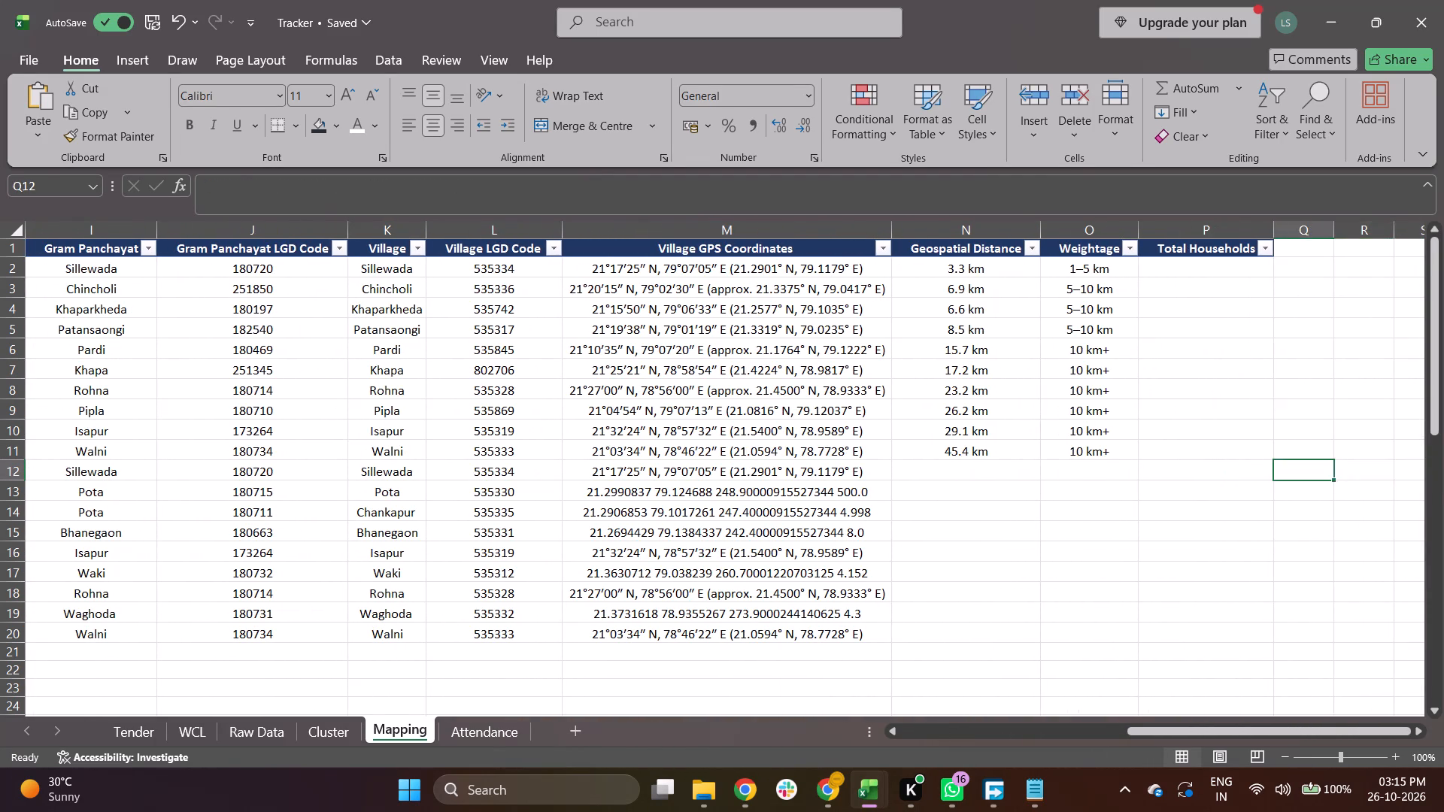
{"action": "key", "text": "Left"}
{"action": "key", "text": "Left"}
{"action": "key", "text": "Left"}
{"action": "key", "text": "Left"}
{"action": "key", "text": "Left"}
{"action": "key", "text": "Left"}
{"action": "key", "text": "Left"}
{"action": "key", "text": "Left"}
{"action": "key", "text": "Left"}
{"action": "key", "text": "Left"}
{"action": "key", "text": "Left"}
{"action": "key", "text": "Left"}
{"action": "key", "text": "Left"}
{"action": "key", "text": "Left"}
{"action": "key", "text": "Left"}
{"action": "key", "text": "Left"}
{"action": "key", "text": "Left"}
{"action": "key", "text": "Left"}
{"action": "key", "text": "Left"}
{"action": "key", "text": "Left"}
{"action": "key", "text": "Left"}
{"action": "key", "text": "Left"}
{"action": "key", "text": "Left"}
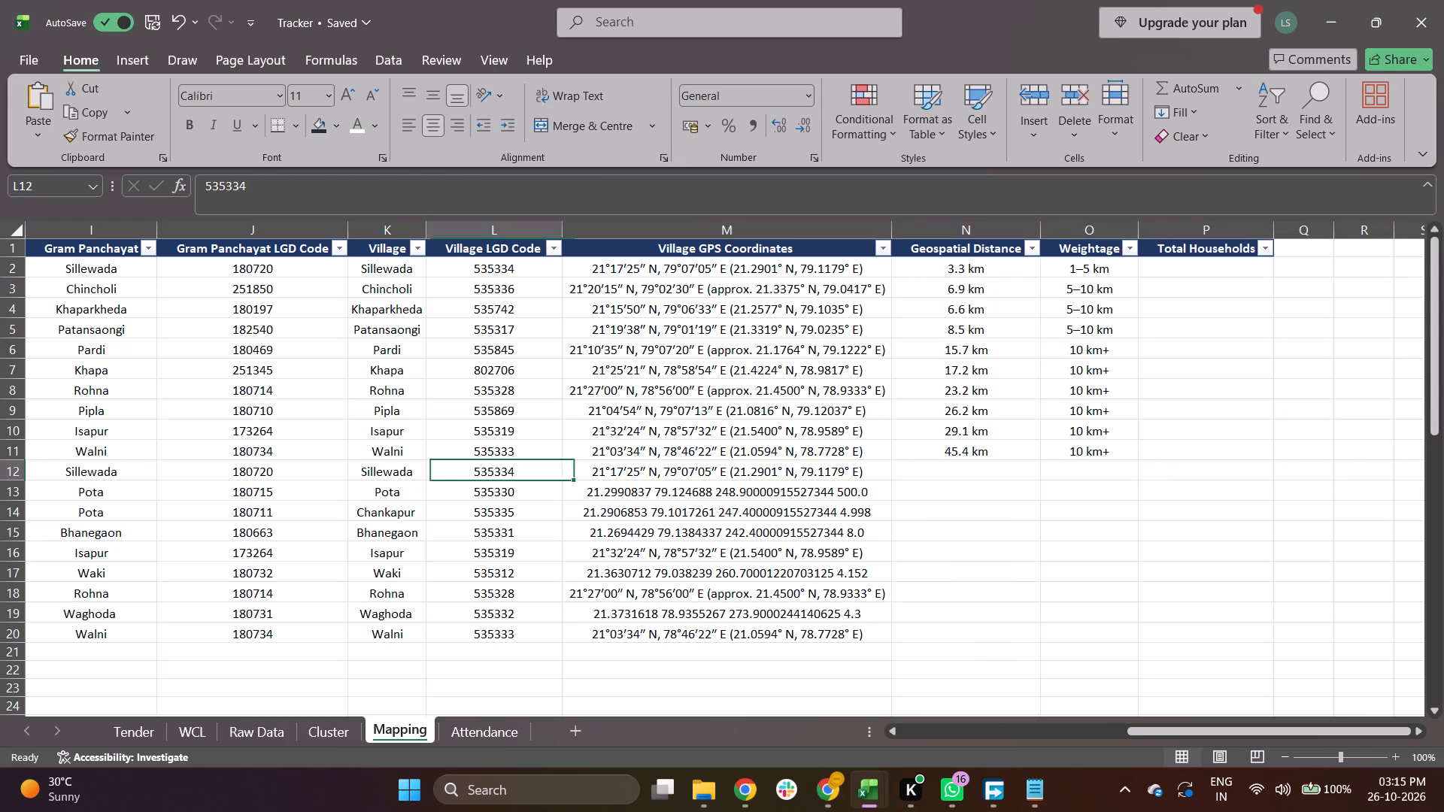
Clear the Village GPS Coordinates of all Silewara UG rows, cells M12 to M20.
{"action": "key", "text": "Right"}
{"action": "key", "text": "Right"}
{"action": "key", "text": "Right"}
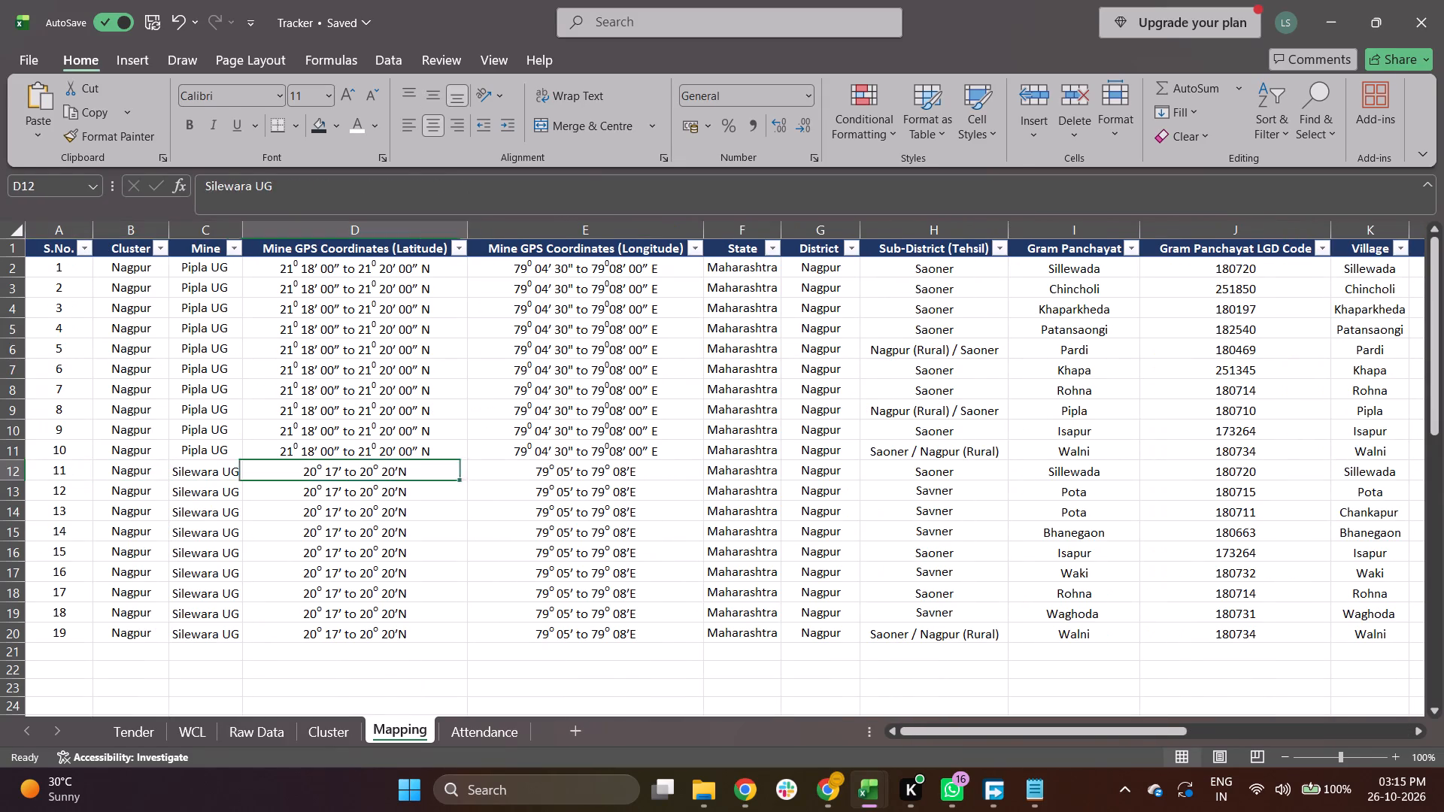
{"action": "key", "text": "Right"}
{"action": "key", "text": "Right"}
{"action": "key", "text": "Right"}
{"action": "key", "text": "Right"}
{"action": "key", "text": "Right"}
{"action": "key", "text": "Right"}
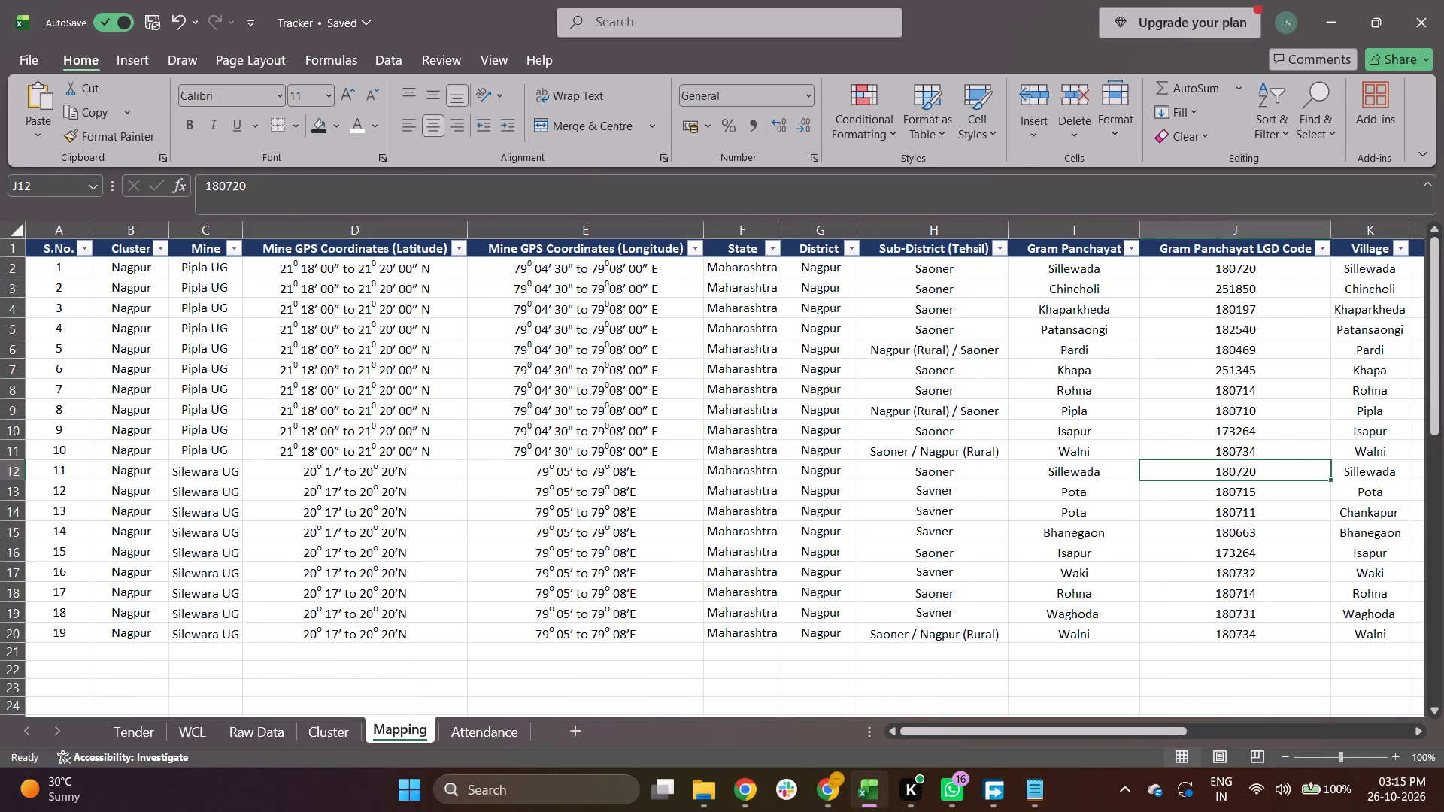
{"action": "key", "text": "Right"}
{"action": "key", "text": "Right"}
{"action": "key", "text": "Right"}
{"action": "key", "text": "Right"}
{"action": "key", "text": "Left"}
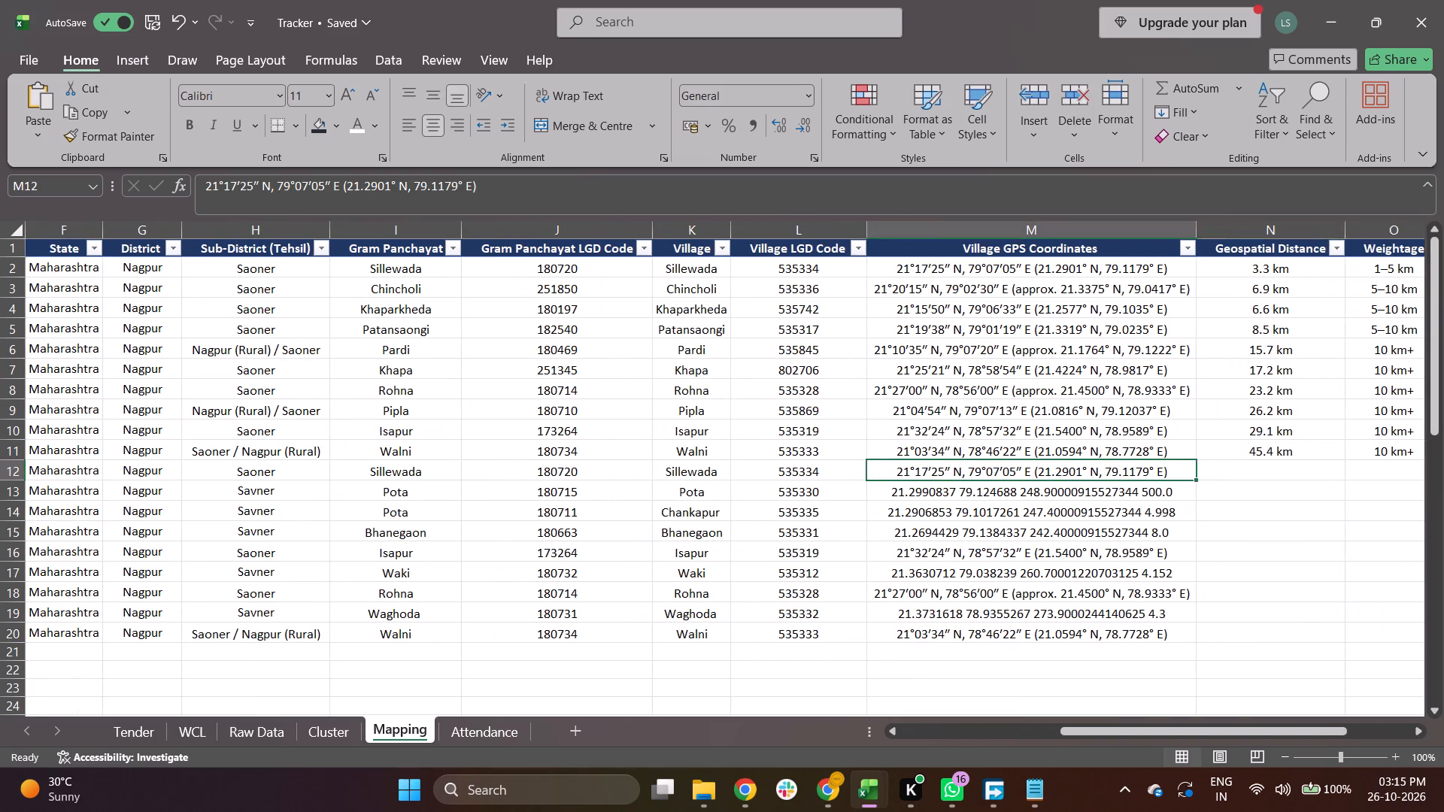
{"action": "key", "text": "shift+Down"}
{"action": "key", "text": "shift+Down"}
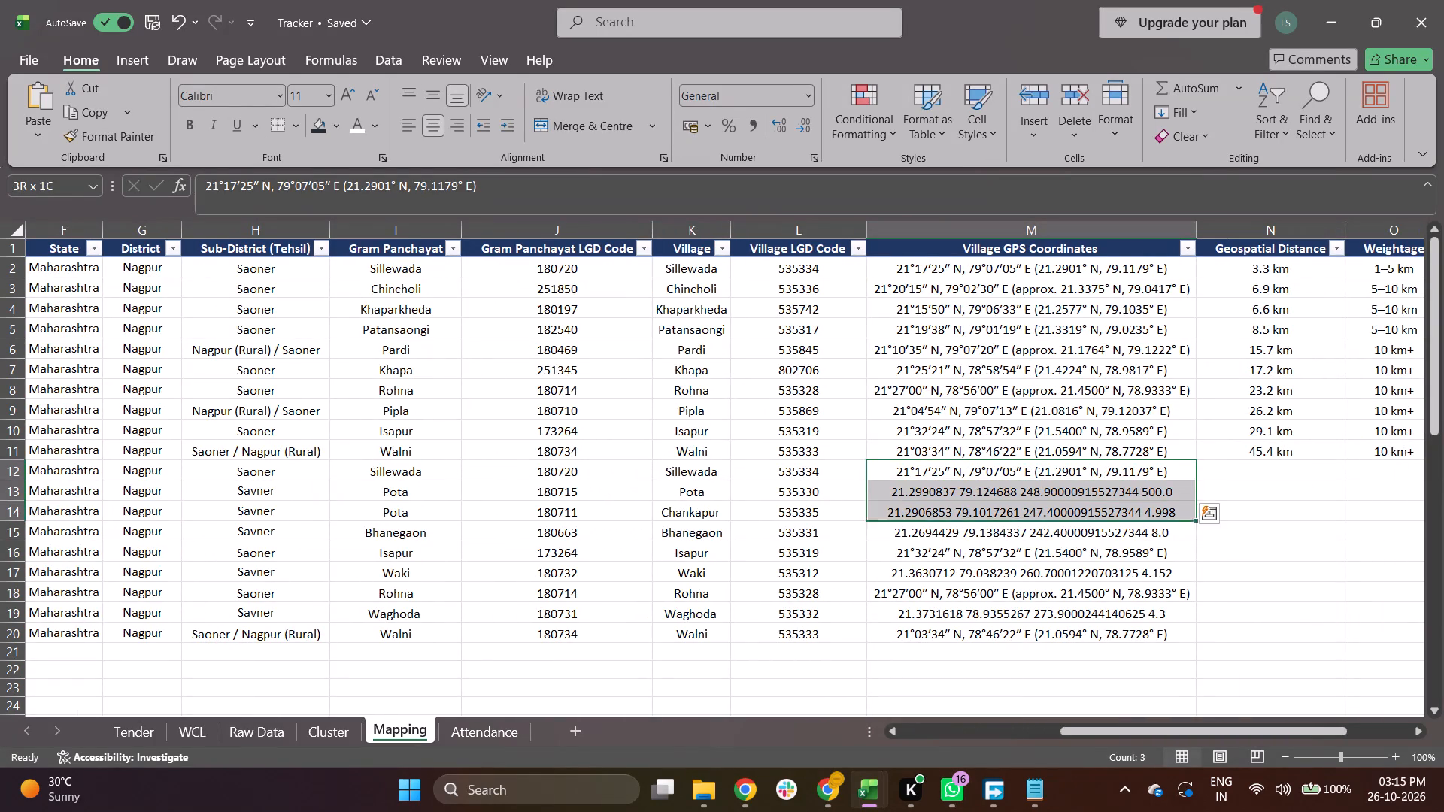
{"action": "key", "text": "shift+Down"}
{"action": "key", "text": "shift+Down"}
{"action": "key", "text": "shift+Down"}
{"action": "key", "text": "shift+Down"}
{"action": "key", "text": "shift+Down"}
{"action": "key", "text": "shift+Down"}
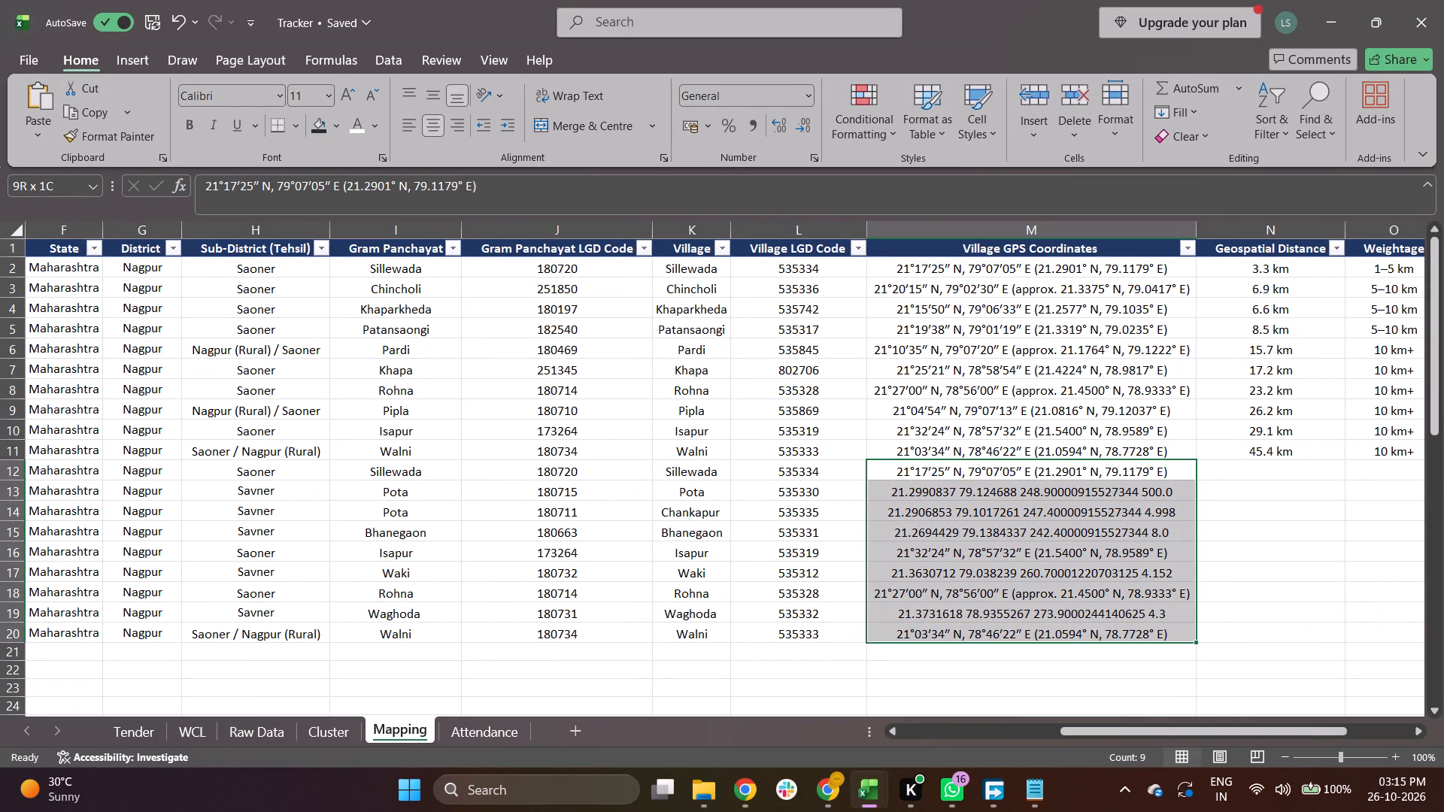
{"action": "key", "text": "Delete"}
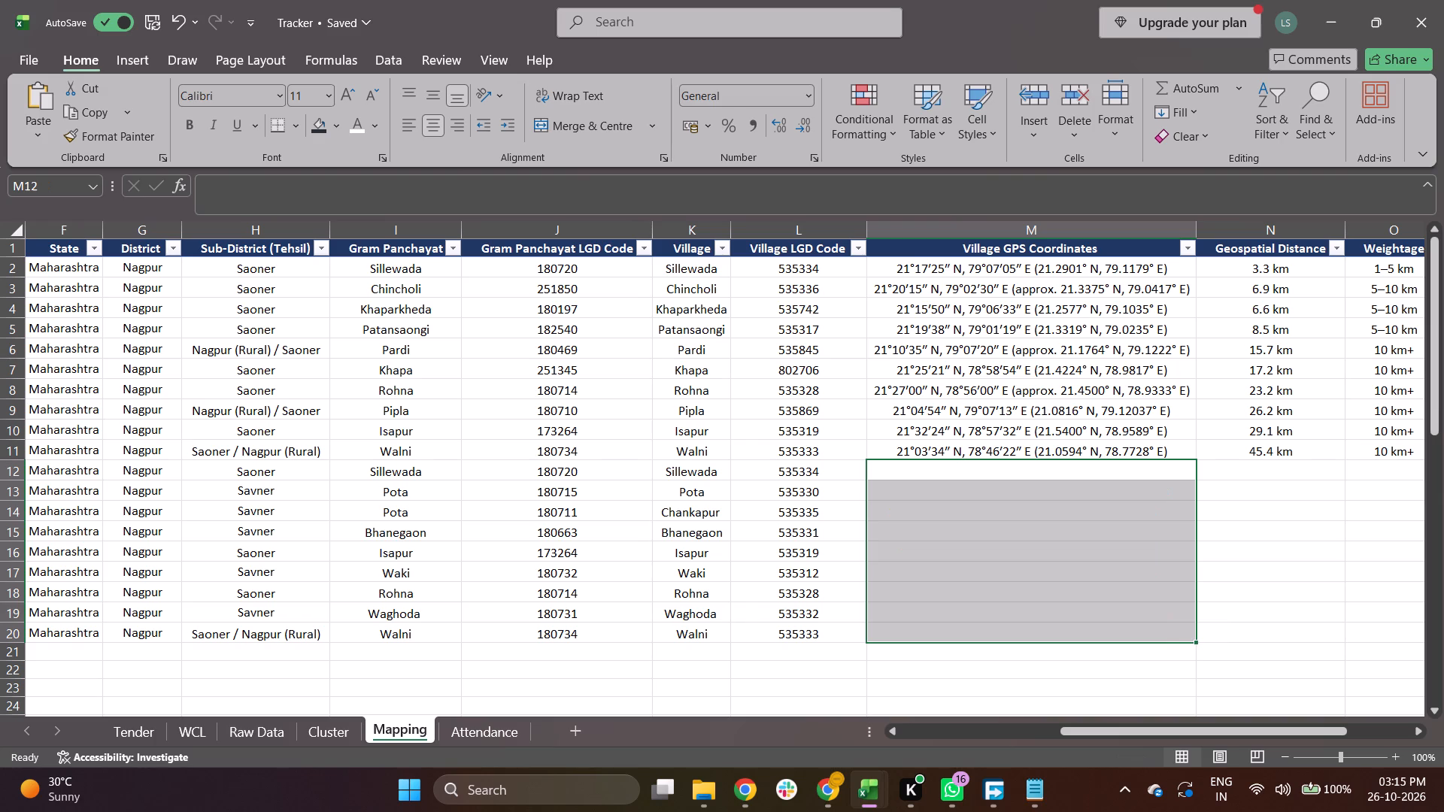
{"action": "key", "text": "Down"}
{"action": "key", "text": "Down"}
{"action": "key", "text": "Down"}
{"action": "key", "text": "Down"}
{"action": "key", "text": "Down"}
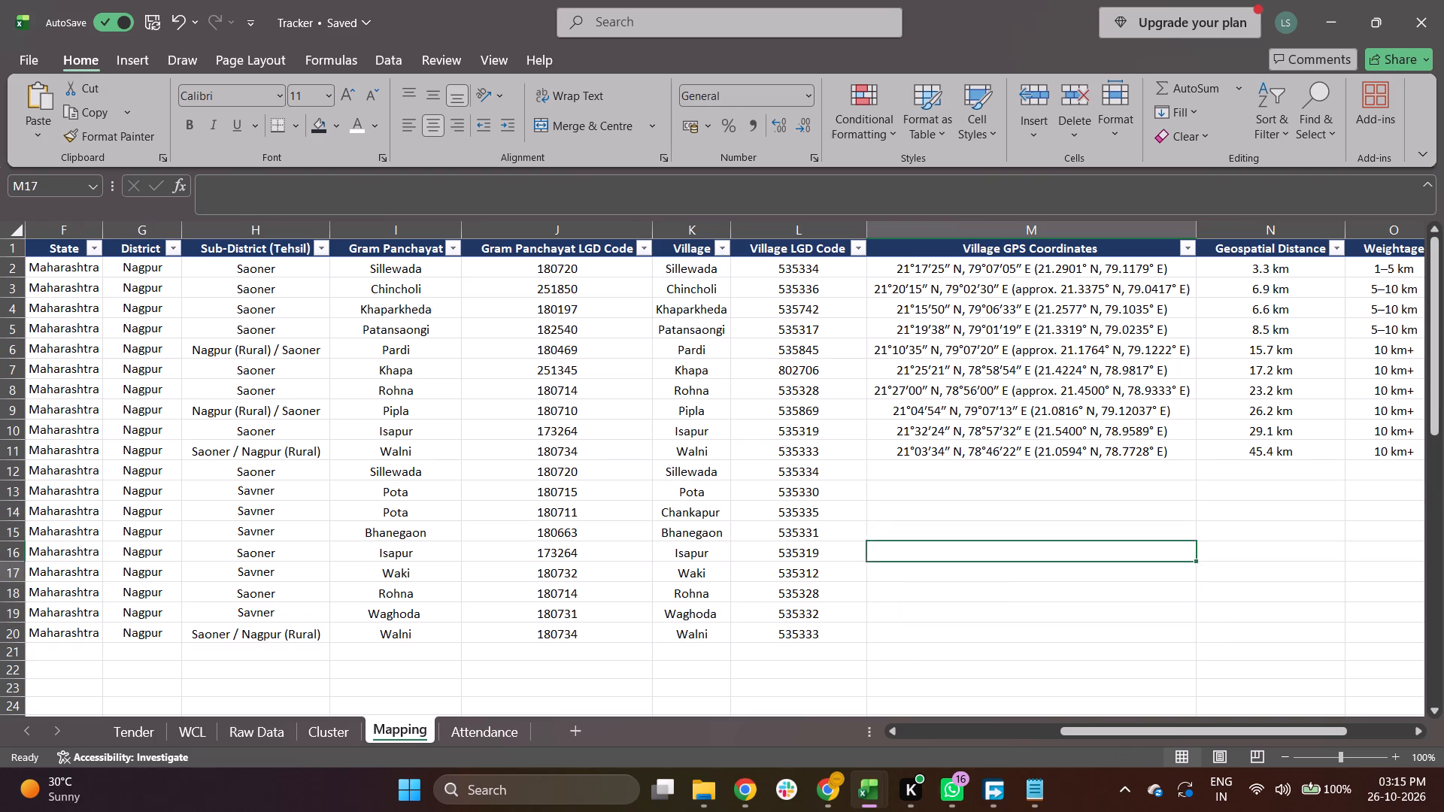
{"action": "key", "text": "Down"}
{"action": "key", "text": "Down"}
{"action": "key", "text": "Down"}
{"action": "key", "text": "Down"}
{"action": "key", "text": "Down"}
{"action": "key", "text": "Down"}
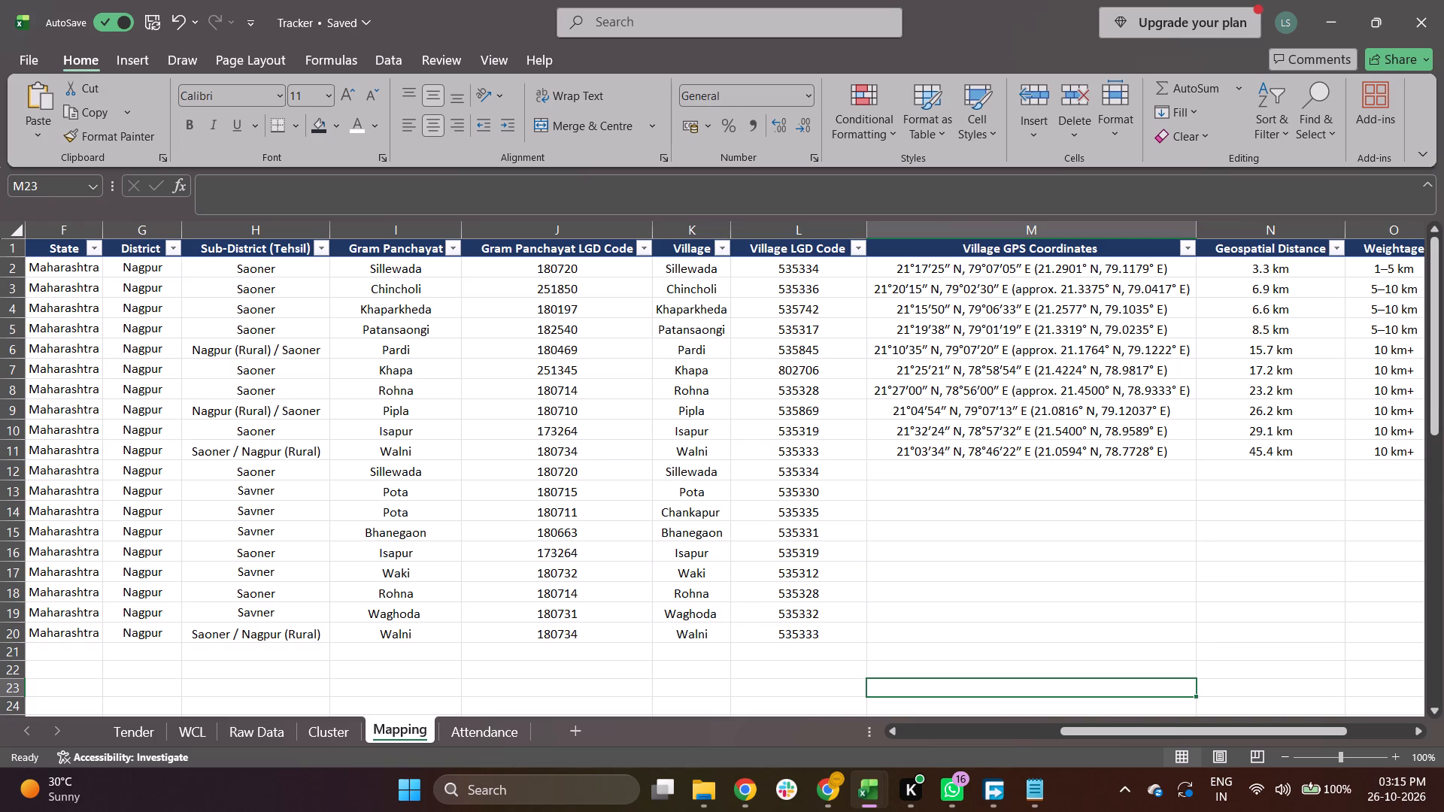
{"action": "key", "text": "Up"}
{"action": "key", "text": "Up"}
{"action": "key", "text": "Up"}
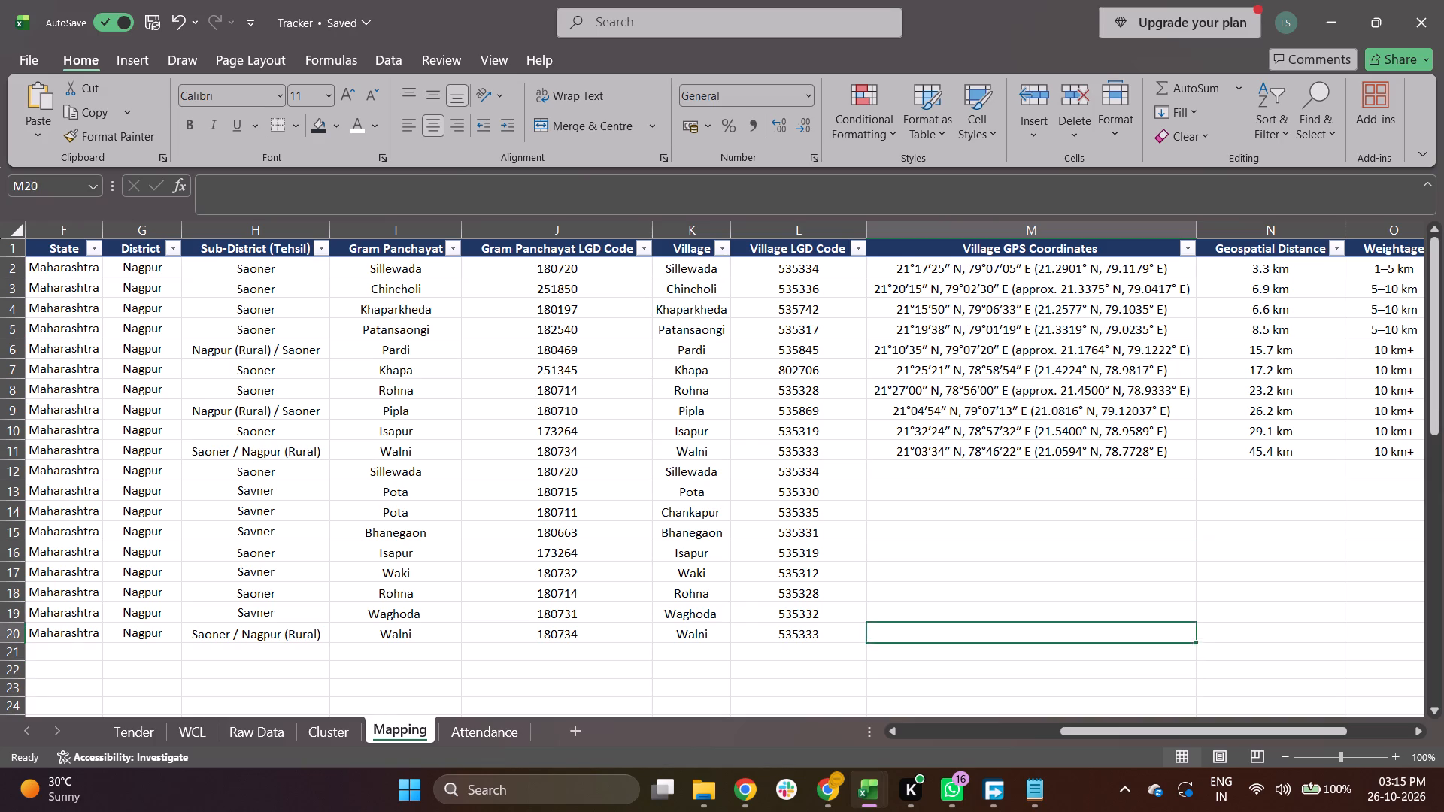
Look across the first Silewara UG row (S.No. 11) between S.No. and Village GPS Coordinates to review its entries.
{"action": "key", "text": "Up"}
{"action": "key", "text": "Up"}
{"action": "key", "text": "Up"}
{"action": "key", "text": "Up"}
{"action": "key", "text": "Up"}
{"action": "key", "text": "Up"}
{"action": "key", "text": "Up"}
{"action": "key", "text": "Up"}
{"action": "key", "text": "Left"}
{"action": "key", "text": "Left"}
{"action": "key", "text": "Left"}
{"action": "key", "text": "Left"}
{"action": "key", "text": "Left"}
{"action": "key", "text": "Left"}
{"action": "key", "text": "Left"}
{"action": "key", "text": "Left"}
{"action": "key", "text": "Left"}
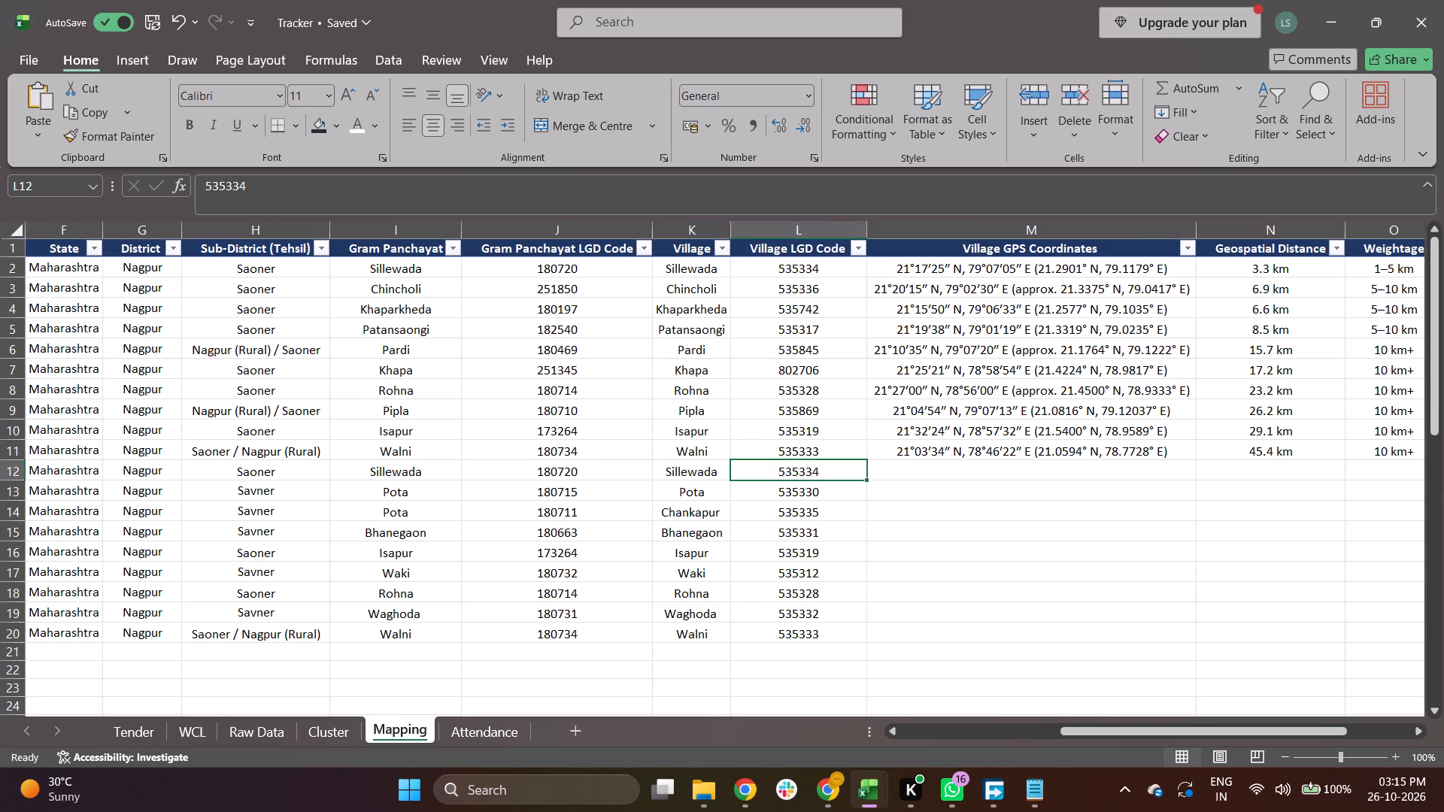
{"action": "key", "text": "Left"}
{"action": "key", "text": "Left"}
{"action": "key", "text": "Left"}
{"action": "key", "text": "Left"}
{"action": "key", "text": "Left"}
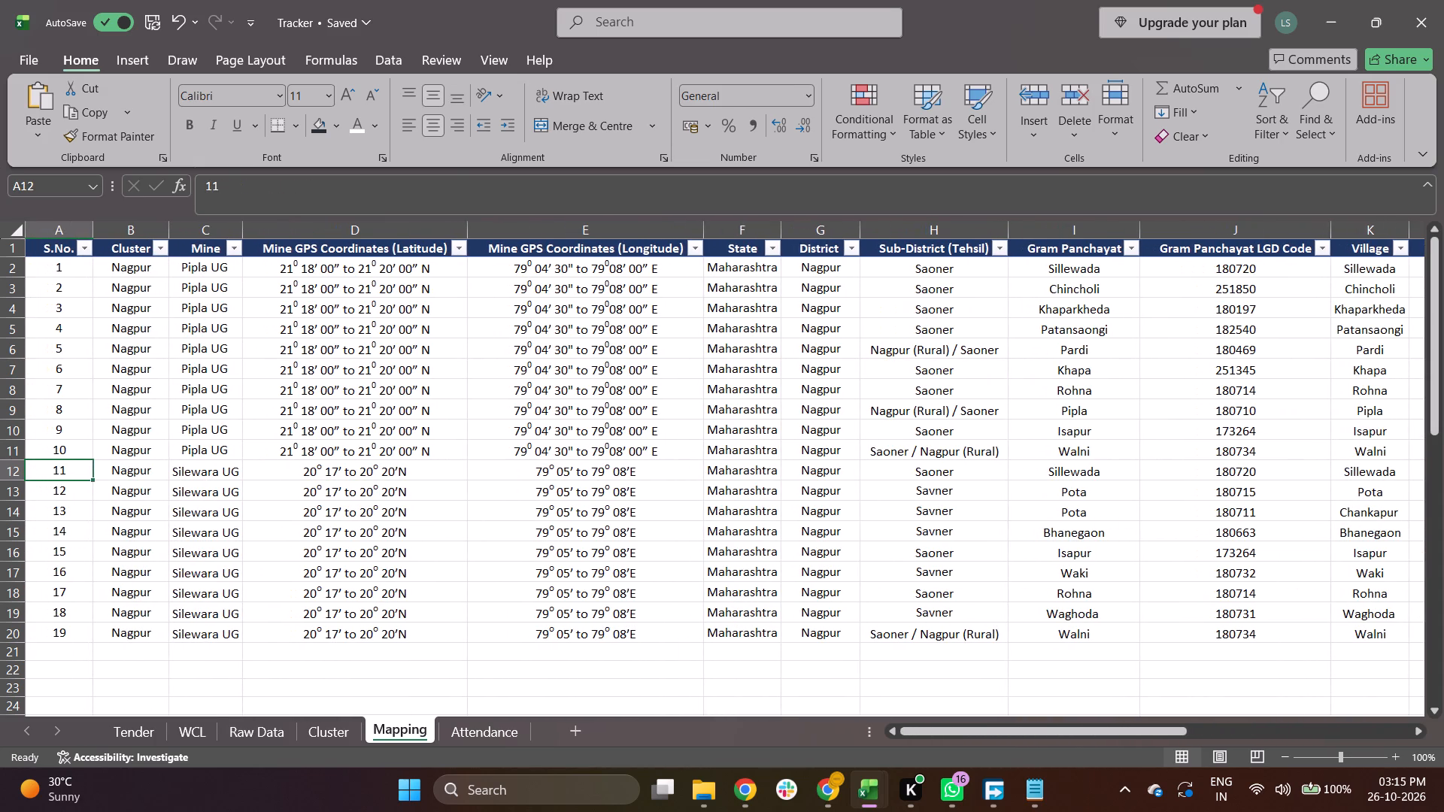
{"action": "key", "text": "Left"}
{"action": "key", "text": "Right"}
{"action": "key", "text": "Right"}
{"action": "key", "text": "Right"}
{"action": "key", "text": "Right"}
{"action": "key", "text": "Right"}
{"action": "key", "text": "Right"}
{"action": "key", "text": "Right"}
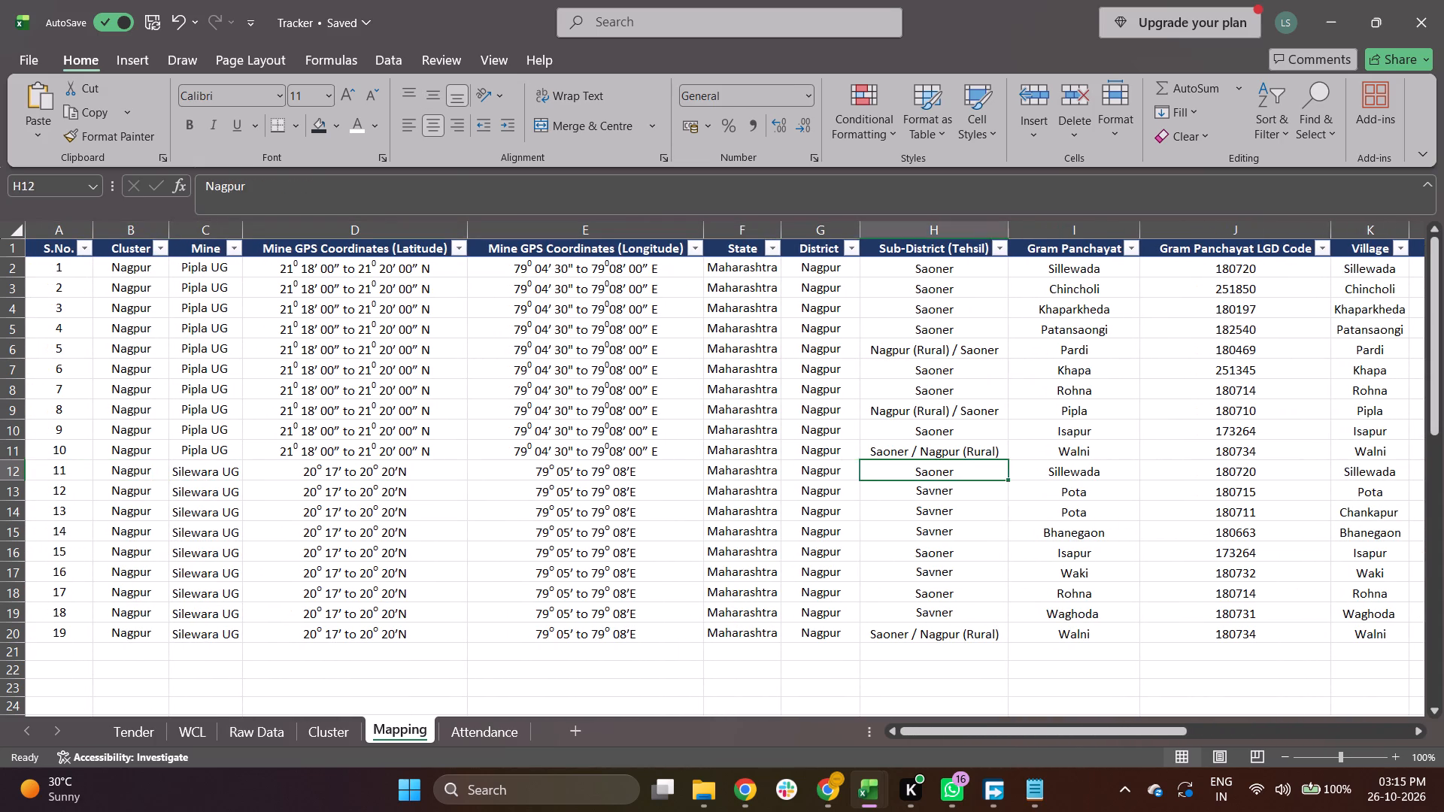
{"action": "key", "text": "Right"}
{"action": "key", "text": "Right"}
{"action": "key", "text": "Right"}
{"action": "key", "text": "Right"}
{"action": "key", "text": "Right"}
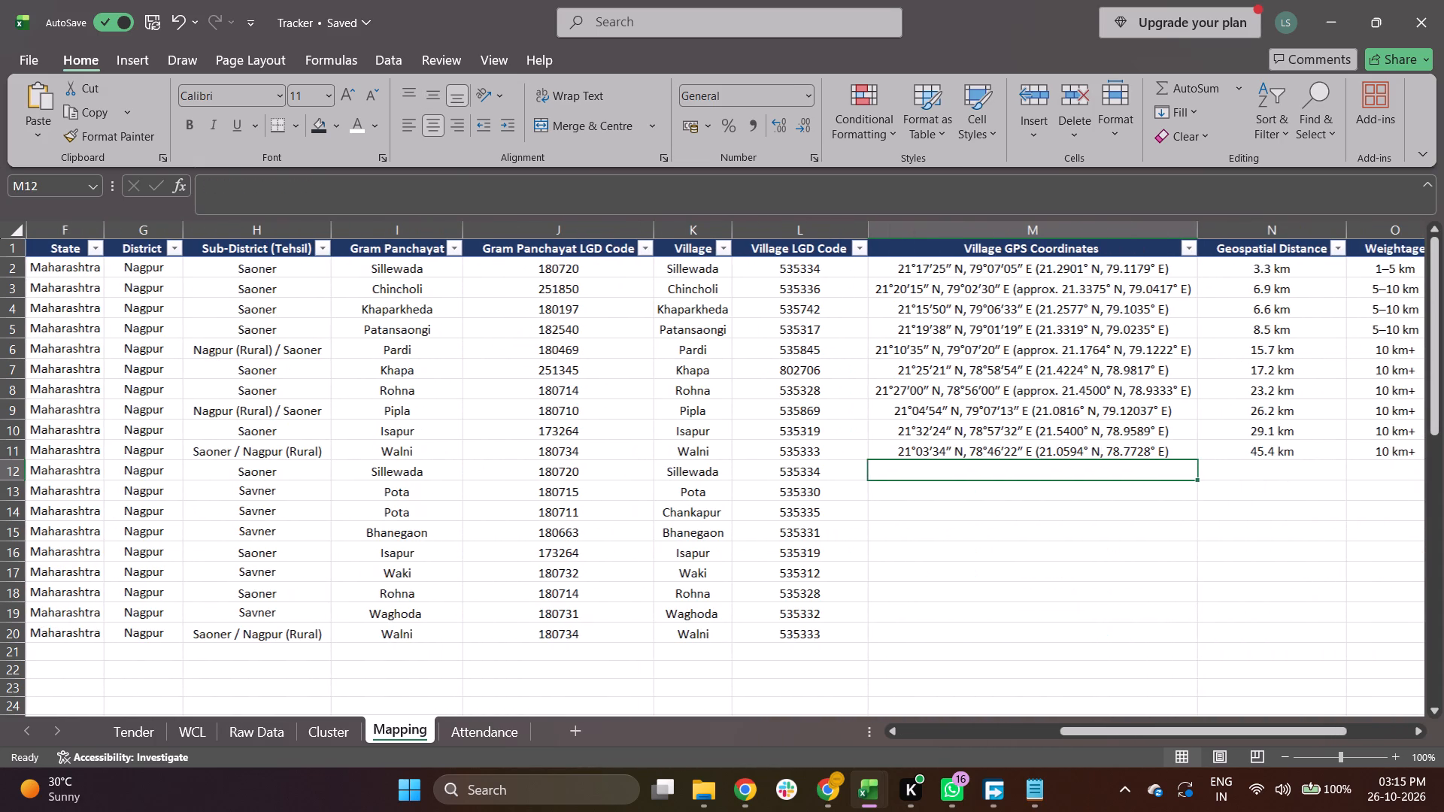
{"action": "key", "text": "Left"}
{"action": "key", "text": "Left"}
{"action": "key", "text": "Left"}
{"action": "key", "text": "Left"}
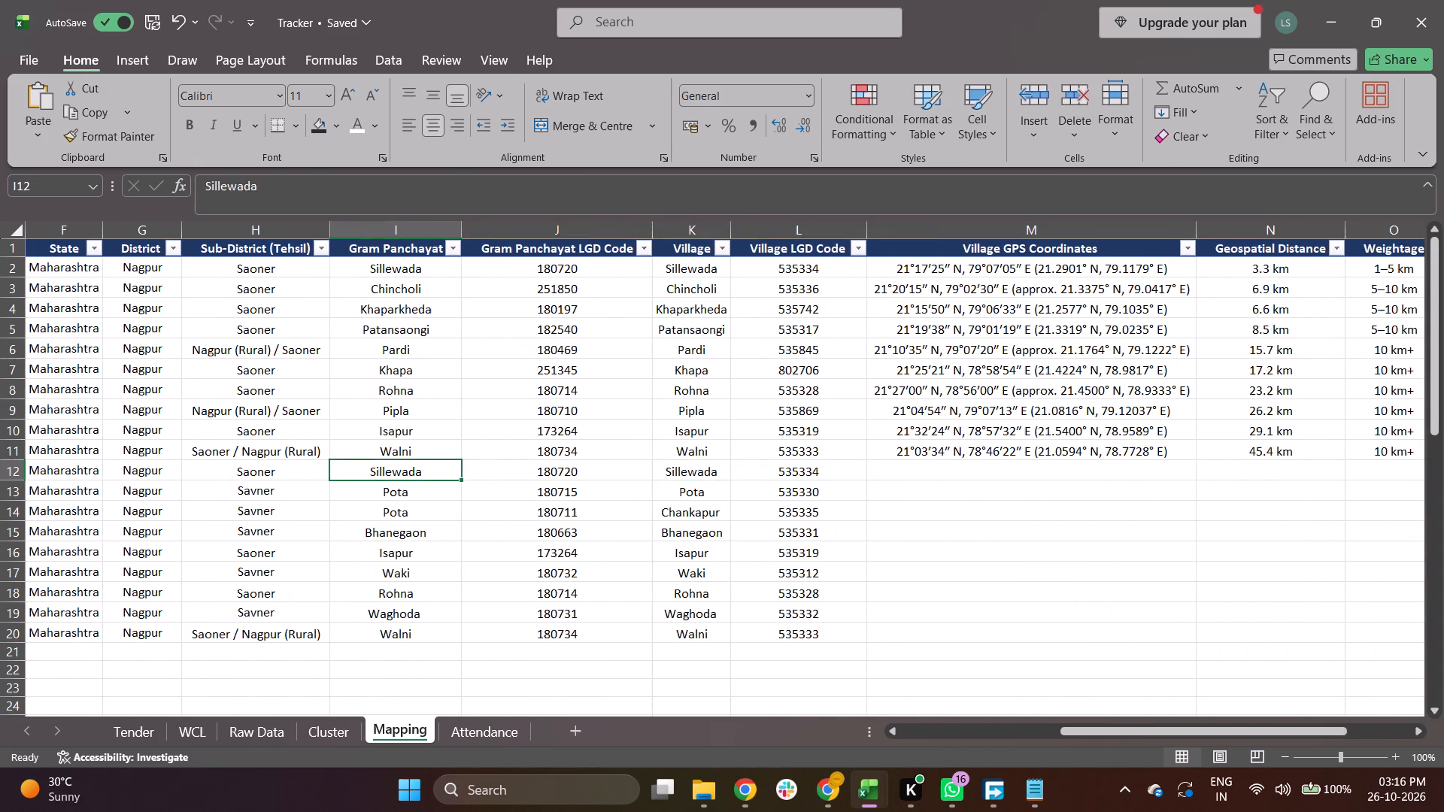
{"action": "key", "text": "Left"}
{"action": "key", "text": "Left"}
{"action": "key", "text": "Right"}
{"action": "key", "text": "Right"}
{"action": "key", "text": "Right"}
{"action": "key", "text": "Right"}
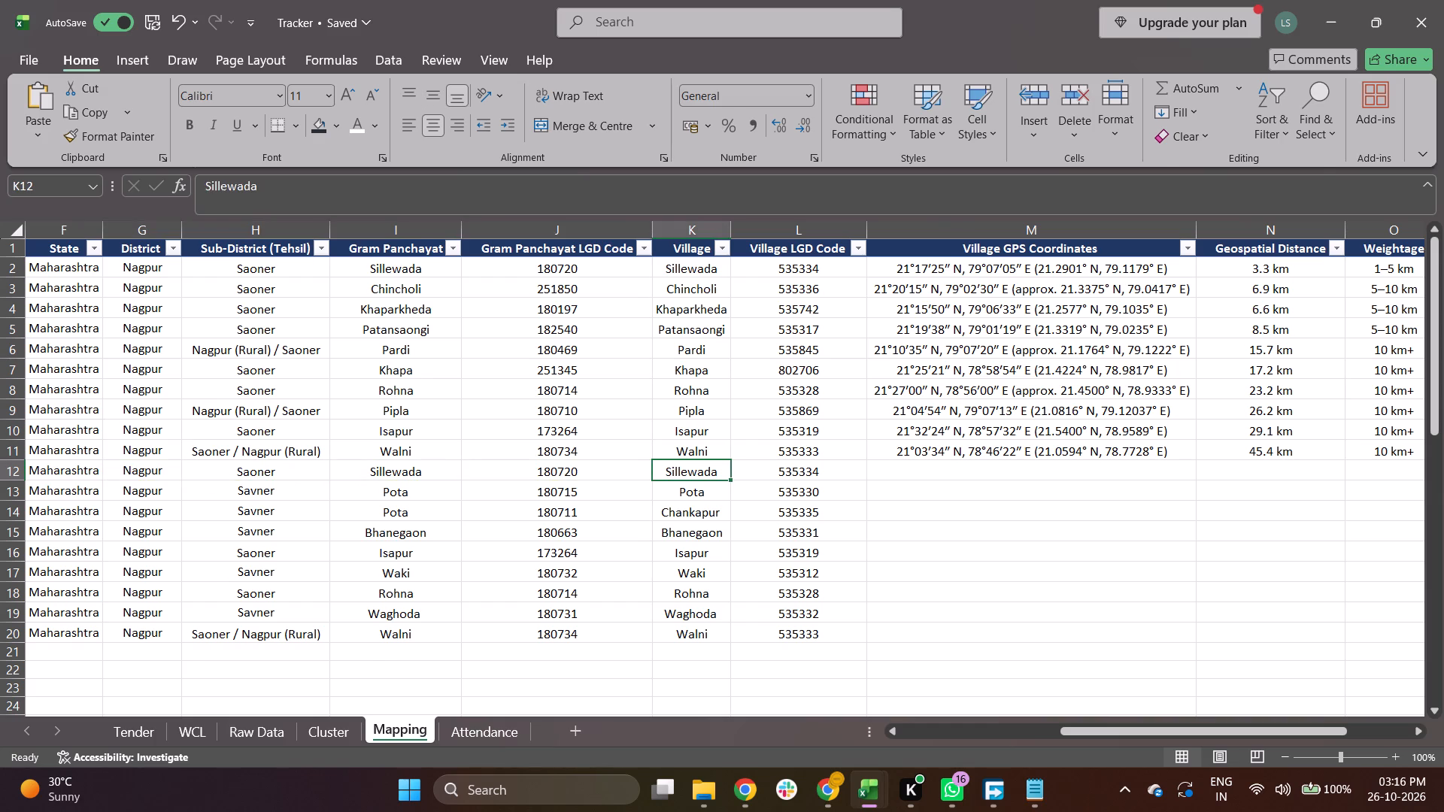
Switch to Notepad, bring up the note with the village GPS location prompt, and return to the Tracker workbook.
{"action": "key", "text": "alt+Tab"}
{"action": "key", "text": "alt+Tab"}
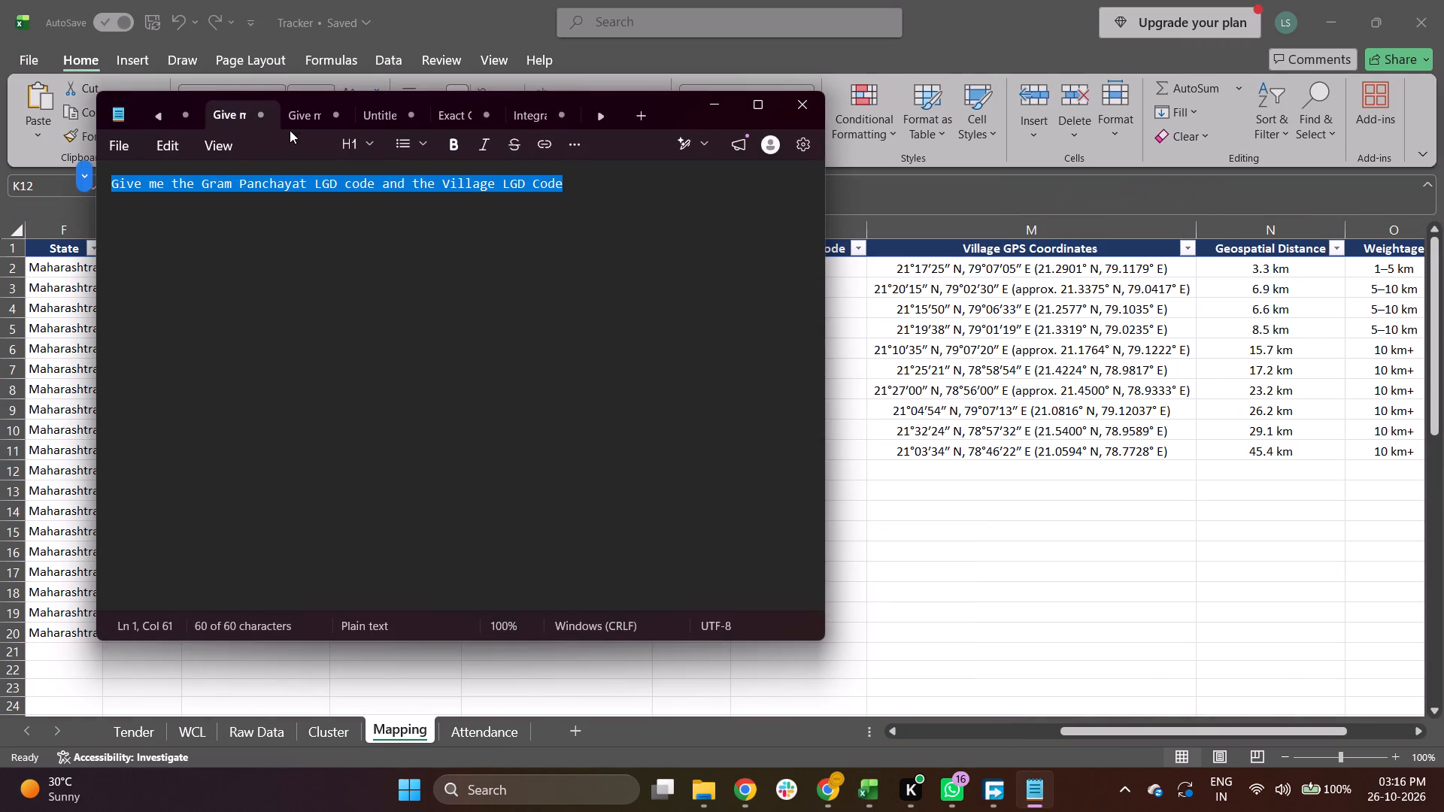
{"action": "left_click", "coordinate": [295, 123]}
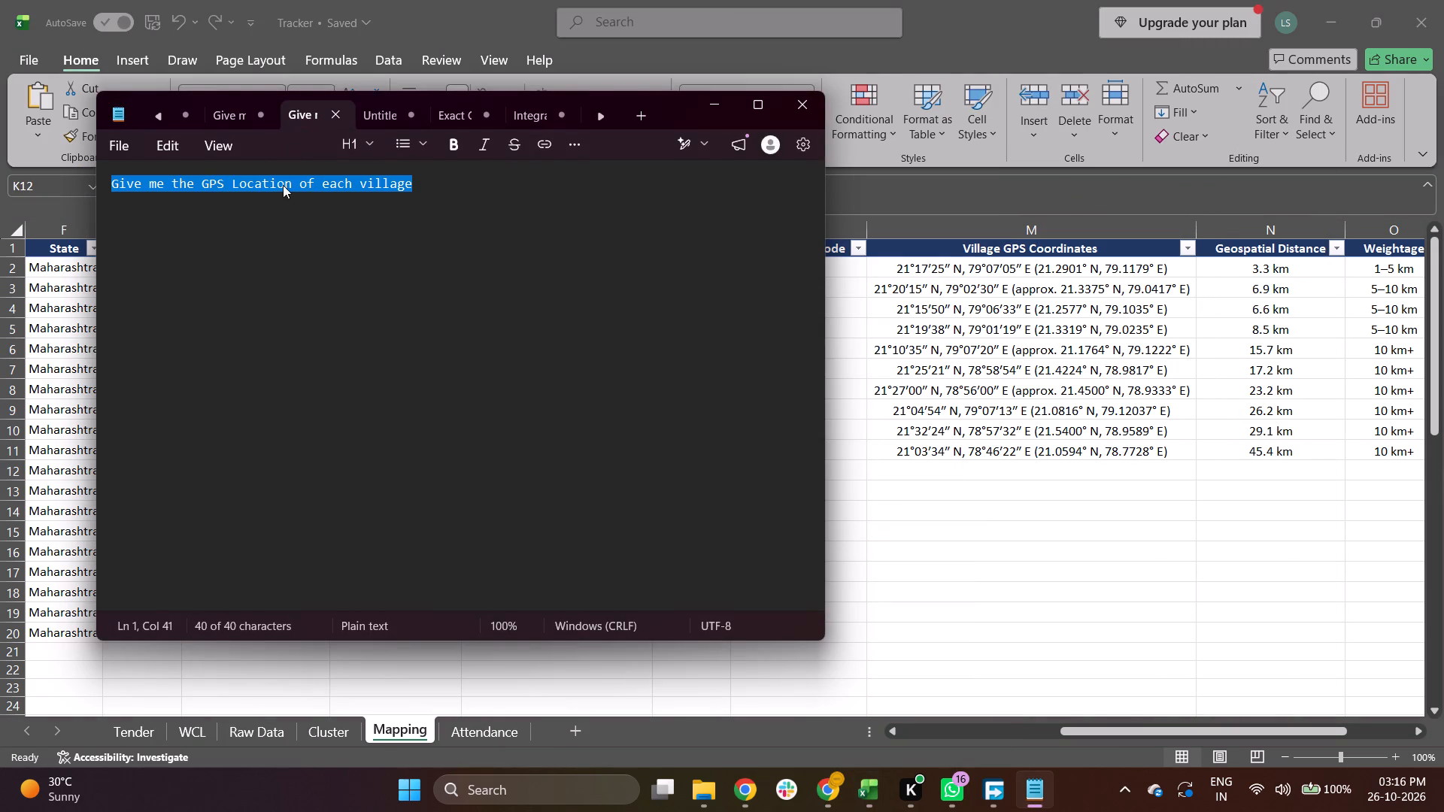
{"action": "left_click", "coordinate": [283, 199]}
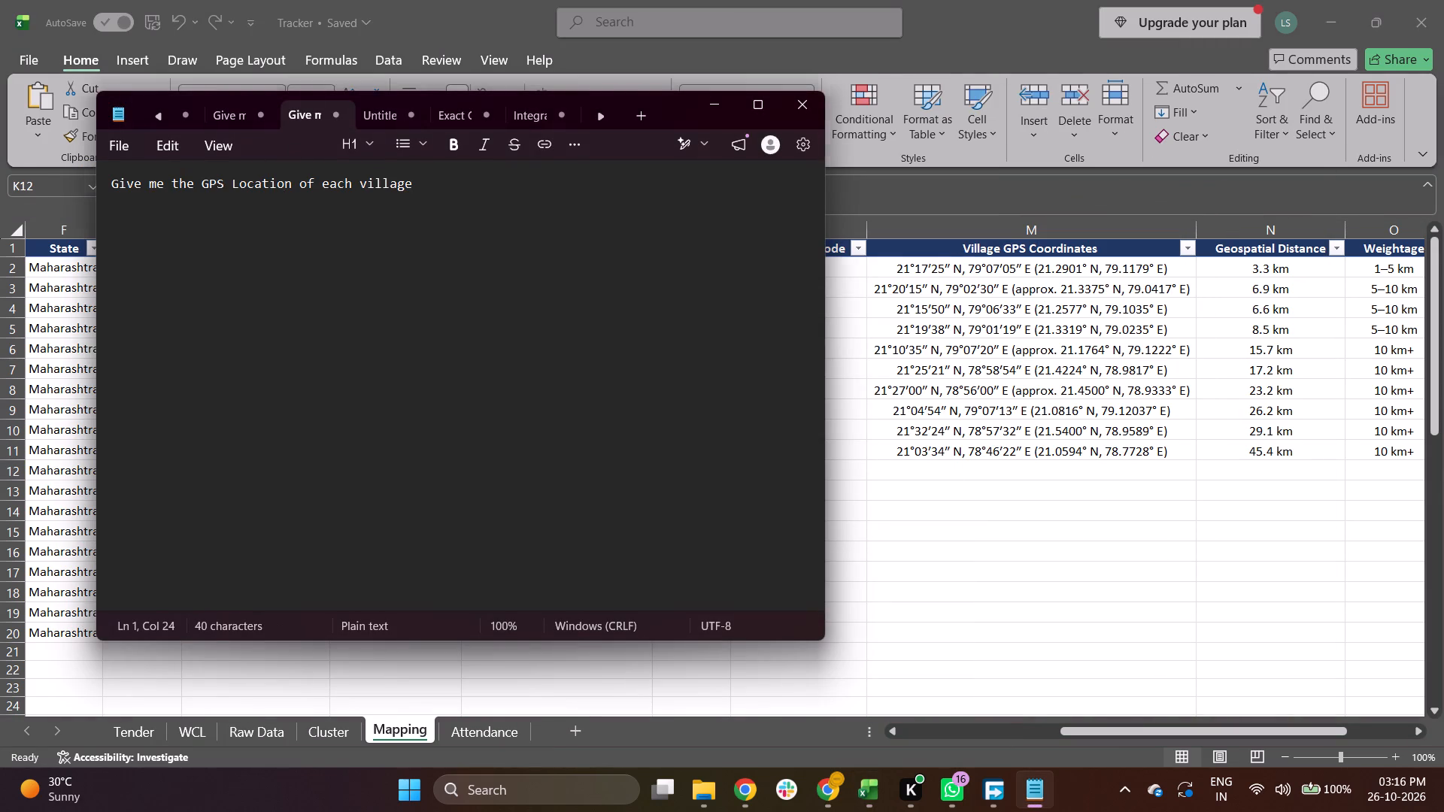
{"action": "key", "text": "alt+Tab"}
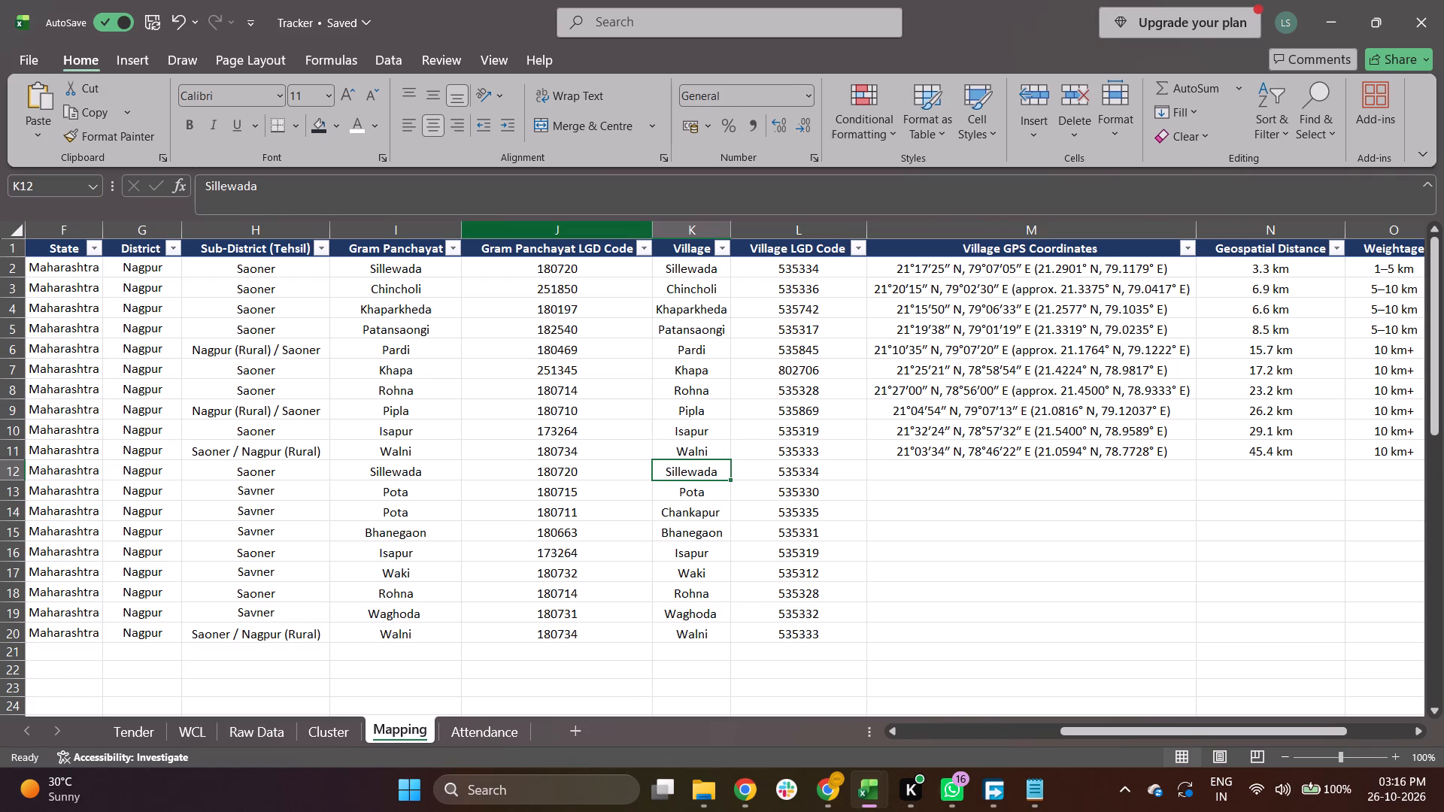
Filter the Village GPS Coordinates column of the Mapping sheet to show only blank entries.
{"action": "scroll", "coordinate": [1055, 499], "scroll_direction": "down", "scroll_amount": 1}
{"action": "scroll", "coordinate": [1055, 499], "scroll_direction": "left", "scroll_amount": 4}
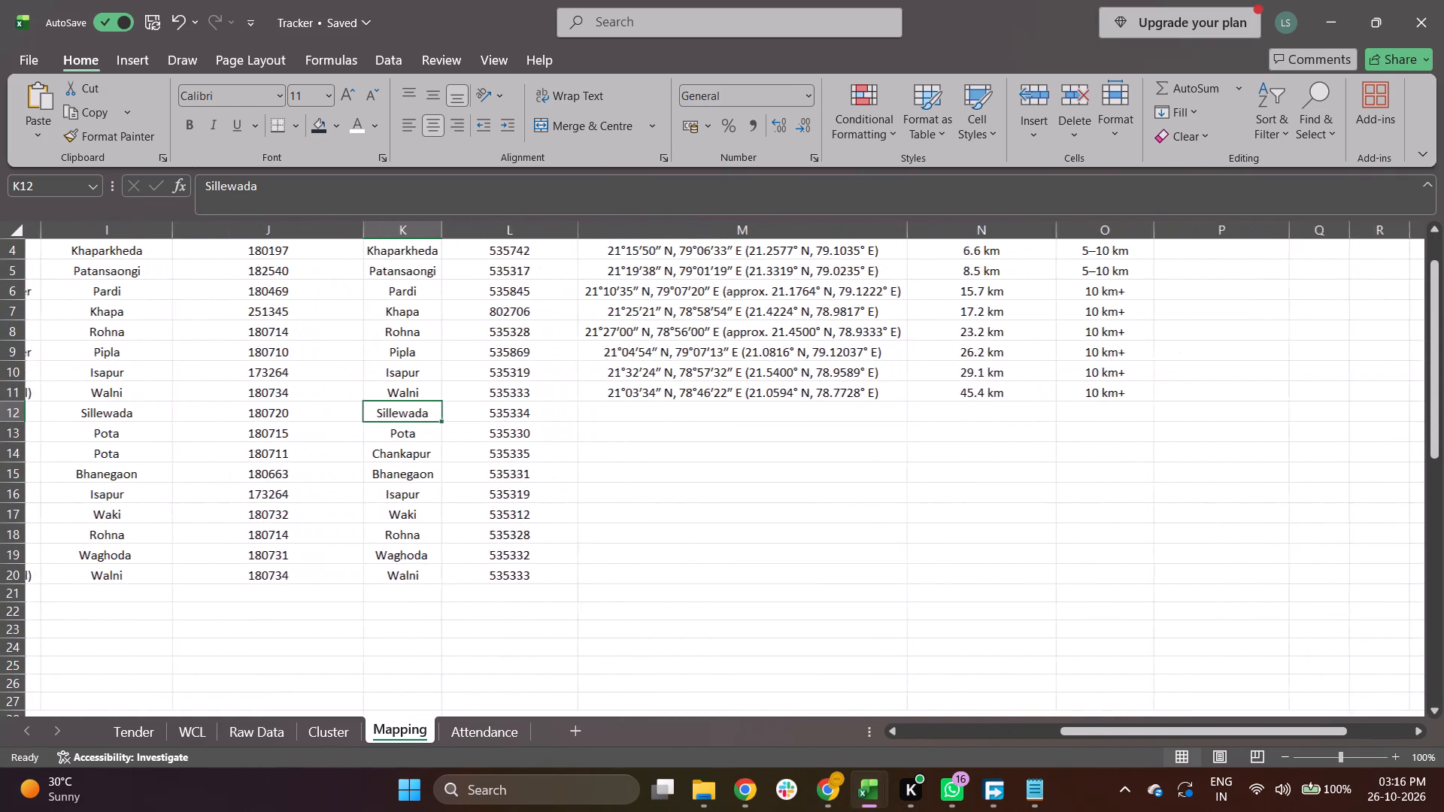
{"action": "scroll", "coordinate": [1055, 499], "scroll_direction": "right", "scroll_amount": 1}
{"action": "scroll", "coordinate": [1055, 499], "scroll_direction": "up", "scroll_amount": 2}
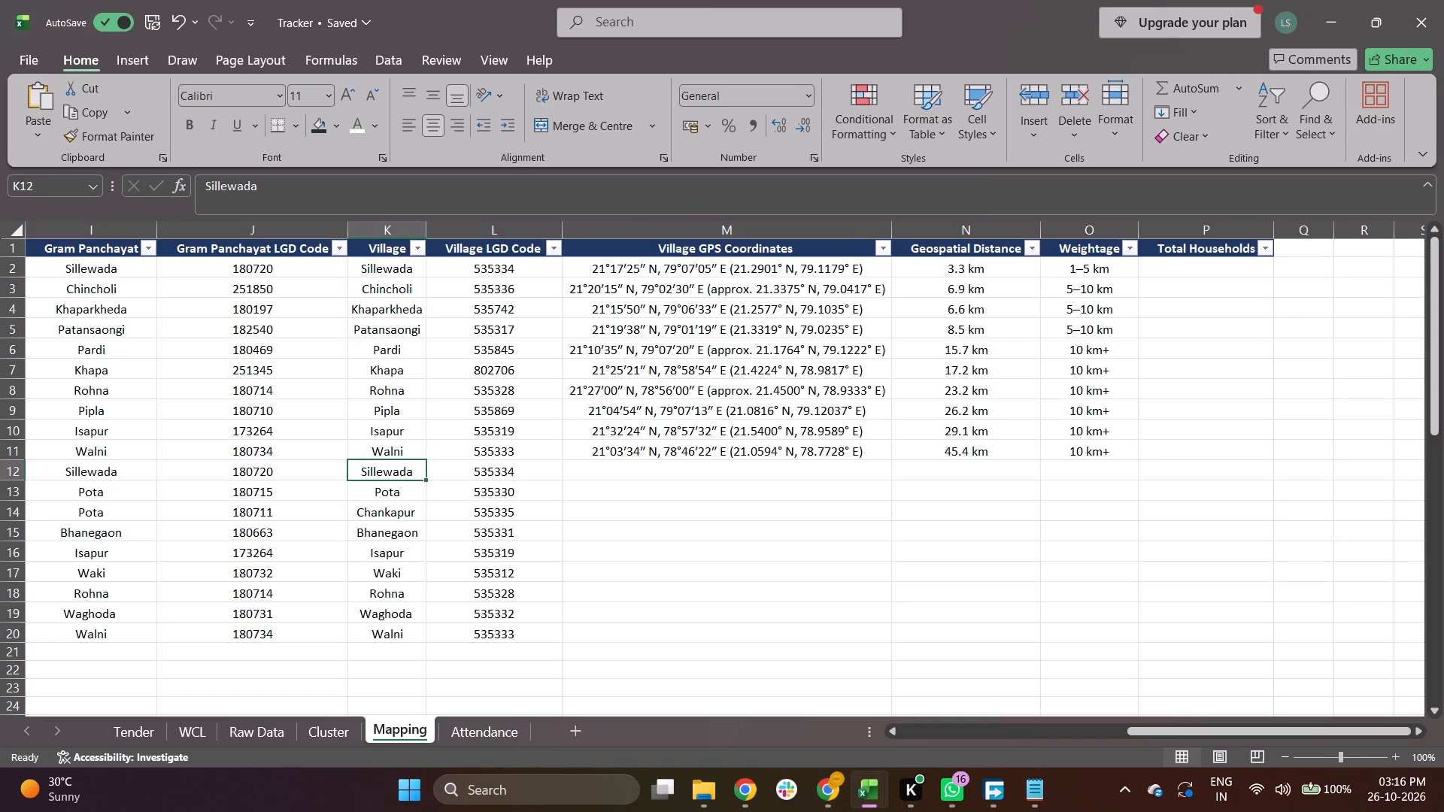
{"action": "left_click", "coordinate": [885, 244]}
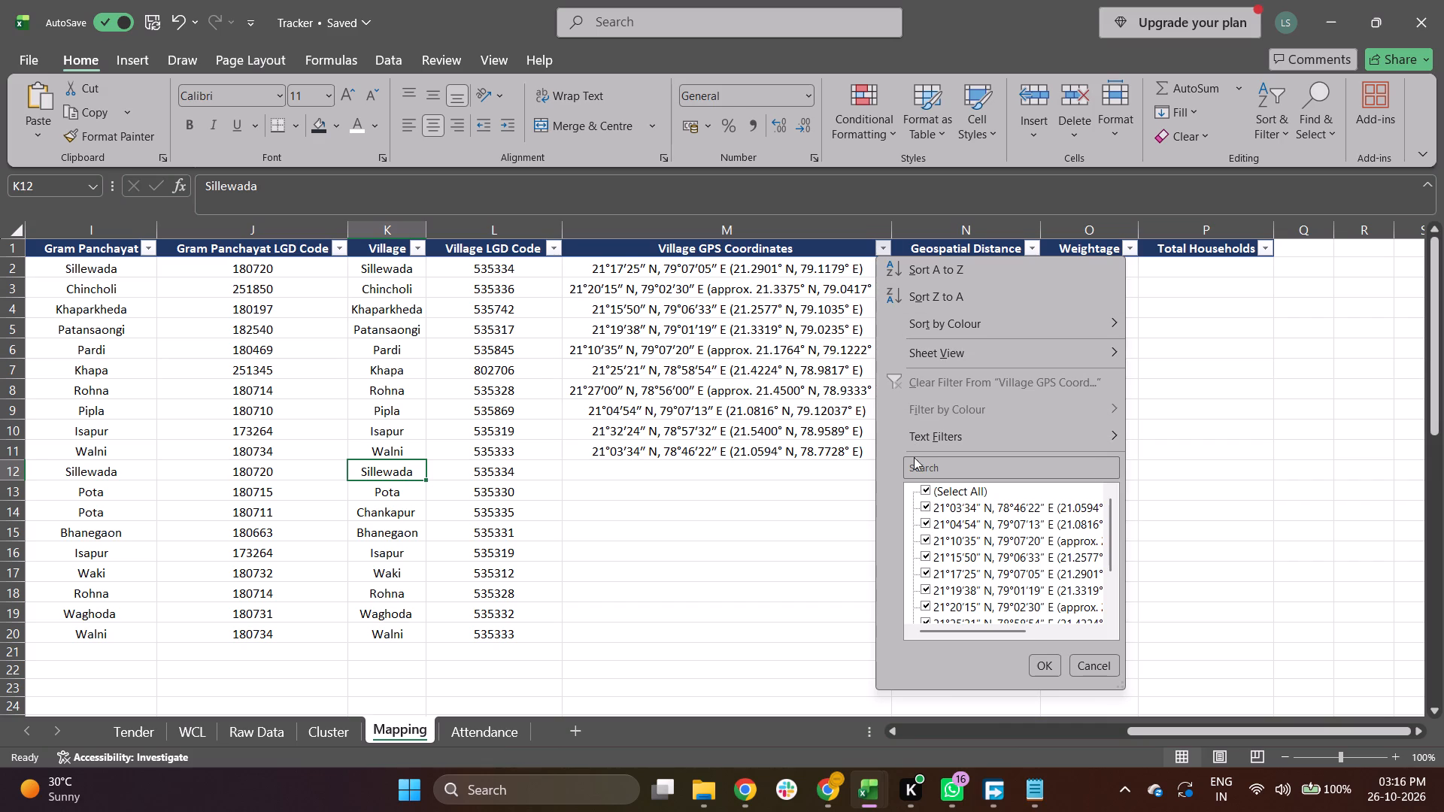
{"action": "left_click", "coordinate": [924, 486]}
{"action": "scroll", "coordinate": [1009, 574], "scroll_direction": "down", "scroll_amount": 5}
{"action": "left_click", "coordinate": [925, 604]}
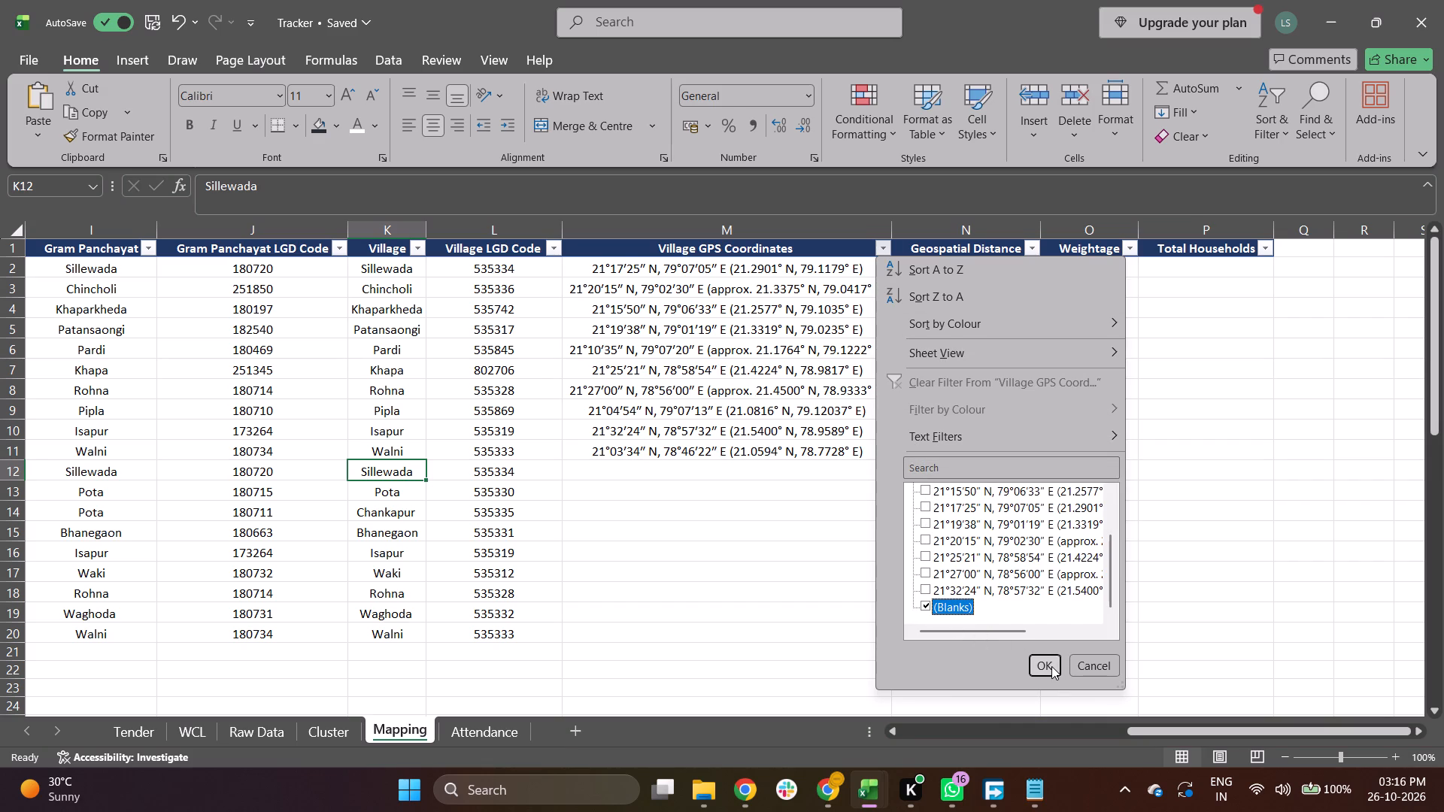
{"action": "left_click", "coordinate": [1051, 667]}
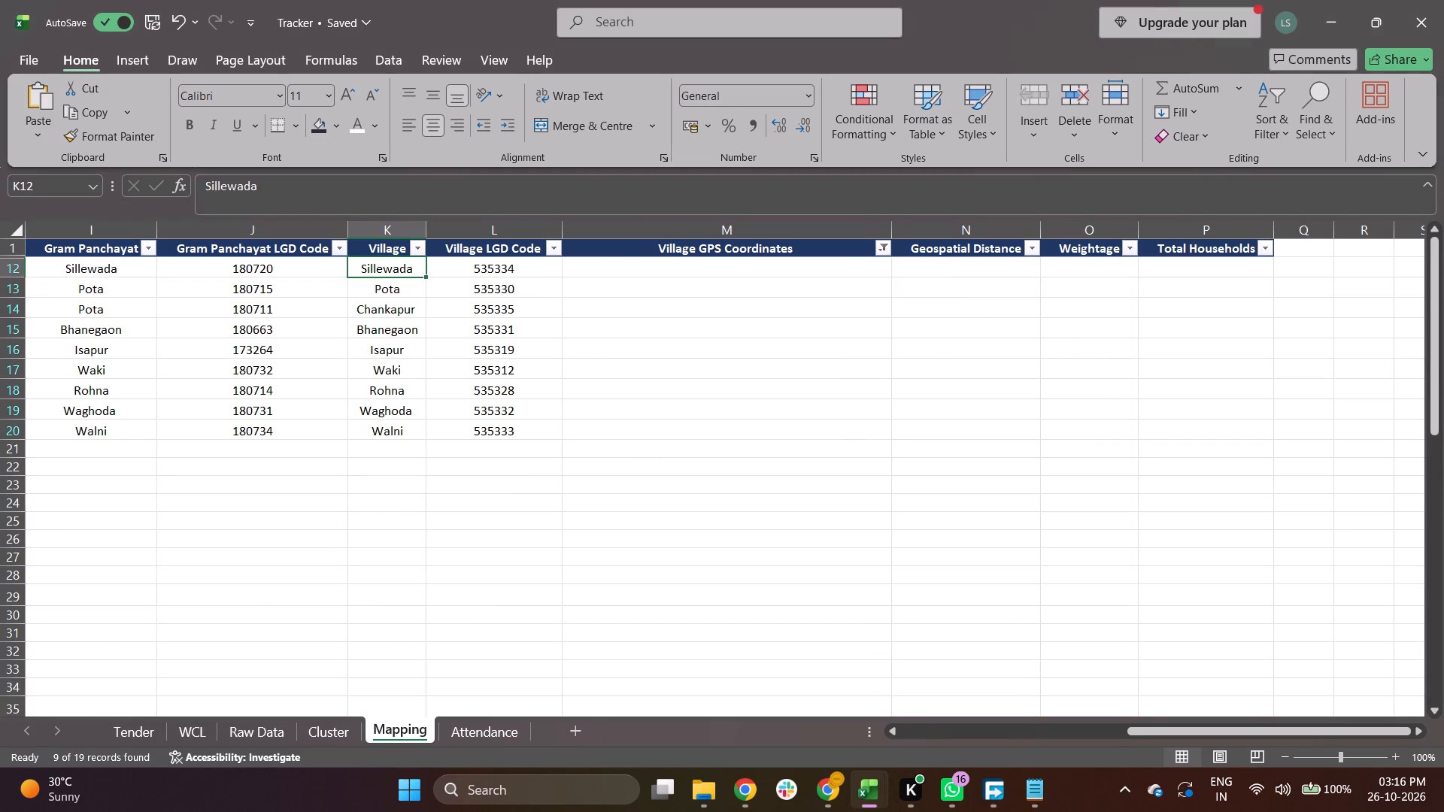
{"action": "scroll", "coordinate": [721, 311], "scroll_direction": "right", "scroll_amount": 7}
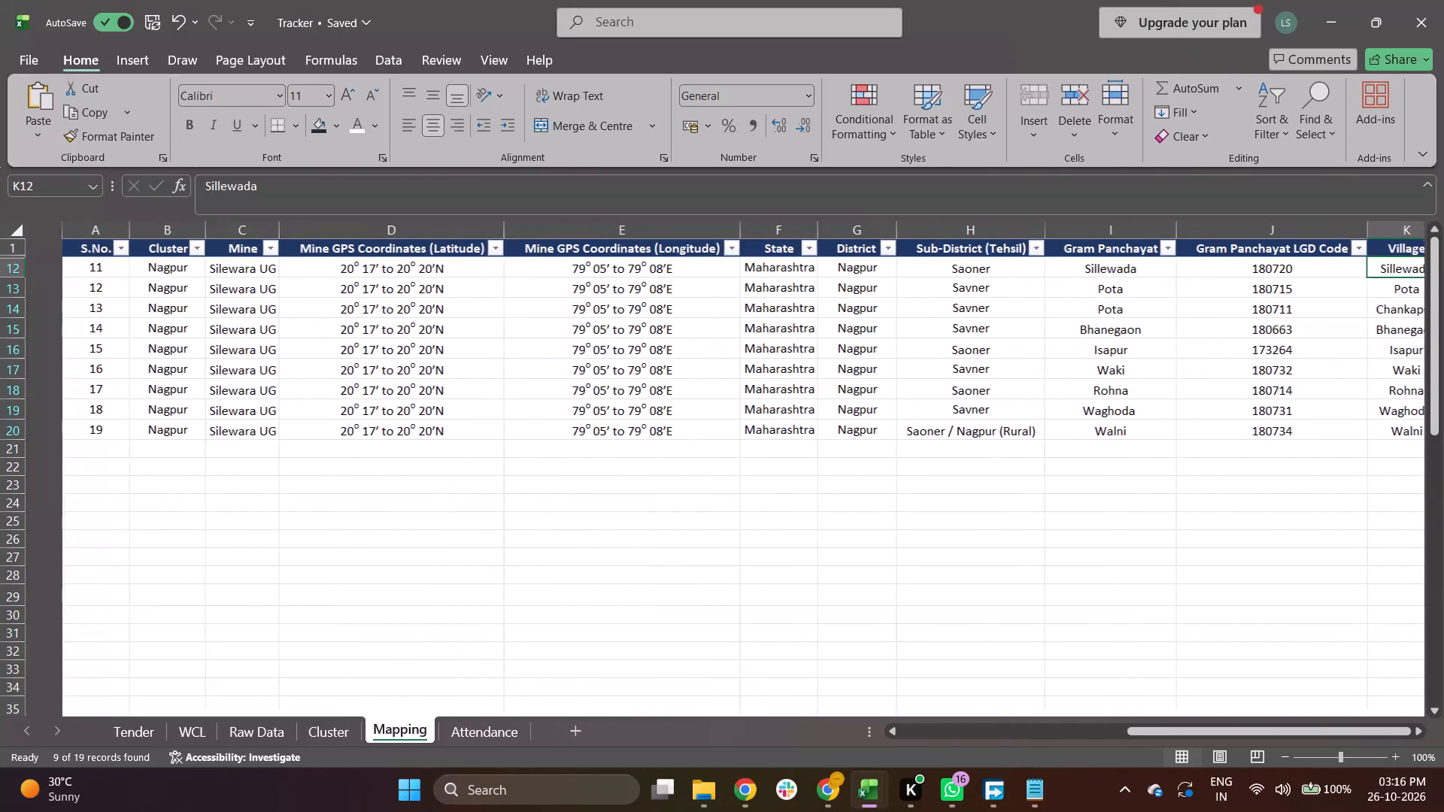
{"action": "left_click", "coordinate": [152, 277]}
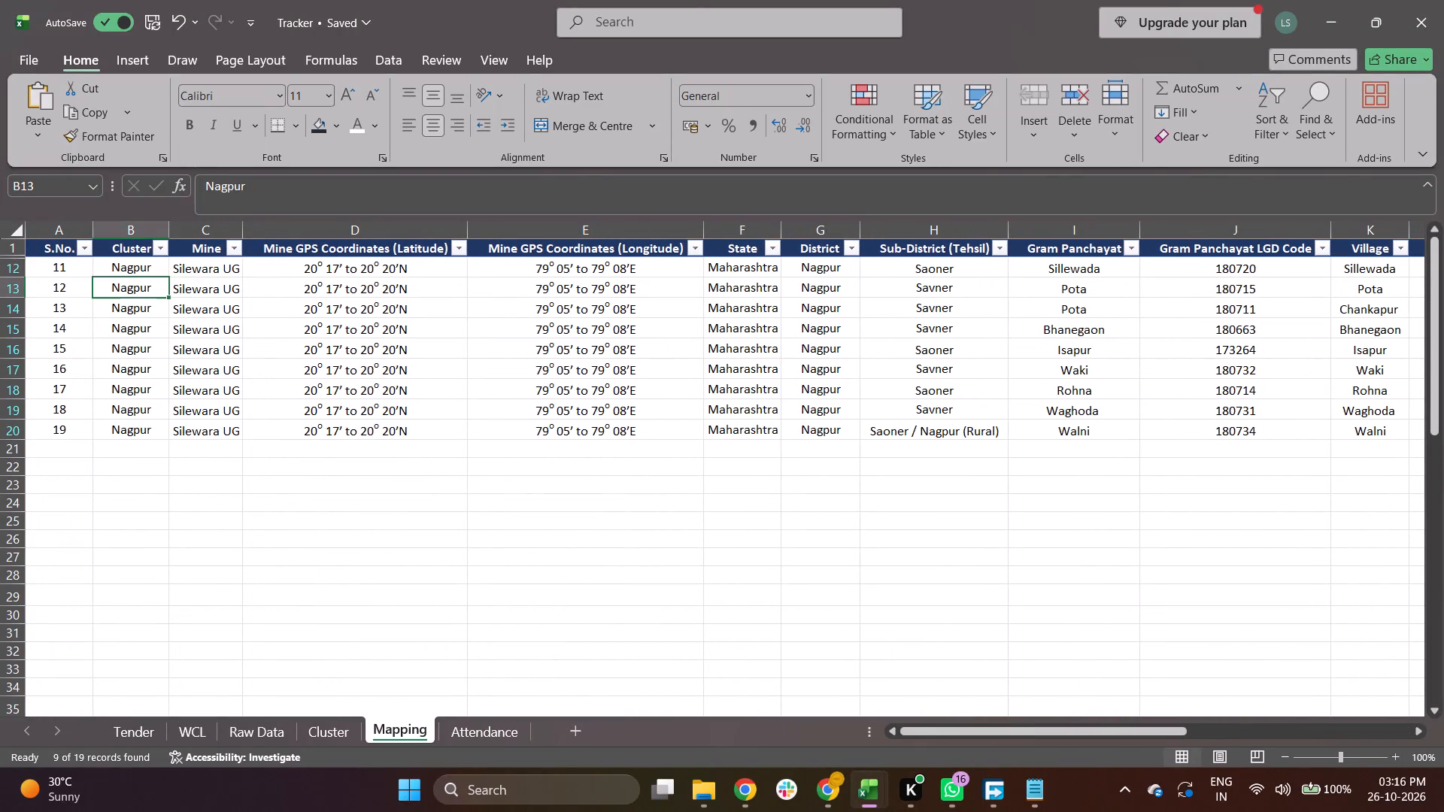
{"action": "key", "text": "Left"}
{"action": "key", "text": "Left"}
{"action": "key", "text": "Up"}
{"action": "key", "text": "Up"}
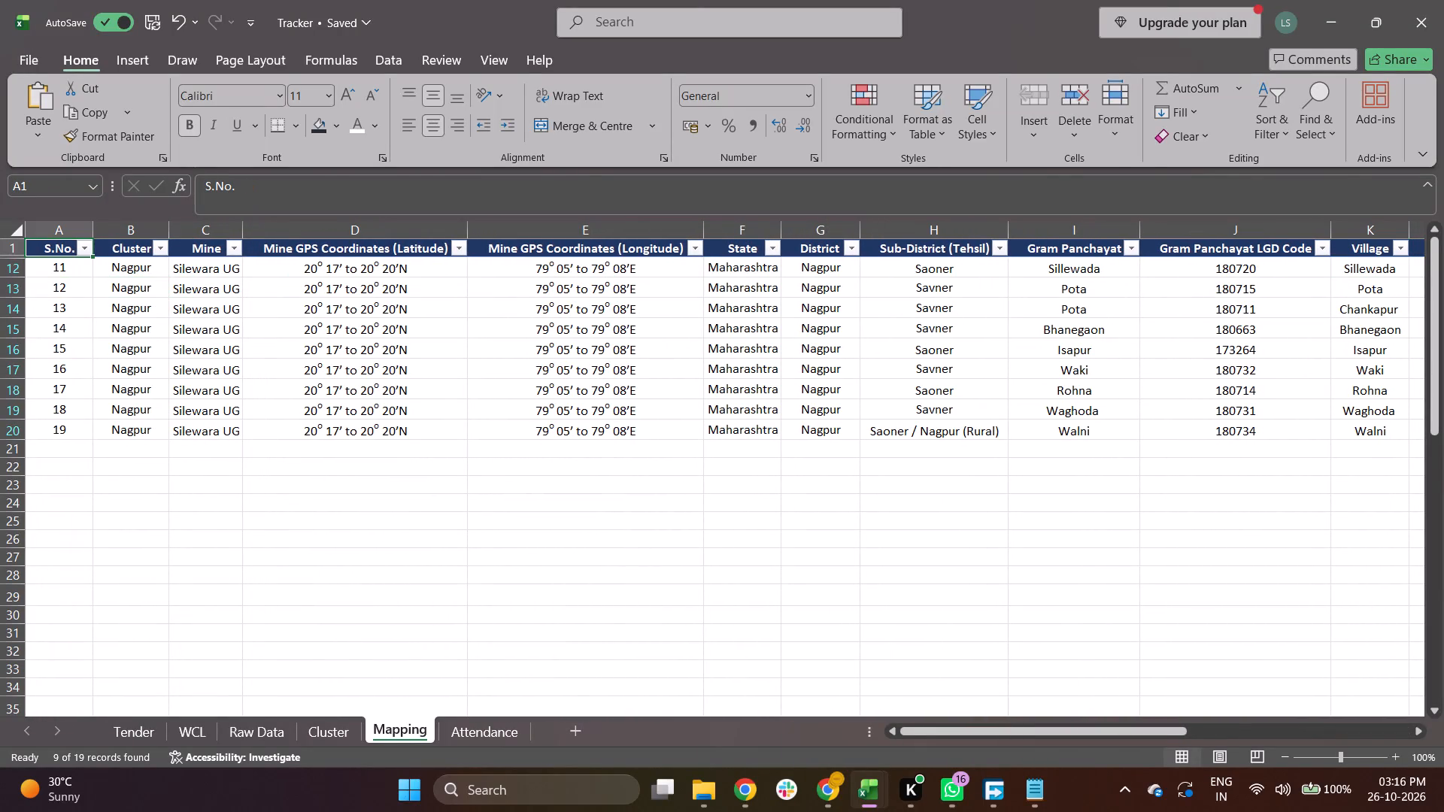
{"action": "key", "text": "shift+Right"}
{"action": "key", "text": "shift+Right"}
{"action": "key", "text": "shift+Right"}
{"action": "key", "text": "shift+Right"}
{"action": "key", "text": "shift+Right"}
{"action": "key", "text": "shift+Right"}
{"action": "key", "text": "shift+Right"}
{"action": "key", "text": "shift+Right"}
{"action": "key", "text": "shift+Right"}
{"action": "key", "text": "shift+Right"}
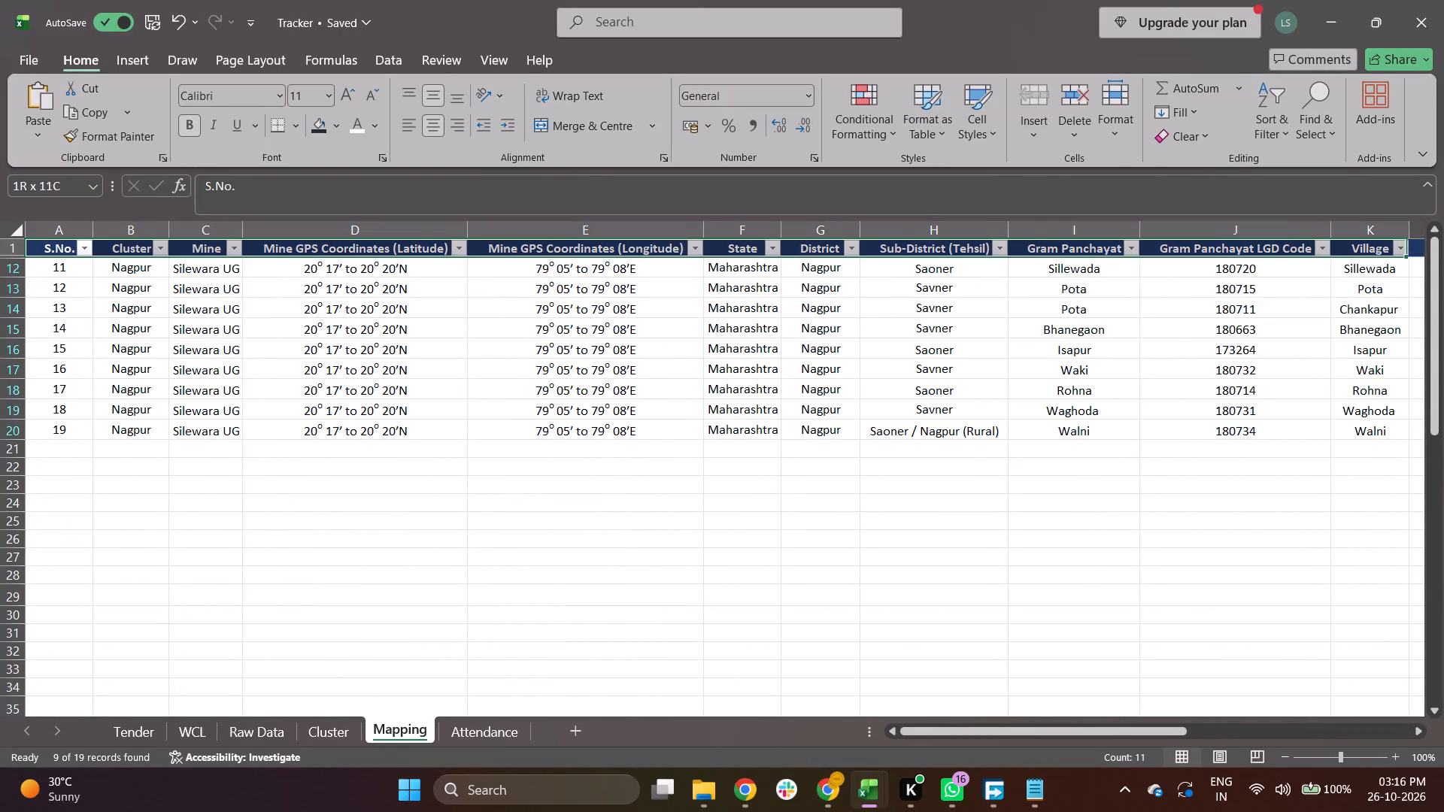
{"action": "key", "text": "shift+Right"}
{"action": "key", "text": "shift+Right"}
{"action": "key", "text": "shift+Right"}
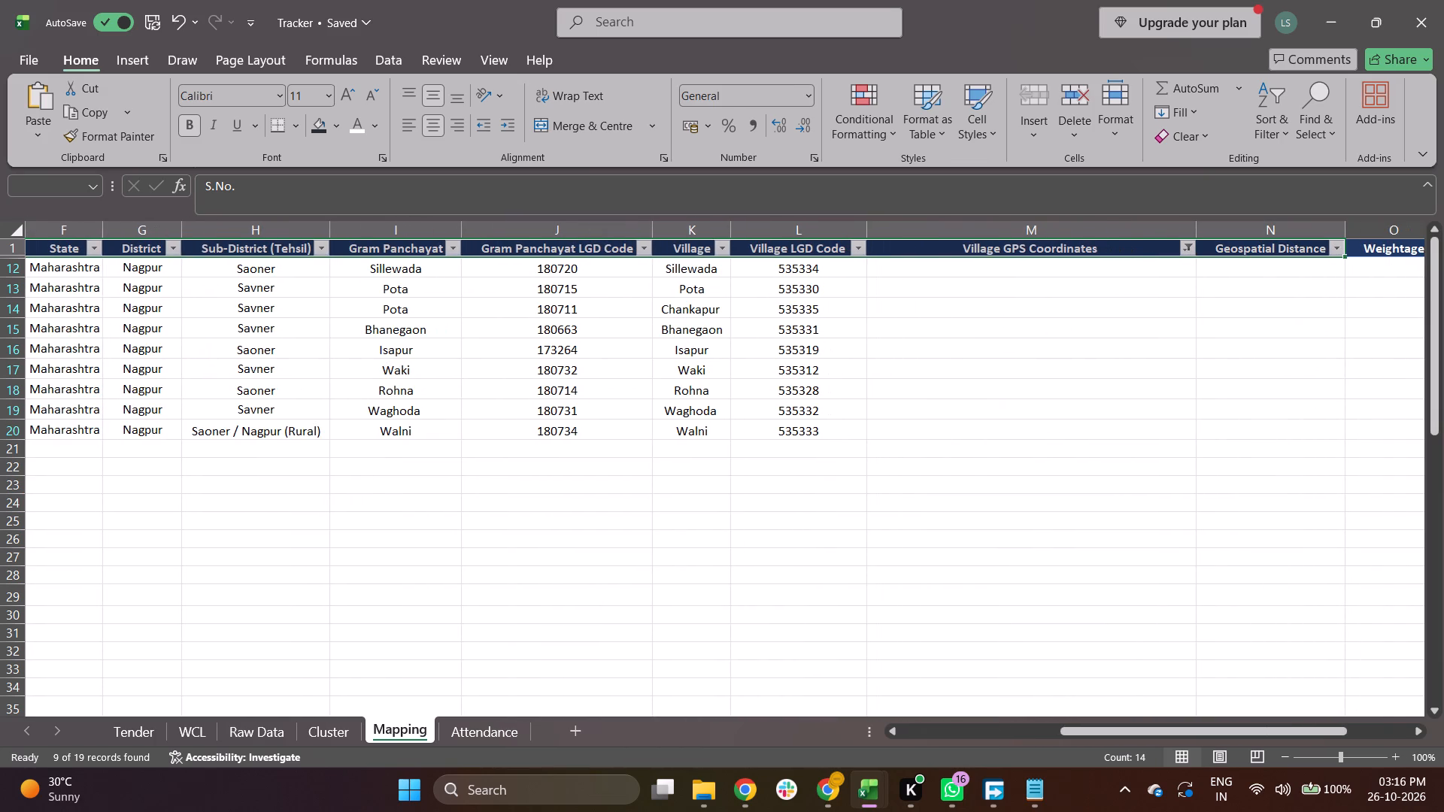
{"action": "key", "text": "shift+Left"}
{"action": "key", "text": "shift+Down"}
{"action": "key", "text": "shift+Down"}
{"action": "key", "text": "shift+Down"}
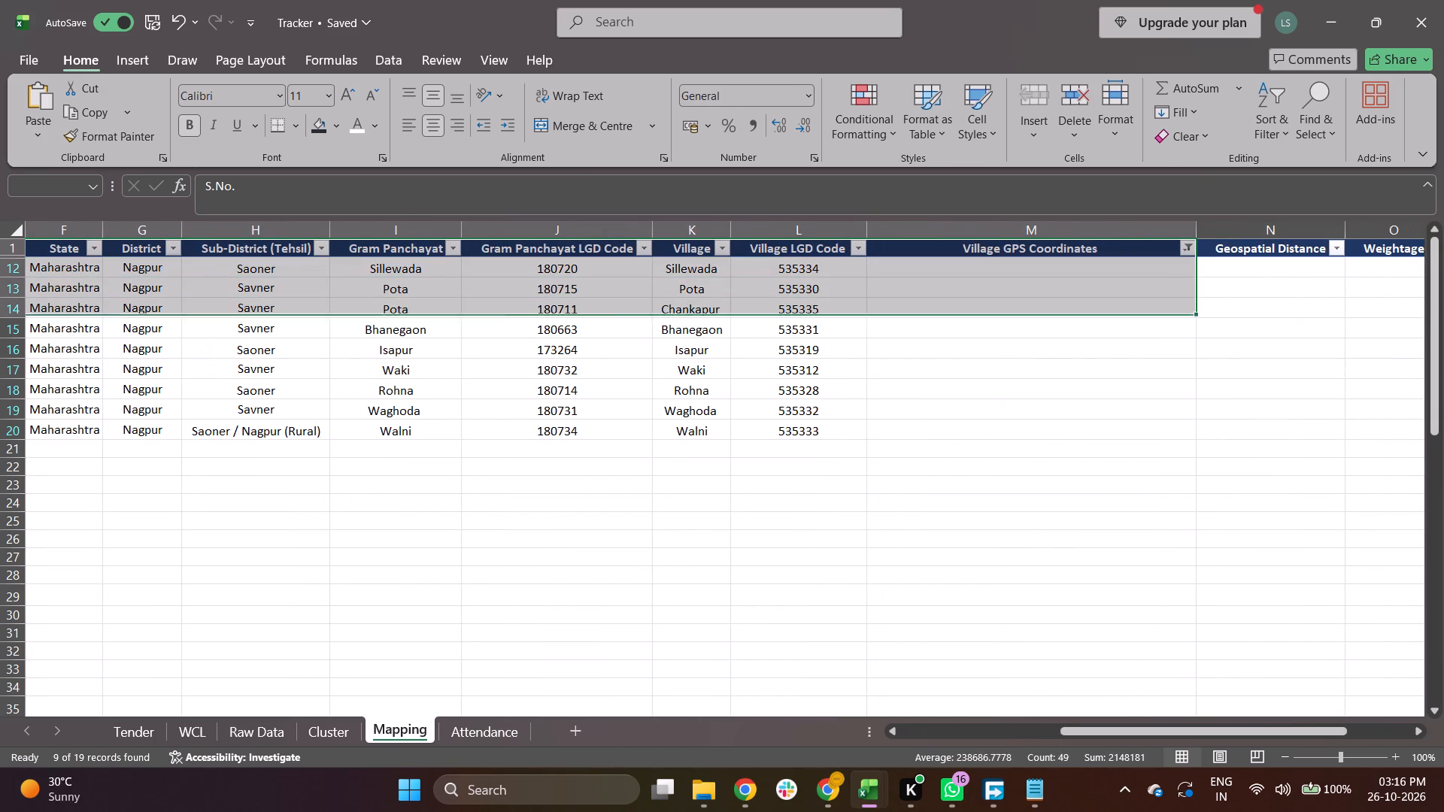
{"action": "key", "text": "shift+Down"}
{"action": "key", "text": "shift+Down"}
{"action": "key", "text": "shift+Down"}
{"action": "key", "text": "shift+Down"}
{"action": "key", "text": "shift+Down"}
{"action": "key", "text": "shift+Down"}
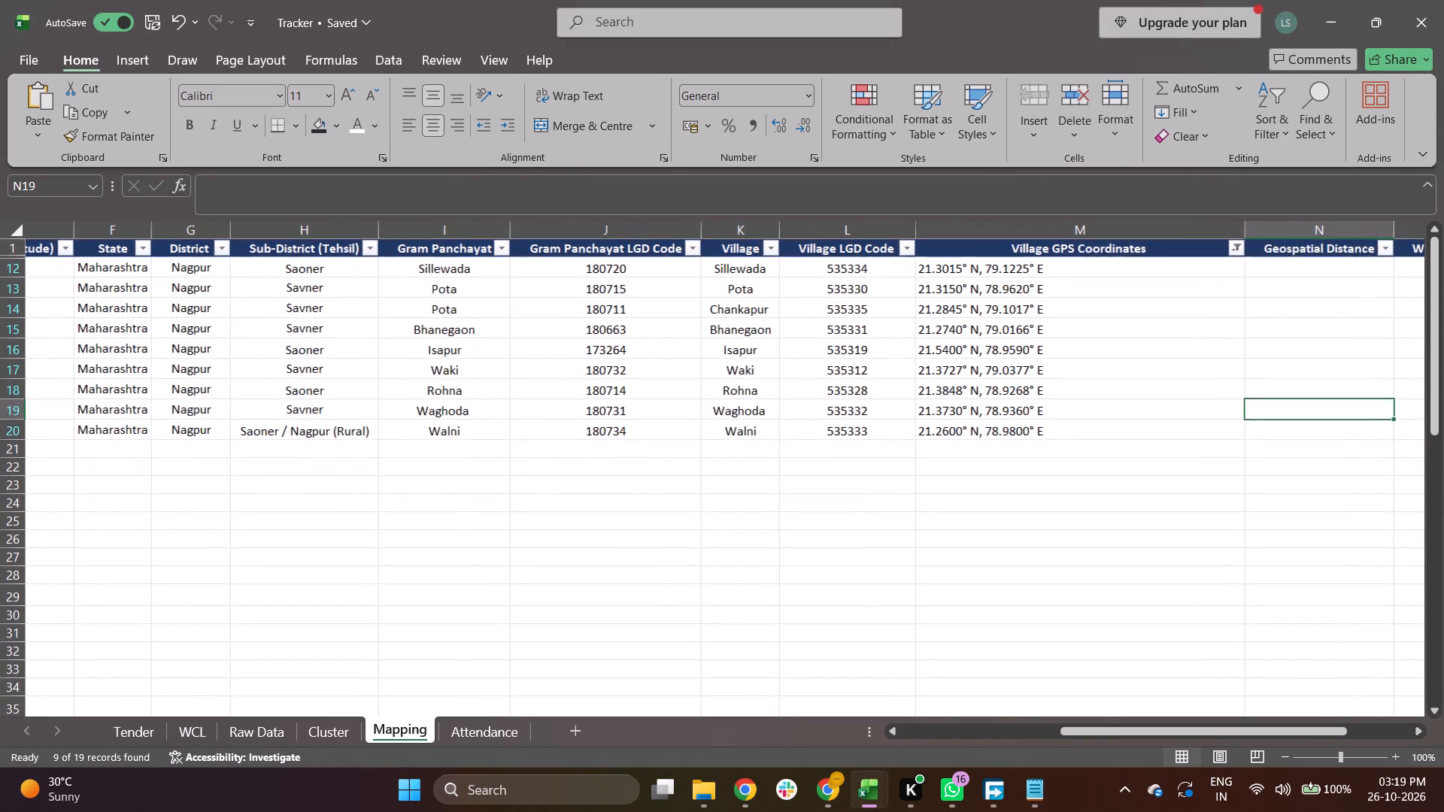
{"action": "scroll", "coordinate": [153, 305], "scroll_direction": "right", "scroll_amount": 4}
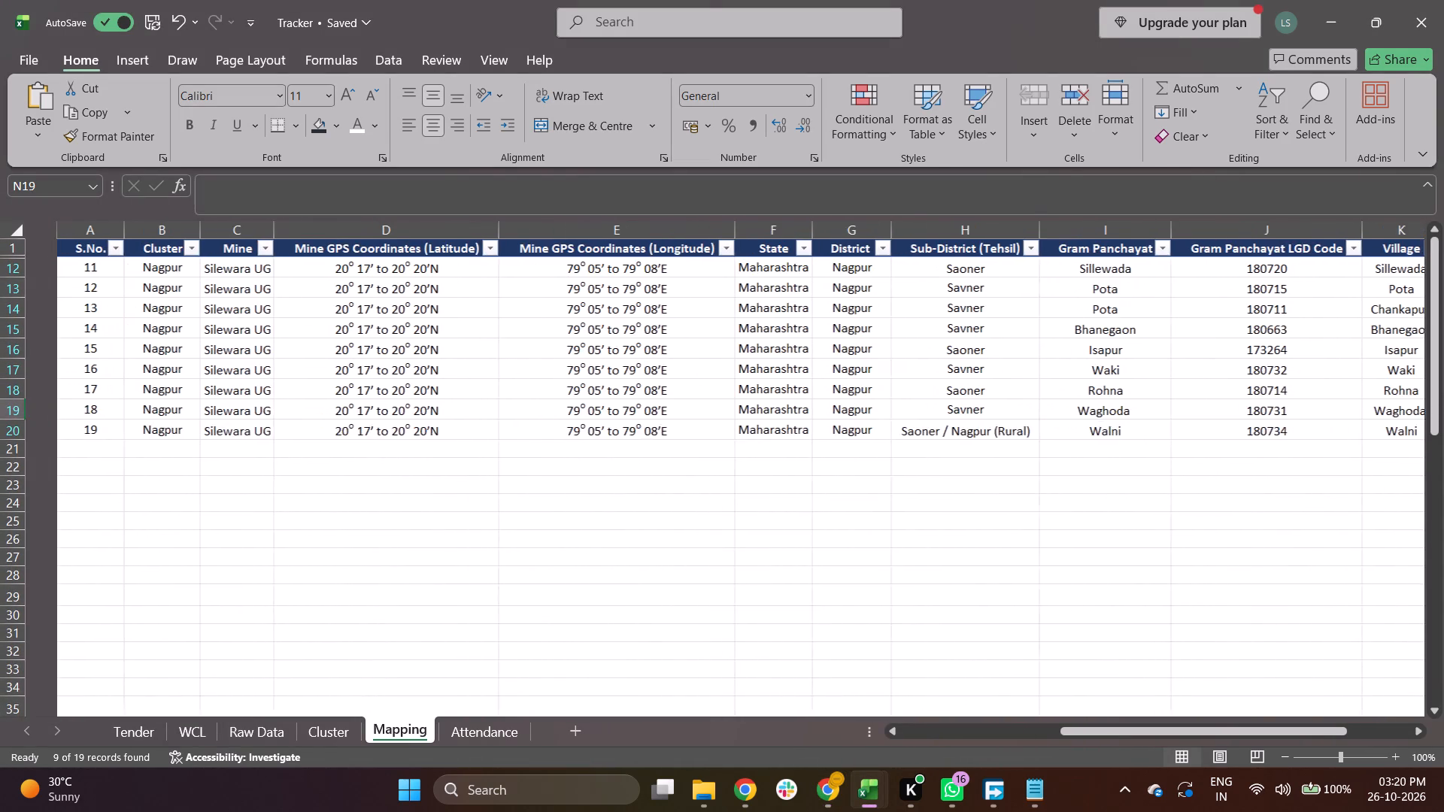
{"action": "left_click", "coordinate": [16, 229]}
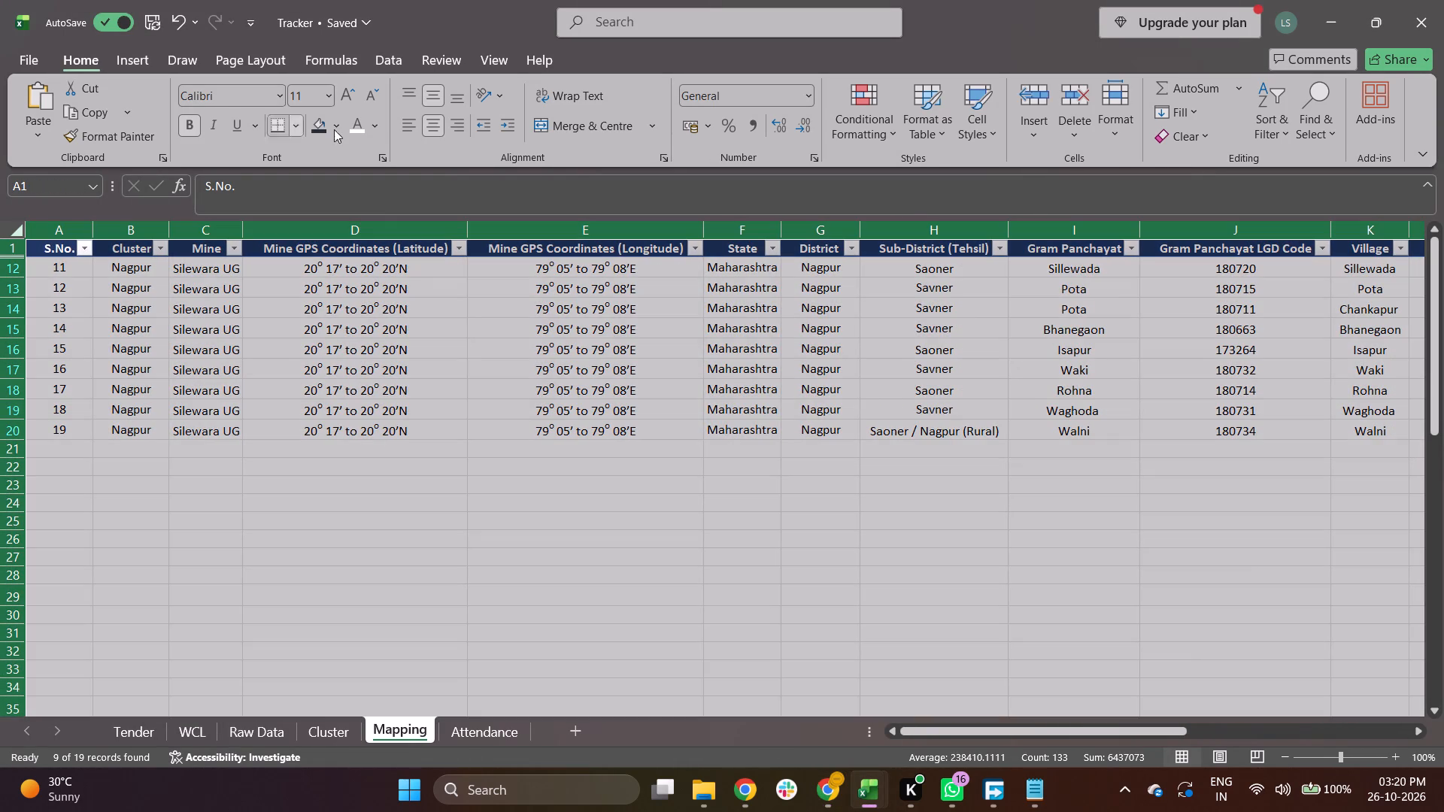
{"action": "left_click", "coordinate": [428, 126]}
{"action": "left_click", "coordinate": [428, 126]}
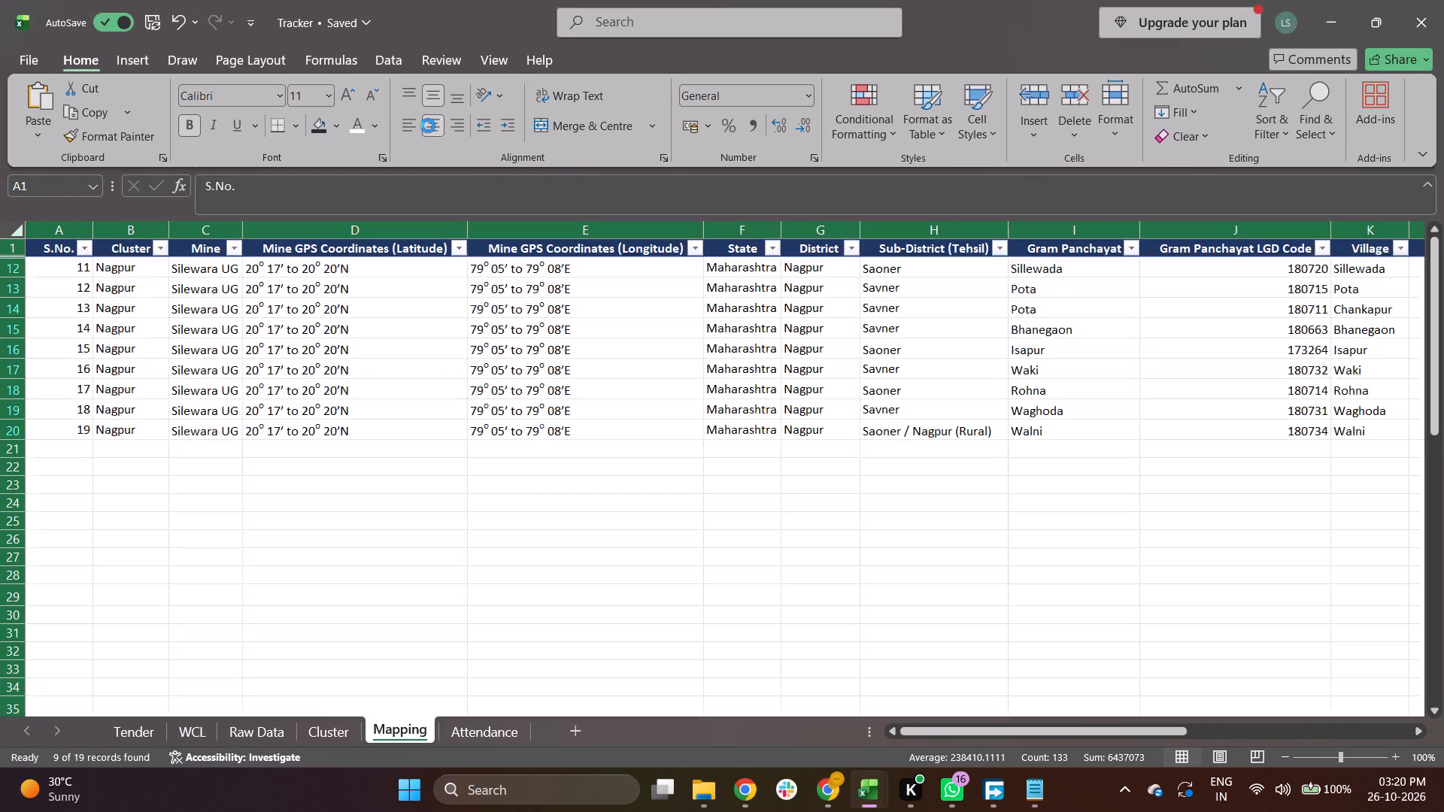
Review the Silewara UG rows across all Mapping columns, from S.No. through Total Households, finishing at cell A1.
{"action": "left_click", "coordinate": [567, 425]}
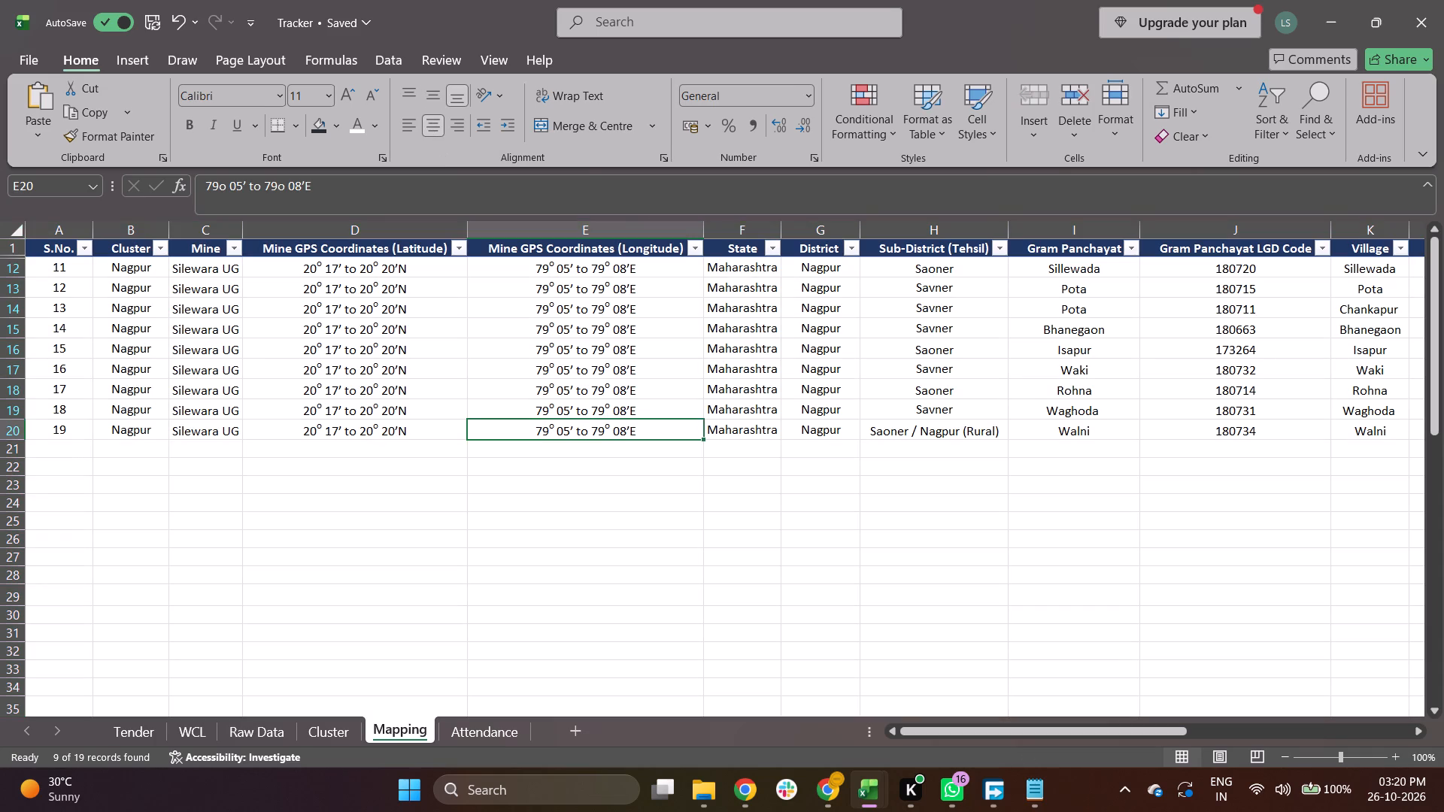
{"action": "key", "text": "Right"}
{"action": "key", "text": "Right"}
{"action": "key", "text": "Right"}
{"action": "key", "text": "Right"}
{"action": "key", "text": "Right"}
{"action": "key", "text": "Right"}
{"action": "key", "text": "Right"}
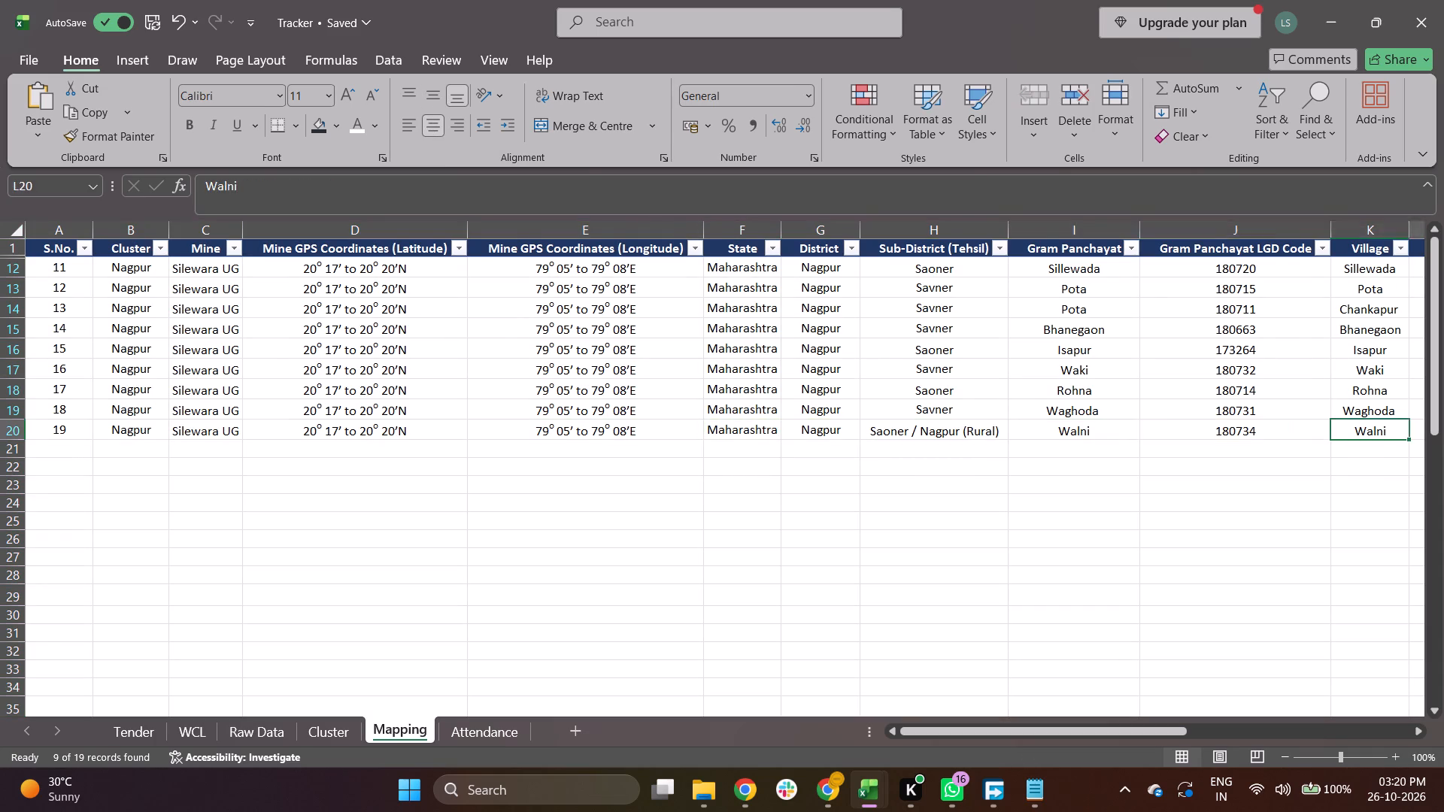
{"action": "key", "text": "Right"}
{"action": "key", "text": "Right"}
{"action": "key", "text": "Right"}
{"action": "key", "text": "Right"}
{"action": "key", "text": "Right"}
{"action": "key", "text": "Right"}
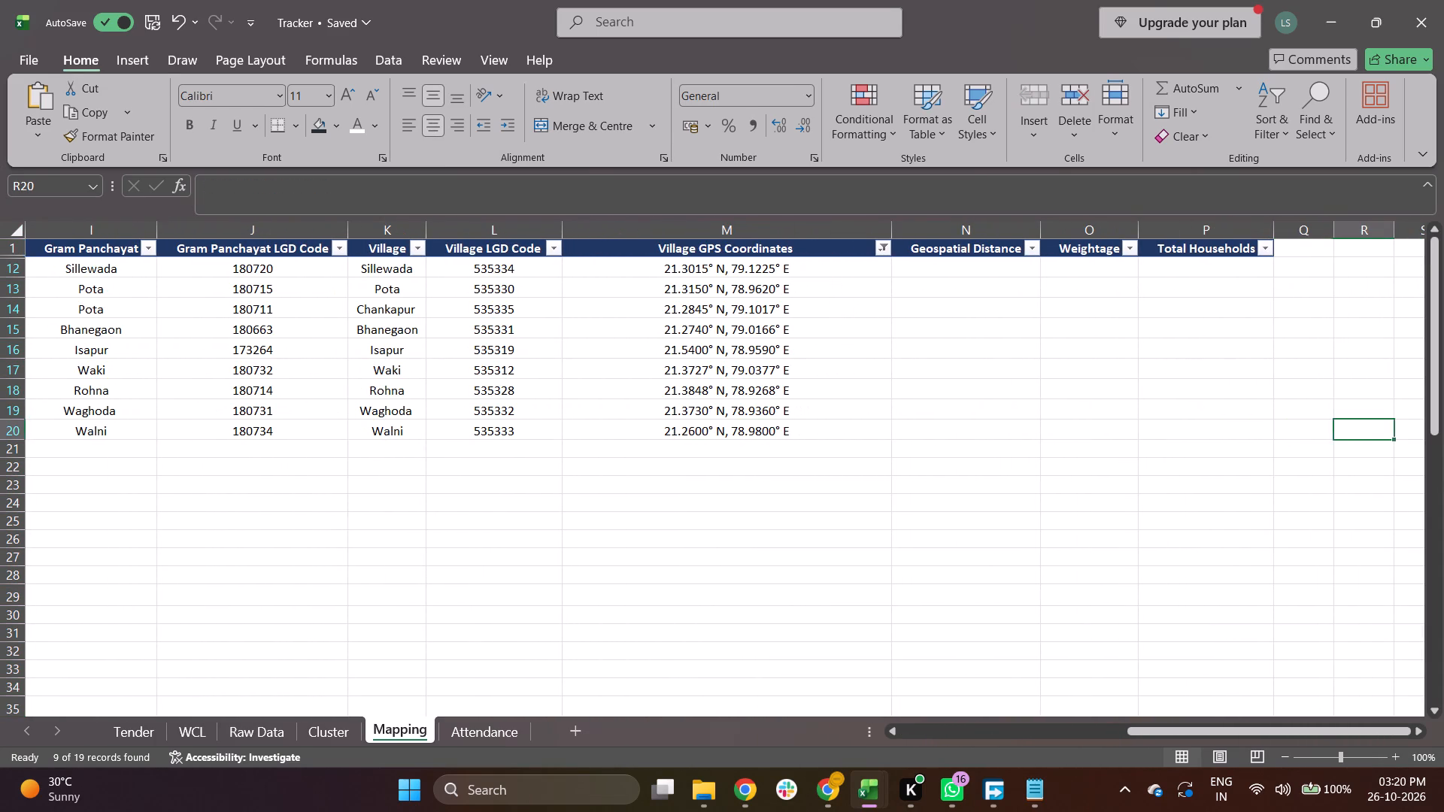
{"action": "key", "text": "Up"}
{"action": "key", "text": "Up"}
{"action": "key", "text": "Up"}
{"action": "key", "text": "Up"}
{"action": "key", "text": "Up"}
{"action": "key", "text": "Up"}
{"action": "key", "text": "Up"}
{"action": "key", "text": "Up"}
{"action": "key", "text": "Up"}
{"action": "key", "text": "Up"}
{"action": "key", "text": "Left"}
{"action": "key", "text": "Left"}
{"action": "key", "text": "Left"}
{"action": "key", "text": "Left"}
{"action": "key", "text": "Left"}
{"action": "key", "text": "Left"}
{"action": "key", "text": "Left"}
{"action": "key", "text": "Left"}
{"action": "key", "text": "Left"}
{"action": "key", "text": "Left"}
{"action": "key", "text": "Left"}
{"action": "key", "text": "Left"}
{"action": "key", "text": "Left"}
{"action": "key", "text": "Left"}
{"action": "key", "text": "Left"}
{"action": "key", "text": "Left"}
{"action": "key", "text": "Left"}
{"action": "key", "text": "Left"}
{"action": "key", "text": "Left"}
{"action": "key", "text": "Left"}
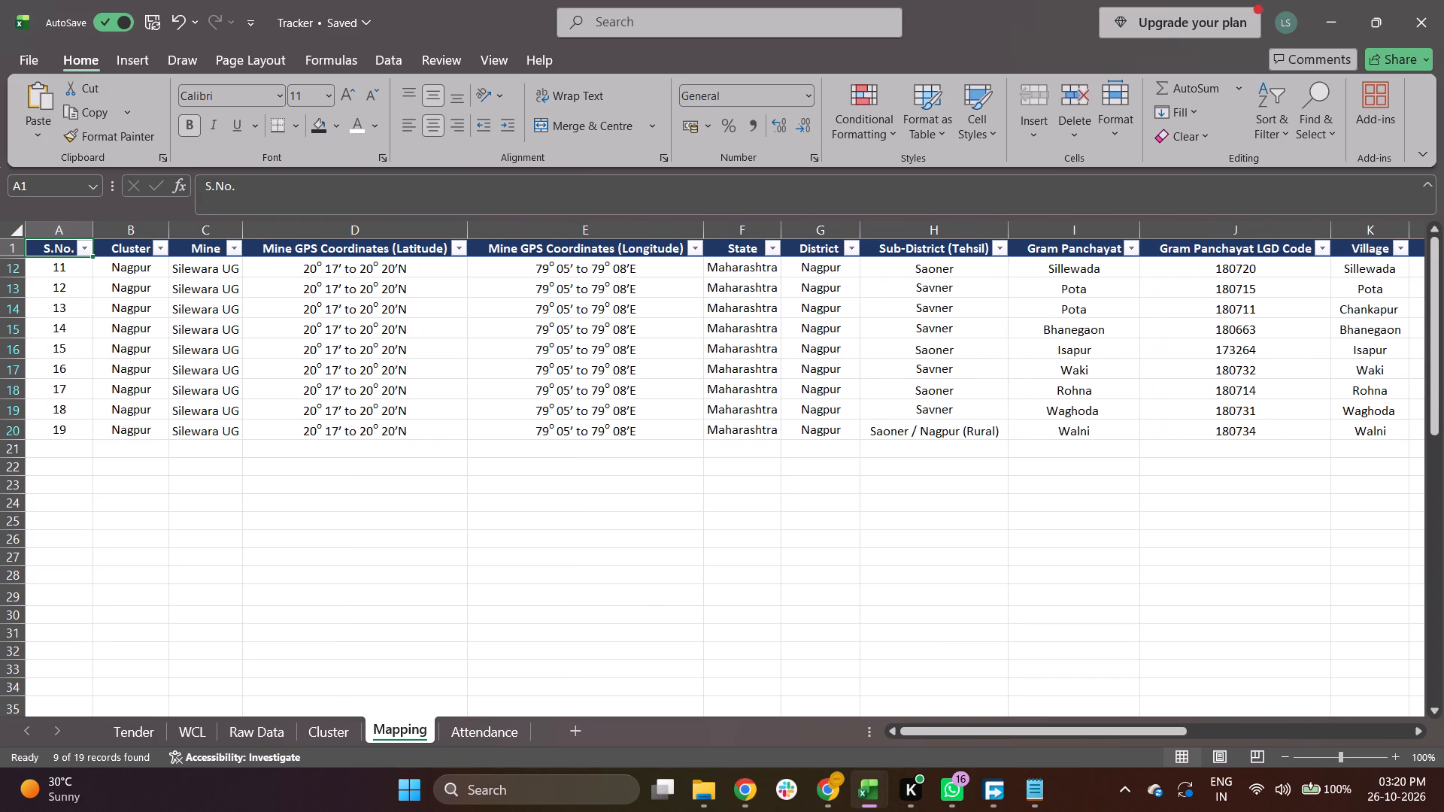
Reset the Village GPS Coordinates filter to include all values on the Mapping sheet.
{"action": "left_click", "coordinate": [86, 251]}
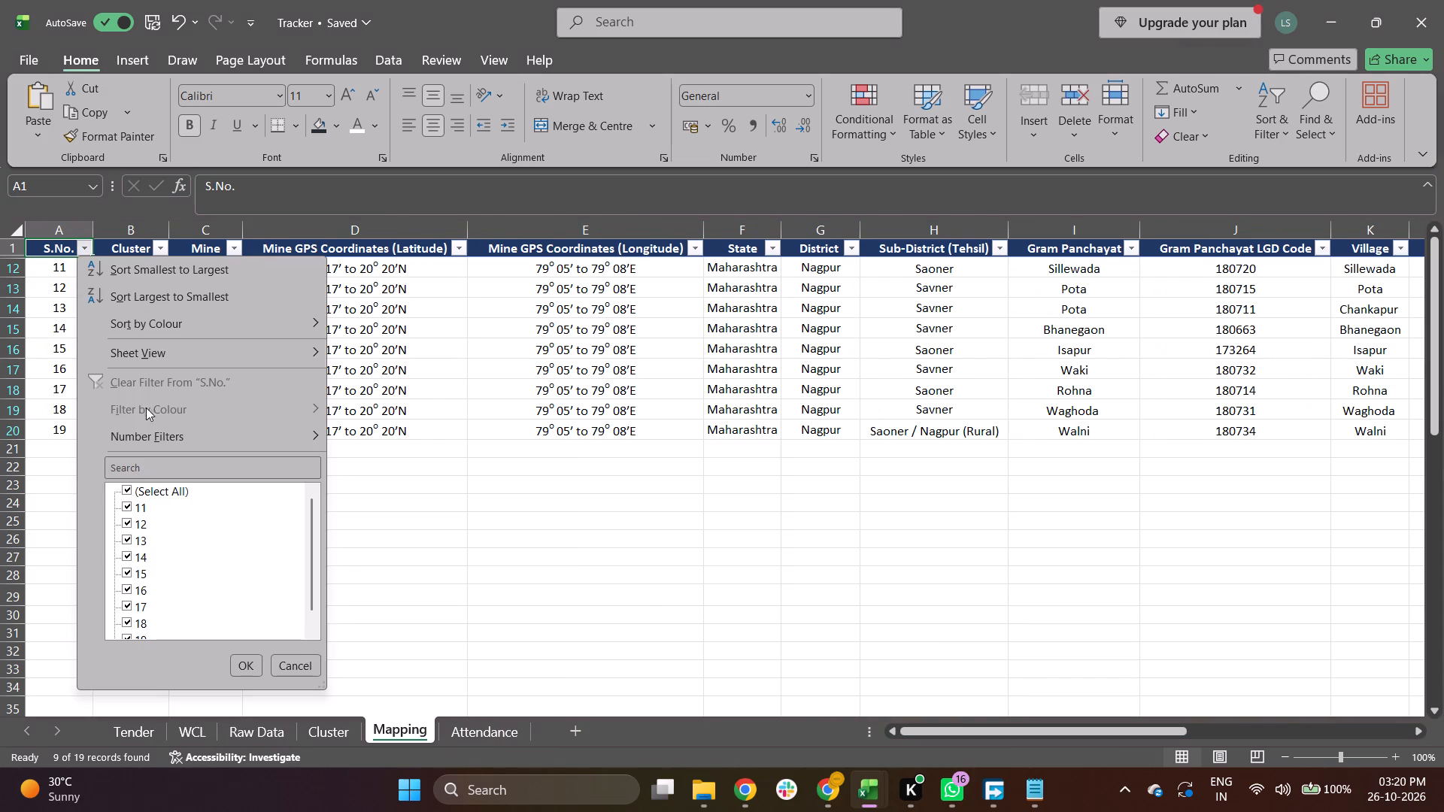
{"action": "left_click", "coordinate": [395, 554]}
{"action": "scroll", "coordinate": [915, 452], "scroll_direction": "left", "scroll_amount": 2}
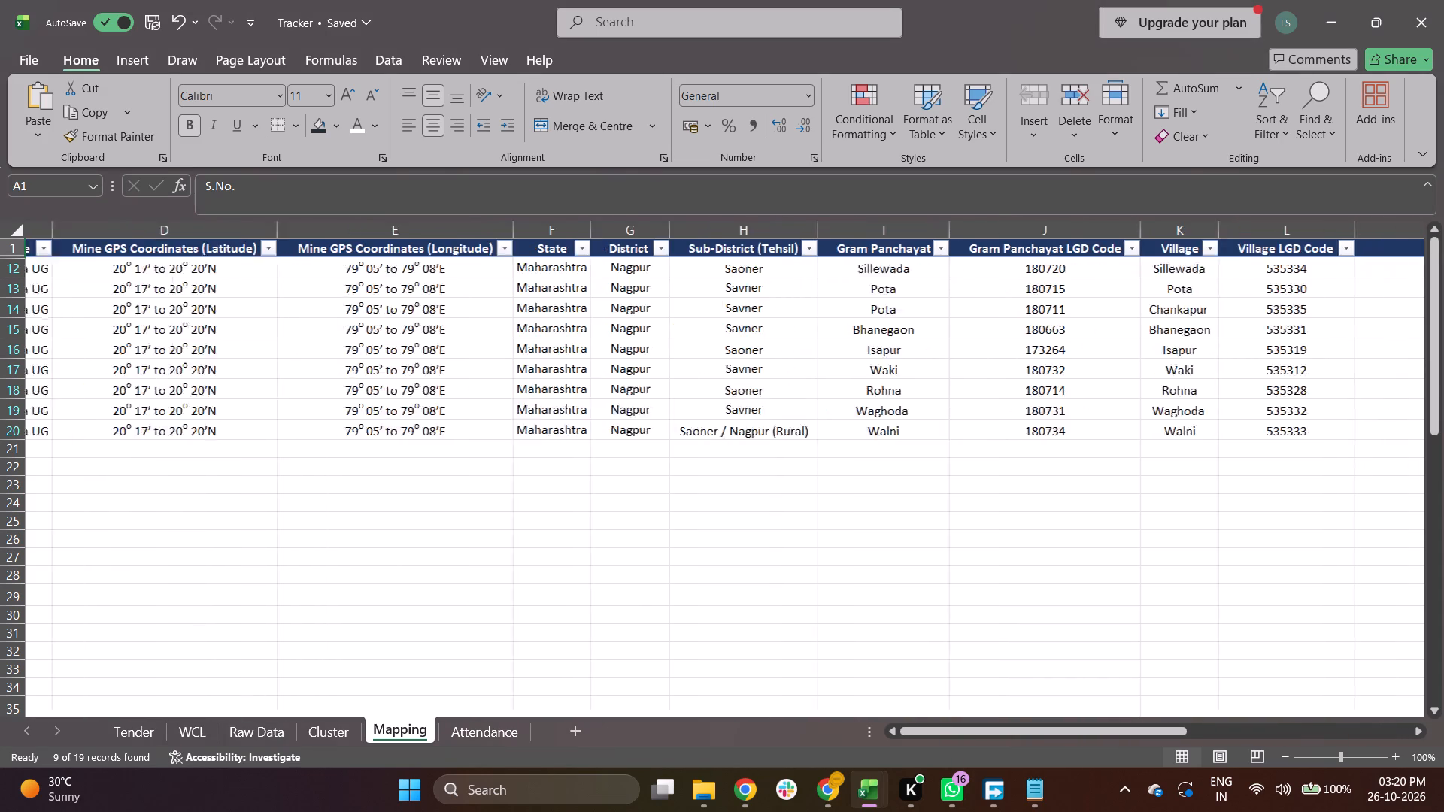
{"action": "scroll", "coordinate": [915, 452], "scroll_direction": "left", "scroll_amount": 5}
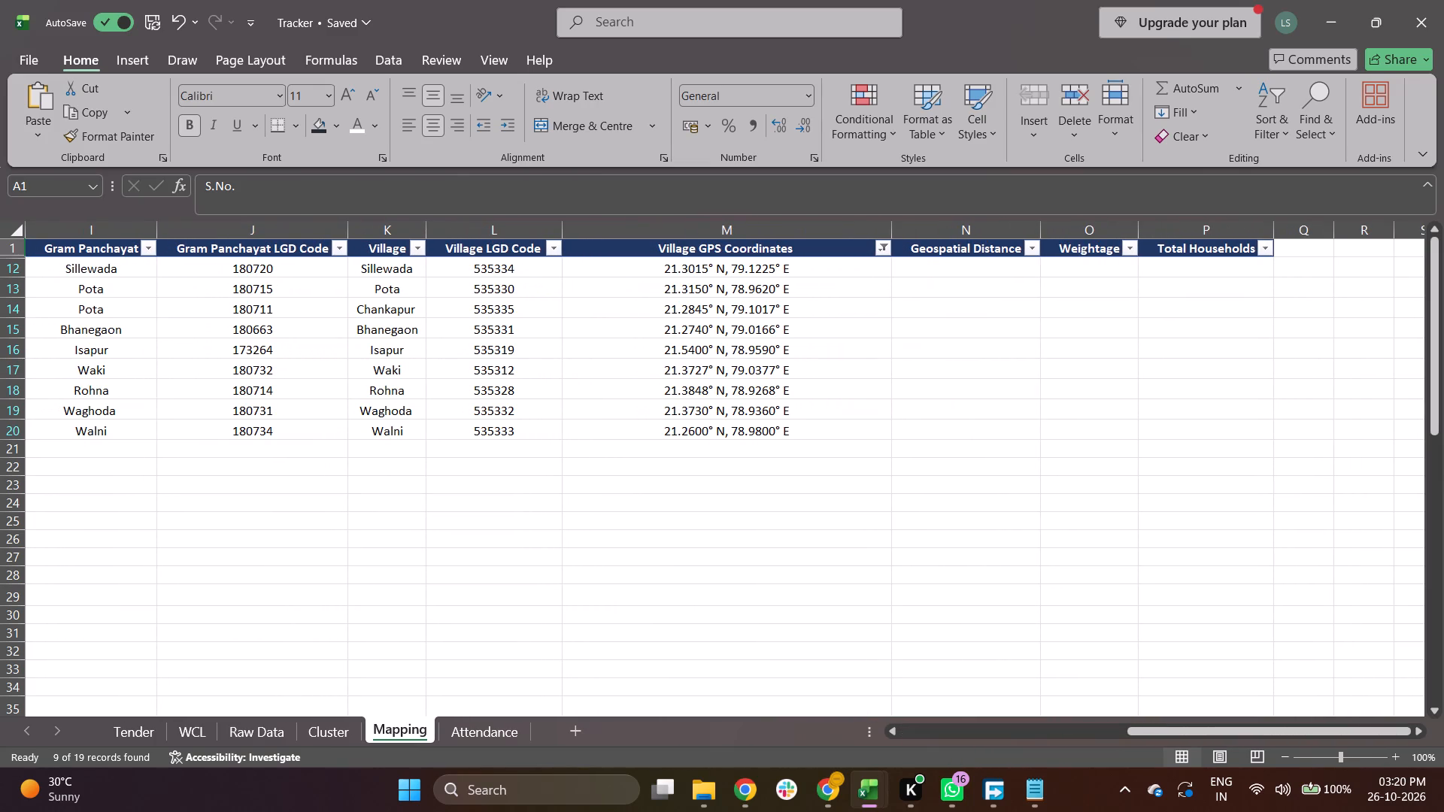
{"action": "left_click", "coordinate": [885, 247]}
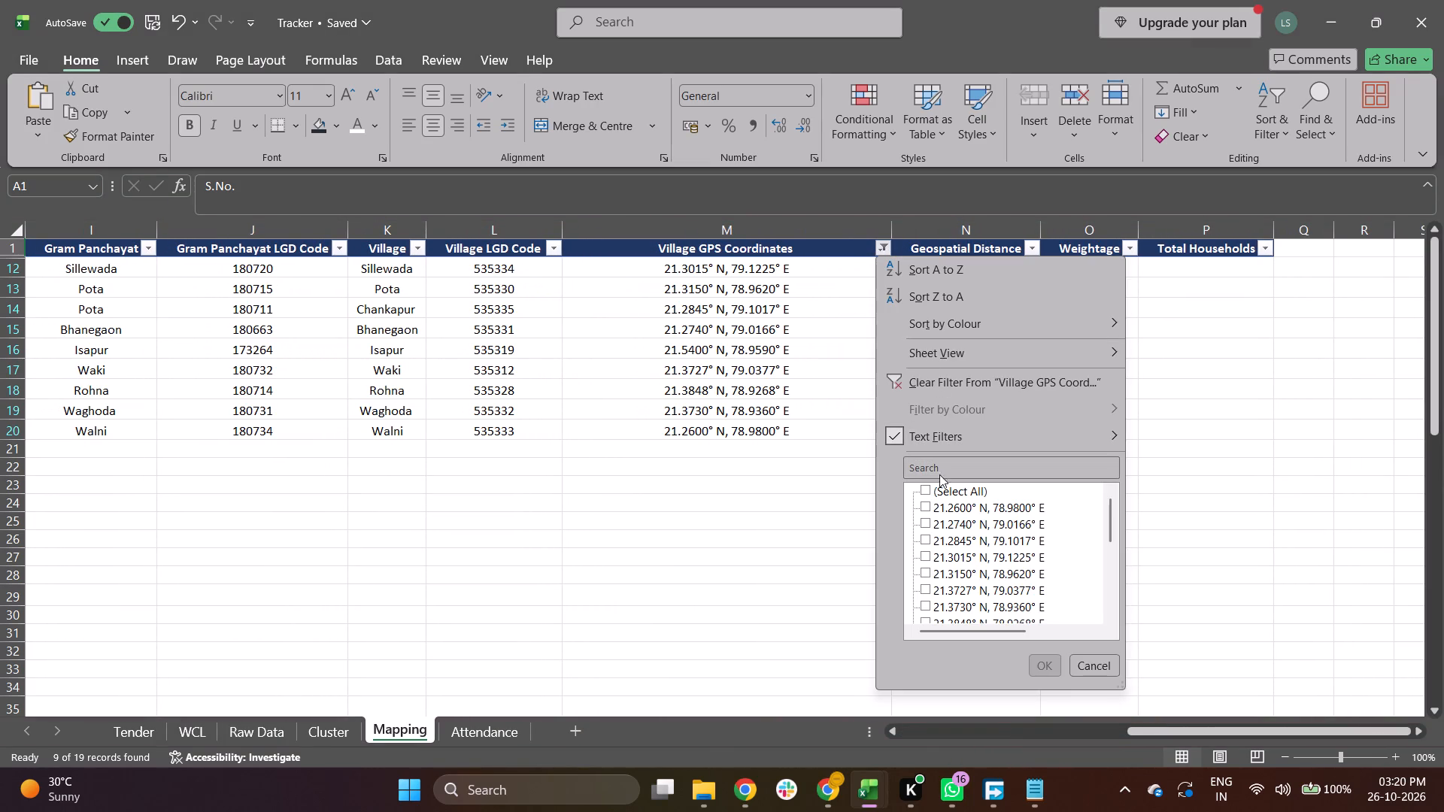
{"action": "left_click", "coordinate": [927, 490]}
{"action": "left_click", "coordinate": [1045, 662]}
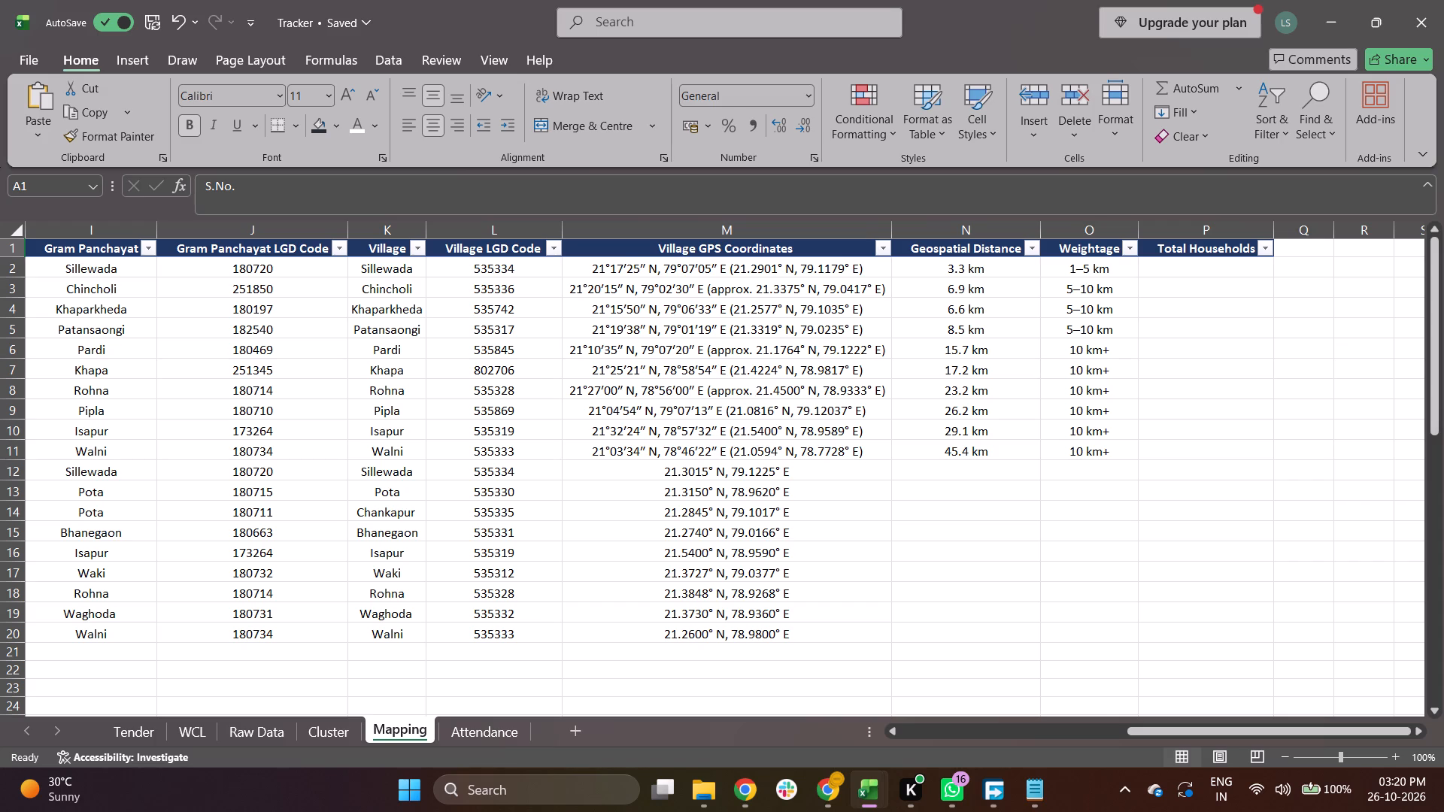
Filter the Mine column to show only Pipla UG by excluding Silewara UG.
{"action": "scroll", "coordinate": [609, 436], "scroll_direction": "right", "scroll_amount": 1}
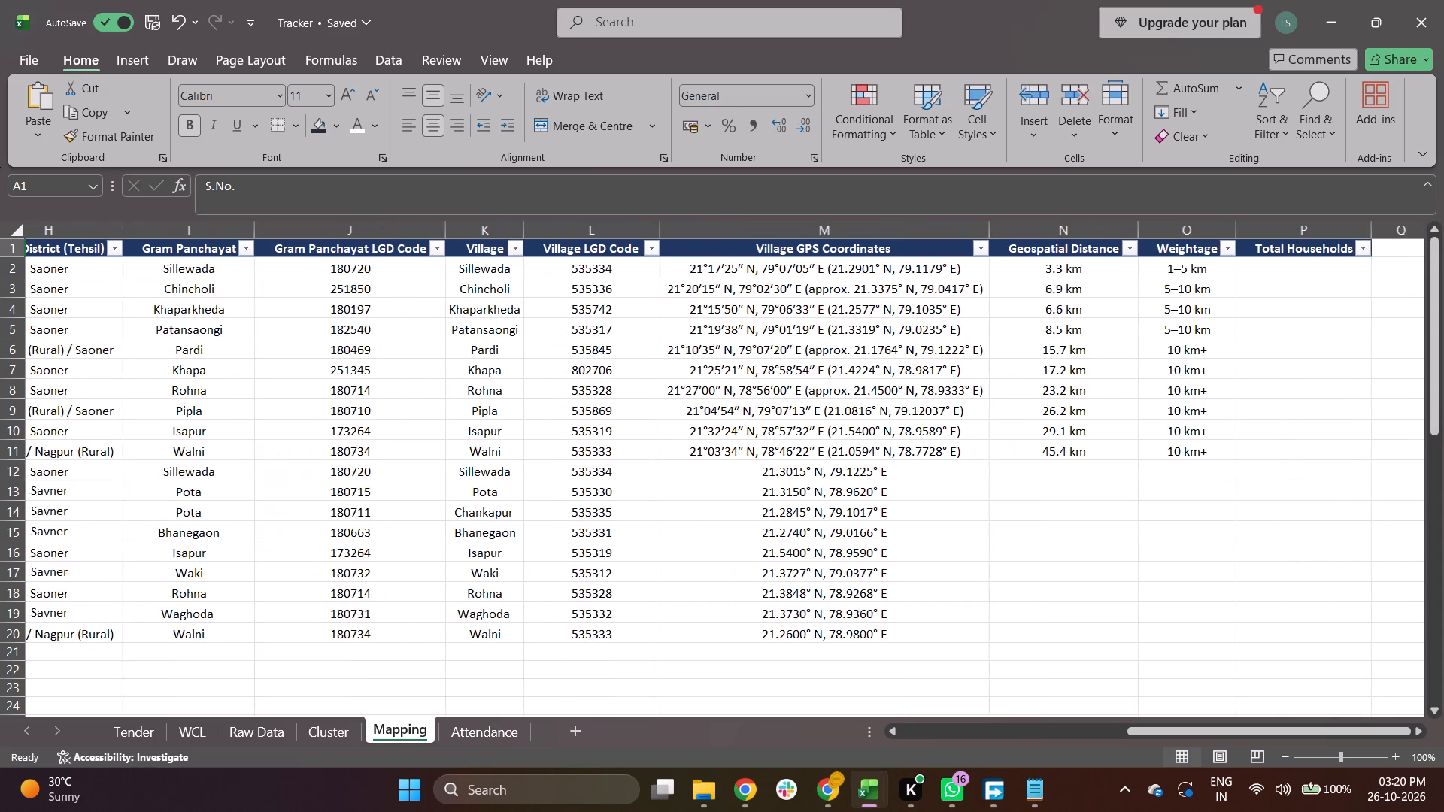
{"action": "scroll", "coordinate": [609, 436], "scroll_direction": "right", "scroll_amount": 3}
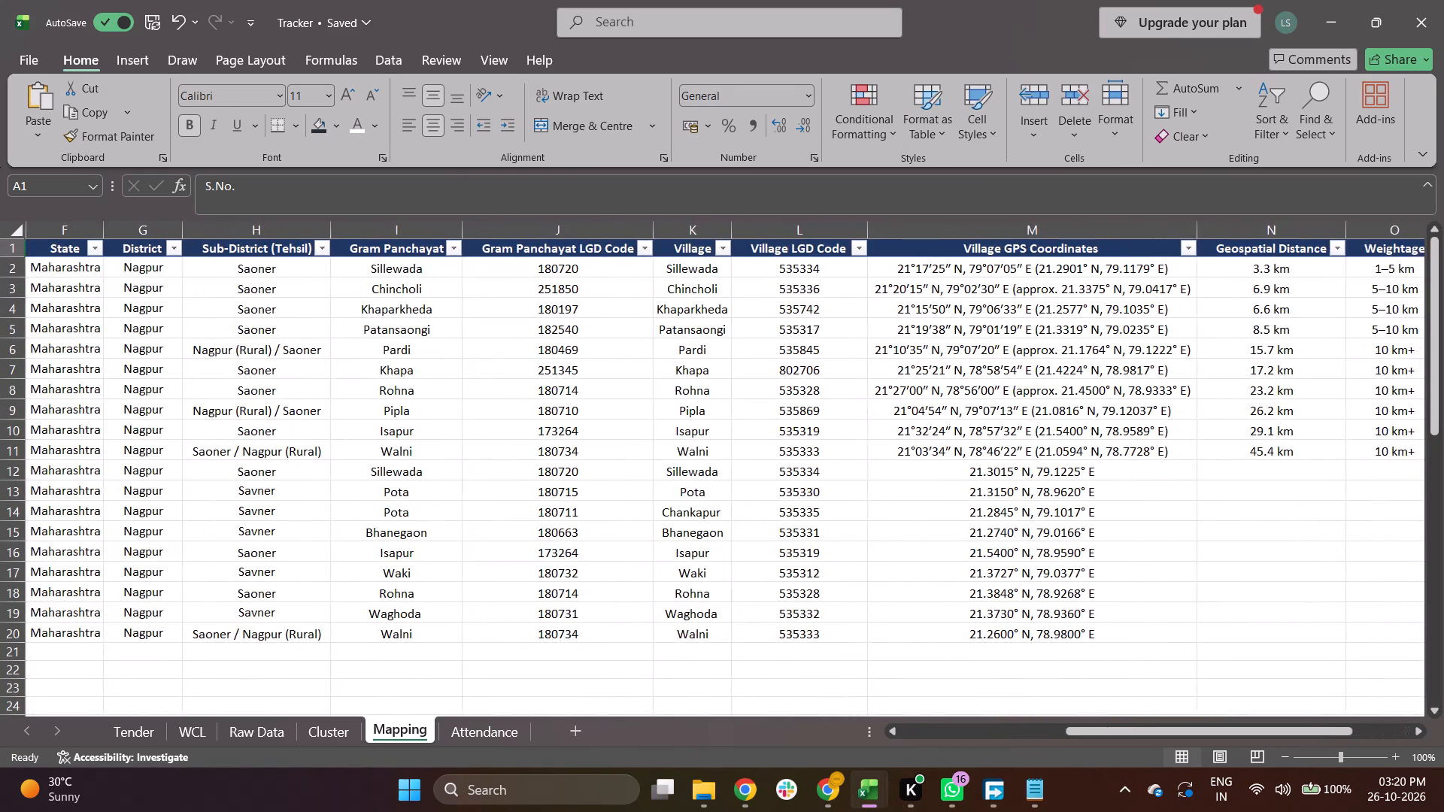
{"action": "scroll", "coordinate": [609, 436], "scroll_direction": "right", "scroll_amount": 5}
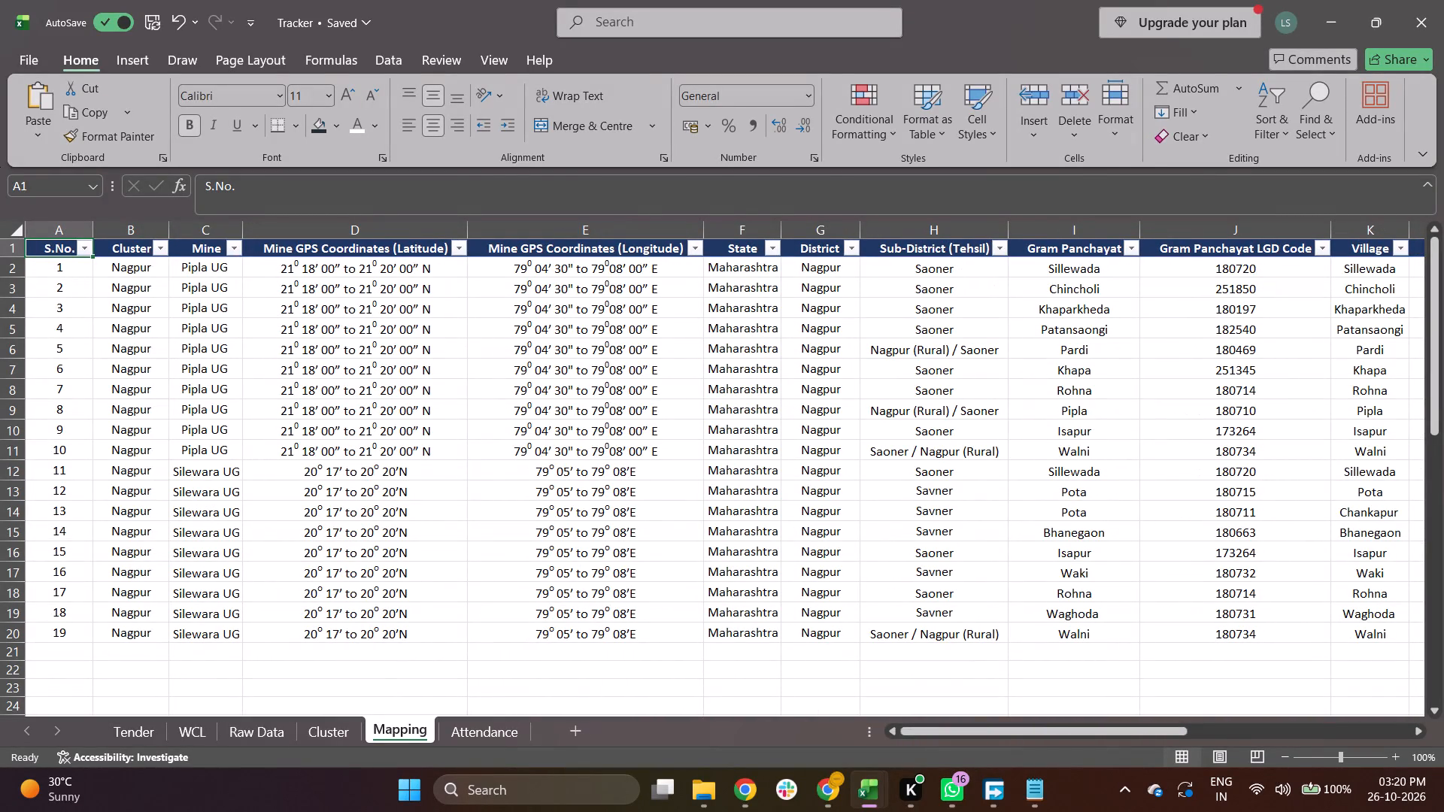
{"action": "left_click", "coordinate": [235, 246]}
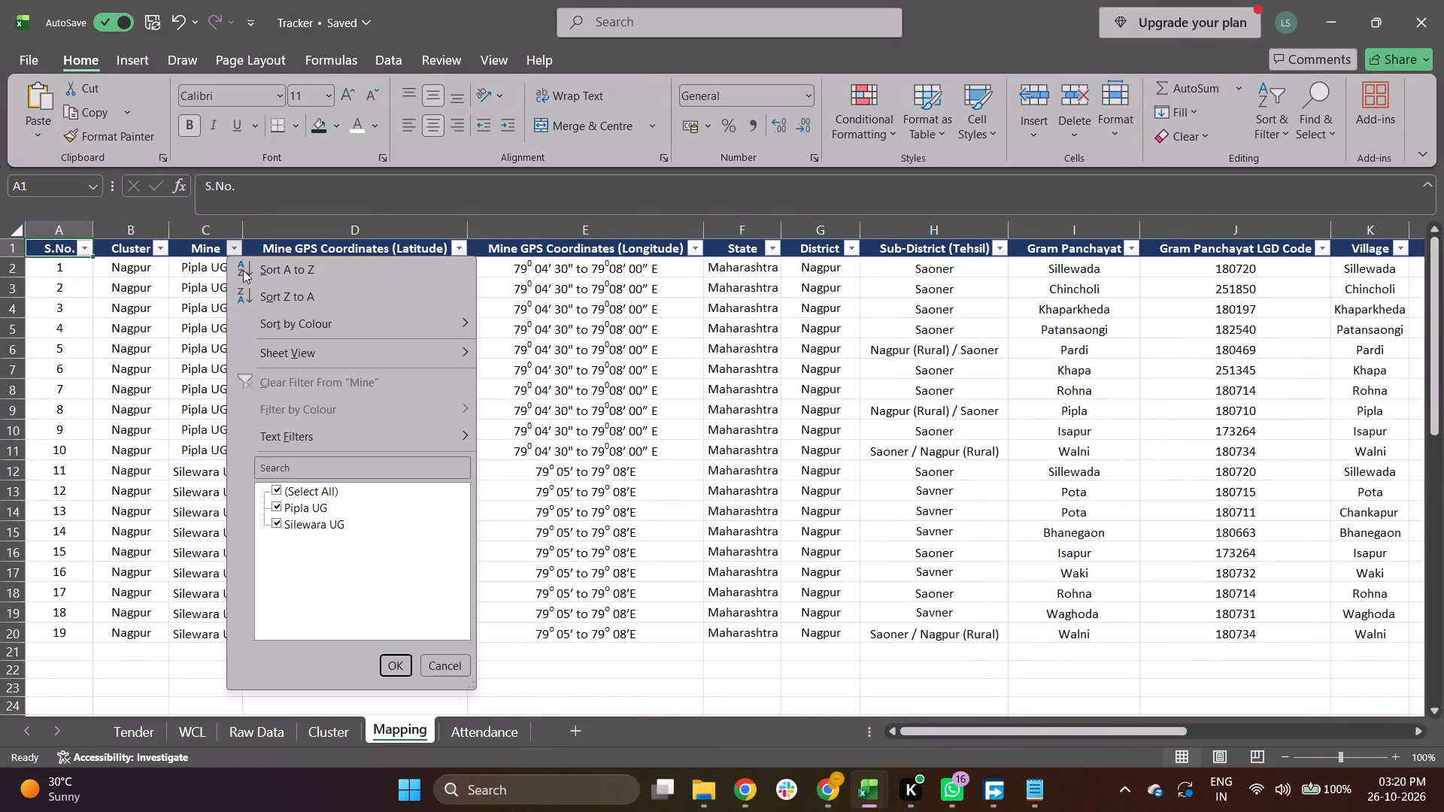
{"action": "left_click", "coordinate": [277, 520]}
{"action": "left_click", "coordinate": [393, 659]}
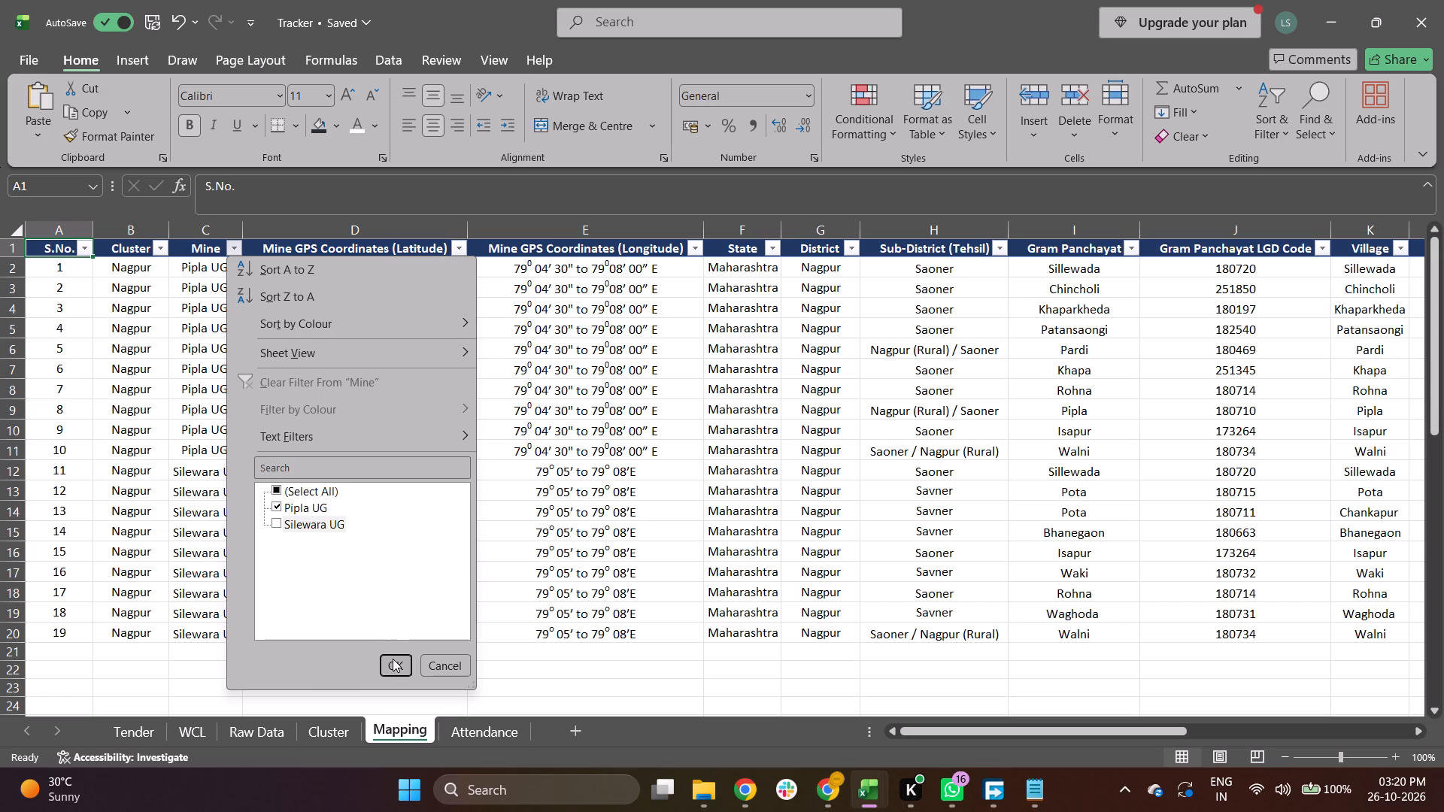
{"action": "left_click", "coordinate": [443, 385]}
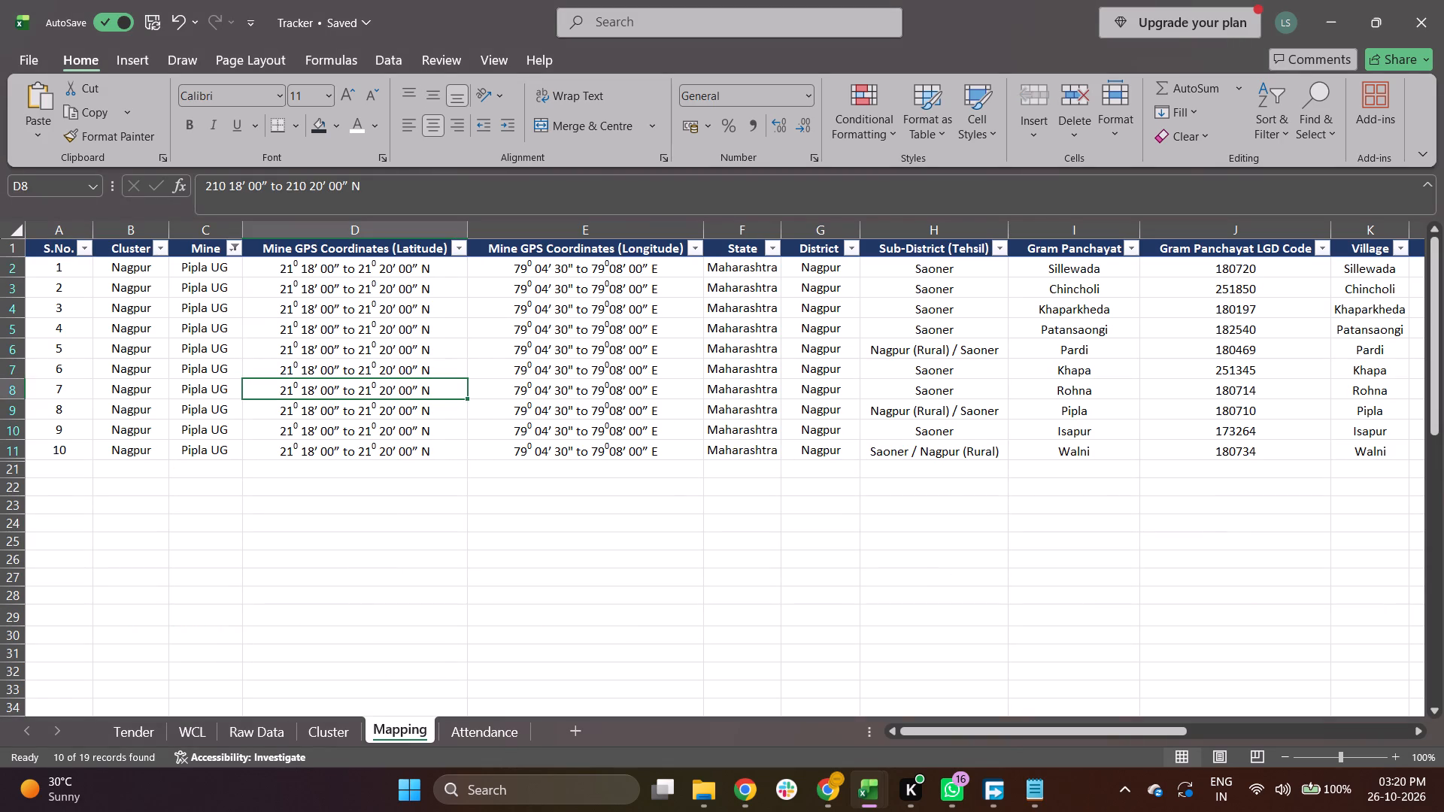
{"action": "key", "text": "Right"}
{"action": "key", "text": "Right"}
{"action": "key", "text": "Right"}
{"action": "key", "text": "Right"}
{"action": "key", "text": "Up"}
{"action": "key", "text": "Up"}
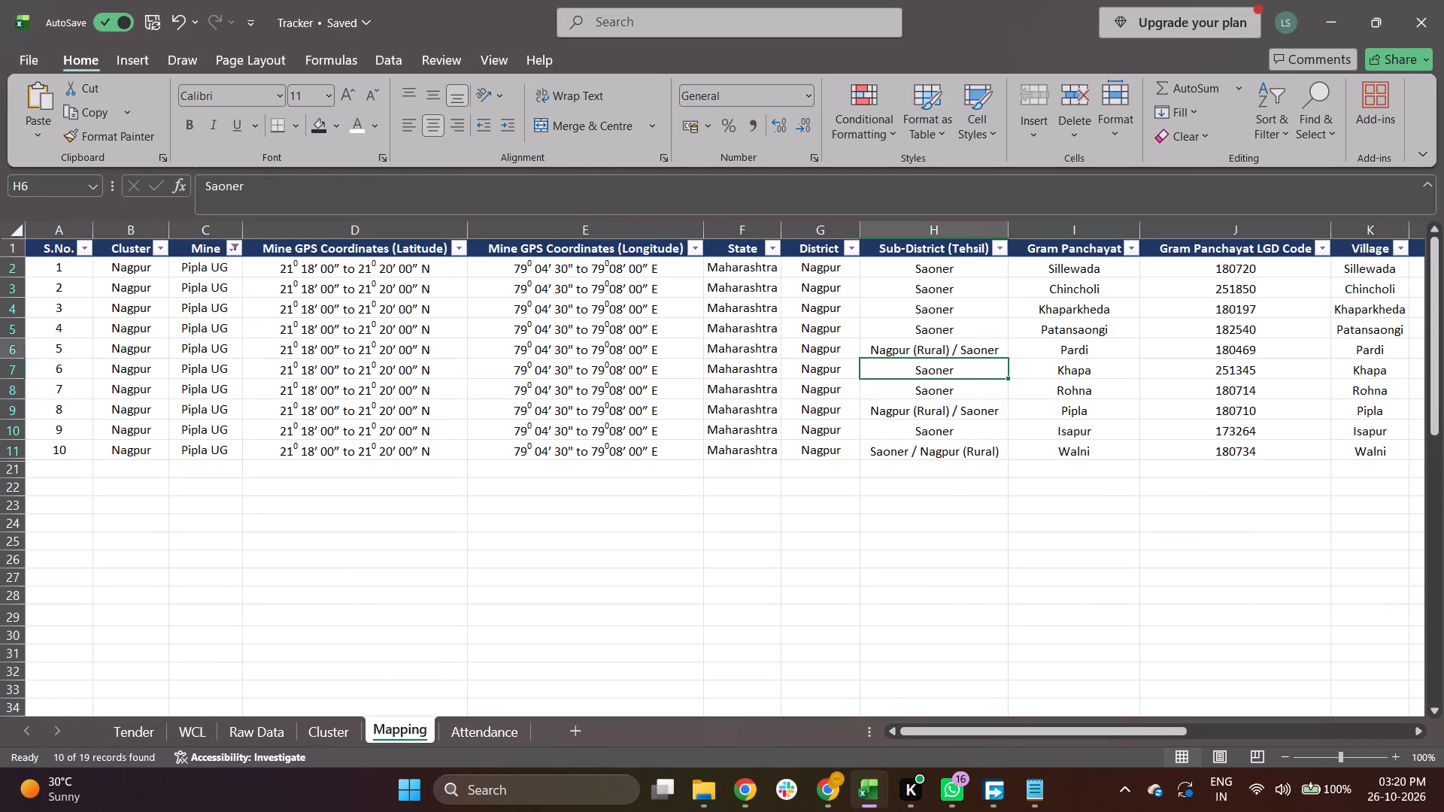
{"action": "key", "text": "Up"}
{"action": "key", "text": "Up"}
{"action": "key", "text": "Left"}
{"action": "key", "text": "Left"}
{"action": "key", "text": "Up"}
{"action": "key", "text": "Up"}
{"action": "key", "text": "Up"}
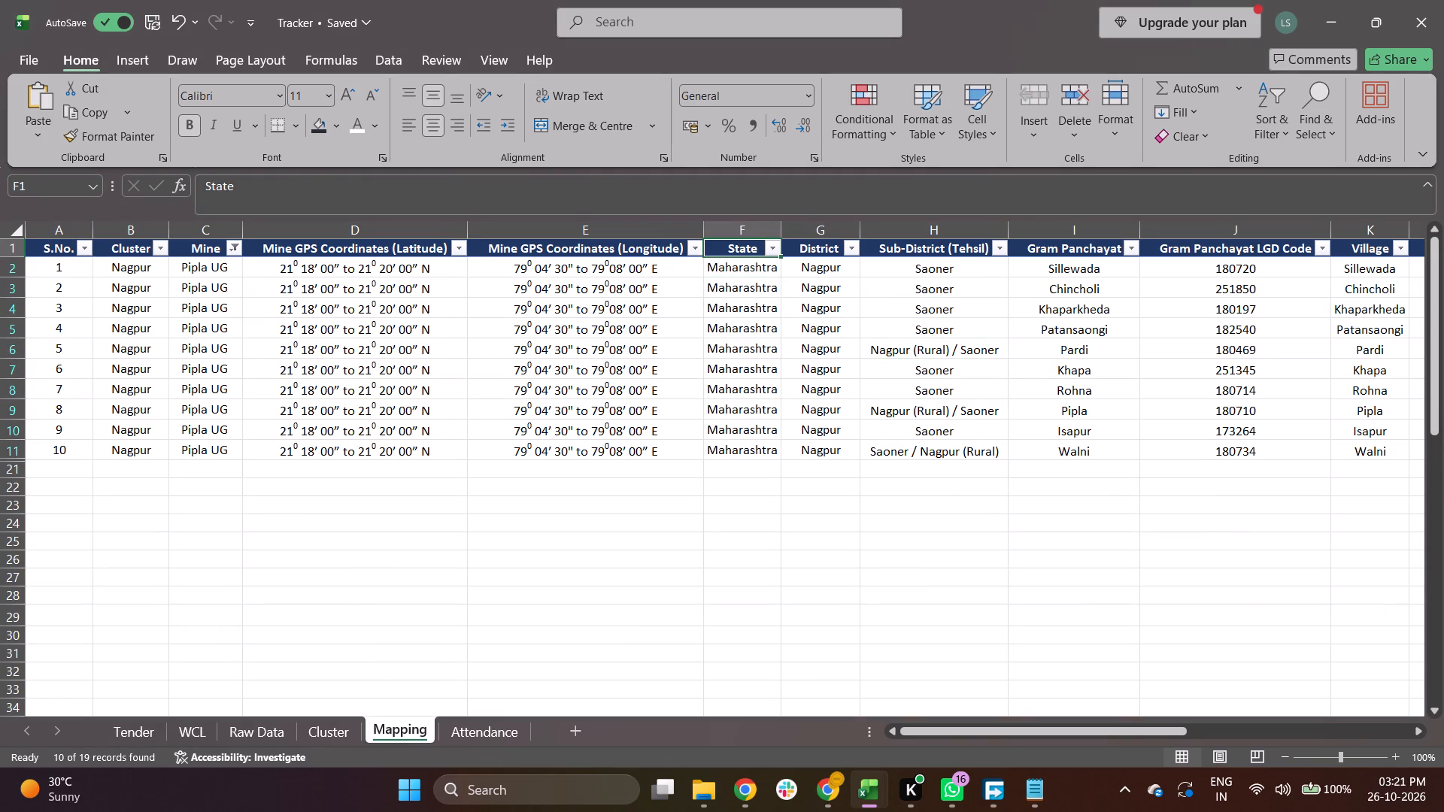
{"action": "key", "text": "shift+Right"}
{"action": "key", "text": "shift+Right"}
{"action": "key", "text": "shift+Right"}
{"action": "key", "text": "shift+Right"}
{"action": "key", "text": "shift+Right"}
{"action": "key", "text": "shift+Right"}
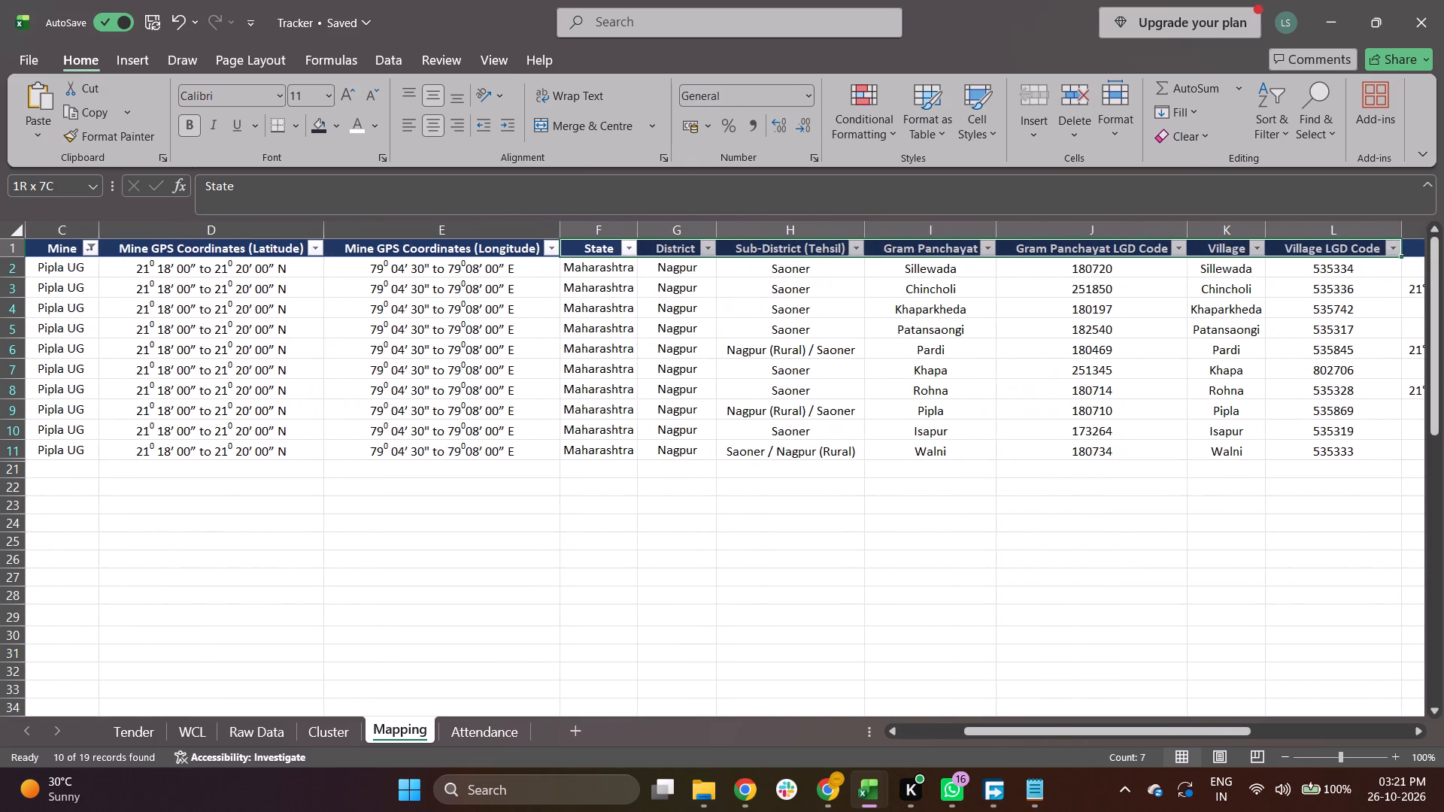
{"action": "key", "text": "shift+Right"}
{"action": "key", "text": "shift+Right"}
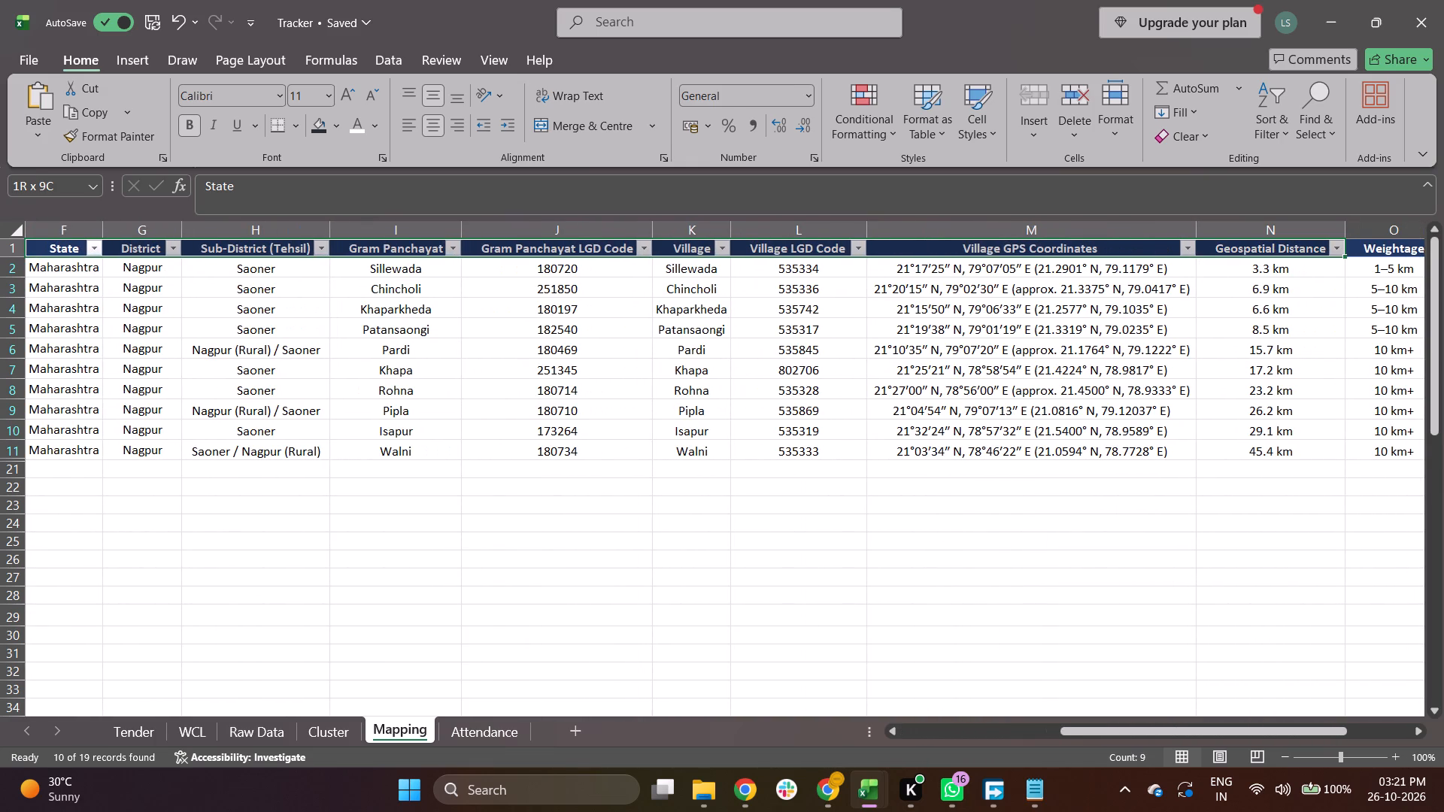
Clear the Village GPS Coordinates of all Pipla UG rows, cells M2 to M11.
{"action": "left_click", "coordinate": [949, 275]}
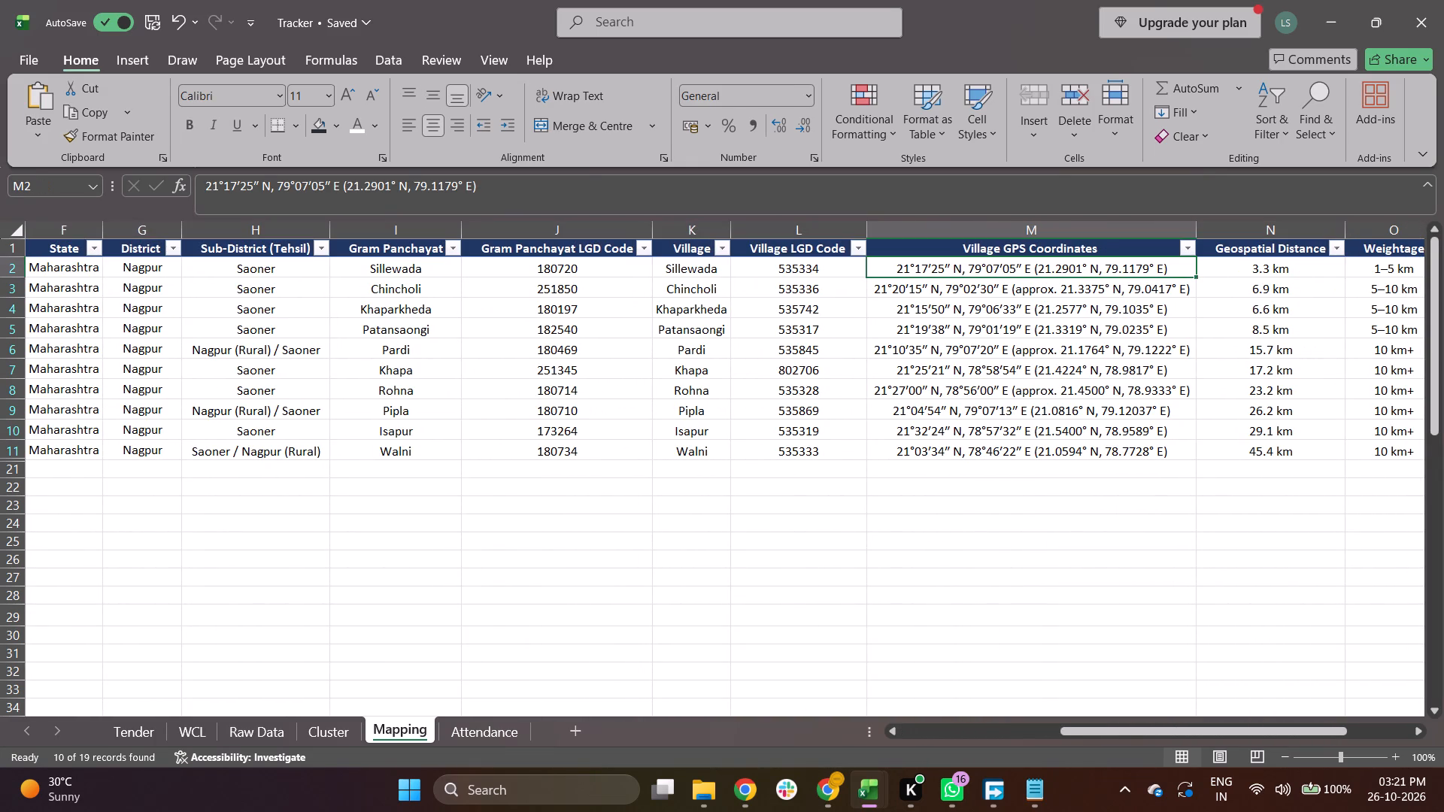
{"action": "key", "text": "shift+Down"}
{"action": "key", "text": "shift+Down"}
{"action": "key", "text": "shift+Down"}
{"action": "key", "text": "shift+Down"}
{"action": "key", "text": "shift+Down"}
{"action": "key", "text": "shift+Down"}
{"action": "key", "text": "shift+Down"}
{"action": "key", "text": "shift+Down"}
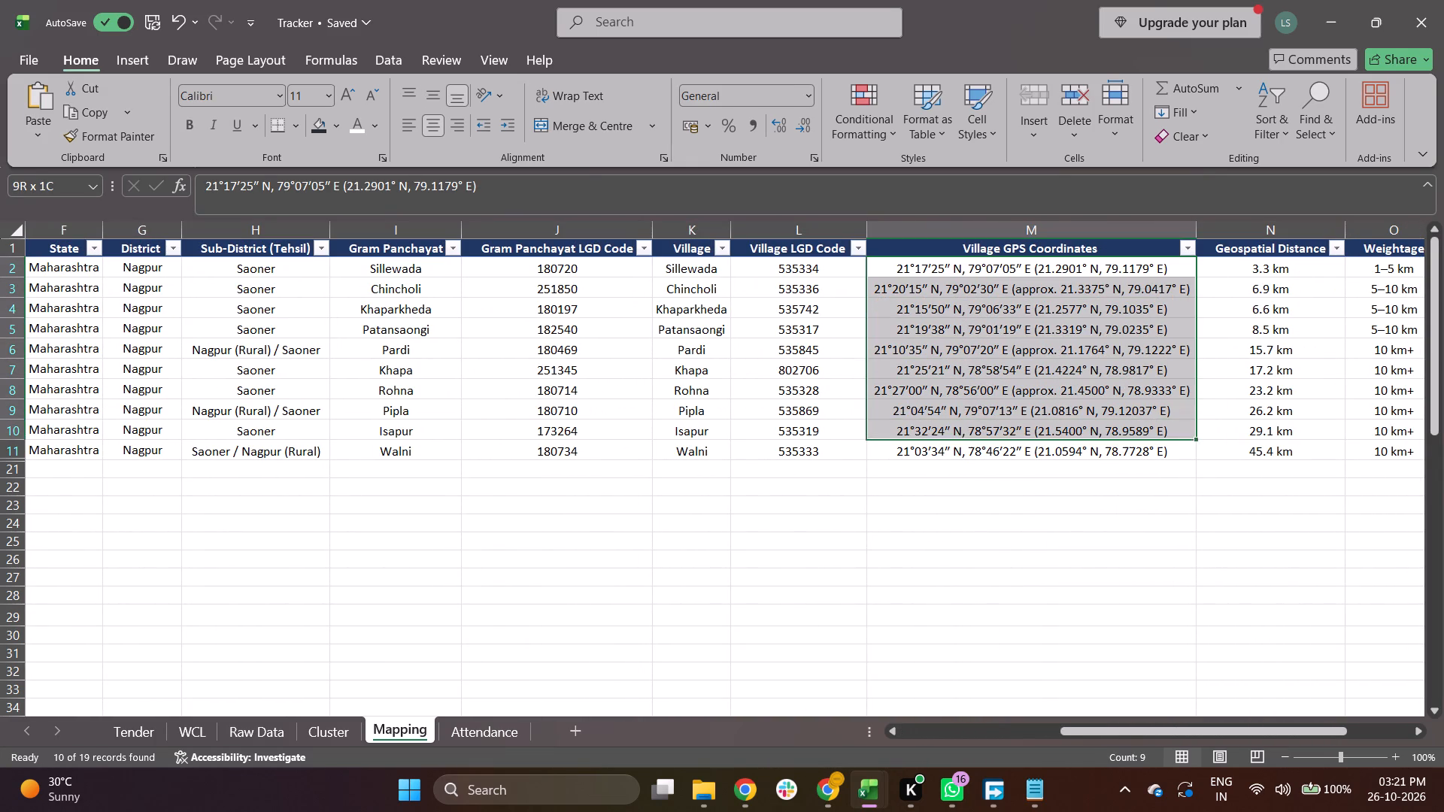
{"action": "key", "text": "shift+Down"}
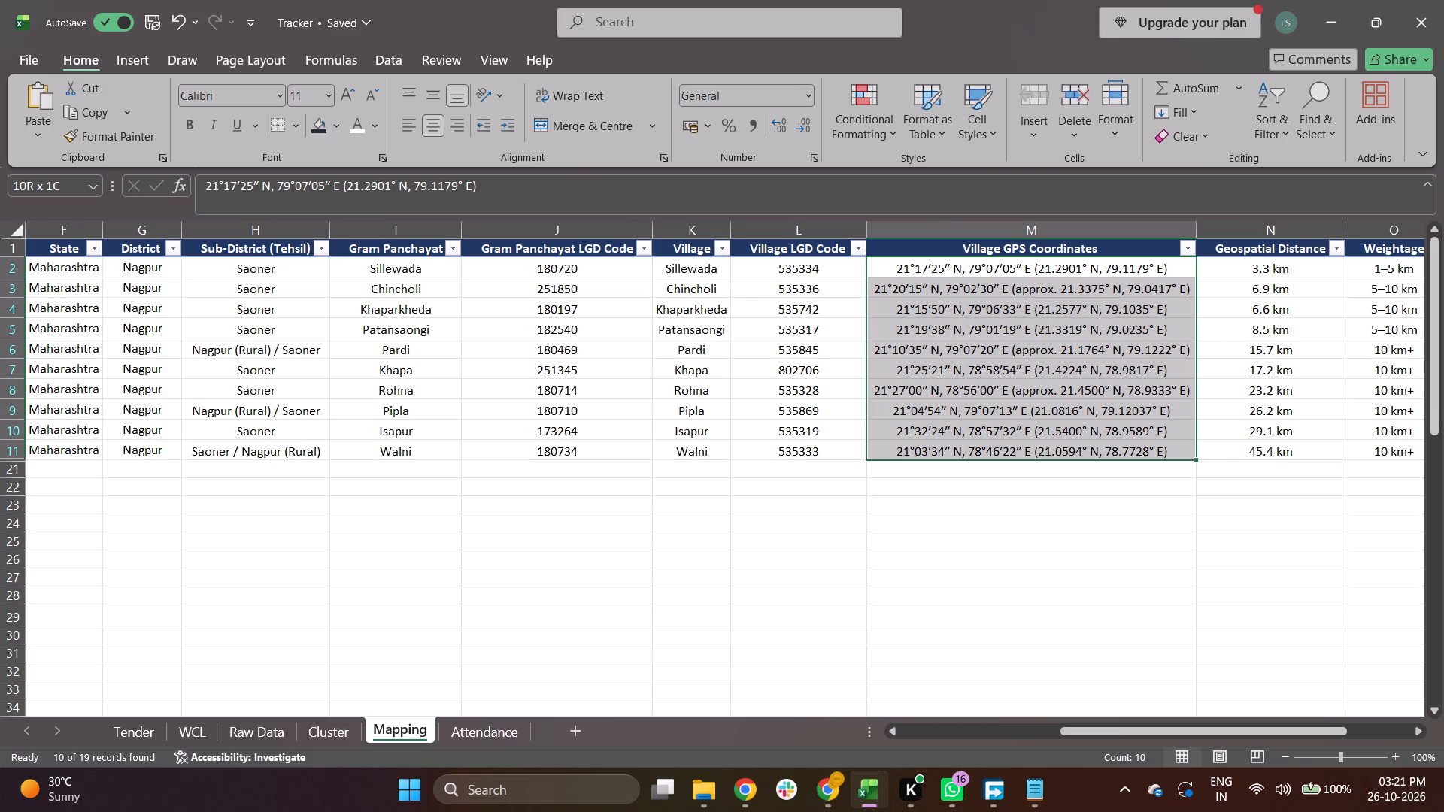
{"action": "key", "text": "Delete"}
Copy the Pipla UG block F1 to M11, from State through Village GPS Coordinates, including the header row.
{"action": "key", "text": "Left"}
{"action": "key", "text": "Left"}
{"action": "key", "text": "Left"}
{"action": "key", "text": "Left"}
{"action": "key", "text": "Left"}
{"action": "key", "text": "Left"}
{"action": "key", "text": "Left"}
{"action": "key", "text": "Left"}
{"action": "key", "text": "Left"}
{"action": "key", "text": "Left"}
{"action": "key", "text": "Left"}
{"action": "key", "text": "Left"}
{"action": "key", "text": "Left"}
{"action": "key", "text": "Left"}
{"action": "key", "text": "Left"}
{"action": "key", "text": "Left"}
{"action": "key", "text": "Left"}
{"action": "key", "text": "Left"}
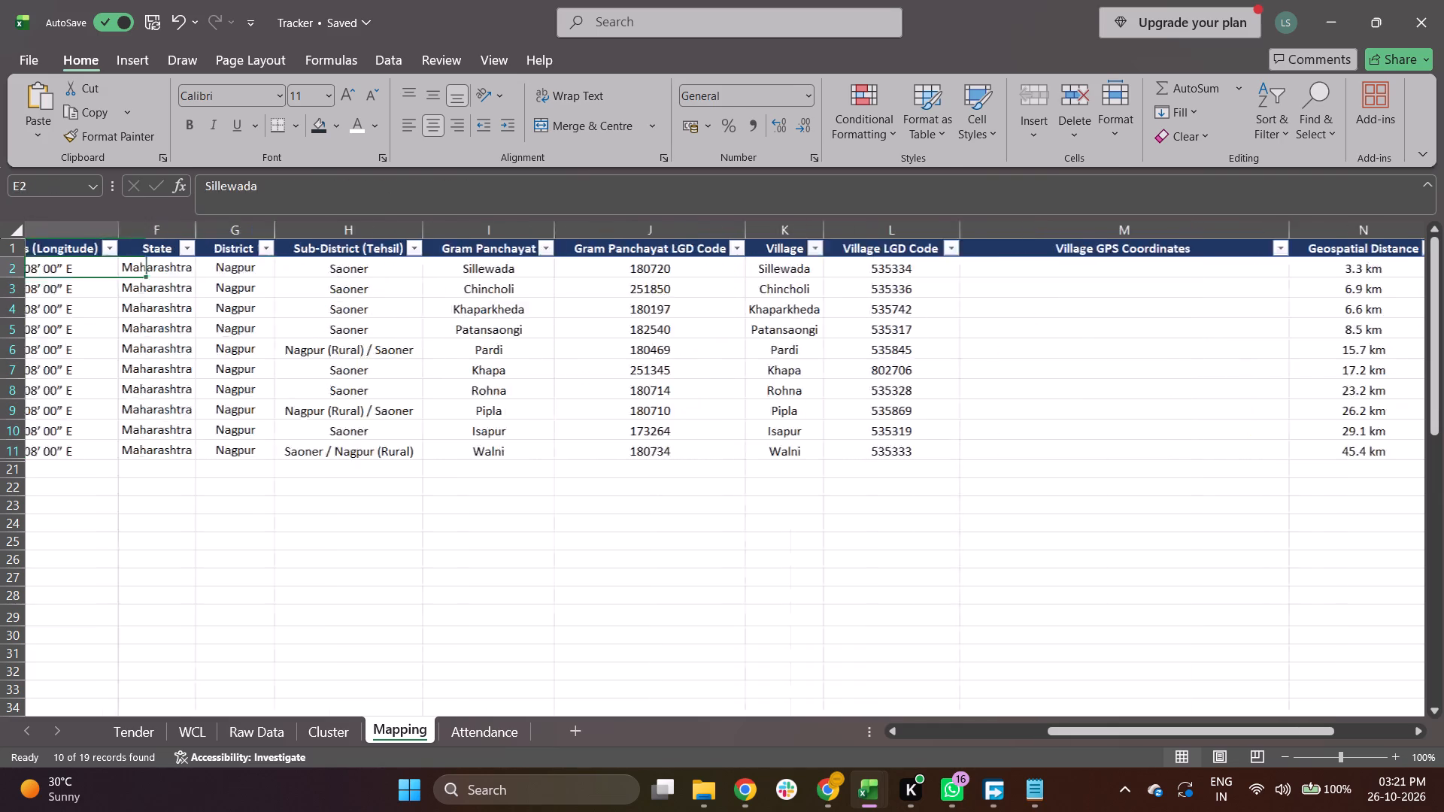
{"action": "key", "text": "Right"}
{"action": "key", "text": "Right"}
{"action": "key", "text": "Right"}
{"action": "key", "text": "Right"}
{"action": "key", "text": "Right"}
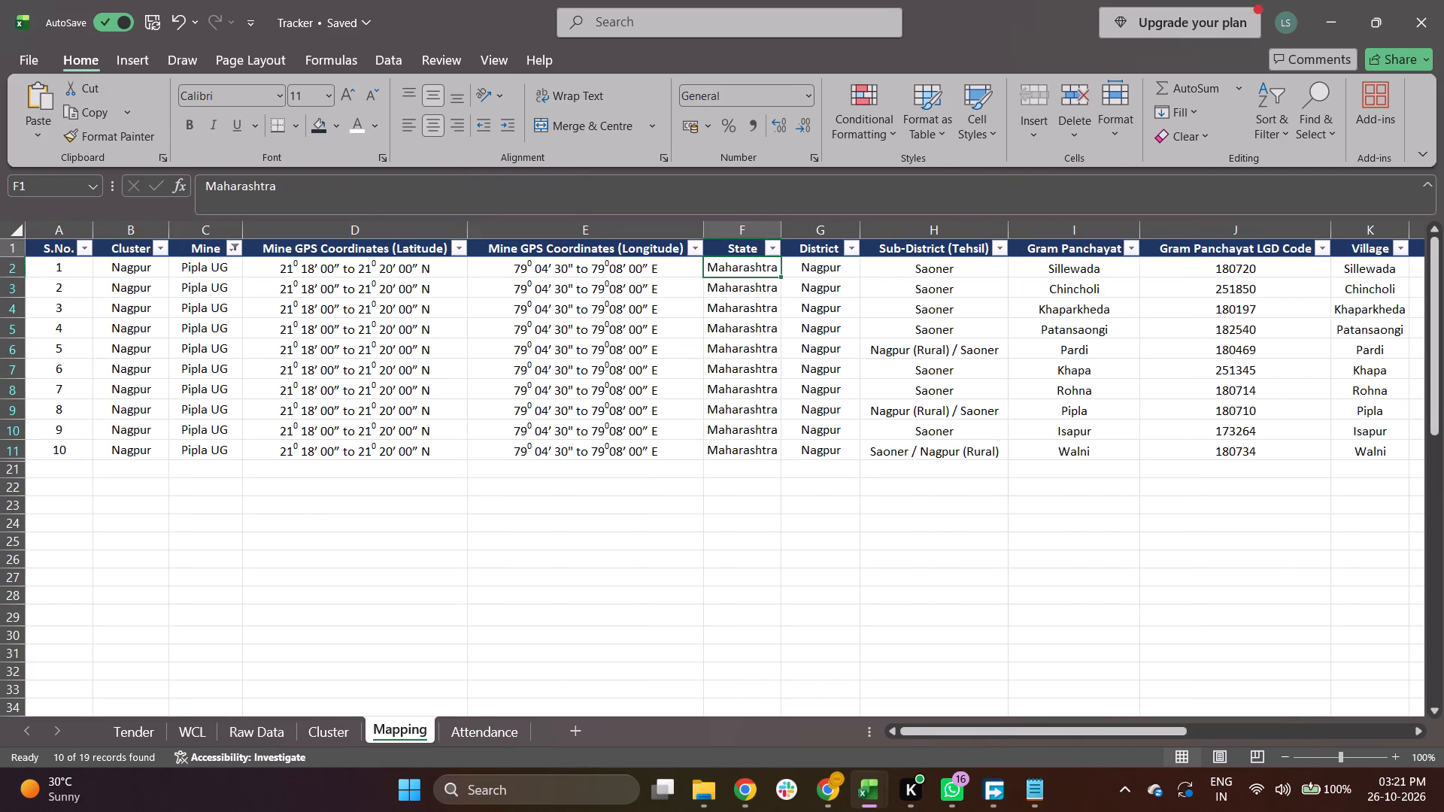
{"action": "key", "text": "Up"}
{"action": "key", "text": "shift+Right"}
{"action": "key", "text": "shift+Right"}
{"action": "key", "text": "shift+Right"}
{"action": "key", "text": "shift+Right"}
{"action": "key", "text": "shift+Right"}
{"action": "key", "text": "shift+Right"}
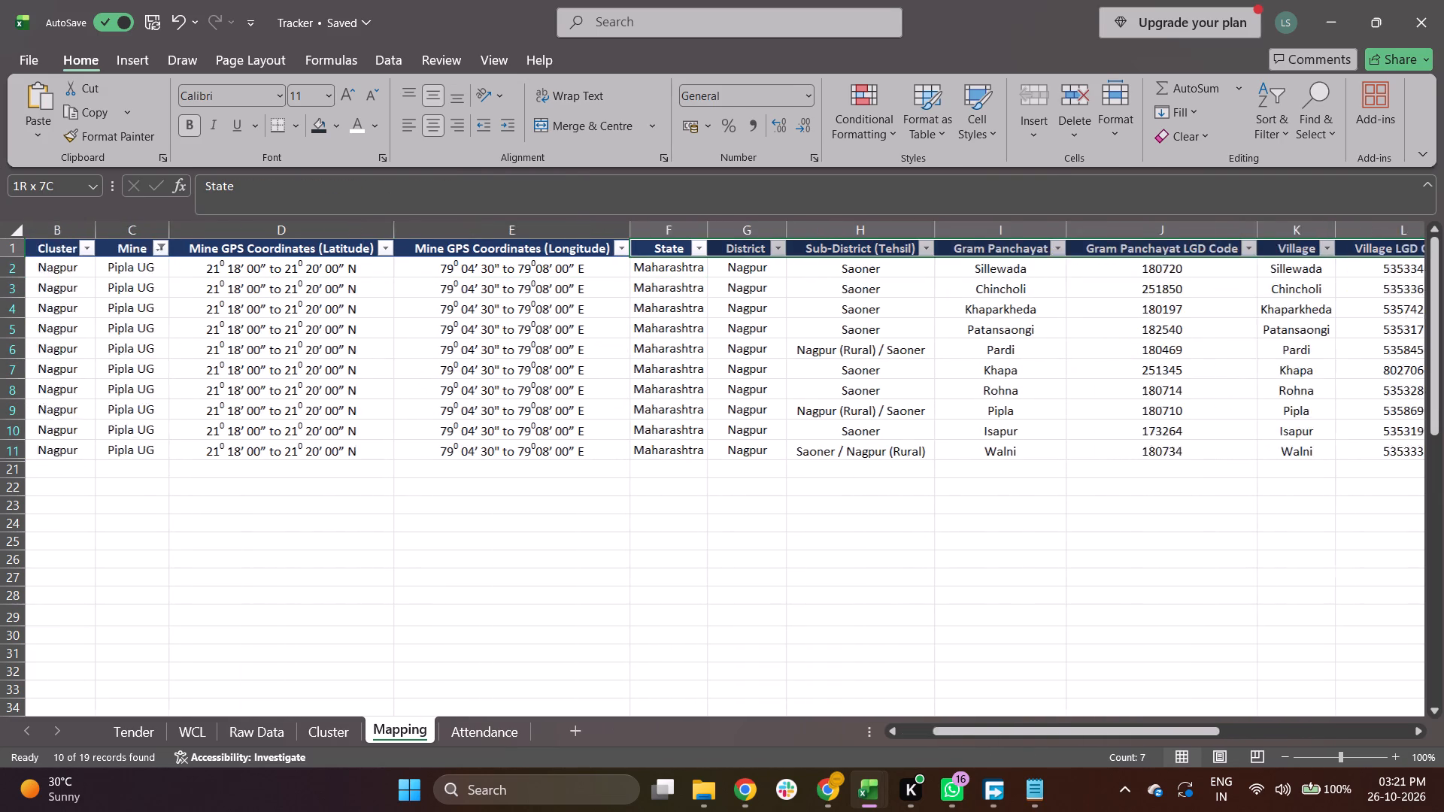
{"action": "key", "text": "shift+Right"}
{"action": "key", "text": "shift+Right"}
{"action": "key", "text": "shift+Left"}
{"action": "key", "text": "shift+Left"}
{"action": "key", "text": "shift+Right"}
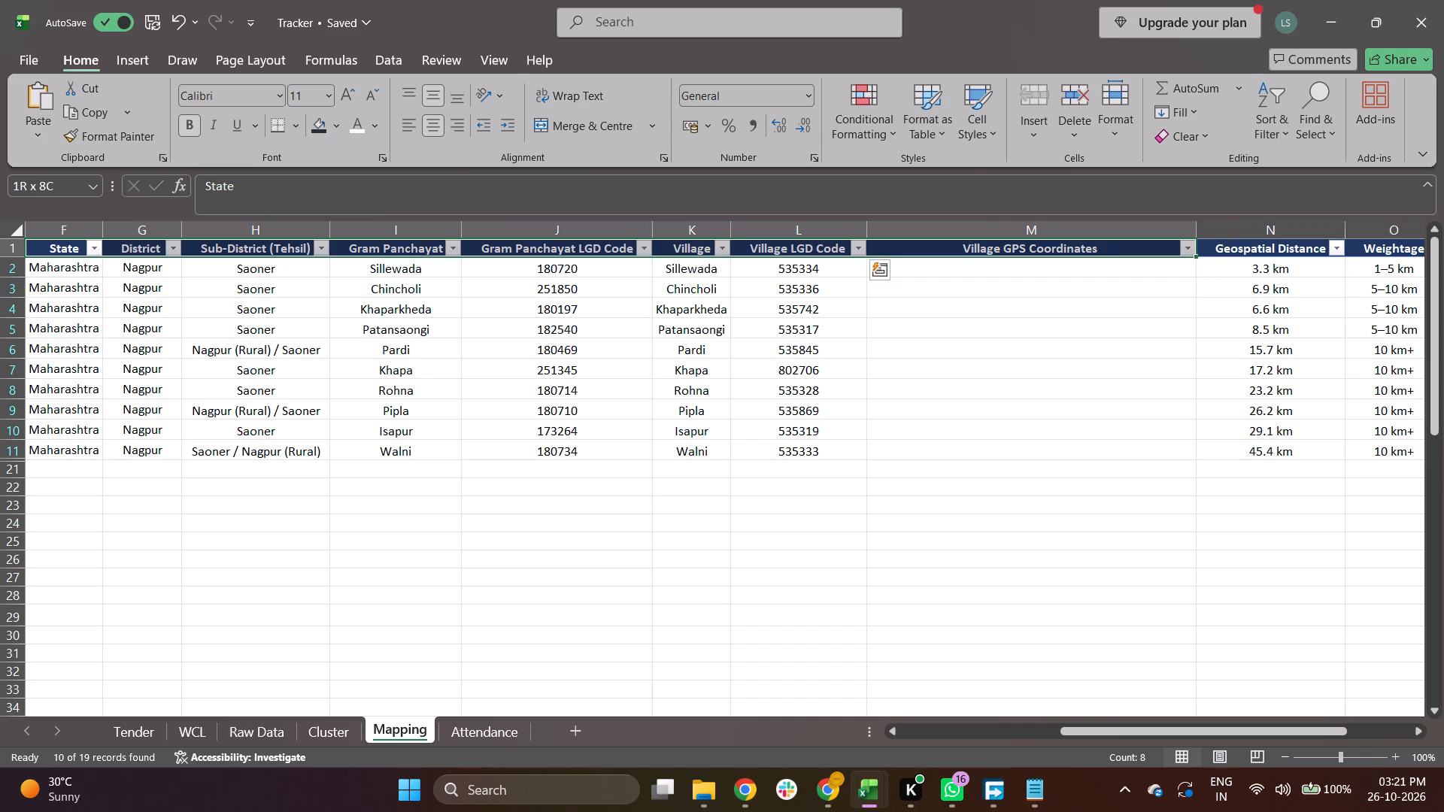
{"action": "key", "text": "shift+Down"}
{"action": "key", "text": "shift+Down"}
{"action": "key", "text": "shift+Down"}
{"action": "key", "text": "shift+Down"}
{"action": "key", "text": "shift+Down"}
{"action": "key", "text": "shift+Down"}
{"action": "key", "text": "shift+Down"}
{"action": "key", "text": "shift+Down"}
{"action": "key", "text": "shift+Down"}
{"action": "key", "text": "shift+Down"}
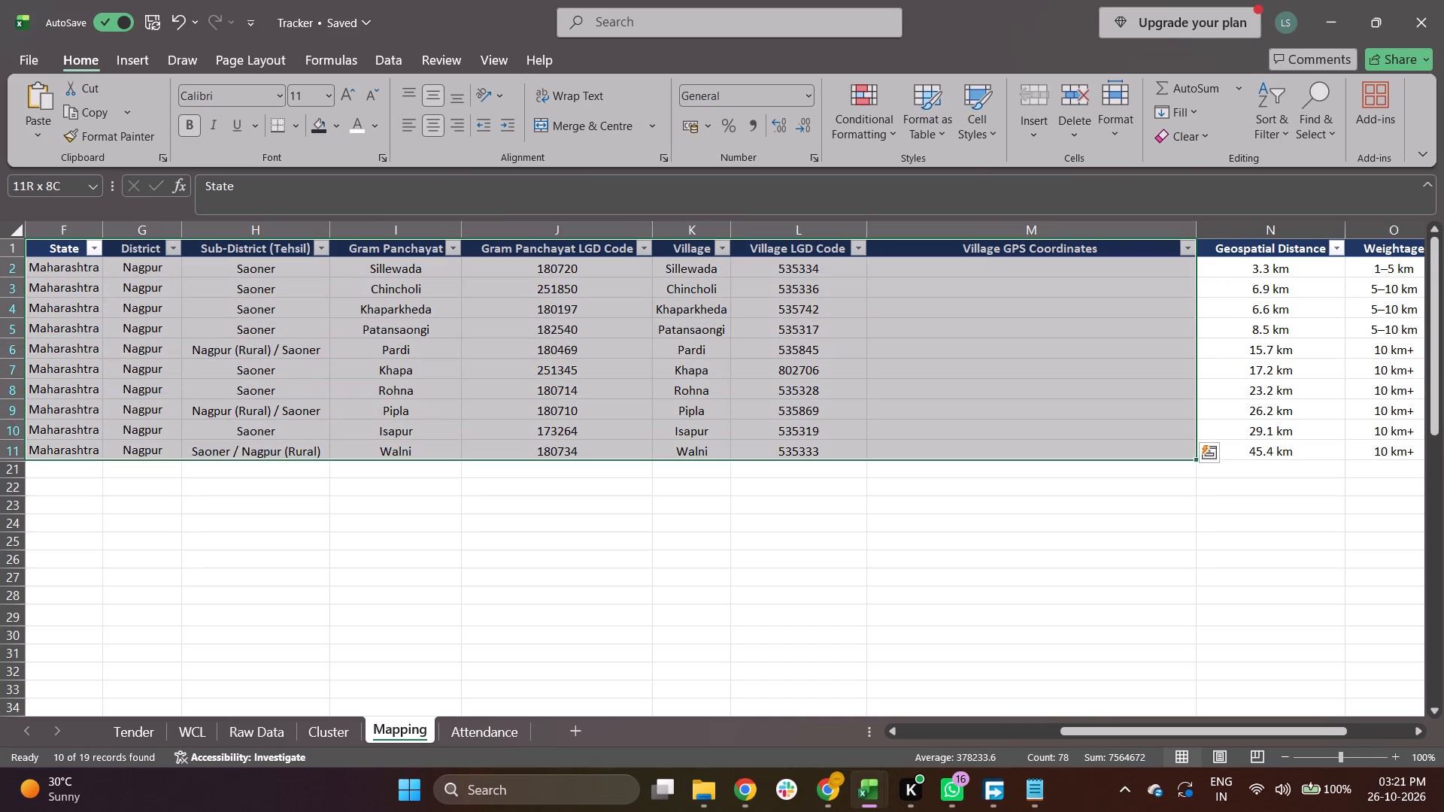
{"action": "key", "text": "ctrl+c"}
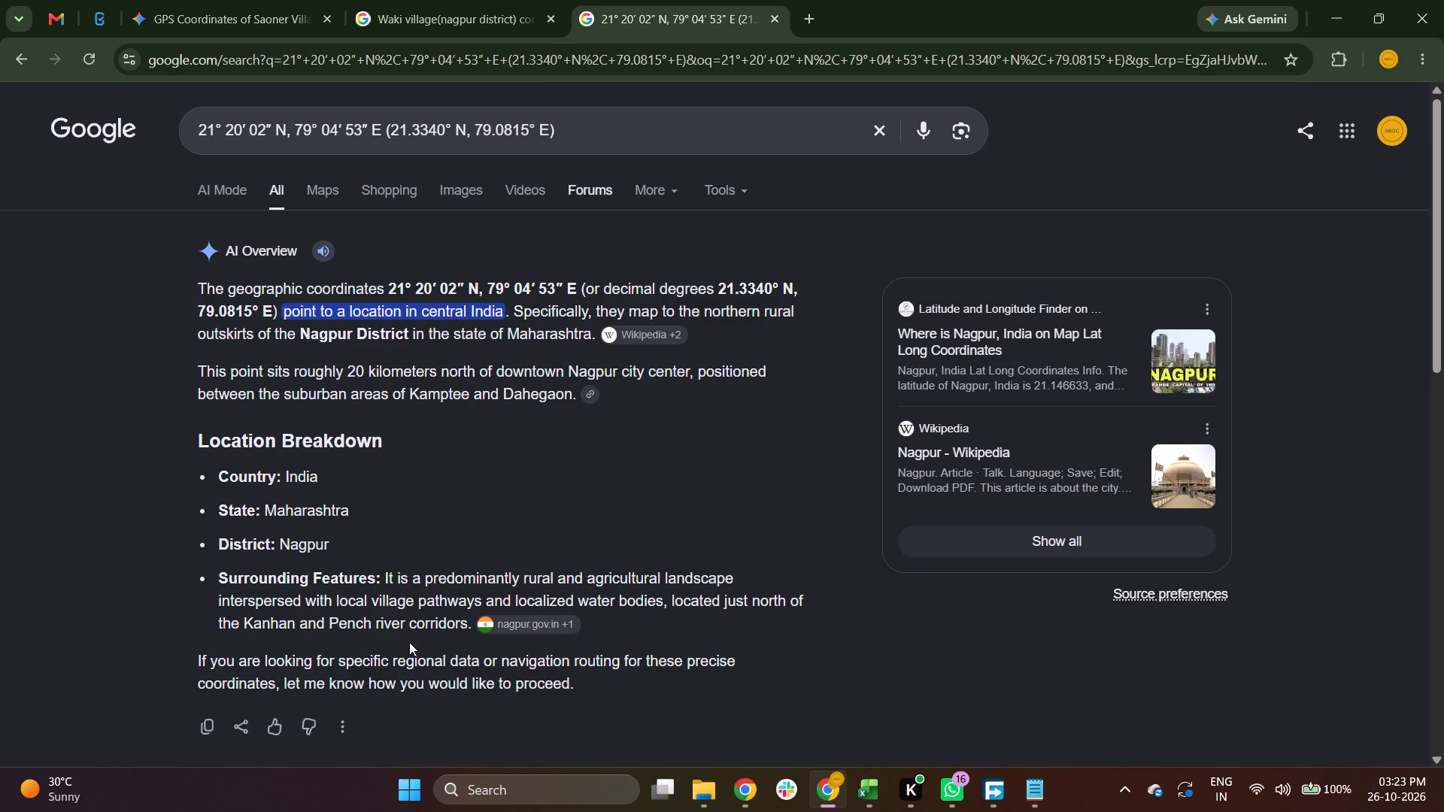
Ask the follow-up "which village is this" about the searched coordinates and read the answer.
{"action": "scroll", "coordinate": [517, 491], "scroll_direction": "down", "scroll_amount": 5}
{"action": "left_click", "coordinate": [505, 434]}
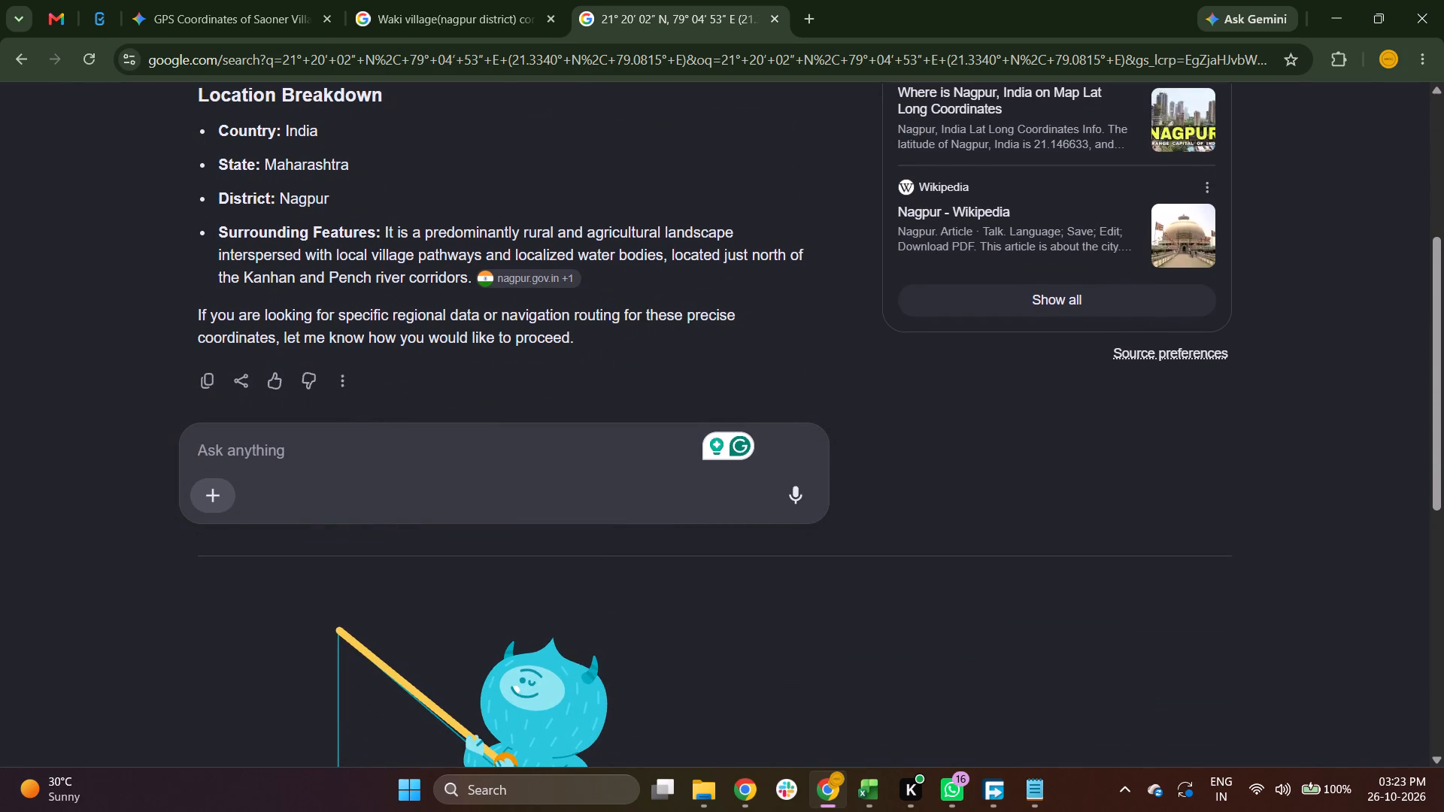
{"action": "type", "text": "which village is this"}
{"action": "key", "text": "space"}
{"action": "key", "text": "Return"}
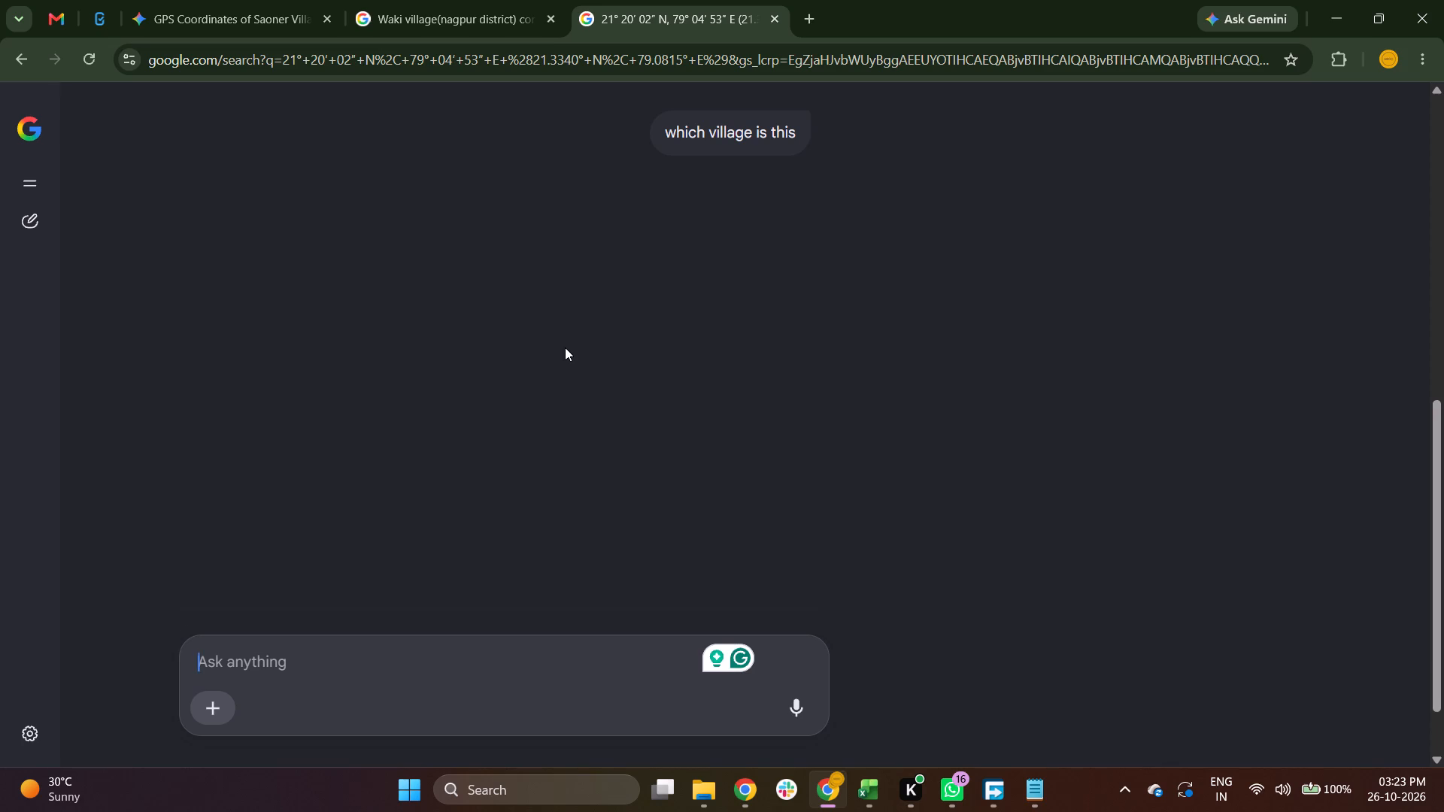
{"action": "scroll", "coordinate": [601, 387], "scroll_direction": "up", "scroll_amount": 2}
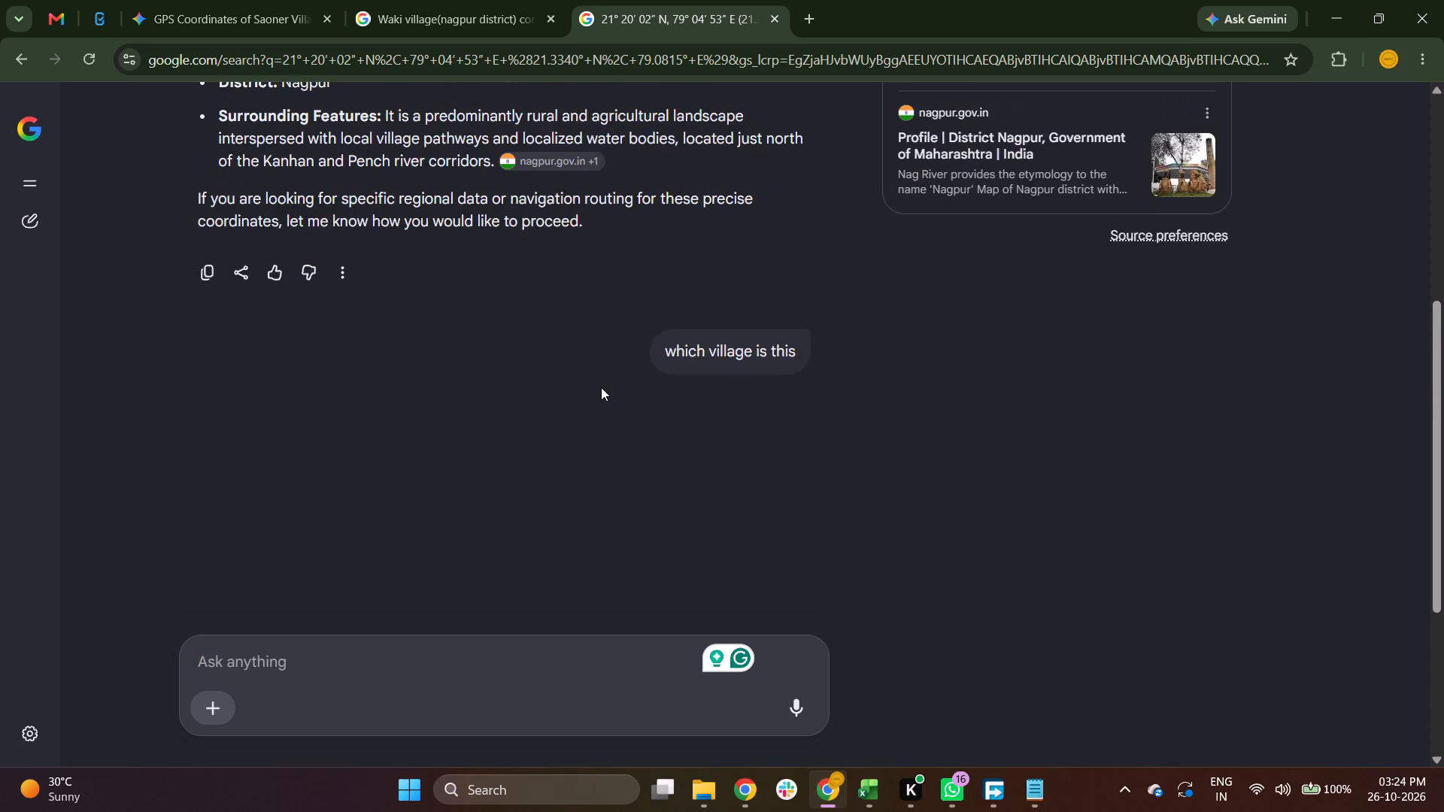
{"action": "scroll", "coordinate": [601, 387], "scroll_direction": "down", "scroll_amount": 10}
{"action": "scroll", "coordinate": [601, 387], "scroll_direction": "up", "scroll_amount": 1}
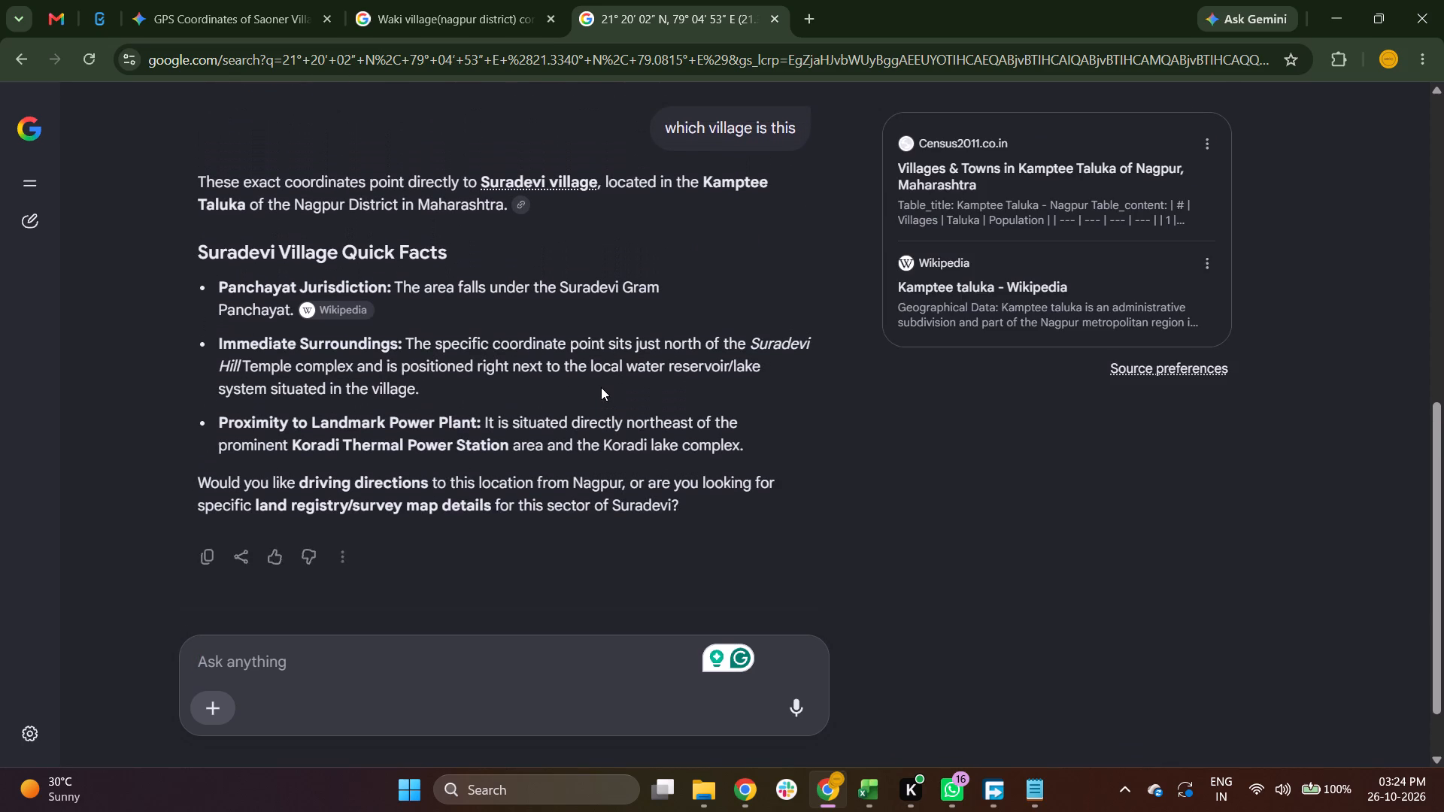
{"action": "scroll", "coordinate": [601, 387], "scroll_direction": "up", "scroll_amount": 1}
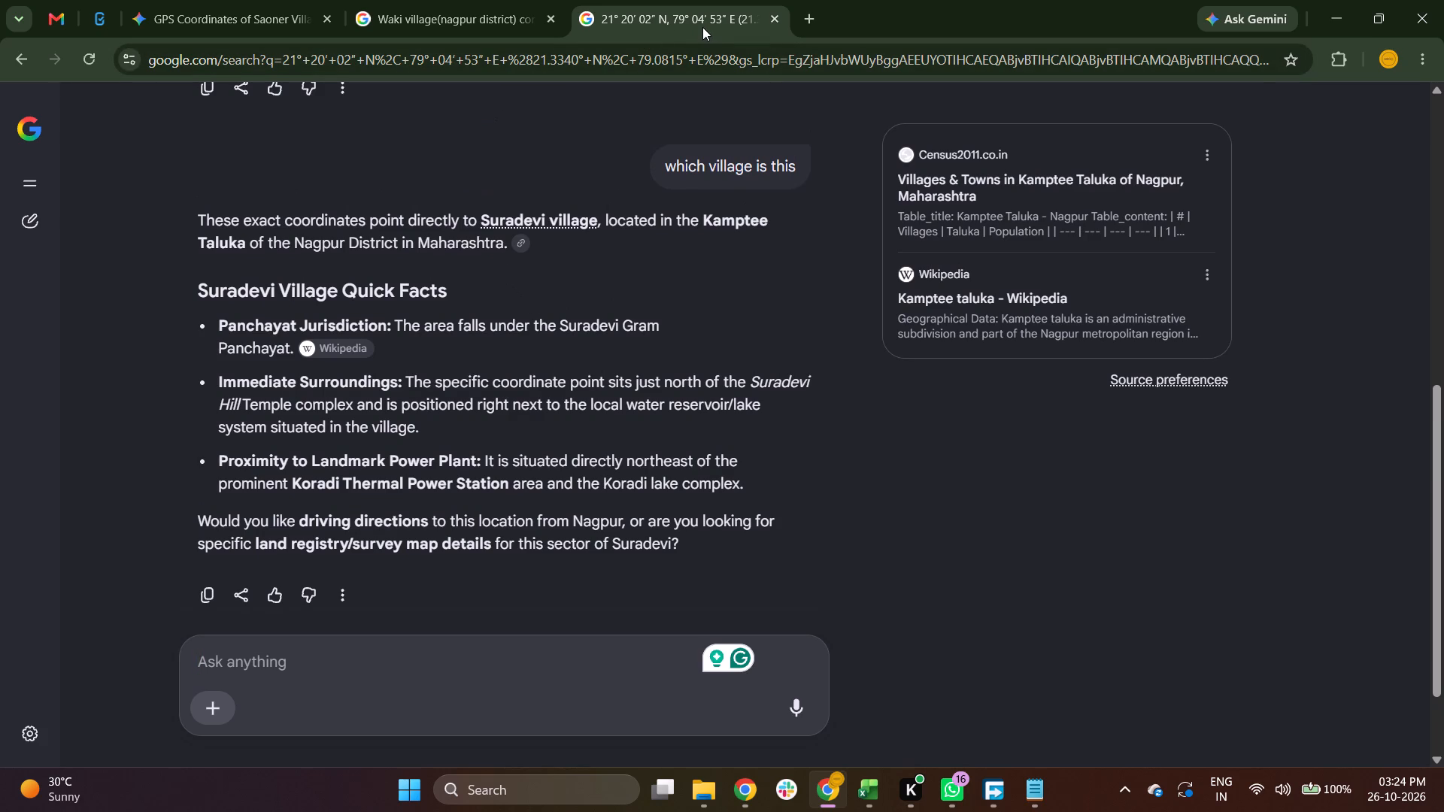
Copy the Sillewada coordinates (21.2901° N, 79.1179° E) from the Mapping sheet and search Google for them in the same tab.
{"action": "key", "text": "alt+Tab"}
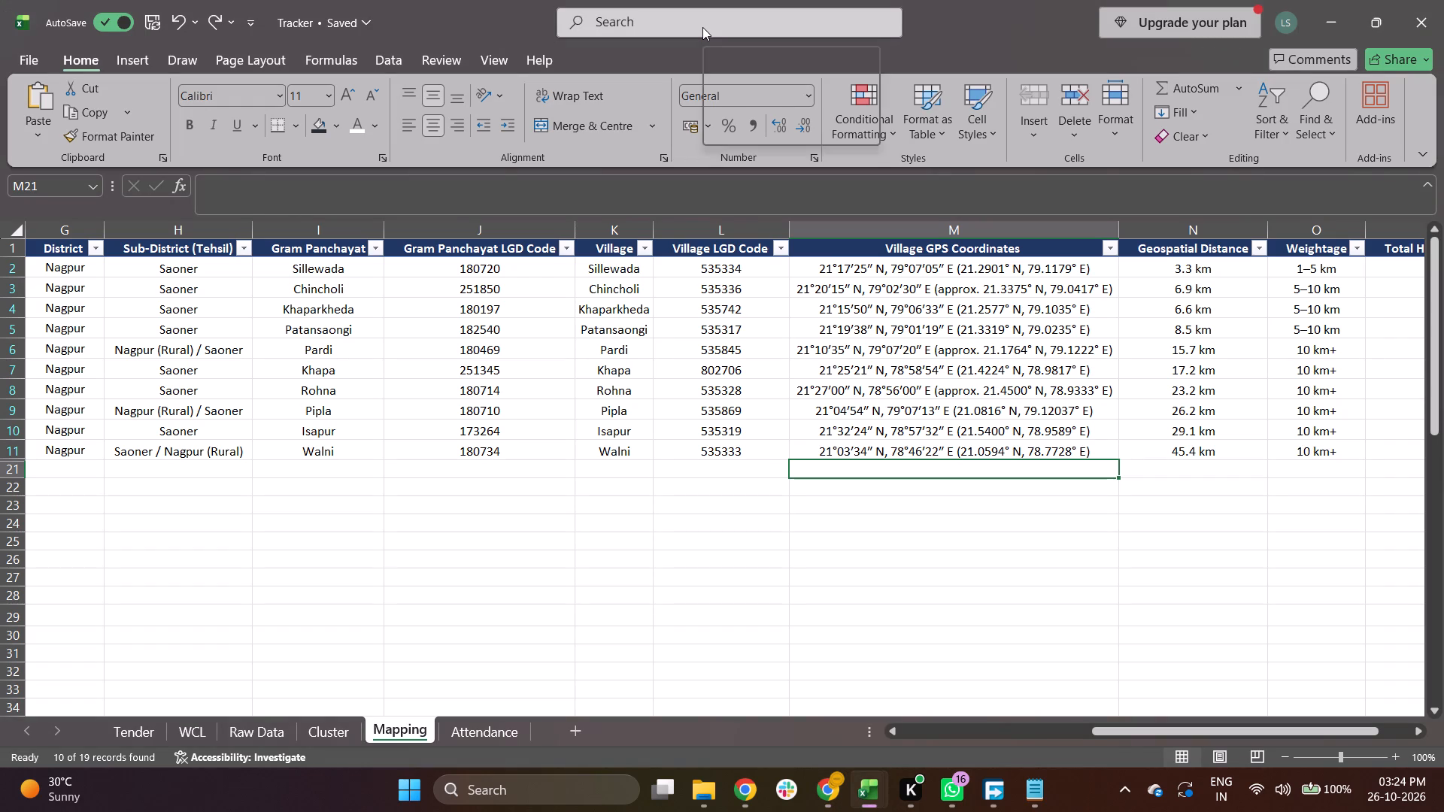
{"action": "key", "text": "Up"}
{"action": "key", "text": "Up"}
{"action": "key", "text": "Up"}
{"action": "key", "text": "Up"}
{"action": "key", "text": "Up"}
{"action": "key", "text": "Up"}
{"action": "key", "text": "Up"}
{"action": "key", "text": "Up"}
{"action": "key", "text": "Up"}
{"action": "key", "text": "Up"}
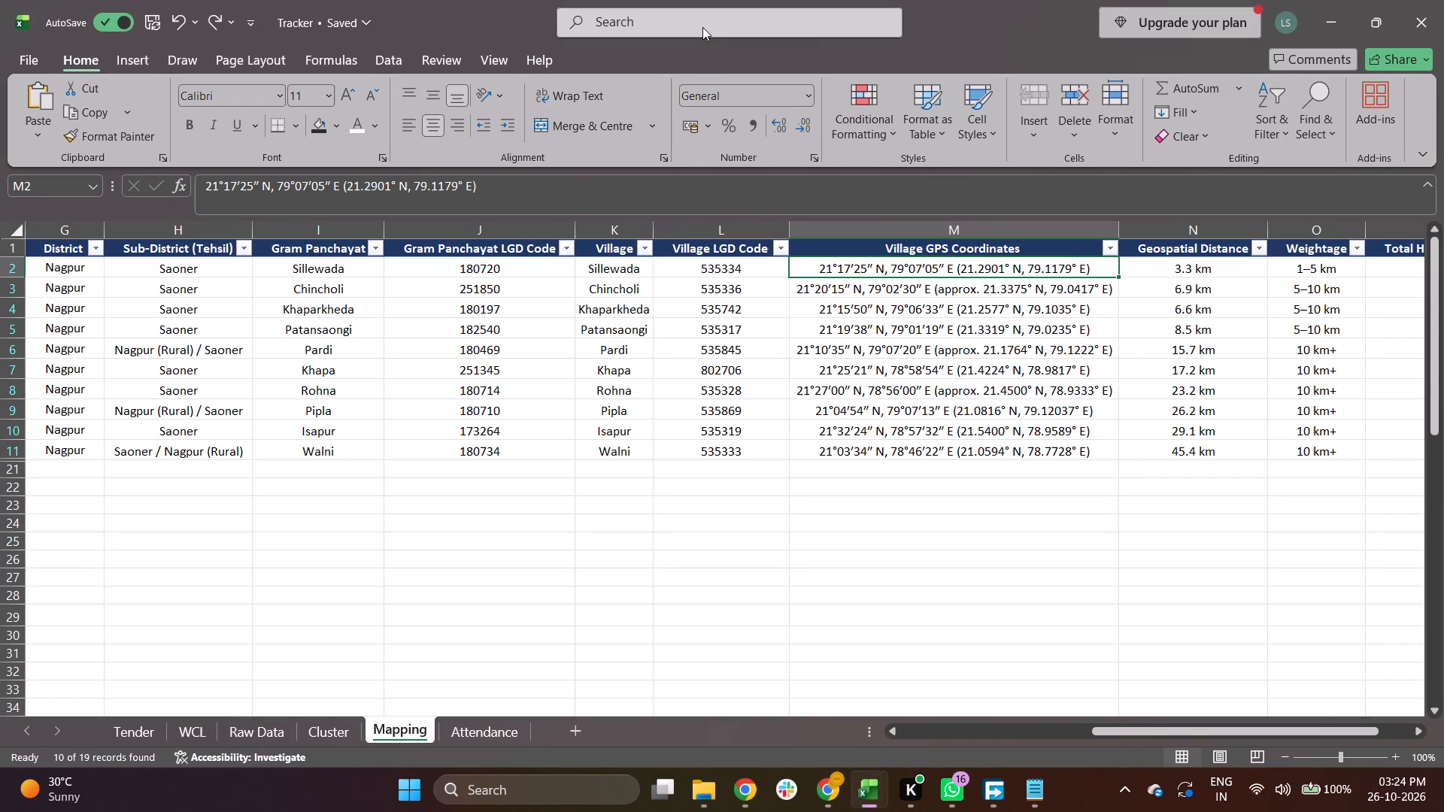
{"action": "key", "text": "ctrl+c"}
{"action": "key", "text": "alt+Tab"}
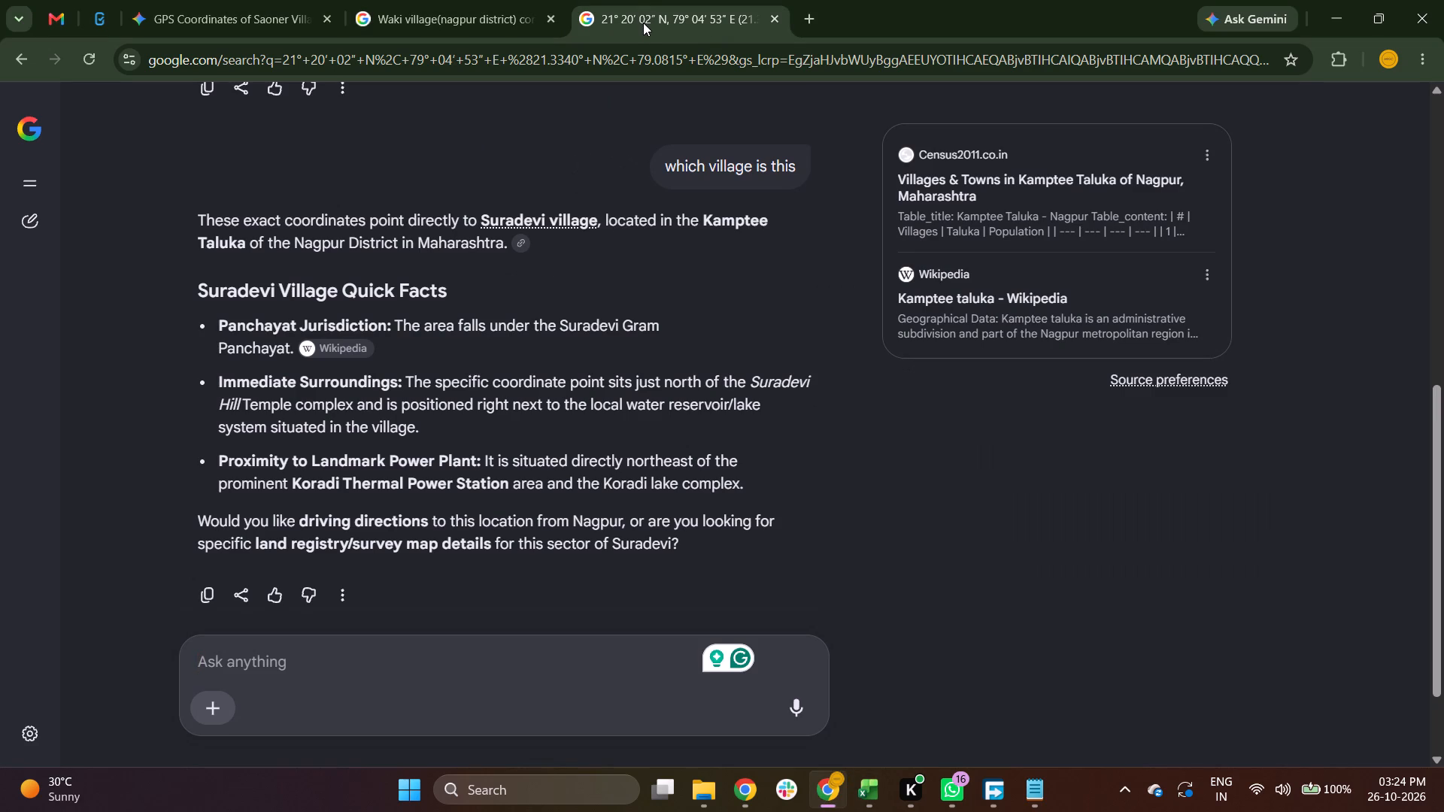
{"action": "left_click", "coordinate": [643, 23]}
{"action": "left_click", "coordinate": [613, 52]}
{"action": "key", "text": "ctrl+v"}
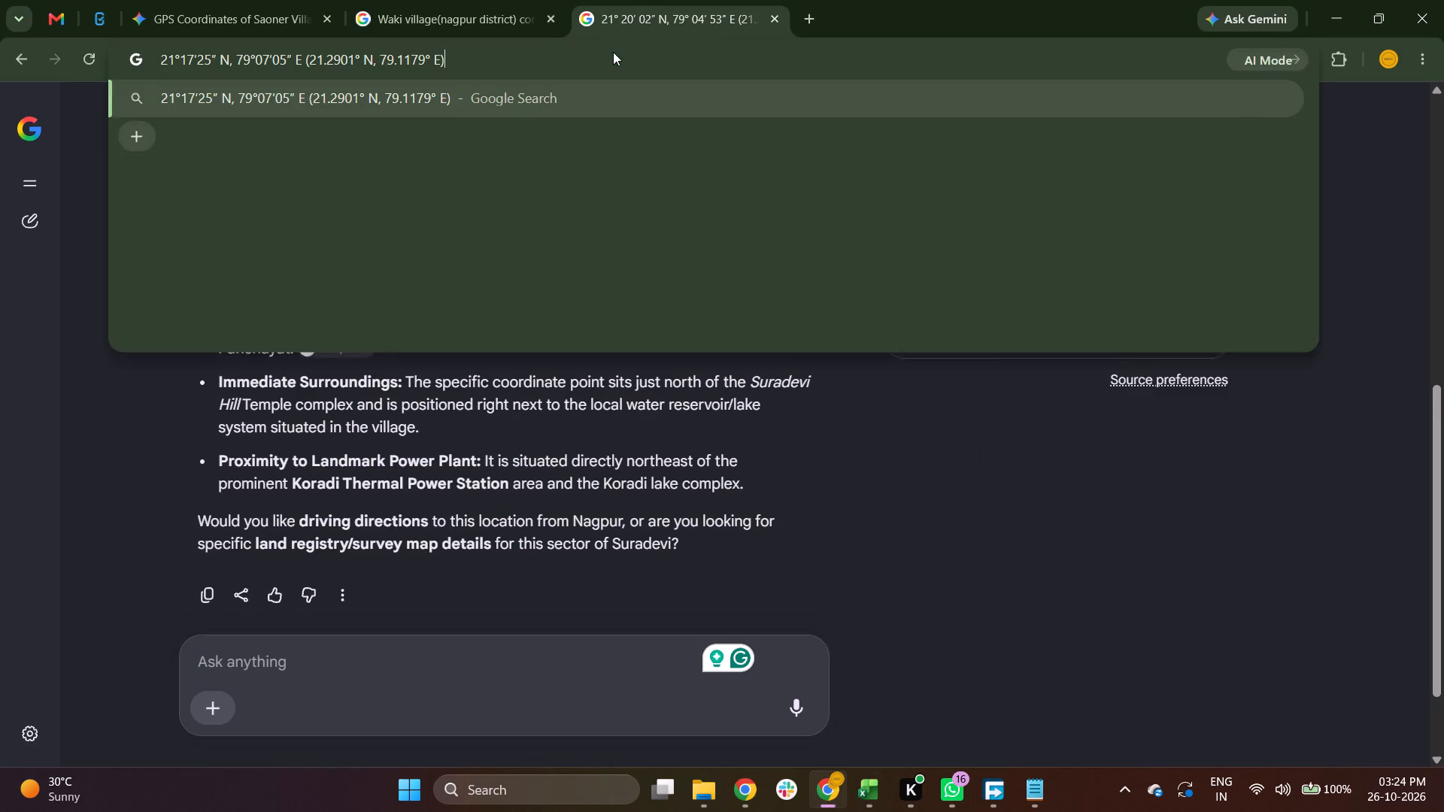
{"action": "key", "text": "Return"}
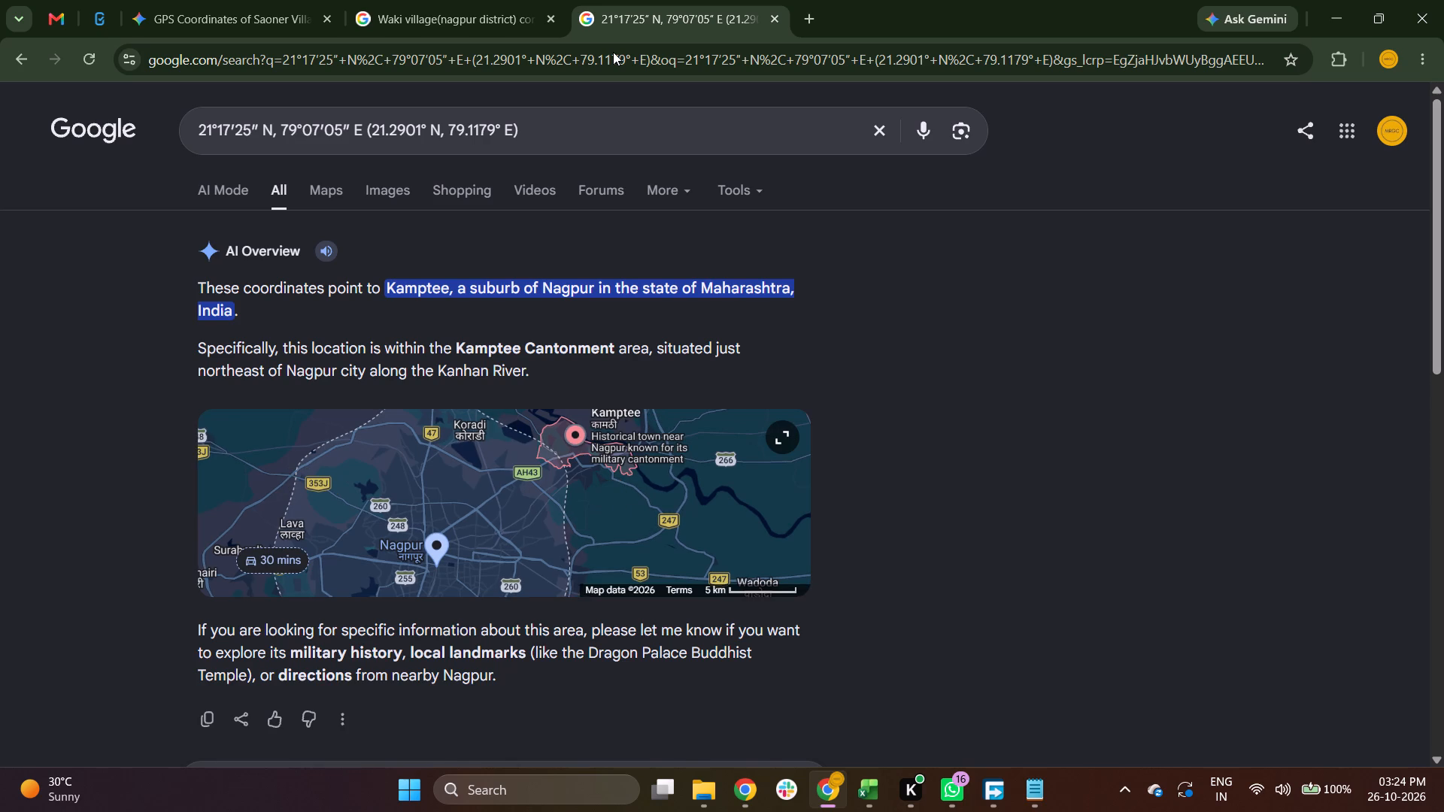
{"action": "scroll", "coordinate": [613, 52], "scroll_direction": "down", "scroll_amount": 2}
{"action": "key", "text": "alt+Tab"}
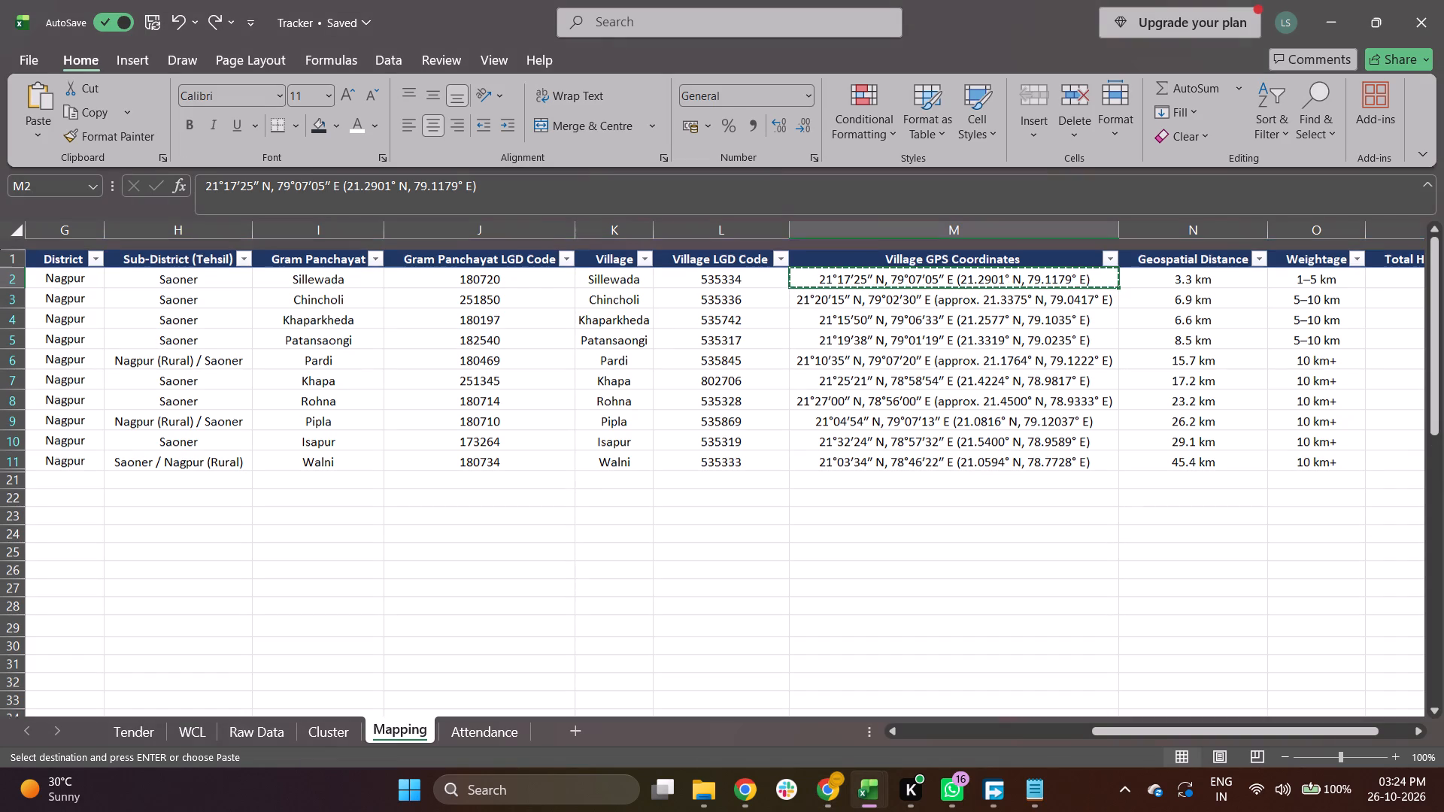
{"action": "key", "text": "alt+Tab"}
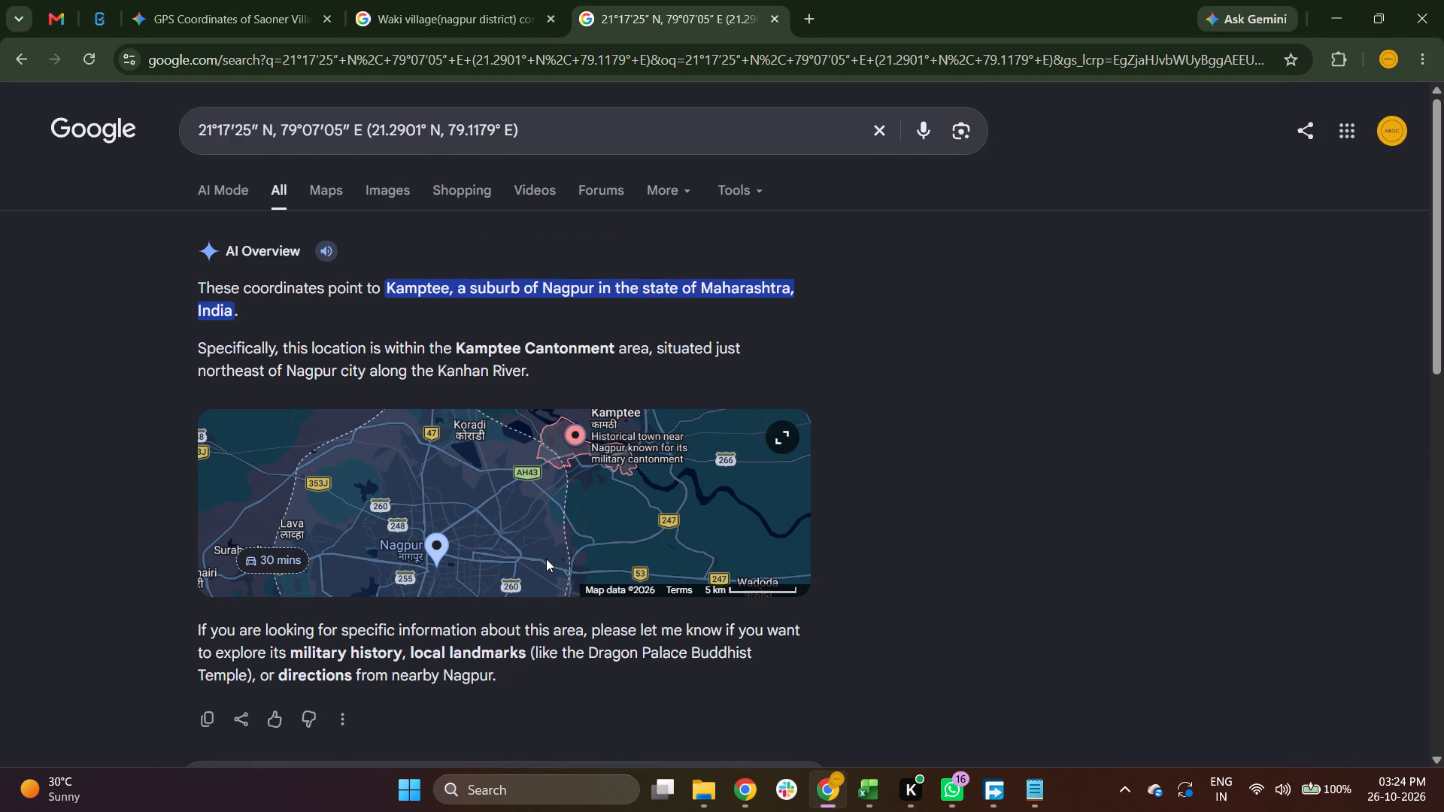
Ask the follow-up "and which village is this" about the Mapping sheet's Sillewada coordinates and read the answer.
{"action": "scroll", "coordinate": [546, 559], "scroll_direction": "down", "scroll_amount": 2}
{"action": "left_click", "coordinate": [471, 625]}
{"action": "type", "text": "and which village is this"}
{"action": "key", "text": "space"}
{"action": "key", "text": "Return"}
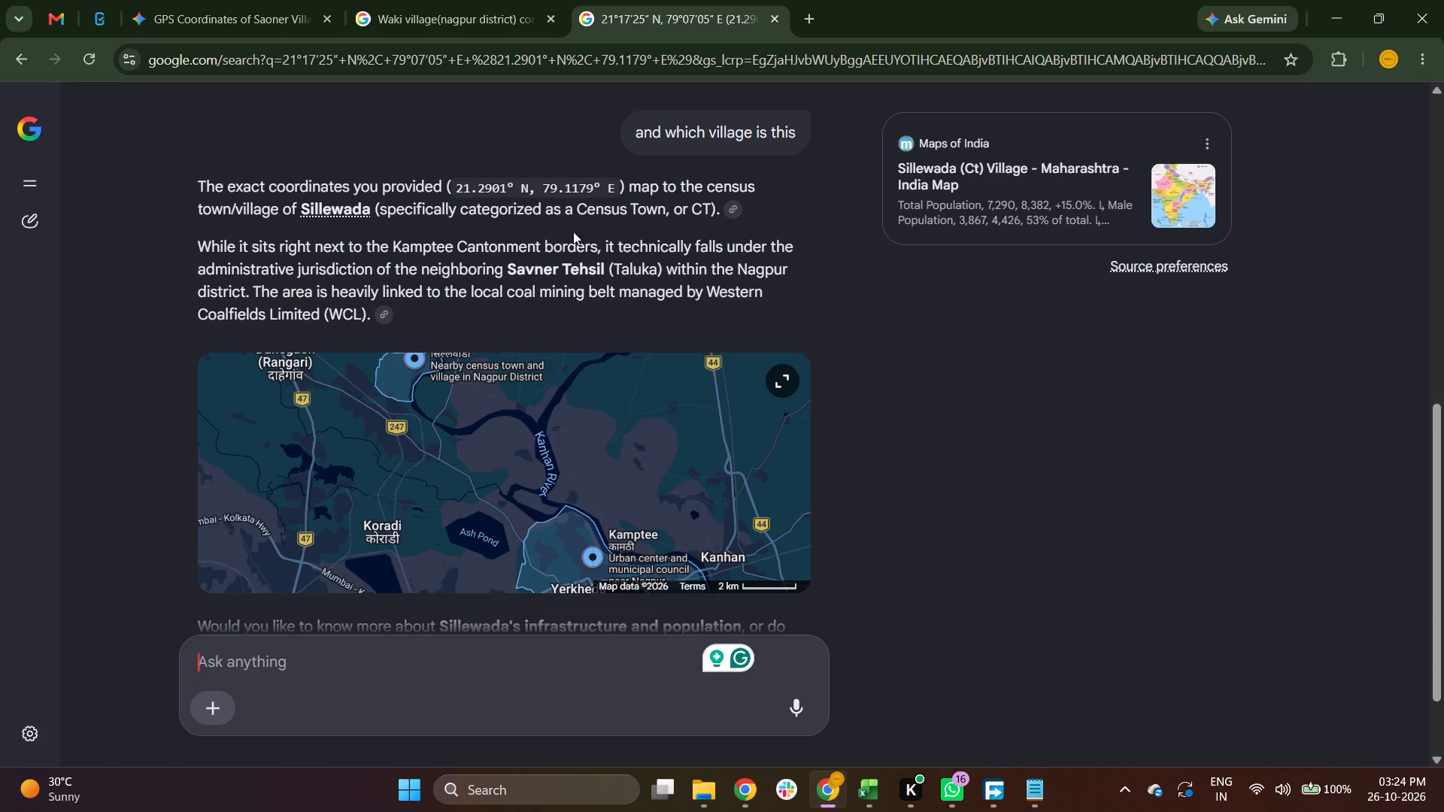
{"action": "scroll", "coordinate": [461, 278], "scroll_direction": "down", "scroll_amount": 2}
Start the follow-up "and these:" and try to attach the Chincholi coordinates cell copied from the Mapping sheet.
{"action": "key", "text": "alt+Tab"}
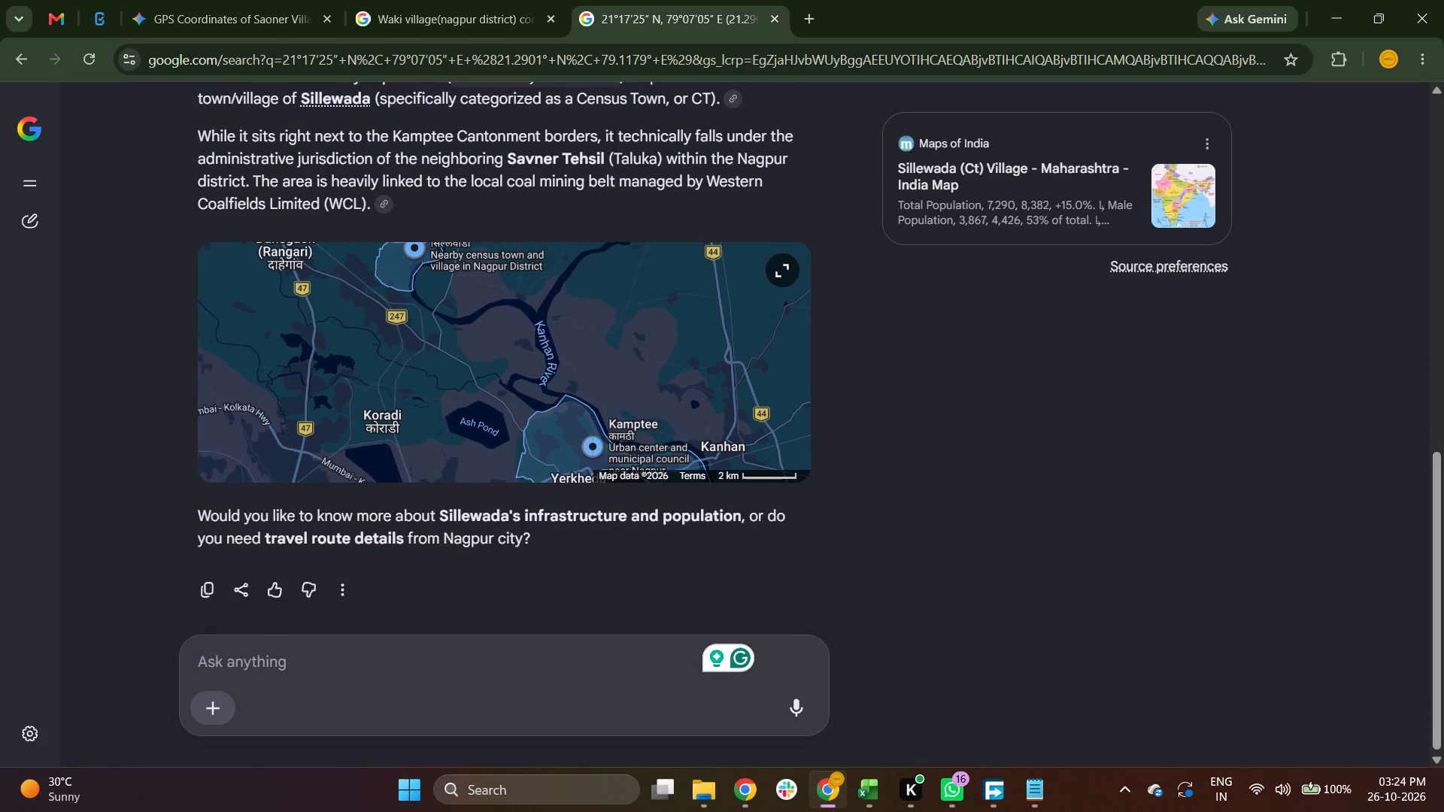
{"action": "key", "text": "Down"}
{"action": "key", "text": "ctrl+c"}
{"action": "key", "text": "alt+Tab"}
{"action": "type", "text": "and these:"}
{"action": "key", "text": "ctrl+v"}
{"action": "key", "text": "Return"}
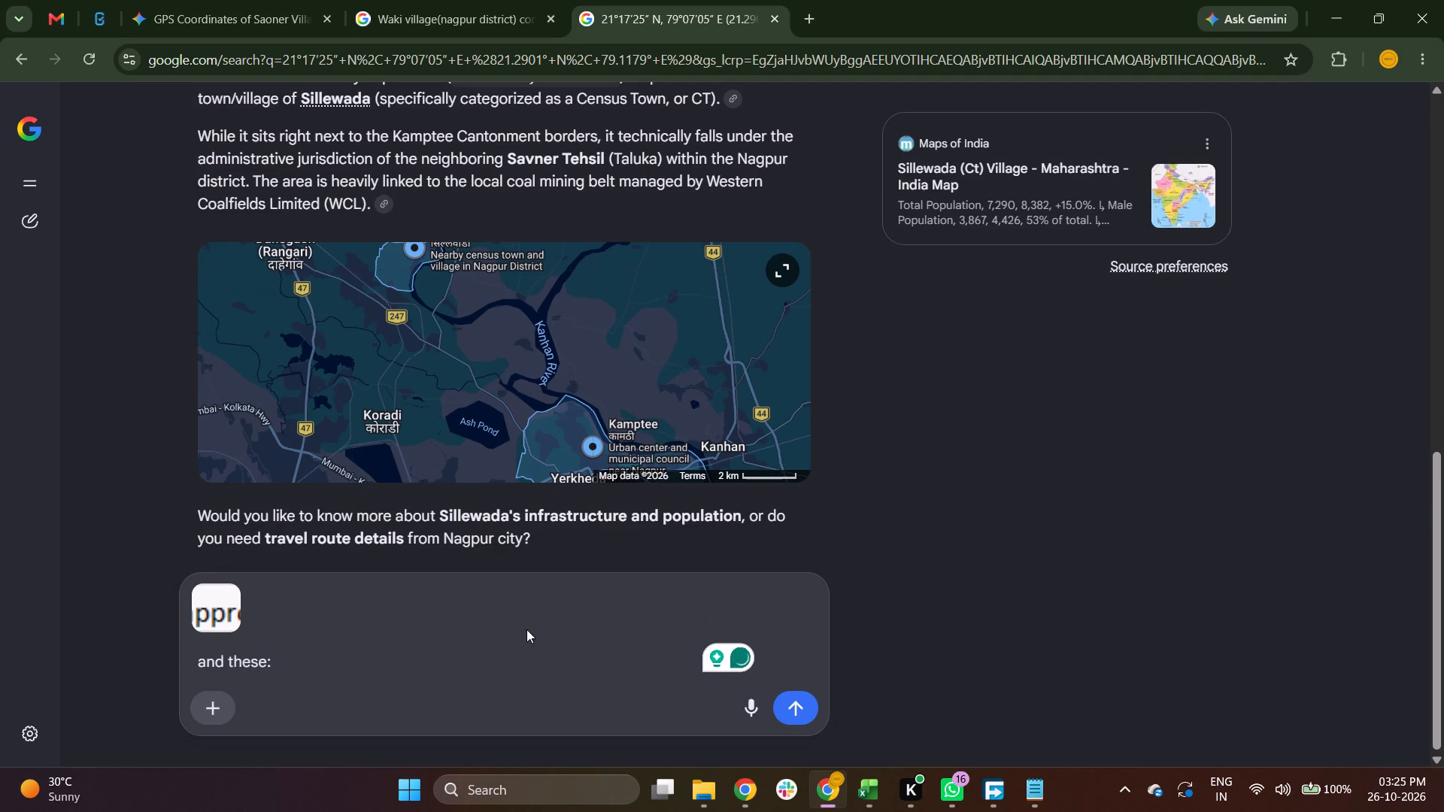
{"action": "left_click", "coordinate": [224, 595]}
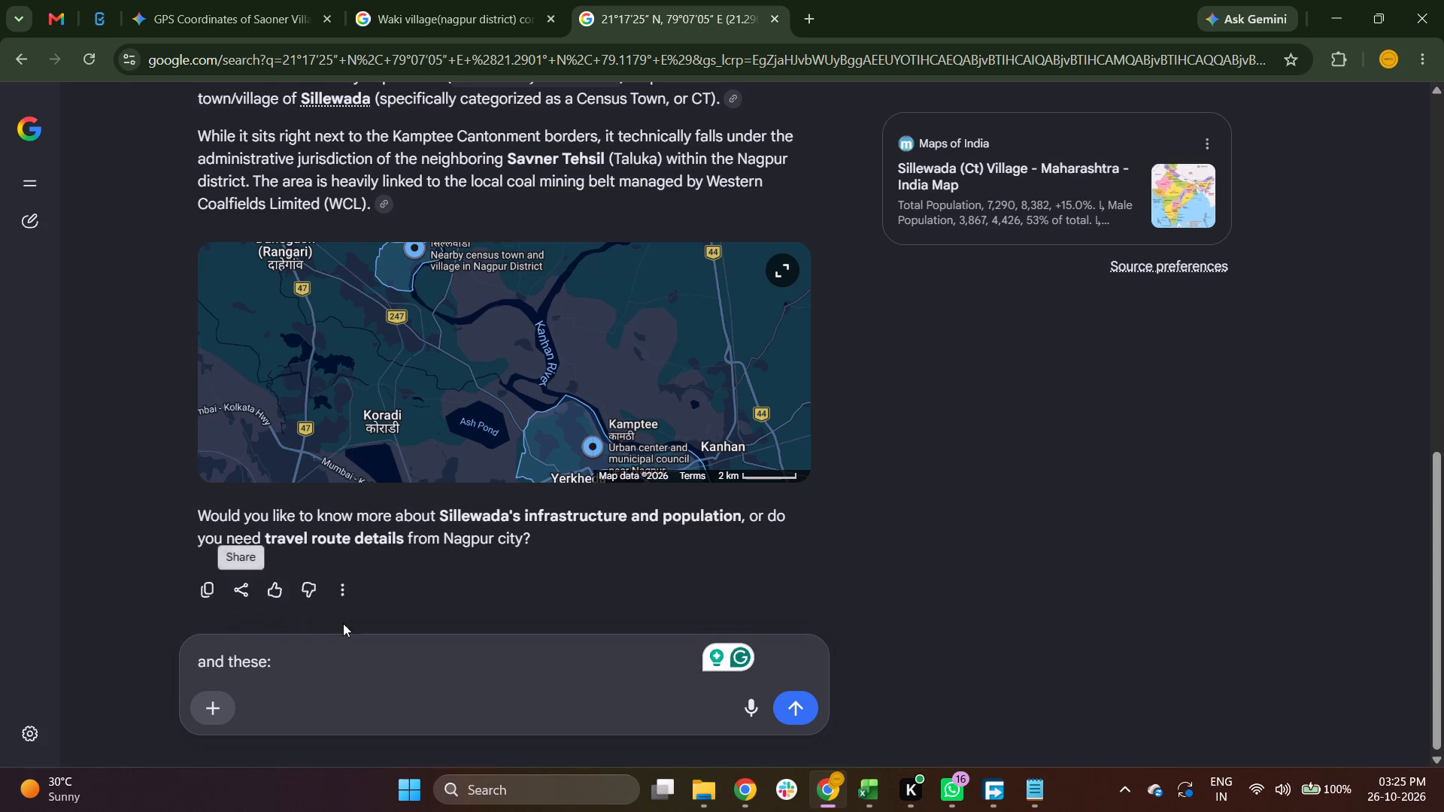
{"action": "scroll", "coordinate": [500, 335], "scroll_direction": "up", "scroll_amount": 4}
Copy Chincholi's coordinates text (approx. 21.3375° N, 79.0417° E) from the Mapping sheet, add it to the follow-up and submit the question.
{"action": "key", "text": "alt+Tab"}
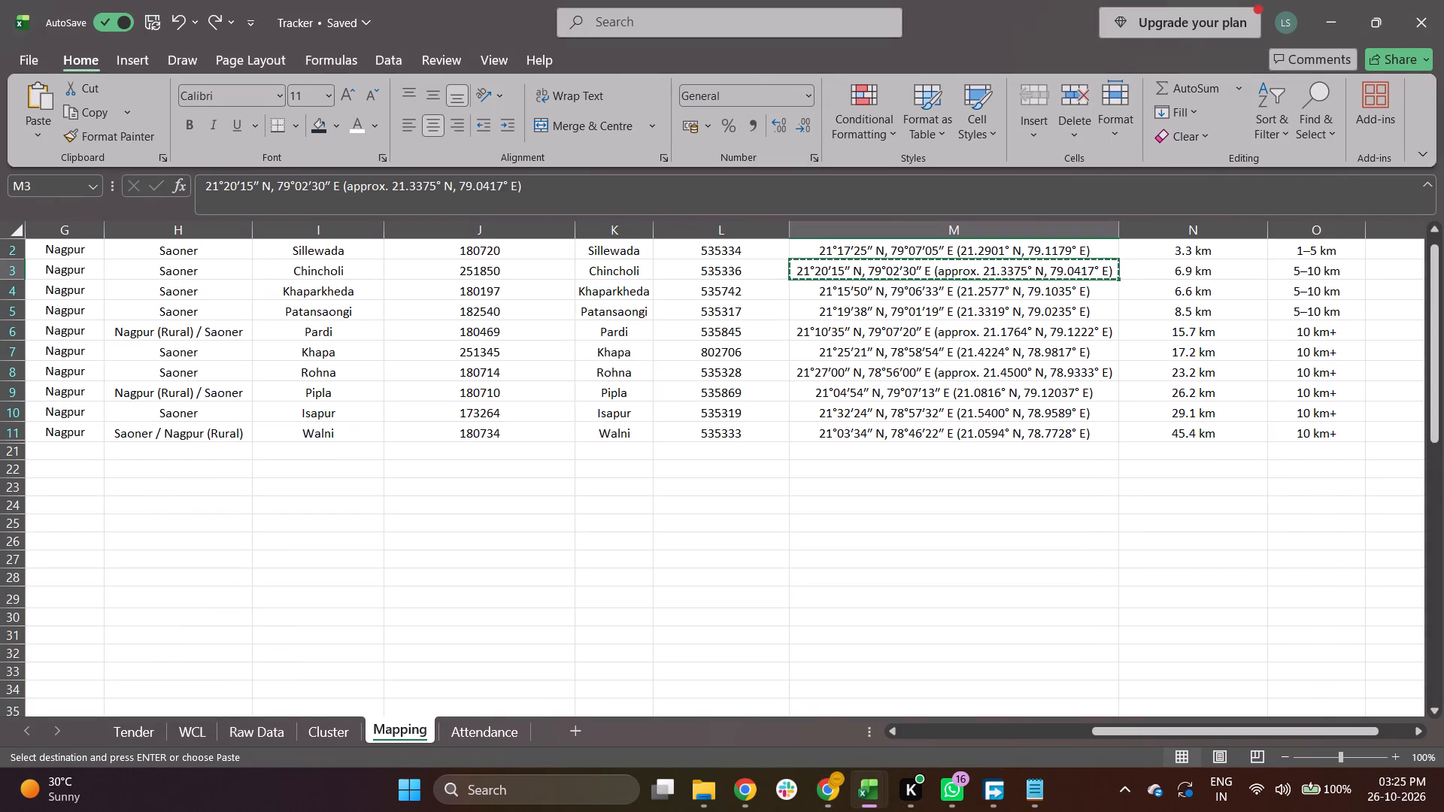
{"action": "left_click", "coordinate": [574, 192]}
{"action": "key", "text": "ctrl+a"}
{"action": "key", "text": "ctrl+c"}
{"action": "key", "text": "ctrl+c"}
{"action": "key", "text": "alt+Tab"}
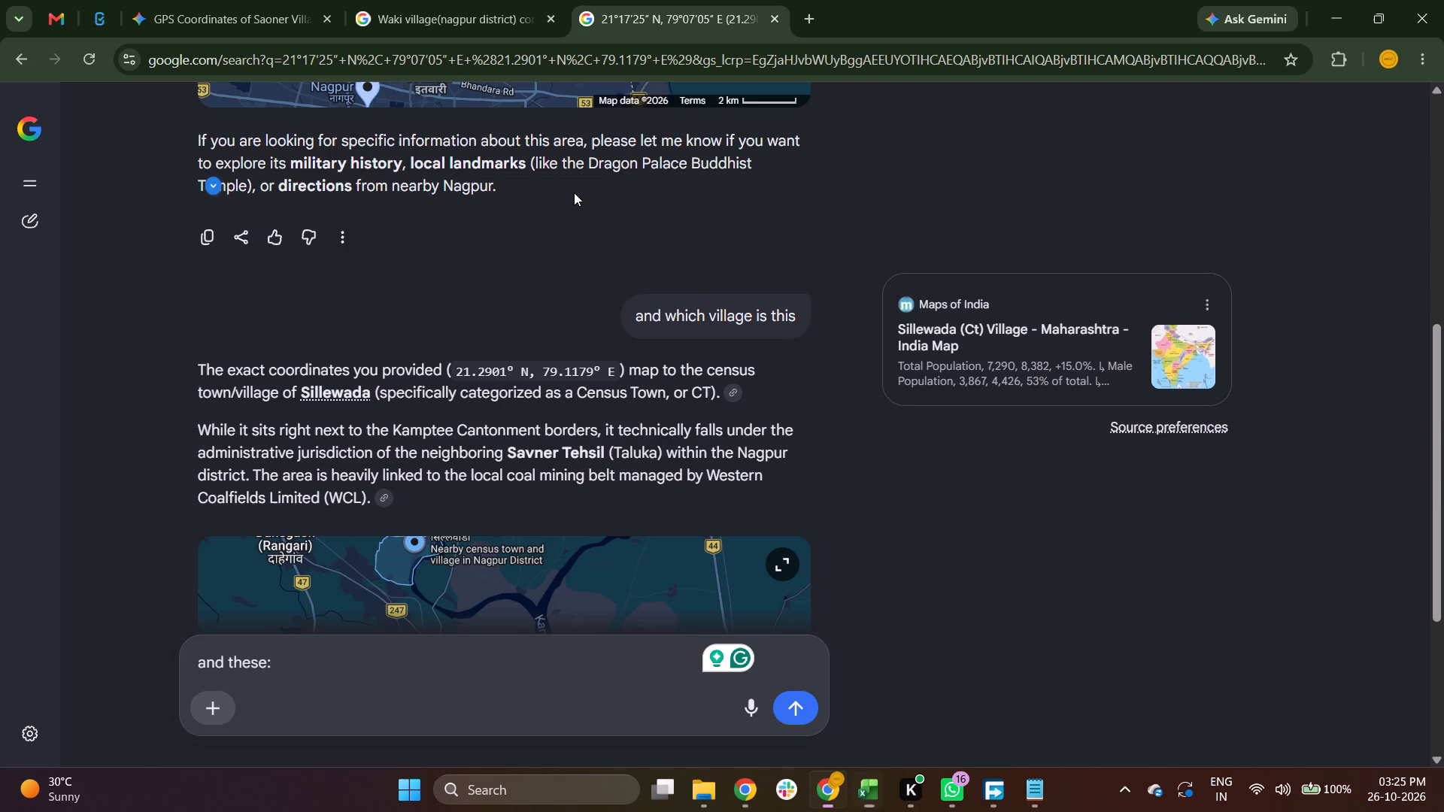
{"action": "left_click", "coordinate": [500, 668]}
{"action": "key", "text": "ctrl+v"}
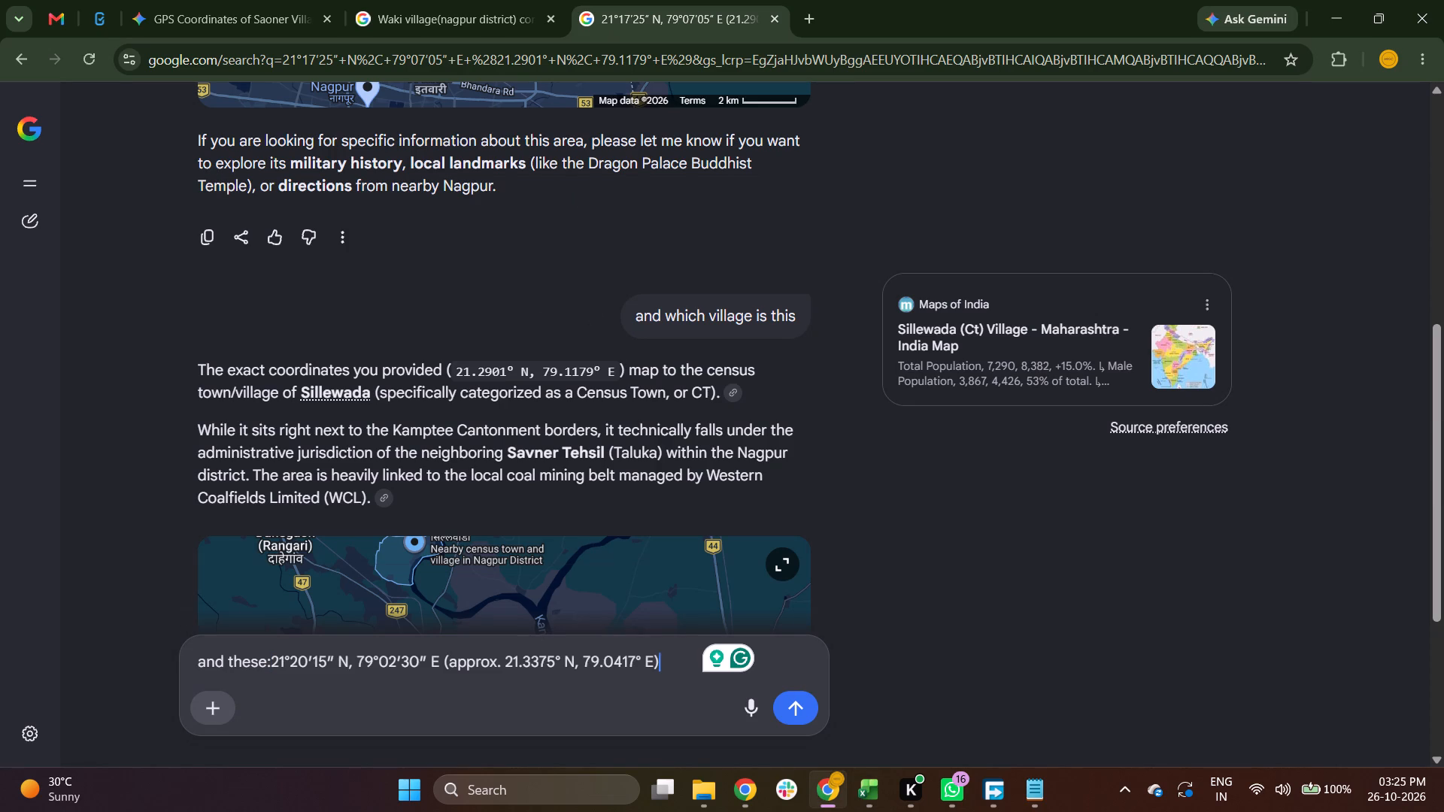
{"action": "key", "text": "Return"}
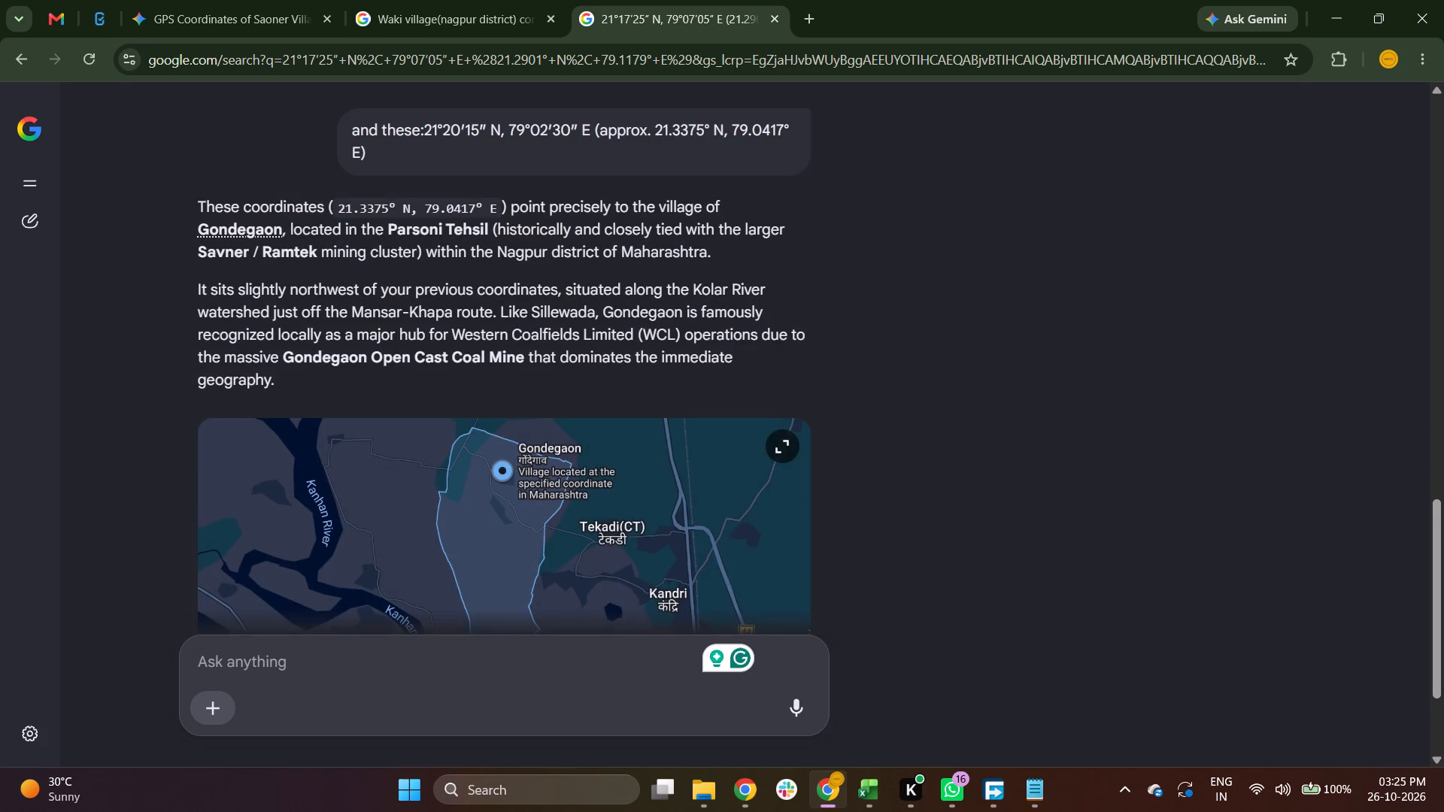
Examine the Mapping sheet's village names and GPS coordinates alongside the answers in the Google conversation.
{"action": "key", "text": "alt+Tab"}
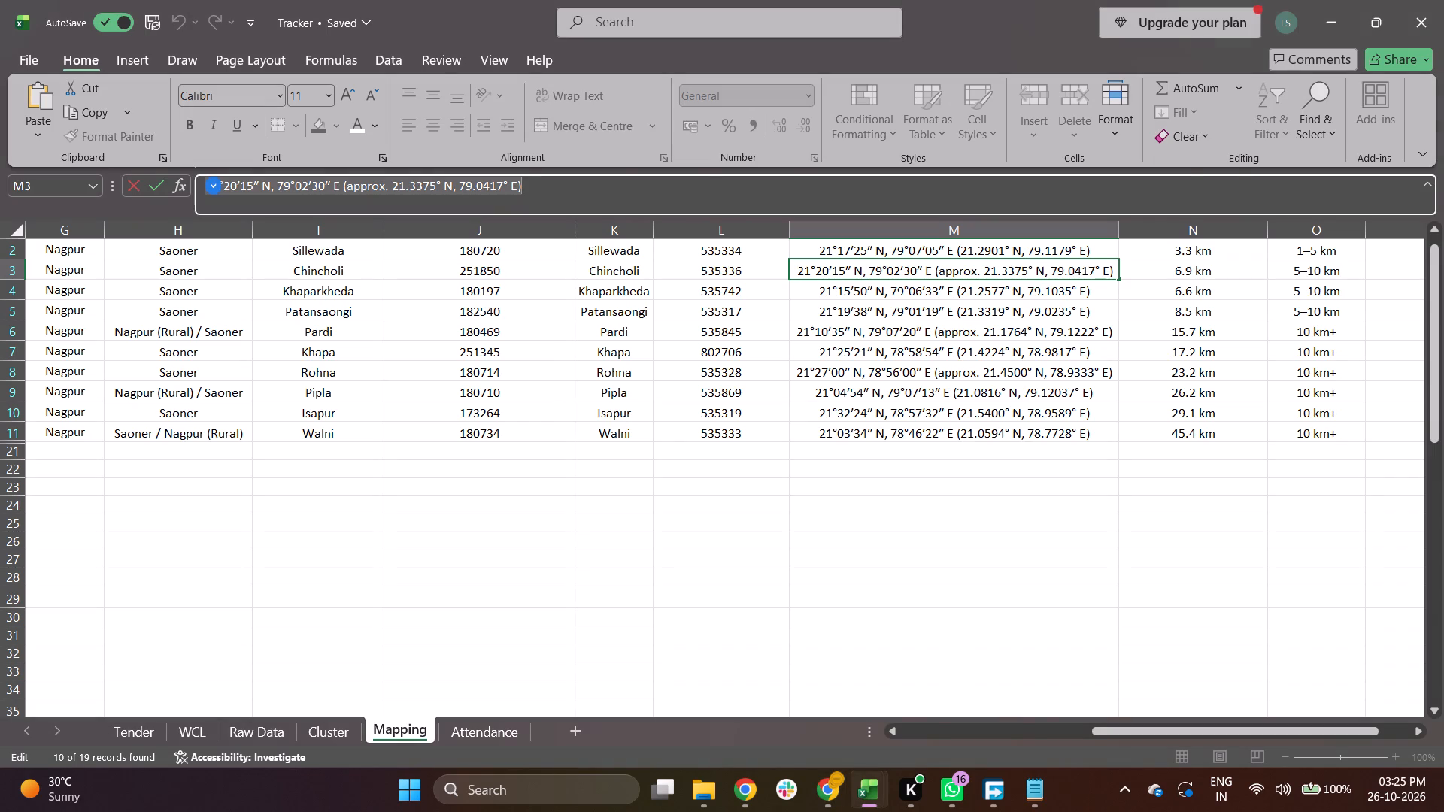
{"action": "key", "text": "Up"}
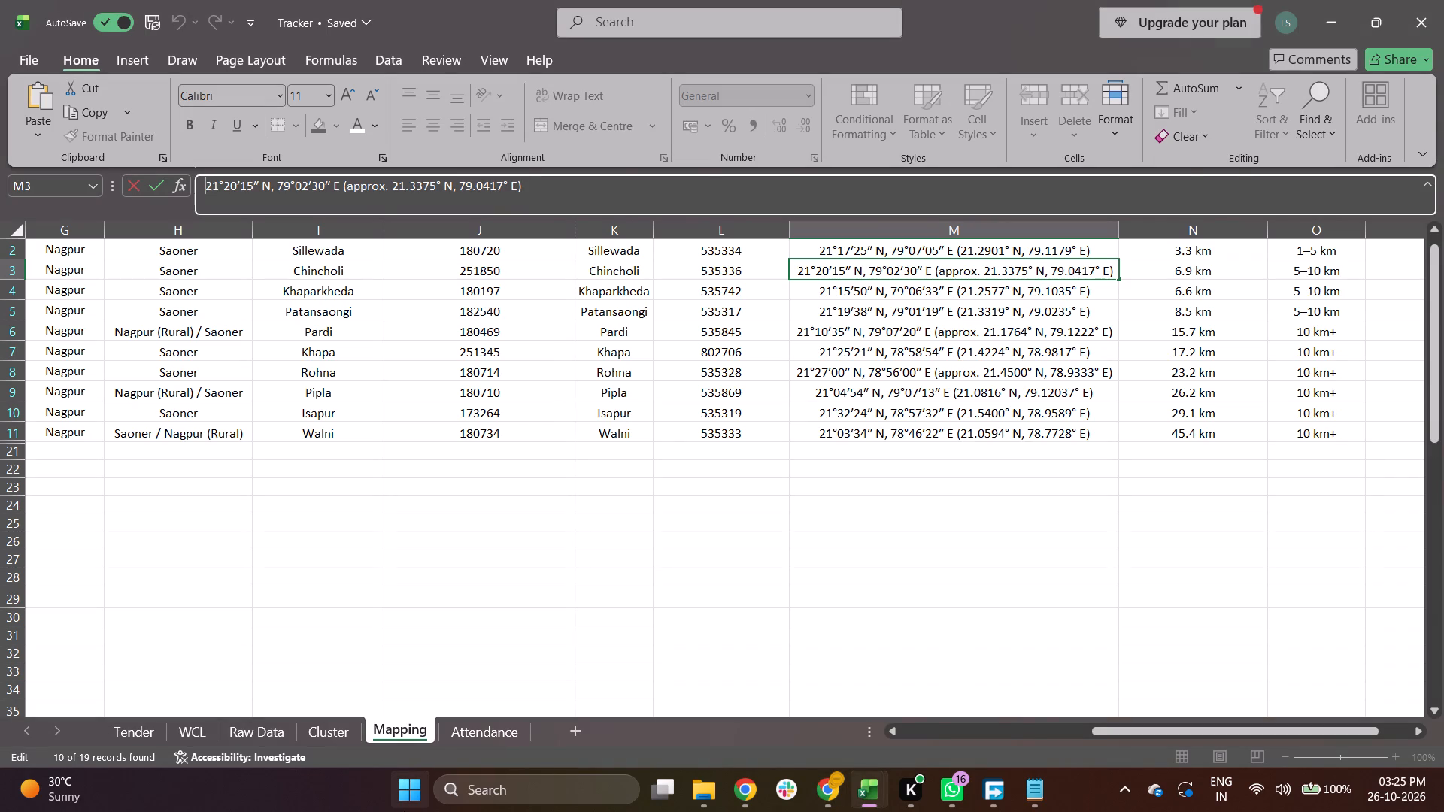
{"action": "scroll", "coordinate": [404, 811], "scroll_direction": "right", "scroll_amount": 3}
{"action": "scroll", "coordinate": [381, 568], "scroll_direction": "right", "scroll_amount": 3}
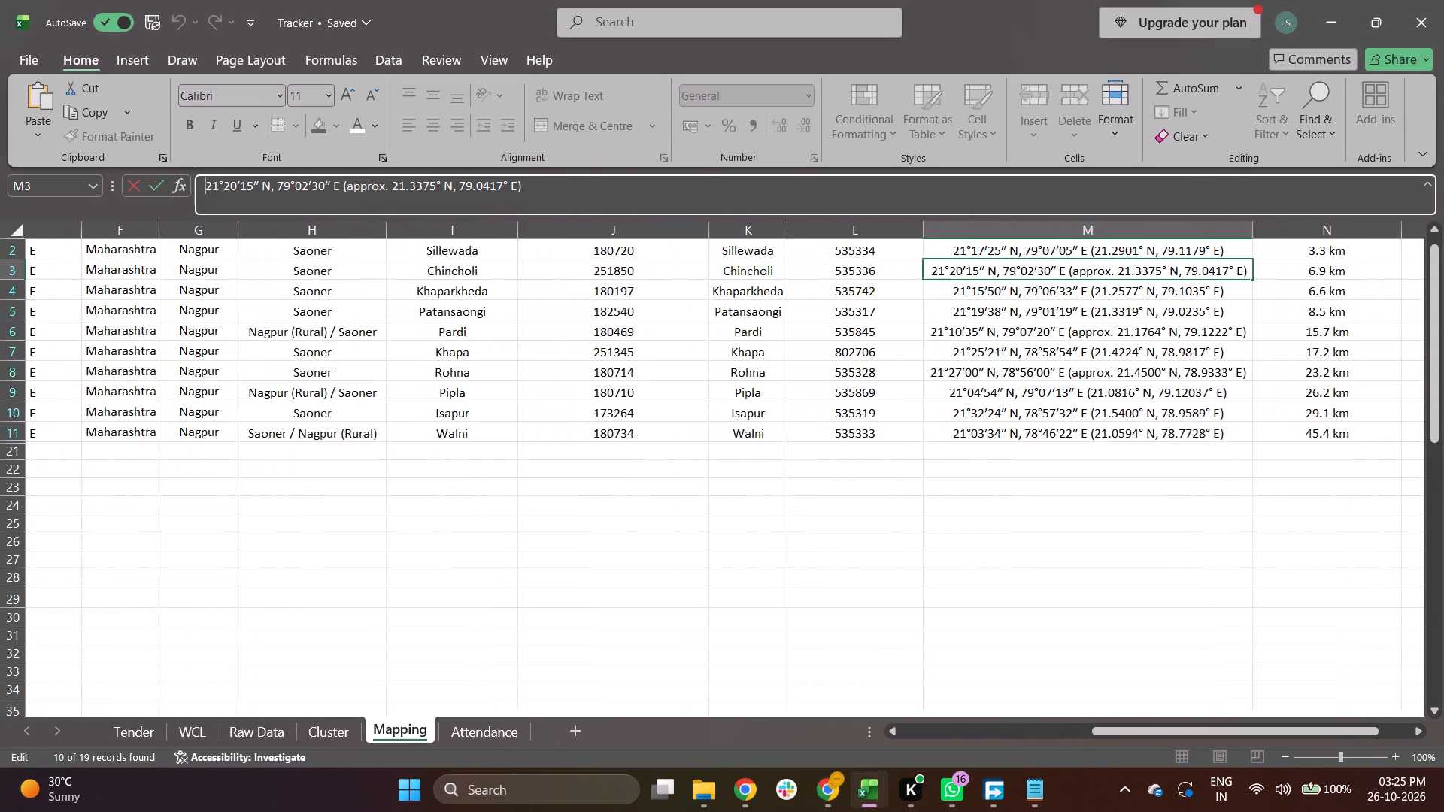
{"action": "scroll", "coordinate": [381, 568], "scroll_direction": "right", "scroll_amount": 1}
{"action": "scroll", "coordinate": [447, 476], "scroll_direction": "up", "scroll_amount": 1}
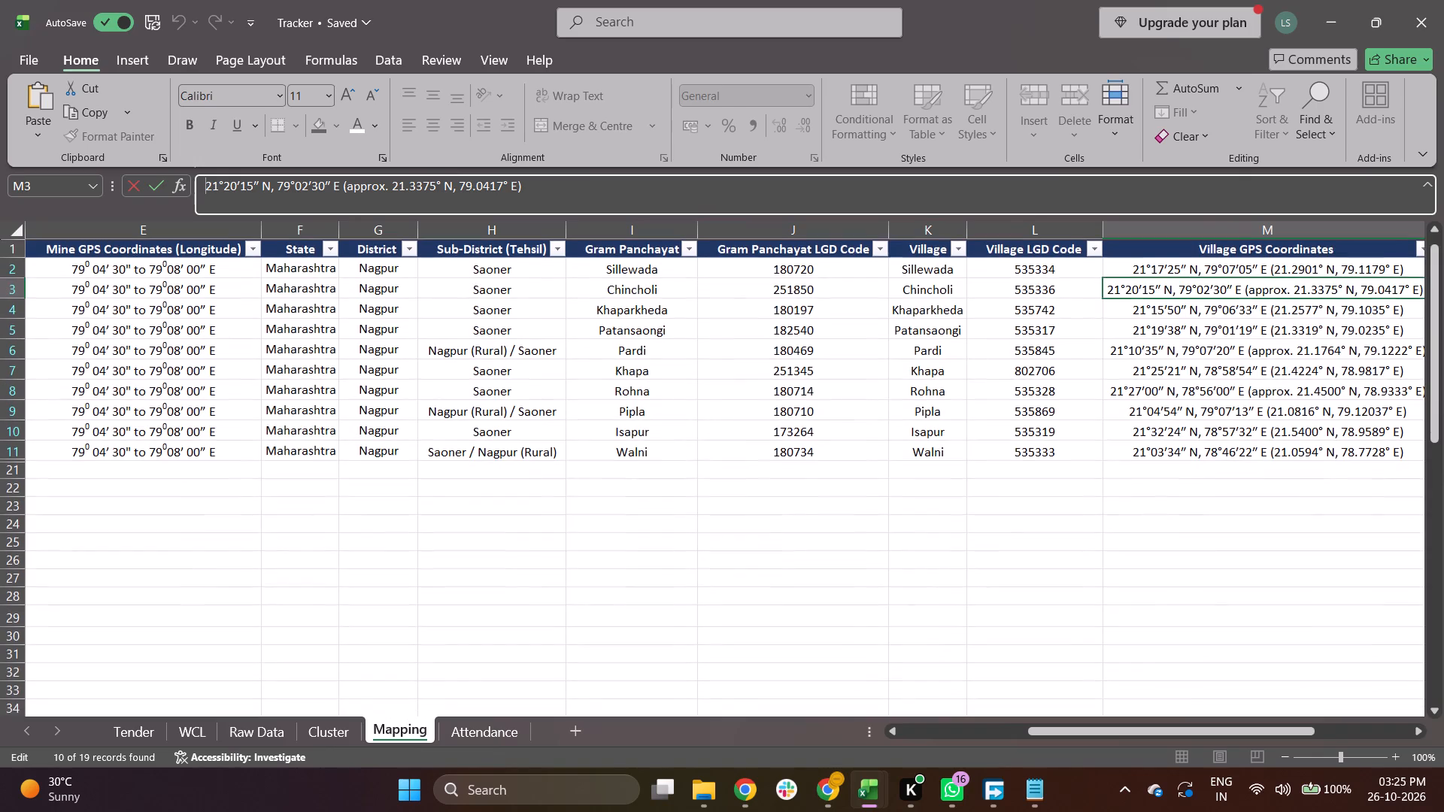
{"action": "scroll", "coordinate": [811, 342], "scroll_direction": "left", "scroll_amount": 3}
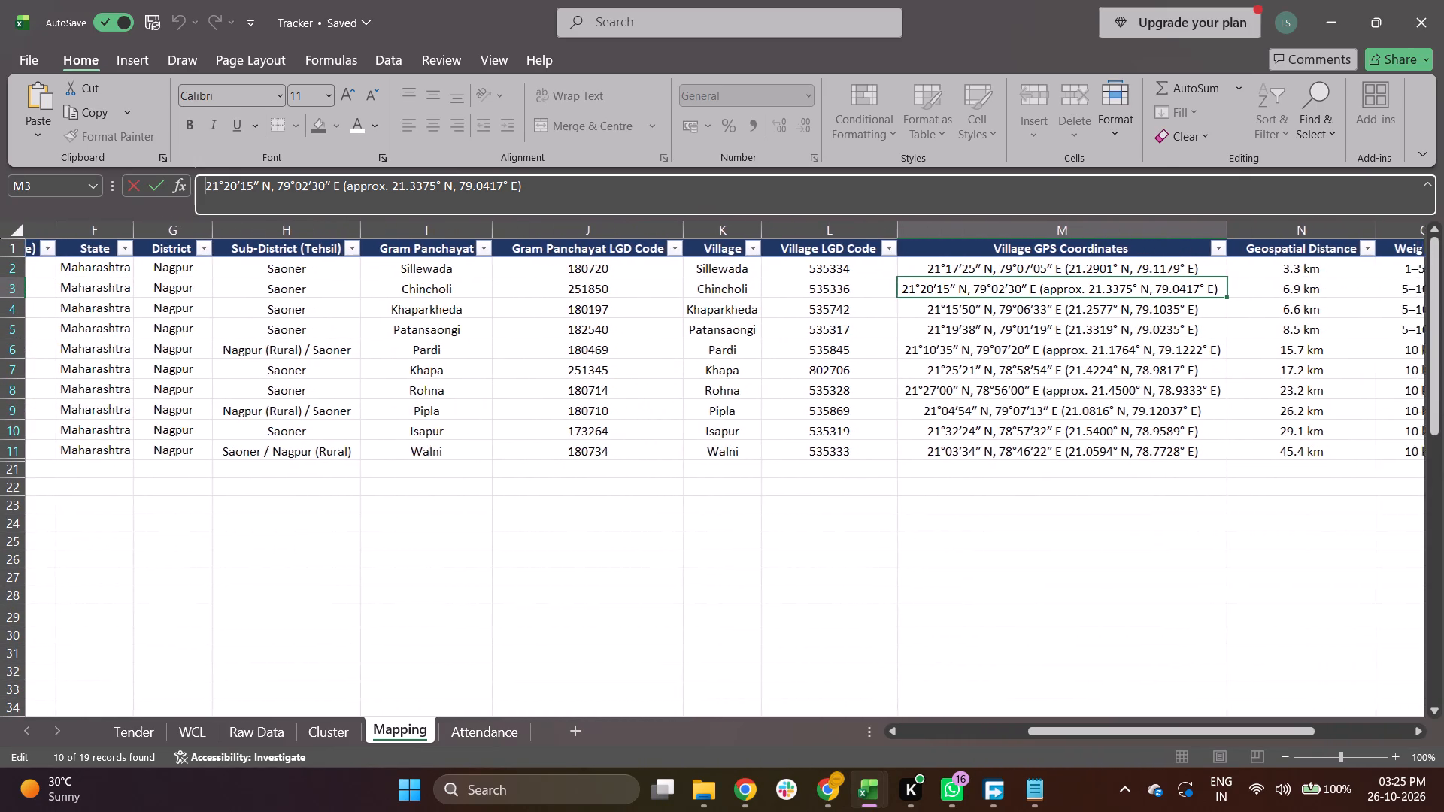
{"action": "scroll", "coordinate": [811, 342], "scroll_direction": "left", "scroll_amount": 1}
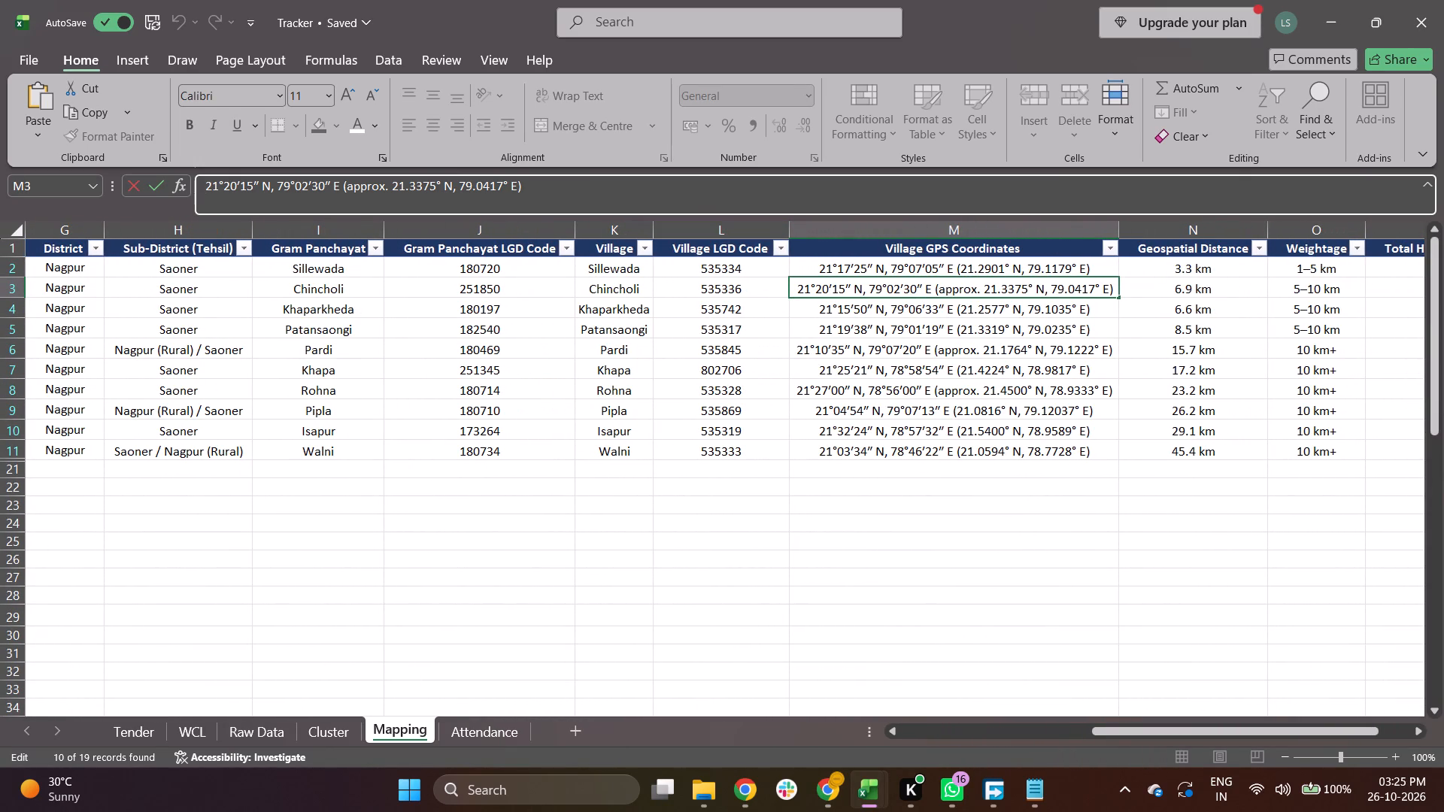
{"action": "key", "text": "alt+Tab"}
{"action": "key", "text": "alt+Tab"}
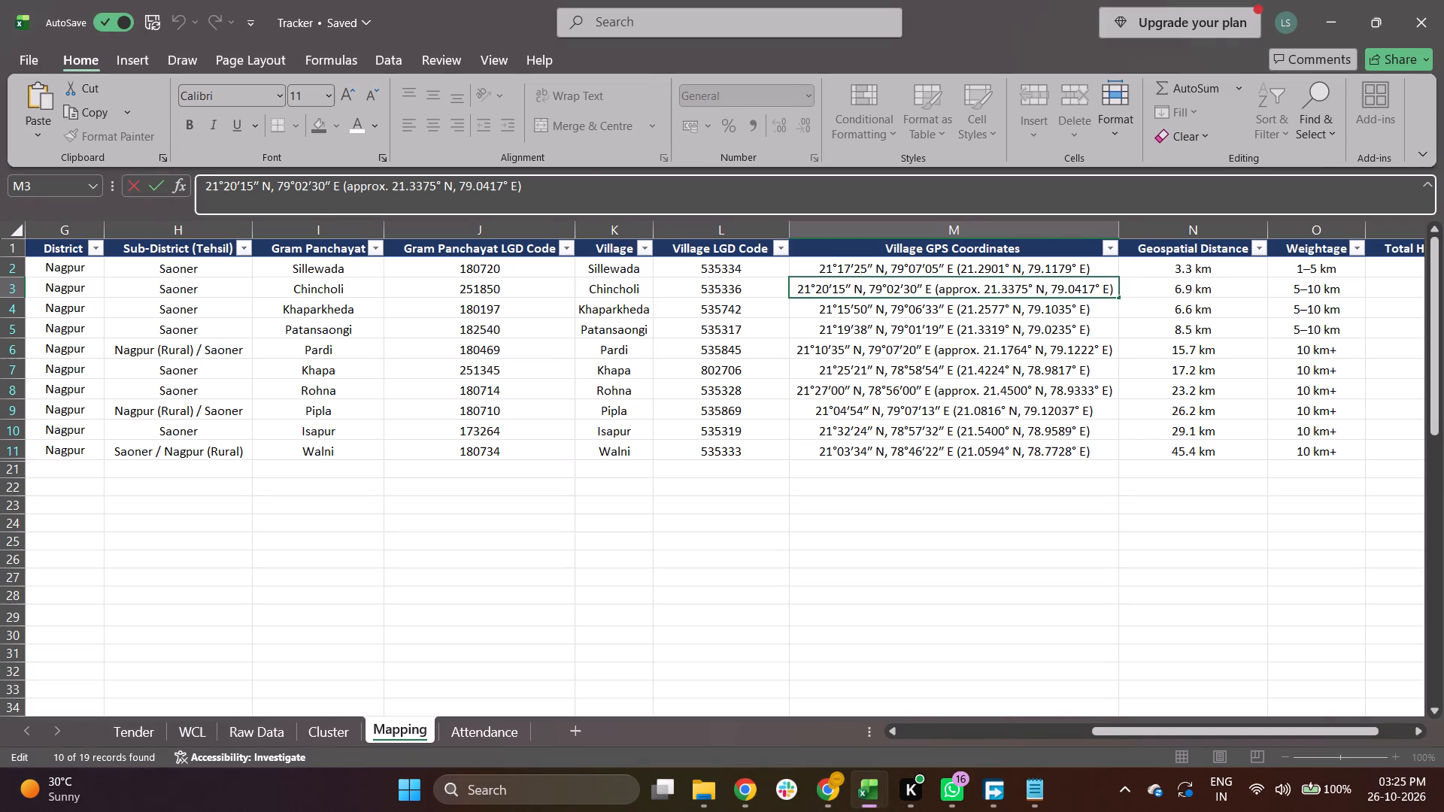
{"action": "key", "text": "alt+Tab"}
{"action": "scroll", "coordinate": [672, 328], "scroll_direction": "up", "scroll_amount": 5}
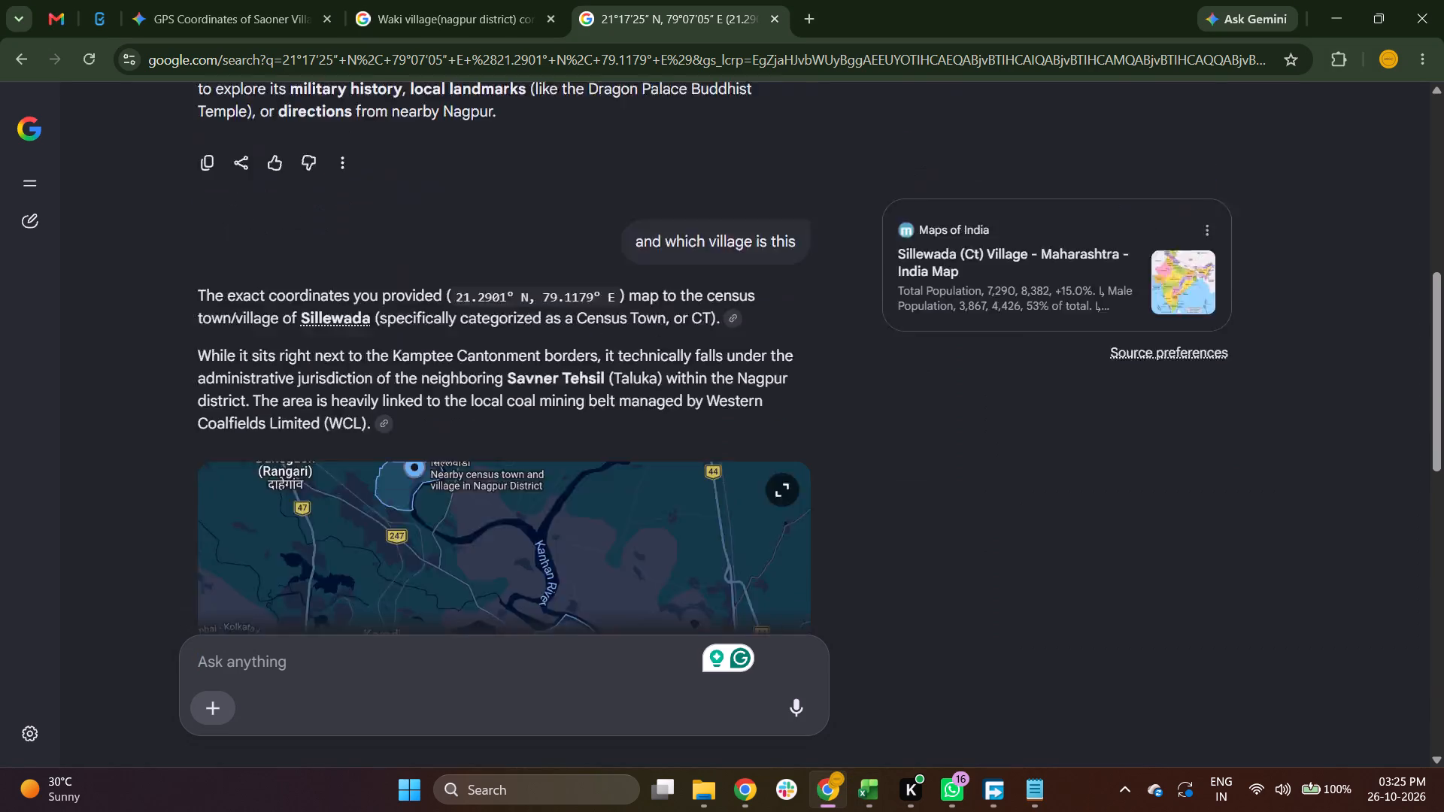
Close the Sillewada coordinates conversation and open a blank browser tab.
{"action": "left_click", "coordinate": [771, 20]}
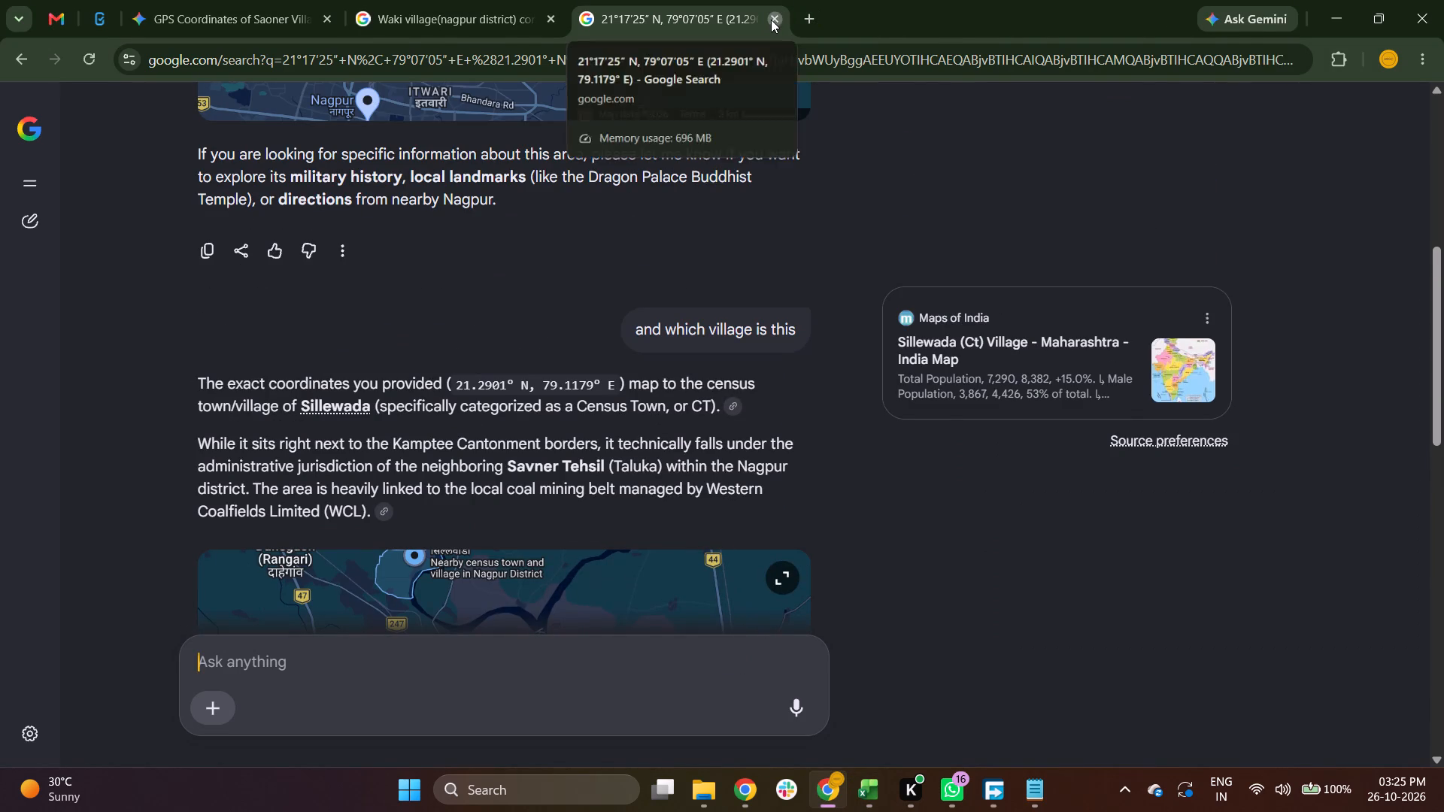
{"action": "left_click", "coordinate": [580, 17]}
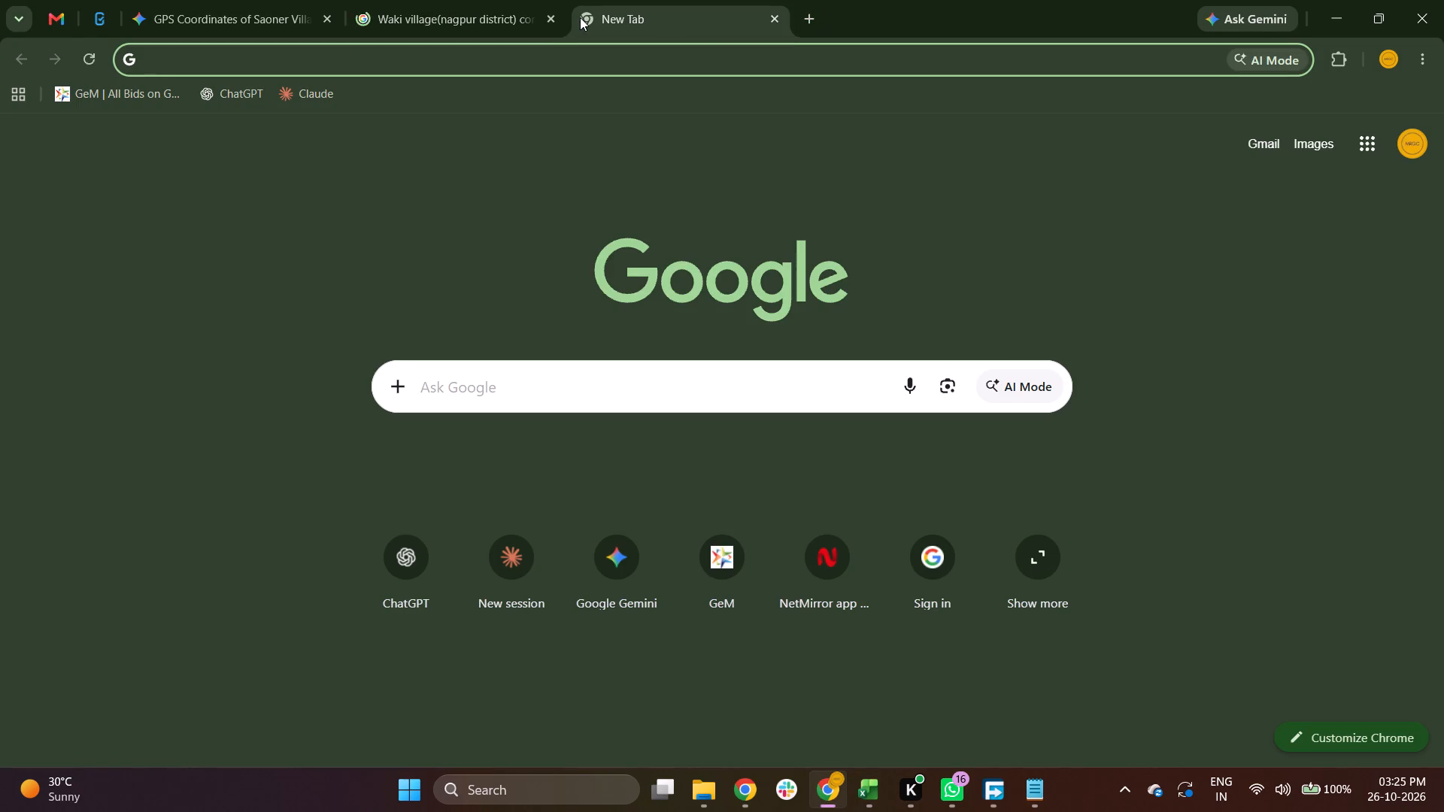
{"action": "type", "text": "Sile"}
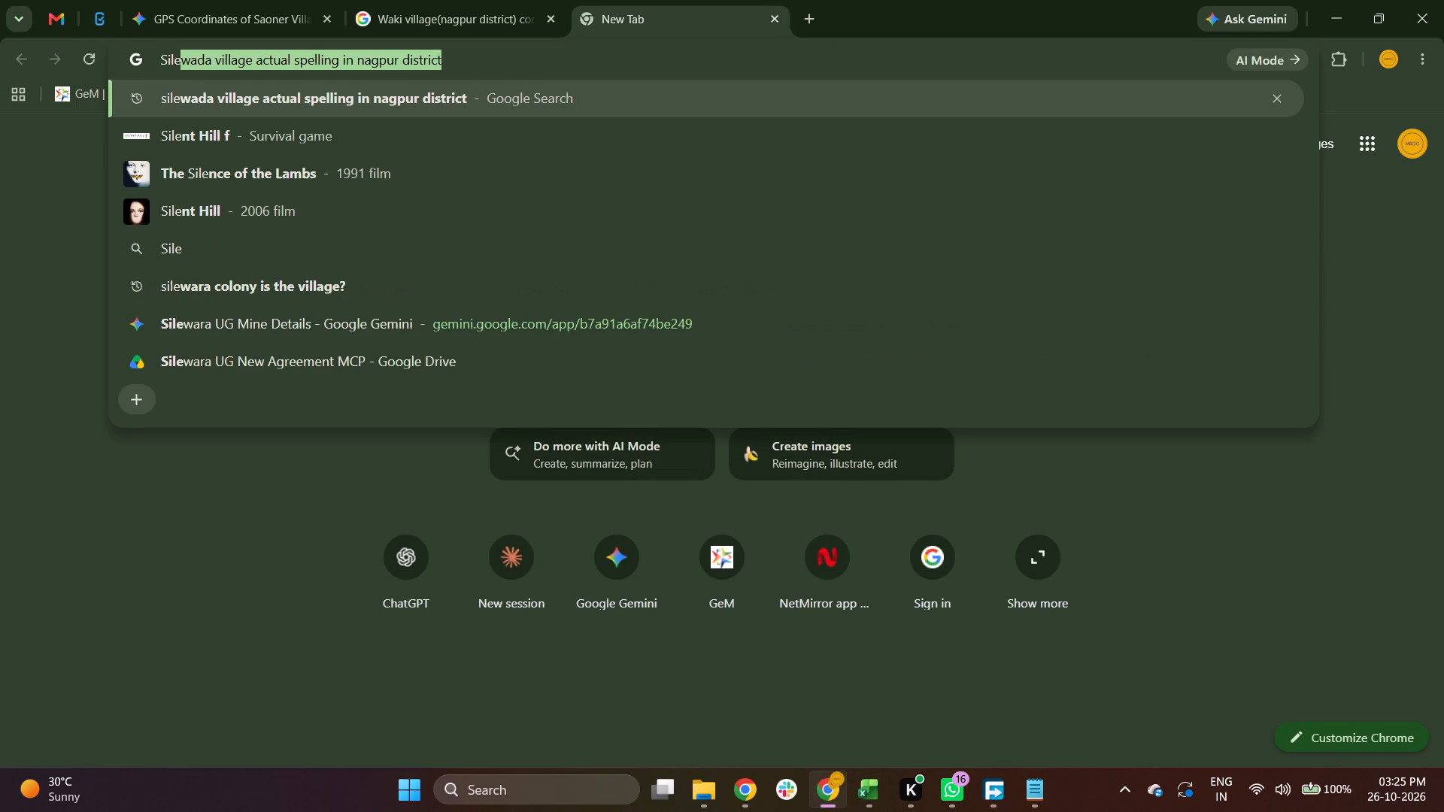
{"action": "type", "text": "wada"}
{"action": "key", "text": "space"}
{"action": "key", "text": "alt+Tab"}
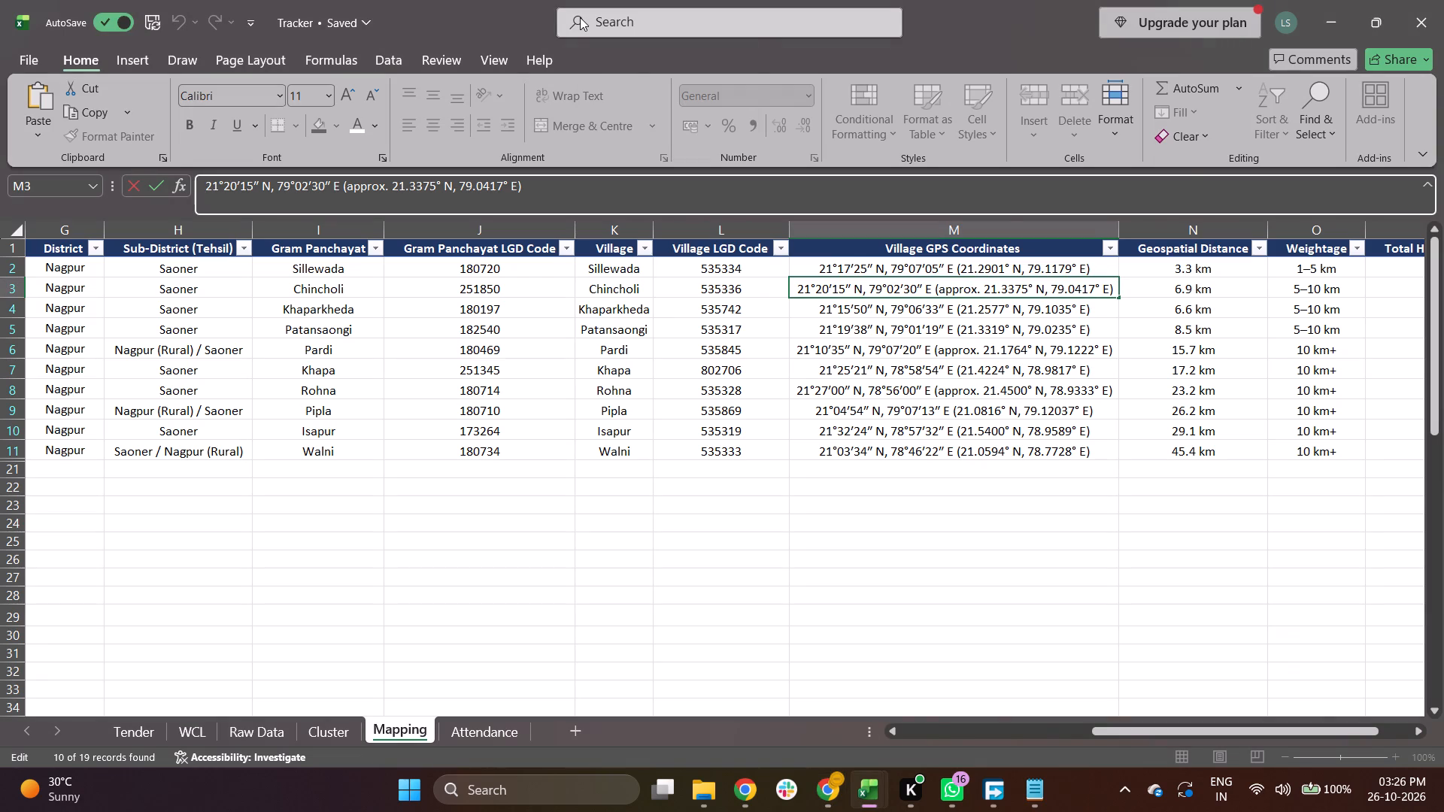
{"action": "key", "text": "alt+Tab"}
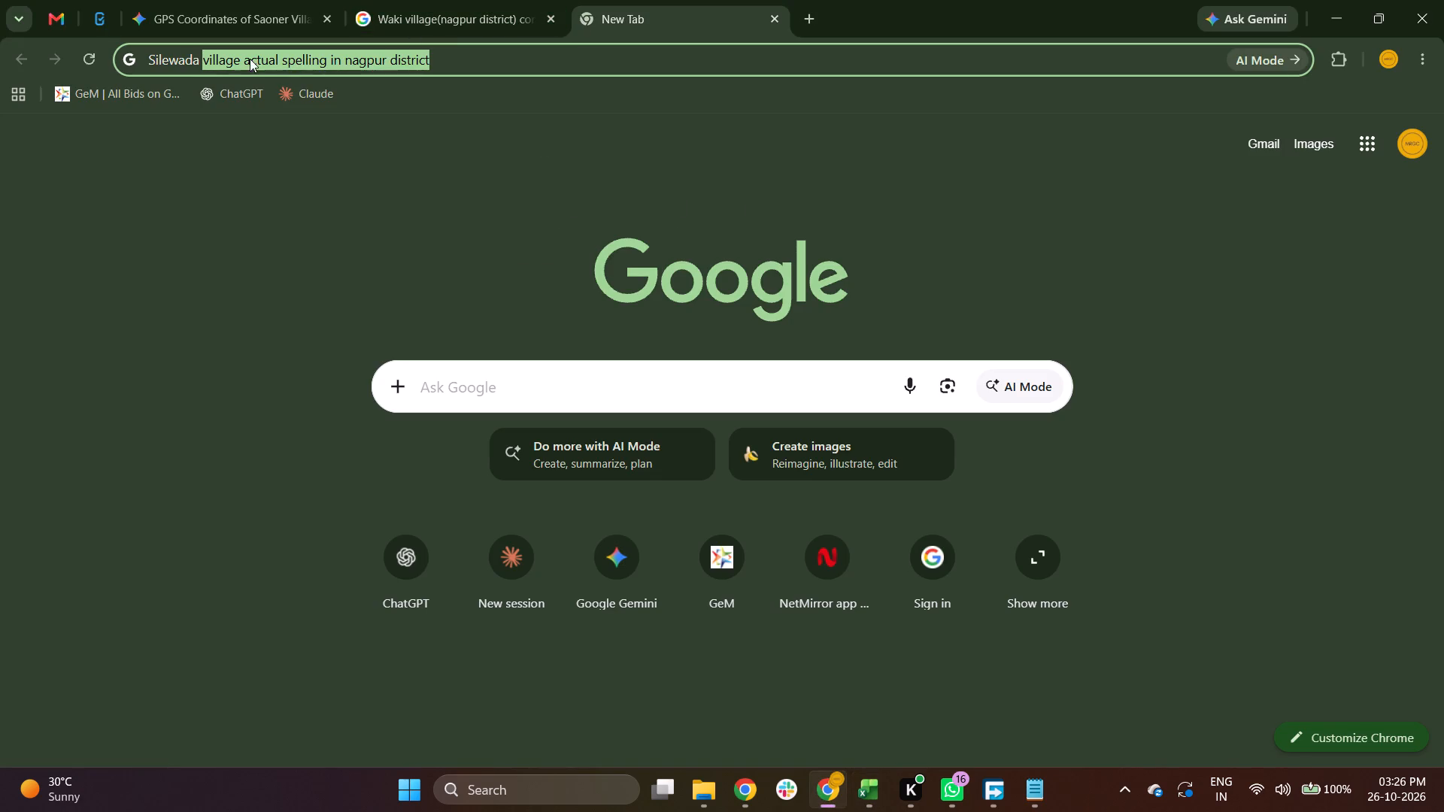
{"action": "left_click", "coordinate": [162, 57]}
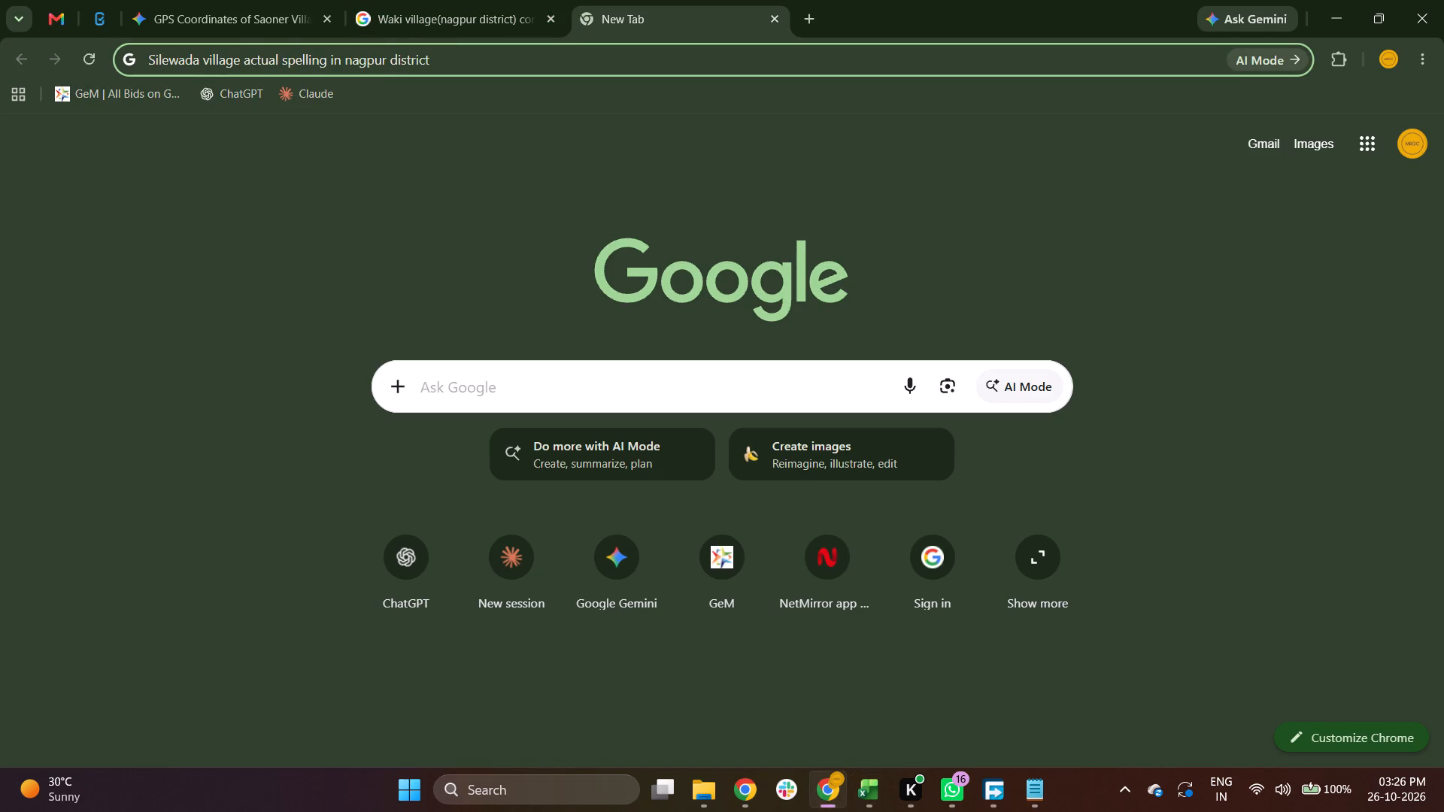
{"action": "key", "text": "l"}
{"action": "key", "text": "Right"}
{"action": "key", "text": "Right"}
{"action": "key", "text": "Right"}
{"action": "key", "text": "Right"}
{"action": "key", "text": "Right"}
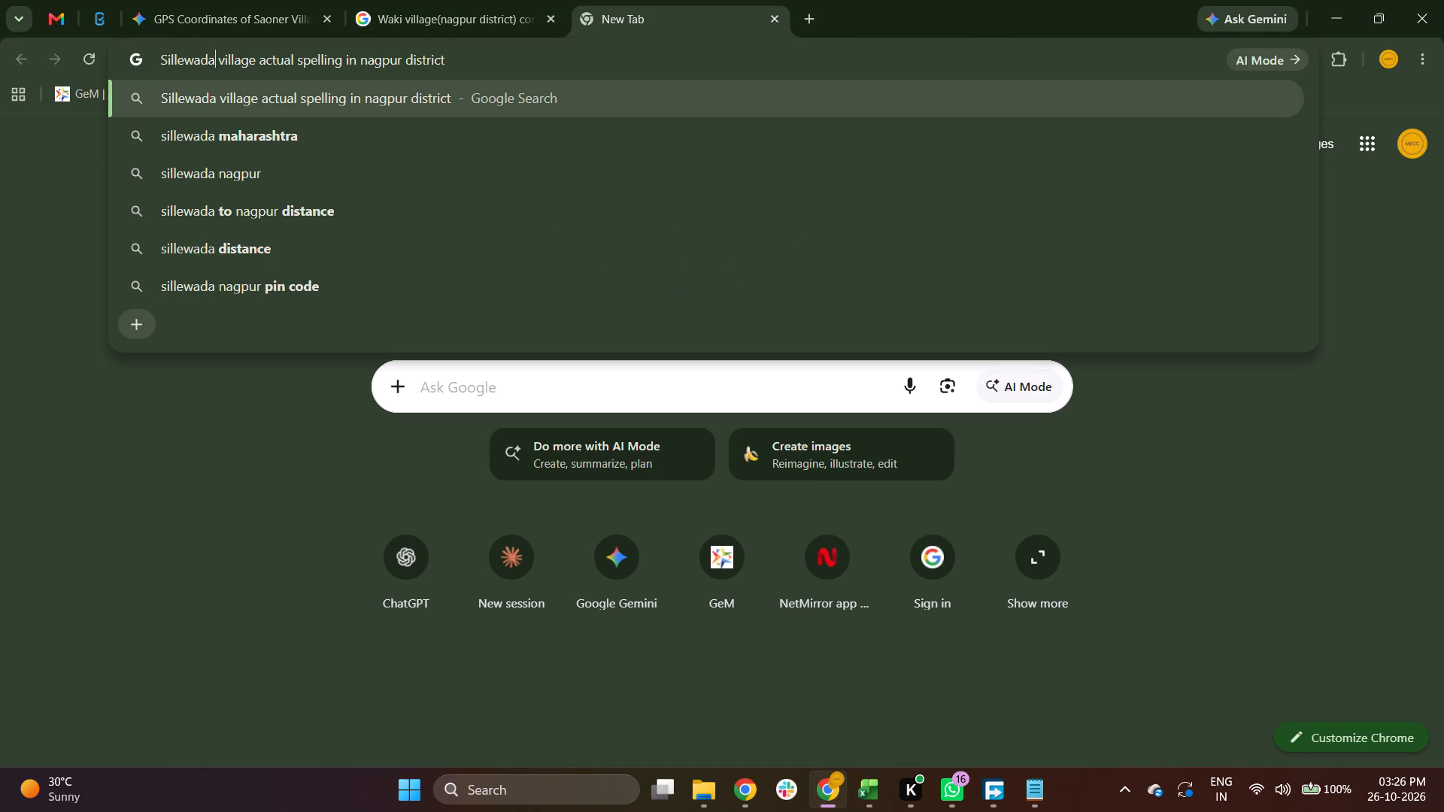
Copy the village name Sillewada from the Mapping sheet and search Google for "Sillewada(nagpur district) village coordinates".
{"action": "key", "text": "alt+Tab"}
{"action": "key", "text": "Left"}
{"action": "key", "text": "Left"}
{"action": "key", "text": "Left"}
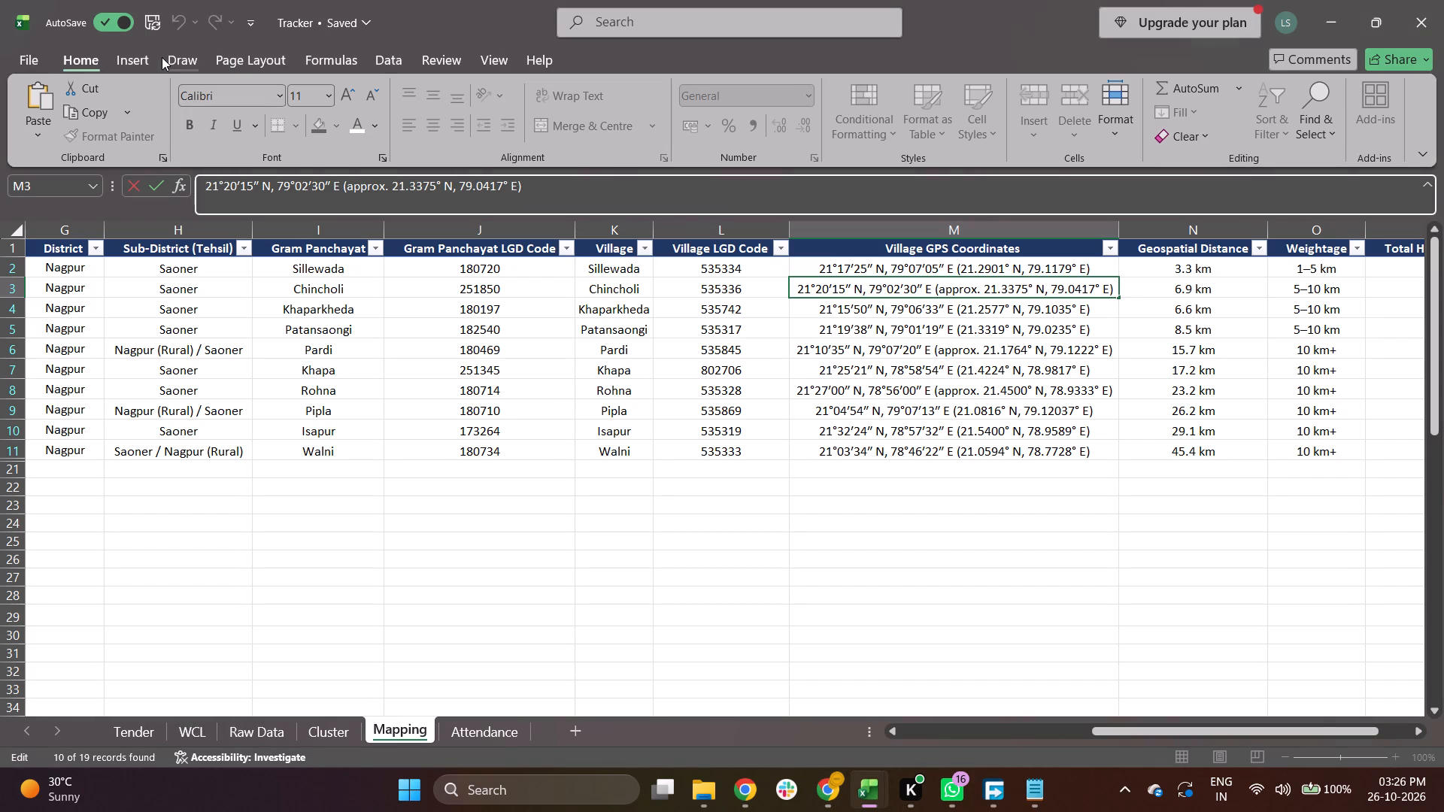
{"action": "left_click", "coordinate": [602, 329]}
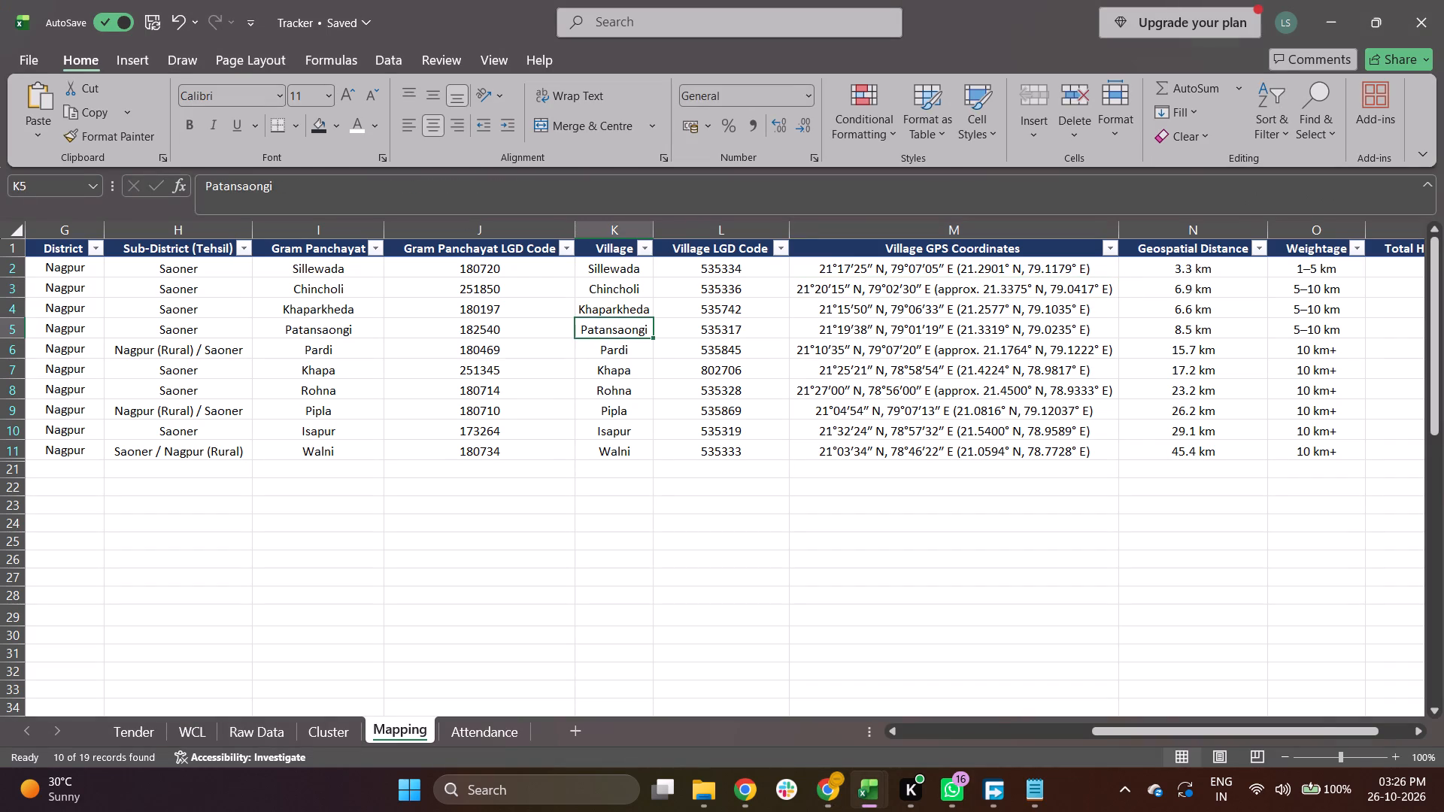
{"action": "key", "text": "Up"}
{"action": "key", "text": "Up"}
{"action": "key", "text": "Up"}
{"action": "key", "text": "ctrl+c"}
{"action": "key", "text": "alt+Tab"}
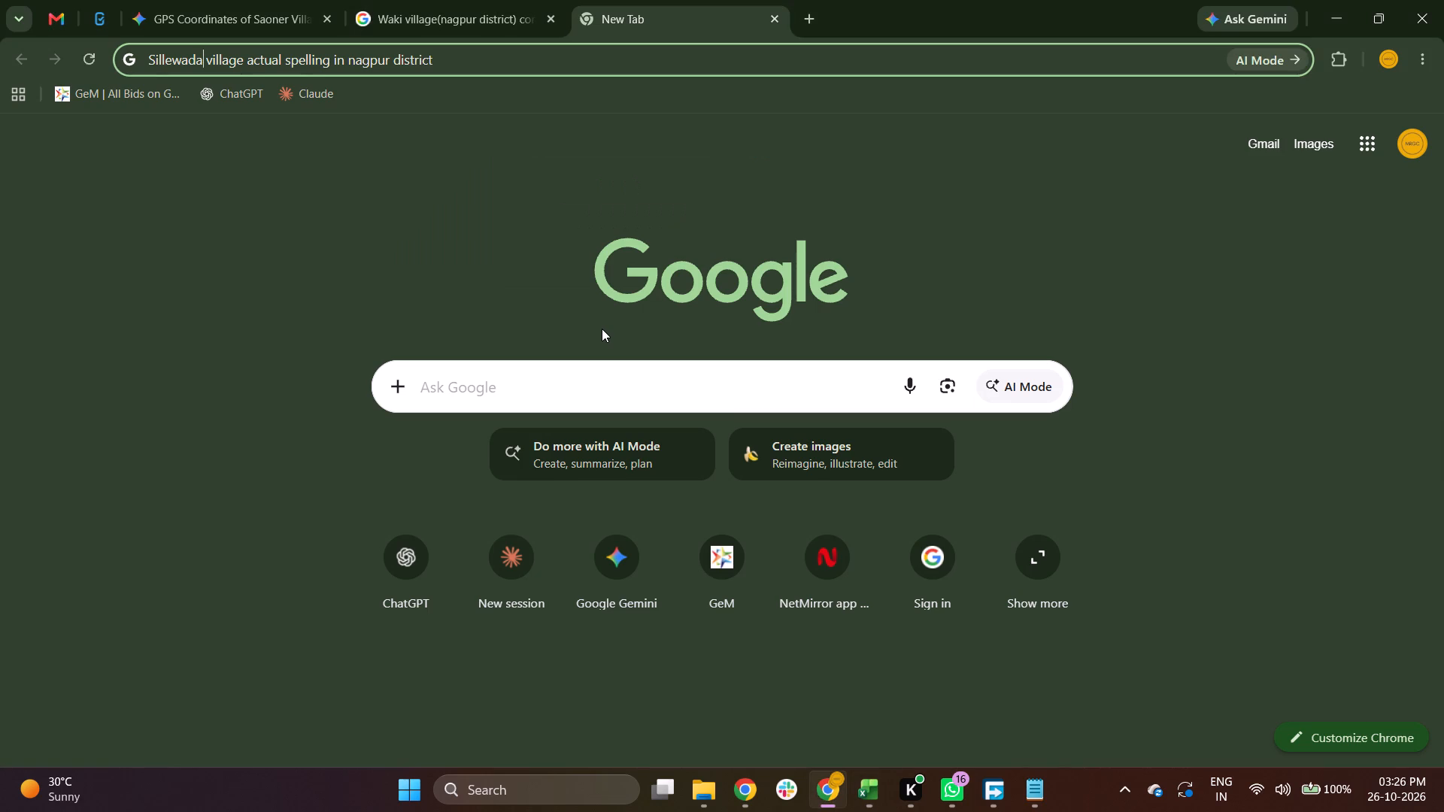
{"action": "key", "text": "ctrl+a"}
{"action": "key", "text": "ctrl+v"}
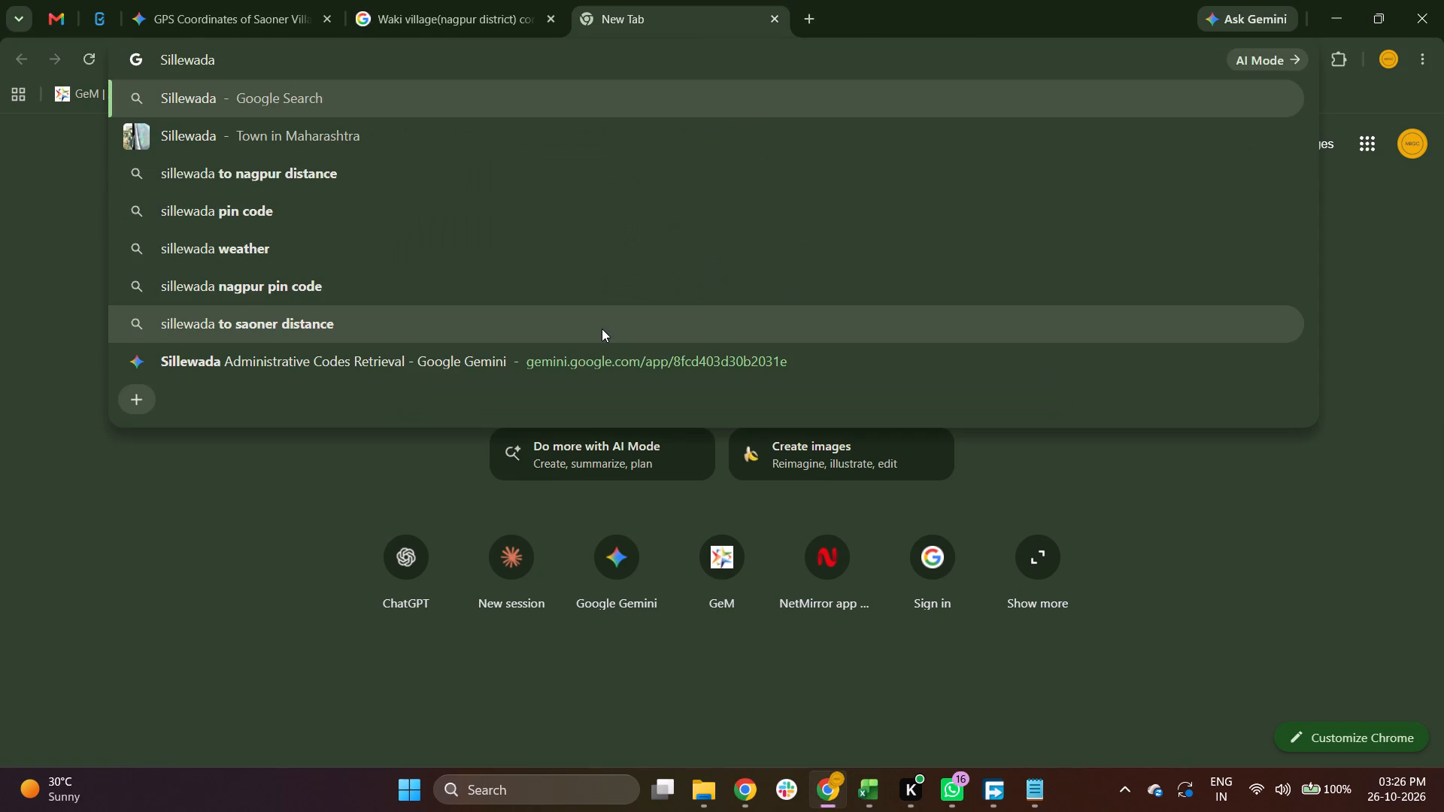
{"action": "key", "text": "shift+parenleft"}
{"action": "key", "text": "n"}
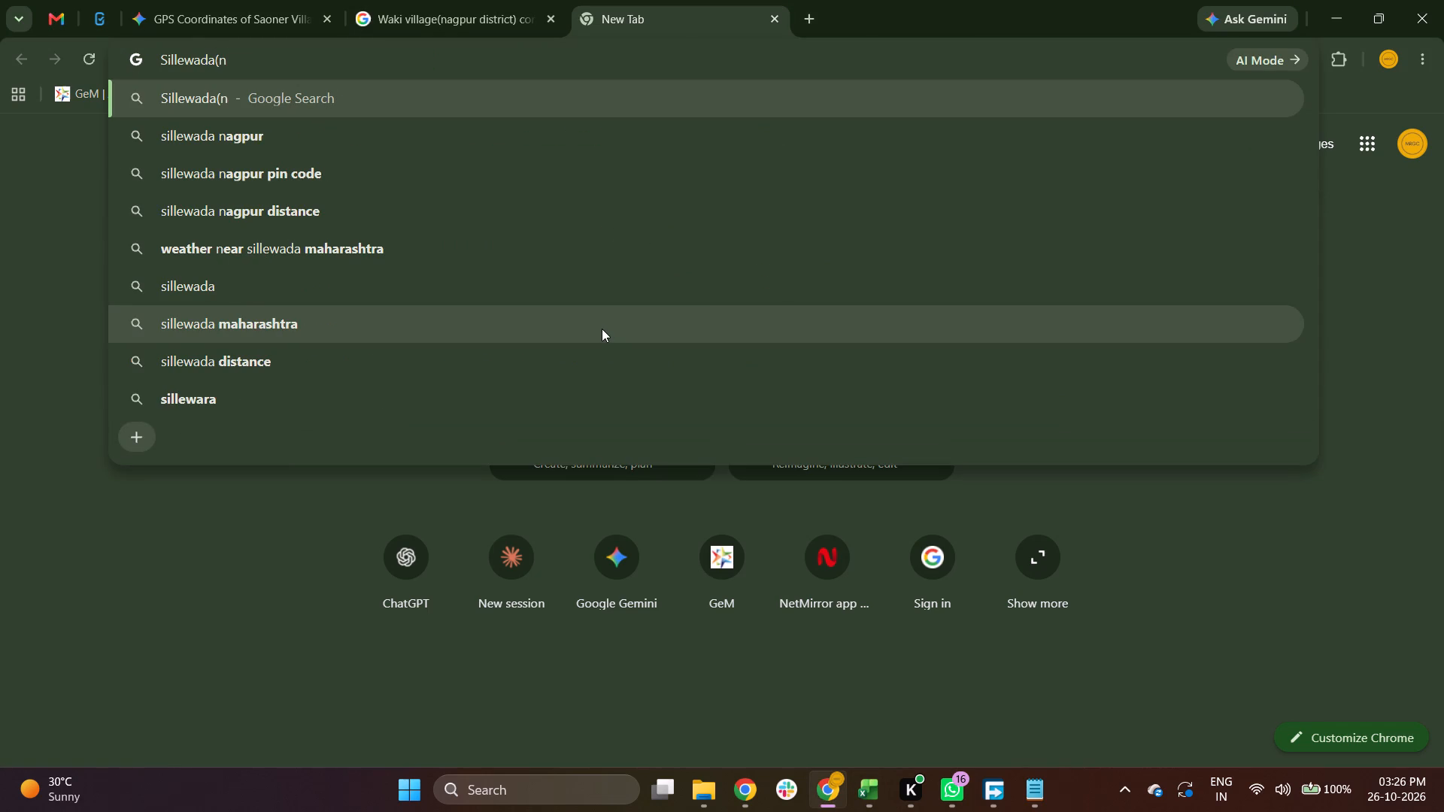
{"action": "type", "text": "agpur district"}
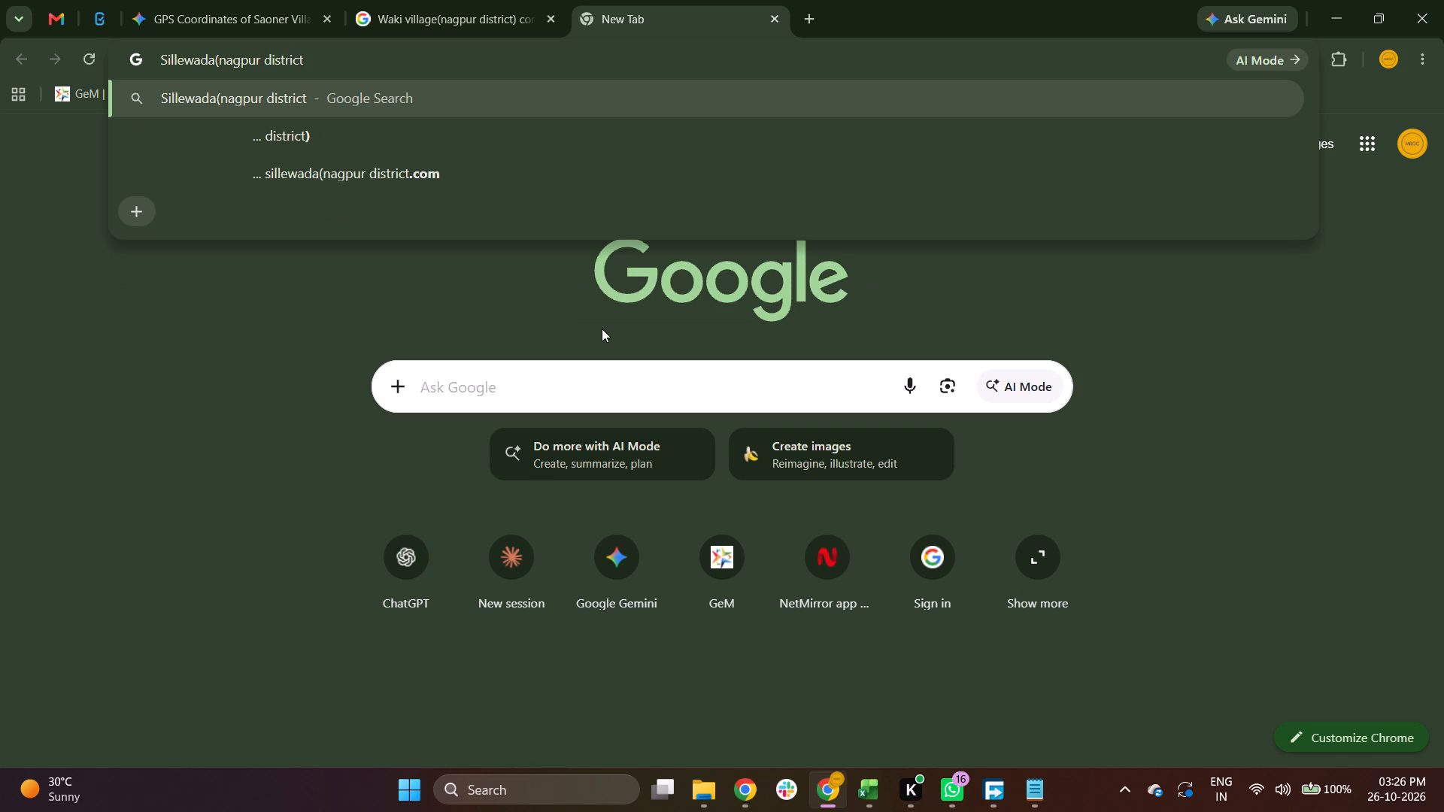
{"action": "type", "text": ")"}
{"action": "key", "text": "space"}
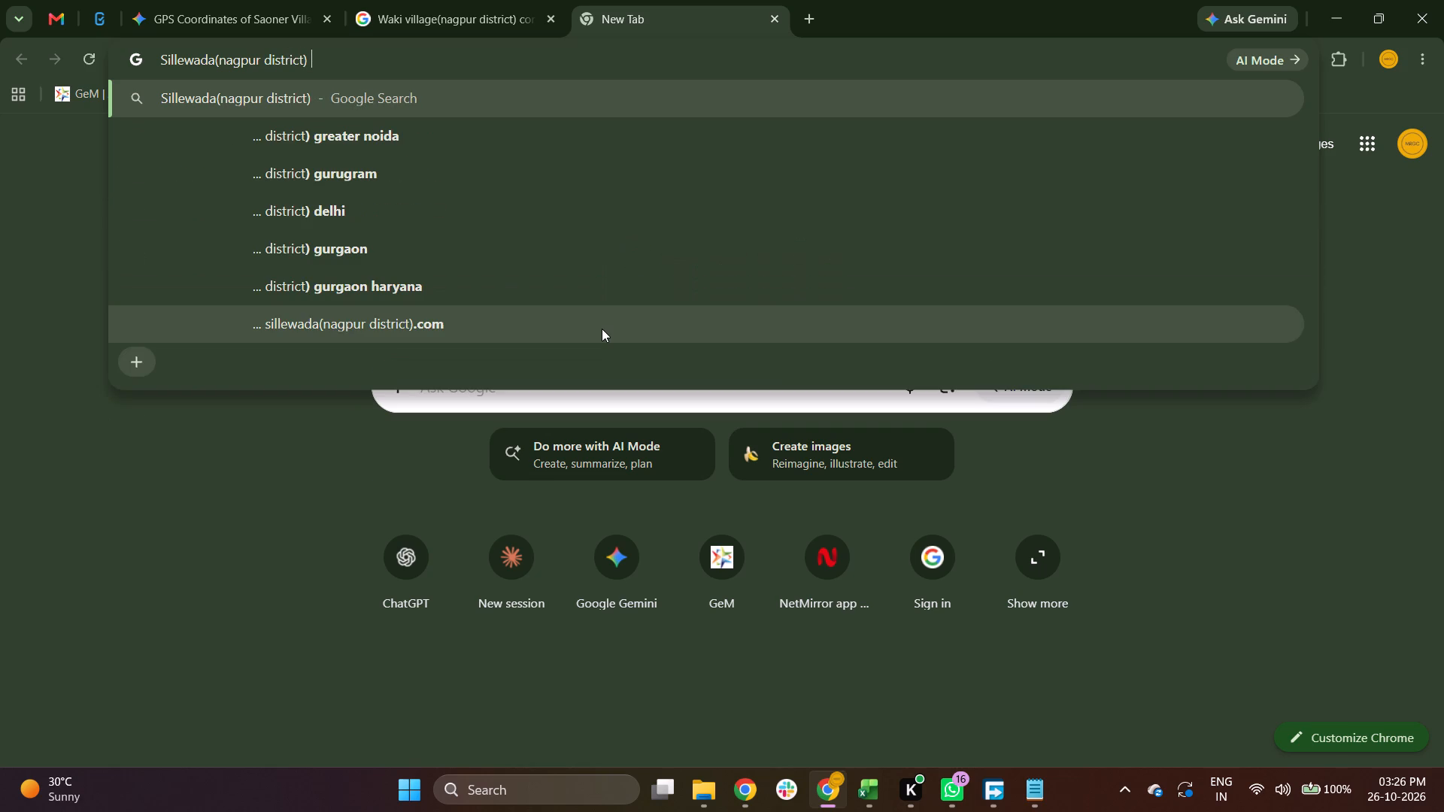
{"action": "type", "text": "village coordinates"}
{"action": "key", "text": "Return"}
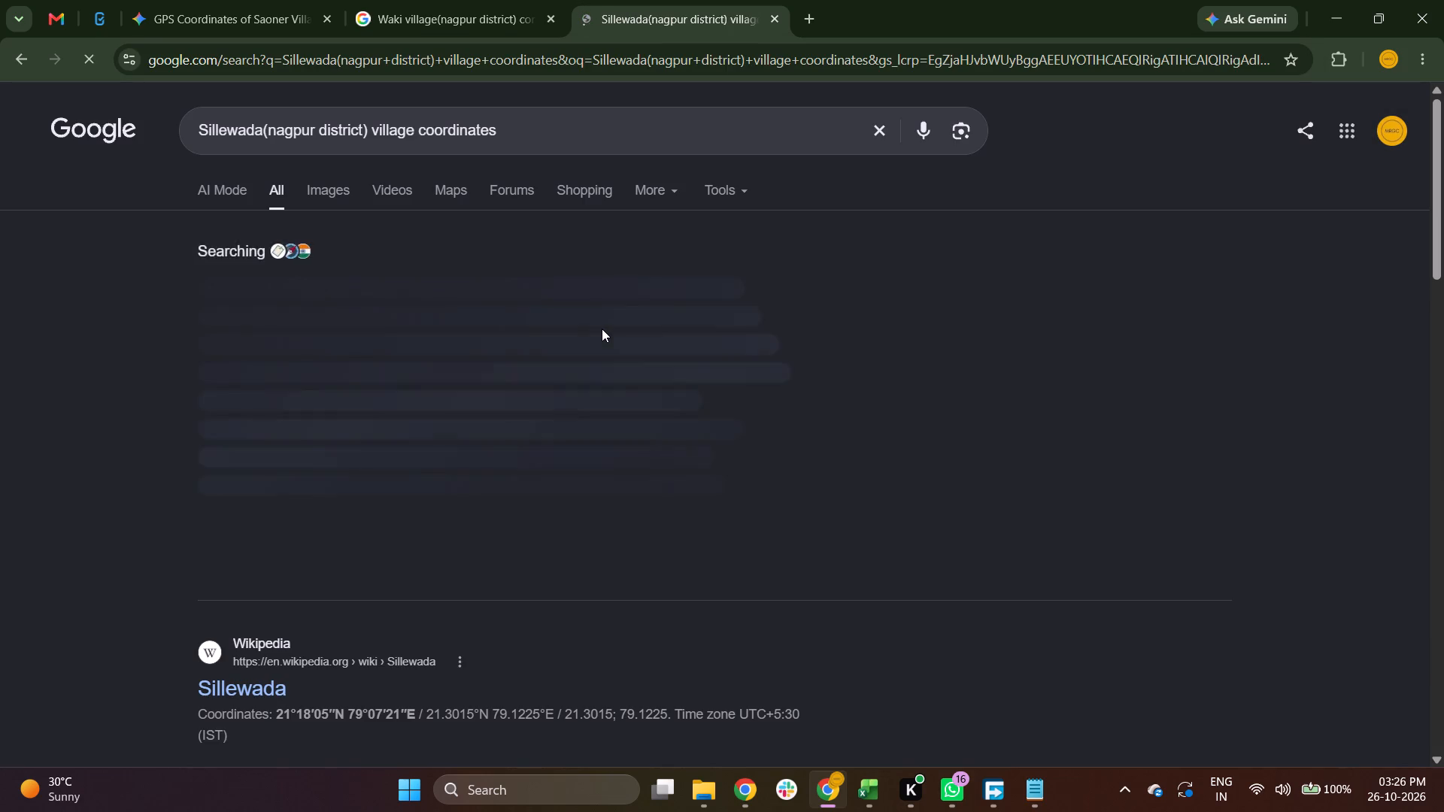
Extend the Google search with ", as per google earth and google maps" and run it again.
{"action": "left_click", "coordinate": [567, 136]}
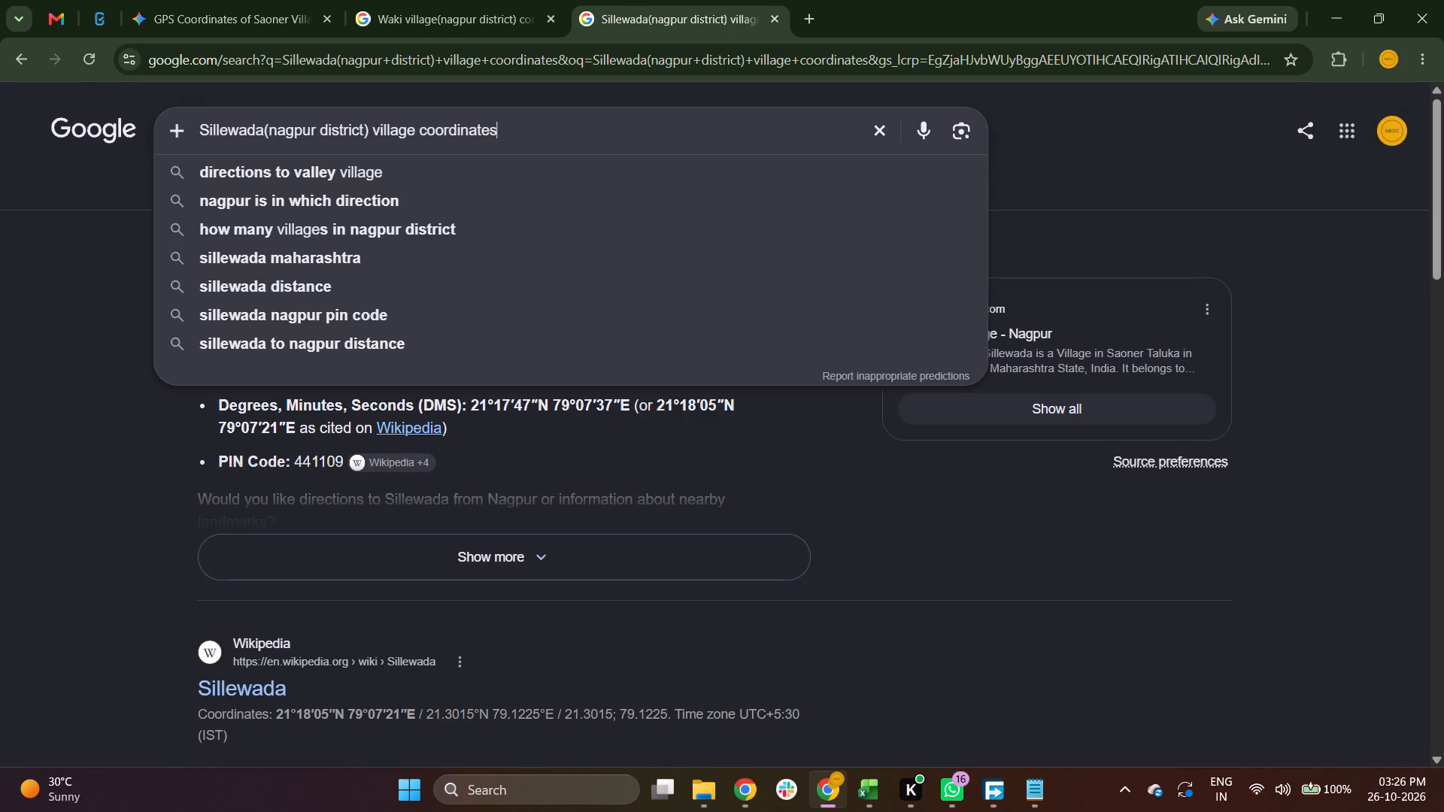
{"action": "type", "text": ", as per google earth and google maps"}
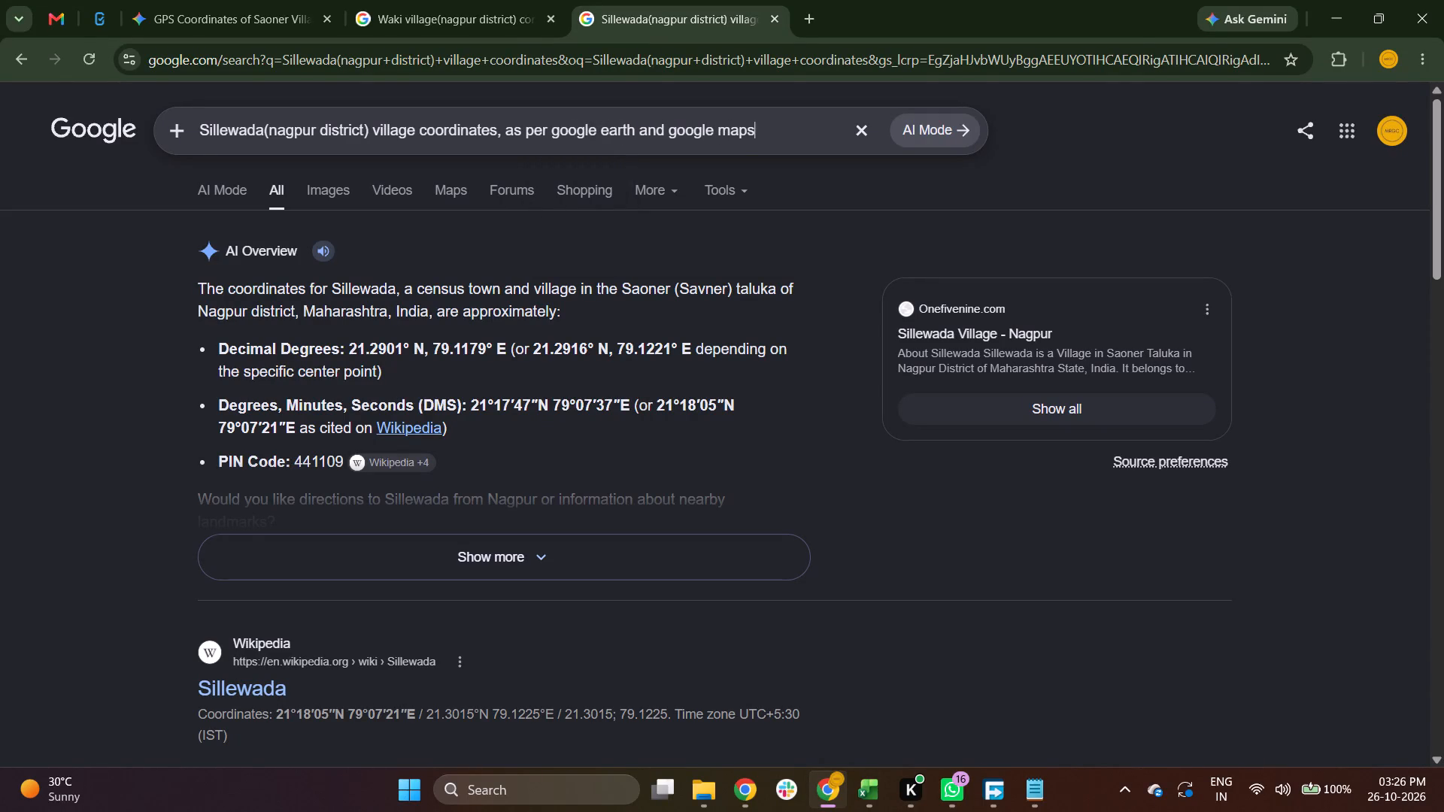
{"action": "key", "text": "Return"}
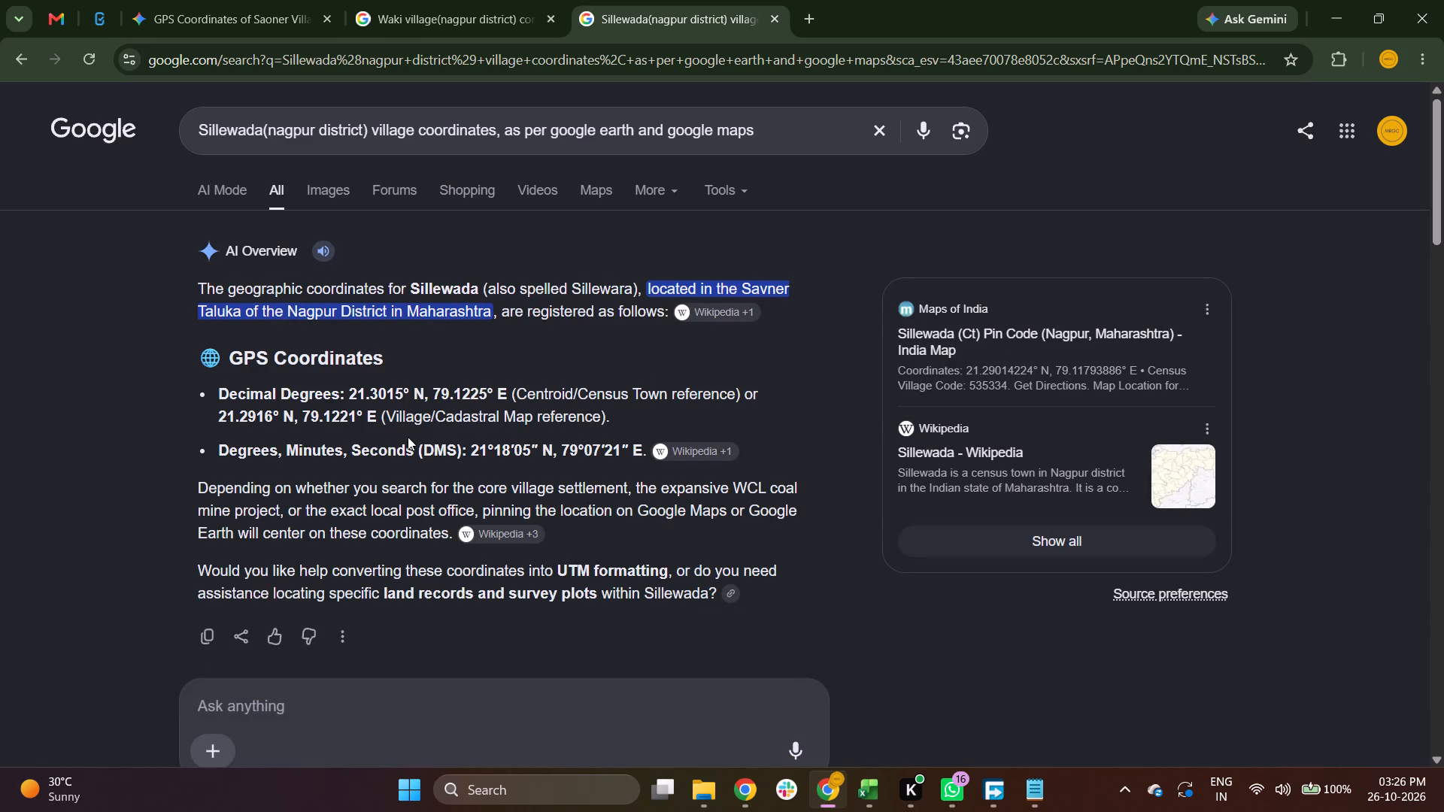
Compare the Sillewada coordinates in the Google overview with the mine and village GPS coordinates on the Mapping sheet.
{"action": "left_click_drag", "start_coordinate": [349, 395], "coordinate": [510, 389]}
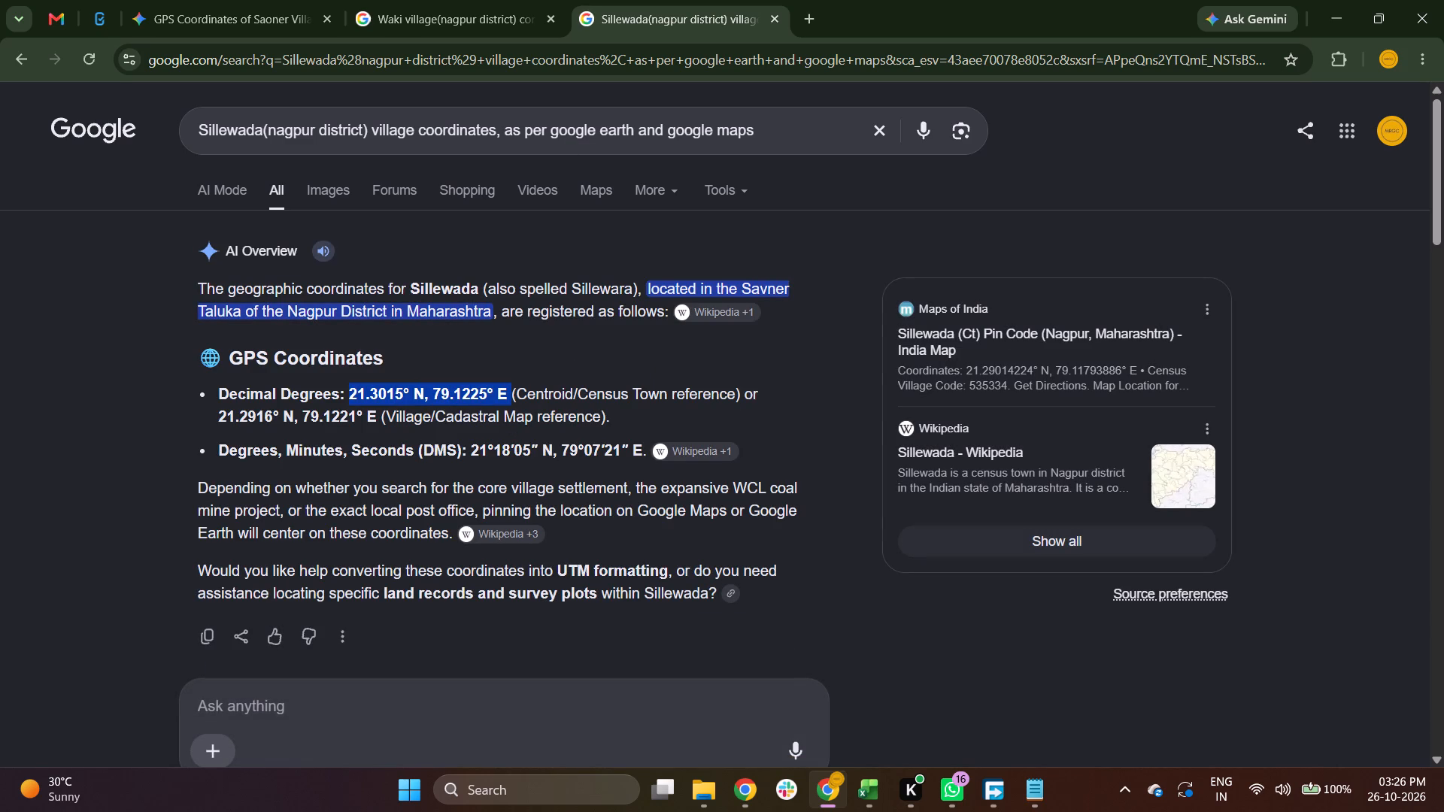
{"action": "left_click_drag", "start_coordinate": [510, 389], "coordinate": [499, 395]}
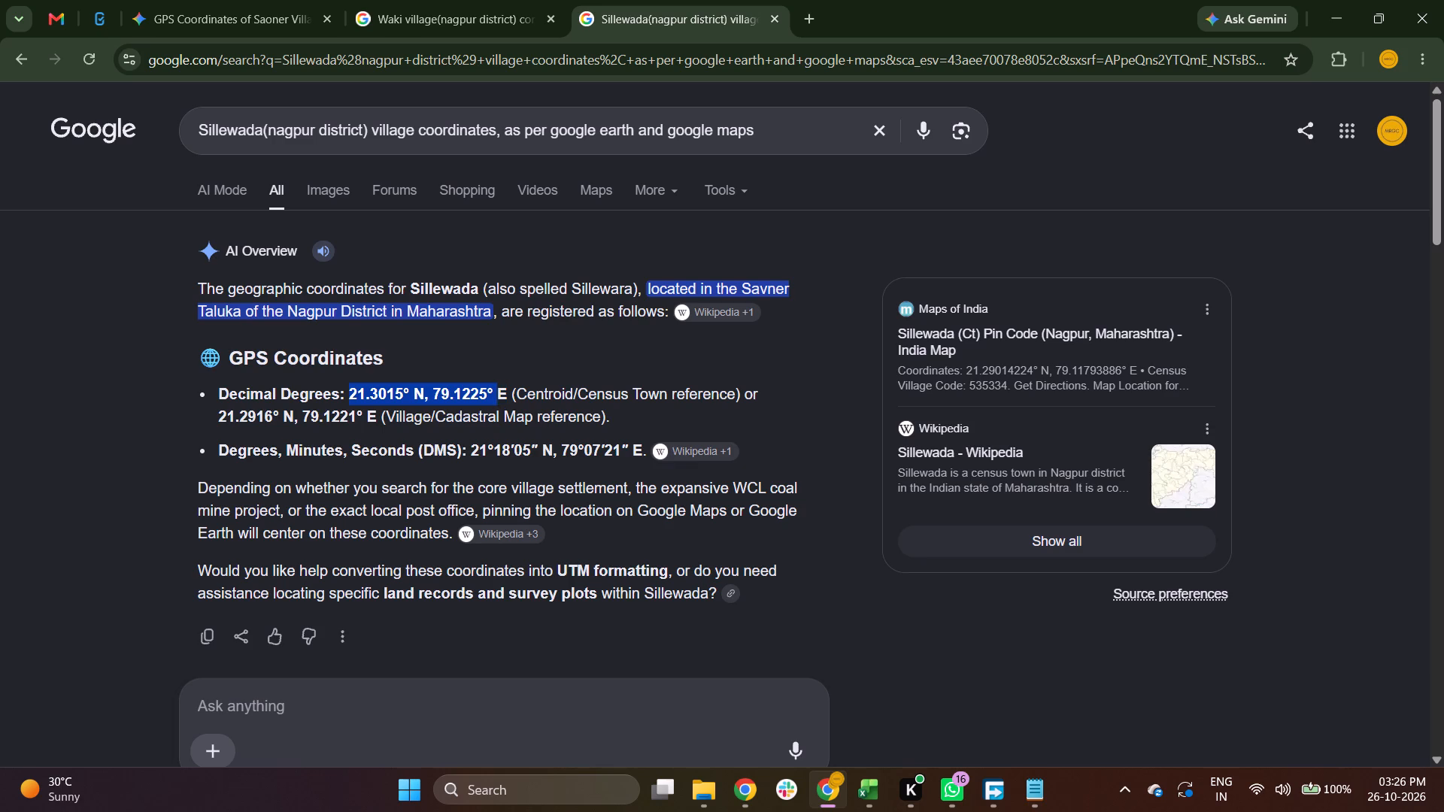
{"action": "left_click_drag", "start_coordinate": [499, 395], "coordinate": [506, 393]}
{"action": "left_click_drag", "start_coordinate": [506, 393], "coordinate": [507, 393]}
{"action": "left_click", "coordinate": [494, 131]}
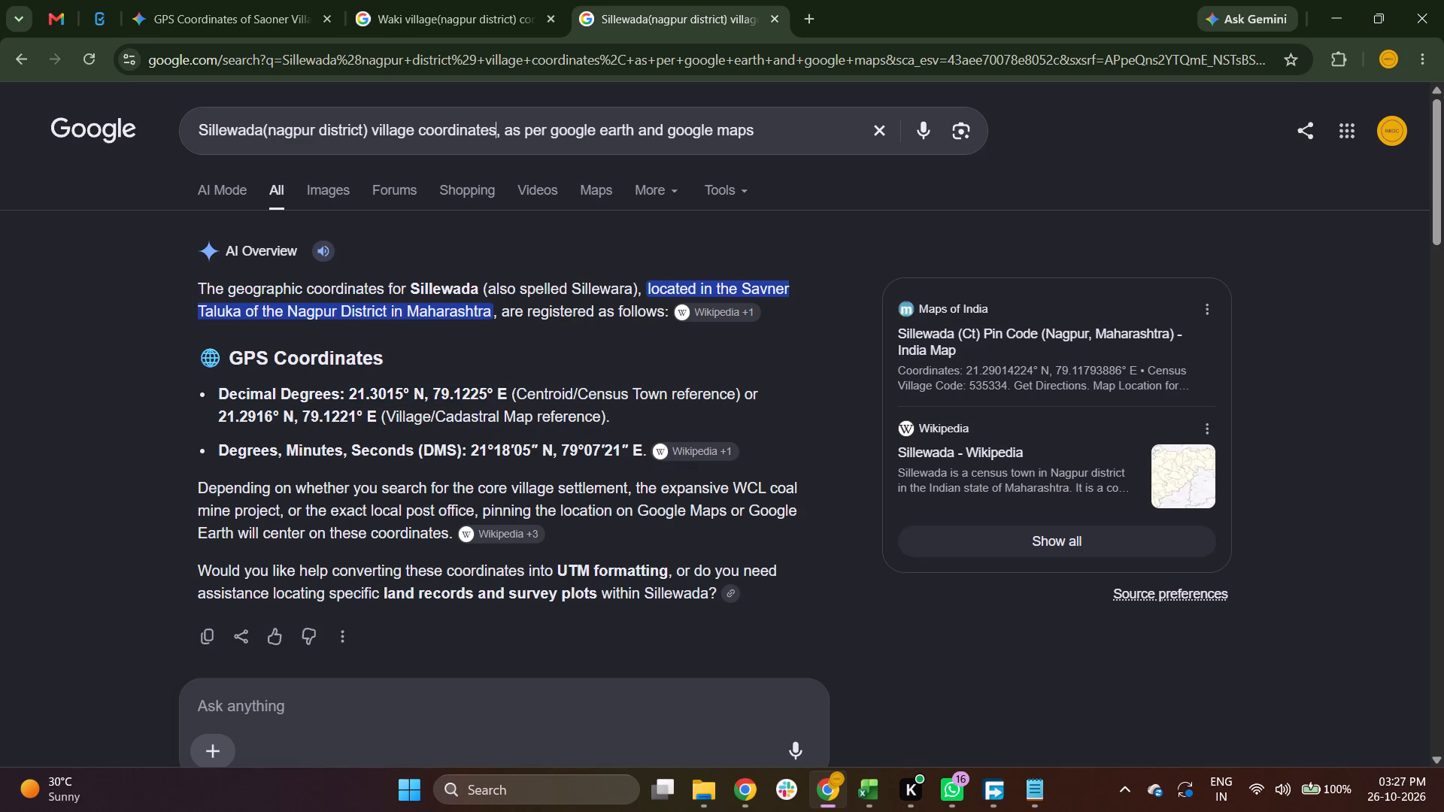
{"action": "key", "text": "alt+Tab"}
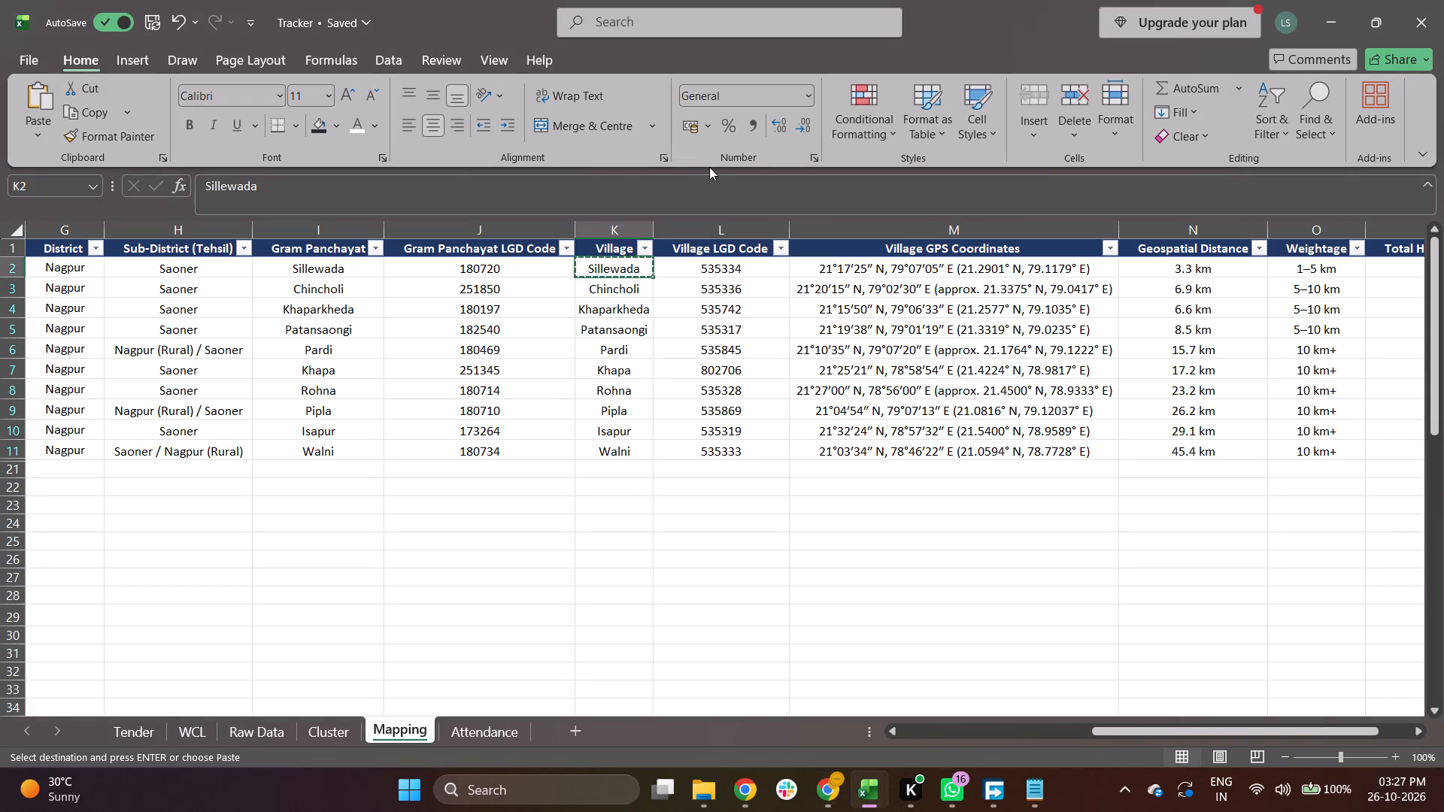
{"action": "key", "text": "alt+Tab"}
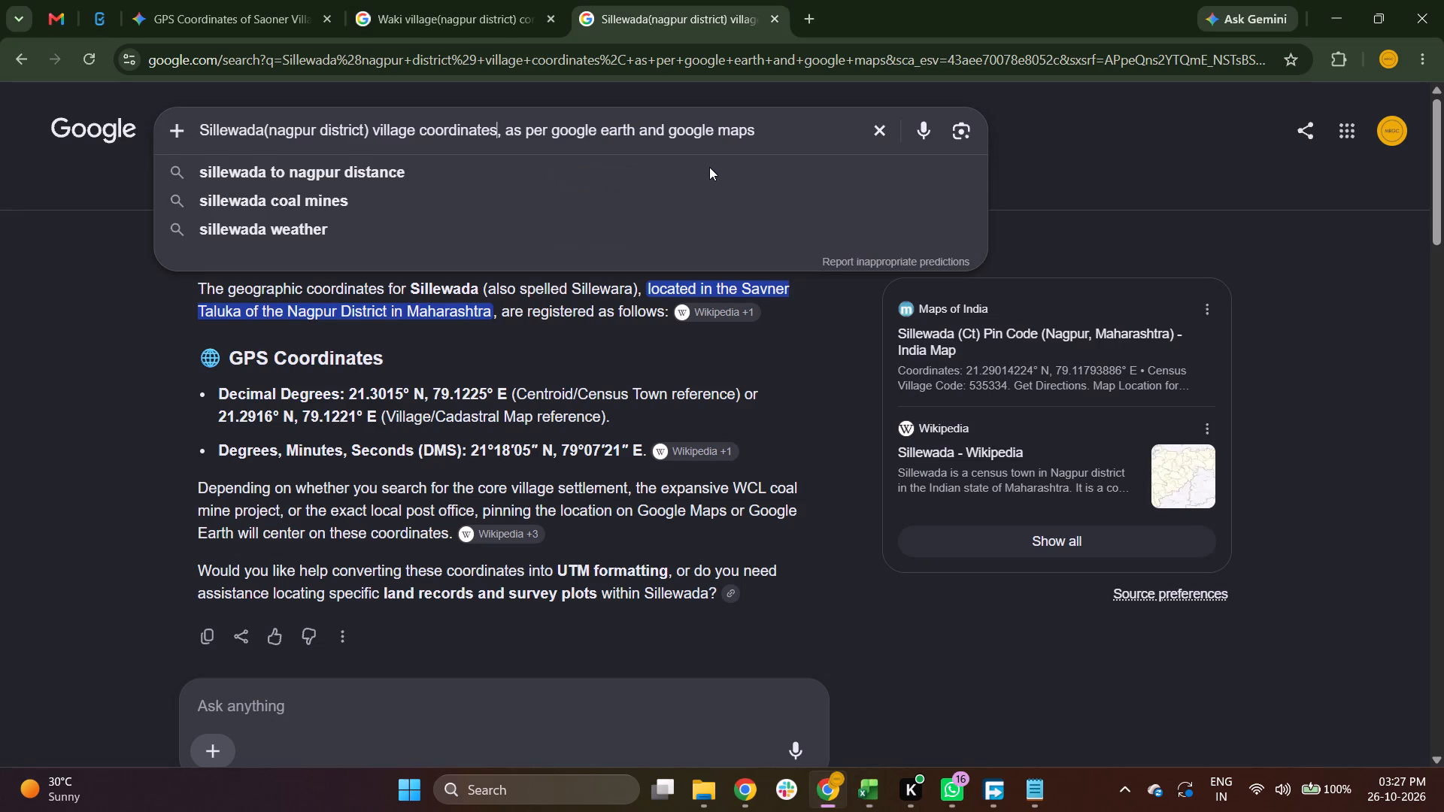
{"action": "left_click", "coordinate": [378, 438]}
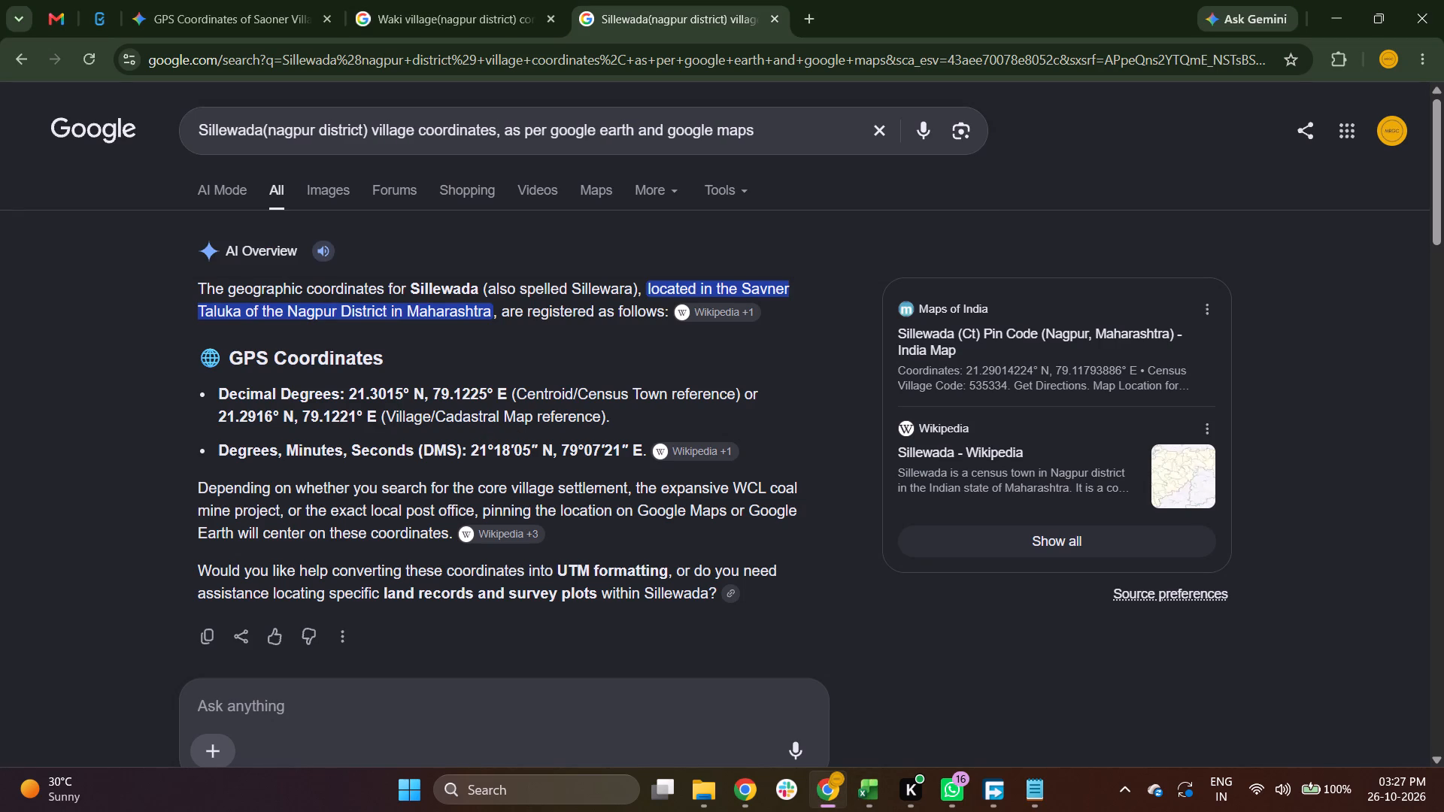
{"action": "key", "text": "Tab"}
{"action": "key", "text": "alt+Tab"}
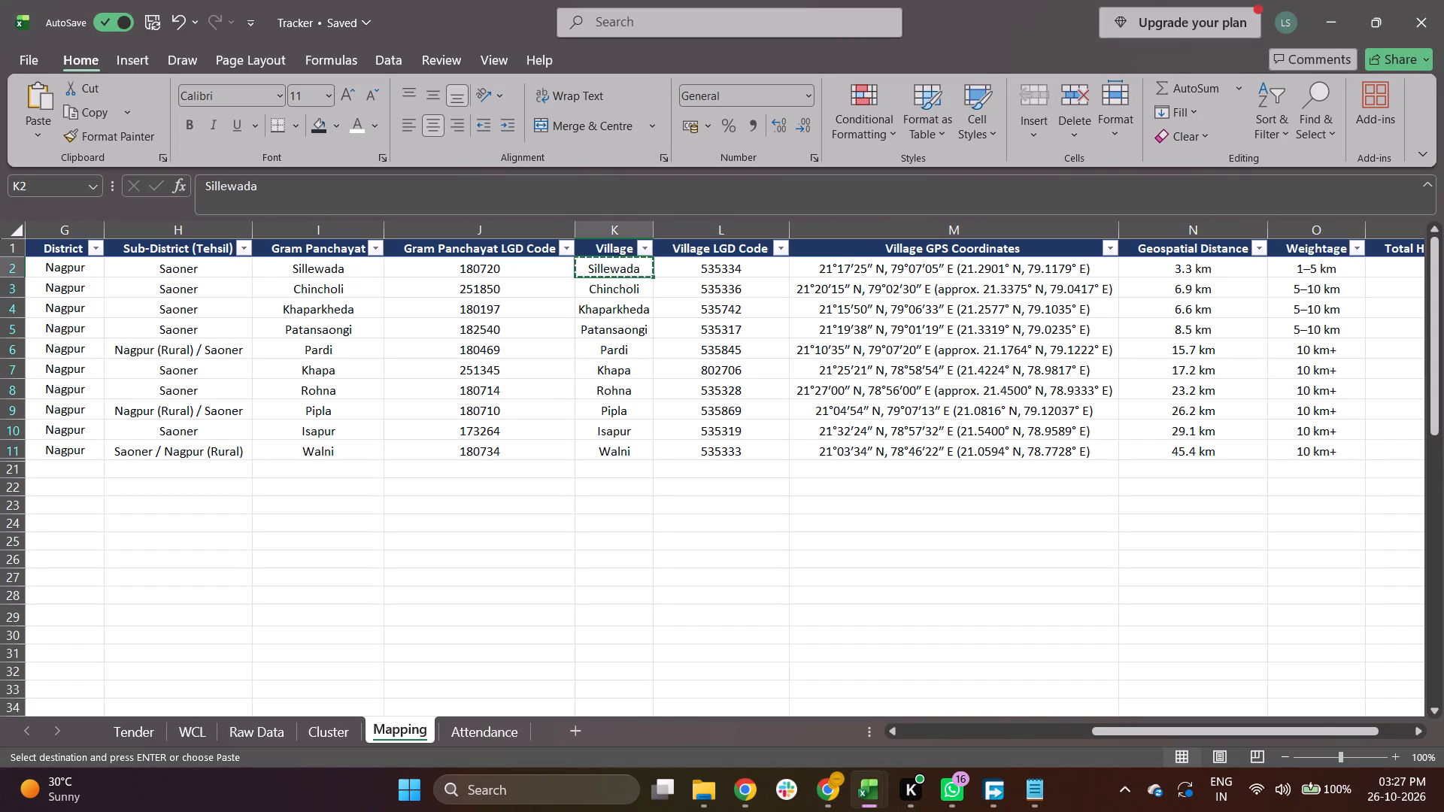
{"action": "key", "text": "alt+Tab"}
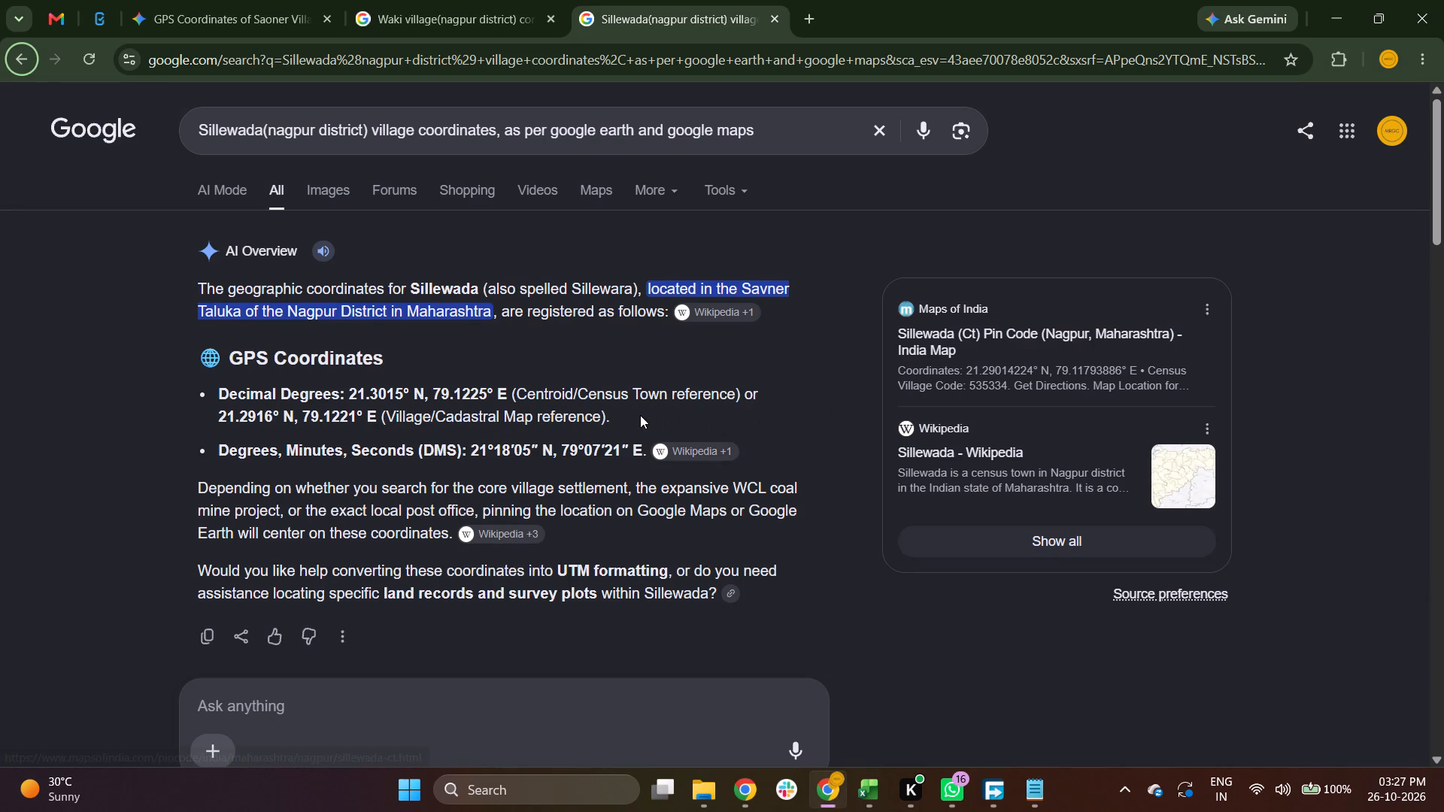
{"action": "key", "text": "alt+Tab"}
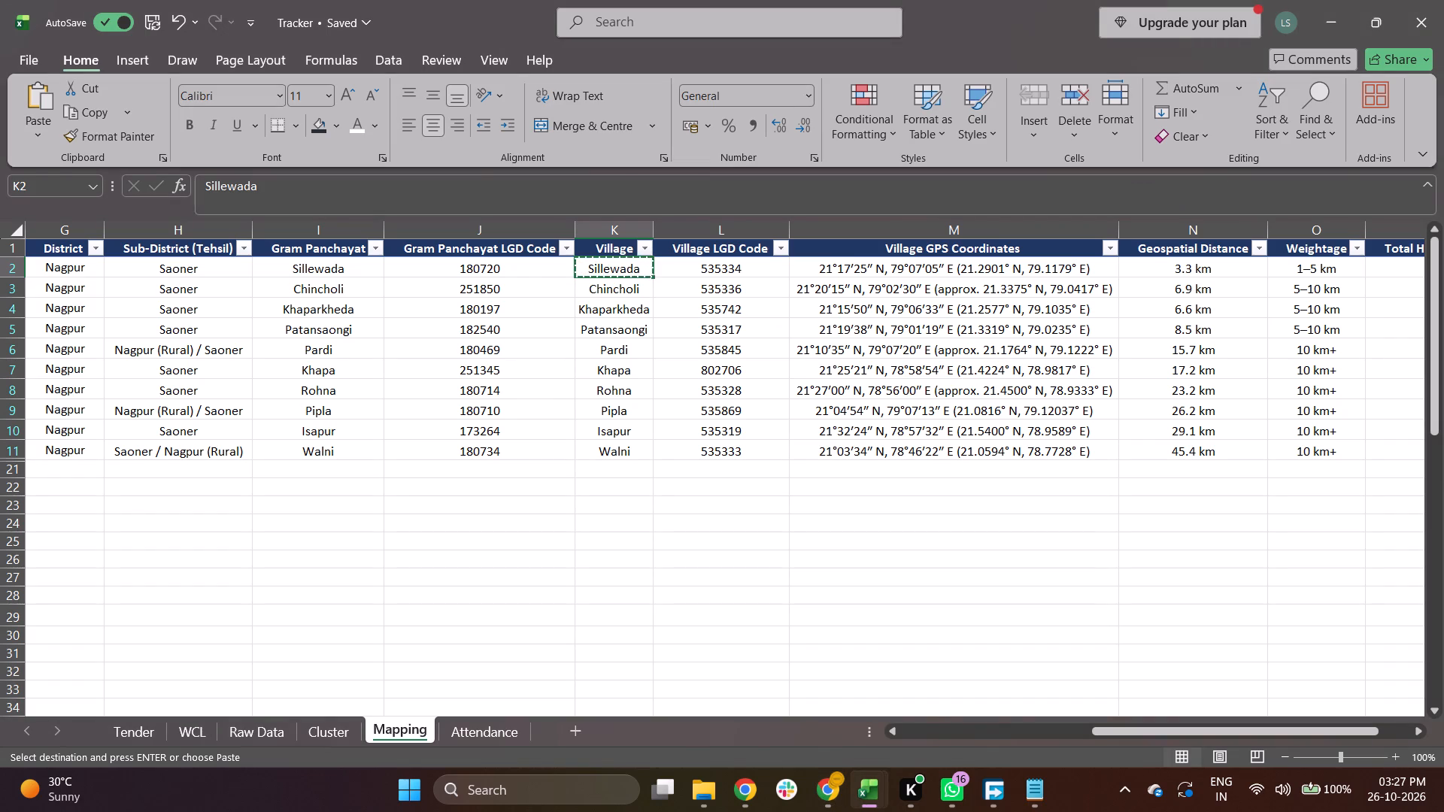
{"action": "key", "text": "alt+Tab"}
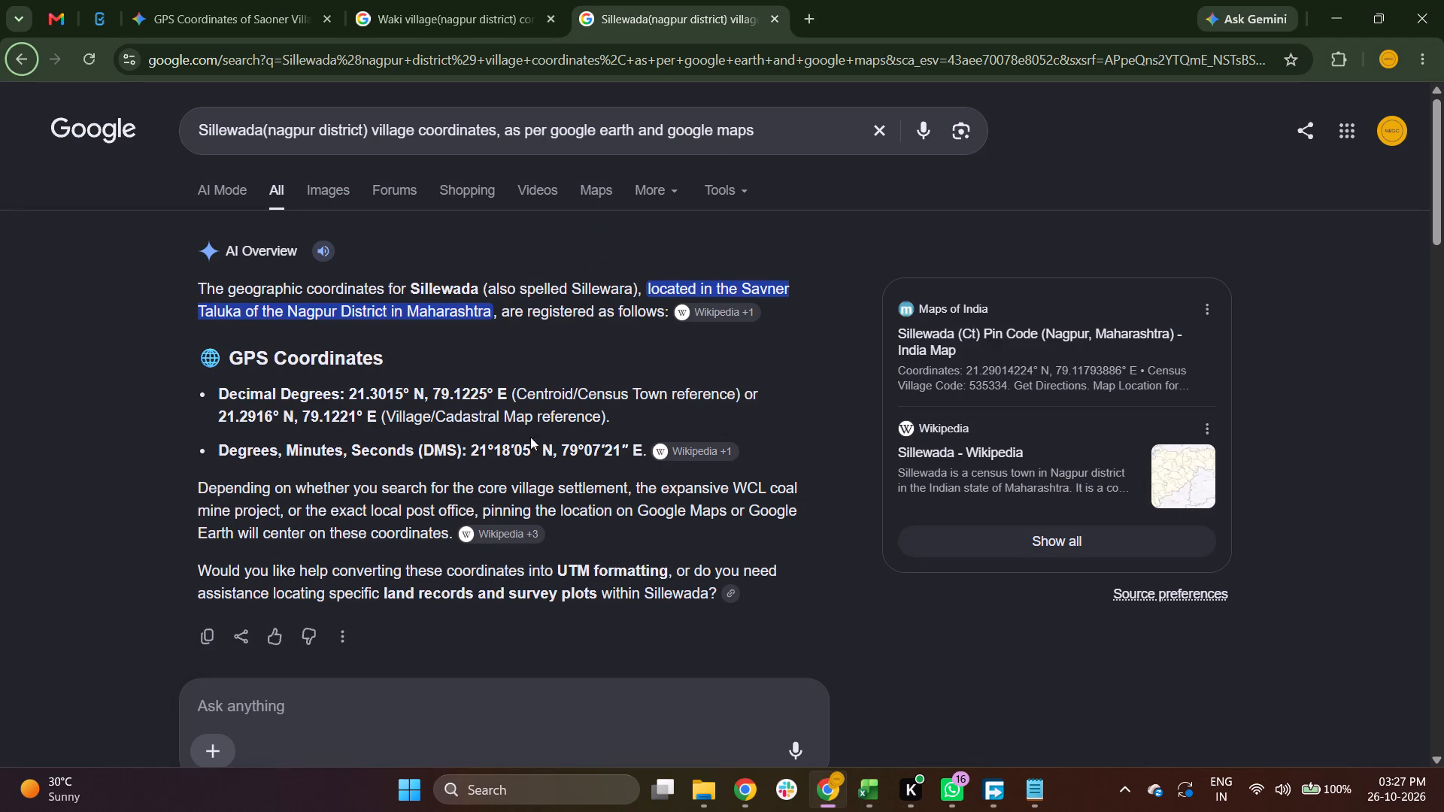
{"action": "key", "text": "alt+Tab"}
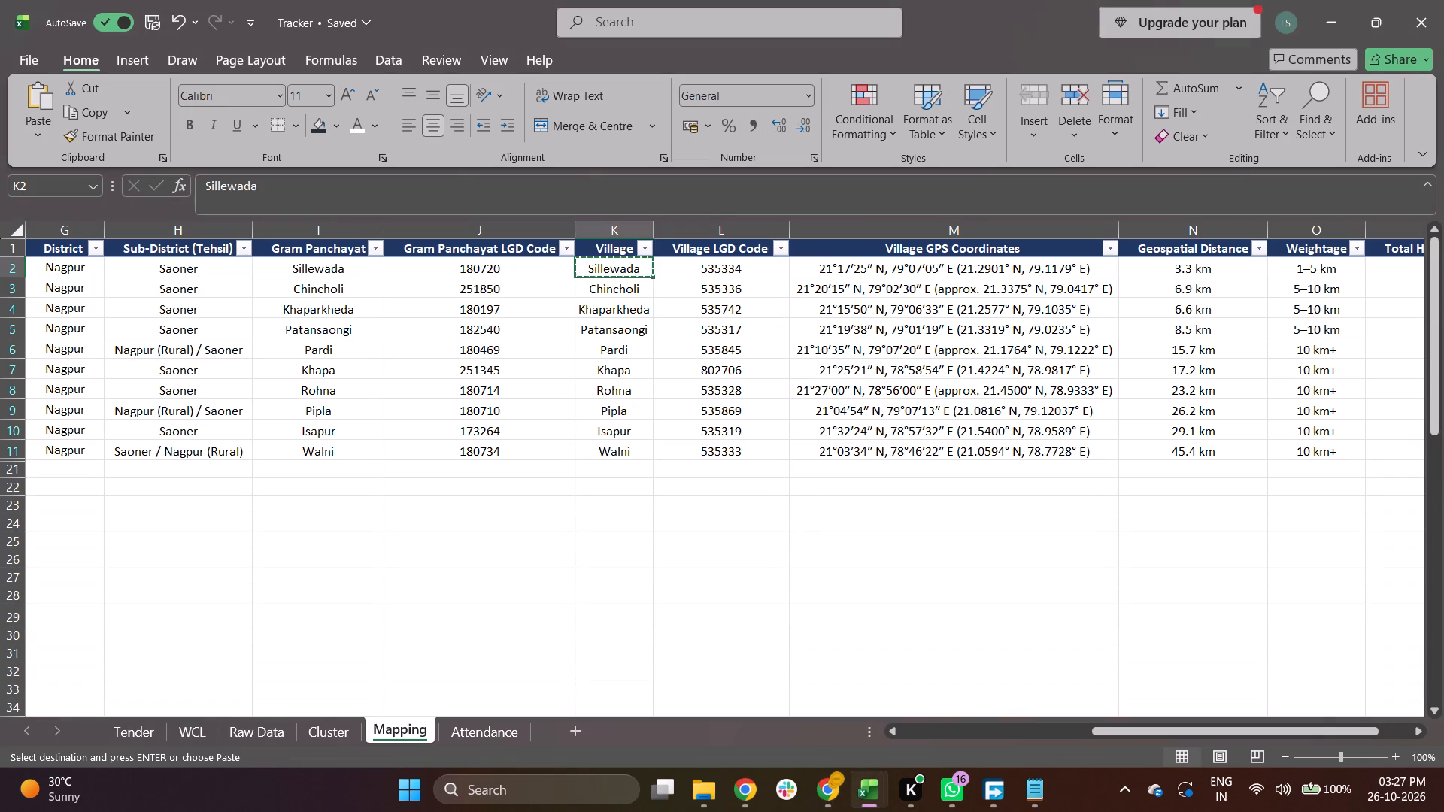
{"action": "key", "text": "alt+Tab"}
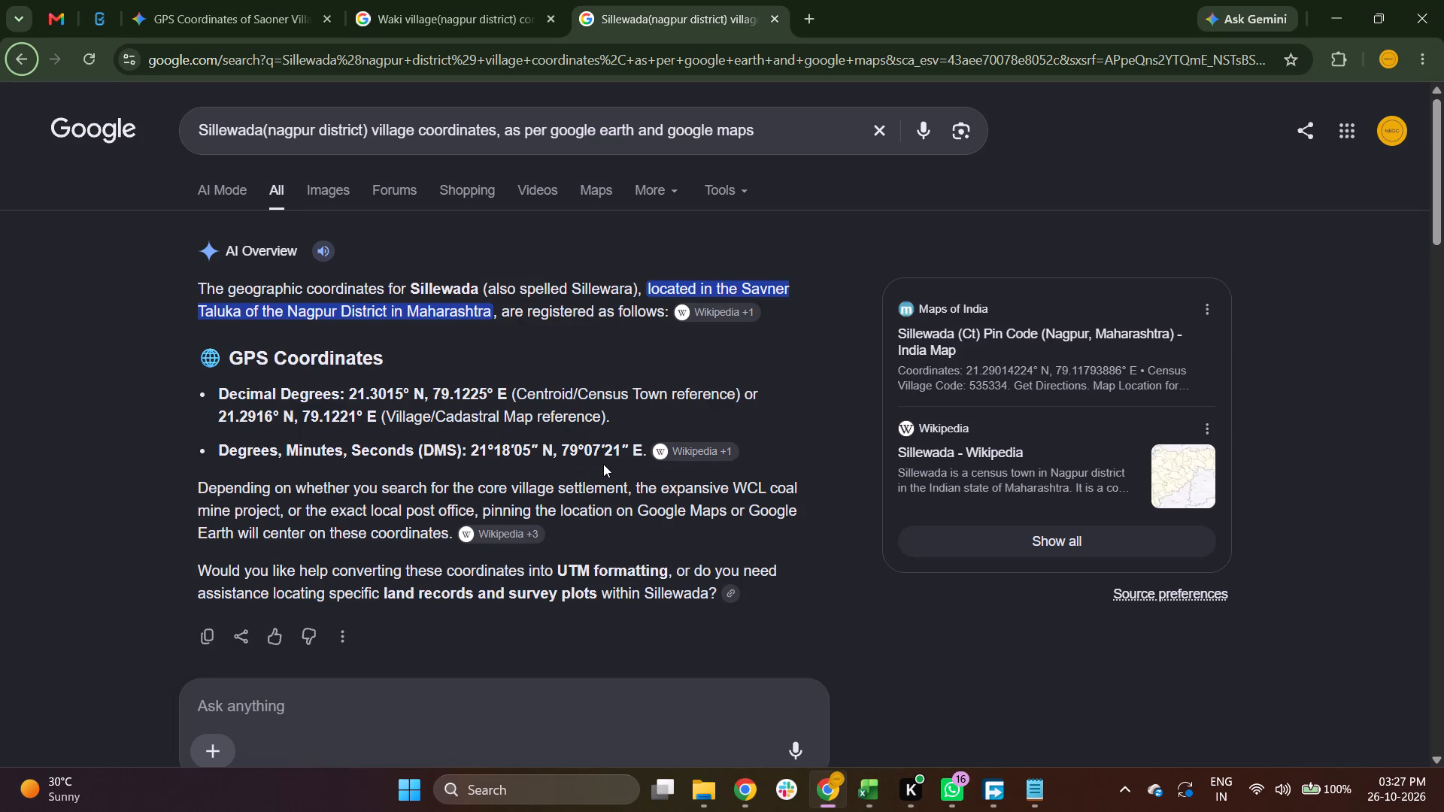
{"action": "key", "text": "alt+Tab"}
{"action": "key", "text": "alt+Tab"}
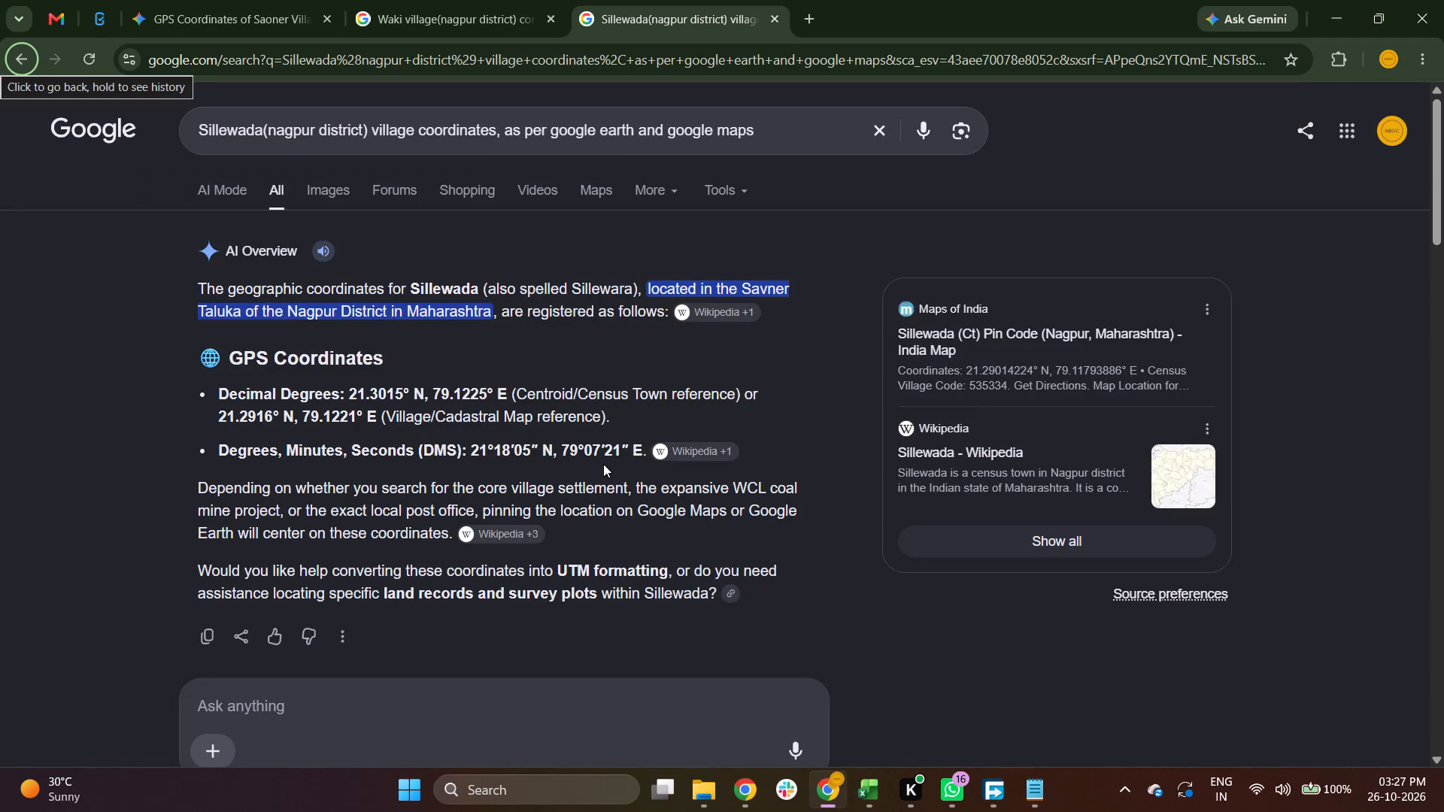
{"action": "key", "text": "alt+Tab"}
{"action": "scroll", "coordinate": [542, 465], "scroll_direction": "right", "scroll_amount": 6}
{"action": "scroll", "coordinate": [542, 465], "scroll_direction": "left", "scroll_amount": 4}
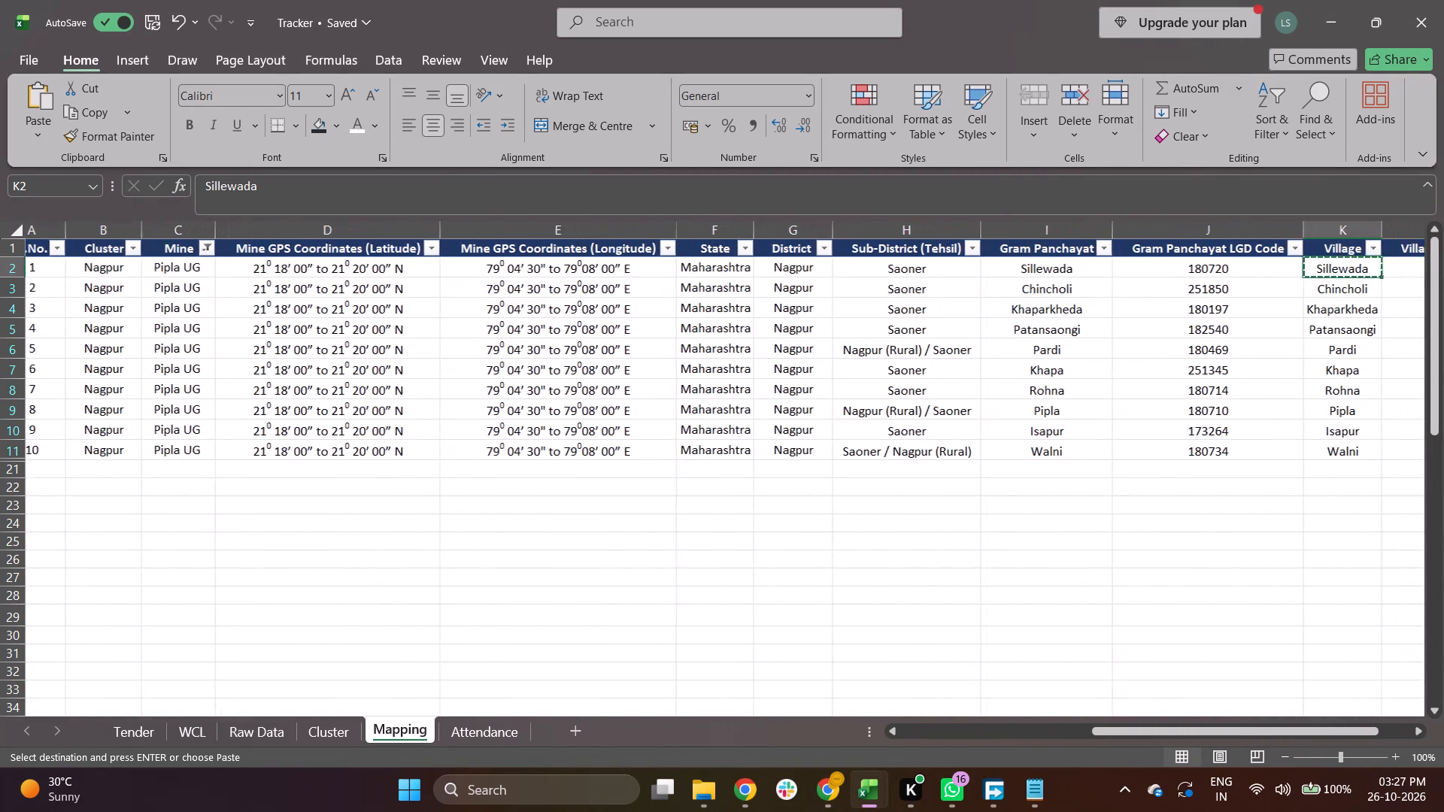
{"action": "scroll", "coordinate": [542, 465], "scroll_direction": "left", "scroll_amount": 1}
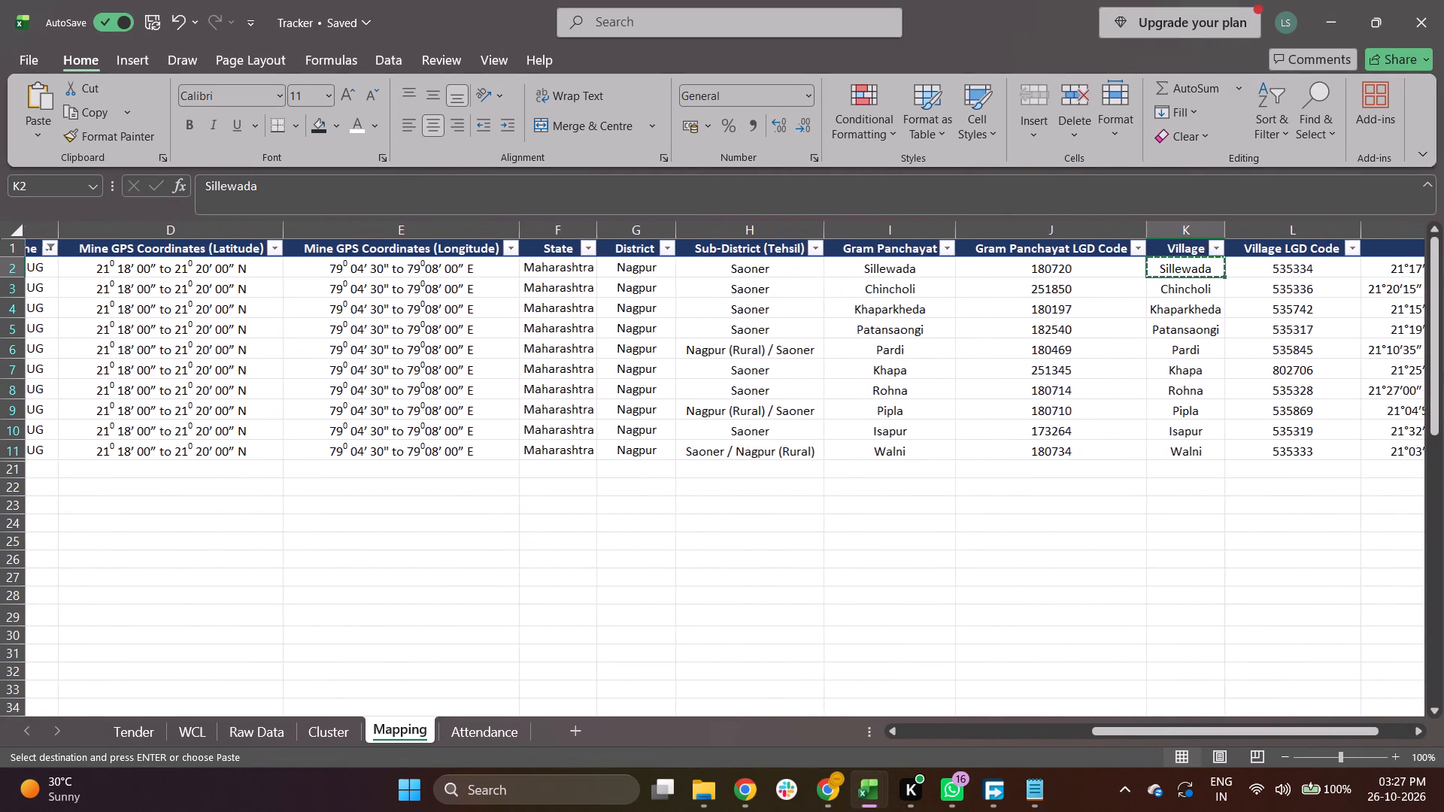
Refine the Google search to "Sillewada(nagpur district) village coordinates(Latitude,Longitude), as per google earth and google maps" and run it.
{"action": "key", "text": "alt+Tab"}
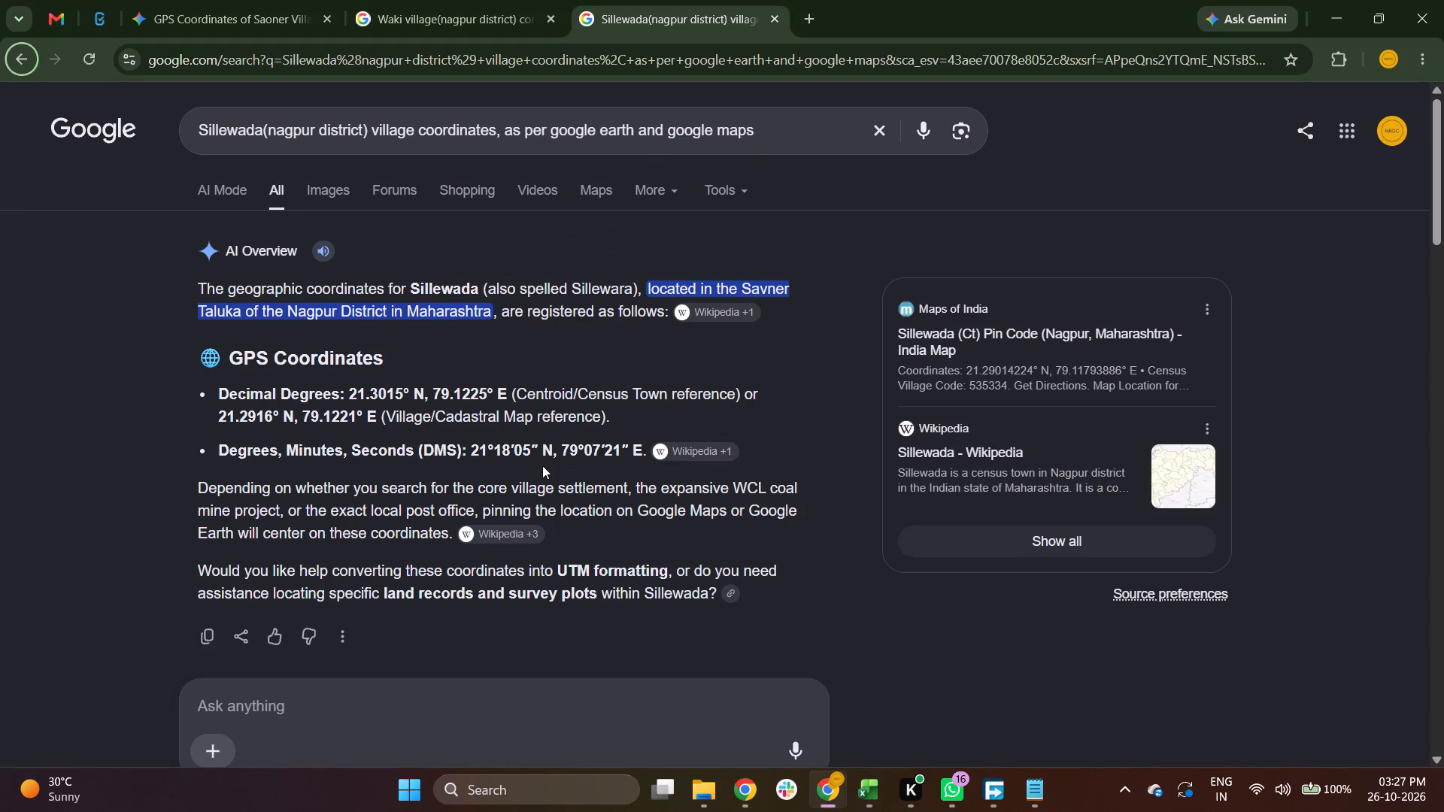
{"action": "left_click", "coordinate": [494, 134]}
{"action": "key", "text": "shift+parenleft"}
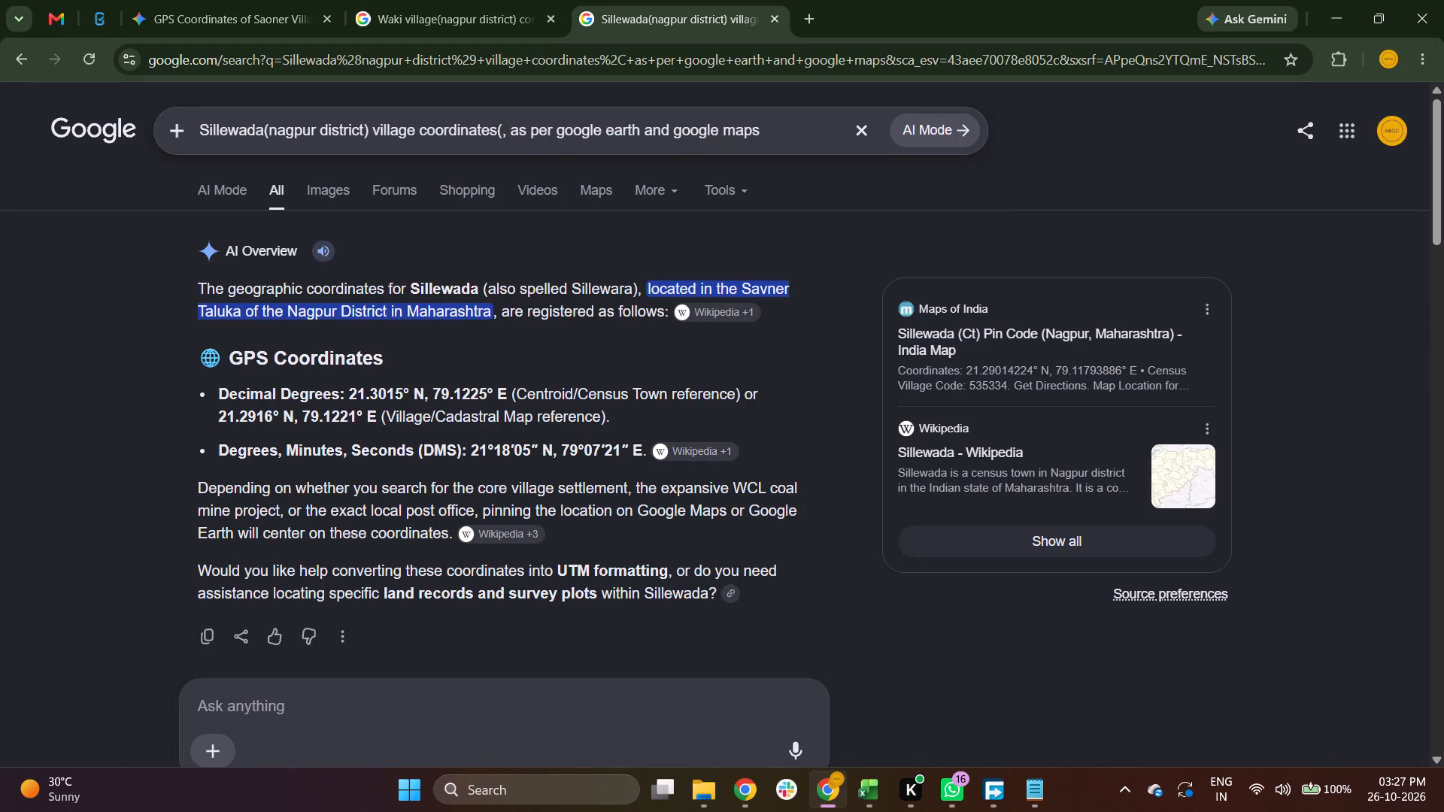
{"action": "type", "text": "latitude"}
{"action": "key", "text": "comma"}
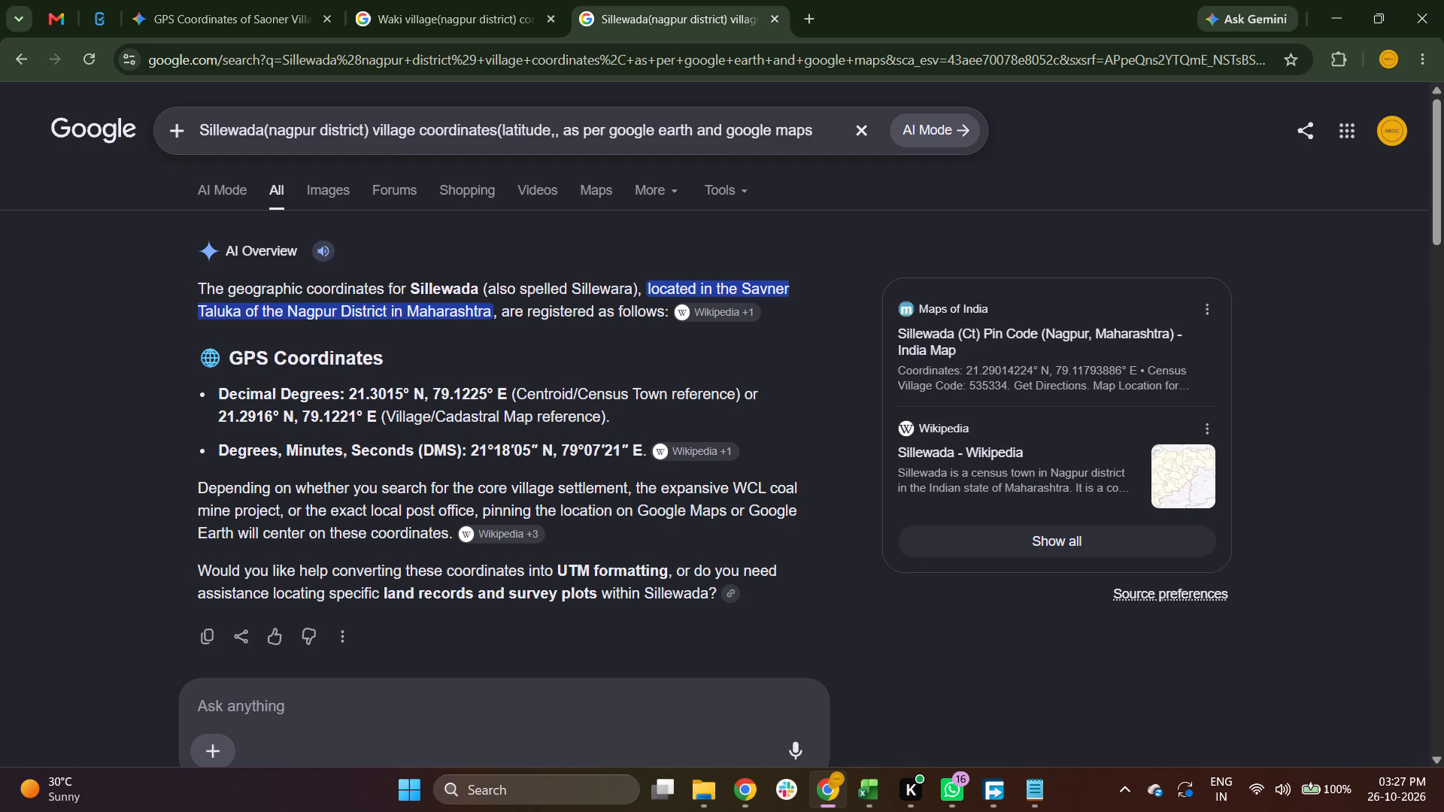
{"action": "type", "text": "Longitude"}
{"action": "key", "text": "Left"}
{"action": "key", "text": "Left"}
{"action": "key", "text": "Left"}
{"action": "key", "text": "Left"}
{"action": "key", "text": "Left"}
{"action": "key", "text": "Left"}
{"action": "key", "text": "Left"}
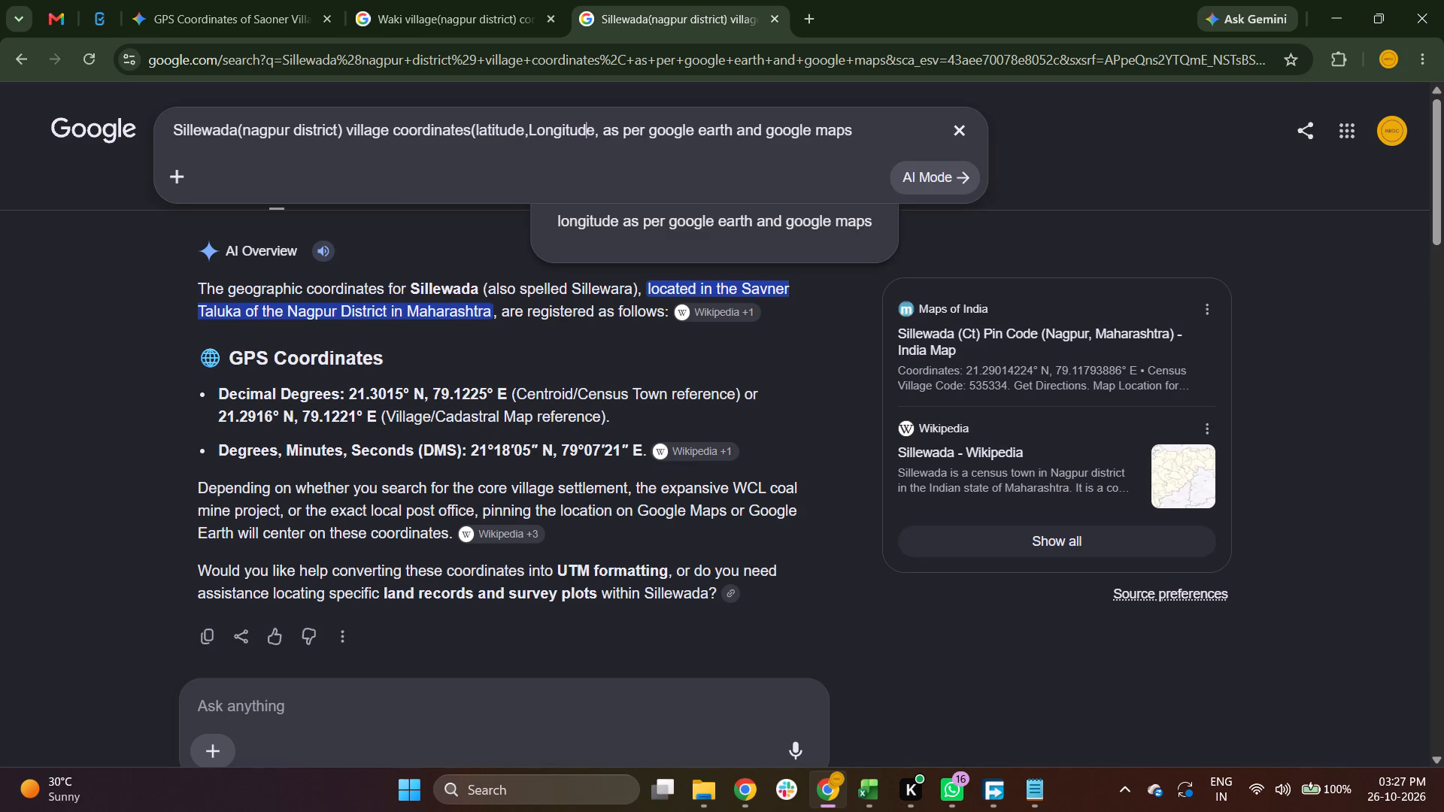
{"action": "key", "text": "Left"}
{"action": "key", "text": "Left"}
{"action": "key", "text": "Left"}
{"action": "key", "text": "Left"}
{"action": "key", "text": "Left"}
{"action": "key", "text": "Left"}
{"action": "key", "text": "Left"}
{"action": "key", "text": "Left"}
{"action": "key", "text": "Left"}
{"action": "key", "text": "Left"}
{"action": "key", "text": "BackSpace"}
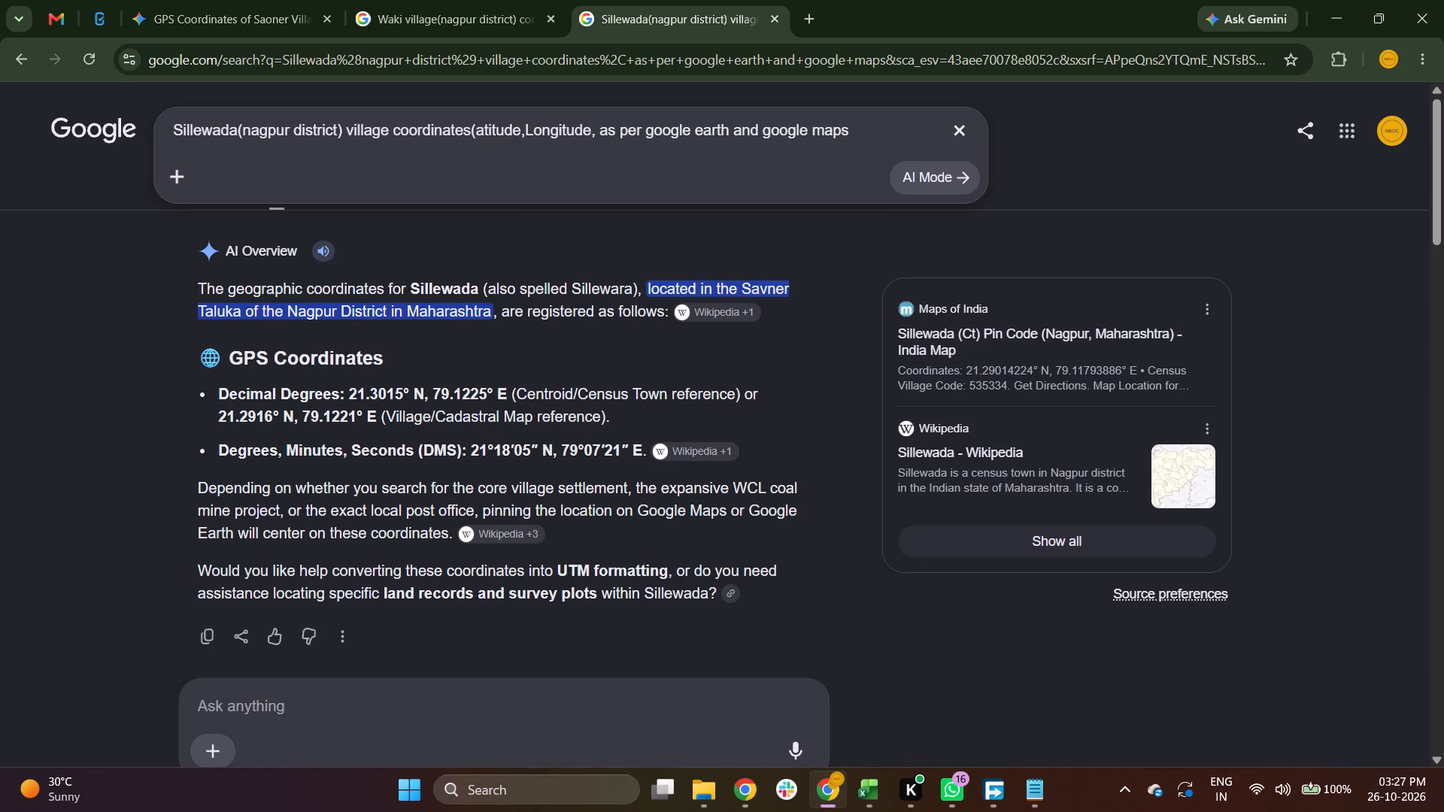
{"action": "key", "text": "shift+l"}
{"action": "key", "text": "Right"}
{"action": "key", "text": "Right"}
{"action": "key", "text": "Right"}
{"action": "key", "text": "Right"}
{"action": "key", "text": "Right"}
{"action": "key", "text": "Right"}
{"action": "key", "text": "Right"}
{"action": "key", "text": "Right"}
{"action": "key", "text": "Right"}
{"action": "key", "text": "Right"}
{"action": "key", "text": "Right"}
{"action": "key", "text": "Right"}
{"action": "key", "text": "Right"}
{"action": "key", "text": "Right"}
{"action": "key", "text": "Right"}
{"action": "key", "text": "Right"}
{"action": "key", "text": "Right"}
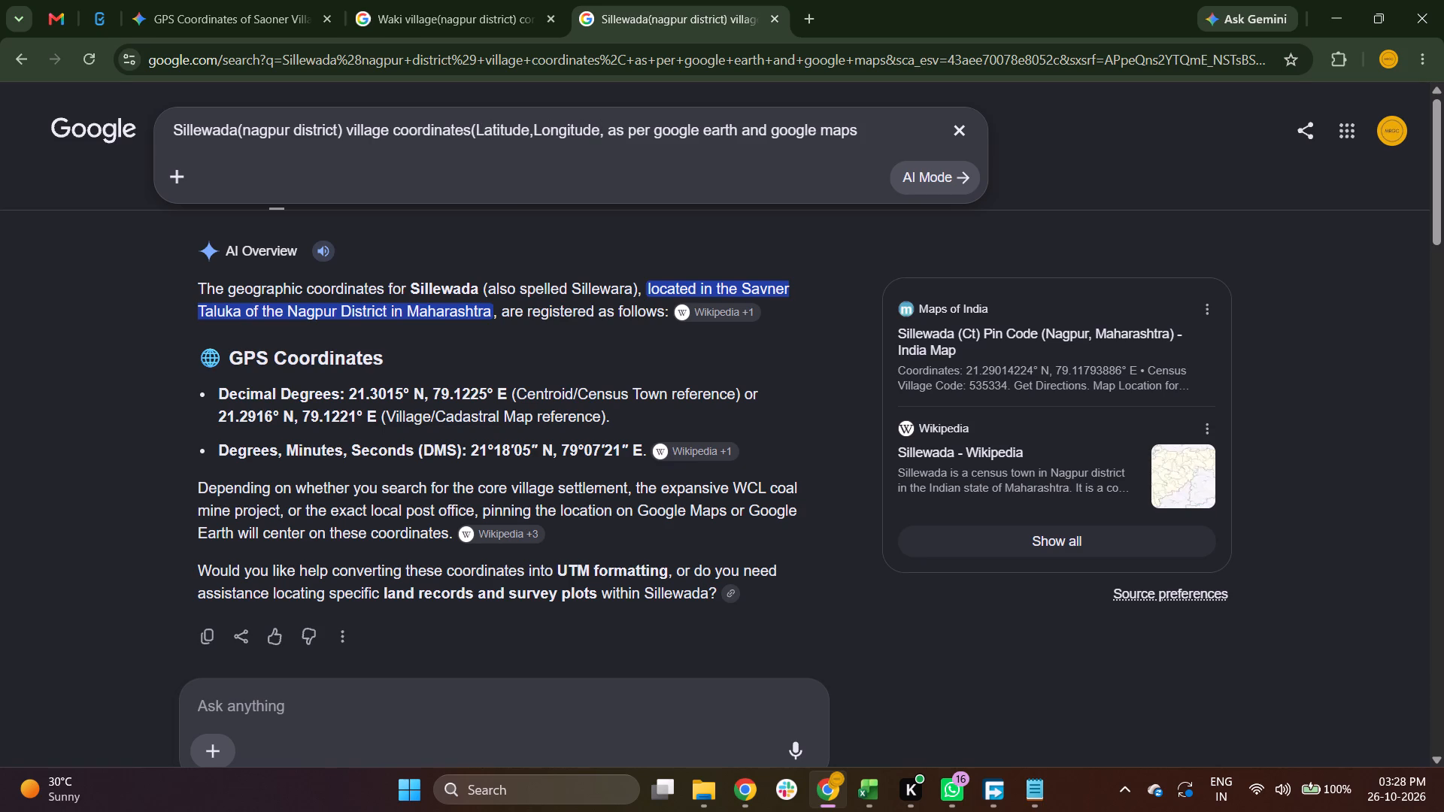
{"action": "key", "text": "shift+parenright"}
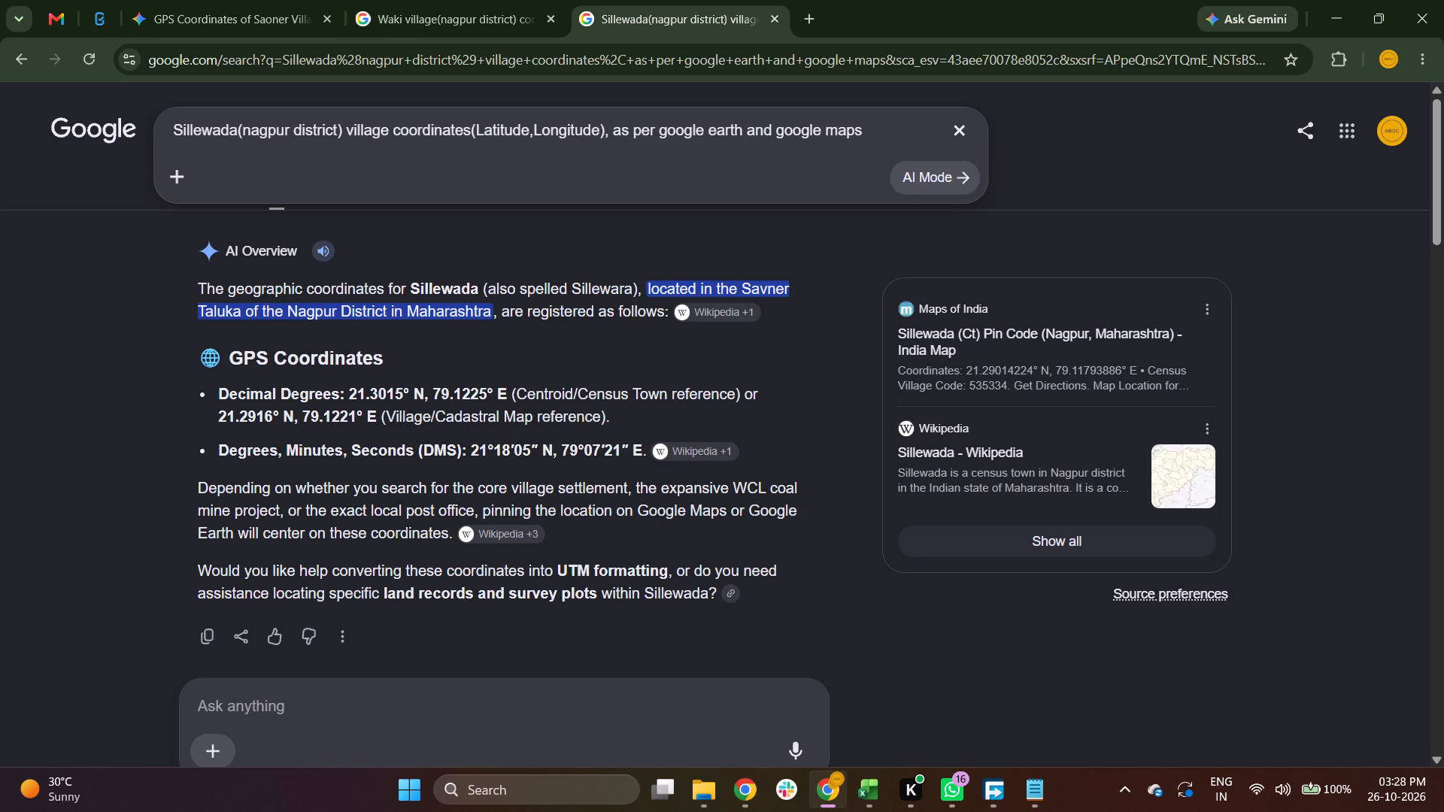
{"action": "key", "text": "Return"}
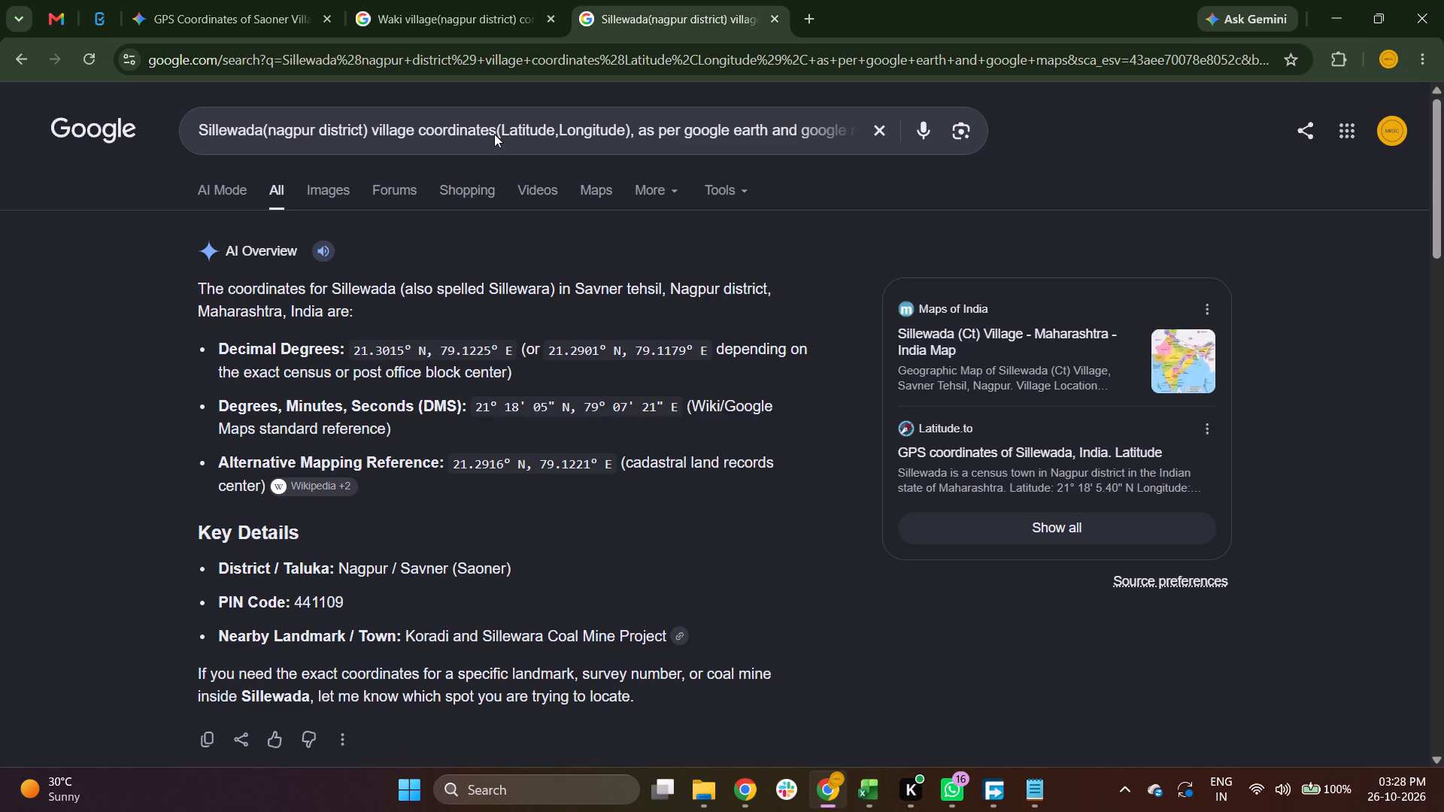
Review the refined Sillewada results, and check the Mapping sheet's Sillewada row and headers from Village to Total Households.
{"action": "scroll", "coordinate": [494, 134], "scroll_direction": "down", "scroll_amount": 3}
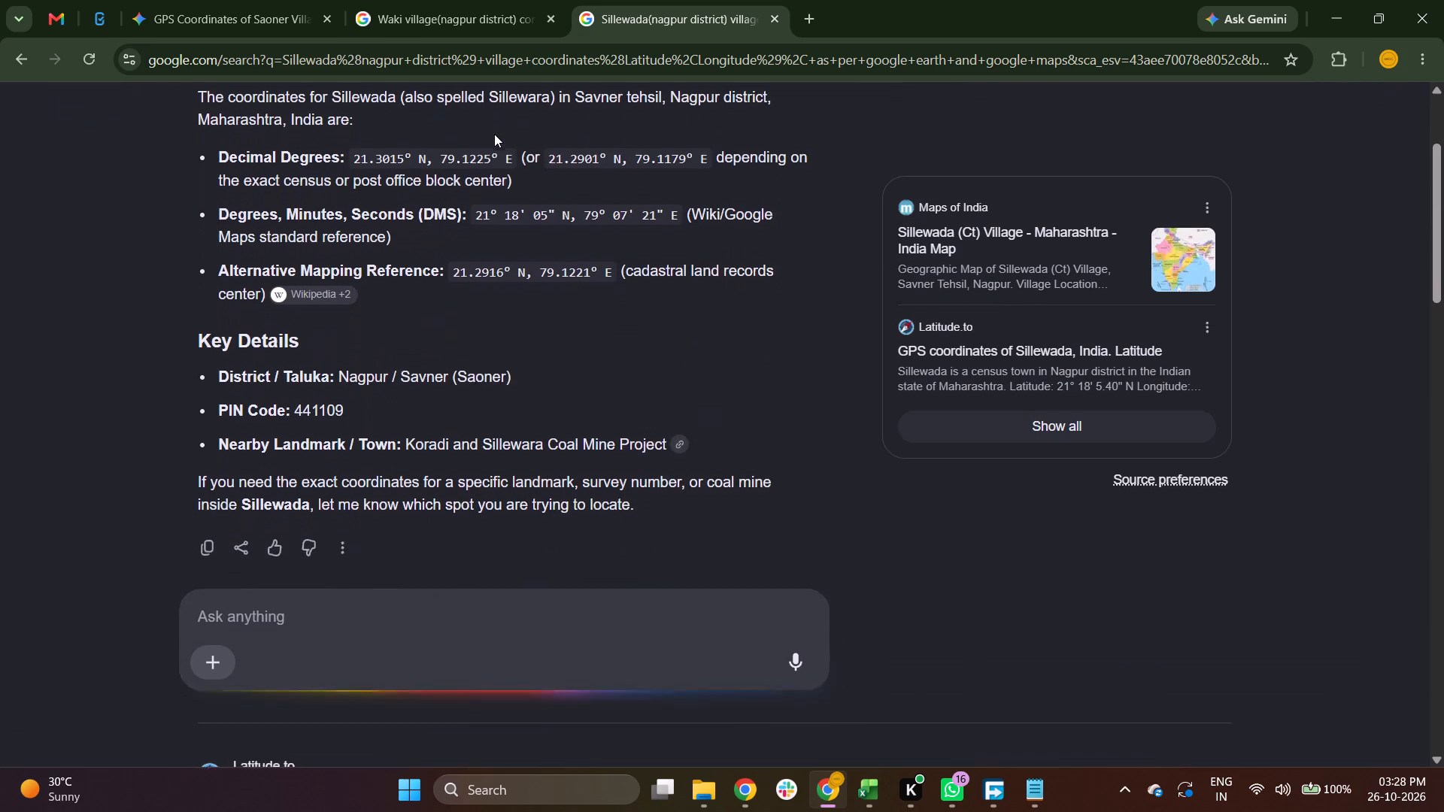
{"action": "key", "text": "alt+Tab"}
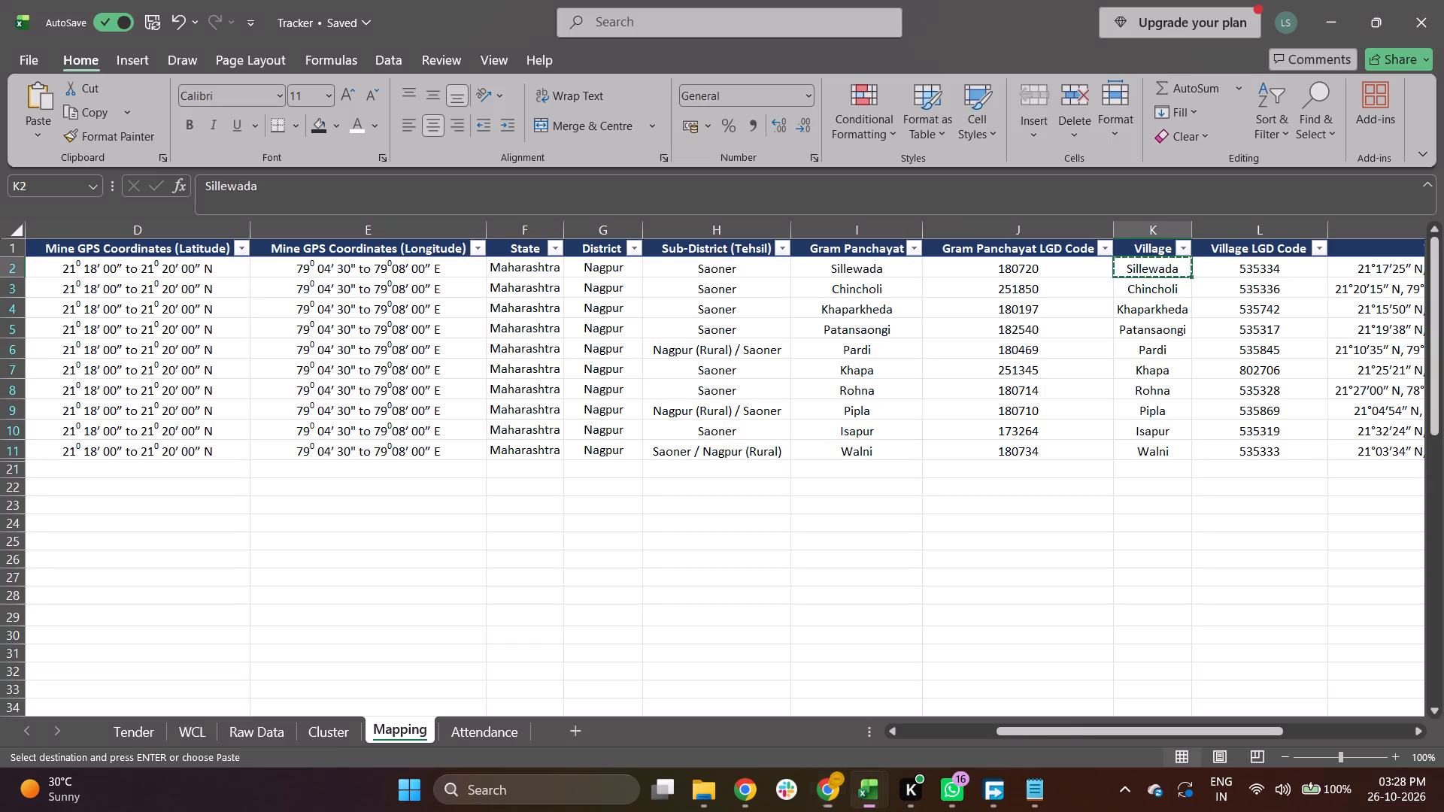
{"action": "key", "text": "Right"}
{"action": "key", "text": "Right"}
{"action": "key", "text": "Right"}
{"action": "key", "text": "Left"}
{"action": "key", "text": "Left"}
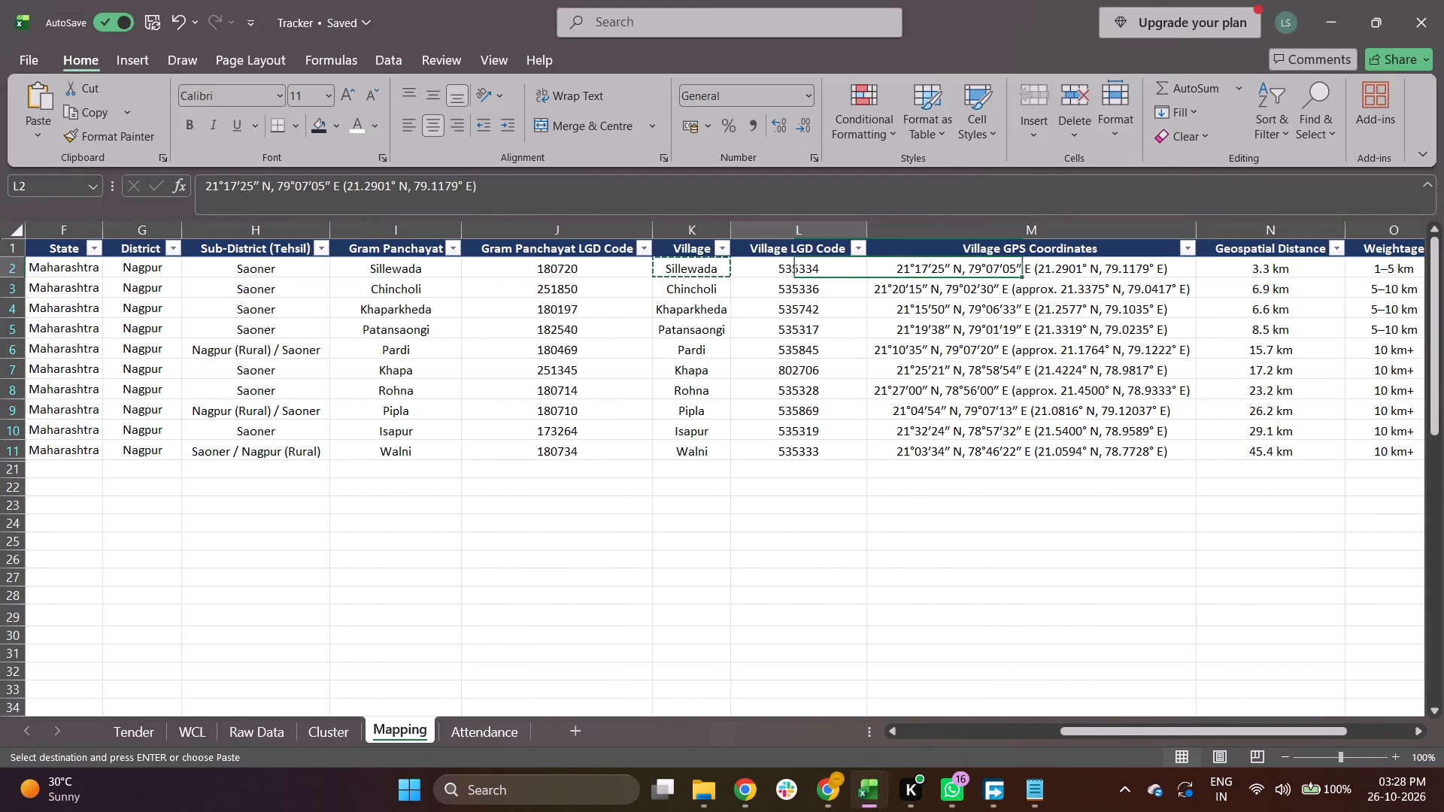
{"action": "key", "text": "Right"}
{"action": "key", "text": "Right"}
{"action": "key", "text": "Right"}
{"action": "key", "text": "Right"}
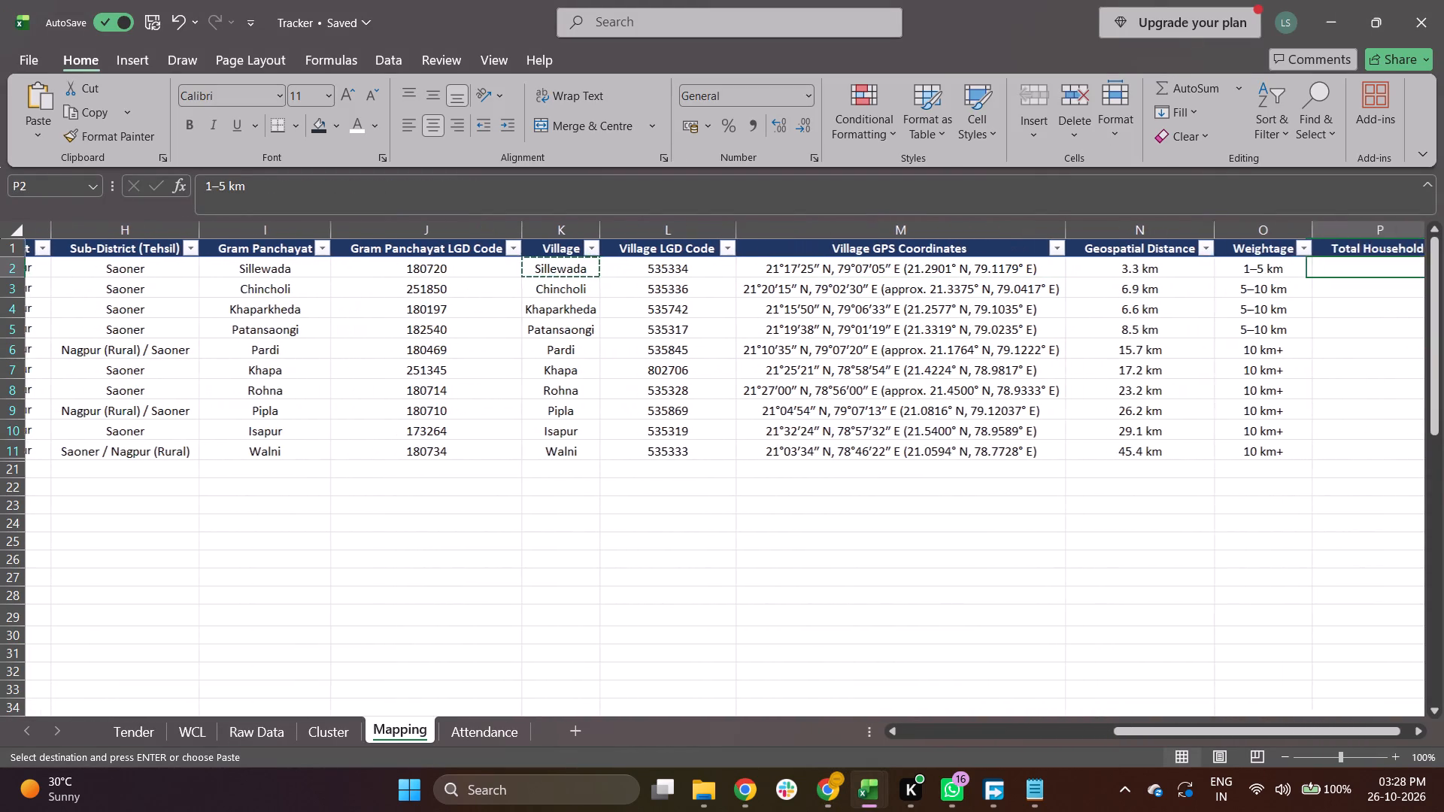
{"action": "key", "text": "Right"}
{"action": "key", "text": "Left"}
{"action": "key", "text": "Left"}
{"action": "key", "text": "Left"}
{"action": "key", "text": "Left"}
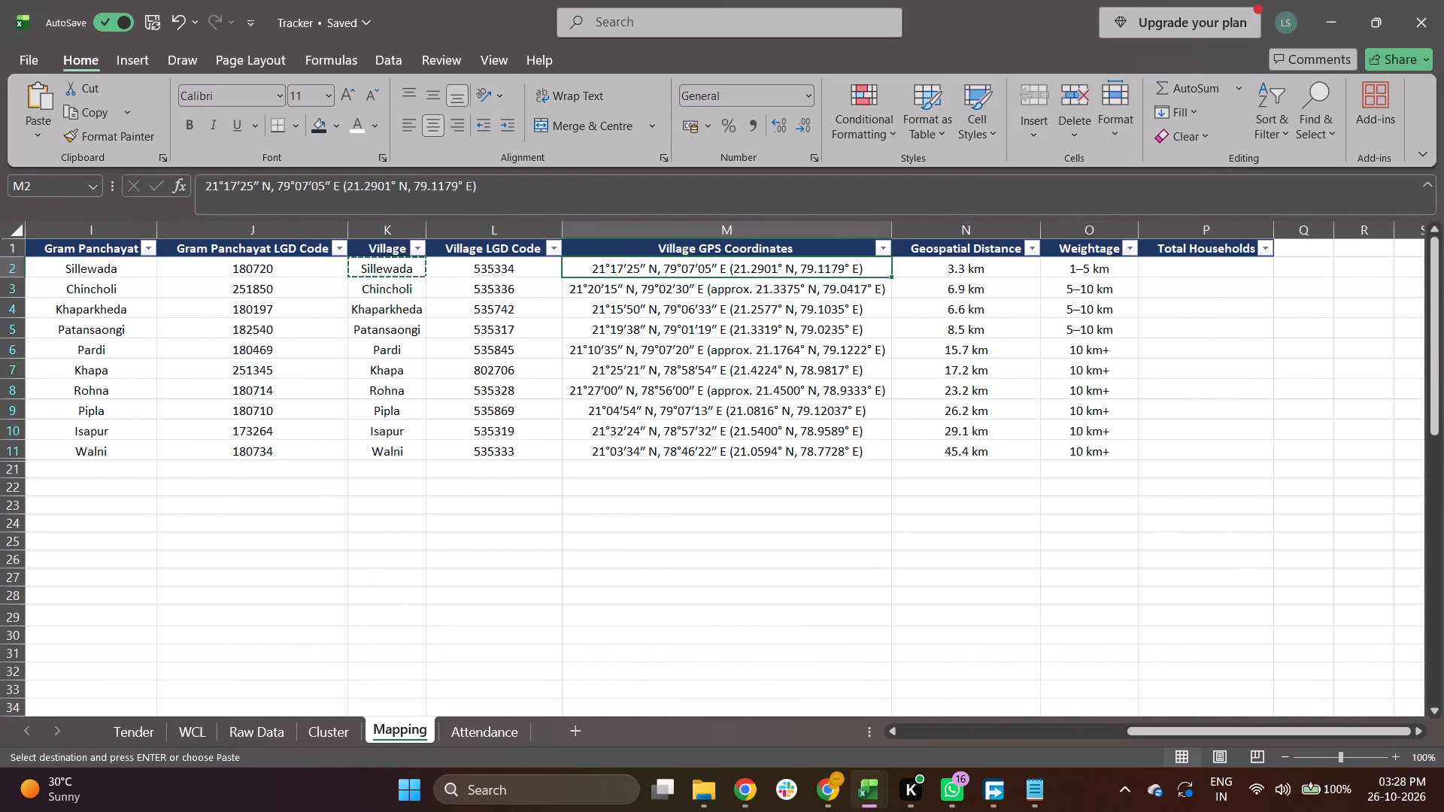
{"action": "key", "text": "Left"}
{"action": "key", "text": "Right"}
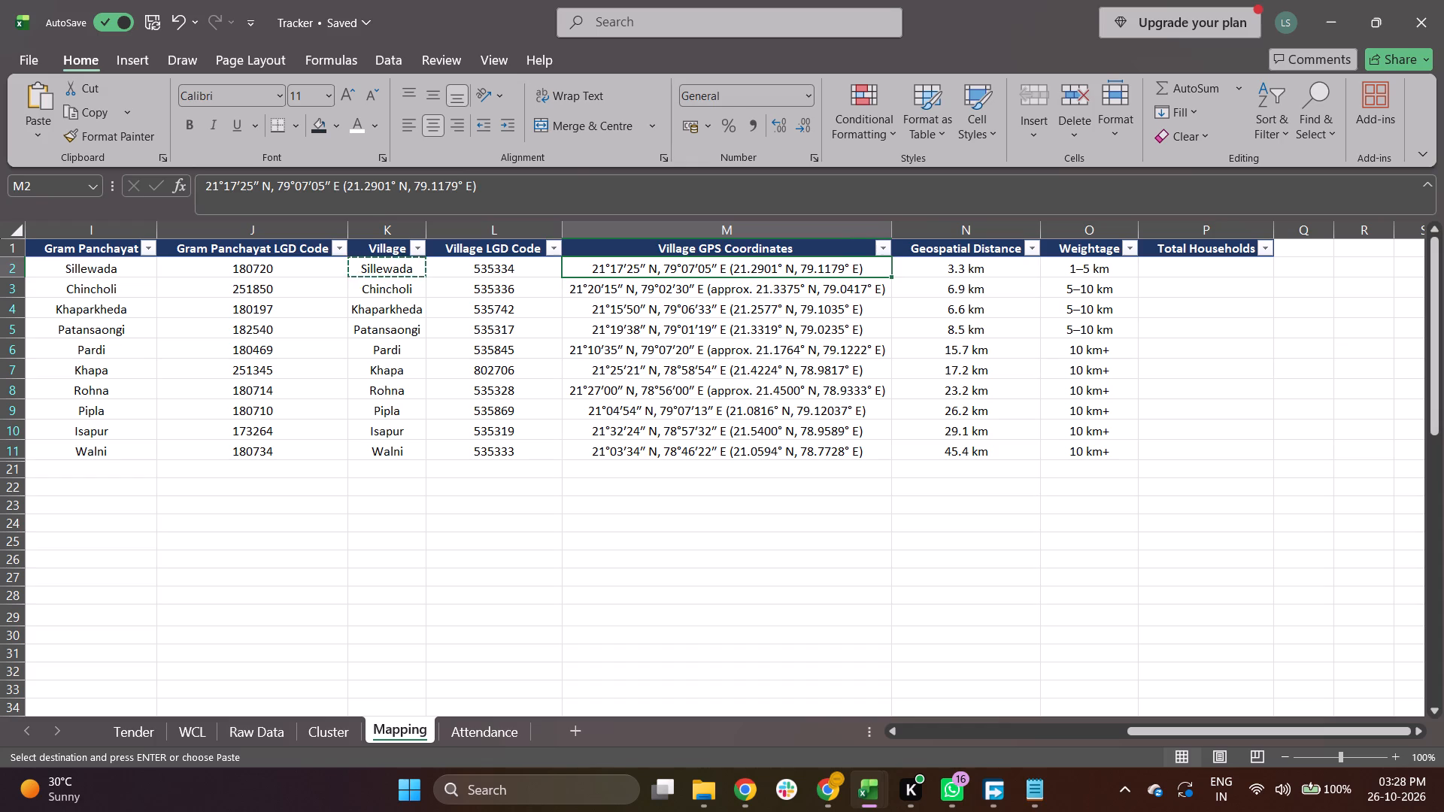
{"action": "key", "text": "Up"}
{"action": "key", "text": "Left"}
{"action": "key", "text": "Left"}
{"action": "key", "text": "Left"}
{"action": "key", "text": "Right"}
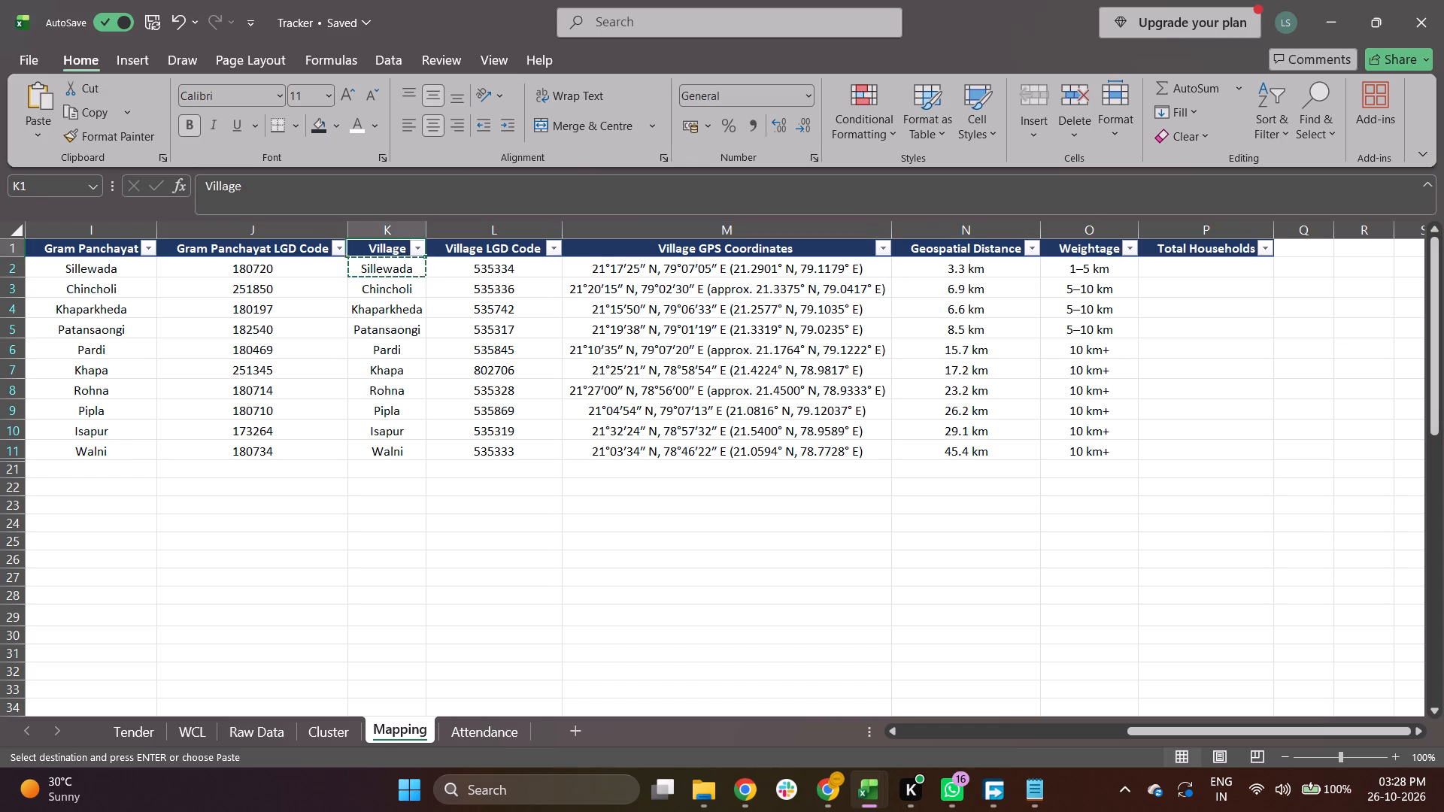
{"action": "key", "text": "Right"}
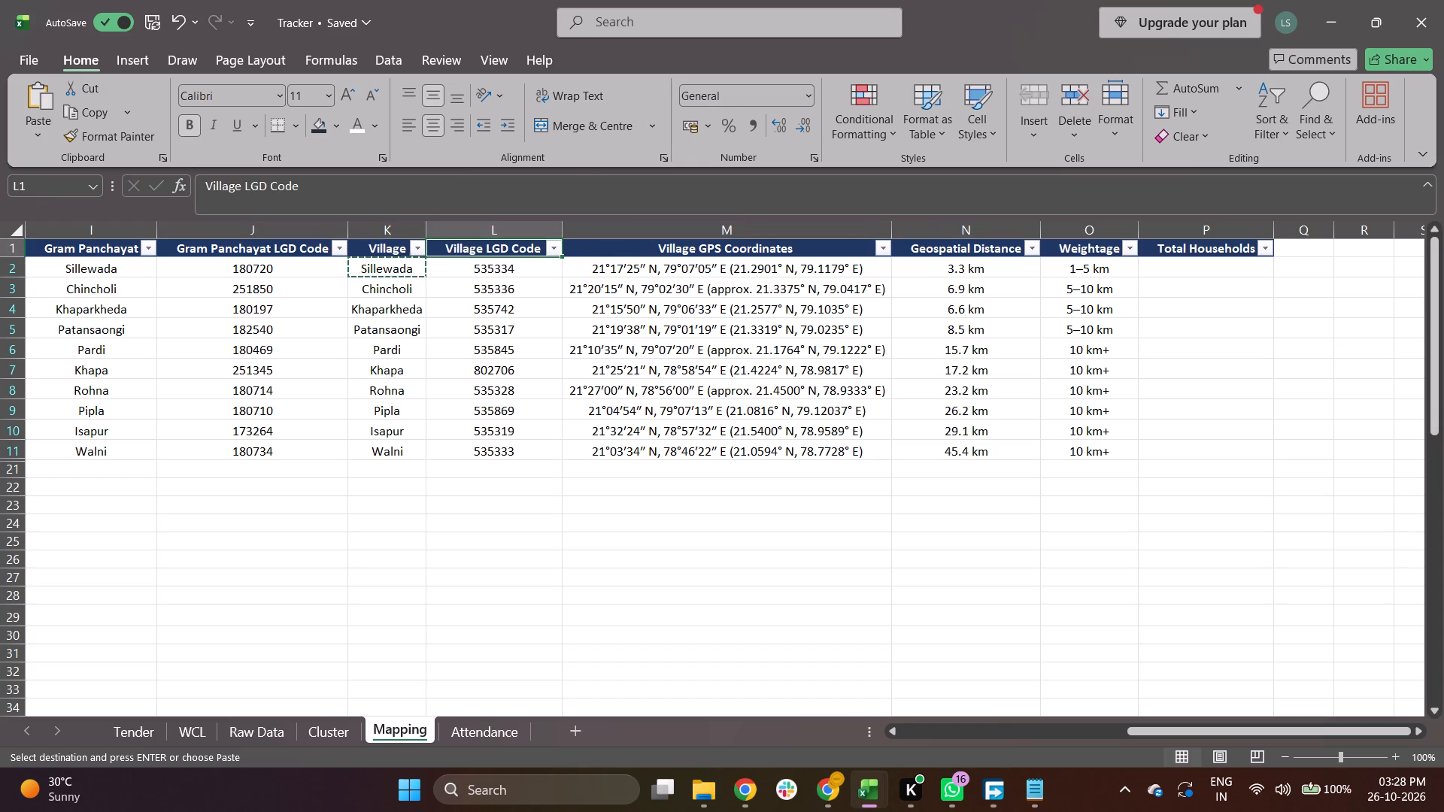
Extend the Mine column filter to show Silewara UG along with Pipla UG.
{"action": "left_click", "coordinate": [878, 250]}
{"action": "left_click", "coordinate": [878, 250]}
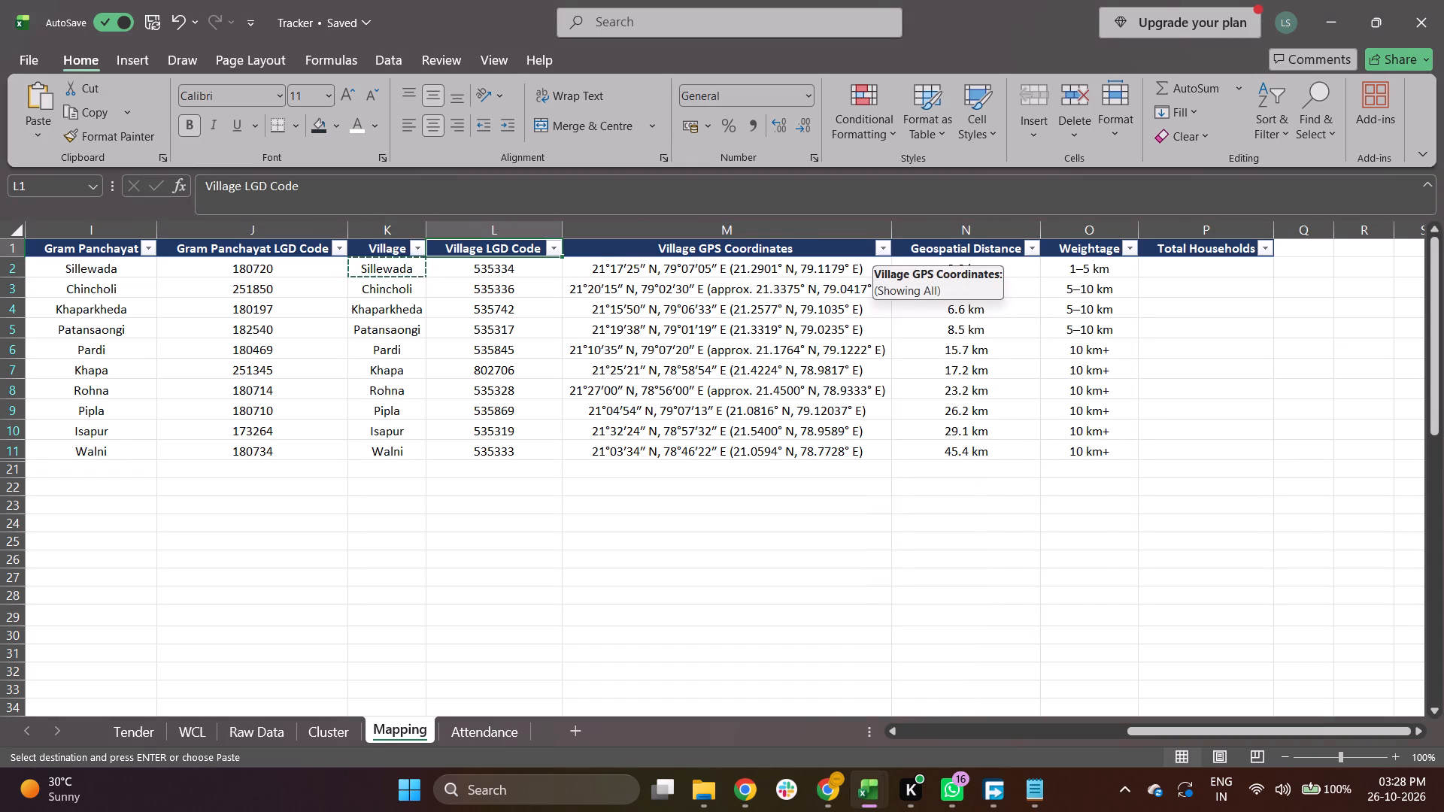
{"action": "scroll", "coordinate": [369, 531], "scroll_direction": "right", "scroll_amount": 6}
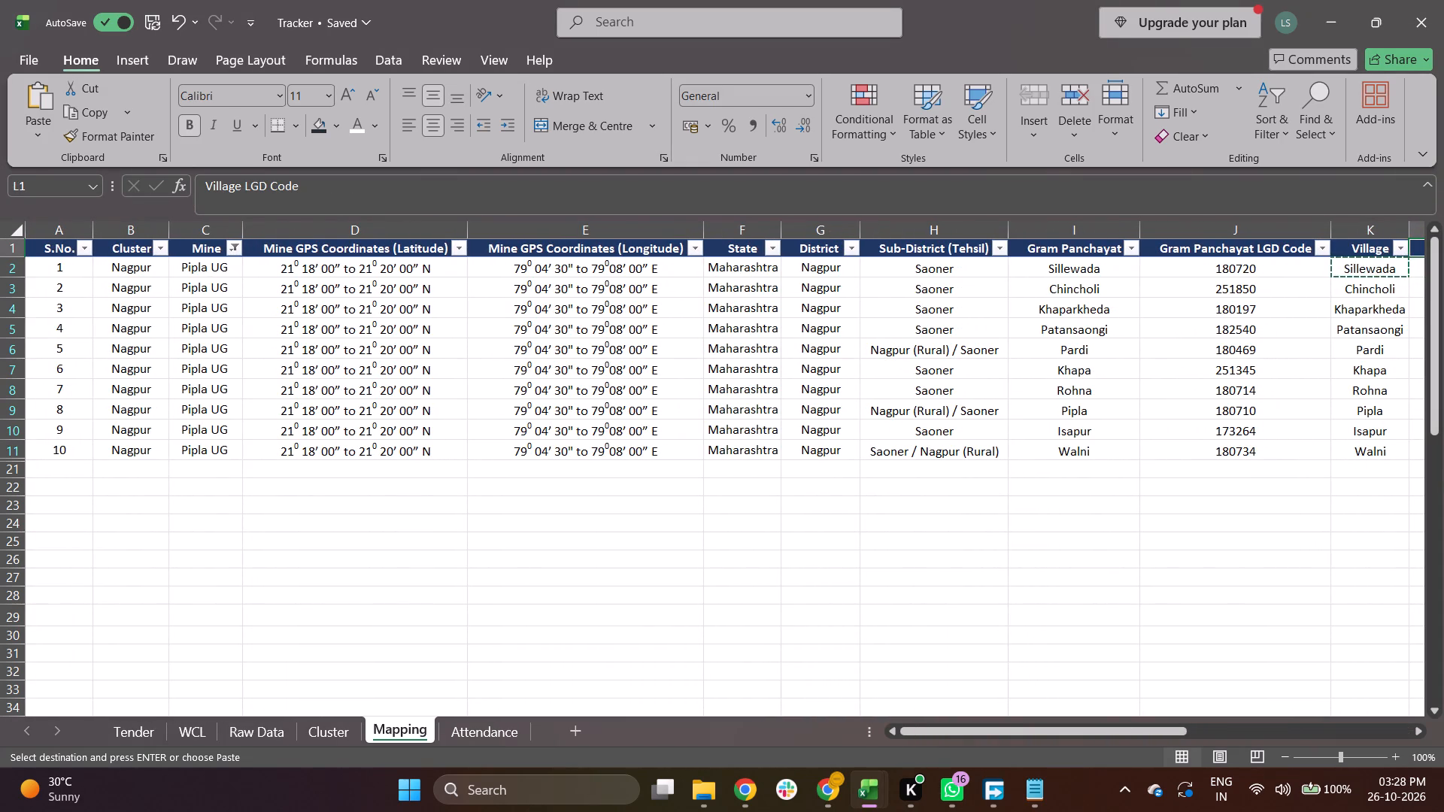
{"action": "left_click", "coordinate": [232, 251]}
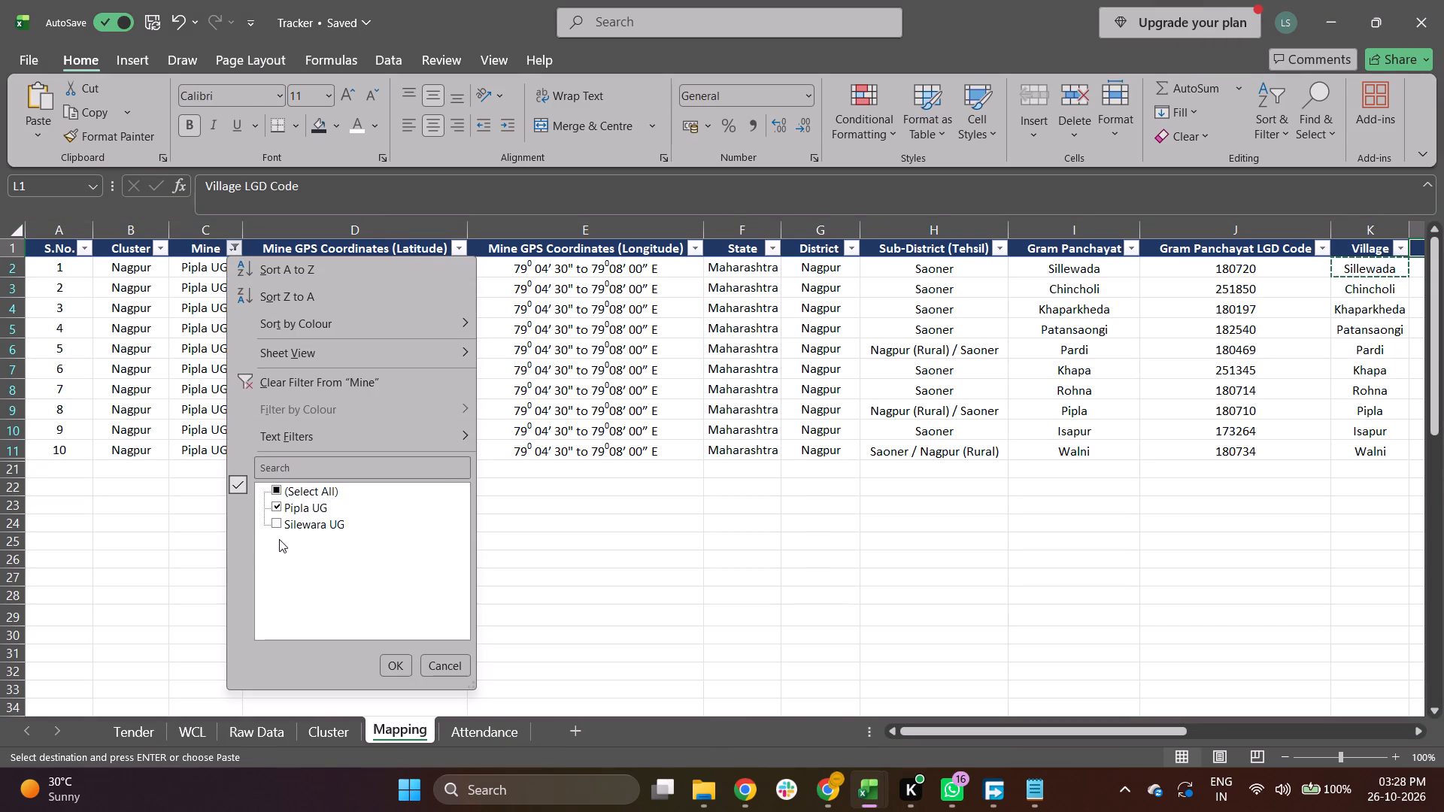
{"action": "left_click", "coordinate": [275, 522]}
{"action": "left_click", "coordinate": [394, 664]}
Rename the Village GPS Coordinates header in column M as "Village GPS Coordinates (Latitude)".
{"action": "scroll", "coordinate": [622, 548], "scroll_direction": "left", "scroll_amount": 1}
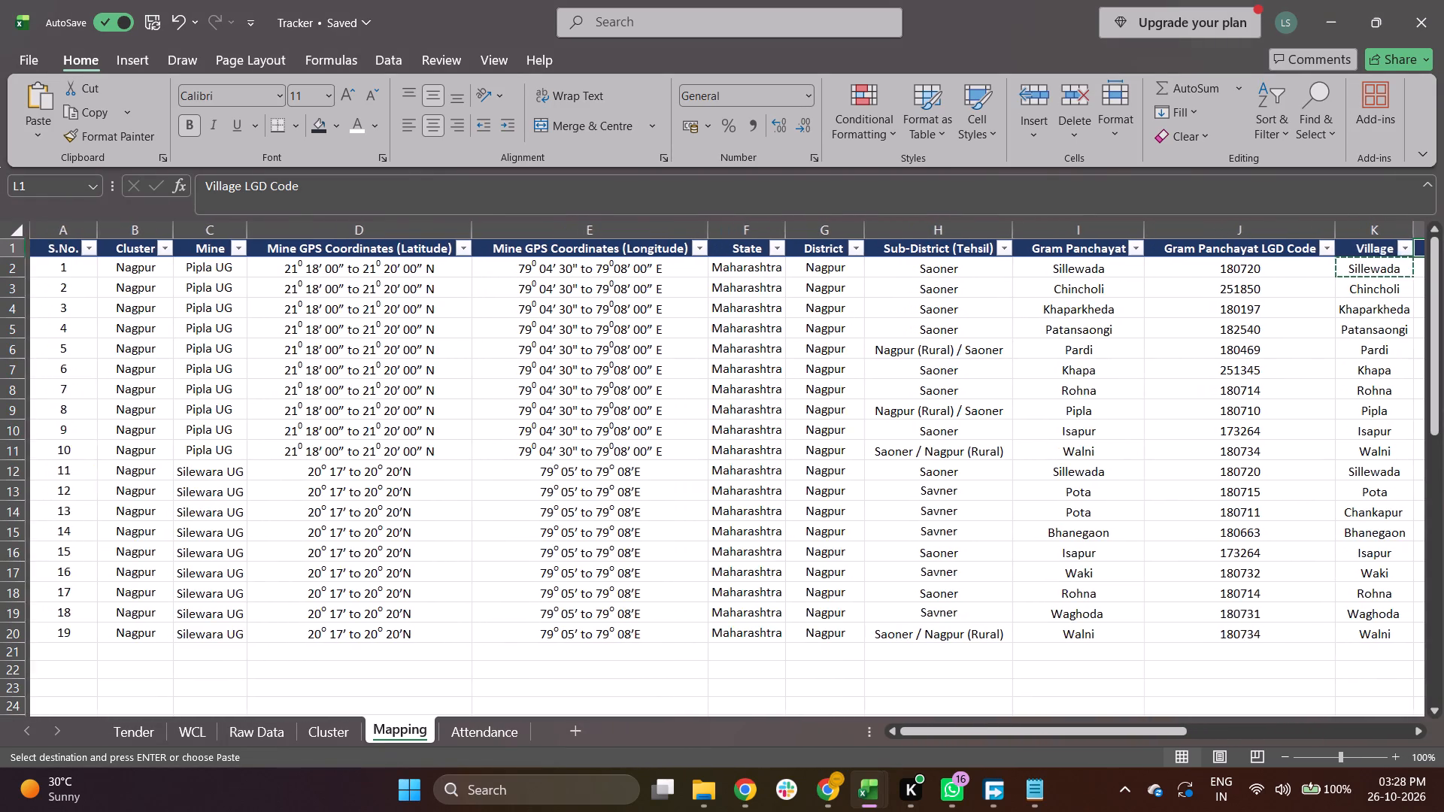
{"action": "scroll", "coordinate": [622, 548], "scroll_direction": "left", "scroll_amount": 6}
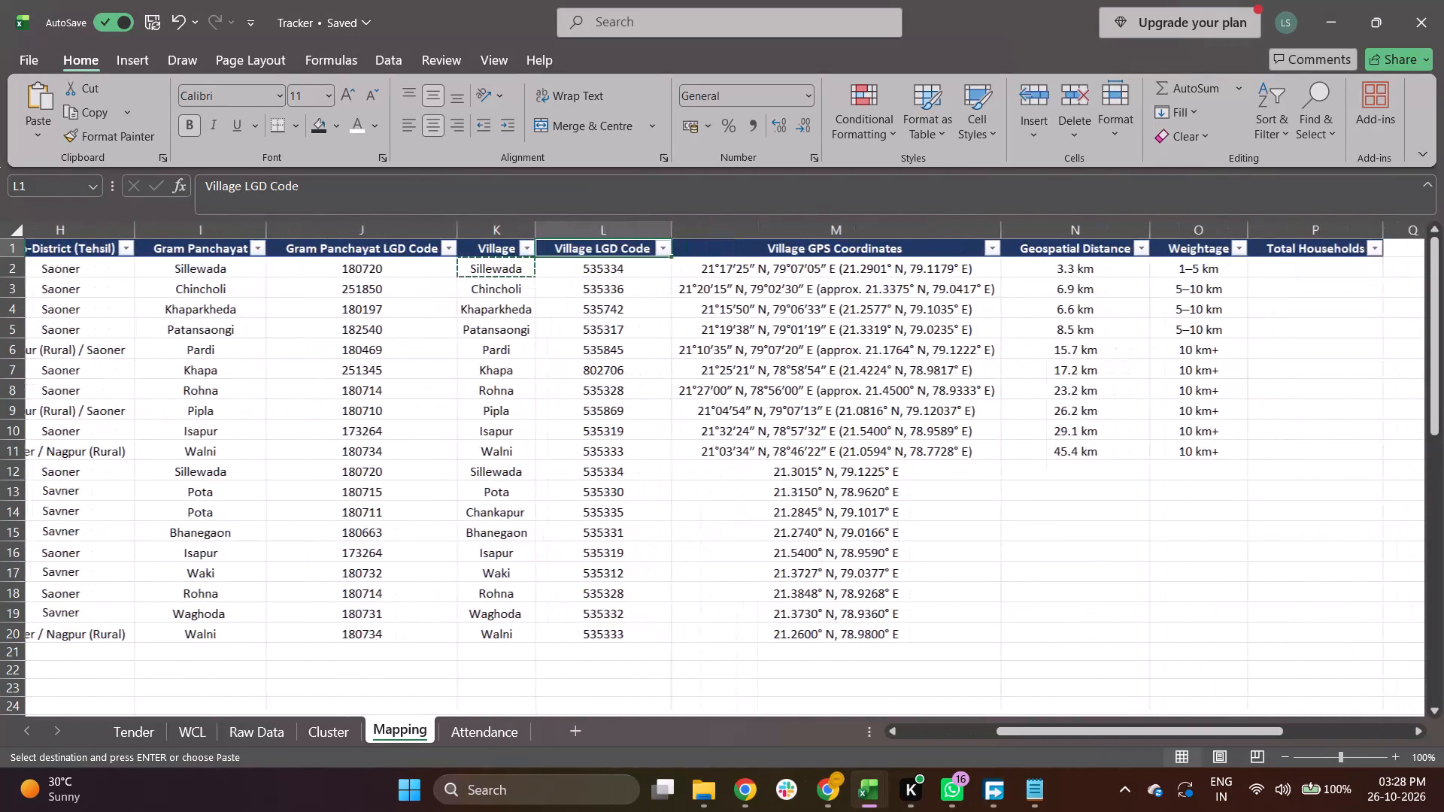
{"action": "scroll", "coordinate": [622, 548], "scroll_direction": "left", "scroll_amount": 1}
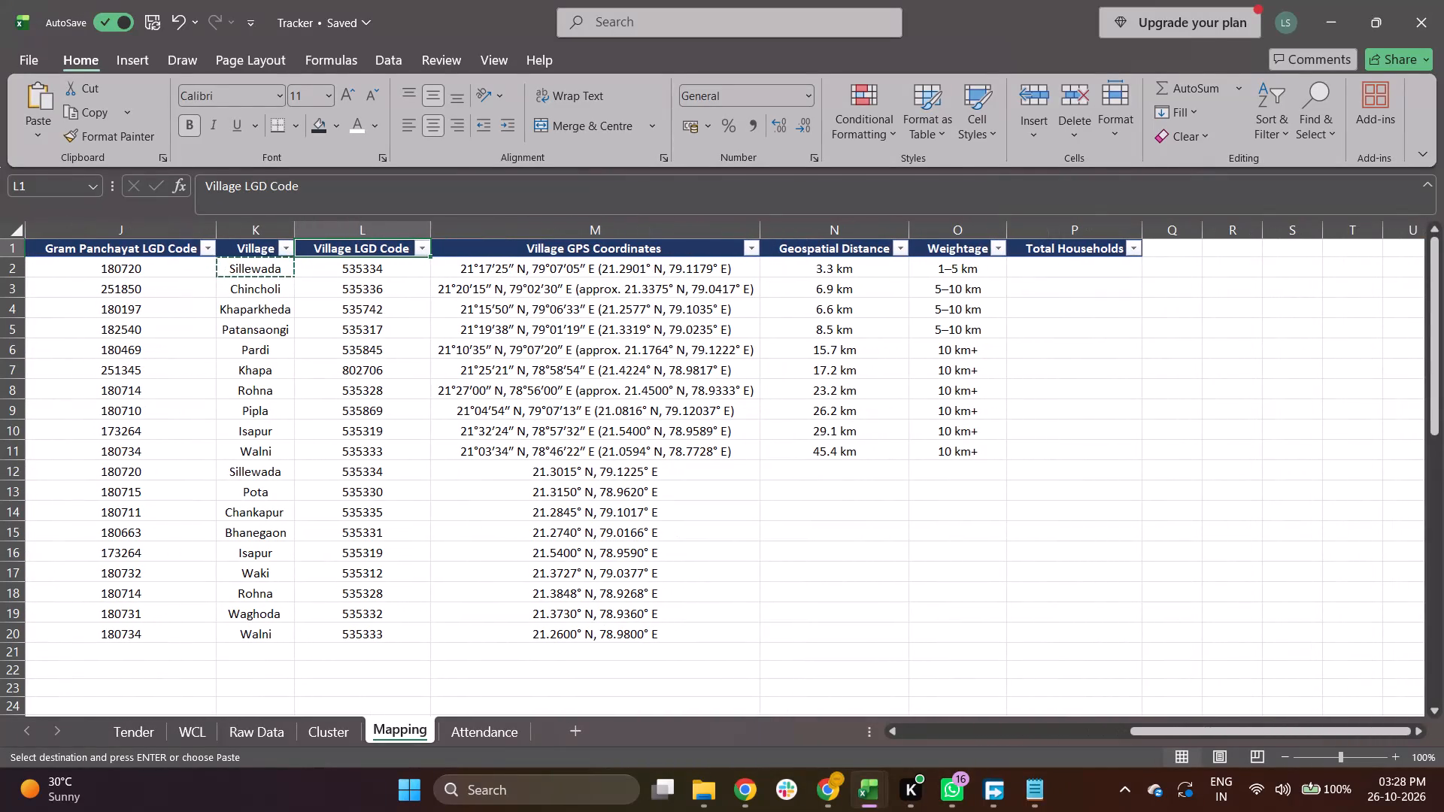
{"action": "scroll", "coordinate": [661, 268], "scroll_direction": "right", "scroll_amount": 6}
{"action": "scroll", "coordinate": [661, 268], "scroll_direction": "left", "scroll_amount": 1}
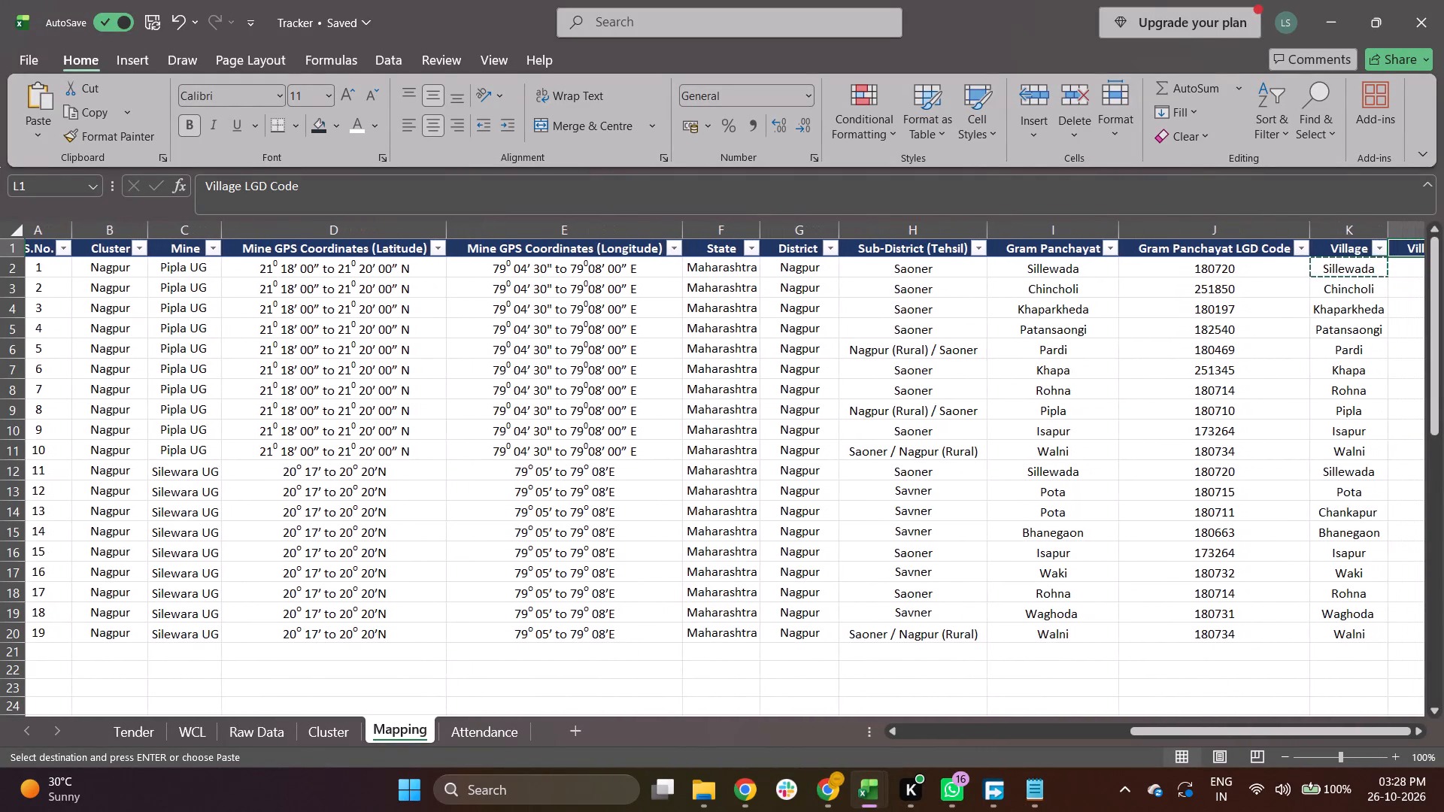
{"action": "scroll", "coordinate": [661, 268], "scroll_direction": "left", "scroll_amount": 3}
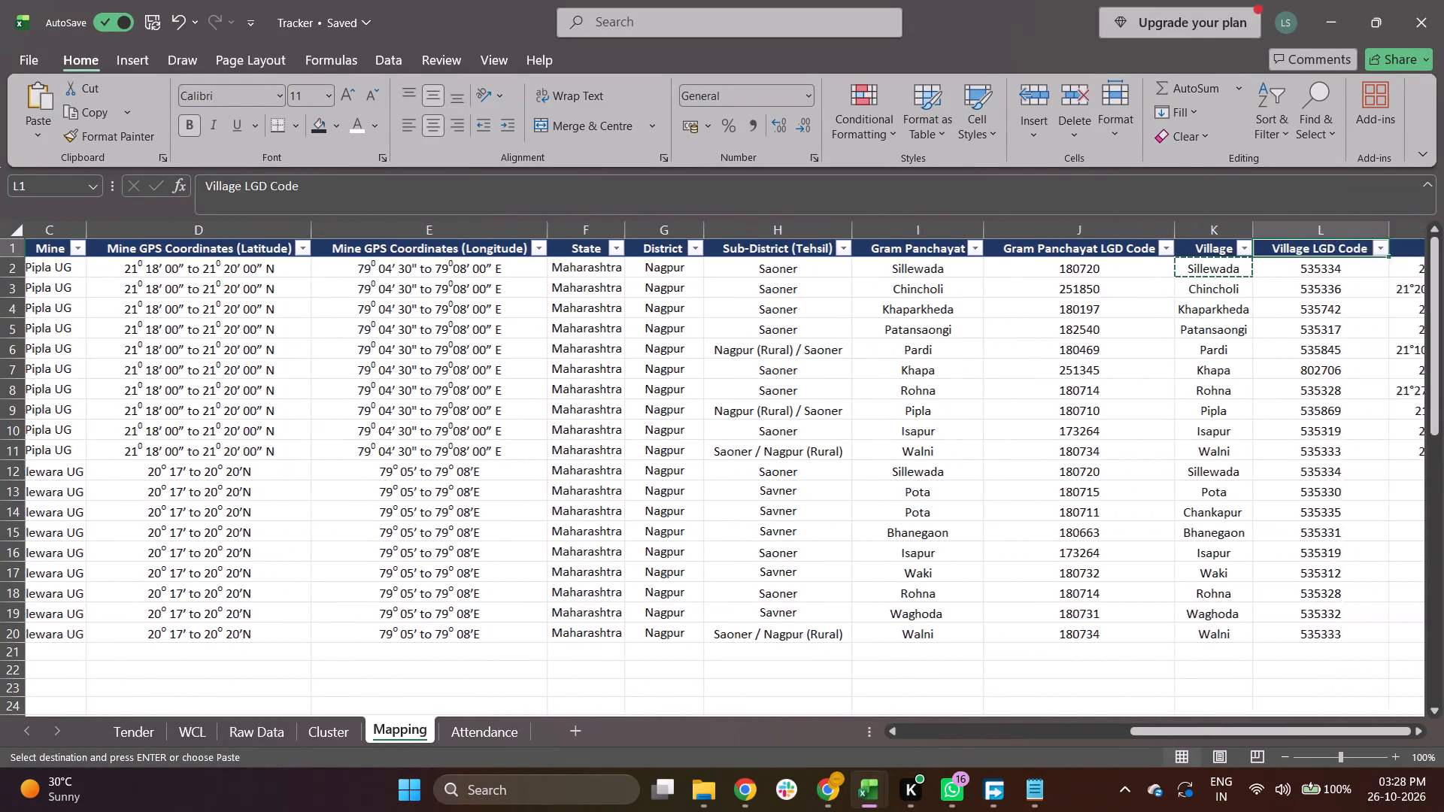
{"action": "scroll", "coordinate": [661, 268], "scroll_direction": "left", "scroll_amount": 2}
{"action": "left_click", "coordinate": [961, 281]}
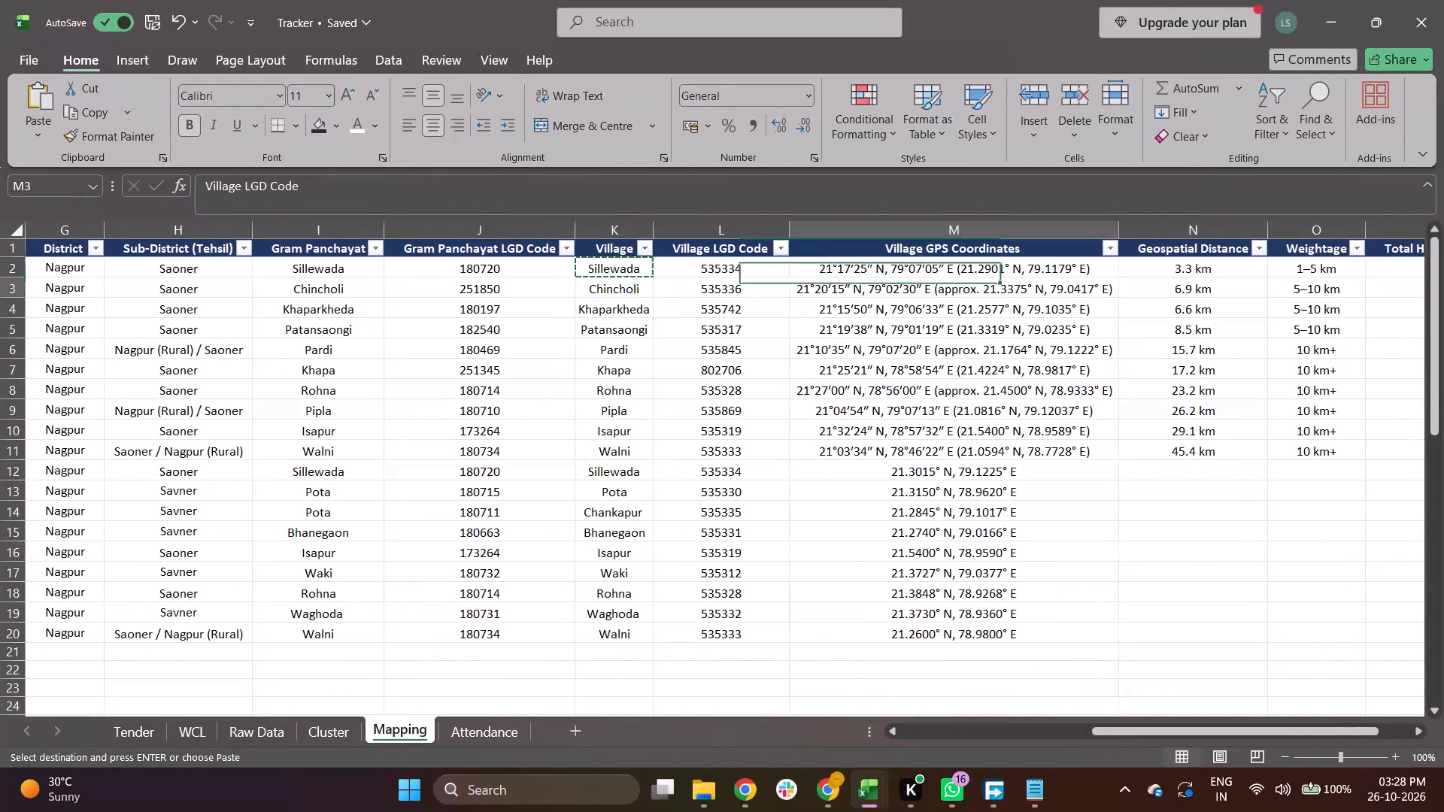
{"action": "left_click", "coordinate": [1006, 254]}
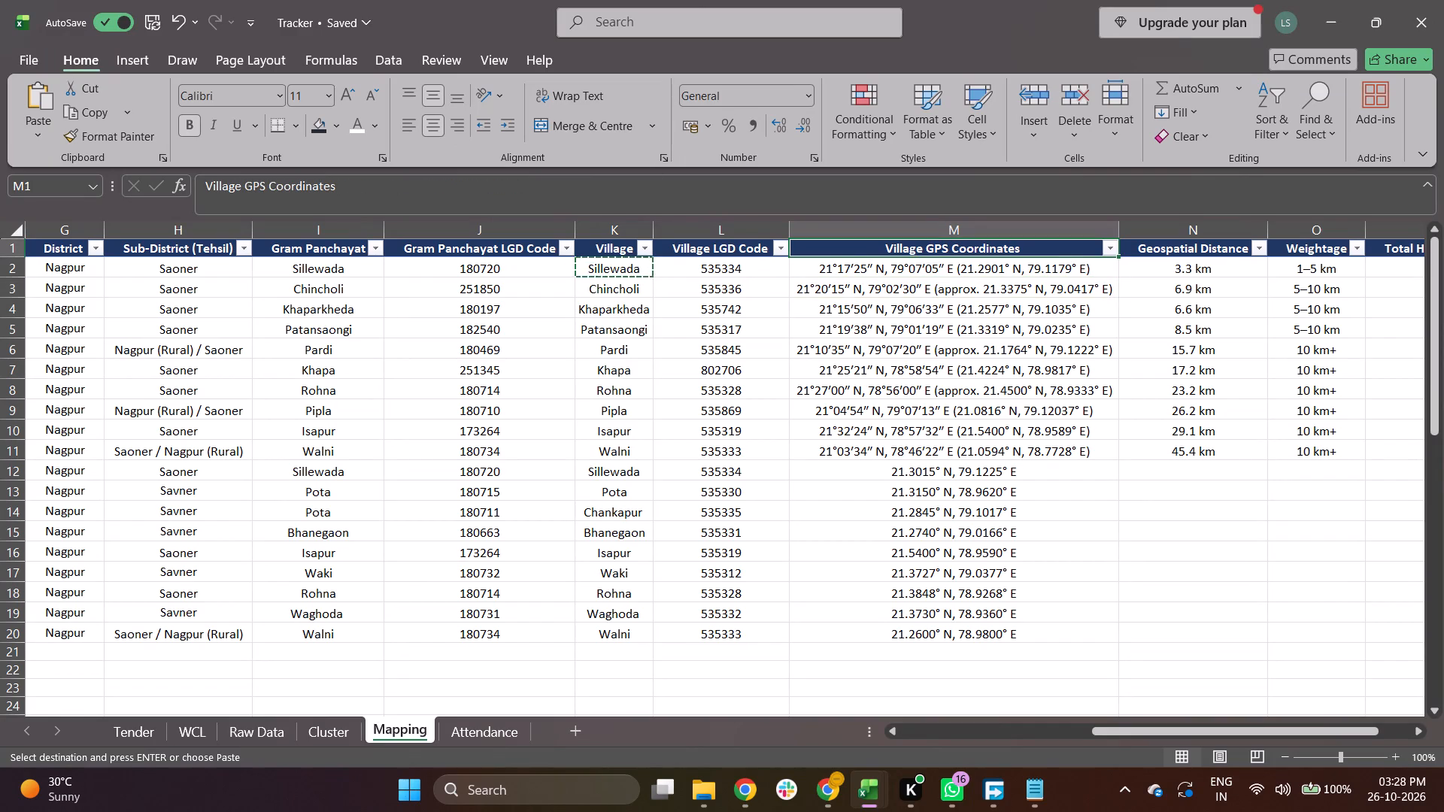
{"action": "left_click", "coordinate": [644, 189]}
{"action": "key", "text": "shift+parenleft"}
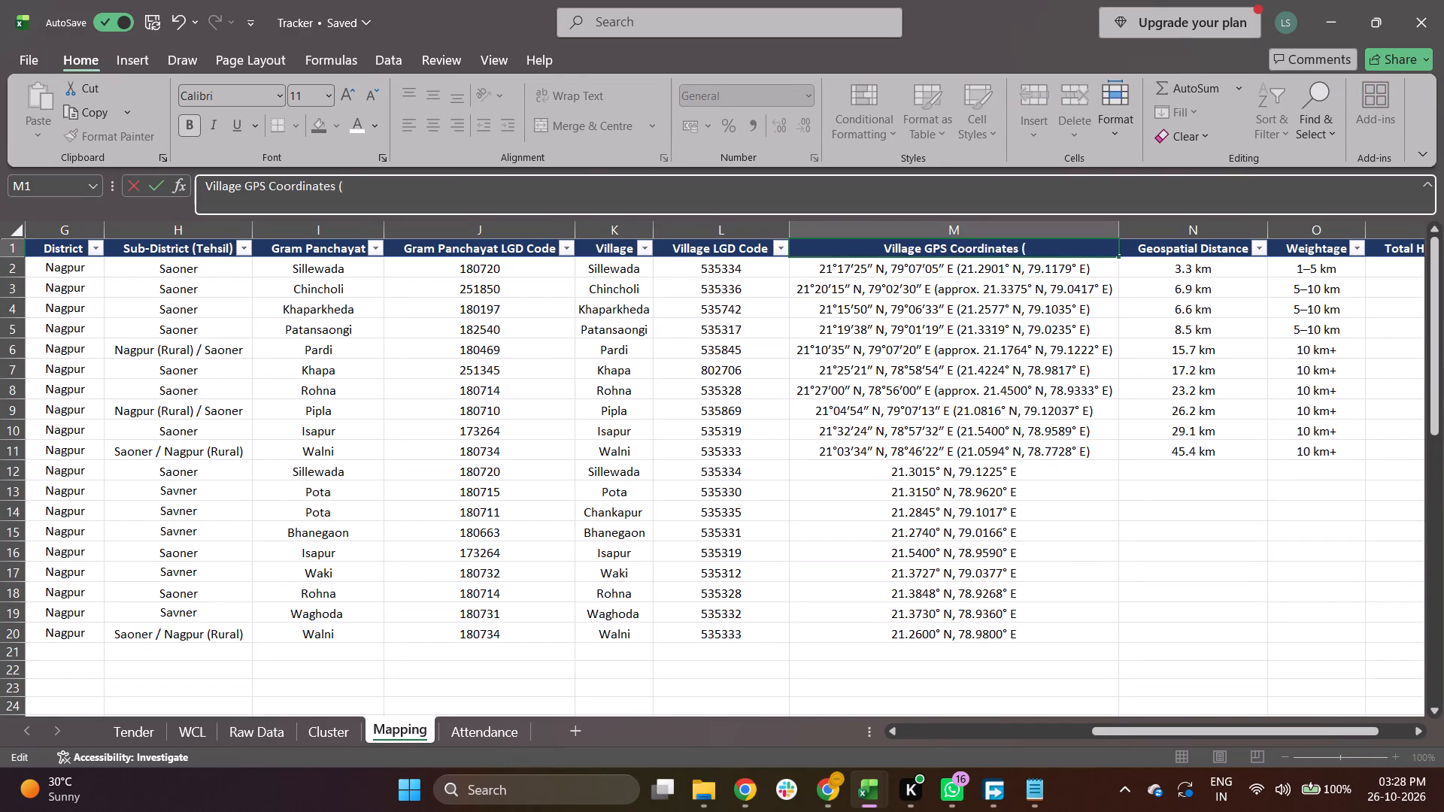
{"action": "type", "text": "Latitude"}
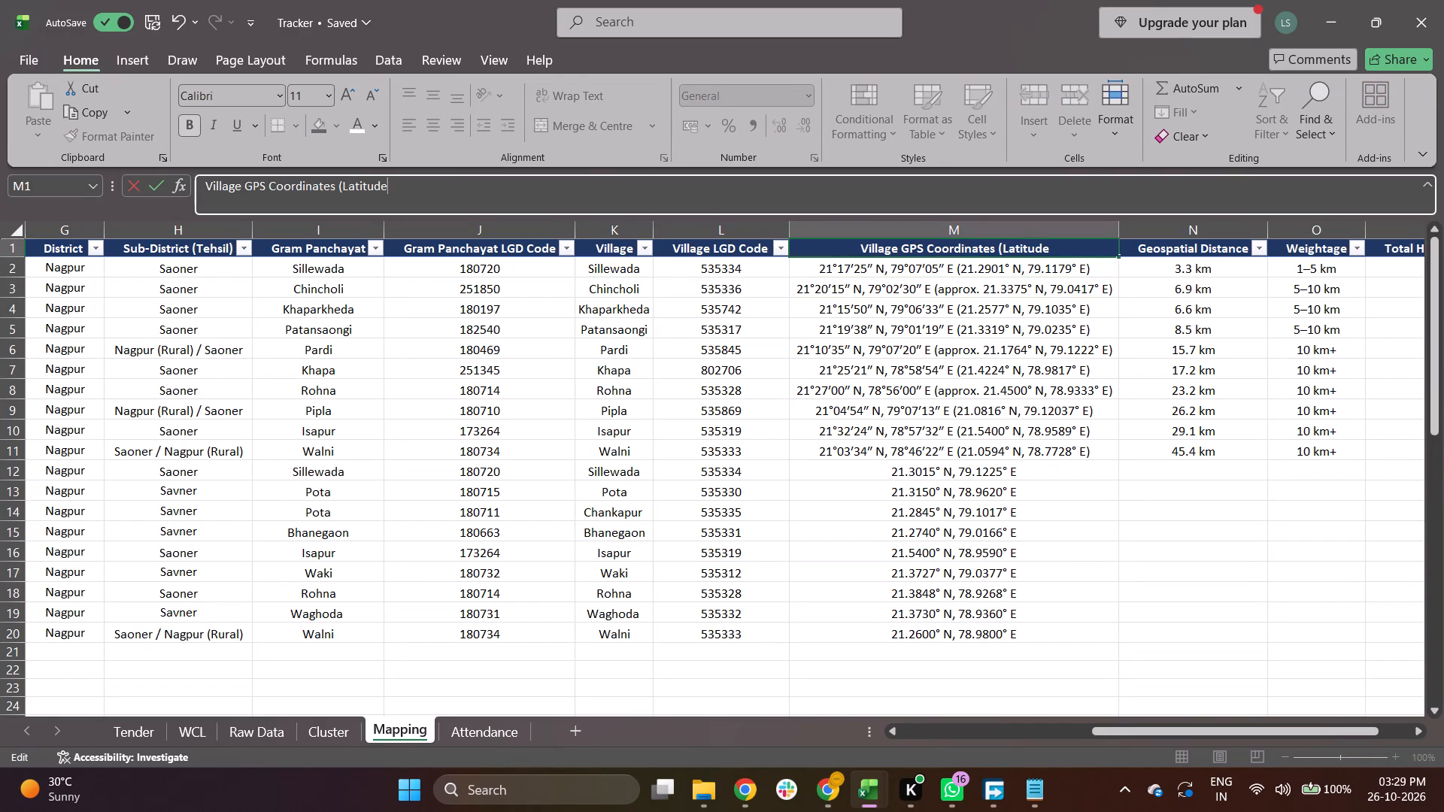
{"action": "key", "text": "shift+parenright"}
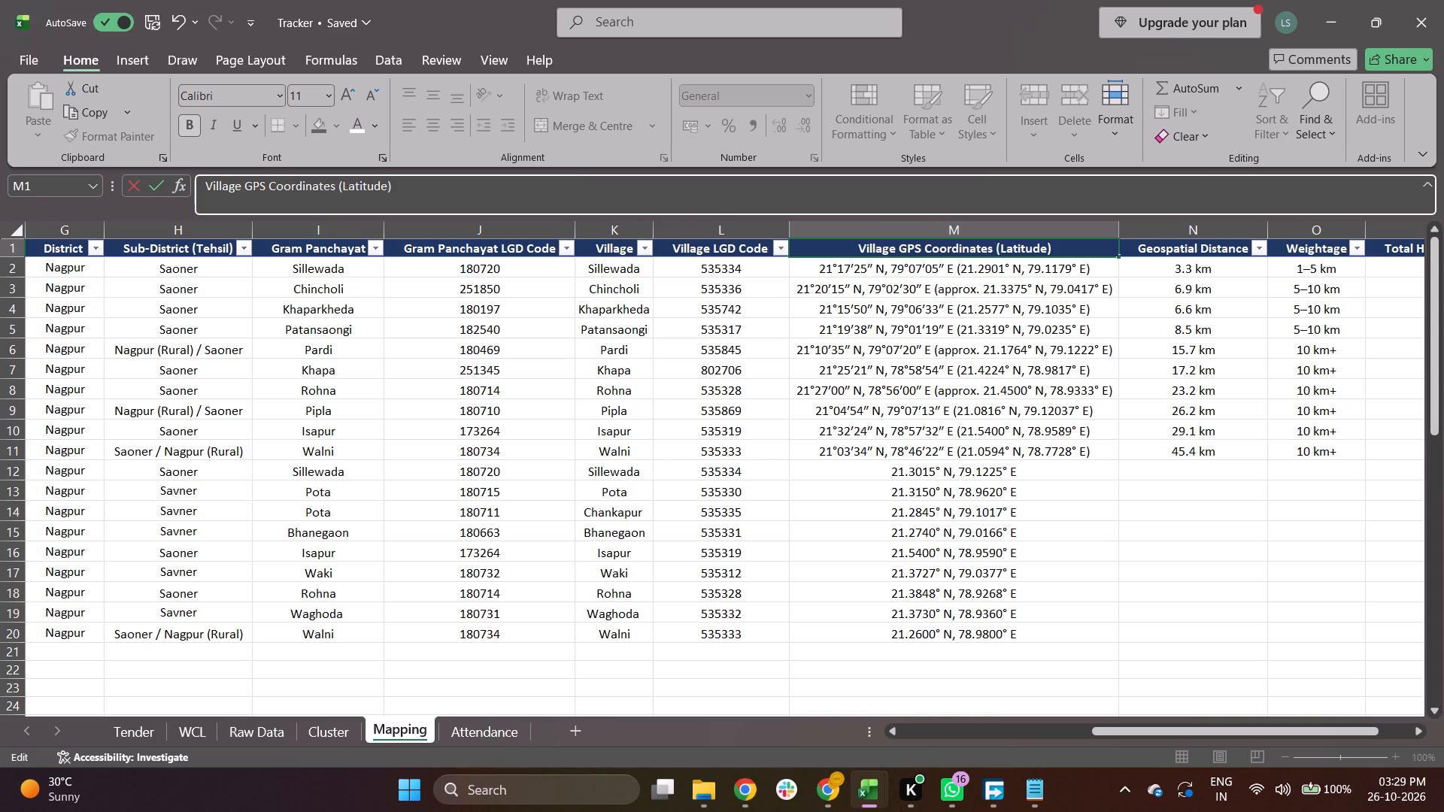
{"action": "key", "text": "Tab"}
Compare the renamed village coordinates header with the mine GPS latitude and longitude headers along row 1.
{"action": "key", "text": "Left"}
{"action": "key", "text": "Left"}
{"action": "key", "text": "Left"}
{"action": "key", "text": "Left"}
{"action": "key", "text": "Left"}
{"action": "key", "text": "Left"}
{"action": "key", "text": "Left"}
{"action": "key", "text": "Left"}
{"action": "key", "text": "Left"}
{"action": "key", "text": "Left"}
{"action": "key", "text": "Left"}
{"action": "key", "text": "Left"}
{"action": "key", "text": "Left"}
{"action": "key", "text": "Left"}
{"action": "key", "text": "Left"}
{"action": "key", "text": "Left"}
{"action": "key", "text": "Left"}
{"action": "key", "text": "Left"}
{"action": "key", "text": "Left"}
{"action": "key", "text": "Left"}
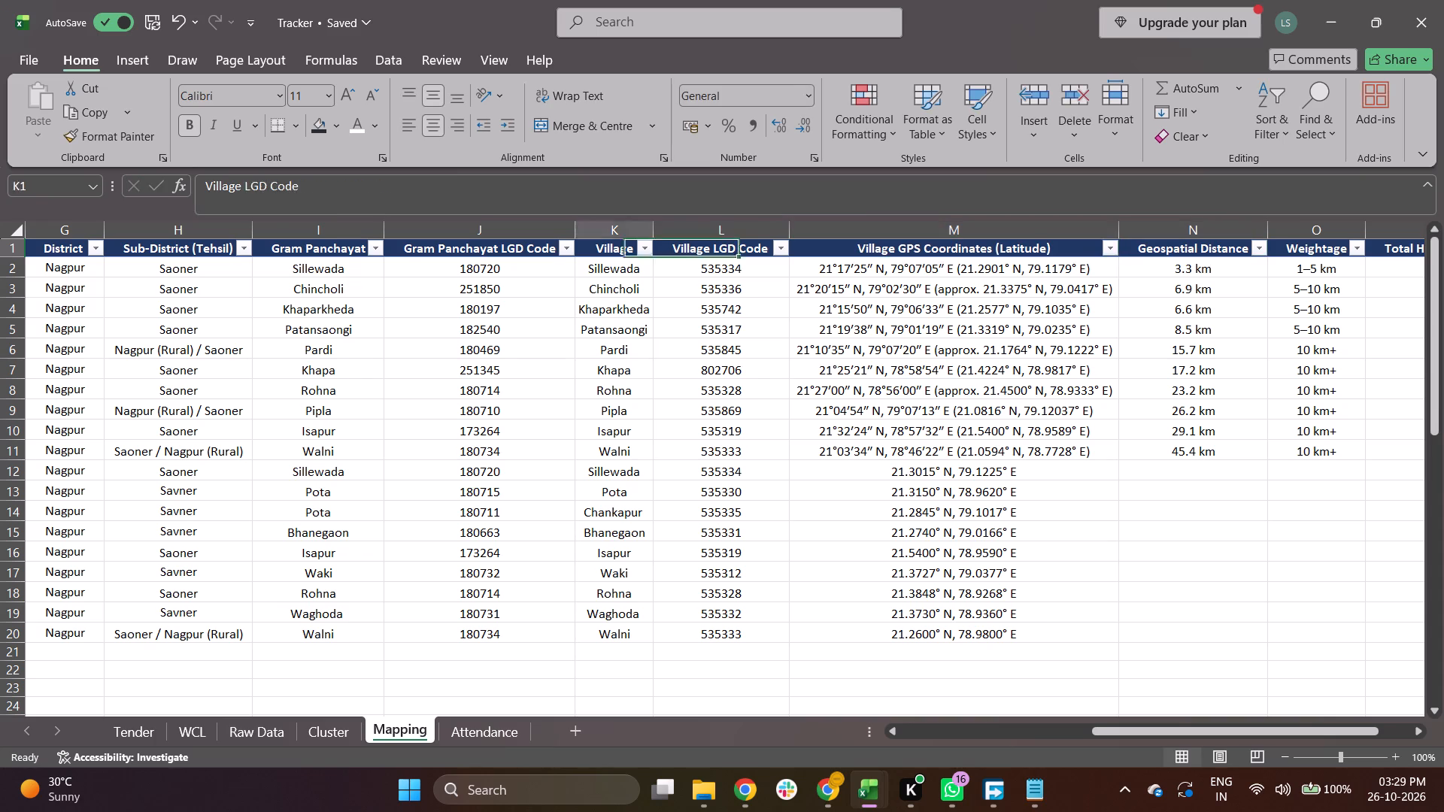
{"action": "key", "text": "Right"}
{"action": "key", "text": "Right"}
{"action": "key", "text": "Right"}
{"action": "key", "text": "Right"}
{"action": "key", "text": "Right"}
{"action": "key", "text": "Right"}
{"action": "key", "text": "Right"}
{"action": "key", "text": "Right"}
{"action": "key", "text": "Right"}
{"action": "key", "text": "Right"}
{"action": "key", "text": "Right"}
{"action": "key", "text": "Right"}
{"action": "key", "text": "Right"}
{"action": "key", "text": "Right"}
{"action": "key", "text": "Right"}
{"action": "key", "text": "Right"}
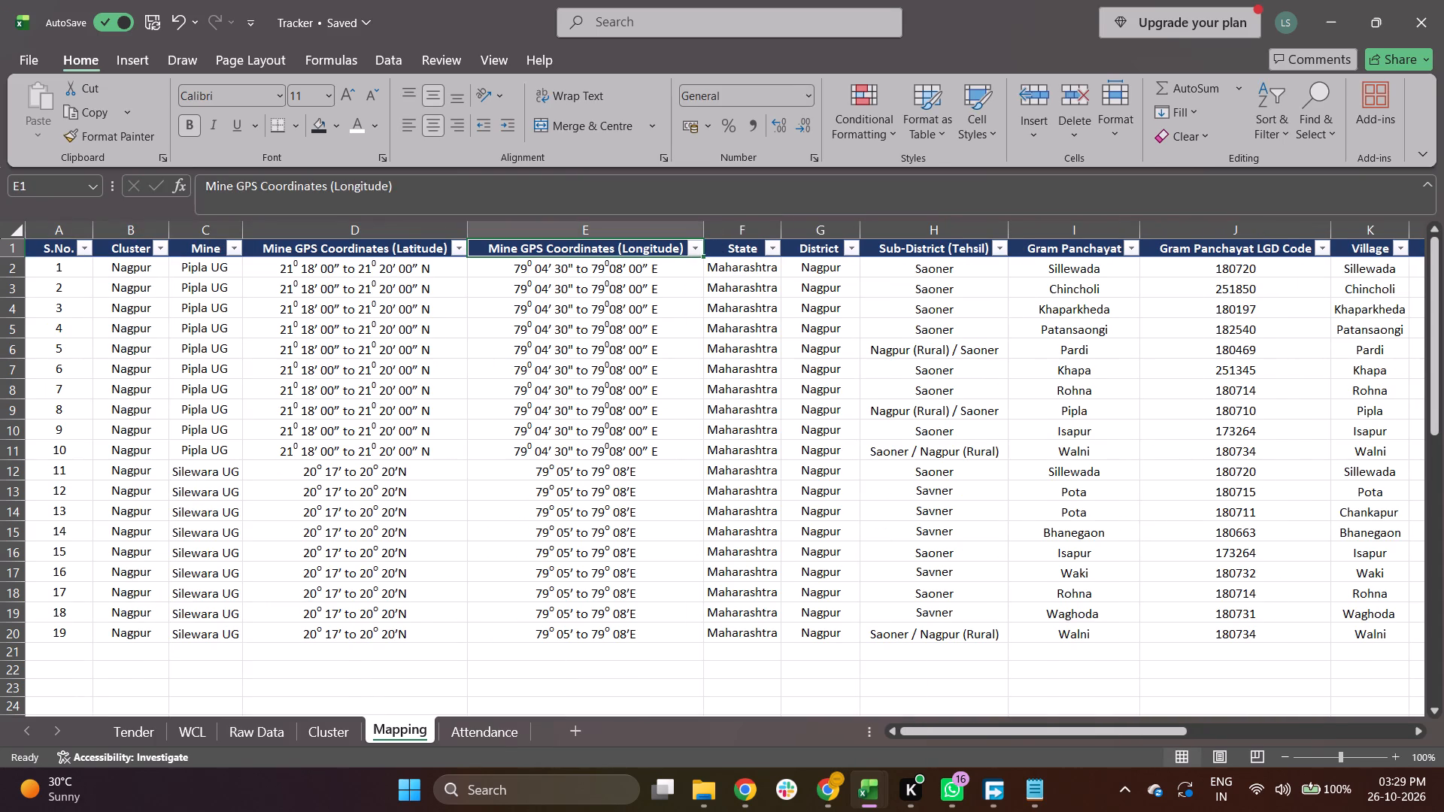
{"action": "key", "text": "Left"}
{"action": "key", "text": "Left"}
{"action": "key", "text": "Left"}
{"action": "key", "text": "Left"}
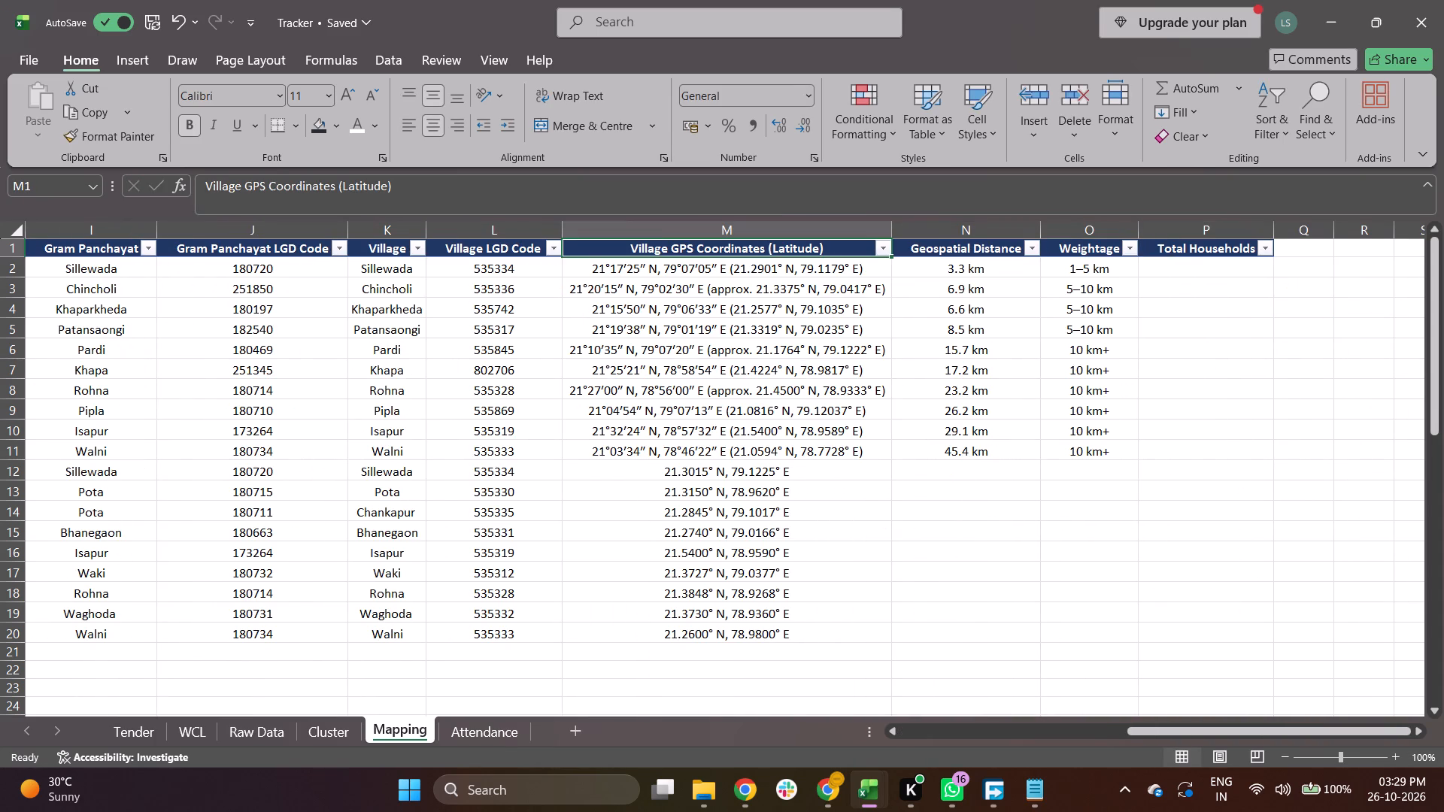
Move the Geospatial Distance, Weightage and Total Households block, rows 1 to 11, to columns O to Q, leaving column N empty.
{"action": "key", "text": "Right"}
{"action": "key", "text": "Right"}
{"action": "key", "text": "Left"}
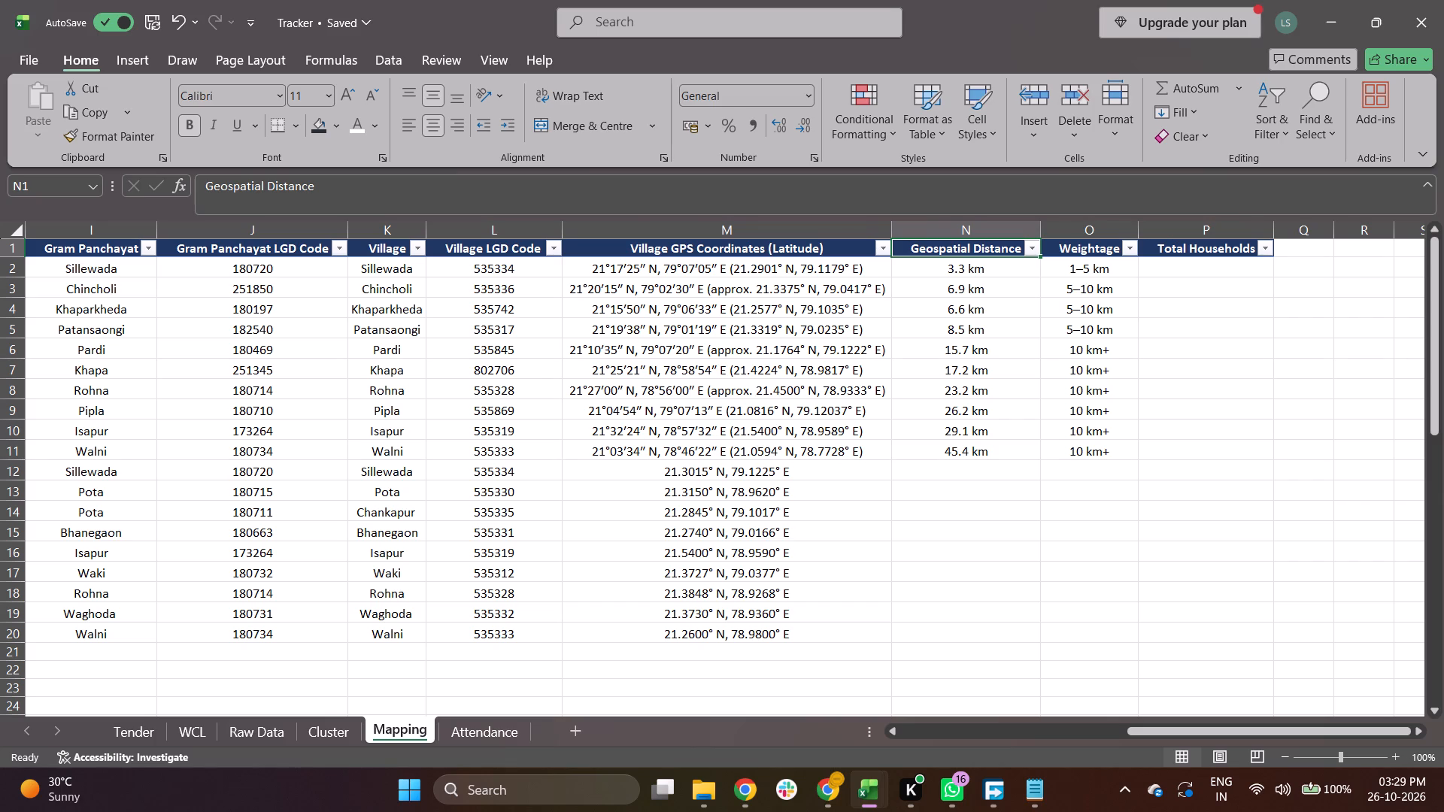
{"action": "key", "text": "shift+Right"}
{"action": "key", "text": "shift+Right"}
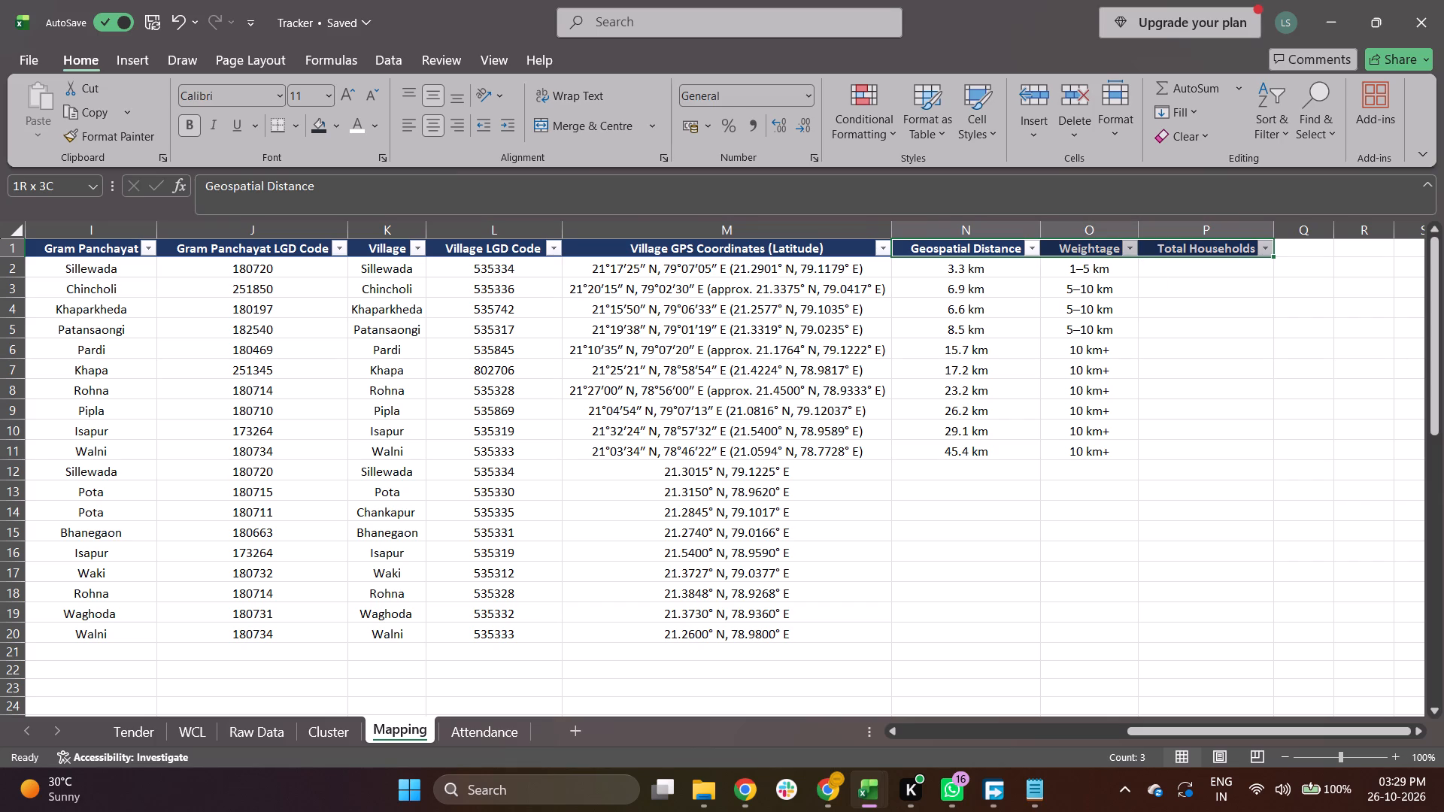
{"action": "key", "text": "ctrl+shift+Down"}
{"action": "key", "text": "ctrl+x"}
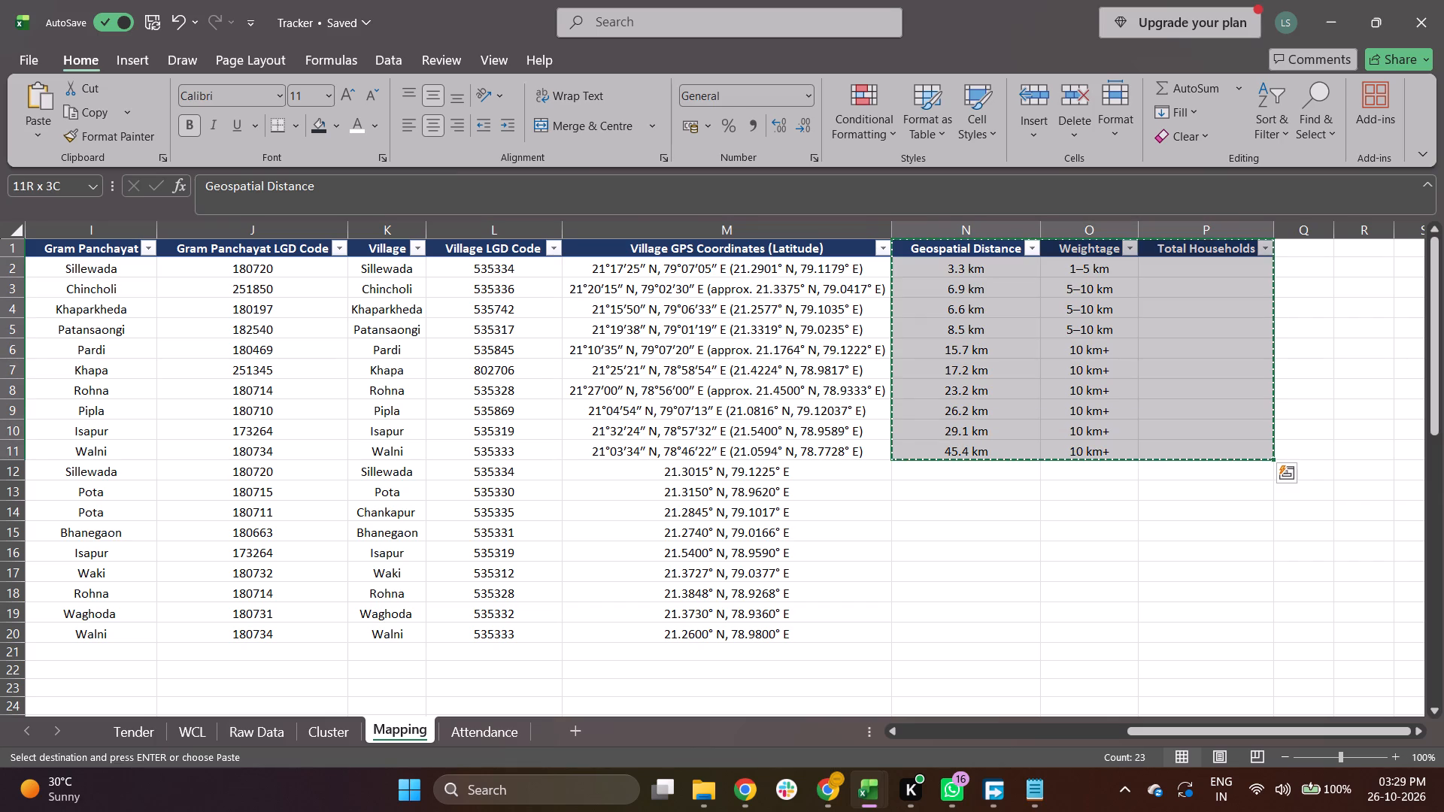
{"action": "key", "text": "Right"}
{"action": "key", "text": "ctrl+v"}
{"action": "key", "text": "Left"}
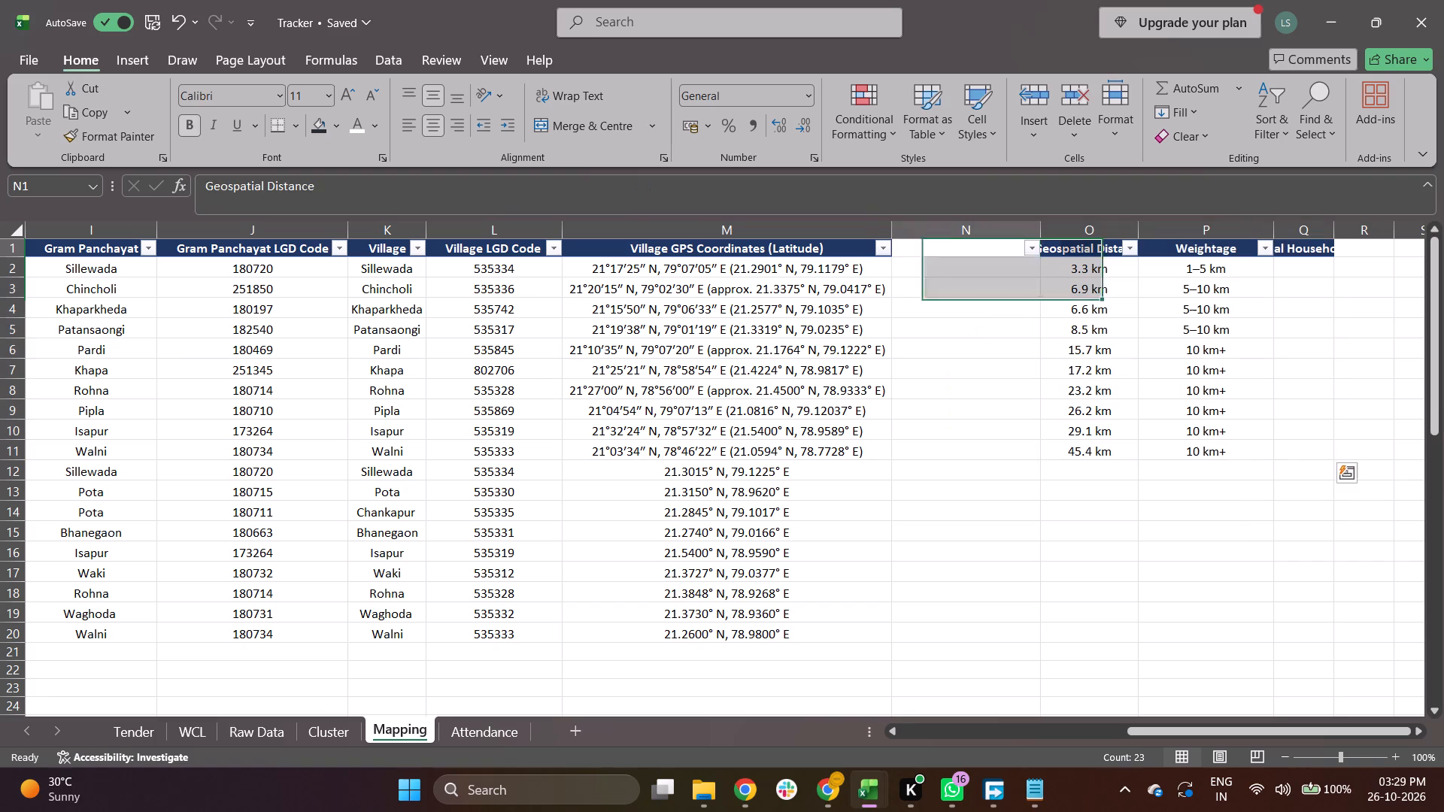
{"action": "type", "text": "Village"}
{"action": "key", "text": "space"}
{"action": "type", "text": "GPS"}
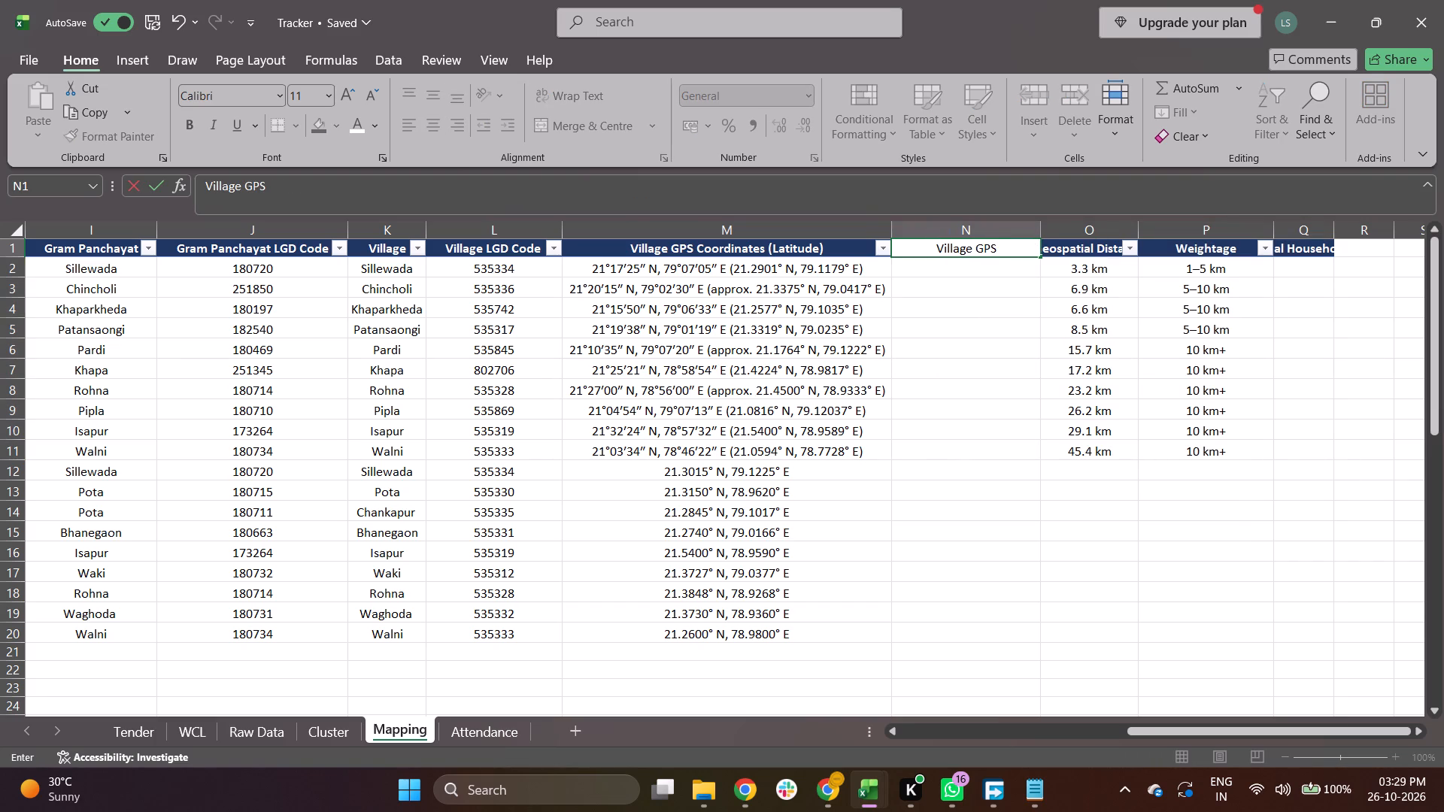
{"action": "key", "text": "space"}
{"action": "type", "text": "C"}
Copy the village latitude header into N1 and change it to "Village GPS Coordinates (Longitude)".
{"action": "key", "text": "Left"}
{"action": "key", "text": "ctrl+c"}
{"action": "key", "text": "Right"}
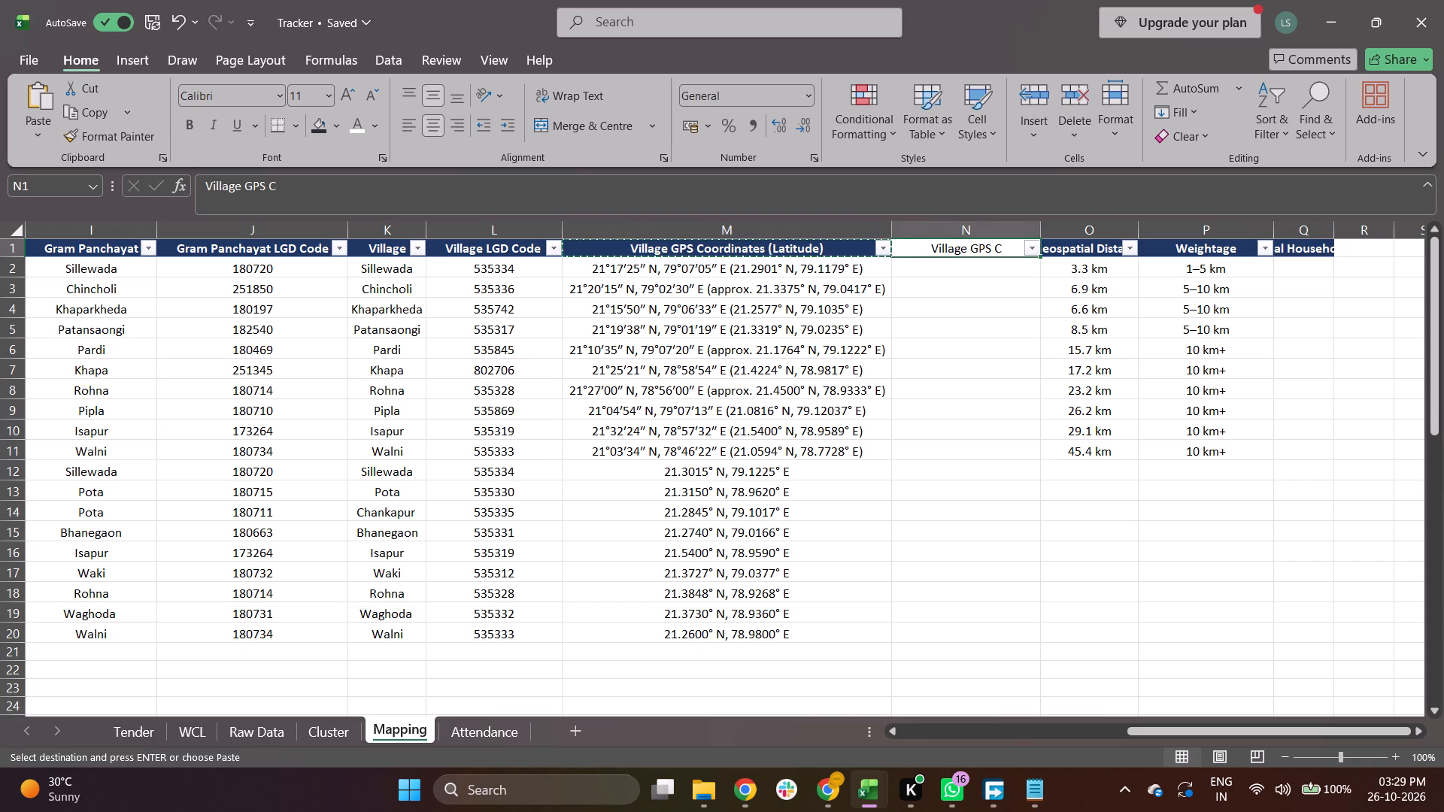
{"action": "key", "text": "ctrl+v"}
{"action": "left_click", "coordinate": [363, 189]}
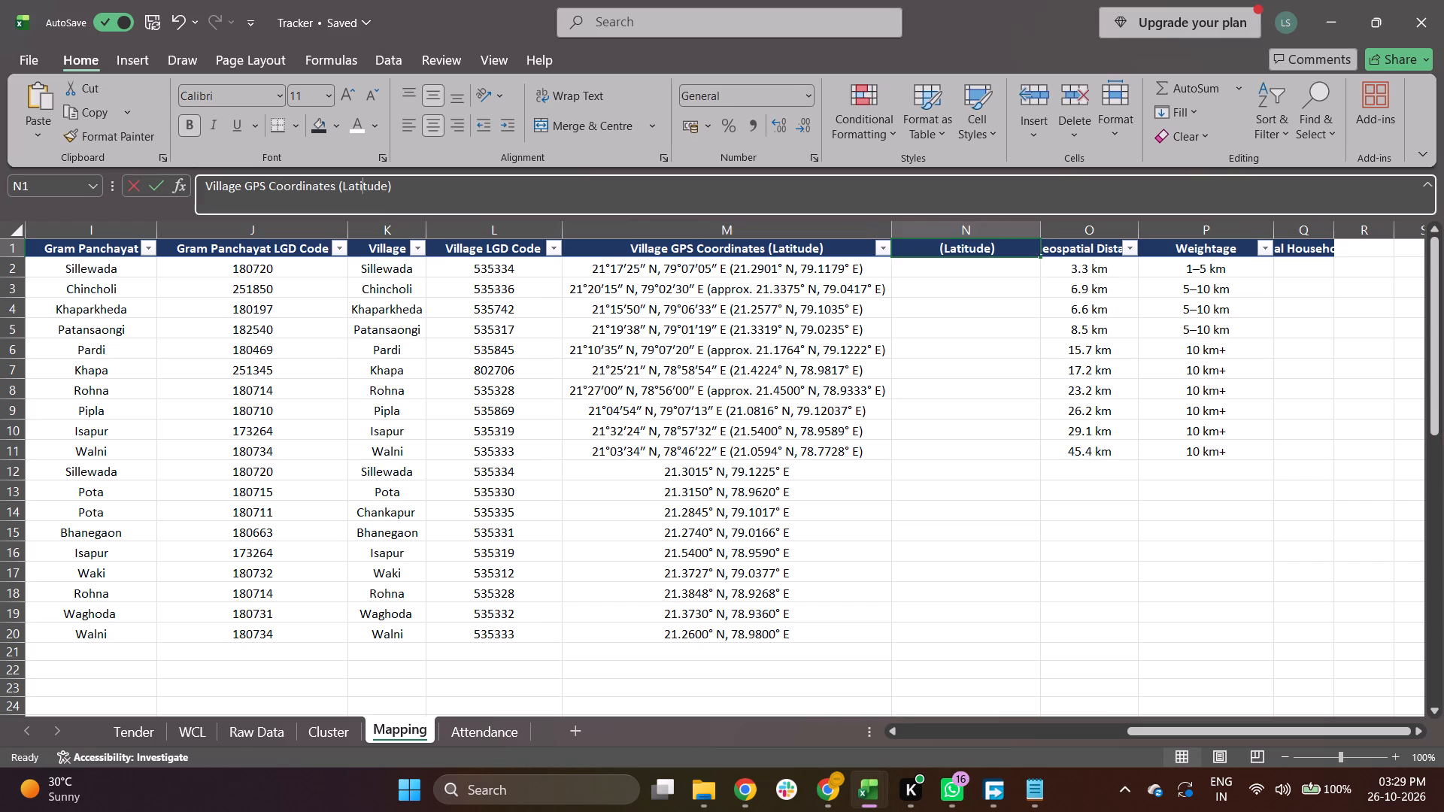
{"action": "key", "text": "Left"}
{"action": "key", "text": "BackSpace"}
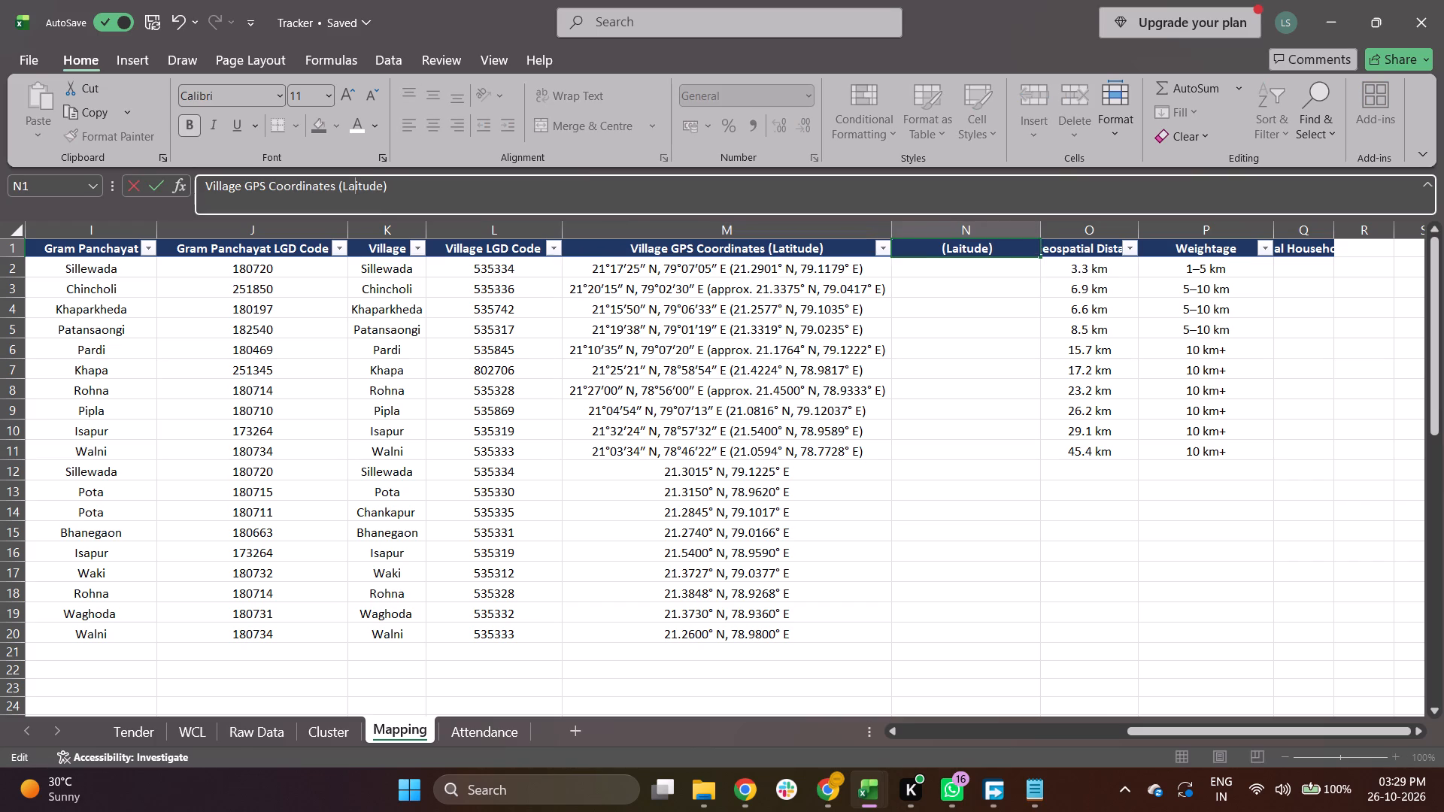
{"action": "key", "text": "BackSpace"}
{"action": "type", "text": "ong"}
{"action": "key", "text": "i"}
{"action": "key", "text": "BackSpace"}
{"action": "key", "text": "Tab"}
AutoFit the column widths of the whole Mapping table.
{"action": "key", "text": "Left"}
{"action": "key", "text": "ctrl+a"}
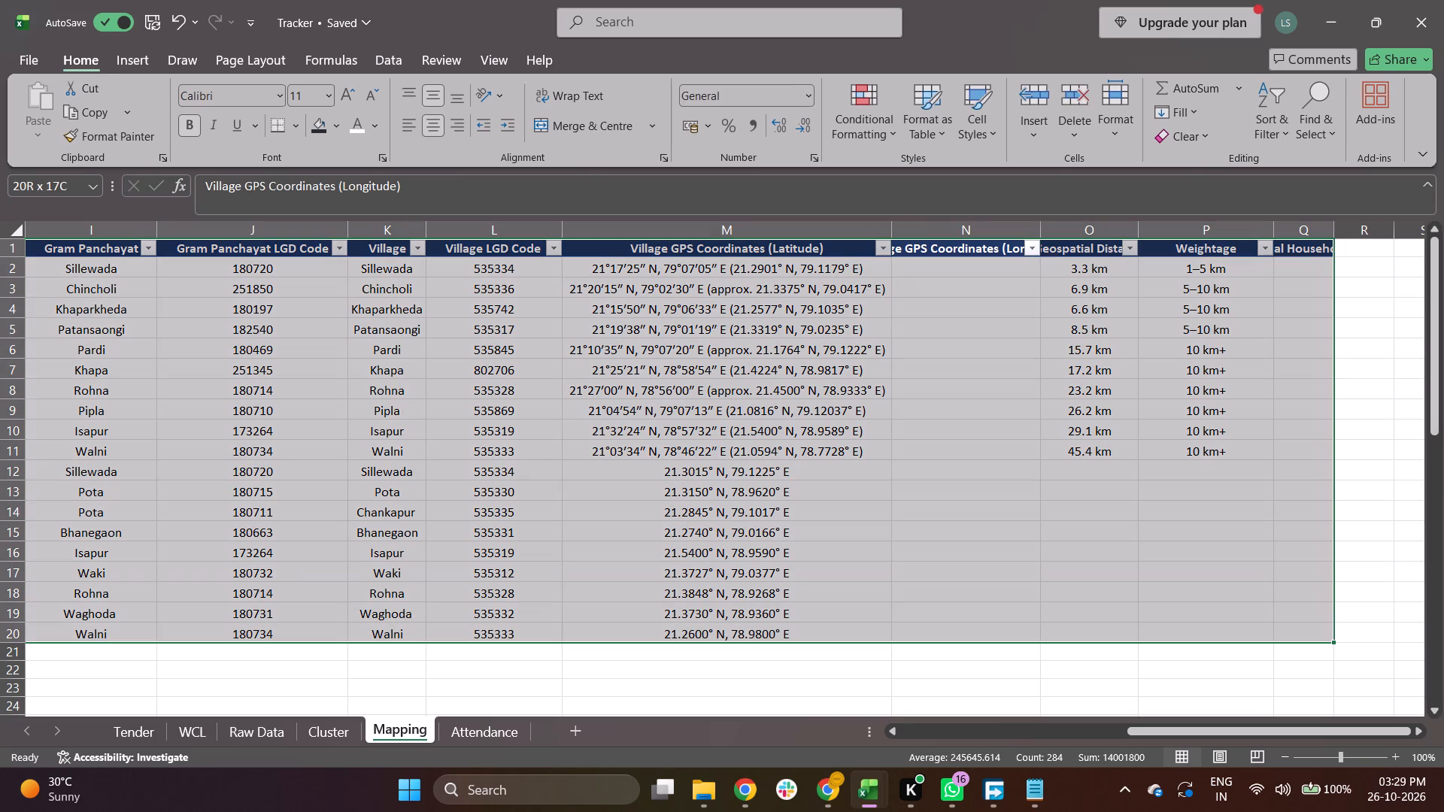
{"action": "type", "text": "hoi"}
{"action": "key", "text": "Right"}
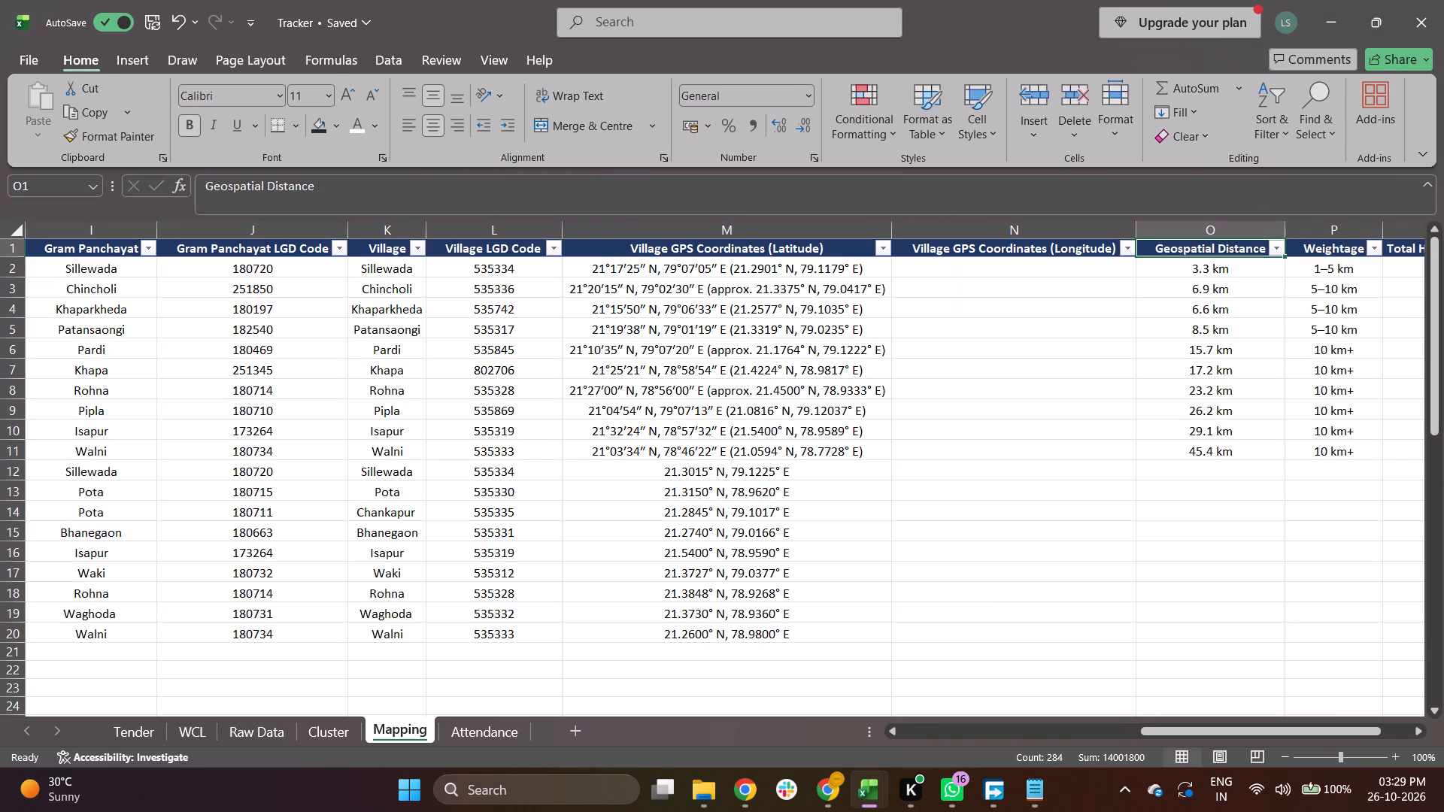
Review the resized Mapping table from S.No. to Total Households, including the Silewara UG rows and the empty longitude column.
{"action": "key", "text": "Down"}
{"action": "key", "text": "Right"}
{"action": "key", "text": "Right"}
{"action": "key", "text": "Right"}
{"action": "key", "text": "Left"}
{"action": "key", "text": "Left"}
{"action": "key", "text": "Left"}
{"action": "key", "text": "Left"}
{"action": "key", "text": "Left"}
{"action": "key", "text": "Left"}
{"action": "key", "text": "Left"}
{"action": "key", "text": "Left"}
{"action": "key", "text": "Left"}
{"action": "key", "text": "Left"}
{"action": "key", "text": "Left"}
{"action": "key", "text": "Left"}
{"action": "key", "text": "Left"}
{"action": "key", "text": "Left"}
{"action": "key", "text": "Left"}
{"action": "key", "text": "Left"}
{"action": "key", "text": "Left"}
{"action": "key", "text": "Left"}
{"action": "key", "text": "Left"}
{"action": "key", "text": "Left"}
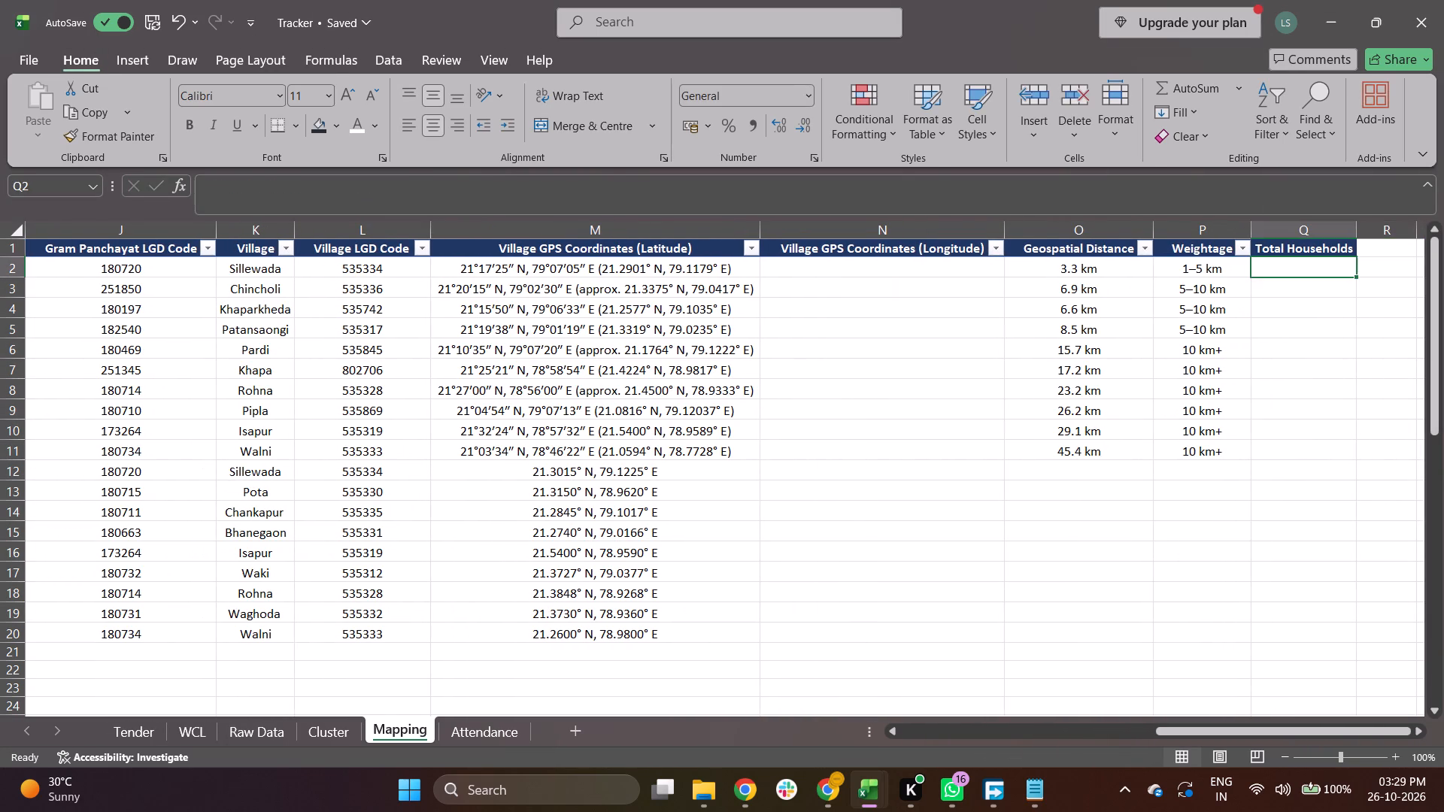
{"action": "key", "text": "Down"}
{"action": "key", "text": "Down"}
{"action": "key", "text": "Down"}
{"action": "key", "text": "Down"}
{"action": "key", "text": "Down"}
{"action": "key", "text": "Down"}
{"action": "key", "text": "Down"}
{"action": "key", "text": "Down"}
{"action": "key", "text": "Down"}
{"action": "key", "text": "Down"}
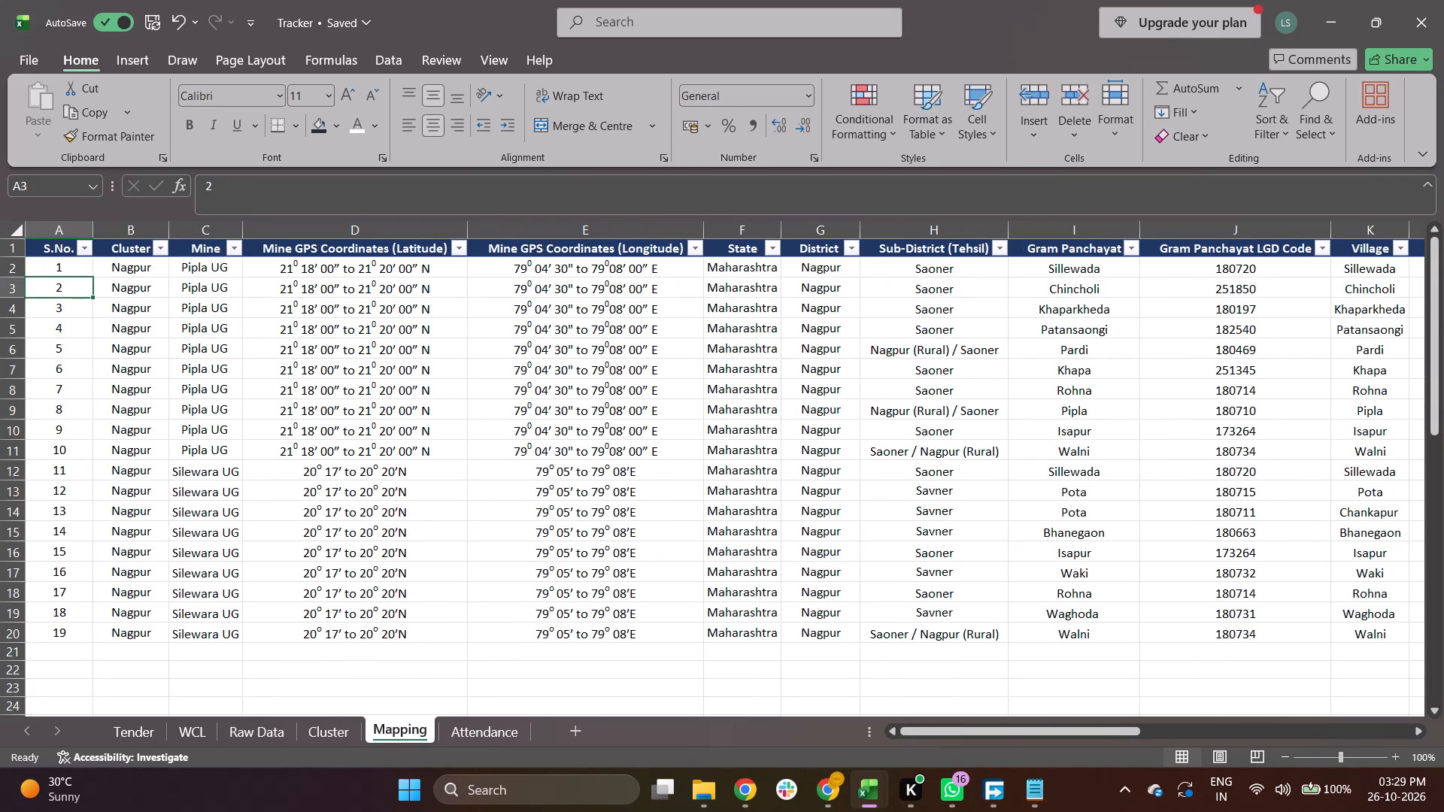
{"action": "key", "text": "Right"}
{"action": "key", "text": "Right"}
{"action": "key", "text": "Right"}
{"action": "key", "text": "Right"}
{"action": "key", "text": "Right"}
{"action": "key", "text": "Right"}
{"action": "key", "text": "Right"}
{"action": "key", "text": "Right"}
{"action": "key", "text": "Right"}
{"action": "key", "text": "Right"}
{"action": "key", "text": "Right"}
{"action": "key", "text": "Right"}
{"action": "key", "text": "Right"}
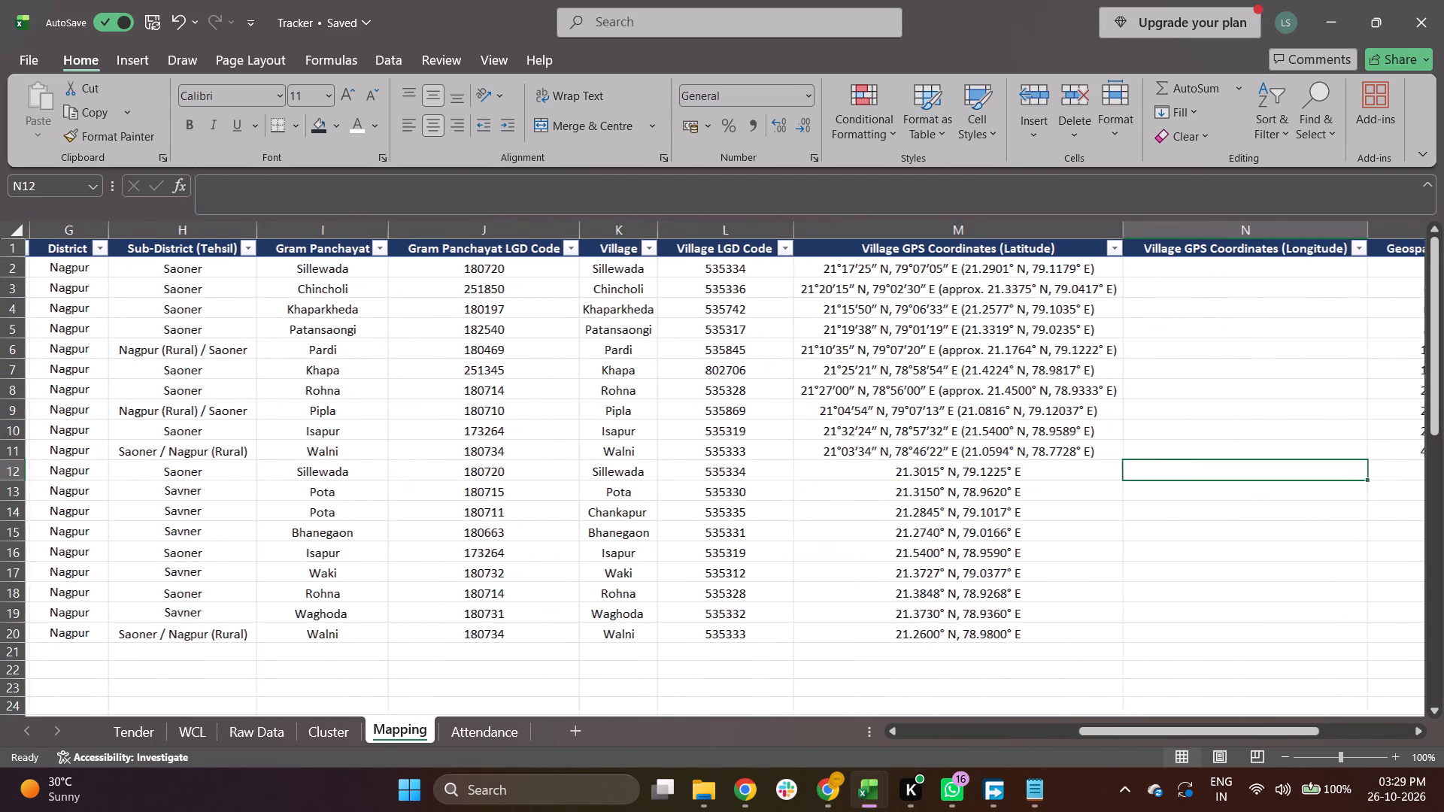
{"action": "key", "text": "Right"}
{"action": "key", "text": "Right"}
{"action": "key", "text": "Right"}
{"action": "key", "text": "Left"}
{"action": "key", "text": "Left"}
{"action": "key", "text": "Left"}
{"action": "key", "text": "Up"}
{"action": "key", "text": "Up"}
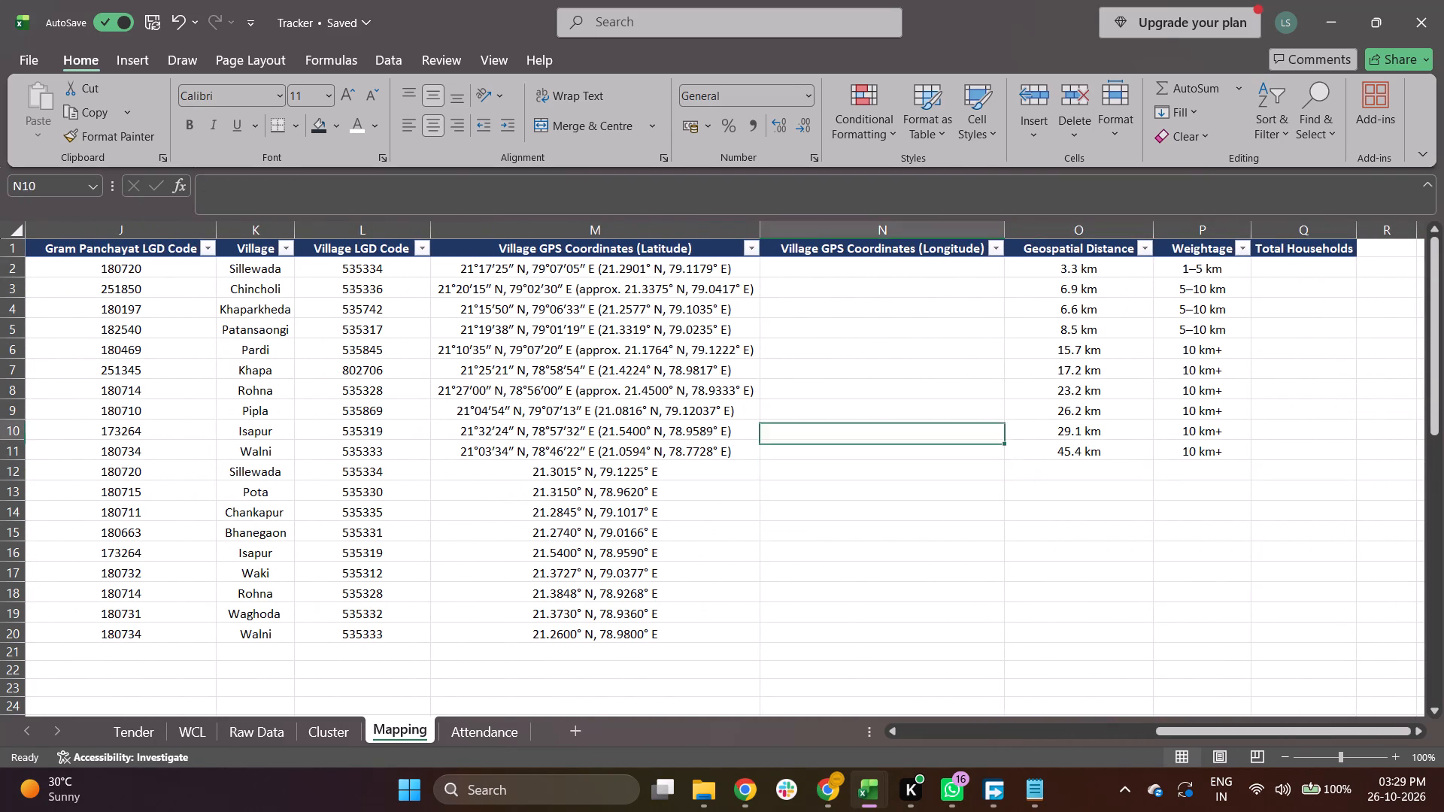
{"action": "key", "text": "Up"}
{"action": "key", "text": "Up"}
{"action": "key", "text": "Up"}
{"action": "key", "text": "Up"}
{"action": "key", "text": "Up"}
{"action": "key", "text": "Up"}
{"action": "key", "text": "Up"}
{"action": "key", "text": "Up"}
{"action": "key", "text": "Up"}
{"action": "key", "text": "Right"}
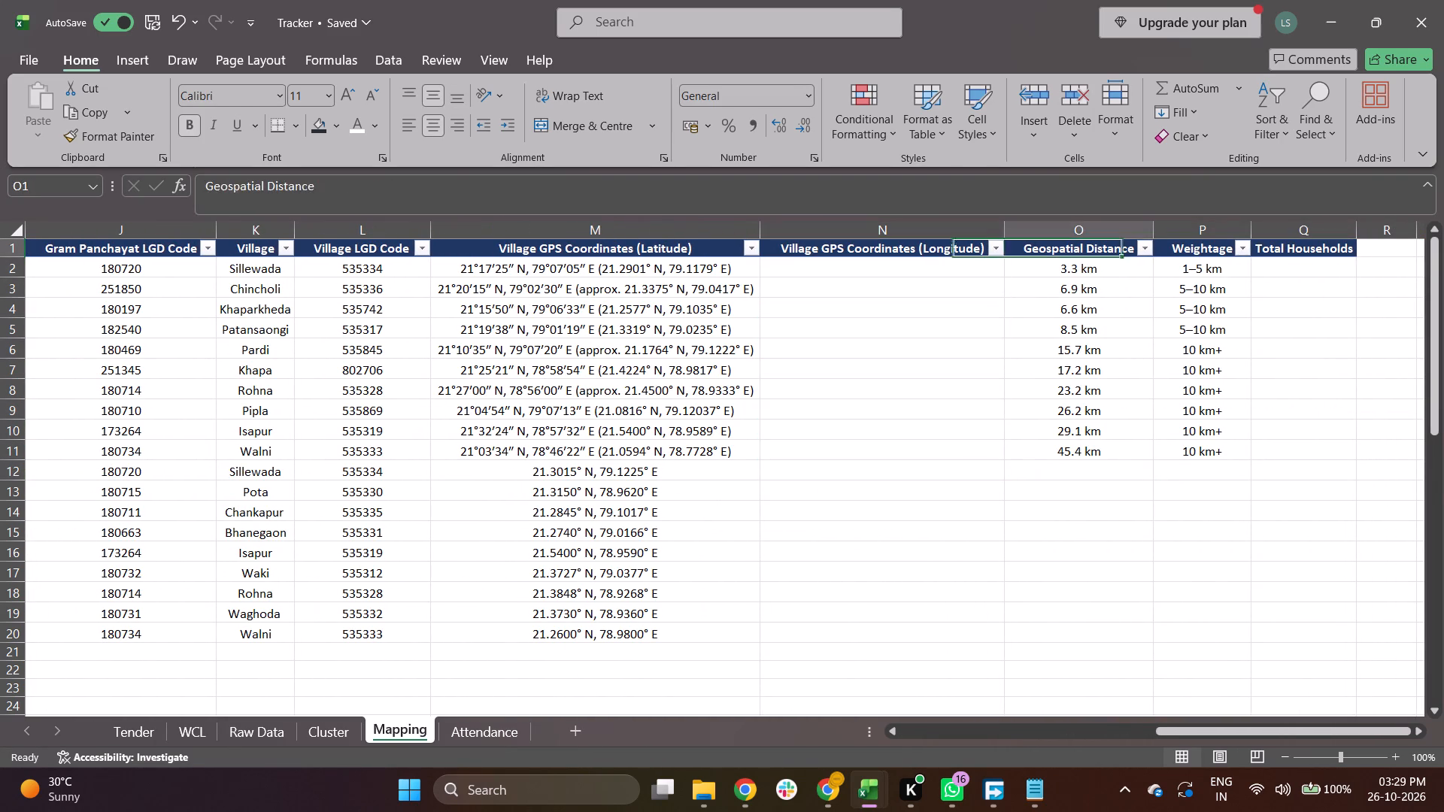
Clear the Geospatial Distance and Weightage values in O2 to P11 of the Mapping sheet.
{"action": "key", "text": "Down"}
{"action": "key", "text": "shift+Down"}
{"action": "key", "text": "shift+Down"}
{"action": "key", "text": "shift+Down"}
{"action": "key", "text": "shift+Down"}
{"action": "key", "text": "shift+Down"}
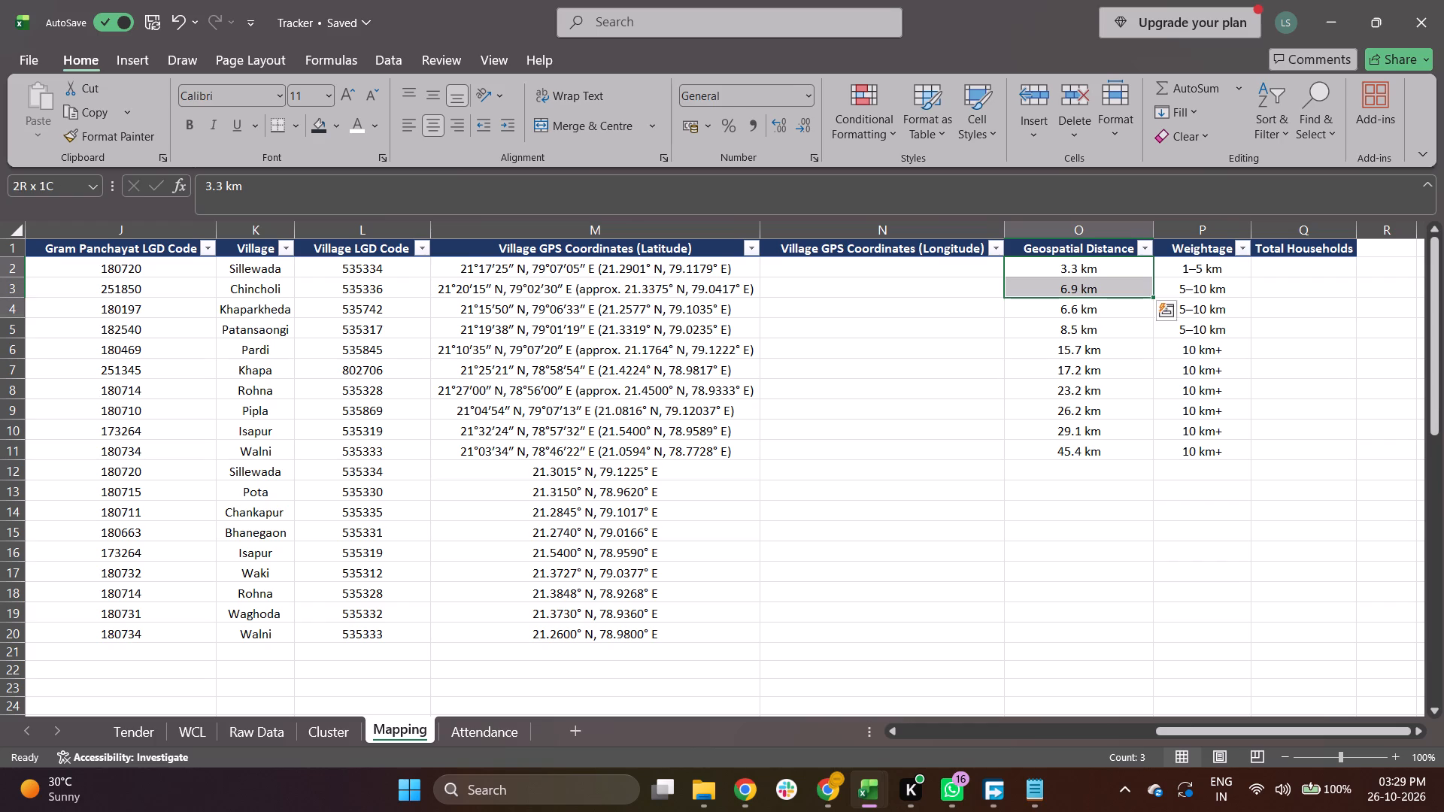
{"action": "key", "text": "shift+Down"}
{"action": "key", "text": "shift+Down"}
{"action": "key", "text": "shift+Down"}
{"action": "key", "text": "shift+Down"}
{"action": "key", "text": "shift+Right"}
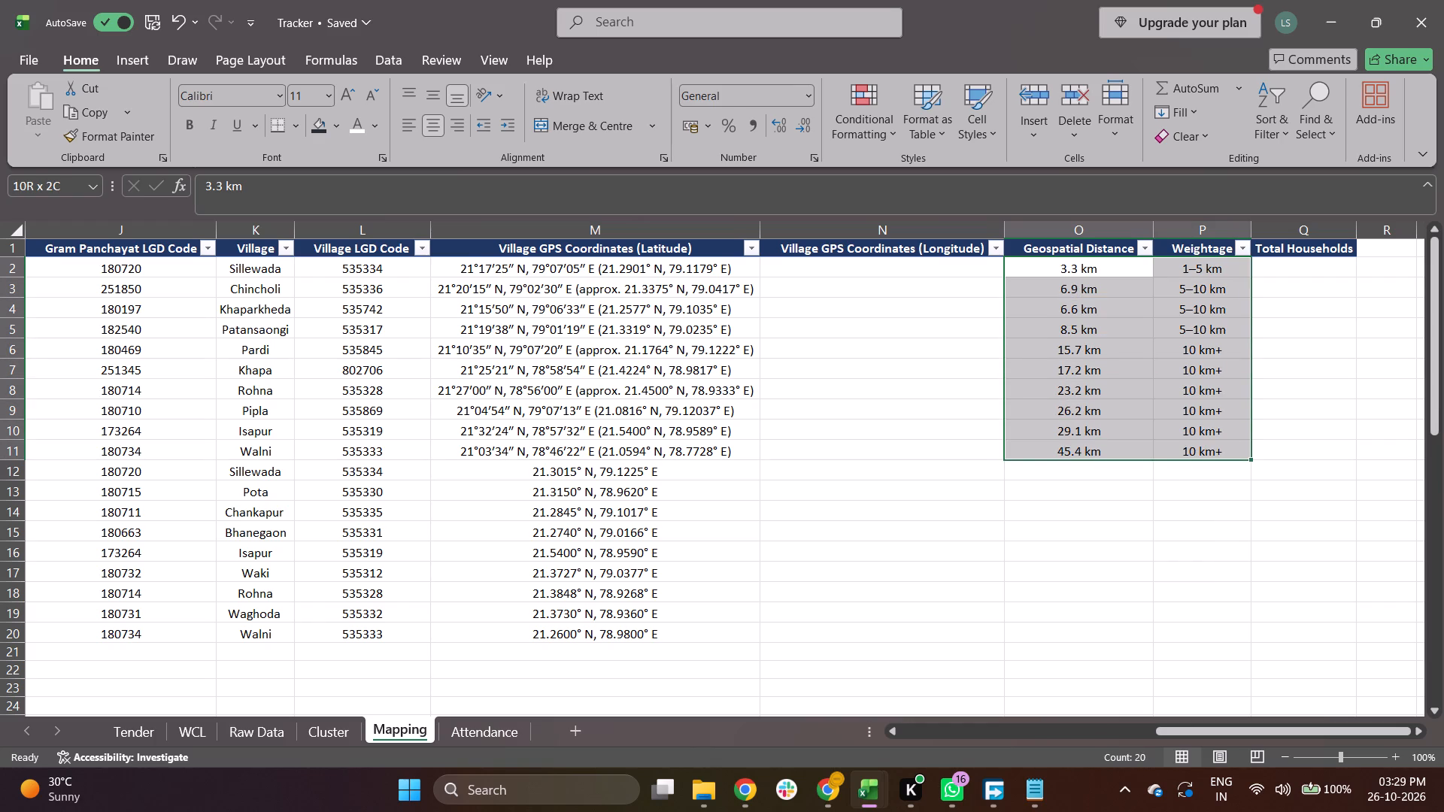
{"action": "key", "text": "Delete"}
Review the first data row of the Mapping table from S.No. through the village longitude column.
{"action": "key", "text": "Left"}
{"action": "key", "text": "Left"}
{"action": "key", "text": "Left"}
{"action": "key", "text": "Right"}
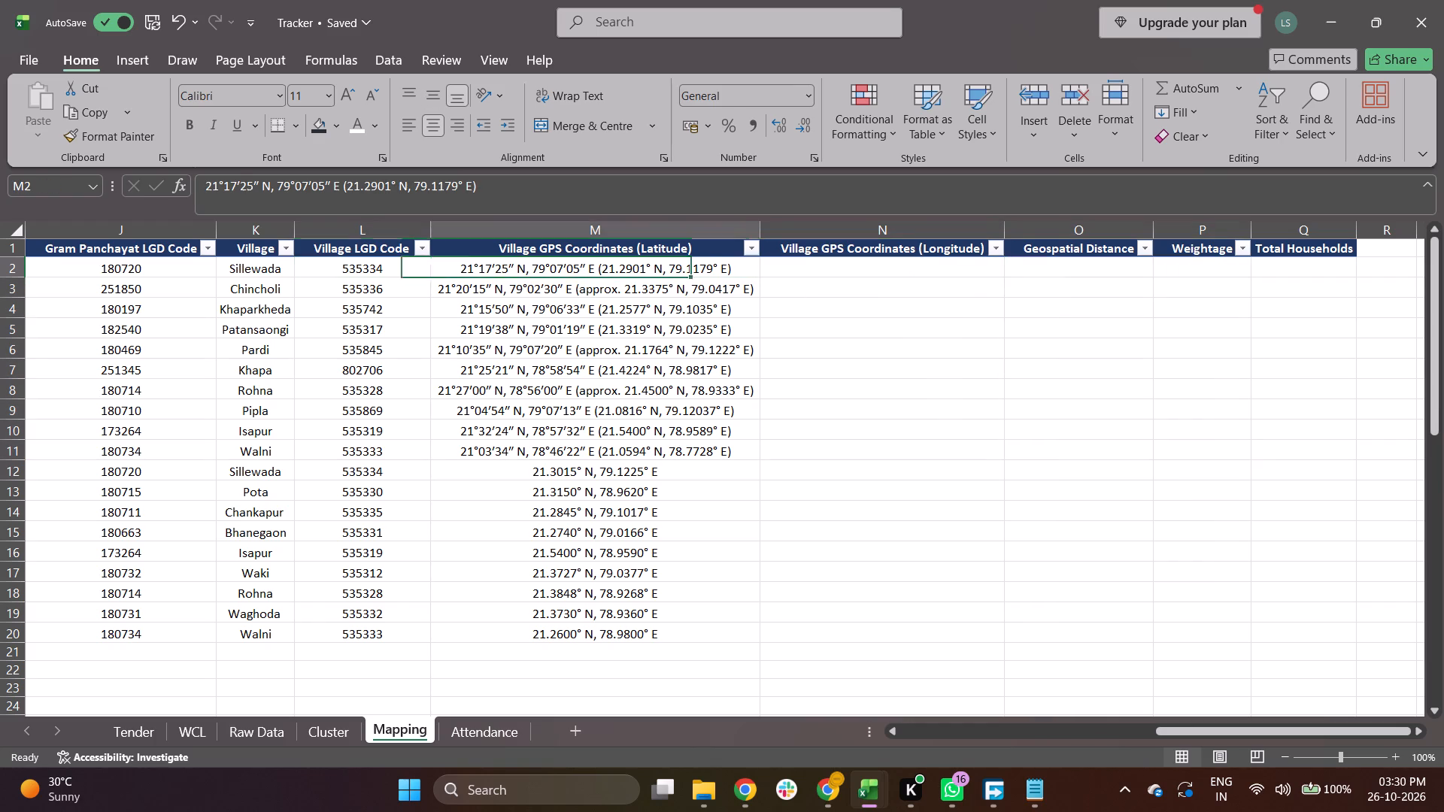
{"action": "key", "text": "Right"}
{"action": "key", "text": "Left"}
{"action": "key", "text": "Left"}
{"action": "key", "text": "Left"}
{"action": "key", "text": "Left"}
{"action": "key", "text": "Left"}
{"action": "key", "text": "Left"}
{"action": "key", "text": "Left"}
{"action": "key", "text": "Left"}
{"action": "key", "text": "Left"}
{"action": "key", "text": "Left"}
{"action": "key", "text": "Left"}
{"action": "key", "text": "Left"}
{"action": "key", "text": "Left"}
{"action": "key", "text": "Left"}
{"action": "key", "text": "Left"}
{"action": "key", "text": "Left"}
{"action": "key", "text": "Left"}
{"action": "key", "text": "Left"}
{"action": "key", "text": "Left"}
{"action": "key", "text": "Left"}
{"action": "key", "text": "Left"}
{"action": "key", "text": "Left"}
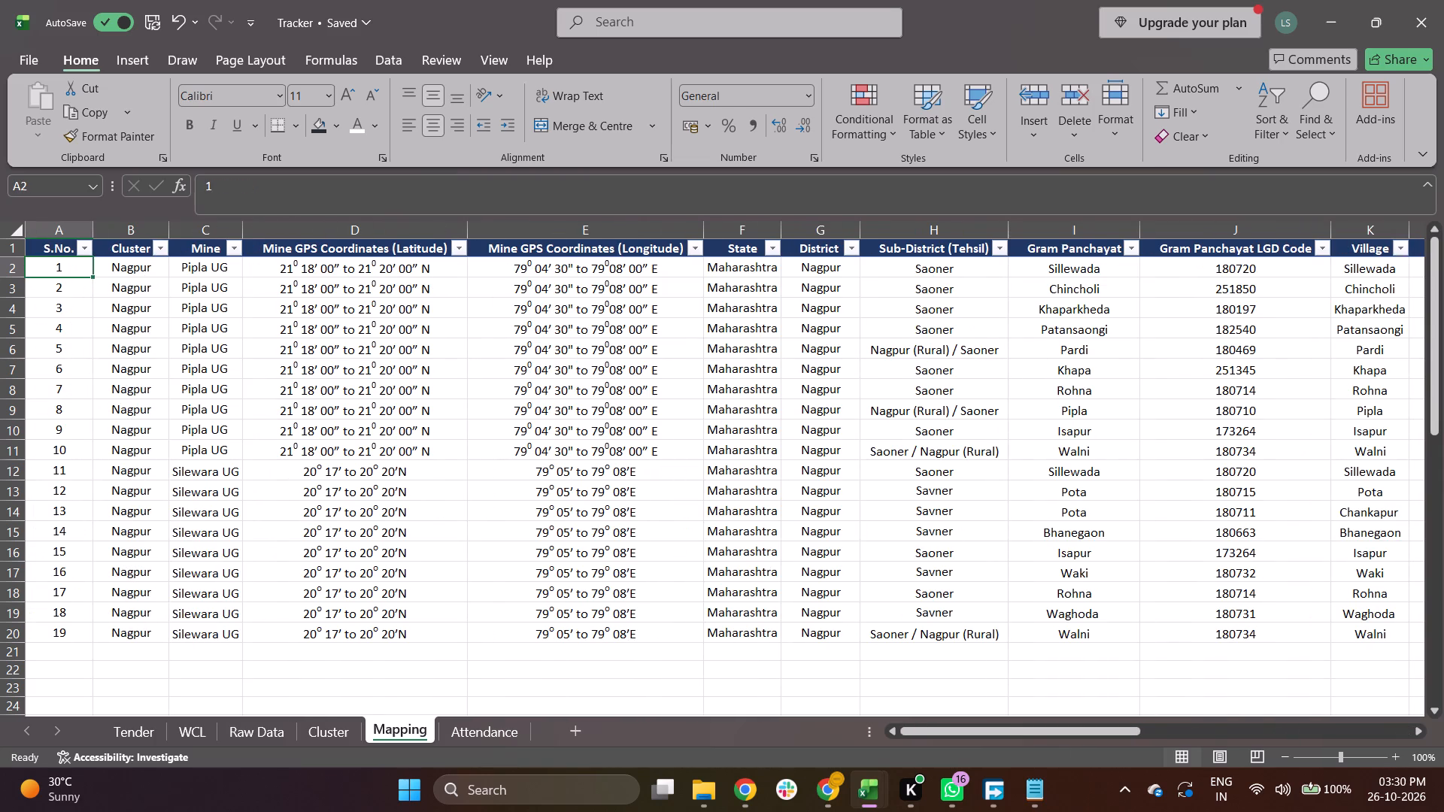
{"action": "key", "text": "Right"}
{"action": "key", "text": "Right"}
{"action": "key", "text": "Right"}
{"action": "key", "text": "Right"}
{"action": "key", "text": "Right"}
{"action": "key", "text": "Right"}
{"action": "key", "text": "Right"}
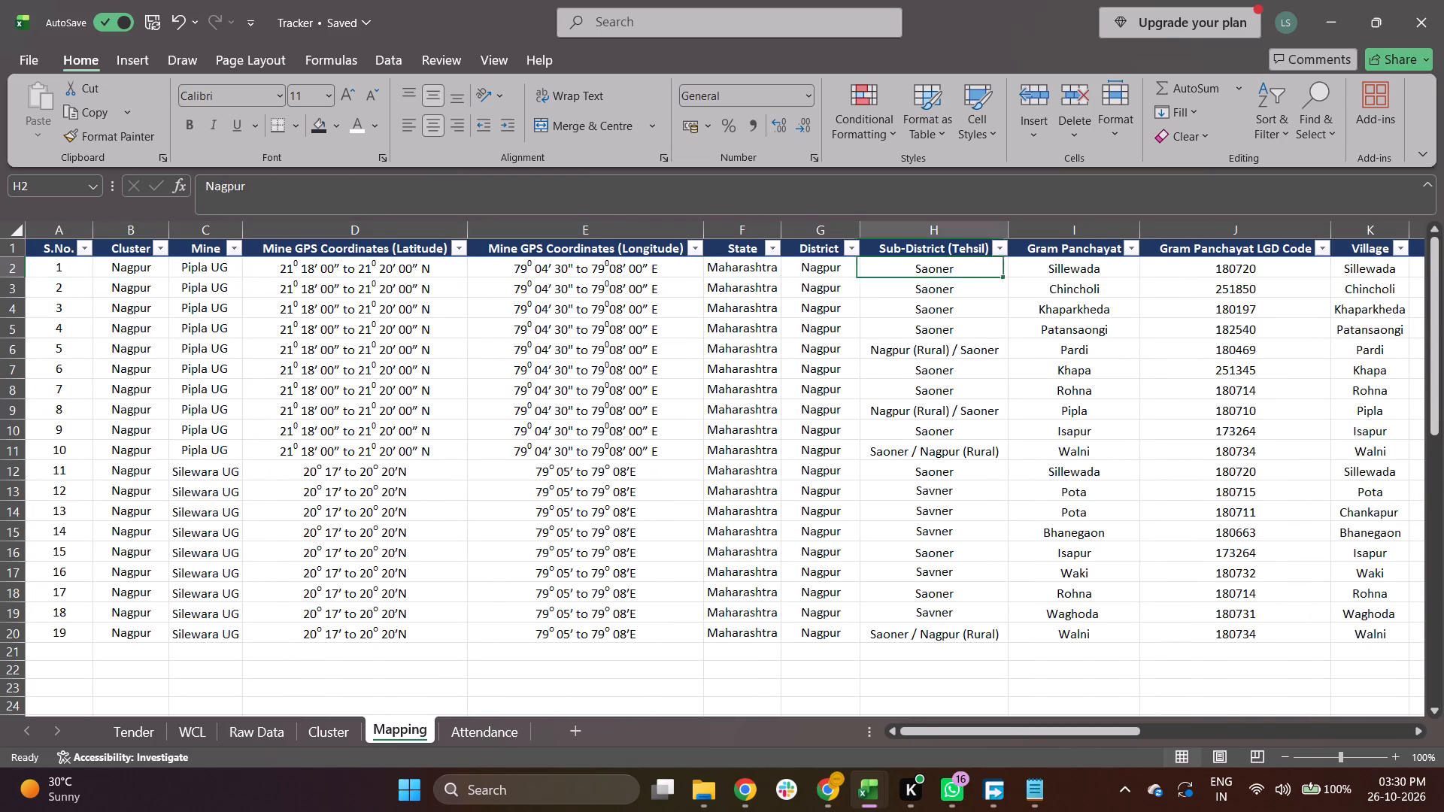
{"action": "key", "text": "Right"}
{"action": "key", "text": "Right"}
{"action": "key", "text": "Right"}
{"action": "key", "text": "Right"}
{"action": "key", "text": "Right"}
{"action": "key", "text": "Right"}
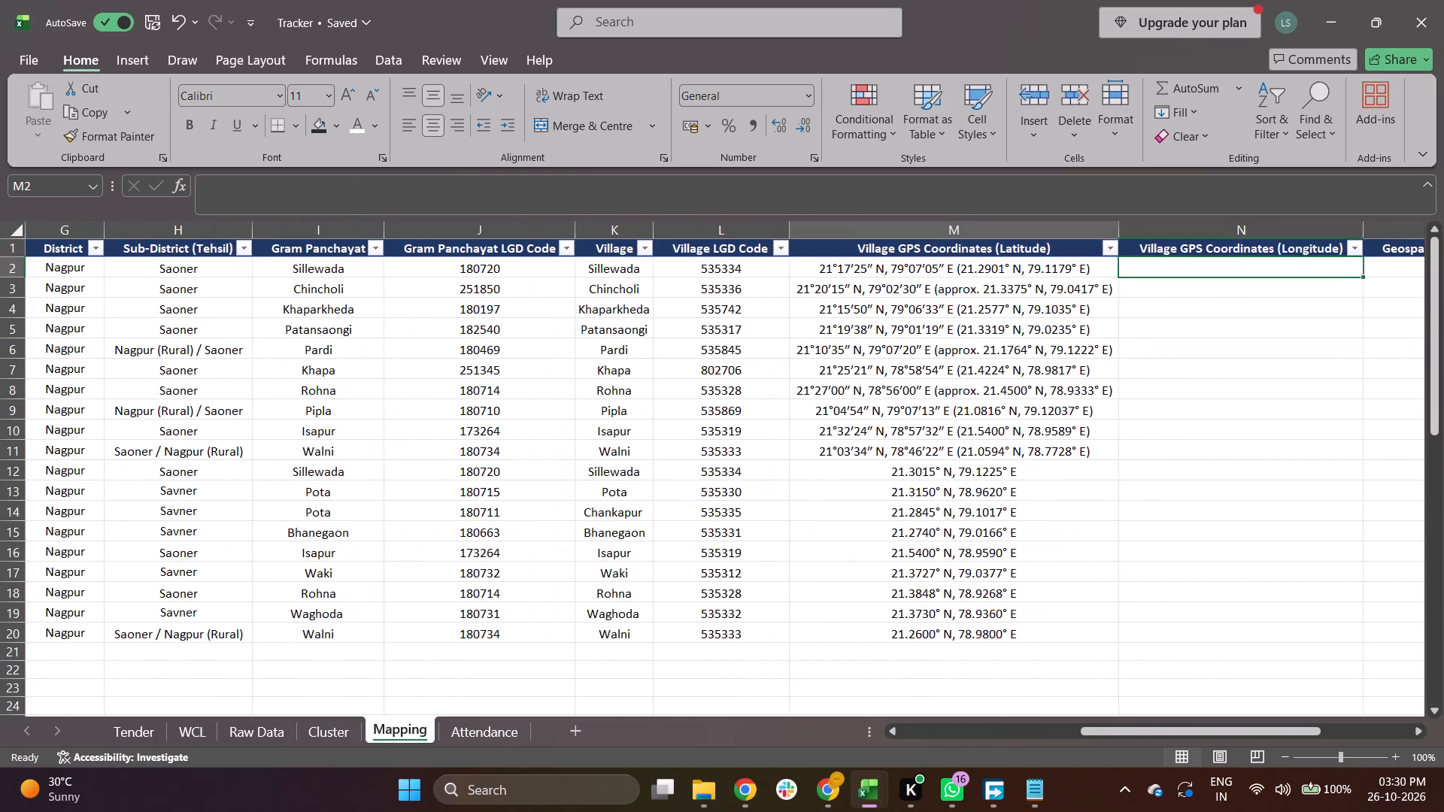
Clear all village coordinates in M2 to M20 under Village GPS Coordinates (Latitude), keeping the header.
{"action": "key", "text": "Left"}
{"action": "key", "text": "shift+Down"}
{"action": "key", "text": "shift+Down"}
{"action": "key", "text": "shift+Down"}
{"action": "key", "text": "shift+Down"}
{"action": "key", "text": "shift+Down"}
{"action": "key", "text": "shift+Down"}
{"action": "key", "text": "shift+Down"}
{"action": "key", "text": "shift+Down"}
{"action": "key", "text": "shift+Down"}
{"action": "key", "text": "shift+Down"}
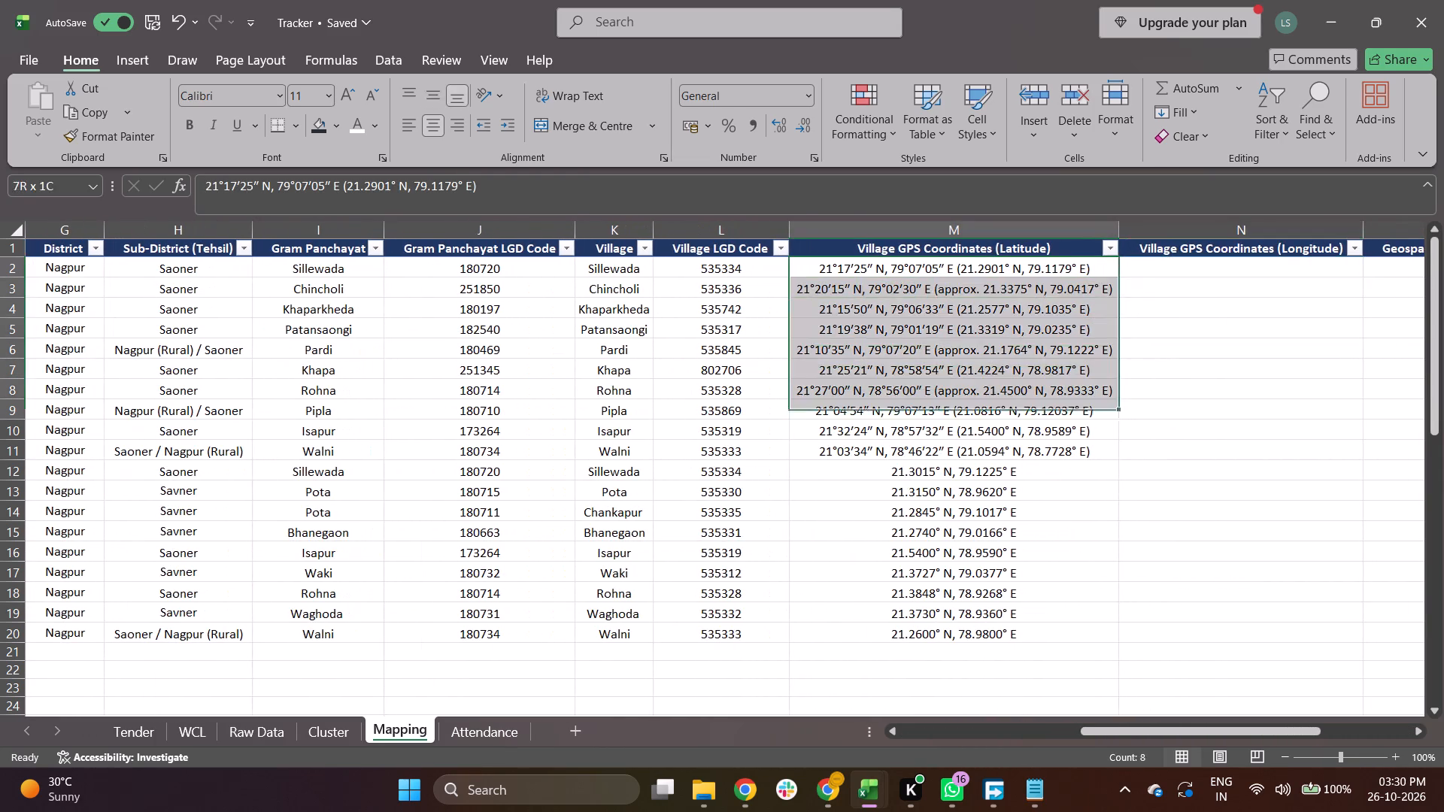
{"action": "key", "text": "shift+Down"}
{"action": "key", "text": "shift+Down"}
{"action": "key", "text": "shift+Down"}
{"action": "key", "text": "shift+Down"}
{"action": "key", "text": "shift+Down"}
{"action": "key", "text": "shift+Down"}
{"action": "key", "text": "shift+Down"}
{"action": "key", "text": "shift+Down"}
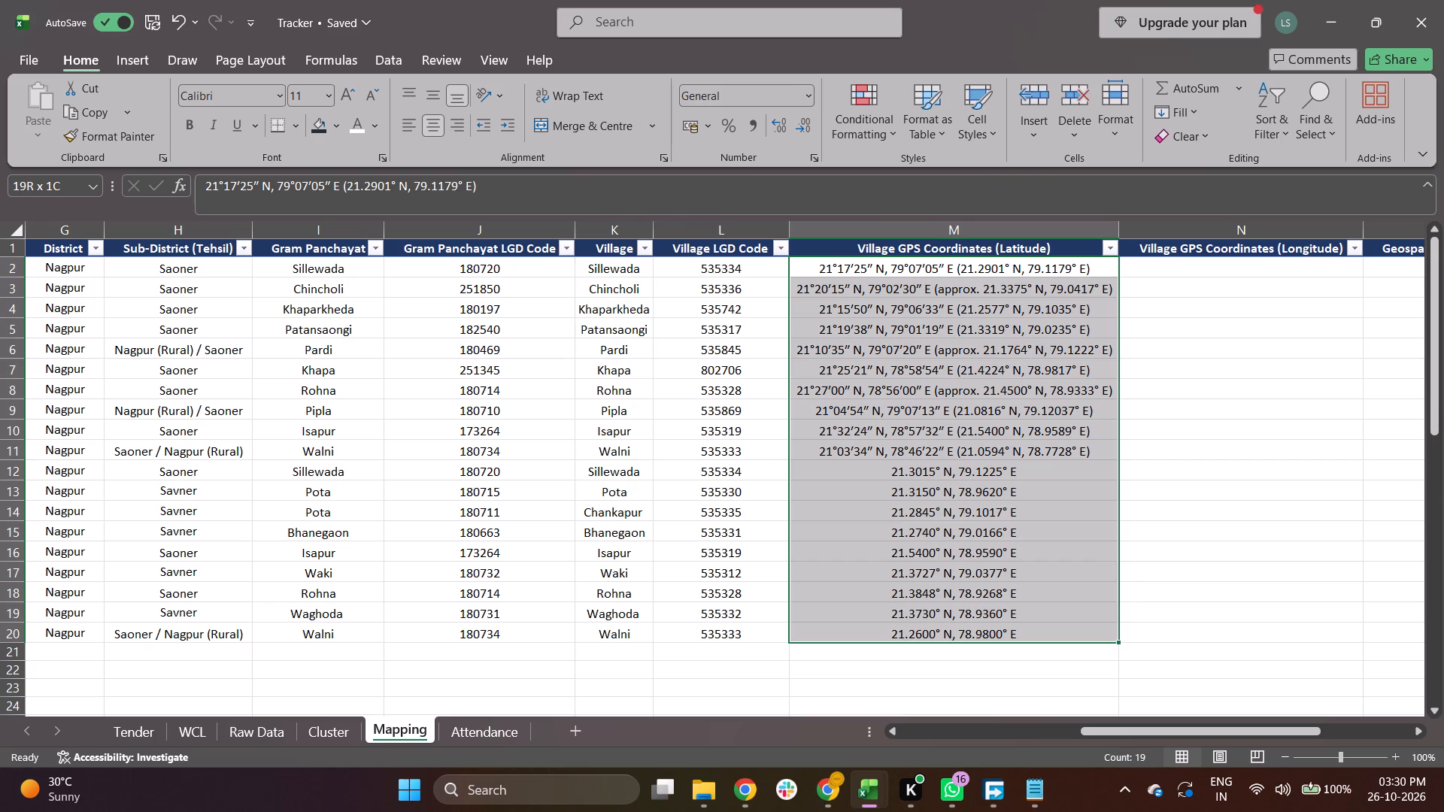
{"action": "key", "text": "Delete"}
{"action": "key", "text": "Up"}
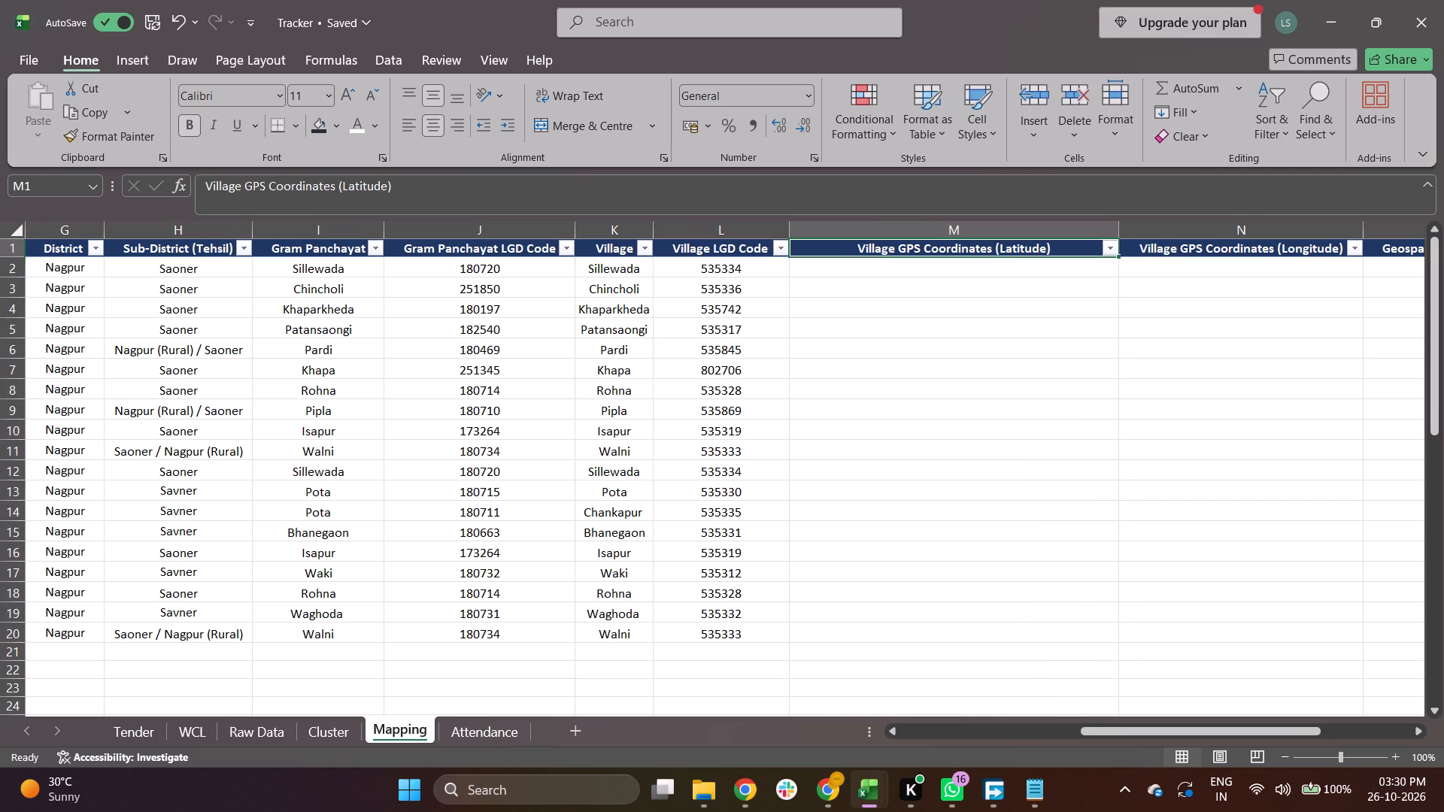
In the Notepad prompt, replace "Location" so it reads "Give me the exact GPS Coordinates(Latitude & Longitude) of each village".
{"action": "key", "text": "alt+Tab"}
{"action": "key", "text": "alt+Tab"}
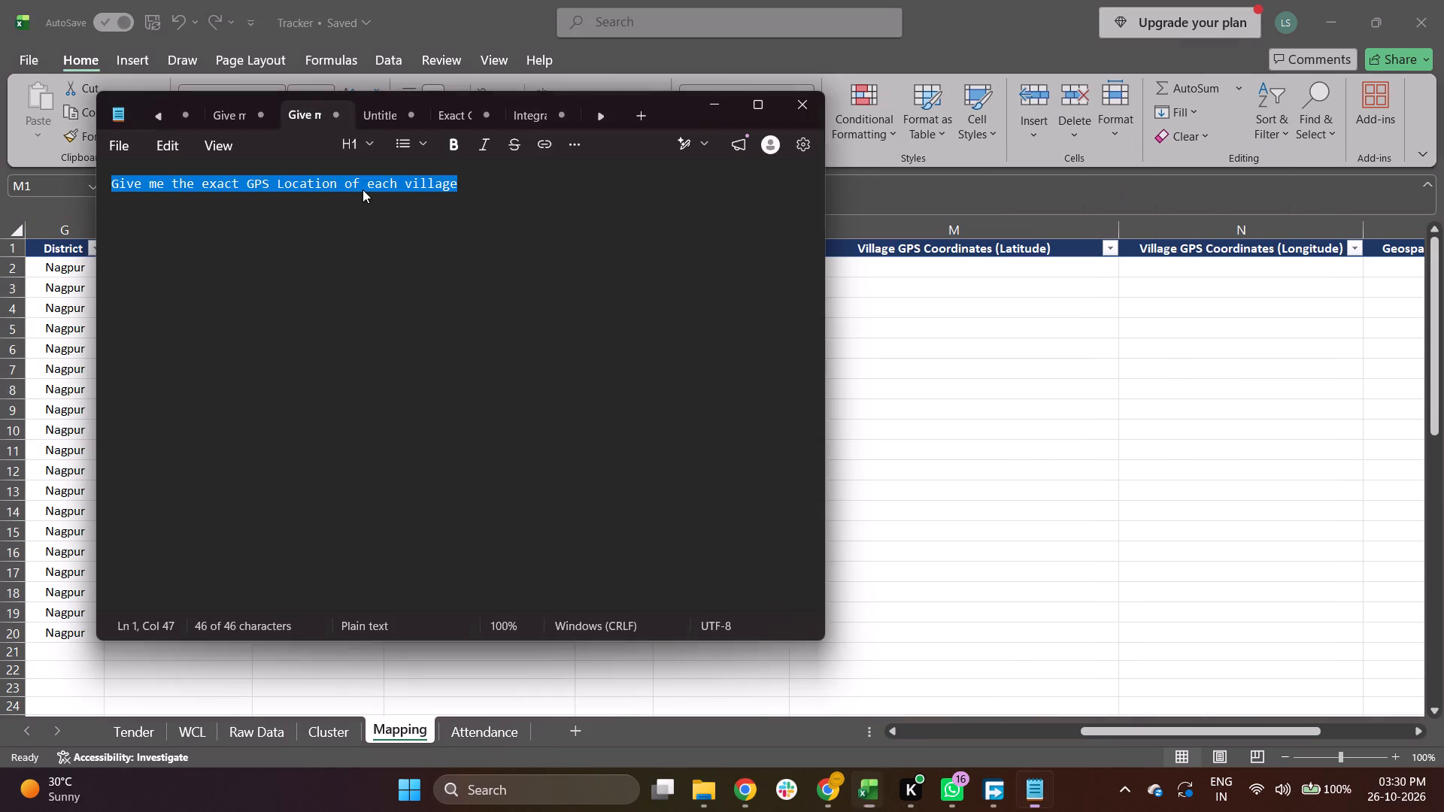
{"action": "double_click", "coordinate": [296, 183]}
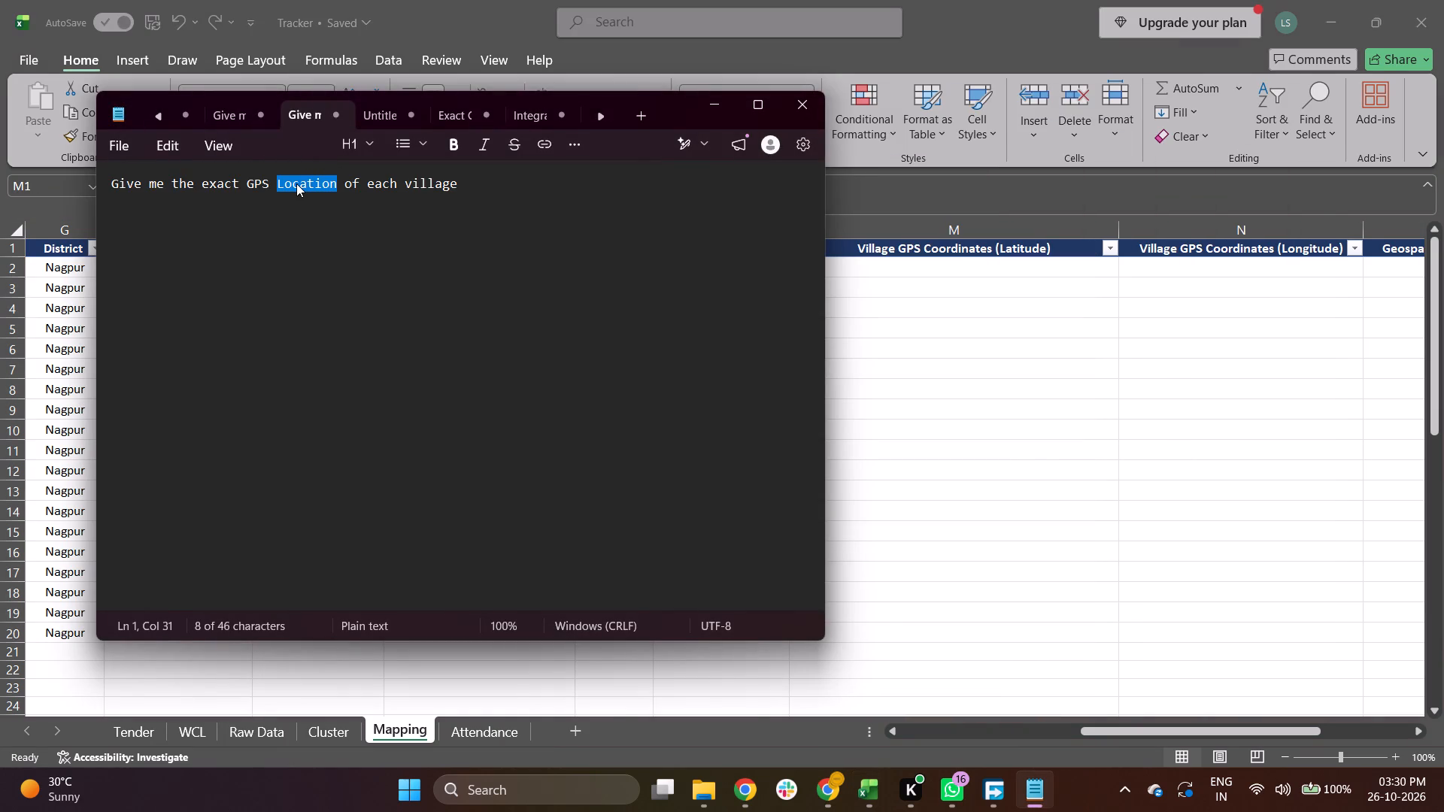
{"action": "type", "text": "Coord"}
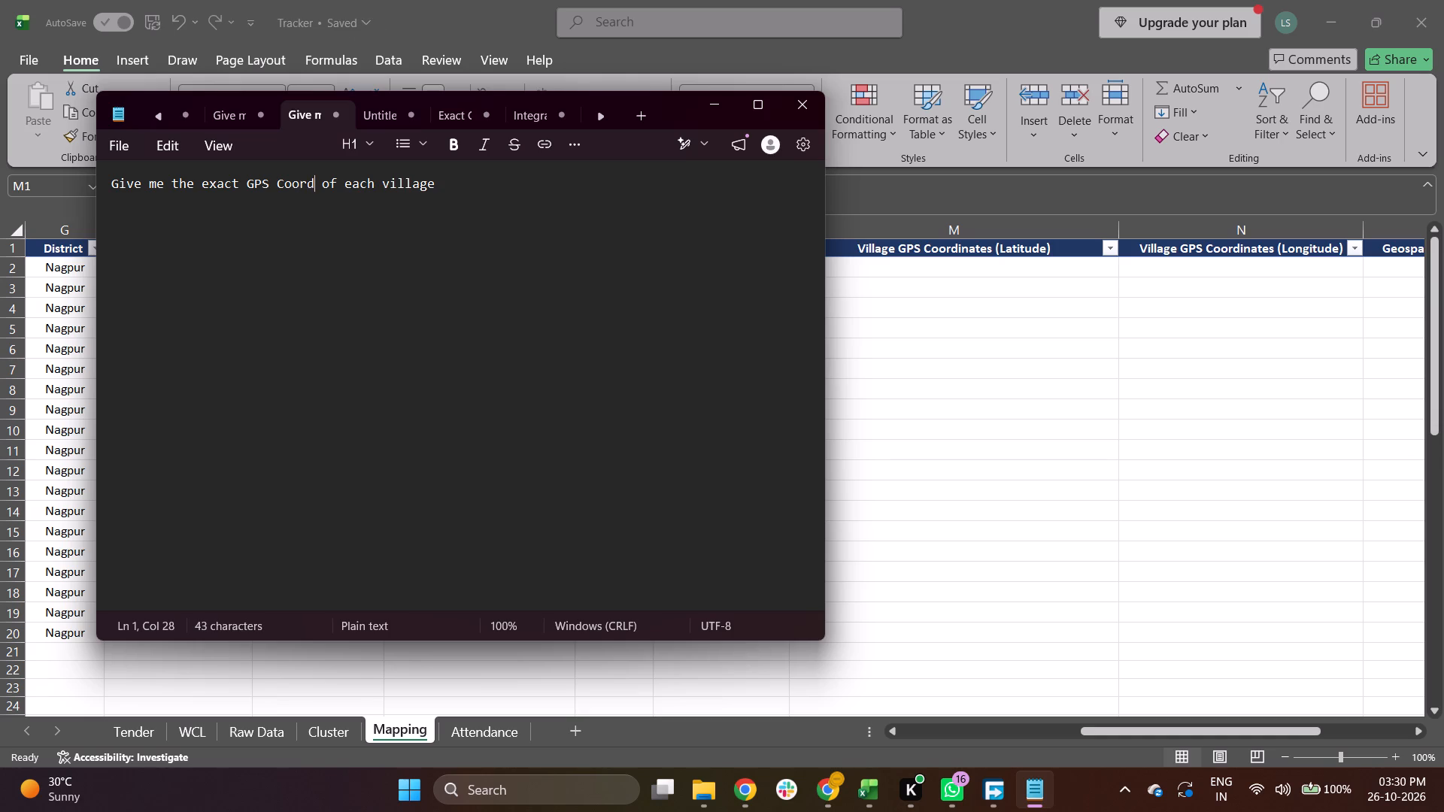
{"action": "type", "text": "inates"}
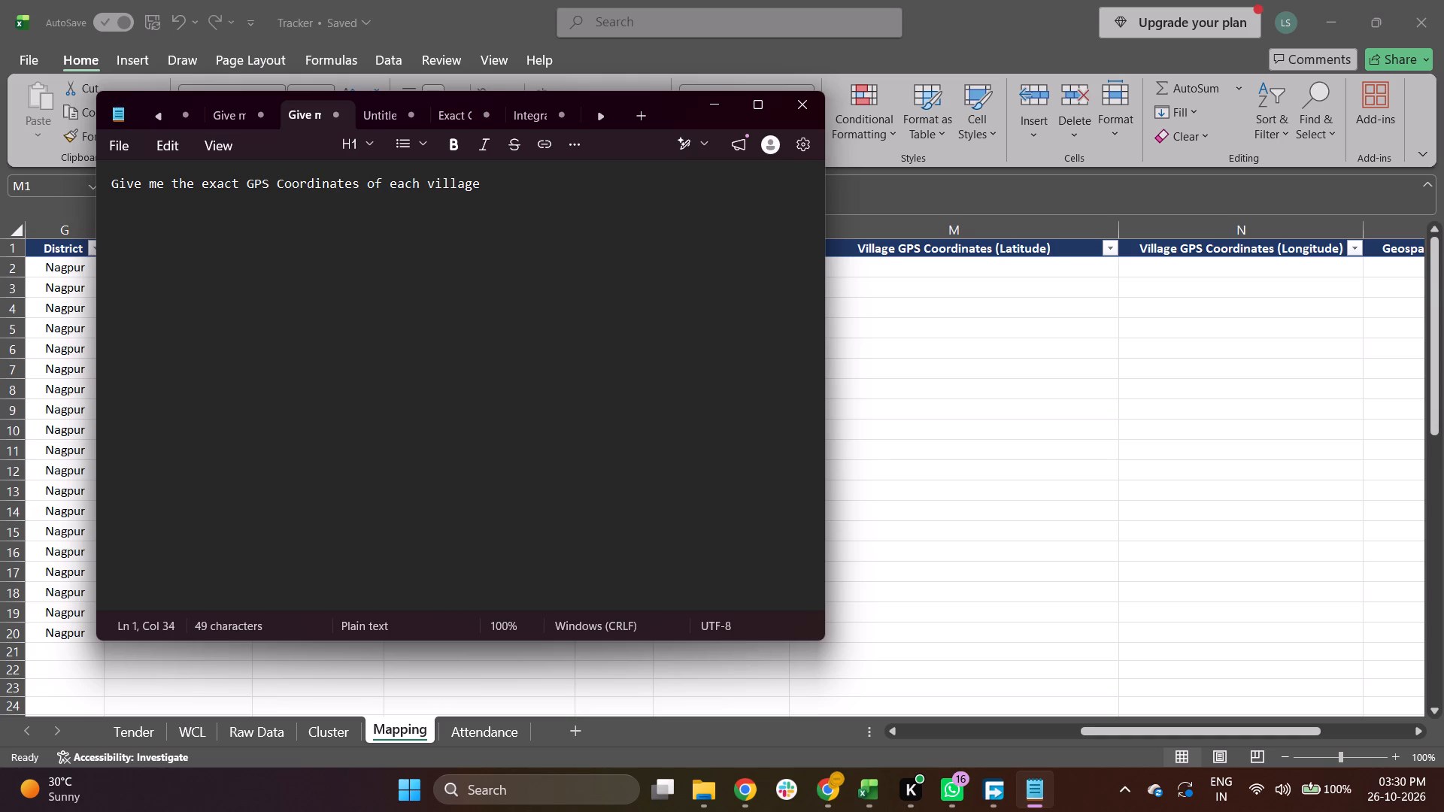
{"action": "key", "text": "shift+parenleft"}
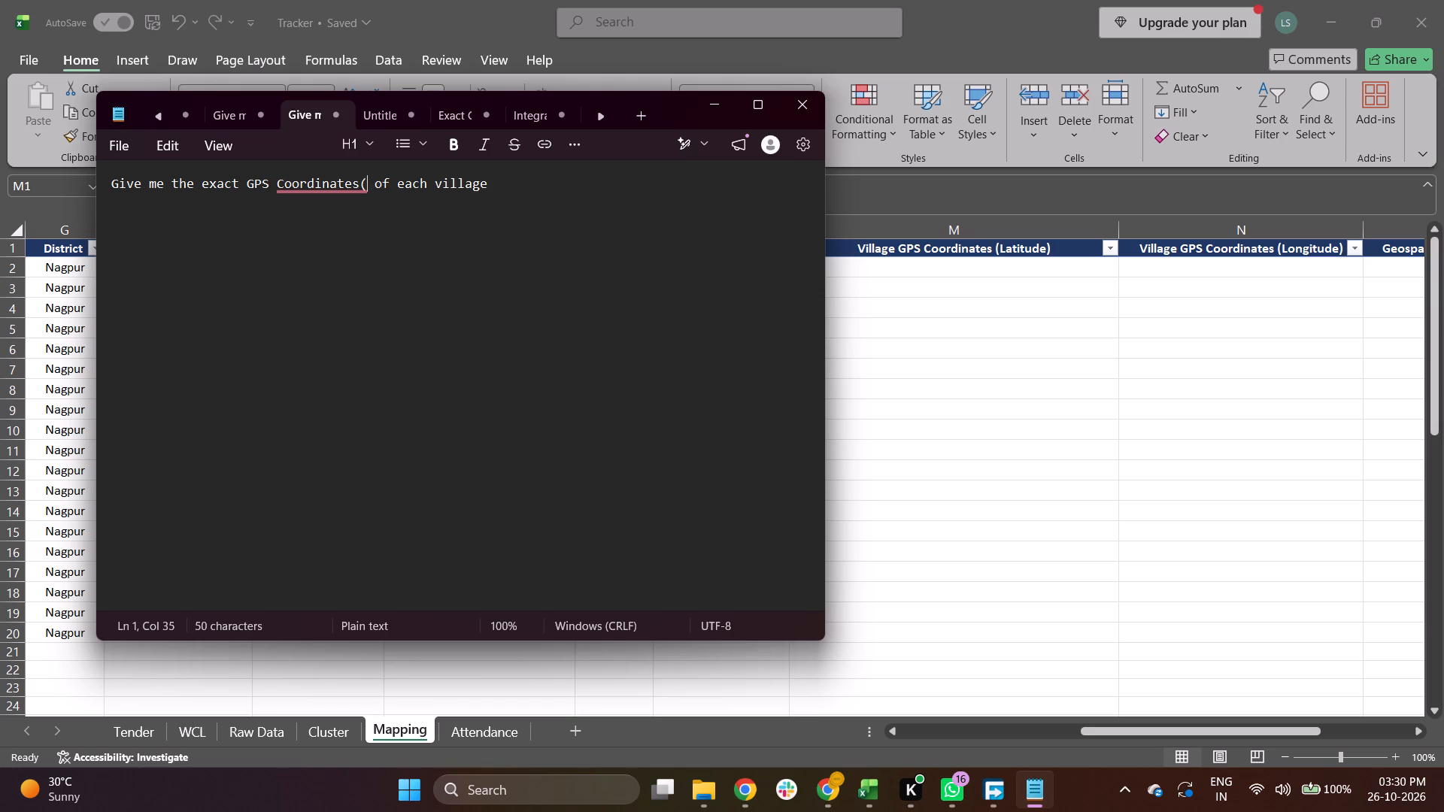
{"action": "type", "text": "Latitude"}
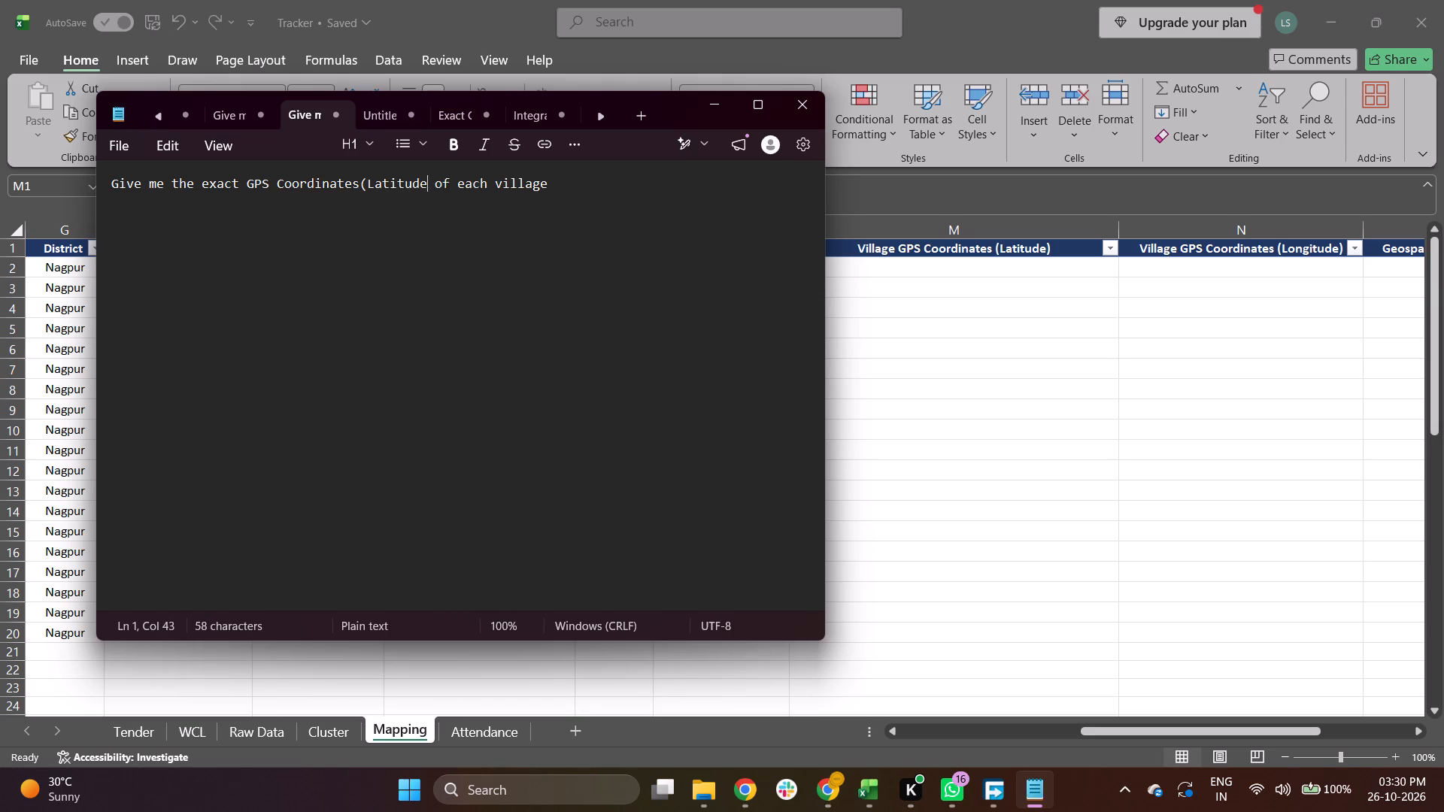
{"action": "key", "text": "space"}
{"action": "type", "text": "& Longi"}
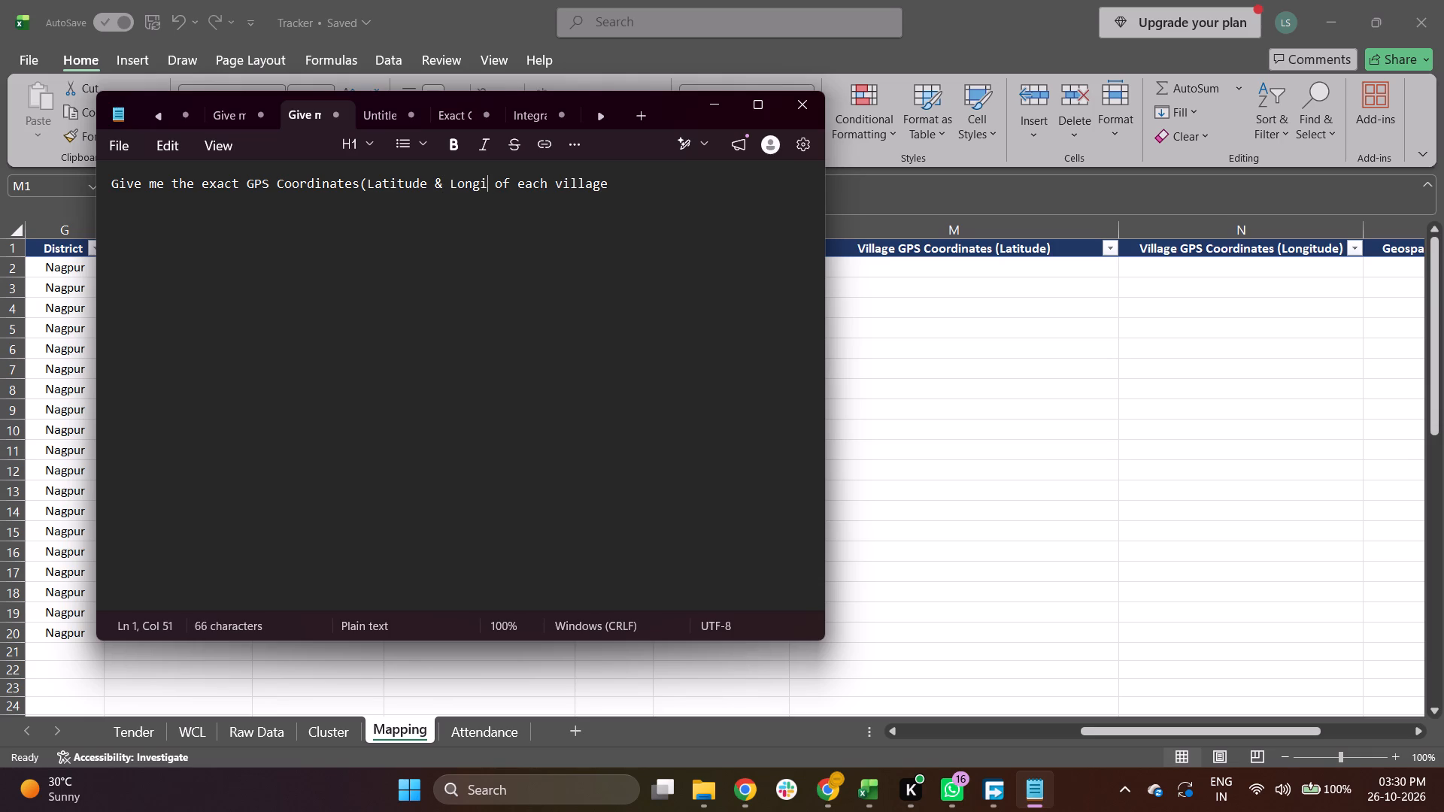
{"action": "type", "text": "tude"}
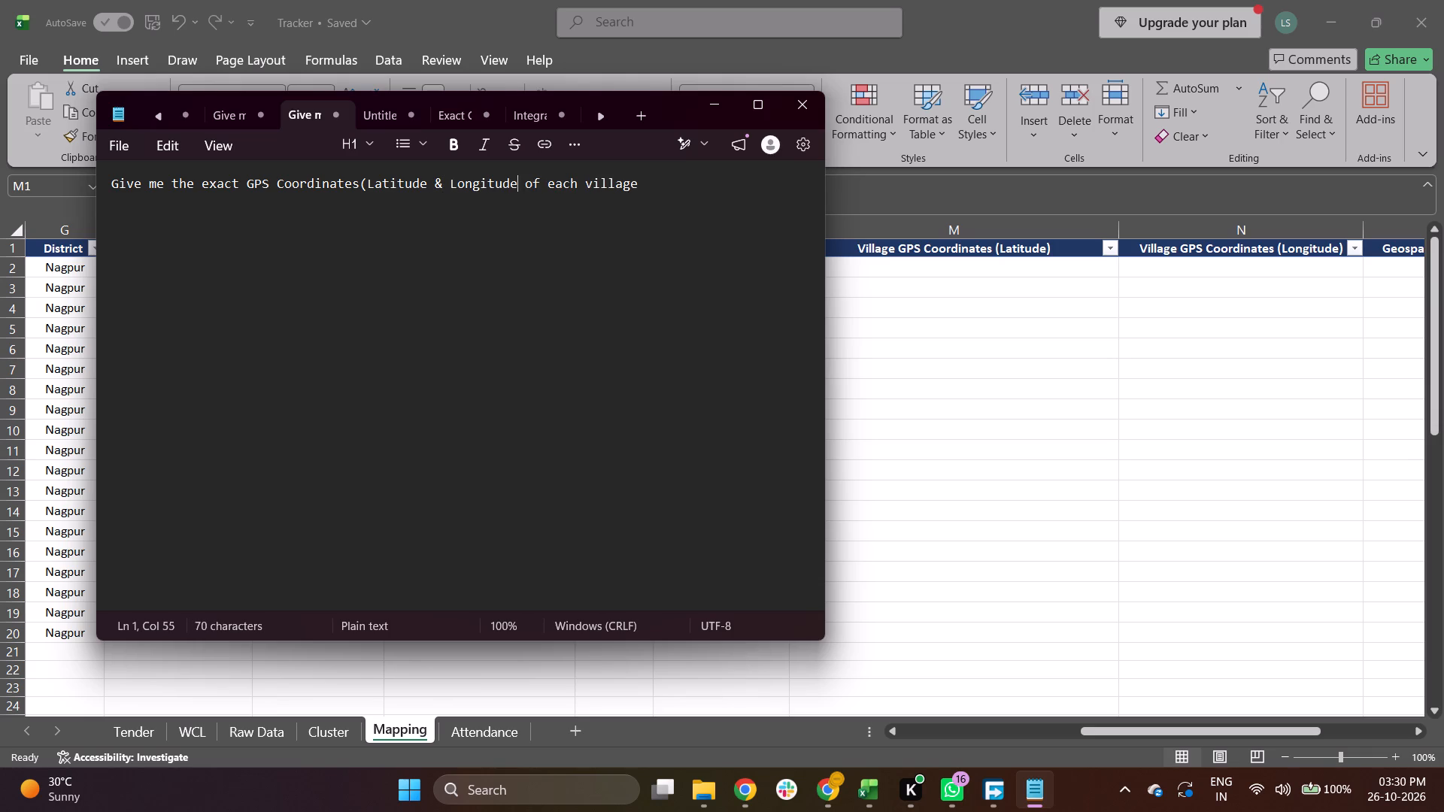
{"action": "key", "text": "shift+parenright"}
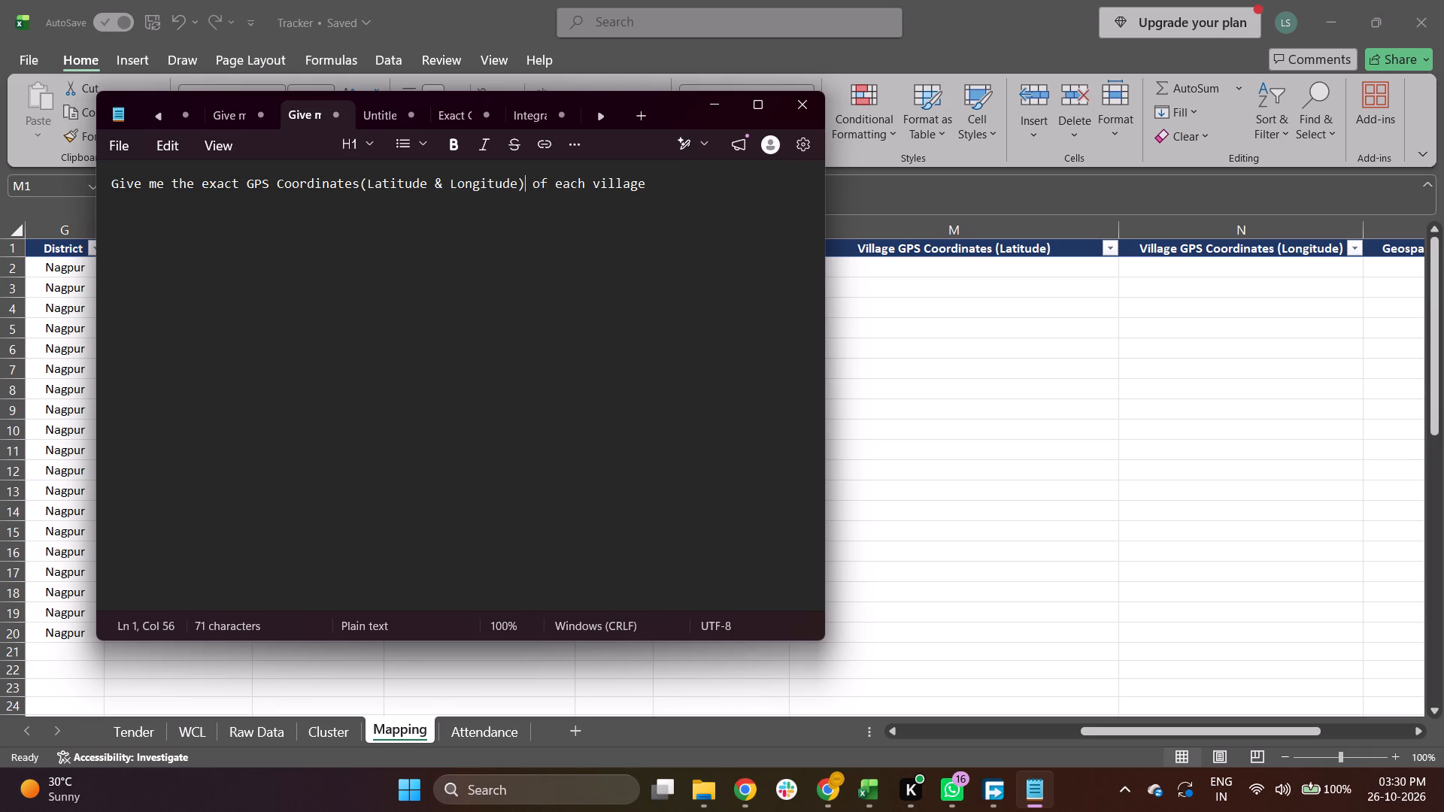
{"action": "key", "text": "ctrl+a"}
{"action": "key", "text": "alt+Tab"}
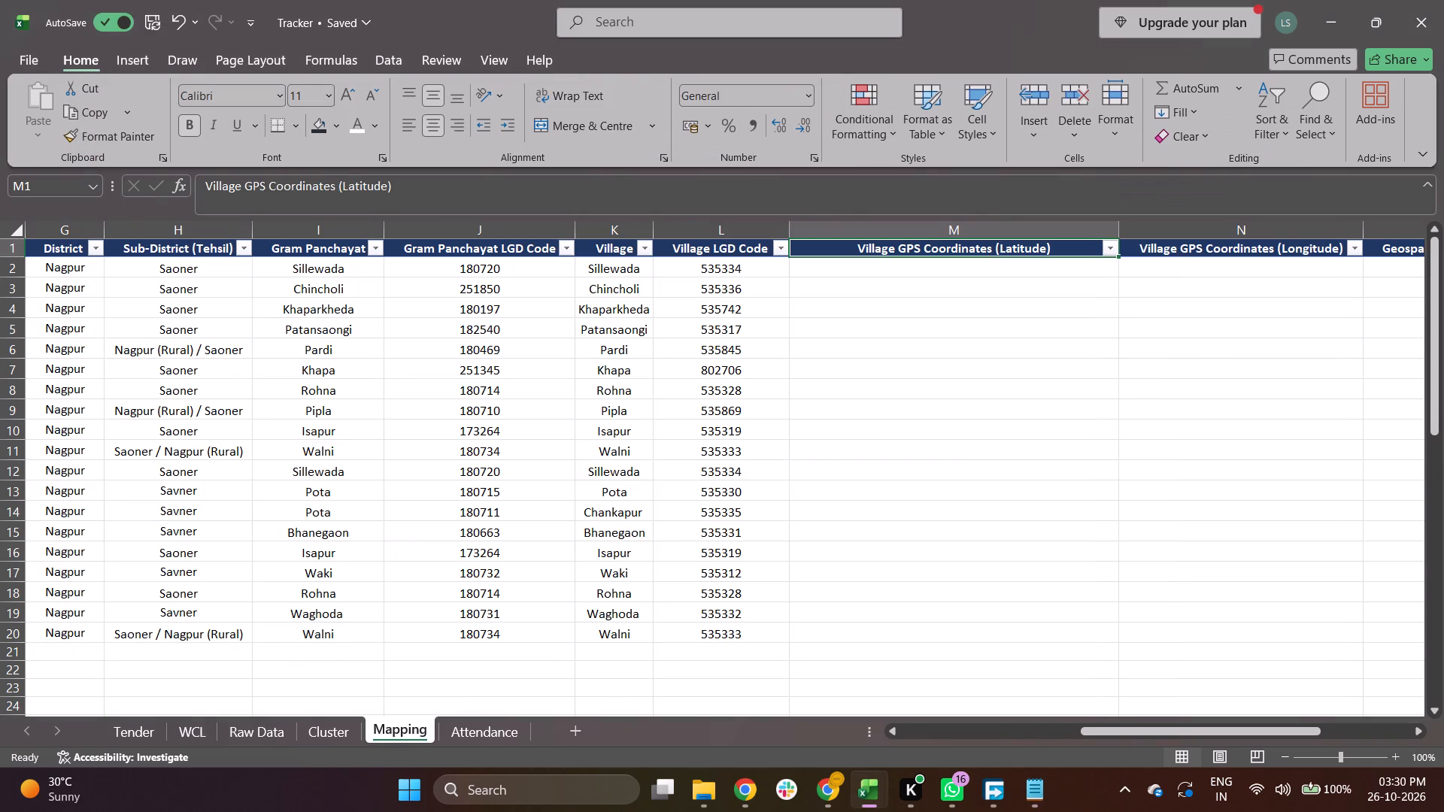
Examine the Mapping sheet's location headers from State to Gram Panchayat LGD Code.
{"action": "scroll", "coordinate": [440, 382], "scroll_direction": "left", "scroll_amount": 4}
{"action": "scroll", "coordinate": [440, 382], "scroll_direction": "right", "scroll_amount": 2}
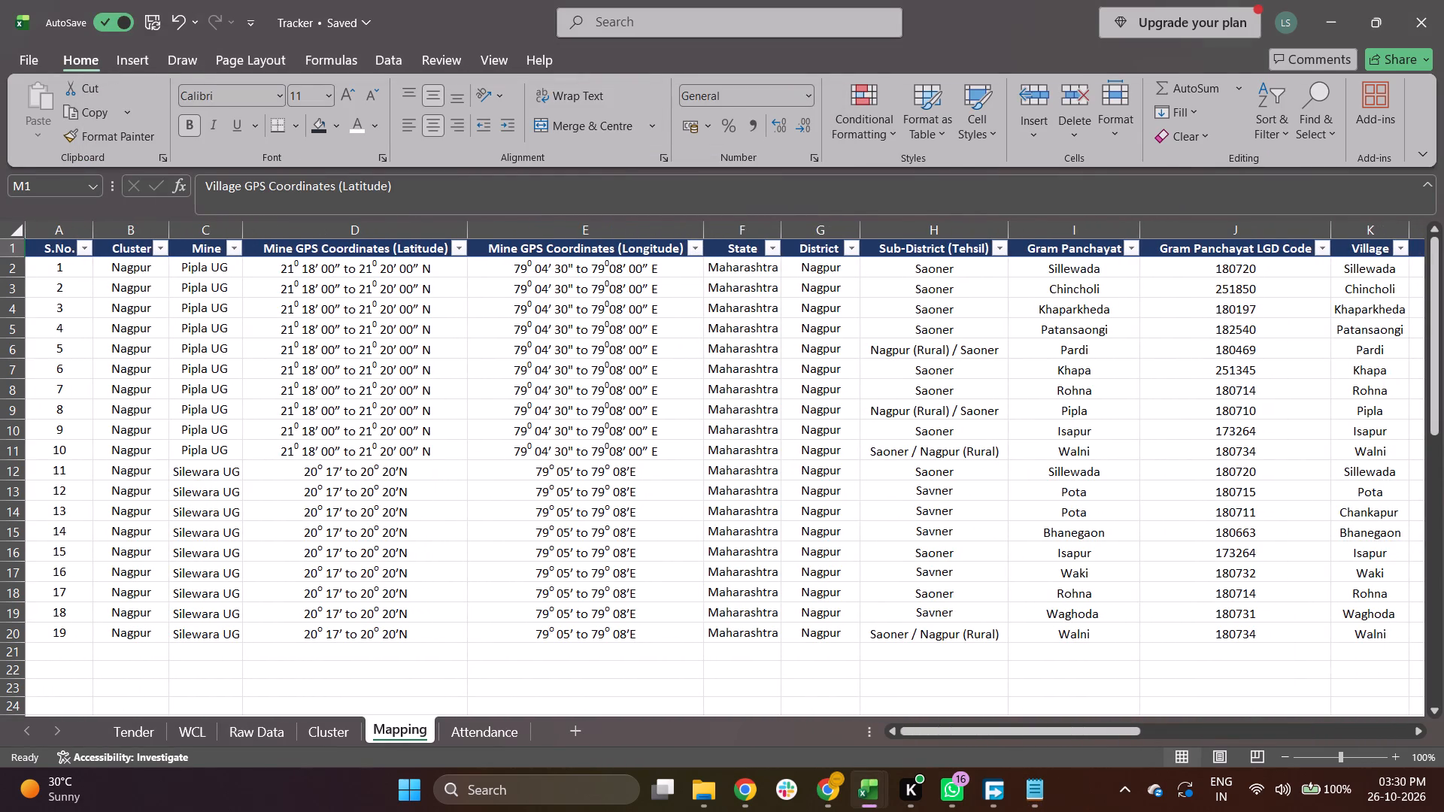
{"action": "left_click", "coordinate": [36, 252]}
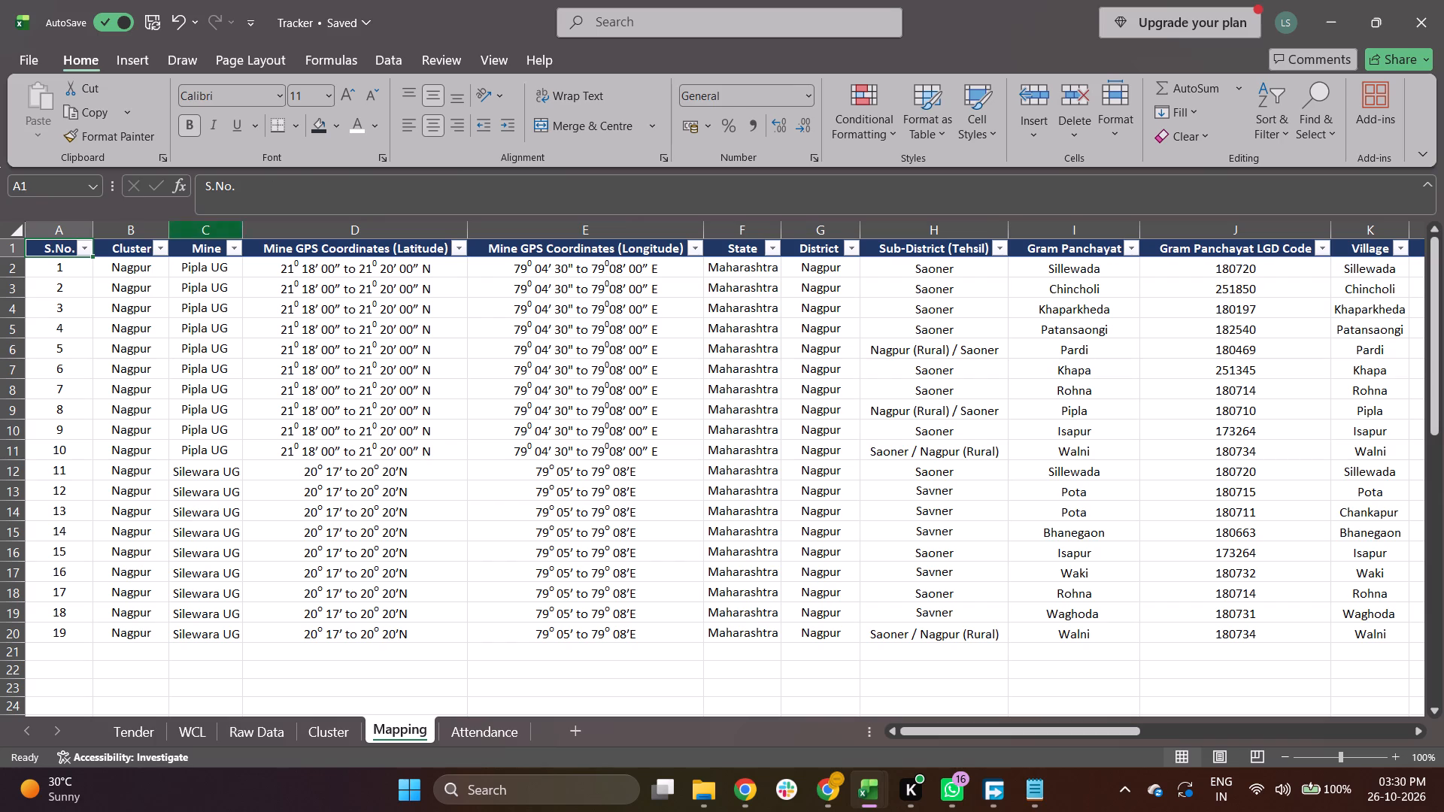
{"action": "left_click", "coordinate": [733, 252]}
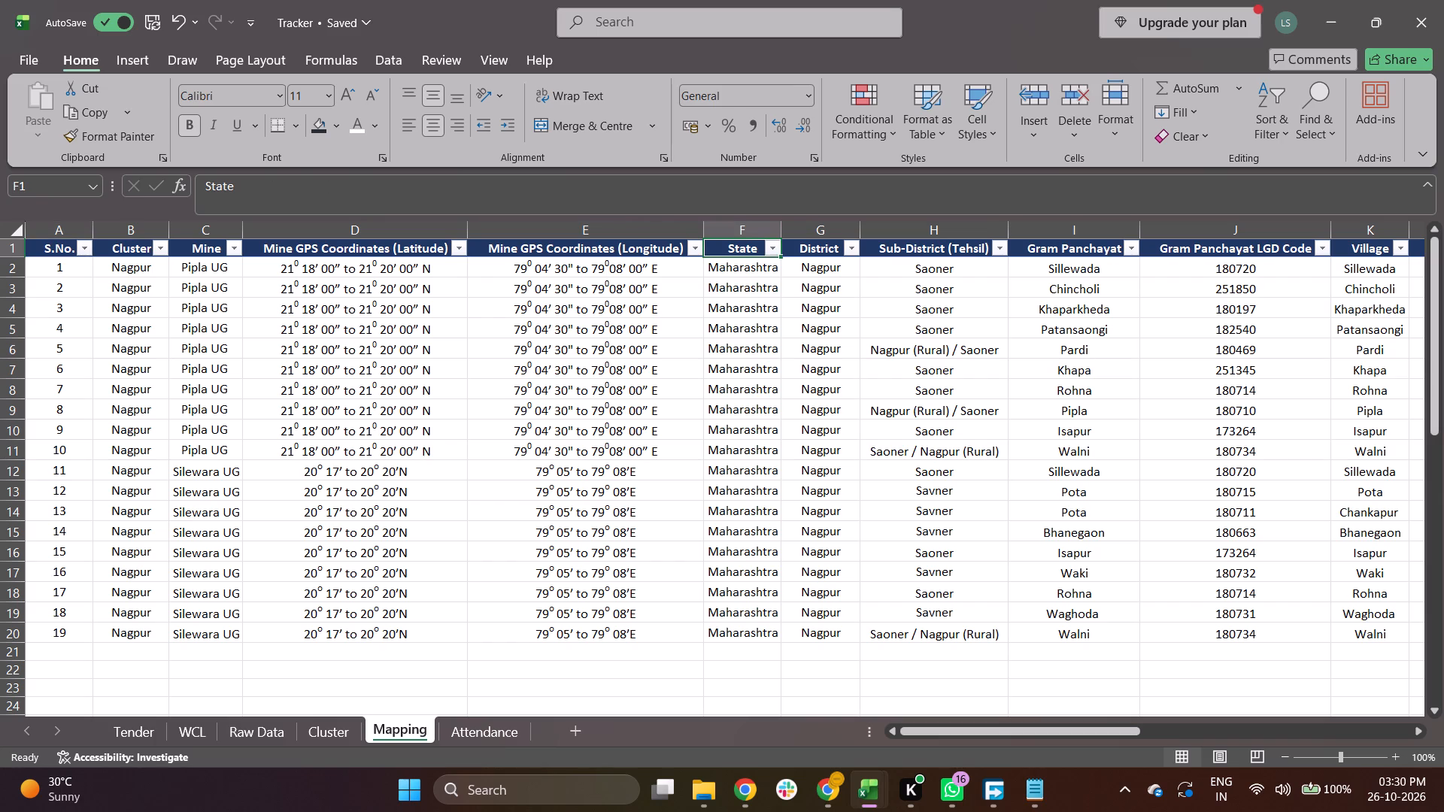
{"action": "key", "text": "shift+Right"}
{"action": "key", "text": "shift+Right"}
{"action": "key", "text": "shift+Right"}
{"action": "key", "text": "shift+Right"}
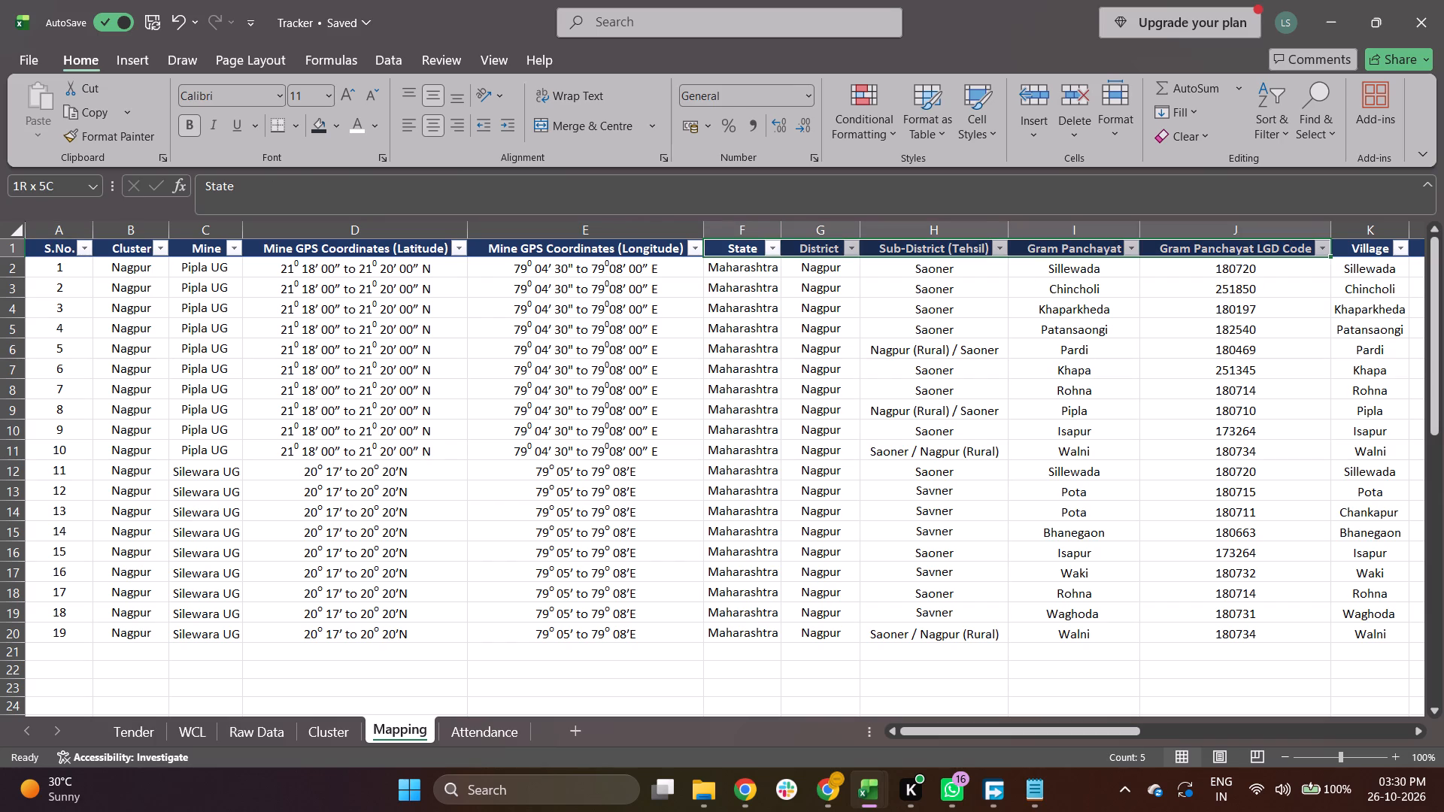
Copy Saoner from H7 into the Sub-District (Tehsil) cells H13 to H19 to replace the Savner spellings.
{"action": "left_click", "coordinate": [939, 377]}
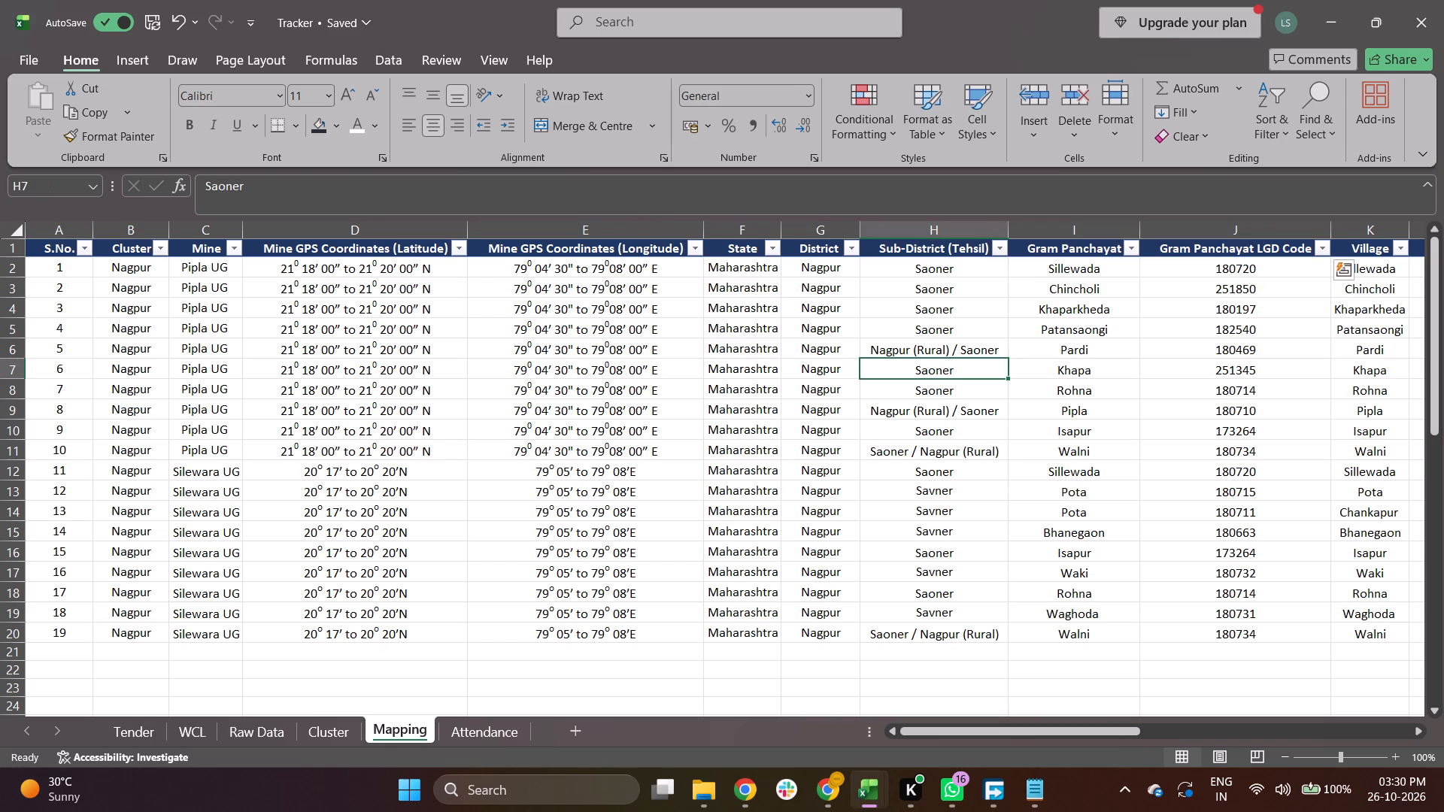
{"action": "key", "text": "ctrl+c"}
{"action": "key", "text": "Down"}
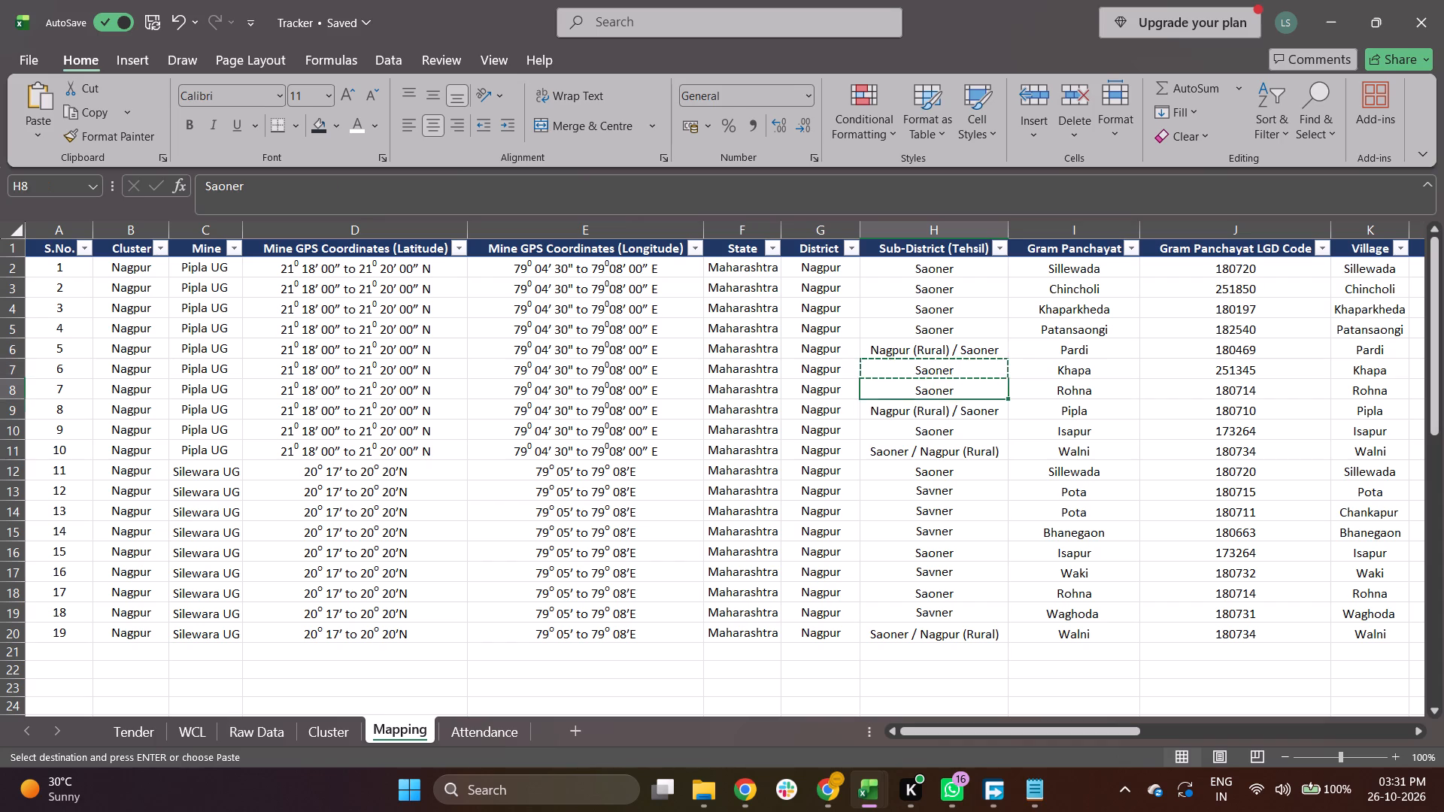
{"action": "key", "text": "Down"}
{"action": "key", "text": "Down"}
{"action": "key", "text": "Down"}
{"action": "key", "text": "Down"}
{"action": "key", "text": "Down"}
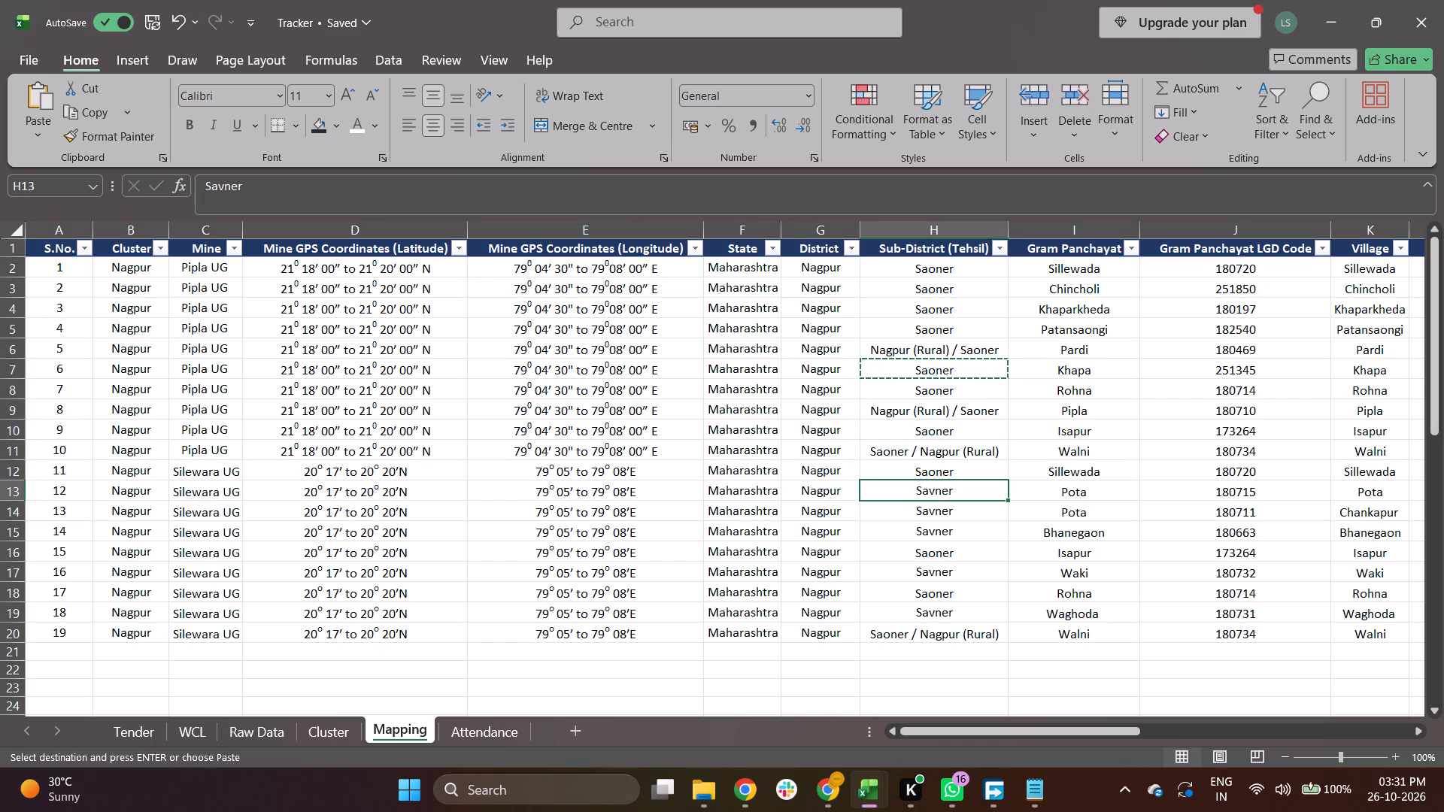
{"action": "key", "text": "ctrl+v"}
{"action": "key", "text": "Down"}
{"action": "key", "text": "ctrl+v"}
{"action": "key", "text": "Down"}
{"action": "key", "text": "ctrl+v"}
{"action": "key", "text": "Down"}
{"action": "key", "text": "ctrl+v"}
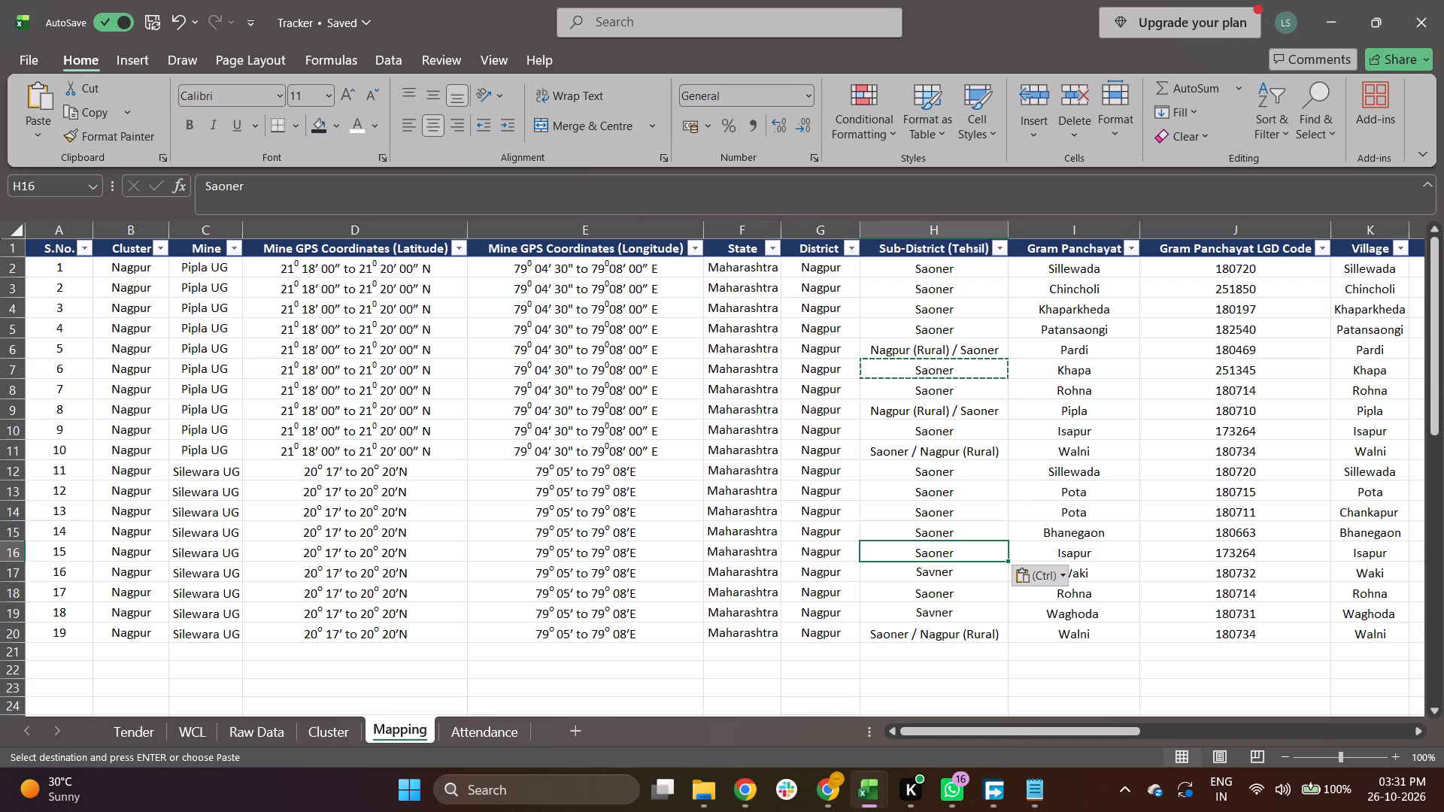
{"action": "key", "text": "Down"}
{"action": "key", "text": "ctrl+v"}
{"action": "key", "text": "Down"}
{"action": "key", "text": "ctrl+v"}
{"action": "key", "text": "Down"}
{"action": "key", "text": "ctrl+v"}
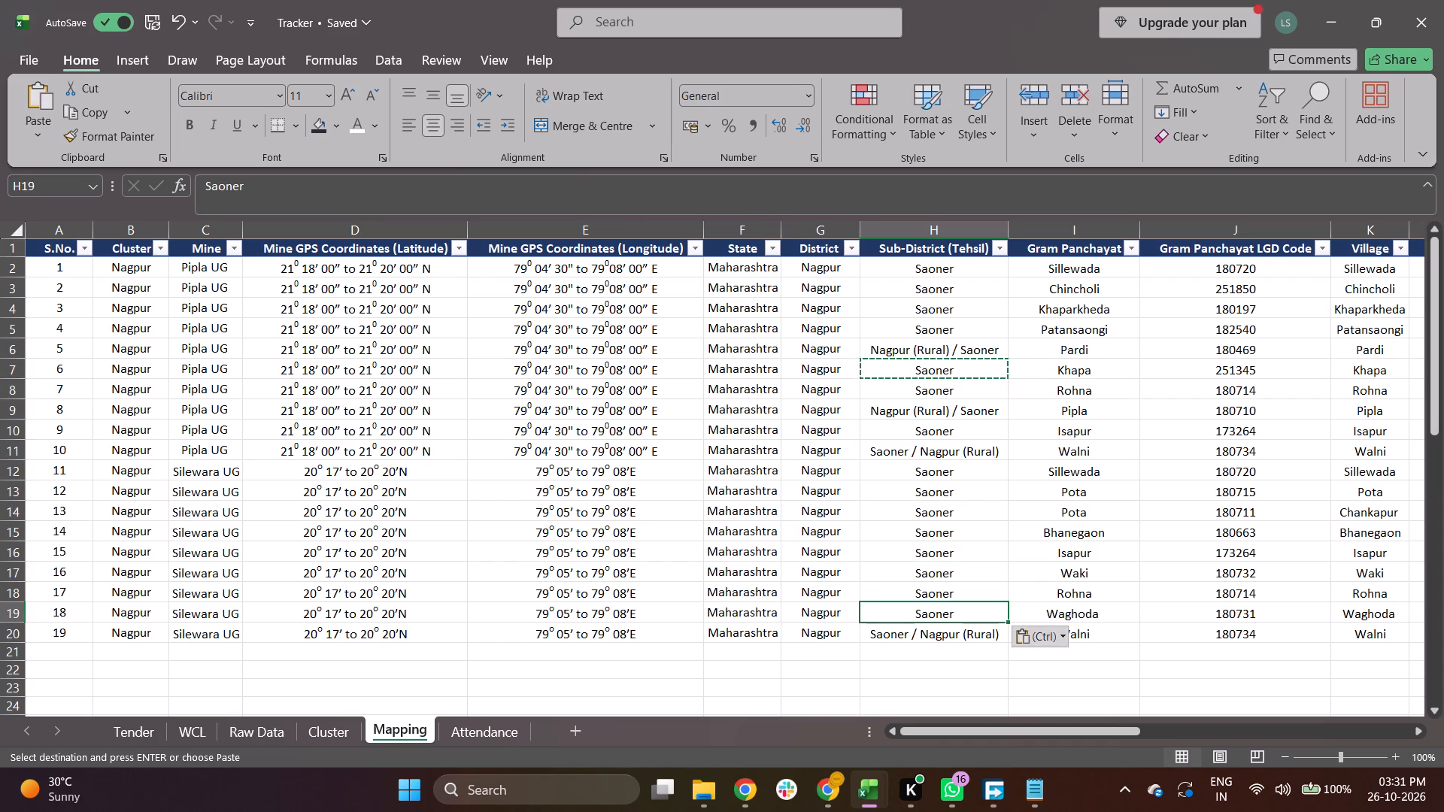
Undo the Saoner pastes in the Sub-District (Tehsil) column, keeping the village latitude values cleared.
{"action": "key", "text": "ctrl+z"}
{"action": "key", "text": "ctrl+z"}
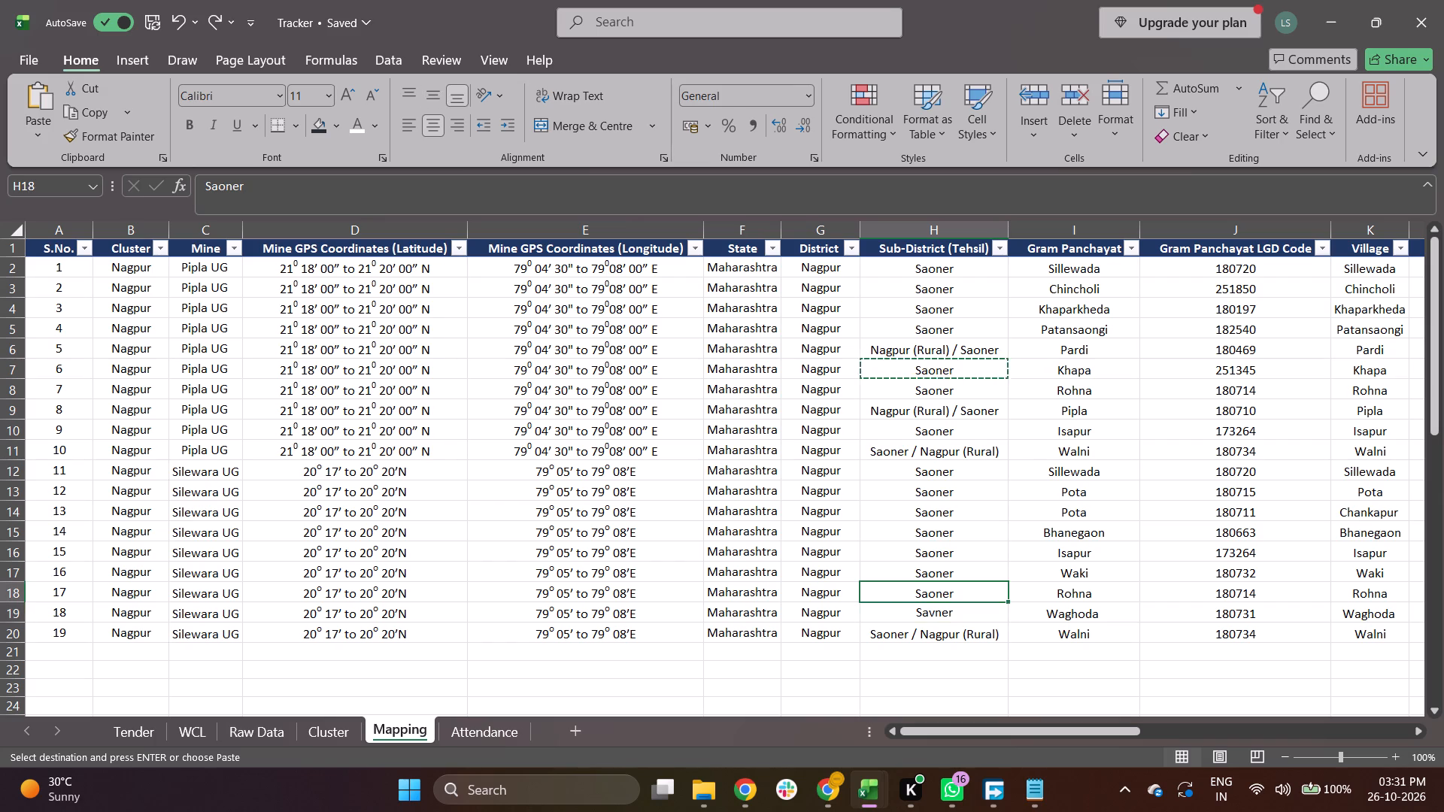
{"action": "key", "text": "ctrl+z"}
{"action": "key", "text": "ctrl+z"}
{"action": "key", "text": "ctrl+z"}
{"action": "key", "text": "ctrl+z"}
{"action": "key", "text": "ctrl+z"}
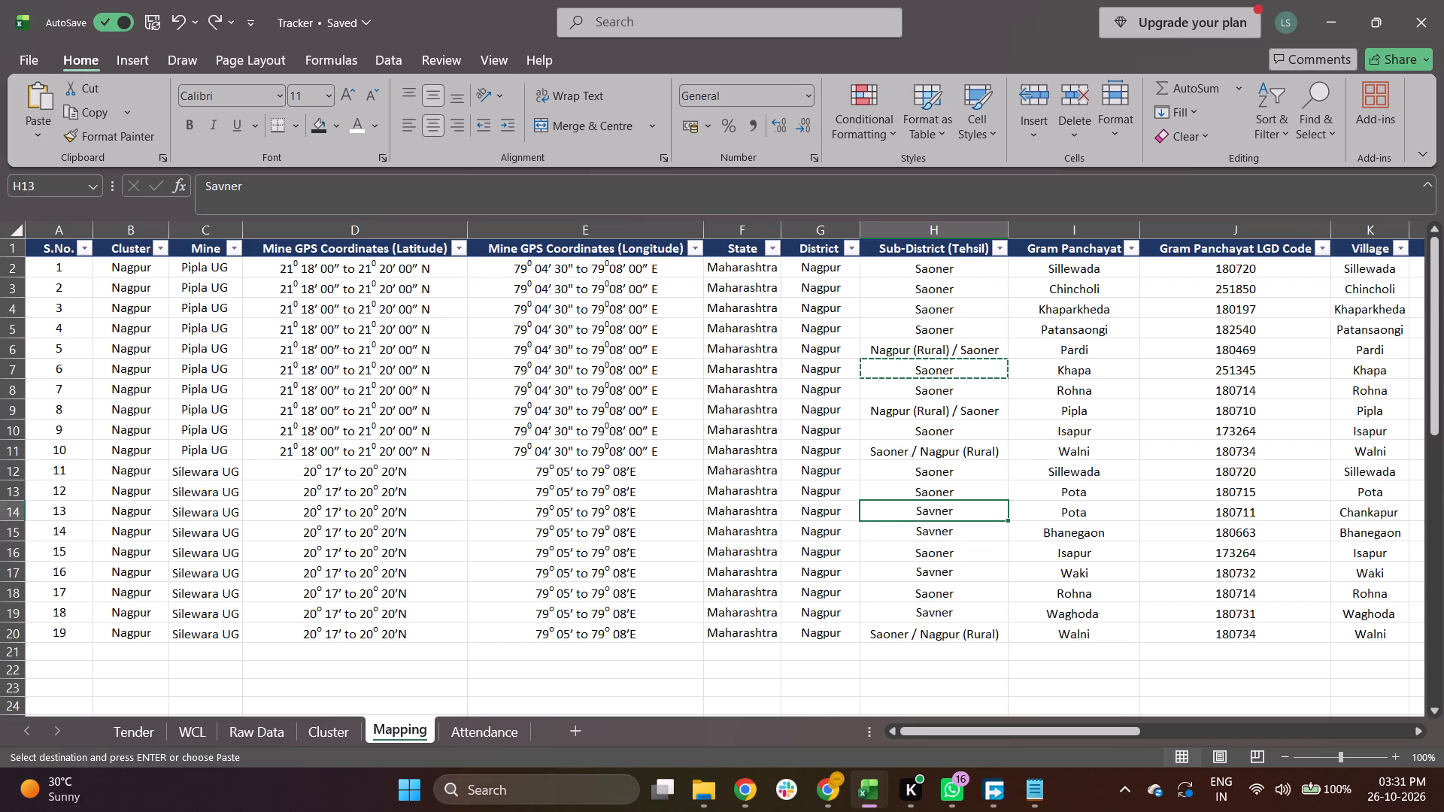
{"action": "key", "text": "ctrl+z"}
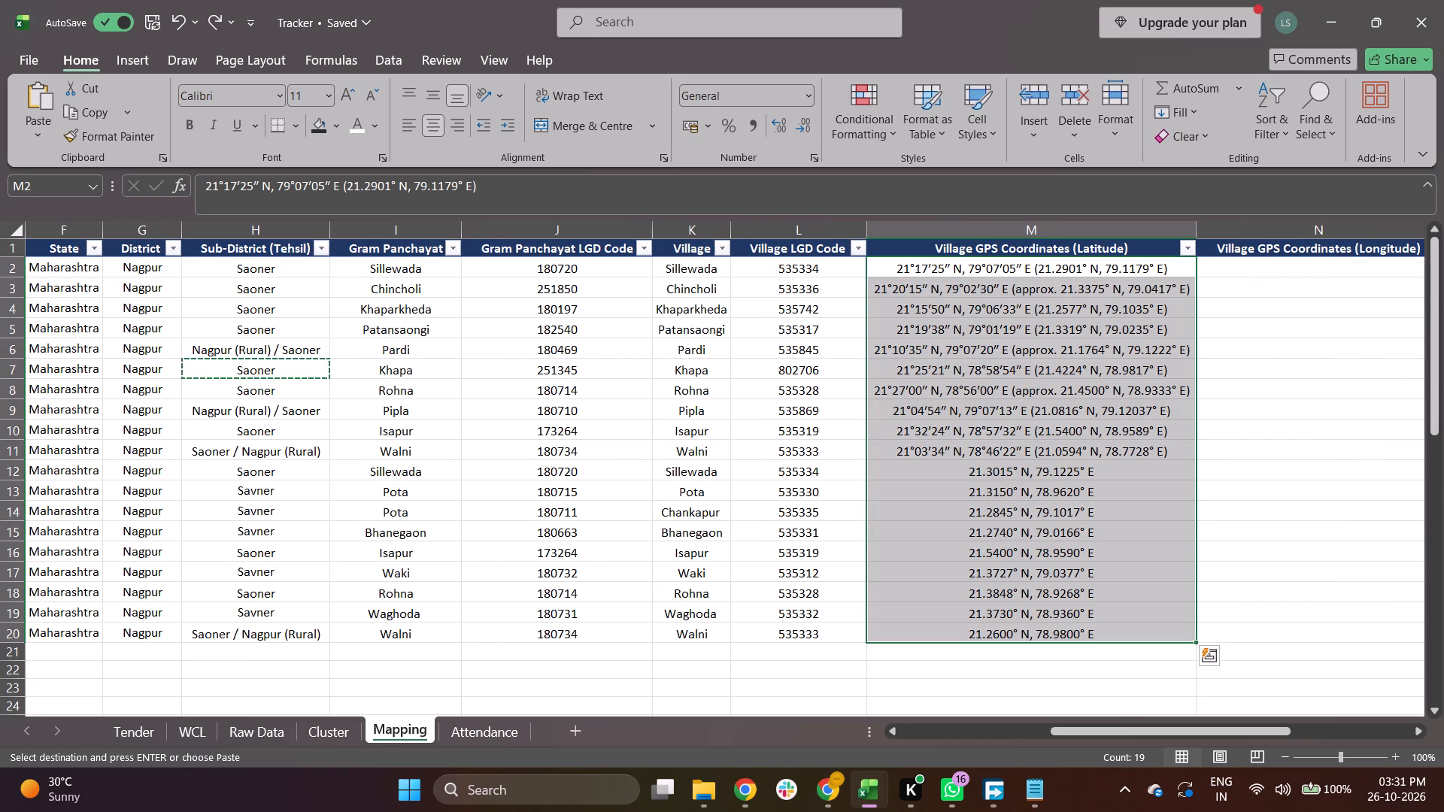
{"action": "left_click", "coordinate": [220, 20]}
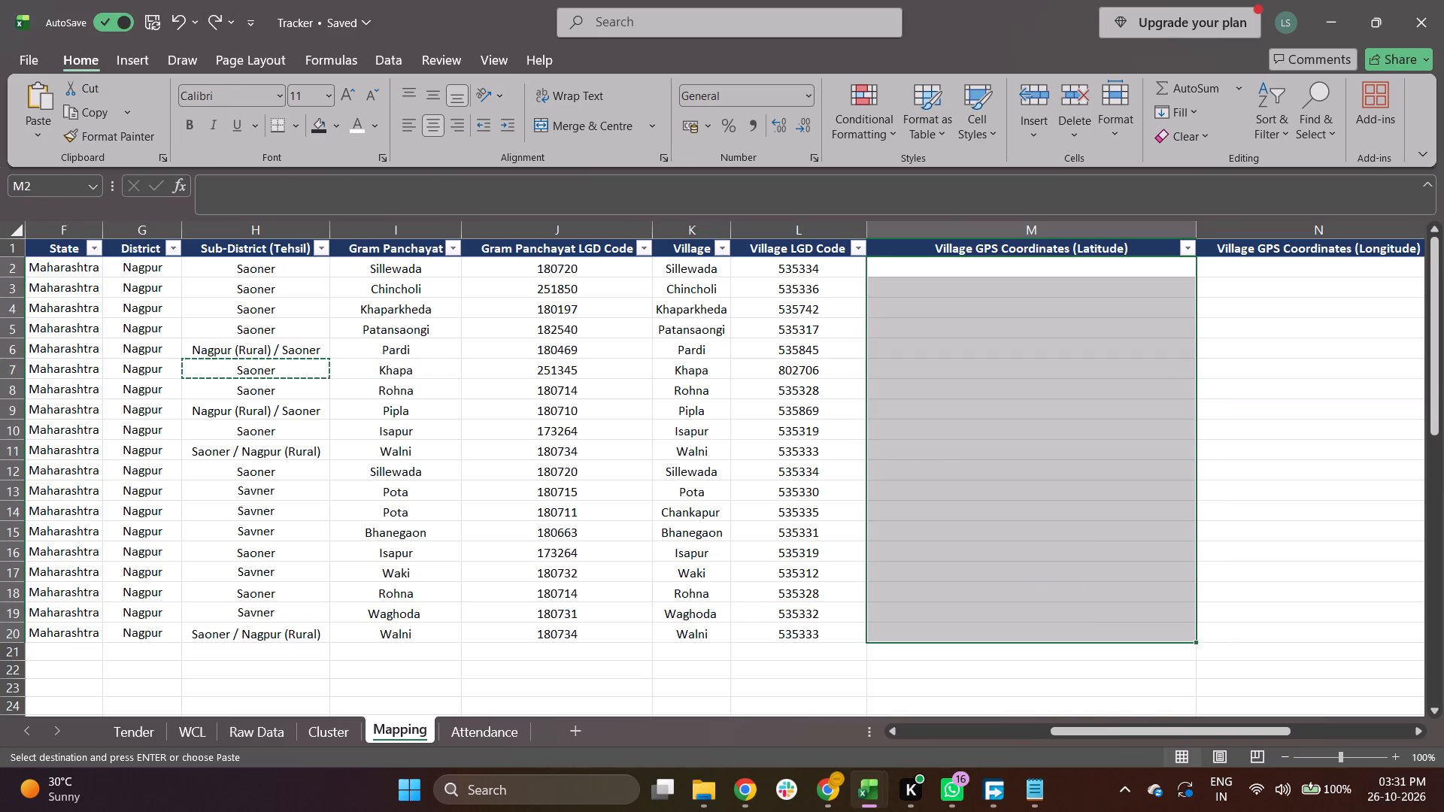
Copy Saoner from H7 into the Sub-District (Tehsil) cells H13 to H19, replacing the Savner spellings.
{"action": "left_click", "coordinate": [262, 371]}
{"action": "key", "text": "ctrl+c"}
{"action": "key", "text": "Down"}
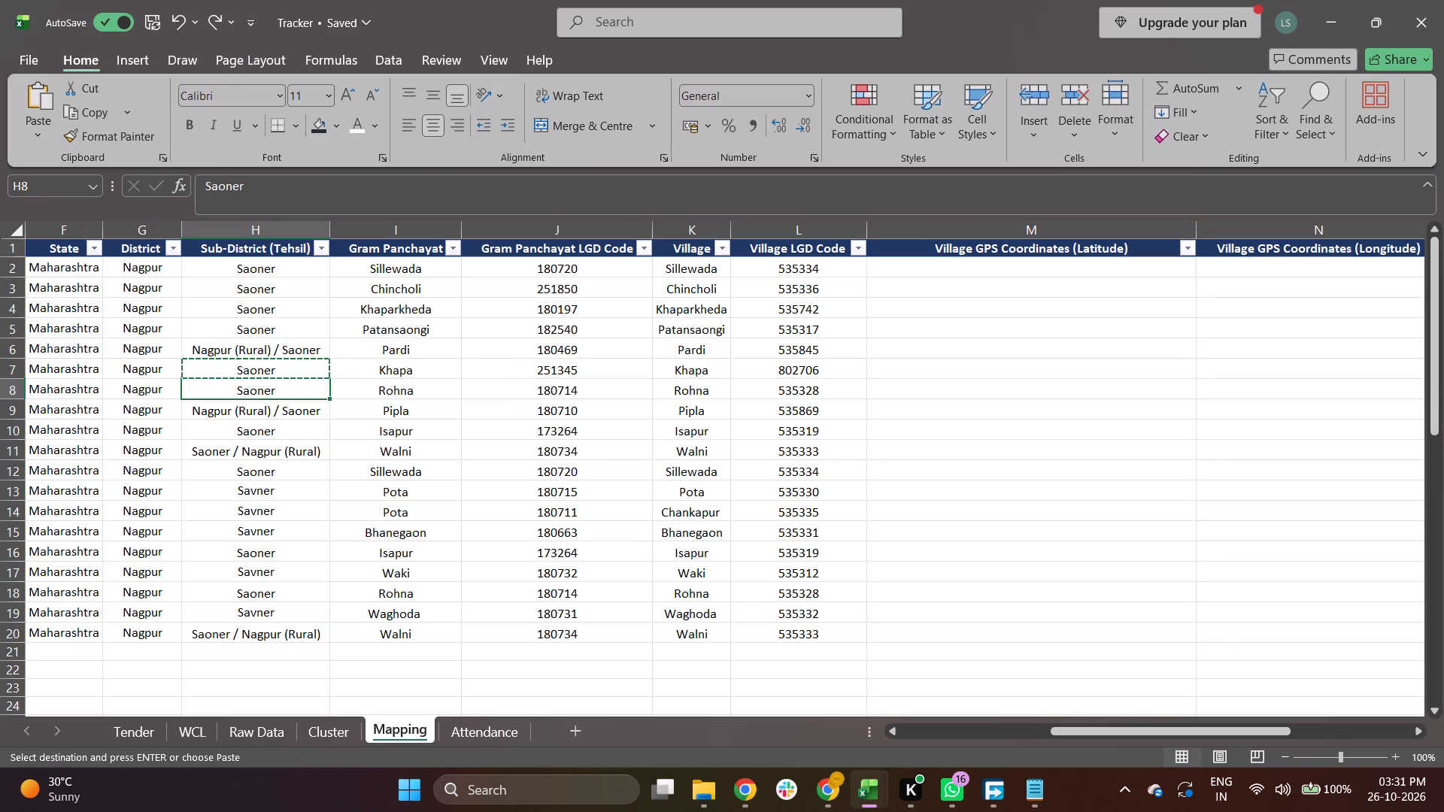
{"action": "key", "text": "ctrl+v"}
{"action": "key", "text": "Down"}
{"action": "key", "text": "Down"}
{"action": "key", "text": "Down"}
{"action": "key", "text": "Down"}
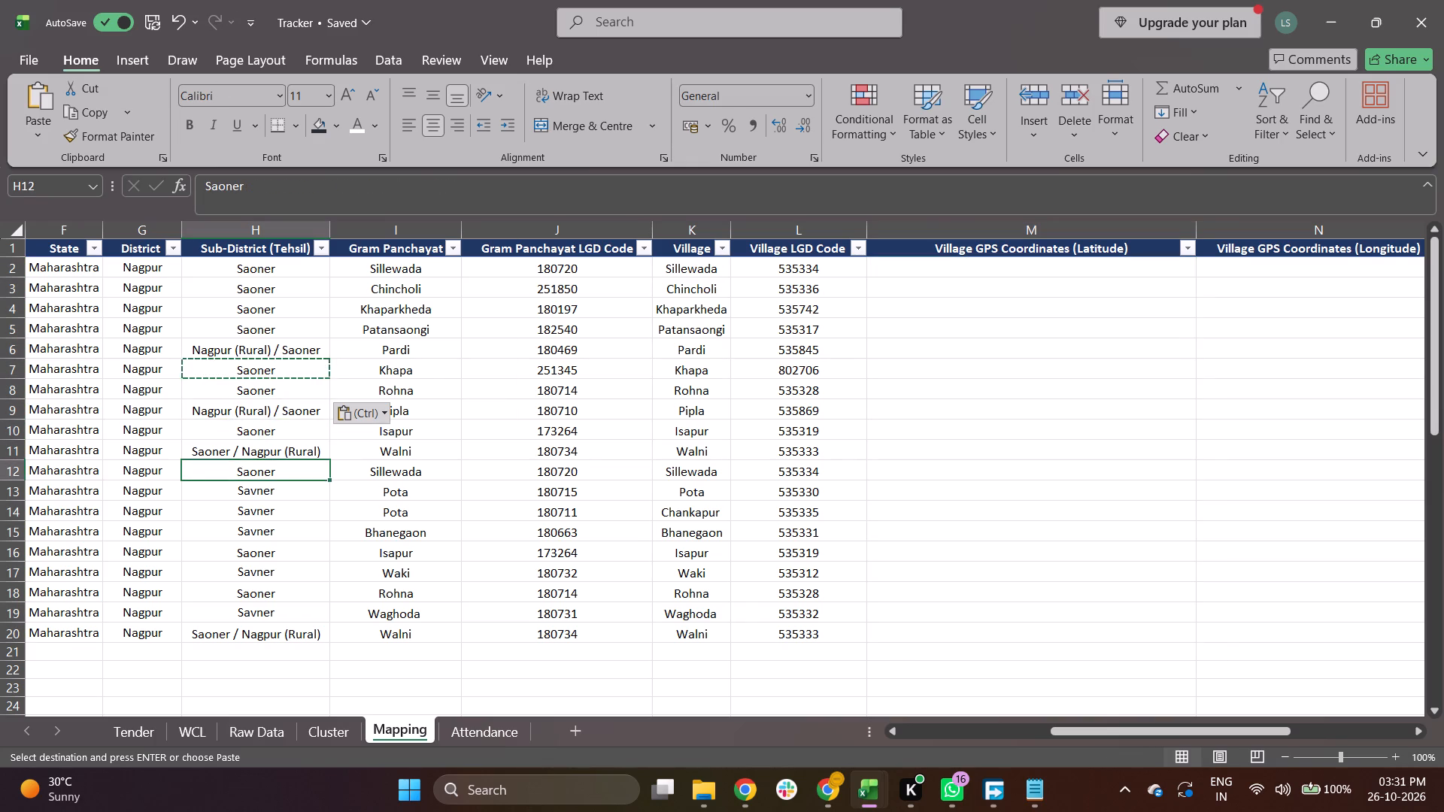
{"action": "key", "text": "Down"}
{"action": "key", "text": "ctrl+v"}
{"action": "key", "text": "Down"}
{"action": "key", "text": "ctrl+v"}
{"action": "key", "text": "Down"}
{"action": "key", "text": "ctrl+v"}
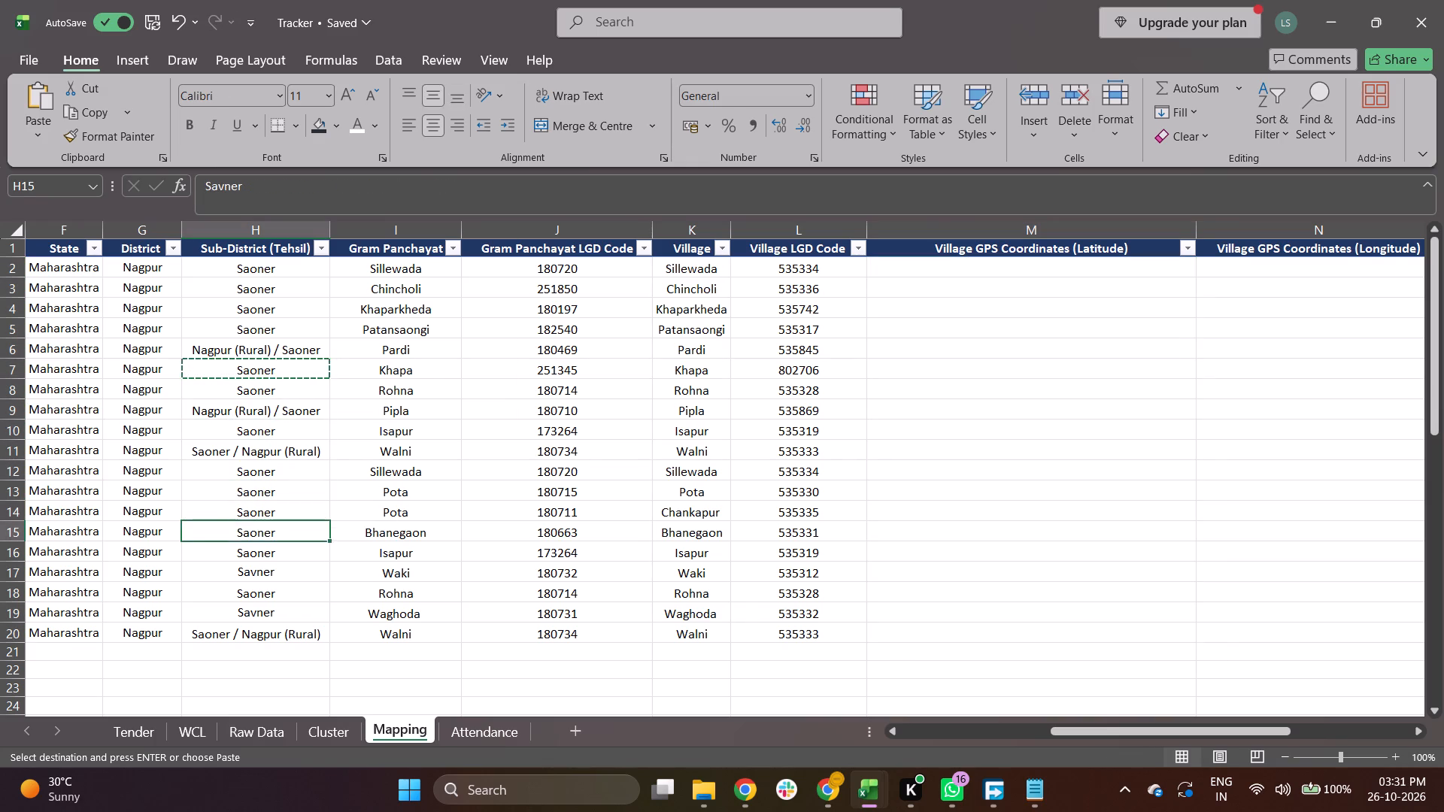
{"action": "key", "text": "Down"}
{"action": "key", "text": "ctrl+v"}
{"action": "key", "text": "Down"}
{"action": "key", "text": "ctrl+v"}
{"action": "key", "text": "Down"}
{"action": "key", "text": "ctrl+v"}
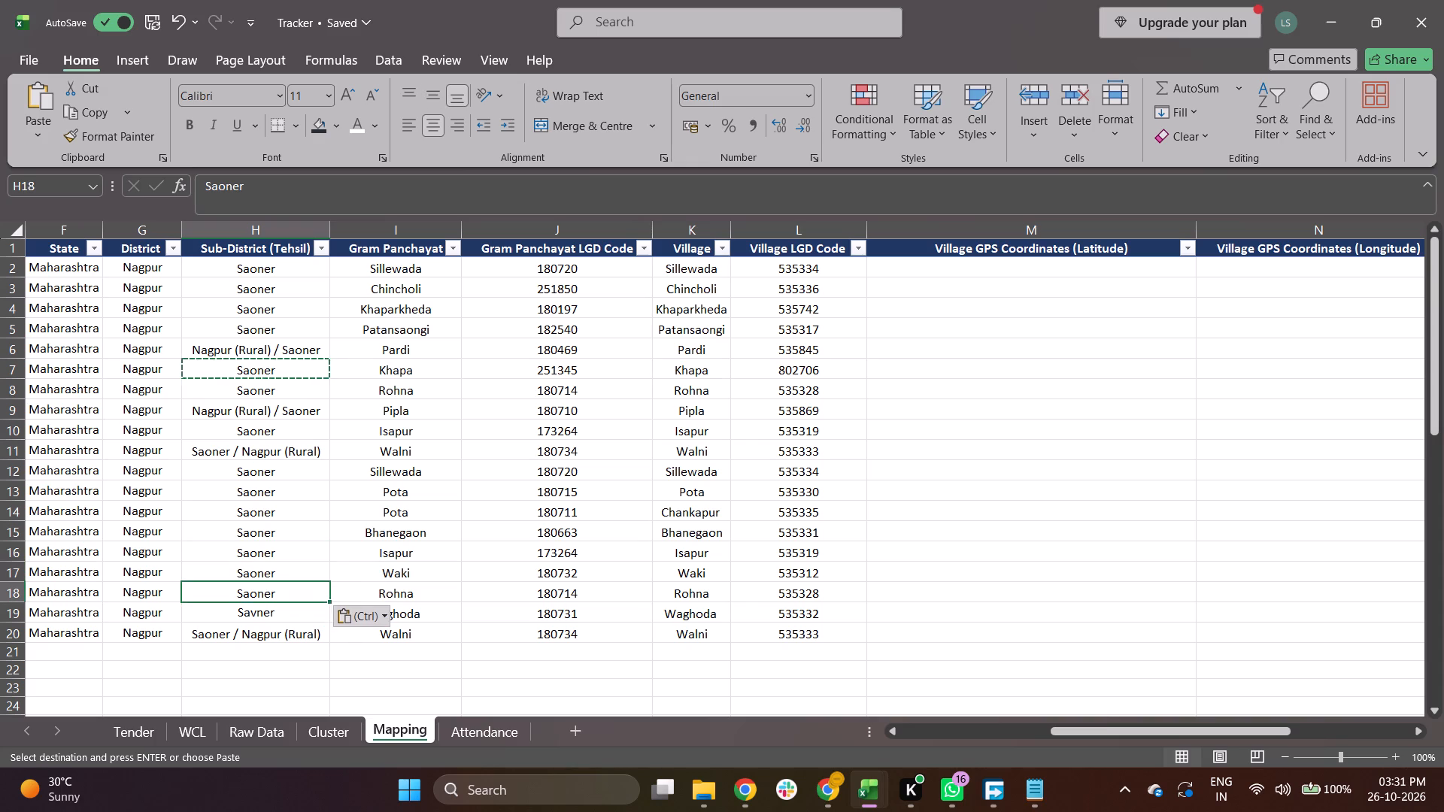
{"action": "key", "text": "Down"}
{"action": "key", "text": "ctrl+v"}
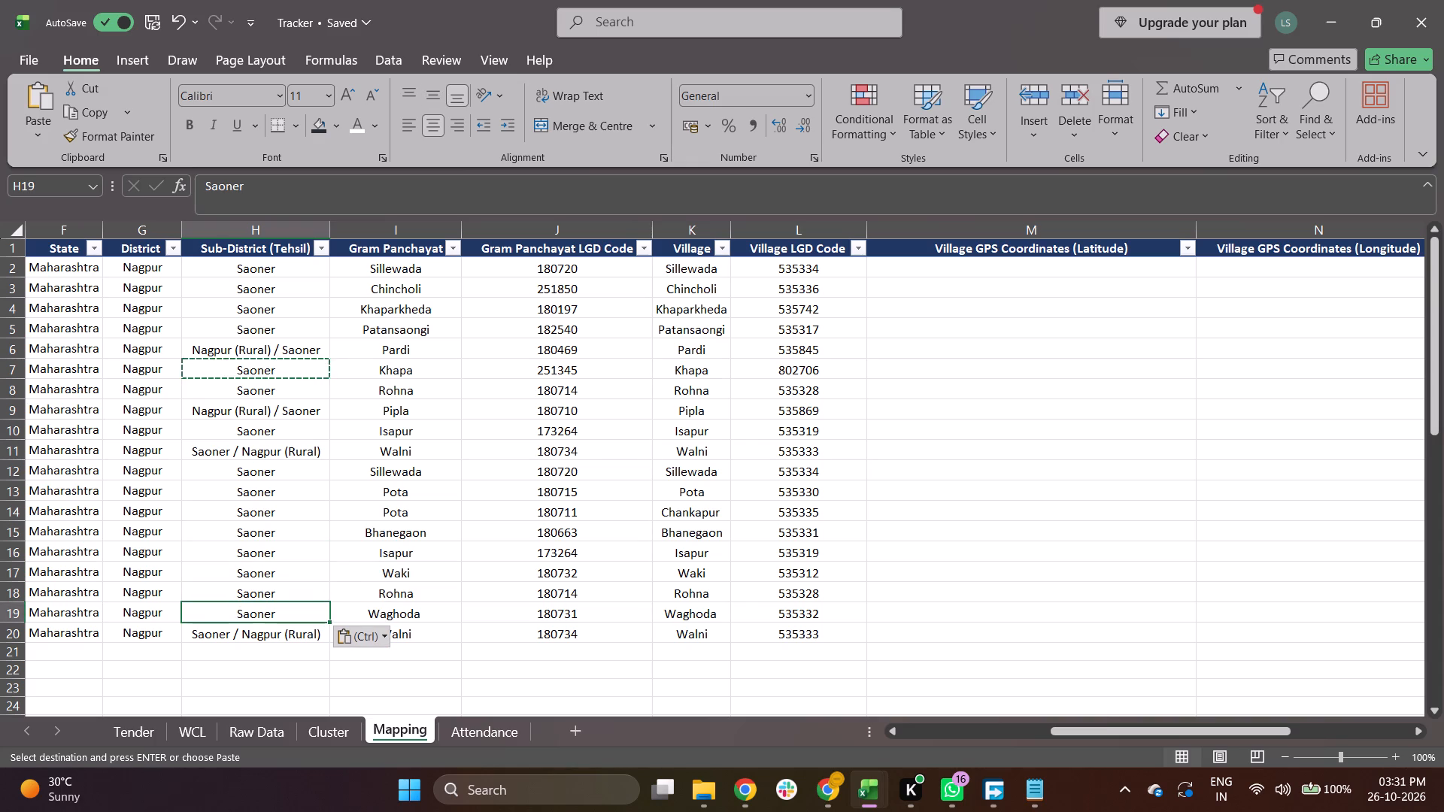
{"action": "key", "text": "Up"}
{"action": "key", "text": "Up"}
{"action": "key", "text": "Up"}
{"action": "key", "text": "Up"}
{"action": "key", "text": "Up"}
{"action": "key", "text": "Up"}
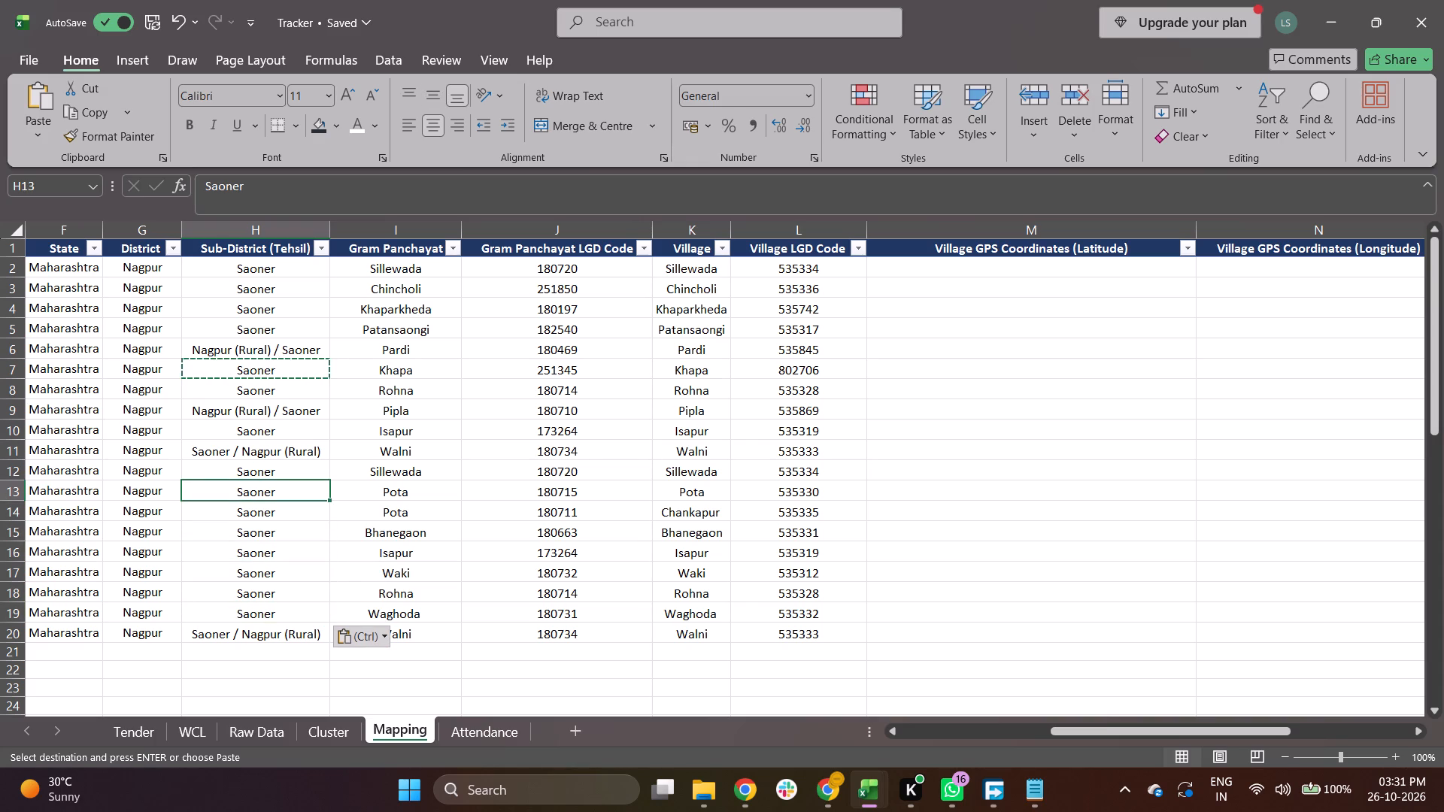
{"action": "left_click", "coordinate": [1045, 491]}
{"action": "key", "text": "Left"}
{"action": "key", "text": "Left"}
{"action": "key", "text": "Left"}
{"action": "key", "text": "Left"}
{"action": "key", "text": "Left"}
{"action": "key", "text": "Left"}
{"action": "key", "text": "Left"}
{"action": "key", "text": "Left"}
{"action": "key", "text": "Left"}
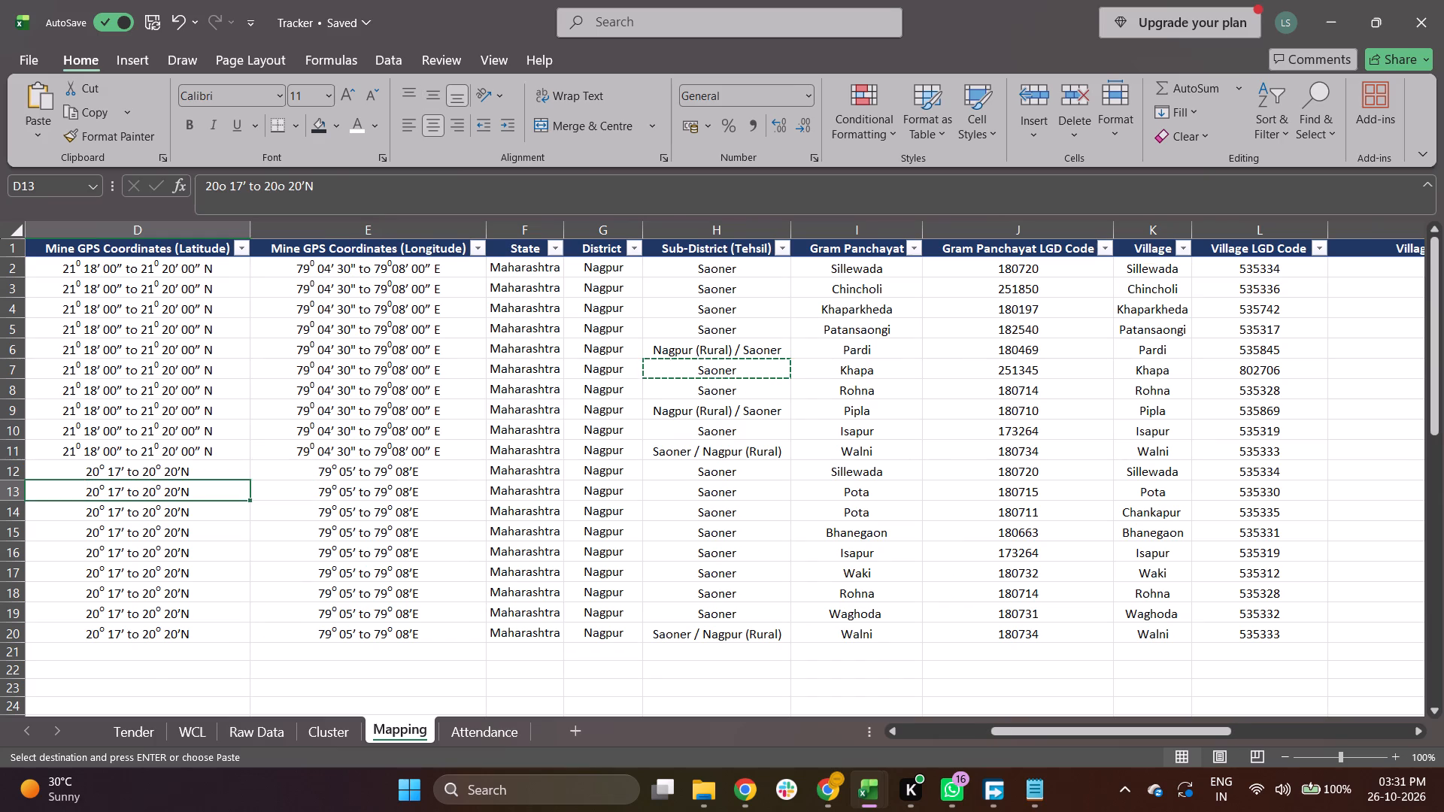
{"action": "key", "text": "Up"}
{"action": "key", "text": "Up"}
{"action": "key", "text": "Up"}
{"action": "key", "text": "Up"}
{"action": "key", "text": "Up"}
{"action": "key", "text": "Right"}
{"action": "key", "text": "Right"}
{"action": "key", "text": "Right"}
{"action": "key", "text": "Up"}
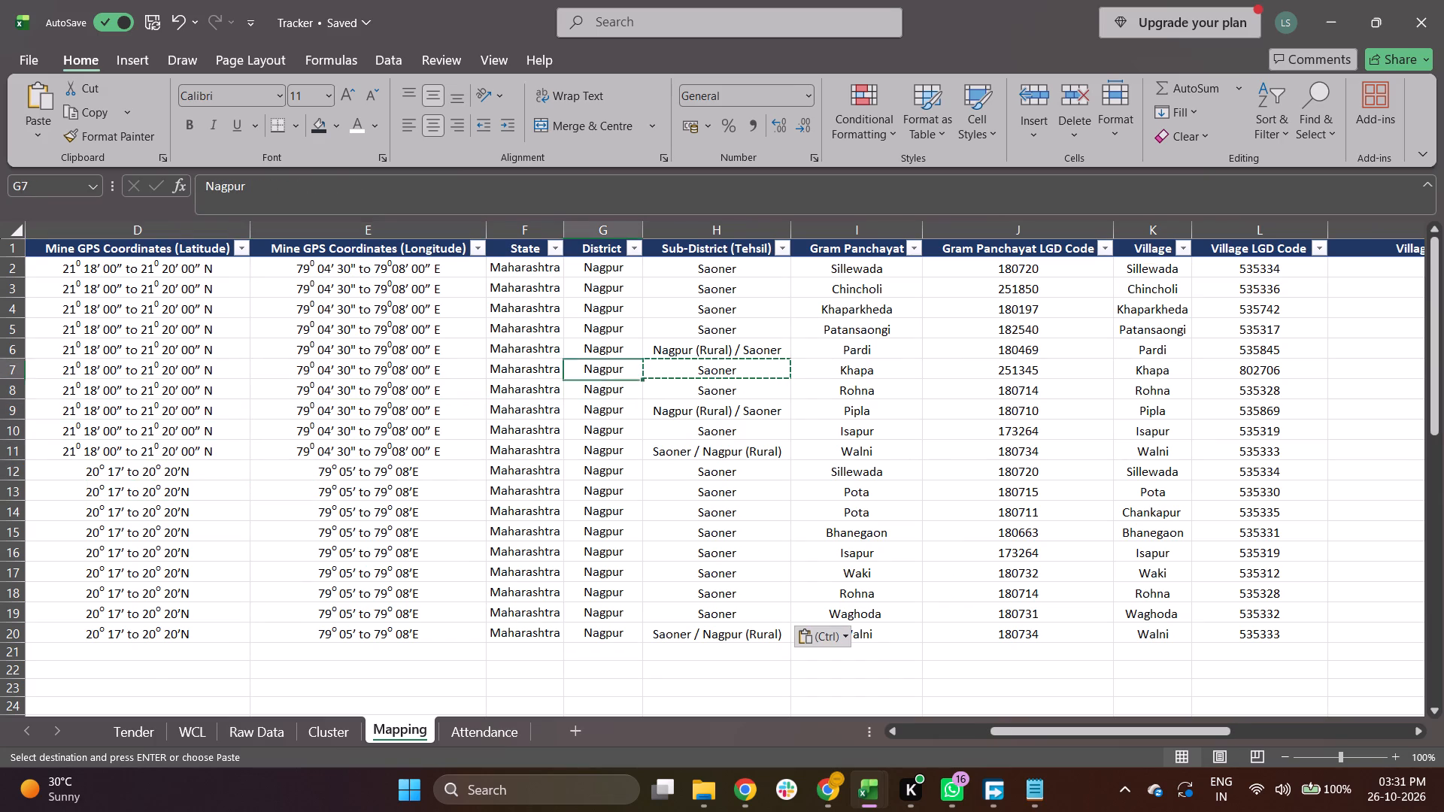
{"action": "key", "text": "Up"}
{"action": "key", "text": "Up"}
{"action": "key", "text": "Up"}
{"action": "key", "text": "Up"}
{"action": "key", "text": "Up"}
{"action": "key", "text": "Up"}
{"action": "key", "text": "Left"}
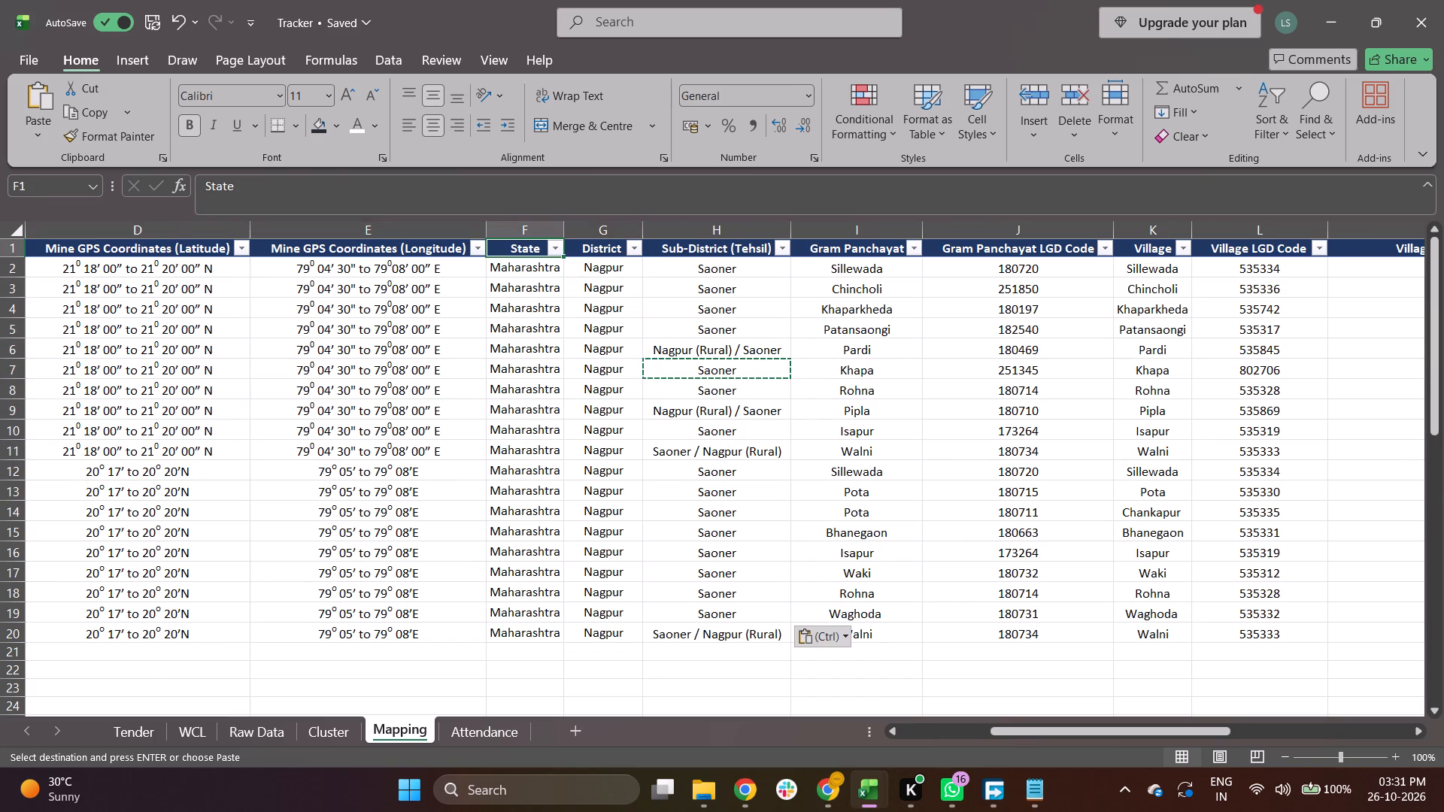
{"action": "key", "text": "shift+Right"}
{"action": "key", "text": "shift+Right"}
{"action": "key", "text": "shift+Right"}
{"action": "key", "text": "shift+Right"}
{"action": "key", "text": "shift+Right"}
{"action": "key", "text": "shift+Right"}
{"action": "key", "text": "shift+Right"}
{"action": "key", "text": "shift+Left"}
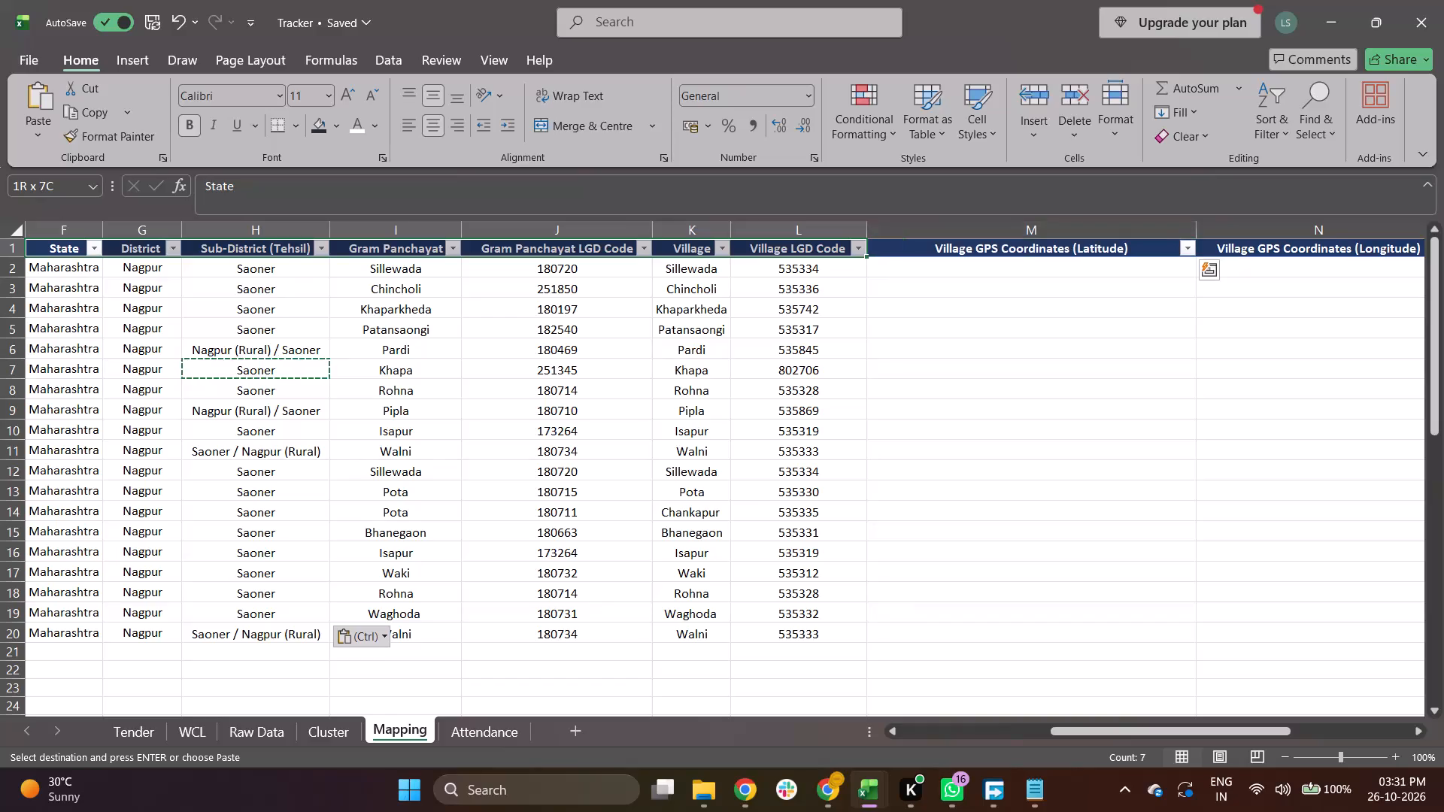
{"action": "key", "text": "shift+Down"}
{"action": "key", "text": "shift+Down"}
{"action": "key", "text": "shift+Down"}
{"action": "key", "text": "shift+Down"}
{"action": "key", "text": "shift+Down"}
{"action": "key", "text": "shift+Down"}
{"action": "key", "text": "shift+Down"}
{"action": "key", "text": "shift+Down"}
{"action": "key", "text": "shift+Down"}
{"action": "key", "text": "shift+Down"}
{"action": "key", "text": "shift+Down"}
{"action": "key", "text": "shift+Down"}
{"action": "key", "text": "shift+Down"}
{"action": "key", "text": "shift+Down"}
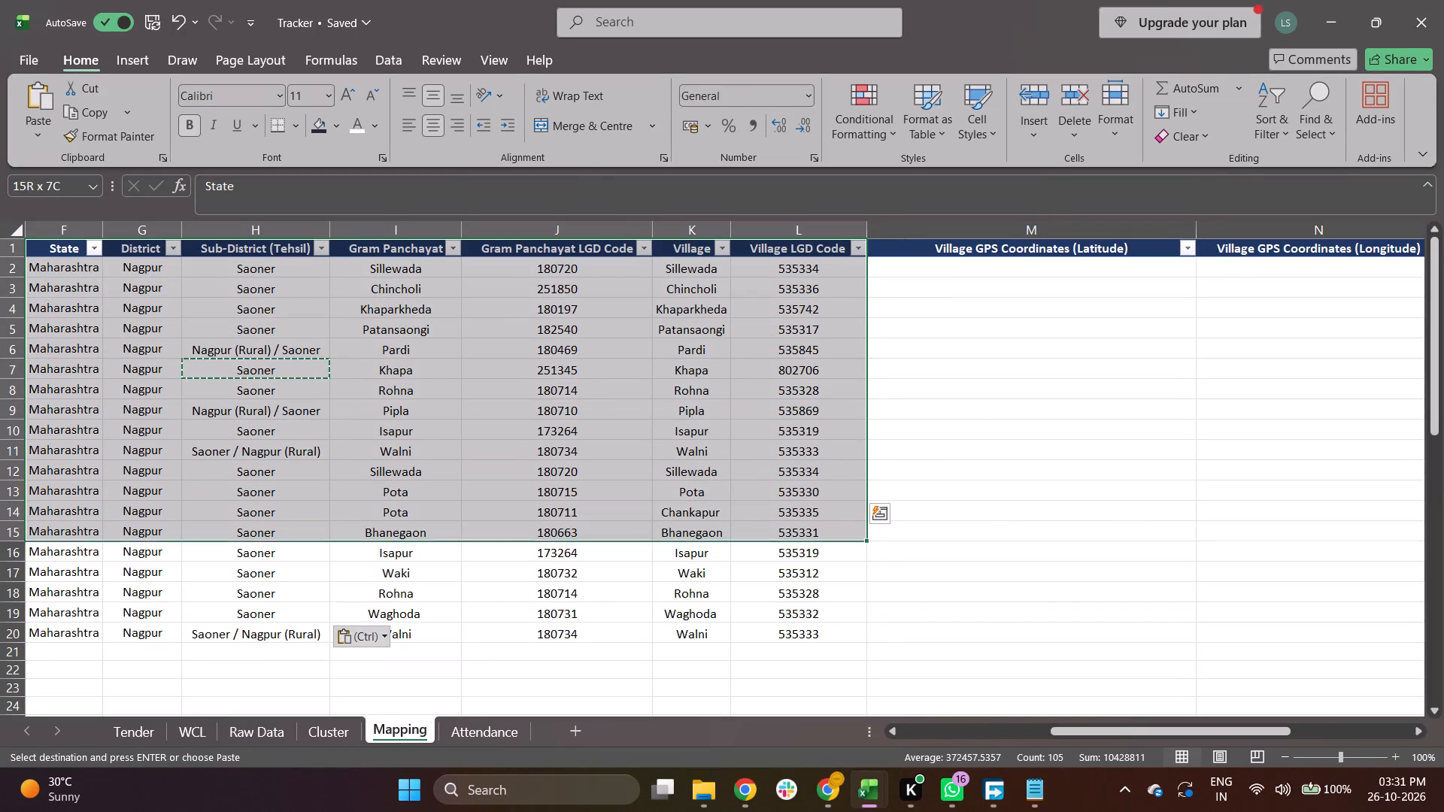
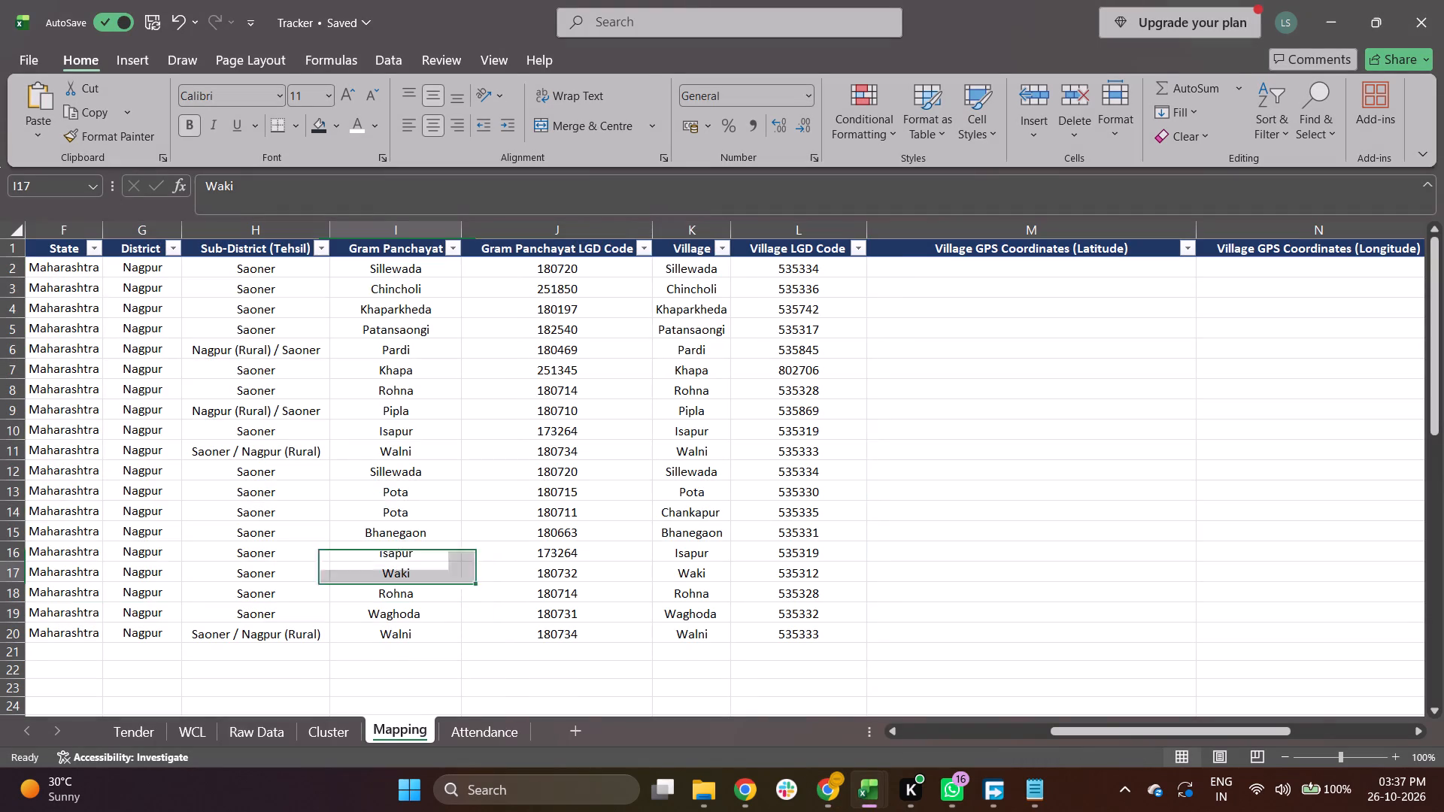
{"action": "scroll", "coordinate": [477, 536], "scroll_direction": "right", "scroll_amount": 2}
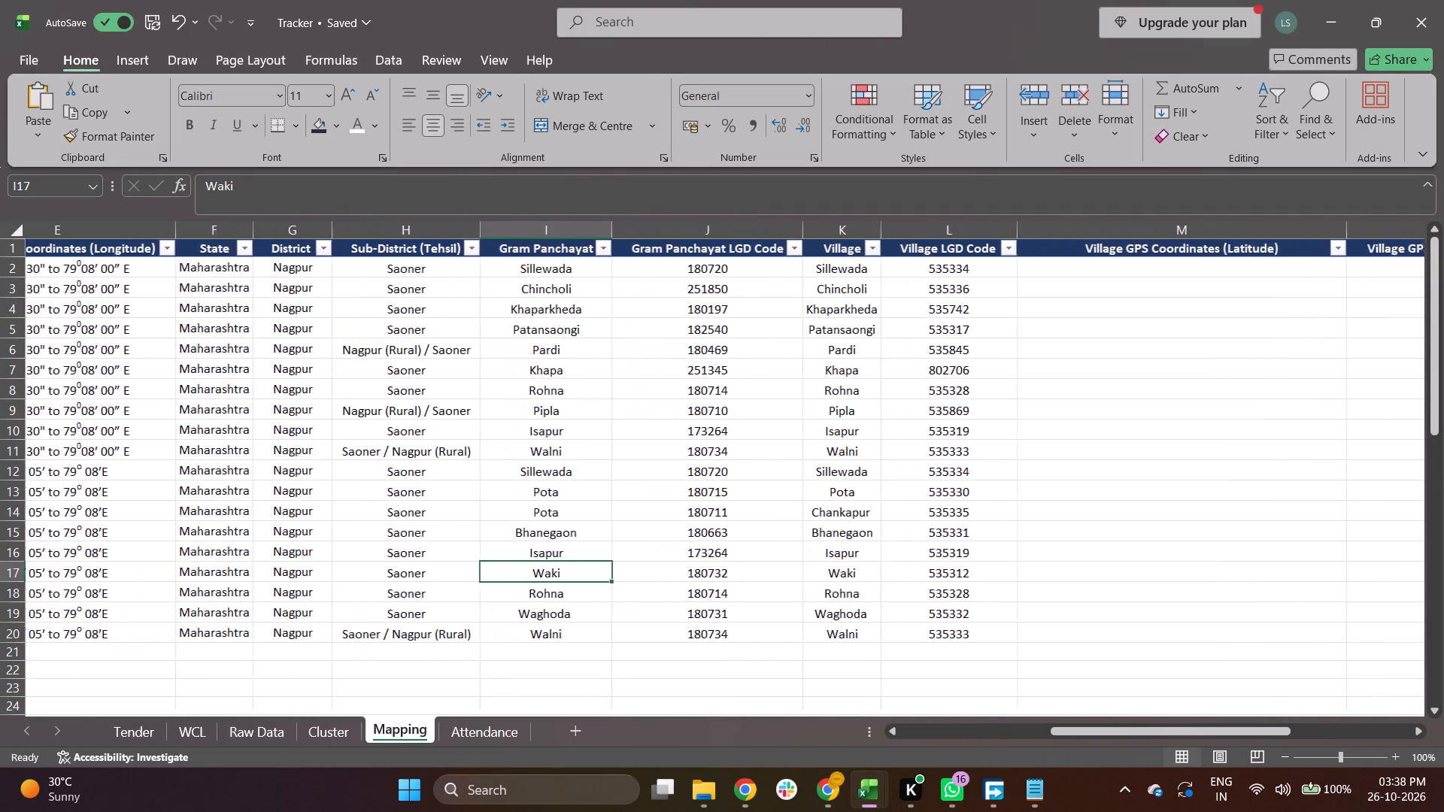
{"action": "scroll", "coordinate": [477, 536], "scroll_direction": "right", "scroll_amount": 5}
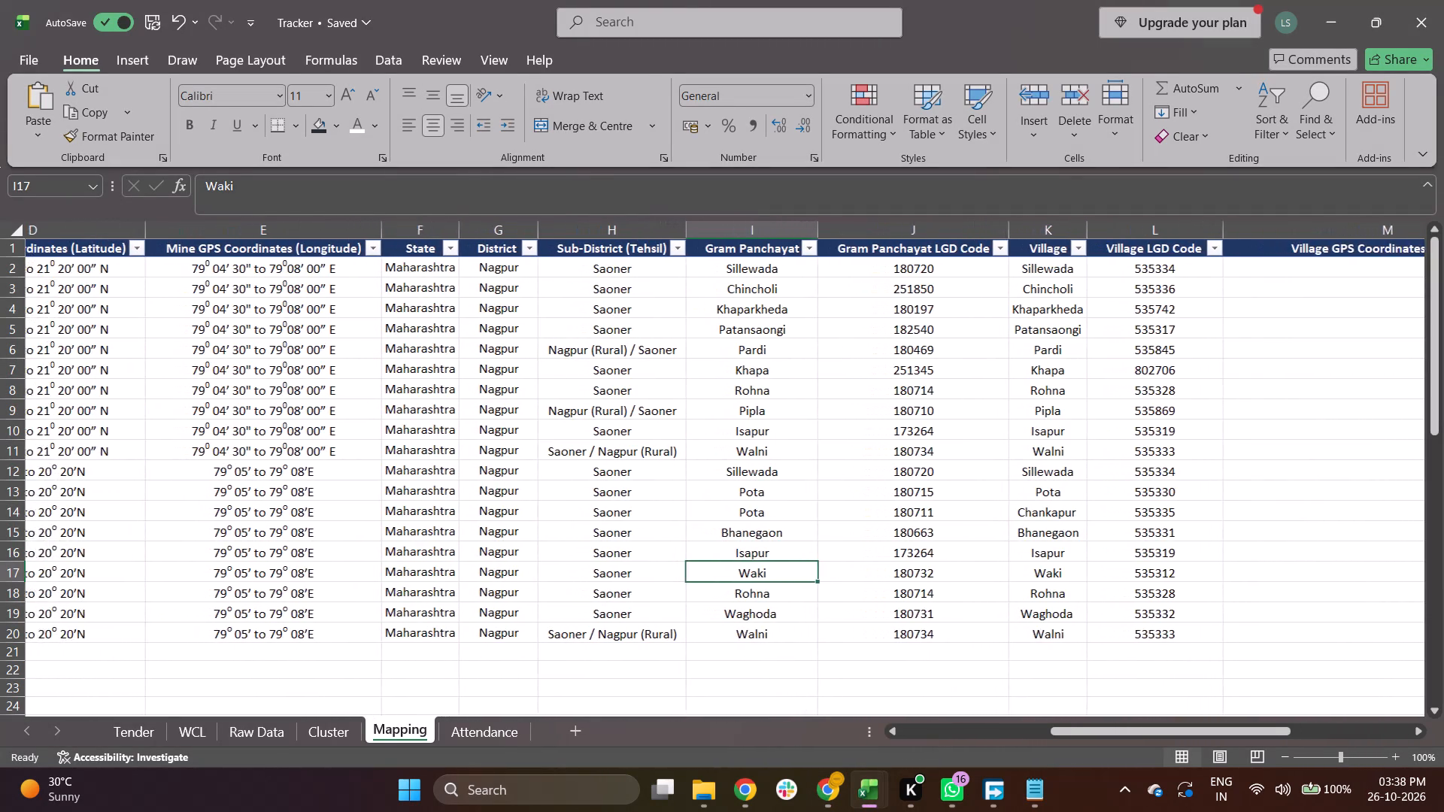
{"action": "scroll", "coordinate": [477, 536], "scroll_direction": "right", "scroll_amount": 1}
{"action": "key", "text": "alt+Tab"}
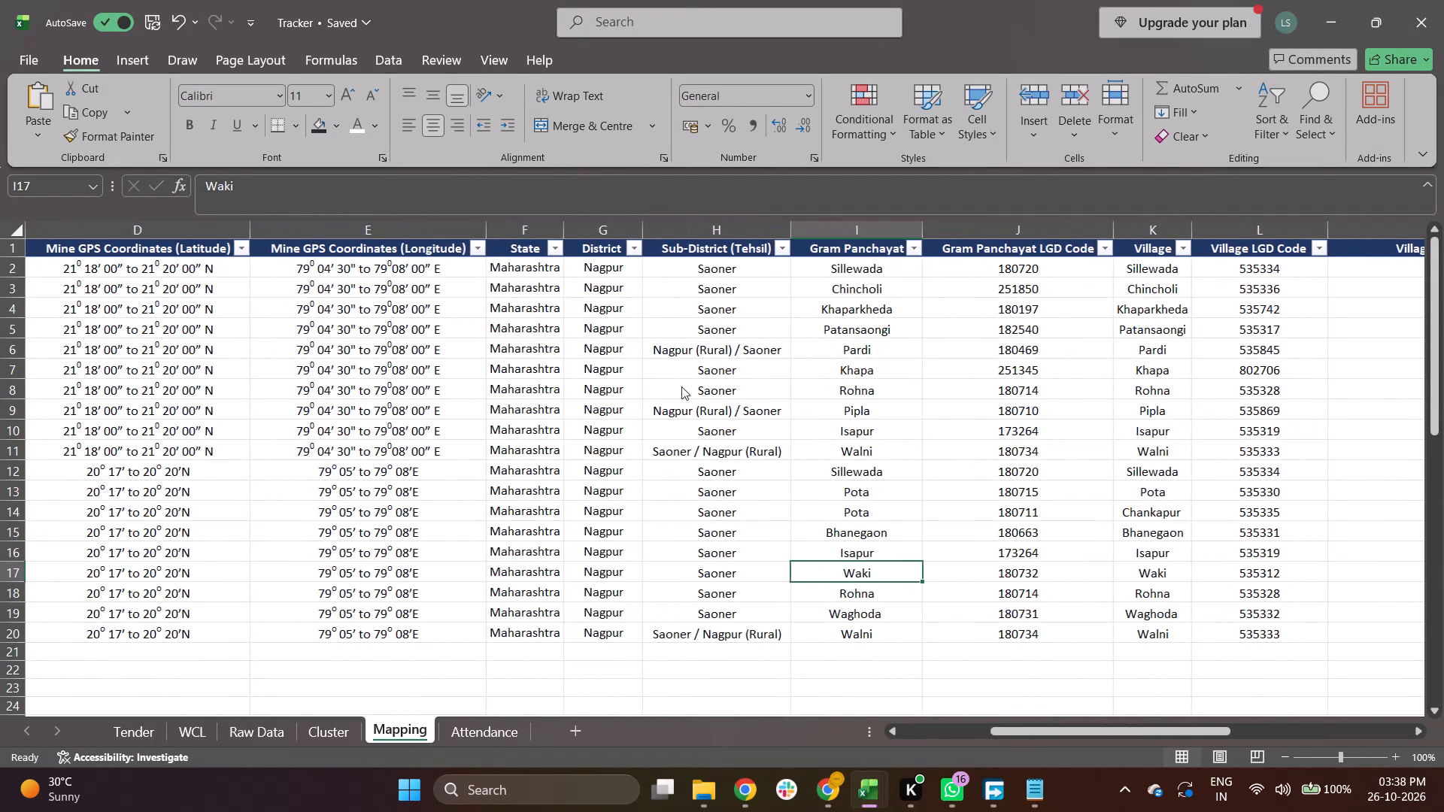
{"action": "left_click", "coordinate": [135, 377]}
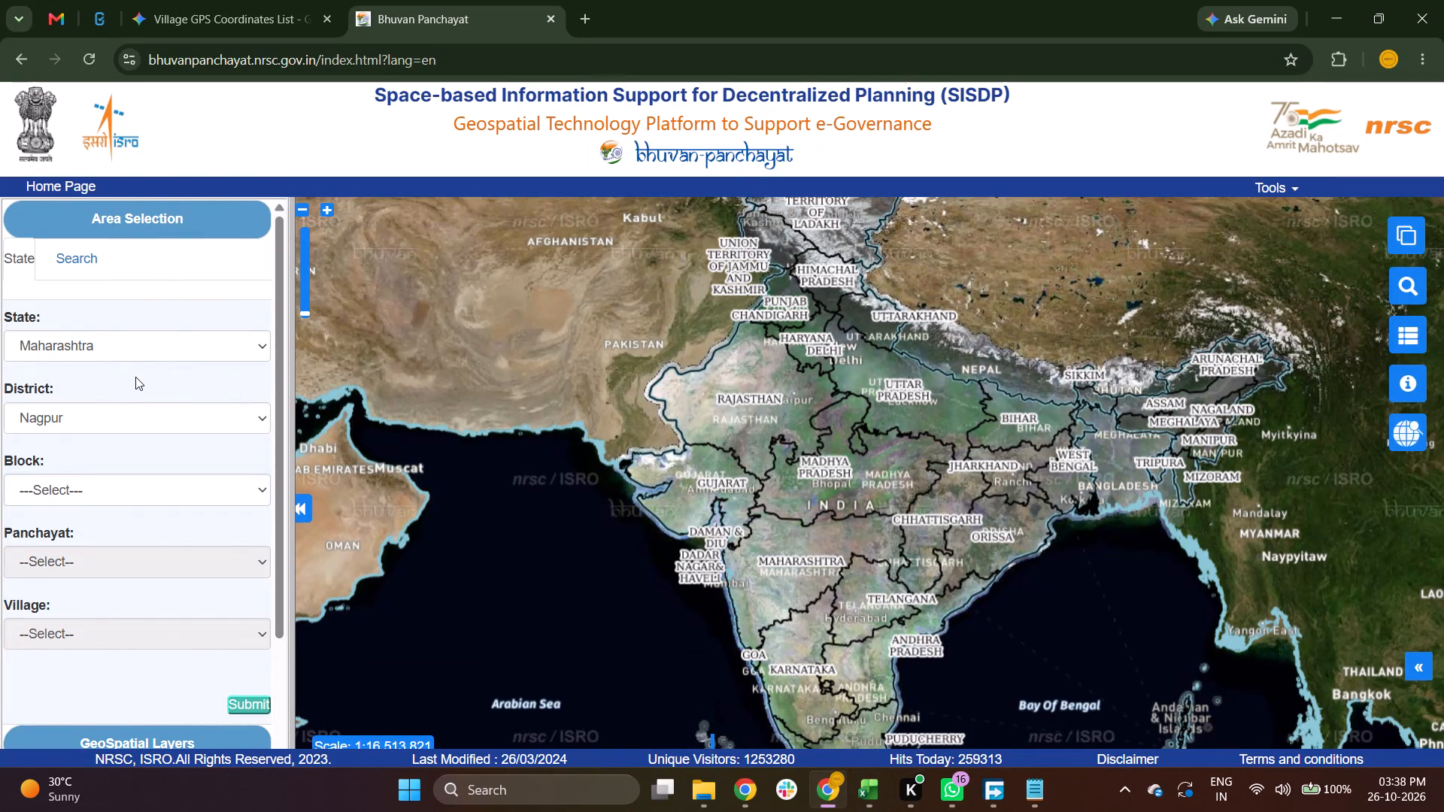
{"action": "key", "text": "alt+Tab"}
{"action": "scroll", "coordinate": [536, 371], "scroll_direction": "right", "scroll_amount": 1}
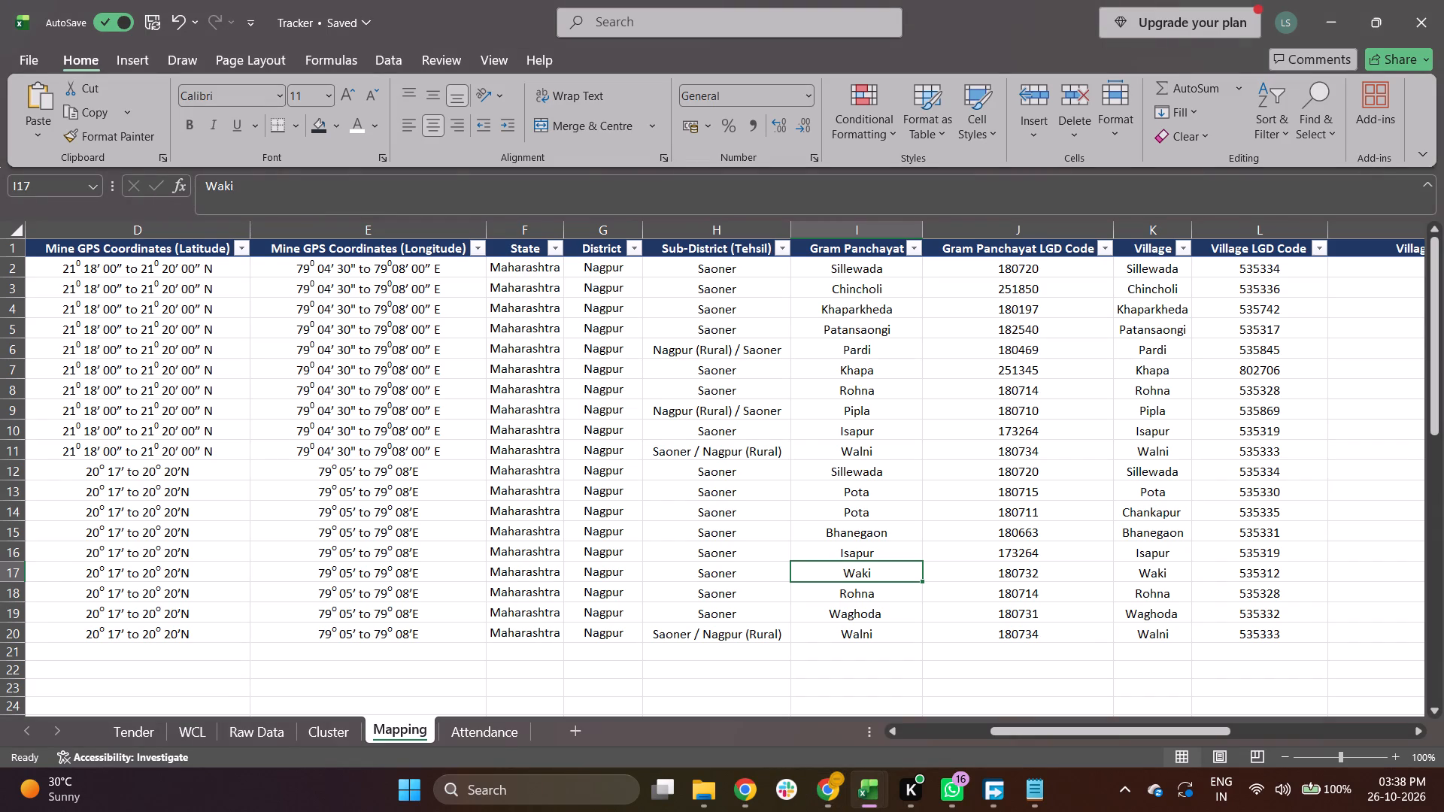
{"action": "scroll", "coordinate": [811, 339], "scroll_direction": "up", "scroll_amount": 2}
{"action": "key", "text": "alt+Tab"}
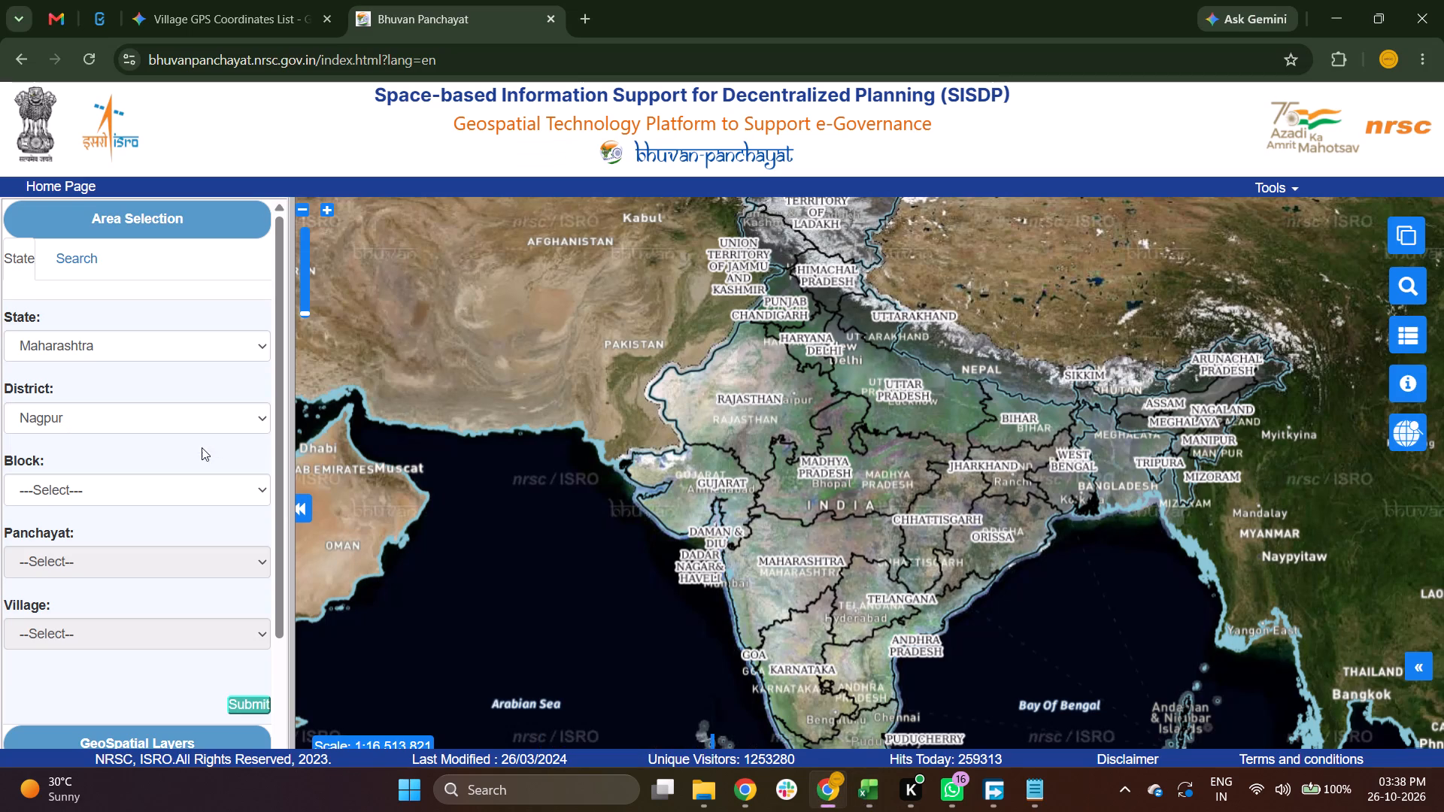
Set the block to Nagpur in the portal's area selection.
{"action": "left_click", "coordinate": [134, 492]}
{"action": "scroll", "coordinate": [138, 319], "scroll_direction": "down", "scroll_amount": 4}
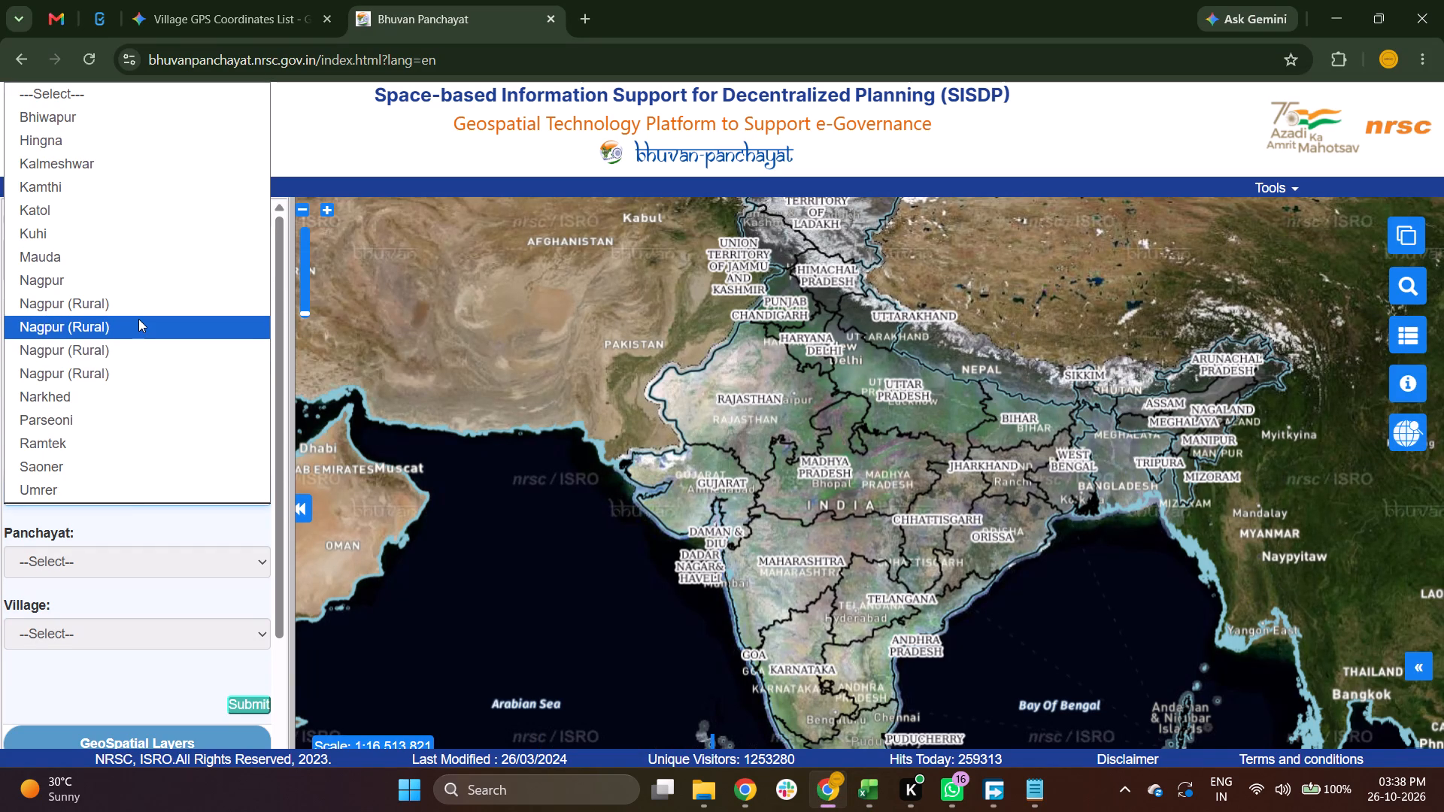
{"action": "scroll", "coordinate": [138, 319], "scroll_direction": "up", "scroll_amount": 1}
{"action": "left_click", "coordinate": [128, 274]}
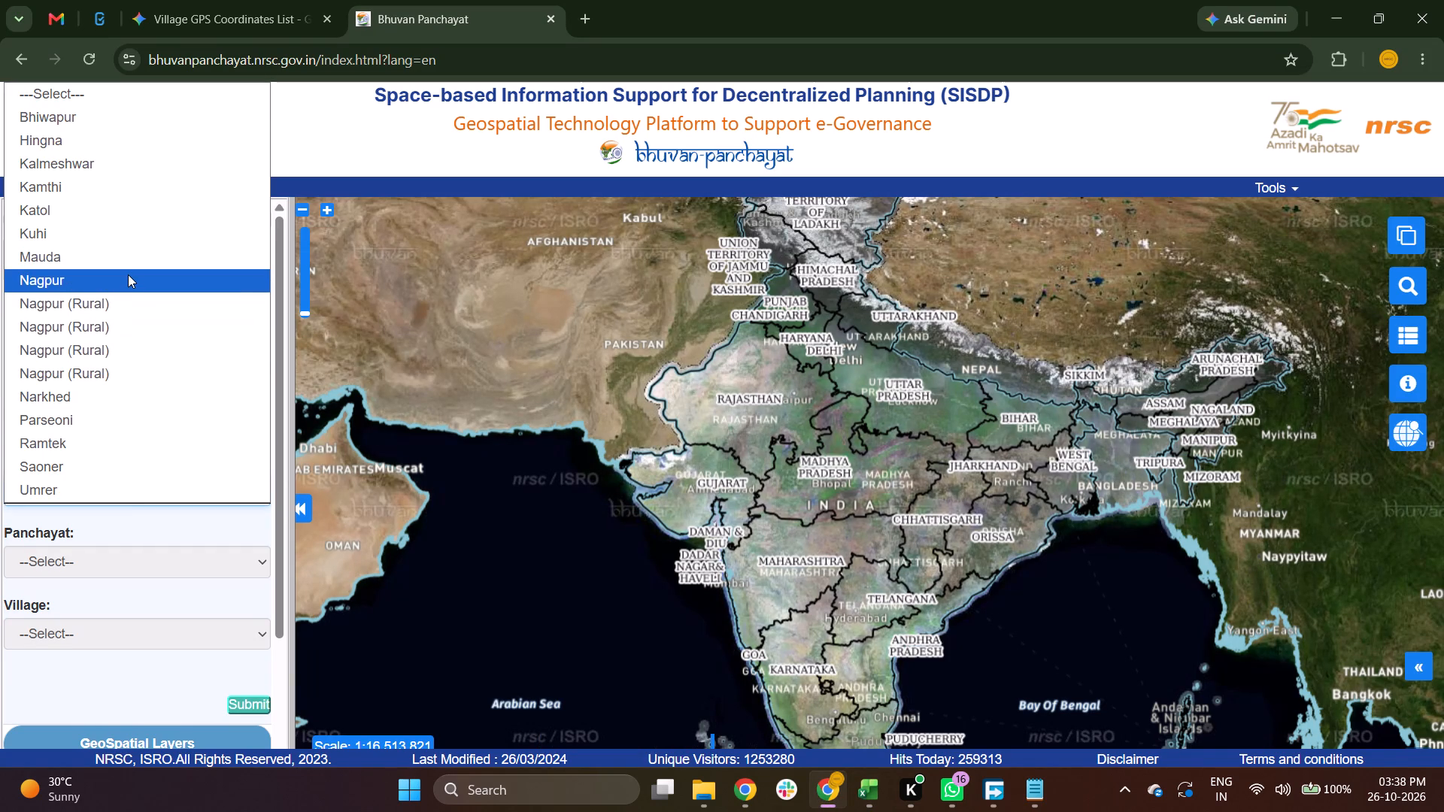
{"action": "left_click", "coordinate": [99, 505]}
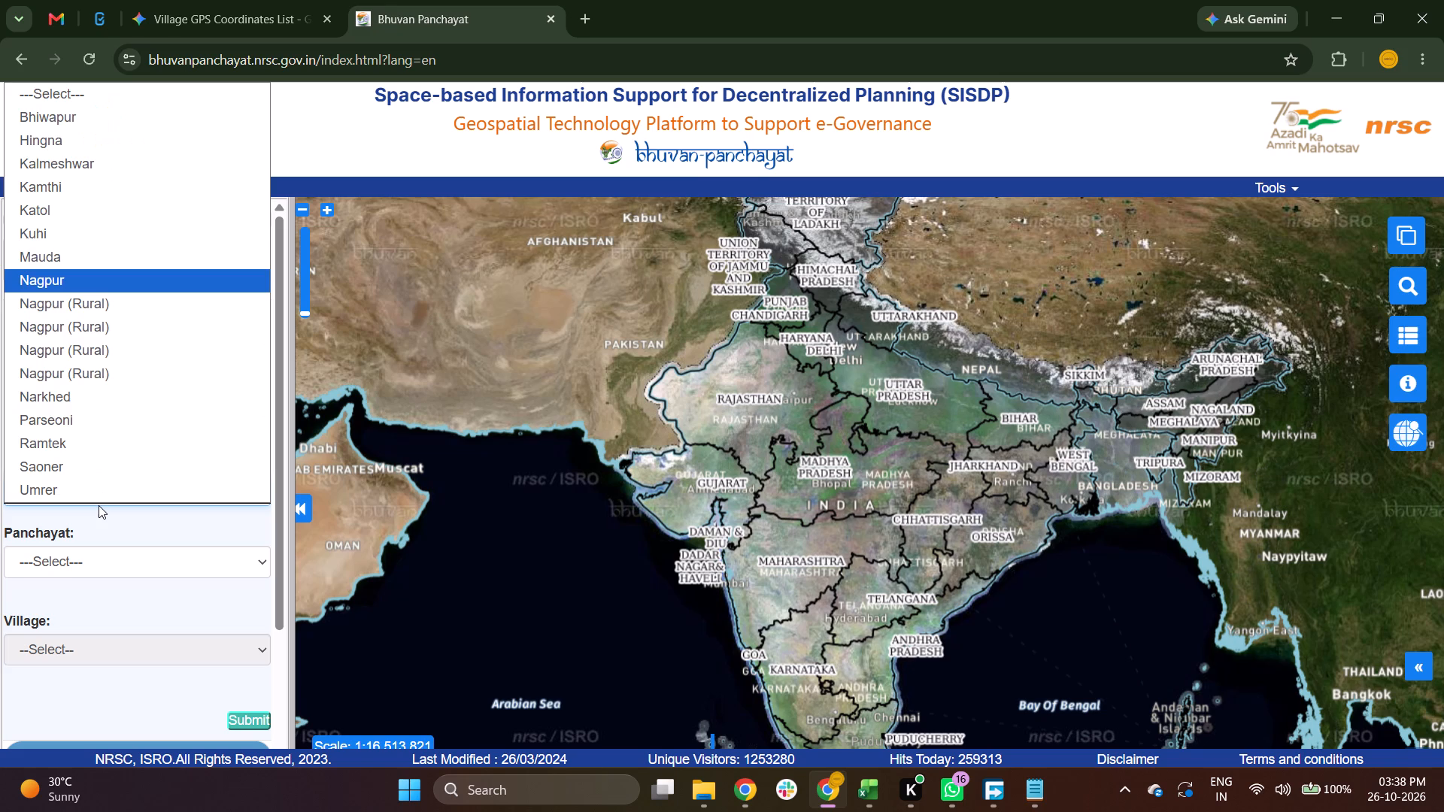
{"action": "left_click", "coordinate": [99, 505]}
Look through the Nagpur block's panchayat list for the gram panchayats from the Mapping sheet.
{"action": "left_click", "coordinate": [89, 557]}
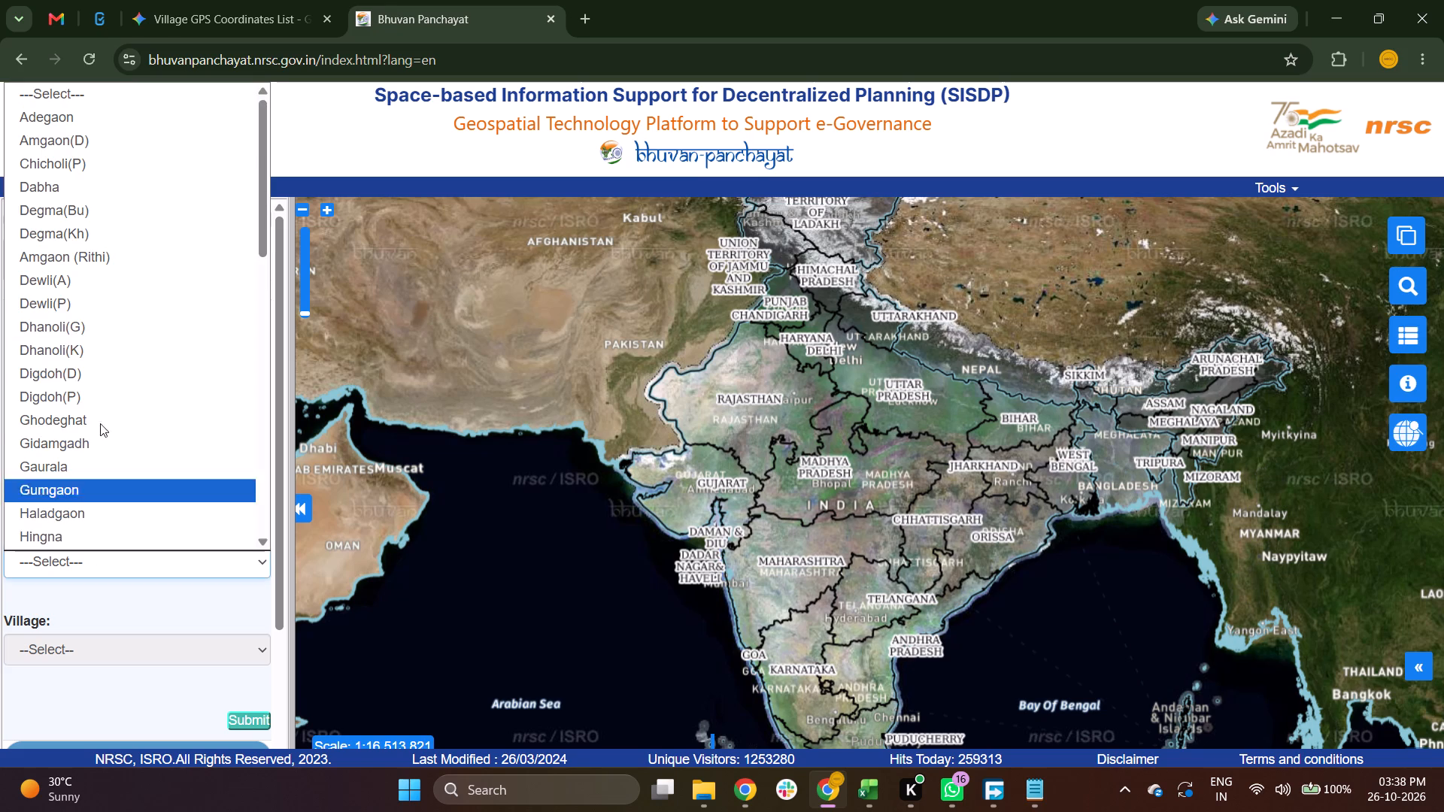
{"action": "scroll", "coordinate": [120, 335], "scroll_direction": "down", "scroll_amount": 4}
{"action": "scroll", "coordinate": [82, 495], "scroll_direction": "down", "scroll_amount": 6}
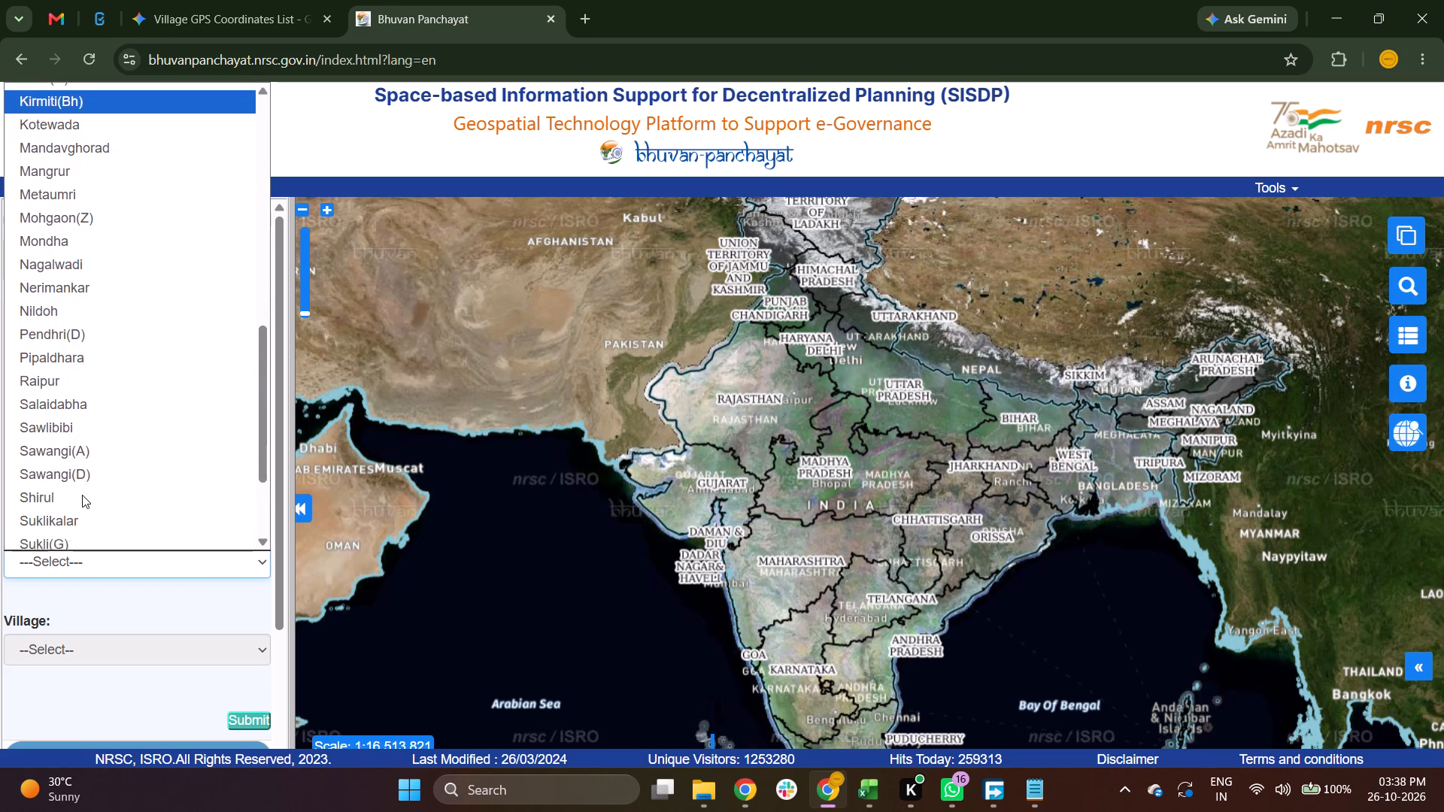
{"action": "scroll", "coordinate": [82, 495], "scroll_direction": "down", "scroll_amount": 3}
{"action": "scroll", "coordinate": [82, 495], "scroll_direction": "up", "scroll_amount": 1}
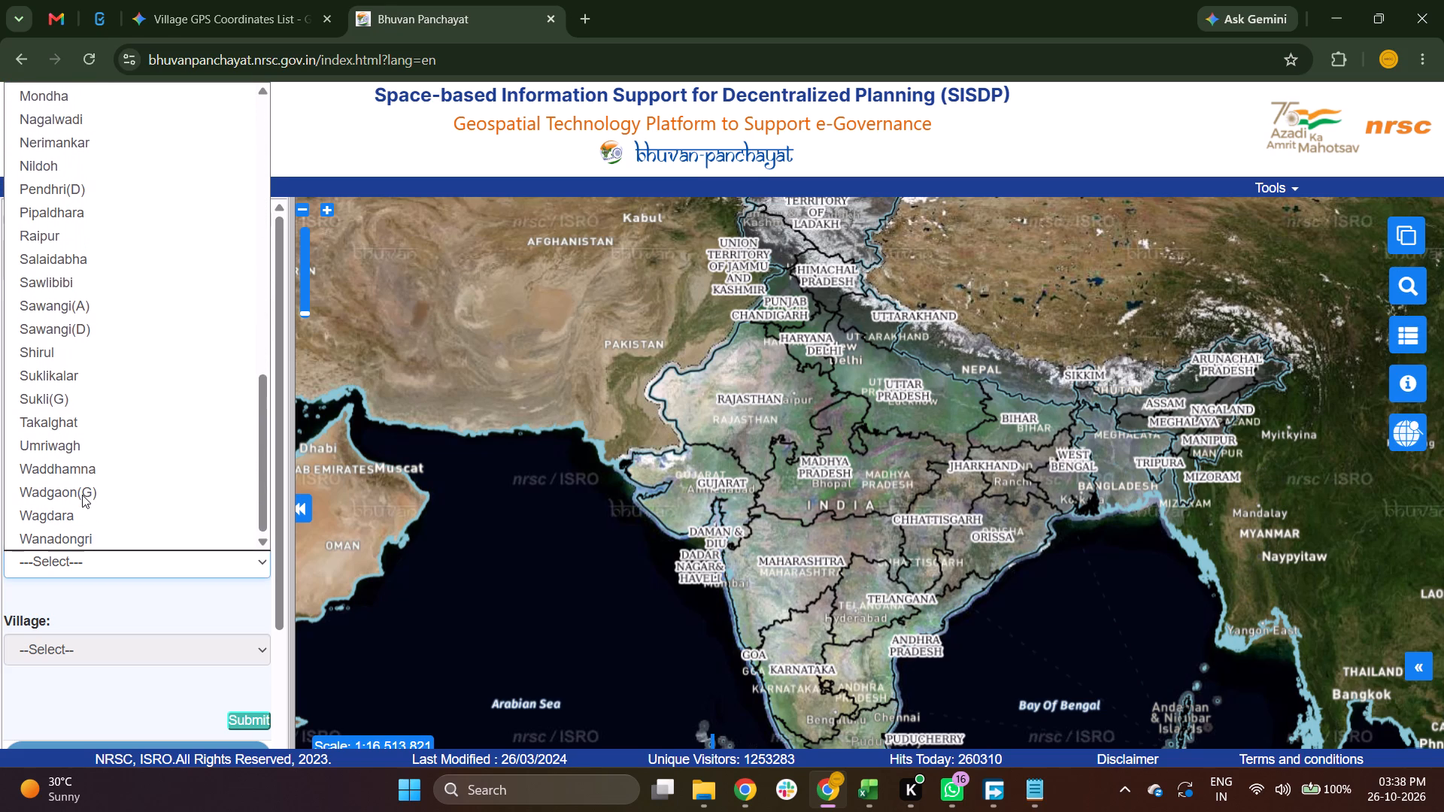
{"action": "scroll", "coordinate": [82, 495], "scroll_direction": "up", "scroll_amount": 1}
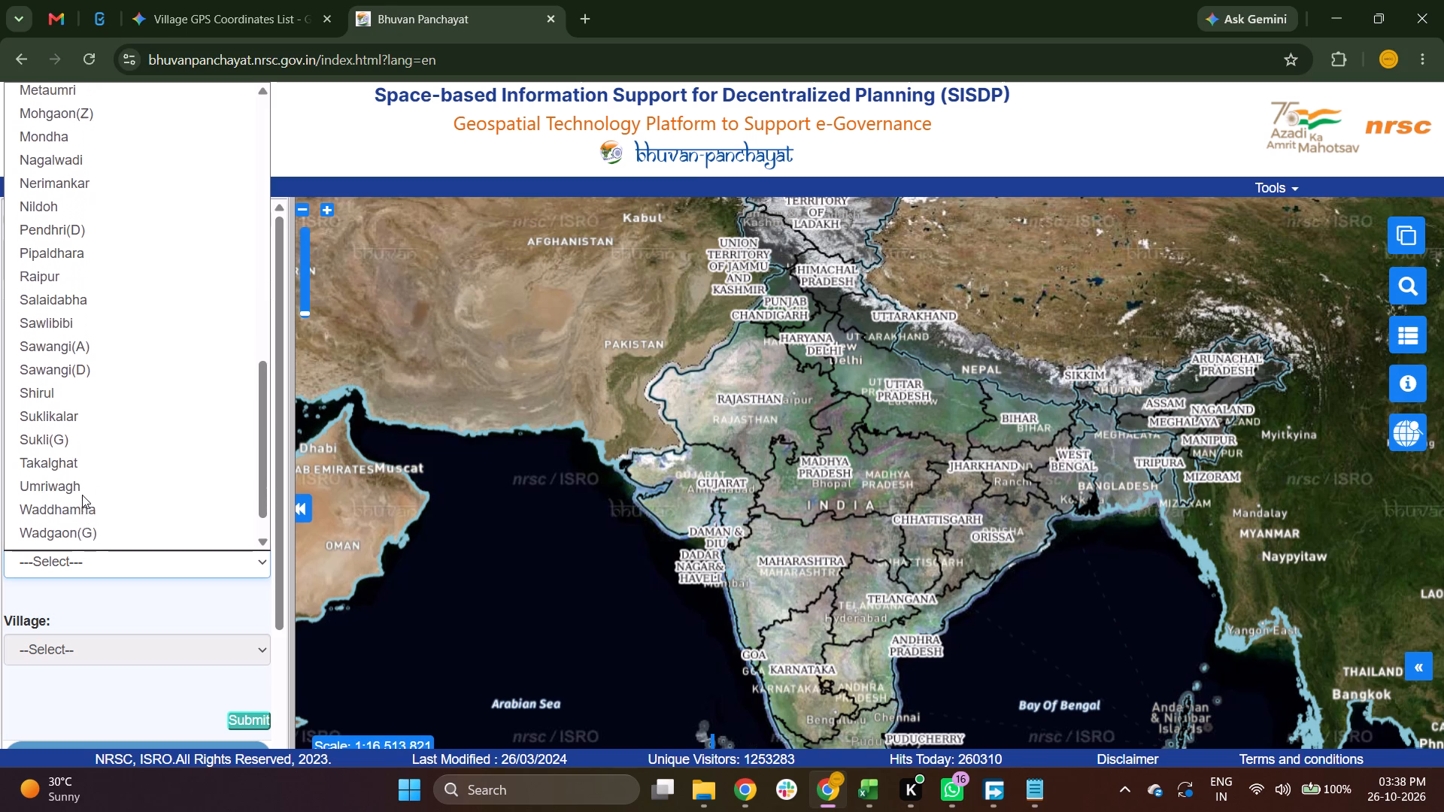
{"action": "scroll", "coordinate": [82, 495], "scroll_direction": "up", "scroll_amount": 1}
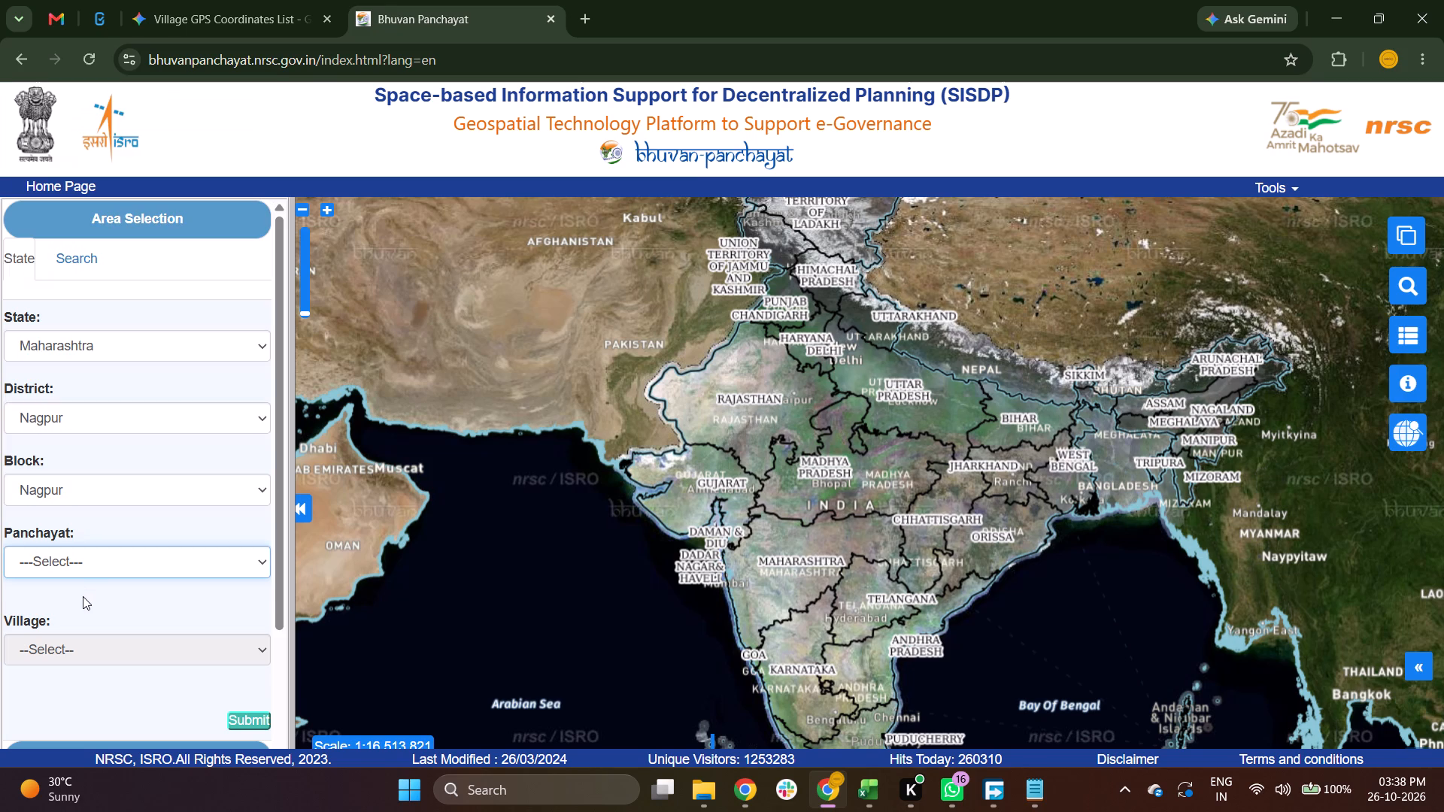
{"action": "left_click", "coordinate": [83, 596]}
Set the block to Nagpur (Rural) and look through its panchayat list for the Mapping sheet's gram panchayats.
{"action": "left_click", "coordinate": [105, 489]}
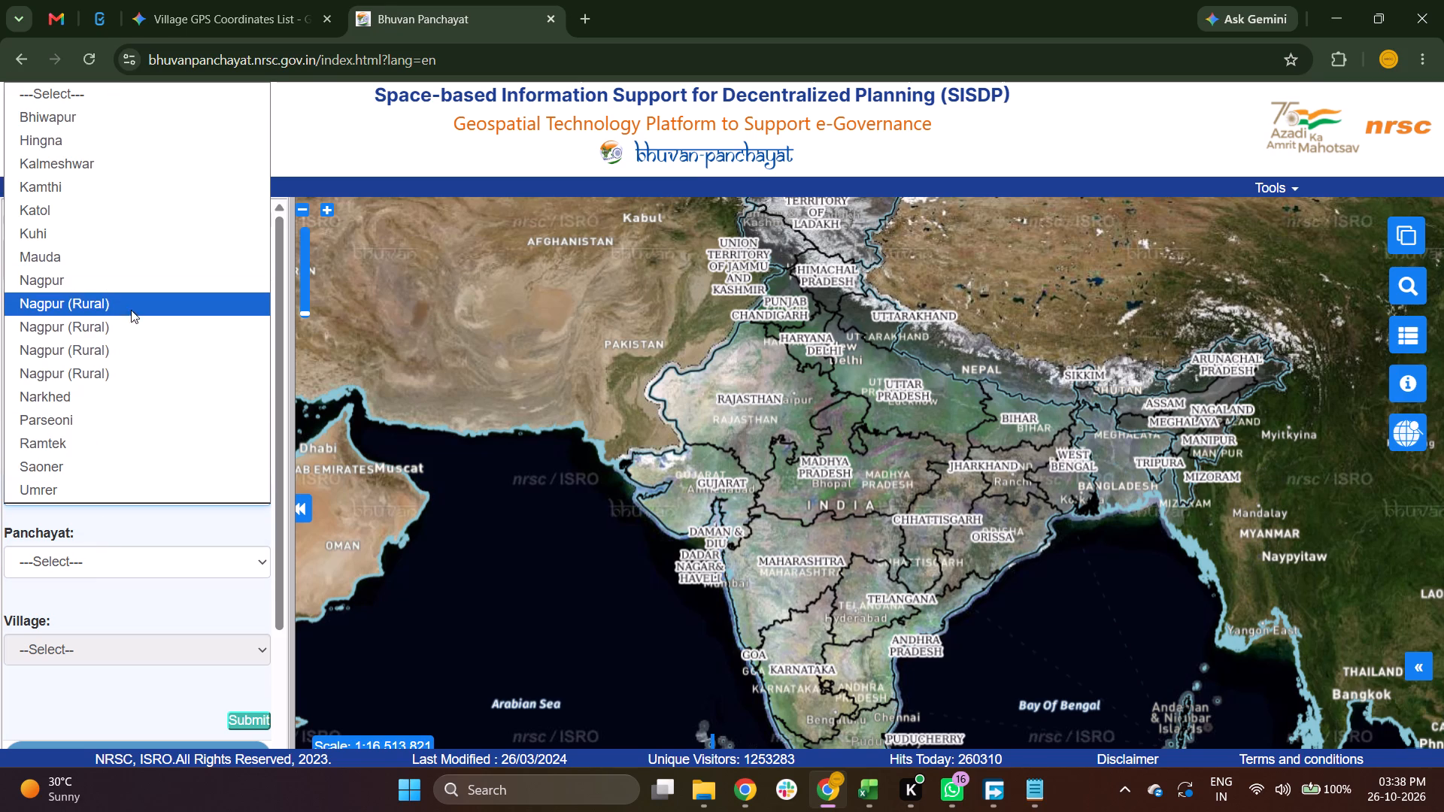
{"action": "left_click", "coordinate": [131, 302]}
{"action": "left_click", "coordinate": [96, 560]}
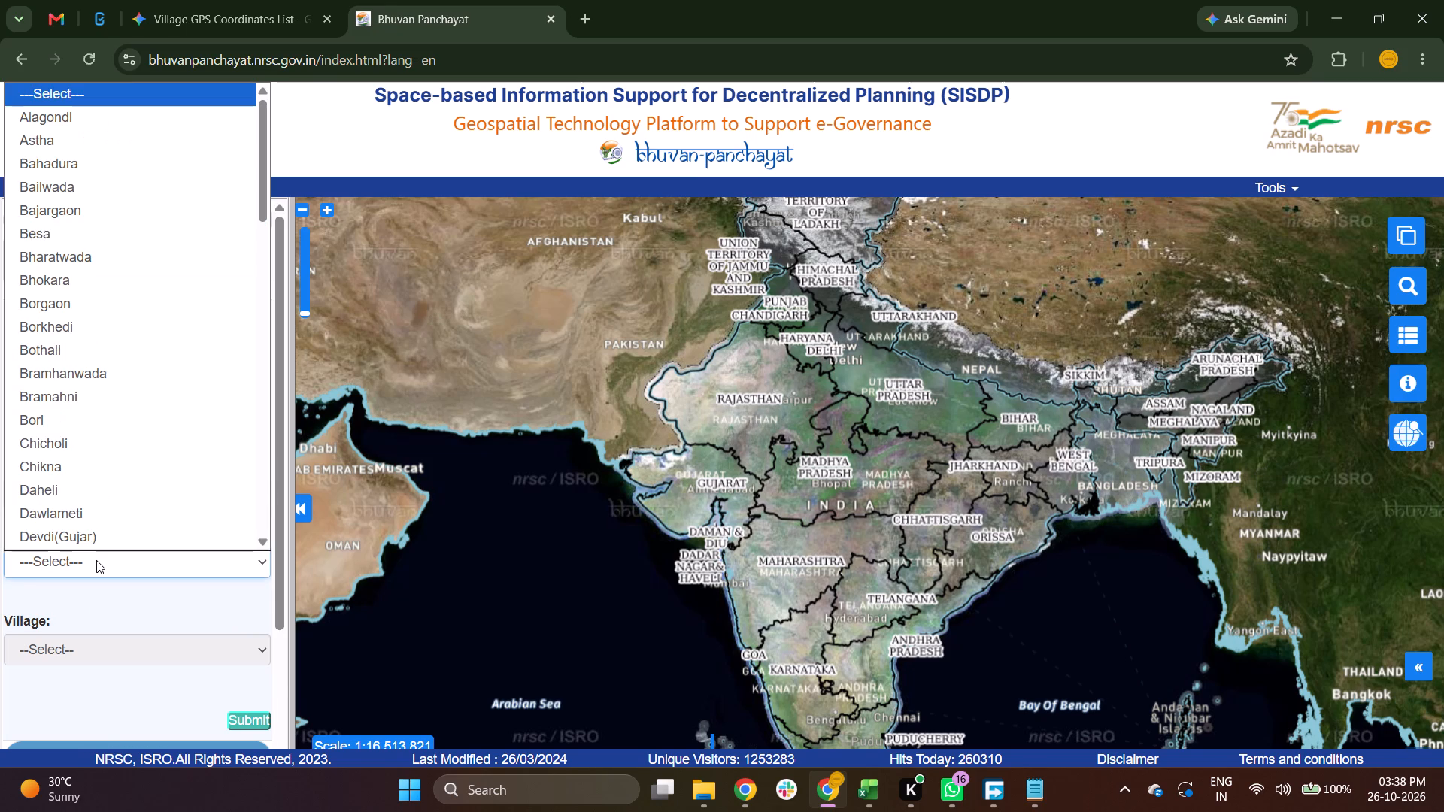
{"action": "scroll", "coordinate": [133, 350], "scroll_direction": "down", "scroll_amount": 6}
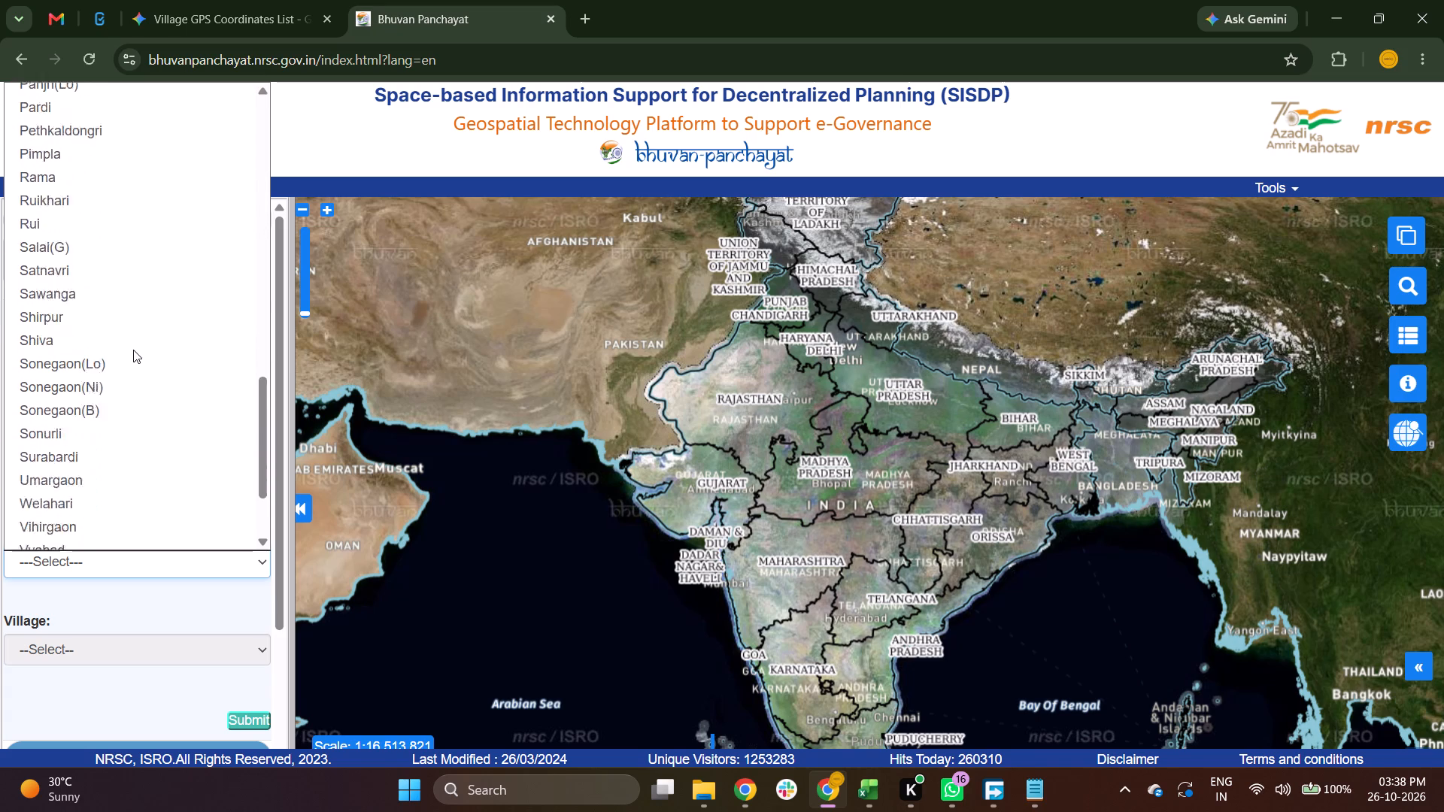
{"action": "scroll", "coordinate": [133, 350], "scroll_direction": "down", "scroll_amount": 2}
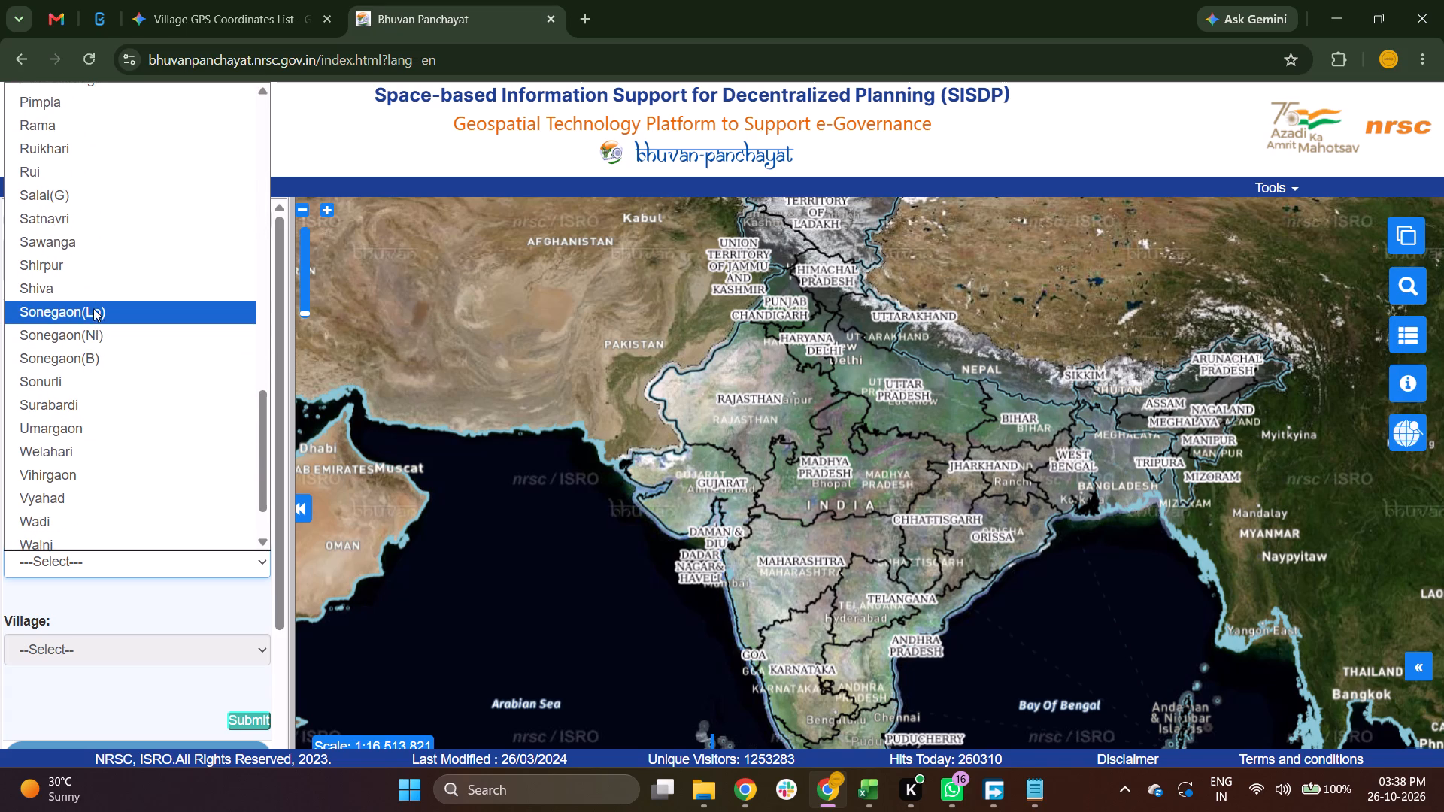
{"action": "scroll", "coordinate": [86, 410], "scroll_direction": "down", "scroll_amount": 1}
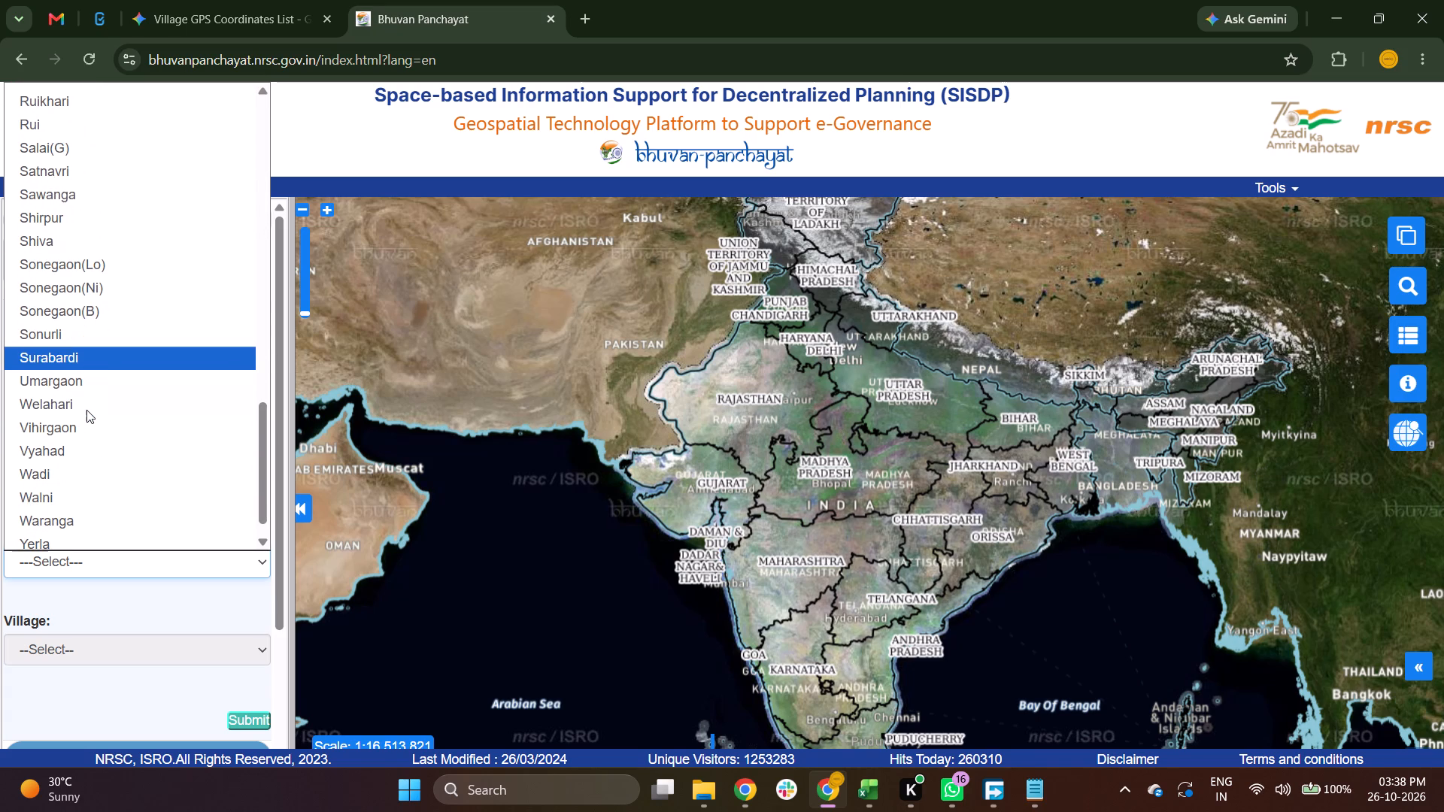
{"action": "scroll", "coordinate": [86, 410], "scroll_direction": "down", "scroll_amount": 2}
{"action": "left_click", "coordinate": [82, 610]}
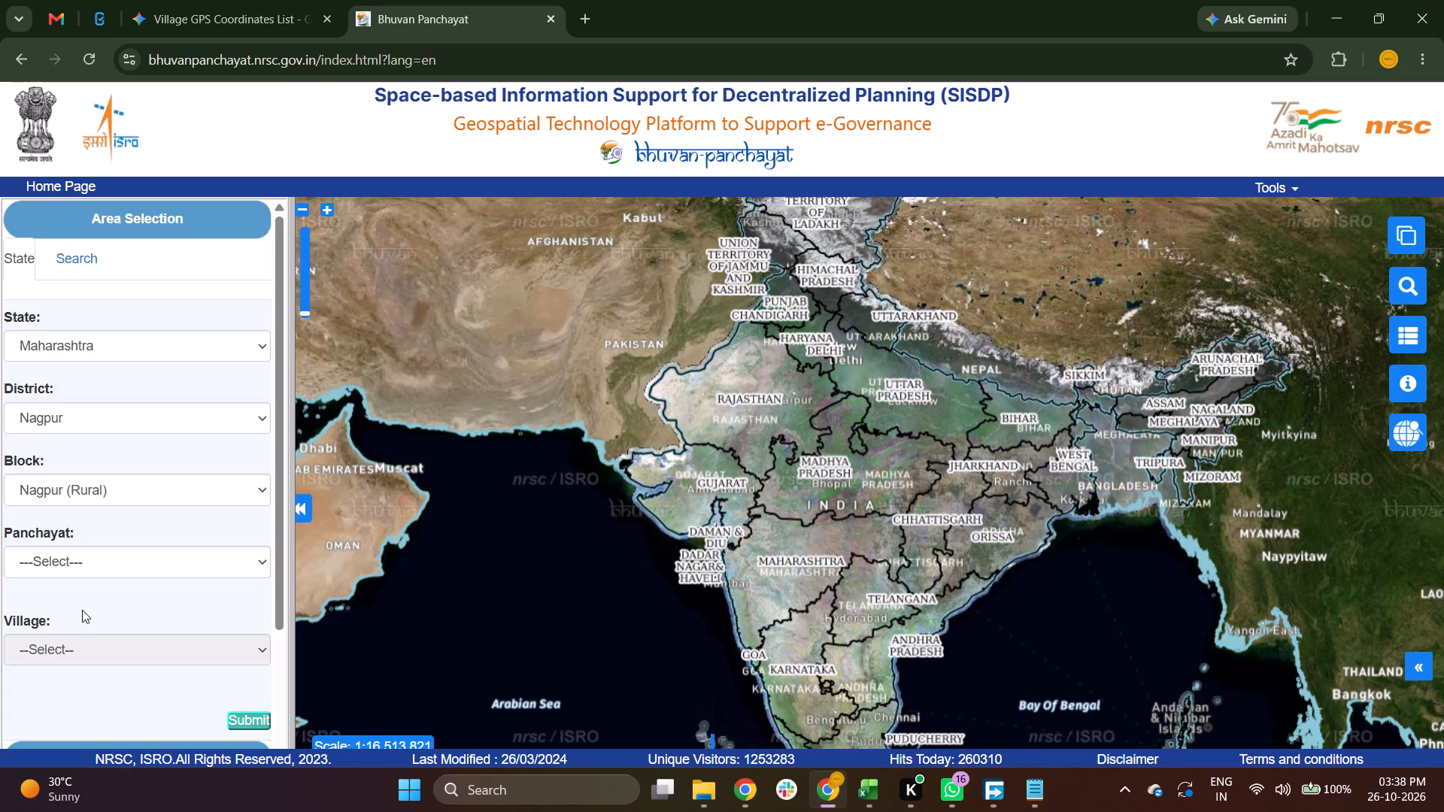
Switch to the Tracker workbook in Excel and compare the Mapping sheet's sub-district names with the portal's block options.
{"action": "key", "text": "alt+Tab"}
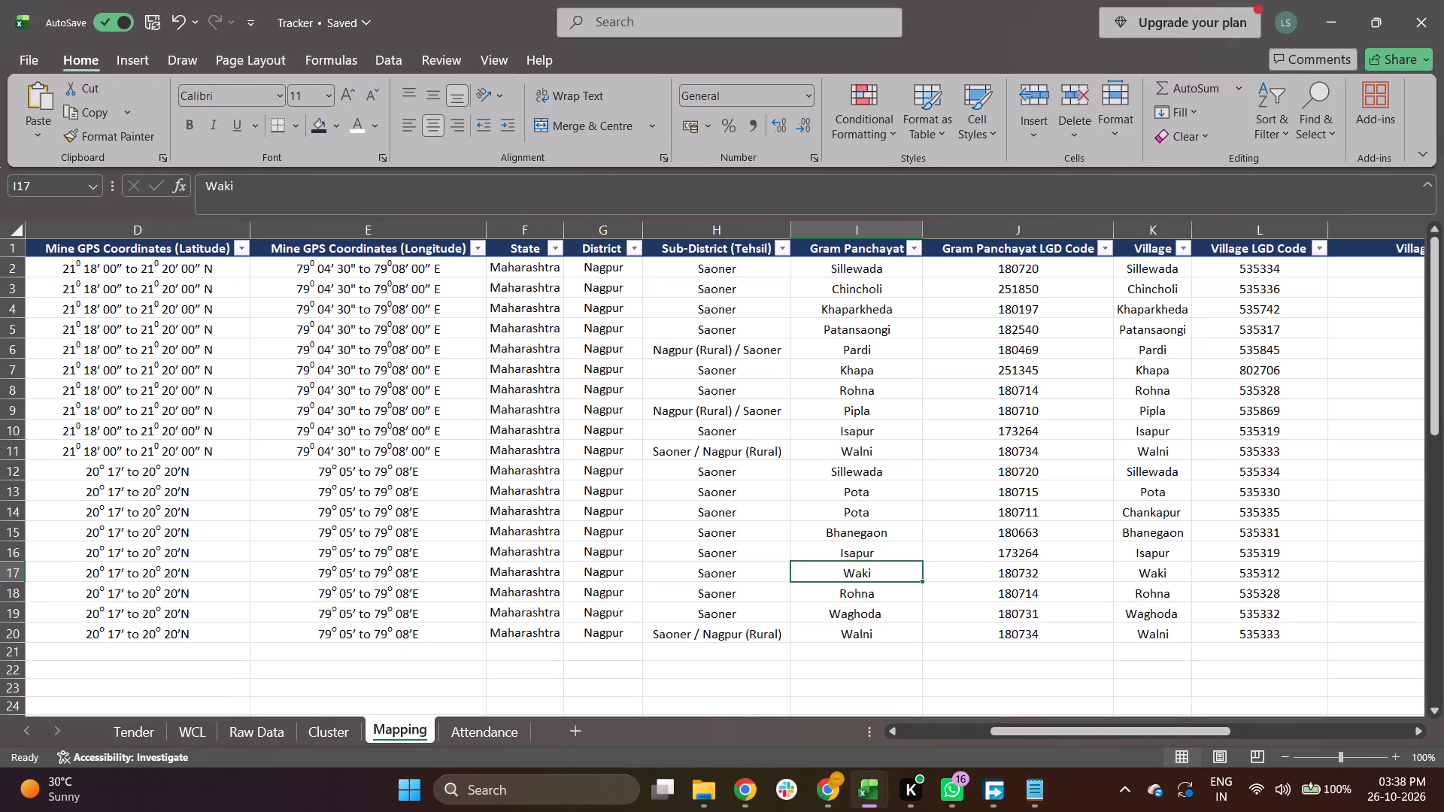
{"action": "key", "text": "alt+Tab"}
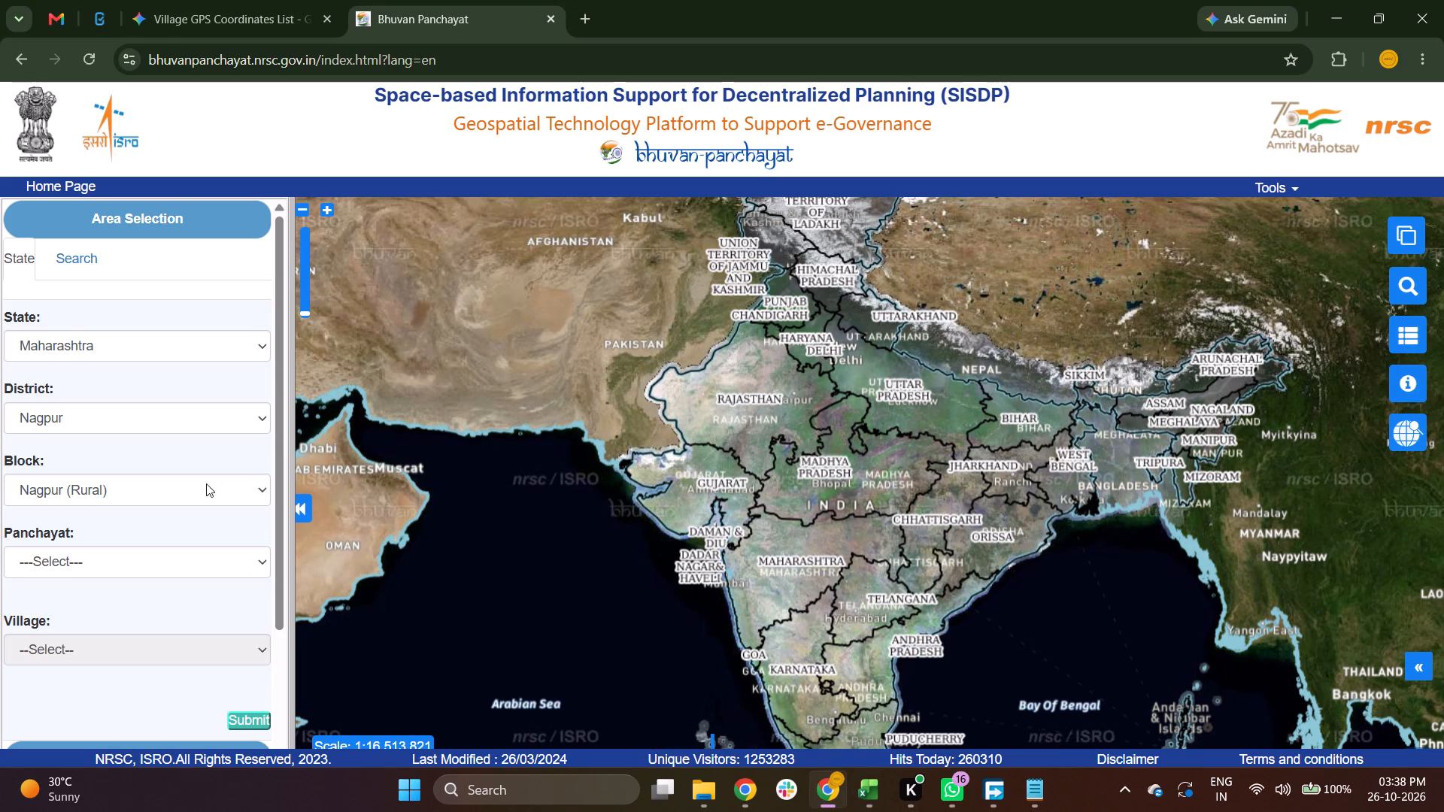
{"action": "left_click", "coordinate": [169, 489]}
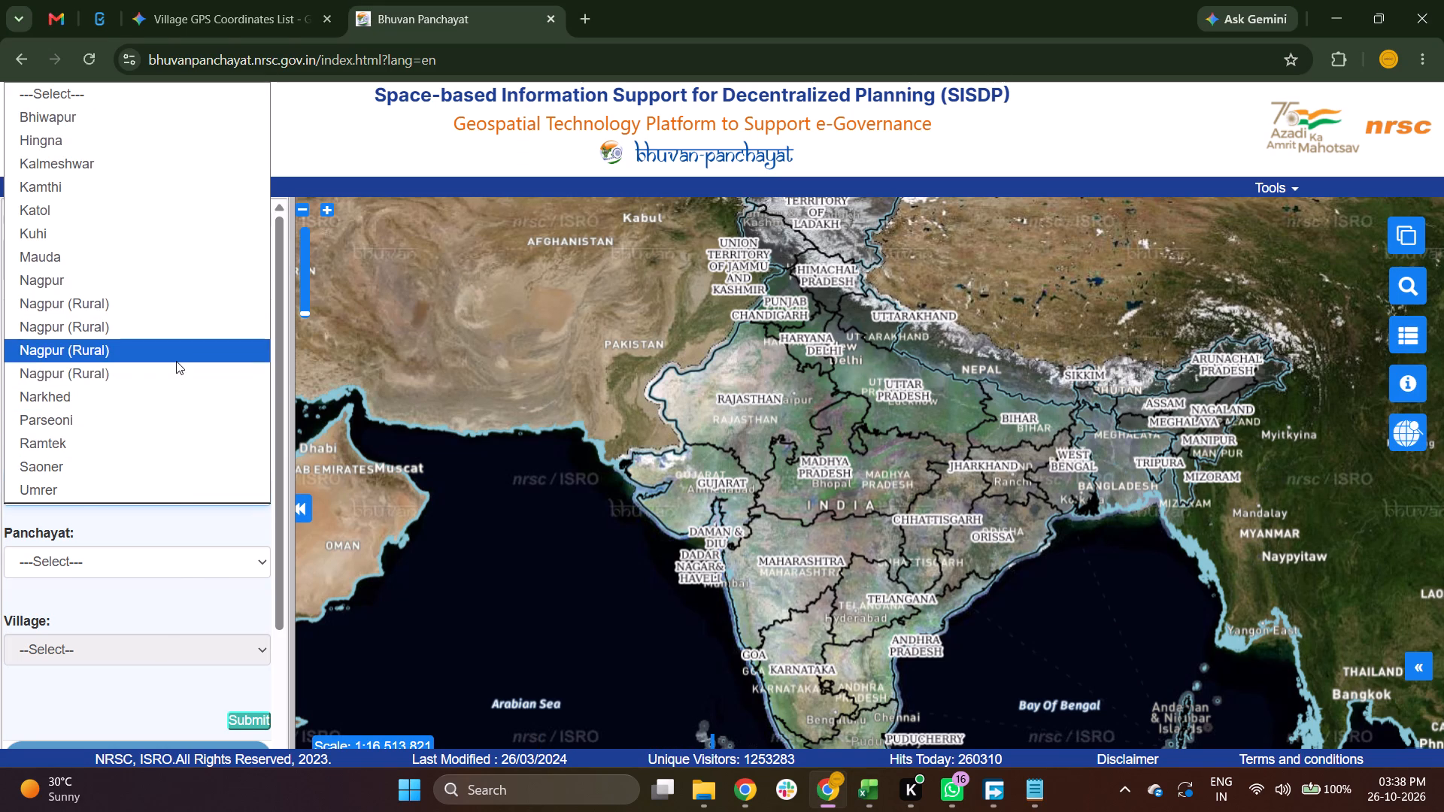
{"action": "key", "text": "alt+Tab"}
{"action": "key", "text": "alt+Tab"}
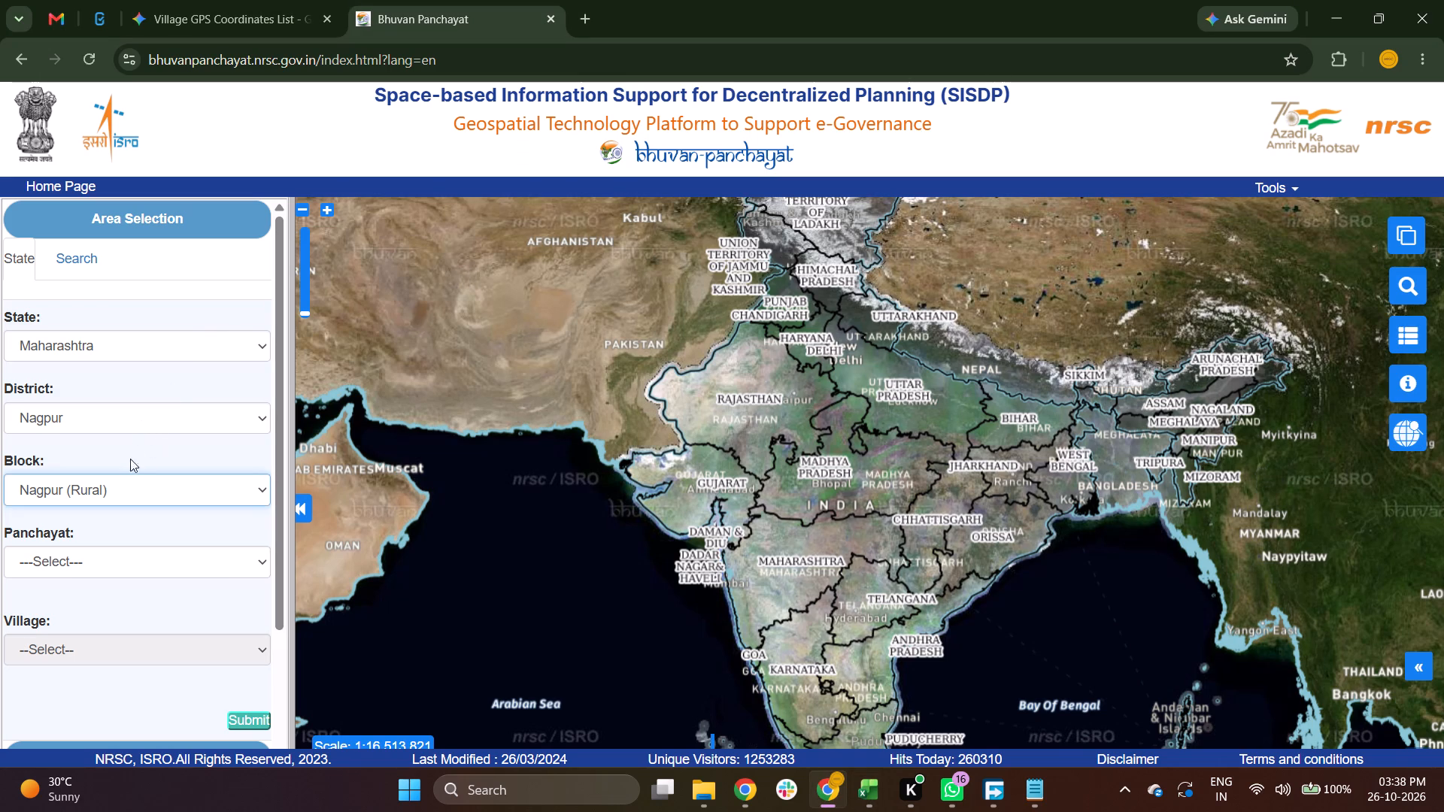
Set the block to Saoner and the panchayat to Sillewada in the portal's area selection.
{"action": "left_click", "coordinate": [120, 492]}
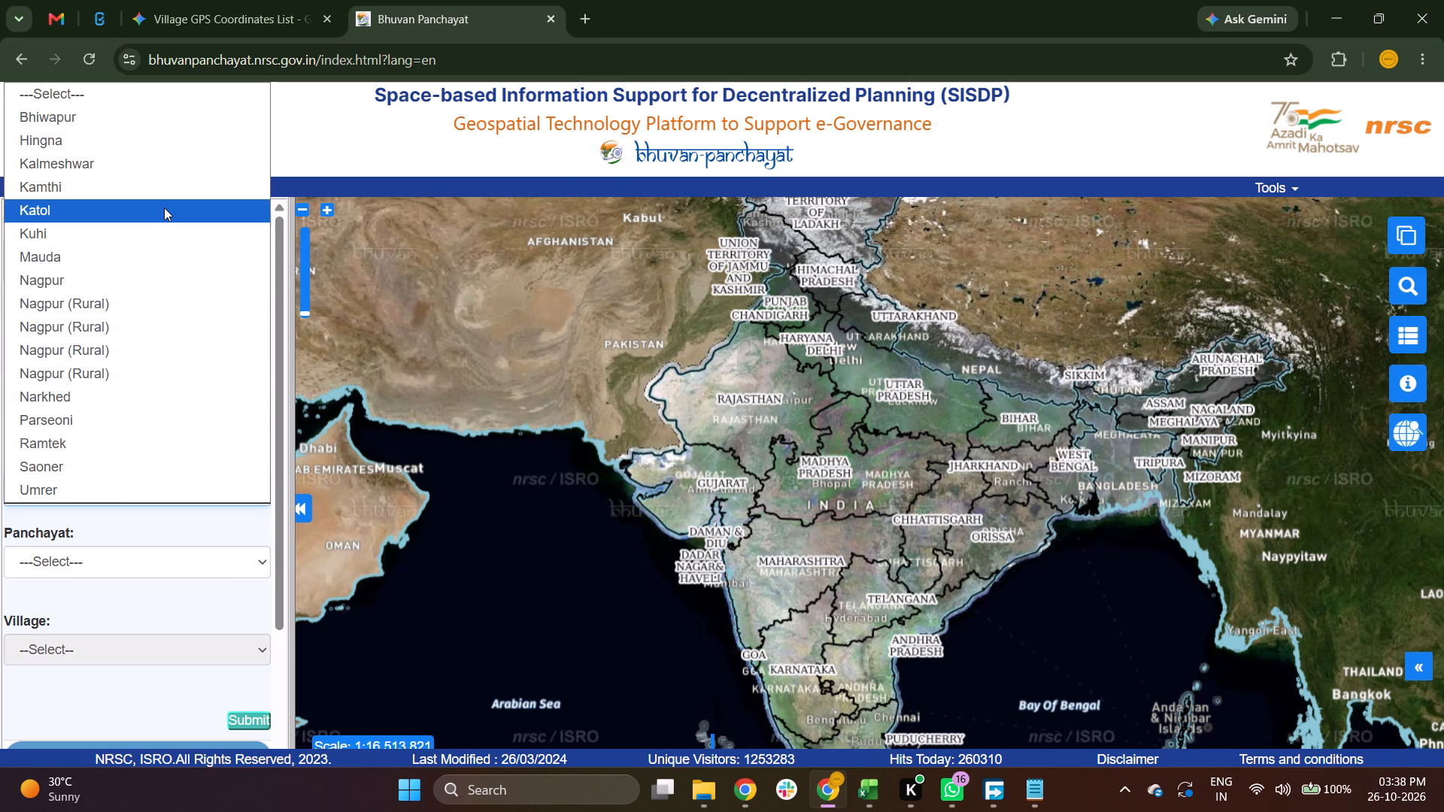
{"action": "left_click", "coordinate": [83, 460]}
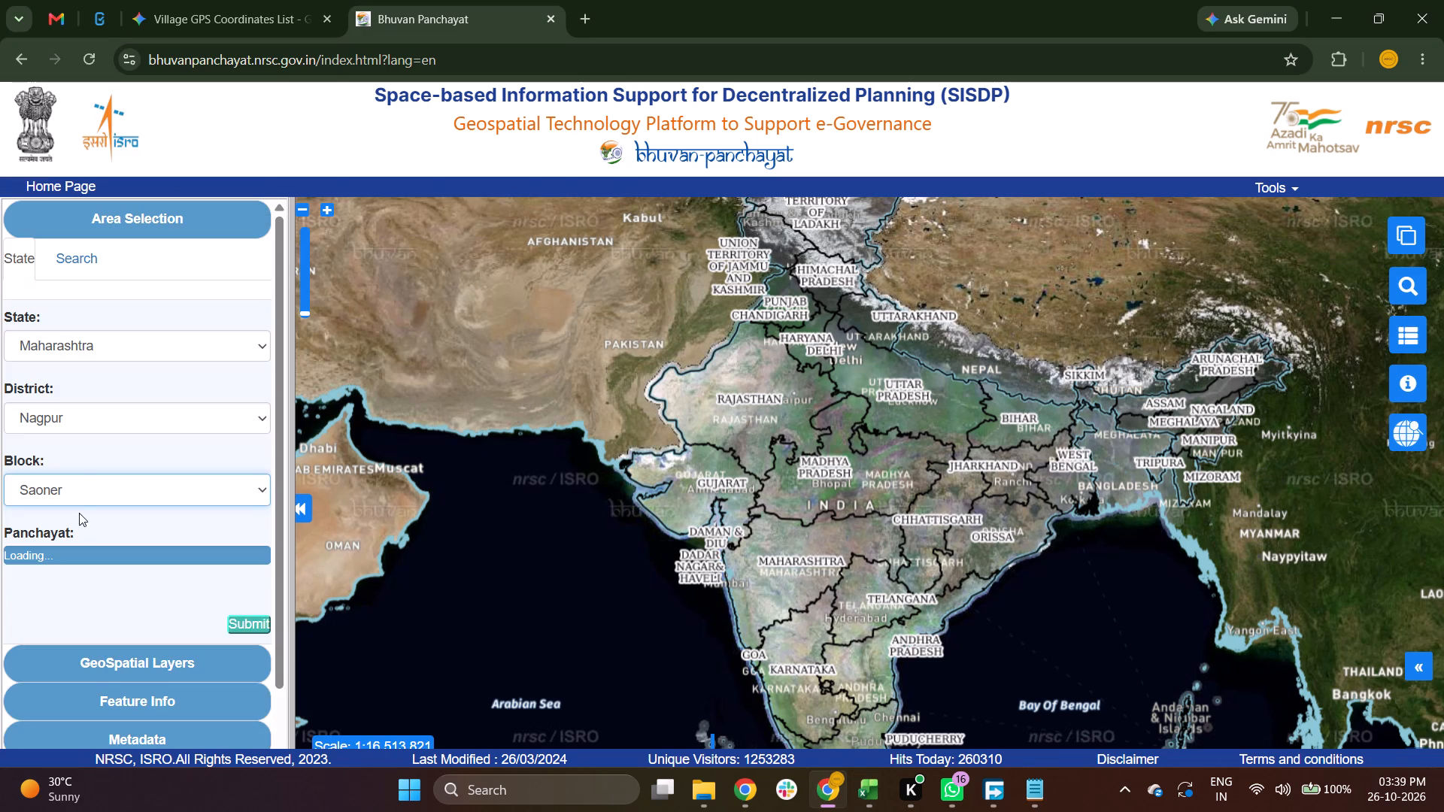
{"action": "left_click", "coordinate": [99, 571]}
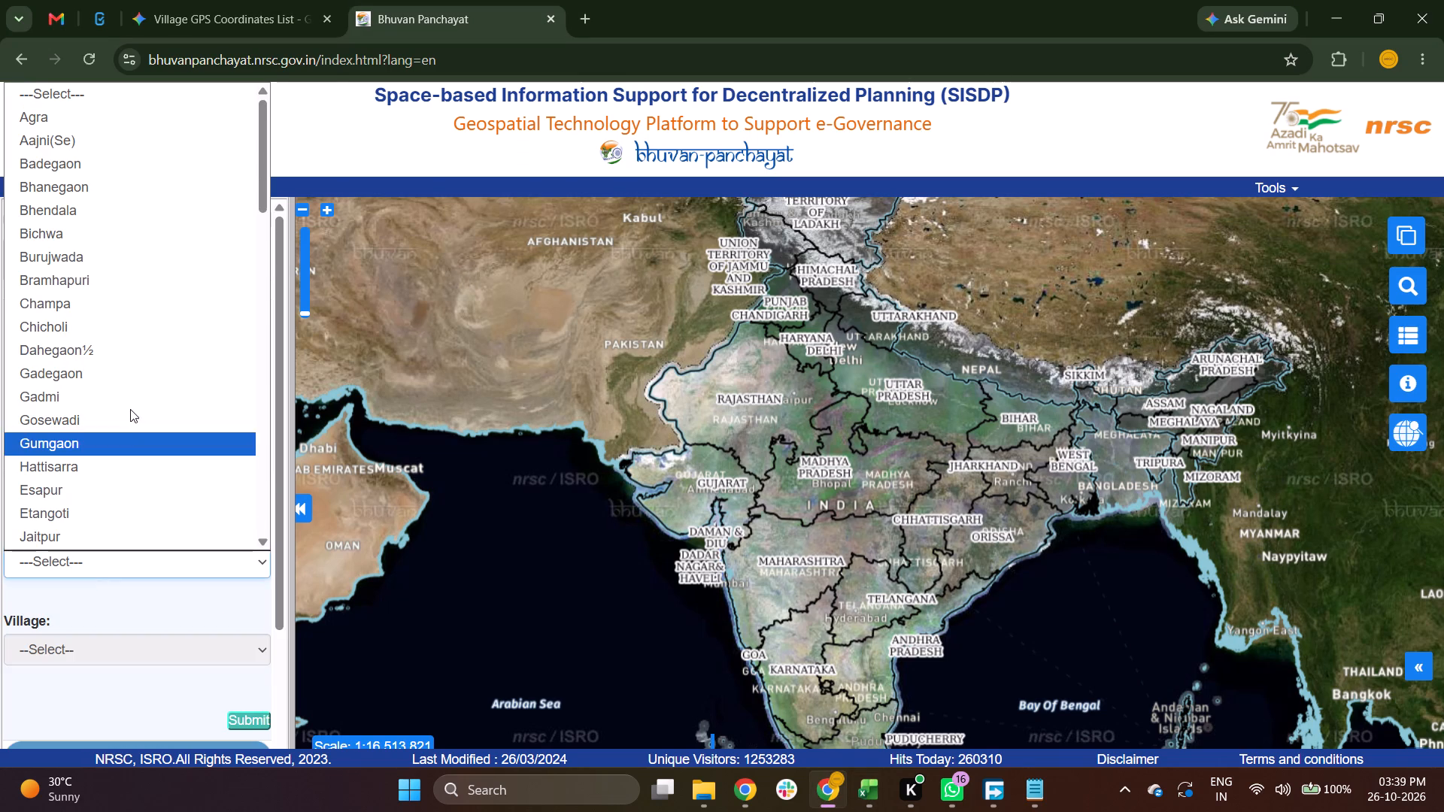
{"action": "scroll", "coordinate": [130, 409], "scroll_direction": "down", "scroll_amount": 7}
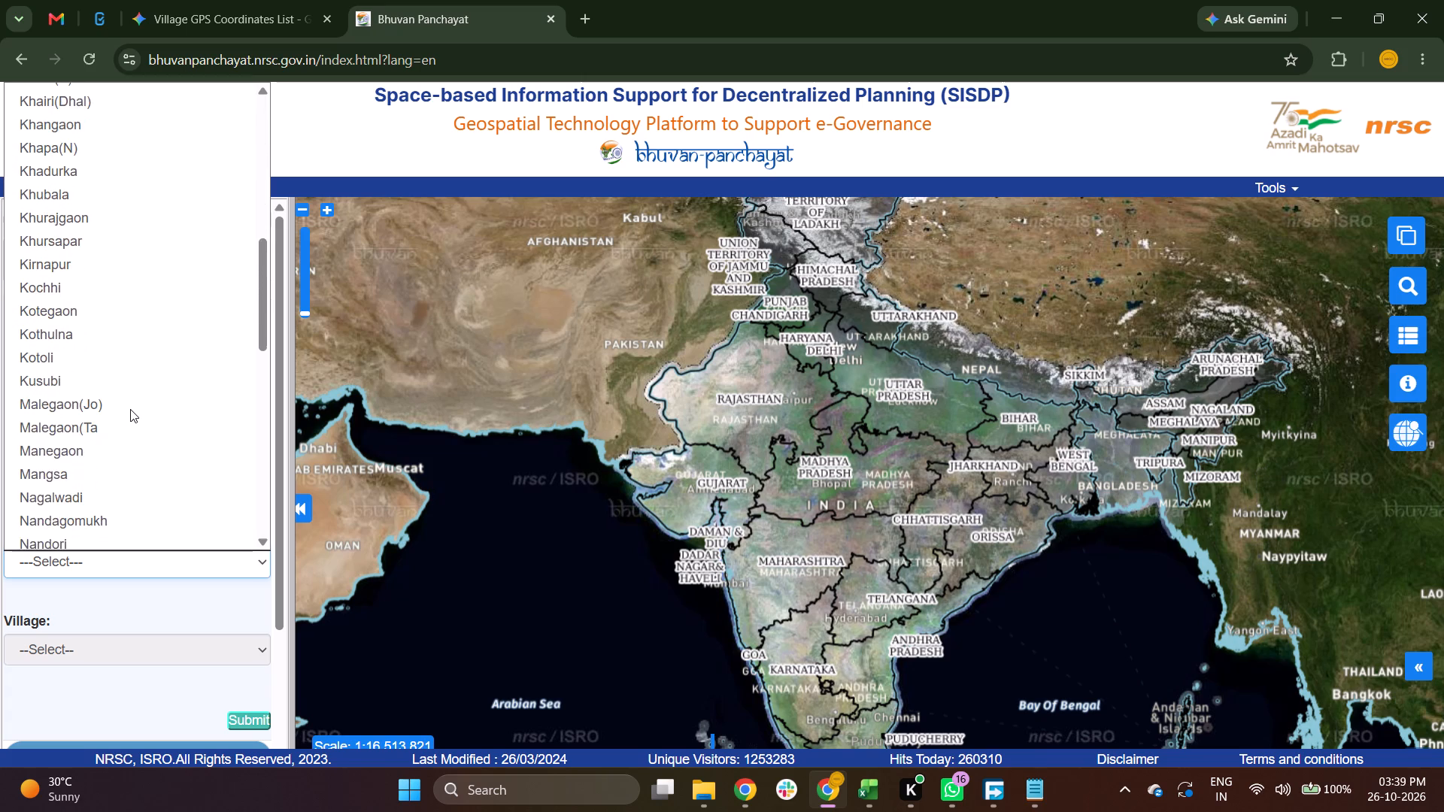
{"action": "scroll", "coordinate": [130, 409], "scroll_direction": "down", "scroll_amount": 7}
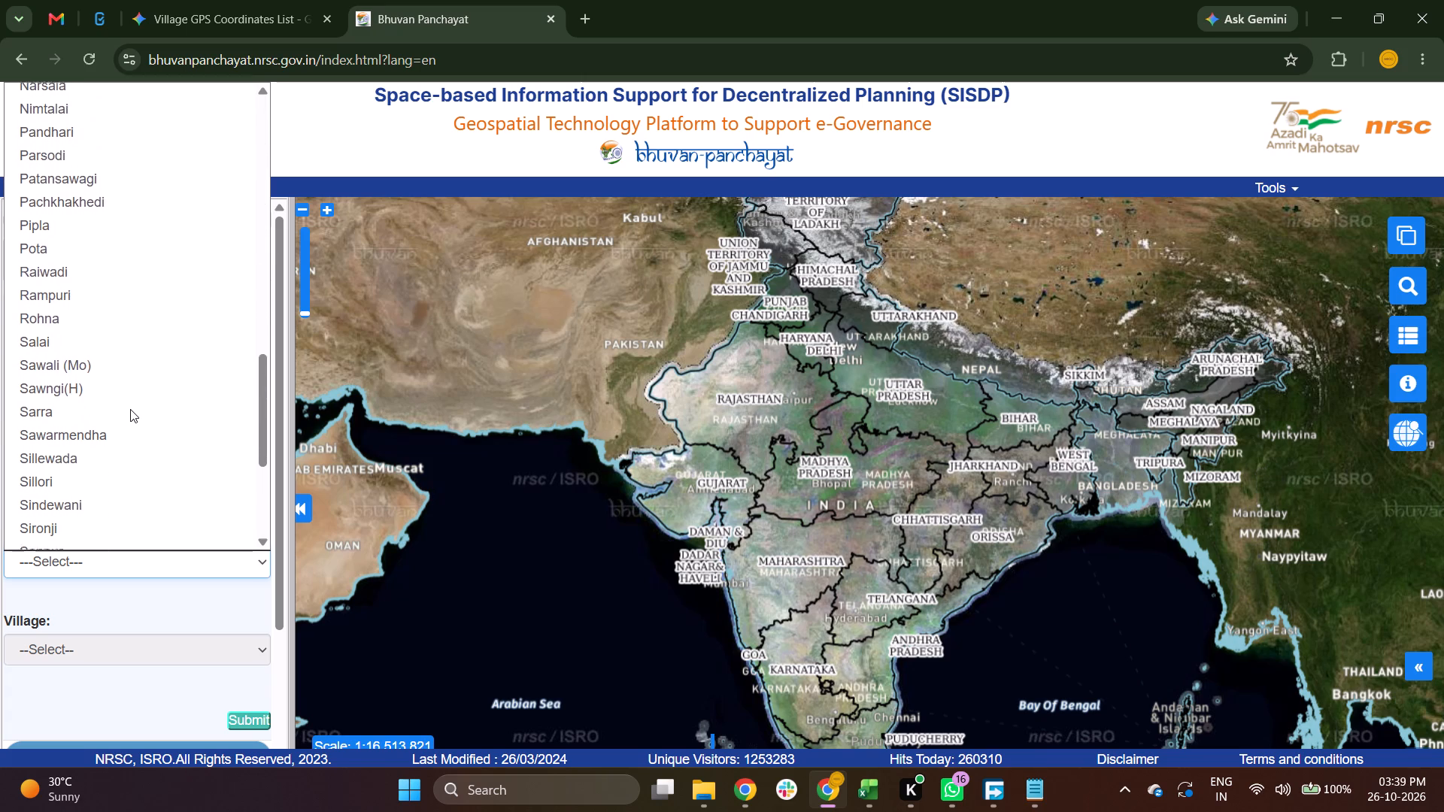
{"action": "scroll", "coordinate": [130, 409], "scroll_direction": "down", "scroll_amount": 2}
{"action": "left_click", "coordinate": [99, 417]}
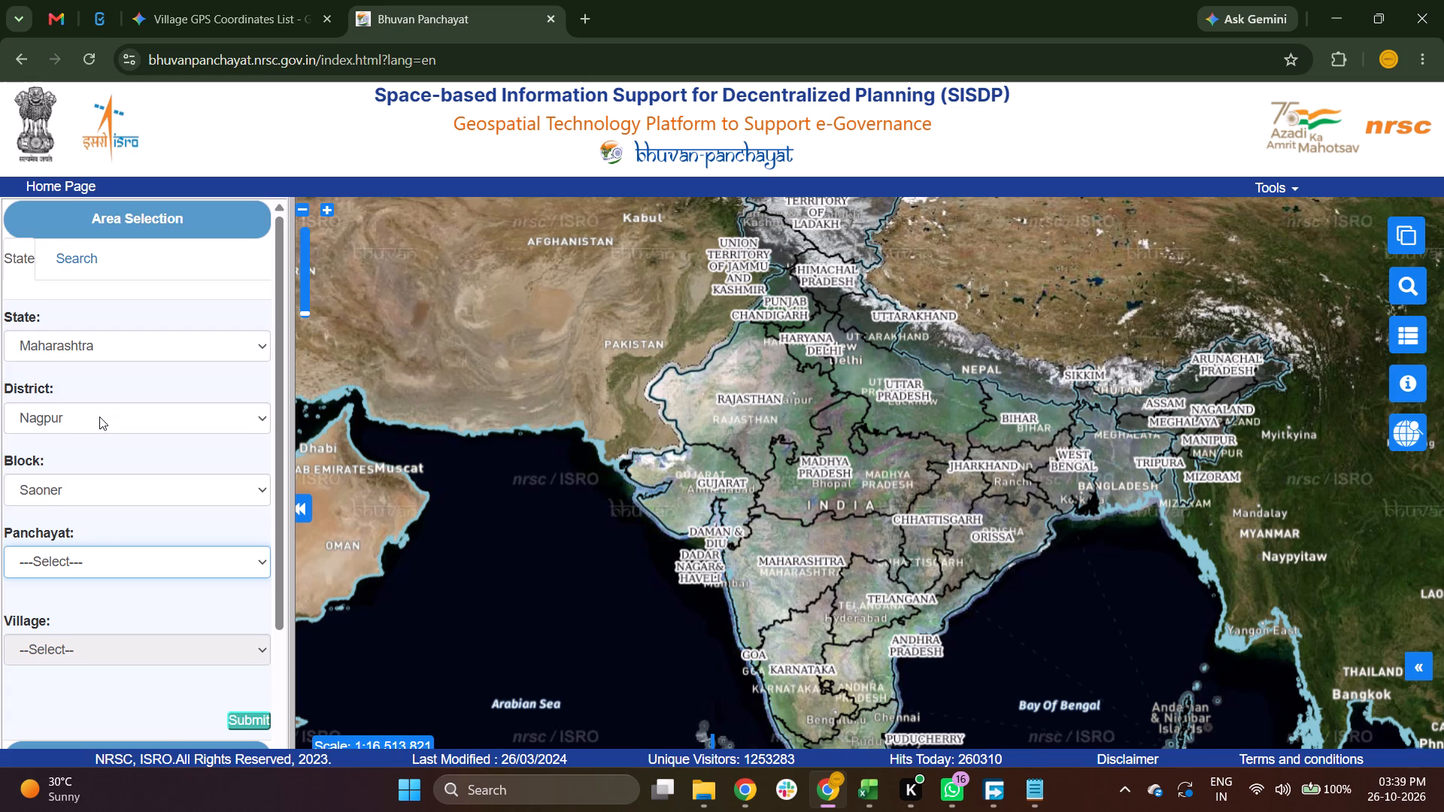
{"action": "scroll", "coordinate": [148, 583], "scroll_direction": "down", "scroll_amount": 2}
Check the village name in the Excel Mapping sheet, set the portal's village to Sillewada (CT) and submit the area selection.
{"action": "key", "text": "alt+Tab"}
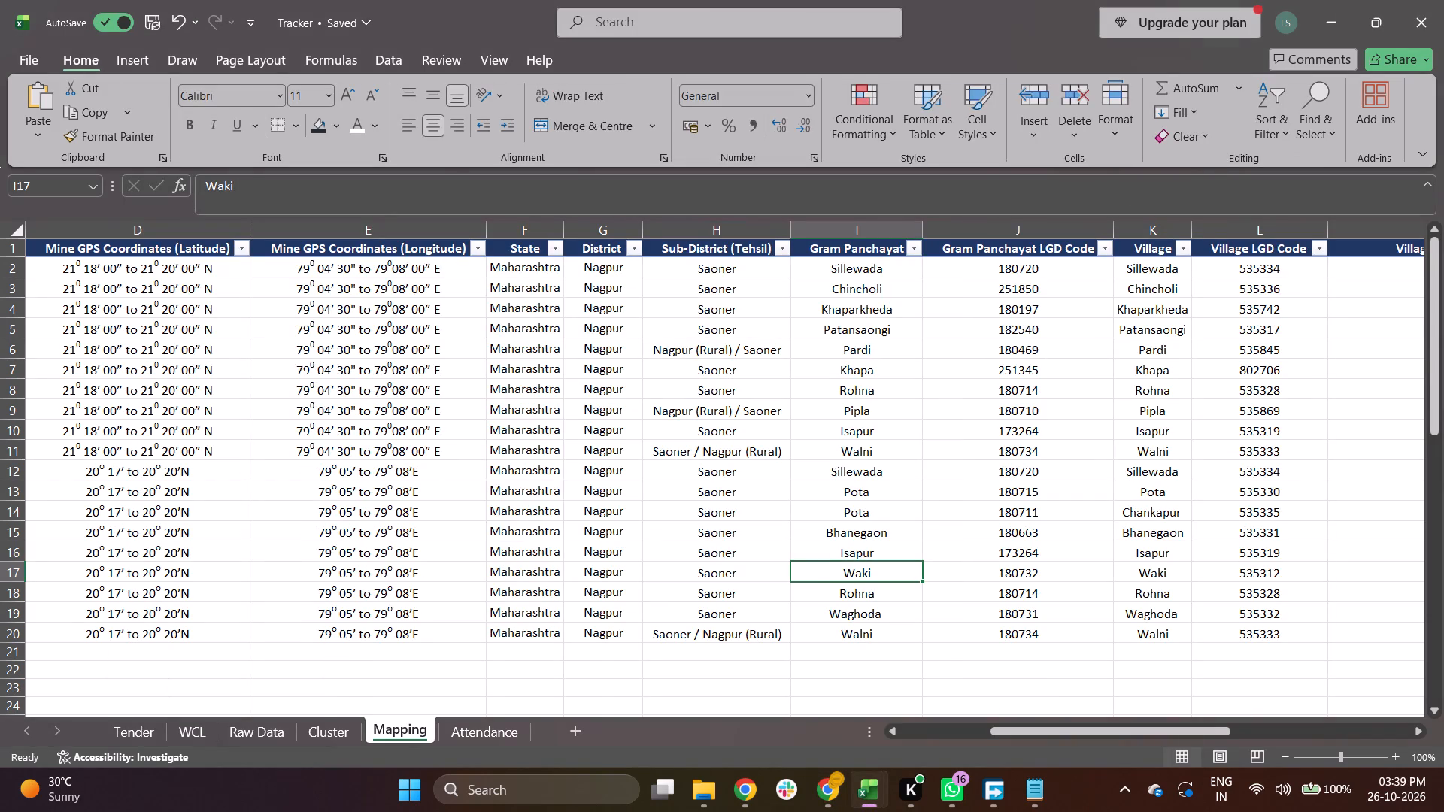
{"action": "key", "text": "alt+Tab"}
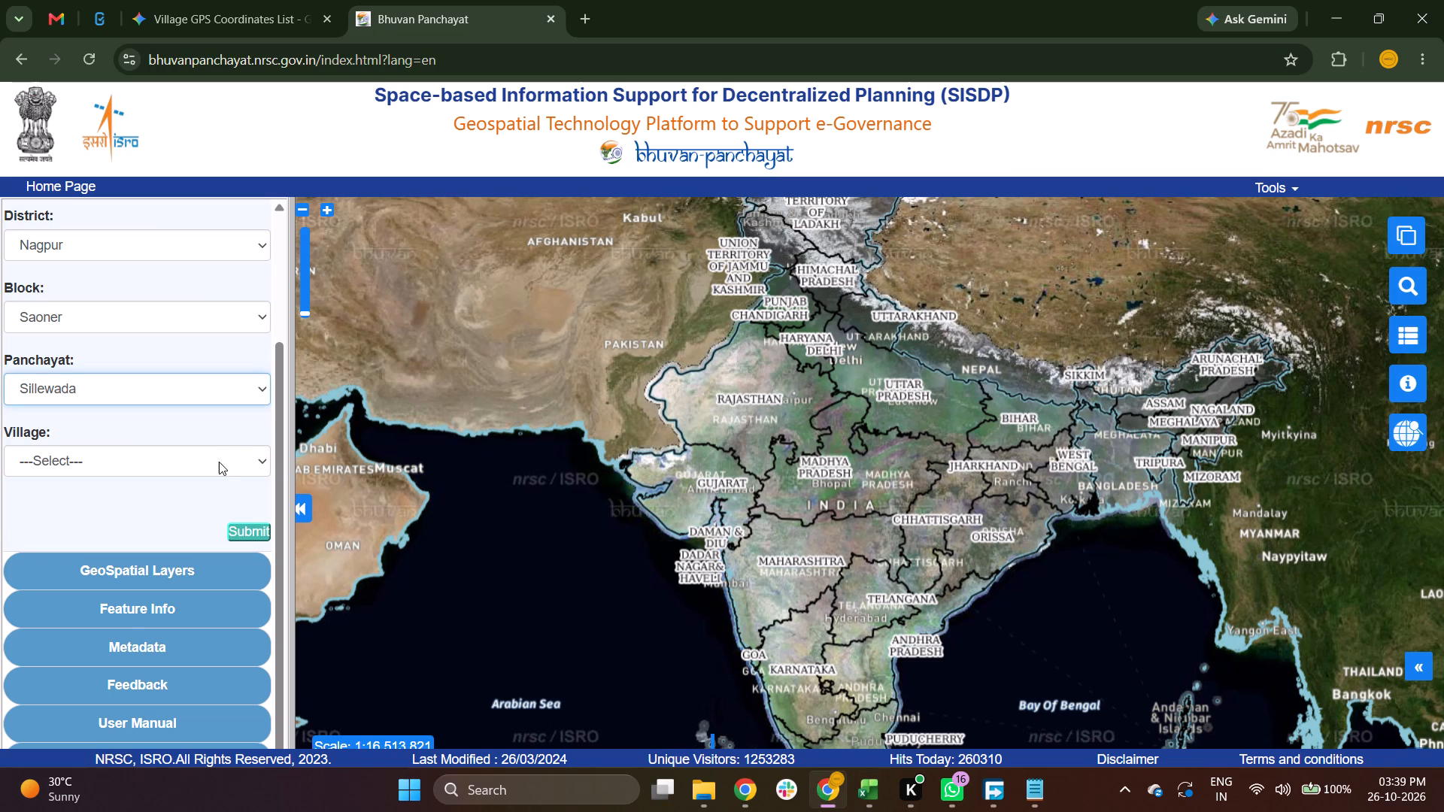
{"action": "left_click", "coordinate": [219, 463]}
{"action": "left_click", "coordinate": [170, 510]}
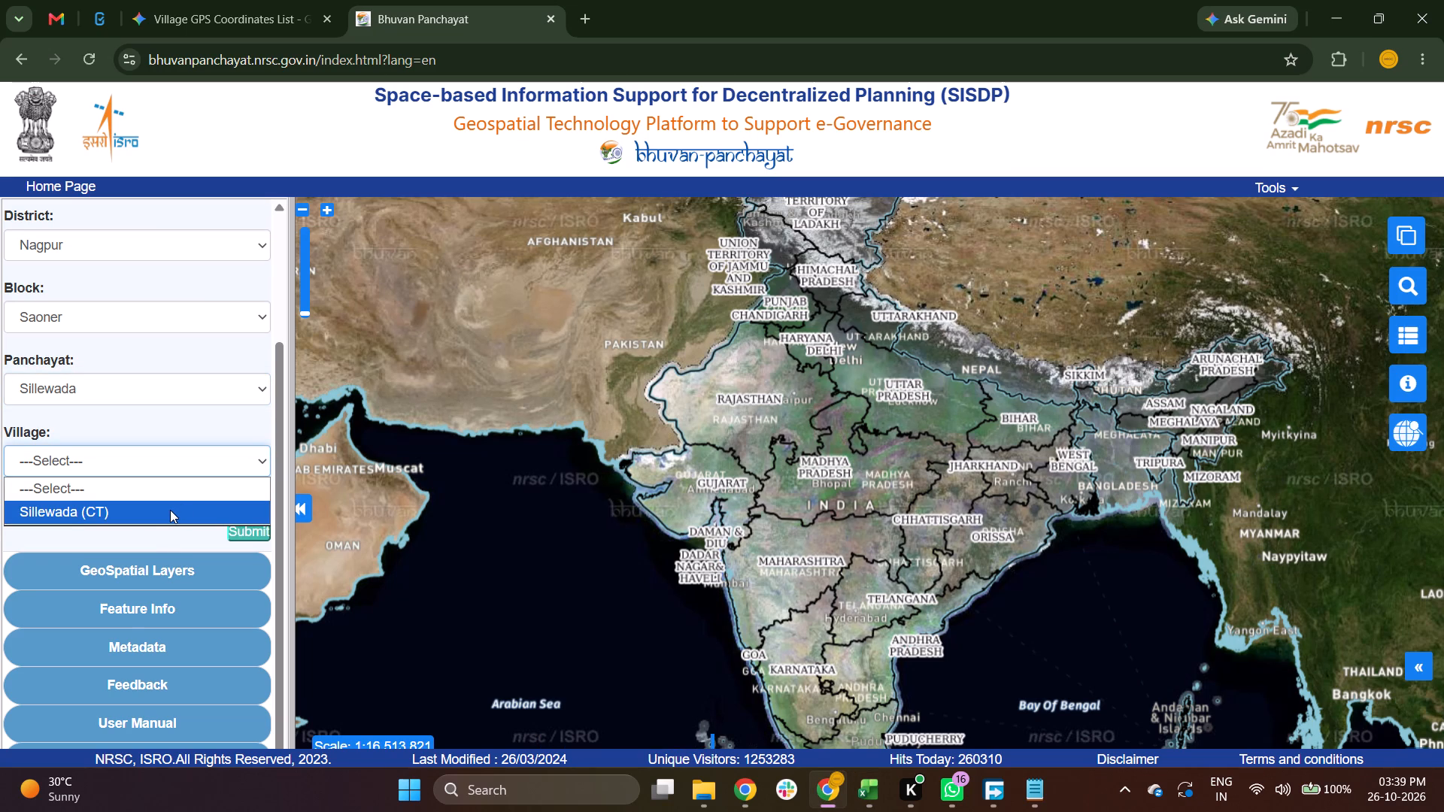
{"action": "scroll", "coordinate": [149, 529], "scroll_direction": "down", "scroll_amount": 3}
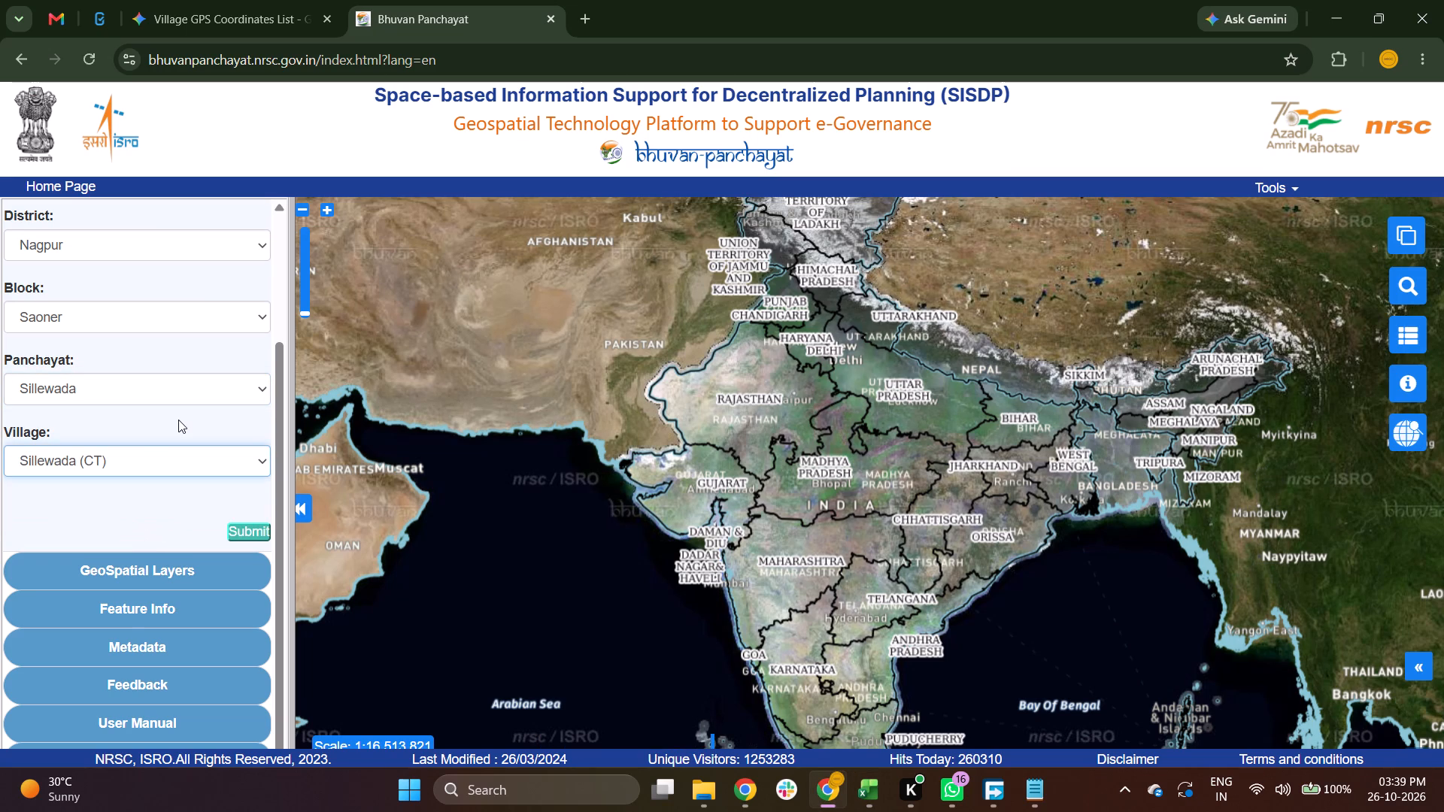
{"action": "scroll", "coordinate": [178, 420], "scroll_direction": "down", "scroll_amount": 2}
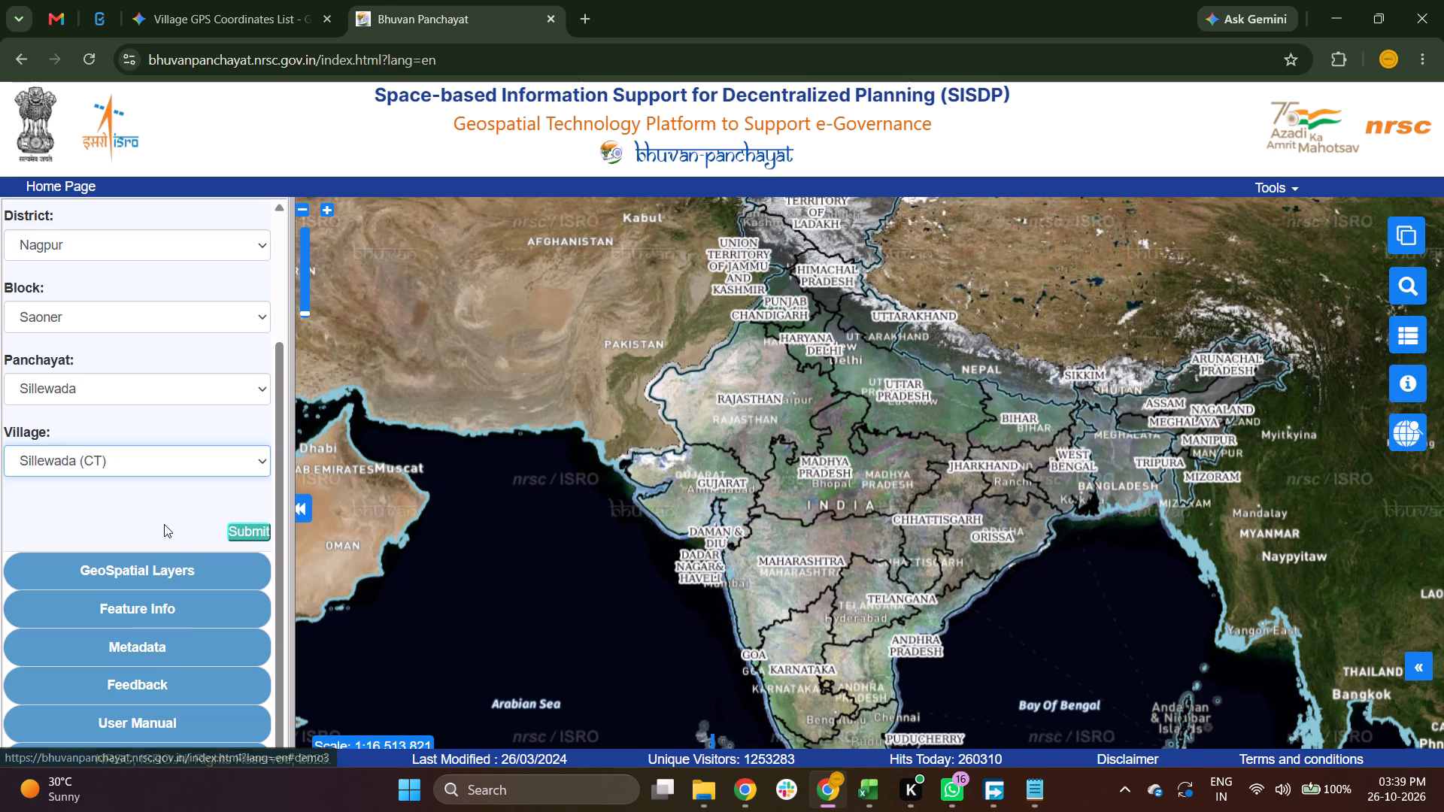
{"action": "scroll", "coordinate": [164, 524], "scroll_direction": "down", "scroll_amount": 2}
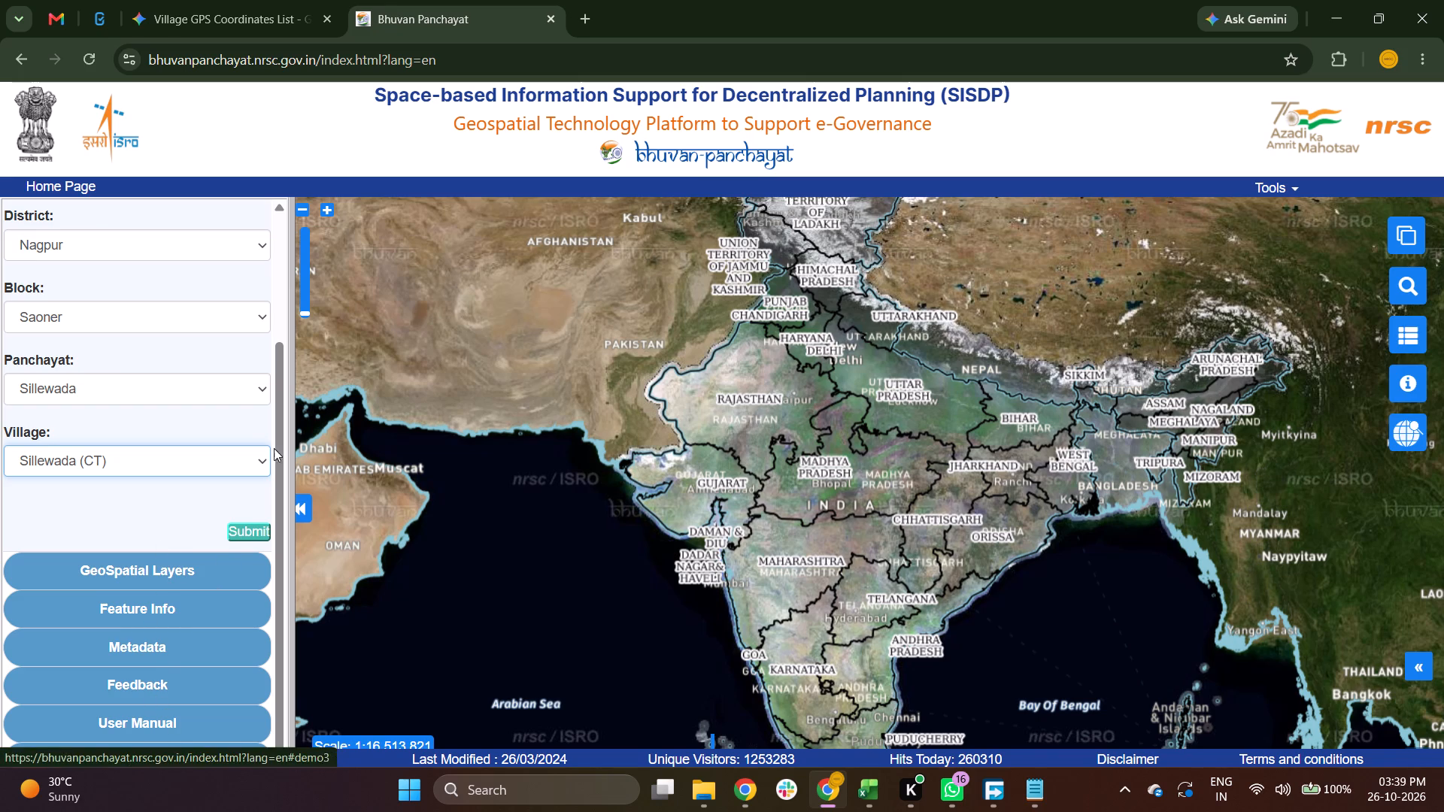
{"action": "left_click_drag", "start_coordinate": [278, 433], "coordinate": [276, 448]}
{"action": "left_click", "coordinate": [247, 535]}
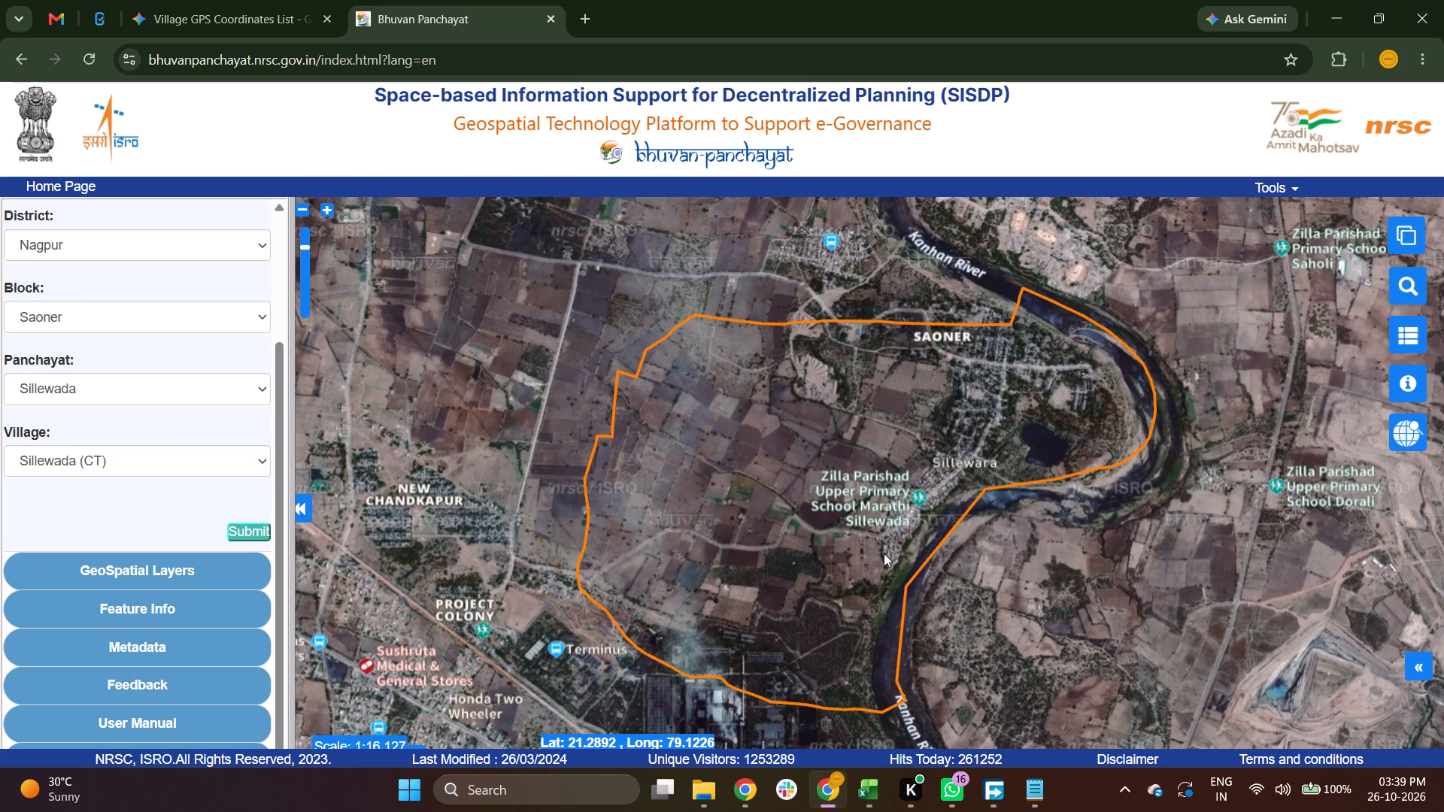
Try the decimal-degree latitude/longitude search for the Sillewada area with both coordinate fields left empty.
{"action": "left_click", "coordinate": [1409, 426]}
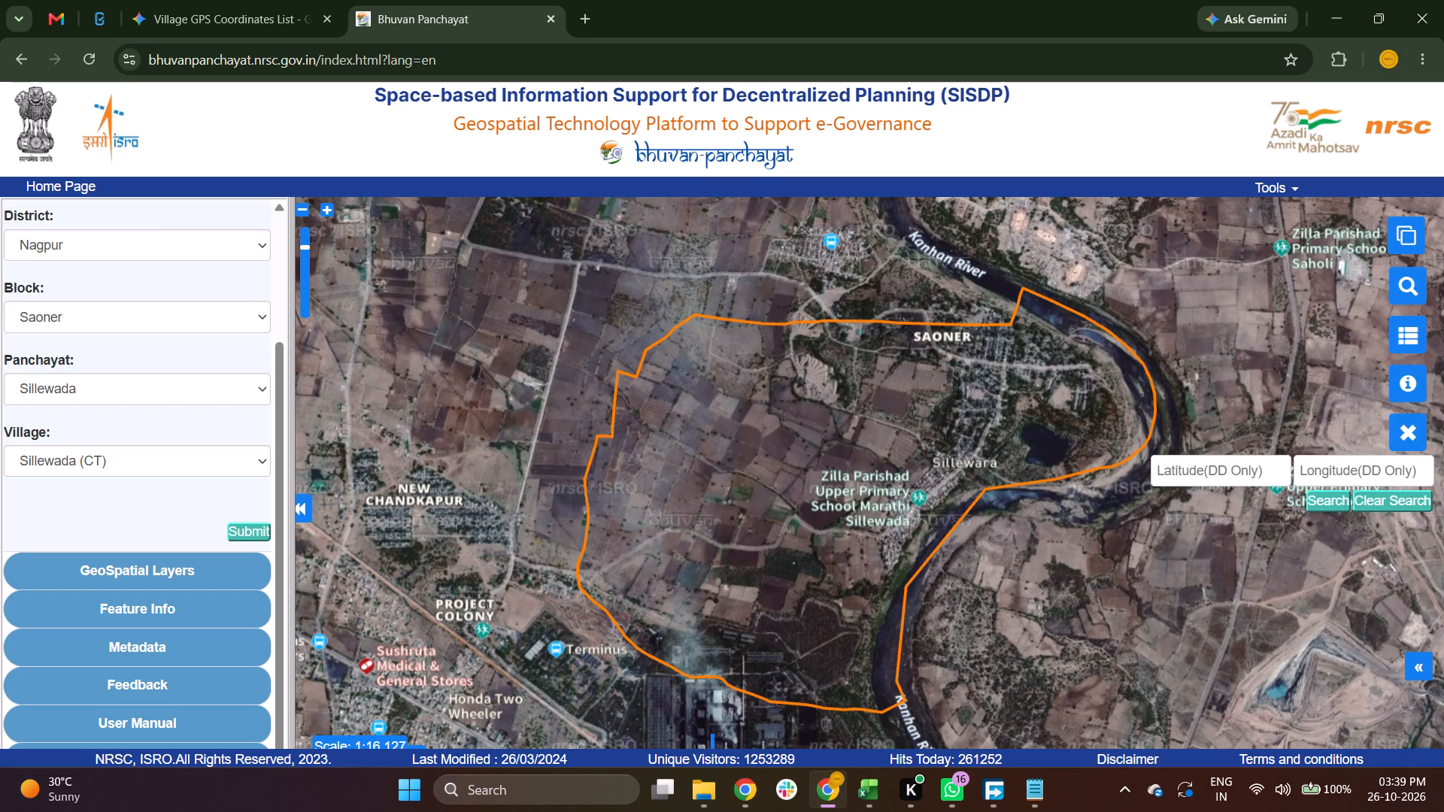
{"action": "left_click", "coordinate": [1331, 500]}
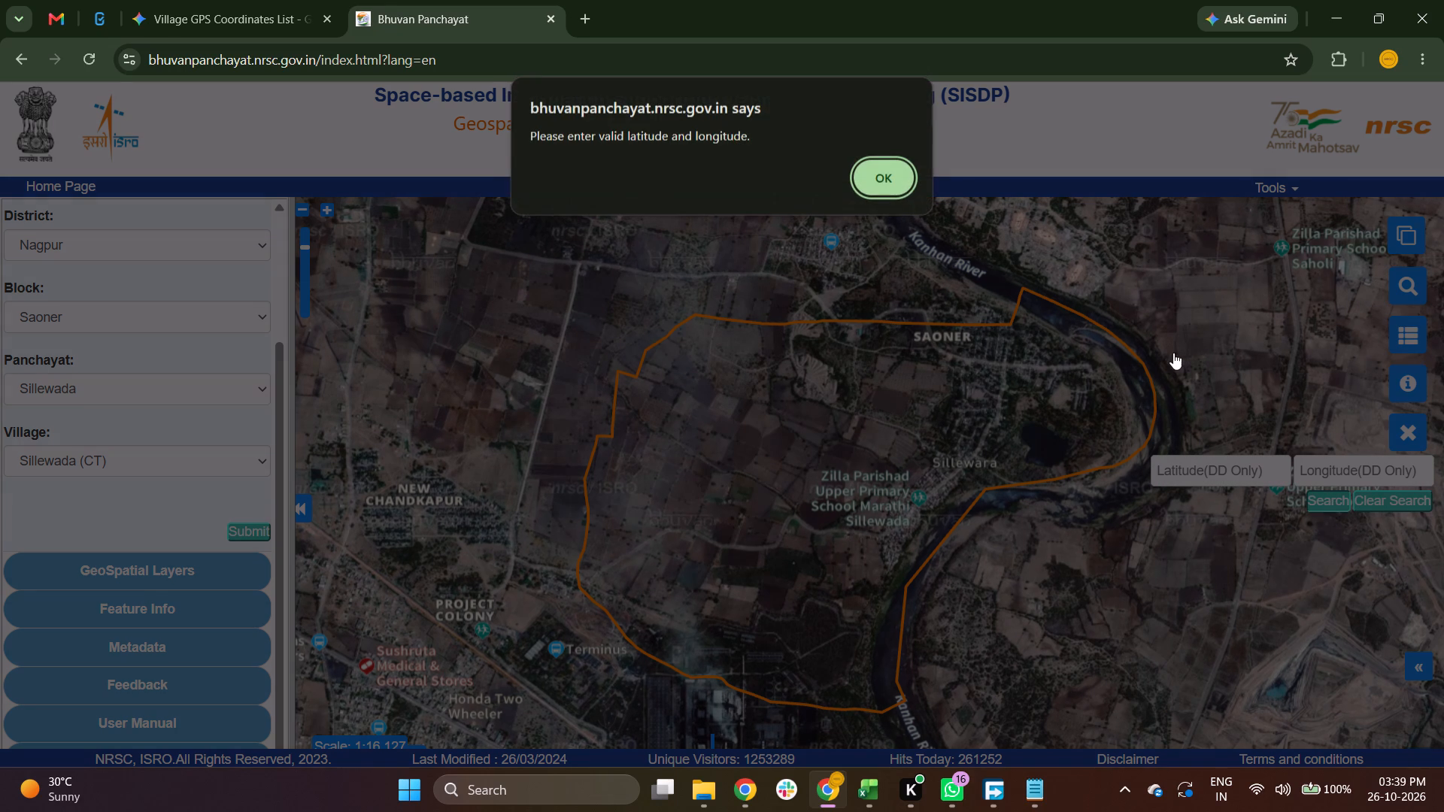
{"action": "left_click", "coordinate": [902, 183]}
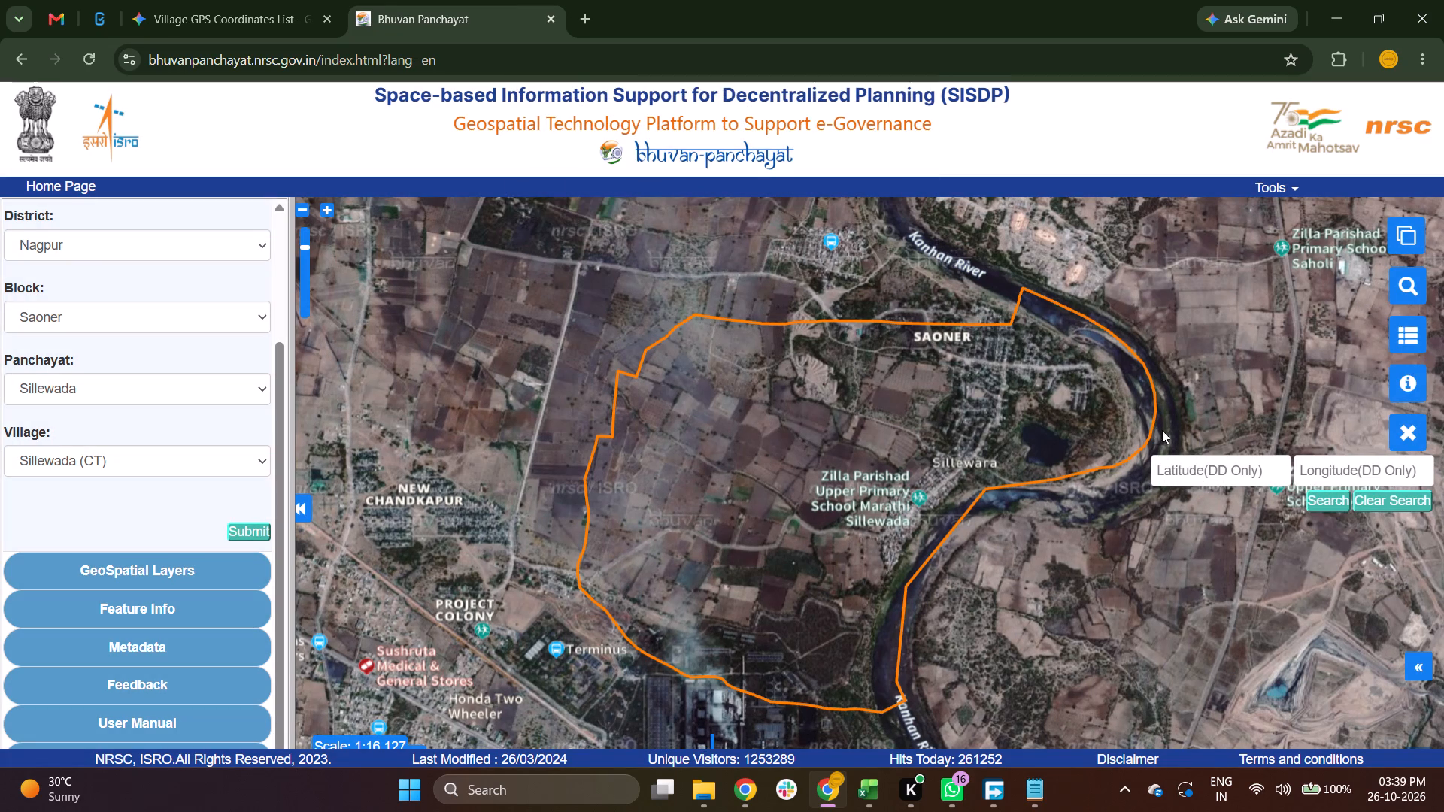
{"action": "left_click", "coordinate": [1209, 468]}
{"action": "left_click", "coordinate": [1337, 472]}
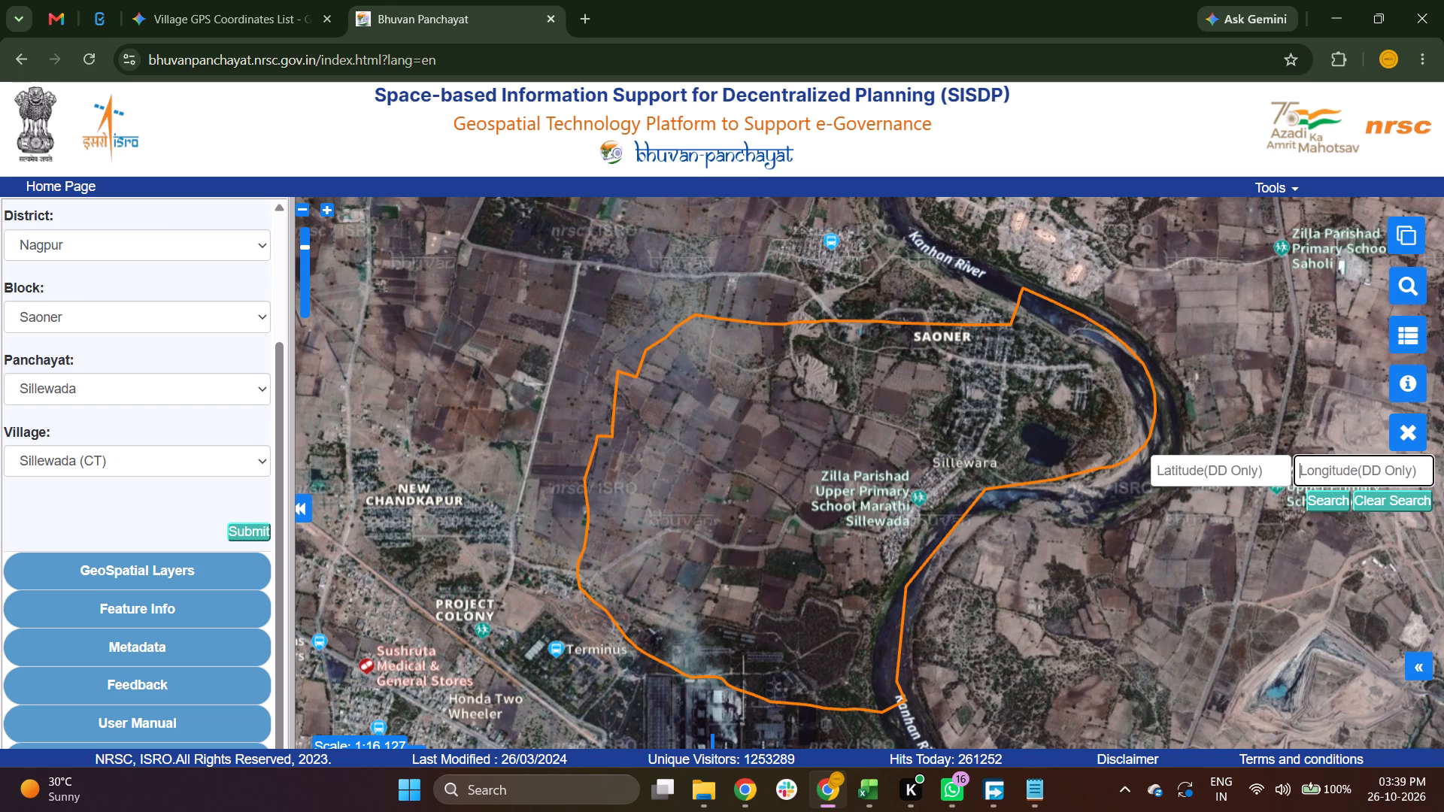
Query a point near the middle of Sillewada's village boundary for its latitude and longitude, and close the point information.
{"action": "left_click", "coordinate": [1405, 394]}
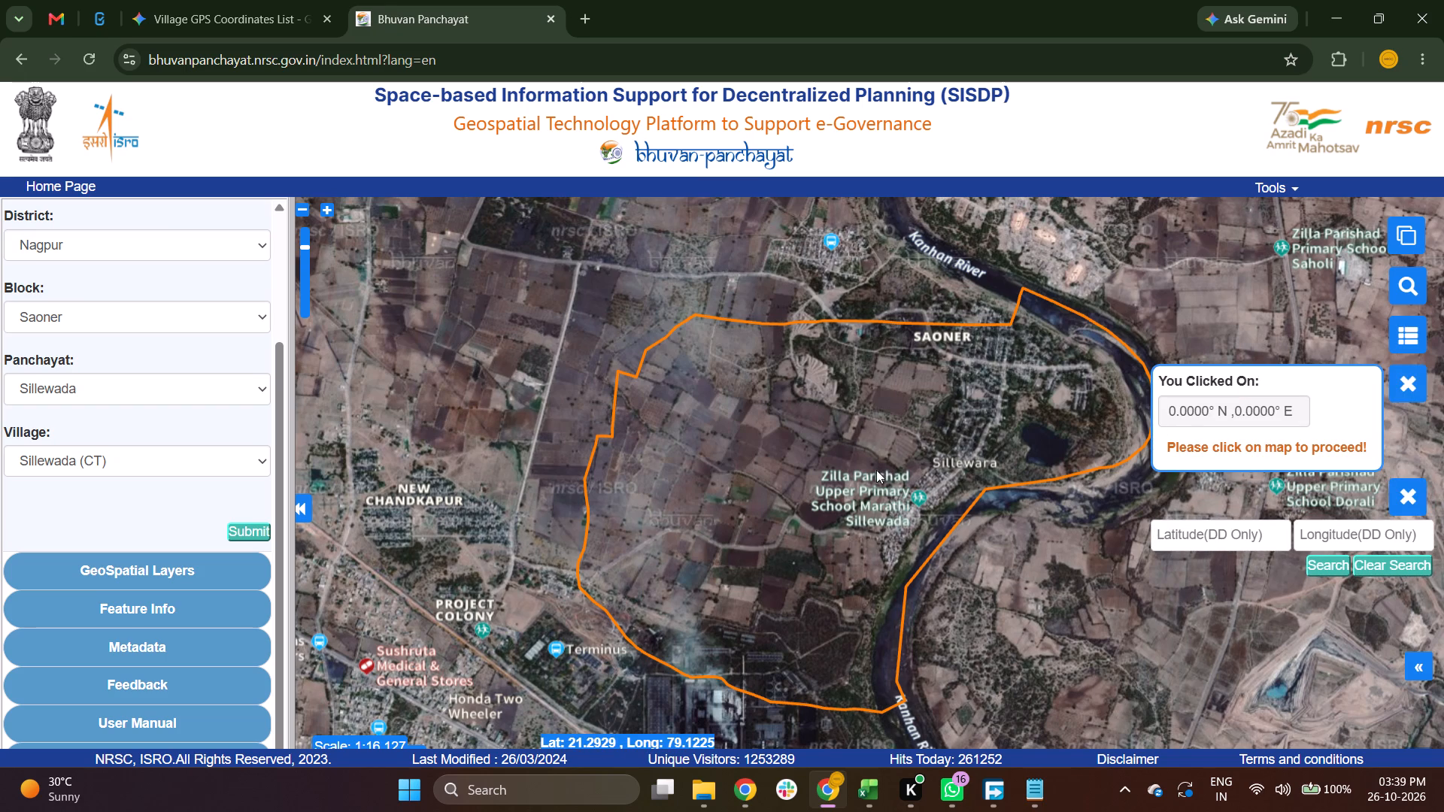
{"action": "left_click", "coordinate": [811, 474]}
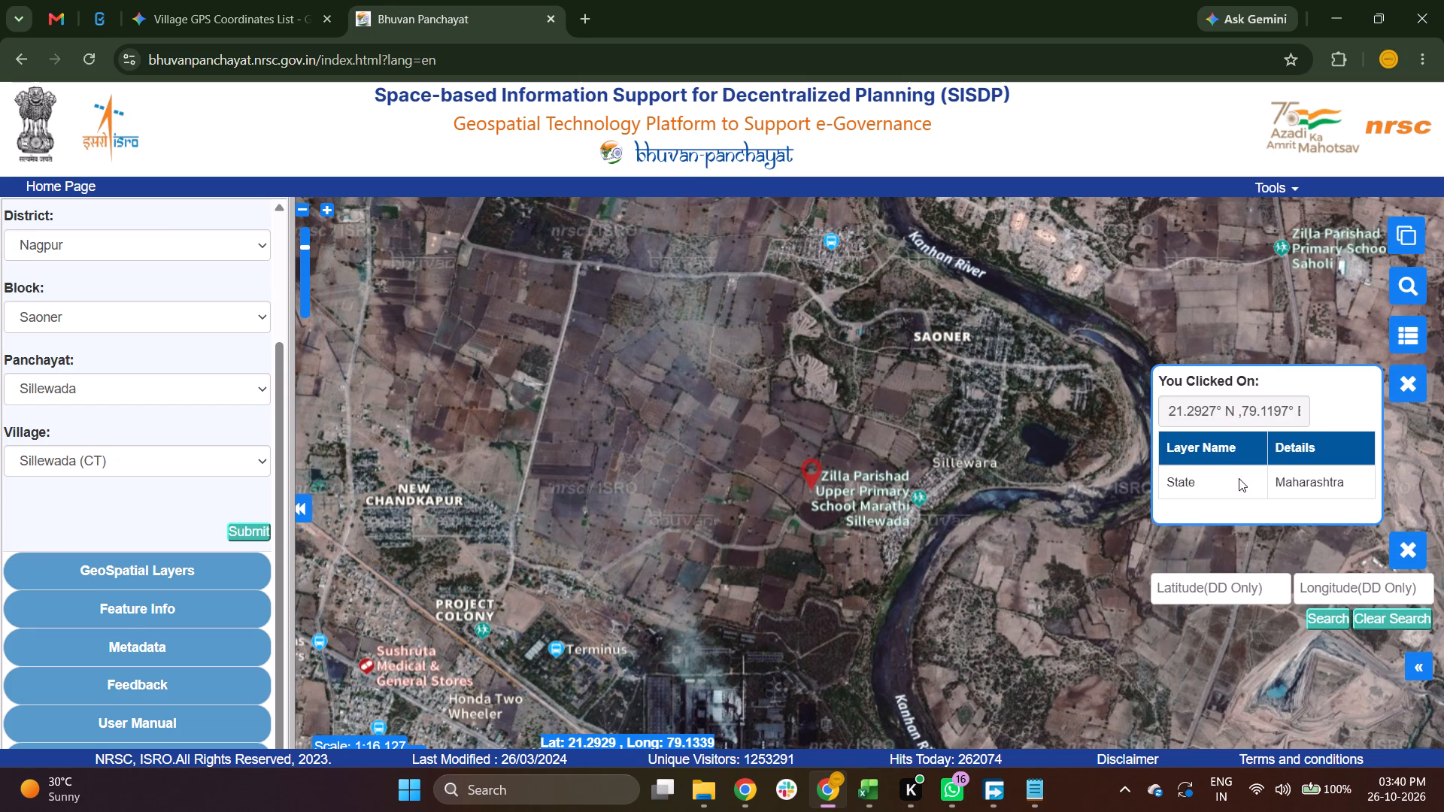
{"action": "scroll", "coordinate": [1263, 474], "scroll_direction": "down", "scroll_amount": 1}
{"action": "scroll", "coordinate": [1269, 417], "scroll_direction": "left", "scroll_amount": 1}
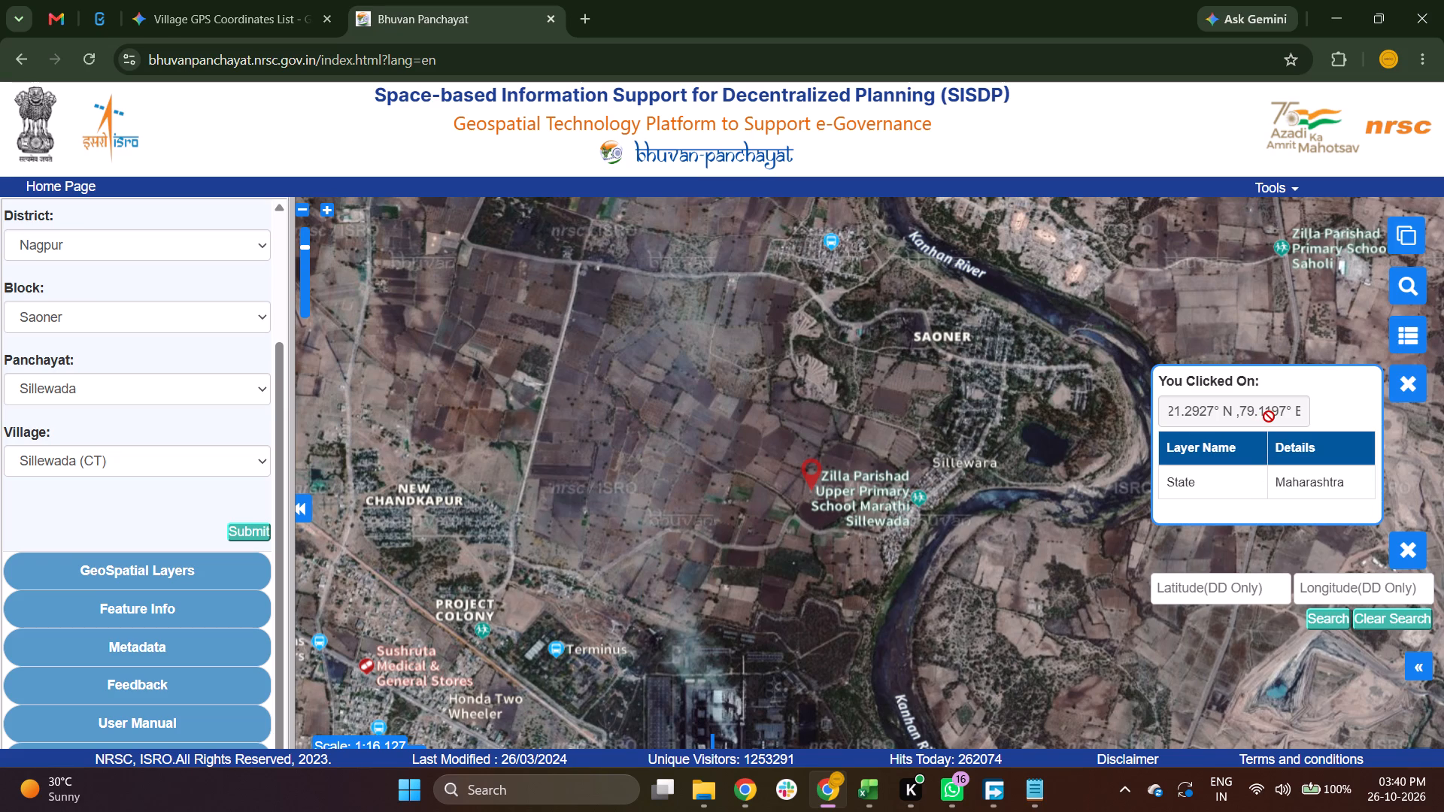
{"action": "scroll", "coordinate": [1269, 417], "scroll_direction": "left", "scroll_amount": 1}
{"action": "scroll", "coordinate": [1269, 417], "scroll_direction": "right", "scroll_amount": 2}
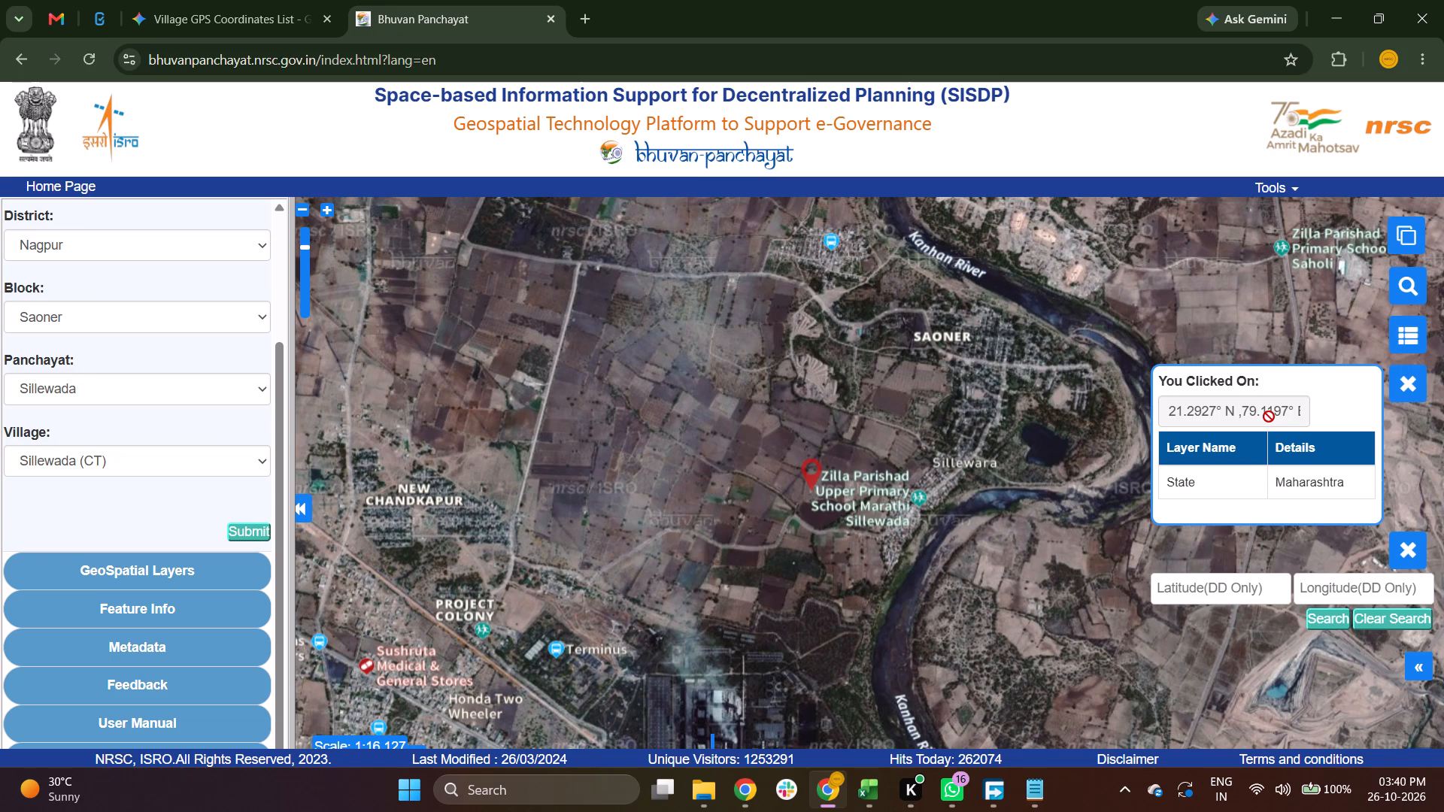
{"action": "scroll", "coordinate": [1298, 477], "scroll_direction": "left", "scroll_amount": 1}
{"action": "scroll", "coordinate": [1283, 414], "scroll_direction": "left", "scroll_amount": 1}
{"action": "scroll", "coordinate": [1283, 414], "scroll_direction": "right", "scroll_amount": 1}
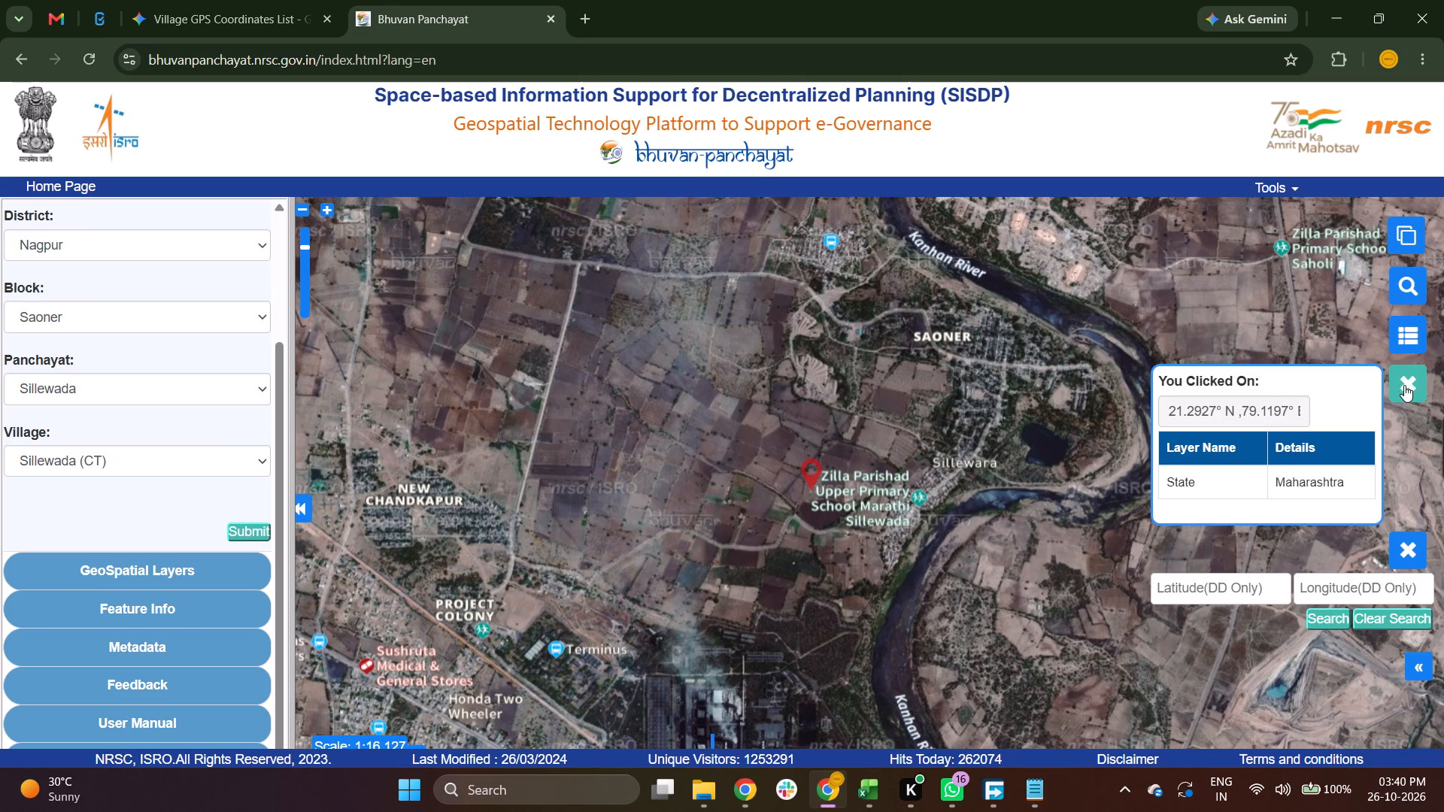
{"action": "left_click", "coordinate": [1407, 385]}
{"action": "left_click", "coordinate": [900, 420]}
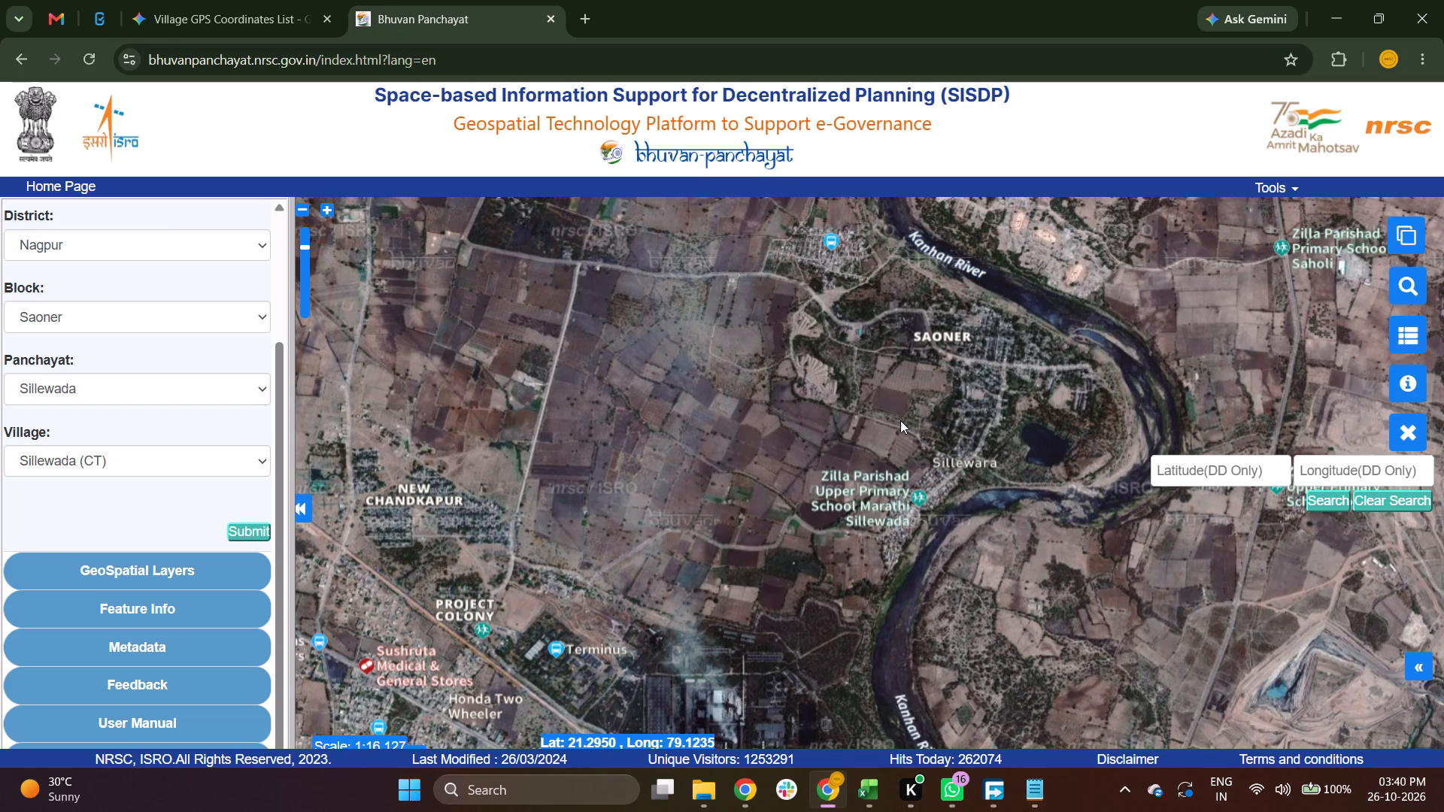
{"action": "left_click", "coordinate": [1398, 445]}
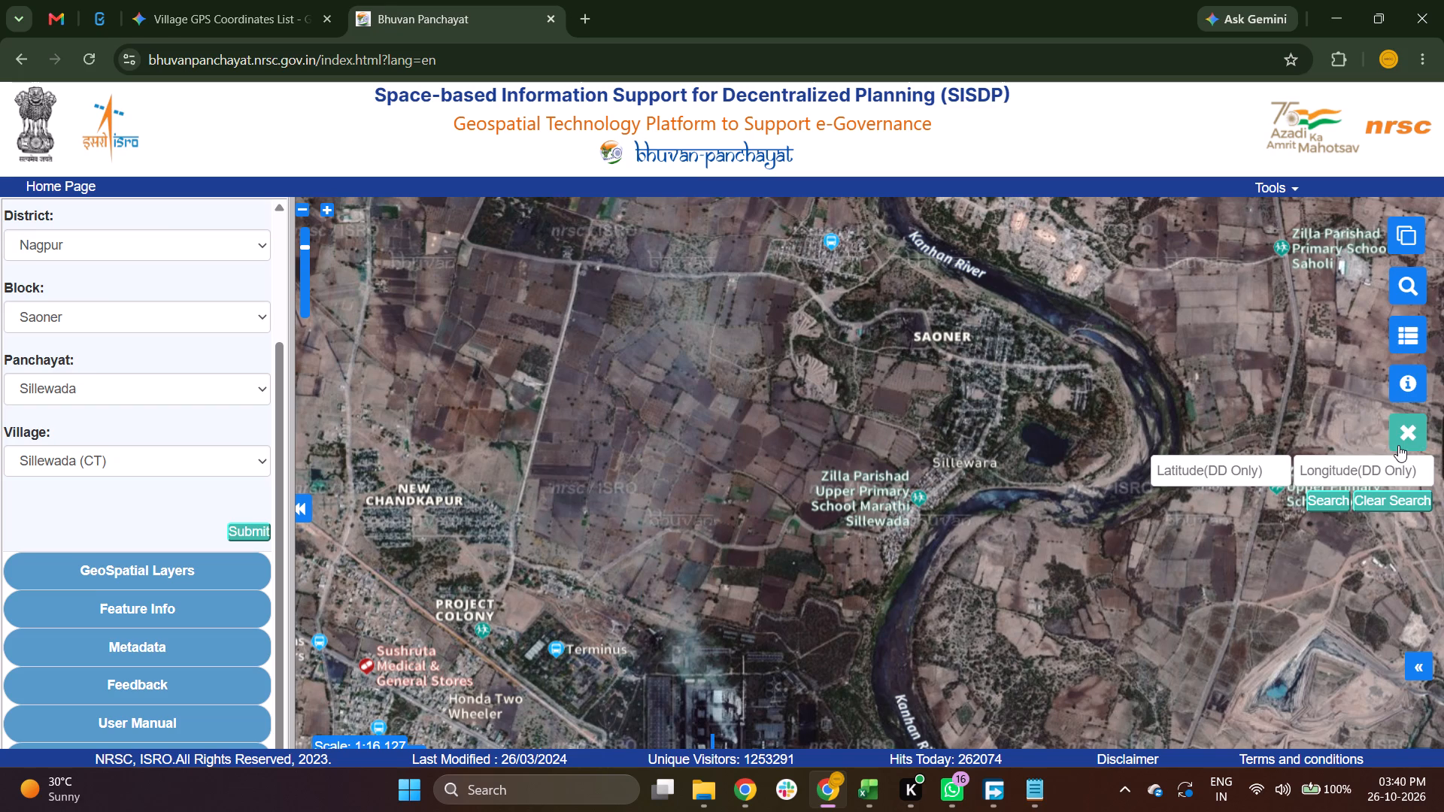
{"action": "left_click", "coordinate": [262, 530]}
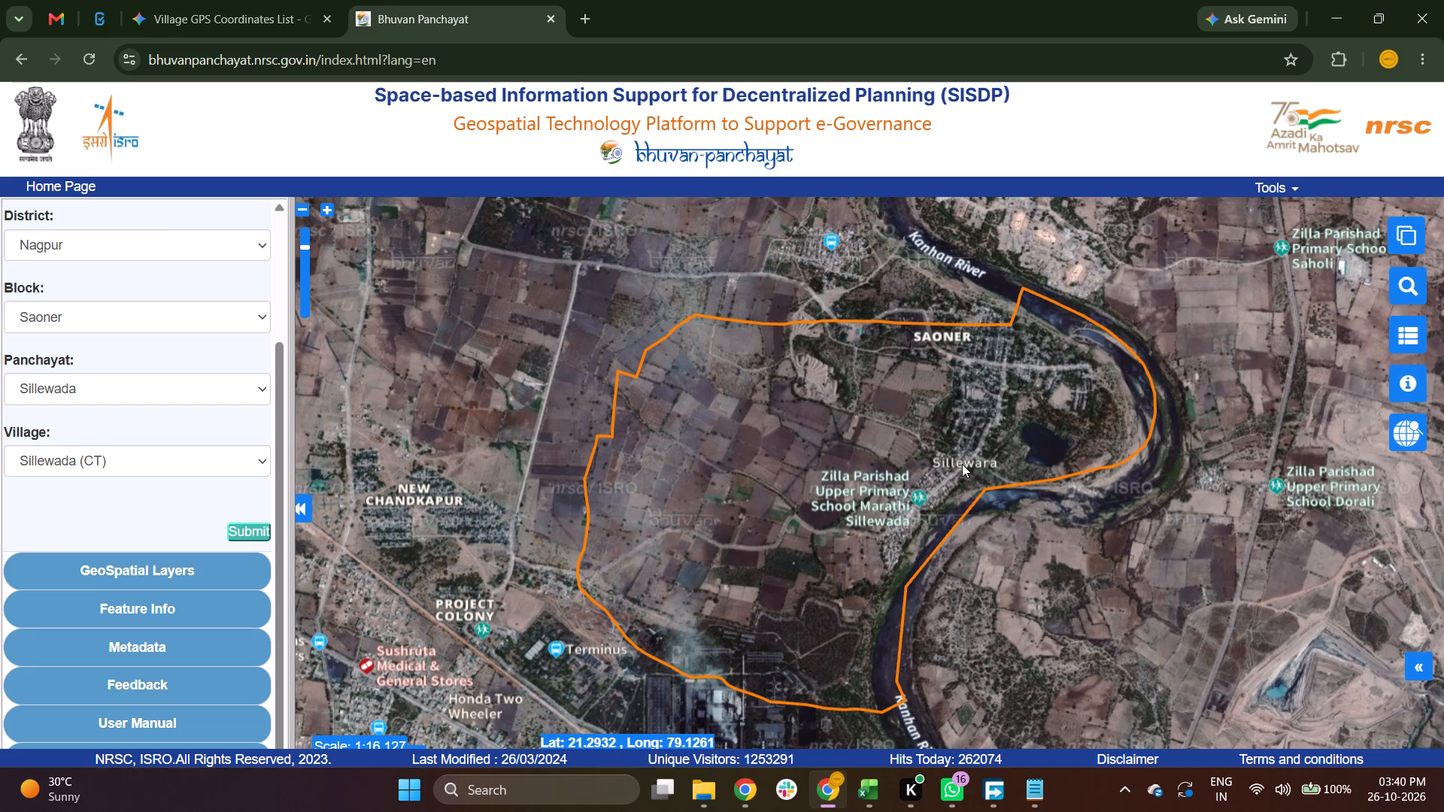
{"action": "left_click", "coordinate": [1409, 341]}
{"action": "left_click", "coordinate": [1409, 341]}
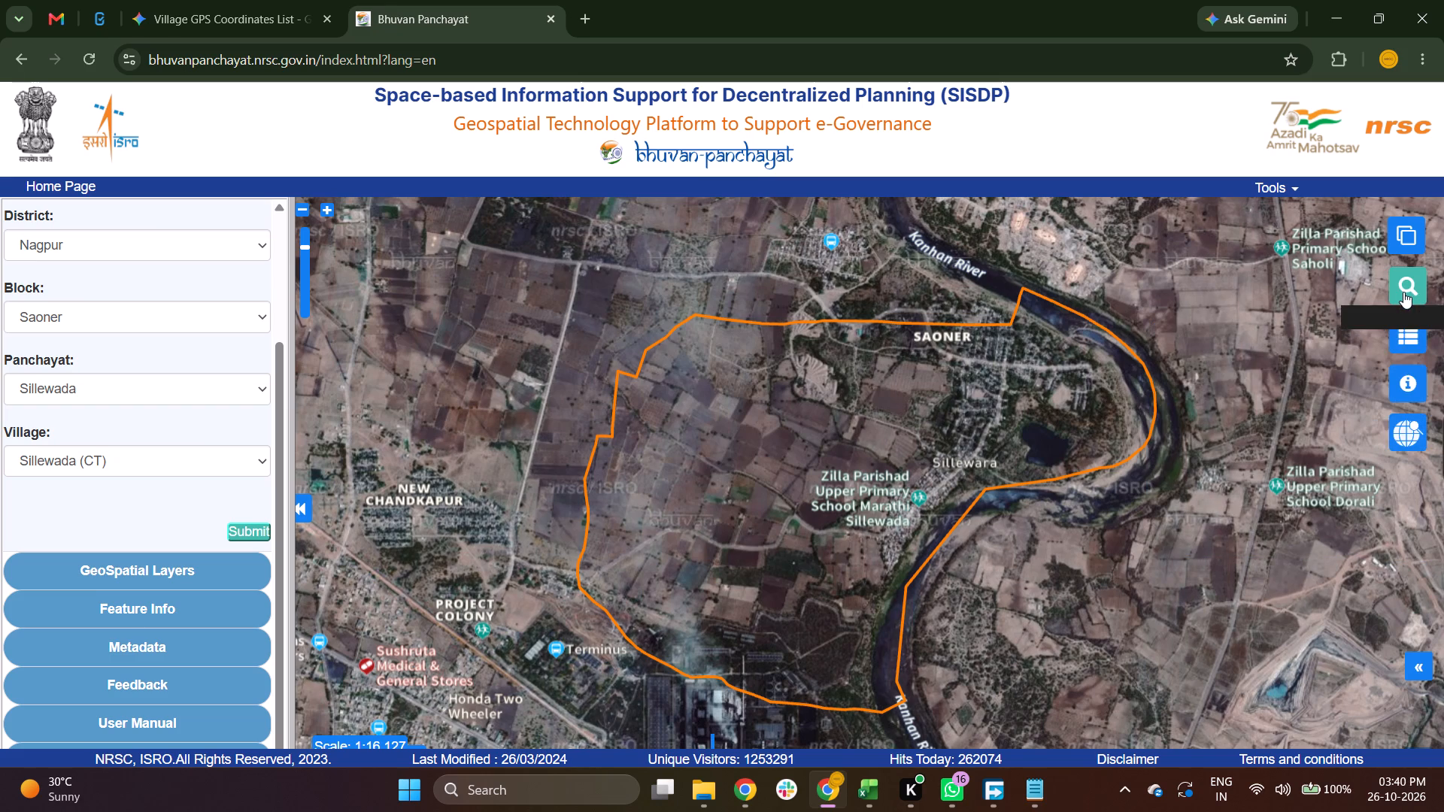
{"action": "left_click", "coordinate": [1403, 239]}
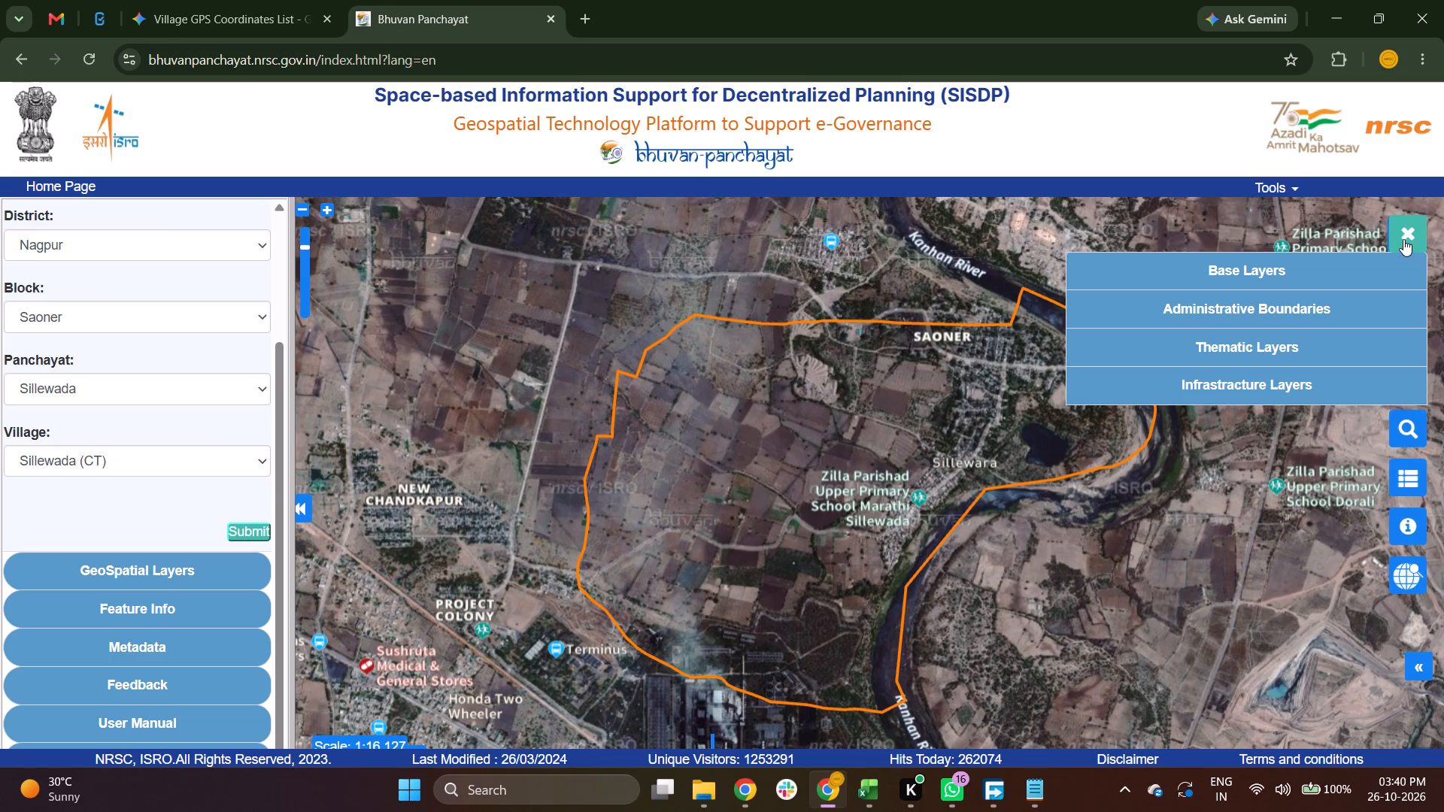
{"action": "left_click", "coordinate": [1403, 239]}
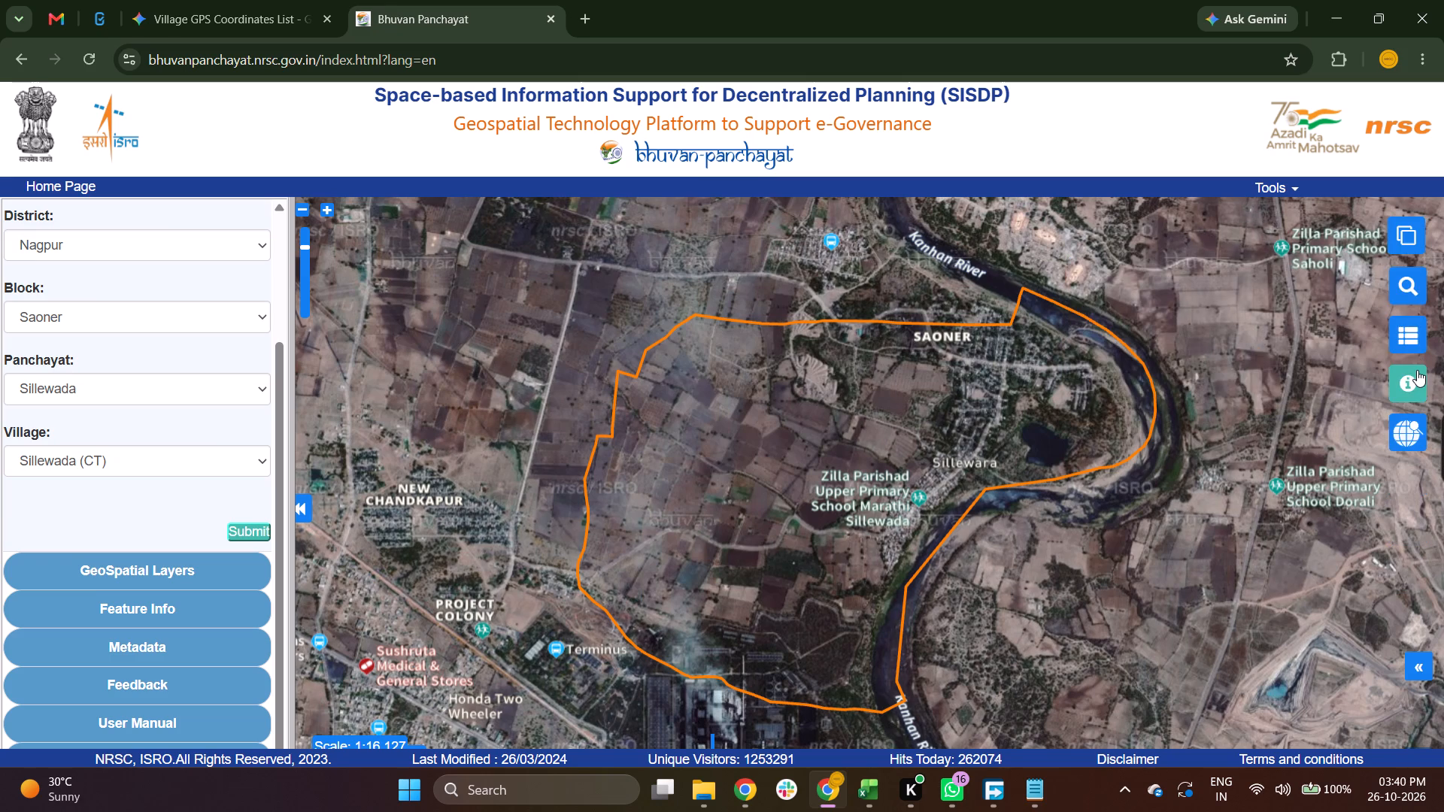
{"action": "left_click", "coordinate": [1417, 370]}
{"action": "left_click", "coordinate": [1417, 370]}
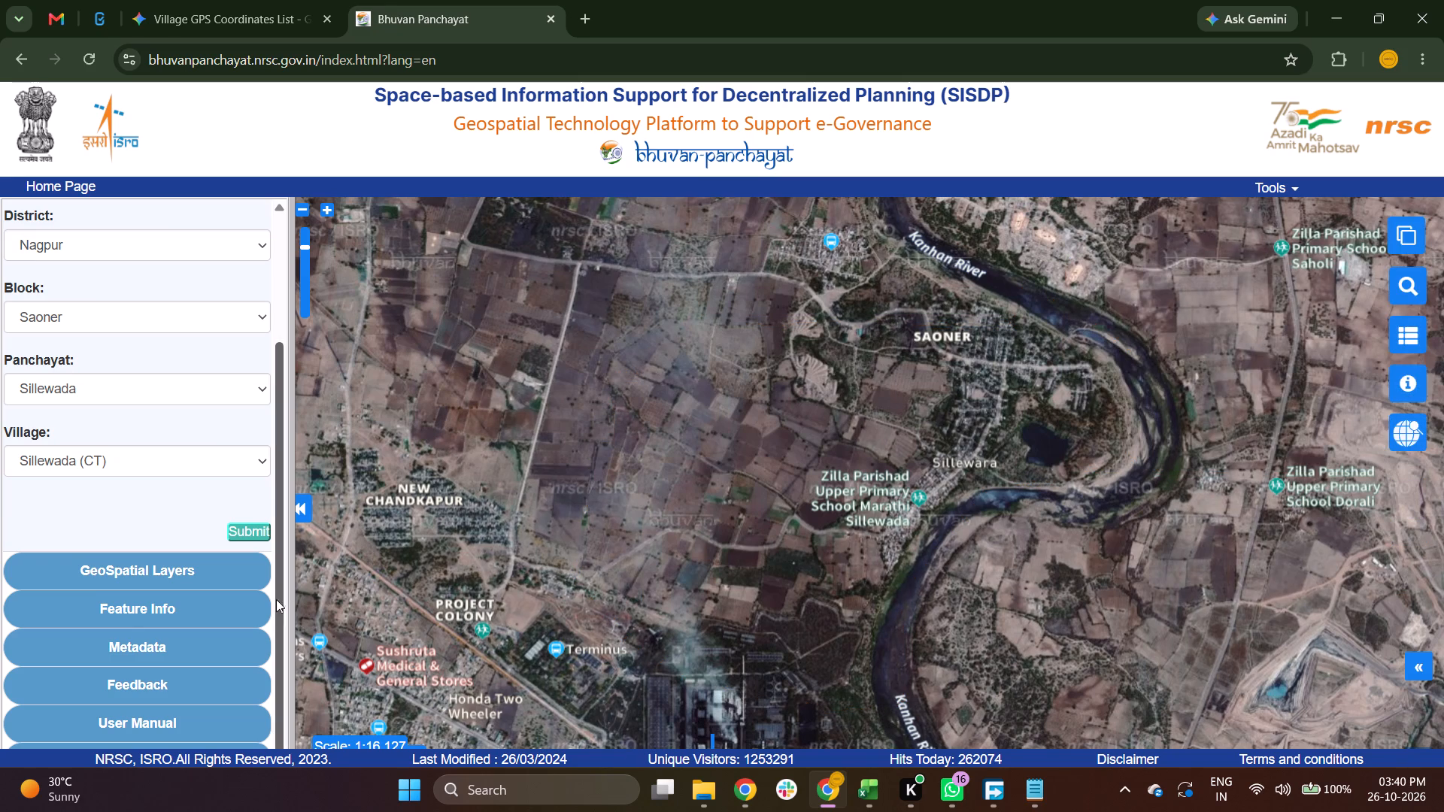
Resubmit the Sillewada (CT) area selection and query the point just below the Sillewara label for its coordinates.
{"action": "left_click", "coordinate": [252, 529]}
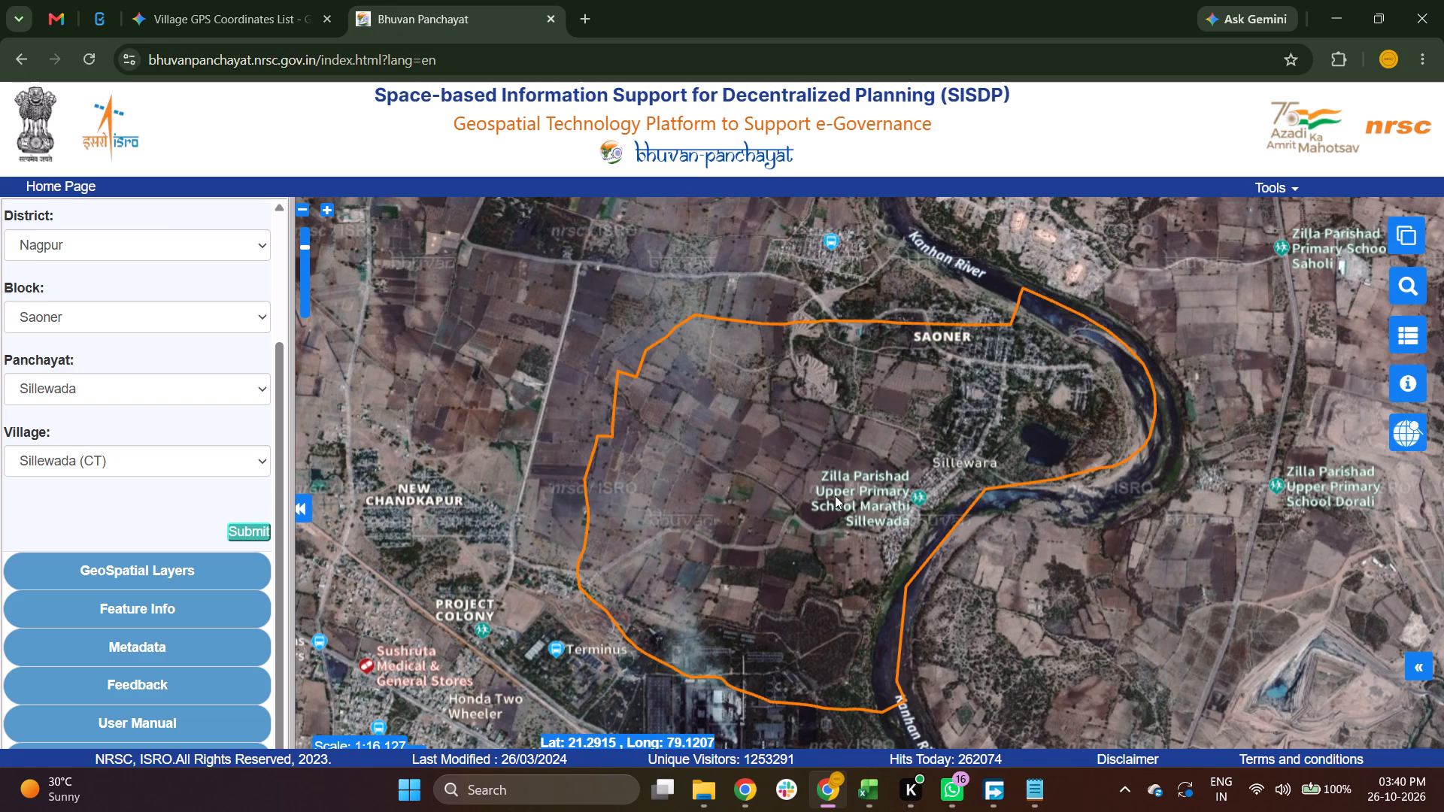
{"action": "left_click", "coordinate": [959, 471]}
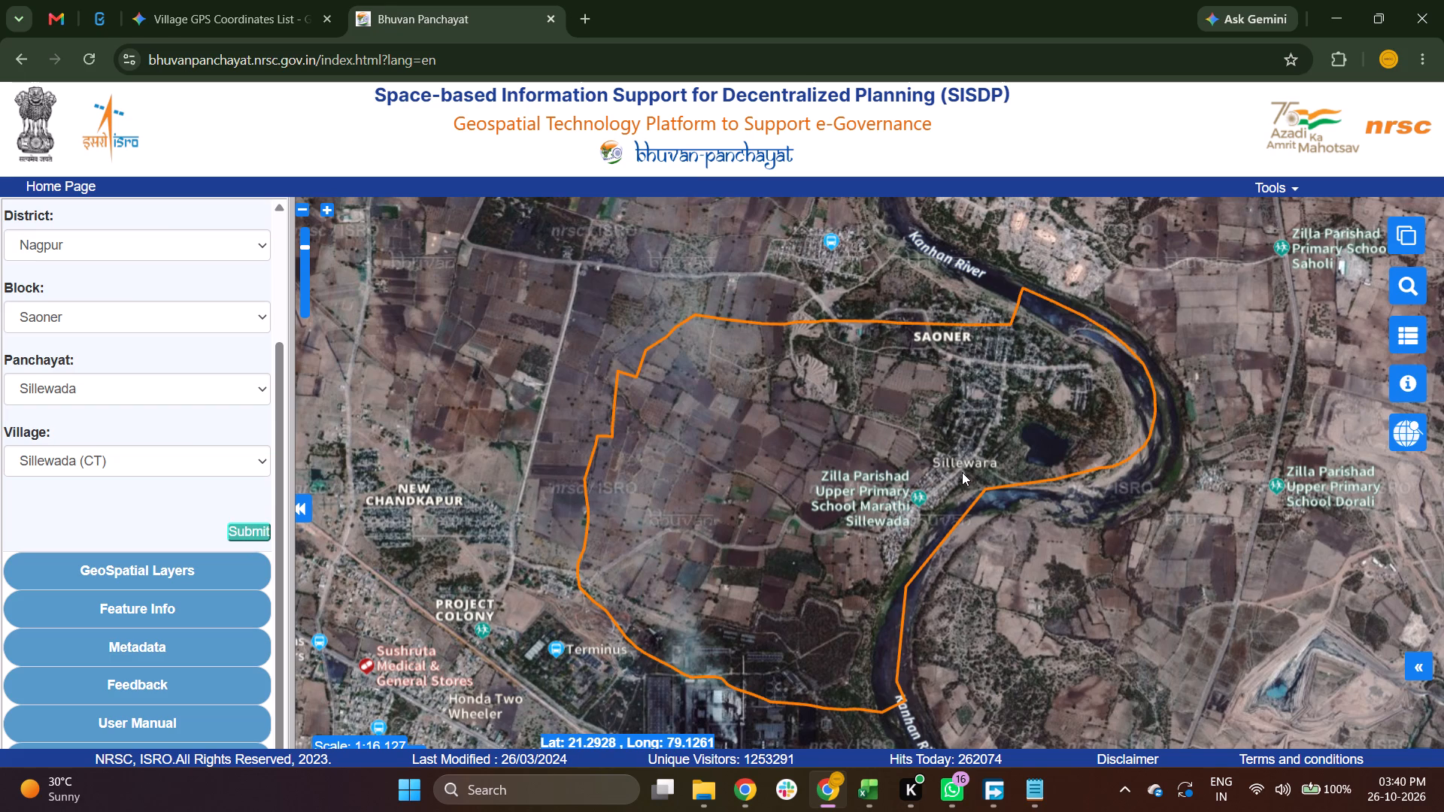
{"action": "left_click", "coordinate": [962, 472]}
{"action": "left_click", "coordinate": [1394, 387]}
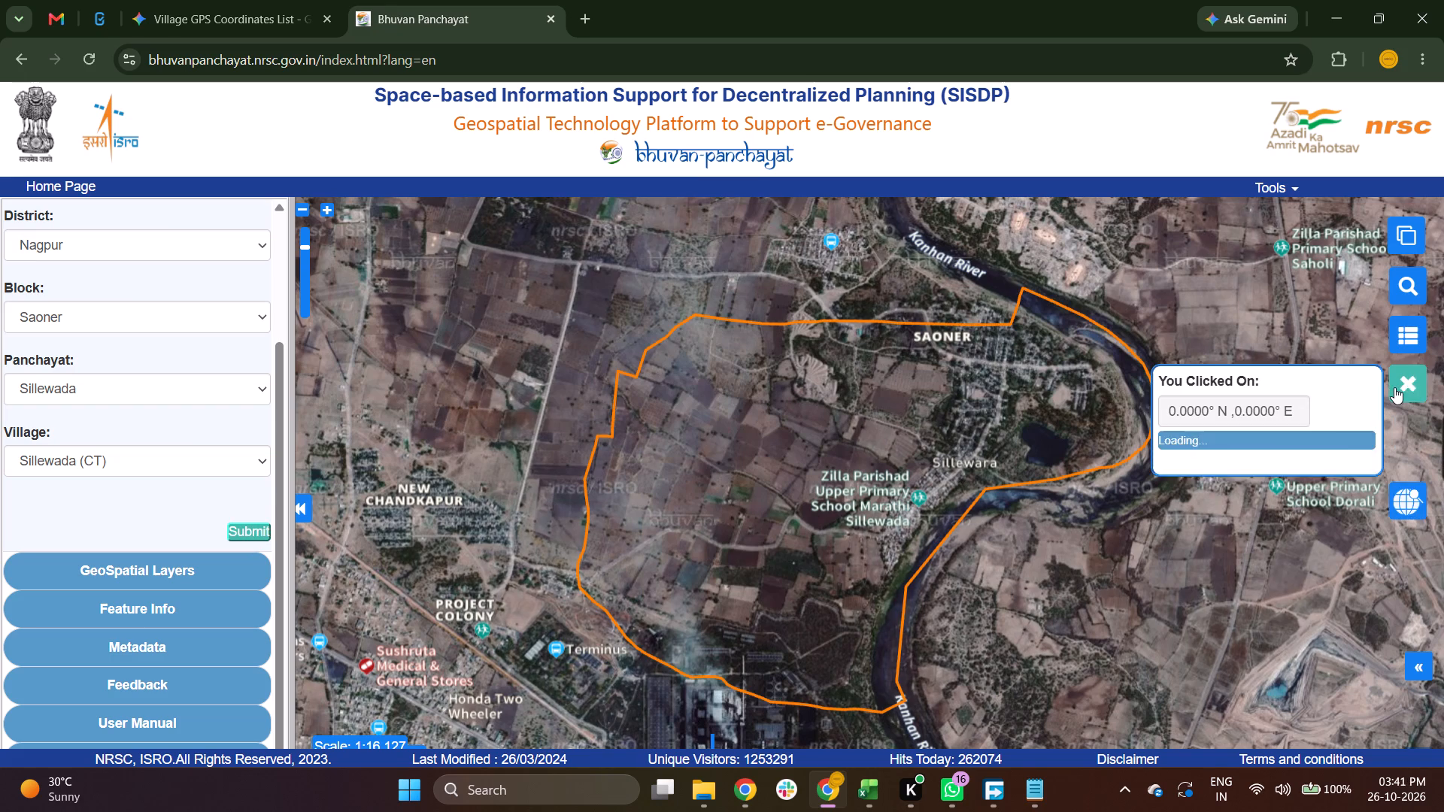
{"action": "left_click", "coordinate": [962, 471]}
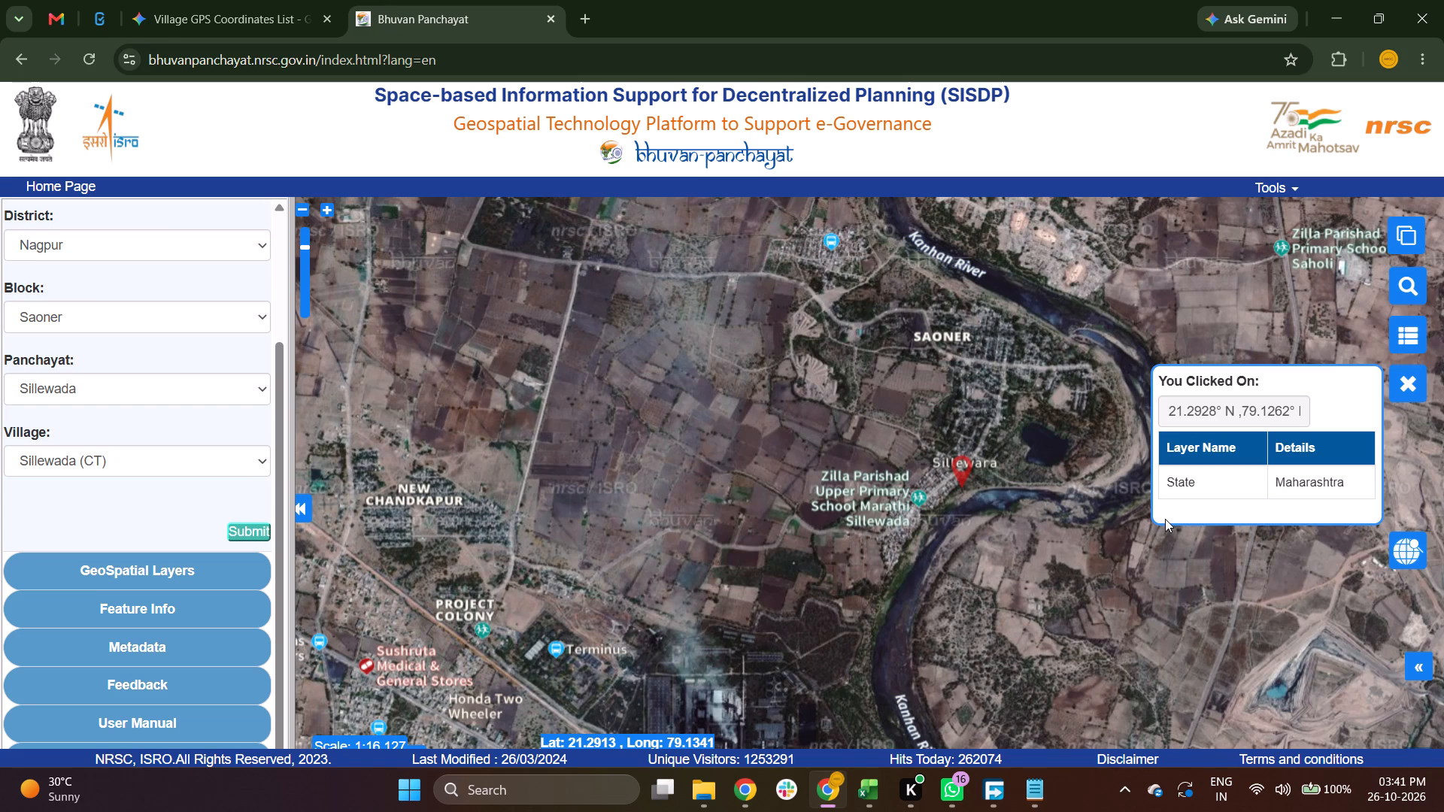
Copy the queried coordinates 21.2928° N, 79.1262° E into Sillewada's Village GPS Coordinates (Latitude) cell M2 on the Excel Mapping sheet.
{"action": "left_click", "coordinate": [1255, 409]}
{"action": "scroll", "coordinate": [1291, 417], "scroll_direction": "left", "scroll_amount": 1}
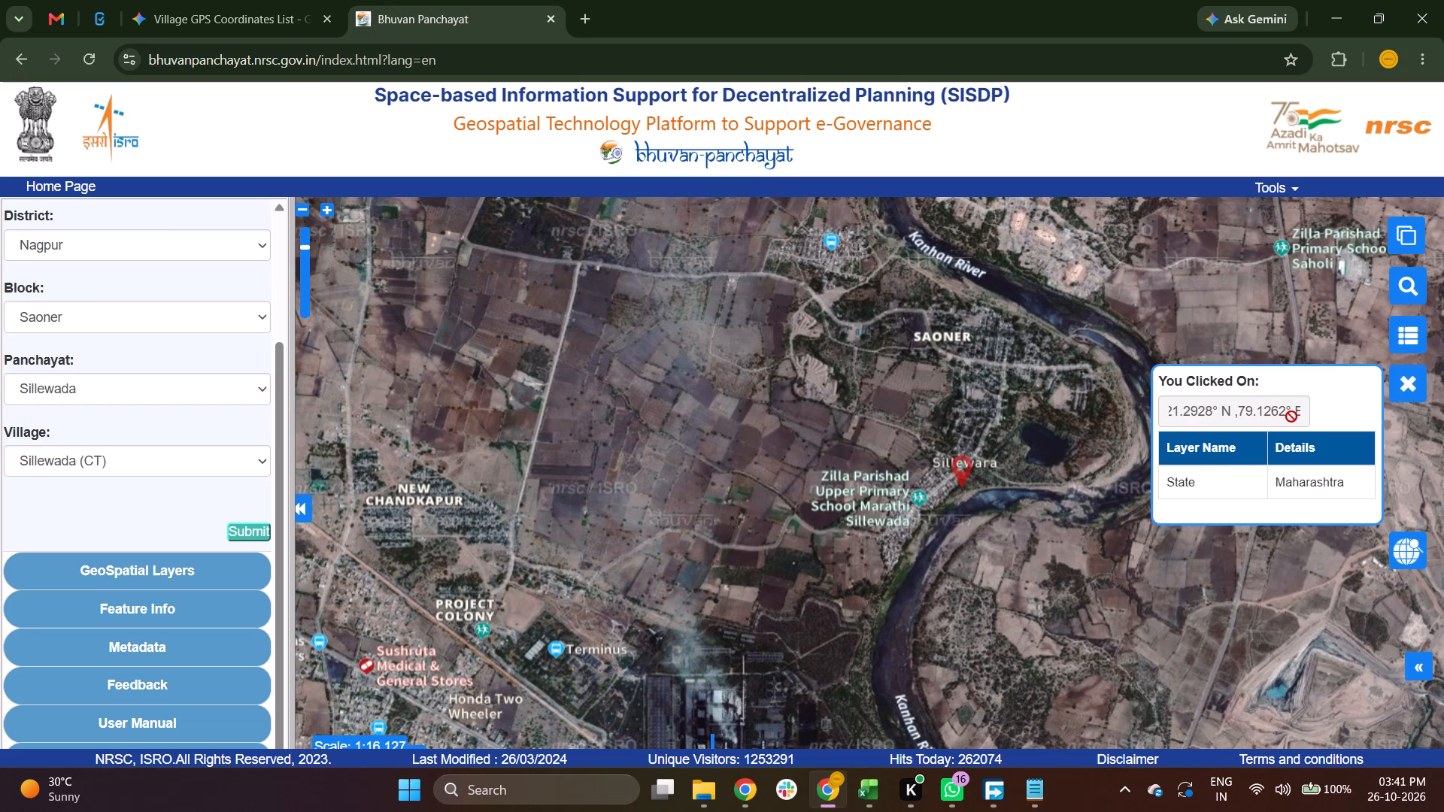
{"action": "scroll", "coordinate": [1291, 417], "scroll_direction": "left", "scroll_amount": 1}
{"action": "scroll", "coordinate": [1291, 417], "scroll_direction": "right", "scroll_amount": 1}
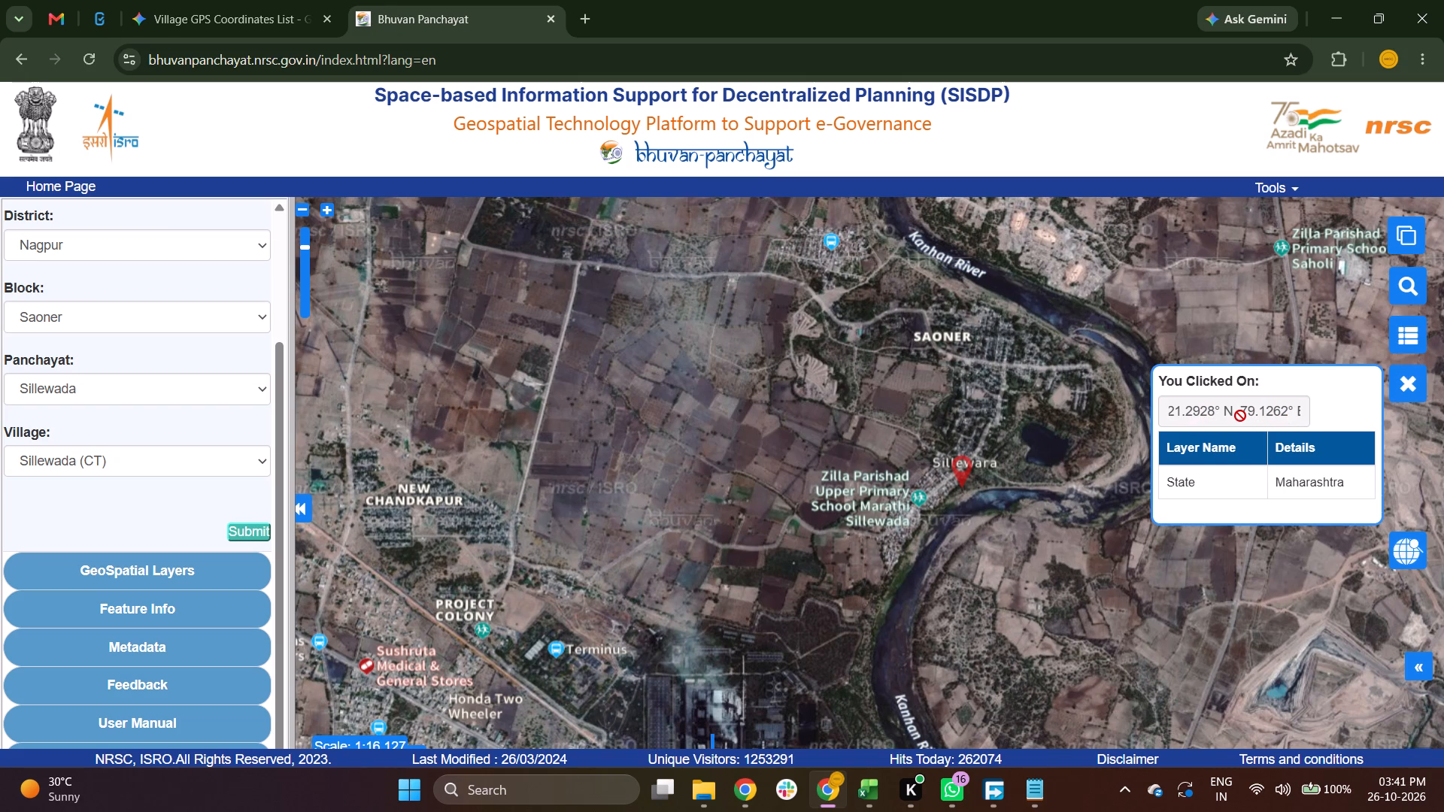
{"action": "scroll", "coordinate": [1240, 416], "scroll_direction": "right", "scroll_amount": 1}
{"action": "scroll", "coordinate": [1240, 416], "scroll_direction": "left", "scroll_amount": 1}
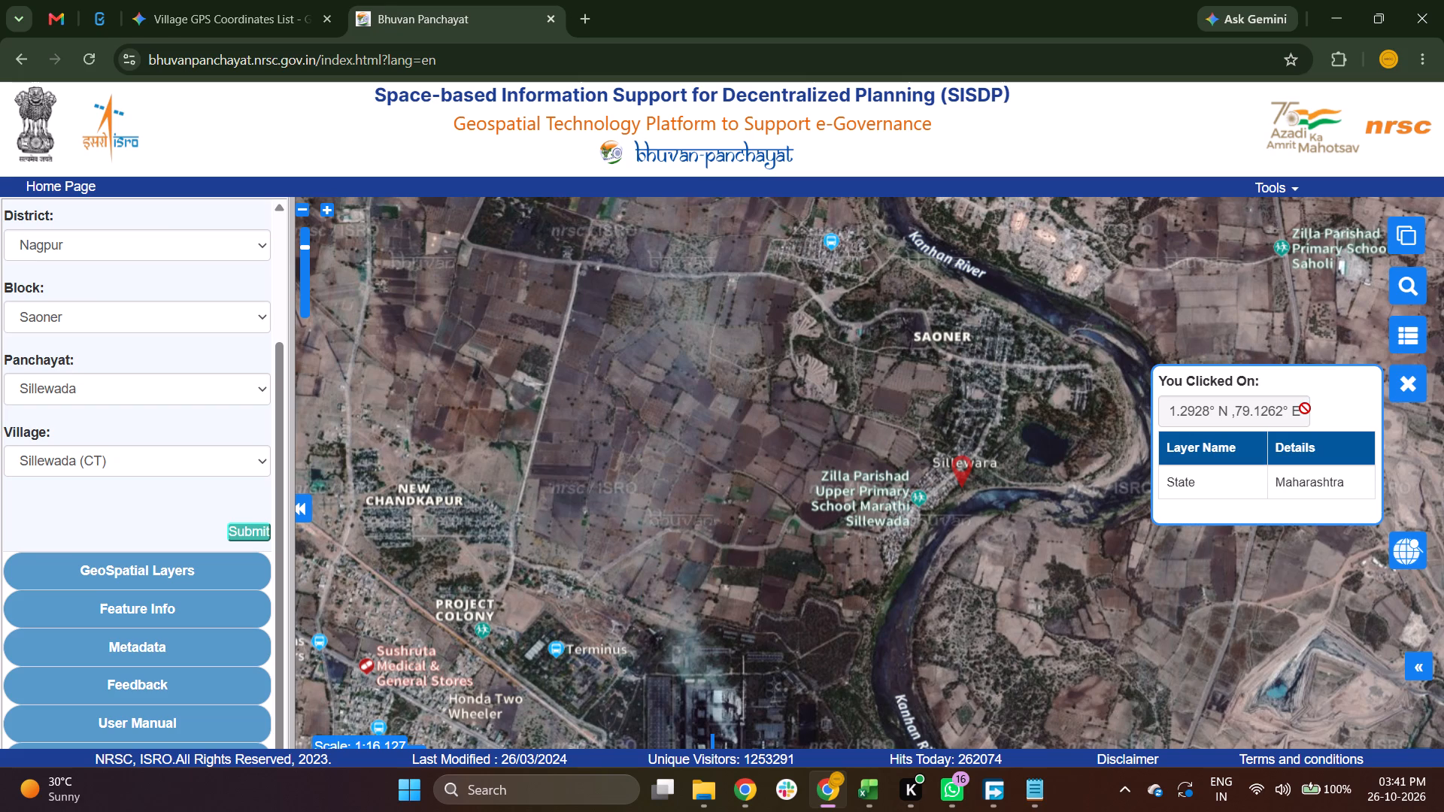
{"action": "left_click_drag", "start_coordinate": [1305, 408], "coordinate": [1124, 414]}
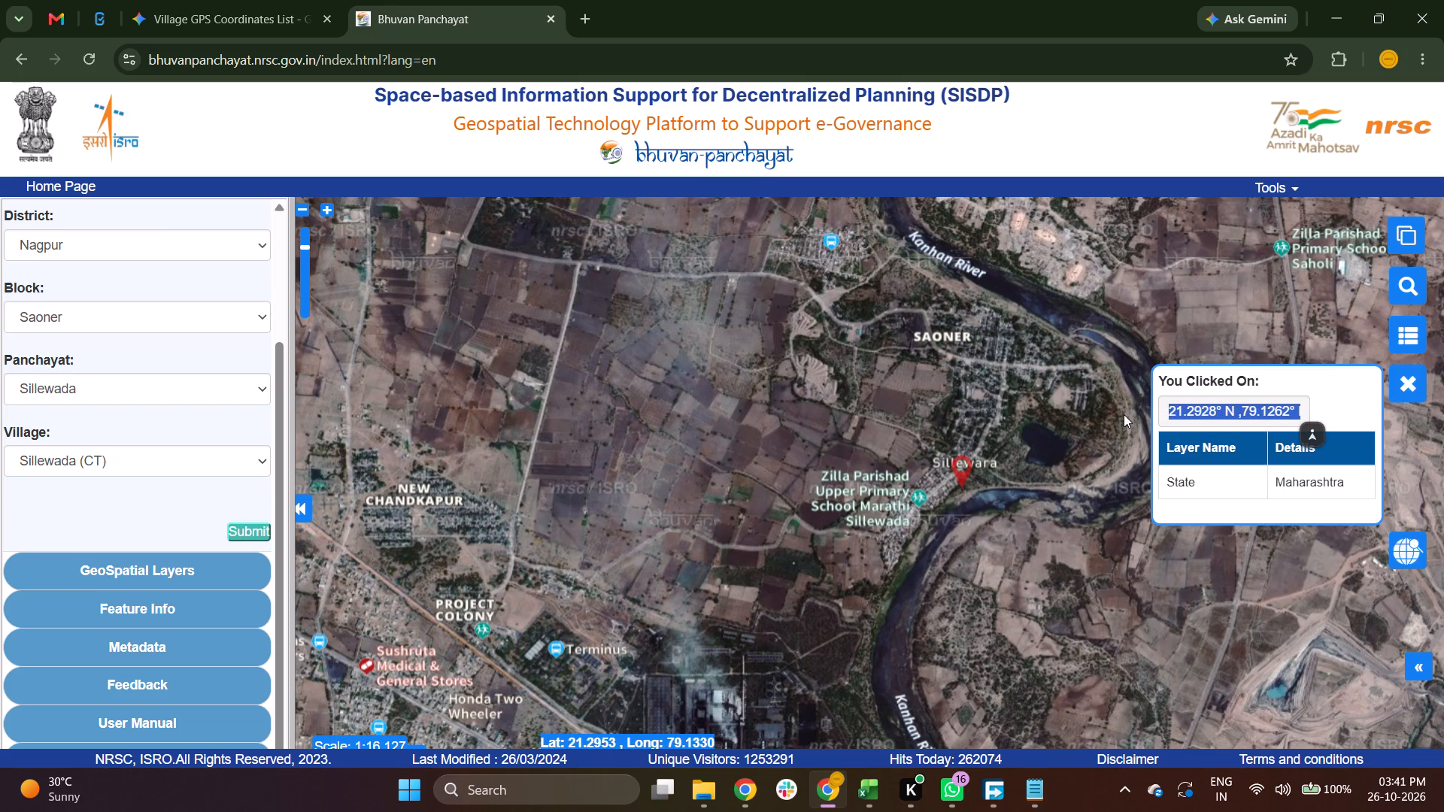
{"action": "key", "text": "ctrl+c"}
{"action": "key", "text": "ctrl+c"}
{"action": "key", "text": "ctrl+c"}
{"action": "key", "text": "ctrl+c"}
{"action": "key", "text": "ctrl+c"}
{"action": "key", "text": "alt+Tab"}
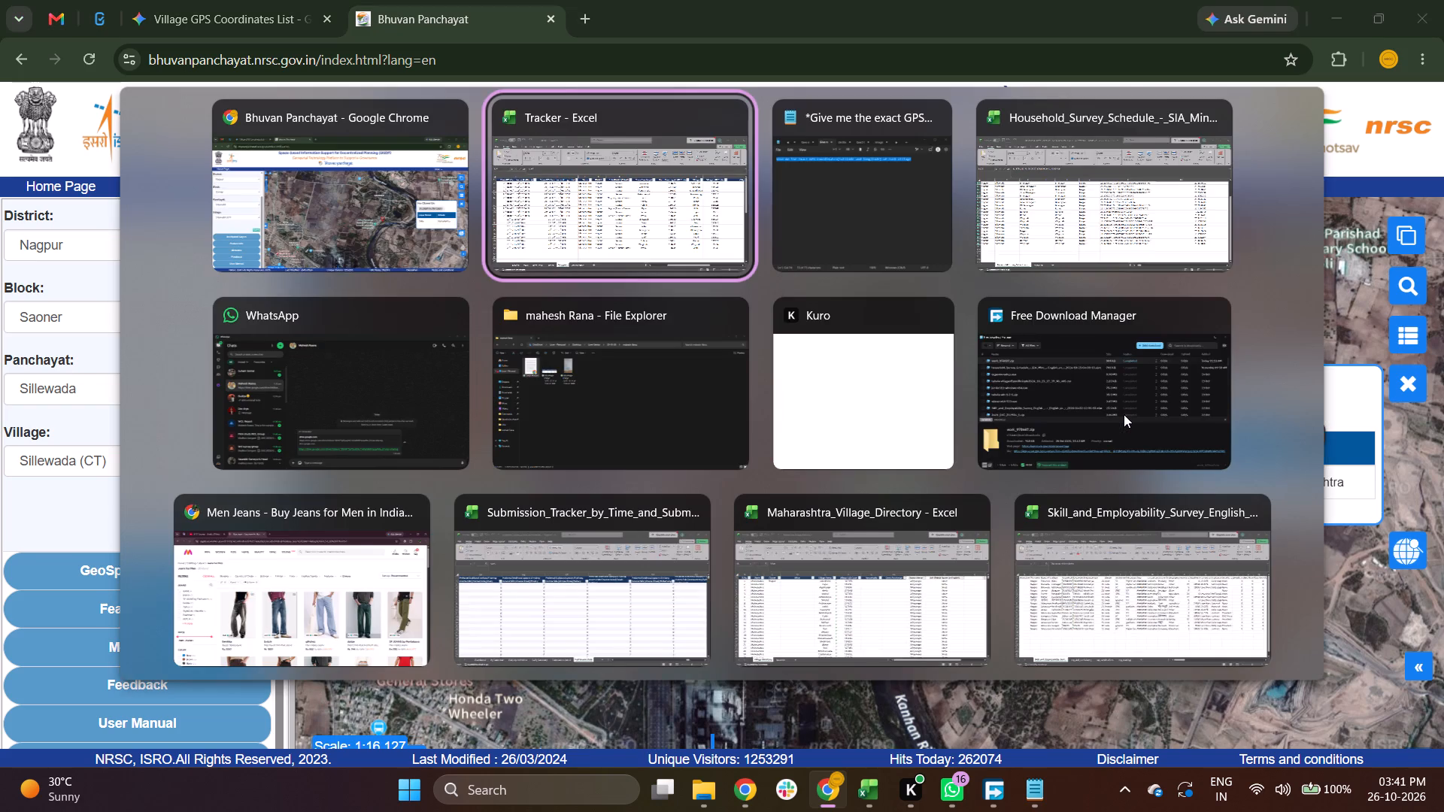
{"action": "key", "text": "Up"}
{"action": "key", "text": "Up"}
{"action": "key", "text": "Up"}
{"action": "key", "text": "Up"}
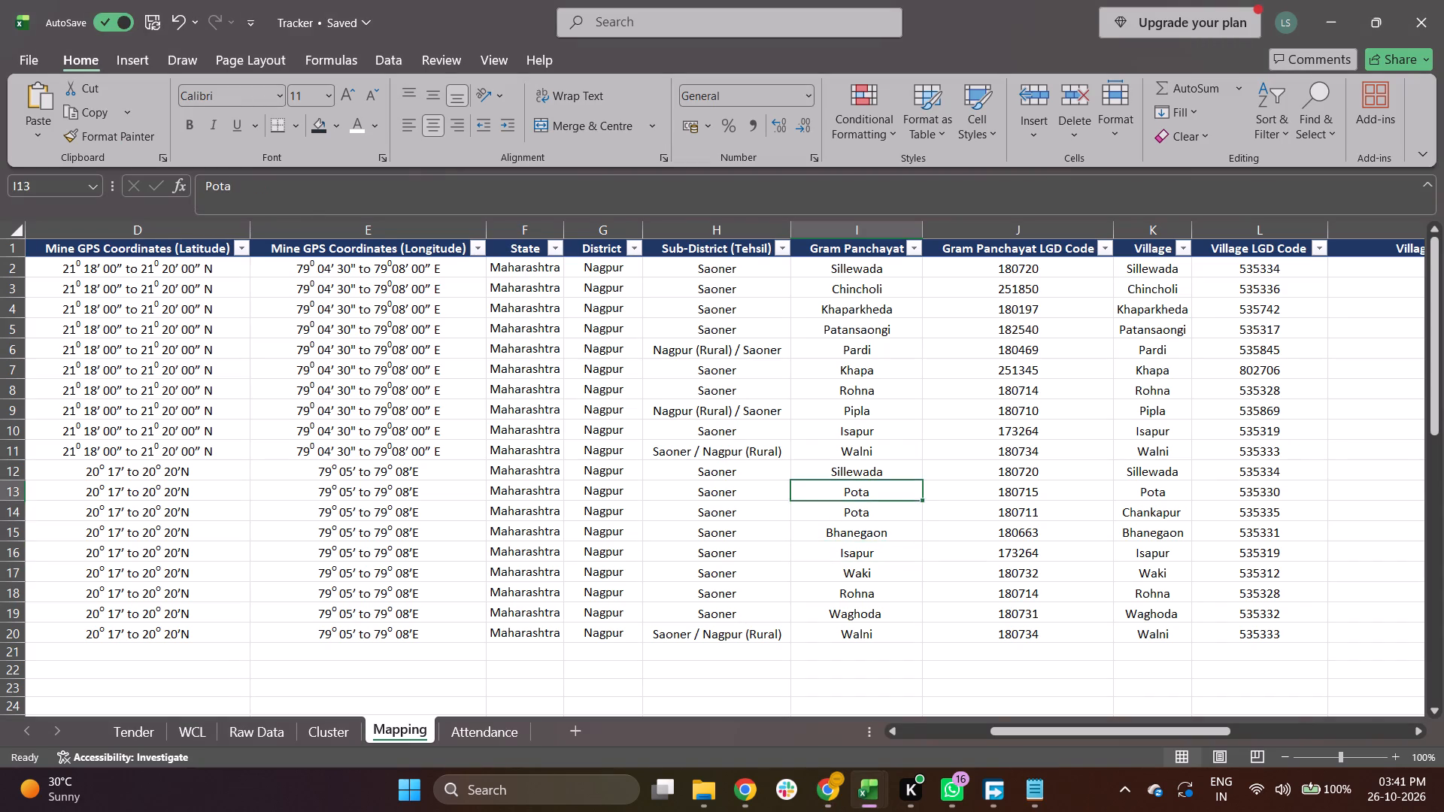
{"action": "key", "text": "Up"}
{"action": "key", "text": "Up"}
{"action": "key", "text": "Up"}
{"action": "key", "text": "Up"}
{"action": "key", "text": "Up"}
{"action": "key", "text": "Up"}
{"action": "key", "text": "Up"}
{"action": "key", "text": "Up"}
{"action": "key", "text": "Up"}
{"action": "key", "text": "Up"}
{"action": "key", "text": "Up"}
{"action": "key", "text": "Up"}
{"action": "key", "text": "Up"}
{"action": "key", "text": "Down"}
{"action": "key", "text": "Right"}
{"action": "key", "text": "Right"}
{"action": "key", "text": "Right"}
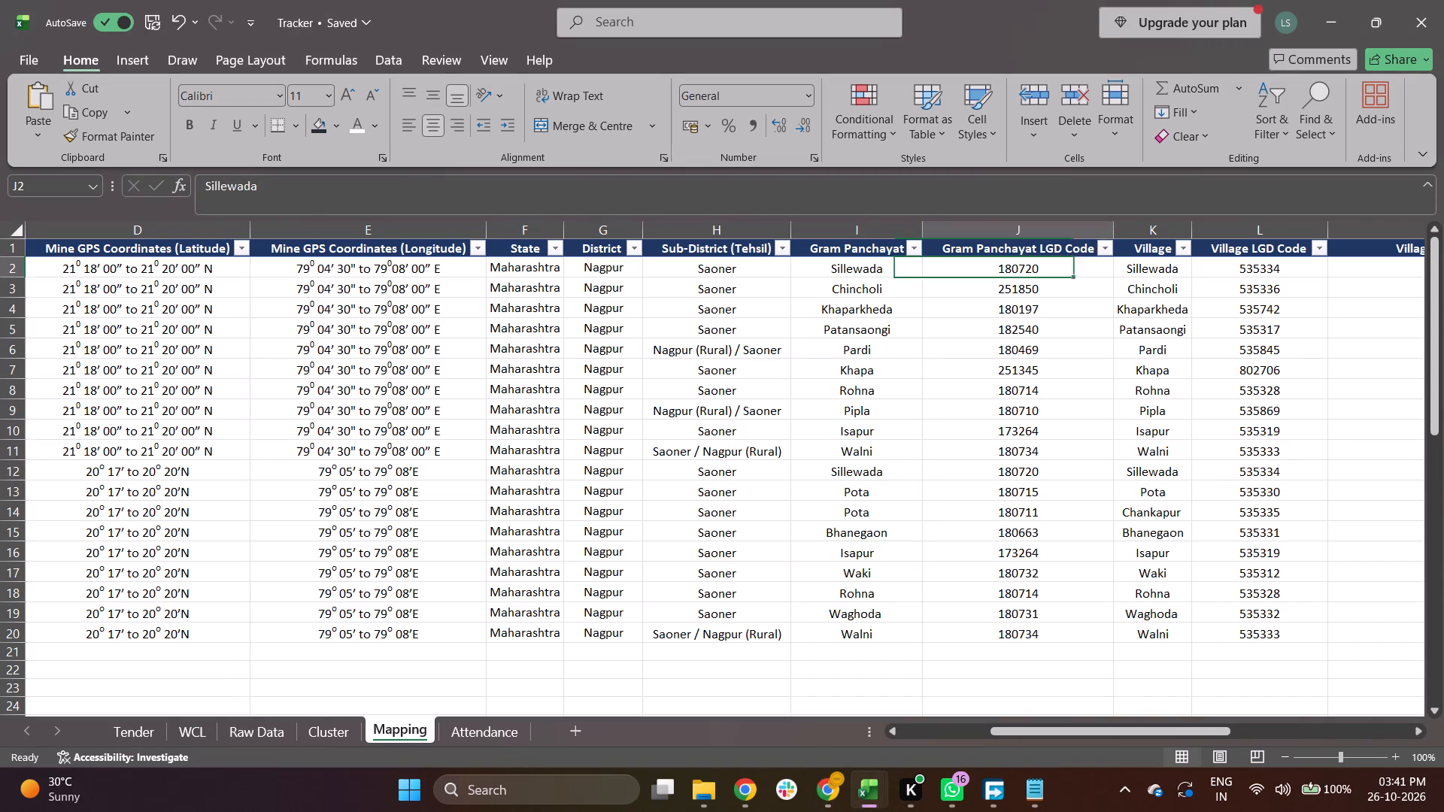
{"action": "key", "text": "Right"}
{"action": "key", "text": "Right"}
{"action": "key", "text": "Left"}
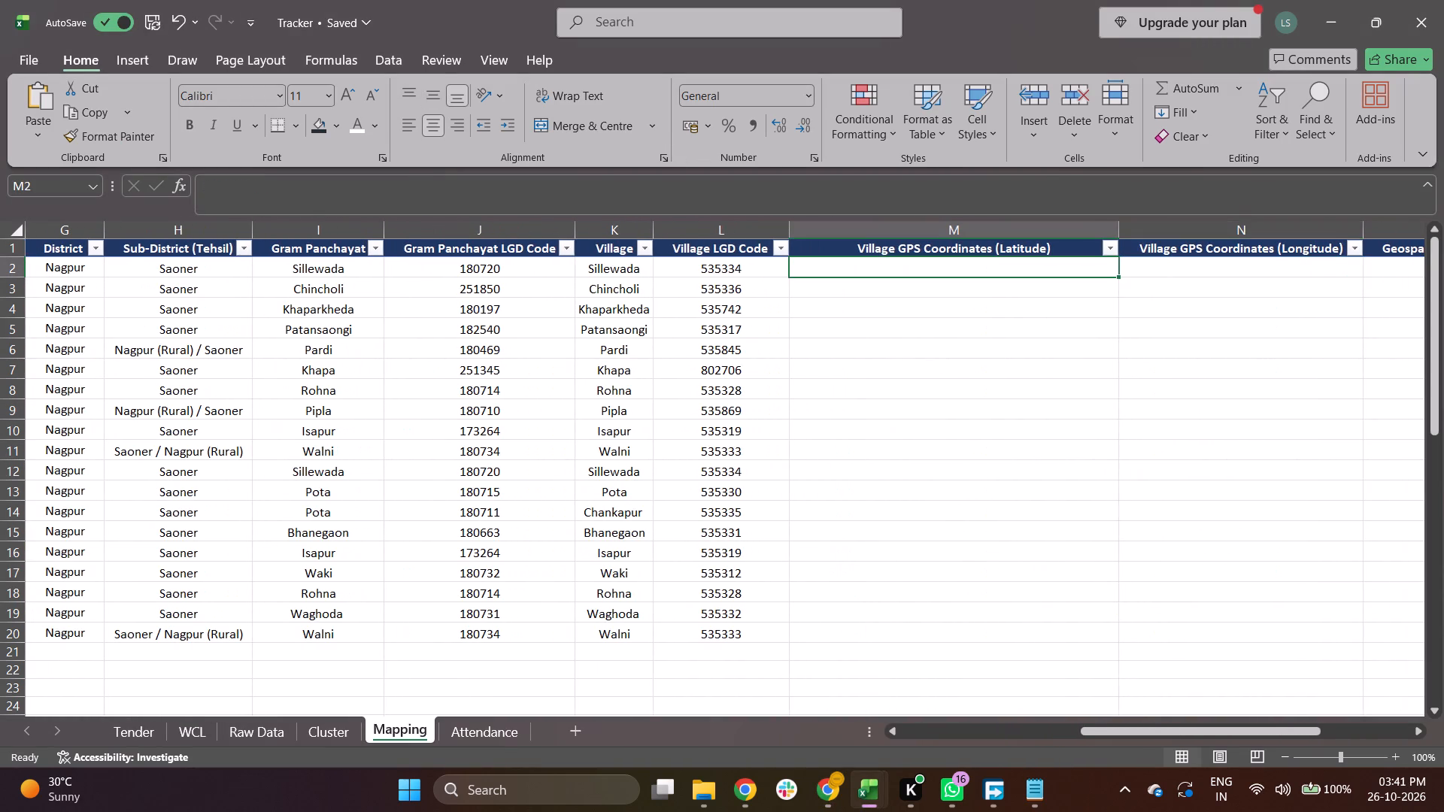
{"action": "key", "text": "ctrl+v"}
{"action": "key", "text": "Down"}
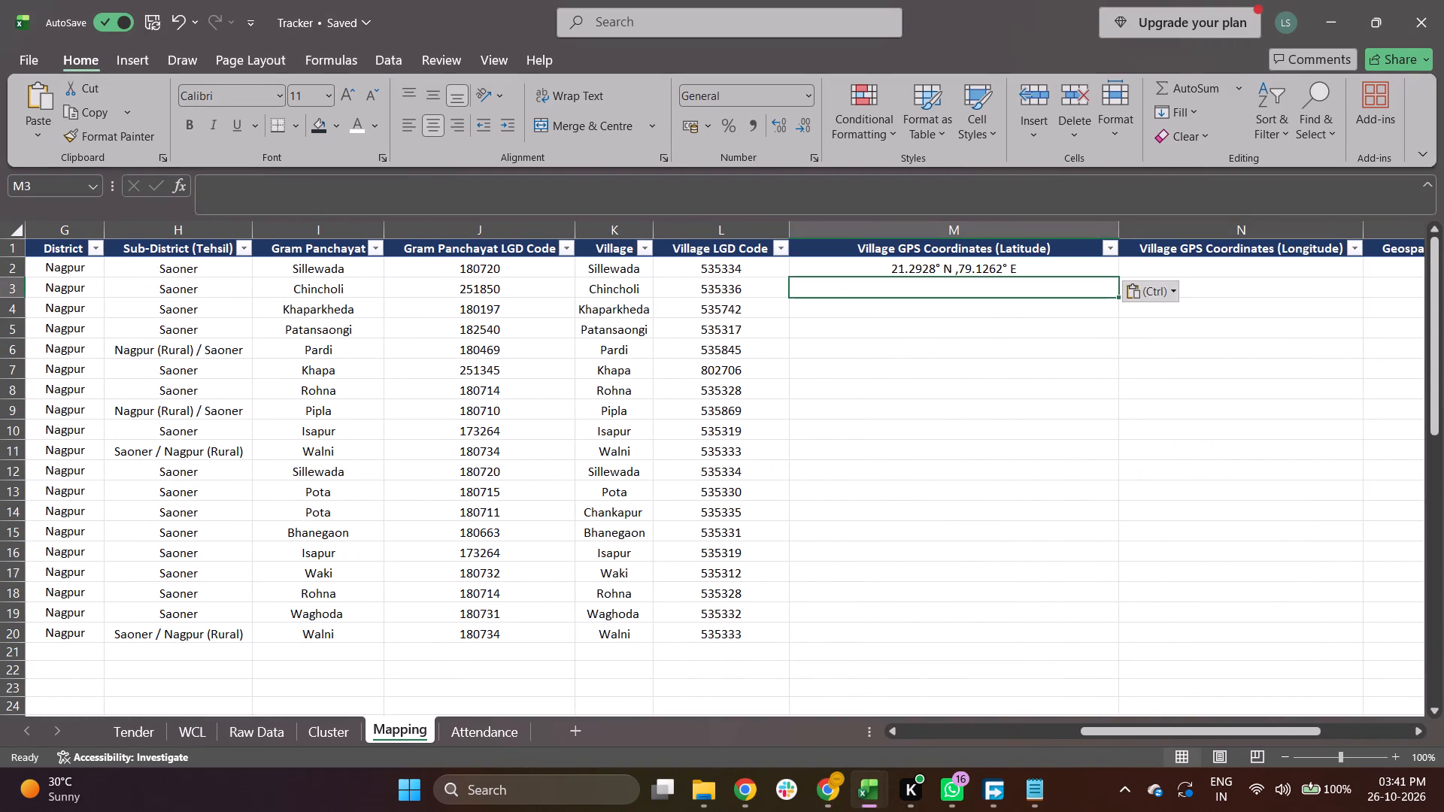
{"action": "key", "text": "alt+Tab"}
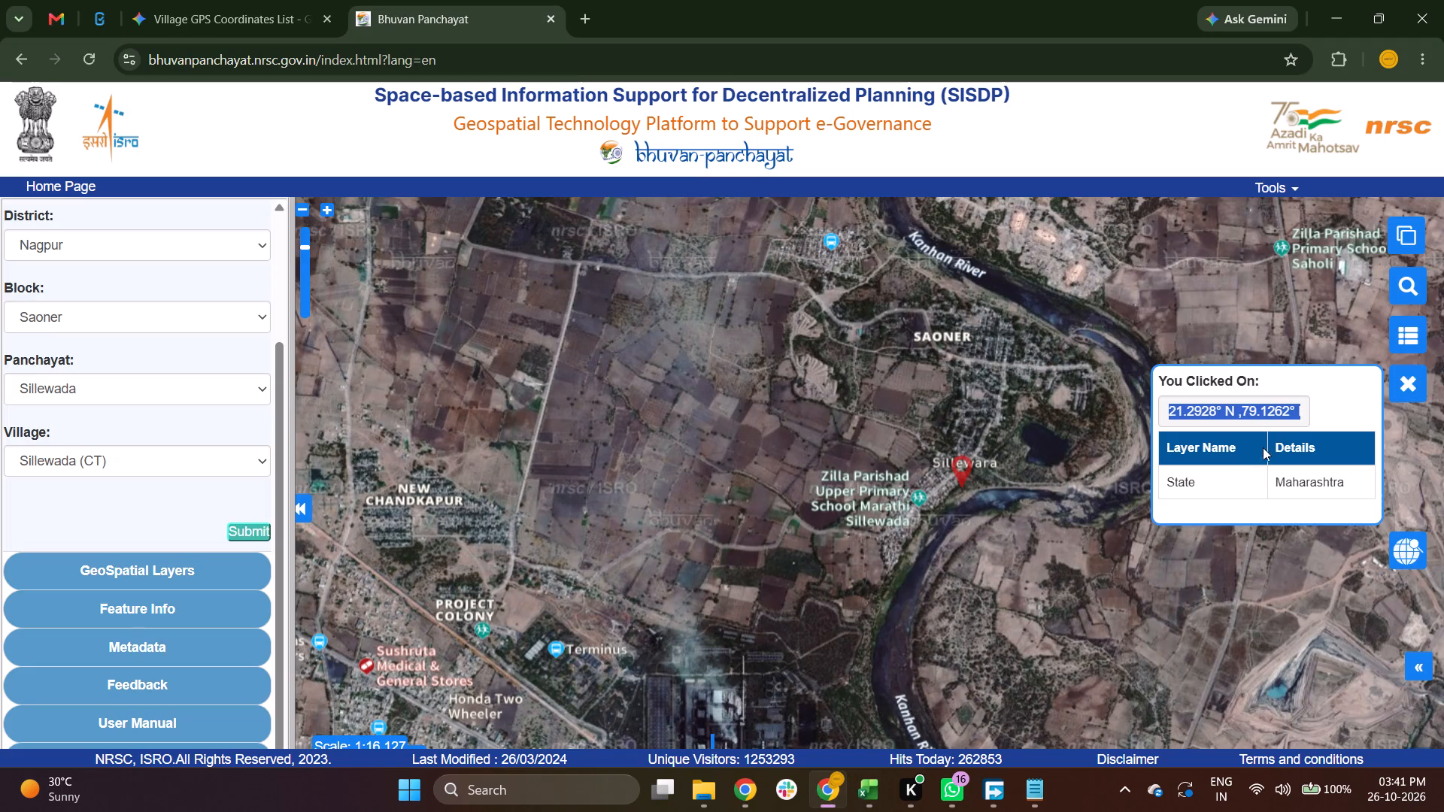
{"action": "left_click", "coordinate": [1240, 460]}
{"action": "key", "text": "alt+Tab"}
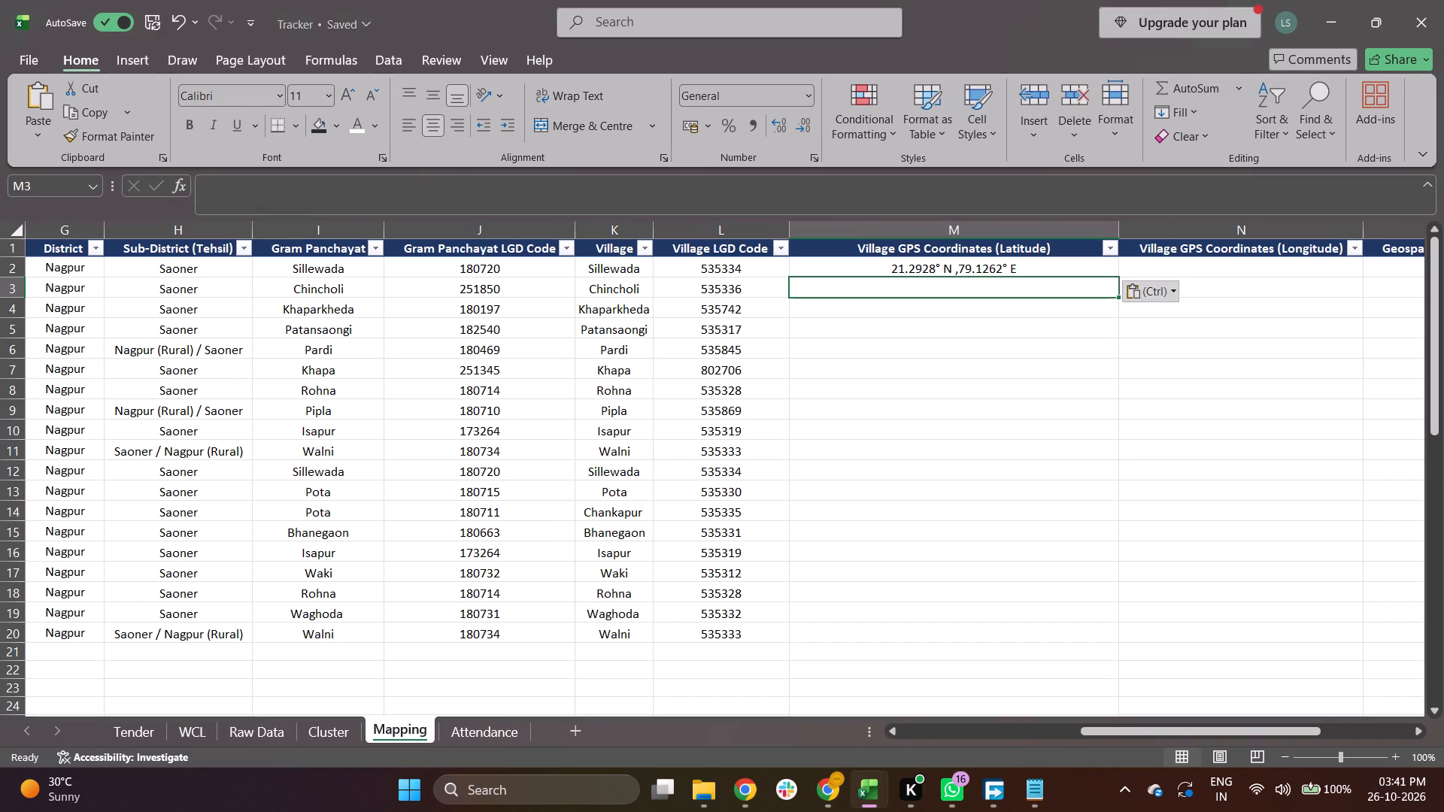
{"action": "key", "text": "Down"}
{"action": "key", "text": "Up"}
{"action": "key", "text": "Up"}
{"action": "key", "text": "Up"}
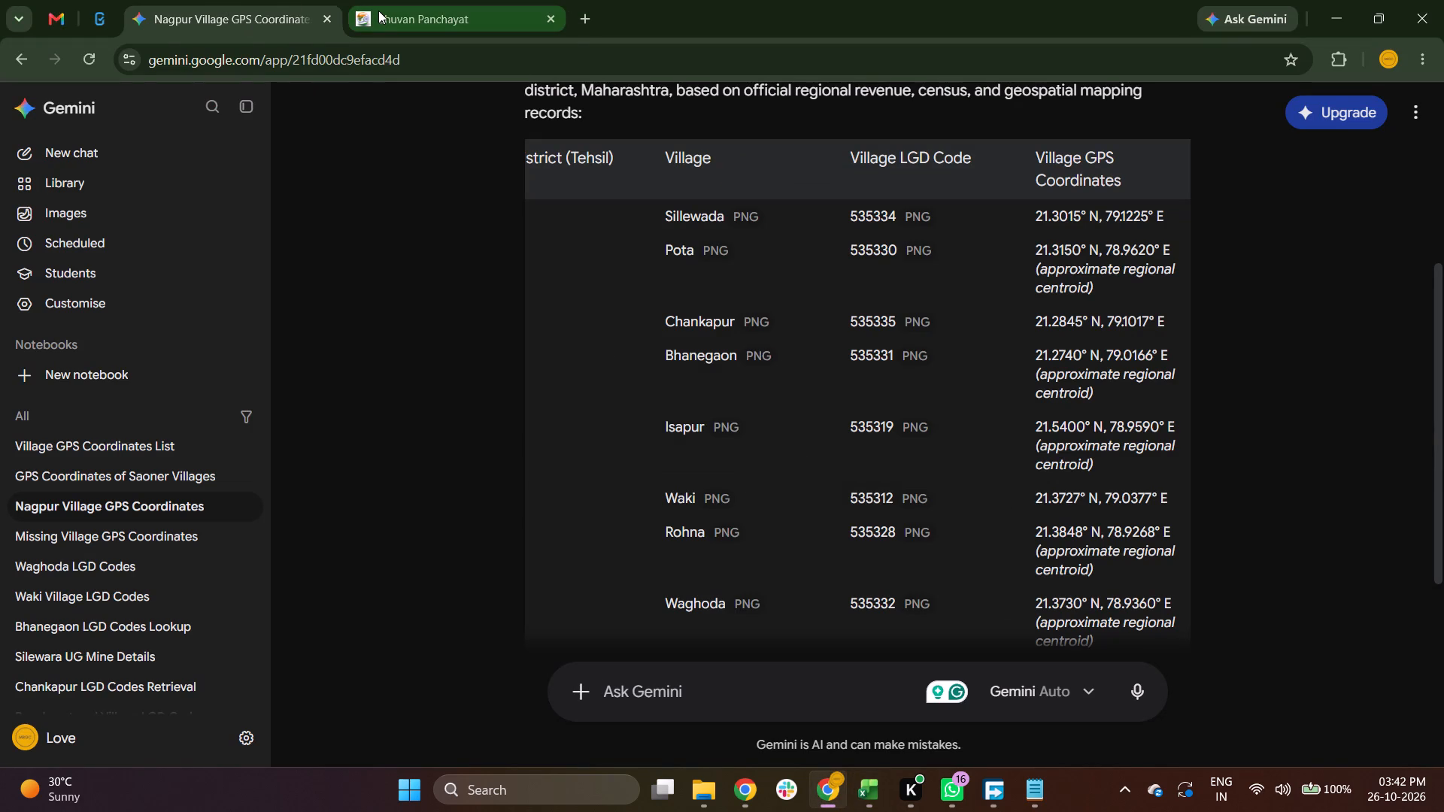
Switch to Bhuvan Panchayat and submit the area selection for panchayat Chicholi, village Chicholi (CT), in Saoner block.
{"action": "left_click", "coordinate": [378, 11]}
{"action": "key", "text": "alt+Tab"}
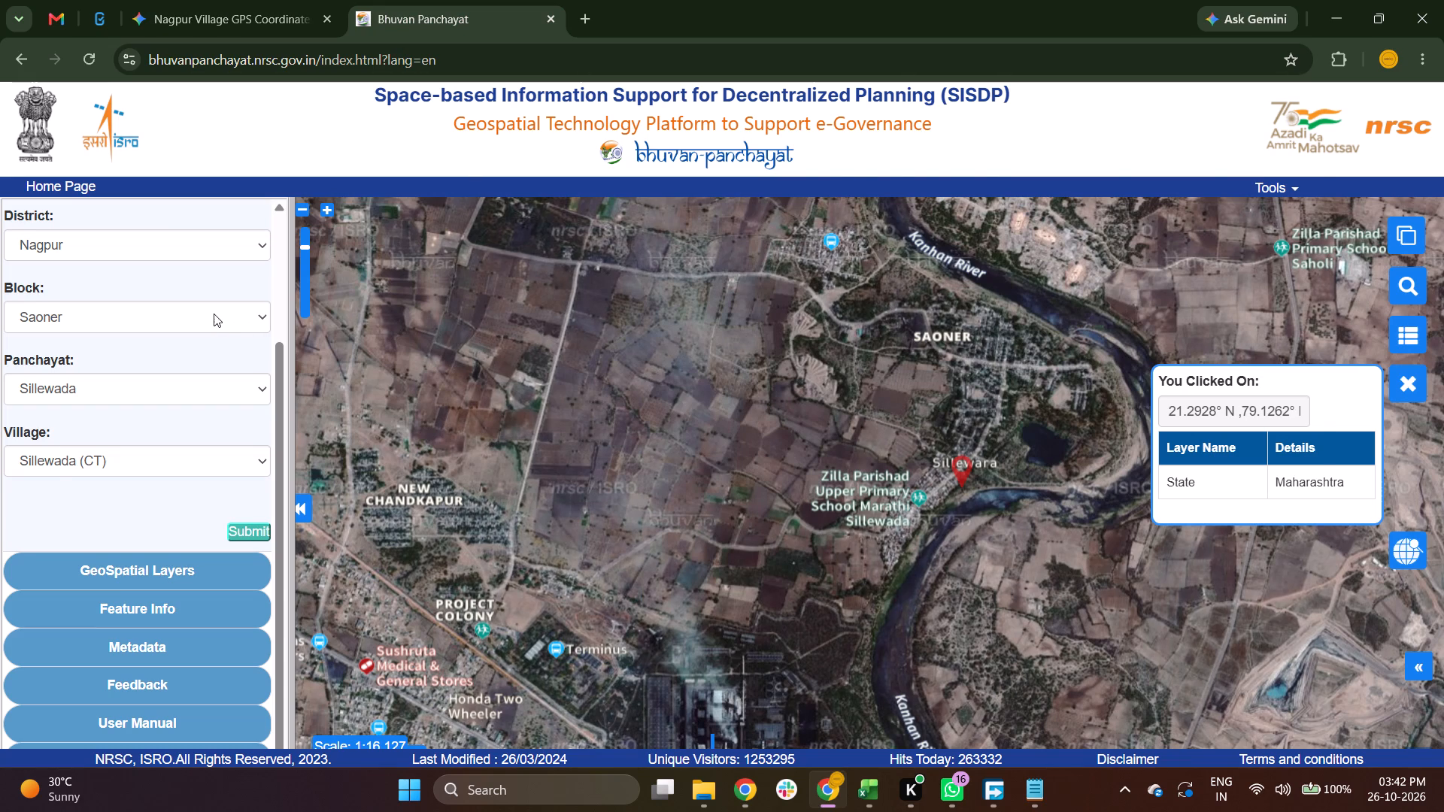
{"action": "key", "text": "alt+Tab"}
{"action": "left_click", "coordinate": [147, 396]}
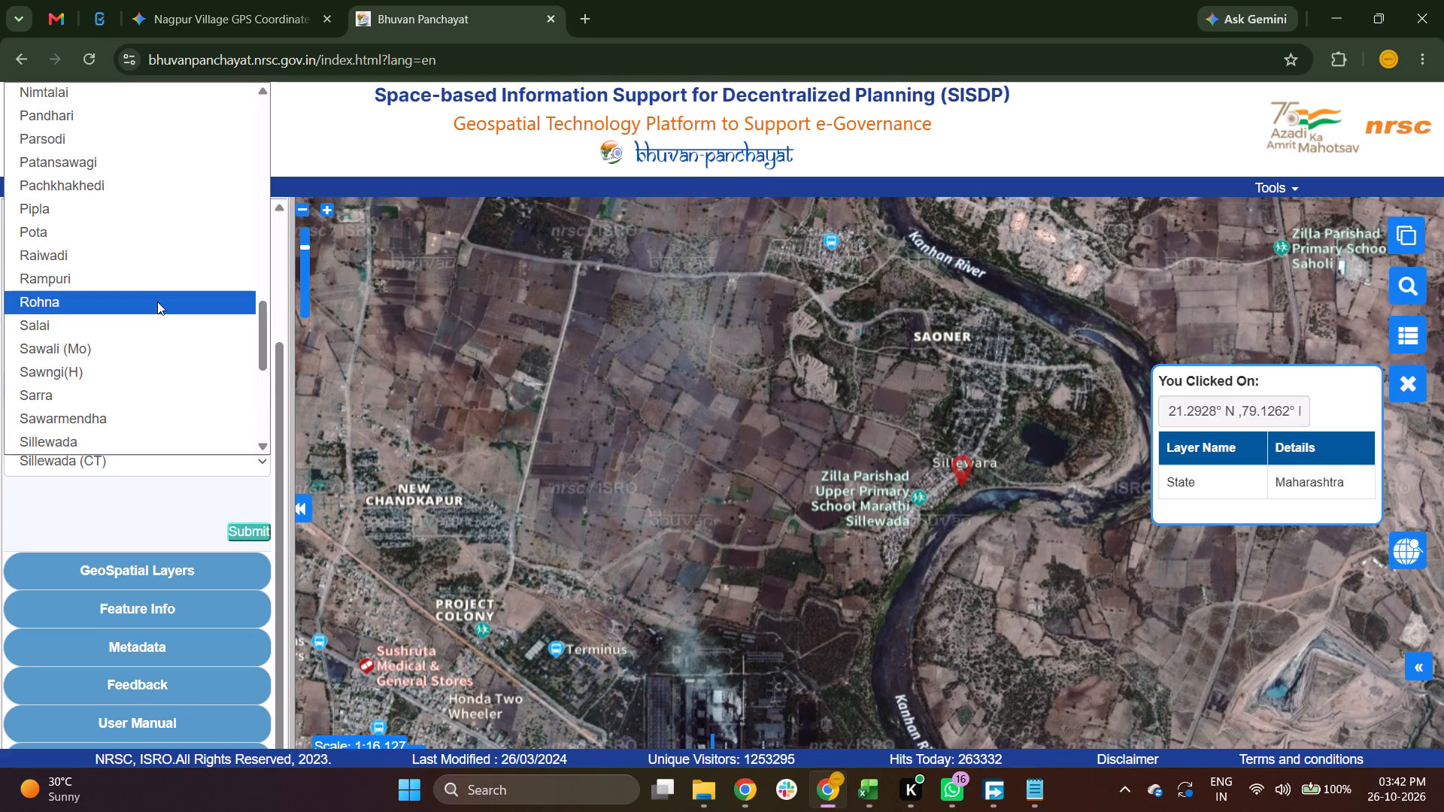
{"action": "scroll", "coordinate": [157, 301], "scroll_direction": "up", "scroll_amount": 6}
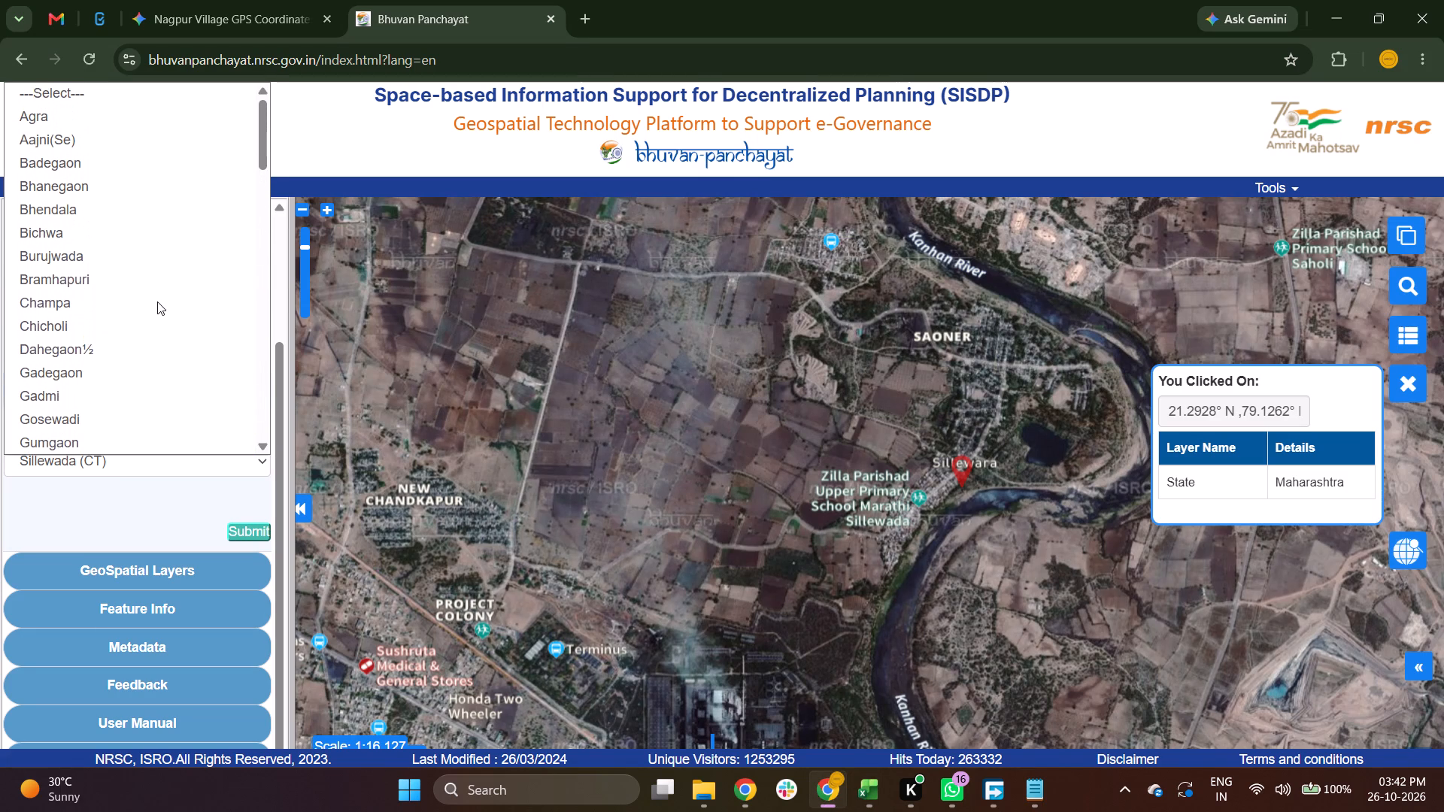
{"action": "left_click", "coordinate": [103, 335]}
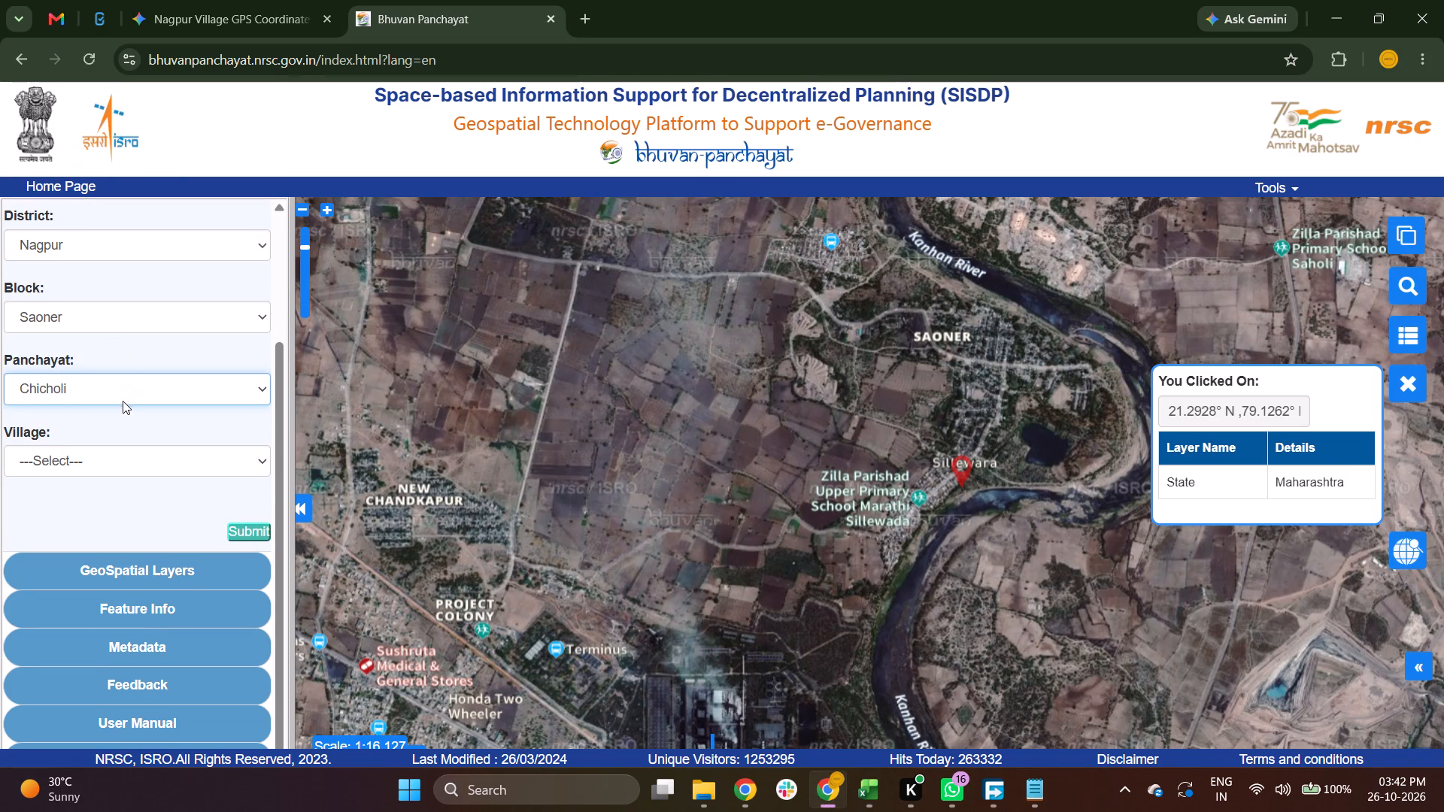
{"action": "key", "text": "alt+Tab"}
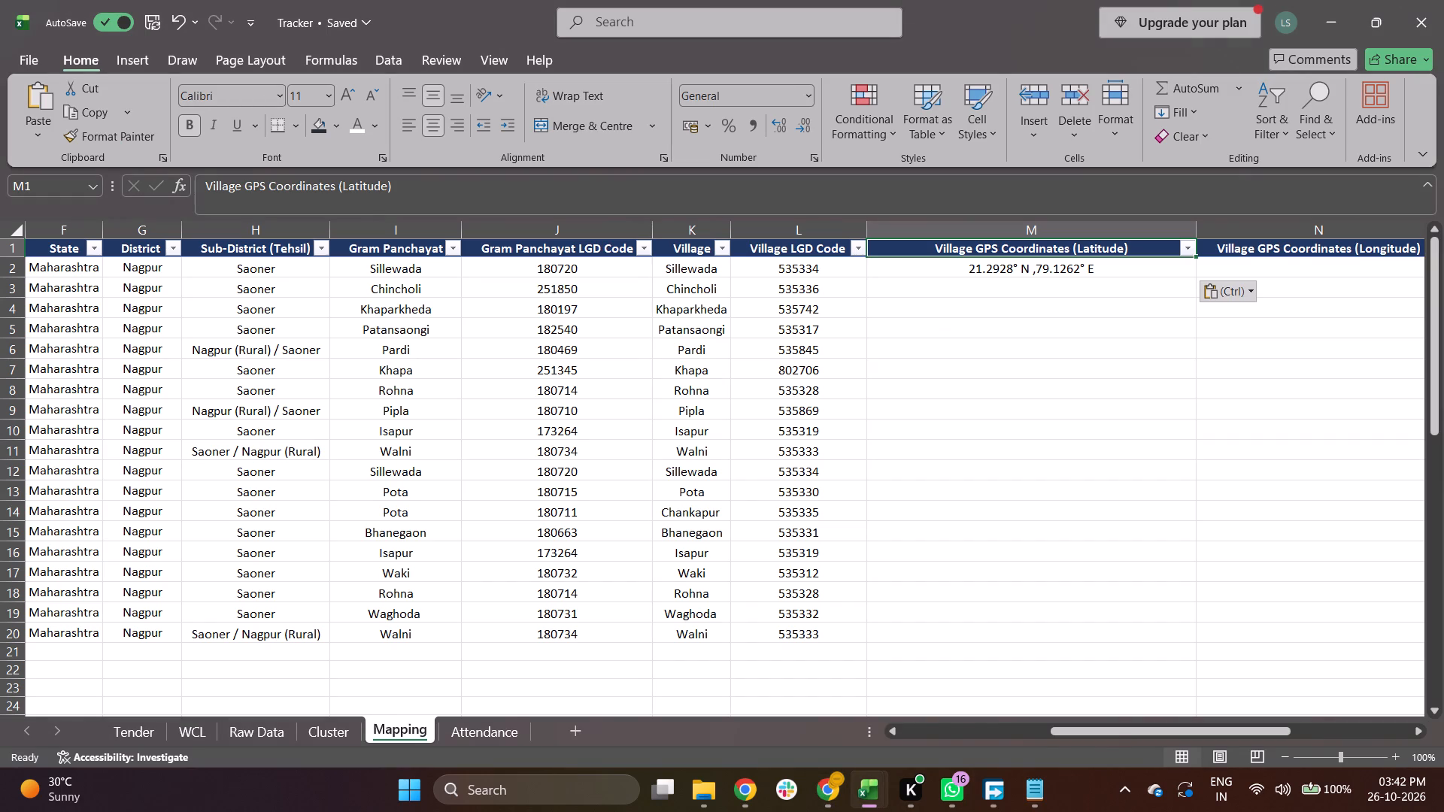
{"action": "key", "text": "alt+Tab"}
{"action": "left_click", "coordinate": [114, 460]}
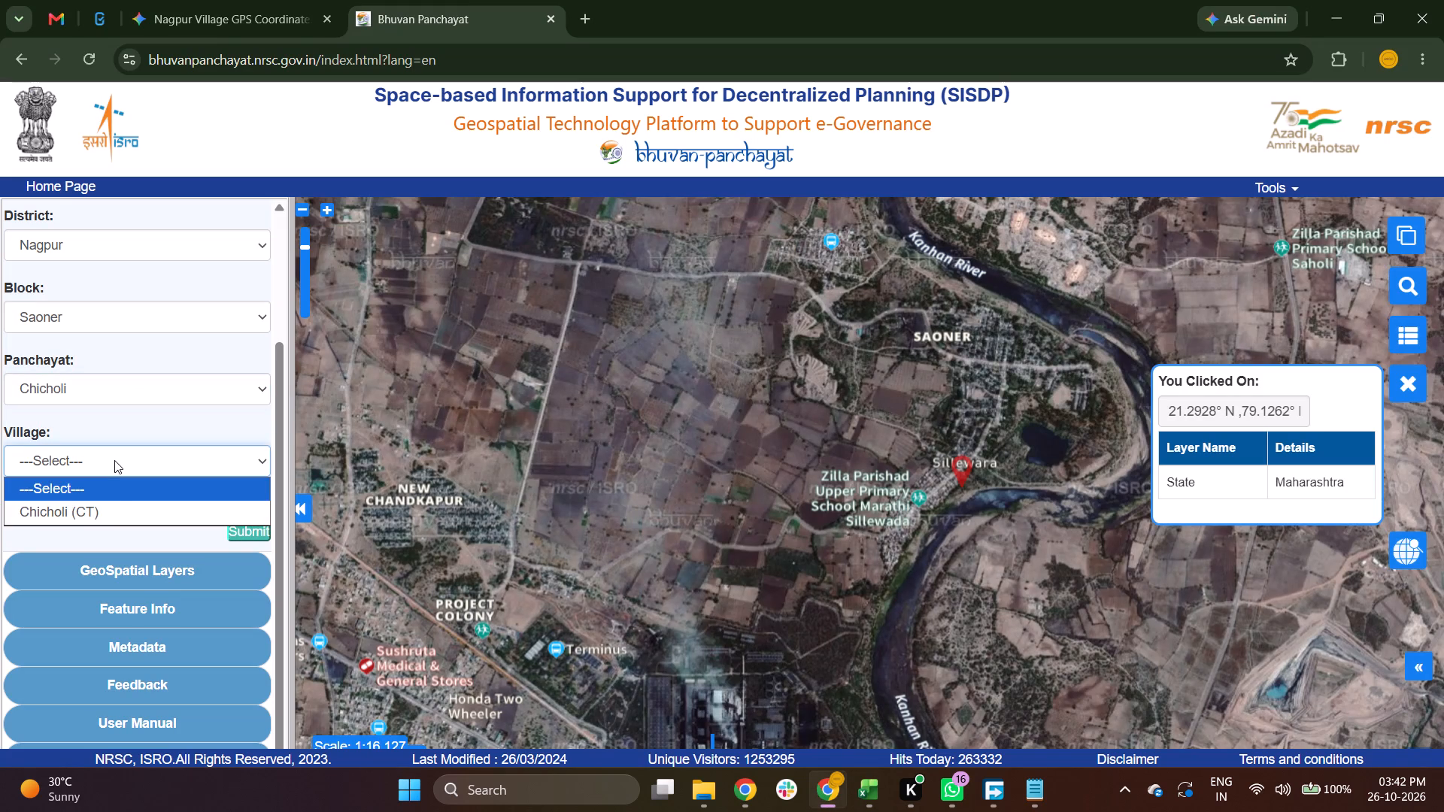
{"action": "left_click", "coordinate": [114, 514]}
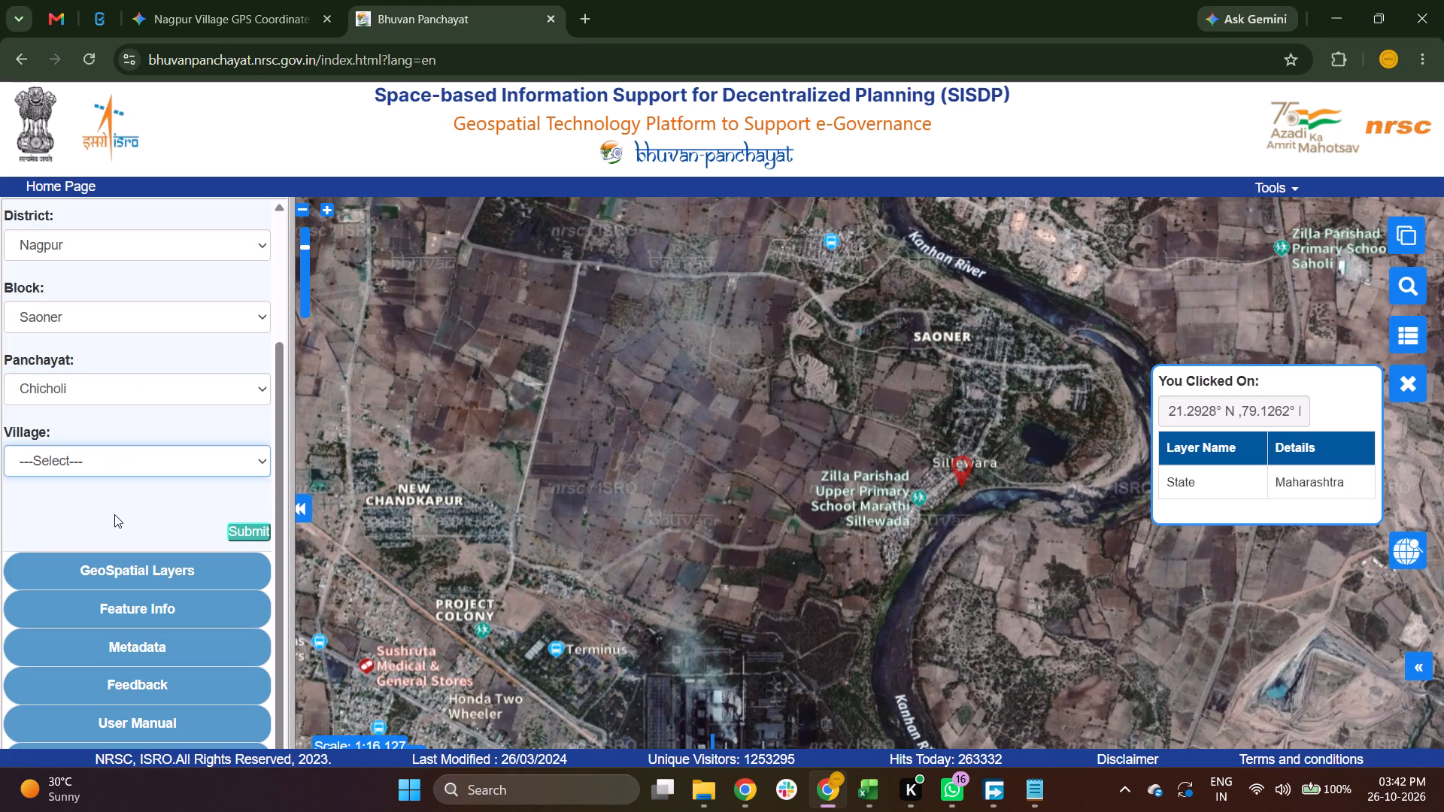
{"action": "left_click", "coordinate": [244, 532]}
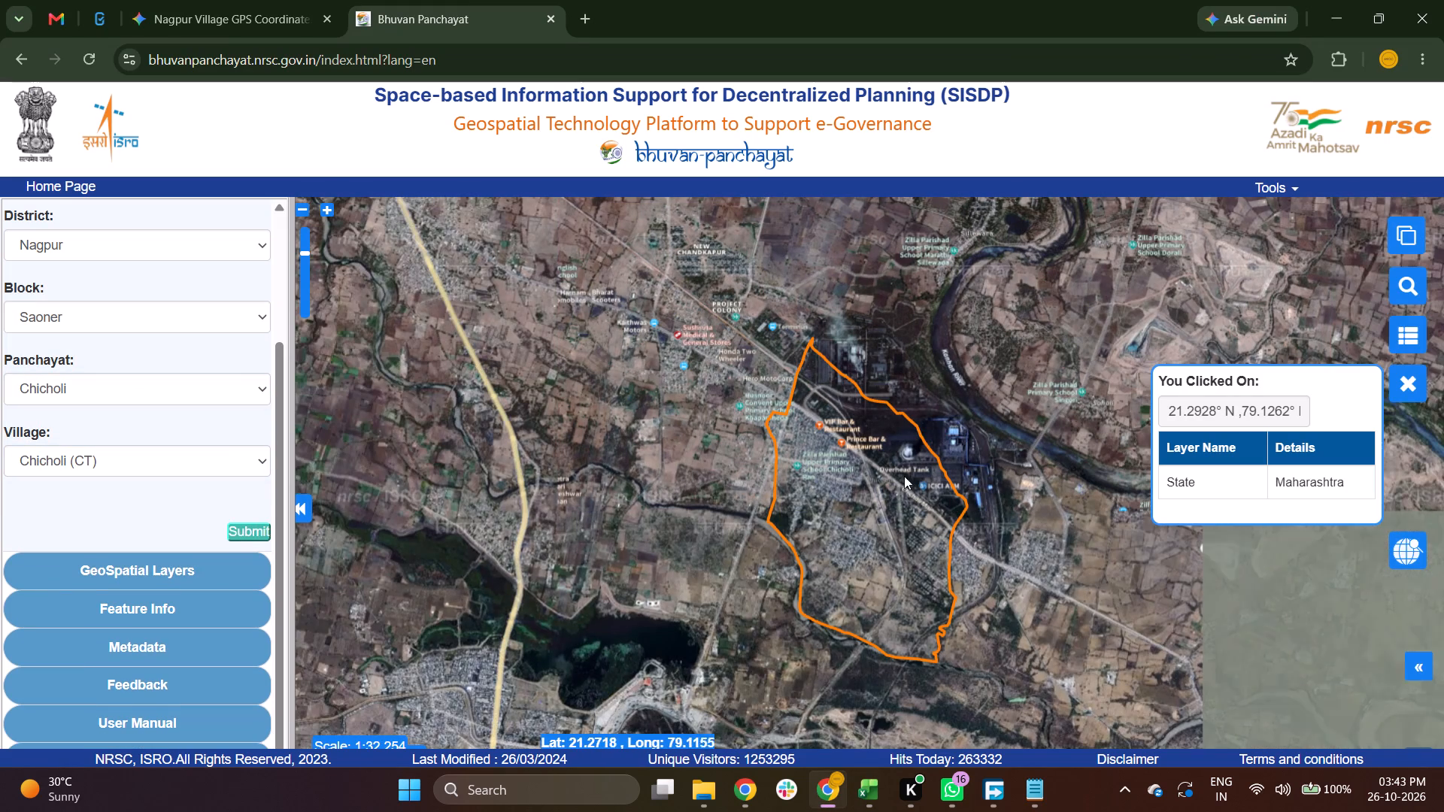
Clear the earlier point query, resubmit Chicholi (CT), and query a point inside its boundary at 21.2718° N, 79.1179° E.
{"action": "left_click", "coordinate": [1405, 374]}
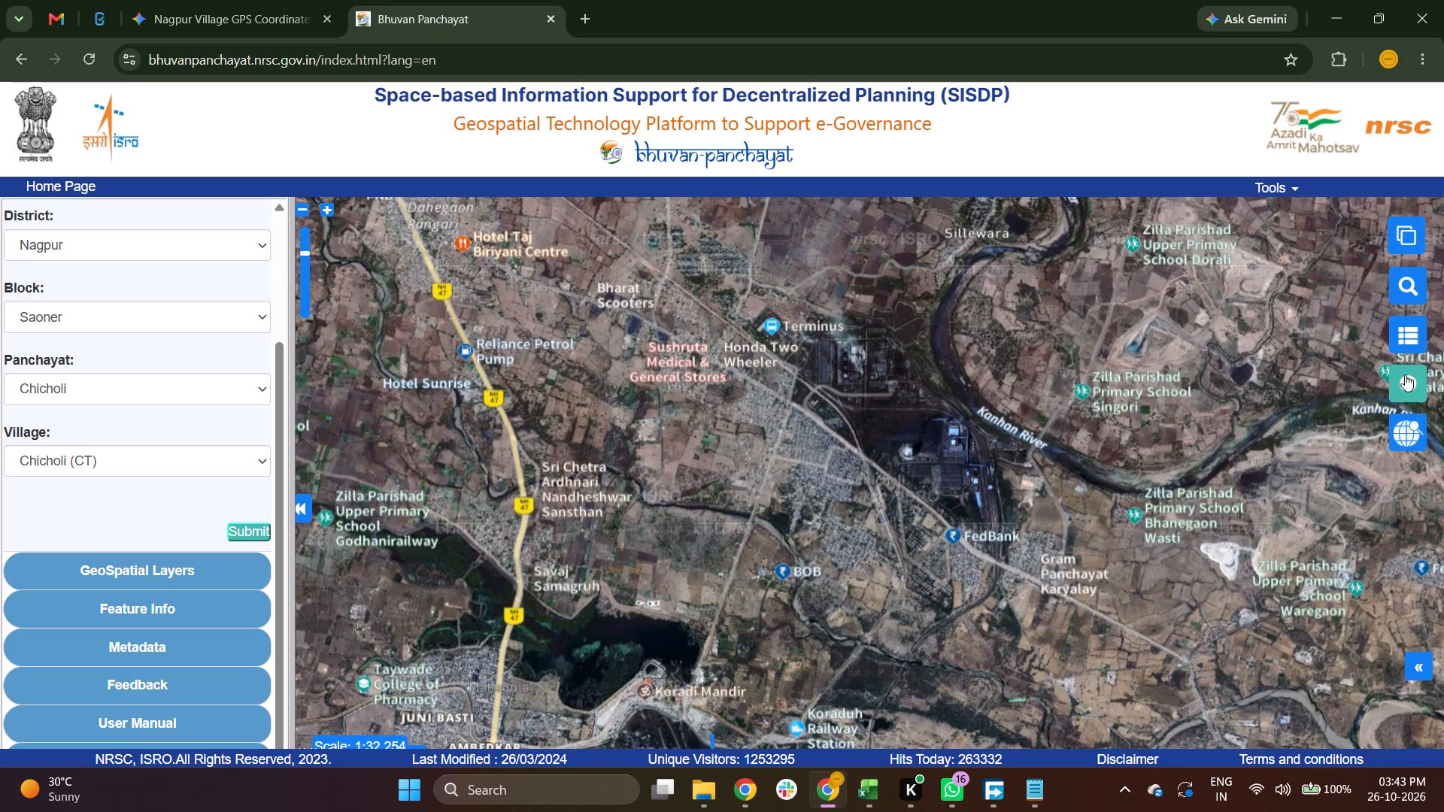
{"action": "left_click", "coordinate": [246, 526]}
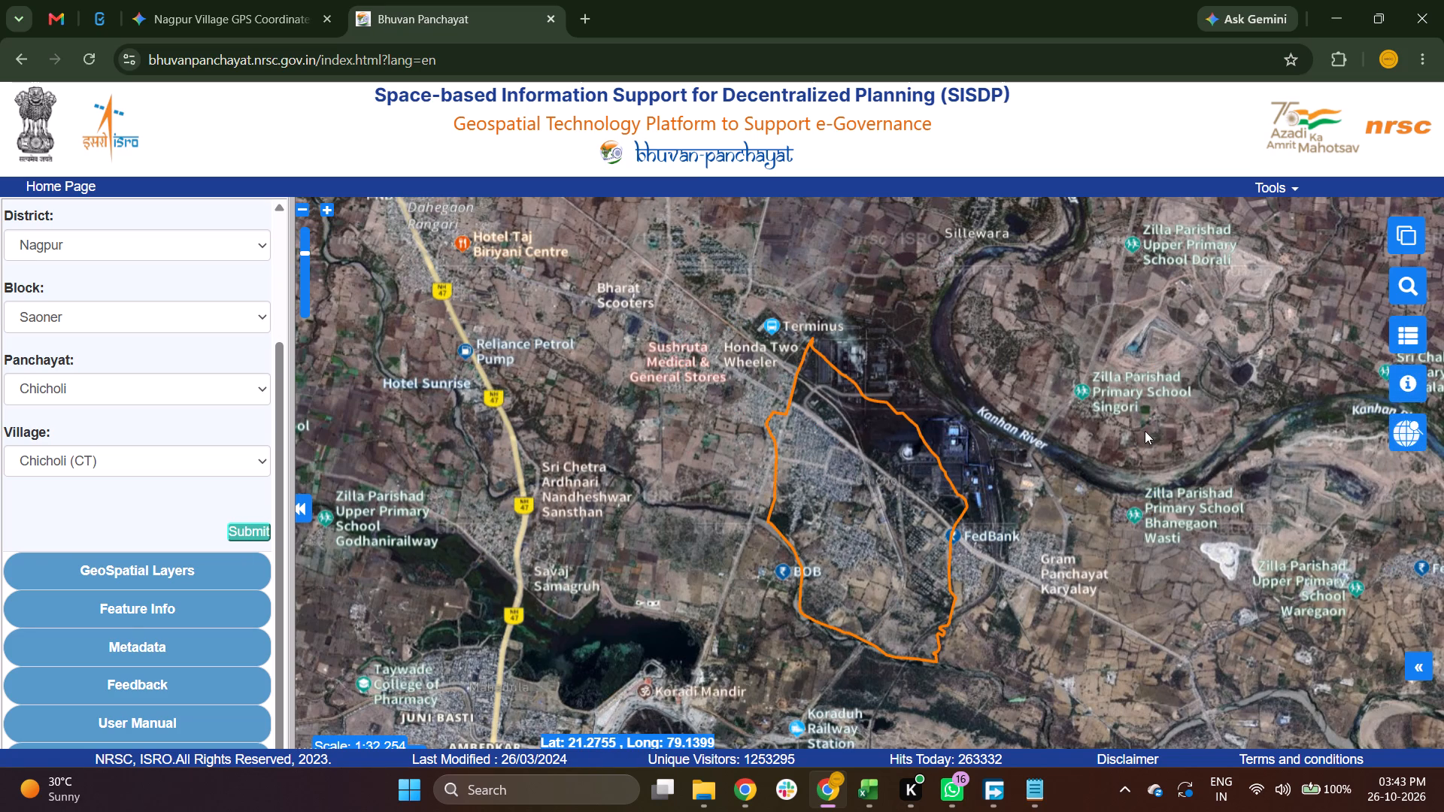
{"action": "left_click", "coordinate": [1410, 380]}
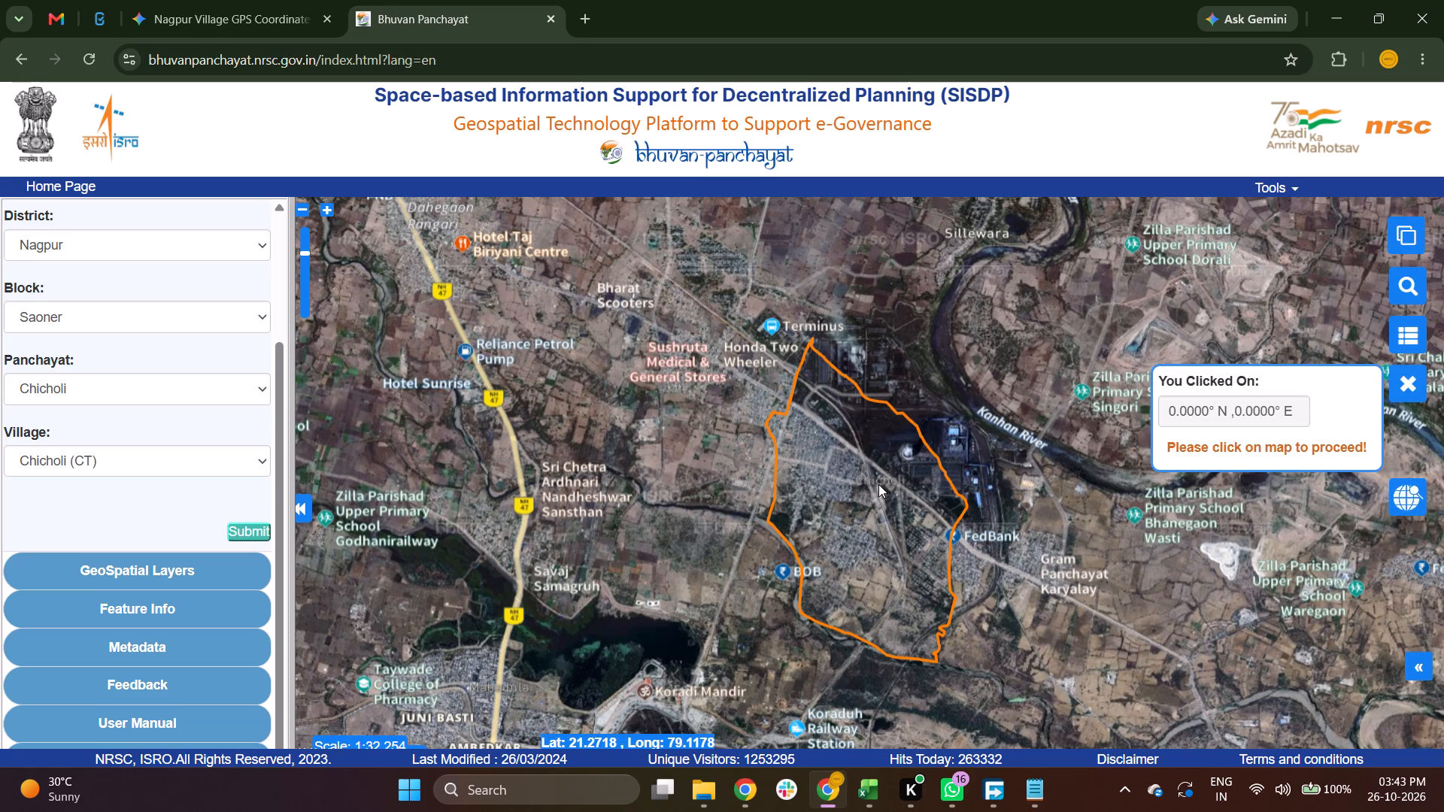
{"action": "left_click", "coordinate": [878, 484]}
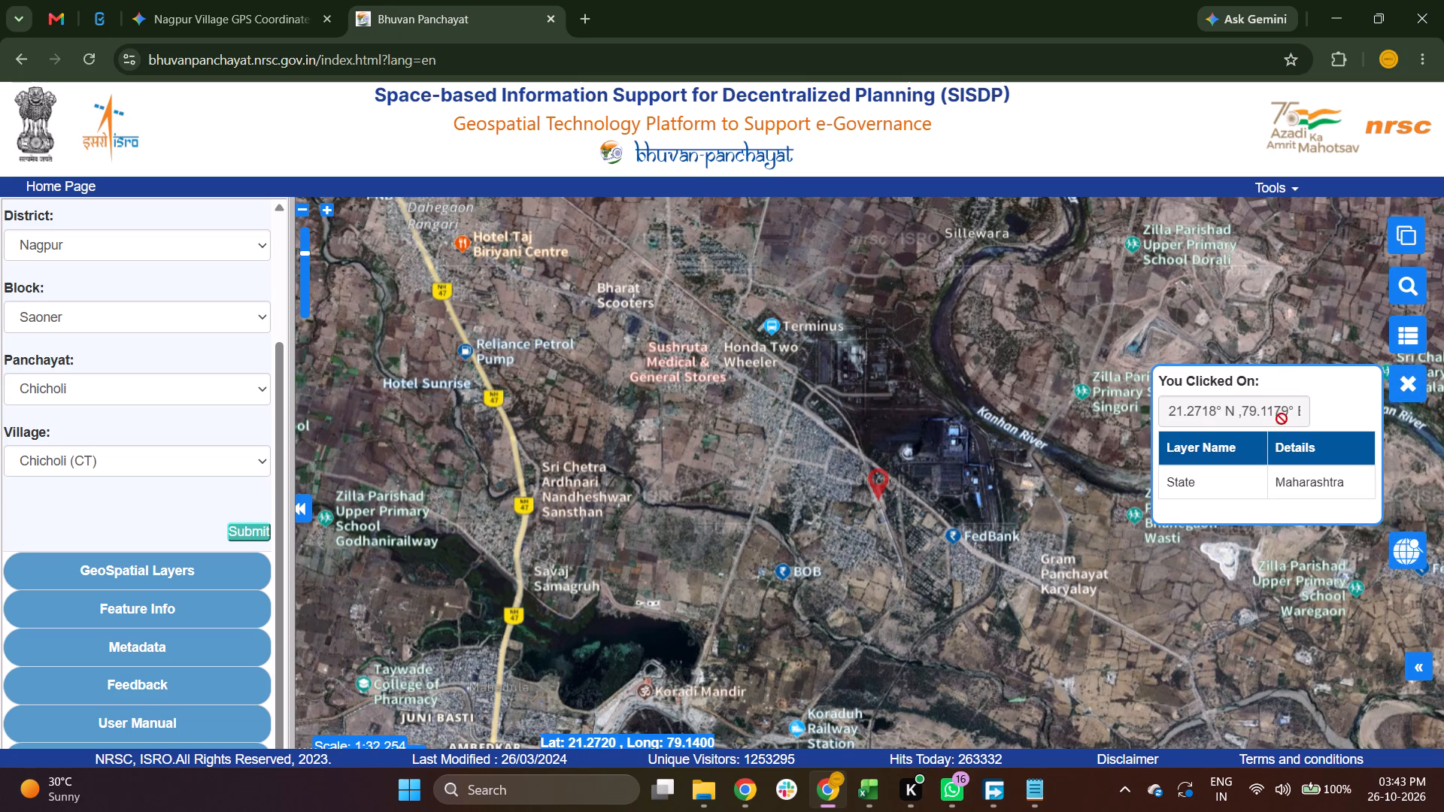
Copy the queried coordinates 21.2718° N, 79.1179° E into Chincholi's Village GPS Coordinates (Latitude) cell M3 on the Excel Mapping sheet.
{"action": "left_click_drag", "start_coordinate": [1169, 412], "coordinate": [1212, 412]}
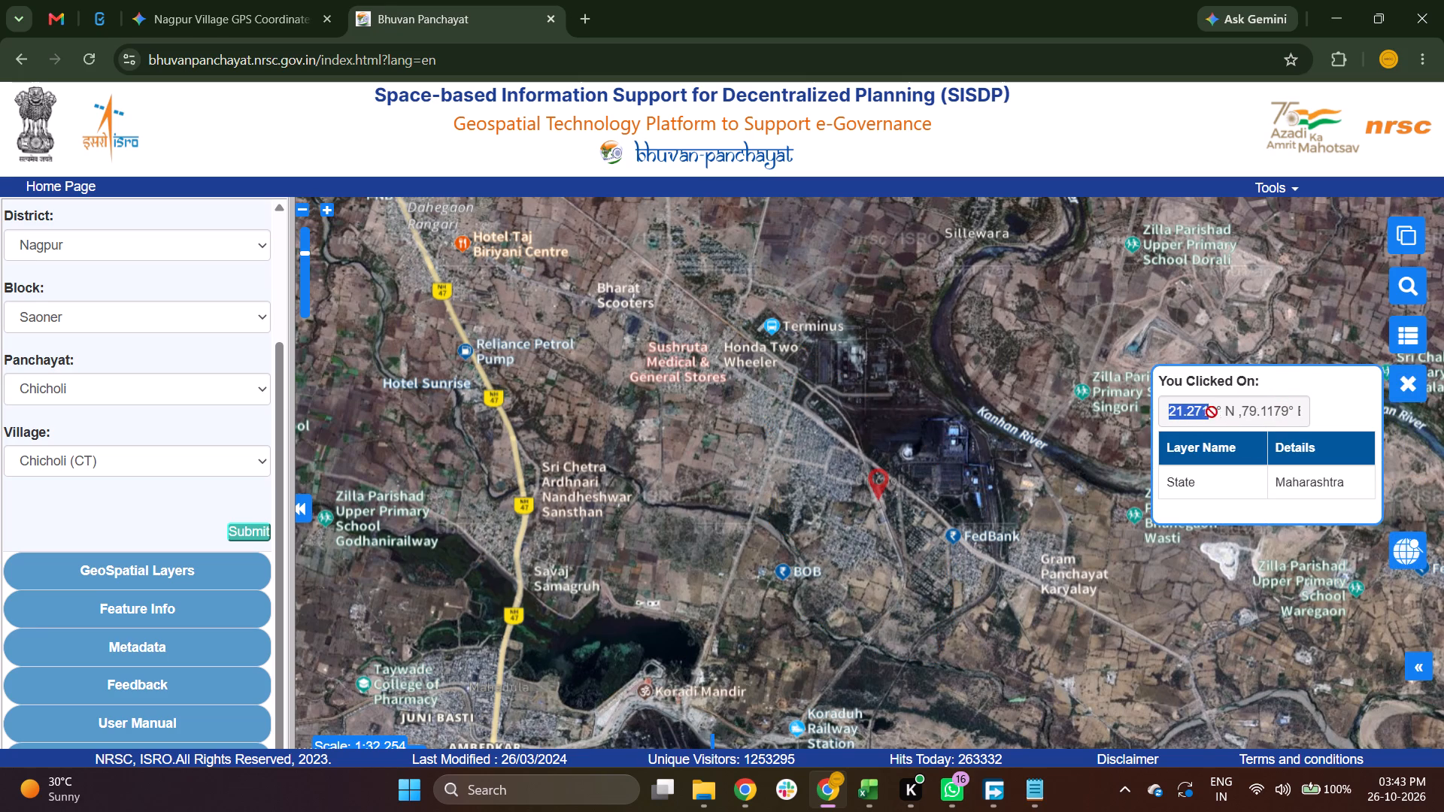
{"action": "left_click_drag", "start_coordinate": [1212, 412], "coordinate": [1318, 410]}
{"action": "key", "text": "ctrl+c"}
{"action": "key", "text": "ctrl+c"}
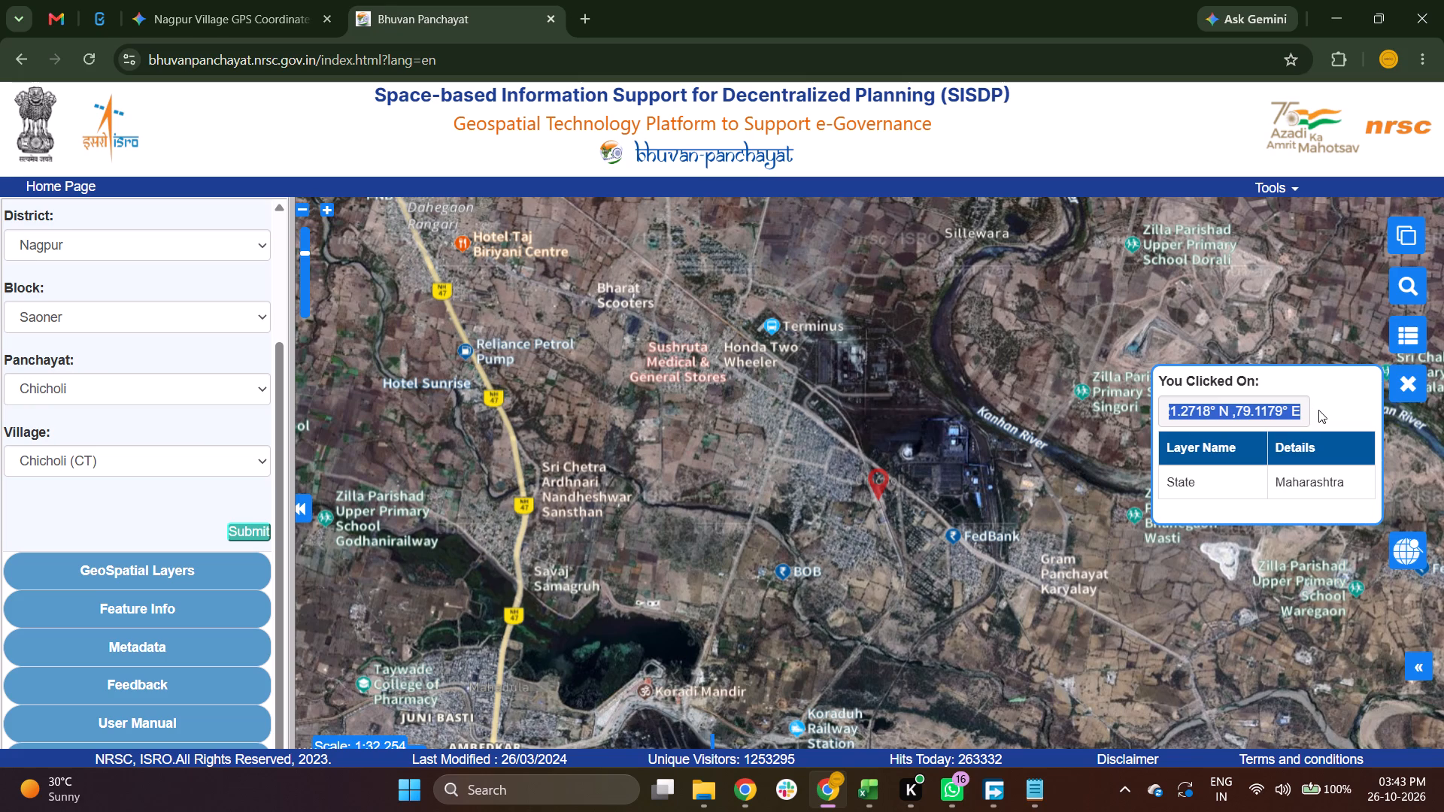
{"action": "key", "text": "ctrl+c"}
{"action": "key", "text": "ctrl+c"}
{"action": "key", "text": "ctrl+c"}
{"action": "key", "text": "alt+Tab"}
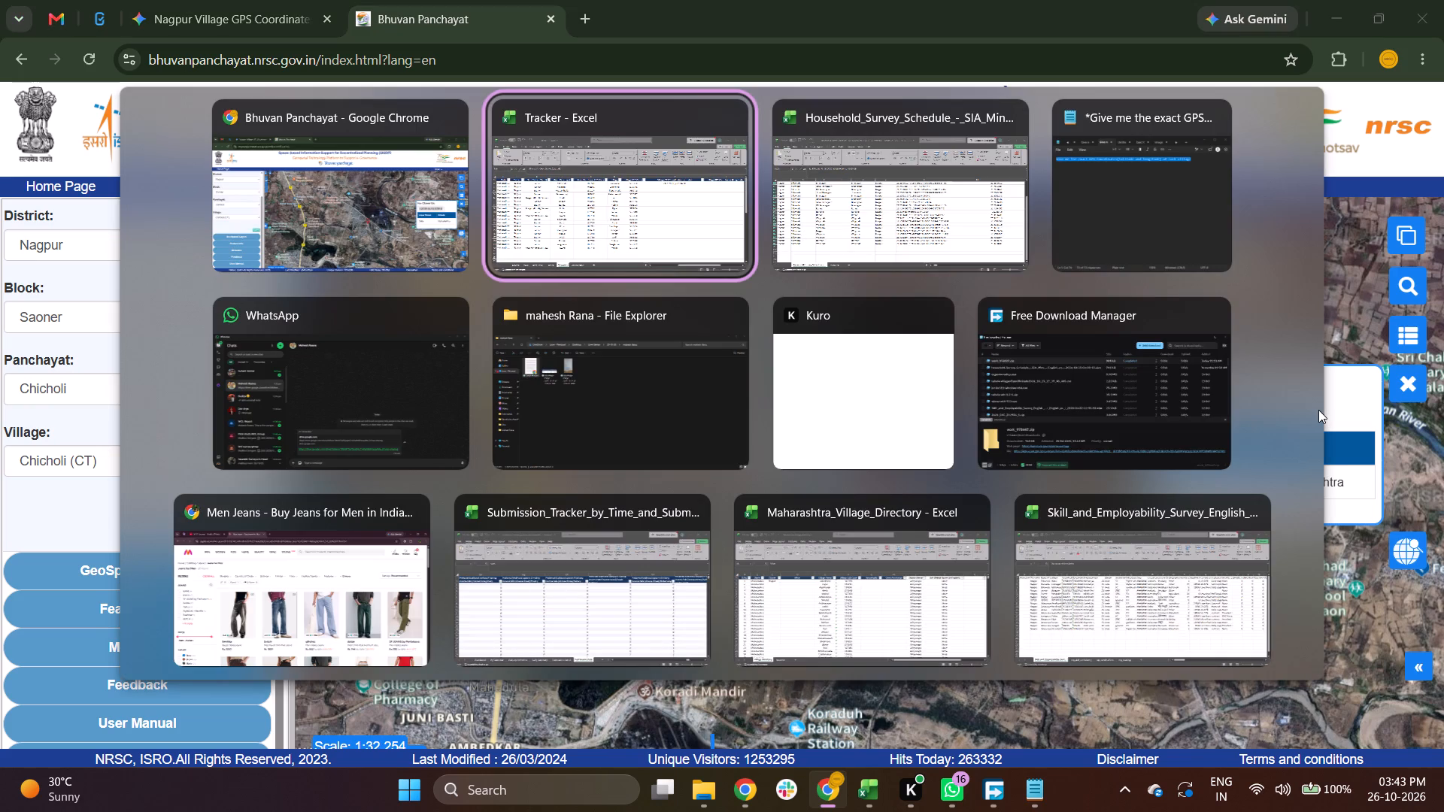
{"action": "key", "text": "Right"}
{"action": "key", "text": "Down"}
{"action": "key", "text": "Left"}
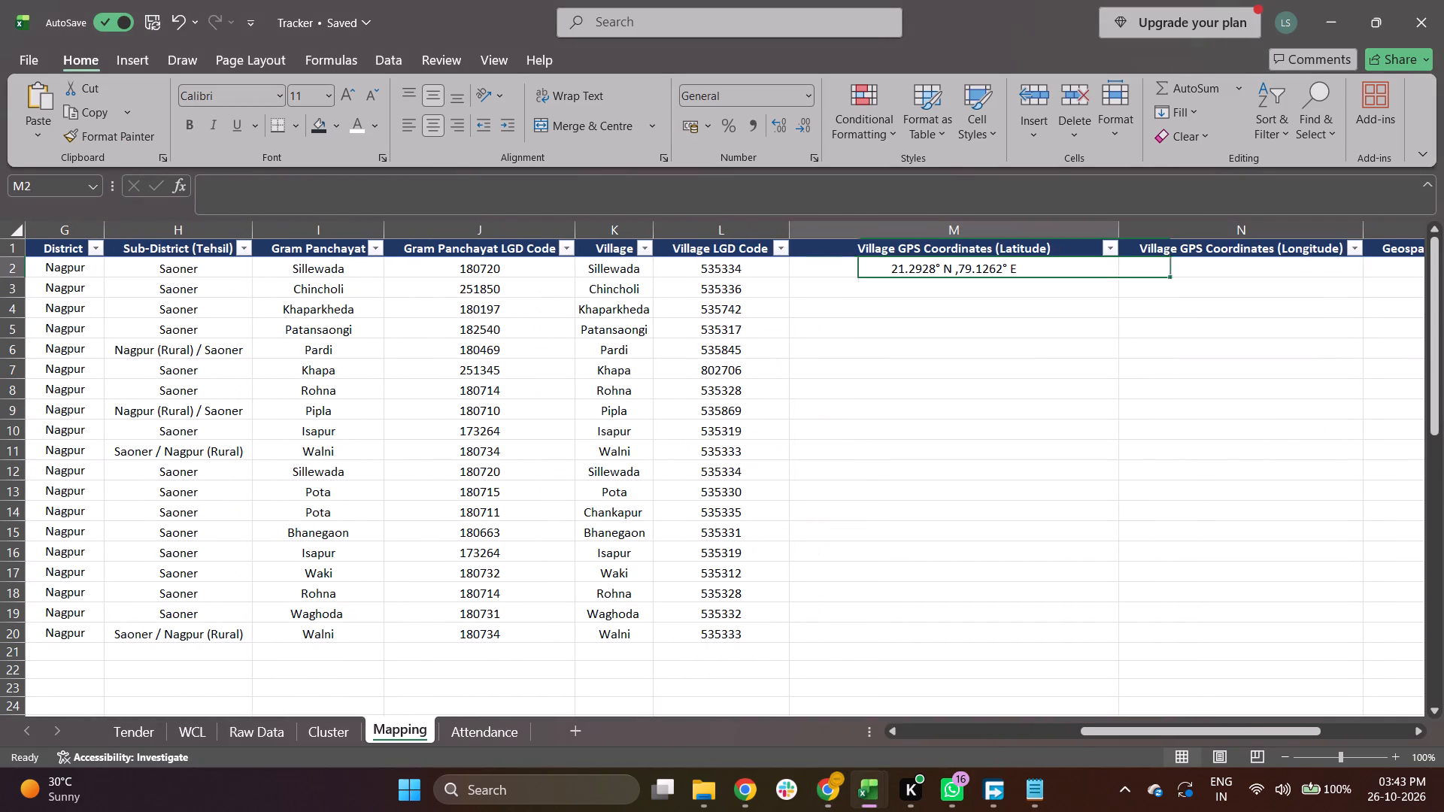
{"action": "key", "text": "Down"}
{"action": "key", "text": "ctrl+v"}
{"action": "key", "text": "Down"}
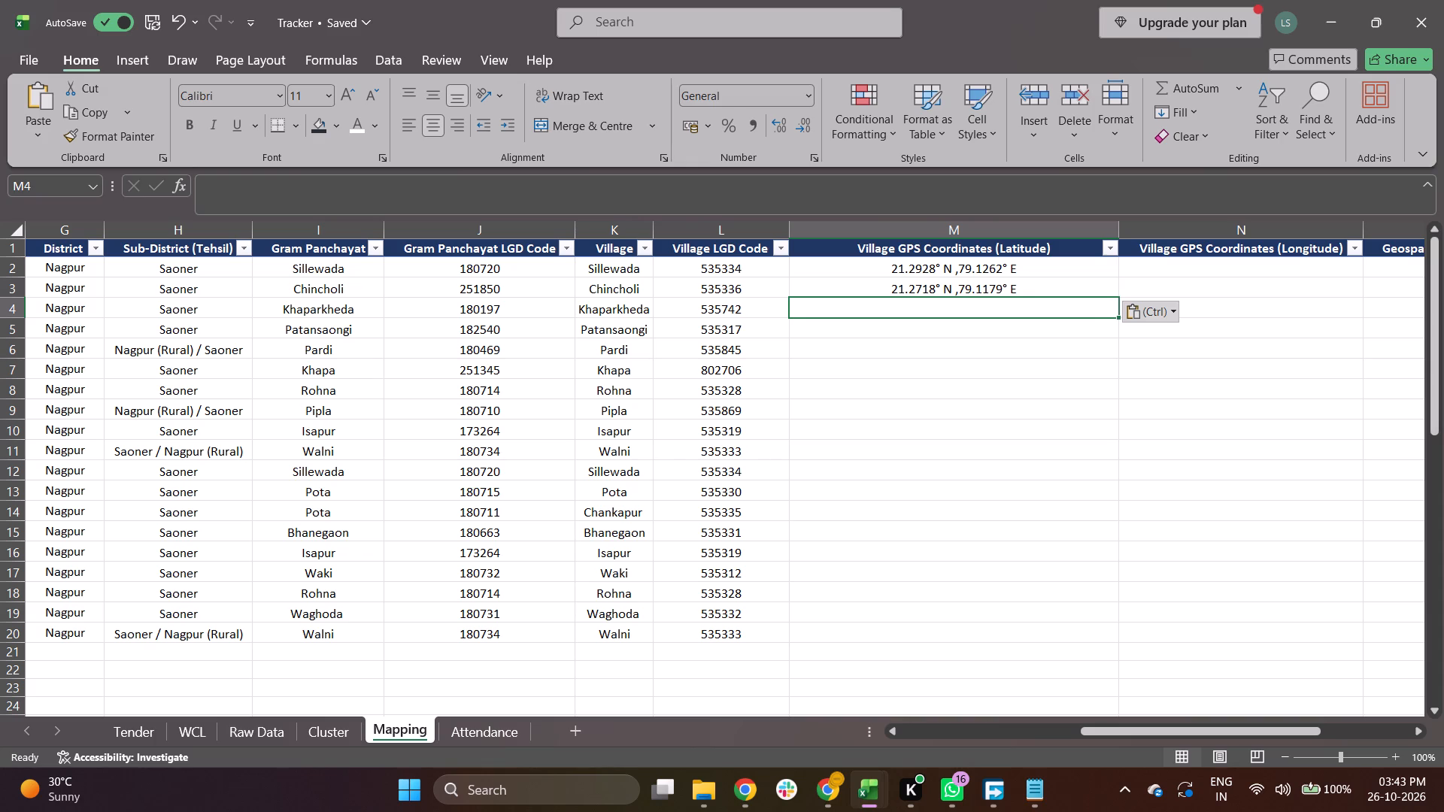
Correct the Gram Panchayat name in cell I3 to Chicholi, matching the Bhuvan Panchayat spelling.
{"action": "key", "text": "Left"}
{"action": "key", "text": "Left"}
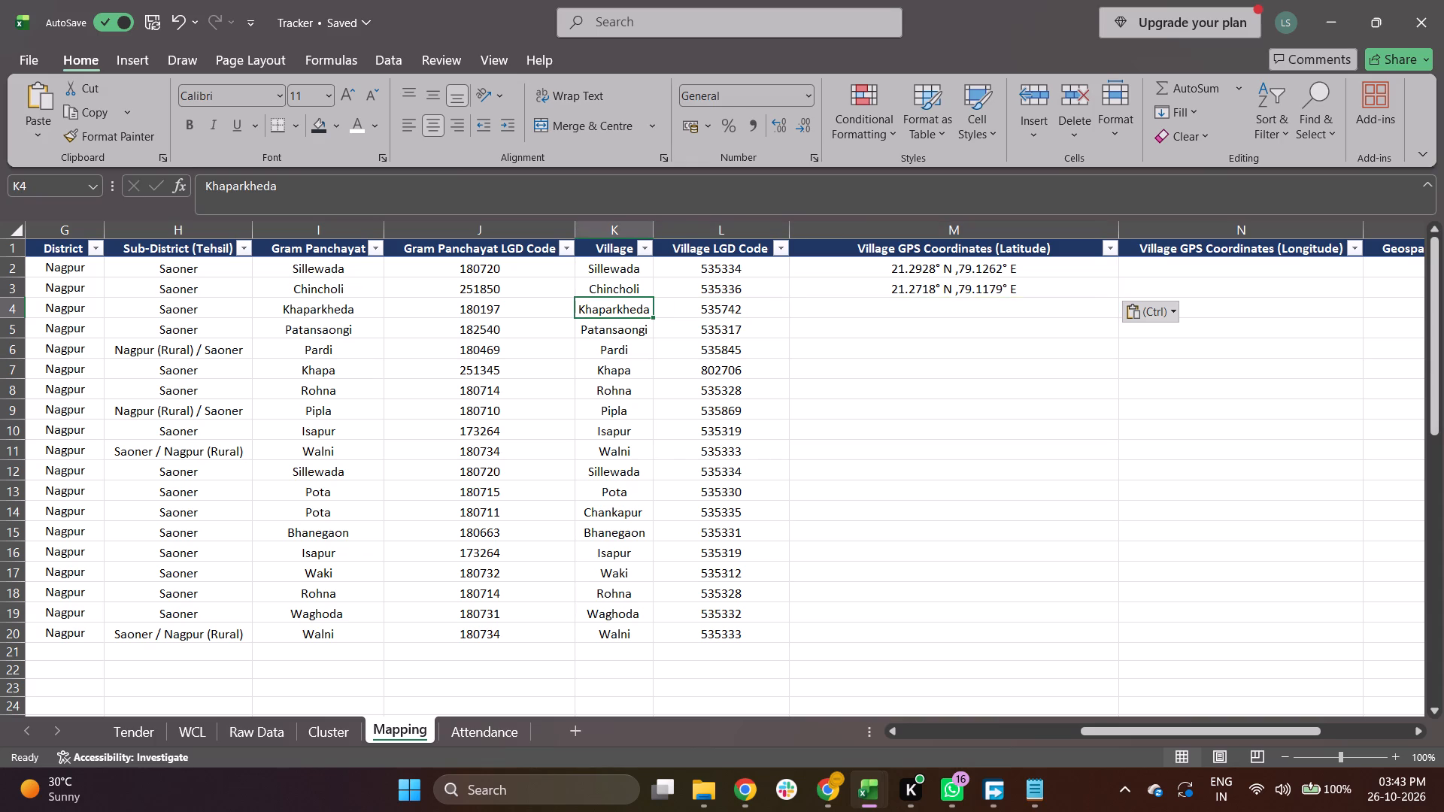
{"action": "key", "text": "alt+Tab"}
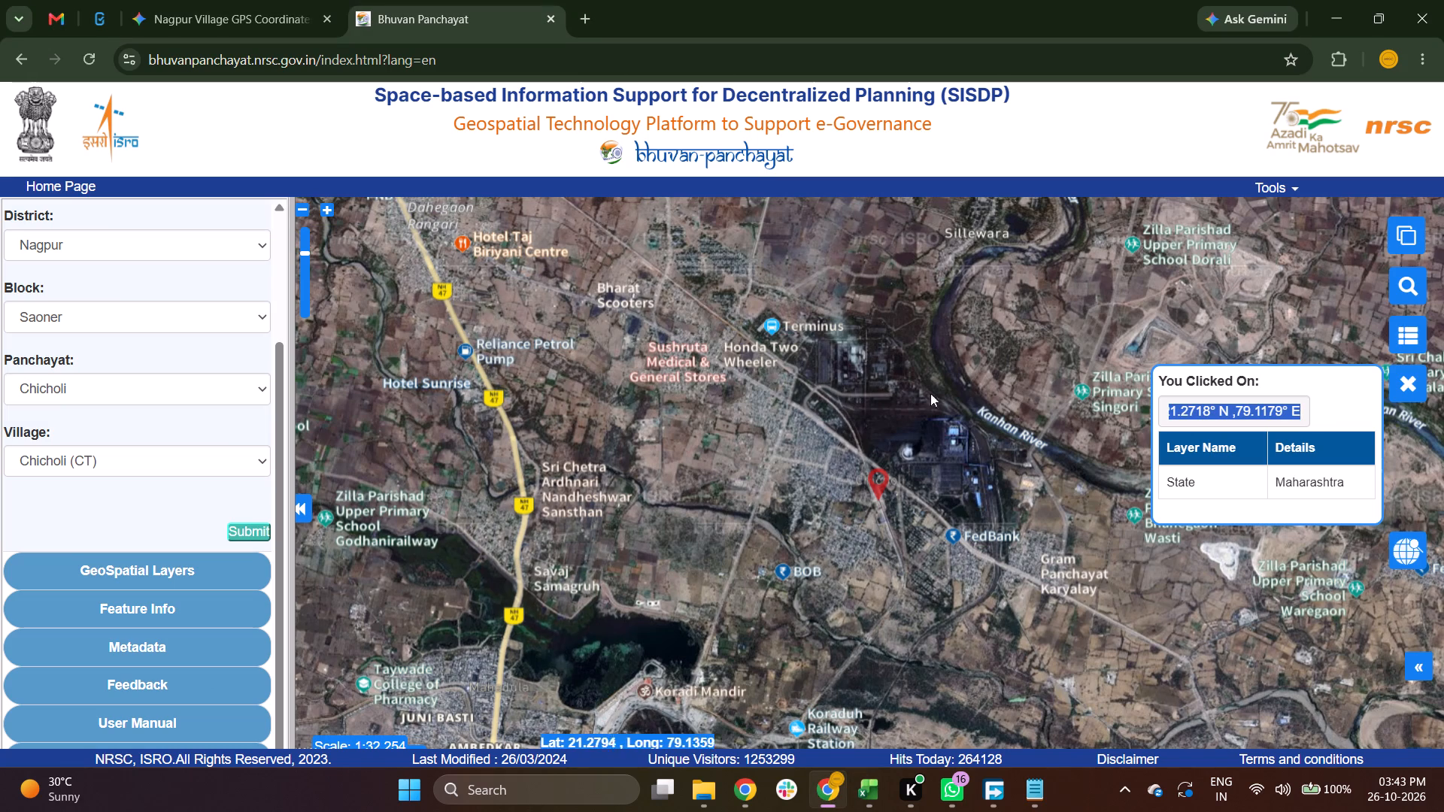
{"action": "key", "text": "alt+Tab"}
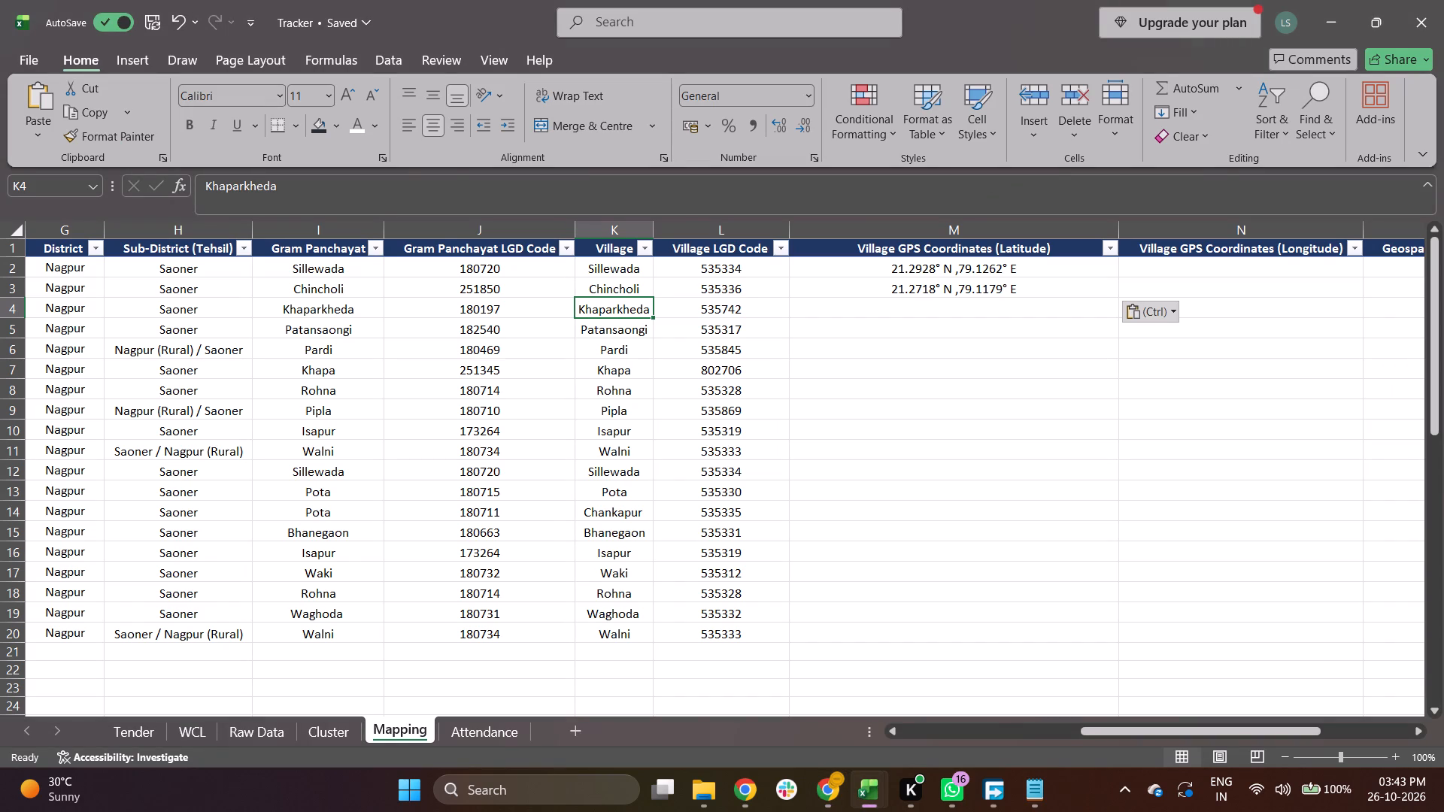
{"action": "left_click", "coordinate": [353, 287]}
{"action": "key", "text": "shift+c"}
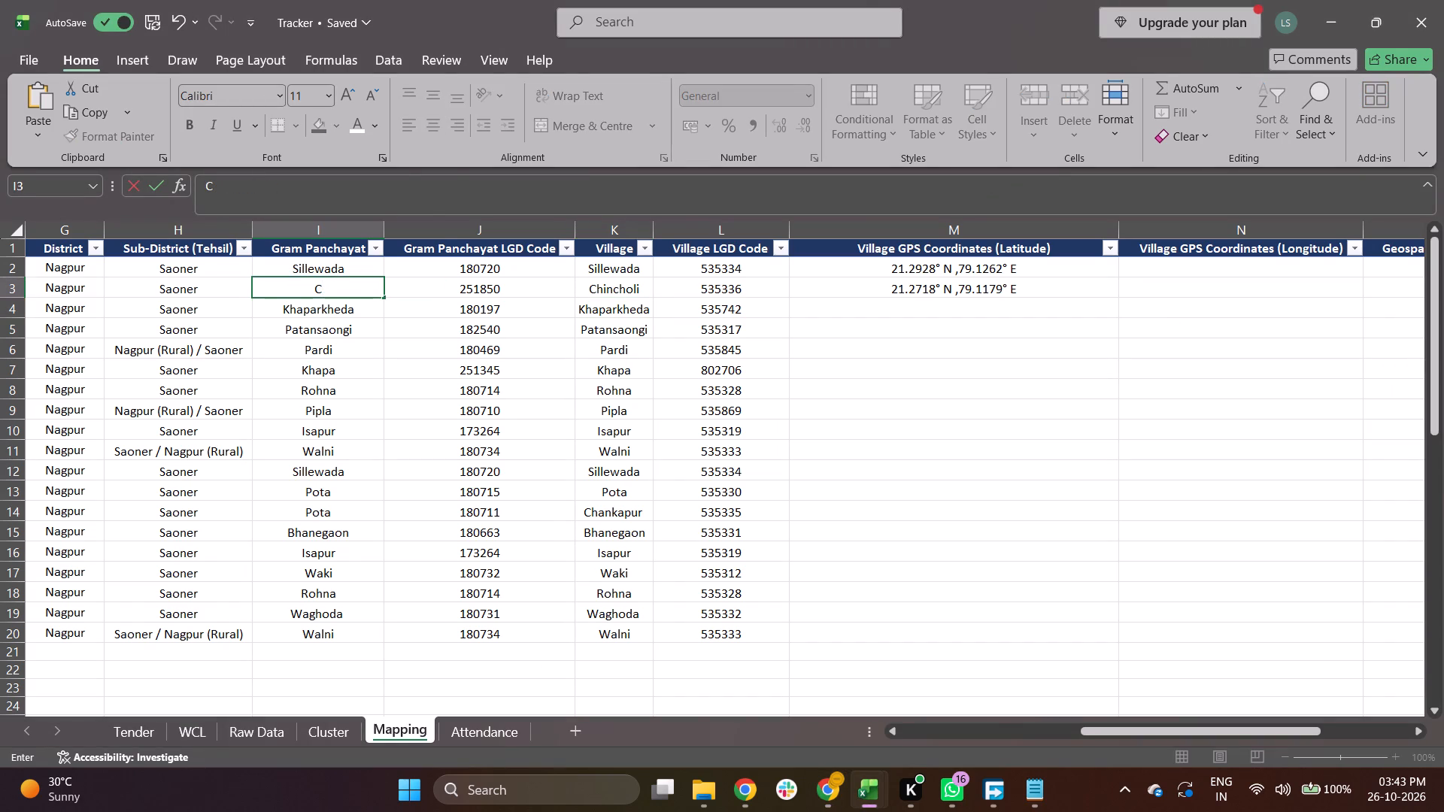
{"action": "type", "text": "hic"}
{"action": "key", "text": "alt+Tab"}
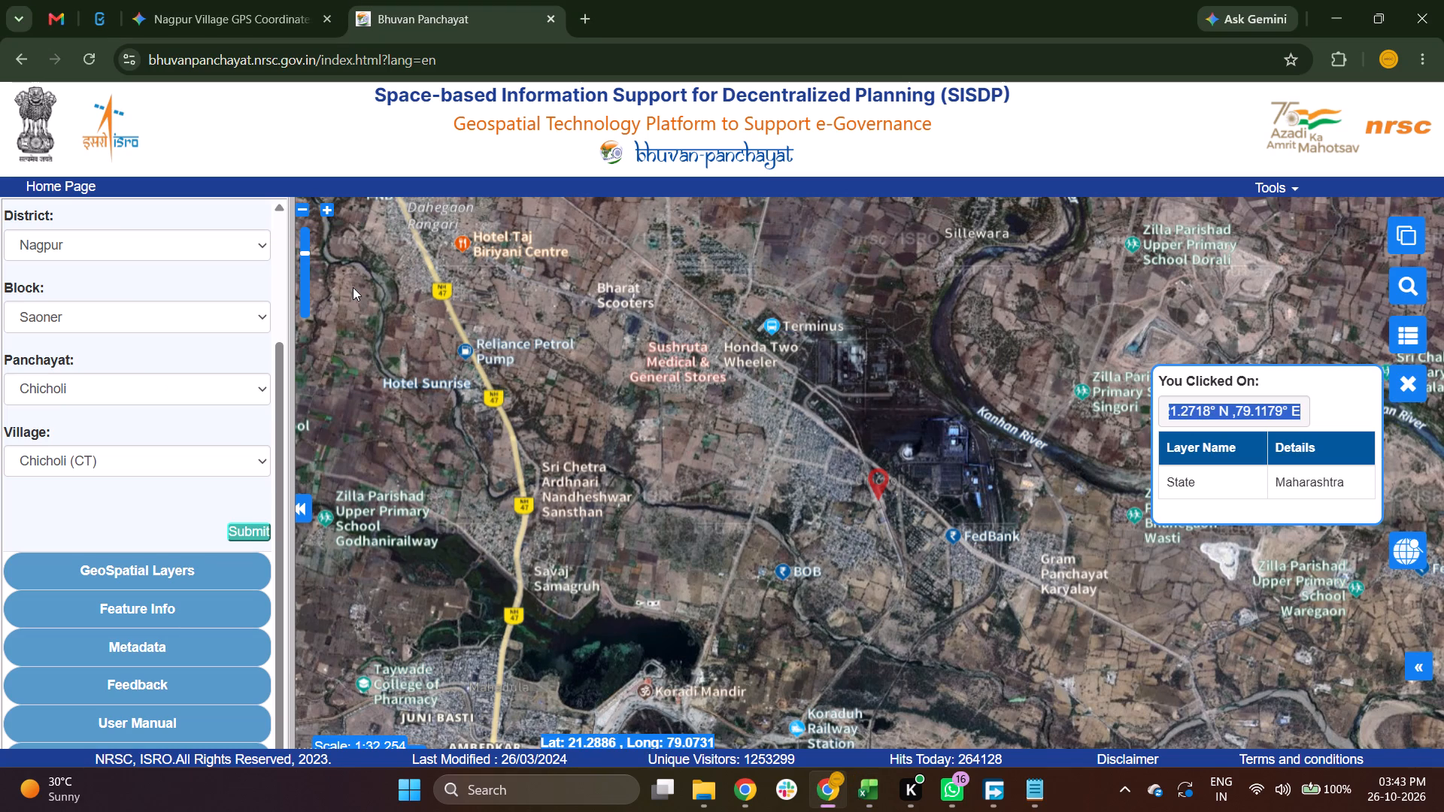
{"action": "key", "text": "alt+Tab"}
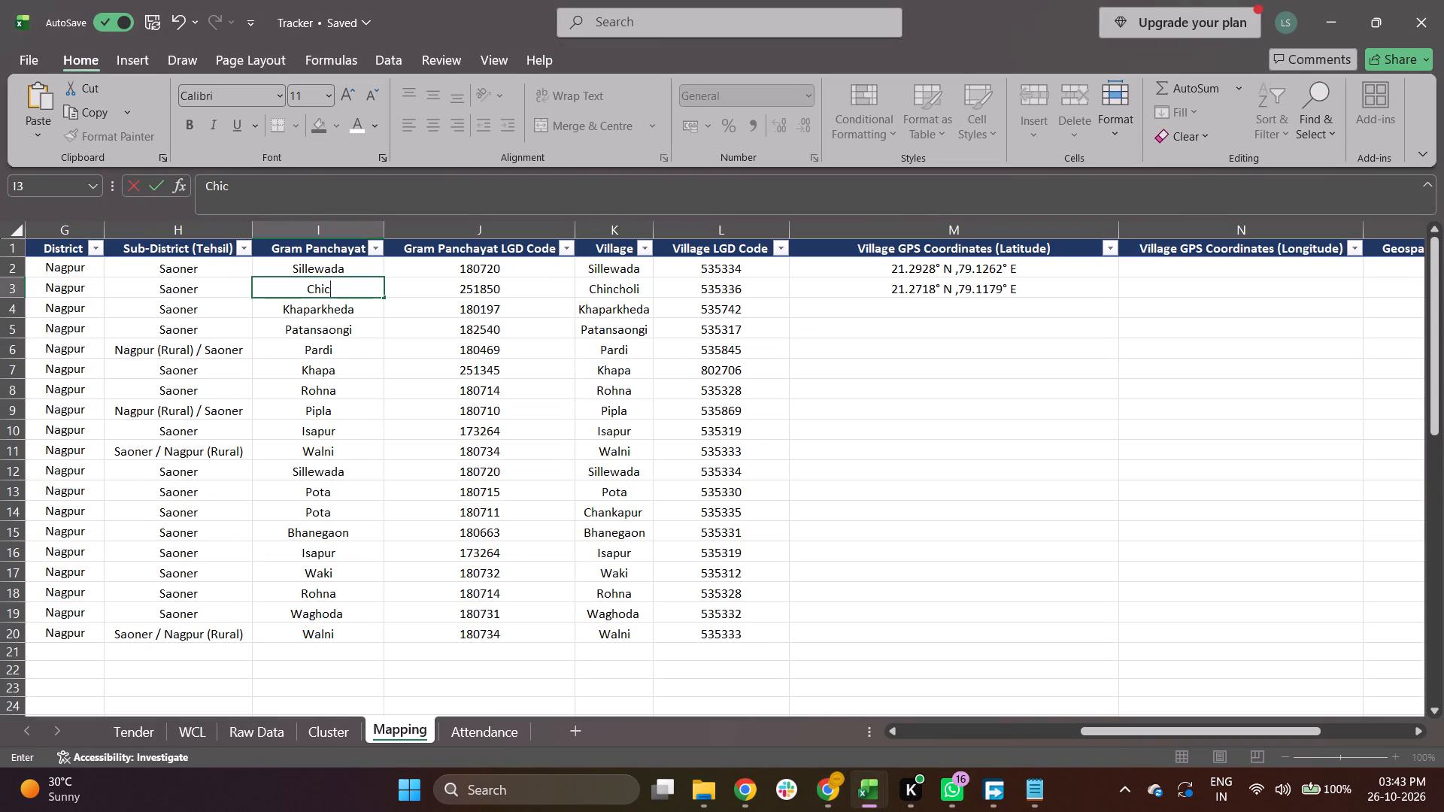
{"action": "type", "text": "holi"}
{"action": "key", "text": "Tab"}
{"action": "key", "text": "Left"}
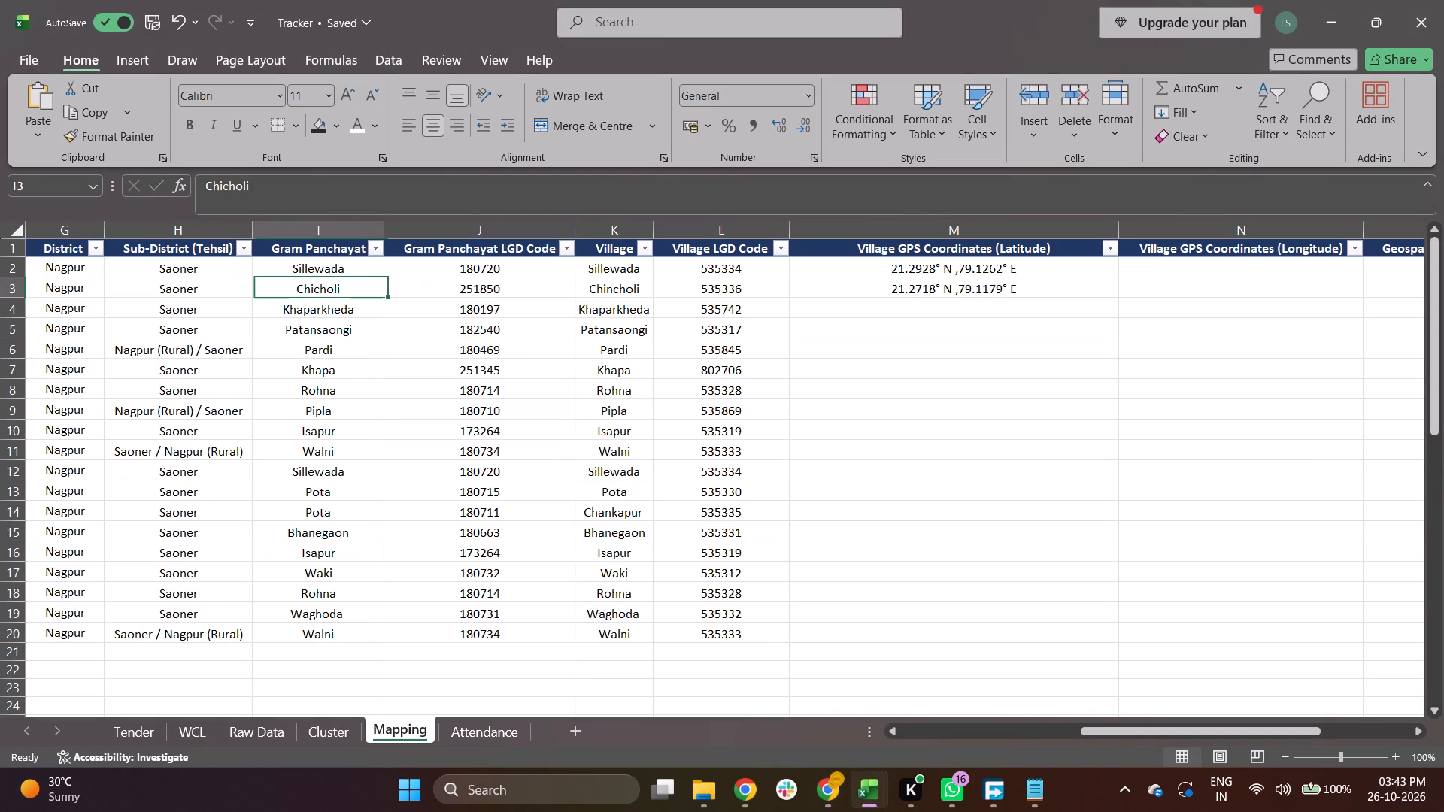
Copy the Gram Panchayat name Chicholi from I3 into the Village cell K3.
{"action": "key", "text": "ctrl+c"}
{"action": "key", "text": "Right"}
{"action": "key", "text": "Right"}
{"action": "key", "text": "ctrl+v"}
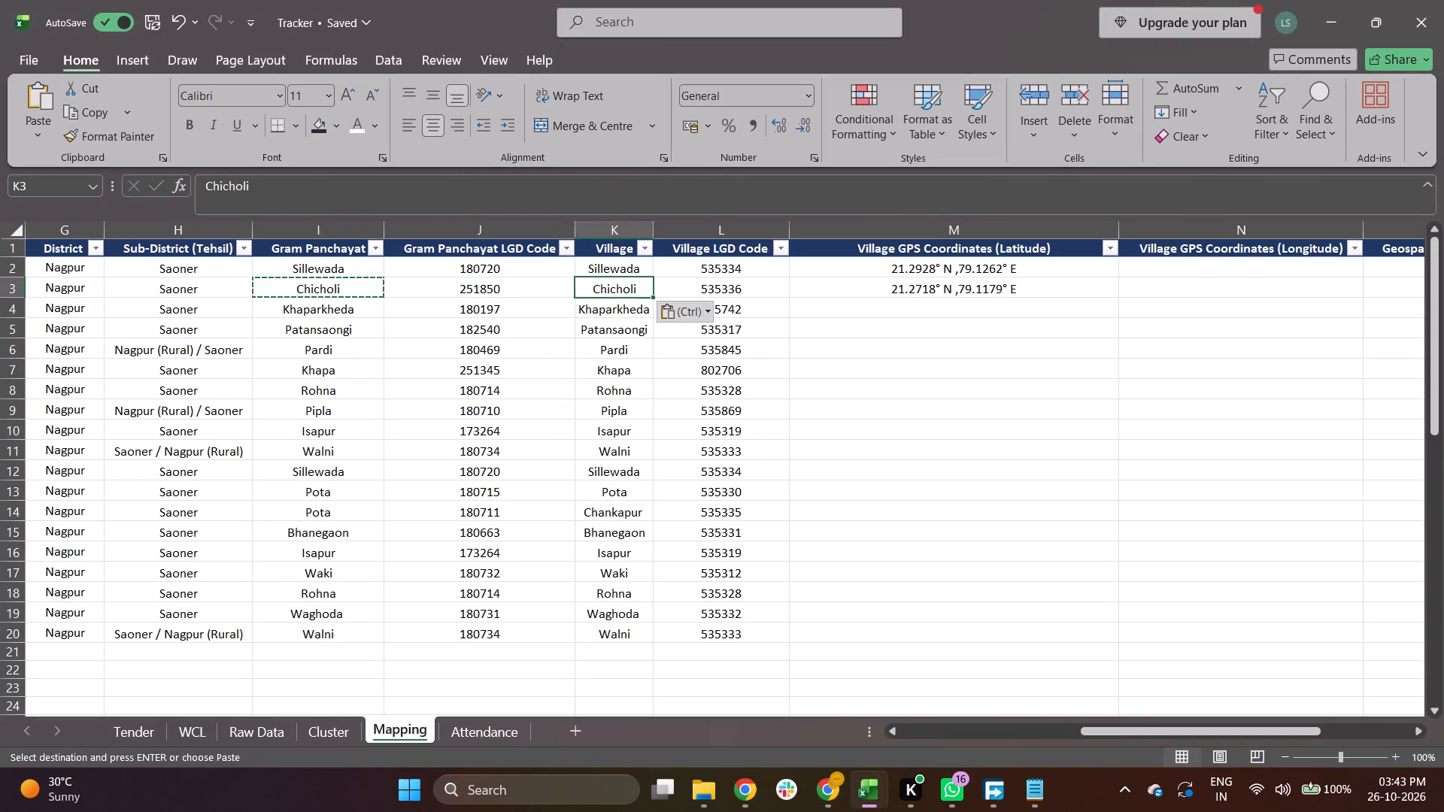
Look through the Panchayat options for Saoner block on Bhuvan Panchayat for Khaparkheda, the Gram Panchayat in cell I4.
{"action": "key", "text": "Down"}
{"action": "key", "text": "Left"}
{"action": "key", "text": "Left"}
{"action": "key", "text": "alt+Tab"}
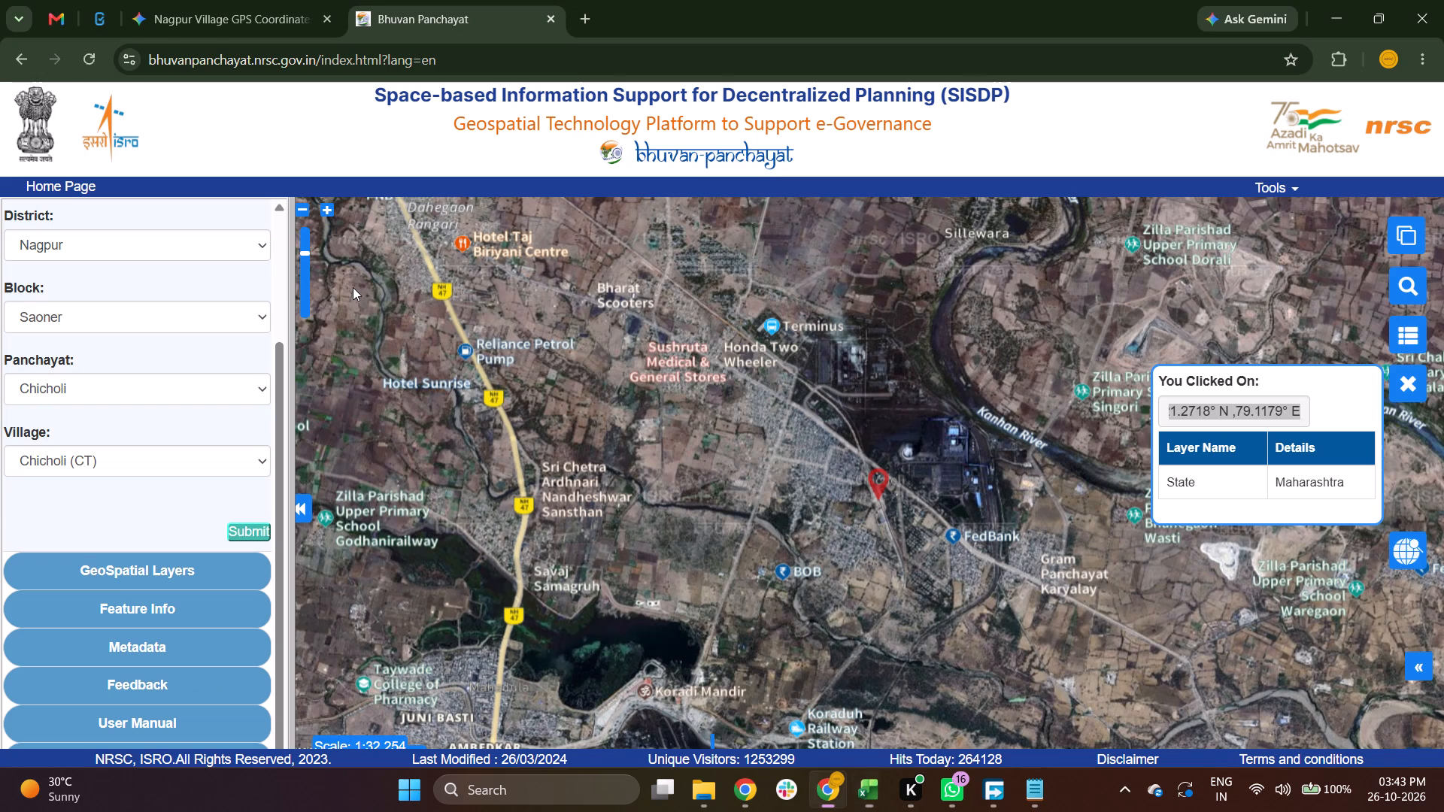
{"action": "left_click", "coordinate": [183, 387]}
{"action": "scroll", "coordinate": [183, 387], "scroll_direction": "down", "scroll_amount": 1}
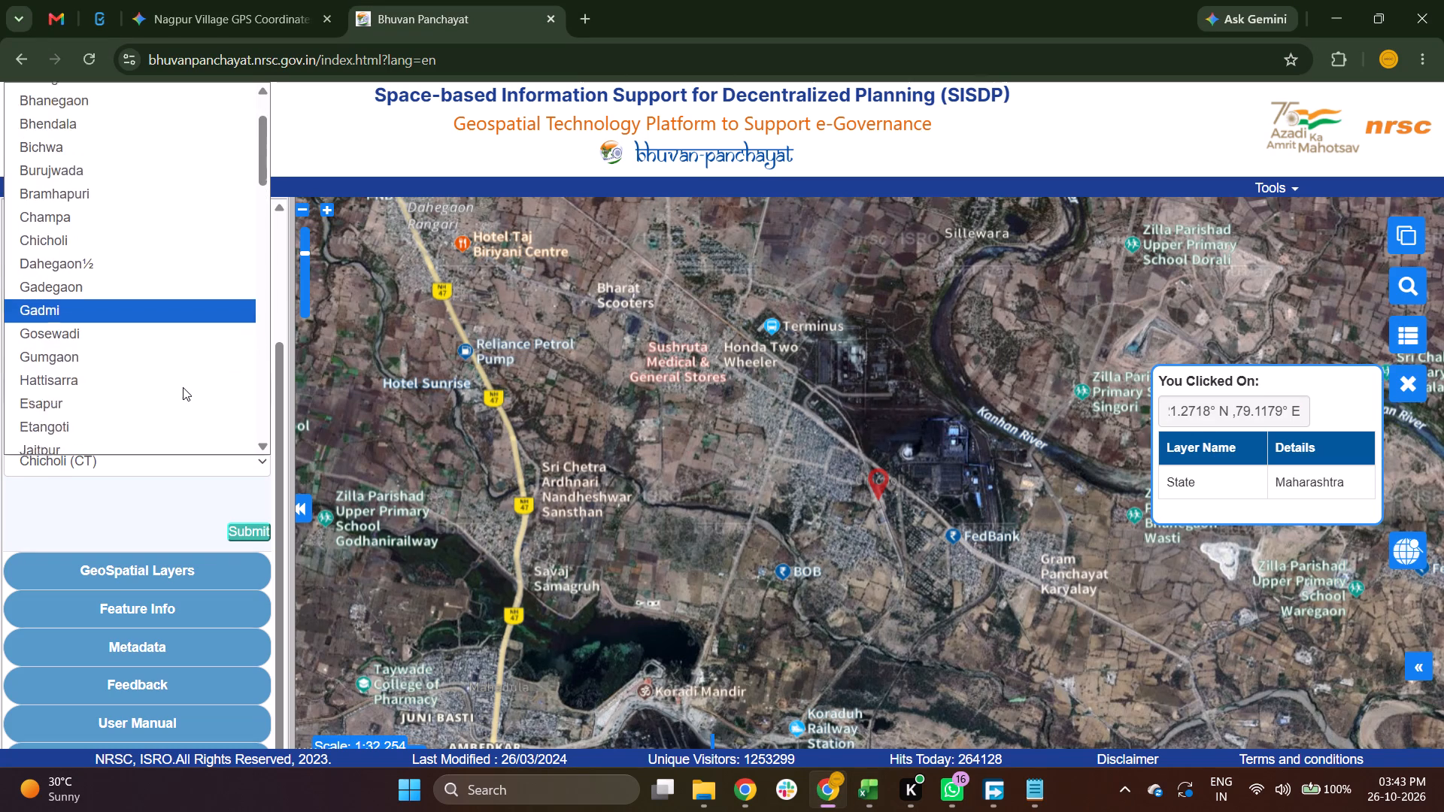
{"action": "scroll", "coordinate": [183, 387], "scroll_direction": "down", "scroll_amount": 4}
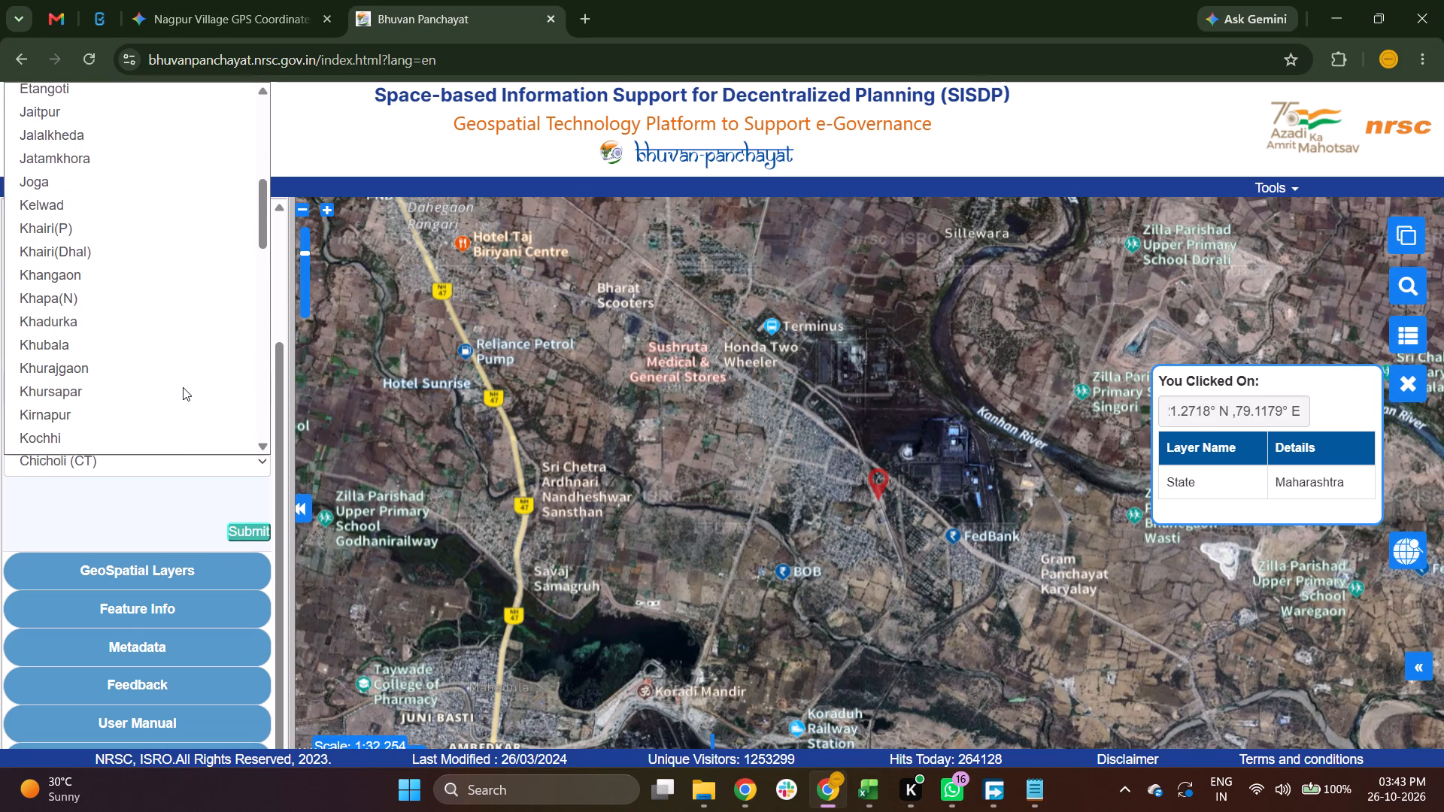
{"action": "scroll", "coordinate": [183, 387], "scroll_direction": "down", "scroll_amount": 4}
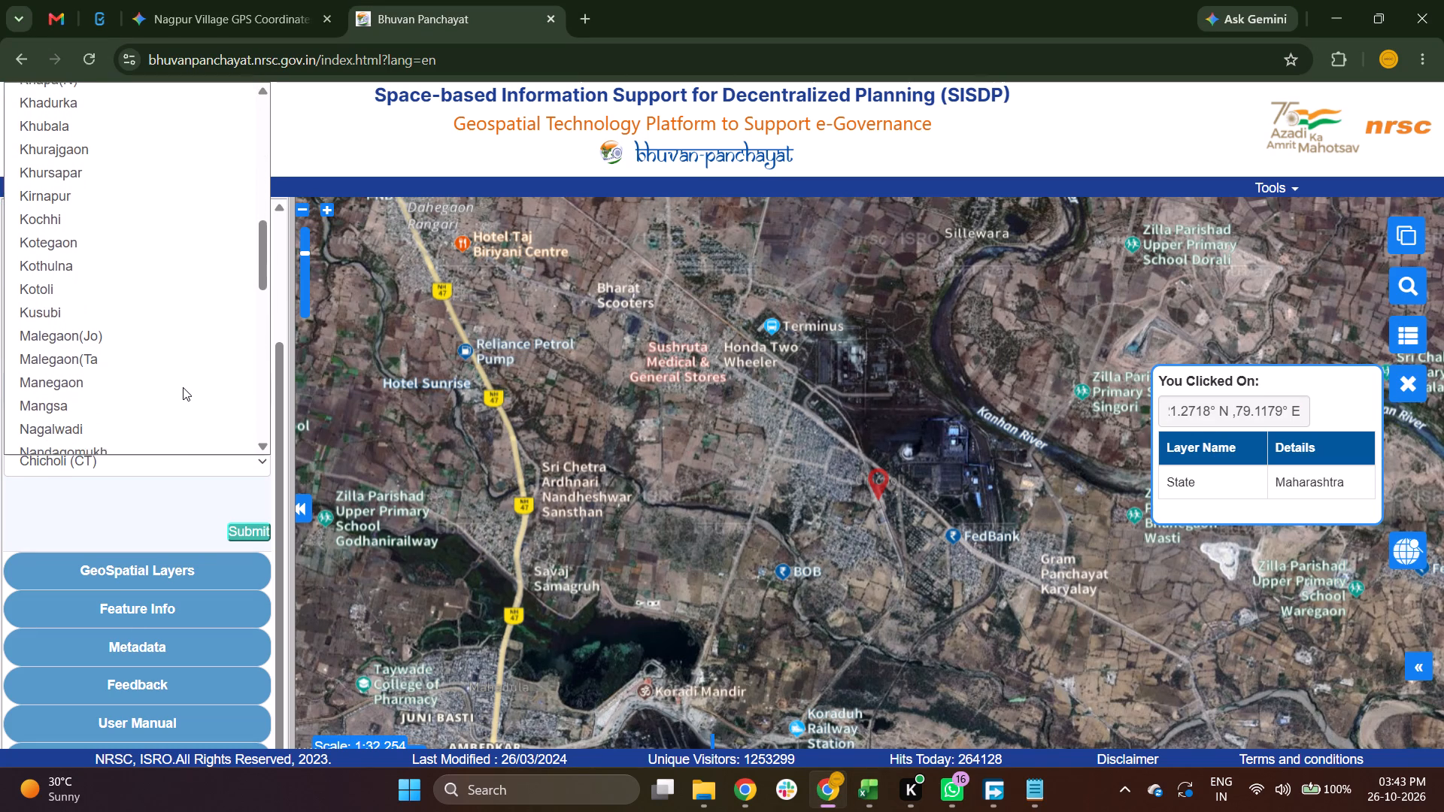
{"action": "scroll", "coordinate": [183, 387], "scroll_direction": "down", "scroll_amount": 4}
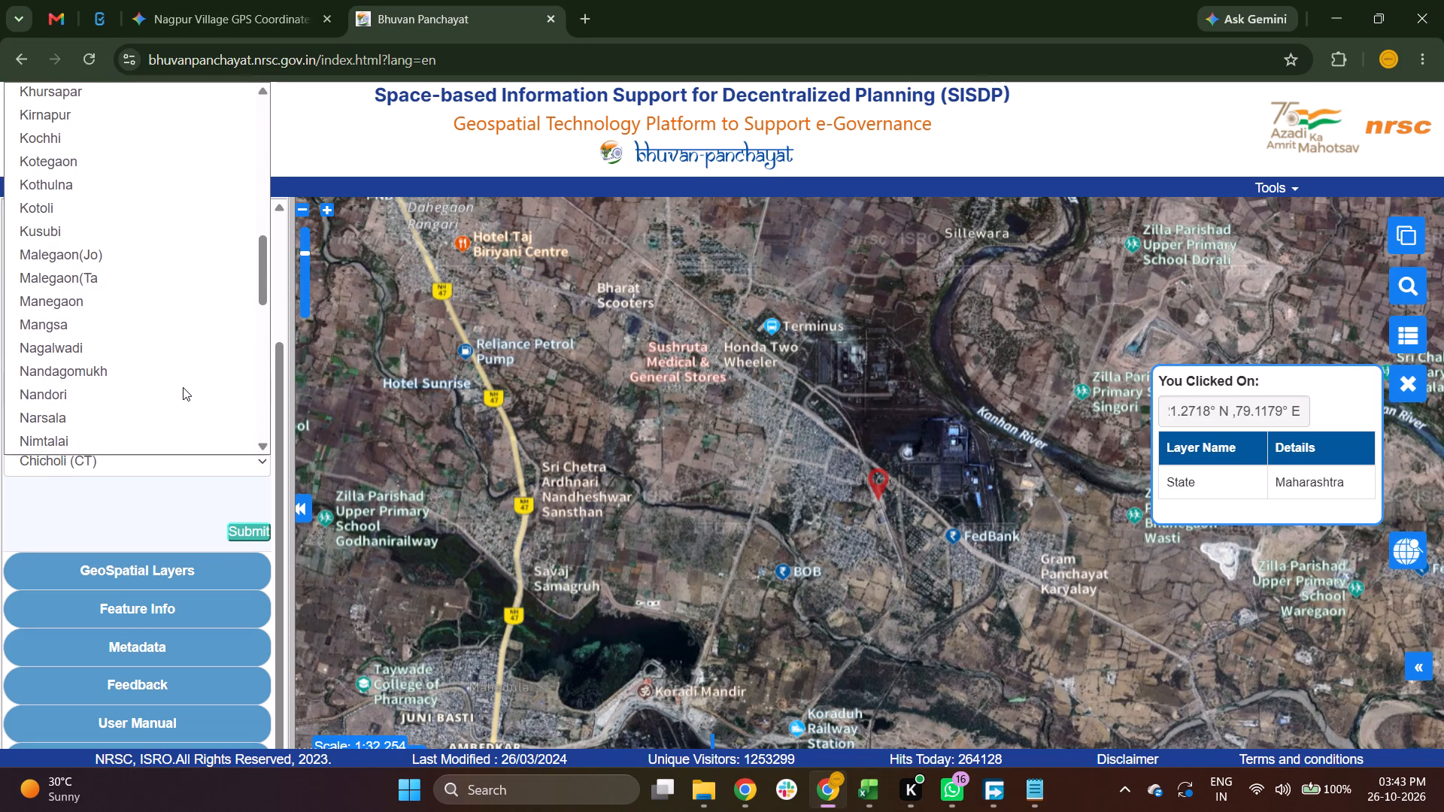
{"action": "scroll", "coordinate": [183, 387], "scroll_direction": "down", "scroll_amount": 3}
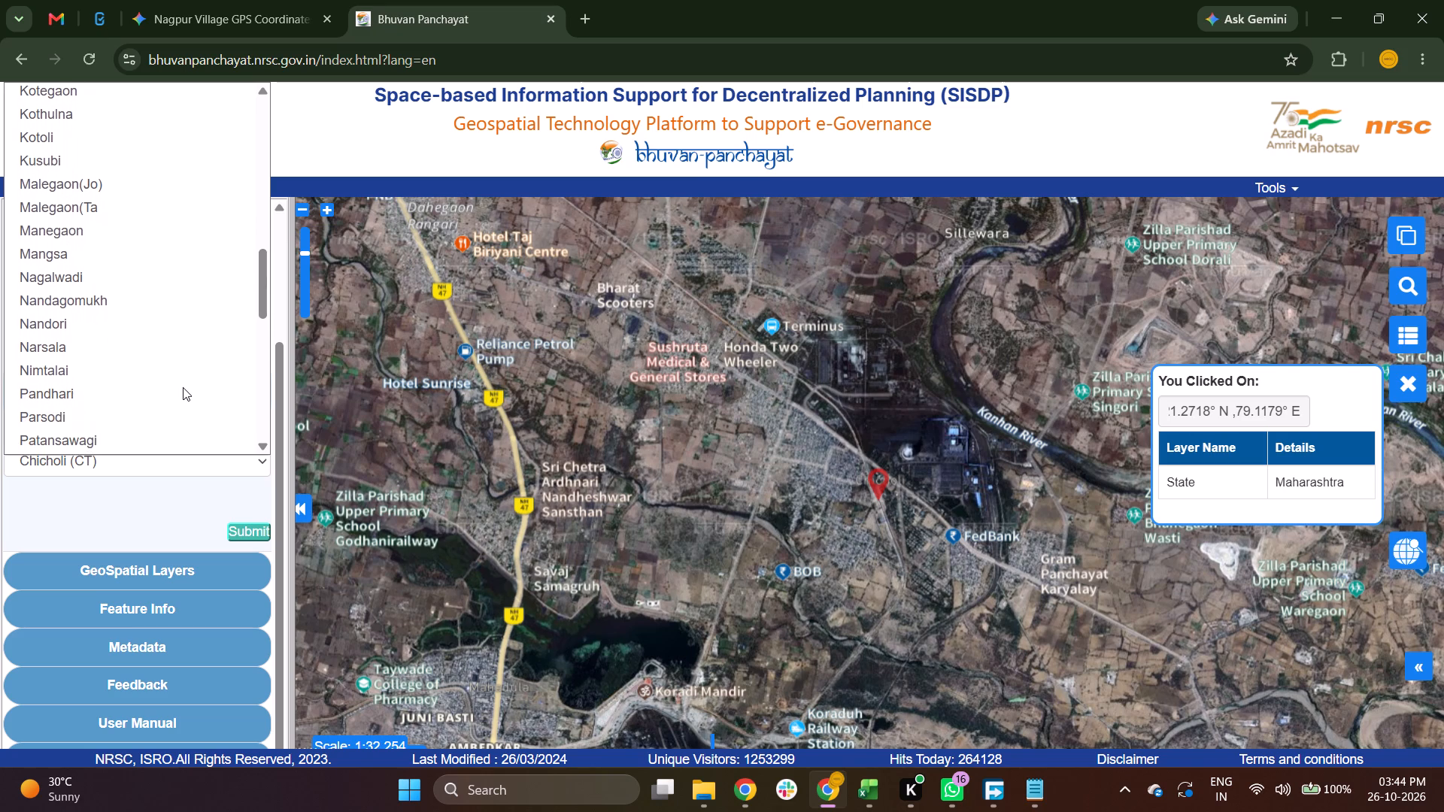
{"action": "scroll", "coordinate": [183, 387], "scroll_direction": "down", "scroll_amount": 5}
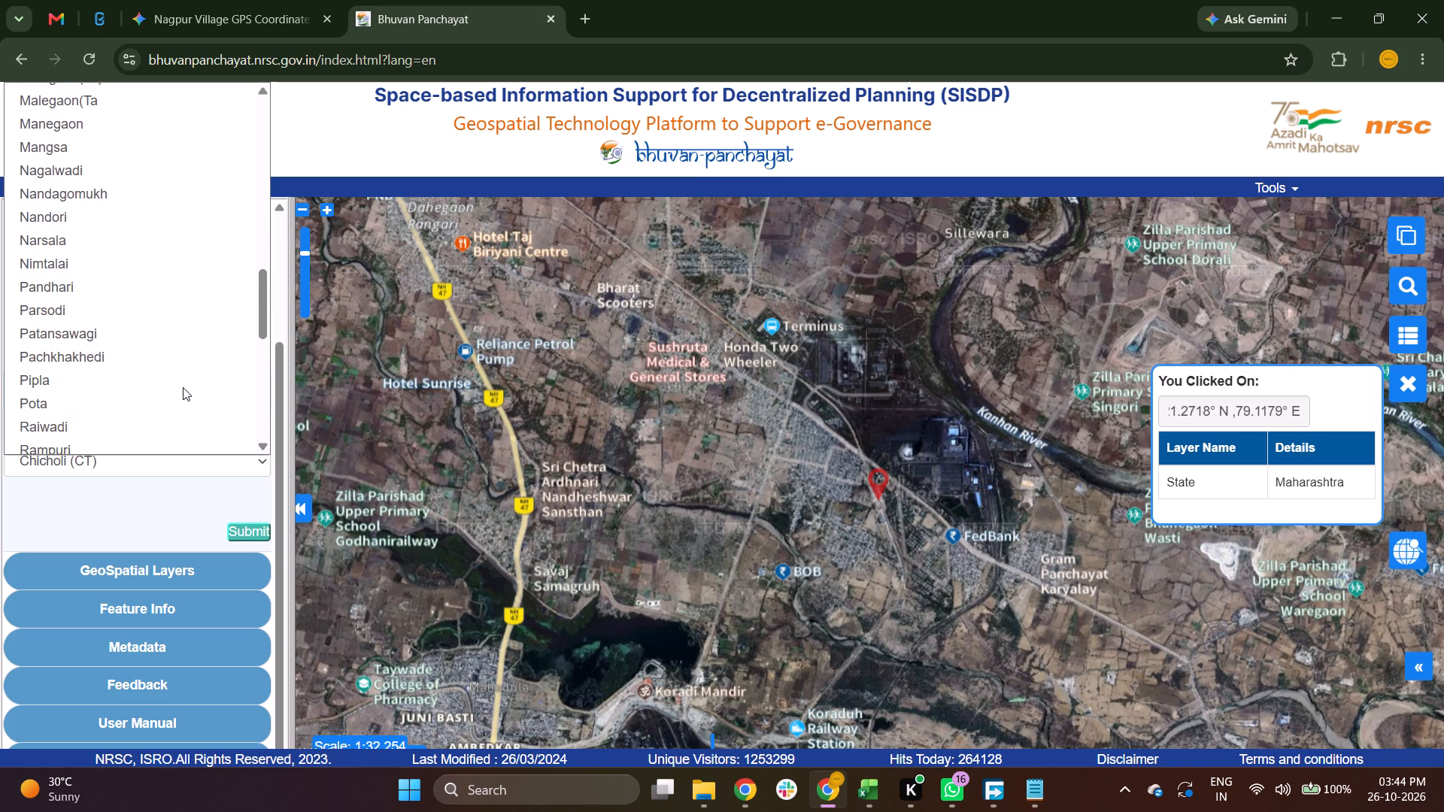
{"action": "scroll", "coordinate": [183, 387], "scroll_direction": "down", "scroll_amount": 4}
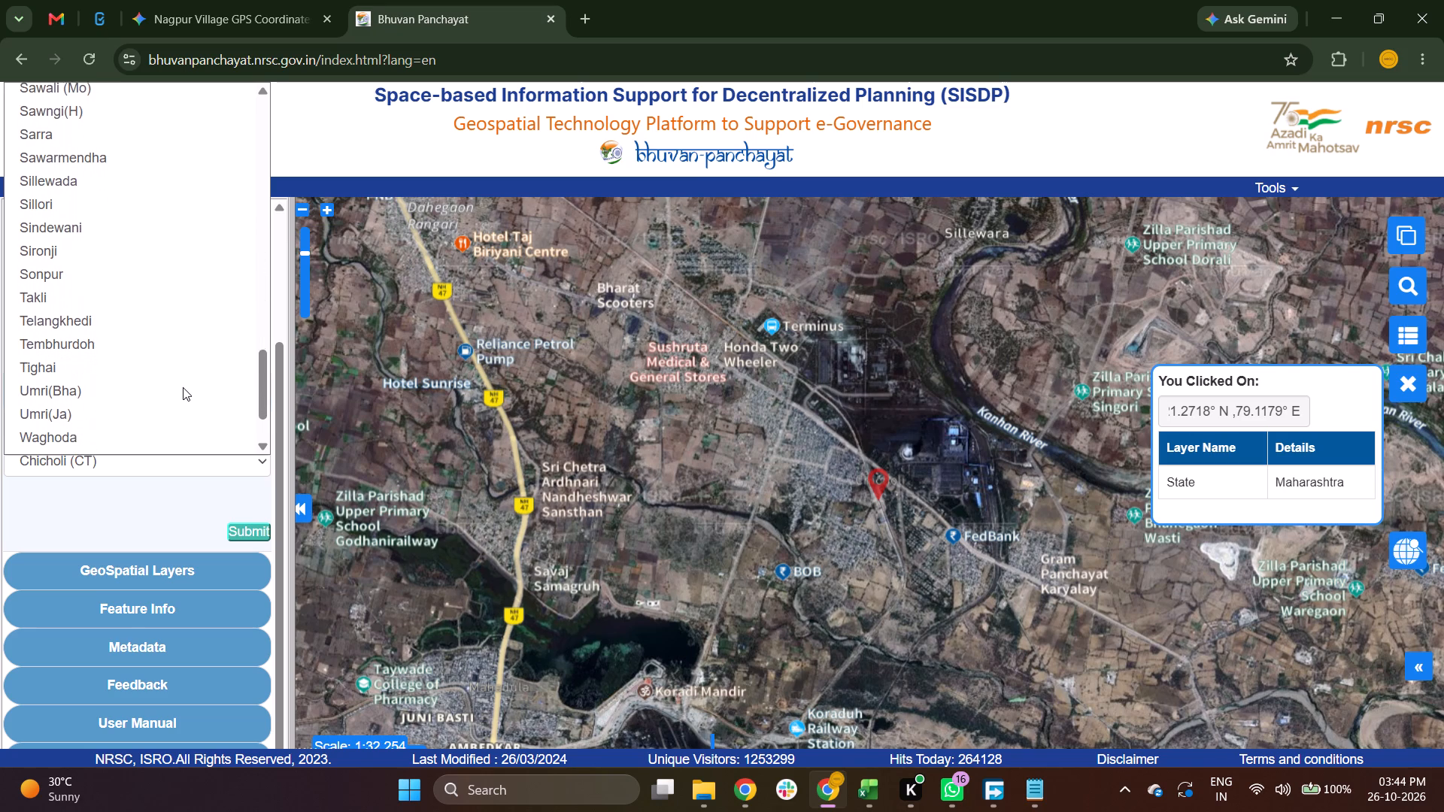
{"action": "scroll", "coordinate": [183, 387], "scroll_direction": "down", "scroll_amount": 3}
{"action": "scroll", "coordinate": [183, 387], "scroll_direction": "up", "scroll_amount": 3}
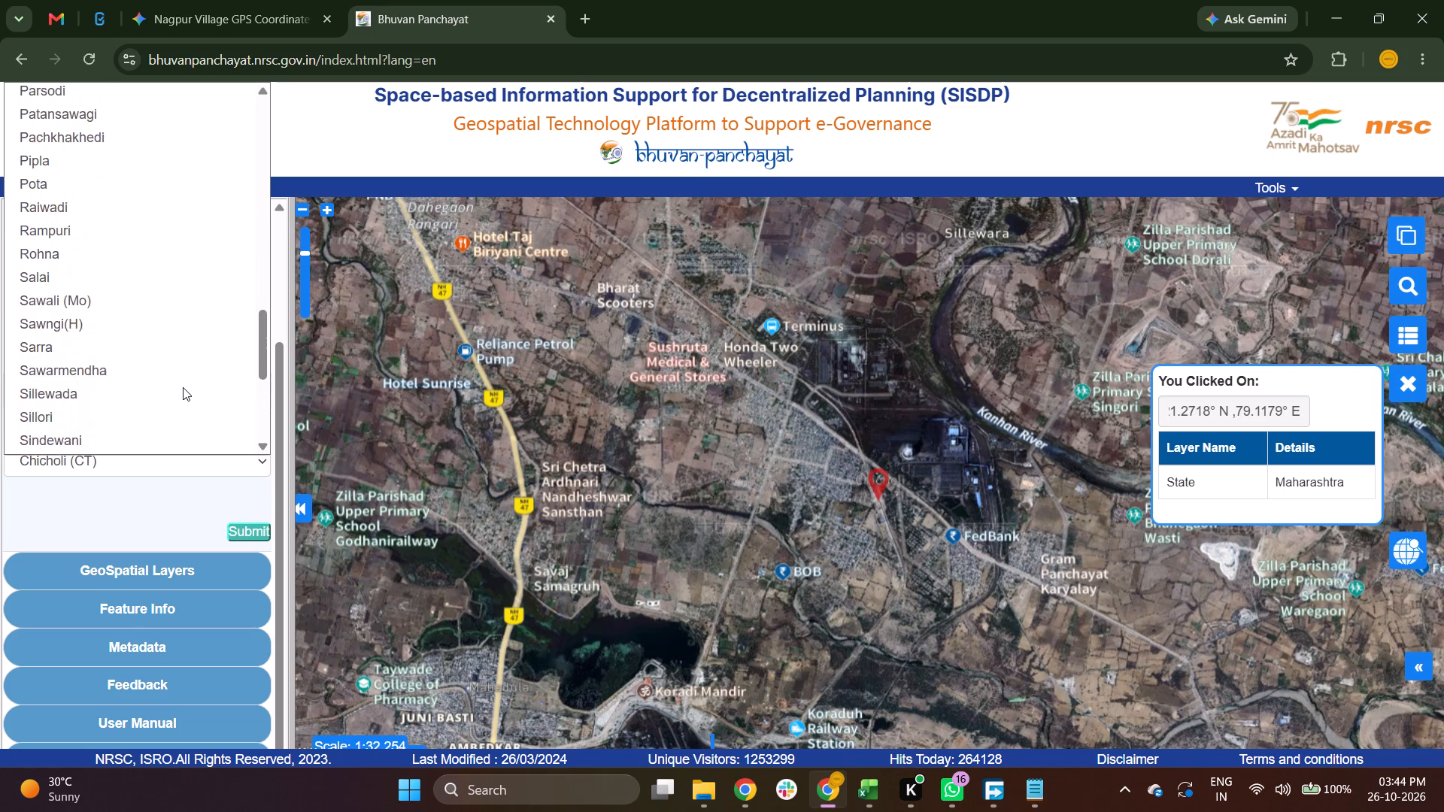
{"action": "scroll", "coordinate": [183, 387], "scroll_direction": "up", "scroll_amount": 5}
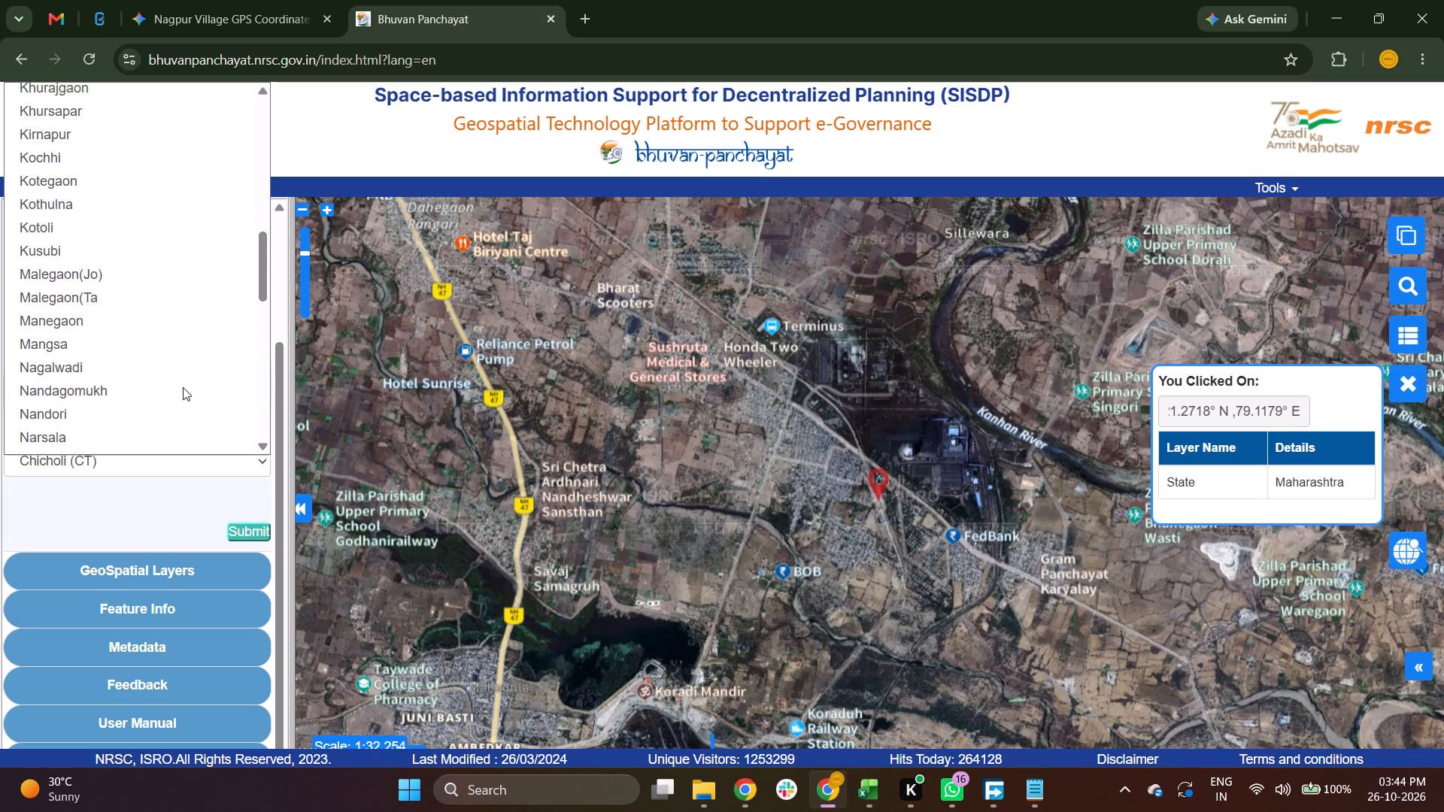
{"action": "scroll", "coordinate": [183, 387], "scroll_direction": "up", "scroll_amount": 4}
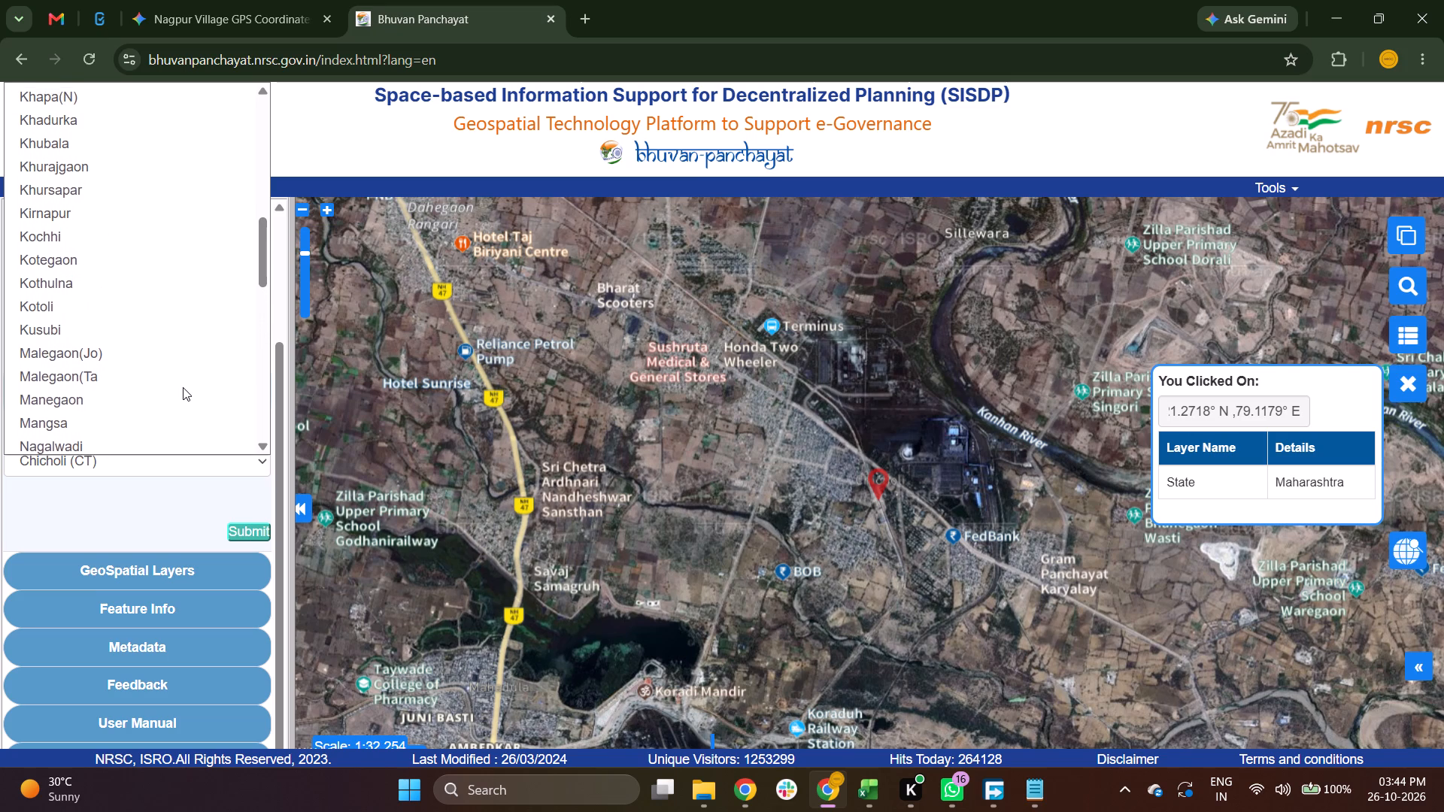
{"action": "scroll", "coordinate": [183, 387], "scroll_direction": "up", "scroll_amount": 2}
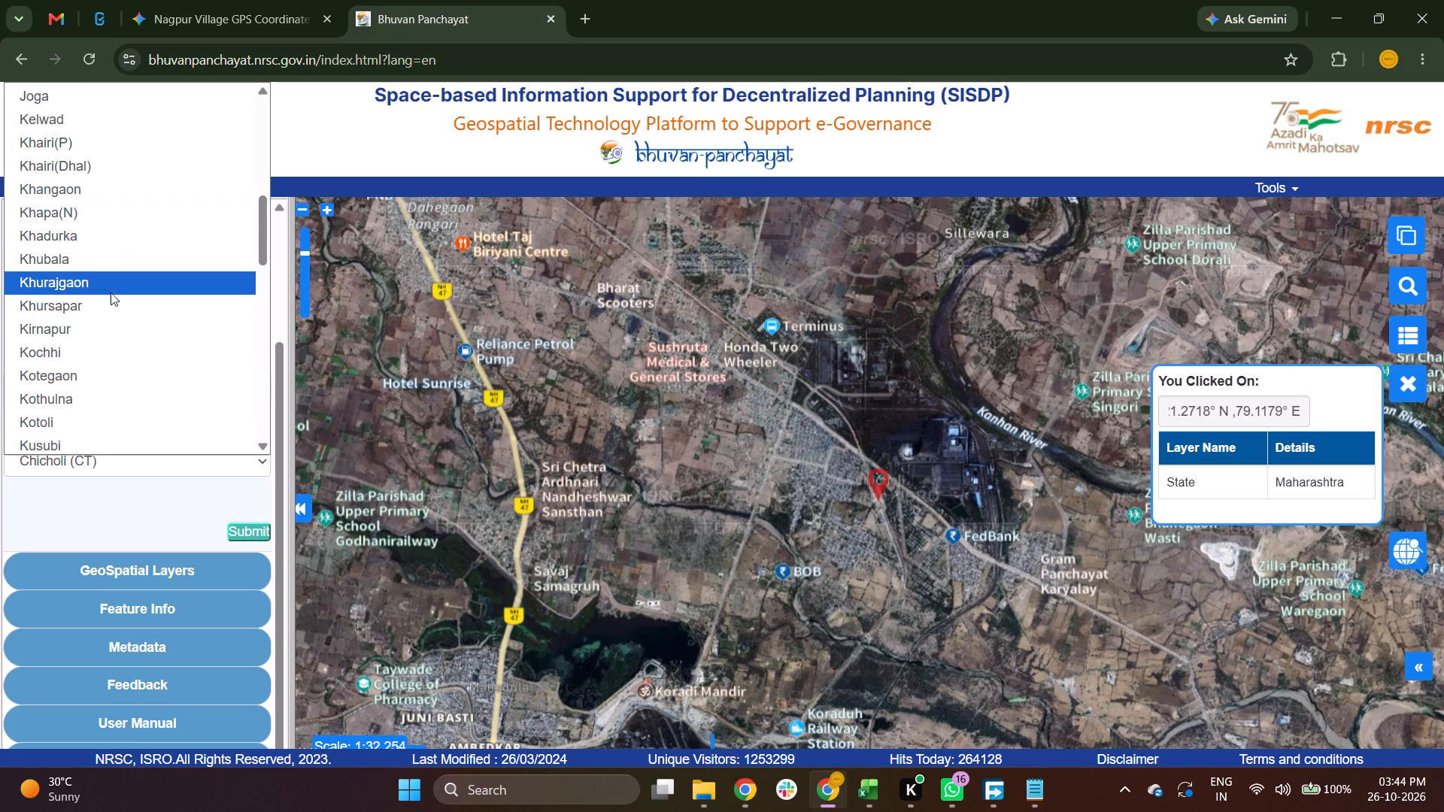
{"action": "scroll", "coordinate": [109, 284], "scroll_direction": "up", "scroll_amount": 1}
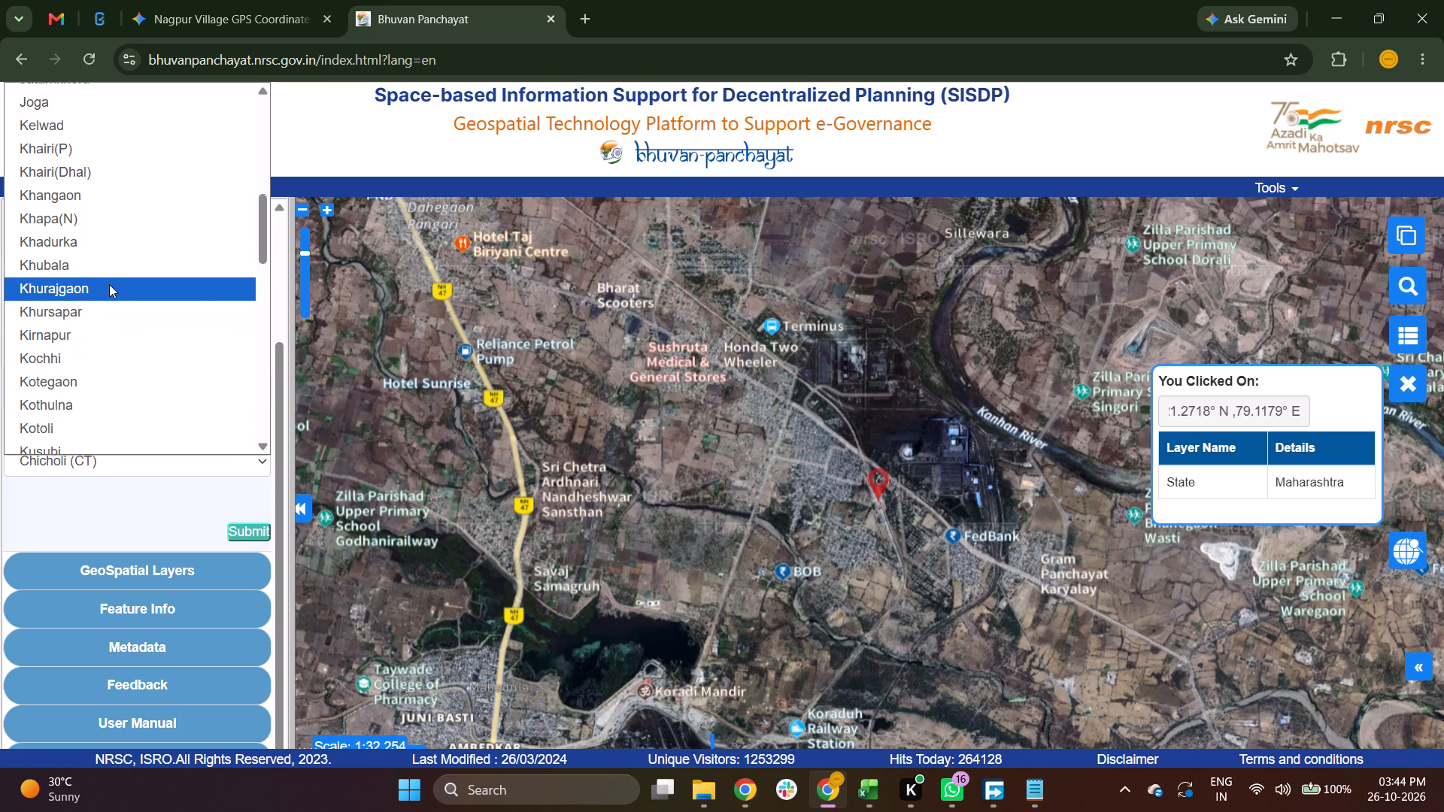
{"action": "scroll", "coordinate": [109, 284], "scroll_direction": "up", "scroll_amount": 3}
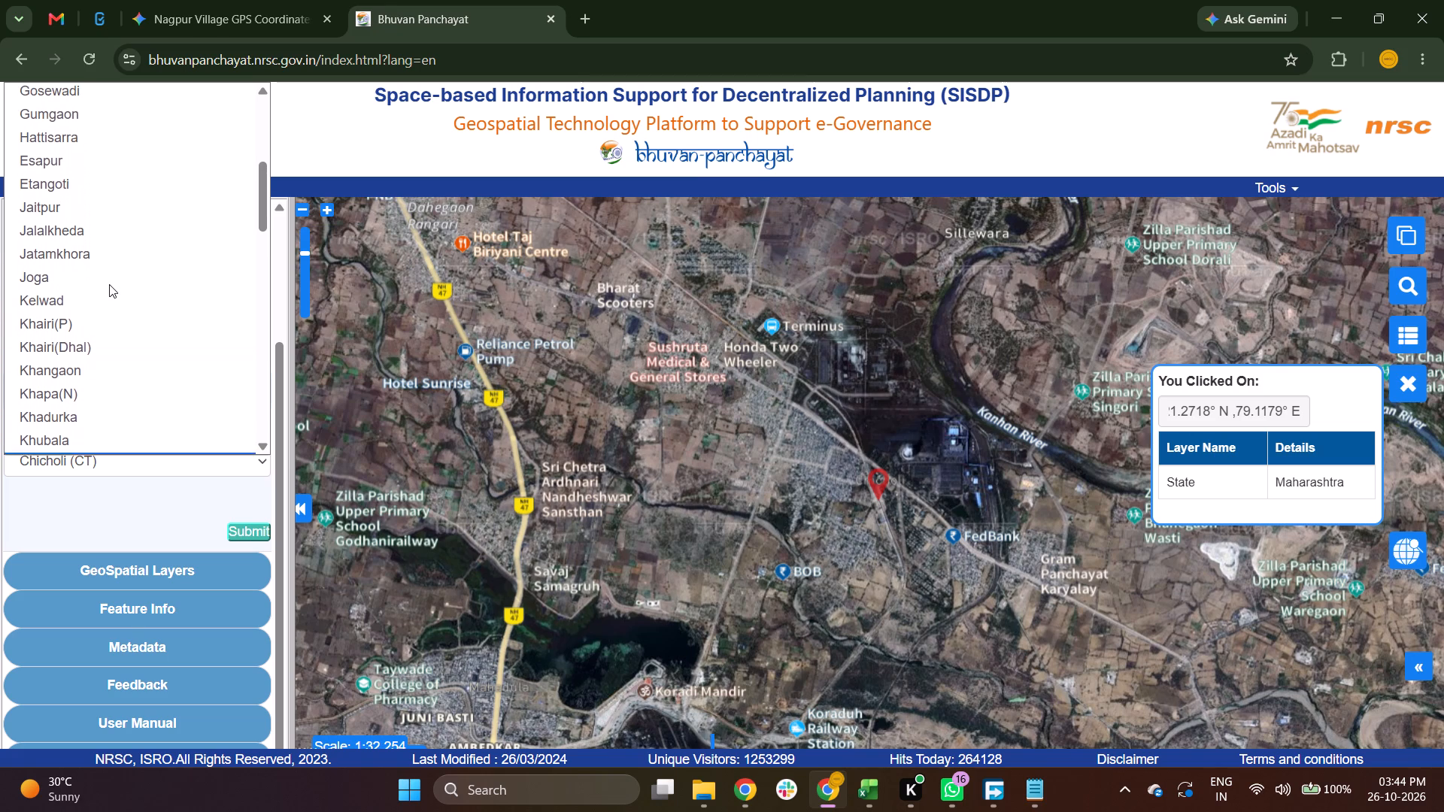
{"action": "scroll", "coordinate": [109, 284], "scroll_direction": "up", "scroll_amount": 2}
{"action": "scroll", "coordinate": [109, 284], "scroll_direction": "down", "scroll_amount": 2}
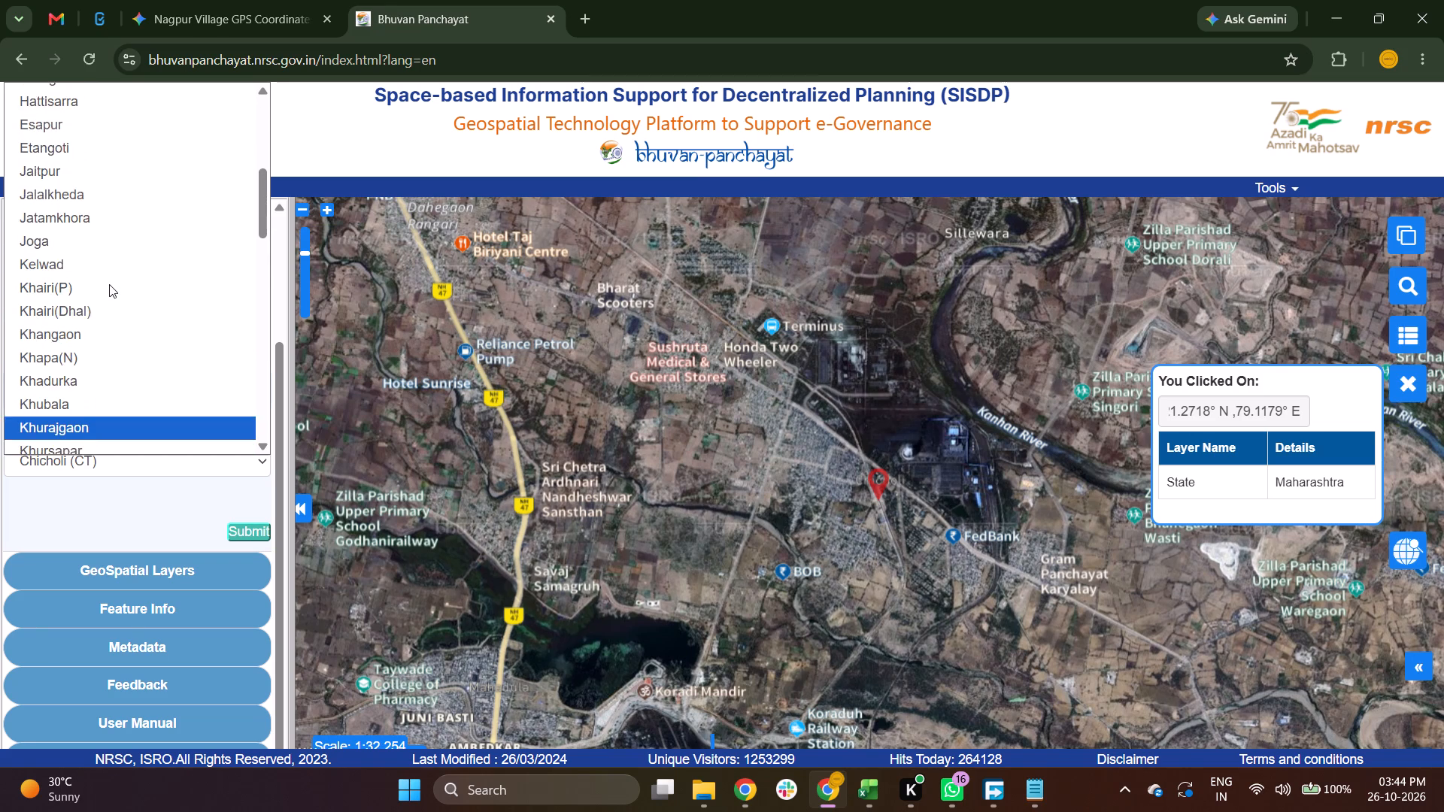
{"action": "scroll", "coordinate": [109, 284], "scroll_direction": "down", "scroll_amount": 7}
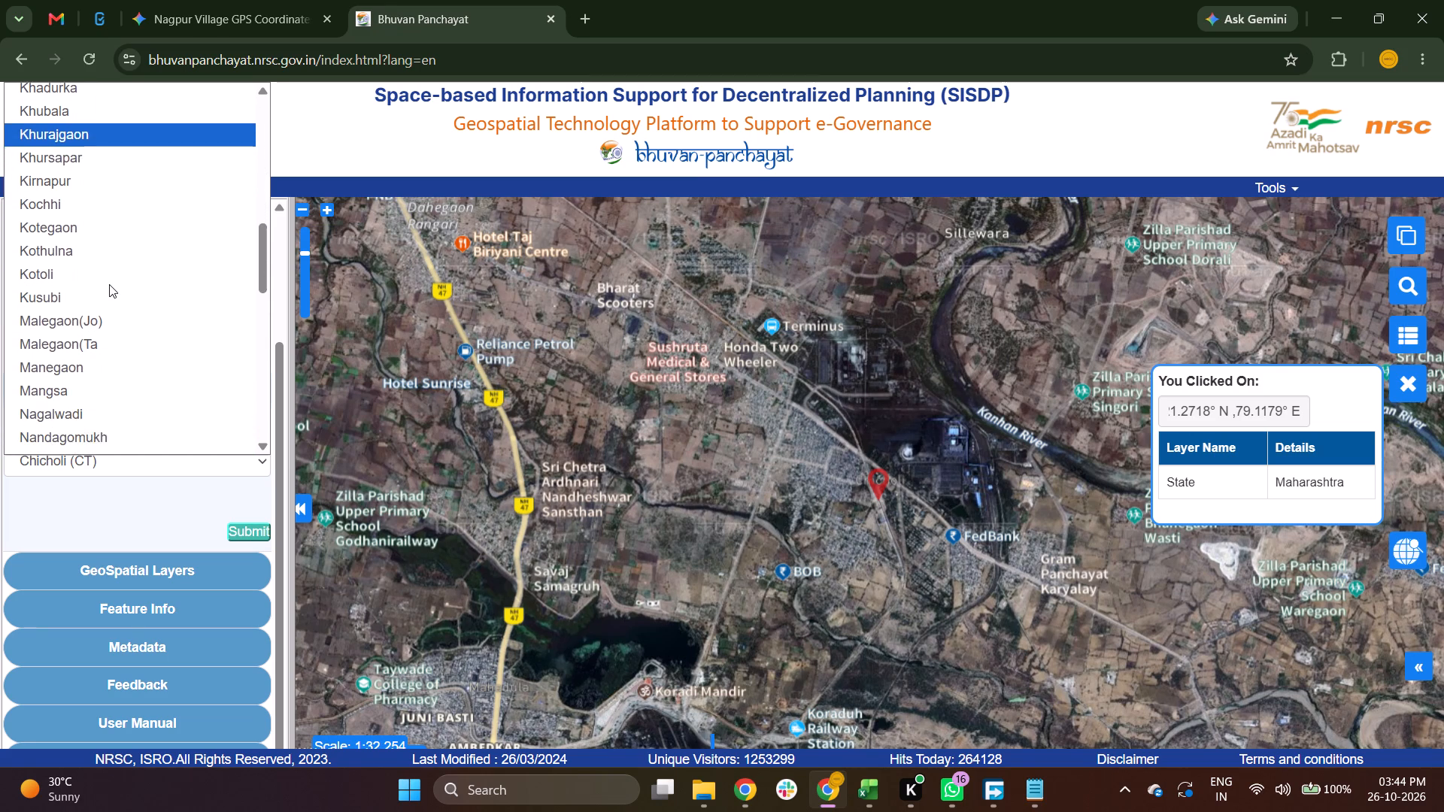
{"action": "scroll", "coordinate": [109, 284], "scroll_direction": "down", "scroll_amount": 9}
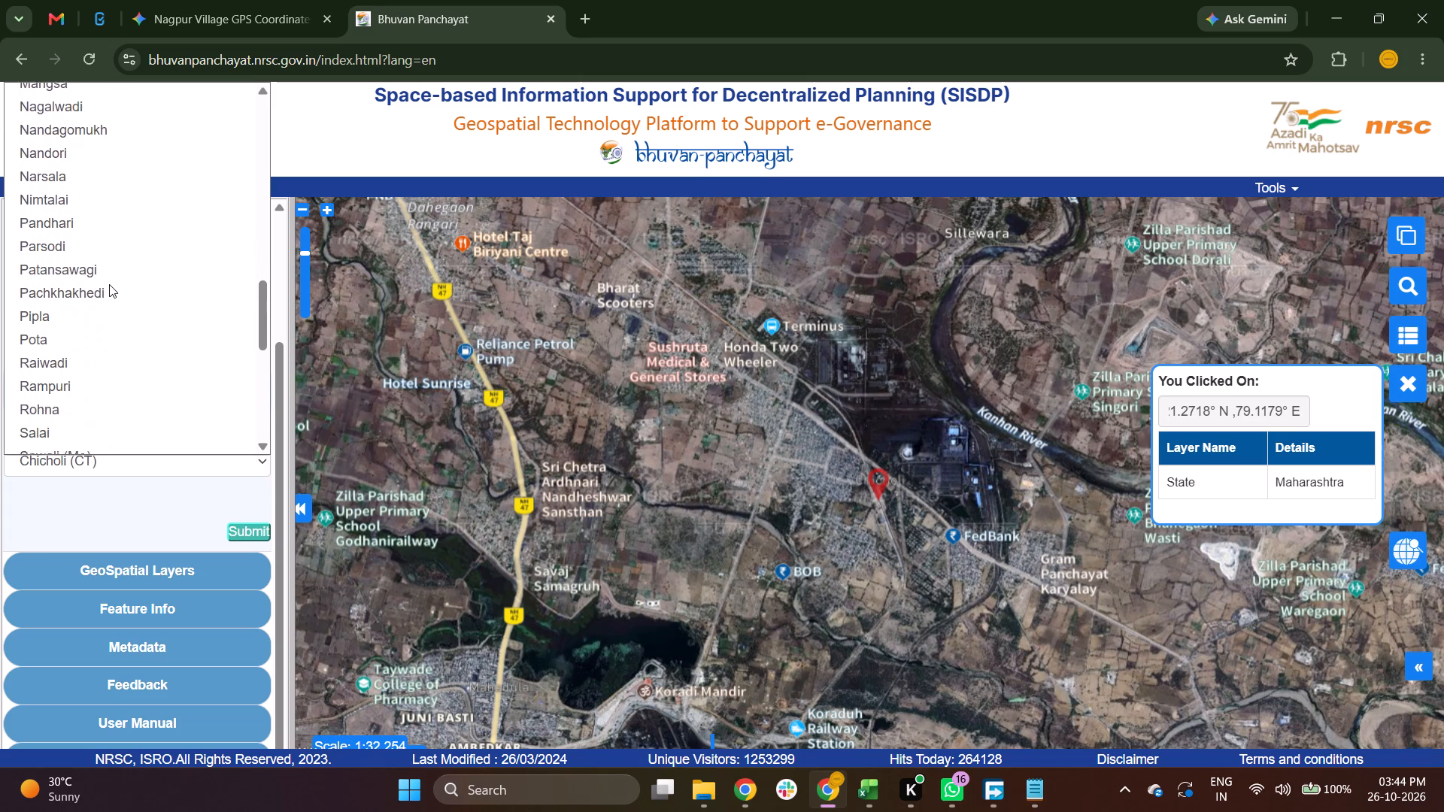
{"action": "scroll", "coordinate": [109, 284], "scroll_direction": "down", "scroll_amount": 5}
{"action": "scroll", "coordinate": [109, 284], "scroll_direction": "up", "scroll_amount": 10}
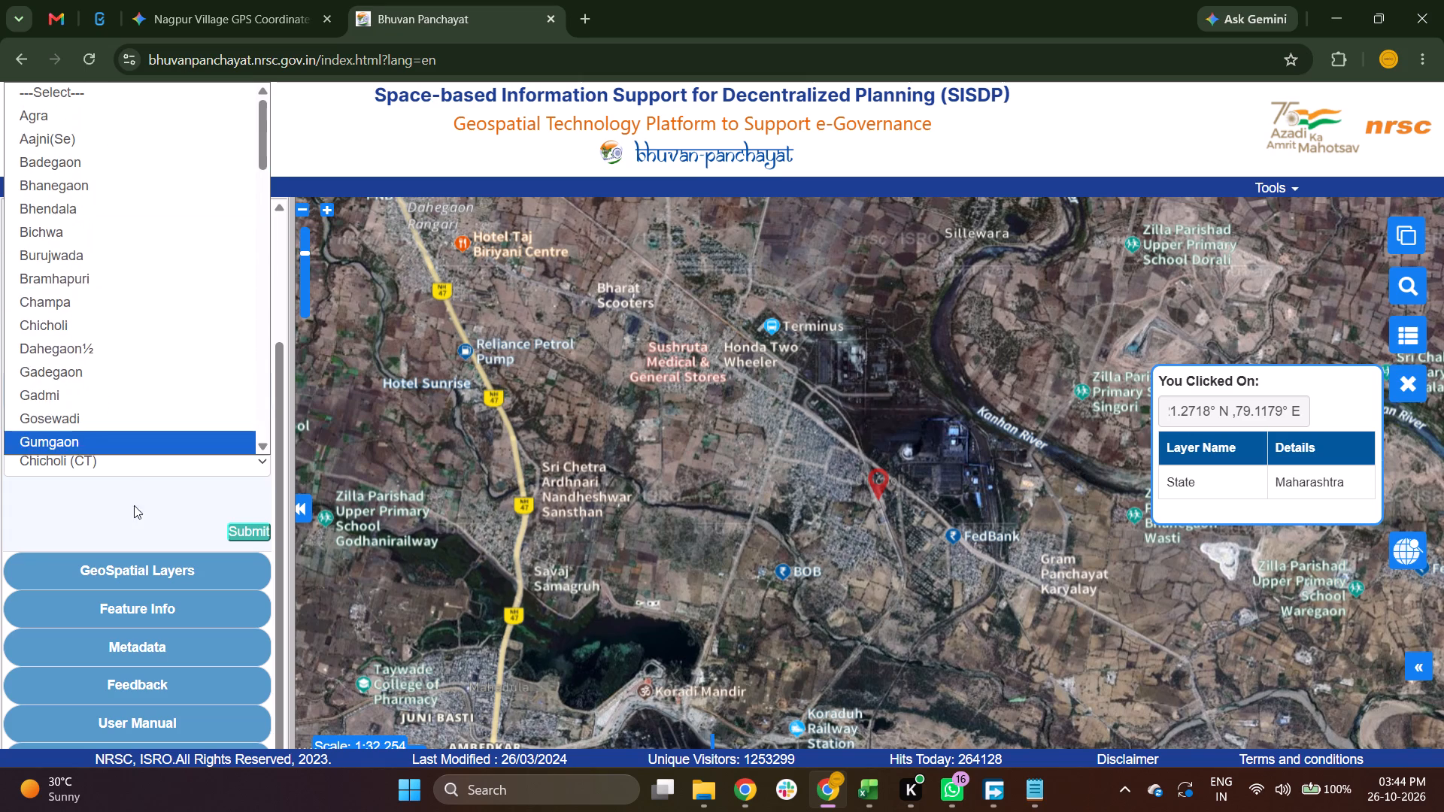
{"action": "left_click", "coordinate": [135, 518]}
{"action": "left_click", "coordinate": [256, 386]}
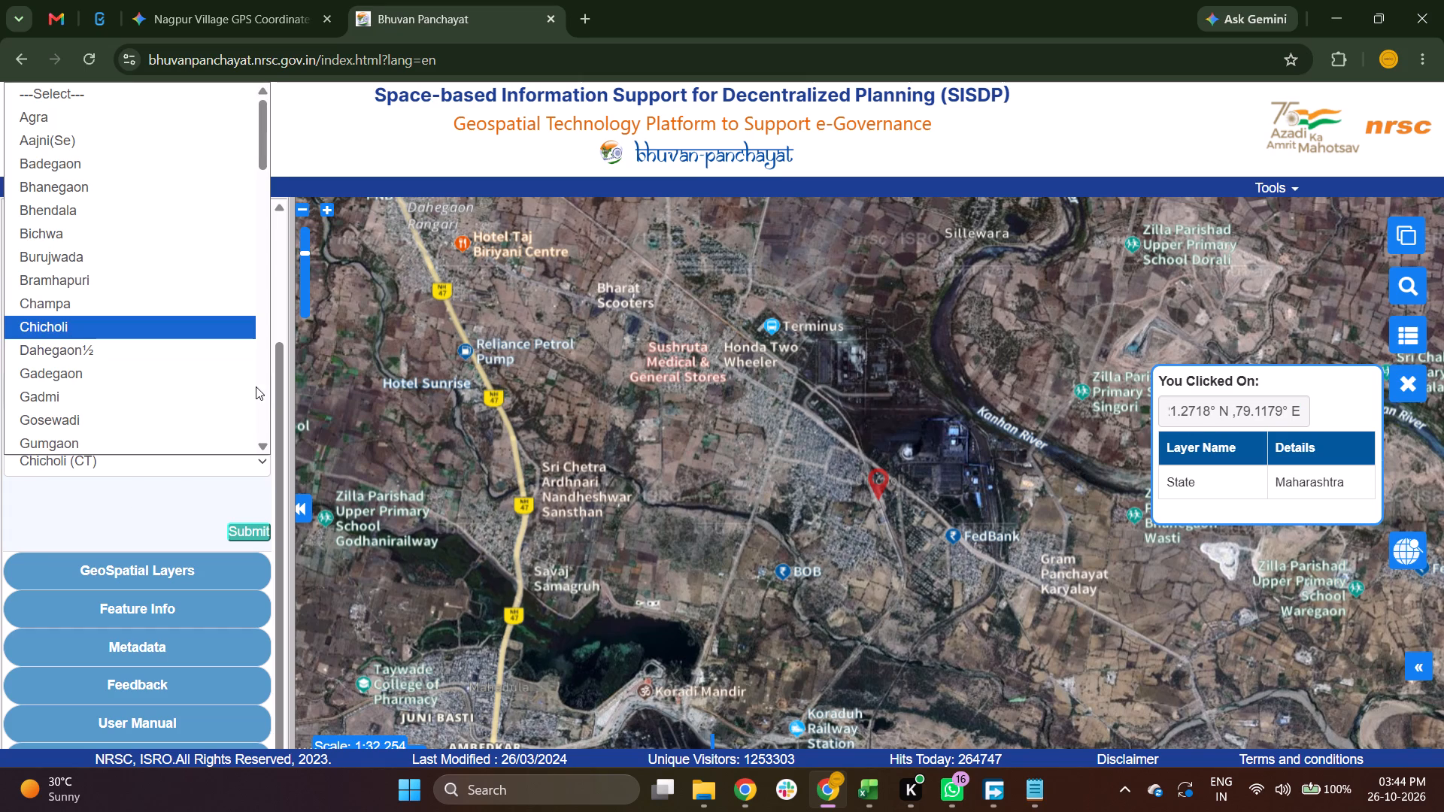
{"action": "scroll", "coordinate": [203, 289], "scroll_direction": "down", "scroll_amount": 4}
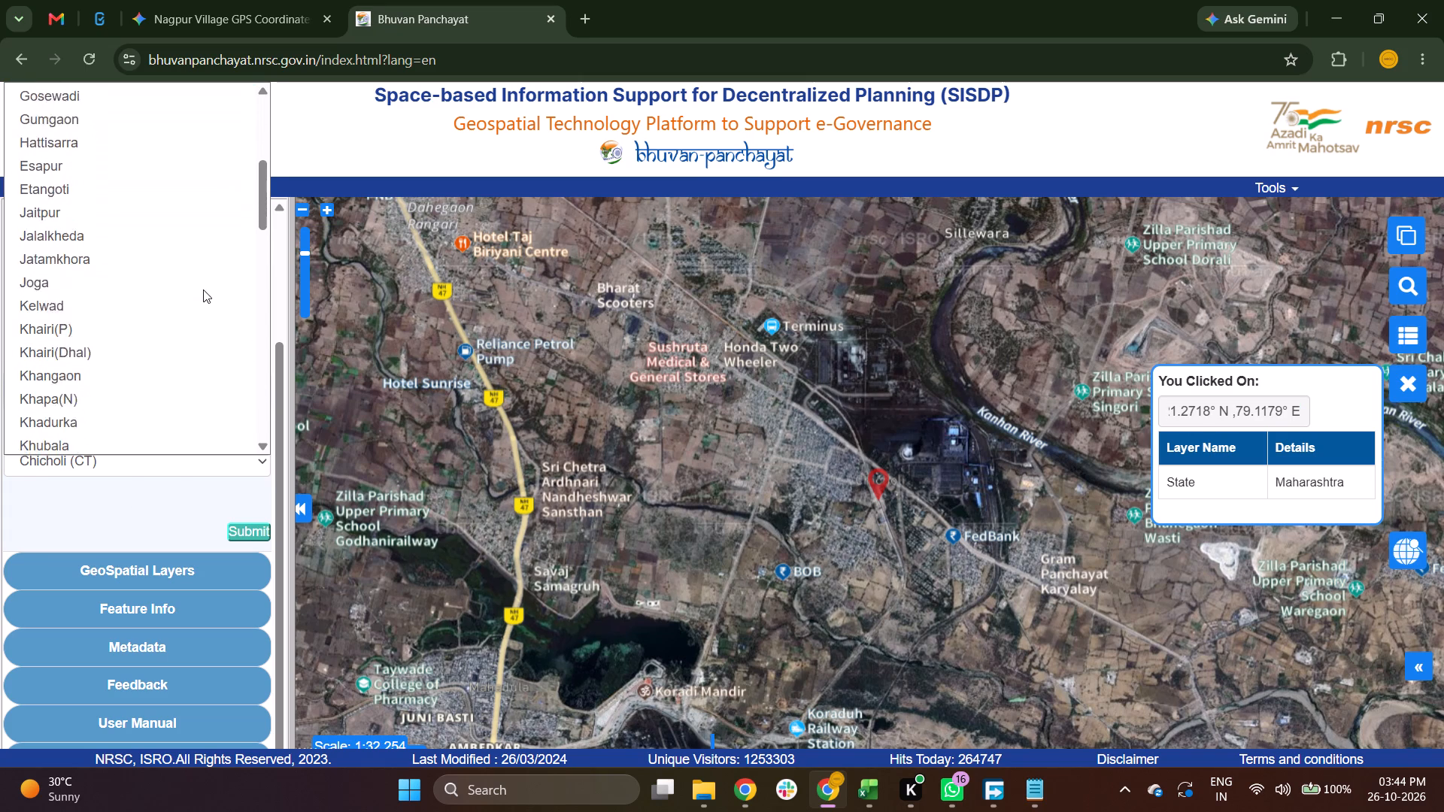
{"action": "scroll", "coordinate": [203, 289], "scroll_direction": "down", "scroll_amount": 3}
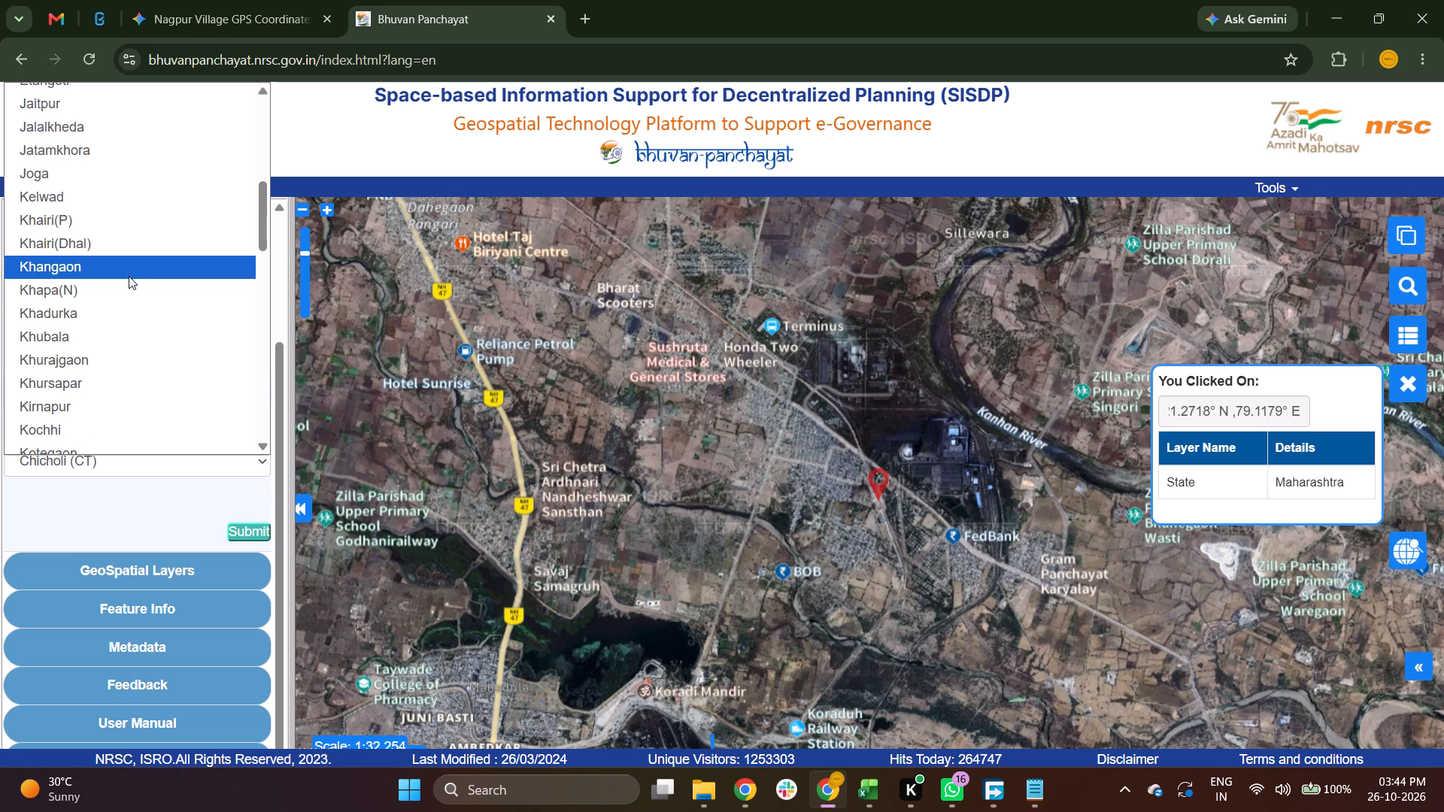
{"action": "scroll", "coordinate": [149, 338], "scroll_direction": "down", "scroll_amount": 2}
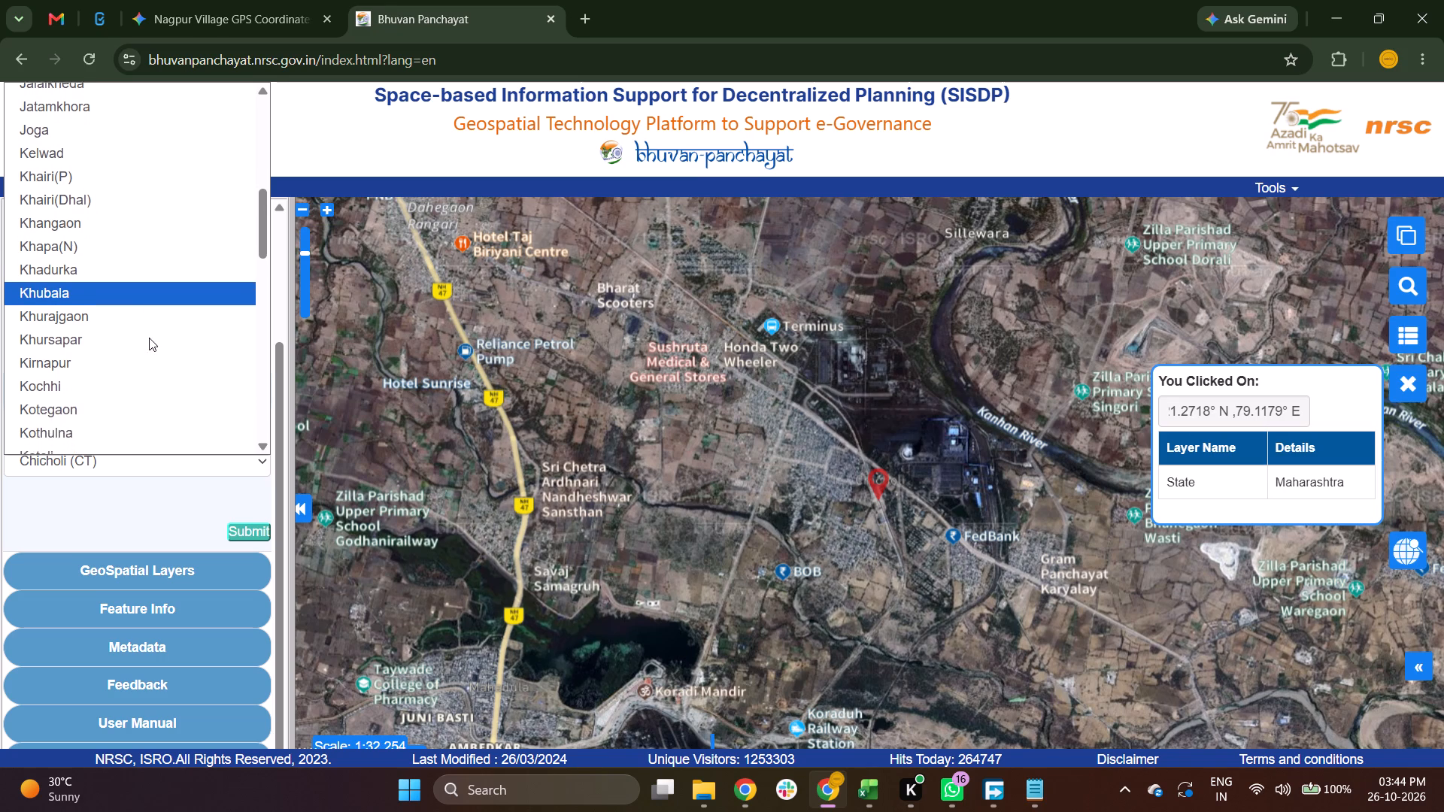
{"action": "scroll", "coordinate": [149, 338], "scroll_direction": "down", "scroll_amount": 7}
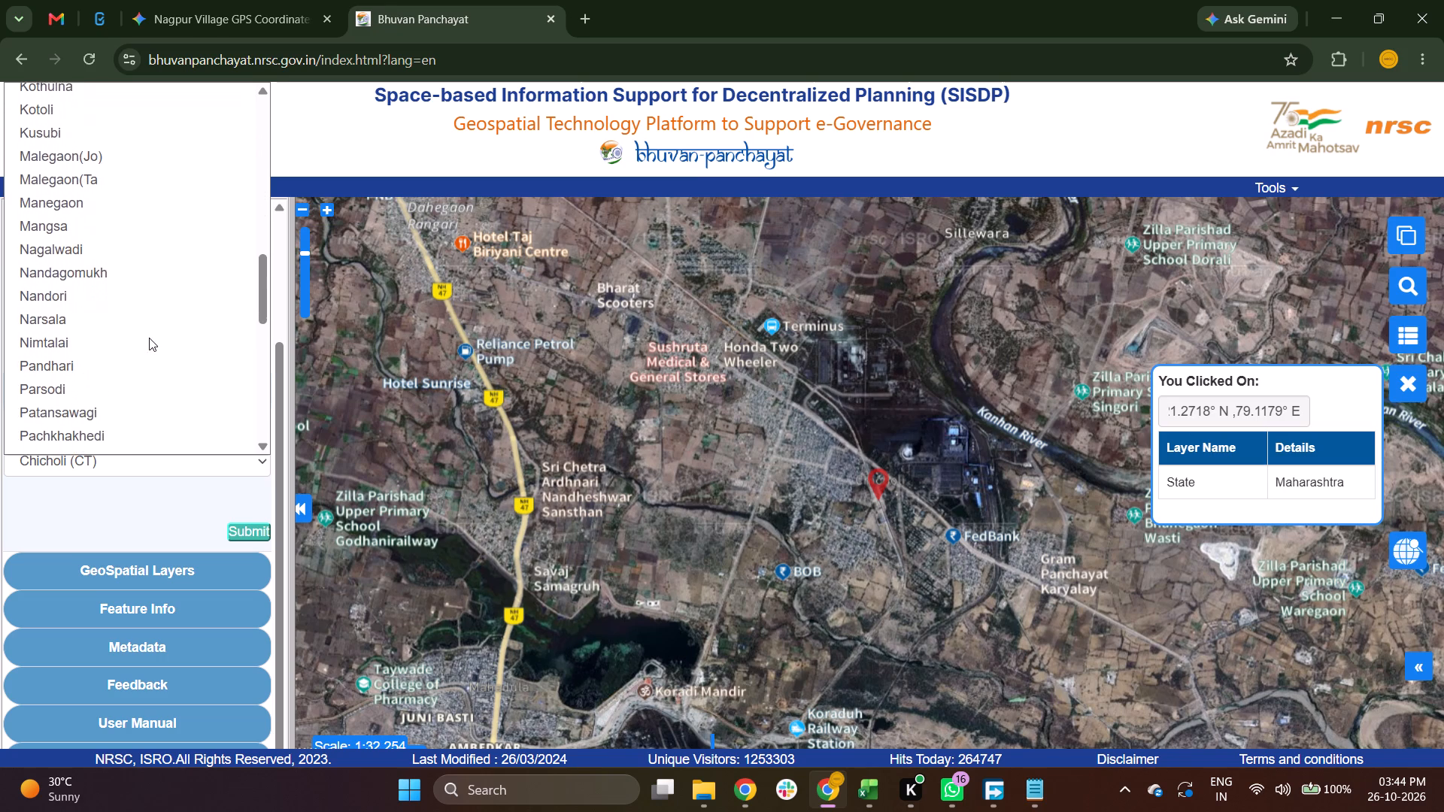
{"action": "scroll", "coordinate": [149, 338], "scroll_direction": "down", "scroll_amount": 6}
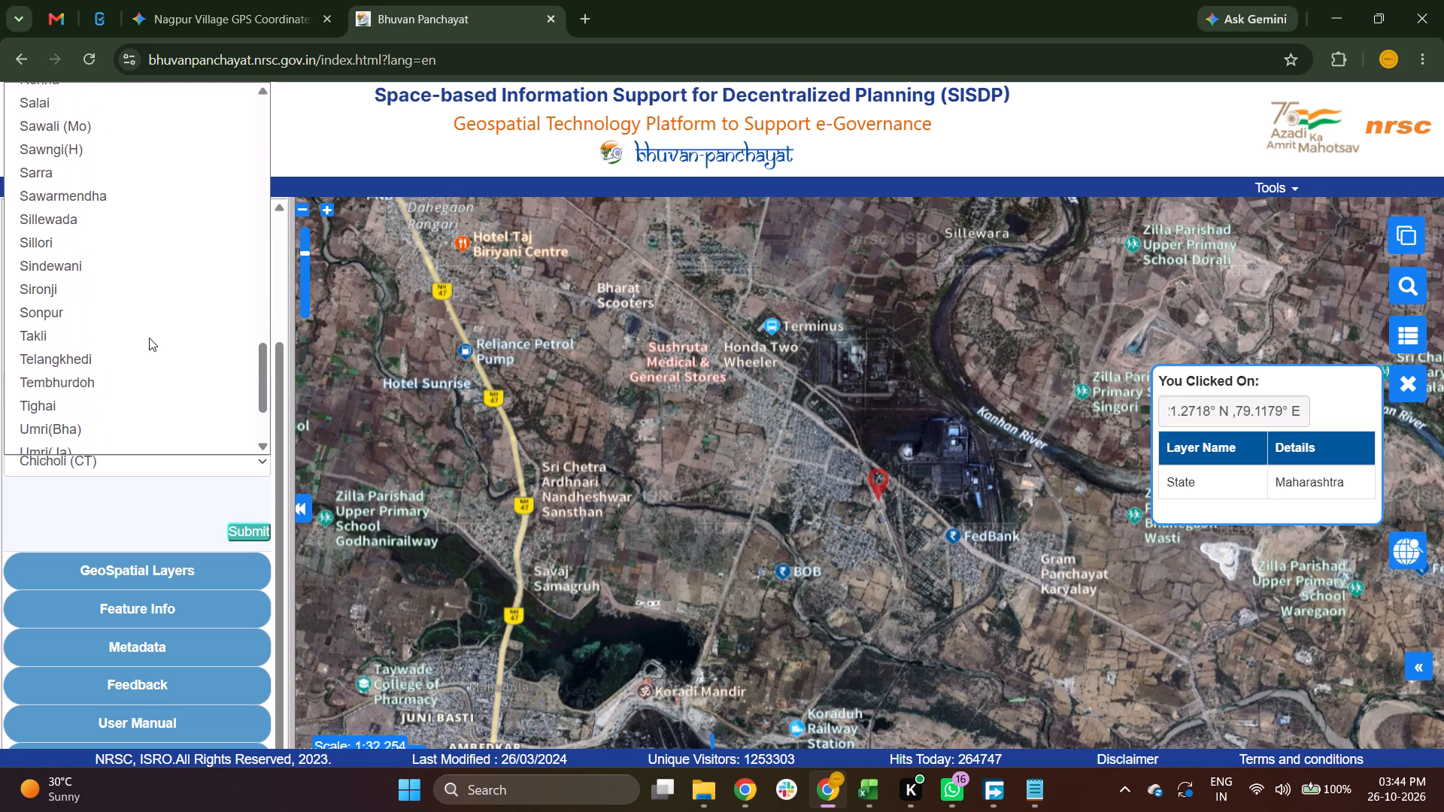
{"action": "scroll", "coordinate": [149, 338], "scroll_direction": "down", "scroll_amount": 4}
{"action": "scroll", "coordinate": [149, 338], "scroll_direction": "up", "scroll_amount": 11}
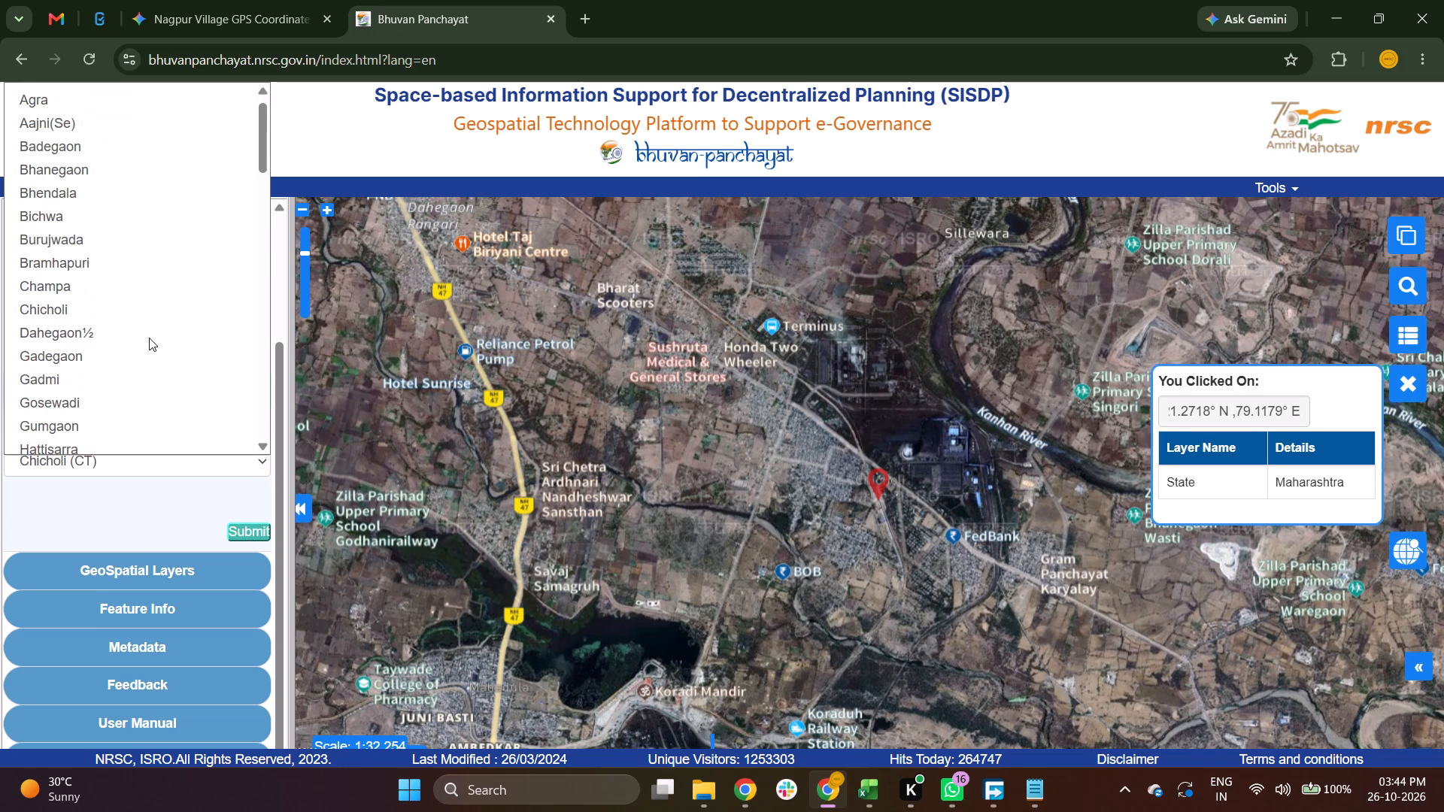
{"action": "left_click", "coordinate": [141, 487]}
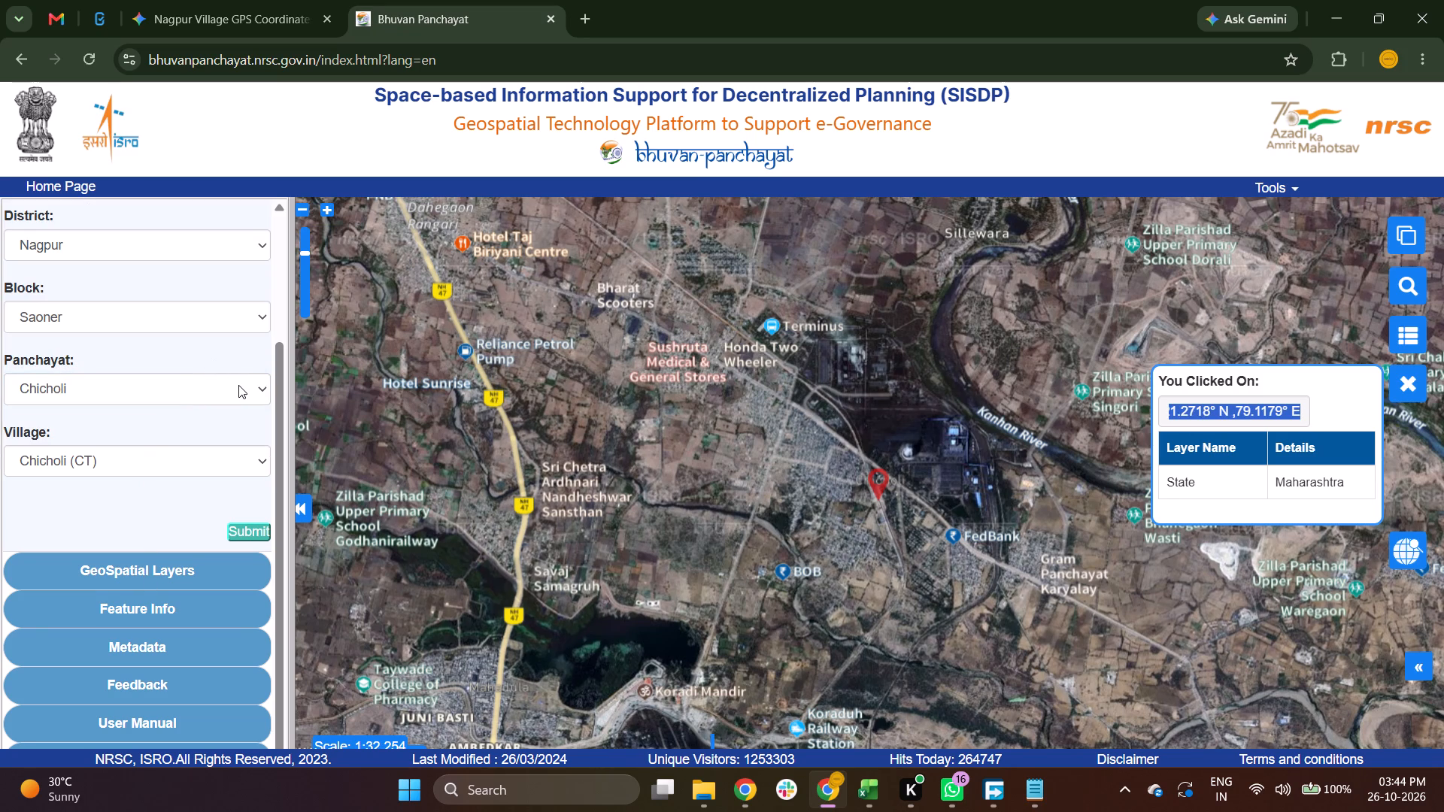
Copy the village name Khaparkheda from K4, search Google in a new tab for "Khaparkheda village panchayat", and read the expanded AI Overview.
{"action": "key", "text": "alt+Tab"}
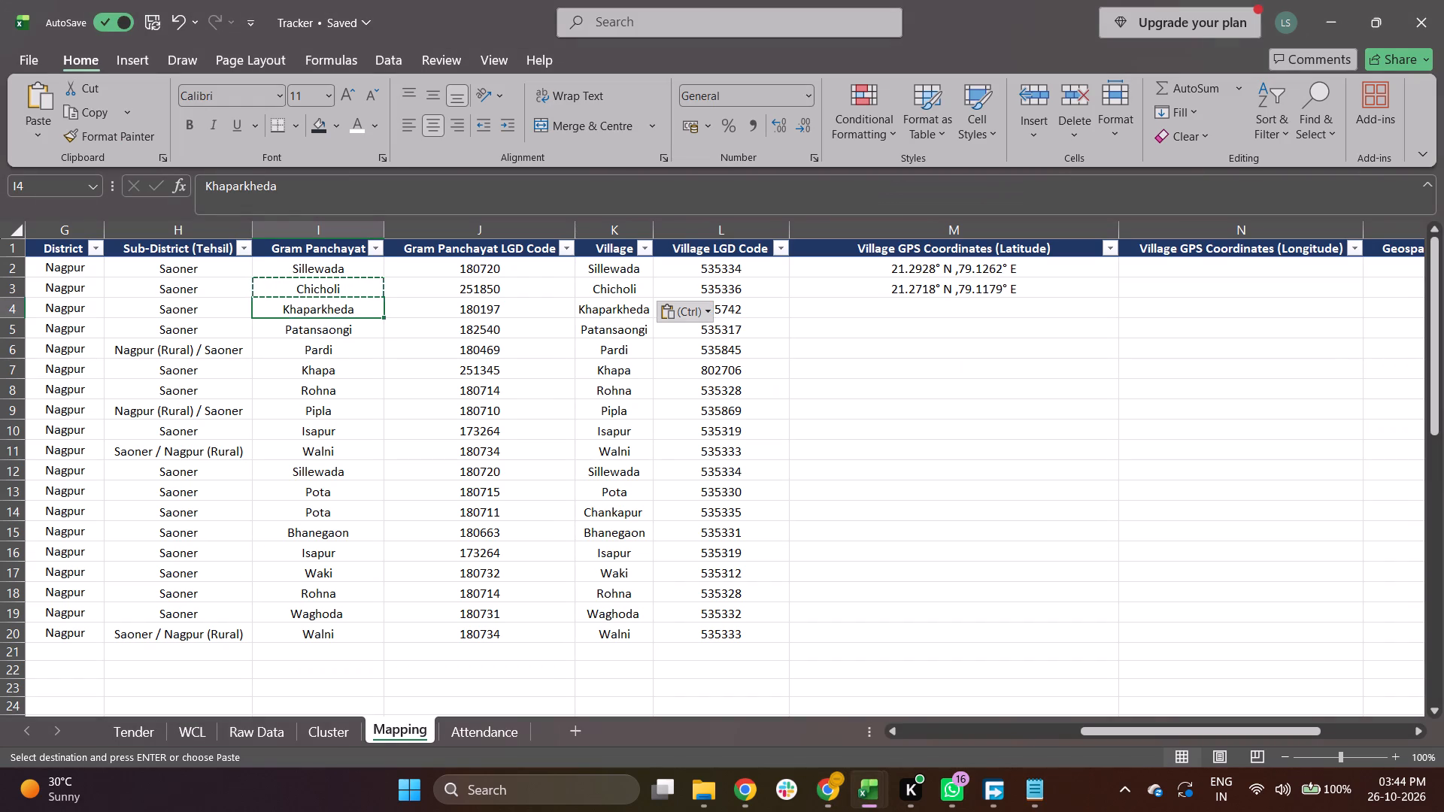
{"action": "left_click", "coordinate": [583, 306]}
{"action": "key", "text": "ctrl+c"}
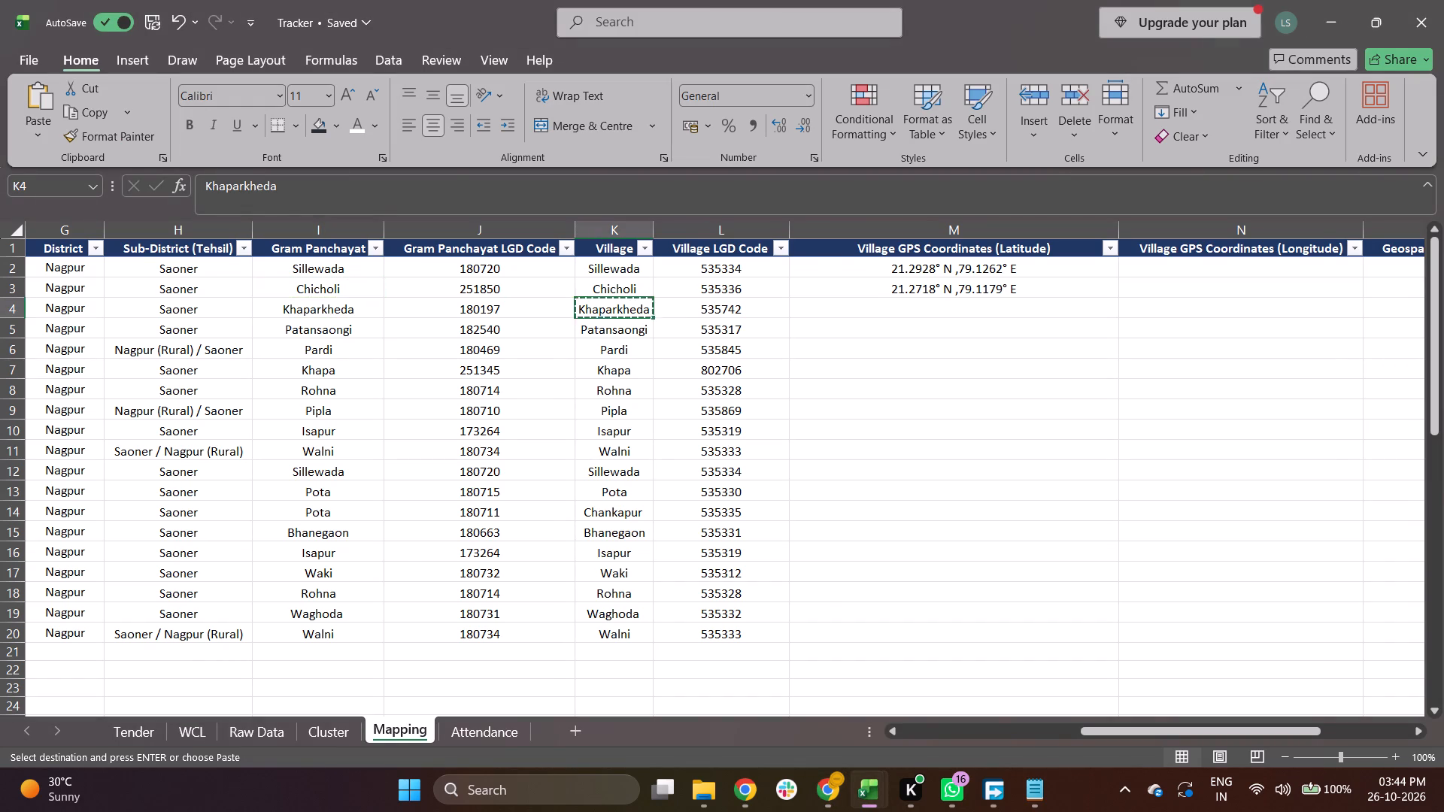
{"action": "key", "text": "alt+Tab"}
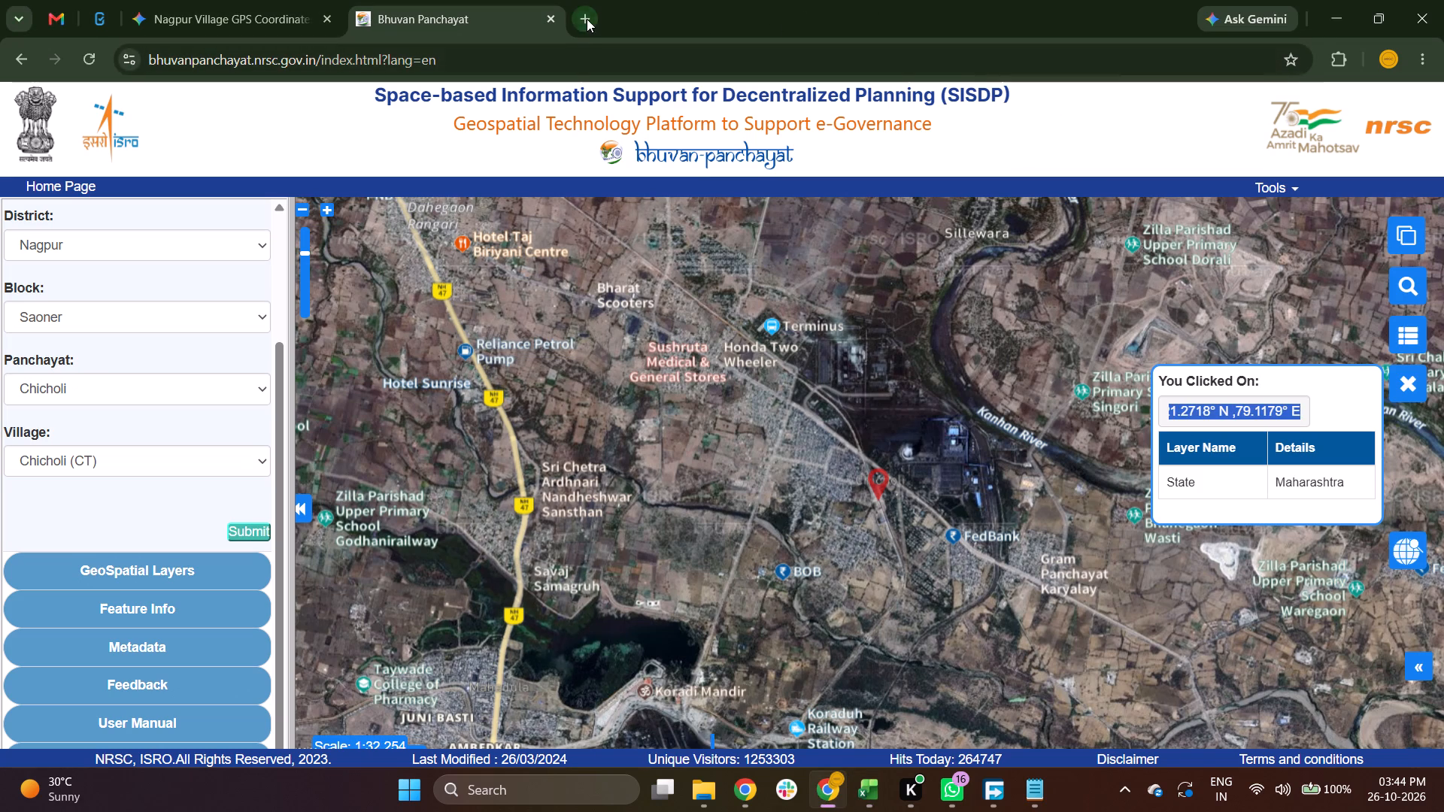
{"action": "left_click", "coordinate": [587, 17]}
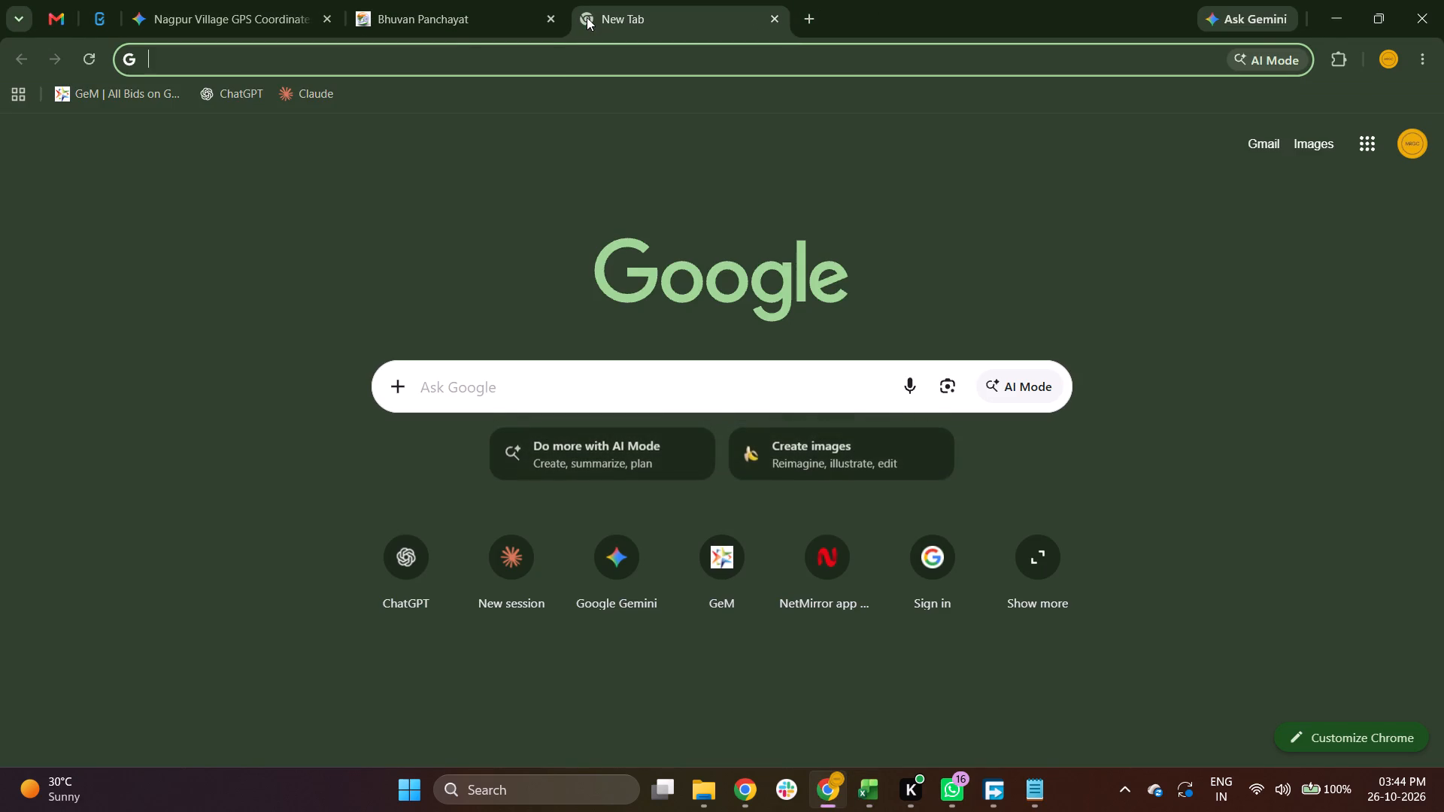
{"action": "key", "text": "ctrl+v"}
{"action": "key", "text": "space"}
{"action": "type", "text": "village"}
{"action": "key", "text": "space"}
{"action": "type", "text": "panchayat"}
{"action": "key", "text": "Return"}
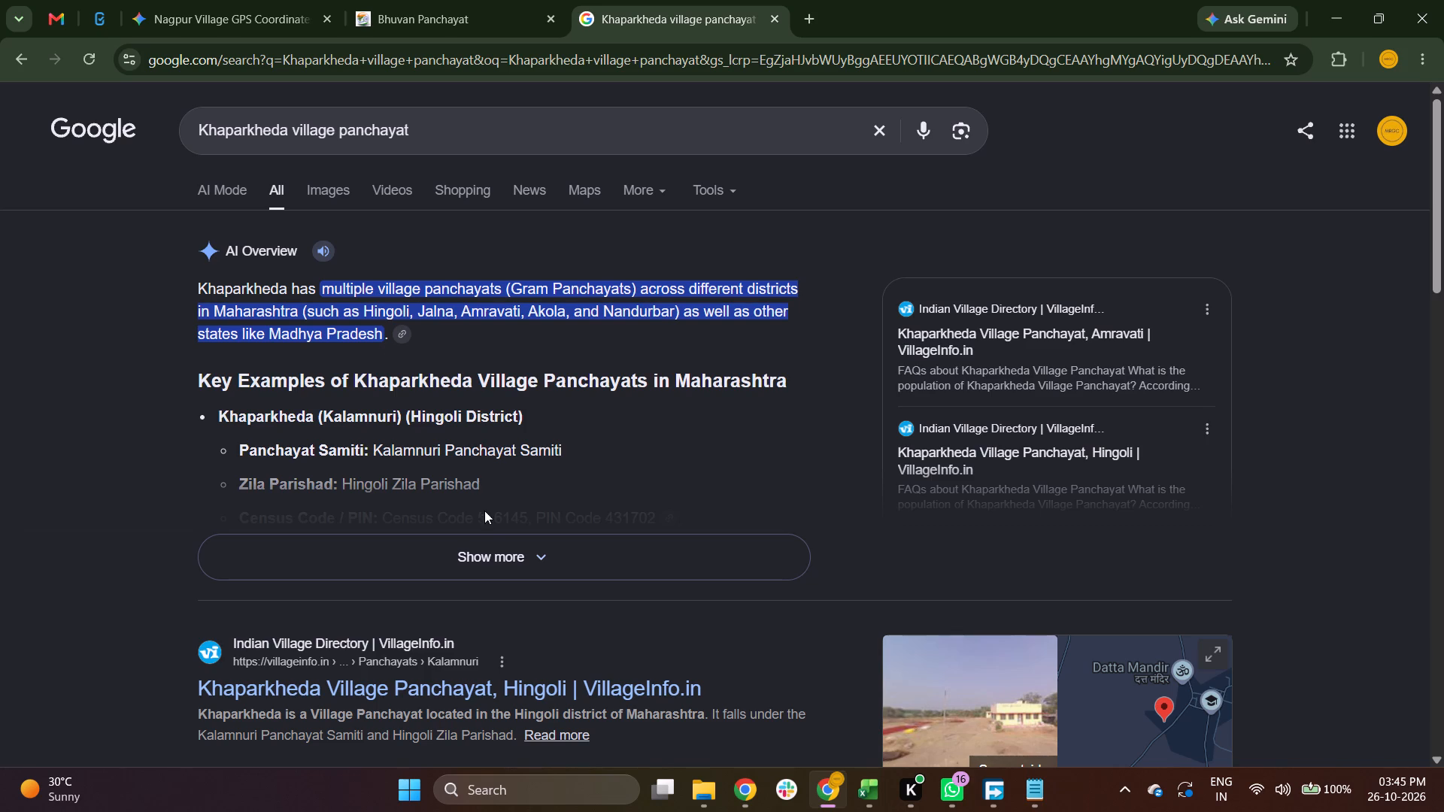
{"action": "left_click", "coordinate": [479, 553]}
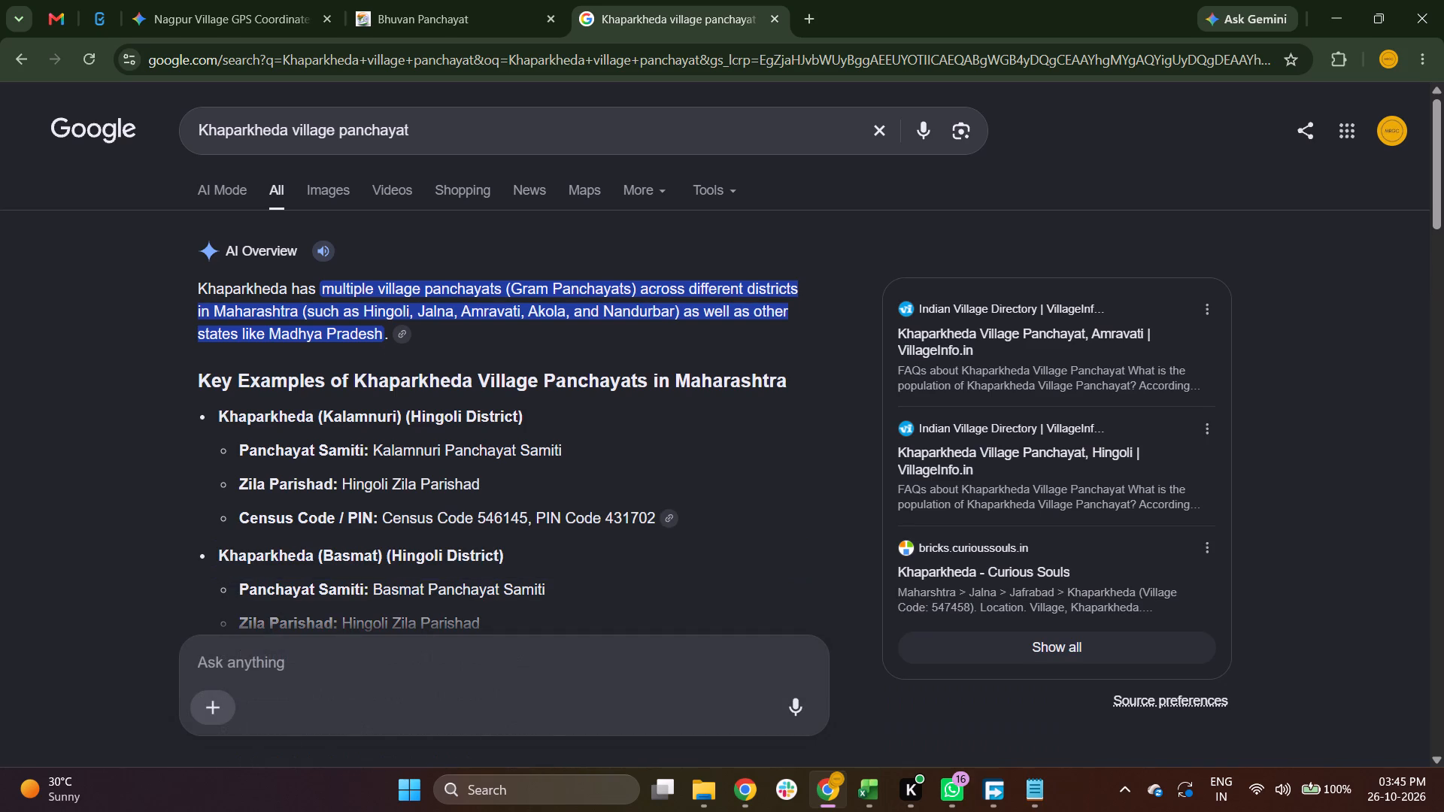
{"action": "scroll", "coordinate": [426, 474], "scroll_direction": "down", "scroll_amount": 1}
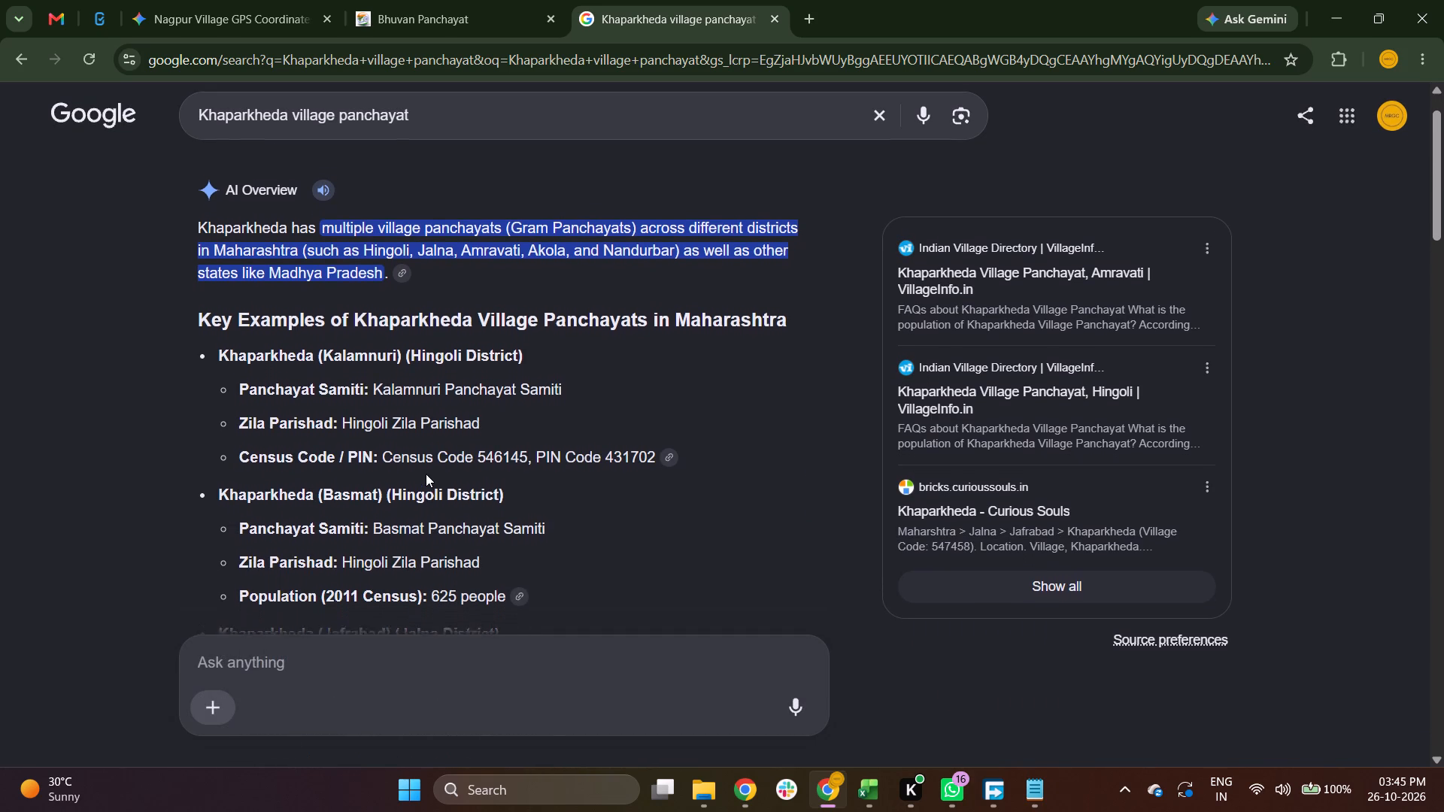
{"action": "scroll", "coordinate": [426, 474], "scroll_direction": "down", "scroll_amount": 1}
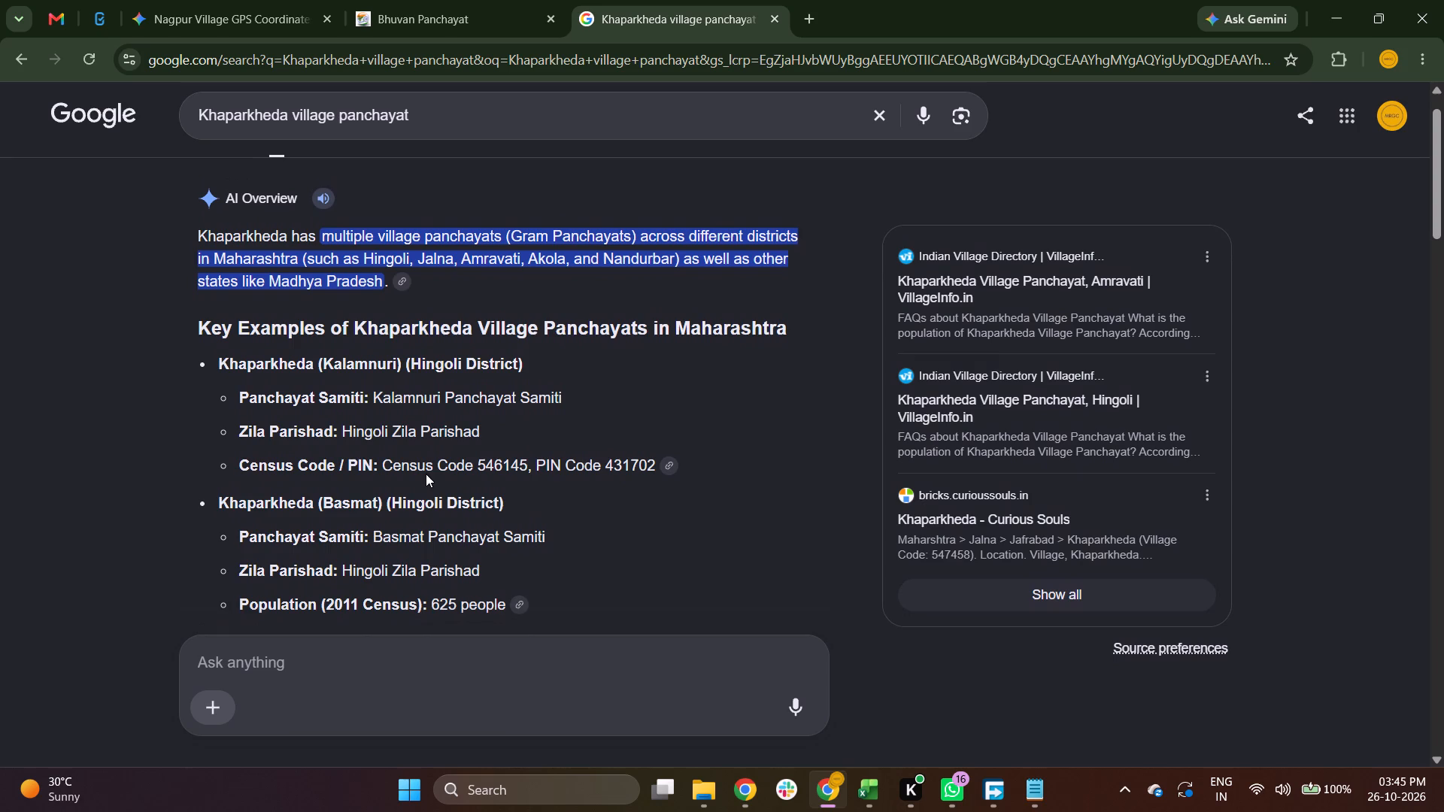
Refine the Google search to "Khaparkheda(Nagpur) village panchayat" and read the AI Overview for the village's panchayat.
{"action": "left_click", "coordinate": [291, 114]}
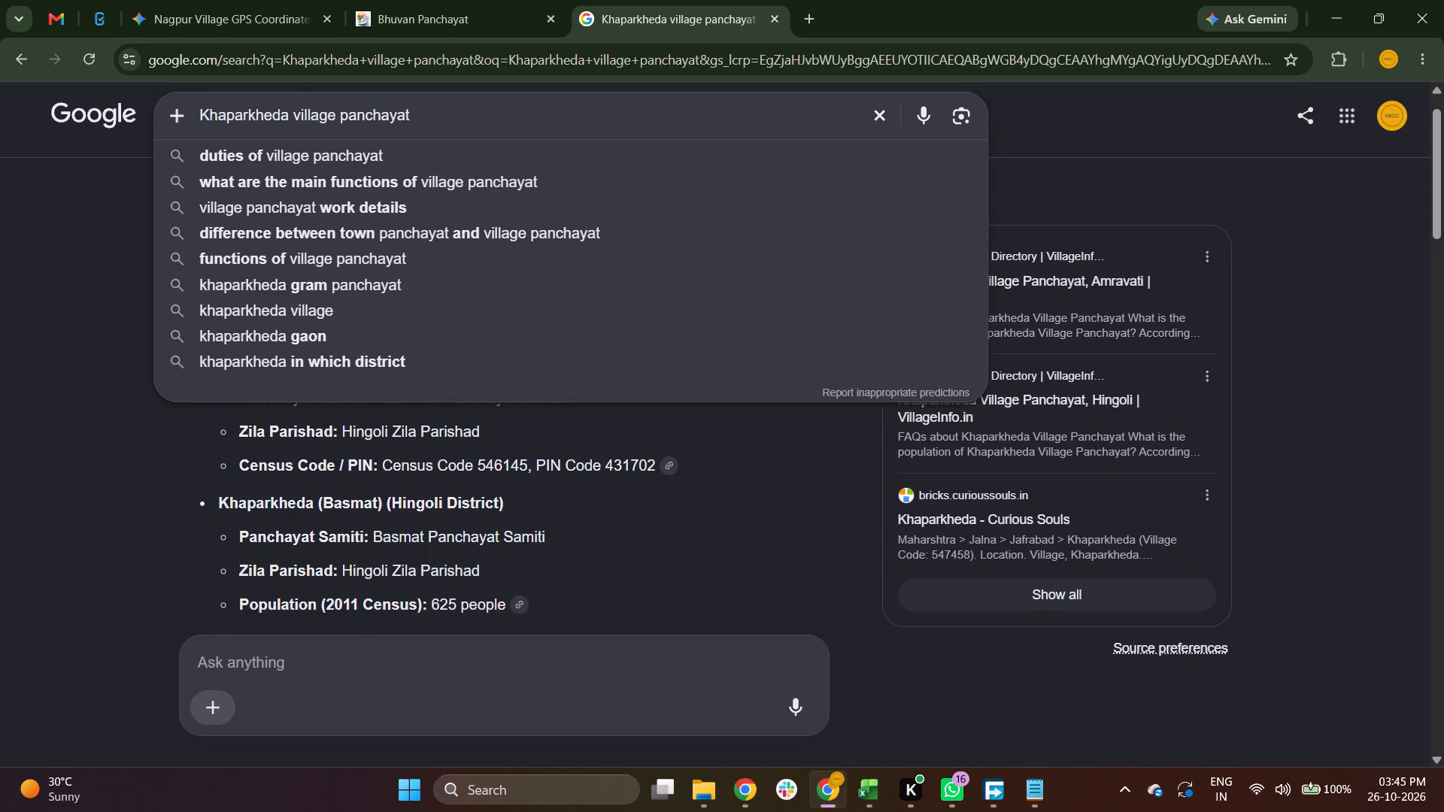
{"action": "key", "text": "Left"}
{"action": "key", "text": "shift+parenleft"}
{"action": "type", "text": "Nagpur"}
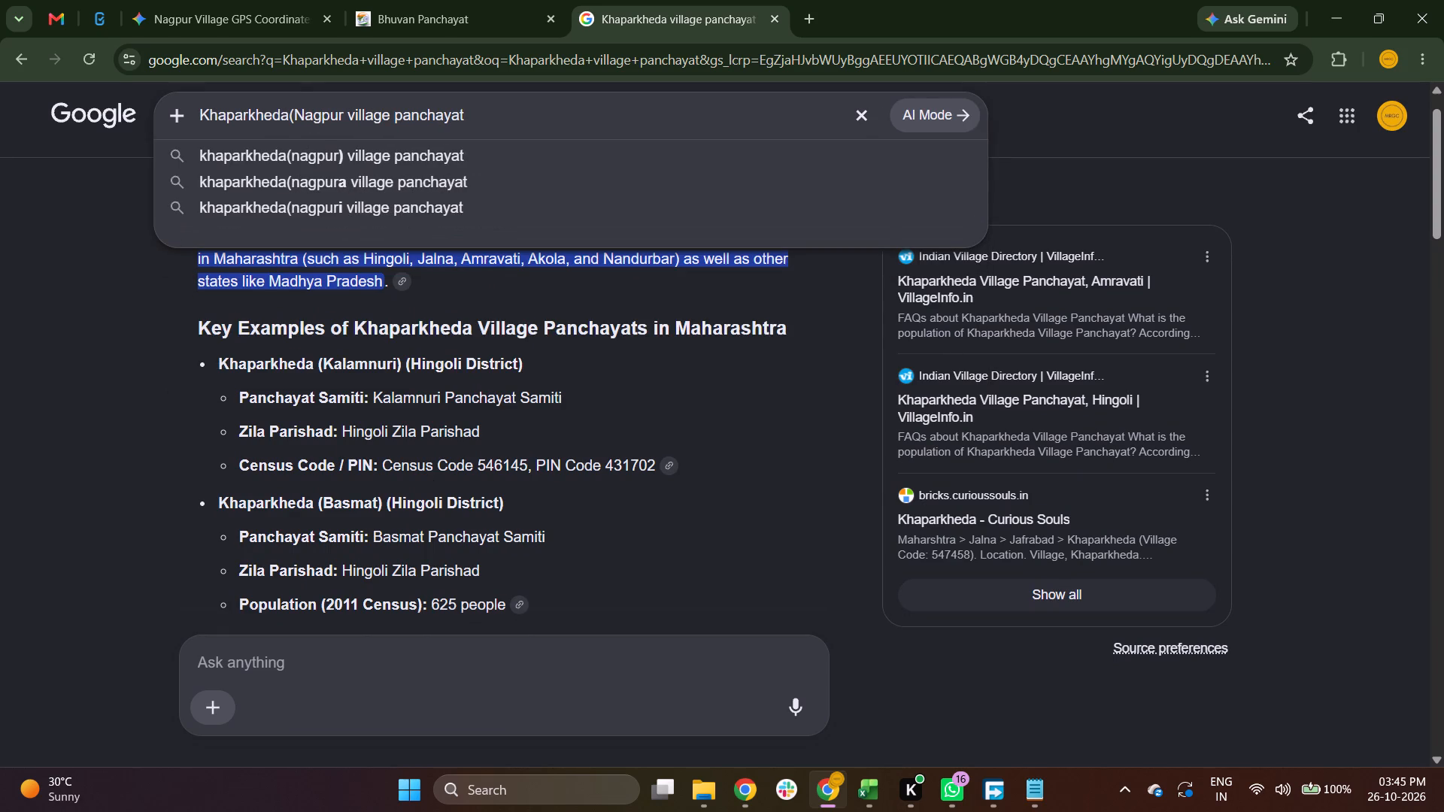
{"action": "key", "text": "shift+parenright"}
{"action": "key", "text": "Return"}
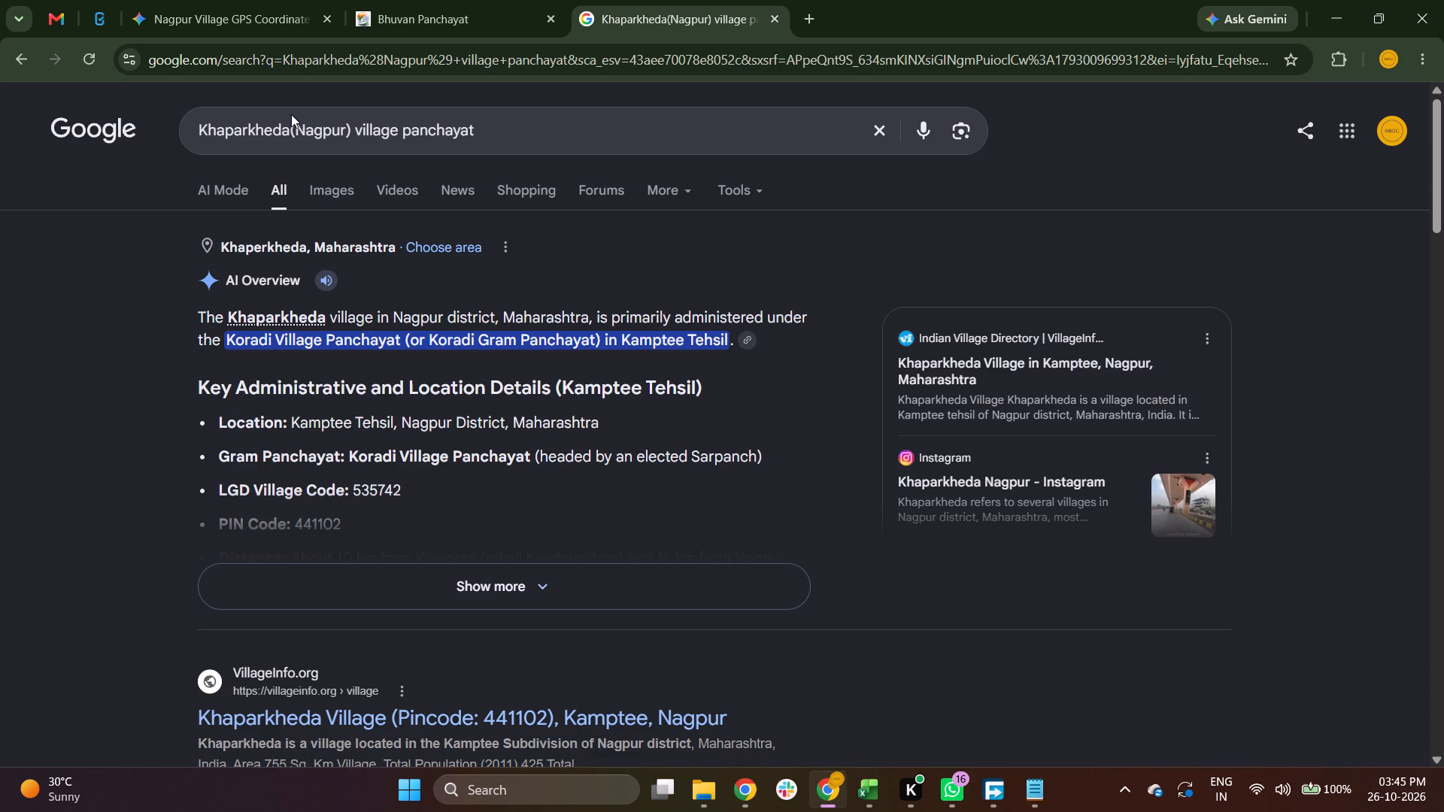
{"action": "scroll", "coordinate": [520, 398], "scroll_direction": "down", "scroll_amount": 1}
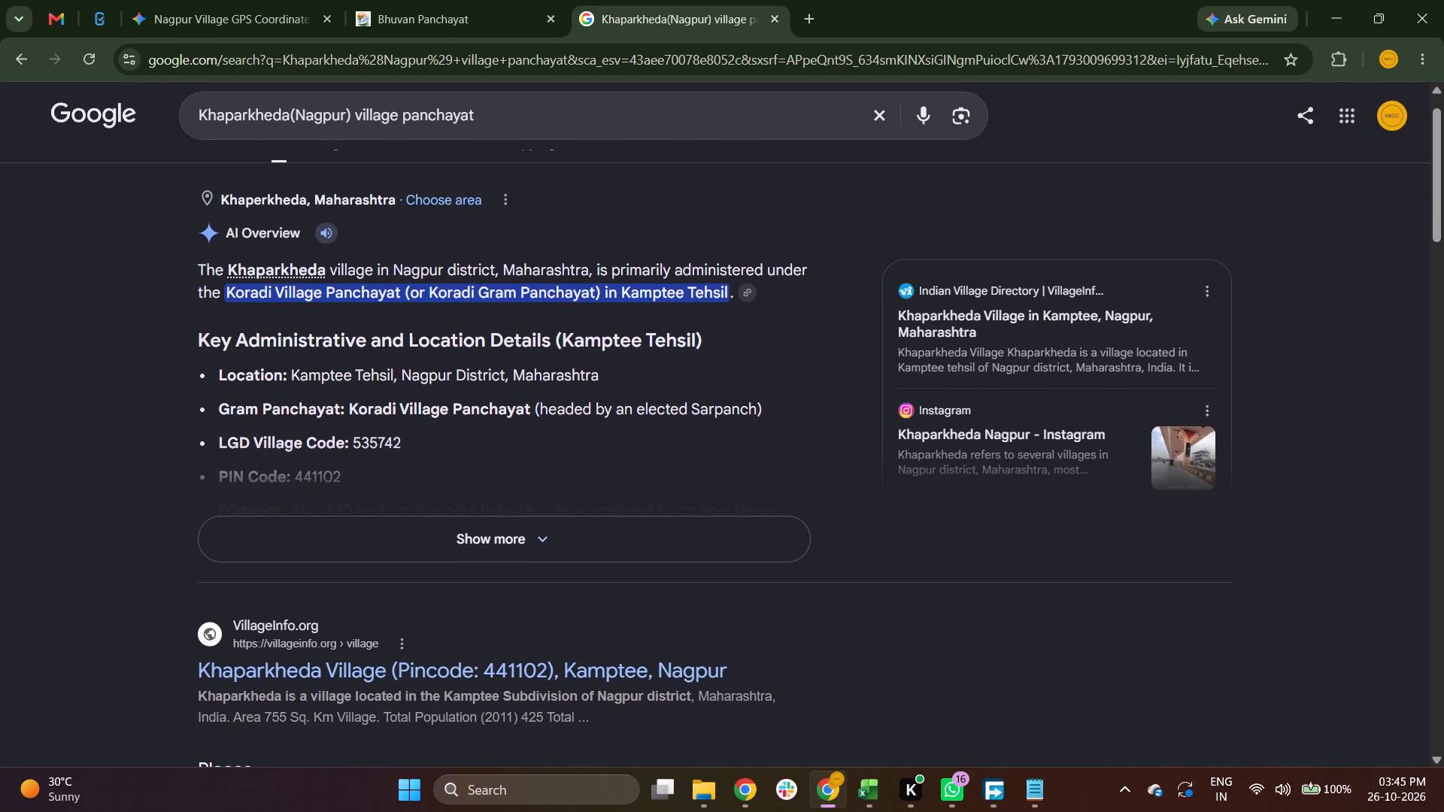
{"action": "scroll", "coordinate": [520, 398], "scroll_direction": "down", "scroll_amount": 1}
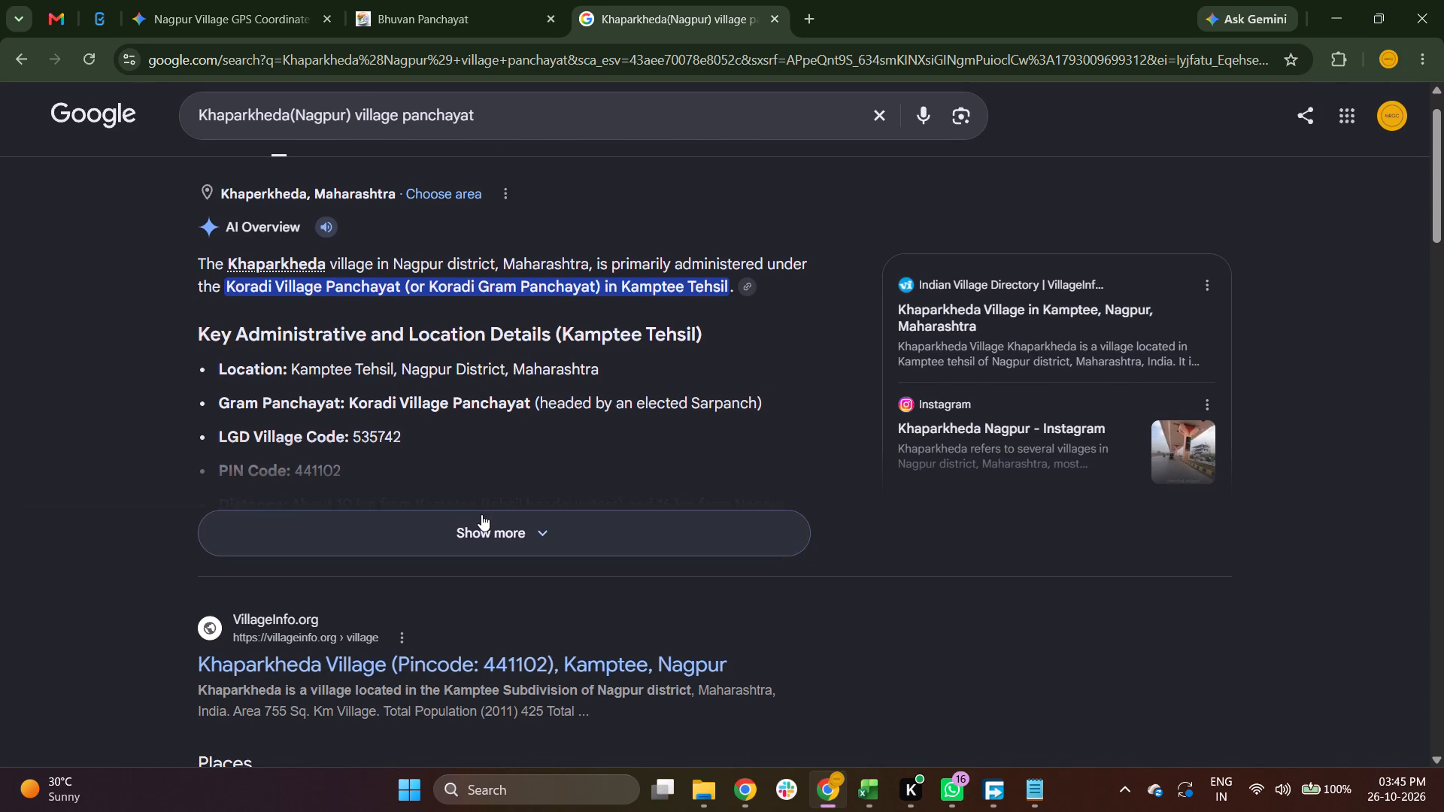
Look through Saoner block's Panchayat options on Bhuvan Panchayat for Khaparkheda's panchayat, and check the village's row in the Tracker workbook.
{"action": "key", "text": "alt+Tab"}
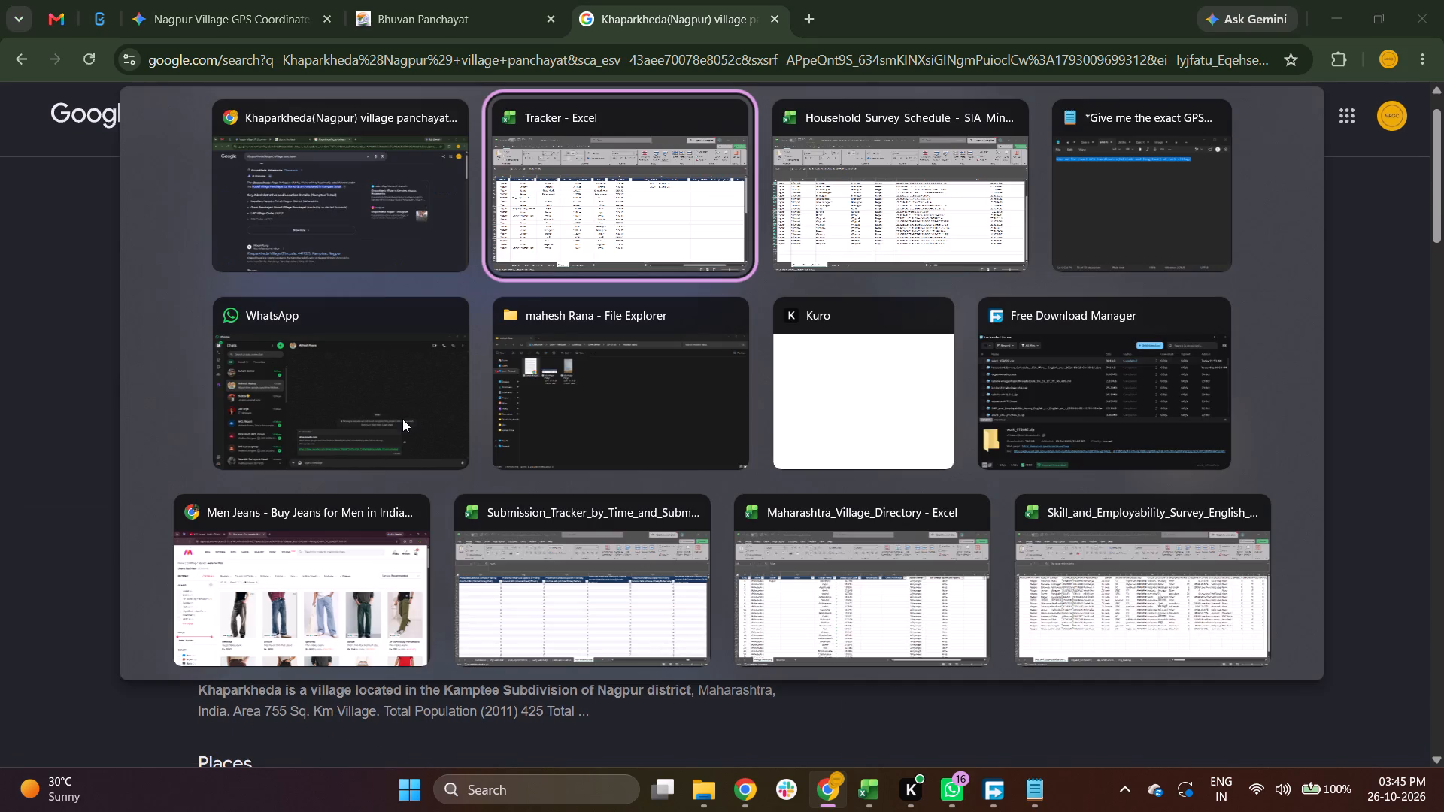
{"action": "key", "text": "alt+Left"}
{"action": "left_click", "coordinate": [454, 0]}
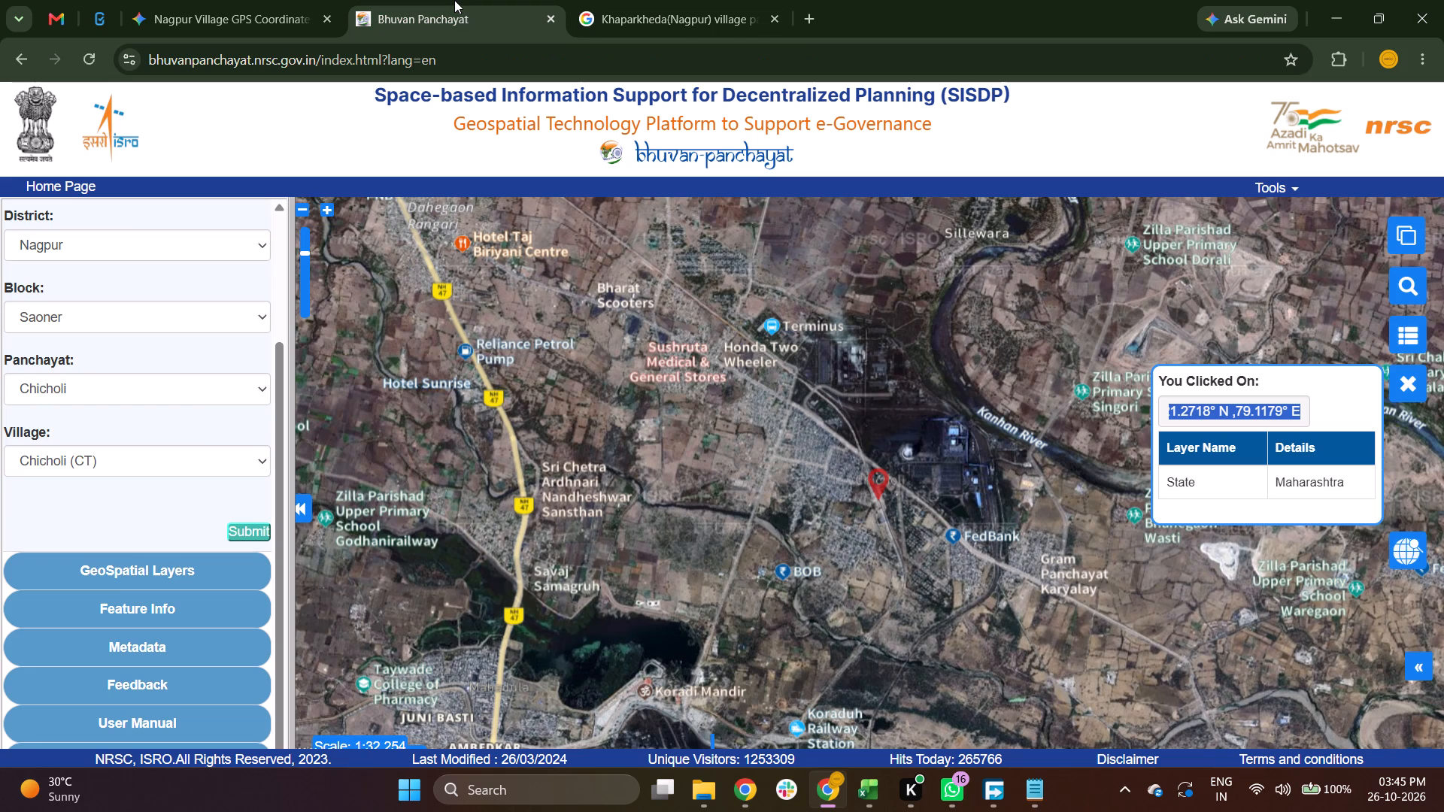
{"action": "left_click", "coordinate": [188, 401]}
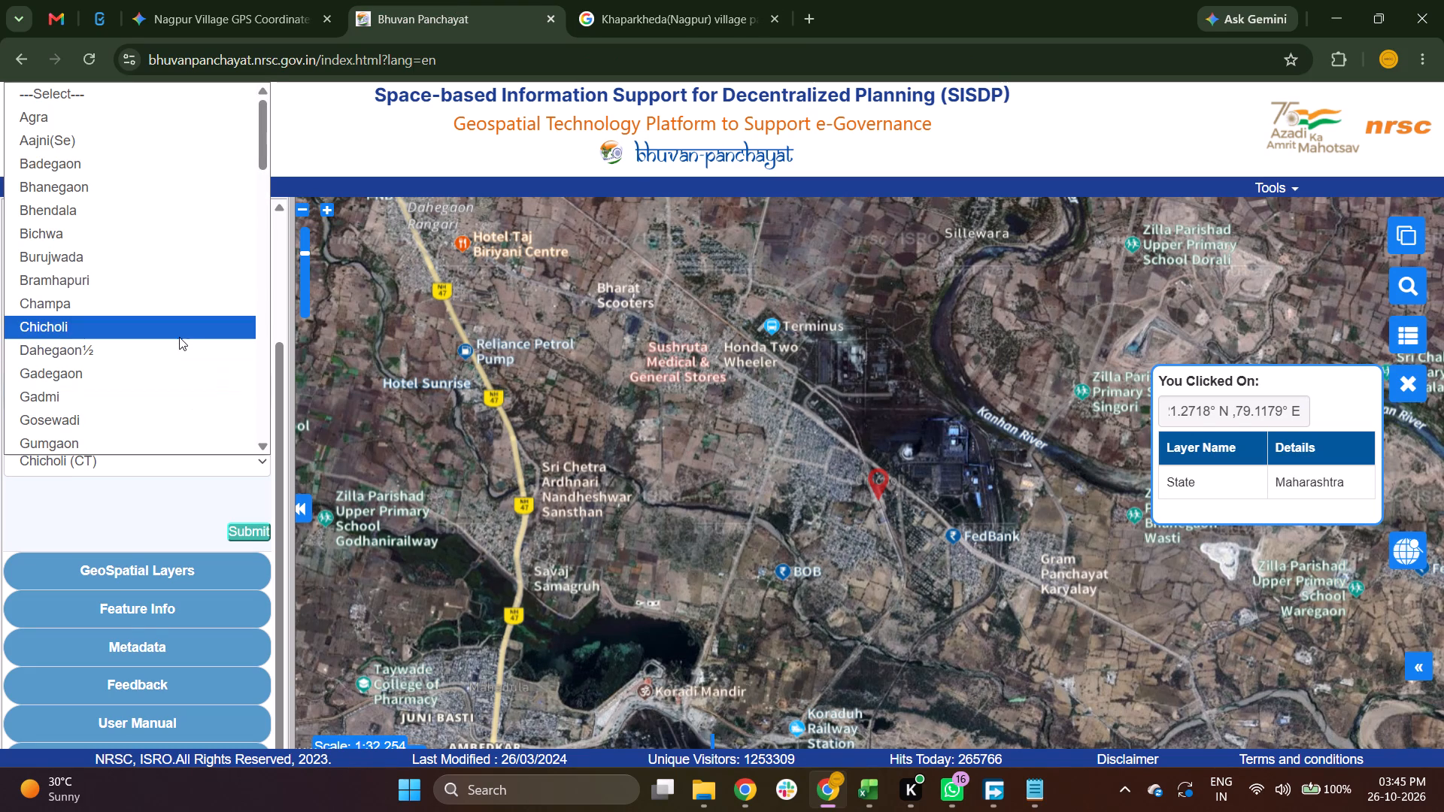
{"action": "scroll", "coordinate": [179, 337], "scroll_direction": "down", "scroll_amount": 4}
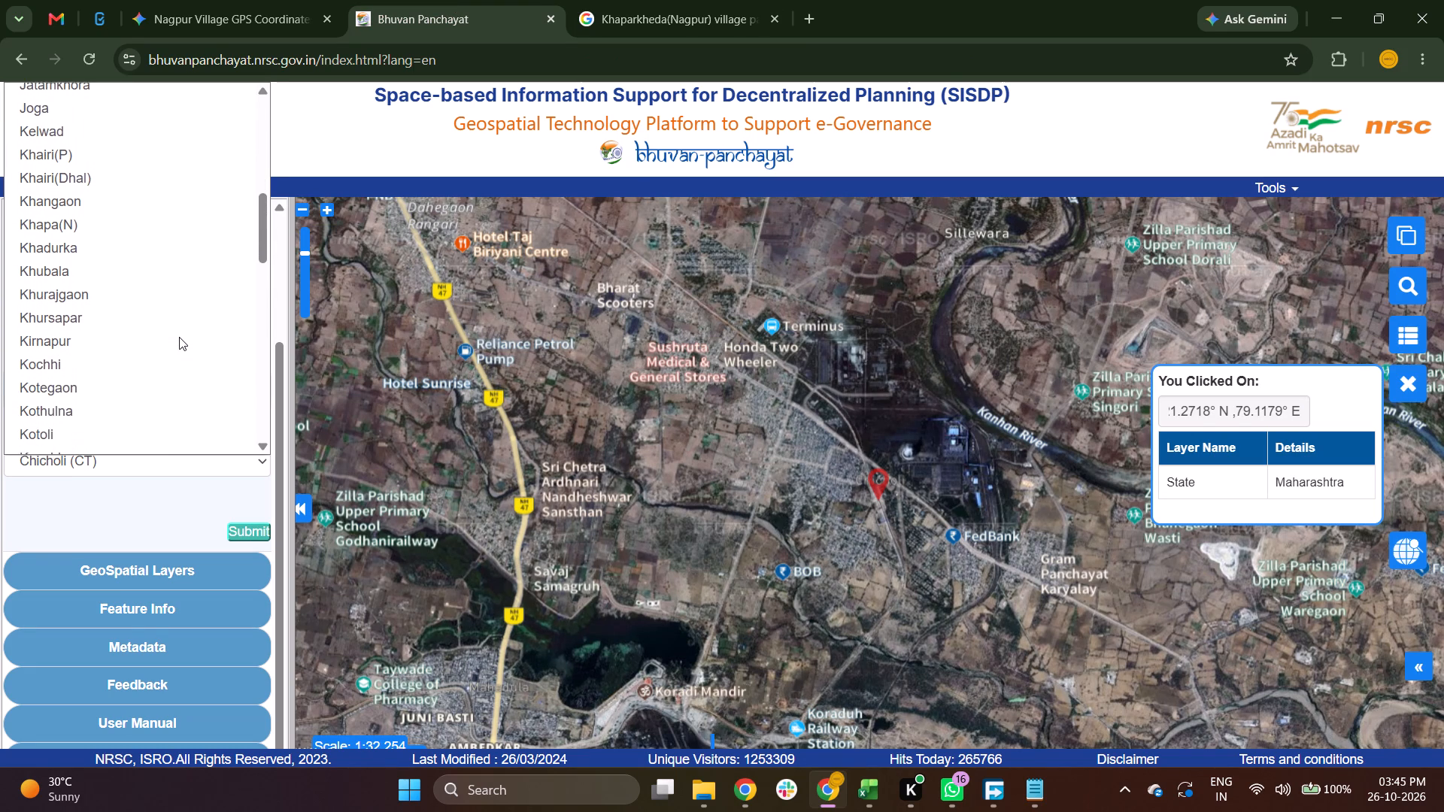
{"action": "scroll", "coordinate": [179, 337], "scroll_direction": "down", "scroll_amount": 4}
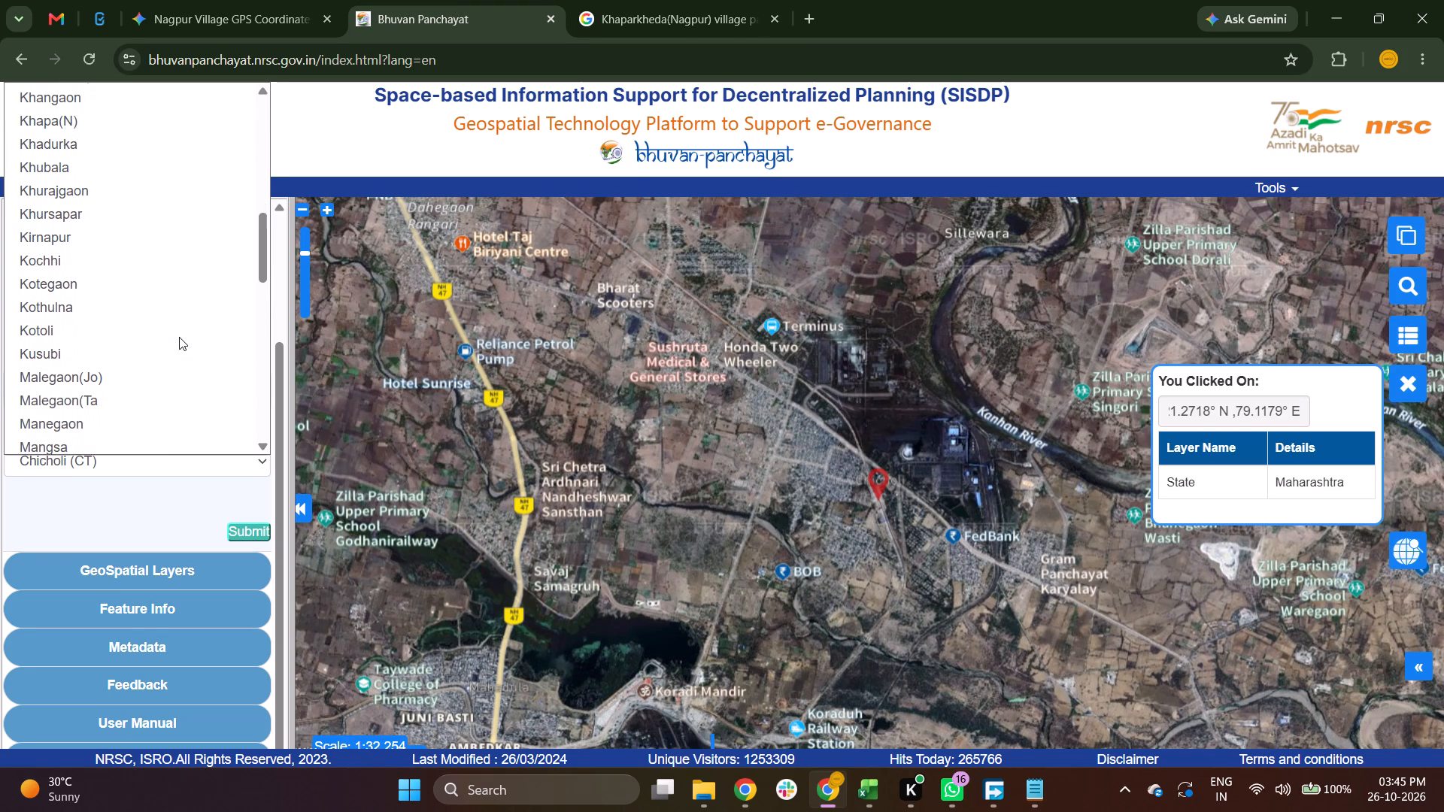
{"action": "scroll", "coordinate": [179, 337], "scroll_direction": "down", "scroll_amount": 1}
{"action": "scroll", "coordinate": [107, 344], "scroll_direction": "down", "scroll_amount": 5}
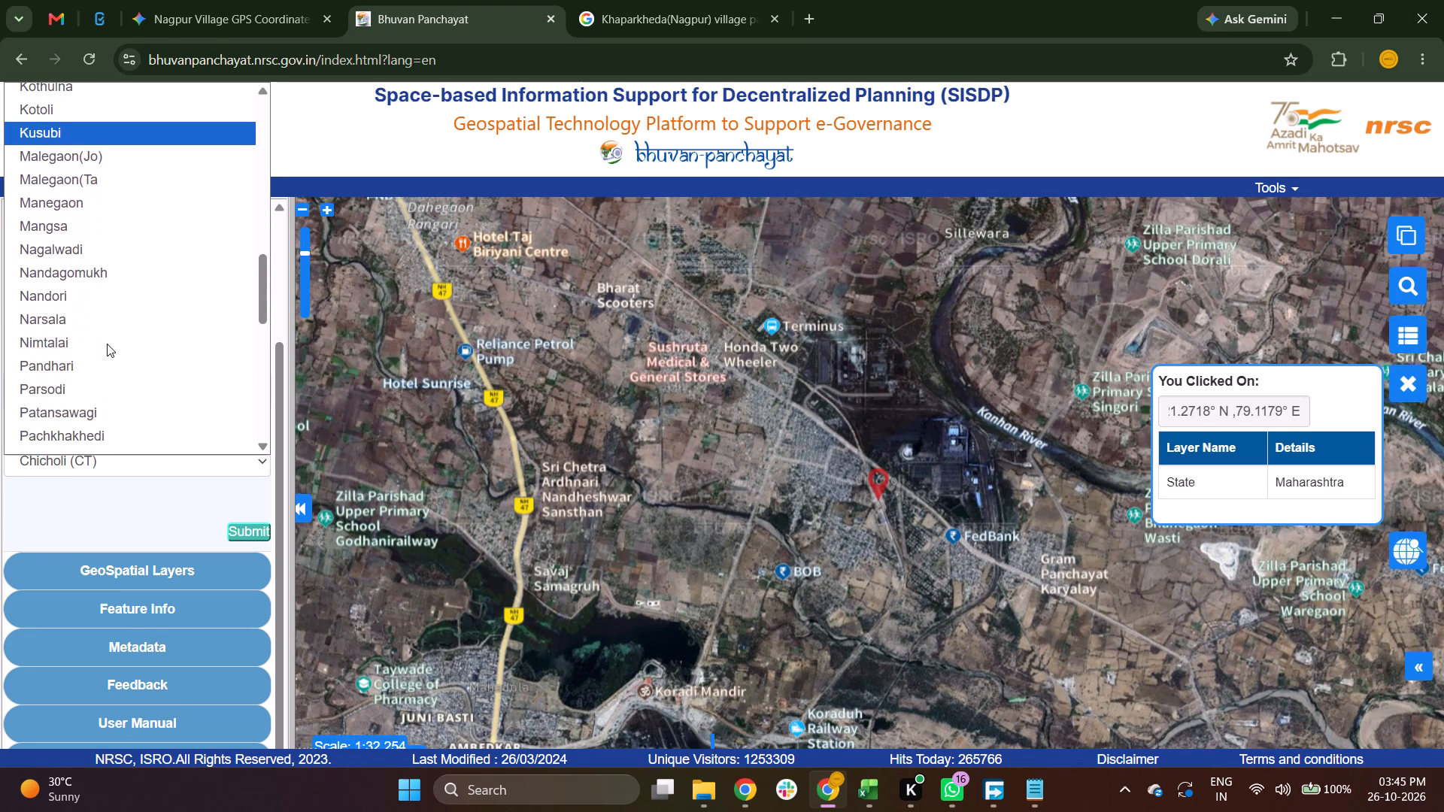
{"action": "scroll", "coordinate": [107, 344], "scroll_direction": "down", "scroll_amount": 4}
{"action": "scroll", "coordinate": [107, 344], "scroll_direction": "up", "scroll_amount": 1}
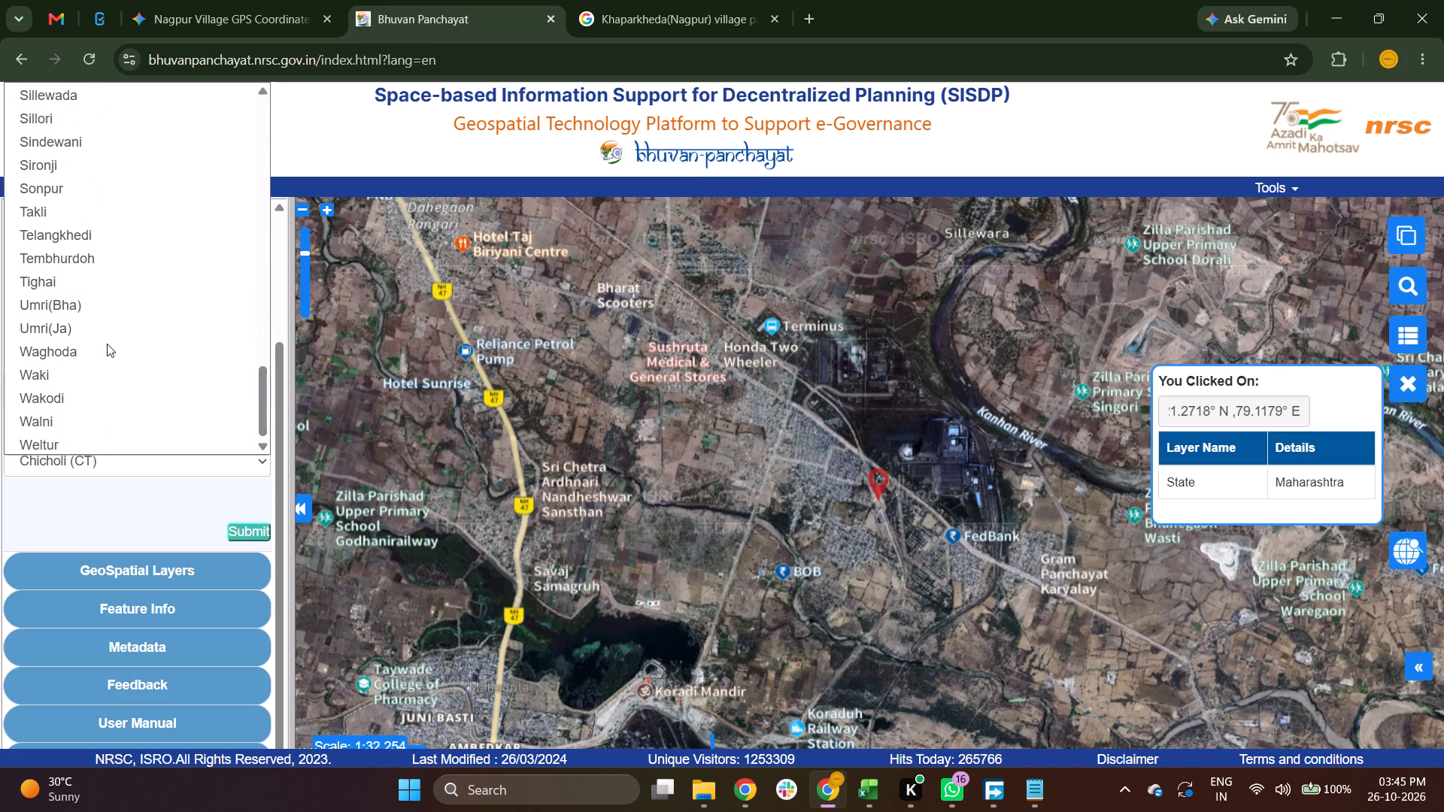
{"action": "scroll", "coordinate": [107, 344], "scroll_direction": "up", "scroll_amount": 2}
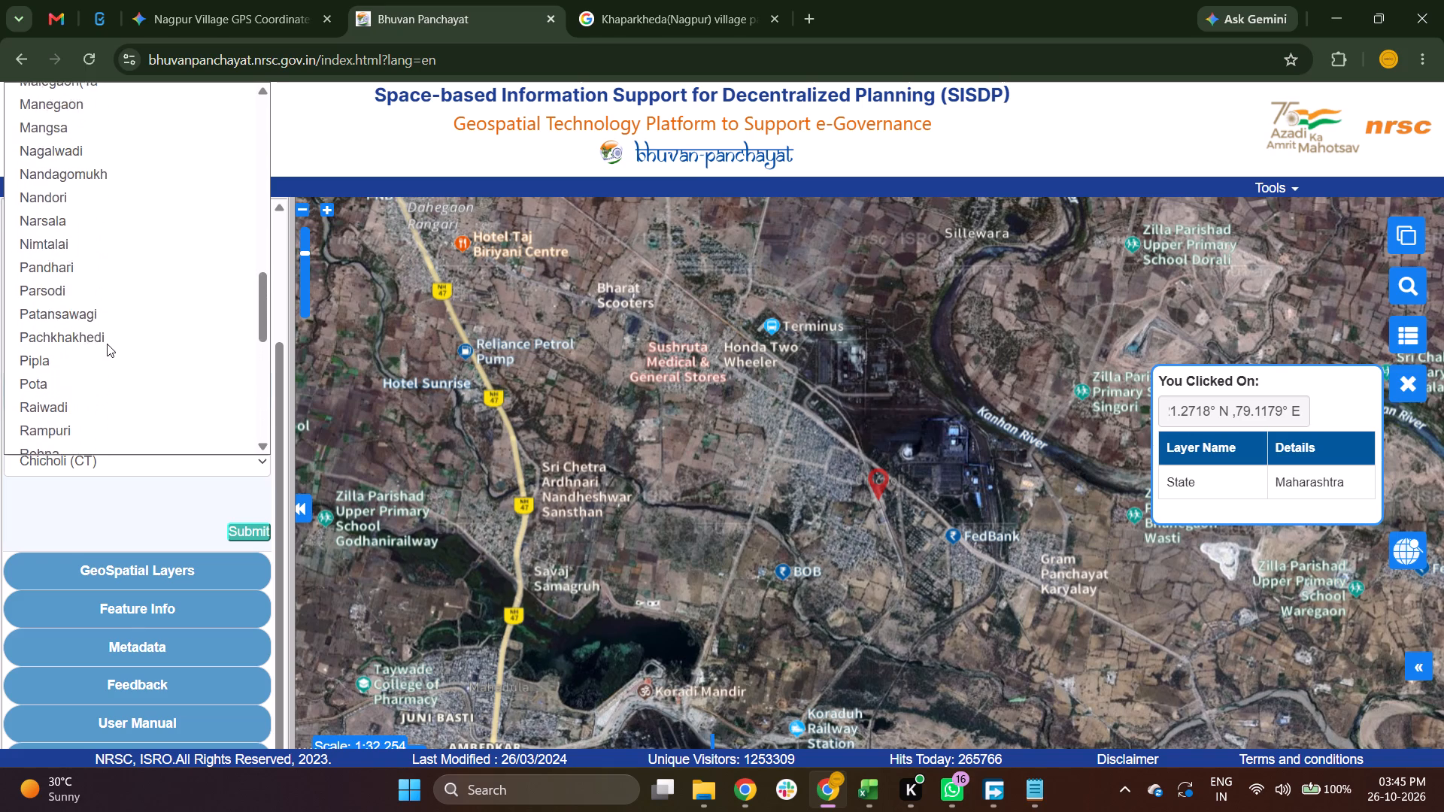
{"action": "scroll", "coordinate": [107, 344], "scroll_direction": "up", "scroll_amount": 3}
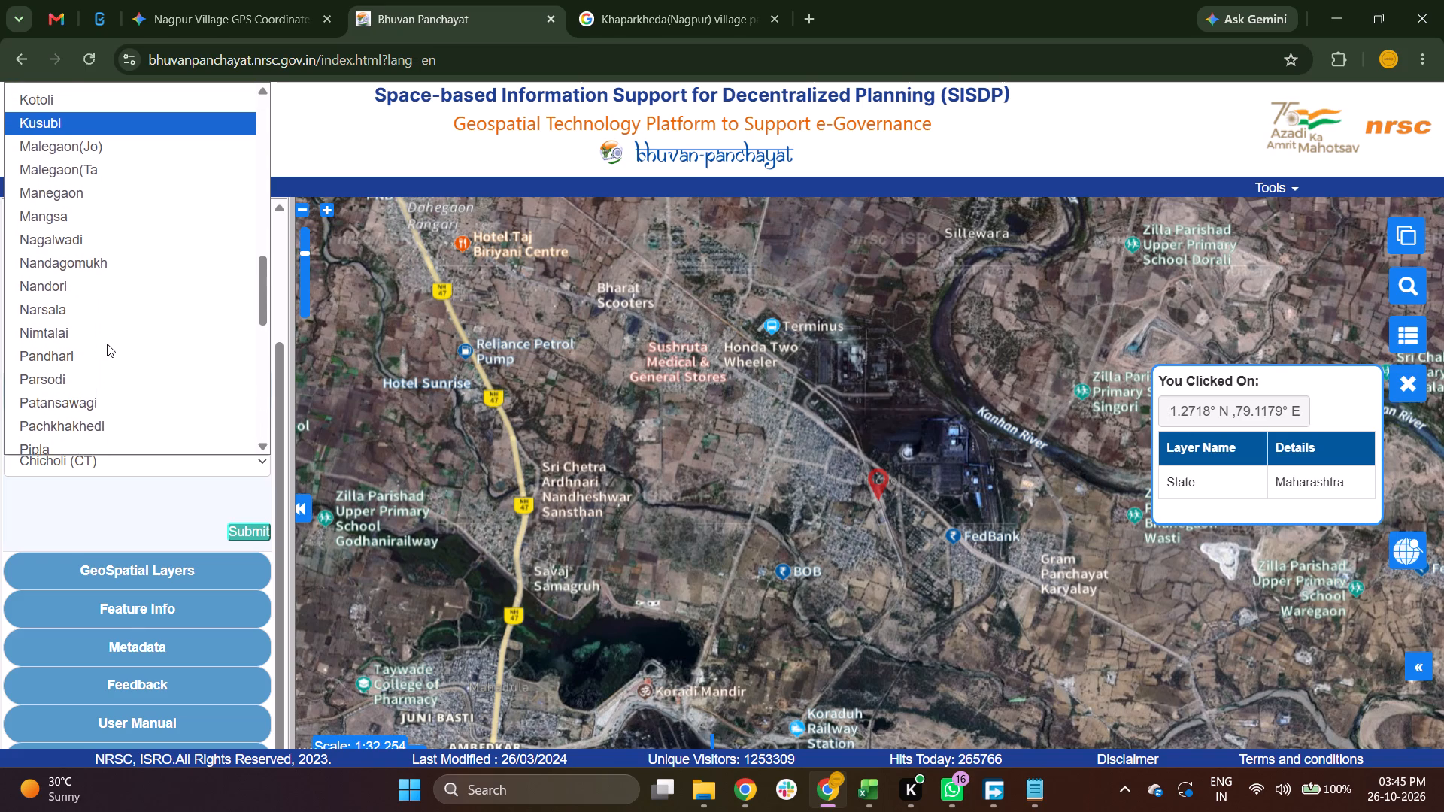
{"action": "scroll", "coordinate": [107, 344], "scroll_direction": "up", "scroll_amount": 4}
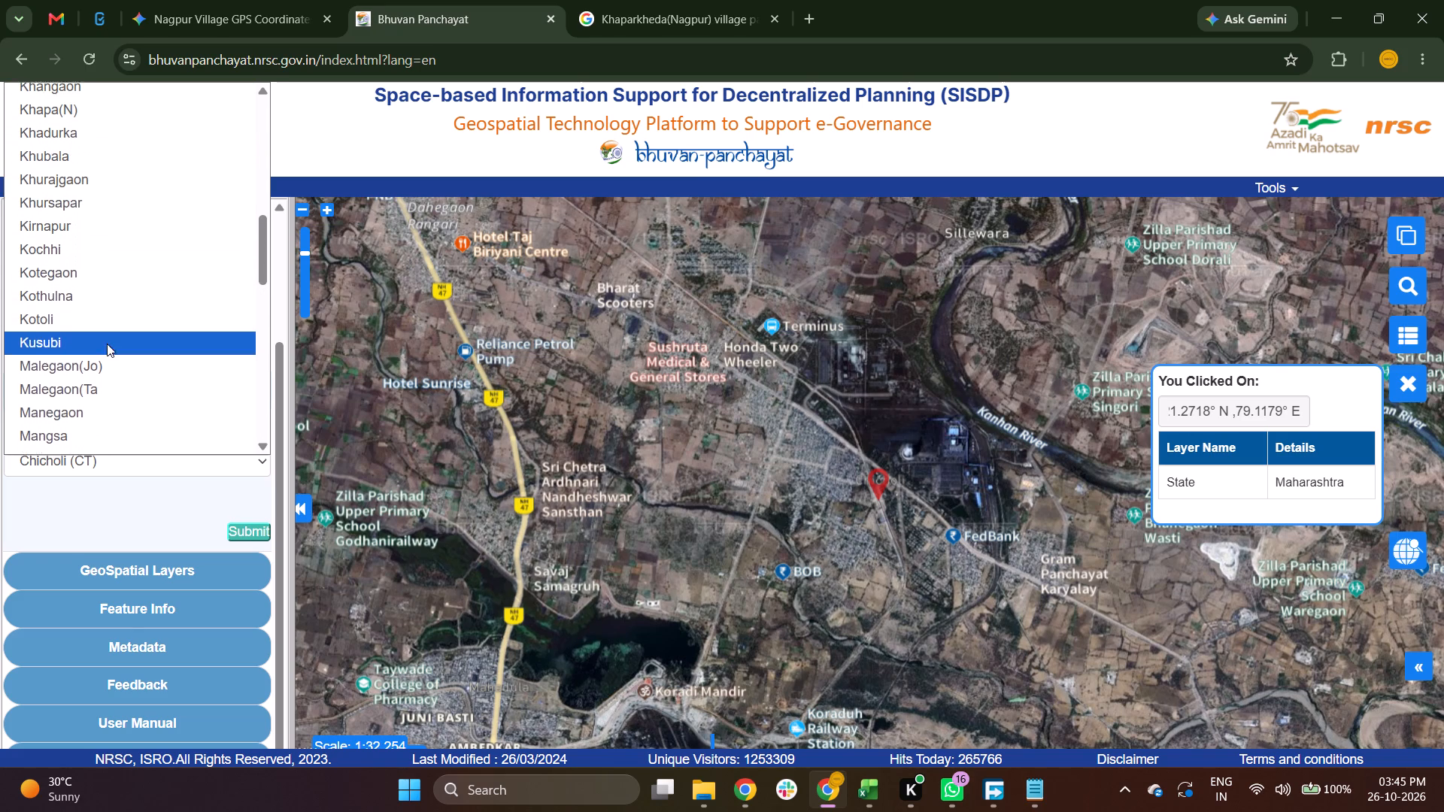
{"action": "scroll", "coordinate": [107, 344], "scroll_direction": "up", "scroll_amount": 3}
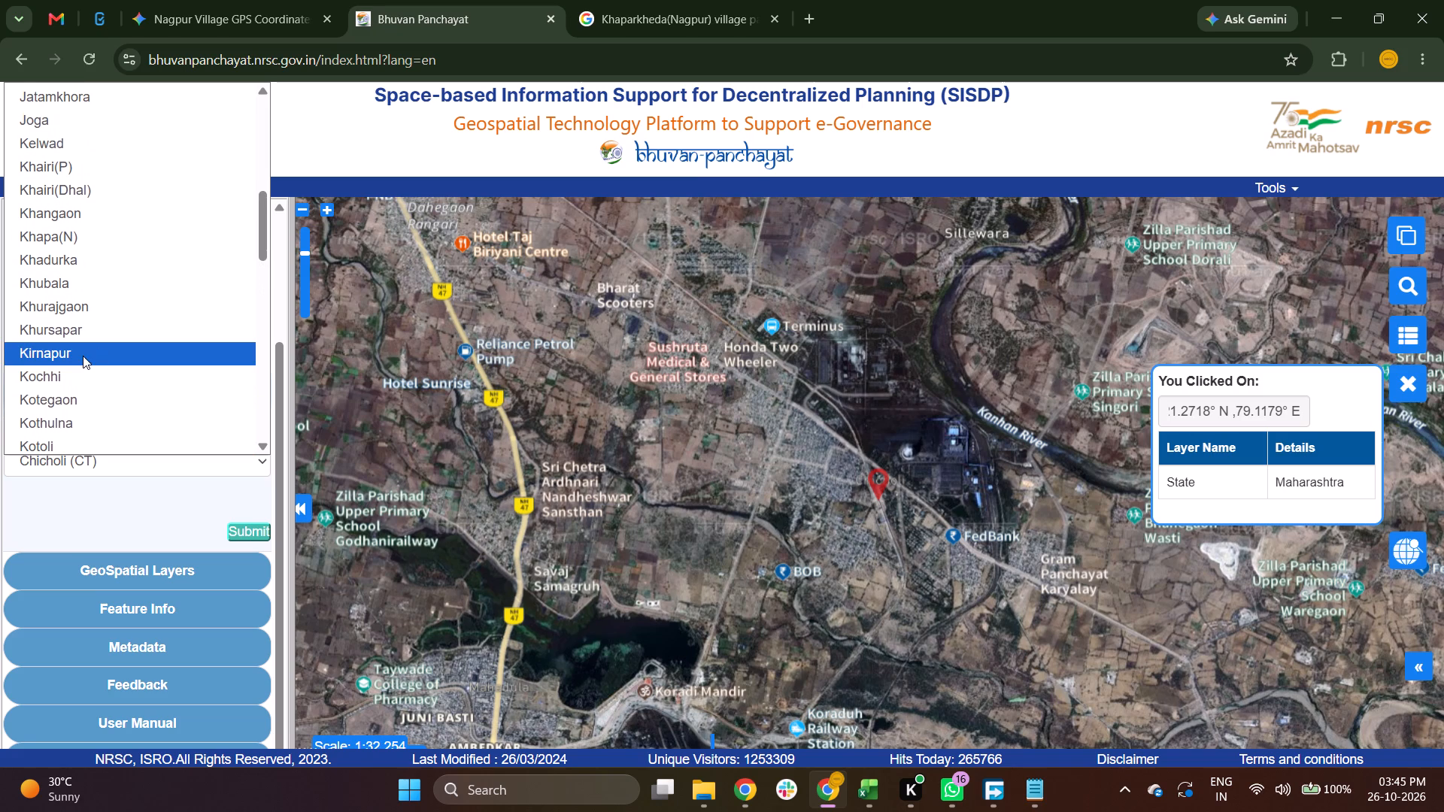
{"action": "scroll", "coordinate": [83, 356], "scroll_direction": "up", "scroll_amount": 4}
{"action": "key", "text": "alt+Tab"}
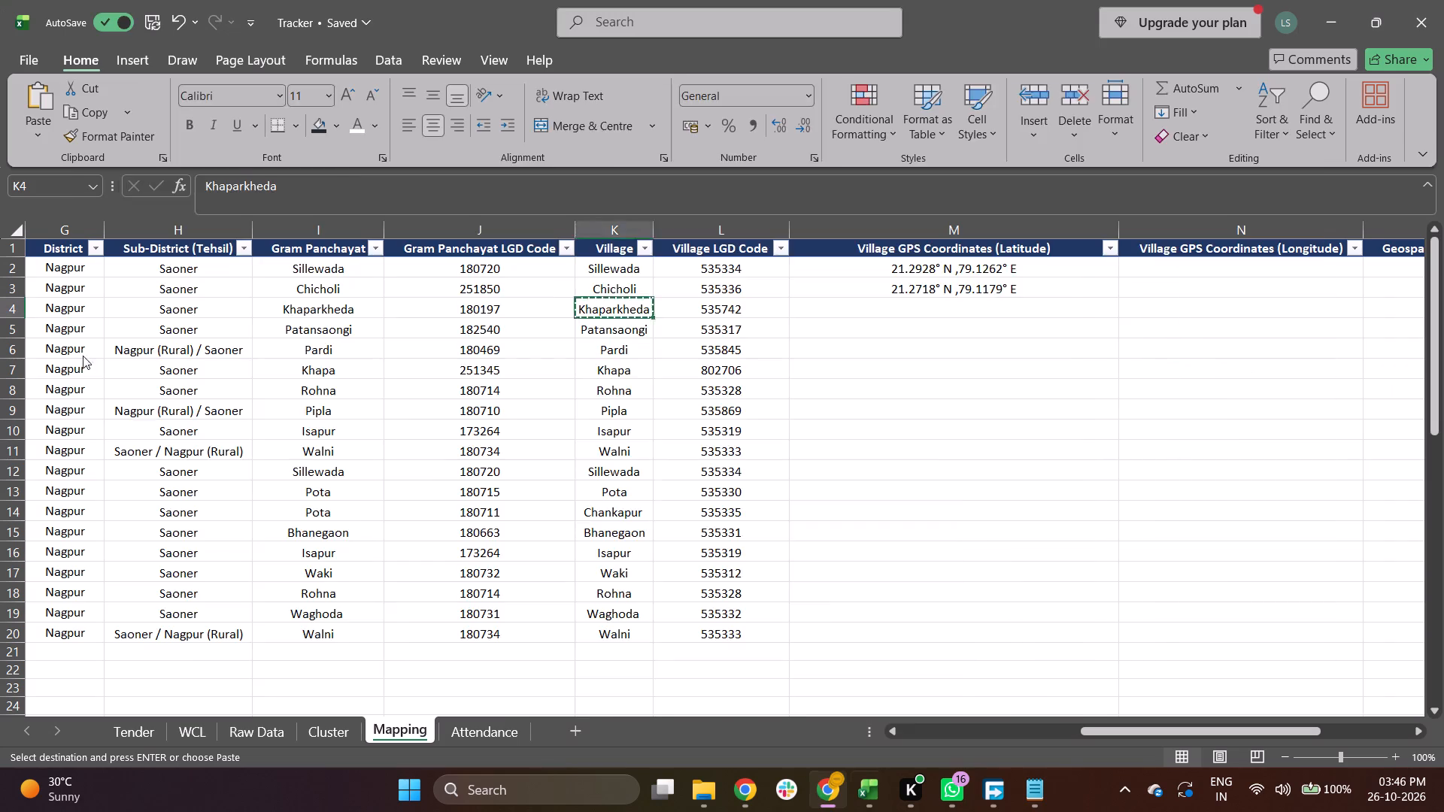
{"action": "key", "text": "alt+Tab"}
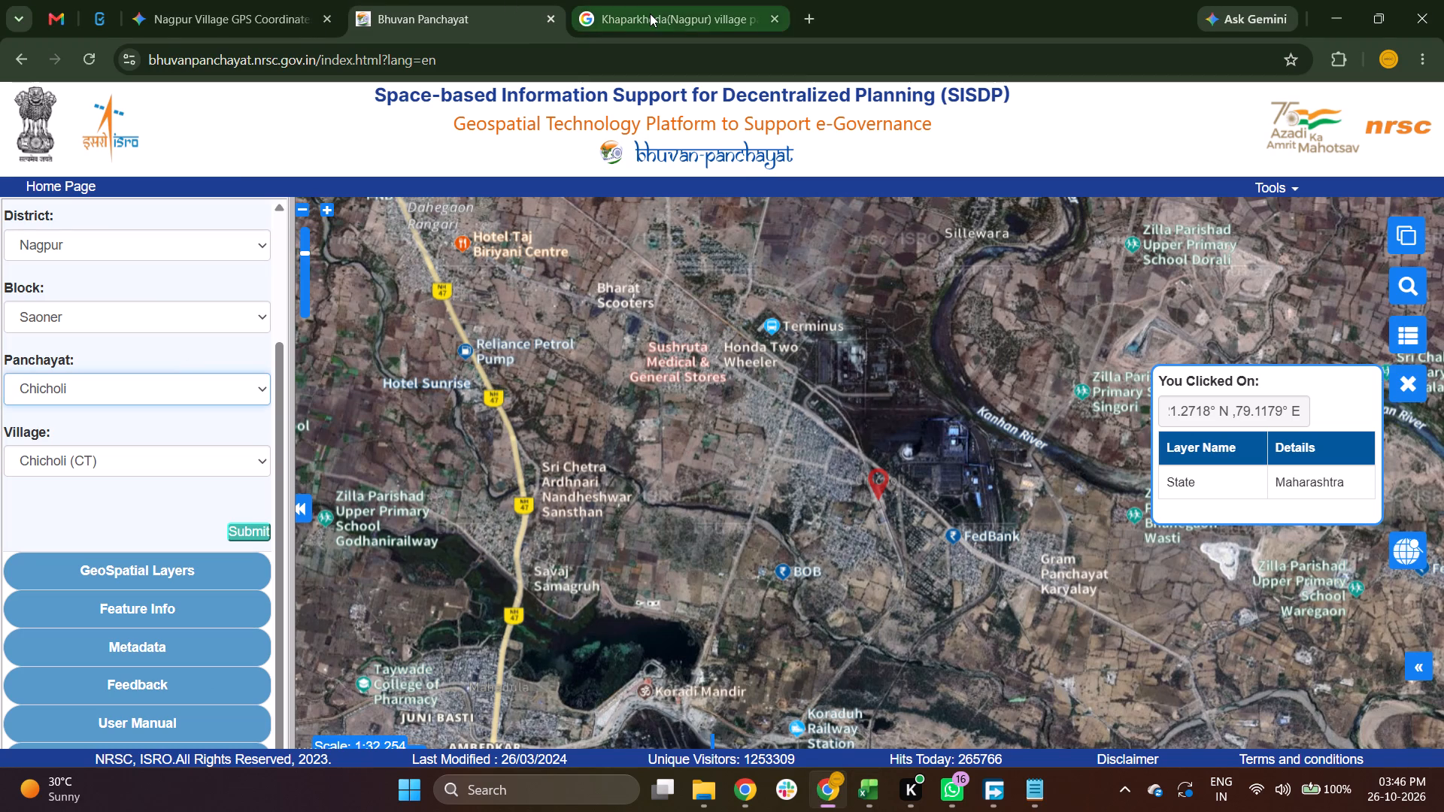
Return to the Khaparkheda(Nagpur) search results and read the full AI Overview, including its administrative details and note.
{"action": "left_click", "coordinate": [650, 14]}
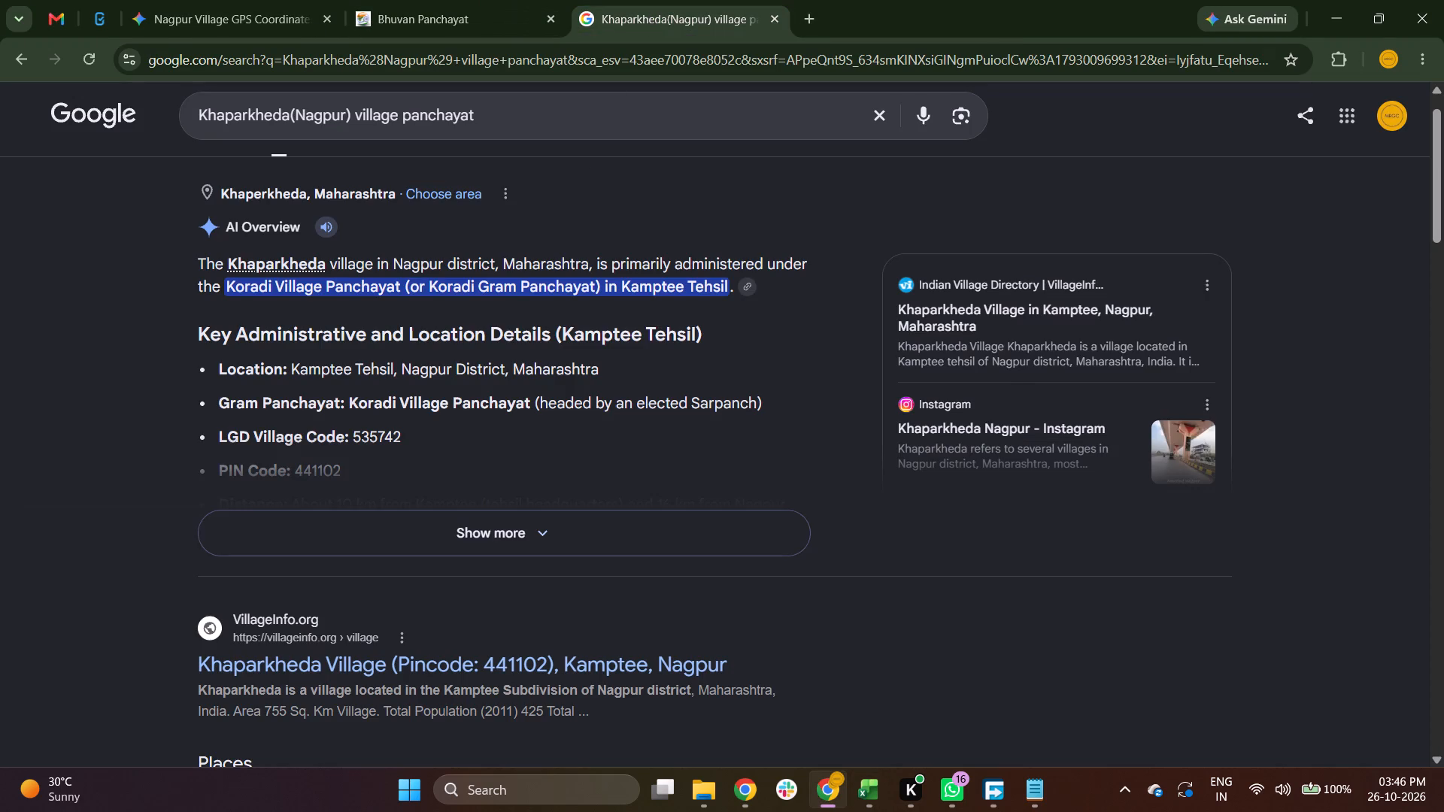
{"action": "scroll", "coordinate": [423, 359], "scroll_direction": "right", "scroll_amount": 1}
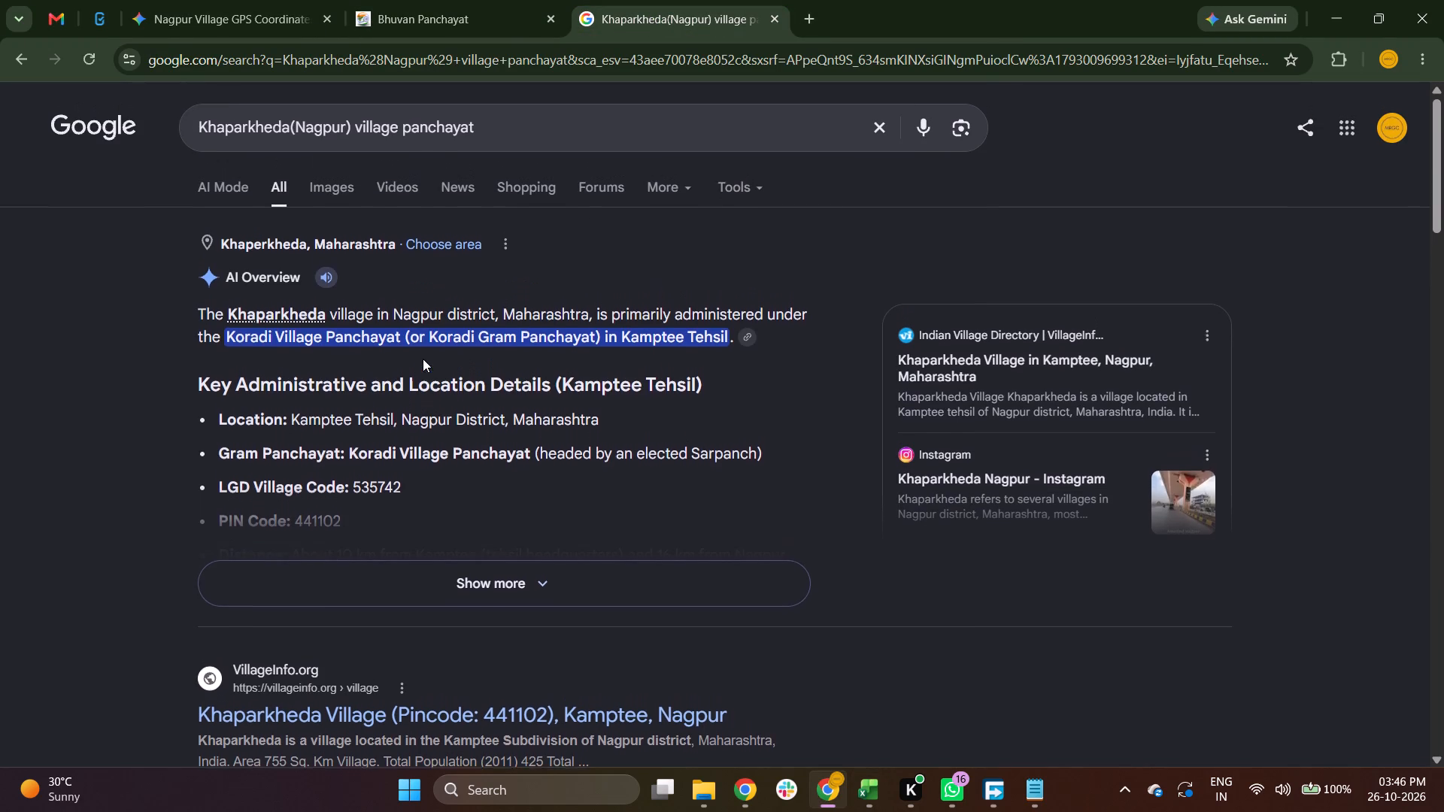
{"action": "scroll", "coordinate": [423, 359], "scroll_direction": "right", "scroll_amount": 1}
{"action": "scroll", "coordinate": [425, 380], "scroll_direction": "down", "scroll_amount": 1}
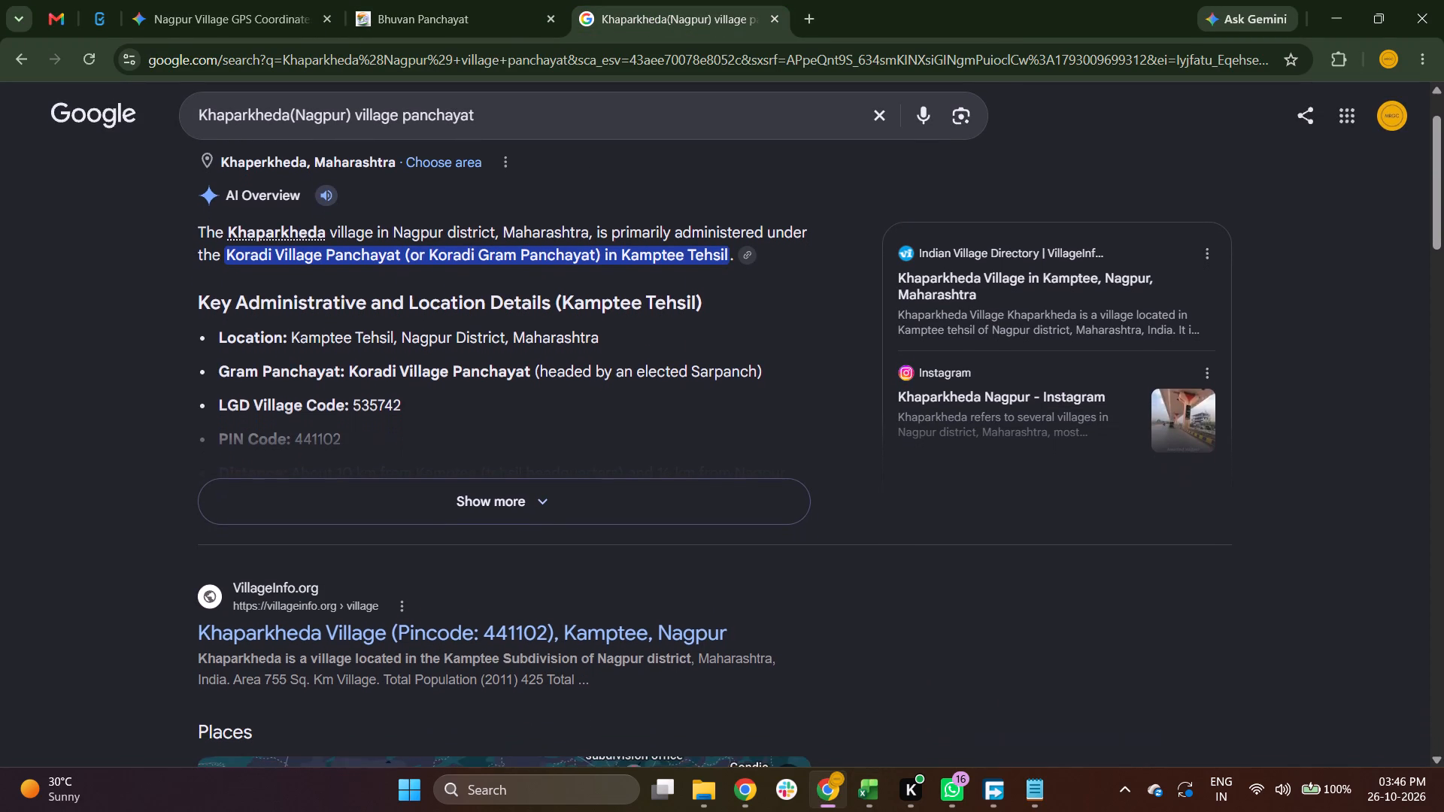
{"action": "left_click", "coordinate": [487, 499]}
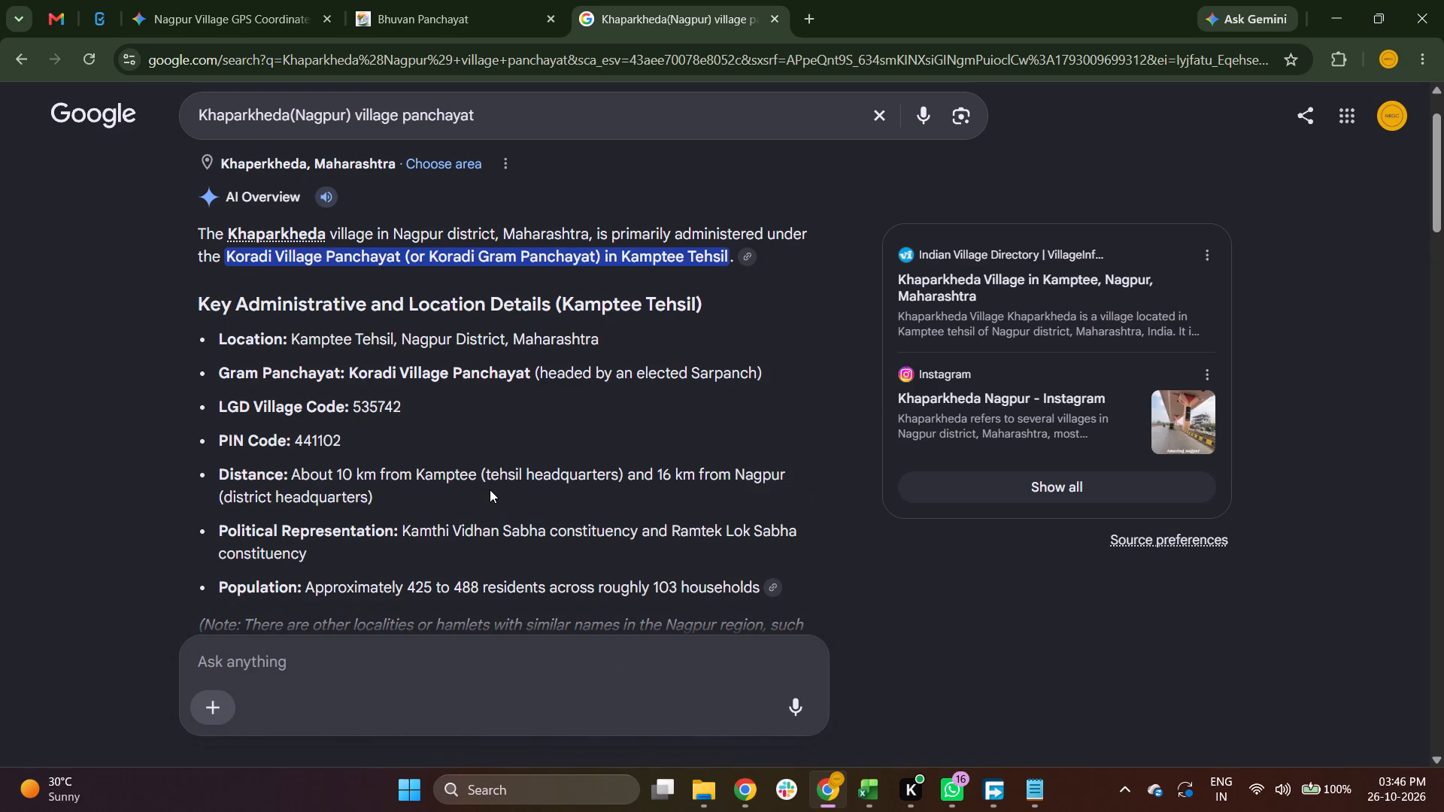
{"action": "scroll", "coordinate": [510, 429], "scroll_direction": "down", "scroll_amount": 3}
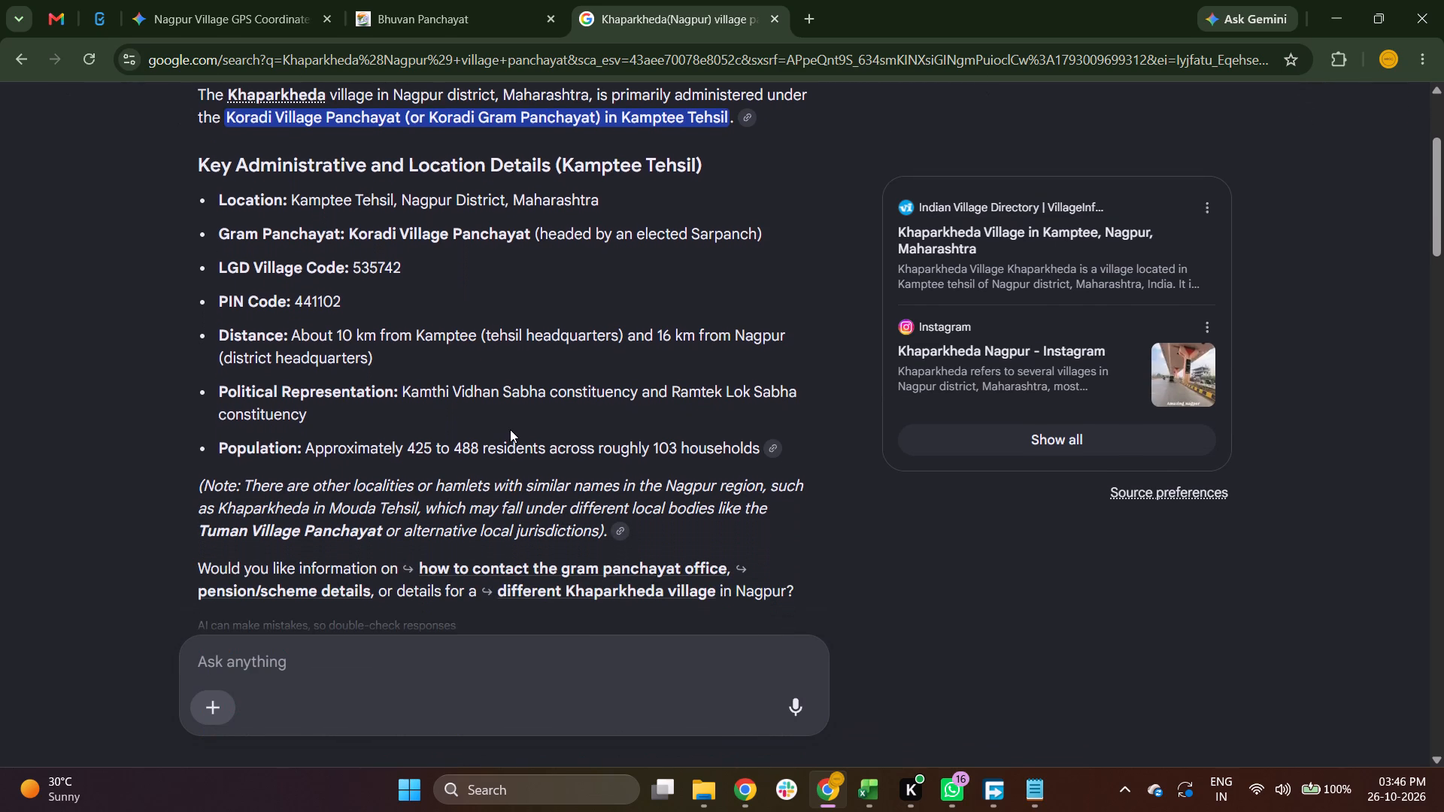
{"action": "left_click", "coordinate": [510, 429]}
{"action": "left_click", "coordinate": [510, 429]}
Ask Google's AI the follow-up "then on bhuvan panchayat portal it comes under which block or panchayat".
{"action": "left_click", "coordinate": [456, 651]}
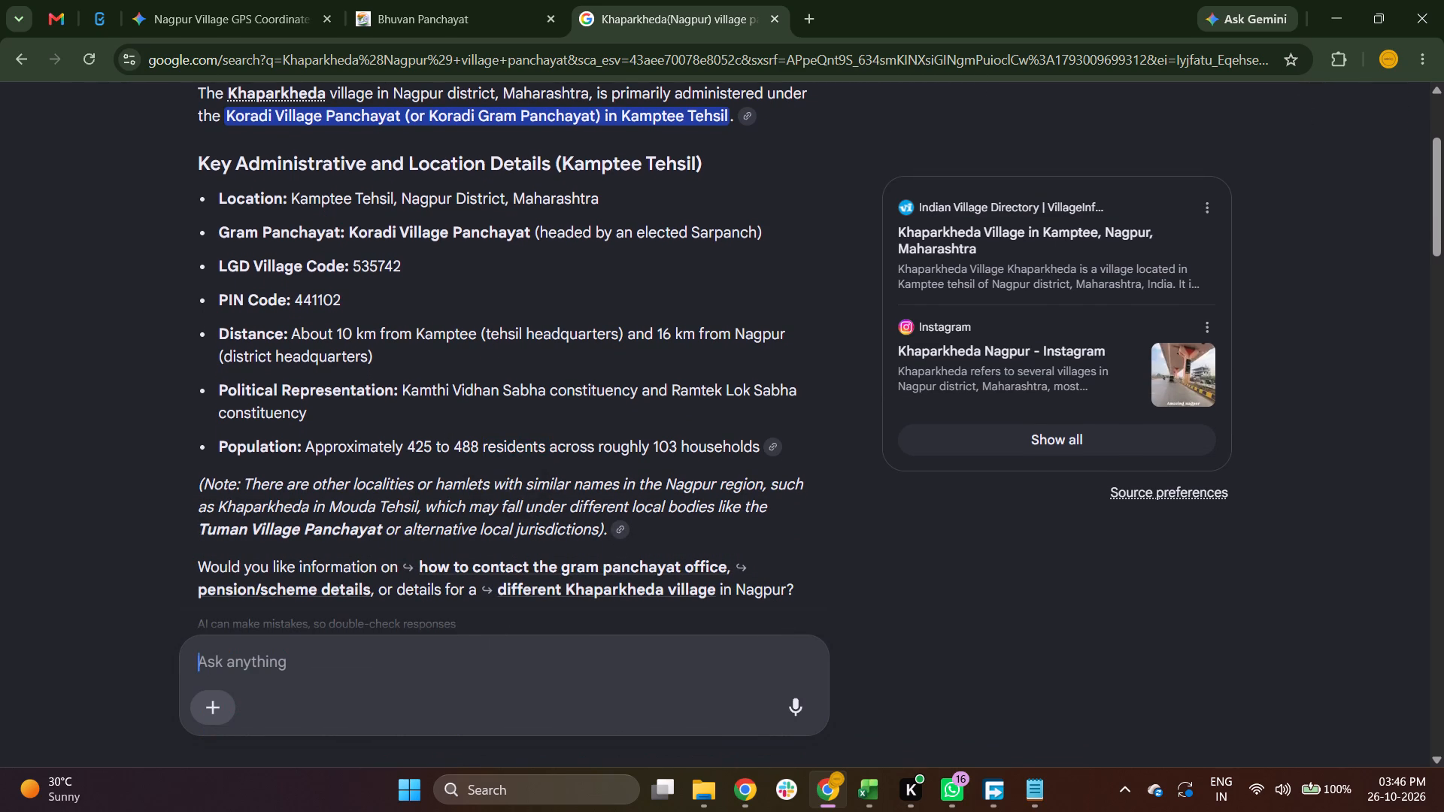
{"action": "type", "text": "on bhuvan panchaya"}
{"action": "type", "text": "t portal"}
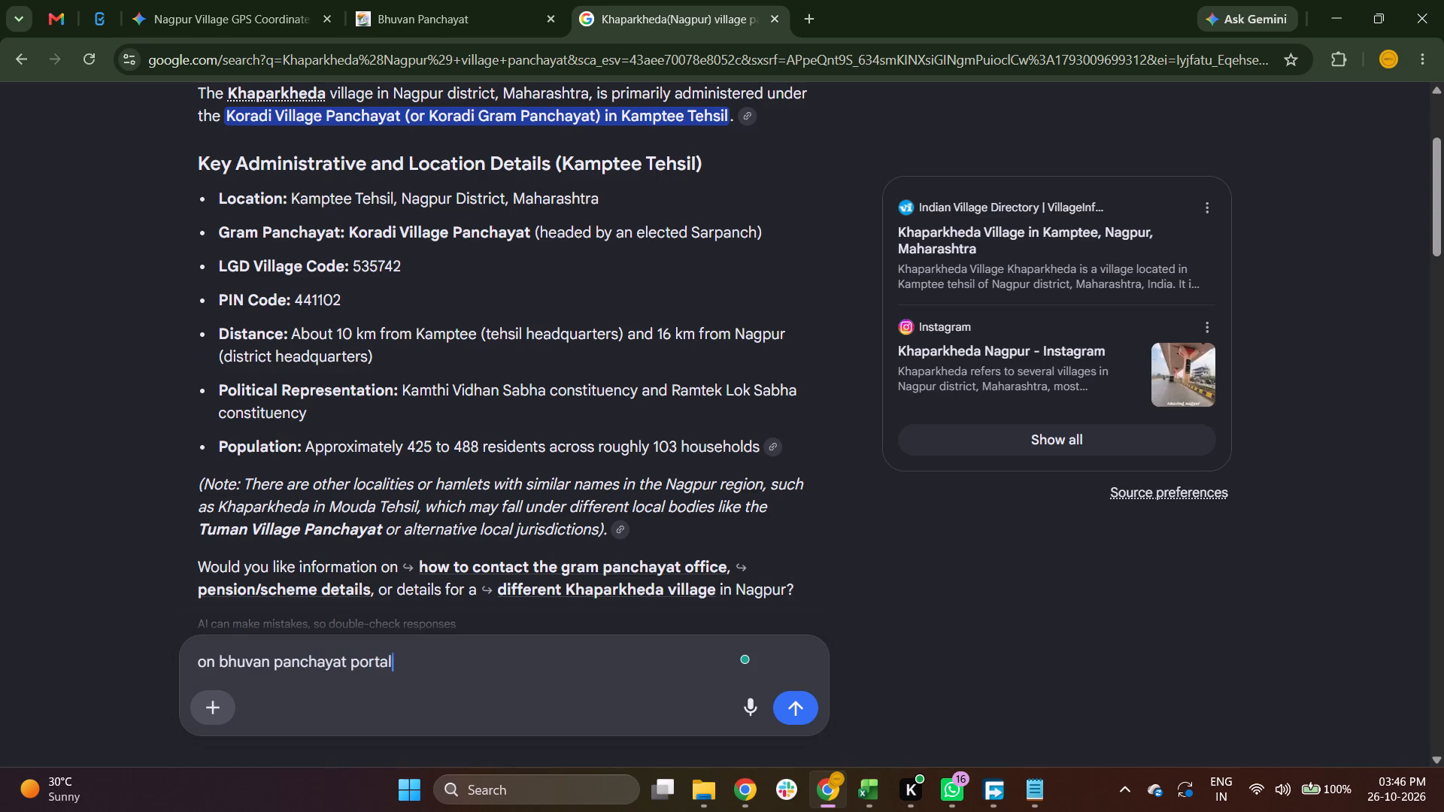
{"action": "key", "text": "Left"}
{"action": "key", "text": "Left"}
{"action": "key", "text": "Left"}
{"action": "key", "text": "Left"}
{"action": "key", "text": "Left"}
{"action": "key", "text": "Left"}
{"action": "key", "text": "Left"}
{"action": "key", "text": "Left"}
{"action": "key", "text": "Left"}
{"action": "key", "text": "Left"}
{"action": "key", "text": "Left"}
{"action": "key", "text": "Left"}
{"action": "key", "text": "Left"}
{"action": "key", "text": "Left"}
{"action": "key", "text": "Left"}
{"action": "key", "text": "Left"}
{"action": "key", "text": "Left"}
{"action": "key", "text": "Left"}
{"action": "key", "text": "Left"}
{"action": "key", "text": "Left"}
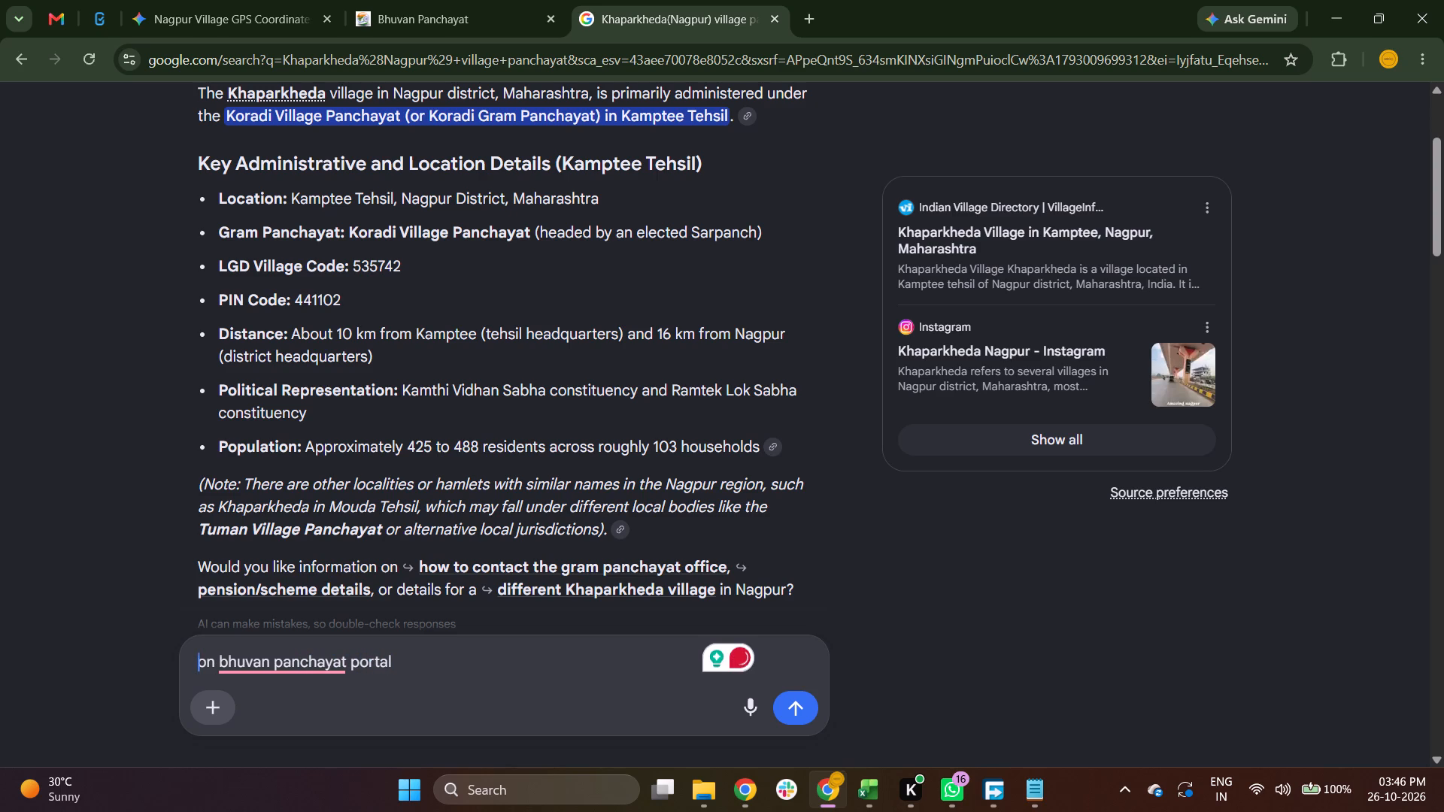
{"action": "type", "text": "then"}
{"action": "key", "text": "space"}
{"action": "key", "text": "Right"}
{"action": "key", "text": "Right"}
{"action": "key", "text": "Right"}
{"action": "key", "text": "Right"}
{"action": "key", "text": "Right"}
{"action": "key", "text": "Right"}
{"action": "key", "text": "Right"}
{"action": "key", "text": "Right"}
{"action": "key", "text": "Right"}
{"action": "key", "text": "Right"}
{"action": "key", "text": "Right"}
{"action": "key", "text": "Right"}
{"action": "key", "text": "Right"}
{"action": "key", "text": "Right"}
{"action": "key", "text": "Right"}
{"action": "key", "text": "Right"}
{"action": "key", "text": "Right"}
{"action": "key", "text": "Right"}
{"action": "key", "text": "Right"}
{"action": "key", "text": "Right"}
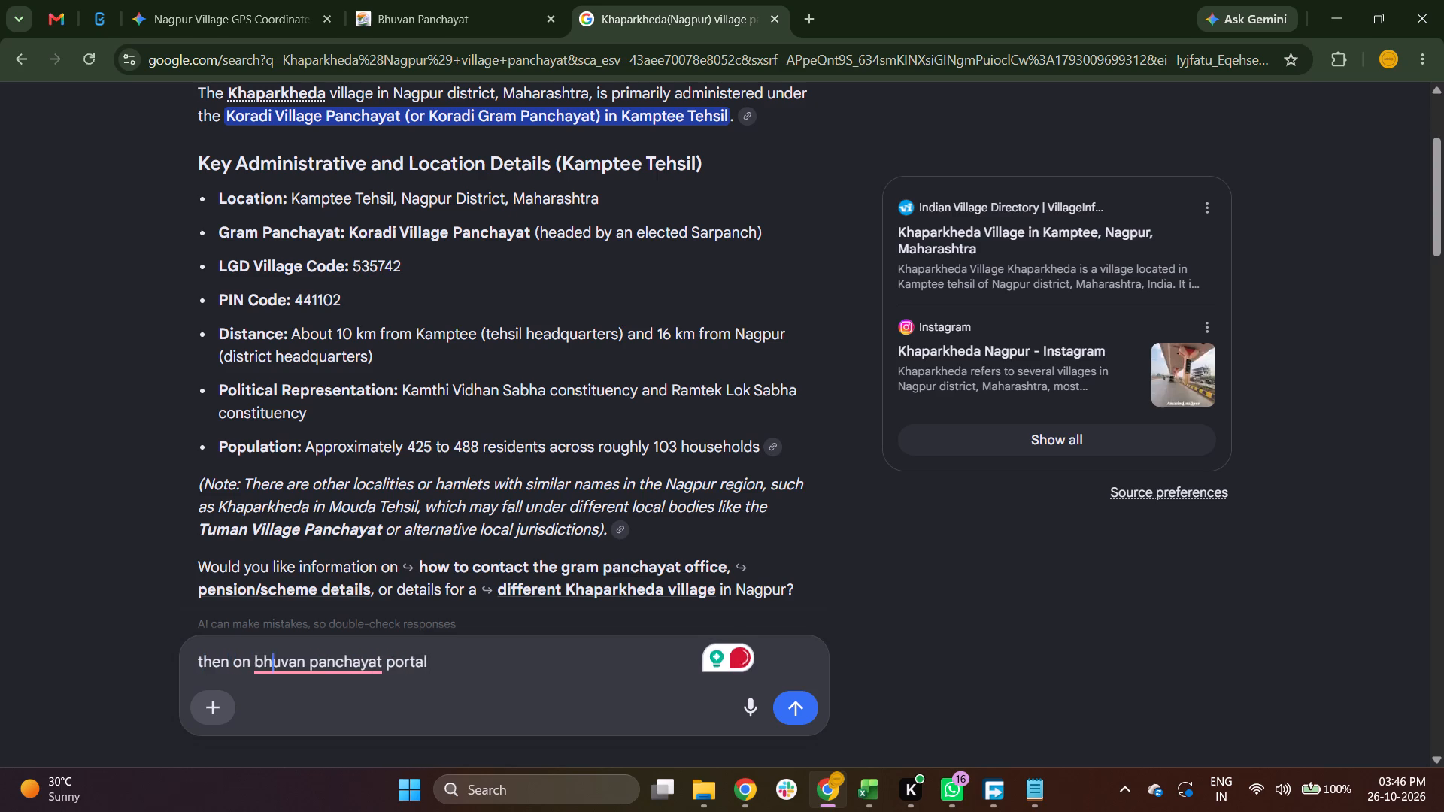
{"action": "key", "text": "Right"}
{"action": "key", "text": "Right"}
{"action": "key", "text": "Right"}
{"action": "key", "text": "space"}
{"action": "type", "text": "it comes under which block"}
{"action": "key", "text": "alt+Tab"}
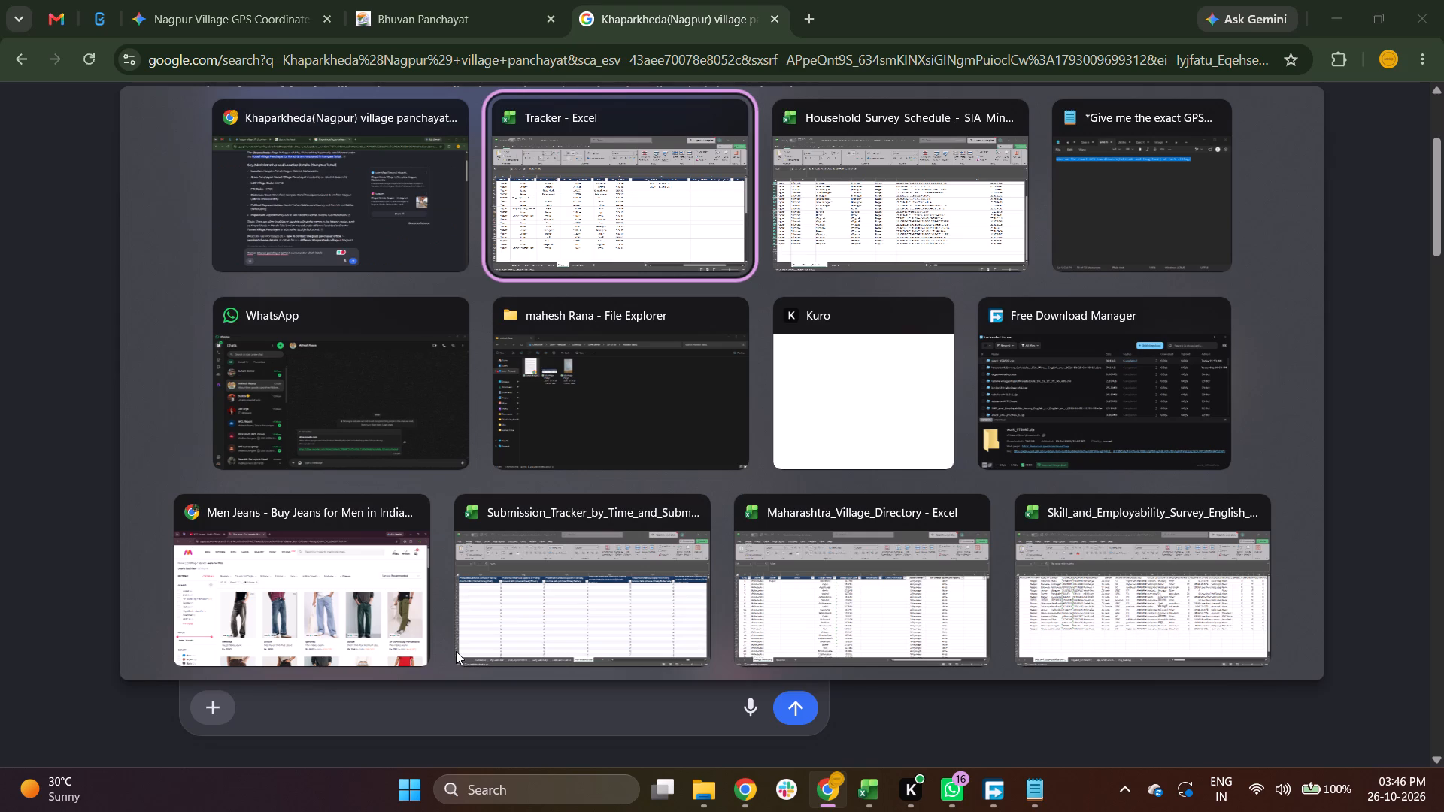
{"action": "key", "text": "alt+Left"}
{"action": "key", "text": "alt+Right"}
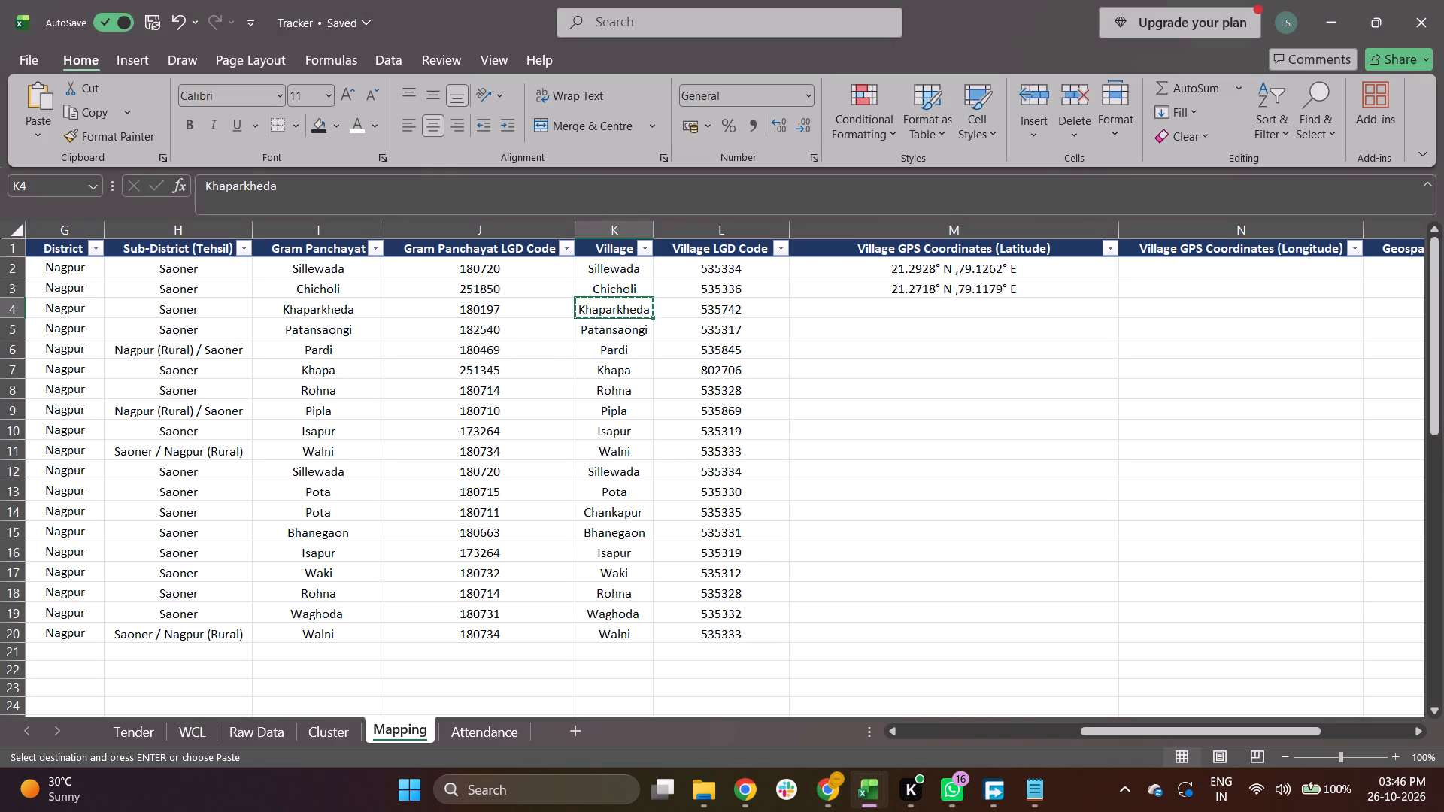
{"action": "key", "text": "alt+Tab"}
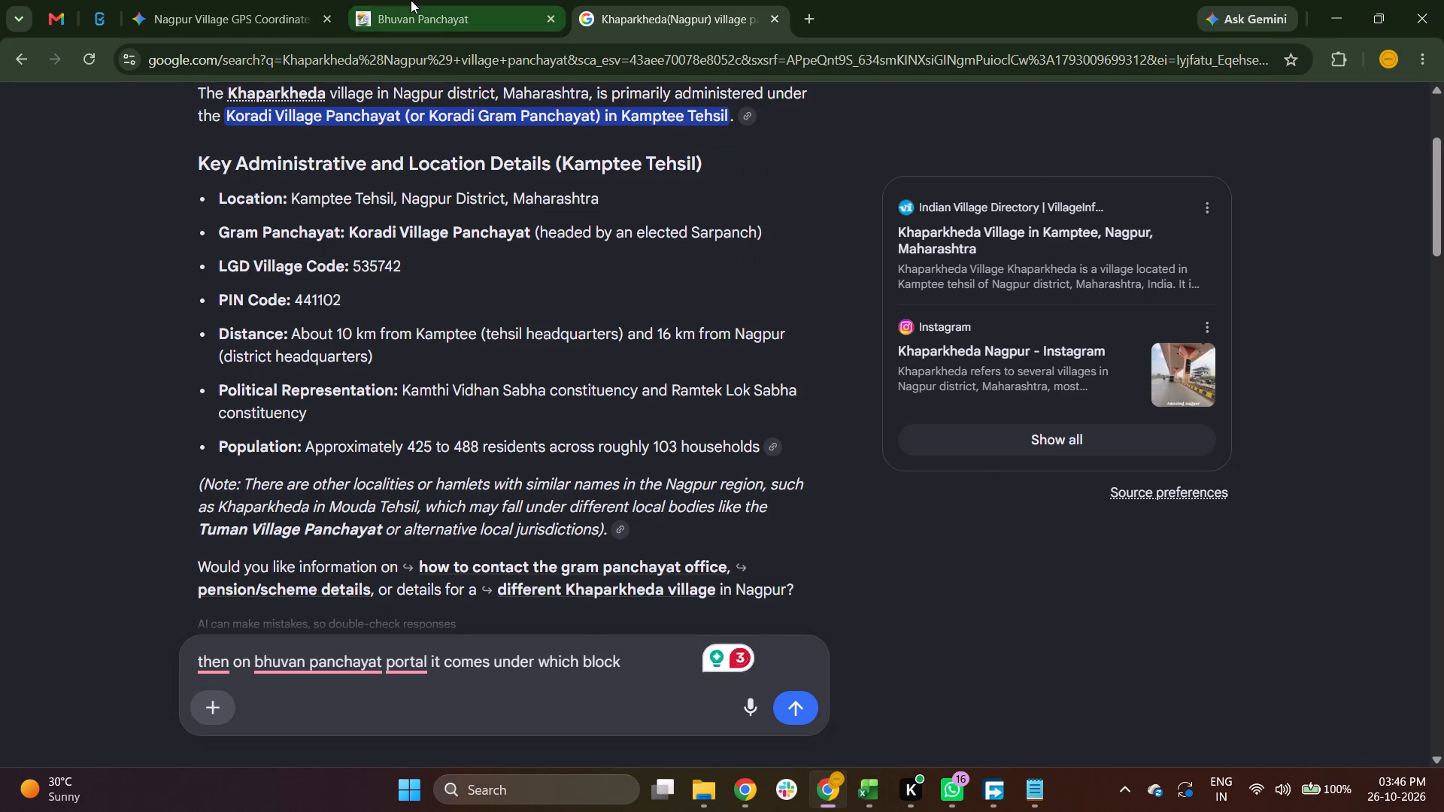
{"action": "left_click", "coordinate": [411, 0]}
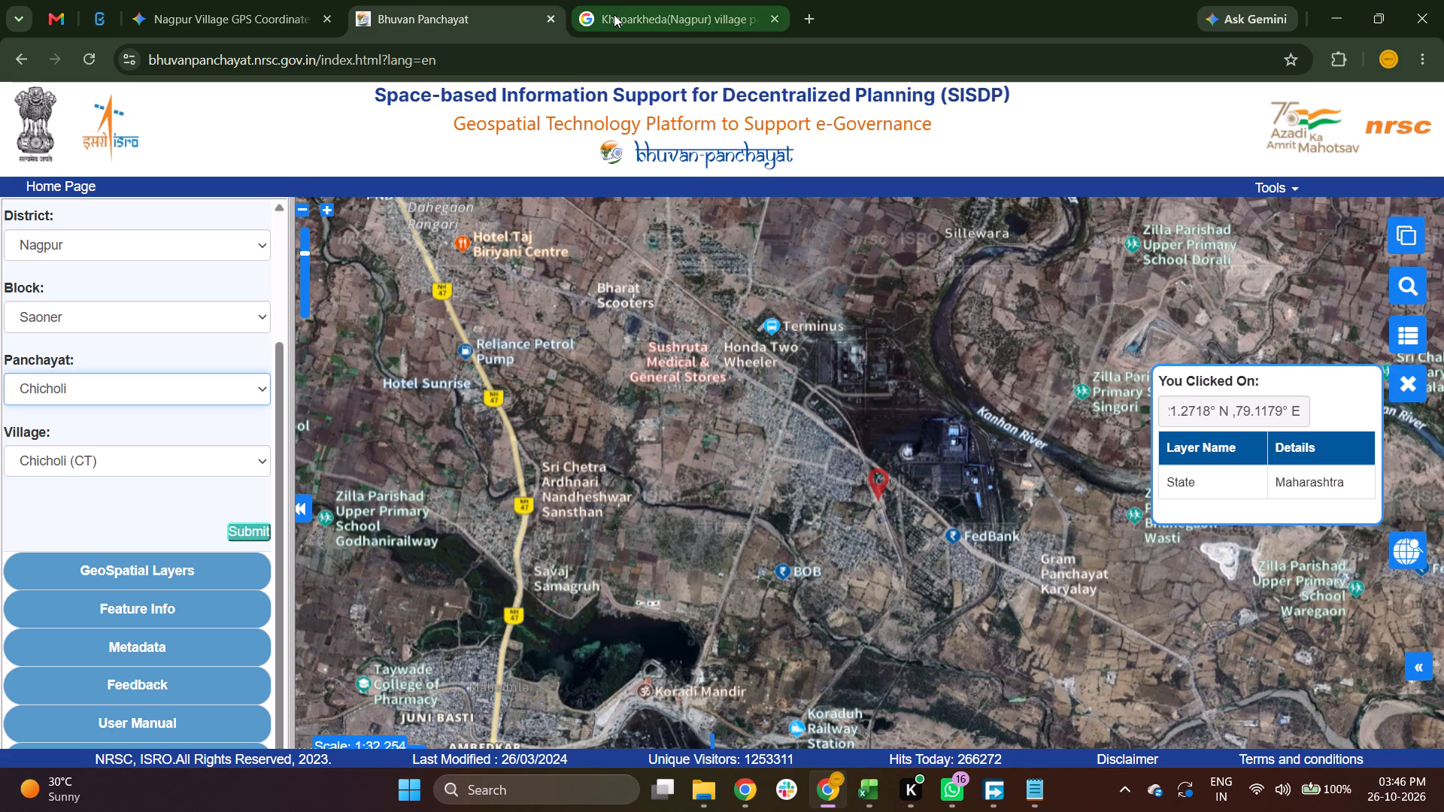
{"action": "left_click", "coordinate": [614, 14]}
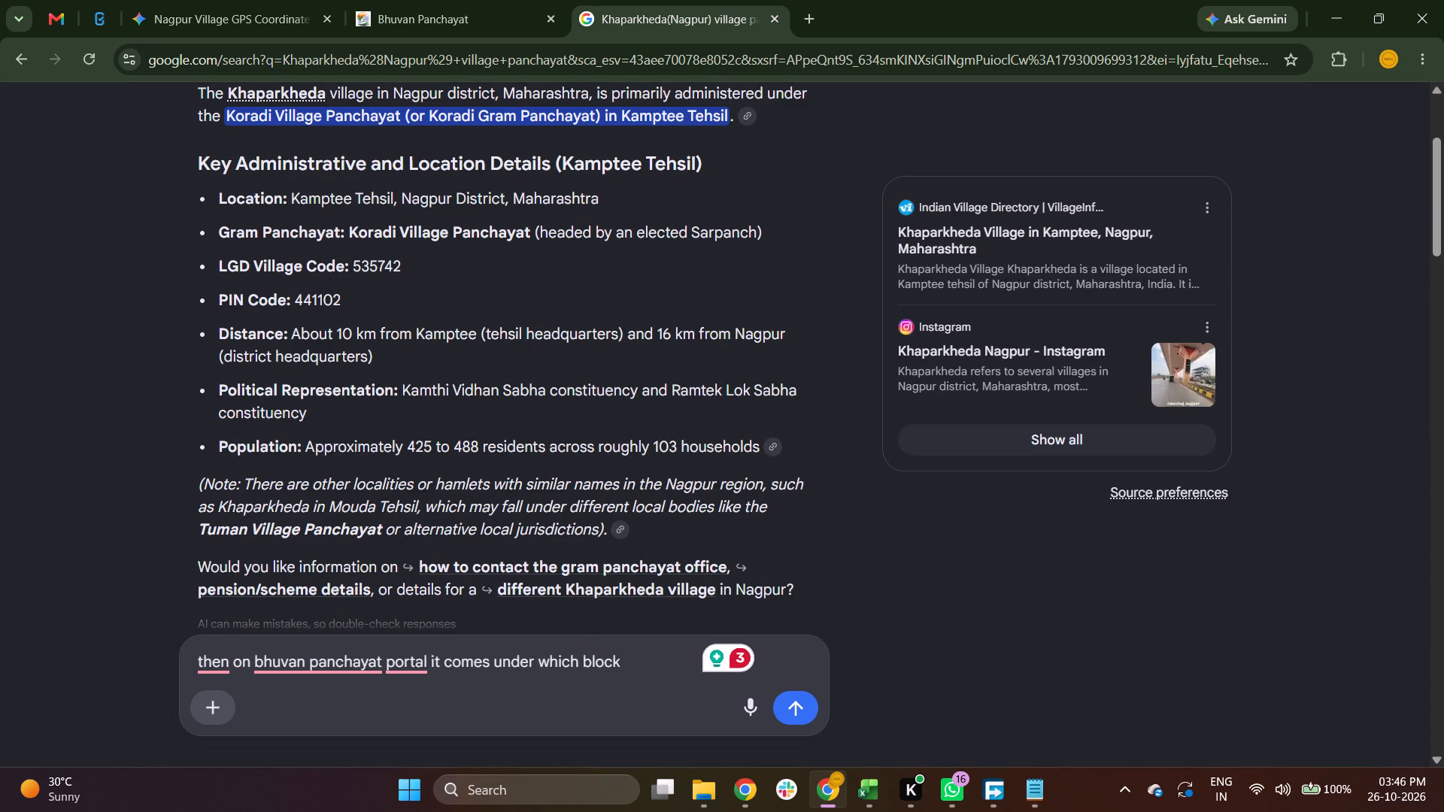
{"action": "double_click", "coordinate": [611, 662]}
{"action": "left_click", "coordinate": [631, 661]}
{"action": "key", "text": "space"}
{"action": "type", "text": "or panchaay"}
{"action": "key", "text": "BackSpace"}
{"action": "key", "text": "BackSpace"}
{"action": "type", "text": "yat"}
{"action": "key", "text": "Return"}
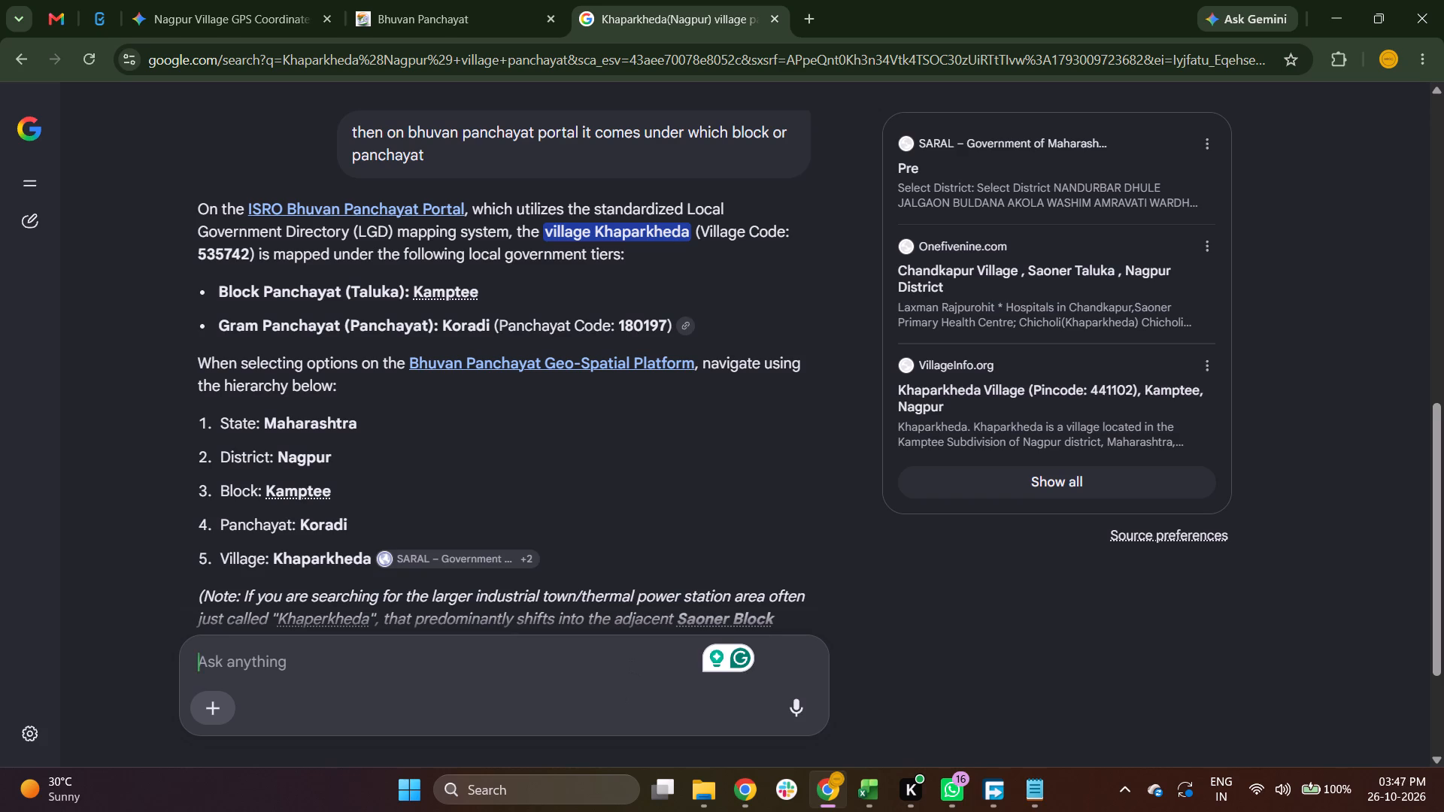
Return to Bhuvan Panchayat and set the block to Kamthi for Nagpur district.
{"action": "key", "text": "alt+Tab"}
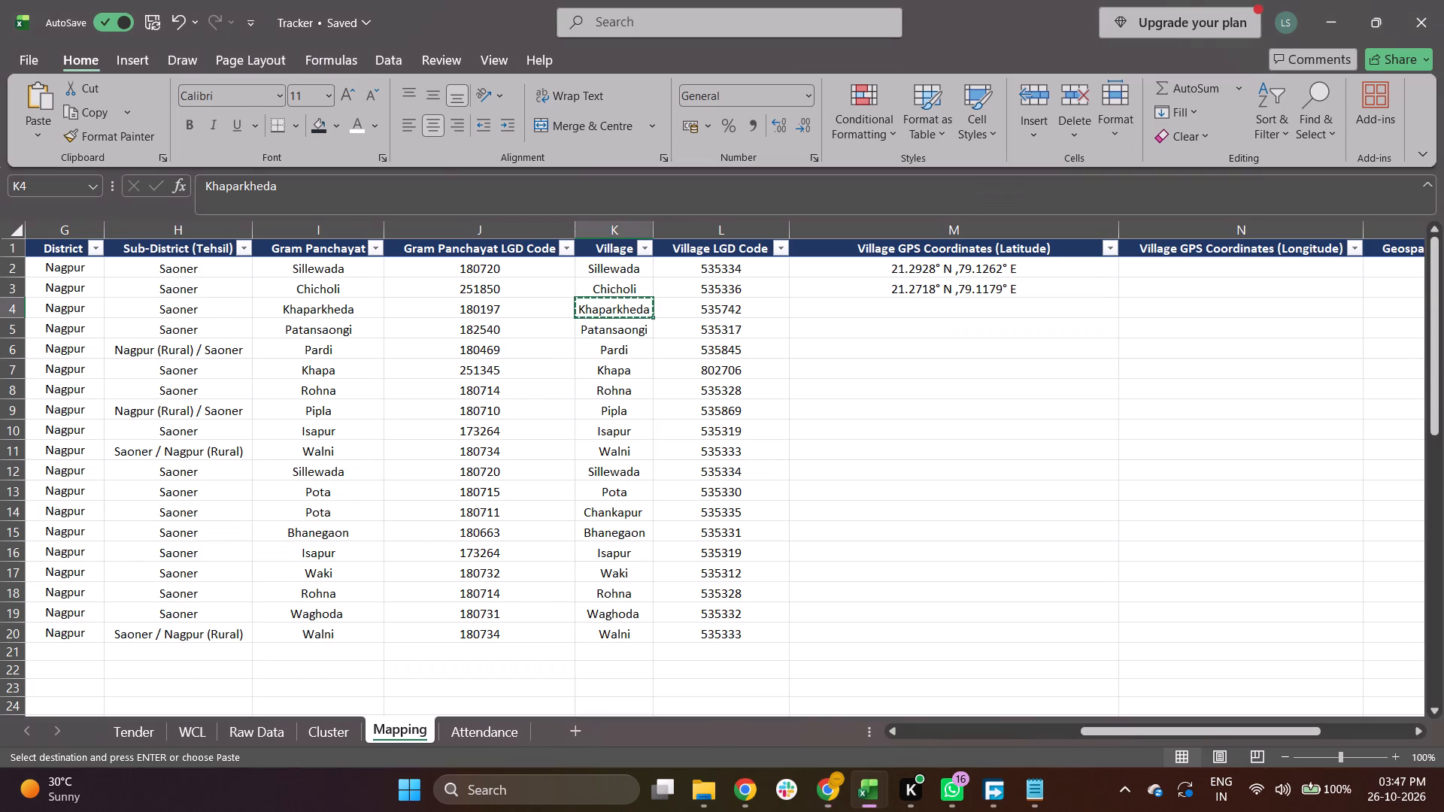
{"action": "key", "text": "alt+Tab"}
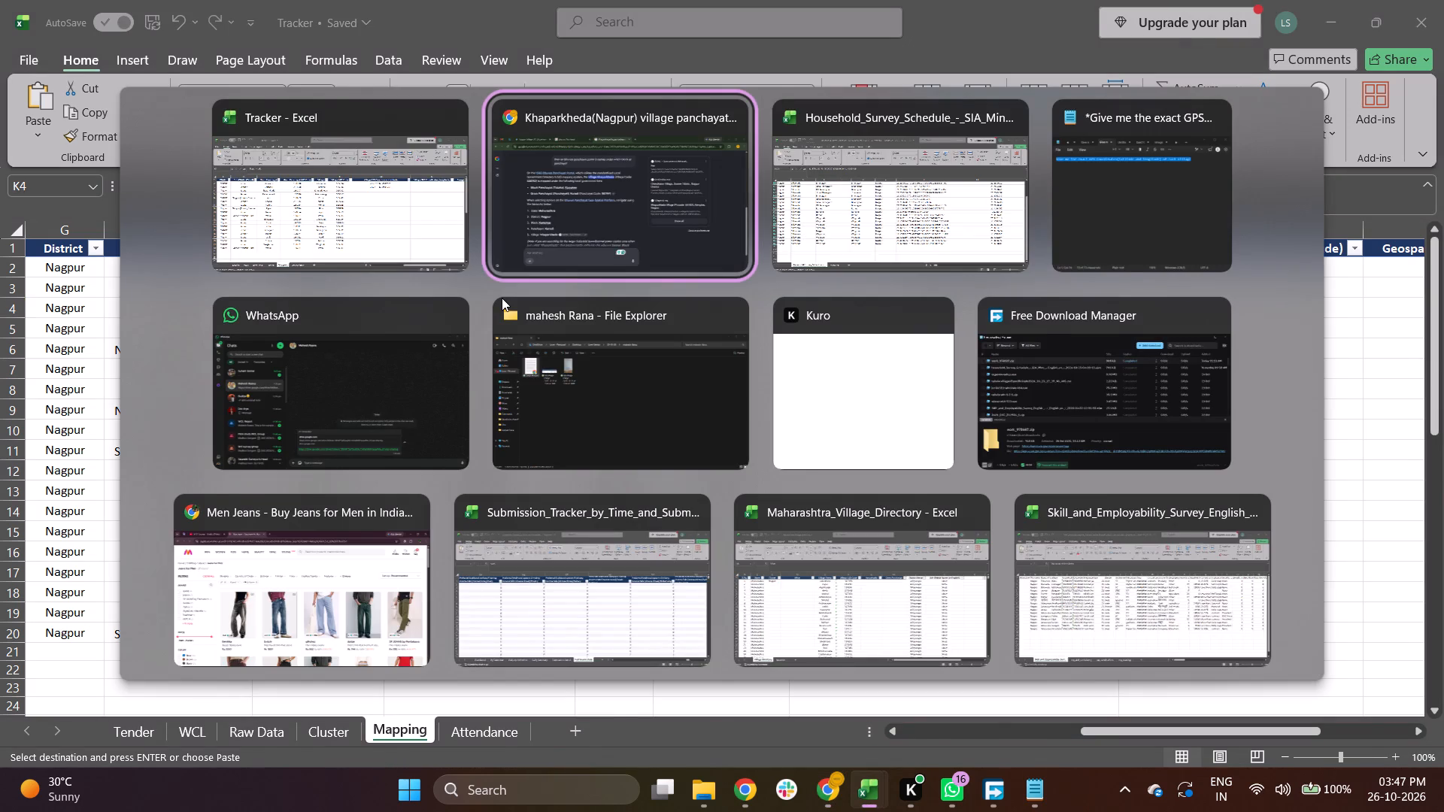
{"action": "left_click", "coordinate": [447, 0]}
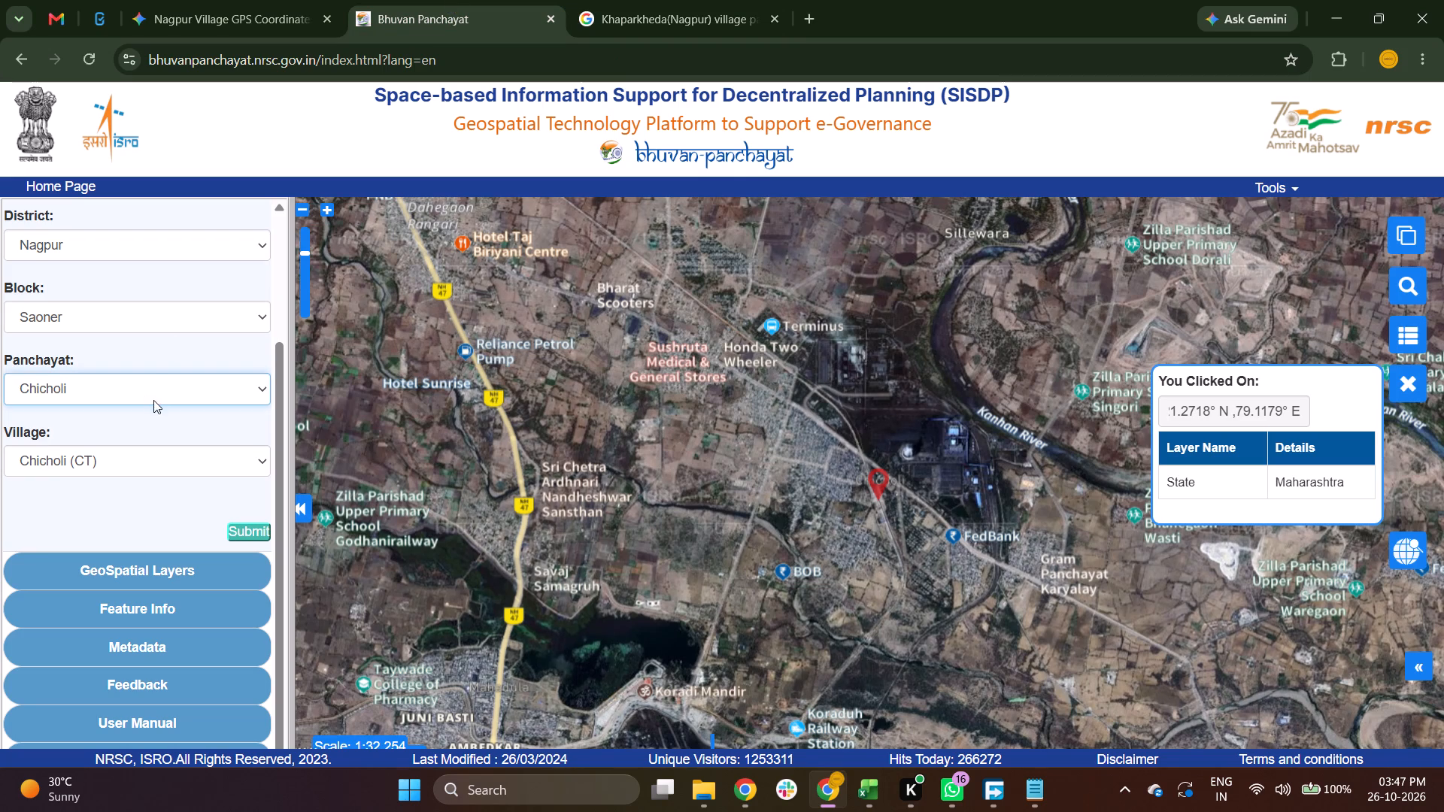
{"action": "left_click", "coordinate": [168, 326]}
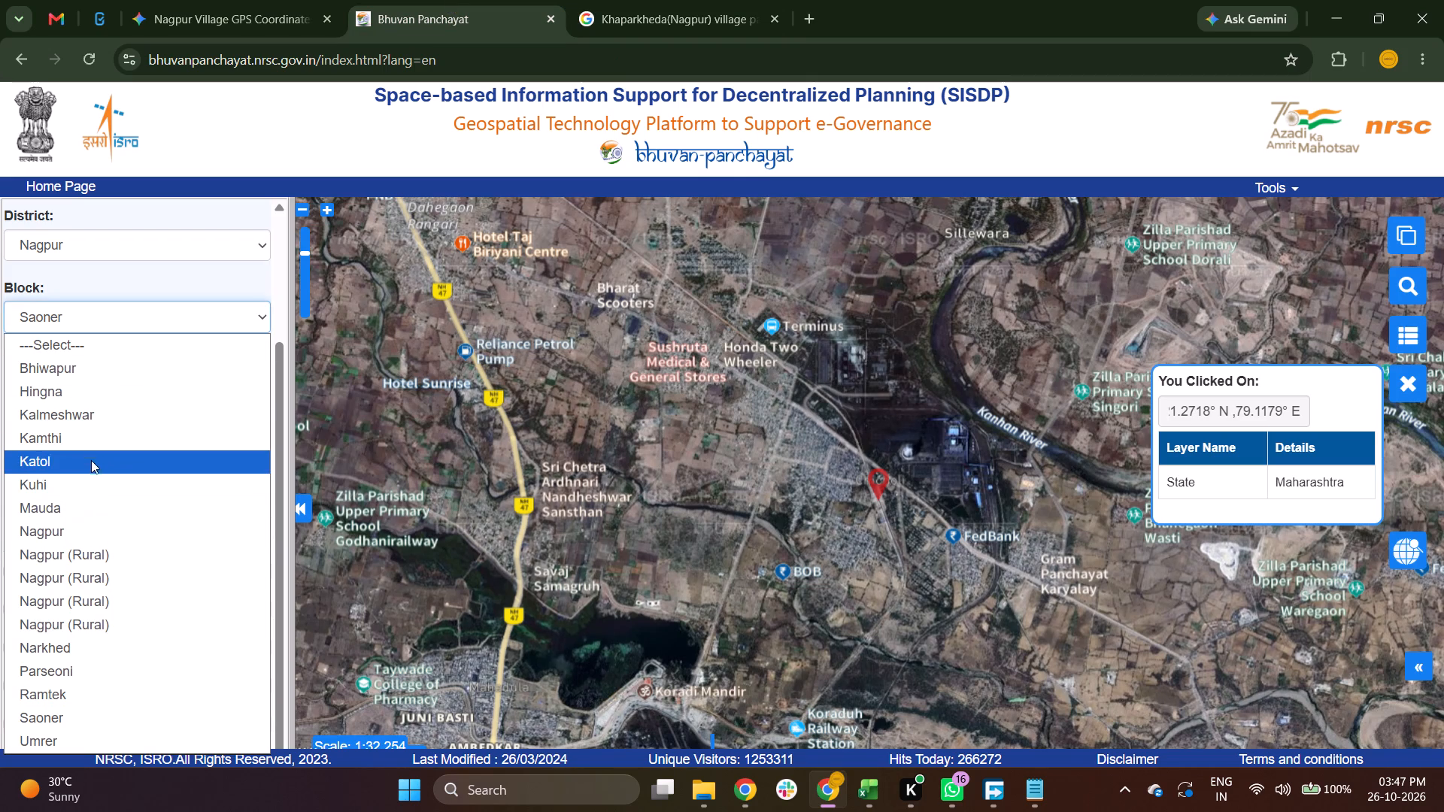
{"action": "scroll", "coordinate": [91, 445], "scroll_direction": "up", "scroll_amount": 1}
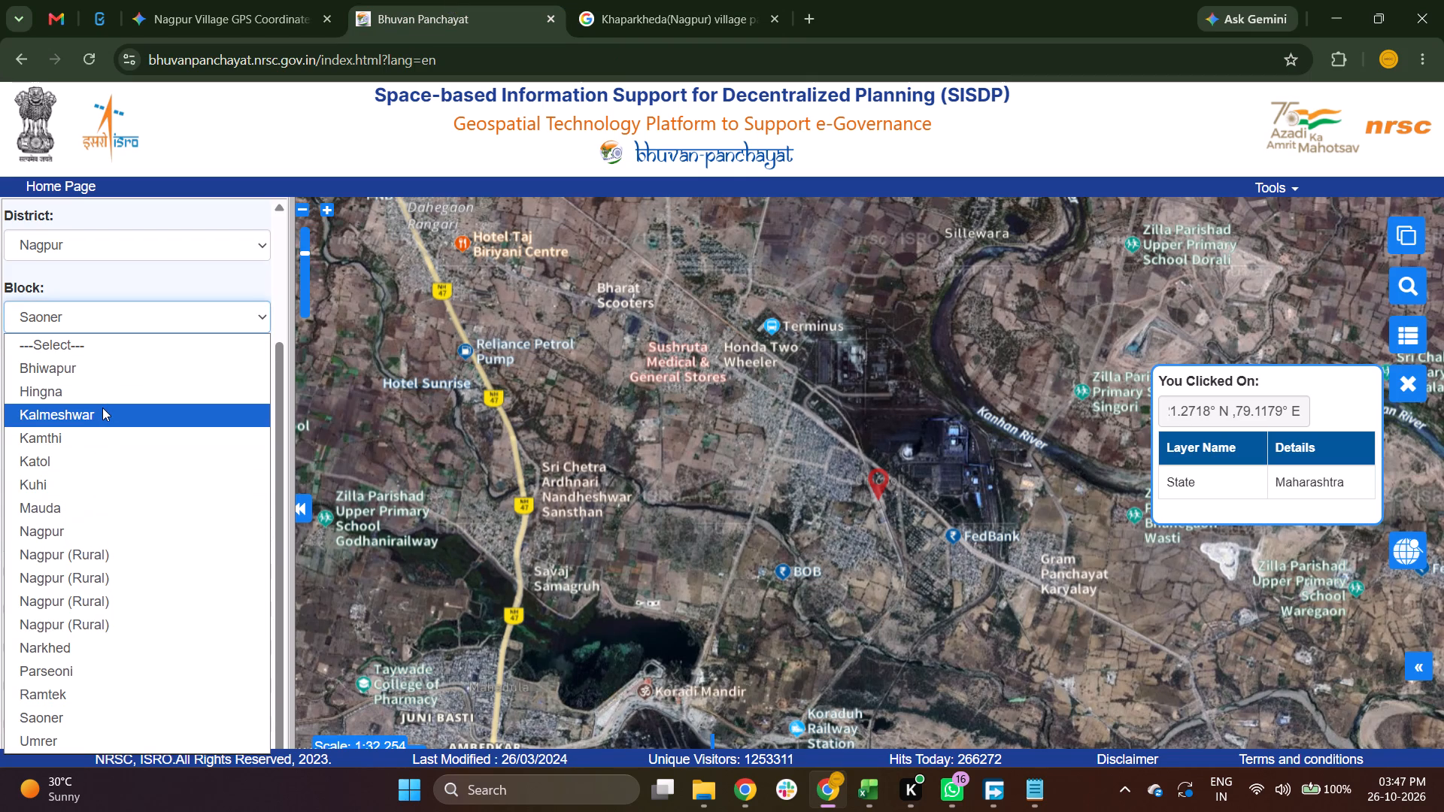
{"action": "scroll", "coordinate": [102, 408], "scroll_direction": "down", "scroll_amount": 2}
{"action": "scroll", "coordinate": [121, 615], "scroll_direction": "down", "scroll_amount": 3}
{"action": "scroll", "coordinate": [121, 615], "scroll_direction": "up", "scroll_amount": 2}
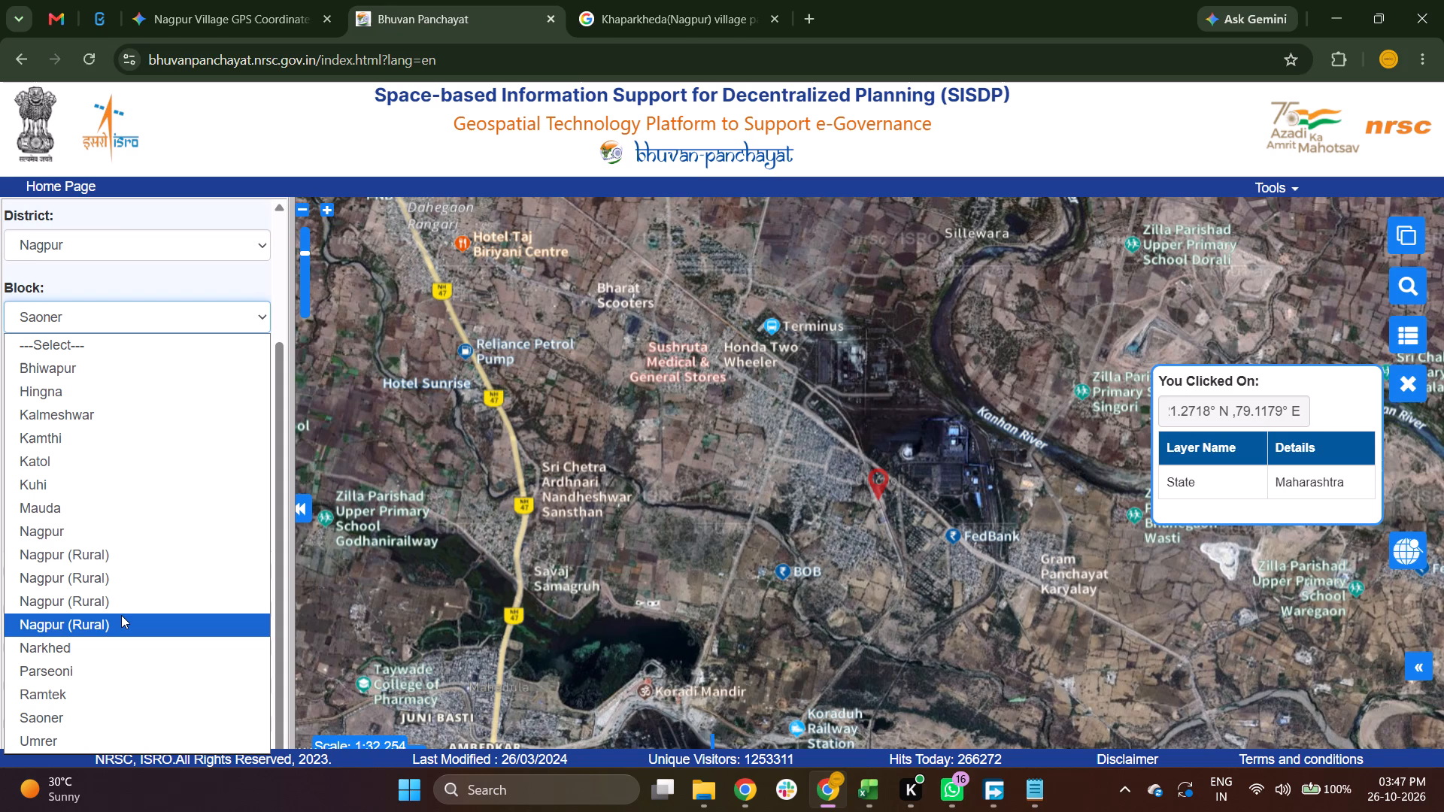
{"action": "scroll", "coordinate": [121, 615], "scroll_direction": "up", "scroll_amount": 2}
{"action": "scroll", "coordinate": [123, 484], "scroll_direction": "down", "scroll_amount": 1}
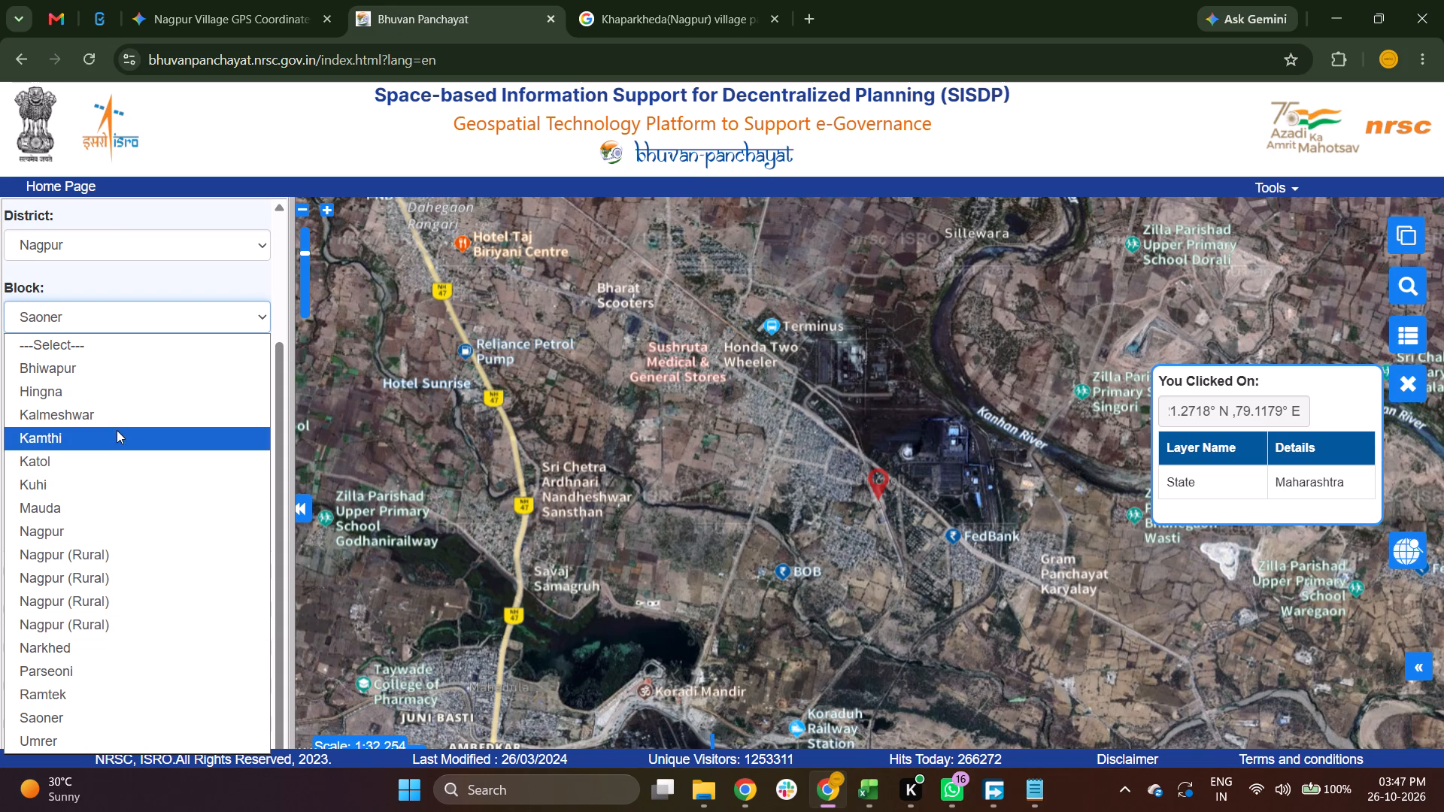
{"action": "left_click", "coordinate": [117, 429]}
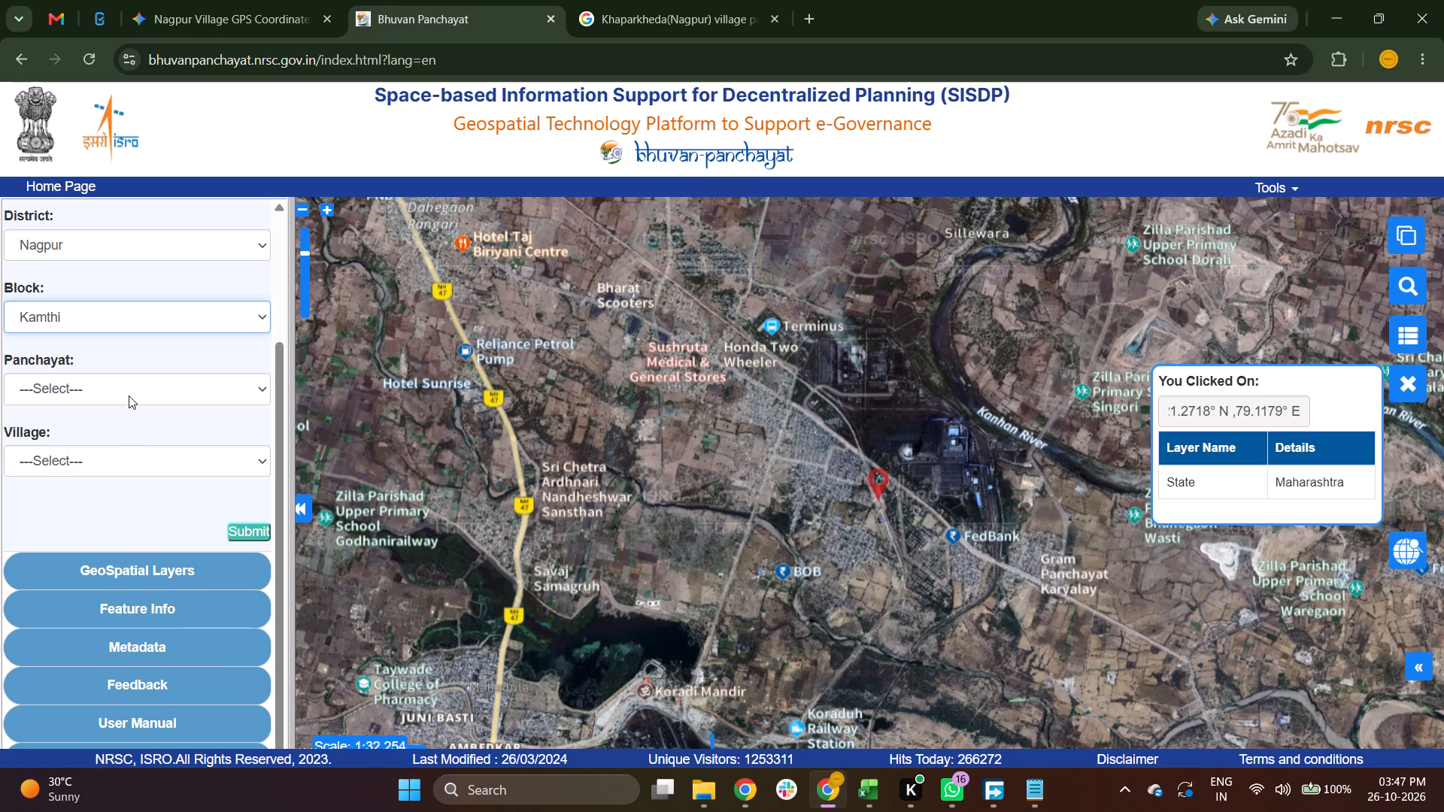
Choose panchayat Koradi and village Khaparkheda, and submit the selection to load the village boundary on the map.
{"action": "left_click", "coordinate": [130, 383]}
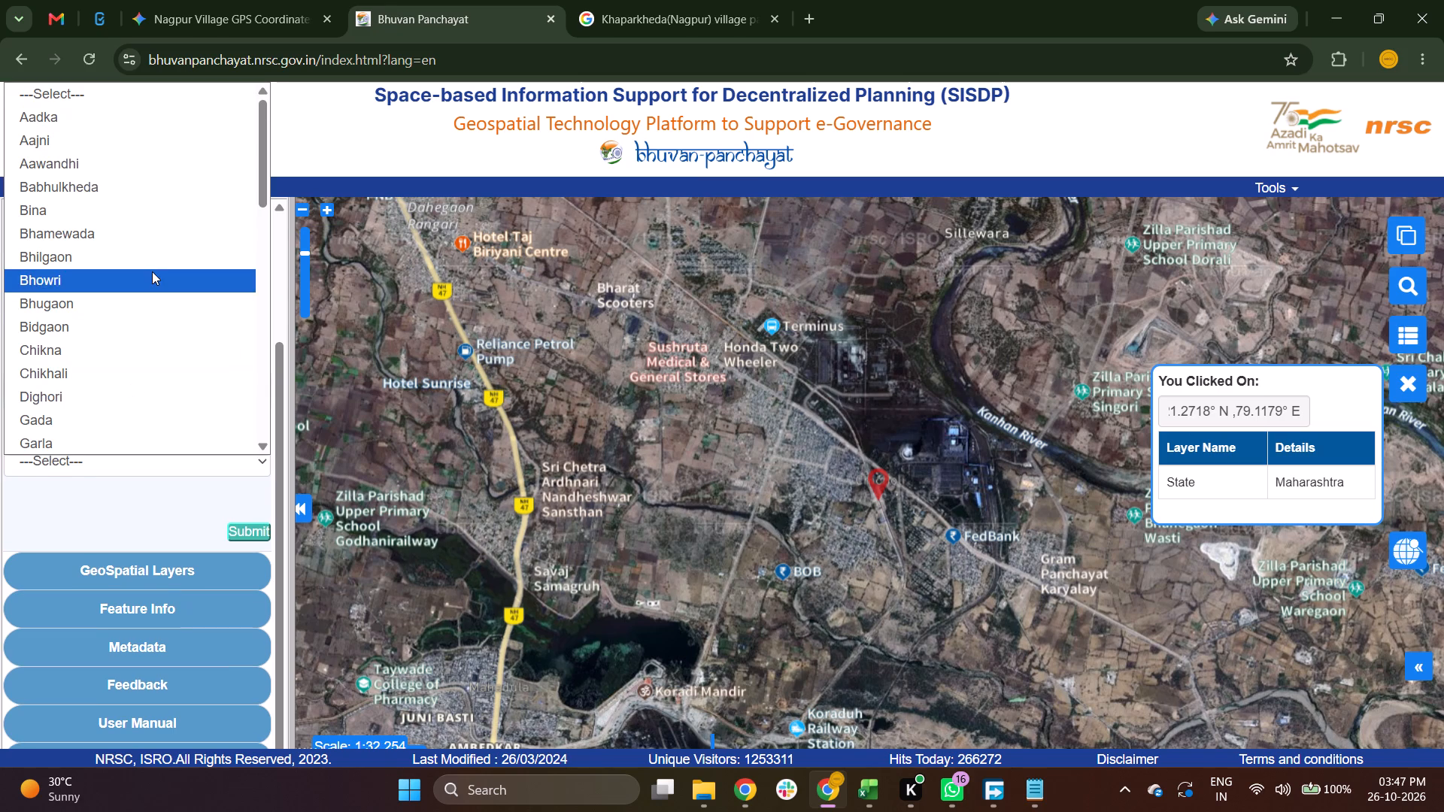
{"action": "scroll", "coordinate": [152, 271], "scroll_direction": "down", "scroll_amount": 4}
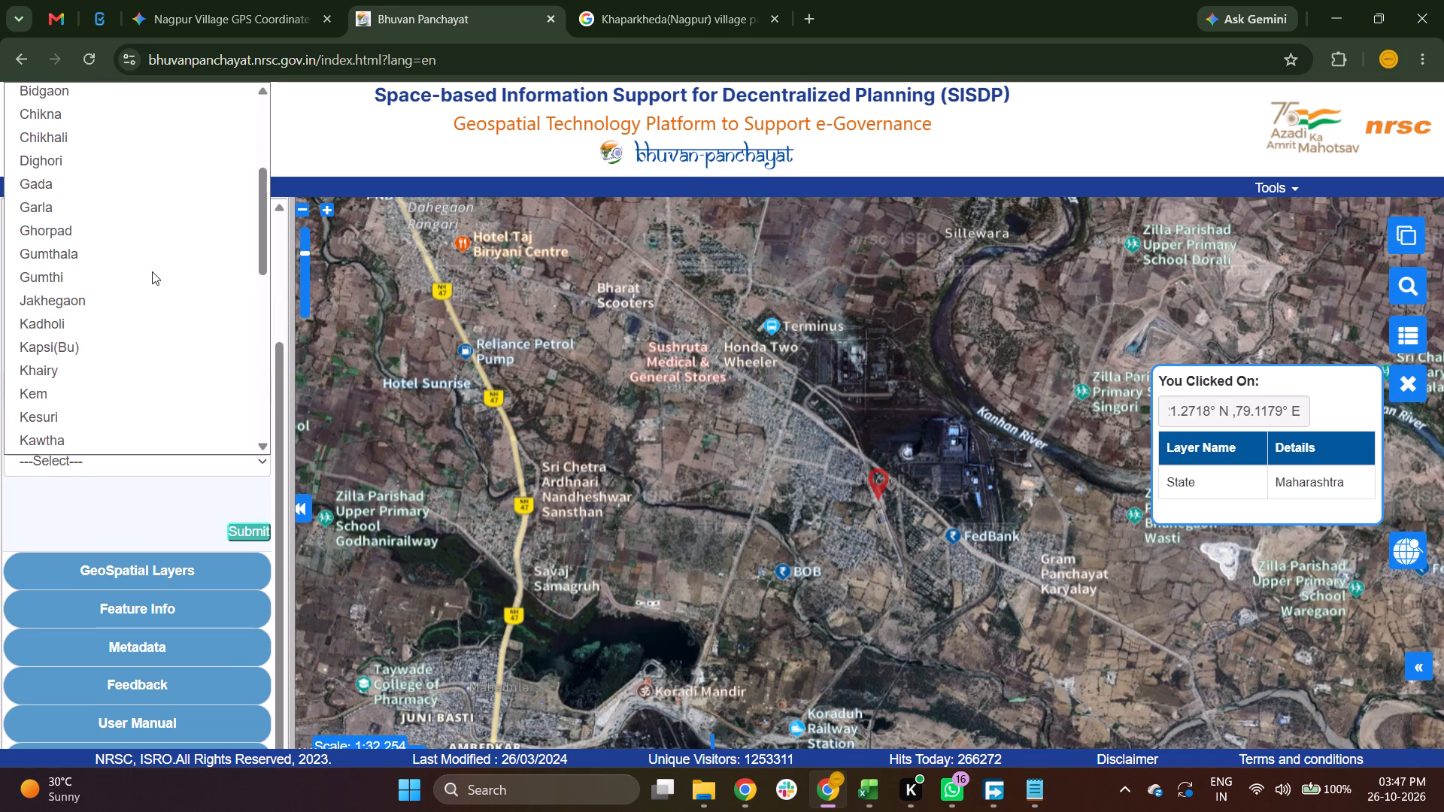
{"action": "scroll", "coordinate": [152, 271], "scroll_direction": "down", "scroll_amount": 4}
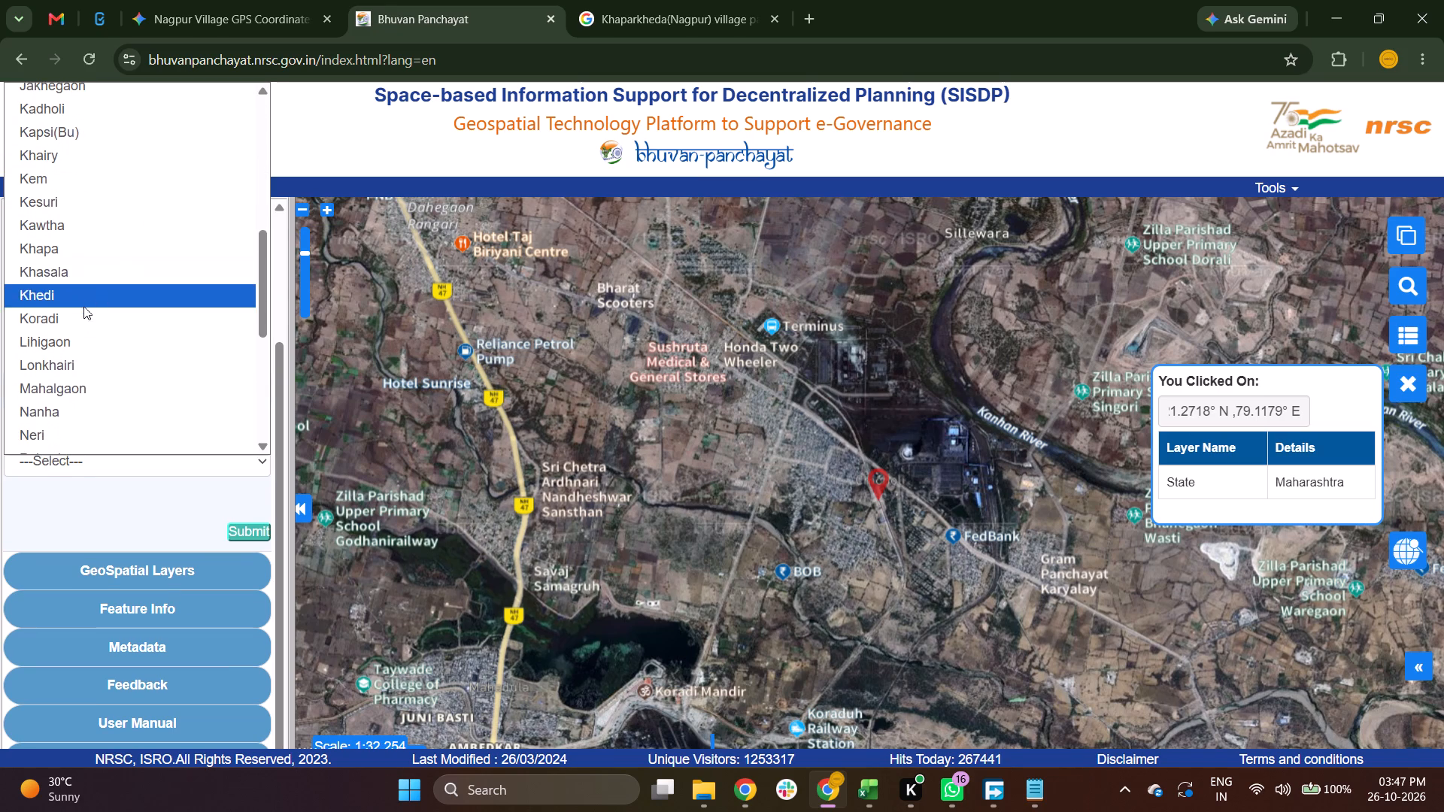
{"action": "left_click", "coordinate": [67, 320]}
{"action": "left_click", "coordinate": [82, 458]}
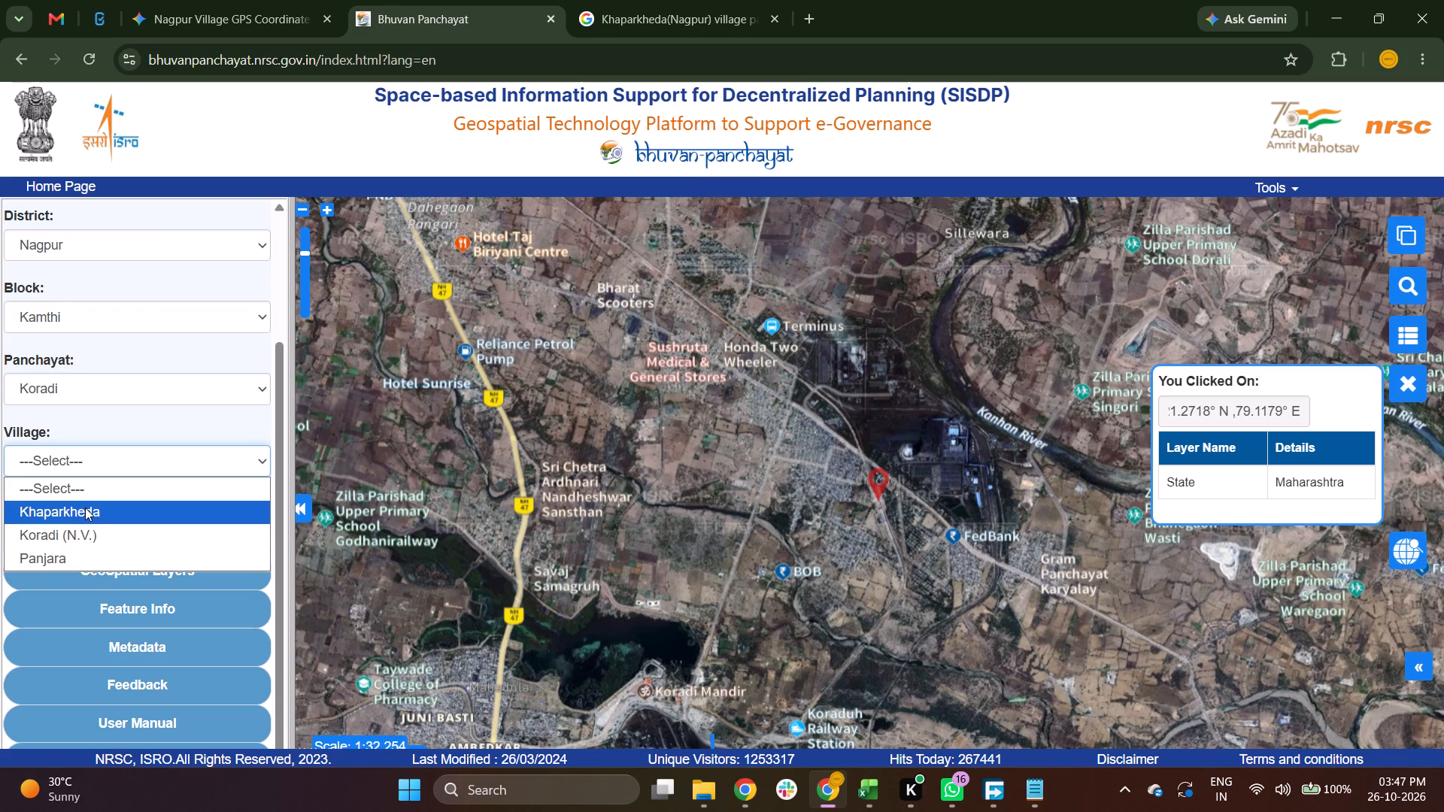
{"action": "left_click", "coordinate": [85, 507]}
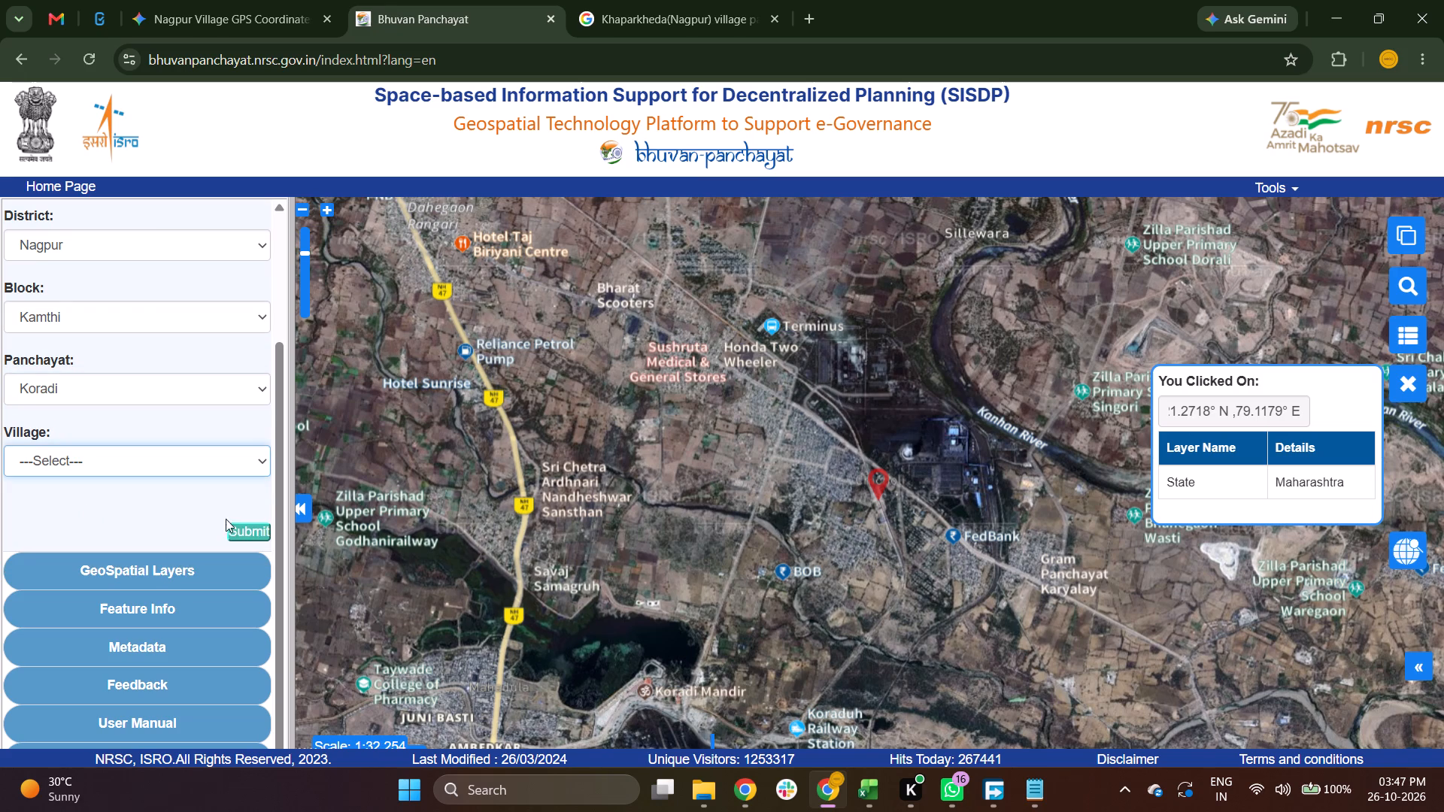
{"action": "left_click", "coordinate": [259, 527]}
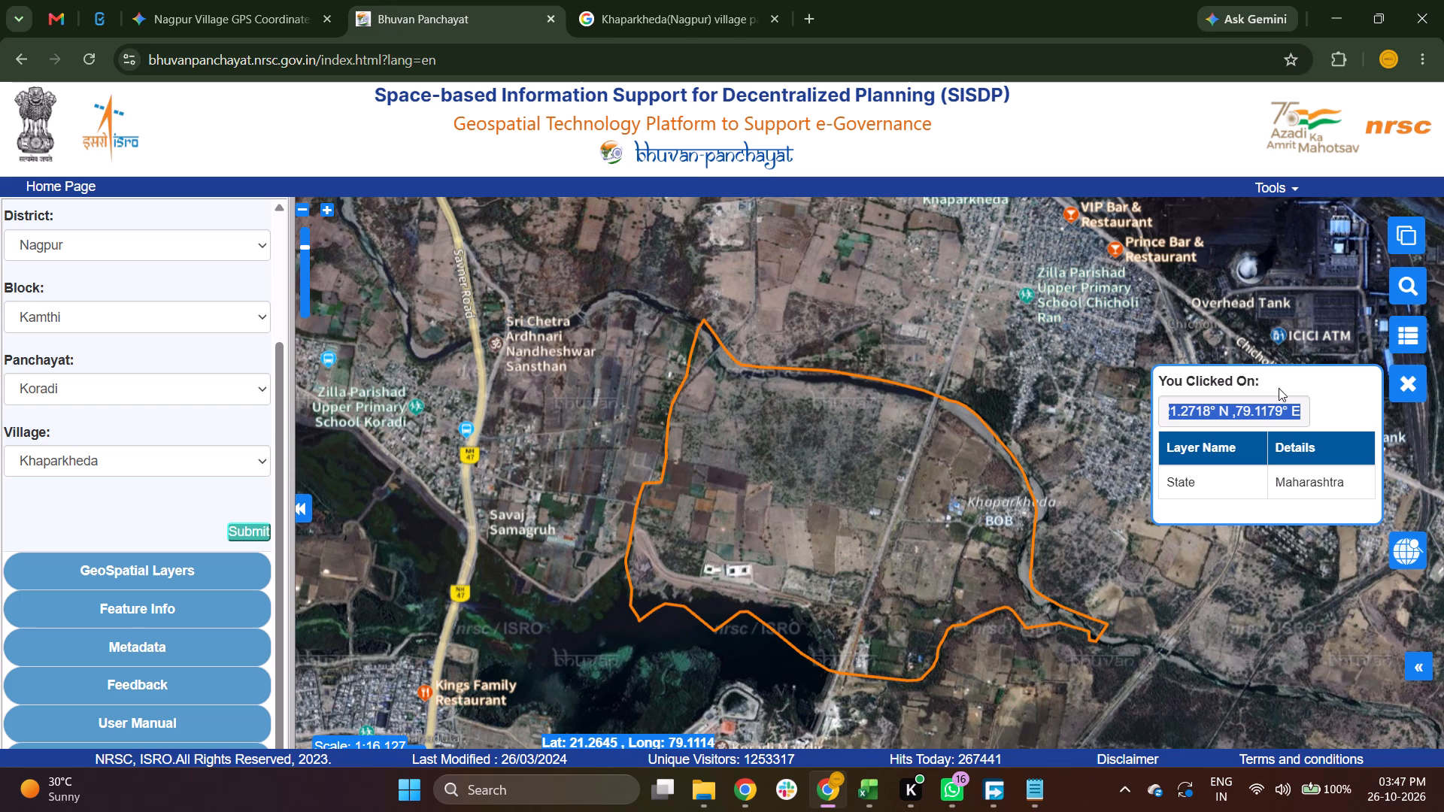
Pick the Khaparkheda label point on the map and copy its coordinates, 21.2643° N, 79.1101° E, into the village's latitude cell M4 in Tracker.
{"action": "left_click", "coordinate": [1005, 507]}
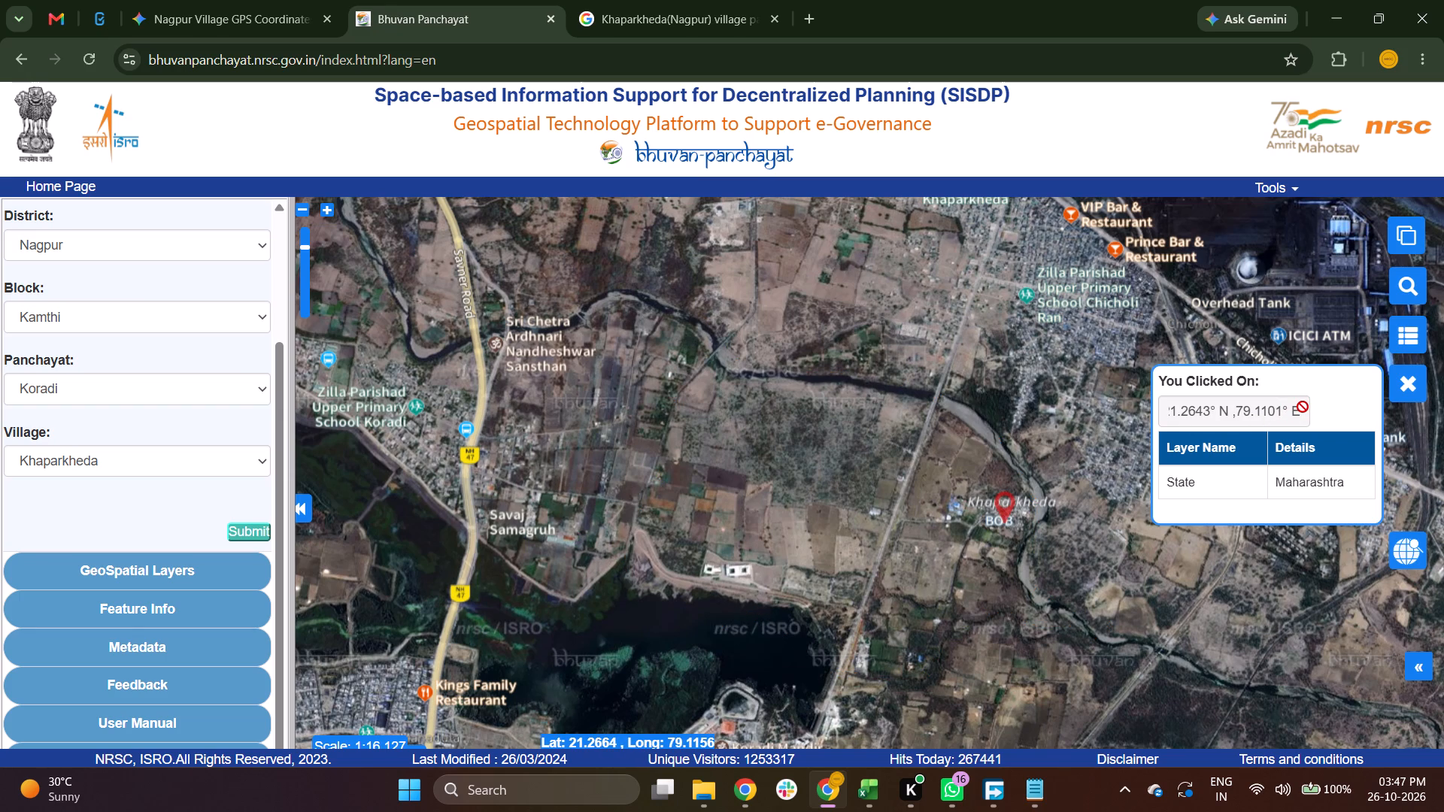
{"action": "left_click_drag", "start_coordinate": [1303, 407], "coordinate": [1146, 405]}
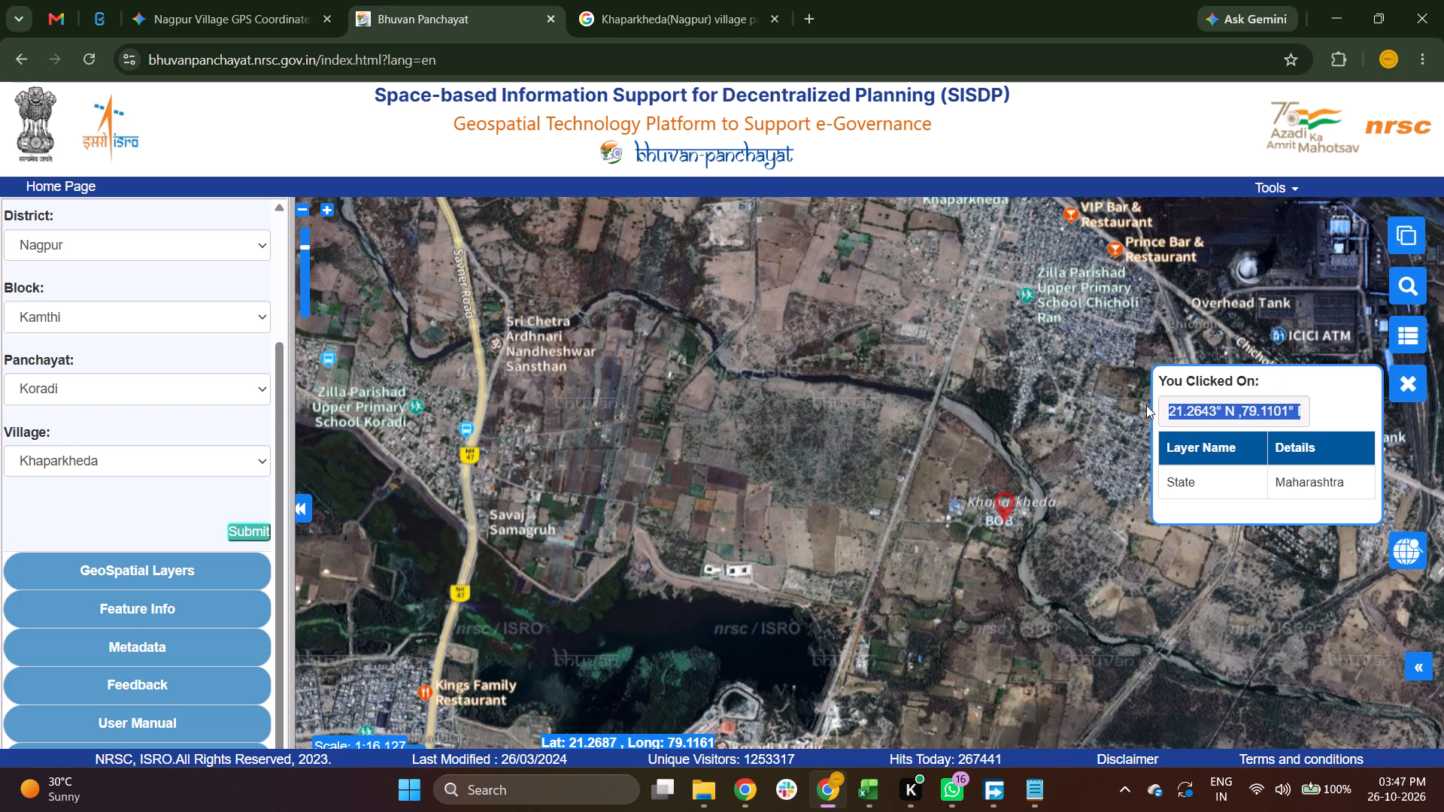
{"action": "key", "text": "ctrl+c"}
{"action": "key", "text": "ctrl+c"}
{"action": "key", "text": "ctrl+c"}
{"action": "key", "text": "ctrl+c"}
{"action": "key", "text": "alt+Tab"}
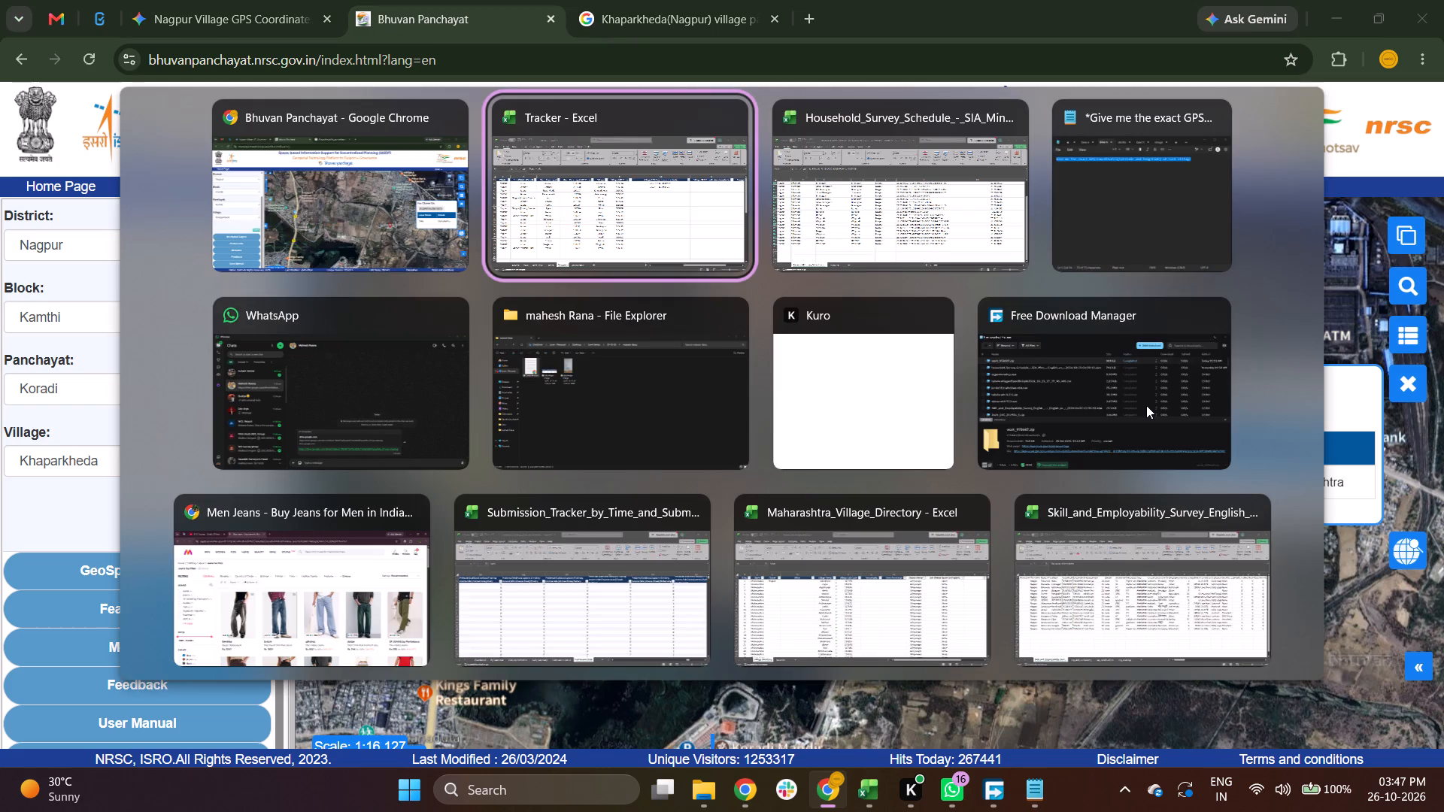
{"action": "key", "text": "Right"}
{"action": "key", "text": "Right"}
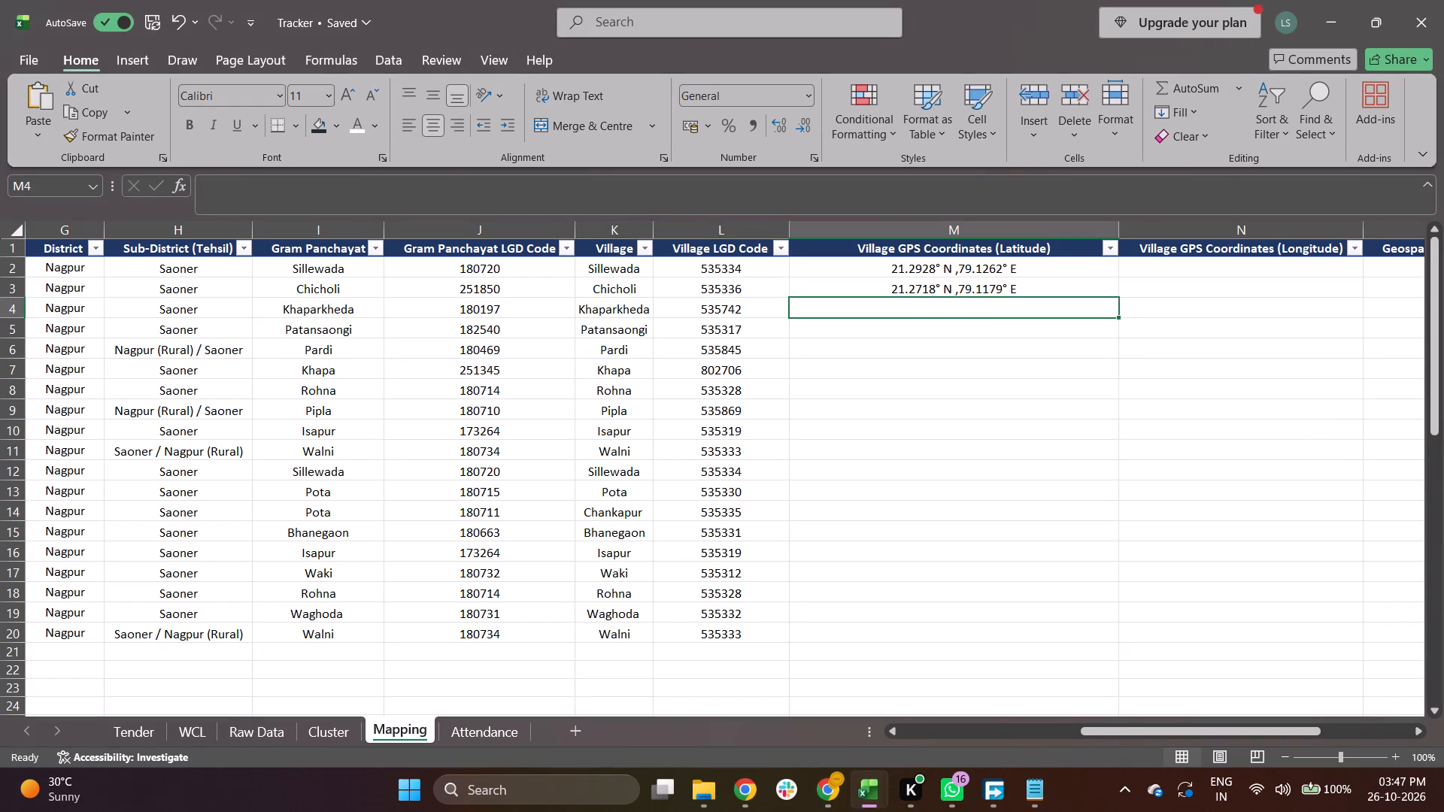
{"action": "key", "text": "ctrl+v"}
Change Khaparkheda's Gram Panchayat in cell I4 to Koradi.
{"action": "key", "text": "Left"}
{"action": "key", "text": "Left"}
{"action": "key", "text": "Left"}
{"action": "key", "text": "Left"}
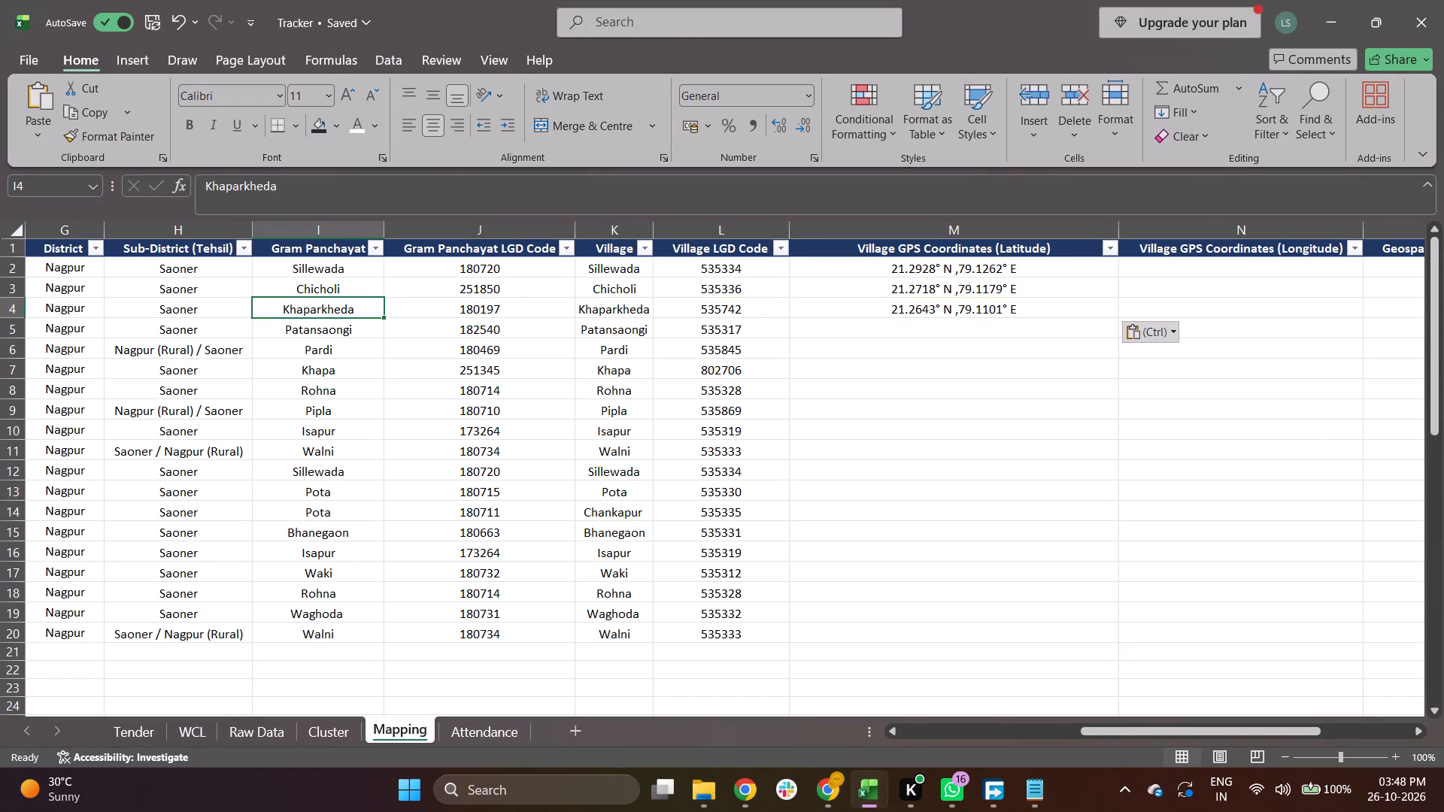
{"action": "key", "text": "shift+k"}
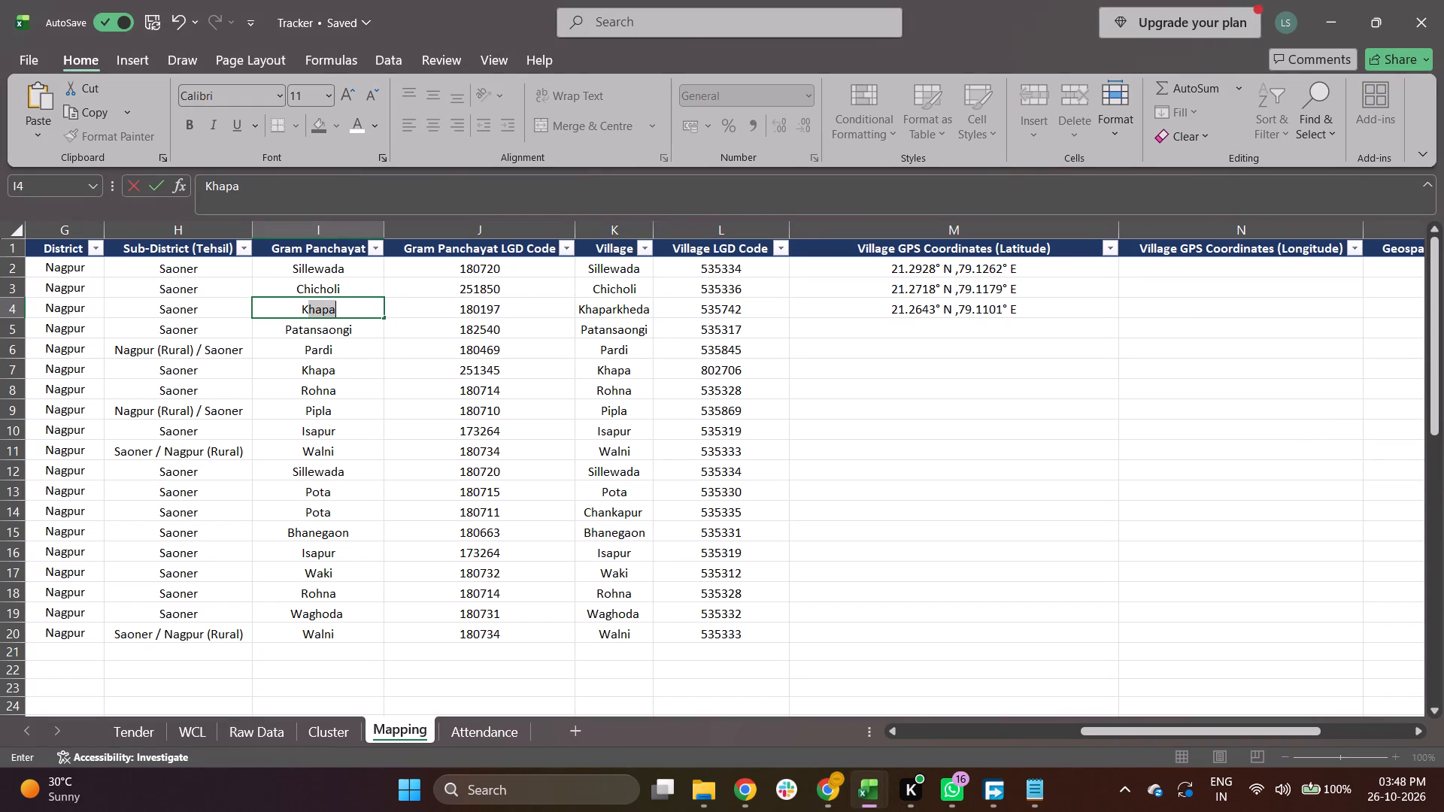
{"action": "key", "text": "o"}
{"action": "type", "text": "rad"}
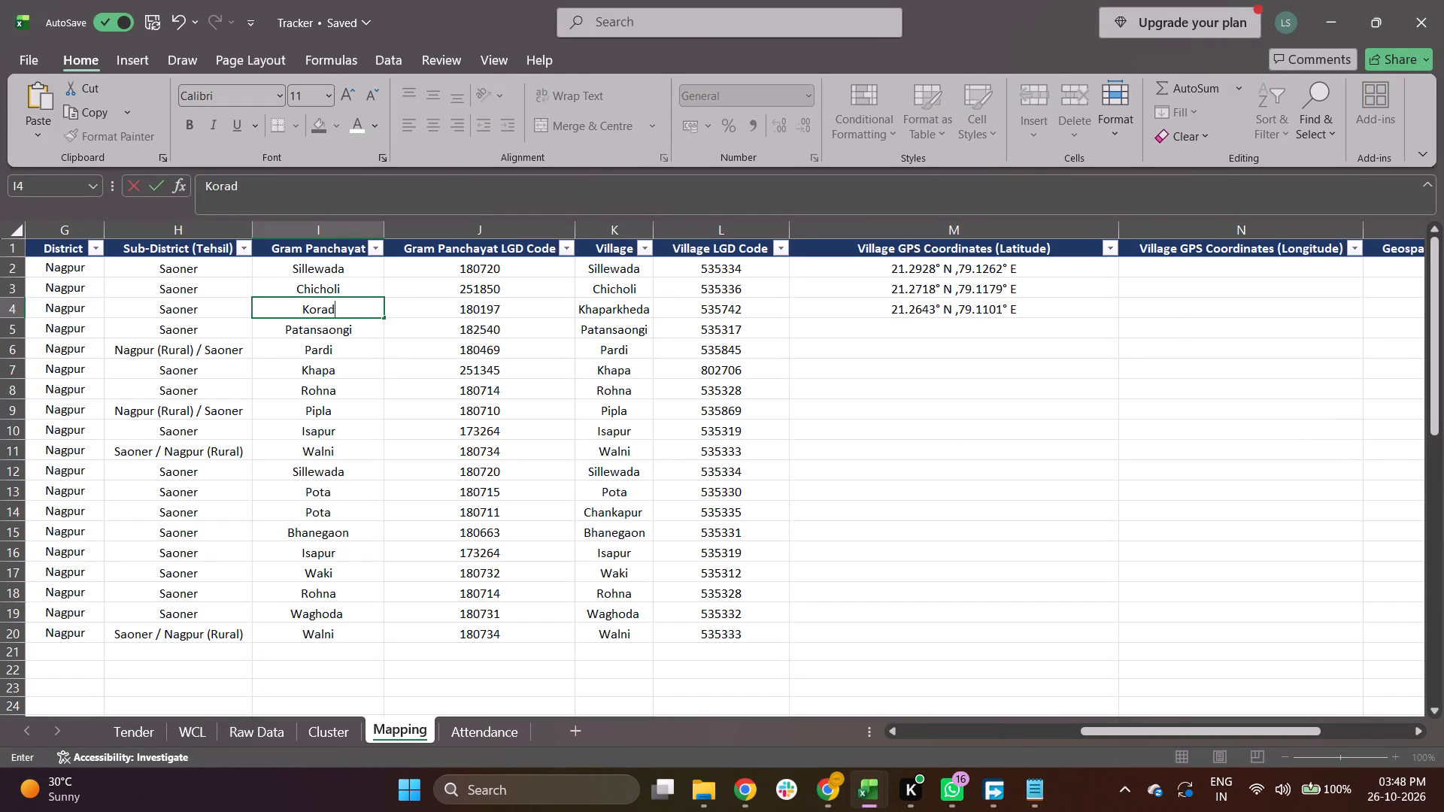
{"action": "key", "text": "i"}
{"action": "key", "text": "Tab"}
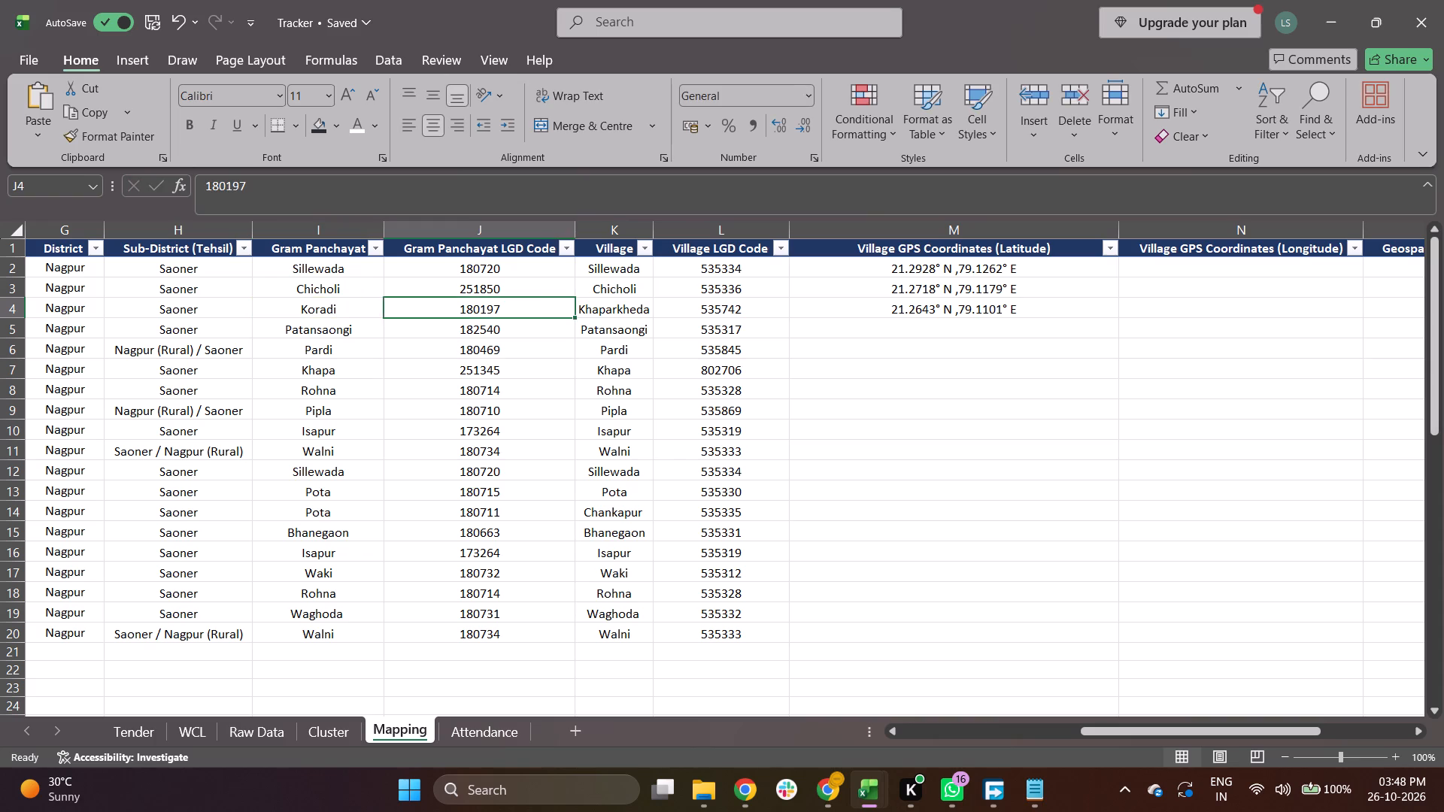
Select Khaparkheda's Sub-District cell, and reread both Google AI answers in Chrome for the village's tehsil, block and panchayat.
{"action": "key", "text": "Left"}
{"action": "key", "text": "Left"}
{"action": "key", "text": "alt+Tab"}
{"action": "key", "text": "alt+Tab"}
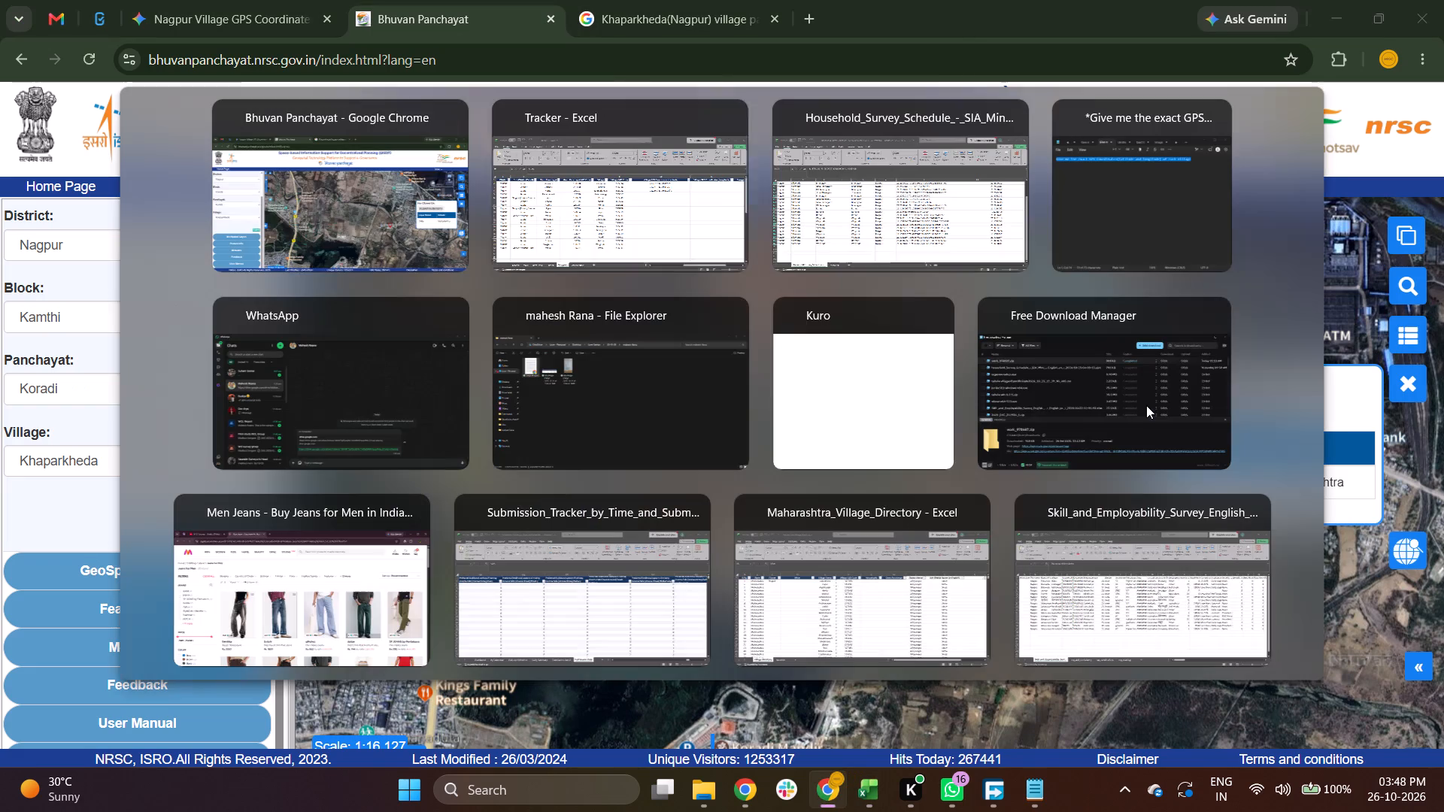
{"action": "key", "text": "alt+Left"}
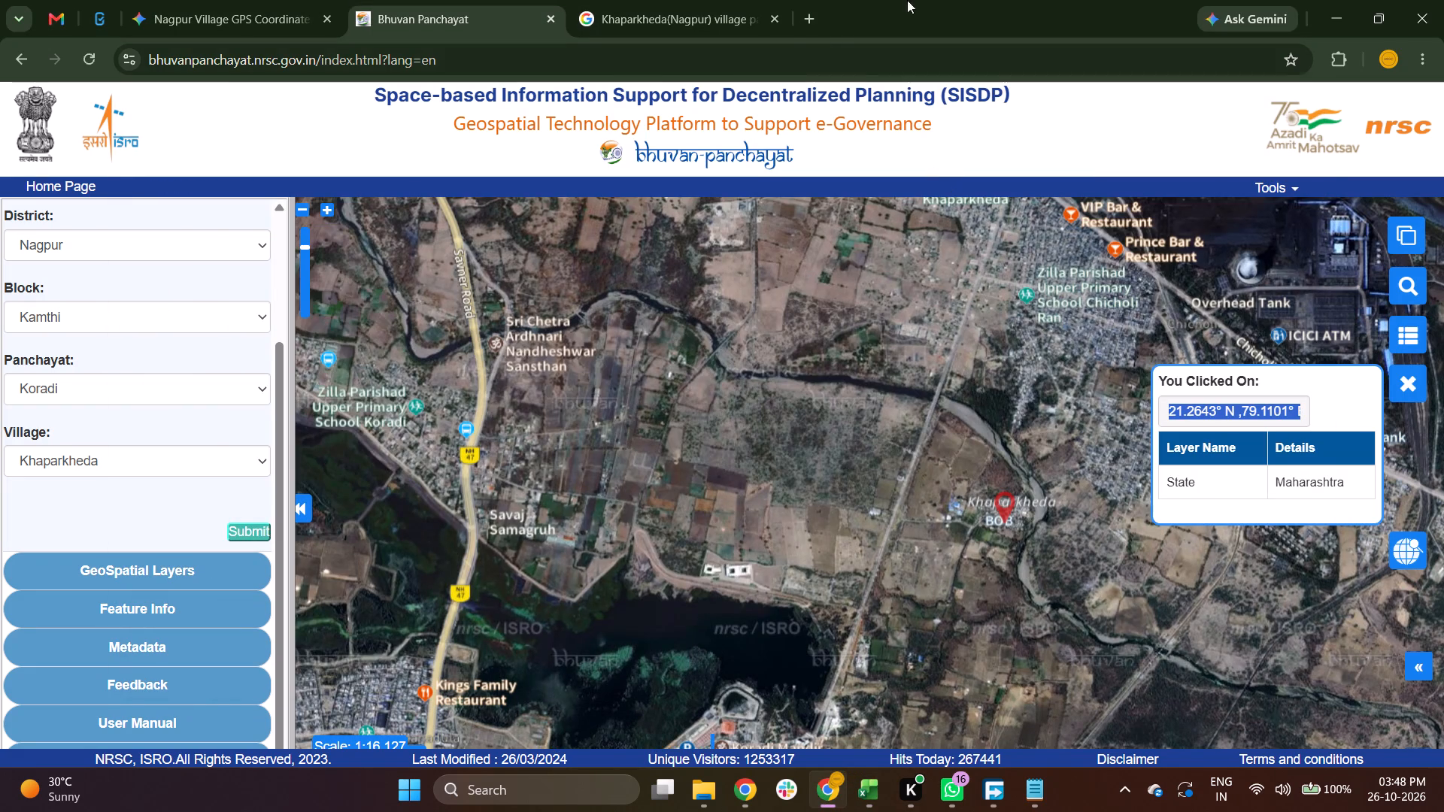
{"action": "left_click", "coordinate": [708, 0]}
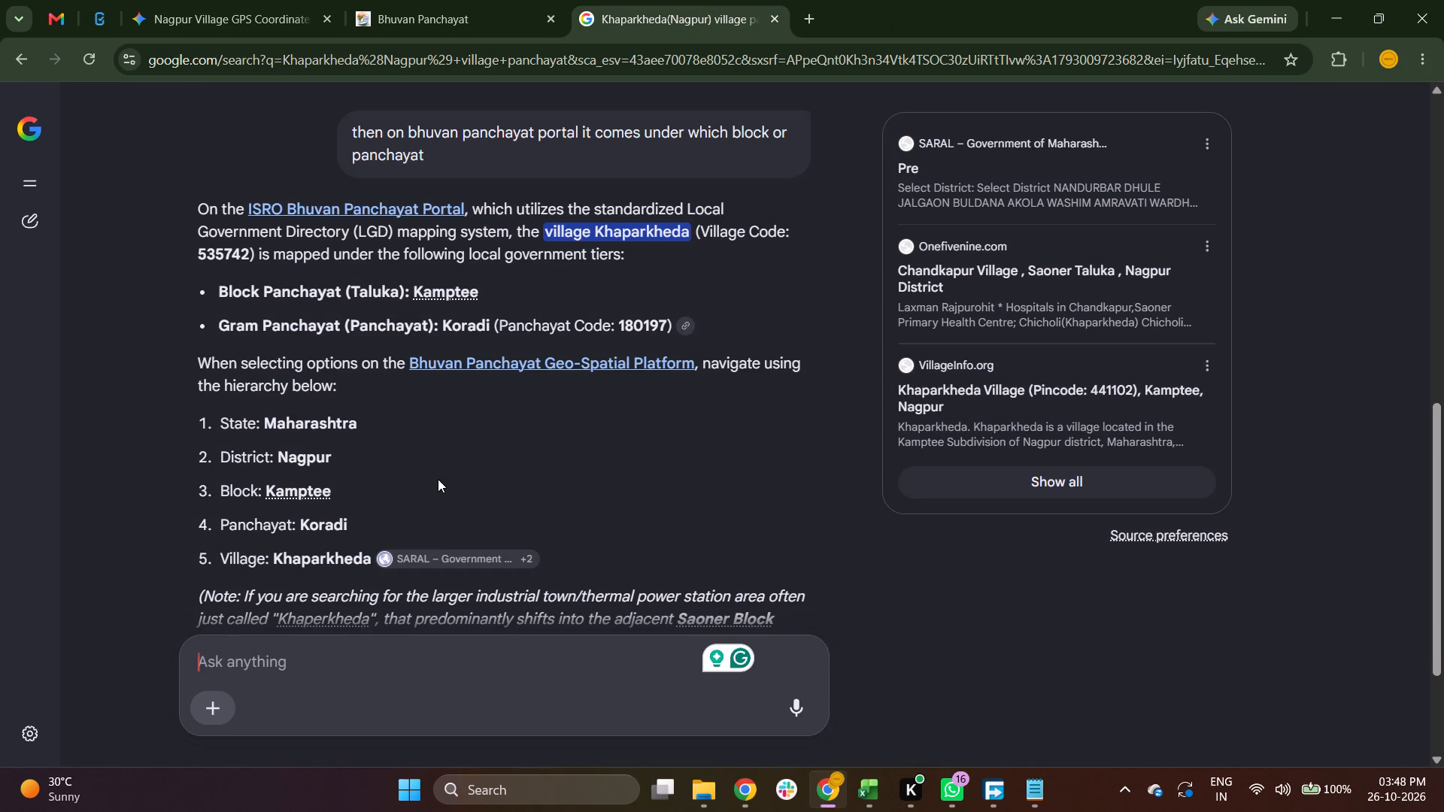
{"action": "scroll", "coordinate": [438, 479], "scroll_direction": "up", "scroll_amount": 2}
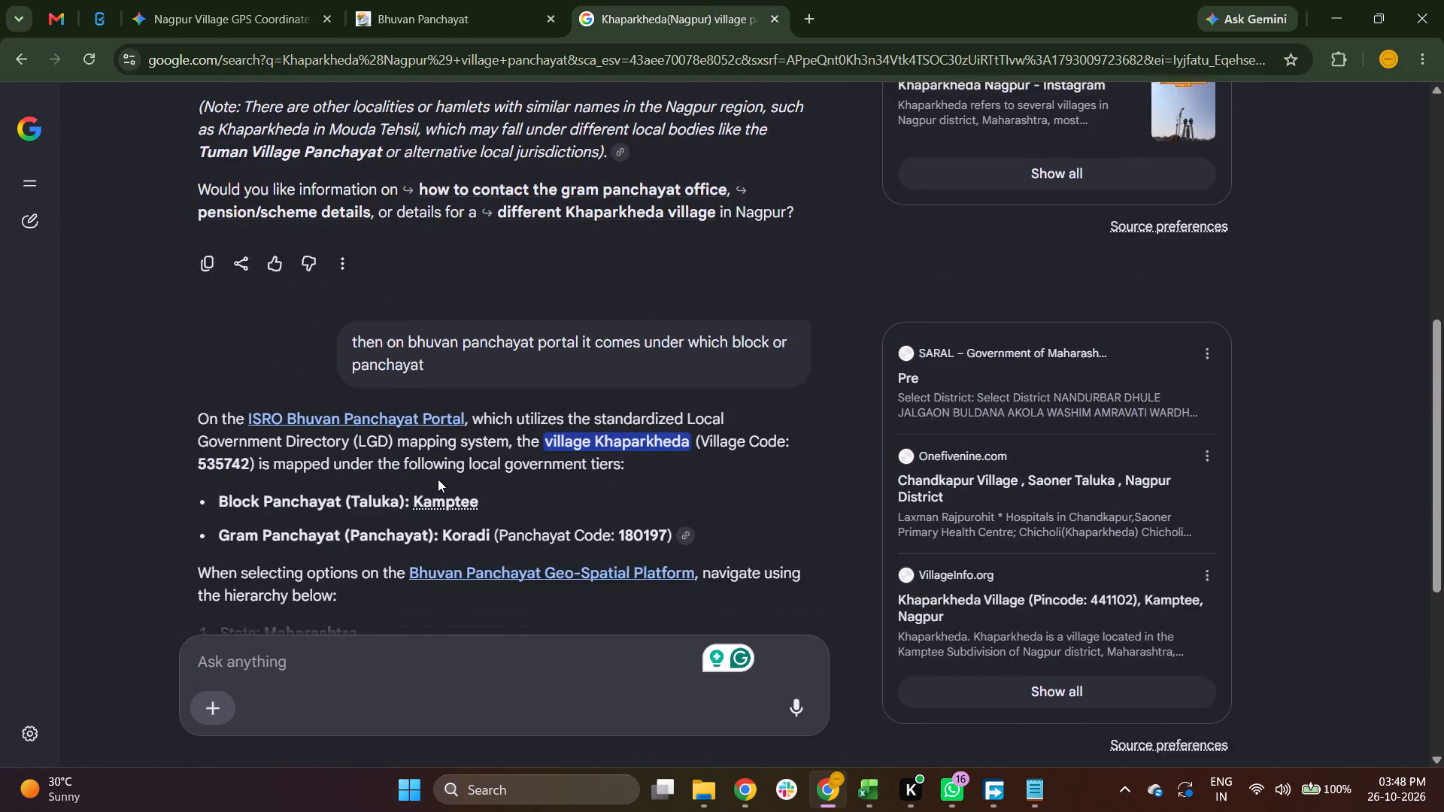
{"action": "scroll", "coordinate": [438, 479], "scroll_direction": "up", "scroll_amount": 4}
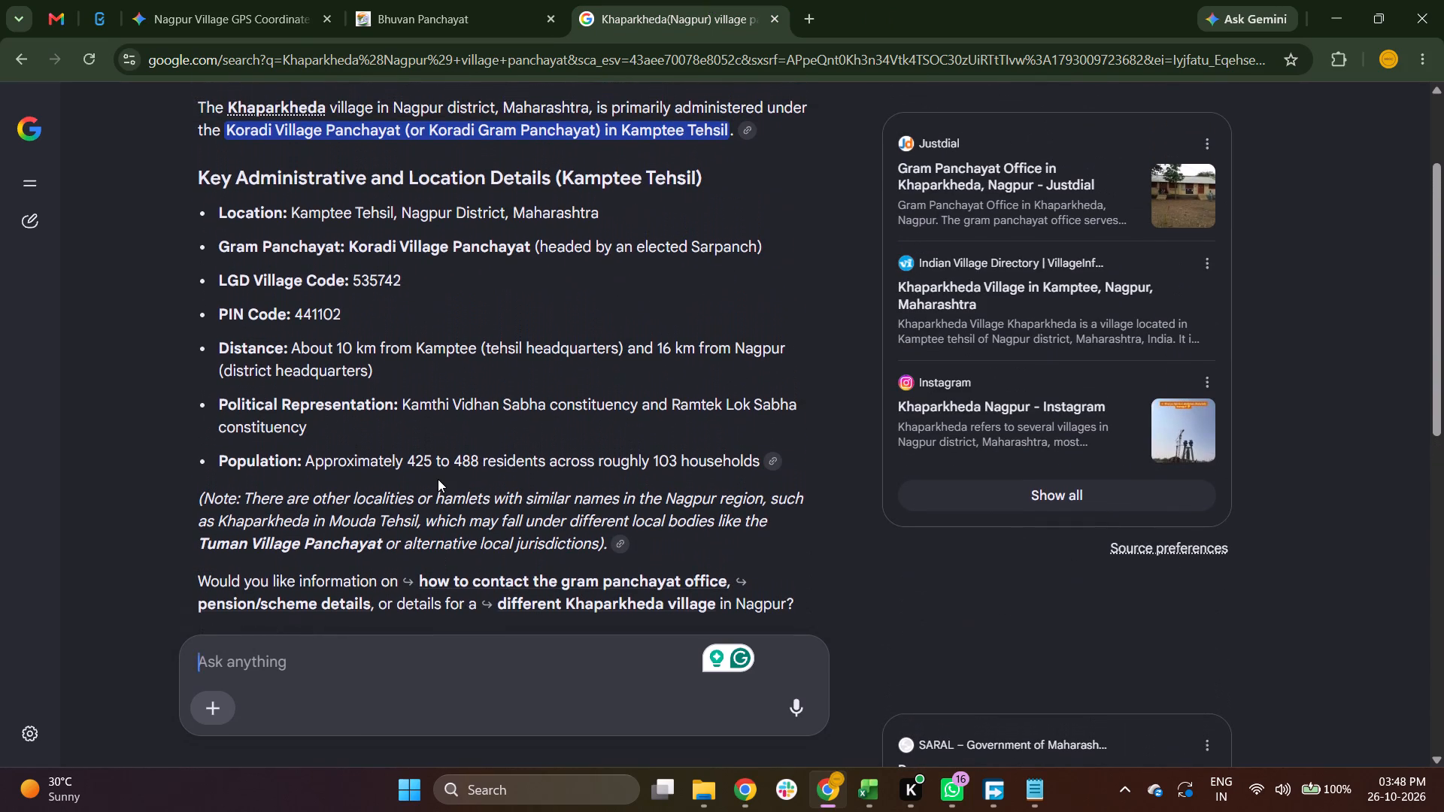
{"action": "scroll", "coordinate": [438, 479], "scroll_direction": "down", "scroll_amount": 1}
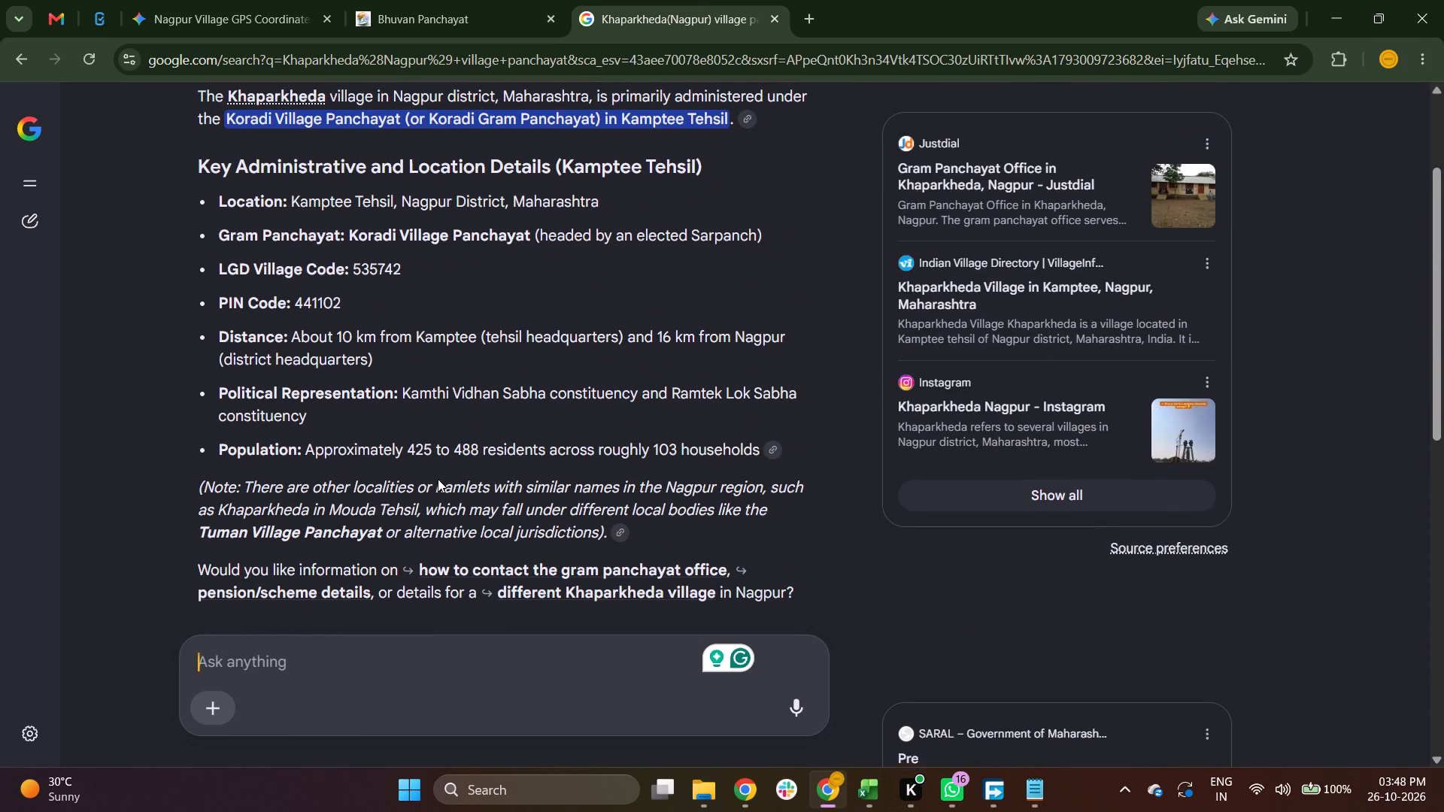
{"action": "scroll", "coordinate": [438, 479], "scroll_direction": "down", "scroll_amount": 2}
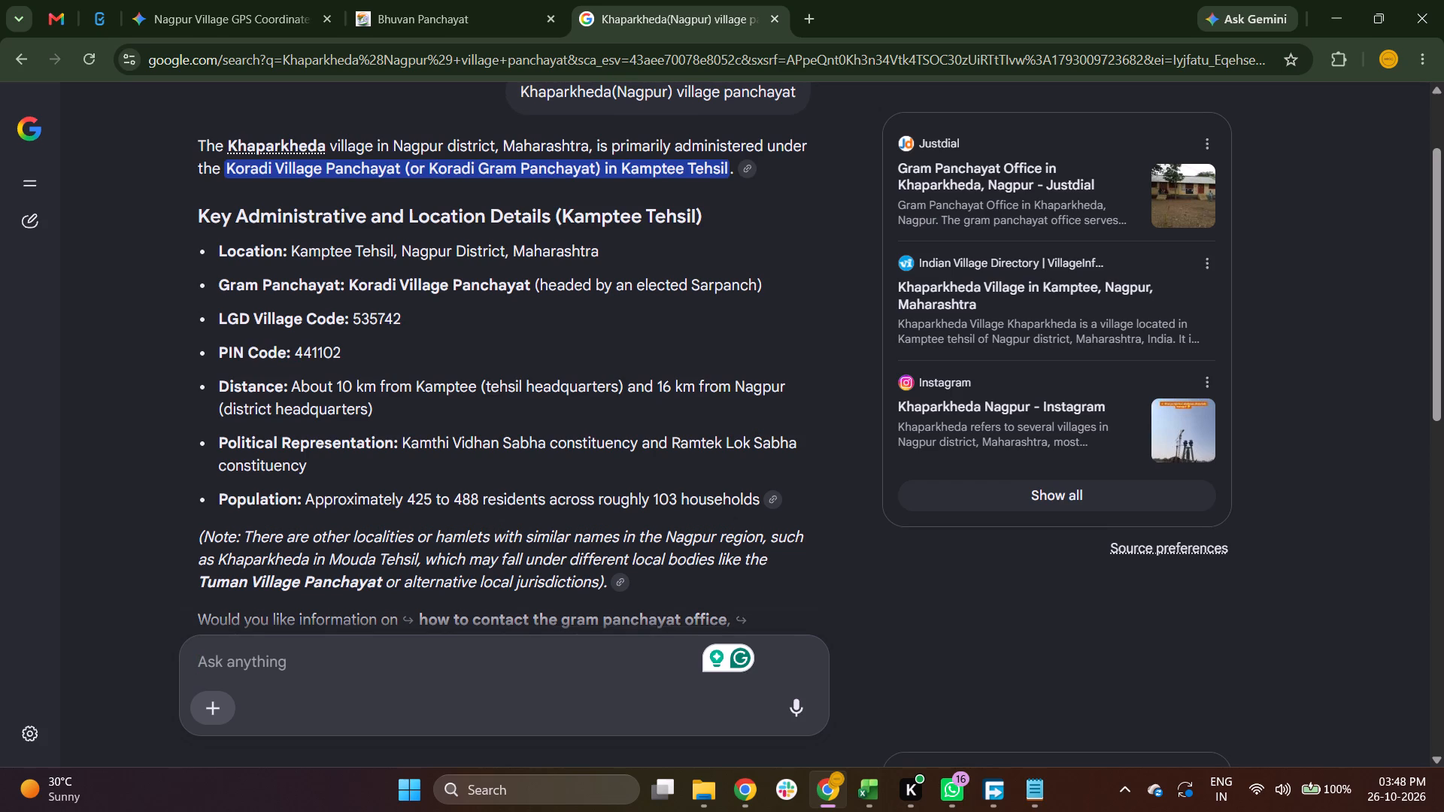
{"action": "scroll", "coordinate": [438, 479], "scroll_direction": "down", "scroll_amount": 2}
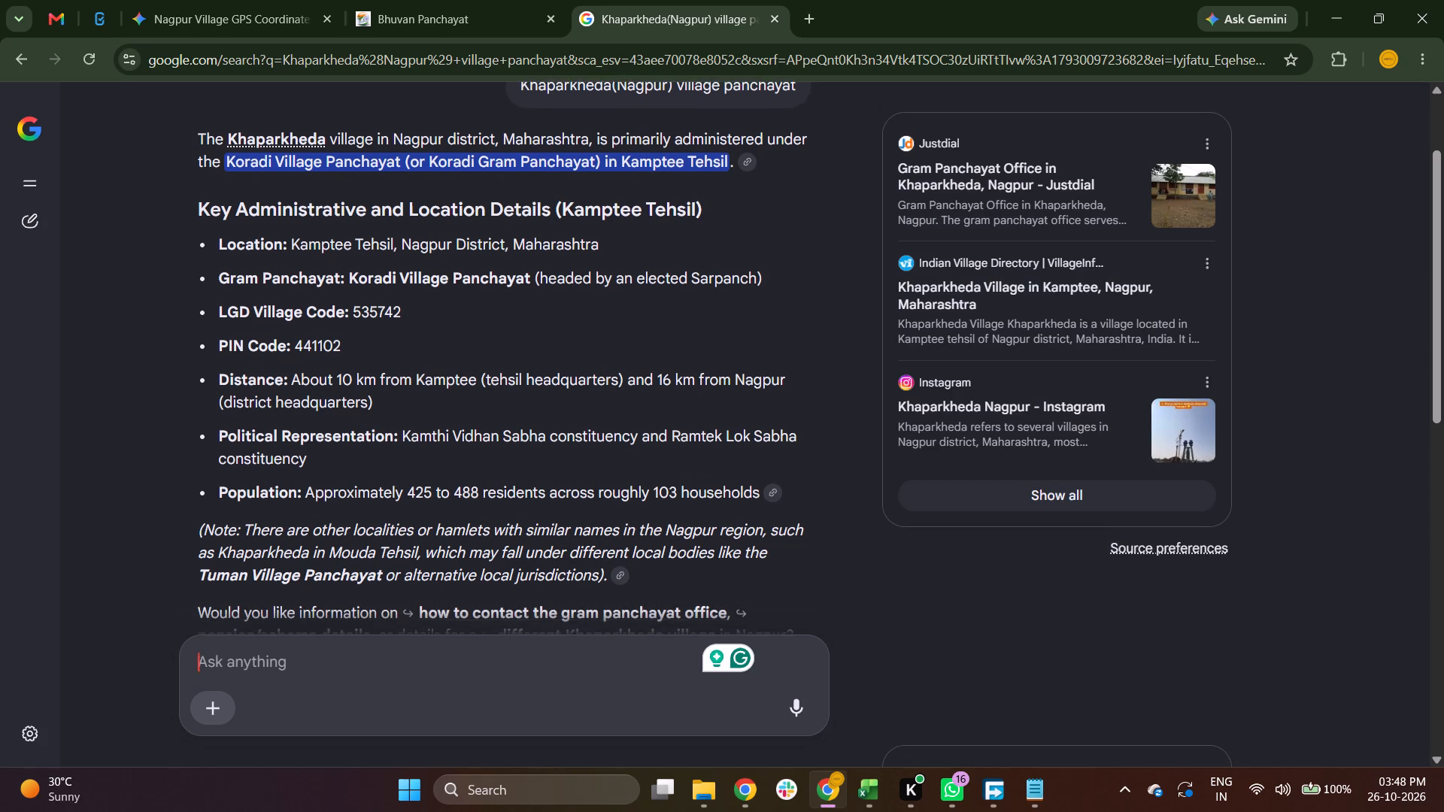
{"action": "scroll", "coordinate": [438, 479], "scroll_direction": "down", "scroll_amount": 1}
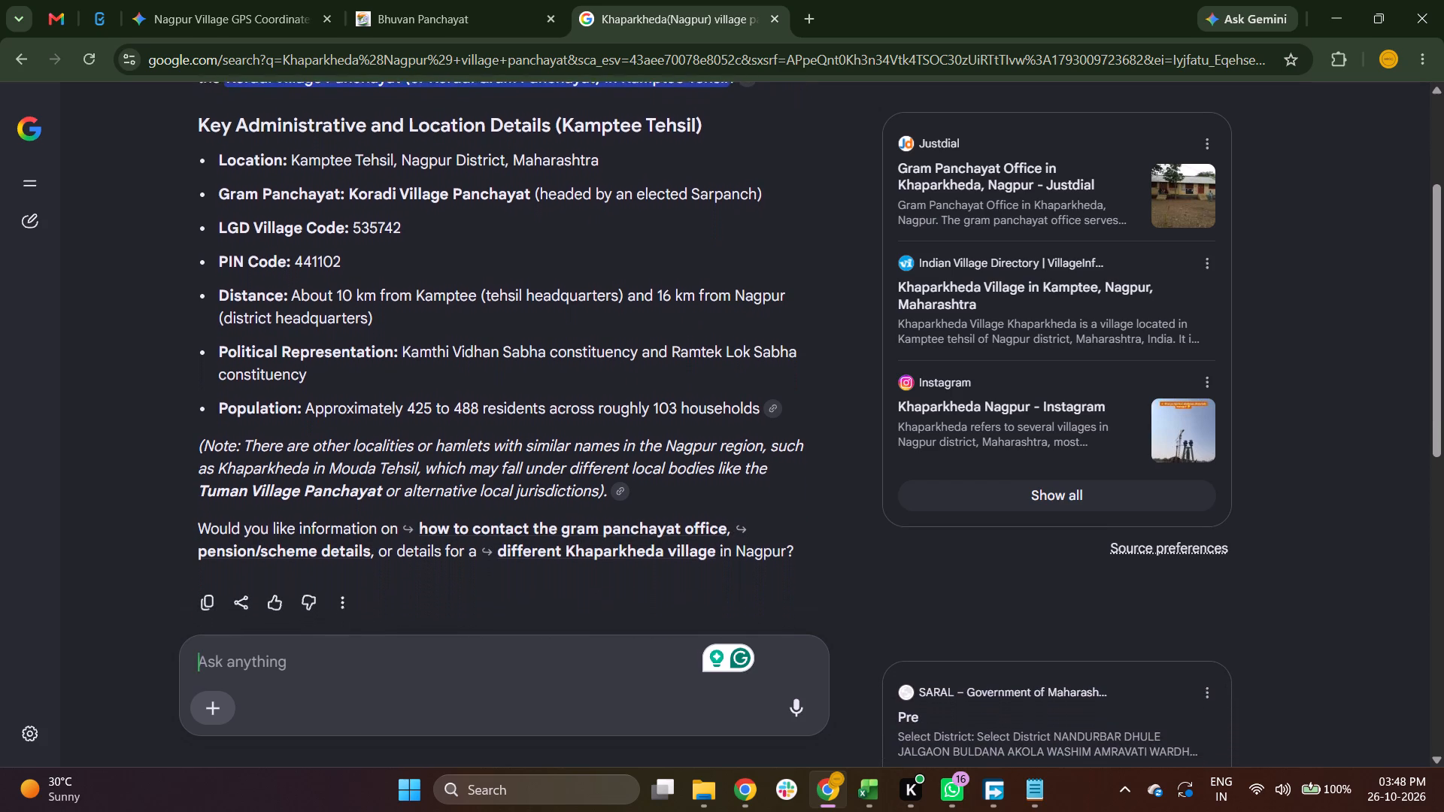
{"action": "scroll", "coordinate": [438, 479], "scroll_direction": "down", "scroll_amount": 1}
{"action": "scroll", "coordinate": [484, 388], "scroll_direction": "down", "scroll_amount": 3}
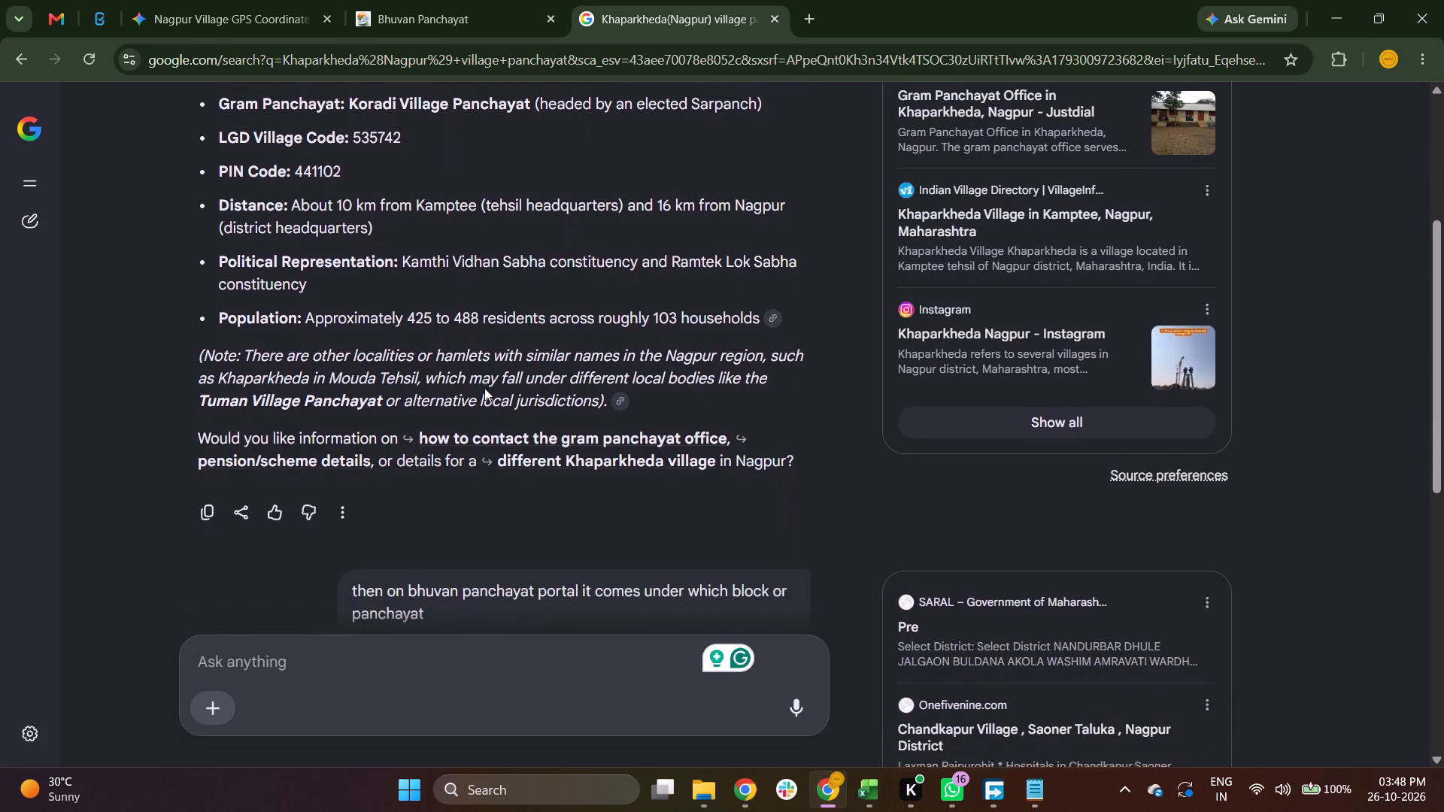
{"action": "scroll", "coordinate": [484, 388], "scroll_direction": "down", "scroll_amount": 9}
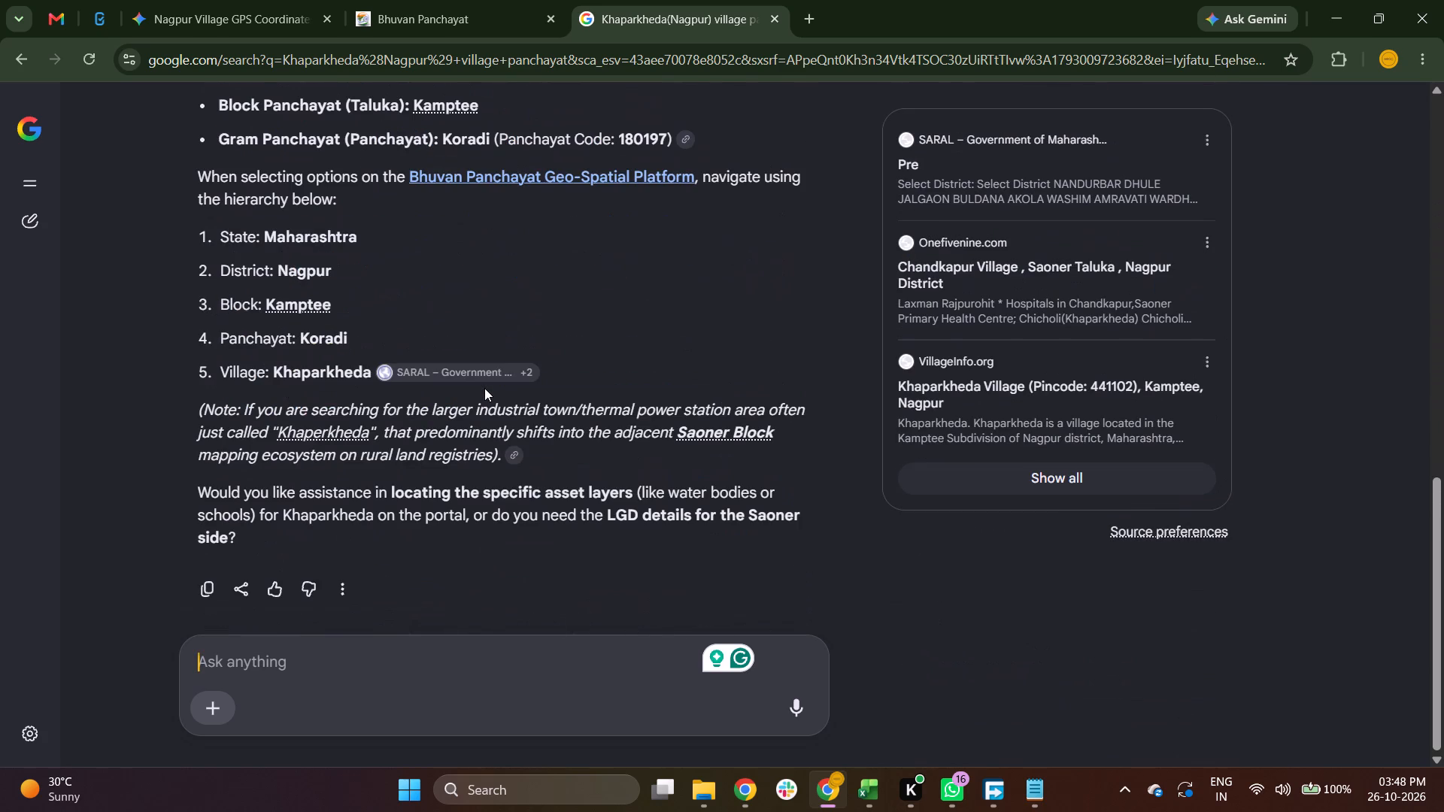
Ask Google AI whether Khaparkheda's sub-district is Kamptee.
{"action": "left_click", "coordinate": [390, 681]}
{"action": "left_click", "coordinate": [390, 653]}
{"action": "type", "text": "so the sub di"}
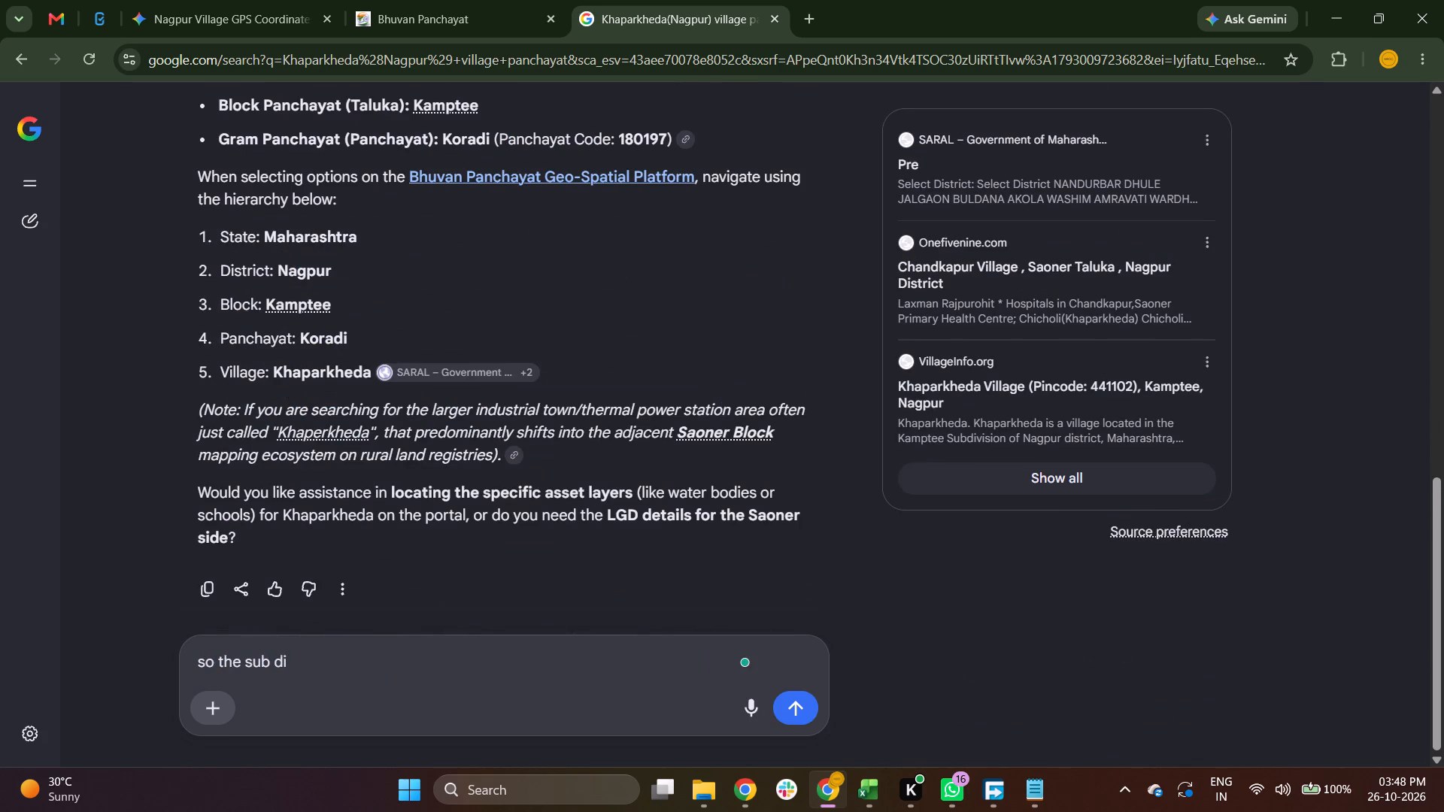
{"action": "type", "text": "strict is"}
{"action": "key", "text": "space"}
{"action": "type", "text": "Kamptee"}
{"action": "key", "text": "shift+question"}
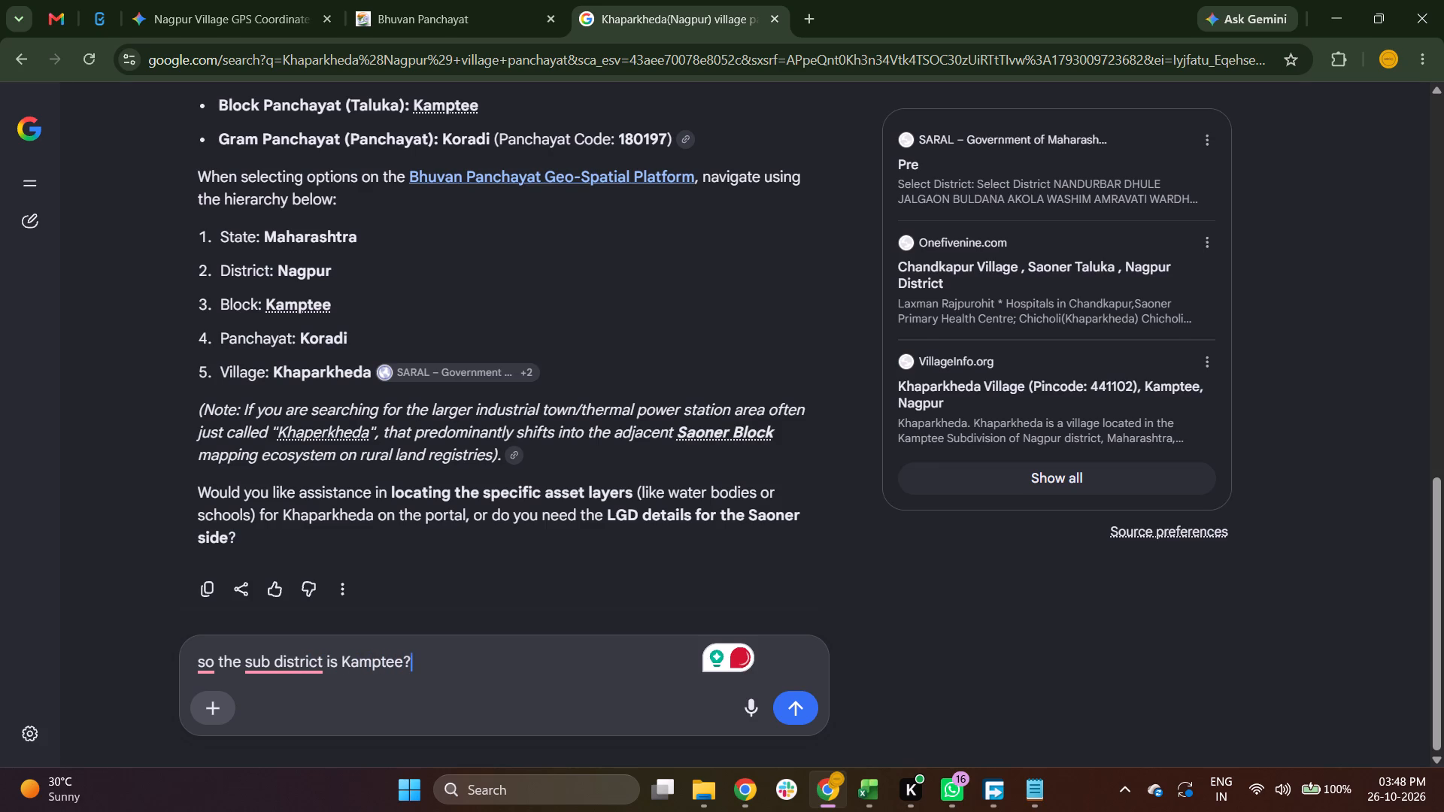
{"action": "key", "text": "Return"}
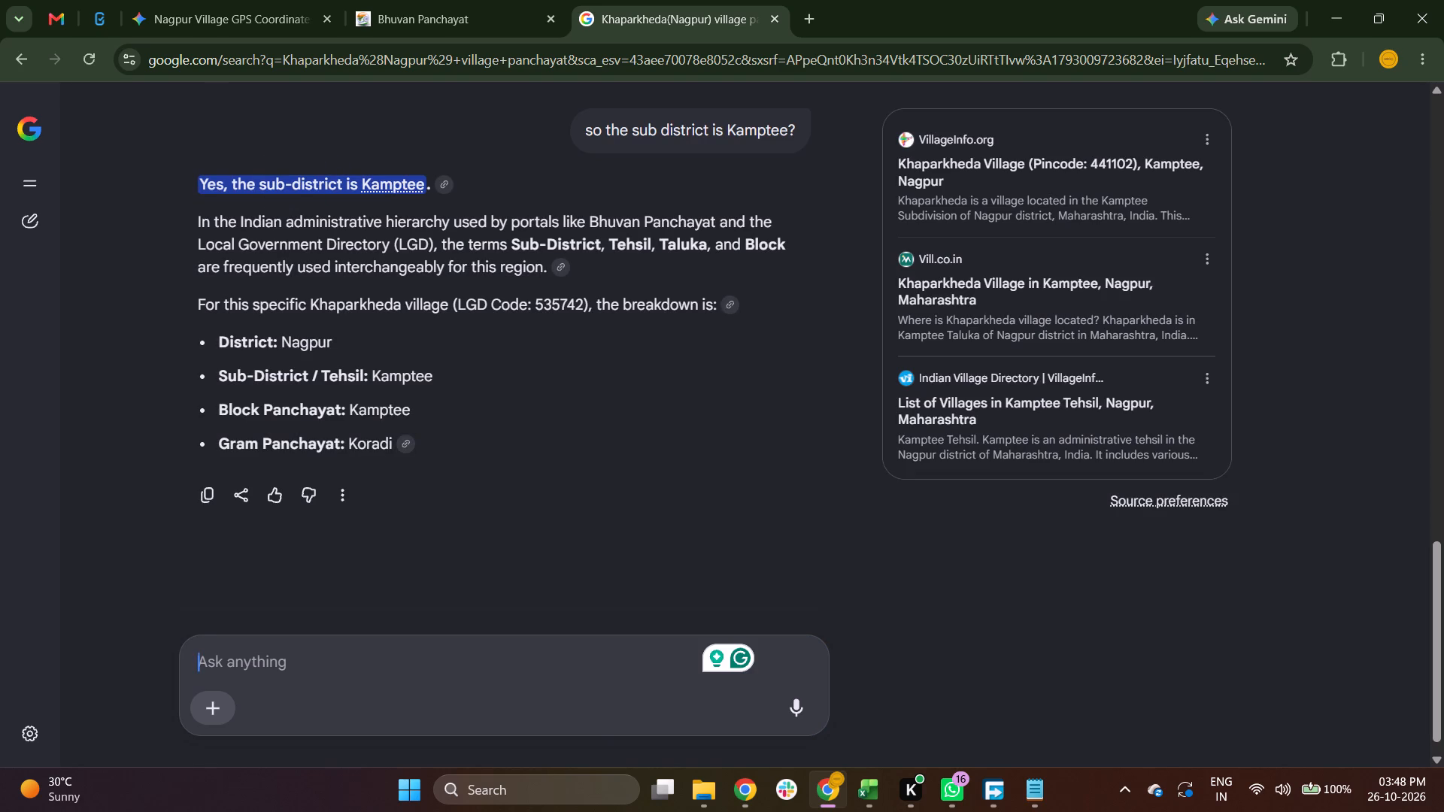
Copy the sub-district name Kamptee from the AI answer into Khaparkheda's Sub-District cell H4 in the Tracker workbook.
{"action": "double_click", "coordinate": [406, 376]}
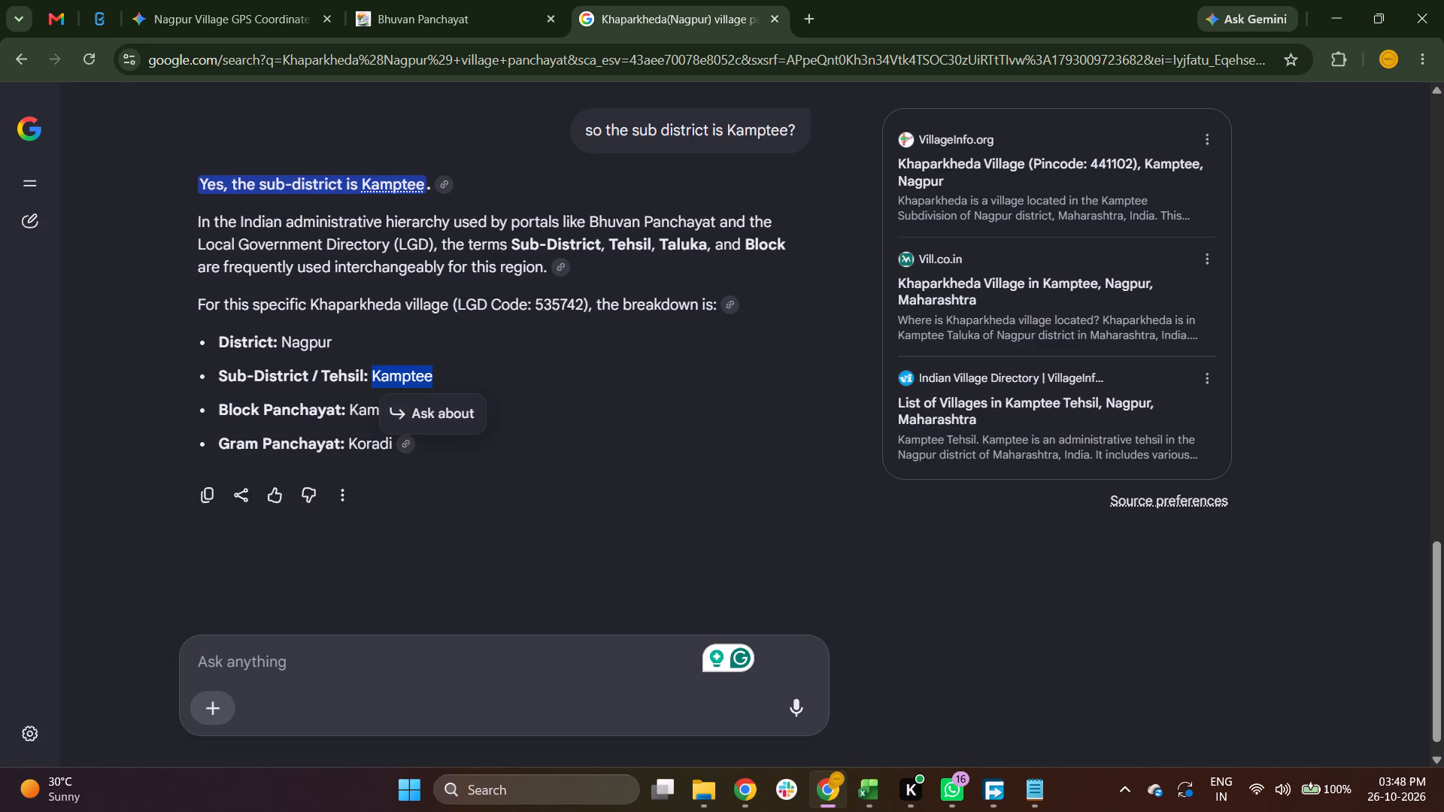
{"action": "key", "text": "ctrl+c"}
{"action": "key", "text": "ctrl+c"}
{"action": "key", "text": "ctrl+c"}
{"action": "key", "text": "ctrl+c"}
{"action": "key", "text": "alt+Tab"}
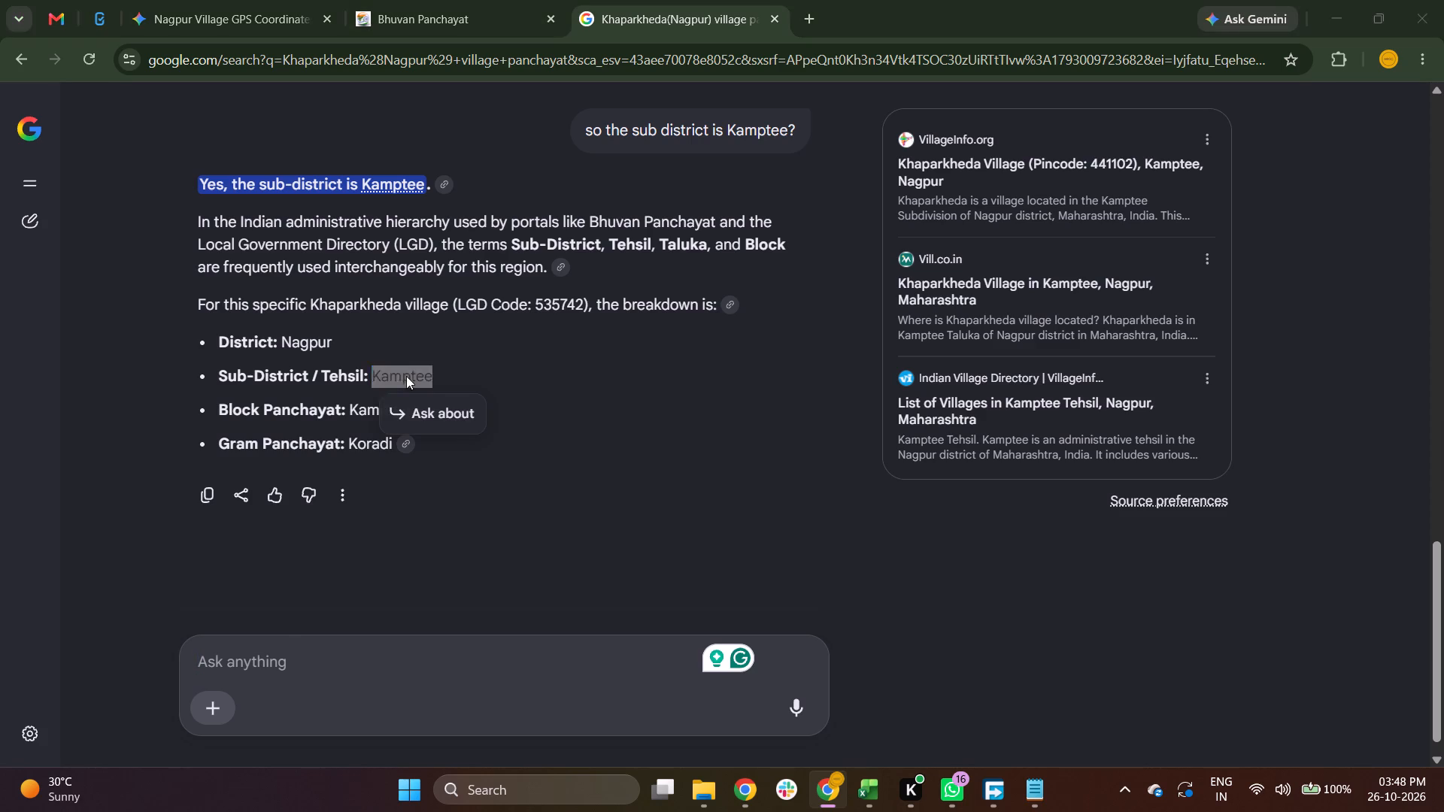
{"action": "key", "text": "Right"}
{"action": "key", "text": "Right"}
{"action": "key", "text": "Right"}
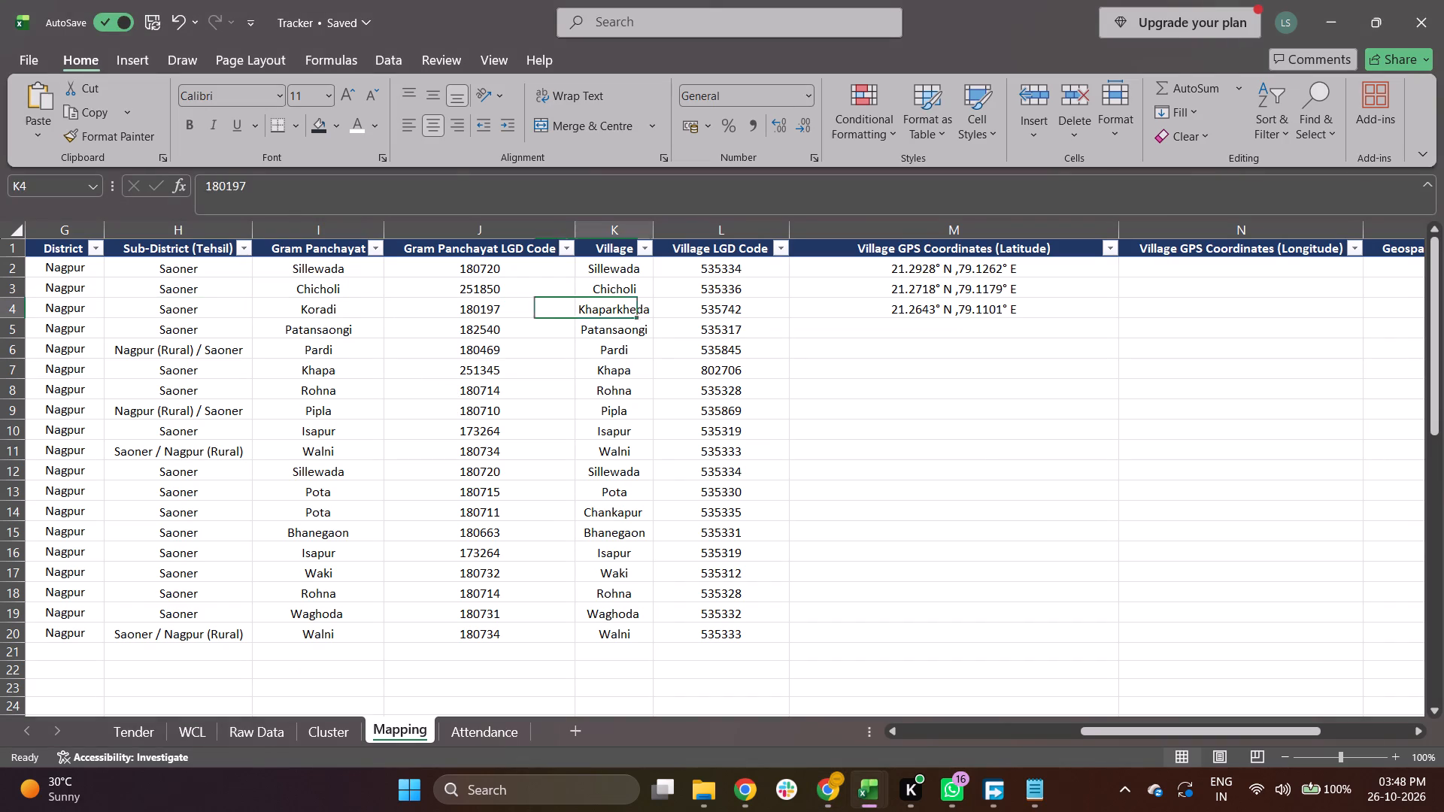
{"action": "key", "text": "Right"}
{"action": "key", "text": "Left"}
{"action": "key", "text": "Left"}
{"action": "key", "text": "Left"}
{"action": "key", "text": "Left"}
{"action": "key", "text": "Left"}
{"action": "key", "text": "Left"}
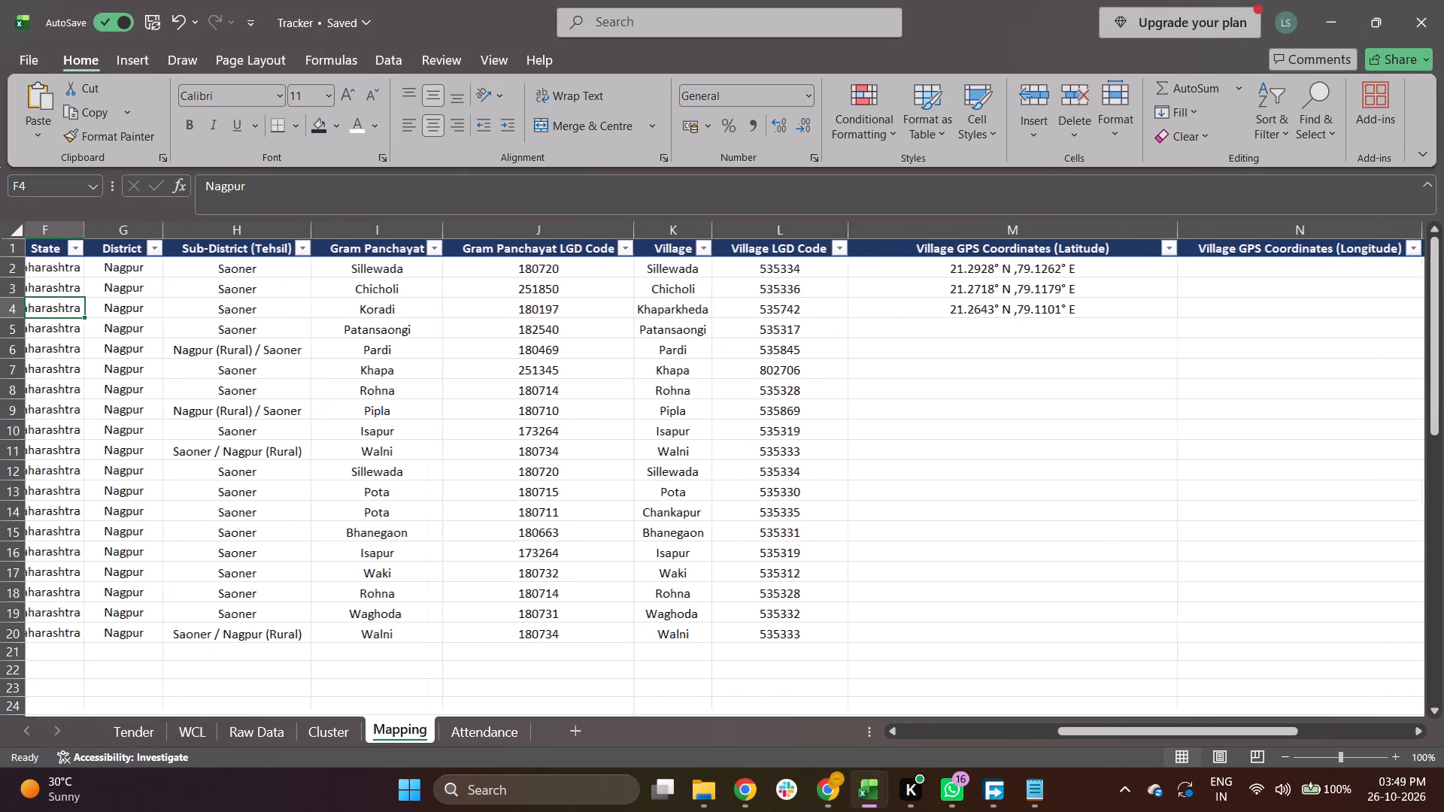
{"action": "key", "text": "Right"}
{"action": "key", "text": "Right"}
{"action": "key", "text": "Right"}
{"action": "key", "text": "Right"}
{"action": "key", "text": "Right"}
{"action": "key", "text": "Right"}
{"action": "key", "text": "Right"}
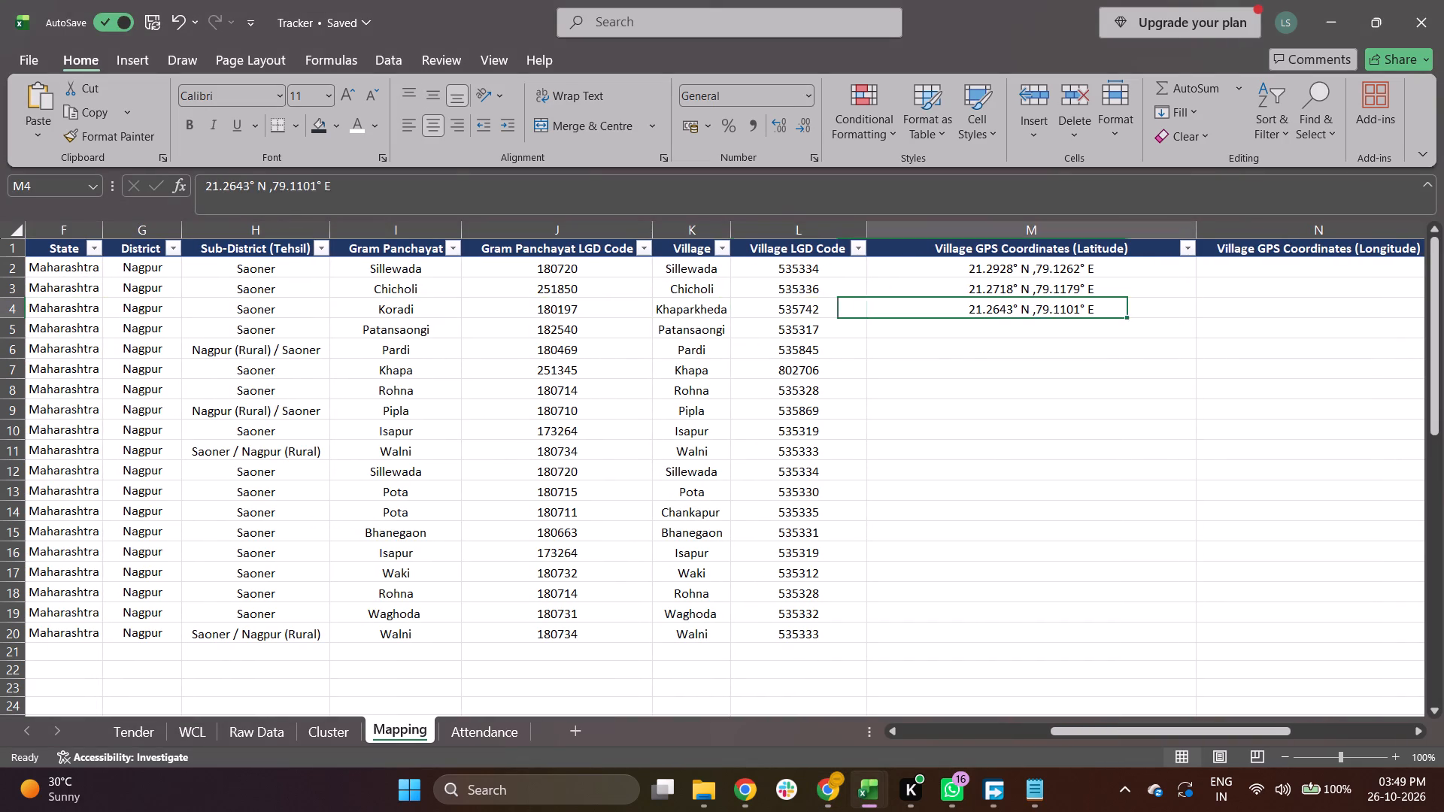
{"action": "key", "text": "Right"}
{"action": "key", "text": "Left"}
{"action": "key", "text": "Left"}
{"action": "key", "text": "Left"}
{"action": "key", "text": "Left"}
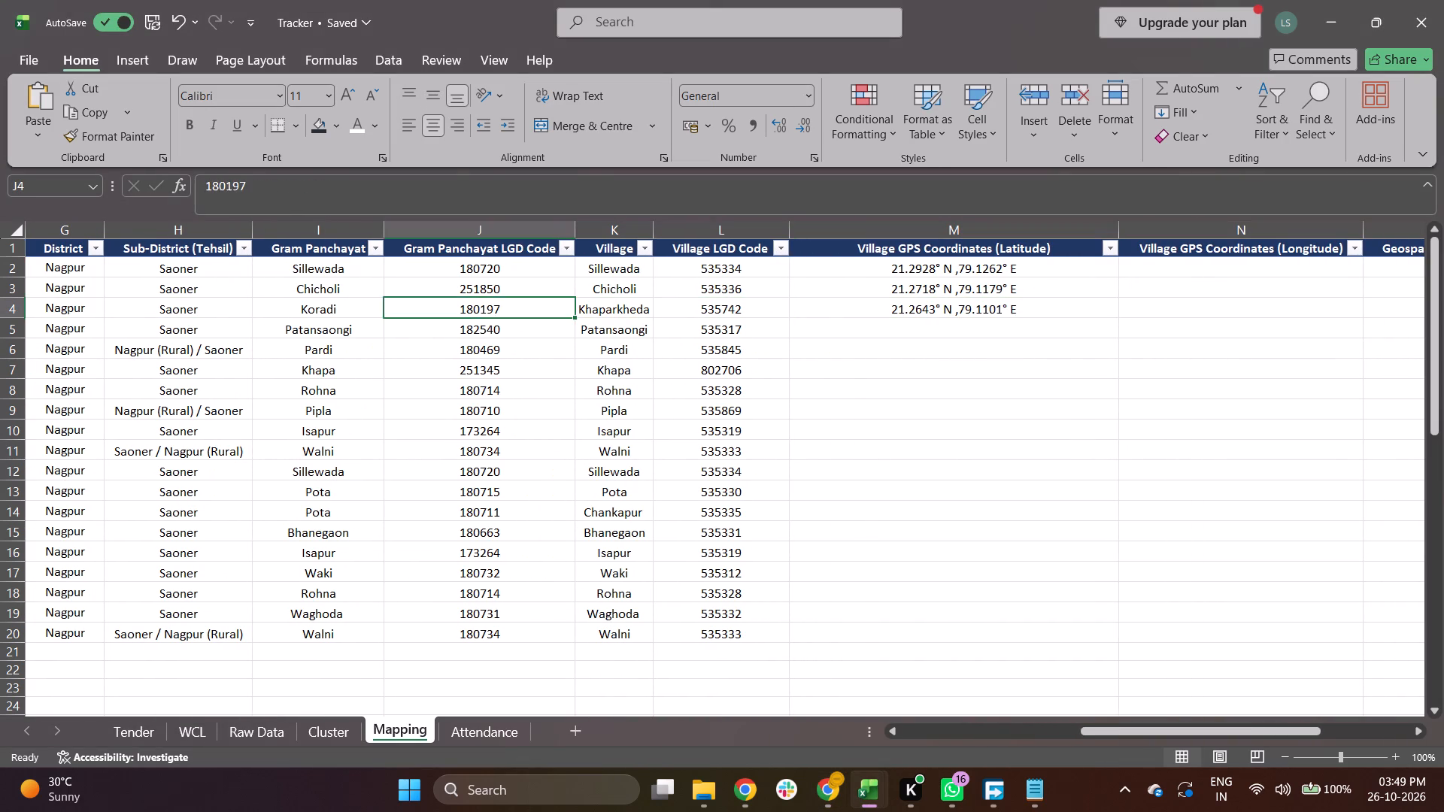
{"action": "key", "text": "Left"}
{"action": "key", "text": "Left"}
{"action": "key", "text": "Left"}
{"action": "key", "text": "Right"}
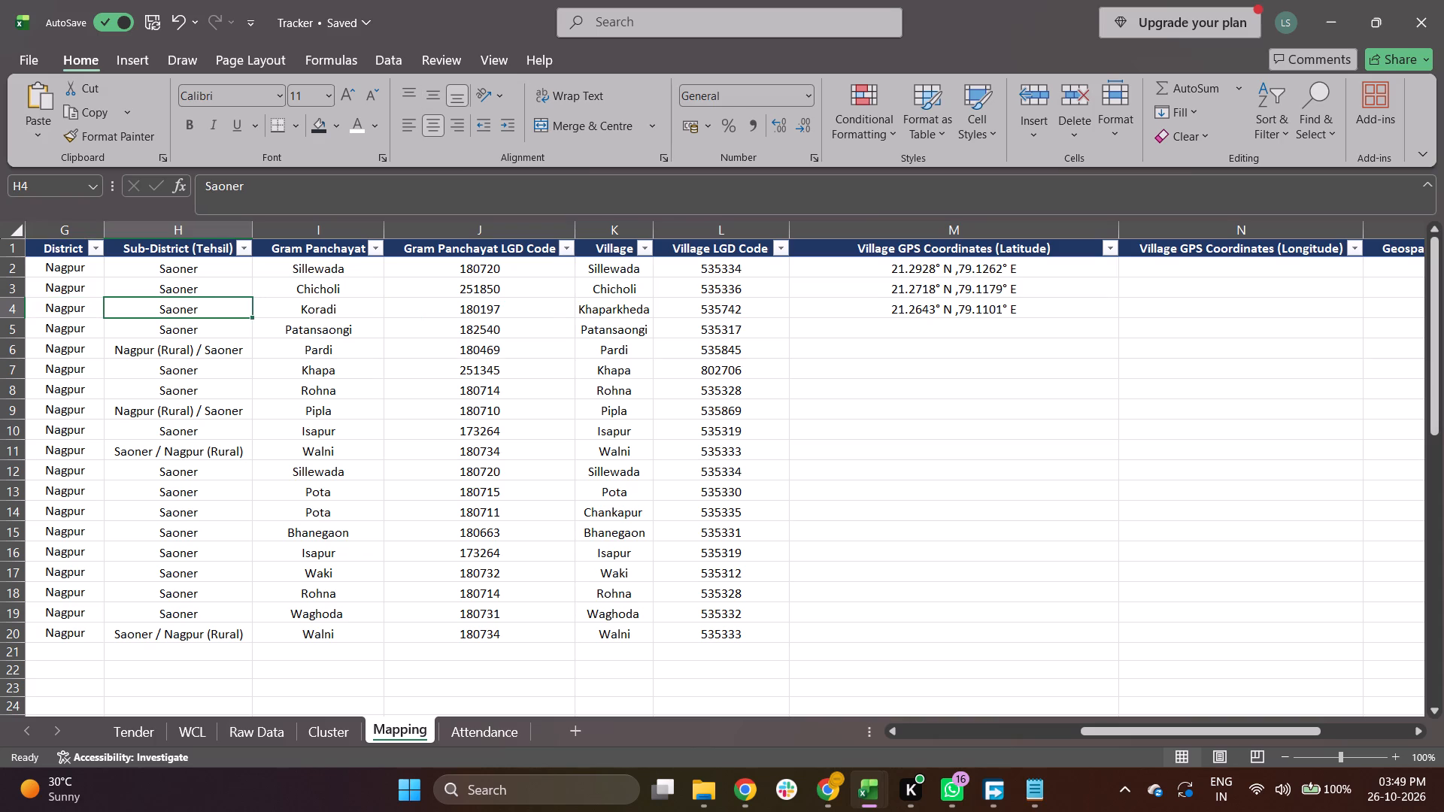
{"action": "key", "text": "ctrl+v"}
{"action": "key", "text": "Right"}
{"action": "key", "text": "Left"}
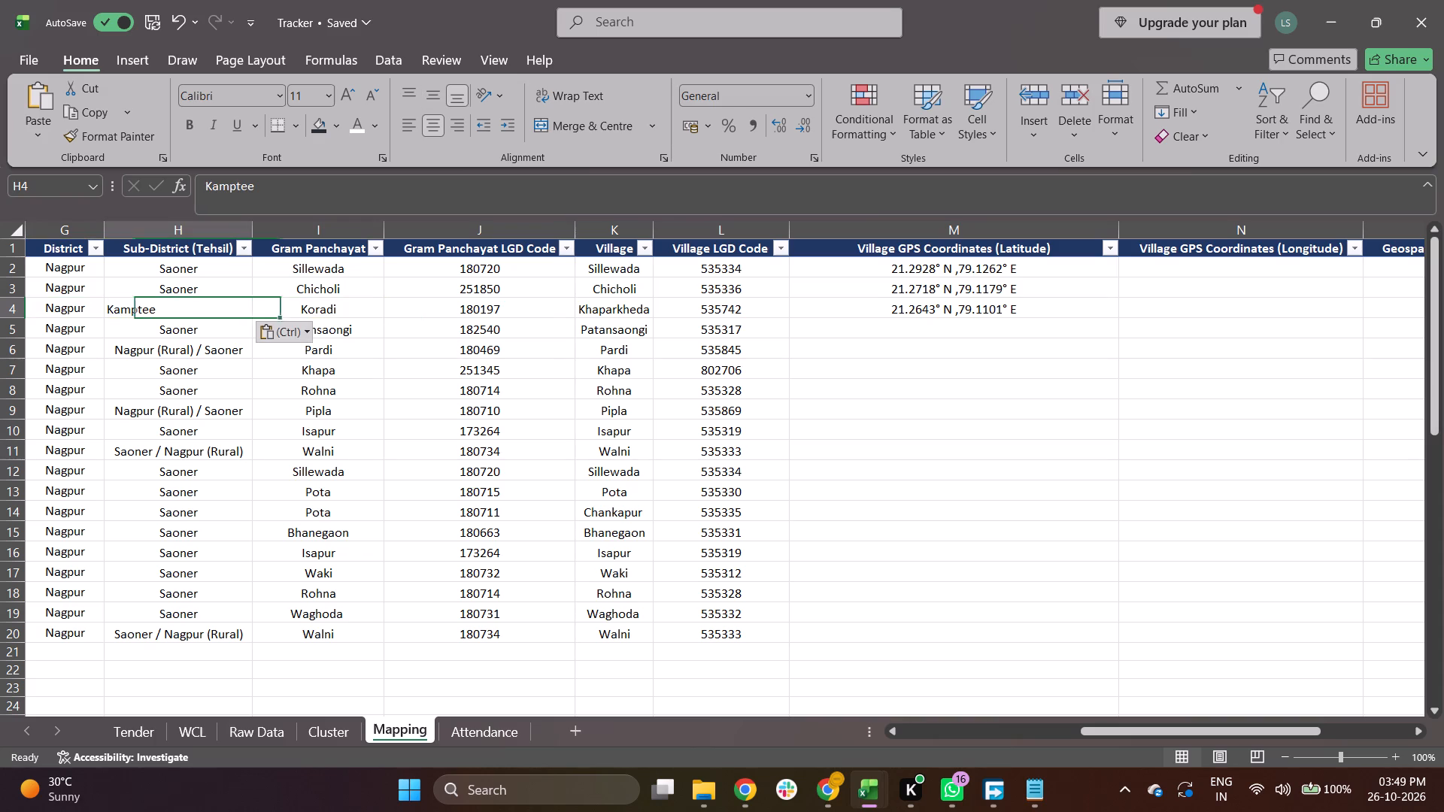
Check the Sub-District (Tehsil) column header, and ask Google AI in Chrome whether sub-district and block panchayat are the same thing.
{"action": "key", "text": "Up"}
{"action": "key", "text": "Up"}
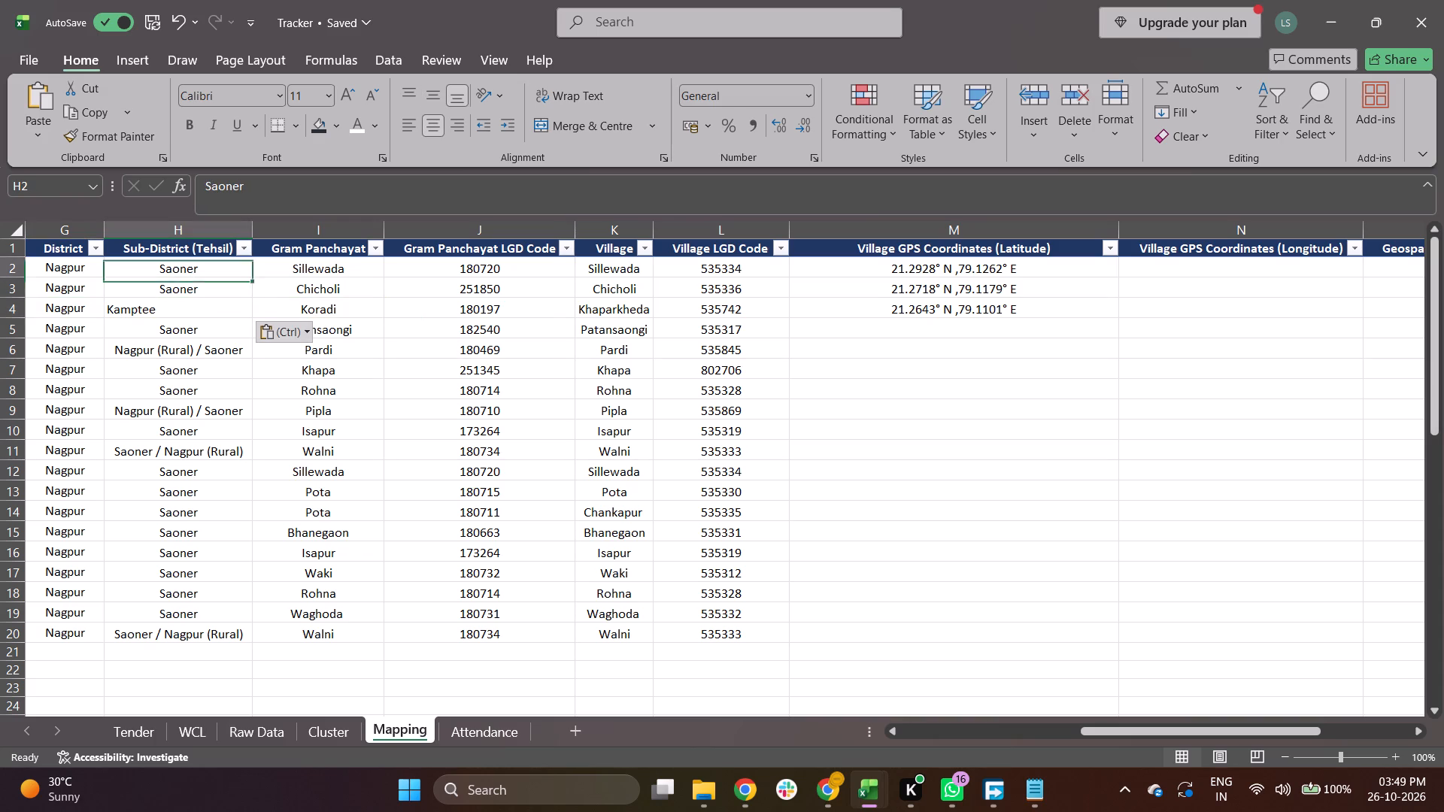
{"action": "key", "text": "Up"}
{"action": "key", "text": "Right"}
{"action": "key", "text": "Left"}
{"action": "key", "text": "Left"}
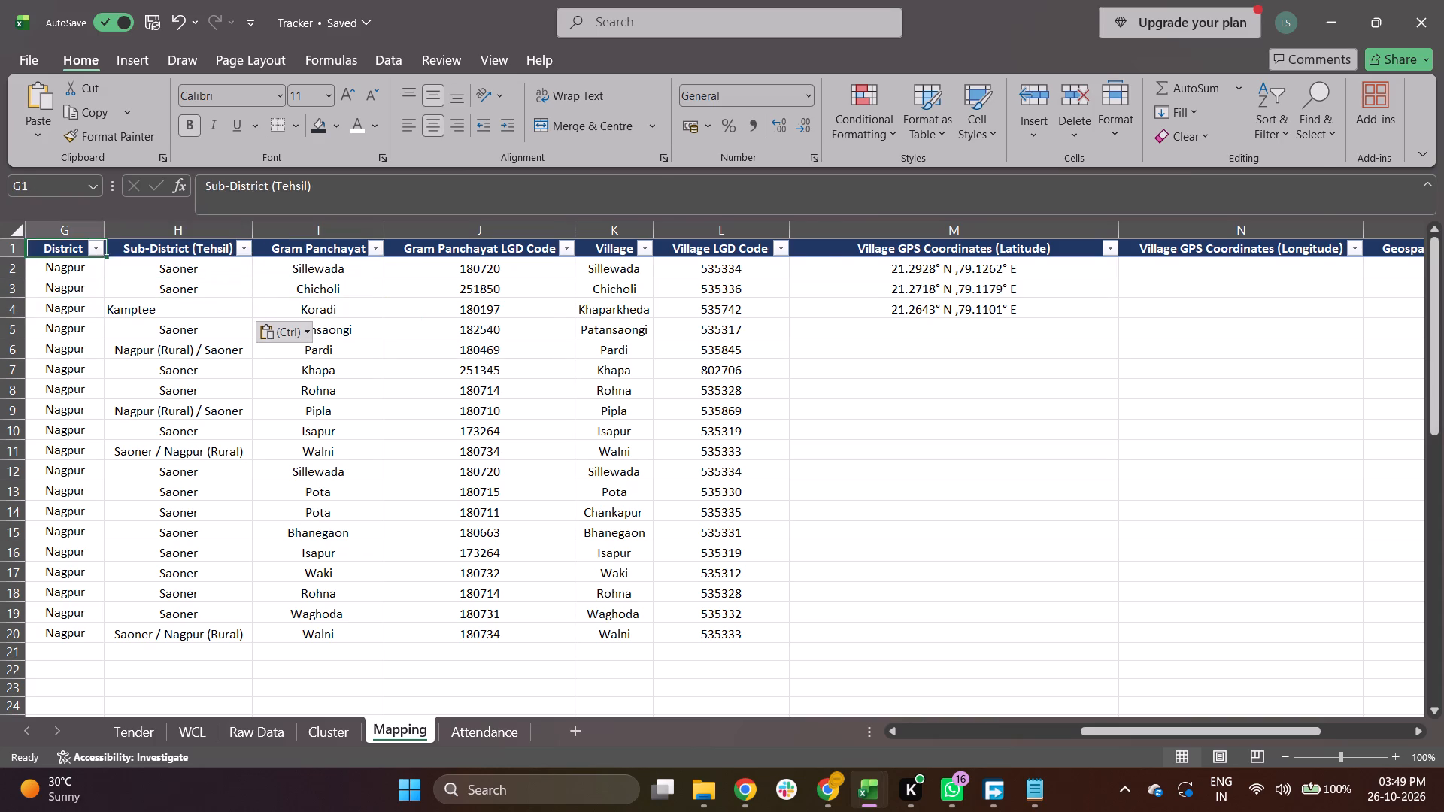
{"action": "key", "text": "alt+Tab"}
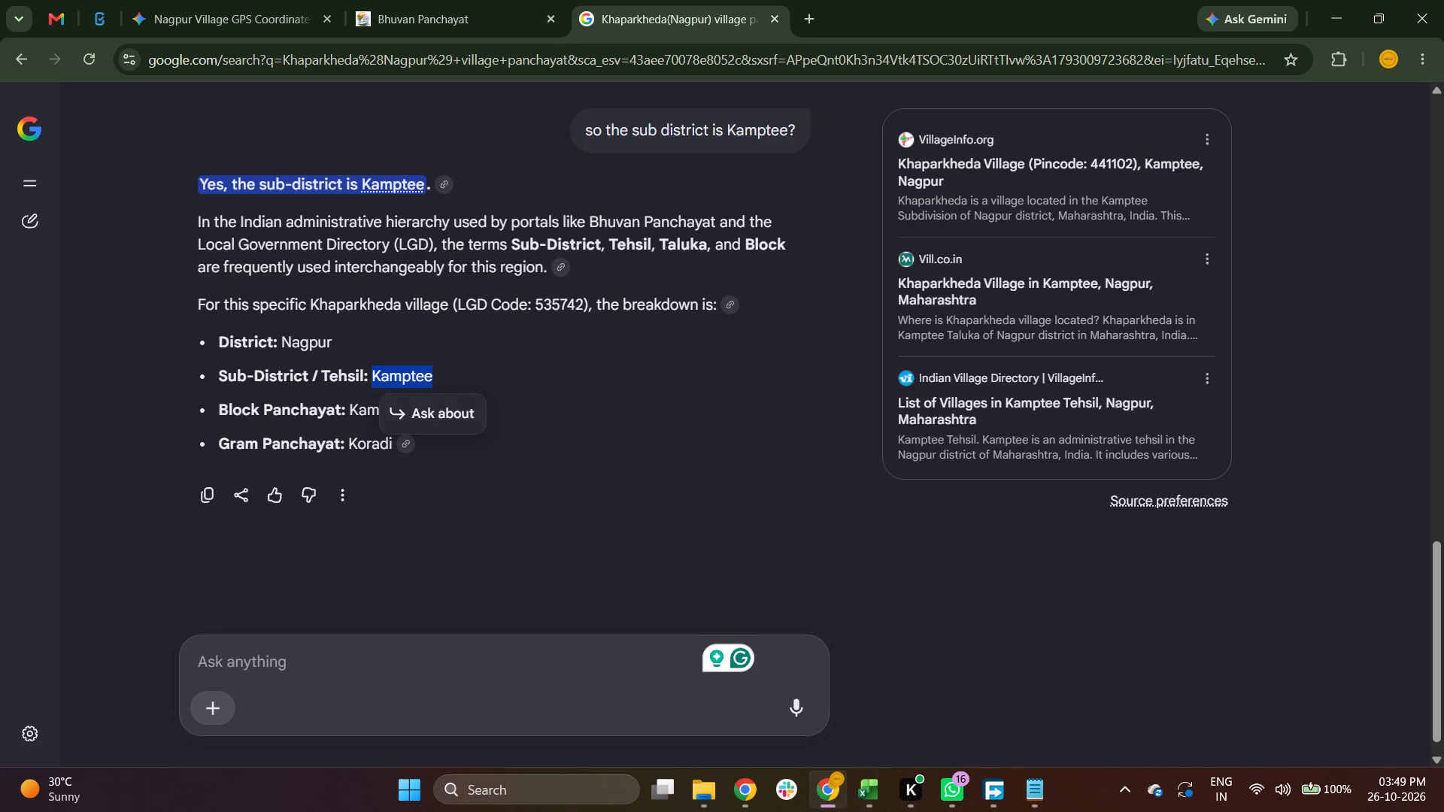
{"action": "left_click", "coordinate": [548, 504]}
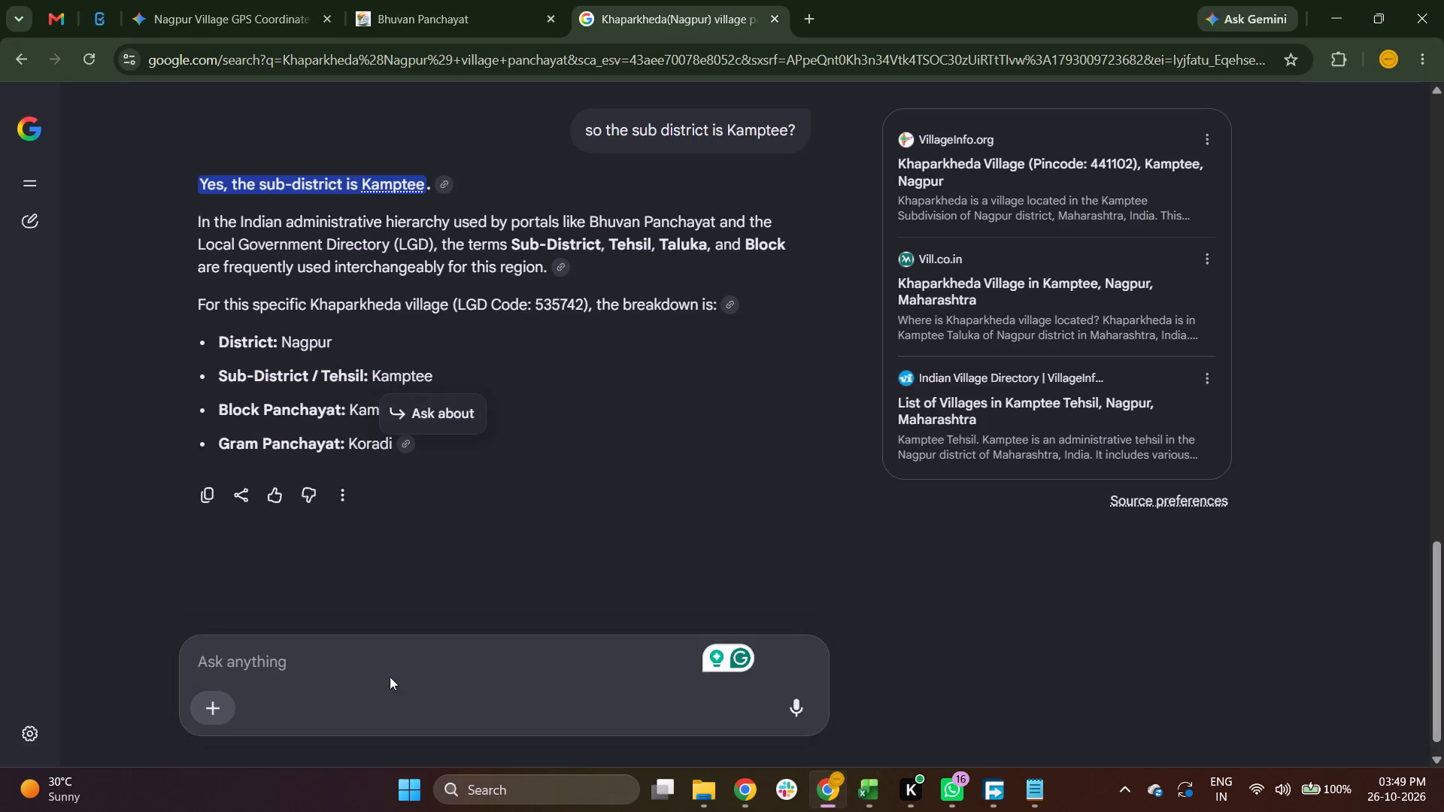
{"action": "left_click", "coordinate": [377, 682]}
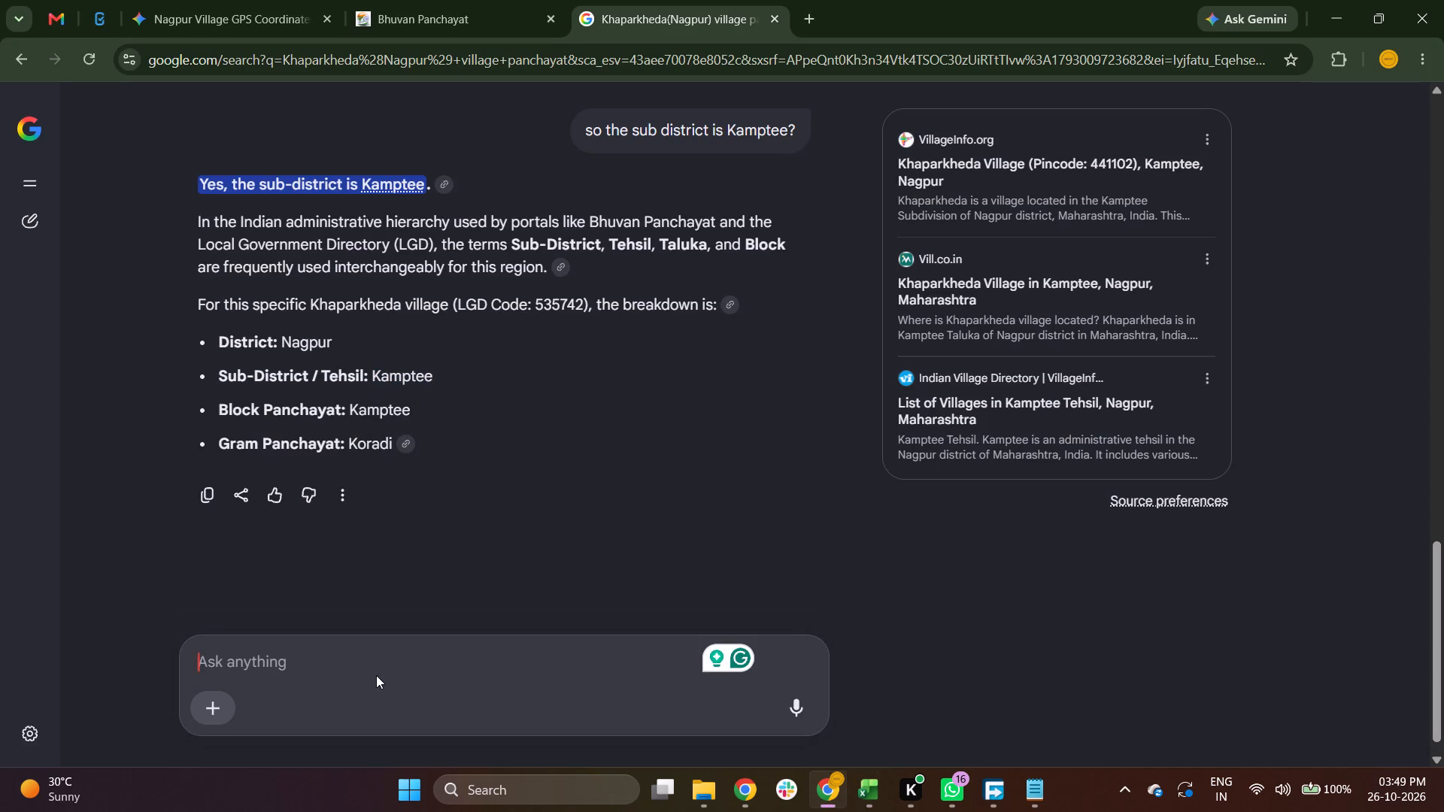
{"action": "type", "text": "so"}
{"action": "key", "text": "space"}
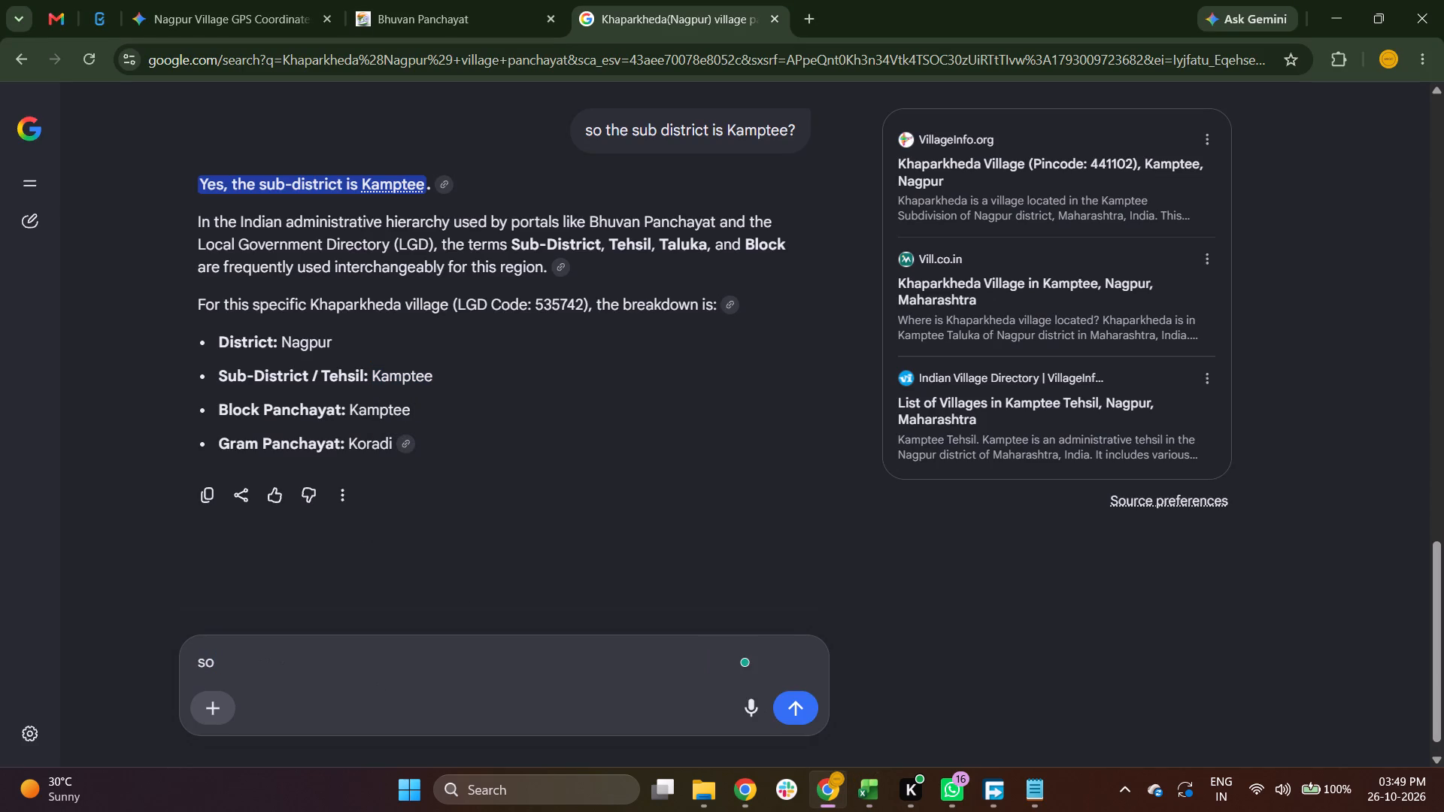
{"action": "type", "text": "sub"}
{"action": "key", "text": "space"}
{"action": "type", "text": "district and bloac"}
{"action": "key", "text": "BackSpace"}
{"action": "key", "text": "BackSpace"}
{"action": "type", "text": "ck"}
{"action": "key", "text": "space"}
{"action": "type", "text": "pancha"}
{"action": "type", "text": "yat are the smae"}
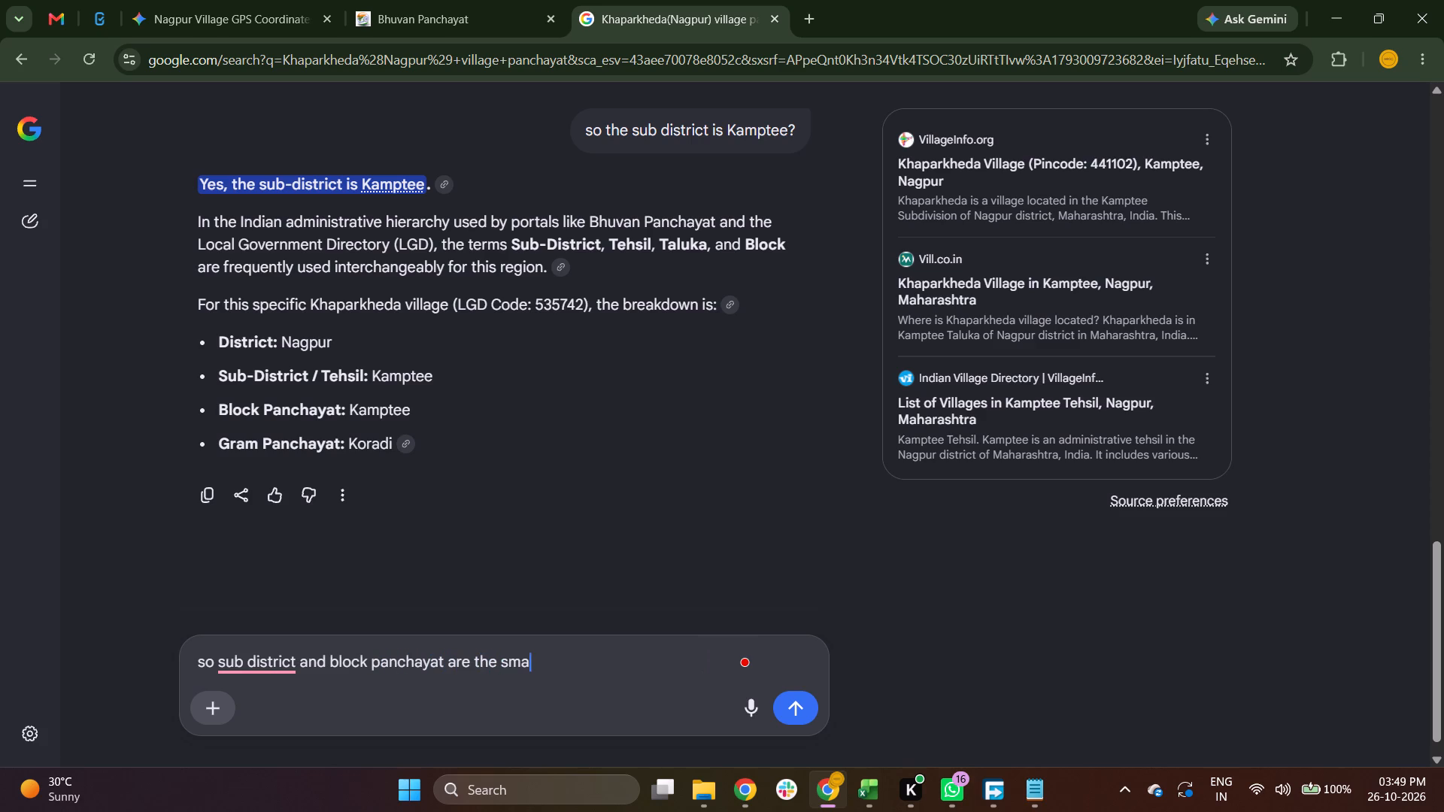
{"action": "key", "text": "space"}
{"action": "key", "text": "BackSpace"}
{"action": "key", "text": "BackSpace"}
{"action": "key", "text": "BackSpace"}
{"action": "key", "text": "BackSpace"}
{"action": "type", "text": "ame thing?"}
{"action": "key", "text": "Return"}
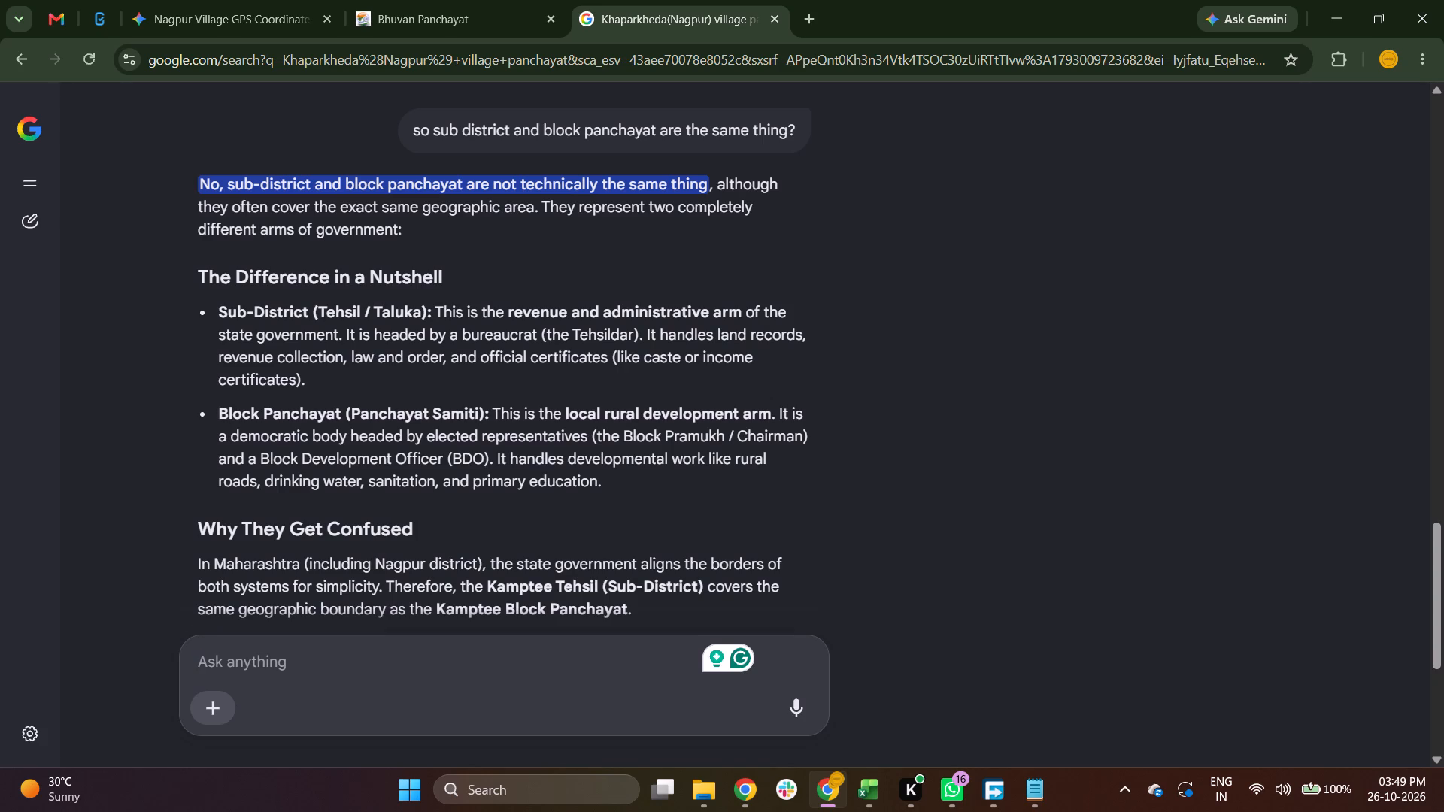
Back in Tracker, change the header in cell H1 to "Sub-District (Tehsil/Taluka)".
{"action": "key", "text": "alt+Tab"}
{"action": "scroll", "coordinate": [344, 288], "scroll_direction": "right", "scroll_amount": 3}
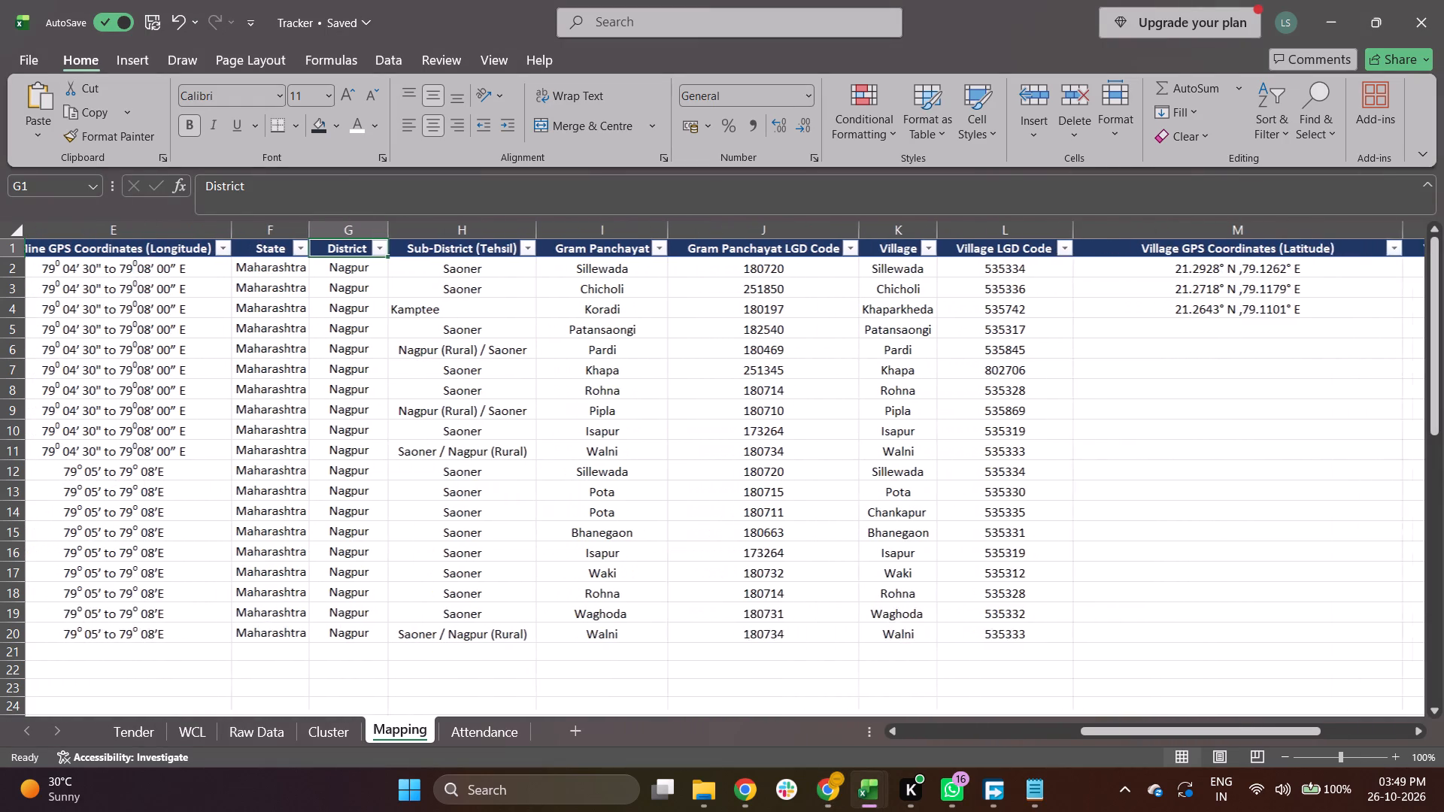
{"action": "left_click", "coordinate": [466, 250]}
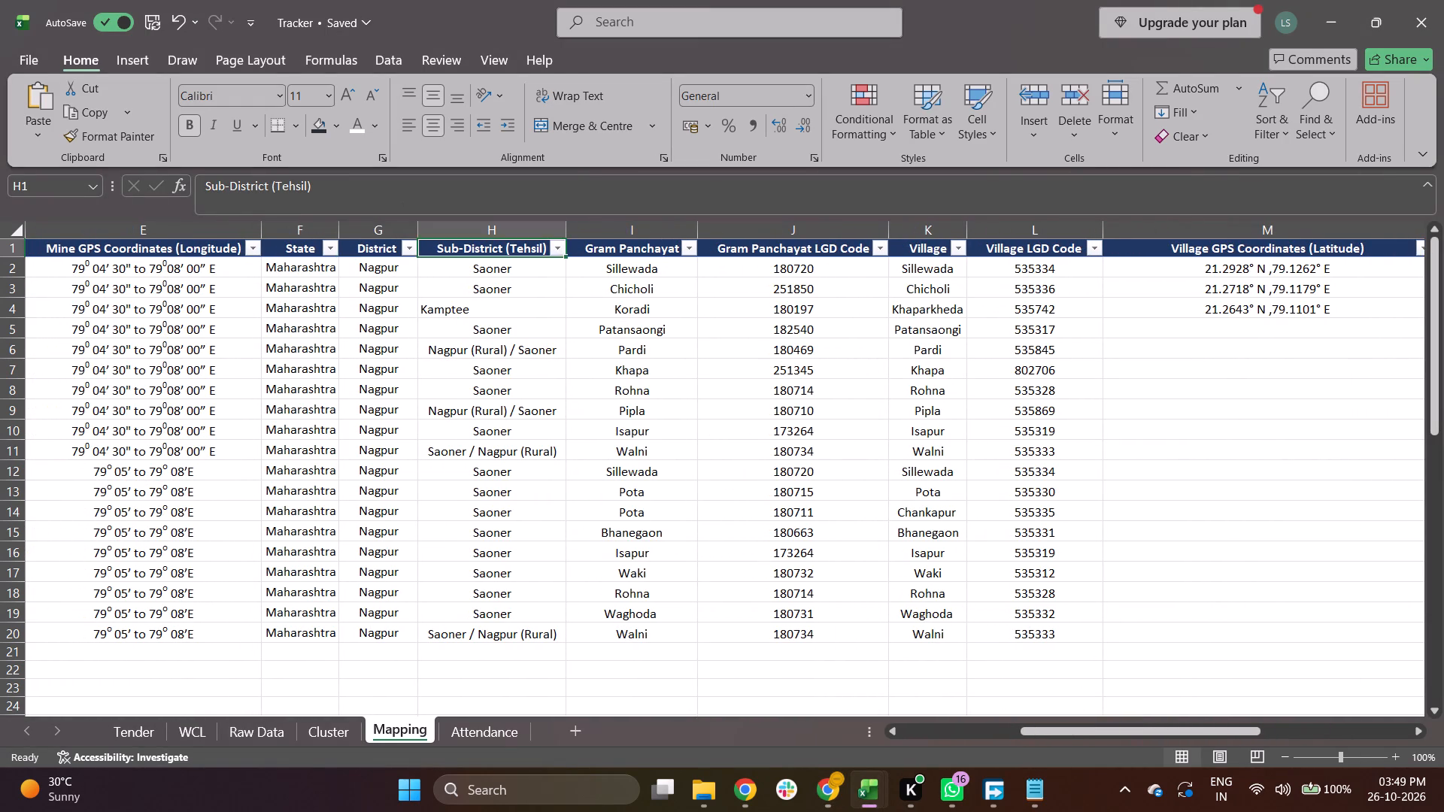
{"action": "left_click", "coordinate": [344, 187]}
{"action": "key", "text": "Left"}
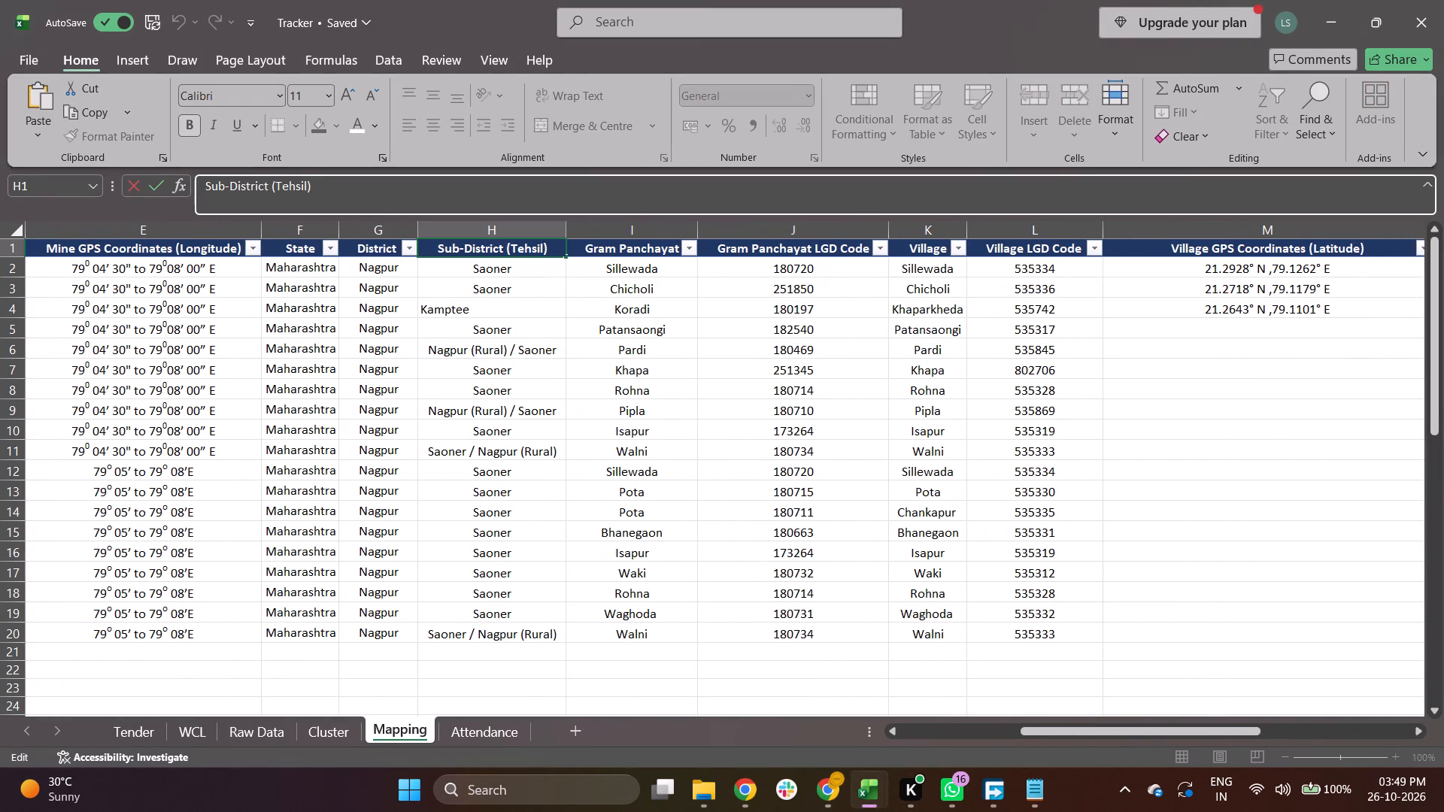
{"action": "type", "text": "/Taluka"}
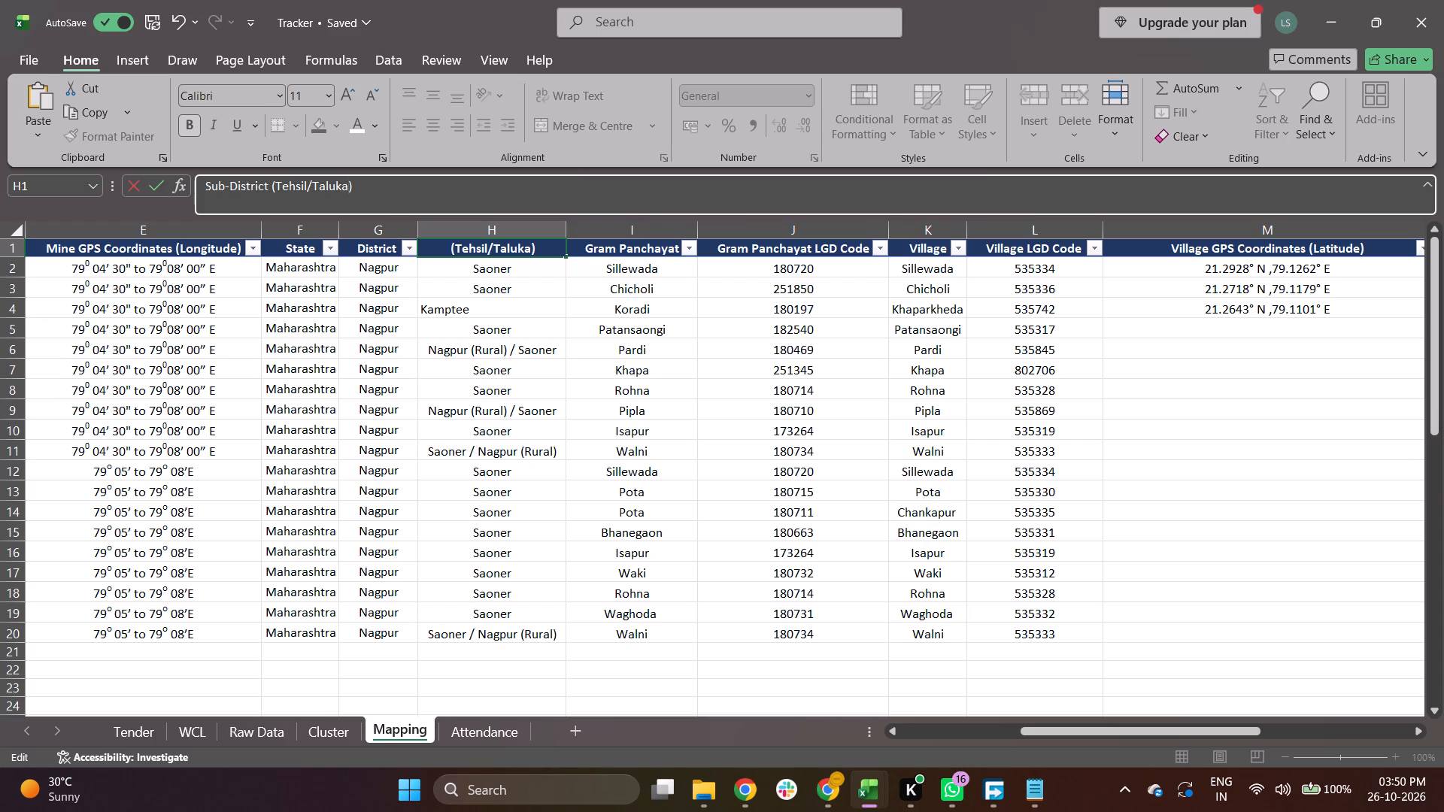
{"action": "key", "text": "Tab"}
{"action": "key", "text": "Left"}
{"action": "key", "text": "Right"}
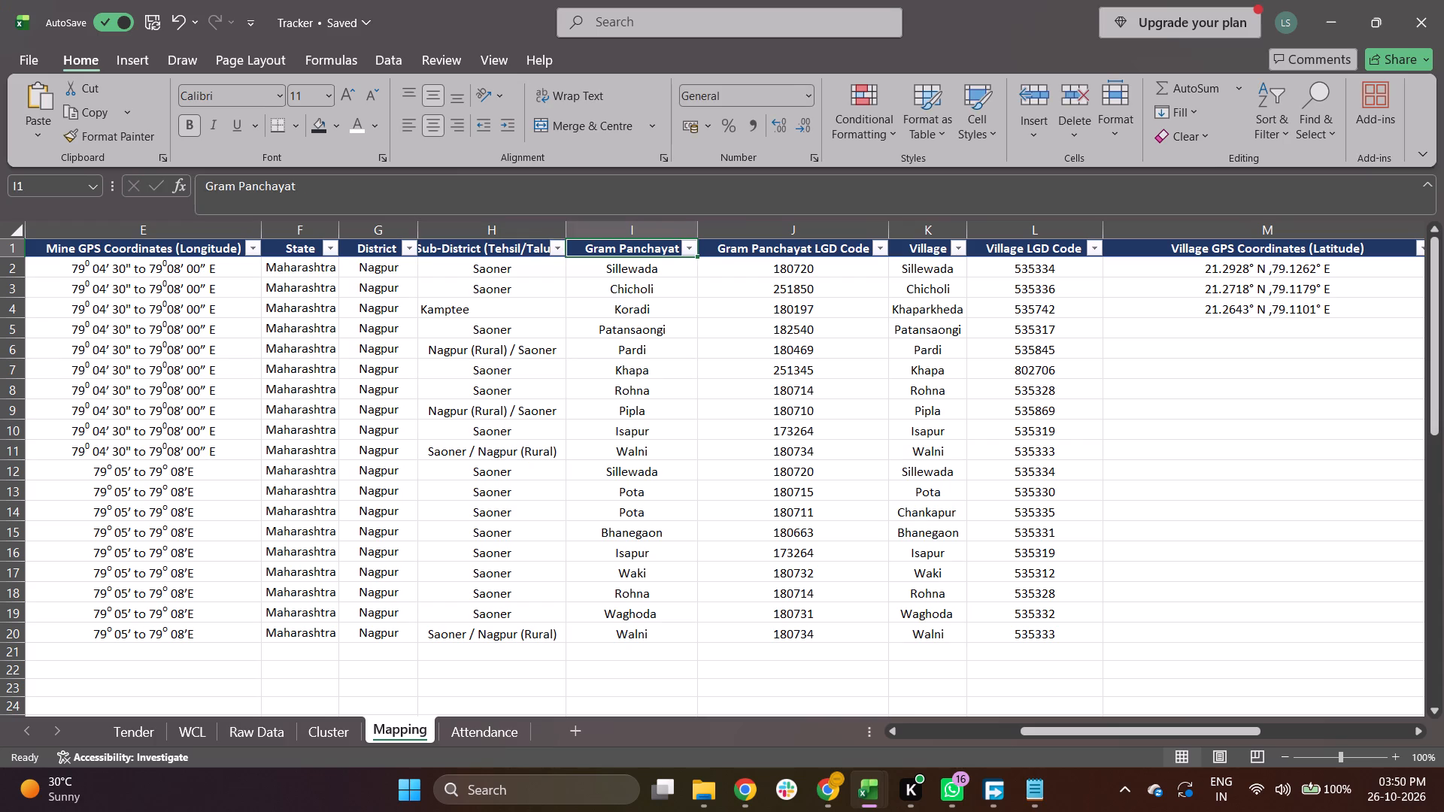
Review the Mapping sheet's header row from S.No. through to the village GPS coordinate columns.
{"action": "key", "text": "Left"}
{"action": "key", "text": "Left"}
{"action": "key", "text": "Left"}
{"action": "key", "text": "Left"}
{"action": "key", "text": "Left"}
{"action": "key", "text": "Left"}
{"action": "key", "text": "Left"}
{"action": "key", "text": "Left"}
{"action": "key", "text": "Left"}
{"action": "key", "text": "Left"}
{"action": "key", "text": "Left"}
{"action": "key", "text": "Left"}
{"action": "key", "text": "Left"}
{"action": "key", "text": "Right"}
{"action": "key", "text": "Right"}
{"action": "key", "text": "Right"}
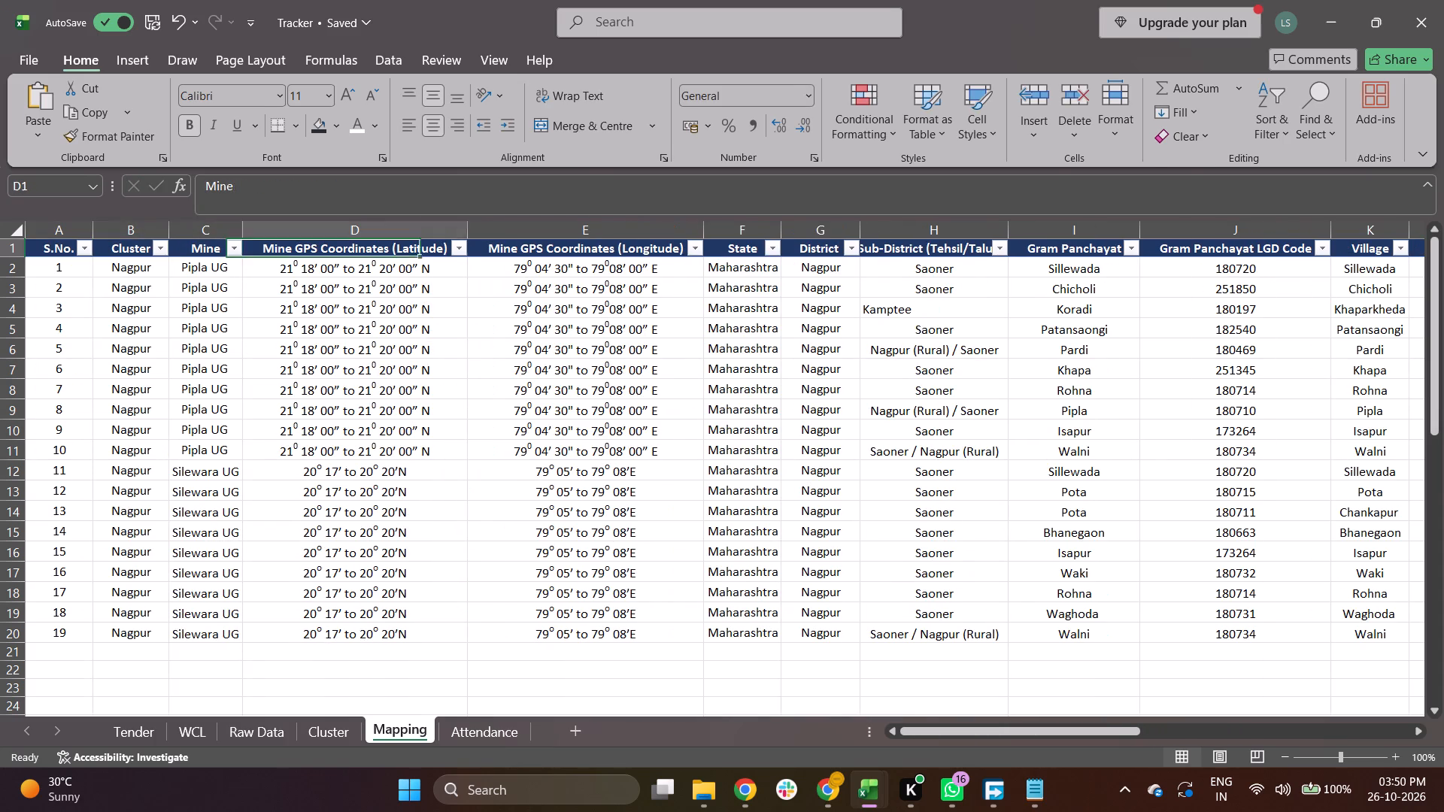
{"action": "key", "text": "Right"}
{"action": "key", "text": "Right"}
{"action": "key", "text": "Right"}
{"action": "key", "text": "Right"}
{"action": "key", "text": "Right"}
{"action": "key", "text": "Right"}
{"action": "key", "text": "Right"}
{"action": "key", "text": "Right"}
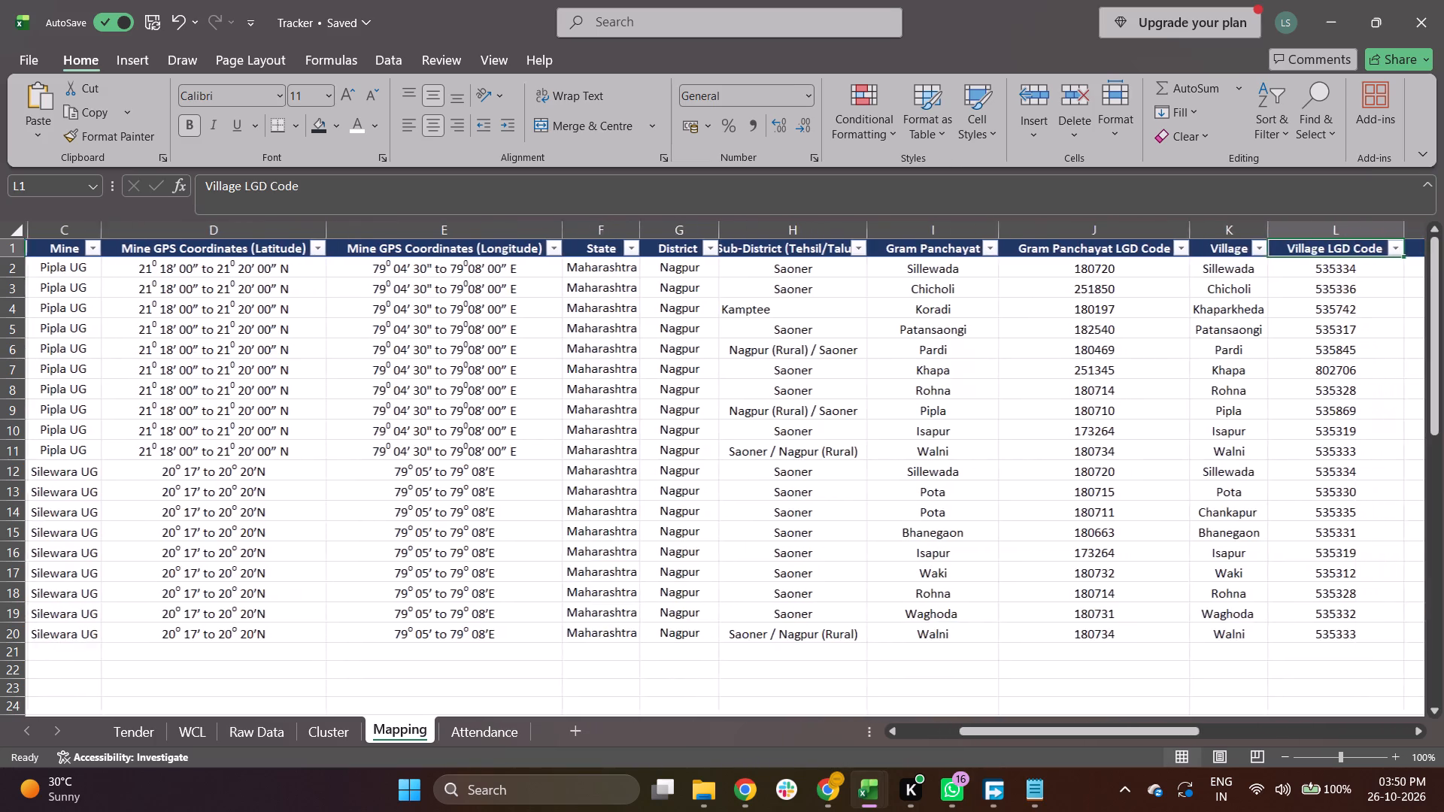
{"action": "key", "text": "Right"}
{"action": "key", "text": "Right"}
Cut the Mapping sheet's J1:Q20 block, from Gram Panchayat LGD Code through Total Households, and paste it starting at K1.
{"action": "key", "text": "Left"}
{"action": "key", "text": "Left"}
{"action": "key", "text": "Left"}
{"action": "key", "text": "Left"}
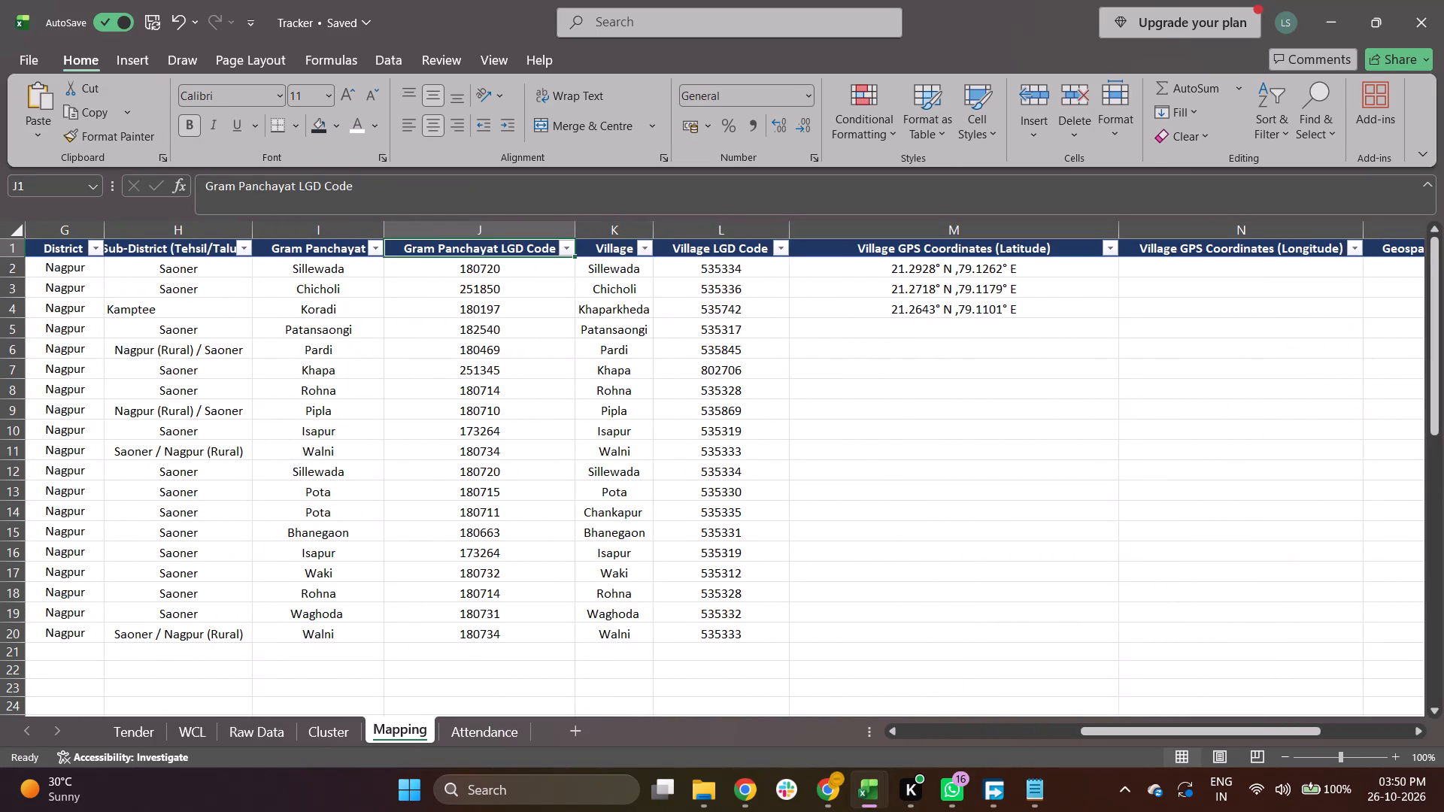
{"action": "key", "text": "shift+Right"}
{"action": "key", "text": "shift+Right"}
{"action": "key", "text": "shift+Right"}
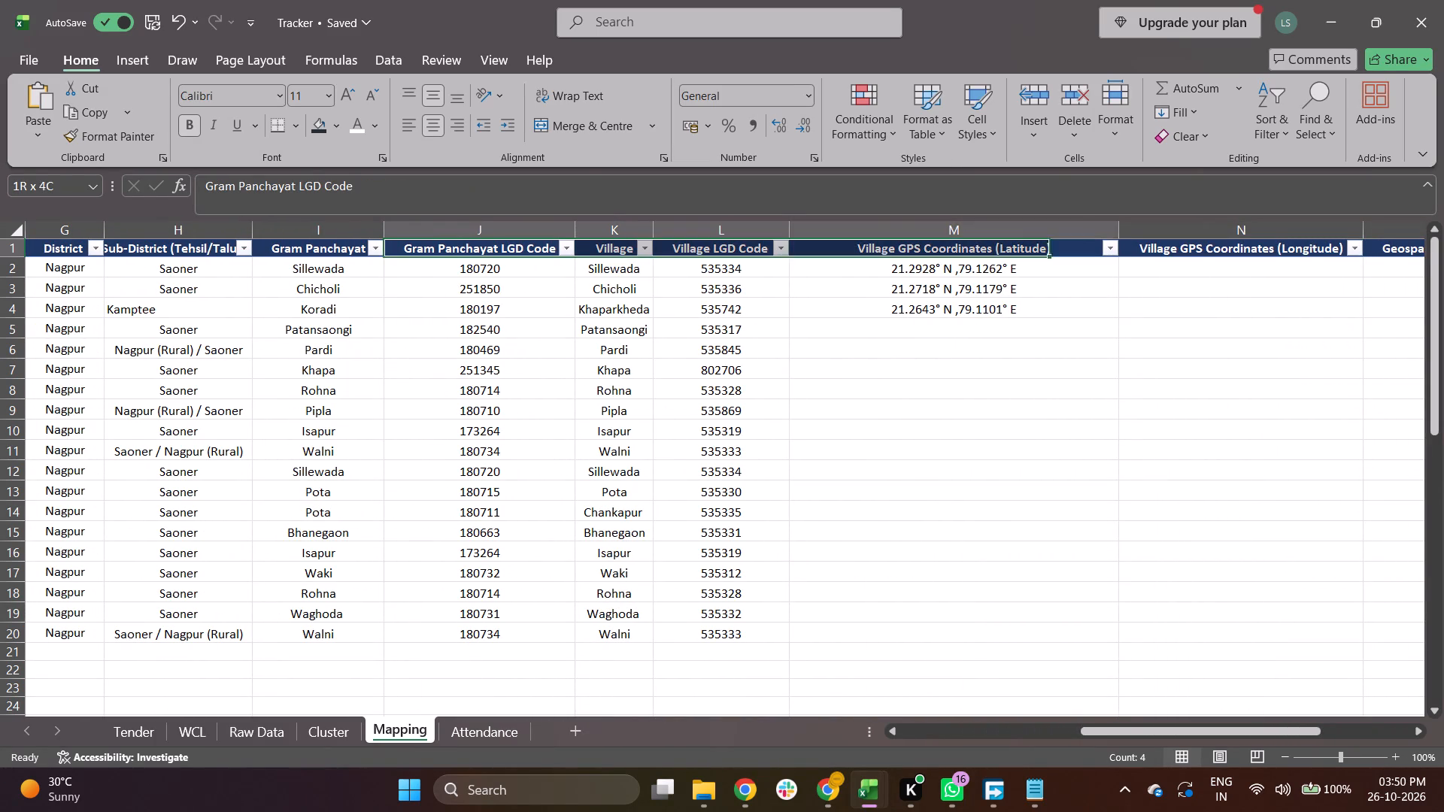
{"action": "key", "text": "shift+Right"}
{"action": "key", "text": "shift+Right"}
{"action": "key", "text": "shift+Right"}
{"action": "key", "text": "shift+Right"}
{"action": "key", "text": "shift+Down"}
{"action": "key", "text": "shift+Down"}
{"action": "key", "text": "shift+Down"}
{"action": "key", "text": "shift+Down"}
{"action": "key", "text": "shift+Down"}
{"action": "key", "text": "shift+Down"}
{"action": "key", "text": "shift+Down"}
{"action": "key", "text": "shift+Down"}
{"action": "key", "text": "shift+Down"}
{"action": "key", "text": "shift+Down"}
{"action": "key", "text": "shift+Down"}
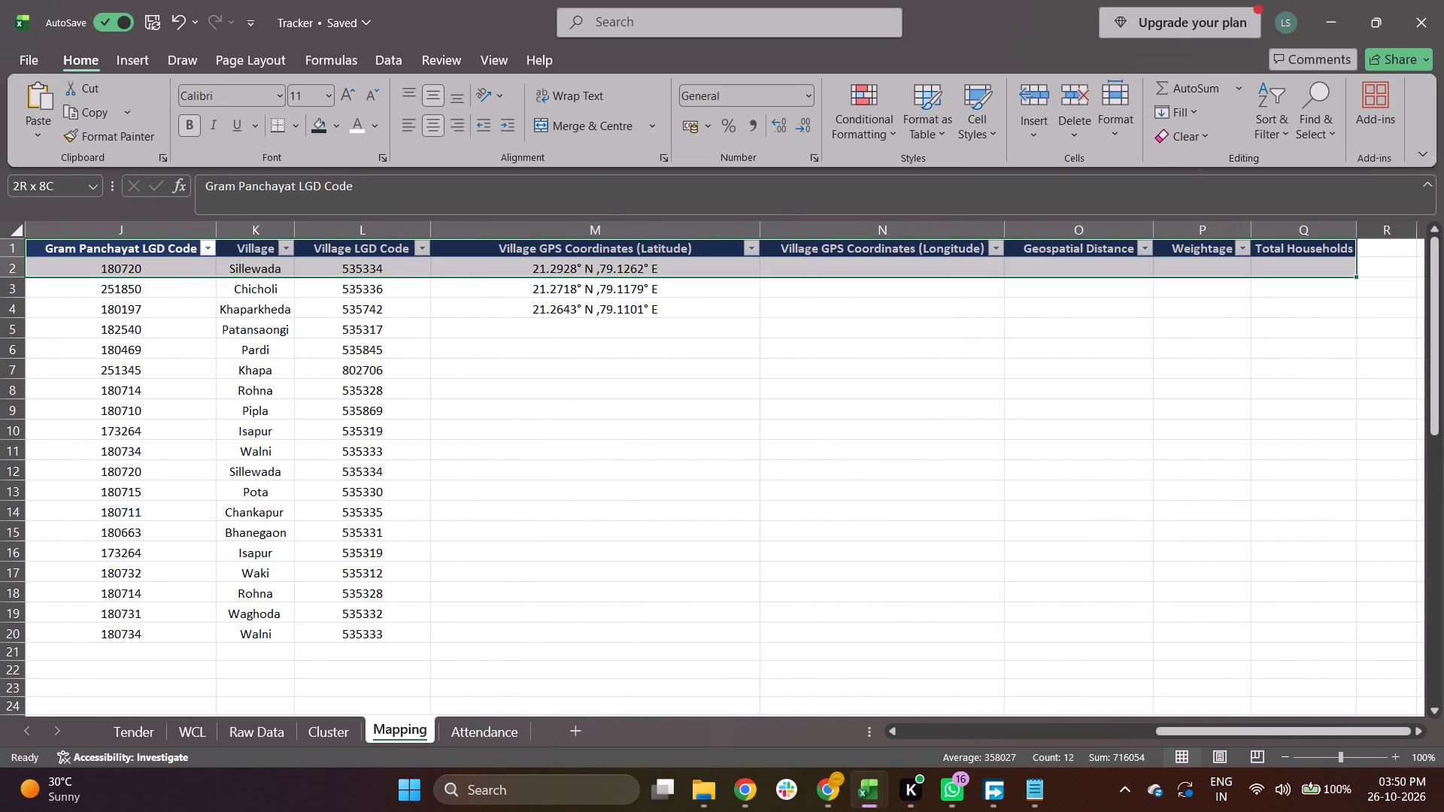
{"action": "key", "text": "shift+Down"}
{"action": "key", "text": "shift+Down"}
{"action": "key", "text": "shift+Down"}
{"action": "key", "text": "shift+Down"}
{"action": "key", "text": "shift+Down"}
{"action": "key", "text": "shift+Down"}
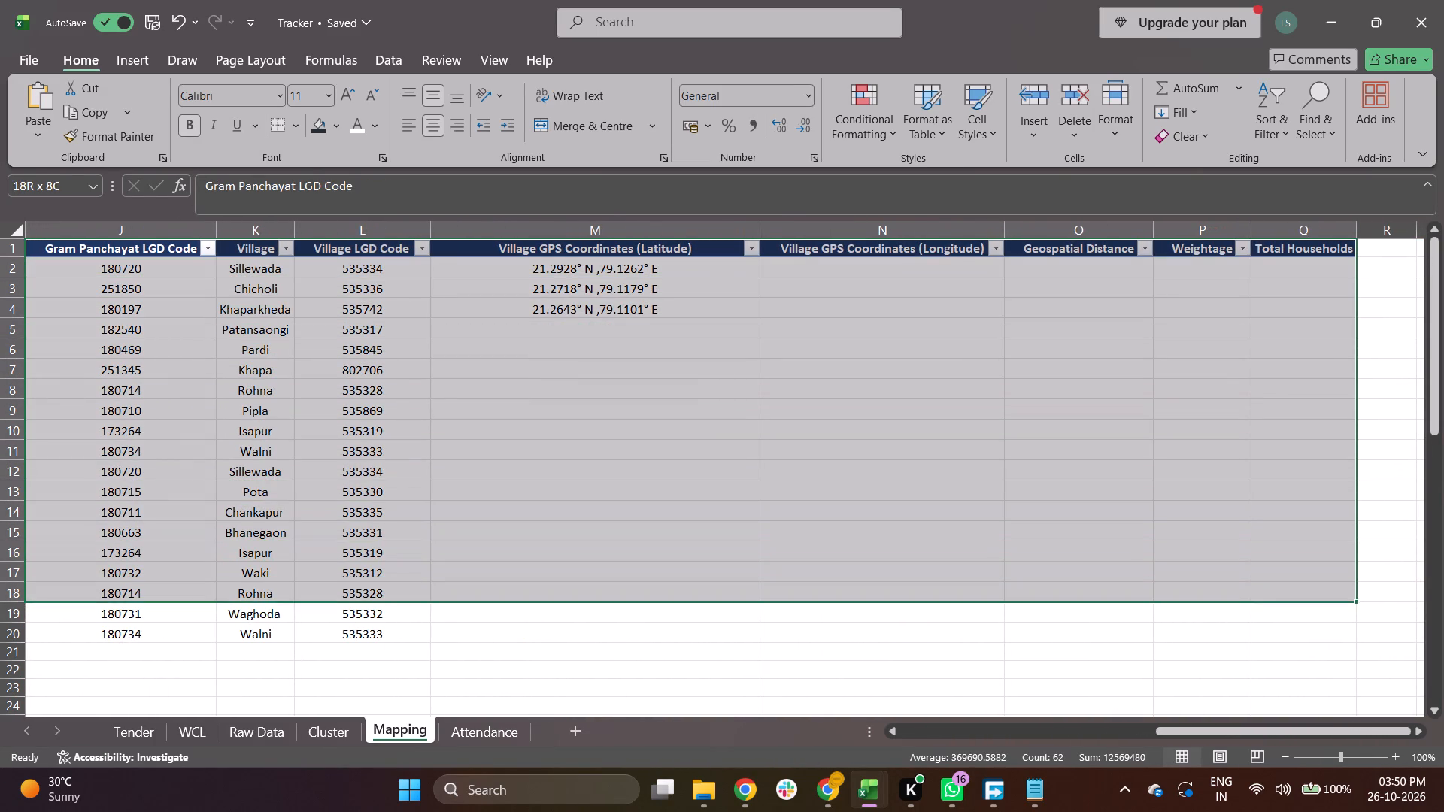
{"action": "key", "text": "shift+Down"}
{"action": "key", "text": "shift+Down"}
{"action": "key", "text": "ctrl+x"}
{"action": "key", "text": "Right"}
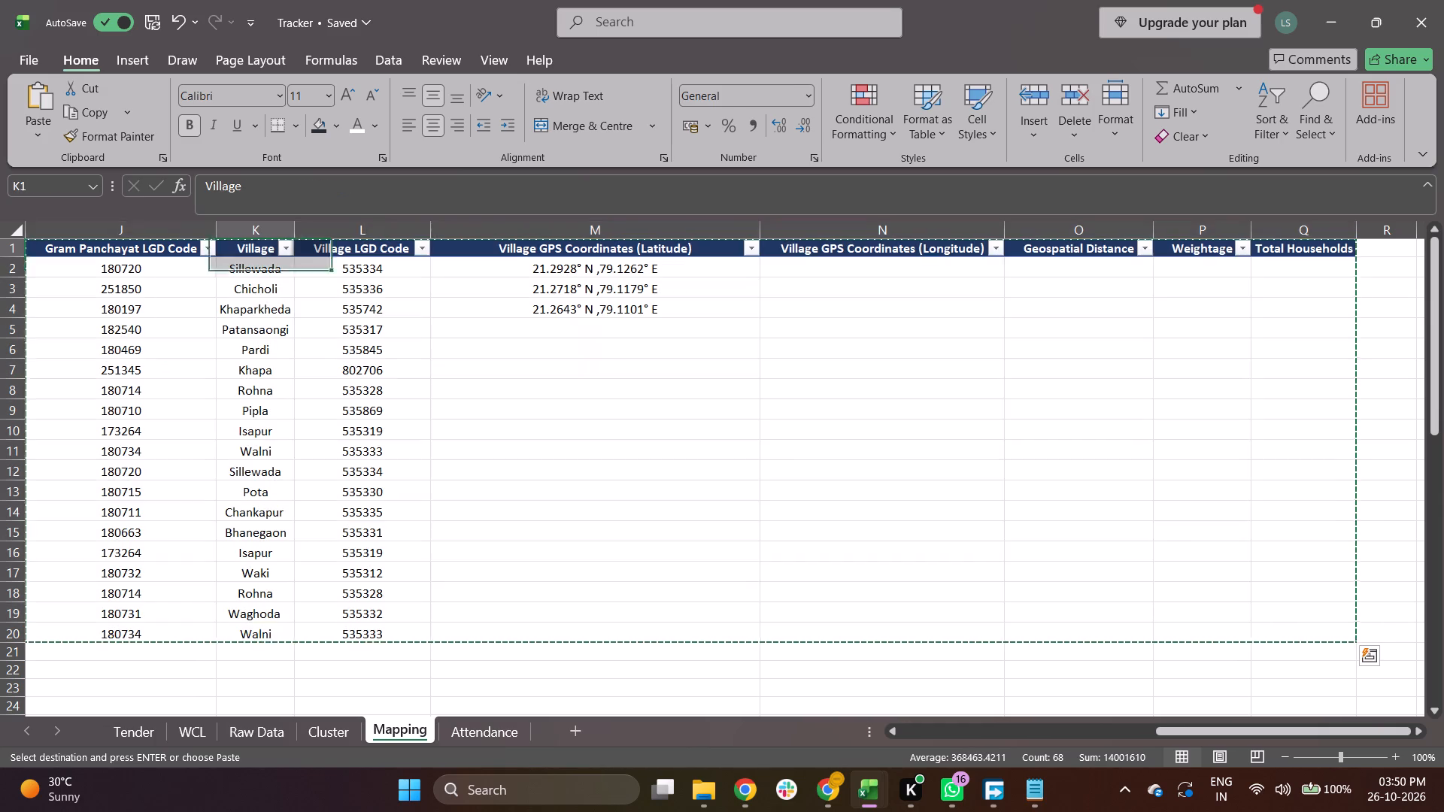
{"action": "key", "text": "Left"}
{"action": "key", "text": "Left"}
{"action": "key", "text": "Left"}
{"action": "key", "text": "Left"}
{"action": "key", "text": "Right"}
{"action": "key", "text": "Right"}
{"action": "key", "text": "Right"}
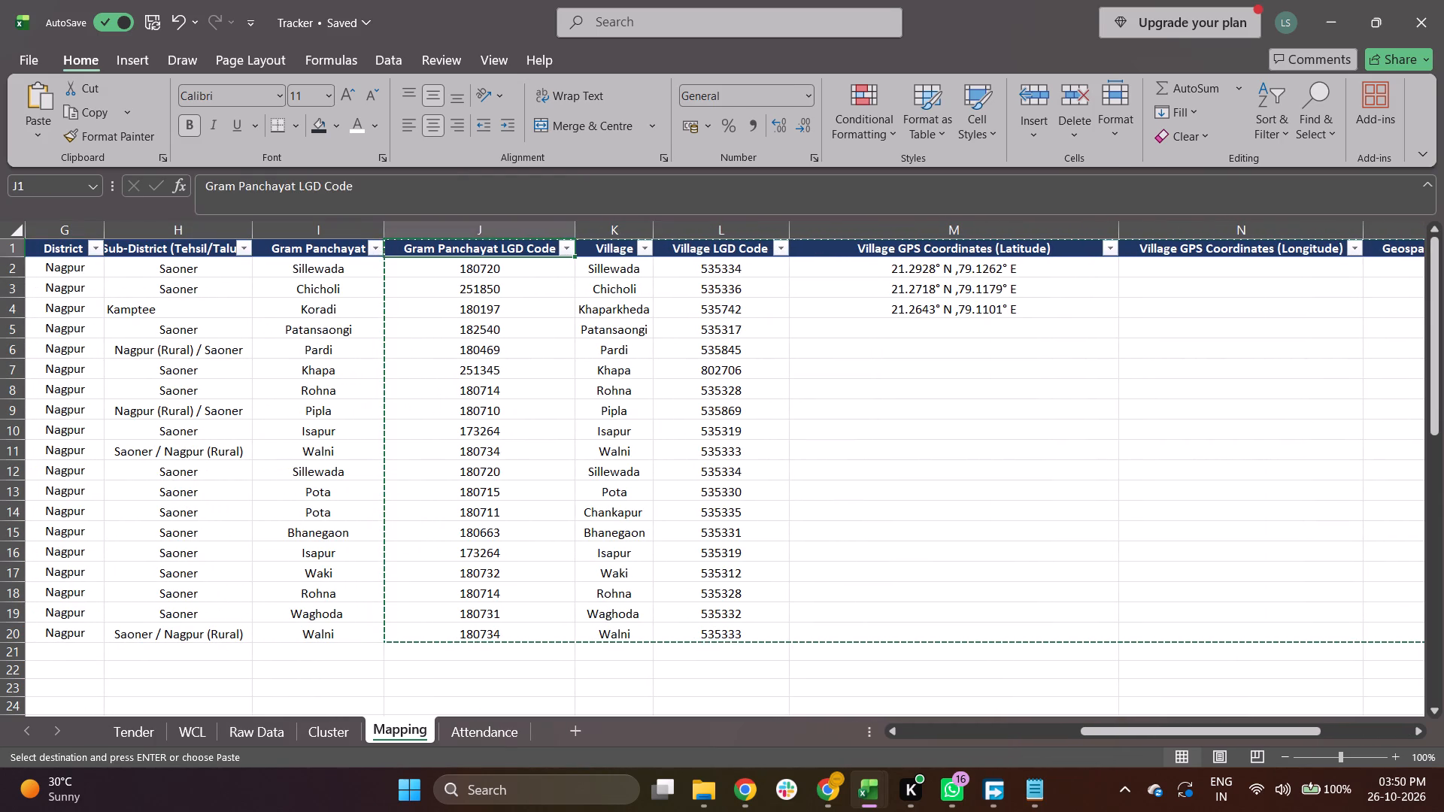
{"action": "key", "text": "Right"}
{"action": "key", "text": "ctrl+v"}
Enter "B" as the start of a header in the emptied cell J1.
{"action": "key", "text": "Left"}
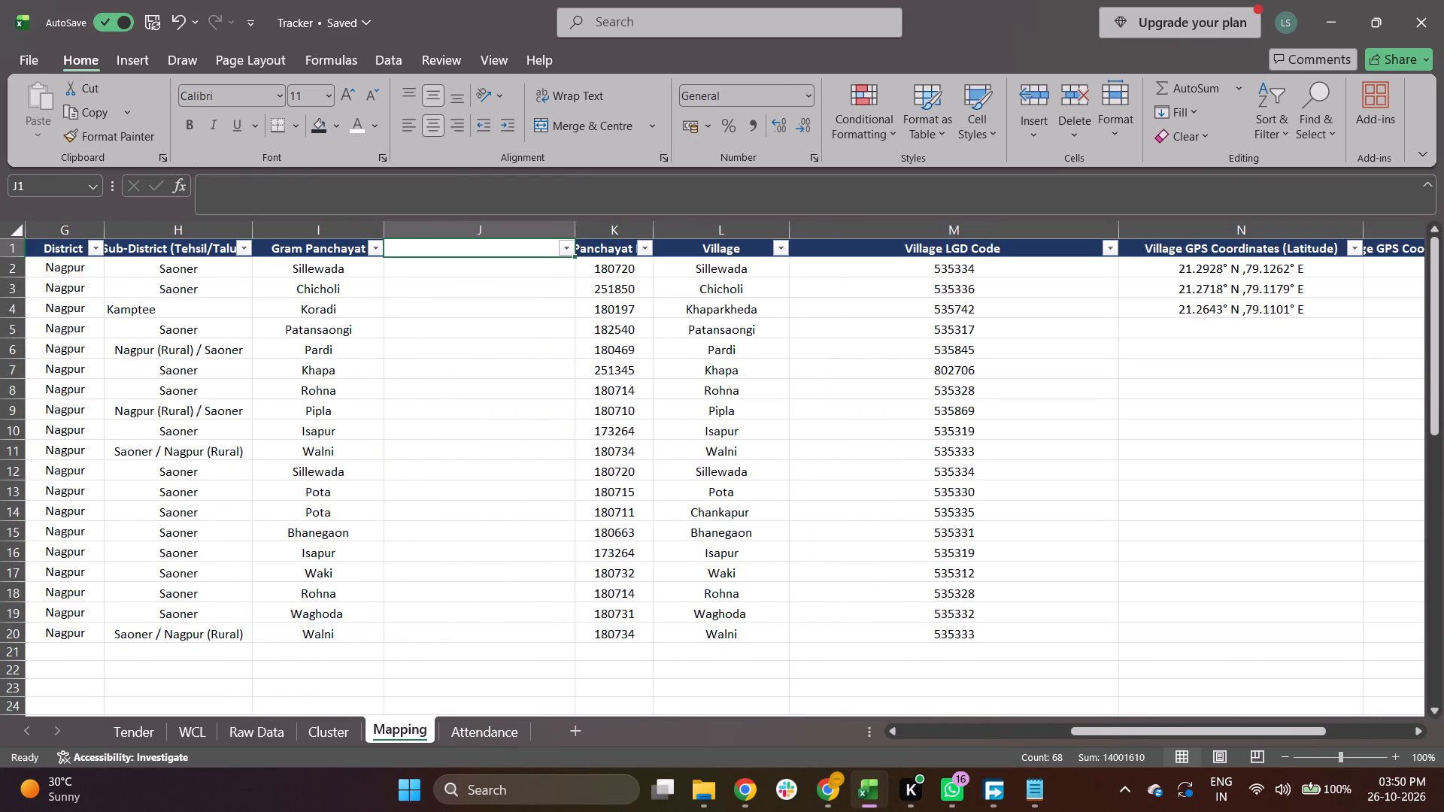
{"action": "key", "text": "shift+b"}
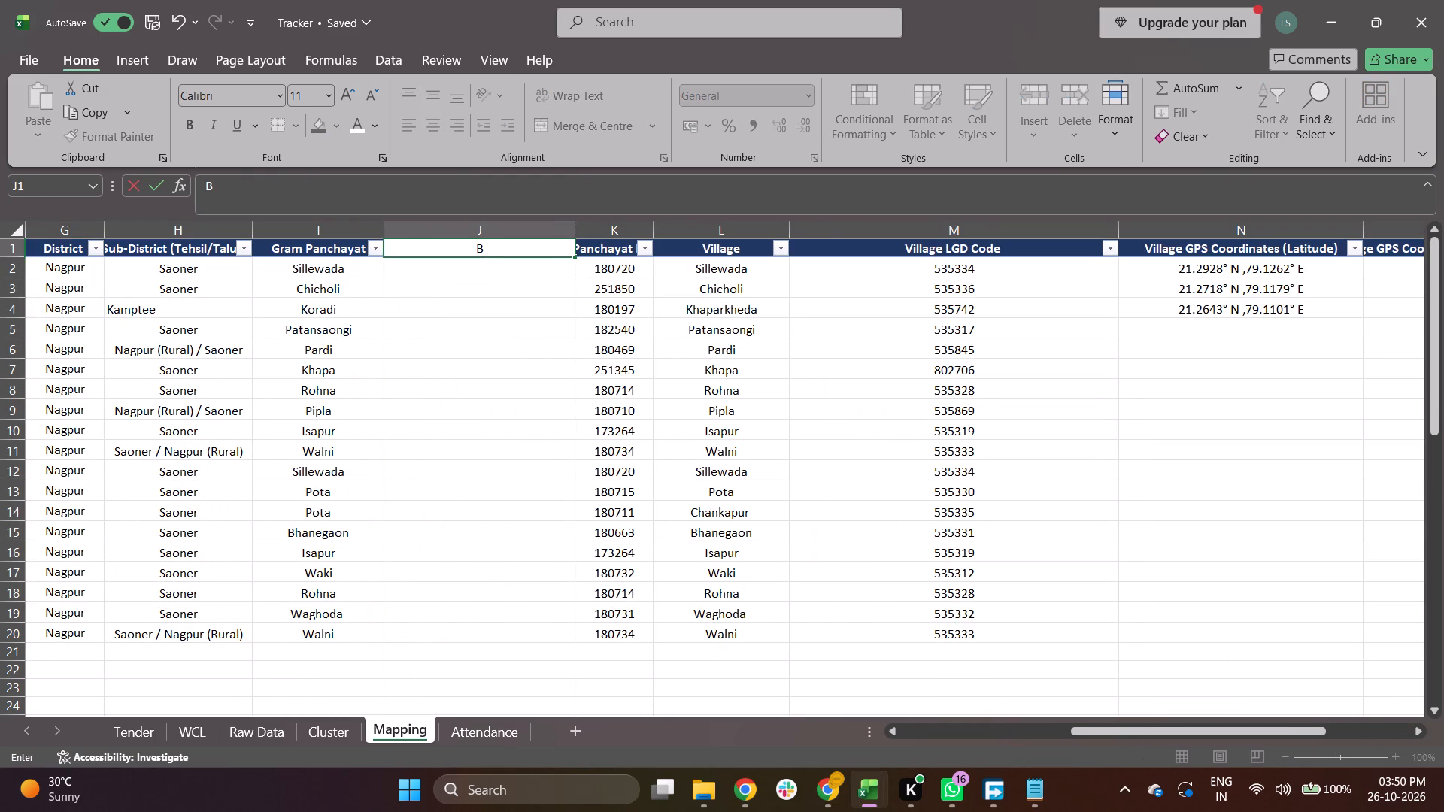
In Chrome, check the order of the administrative levels in Bhuvan Panchayat's Area Selection form.
{"action": "key", "text": "alt+Tab"}
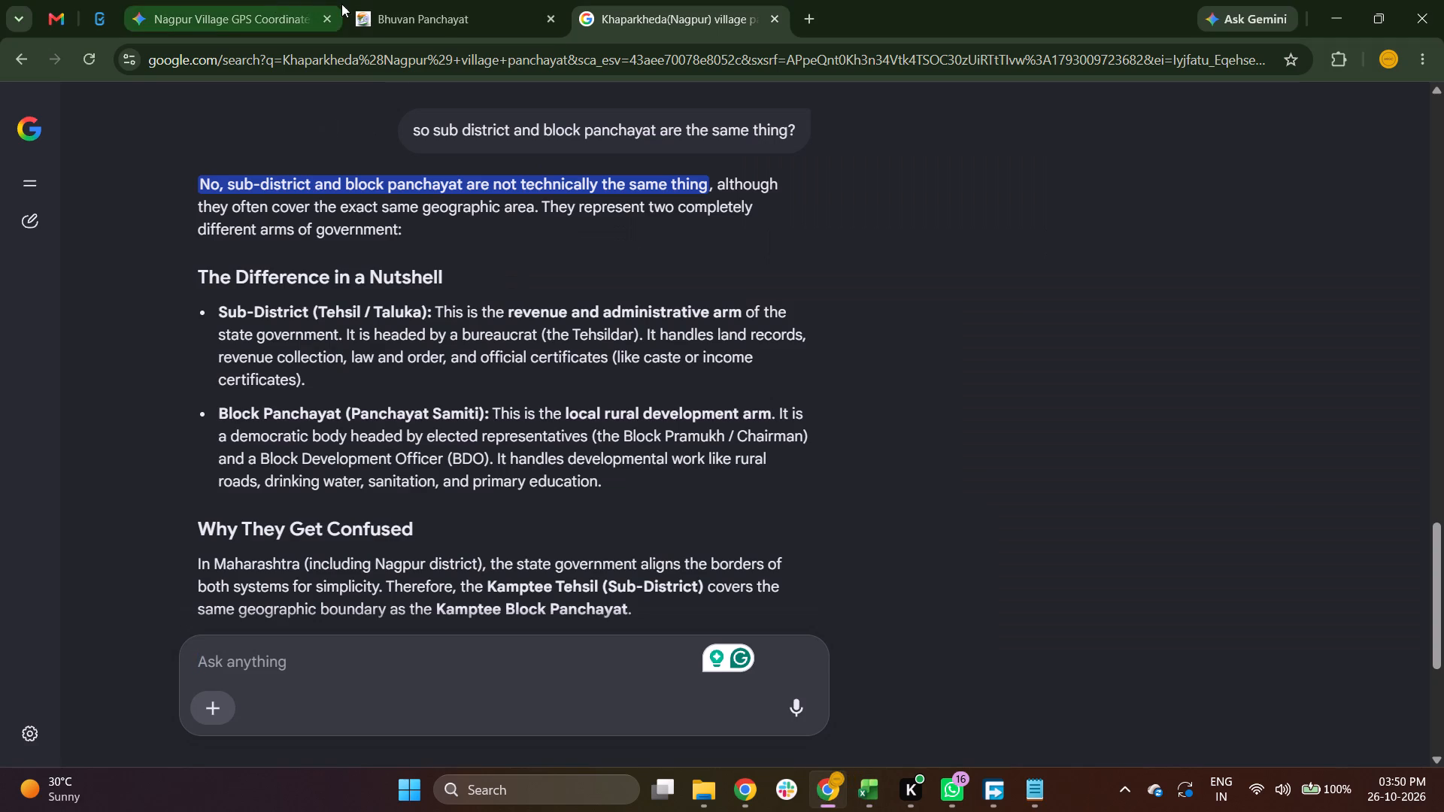
{"action": "left_click", "coordinate": [406, 26]}
{"action": "scroll", "coordinate": [166, 334], "scroll_direction": "up", "scroll_amount": 1}
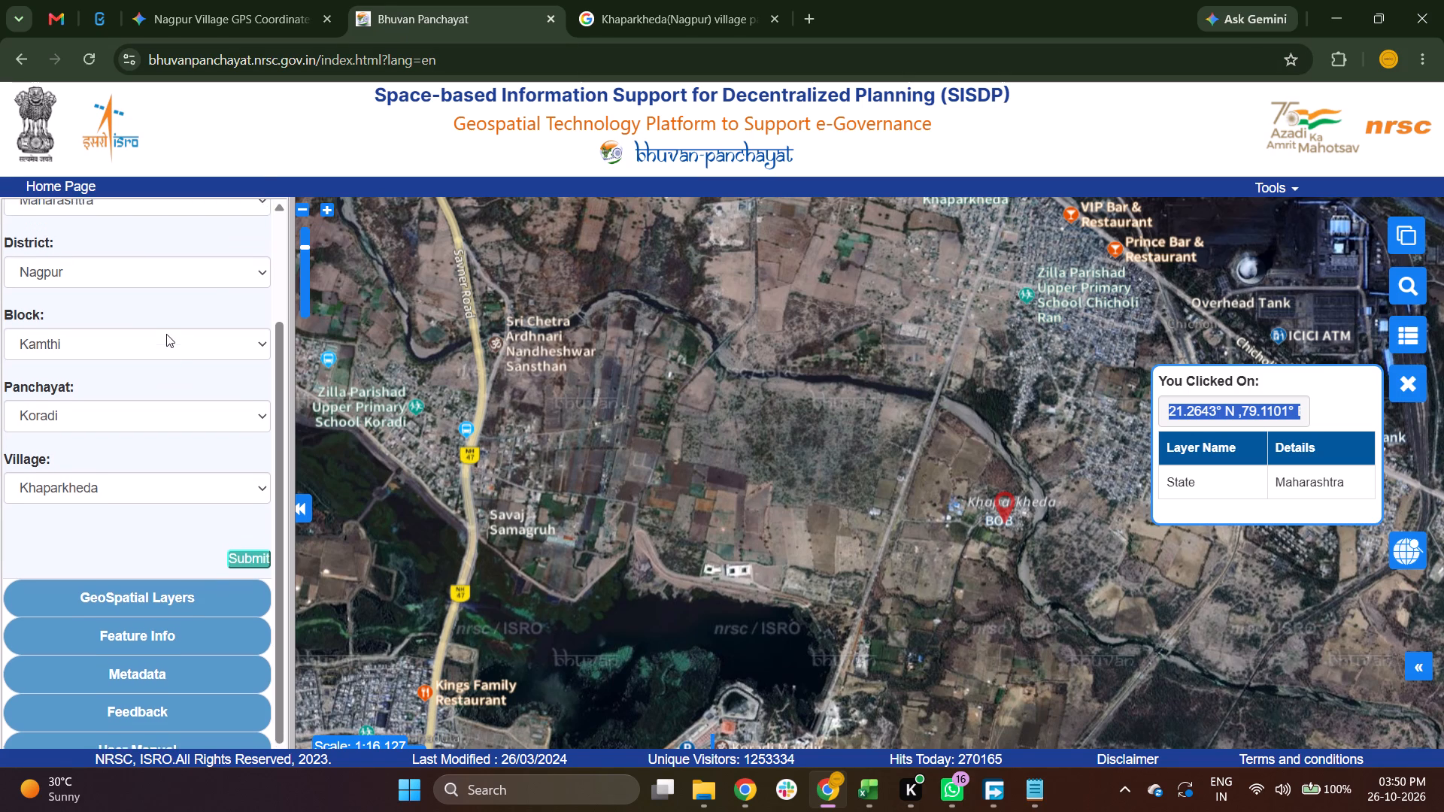
{"action": "scroll", "coordinate": [166, 334], "scroll_direction": "up", "scroll_amount": 3}
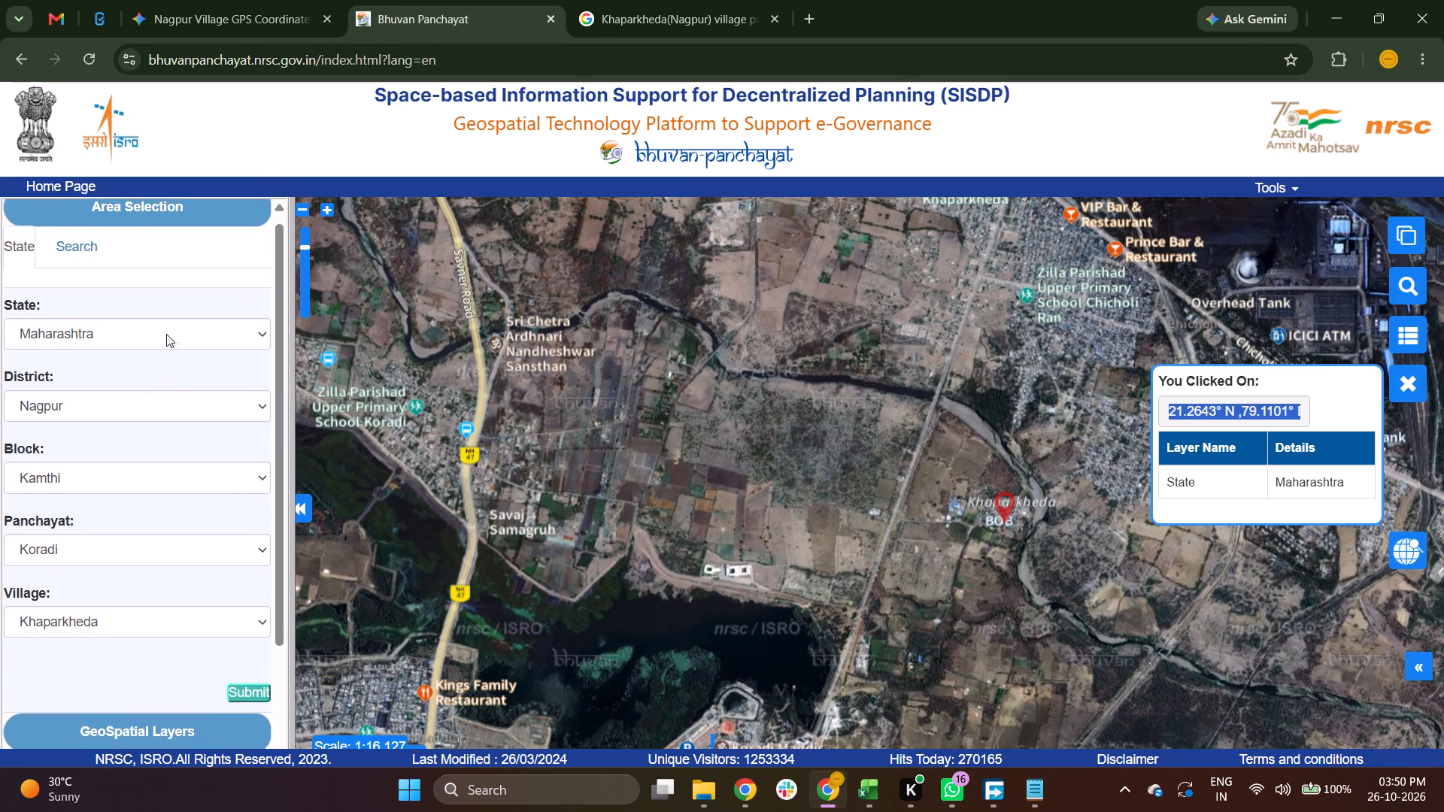
{"action": "scroll", "coordinate": [166, 334], "scroll_direction": "up", "scroll_amount": 1}
Ask Google AI whether gram panchayat or block panchayat comes first in Excel, and read the suggested column order.
{"action": "left_click", "coordinate": [620, 15]}
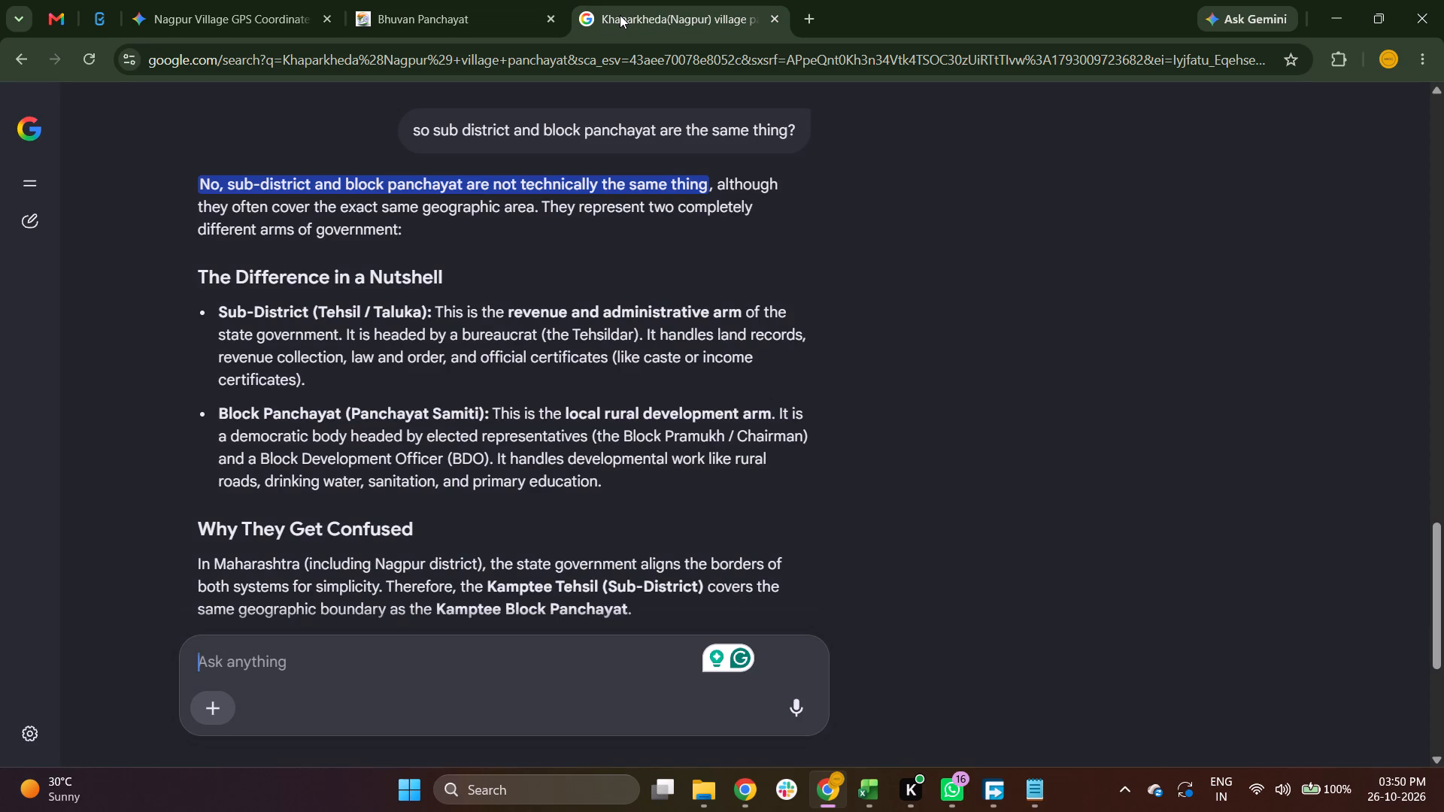
{"action": "left_click", "coordinate": [437, 682]}
{"action": "type", "text": "so in exel"}
{"action": "key", "text": "space"}
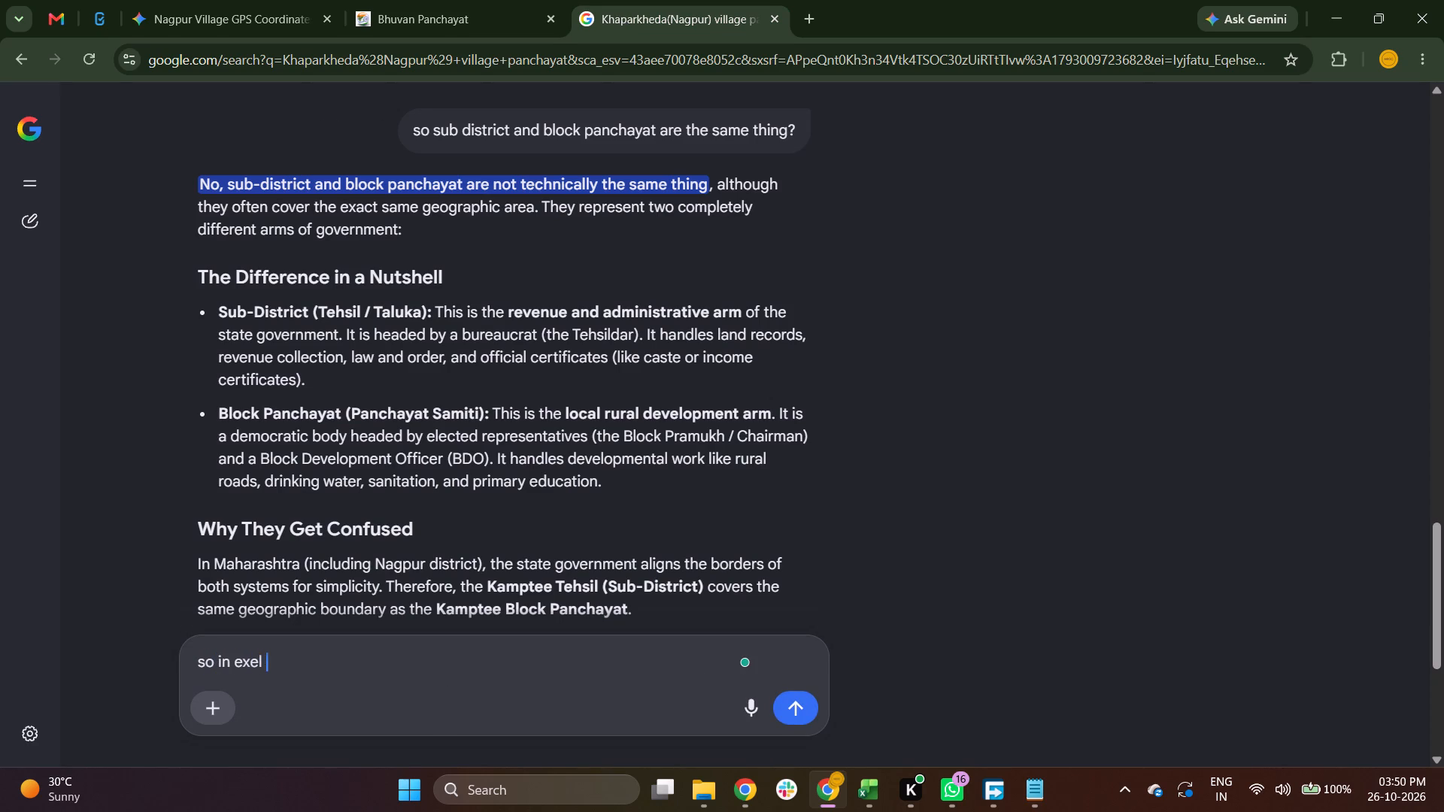
{"action": "type", "text": "which section comes first"}
{"action": "key", "text": "space"}
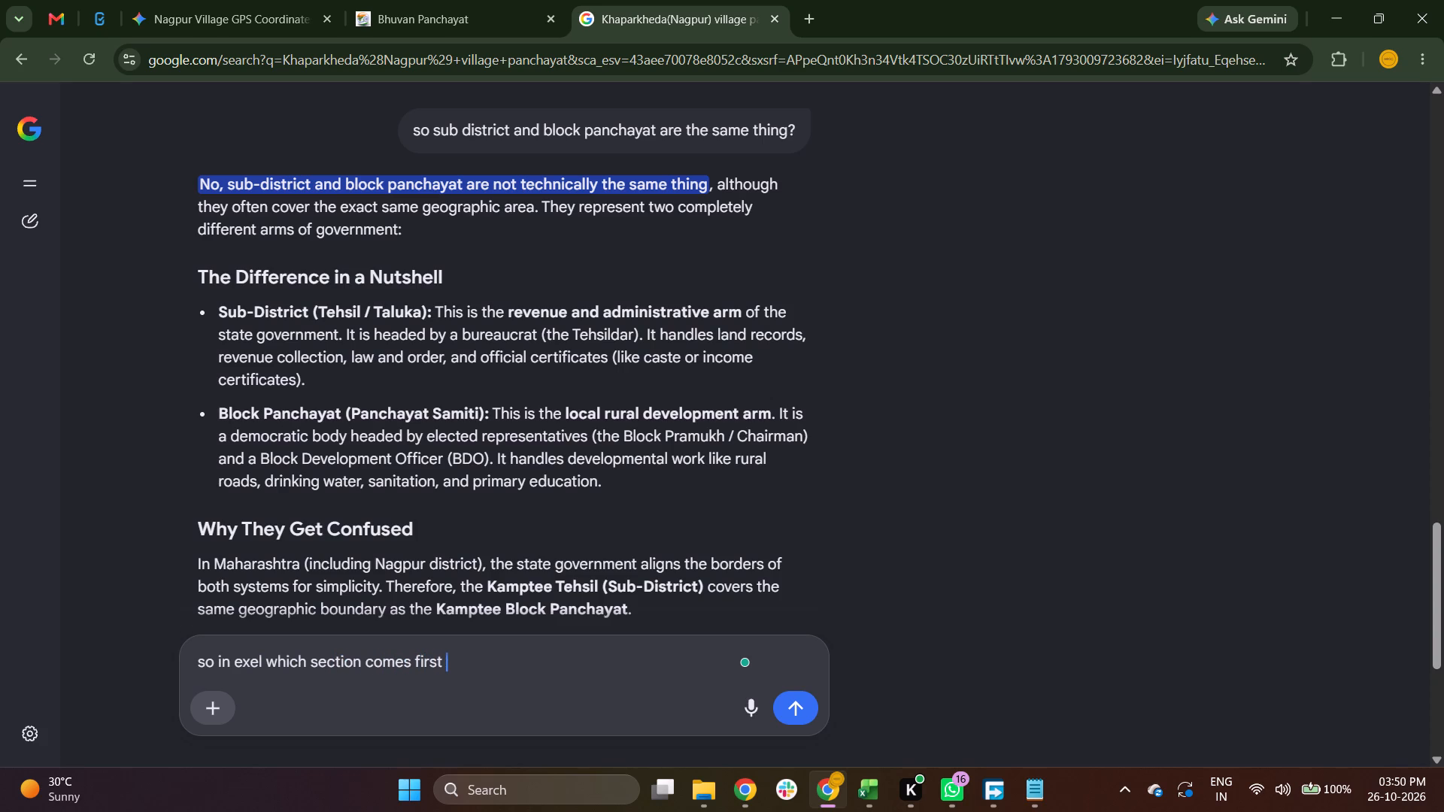
{"action": "type", "text": "gram"}
{"action": "key", "text": "space"}
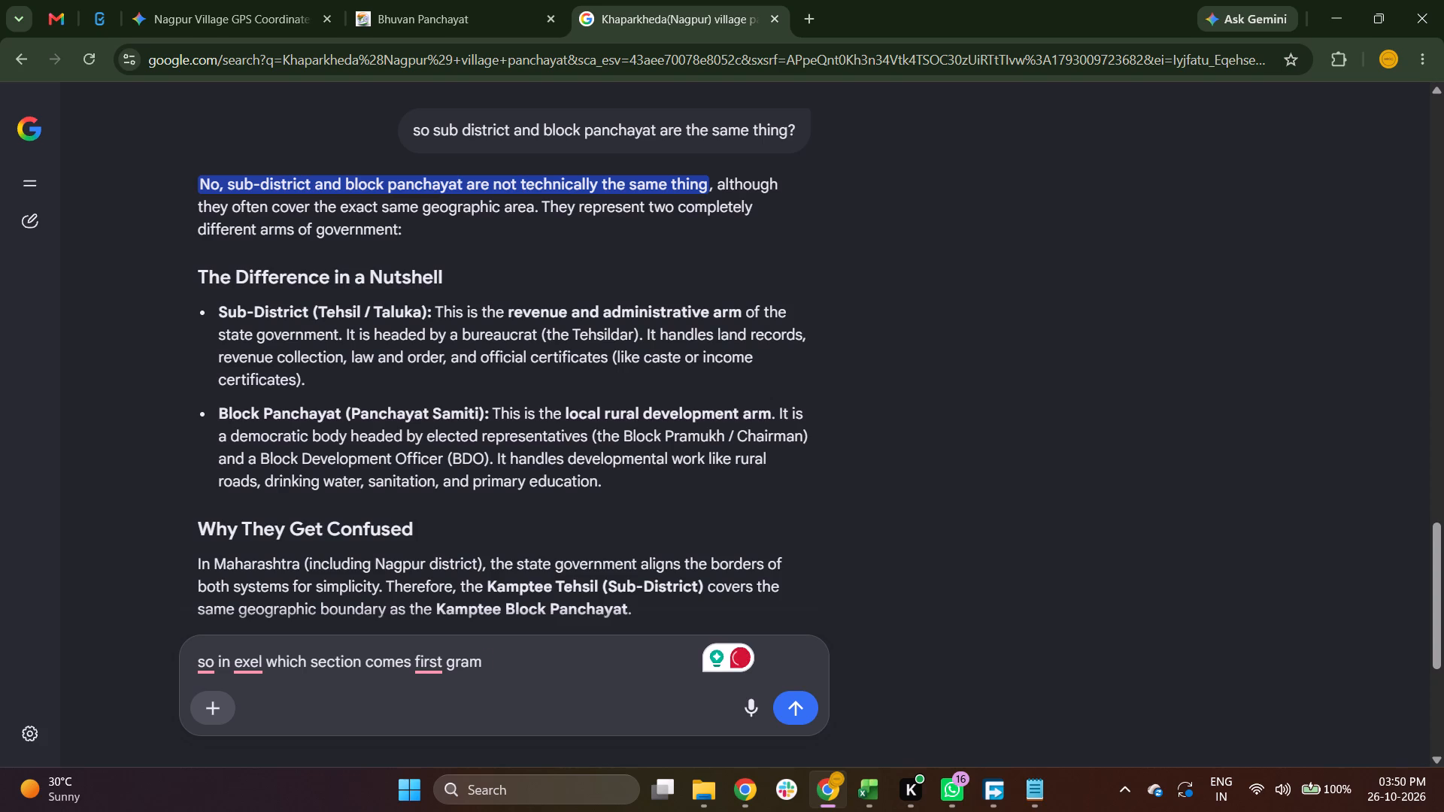
{"action": "type", "text": "pancha"}
{"action": "type", "text": "yat or block panchayat"}
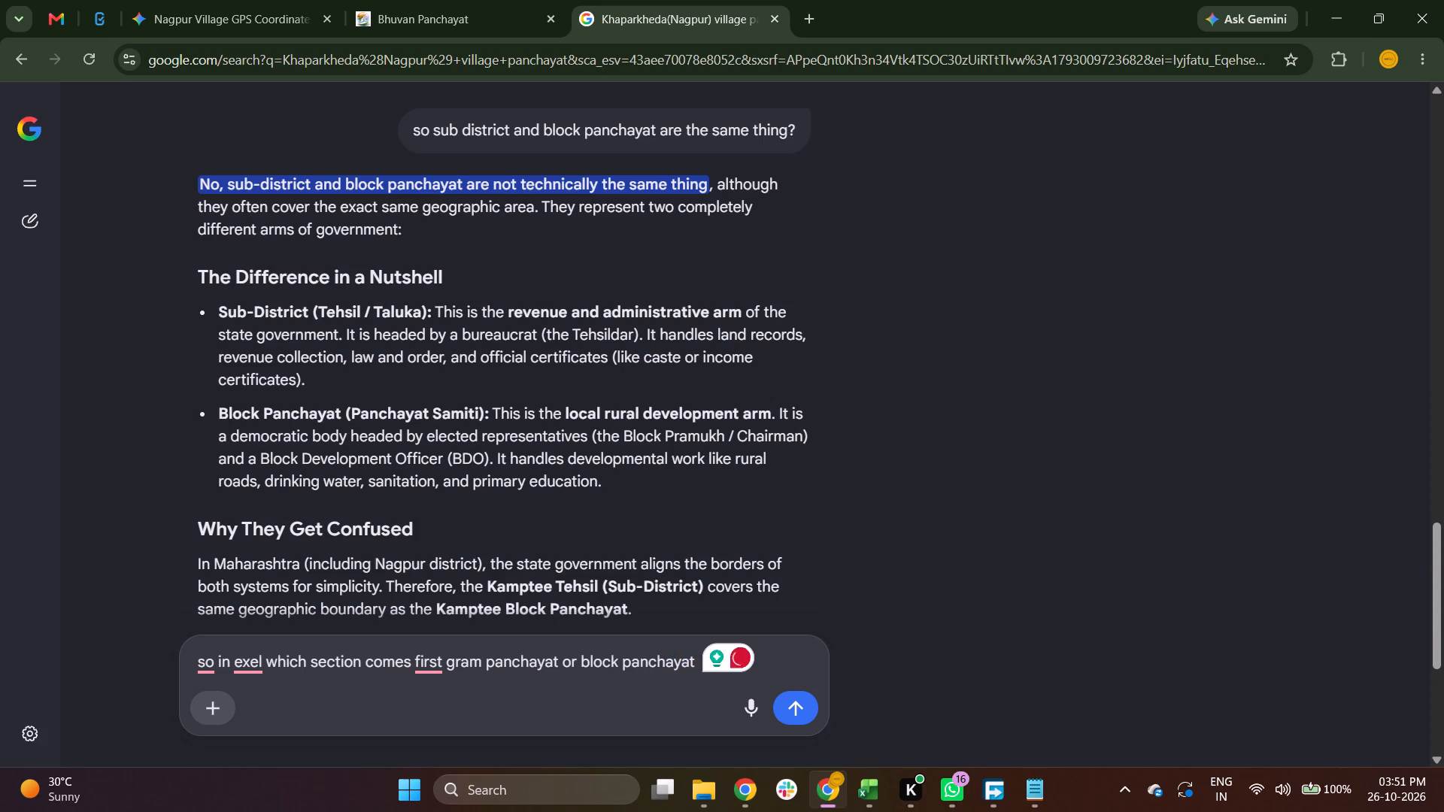
{"action": "type", "text": ", like in which order"}
{"action": "key", "text": "Return"}
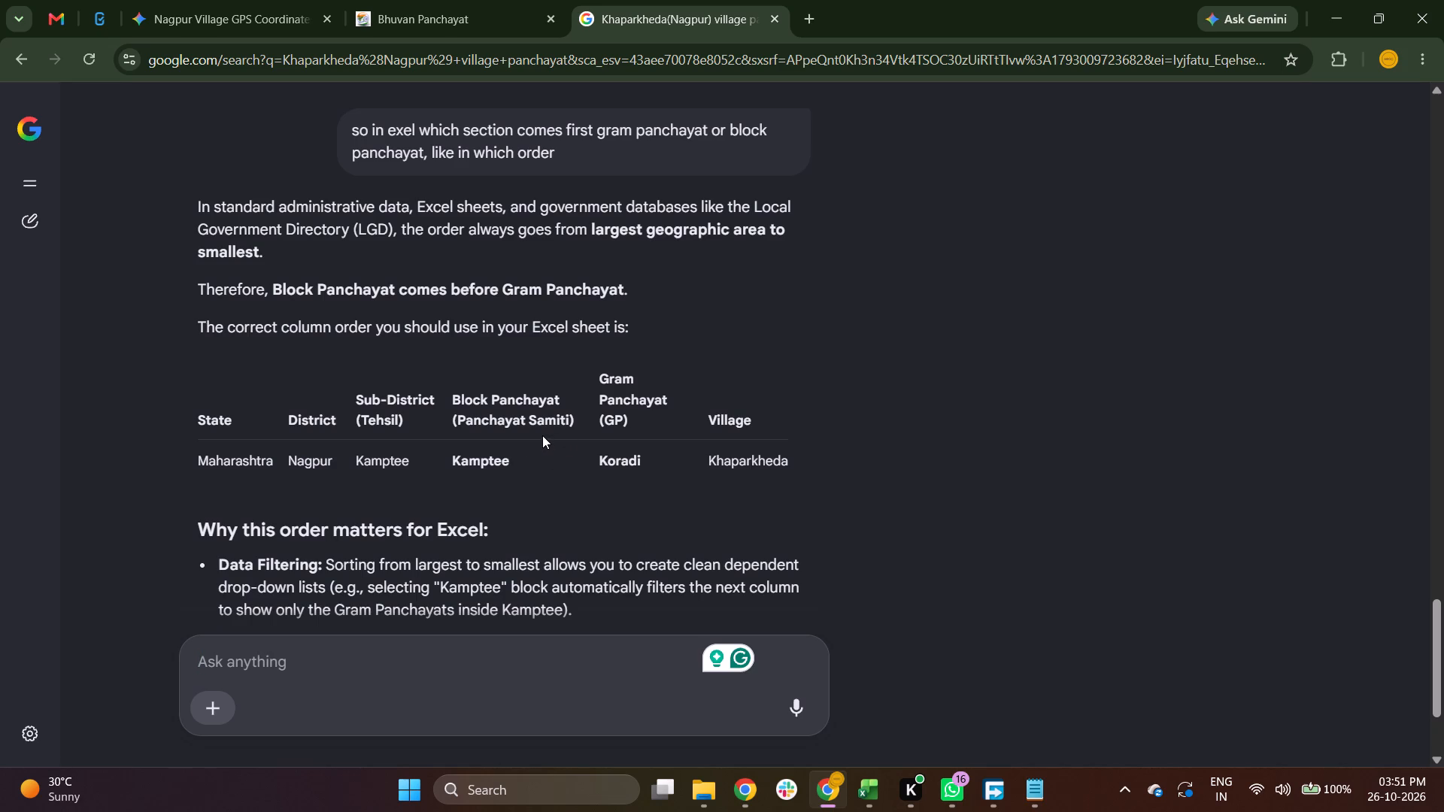
{"action": "scroll", "coordinate": [490, 350], "scroll_direction": "up", "scroll_amount": 3}
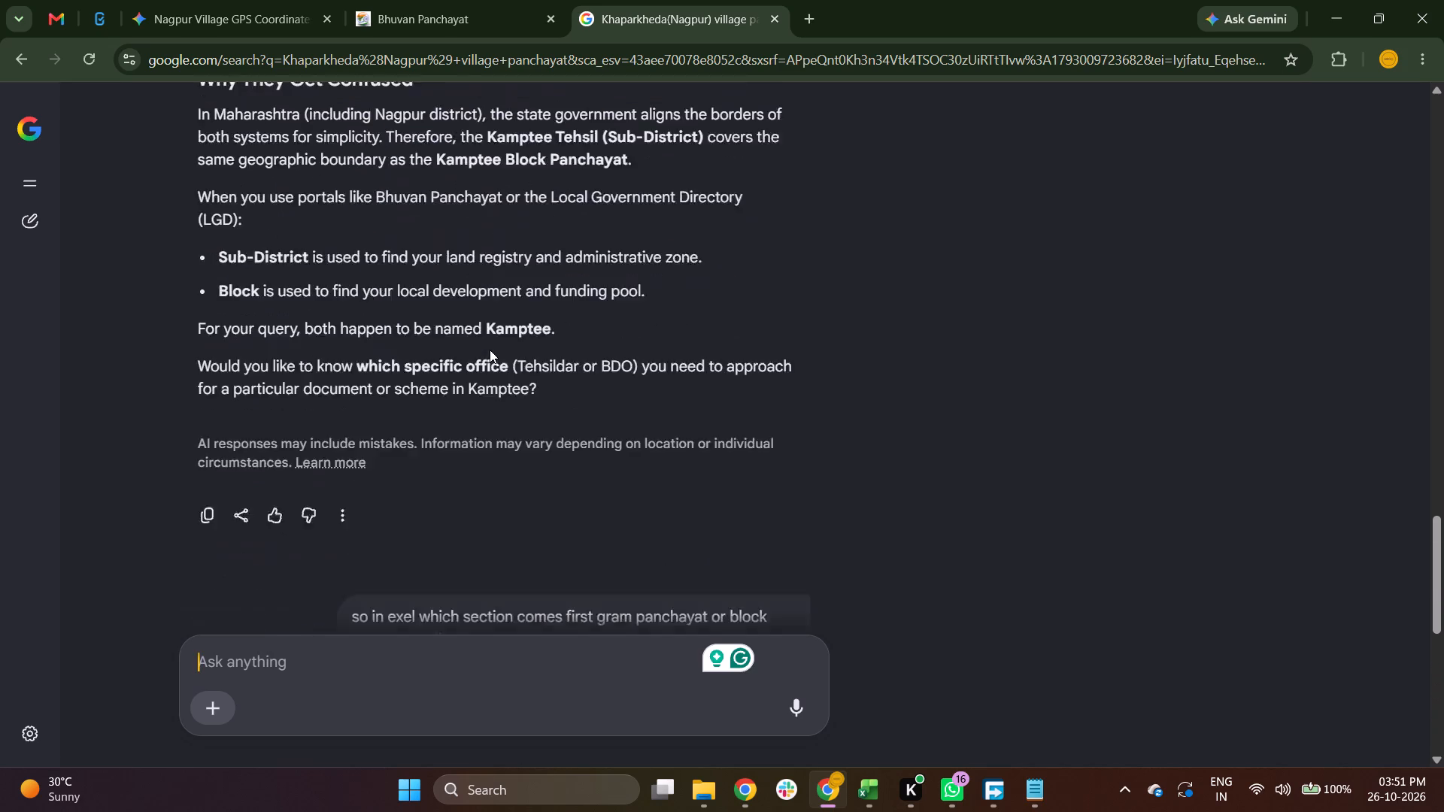
{"action": "scroll", "coordinate": [490, 350], "scroll_direction": "up", "scroll_amount": 5}
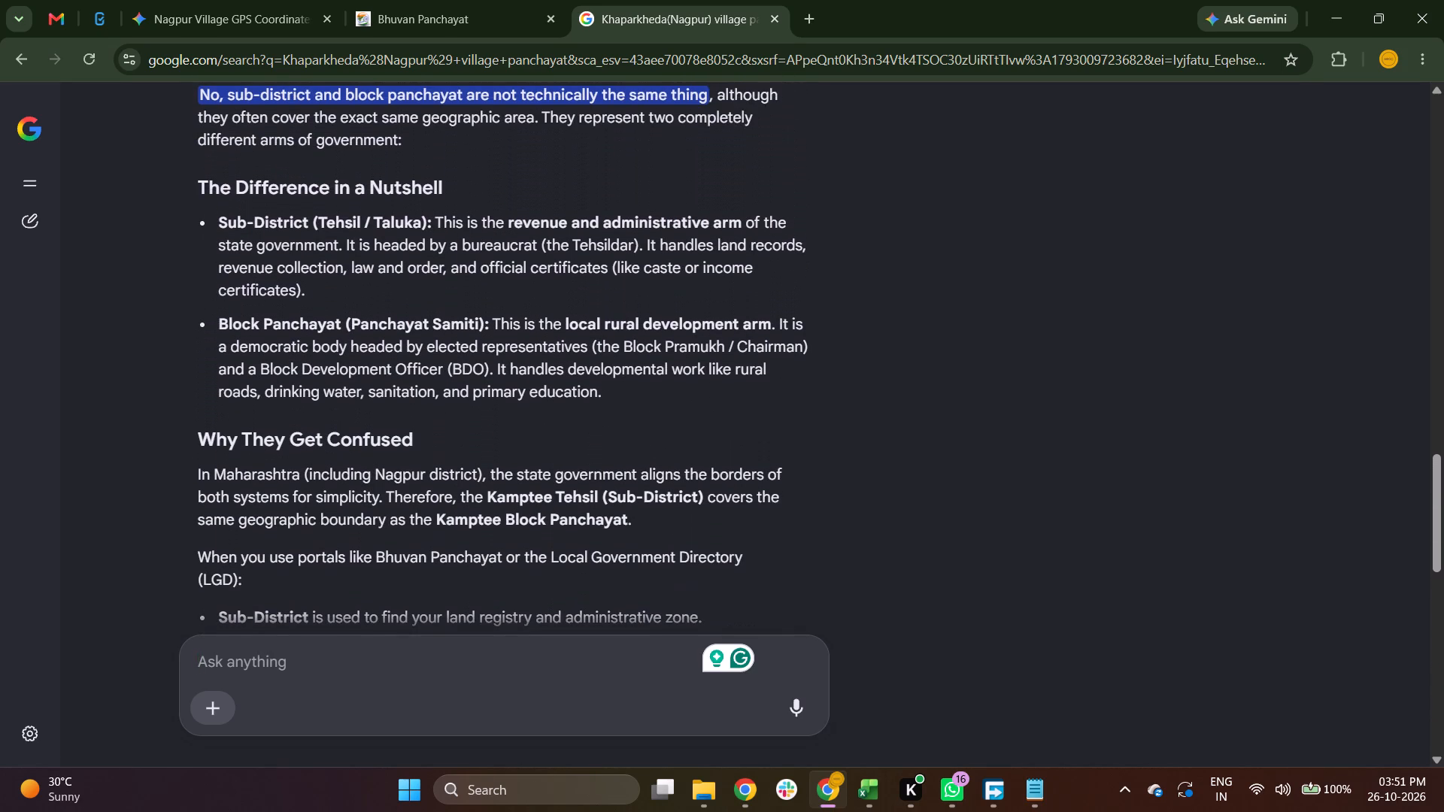
{"action": "scroll", "coordinate": [490, 350], "scroll_direction": "down", "scroll_amount": 7}
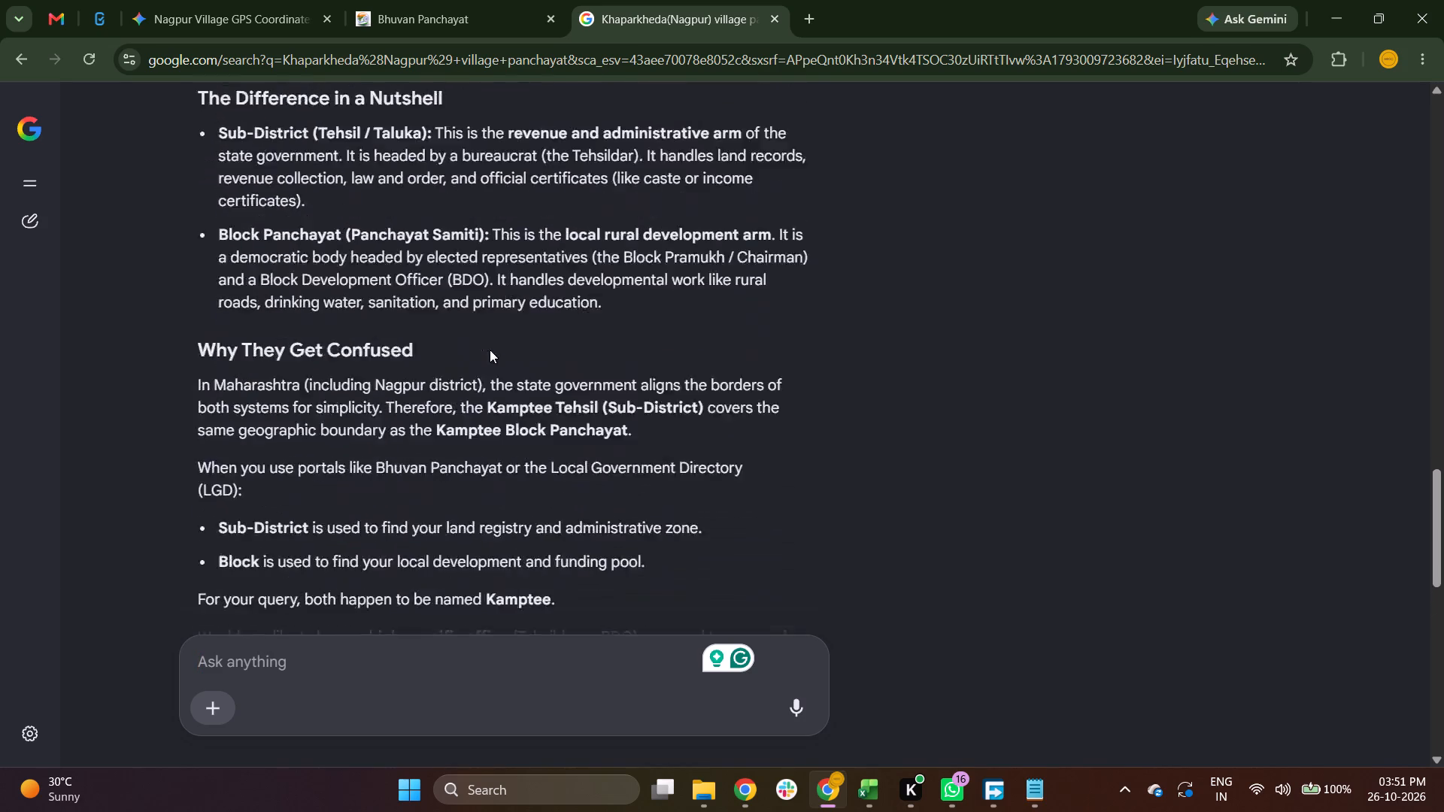
{"action": "scroll", "coordinate": [490, 350], "scroll_direction": "down", "scroll_amount": 2}
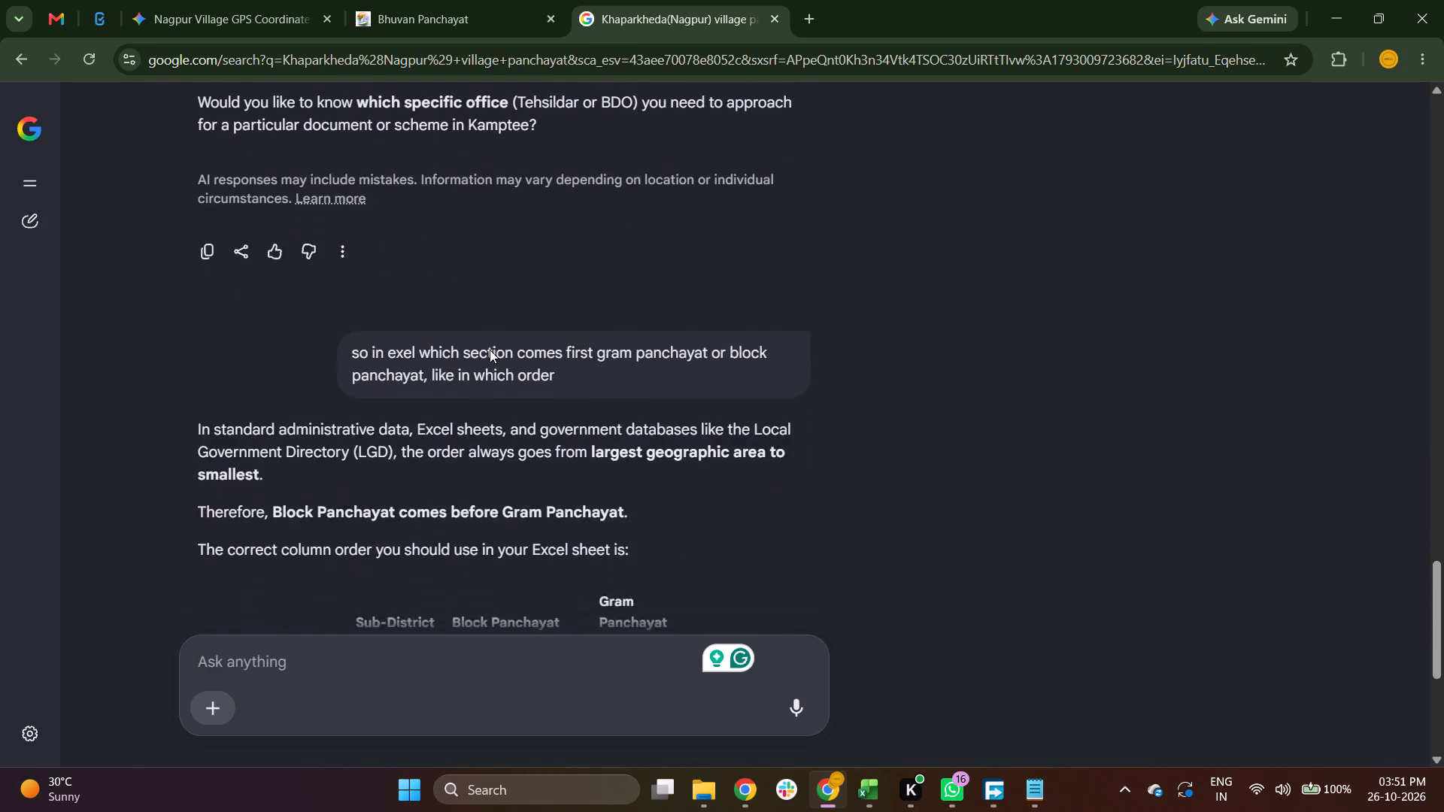
{"action": "scroll", "coordinate": [490, 350], "scroll_direction": "down", "scroll_amount": 2}
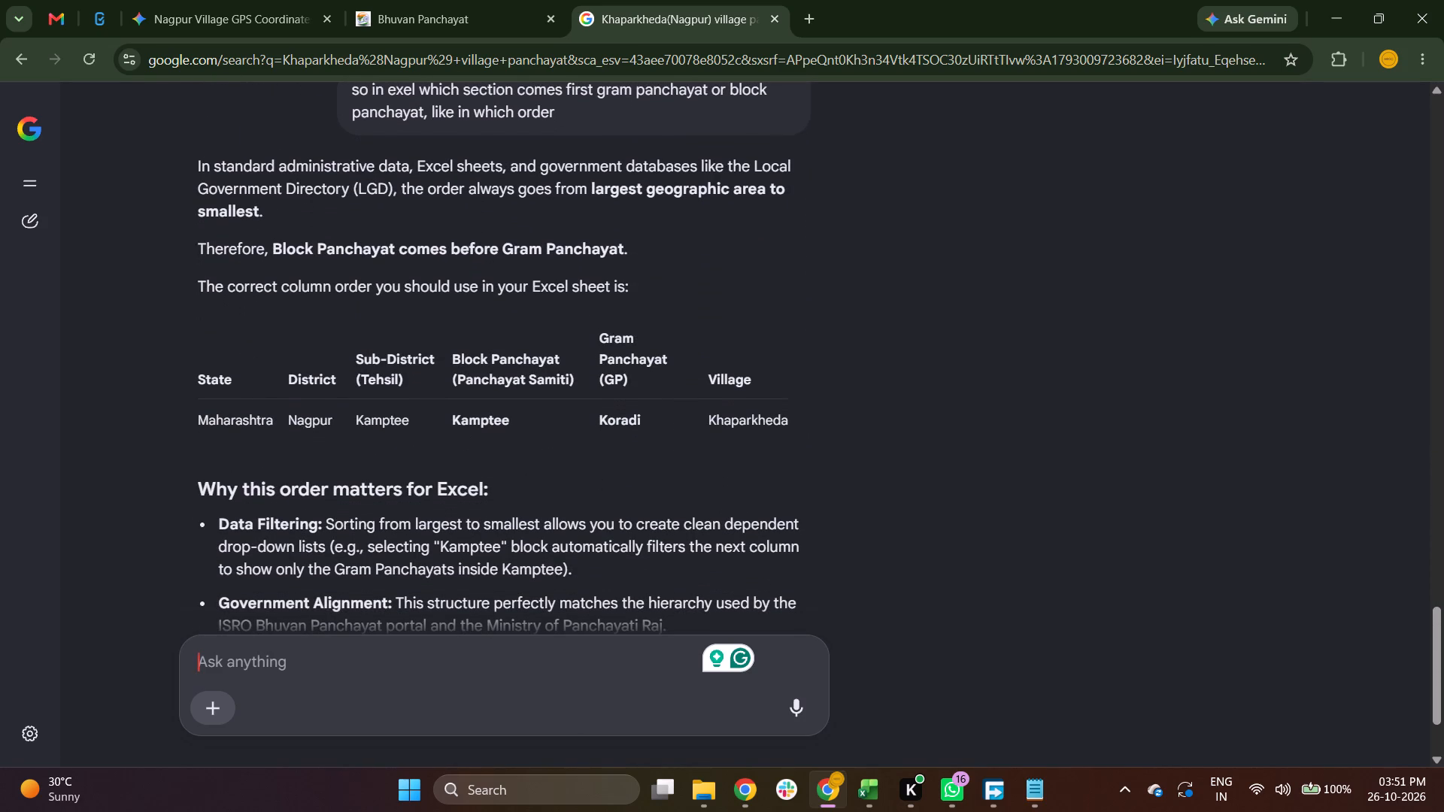
Back in the Tracker workbook, move the Gram Panchayat column I1:I20 to column J.
{"action": "key", "text": "alt+Tab"}
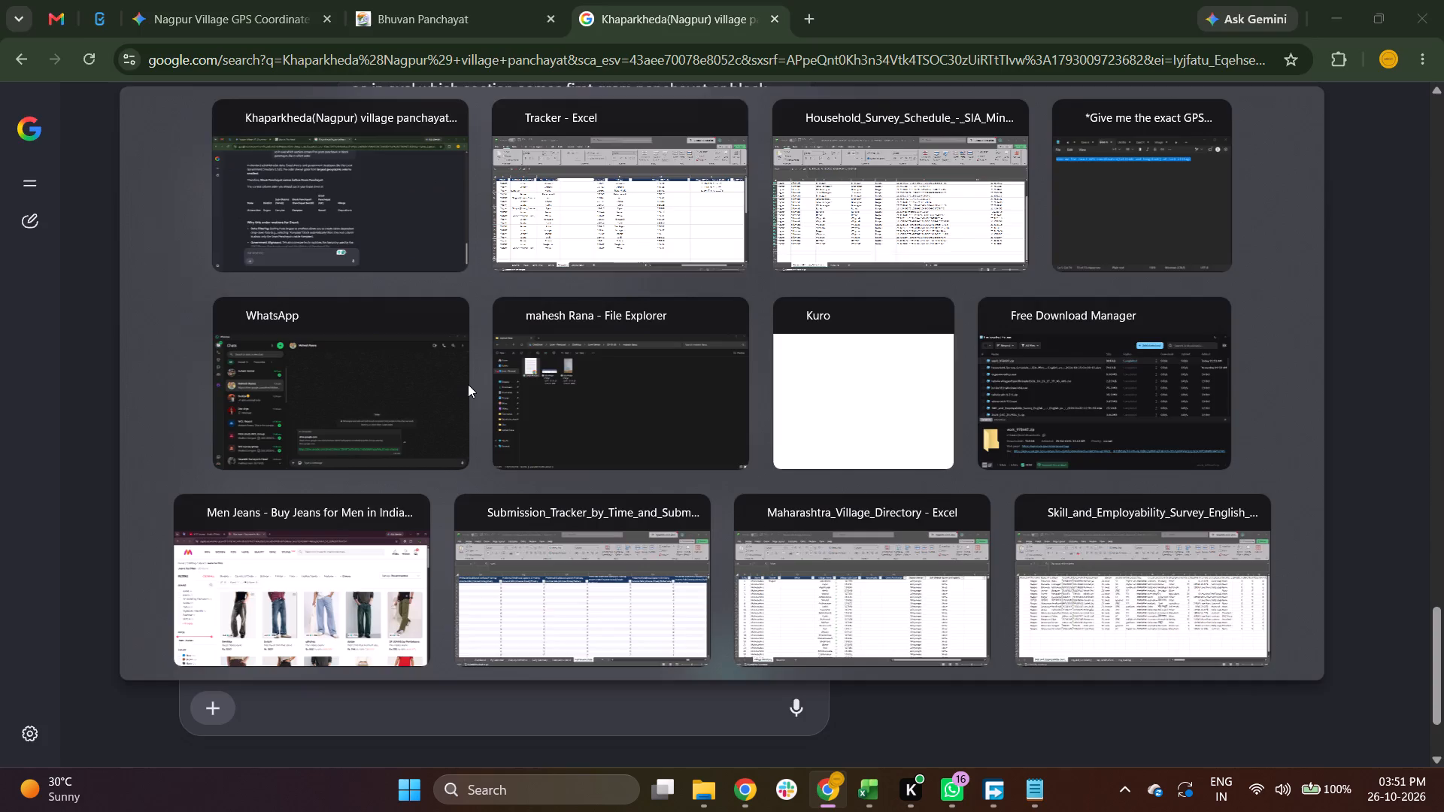
{"action": "key", "text": "alt+Tab"}
{"action": "key", "text": "alt+Tab"}
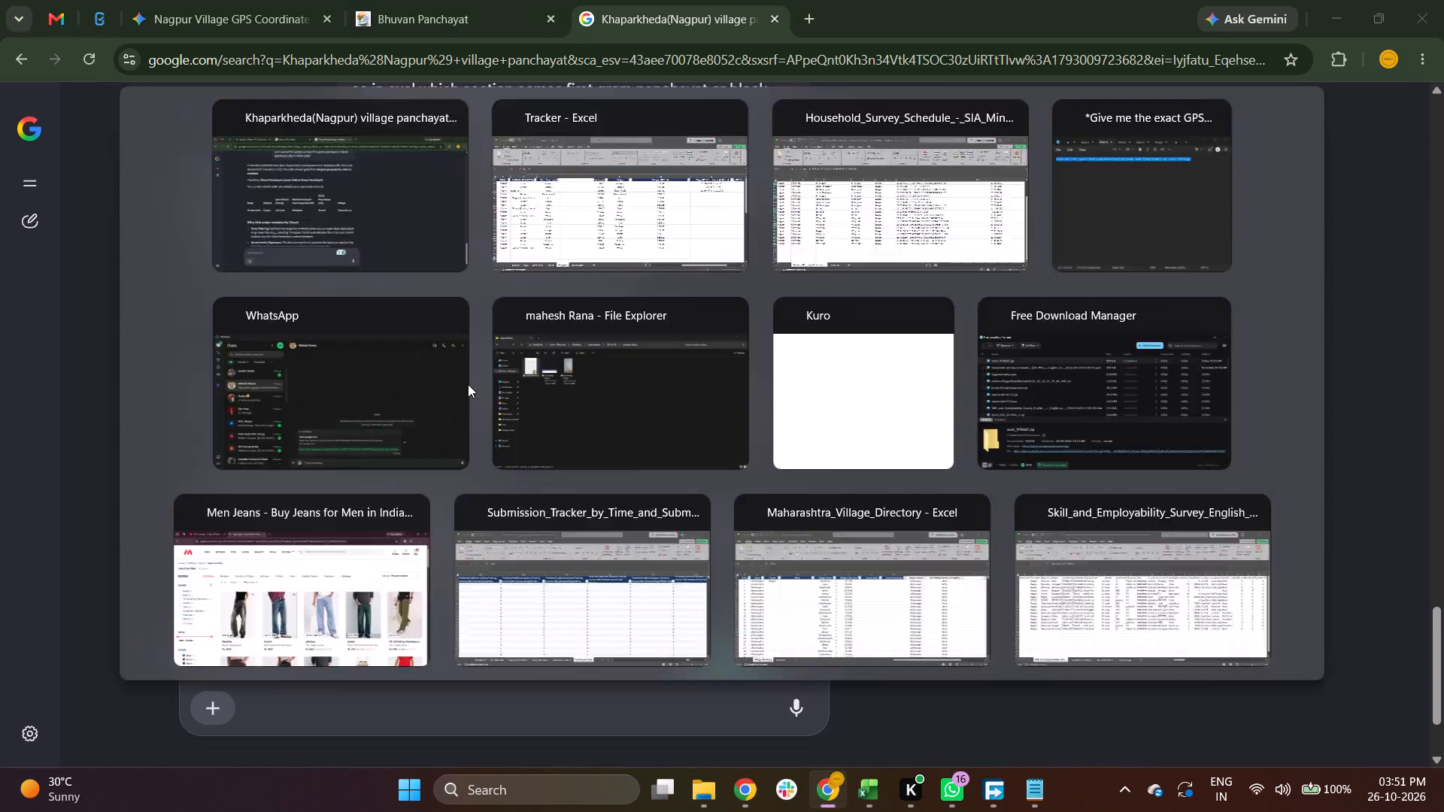
{"action": "key", "text": "Left"}
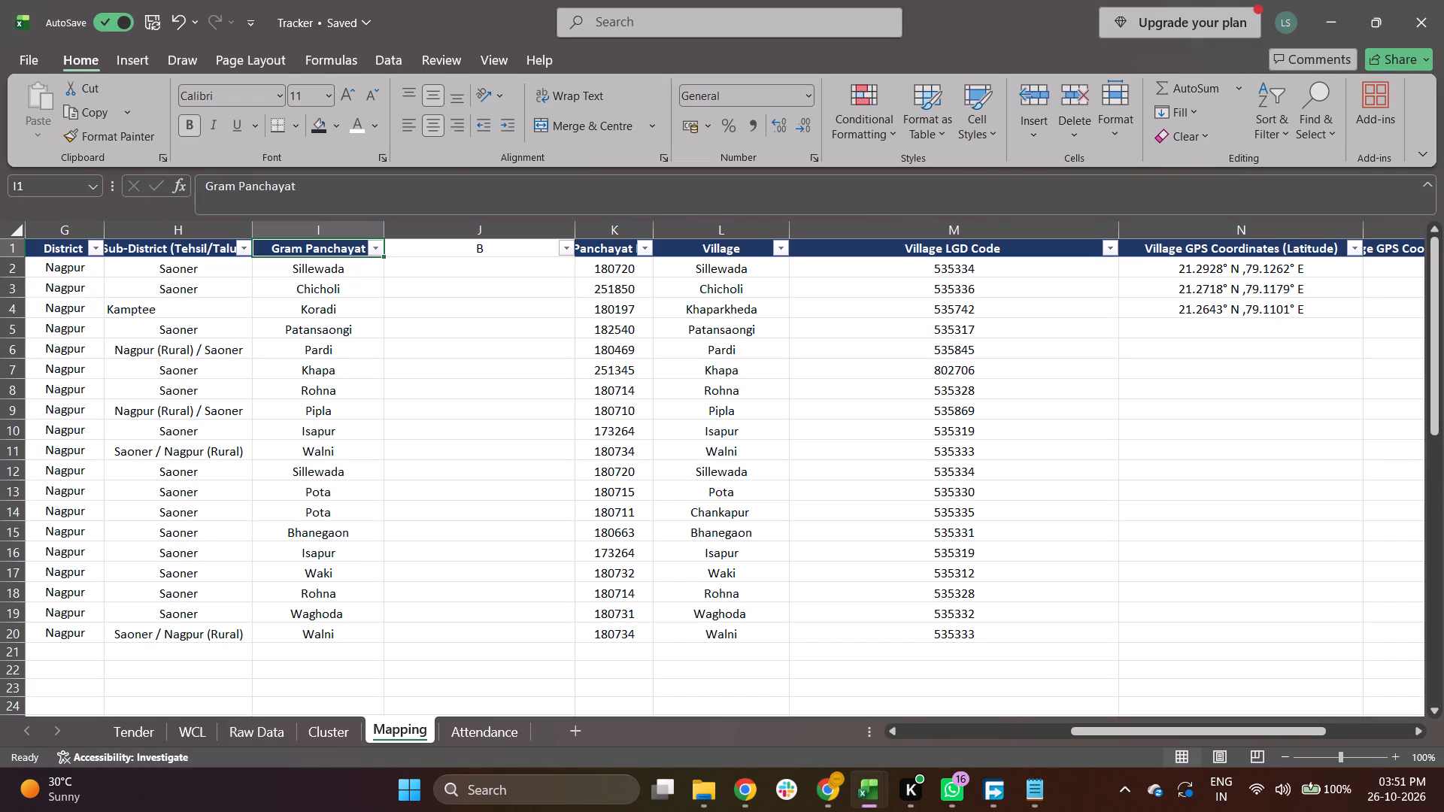
{"action": "key", "text": "ctrl+shift+Down"}
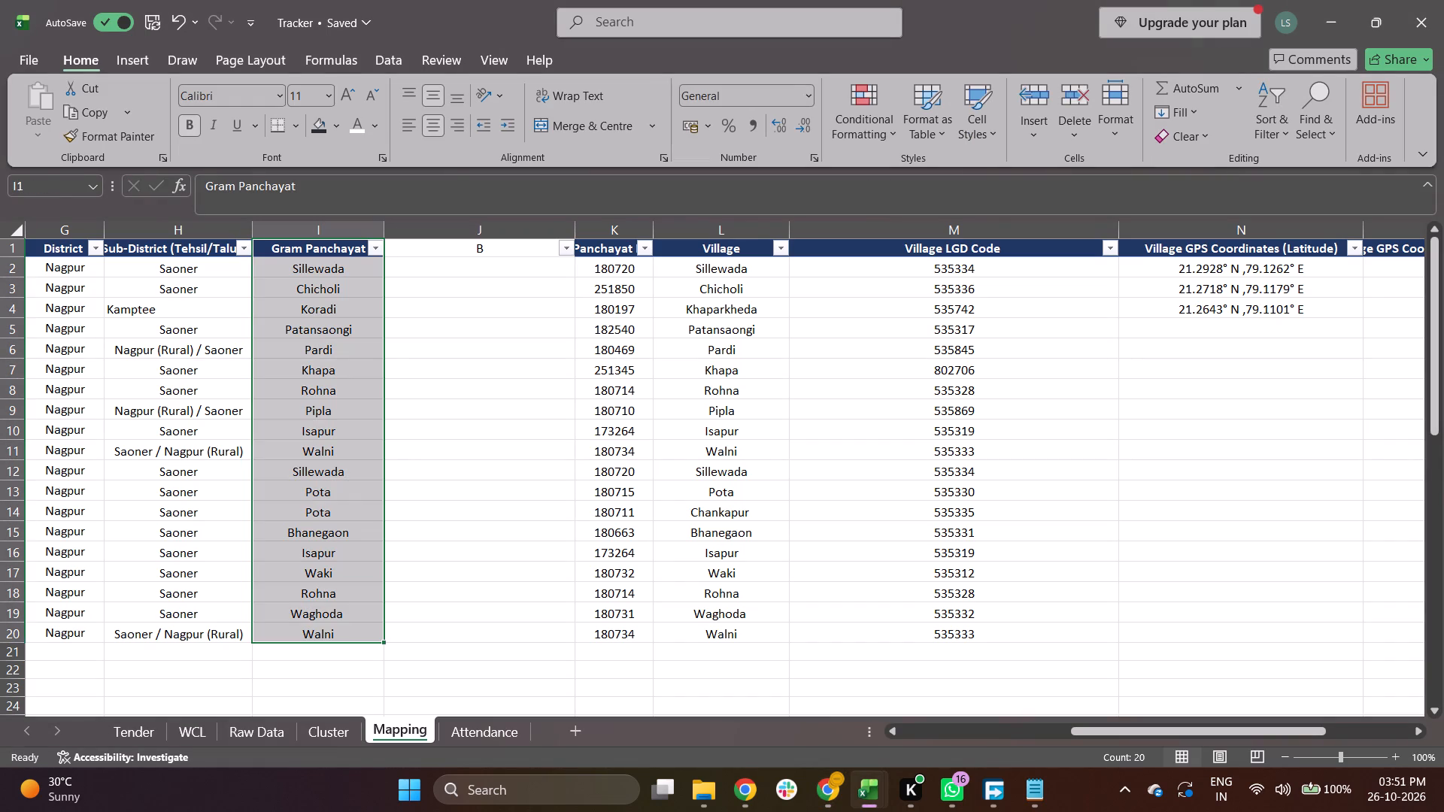
{"action": "key", "text": "ctrl+x"}
{"action": "key", "text": "Right"}
{"action": "key", "text": "ctrl+v"}
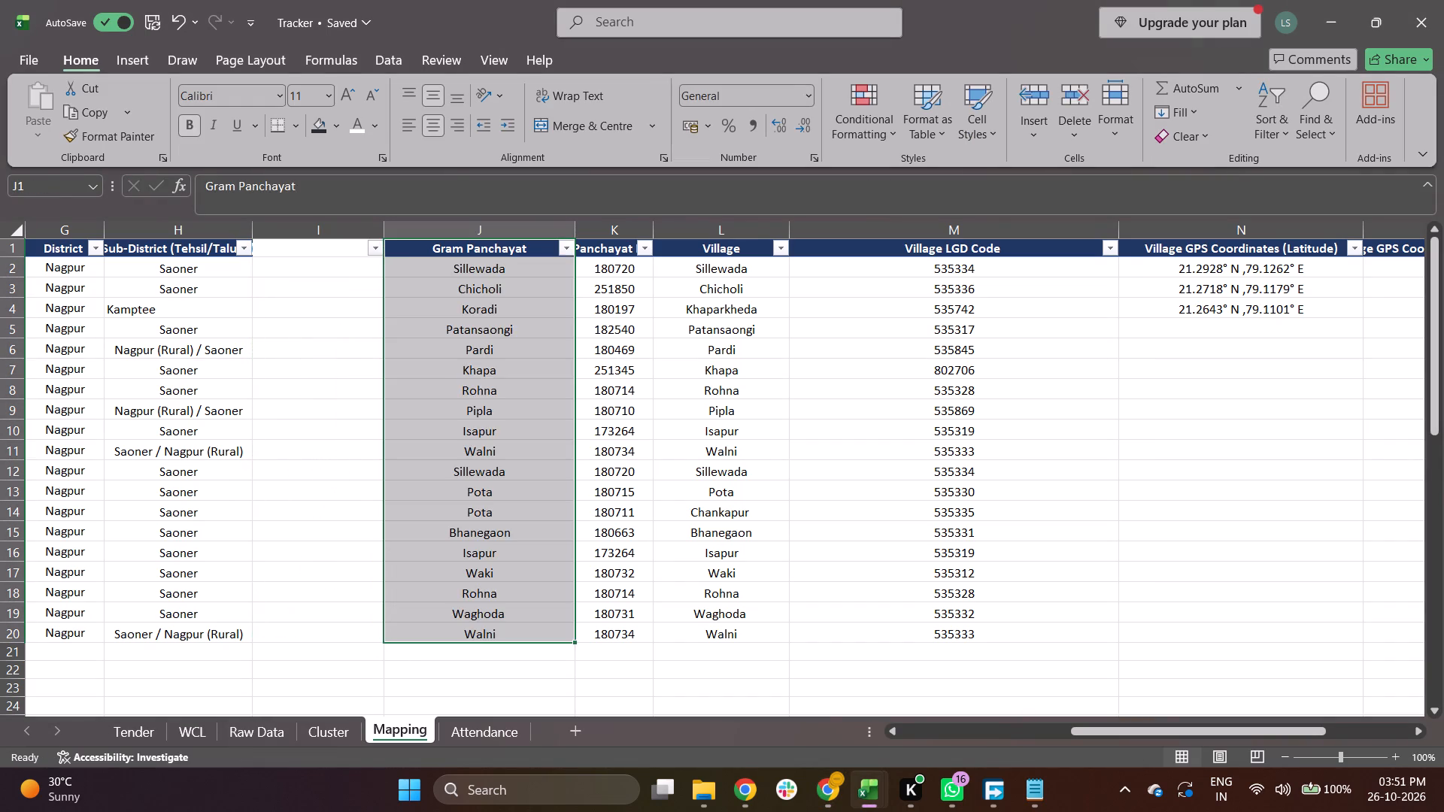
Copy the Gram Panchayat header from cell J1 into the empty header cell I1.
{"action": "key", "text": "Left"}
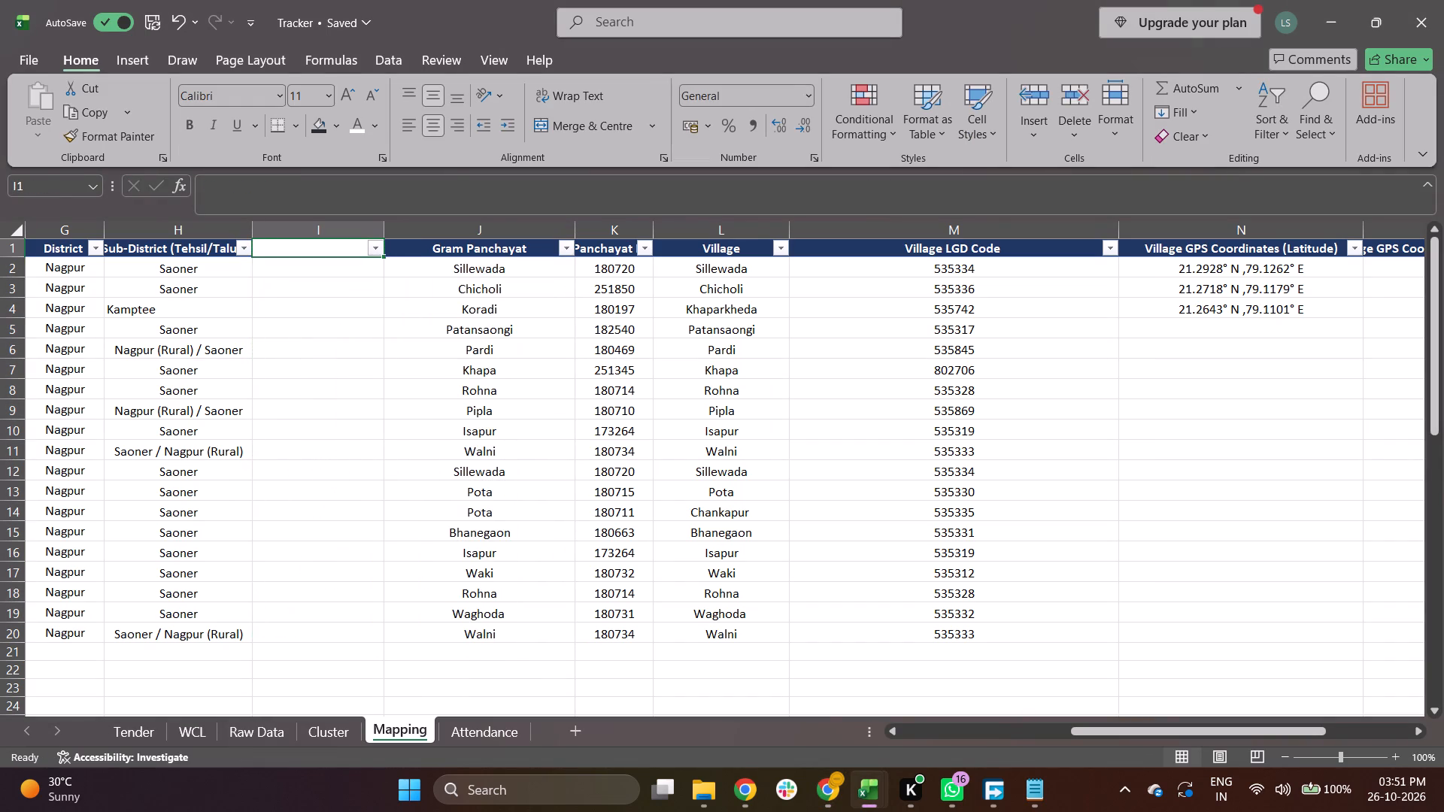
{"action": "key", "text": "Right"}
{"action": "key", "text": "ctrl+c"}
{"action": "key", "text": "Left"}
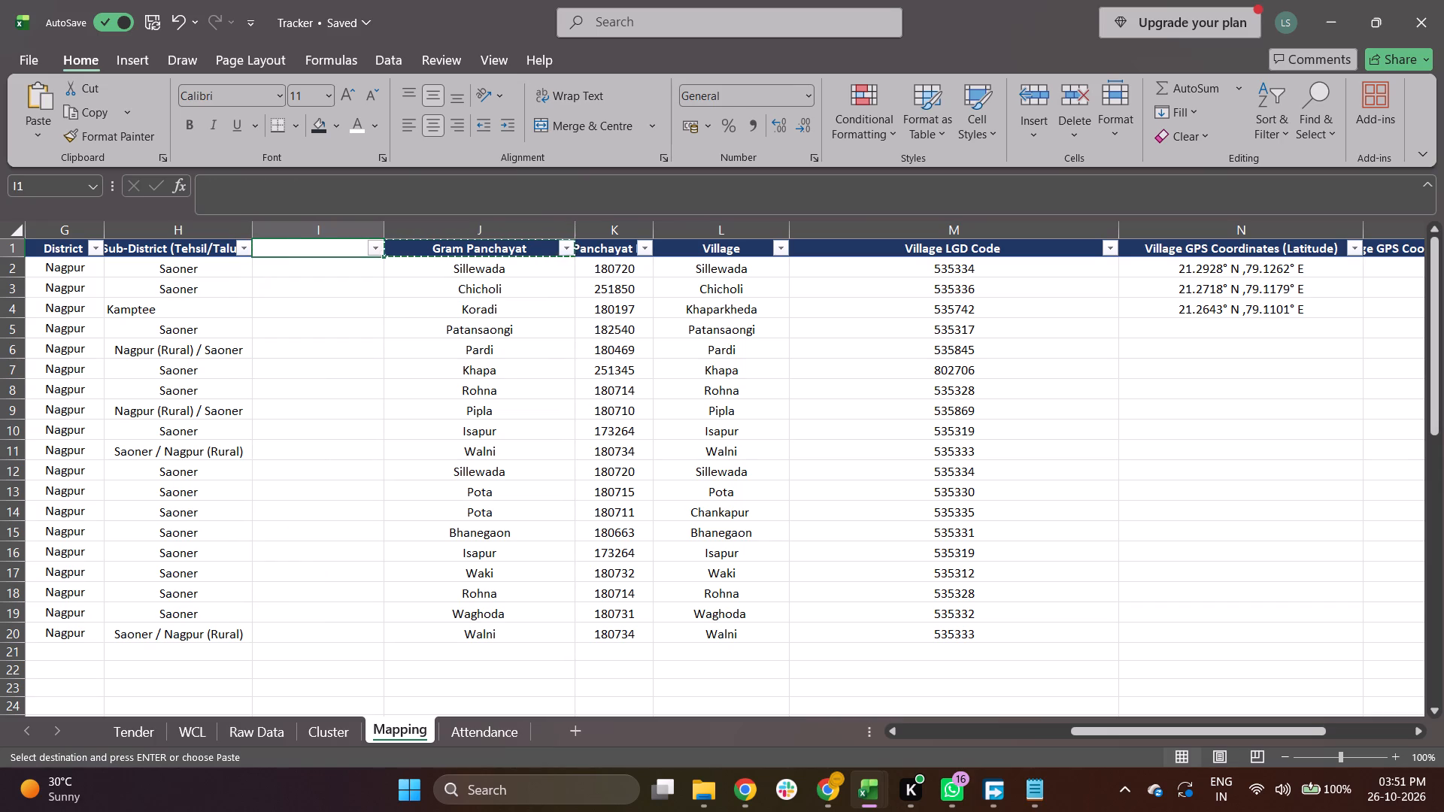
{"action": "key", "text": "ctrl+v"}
Copy the "Block Panchayat" heading from the AI answer's table in Chrome and paste it into Tracker's cell I1.
{"action": "key", "text": "alt+Tab"}
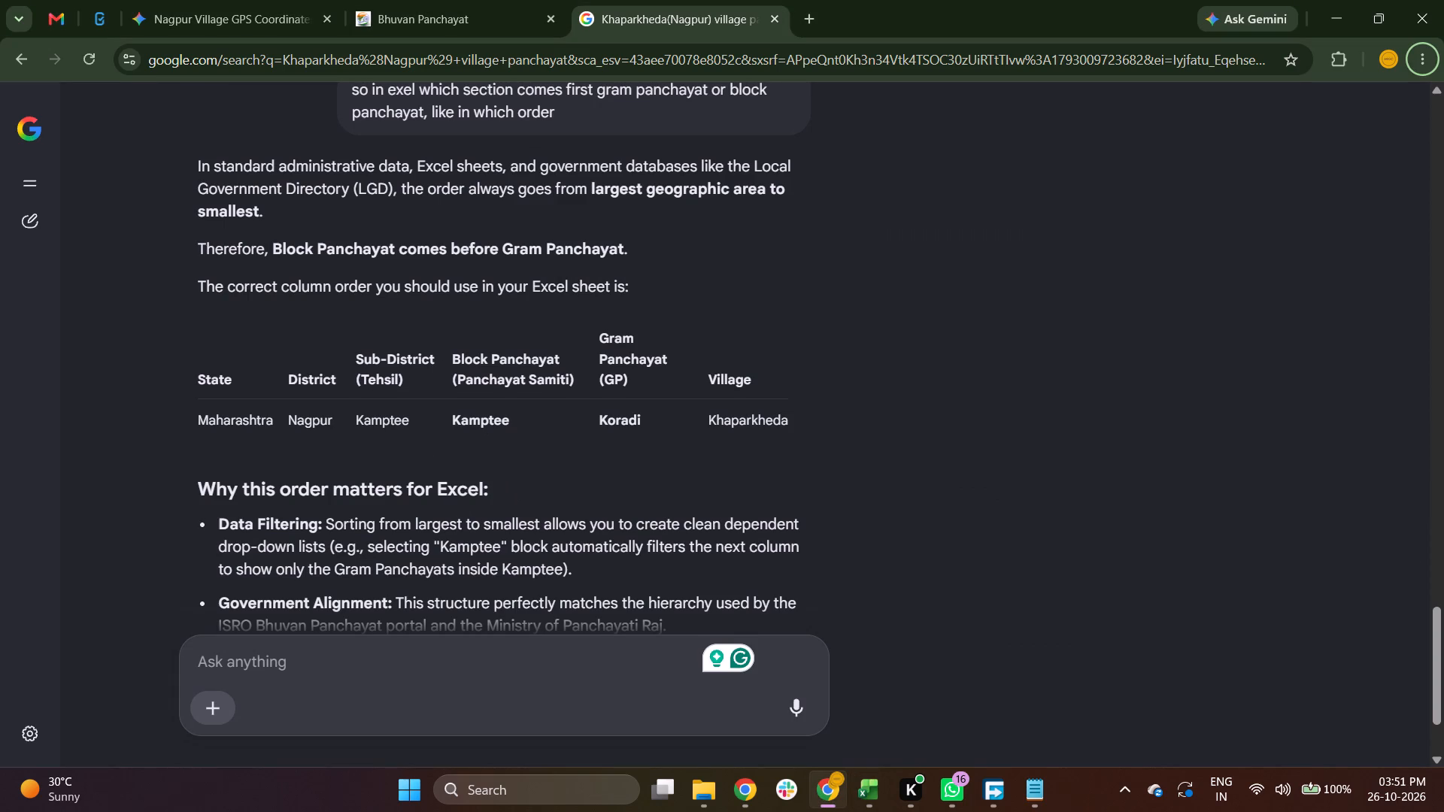
{"action": "left_click_drag", "start_coordinate": [451, 361], "coordinate": [551, 356]}
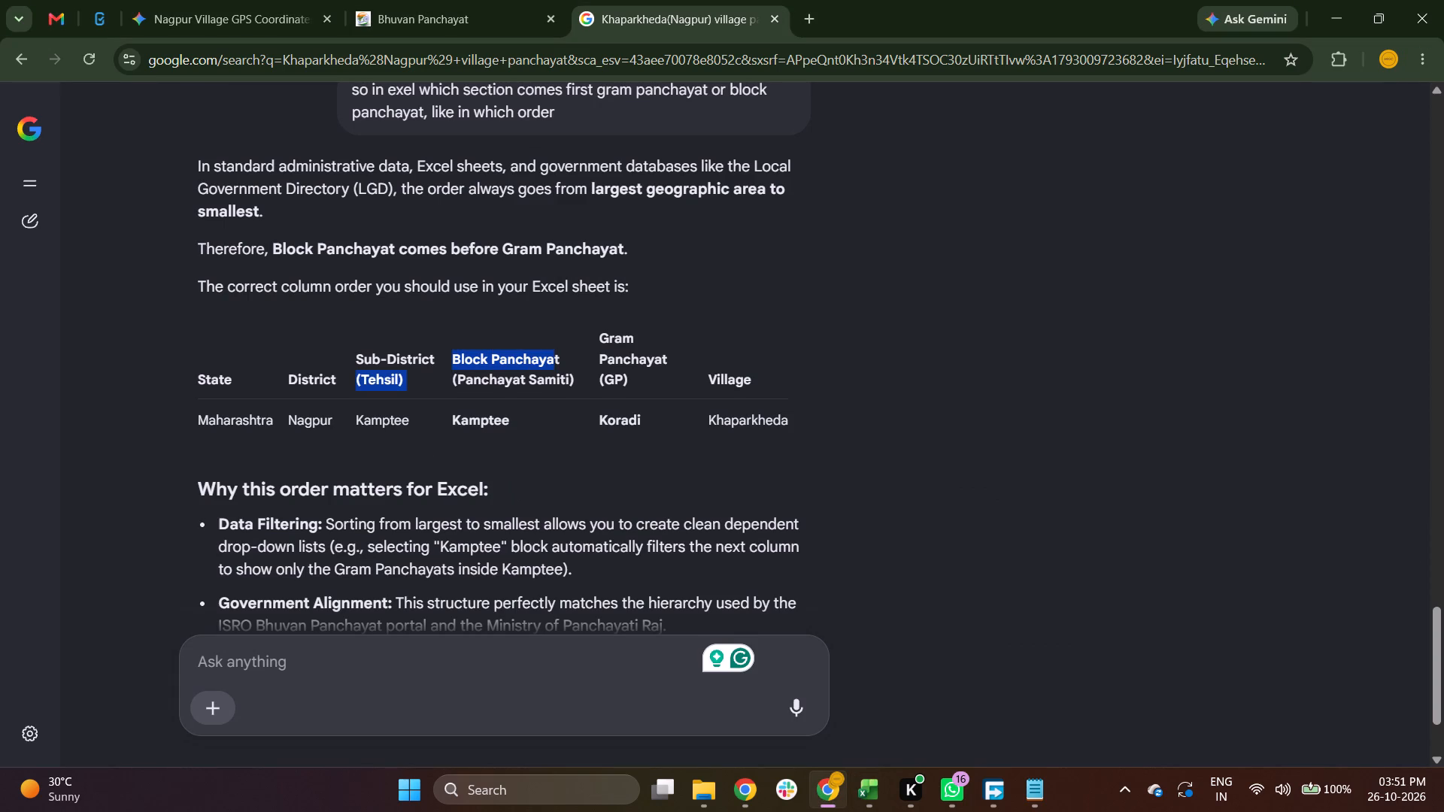
{"action": "left_click_drag", "start_coordinate": [551, 356], "coordinate": [551, 357]}
{"action": "left_click", "coordinate": [551, 357]}
{"action": "left_click_drag", "start_coordinate": [455, 357], "coordinate": [471, 353]}
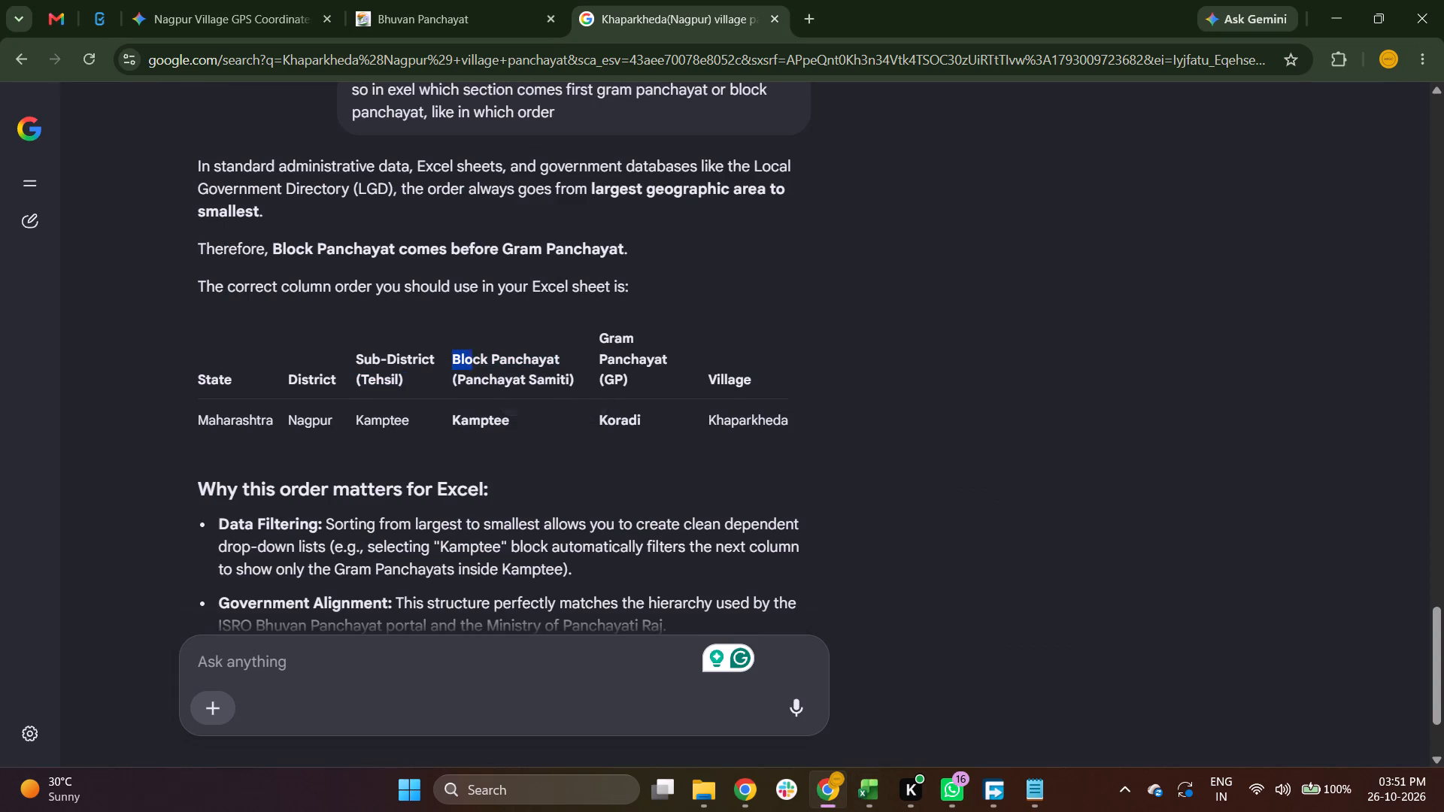
{"action": "left_click_drag", "start_coordinate": [471, 353], "coordinate": [559, 359]}
{"action": "key", "text": "ctrl+c"}
{"action": "key", "text": "ctrl+c"}
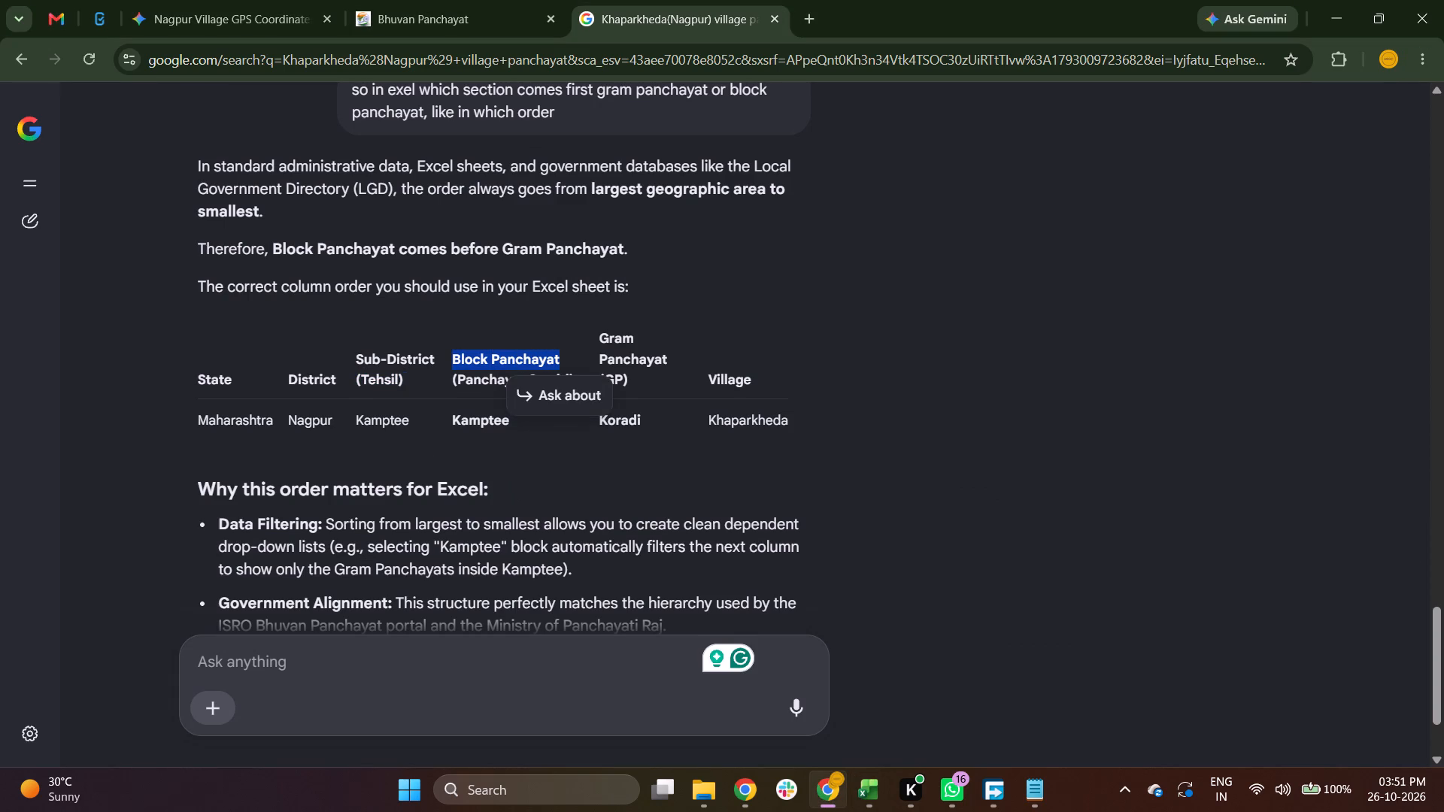
{"action": "key", "text": "alt+Tab"}
{"action": "key", "text": "ctrl+v"}
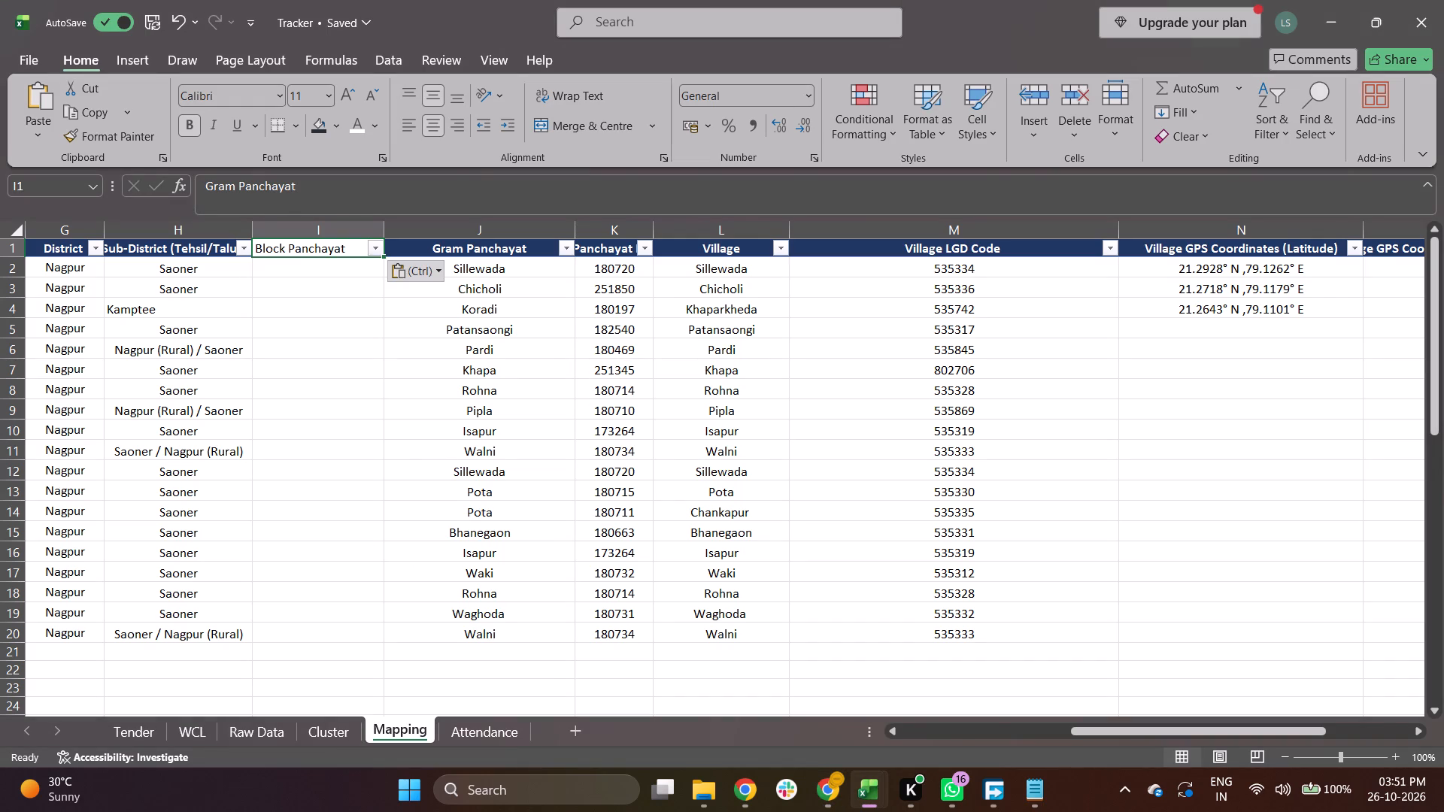
Undo the pasted "Block Panchayat" heading in cell I1 of the Mapping sheet.
{"action": "left_click", "coordinate": [333, 198]}
{"action": "key", "text": "ctrl+z"}
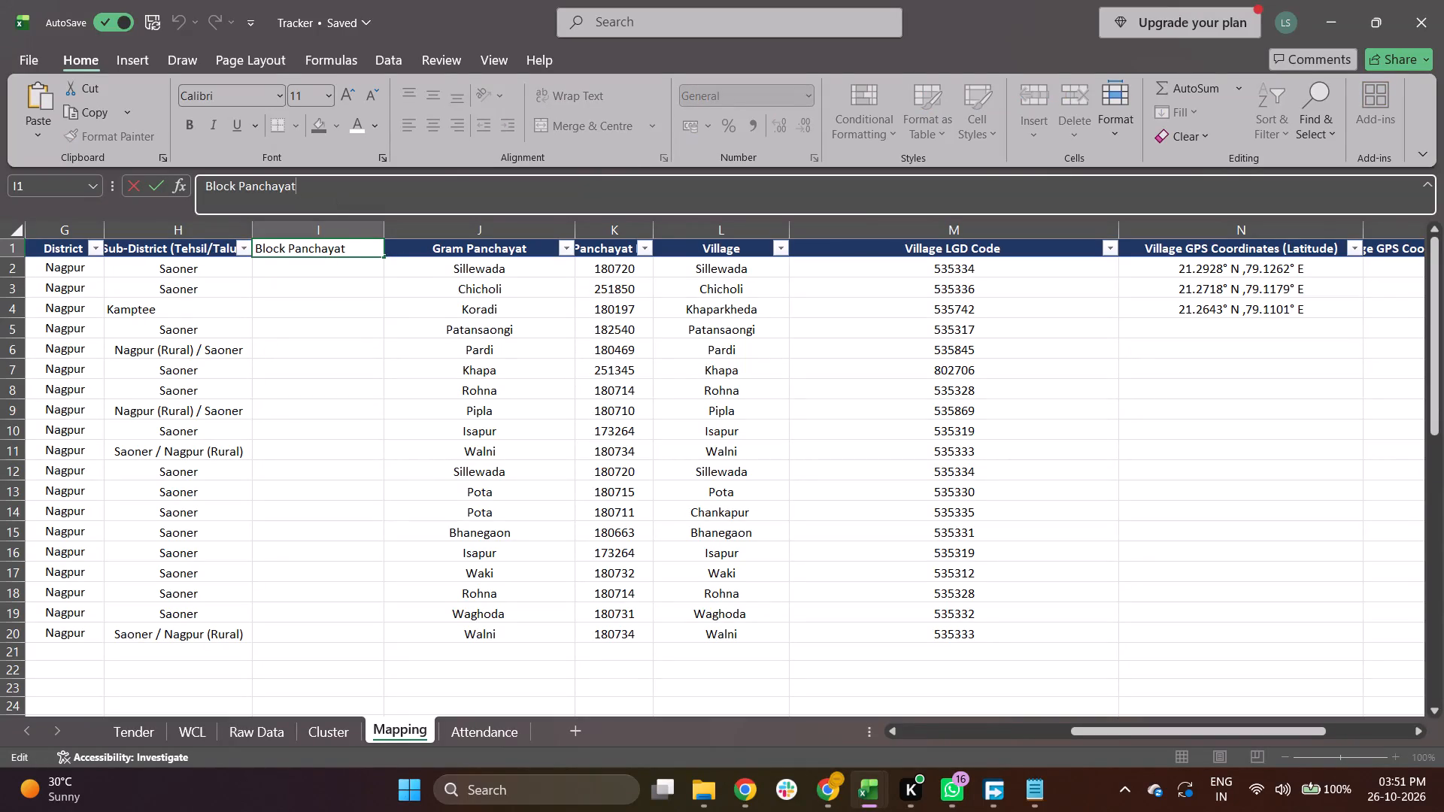
{"action": "left_click", "coordinate": [338, 285]}
{"action": "key", "text": "ctrl+z"}
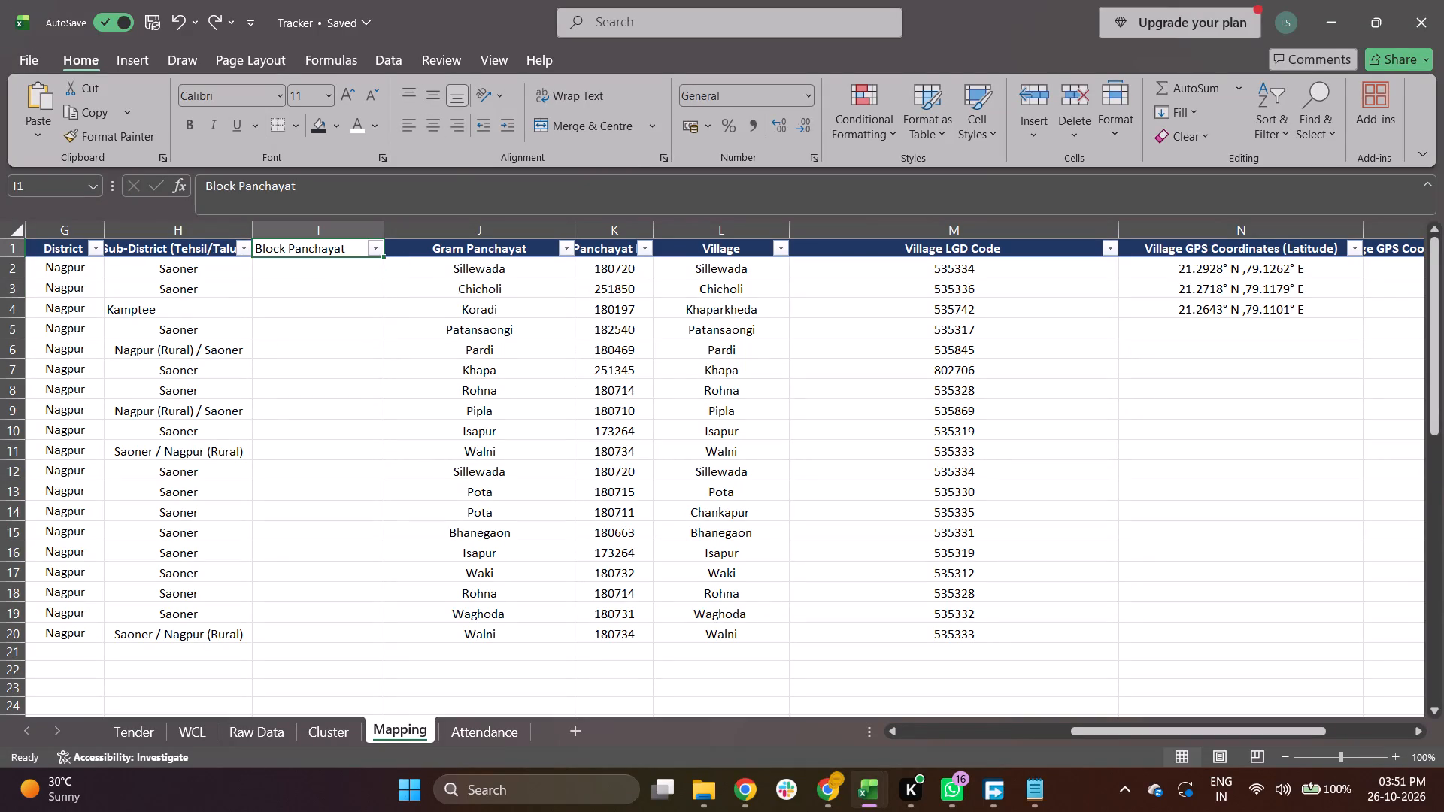
{"action": "key", "text": "alt+Tab"}
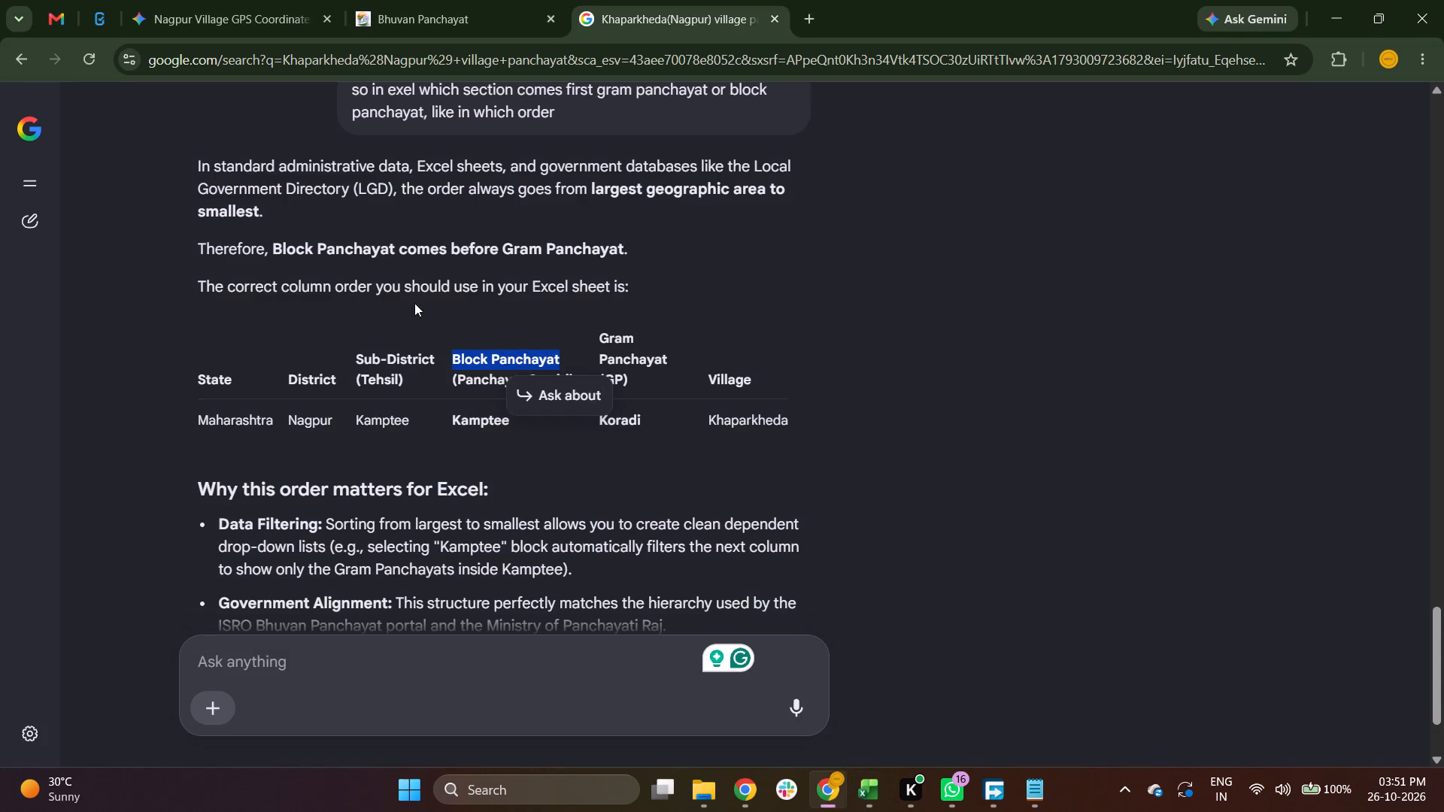
{"action": "key", "text": "alt+Tab"}
{"action": "key", "text": "ctrl+z"}
Copy "Block Panchayat" from the AI answer in Chrome and replace the text inside Tracker's header cell I1 with it.
{"action": "key", "text": "alt+Tab"}
{"action": "key", "text": "ctrl+c"}
{"action": "key", "text": "ctrl+c"}
{"action": "key", "text": "alt+Tab"}
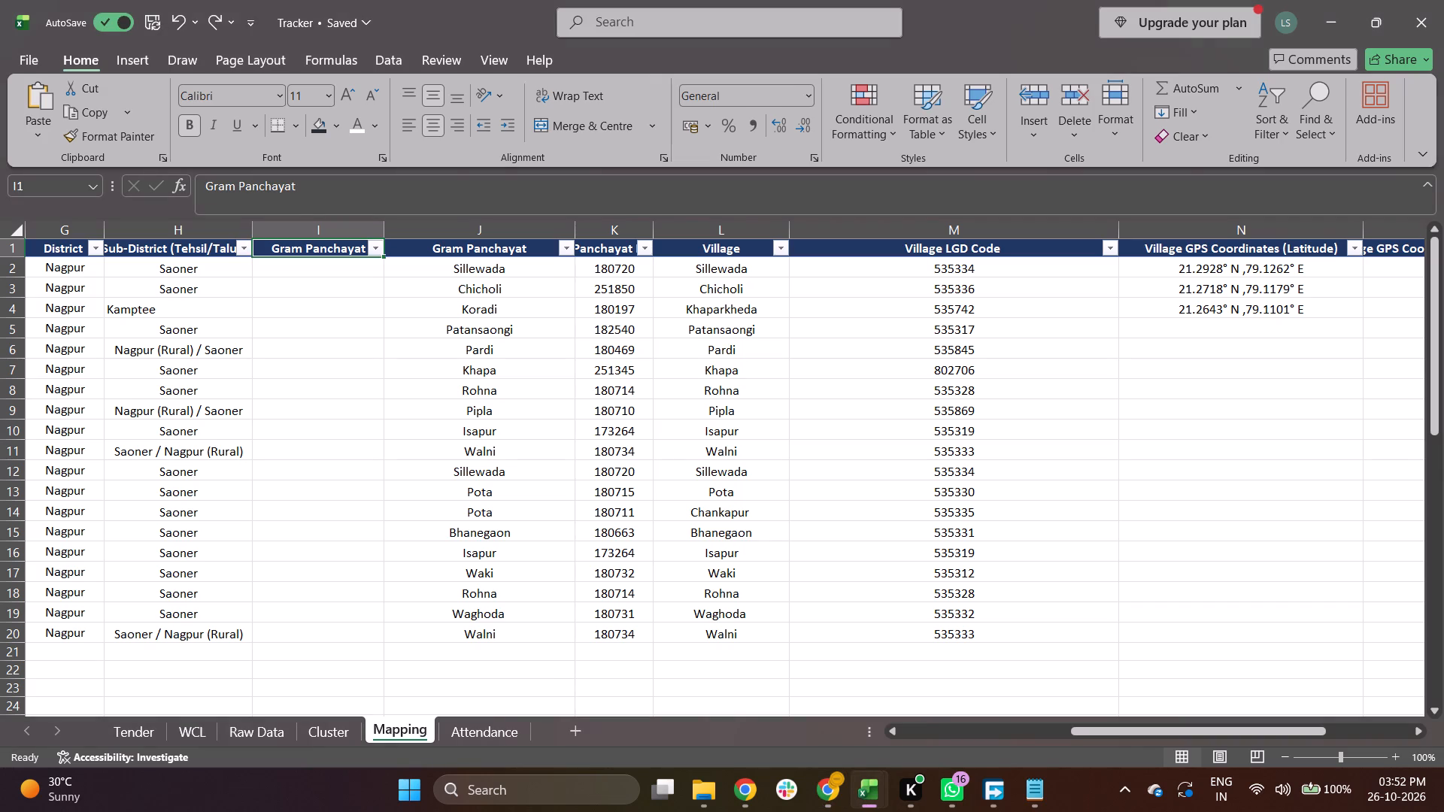
{"action": "left_click_drag", "start_coordinate": [347, 194], "coordinate": [201, 182]}
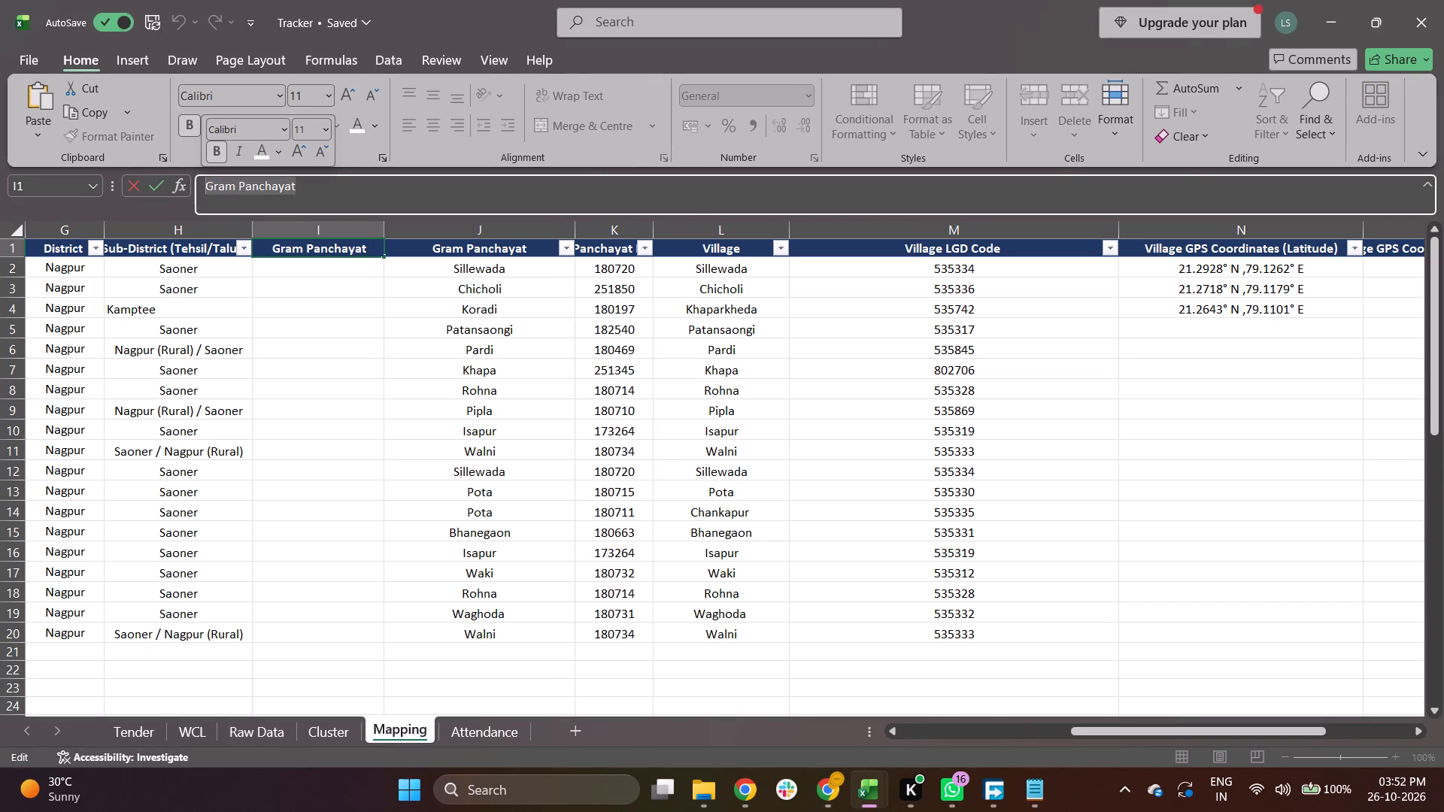
{"action": "key", "text": "ctrl+v"}
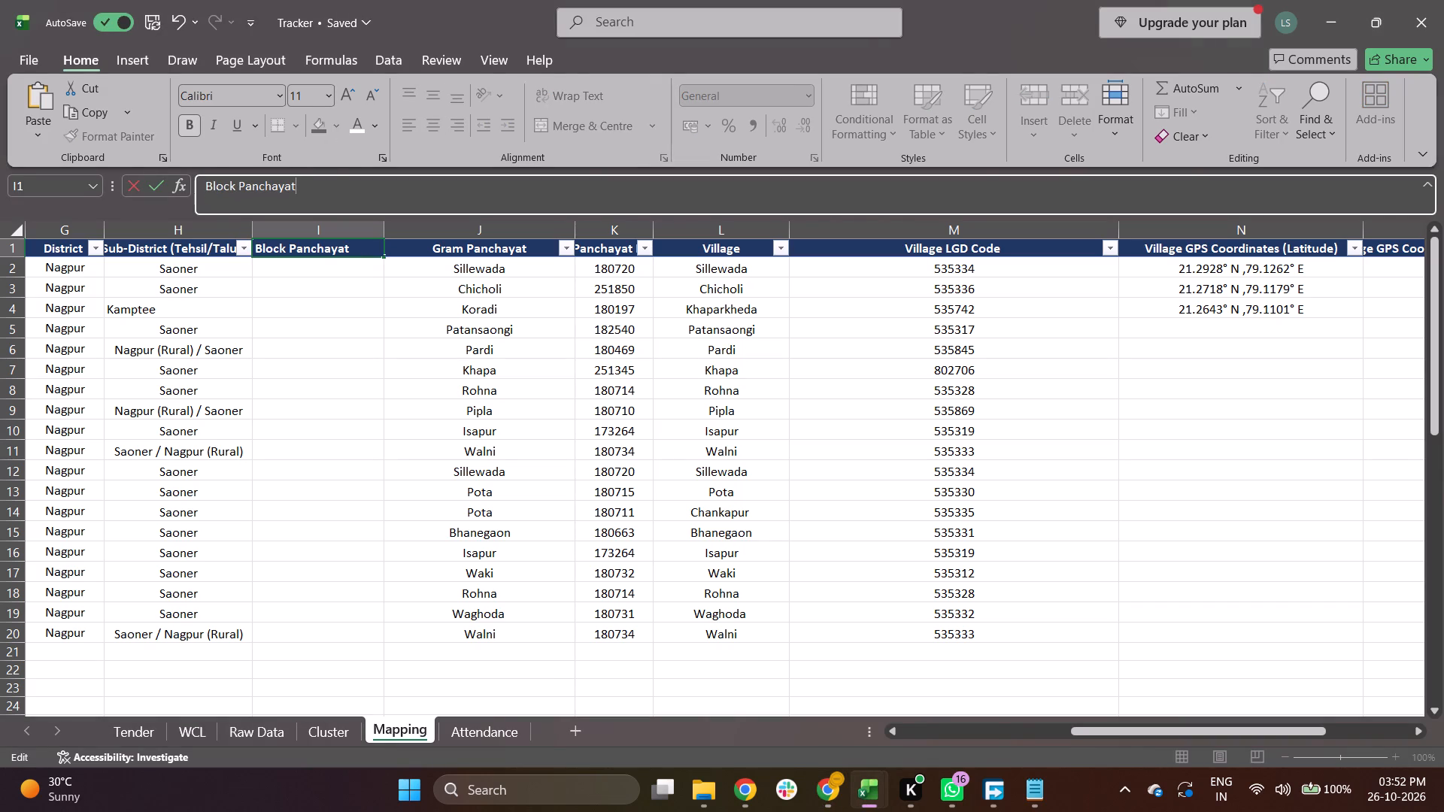
Copy "(Panchayat Samiti)" from the AI answer's table in Chrome and append it after "Block Panchayat" in Tracker's header cell I1.
{"action": "key", "text": "alt+Tab"}
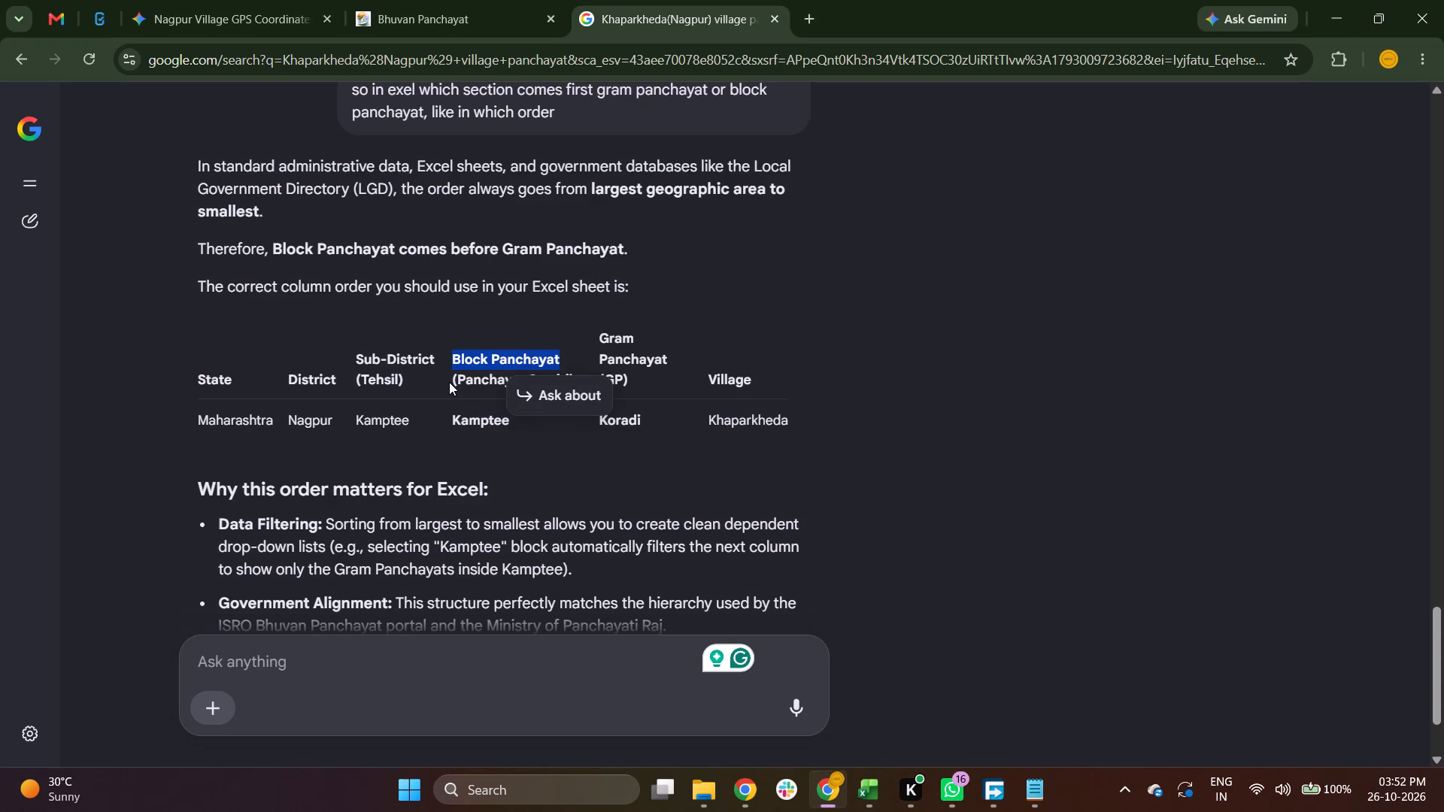
{"action": "left_click", "coordinate": [449, 382]}
{"action": "left_click_drag", "start_coordinate": [449, 382], "coordinate": [516, 382]}
{"action": "left_click_drag", "start_coordinate": [516, 382], "coordinate": [553, 380]}
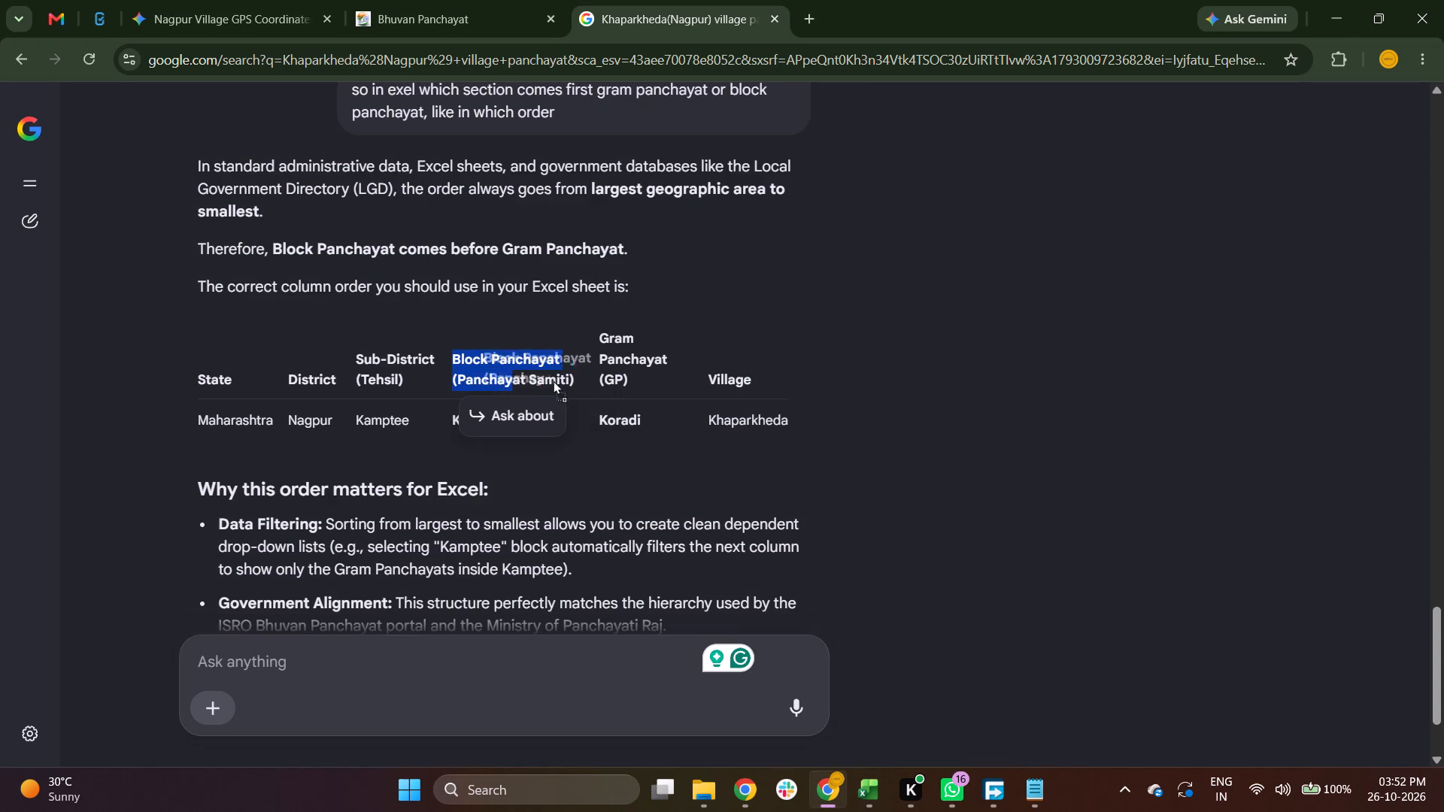
{"action": "left_click_drag", "start_coordinate": [553, 380], "coordinate": [564, 375]}
{"action": "left_click", "coordinate": [564, 375]}
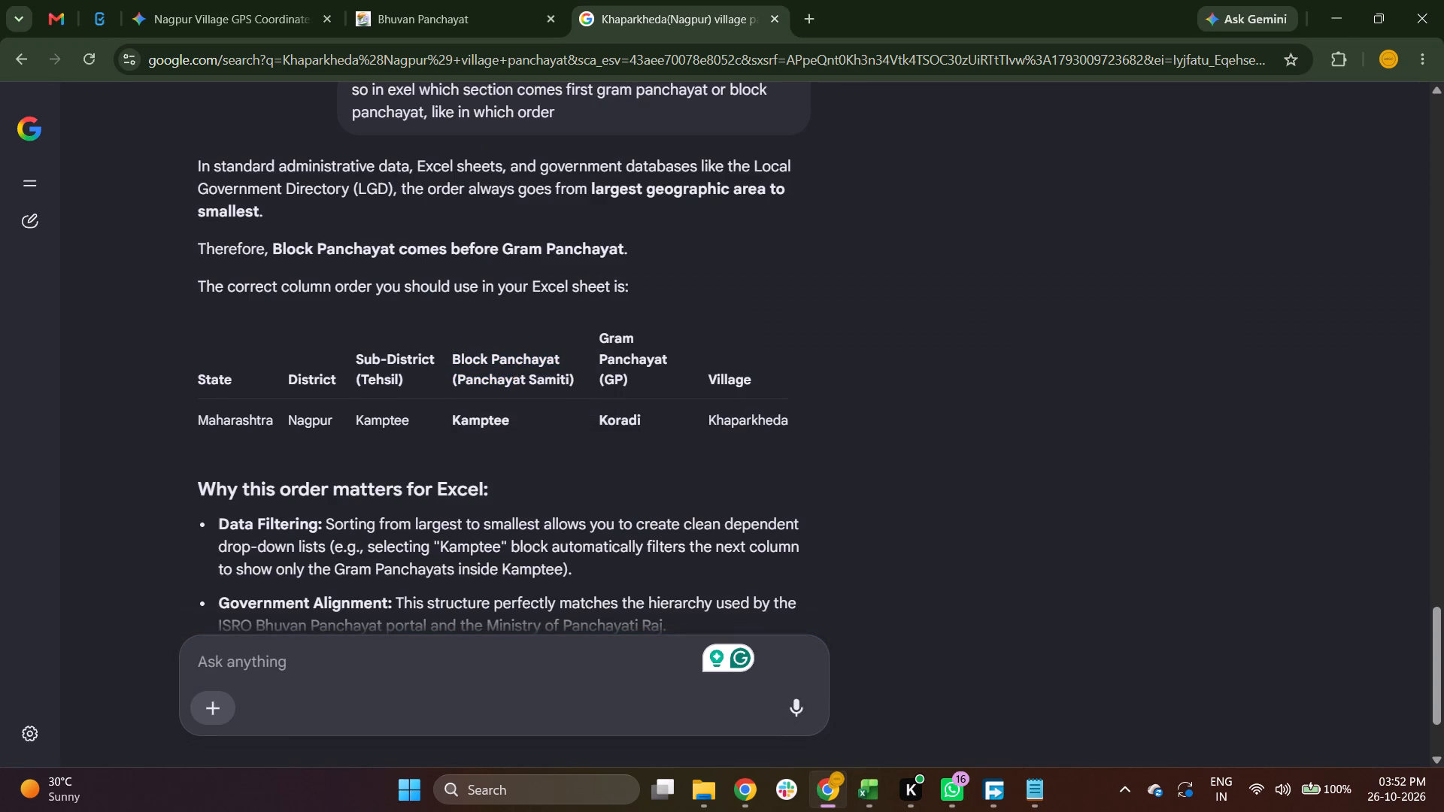
{"action": "left_click_drag", "start_coordinate": [452, 380], "coordinate": [568, 377]}
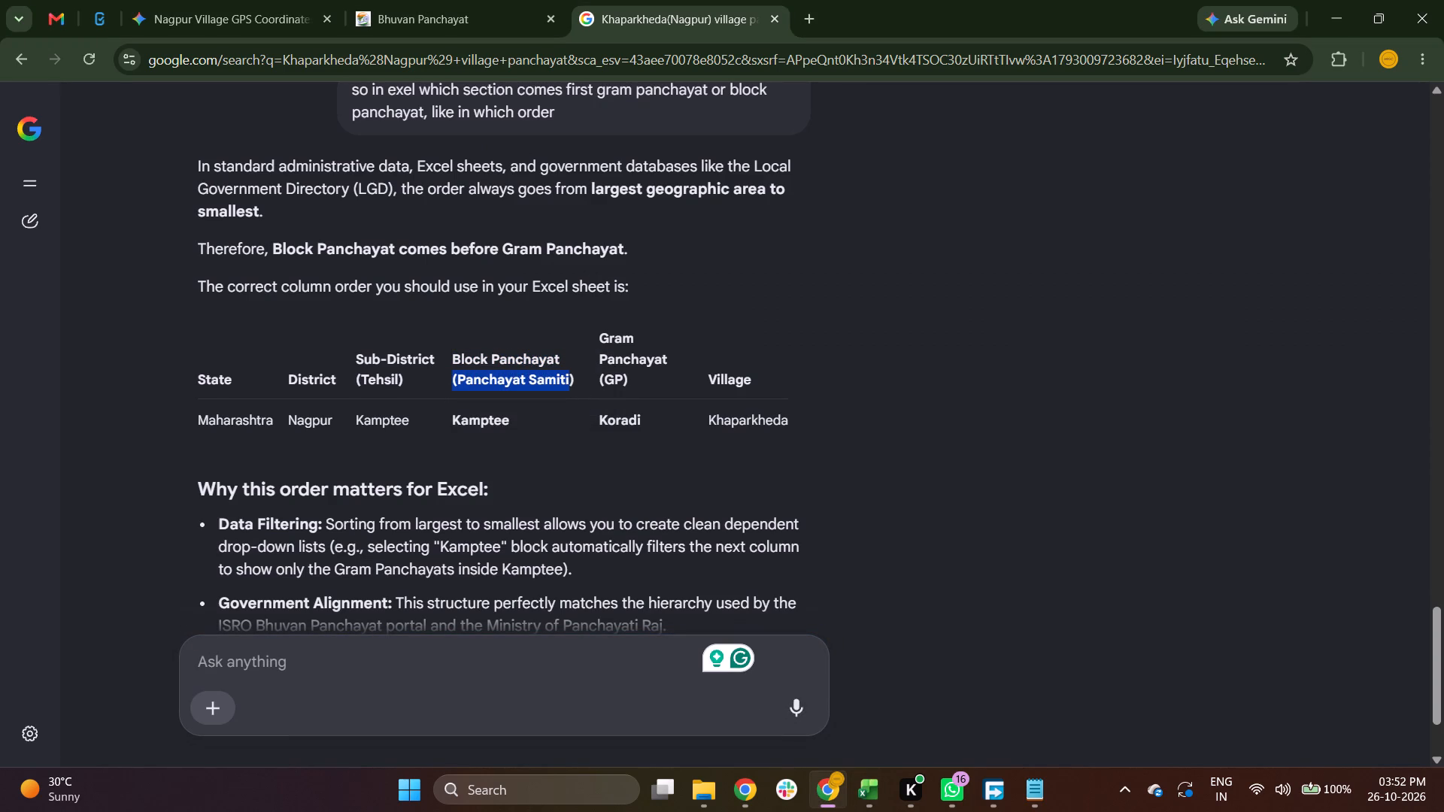
{"action": "left_click_drag", "start_coordinate": [568, 377], "coordinate": [571, 380]}
{"action": "left_click_drag", "start_coordinate": [571, 380], "coordinate": [572, 382]}
{"action": "key", "text": "ctrl+c"}
{"action": "key", "text": "ctrl+c"}
{"action": "key", "text": "ctrl+c"}
{"action": "key", "text": "alt+Tab"}
{"action": "key", "text": "space"}
{"action": "key", "text": "ctrl+v"}
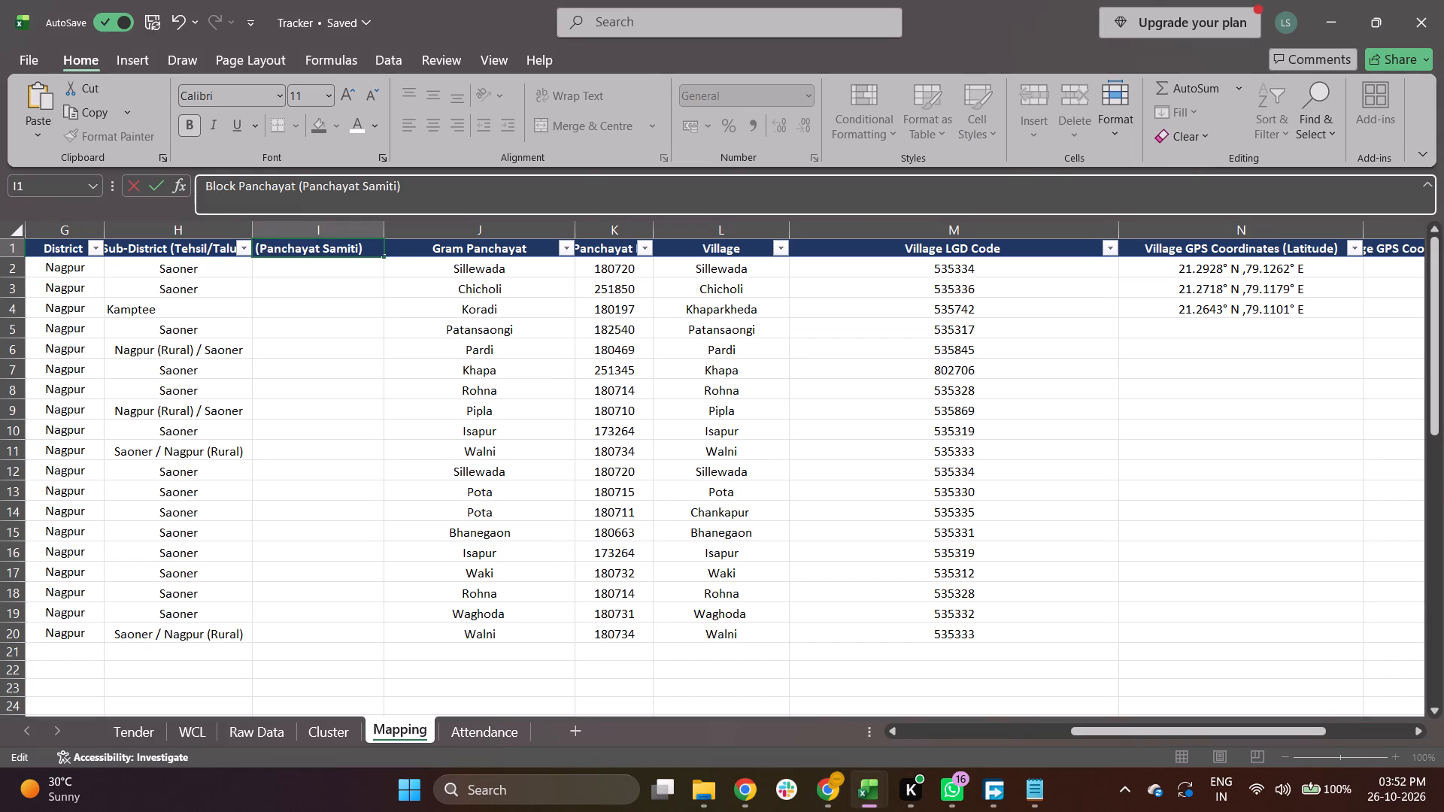
{"action": "key", "text": "Tab"}
AutoFit the column widths of the whole Mapping table.
{"action": "key", "text": "Left"}
{"action": "key", "text": "Left"}
{"action": "key", "text": "Left"}
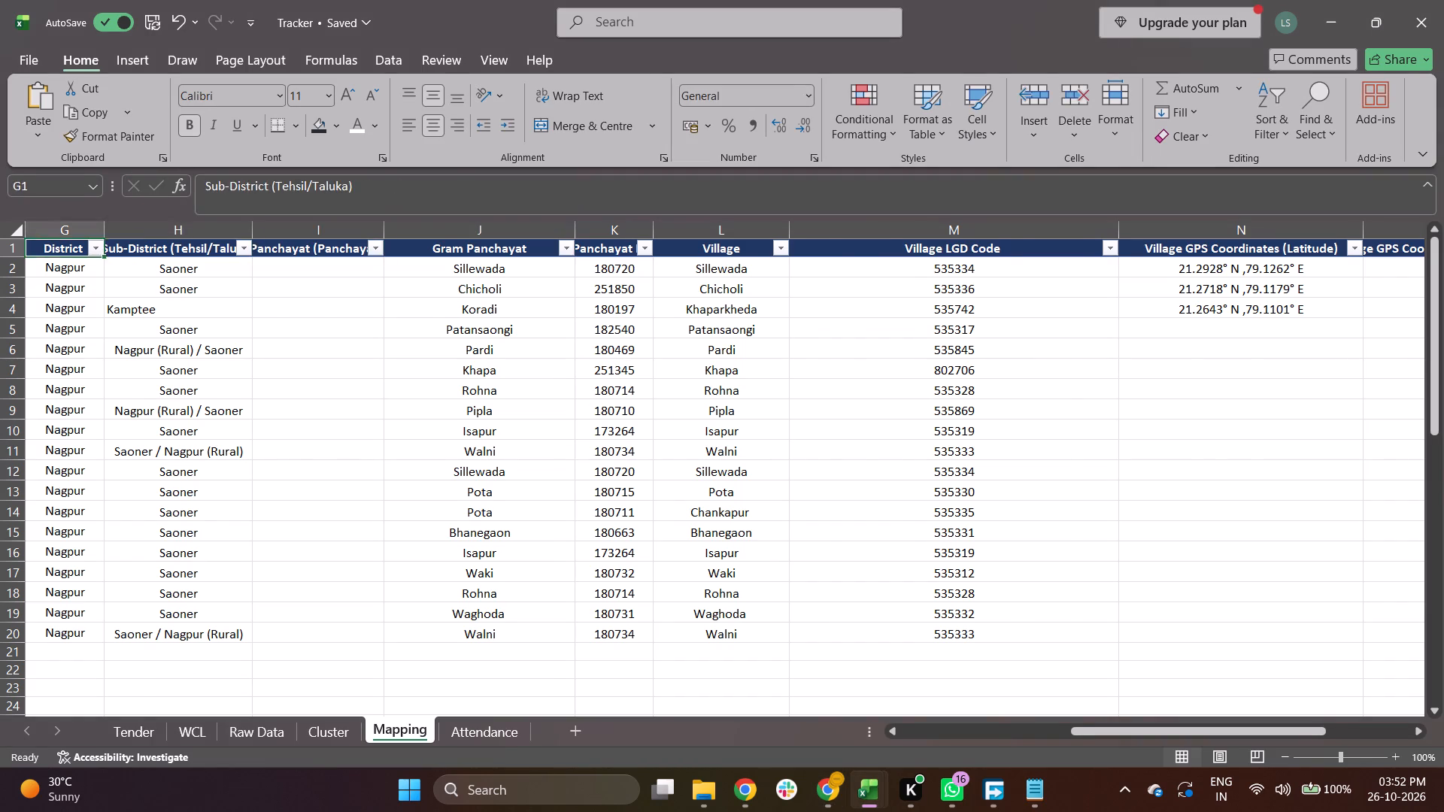
{"action": "key", "text": "Left"}
{"action": "key", "text": "Left"}
{"action": "key", "text": "Left"}
{"action": "key", "text": "Down"}
{"action": "key", "text": "Down"}
{"action": "key", "text": "Down"}
{"action": "key", "text": "Left"}
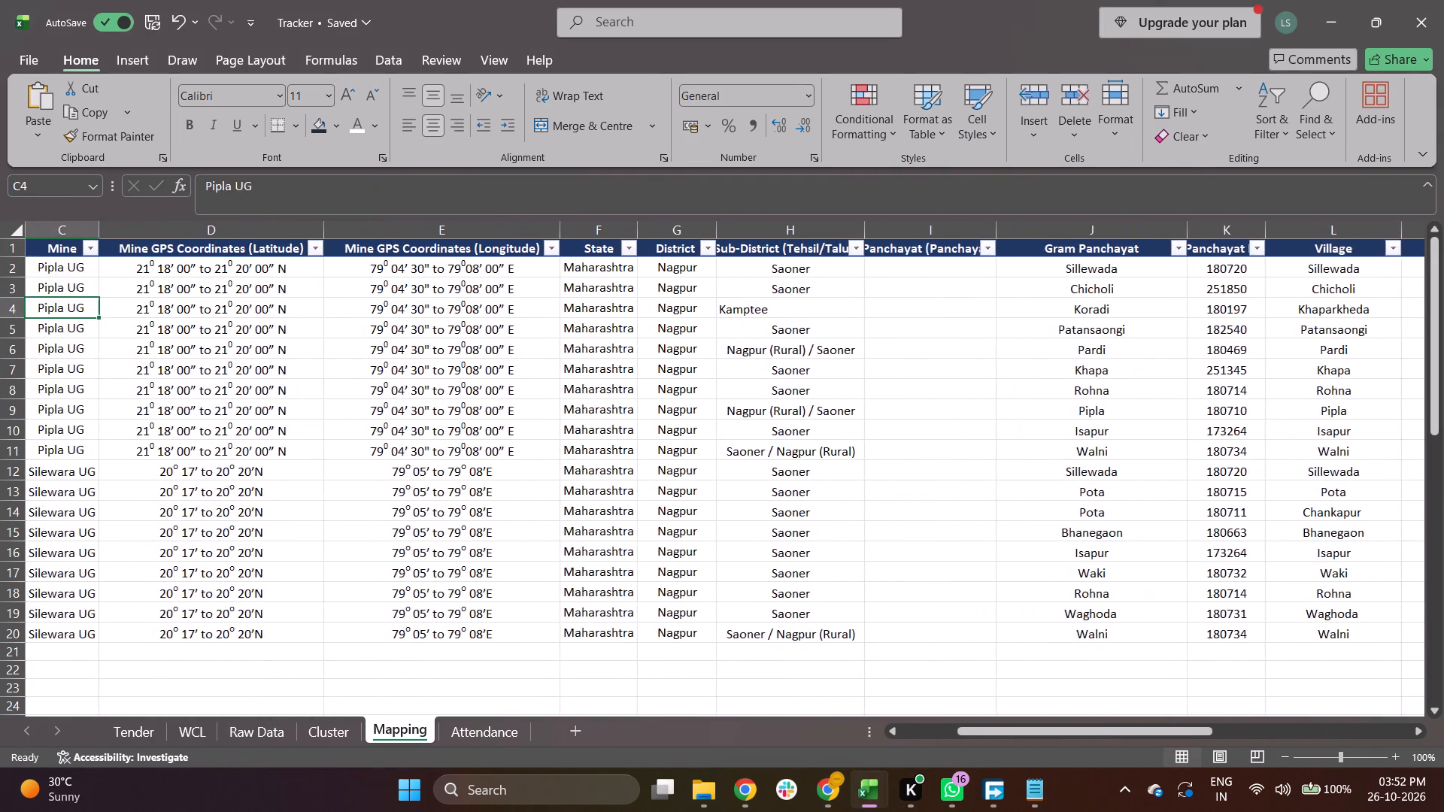
{"action": "key", "text": "Left"}
{"action": "key", "text": "Left"}
{"action": "key", "text": "Left"}
{"action": "key", "text": "Left"}
{"action": "key", "text": "Up"}
{"action": "key", "text": "Up"}
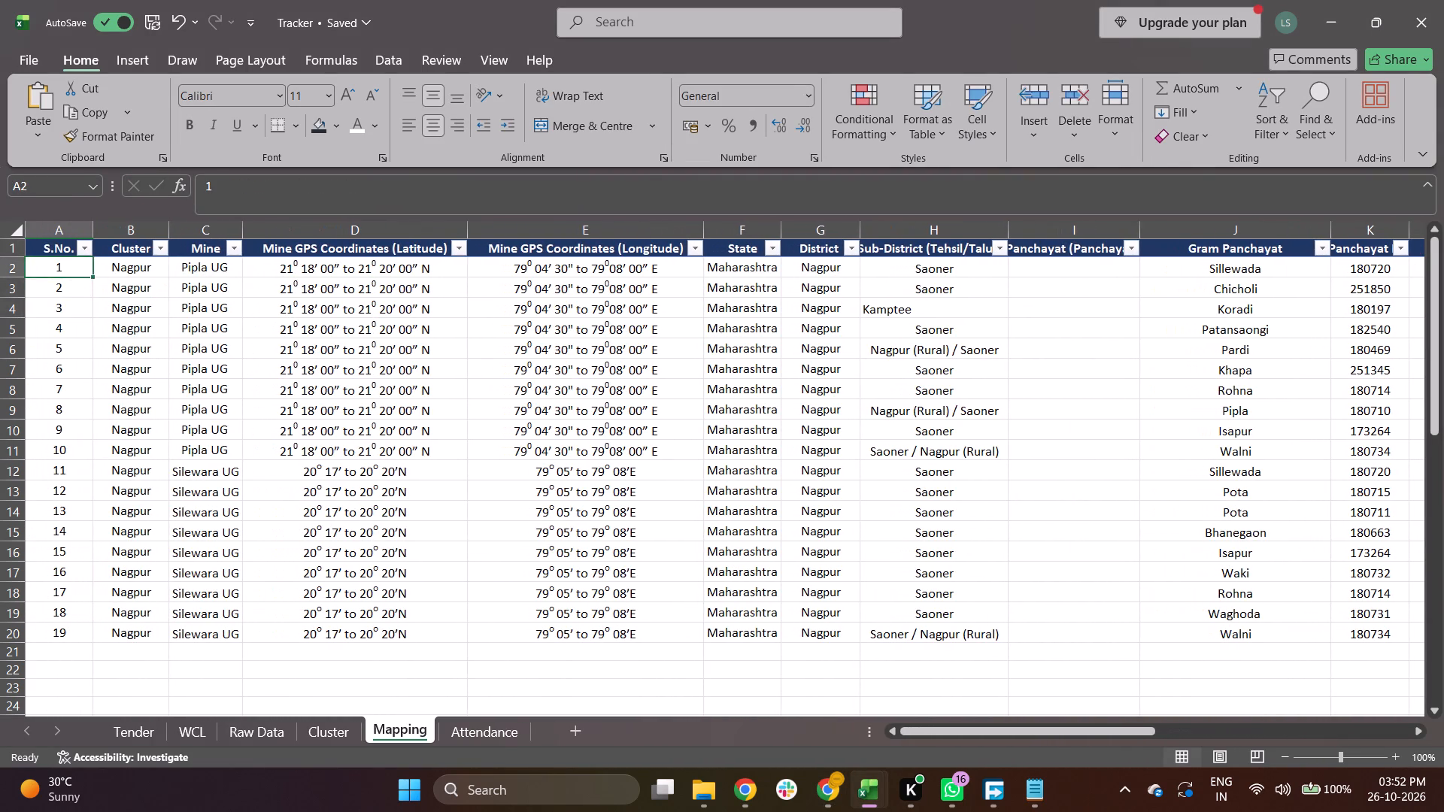
{"action": "key", "text": "ctrl+a"}
{"action": "type", "text": "hoi"}
Centre the Kamptee entry in cell H4 of the Sub-District column both vertically and horizontally.
{"action": "key", "text": "Right"}
{"action": "key", "text": "Right"}
{"action": "key", "text": "Right"}
{"action": "key", "text": "Right"}
{"action": "key", "text": "Right"}
{"action": "key", "text": "Right"}
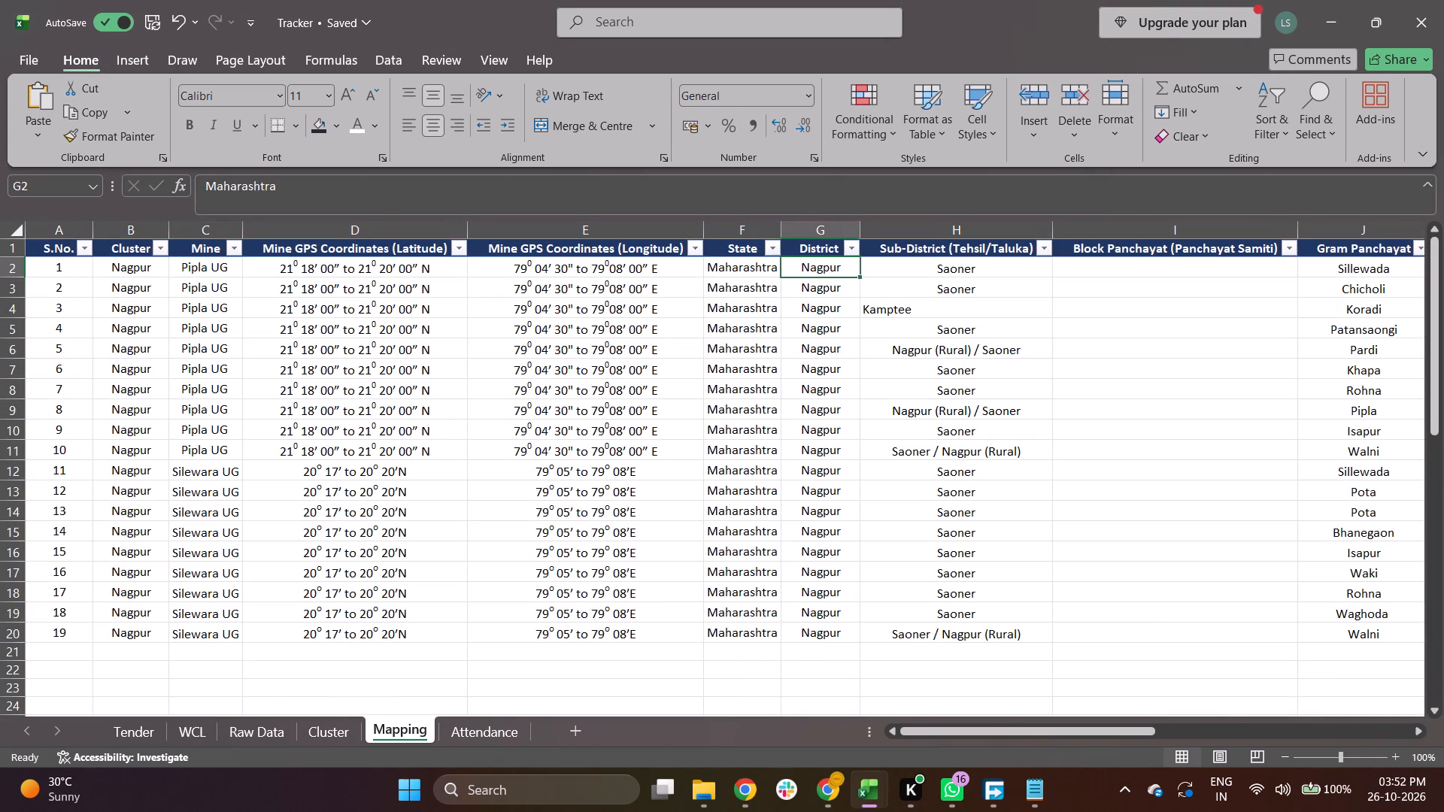
{"action": "key", "text": "Right"}
{"action": "key", "text": "Right"}
{"action": "key", "text": "Right"}
{"action": "key", "text": "Down"}
{"action": "key", "text": "Down"}
{"action": "key", "text": "Left"}
{"action": "key", "text": "Left"}
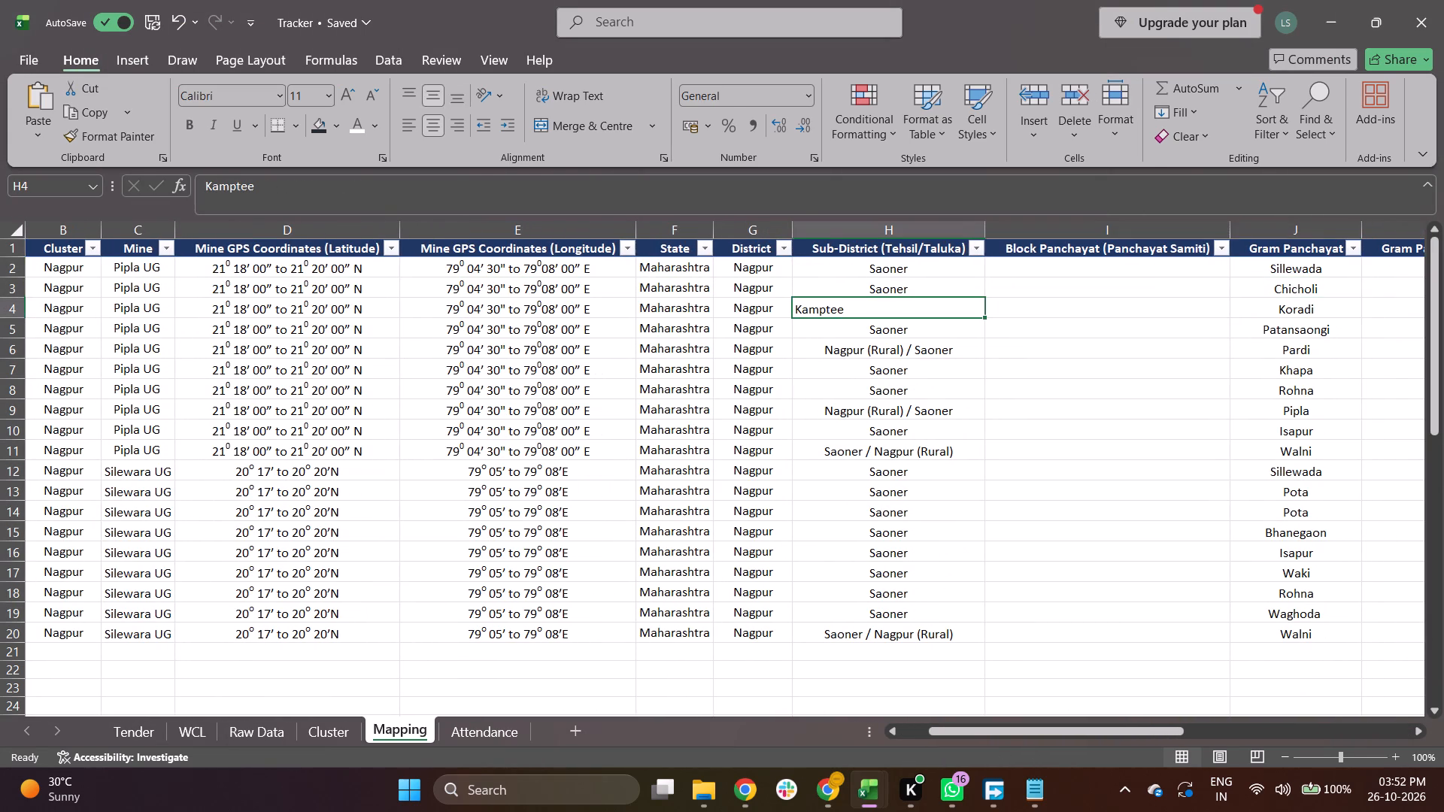
{"action": "left_click", "coordinate": [429, 95]}
{"action": "left_click", "coordinate": [432, 118]}
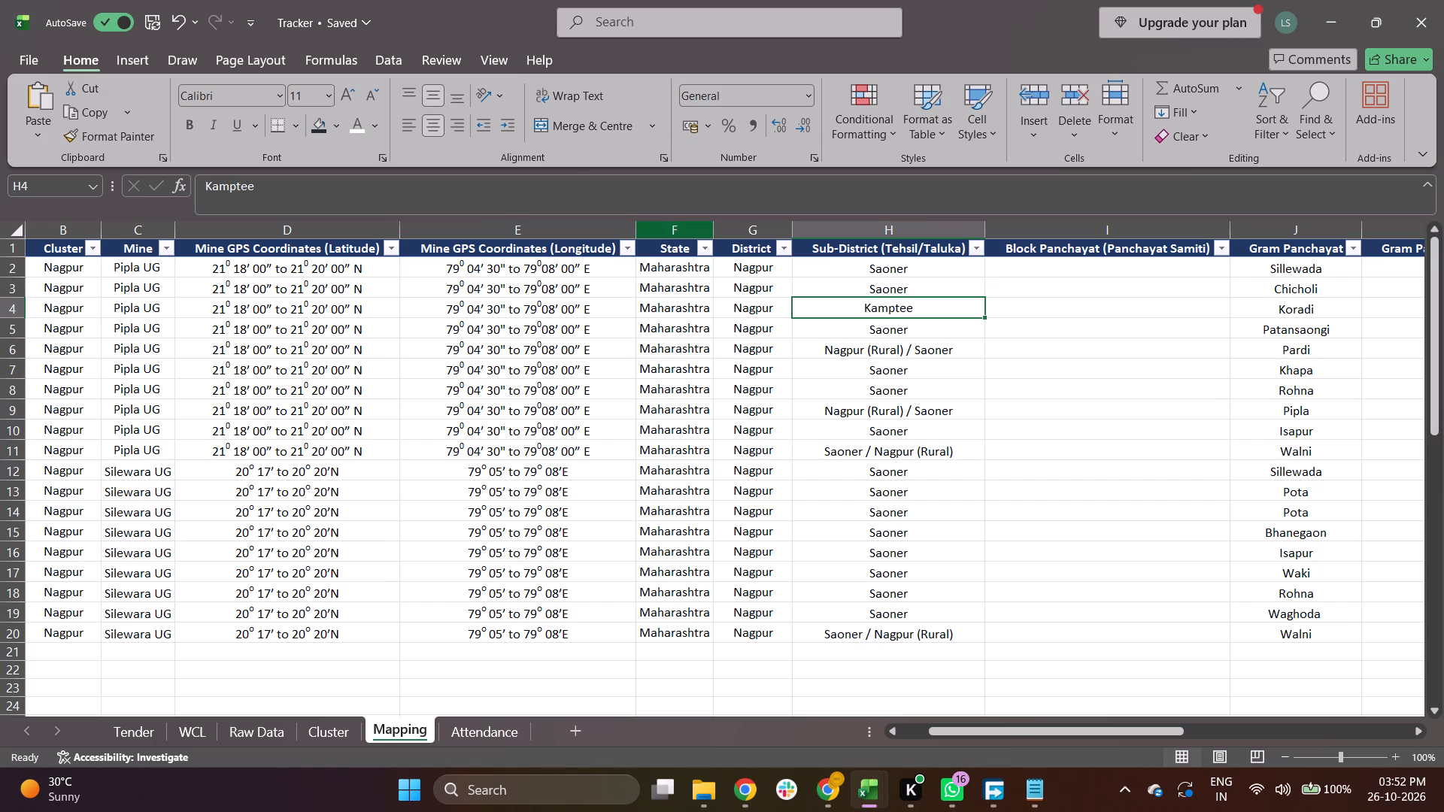
Look across the Mapping sheet from the Block Panchayat column to the village GPS coordinate columns.
{"action": "left_click", "coordinate": [1060, 362]}
{"action": "key", "text": "Up"}
{"action": "key", "text": "Up"}
{"action": "key", "text": "Up"}
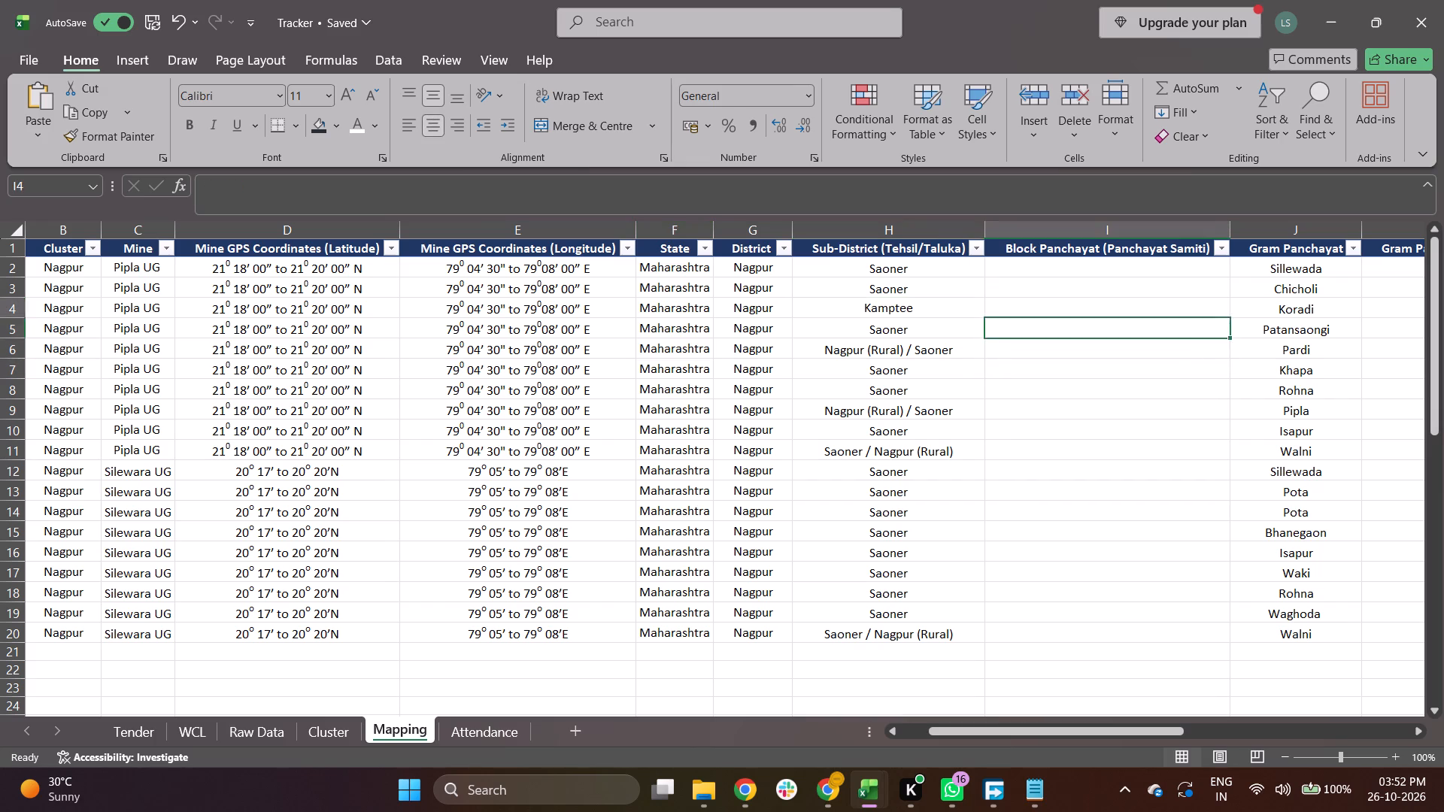
{"action": "key", "text": "Up"}
{"action": "key", "text": "Up"}
{"action": "key", "text": "Right"}
{"action": "key", "text": "Right"}
{"action": "key", "text": "Right"}
{"action": "key", "text": "Right"}
{"action": "key", "text": "Right"}
{"action": "key", "text": "Right"}
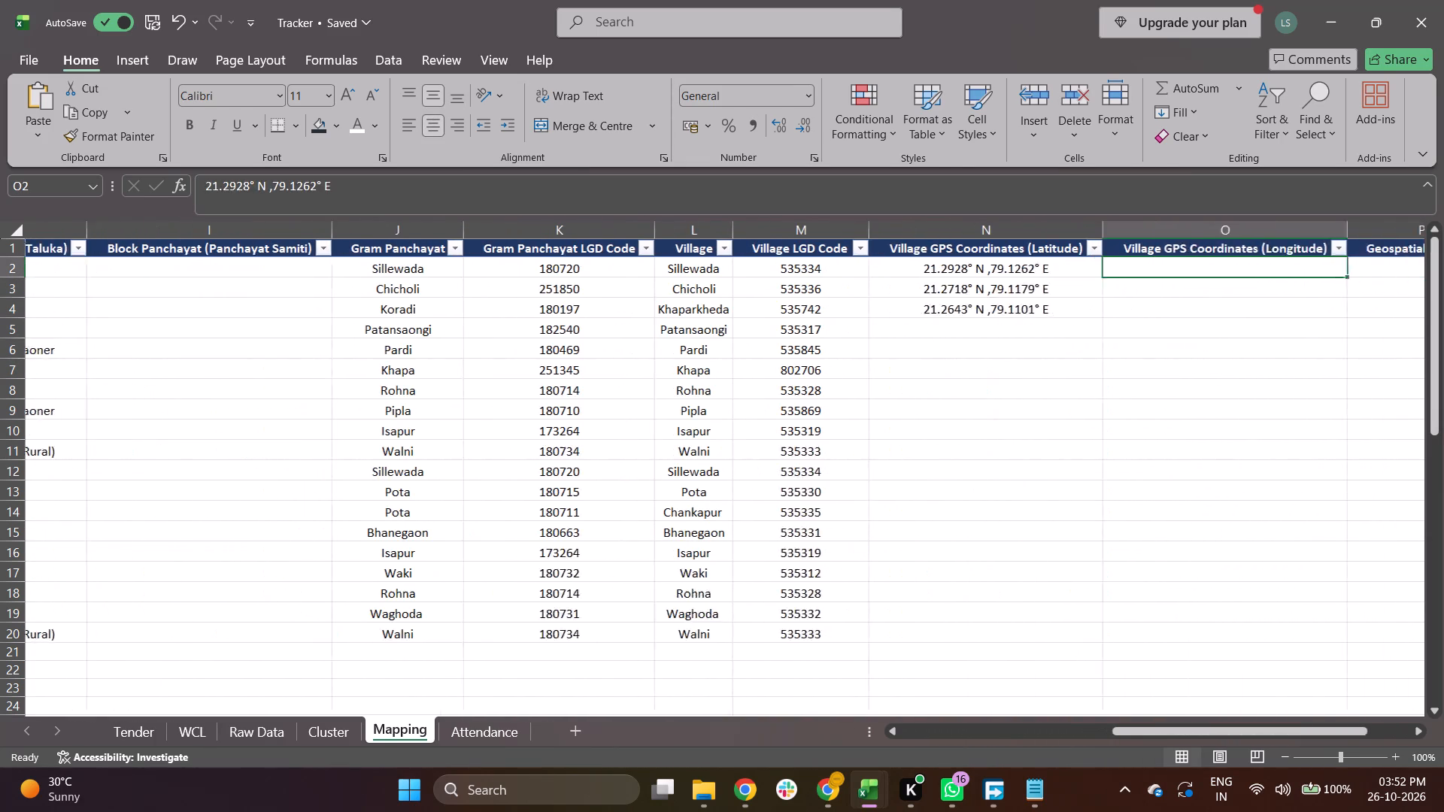
{"action": "key", "text": "Down"}
{"action": "key", "text": "Down"}
{"action": "key", "text": "Down"}
Copy Khaparkheda's Block Panchayat name "Kamptee" from the AI answer in Chrome and paste it into Tracker's cell I4.
{"action": "key", "text": "Left"}
{"action": "key", "text": "Left"}
{"action": "key", "text": "Left"}
{"action": "key", "text": "Left"}
{"action": "key", "text": "Left"}
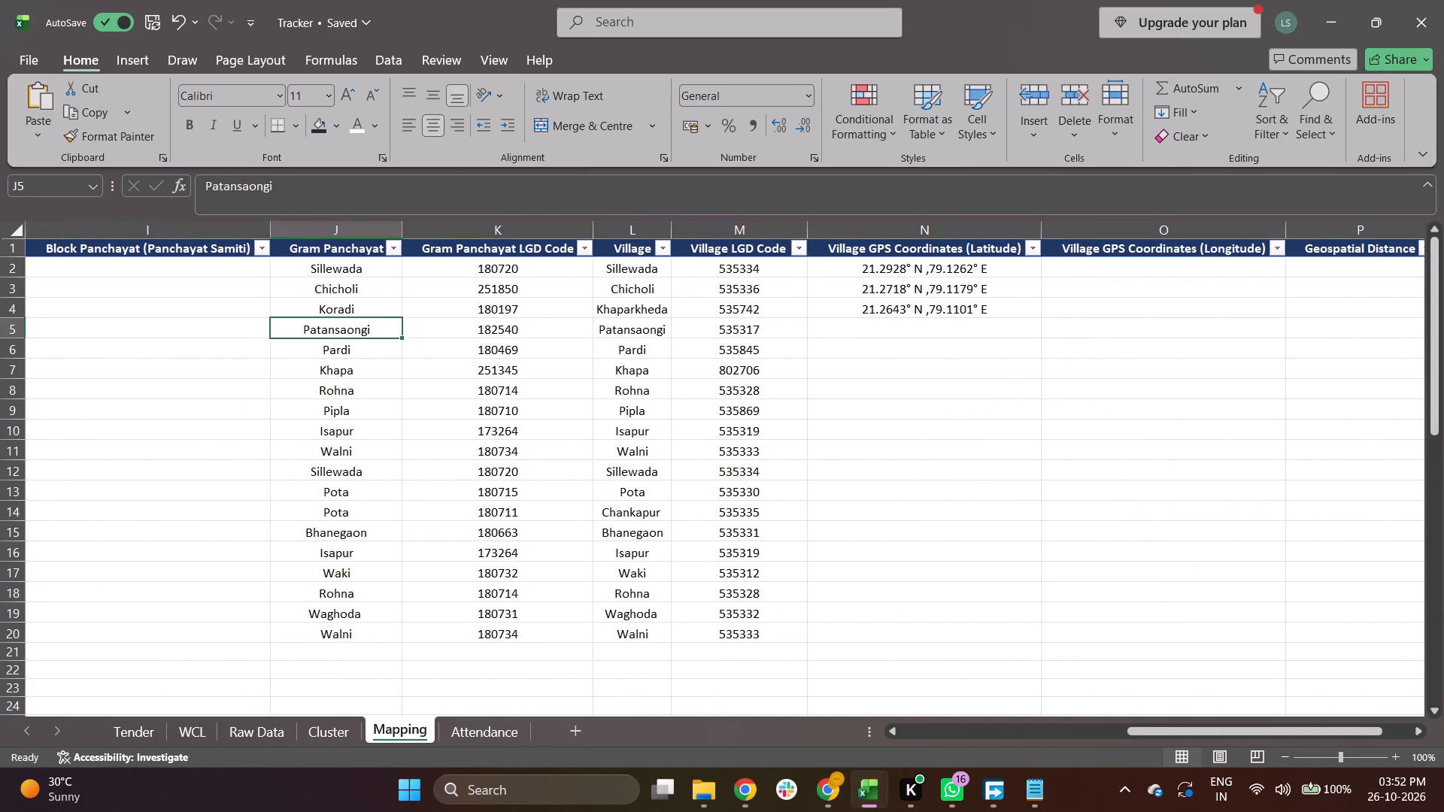
{"action": "key", "text": "Left"}
{"action": "key", "text": "Left"}
{"action": "key", "text": "Left"}
{"action": "key", "text": "Up"}
{"action": "key", "text": "Right"}
{"action": "key", "text": "Right"}
{"action": "key", "text": "alt+Tab"}
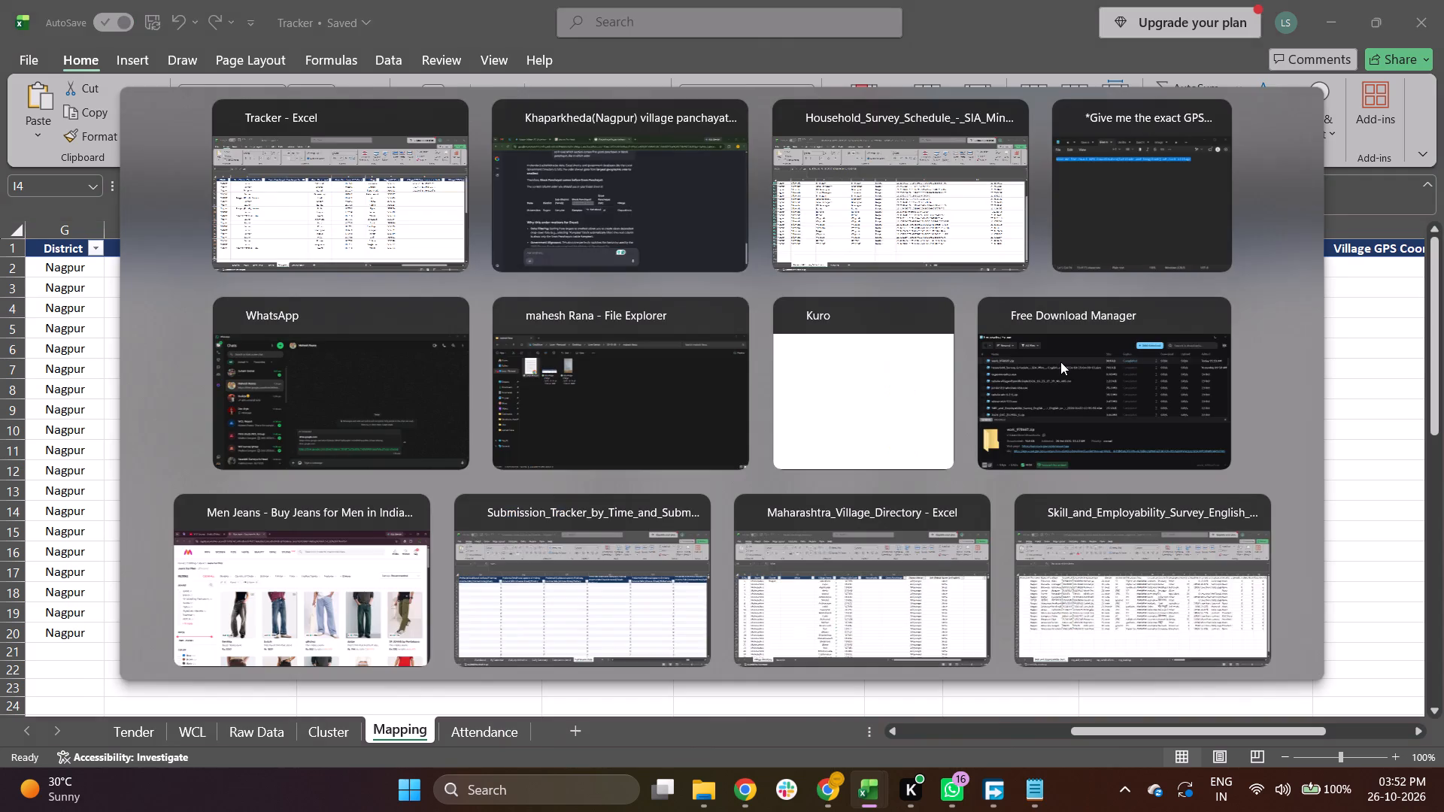
{"action": "scroll", "coordinate": [441, 293], "scroll_direction": "up", "scroll_amount": 6}
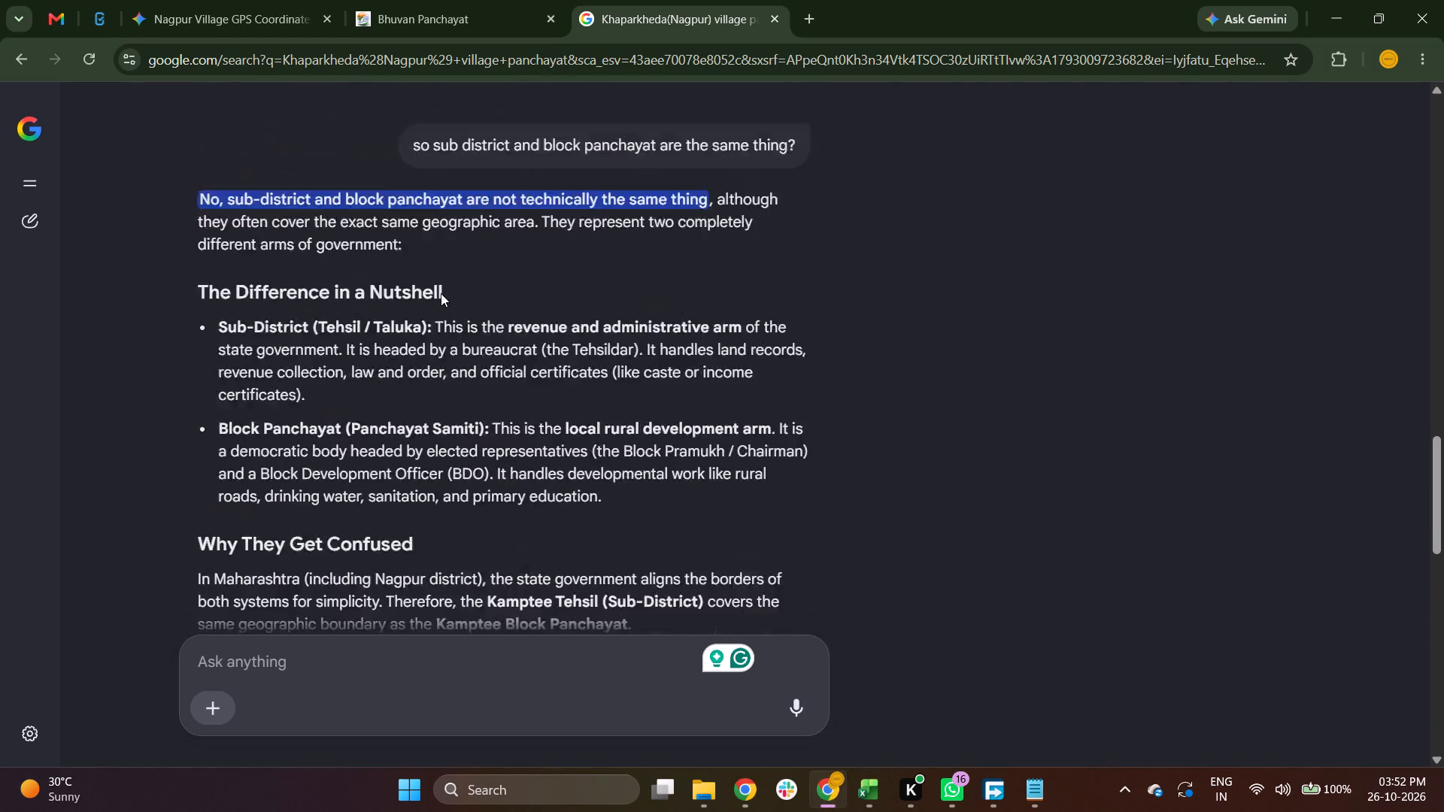
{"action": "scroll", "coordinate": [441, 293], "scroll_direction": "up", "scroll_amount": 3}
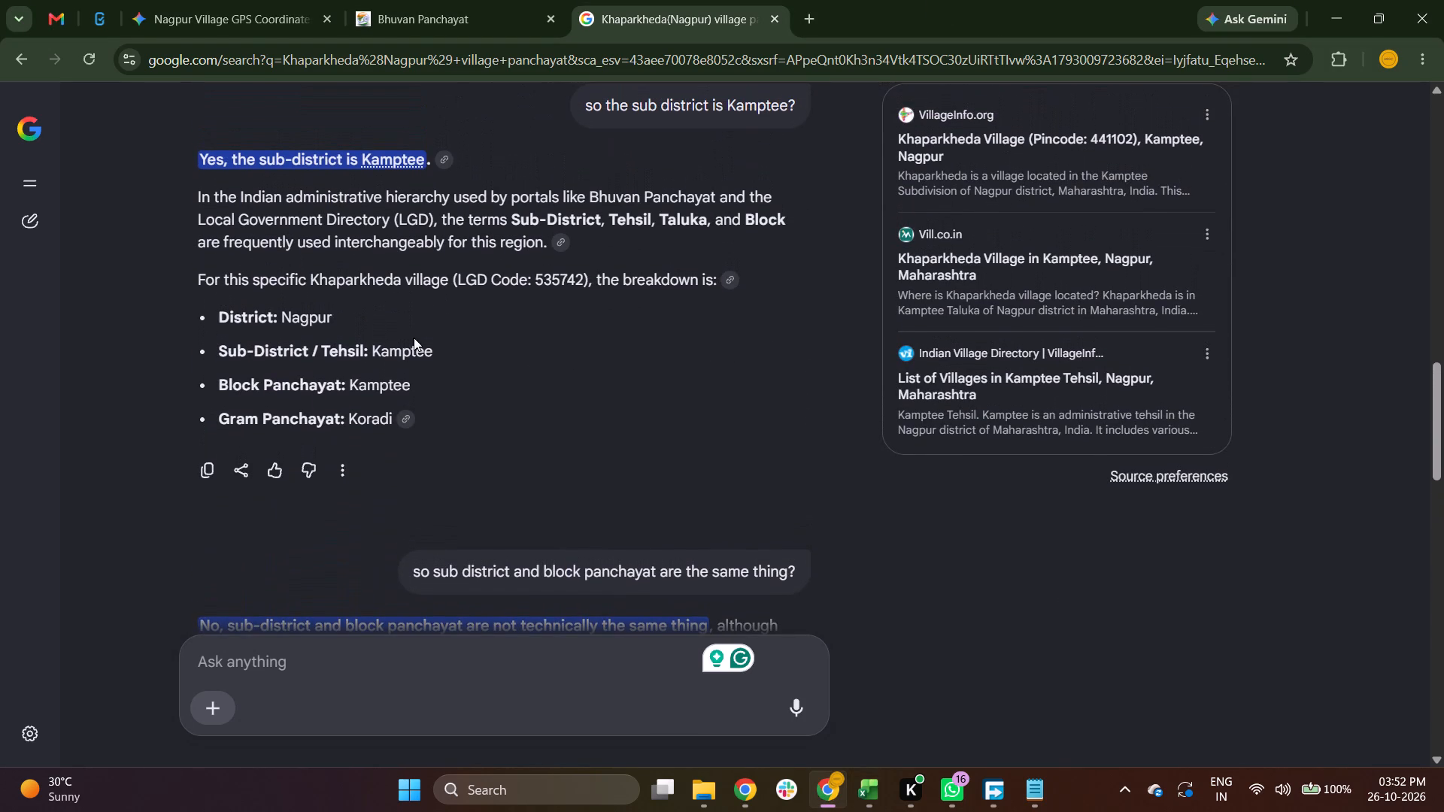
{"action": "double_click", "coordinate": [392, 383]}
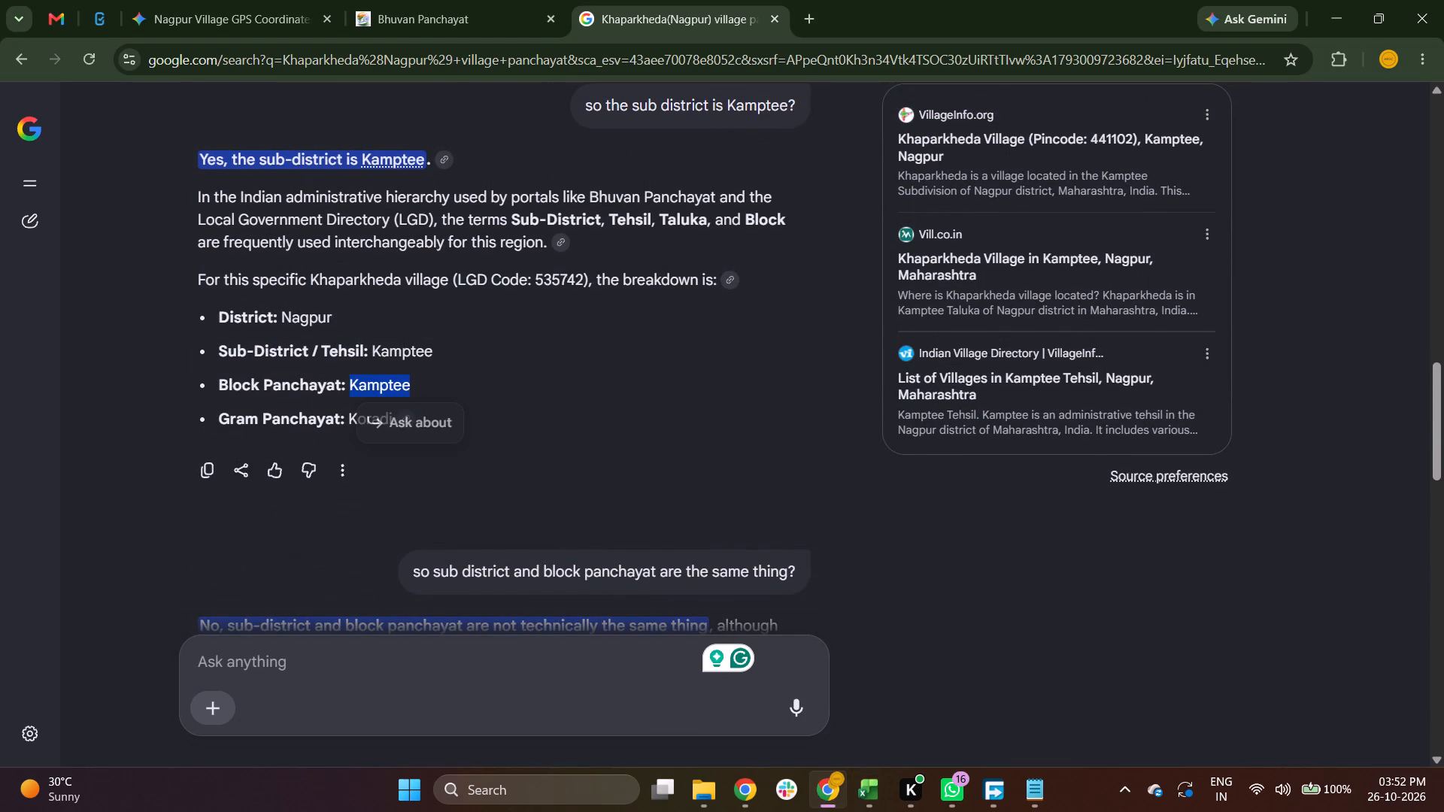
{"action": "key", "text": "ctrl+c"}
{"action": "key", "text": "ctrl+c"}
{"action": "key", "text": "ctrl+c"}
{"action": "key", "text": "alt+Tab"}
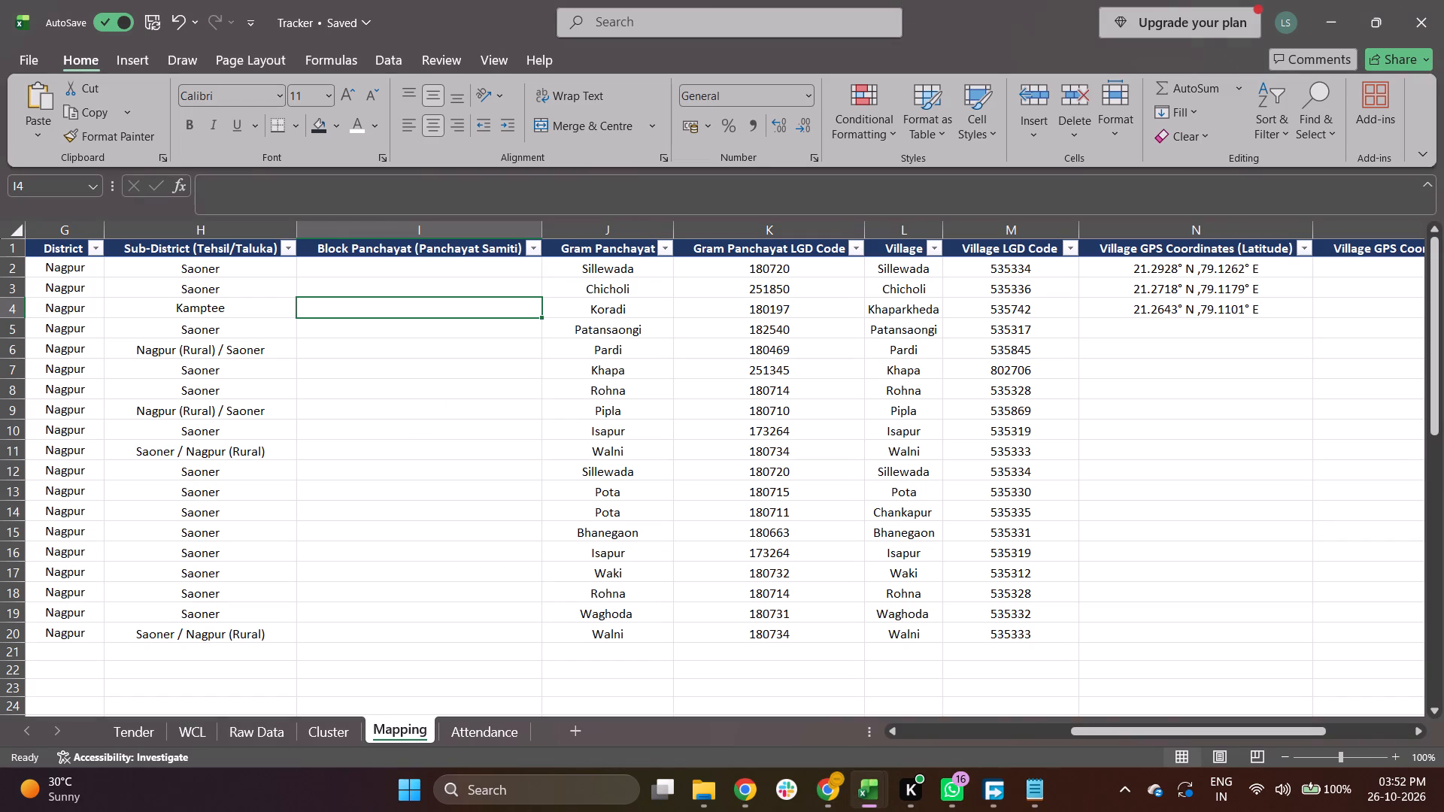
{"action": "key", "text": "ctrl+v"}
{"action": "key", "text": "Right"}
{"action": "key", "text": "Left"}
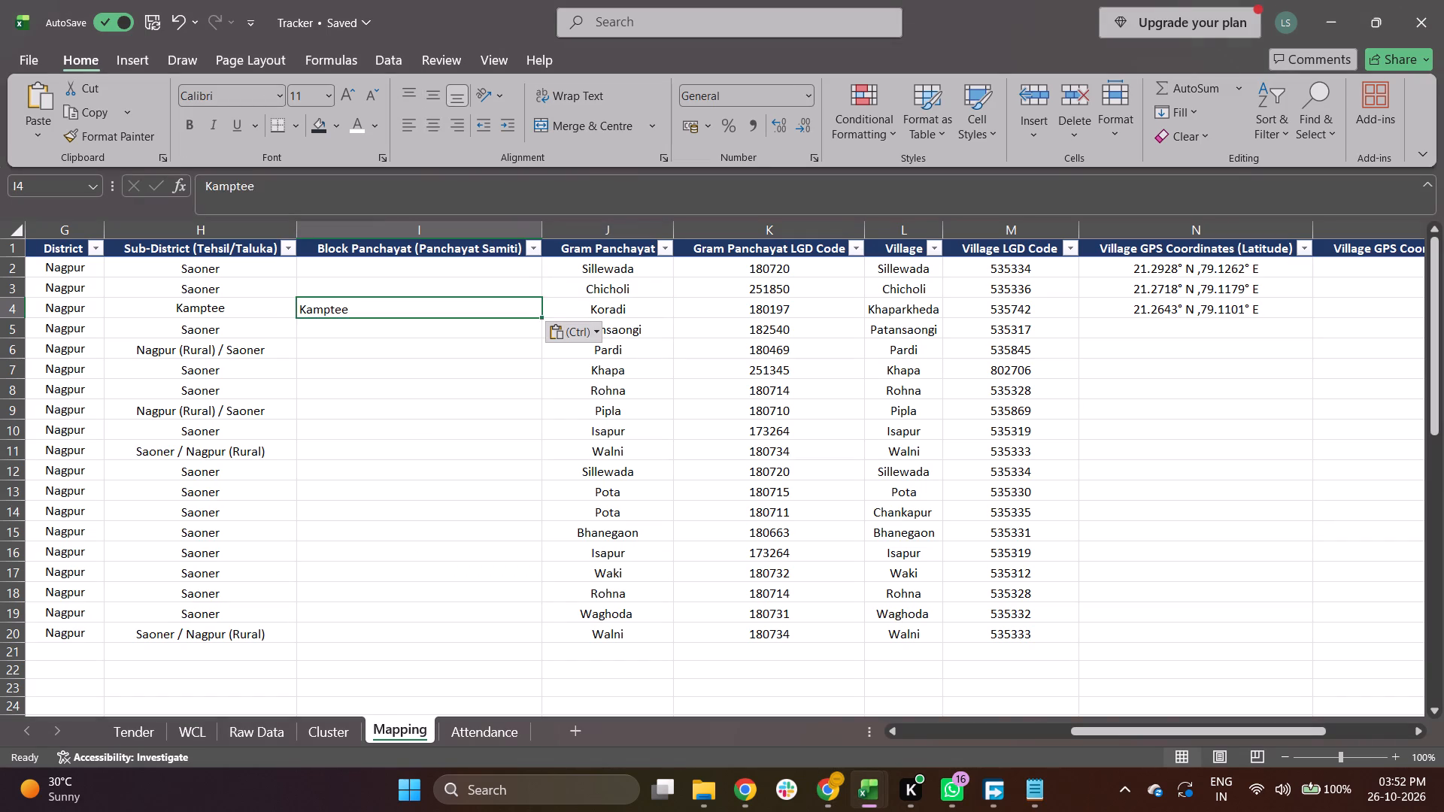
Centre-align all cells of the Mapping sheet horizontally.
{"action": "key", "text": "Up"}
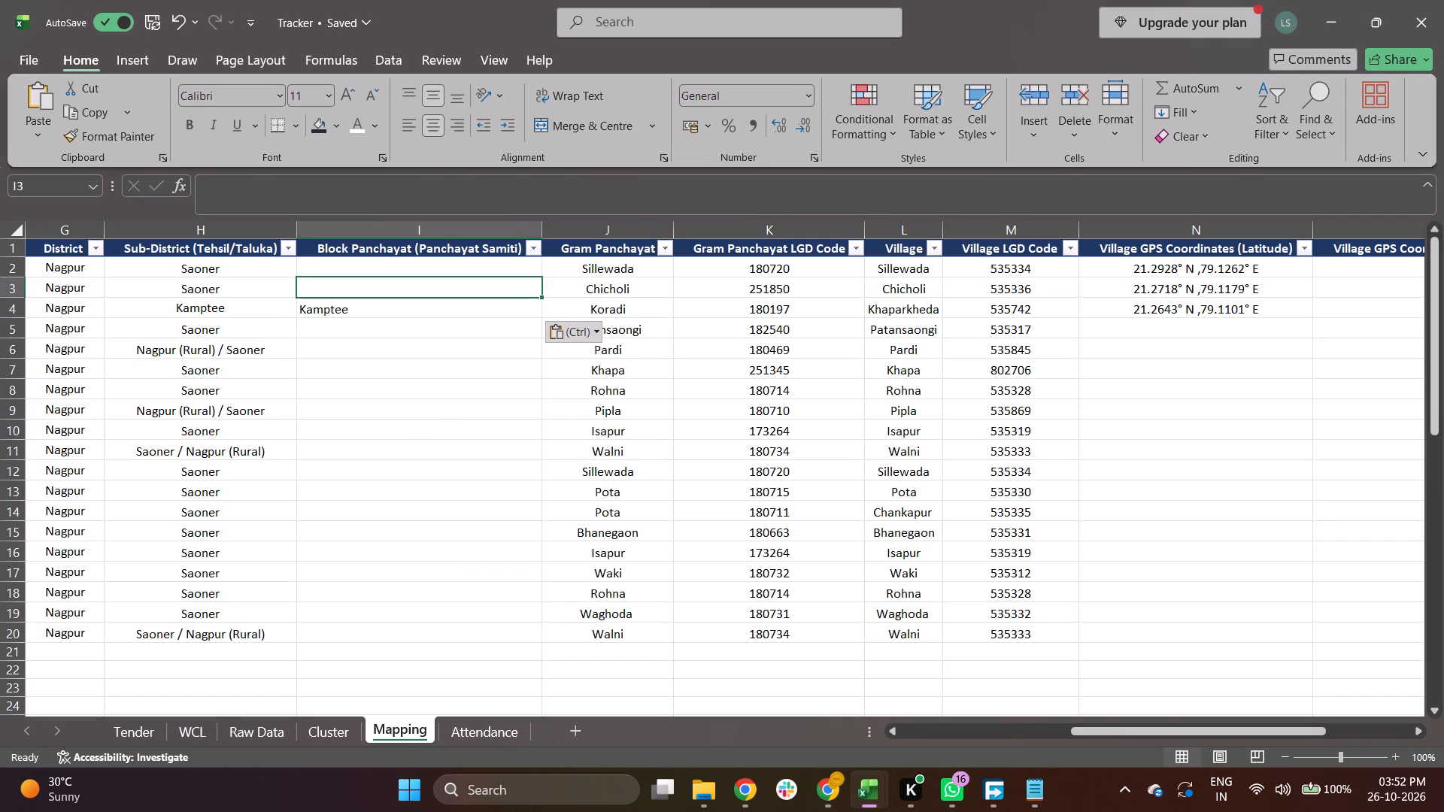
{"action": "left_click", "coordinate": [8, 233]}
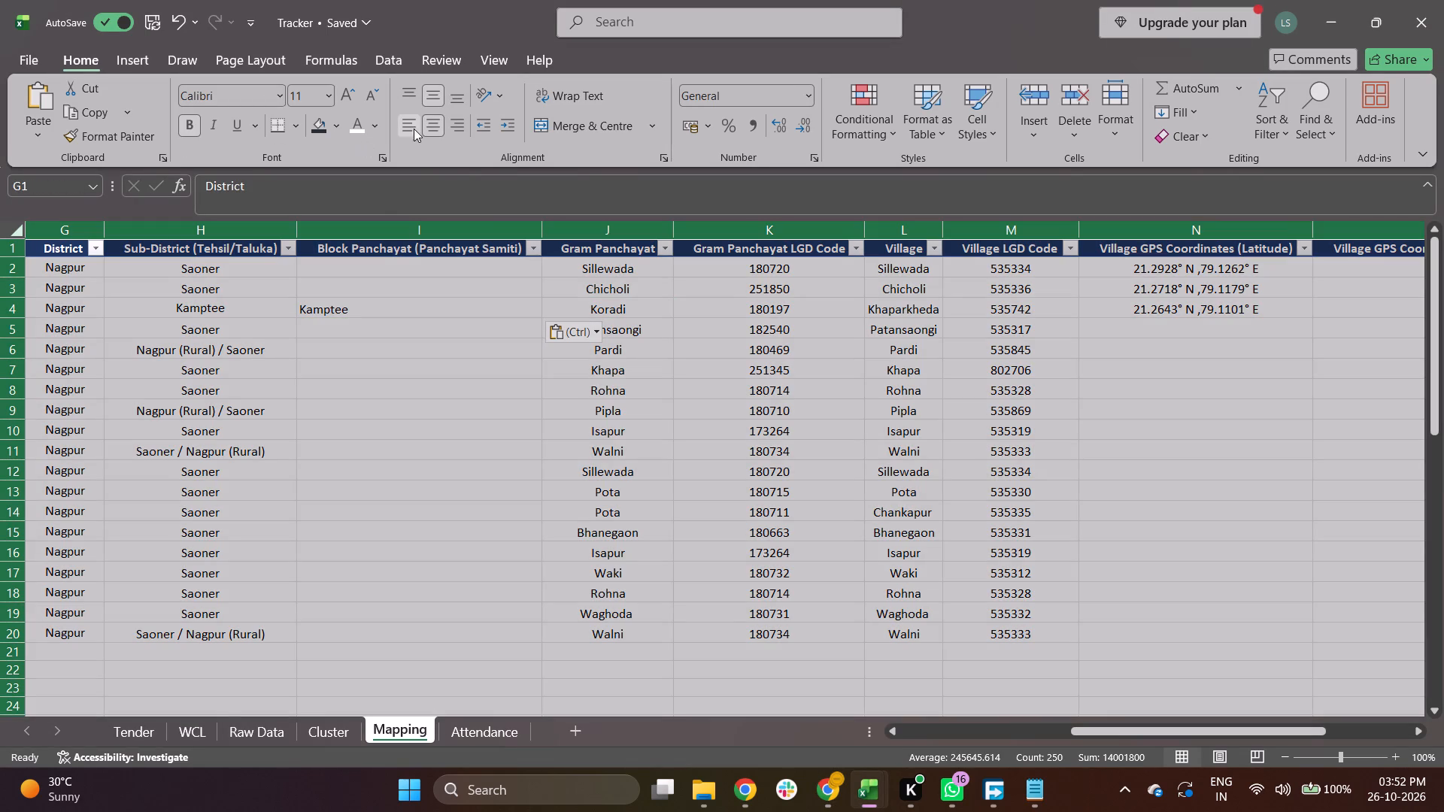
{"action": "left_click", "coordinate": [435, 121]}
{"action": "left_click", "coordinate": [435, 121]}
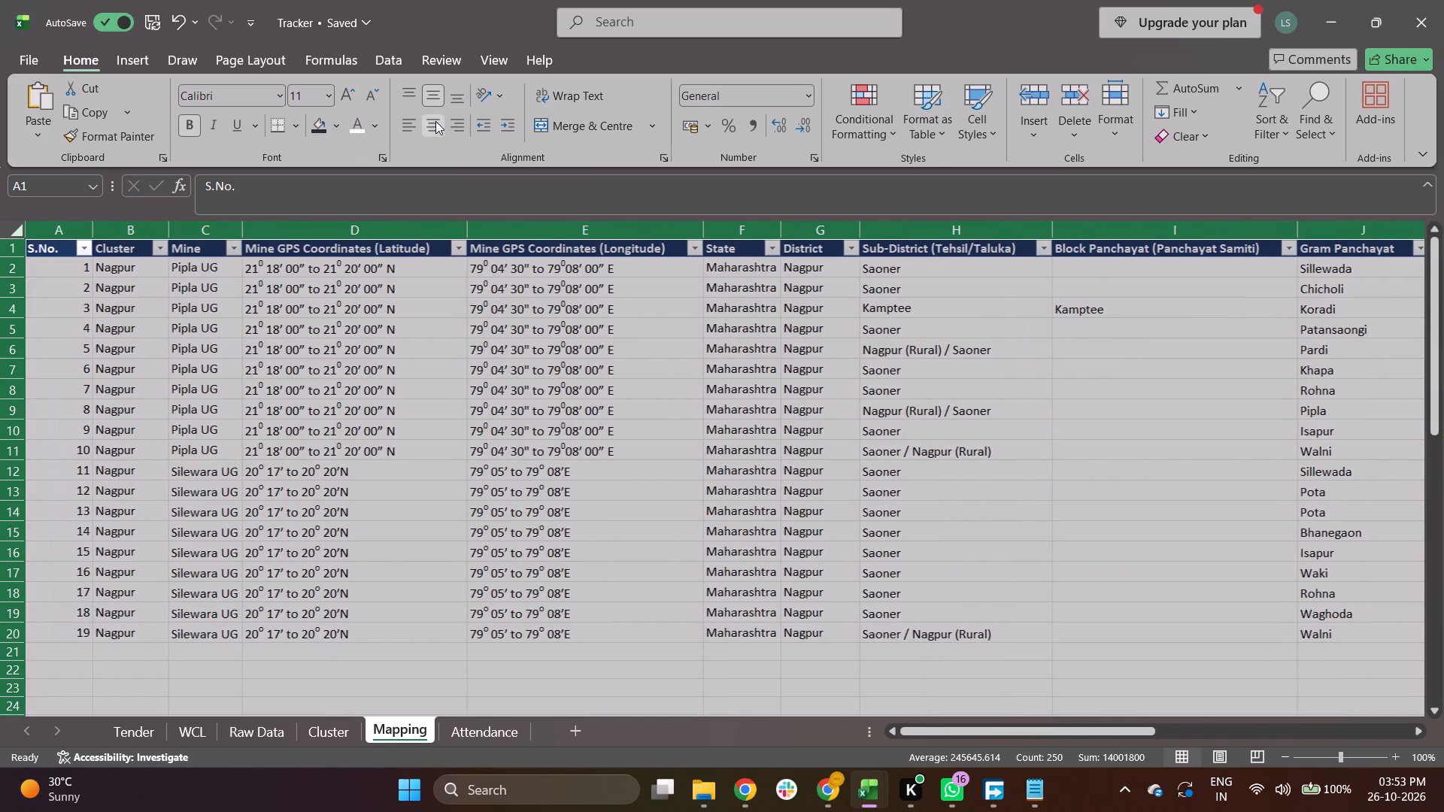
{"action": "scroll", "coordinate": [593, 368], "scroll_direction": "left", "scroll_amount": 1}
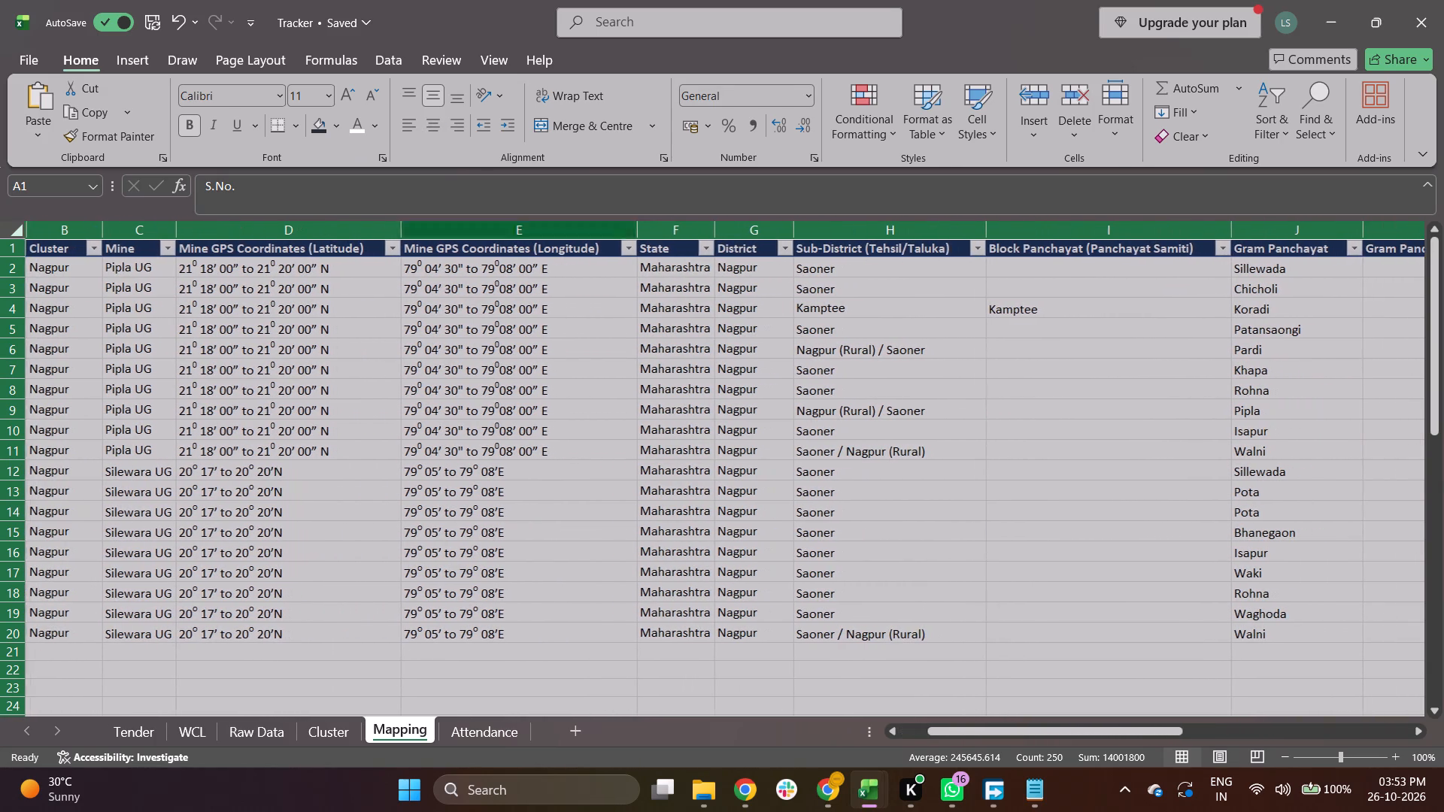
{"action": "left_click", "coordinate": [428, 131]}
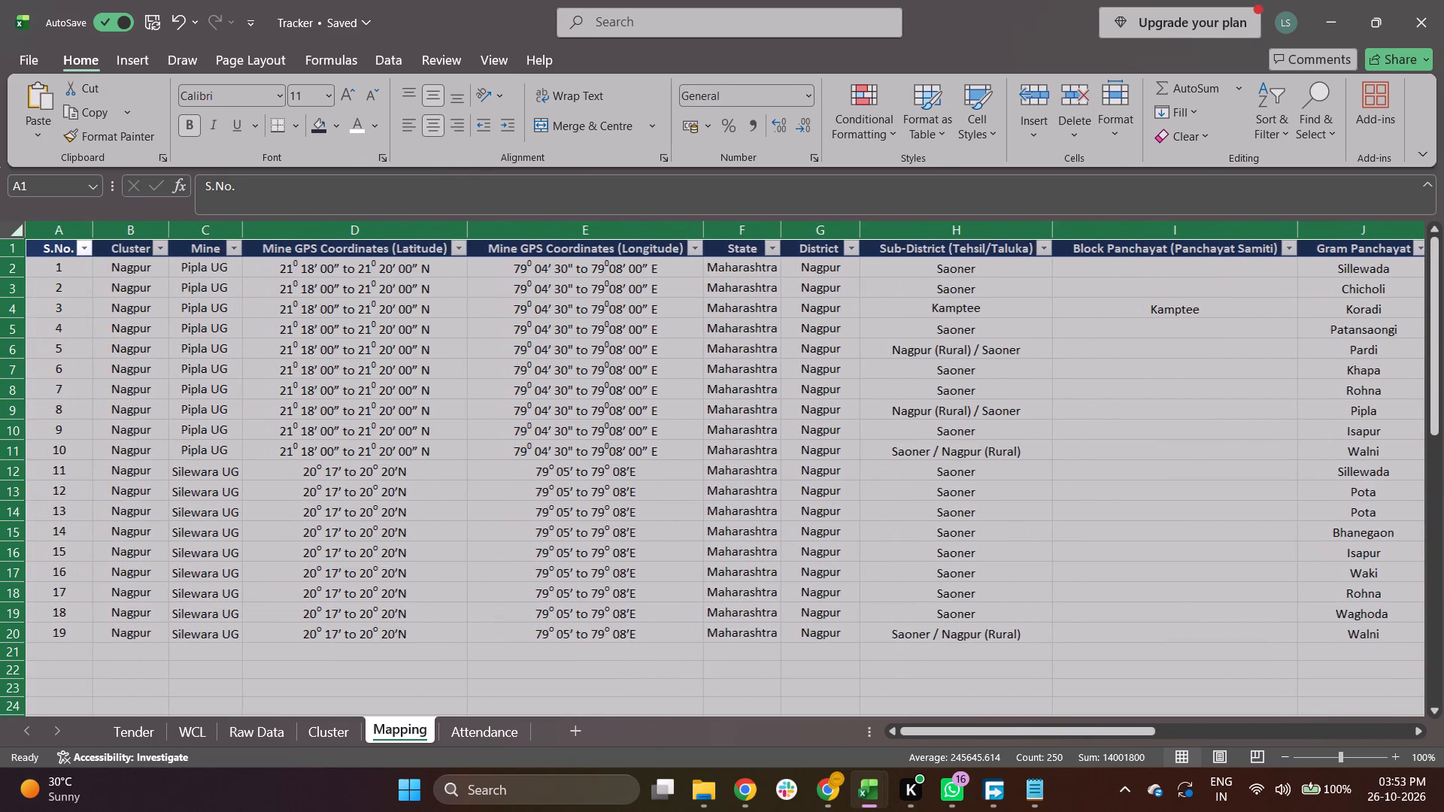
{"action": "scroll", "coordinate": [570, 400], "scroll_direction": "left", "scroll_amount": 4}
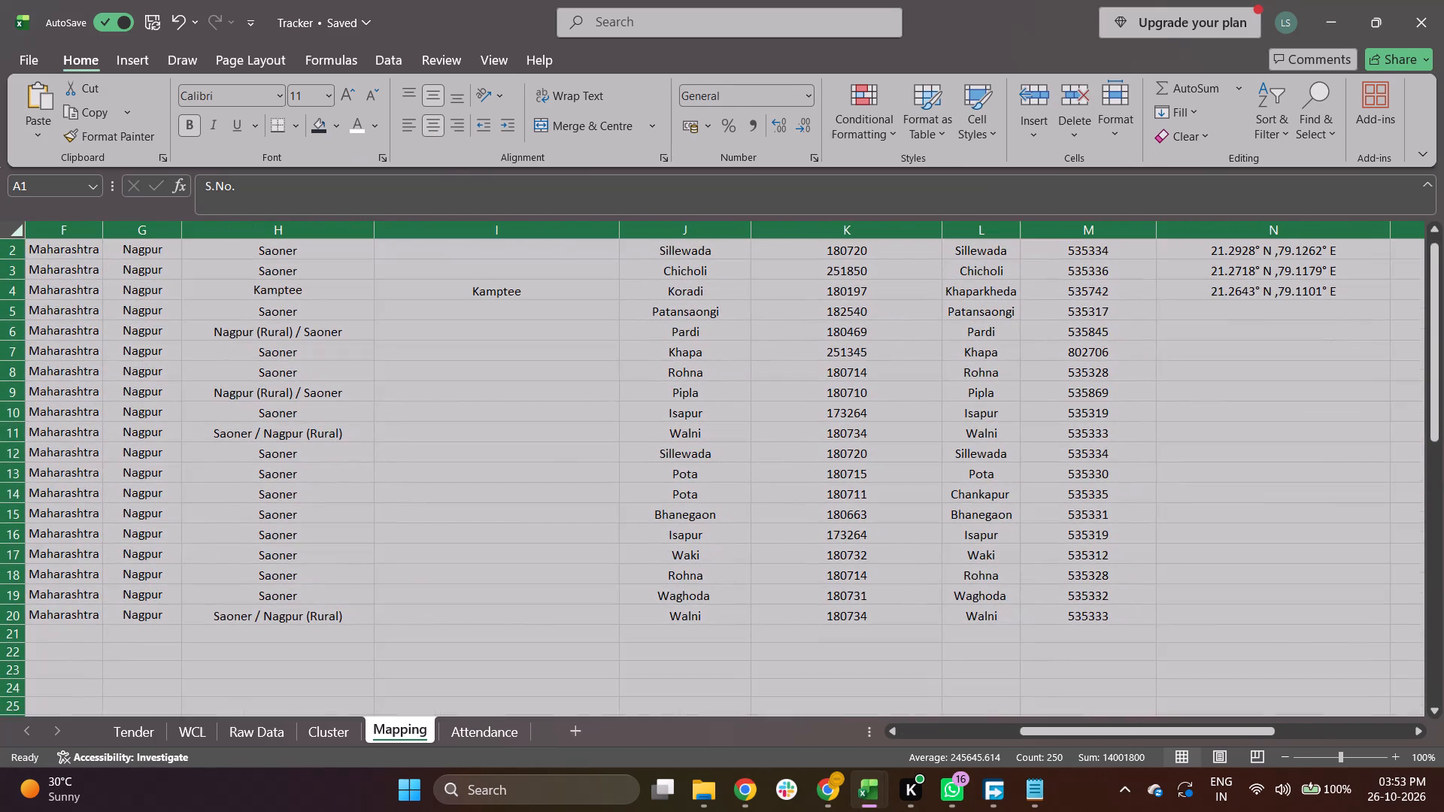
Look over the Block Panchayat (Panchayat Samiti) column of the Mapping sheet, up to its header cell I1.
{"action": "left_click", "coordinate": [541, 341]}
{"action": "scroll", "coordinate": [541, 341], "scroll_direction": "up", "scroll_amount": 1}
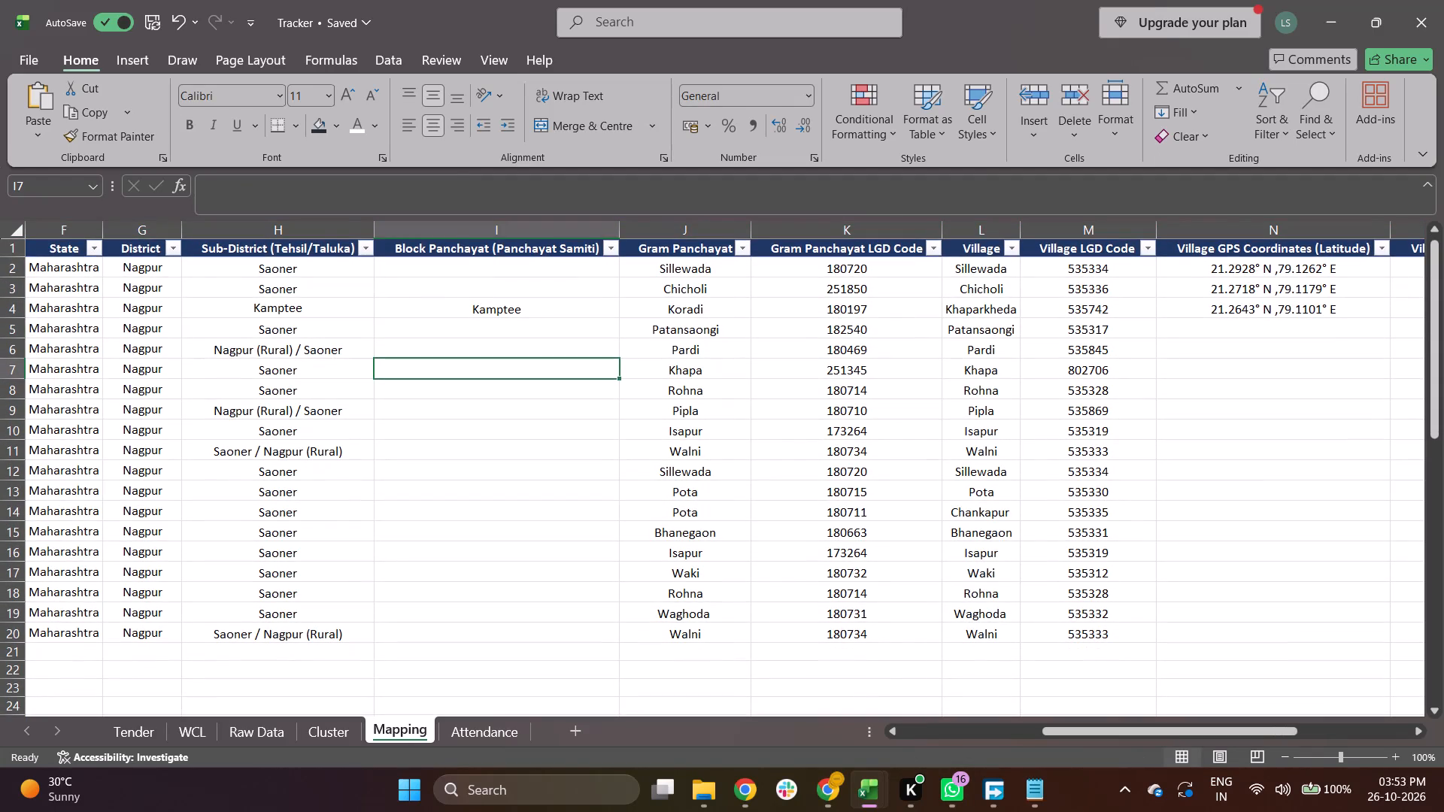
{"action": "key", "text": "Up"}
{"action": "key", "text": "Up"}
{"action": "key", "text": "Up"}
{"action": "key", "text": "Up"}
{"action": "key", "text": "Up"}
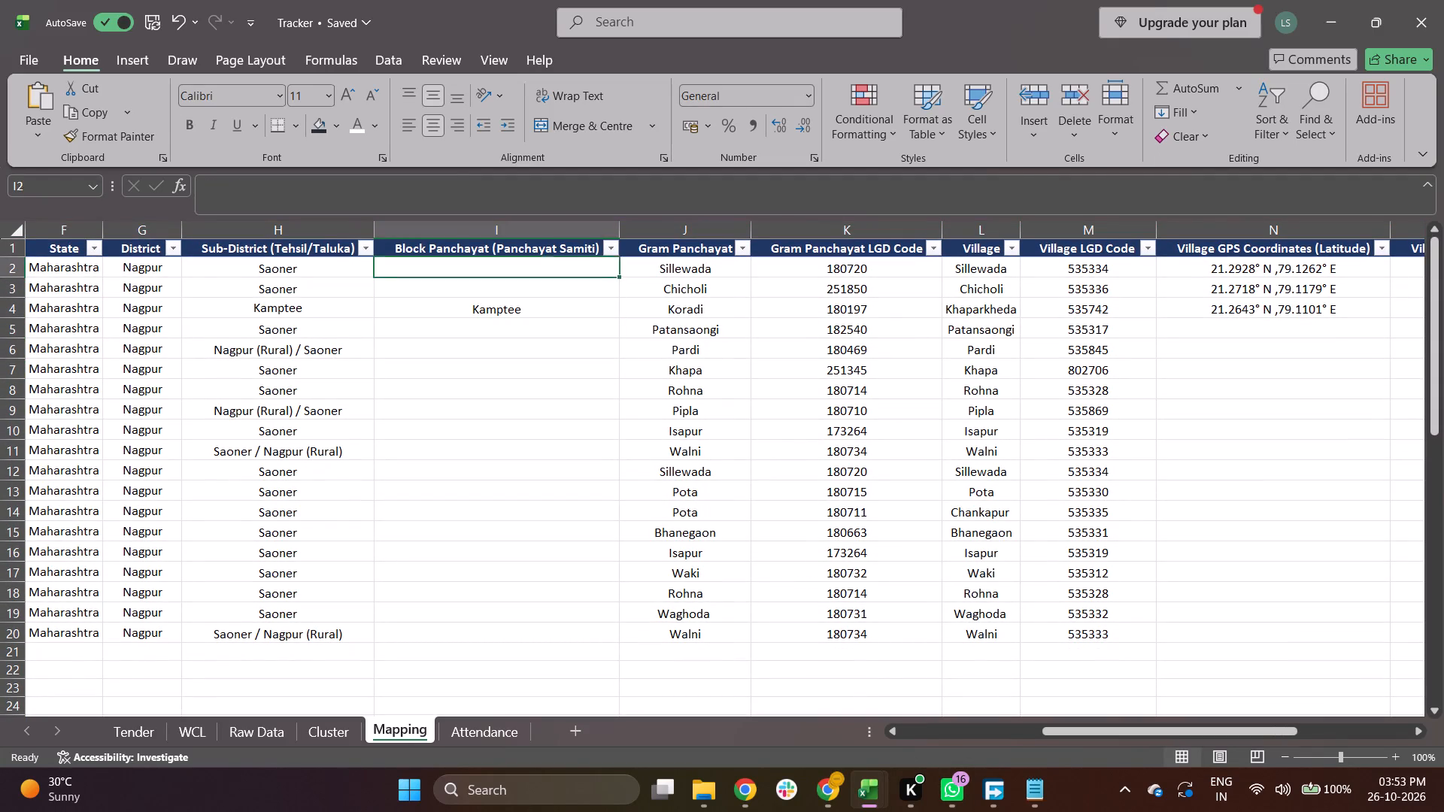
{"action": "key", "text": "Up"}
{"action": "key", "text": "Down"}
{"action": "key", "text": "Down"}
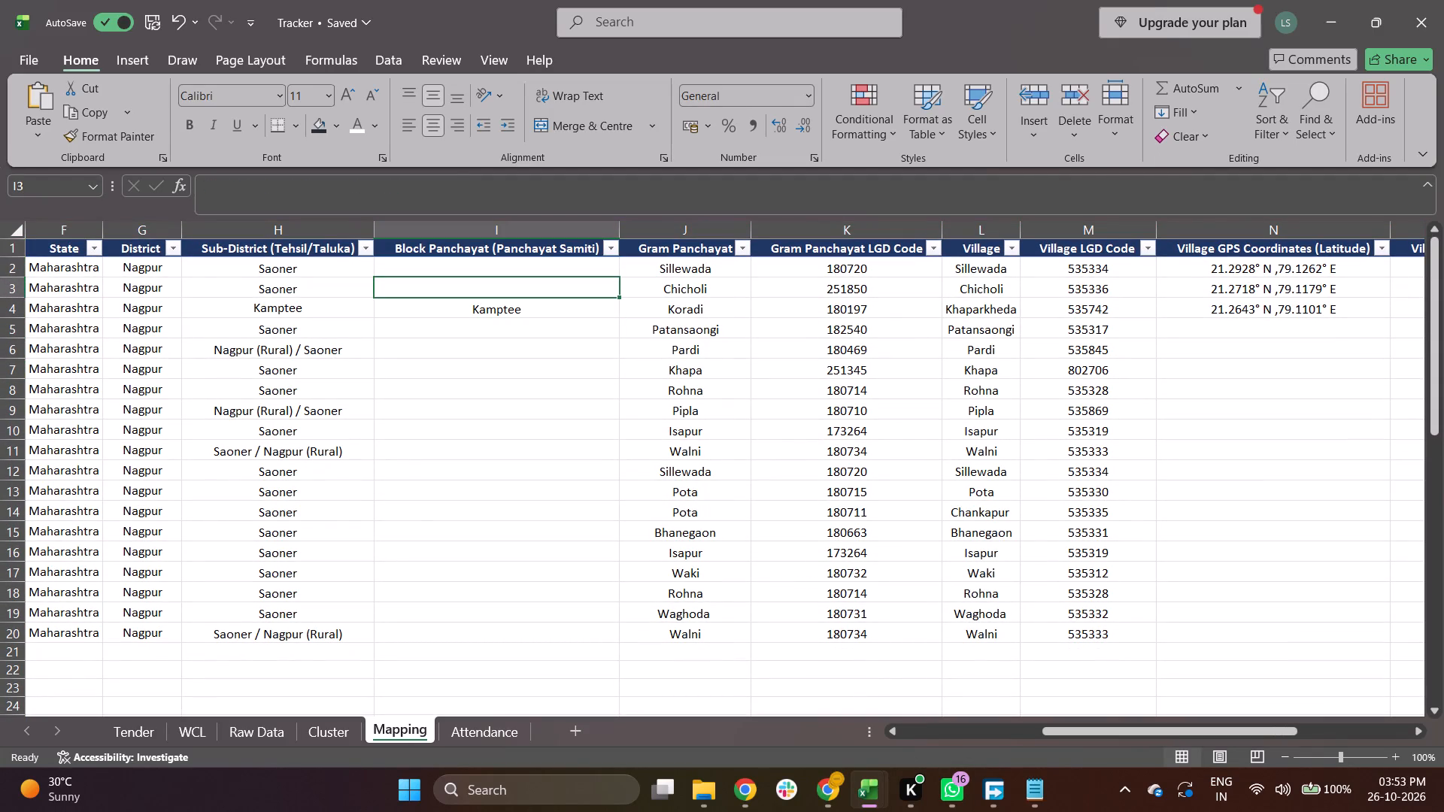
{"action": "key", "text": "Up"}
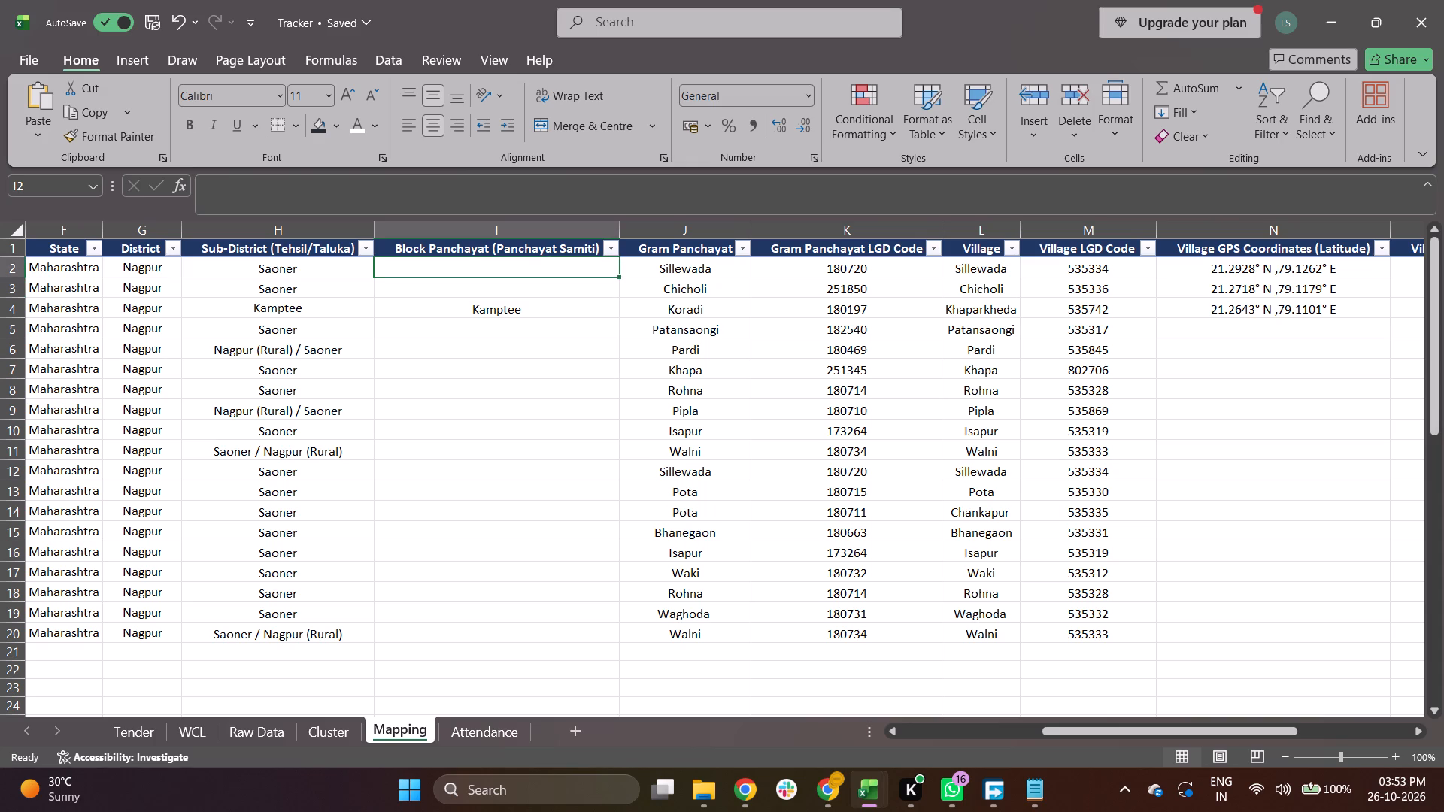
{"action": "key", "text": "Up"}
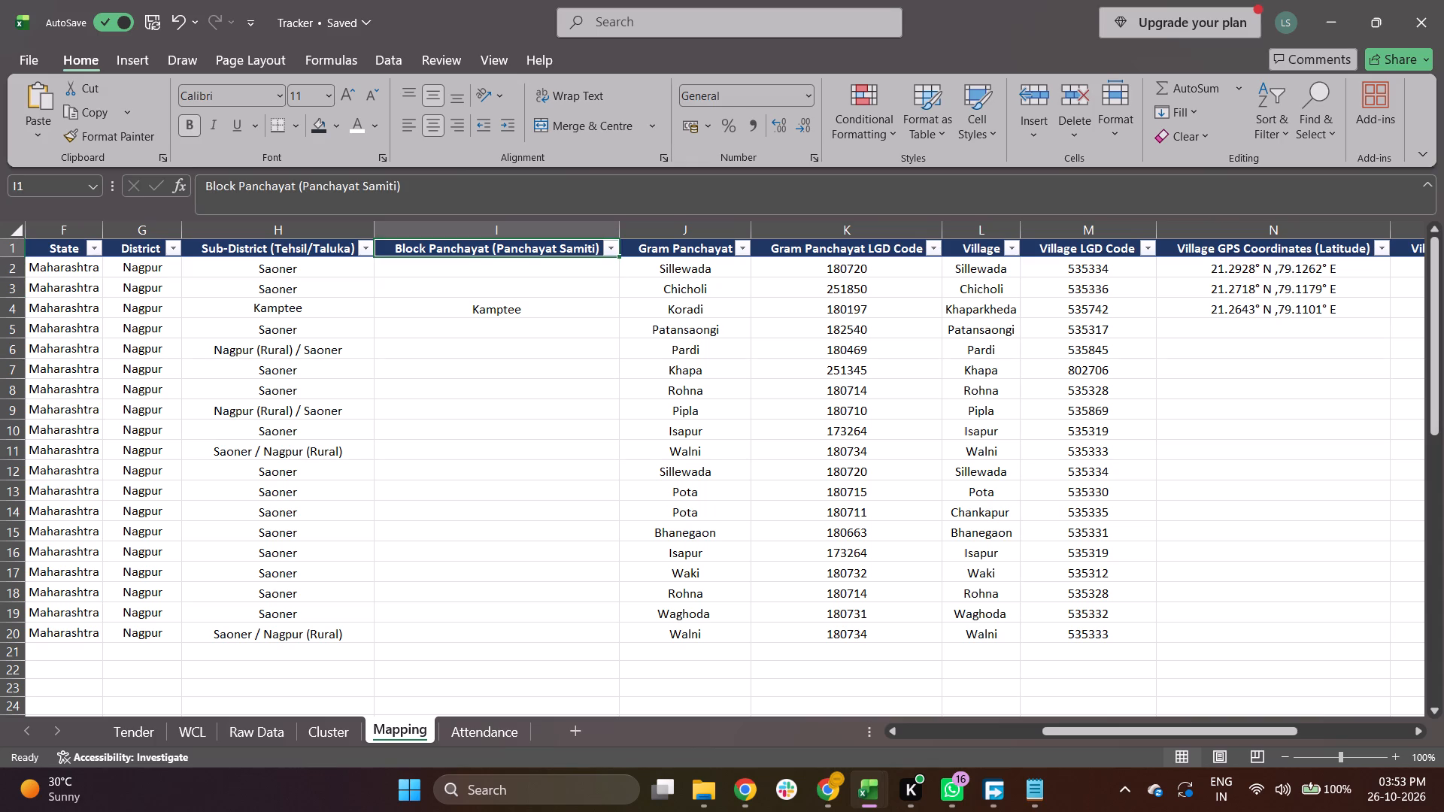
Ask the AI chat in Chrome whether there is any code for the block panchayat, and read the answer's code table.
{"action": "key", "text": "alt+Tab"}
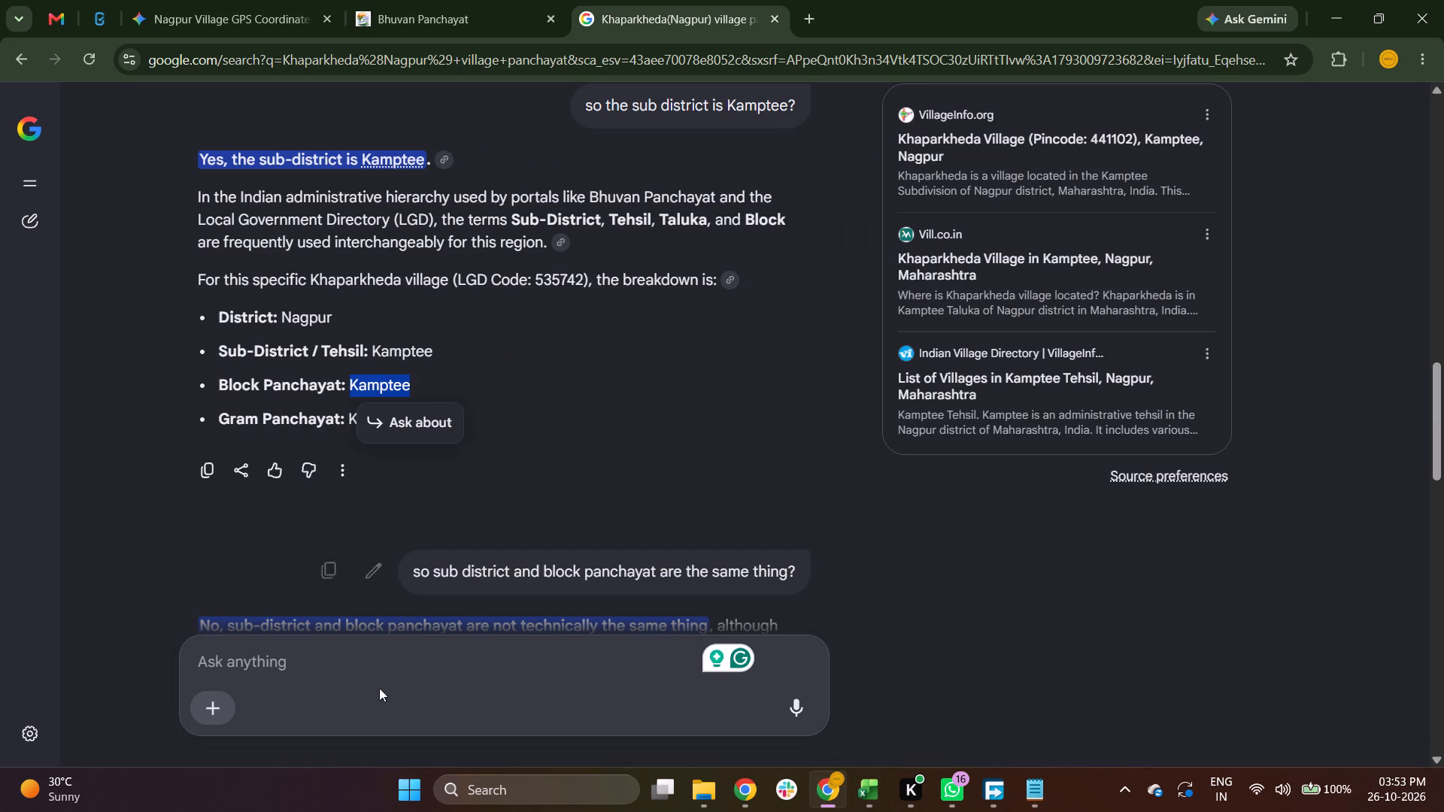
{"action": "left_click", "coordinate": [375, 677]}
{"action": "type", "text": "so is the any"}
{"action": "key", "text": "space"}
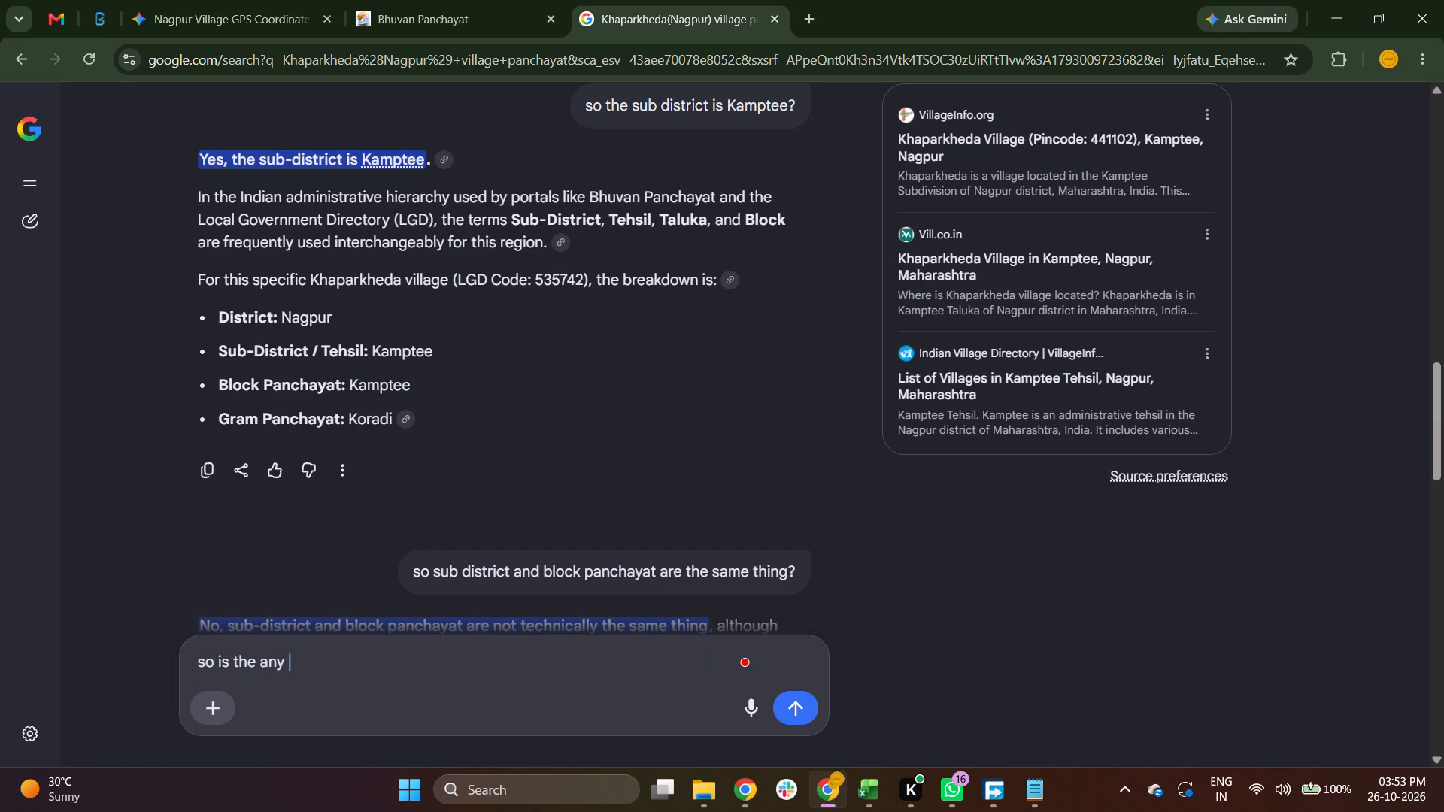
{"action": "type", "text": "code"}
{"action": "key", "text": "space"}
{"action": "type", "text": "for"}
{"action": "key", "text": "space"}
{"action": "type", "text": "bloack panchayat"}
{"action": "key", "text": "Return"}
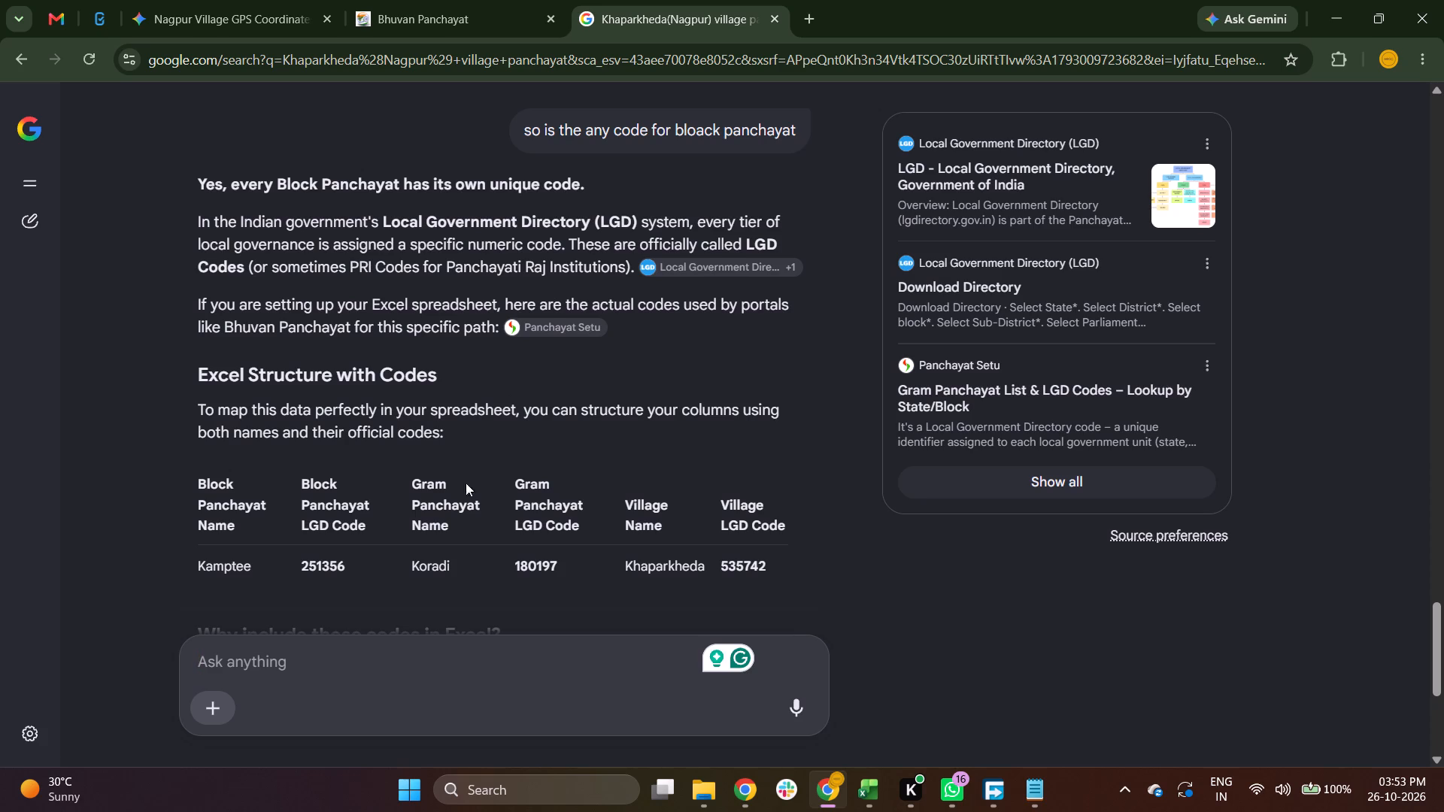
{"action": "scroll", "coordinate": [452, 514], "scroll_direction": "down", "scroll_amount": 3}
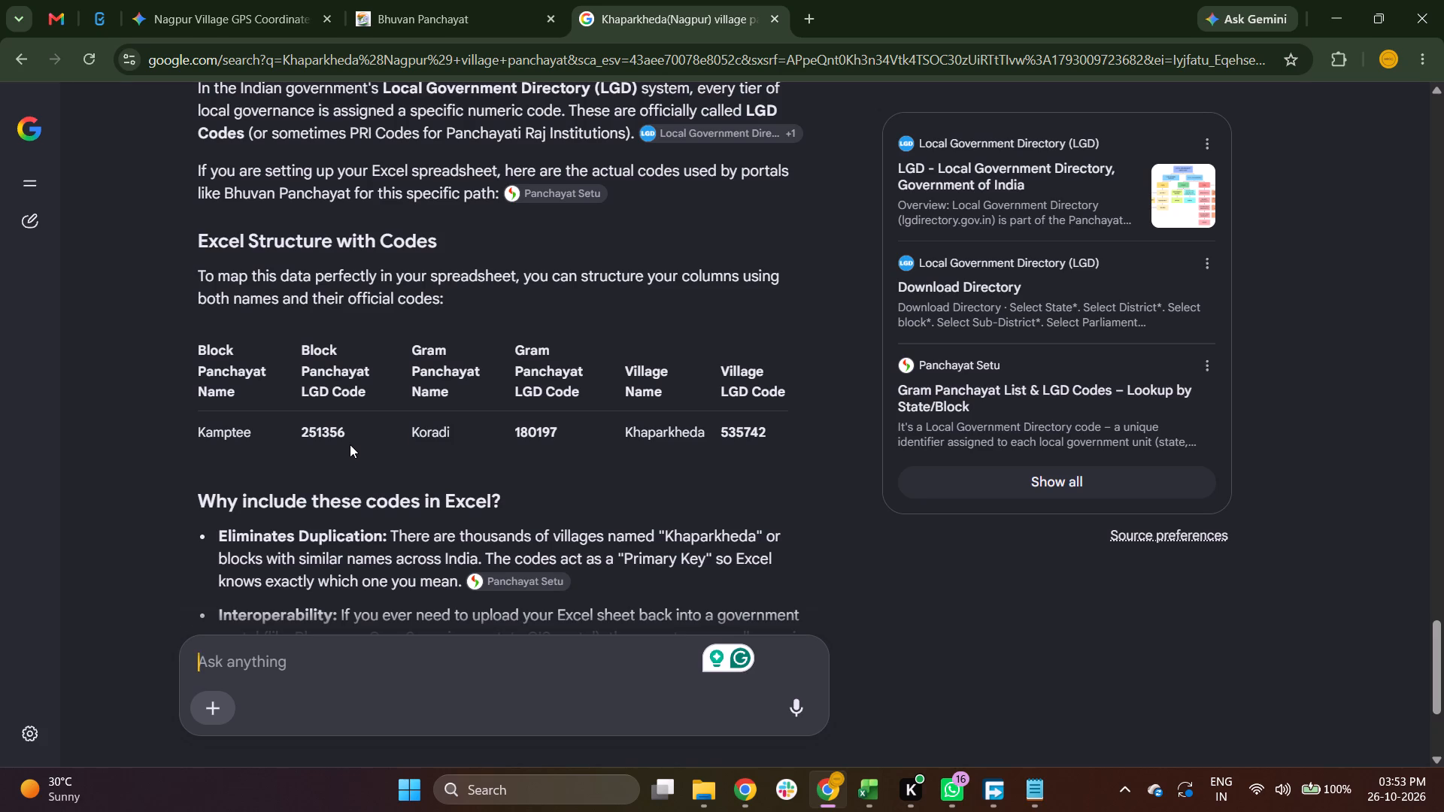
Compare Khaparkheda's panchayat and village entries in row 4 of Tracker's Mapping sheet with the code table in Chrome's AI answer.
{"action": "key", "text": "alt+Tab"}
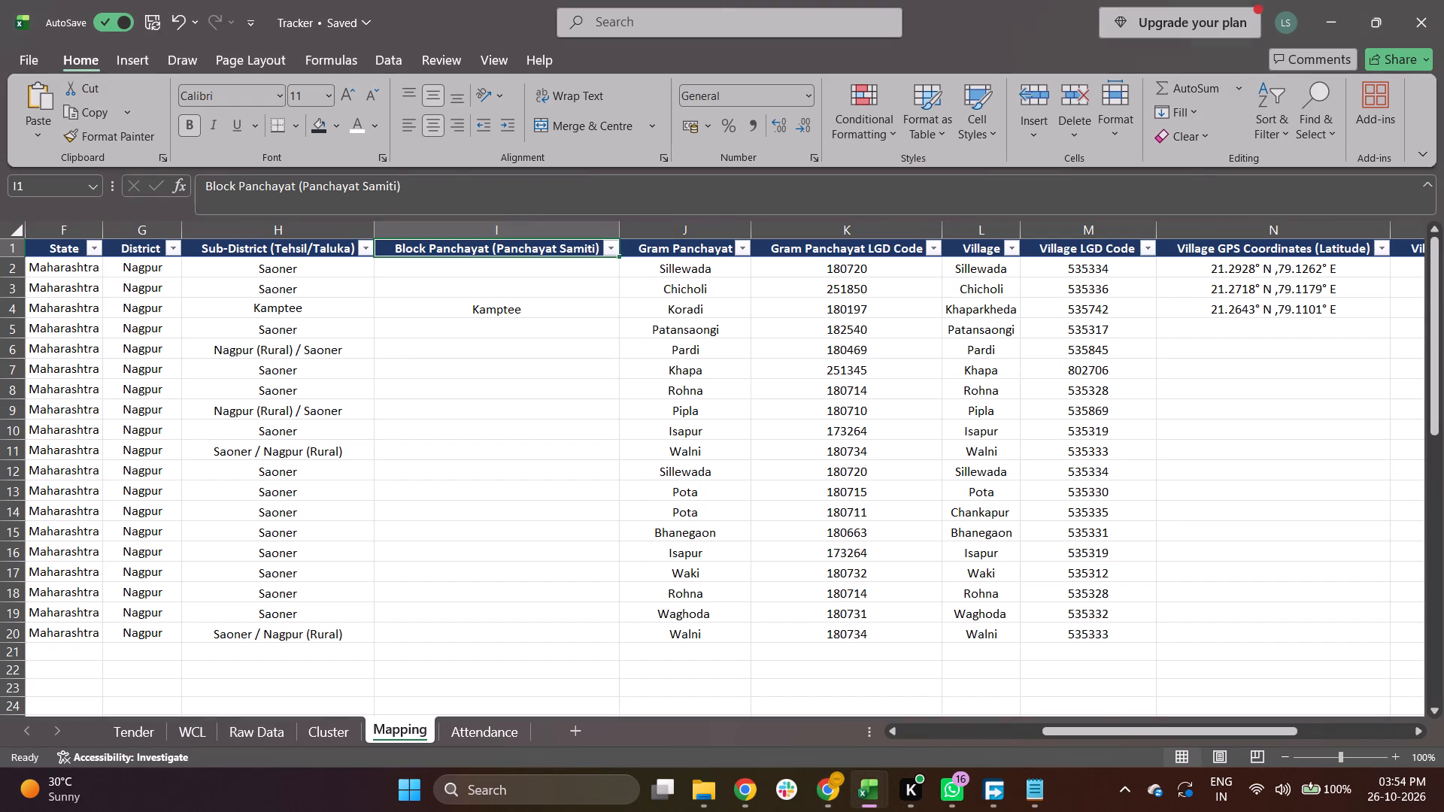
{"action": "key", "text": "Right"}
{"action": "key", "text": "Right"}
{"action": "key", "text": "Right"}
{"action": "key", "text": "Down"}
{"action": "key", "text": "Down"}
{"action": "key", "text": "Down"}
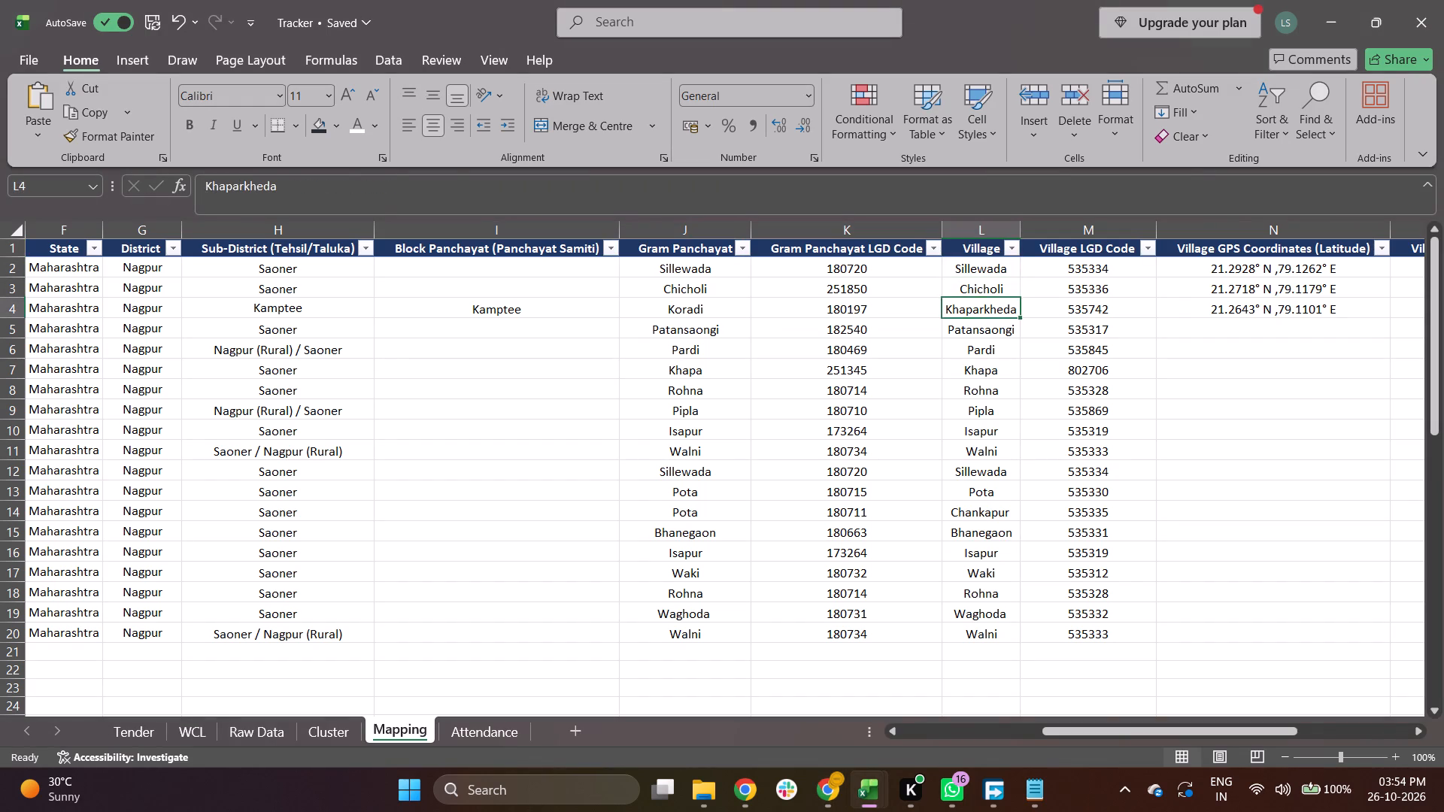
{"action": "key", "text": "Left"}
{"action": "key", "text": "Left"}
{"action": "key", "text": "Right"}
{"action": "key", "text": "Right"}
{"action": "key", "text": "Left"}
{"action": "key", "text": "Left"}
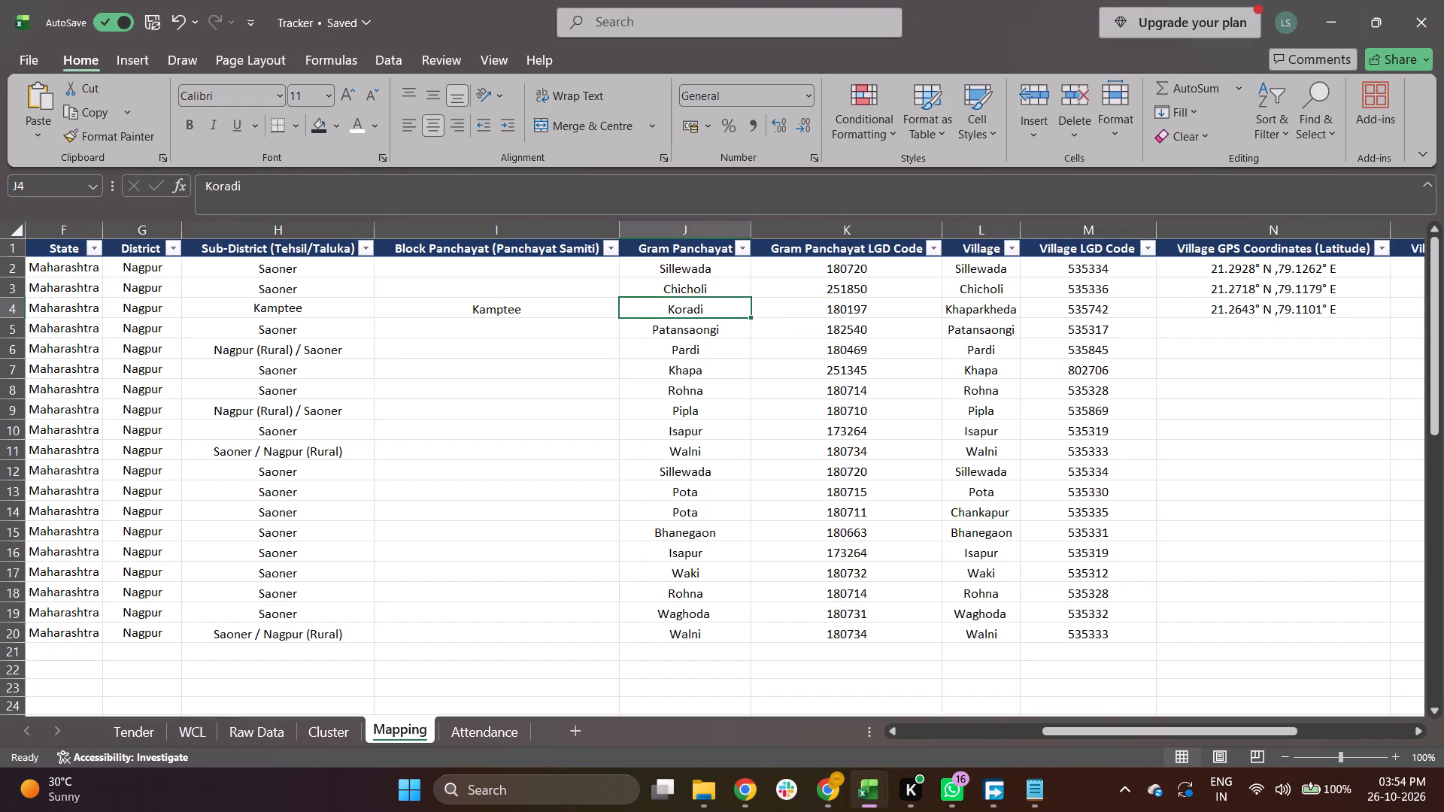
{"action": "key", "text": "alt+Tab"}
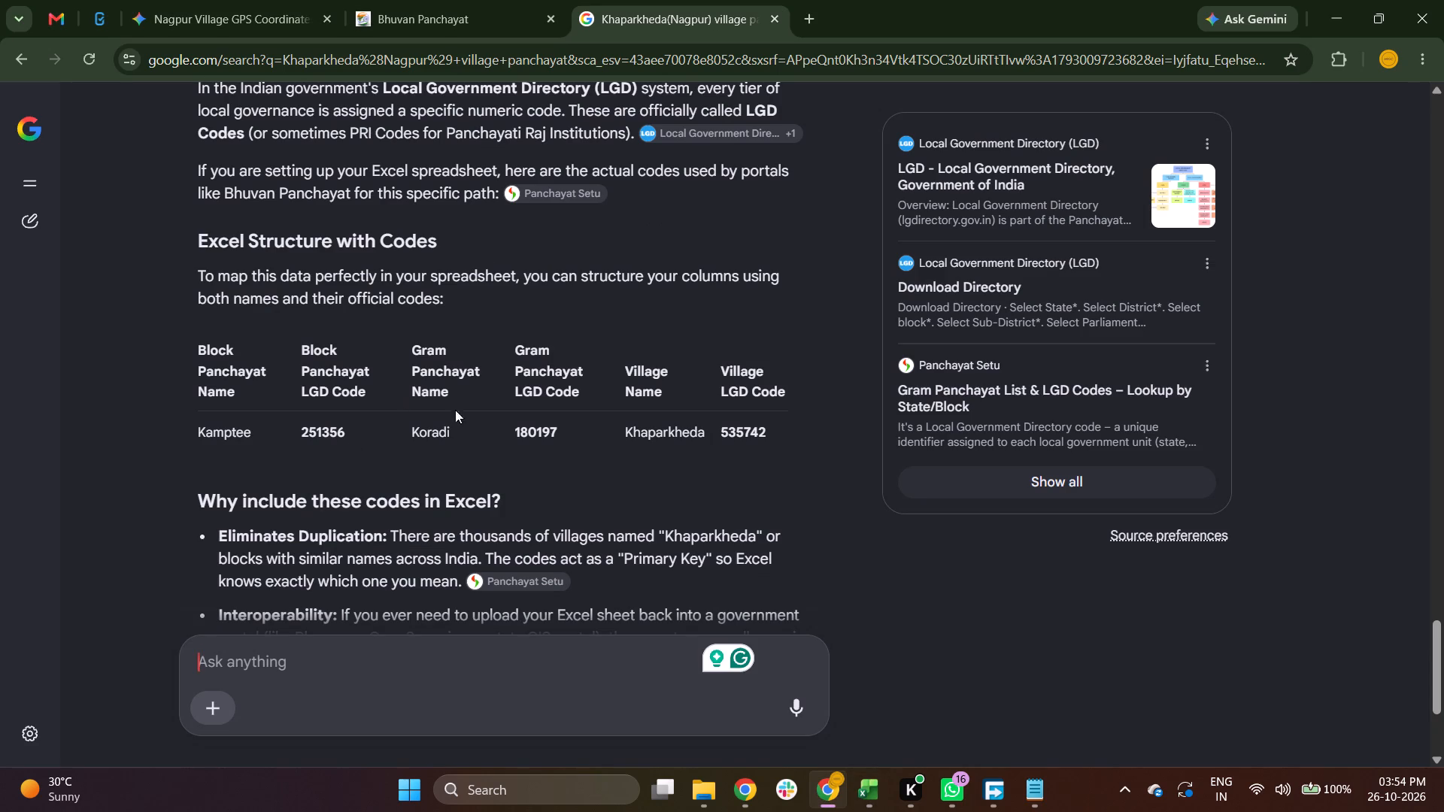
{"action": "key", "text": "alt+Tab"}
{"action": "key", "text": "Right"}
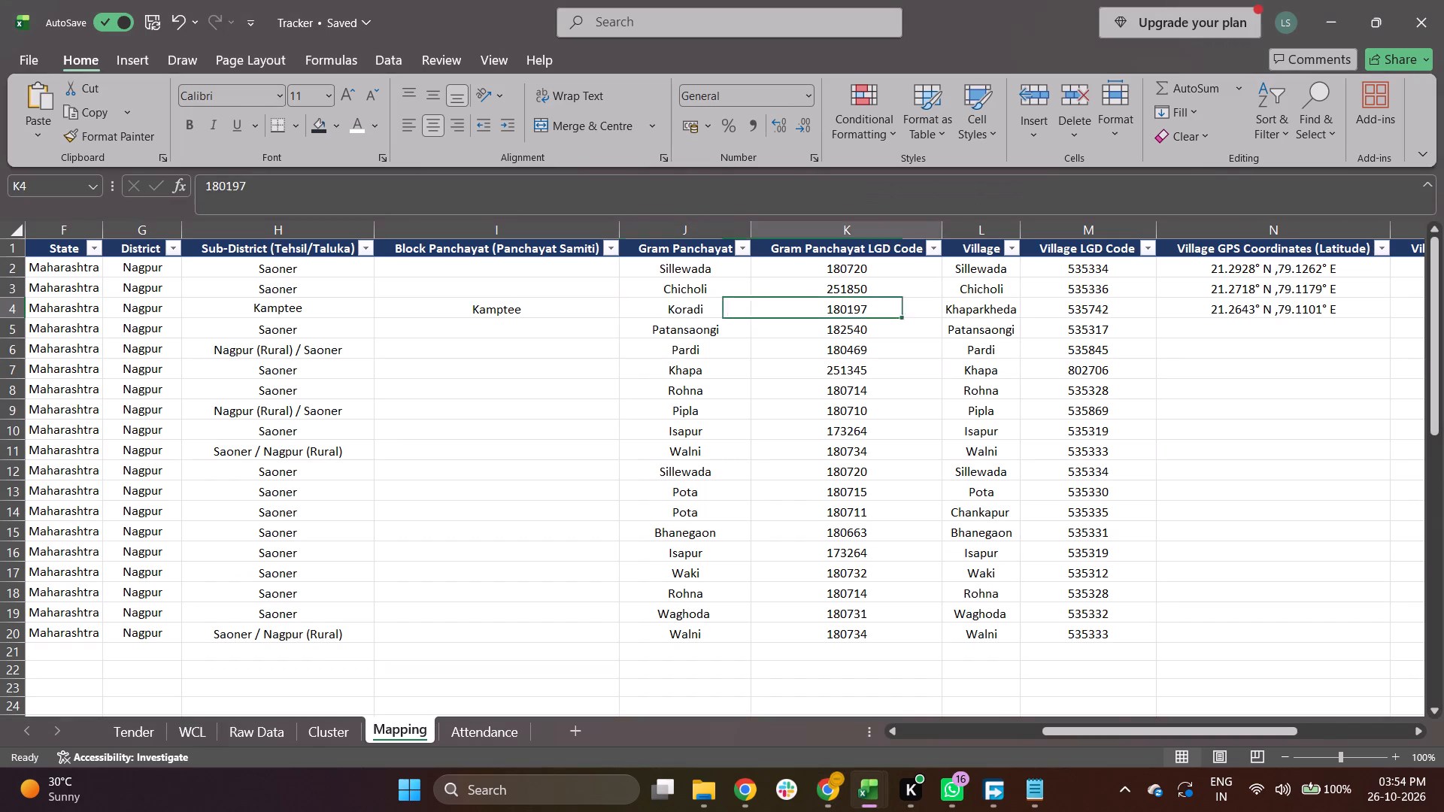
{"action": "key", "text": "Right"}
{"action": "key", "text": "Right"}
{"action": "key", "text": "Left"}
{"action": "key", "text": "Left"}
{"action": "key", "text": "Left"}
{"action": "key", "text": "Left"}
{"action": "key", "text": "Left"}
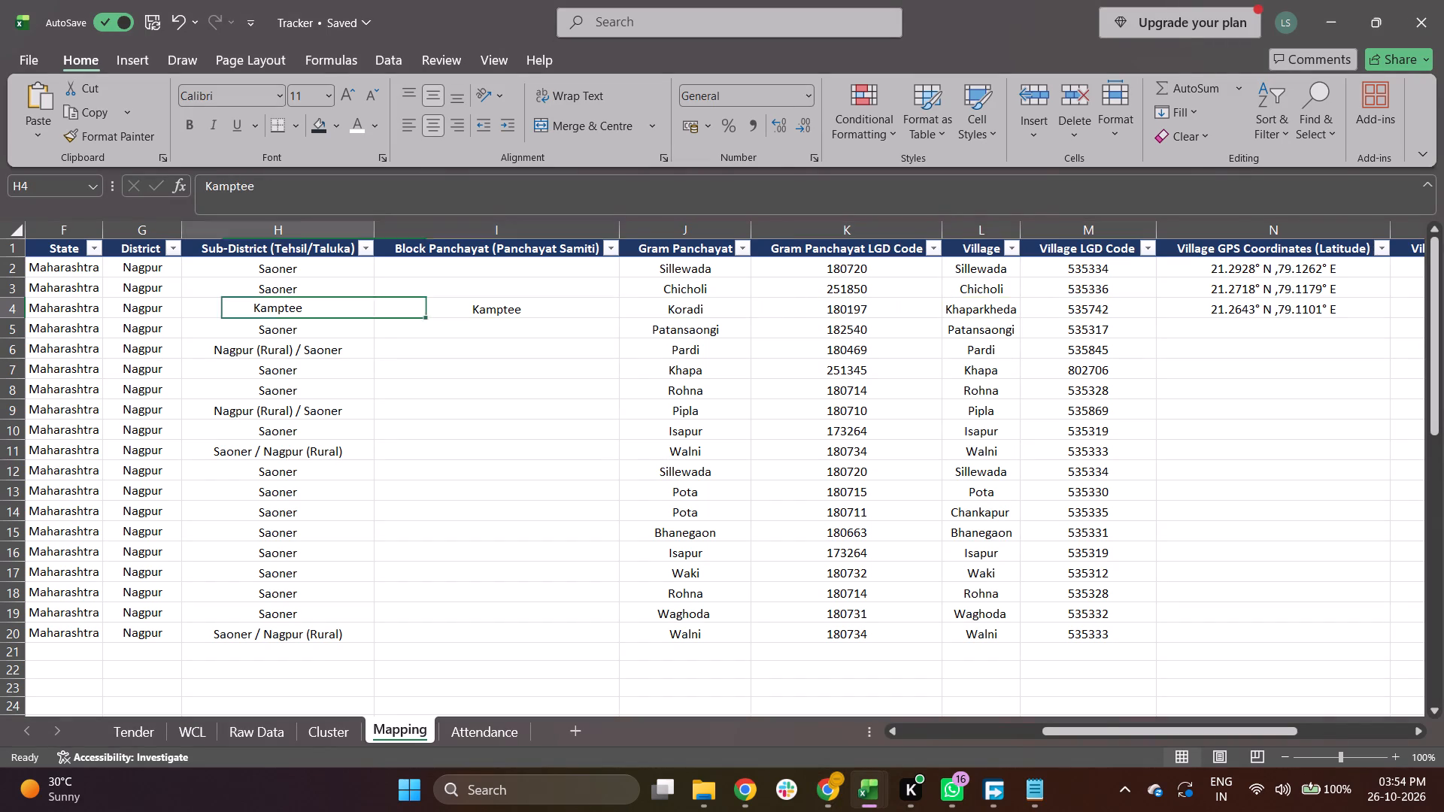
{"action": "key", "text": "Left"}
{"action": "key", "text": "Right"}
{"action": "key", "text": "Right"}
{"action": "key", "text": "Right"}
{"action": "key", "text": "Right"}
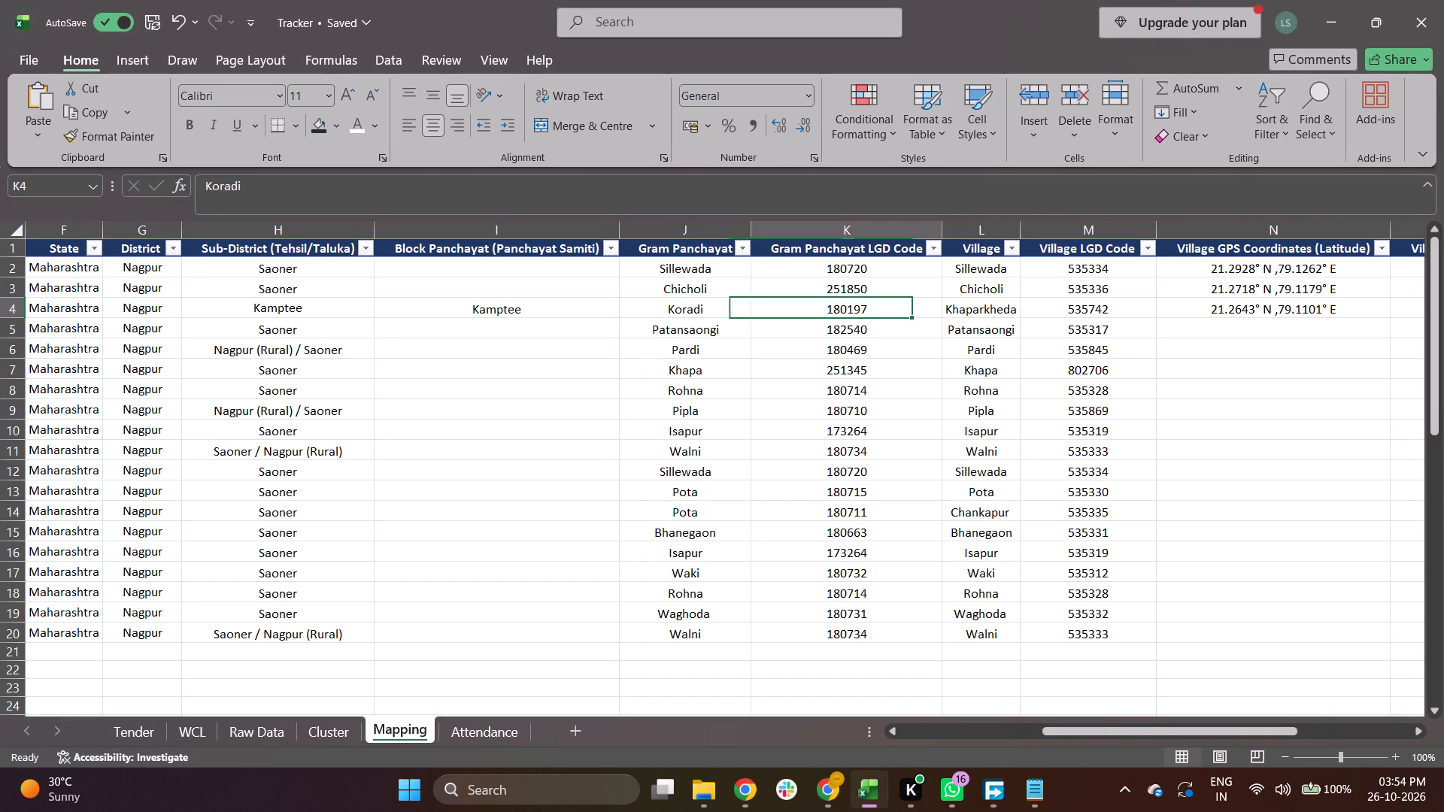
{"action": "key", "text": "Left"}
{"action": "key", "text": "Right"}
{"action": "key", "text": "alt+Tab"}
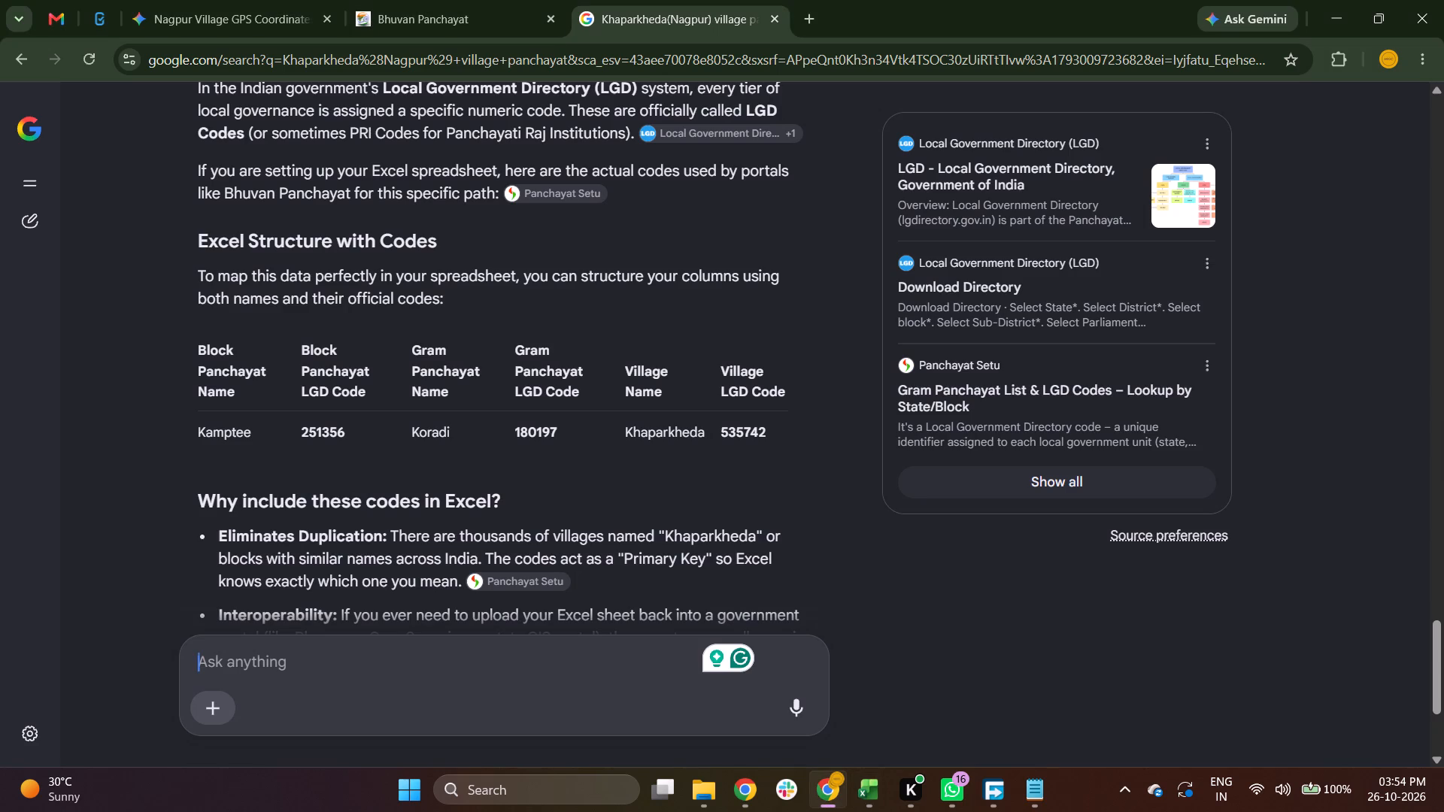
{"action": "key", "text": "alt+Tab"}
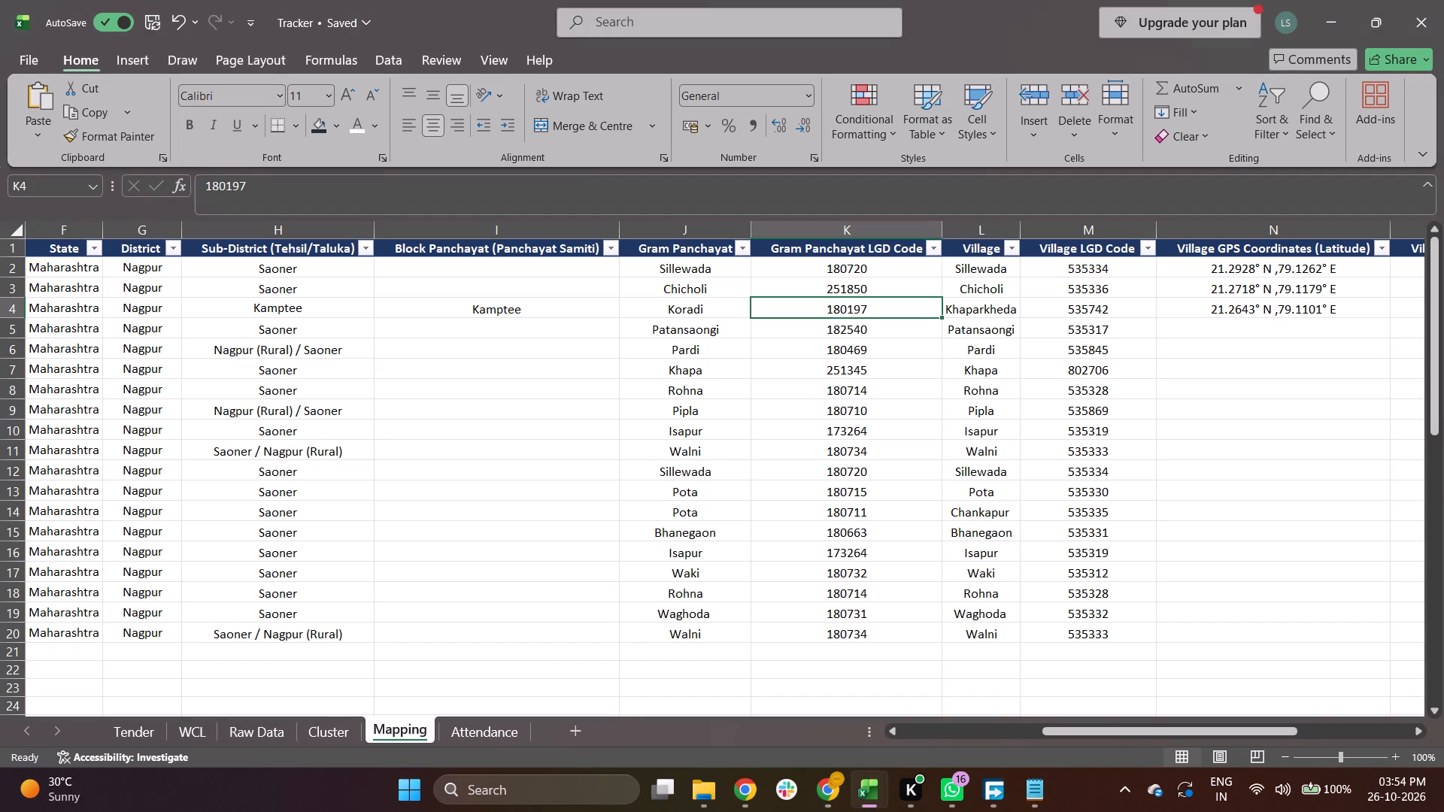
Move the Mapping block from Gram Panchayat through Total Households (J1:R20) one column over to start at K1, leaving column J empty.
{"action": "key", "text": "Left"}
{"action": "key", "text": "Up"}
{"action": "key", "text": "Up"}
{"action": "key", "text": "Up"}
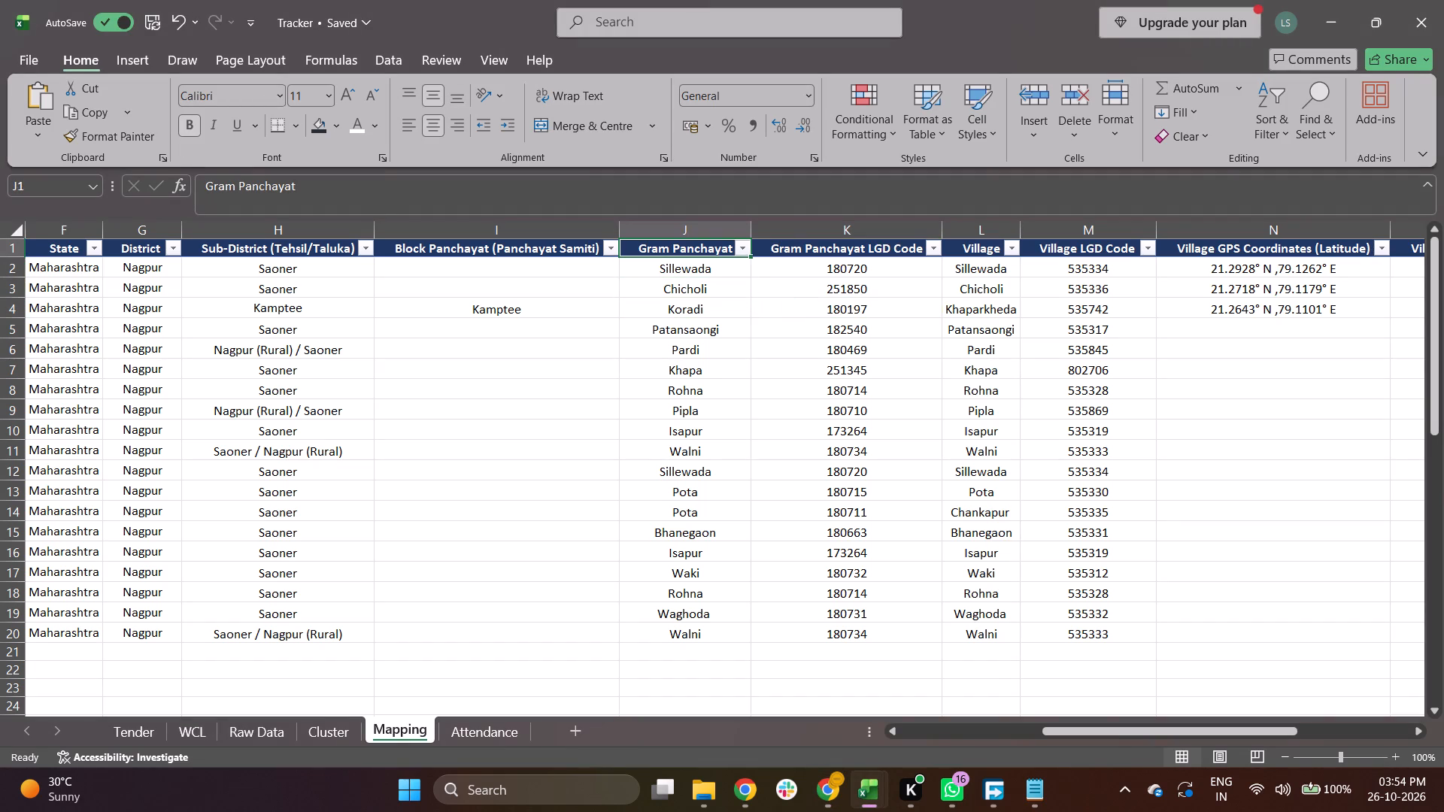
{"action": "key", "text": "shift+Right"}
{"action": "key", "text": "shift+Right"}
{"action": "key", "text": "shift+Right"}
{"action": "key", "text": "shift+Right"}
{"action": "key", "text": "shift+Right"}
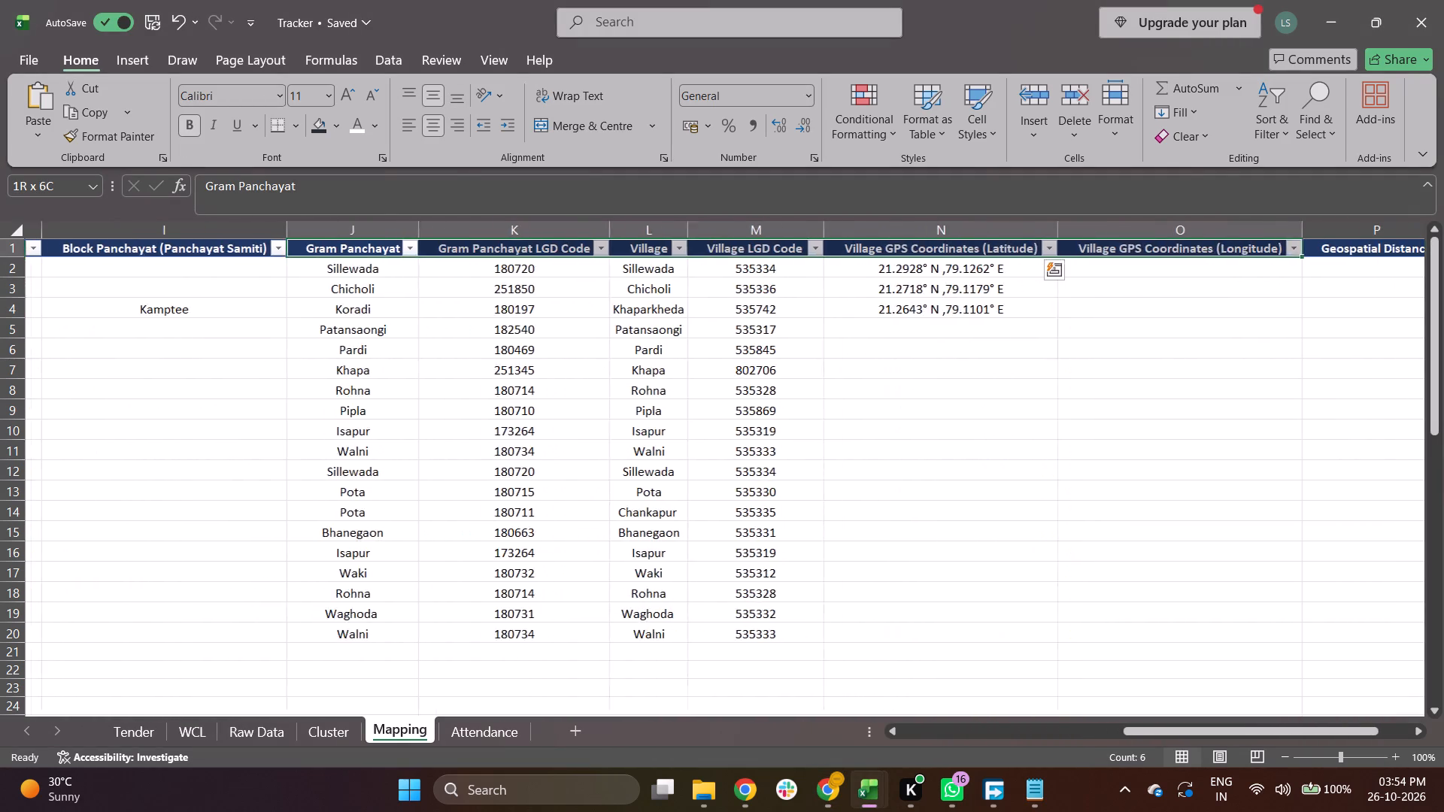
{"action": "key", "text": "shift+Right"}
{"action": "key", "text": "shift+Right"}
{"action": "key", "text": "shift+Right"}
{"action": "key", "text": "shift+Down"}
{"action": "key", "text": "shift+Down"}
{"action": "key", "text": "shift+Down"}
{"action": "key", "text": "shift+Down"}
{"action": "key", "text": "shift+Down"}
{"action": "key", "text": "shift+Down"}
{"action": "key", "text": "shift+Down"}
{"action": "key", "text": "shift+Down"}
{"action": "key", "text": "shift+Down"}
{"action": "key", "text": "shift+Down"}
{"action": "key", "text": "shift+Down"}
{"action": "key", "text": "shift+Down"}
{"action": "key", "text": "shift+Down"}
{"action": "key", "text": "shift+Down"}
{"action": "key", "text": "shift+Down"}
{"action": "key", "text": "shift+Down"}
{"action": "key", "text": "shift+Down"}
{"action": "key", "text": "shift+Down"}
{"action": "key", "text": "shift+Down"}
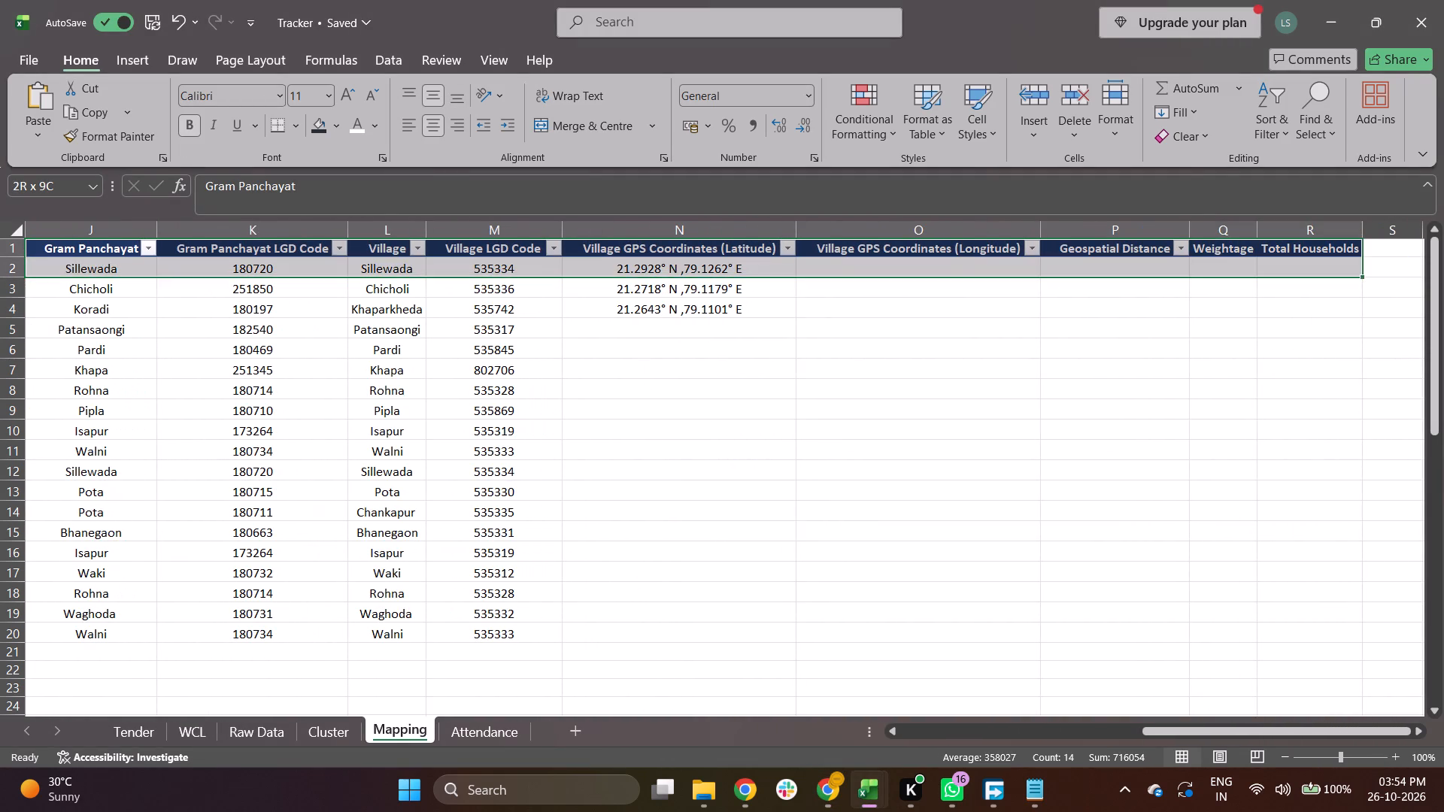
{"action": "key", "text": "ctrl+x"}
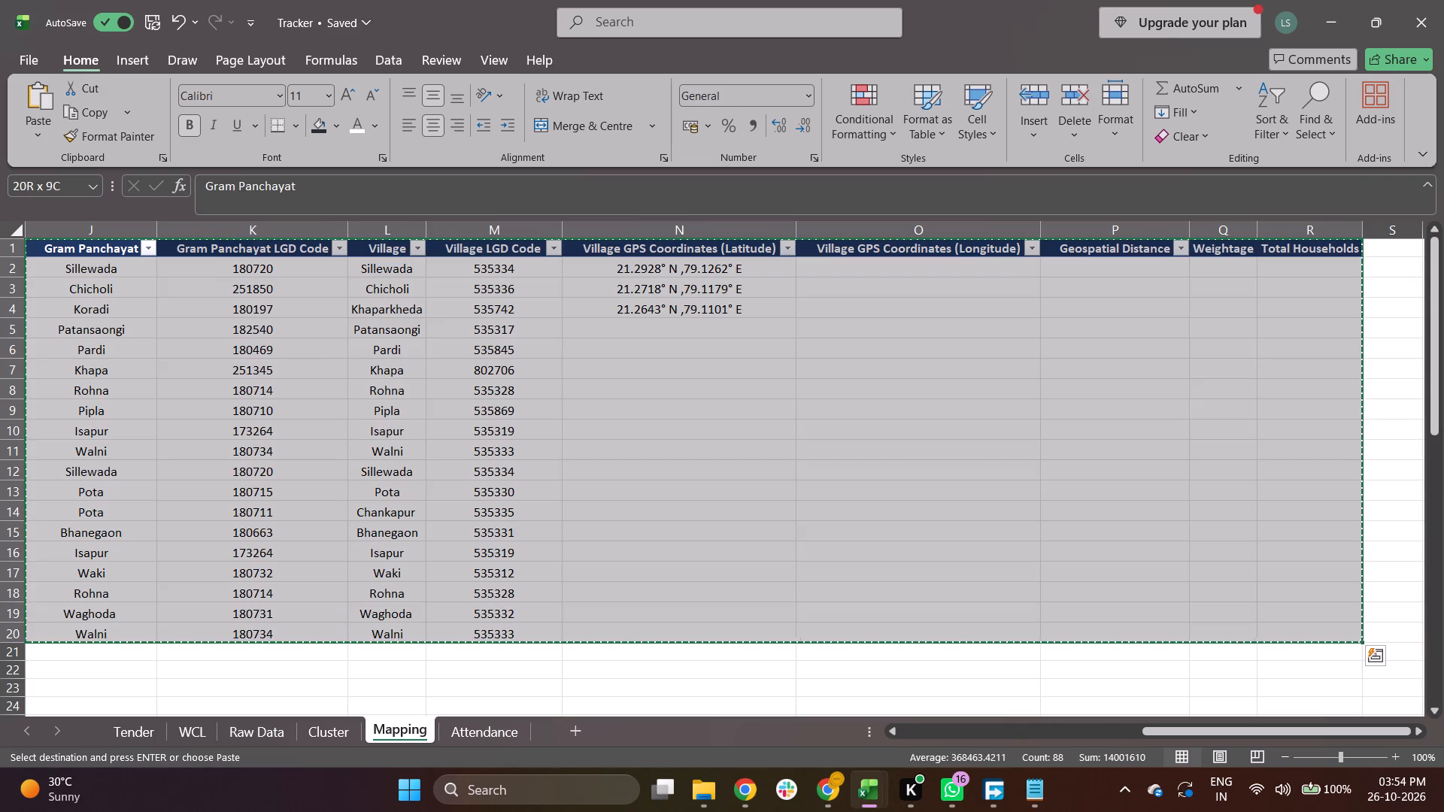
{"action": "key", "text": "Right"}
{"action": "key", "text": "ctrl+v"}
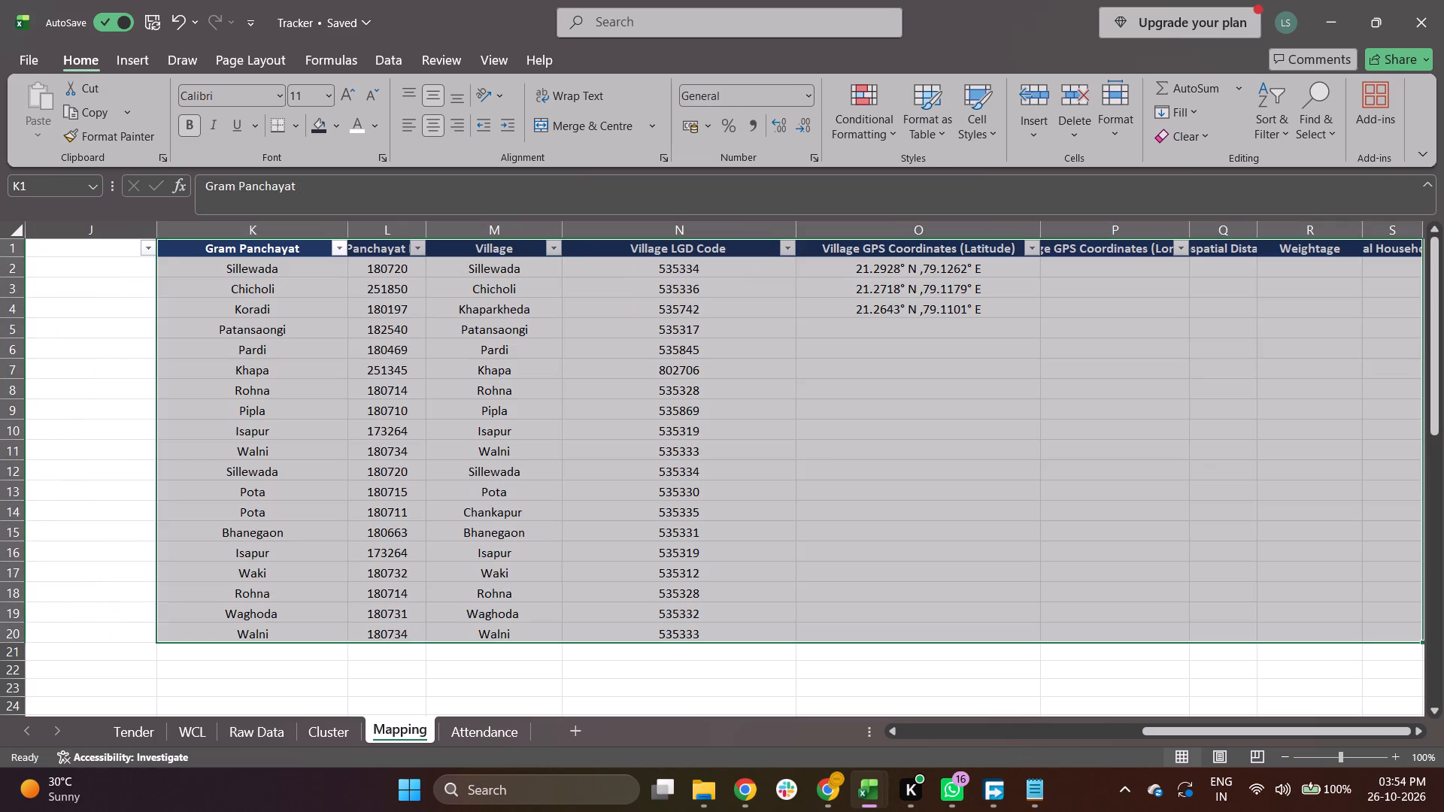
Copy the formatted Gram Panchayat header from K1 into the empty header cell J1.
{"action": "key", "text": "Left"}
{"action": "key", "text": "Left"}
{"action": "key", "text": "Right"}
{"action": "key", "text": "Left"}
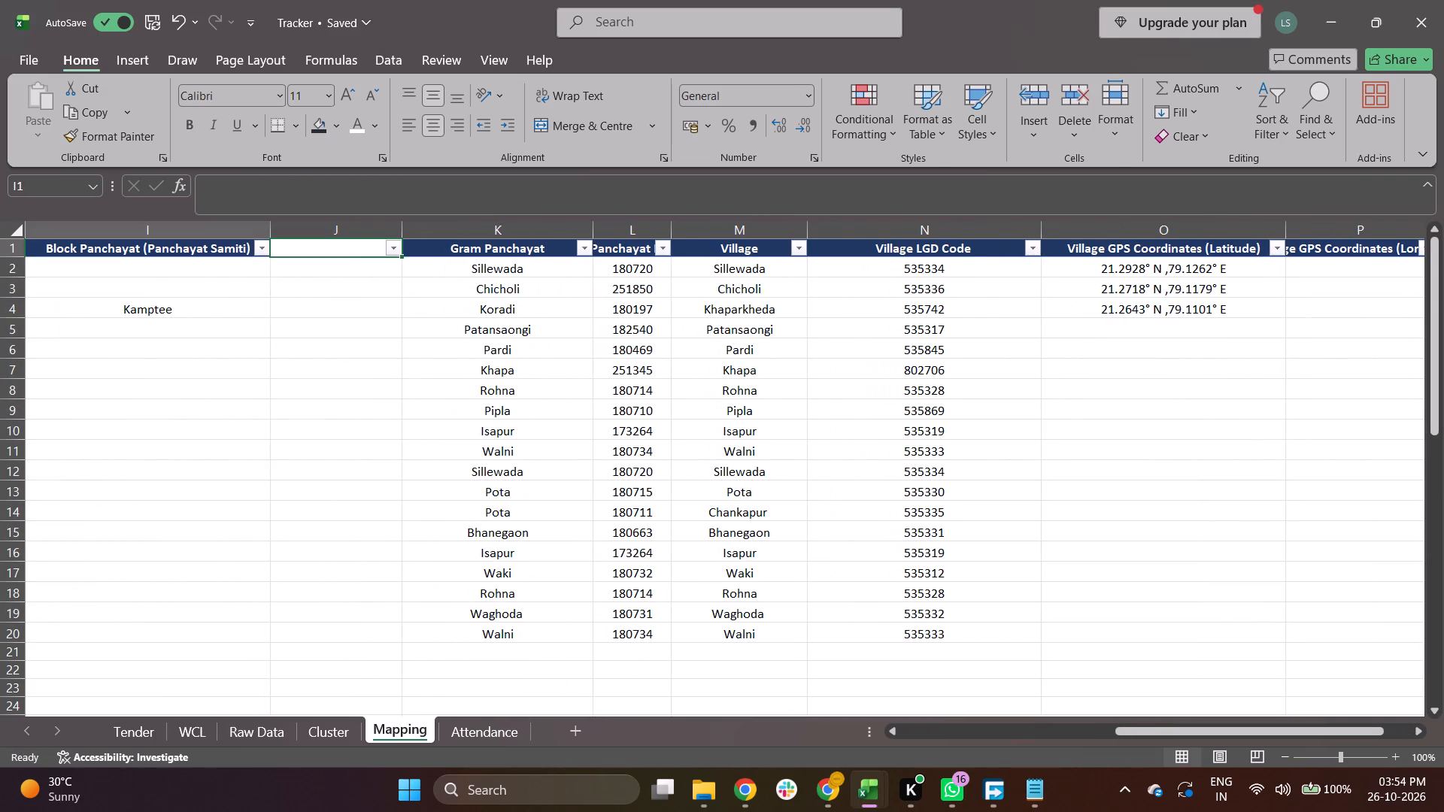
{"action": "key", "text": "Right"}
{"action": "key", "text": "Right"}
{"action": "key", "text": "ctrl+c"}
{"action": "key", "text": "Left"}
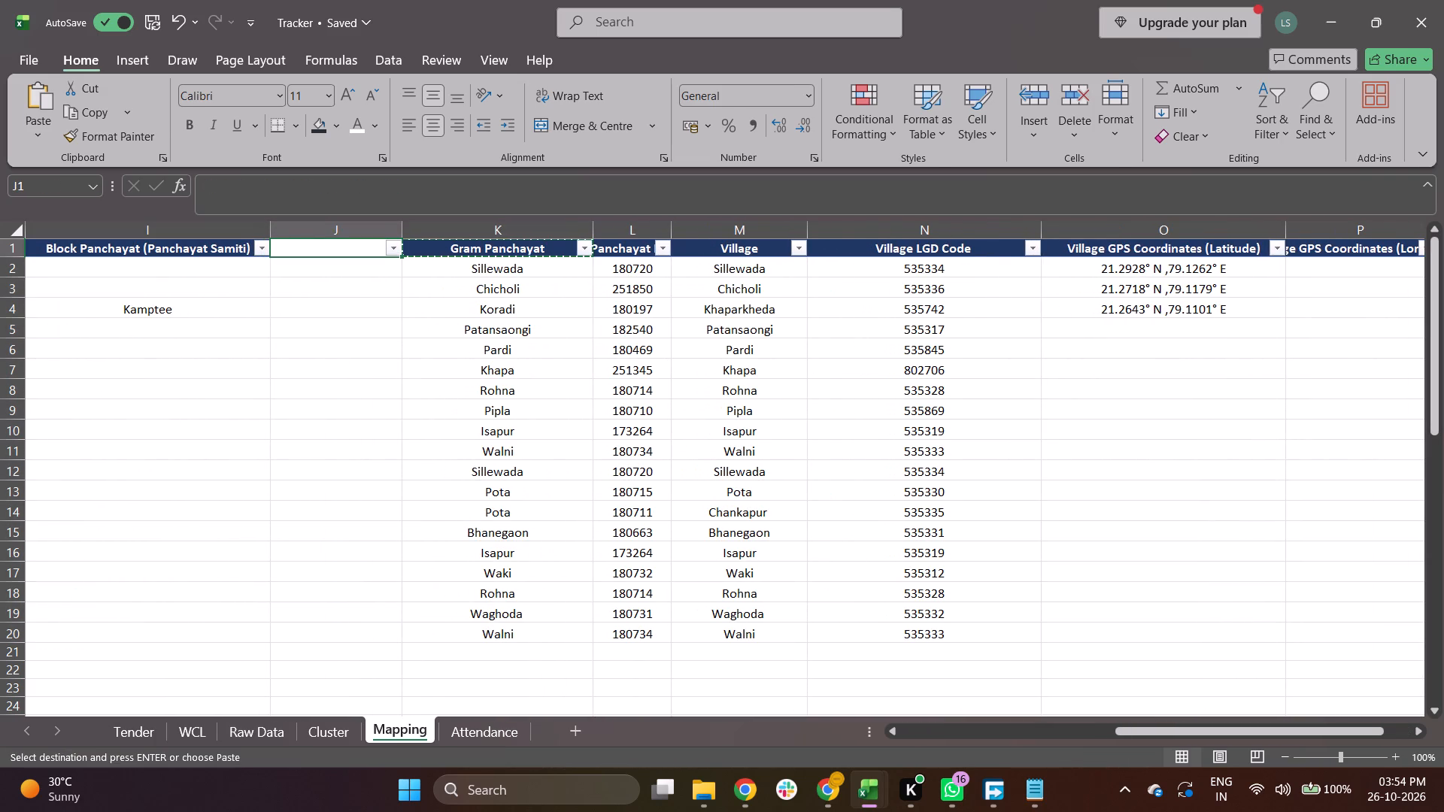
{"action": "key", "text": "ctrl+v"}
{"action": "key", "text": "Up"}
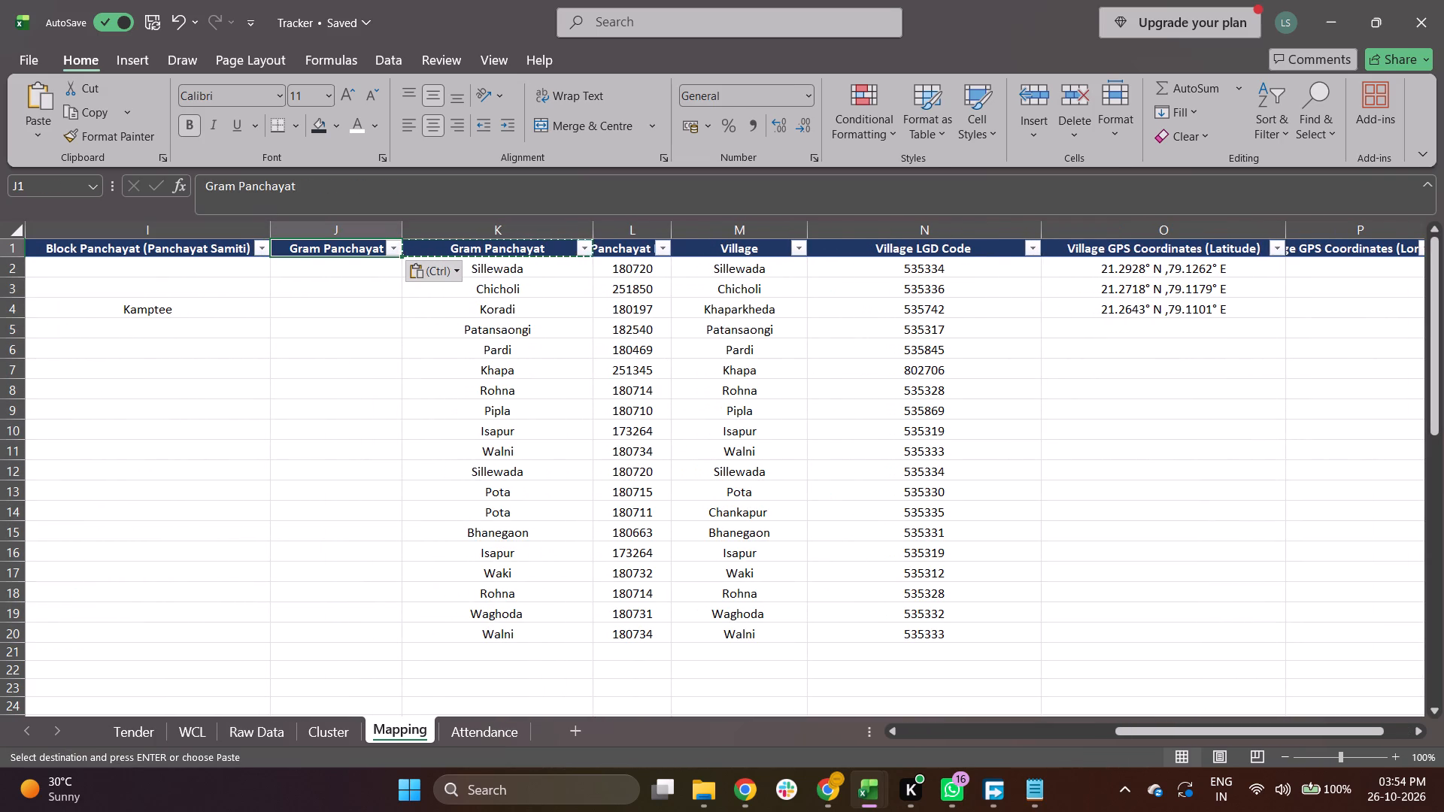
Change the copied header in J1 to "Block Panchayat LGD Code".
{"action": "left_click", "coordinate": [235, 186]}
{"action": "key", "text": "BackSpace"}
{"action": "key", "text": "BackSpace"}
{"action": "key", "text": "BackSpace"}
{"action": "key", "text": "BackSpace"}
{"action": "key", "text": "BackSpace"}
{"action": "key", "text": "BackSpace"}
{"action": "key", "text": "BackSpace"}
{"action": "key", "text": "BackSpace"}
{"action": "key", "text": "BackSpace"}
{"action": "key", "text": "BackSpace"}
{"action": "key", "text": "BackSpace"}
{"action": "key", "text": "BackSpace"}
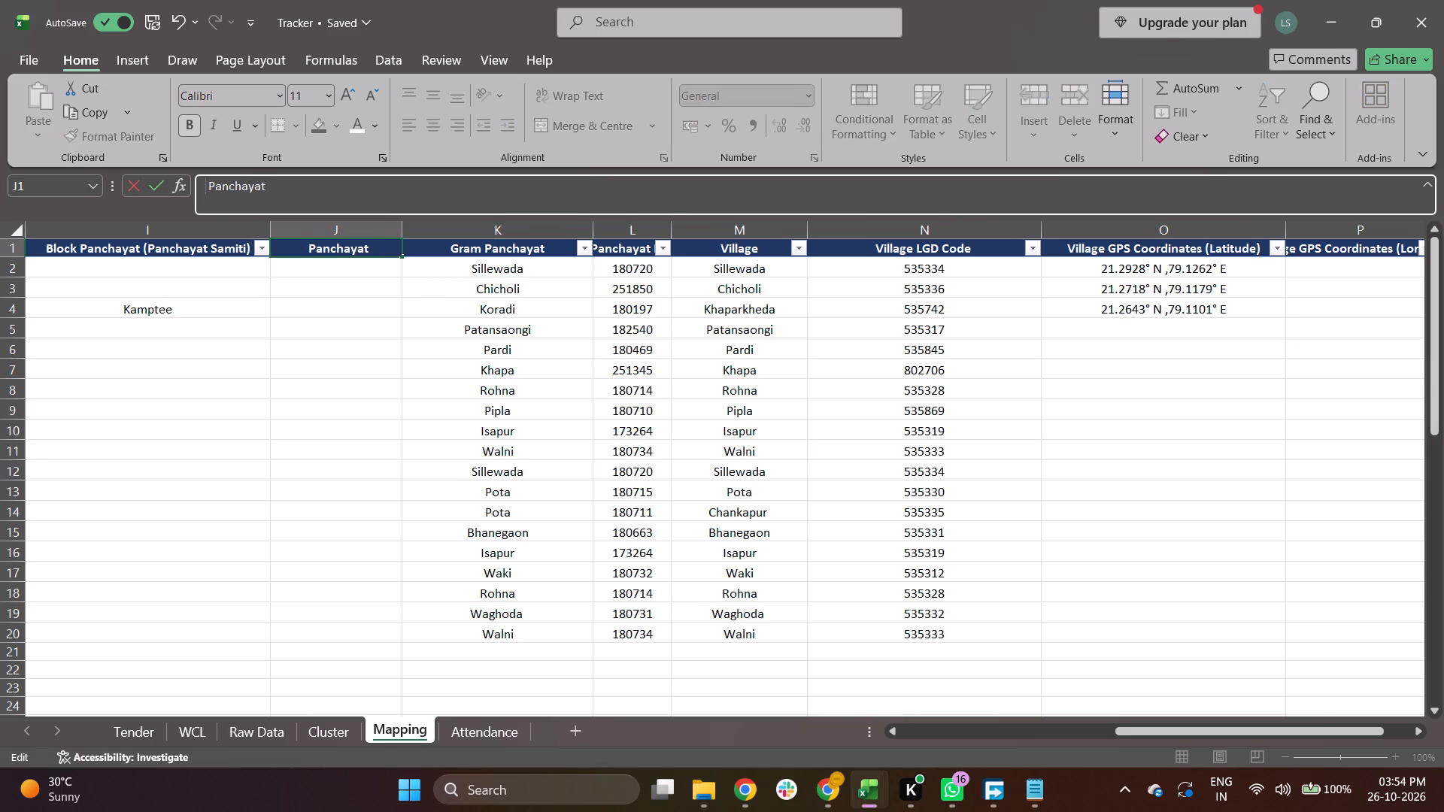
{"action": "type", "text": "Block"}
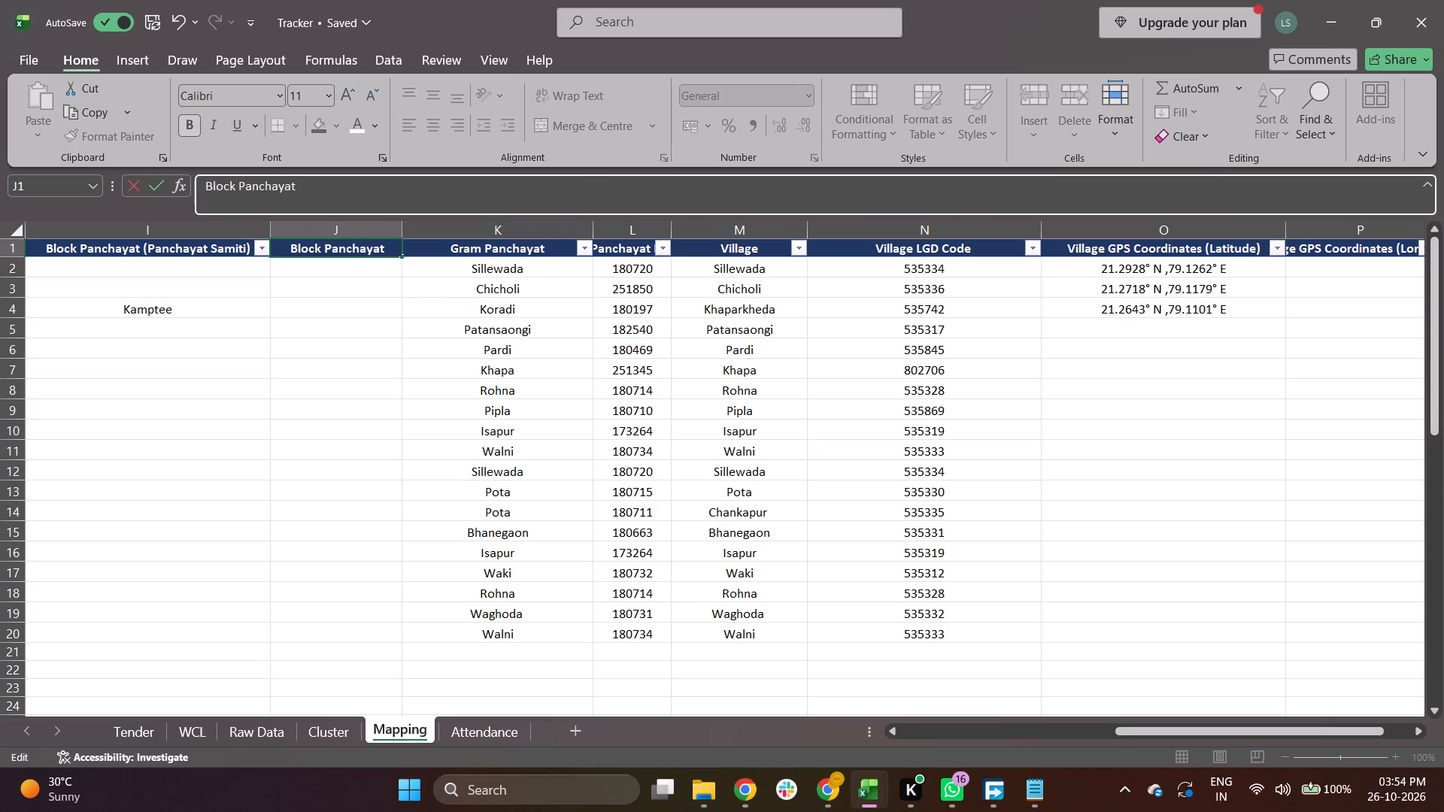
{"action": "key", "text": "Right"}
{"action": "key", "text": "Right"}
{"action": "key", "text": "Right"}
{"action": "key", "text": "Right"}
{"action": "key", "text": "Right"}
{"action": "key", "text": "Right"}
{"action": "key", "text": "Right"}
{"action": "key", "text": "Right"}
{"action": "key", "text": "Right"}
{"action": "key", "text": "Right"}
{"action": "key", "text": "Right"}
{"action": "key", "text": "Right"}
{"action": "key", "text": "space"}
{"action": "type", "text": "LGD Code"}
{"action": "key", "text": "Tab"}
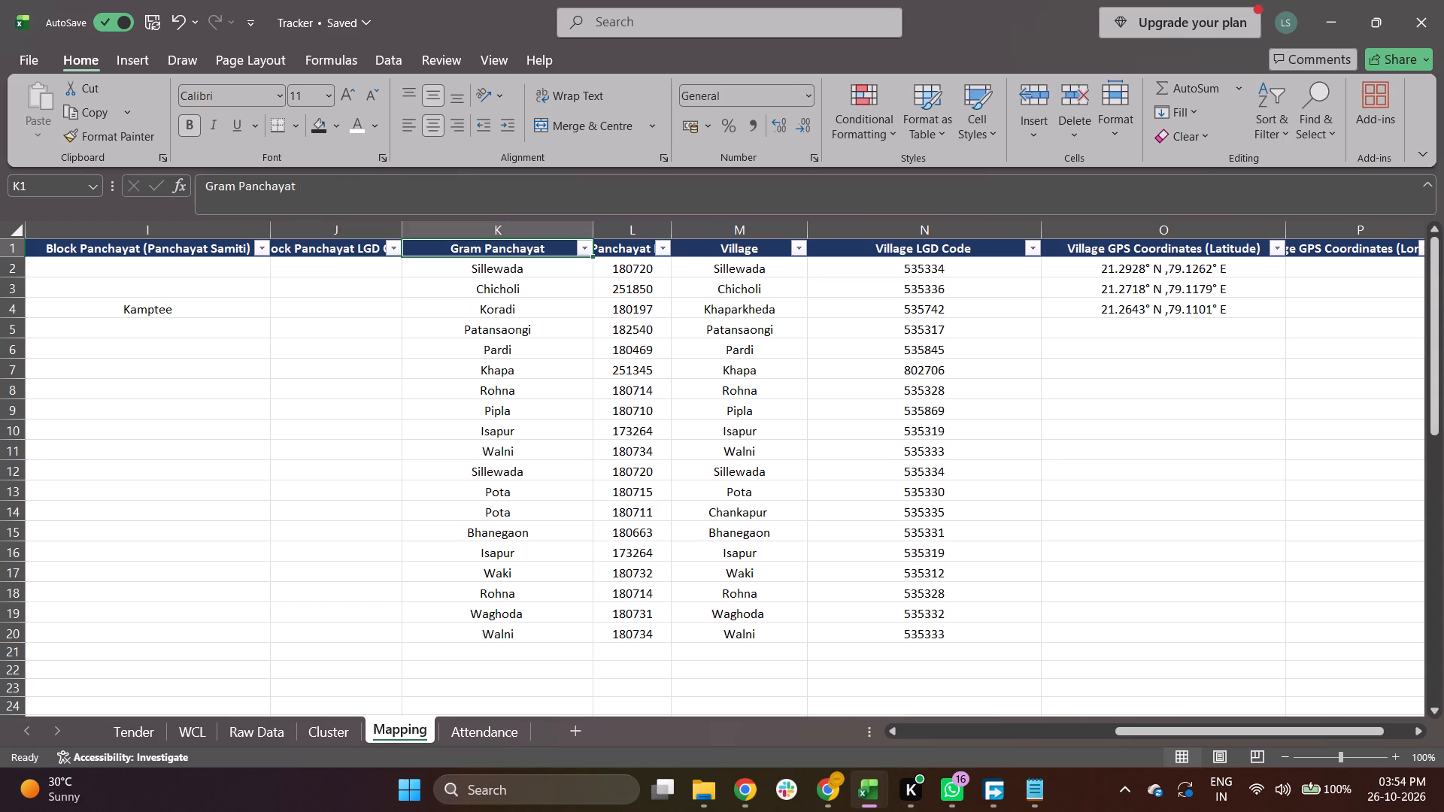
AutoFit the column widths of the whole Mapping table to their contents.
{"action": "key", "text": "Left"}
{"action": "key", "text": "ctrl+a"}
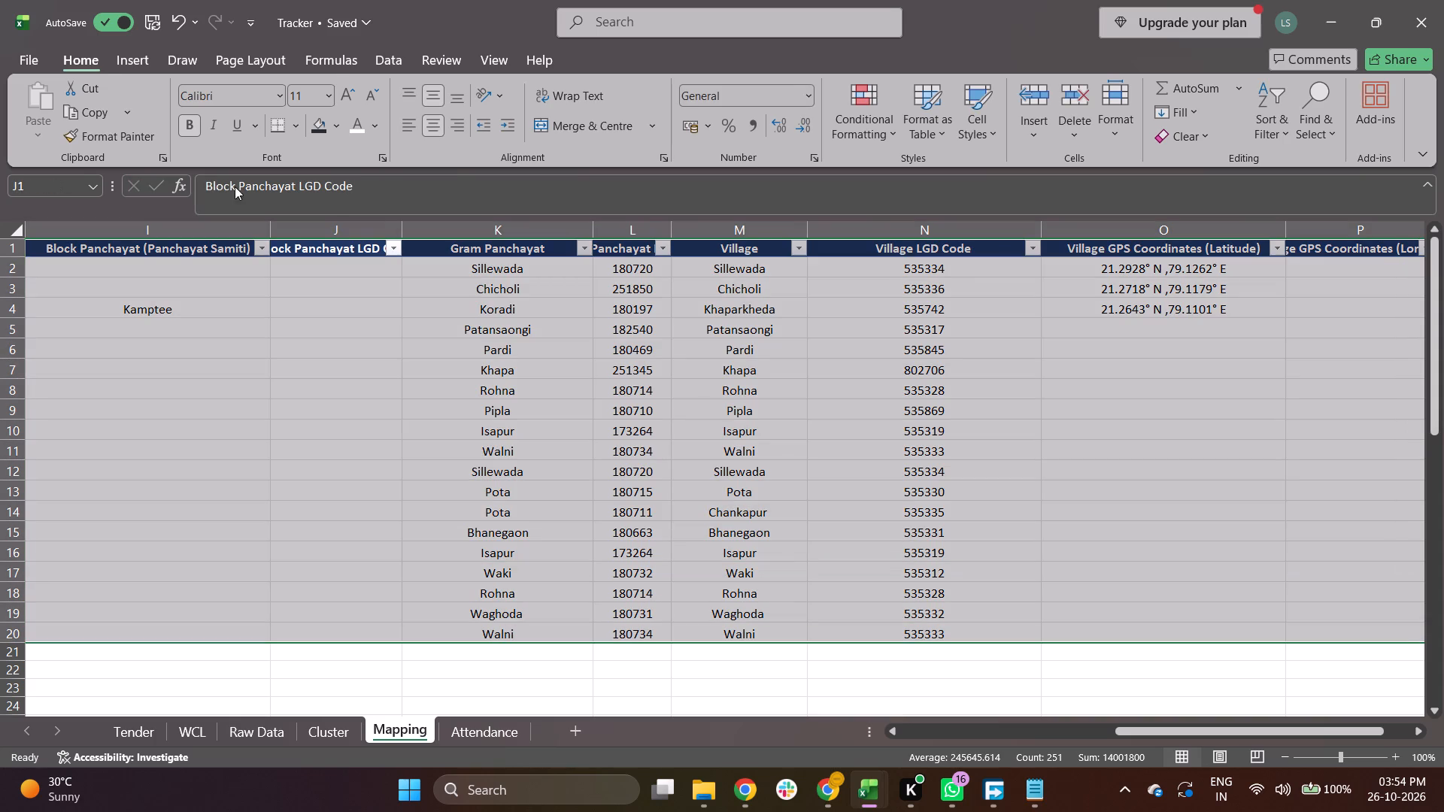
{"action": "type", "text": "hoi"}
{"action": "key", "text": "Right"}
{"action": "key", "text": "Down"}
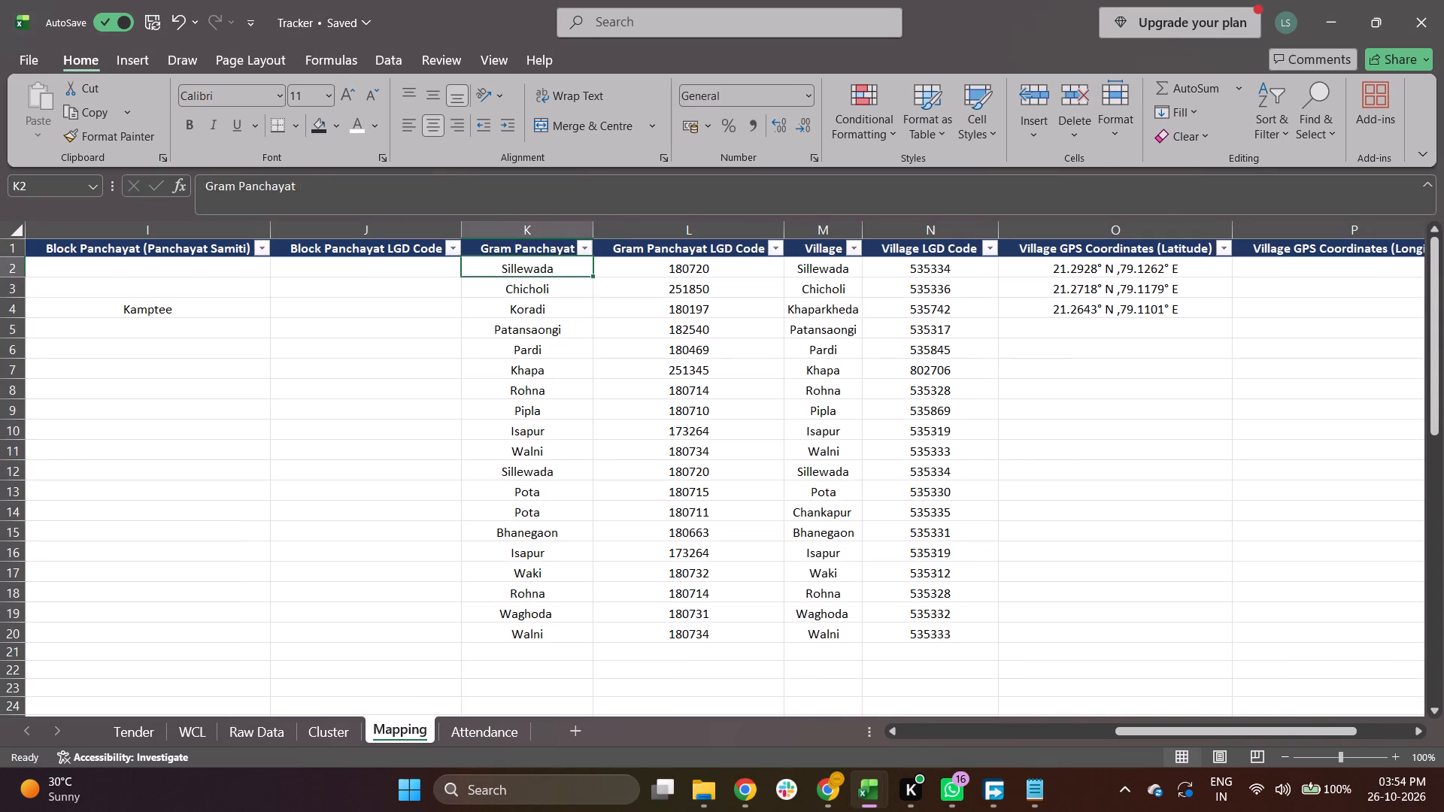
Review the Mapping sheet's full column layout, from S.No. to beyond Total Households, including the Block Panchayat and village coordinate columns.
{"action": "key", "text": "Down"}
{"action": "key", "text": "Right"}
{"action": "key", "text": "Right"}
{"action": "key", "text": "Right"}
{"action": "key", "text": "Right"}
{"action": "key", "text": "Right"}
{"action": "key", "text": "Right"}
{"action": "key", "text": "Right"}
{"action": "key", "text": "Right"}
{"action": "key", "text": "Right"}
{"action": "key", "text": "Right"}
{"action": "key", "text": "Right"}
{"action": "key", "text": "Right"}
{"action": "key", "text": "Right"}
{"action": "key", "text": "Left"}
{"action": "key", "text": "Left"}
{"action": "key", "text": "Left"}
{"action": "key", "text": "Left"}
{"action": "key", "text": "Left"}
{"action": "key", "text": "Left"}
{"action": "key", "text": "Left"}
{"action": "key", "text": "Left"}
{"action": "key", "text": "Left"}
{"action": "key", "text": "Left"}
{"action": "key", "text": "Left"}
{"action": "key", "text": "Left"}
{"action": "key", "text": "Left"}
{"action": "key", "text": "Left"}
{"action": "key", "text": "Left"}
{"action": "key", "text": "Left"}
{"action": "key", "text": "Left"}
{"action": "key", "text": "Left"}
{"action": "key", "text": "Left"}
{"action": "key", "text": "Left"}
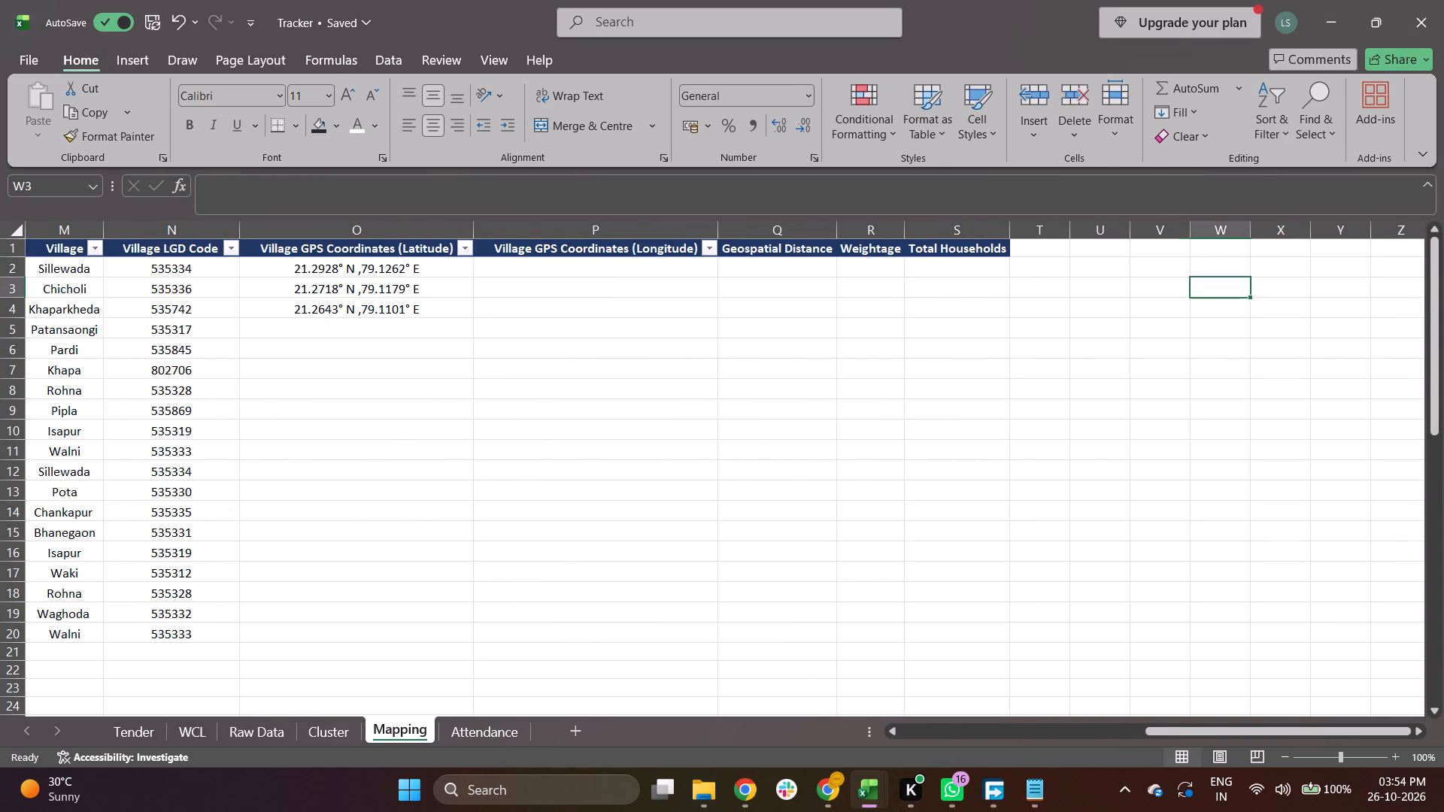
{"action": "key", "text": "Up"}
{"action": "key", "text": "Up"}
{"action": "key", "text": "Up"}
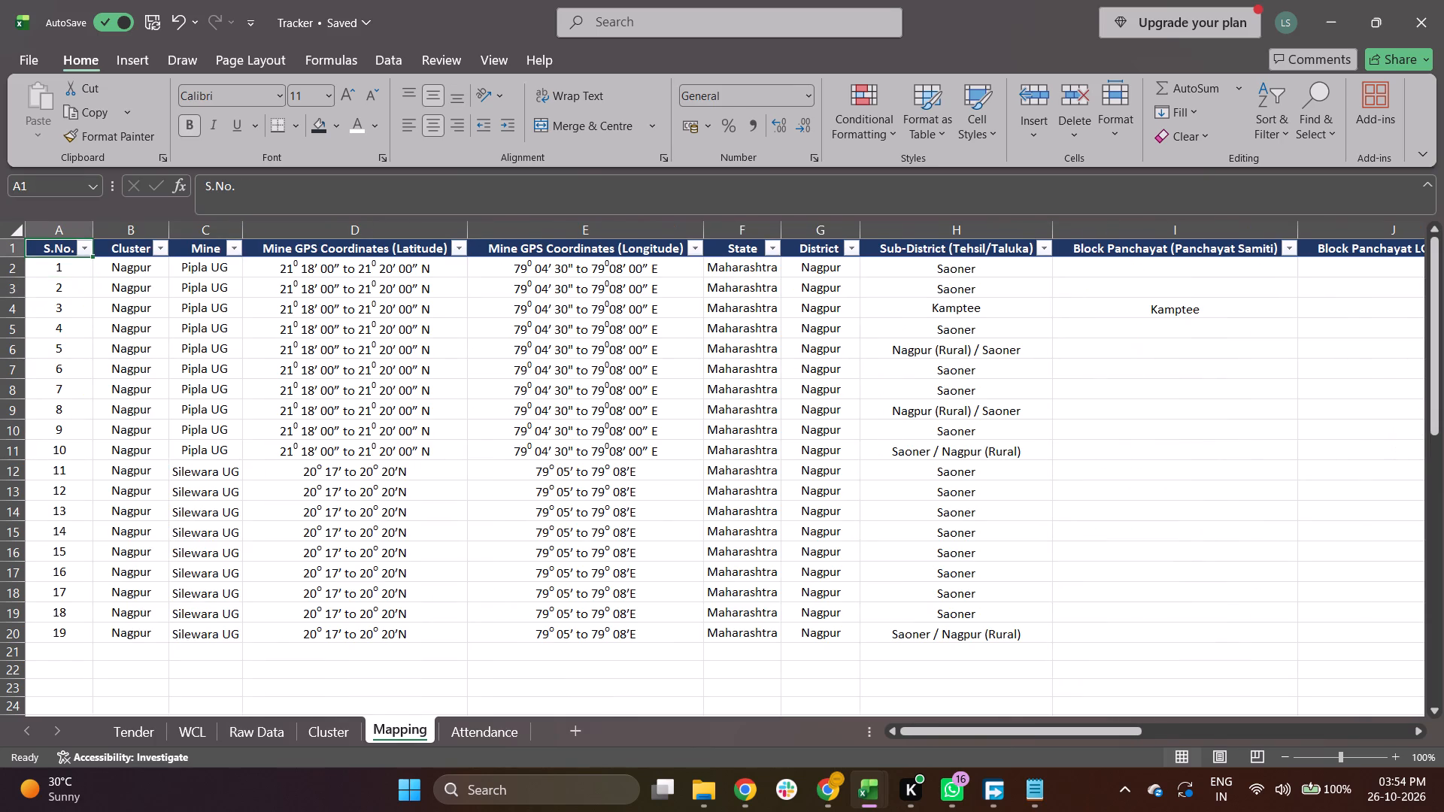
{"action": "key", "text": "Right"}
{"action": "key", "text": "Right"}
{"action": "key", "text": "Right"}
{"action": "key", "text": "Right"}
{"action": "key", "text": "Right"}
{"action": "key", "text": "Right"}
{"action": "key", "text": "Right"}
{"action": "key", "text": "Right"}
{"action": "key", "text": "Right"}
{"action": "key", "text": "Down"}
{"action": "key", "text": "Down"}
{"action": "key", "text": "Right"}
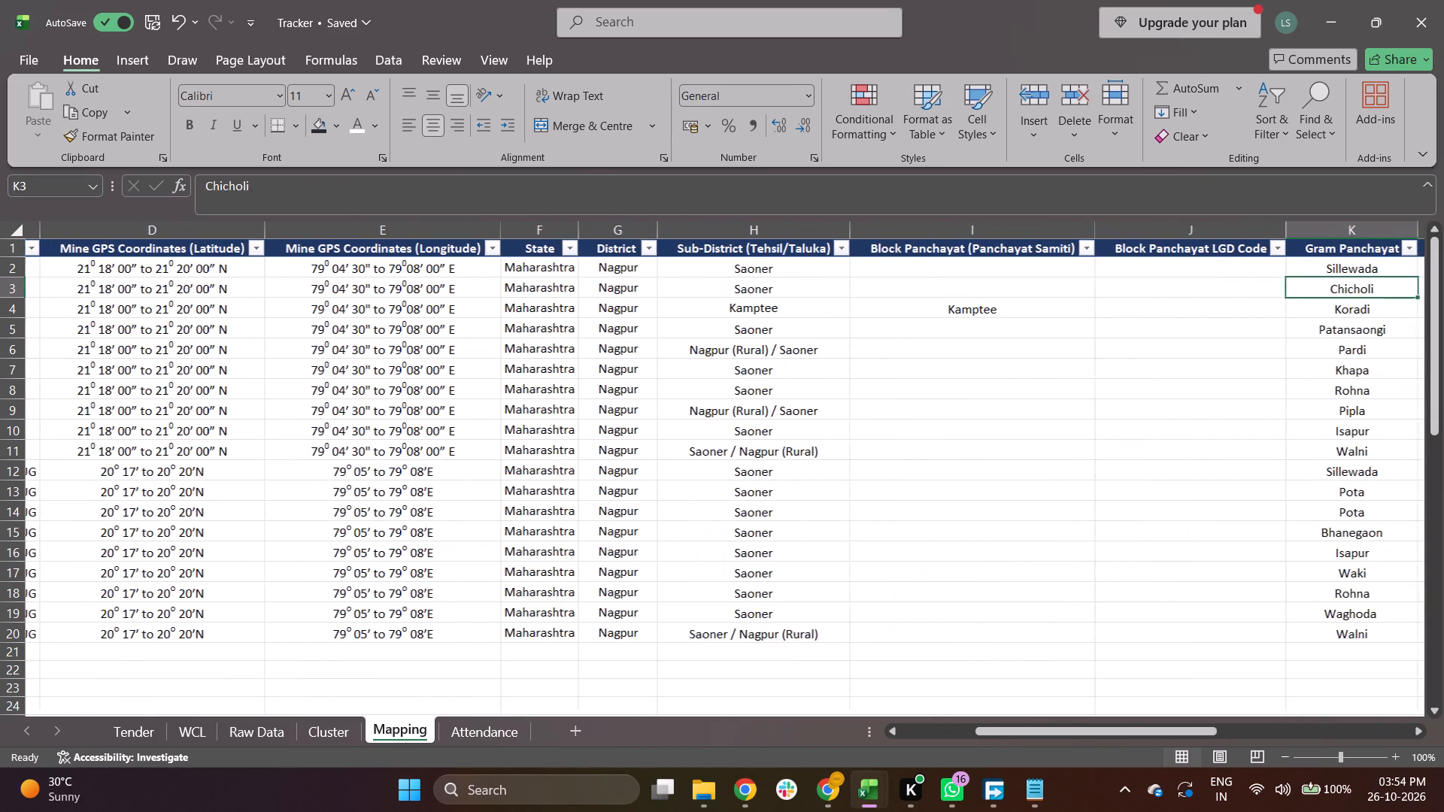
{"action": "key", "text": "Right"}
{"action": "key", "text": "Right"}
{"action": "key", "text": "Right"}
{"action": "key", "text": "Right"}
{"action": "key", "text": "Right"}
{"action": "key", "text": "Right"}
{"action": "key", "text": "Left"}
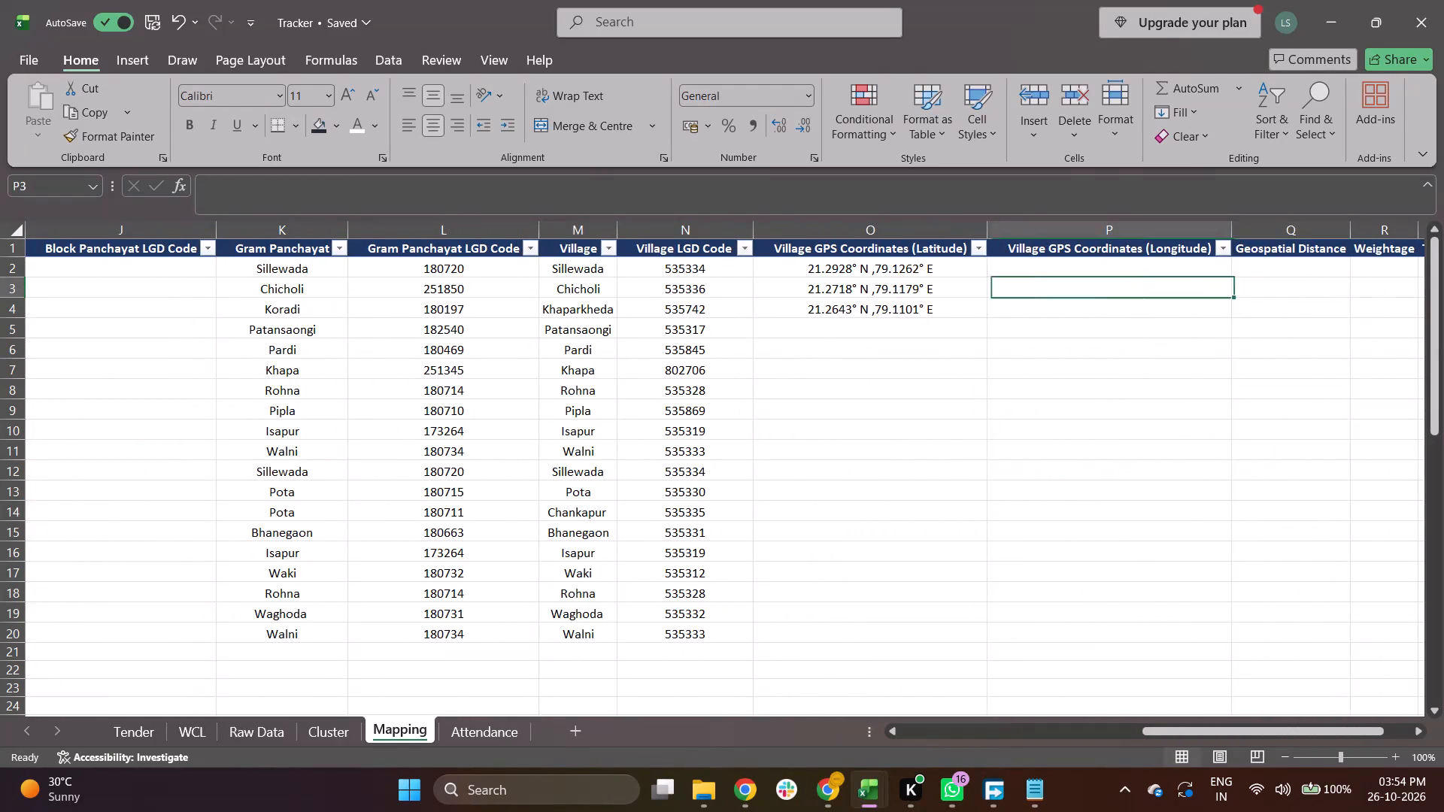
{"action": "key", "text": "Left"}
{"action": "key", "text": "Left"}
{"action": "key", "text": "Left"}
{"action": "key", "text": "Left"}
{"action": "key", "text": "Left"}
{"action": "key", "text": "Left"}
{"action": "key", "text": "Left"}
{"action": "key", "text": "Left"}
{"action": "key", "text": "Left"}
{"action": "key", "text": "Left"}
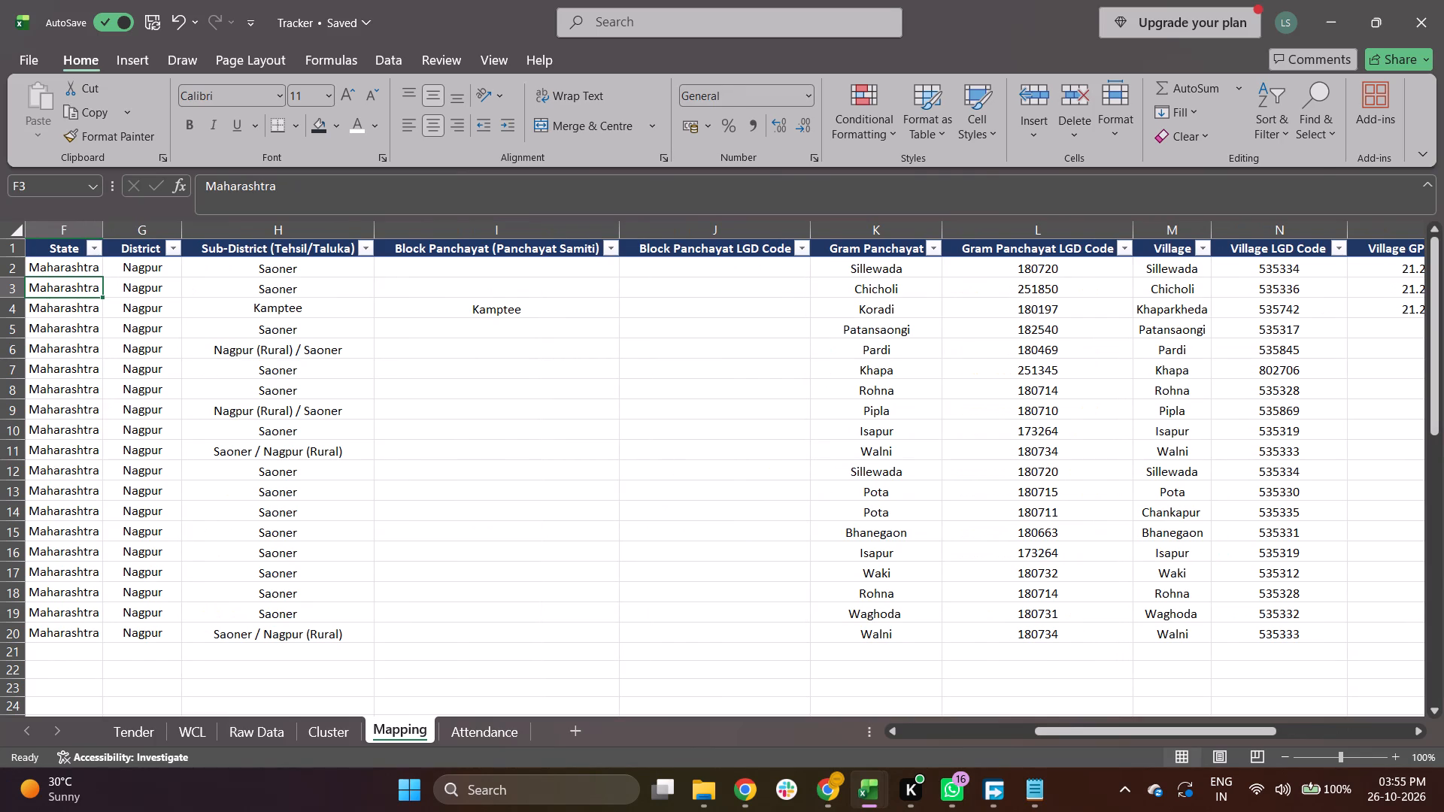
Switch to Notepad and open the note with the prompt requesting the Gram Panchayat and Village LGD codes.
{"action": "key", "text": "alt+Tab"}
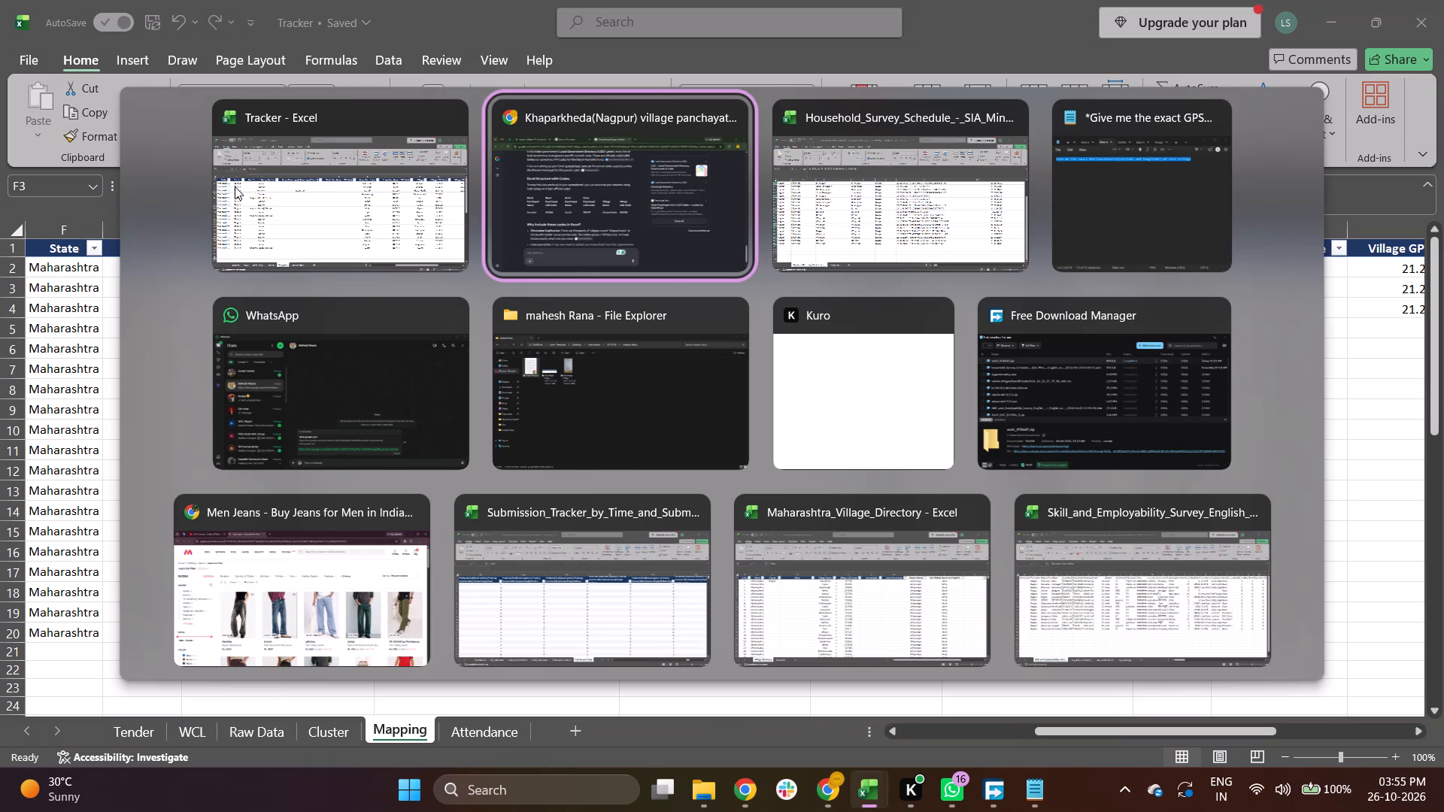
{"action": "key", "text": "alt+Right"}
{"action": "key", "text": "alt+Right"}
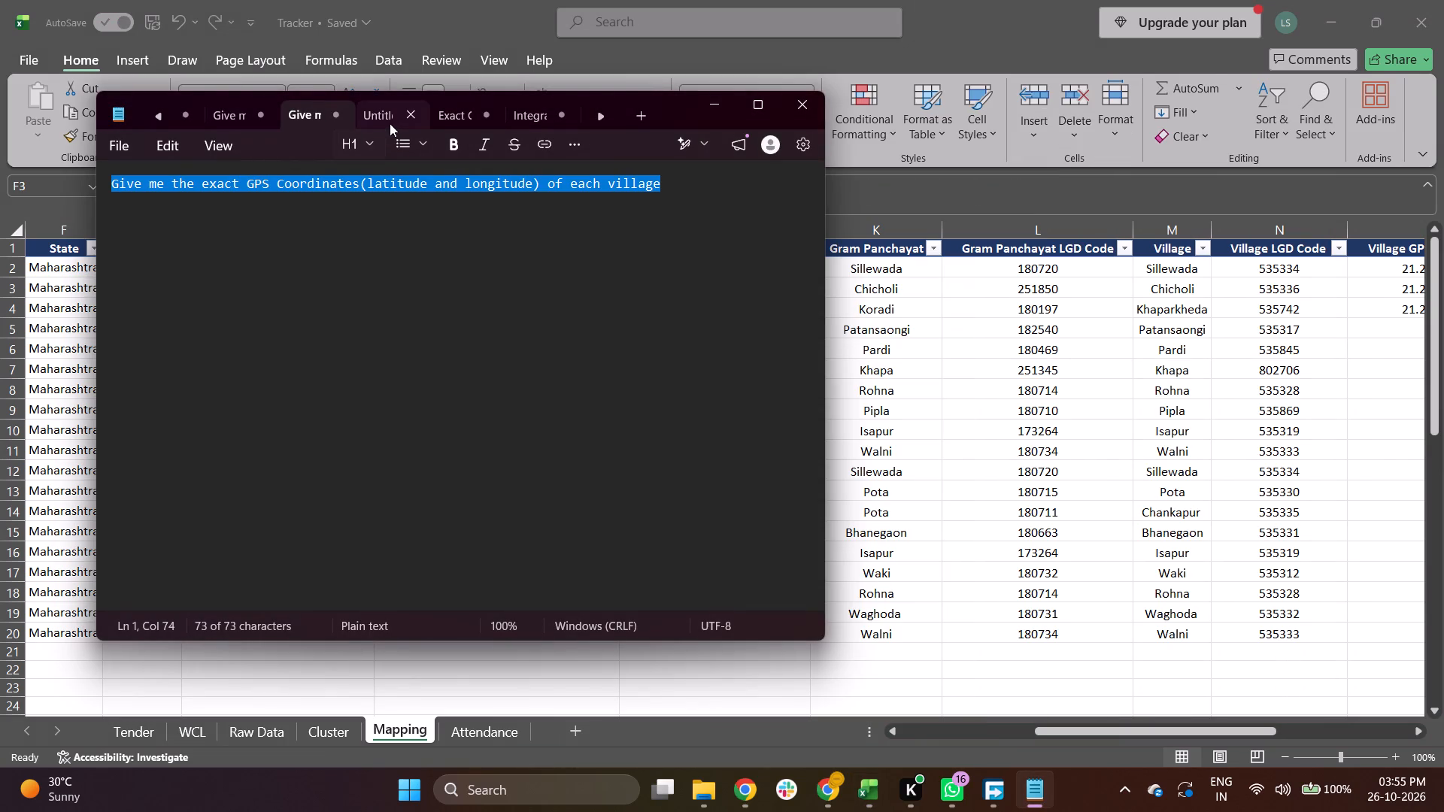
{"action": "left_click", "coordinate": [380, 118]}
{"action": "left_click", "coordinate": [228, 109]}
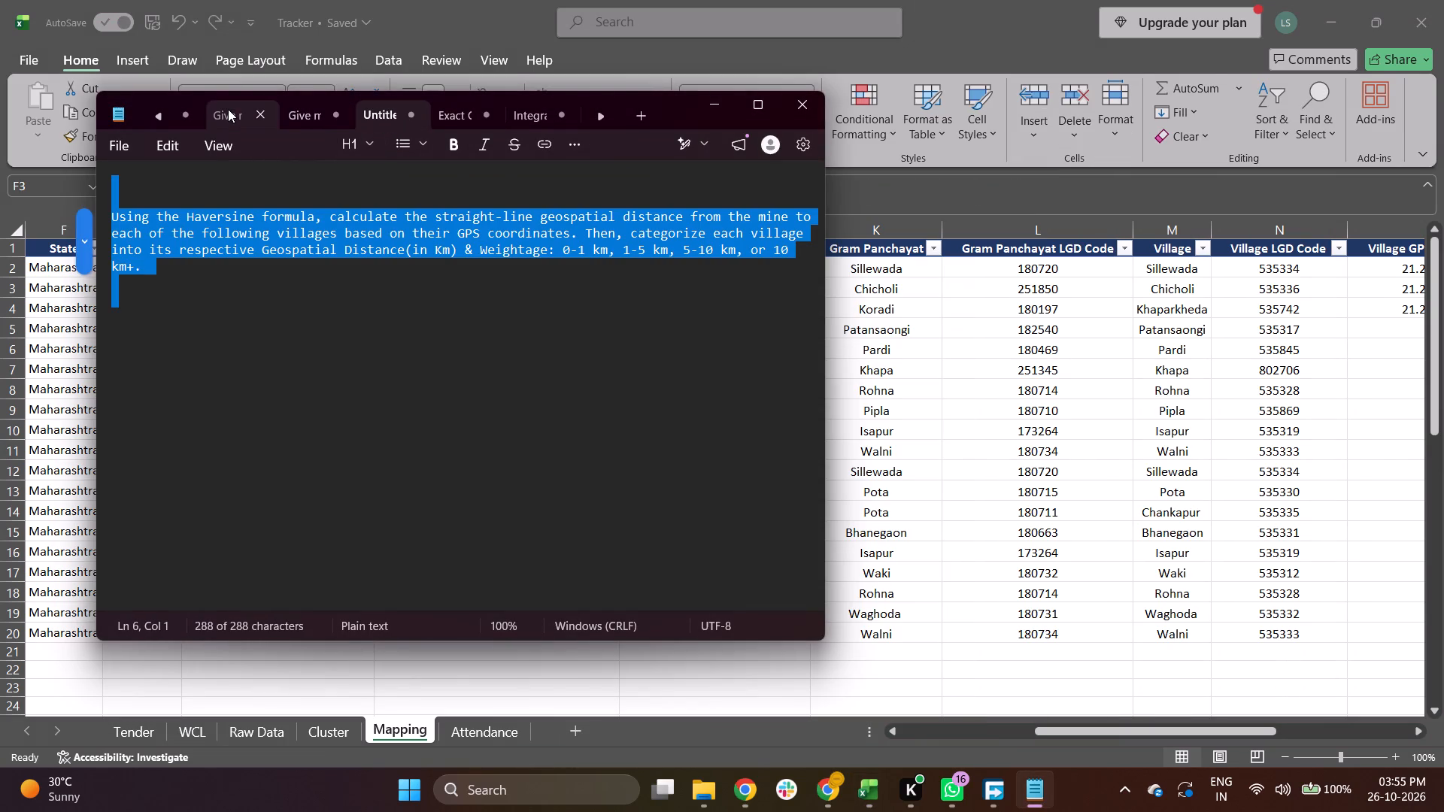
Copy the phrase "Gram Panchayat LGD code" from the prompt.
{"action": "left_click", "coordinate": [293, 191]}
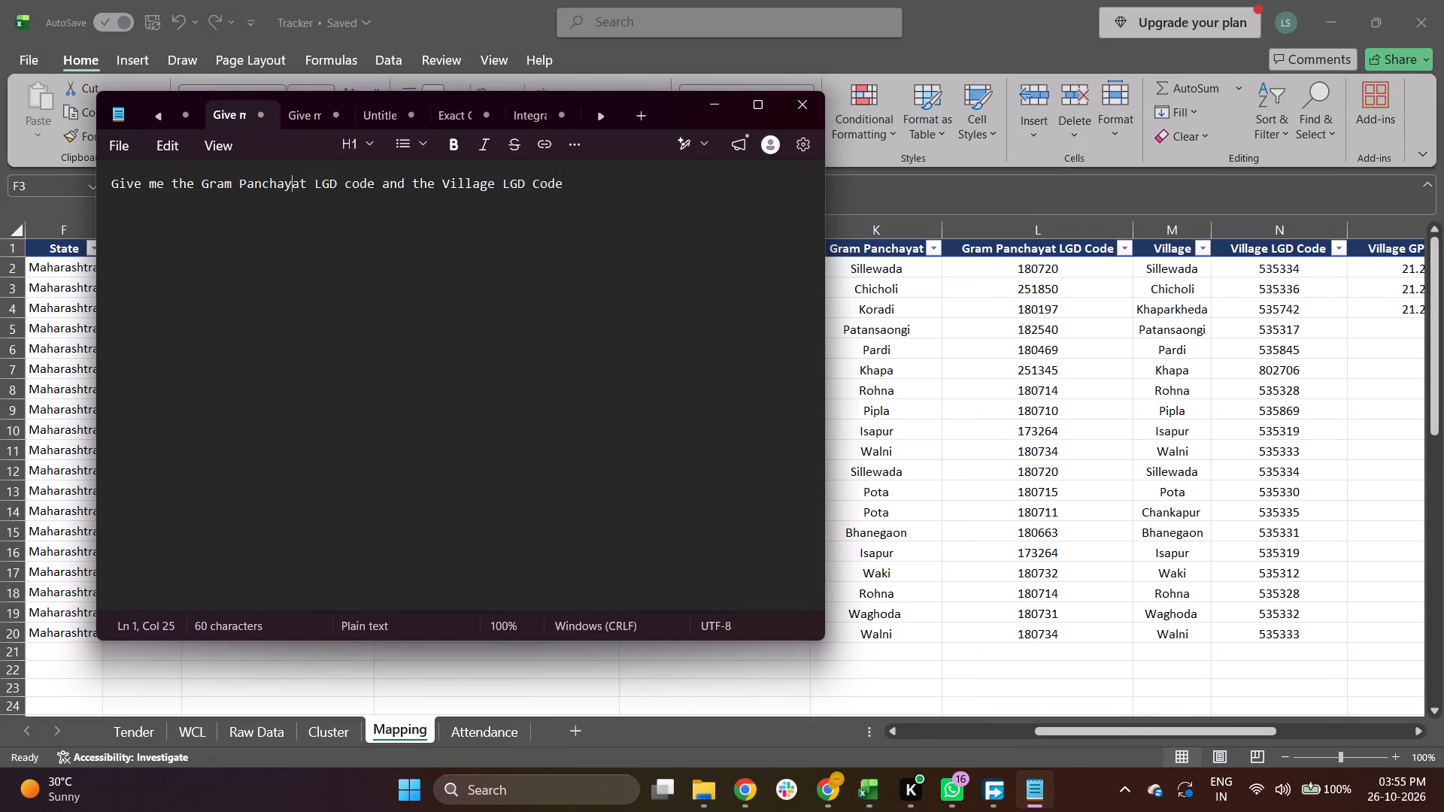
{"action": "key", "text": "Left"}
{"action": "key", "text": "Left"}
{"action": "key", "text": "Left"}
{"action": "key", "text": "Left"}
{"action": "key", "text": "Left"}
{"action": "key", "text": "Left"}
{"action": "key", "text": "Left"}
{"action": "key", "text": "Left"}
{"action": "key", "text": "Right"}
{"action": "key", "text": "Left"}
{"action": "key", "text": "Left"}
{"action": "key", "text": "Left"}
{"action": "key", "text": "Left"}
{"action": "key", "text": "Left"}
{"action": "key", "text": "shift+Right"}
{"action": "key", "text": "shift+Right"}
{"action": "key", "text": "shift+Right"}
{"action": "key", "text": "shift+Right"}
{"action": "key", "text": "shift+Right"}
{"action": "key", "text": "shift+Right"}
{"action": "key", "text": "shift+Right"}
{"action": "key", "text": "shift+Right"}
{"action": "key", "text": "shift+Right"}
{"action": "key", "text": "shift+Right"}
{"action": "key", "text": "shift+Right"}
{"action": "key", "text": "shift+Right"}
{"action": "key", "text": "shift+Right"}
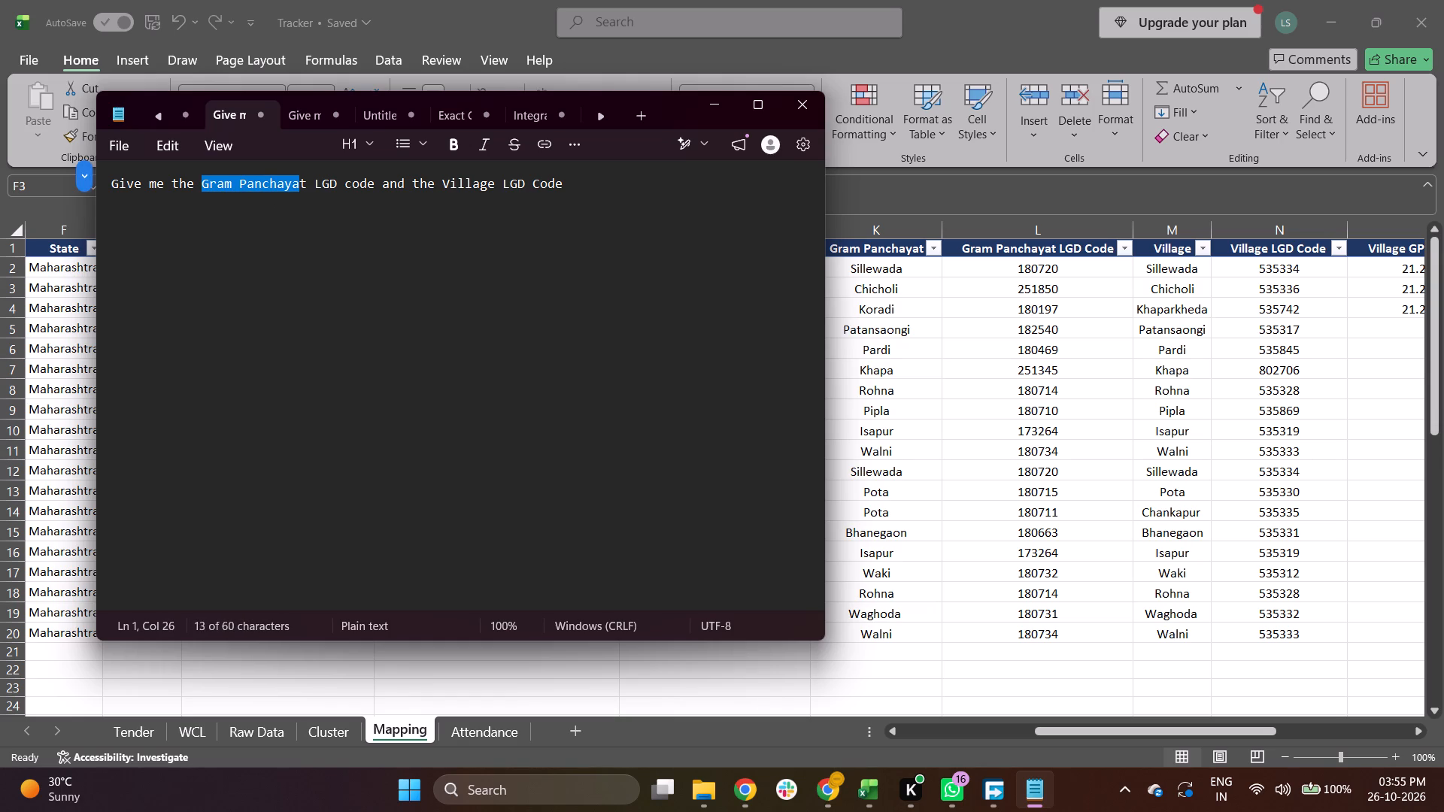
{"action": "key", "text": "shift+Right"}
{"action": "key", "text": "shift+Right"}
{"action": "key", "text": "shift+Right"}
{"action": "key", "text": "shift+Right"}
{"action": "key", "text": "shift+Right"}
{"action": "key", "text": "shift+Right"}
{"action": "key", "text": "shift+Right"}
{"action": "key", "text": "shift+Right"}
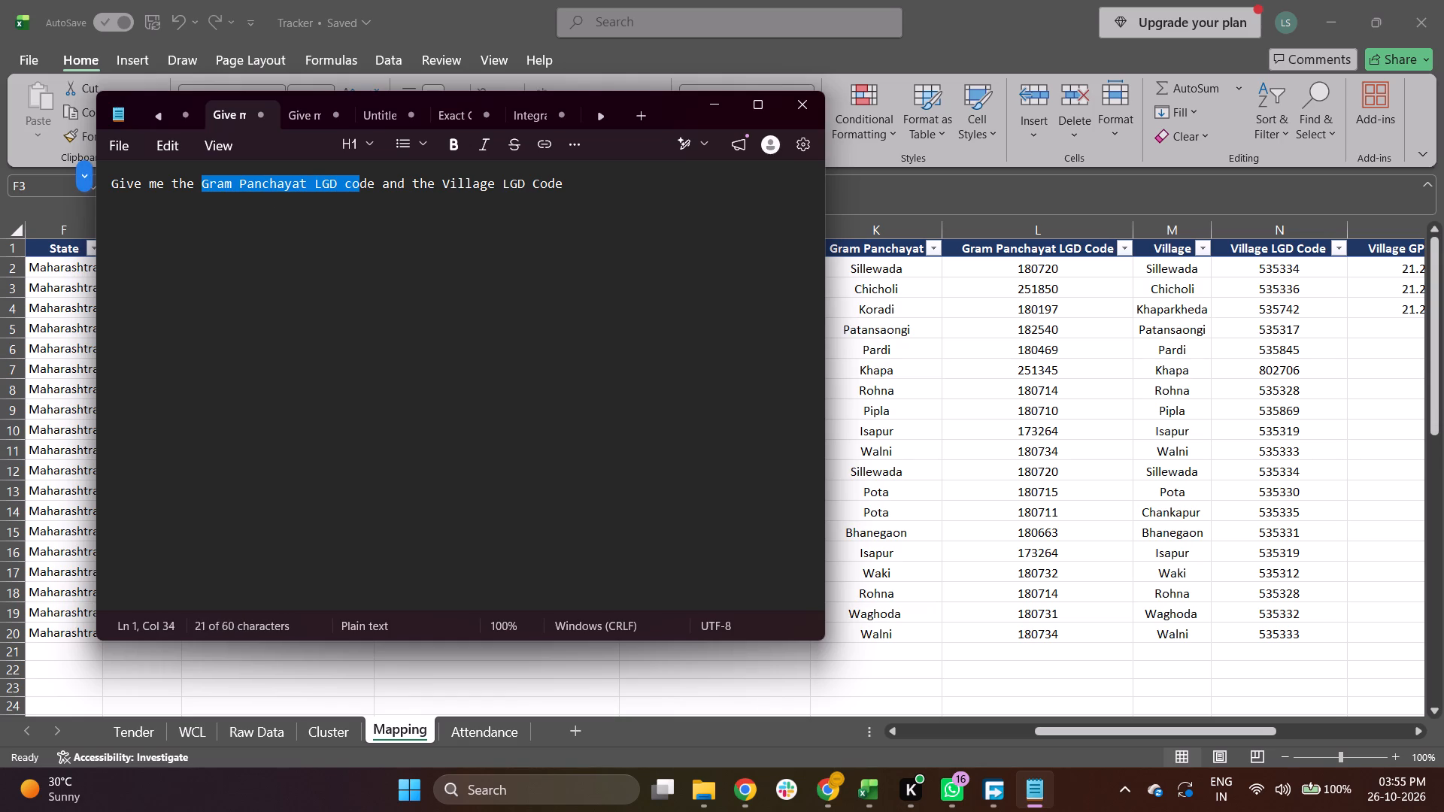
{"action": "key", "text": "shift+Right"}
{"action": "key", "text": "shift+Right"}
{"action": "key", "text": "ctrl+c"}
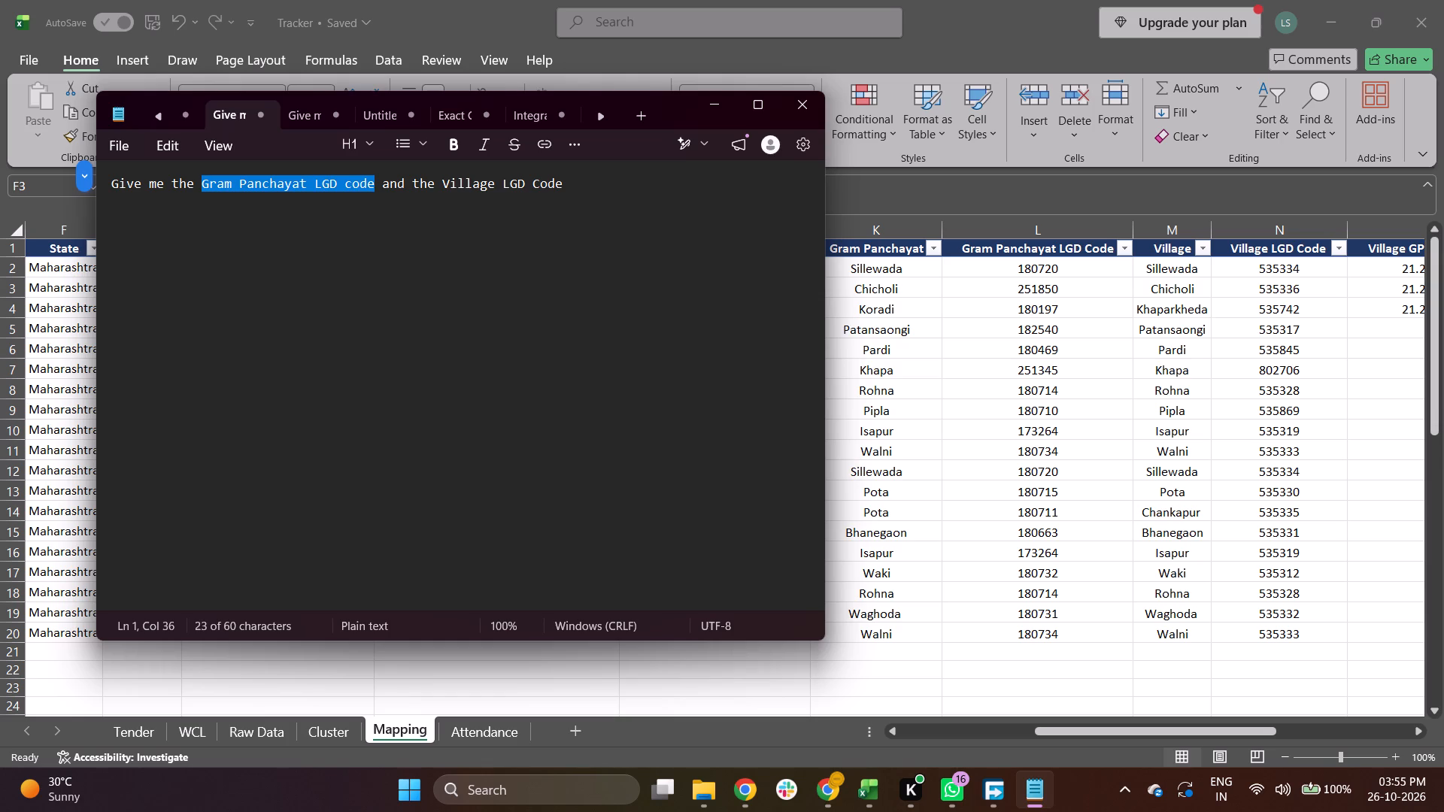
Add a comma after "Gram Panchayat LGD code" in the prompt.
{"action": "key", "text": "Right"}
{"action": "key", "text": "Left"}
{"action": "key", "text": "Right"}
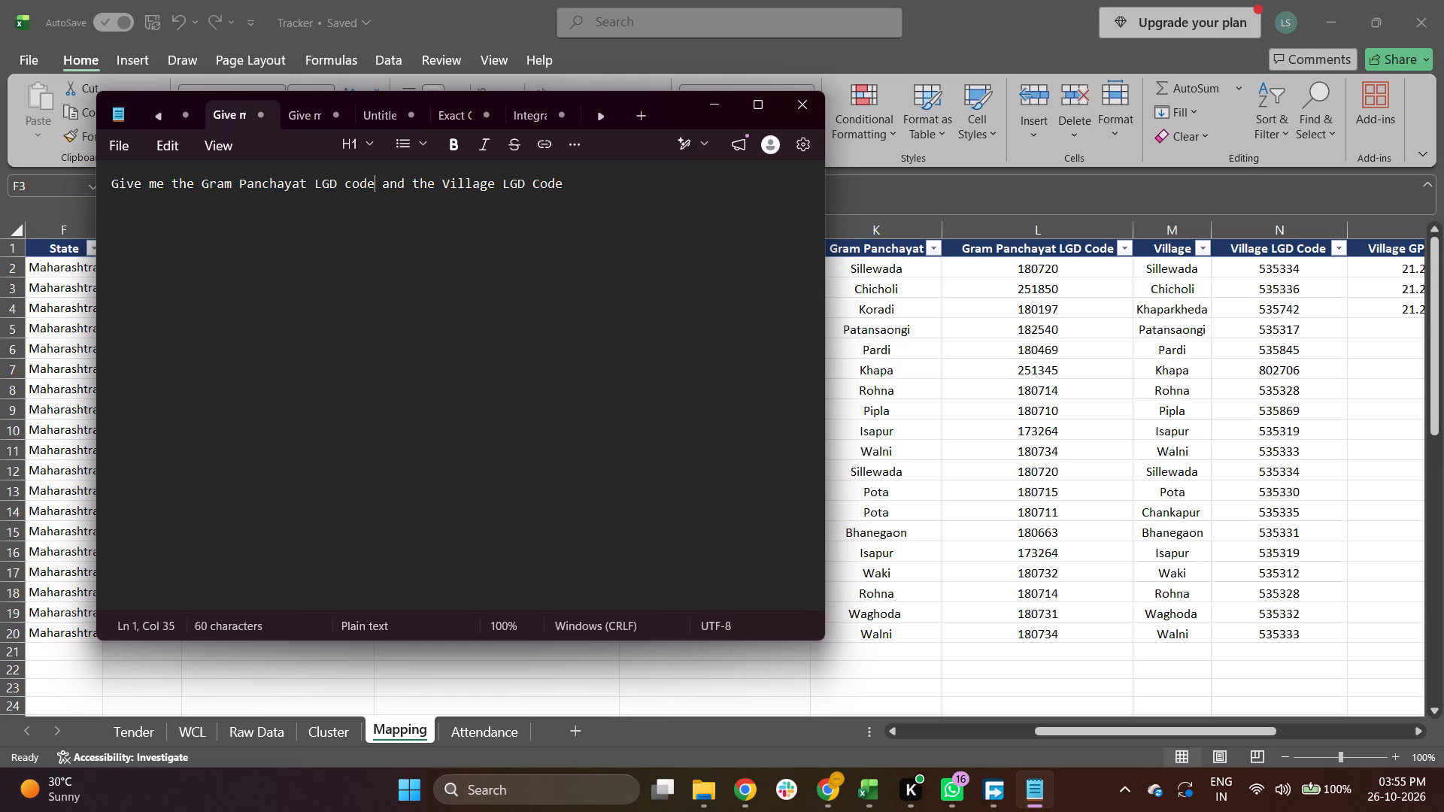
{"action": "key", "text": "comma"}
Paste a second "Gram Panchayat LGD code" in front of the existing phrase, separated from it by a comma and space.
{"action": "key", "text": "Left"}
{"action": "key", "text": "Left"}
{"action": "key", "text": "Left"}
{"action": "key", "text": "Left"}
{"action": "key", "text": "Left"}
{"action": "key", "text": "Left"}
{"action": "key", "text": "Left"}
{"action": "key", "text": "Left"}
{"action": "key", "text": "Left"}
{"action": "key", "text": "Left"}
{"action": "key", "text": "Left"}
{"action": "key", "text": "Left"}
{"action": "key", "text": "Left"}
{"action": "key", "text": "Left"}
{"action": "key", "text": "Left"}
{"action": "key", "text": "Left"}
{"action": "key", "text": "Left"}
{"action": "key", "text": "Left"}
{"action": "key", "text": "Left"}
{"action": "key", "text": "Left"}
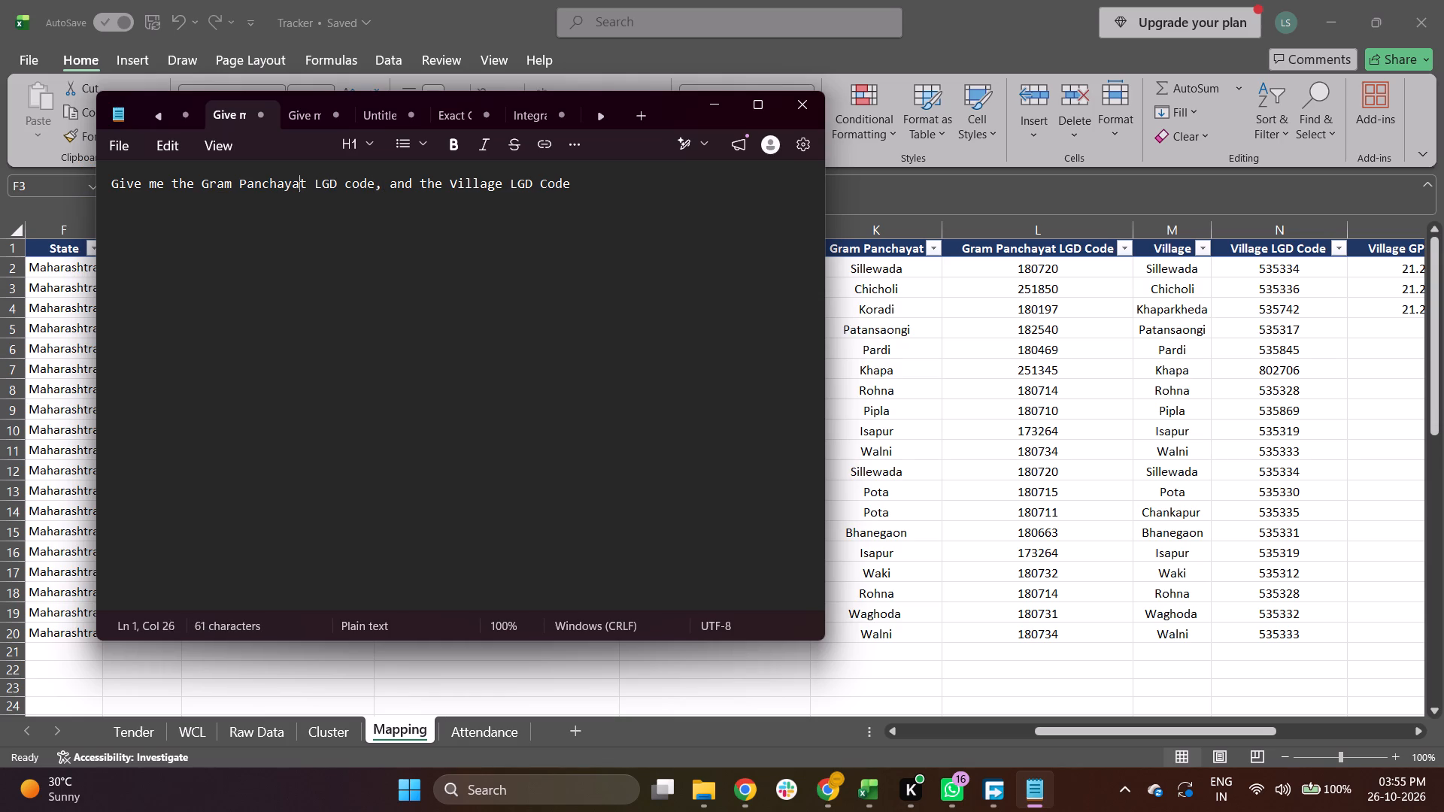
{"action": "key", "text": "Left"}
{"action": "key", "text": "Left"}
{"action": "key", "text": "ctrl+v"}
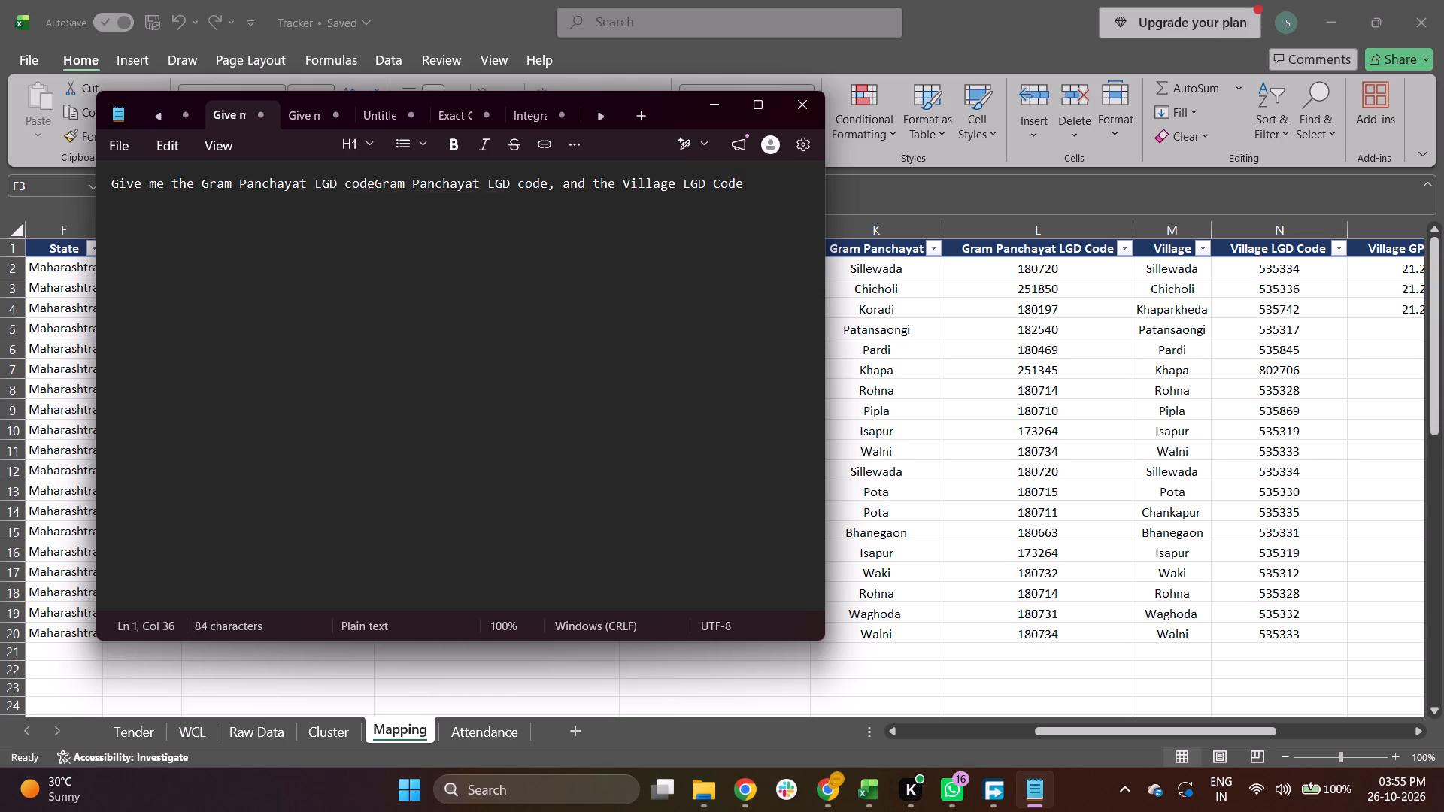
{"action": "type", "text": ","}
{"action": "key", "text": "space"}
Replace "Gram" with "Block" in the prompt's first phrase so it reads "Block Panchayat LGD code".
{"action": "key", "text": "Left"}
{"action": "key", "text": "Left"}
{"action": "key", "text": "Left"}
{"action": "key", "text": "Left"}
{"action": "key", "text": "Left"}
{"action": "key", "text": "Left"}
{"action": "key", "text": "Left"}
{"action": "key", "text": "Left"}
{"action": "key", "text": "Left"}
{"action": "key", "text": "Left"}
{"action": "key", "text": "Left"}
{"action": "key", "text": "Left"}
{"action": "key", "text": "Left"}
{"action": "key", "text": "Left"}
{"action": "key", "text": "Left"}
{"action": "key", "text": "Left"}
{"action": "key", "text": "Left"}
{"action": "key", "text": "Left"}
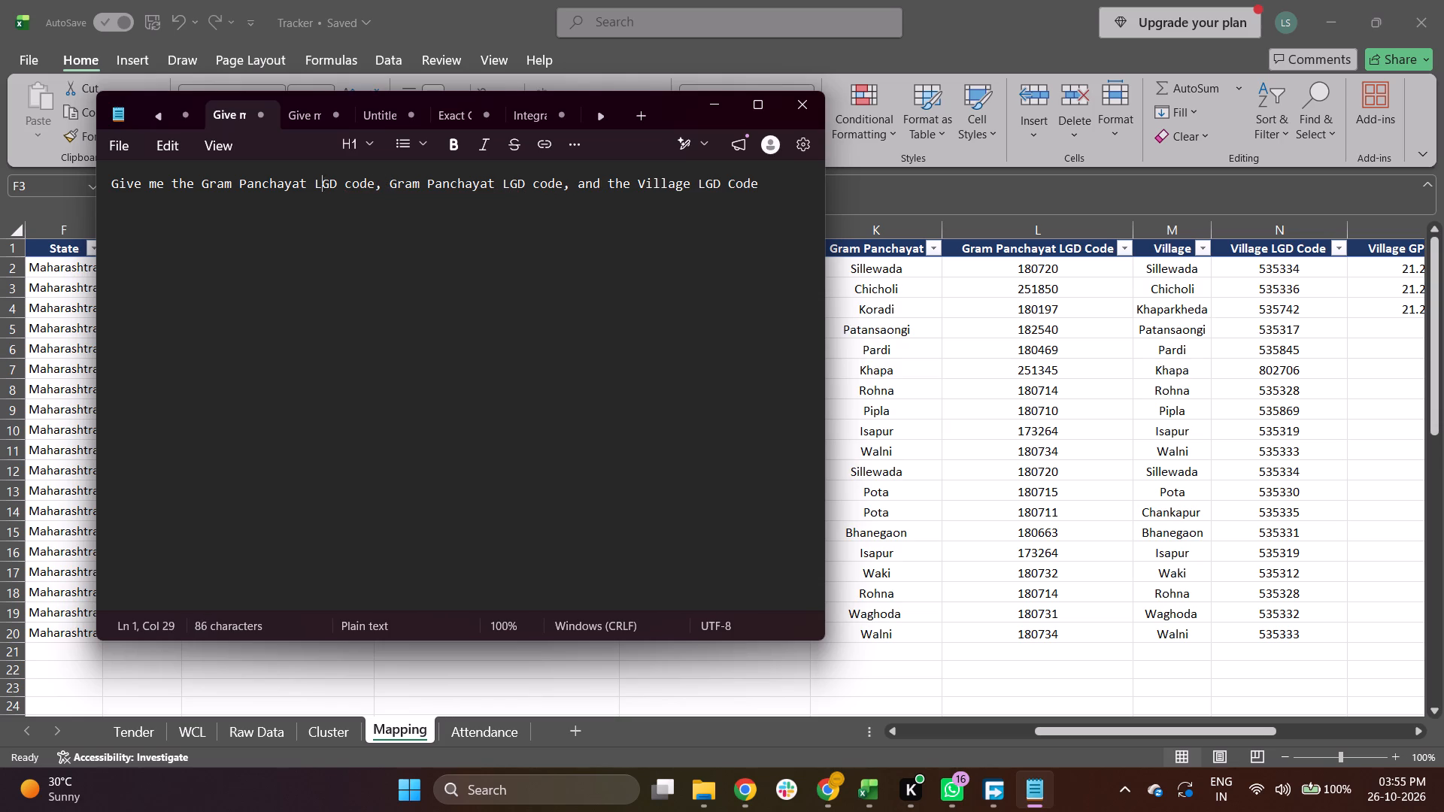
{"action": "key", "text": "Left"}
{"action": "key", "text": "Left"}
{"action": "key", "text": "Left"}
{"action": "key", "text": "Left"}
{"action": "key", "text": "Left"}
{"action": "key", "text": "Left"}
{"action": "key", "text": "Left"}
{"action": "key", "text": "Right"}
{"action": "key", "text": "BackSpace"}
{"action": "key", "text": "shift+b"}
{"action": "key", "text": "Right"}
{"action": "key", "text": "Right"}
{"action": "key", "text": "Right"}
{"action": "key", "text": "BackSpace"}
{"action": "key", "text": "BackSpace"}
{"action": "key", "text": "BackSpace"}
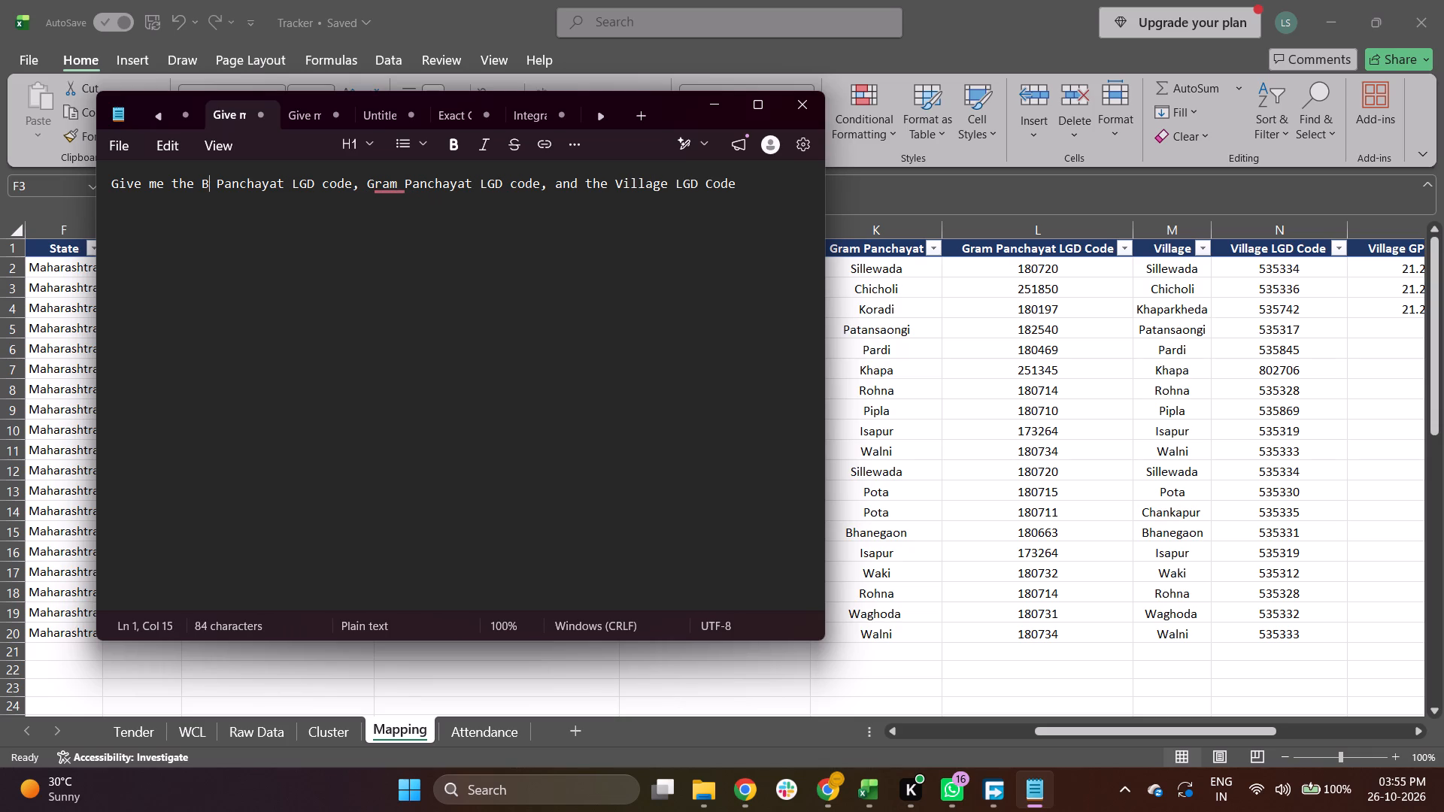
{"action": "type", "text": "lock"}
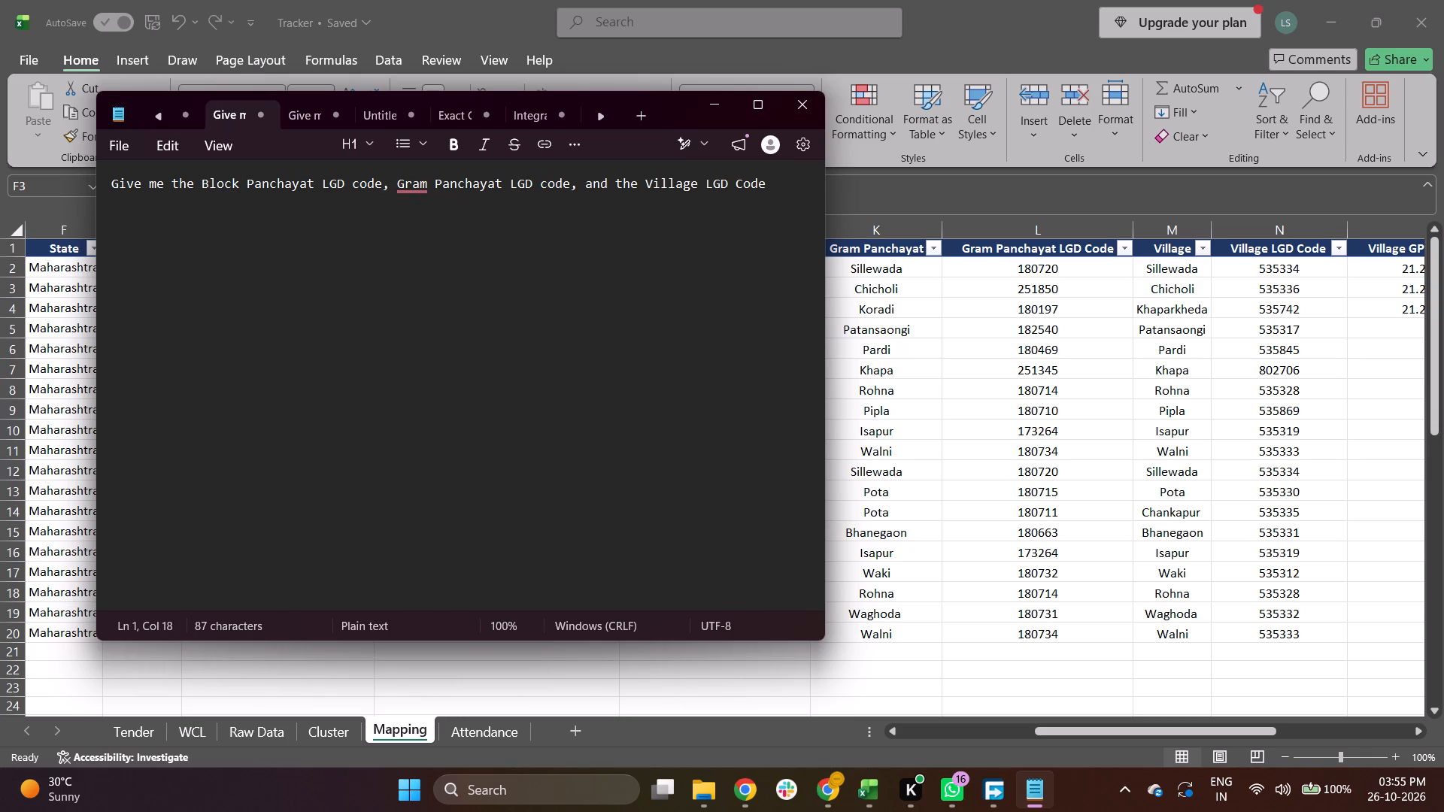
Accept the Grammarly suggestion to insert the article "the" before "Gram Panchayat LGD code" in the prompt.
{"action": "key", "text": "Right"}
{"action": "key", "text": "Right"}
{"action": "key", "text": "Right"}
{"action": "key", "text": "Right"}
{"action": "key", "text": "Right"}
{"action": "key", "text": "Right"}
{"action": "key", "text": "Right"}
{"action": "key", "text": "Right"}
{"action": "key", "text": "Right"}
{"action": "key", "text": "Right"}
{"action": "key", "text": "Right"}
{"action": "key", "text": "Right"}
{"action": "key", "text": "Right"}
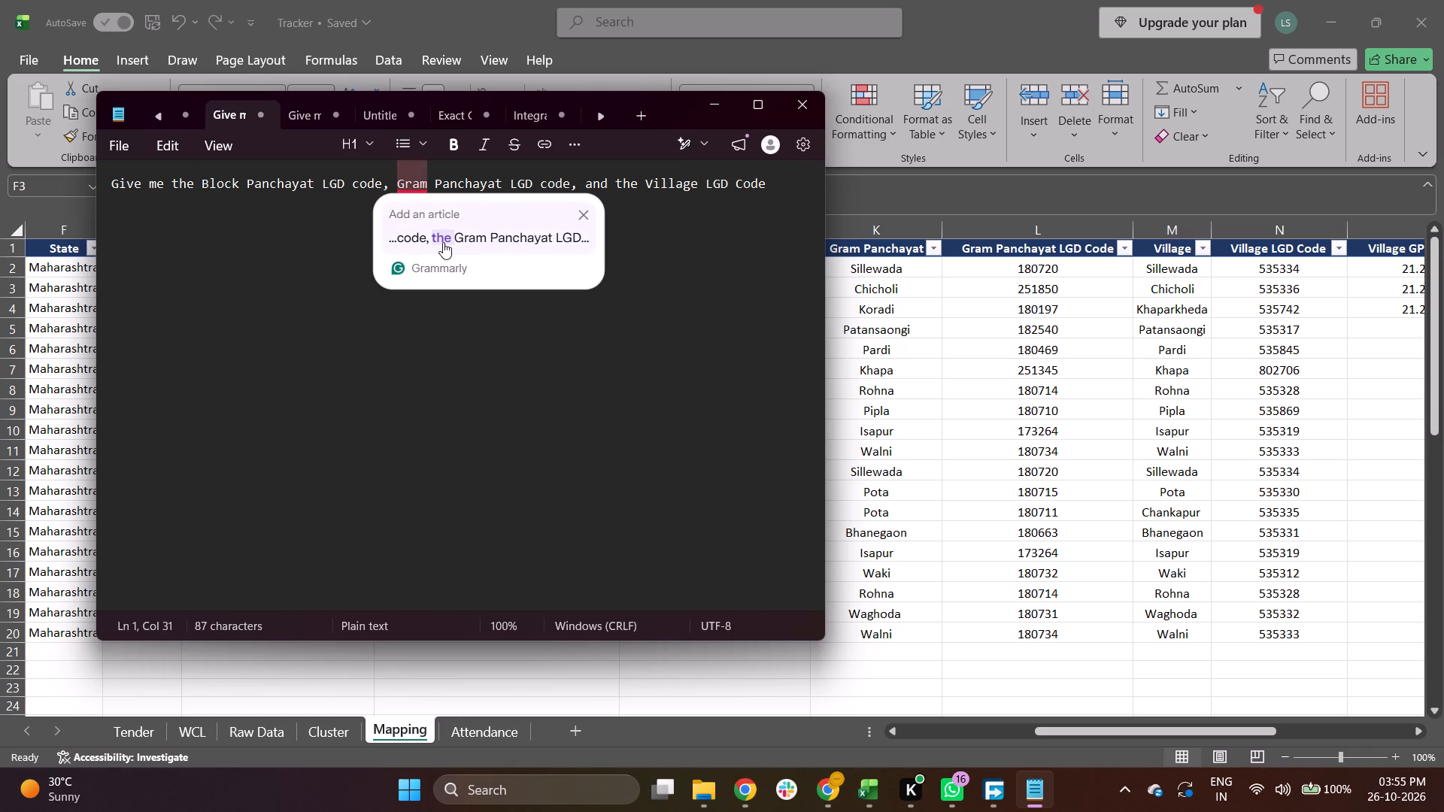
{"action": "left_click", "coordinate": [443, 242]}
{"action": "key", "text": "ctrl+v"}
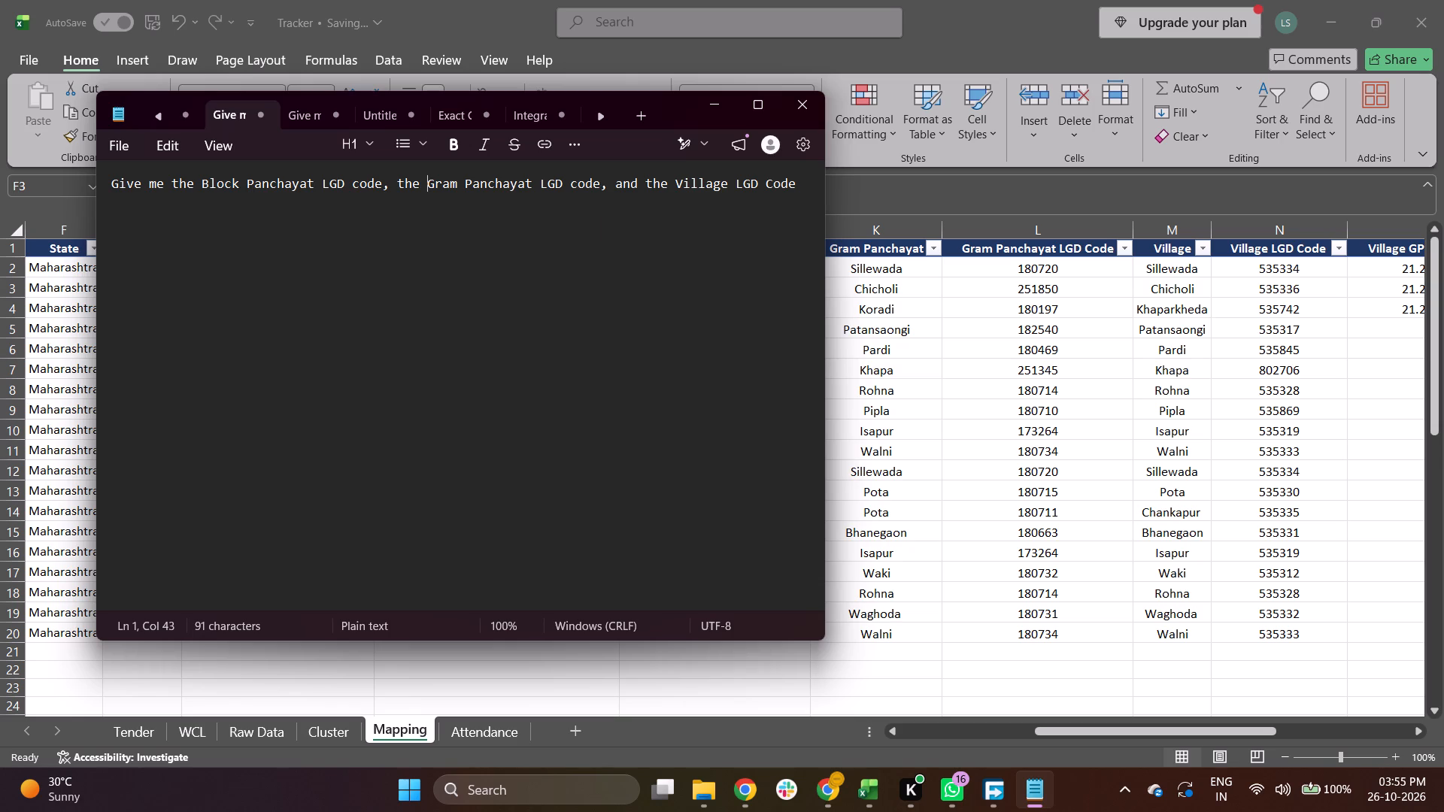
Switch to the Tracker workbook and review row 2 of the Mapping sheet, from the village coordinates back to the serial number.
{"action": "key", "text": "alt+Tab"}
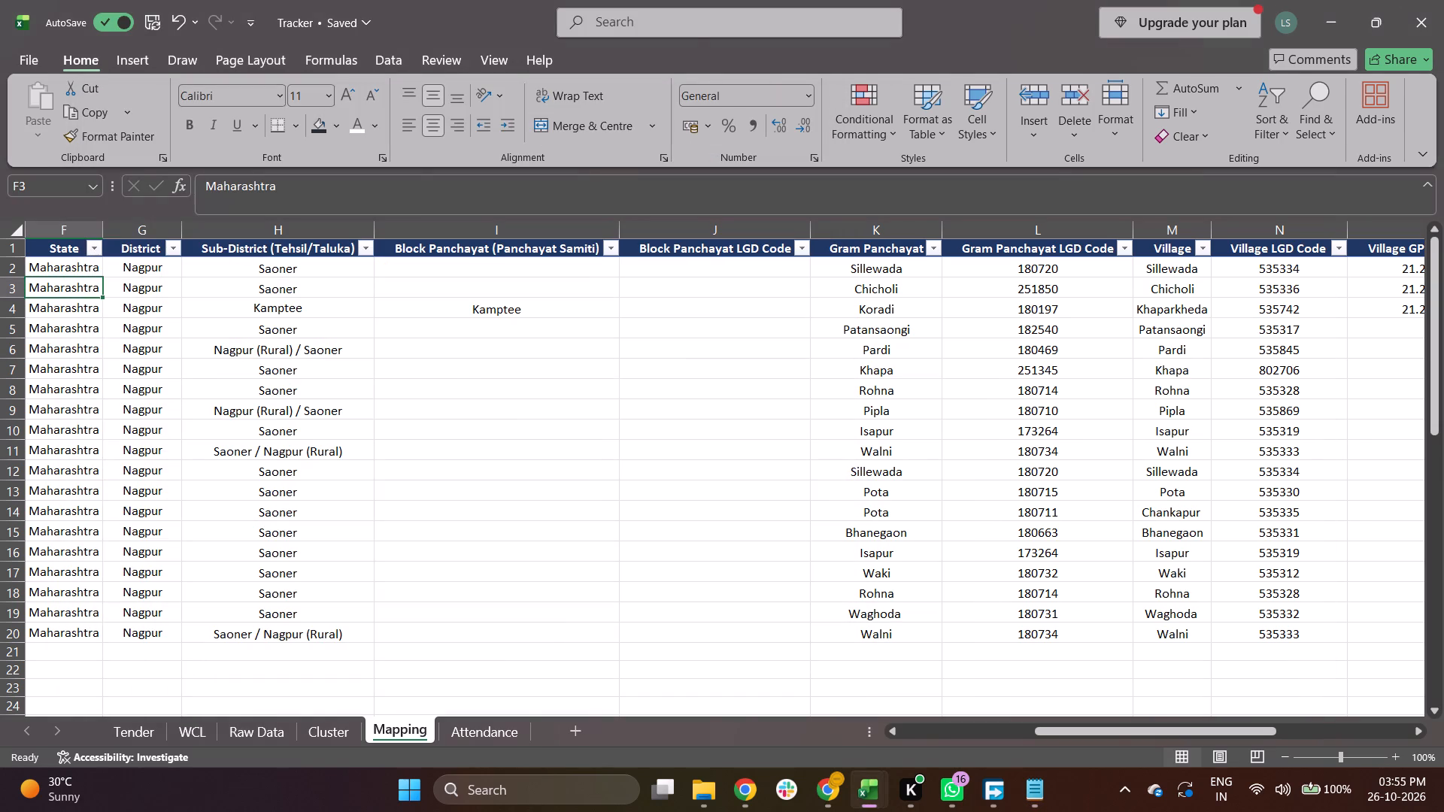
{"action": "key", "text": "Up"}
{"action": "key", "text": "Right"}
{"action": "key", "text": "Right"}
{"action": "key", "text": "Right"}
{"action": "key", "text": "Right"}
{"action": "key", "text": "Right"}
{"action": "key", "text": "Right"}
{"action": "key", "text": "Right"}
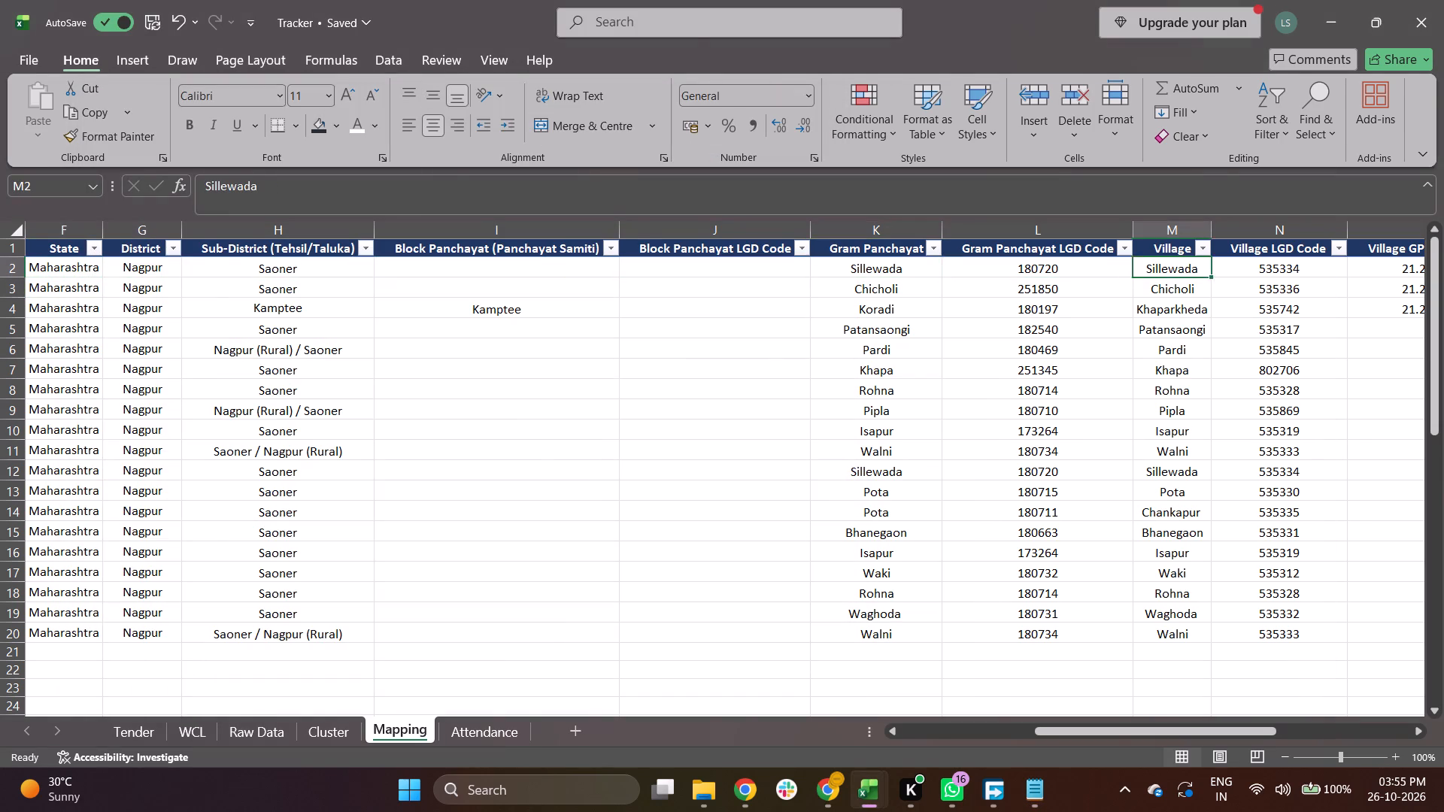
{"action": "key", "text": "Right"}
{"action": "key", "text": "Right"}
{"action": "key", "text": "Right"}
{"action": "key", "text": "Left"}
{"action": "key", "text": "Left"}
{"action": "key", "text": "Left"}
{"action": "key", "text": "Left"}
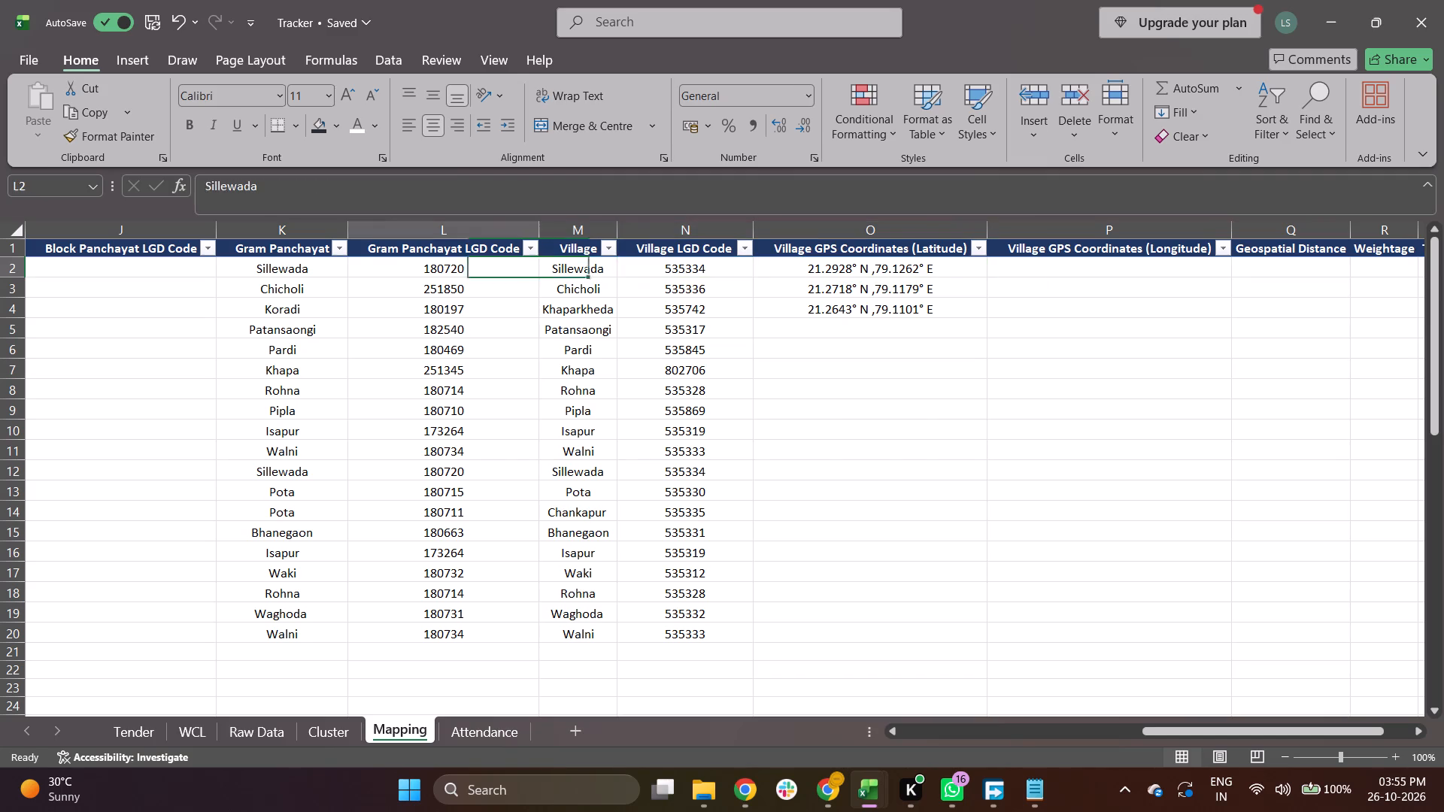
{"action": "key", "text": "Left"}
{"action": "key", "text": "Left"}
{"action": "key", "text": "Left"}
{"action": "key", "text": "Left"}
{"action": "key", "text": "Left"}
{"action": "key", "text": "Left"}
{"action": "key", "text": "Left"}
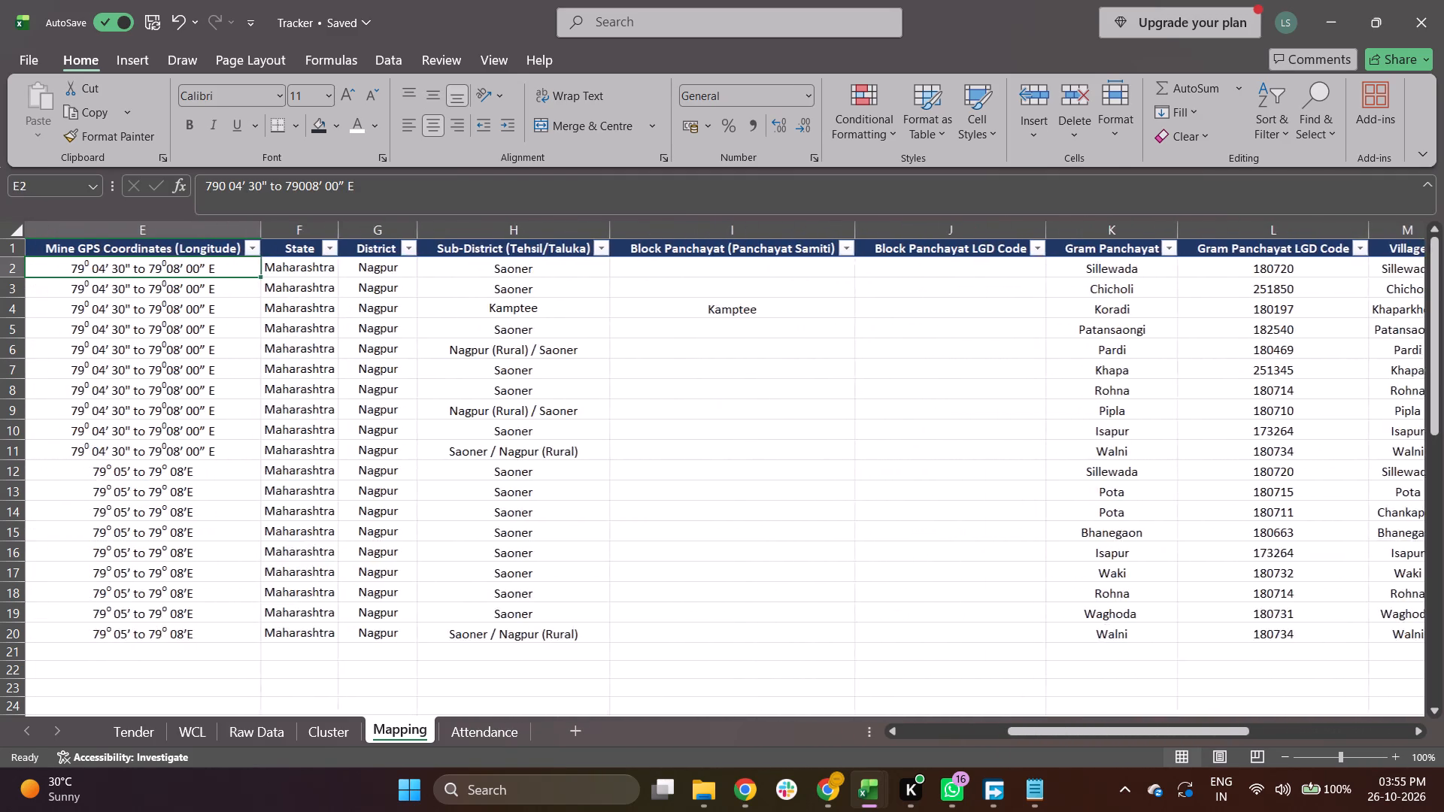
{"action": "key", "text": "Left"}
{"action": "key", "text": "Left"}
{"action": "key", "text": "Left"}
{"action": "key", "text": "Left"}
{"action": "key", "text": "Left"}
Look down the serial numbers to row 18 and examine that row across to the Gram Panchayat LGD code.
{"action": "key", "text": "Down"}
{"action": "key", "text": "Down"}
{"action": "key", "text": "Down"}
{"action": "key", "text": "Down"}
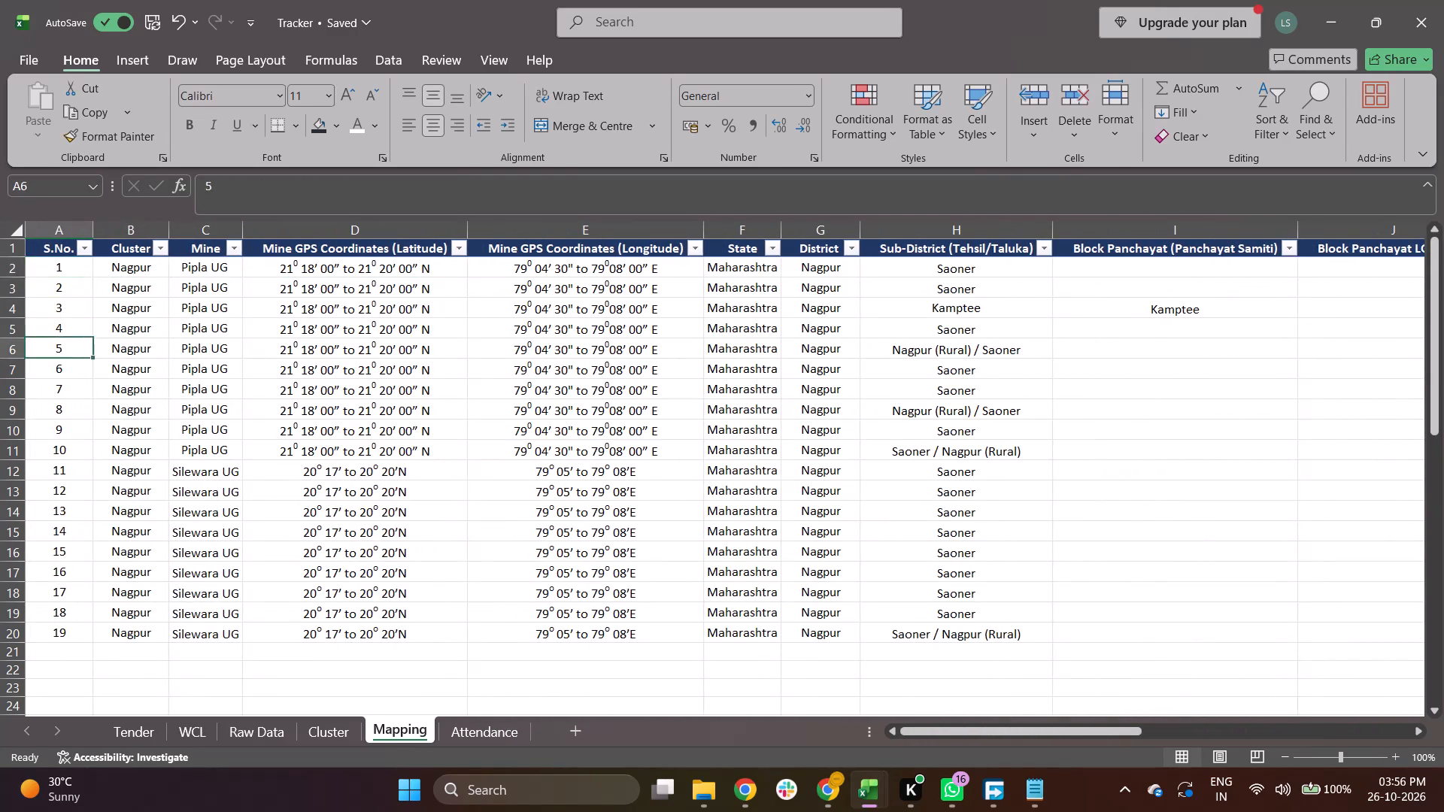
{"action": "key", "text": "Down"}
{"action": "key", "text": "Down"}
{"action": "key", "text": "Down"}
{"action": "key", "text": "Down"}
{"action": "key", "text": "Down"}
{"action": "key", "text": "Down"}
{"action": "key", "text": "Down"}
{"action": "key", "text": "Down"}
{"action": "key", "text": "Down"}
{"action": "key", "text": "Down"}
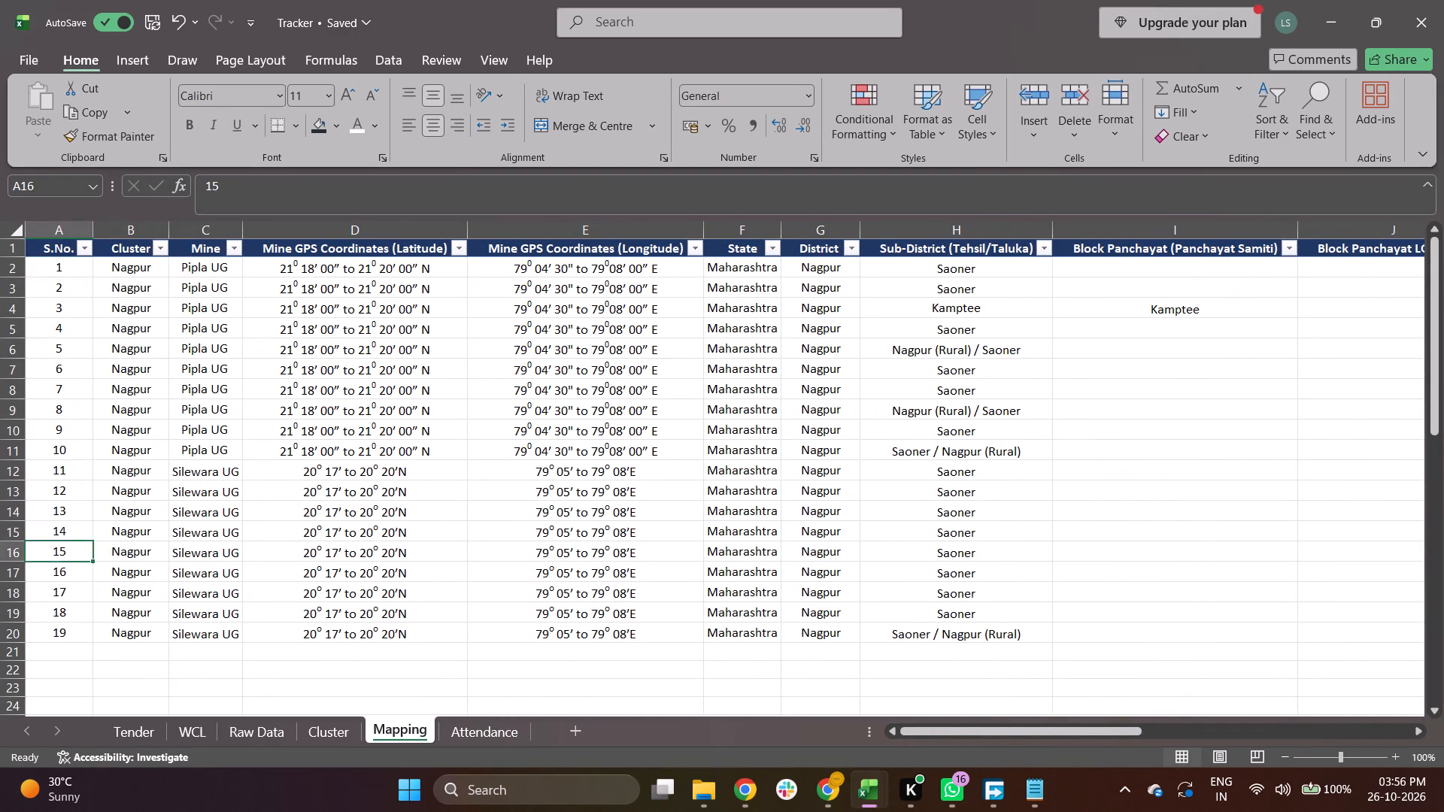
{"action": "key", "text": "Down"}
{"action": "key", "text": "Down"}
{"action": "key", "text": "Right"}
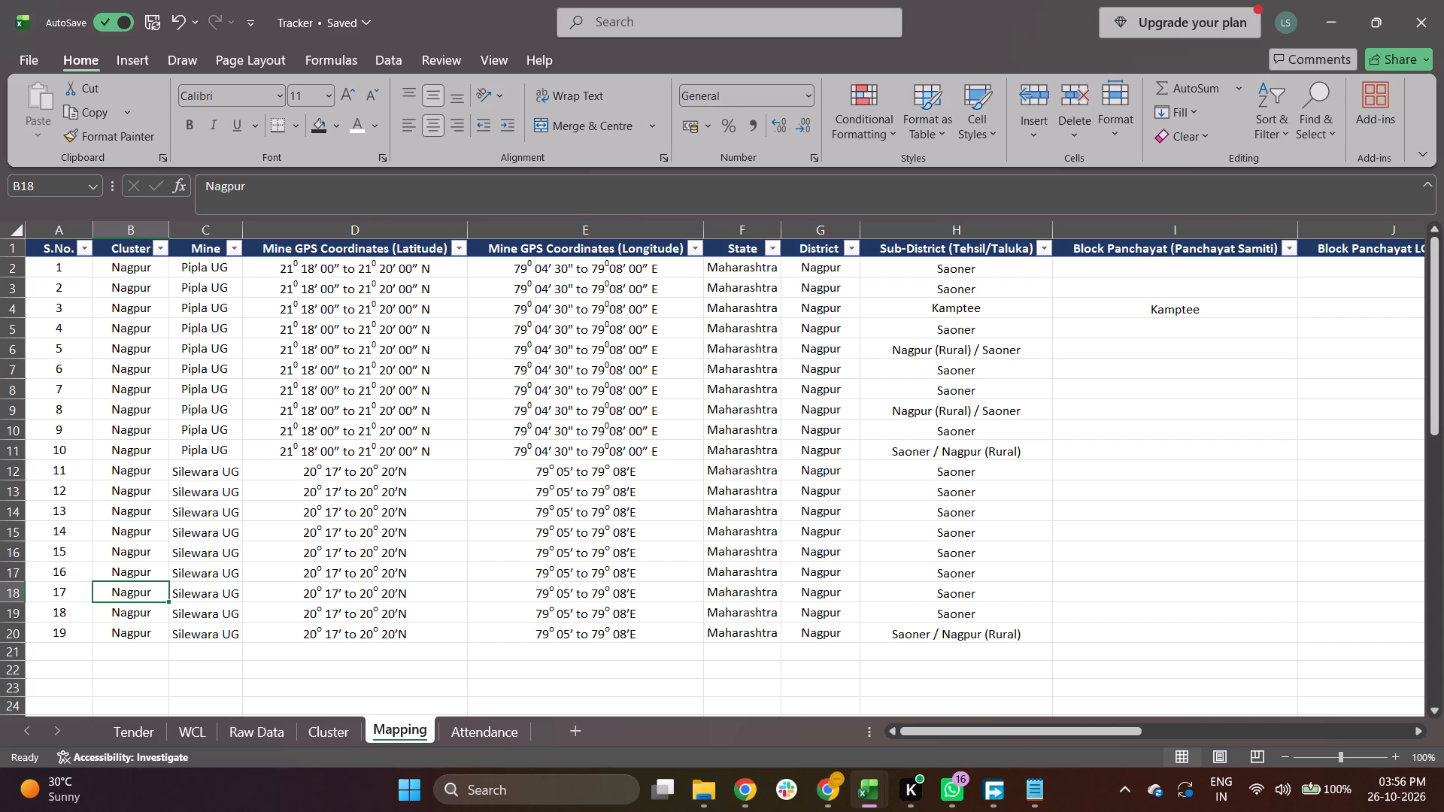
{"action": "key", "text": "Right"}
{"action": "key", "text": "Right"}
{"action": "key", "text": "Right"}
{"action": "key", "text": "Right"}
{"action": "key", "text": "Right"}
{"action": "key", "text": "Right"}
{"action": "key", "text": "Right"}
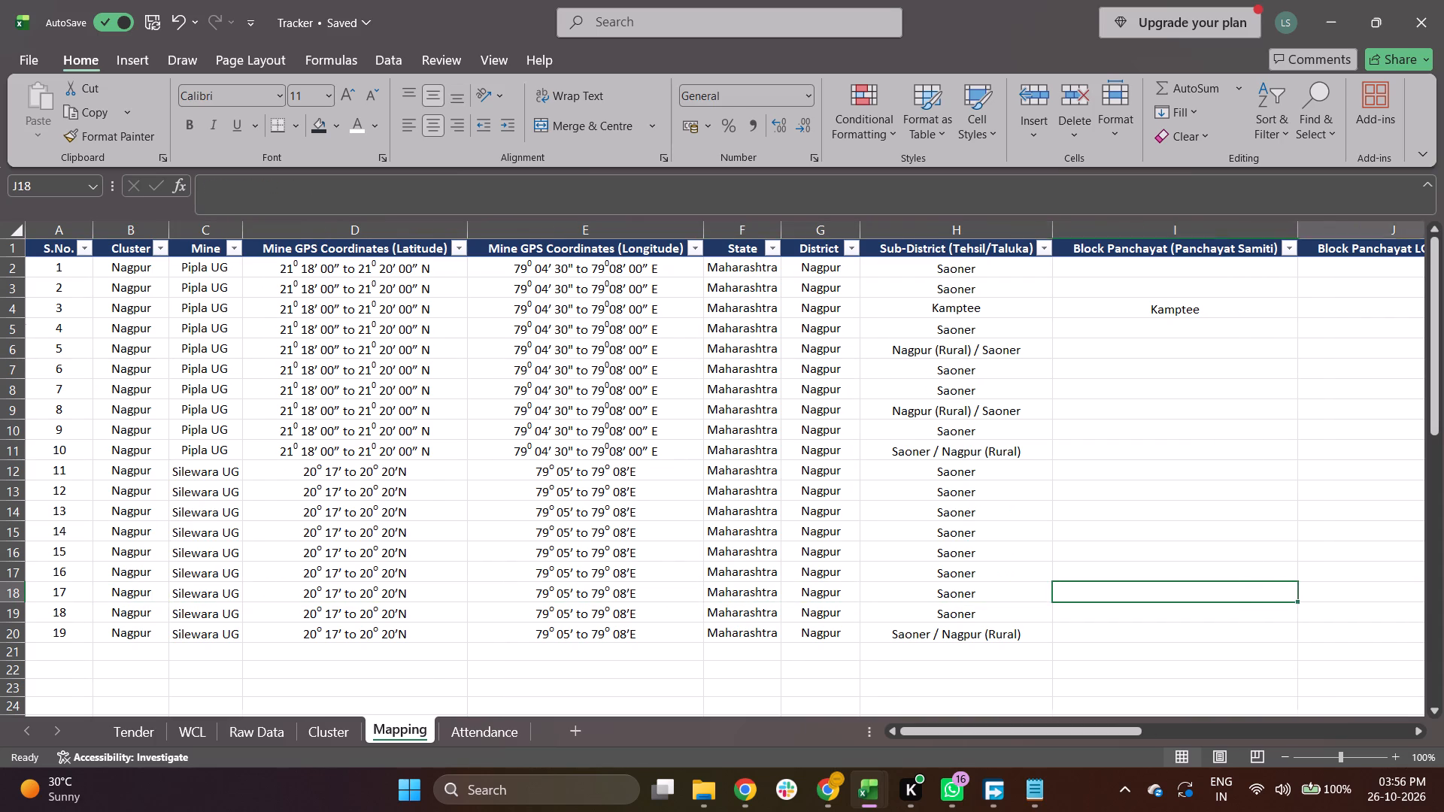
{"action": "key", "text": "Right"}
{"action": "key", "text": "Right"}
{"action": "key", "text": "Right"}
{"action": "key", "text": "Left"}
{"action": "key", "text": "Left"}
{"action": "key", "text": "Left"}
{"action": "key", "text": "Left"}
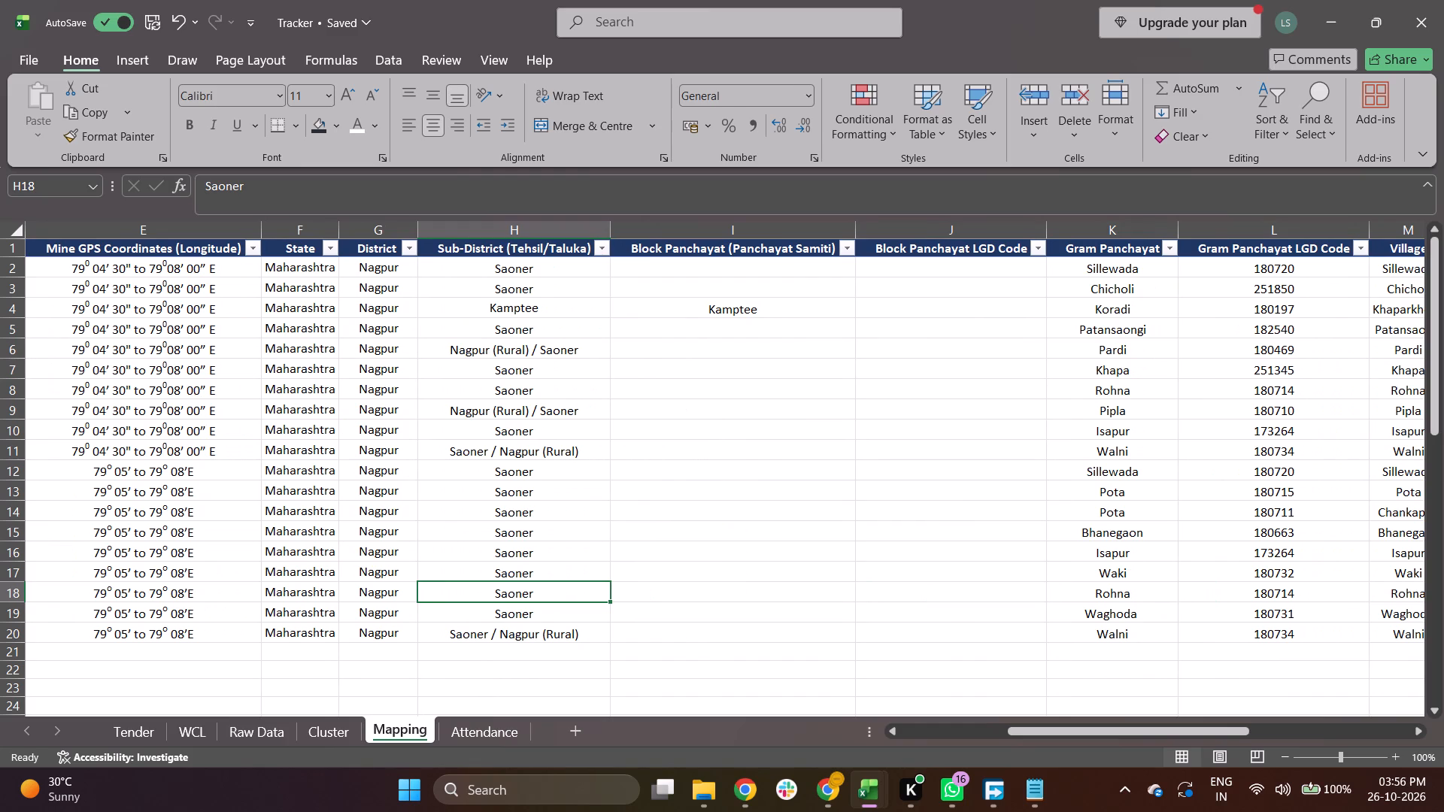
Examine the Sub-District entries from row 18 up to row 2, and that row's Panchayat and village cells.
{"action": "key", "text": "Up"}
{"action": "key", "text": "Up"}
{"action": "key", "text": "Up"}
{"action": "key", "text": "Up"}
{"action": "key", "text": "Up"}
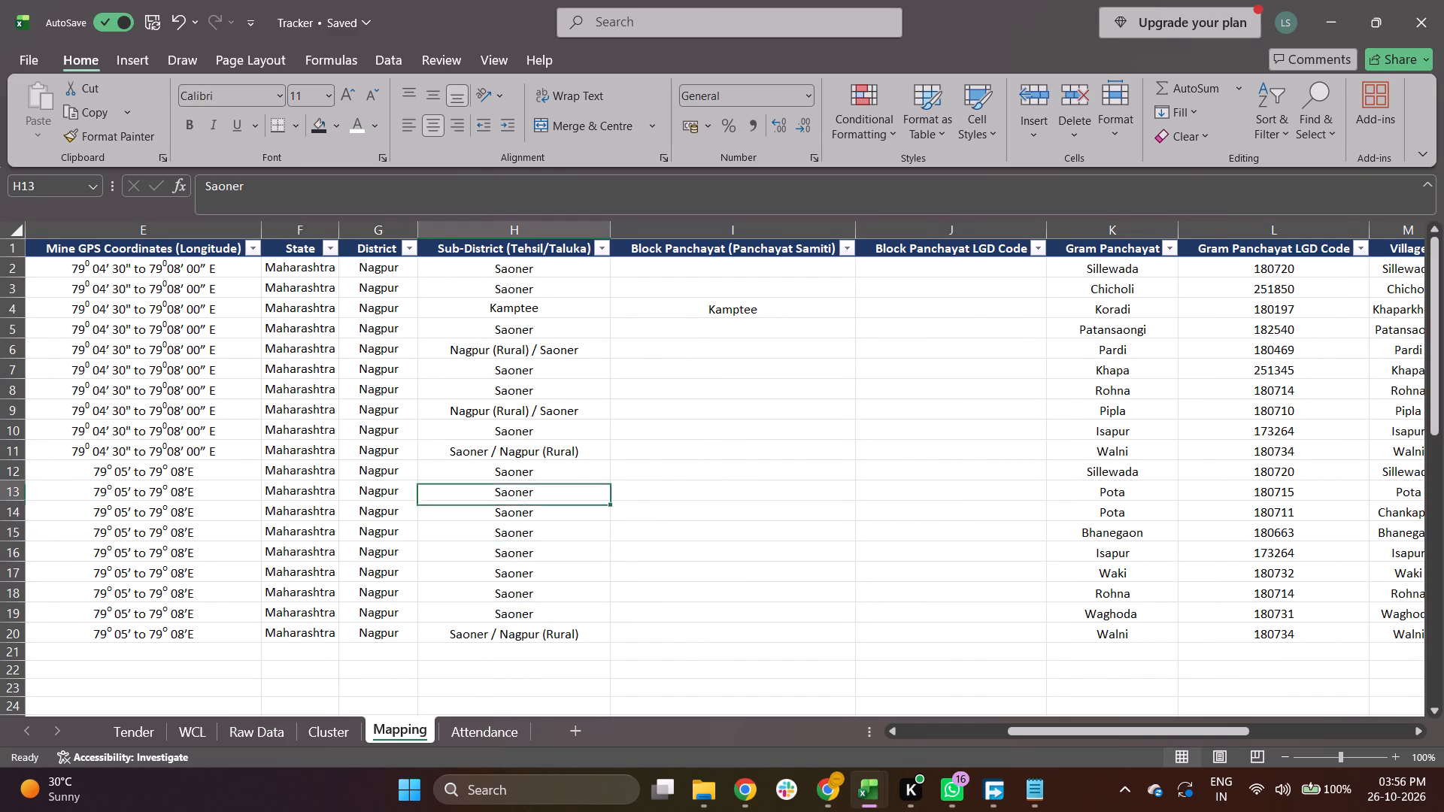
{"action": "key", "text": "Up"}
{"action": "key", "text": "Up"}
{"action": "key", "text": "Up"}
{"action": "key", "text": "Up"}
{"action": "key", "text": "Up"}
{"action": "key", "text": "Up"}
{"action": "key", "text": "Up"}
{"action": "key", "text": "Up"}
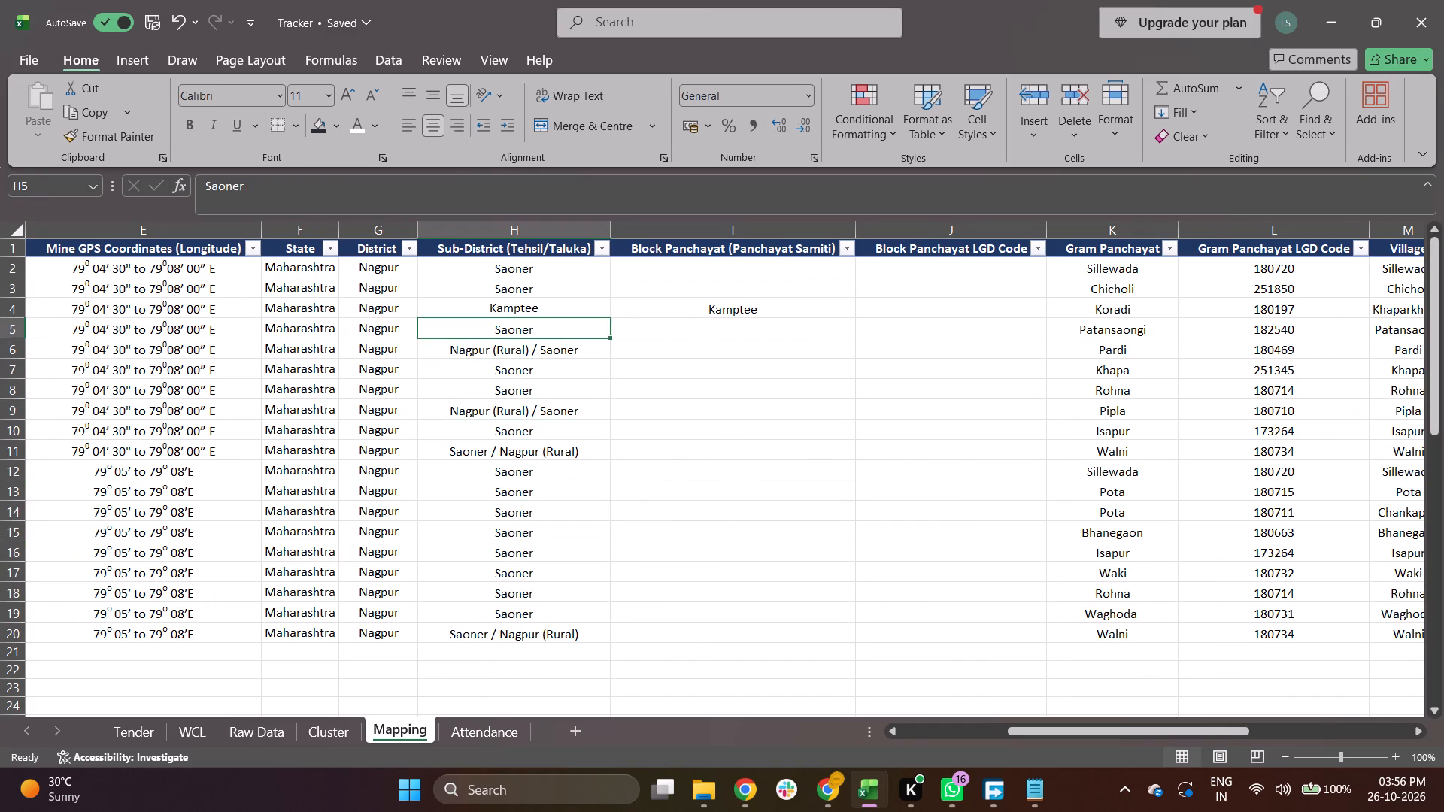
{"action": "key", "text": "Up"}
{"action": "key", "text": "Up"}
{"action": "key", "text": "Up"}
{"action": "key", "text": "Right"}
{"action": "key", "text": "Right"}
{"action": "key", "text": "Right"}
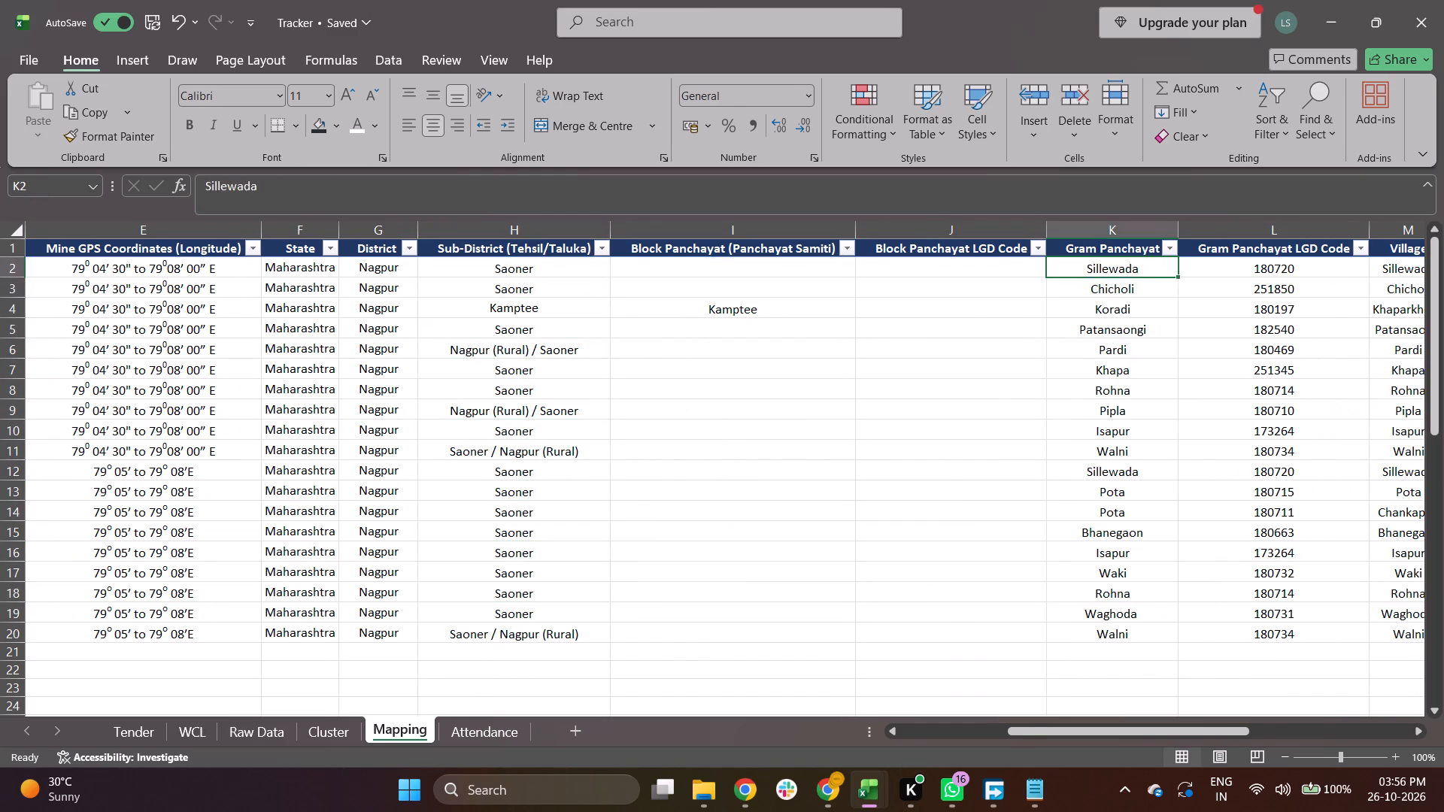
{"action": "key", "text": "Right"}
{"action": "key", "text": "Right"}
{"action": "key", "text": "Left"}
{"action": "key", "text": "Left"}
{"action": "key", "text": "Left"}
Examine the column headers from Block Panchayat LGD Code to Village GPS Coordinates (Longitude), and the first village coordinate cells.
{"action": "key", "text": "Up"}
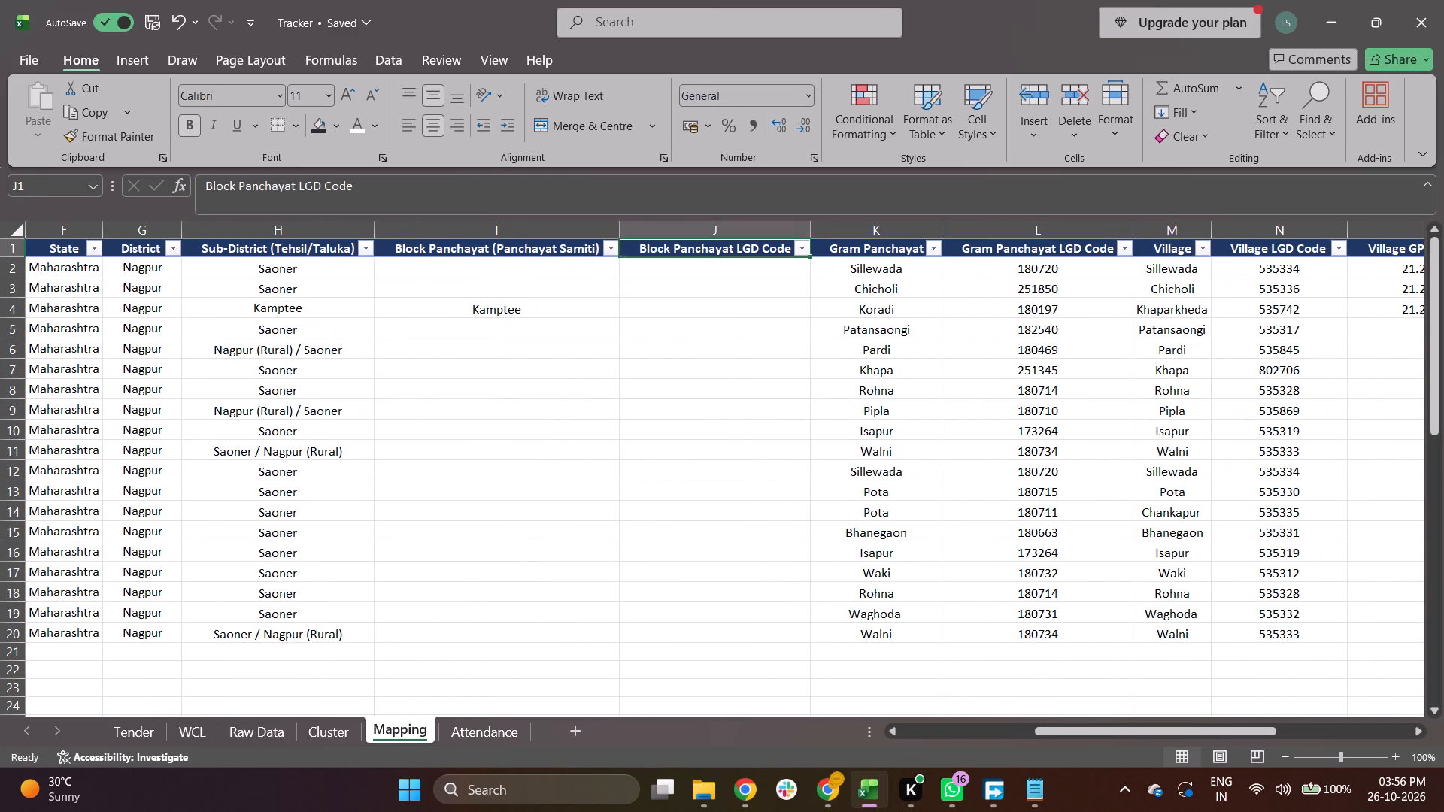
{"action": "key", "text": "Up"}
{"action": "key", "text": "Right"}
{"action": "key", "text": "Right"}
{"action": "key", "text": "Right"}
{"action": "key", "text": "Right"}
{"action": "key", "text": "Right"}
{"action": "key", "text": "Right"}
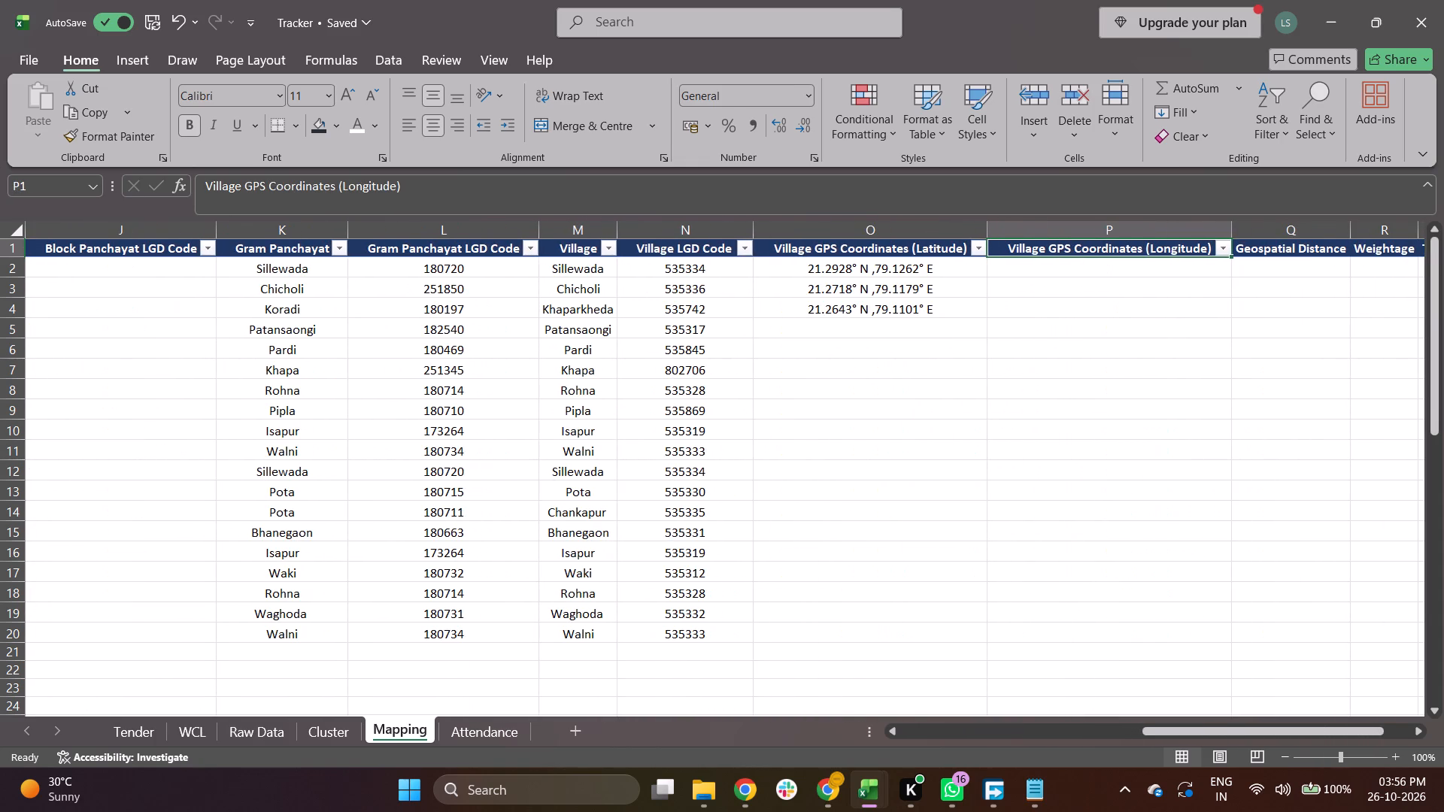
{"action": "key", "text": "Left"}
{"action": "key", "text": "Left"}
{"action": "key", "text": "Left"}
{"action": "key", "text": "Right"}
{"action": "key", "text": "Right"}
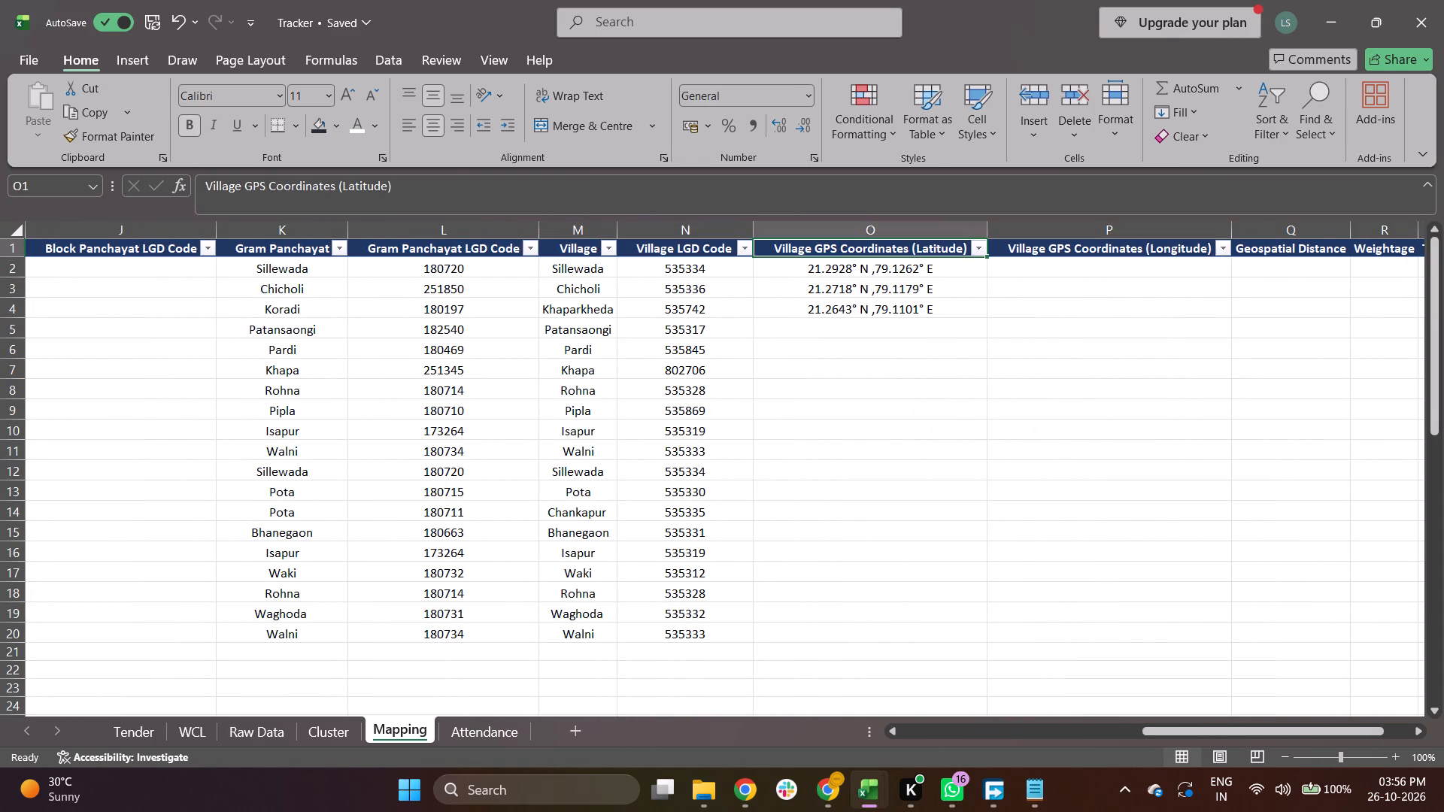
{"action": "key", "text": "Right"}
{"action": "key", "text": "Down"}
{"action": "key", "text": "Down"}
{"action": "key", "text": "Left"}
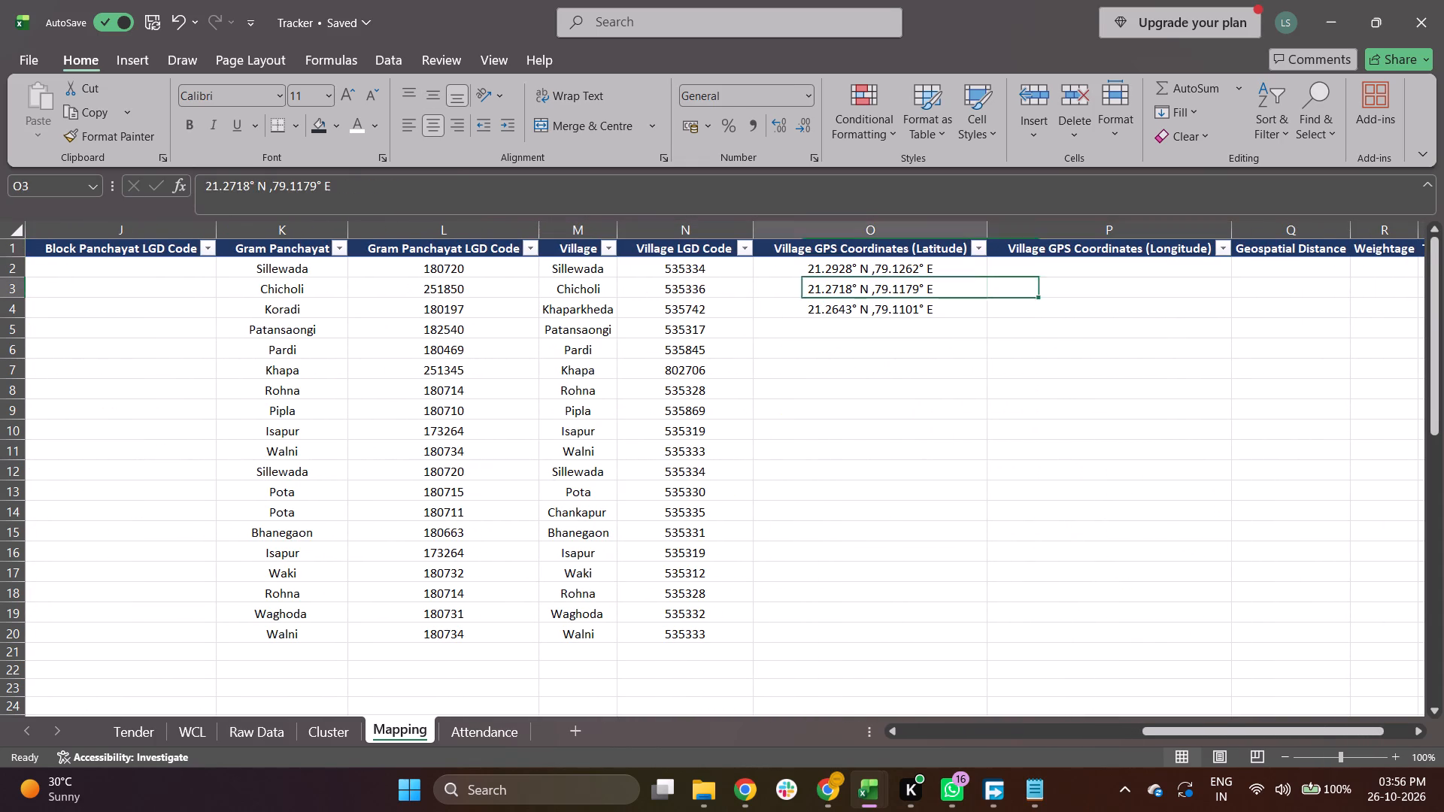
{"action": "key", "text": "Left"}
{"action": "key", "text": "Up"}
{"action": "key", "text": "Right"}
{"action": "key", "text": "Up"}
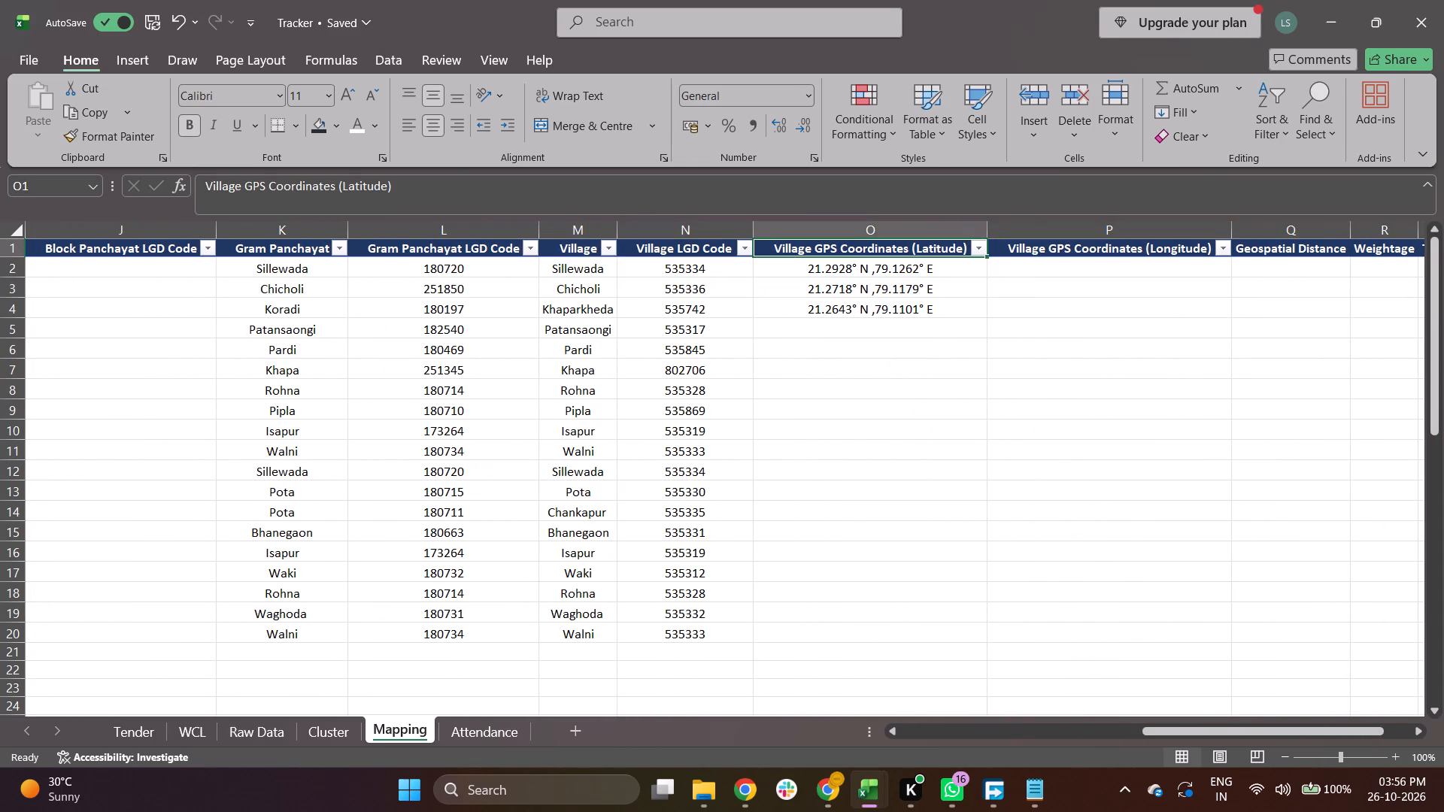
Rename the Village GPS Coordinates (Latitude) header in O1 as "Village GPS Coordinates".
{"action": "left_click", "coordinate": [409, 196]}
{"action": "key", "text": "BackSpace"}
{"action": "key", "text": "BackSpace"}
{"action": "key", "text": "BackSpace"}
{"action": "key", "text": "BackSpace"}
{"action": "key", "text": "BackSpace"}
{"action": "key", "text": "BackSpace"}
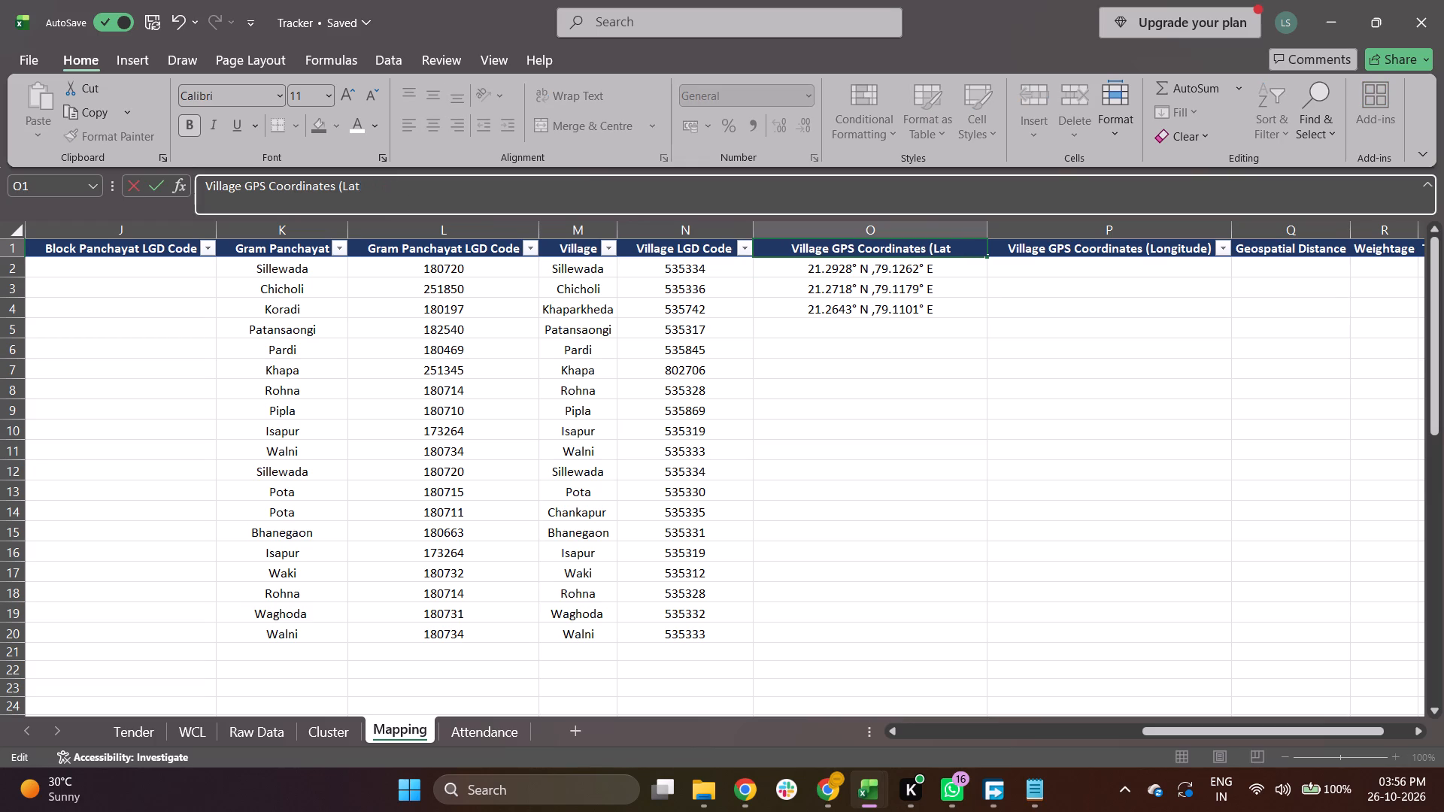
{"action": "key", "text": "BackSpace"}
{"action": "key", "text": "BackSpace"}
{"action": "key", "text": "BackSpace"}
{"action": "key", "text": "BackSpace"}
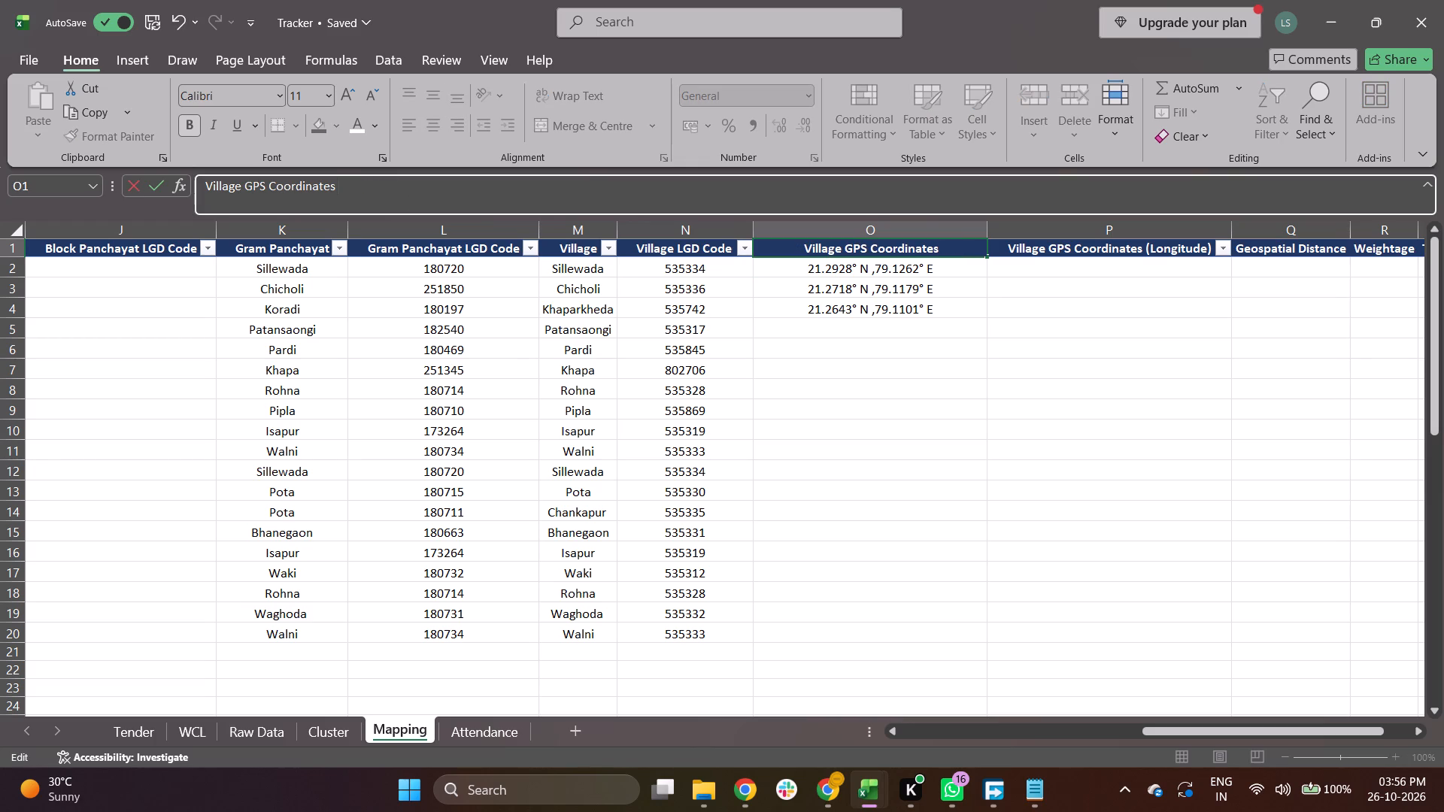
{"action": "key", "text": "Tab"}
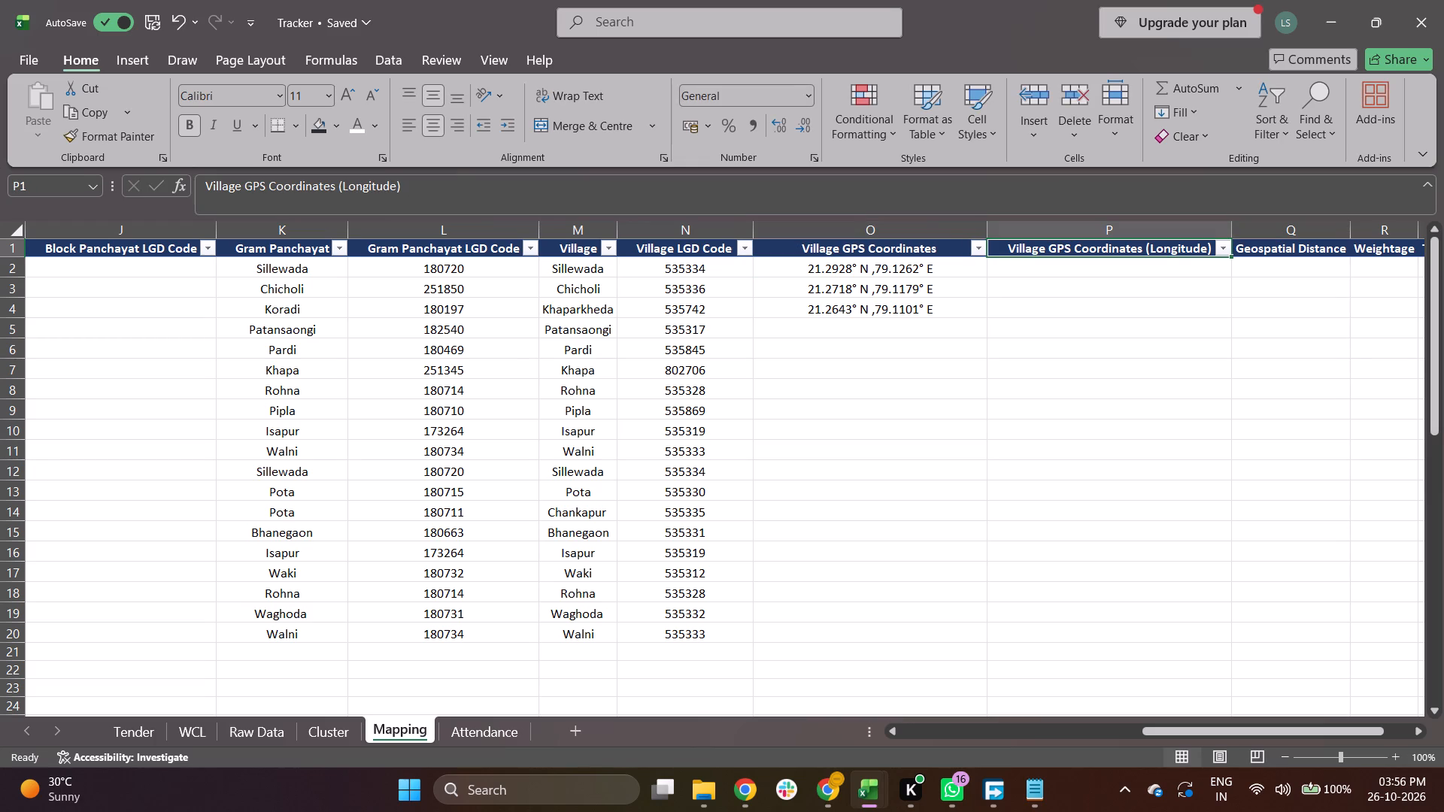
Clear the Village GPS Coordinates (Longitude) header and move the Geospatial Distance, Weightage and Total Households headers over to start in P1.
{"action": "key", "text": "Delete"}
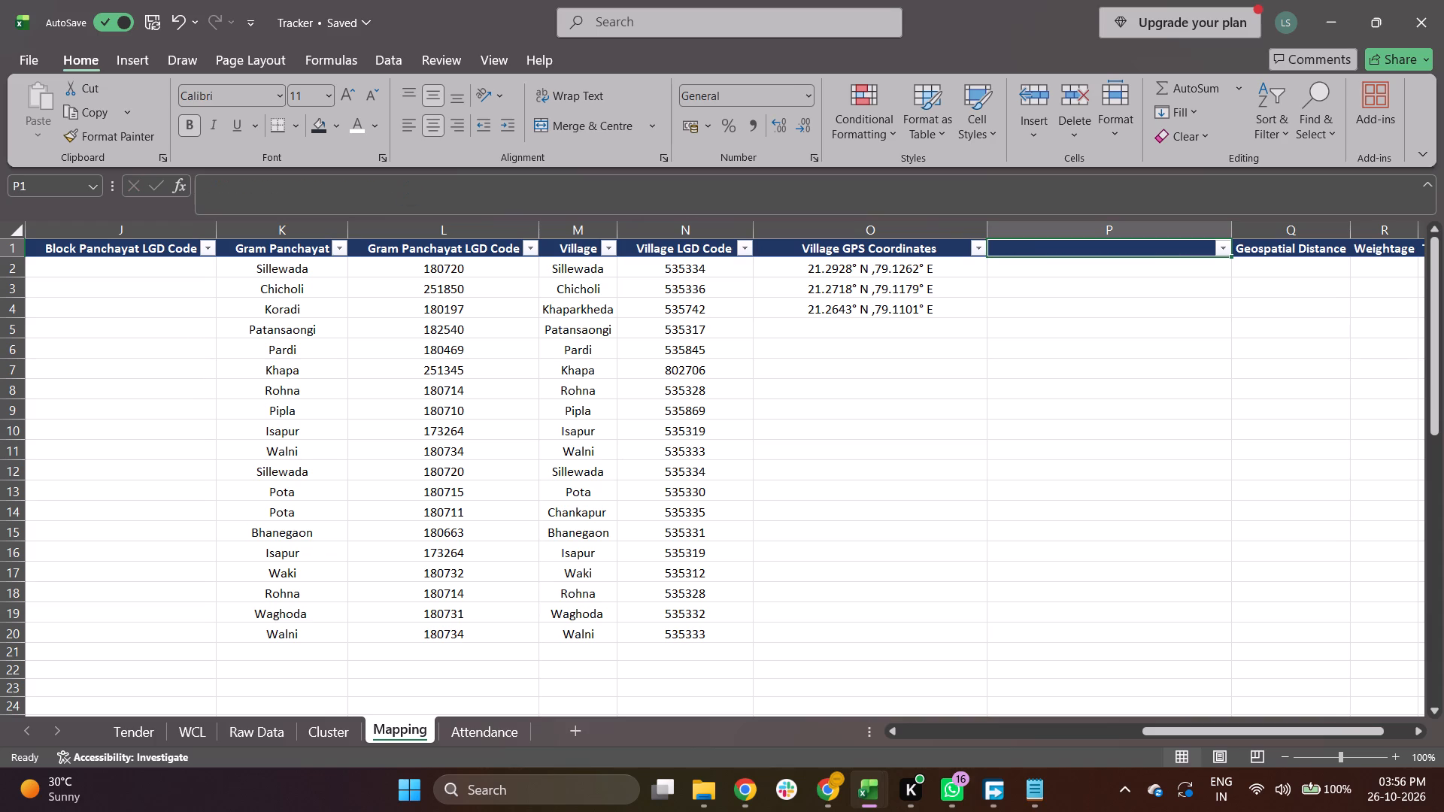
{"action": "key", "text": "Right"}
{"action": "key", "text": "Right"}
{"action": "key", "text": "Right"}
{"action": "key", "text": "Right"}
{"action": "key", "text": "Left"}
{"action": "key", "text": "Left"}
{"action": "key", "text": "Left"}
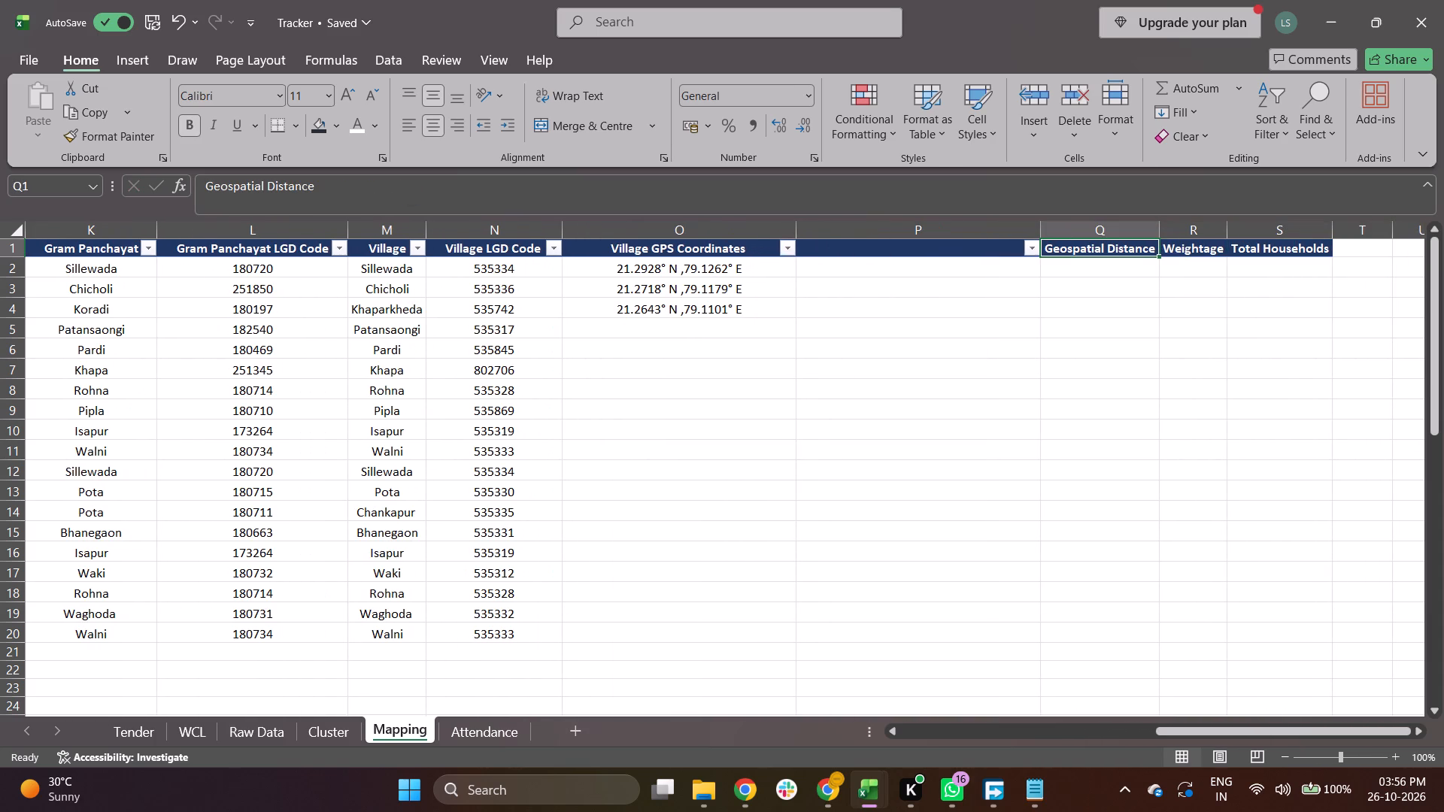
{"action": "key", "text": "shift+Right"}
{"action": "key", "text": "shift+Right"}
{"action": "key", "text": "ctrl+x"}
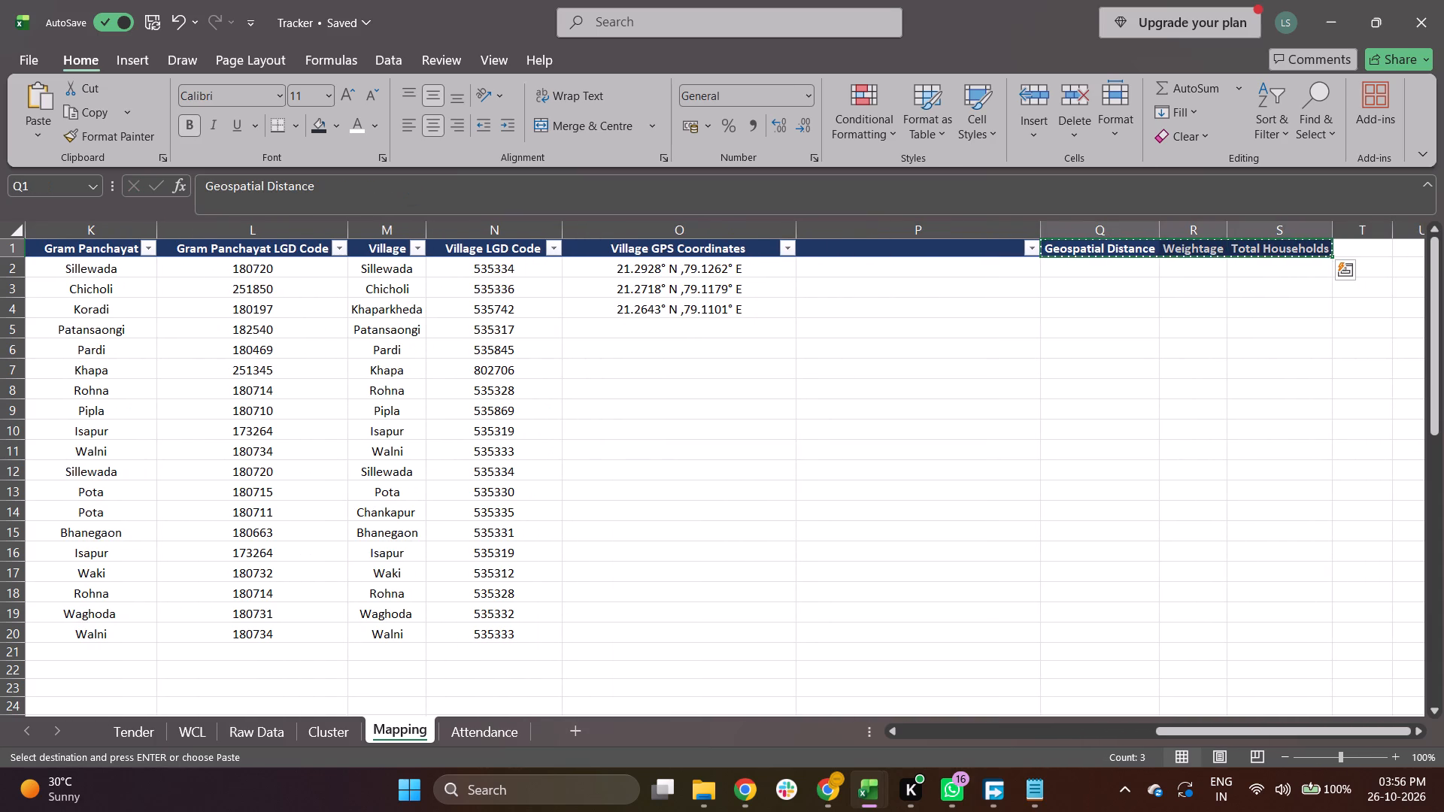
{"action": "key", "text": "Left"}
{"action": "key", "text": "ctrl+v"}
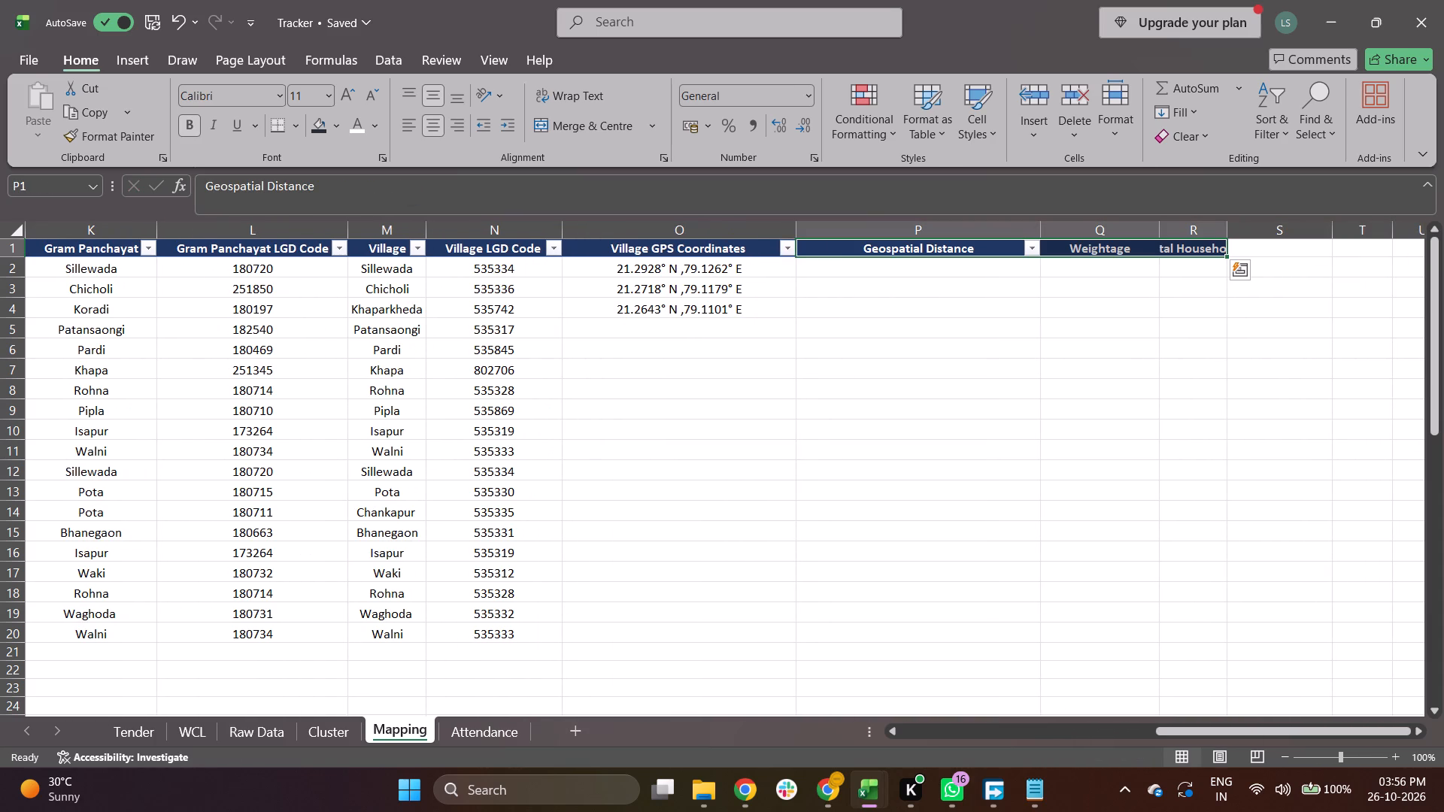
Autofit the column widths of the whole Mapping table to their contents.
{"action": "key", "text": "Down"}
{"action": "key", "text": "Down"}
{"action": "key", "text": "Down"}
{"action": "key", "text": "Down"}
{"action": "key", "text": "Up"}
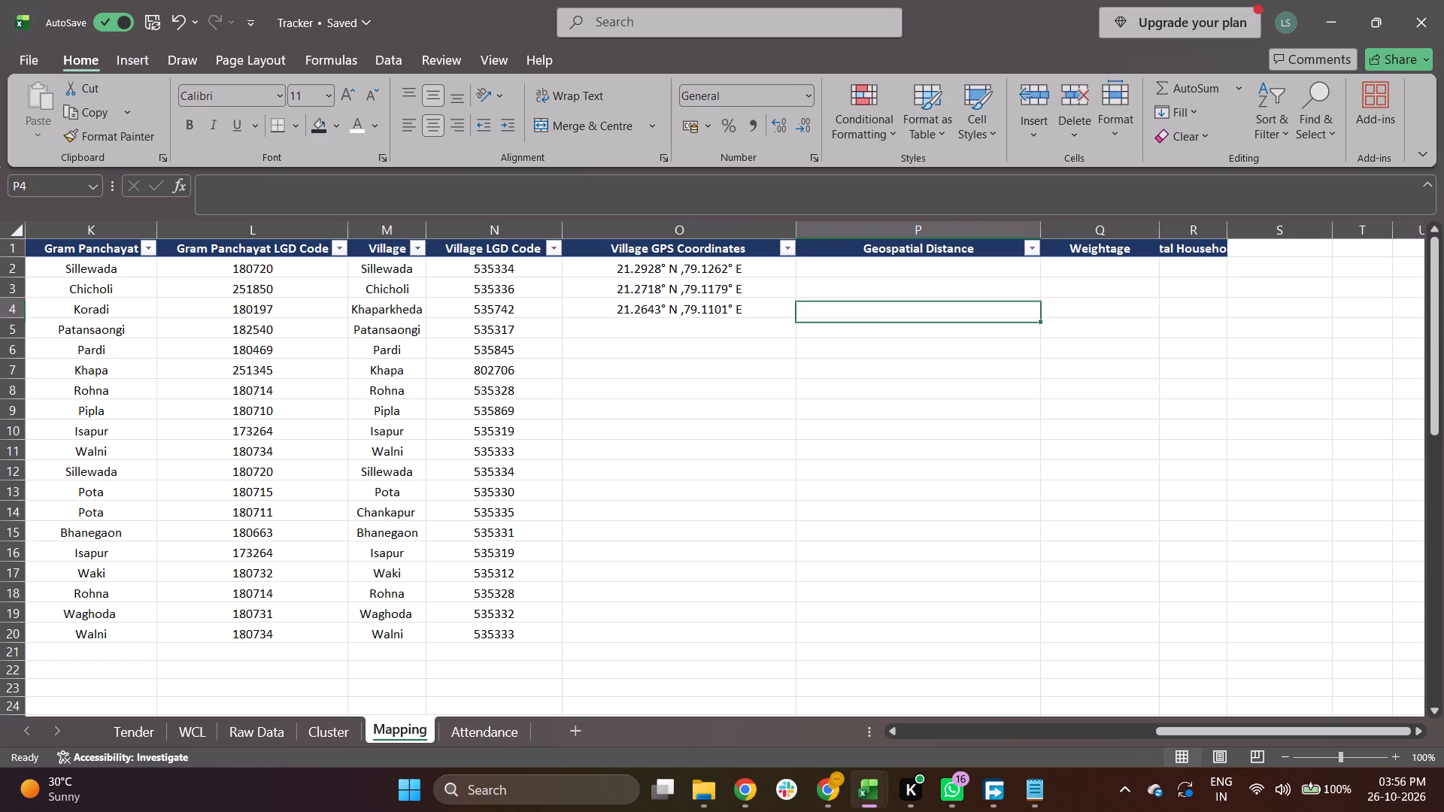
{"action": "key", "text": "Up"}
{"action": "key", "text": "Up"}
{"action": "key", "text": "Up"}
{"action": "key", "text": "ctrl+a"}
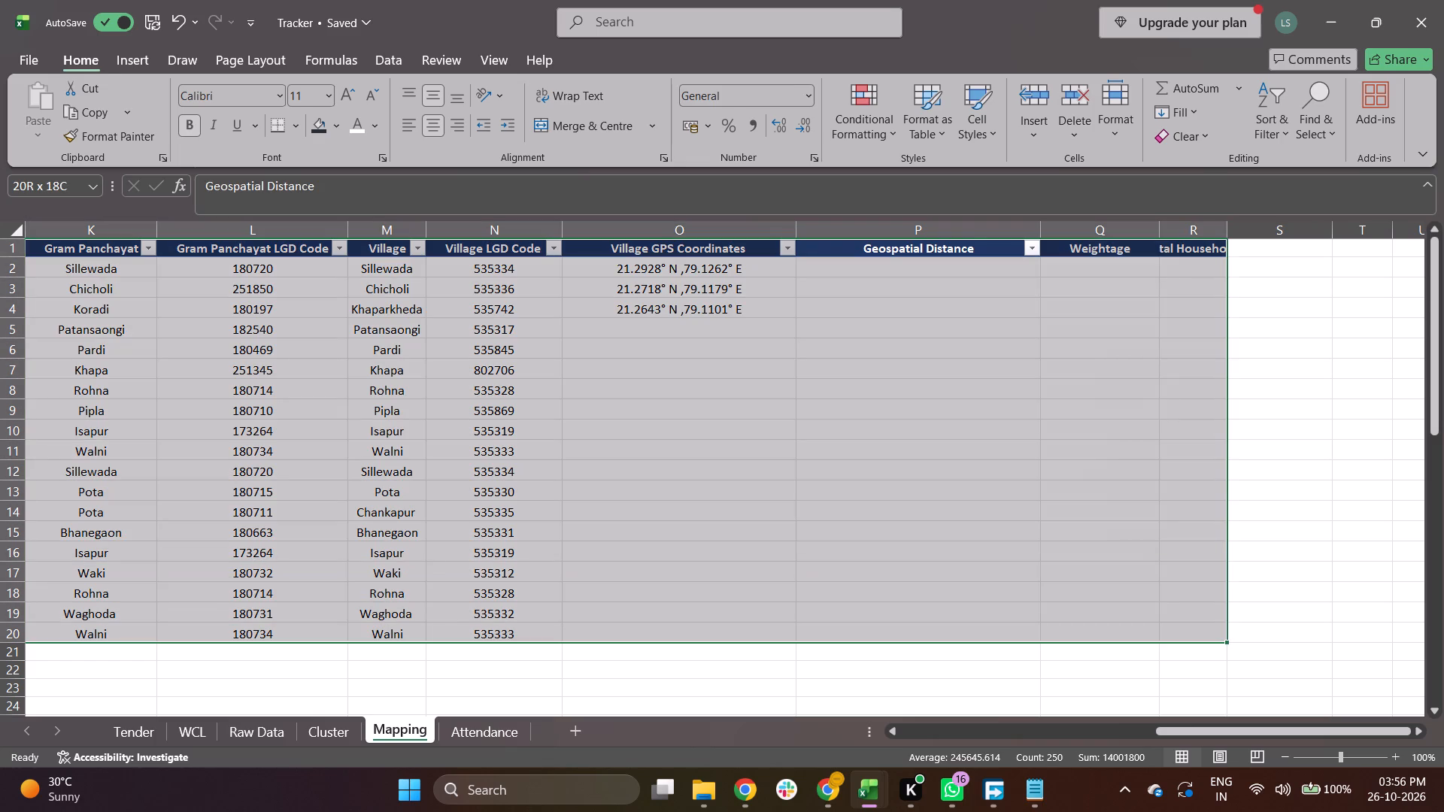
{"action": "type", "text": "hoi"}
{"action": "key", "text": "Left"}
{"action": "key", "text": "Down"}
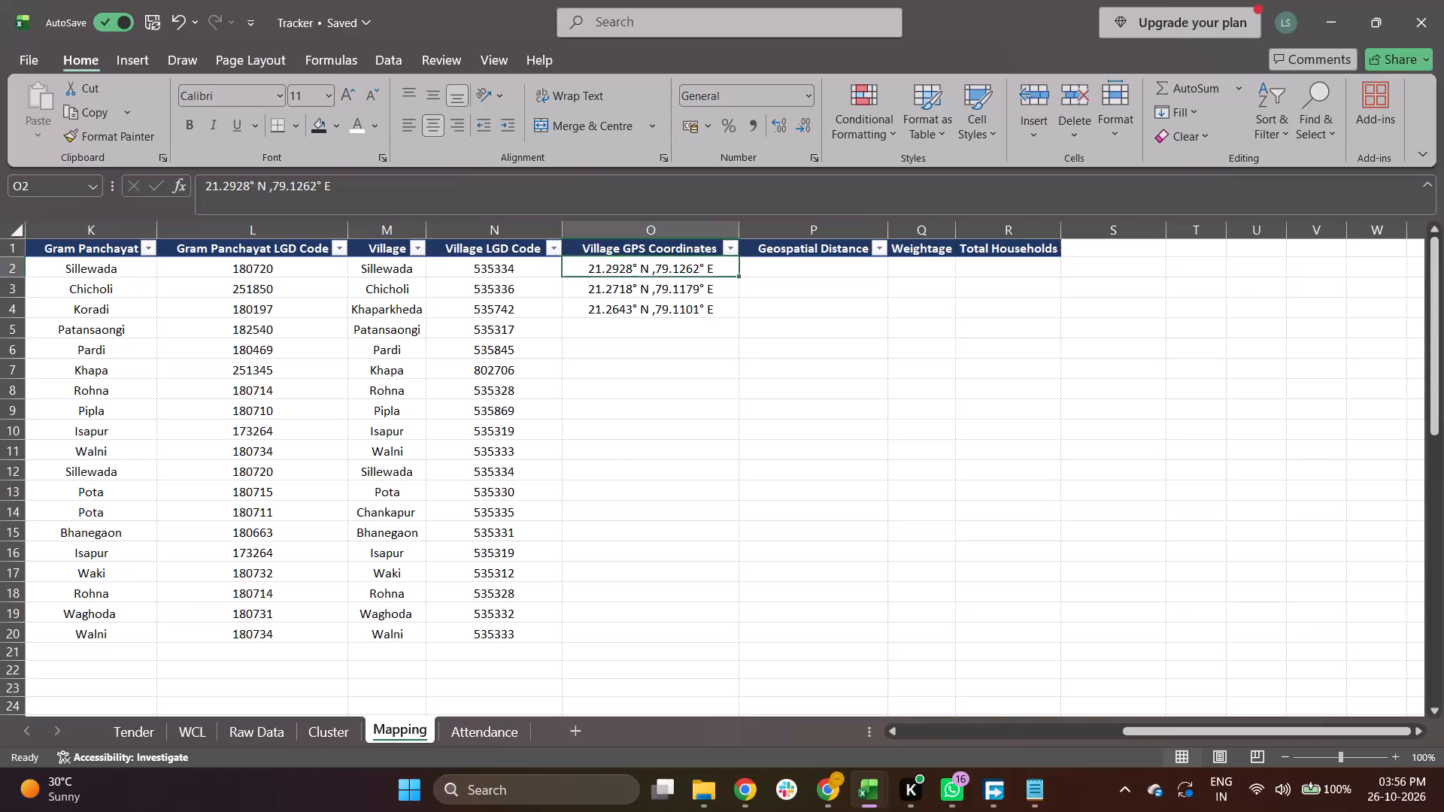
{"action": "key", "text": "Down"}
{"action": "key", "text": "Down"}
{"action": "key", "text": "Down"}
{"action": "key", "text": "Left"}
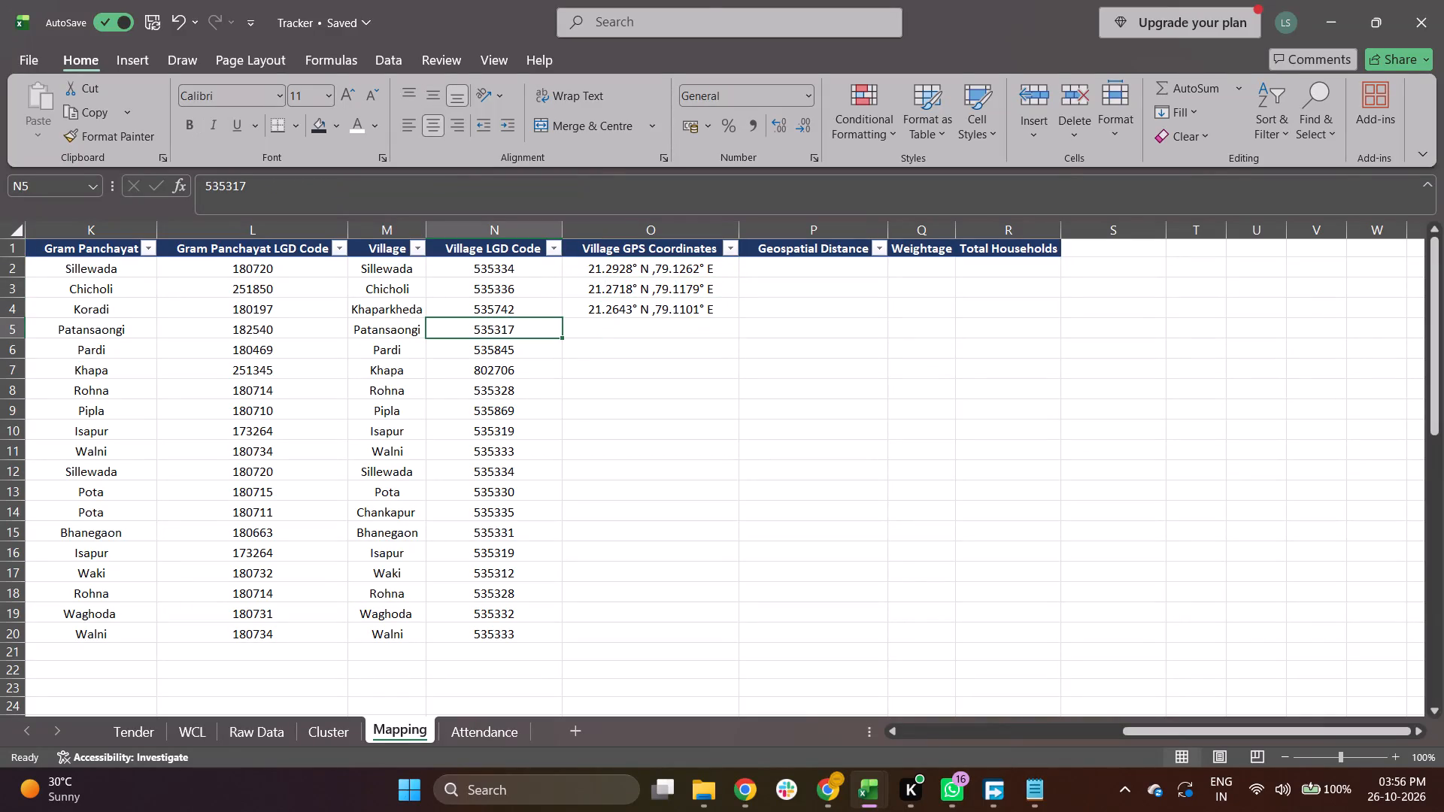
Reapply the header filters to include Weightage and Total Households, and autofit the table's column widths again.
{"action": "key", "text": "Up"}
{"action": "key", "text": "Up"}
{"action": "key", "text": "Up"}
{"action": "key", "text": "Up"}
{"action": "key", "text": "Right"}
{"action": "key", "text": "Right"}
{"action": "key", "text": "Right"}
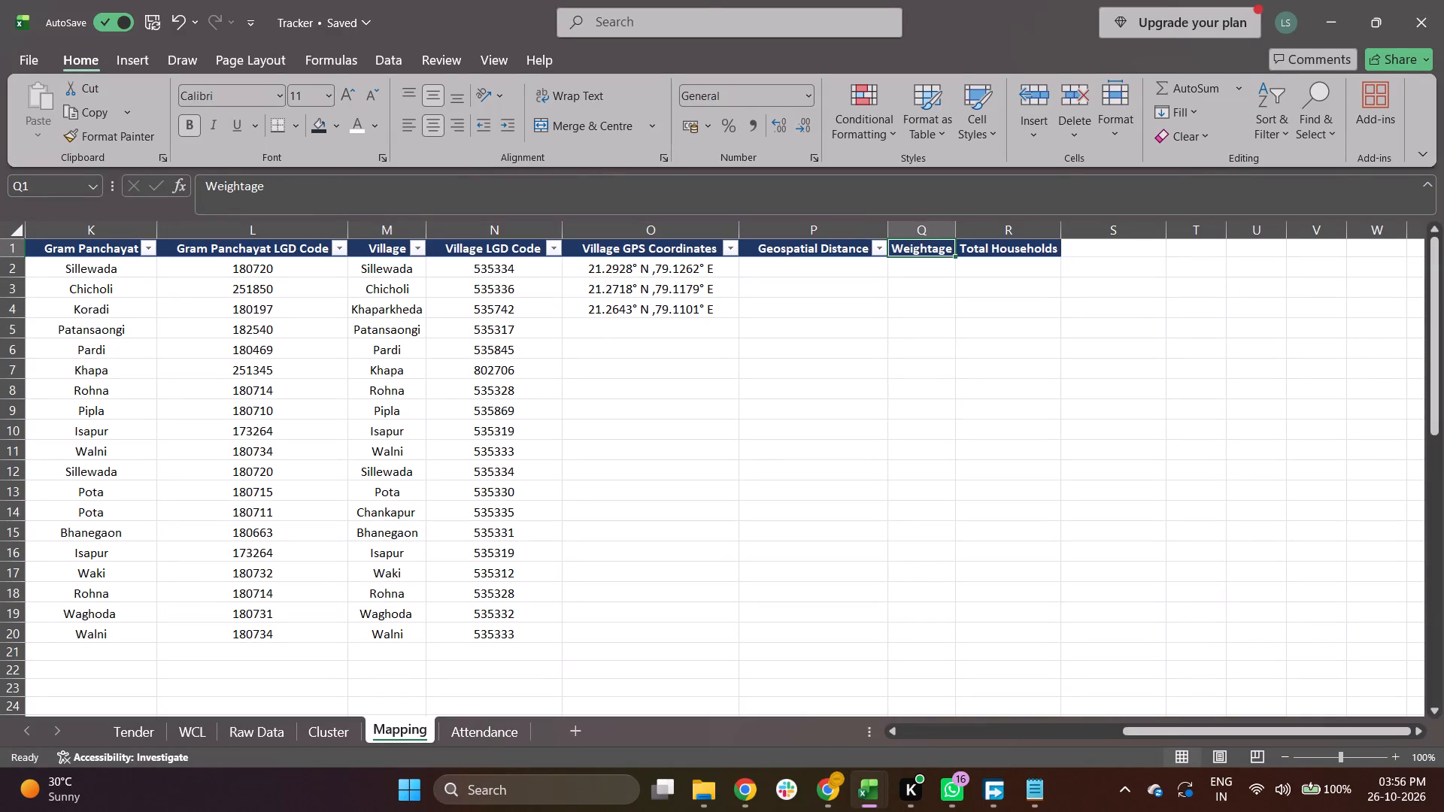
{"action": "key", "text": "ctrl+shift+l"}
{"action": "key", "text": "ctrl+shift+l"}
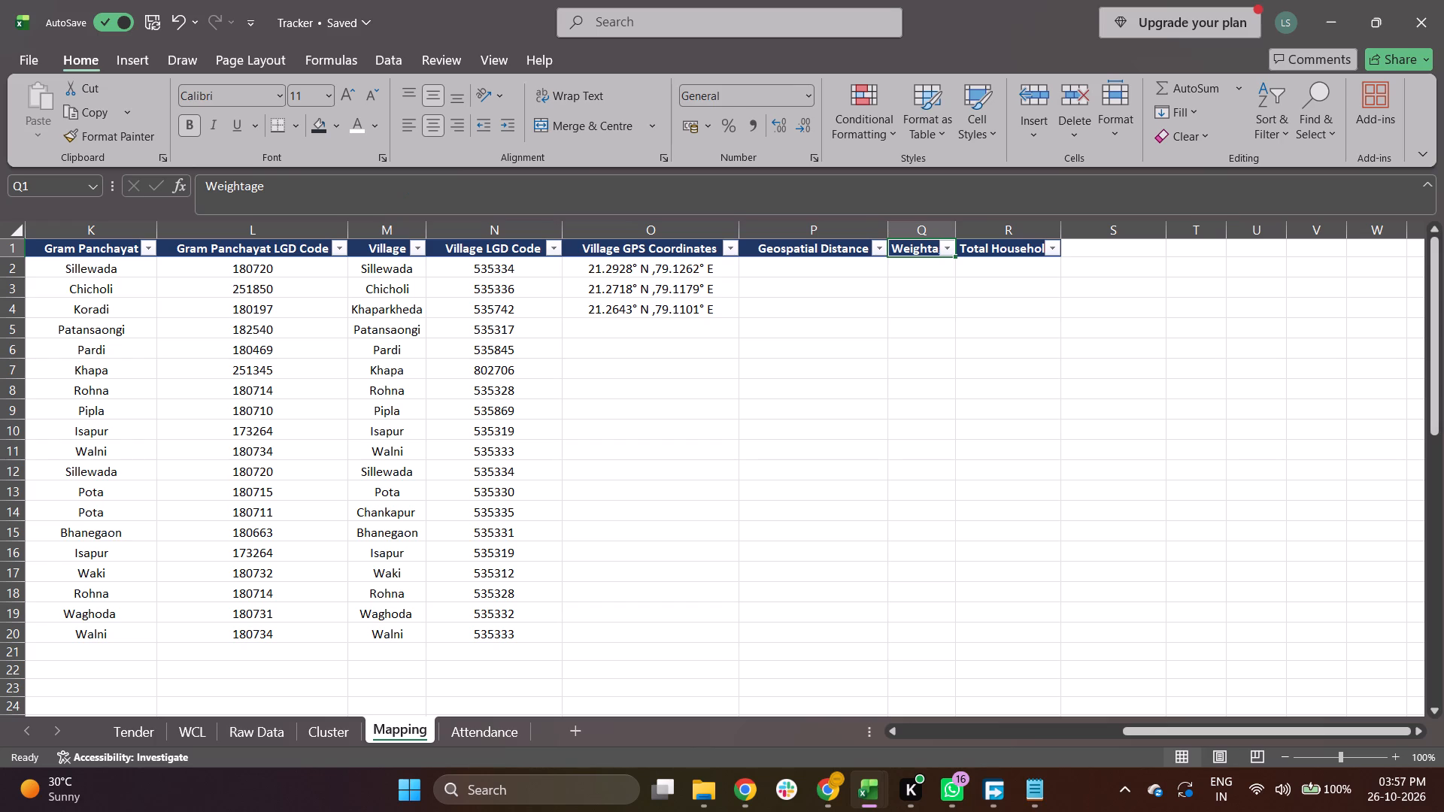
{"action": "key", "text": "ctrl+a"}
{"action": "type", "text": "hoi"}
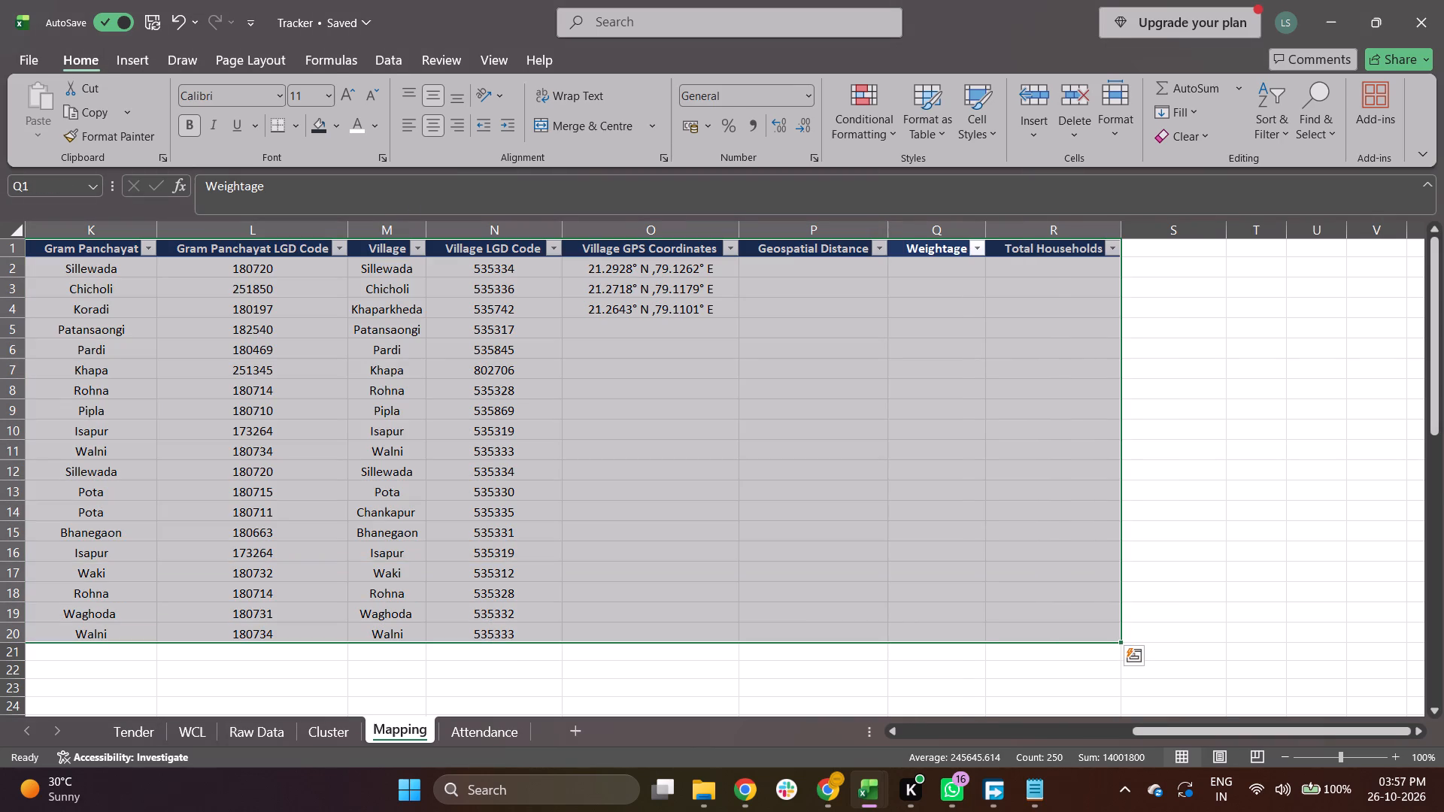
Examine row 3 back from the village columns to the State column, and row 2's Block Panchayat (Panchayat Samiti) cell.
{"action": "key", "text": "Left"}
{"action": "key", "text": "Down"}
{"action": "key", "text": "Down"}
{"action": "key", "text": "Left"}
{"action": "key", "text": "Left"}
{"action": "key", "text": "Left"}
{"action": "key", "text": "Left"}
{"action": "key", "text": "Left"}
{"action": "key", "text": "Left"}
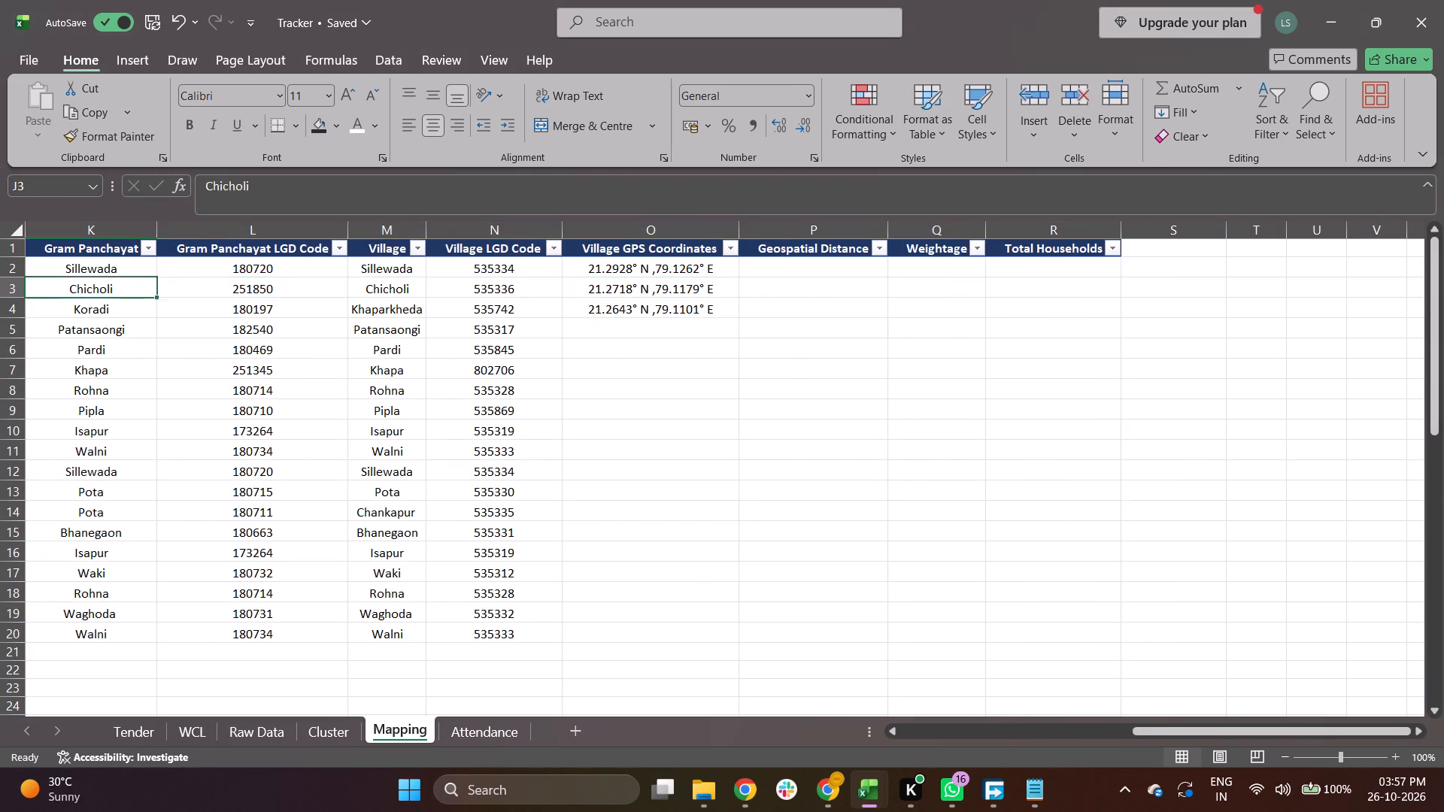
{"action": "key", "text": "Left"}
{"action": "key", "text": "Left"}
{"action": "key", "text": "Left"}
{"action": "key", "text": "Left"}
{"action": "key", "text": "Left"}
{"action": "key", "text": "Left"}
{"action": "key", "text": "Right"}
{"action": "key", "text": "Right"}
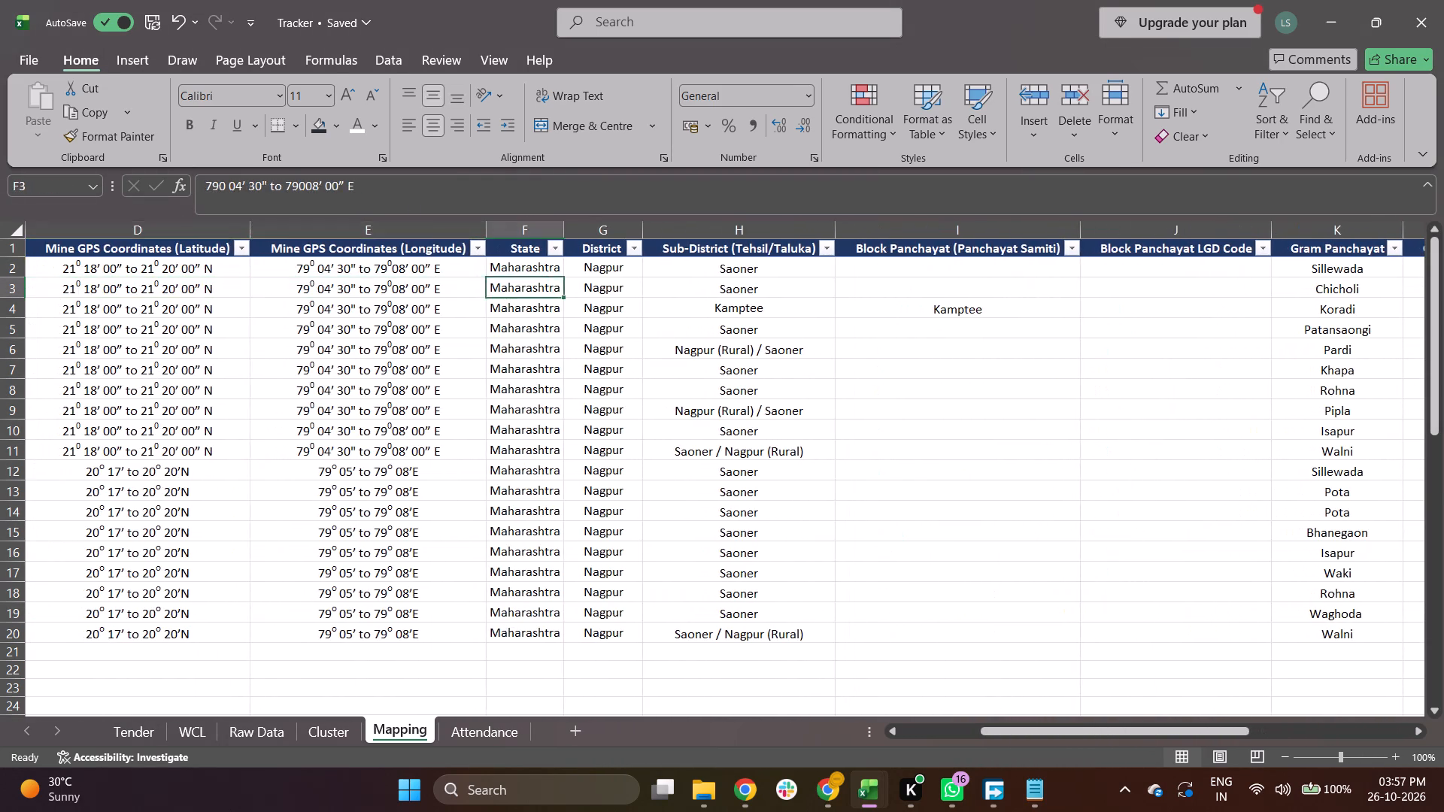
{"action": "key", "text": "Right"}
{"action": "key", "text": "Right"}
{"action": "key", "text": "Up"}
{"action": "key", "text": "Right"}
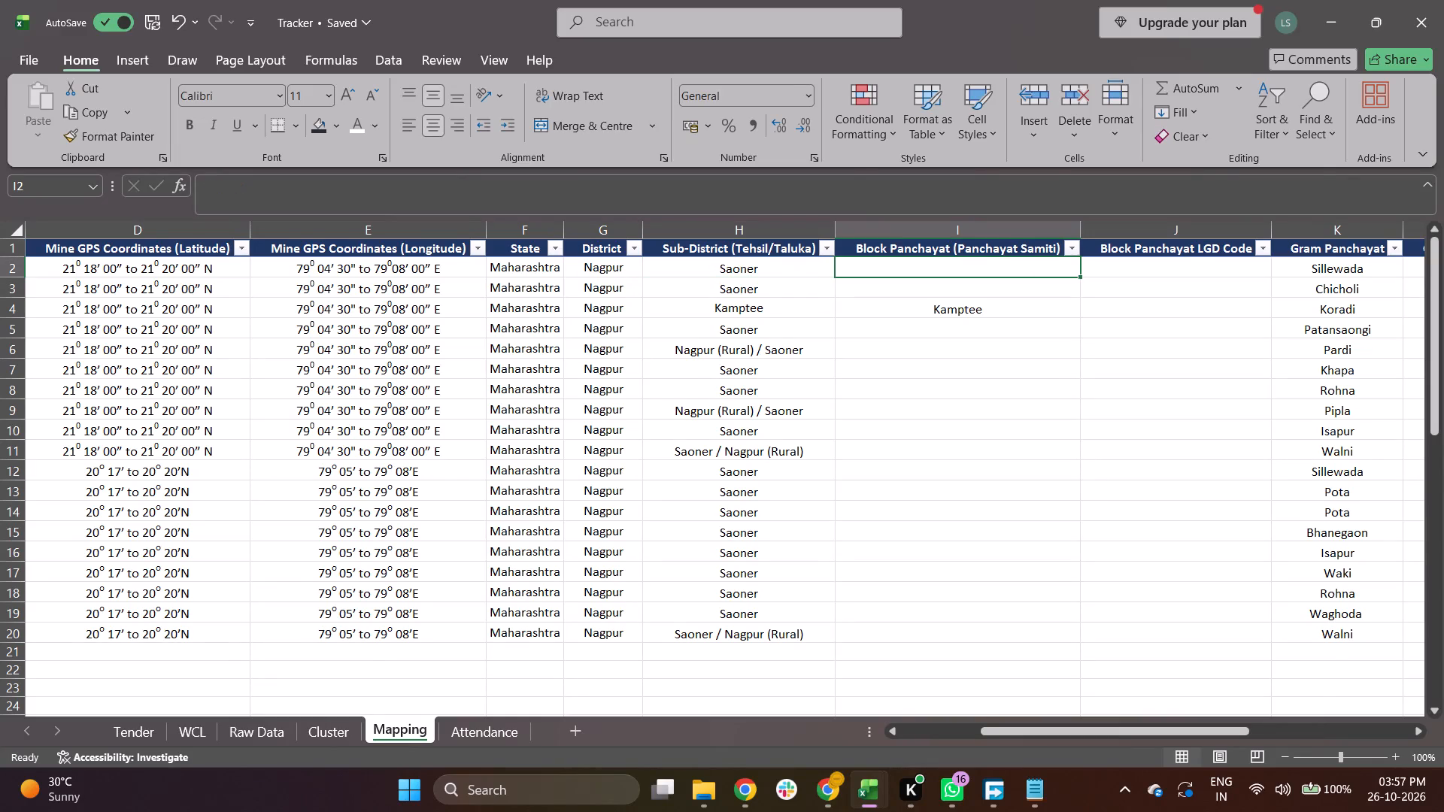
Switch to the Bhuvan Panchayat page in Chrome and set the area selection's Block to Saoner.
{"action": "key", "text": "alt+Tab"}
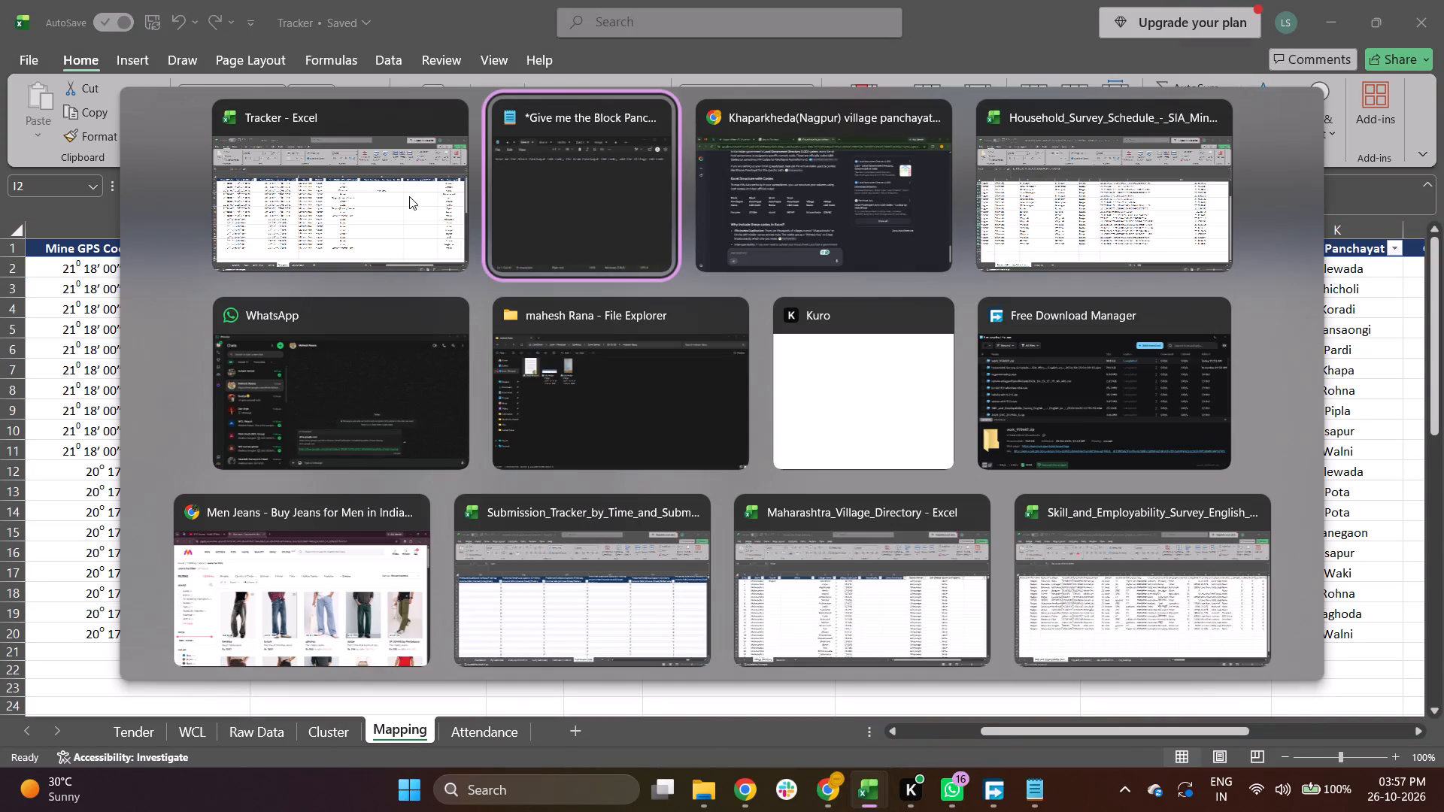
{"action": "key", "text": "alt+Right"}
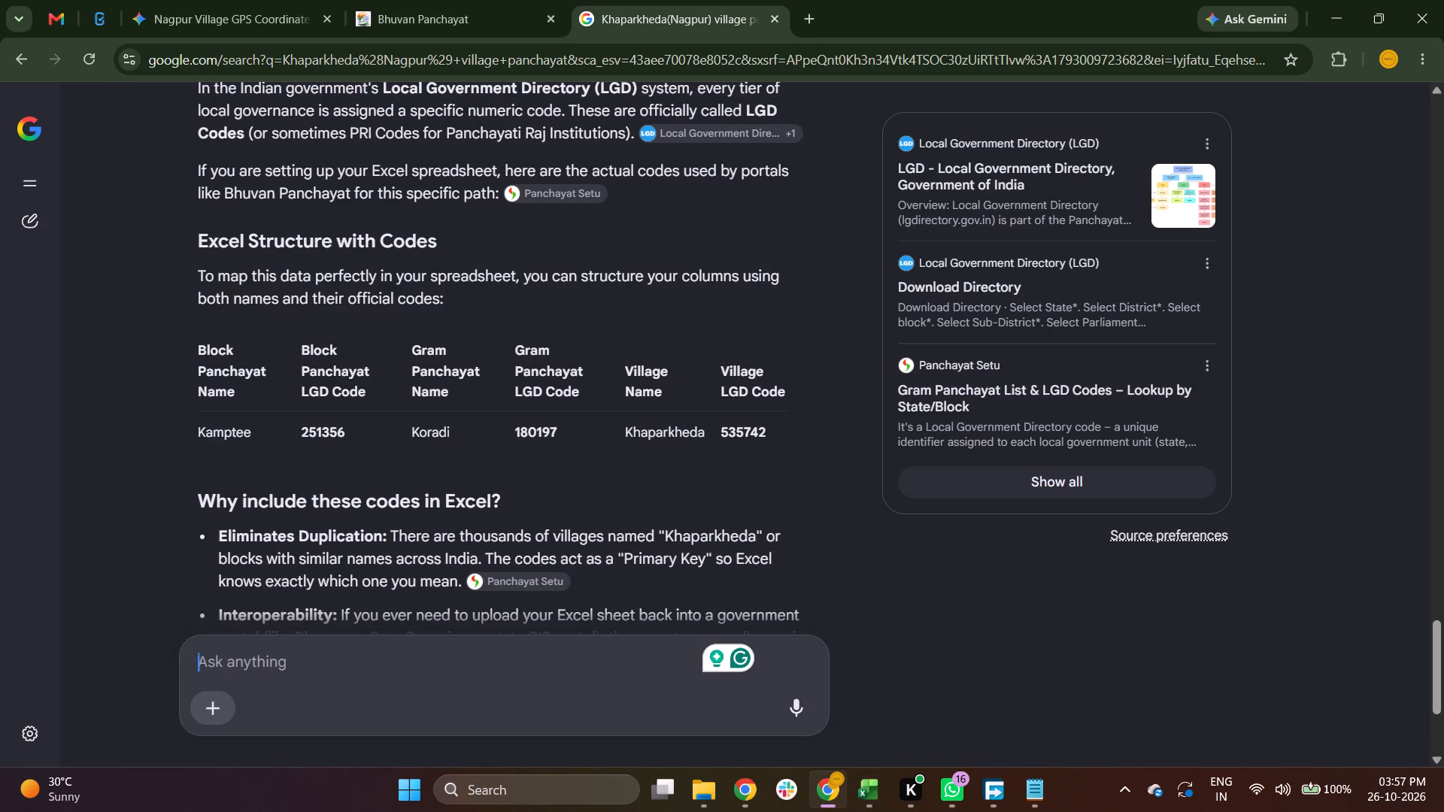
{"action": "left_click", "coordinate": [405, 0]}
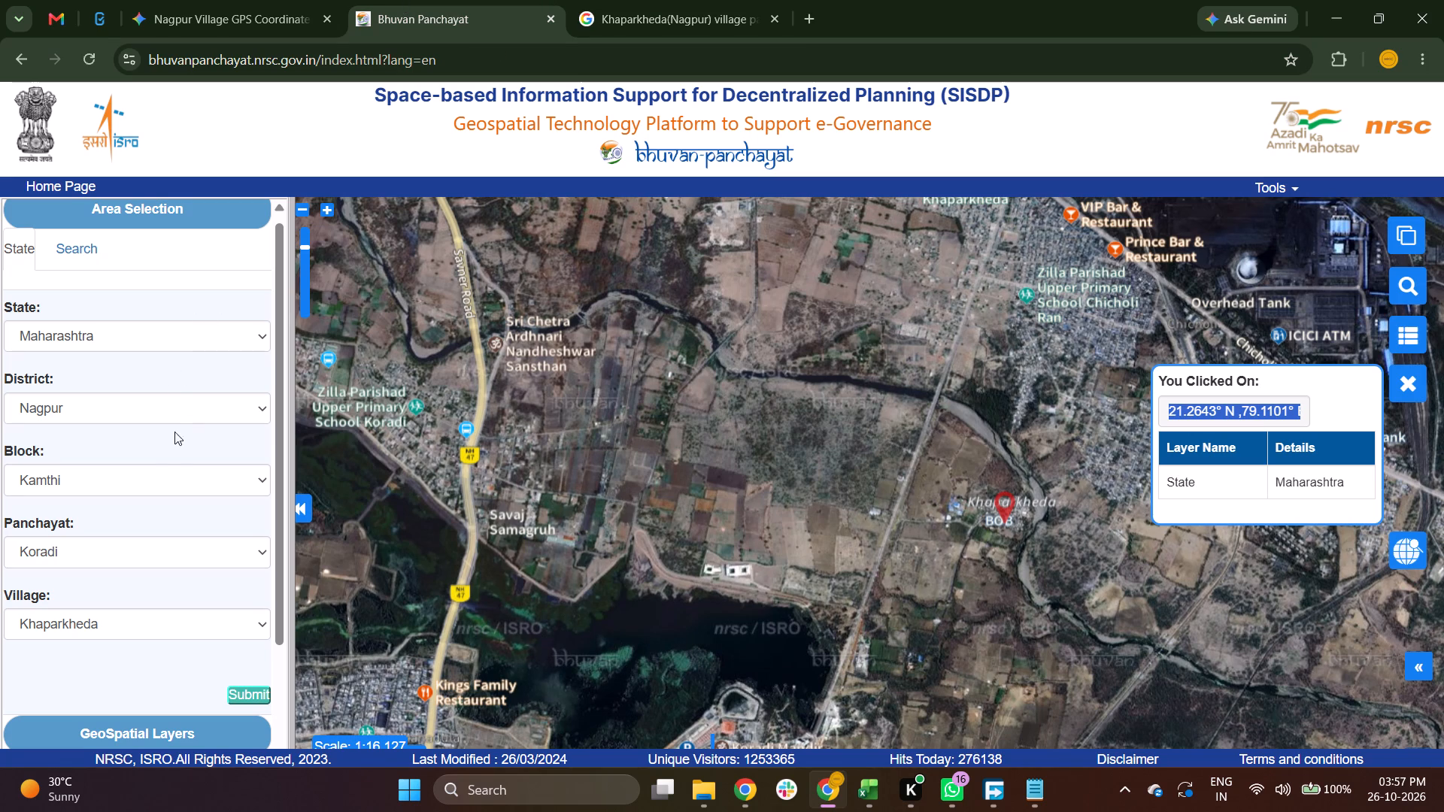
{"action": "left_click", "coordinate": [164, 481]}
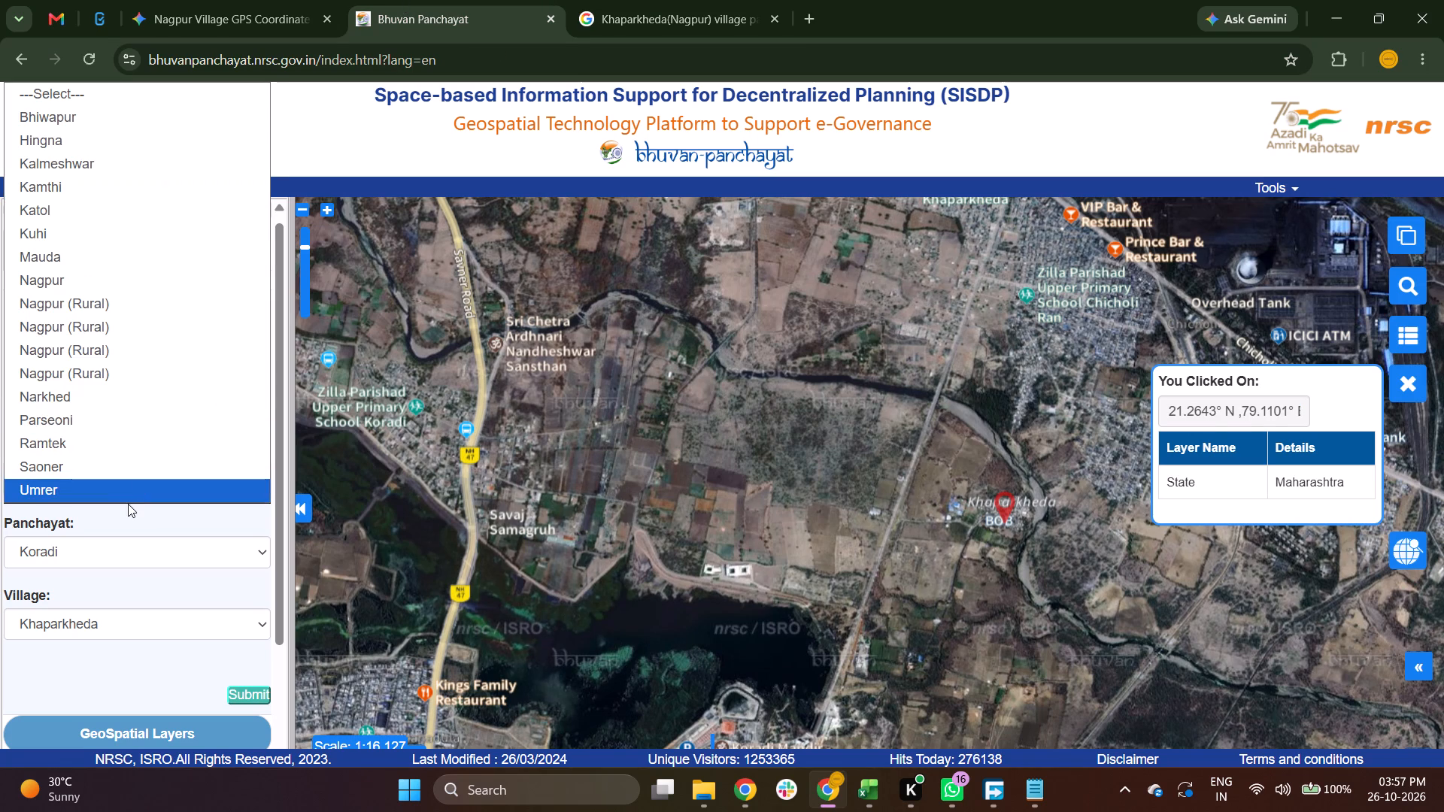
{"action": "left_click", "coordinate": [126, 469]}
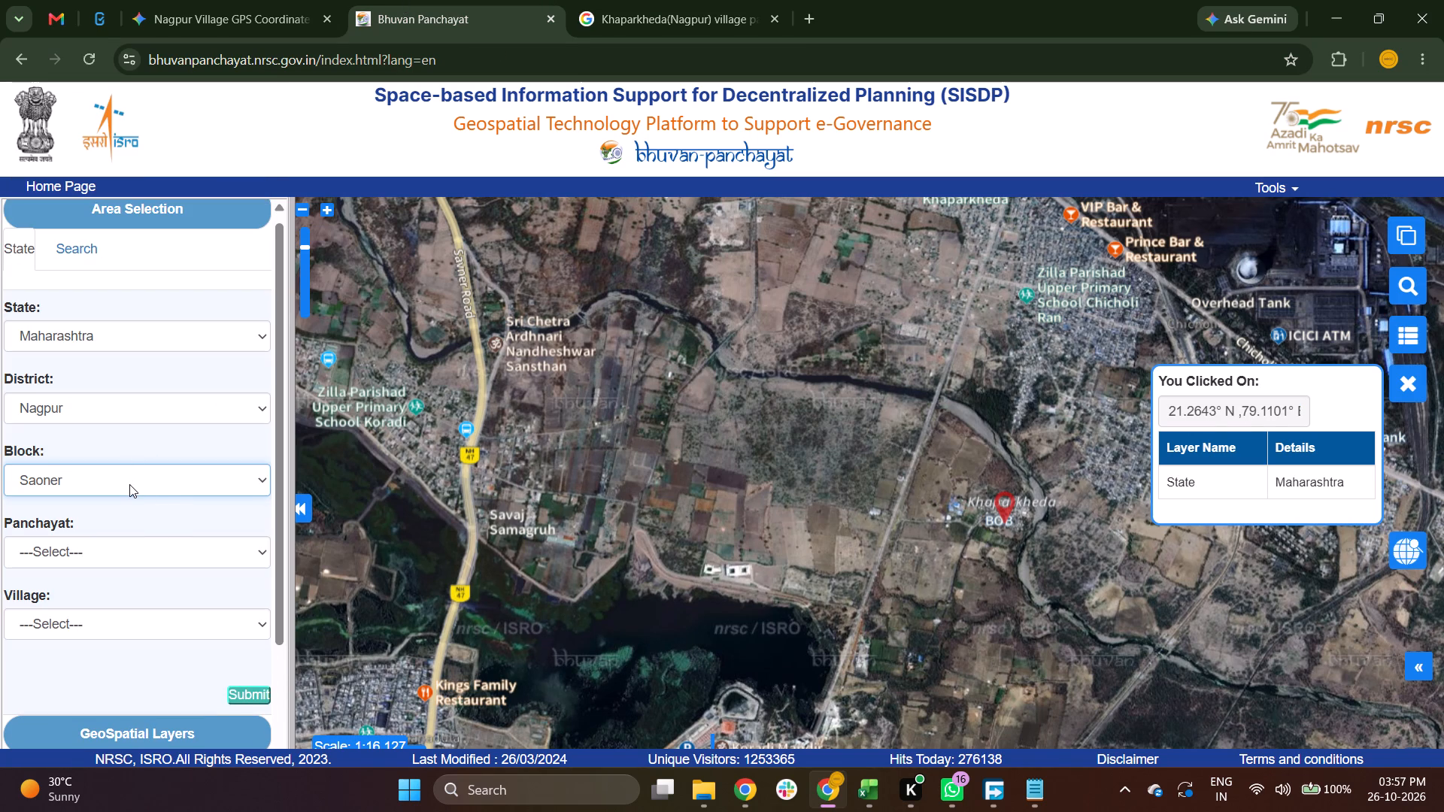
Compare the Sub-District, Gram Panchayat and village entries in the Tracker workbook with Bhuvan's Panchayat choices for the Saoner block.
{"action": "key", "text": "alt+Tab"}
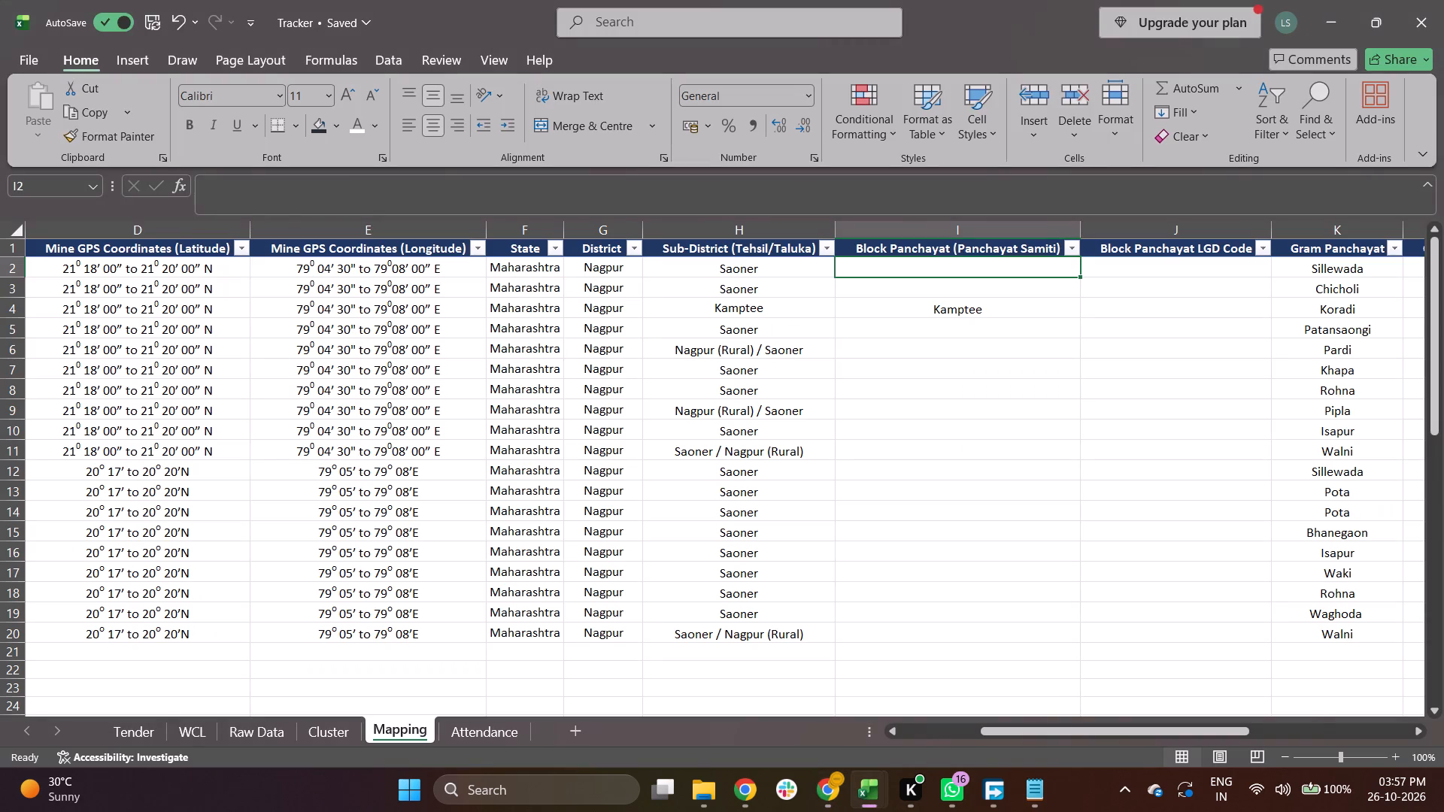
{"action": "key", "text": "Down"}
{"action": "key", "text": "Left"}
{"action": "key", "text": "alt+Tab"}
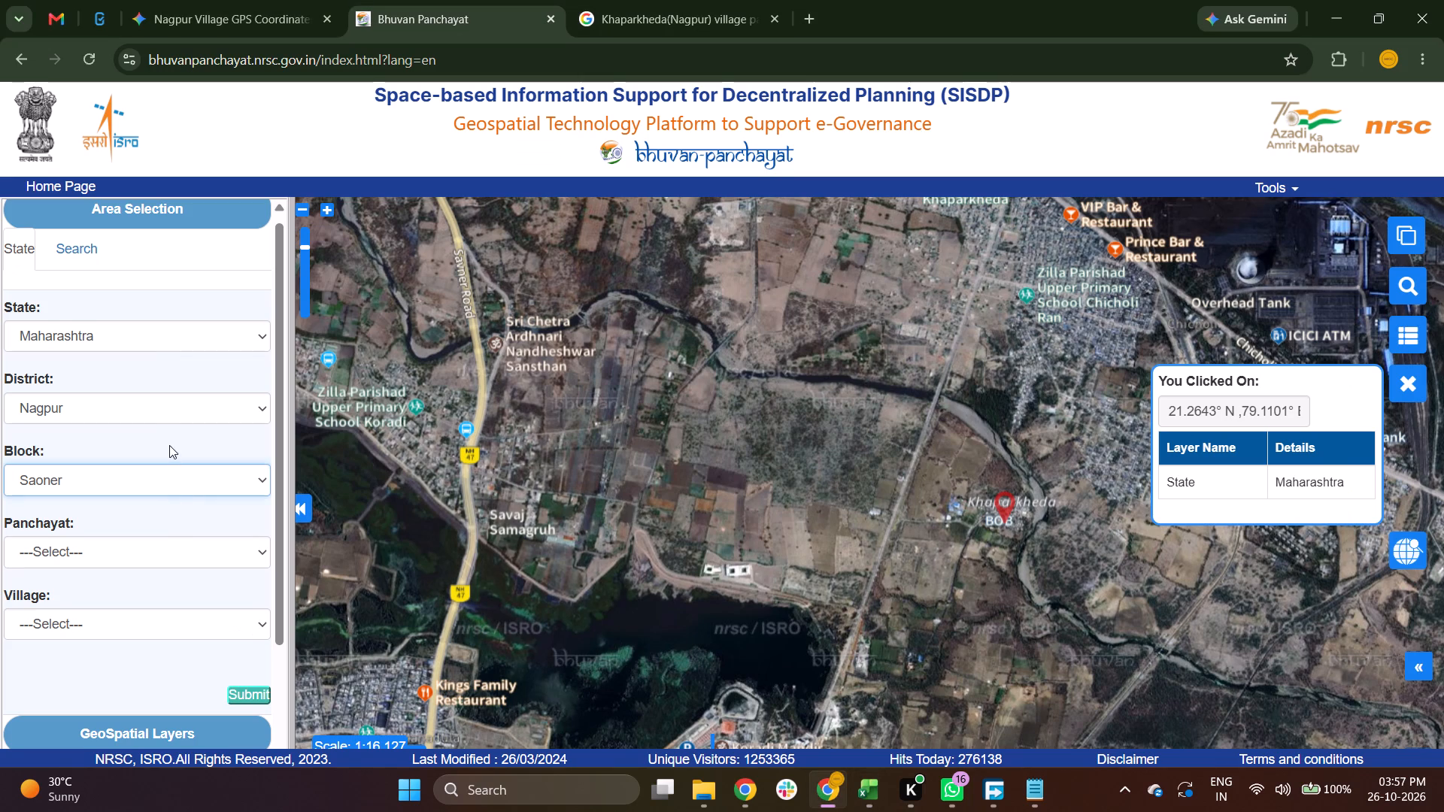
{"action": "key", "text": "alt+Tab"}
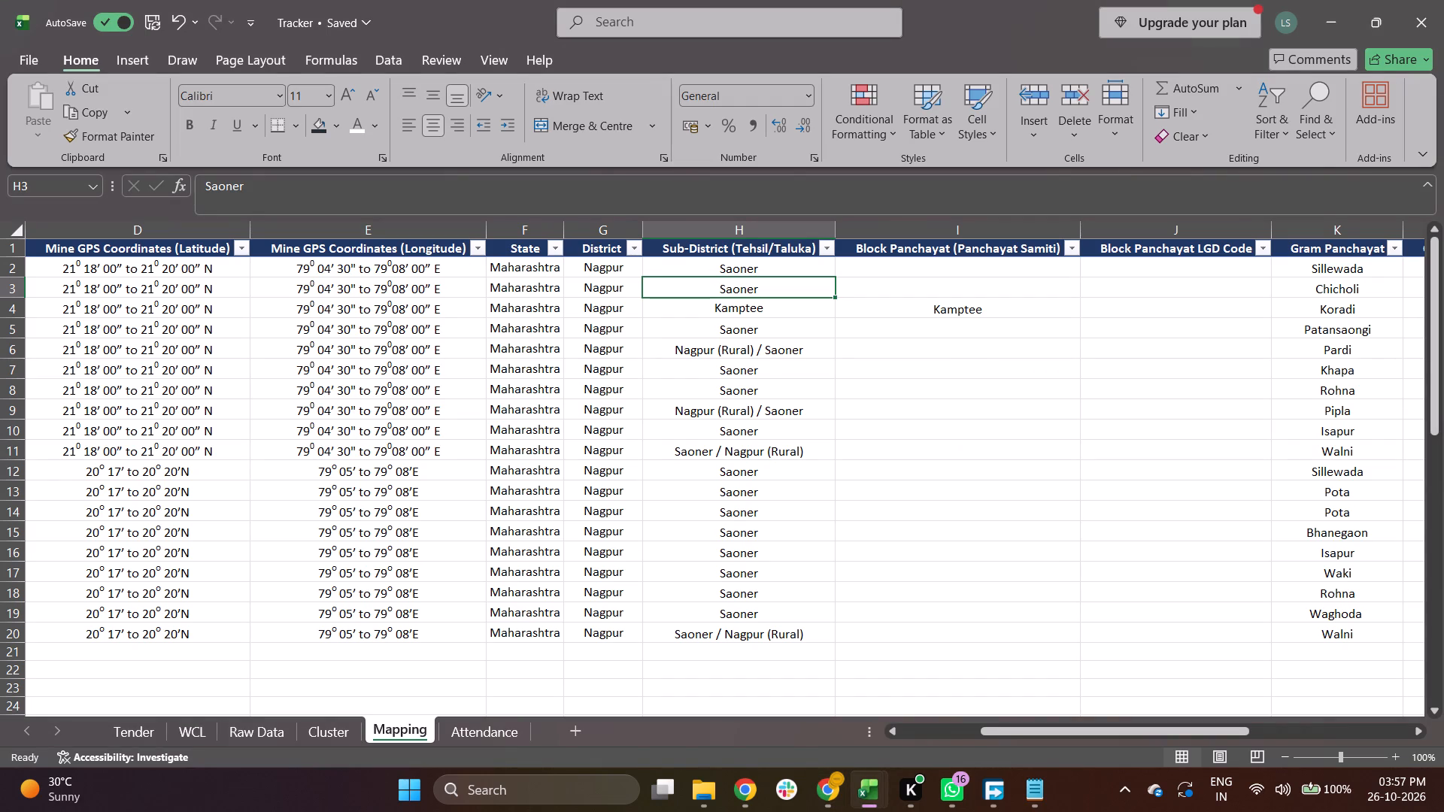
{"action": "key", "text": "alt+Tab"}
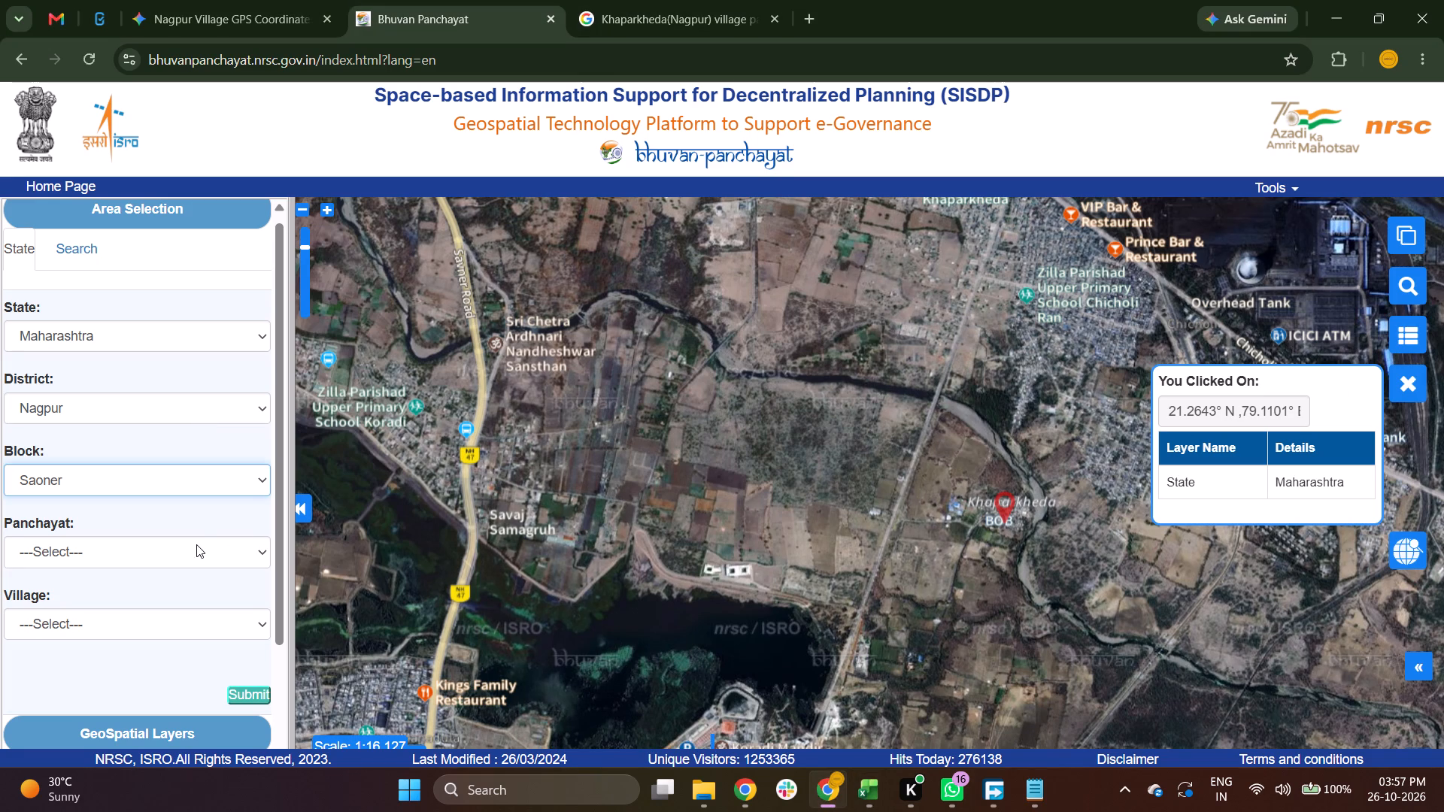
{"action": "left_click", "coordinate": [196, 544]}
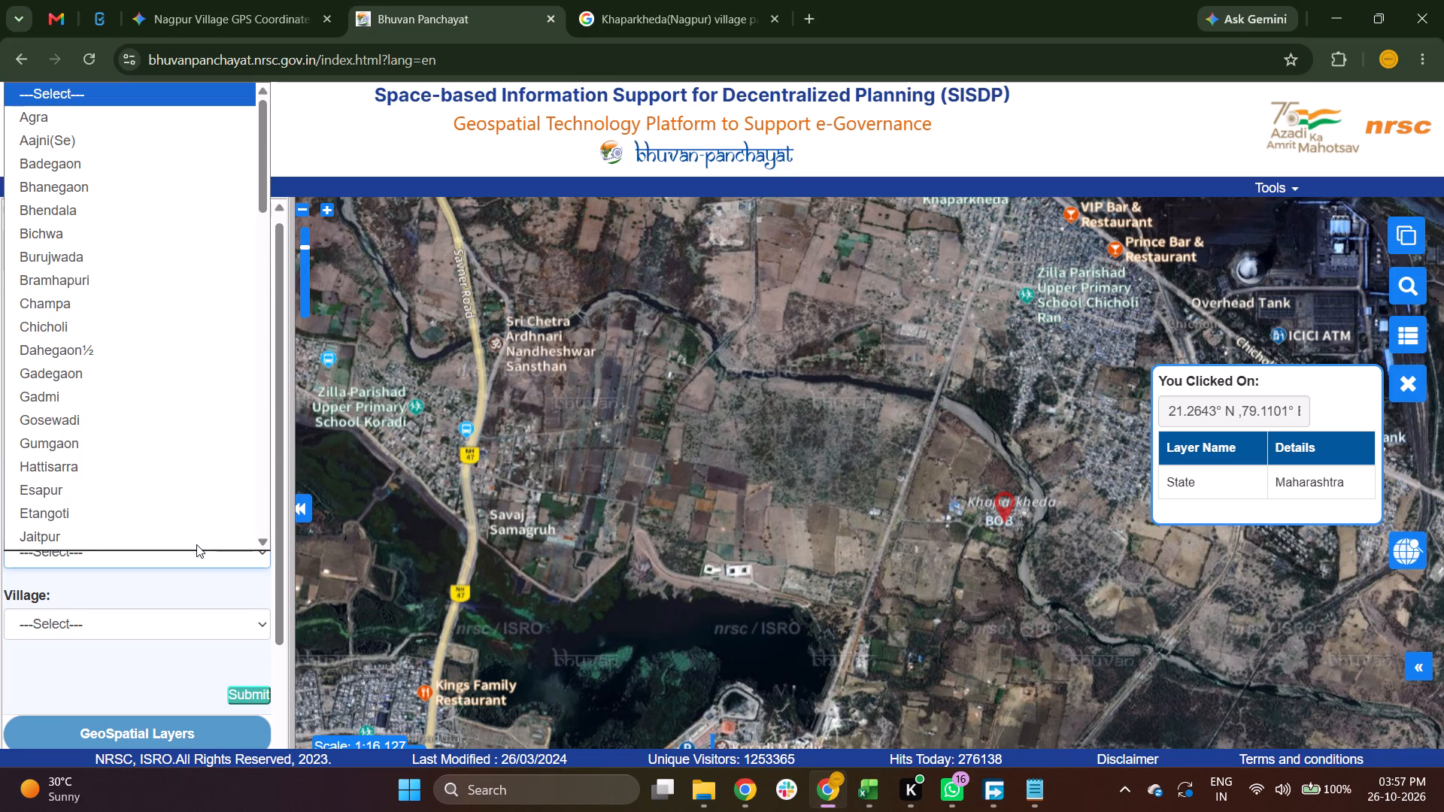
{"action": "key", "text": "alt+Tab"}
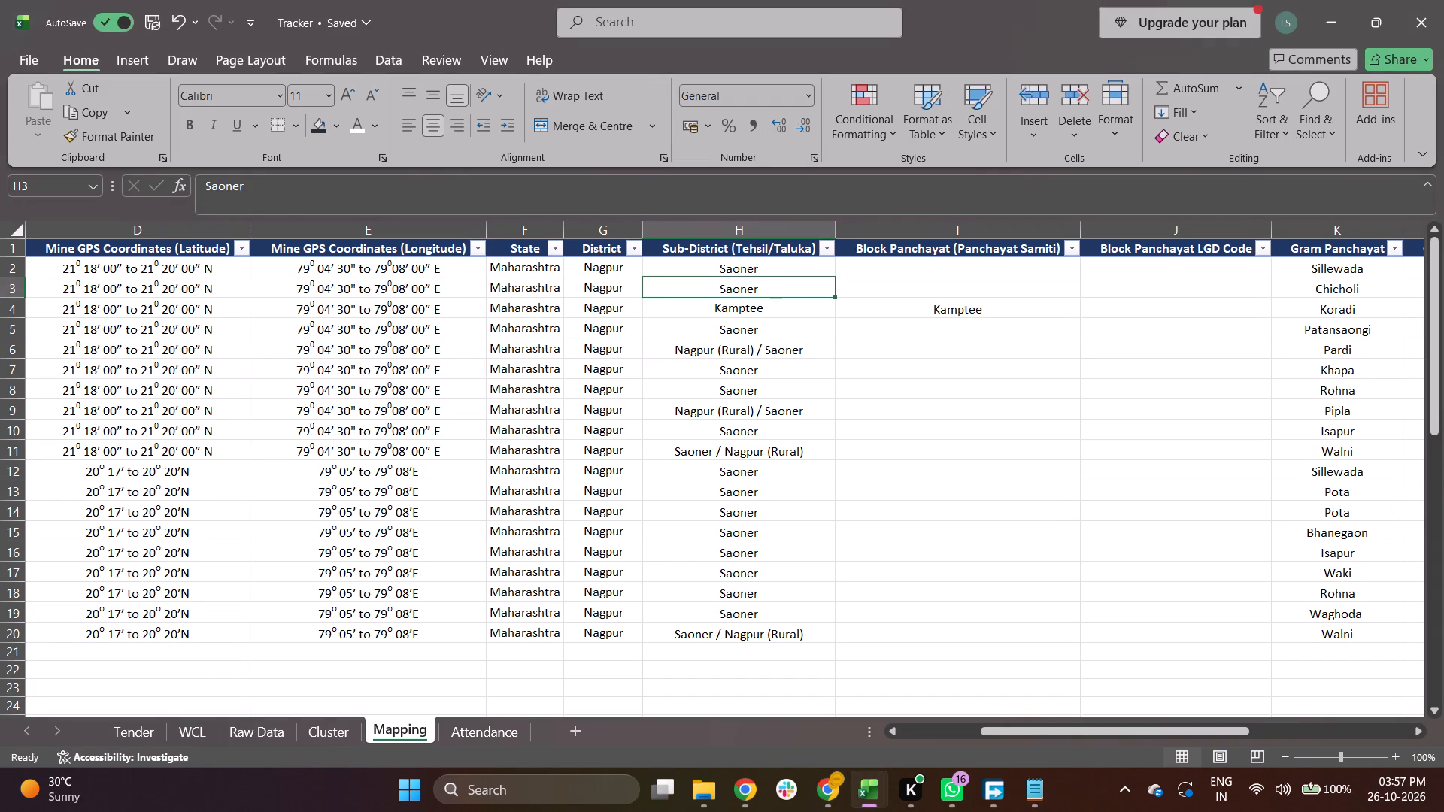
{"action": "scroll", "coordinate": [995, 375], "scroll_direction": "left", "scroll_amount": 4}
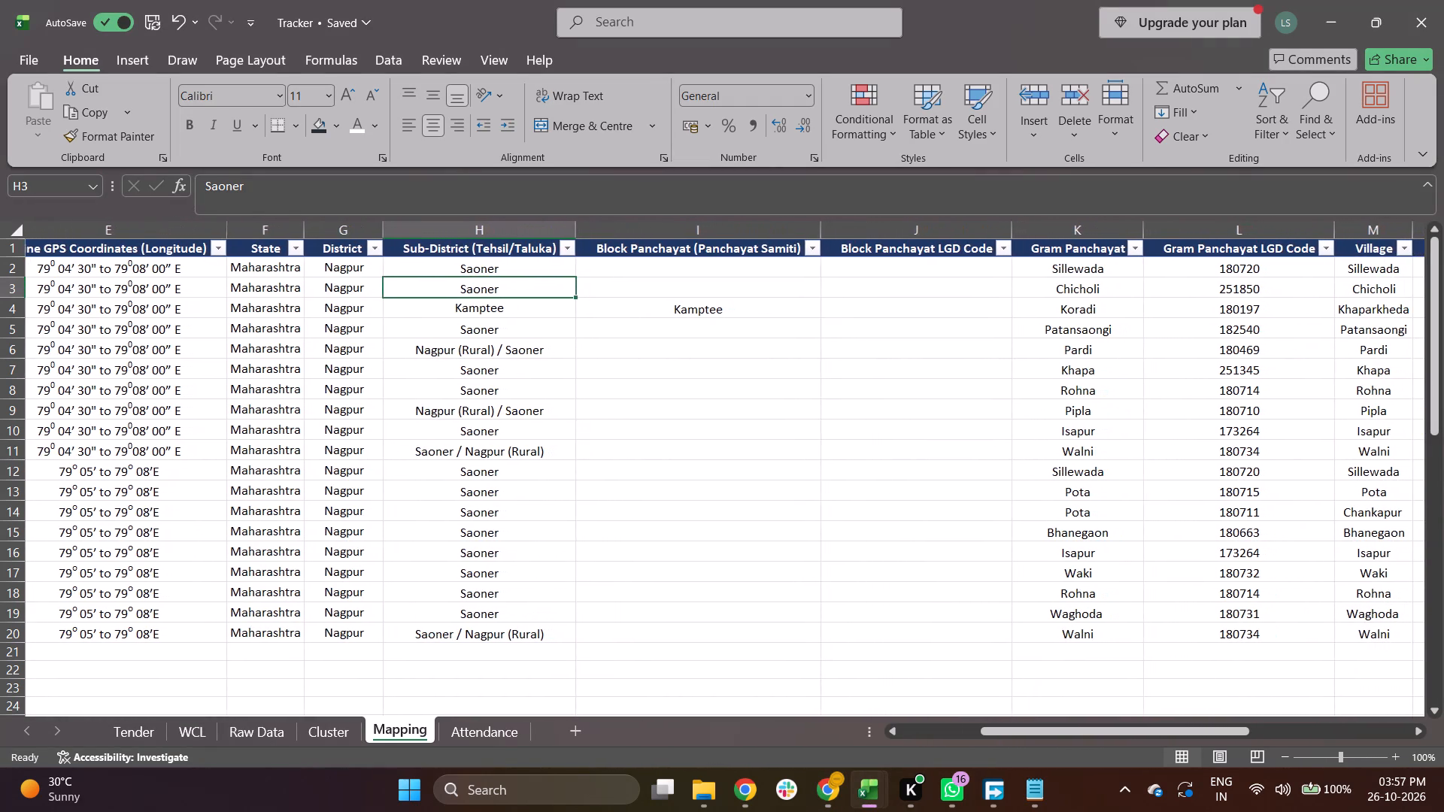
{"action": "scroll", "coordinate": [995, 375], "scroll_direction": "left", "scroll_amount": 1}
{"action": "key", "text": "alt+Tab"}
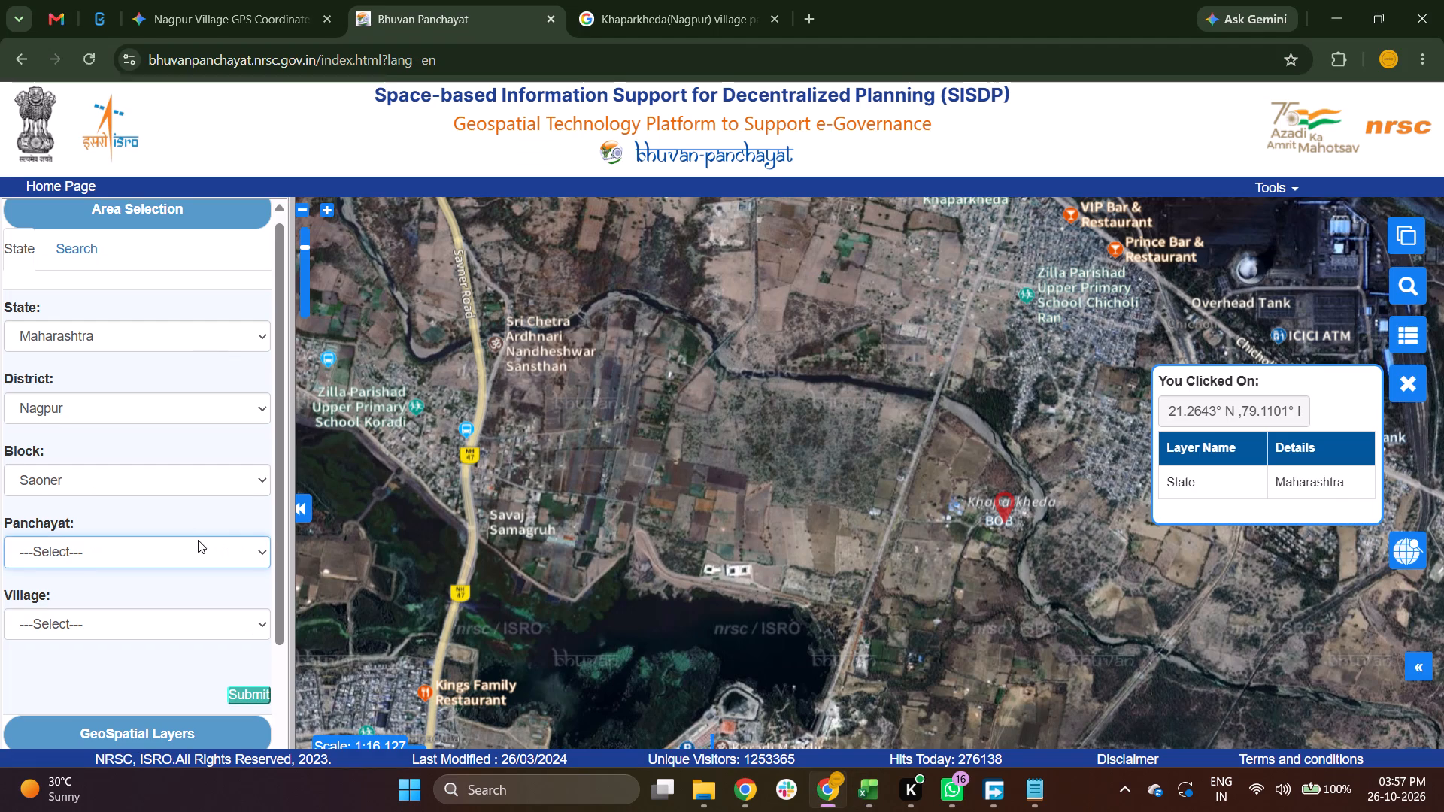
Show Sillewada (CT) village in the Sillewada Panchayat on the Bhuvan map and check that Panchayat's village choices.
{"action": "left_click", "coordinate": [198, 540]}
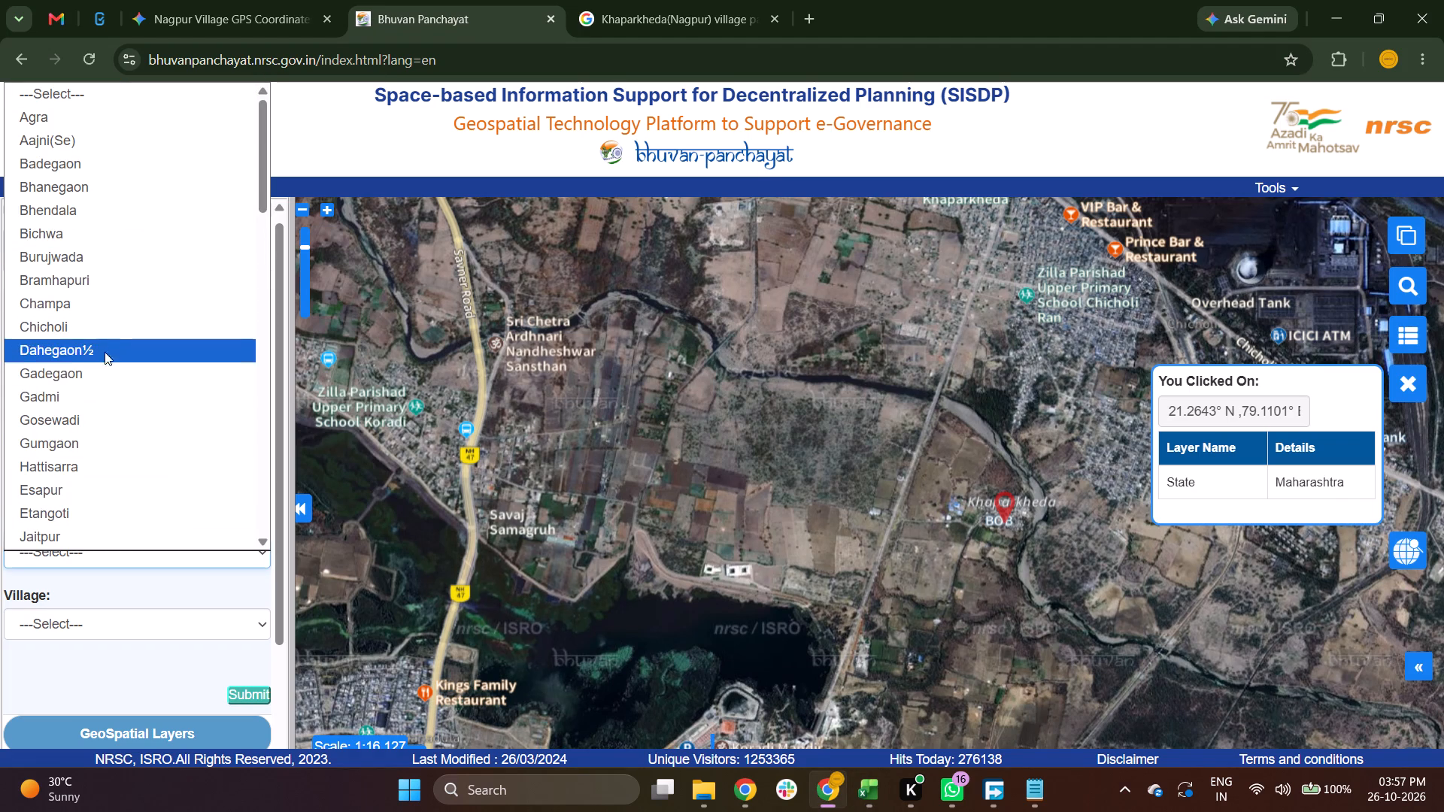
{"action": "scroll", "coordinate": [93, 372], "scroll_direction": "down", "scroll_amount": 12}
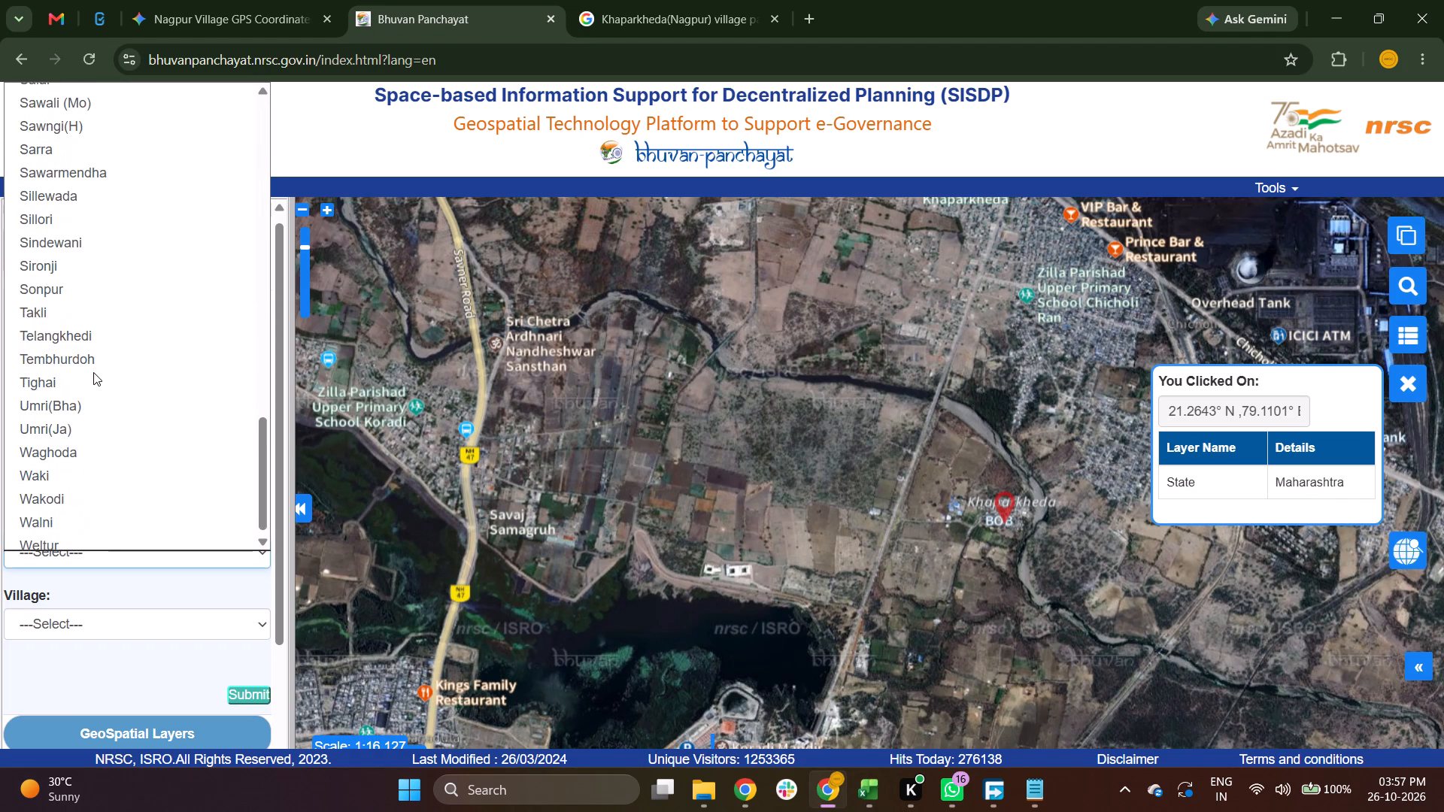
{"action": "left_click", "coordinate": [105, 183]}
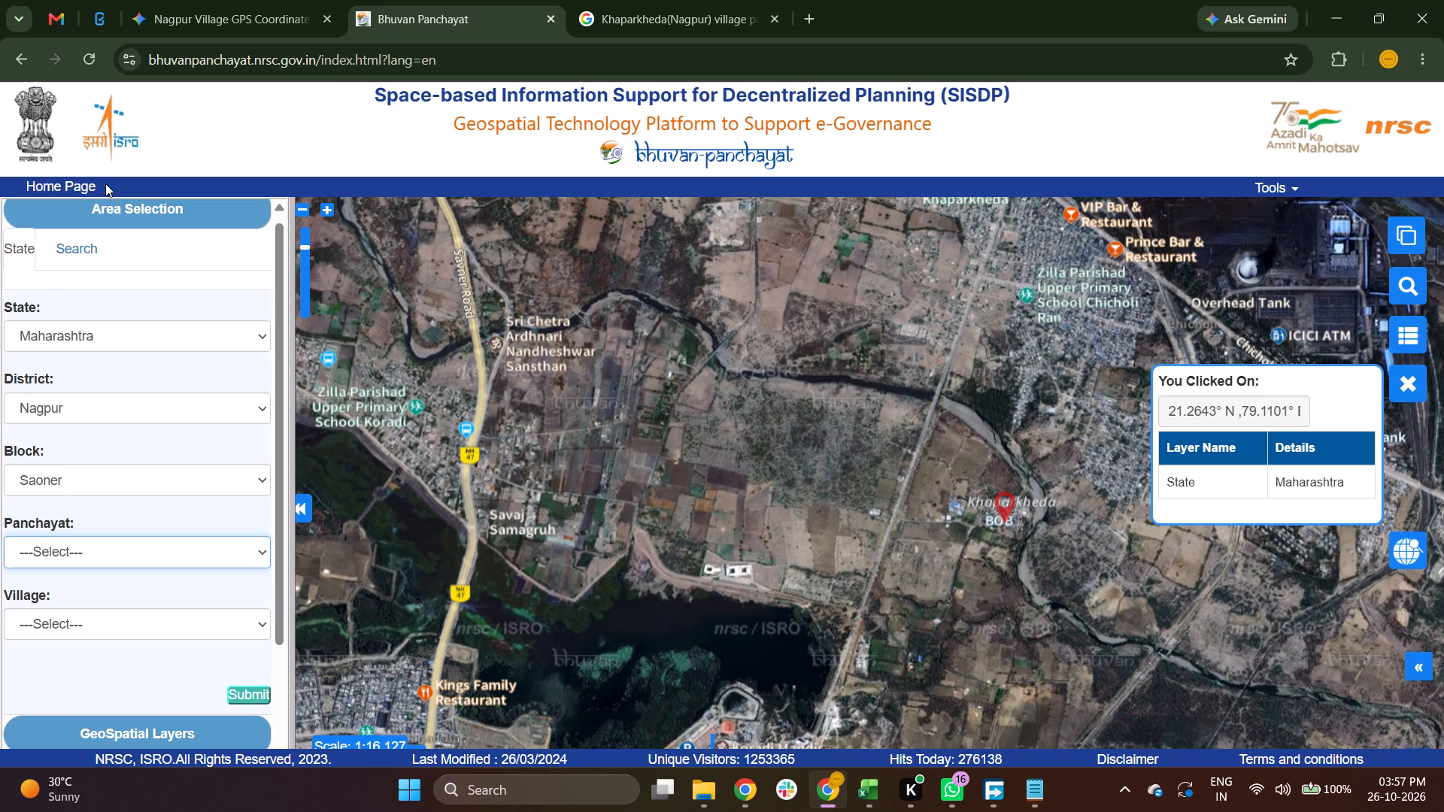
{"action": "left_click", "coordinate": [146, 610]}
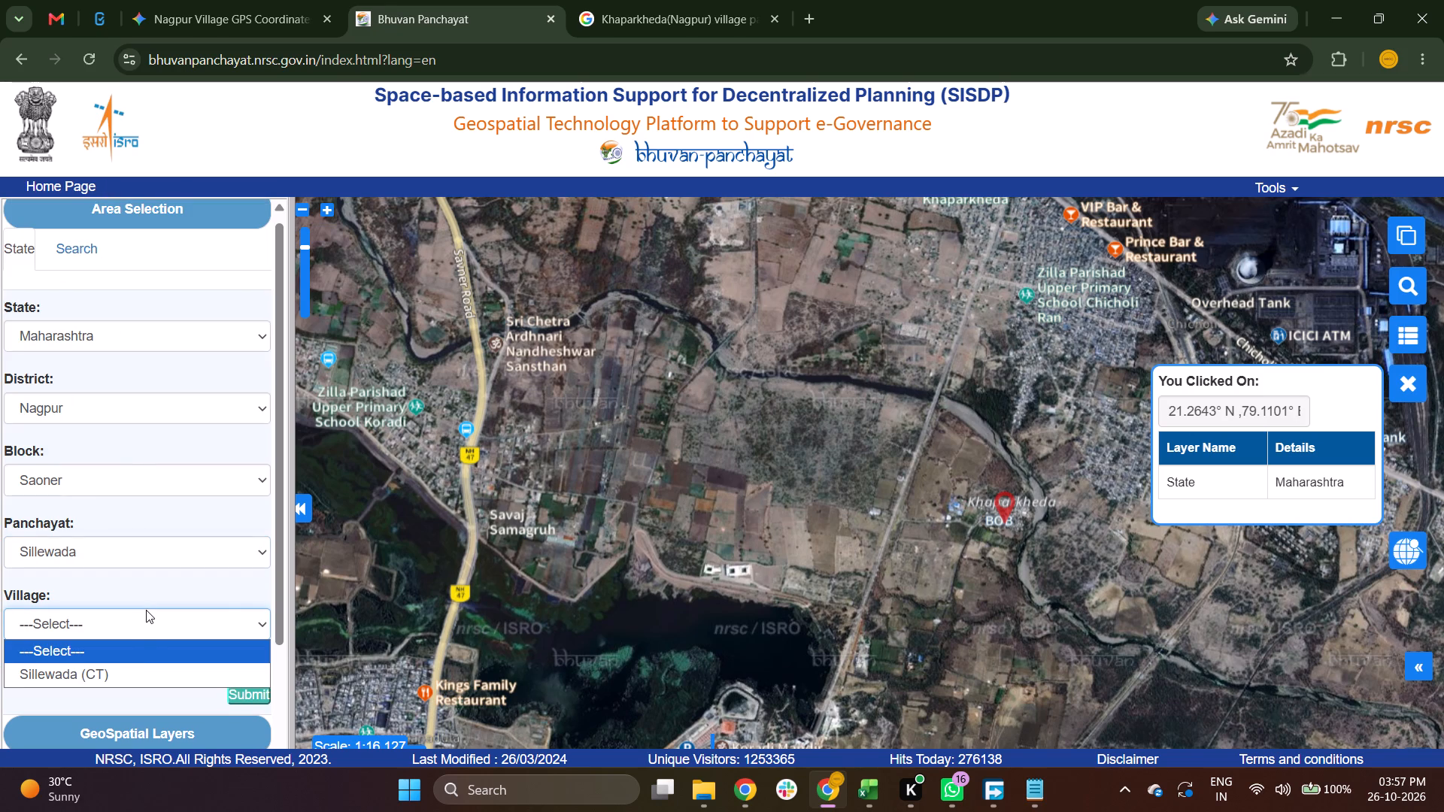
{"action": "left_click", "coordinate": [134, 668]}
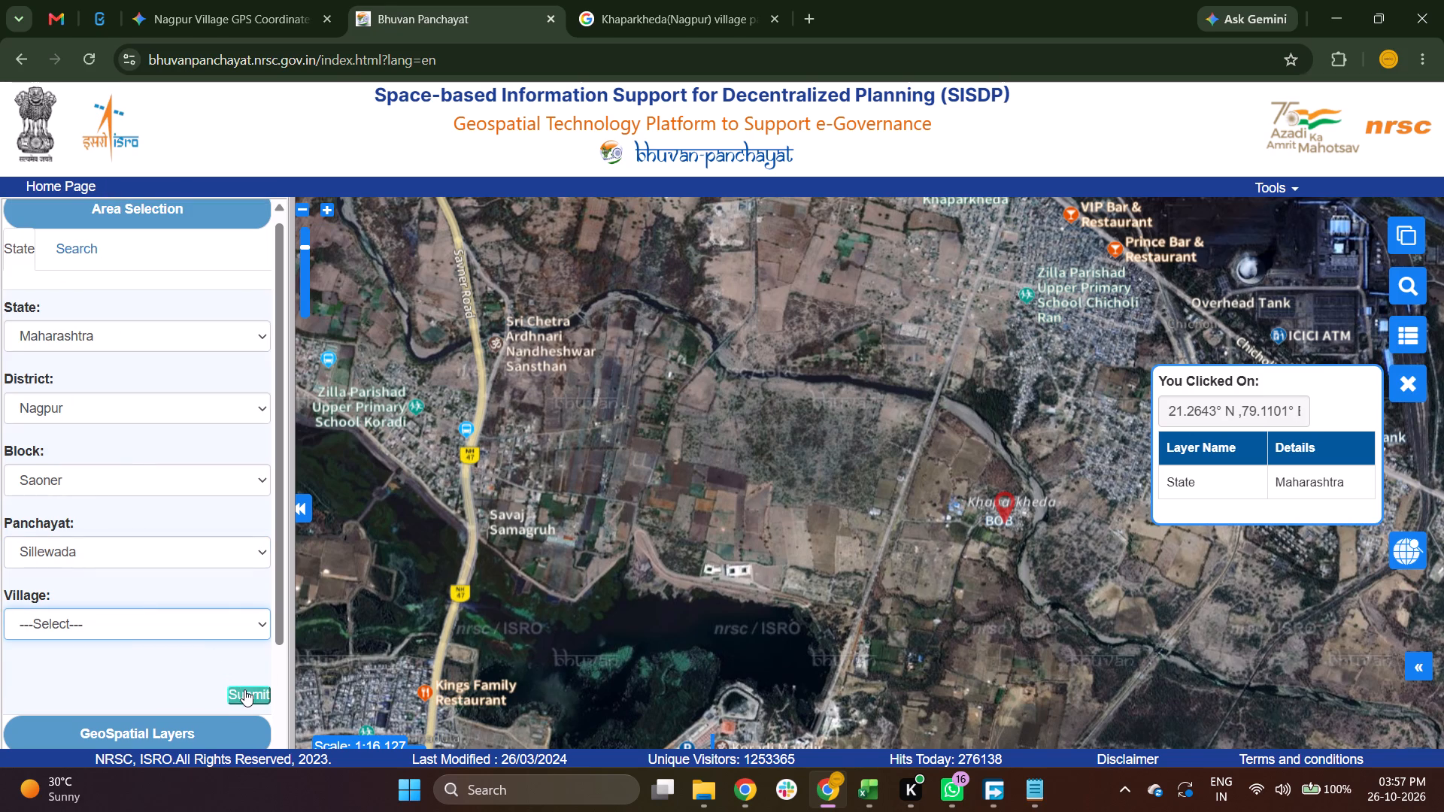
{"action": "left_click", "coordinate": [244, 689]}
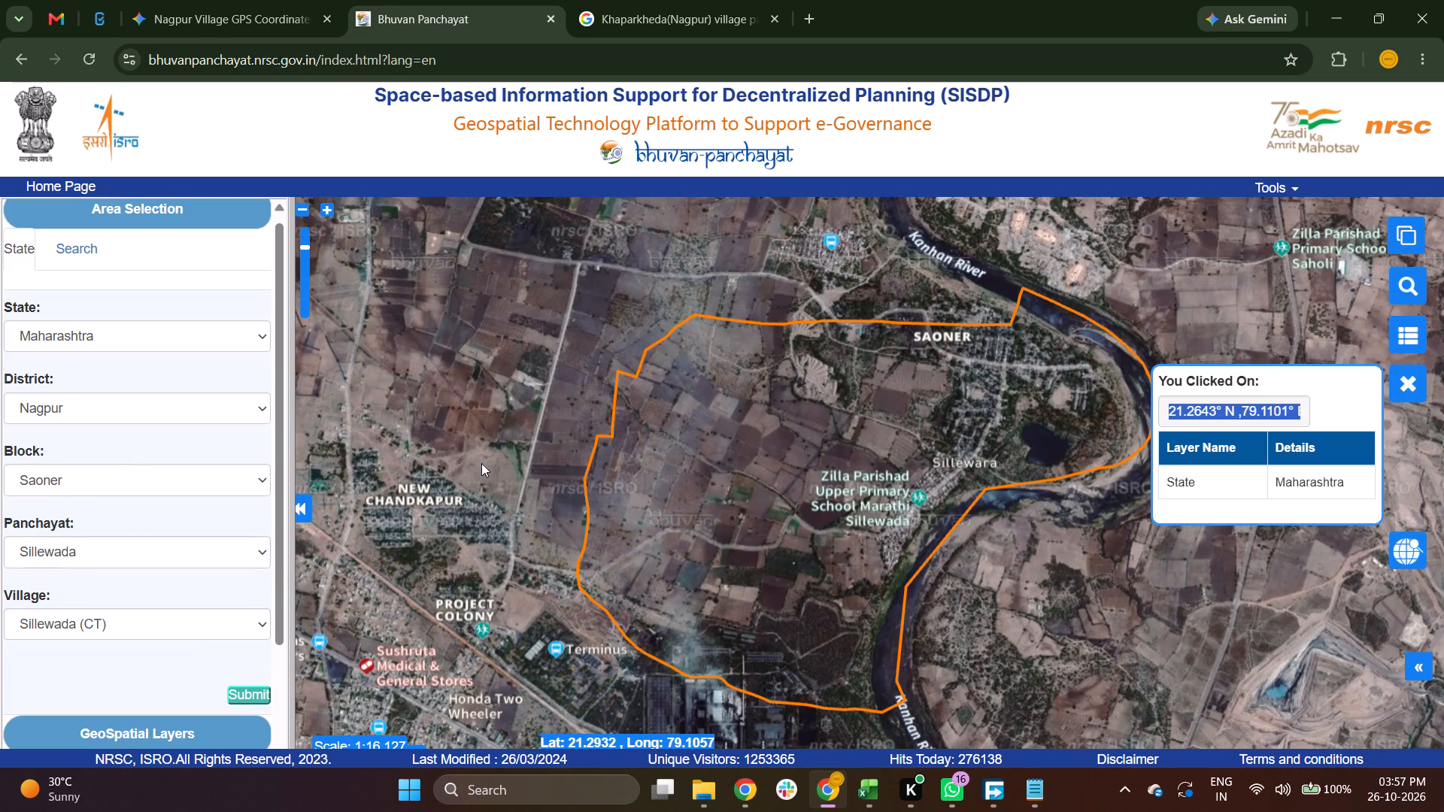
{"action": "scroll", "coordinate": [244, 357], "scroll_direction": "up", "scroll_amount": 1}
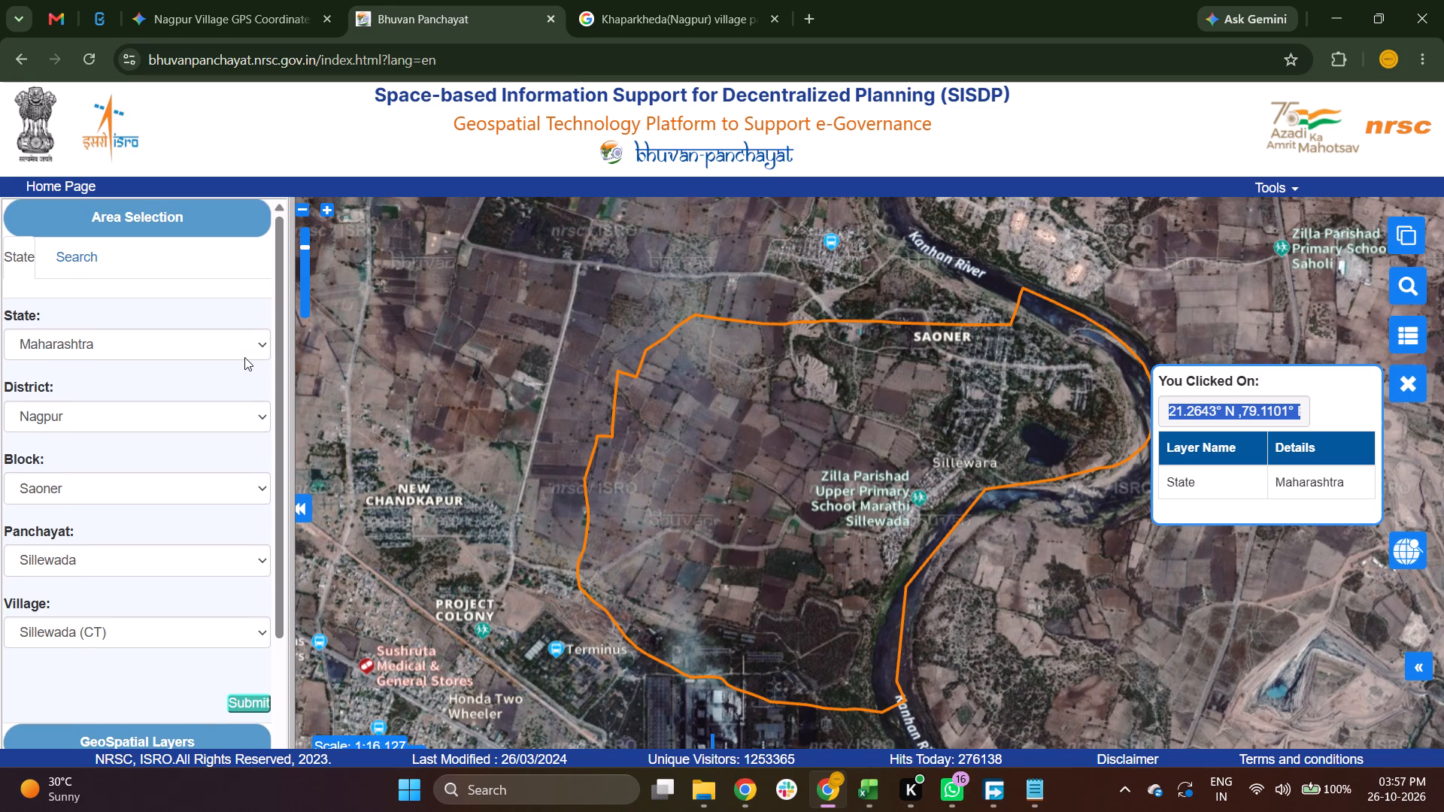
{"action": "scroll", "coordinate": [244, 357], "scroll_direction": "up", "scroll_amount": 1}
{"action": "left_click_drag", "start_coordinate": [115, 633], "coordinate": [61, 644]}
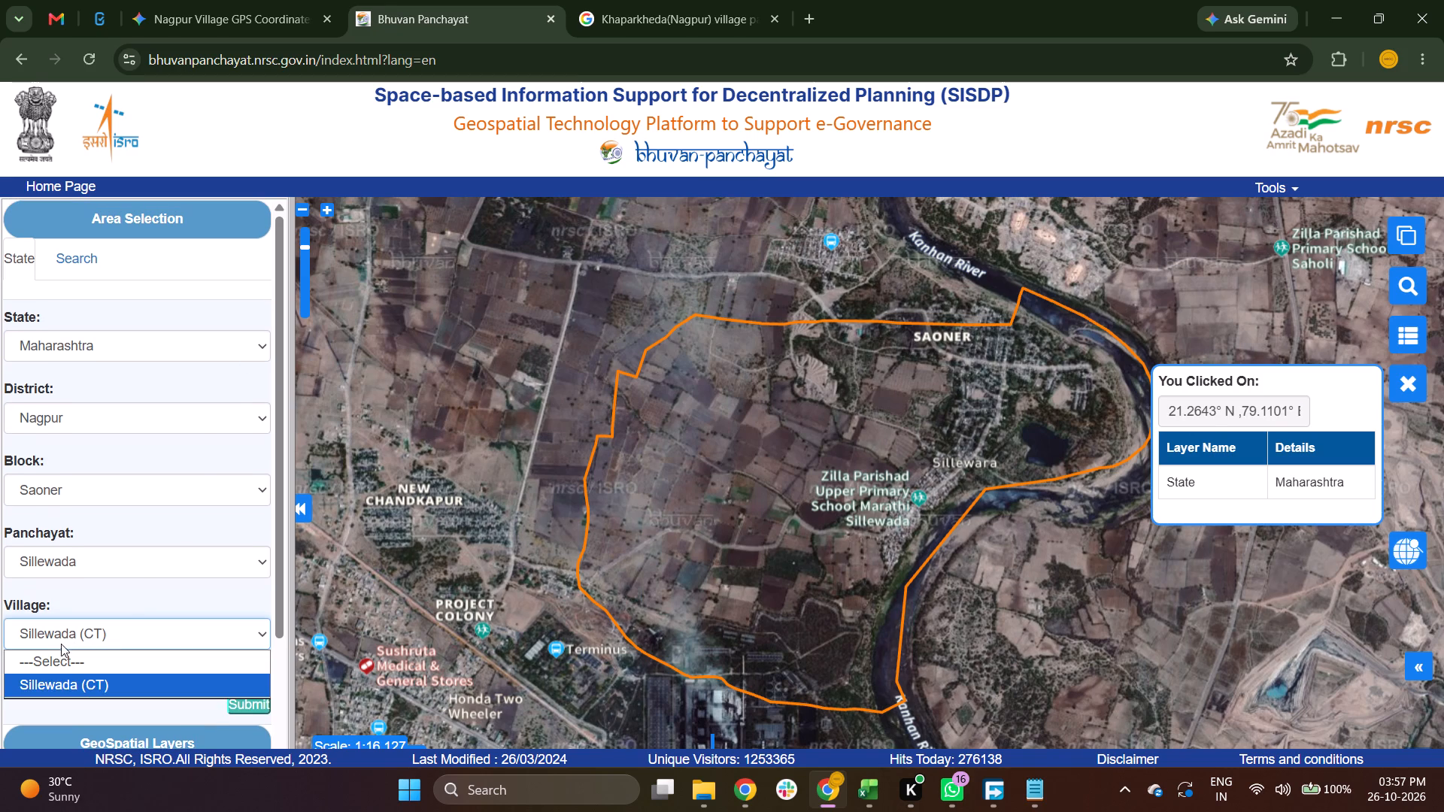
{"action": "left_click_drag", "start_coordinate": [61, 644], "coordinate": [135, 594]}
{"action": "left_click", "coordinate": [135, 594]}
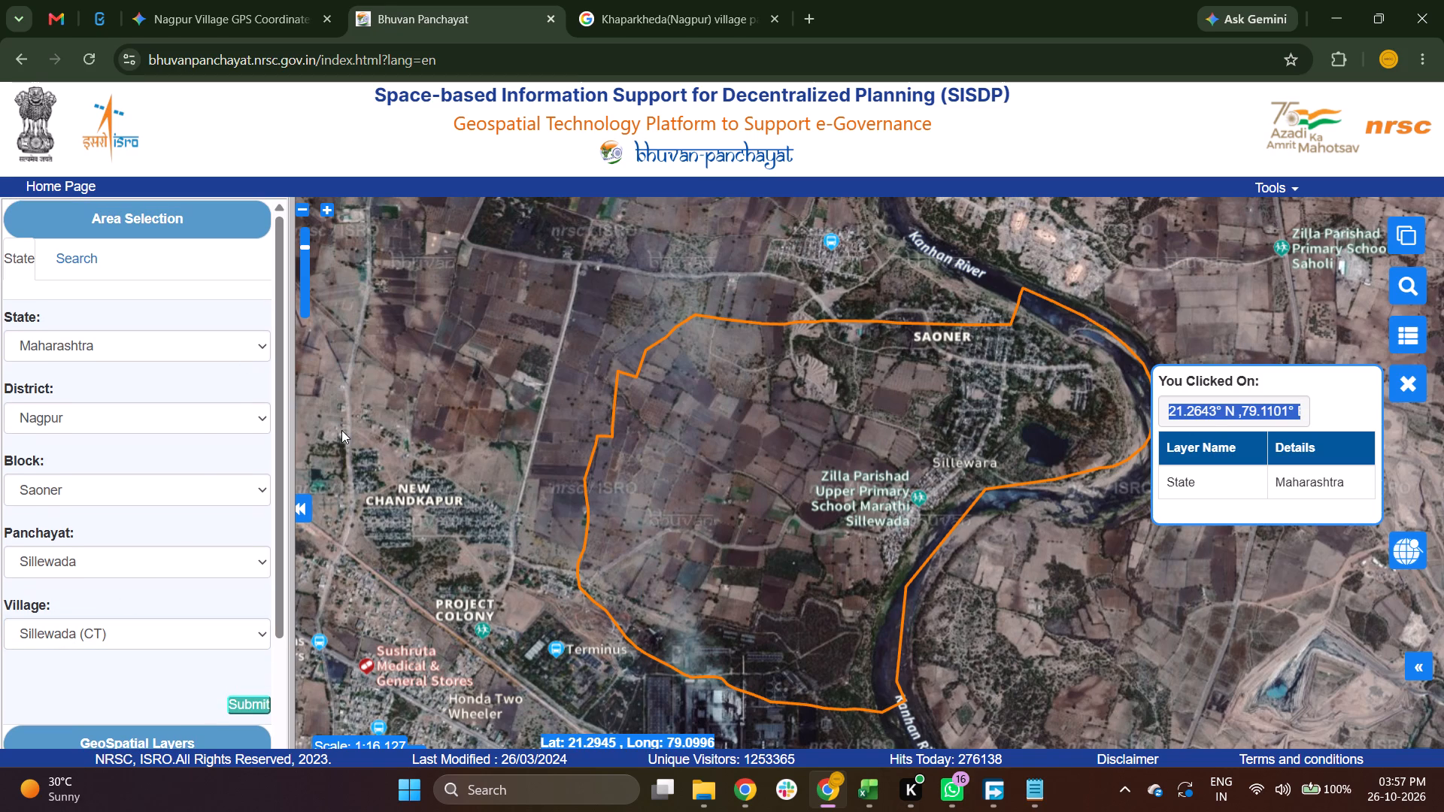
Switch to the Tracker workbook and copy row 2's Sub-District entry, Saoner, into its Block Panchayat (Panchayat Samiti) cell.
{"action": "key", "text": "alt+Tab"}
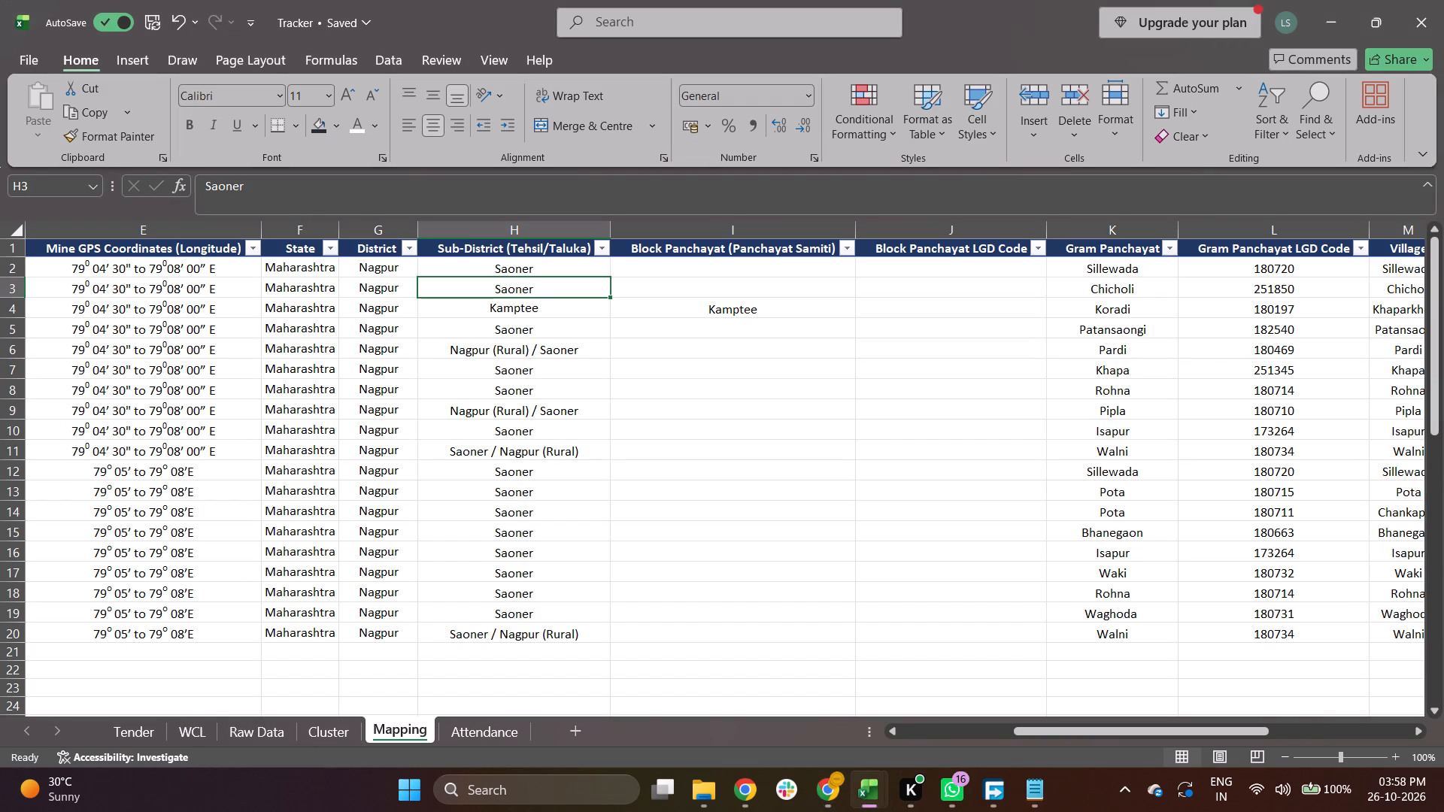
{"action": "key", "text": "Up"}
{"action": "key", "text": "Right"}
{"action": "key", "text": "Right"}
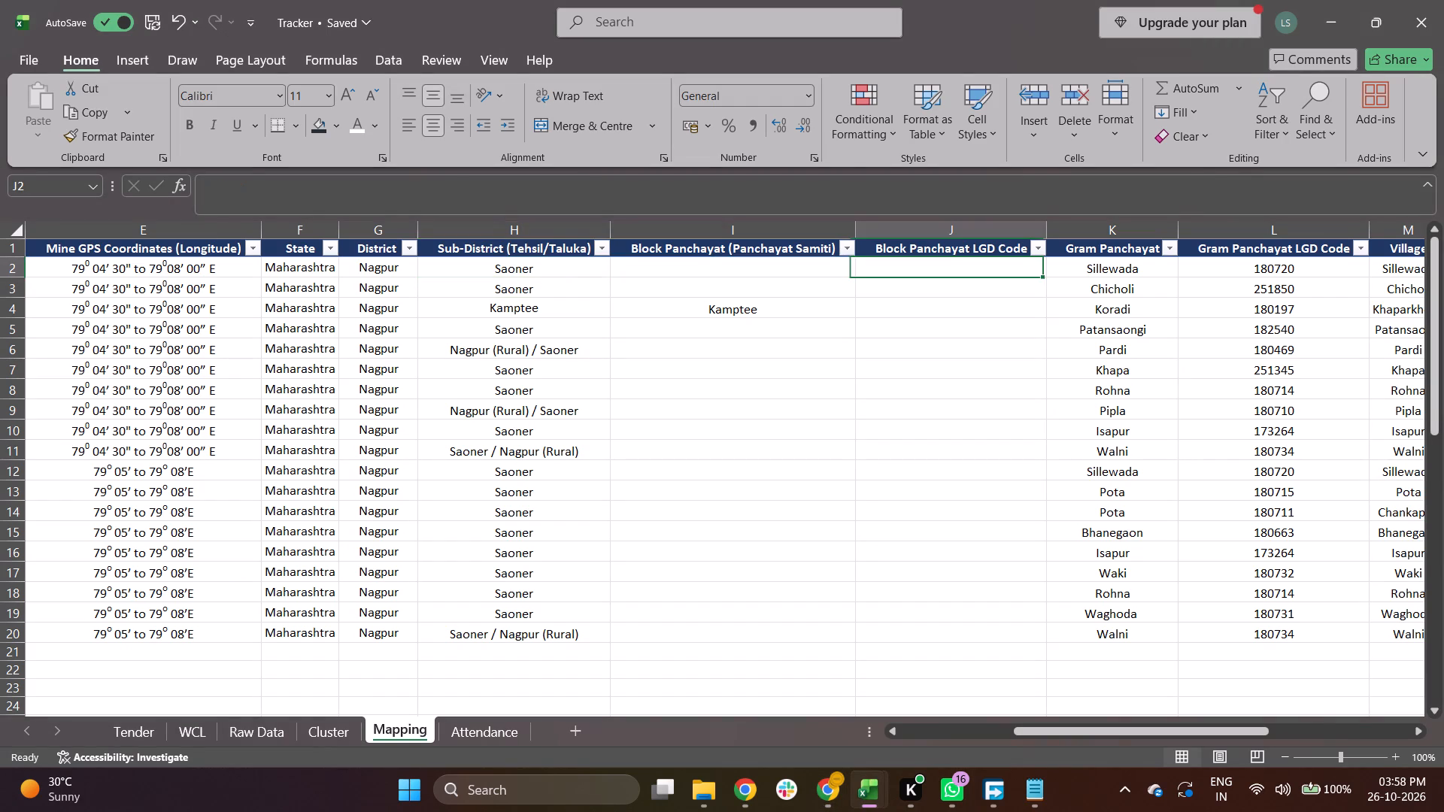
{"action": "key", "text": "Left"}
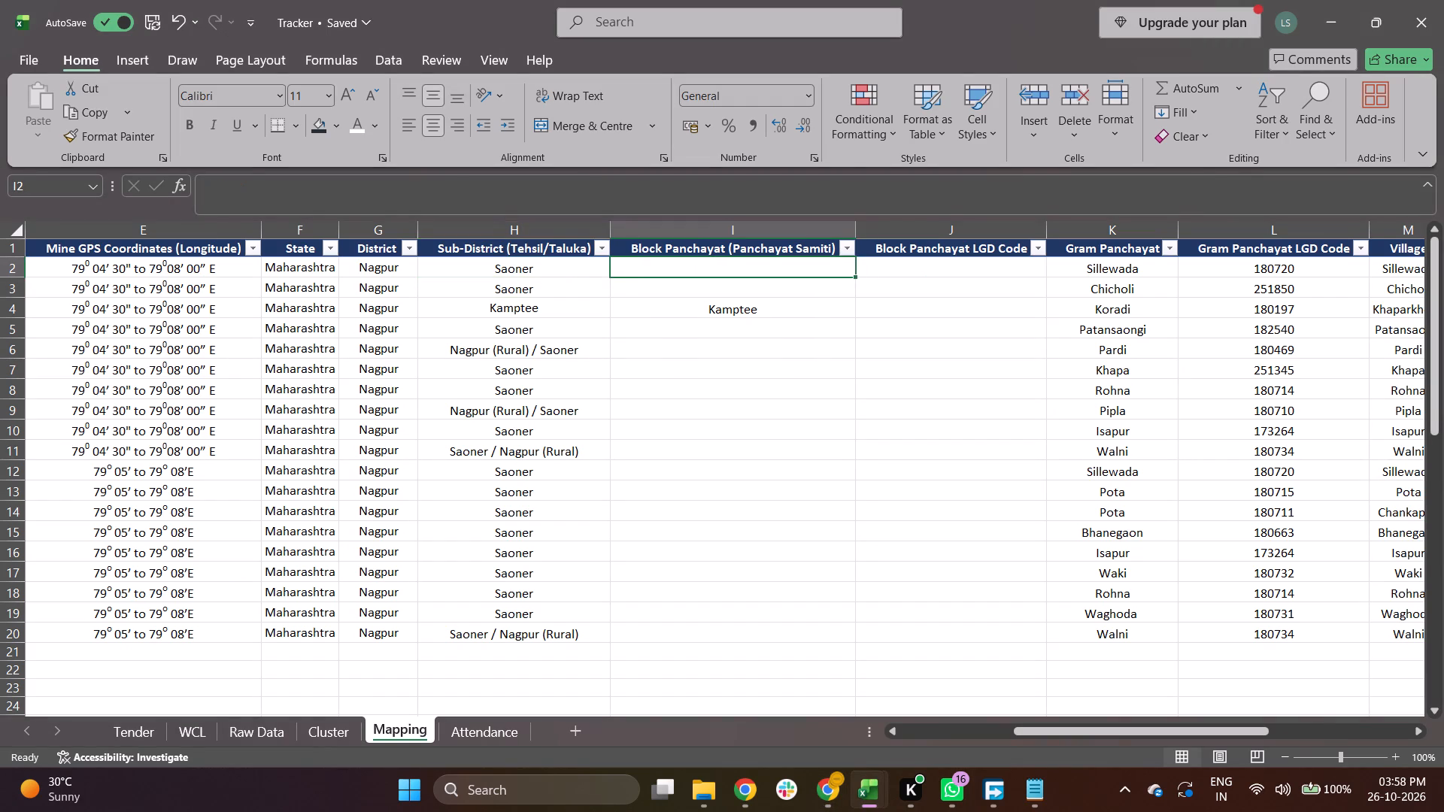
{"action": "key", "text": "Left"}
{"action": "key", "text": "ctrl+c"}
{"action": "key", "text": "Right"}
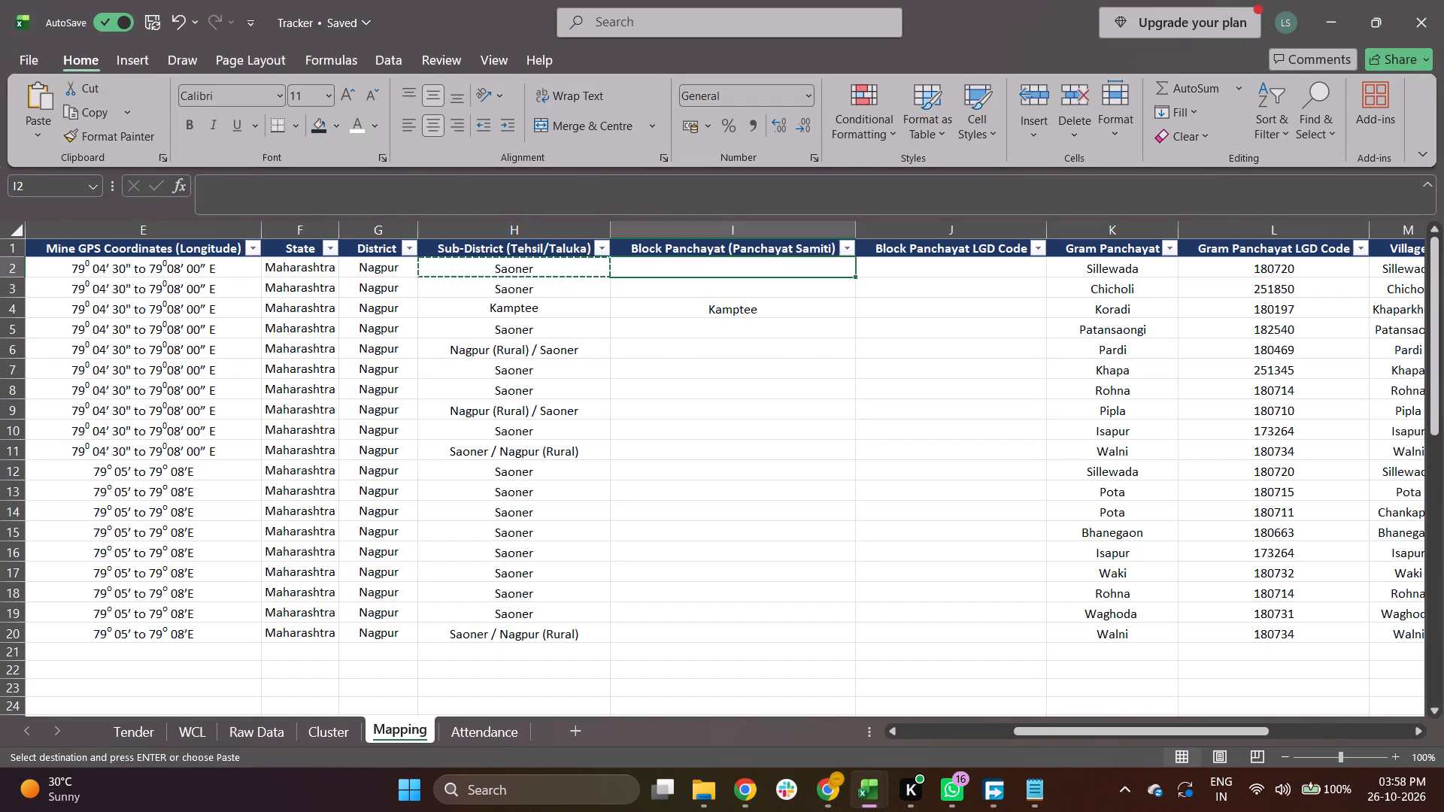
{"action": "key", "text": "ctrl+v"}
Examine row 2 of the Mapping sheet from the Block Panchayat LGD Code across to Total Households.
{"action": "key", "text": "Right"}
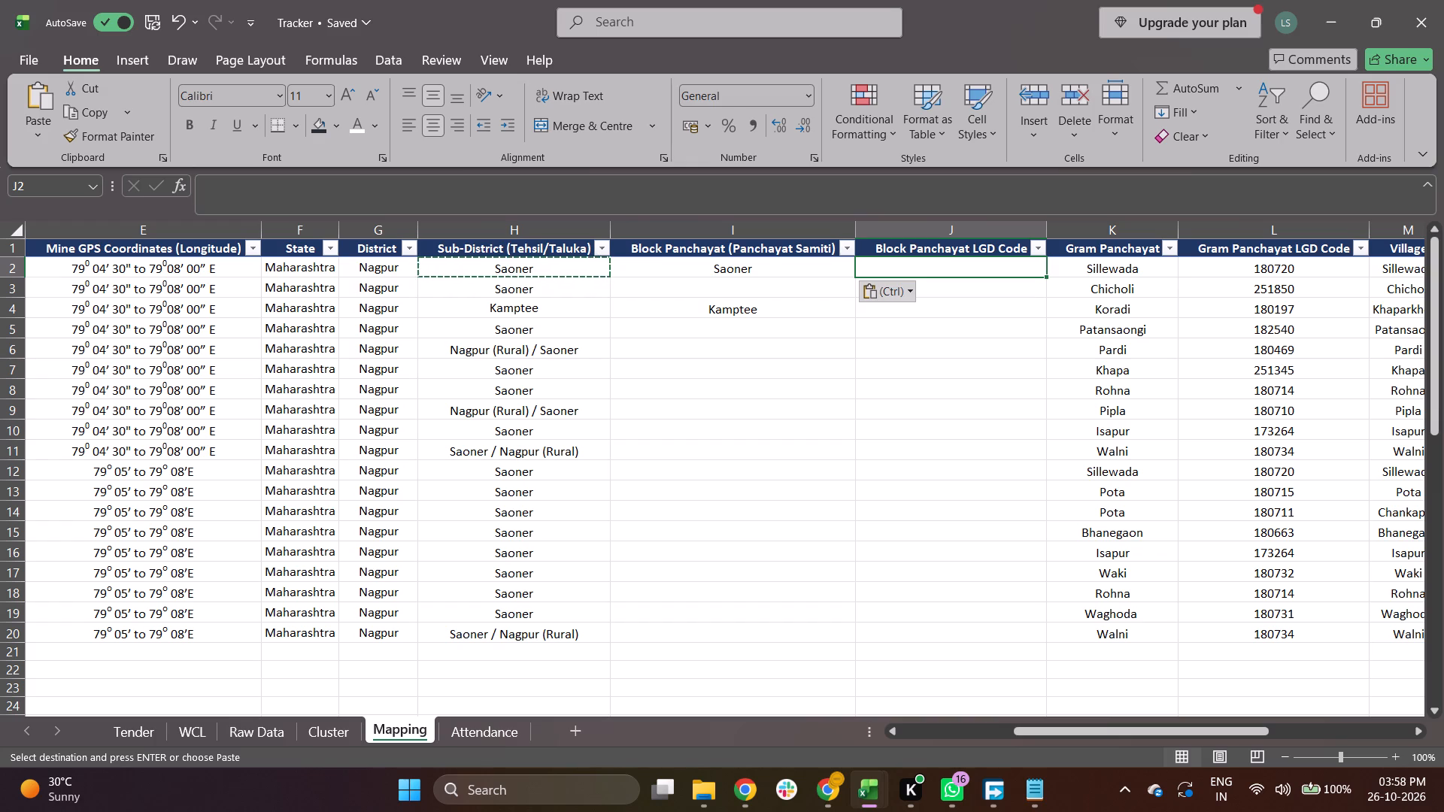
{"action": "key", "text": "Right"}
{"action": "key", "text": "Right"}
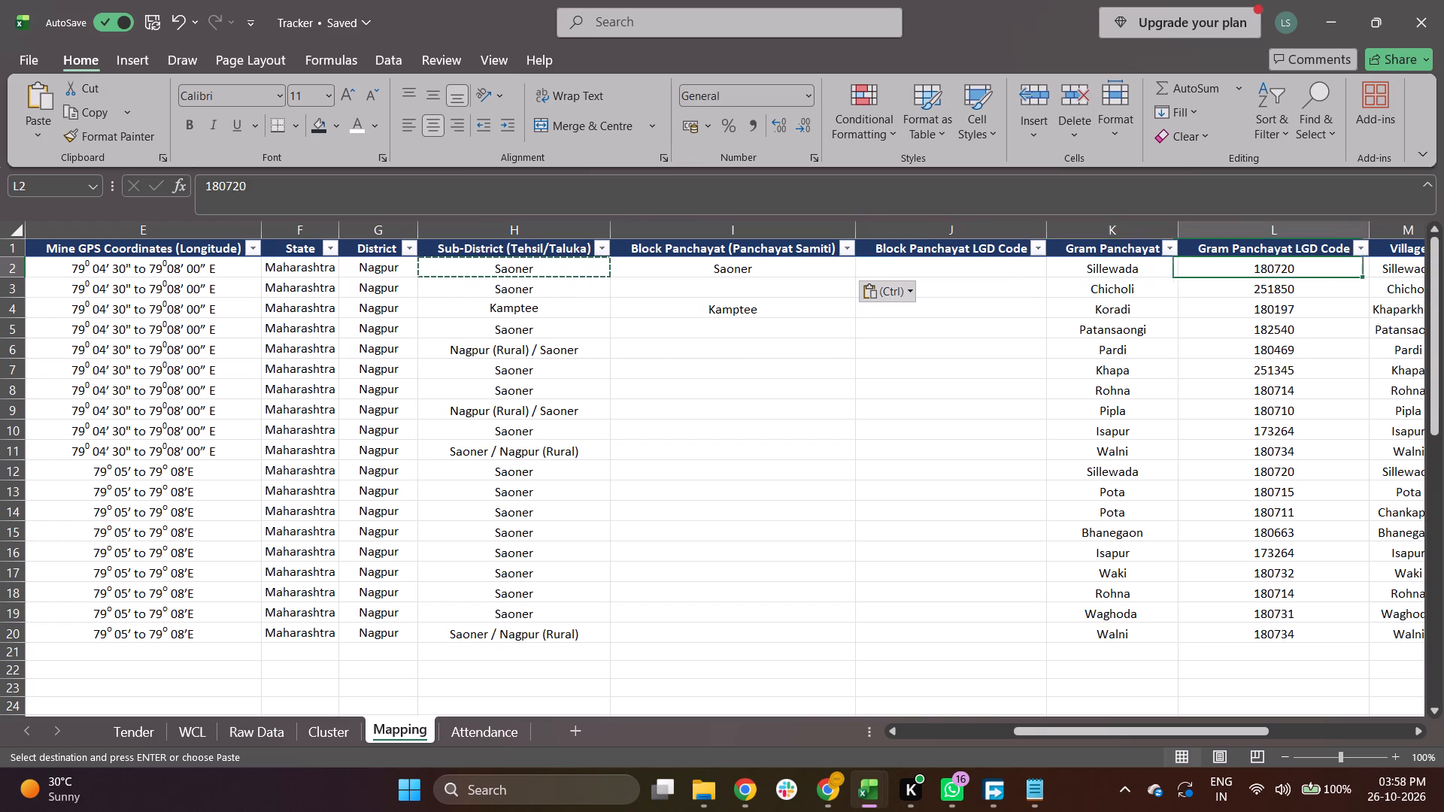
{"action": "key", "text": "Right"}
{"action": "key", "text": "Right"}
{"action": "key", "text": "Left"}
{"action": "key", "text": "Left"}
{"action": "key", "text": "Left"}
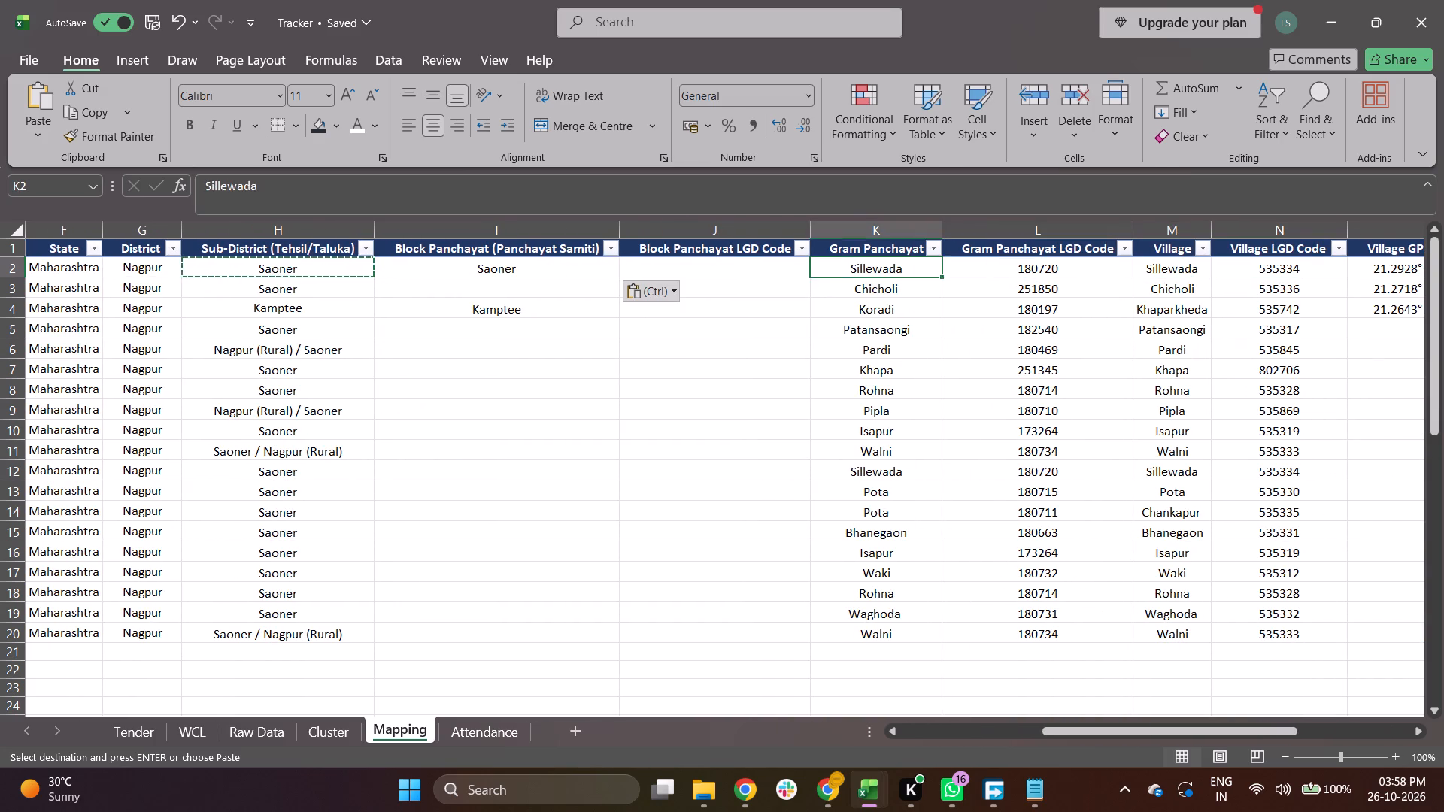
{"action": "key", "text": "Left"}
{"action": "key", "text": "Left"}
{"action": "key", "text": "Left"}
{"action": "key", "text": "Left"}
{"action": "key", "text": "Right"}
{"action": "key", "text": "Right"}
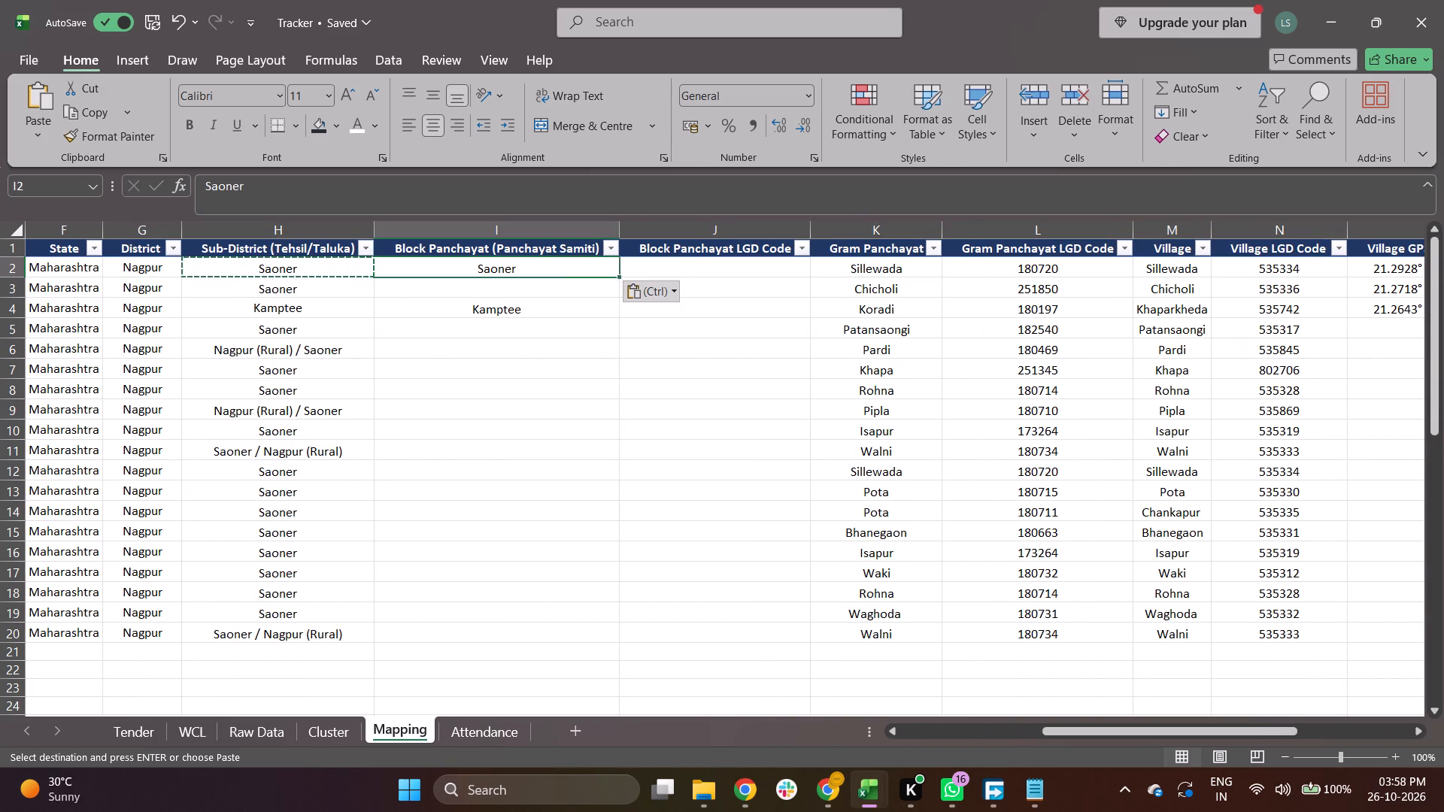
{"action": "key", "text": "Right"}
{"action": "key", "text": "Right"}
{"action": "key", "text": "Right"}
{"action": "key", "text": "Right"}
{"action": "key", "text": "Right"}
{"action": "key", "text": "Right"}
{"action": "key", "text": "Right"}
{"action": "key", "text": "Right"}
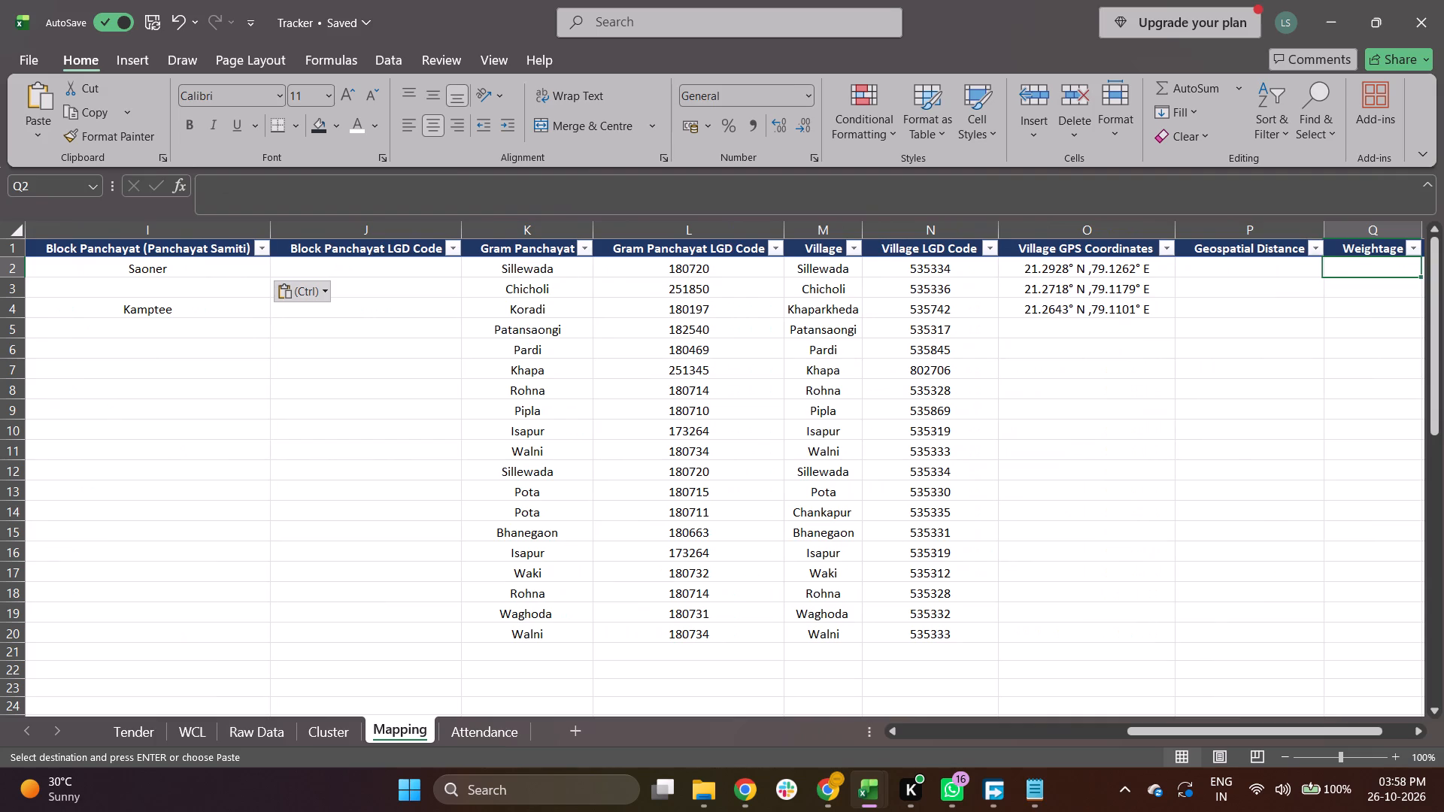
{"action": "key", "text": "Left"}
{"action": "key", "text": "Left"}
{"action": "key", "text": "Left"}
{"action": "key", "text": "Left"}
{"action": "key", "text": "Left"}
{"action": "key", "text": "Left"}
{"action": "key", "text": "Right"}
{"action": "key", "text": "Right"}
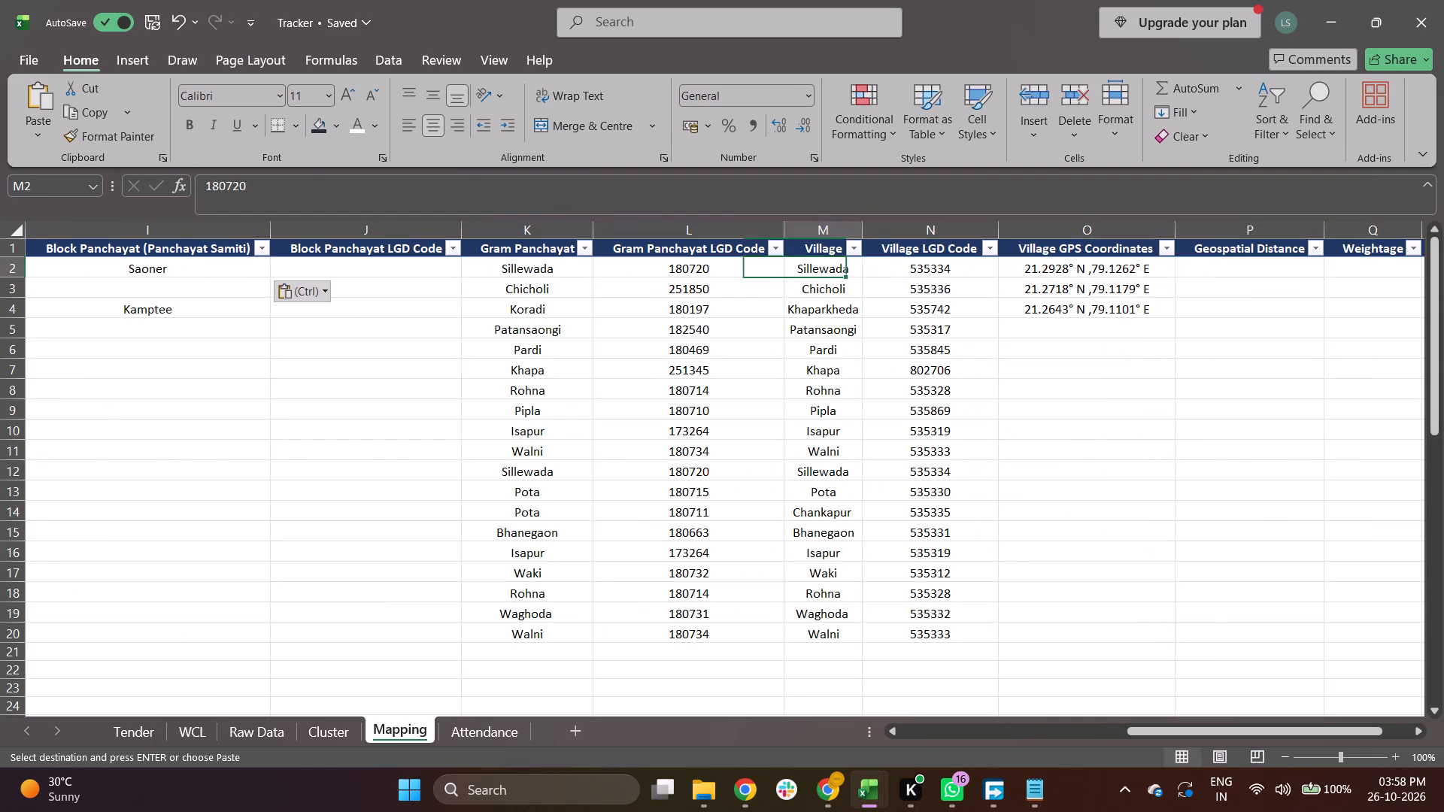
{"action": "key", "text": "Right"}
{"action": "key", "text": "Right"}
{"action": "key", "text": "Right"}
{"action": "key", "text": "Right"}
{"action": "key", "text": "Right"}
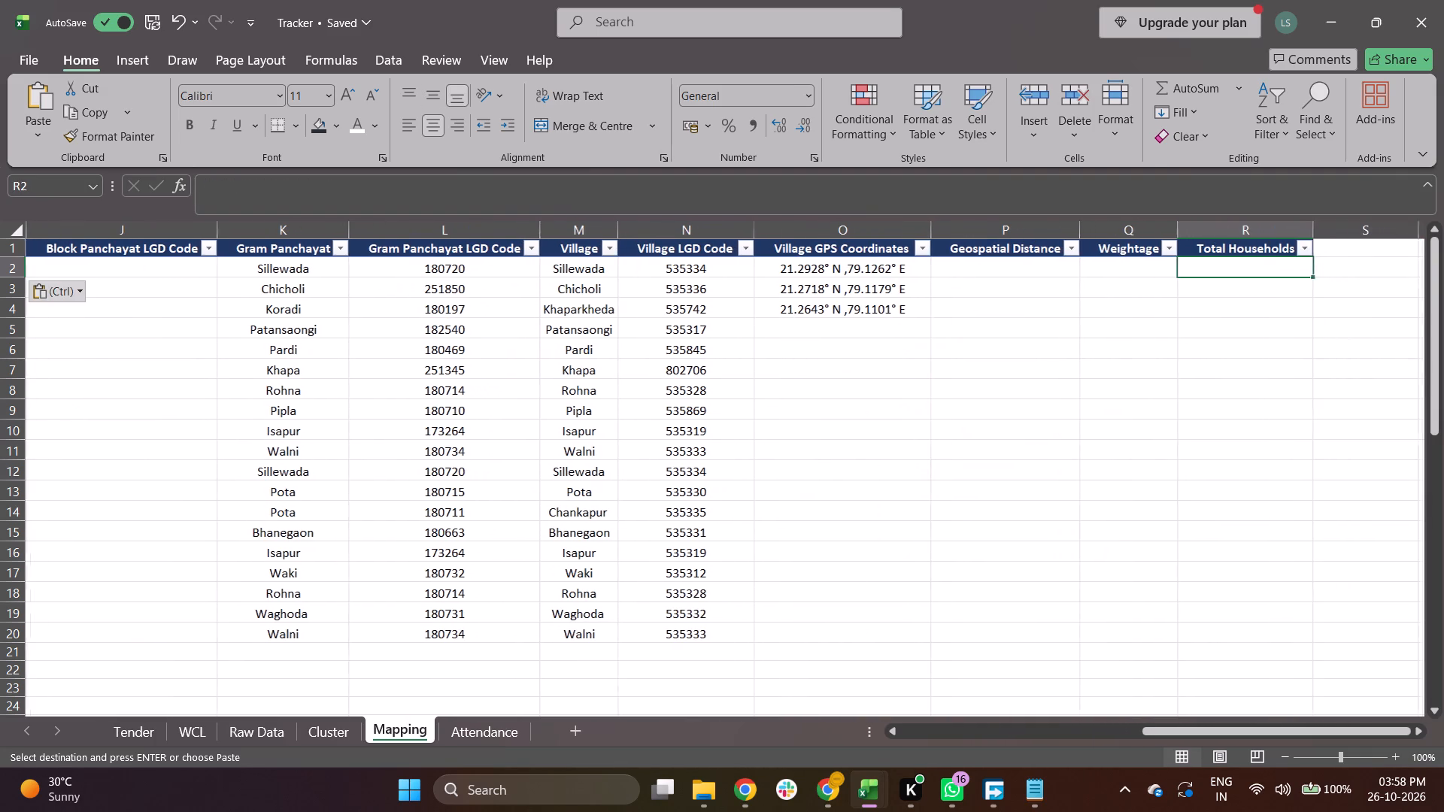
{"action": "key", "text": "Right"}
Examine row 2 back to the S.No. column and forward again through the Block Panchayat, Gram Panchayat and village columns.
{"action": "key", "text": "Left"}
{"action": "key", "text": "Left"}
{"action": "key", "text": "Left"}
{"action": "key", "text": "Left"}
{"action": "key", "text": "Left"}
{"action": "key", "text": "Left"}
{"action": "key", "text": "Left"}
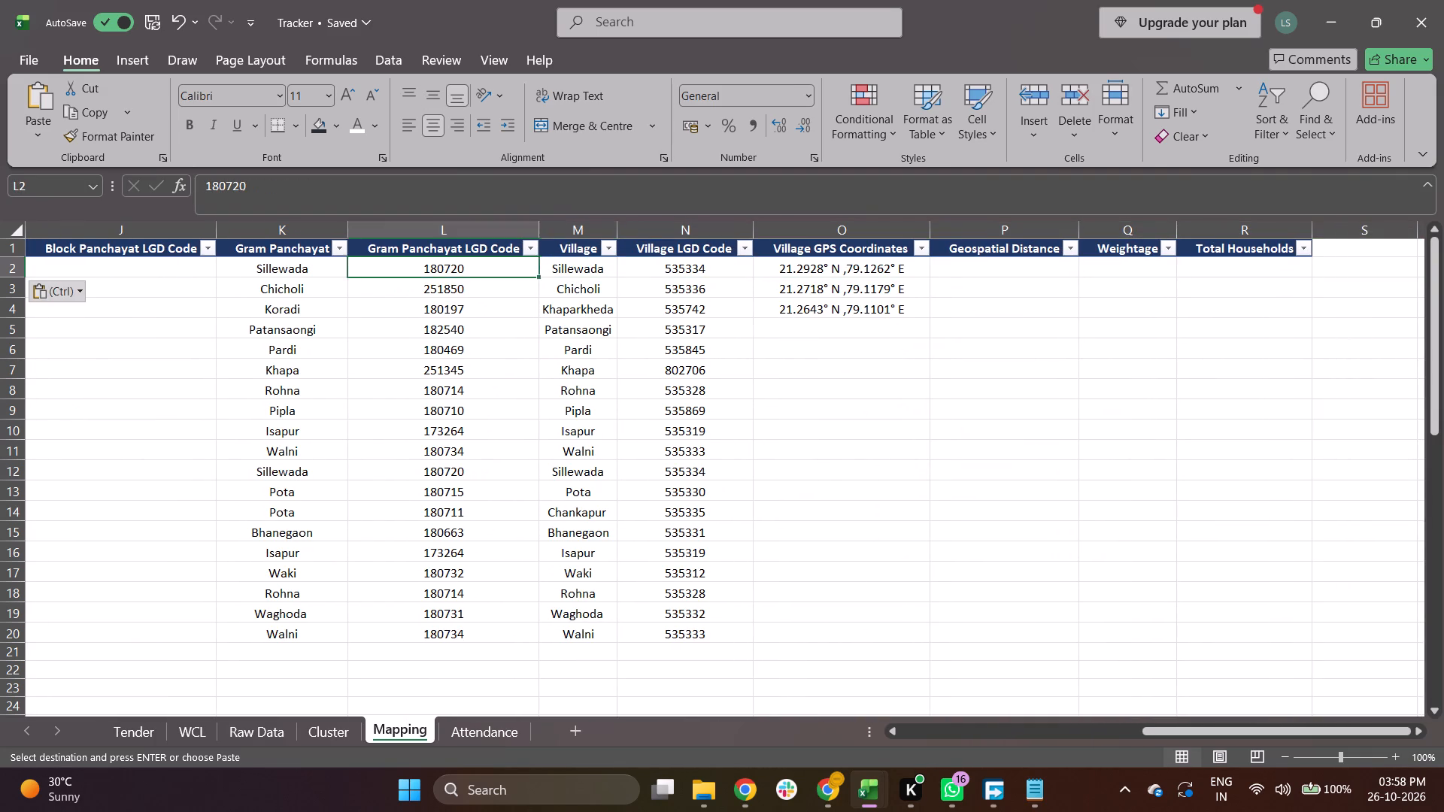
{"action": "key", "text": "Left"}
{"action": "key", "text": "Left"}
{"action": "key", "text": "Left"}
{"action": "key", "text": "Left"}
{"action": "key", "text": "Left"}
{"action": "key", "text": "Left"}
{"action": "key", "text": "Left"}
{"action": "key", "text": "Left"}
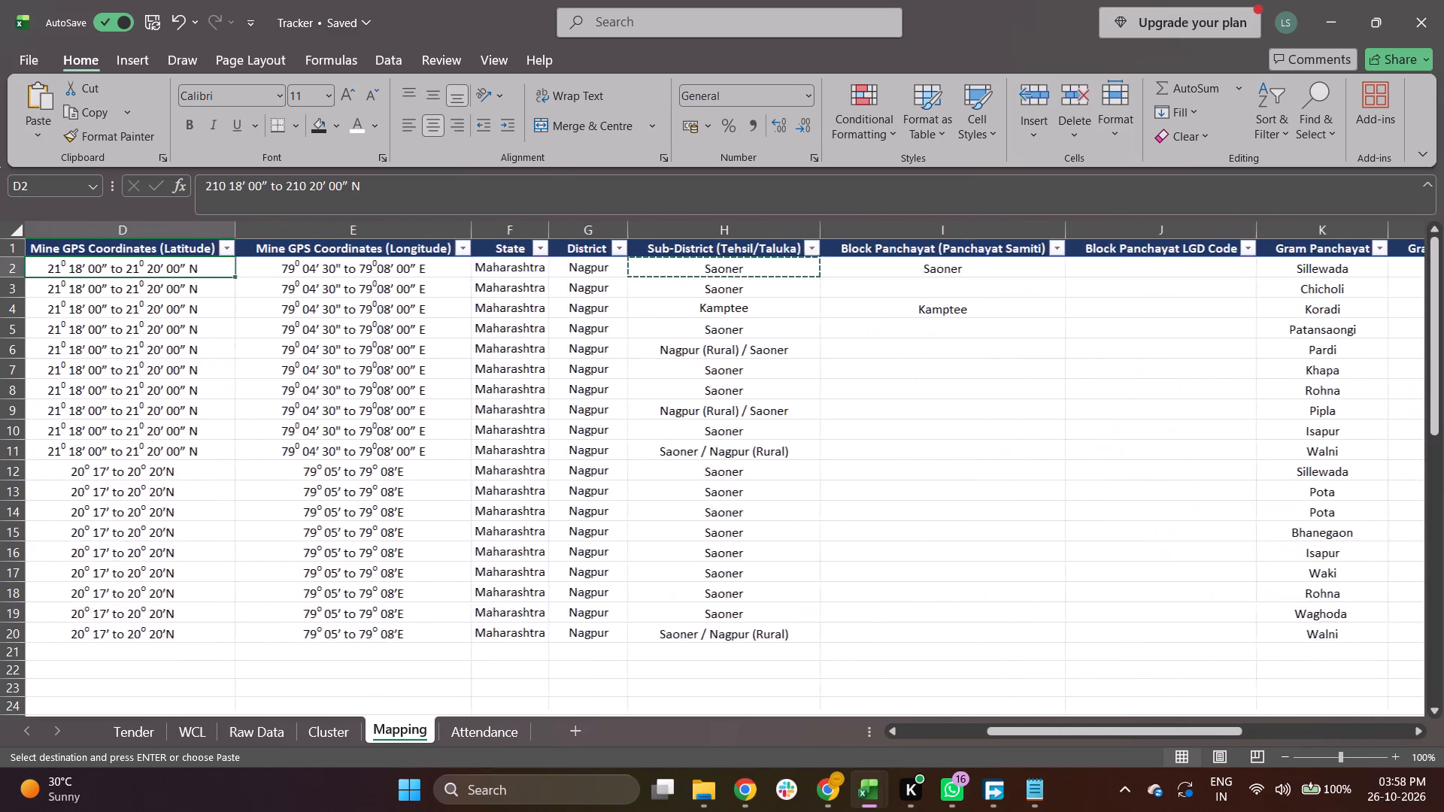
{"action": "key", "text": "Left"}
{"action": "key", "text": "Left"}
{"action": "key", "text": "Left"}
{"action": "key", "text": "Left"}
{"action": "key", "text": "Left"}
{"action": "key", "text": "Left"}
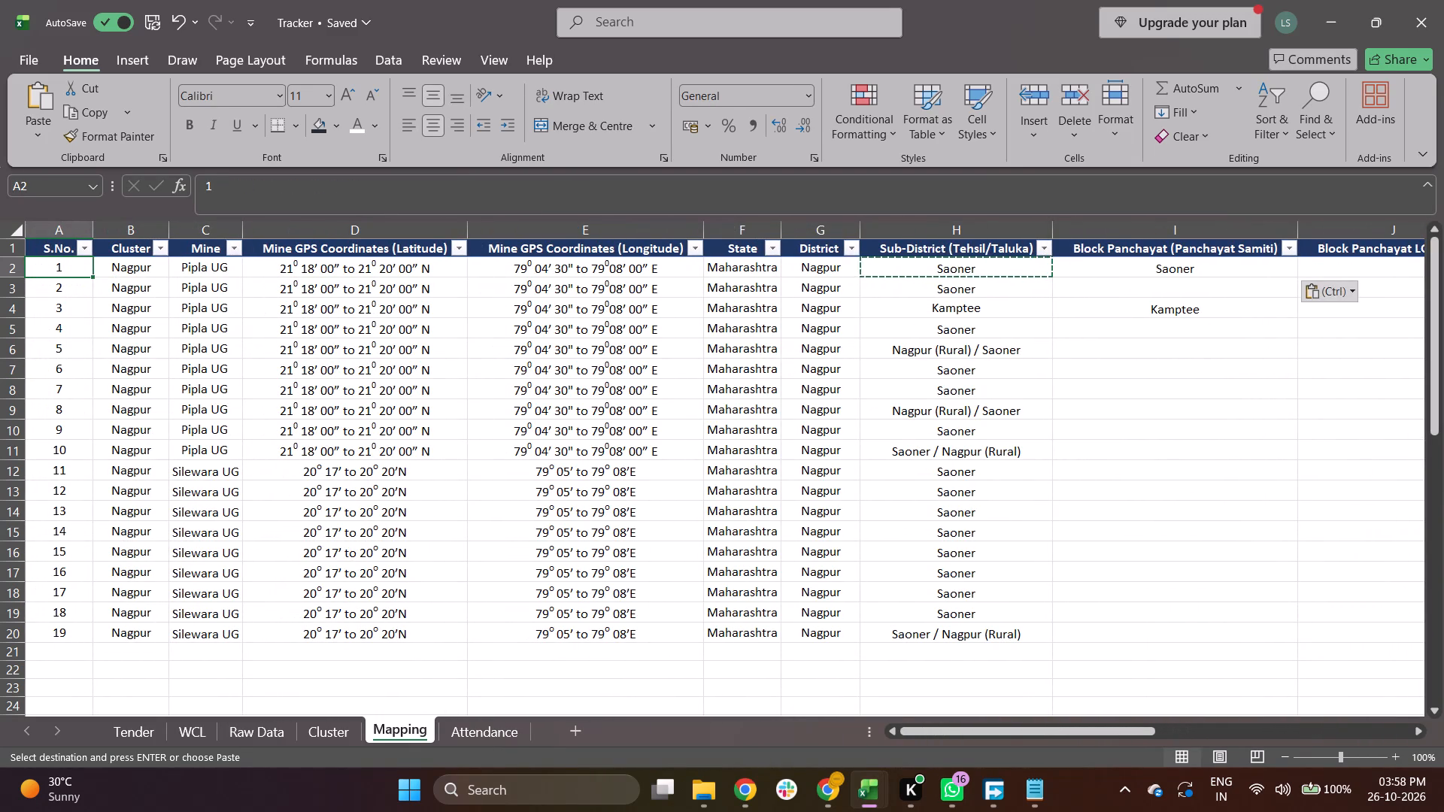
{"action": "key", "text": "Right"}
{"action": "key", "text": "Right"}
{"action": "key", "text": "Right"}
{"action": "key", "text": "Right"}
{"action": "key", "text": "Right"}
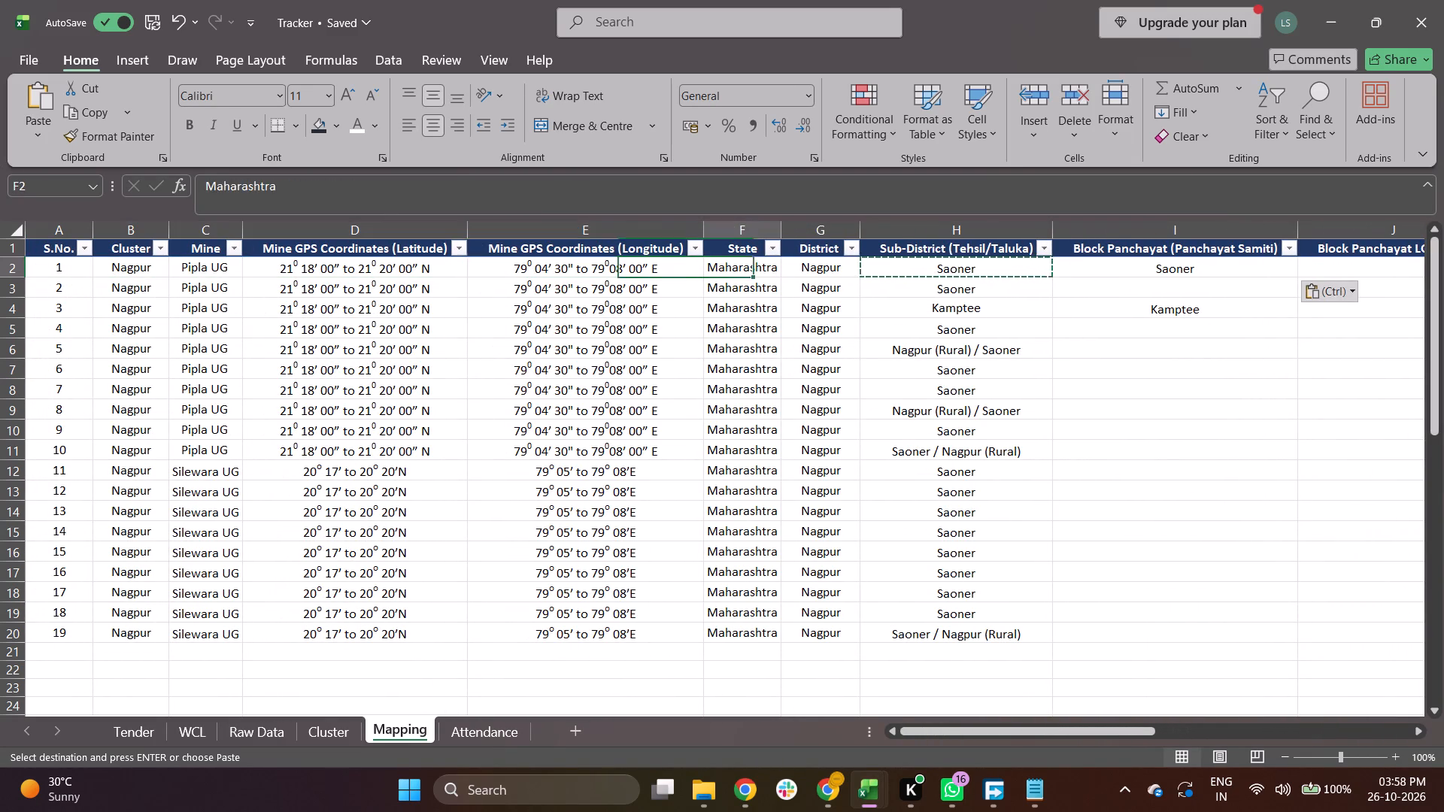
{"action": "key", "text": "Right"}
{"action": "key", "text": "Right"}
{"action": "key", "text": "Right"}
{"action": "key", "text": "Right"}
{"action": "key", "text": "Right"}
{"action": "key", "text": "Left"}
{"action": "key", "text": "Left"}
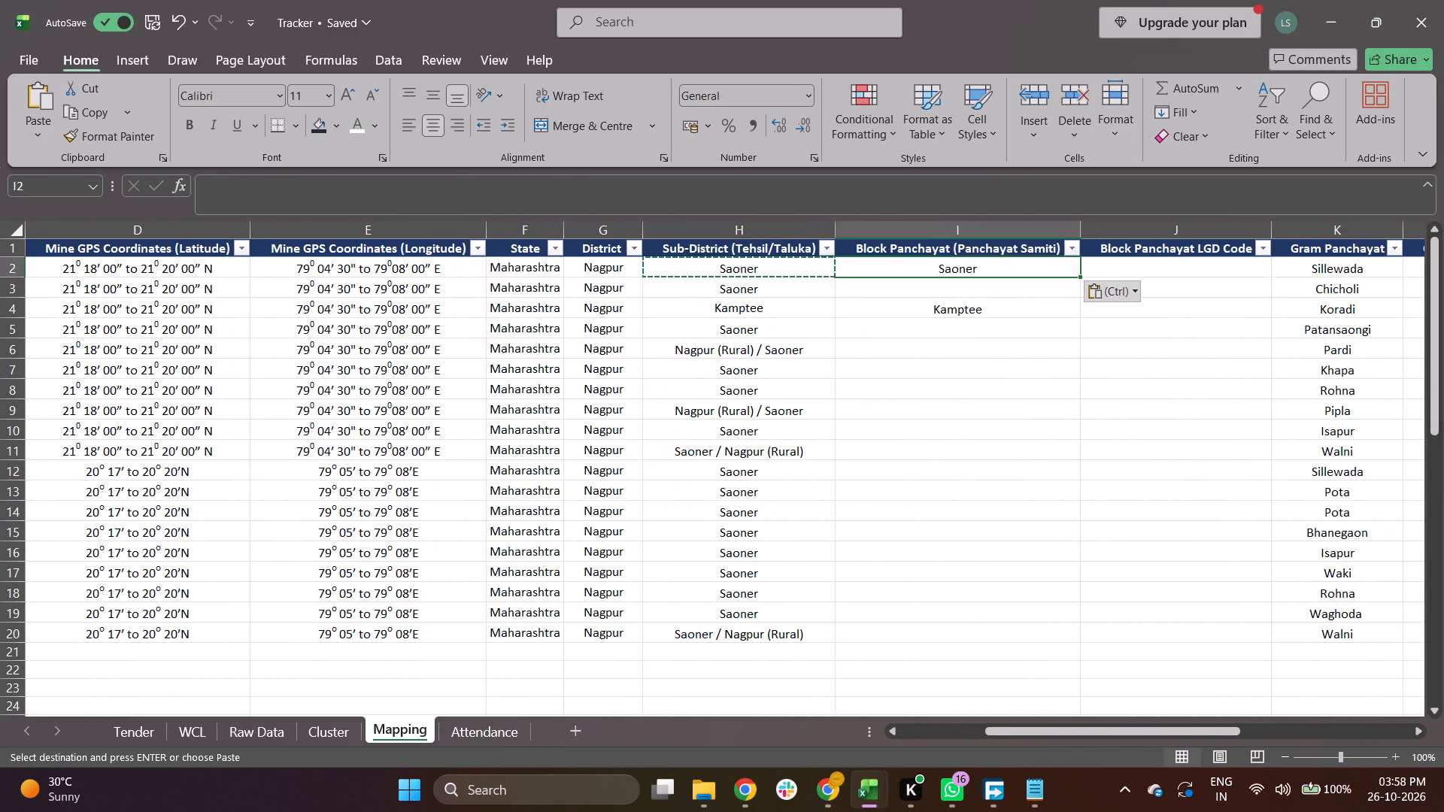
{"action": "key", "text": "Left"}
{"action": "key", "text": "Right"}
{"action": "key", "text": "Right"}
{"action": "key", "text": "Right"}
{"action": "key", "text": "Right"}
{"action": "key", "text": "Right"}
{"action": "key", "text": "Right"}
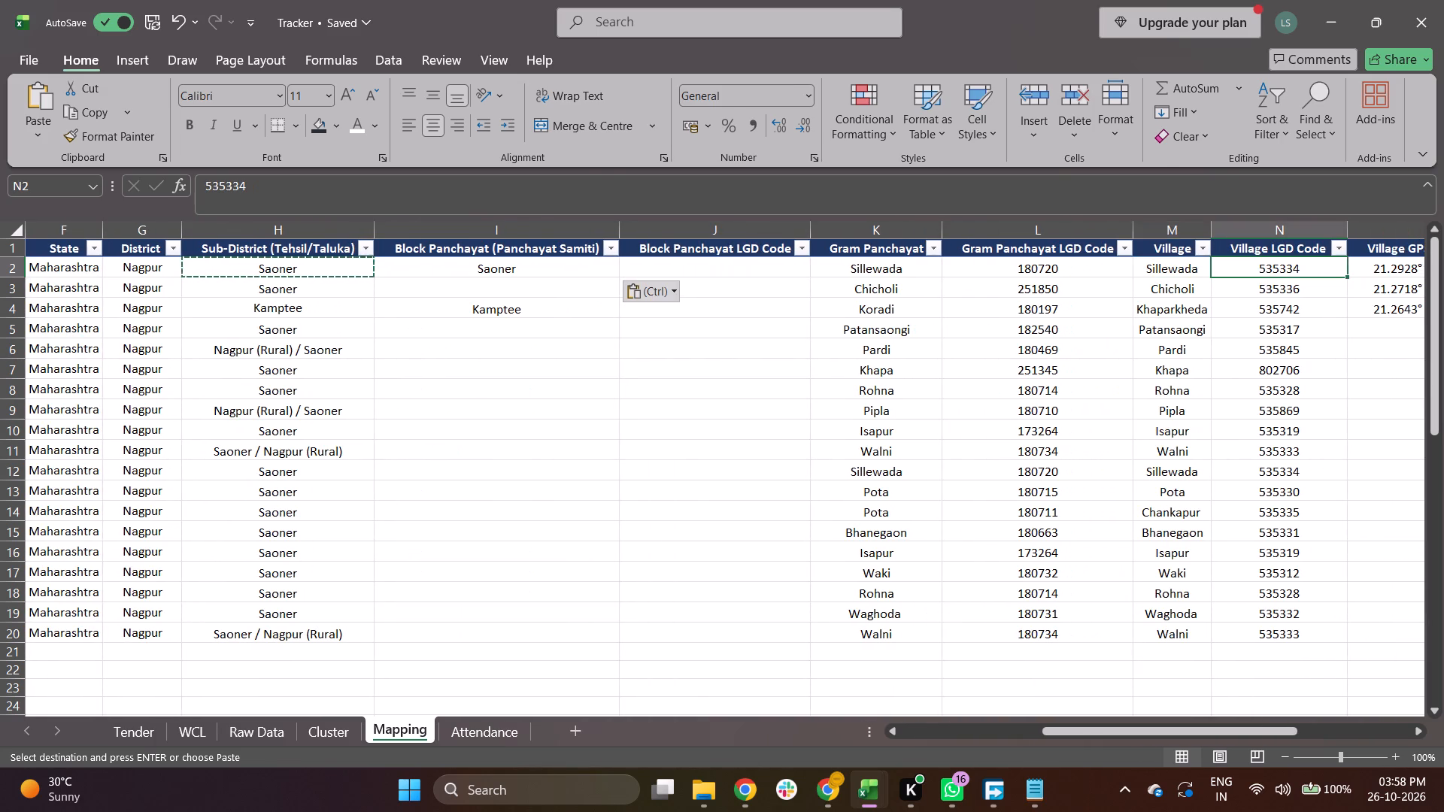
{"action": "key", "text": "Left"}
{"action": "key", "text": "Left"}
{"action": "key", "text": "Left"}
Examine row 3's Gram Panchayat, Sub-District, Block Panchayat and Block Panchayat LGD Code cells.
{"action": "key", "text": "Down"}
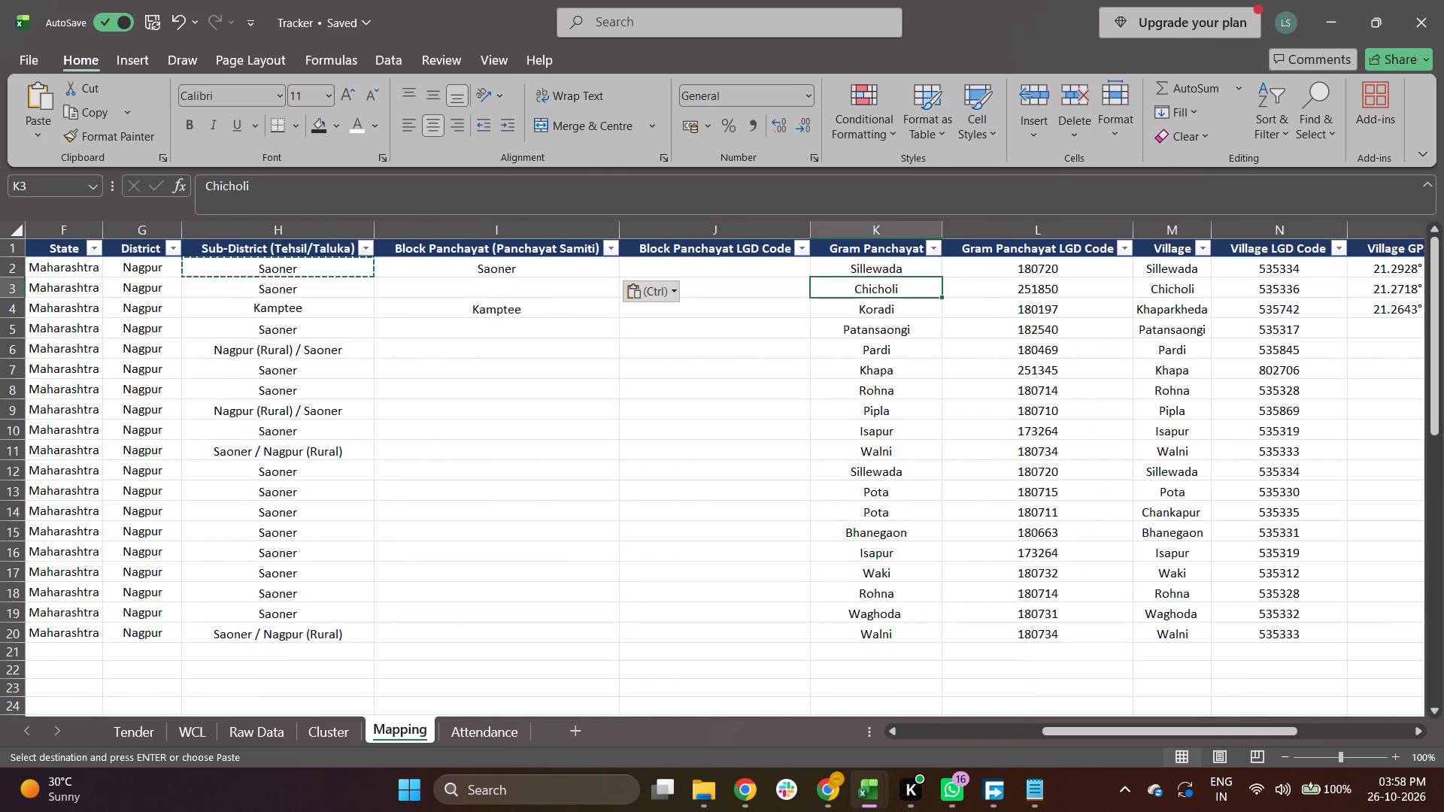
{"action": "key", "text": "Left"}
{"action": "key", "text": "Left"}
{"action": "key", "text": "Left"}
{"action": "key", "text": "Left"}
{"action": "key", "text": "Right"}
{"action": "key", "text": "Right"}
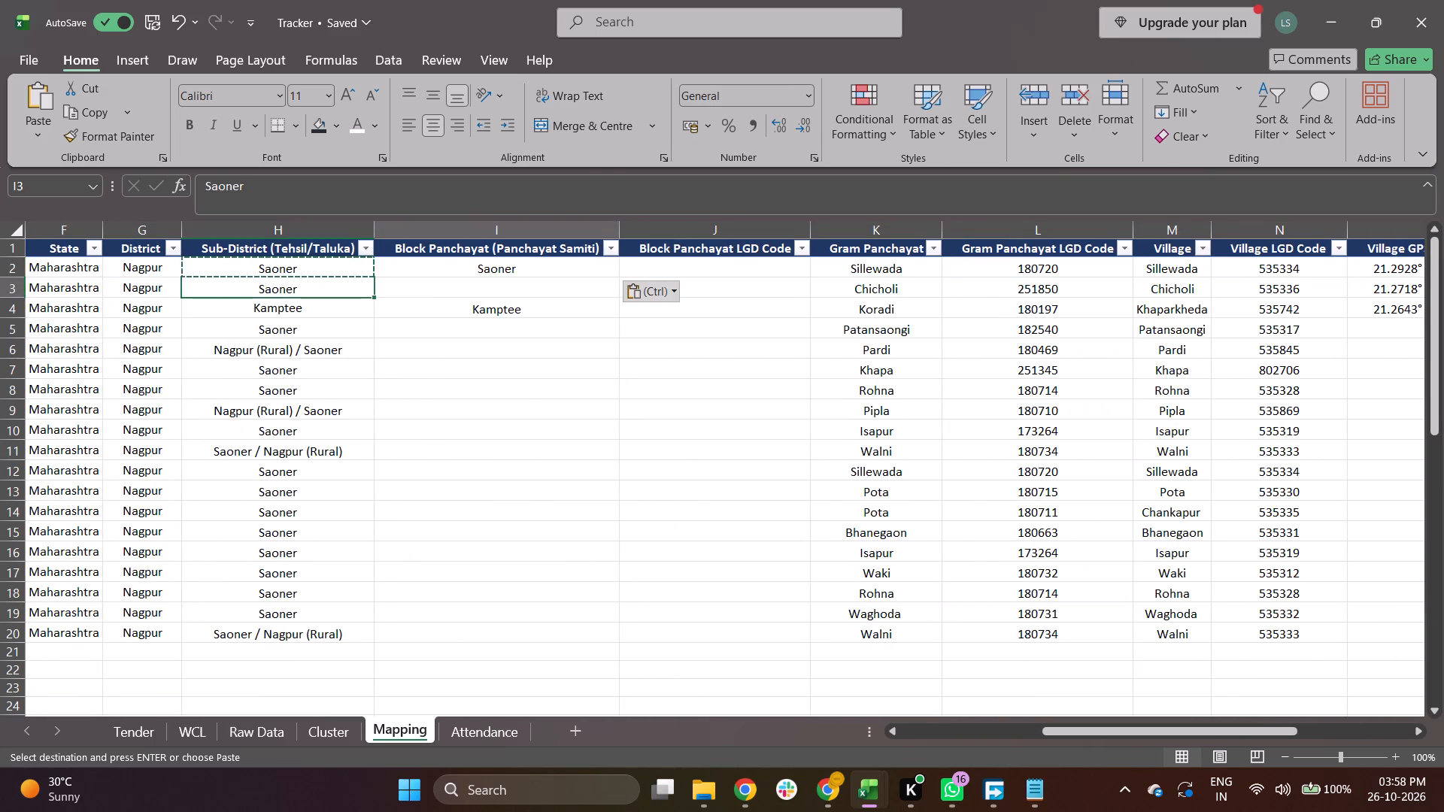
{"action": "key", "text": "Right"}
{"action": "key", "text": "Right"}
{"action": "key", "text": "Left"}
{"action": "key", "text": "Left"}
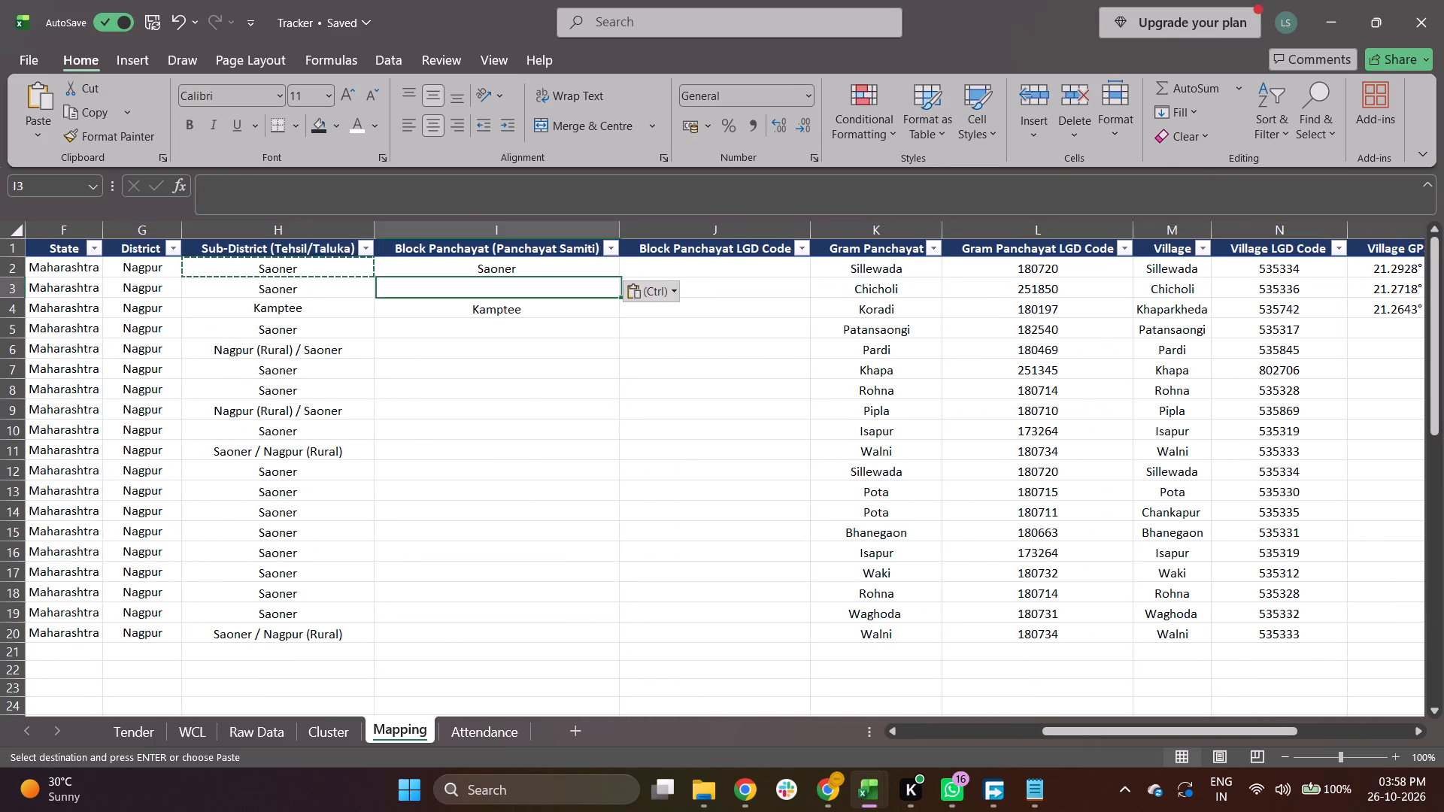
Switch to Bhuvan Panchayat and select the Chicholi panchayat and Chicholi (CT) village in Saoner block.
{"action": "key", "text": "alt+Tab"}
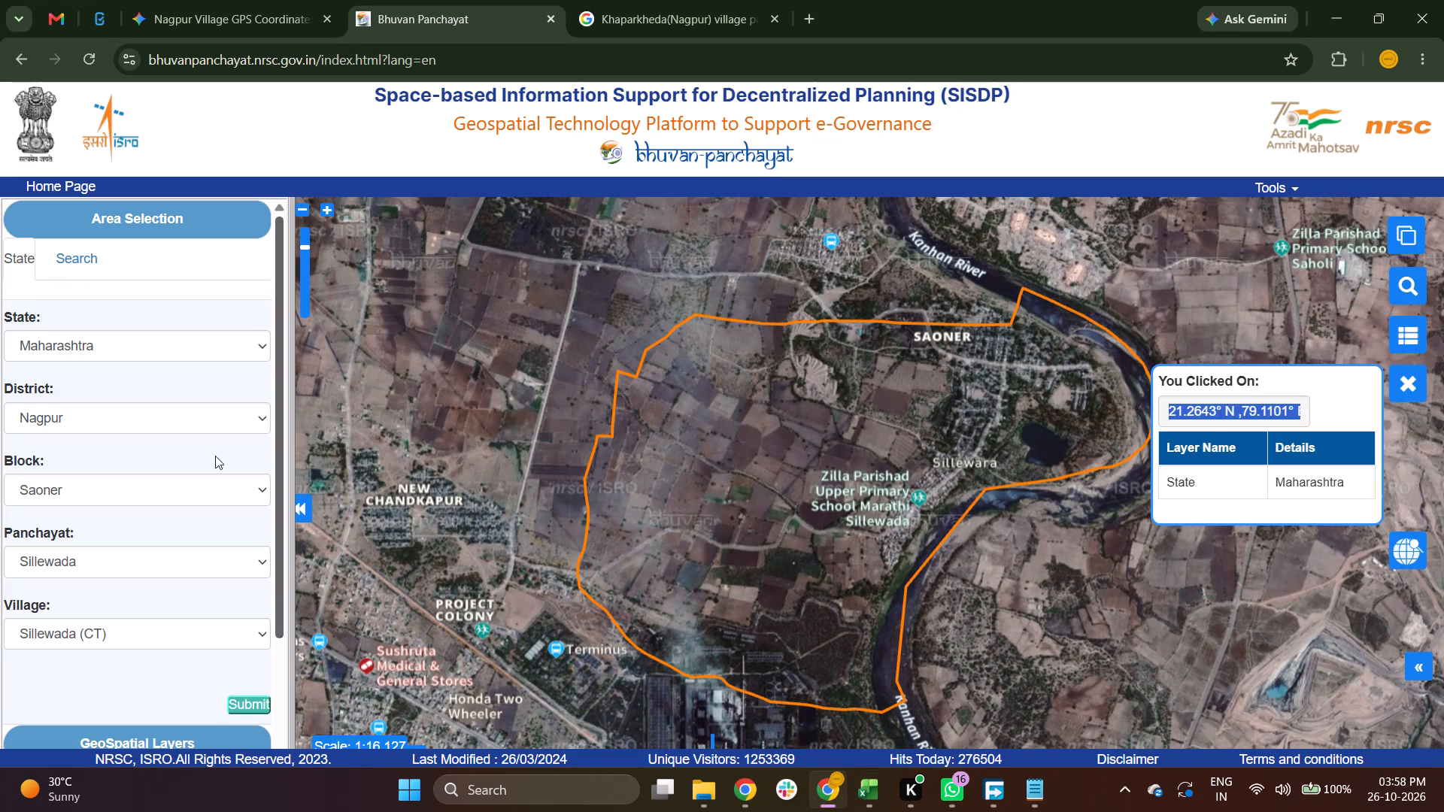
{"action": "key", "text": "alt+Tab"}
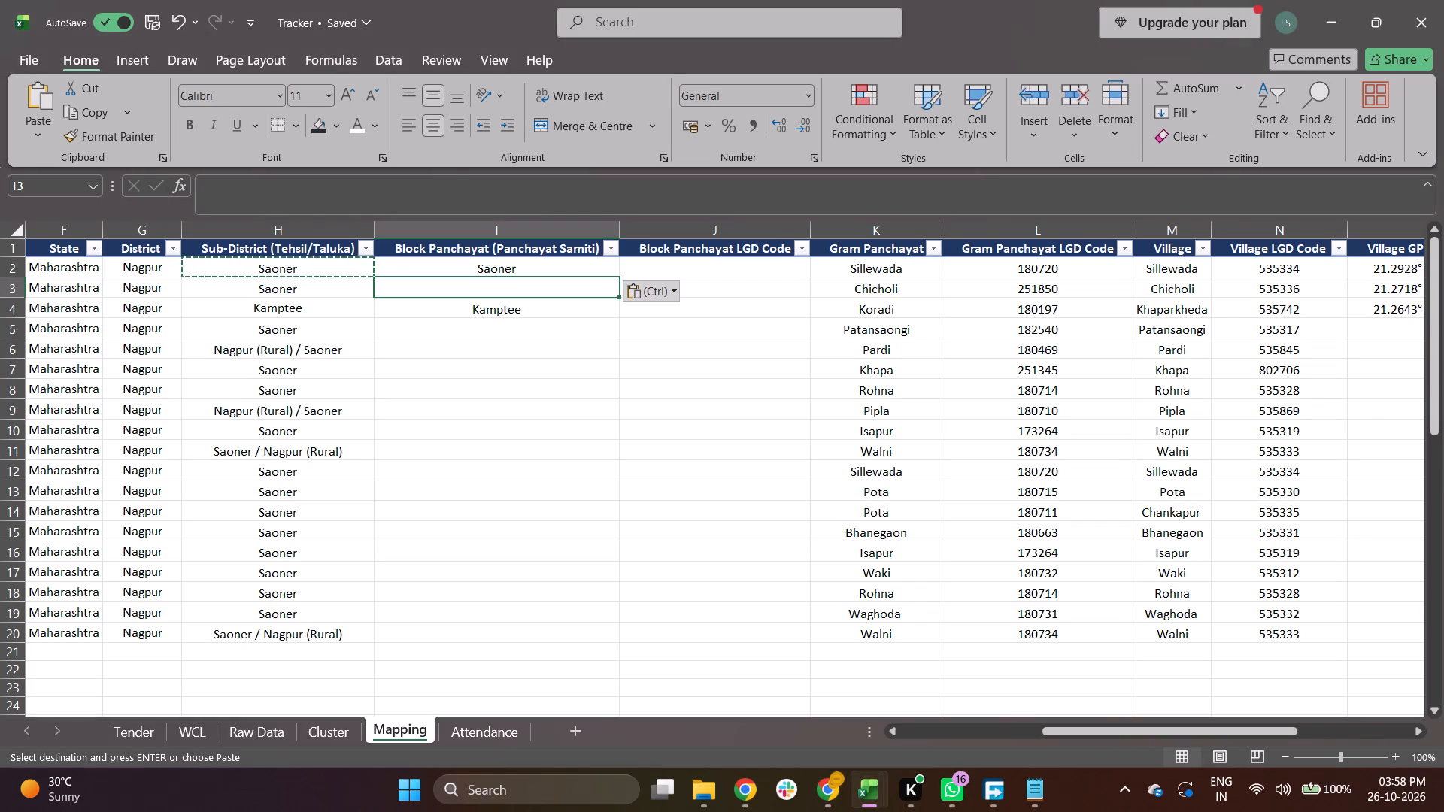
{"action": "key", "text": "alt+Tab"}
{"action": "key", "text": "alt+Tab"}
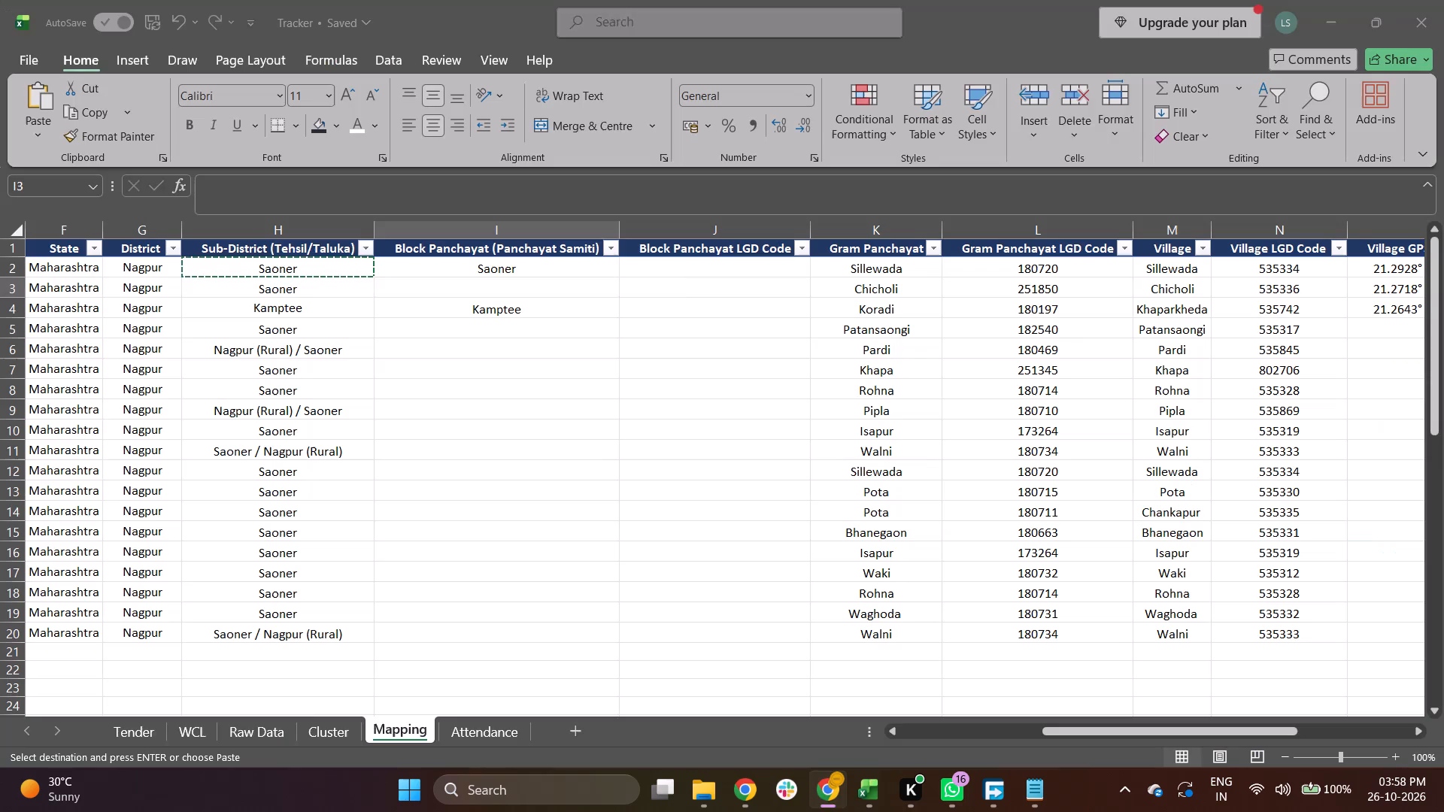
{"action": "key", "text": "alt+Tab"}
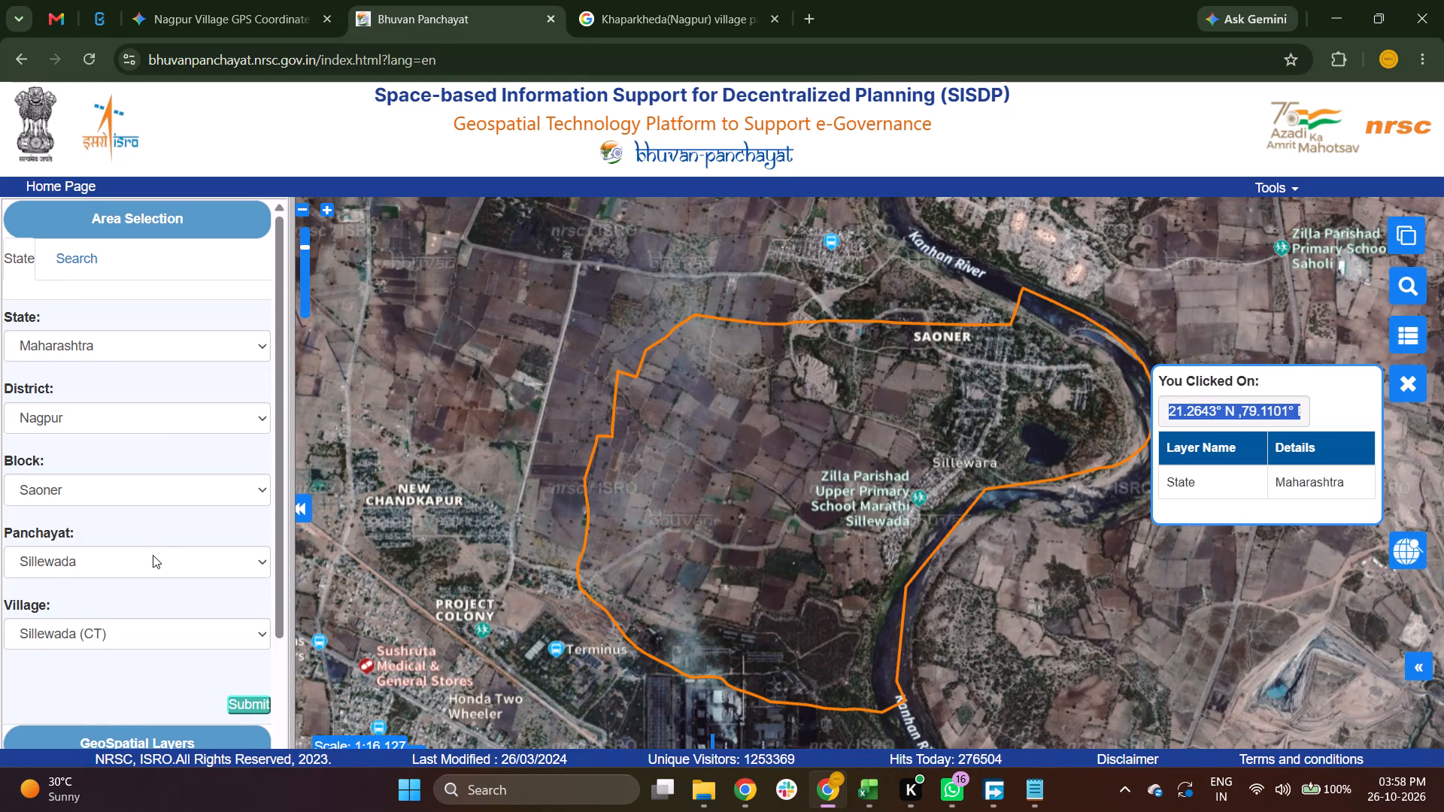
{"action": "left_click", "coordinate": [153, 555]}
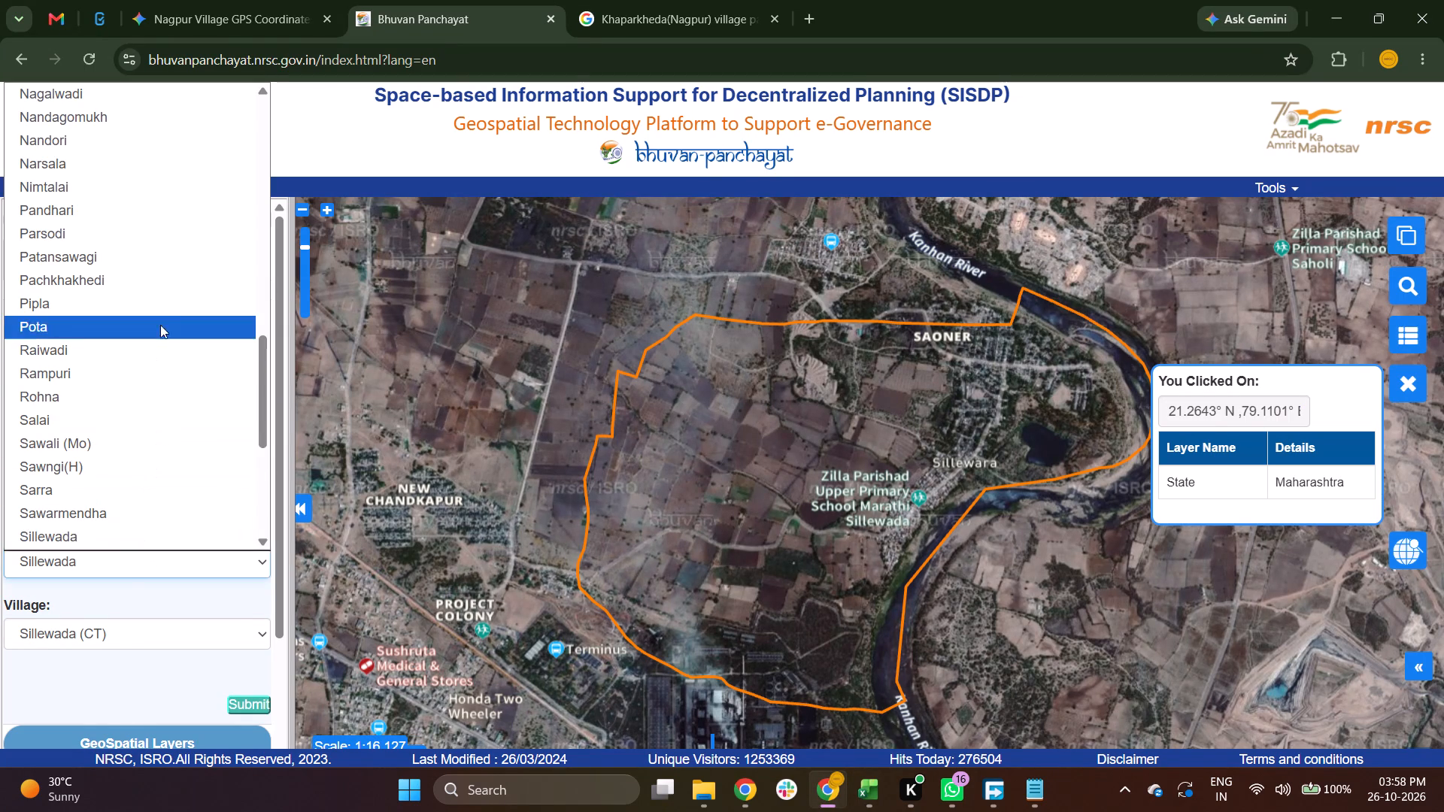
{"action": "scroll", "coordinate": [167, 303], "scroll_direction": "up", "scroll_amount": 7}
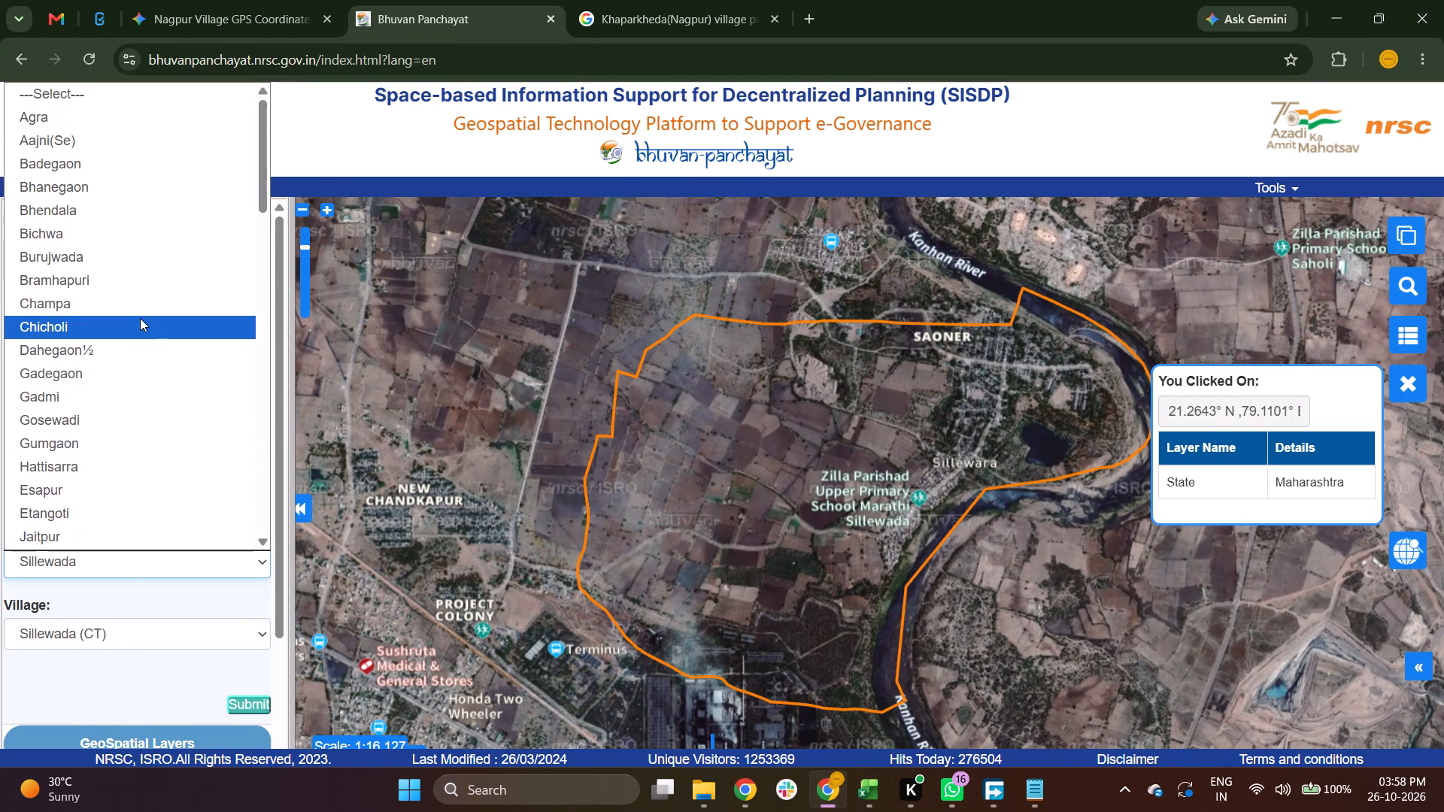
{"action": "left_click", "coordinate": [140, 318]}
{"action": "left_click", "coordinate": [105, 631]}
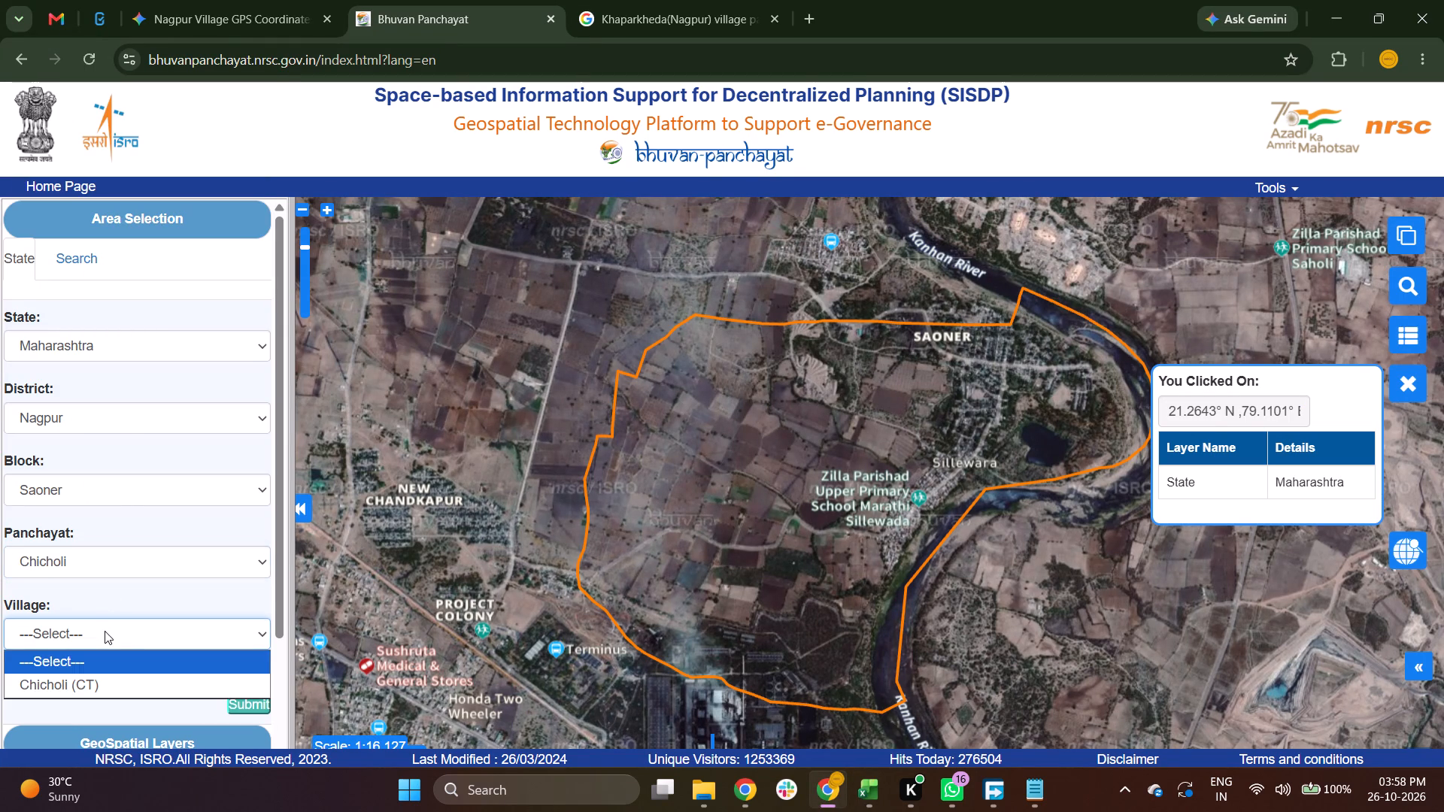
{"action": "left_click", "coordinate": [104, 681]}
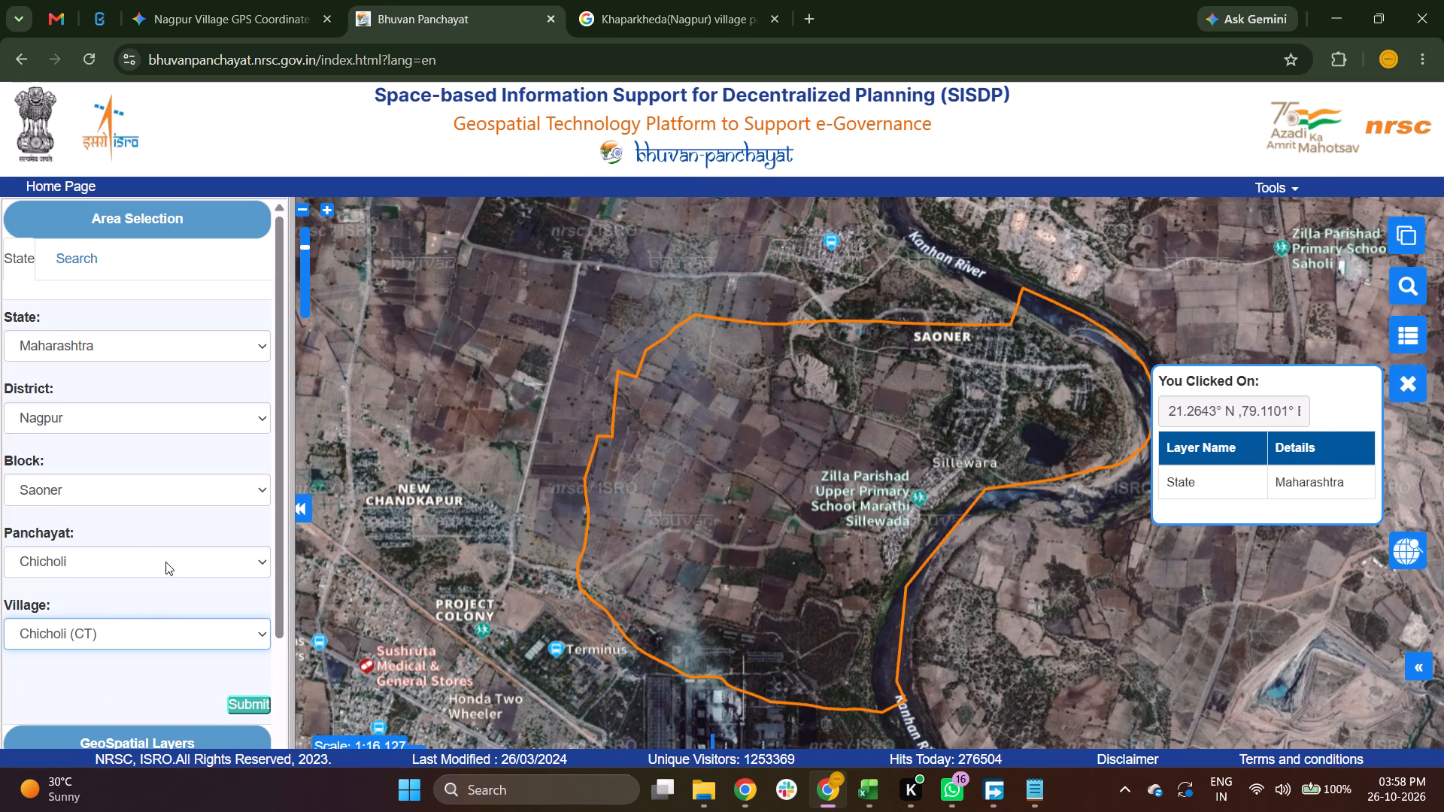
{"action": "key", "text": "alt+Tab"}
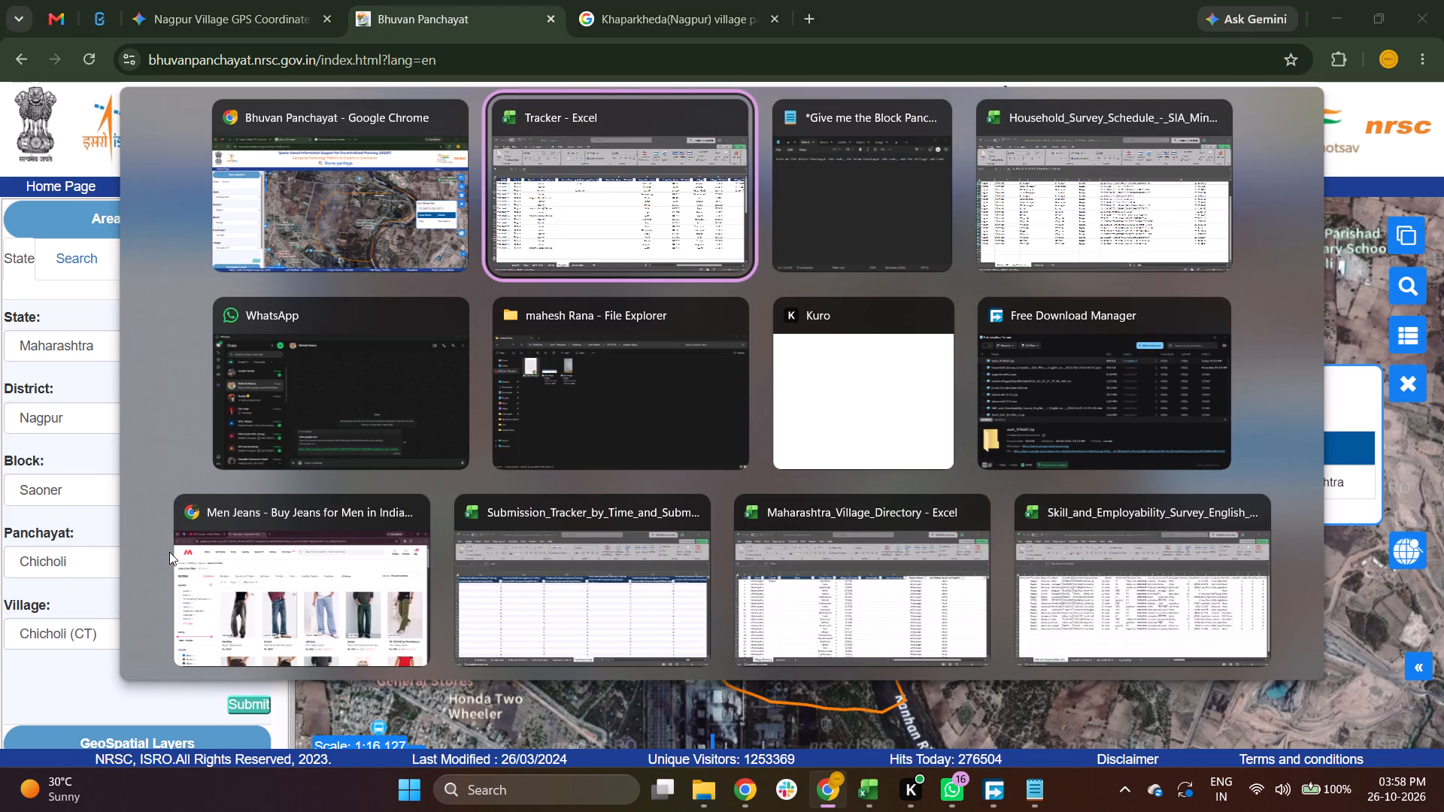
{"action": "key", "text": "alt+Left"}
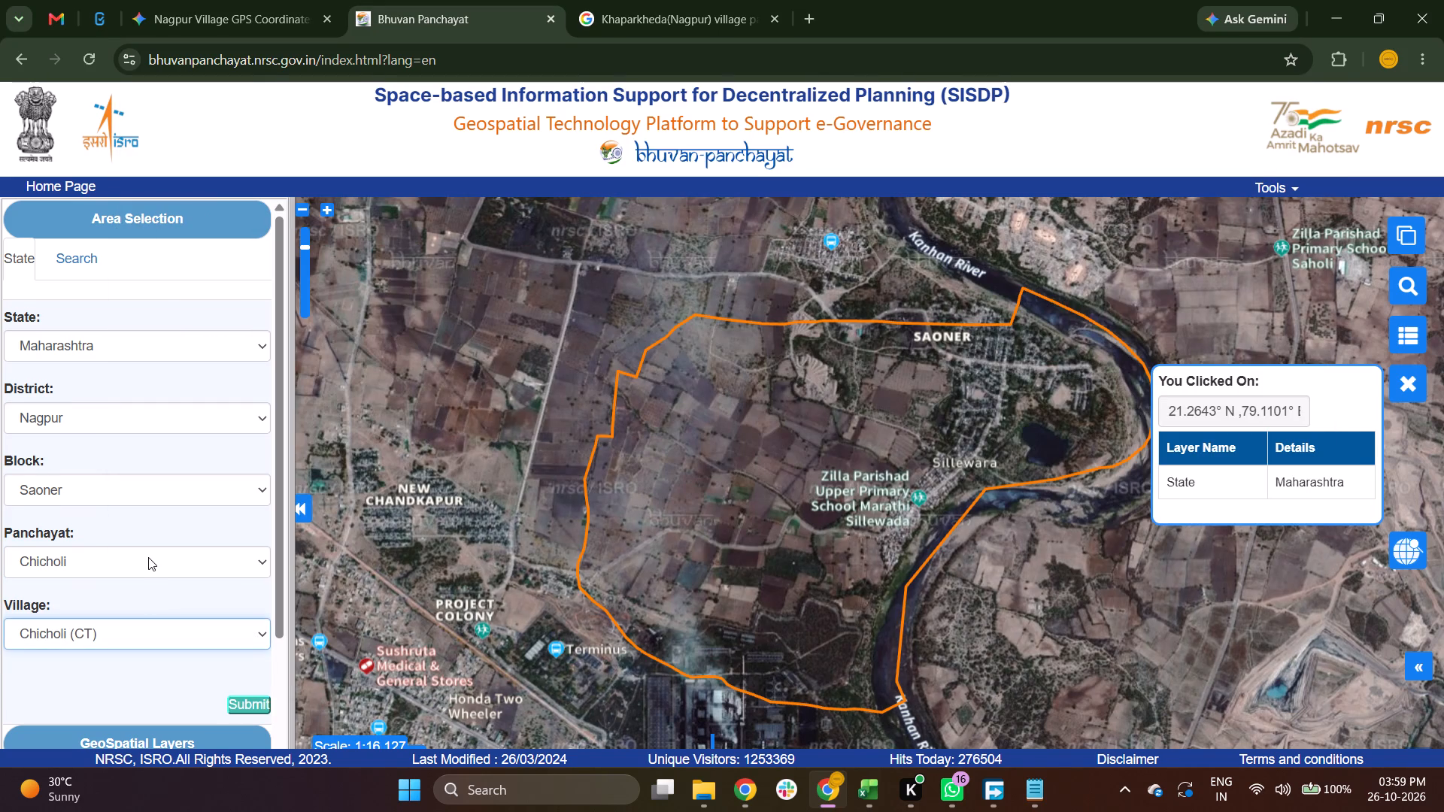
Select the Sillewada panchayat and Sillewada (CT) village to check how Bhuvan Panchayat names row 2's village.
{"action": "left_click", "coordinate": [148, 557]}
{"action": "scroll", "coordinate": [130, 511], "scroll_direction": "down", "scroll_amount": 8}
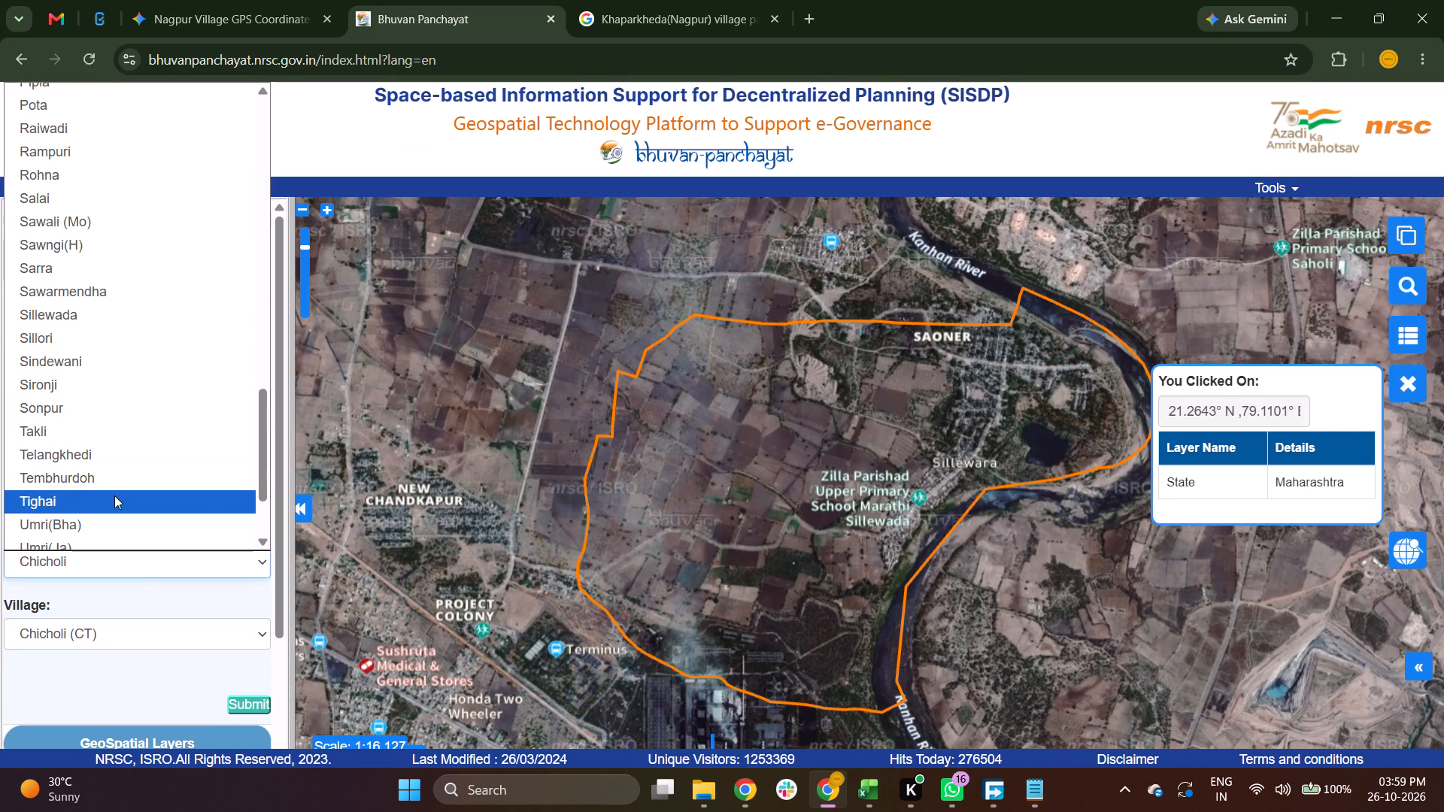
{"action": "scroll", "coordinate": [113, 502], "scroll_direction": "down", "scroll_amount": 6}
{"action": "scroll", "coordinate": [119, 426], "scroll_direction": "up", "scroll_amount": 1}
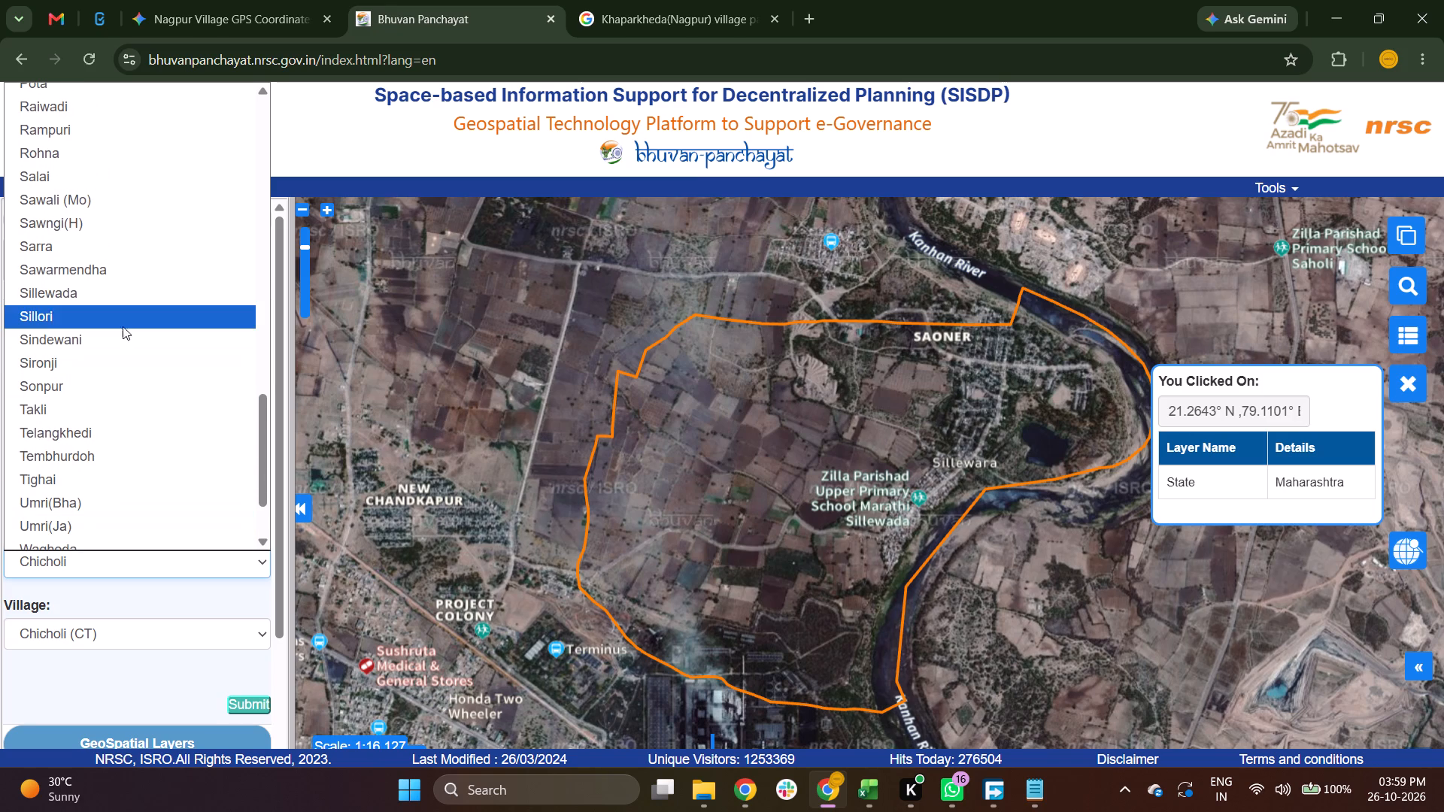
{"action": "left_click", "coordinate": [124, 297]}
{"action": "left_click", "coordinate": [122, 637]}
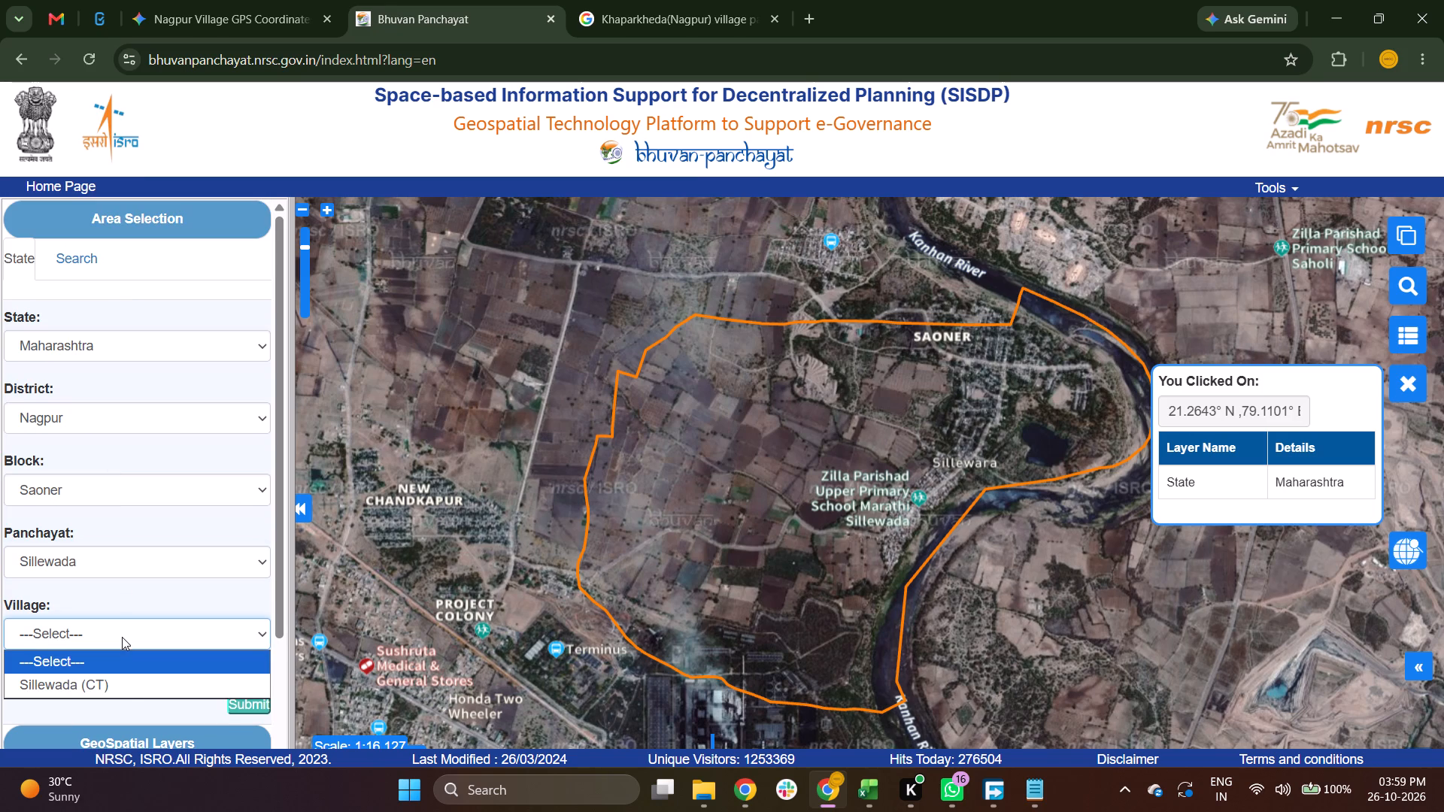
{"action": "left_click", "coordinate": [130, 686]}
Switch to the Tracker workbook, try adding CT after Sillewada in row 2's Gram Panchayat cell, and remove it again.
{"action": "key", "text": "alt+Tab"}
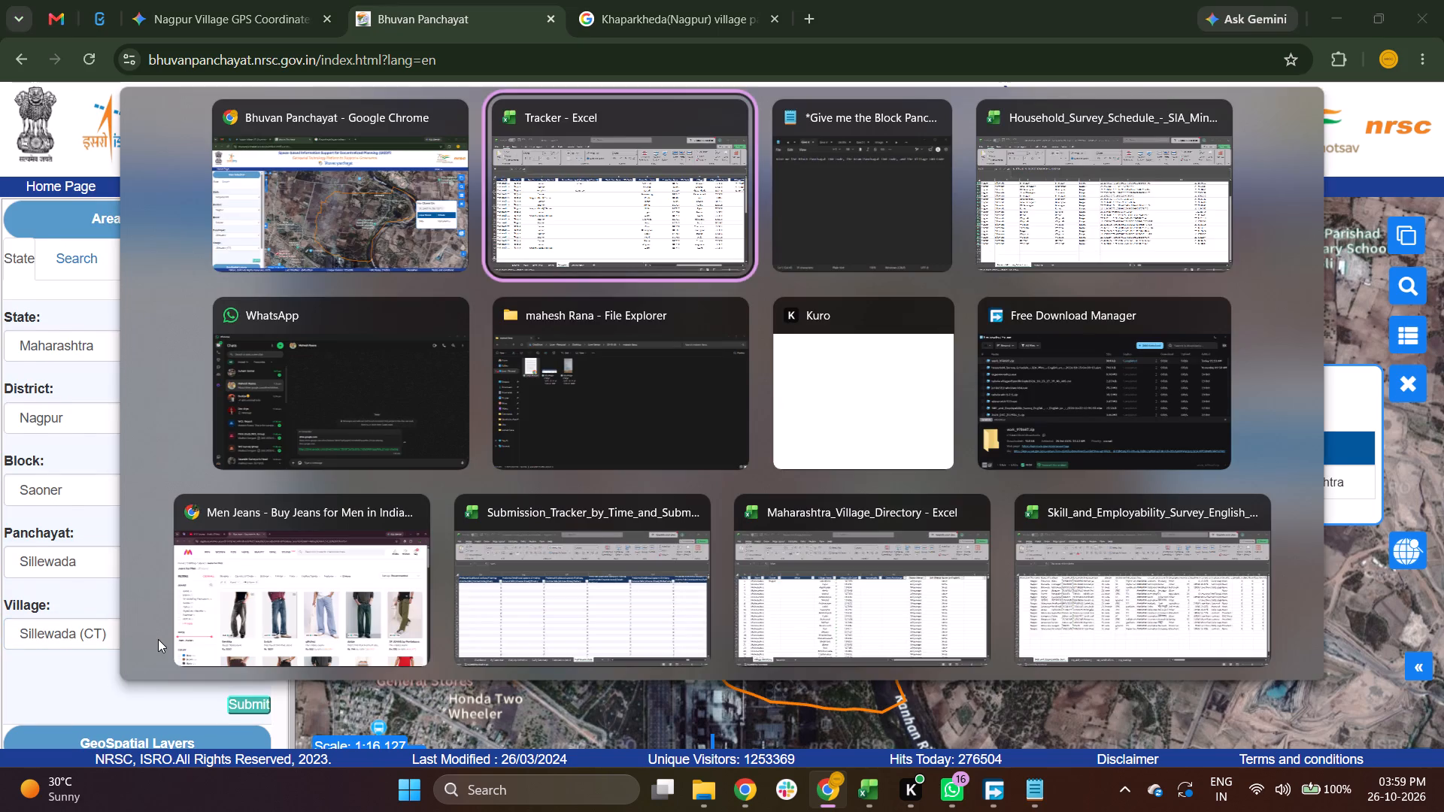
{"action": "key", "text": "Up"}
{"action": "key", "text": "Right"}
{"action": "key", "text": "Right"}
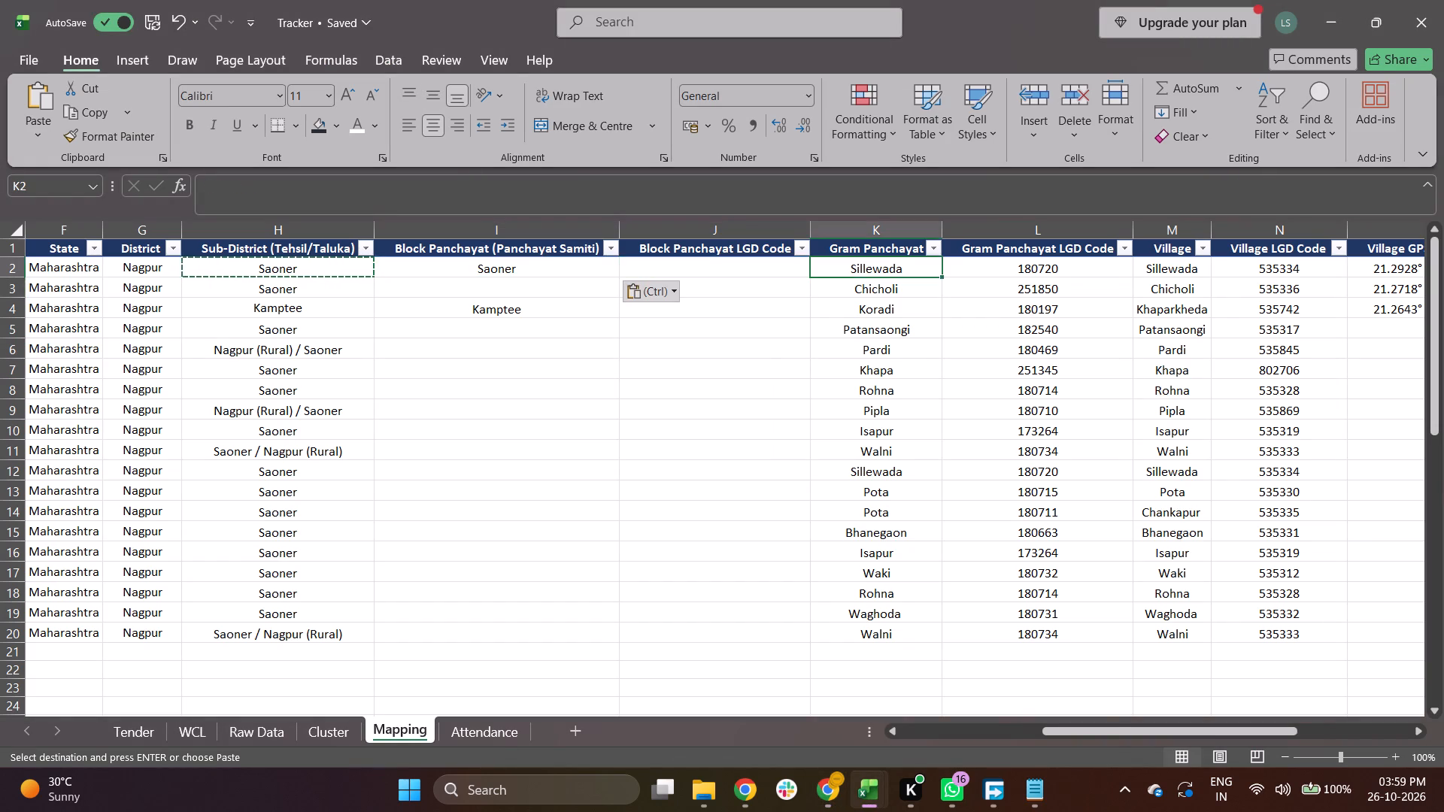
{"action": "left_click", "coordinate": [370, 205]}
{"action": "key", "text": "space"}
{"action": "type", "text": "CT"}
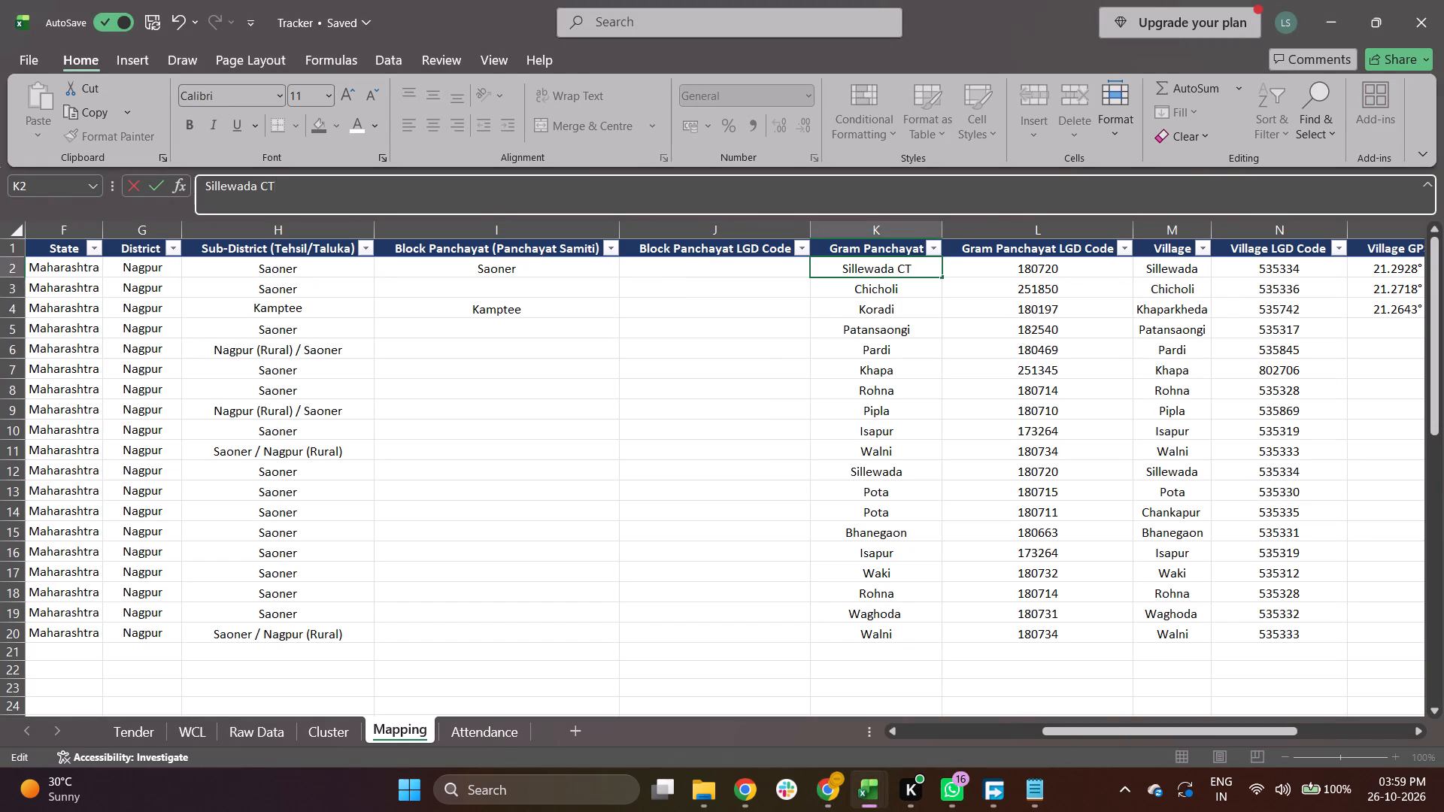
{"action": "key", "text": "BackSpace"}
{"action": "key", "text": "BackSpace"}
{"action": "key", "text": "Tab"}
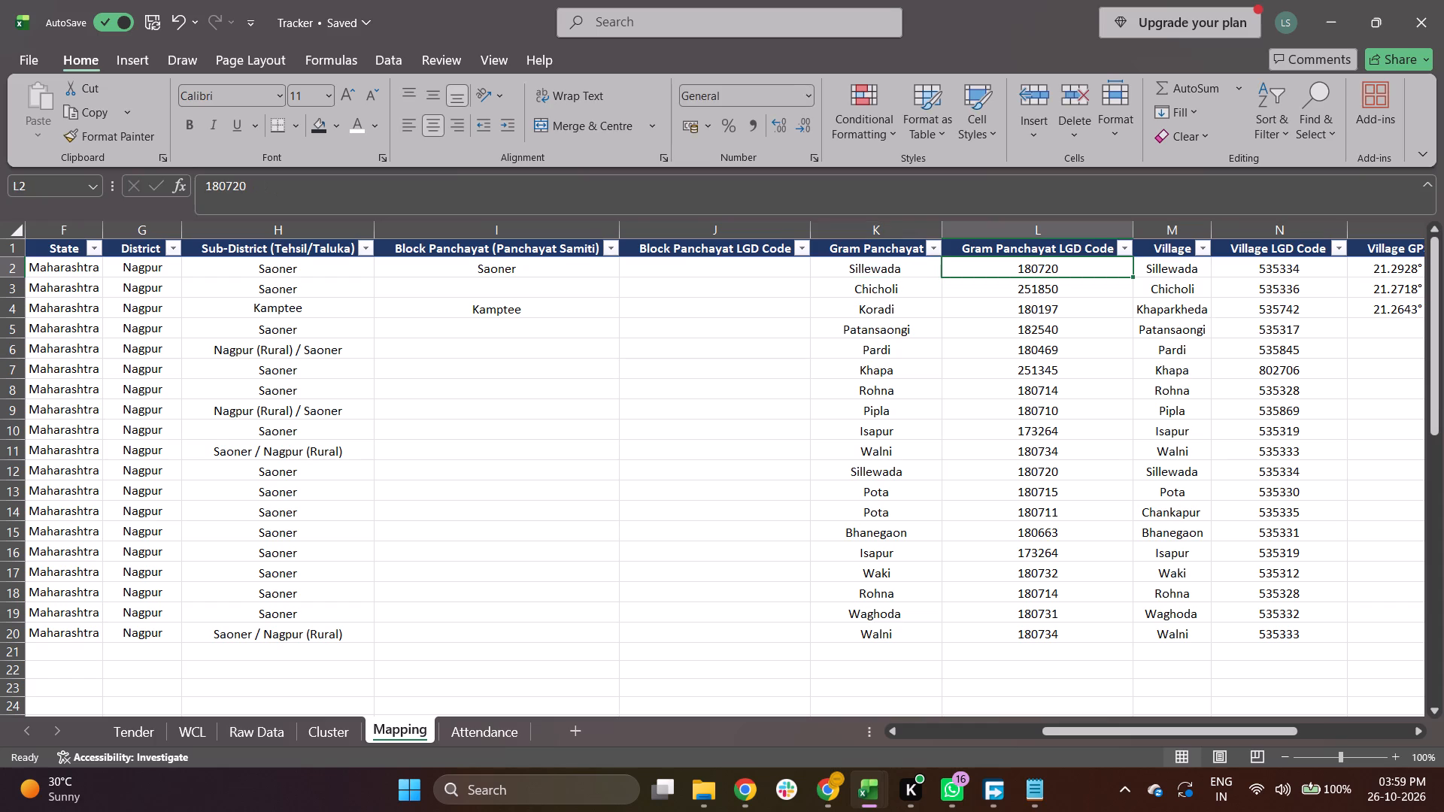
Change row 2's Village entry to Sillewada CT.
{"action": "key", "text": "Right"}
{"action": "left_click", "coordinate": [366, 181]}
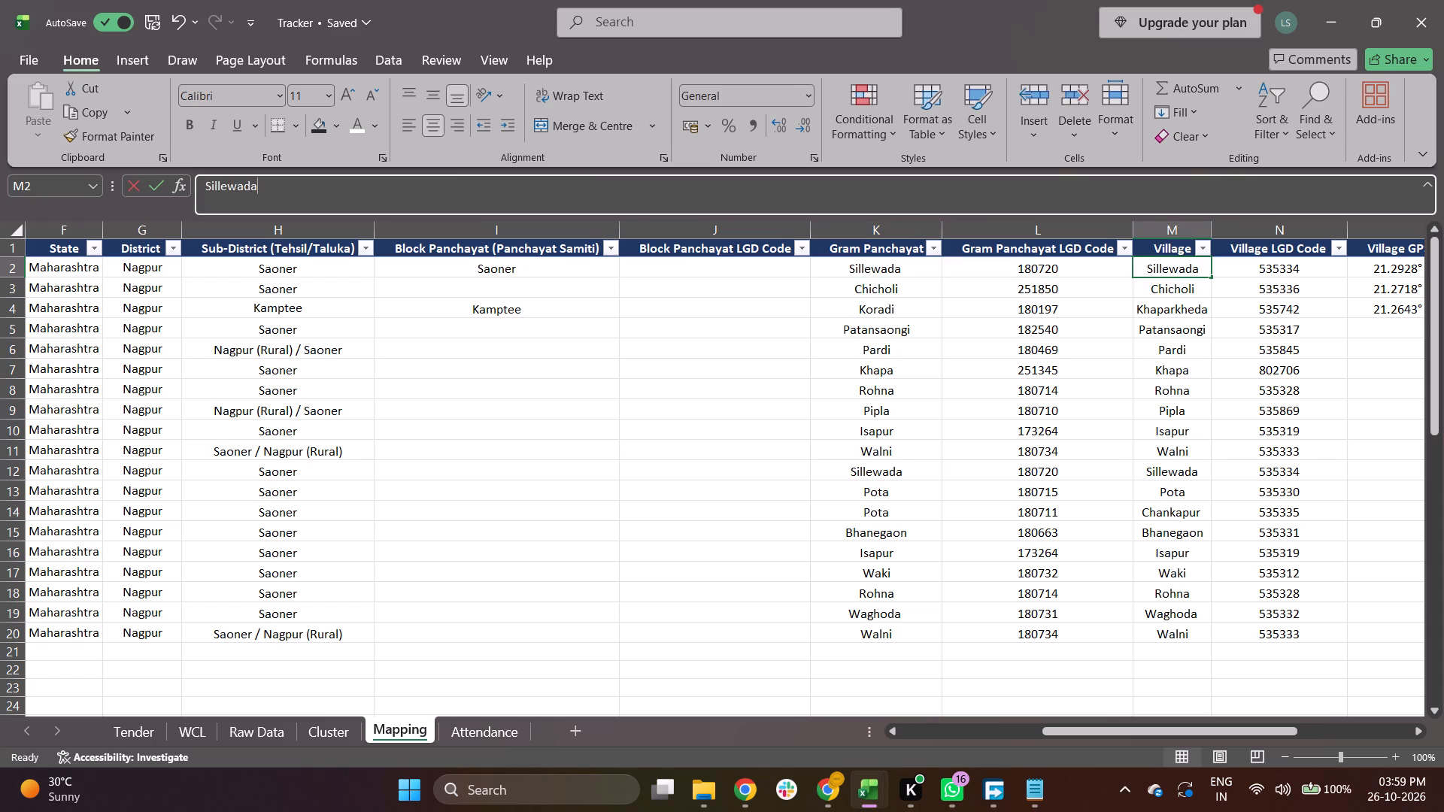
{"action": "key", "text": "space"}
{"action": "type", "text": "CT"}
{"action": "key", "text": "Tab"}
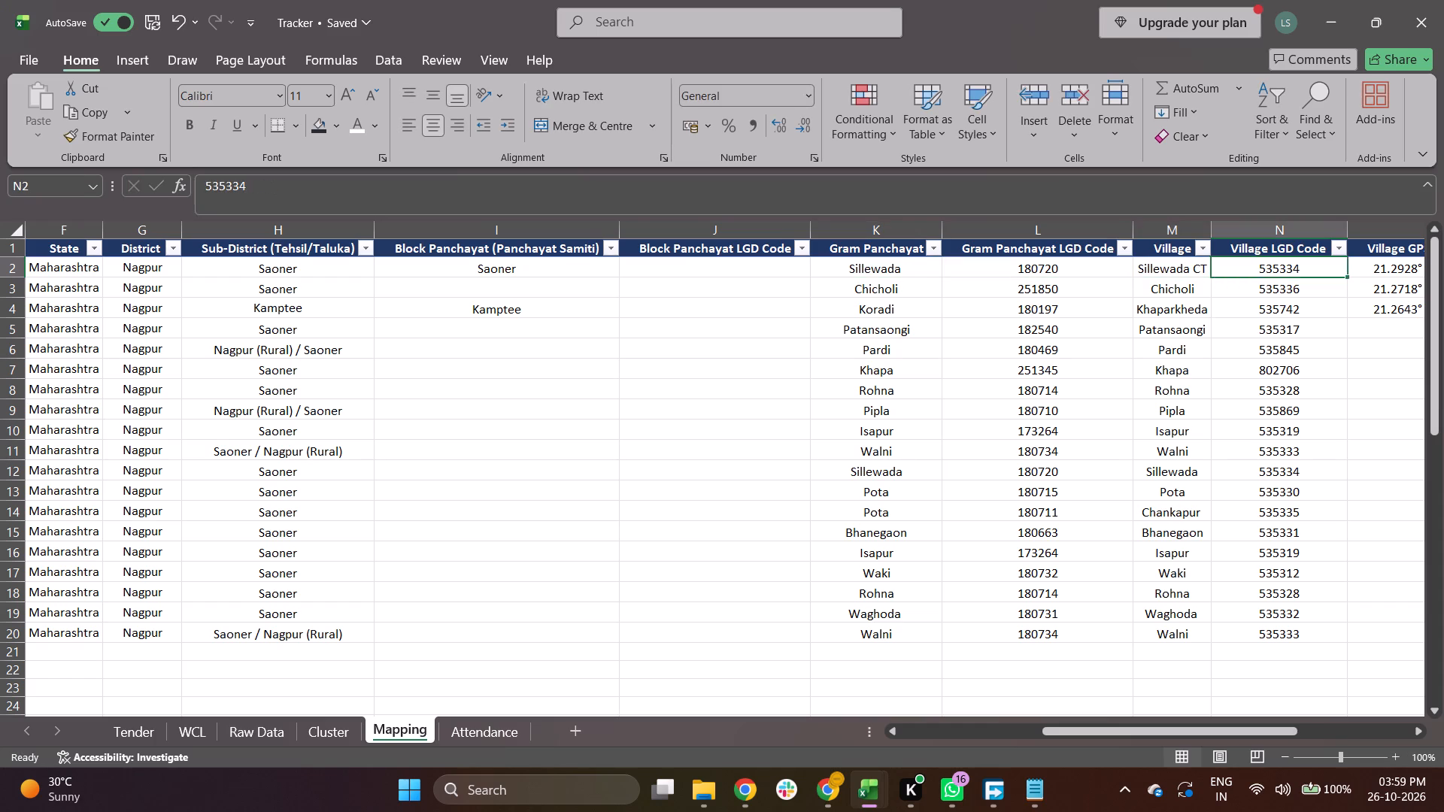
Check row 3's village on Bhuvan Panchayat by selecting the Chicholi panchayat and Chicholi (CT) village.
{"action": "key", "text": "Down"}
{"action": "key", "text": "Left"}
{"action": "key", "text": "Left"}
{"action": "key", "text": "Left"}
{"action": "key", "text": "alt+Tab"}
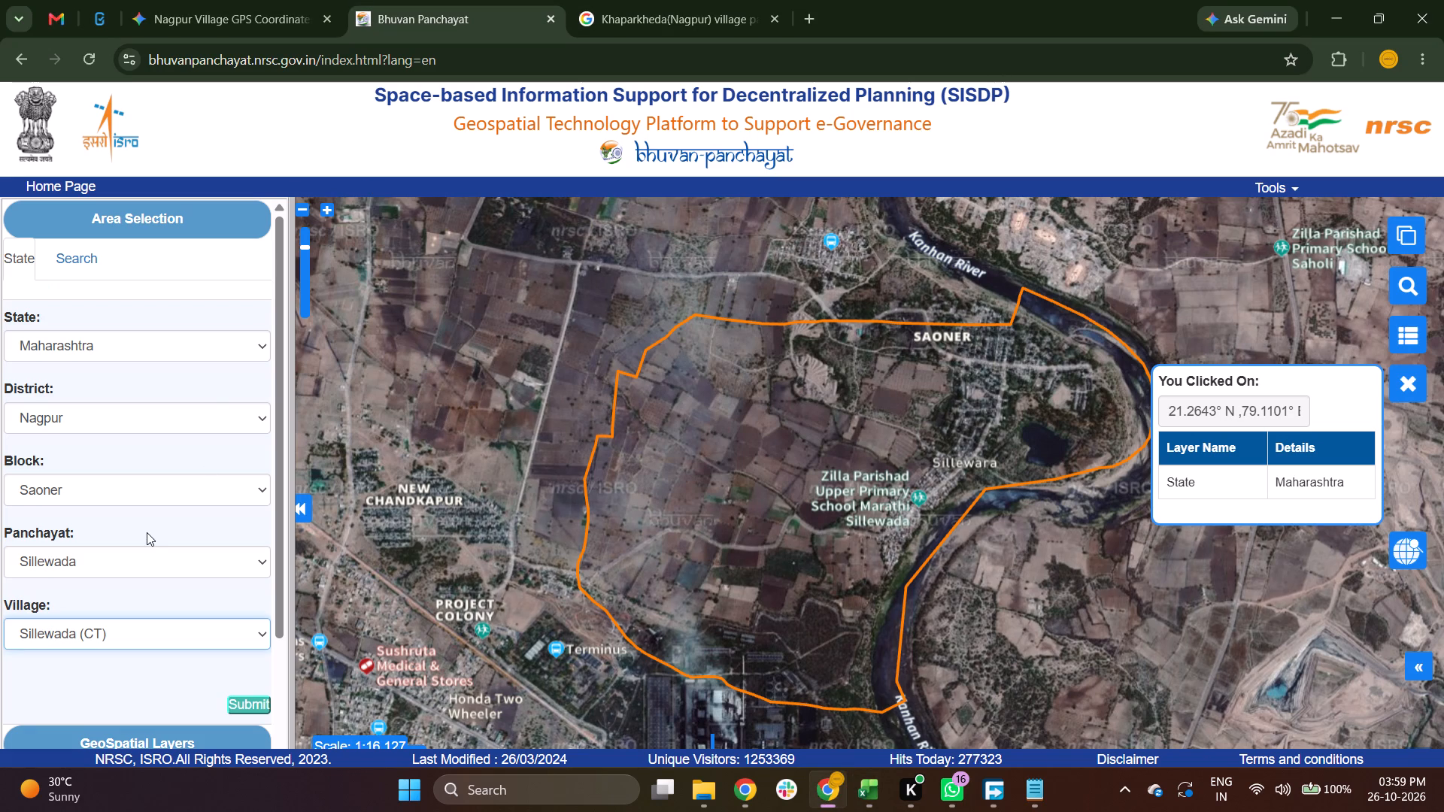
{"action": "key", "text": "alt+Tab"}
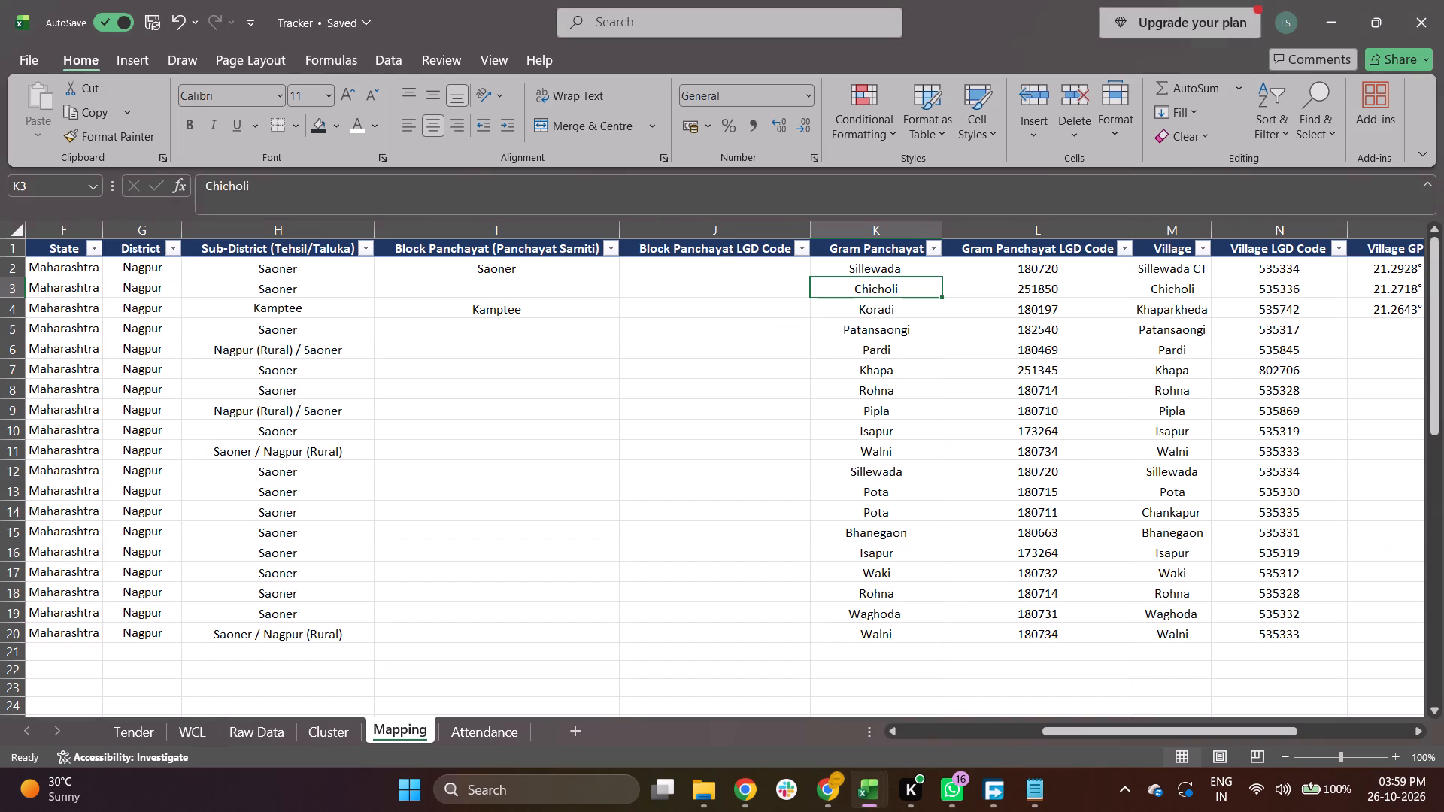
{"action": "key", "text": "alt+Tab"}
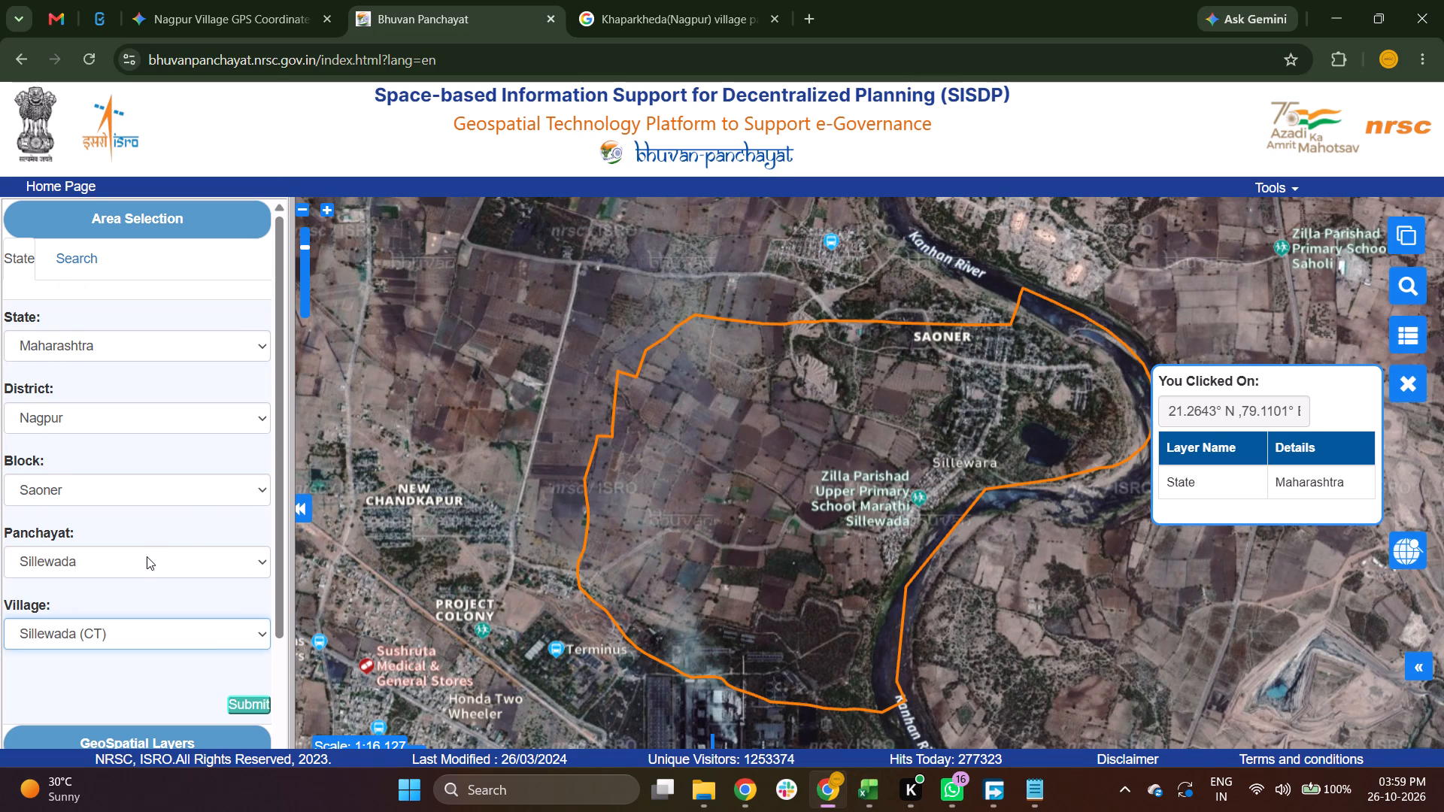
{"action": "left_click", "coordinate": [147, 556]}
{"action": "scroll", "coordinate": [164, 364], "scroll_direction": "up", "scroll_amount": 8}
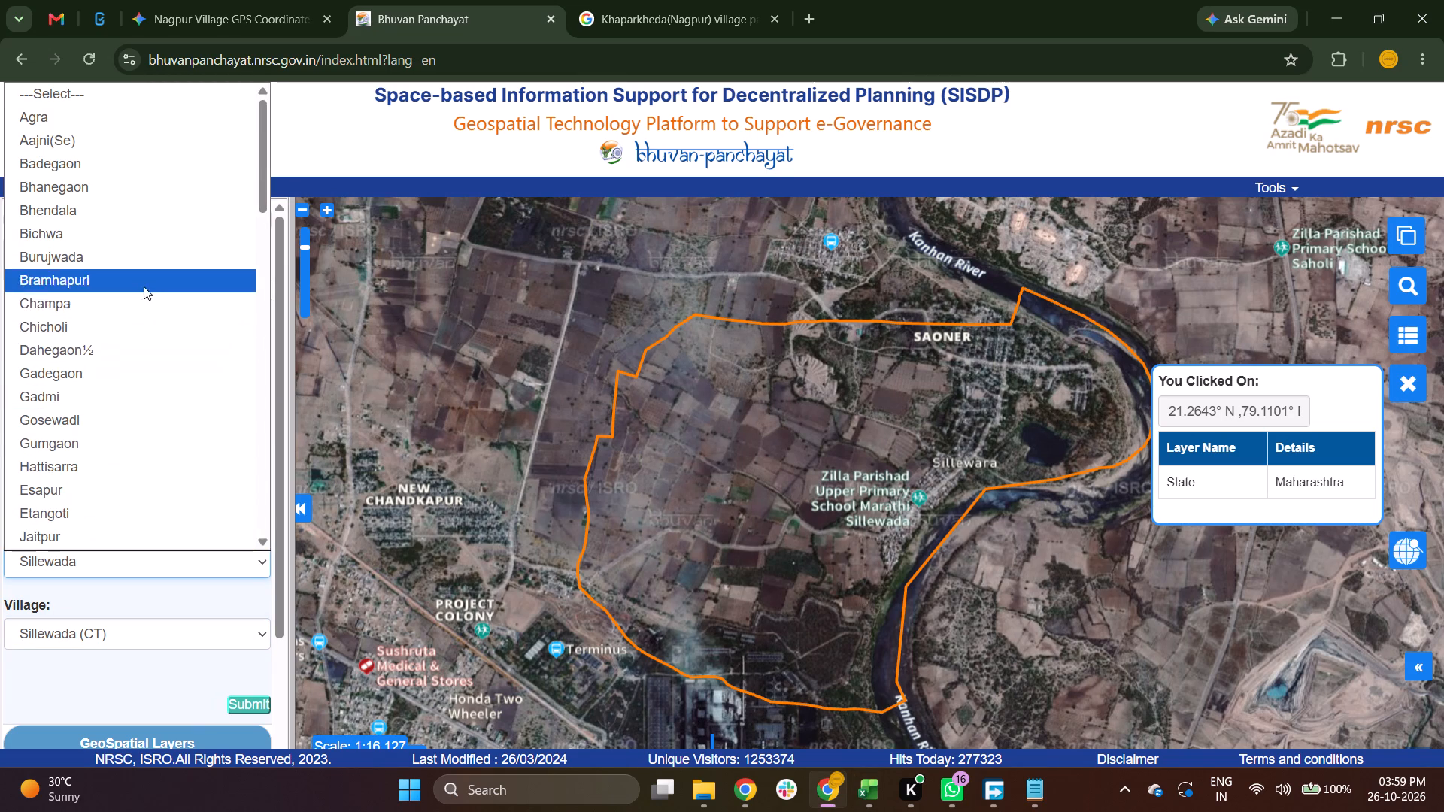
{"action": "left_click", "coordinate": [129, 322]}
{"action": "left_click", "coordinate": [129, 631]}
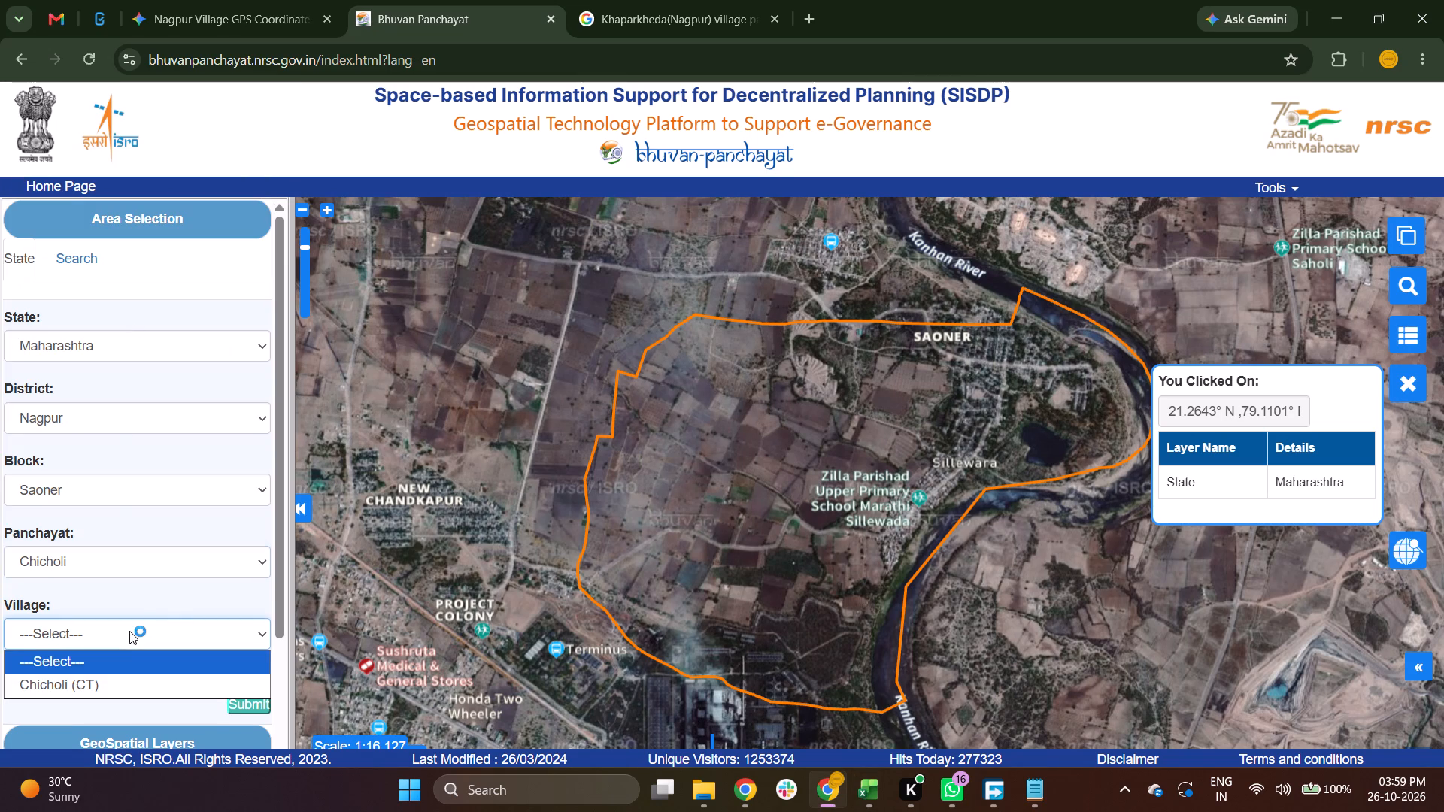
{"action": "left_click", "coordinate": [116, 675]}
Switch back to the Tracker workbook and change row 3's Village entry to Chicholi CT.
{"action": "key", "text": "alt+Tab"}
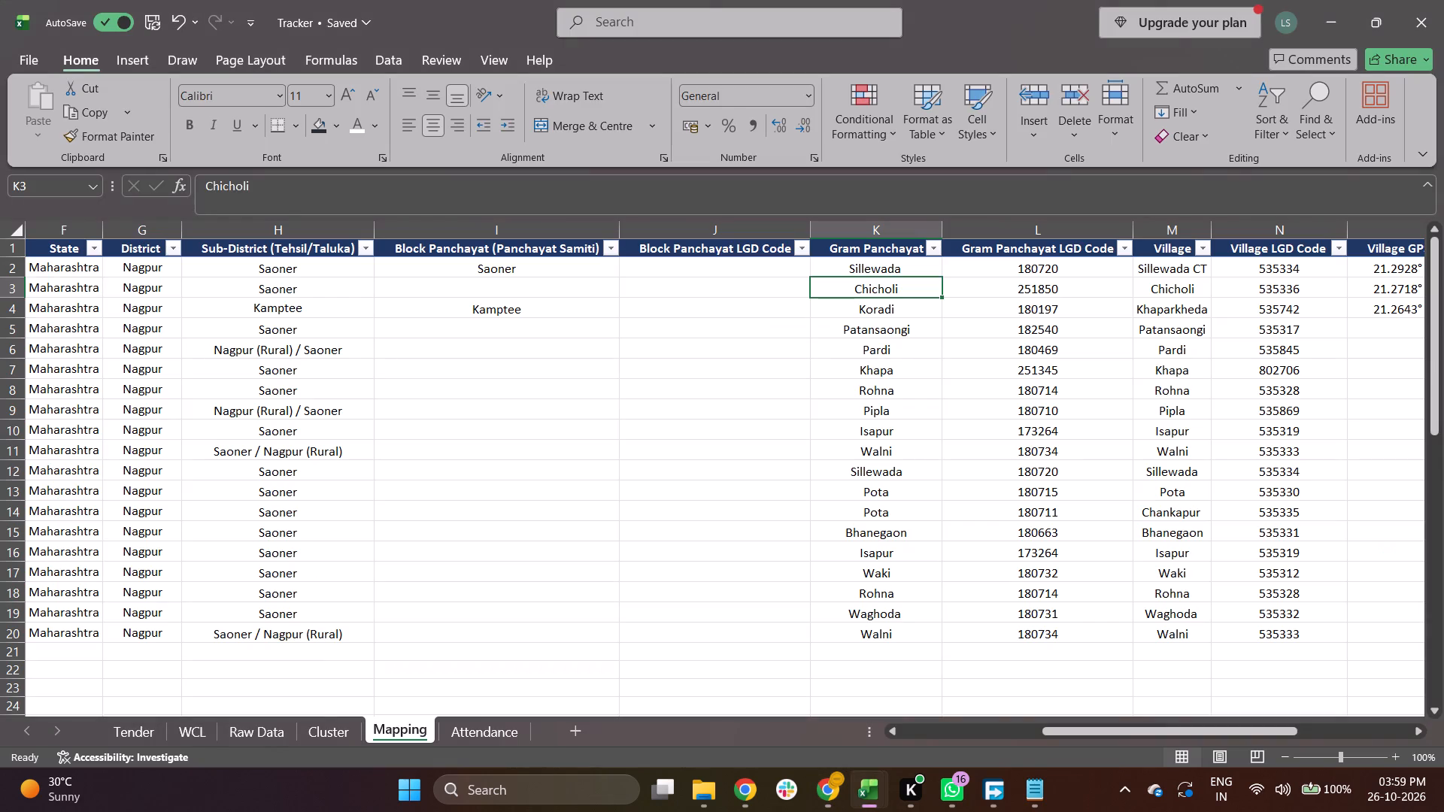
{"action": "key", "text": "Right"}
{"action": "key", "text": "Right"}
{"action": "key", "text": "Right"}
{"action": "key", "text": "Left"}
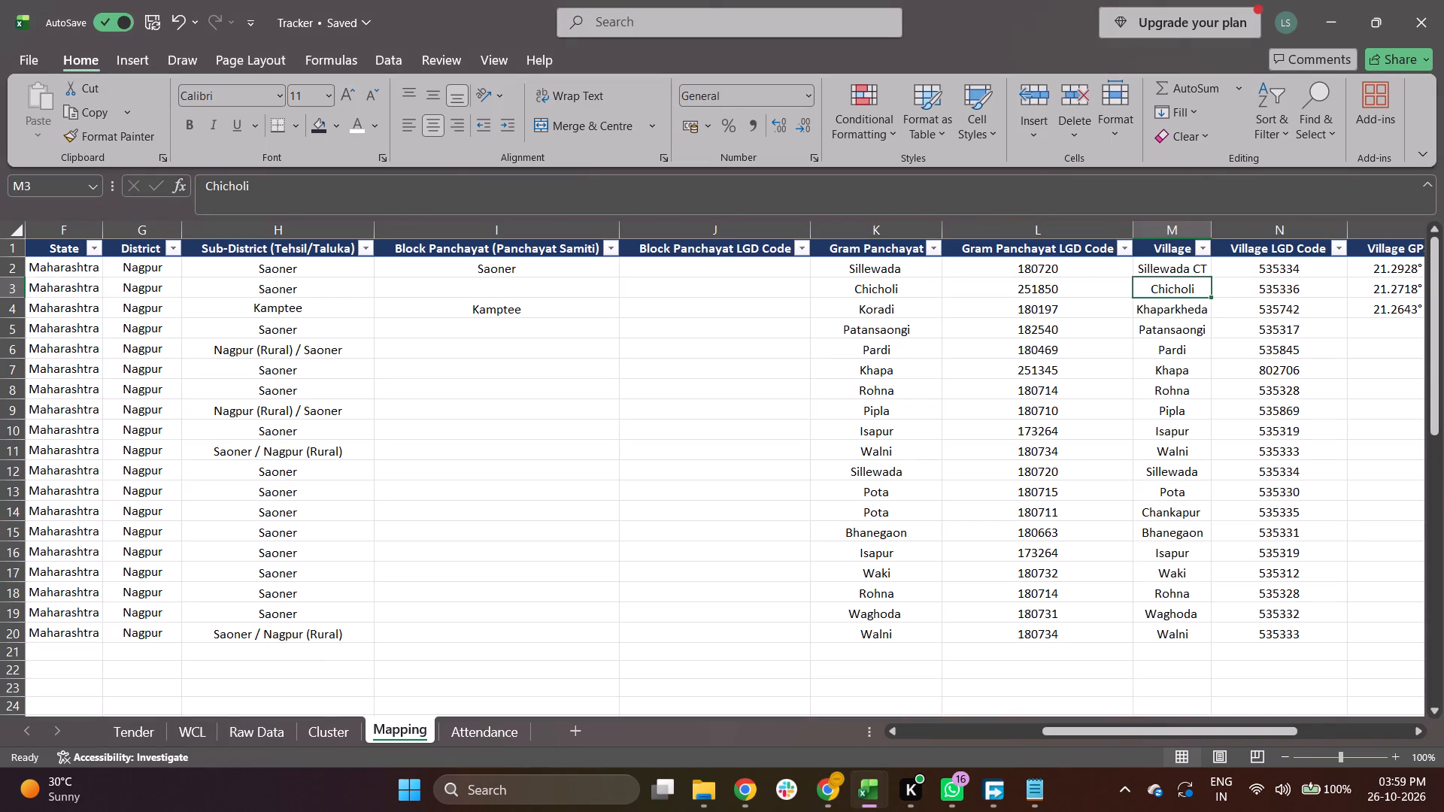
{"action": "left_click", "coordinate": [398, 192]}
{"action": "key", "text": "space"}
{"action": "type", "text": "CT"}
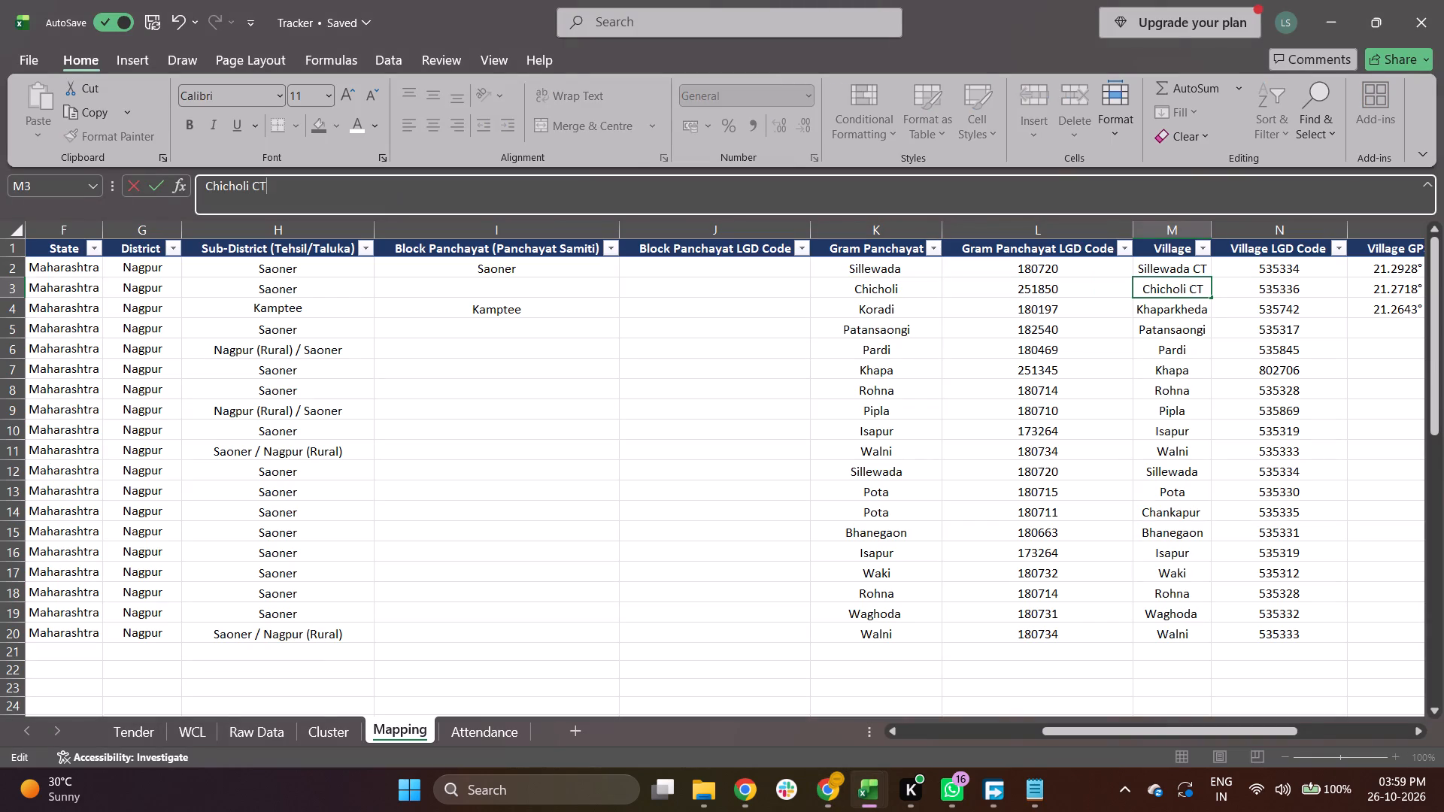
{"action": "key", "text": "Tab"}
Fill Saoner down from row 2 into row 3's Block Panchayat (Panchayat Samiti) cell.
{"action": "key", "text": "Left"}
{"action": "key", "text": "Left"}
{"action": "key", "text": "Left"}
{"action": "key", "text": "Left"}
{"action": "key", "text": "Left"}
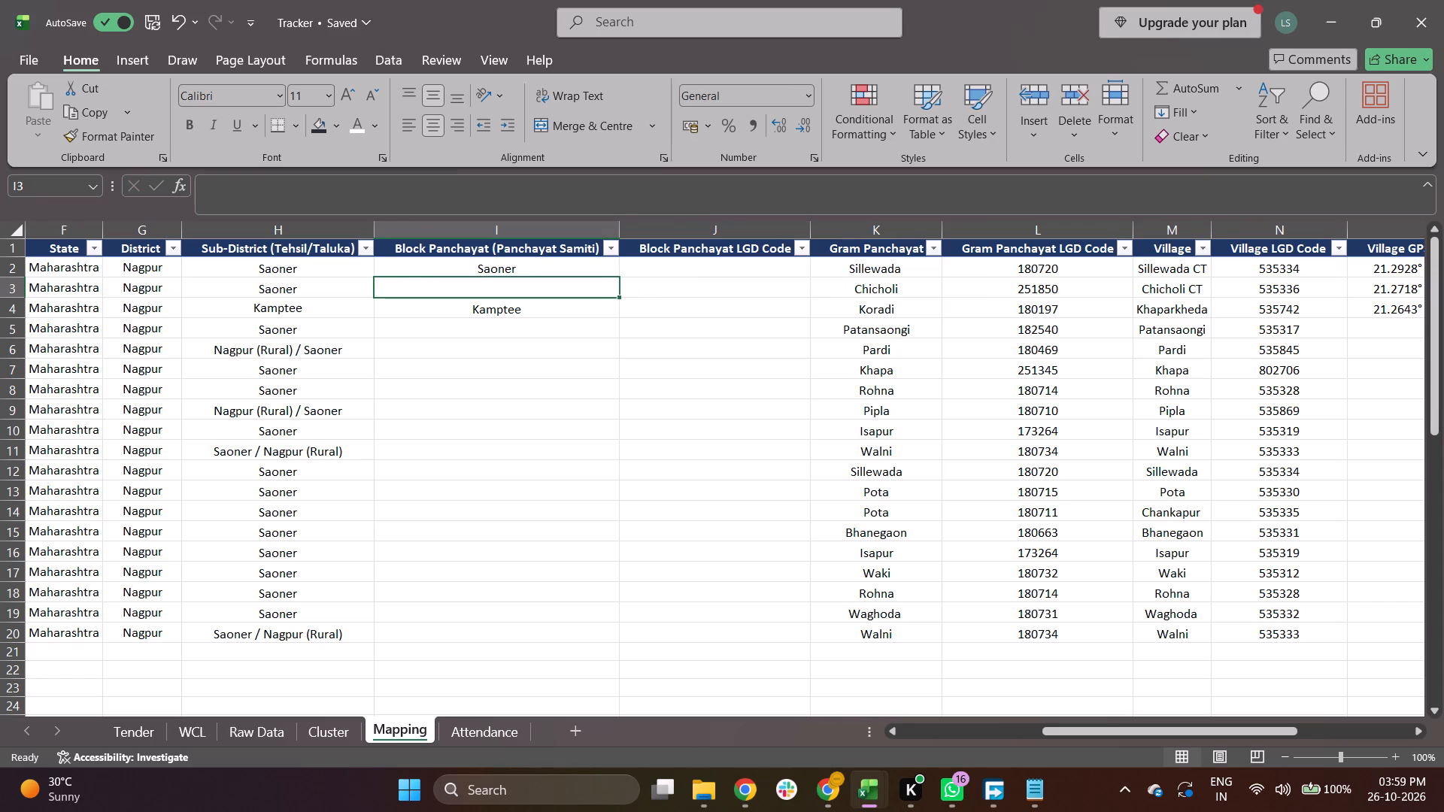
{"action": "key", "text": "ctrl+d"}
Examine row 3's Gram Panchayat cells and row 4 from the Block Panchayat LGD Code across to Weightage.
{"action": "key", "text": "Right"}
{"action": "key", "text": "Right"}
{"action": "key", "text": "Right"}
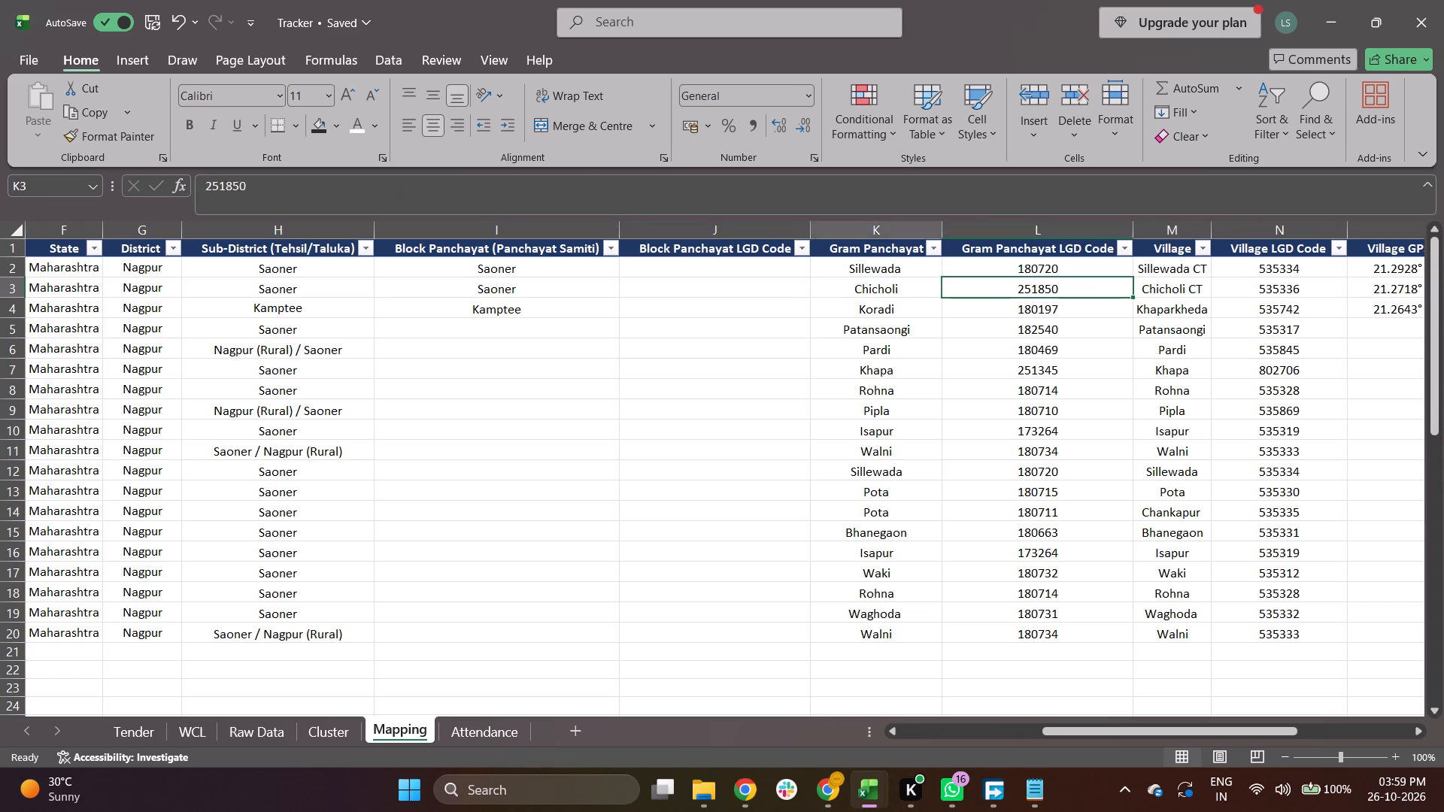
{"action": "key", "text": "Left"}
{"action": "key", "text": "Left"}
{"action": "key", "text": "Down"}
{"action": "key", "text": "Right"}
{"action": "key", "text": "Right"}
{"action": "key", "text": "Right"}
{"action": "key", "text": "Right"}
{"action": "key", "text": "Right"}
{"action": "key", "text": "Right"}
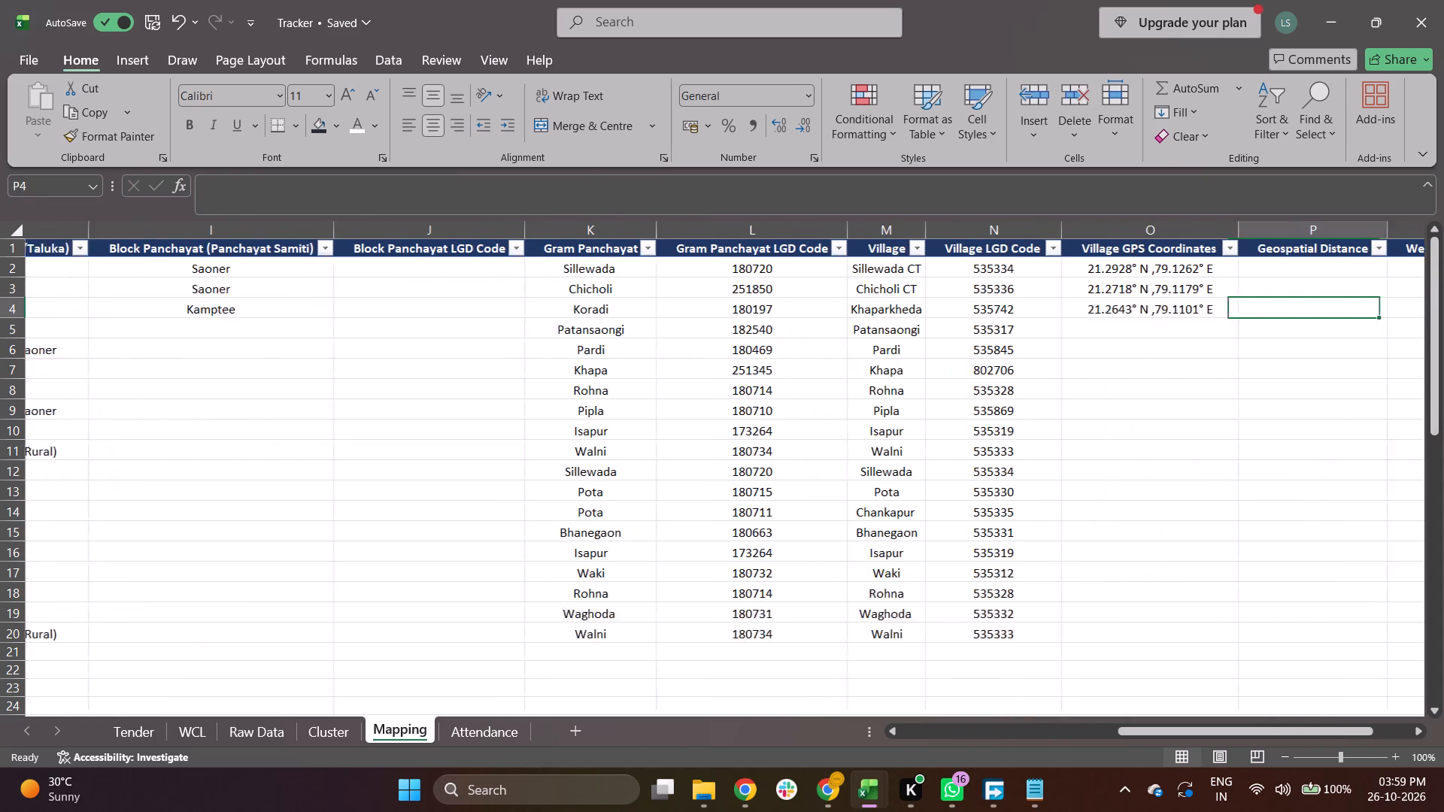
{"action": "key", "text": "Right"}
{"action": "key", "text": "Left"}
{"action": "key", "text": "Left"}
{"action": "key", "text": "Left"}
Examine row 5 from the Village LGD Code back through the Gram Panchayat and Block Panchayat columns to District.
{"action": "key", "text": "Down"}
{"action": "key", "text": "Left"}
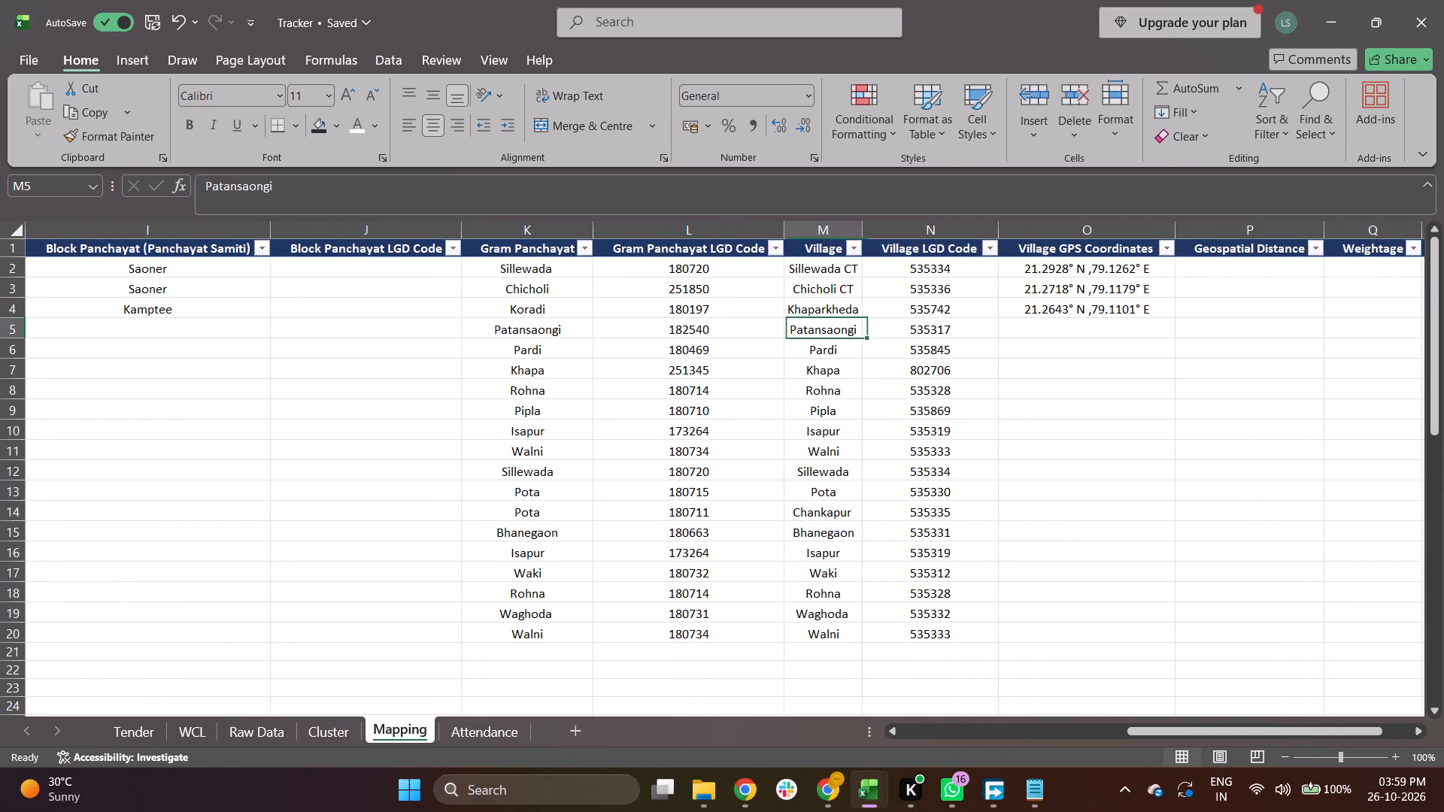
{"action": "key", "text": "Left"}
{"action": "key", "text": "Left"}
{"action": "key", "text": "Left"}
{"action": "key", "text": "Left"}
{"action": "key", "text": "Left"}
{"action": "key", "text": "Left"}
{"action": "key", "text": "Right"}
{"action": "key", "text": "Right"}
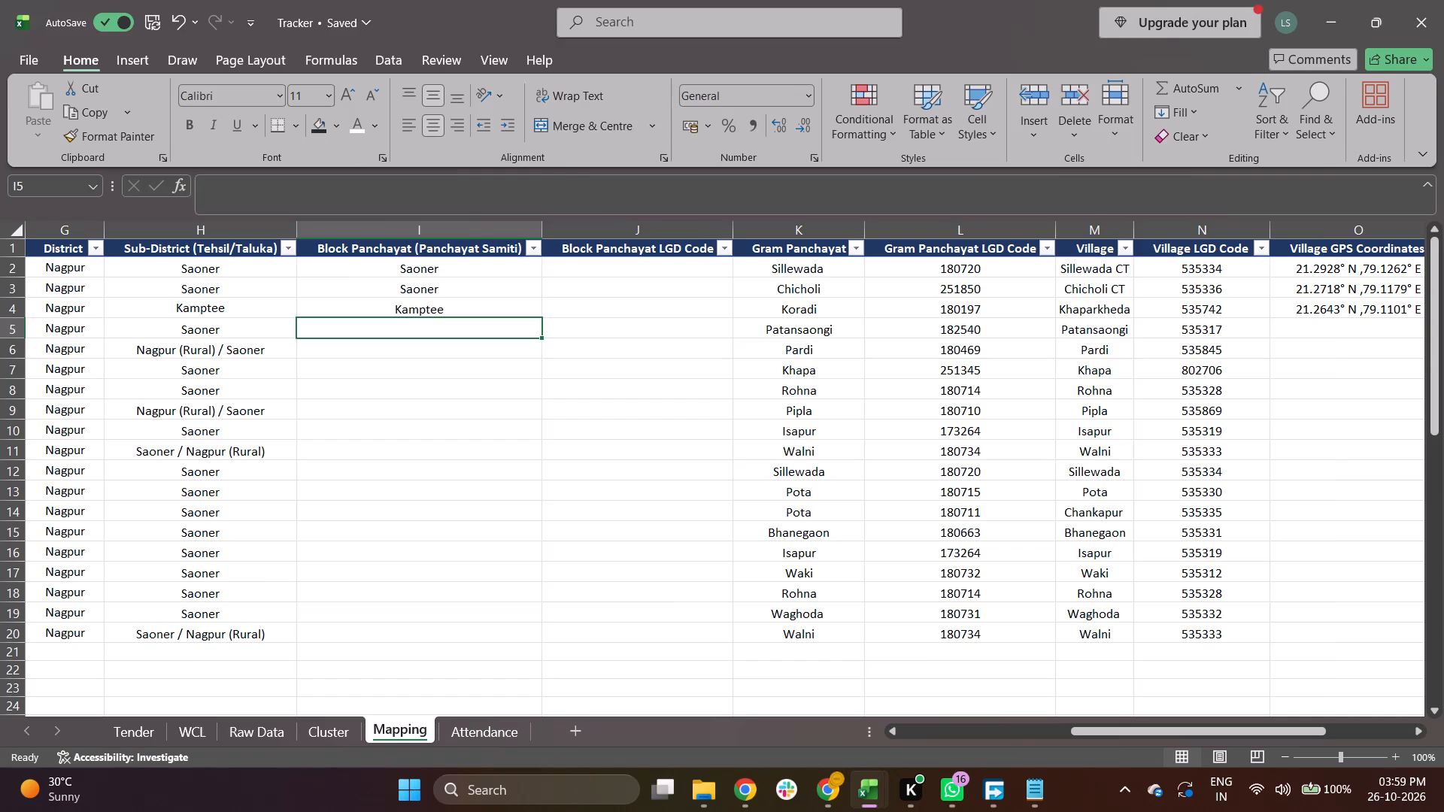
Switch to the Bhuvan Panchayat page and choose Patansawagi as the Panchayat in Saoner block.
{"action": "key", "text": "alt+Tab"}
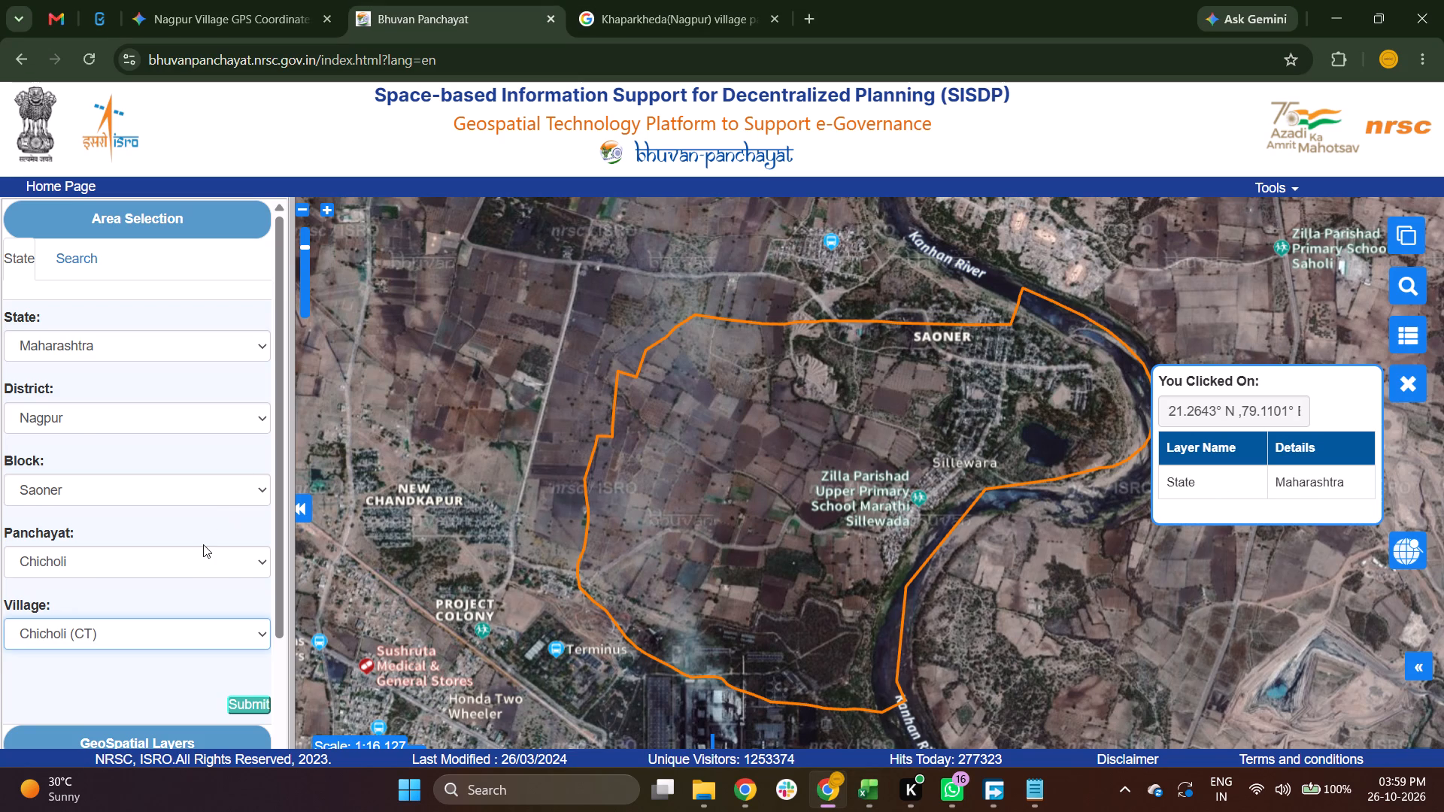
{"action": "left_click", "coordinate": [203, 544]}
{"action": "left_click", "coordinate": [201, 556]}
{"action": "scroll", "coordinate": [181, 362], "scroll_direction": "down", "scroll_amount": 10}
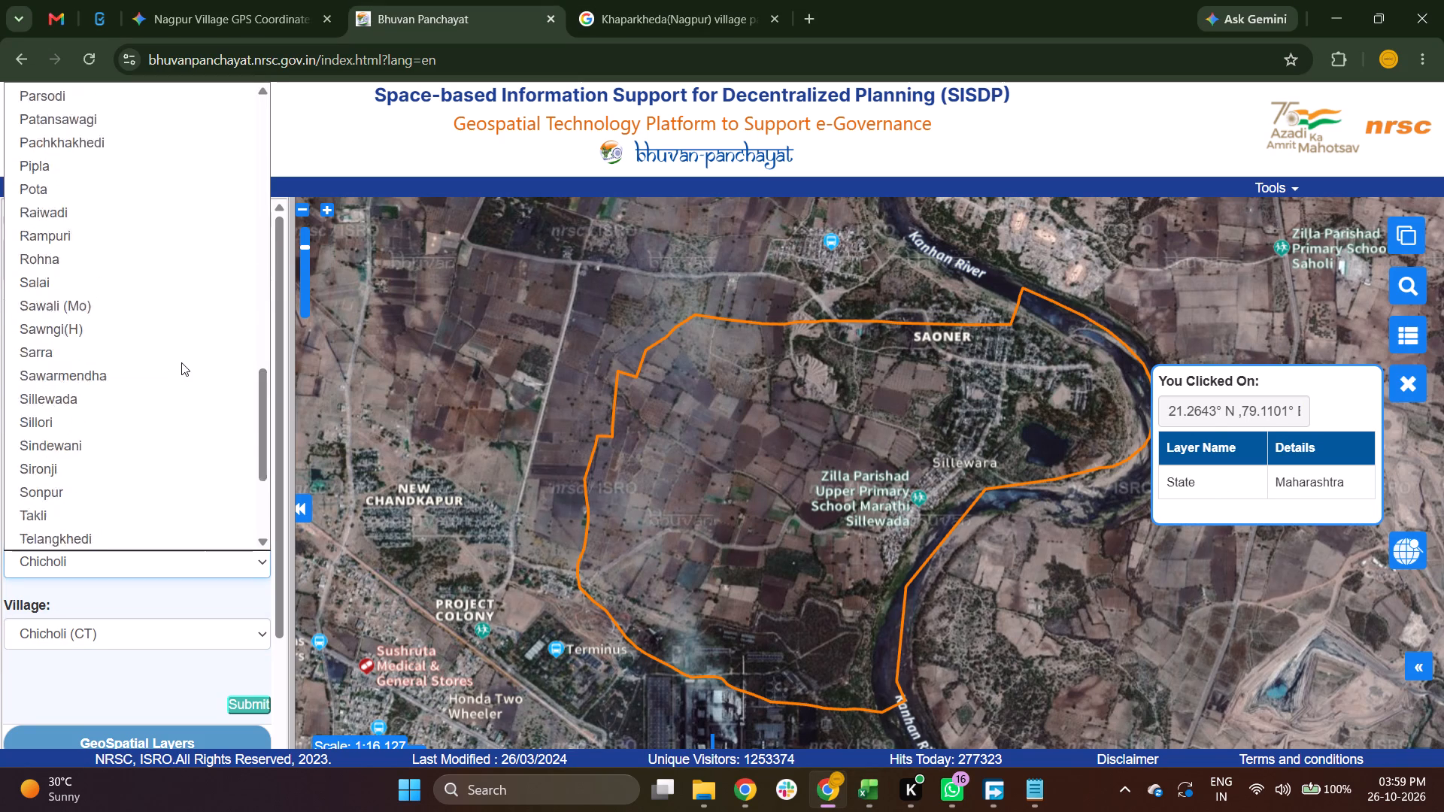
{"action": "scroll", "coordinate": [181, 362], "scroll_direction": "up", "scroll_amount": 2}
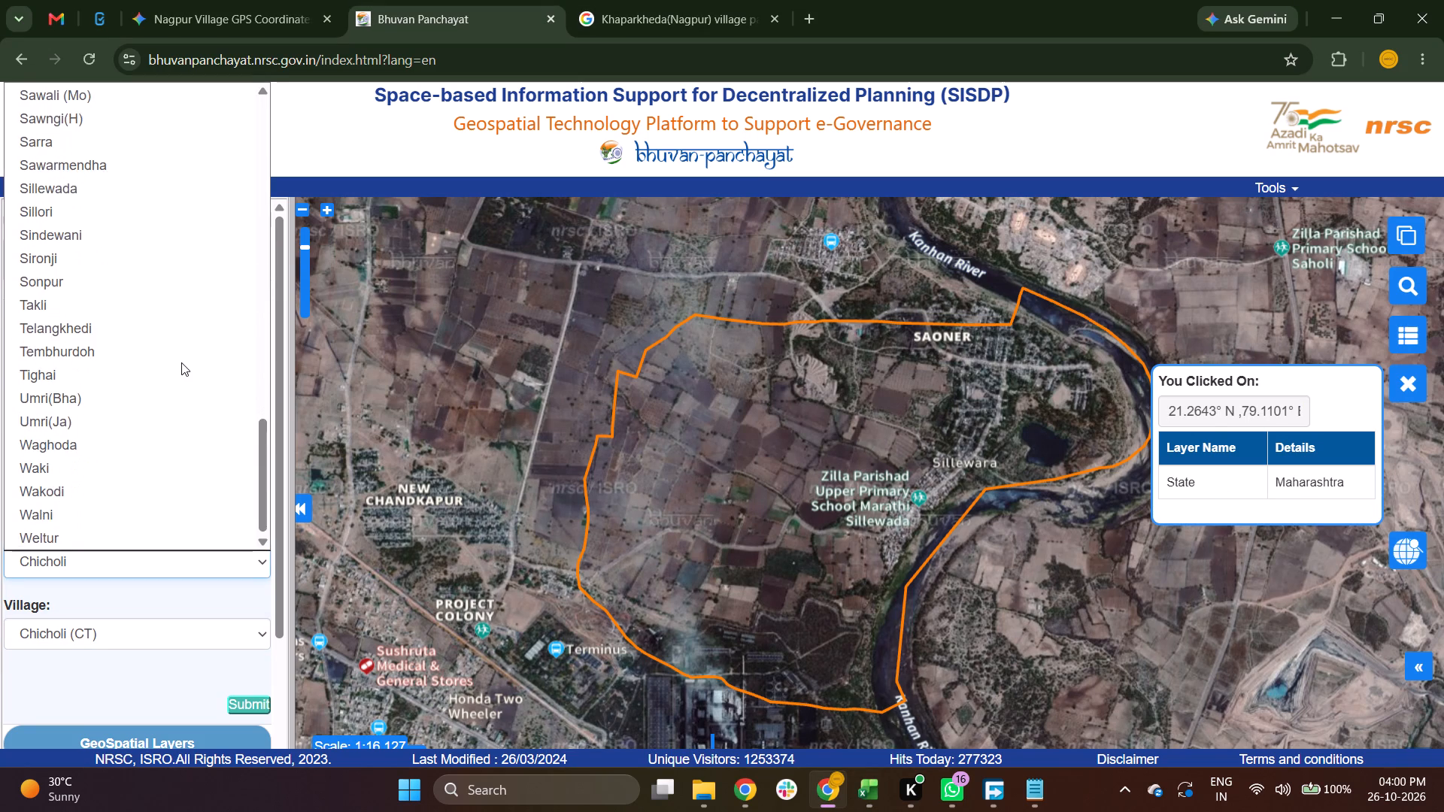
{"action": "scroll", "coordinate": [181, 362], "scroll_direction": "up", "scroll_amount": 3}
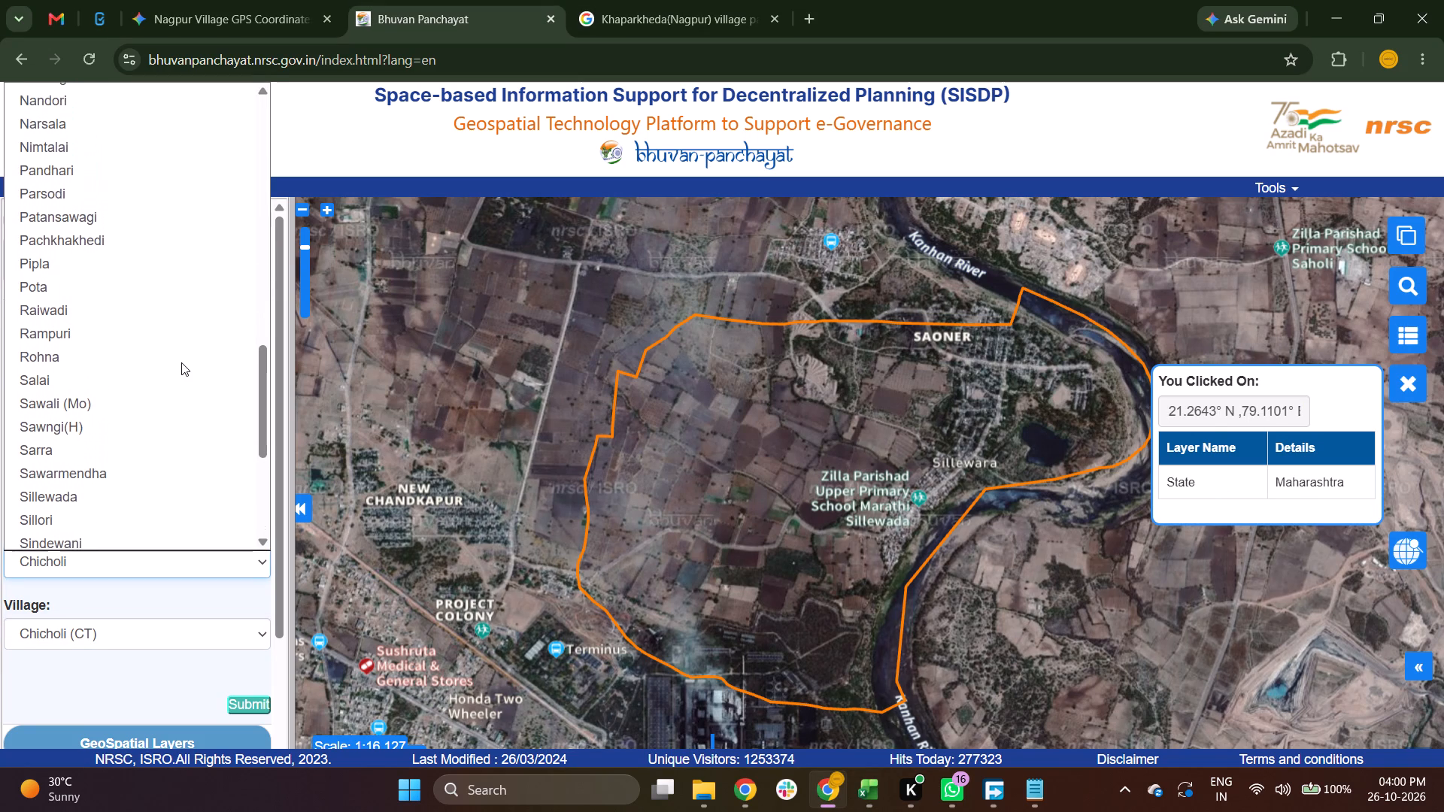
{"action": "scroll", "coordinate": [181, 362], "scroll_direction": "up", "scroll_amount": 1}
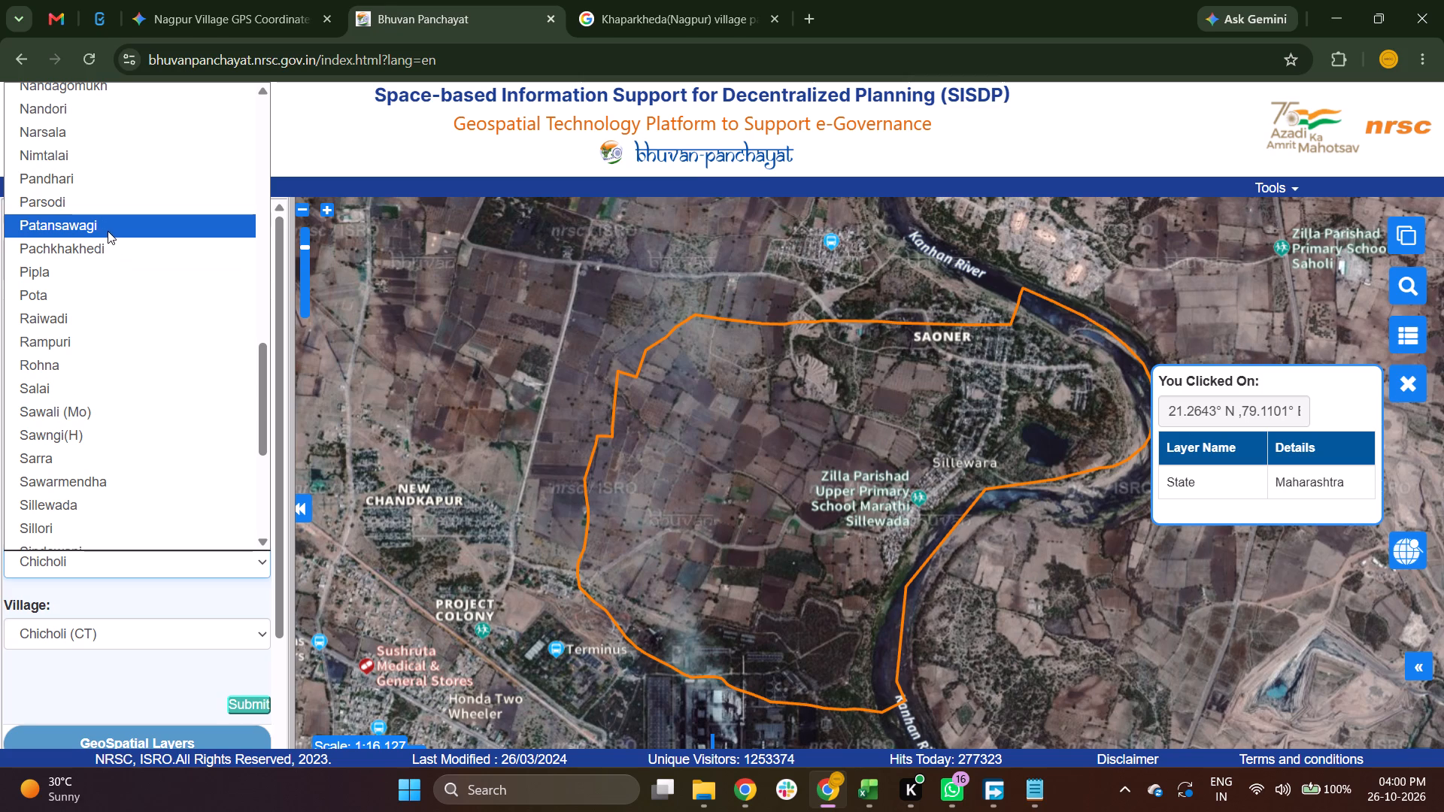
{"action": "scroll", "coordinate": [108, 231], "scroll_direction": "up", "scroll_amount": 1}
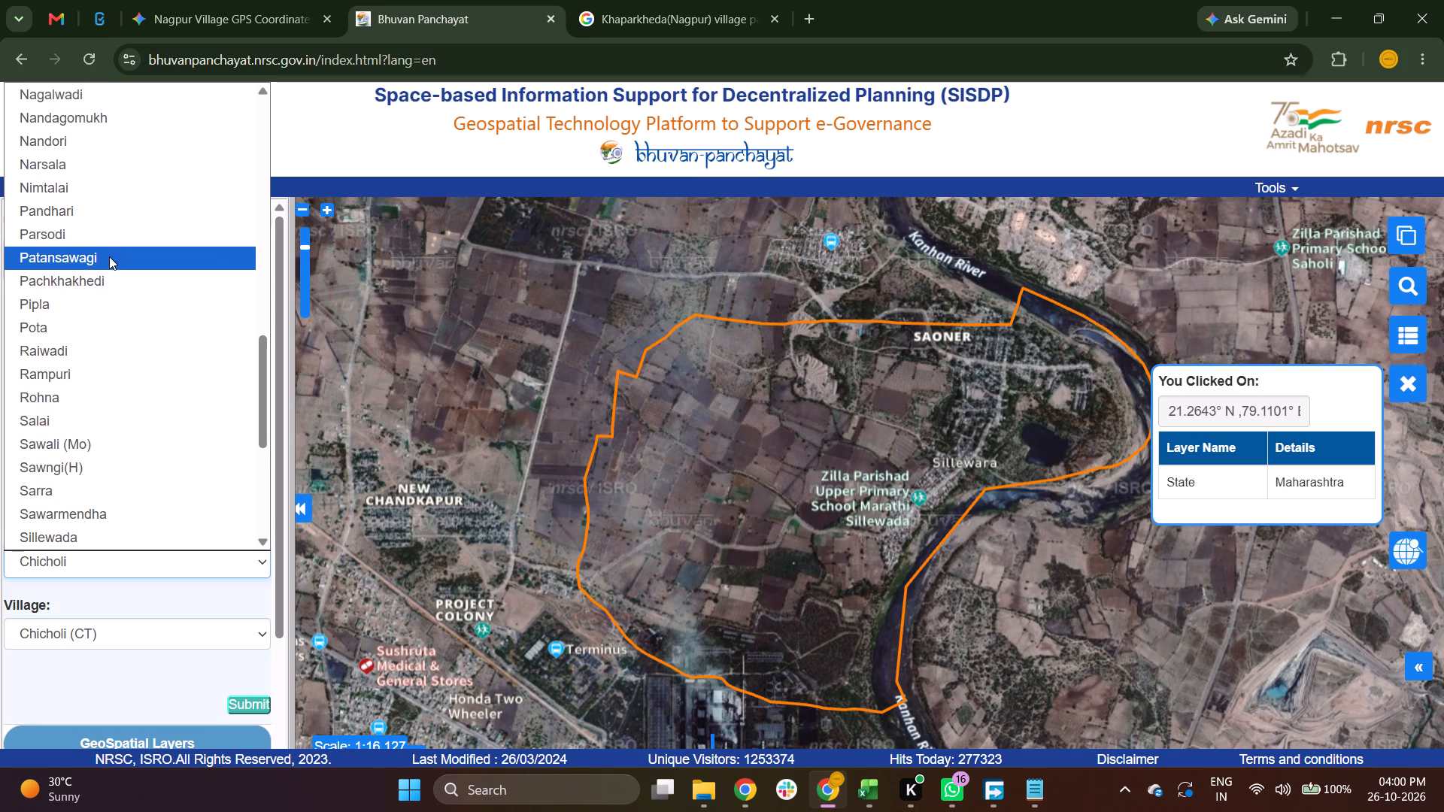
{"action": "left_click", "coordinate": [109, 257]}
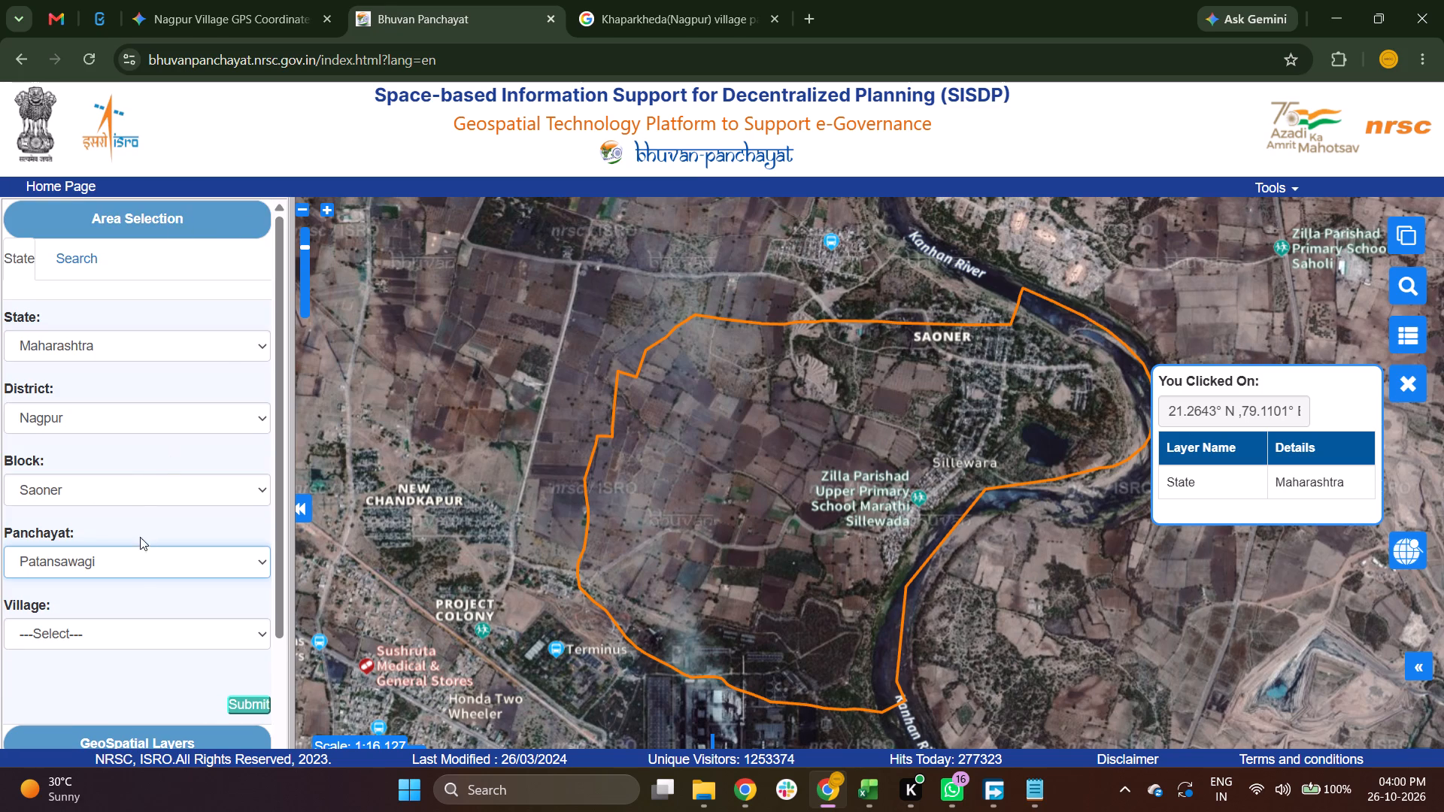
{"action": "left_click", "coordinate": [1225, 10]}
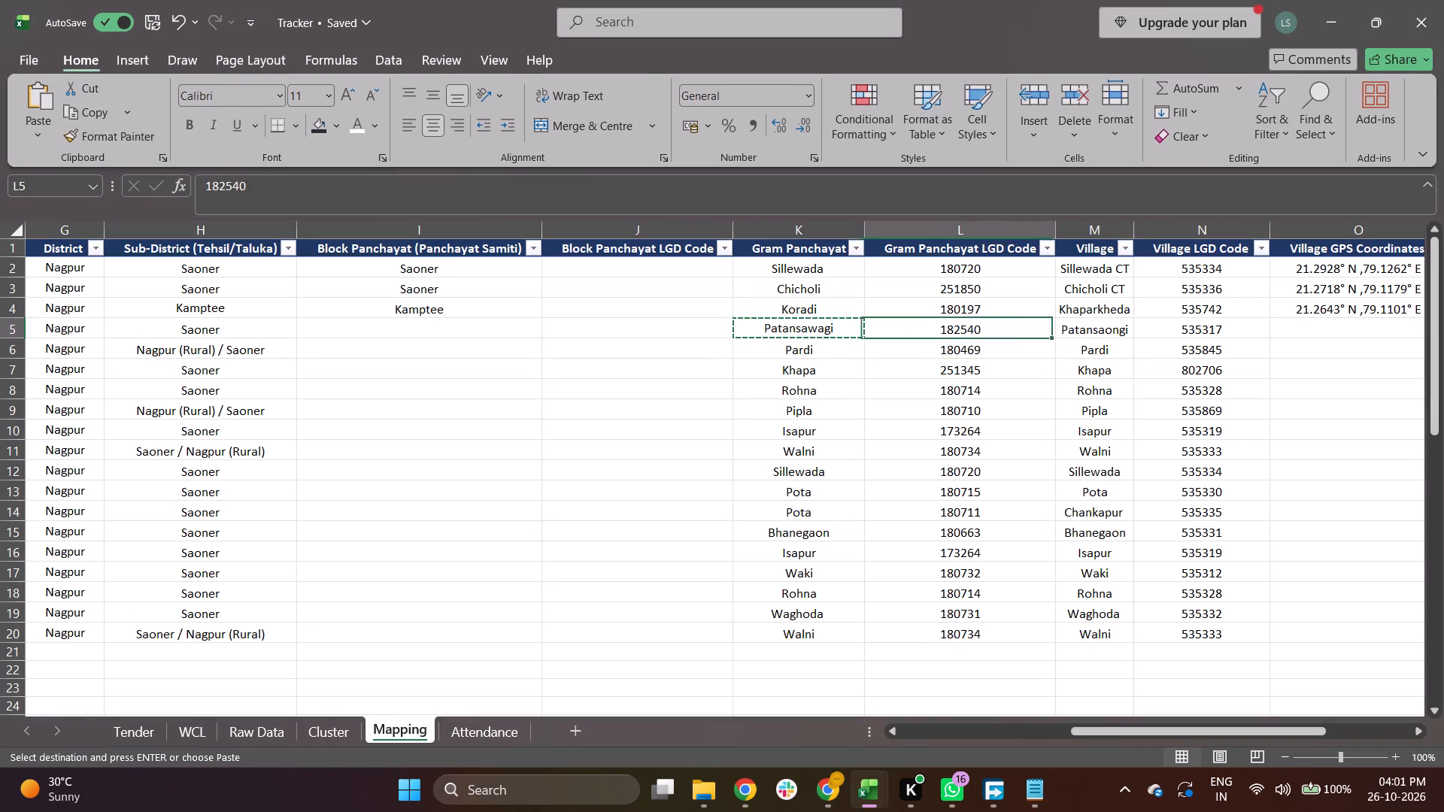
{"action": "key", "text": "Right"}
{"action": "key", "text": "ctrl+v"}
{"action": "key", "text": "alt+Tab"}
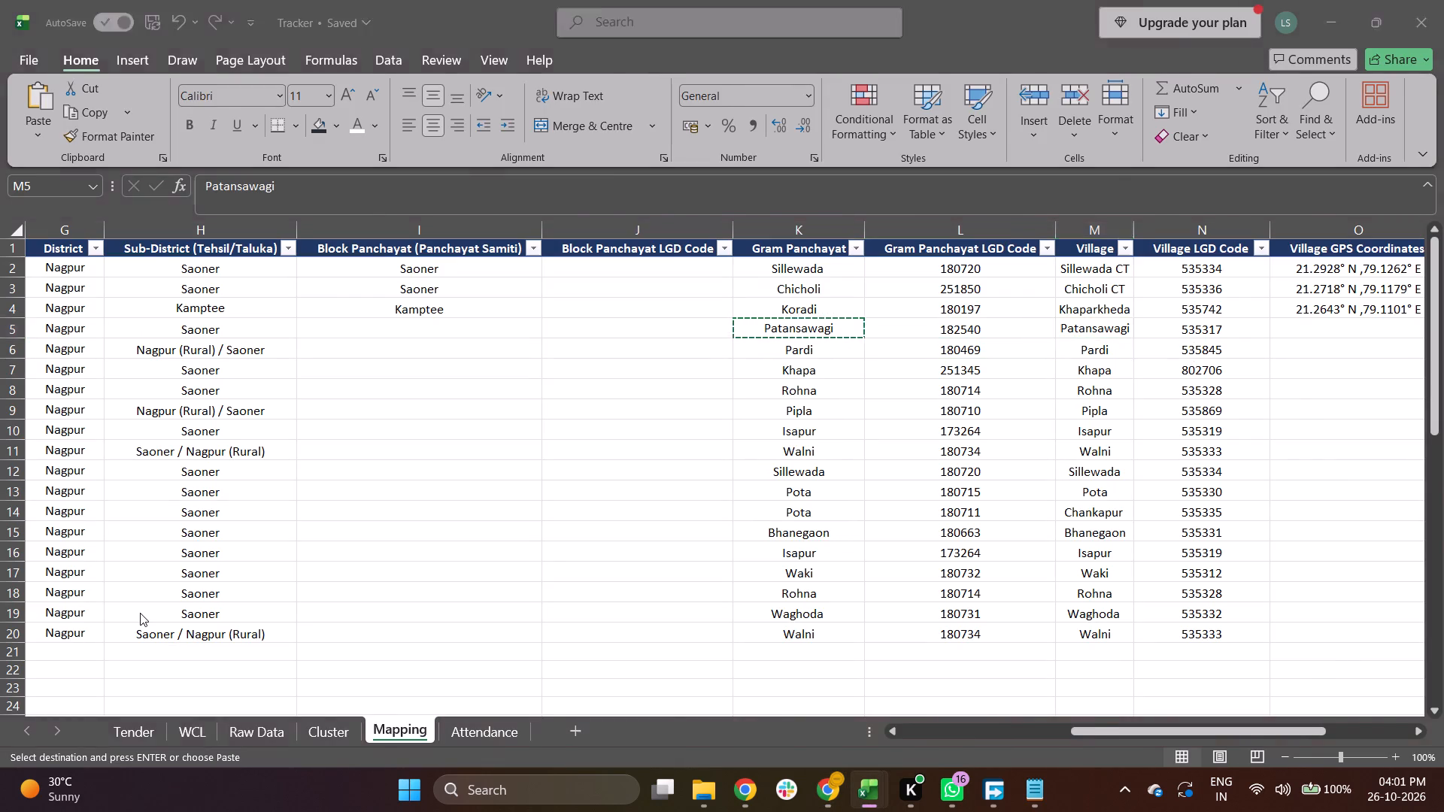
Correct row 5's Village name in the Tracker workbook to Patansavangi, checking the spelling against the Bhuvan Panchayat page.
{"action": "key", "text": "alt+Tab"}
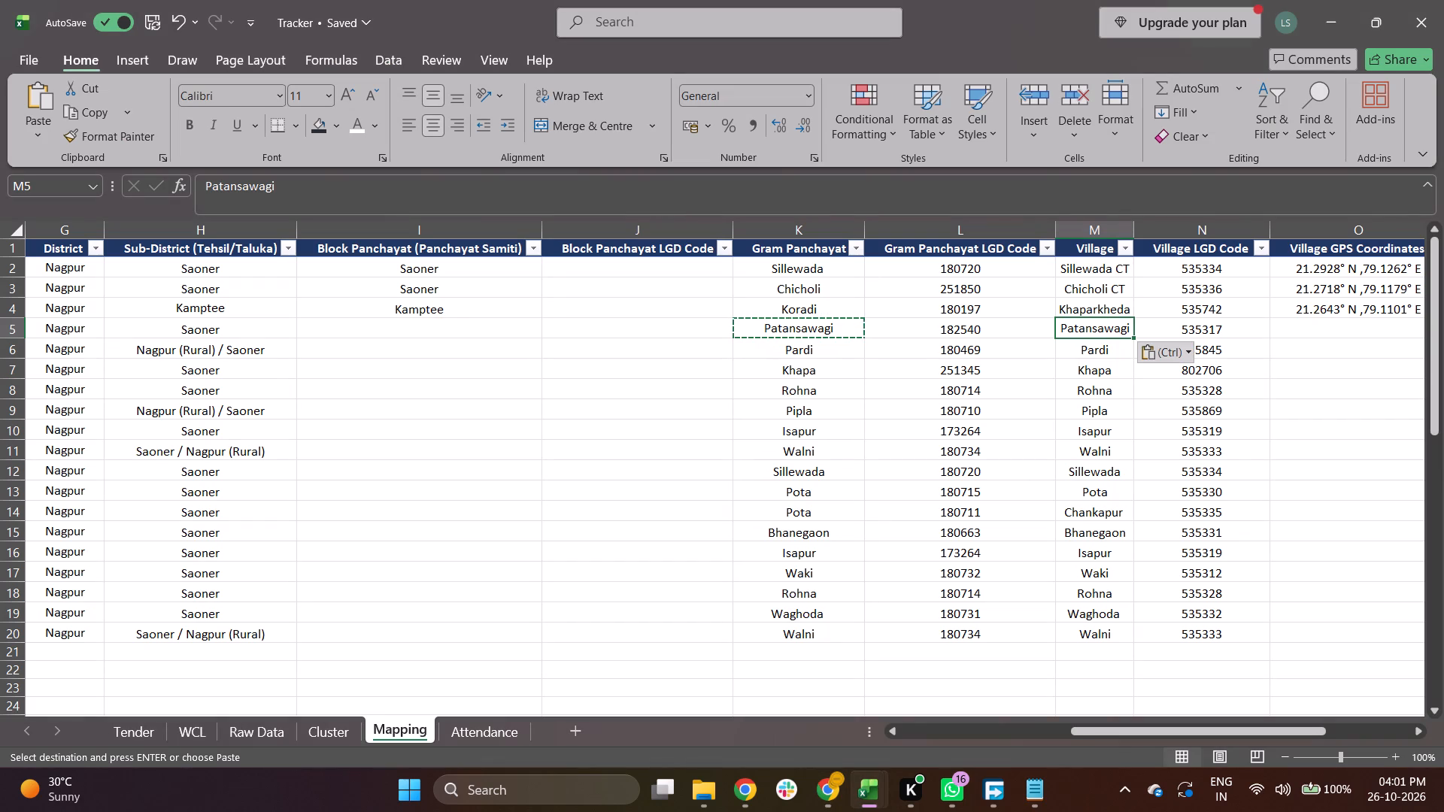
{"action": "left_click", "coordinate": [256, 198]}
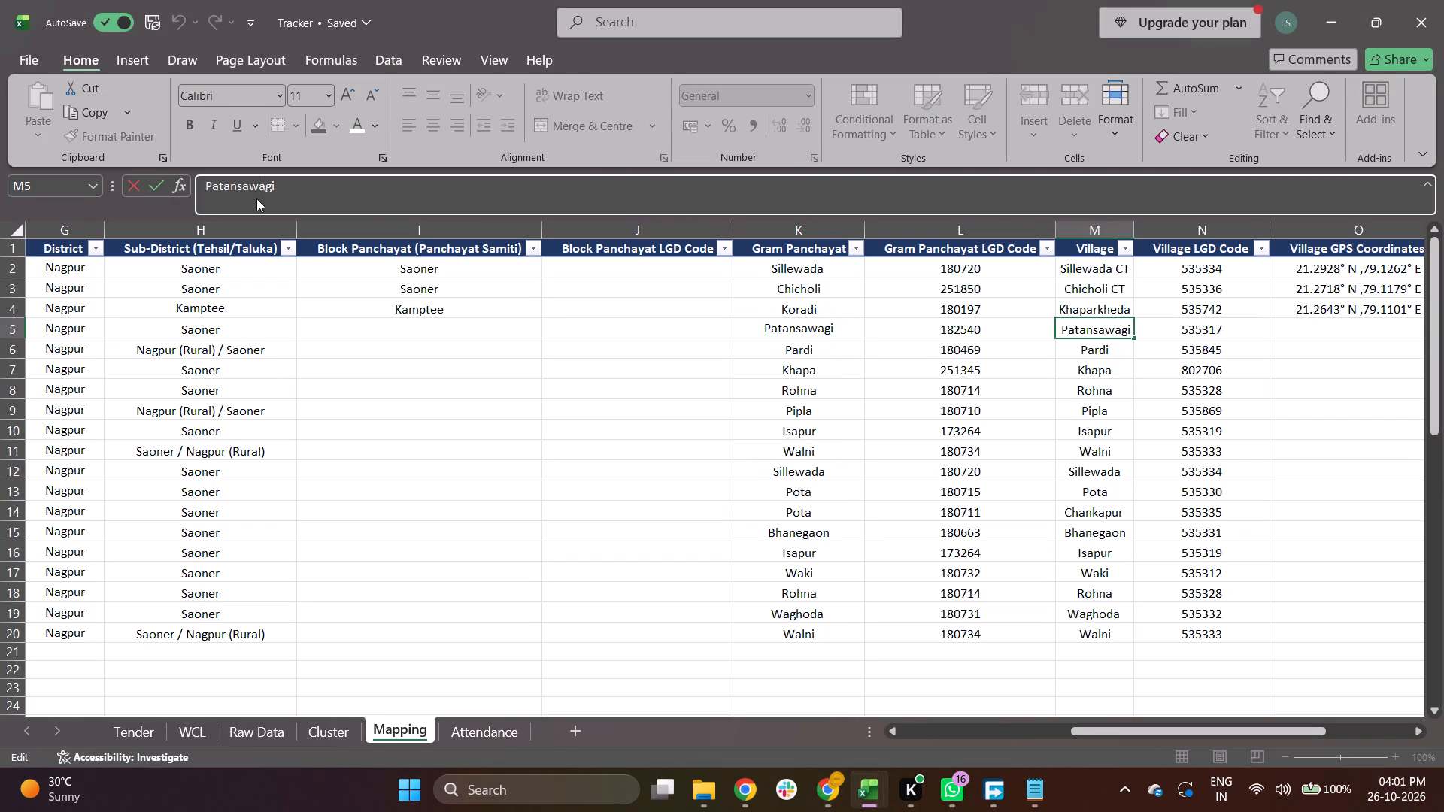
{"action": "key", "text": "BackSpace"}
{"action": "key", "text": "v"}
{"action": "key", "text": "Tab"}
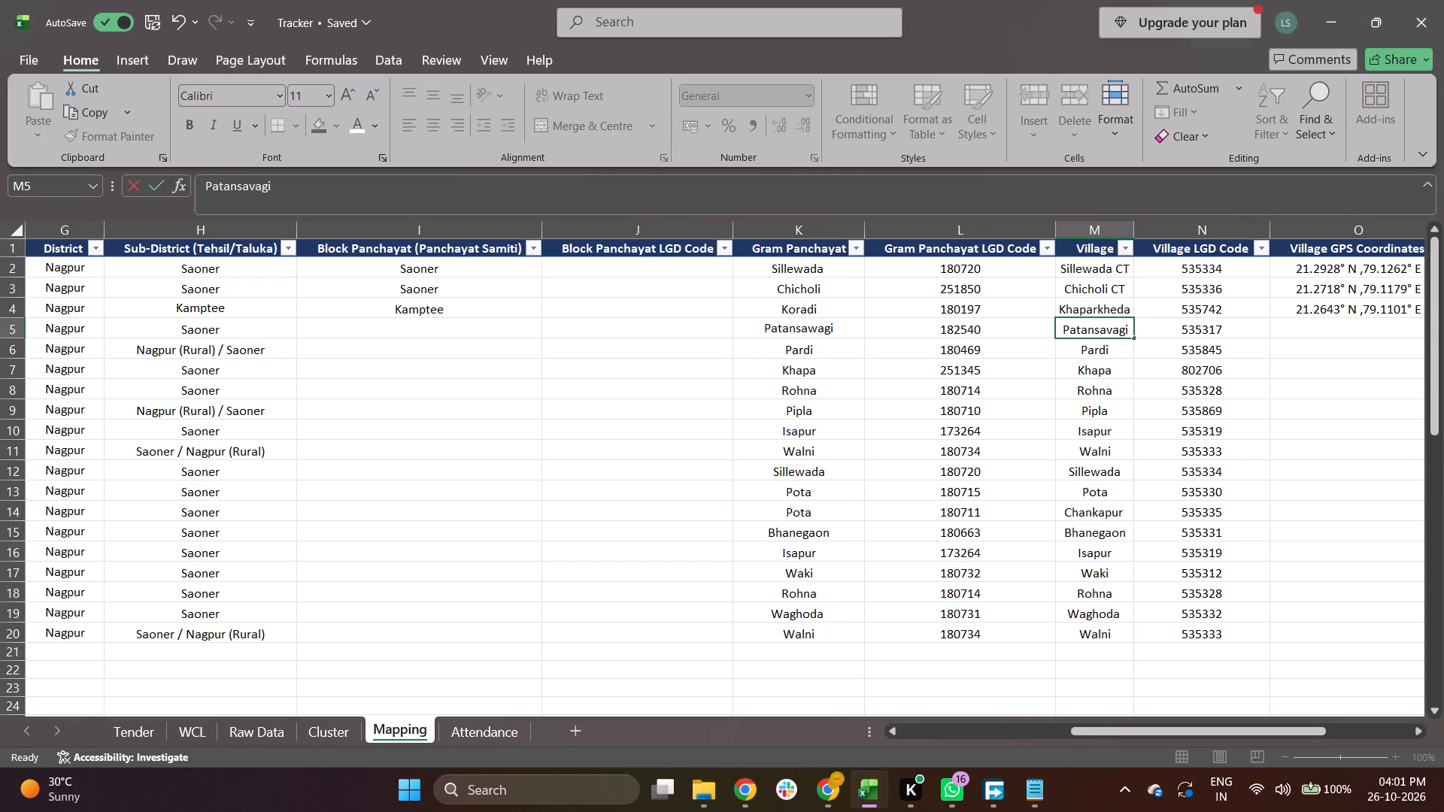
{"action": "key", "text": "alt+Tab"}
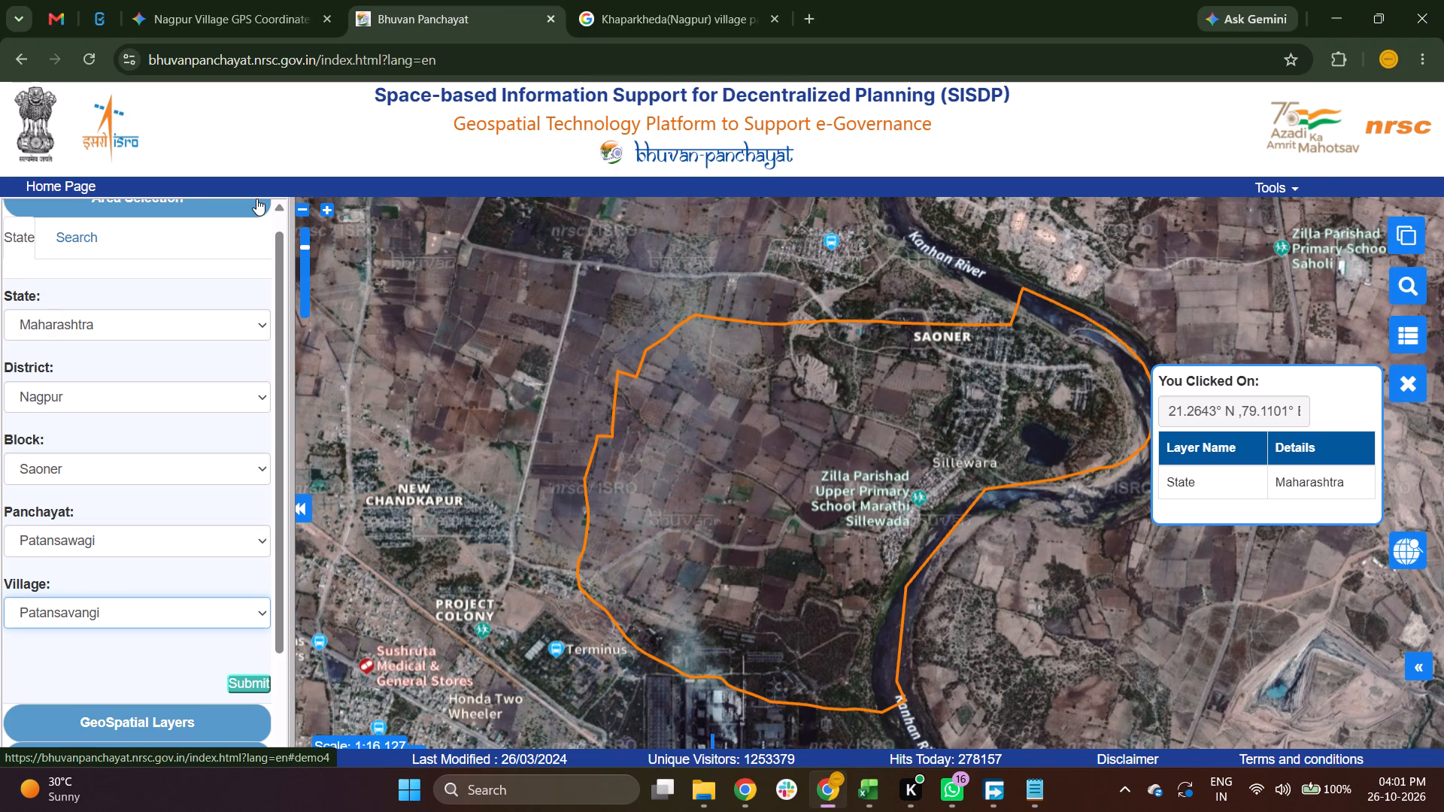
{"action": "key", "text": "alt+Tab"}
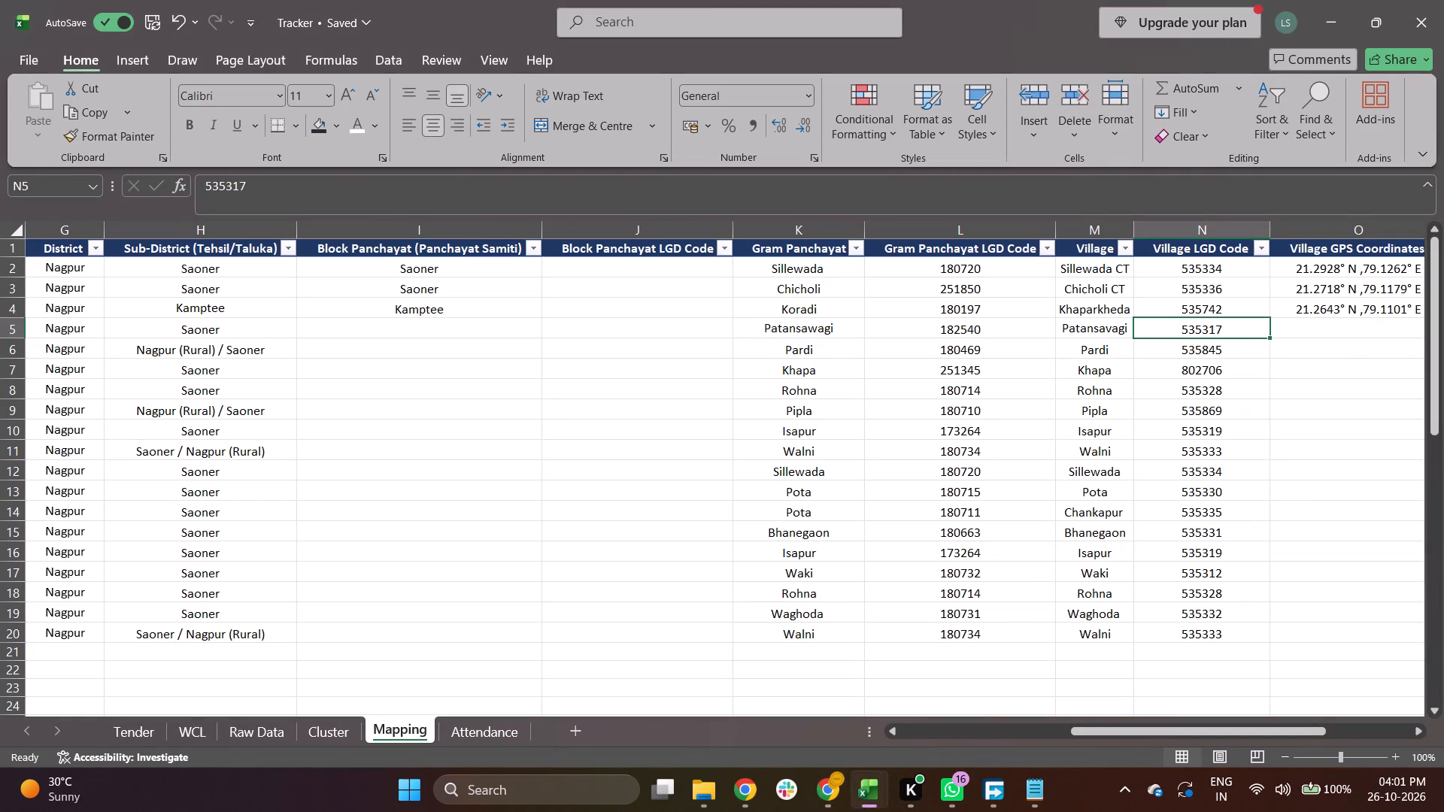
{"action": "key", "text": "Left"}
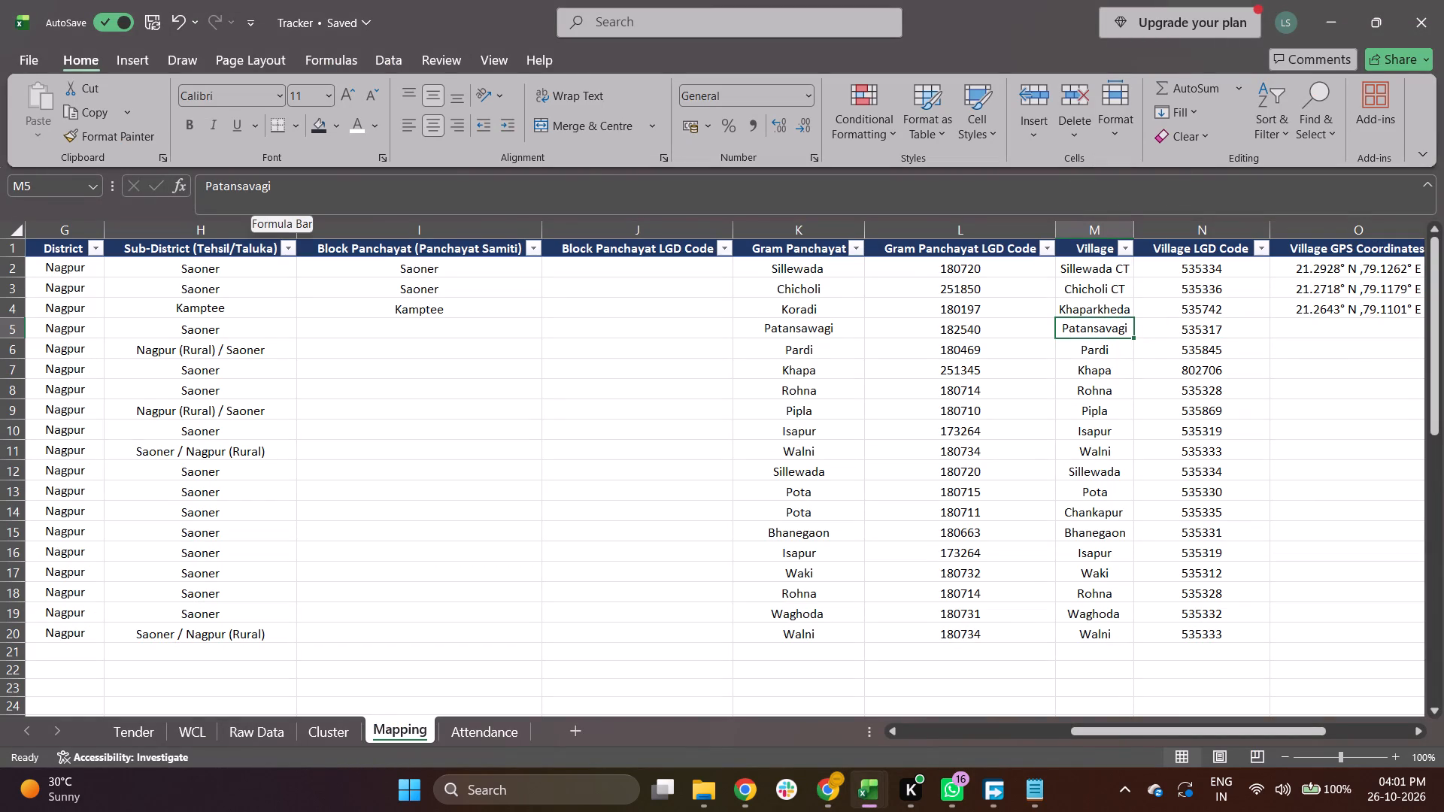
{"action": "left_click", "coordinate": [258, 188]}
{"action": "key", "text": "Right"}
{"action": "key", "text": "n"}
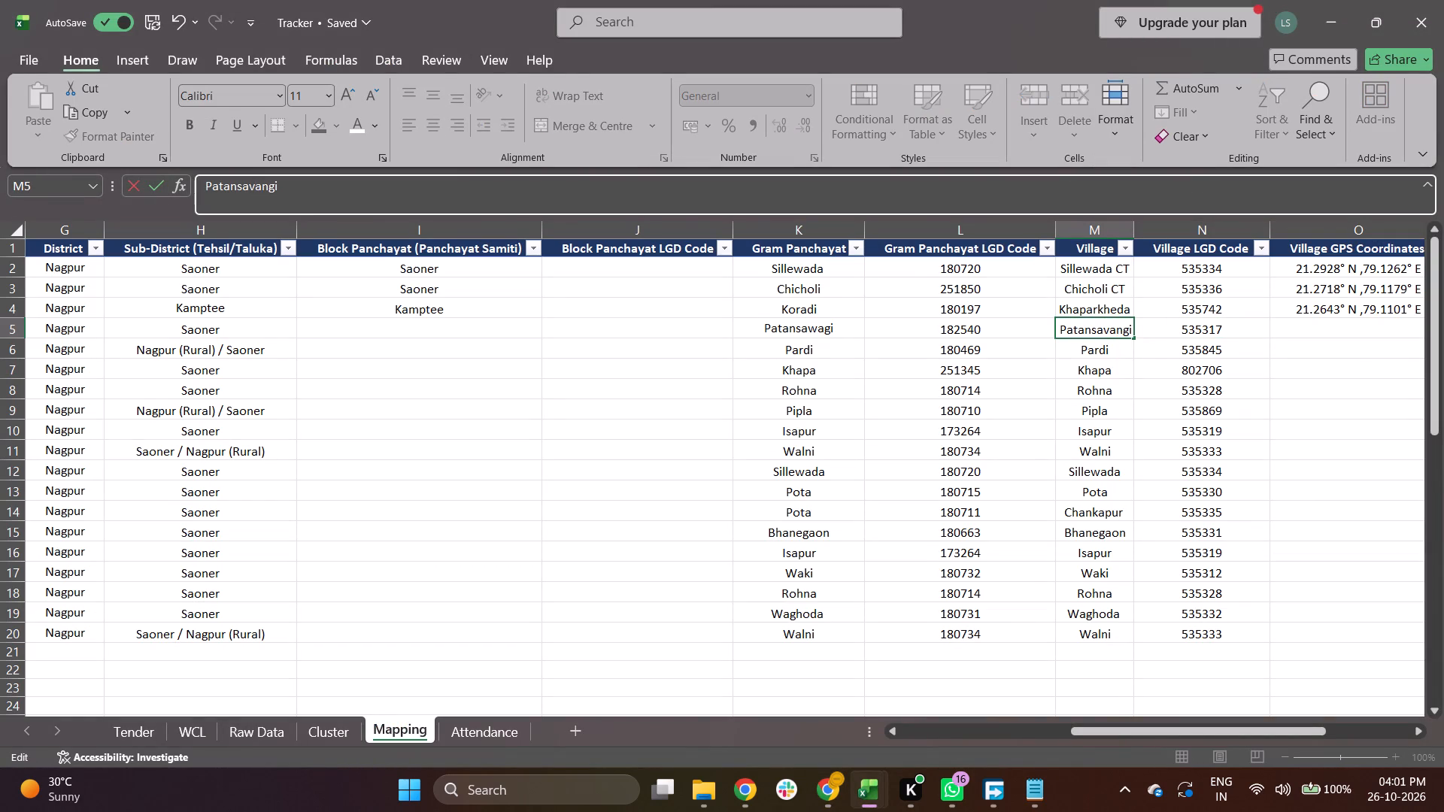
{"action": "key", "text": "alt+Tab"}
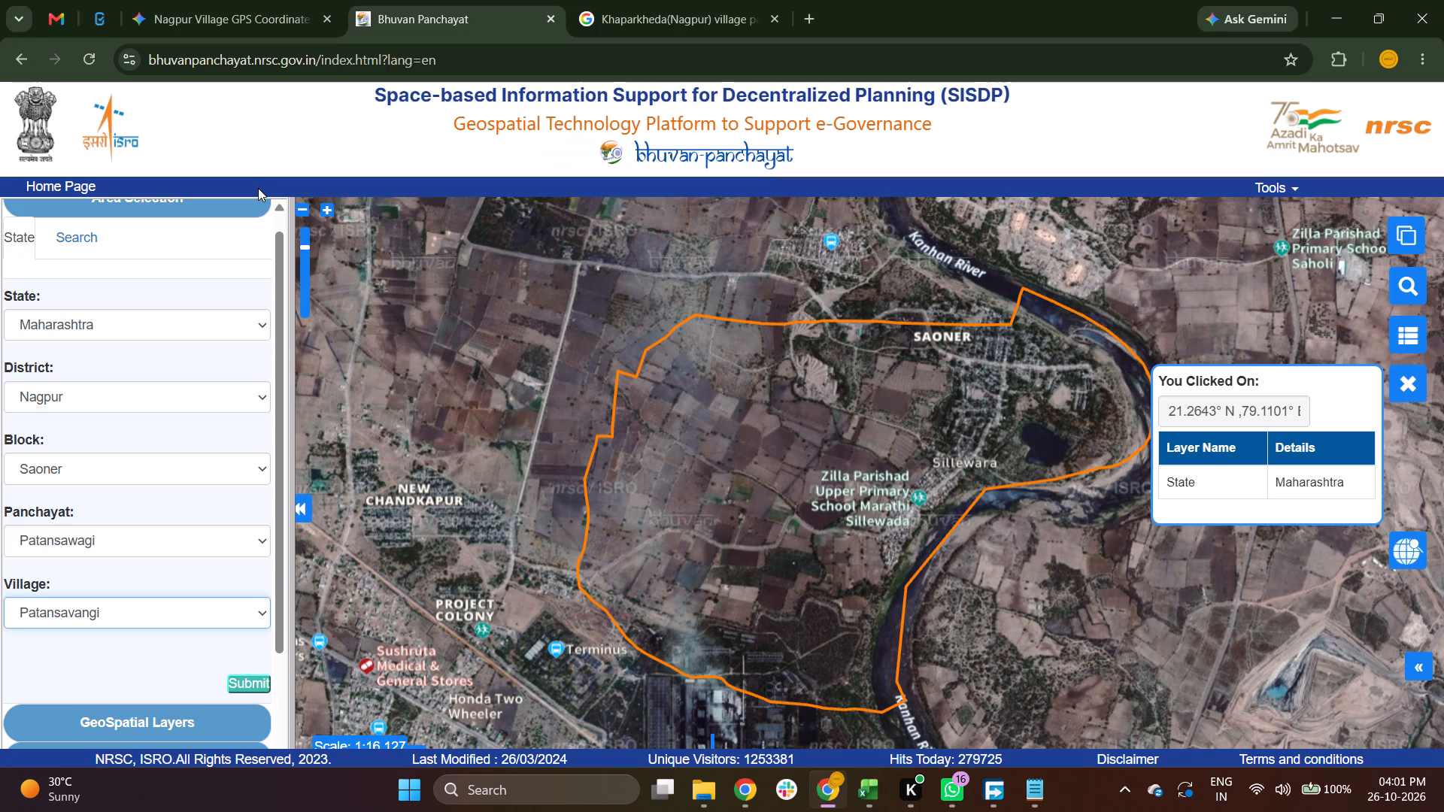
{"action": "key", "text": "alt+Tab"}
{"action": "key", "text": "Tab"}
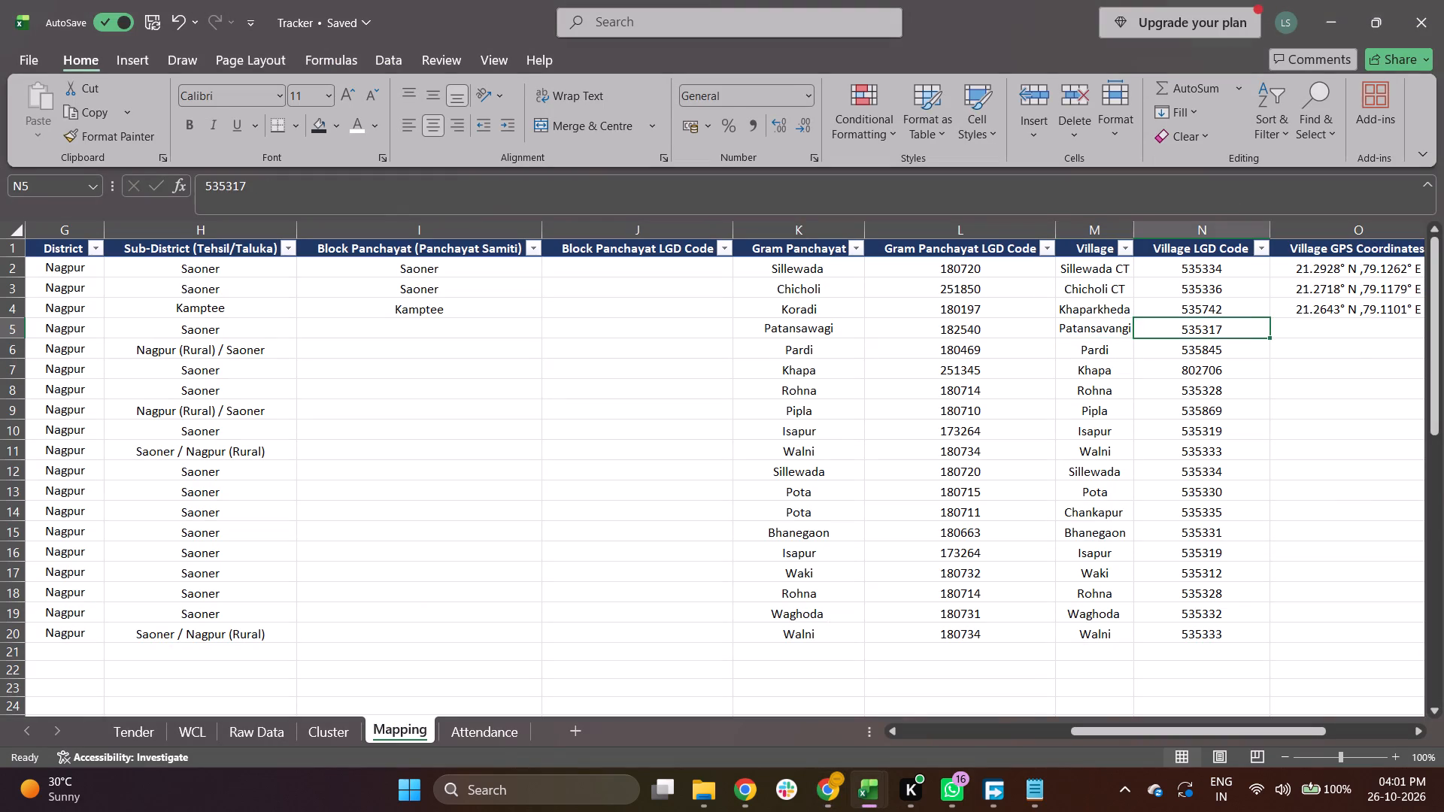
Copy row 5's Sub-District name Saoner into its Block Panchayat cell, checking the Block chosen on Bhuvan Panchayat.
{"action": "key", "text": "Left"}
{"action": "key", "text": "Left"}
{"action": "key", "text": "Left"}
{"action": "key", "text": "Left"}
{"action": "key", "text": "Left"}
{"action": "key", "text": "Left"}
{"action": "key", "text": "Right"}
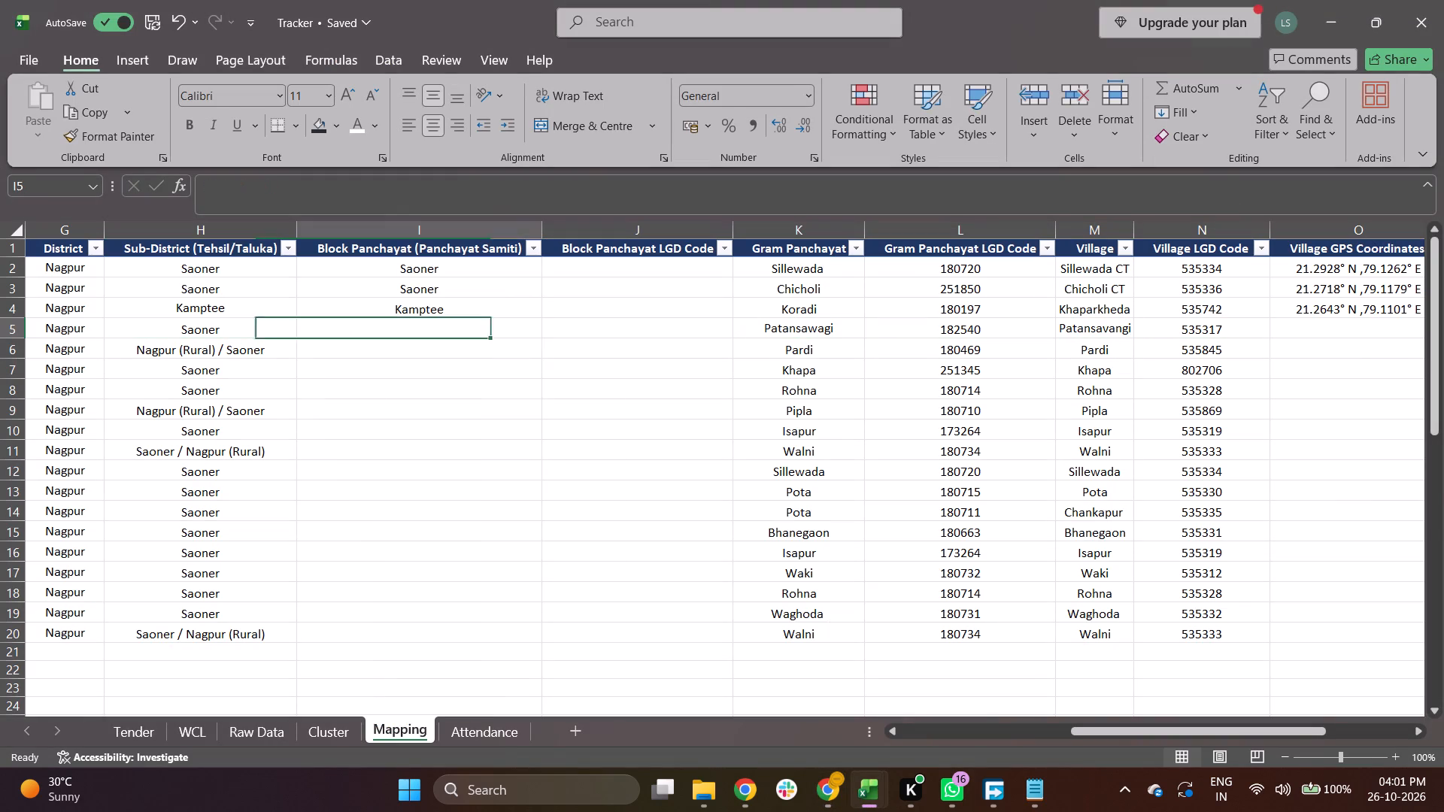
{"action": "key", "text": "alt+Tab"}
{"action": "key", "text": "alt+Tab"}
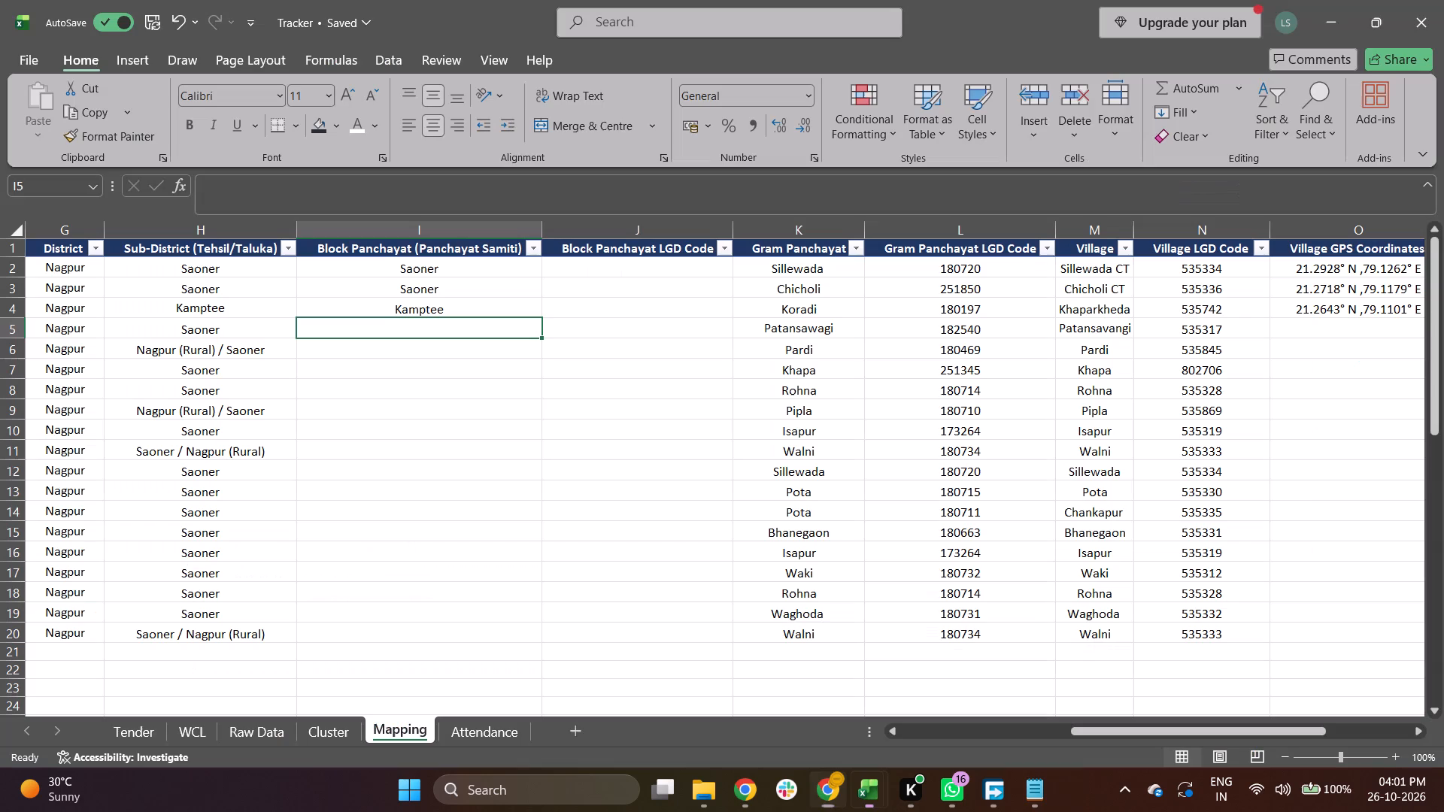
{"action": "key", "text": "Left"}
{"action": "key", "text": "ctrl+c"}
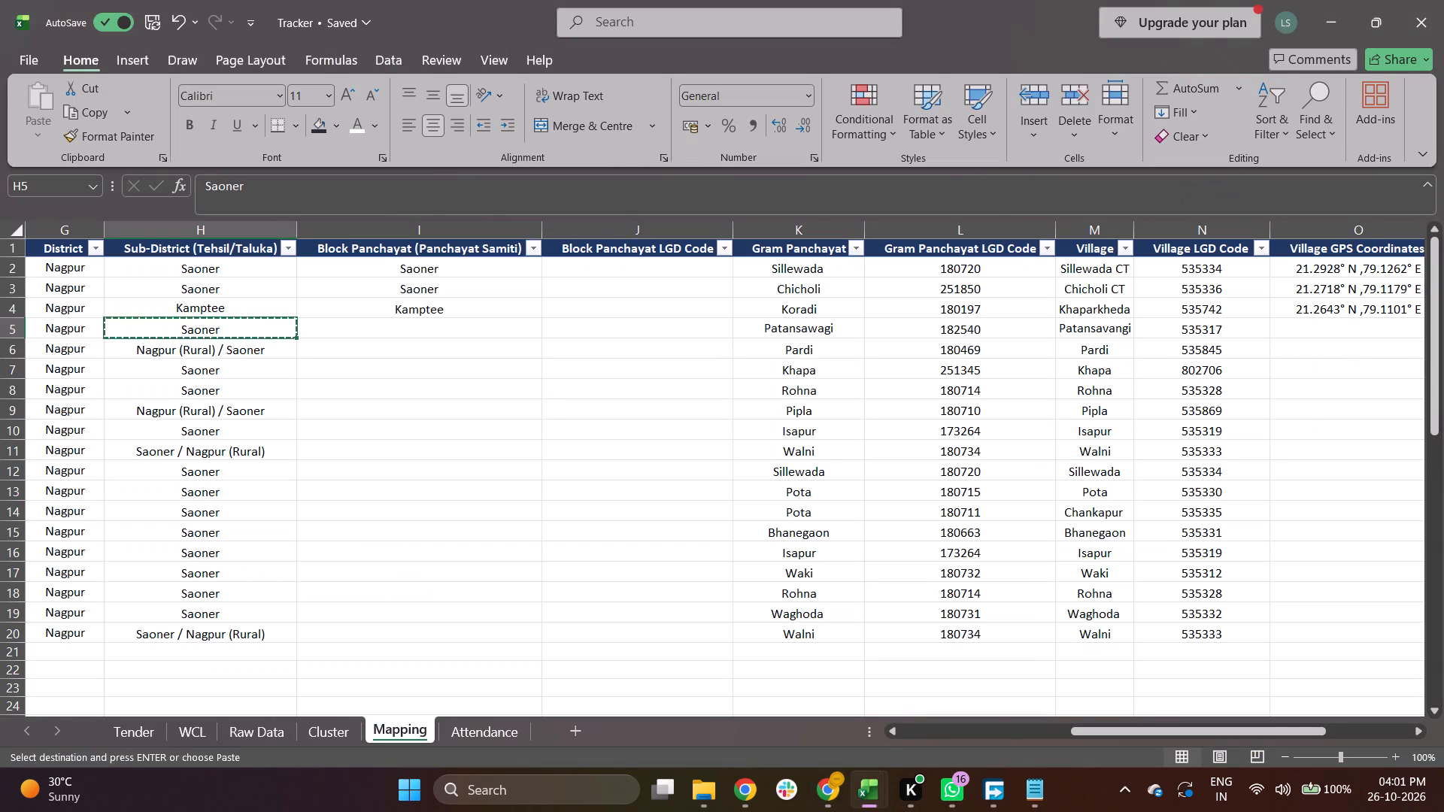
{"action": "key", "text": "Right"}
{"action": "key", "text": "ctrl+v"}
{"action": "key", "text": "alt+Tab"}
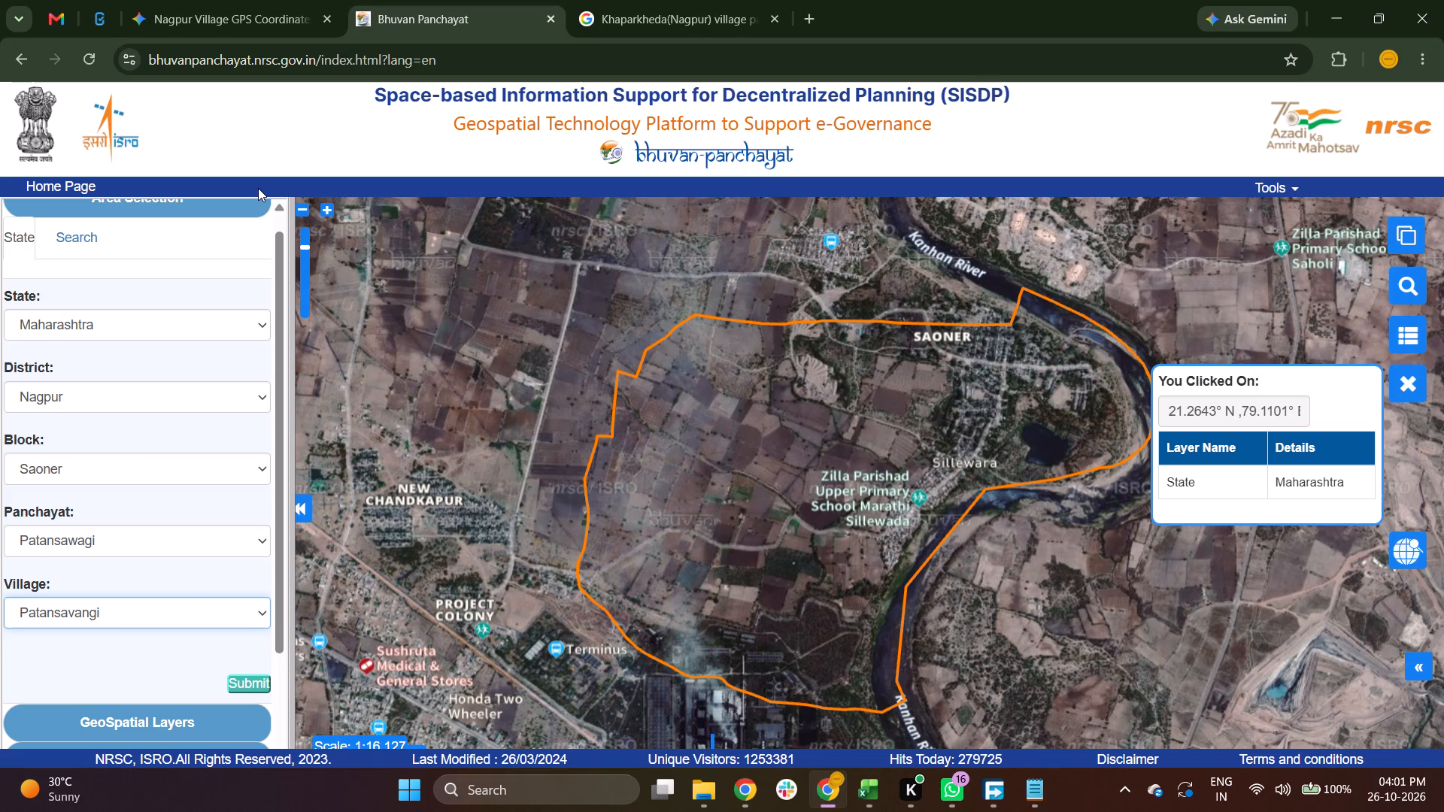
{"action": "key", "text": "alt+Tab"}
Switch to Bhuvan Panchayat, submit the Patansavangi village selection, and clear the previous point's information so the village boundary is shown.
{"action": "key", "text": "Down"}
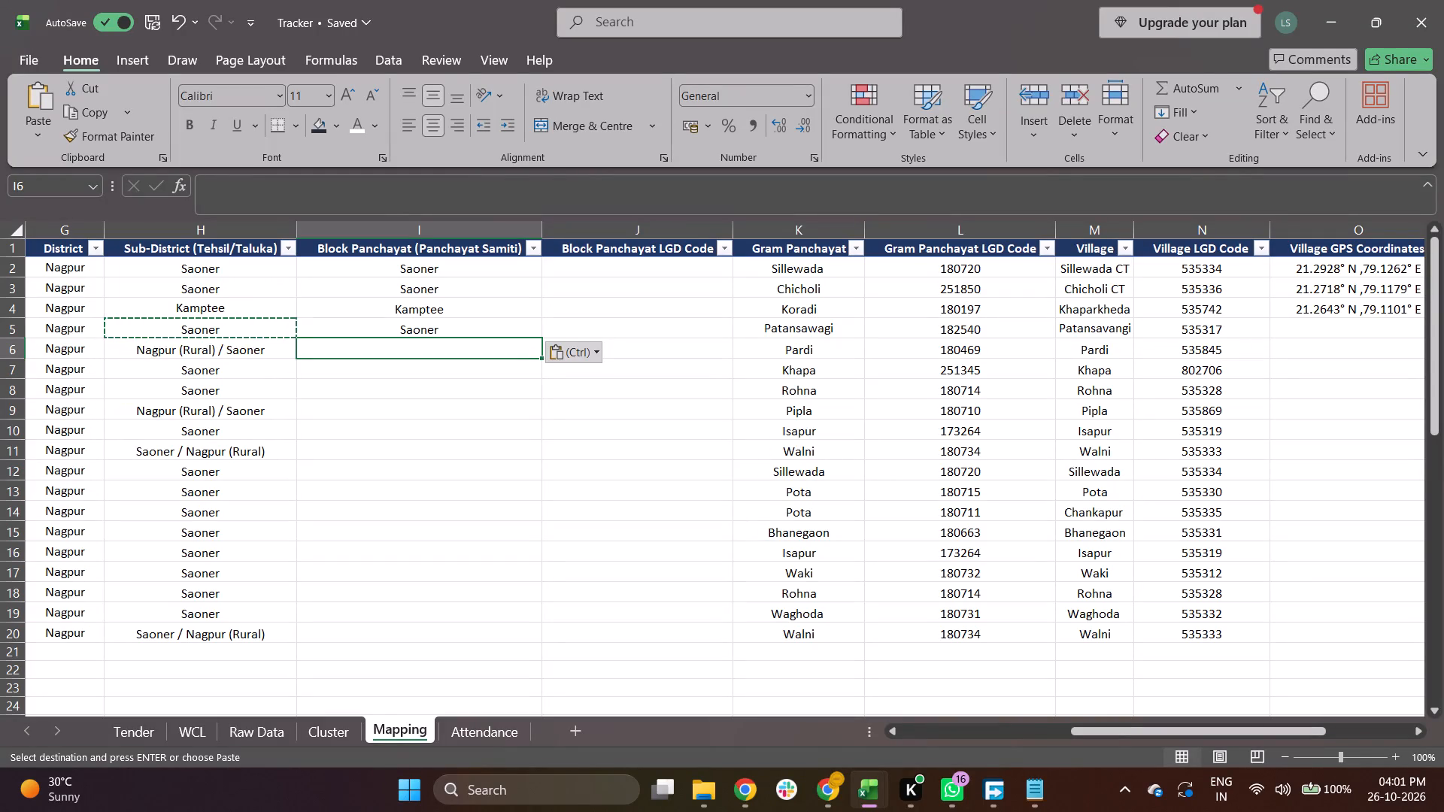
{"action": "key", "text": "Up"}
{"action": "key", "text": "Right"}
{"action": "key", "text": "Right"}
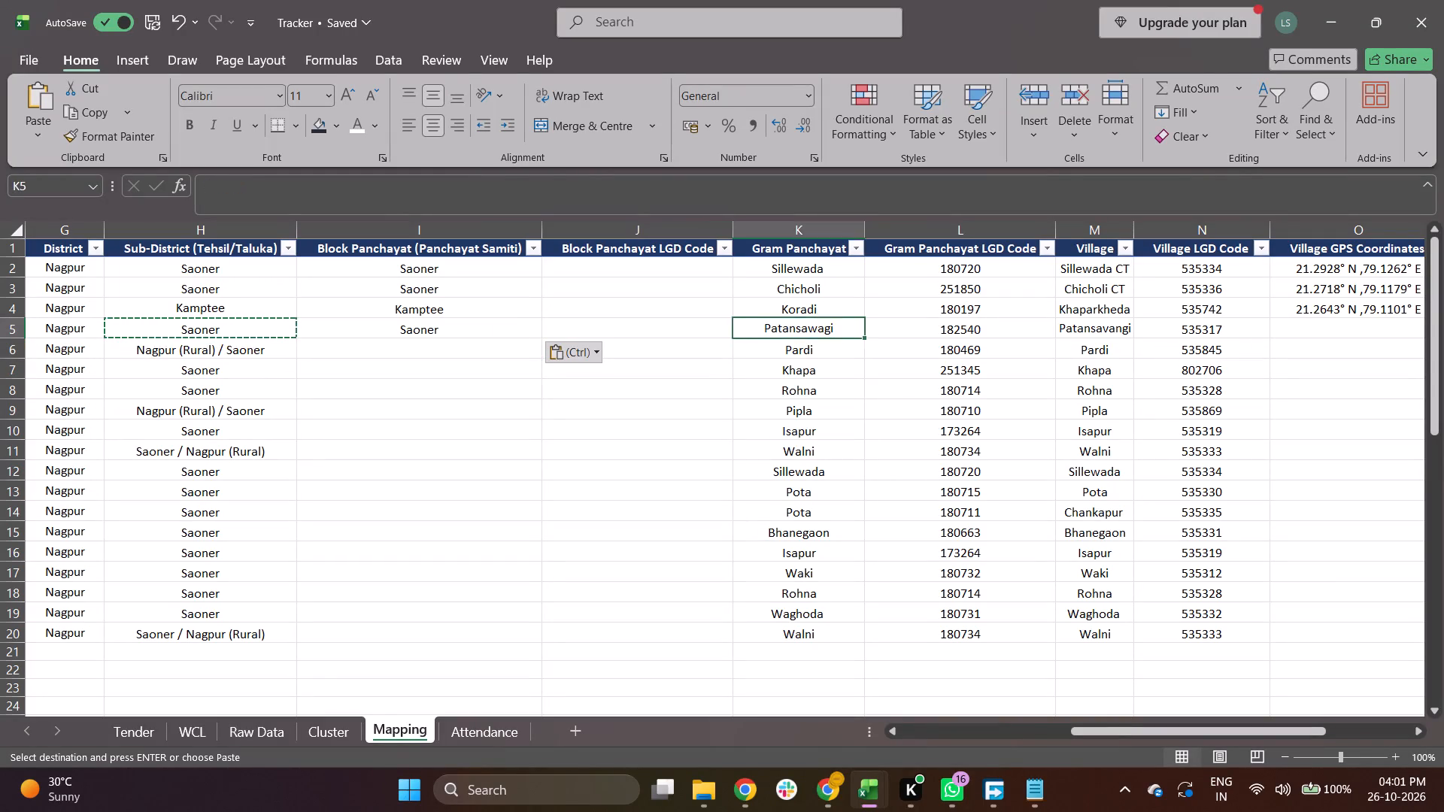
{"action": "key", "text": "Right"}
{"action": "key", "text": "Right"}
{"action": "key", "text": "Right"}
{"action": "key", "text": "alt+Tab"}
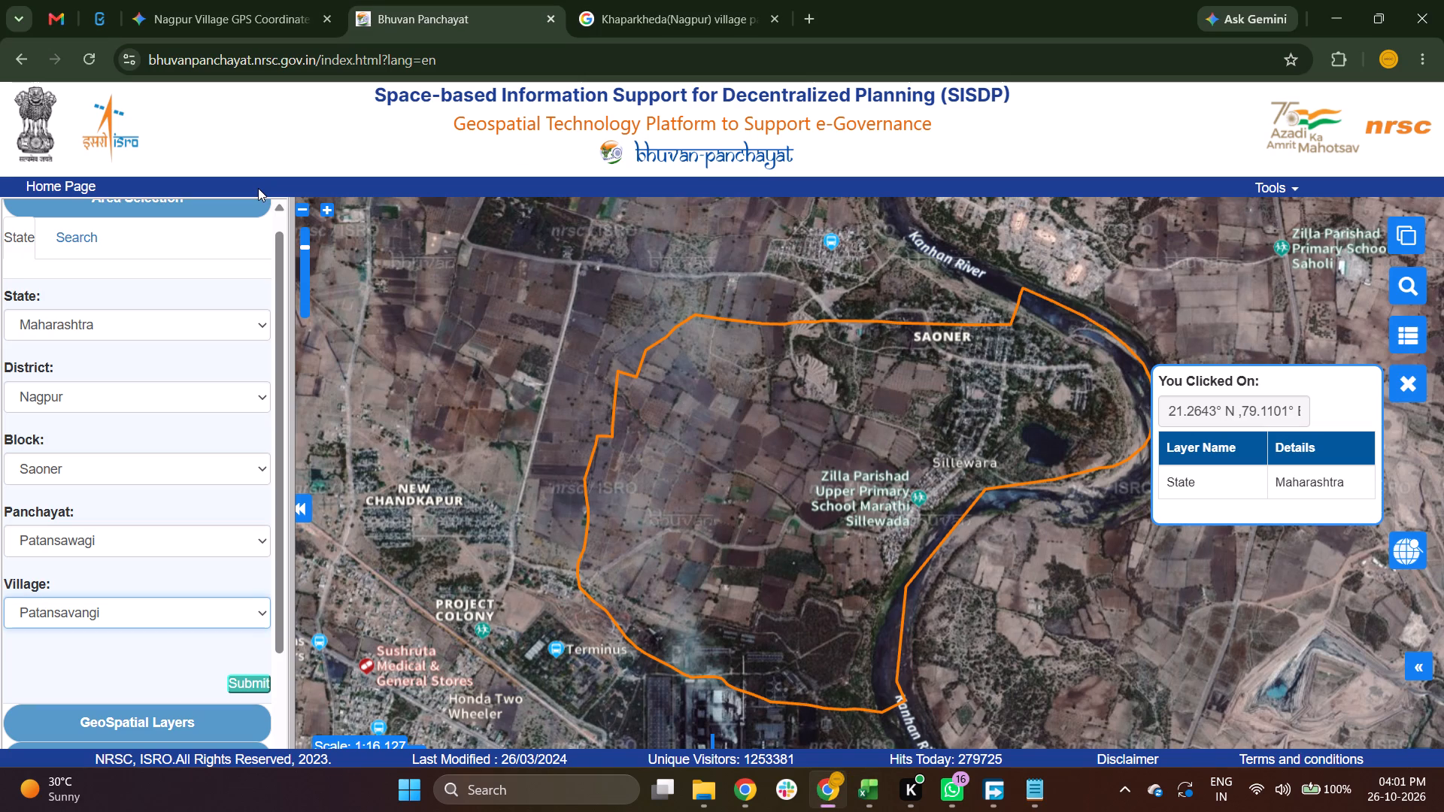
{"action": "left_click", "coordinate": [260, 677]}
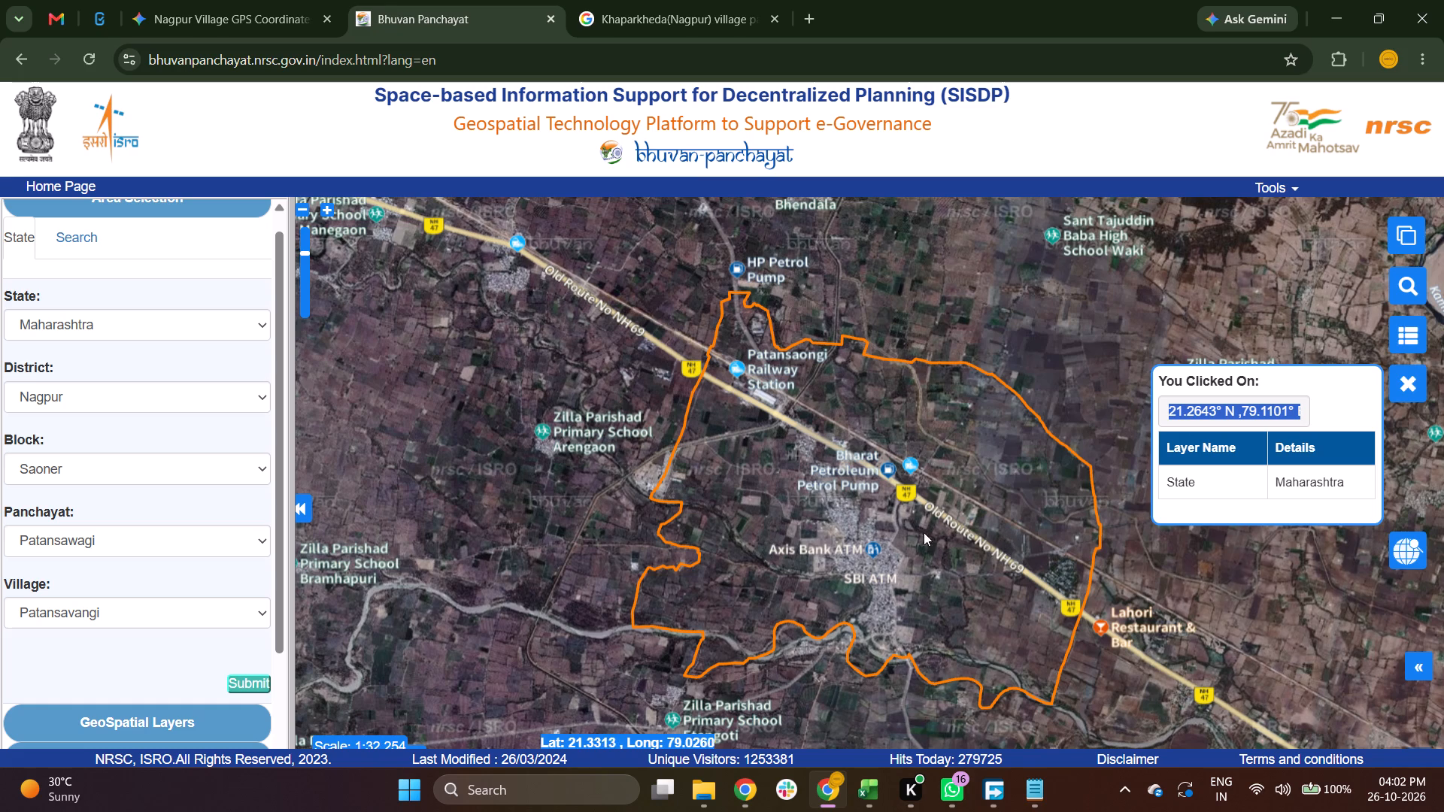
{"action": "left_click", "coordinate": [1406, 392]}
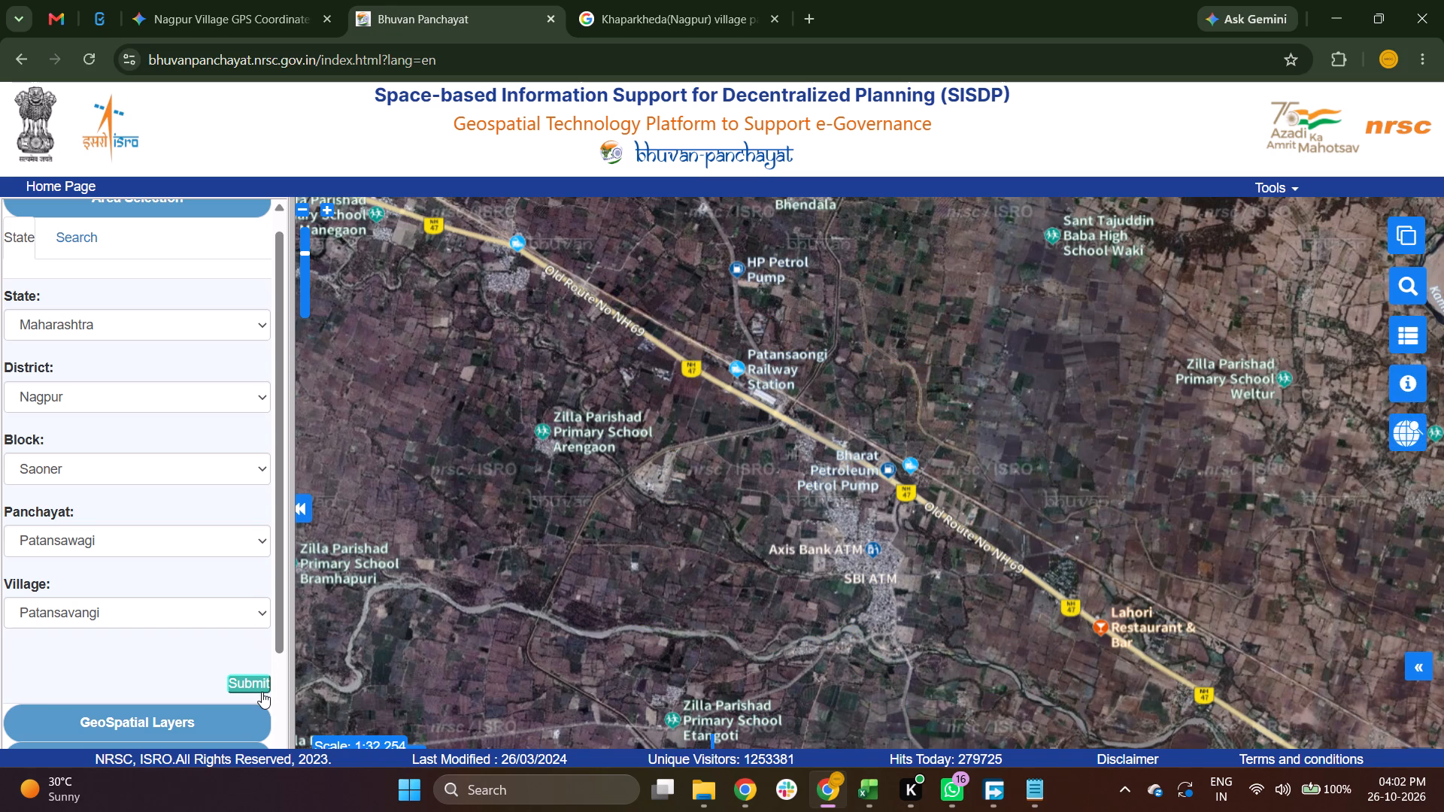
{"action": "left_click", "coordinate": [262, 692]}
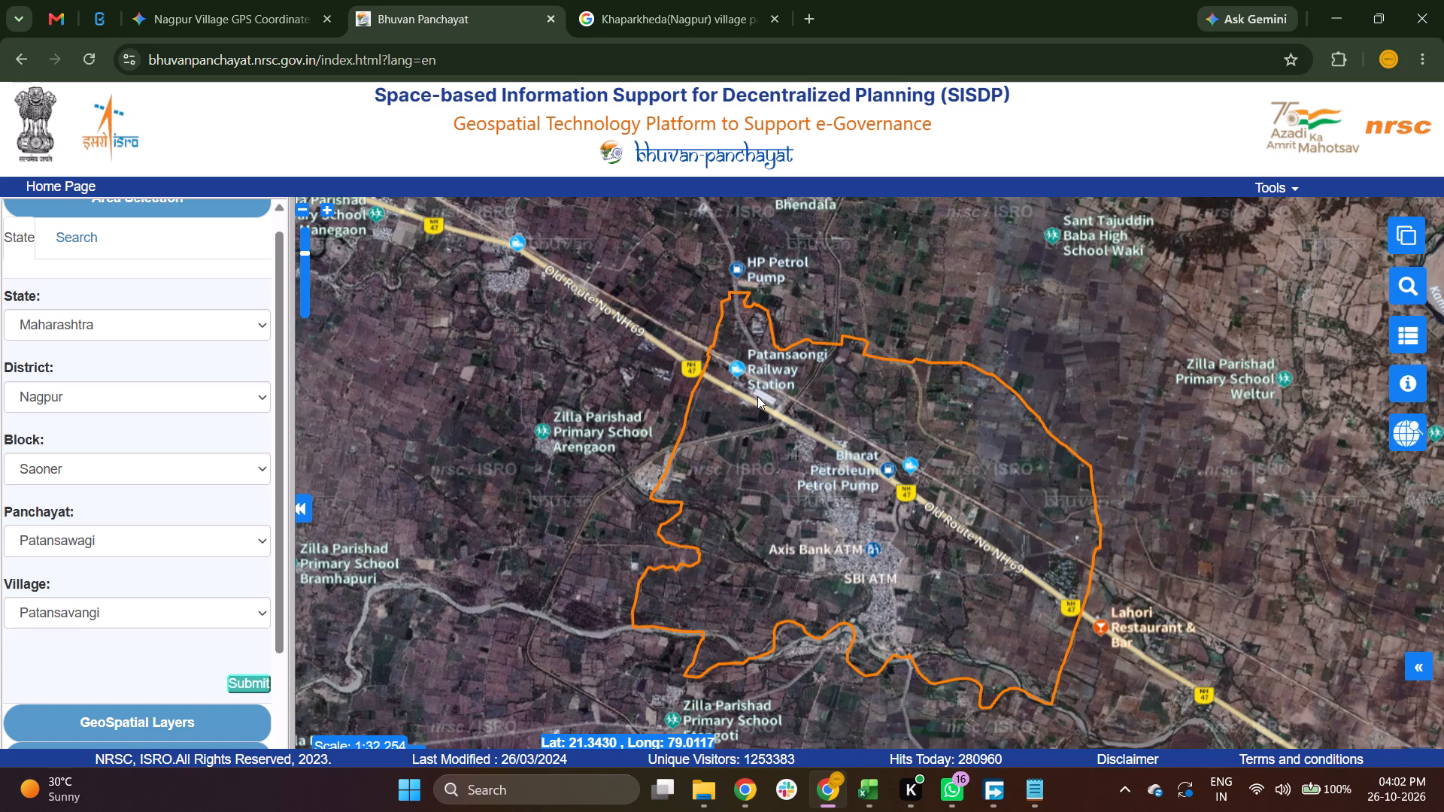
Query a map point just below Patansaongi Railway Station and copy its coordinates, 21.3423° N ,79.0120° E, into row 5's Village GPS Coordinates cell.
{"action": "left_click", "coordinate": [1417, 381]}
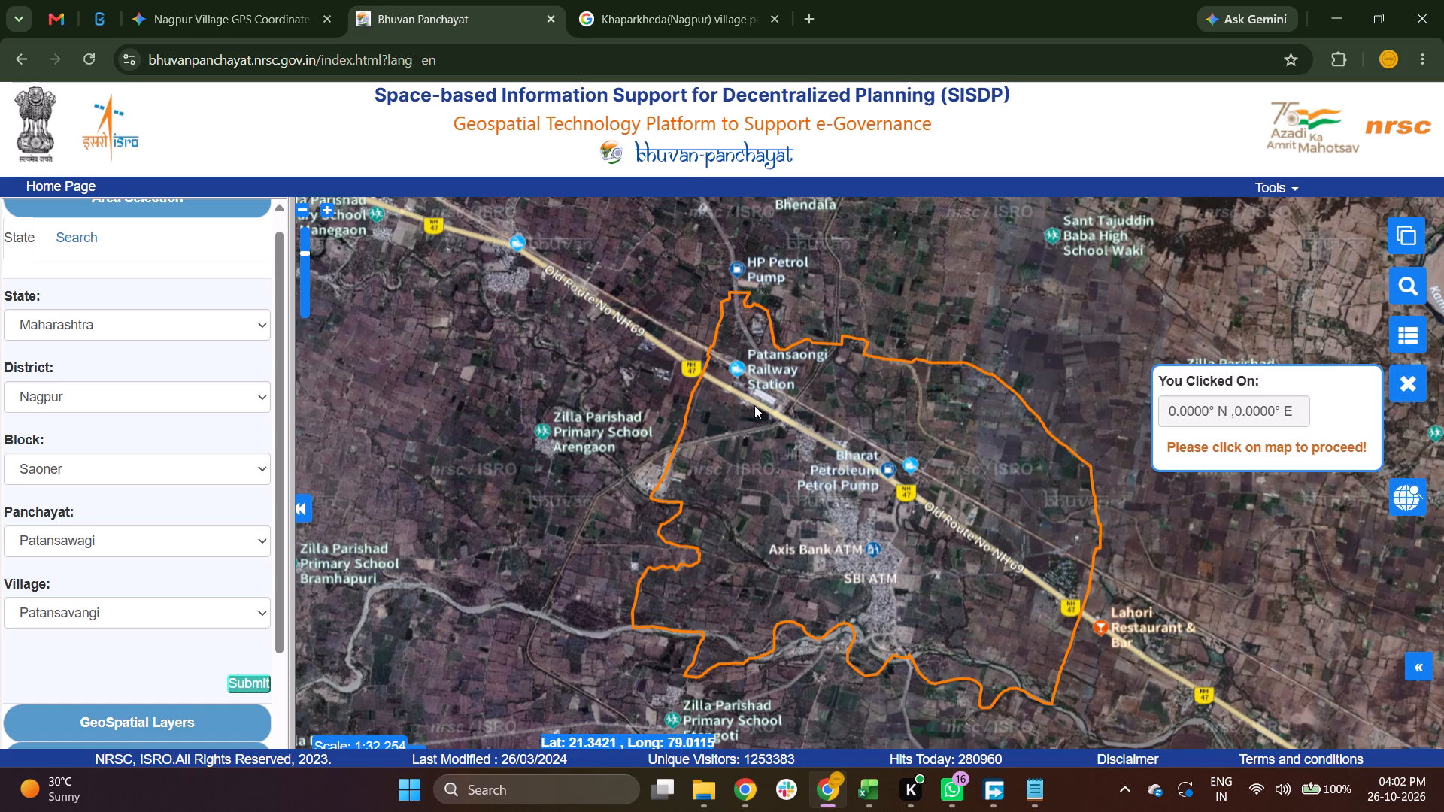
{"action": "left_click", "coordinate": [760, 404]}
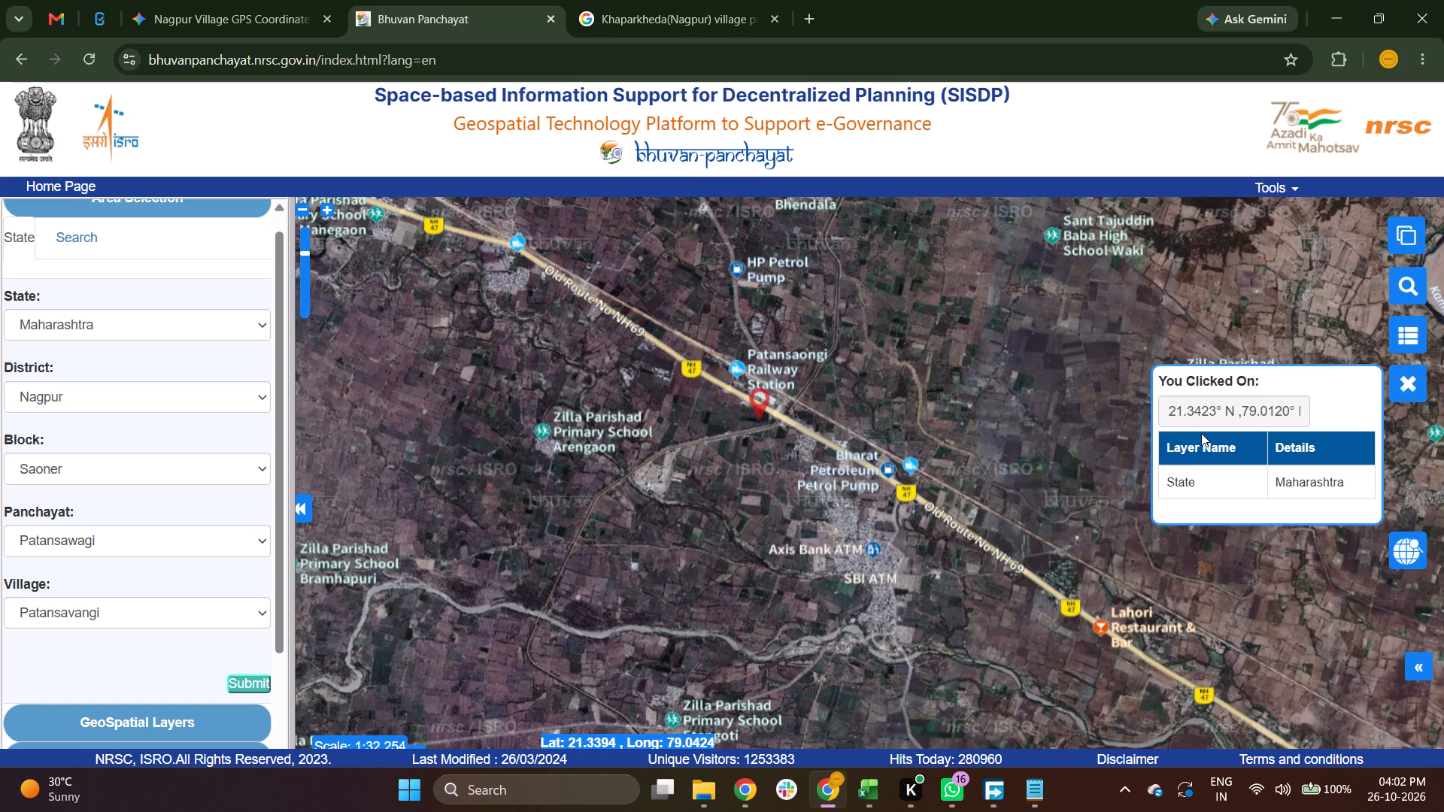
{"action": "left_click_drag", "start_coordinate": [1166, 415], "coordinate": [1316, 415]}
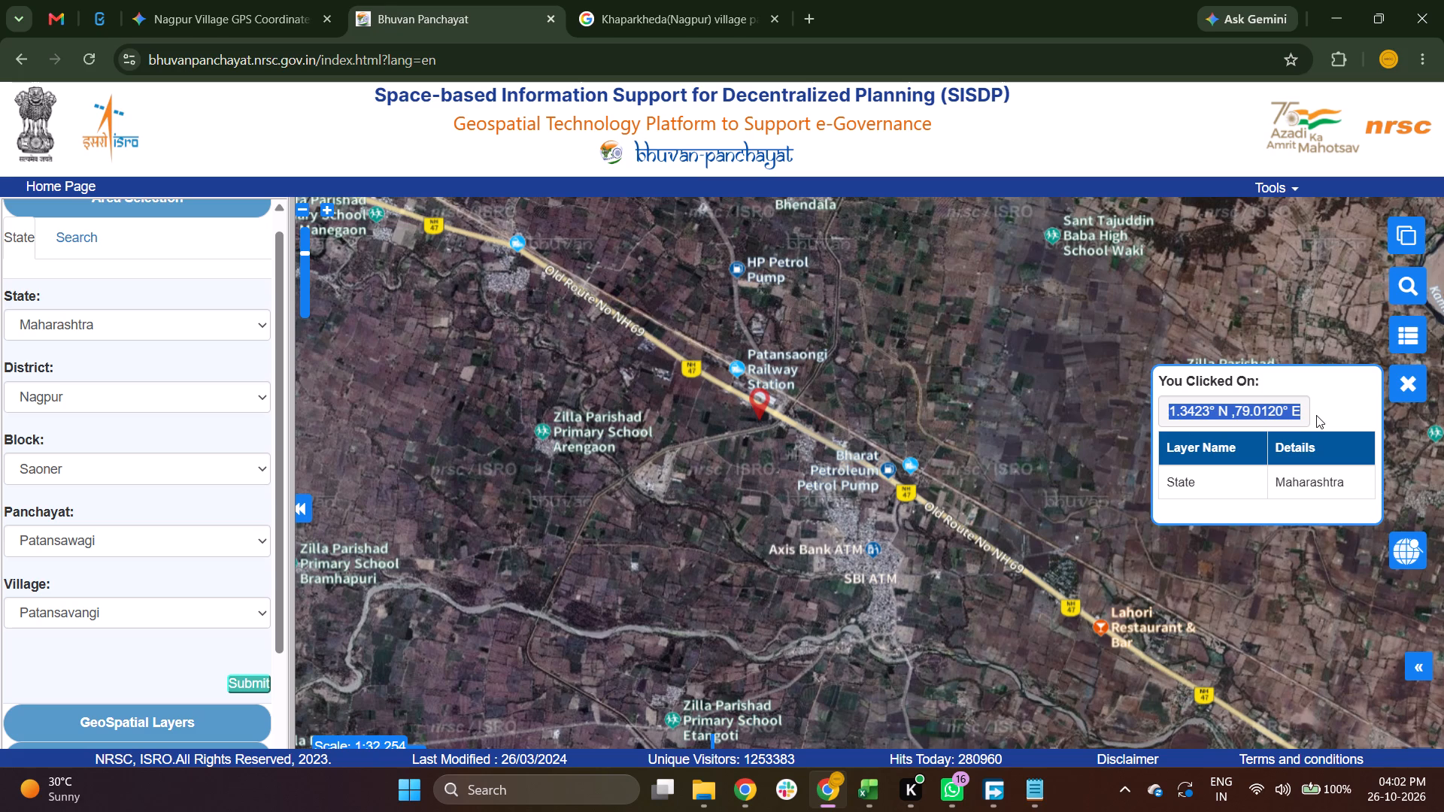
{"action": "key", "text": "ctrl+c"}
{"action": "key", "text": "ctrl+c"}
{"action": "key", "text": "alt+Tab"}
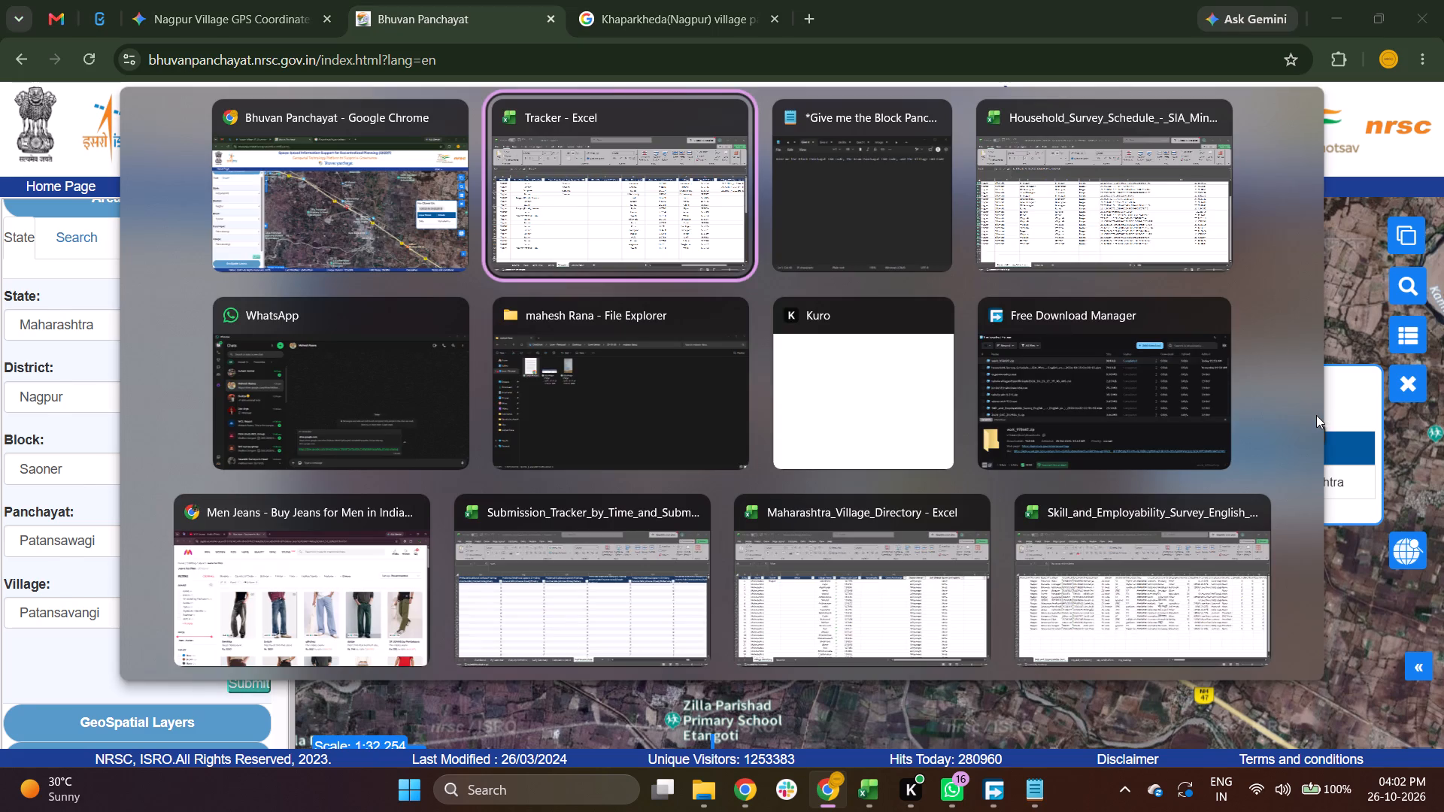
{"action": "key", "text": "Right"}
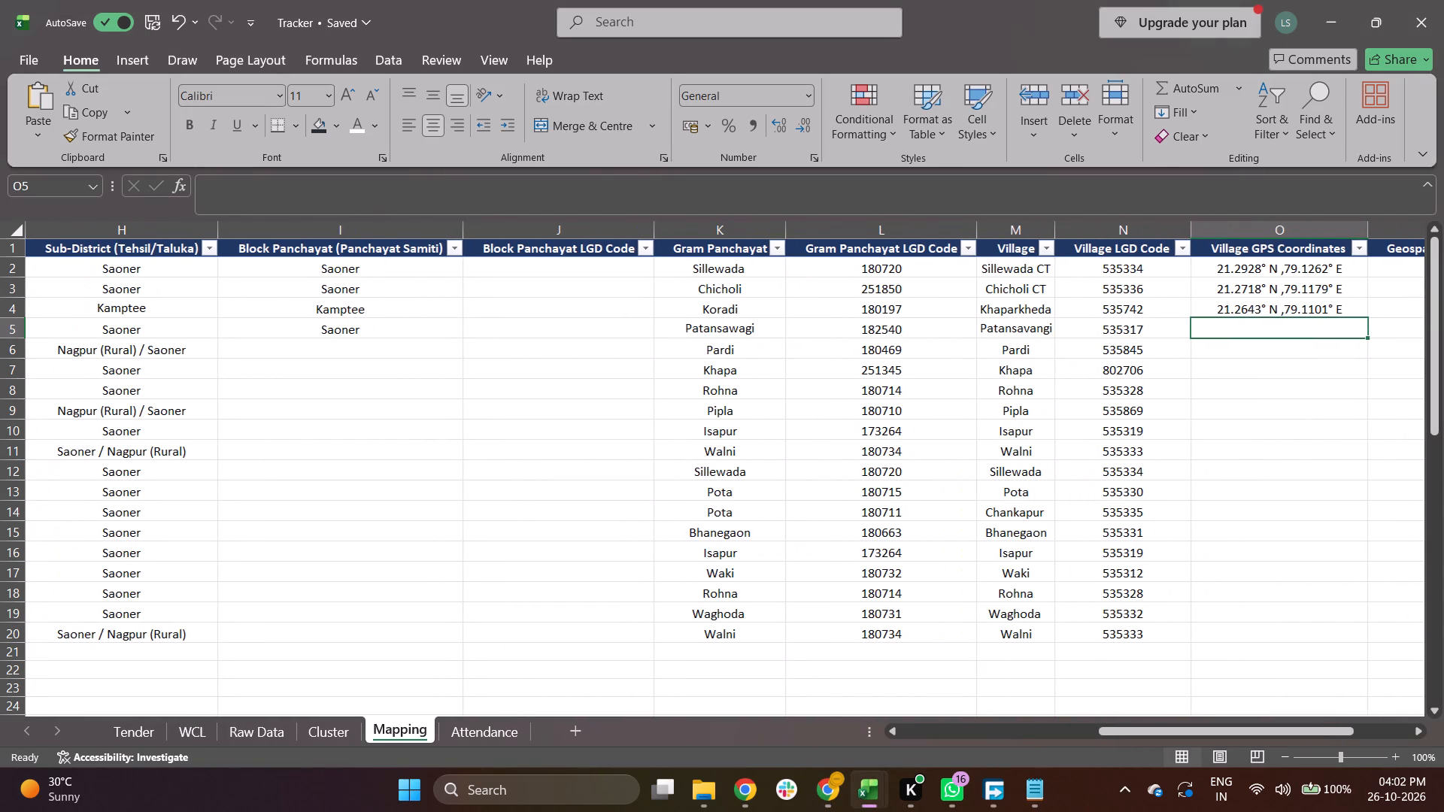
{"action": "key", "text": "ctrl+v"}
For row 6 of the Mapping sheet, switch to Bhuvan Panchayat, keep district Nagpur and choose the first Nagpur (Rural) entry as Block.
{"action": "key", "text": "Left"}
{"action": "key", "text": "Left"}
{"action": "key", "text": "Left"}
{"action": "key", "text": "Left"}
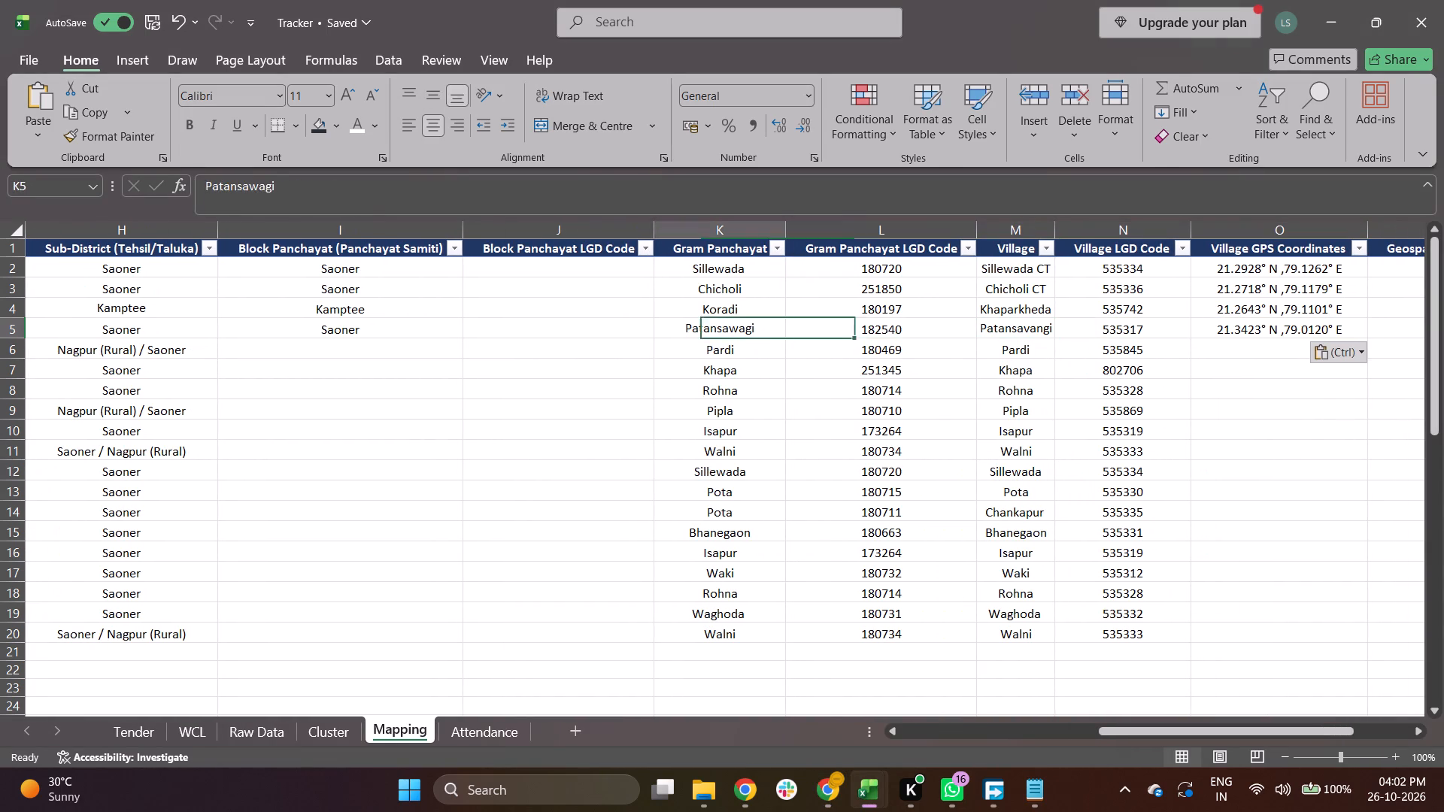
{"action": "key", "text": "Left"}
{"action": "key", "text": "Left"}
{"action": "key", "text": "Left"}
{"action": "key", "text": "Down"}
{"action": "key", "text": "Right"}
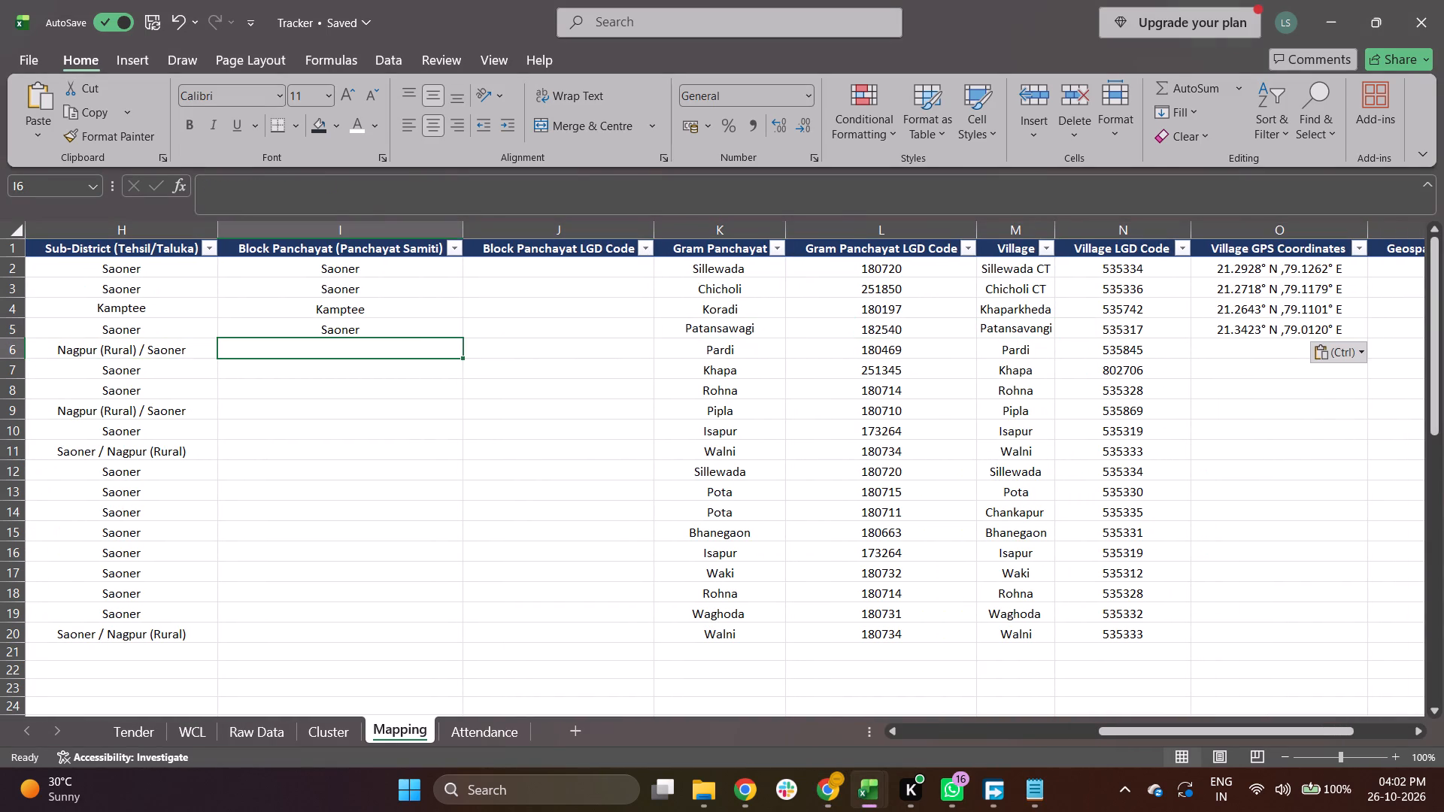
{"action": "key", "text": "alt+Tab"}
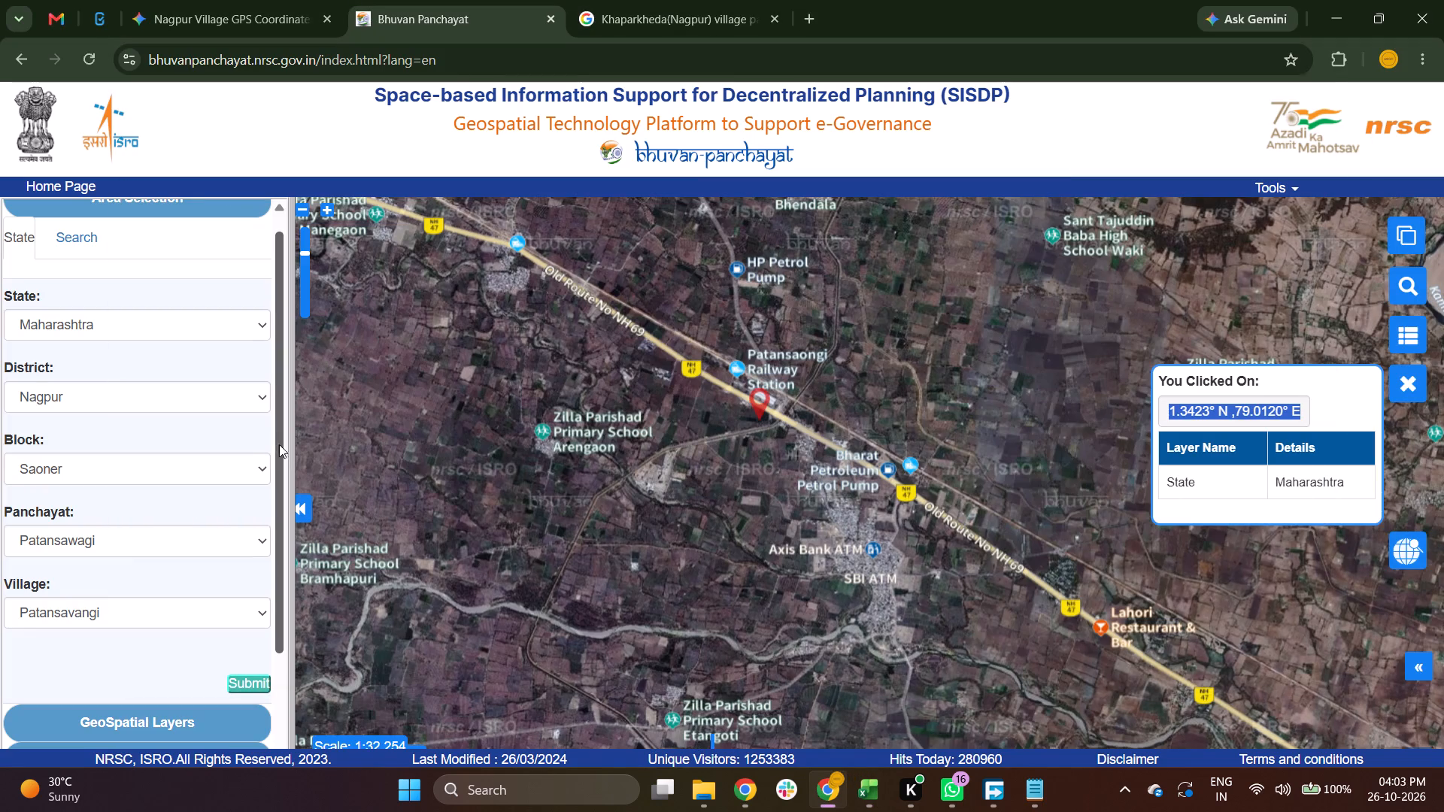
{"action": "left_click", "coordinate": [253, 401]}
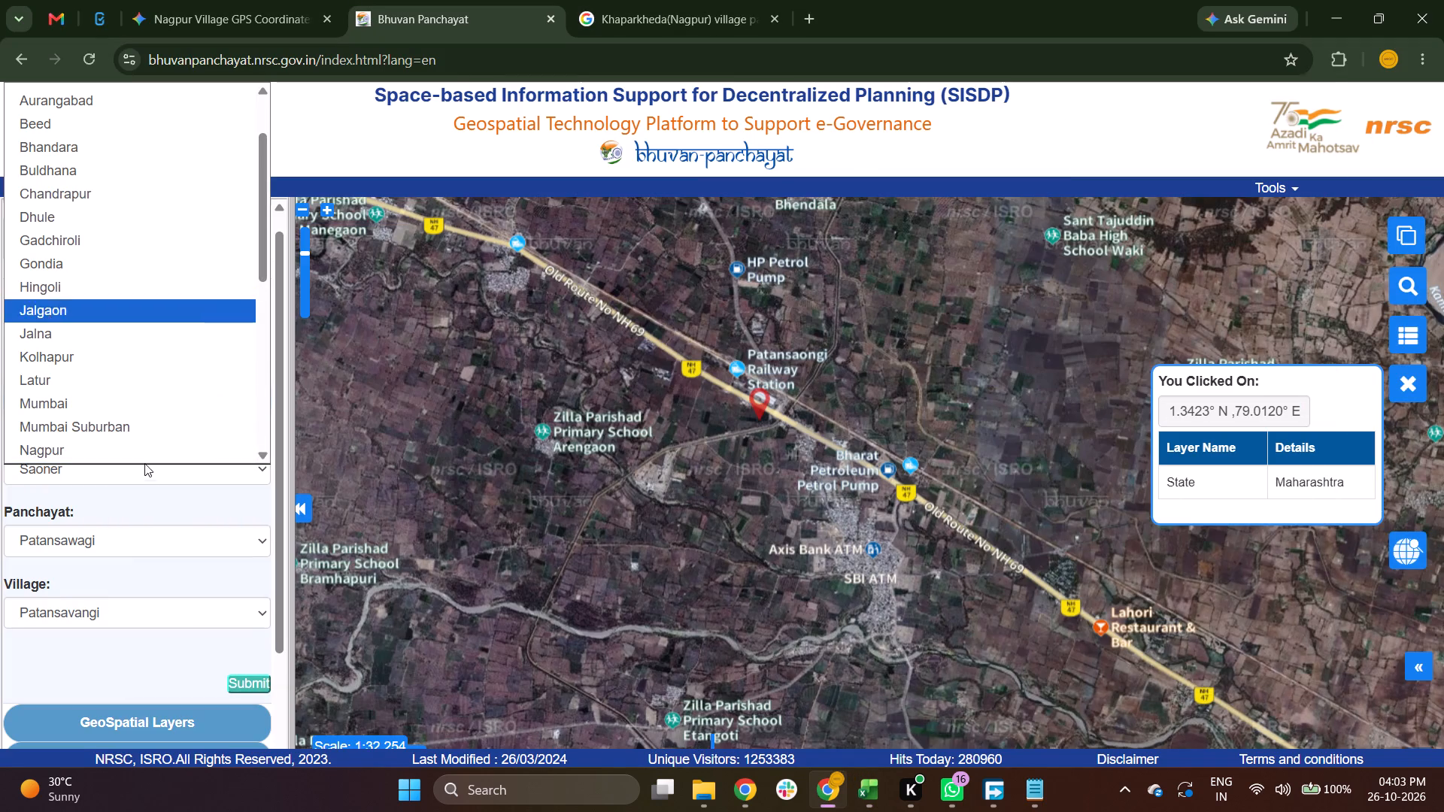
{"action": "scroll", "coordinate": [144, 467], "scroll_direction": "down", "scroll_amount": 2}
{"action": "scroll", "coordinate": [144, 467], "scroll_direction": "up", "scroll_amount": 2}
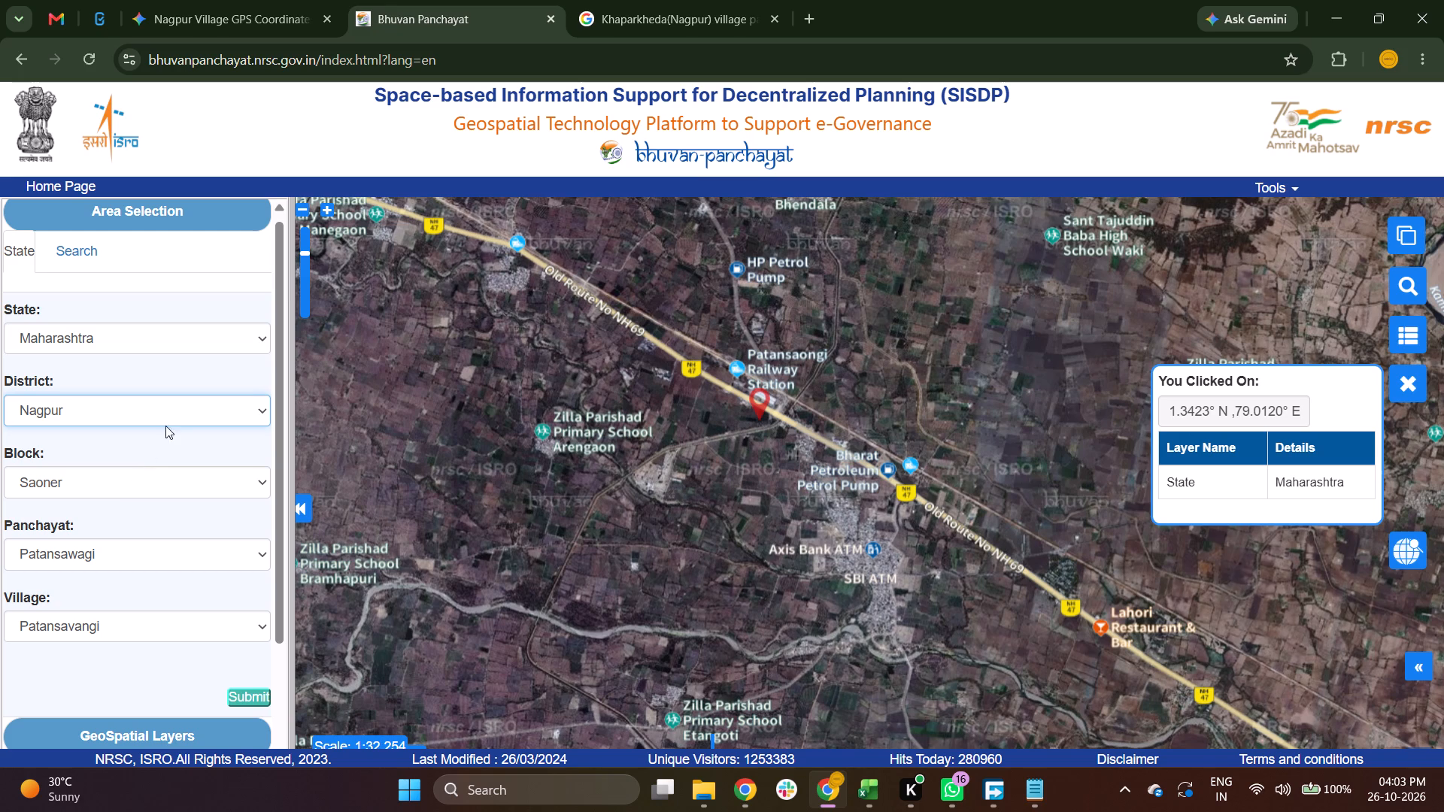
{"action": "left_click", "coordinate": [181, 407]}
{"action": "scroll", "coordinate": [181, 407], "scroll_direction": "down", "scroll_amount": 4}
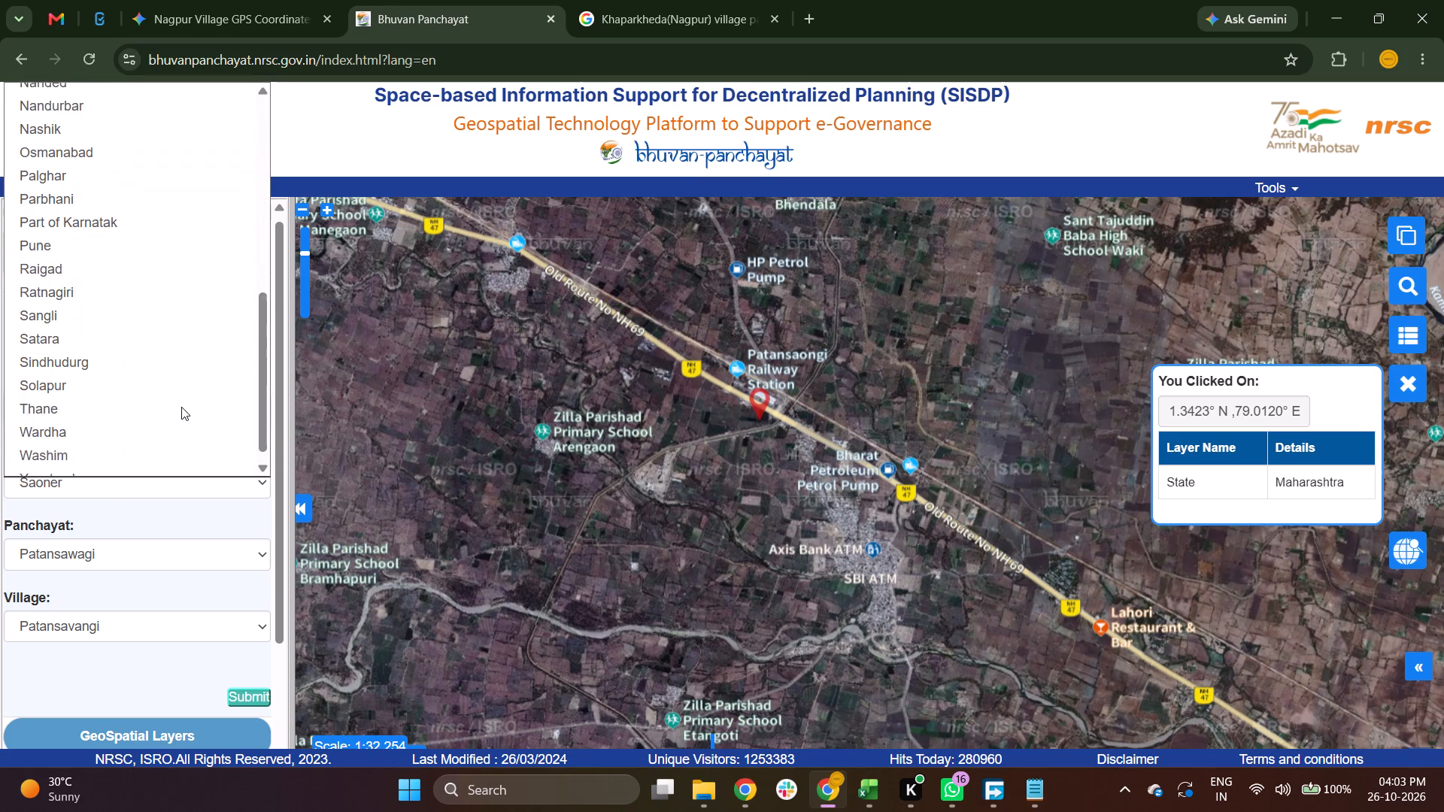
{"action": "scroll", "coordinate": [181, 407], "scroll_direction": "down", "scroll_amount": 2}
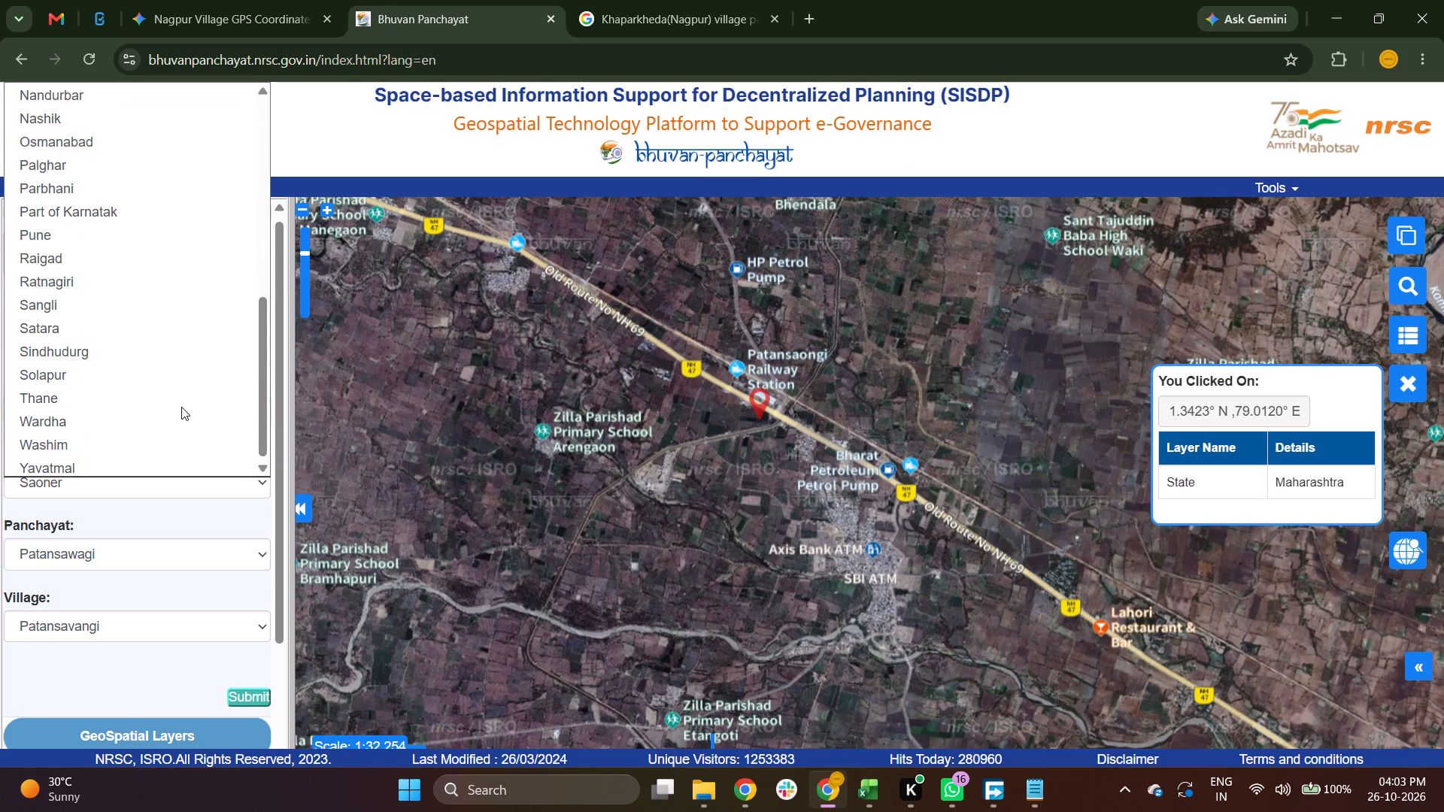
{"action": "scroll", "coordinate": [181, 407], "scroll_direction": "down", "scroll_amount": 1}
{"action": "scroll", "coordinate": [181, 407], "scroll_direction": "up", "scroll_amount": 3}
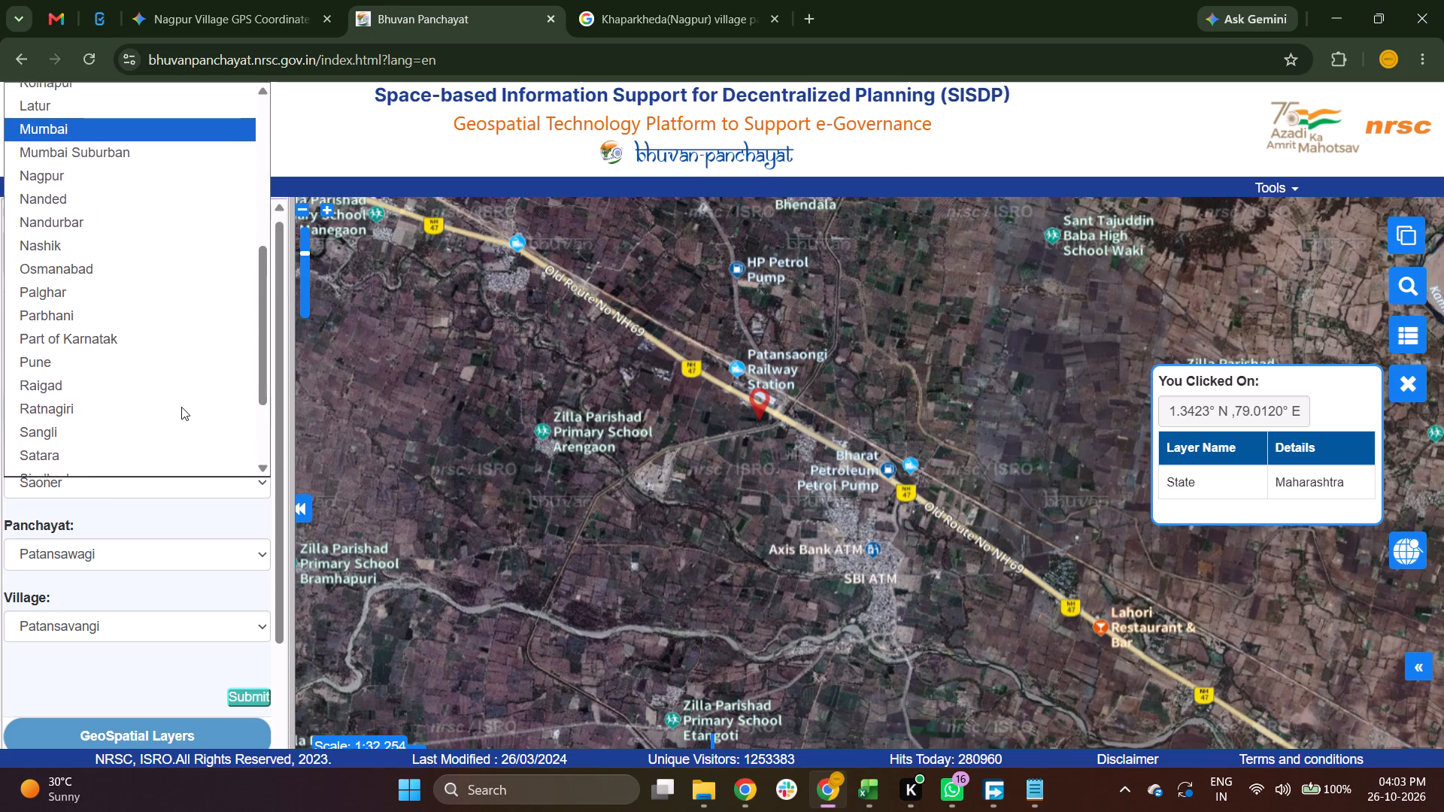
{"action": "scroll", "coordinate": [181, 407], "scroll_direction": "up", "scroll_amount": 4}
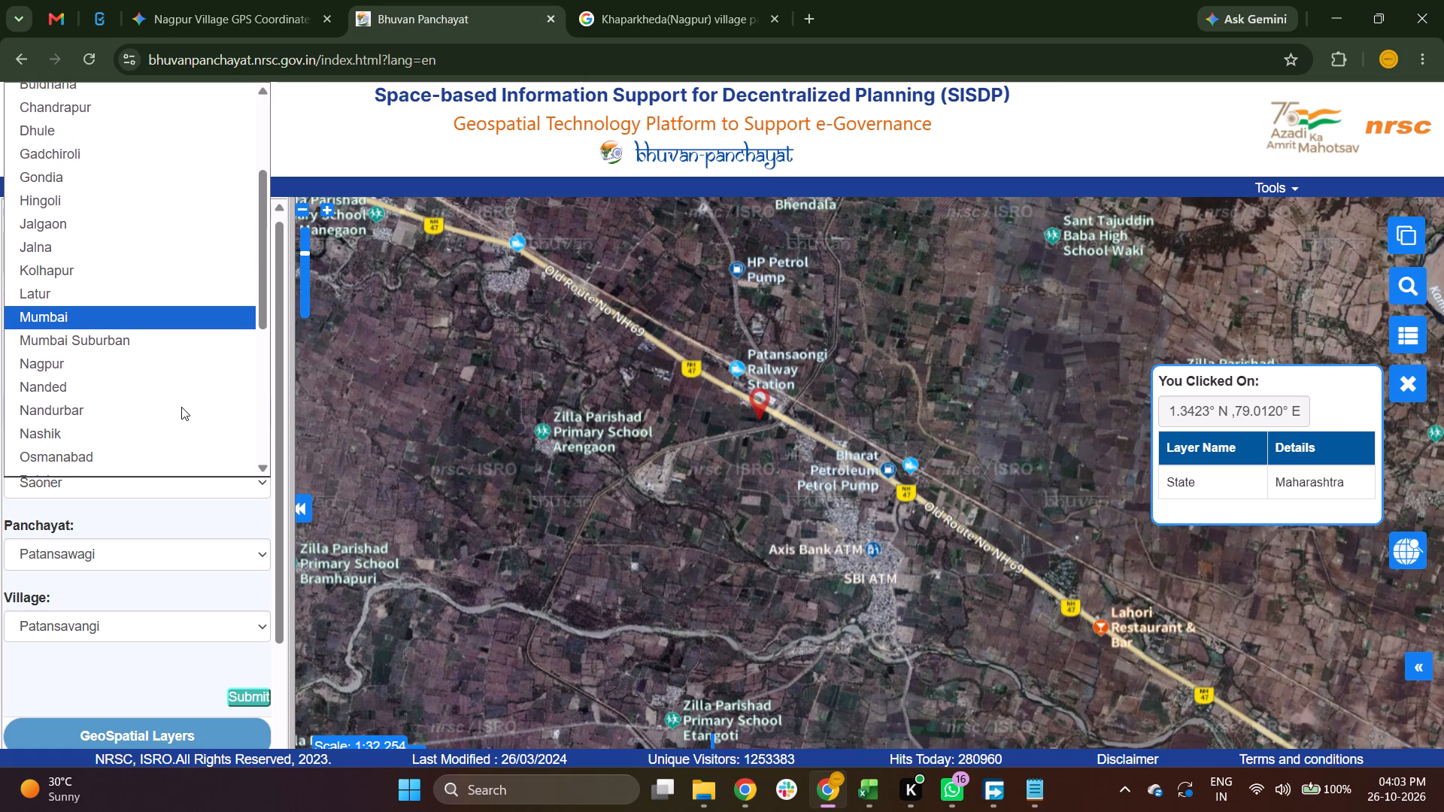
{"action": "left_click", "coordinate": [127, 362]}
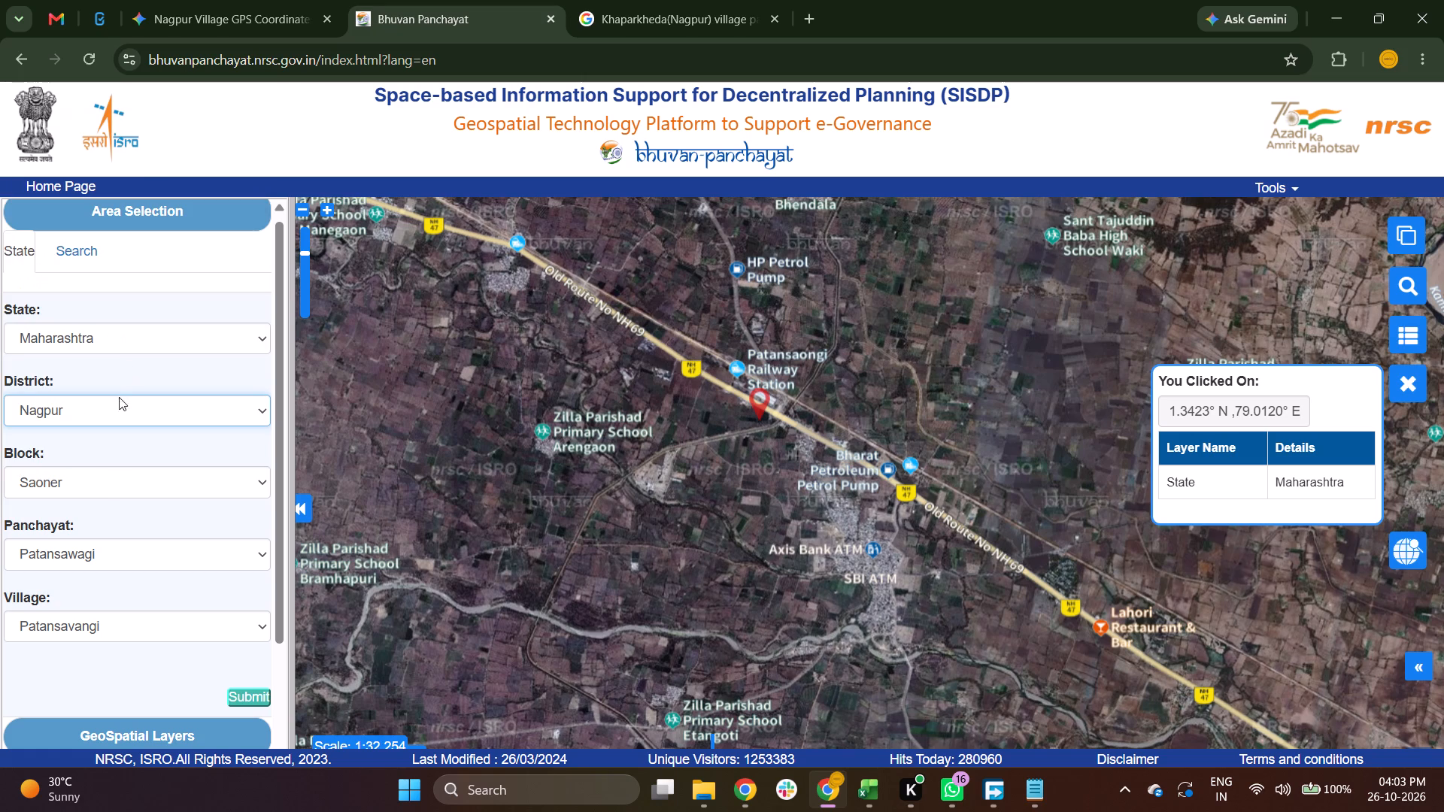
{"action": "left_click", "coordinate": [100, 487]}
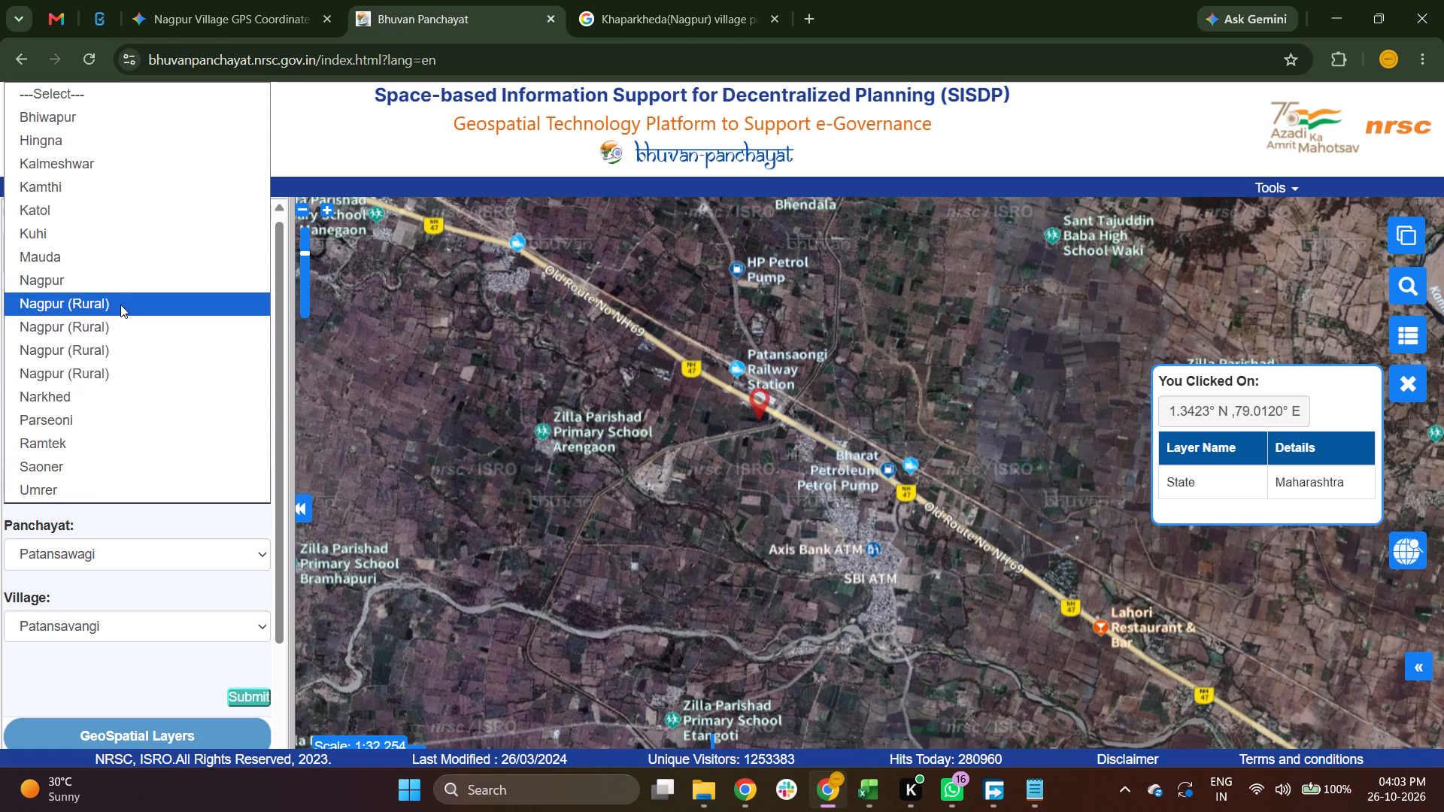
{"action": "left_click", "coordinate": [120, 304]}
Check row 6 in the Tracker workbook and choose Pardi as both Panchayat and Village on Bhuvan Panchayat.
{"action": "key", "text": "alt+Tab"}
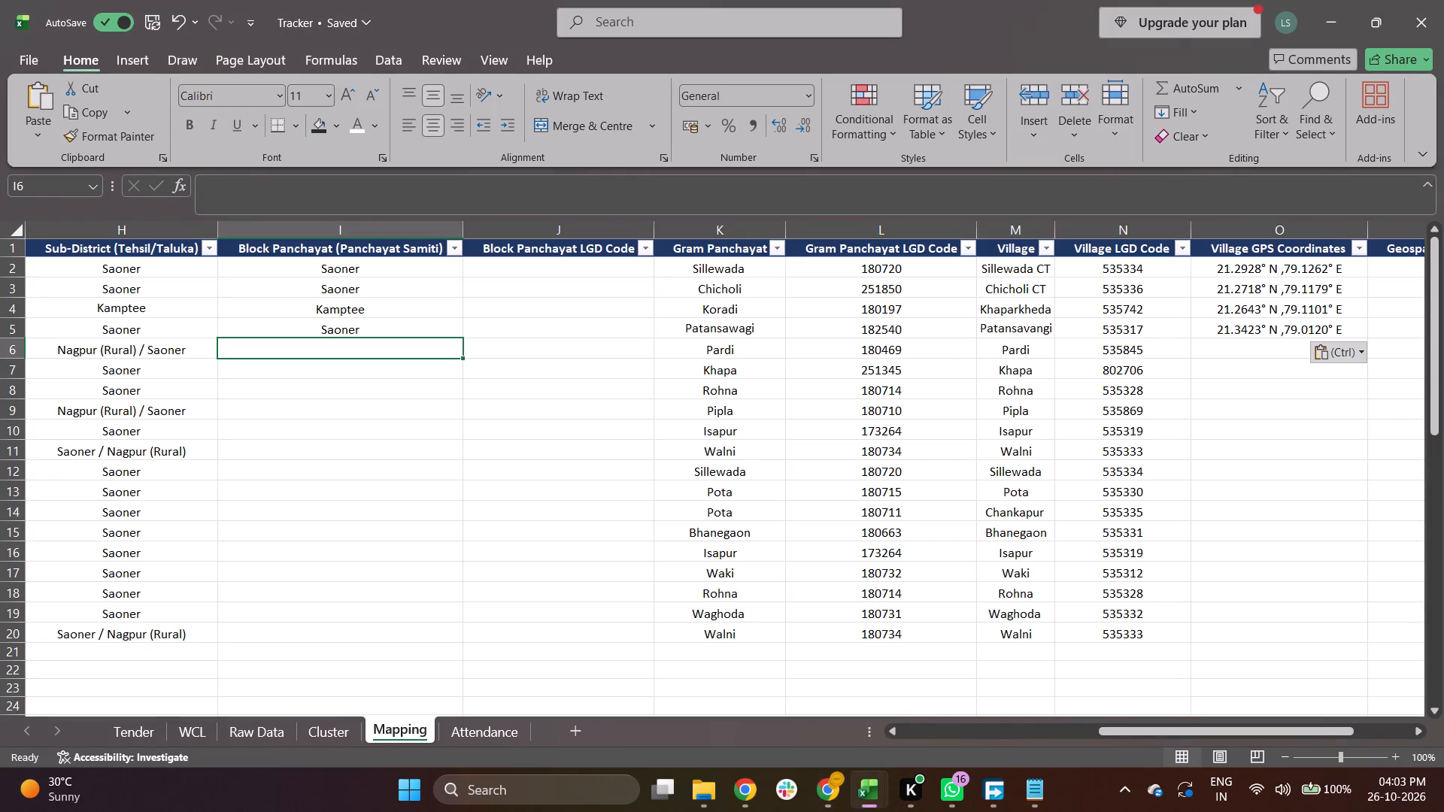
{"action": "key", "text": "alt+Tab"}
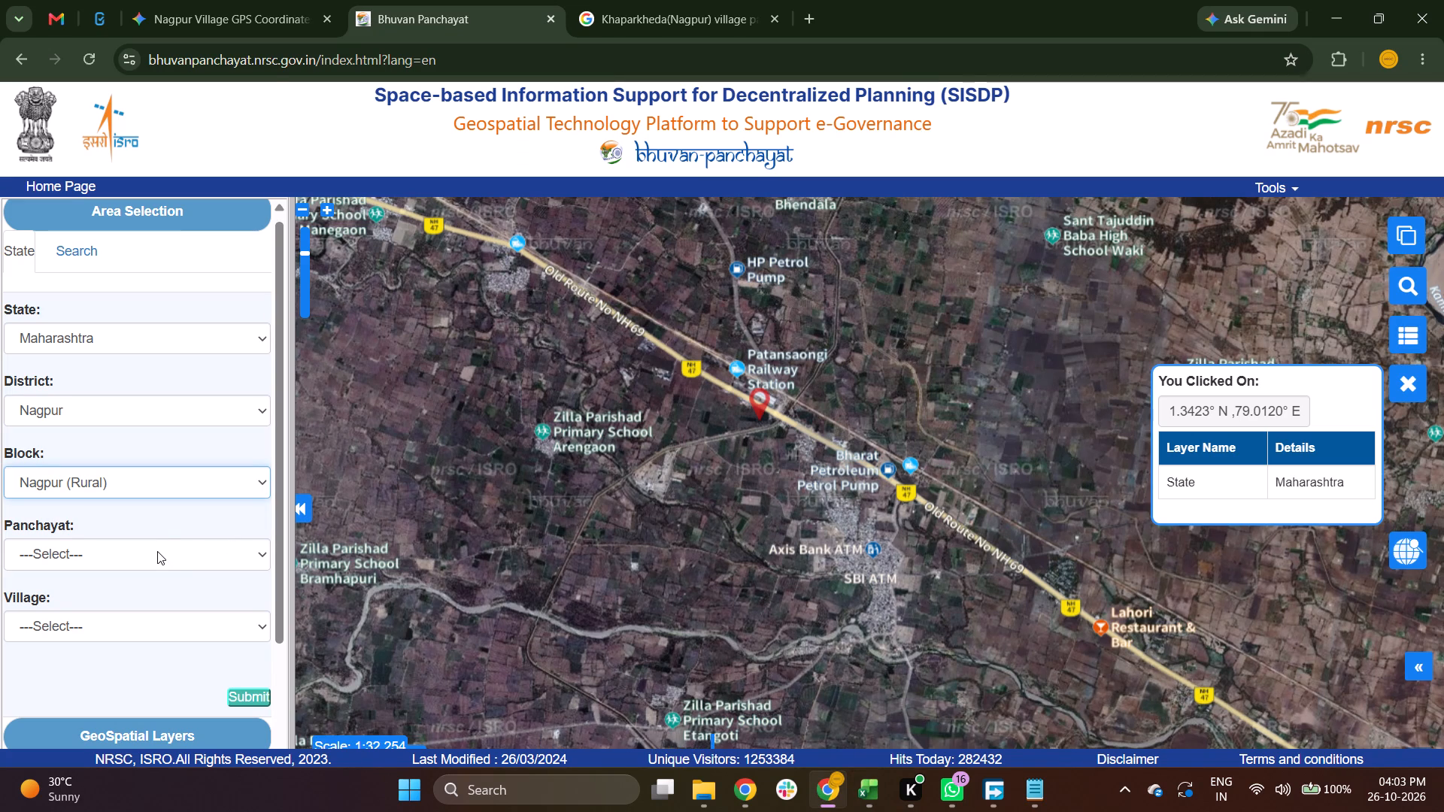
{"action": "left_click", "coordinate": [157, 551]}
{"action": "scroll", "coordinate": [174, 362], "scroll_direction": "down", "scroll_amount": 4}
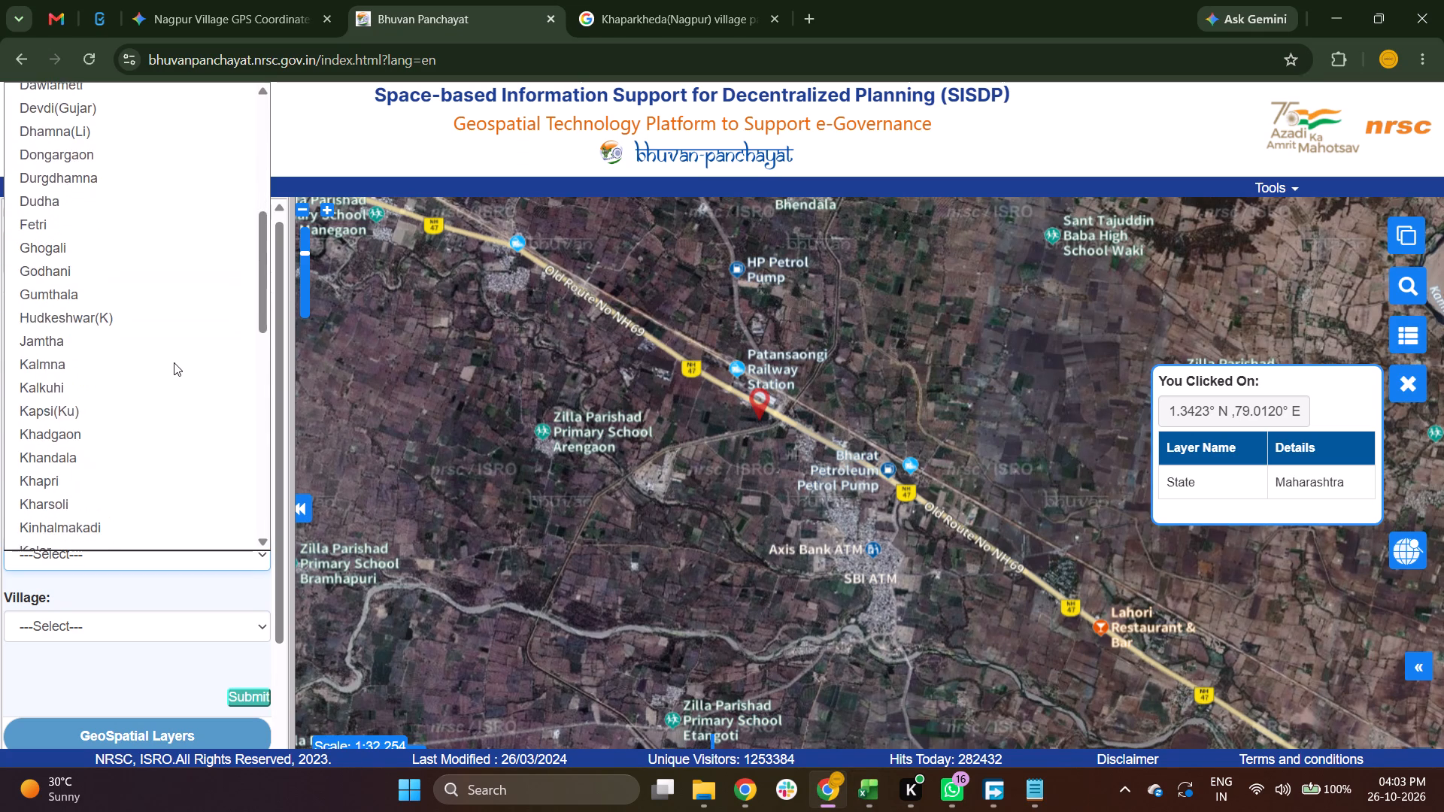
{"action": "scroll", "coordinate": [174, 362], "scroll_direction": "down", "scroll_amount": 3}
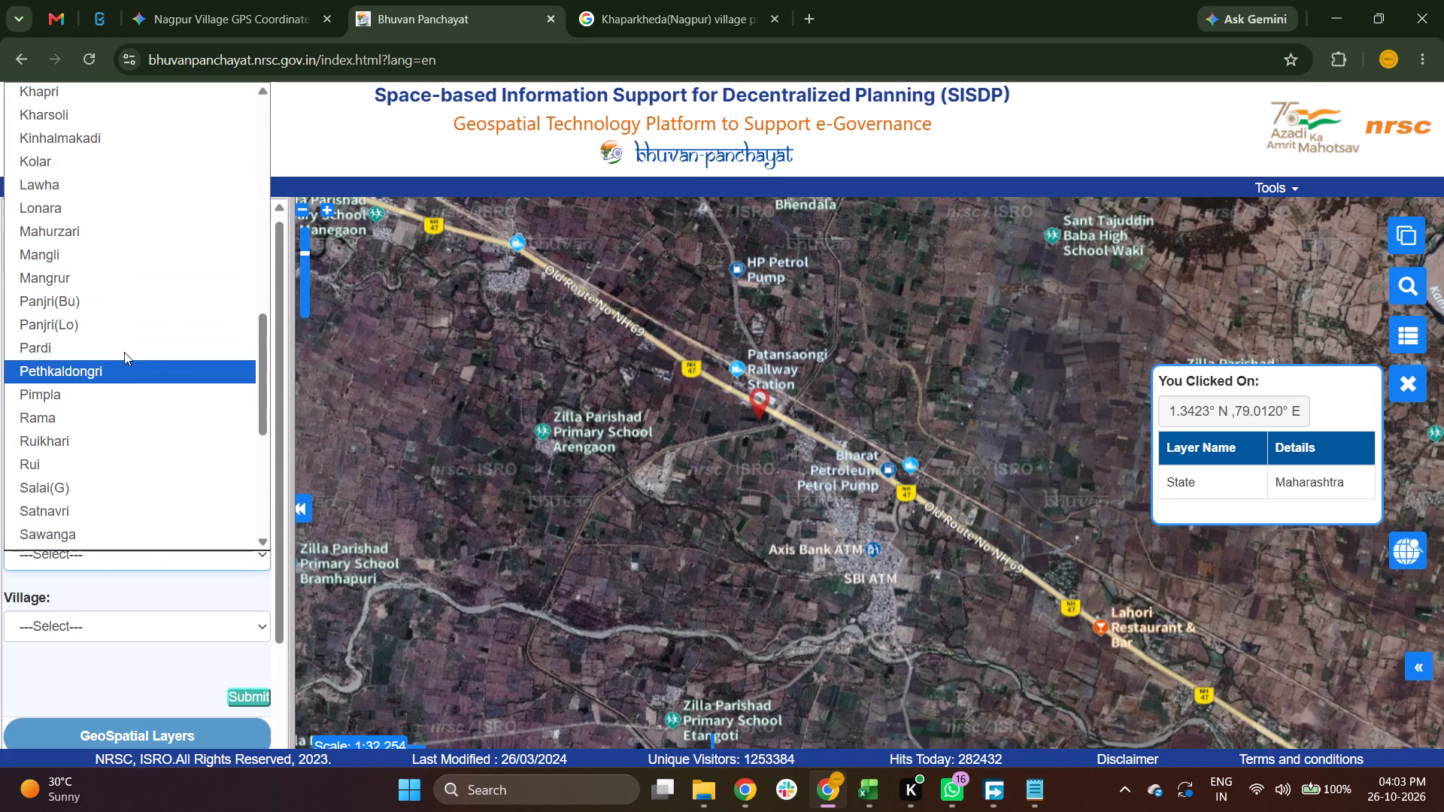
{"action": "left_click", "coordinate": [124, 350]}
{"action": "key", "text": "alt+Tab"}
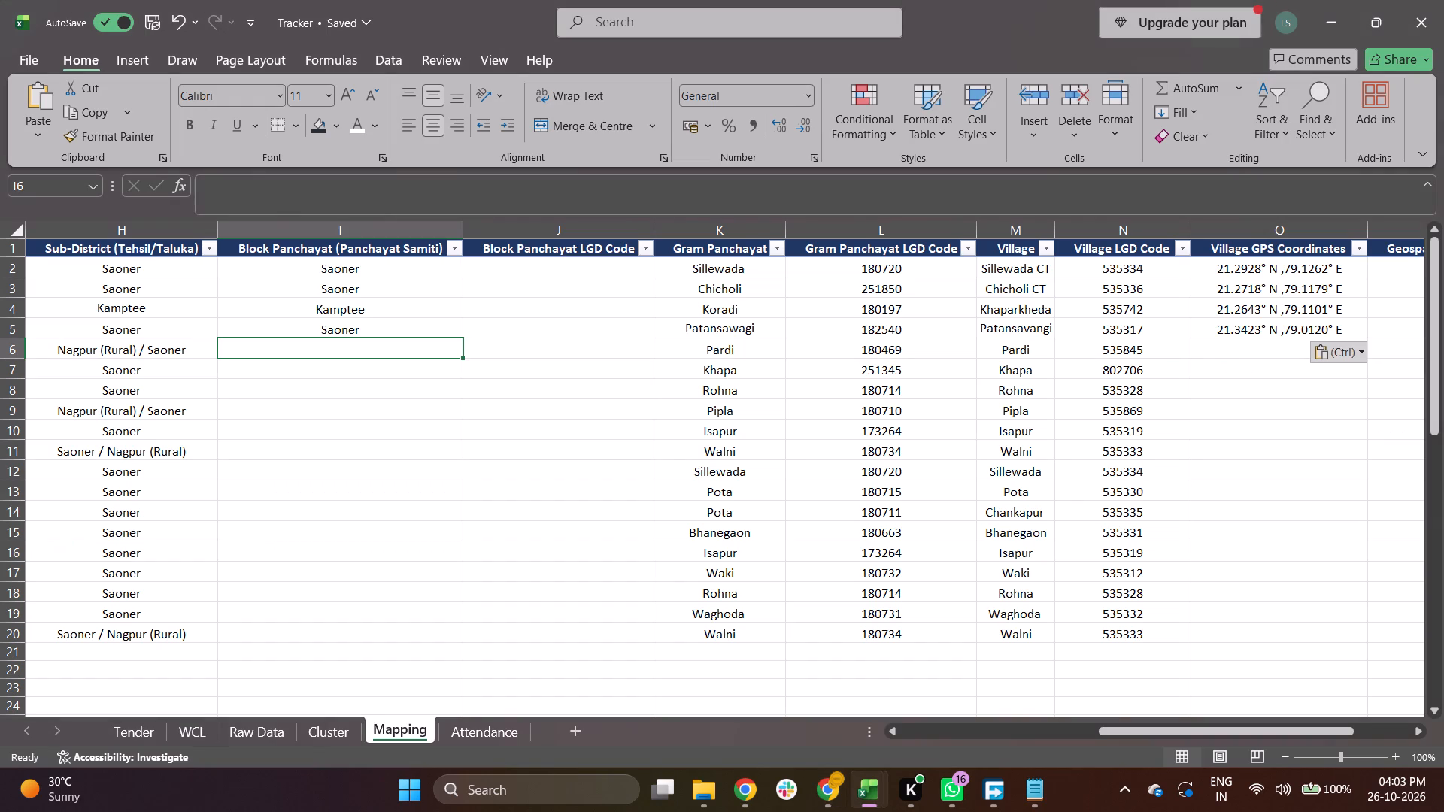
{"action": "key", "text": "alt+Tab"}
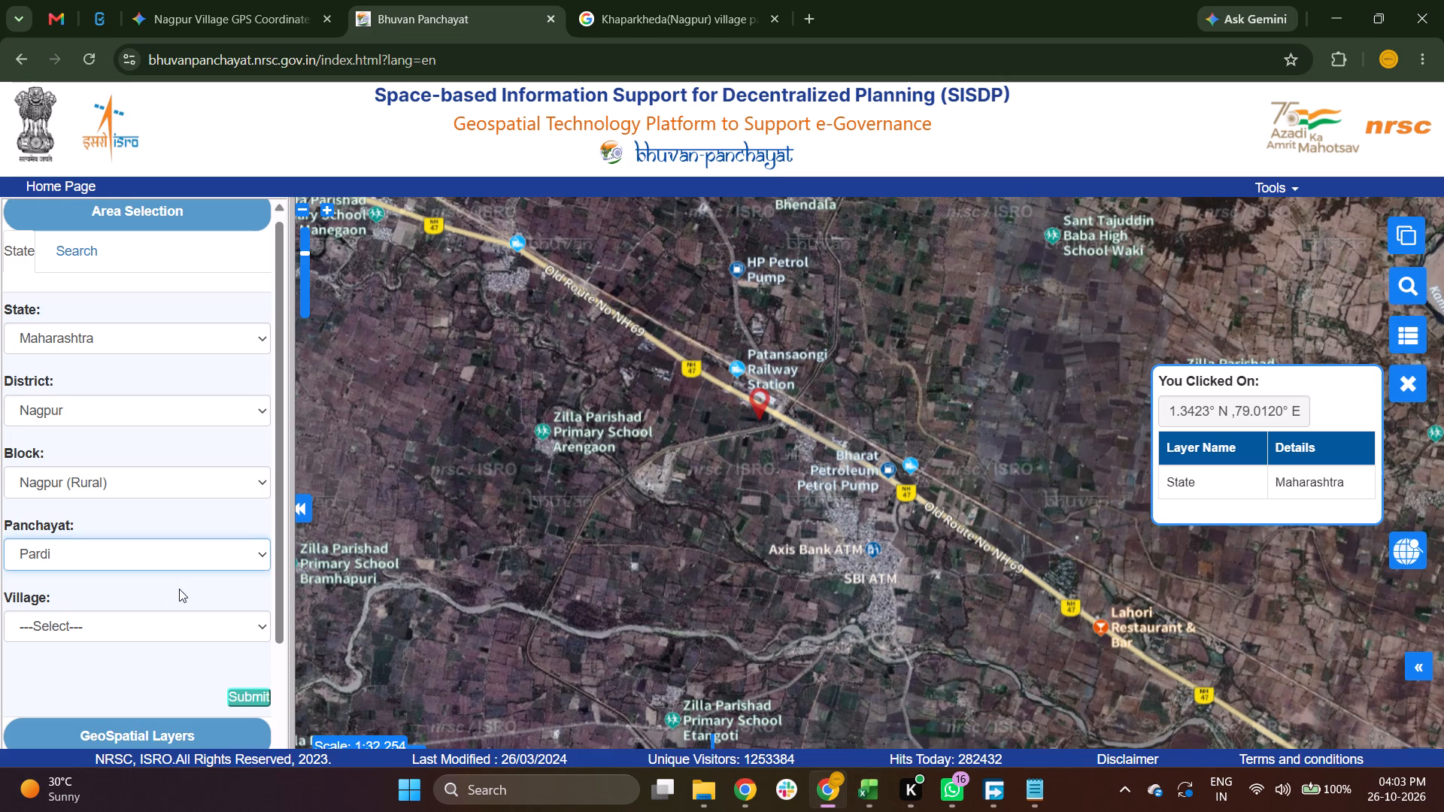
{"action": "left_click", "coordinate": [148, 625]}
{"action": "left_click", "coordinate": [131, 671]}
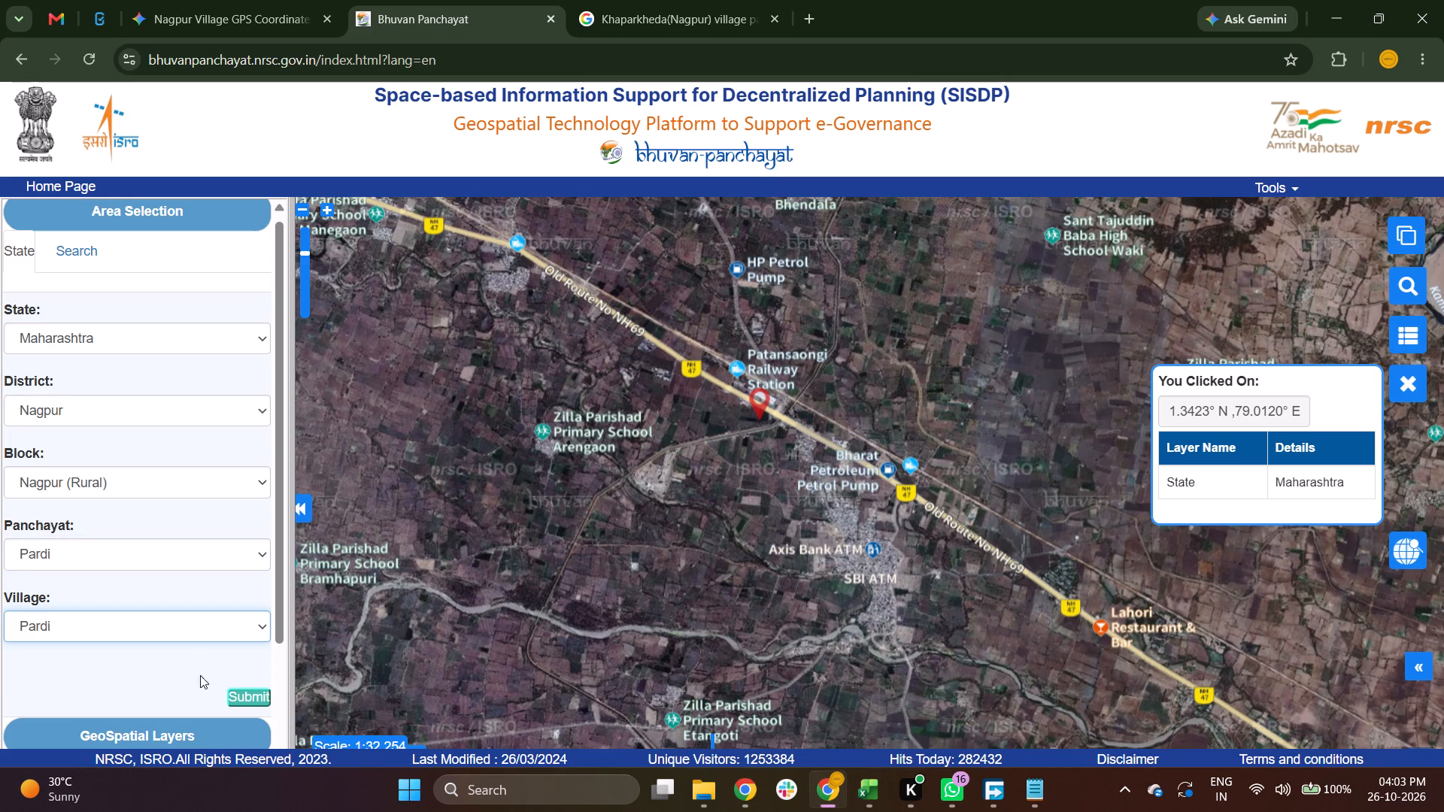
Switch to the Tracker workbook and shorten row 6's Sub-District entry to Nagpur (Rural), removing the slash and Saoner.
{"action": "key", "text": "alt+Tab"}
{"action": "key", "text": "Left"}
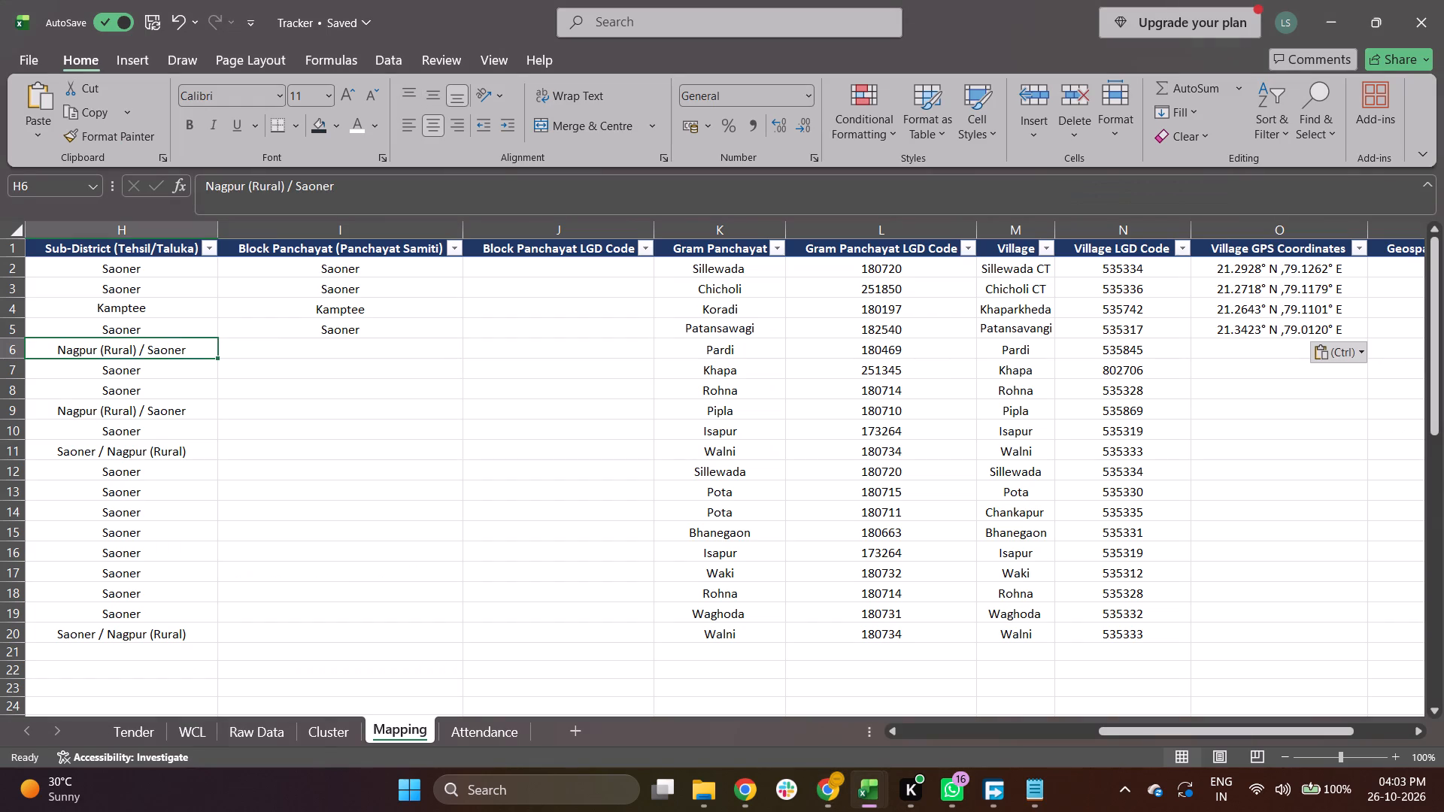
{"action": "left_click", "coordinate": [363, 194]}
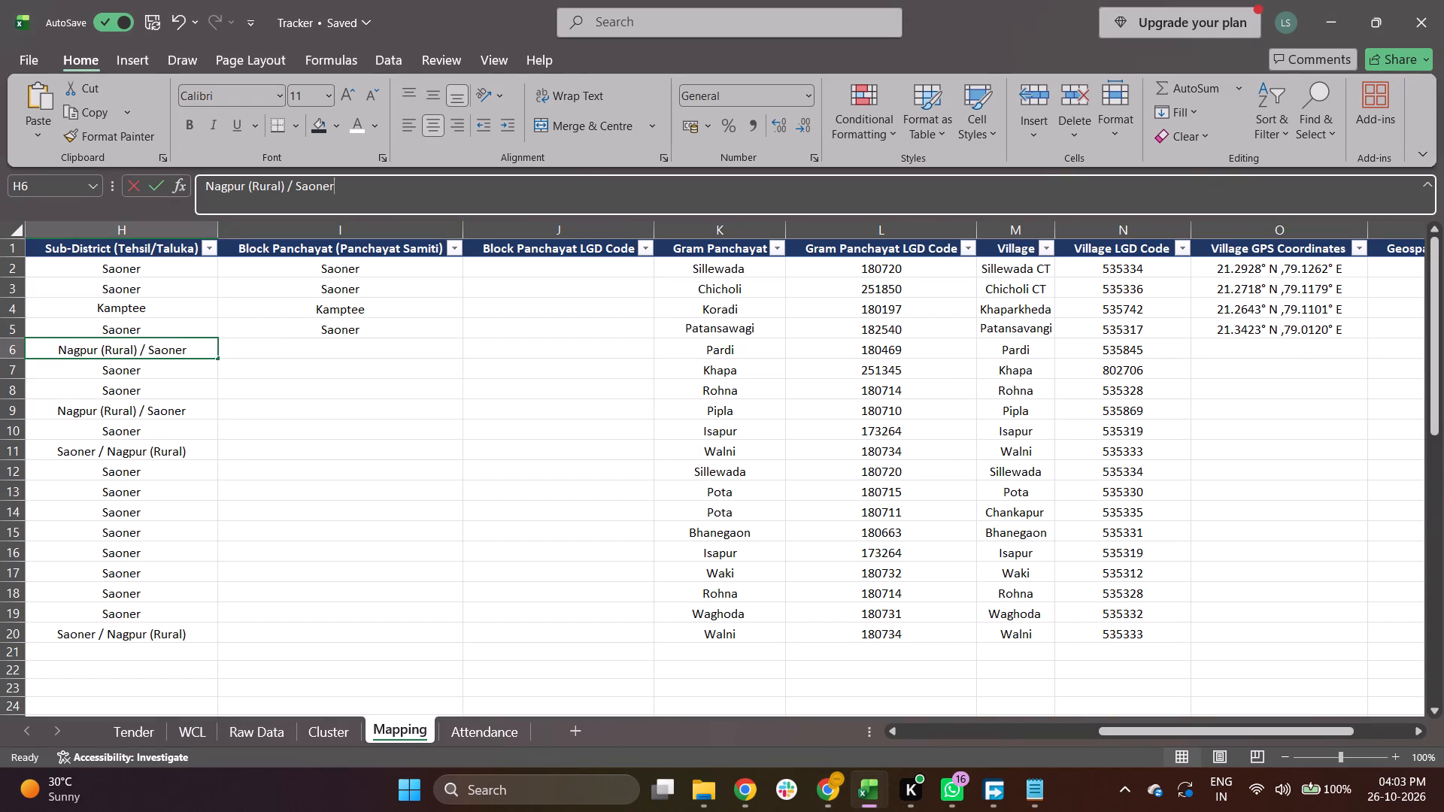
{"action": "key", "text": "BackSpace"}
{"action": "key", "text": "BackSpace"}
{"action": "key", "text": "BackSpace"}
{"action": "key", "text": "BackSpace"}
{"action": "key", "text": "BackSpace"}
{"action": "key", "text": "BackSpace"}
{"action": "key", "text": "BackSpace"}
{"action": "key", "text": "BackSpace"}
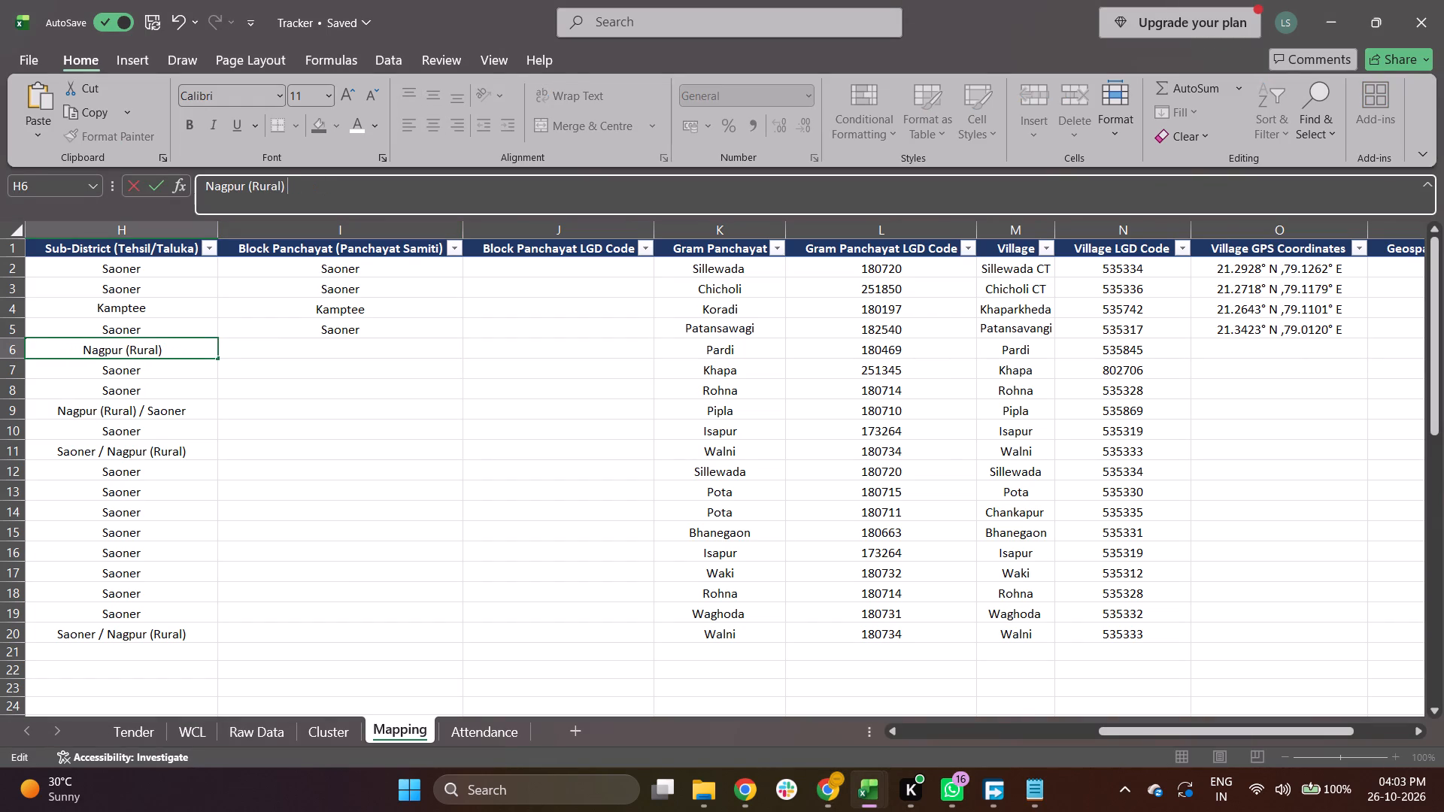
{"action": "key", "text": "BackSpace"}
{"action": "key", "text": "Tab"}
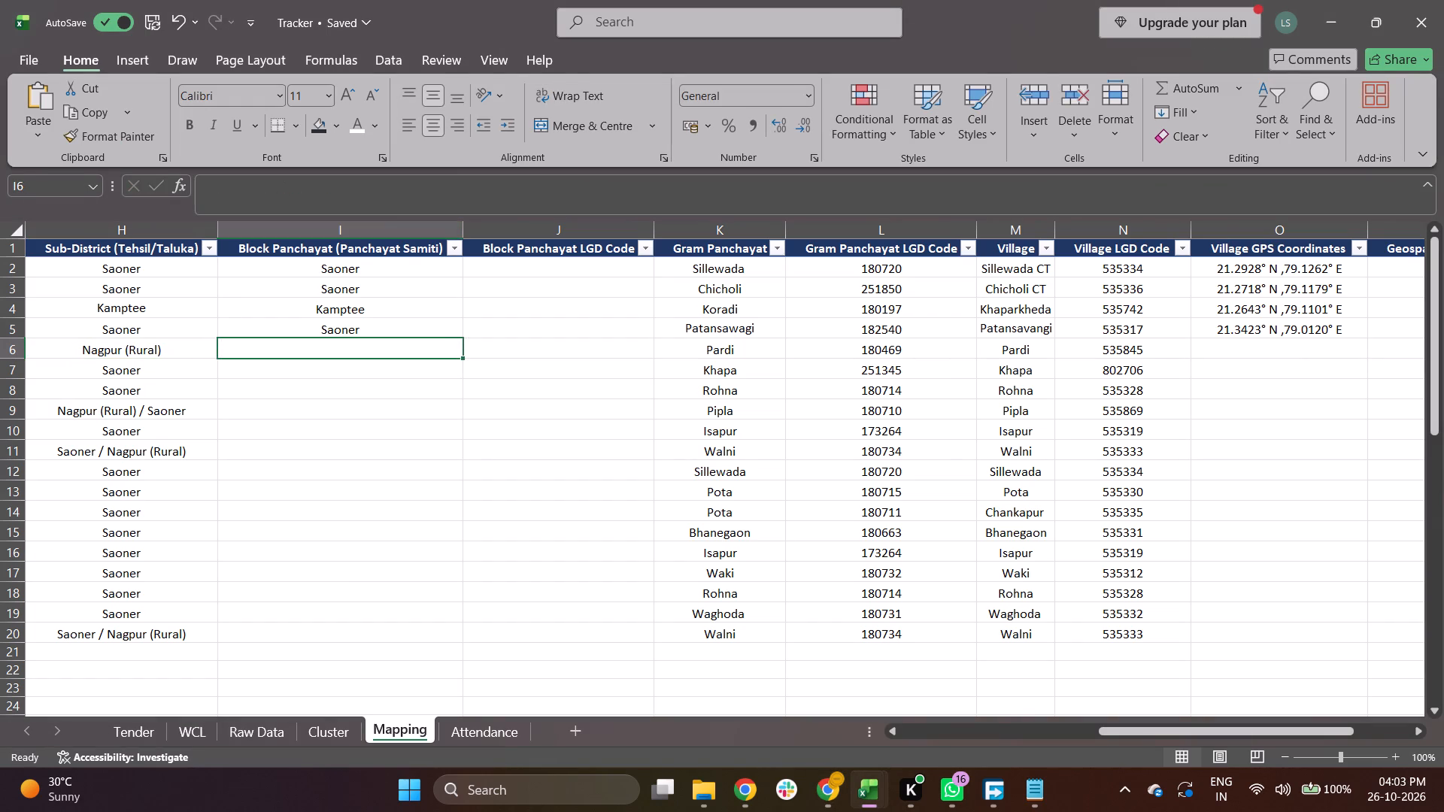
Switch to Bhuvan Panchayat, clear the previous point's information and submit the Pardi village selection to show its boundary.
{"action": "key", "text": "Right"}
{"action": "key", "text": "Right"}
{"action": "key", "text": "alt+Tab"}
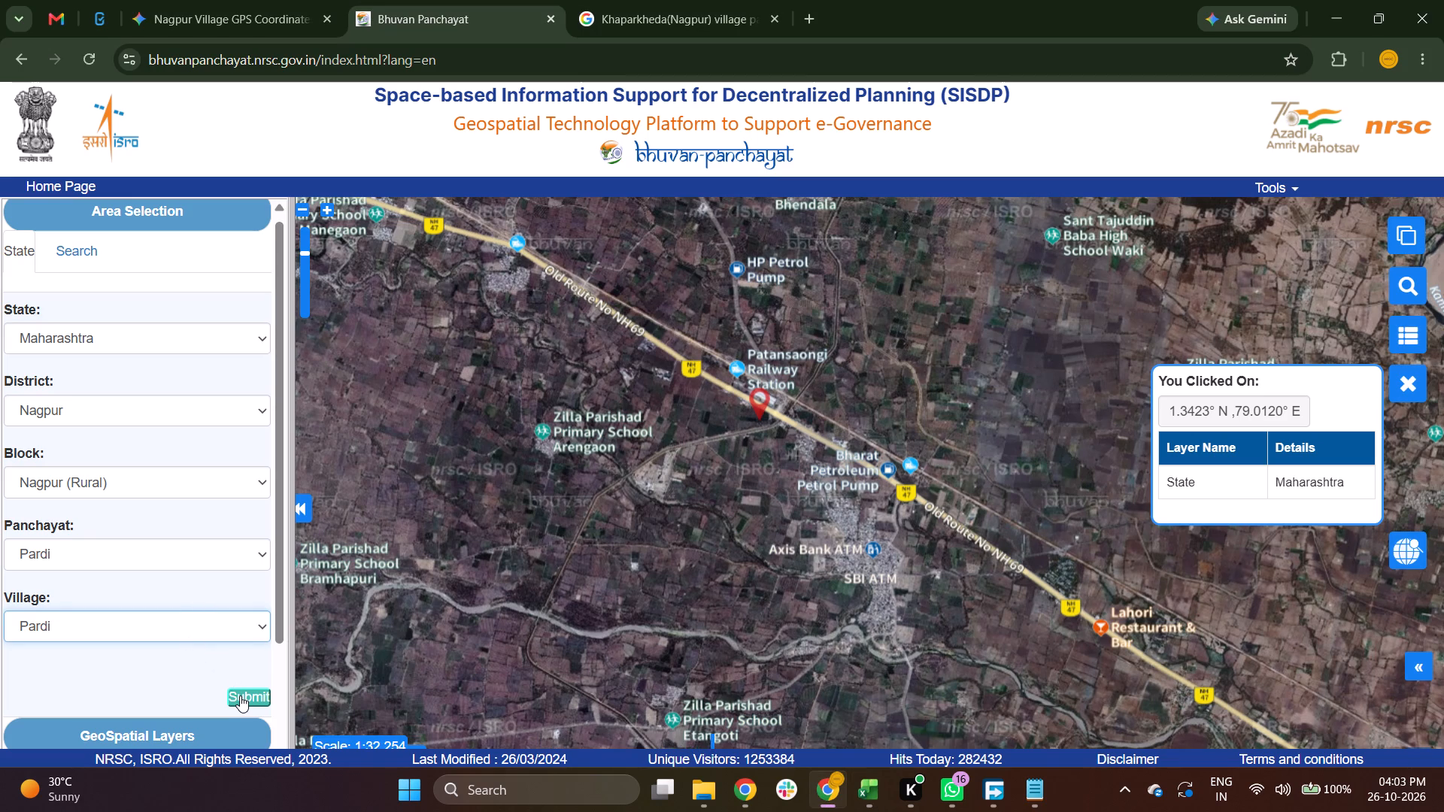
{"action": "left_click", "coordinate": [1404, 383]}
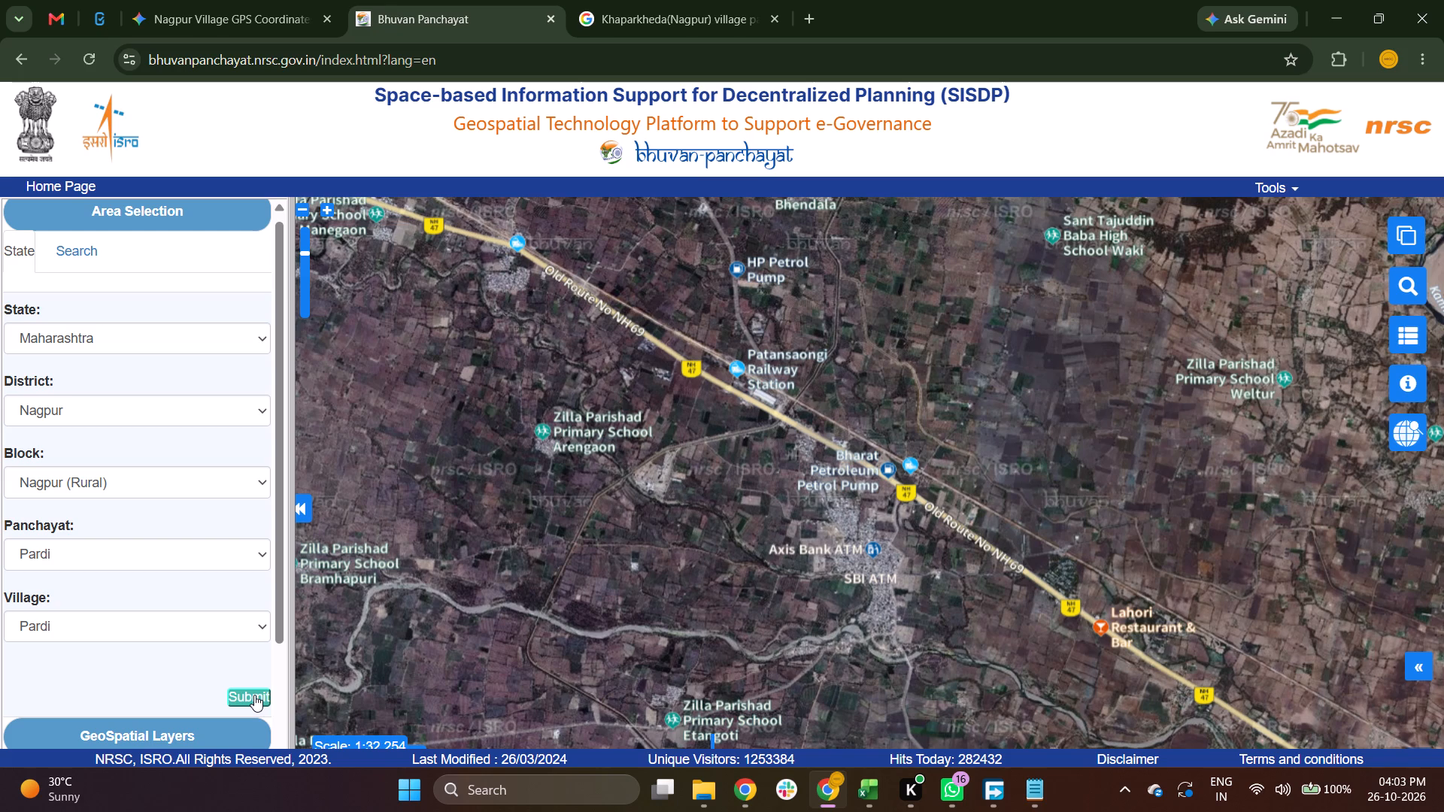
{"action": "left_click", "coordinate": [254, 695]}
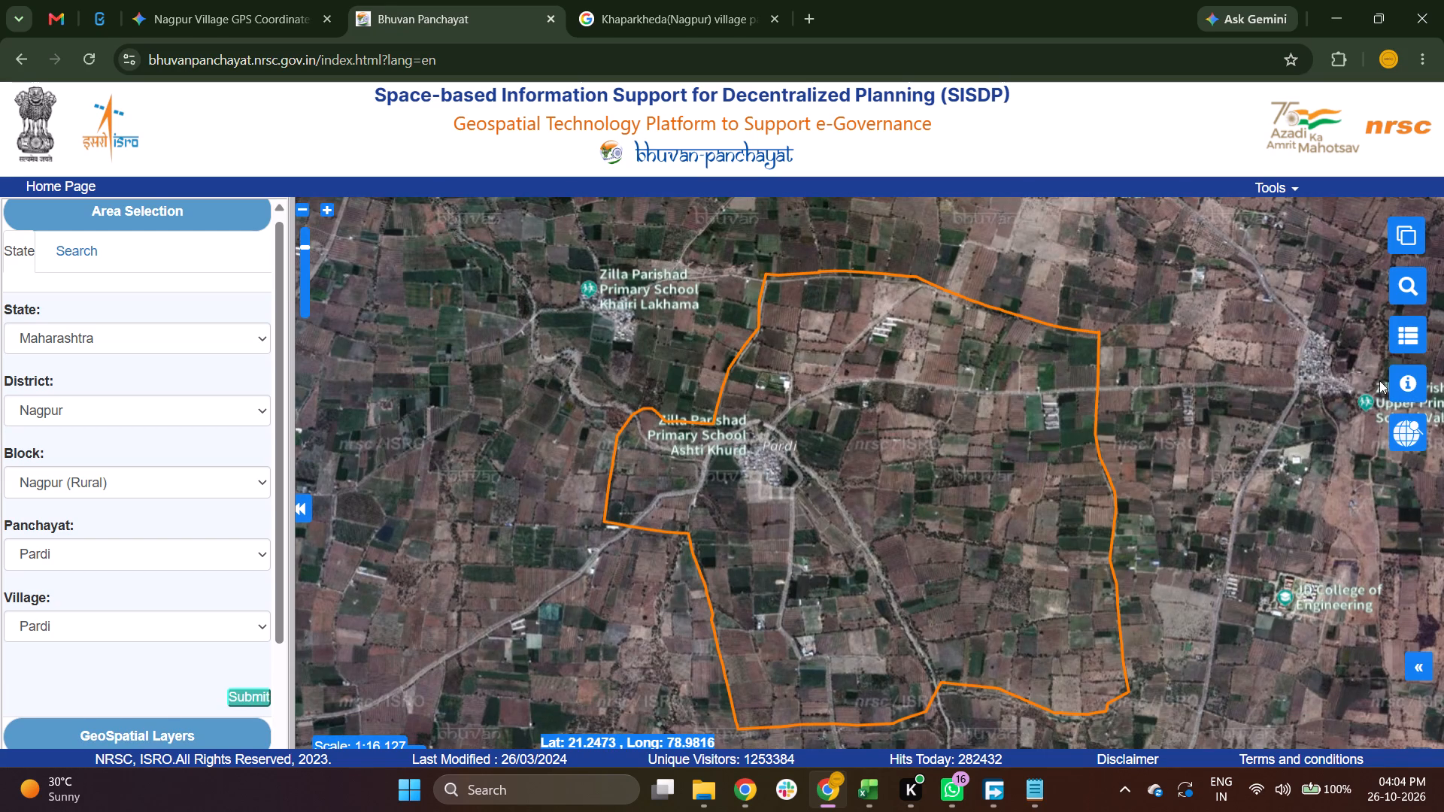
Query a map point at the Pardi settlement and copy its coordinates, 21.2480° N ,78.9626° E, into row 6's Village GPS Coordinates cell.
{"action": "left_click", "coordinate": [1415, 381]}
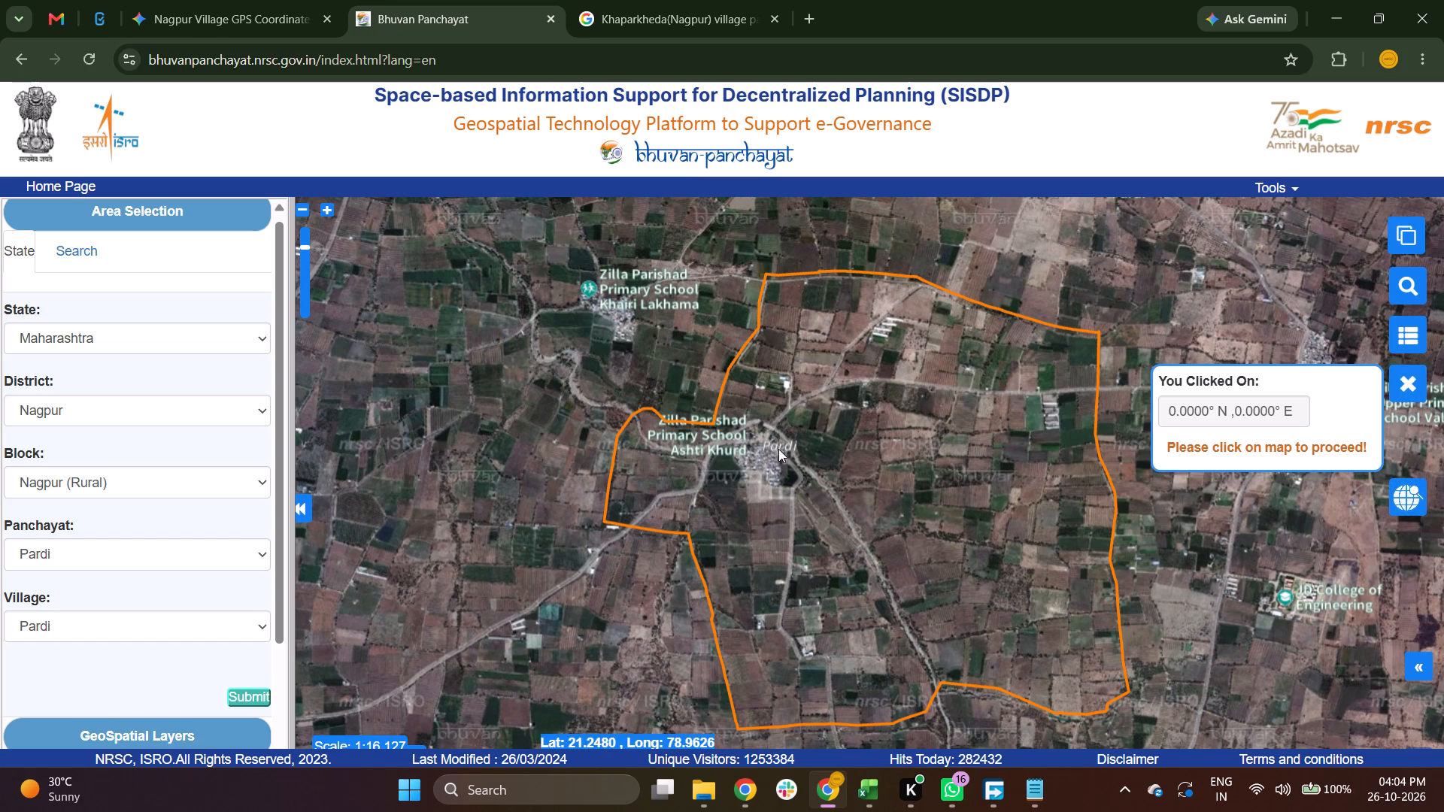
{"action": "left_click", "coordinate": [778, 449]}
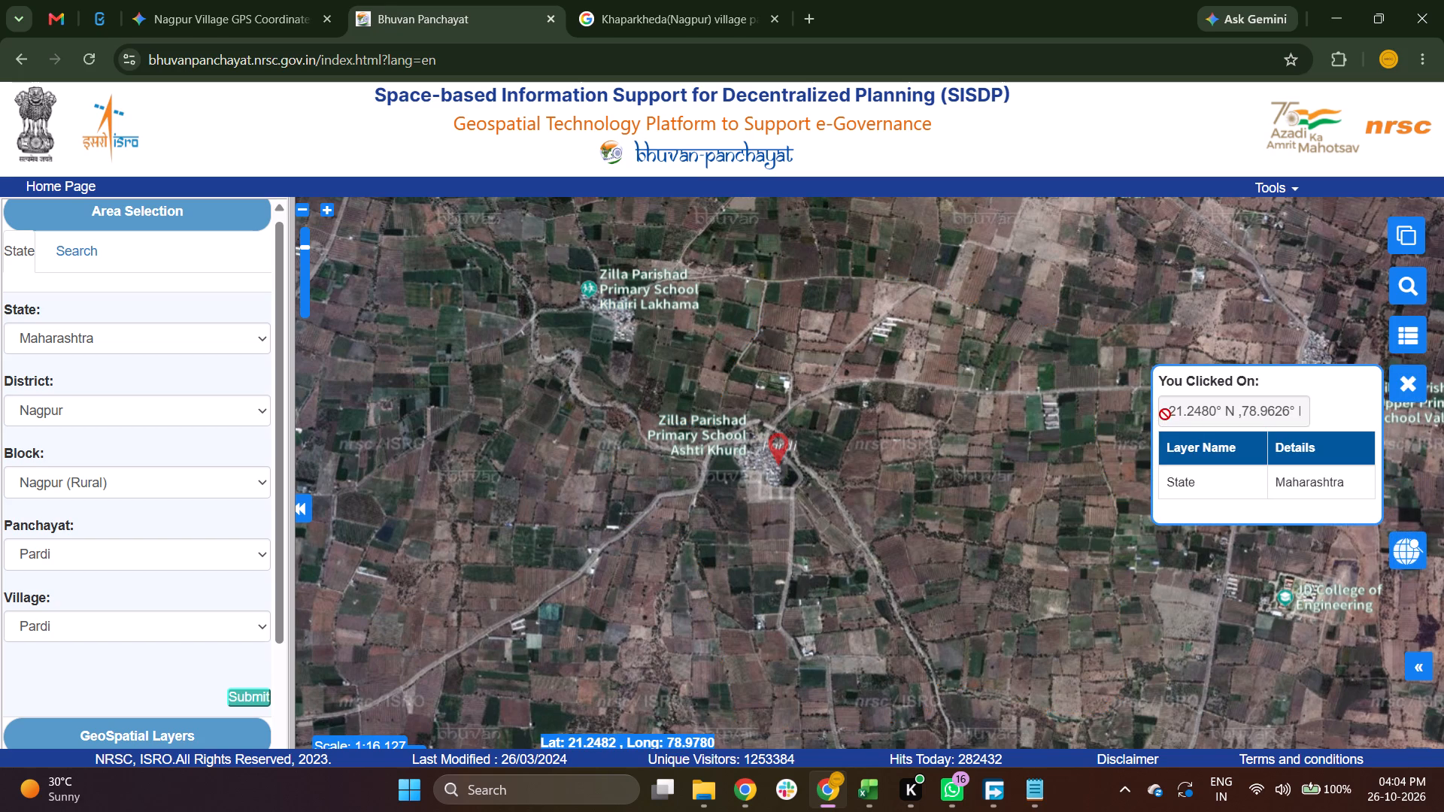
{"action": "left_click_drag", "start_coordinate": [1167, 414], "coordinate": [1338, 411]}
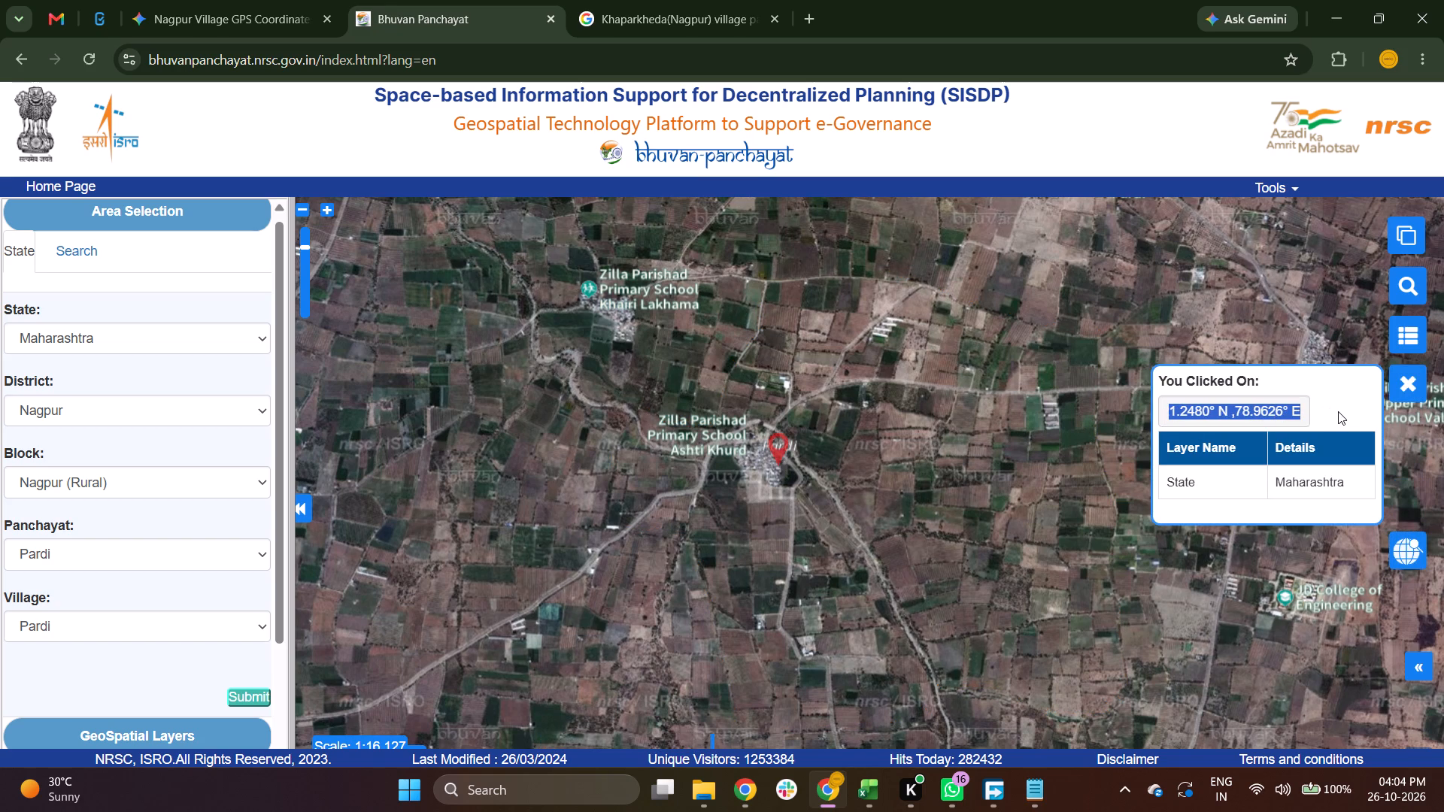
{"action": "key", "text": "ctrl+c"}
{"action": "key", "text": "ctrl+c"}
{"action": "key", "text": "ctrl+c"}
{"action": "key", "text": "alt+Tab"}
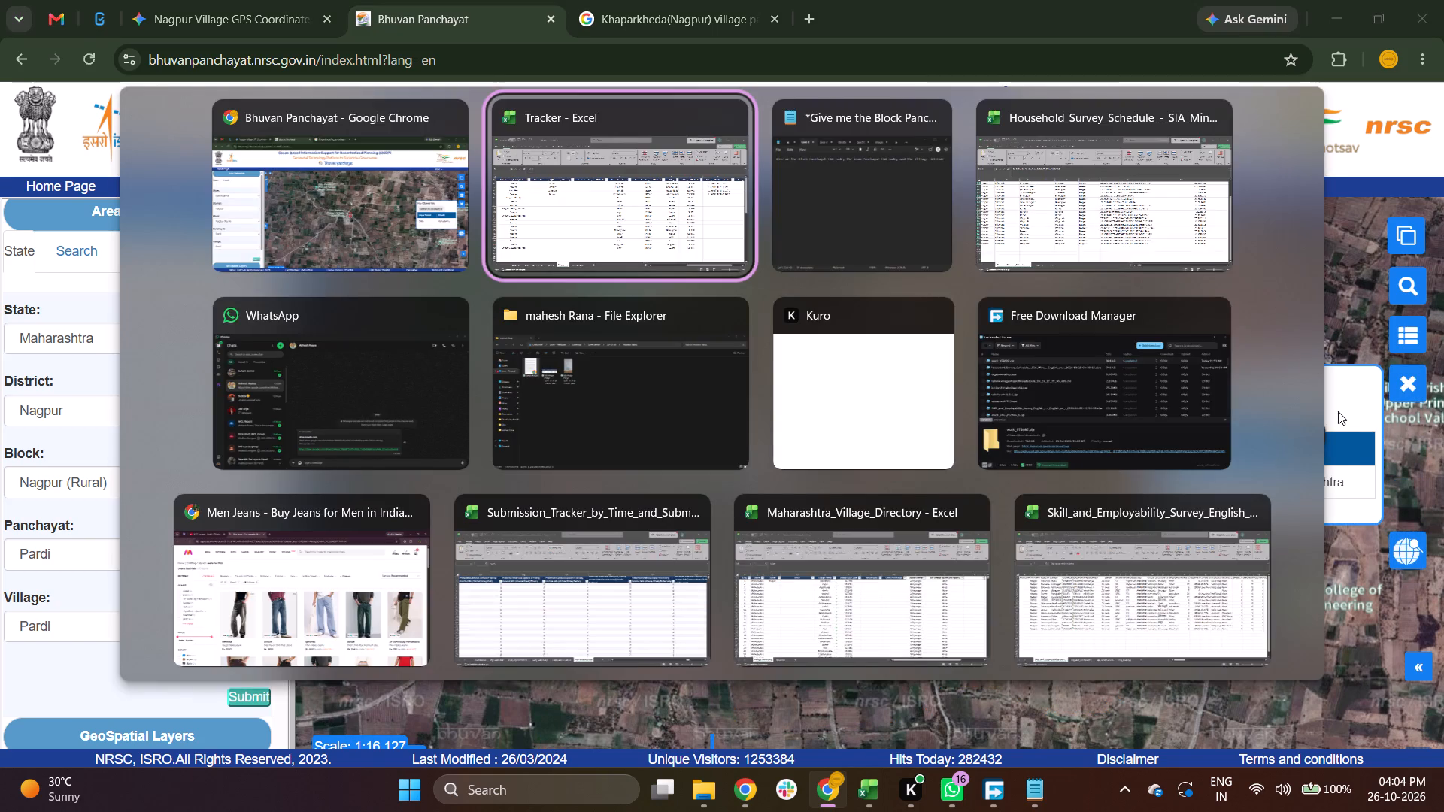
{"action": "key", "text": "Right"}
{"action": "key", "text": "Right"}
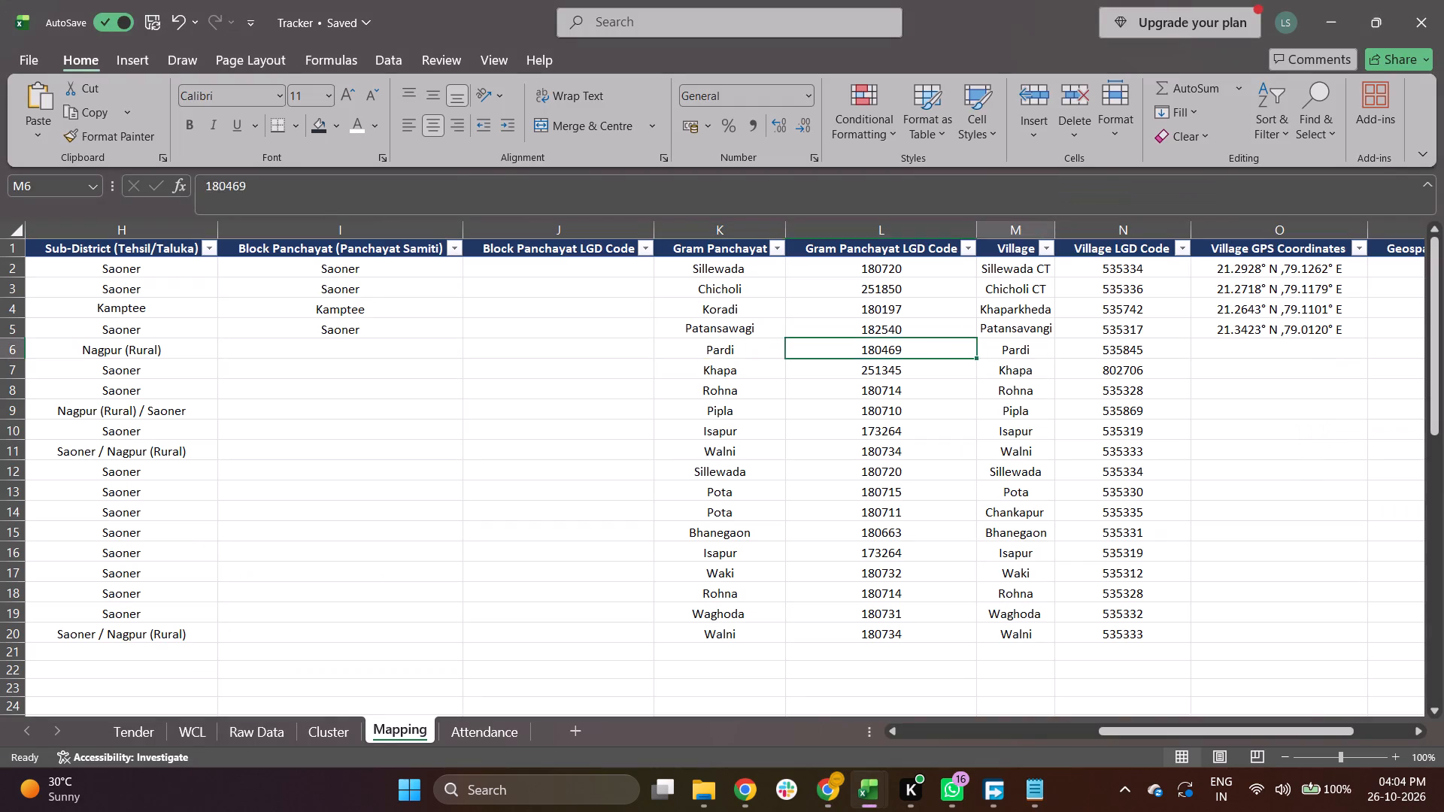
{"action": "key", "text": "Right"}
{"action": "key", "text": "Right"}
{"action": "key", "text": "ctrl+v"}
Copy row 6's Sub-District entry, Nagpur (Rural), into its Block Panchayat (Panchayat Samiti) cell after checking the block on Bhuvan Panchayat.
{"action": "key", "text": "Left"}
{"action": "key", "text": "Left"}
{"action": "key", "text": "Left"}
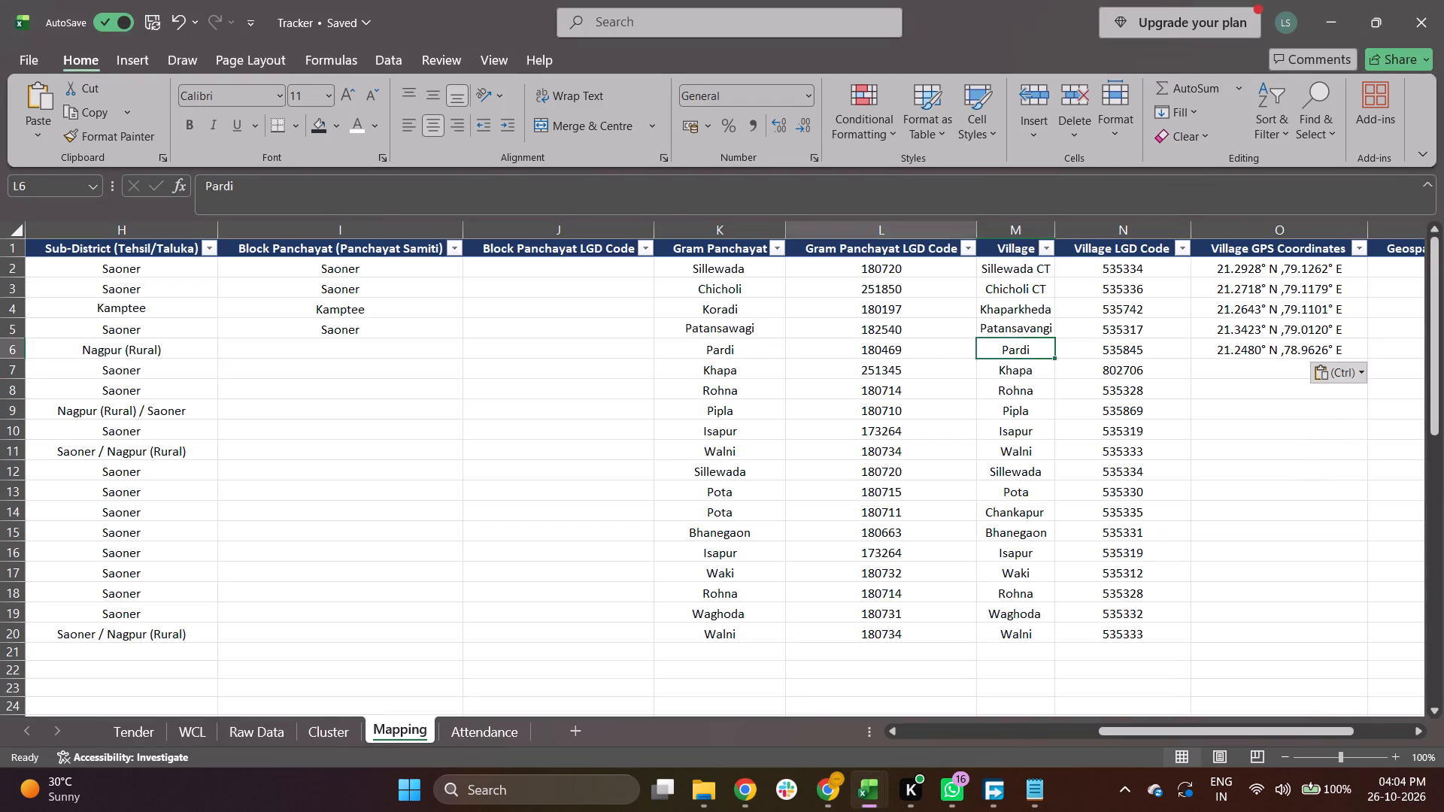
{"action": "key", "text": "Left"}
{"action": "key", "text": "Left"}
{"action": "key", "text": "Left"}
{"action": "key", "text": "alt+Tab"}
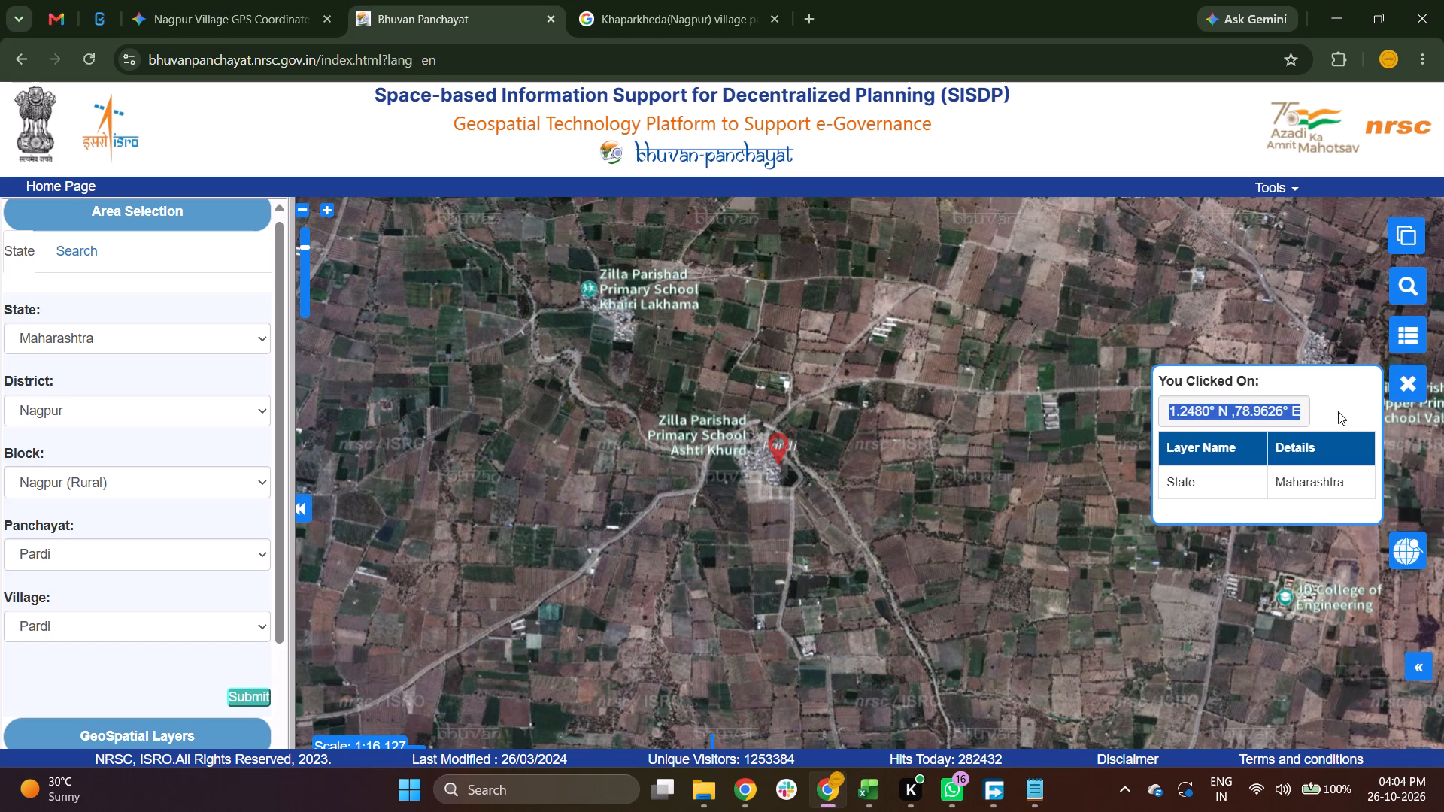
{"action": "key", "text": "alt+Tab"}
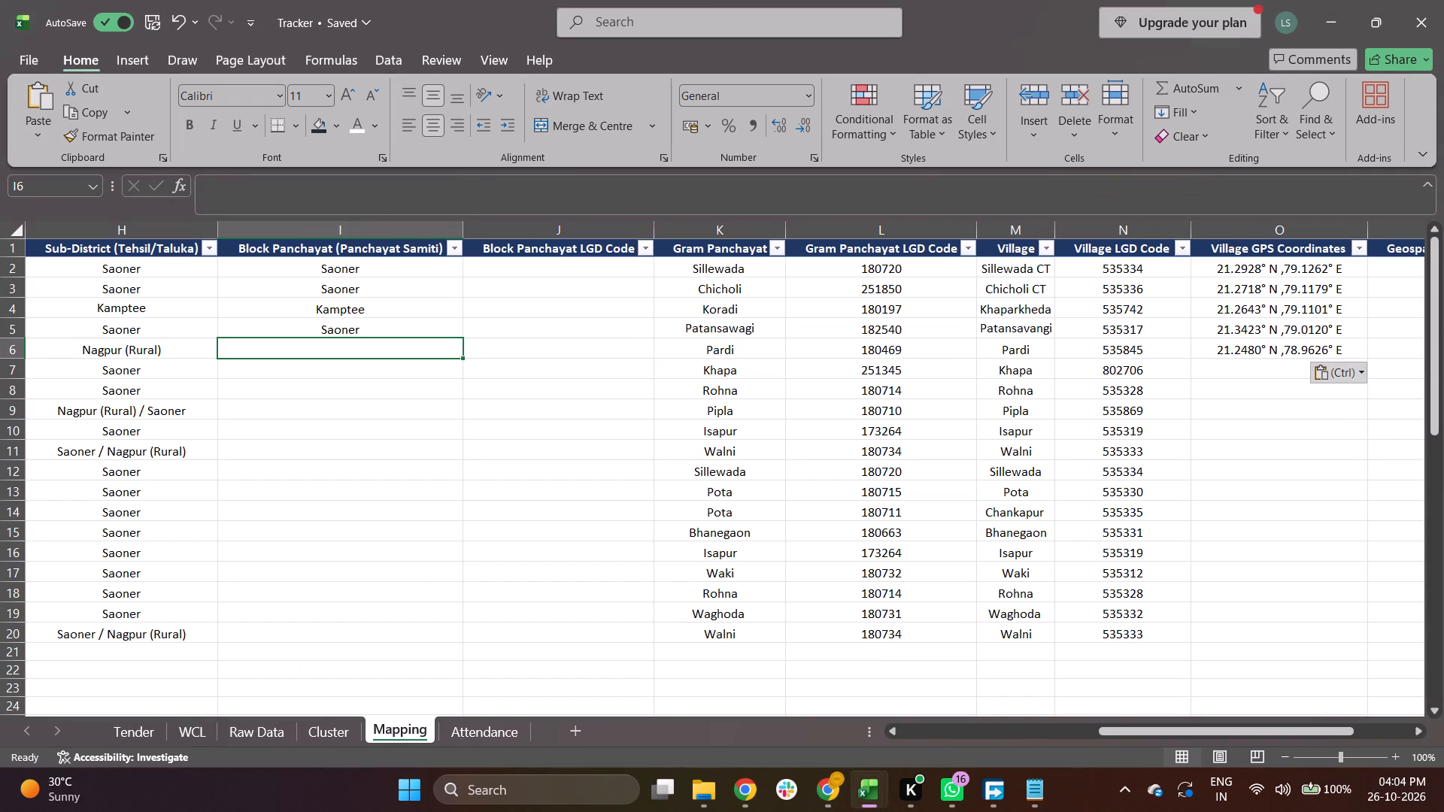
{"action": "key", "text": "alt+Tab"}
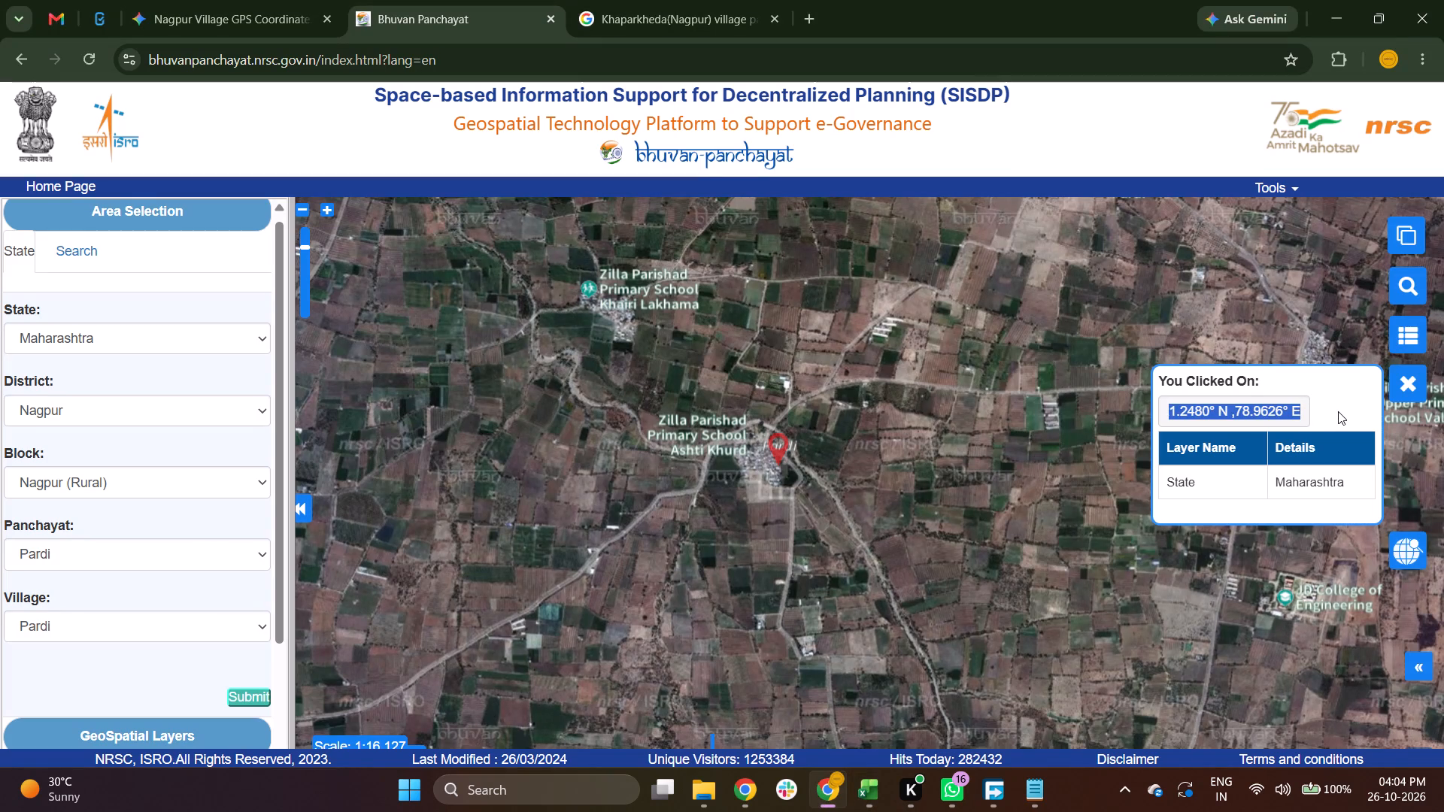
{"action": "key", "text": "alt+Tab"}
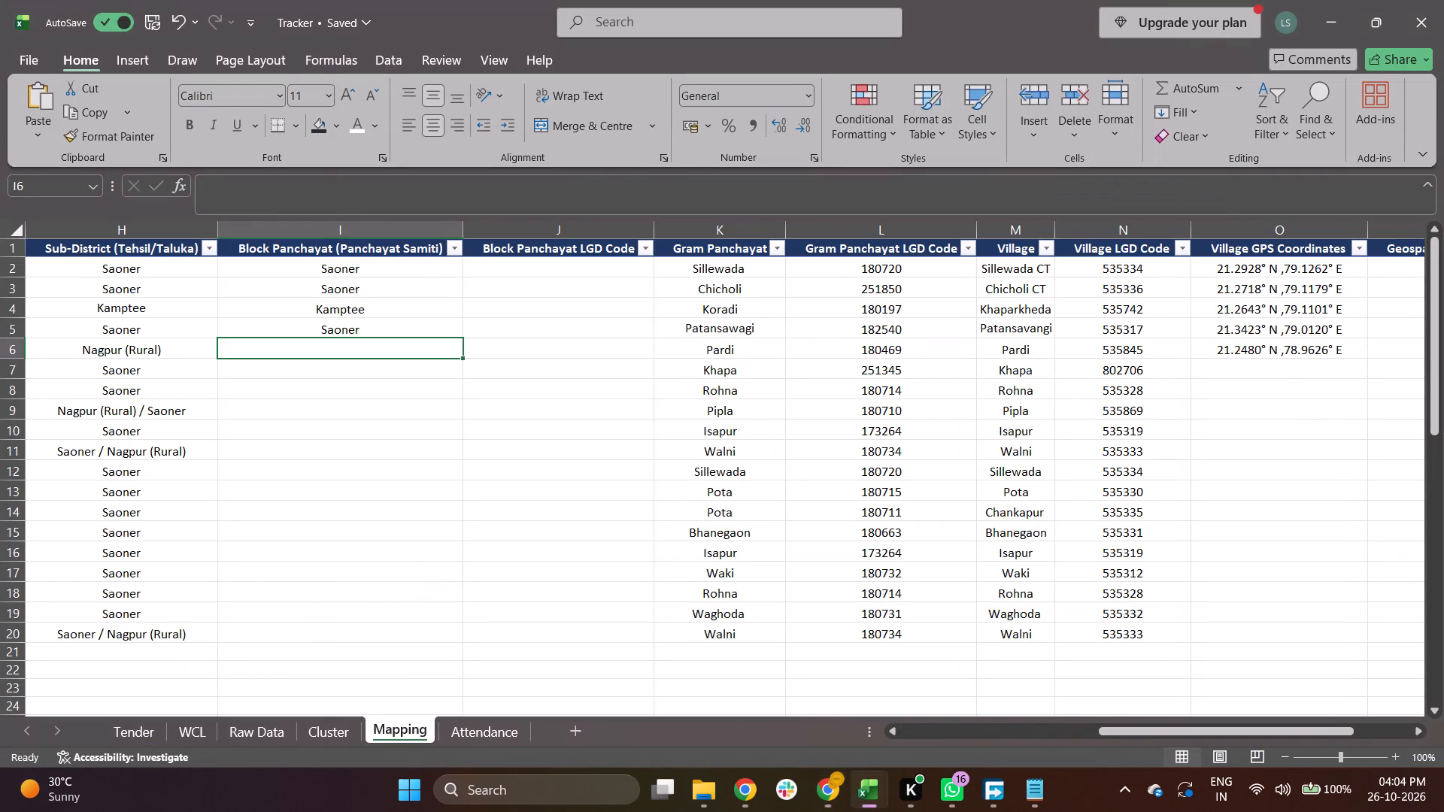
{"action": "key", "text": "alt+Tab"}
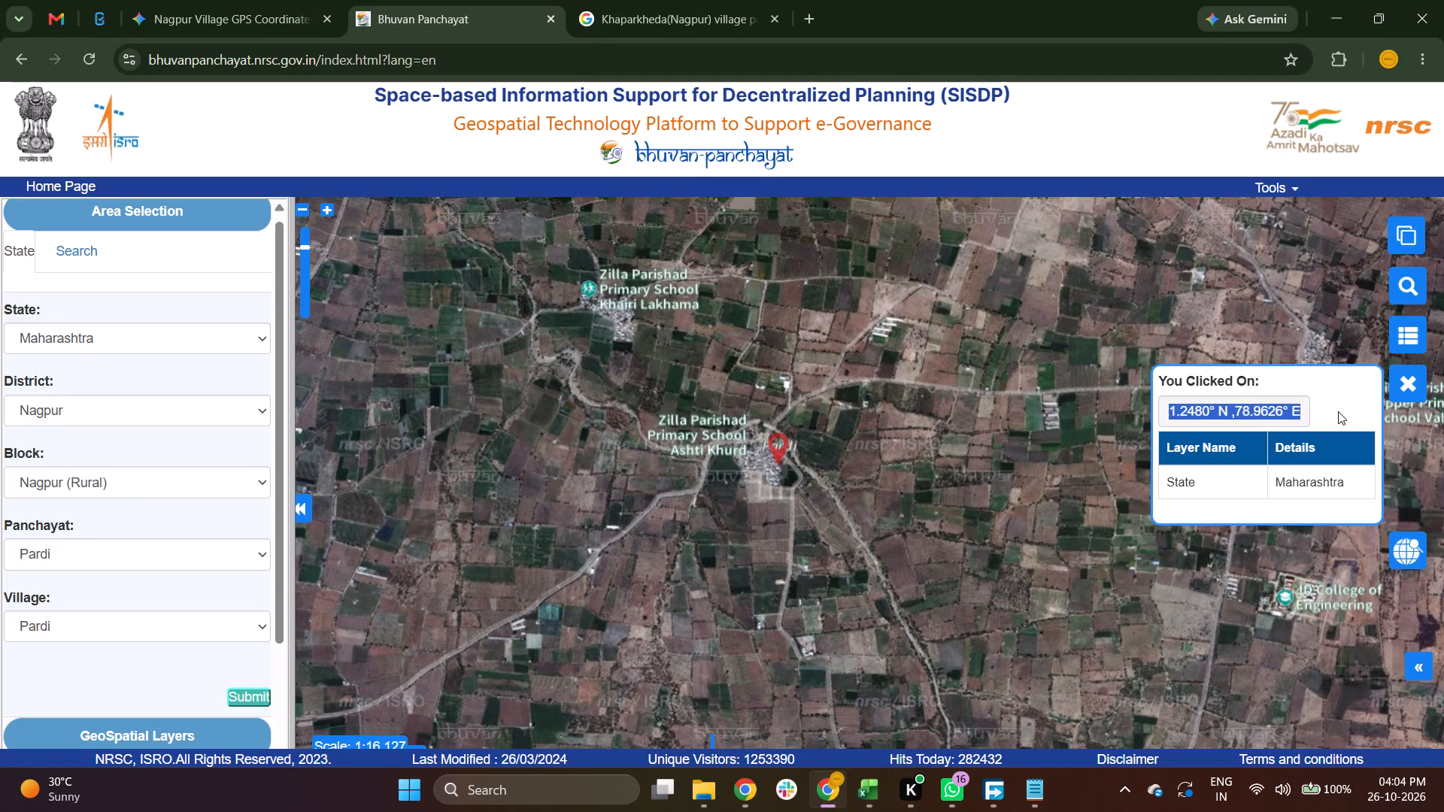
{"action": "key", "text": "alt+Tab"}
{"action": "key", "text": "Left"}
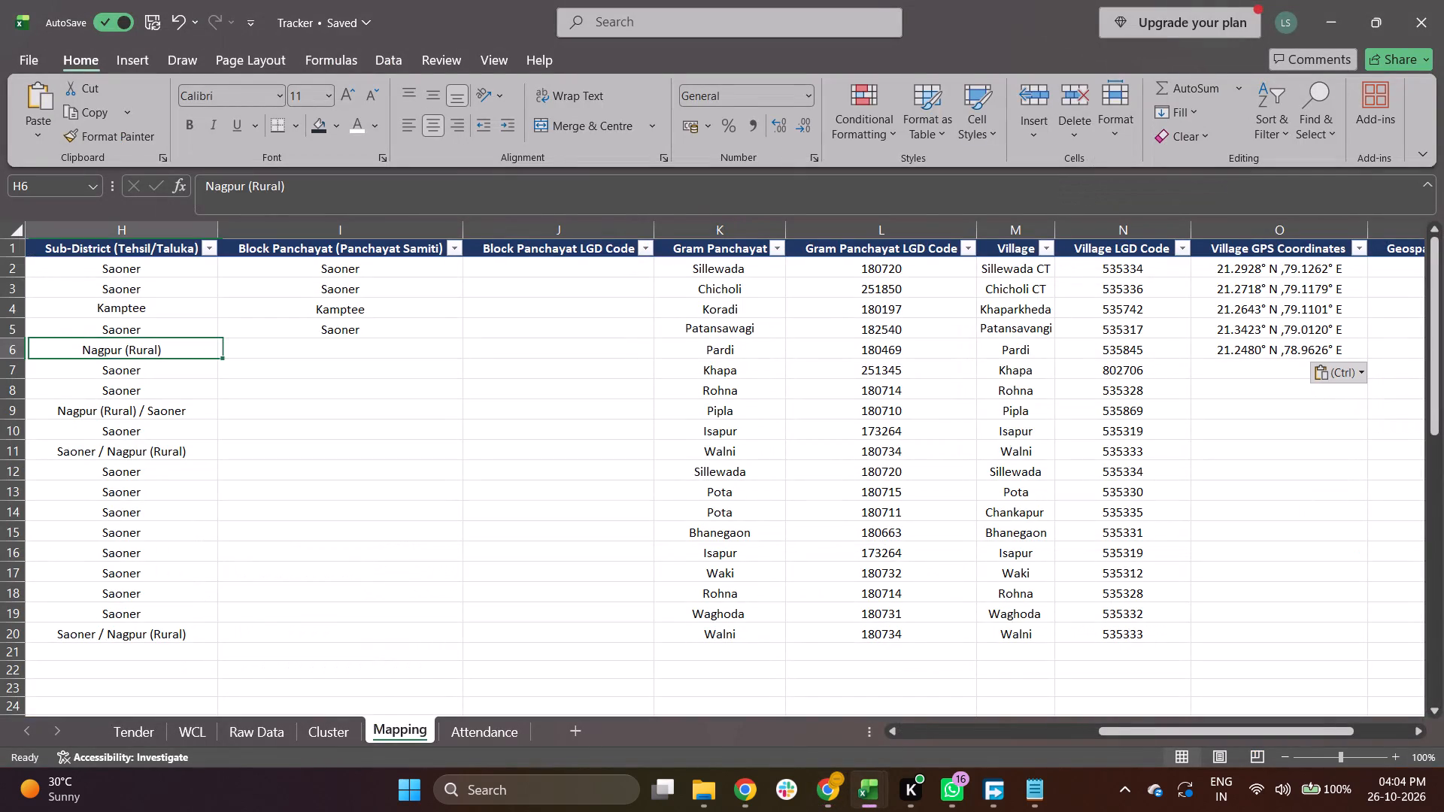
{"action": "key", "text": "ctrl+c"}
{"action": "key", "text": "Right"}
{"action": "key", "text": "ctrl+v"}
{"action": "key", "text": "Right"}
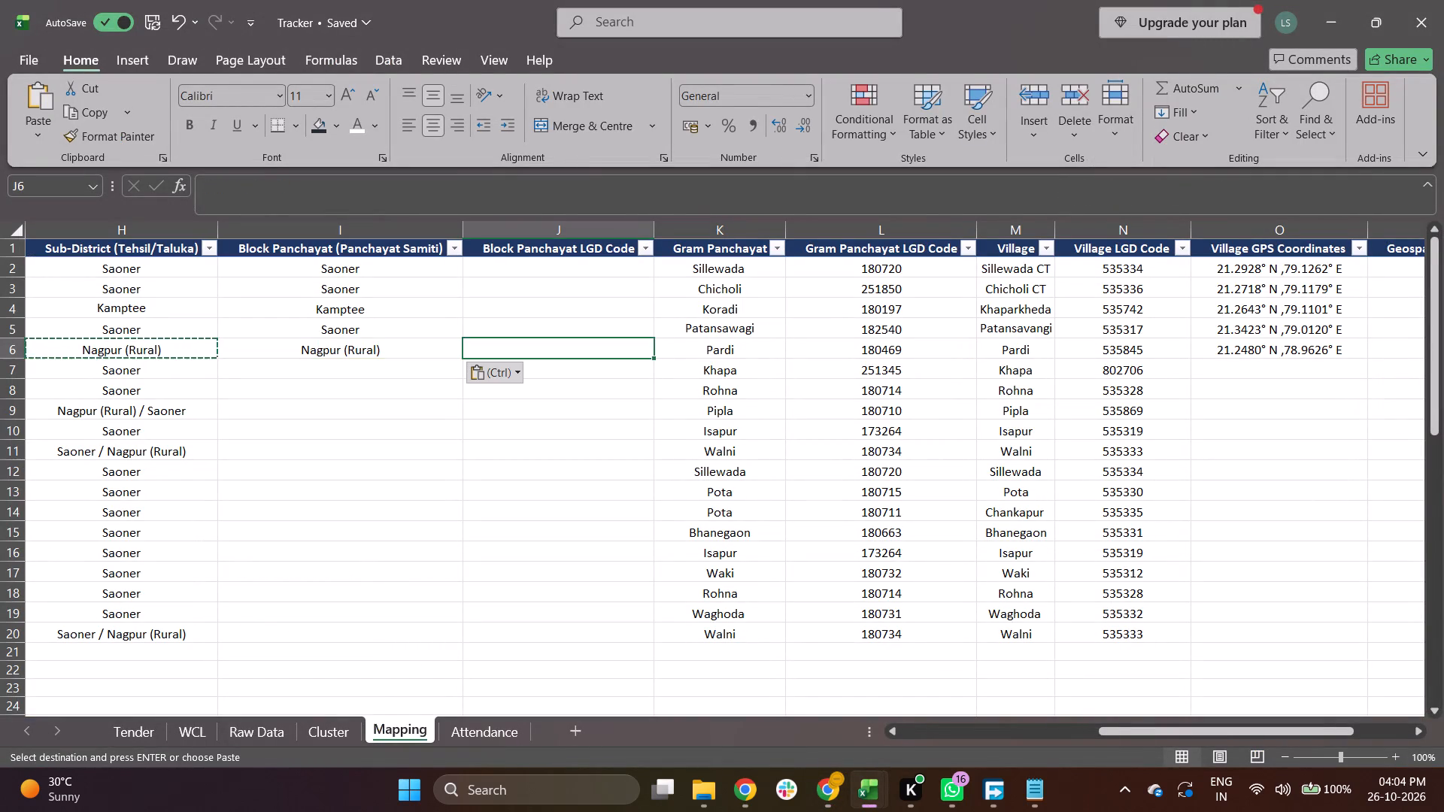
Examine row 8's name and LGD code columns, from District across to Village LGD Code.
{"action": "key", "text": "Down"}
{"action": "key", "text": "Down"}
{"action": "key", "text": "Left"}
{"action": "key", "text": "Left"}
{"action": "key", "text": "Right"}
{"action": "key", "text": "Right"}
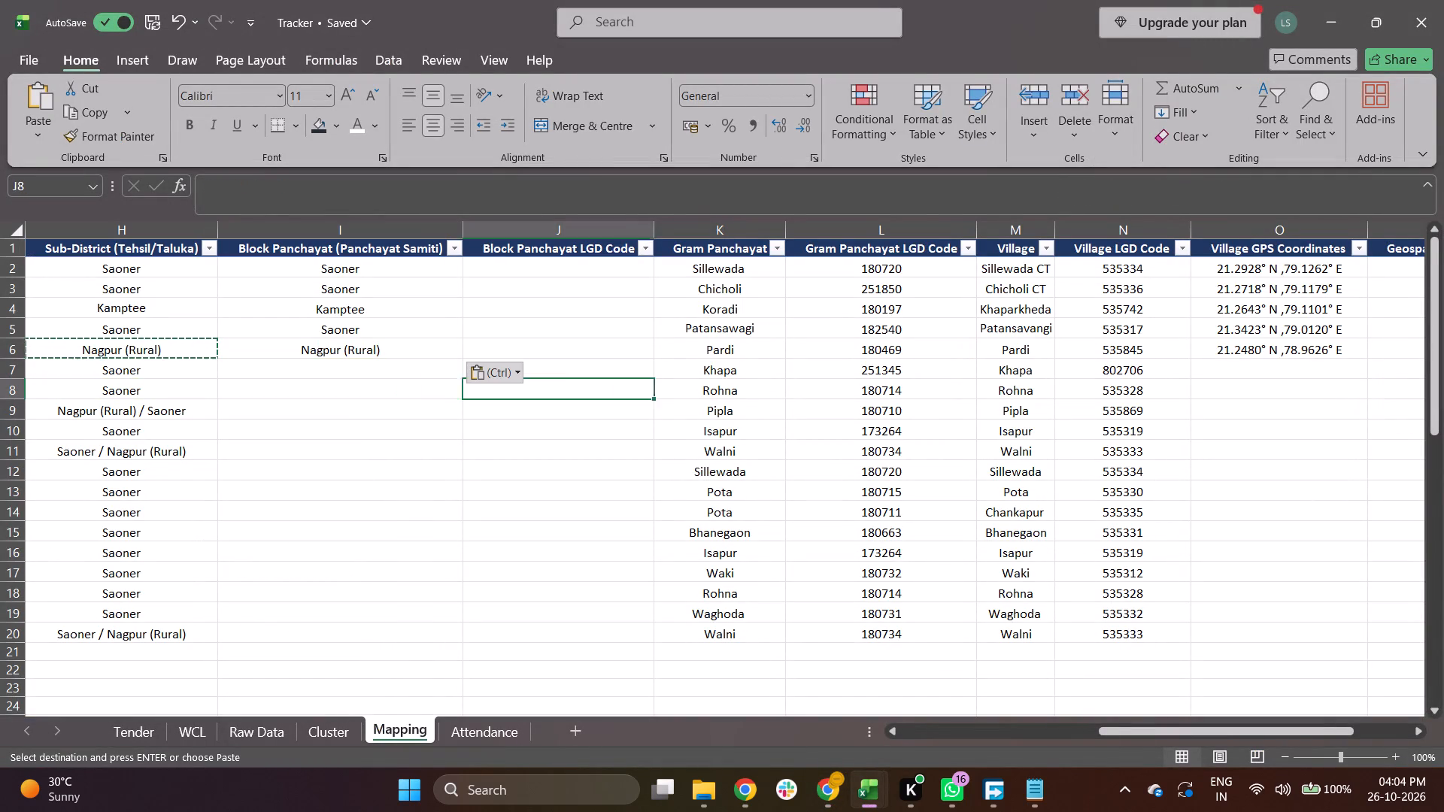
{"action": "key", "text": "Right"}
{"action": "key", "text": "Right"}
{"action": "key", "text": "Right"}
{"action": "key", "text": "Right"}
{"action": "key", "text": "Right"}
{"action": "key", "text": "Left"}
{"action": "key", "text": "Left"}
{"action": "key", "text": "Left"}
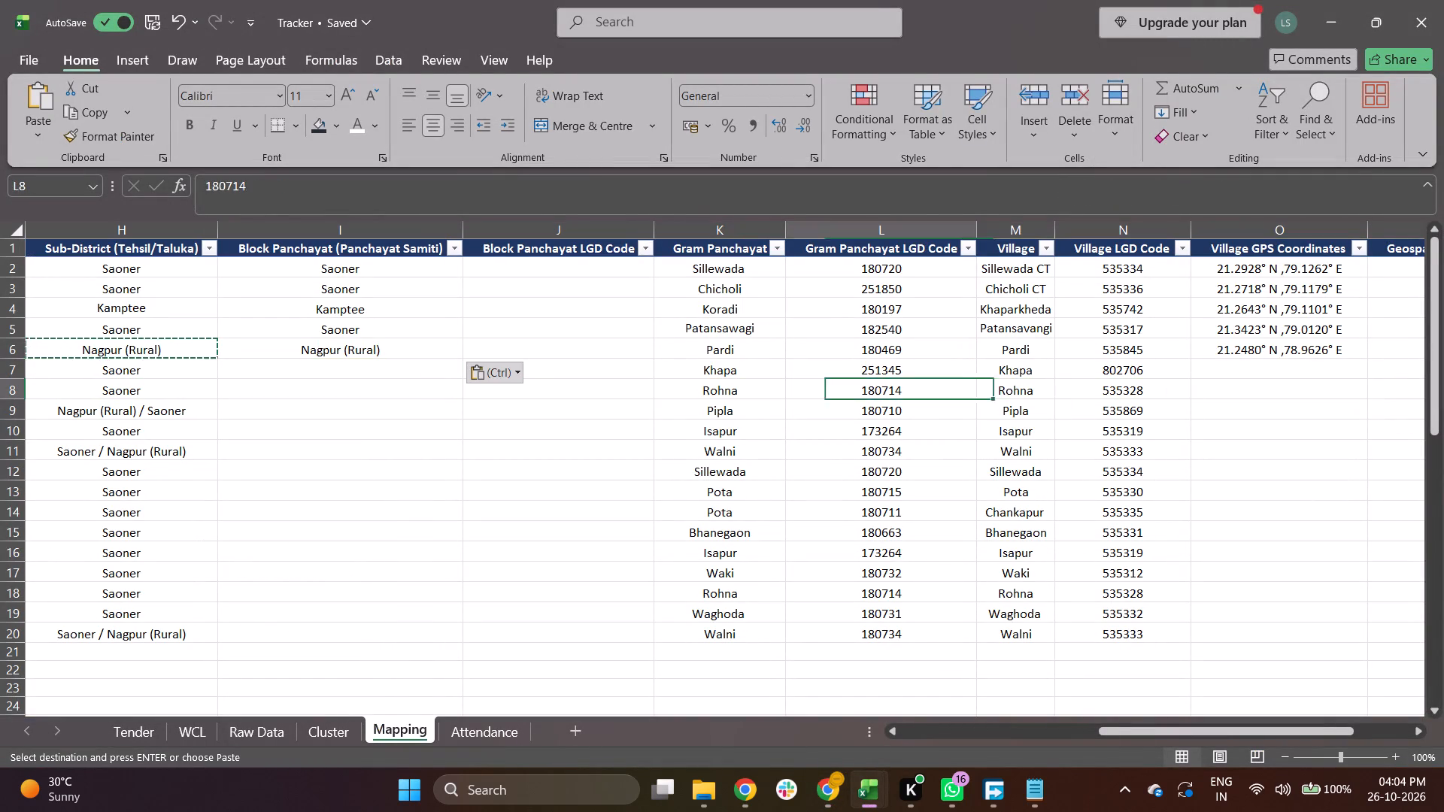
{"action": "key", "text": "Left"}
{"action": "key", "text": "Left"}
{"action": "key", "text": "Left"}
{"action": "key", "text": "Left"}
{"action": "key", "text": "Left"}
{"action": "key", "text": "Right"}
{"action": "key", "text": "Right"}
{"action": "key", "text": "Right"}
{"action": "key", "text": "Right"}
{"action": "key", "text": "Right"}
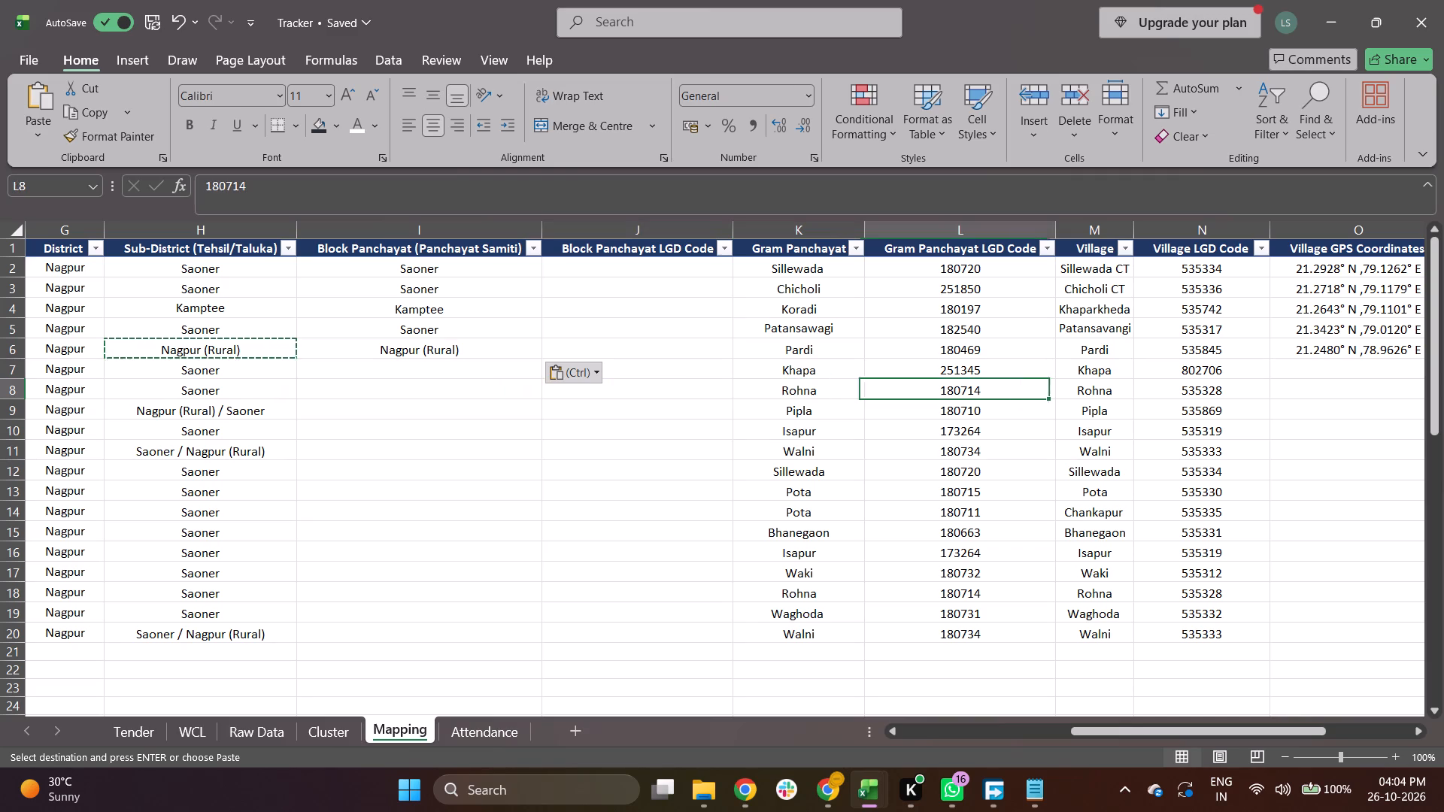
{"action": "key", "text": "Right"}
{"action": "key", "text": "Right"}
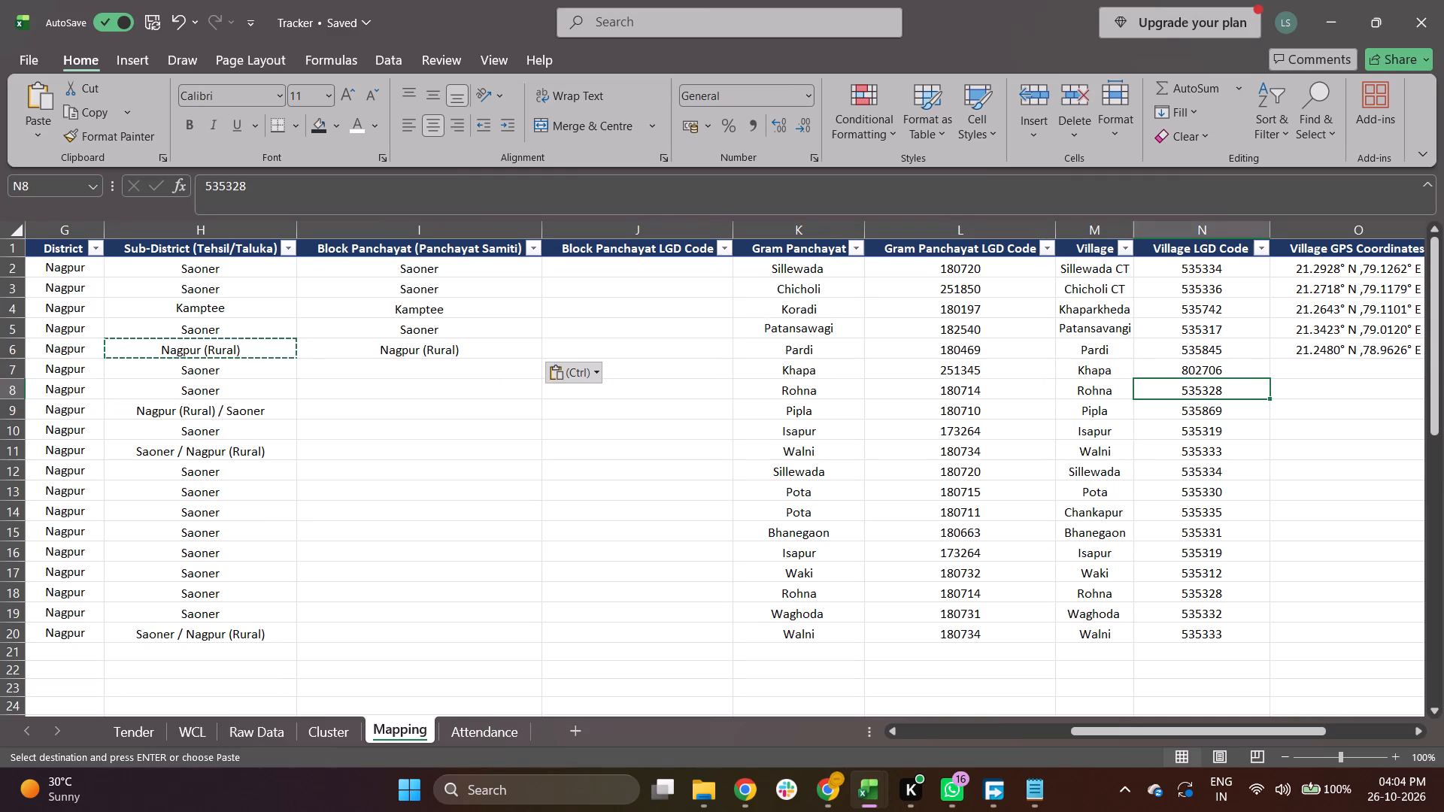
Switch to the Google AI conversation about Khaparkheda, ask "then there must be a code of sub district as well?" and read the answer.
{"action": "key", "text": "alt+Tab"}
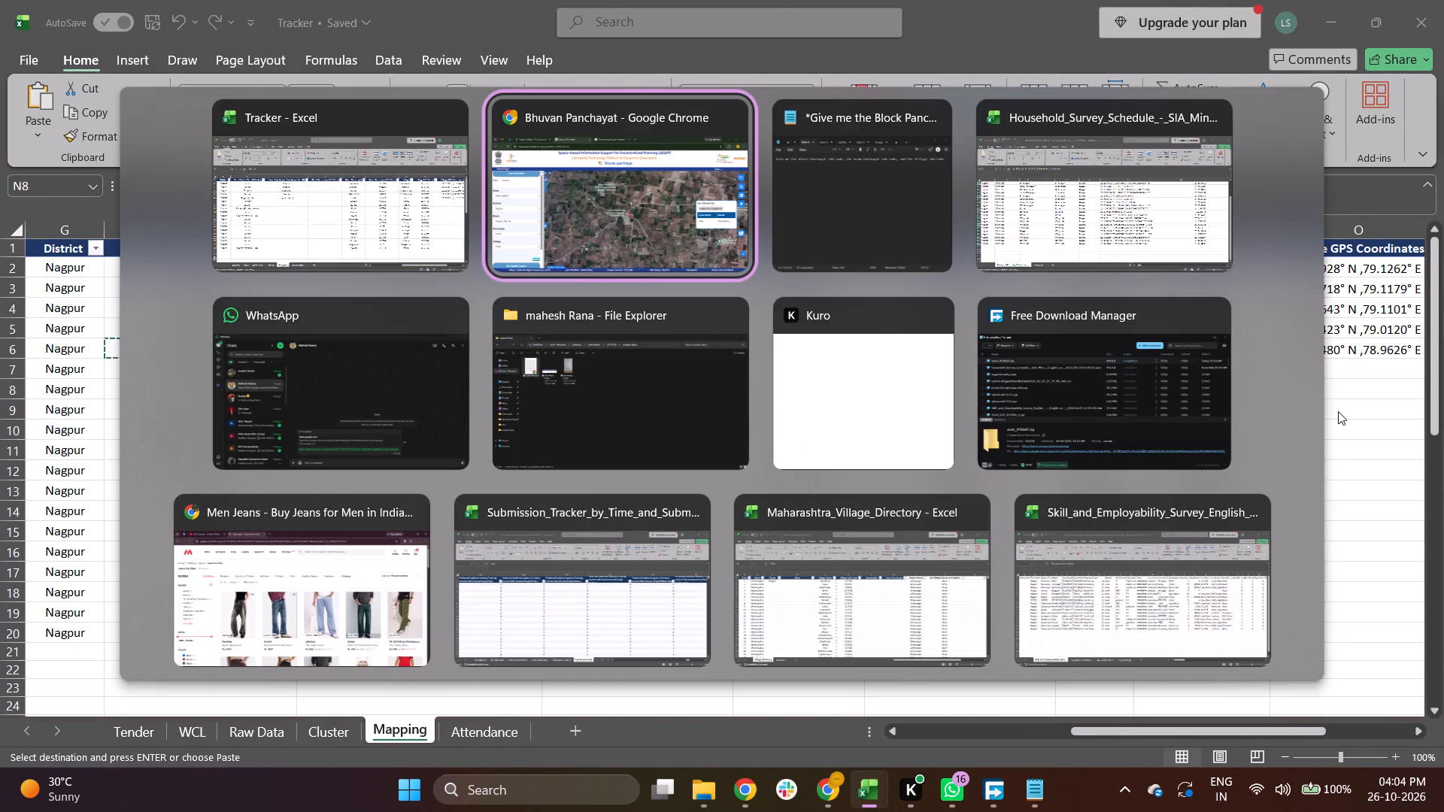
{"action": "left_click", "coordinate": [738, 0]}
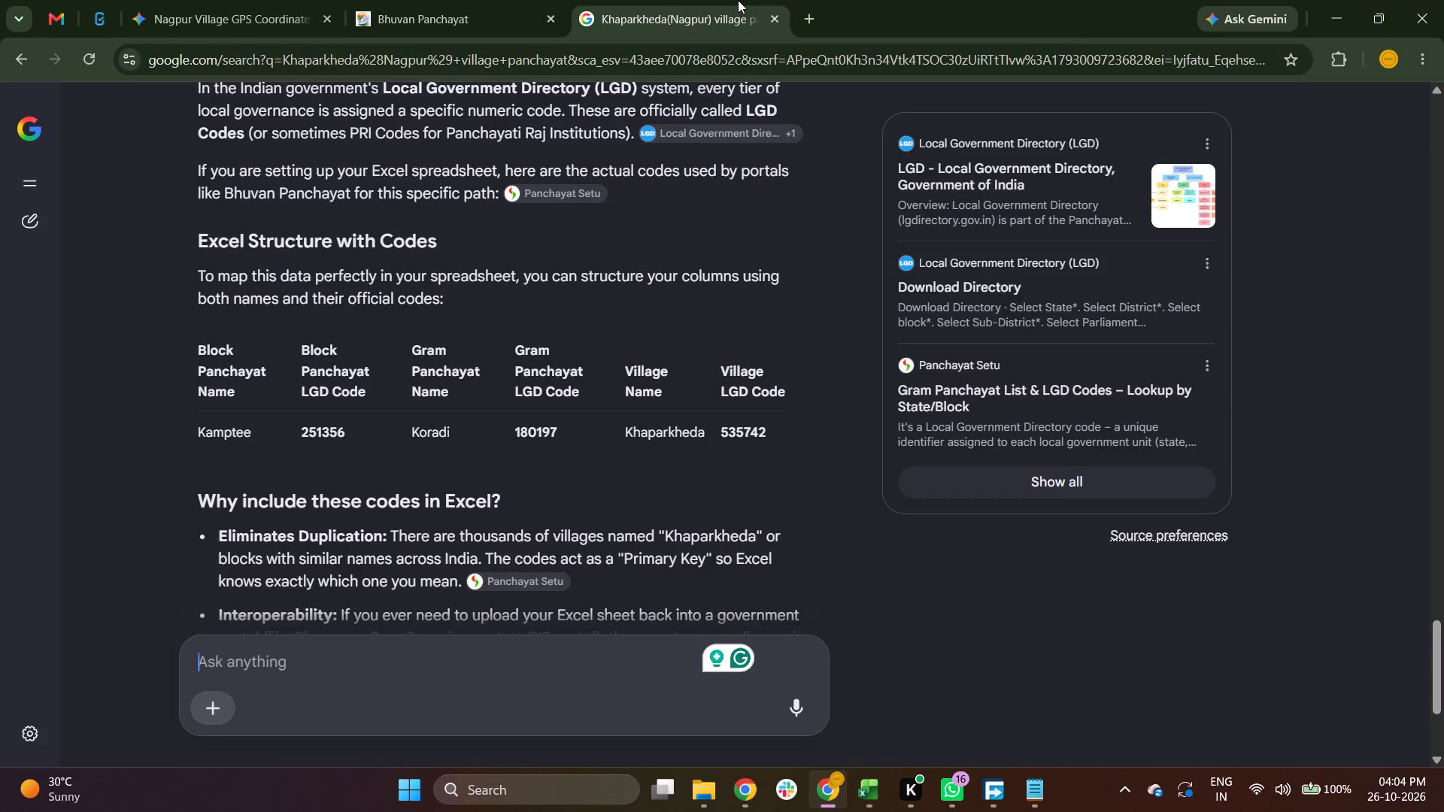
{"action": "scroll", "coordinate": [496, 353], "scroll_direction": "down", "scroll_amount": 4}
{"action": "scroll", "coordinate": [496, 353], "scroll_direction": "up", "scroll_amount": 3}
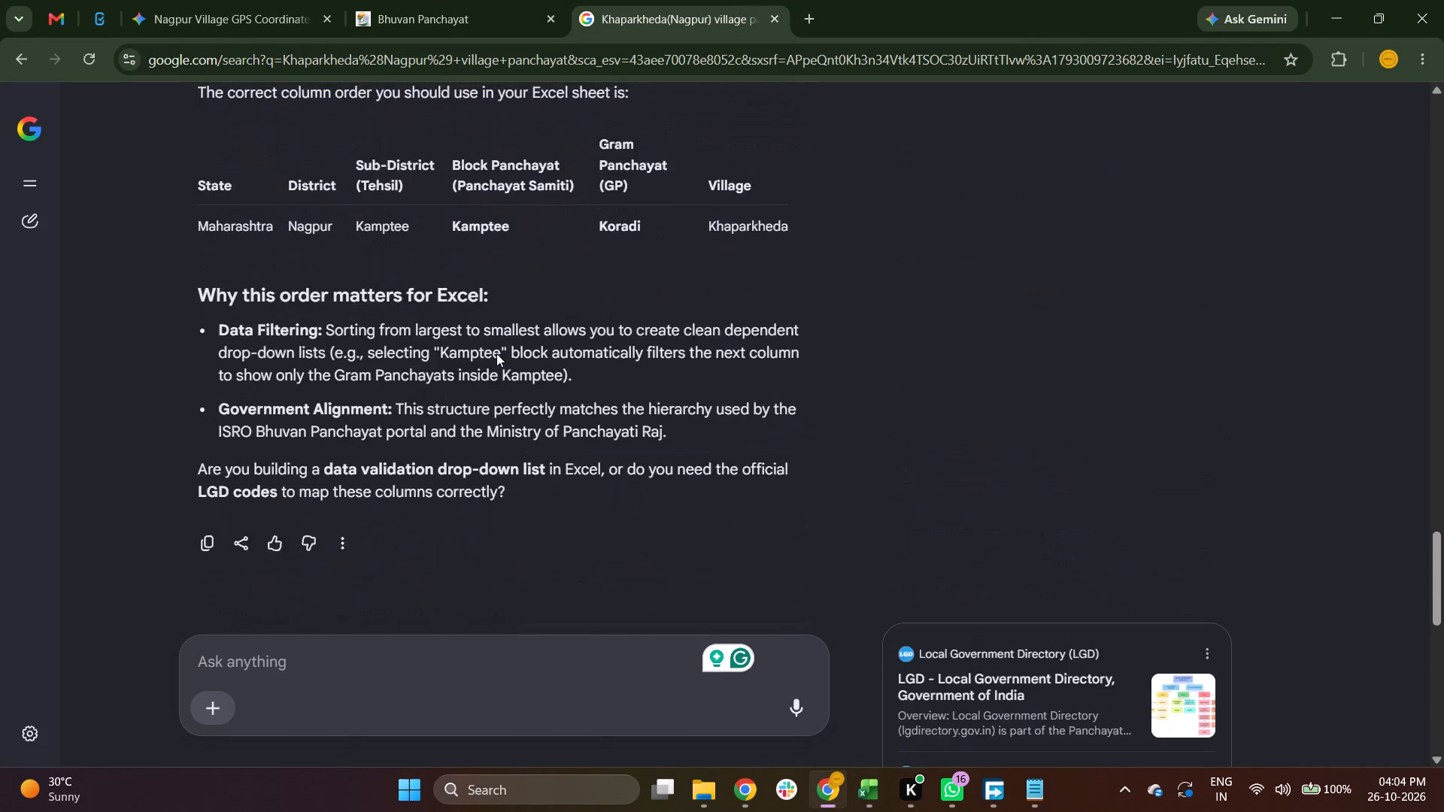
{"action": "scroll", "coordinate": [496, 353], "scroll_direction": "up", "scroll_amount": 4}
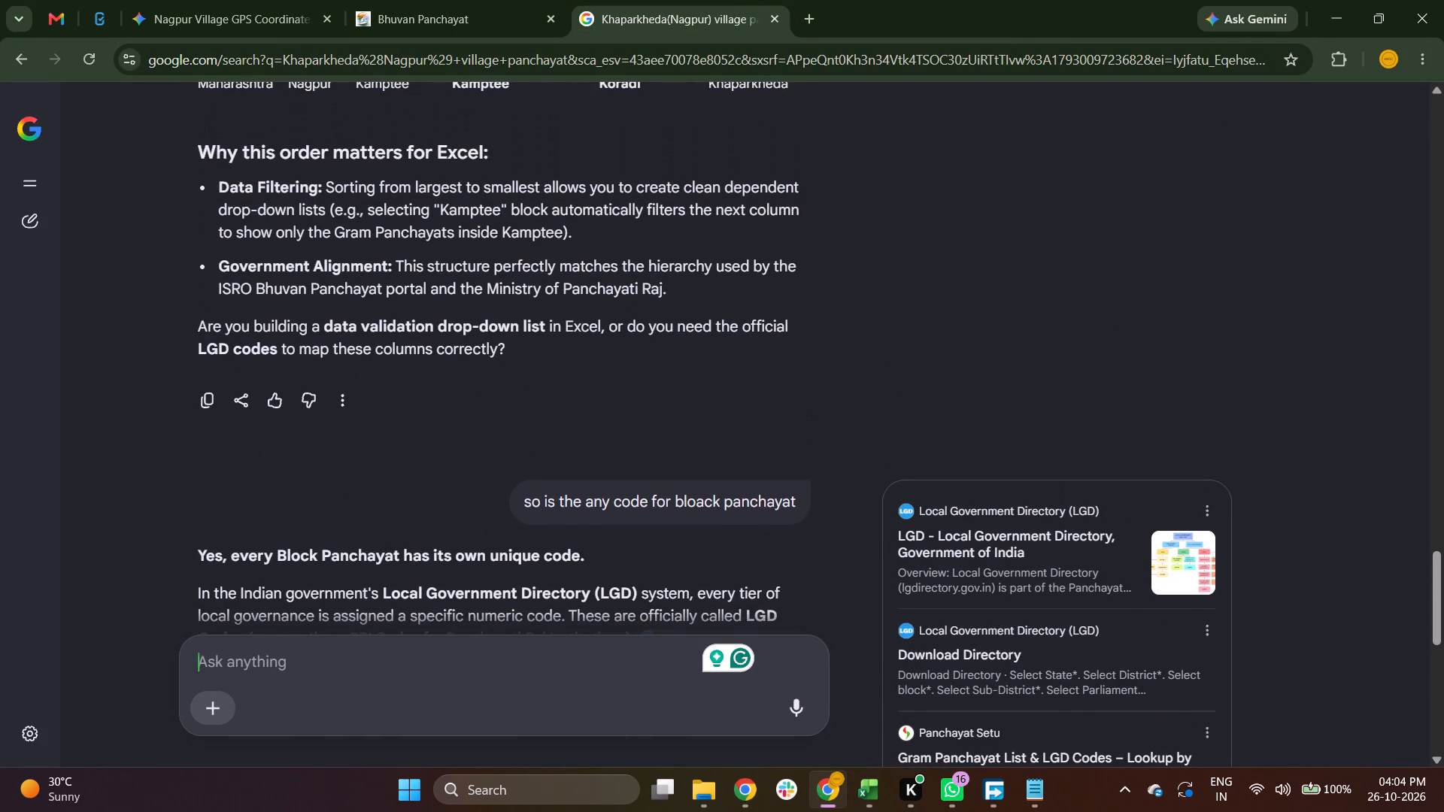
{"action": "scroll", "coordinate": [496, 353], "scroll_direction": "down", "scroll_amount": 3}
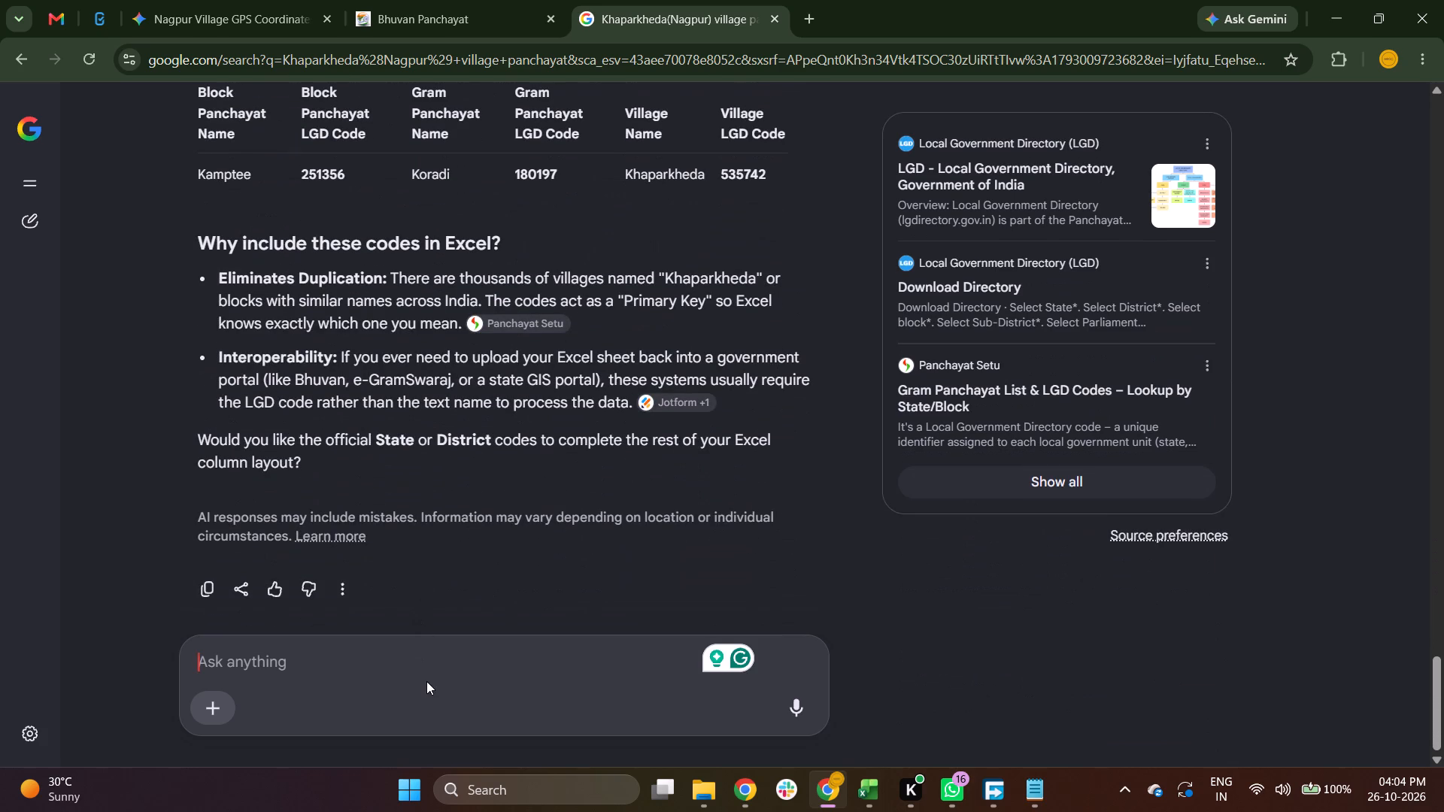
{"action": "left_click", "coordinate": [426, 681]}
{"action": "type", "text": "then there must"}
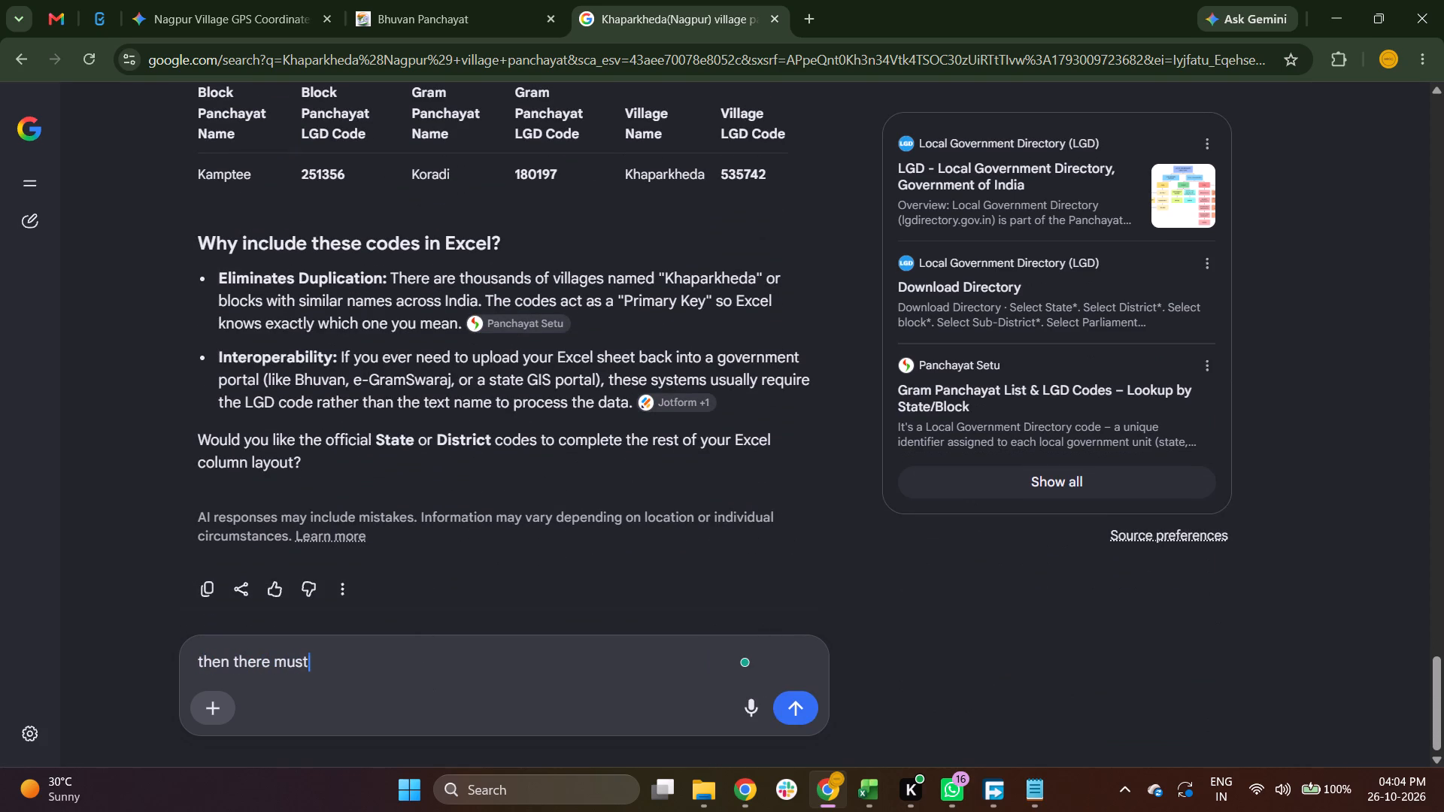
{"action": "key", "text": "space"}
{"action": "type", "text": "be"}
{"action": "key", "text": "space"}
{"action": "type", "text": "a code of sub district as we"}
{"action": "type", "text": "ll?"}
{"action": "key", "text": "Return"}
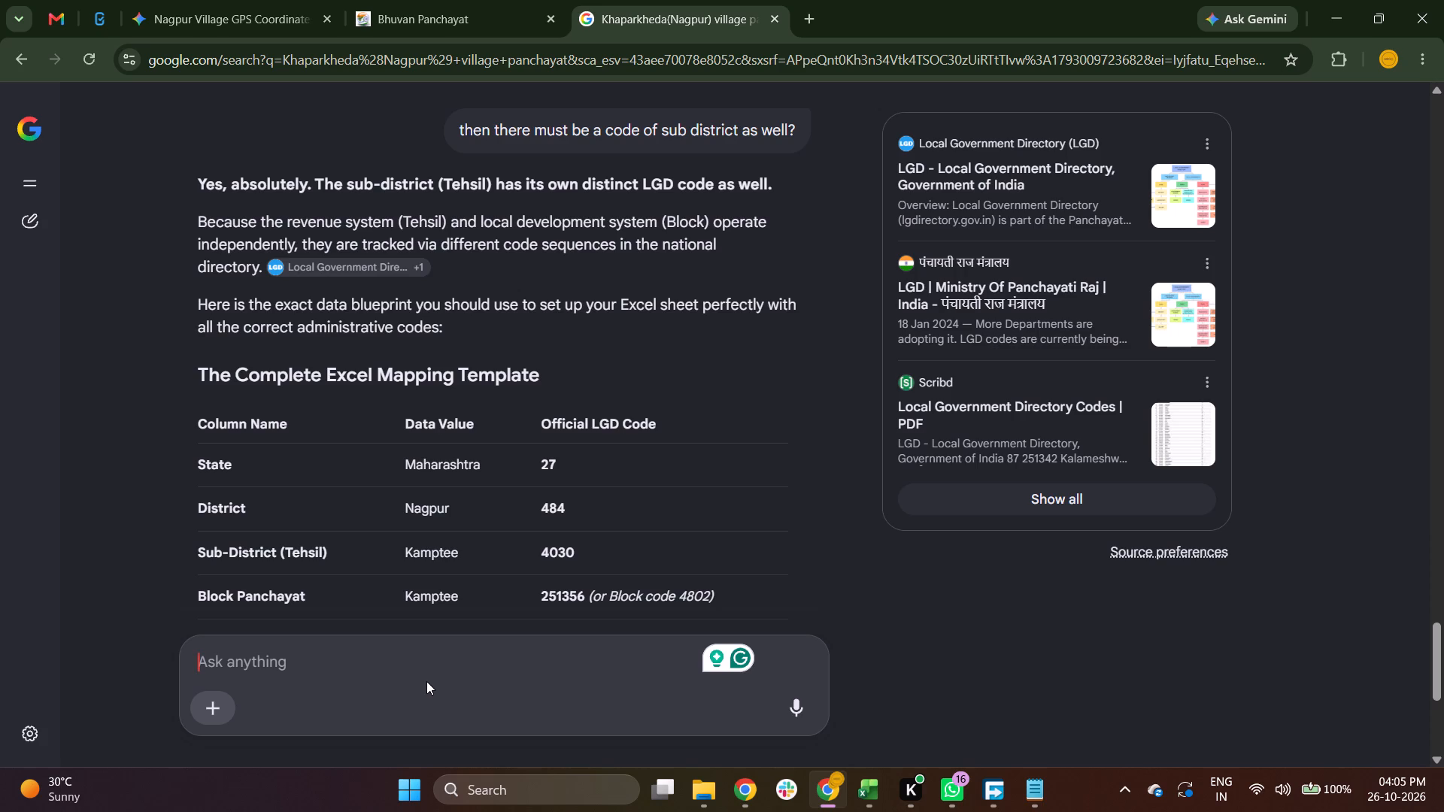
{"action": "scroll", "coordinate": [519, 489], "scroll_direction": "down", "scroll_amount": 4}
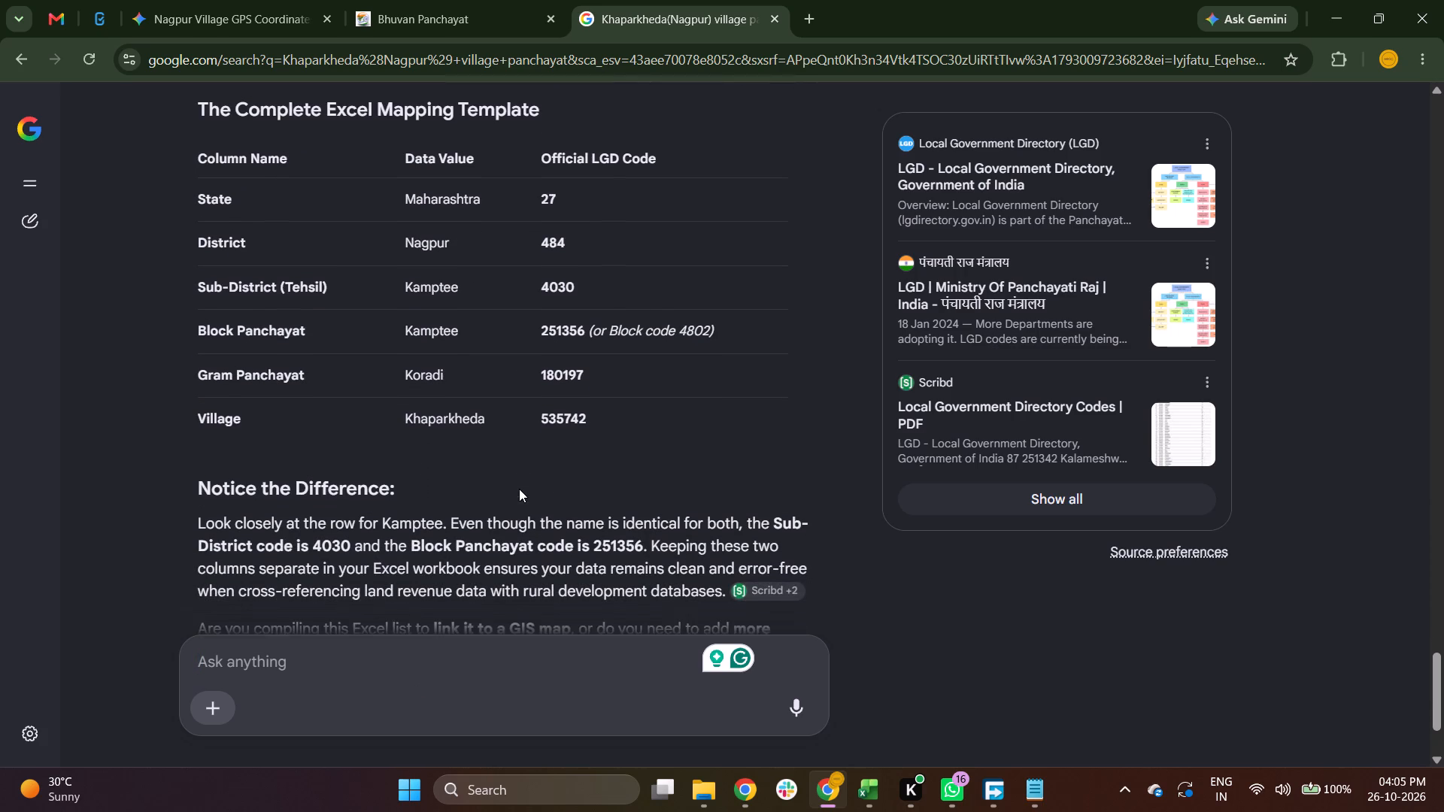
{"action": "scroll", "coordinate": [519, 489], "scroll_direction": "down", "scroll_amount": 1}
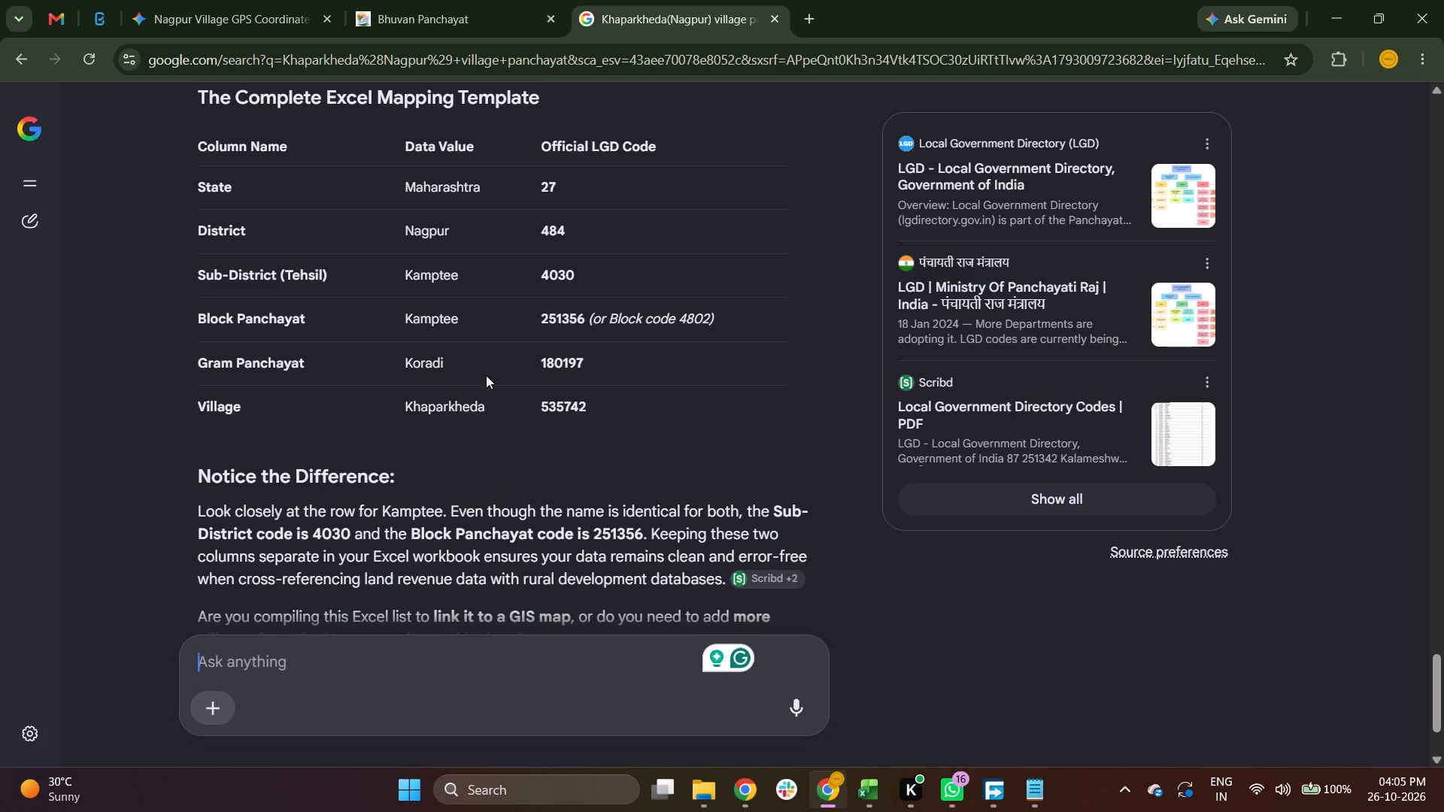
Switch to the Tracker workbook and shift the District through Total Households columns, headers and data, one column over, leaving column G empty.
{"action": "key", "text": "alt+Tab"}
{"action": "scroll", "coordinate": [401, 371], "scroll_direction": "right", "scroll_amount": 3}
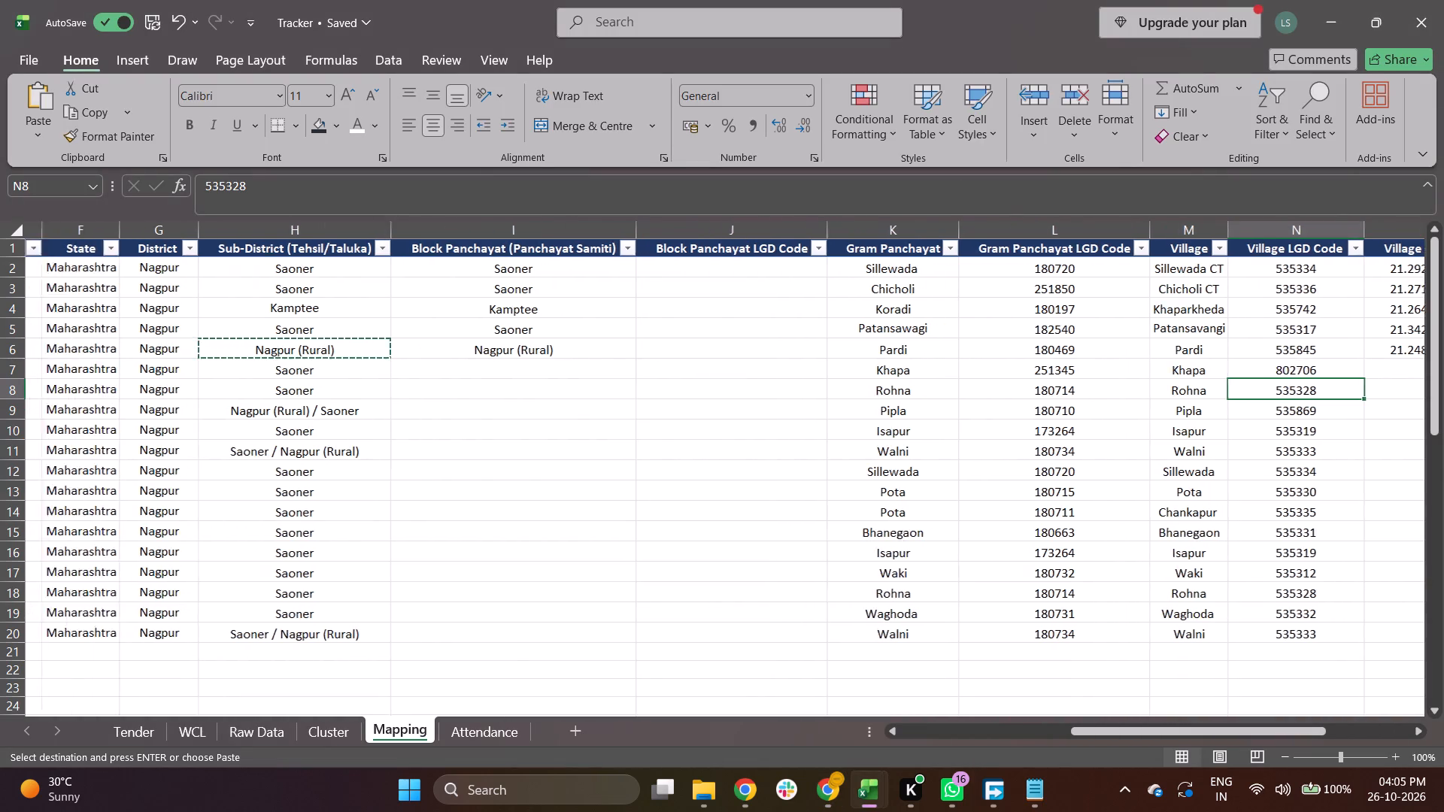
{"action": "scroll", "coordinate": [401, 371], "scroll_direction": "right", "scroll_amount": 6}
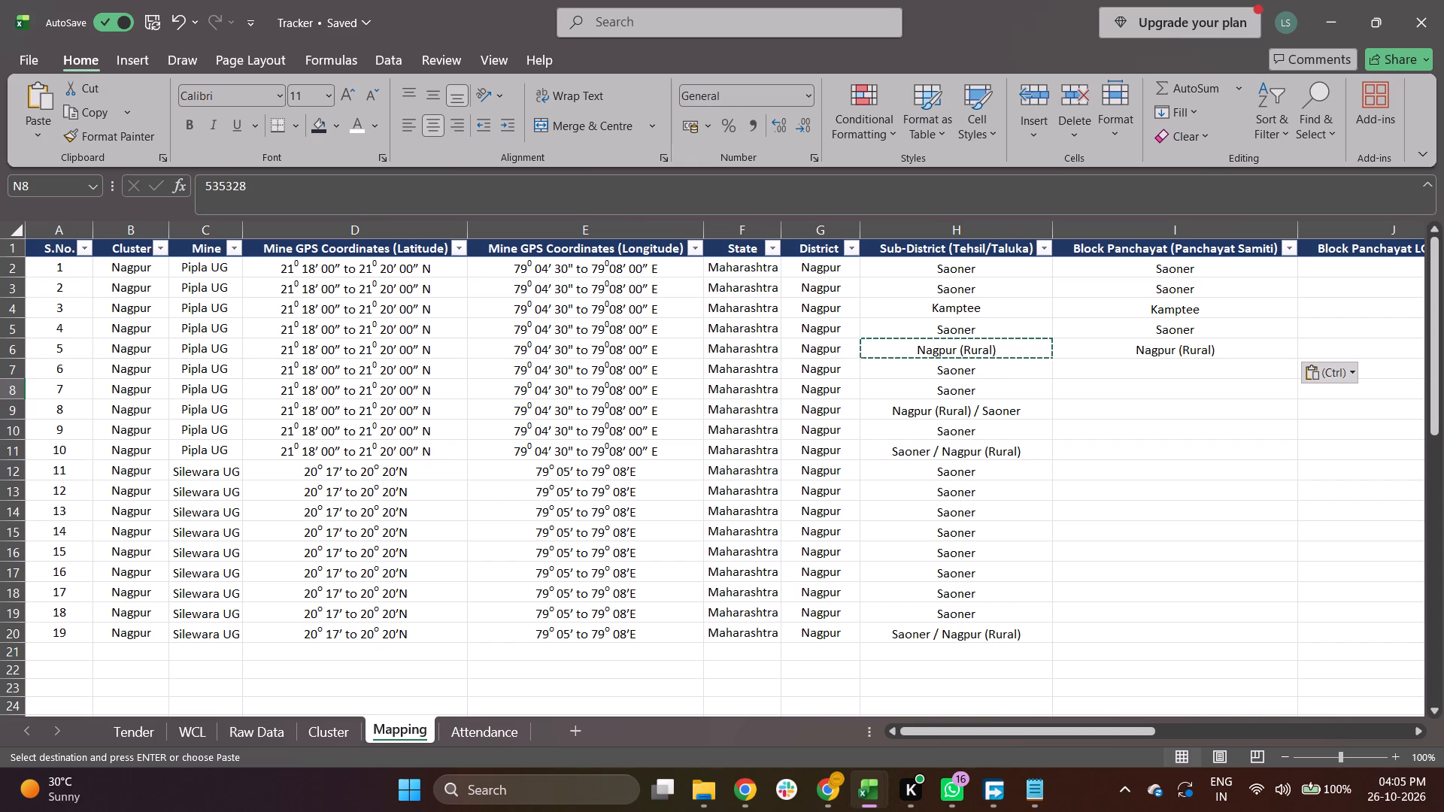
{"action": "left_click", "coordinate": [826, 247]}
{"action": "key", "text": "shift+Right"}
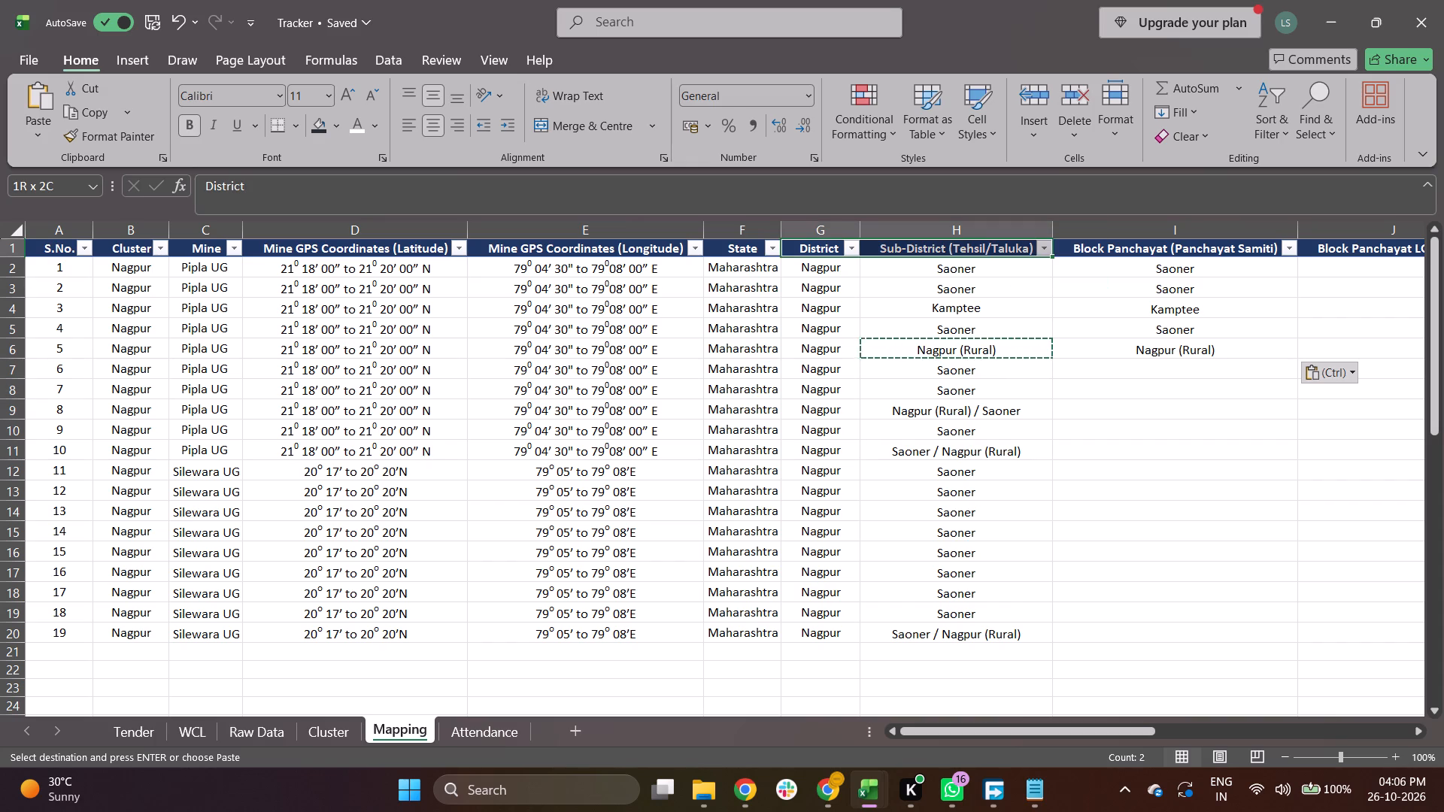
{"action": "key", "text": "shift+Right"}
{"action": "key", "text": "shift+Right"}
{"action": "key", "text": "shift+Right"}
{"action": "key", "text": "shift+Right"}
{"action": "key", "text": "shift+Right"}
{"action": "key", "text": "shift+Right"}
{"action": "key", "text": "shift+Right"}
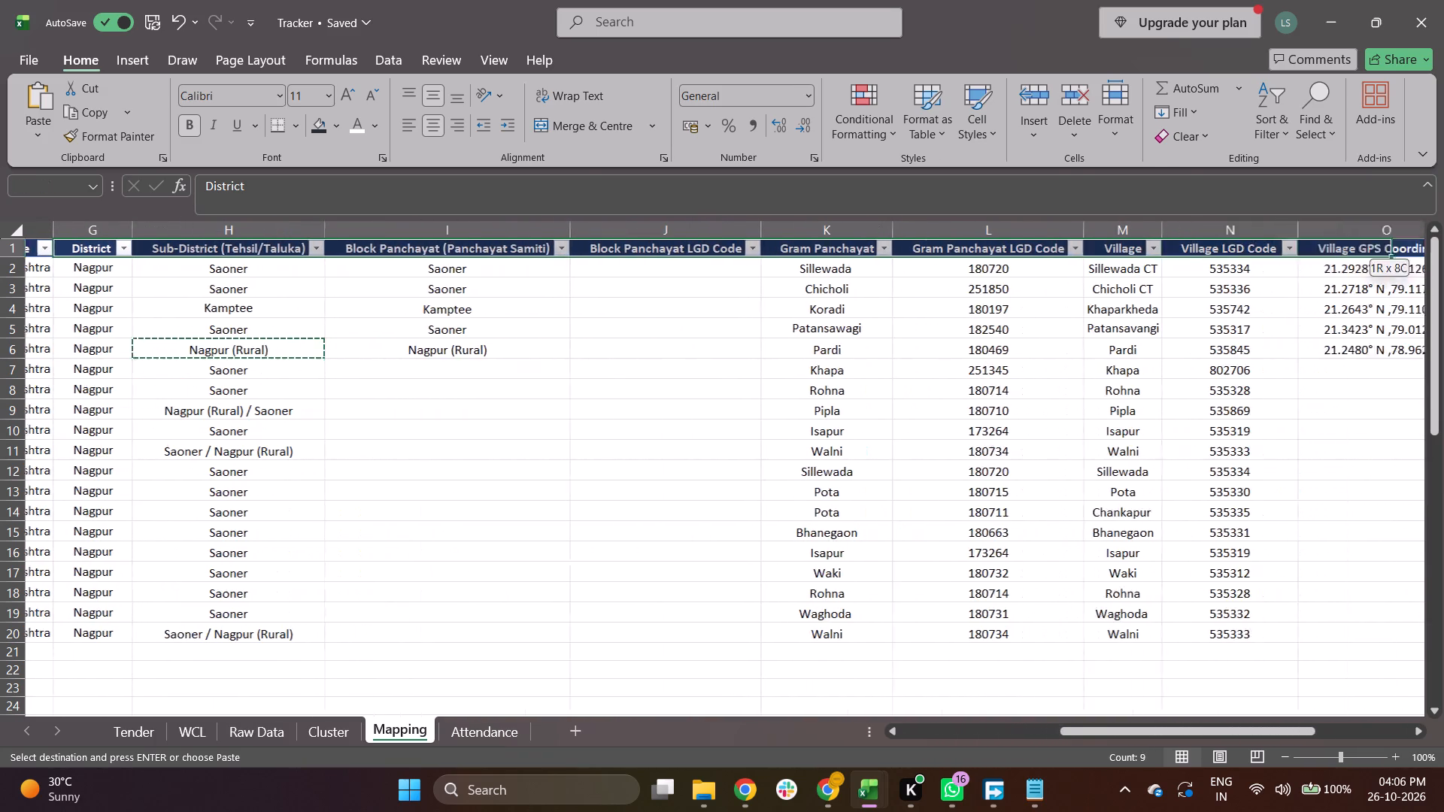
{"action": "key", "text": "shift+Right"}
{"action": "key", "text": "shift+Right"}
{"action": "key", "text": "shift+Right"}
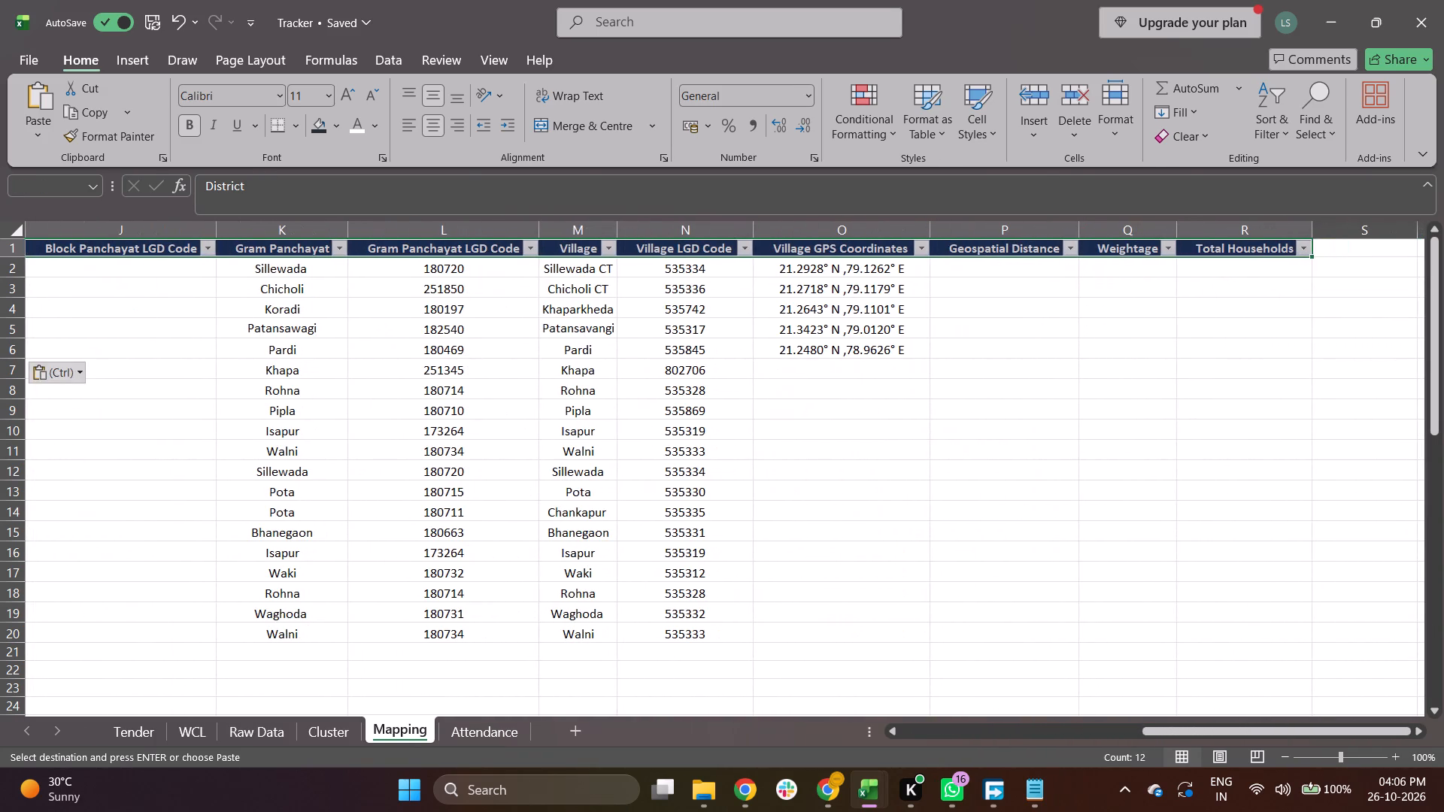
{"action": "key", "text": "ctrl+shift+Down"}
{"action": "key", "text": "ctrl+x"}
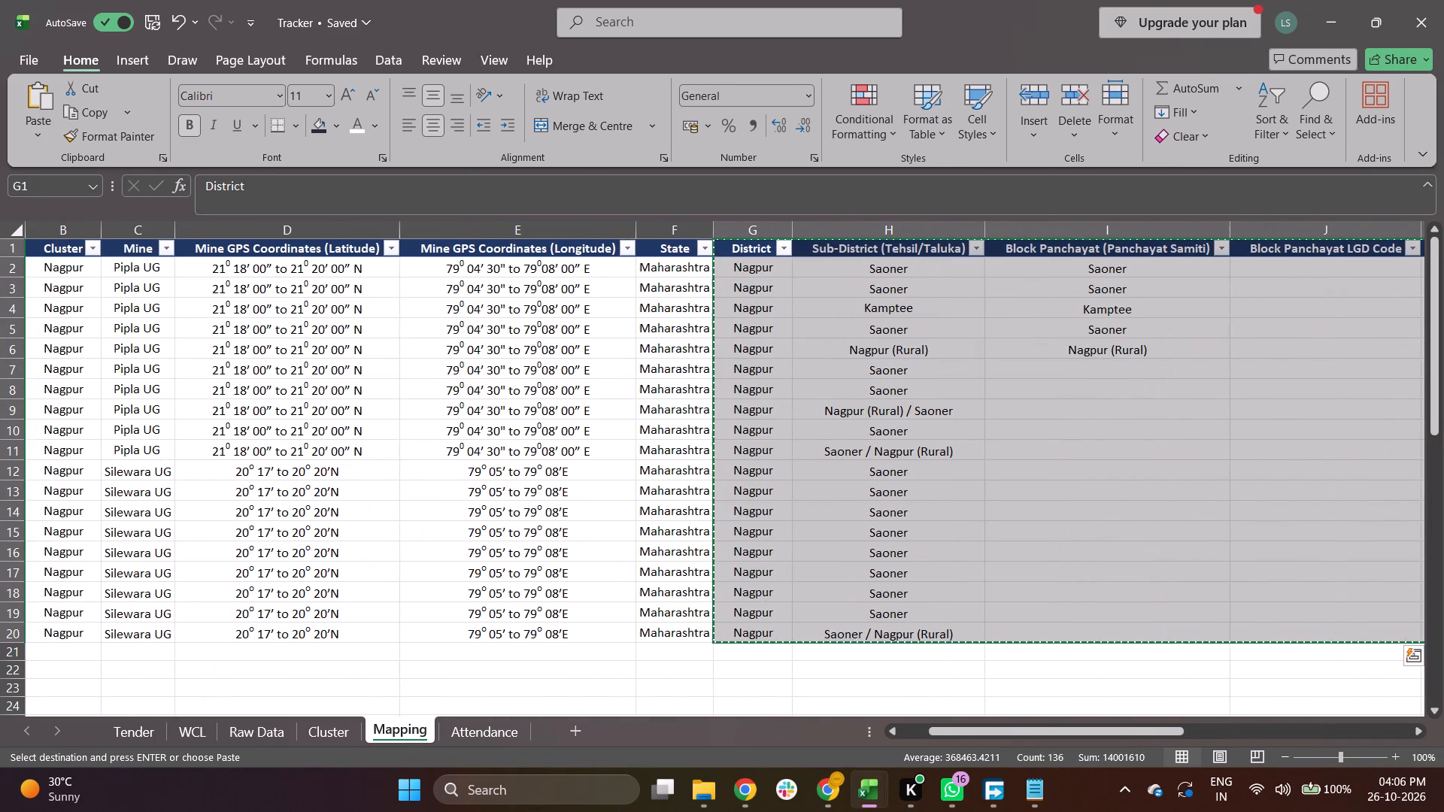
{"action": "key", "text": "Right"}
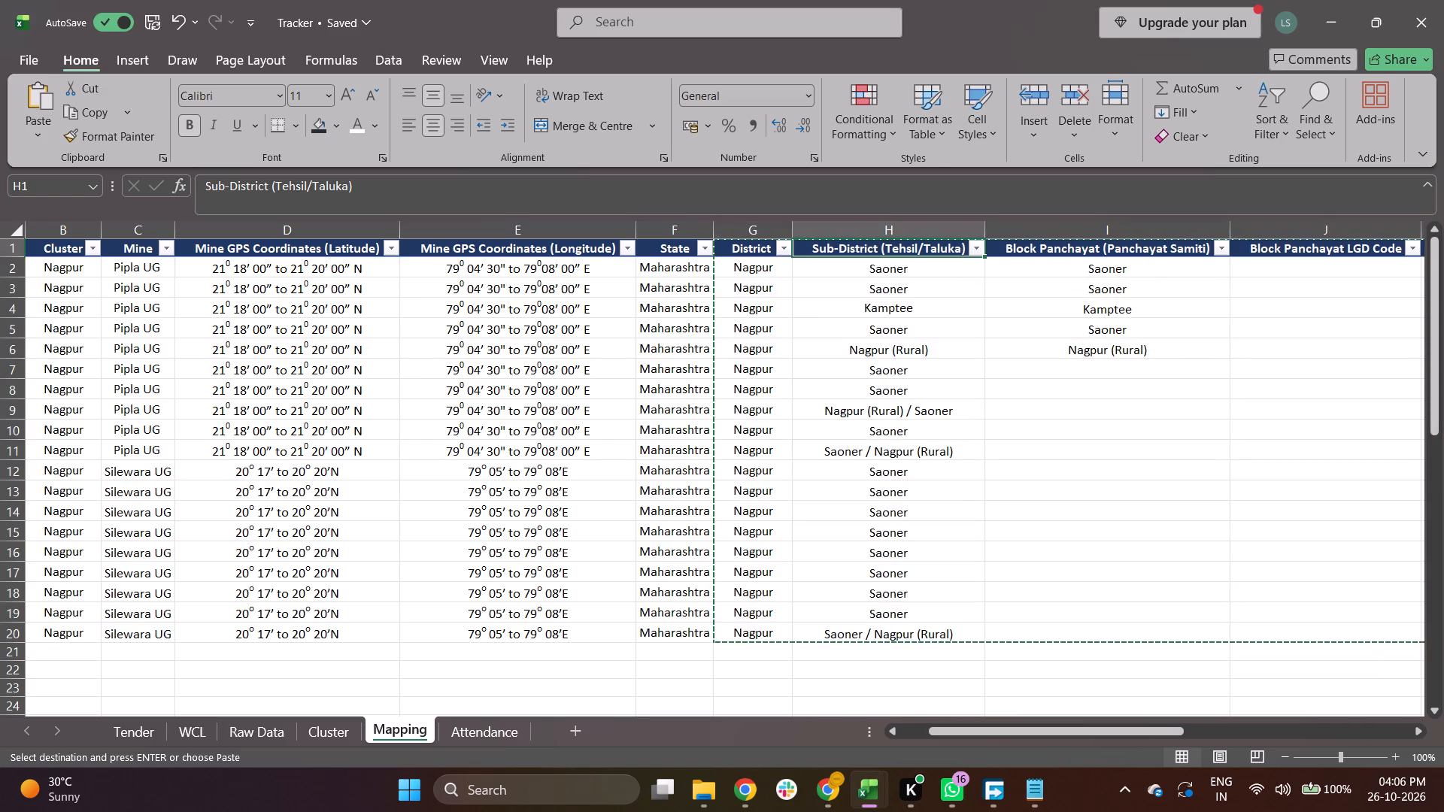
{"action": "key", "text": "ctrl+v"}
Enter the header State LGD Code in cell G1, between State and District.
{"action": "key", "text": "Left"}
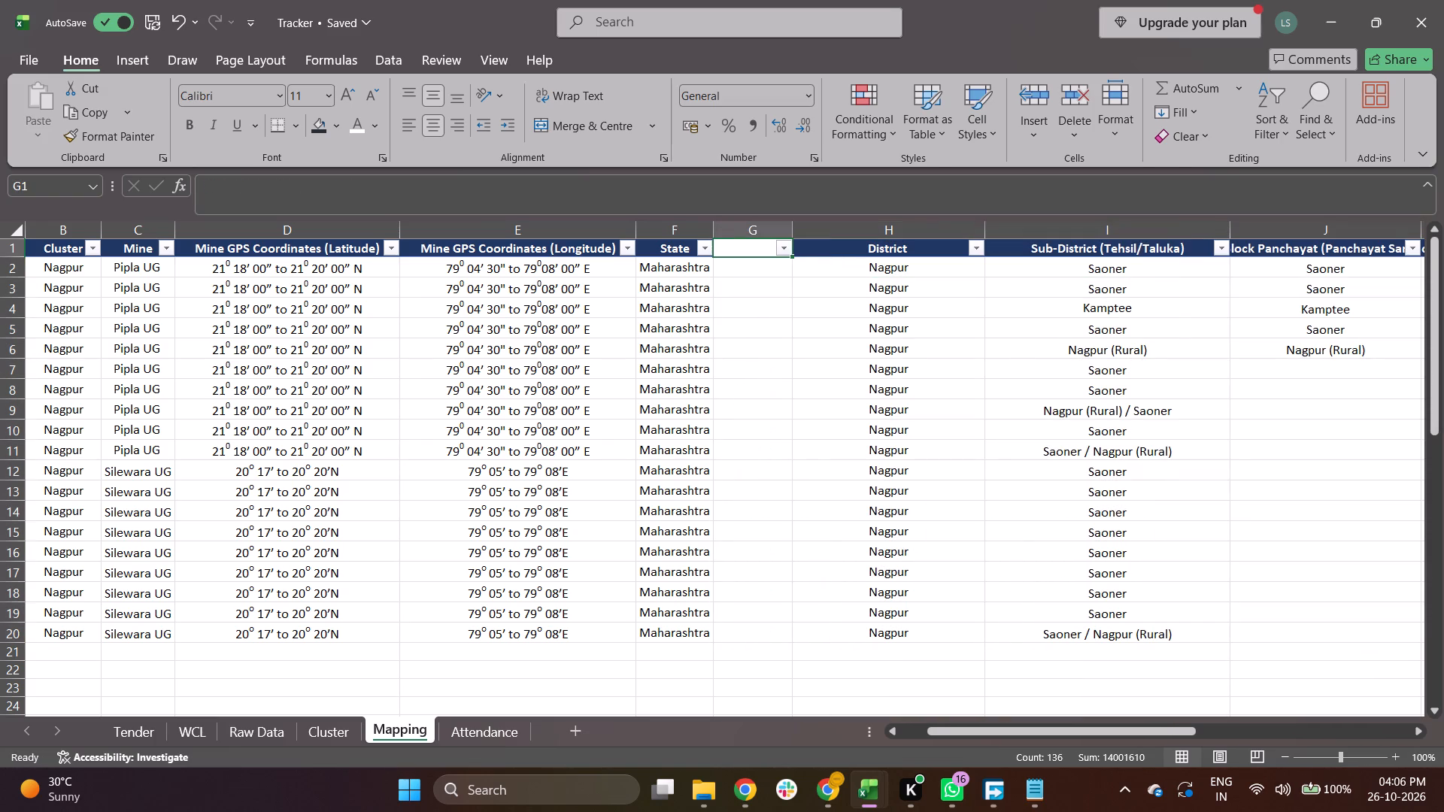
{"action": "key", "text": "shift+s"}
{"action": "type", "text": "tate"}
{"action": "key", "text": "space"}
{"action": "type", "text": "LGD"}
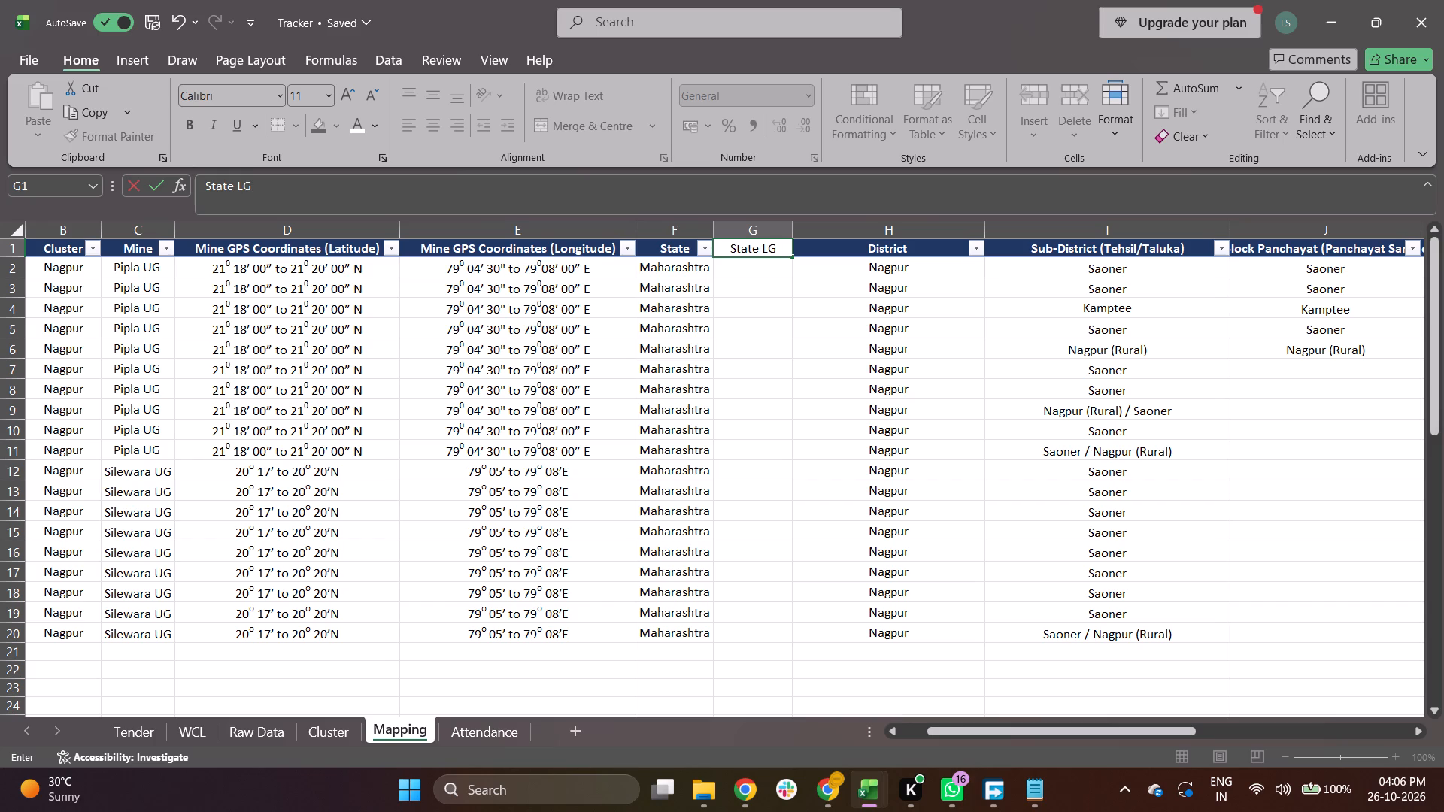
{"action": "key", "text": "space"}
{"action": "type", "text": "Code"}
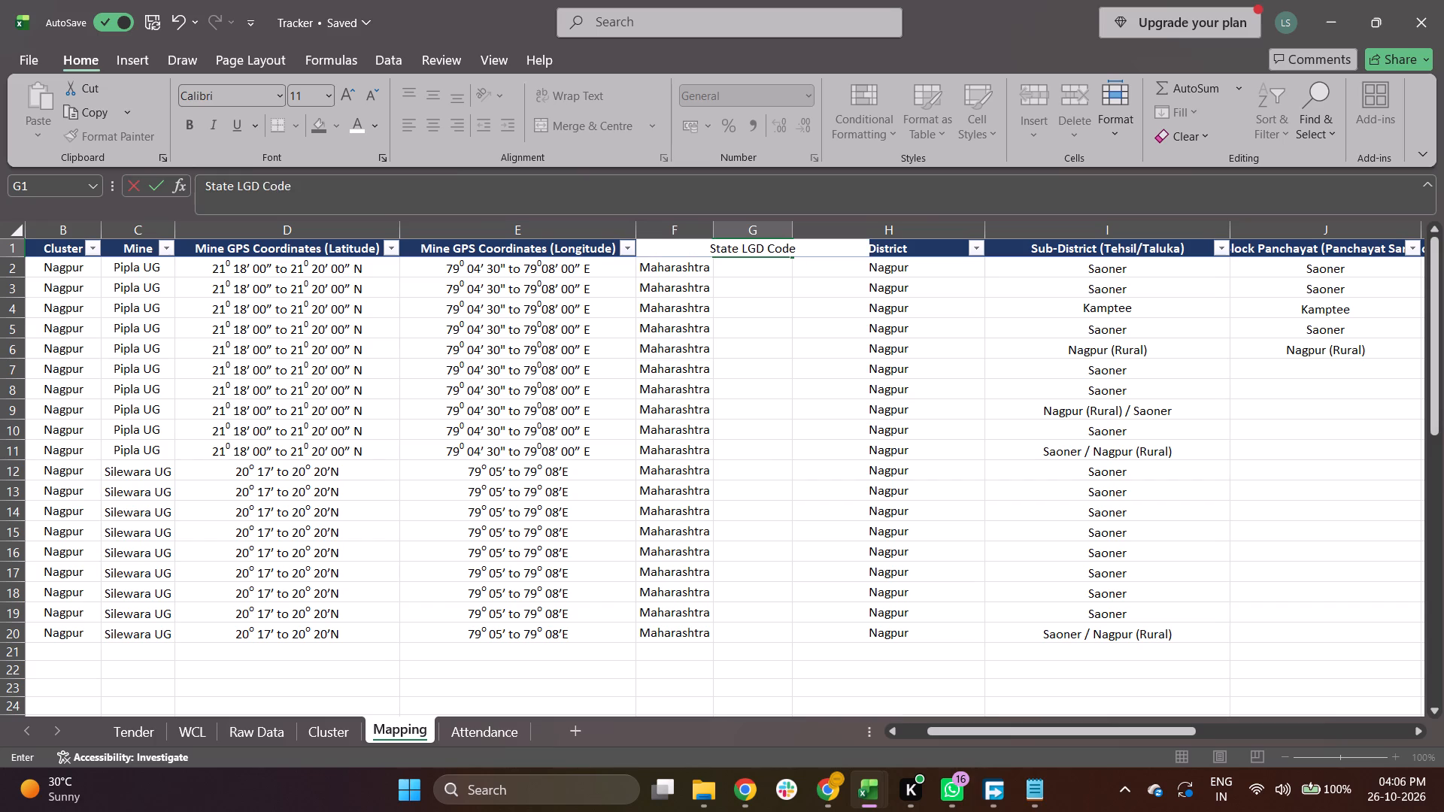
{"action": "key", "text": "Tab"}
Copy the State header's formatting onto the State LGD Code header with Format Painter.
{"action": "key", "text": "Left"}
{"action": "key", "text": "Left"}
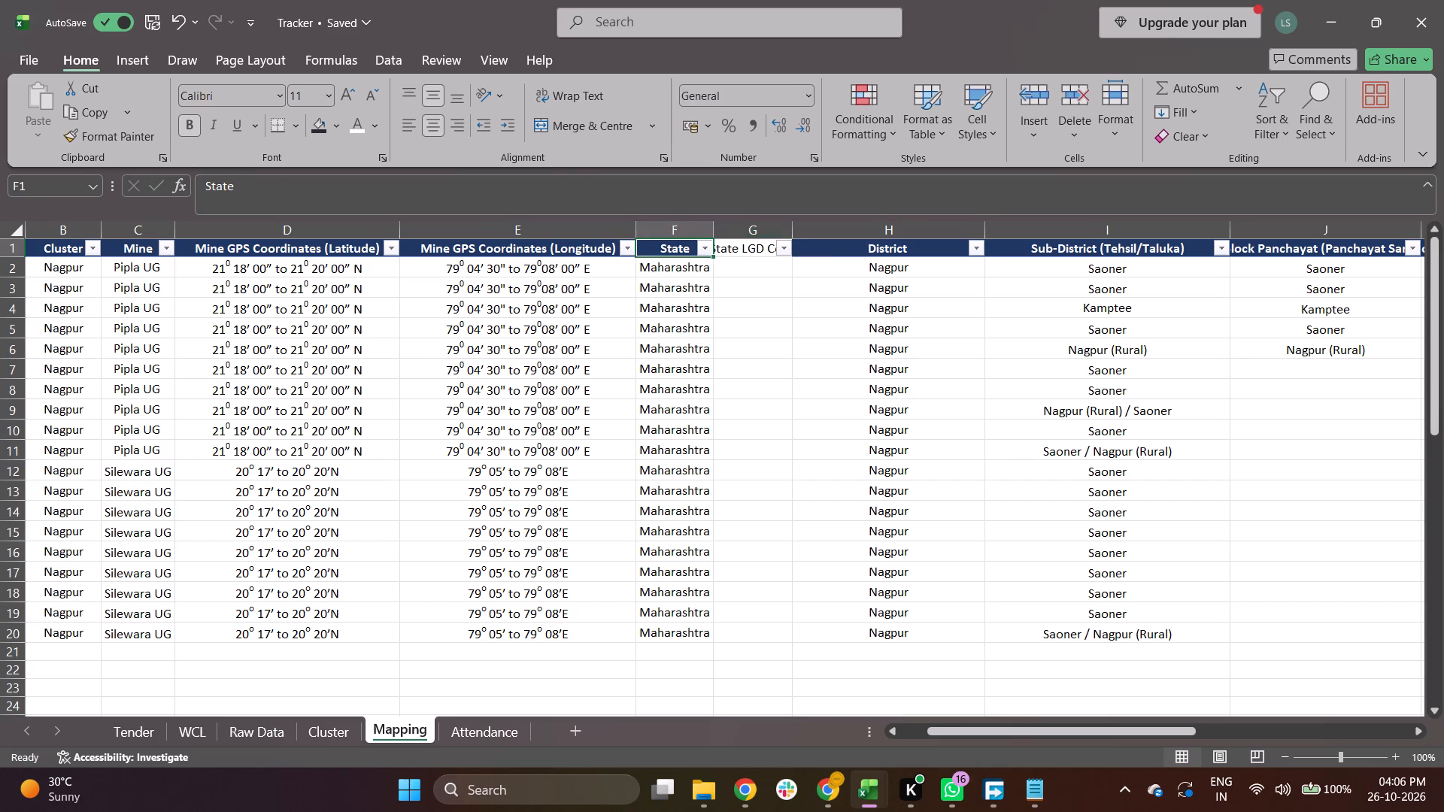
{"action": "left_click", "coordinate": [89, 141]}
{"action": "key", "text": "Right"}
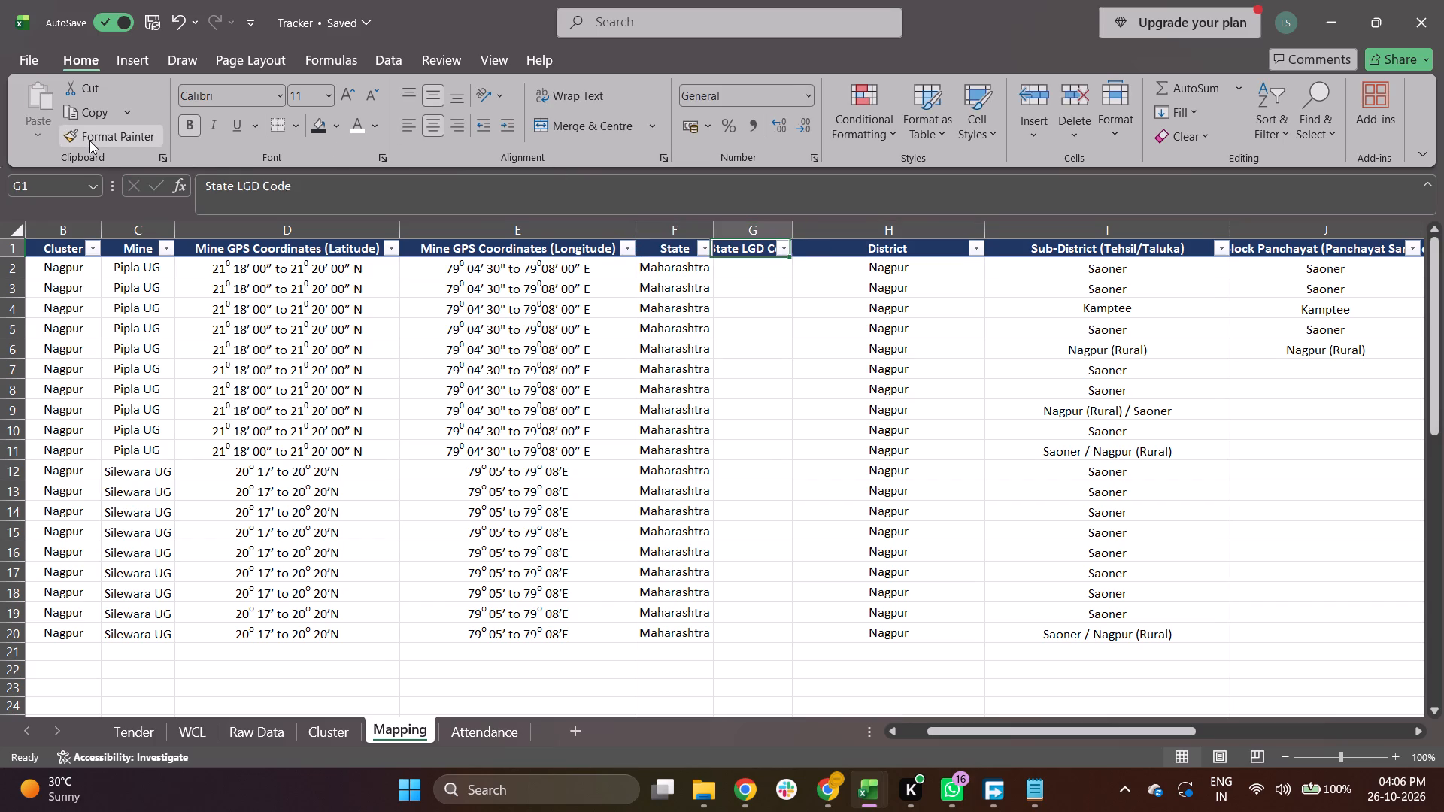
Shift the District through Total Households columns, headers and data, one column over, leaving column H empty.
{"action": "key", "text": "Right"}
{"action": "key", "text": "ctrl+shift+Down"}
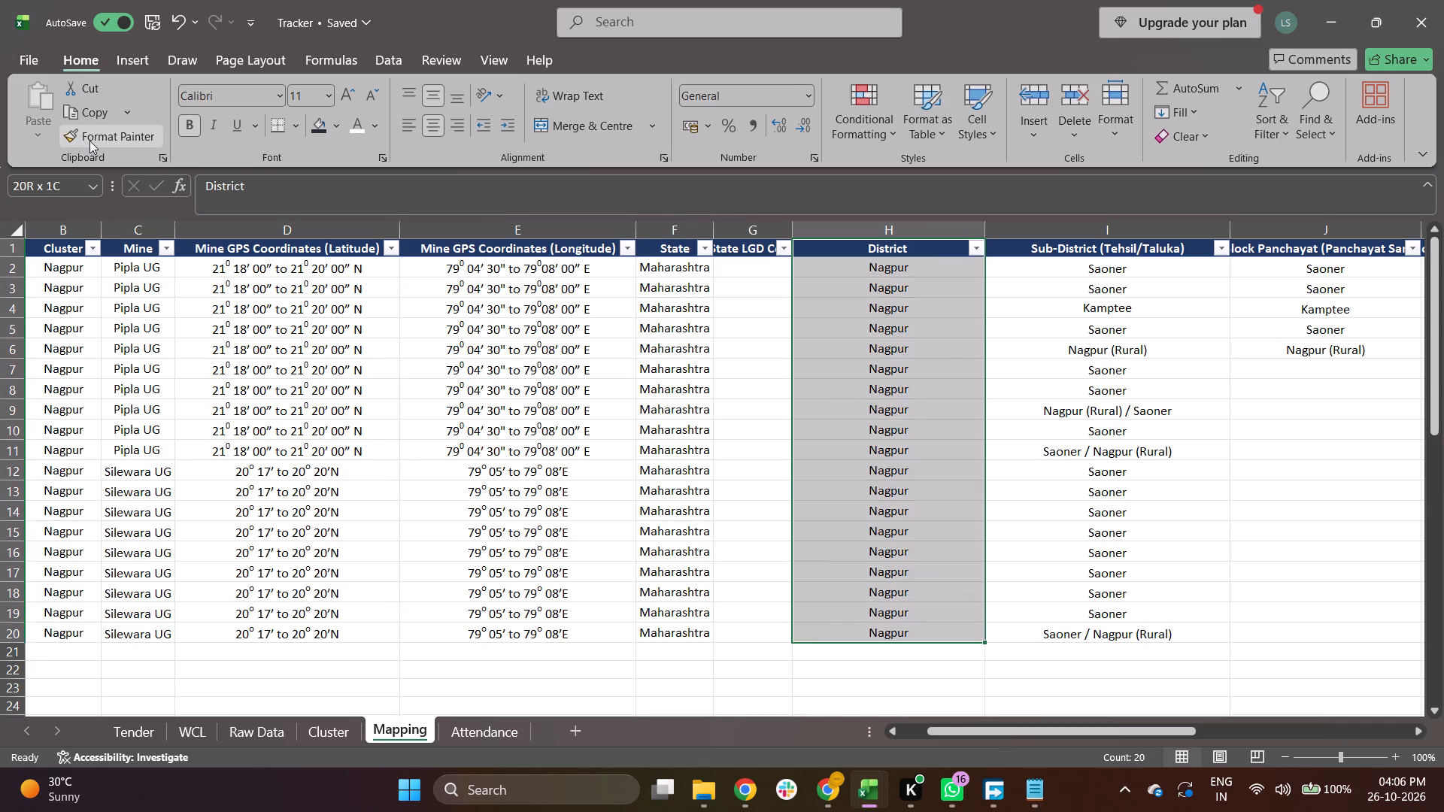
{"action": "key", "text": "ctrl+shift+Right"}
{"action": "key", "text": "ctrl+x"}
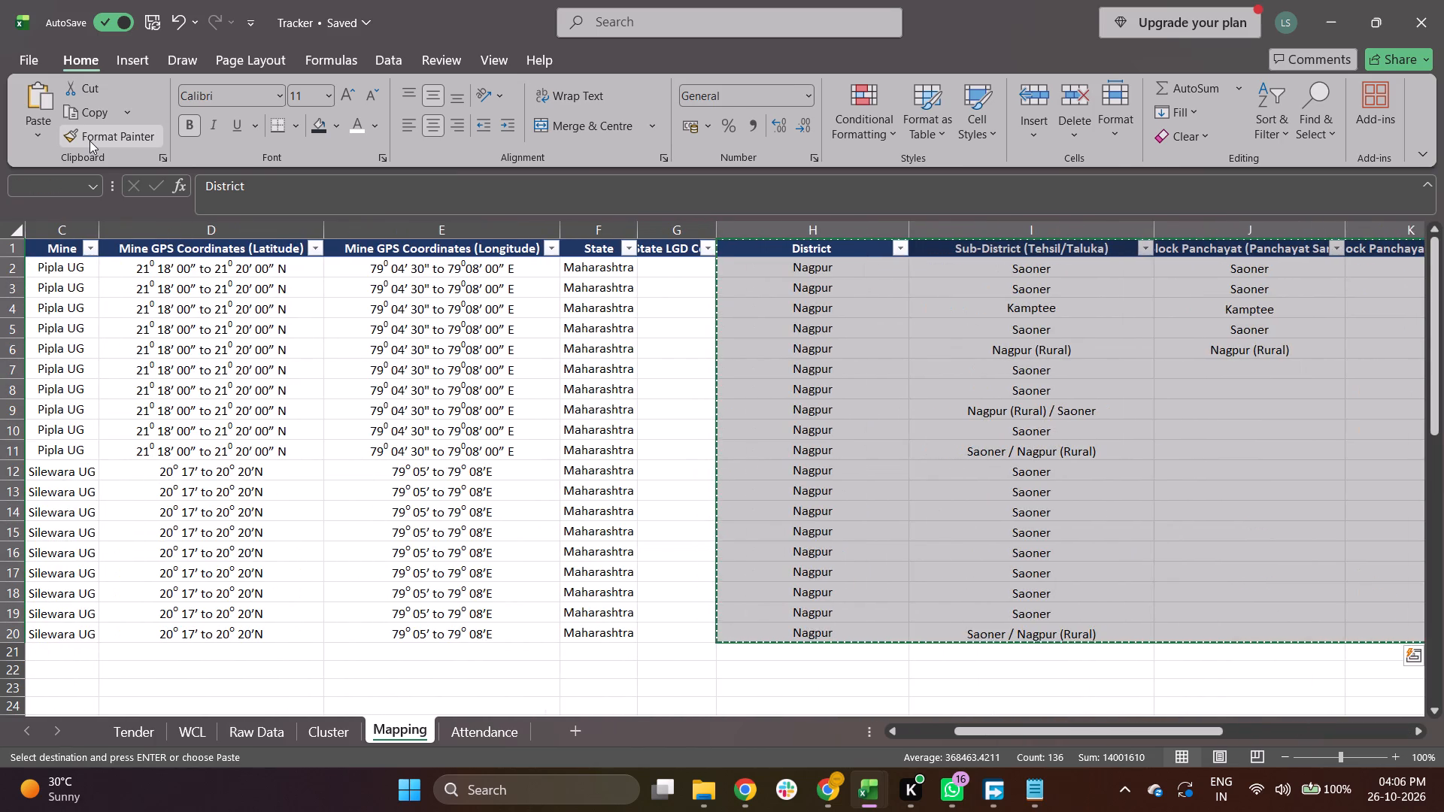
{"action": "key", "text": "Right"}
{"action": "key", "text": "ctrl+v"}
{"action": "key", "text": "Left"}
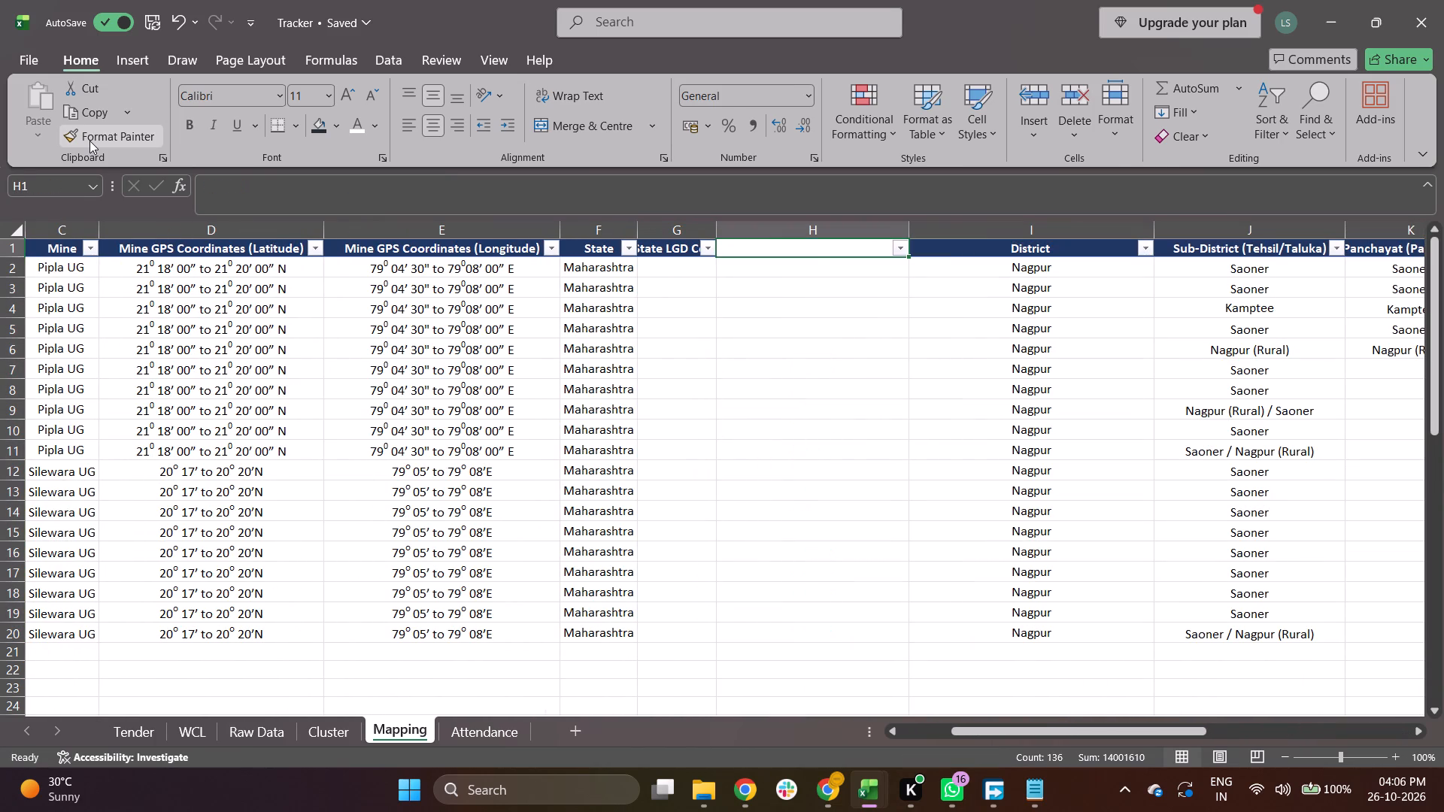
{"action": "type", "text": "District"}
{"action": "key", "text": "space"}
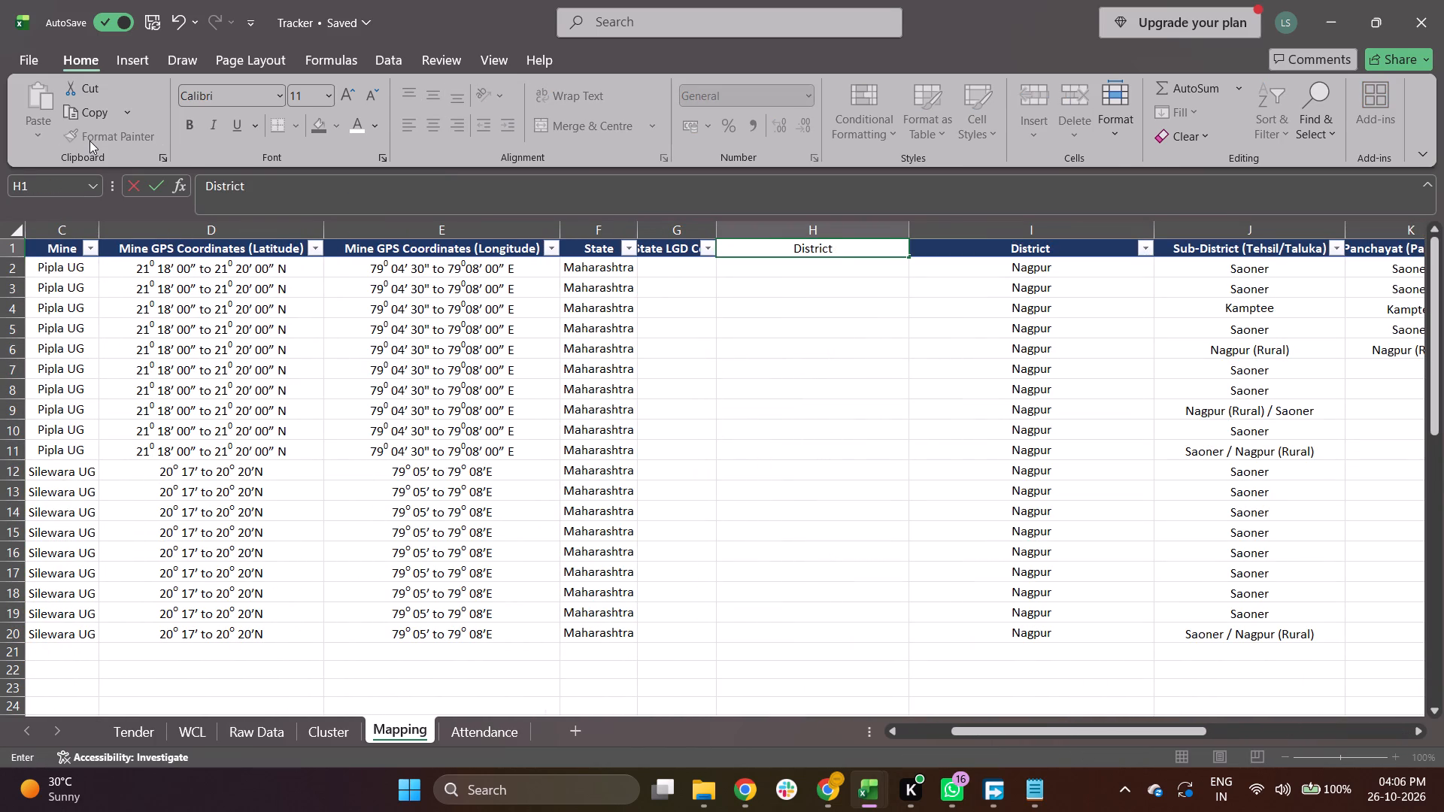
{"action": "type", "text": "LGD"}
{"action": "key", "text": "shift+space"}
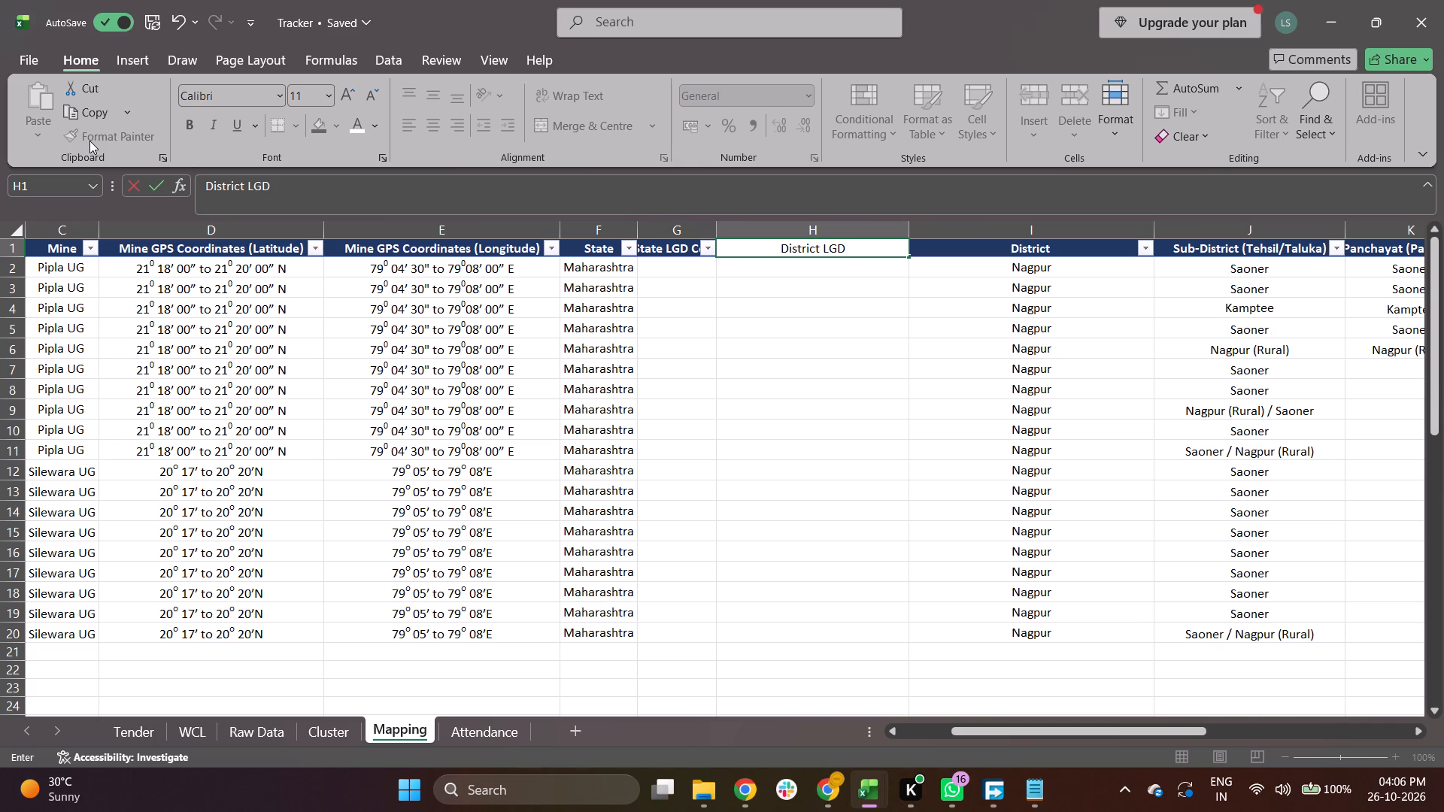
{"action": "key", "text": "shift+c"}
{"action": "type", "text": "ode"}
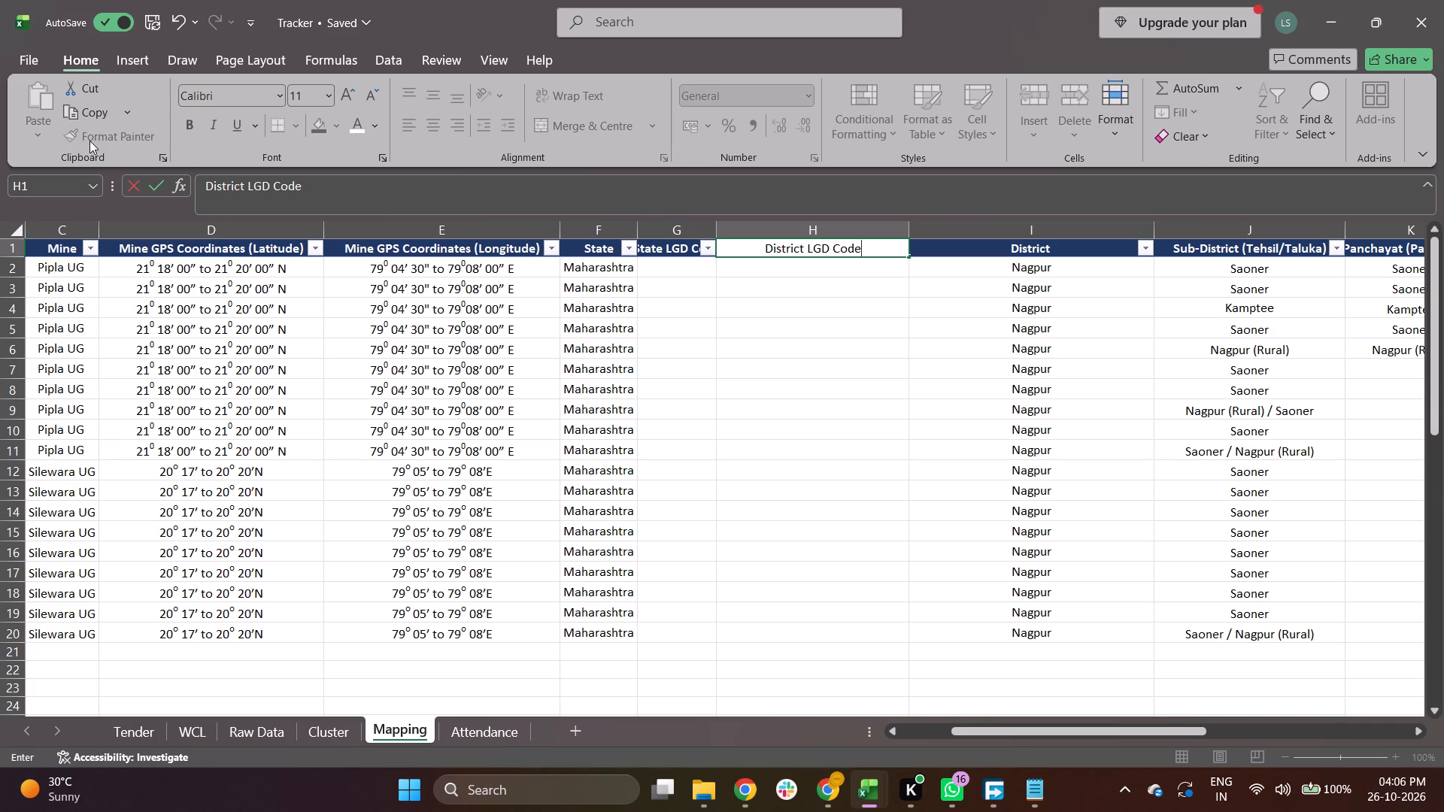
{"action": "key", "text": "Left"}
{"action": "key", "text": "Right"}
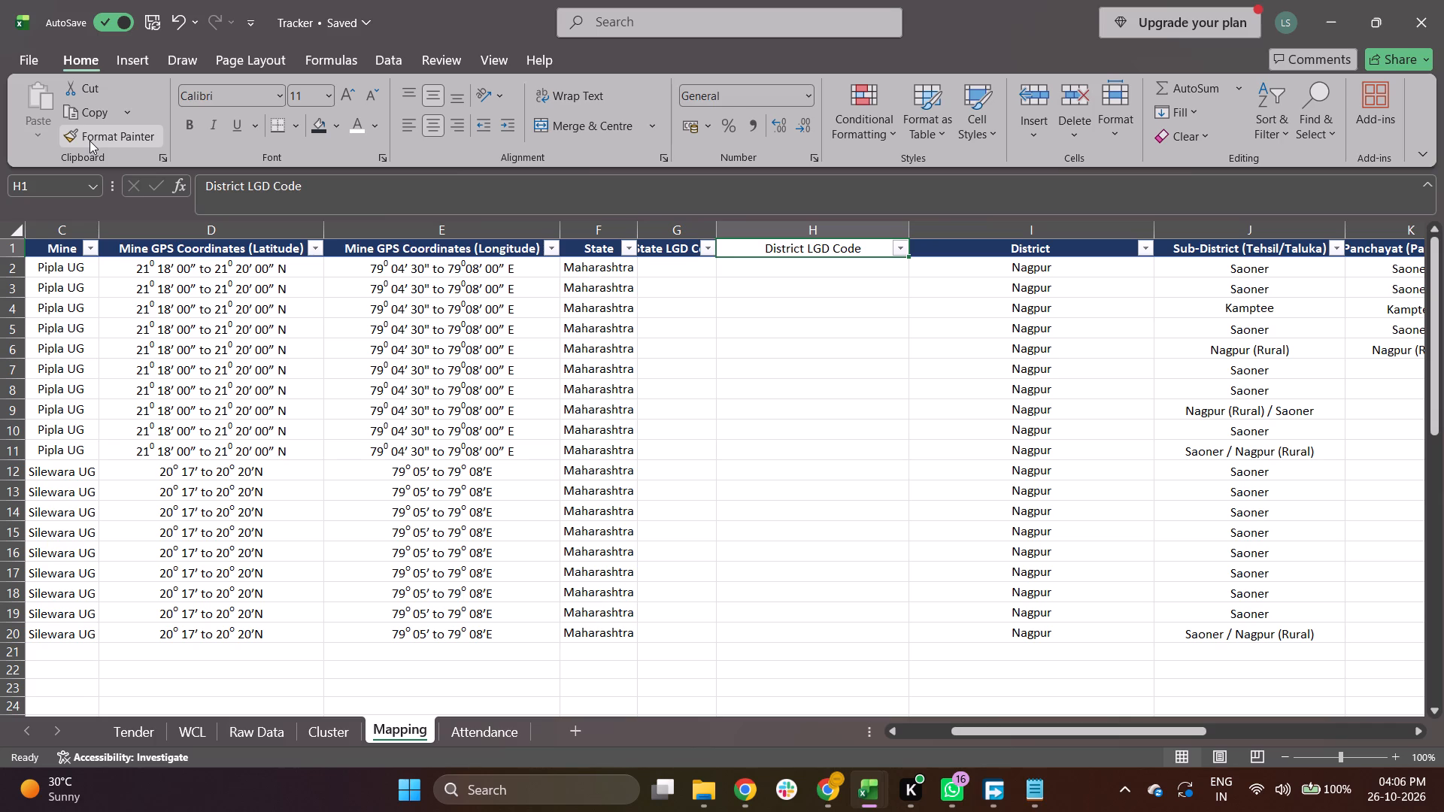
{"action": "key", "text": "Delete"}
Move the District header and its data from column I back to column H, leaving column I empty.
{"action": "key", "text": "Right"}
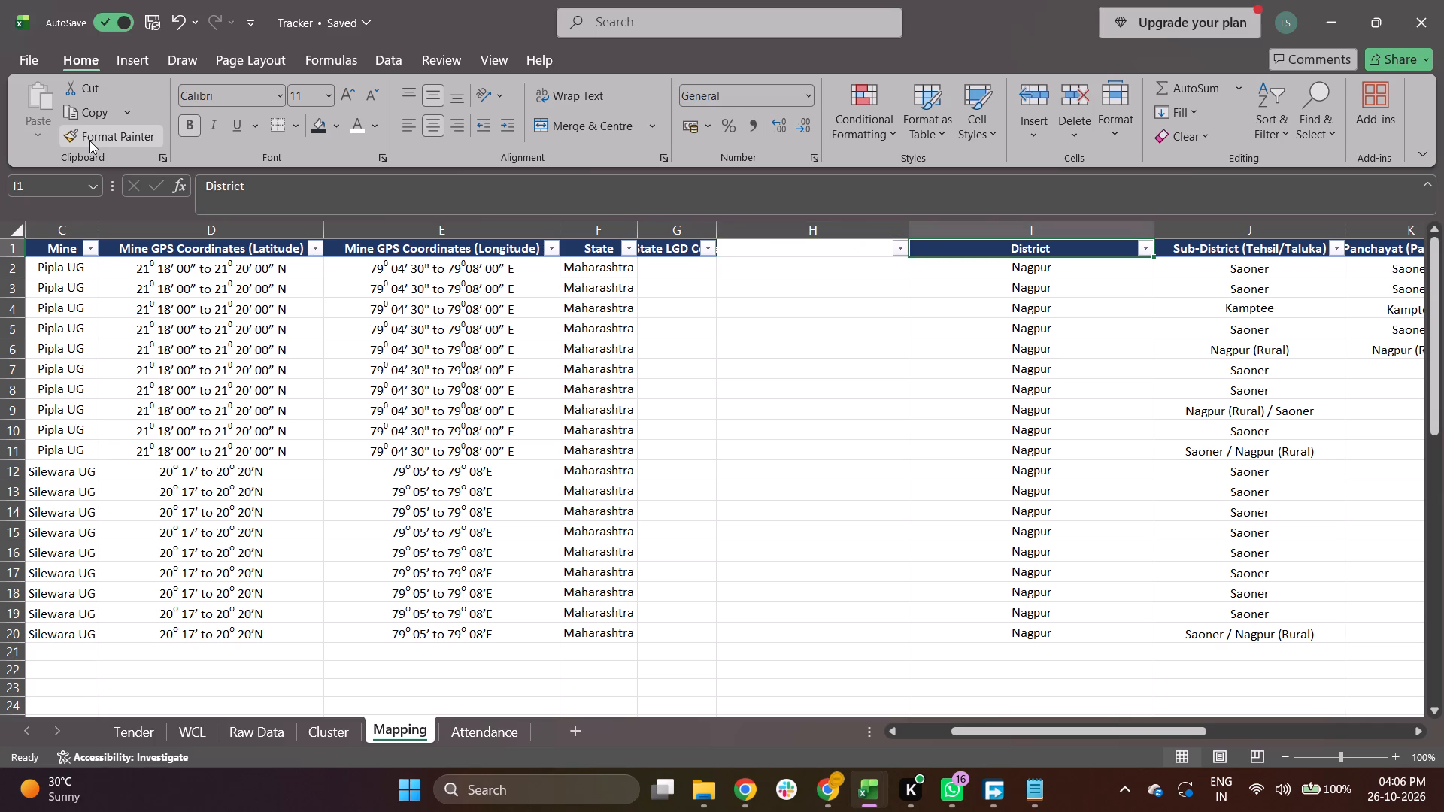
{"action": "key", "text": "ctrl+shift+Down"}
{"action": "key", "text": "ctrl+x"}
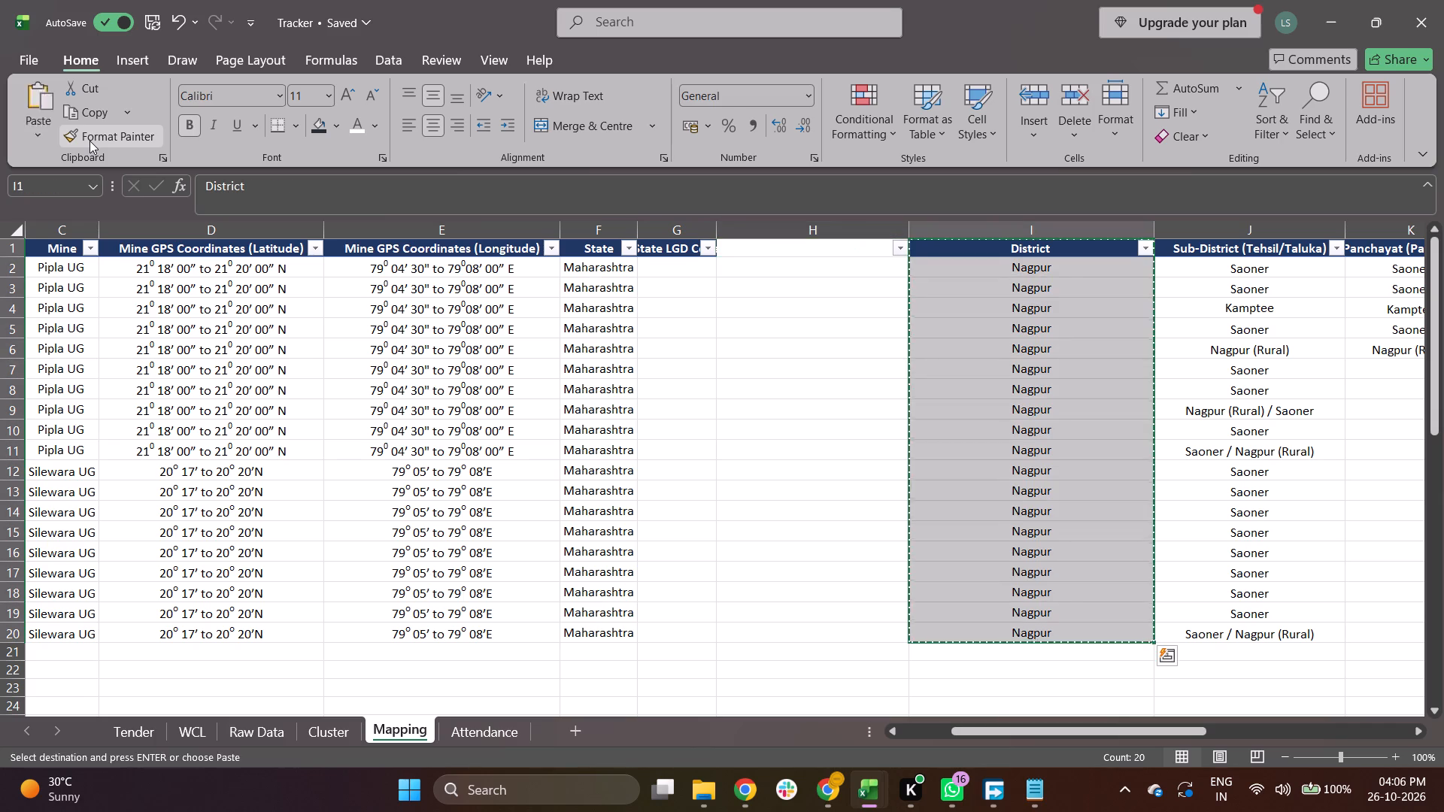
{"action": "key", "text": "Left"}
{"action": "key", "text": "ctrl+v"}
Enter the header District LGD Code in cell I1, between District and Sub-District.
{"action": "key", "text": "Right"}
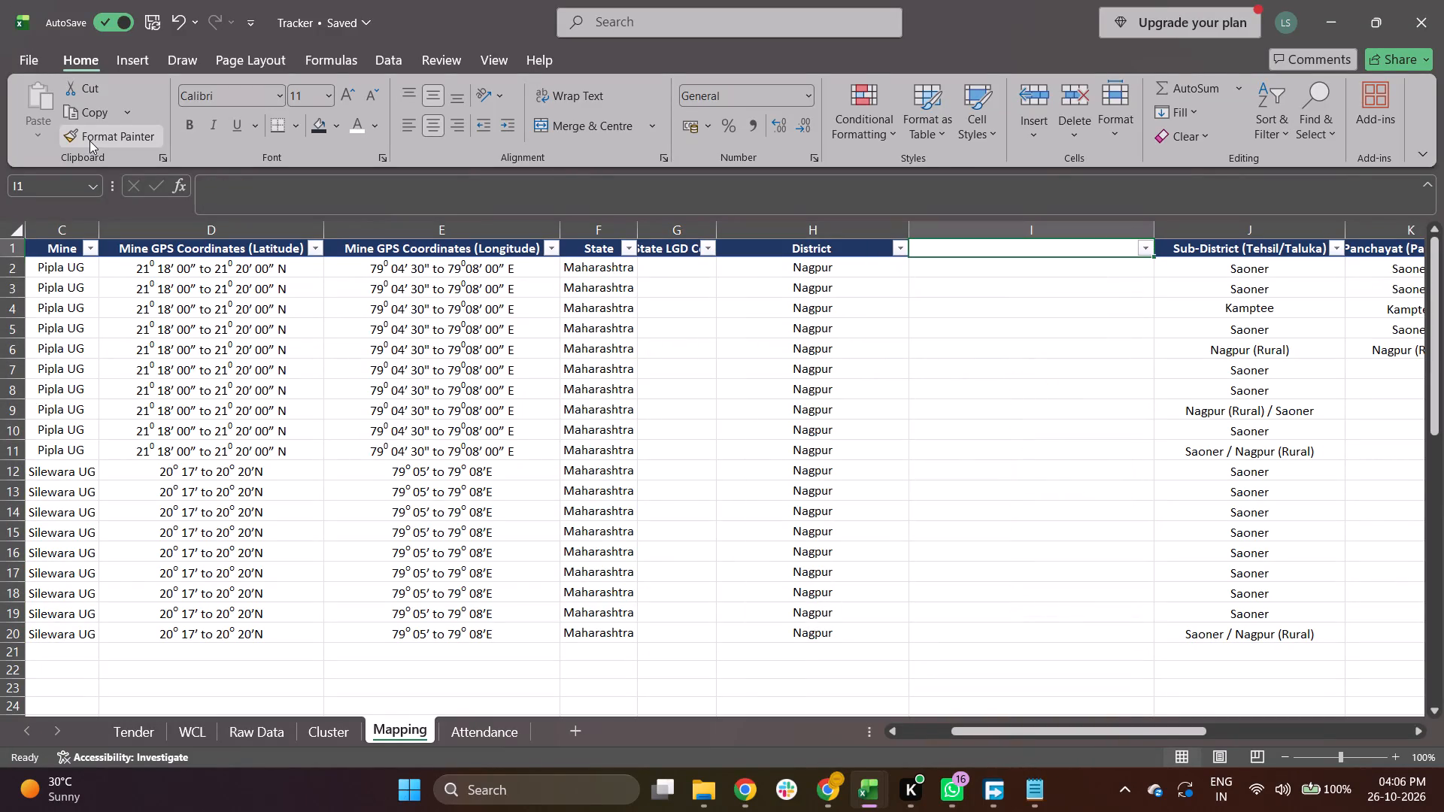
{"action": "type", "text": "District"}
{"action": "key", "text": "space"}
{"action": "type", "text": "LGD Code"}
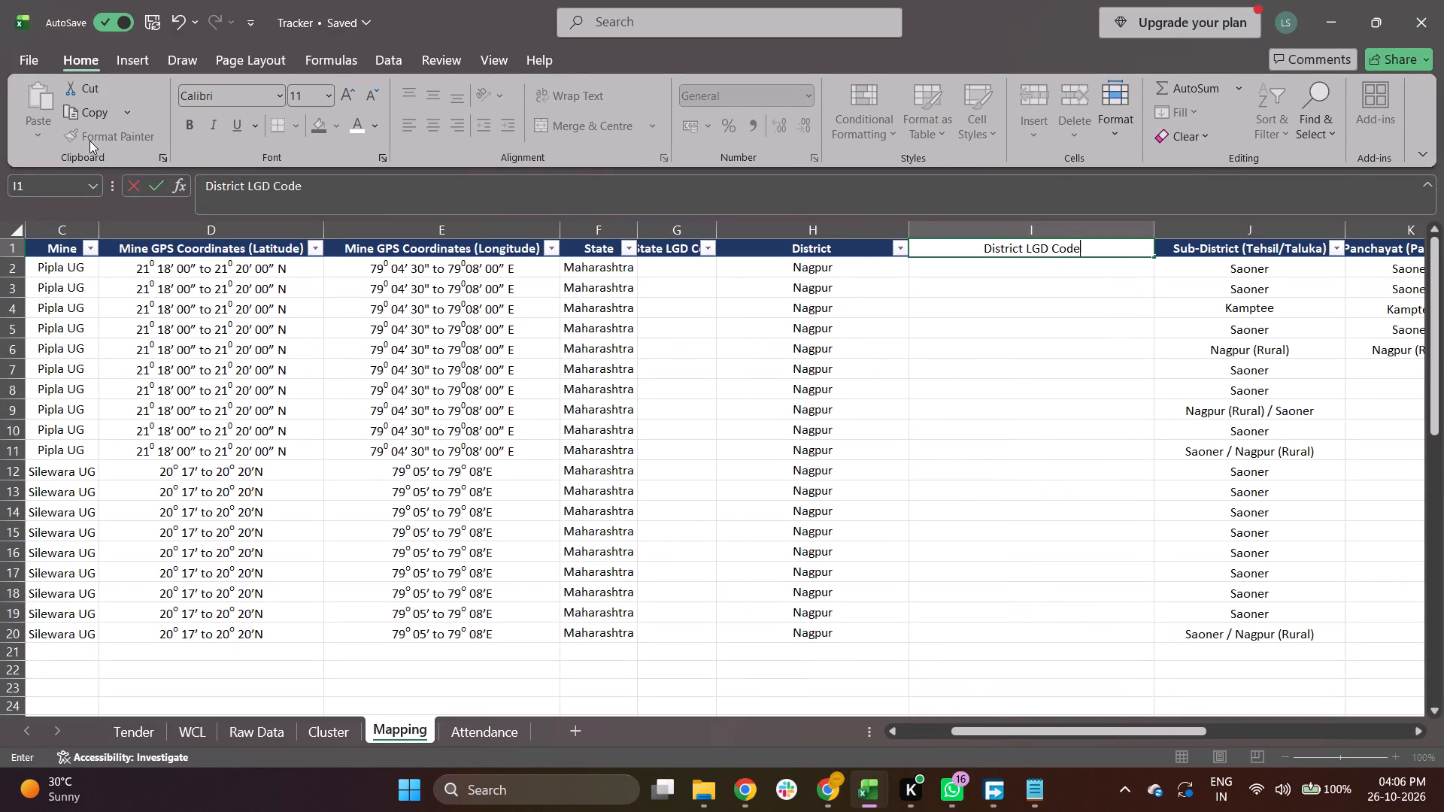
{"action": "key", "text": "Tab"}
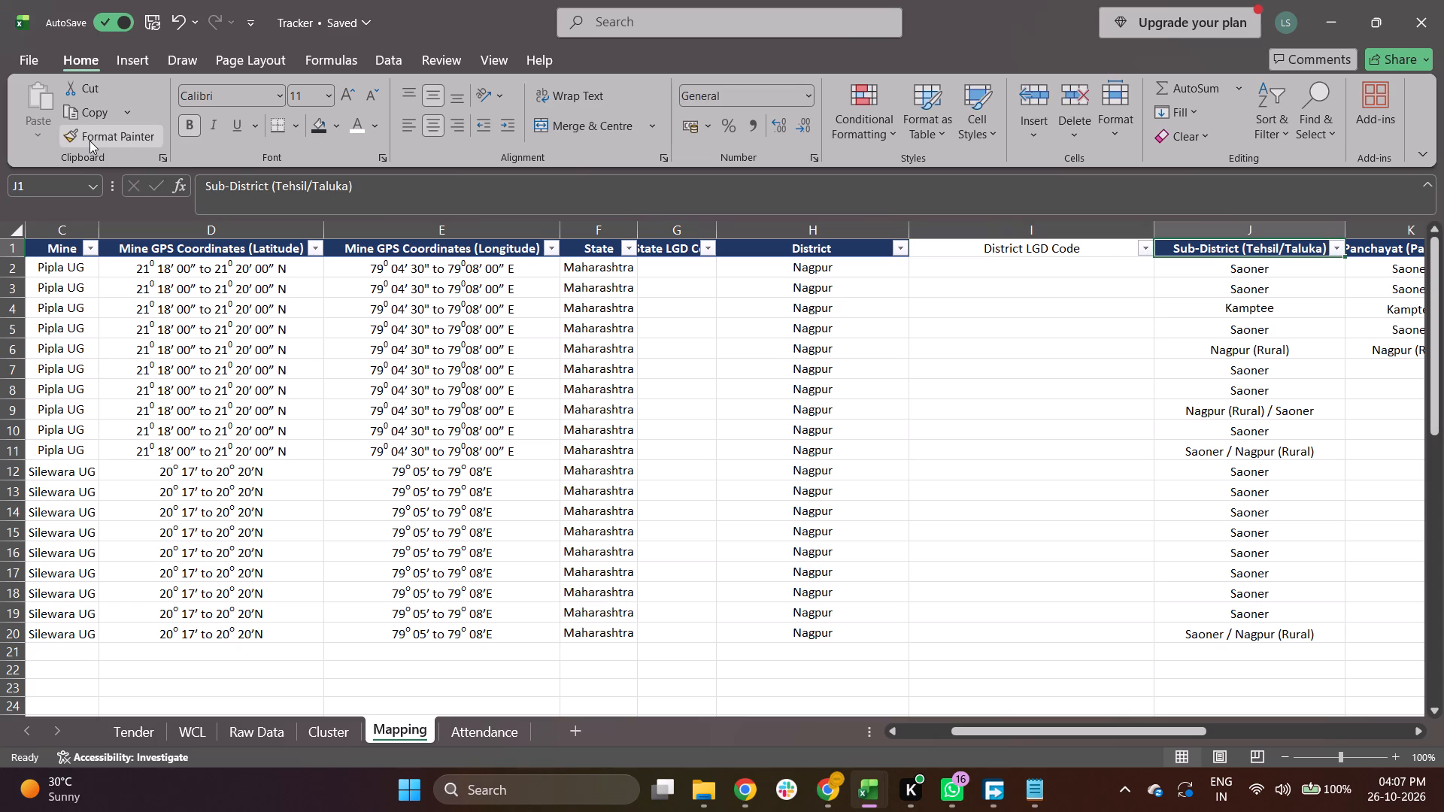
Shift the Block Panchayat through Total Households columns, rows 1 to 20, one column over, leaving column K empty.
{"action": "key", "text": "Left"}
{"action": "key", "text": "Left"}
{"action": "key", "text": "Left"}
{"action": "key", "text": "Right"}
{"action": "key", "text": "Right"}
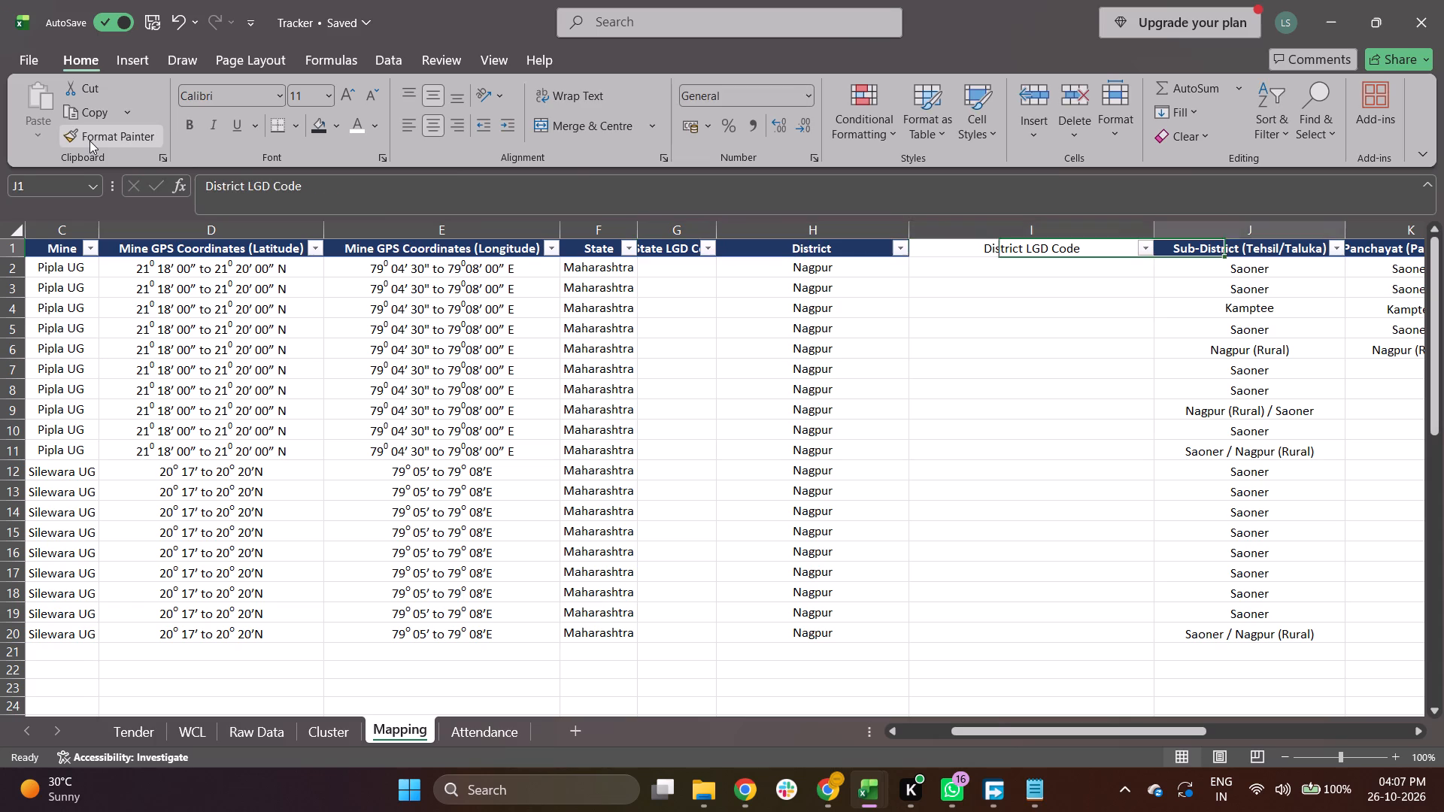
{"action": "key", "text": "Right"}
{"action": "key", "text": "Right"}
{"action": "key", "text": "Right"}
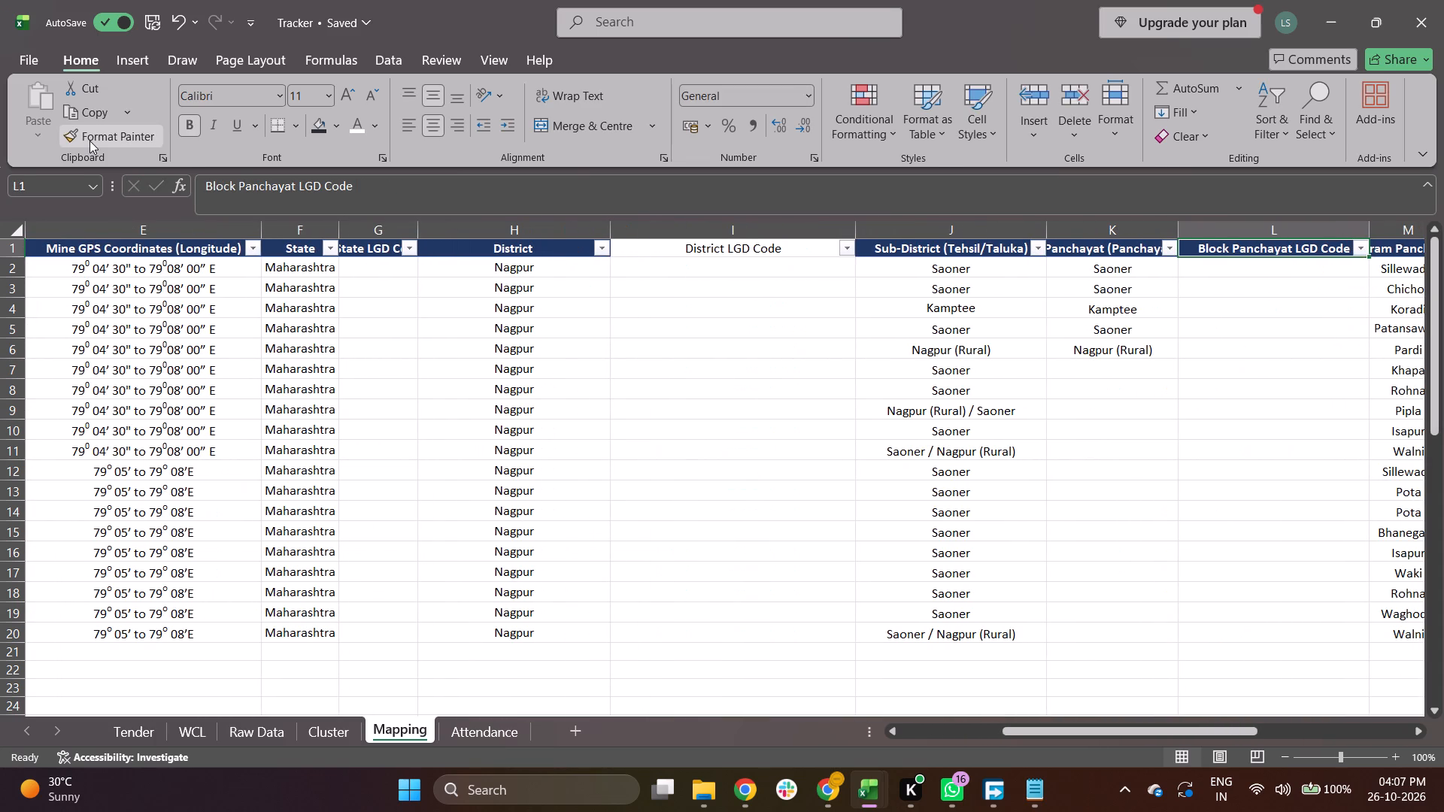
{"action": "key", "text": "Left"}
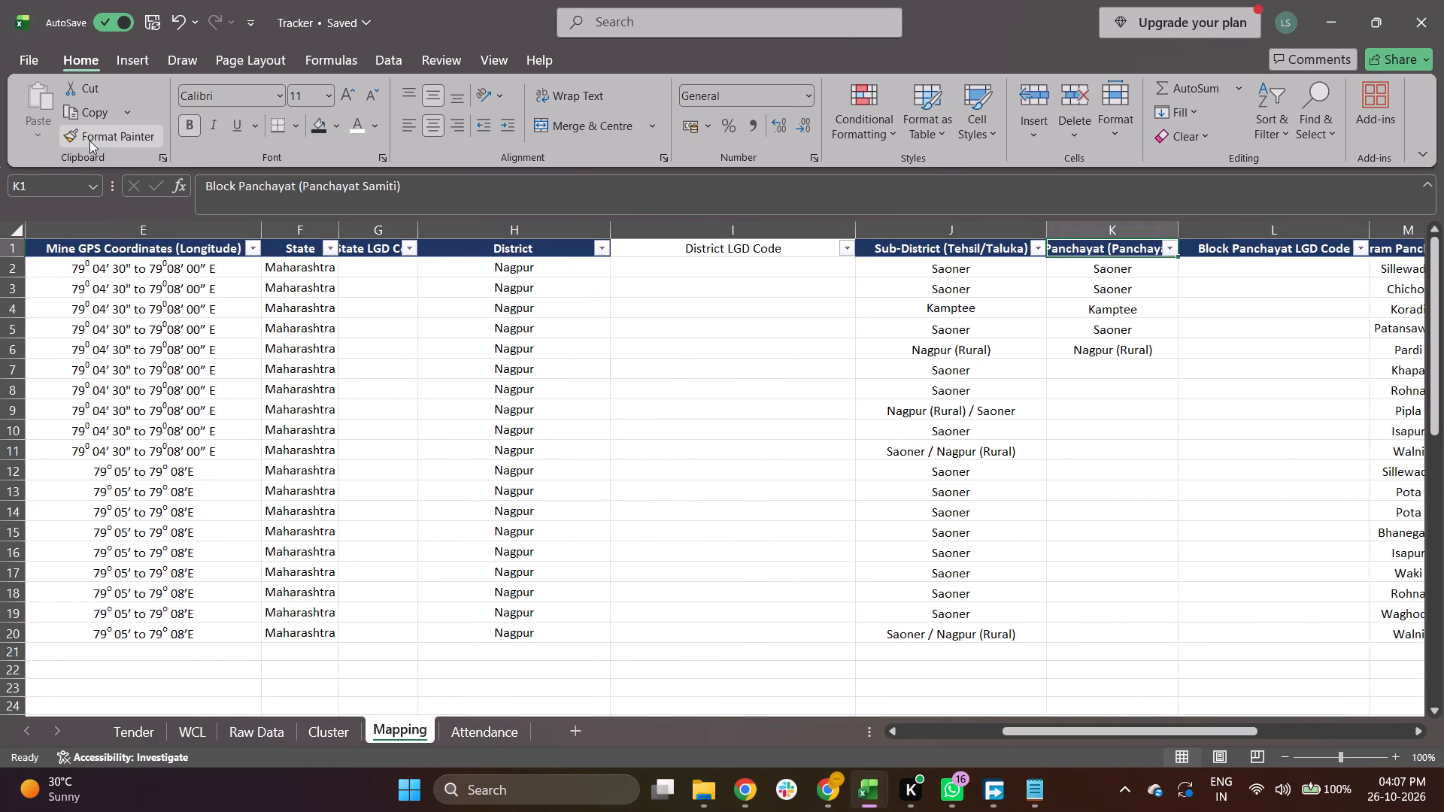
{"action": "key", "text": "Left"}
{"action": "key", "text": "Left"}
{"action": "key", "text": "Left"}
{"action": "key", "text": "Right"}
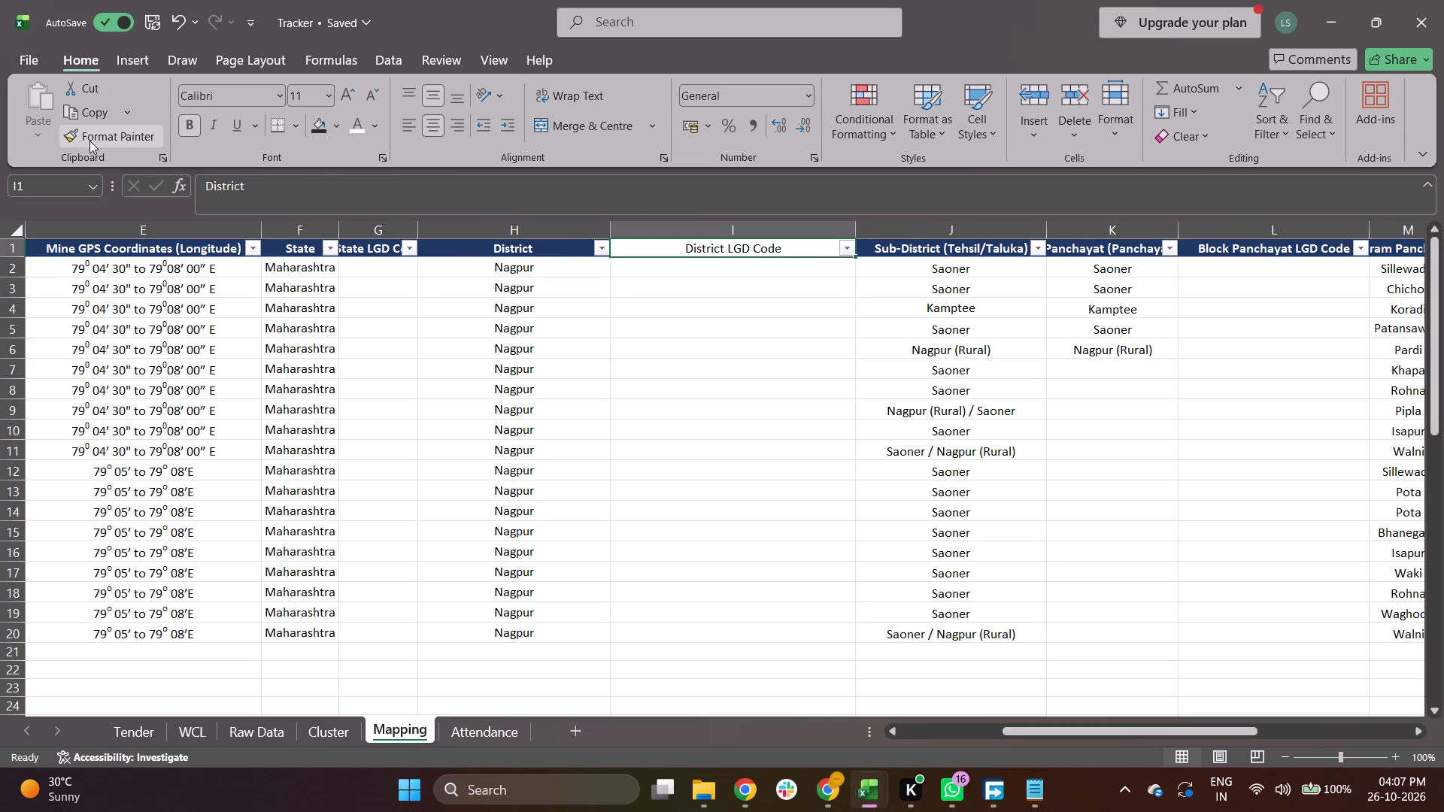
{"action": "key", "text": "Right"}
{"action": "key", "text": "Right"}
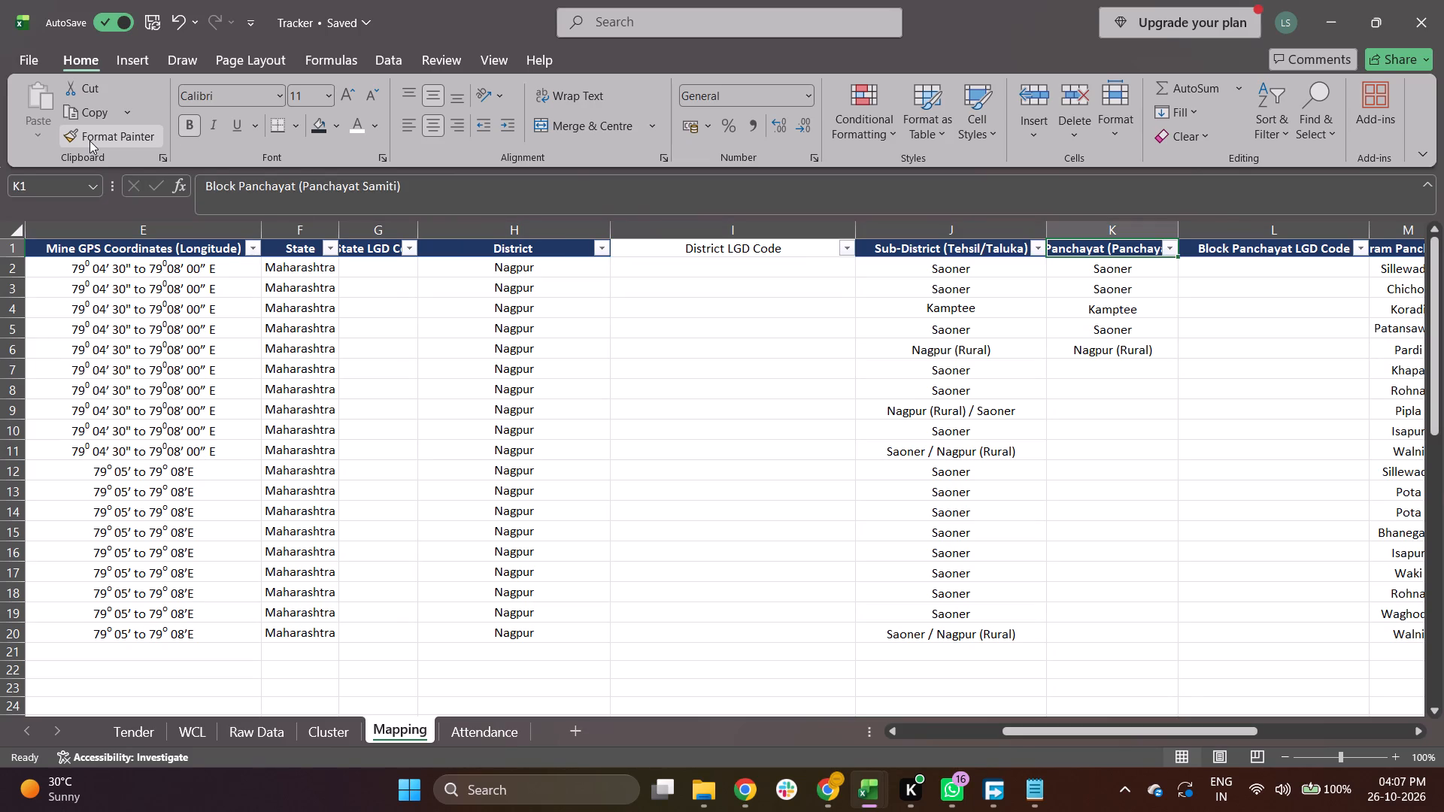
{"action": "key", "text": "ctrl+shift+Down"}
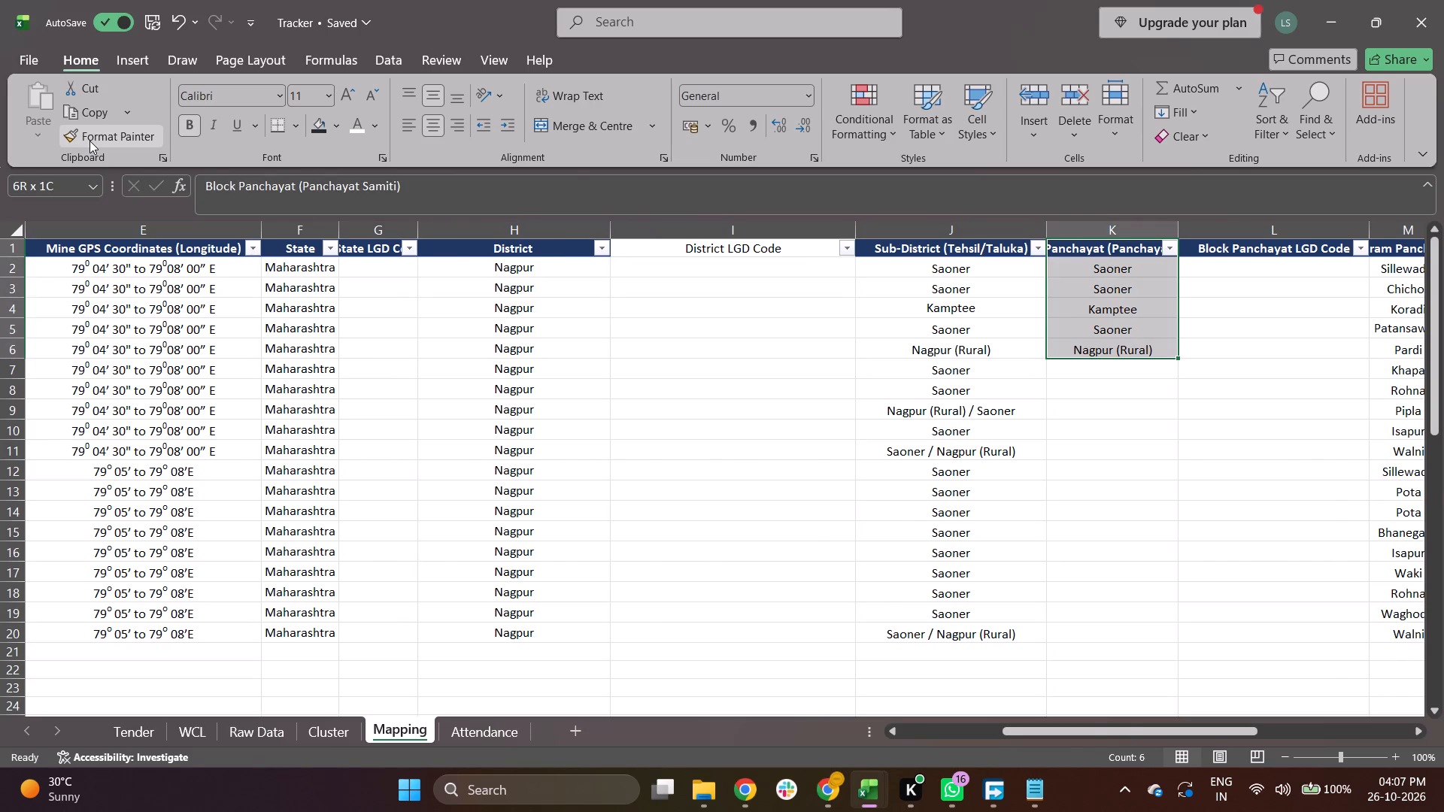
{"action": "key", "text": "ctrl+shift+Right"}
{"action": "key", "text": "ctrl+shift+Down"}
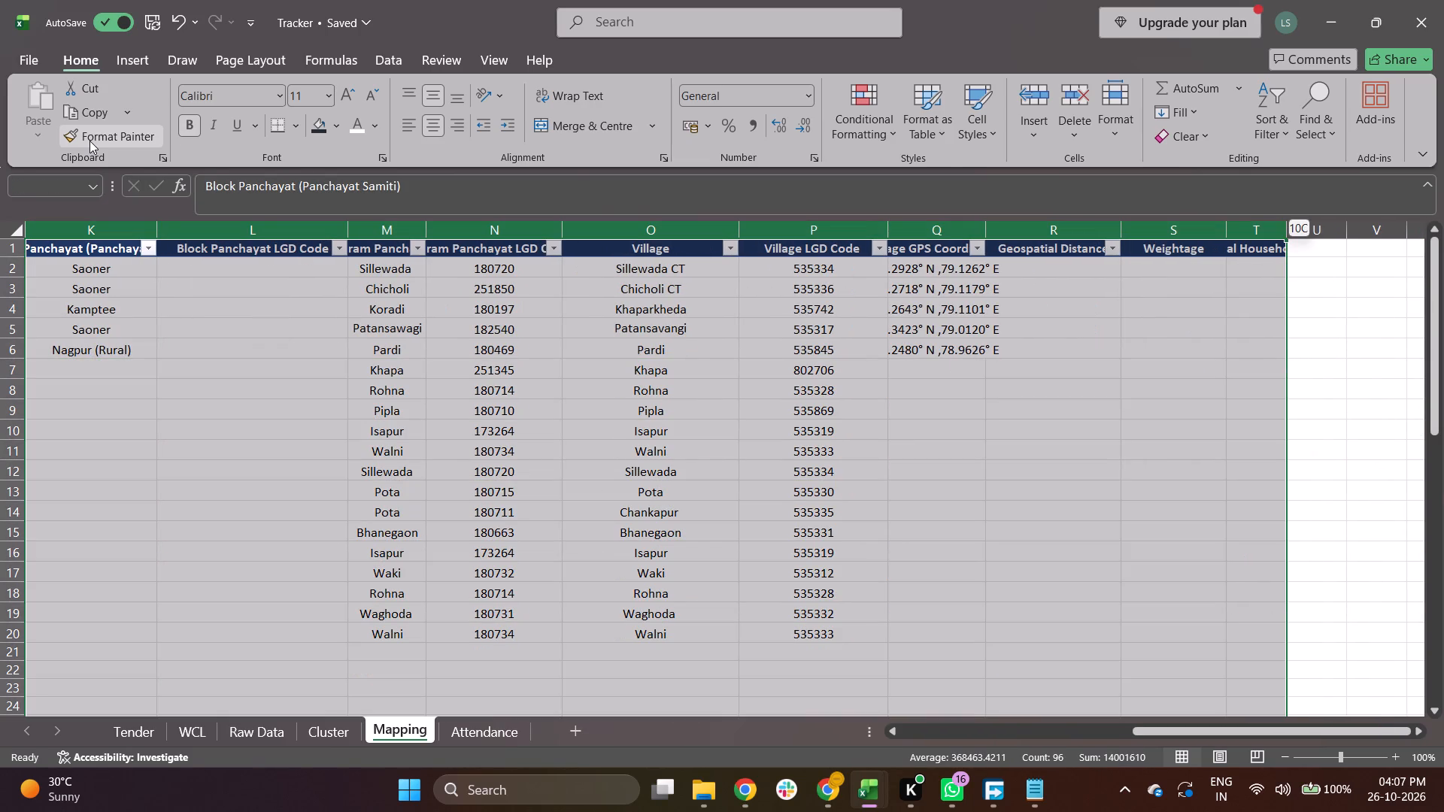
{"action": "key", "text": "ctrl+shift+Up"}
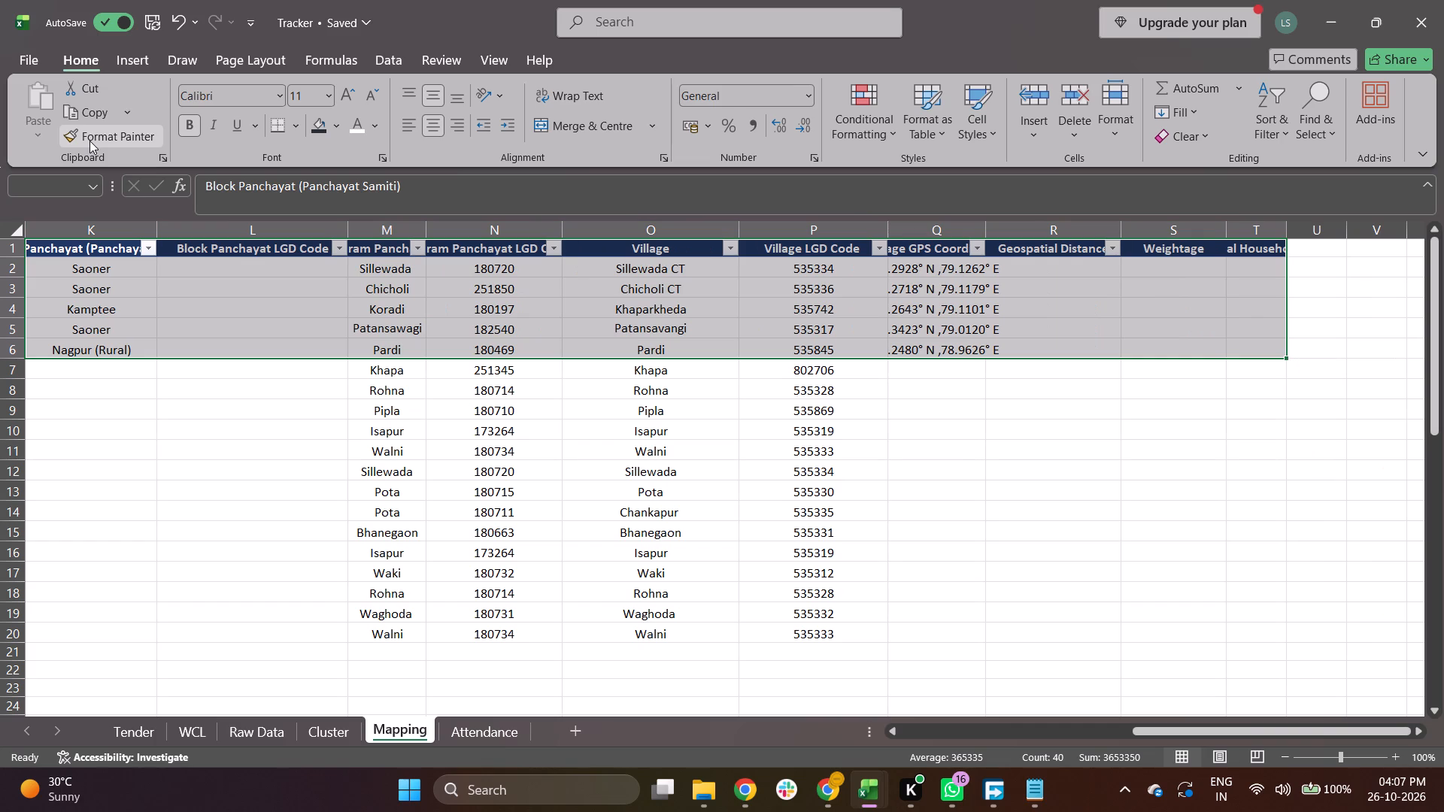
{"action": "key", "text": "shift+Down"}
{"action": "key", "text": "shift+Down"}
{"action": "key", "text": "shift+Down"}
{"action": "key", "text": "shift+Down"}
{"action": "key", "text": "shift+Down"}
{"action": "key", "text": "shift+Down"}
{"action": "key", "text": "shift+Down"}
{"action": "key", "text": "shift+Down"}
{"action": "key", "text": "shift+Down"}
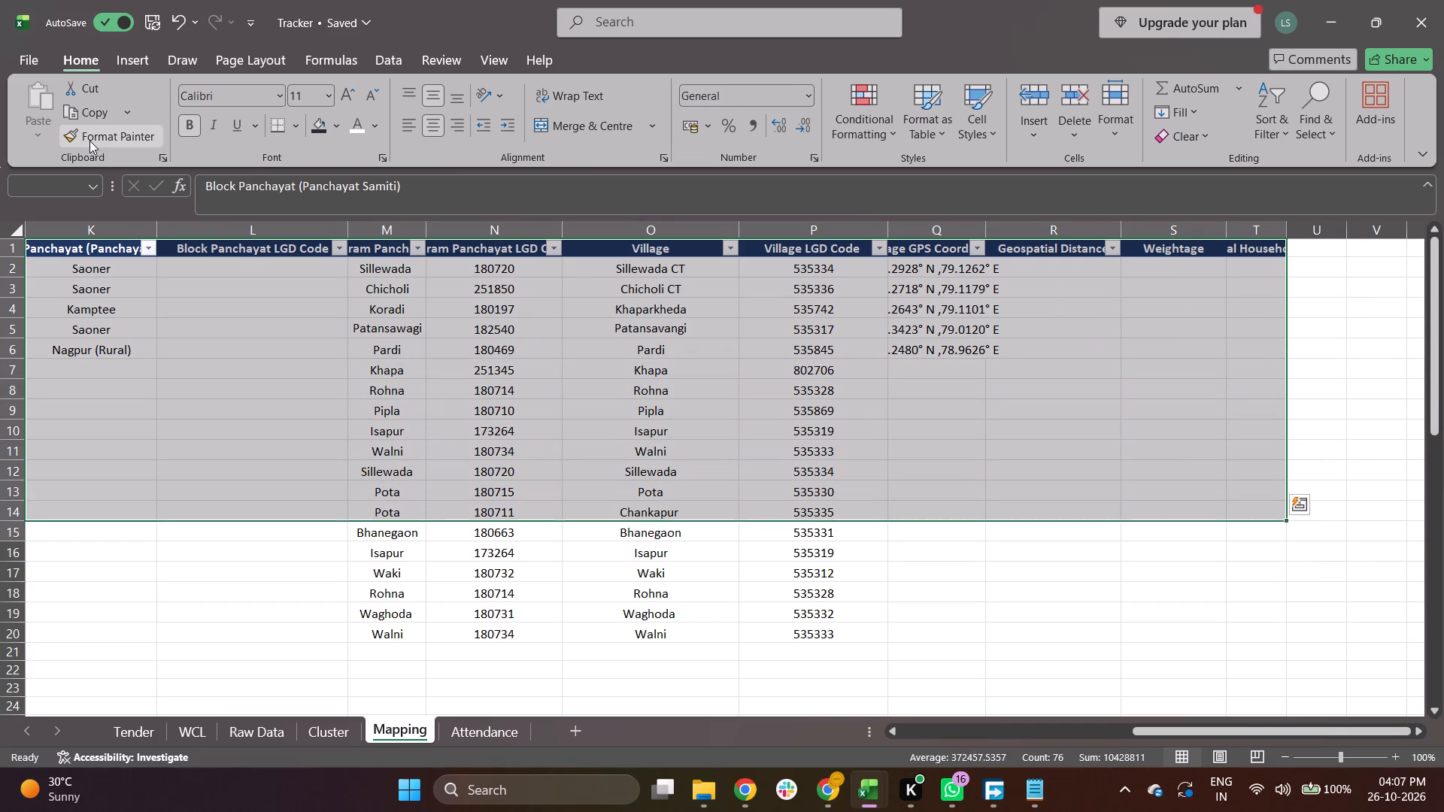
{"action": "key", "text": "shift+Down"}
{"action": "key", "text": "shift+Down"}
{"action": "key", "text": "shift+Down"}
{"action": "key", "text": "shift+Down"}
{"action": "key", "text": "shift+Down"}
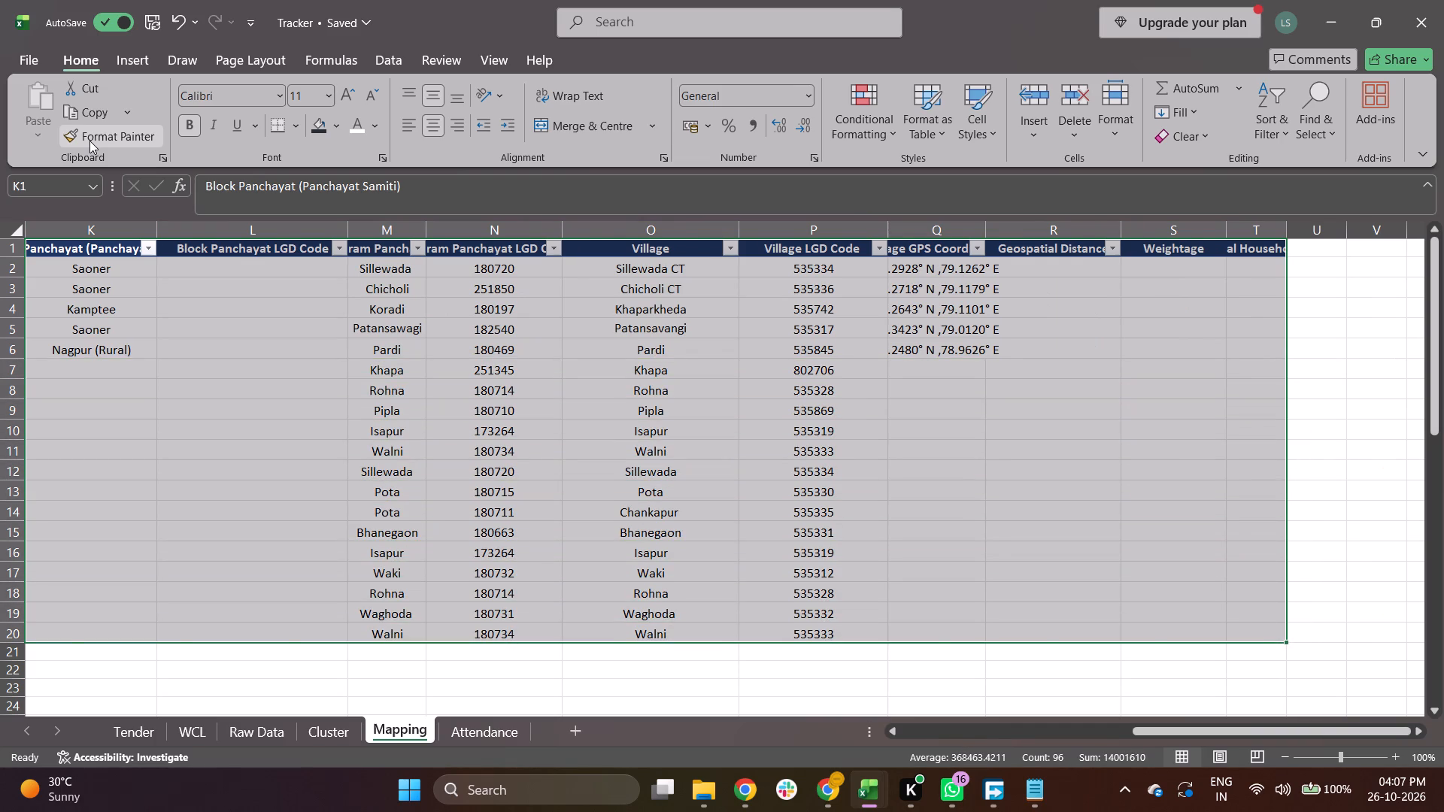
{"action": "key", "text": "ctrl+x"}
{"action": "key", "text": "Right"}
{"action": "key", "text": "Left"}
{"action": "key", "text": "Left"}
{"action": "key", "text": "Left"}
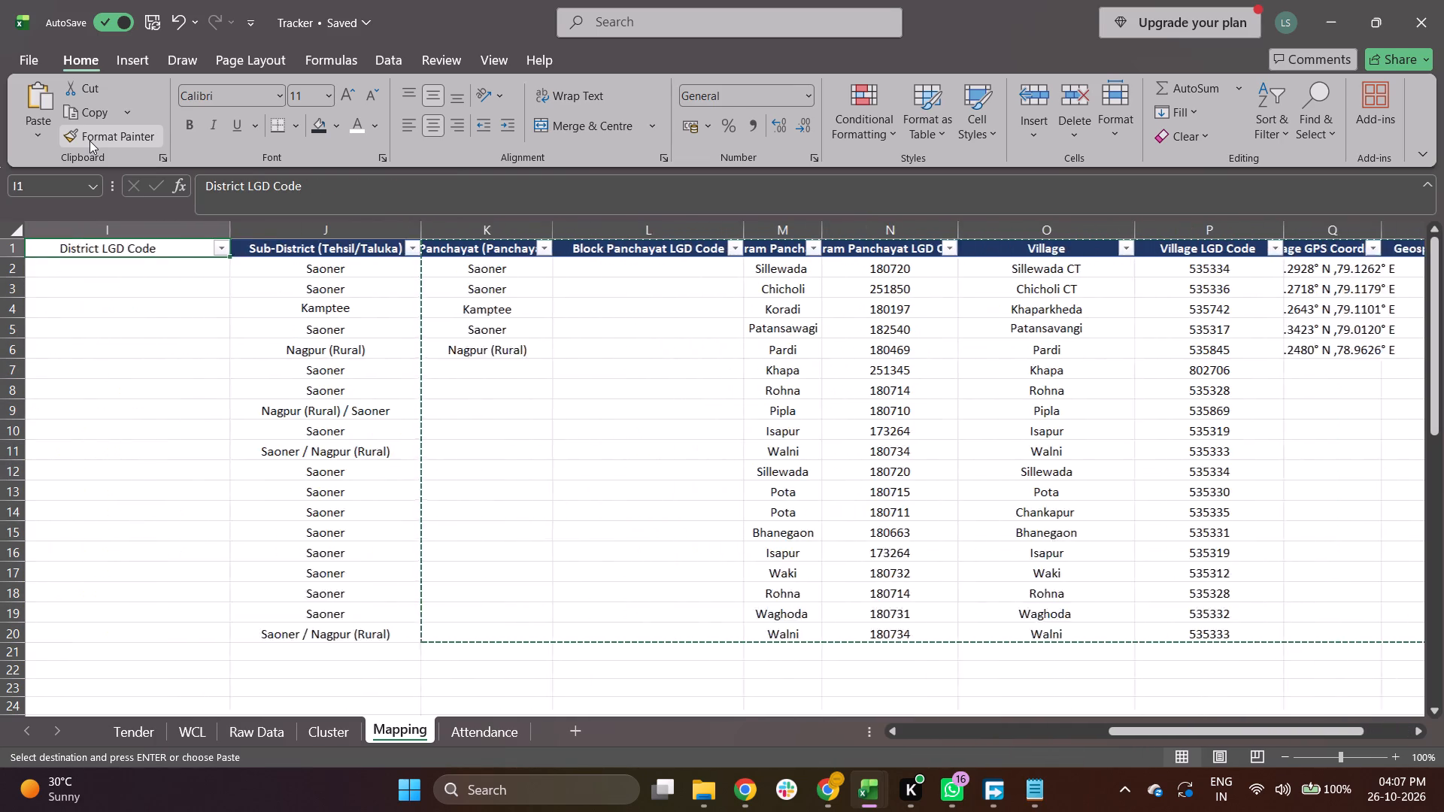
{"action": "key", "text": "Left"}
{"action": "key", "text": "Right"}
{"action": "key", "text": "Right"}
{"action": "key", "text": "Right"}
{"action": "key", "text": "Right"}
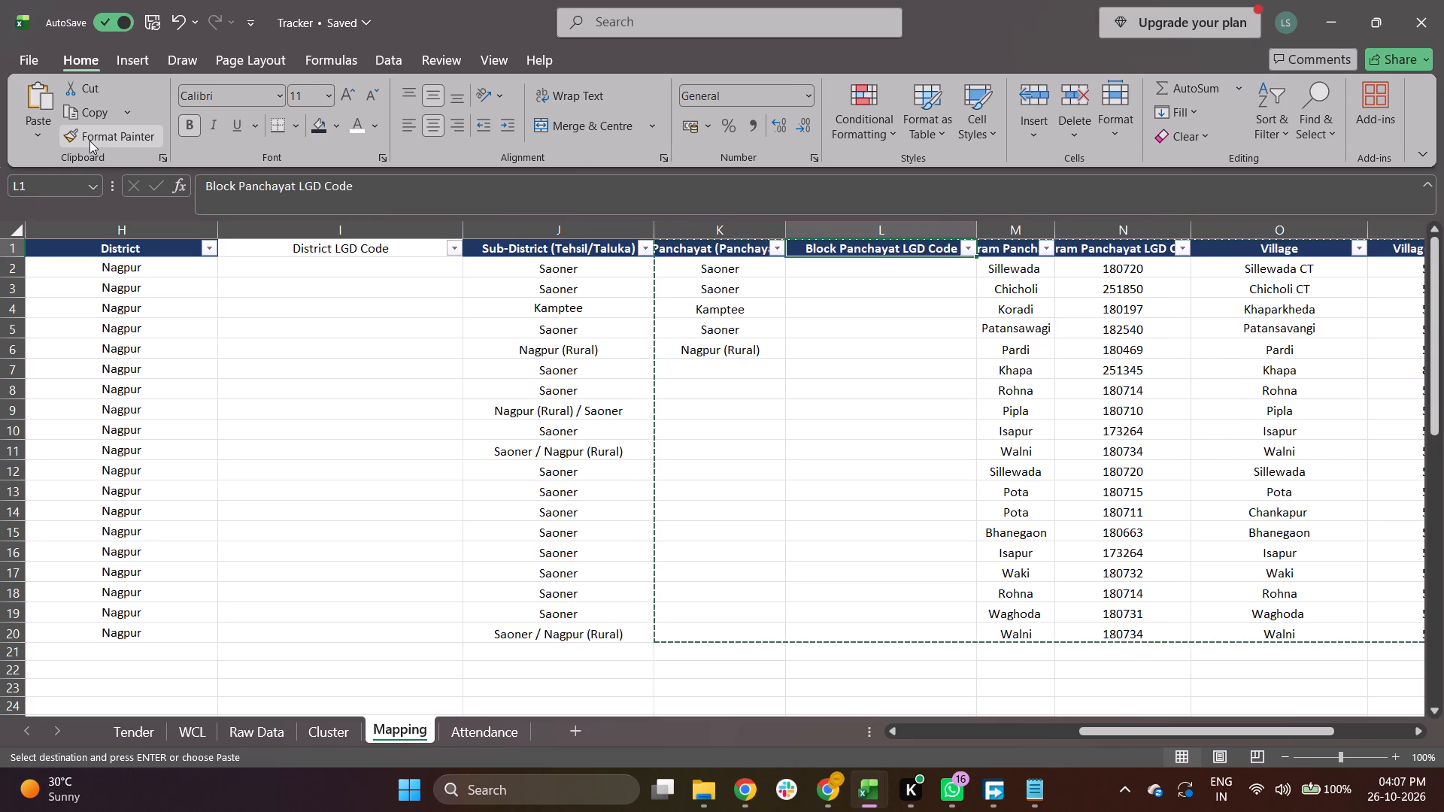
{"action": "key", "text": "ctrl+v"}
Copy the Sub-District (Tehsil/Taluka) header into cell K1 and change its text to Sub-District LGD Code.
{"action": "key", "text": "Left"}
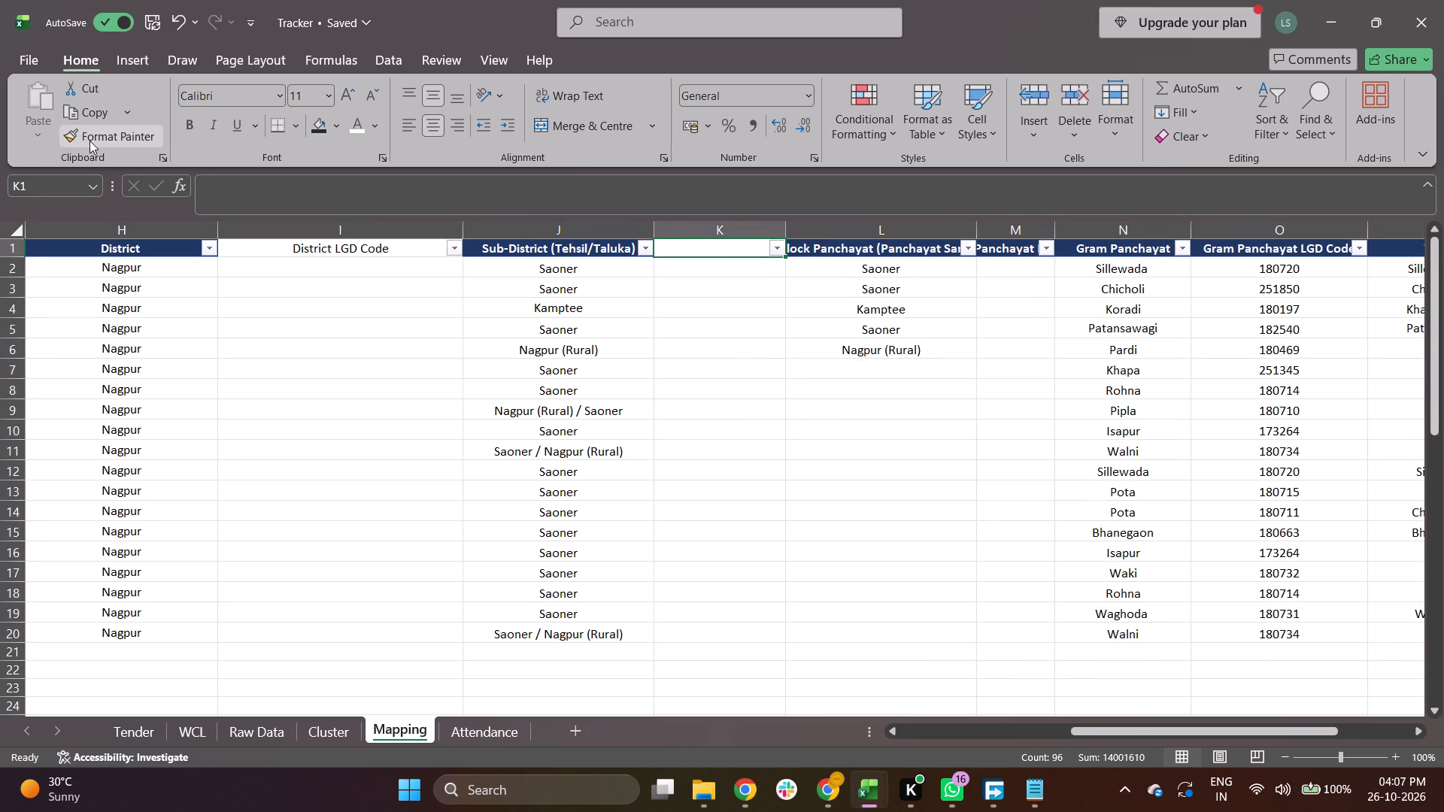
{"action": "key", "text": "Left"}
{"action": "key", "text": "ctrl+c"}
{"action": "key", "text": "Right"}
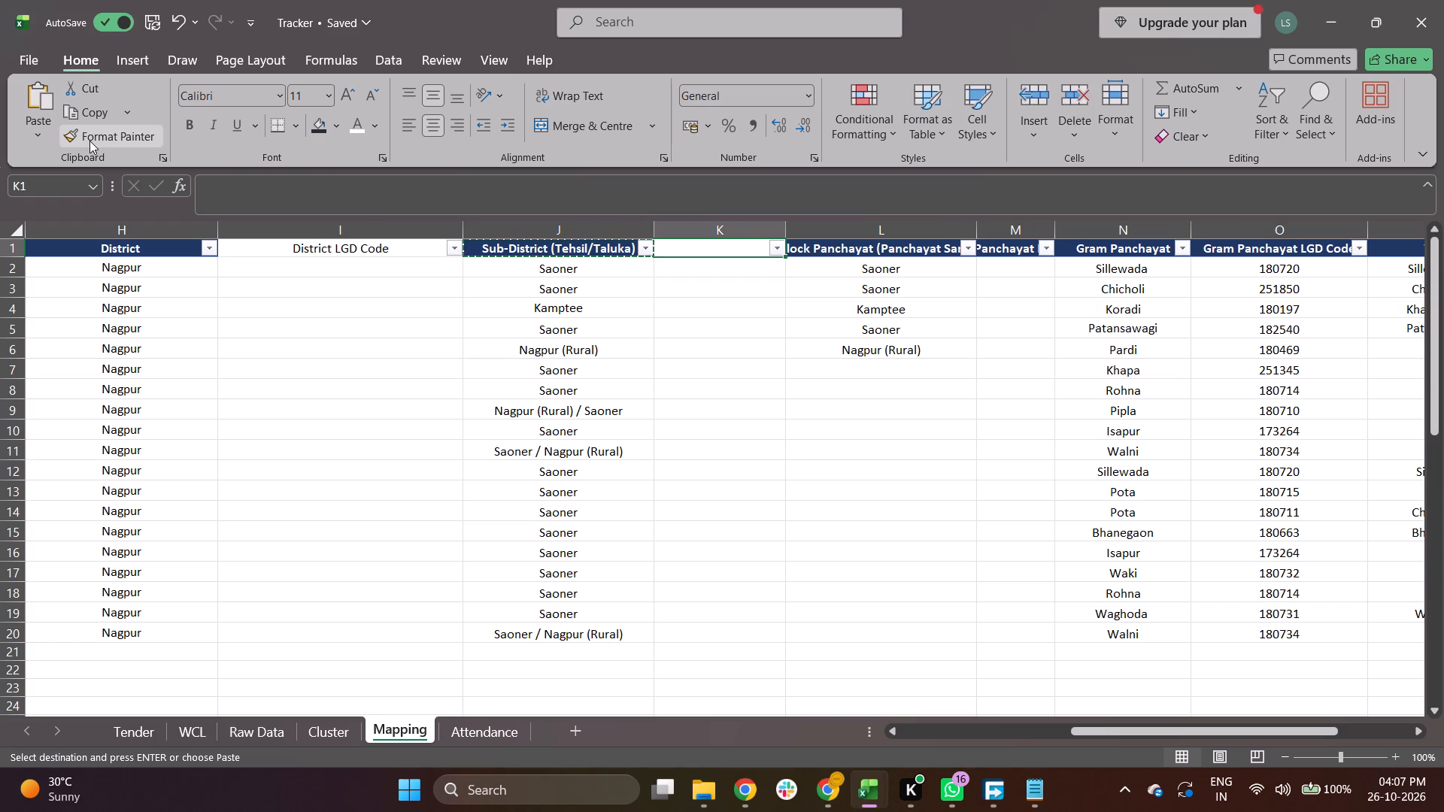
{"action": "key", "text": "ctrl+v"}
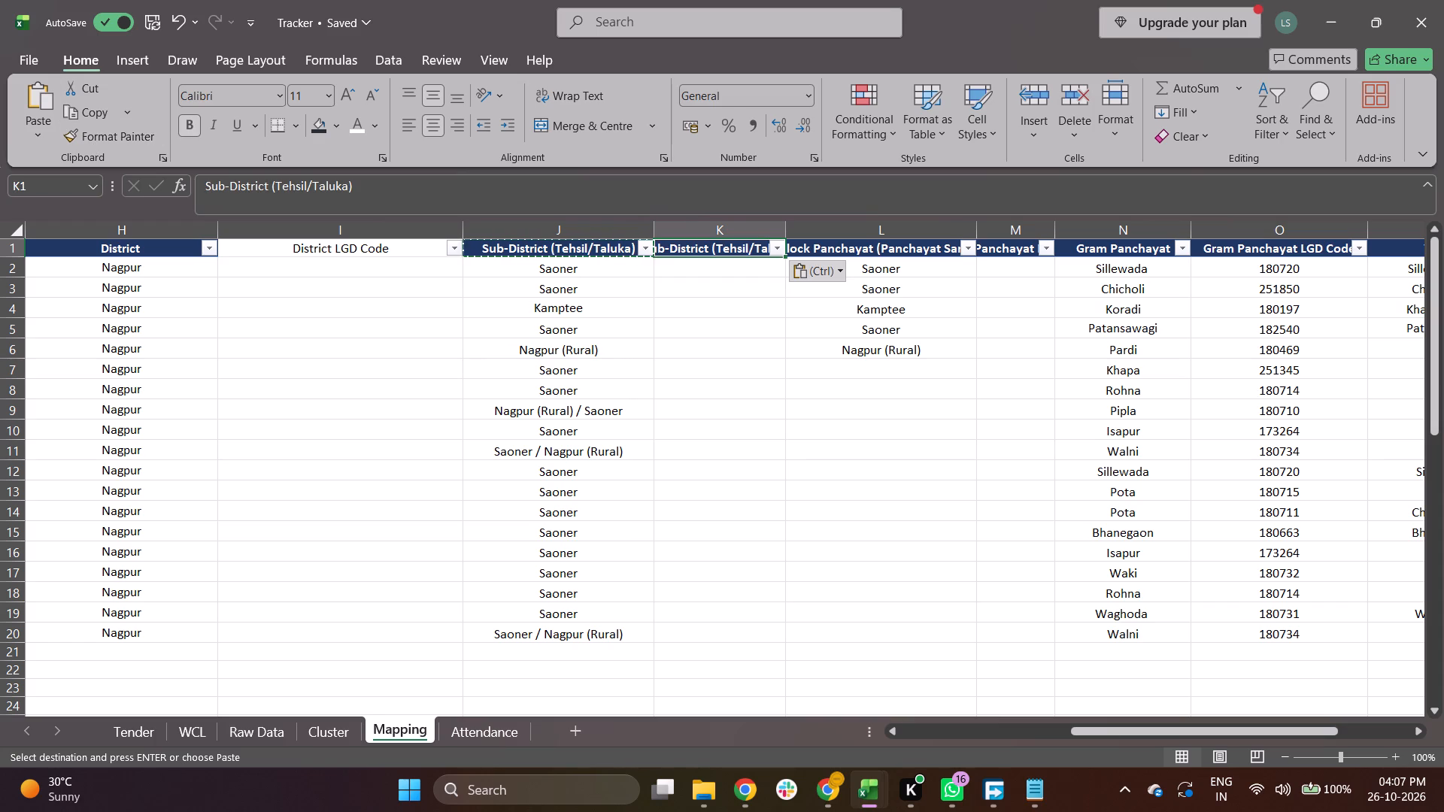
{"action": "left_click_drag", "start_coordinate": [358, 185], "coordinate": [296, 187]}
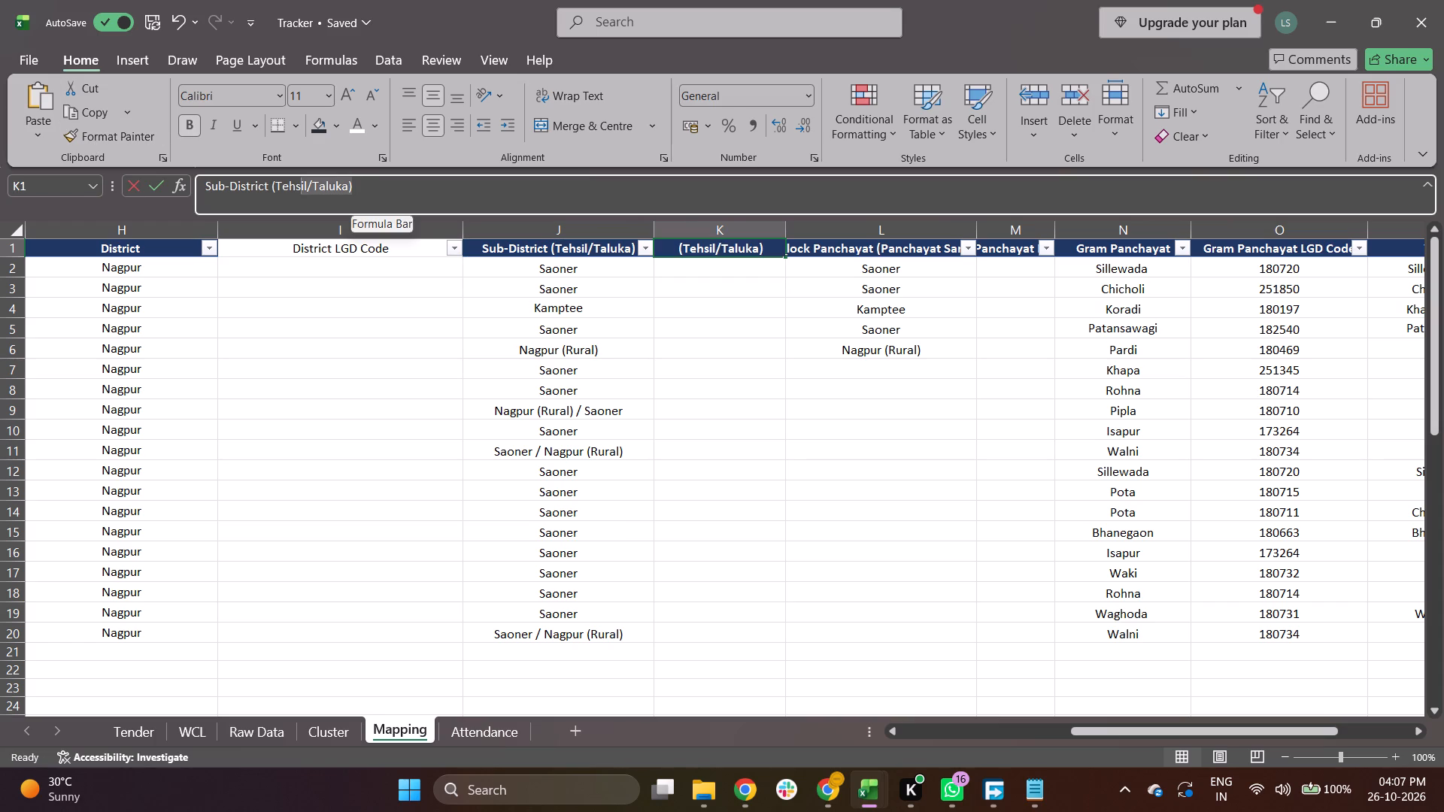
{"action": "left_click_drag", "start_coordinate": [296, 187], "coordinate": [272, 187]}
{"action": "type", "text": "LGD"}
{"action": "key", "text": "space"}
{"action": "type", "text": "Code"}
{"action": "key", "text": "Tab"}
Copy the District header's formatting onto the District LGD Code header with Format Painter.
{"action": "key", "text": "Left"}
{"action": "key", "text": "Left"}
{"action": "key", "text": "Left"}
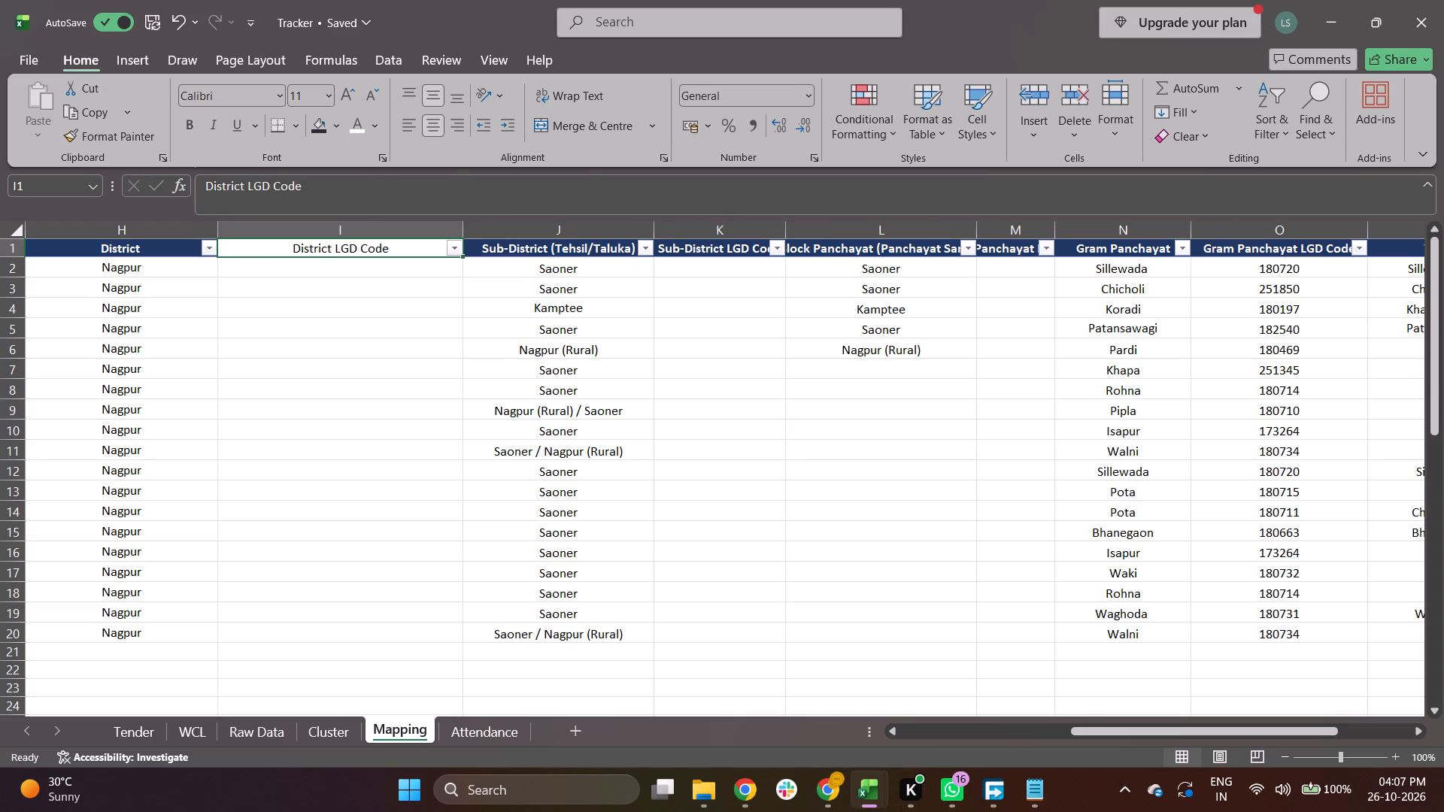
{"action": "key", "text": "Left"}
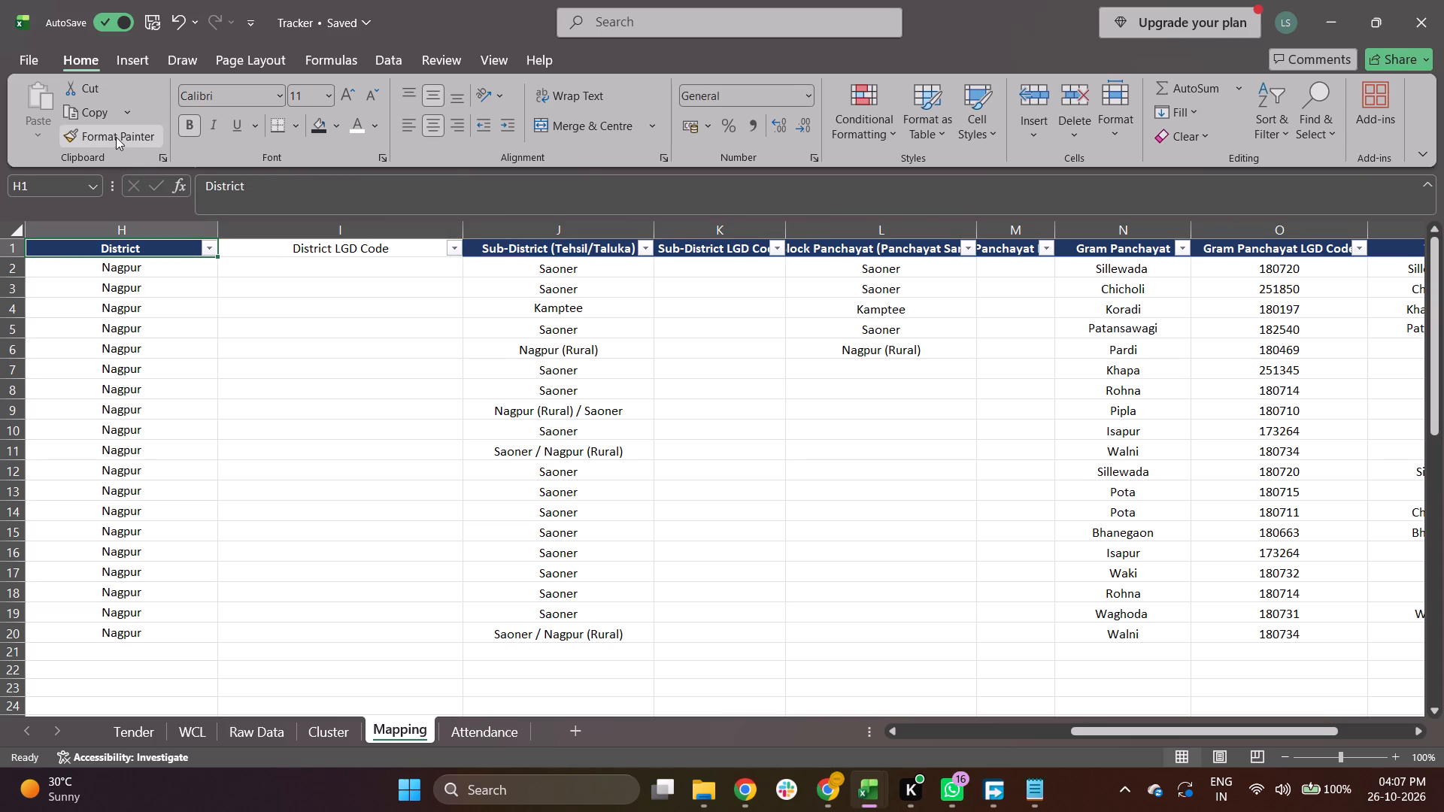
{"action": "left_click", "coordinate": [116, 137]}
{"action": "key", "text": "Right"}
Review the header row from Mine GPS Coordinates through Village GPS Coordinates, checking the LGD code column for each administrative level.
{"action": "key", "text": "Right"}
{"action": "key", "text": "Right"}
{"action": "key", "text": "Right"}
{"action": "key", "text": "Left"}
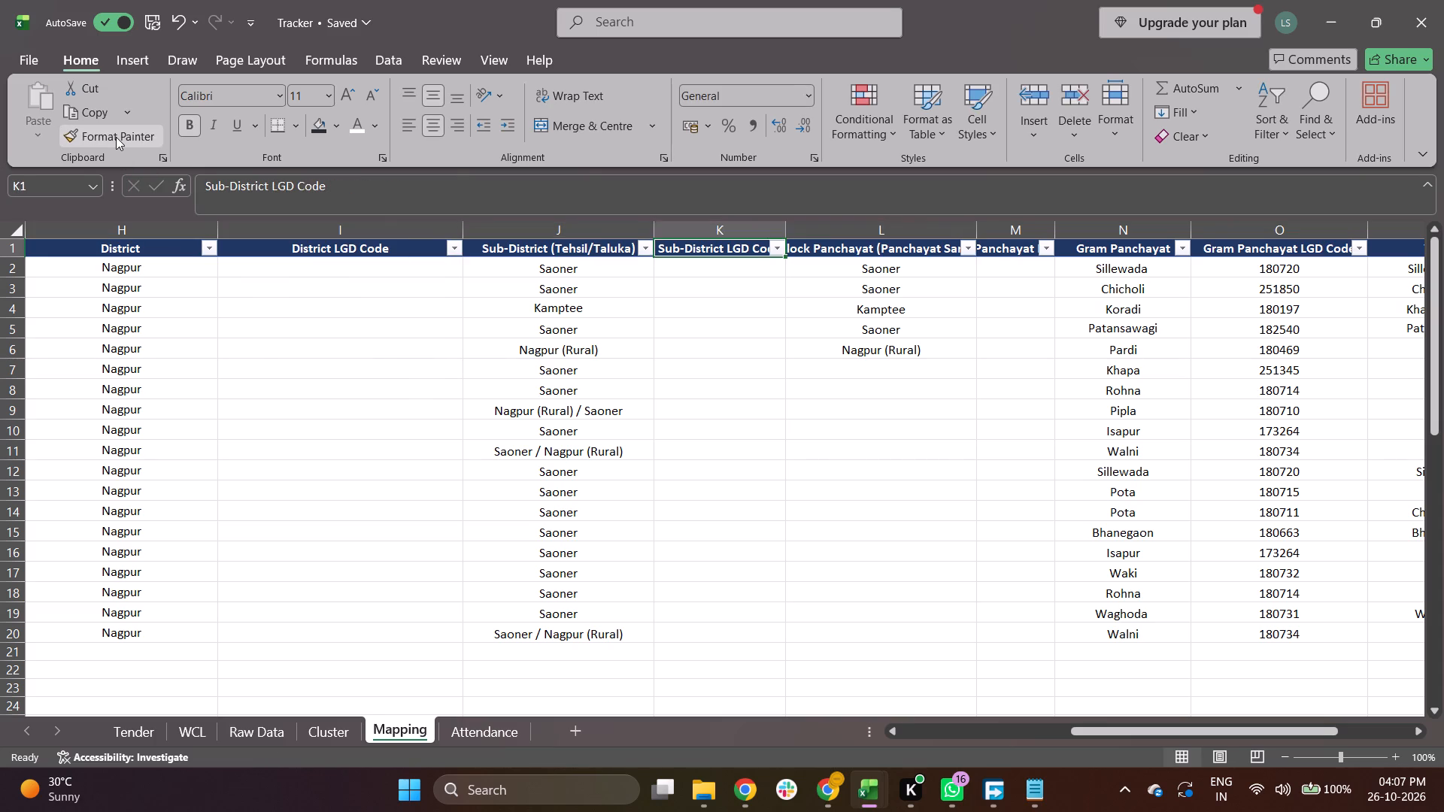
{"action": "key", "text": "Left"}
{"action": "key", "text": "Left"}
{"action": "key", "text": "Left"}
{"action": "key", "text": "Left"}
{"action": "key", "text": "Left"}
{"action": "key", "text": "Left"}
{"action": "key", "text": "Left"}
{"action": "key", "text": "Right"}
{"action": "key", "text": "Right"}
{"action": "key", "text": "Right"}
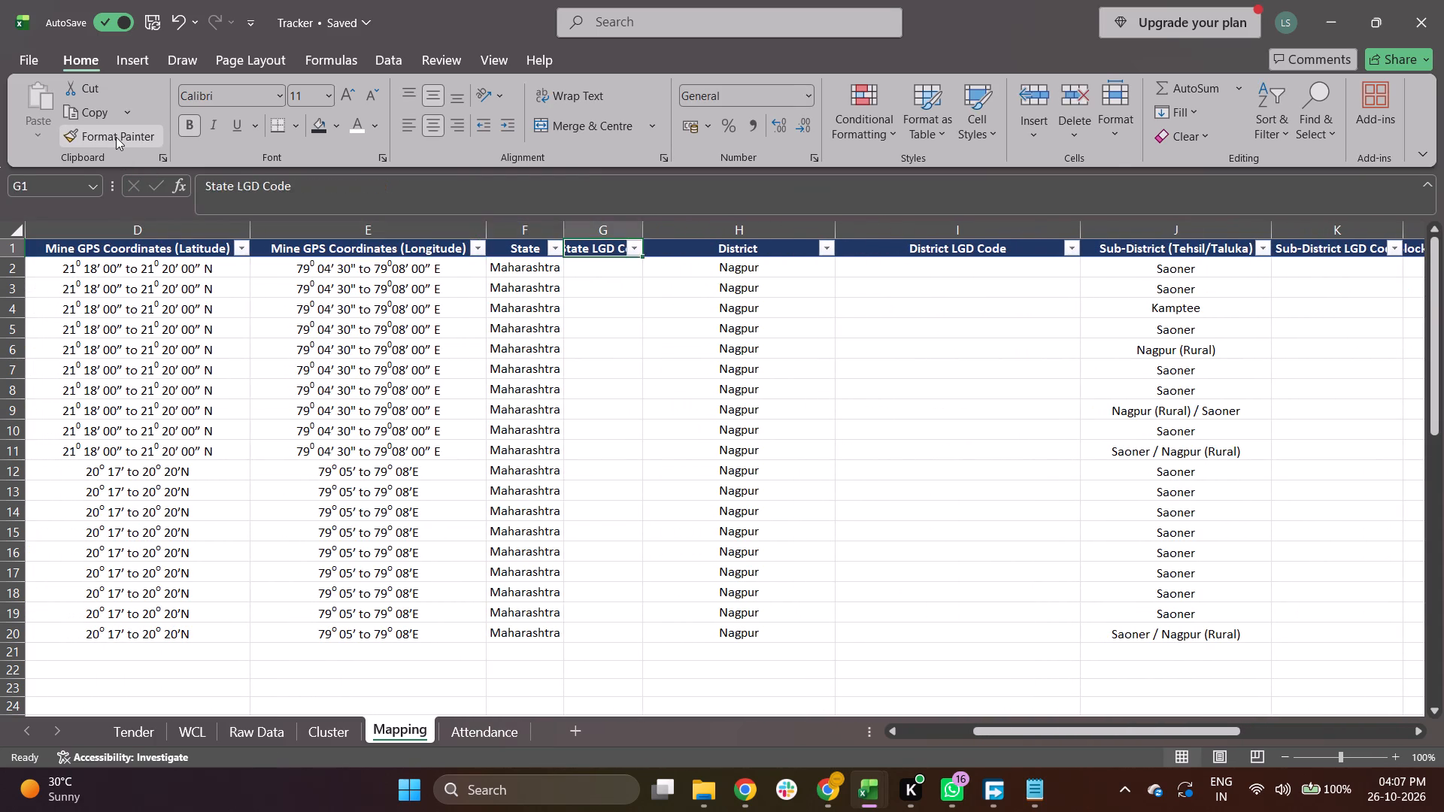
{"action": "key", "text": "Right"}
{"action": "key", "text": "Right"}
{"action": "key", "text": "Right"}
{"action": "key", "text": "Right"}
{"action": "key", "text": "Right"}
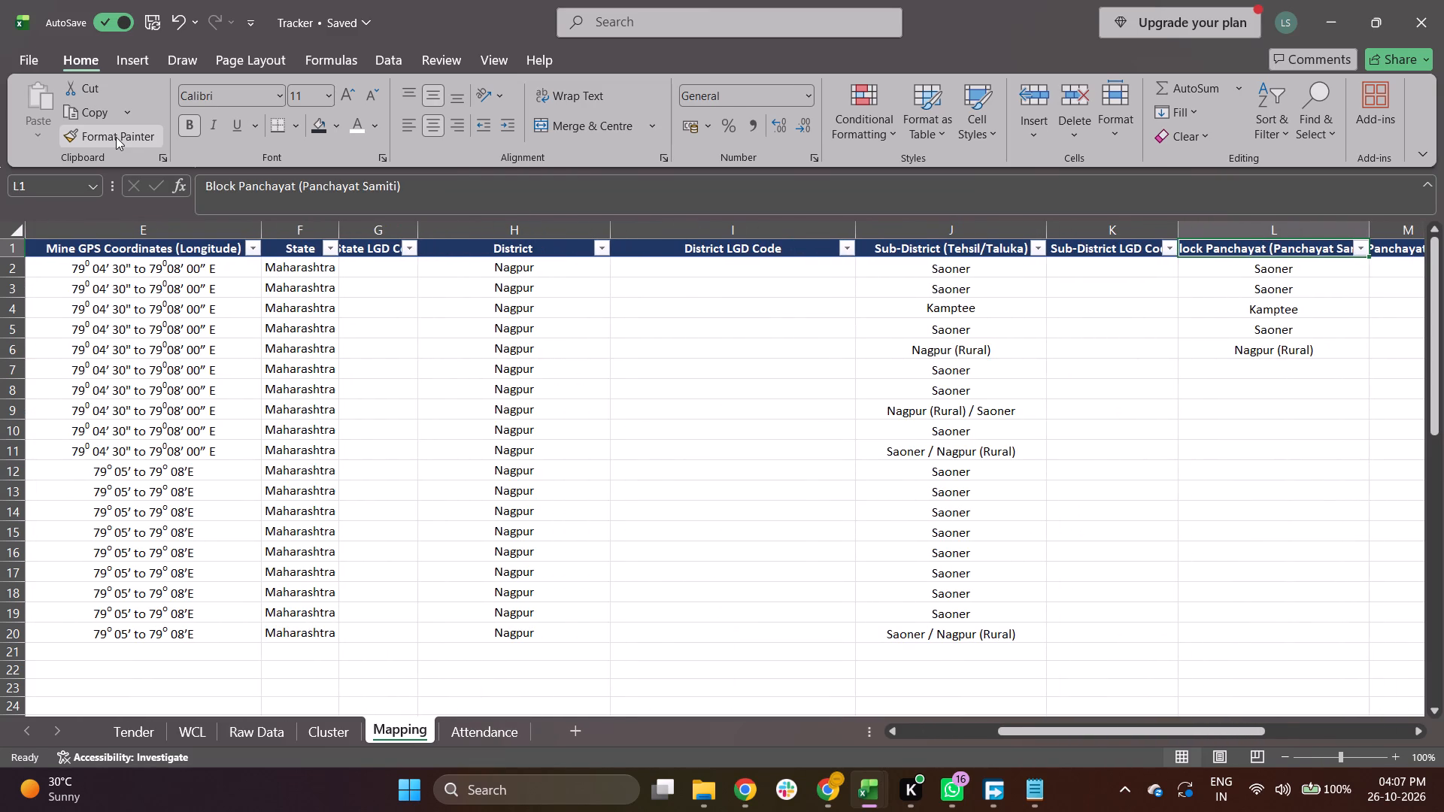
{"action": "key", "text": "Right"}
{"action": "key", "text": "Right"}
{"action": "key", "text": "Right"}
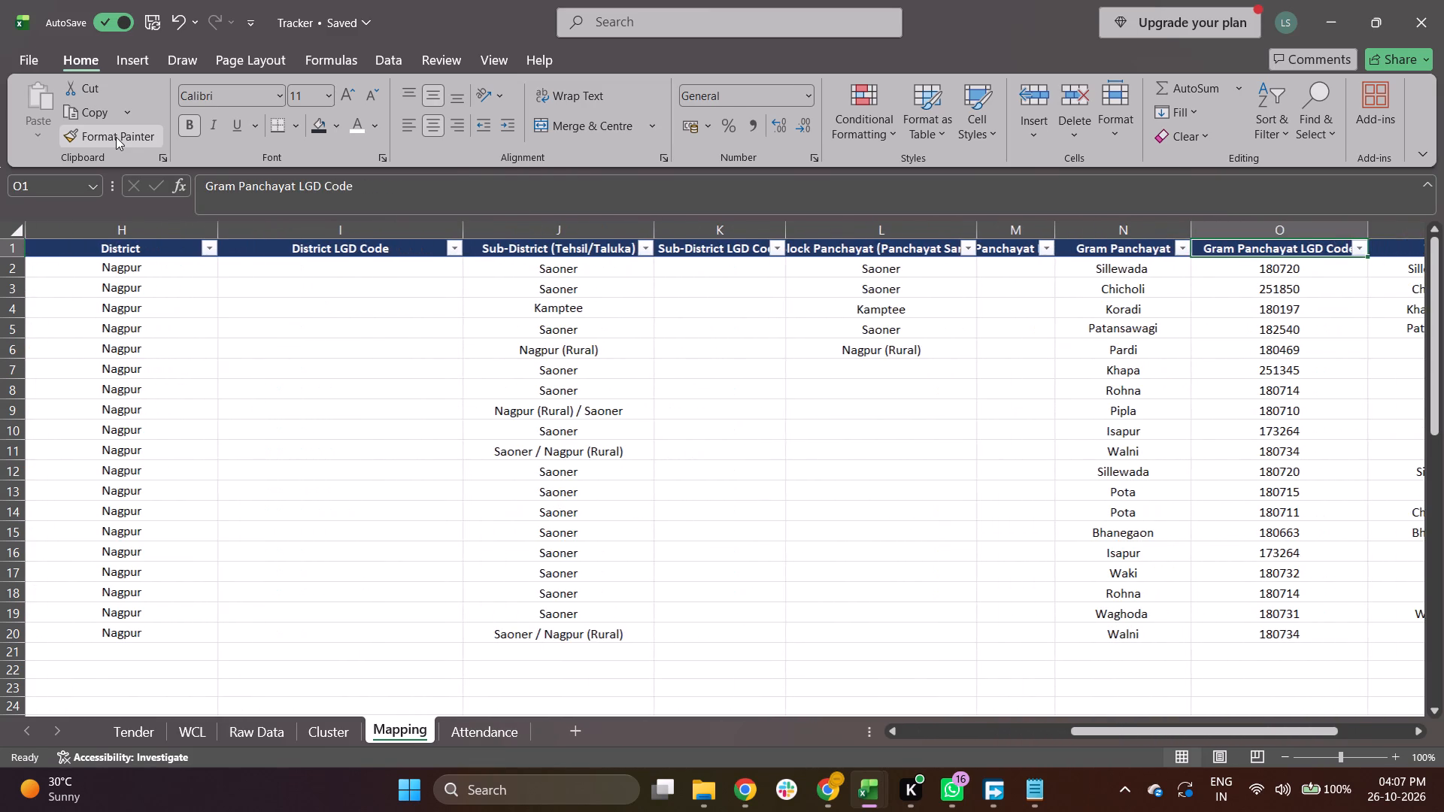
{"action": "key", "text": "Right"}
{"action": "key", "text": "Right"}
{"action": "key", "text": "Left"}
{"action": "key", "text": "Right"}
{"action": "key", "text": "Right"}
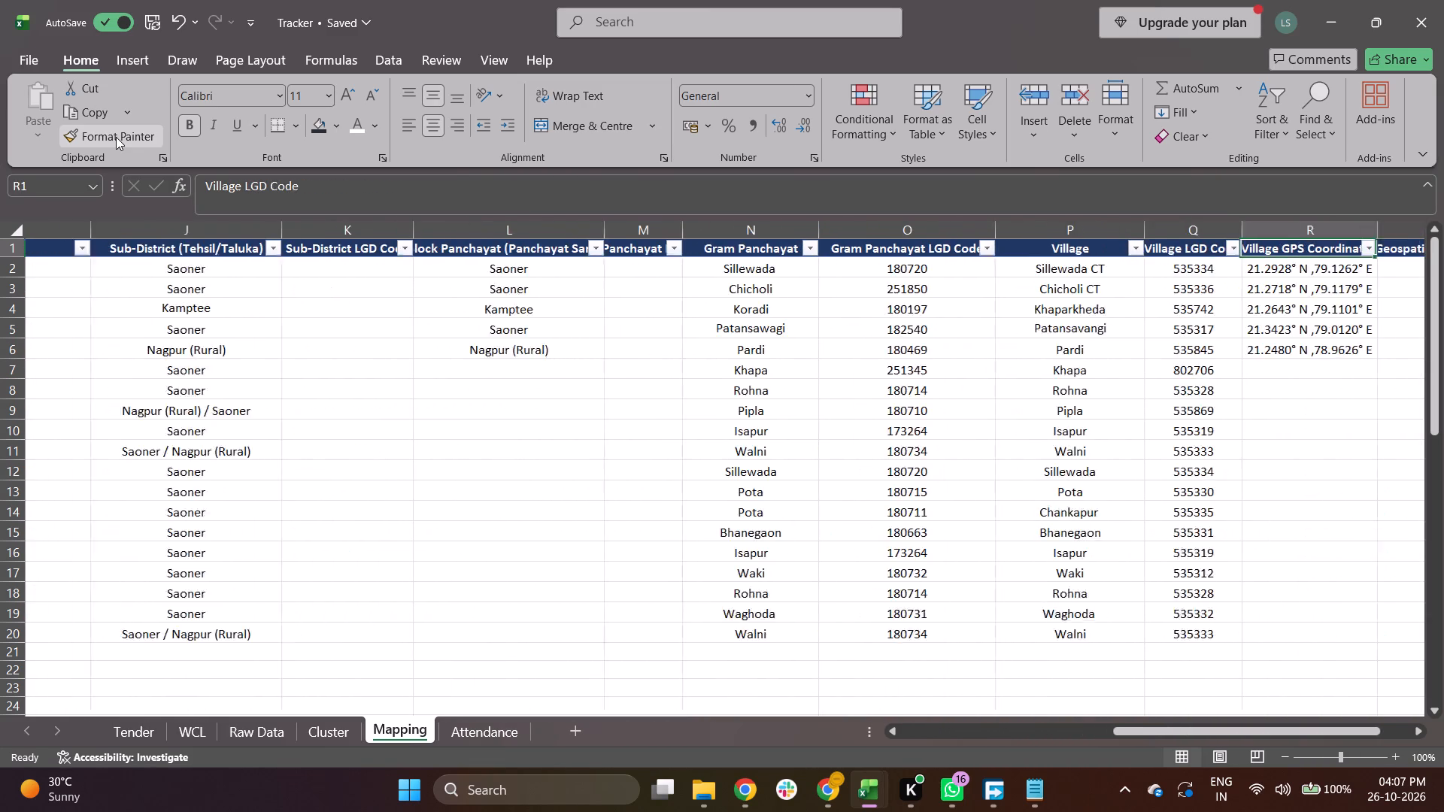
Review the full header row from S.No. to Weightage, checking the column order, filter coverage and cut-off header texts.
{"action": "key", "text": "Right"}
{"action": "key", "text": "Right"}
{"action": "key", "text": "Left"}
{"action": "key", "text": "Left"}
{"action": "key", "text": "Left"}
{"action": "key", "text": "Left"}
{"action": "key", "text": "Left"}
{"action": "key", "text": "Left"}
{"action": "key", "text": "Left"}
{"action": "key", "text": "Left"}
{"action": "key", "text": "Left"}
{"action": "key", "text": "Left"}
{"action": "key", "text": "Left"}
{"action": "key", "text": "Left"}
{"action": "key", "text": "Left"}
{"action": "key", "text": "Left"}
{"action": "key", "text": "Left"}
{"action": "key", "text": "Left"}
{"action": "key", "text": "Left"}
{"action": "key", "text": "Left"}
{"action": "key", "text": "Left"}
{"action": "key", "text": "Left"}
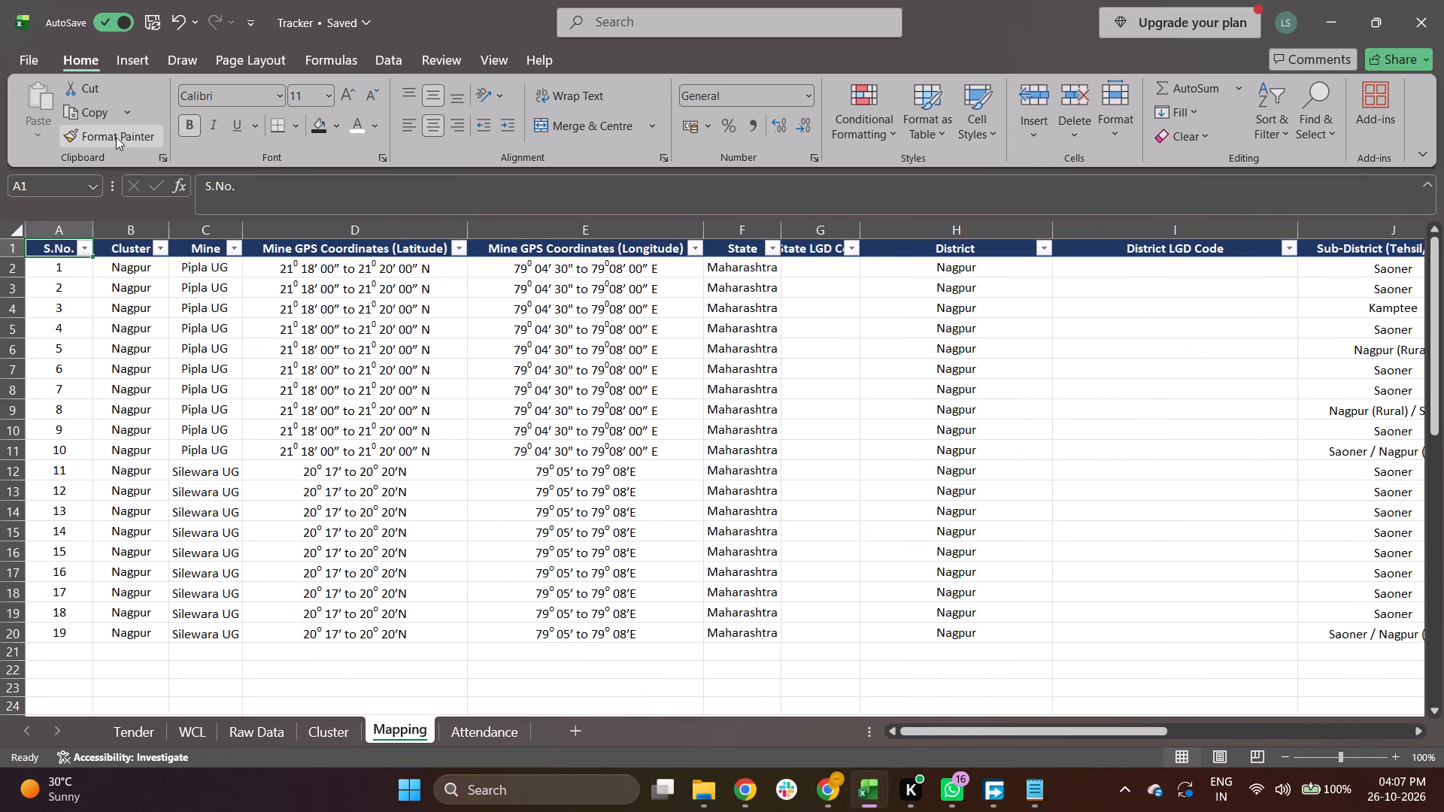
{"action": "key", "text": "Right"}
{"action": "key", "text": "Right"}
{"action": "key", "text": "Right"}
{"action": "key", "text": "Right"}
{"action": "key", "text": "Right"}
{"action": "key", "text": "Right"}
{"action": "key", "text": "Right"}
{"action": "key", "text": "Right"}
{"action": "key", "text": "Right"}
{"action": "key", "text": "Right"}
{"action": "key", "text": "Right"}
{"action": "key", "text": "Right"}
{"action": "key", "text": "Right"}
{"action": "key", "text": "Right"}
{"action": "key", "text": "Right"}
{"action": "key", "text": "Right"}
{"action": "key", "text": "Right"}
{"action": "key", "text": "Right"}
{"action": "key", "text": "Right"}
Remove and reapply the header filter so it also covers Geospatial Distance, Weightage and Total Households.
{"action": "key", "text": "Left"}
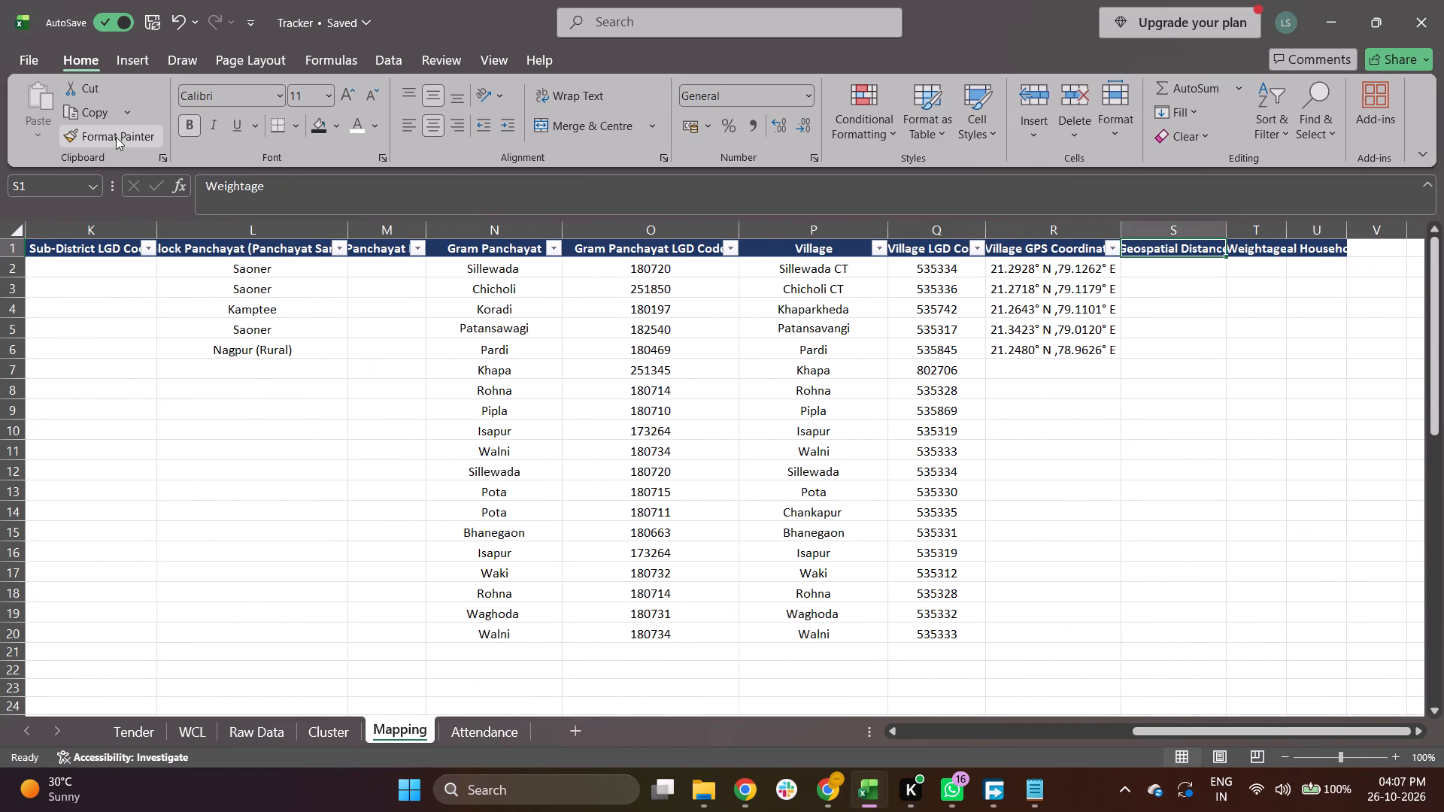
{"action": "key", "text": "ctrl+shift+l"}
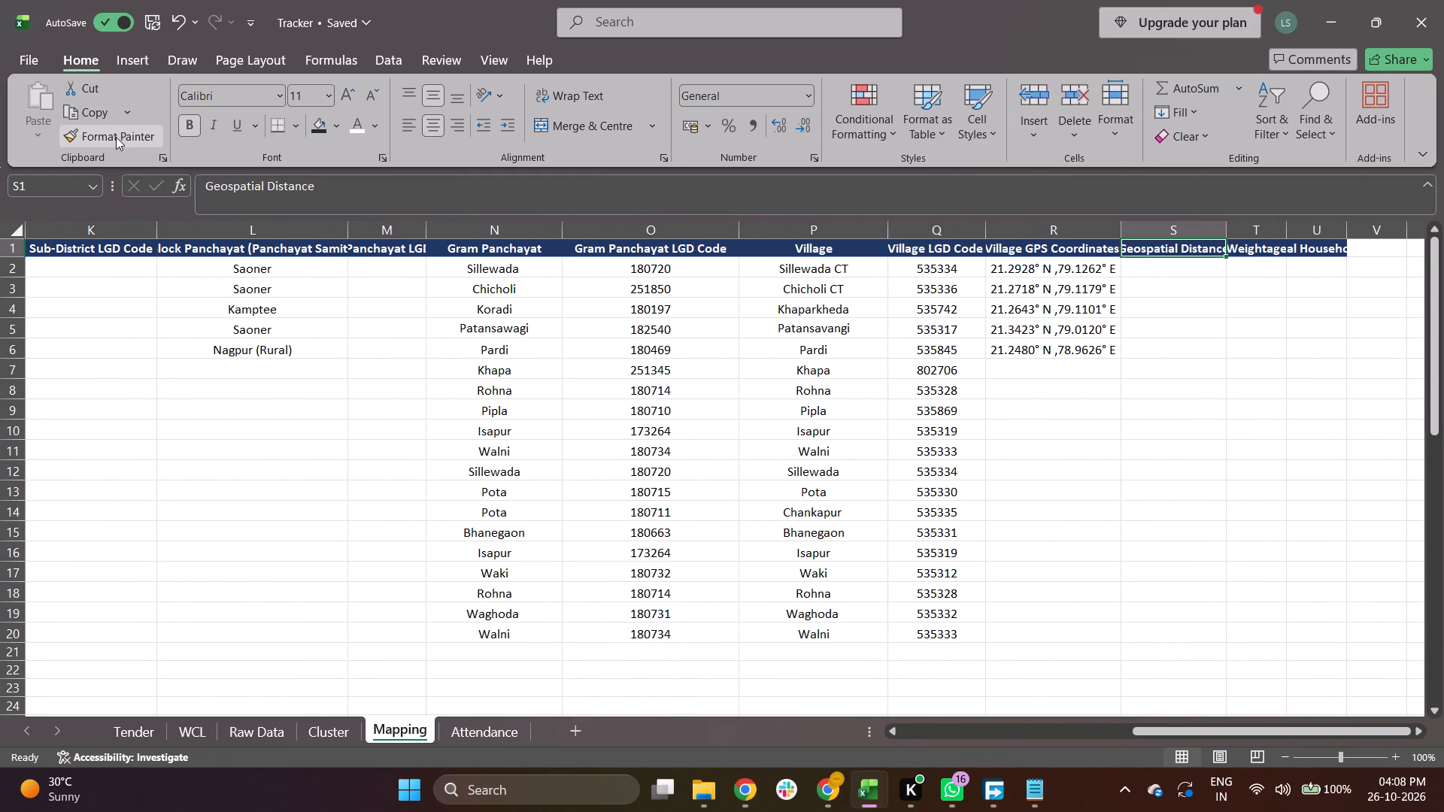
{"action": "key", "text": "ctrl+shift+l"}
AutoFit the column widths of the whole mapping table, S.No. through Total Households.
{"action": "key", "text": "ctrl+a"}
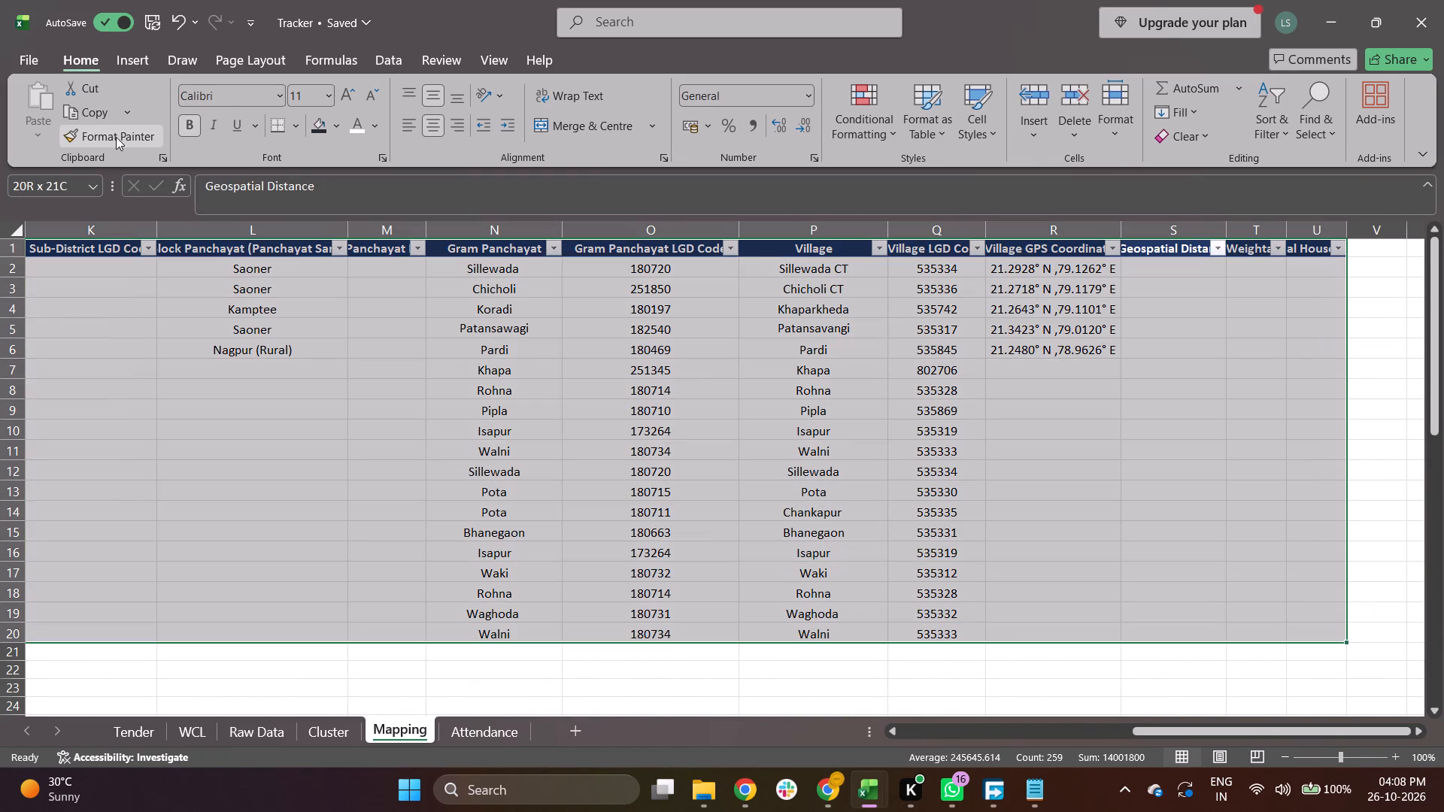
{"action": "type", "text": "hoi"}
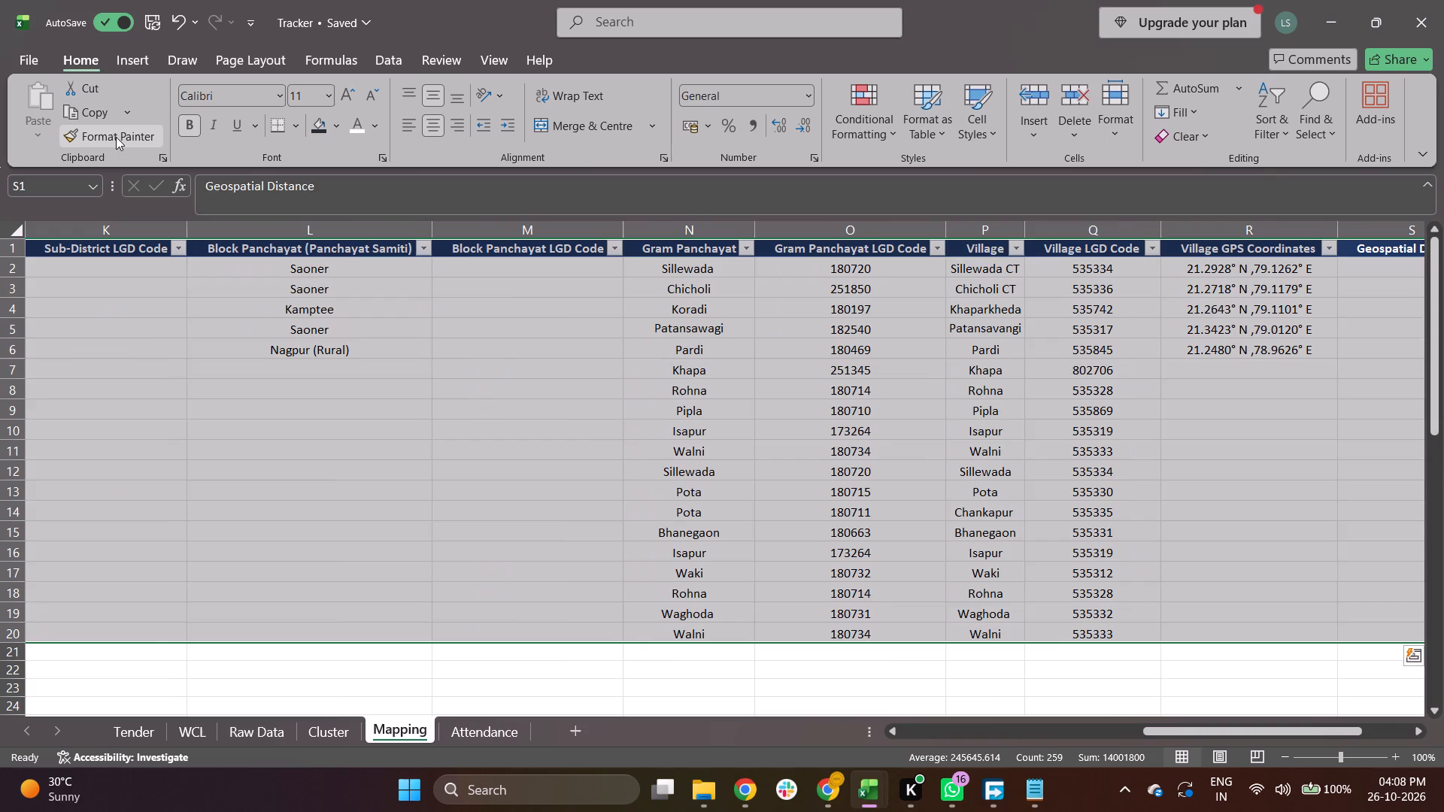
Examine the resized header row from Geospatial Distance back to S.No. and on to State LGD Code for fully readable headings.
{"action": "key", "text": "Left"}
{"action": "key", "text": "Left"}
{"action": "key", "text": "Left"}
{"action": "key", "text": "Left"}
{"action": "key", "text": "Left"}
{"action": "key", "text": "Left"}
{"action": "key", "text": "Left"}
{"action": "key", "text": "Left"}
{"action": "key", "text": "Left"}
{"action": "key", "text": "Left"}
{"action": "key", "text": "Left"}
{"action": "key", "text": "Left"}
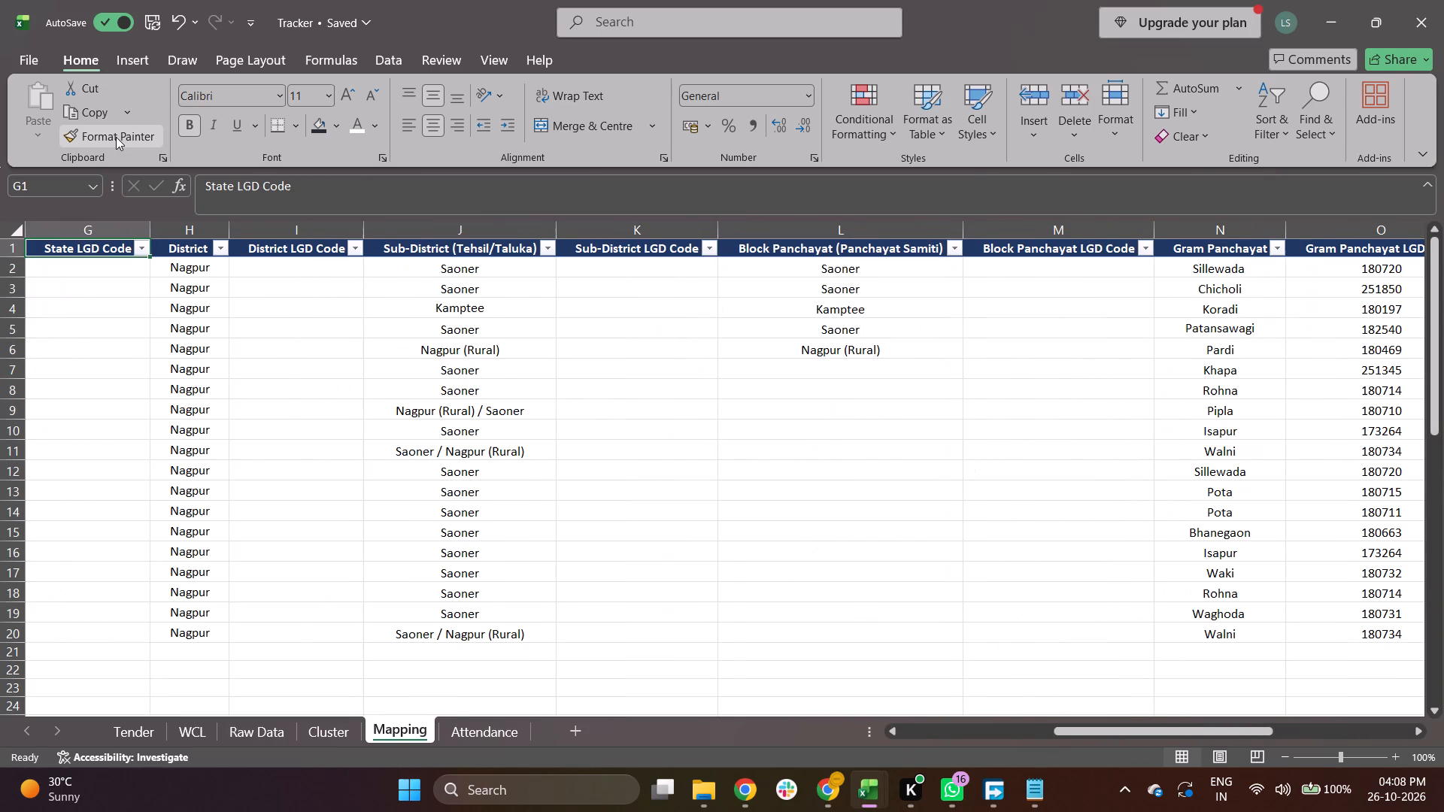
{"action": "key", "text": "Left"}
{"action": "key", "text": "Left"}
{"action": "key", "text": "Left"}
{"action": "key", "text": "Left"}
{"action": "key", "text": "Left"}
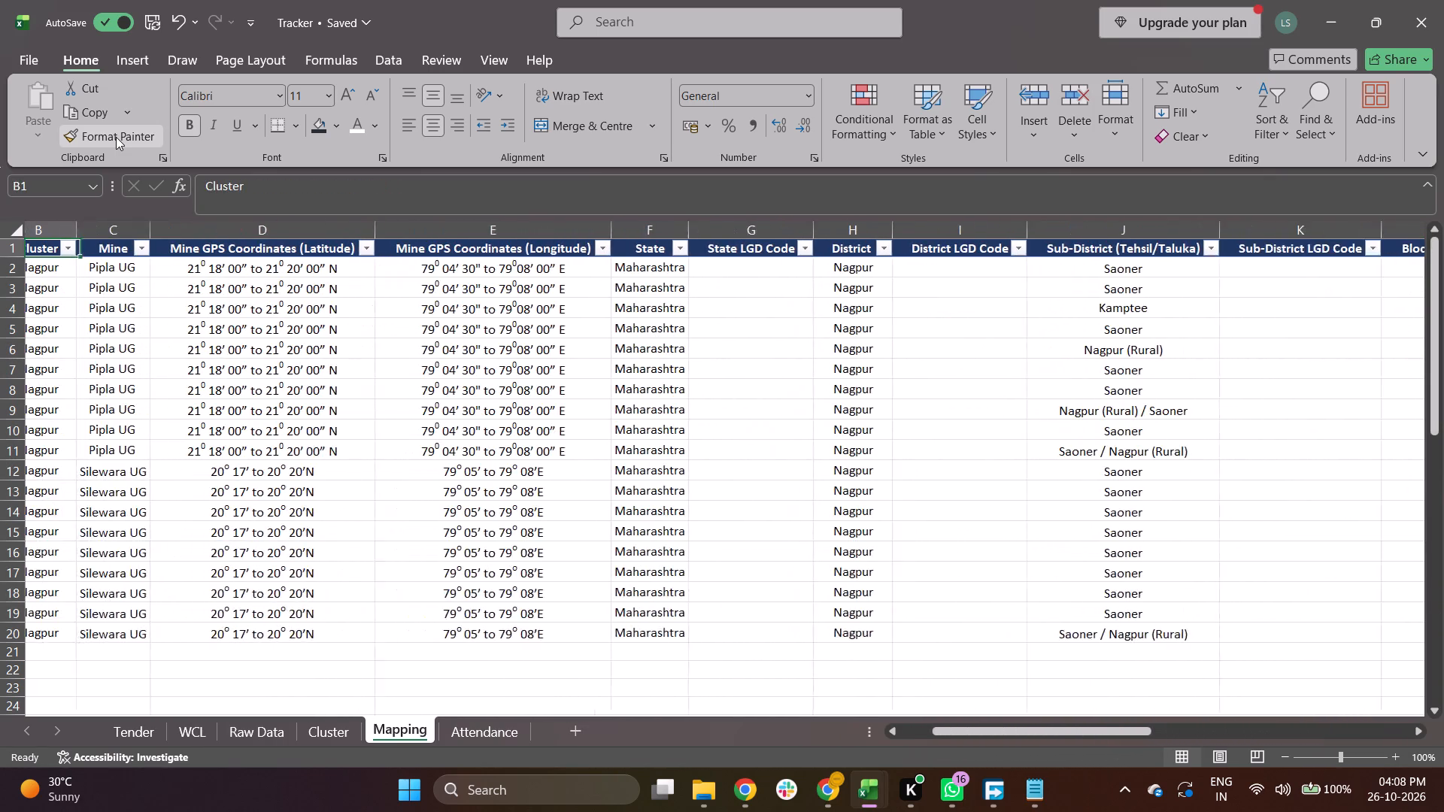
{"action": "key", "text": "Left"}
{"action": "key", "text": "Left"}
{"action": "key", "text": "Left"}
{"action": "key", "text": "Right"}
{"action": "key", "text": "Right"}
{"action": "key", "text": "Right"}
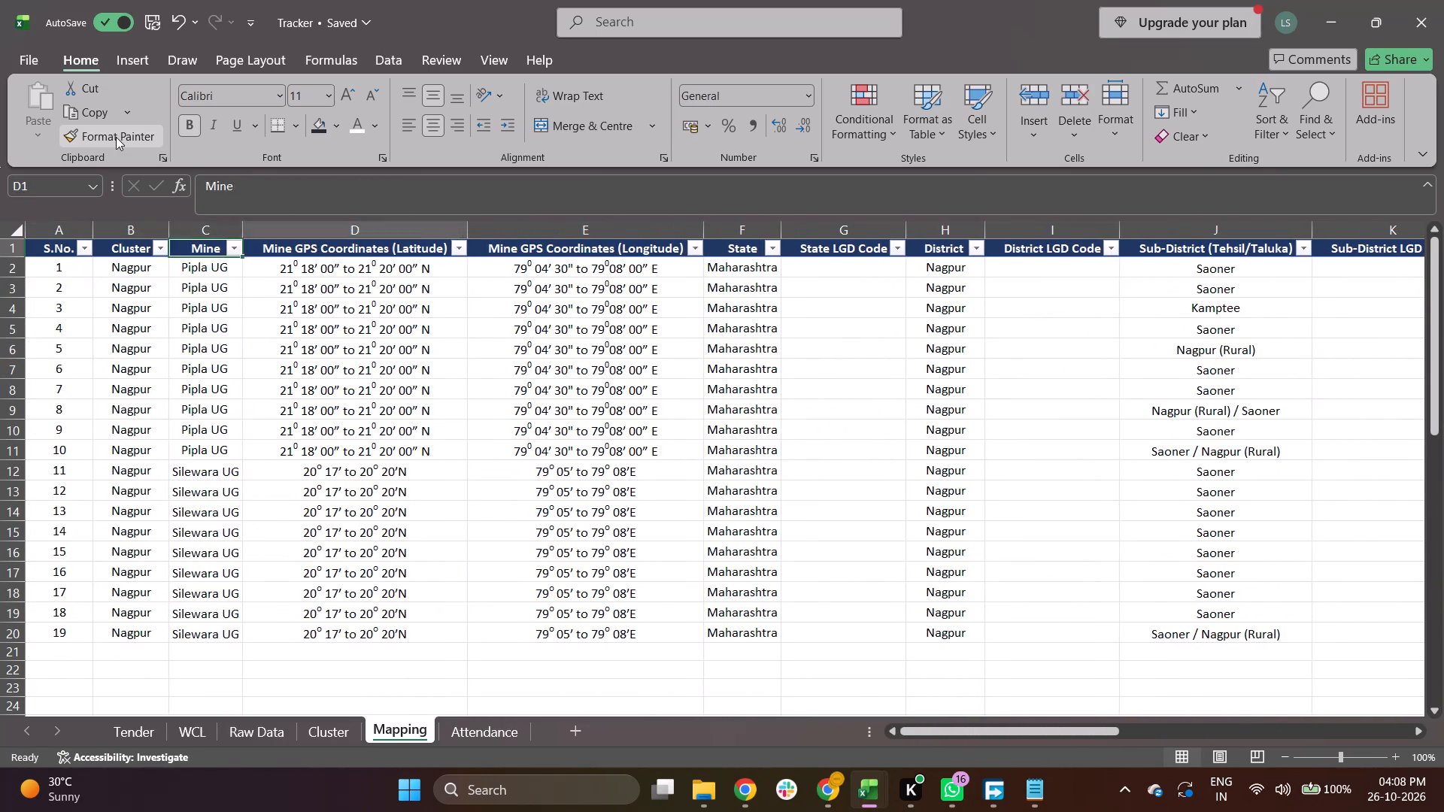
{"action": "key", "text": "Right"}
{"action": "key", "text": "Right"}
{"action": "key", "text": "Right"}
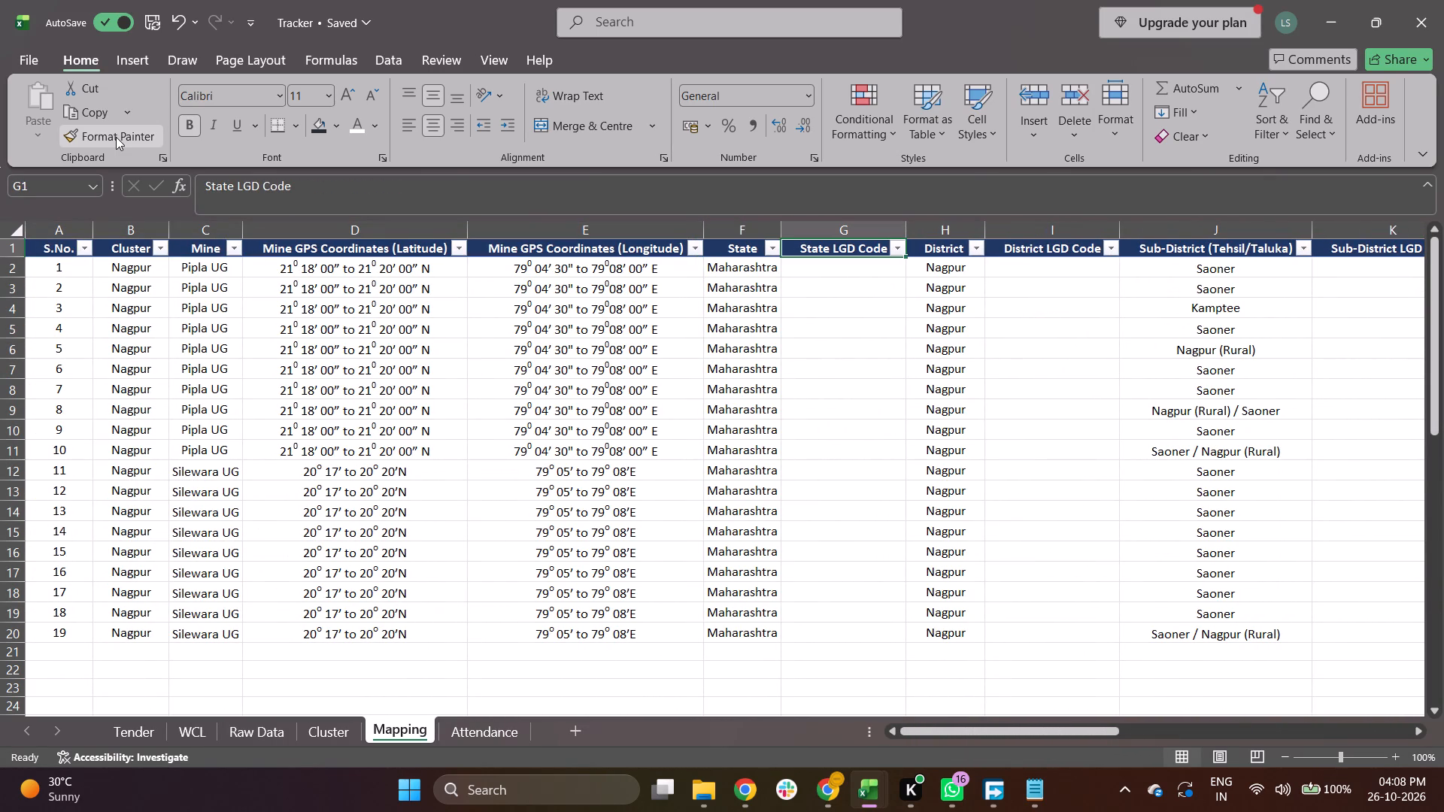
{"action": "key", "text": "Left"}
Examine the first village records from State LGD Code across to Total Households for filled and empty columns.
{"action": "key", "text": "Down"}
{"action": "key", "text": "Right"}
{"action": "key", "text": "Right"}
{"action": "key", "text": "Right"}
{"action": "key", "text": "Right"}
{"action": "key", "text": "Right"}
{"action": "key", "text": "Right"}
{"action": "key", "text": "Right"}
{"action": "key", "text": "Right"}
{"action": "key", "text": "Right"}
{"action": "key", "text": "Right"}
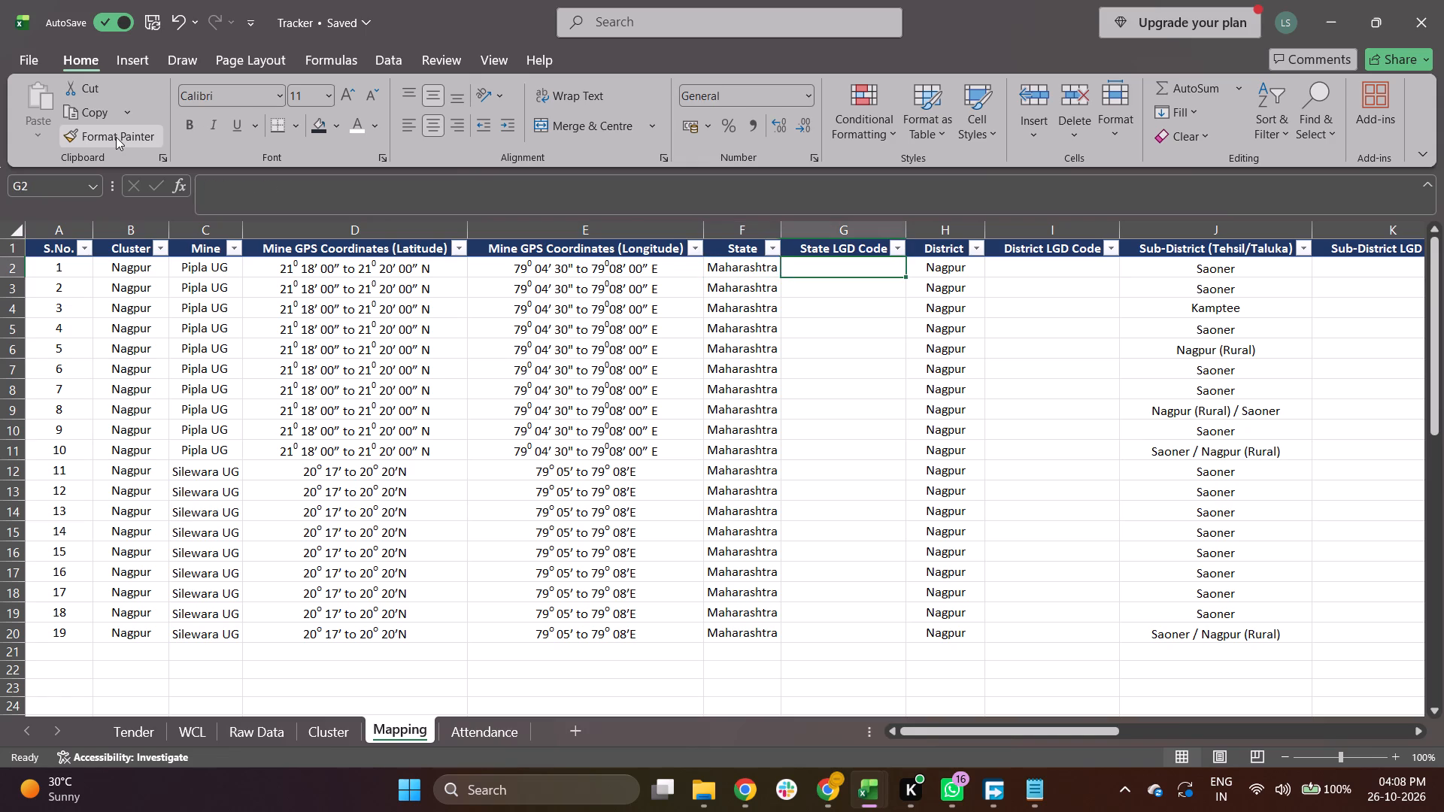
{"action": "key", "text": "Left"}
{"action": "key", "text": "Left"}
{"action": "key", "text": "Left"}
{"action": "key", "text": "Left"}
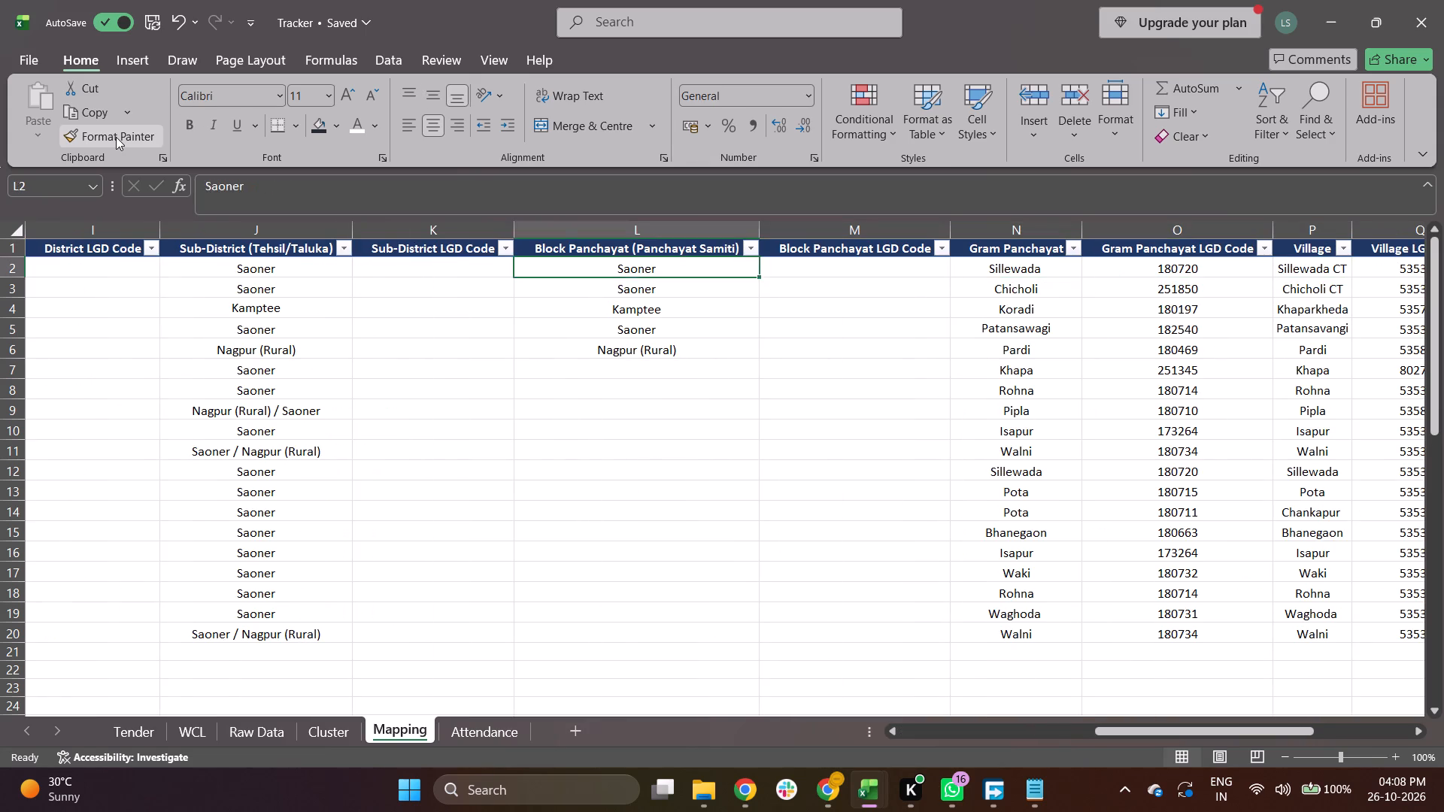
{"action": "key", "text": "Left"}
{"action": "key", "text": "Left"}
{"action": "key", "text": "Right"}
{"action": "key", "text": "Right"}
{"action": "key", "text": "Right"}
{"action": "key", "text": "Right"}
{"action": "key", "text": "Right"}
{"action": "key", "text": "Right"}
{"action": "key", "text": "Right"}
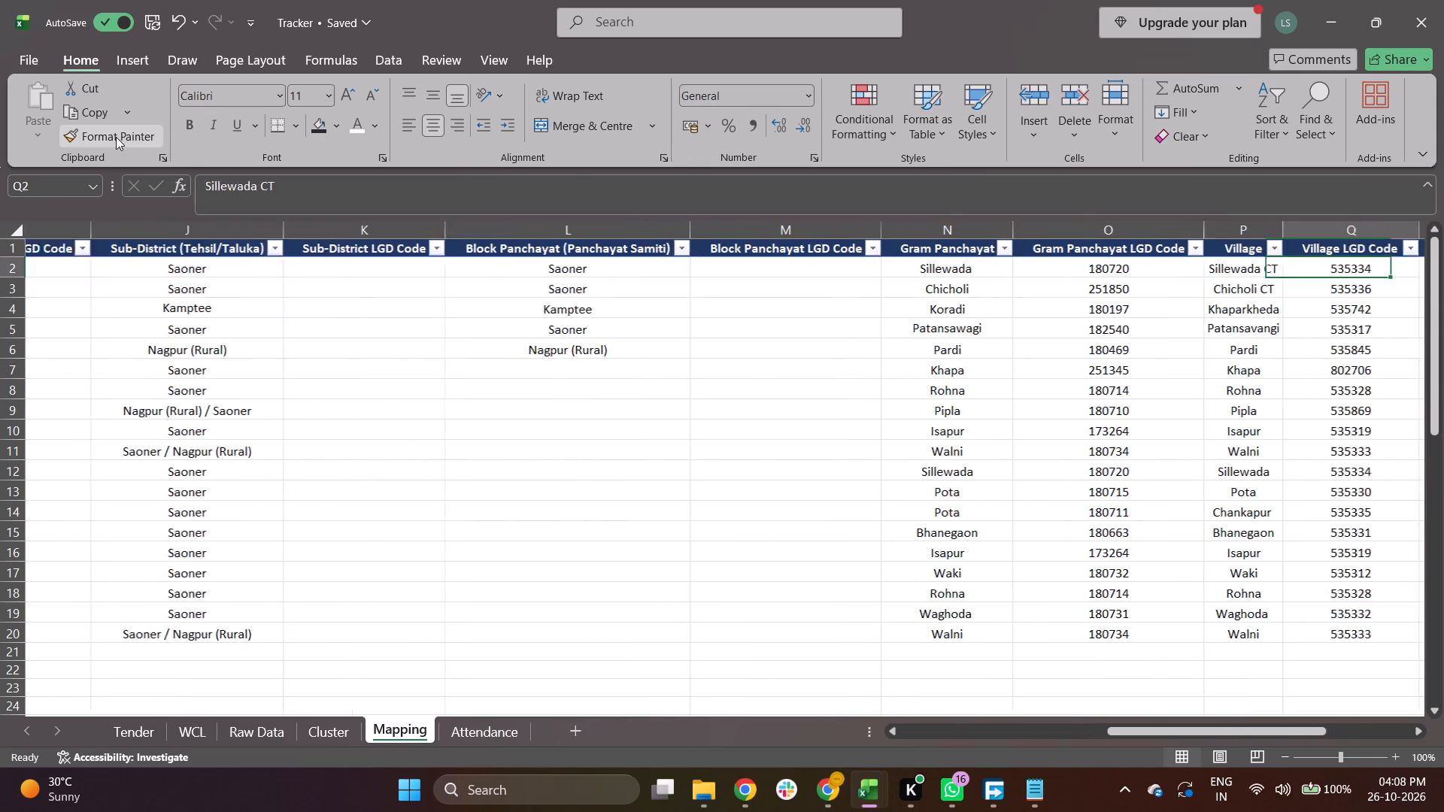
{"action": "key", "text": "Right"}
{"action": "key", "text": "Right"}
{"action": "key", "text": "Right"}
{"action": "key", "text": "Right"}
{"action": "key", "text": "Left"}
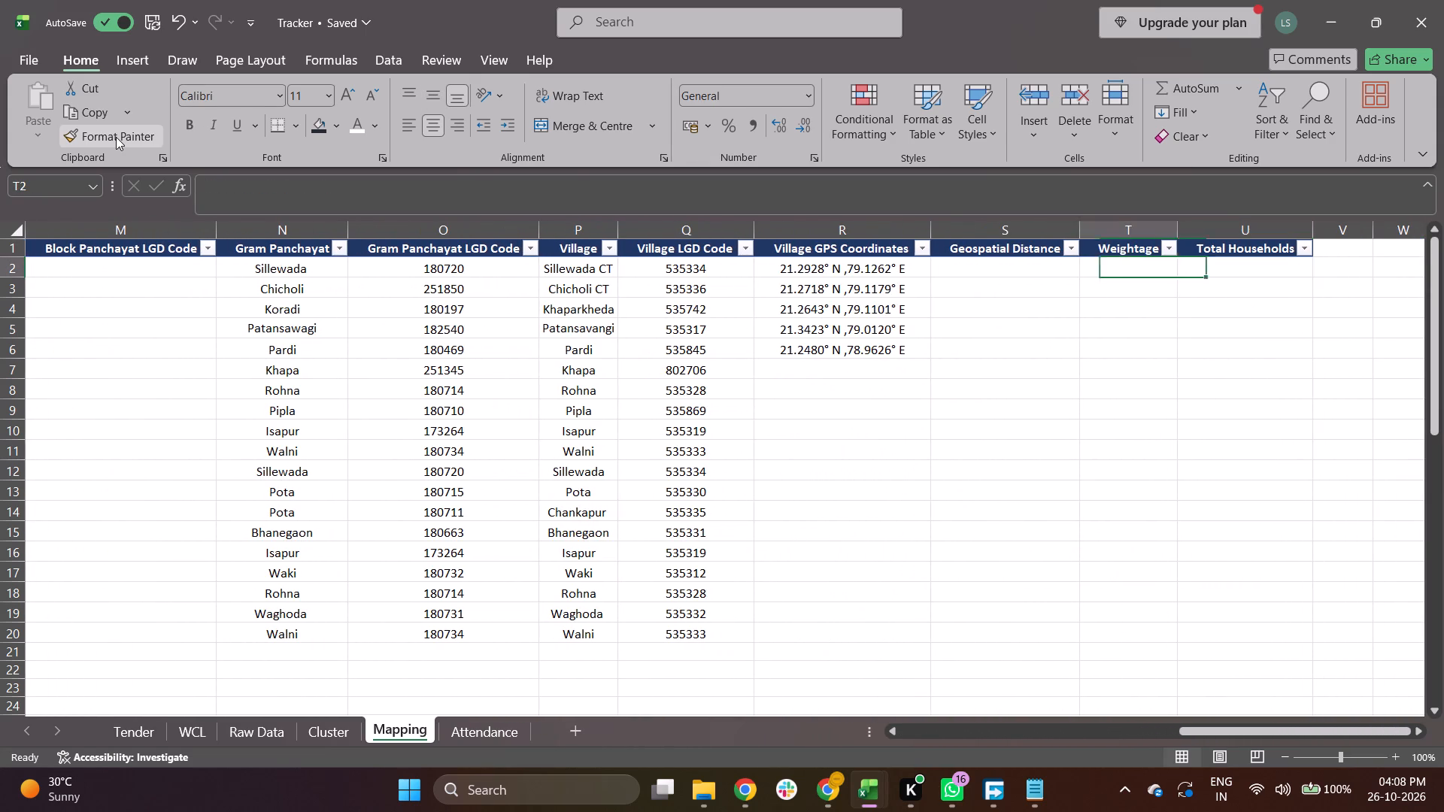
{"action": "key", "text": "Left"}
{"action": "key", "text": "Left"}
{"action": "key", "text": "Left"}
{"action": "key", "text": "Down"}
{"action": "key", "text": "Down"}
{"action": "key", "text": "Down"}
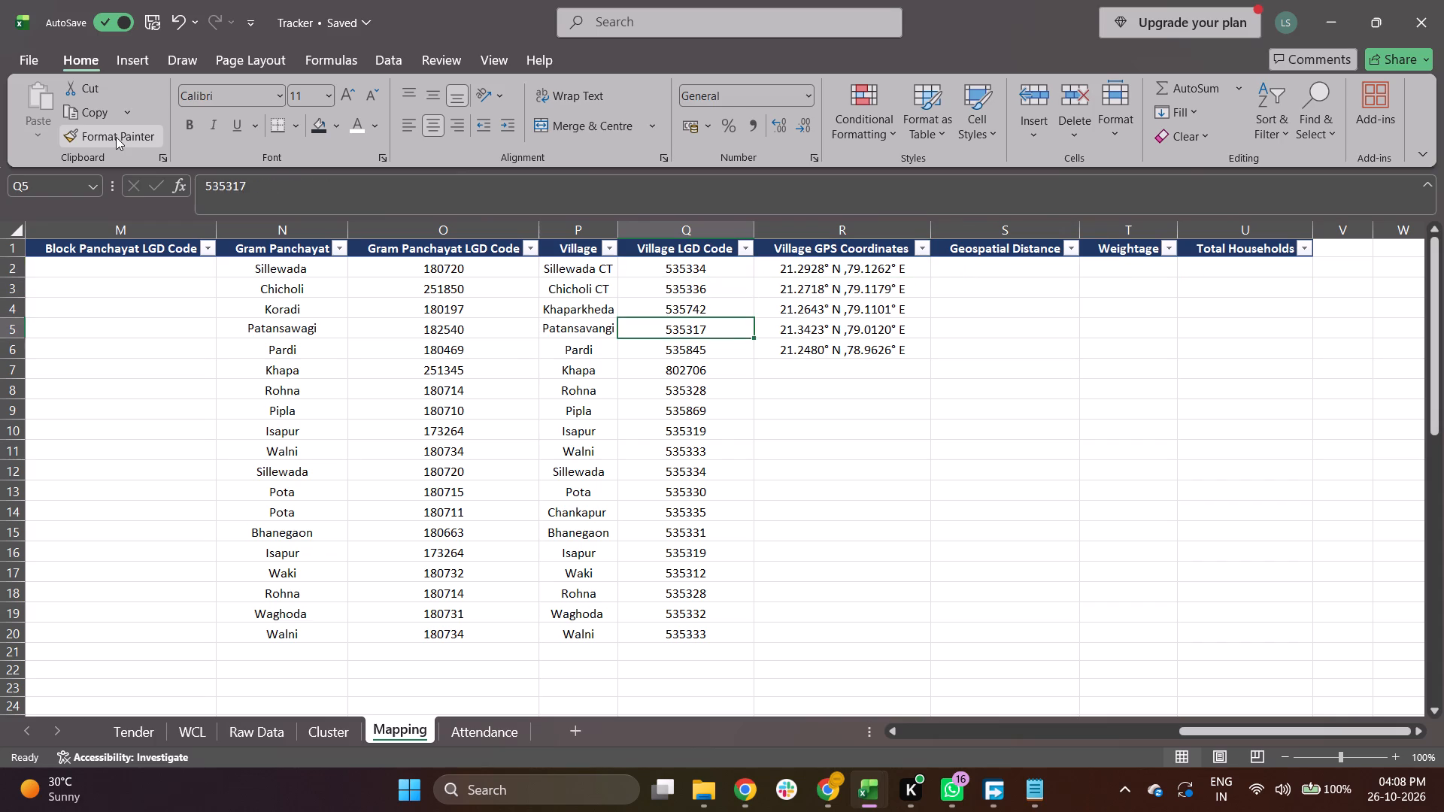
Go over the table again from S.No. through the administrative levels, checking which LGD code columns still need data.
{"action": "key", "text": "Down"}
{"action": "key", "text": "Left"}
{"action": "key", "text": "Left"}
{"action": "key", "text": "Left"}
{"action": "key", "text": "Left"}
{"action": "key", "text": "Left"}
{"action": "key", "text": "Left"}
{"action": "key", "text": "Left"}
{"action": "key", "text": "Left"}
{"action": "key", "text": "Left"}
{"action": "key", "text": "Left"}
{"action": "key", "text": "Left"}
{"action": "key", "text": "Left"}
{"action": "key", "text": "Left"}
{"action": "key", "text": "Left"}
{"action": "key", "text": "Left"}
{"action": "key", "text": "Left"}
{"action": "key", "text": "Left"}
{"action": "key", "text": "Left"}
{"action": "key", "text": "Left"}
{"action": "key", "text": "Left"}
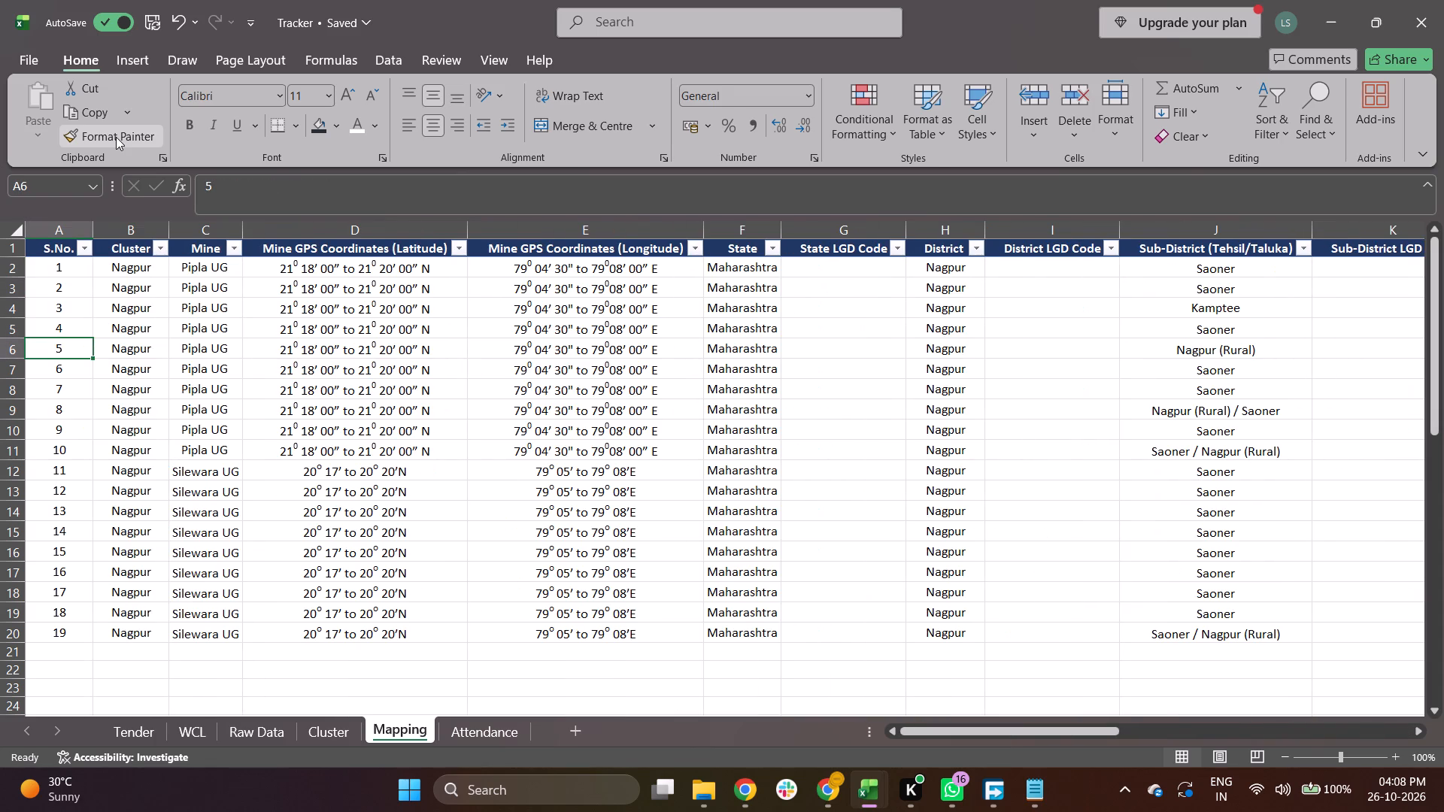
{"action": "key", "text": "Up"}
{"action": "key", "text": "Up"}
{"action": "key", "text": "Up"}
{"action": "key", "text": "Up"}
{"action": "key", "text": "Right"}
{"action": "key", "text": "Right"}
{"action": "key", "text": "Right"}
{"action": "key", "text": "Right"}
{"action": "key", "text": "Right"}
{"action": "key", "text": "Right"}
{"action": "key", "text": "Right"}
{"action": "key", "text": "Right"}
{"action": "key", "text": "Right"}
{"action": "key", "text": "Right"}
{"action": "key", "text": "Right"}
{"action": "key", "text": "Right"}
{"action": "key", "text": "Right"}
{"action": "key", "text": "Right"}
{"action": "key", "text": "Right"}
{"action": "key", "text": "Right"}
{"action": "key", "text": "Right"}
{"action": "key", "text": "Right"}
{"action": "key", "text": "Right"}
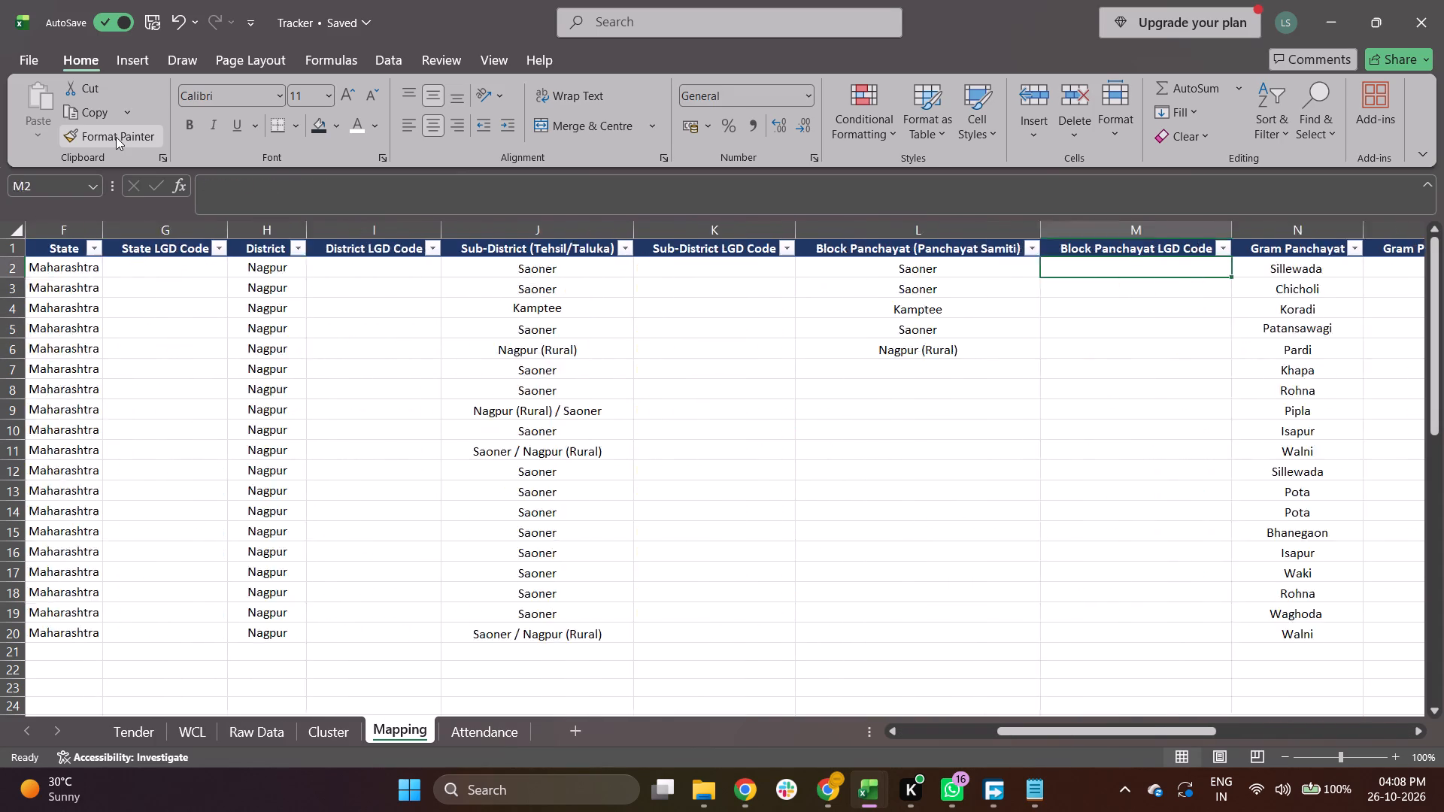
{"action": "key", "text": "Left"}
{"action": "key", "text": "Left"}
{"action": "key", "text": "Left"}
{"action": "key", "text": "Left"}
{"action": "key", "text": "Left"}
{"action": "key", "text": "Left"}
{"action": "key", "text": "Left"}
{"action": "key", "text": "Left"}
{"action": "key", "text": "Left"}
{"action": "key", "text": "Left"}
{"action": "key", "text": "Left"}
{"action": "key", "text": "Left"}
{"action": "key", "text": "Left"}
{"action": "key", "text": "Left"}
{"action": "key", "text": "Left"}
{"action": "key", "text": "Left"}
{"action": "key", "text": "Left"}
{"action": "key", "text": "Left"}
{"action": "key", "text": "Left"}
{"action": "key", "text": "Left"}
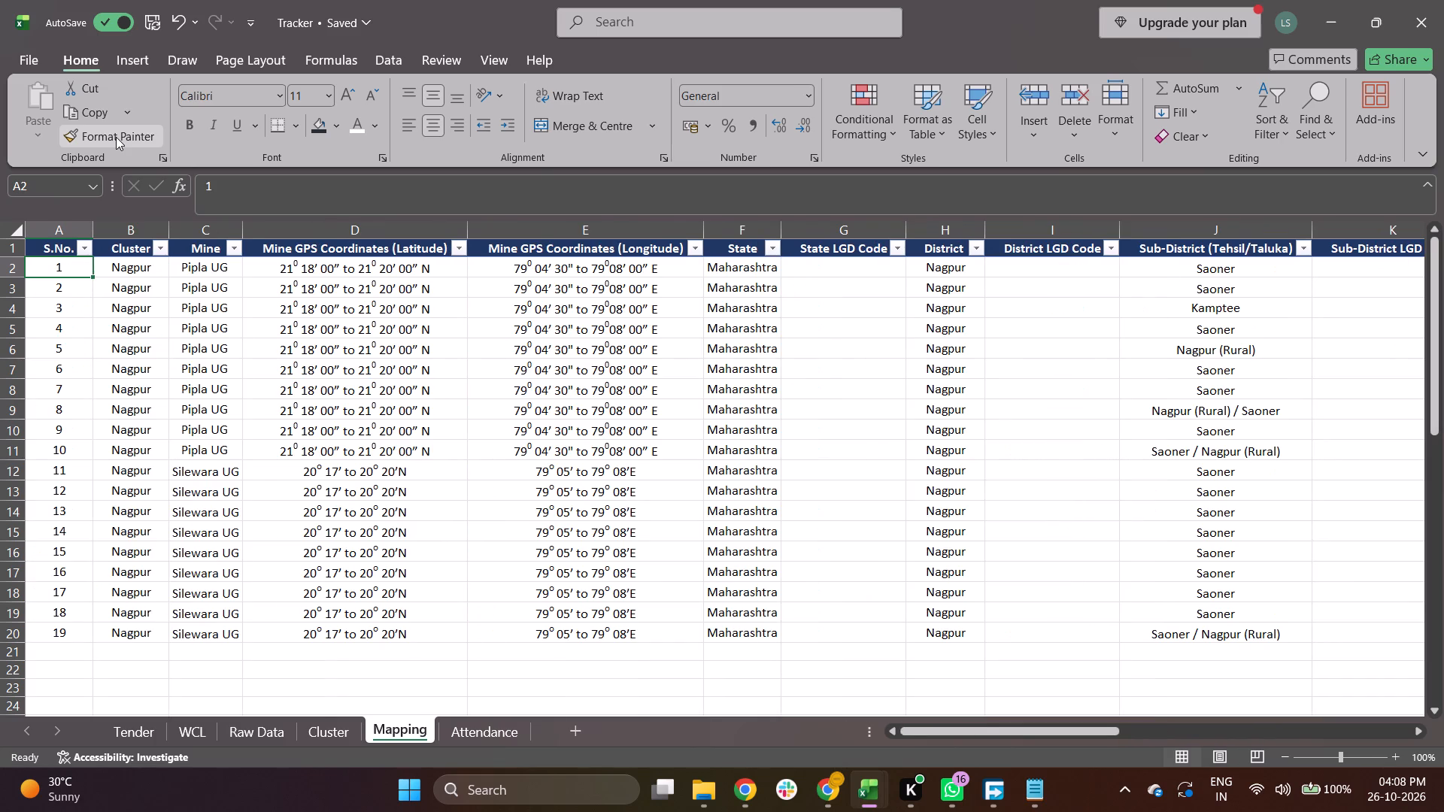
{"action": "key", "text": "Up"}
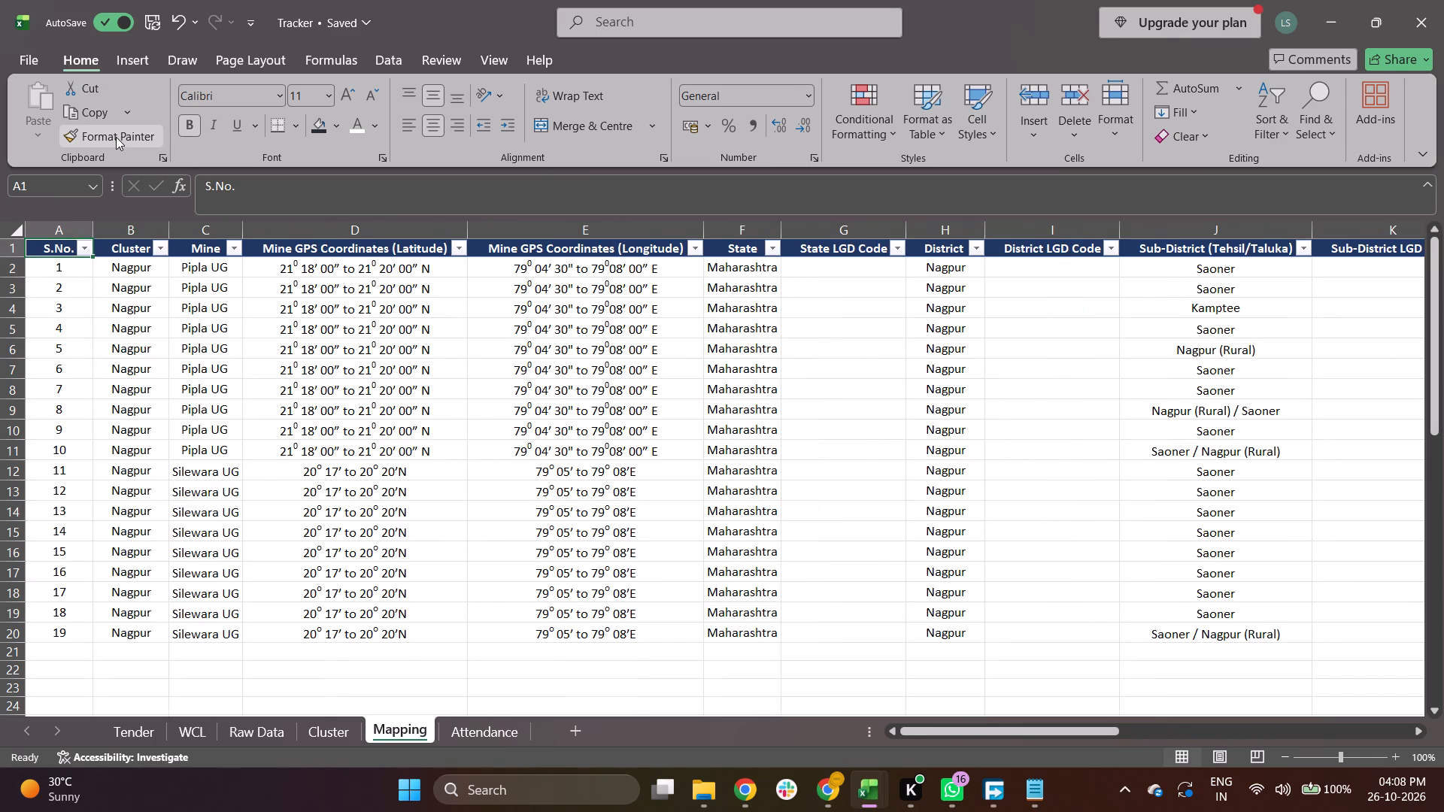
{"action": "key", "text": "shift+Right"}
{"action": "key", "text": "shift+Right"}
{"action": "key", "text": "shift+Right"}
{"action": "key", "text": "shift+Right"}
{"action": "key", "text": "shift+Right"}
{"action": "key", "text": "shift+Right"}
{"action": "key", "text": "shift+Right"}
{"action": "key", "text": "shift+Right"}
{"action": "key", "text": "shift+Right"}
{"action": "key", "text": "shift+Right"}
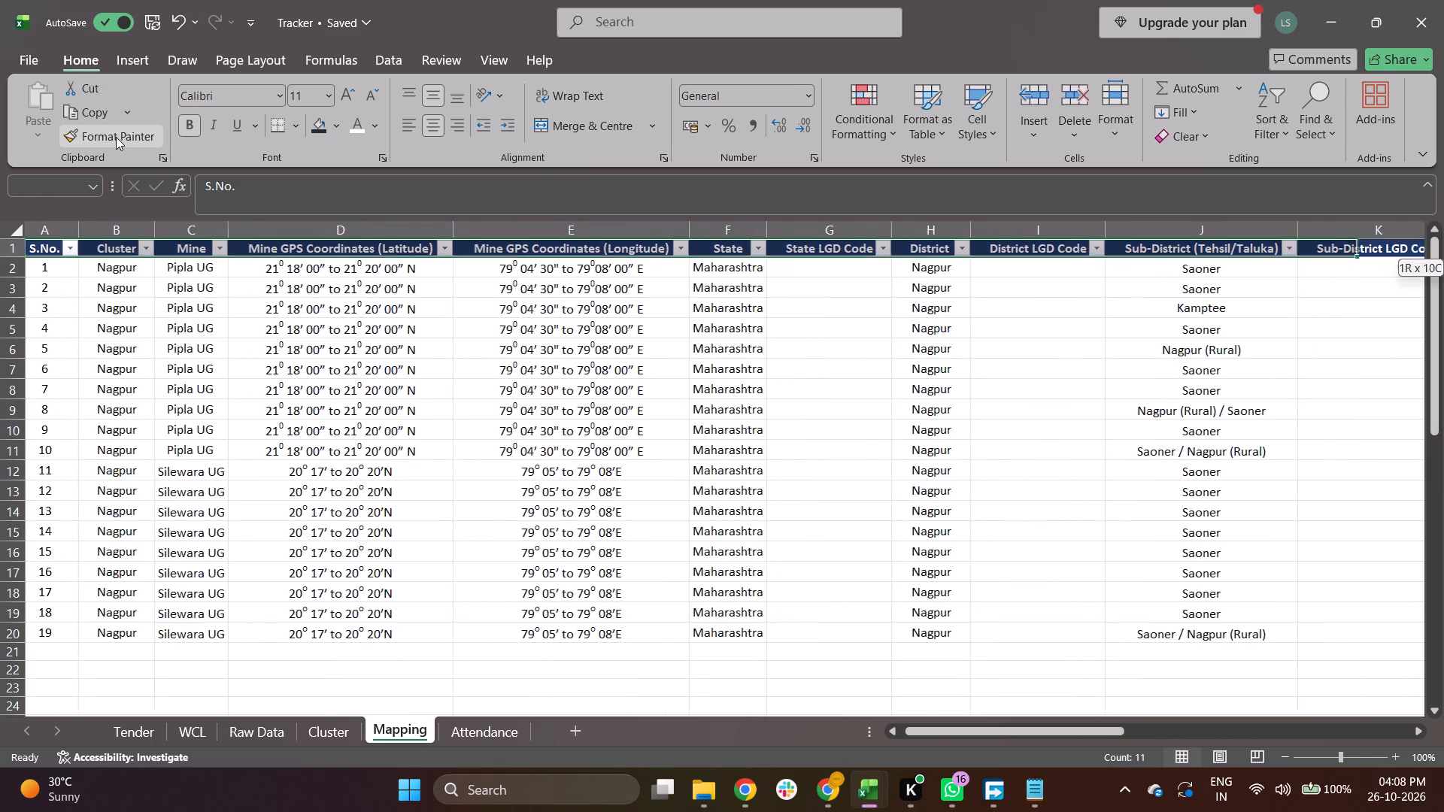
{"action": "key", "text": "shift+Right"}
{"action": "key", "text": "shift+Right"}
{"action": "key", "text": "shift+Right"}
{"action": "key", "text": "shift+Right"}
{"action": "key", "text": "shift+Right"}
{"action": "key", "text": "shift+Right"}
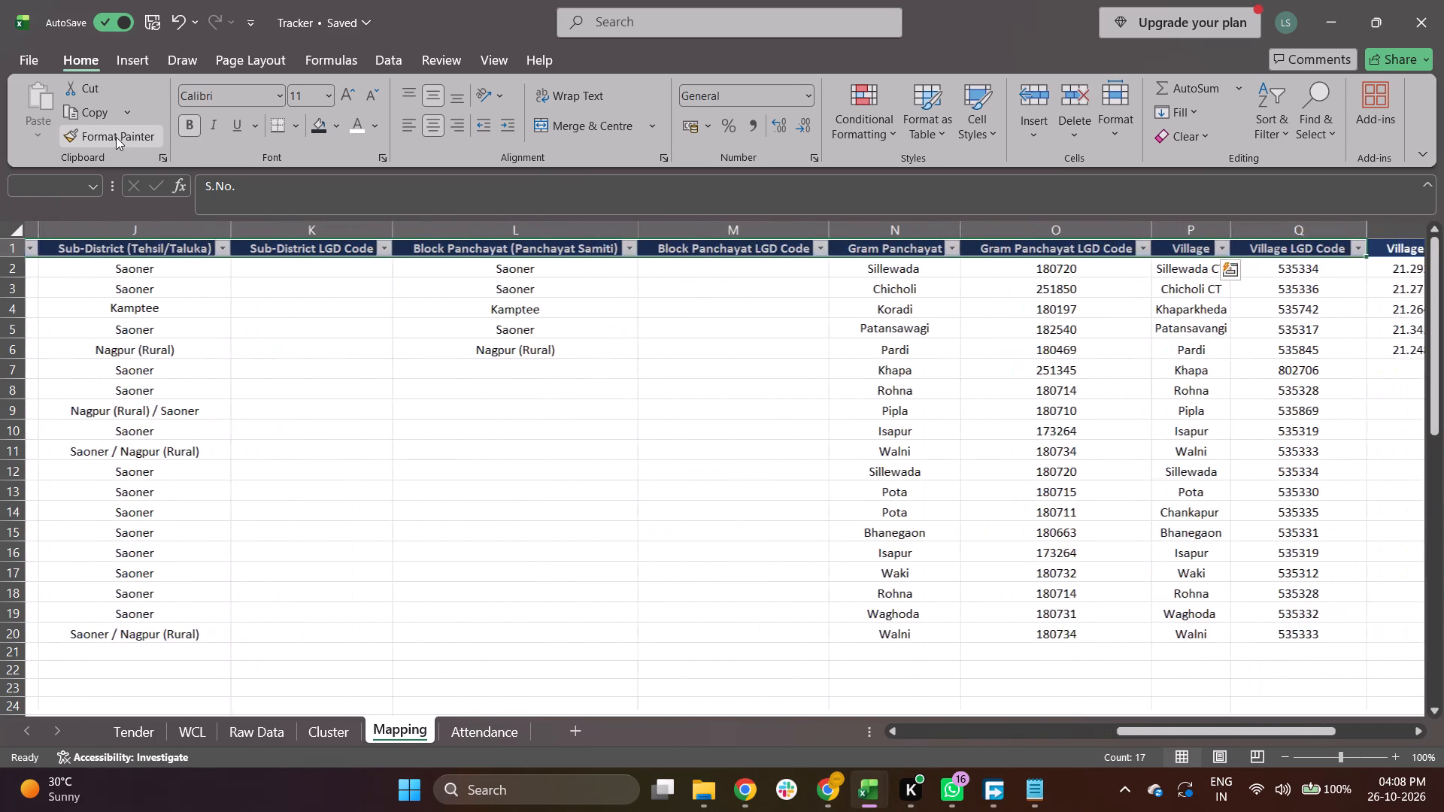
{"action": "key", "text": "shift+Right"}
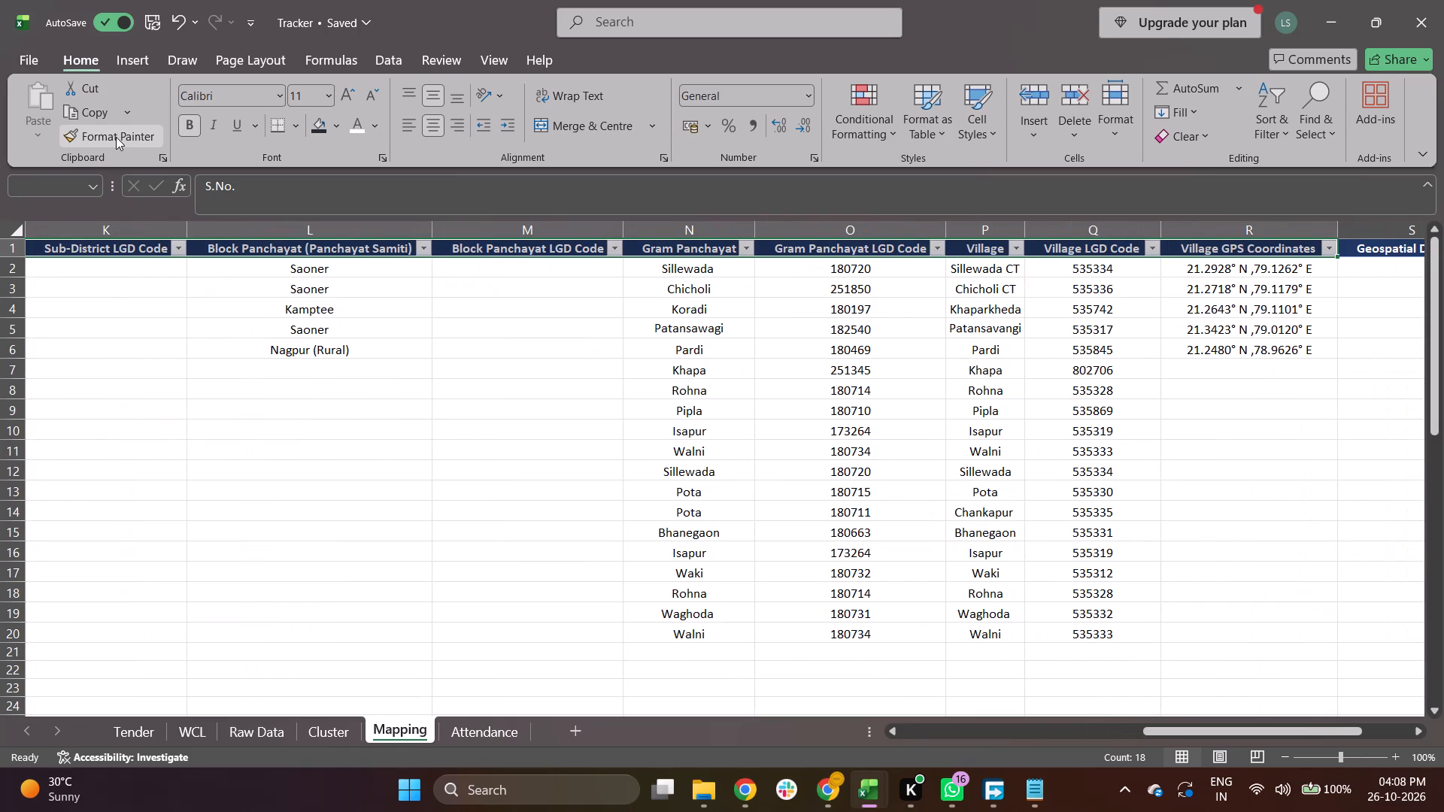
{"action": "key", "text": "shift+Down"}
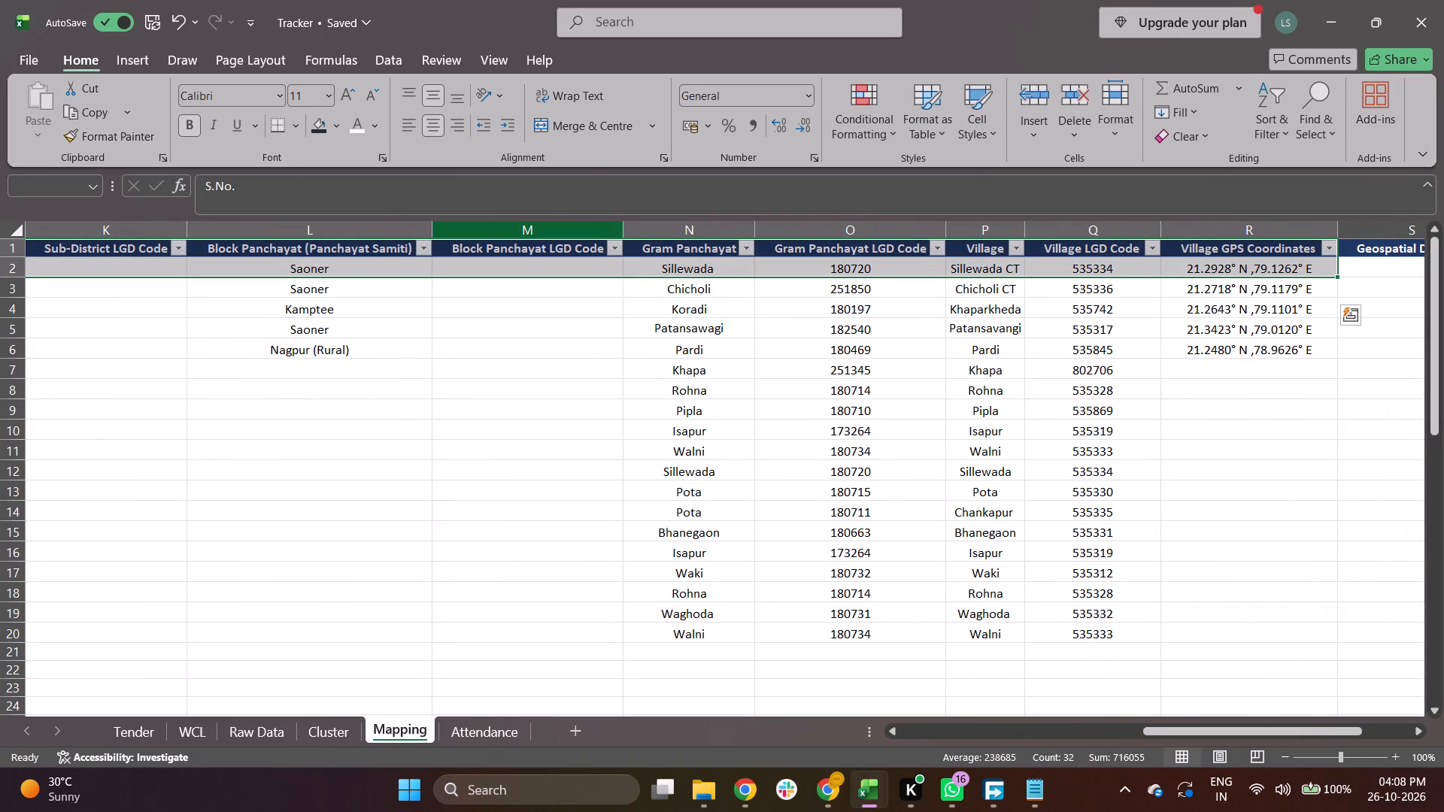
Clear the Gram Panchayat LGD Code and the Village LGD Code of the first village record, Sillewada CT.
{"action": "left_click", "coordinate": [891, 320]}
{"action": "key", "text": "Up"}
{"action": "key", "text": "Up"}
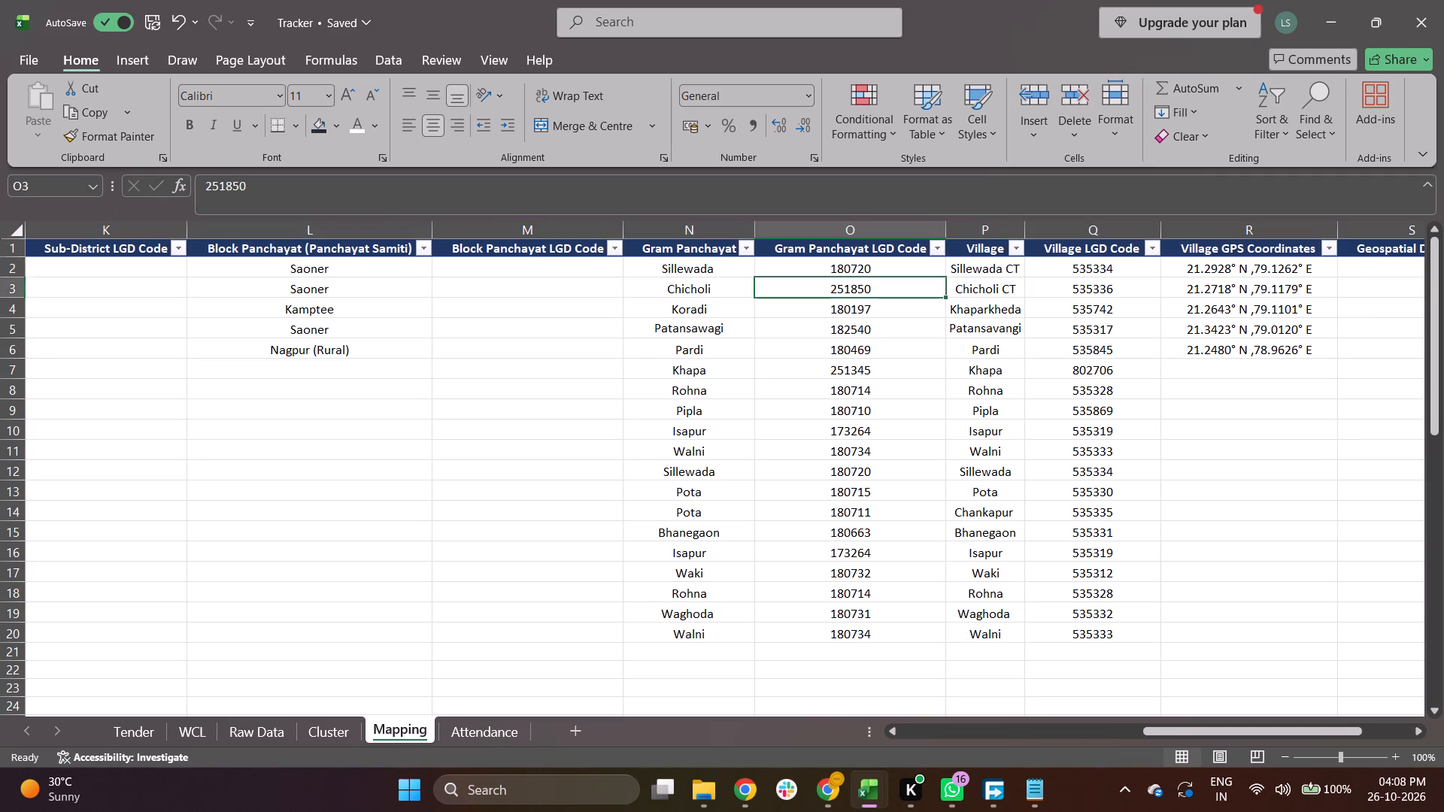
{"action": "key", "text": "Up"}
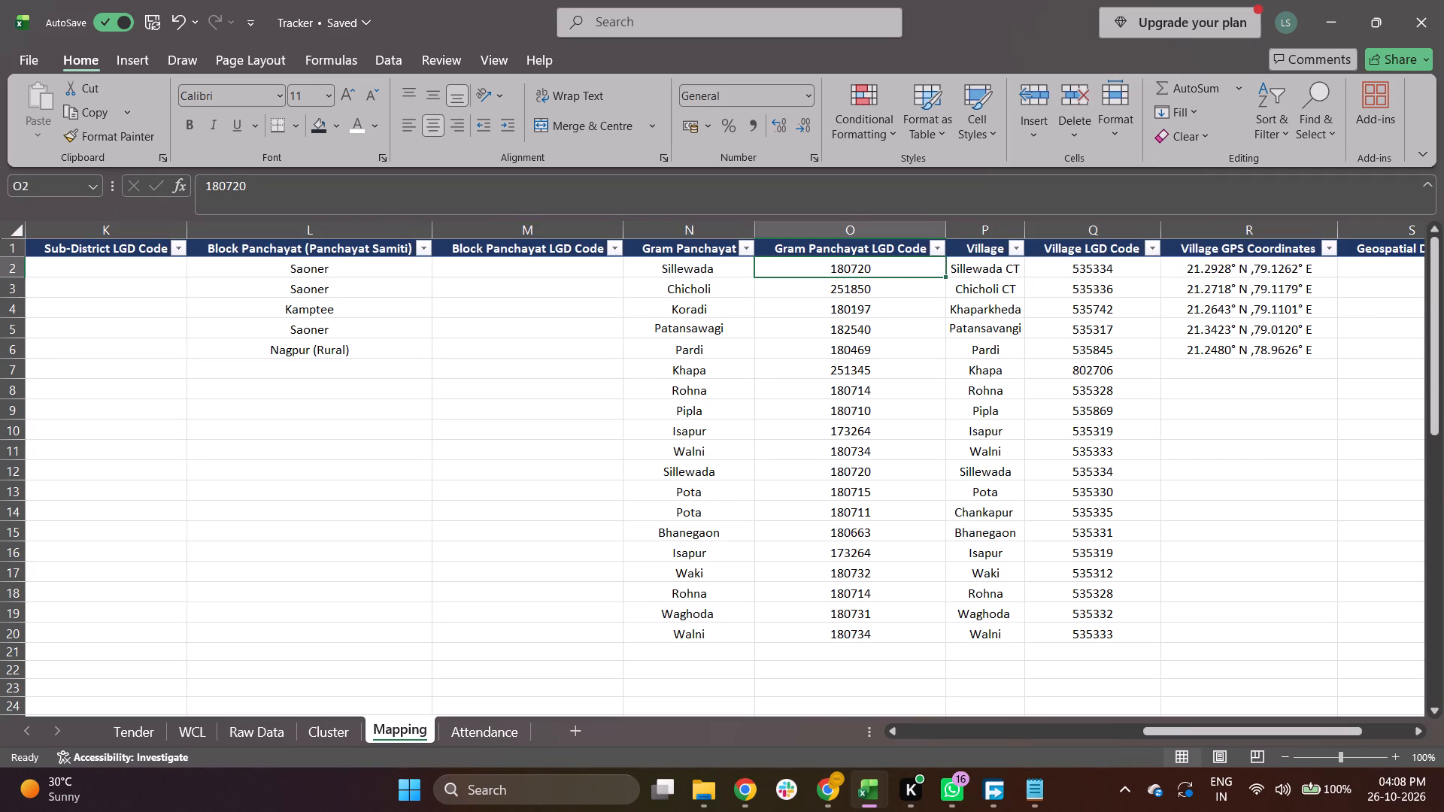
{"action": "key", "text": "Delete"}
{"action": "key", "text": "Right"}
{"action": "key", "text": "Right"}
{"action": "key", "text": "Delete"}
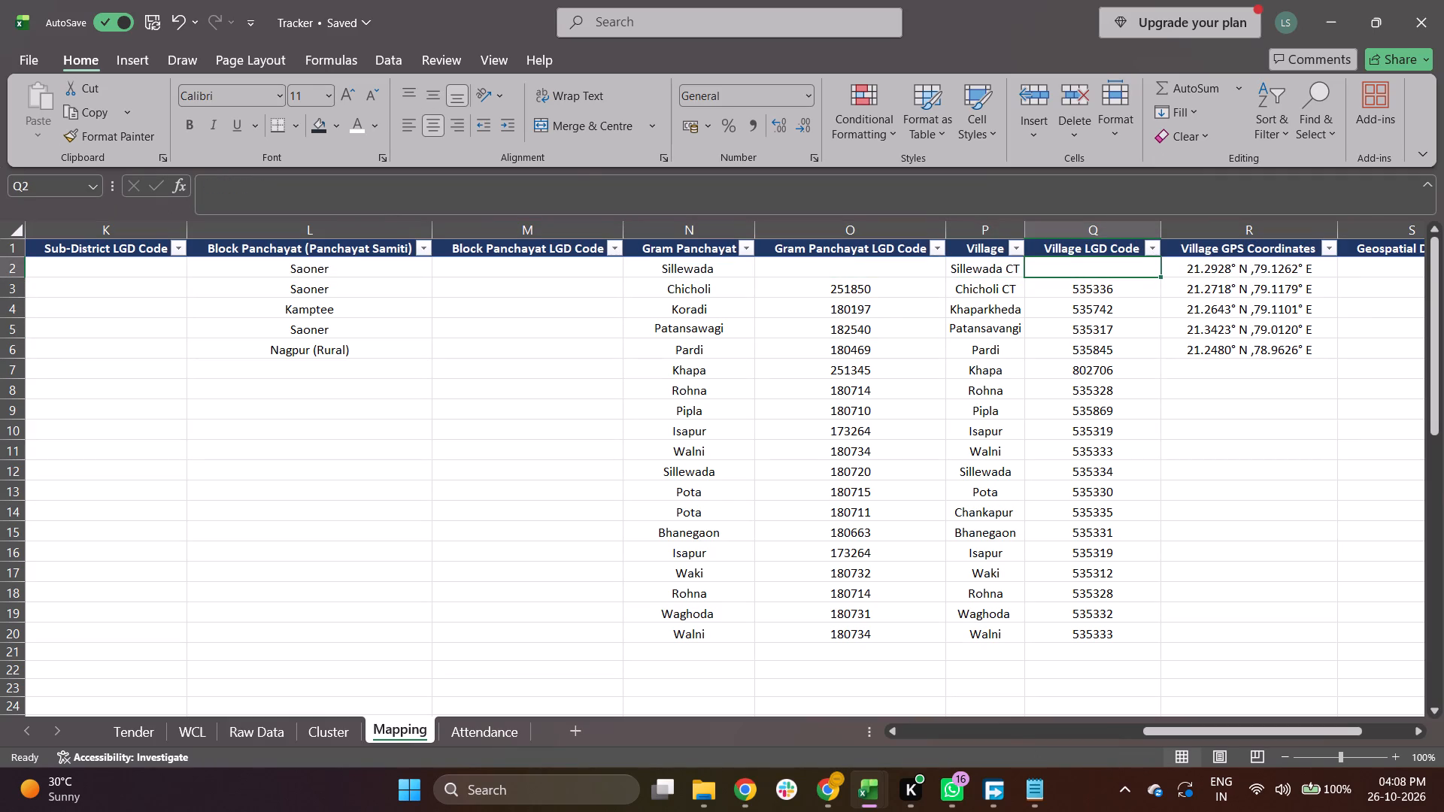
{"action": "key", "text": "Left"}
{"action": "key", "text": "Left"}
{"action": "key", "text": "Left"}
{"action": "key", "text": "Left"}
{"action": "key", "text": "Left"}
{"action": "key", "text": "Left"}
{"action": "key", "text": "Left"}
{"action": "key", "text": "Left"}
{"action": "key", "text": "Left"}
{"action": "key", "text": "Left"}
{"action": "key", "text": "Left"}
{"action": "key", "text": "Left"}
{"action": "key", "text": "Left"}
{"action": "key", "text": "Left"}
{"action": "key", "text": "Left"}
{"action": "key", "text": "Left"}
{"action": "key", "text": "Left"}
{"action": "key", "text": "Left"}
{"action": "key", "text": "Left"}
{"action": "key", "text": "Left"}
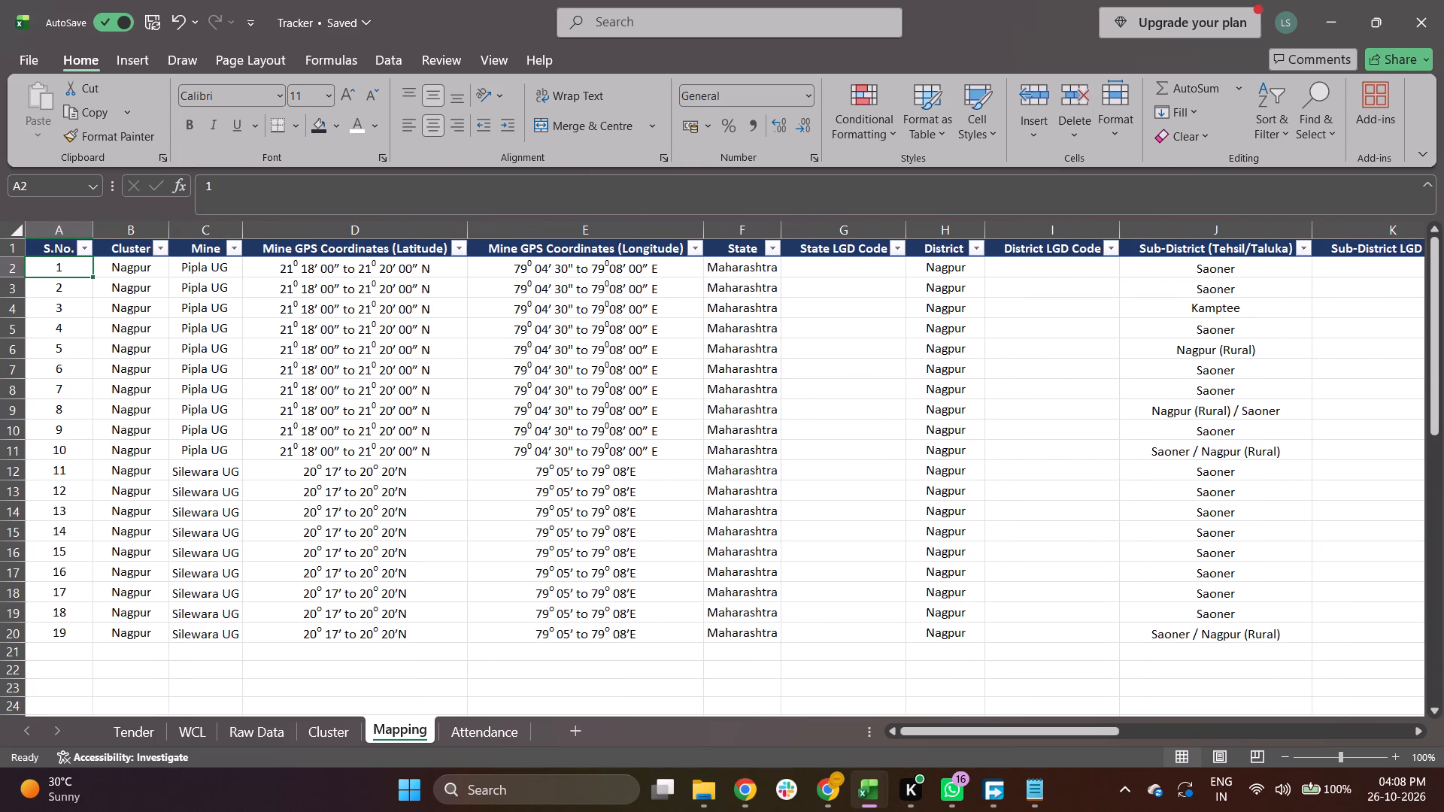
{"action": "key", "text": "Up"}
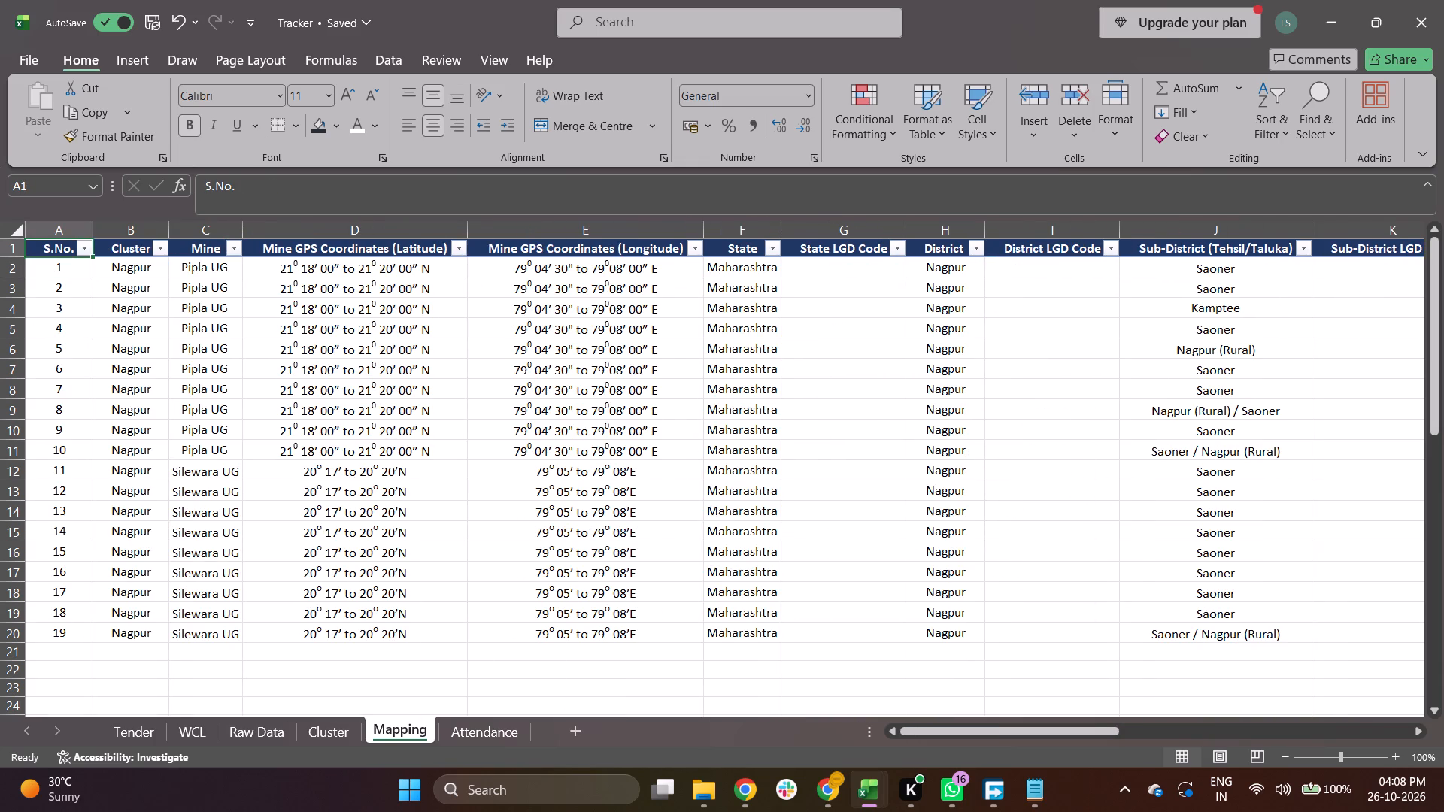
{"action": "key", "text": "ctrl+shift+Right"}
{"action": "key", "text": "shift+Left"}
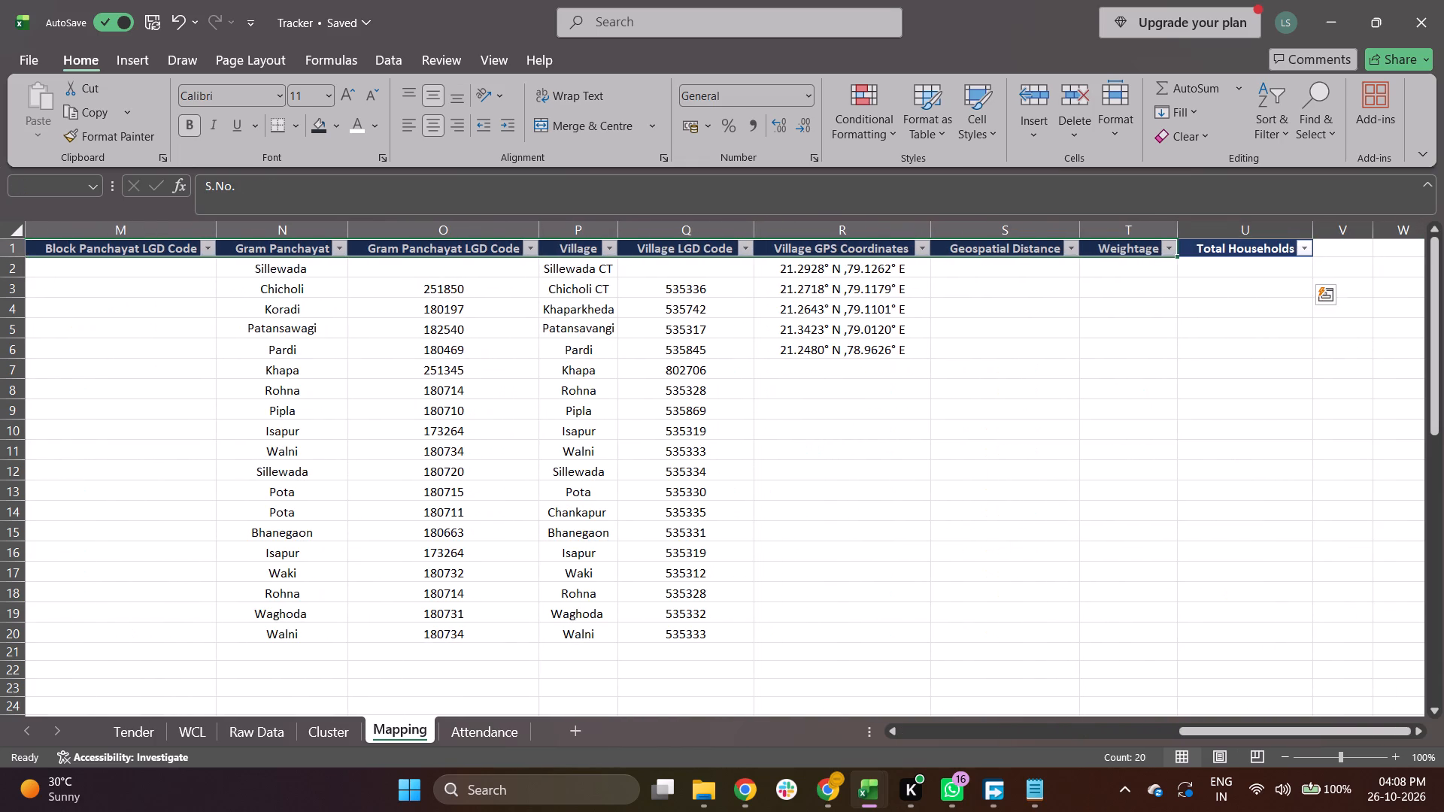
{"action": "key", "text": "shift+Left"}
{"action": "key", "text": "shift+Left"}
{"action": "key", "text": "shift+Down"}
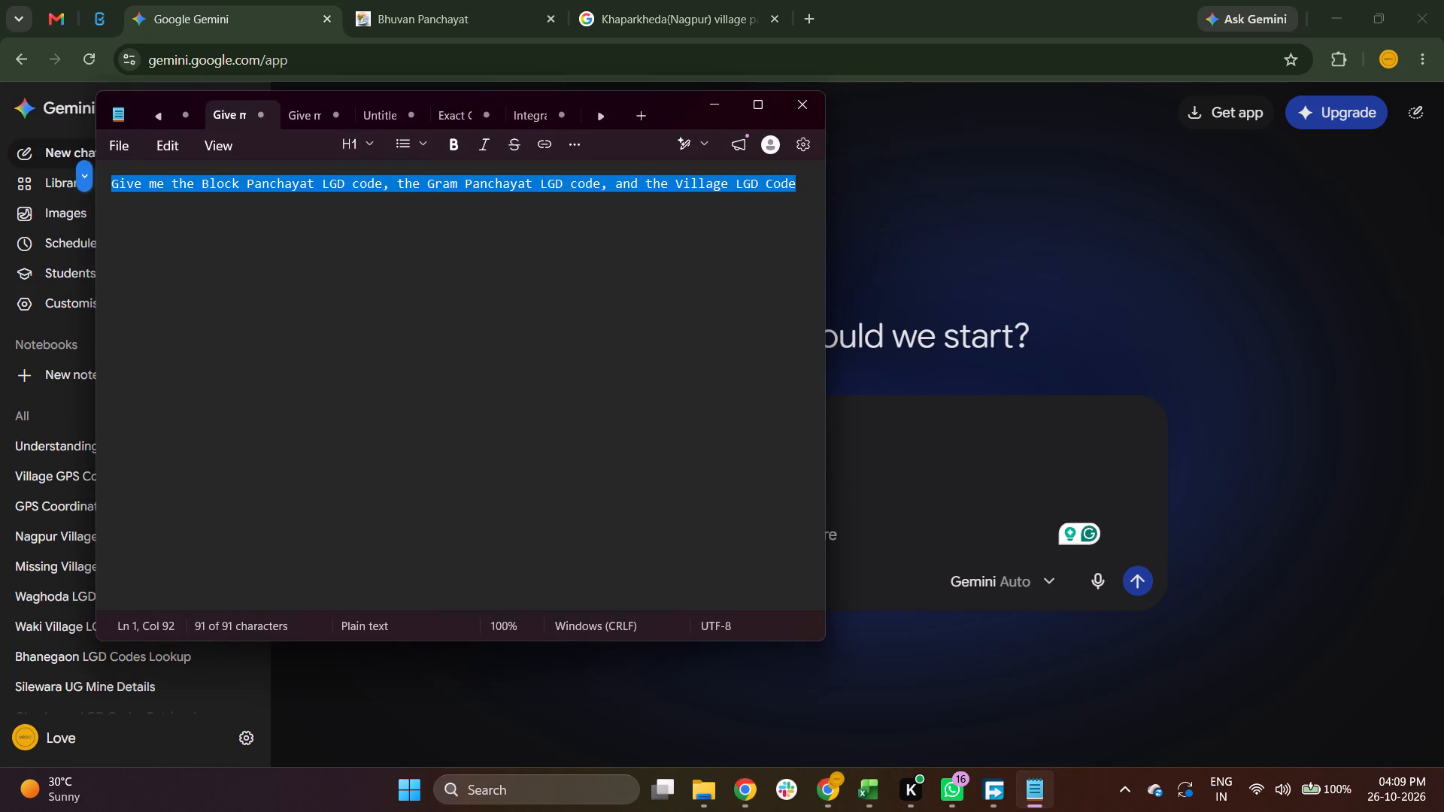
{"action": "left_click", "coordinate": [450, 252]}
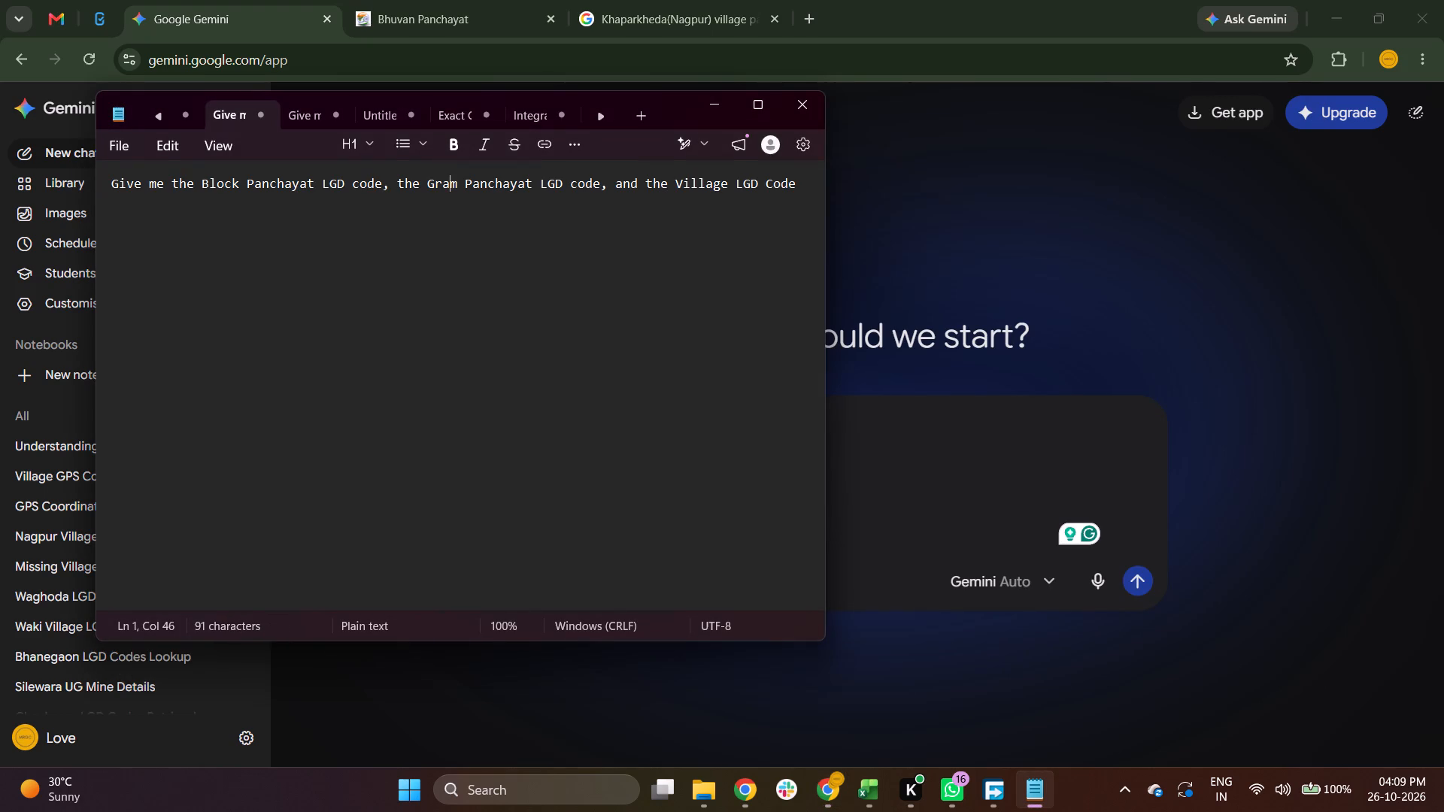
{"action": "left_click", "coordinate": [200, 180]}
{"action": "type", "text": "State"}
{"action": "key", "text": "space"}
{"action": "type", "text": "LGD C"}
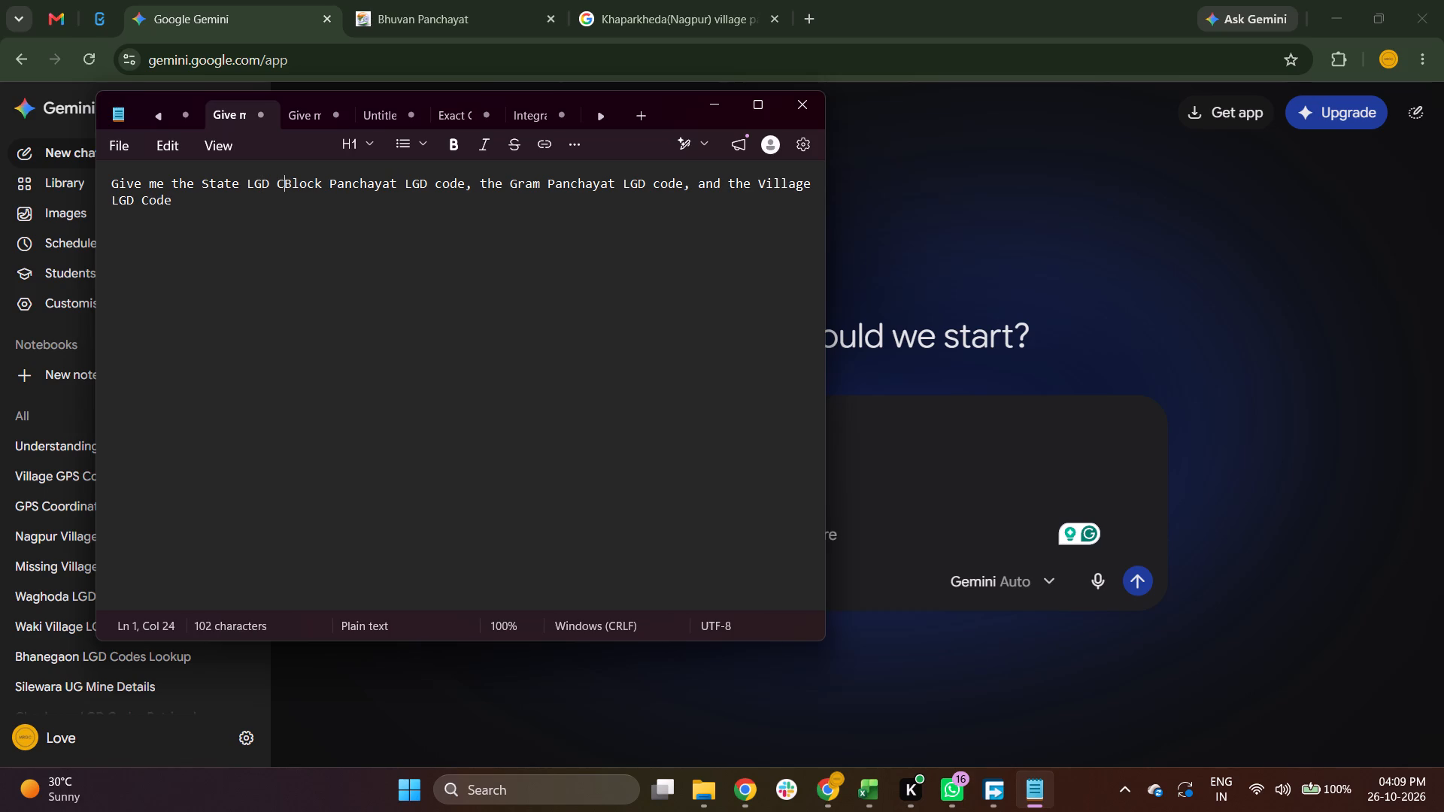
{"action": "type", "text": "de"}
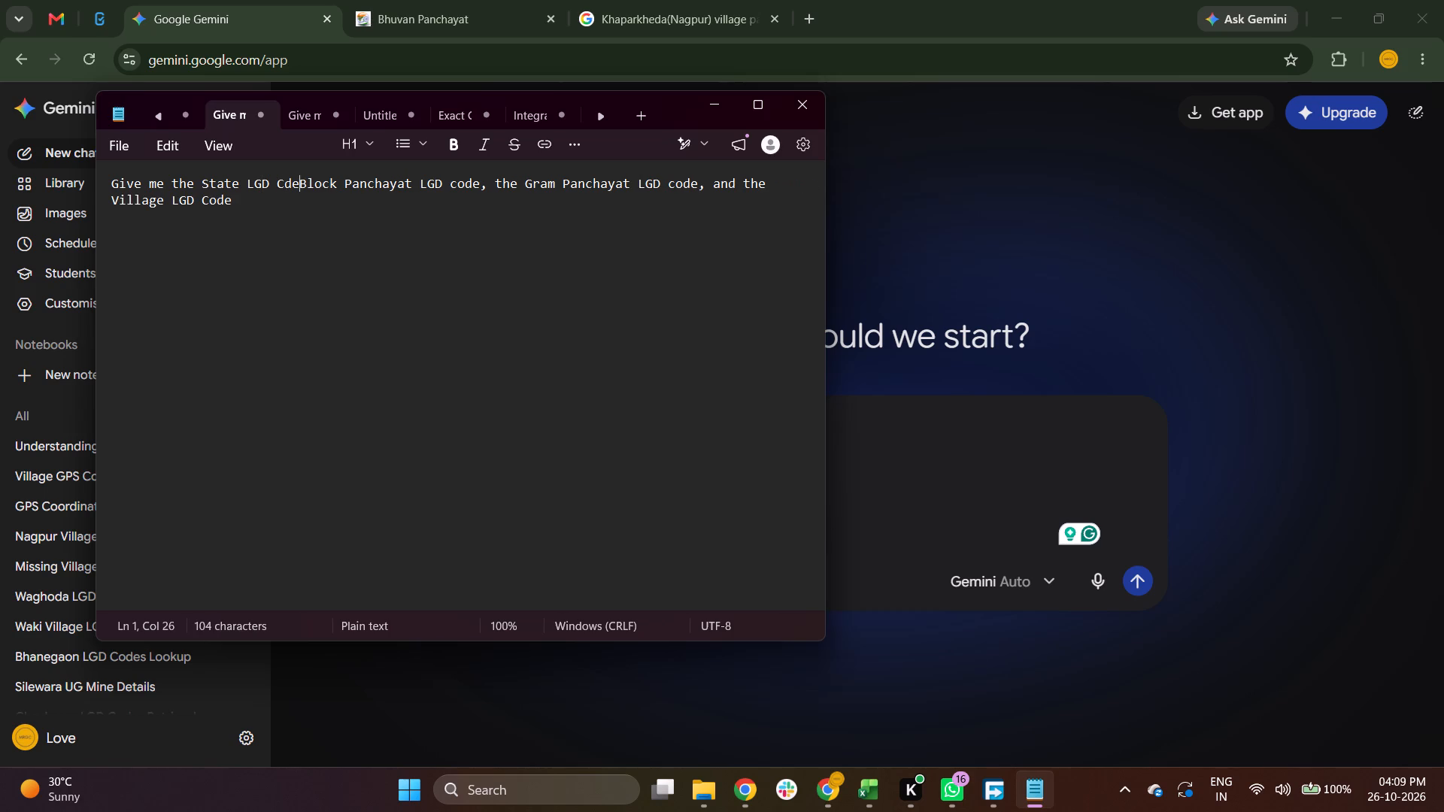
Check the Mapping sheet's headings in Excel, and correct the Notepad insertion to read "State LGD Code" followed by a comma and space.
{"action": "key", "text": "alt+Tab"}
{"action": "key", "text": "alt+Tab"}
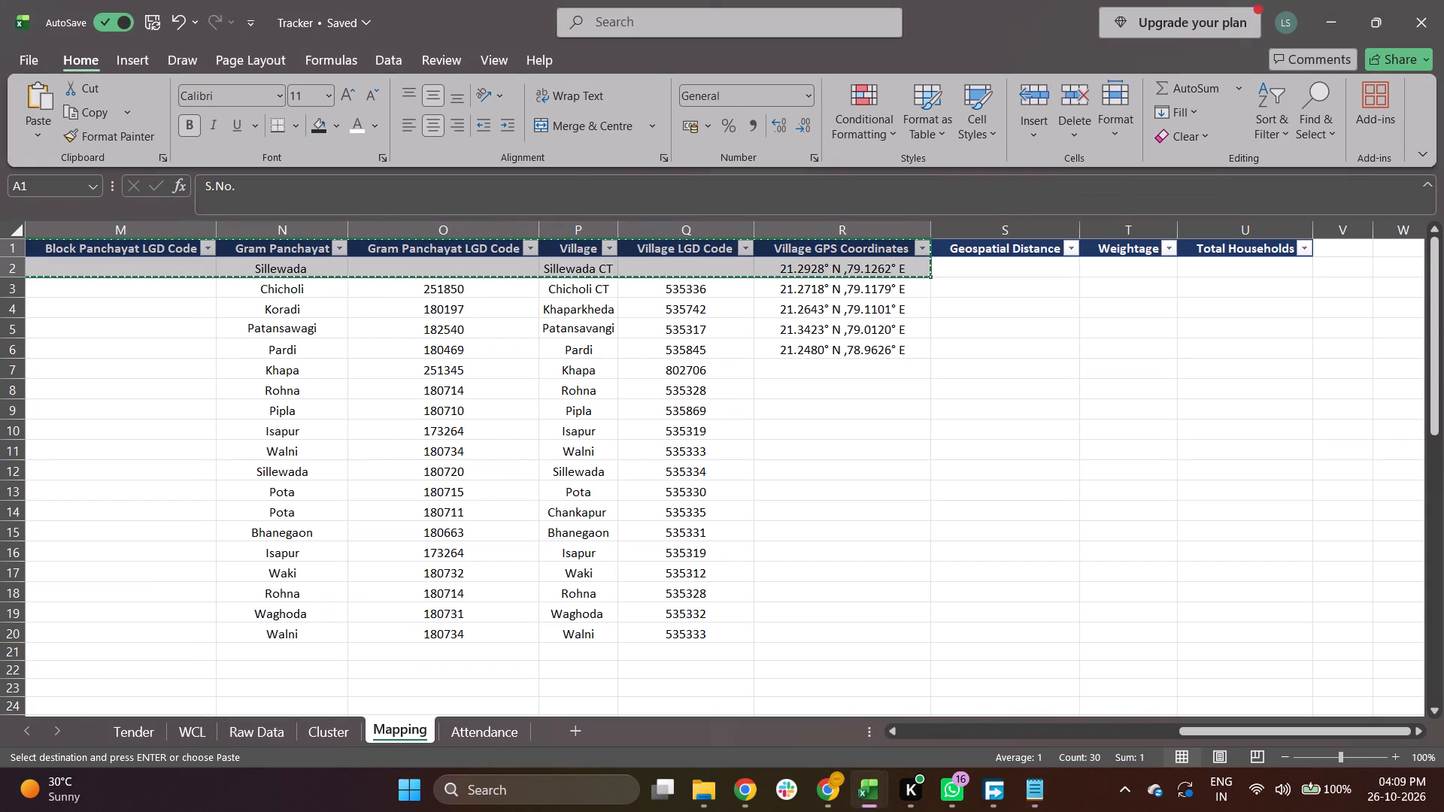
{"action": "key", "text": "Left"}
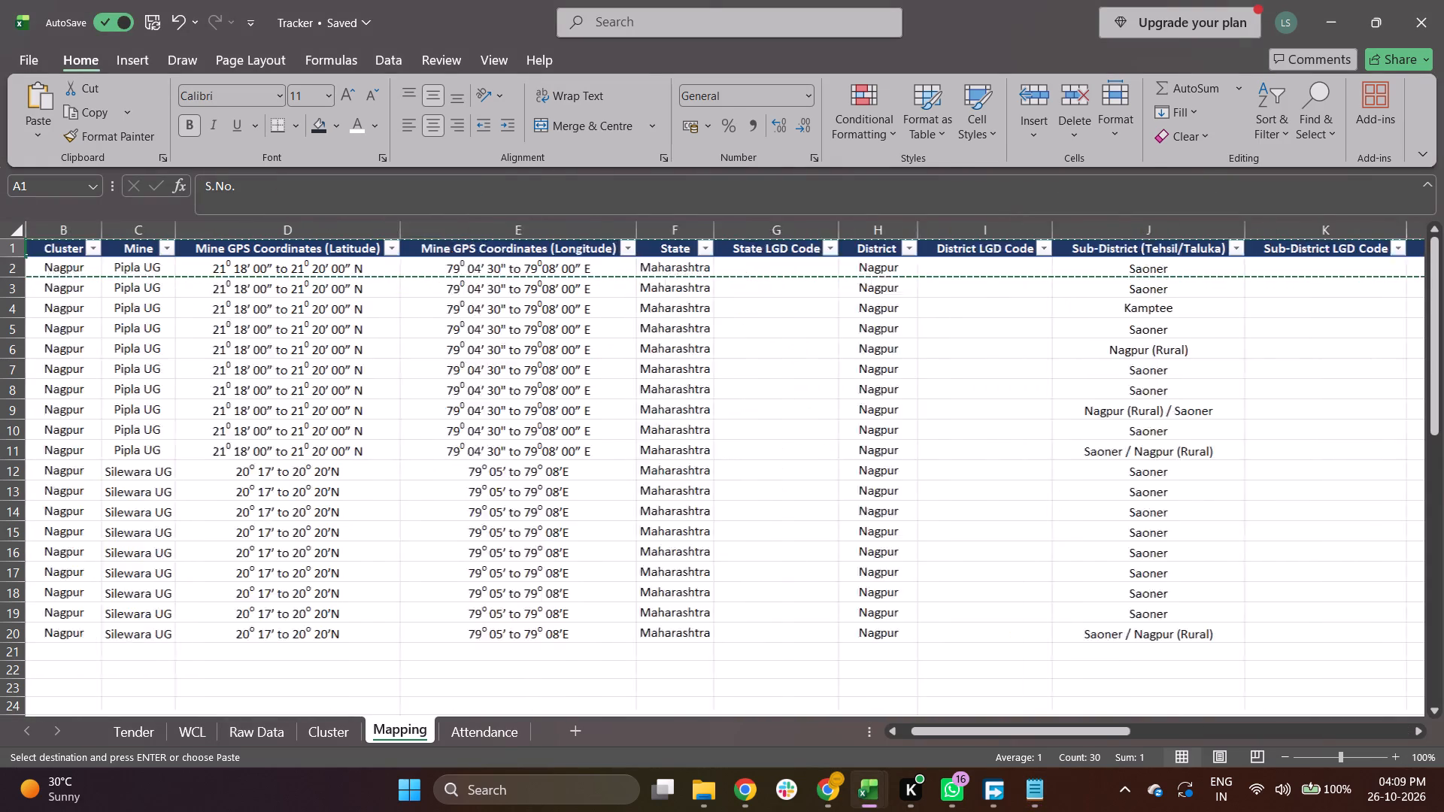
{"action": "key", "text": "Down"}
{"action": "key", "text": "Right"}
{"action": "key", "text": "Right"}
{"action": "key", "text": "Right"}
{"action": "key", "text": "alt+Tab"}
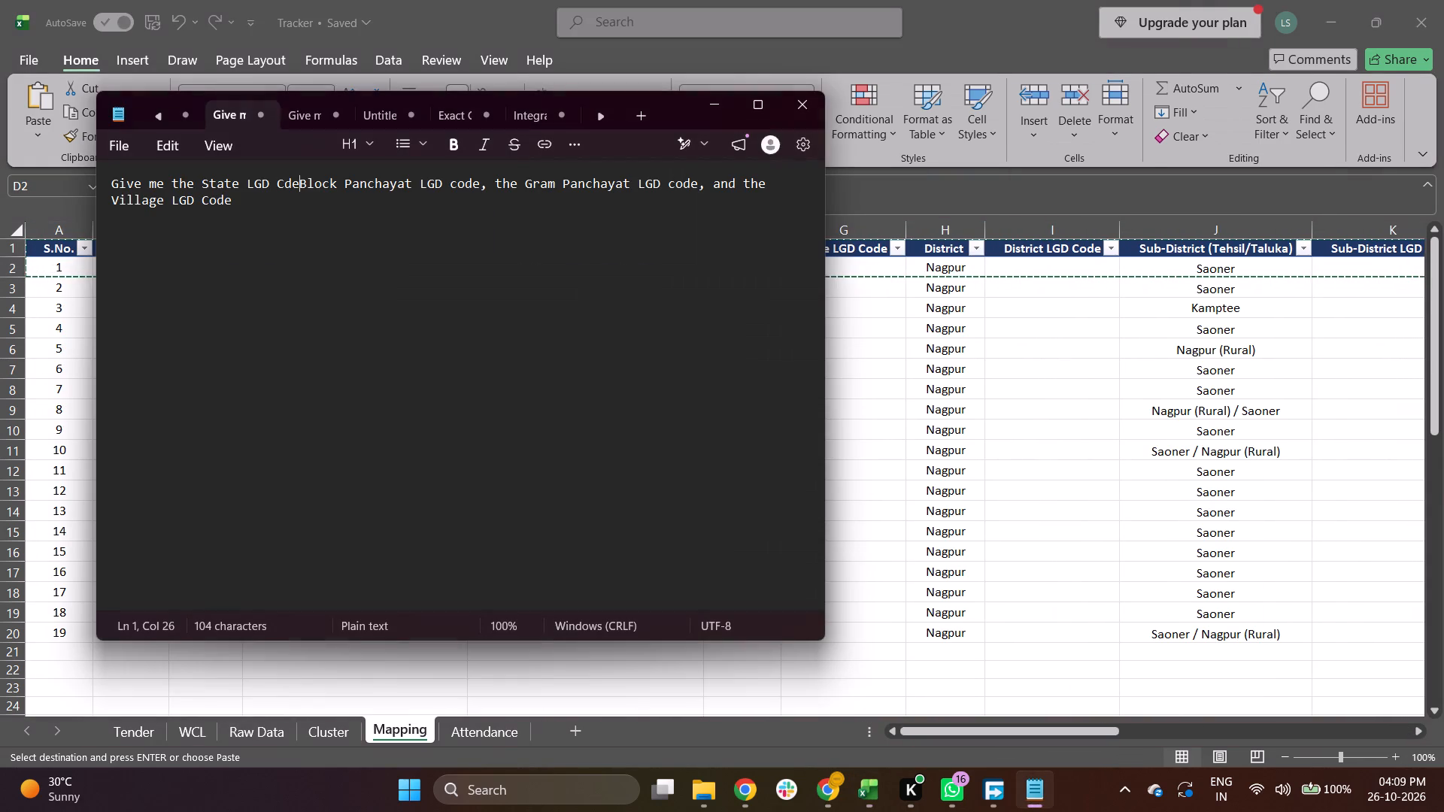
{"action": "key", "text": "Right"}
{"action": "key", "text": "Right"}
{"action": "key", "text": "Left"}
{"action": "key", "text": "Left"}
{"action": "key", "text": "Left"}
{"action": "key", "text": "Left"}
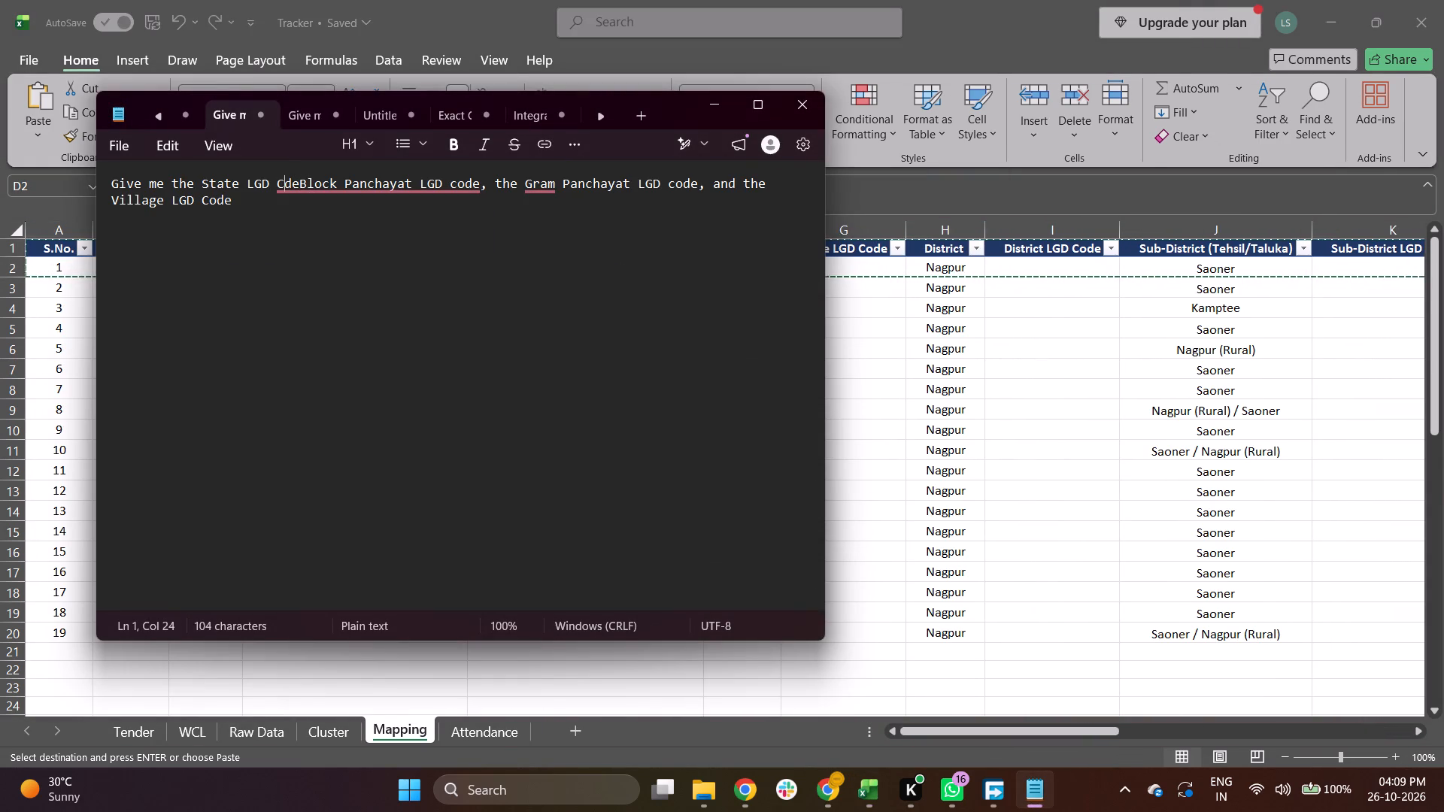
{"action": "key", "text": "o"}
{"action": "key", "text": "Right"}
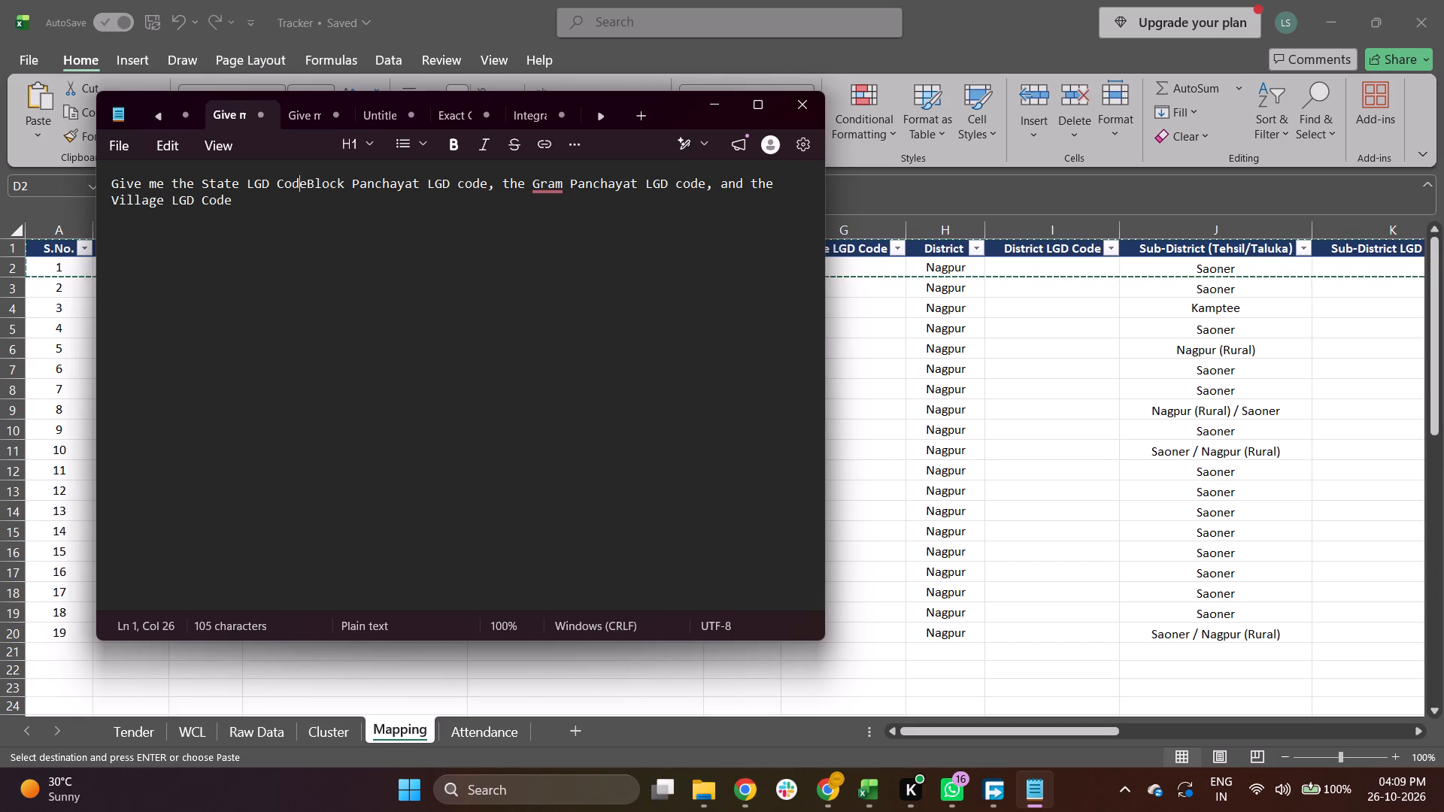
{"action": "key", "text": "Right"}
{"action": "key", "text": "comma"}
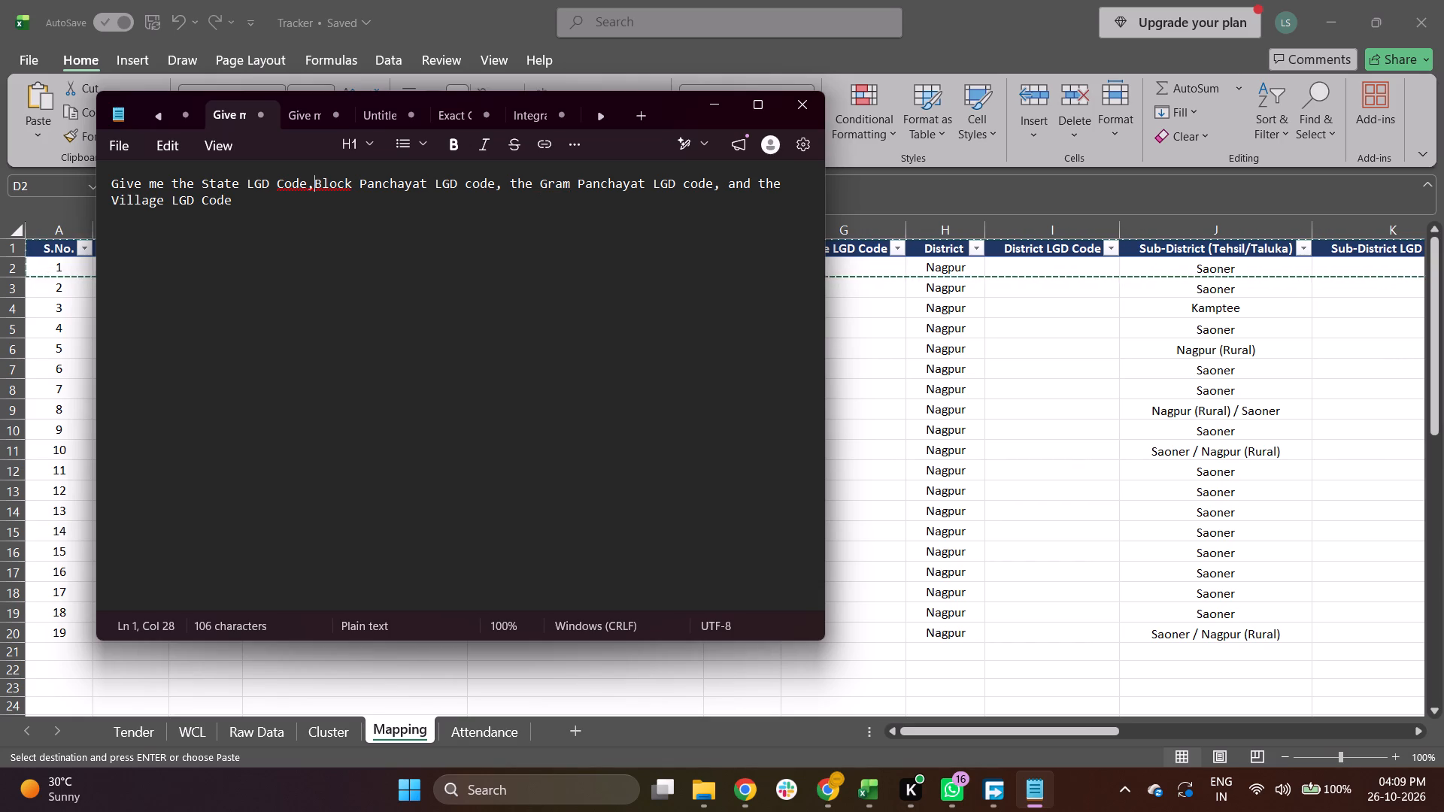
{"action": "key", "text": "space"}
Consult the Mapping sheet's administrative-level columns and add "District LGD Code," after "State LGD Code," in the Notepad prompt.
{"action": "key", "text": "alt+Tab"}
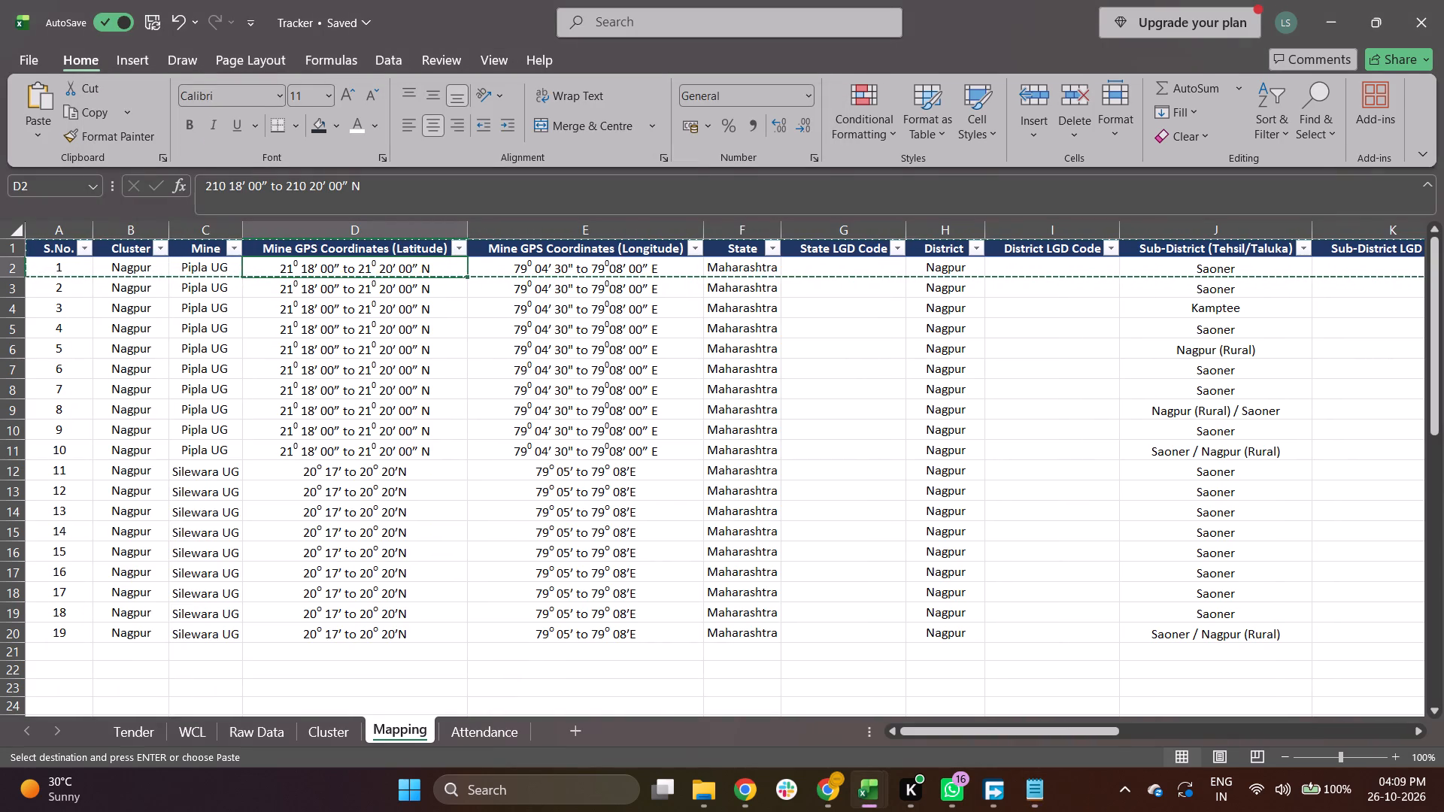
{"action": "scroll", "coordinate": [434, 358], "scroll_direction": "right", "scroll_amount": 1}
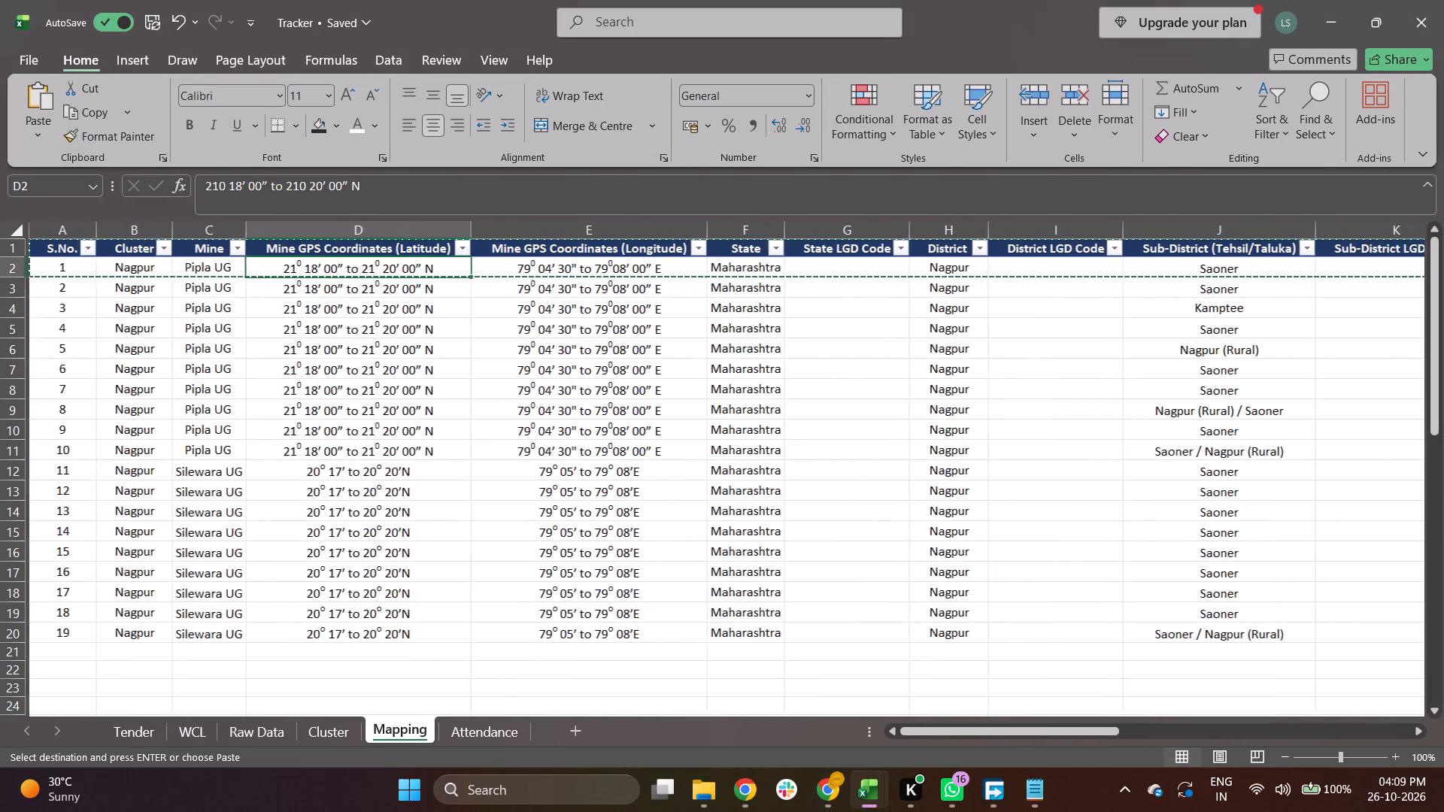
{"action": "scroll", "coordinate": [434, 358], "scroll_direction": "left", "scroll_amount": 4}
{"action": "key", "text": "alt+Tab"}
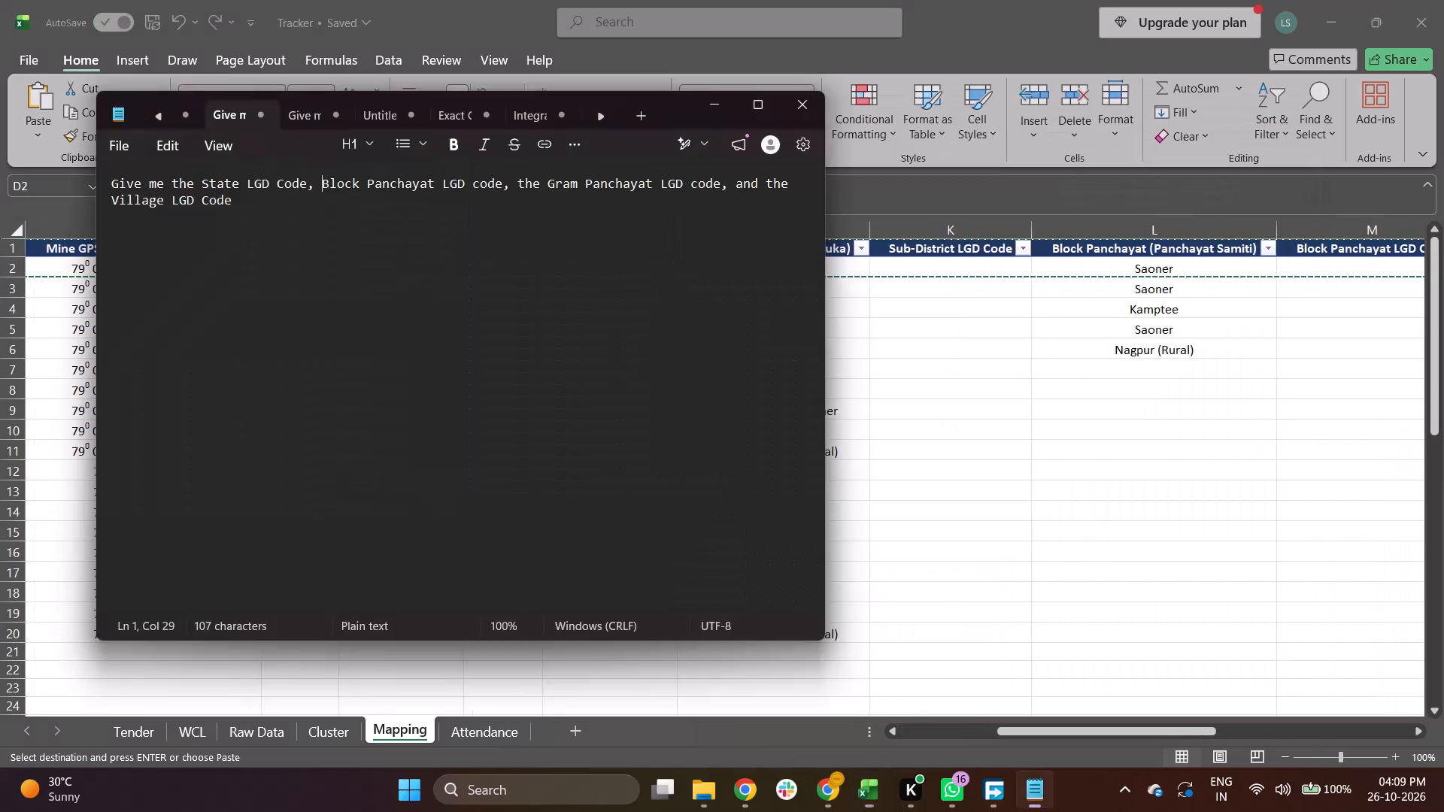
{"action": "type", "text": "District"}
{"action": "key", "text": "space"}
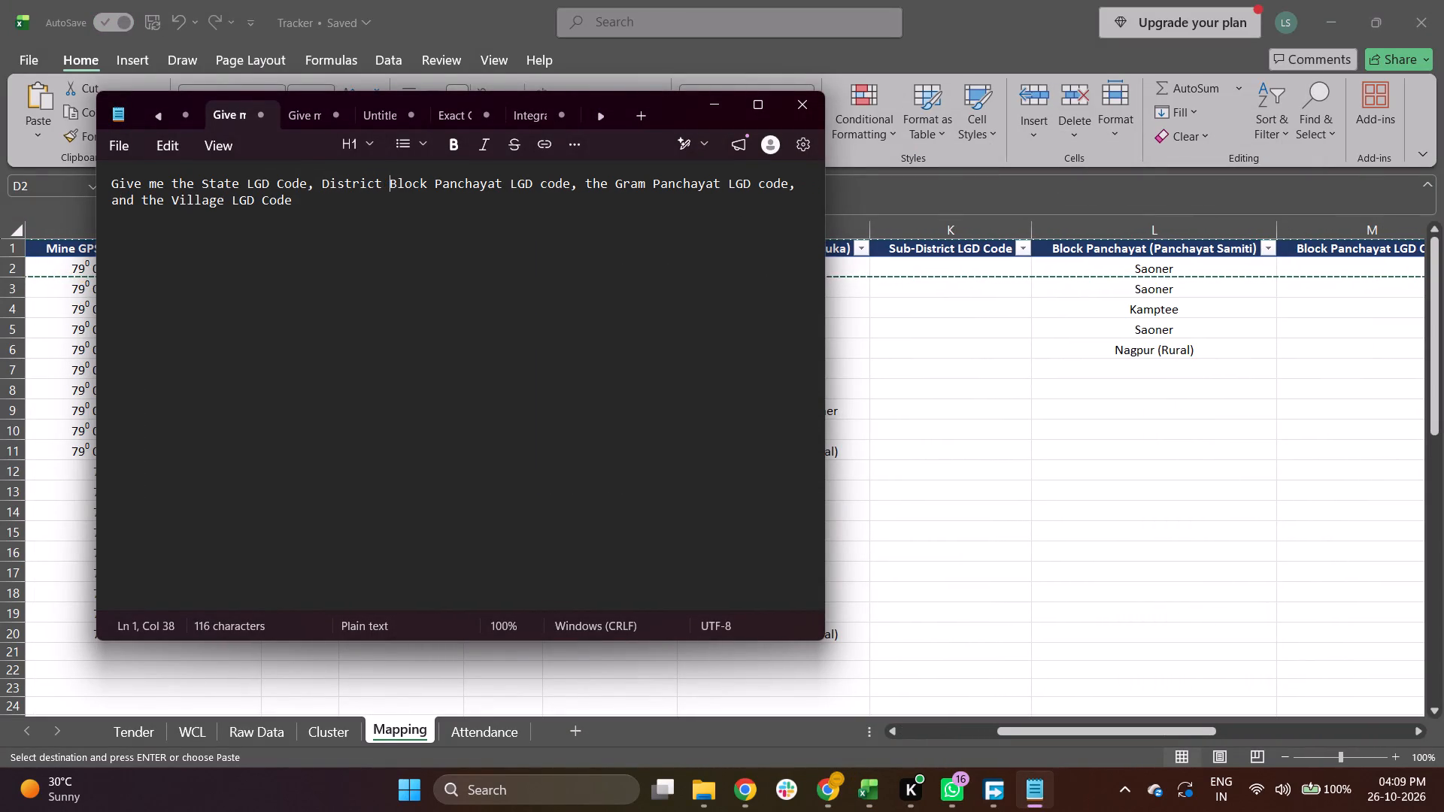
{"action": "type", "text": "LGD Code"}
{"action": "type", "text": ","}
{"action": "key", "text": "space"}
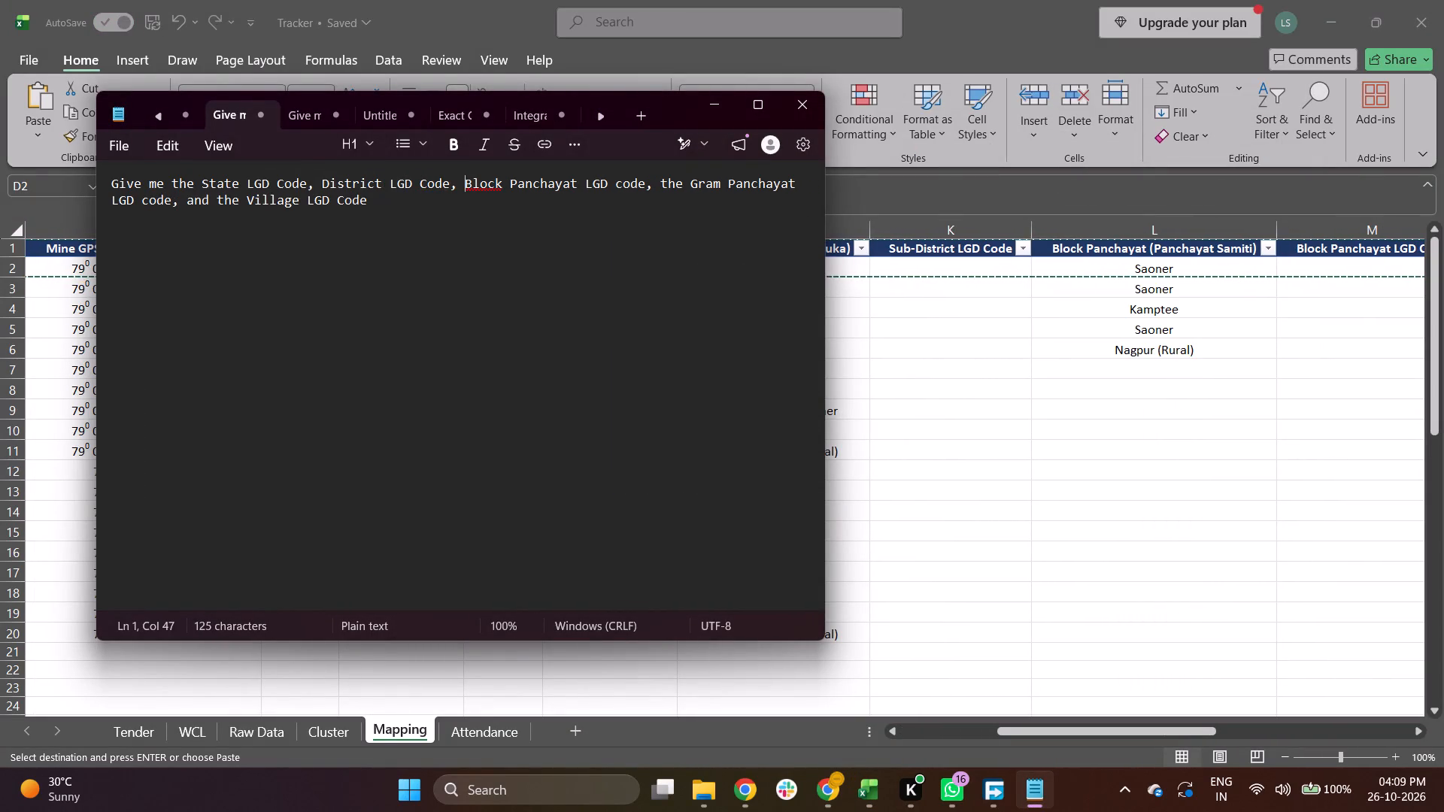
Check the Mapping sheet's headings in Excel and add "Sub-District LGD Code," before "Block Panchayat" in the Notepad prompt.
{"action": "key", "text": "alt+Tab"}
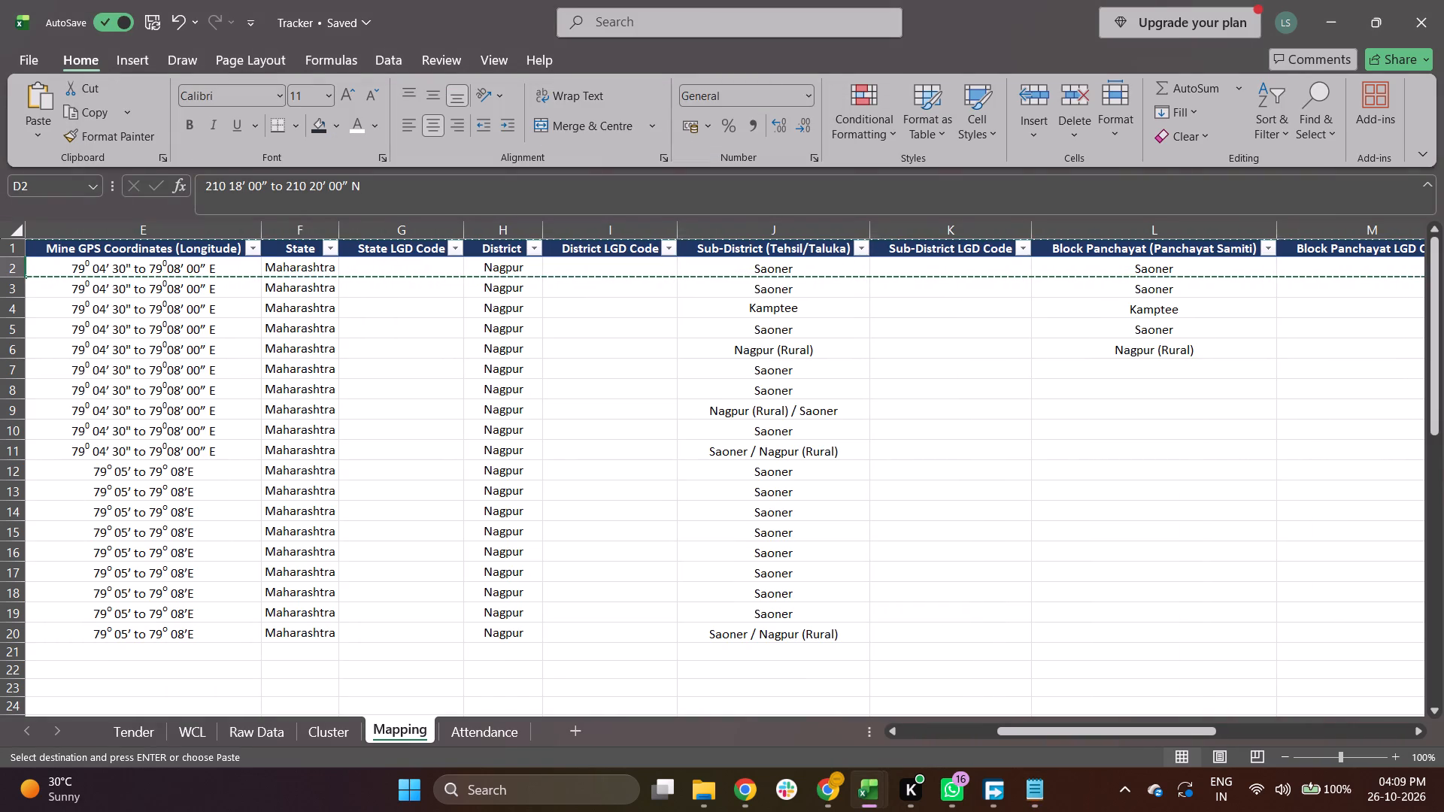
{"action": "key", "text": "alt+Tab"}
{"action": "type", "text": "Sub-District"}
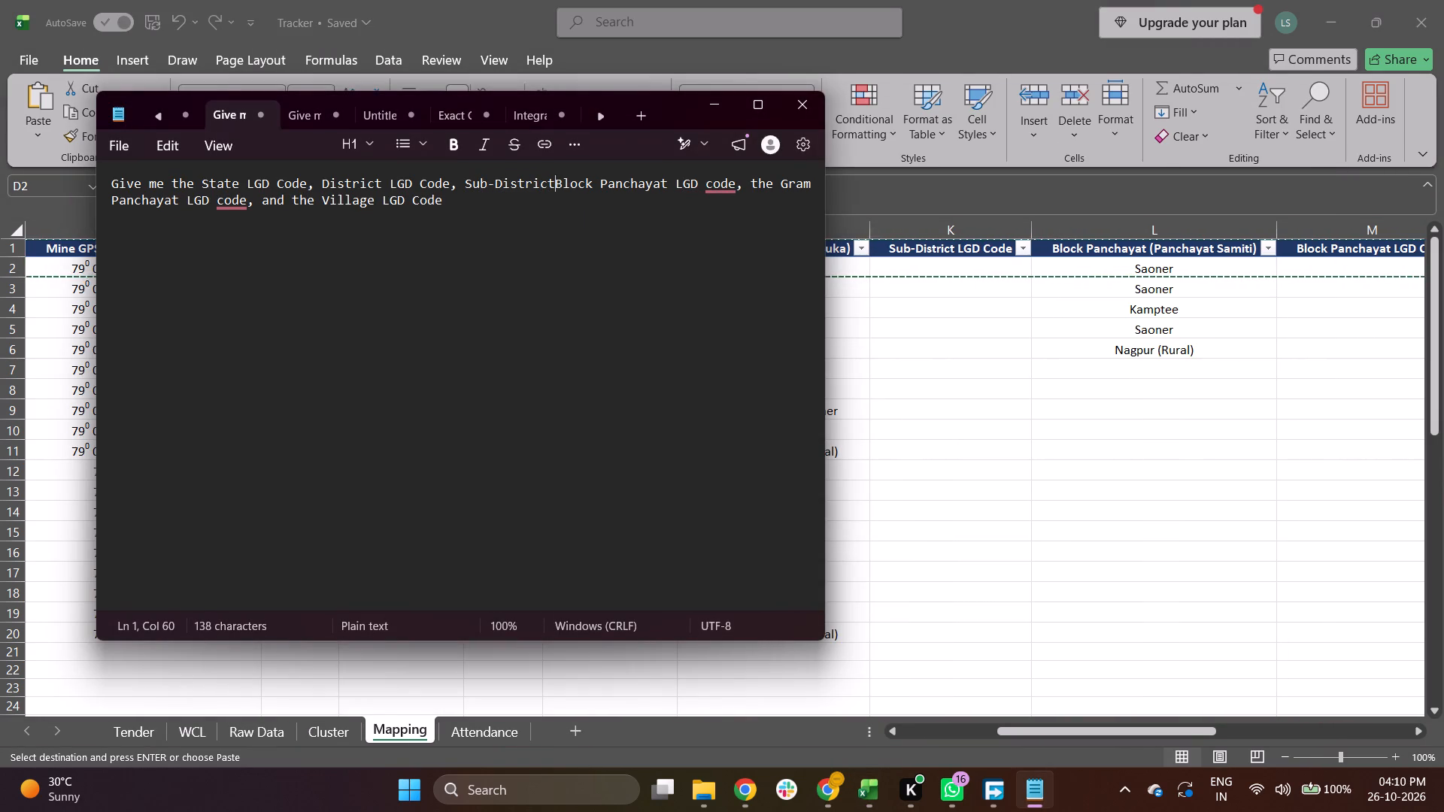
{"action": "key", "text": "space"}
{"action": "type", "text": "LGD Code"}
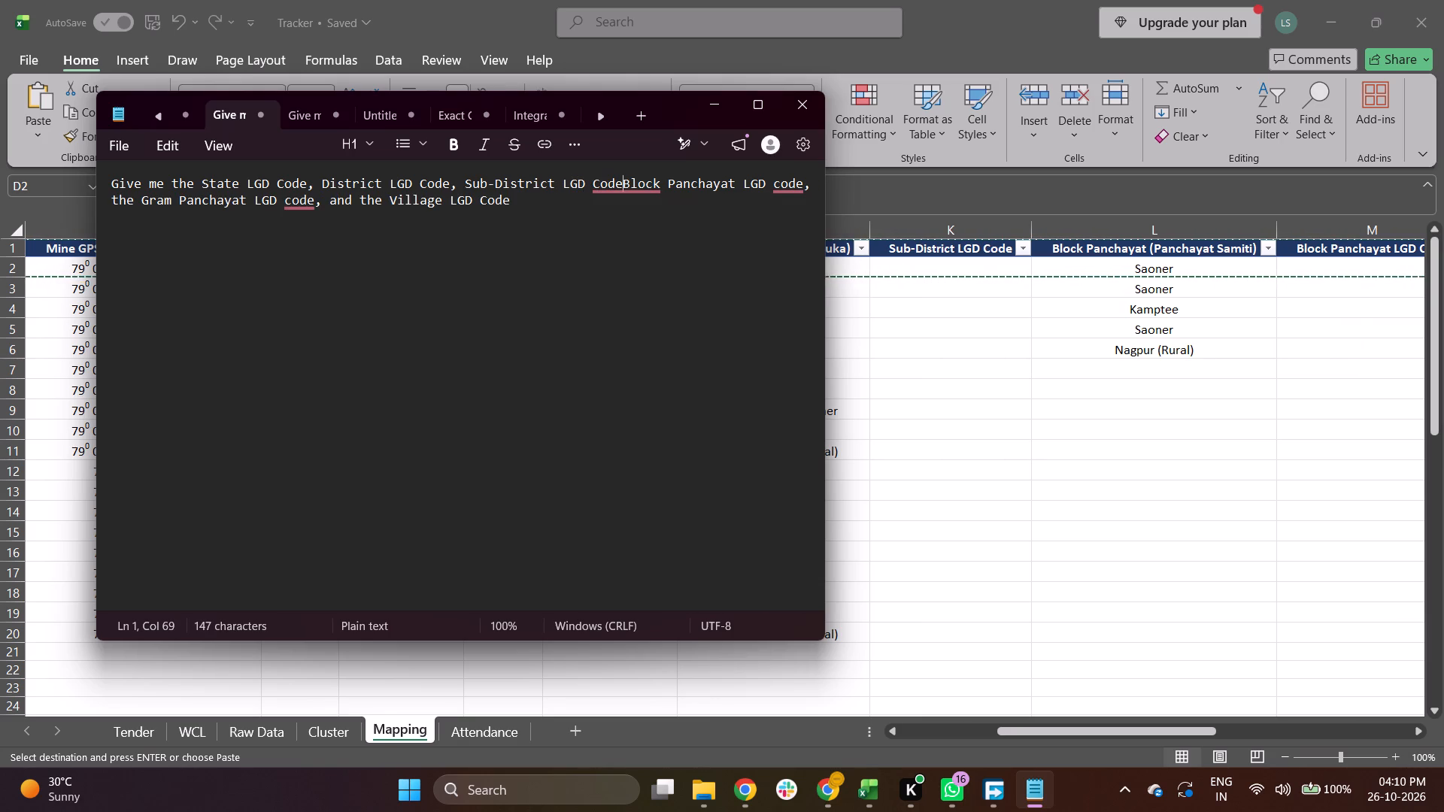
{"action": "key", "text": "comma"}
{"action": "key", "text": "space"}
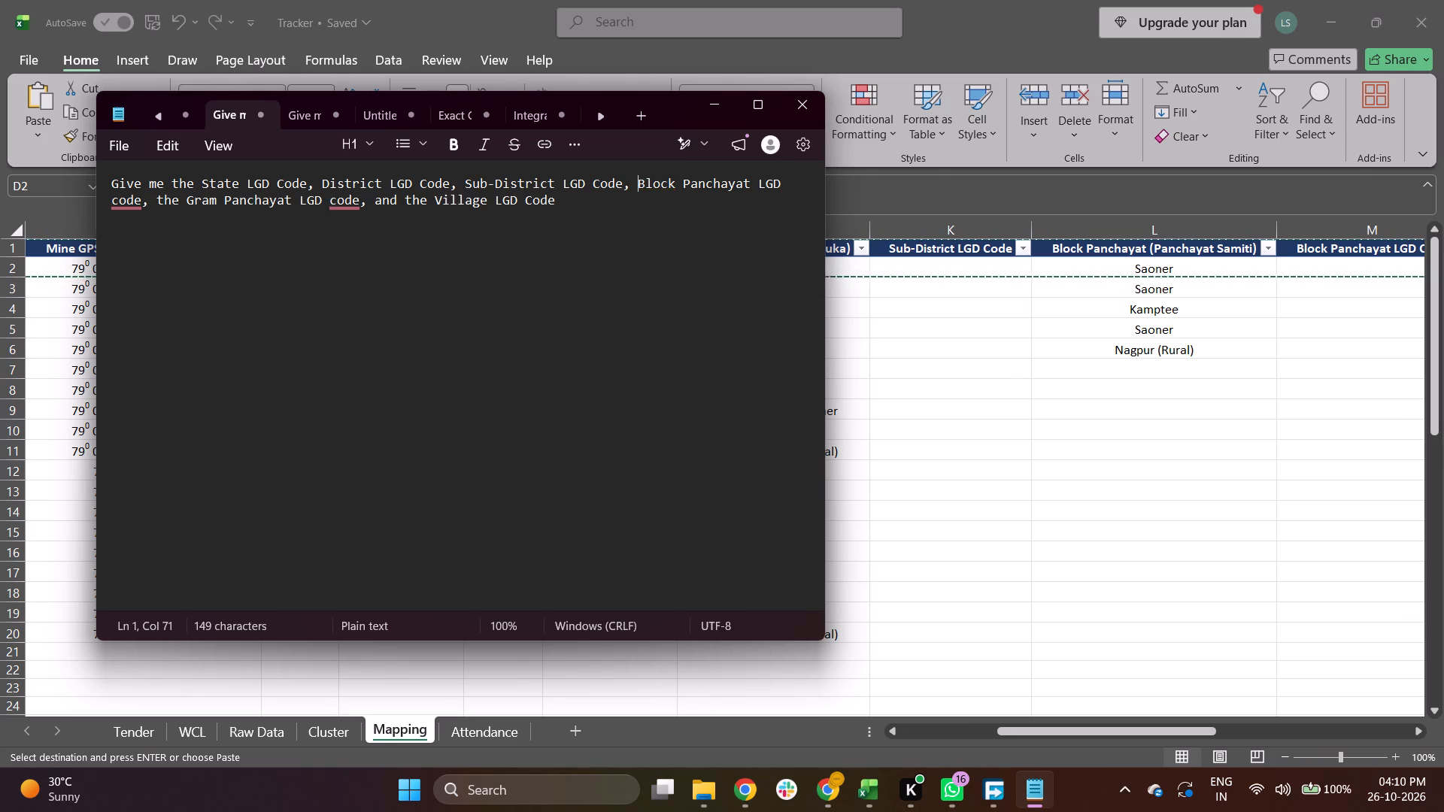
Recheck the Mapping sheet's headings, and capitalise "code" as "Code" in the prompt's Block Panchayat and Gram Panchayat entries.
{"action": "key", "text": "alt+Tab"}
{"action": "key", "text": "alt+Tab"}
{"action": "key", "text": "Down"}
{"action": "key", "text": "Down"}
{"action": "key", "text": "Up"}
{"action": "key", "text": "Up"}
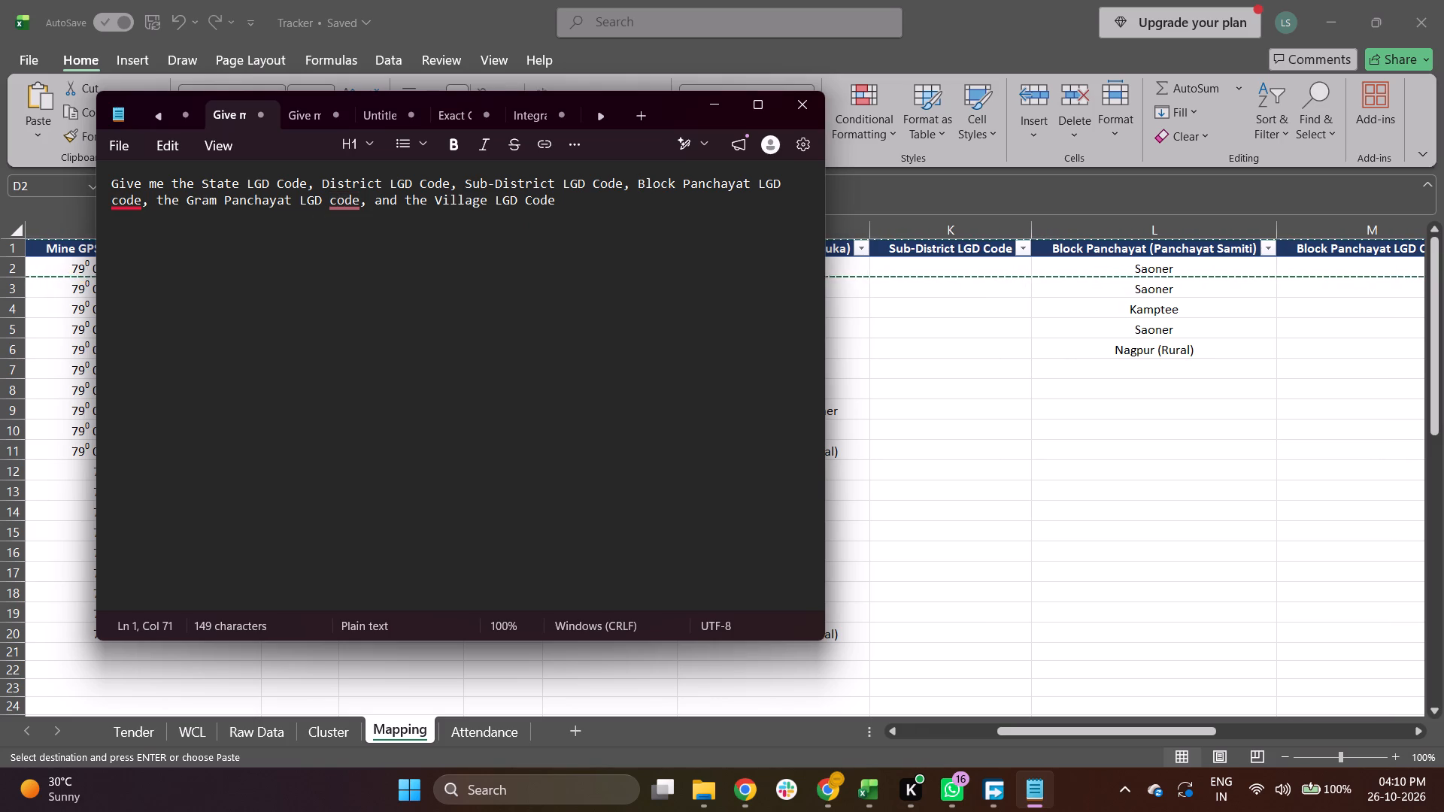
{"action": "double_click", "coordinate": [138, 241]}
{"action": "key", "text": "ctrl+v"}
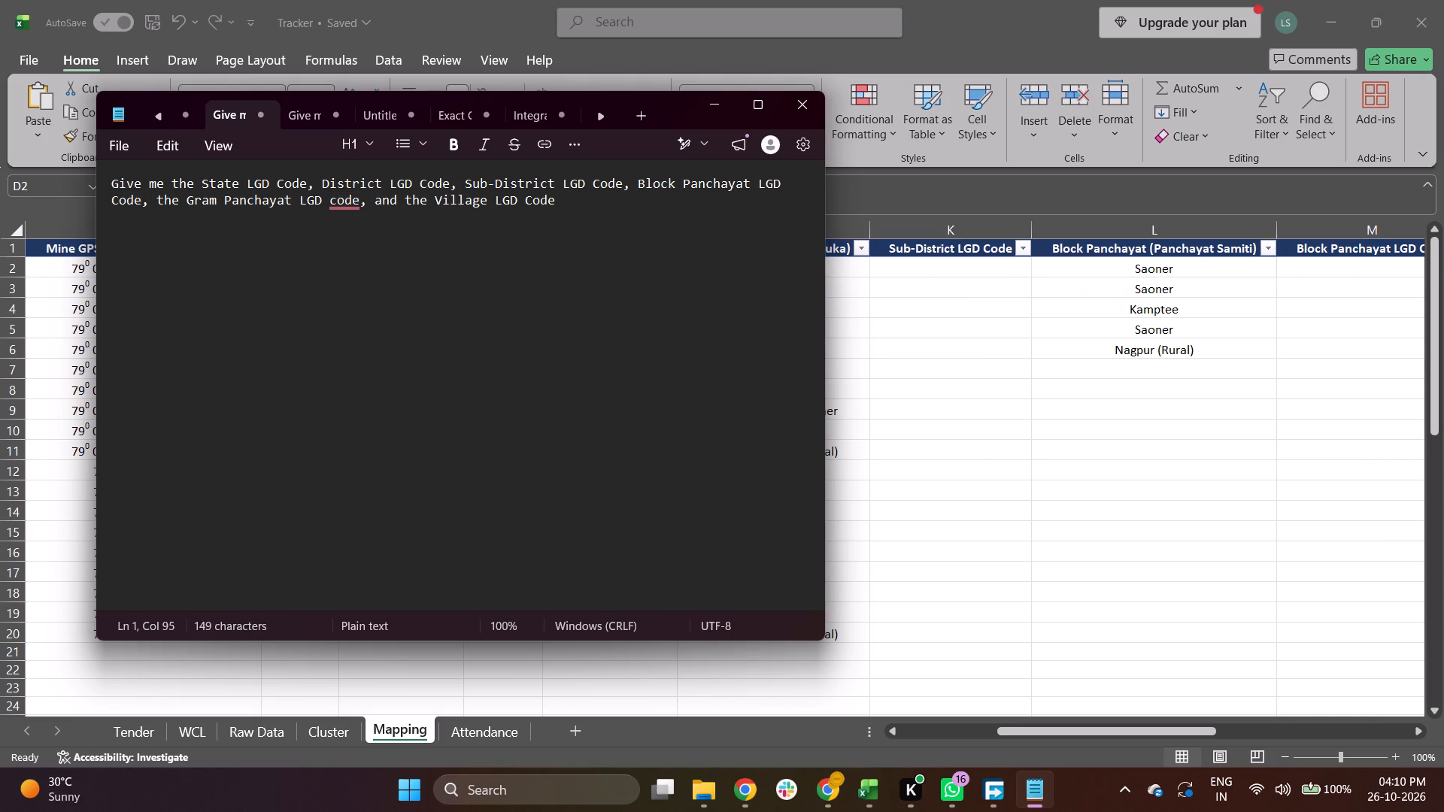
{"action": "left_click", "coordinate": [366, 247]}
{"action": "key", "text": "ctrl+v"}
Place the text cursor at the end of the prompt, directly after "Village LGD Code".
{"action": "scroll", "coordinate": [602, 379], "scroll_direction": "down", "scroll_amount": 1}
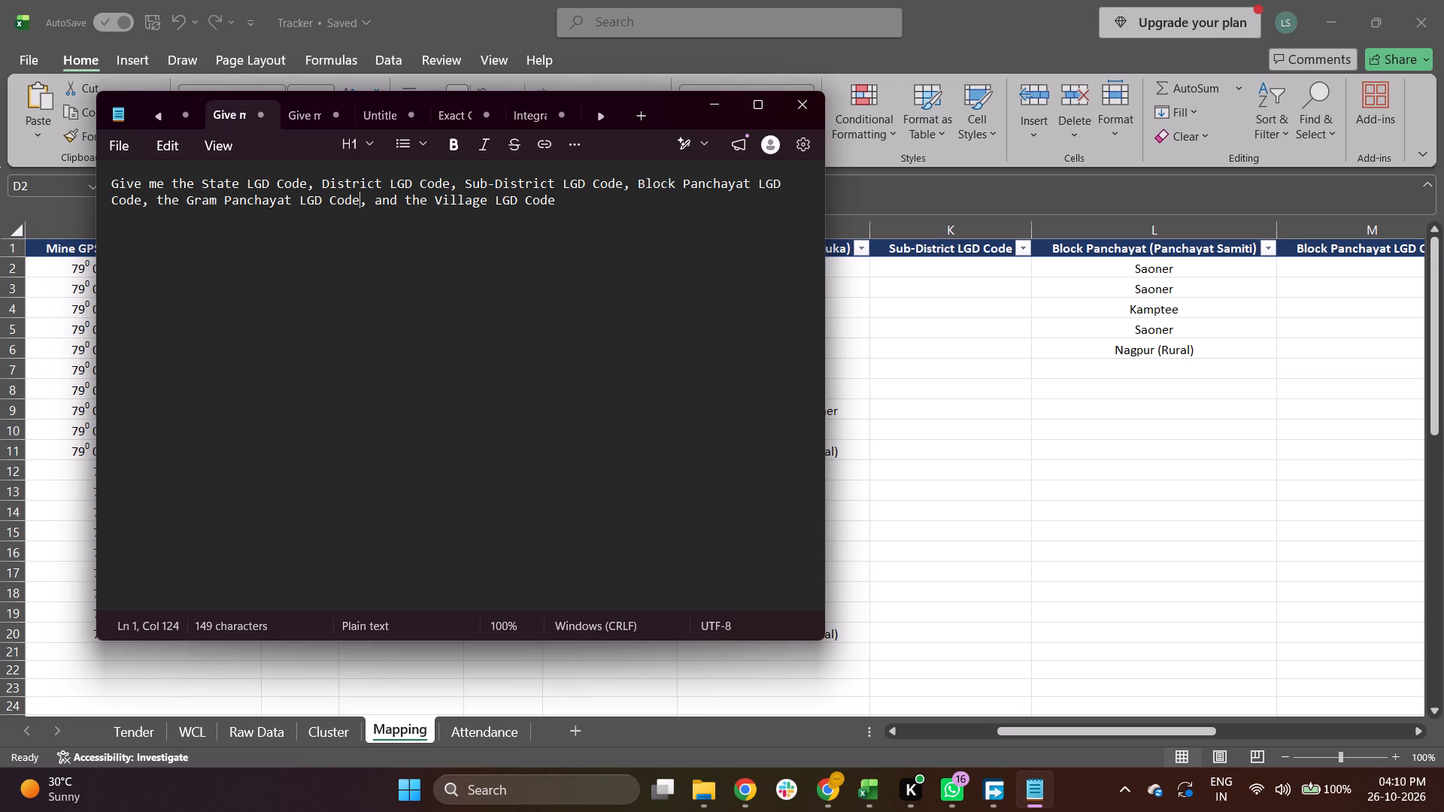
{"action": "scroll", "coordinate": [467, 254], "scroll_direction": "left", "scroll_amount": 1}
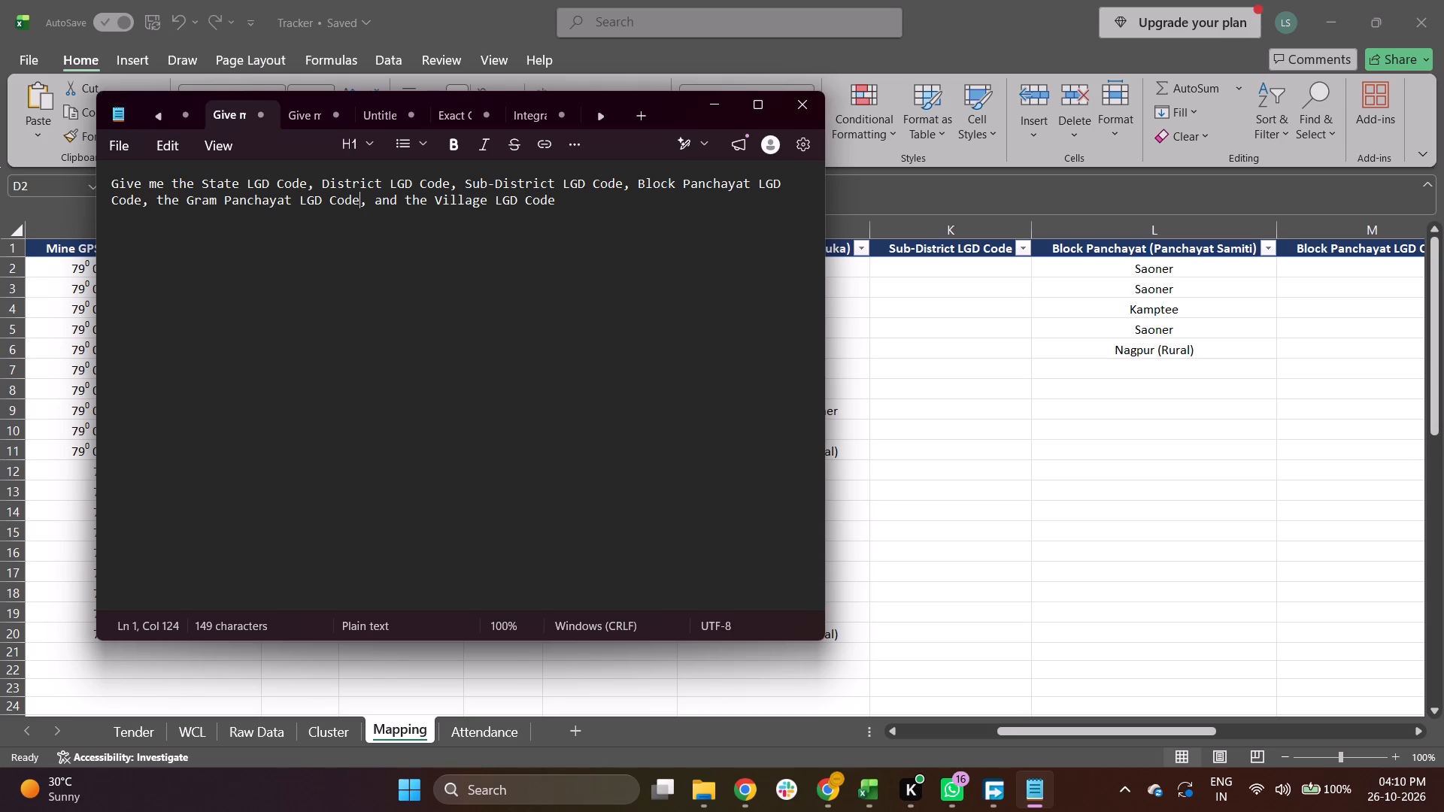
{"action": "left_click", "coordinate": [545, 205]}
{"action": "key", "text": "Right"}
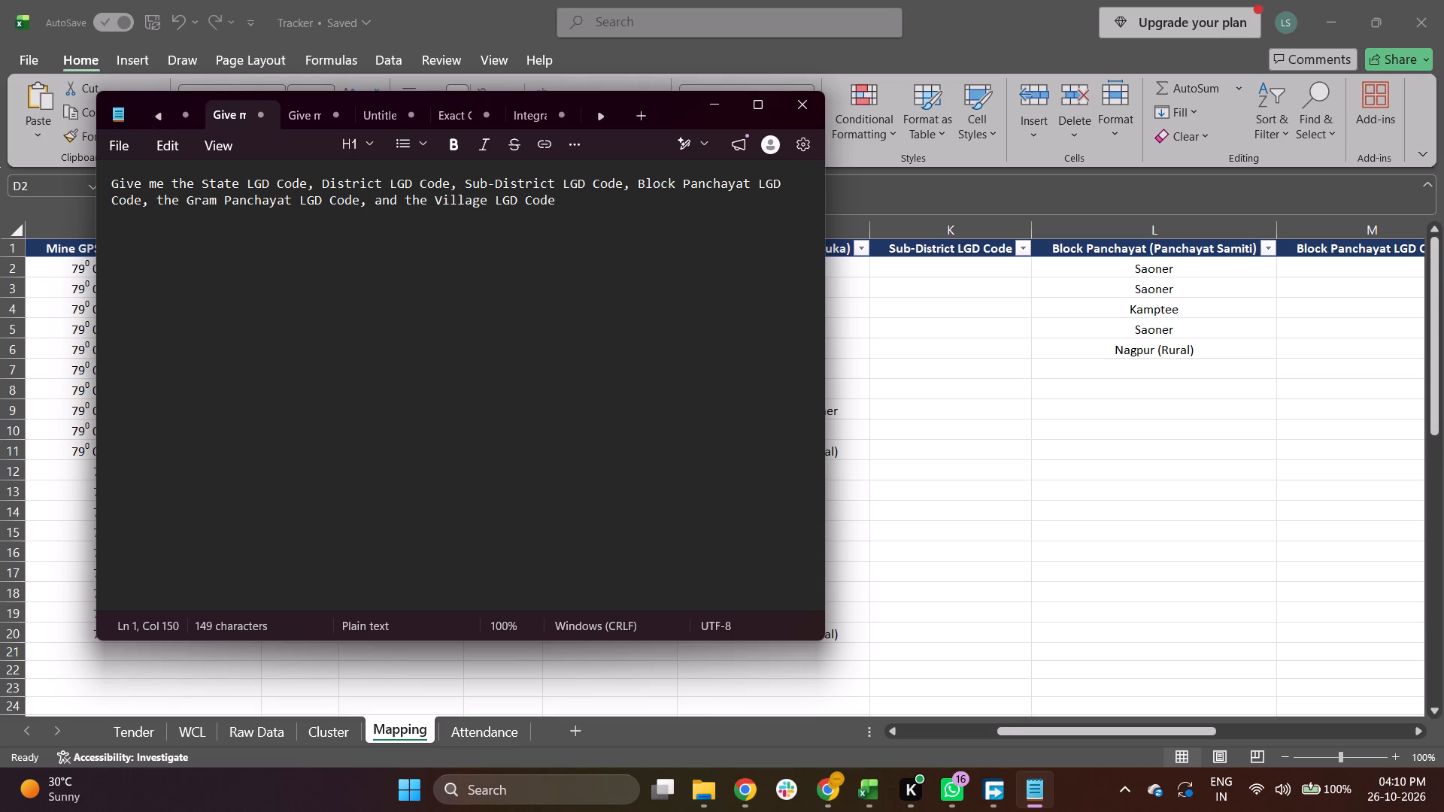
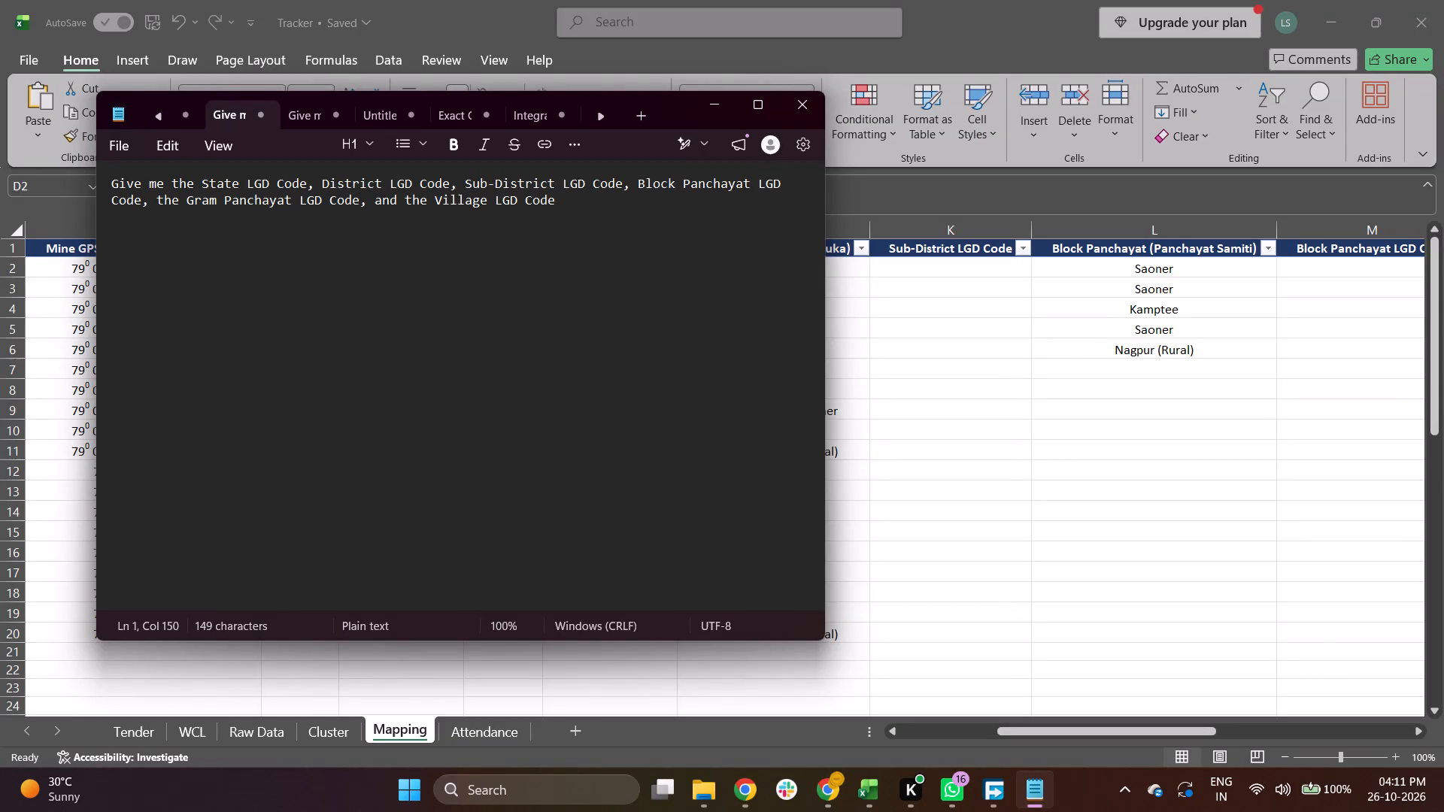
{"action": "left_click", "coordinate": [623, 205]}
{"action": "key", "text": "ctrl+a"}
{"action": "key", "text": "ctrl+c"}
{"action": "key", "text": "ctrl+c"}
{"action": "key", "text": "ctrl+c"}
{"action": "key", "text": "alt+Tab"}
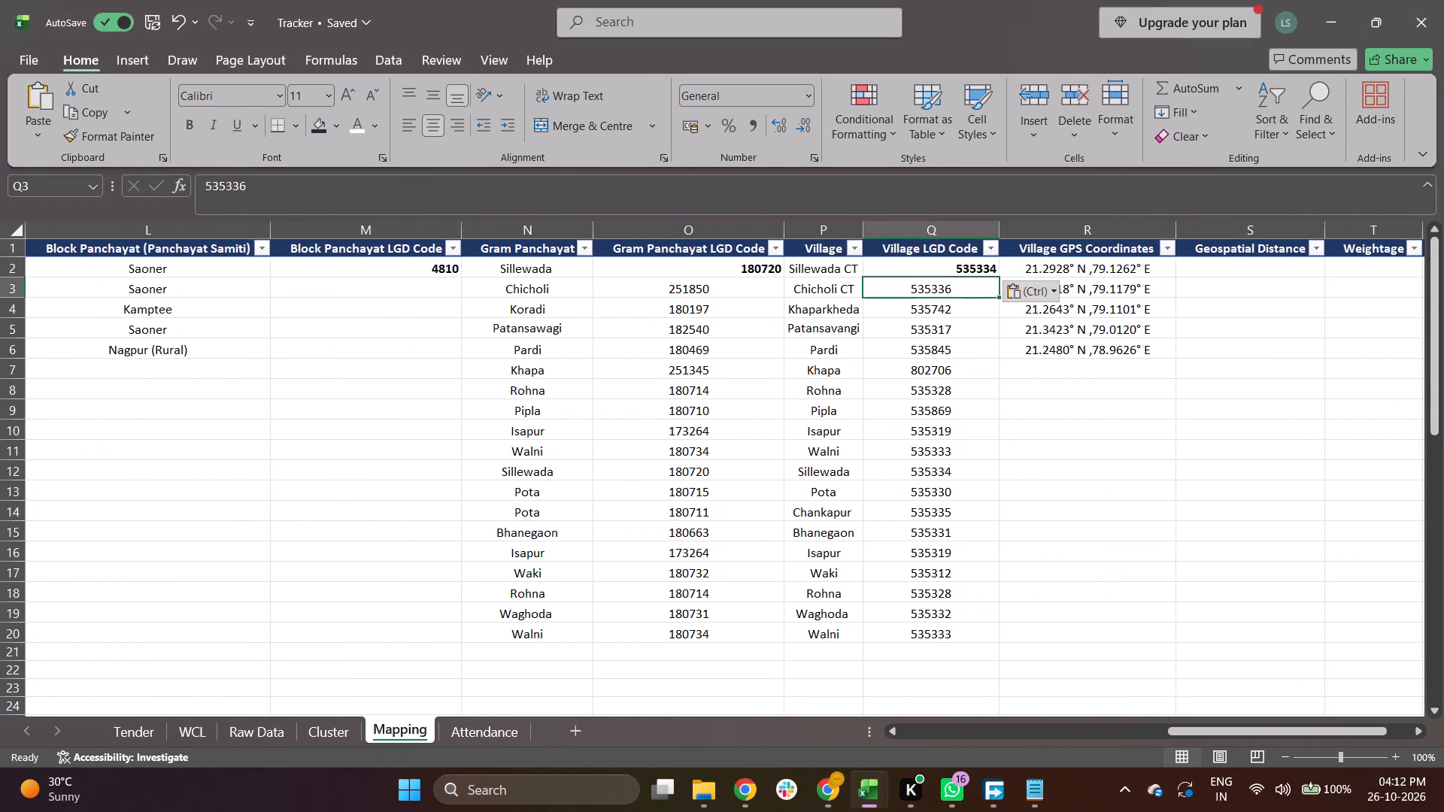
{"action": "key", "text": "ctrl+shift+Down"}
{"action": "key", "text": "Delete"}
Clear the existing Gram Panchayat LGD Code values in cells O3 to O20.
{"action": "key", "text": "Left"}
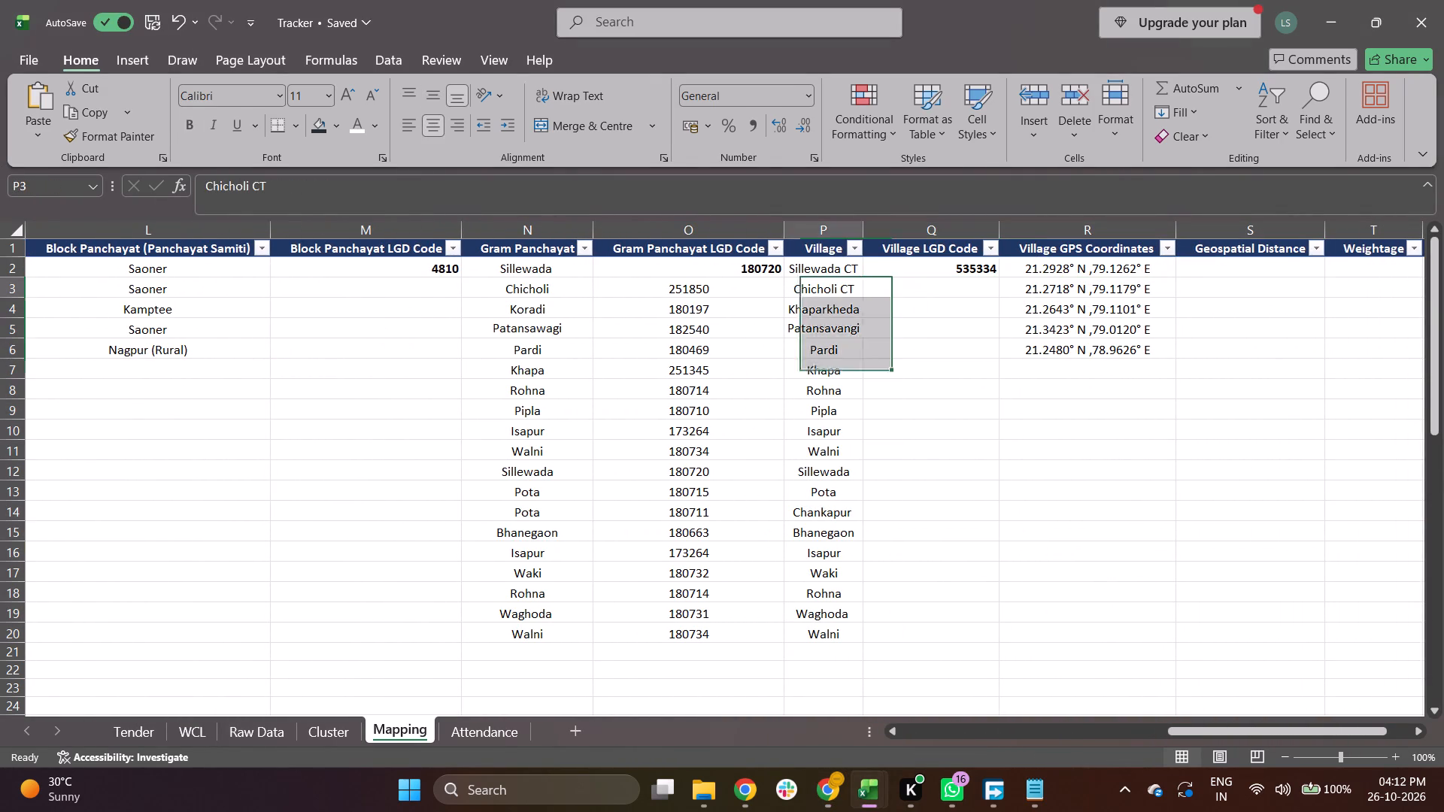
{"action": "key", "text": "Left"}
{"action": "key", "text": "ctrl+shift+Down"}
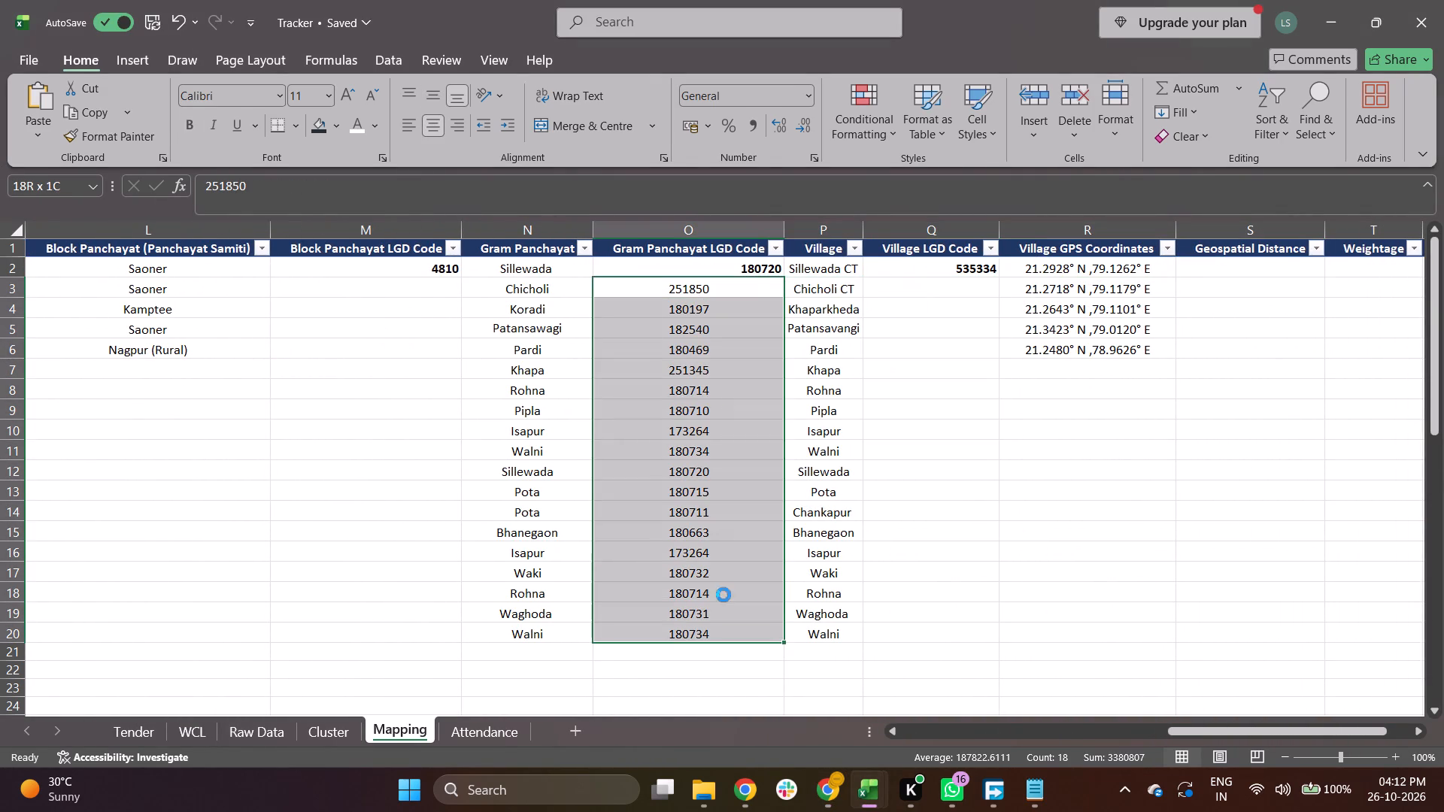
{"action": "key", "text": "Delete"}
Look across the Mapping sheet's top data rows, from the District columns through to Geospatial Distance.
{"action": "key", "text": "Left"}
{"action": "key", "text": "Left"}
{"action": "key", "text": "Left"}
{"action": "key", "text": "Left"}
{"action": "key", "text": "Left"}
{"action": "key", "text": "Left"}
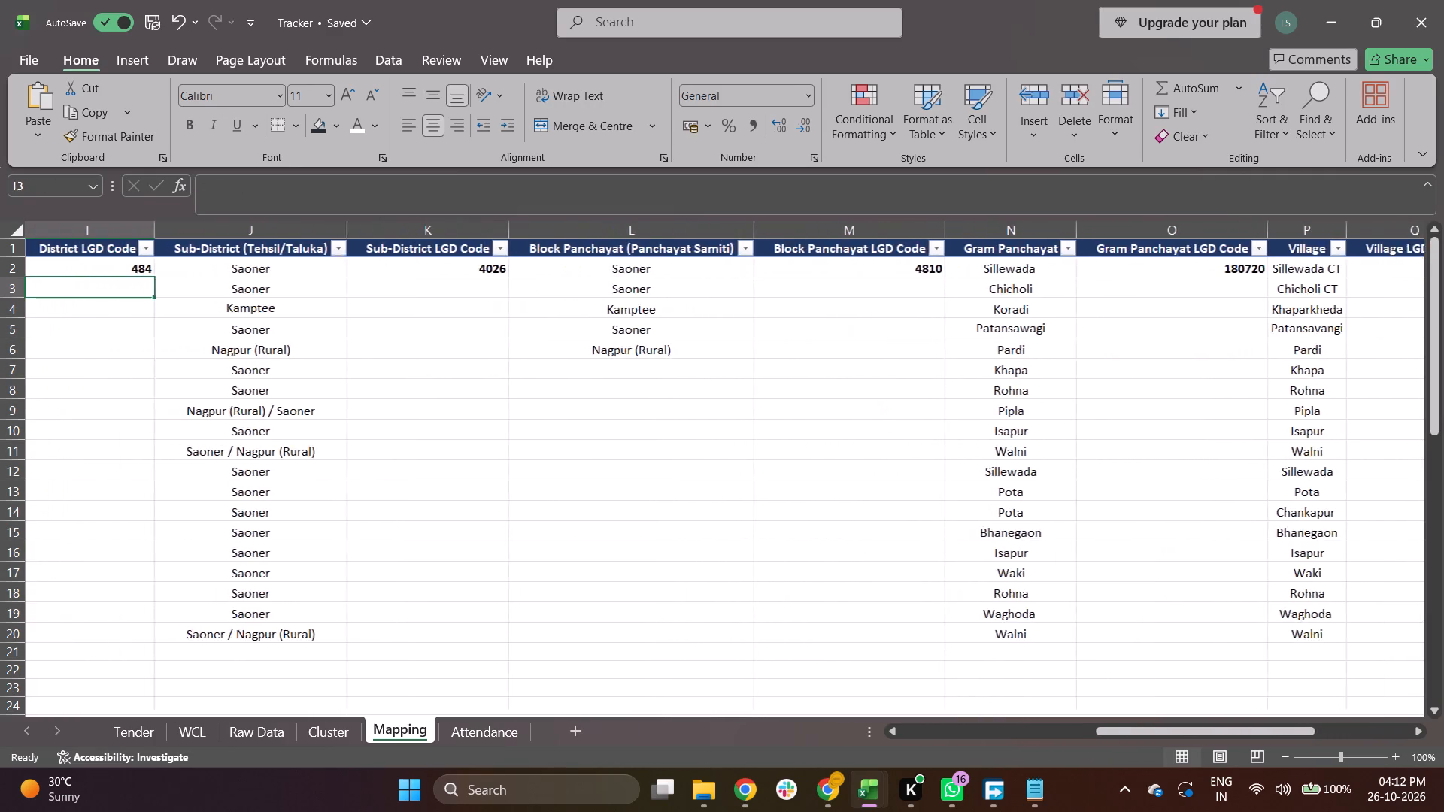
{"action": "key", "text": "Left"}
{"action": "key", "text": "Right"}
{"action": "key", "text": "Right"}
{"action": "key", "text": "Right"}
{"action": "key", "text": "Right"}
{"action": "key", "text": "Right"}
{"action": "key", "text": "Right"}
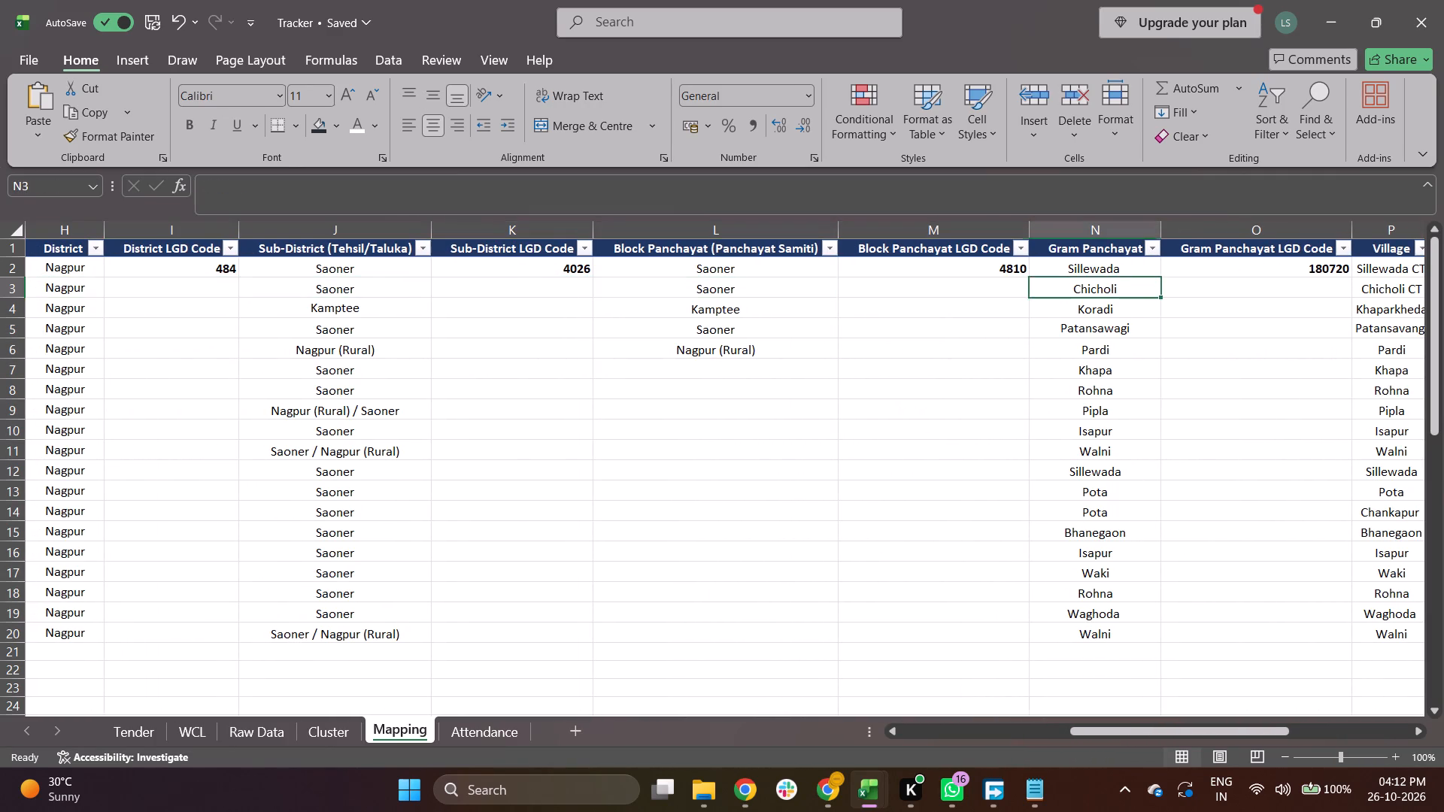
{"action": "key", "text": "Right"}
{"action": "key", "text": "Right"}
{"action": "key", "text": "Right"}
{"action": "key", "text": "Up"}
{"action": "key", "text": "Right"}
{"action": "key", "text": "Right"}
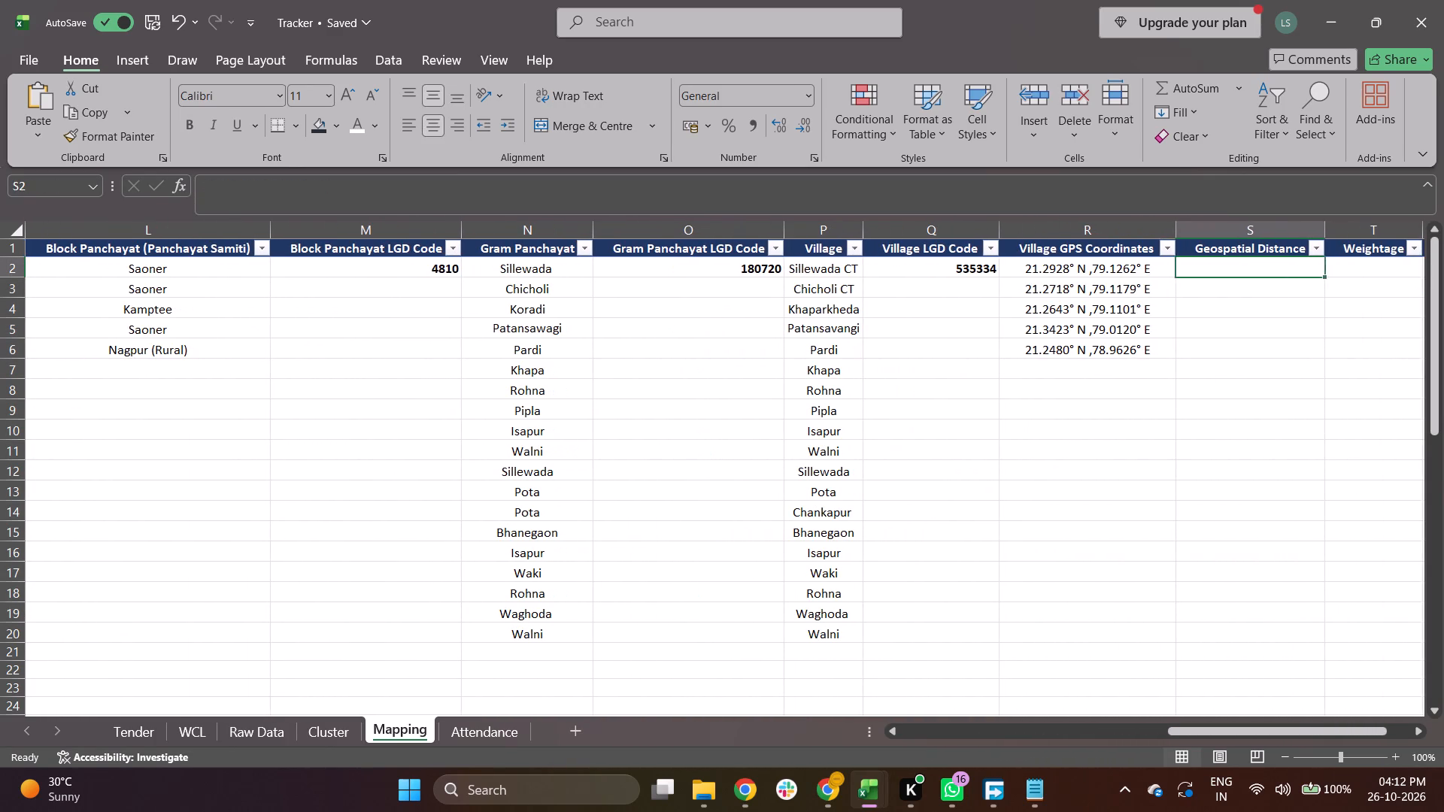
Remove the bold formatting from the Sub-District LGD Code in cell K2 and centre it horizontally.
{"action": "key", "text": "Left"}
{"action": "key", "text": "Left"}
{"action": "key", "text": "Left"}
{"action": "key", "text": "Left"}
{"action": "key", "text": "Left"}
{"action": "key", "text": "Left"}
{"action": "key", "text": "Left"}
{"action": "key", "text": "Left"}
{"action": "key", "text": "Left"}
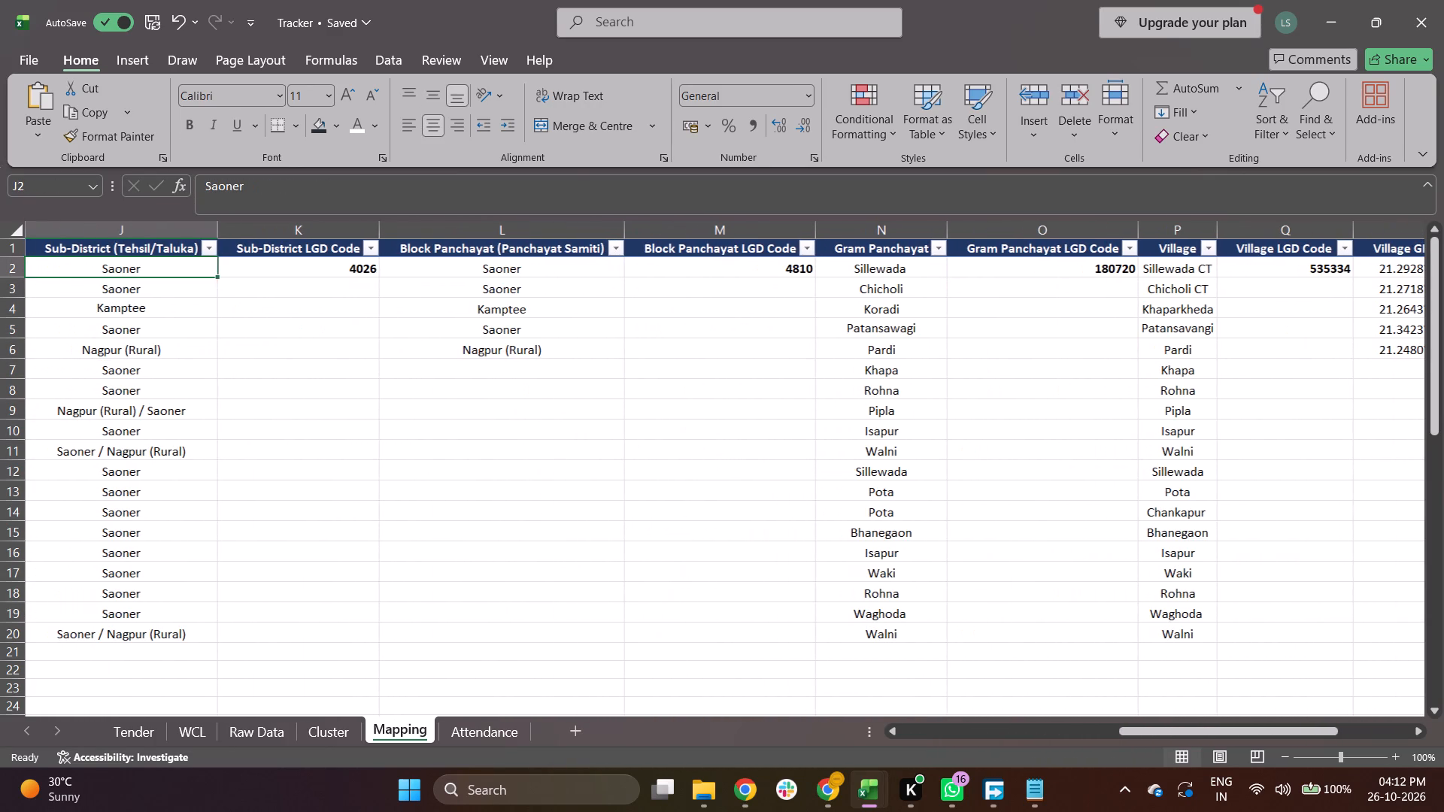
{"action": "key", "text": "Right"}
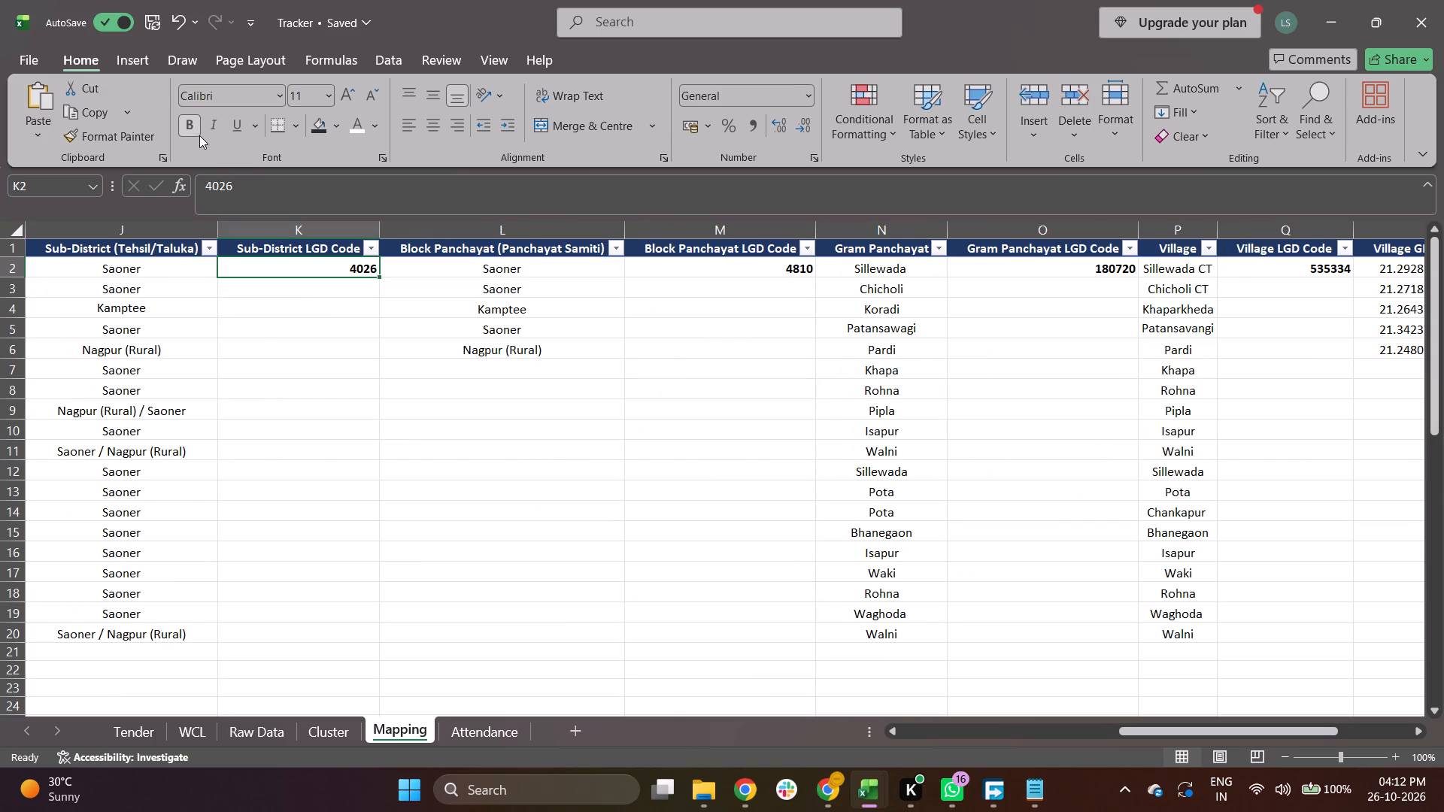
{"action": "left_click", "coordinate": [194, 131]}
{"action": "left_click", "coordinate": [426, 132]}
Centre the Block Panchayat LGD Code in cell M2 horizontally and remove its bold formatting.
{"action": "left_click", "coordinate": [724, 268]}
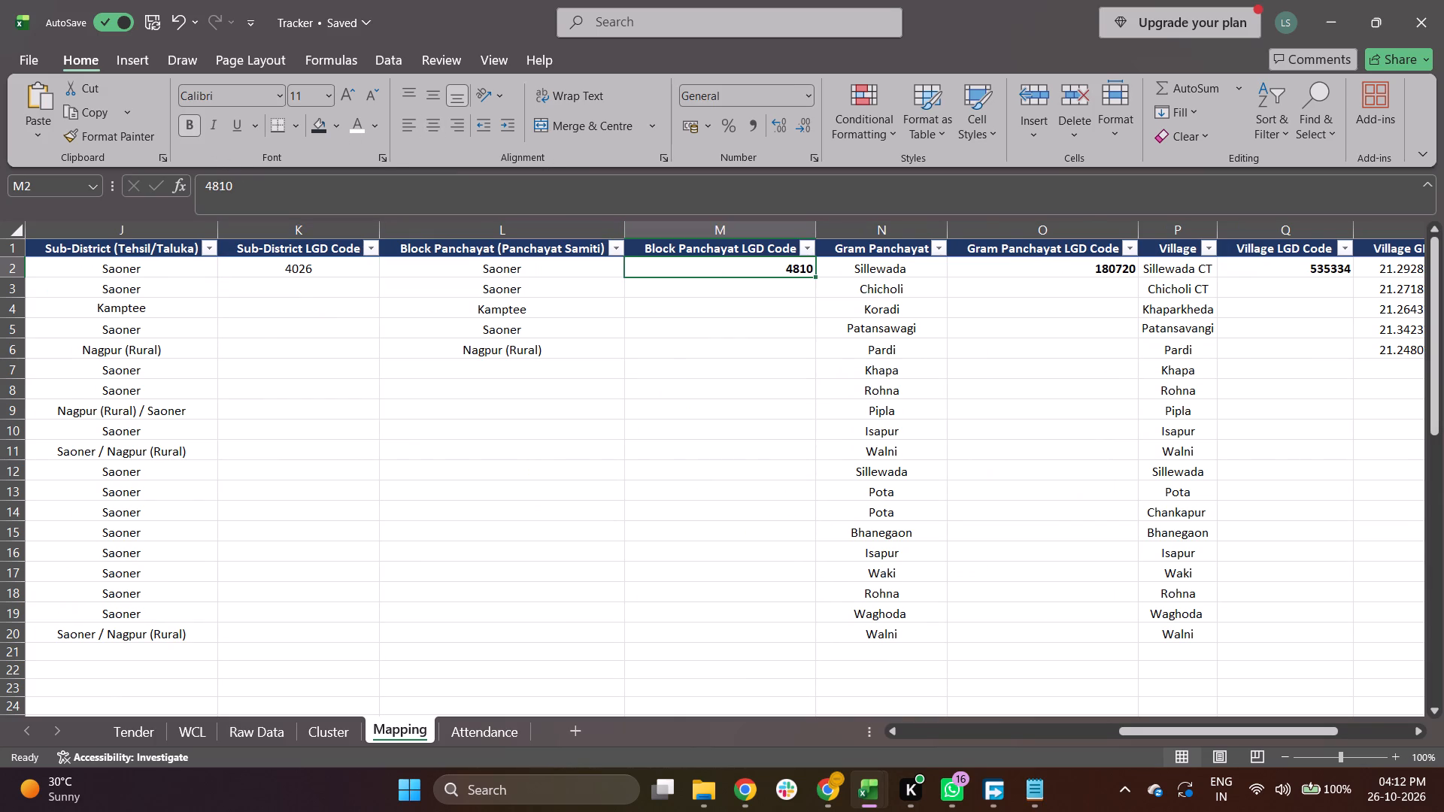
{"action": "left_click", "coordinate": [429, 118]}
{"action": "left_click", "coordinate": [189, 128]}
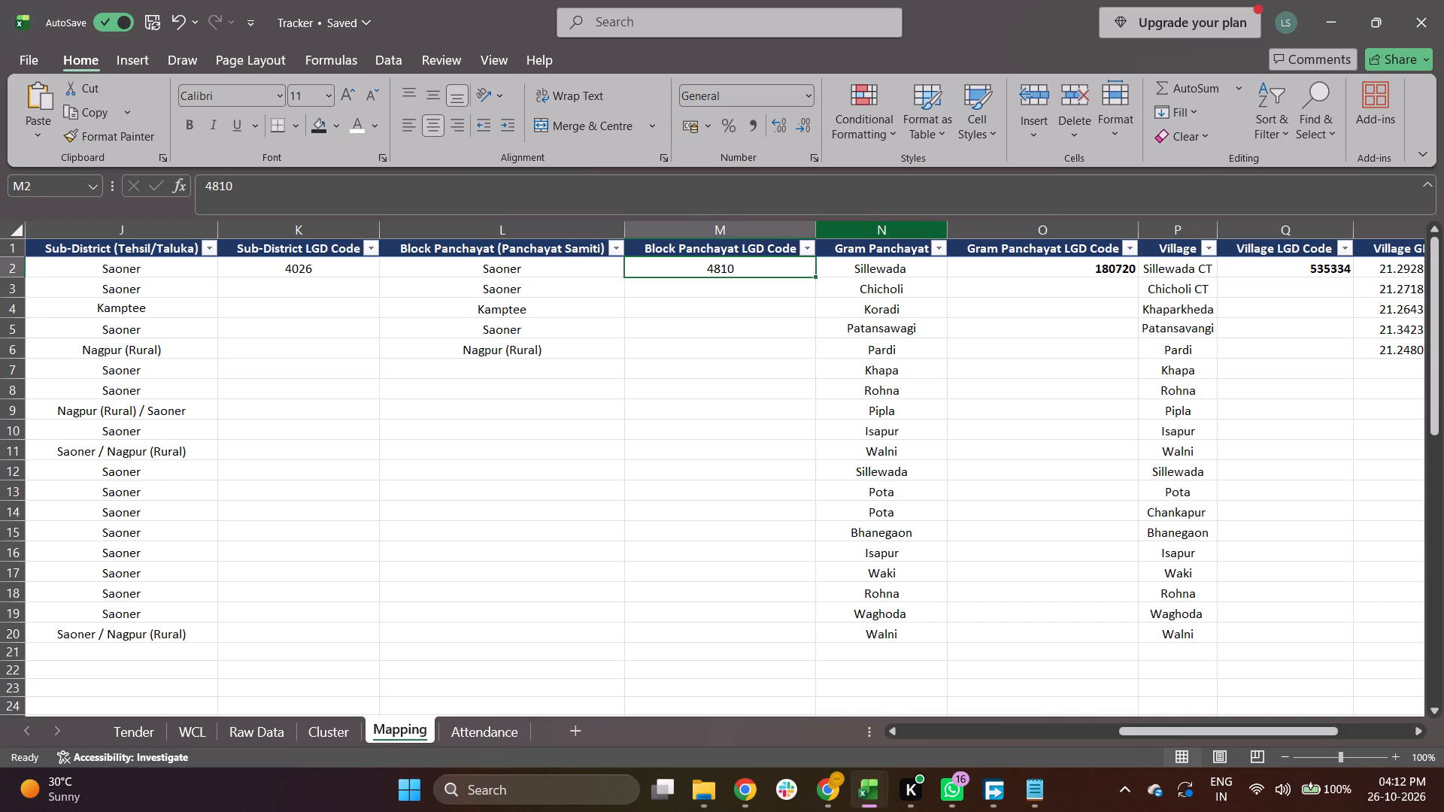
Remove the bold formatting from all cells of the Mapping sheet and centre them horizontally.
{"action": "left_click", "coordinate": [15, 235]}
{"action": "left_click", "coordinate": [198, 119]}
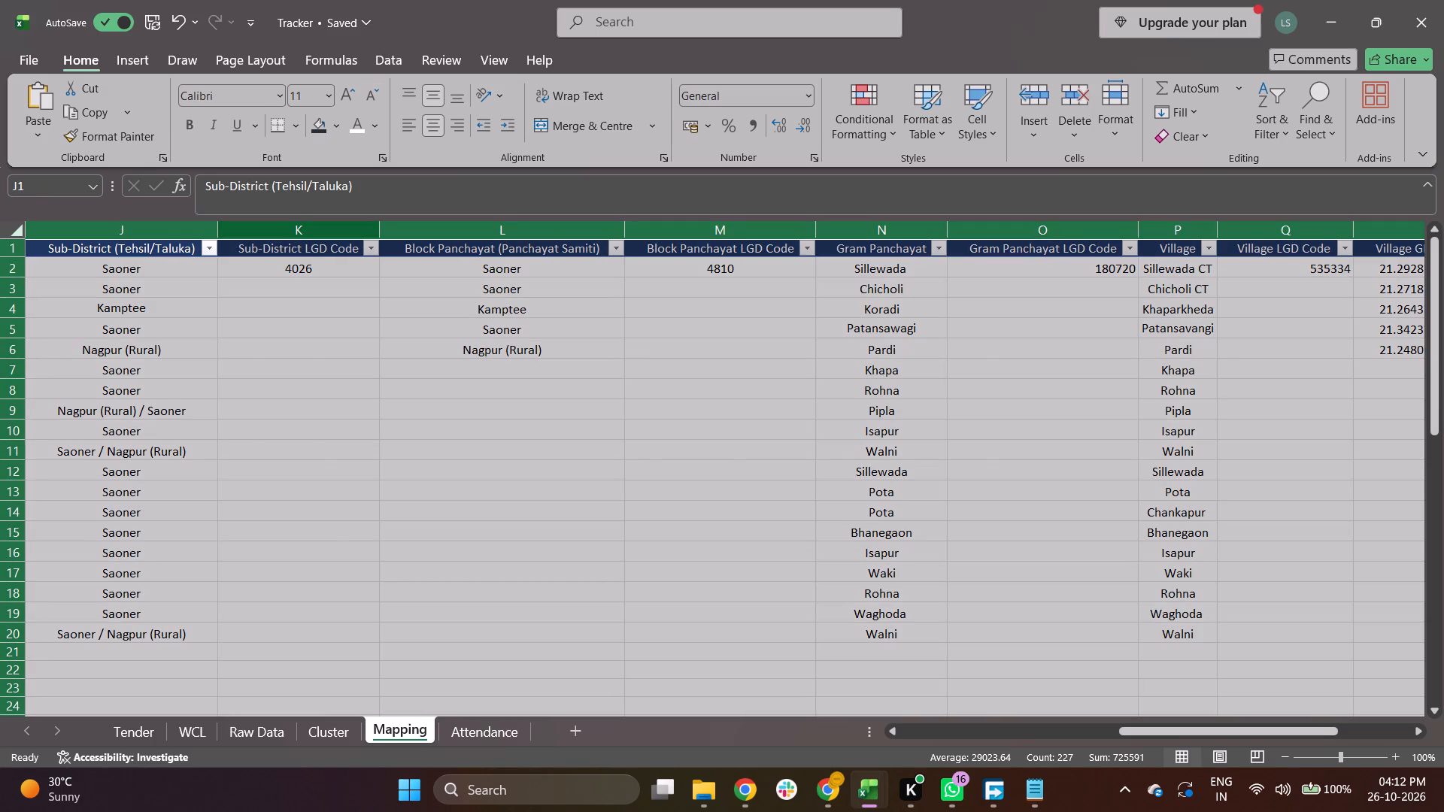
{"action": "left_click", "coordinate": [440, 125]}
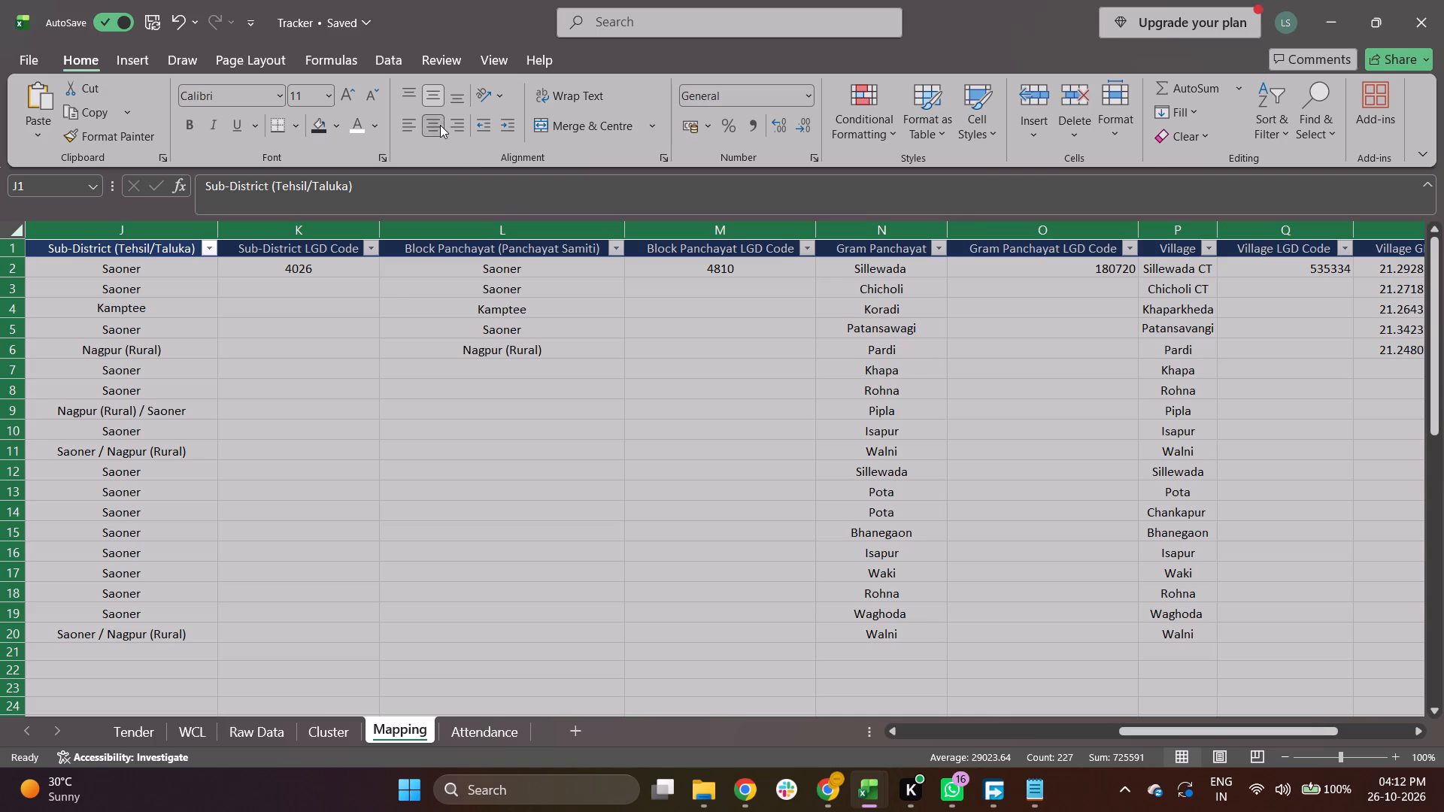
{"action": "left_click", "coordinate": [440, 125]}
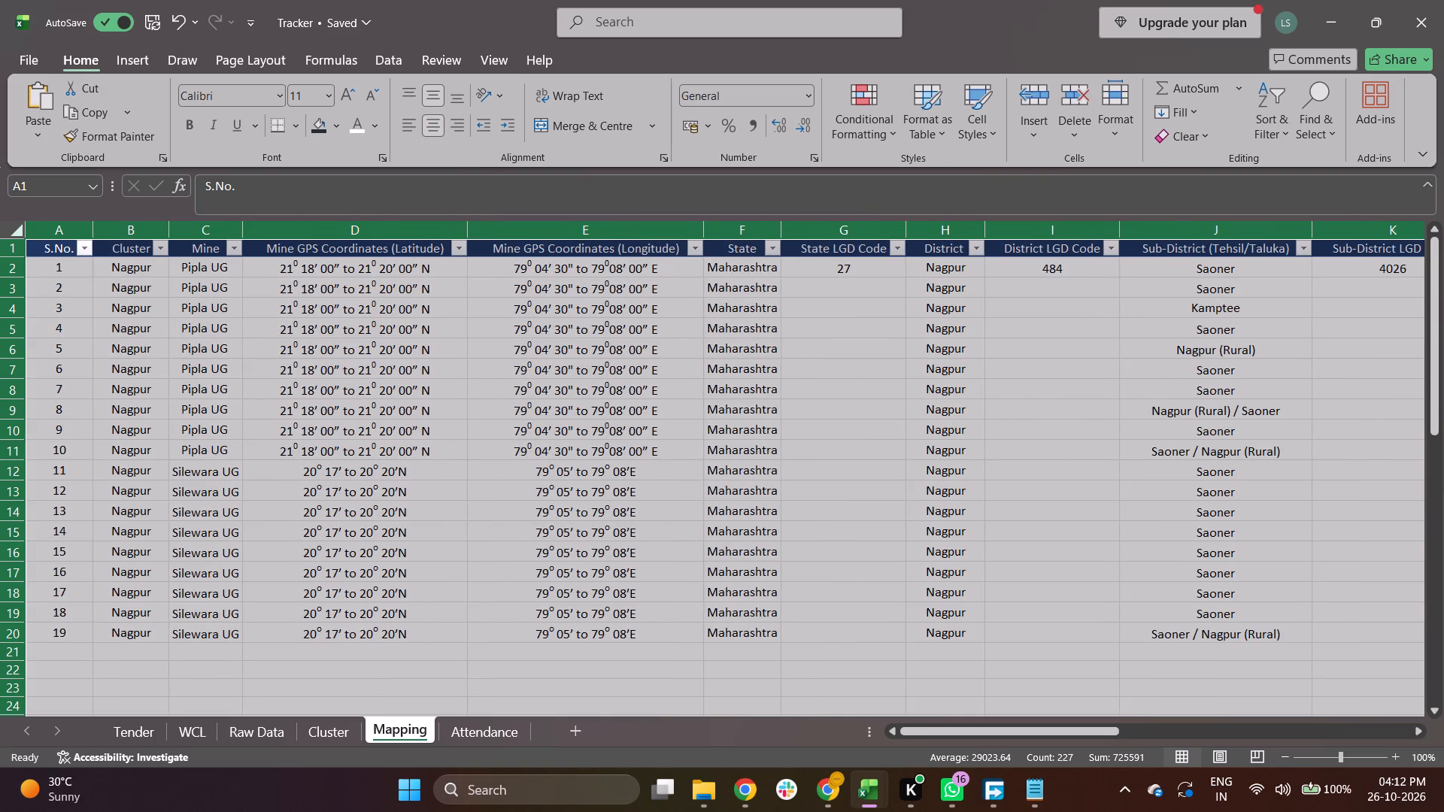
Look over the Mapping sheet's columns and the second village's row, from Cluster through to Total Households.
{"action": "scroll", "coordinate": [893, 369], "scroll_direction": "left", "scroll_amount": 6}
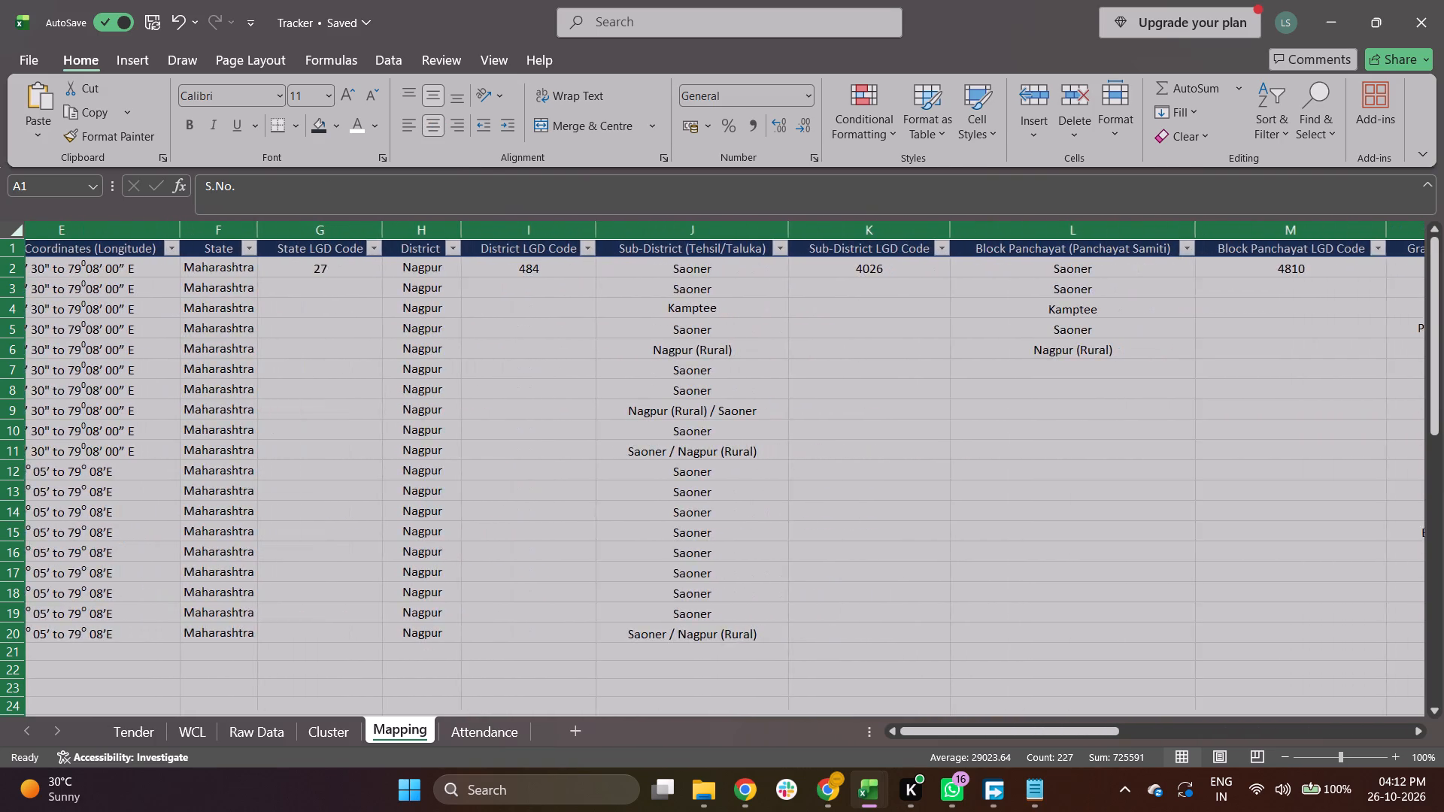
{"action": "scroll", "coordinate": [893, 369], "scroll_direction": "left", "scroll_amount": 5}
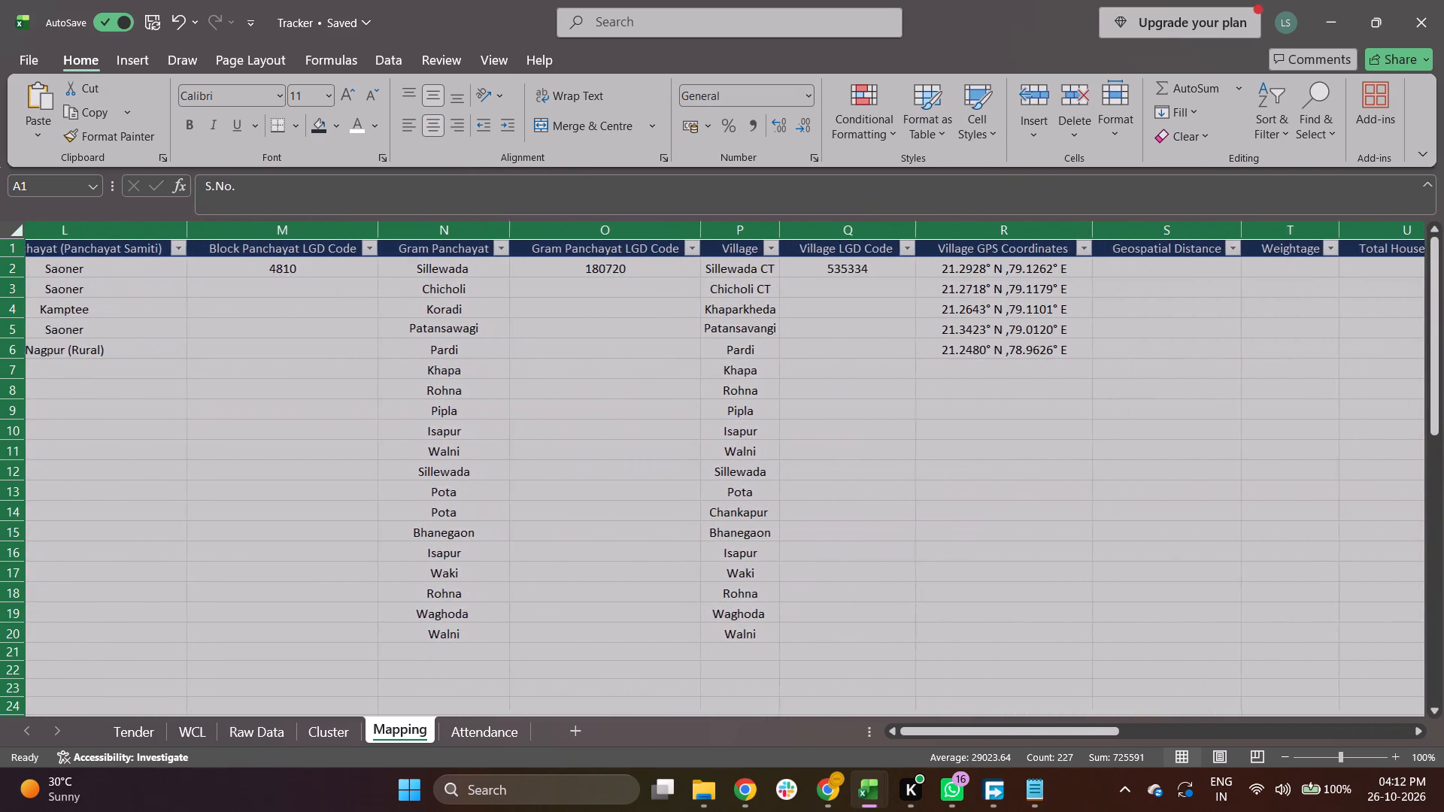
{"action": "scroll", "coordinate": [893, 369], "scroll_direction": "right", "scroll_amount": 3}
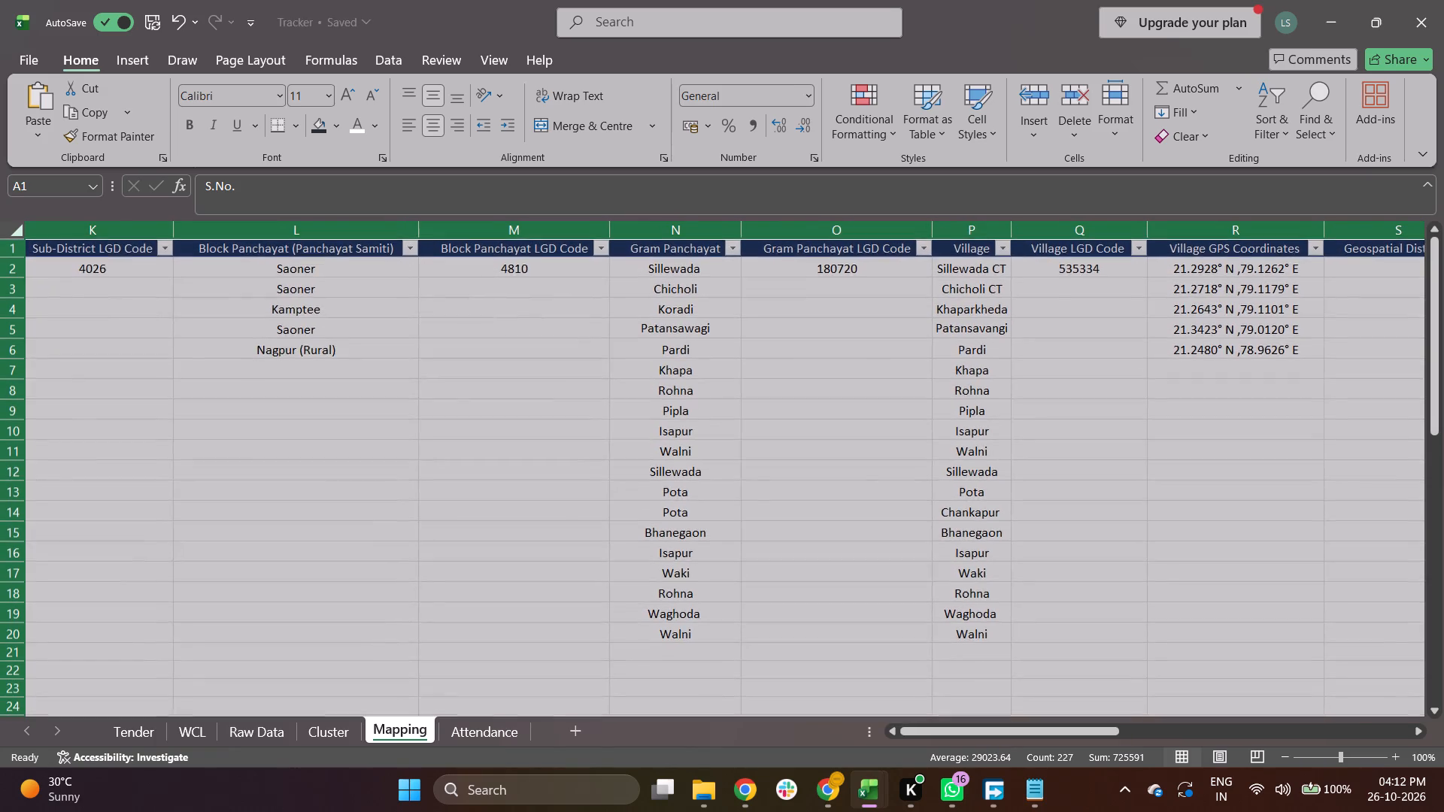
{"action": "left_click", "coordinate": [879, 320]}
{"action": "key", "text": "Up"}
{"action": "key", "text": "Up"}
{"action": "key", "text": "Left"}
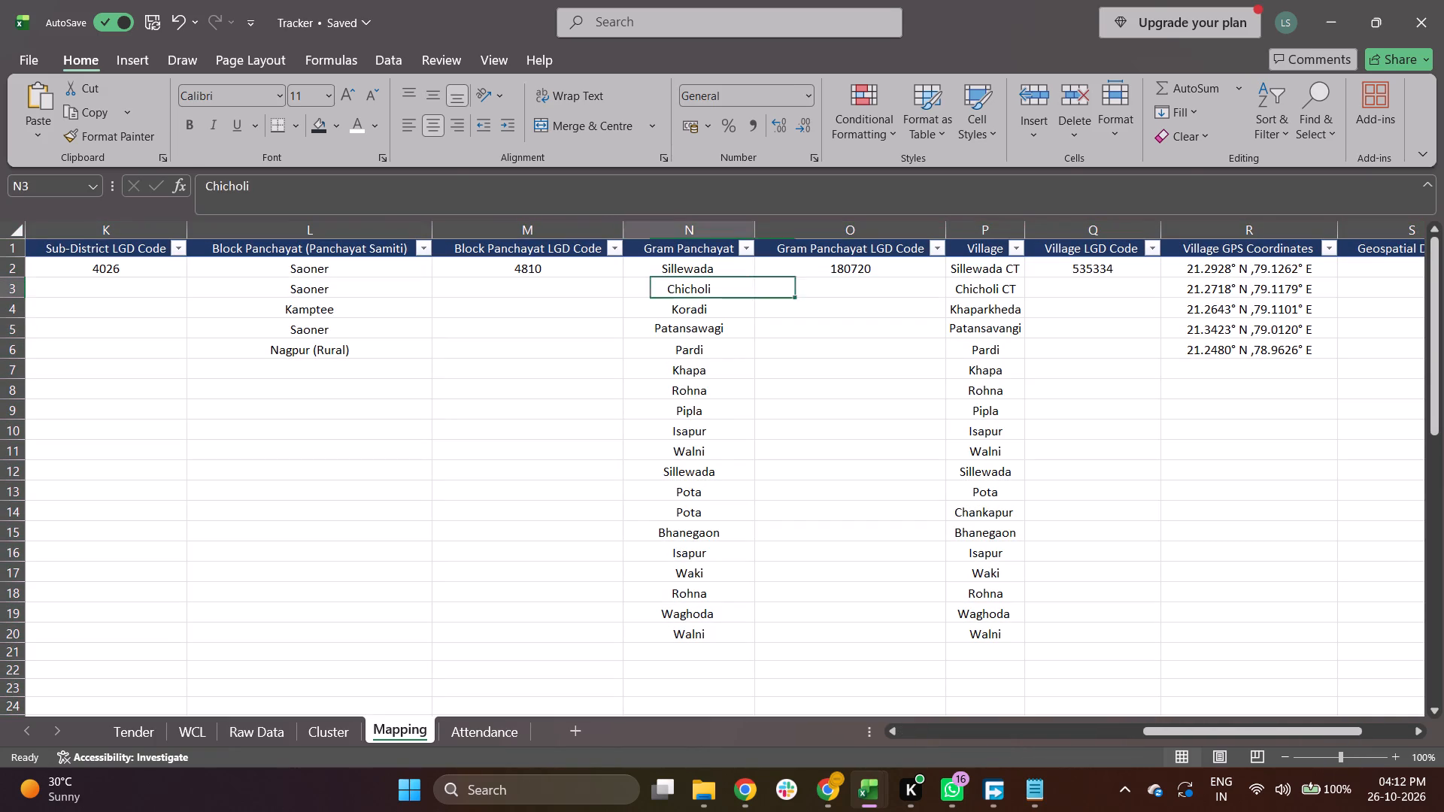
{"action": "key", "text": "Left"}
{"action": "key", "text": "Left"}
{"action": "key", "text": "Left"}
{"action": "key", "text": "Left"}
{"action": "key", "text": "Left"}
{"action": "key", "text": "Left"}
{"action": "key", "text": "Left"}
{"action": "key", "text": "Left"}
{"action": "key", "text": "Left"}
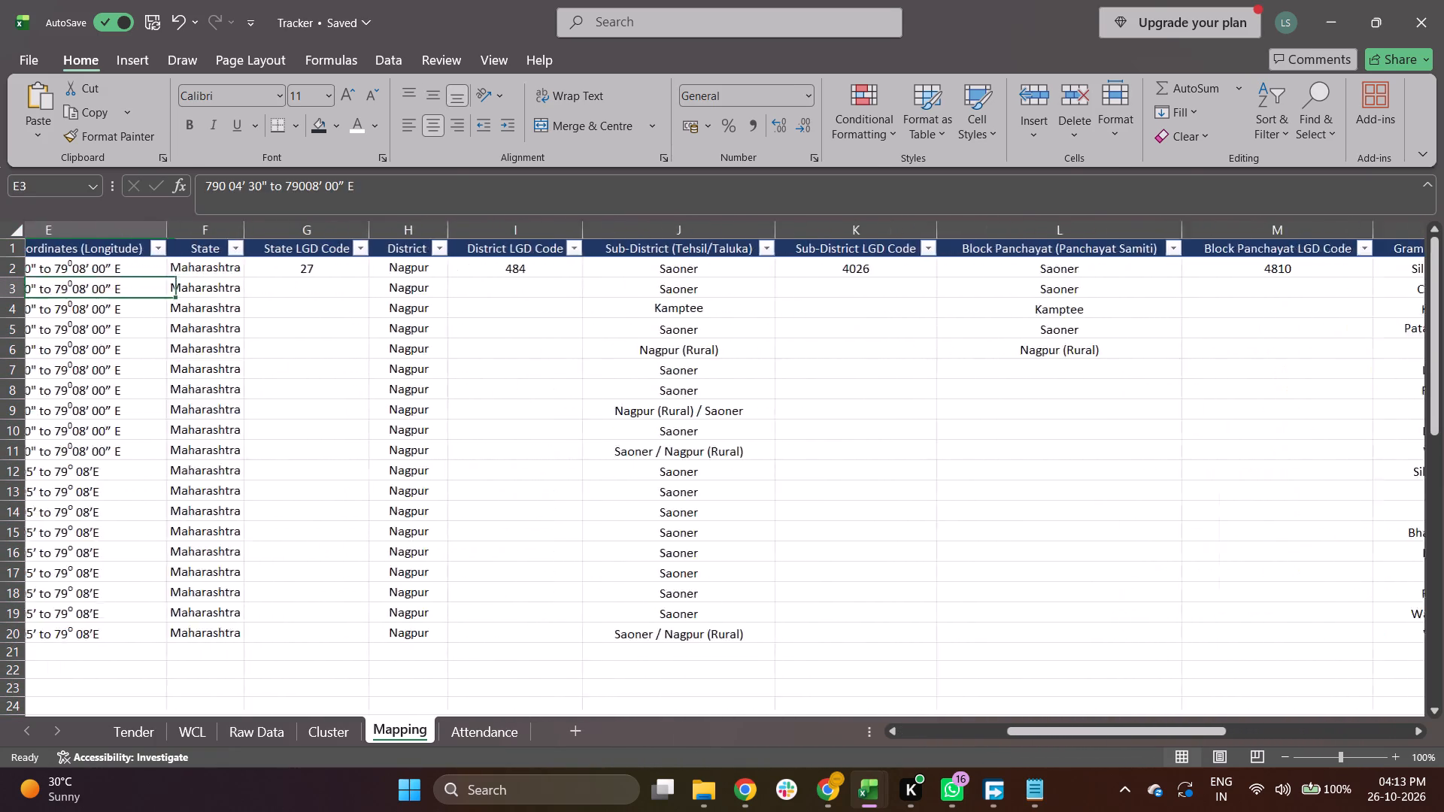
{"action": "key", "text": "Left"}
{"action": "key", "text": "Left"}
{"action": "key", "text": "Left"}
{"action": "key", "text": "Left"}
{"action": "key", "text": "Left"}
{"action": "key", "text": "Left"}
{"action": "key", "text": "Right"}
{"action": "key", "text": "Right"}
{"action": "key", "text": "Right"}
{"action": "key", "text": "Right"}
{"action": "key", "text": "Right"}
{"action": "key", "text": "Right"}
{"action": "key", "text": "Right"}
{"action": "key", "text": "Right"}
{"action": "key", "text": "Right"}
{"action": "key", "text": "Right"}
{"action": "key", "text": "Right"}
{"action": "key", "text": "Right"}
{"action": "key", "text": "Right"}
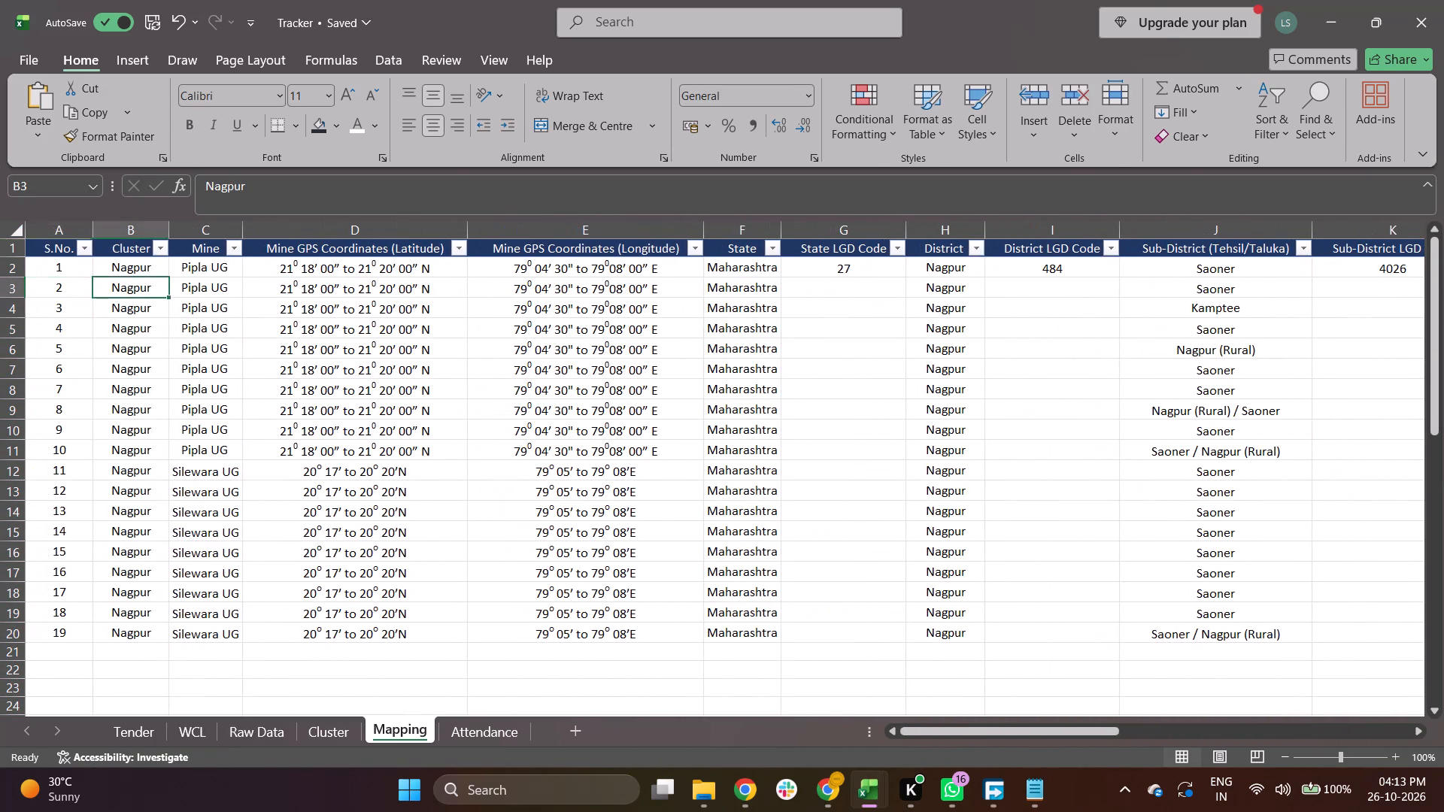
{"action": "key", "text": "Right"}
{"action": "key", "text": "Right"}
{"action": "key", "text": "Right"}
{"action": "key", "text": "Right"}
{"action": "key", "text": "Right"}
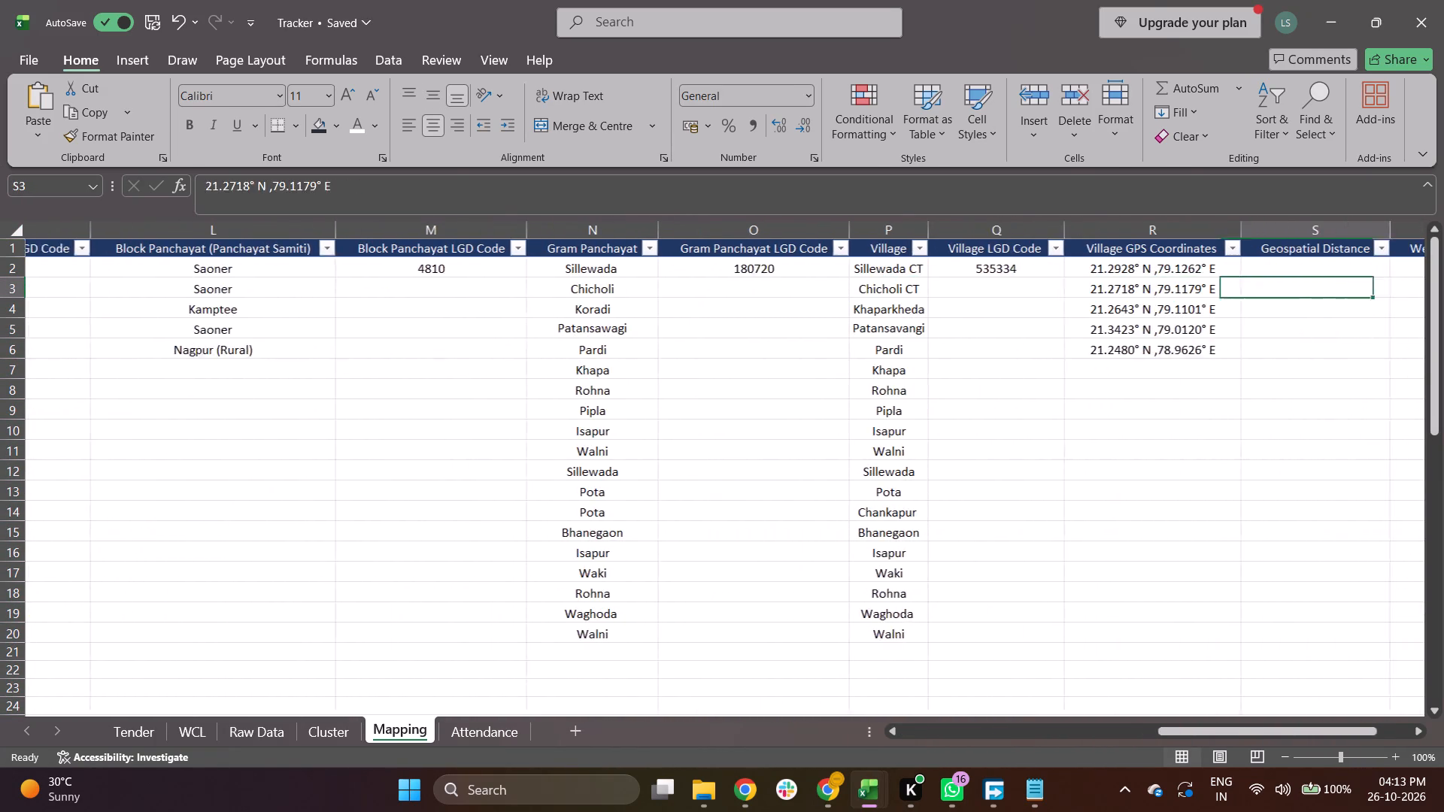
{"action": "key", "text": "Right"}
{"action": "key", "text": "Right"}
Examine the first village's row, from Sub-District LGD Code through to Weightage, including its Village GPS Coordinates.
{"action": "key", "text": "Up"}
{"action": "key", "text": "Left"}
{"action": "key", "text": "Left"}
{"action": "key", "text": "Left"}
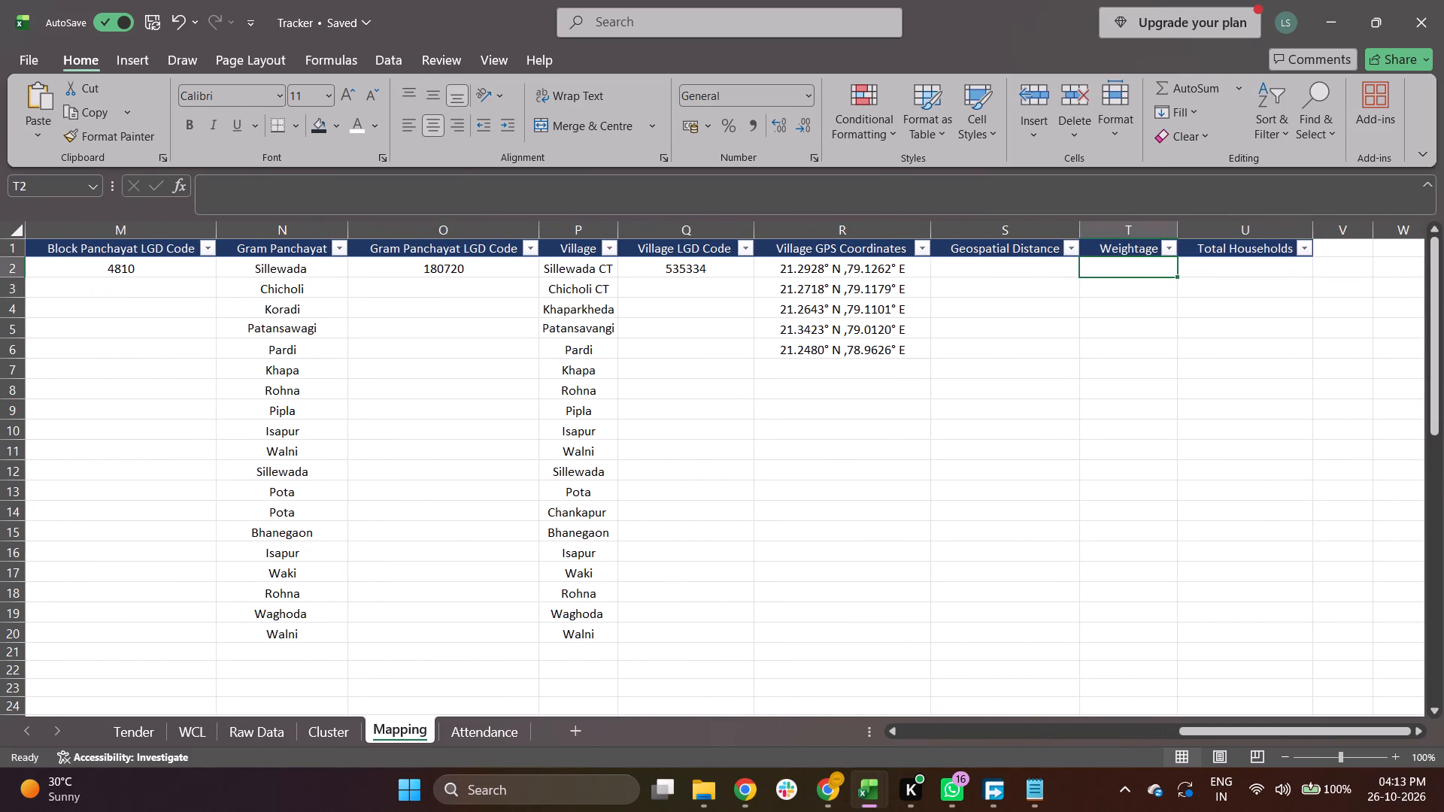
{"action": "key", "text": "Left"}
{"action": "key", "text": "Left"}
{"action": "key", "text": "Left"}
{"action": "key", "text": "Left"}
{"action": "key", "text": "Left"}
{"action": "key", "text": "Left"}
{"action": "key", "text": "Left"}
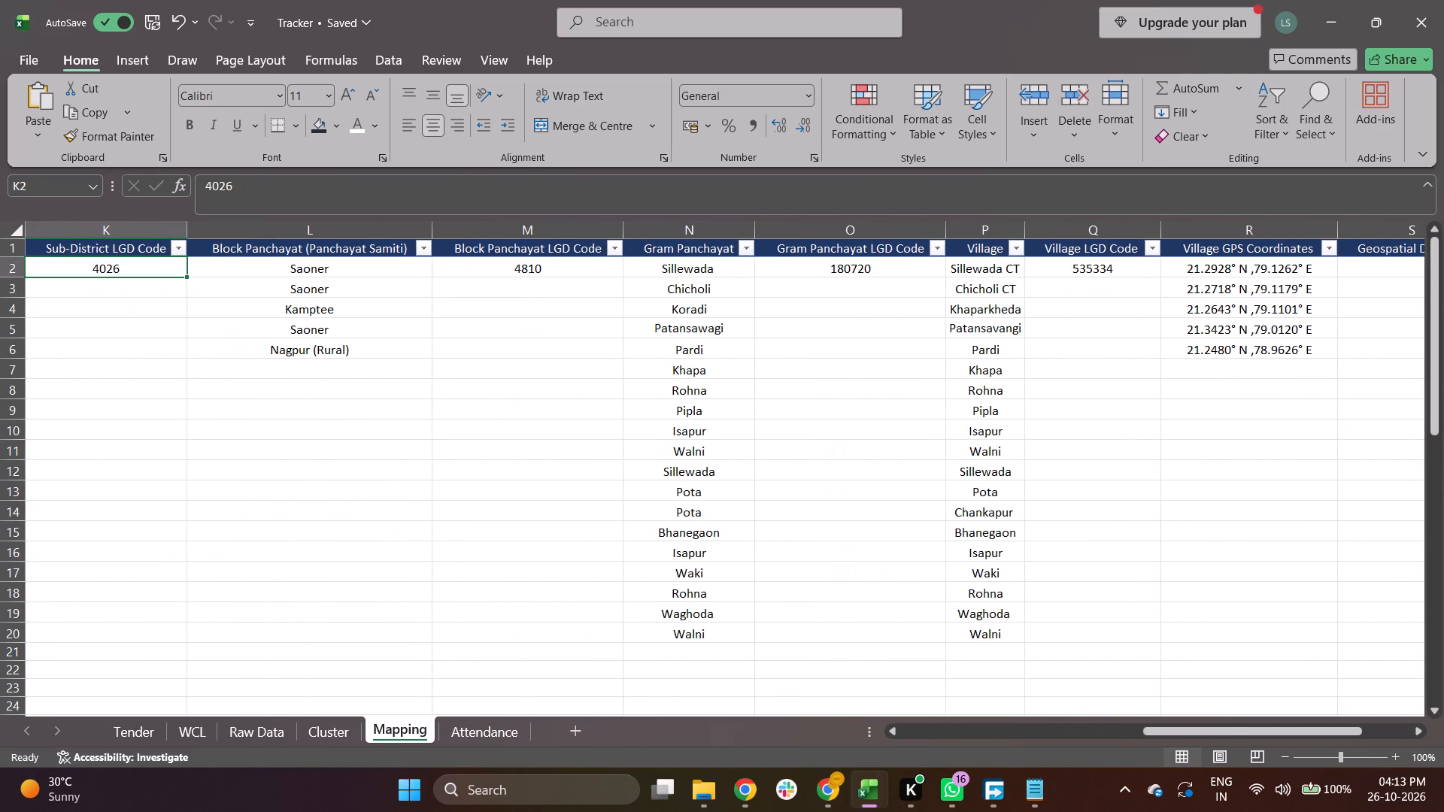
{"action": "key", "text": "Right"}
{"action": "key", "text": "Right"}
{"action": "key", "text": "Right"}
{"action": "key", "text": "Right"}
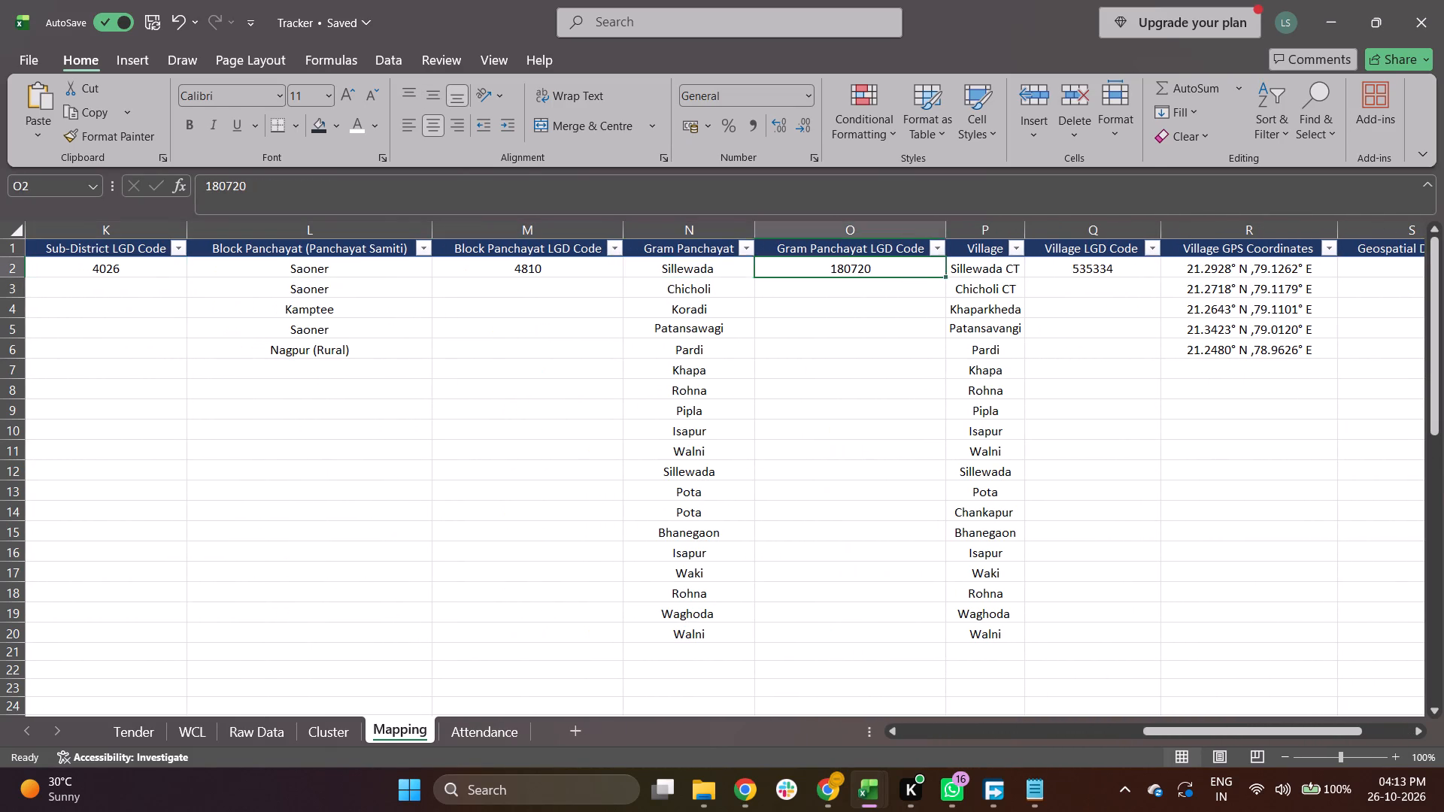
{"action": "key", "text": "Right"}
{"action": "key", "text": "Right"}
{"action": "key", "text": "Right"}
{"action": "key", "text": "Right"}
{"action": "key", "text": "Right"}
{"action": "key", "text": "Right"}
{"action": "key", "text": "Left"}
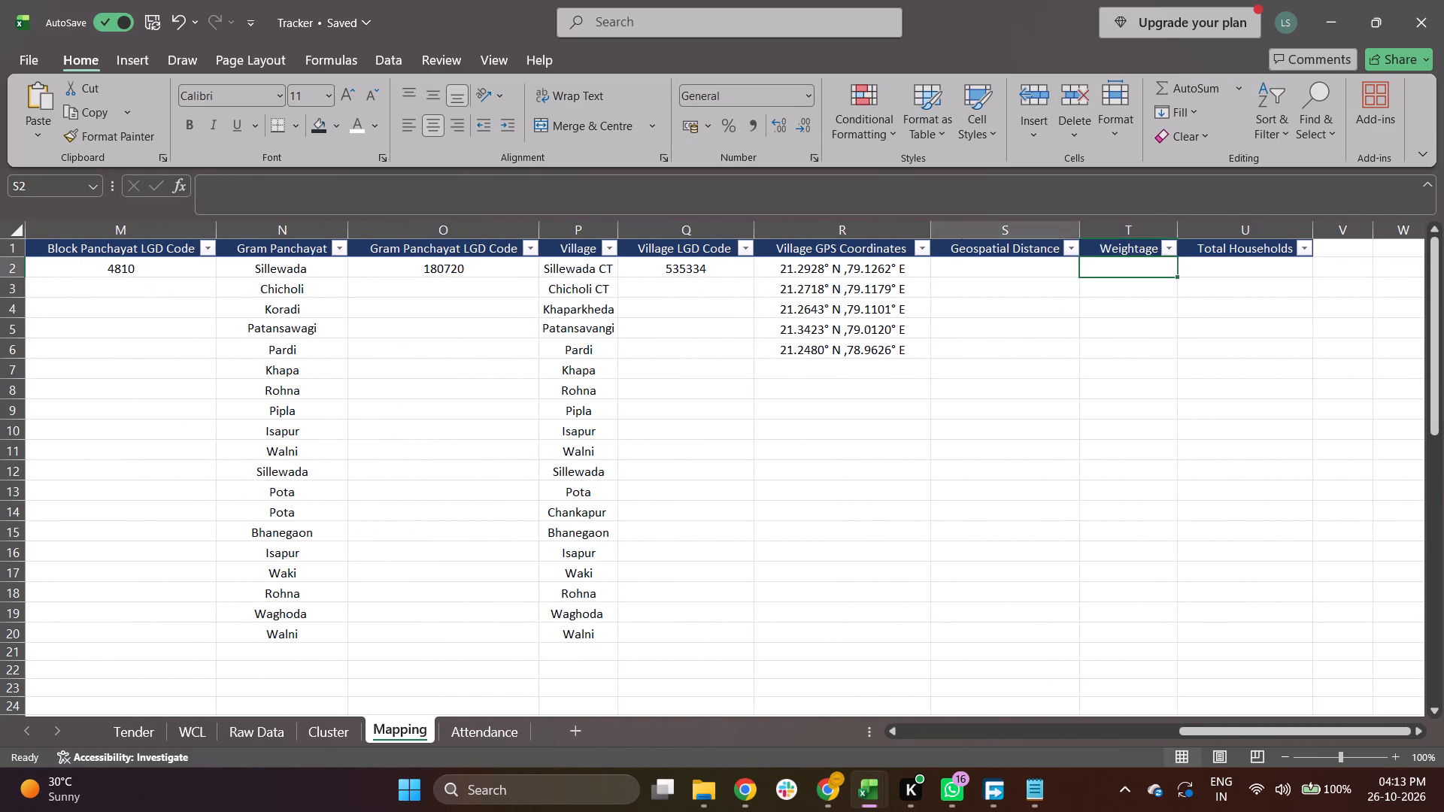
{"action": "key", "text": "Left"}
{"action": "key", "text": "Left"}
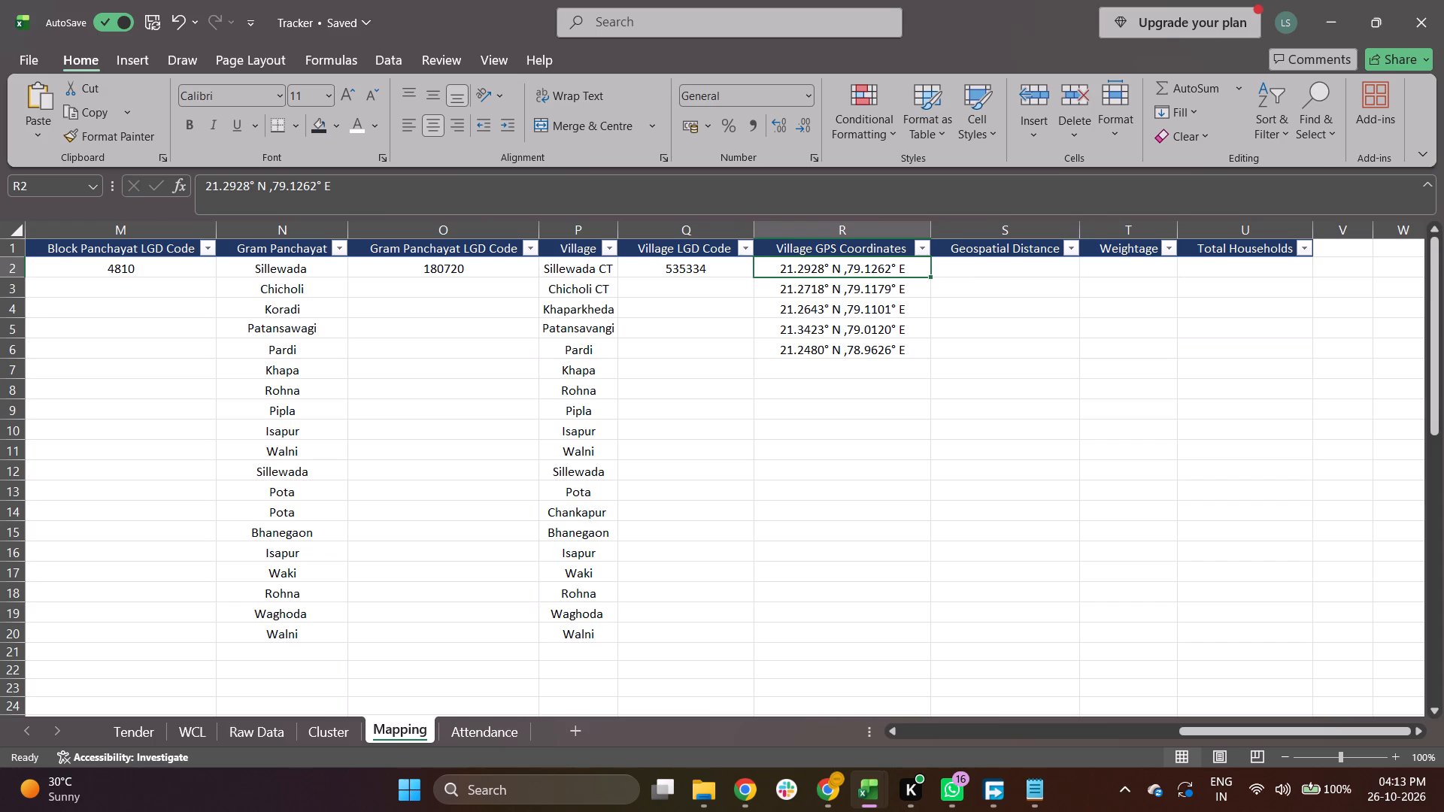
Switch to Notepad and close the note requesting each village's exact GPS coordinates, without saving it.
{"action": "key", "text": "alt+Tab"}
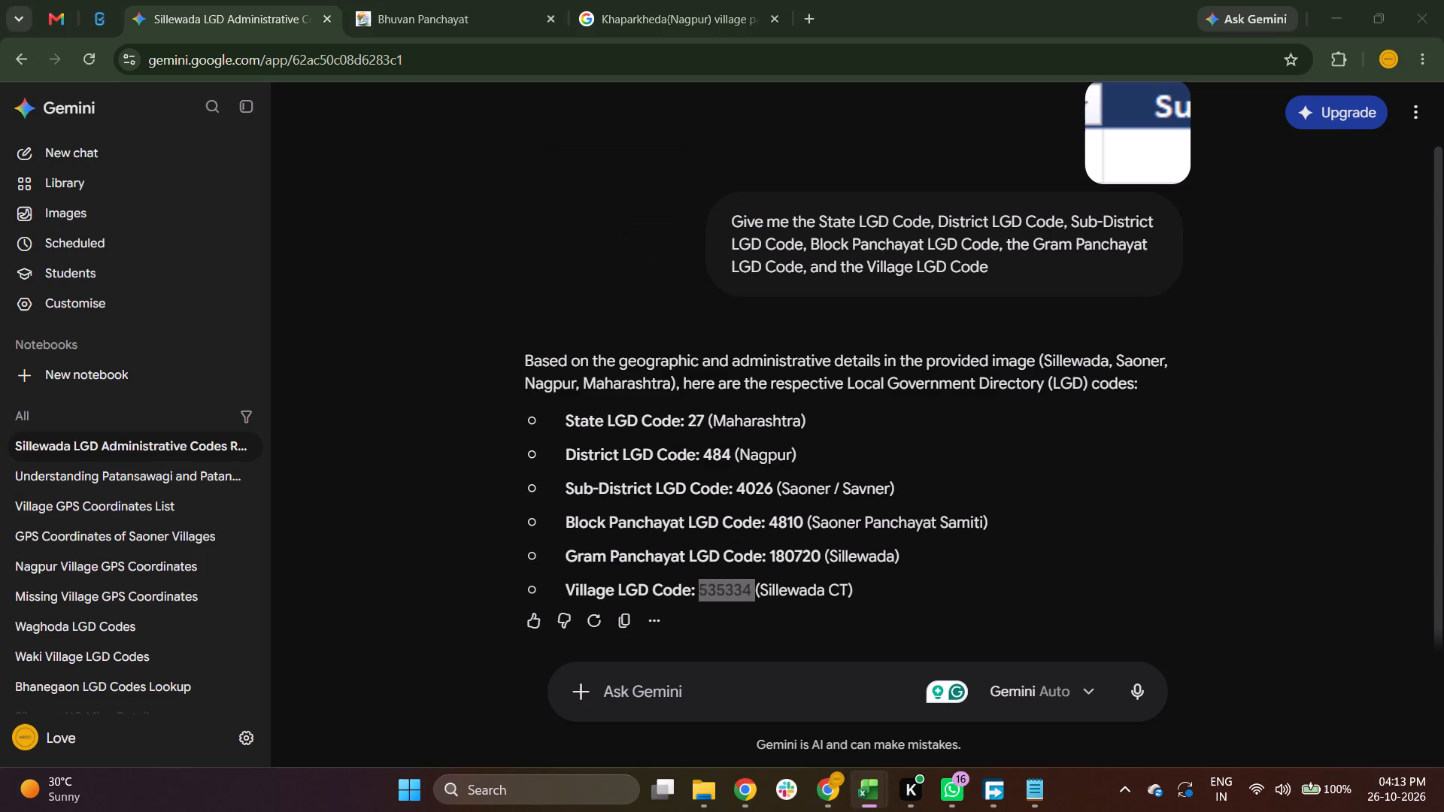
{"action": "key", "text": "alt+Tab"}
{"action": "key", "text": "alt+Tab"}
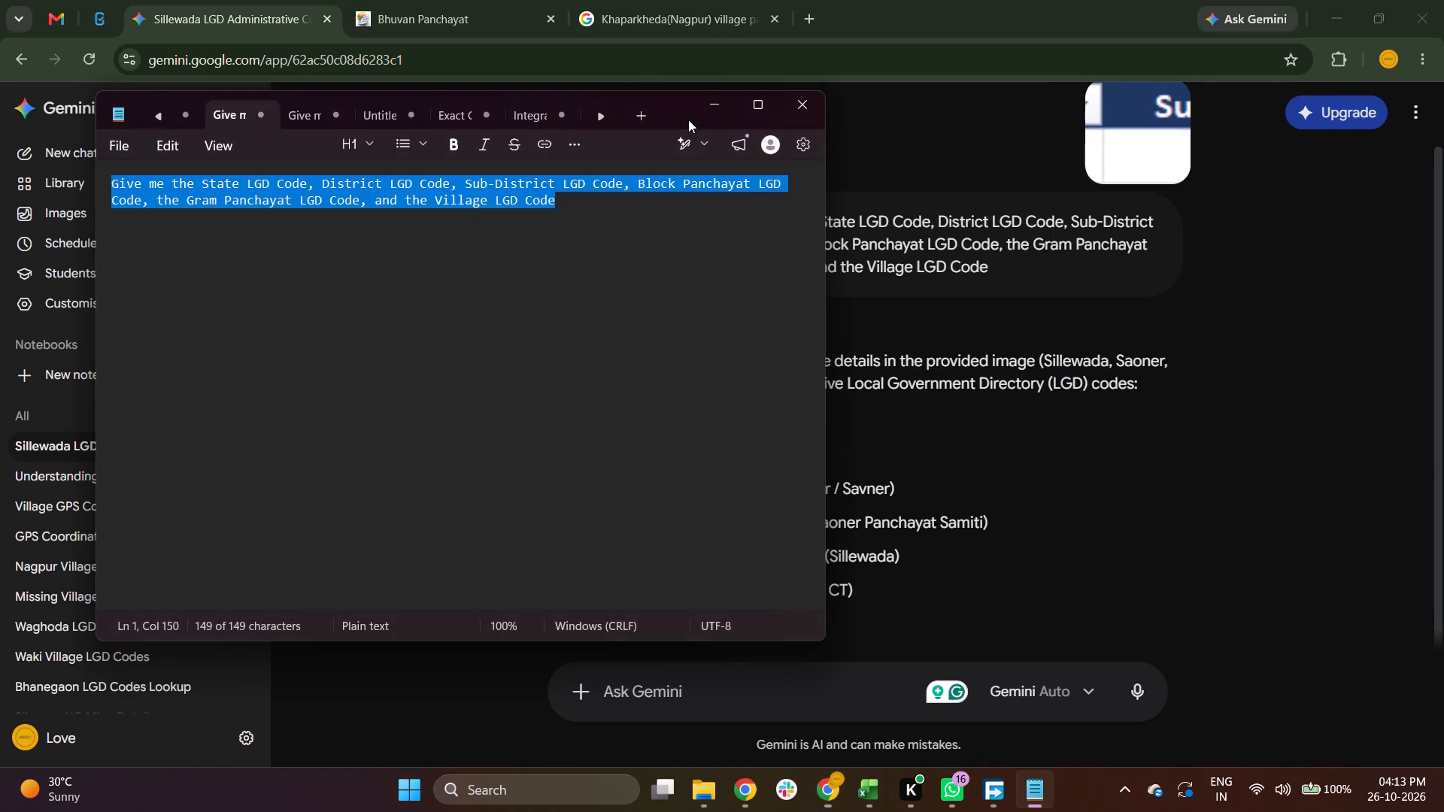
{"action": "left_click", "coordinate": [298, 111]}
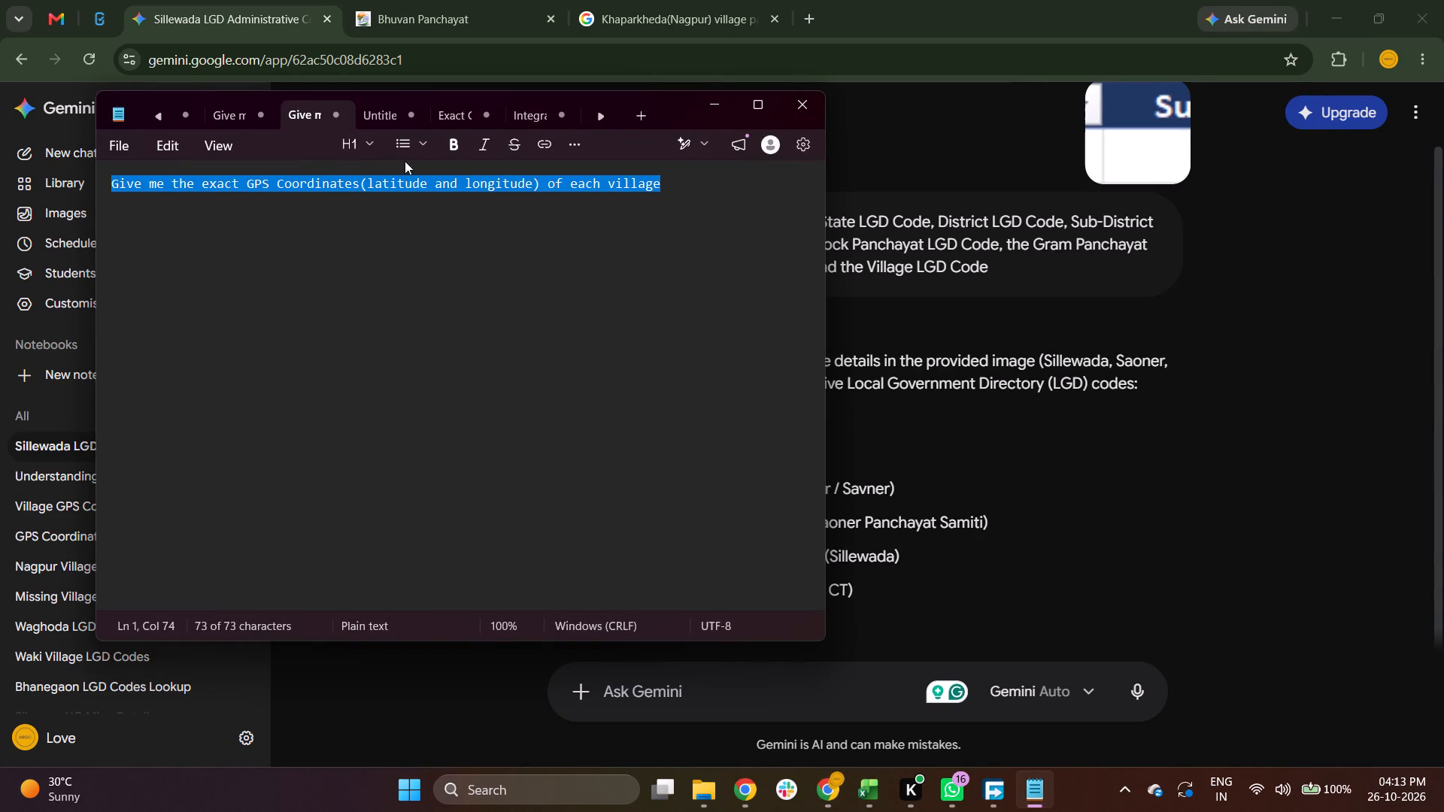
{"action": "left_click", "coordinate": [336, 117]}
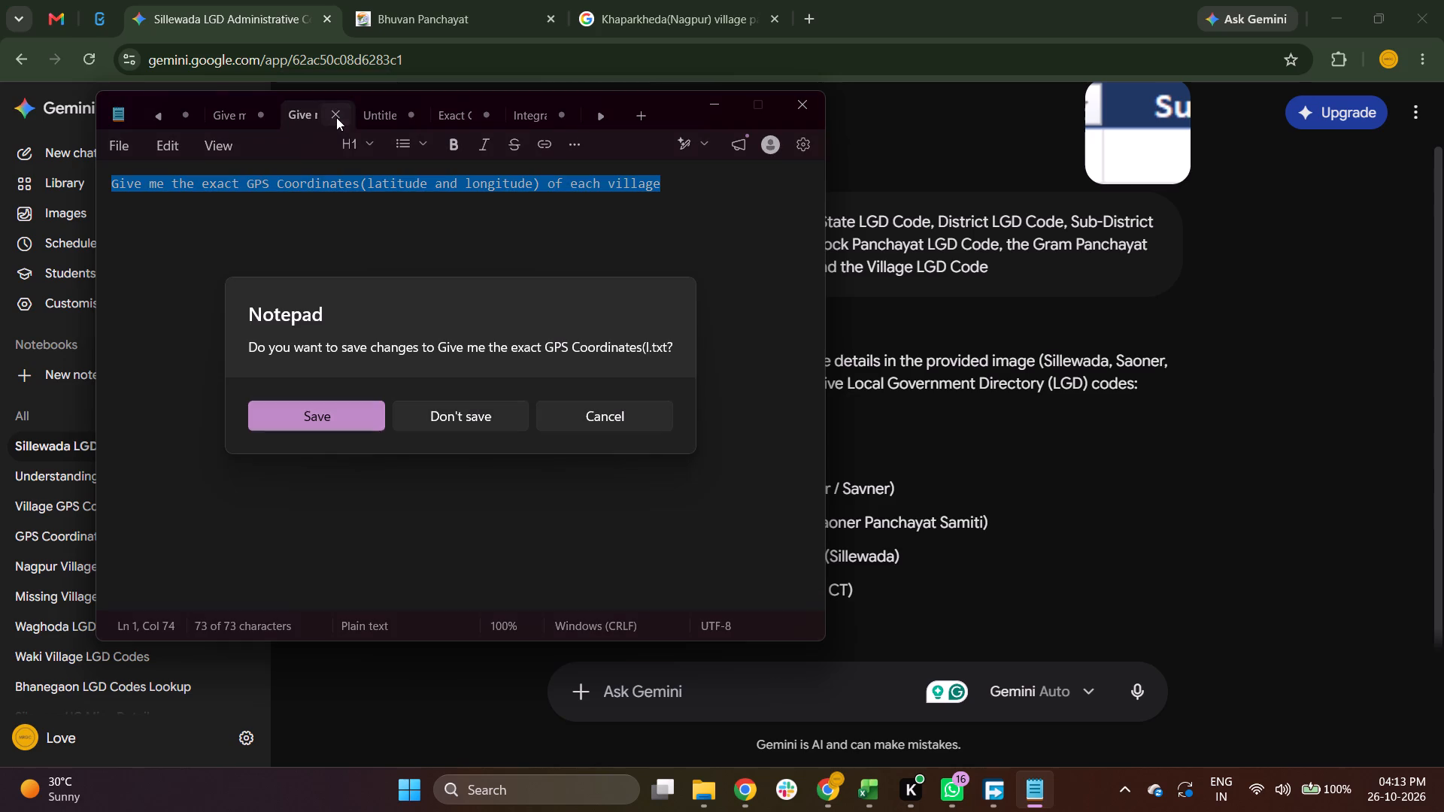
{"action": "left_click", "coordinate": [467, 426]}
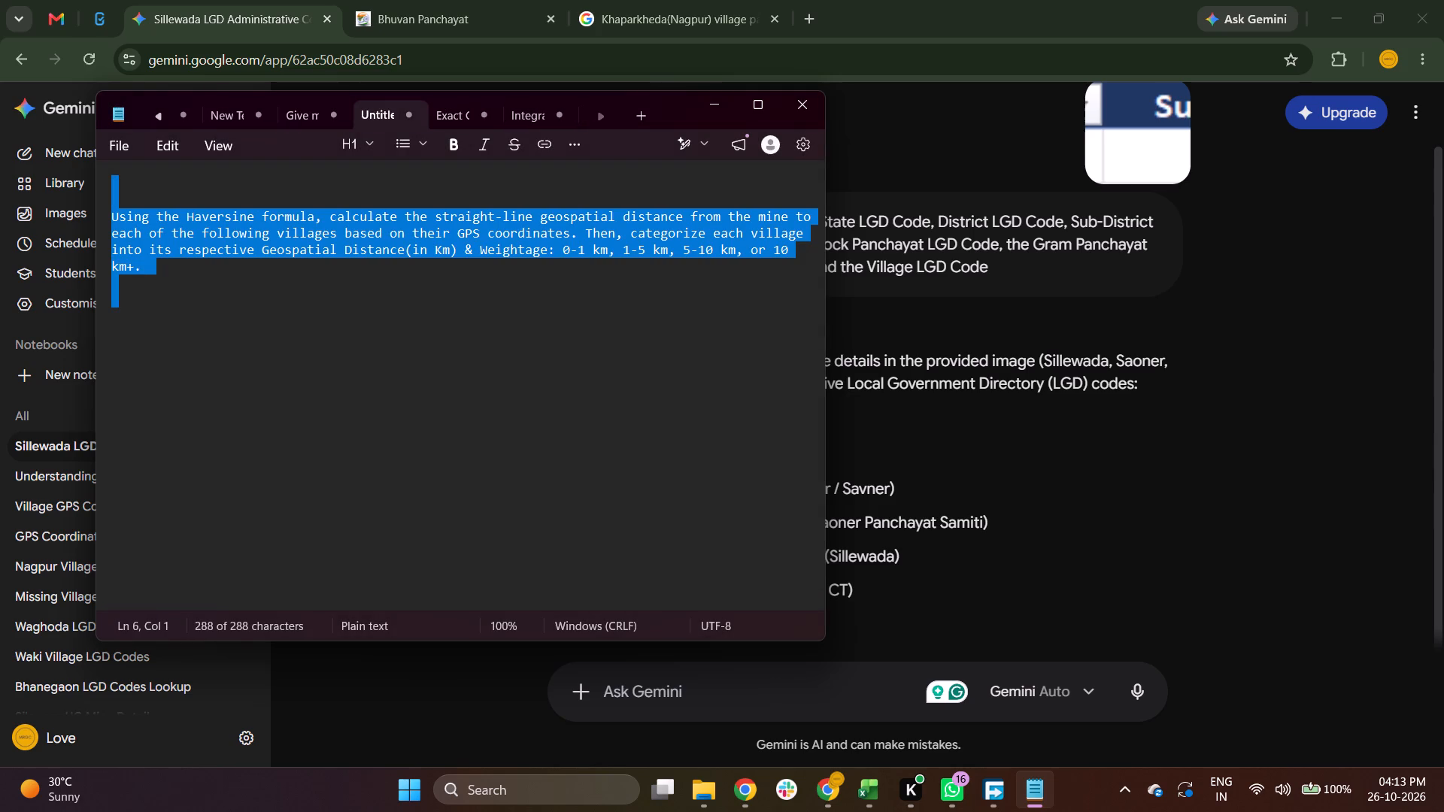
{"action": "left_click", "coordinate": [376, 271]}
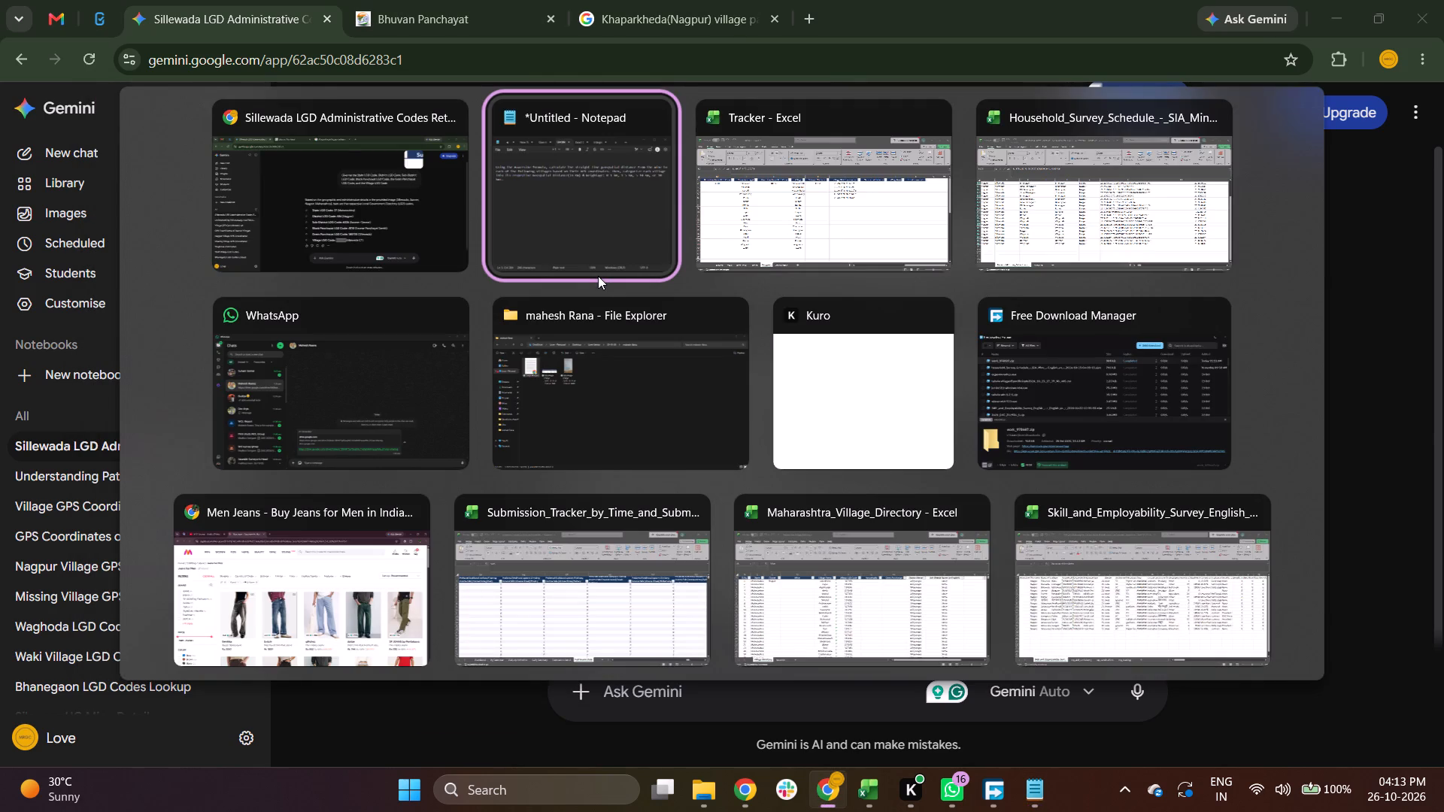
Close the note about the Pipla UG Mine's exact GPS coordinates without saving it.
{"action": "left_click", "coordinate": [439, 111]}
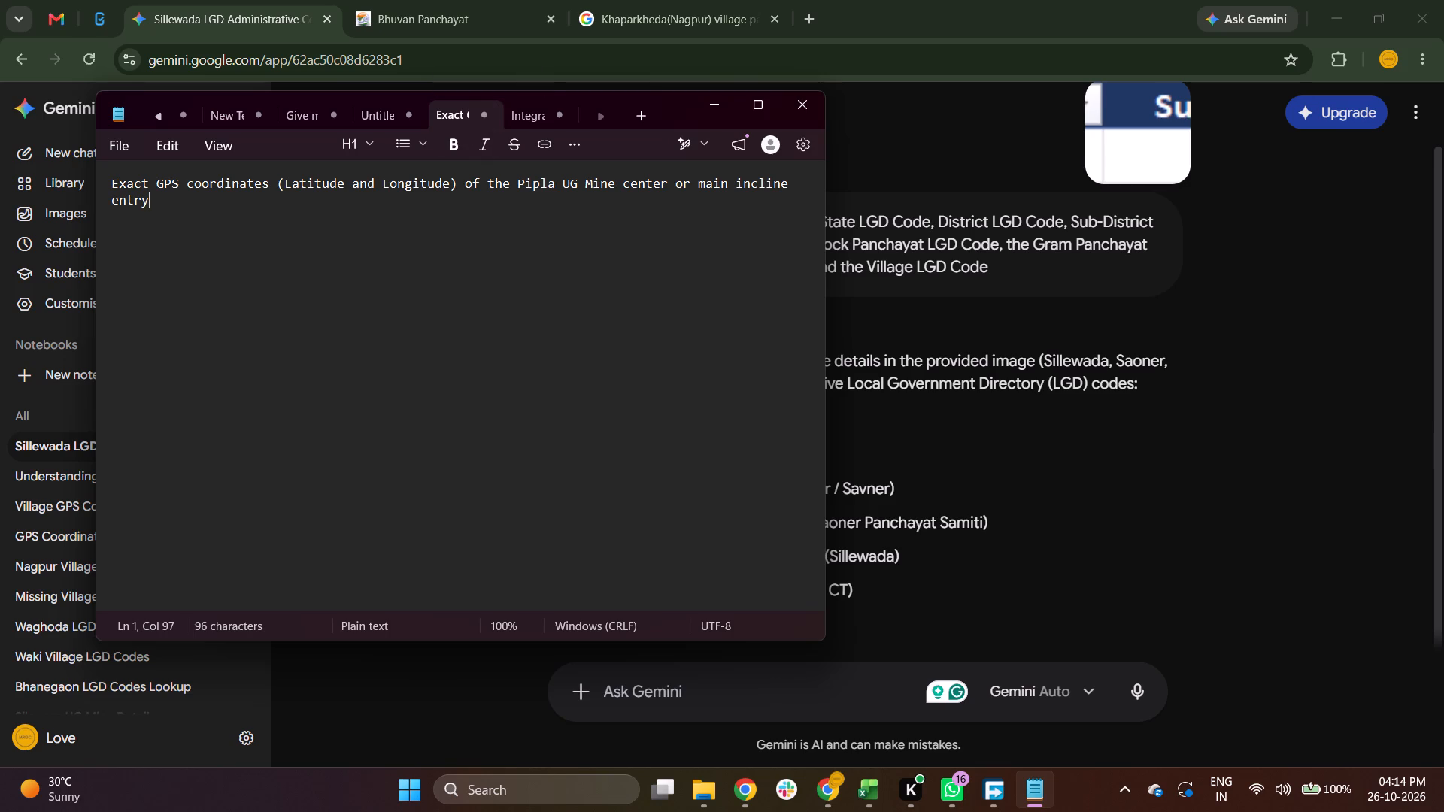
{"action": "left_click", "coordinate": [482, 114]}
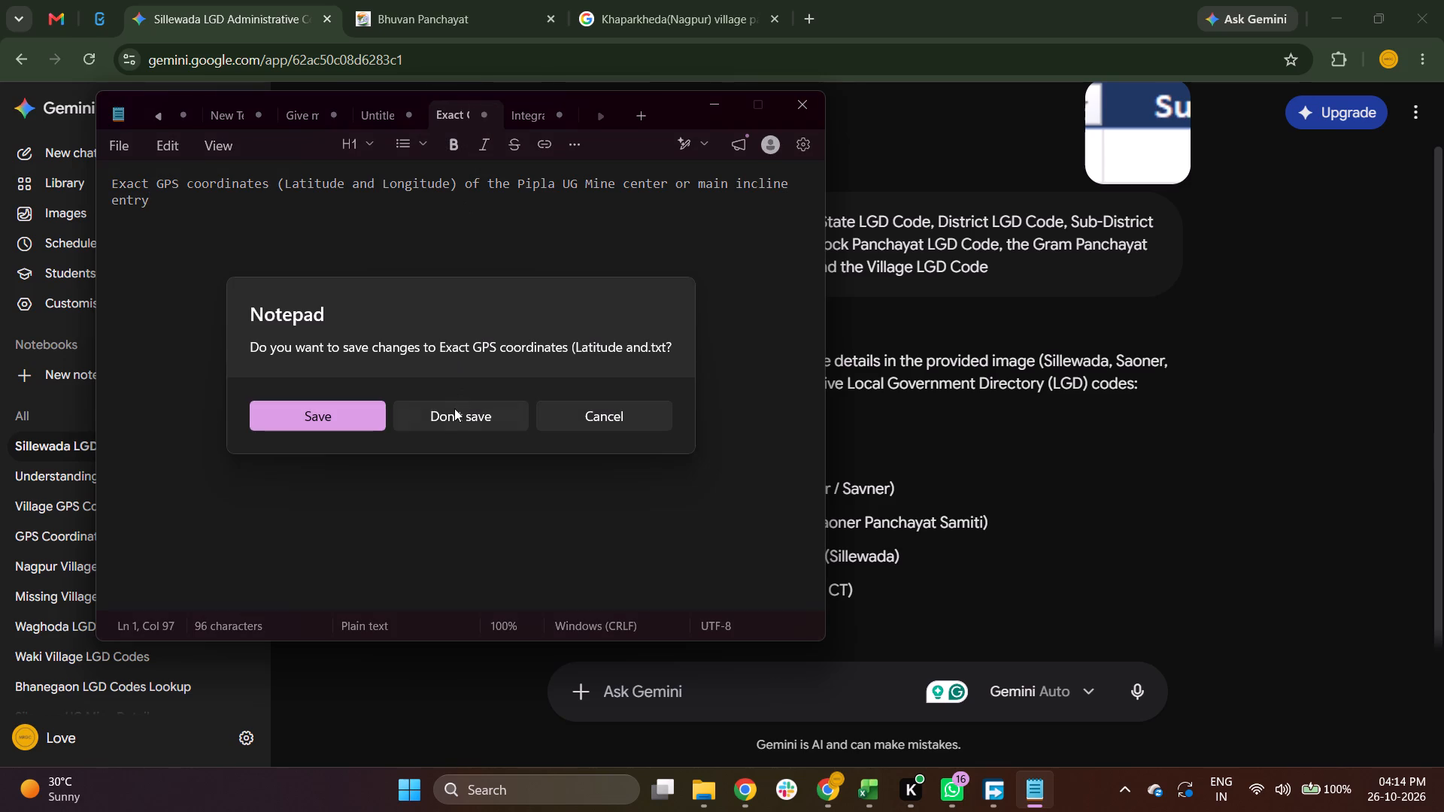
{"action": "left_click", "coordinate": [452, 412]}
Close the untitled note listing villages to verify for the Adasa UG to OG mines, without saving it.
{"action": "left_click", "coordinate": [214, 111]}
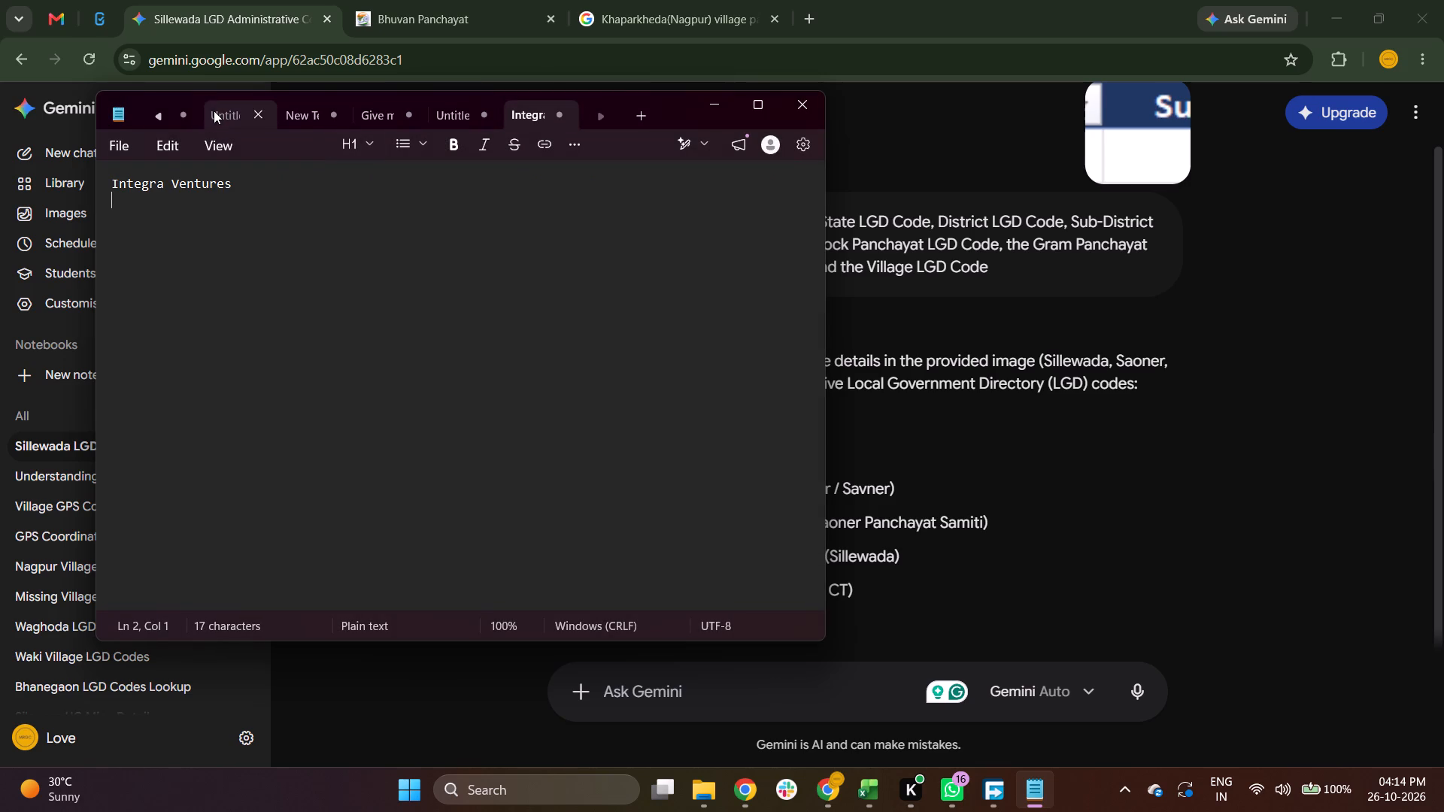
{"action": "left_click", "coordinate": [262, 112]}
{"action": "left_click", "coordinate": [463, 408]}
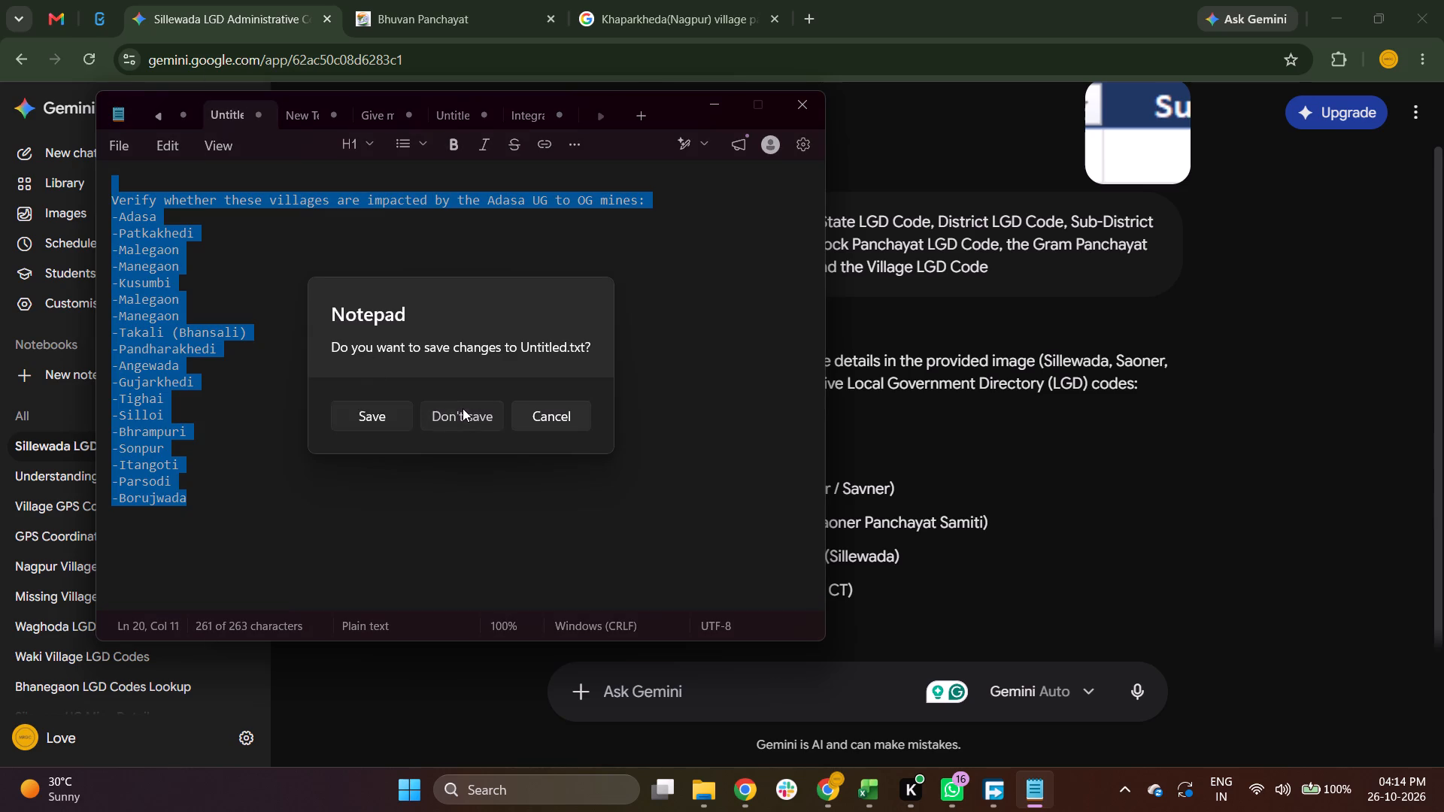
Read the start of the "Role and Objective" master prompt note and close it without saving.
{"action": "left_click", "coordinate": [224, 116]}
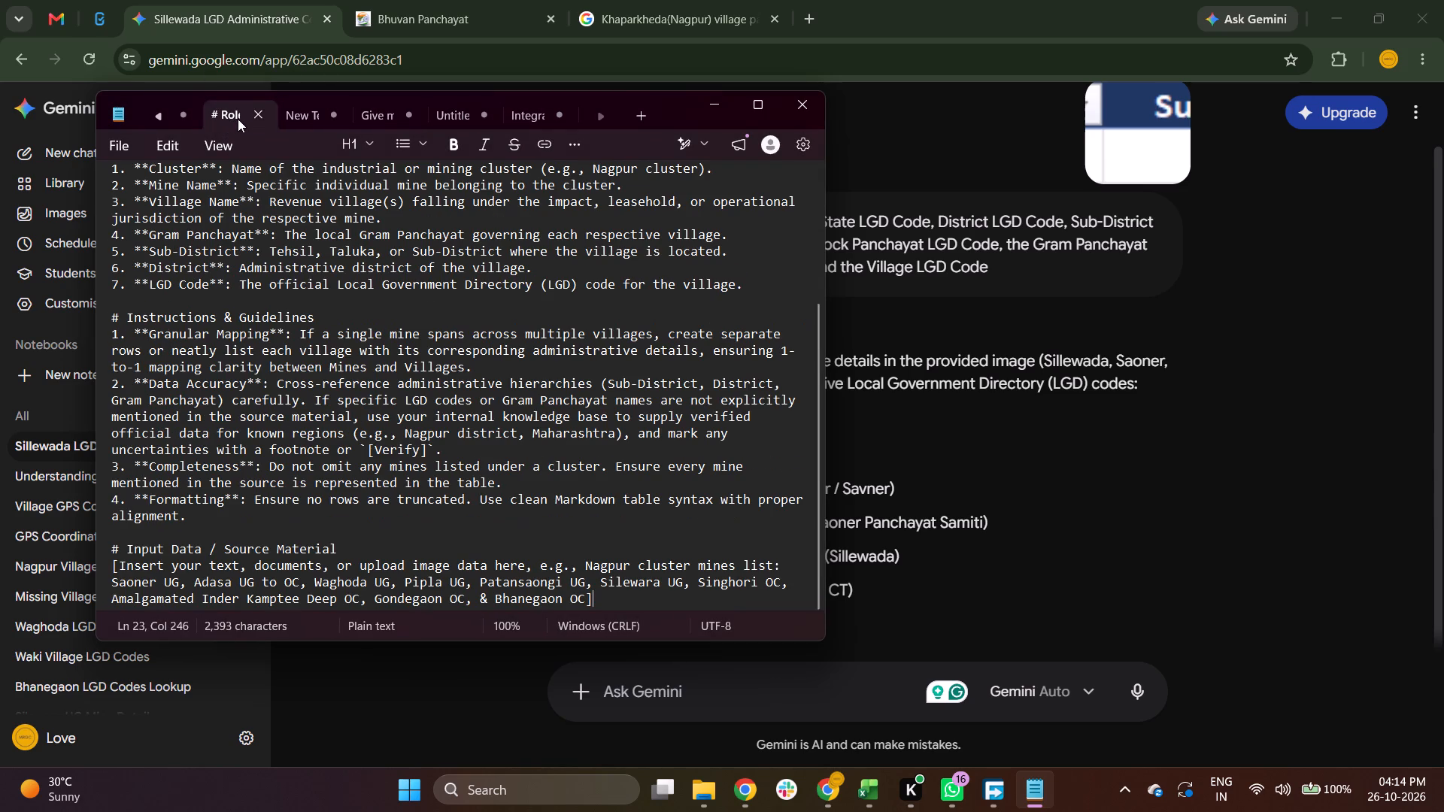
{"action": "scroll", "coordinate": [247, 292], "scroll_direction": "up", "scroll_amount": 7}
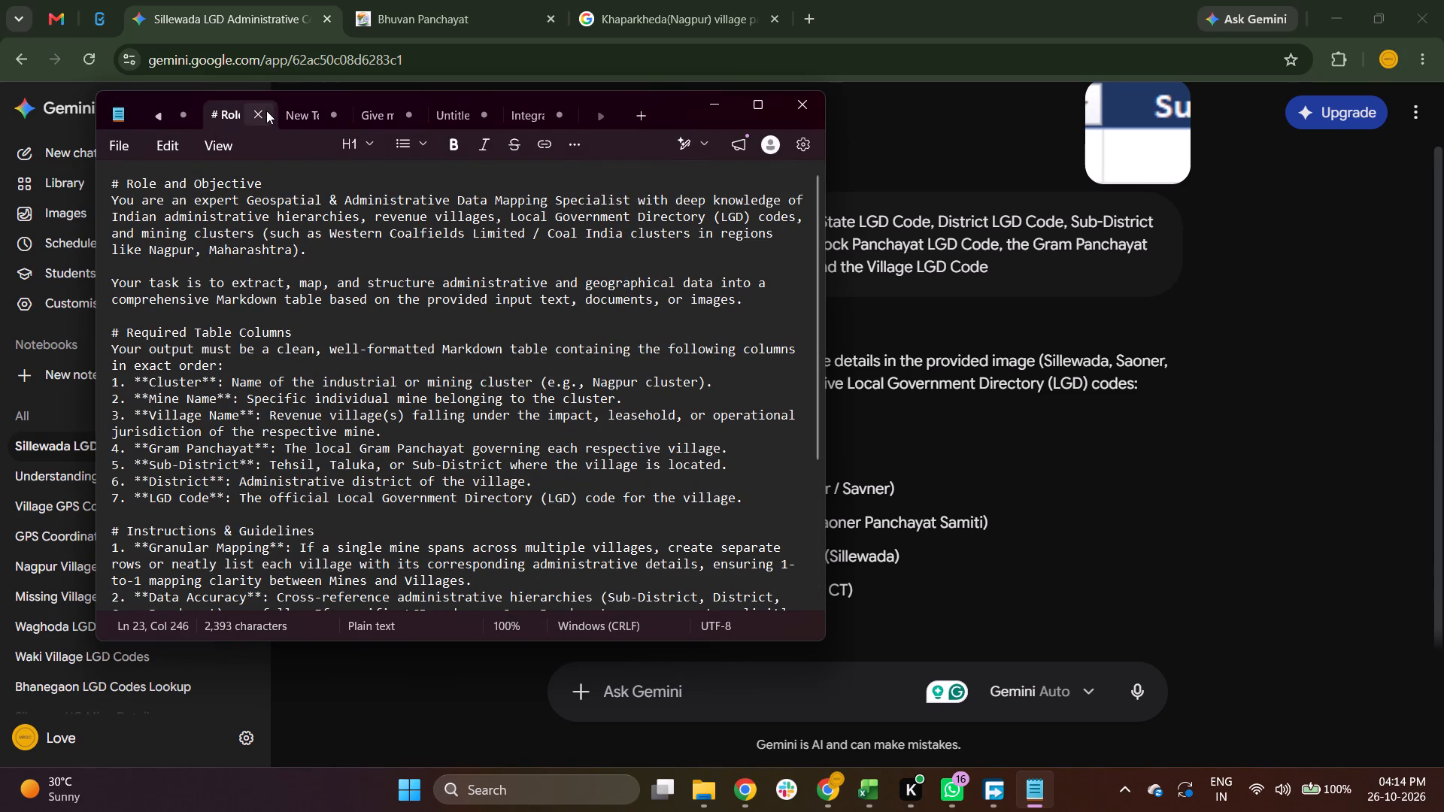
{"action": "left_click", "coordinate": [266, 111]}
{"action": "left_click", "coordinate": [452, 423]}
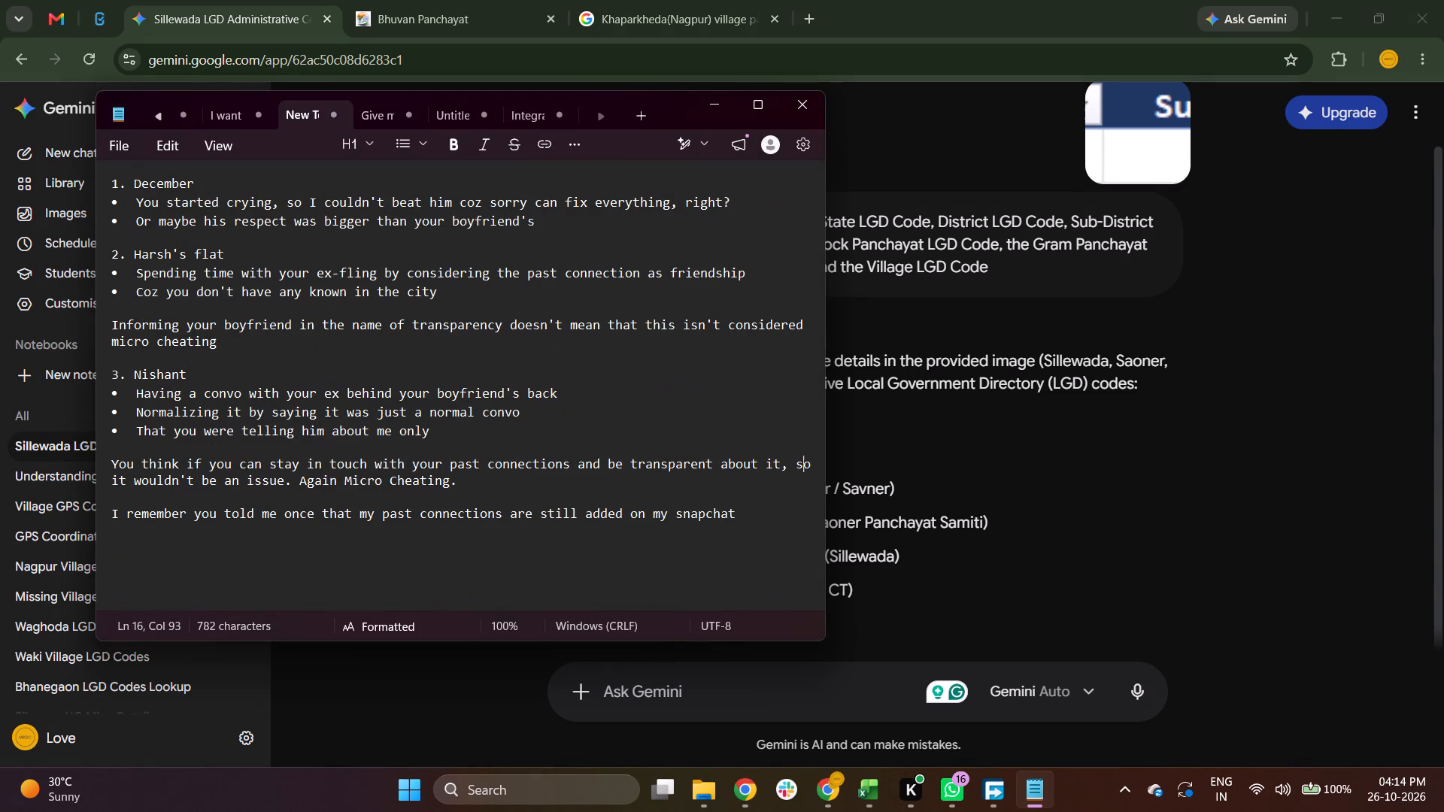
Close the note requesting a table of clusters, mines, villages and LGD codes, without saving it.
{"action": "left_click", "coordinate": [223, 112]}
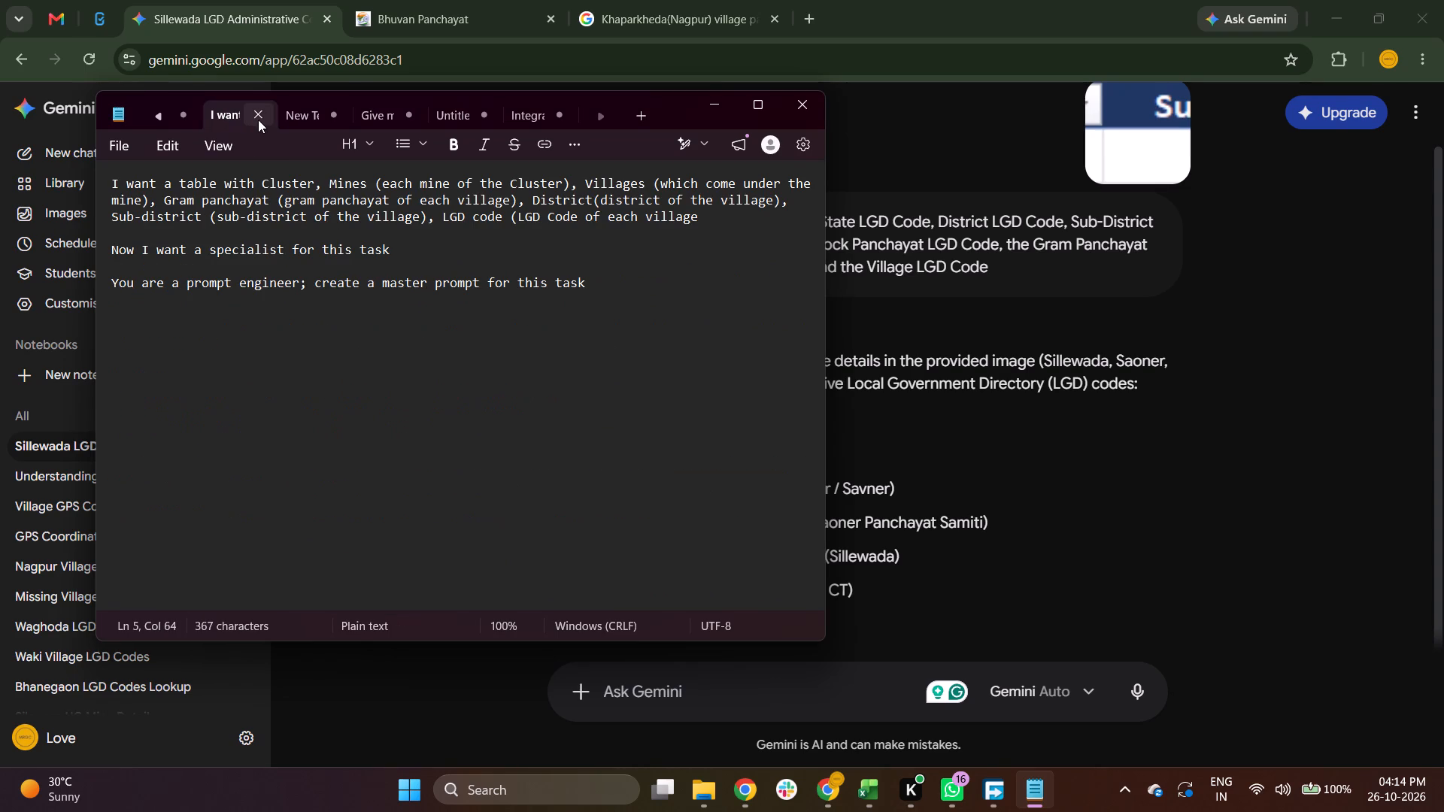
{"action": "left_click", "coordinate": [266, 116]}
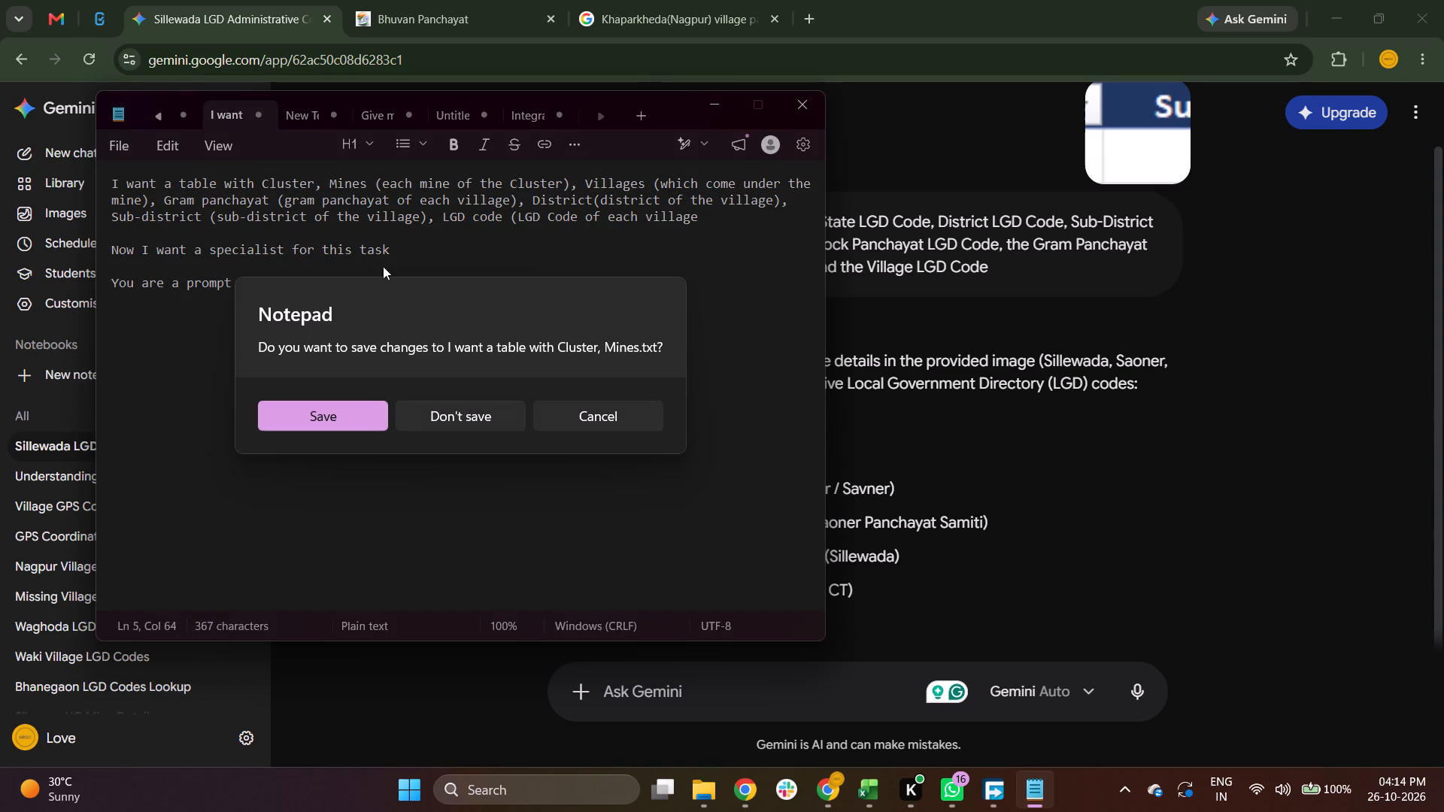
{"action": "left_click", "coordinate": [476, 408]}
Skim the note listing the mines report, tenders and pre-qualification documents and close it without saving.
{"action": "left_click", "coordinate": [229, 125]}
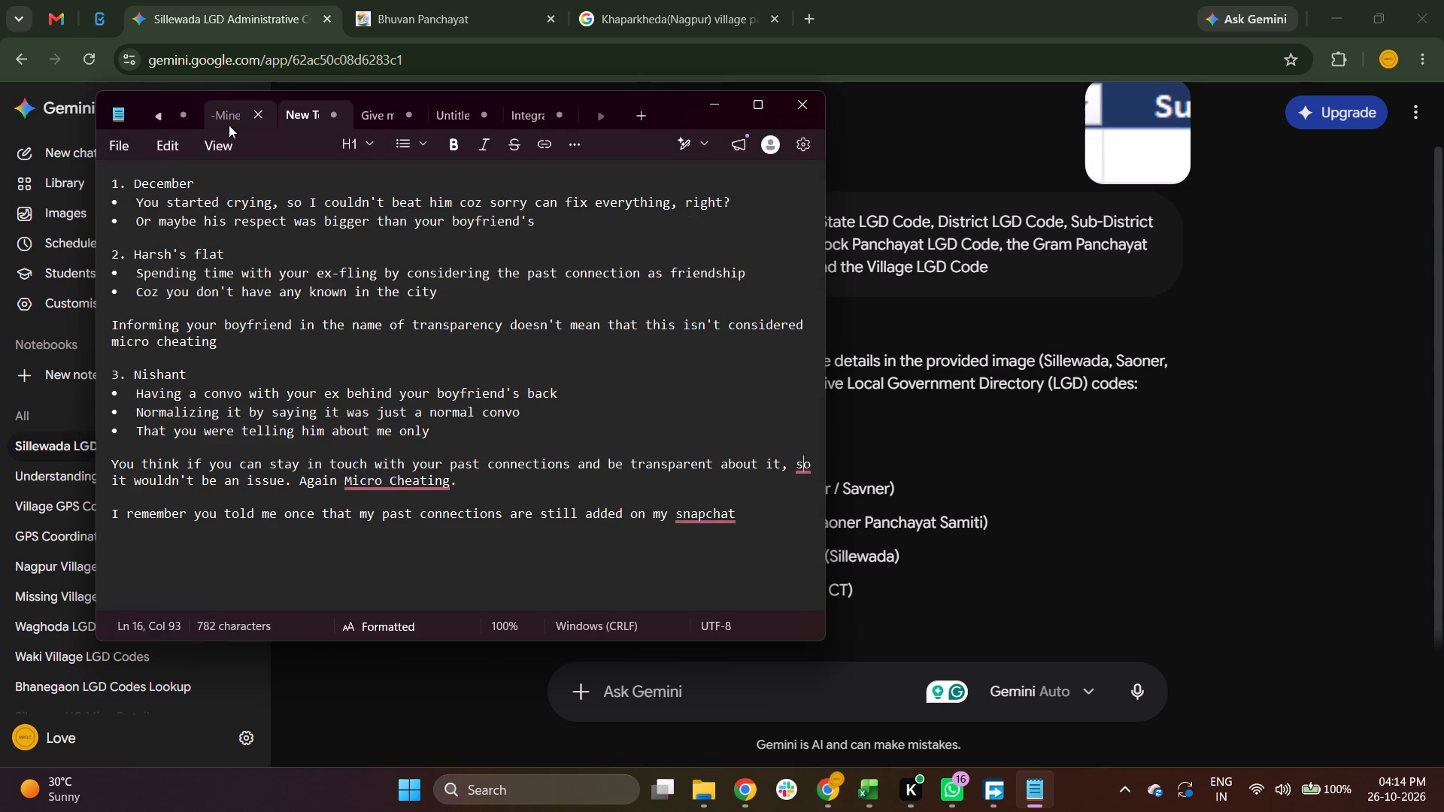
{"action": "scroll", "coordinate": [245, 298], "scroll_direction": "up", "scroll_amount": 5}
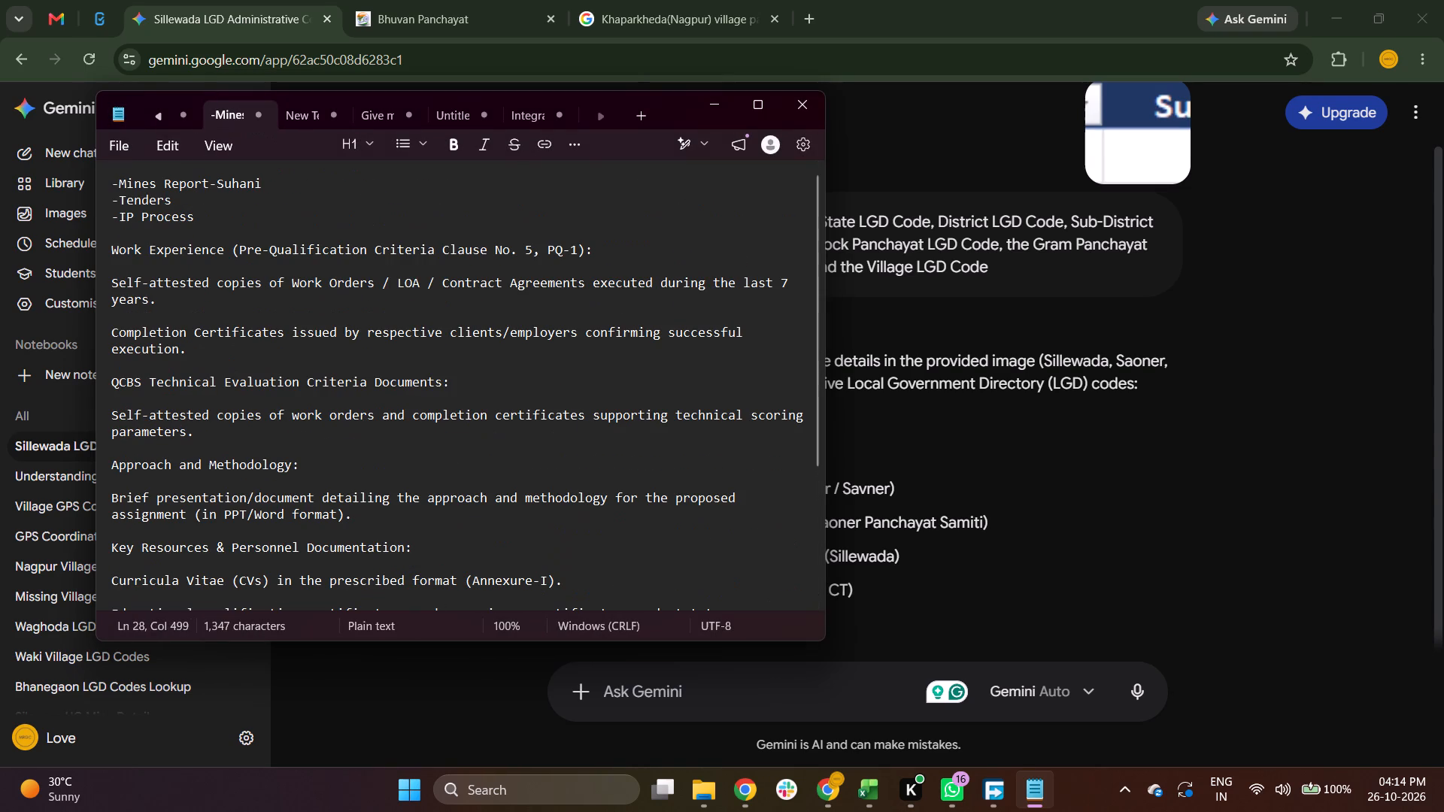
{"action": "left_click", "coordinate": [255, 118]}
{"action": "left_click", "coordinate": [443, 404]}
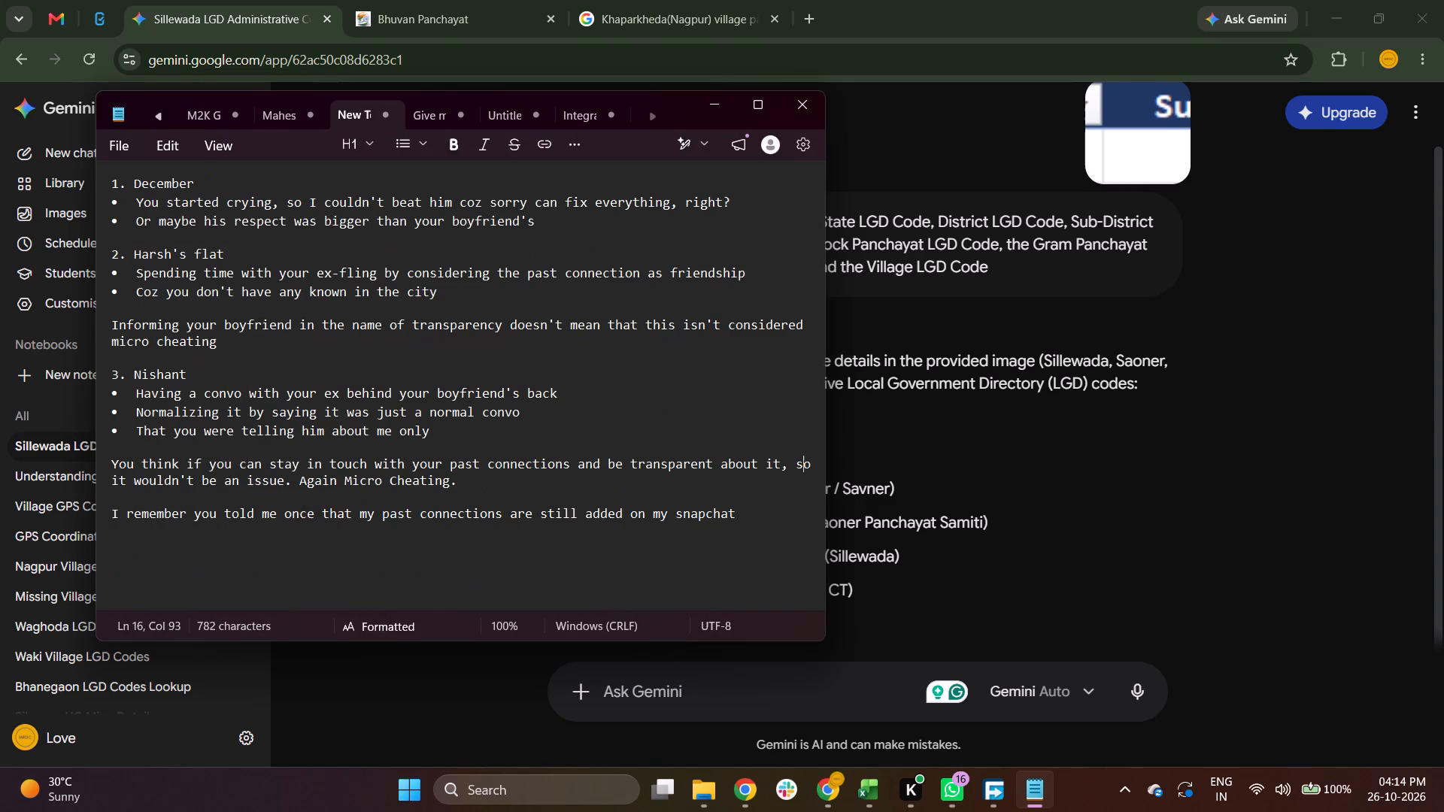
Look through the remaining notes up to the prompt asking for the State to Village LGD codes.
{"action": "left_click", "coordinate": [279, 107]}
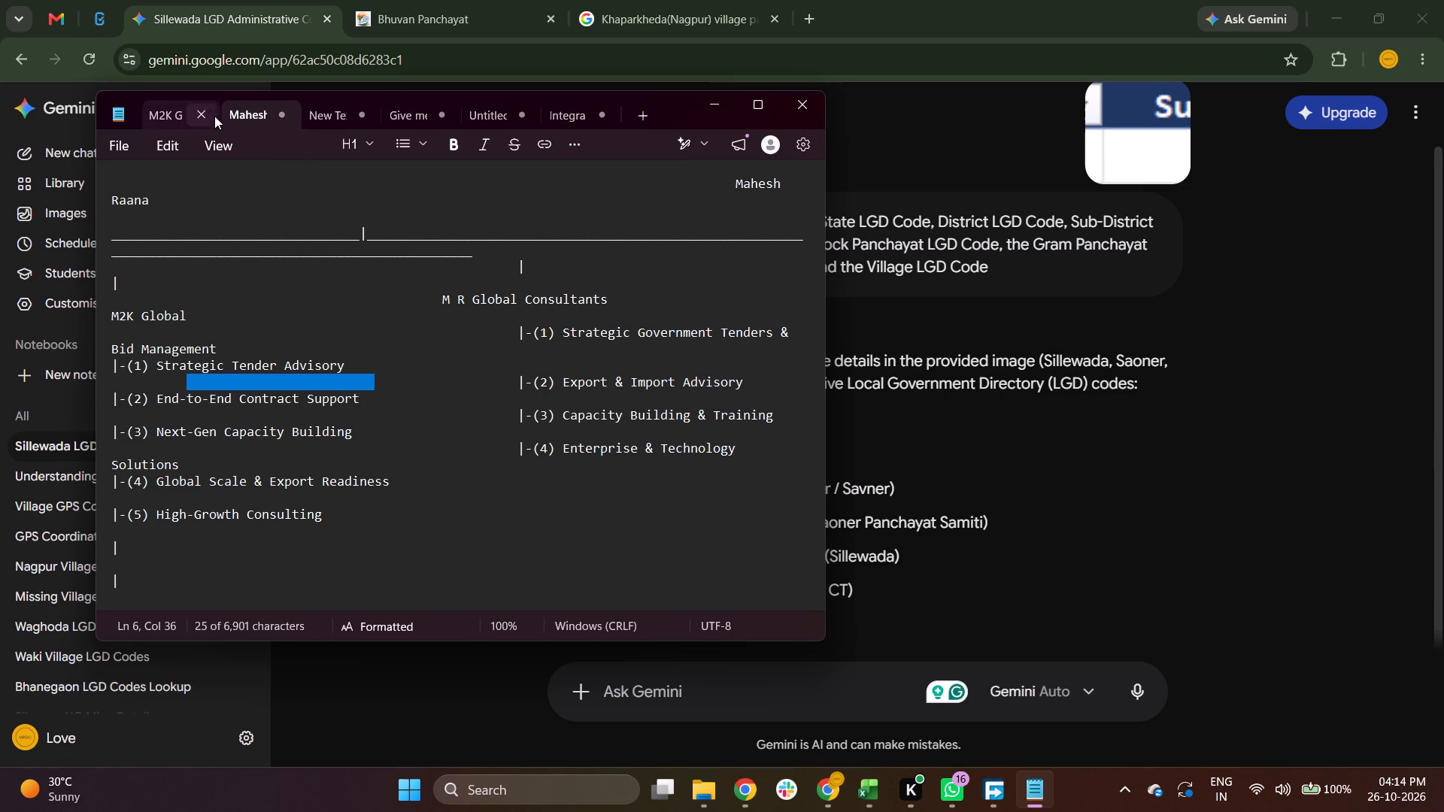
{"action": "left_click", "coordinate": [316, 120]}
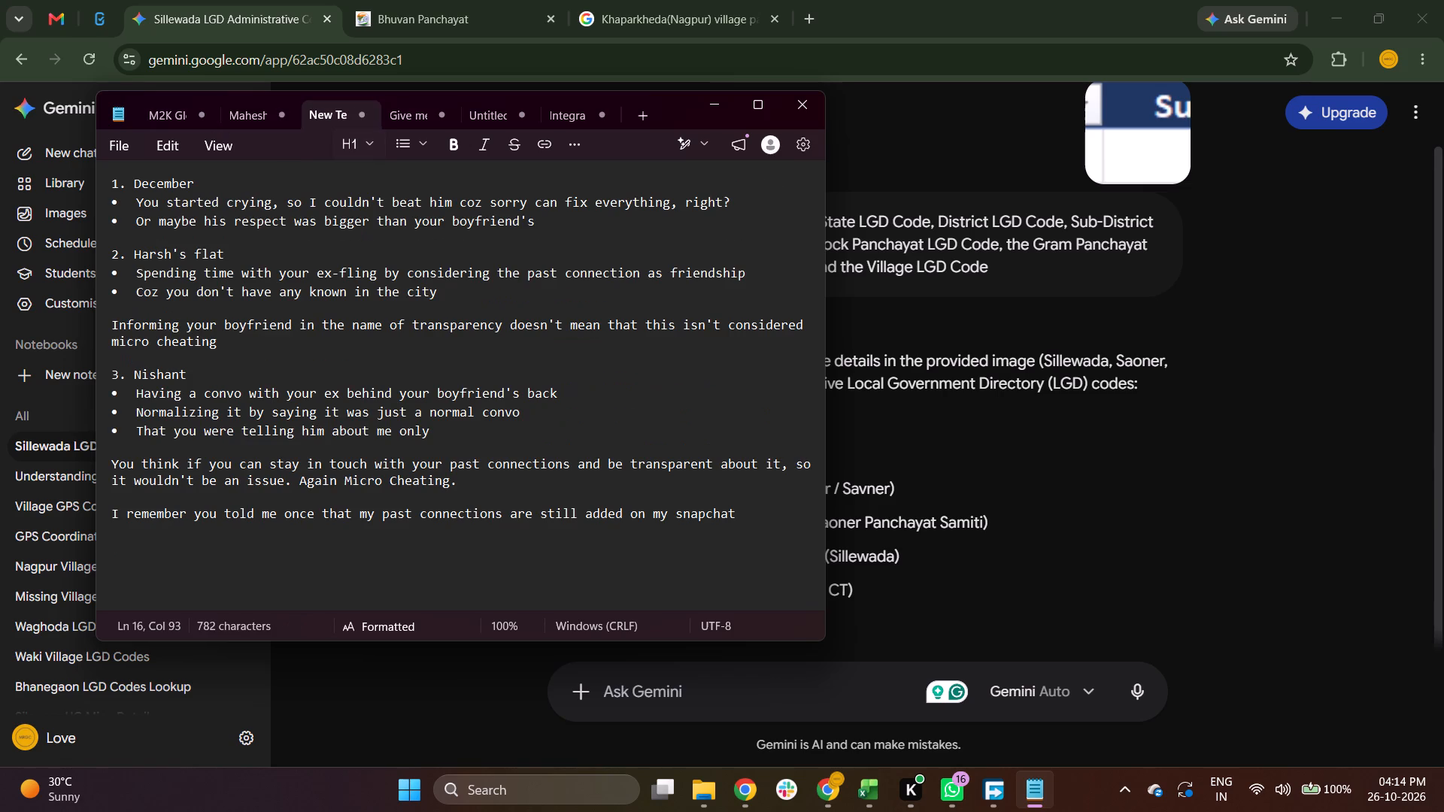
{"action": "scroll", "coordinate": [299, 316], "scroll_direction": "down", "scroll_amount": 1}
{"action": "scroll", "coordinate": [299, 316], "scroll_direction": "up", "scroll_amount": 1}
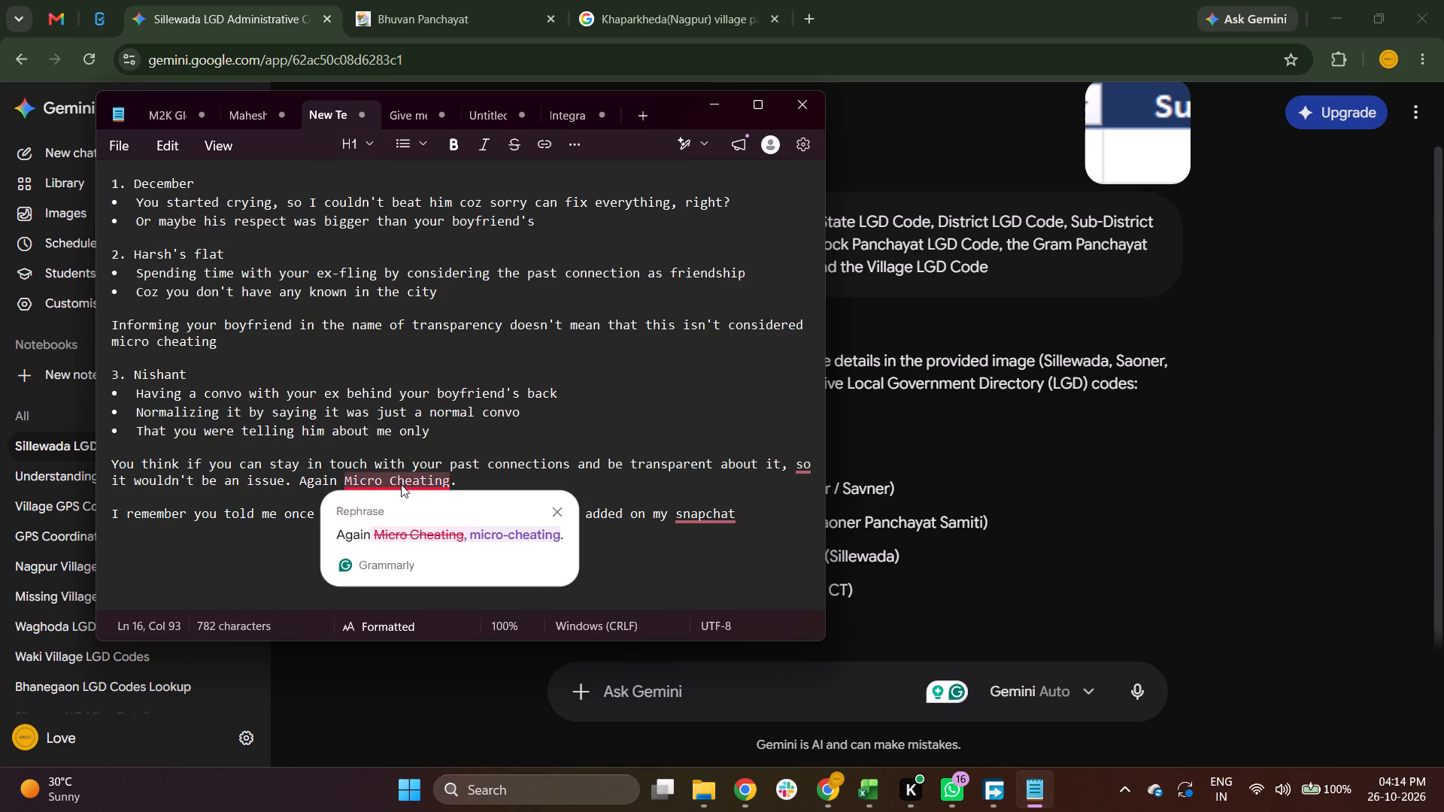
{"action": "left_click", "coordinate": [405, 126]}
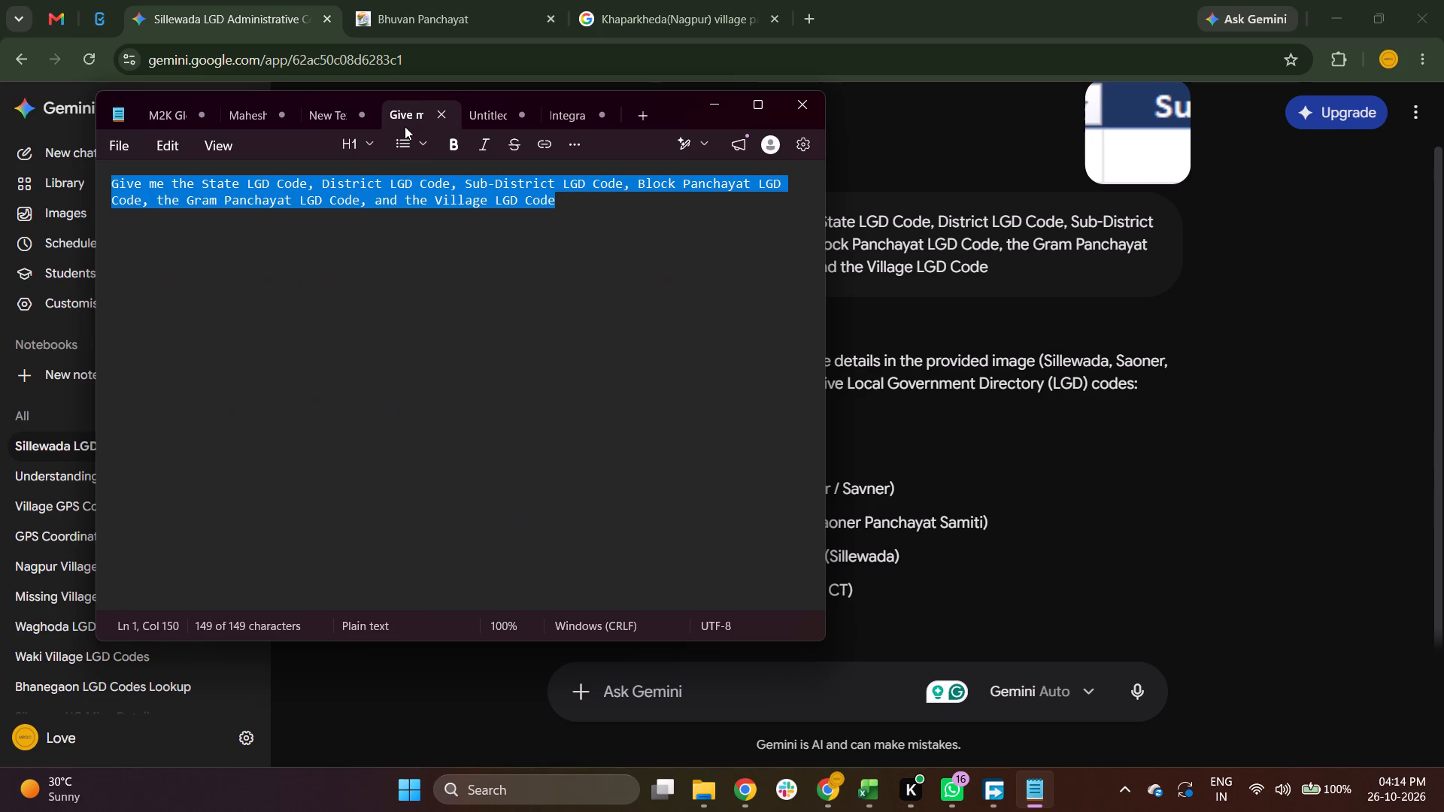
{"action": "left_click", "coordinate": [490, 254]}
Switch to the Tracker workbook in Excel and review the Mapping sheet's columns along the S.No. 2 row.
{"action": "key", "text": "alt+Tab"}
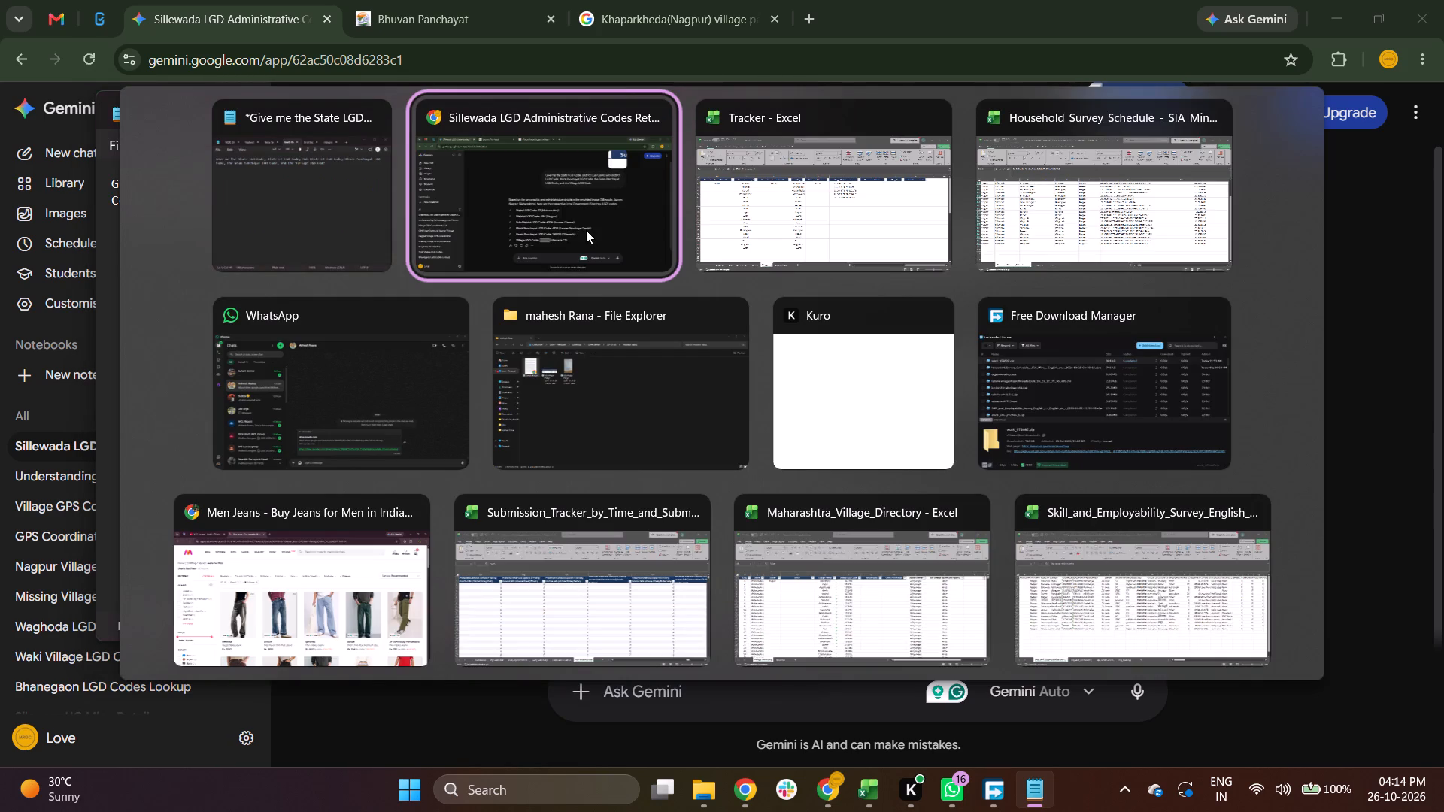
{"action": "key", "text": "alt+Tab"}
{"action": "key", "text": "Down"}
{"action": "key", "text": "Left"}
{"action": "key", "text": "Left"}
{"action": "key", "text": "Left"}
{"action": "key", "text": "Left"}
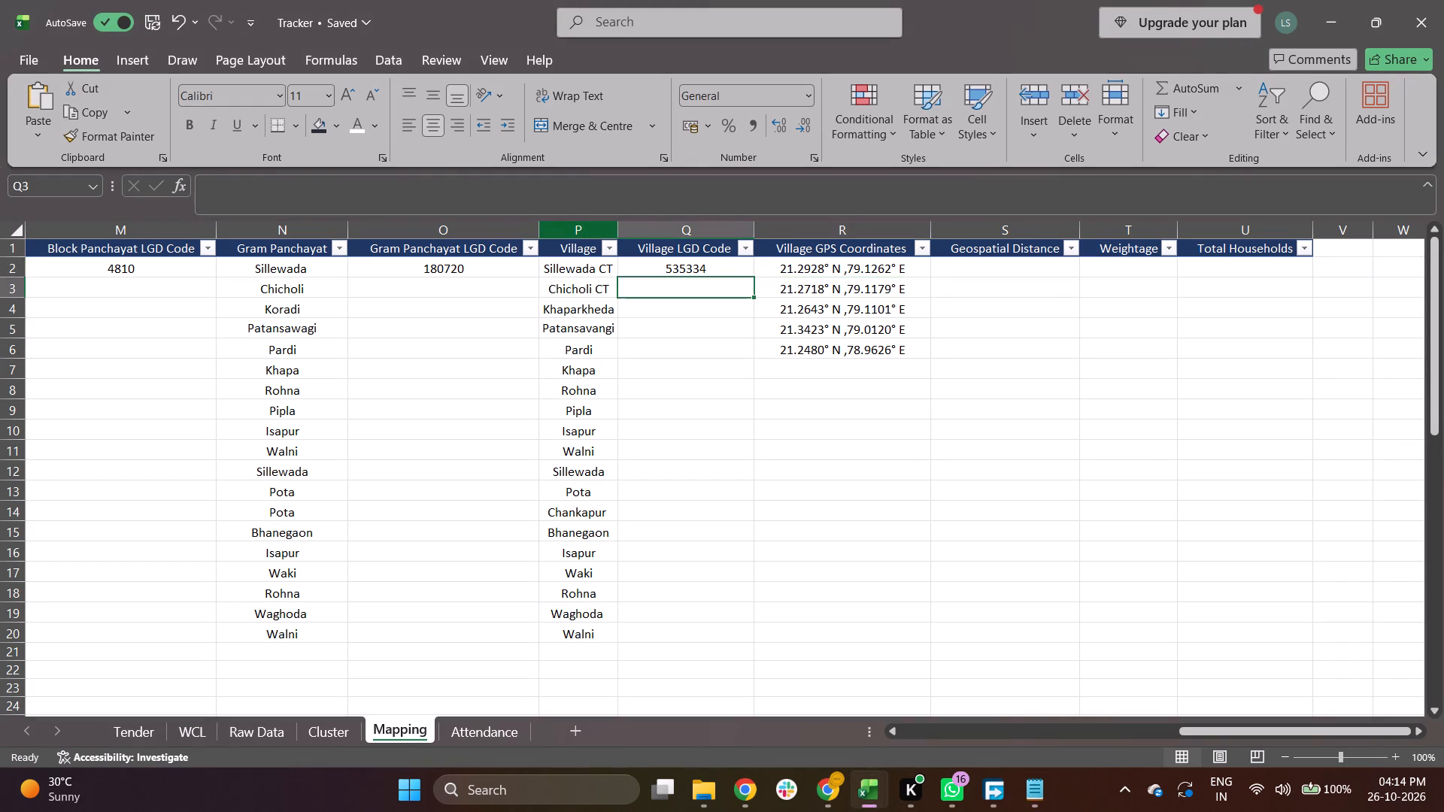
{"action": "key", "text": "Left"}
{"action": "key", "text": "Left"}
{"action": "key", "text": "Left"}
{"action": "key", "text": "Left"}
{"action": "key", "text": "Left"}
{"action": "key", "text": "Left"}
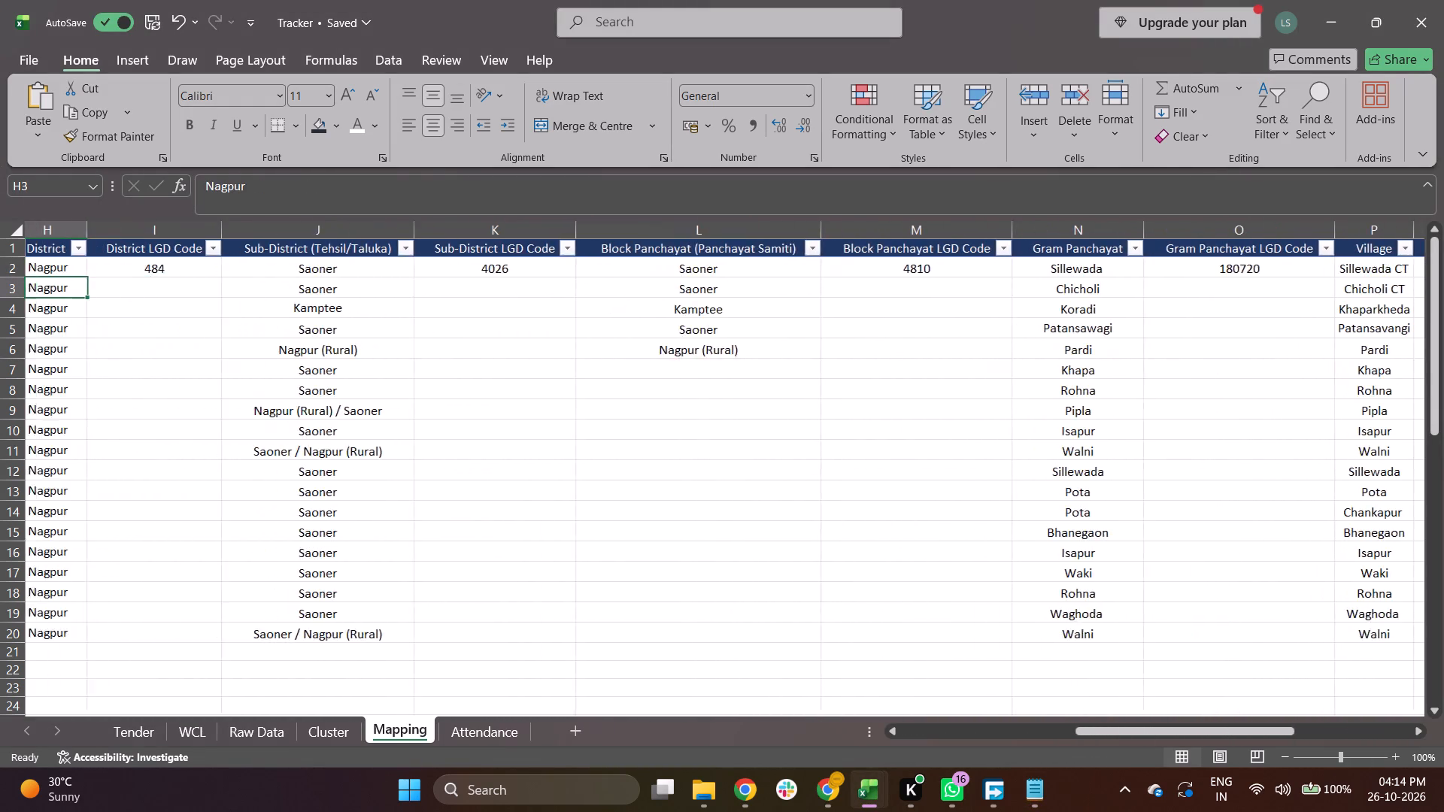
{"action": "key", "text": "Left"}
{"action": "key", "text": "Left"}
{"action": "key", "text": "Left"}
{"action": "key", "text": "Left"}
{"action": "key", "text": "Left"}
{"action": "key", "text": "Left"}
{"action": "key", "text": "Left"}
{"action": "key", "text": "Left"}
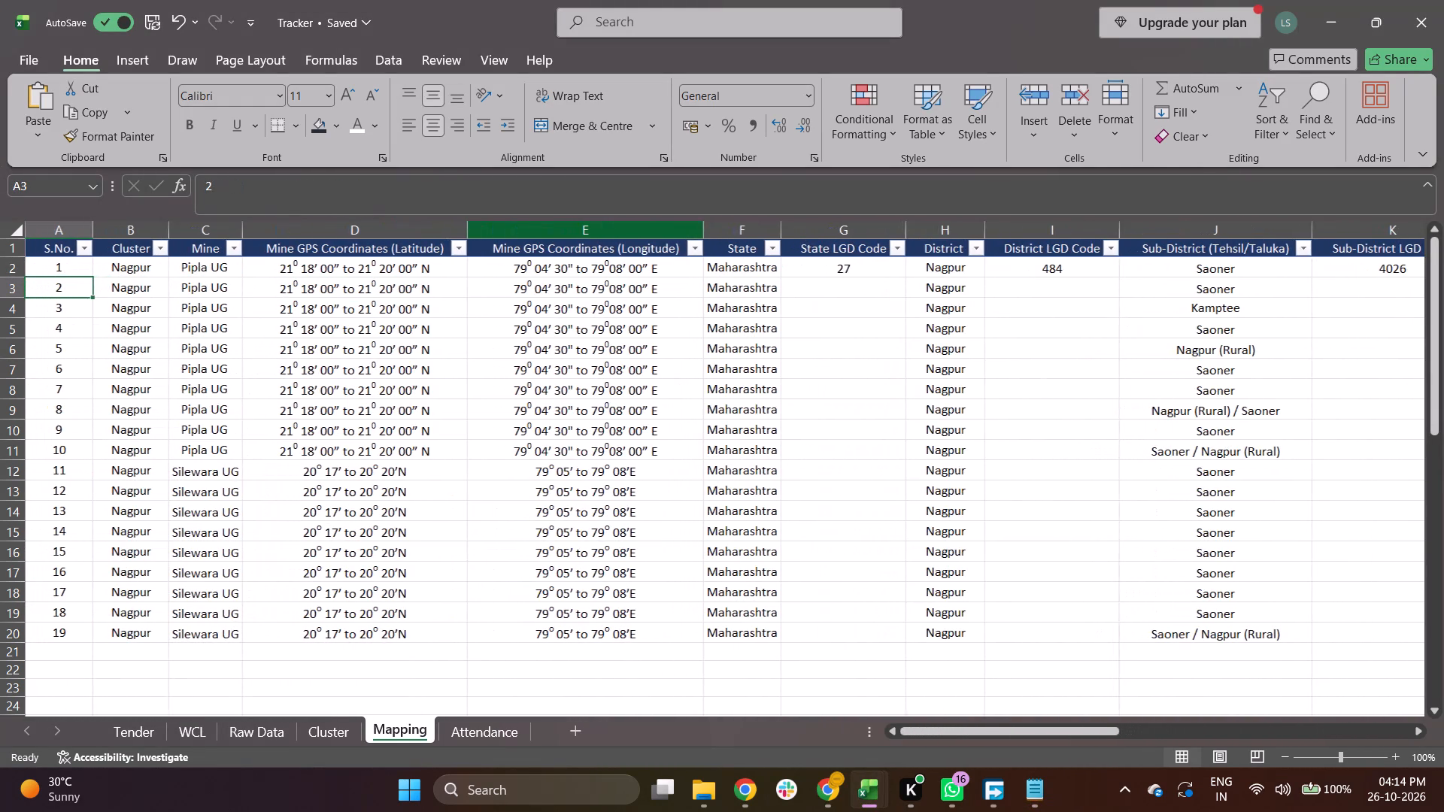
{"action": "key", "text": "Left"}
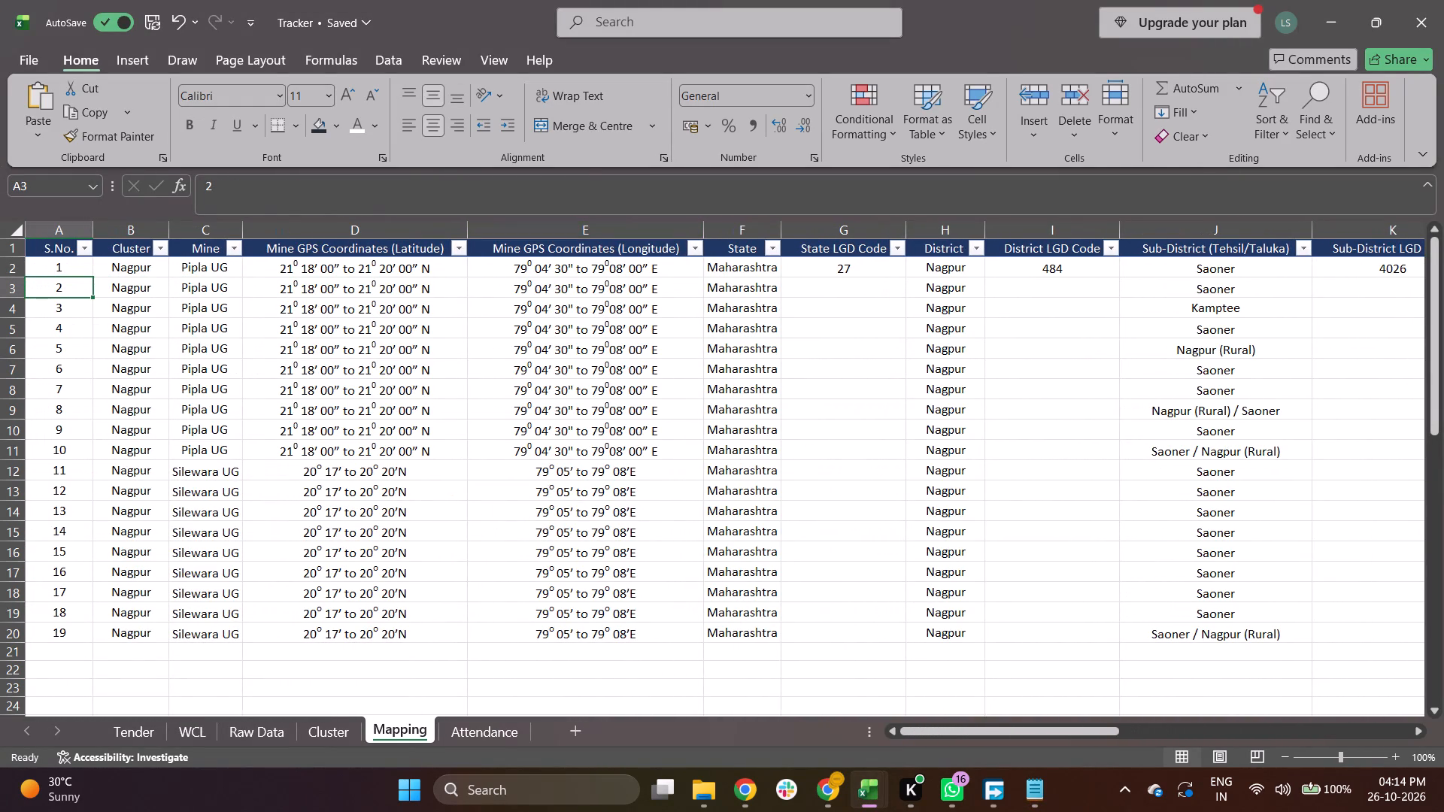
{"action": "scroll", "coordinate": [595, 404], "scroll_direction": "left", "scroll_amount": 8}
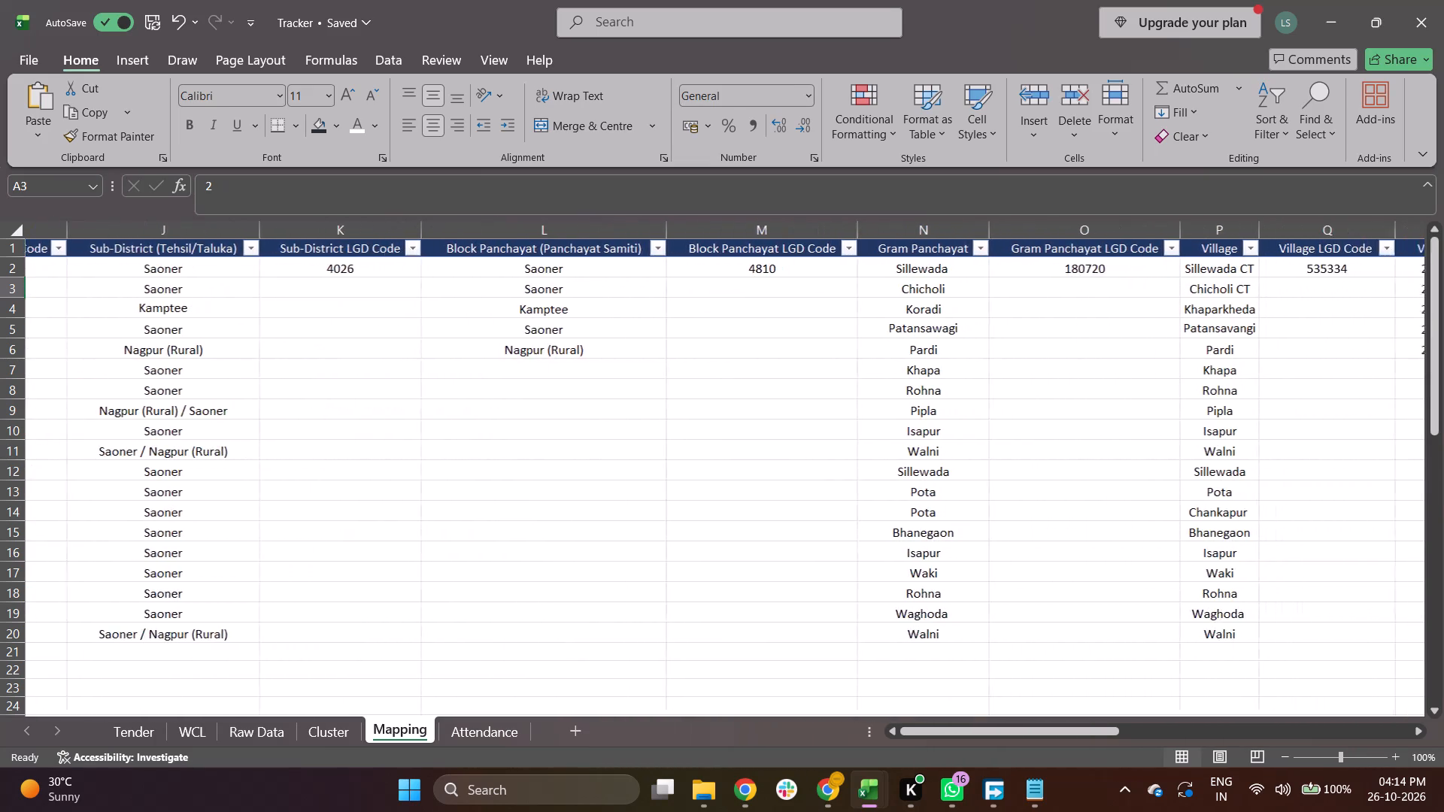
{"action": "scroll", "coordinate": [595, 404], "scroll_direction": "left", "scroll_amount": 1}
{"action": "scroll", "coordinate": [595, 404], "scroll_direction": "right", "scroll_amount": 1}
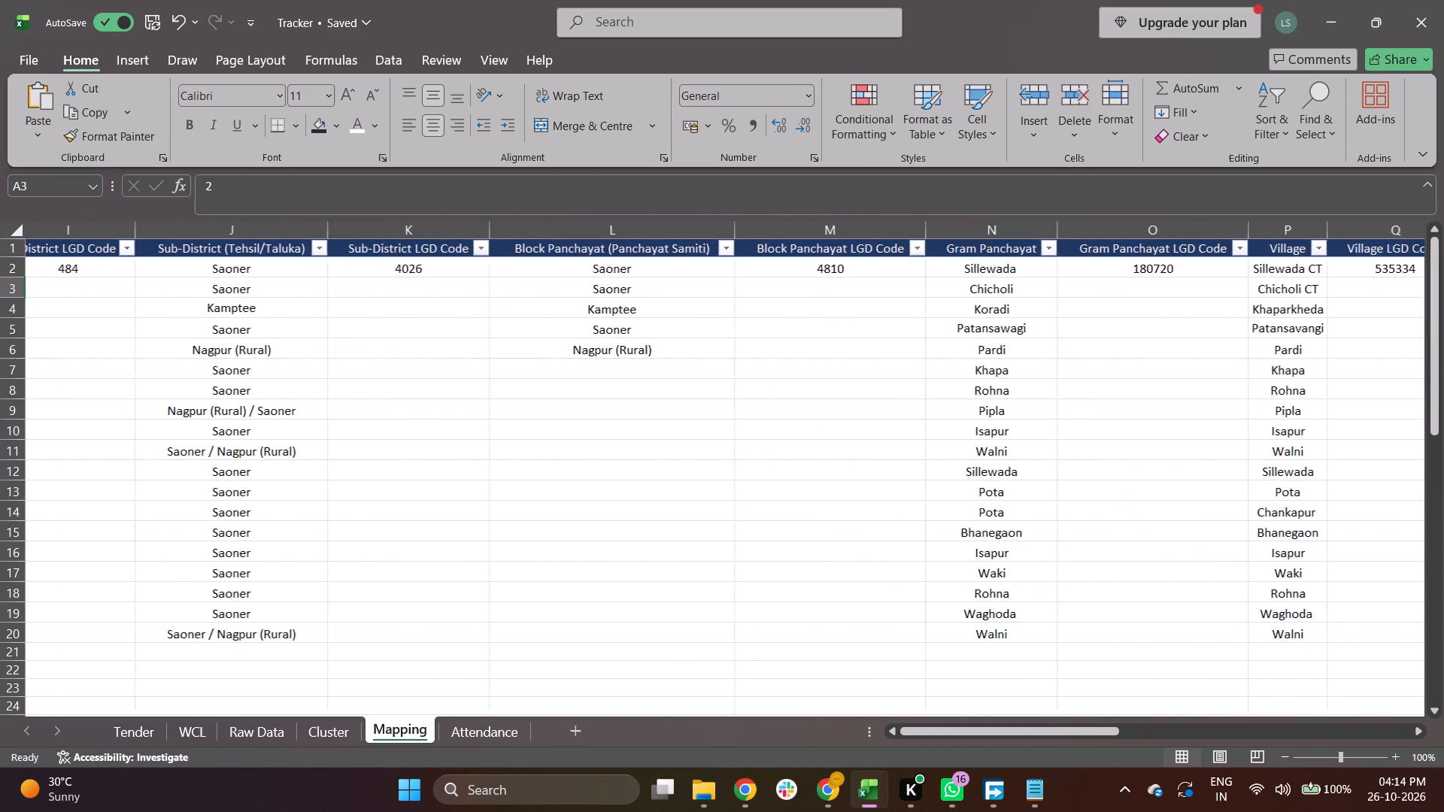
{"action": "scroll", "coordinate": [595, 404], "scroll_direction": "right", "scroll_amount": 5}
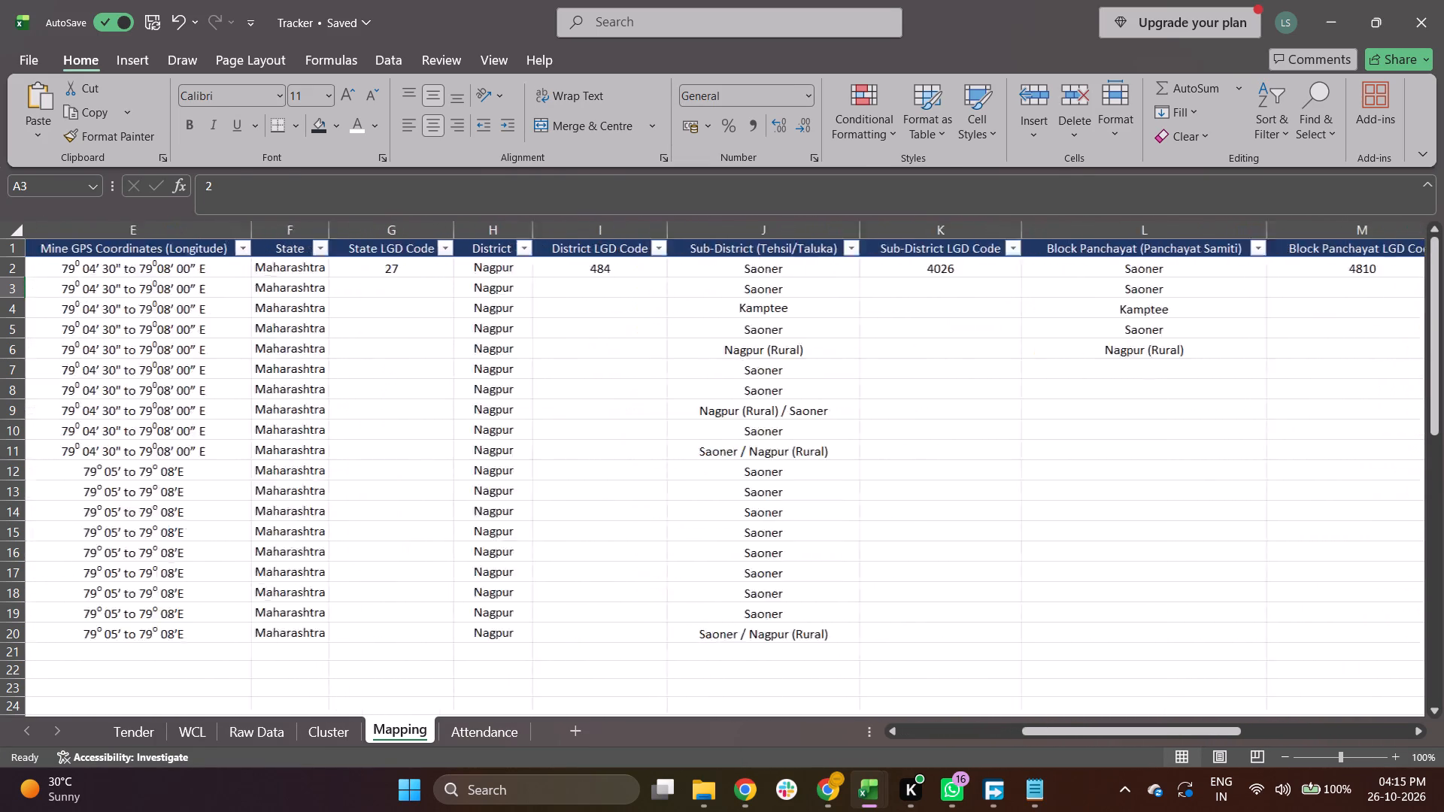
{"action": "scroll", "coordinate": [595, 404], "scroll_direction": "right", "scroll_amount": 2}
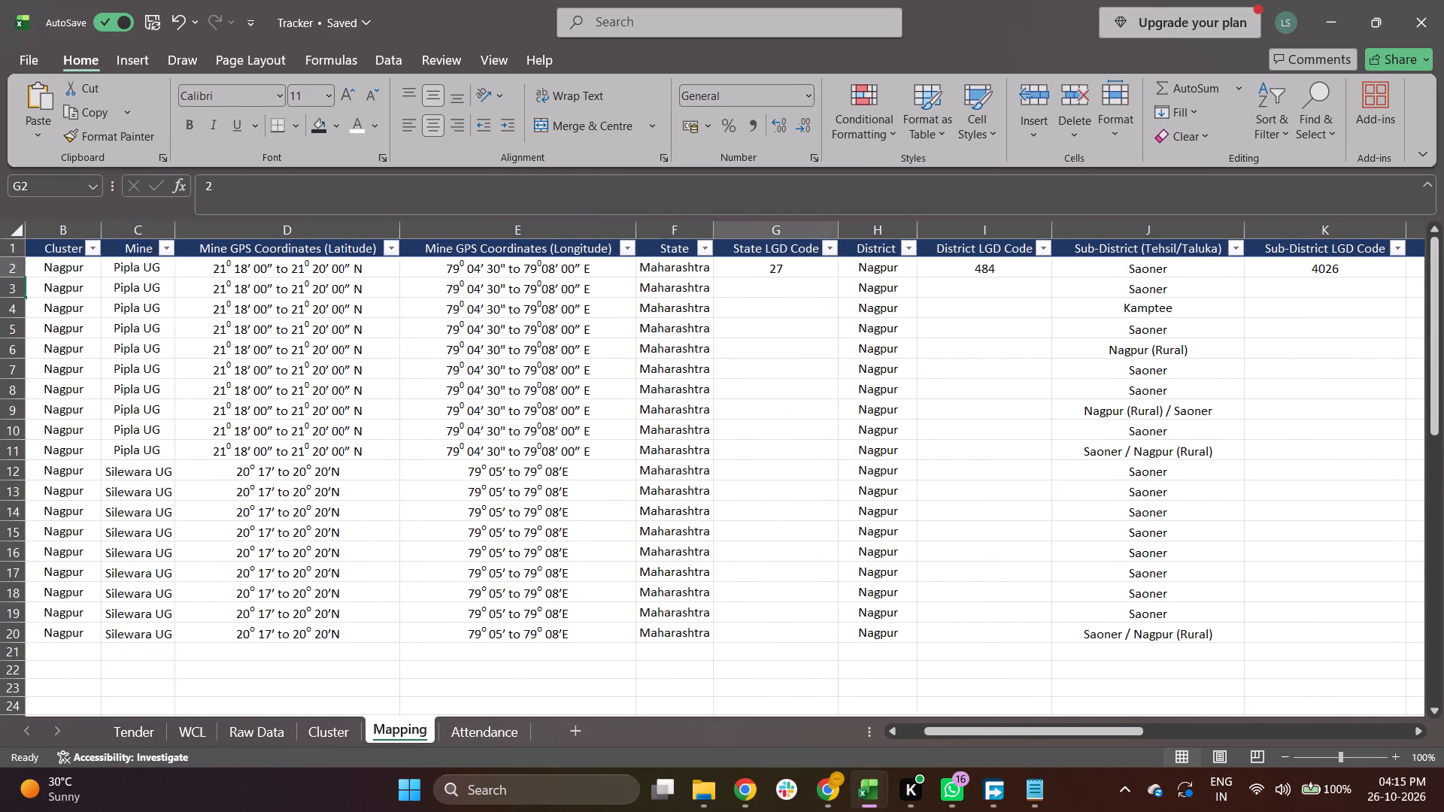
Copy the State LGD Code 27 from row 2 down the column through row 20.
{"action": "left_click", "coordinate": [758, 271]}
{"action": "key", "text": "ctrl+c"}
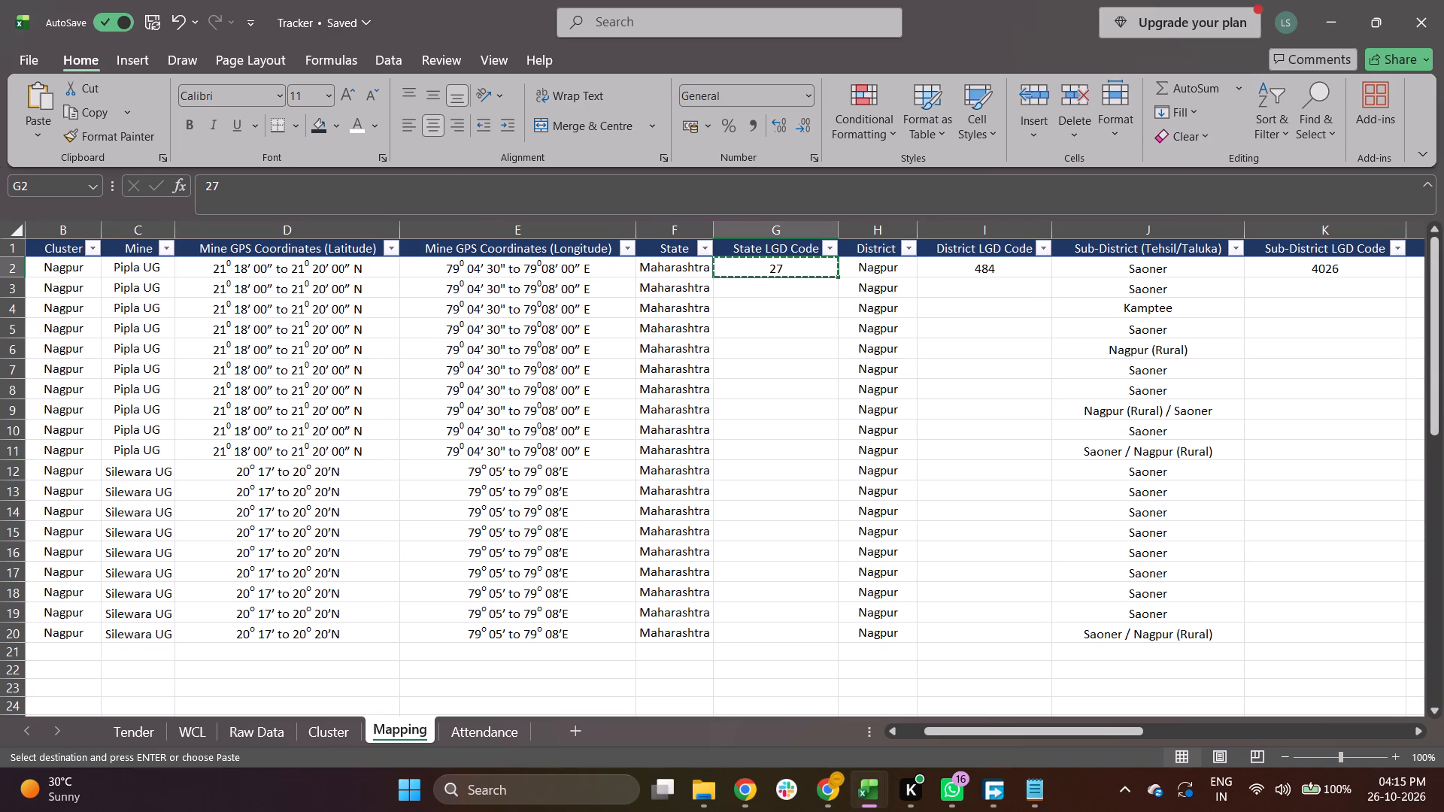
{"action": "key", "text": "shift+Down"}
{"action": "key", "text": "shift+Down"}
{"action": "key", "text": "shift+Down"}
{"action": "key", "text": "shift+Down"}
{"action": "key", "text": "shift+Down"}
{"action": "key", "text": "shift+Down"}
{"action": "key", "text": "shift+Down"}
{"action": "key", "text": "shift+Down"}
{"action": "key", "text": "shift+Down"}
{"action": "key", "text": "shift+Down"}
{"action": "key", "text": "shift+Down"}
{"action": "key", "text": "shift+Down"}
{"action": "key", "text": "shift+Down"}
{"action": "key", "text": "shift+Down"}
{"action": "key", "text": "shift+Down"}
{"action": "key", "text": "shift+Down"}
{"action": "key", "text": "shift+Down"}
{"action": "key", "text": "shift+Down"}
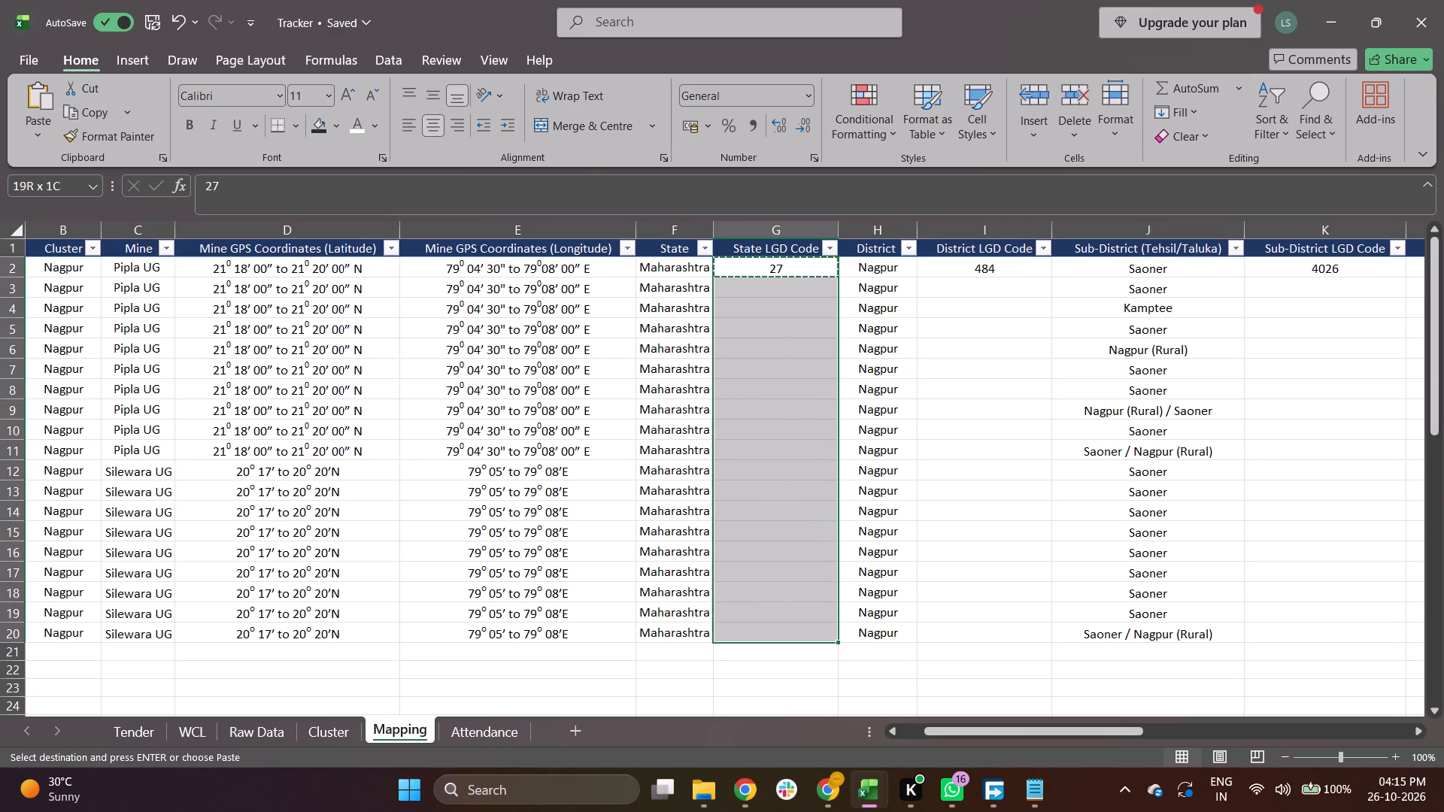
{"action": "key", "text": "ctrl+v"}
Copy the District LGD Code 484 from row 2 down the column through row 20.
{"action": "key", "text": "Right"}
{"action": "key", "text": "Right"}
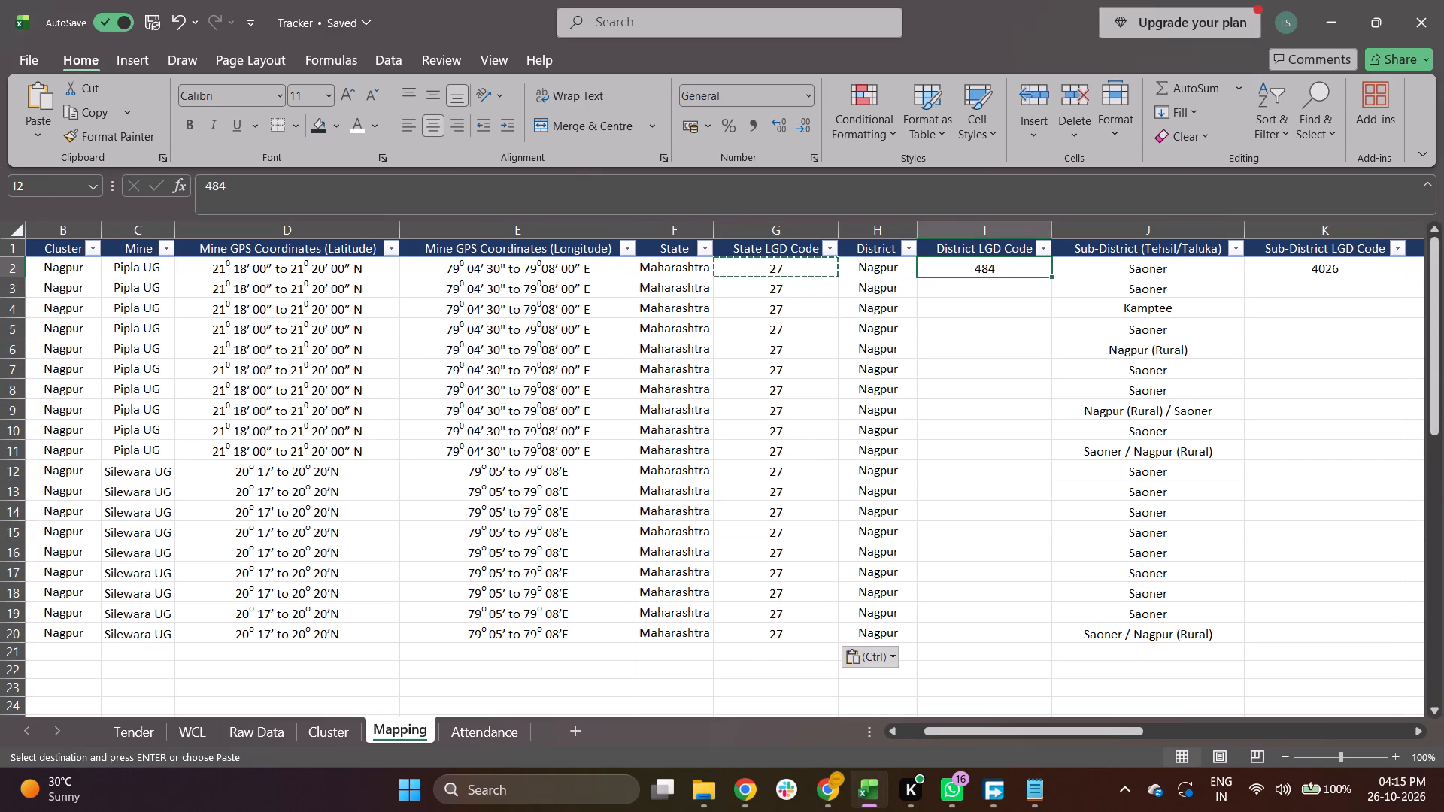
{"action": "key", "text": "ctrl+c"}
{"action": "key", "text": "shift+Down"}
{"action": "key", "text": "shift+Down"}
{"action": "key", "text": "shift+Down"}
{"action": "key", "text": "shift+Down"}
{"action": "key", "text": "shift+Down"}
{"action": "key", "text": "shift+Down"}
{"action": "key", "text": "shift+Down"}
{"action": "key", "text": "shift+Down"}
{"action": "key", "text": "shift+Down"}
{"action": "key", "text": "shift+Down"}
{"action": "key", "text": "shift+Down"}
{"action": "key", "text": "shift+Down"}
{"action": "key", "text": "shift+Down"}
{"action": "key", "text": "shift+Down"}
{"action": "key", "text": "shift+Down"}
{"action": "key", "text": "shift+Down"}
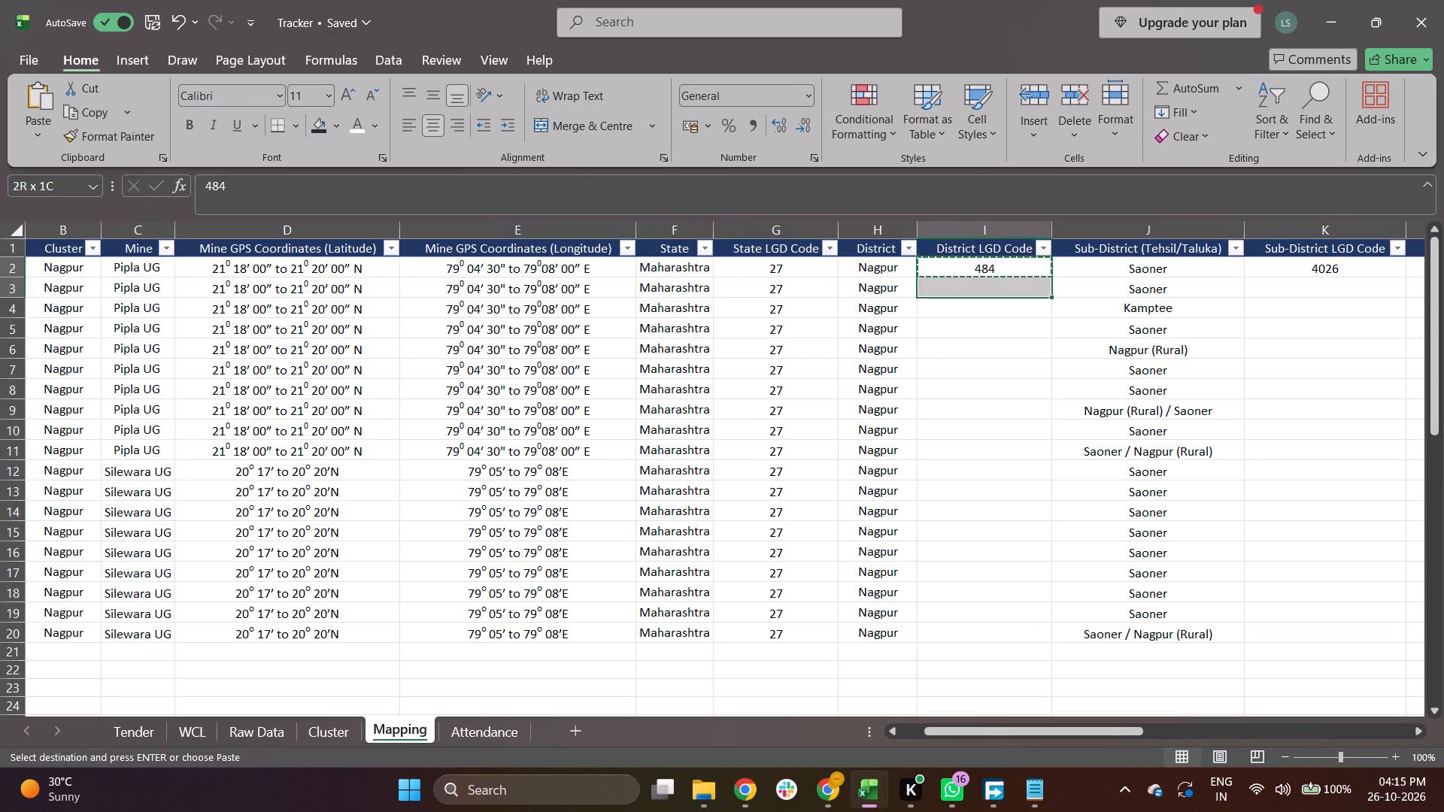
{"action": "key", "text": "shift+Down"}
{"action": "key", "text": "shift+Down"}
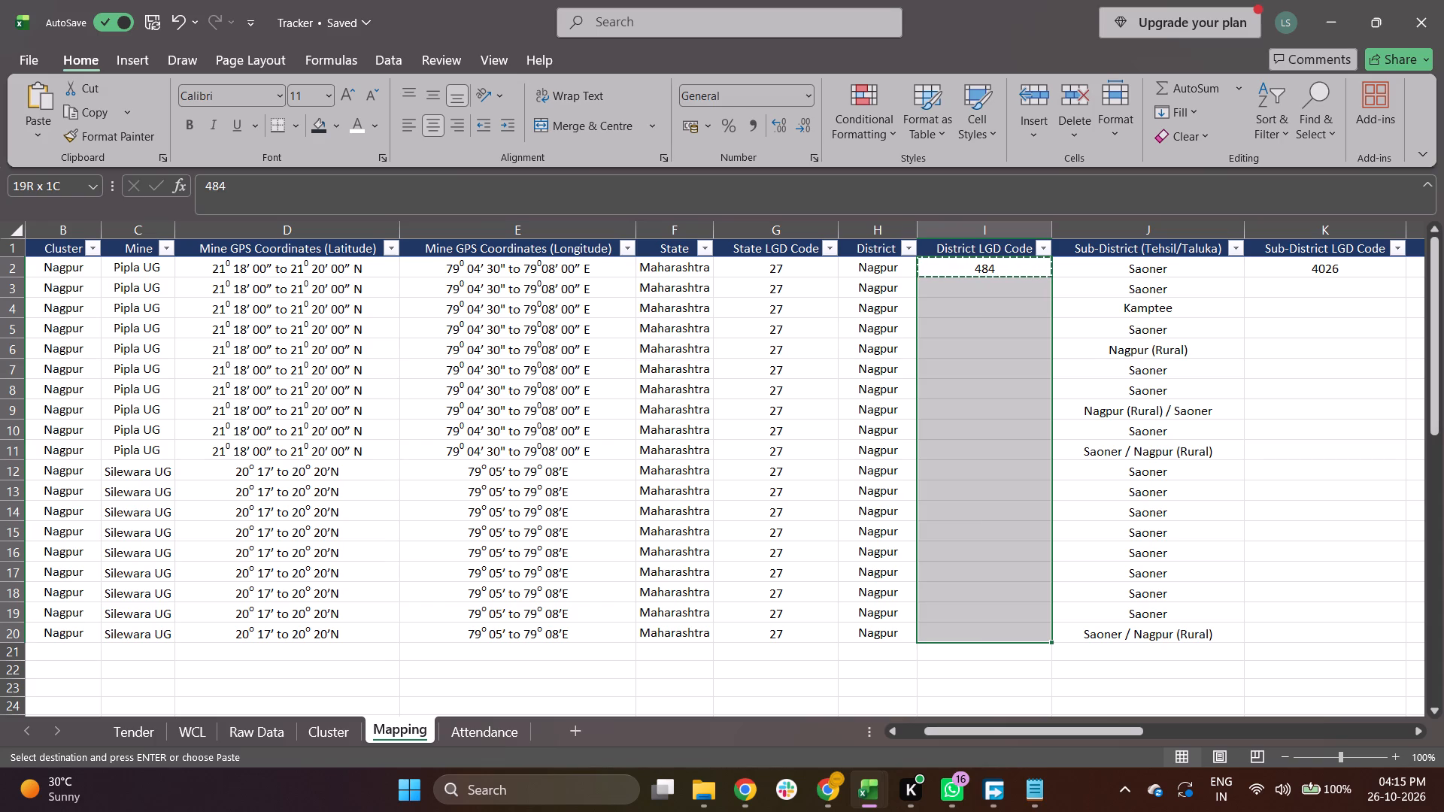
{"action": "key", "text": "ctrl+v"}
Check the Mapping sheet's remaining LGD code columns and the S.No. 2 row for entries still to fill.
{"action": "key", "text": "Up"}
{"action": "key", "text": "Right"}
{"action": "key", "text": "Right"}
{"action": "key", "text": "Right"}
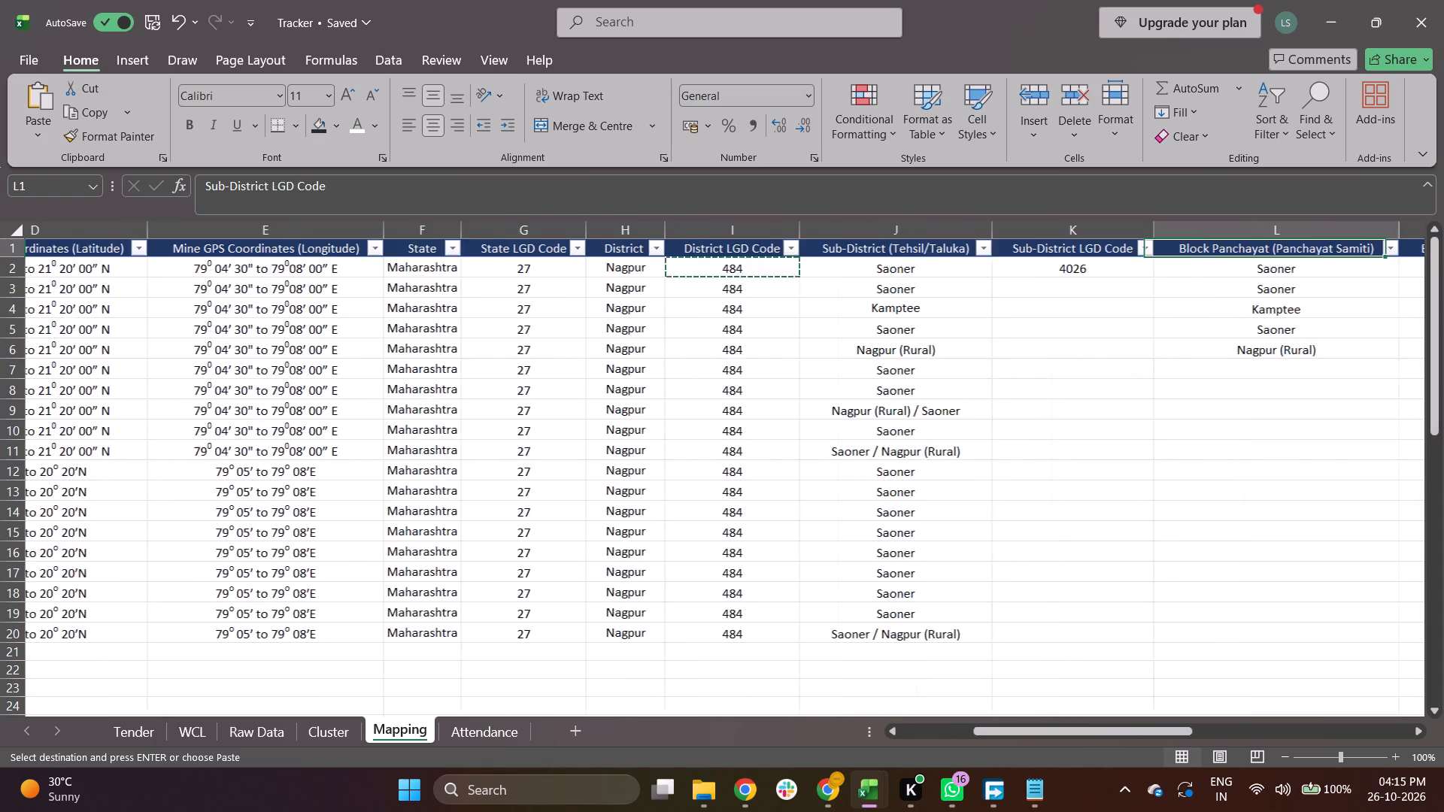
{"action": "key", "text": "Right"}
{"action": "key", "text": "Right"}
{"action": "key", "text": "Right"}
{"action": "key", "text": "Right"}
{"action": "key", "text": "Right"}
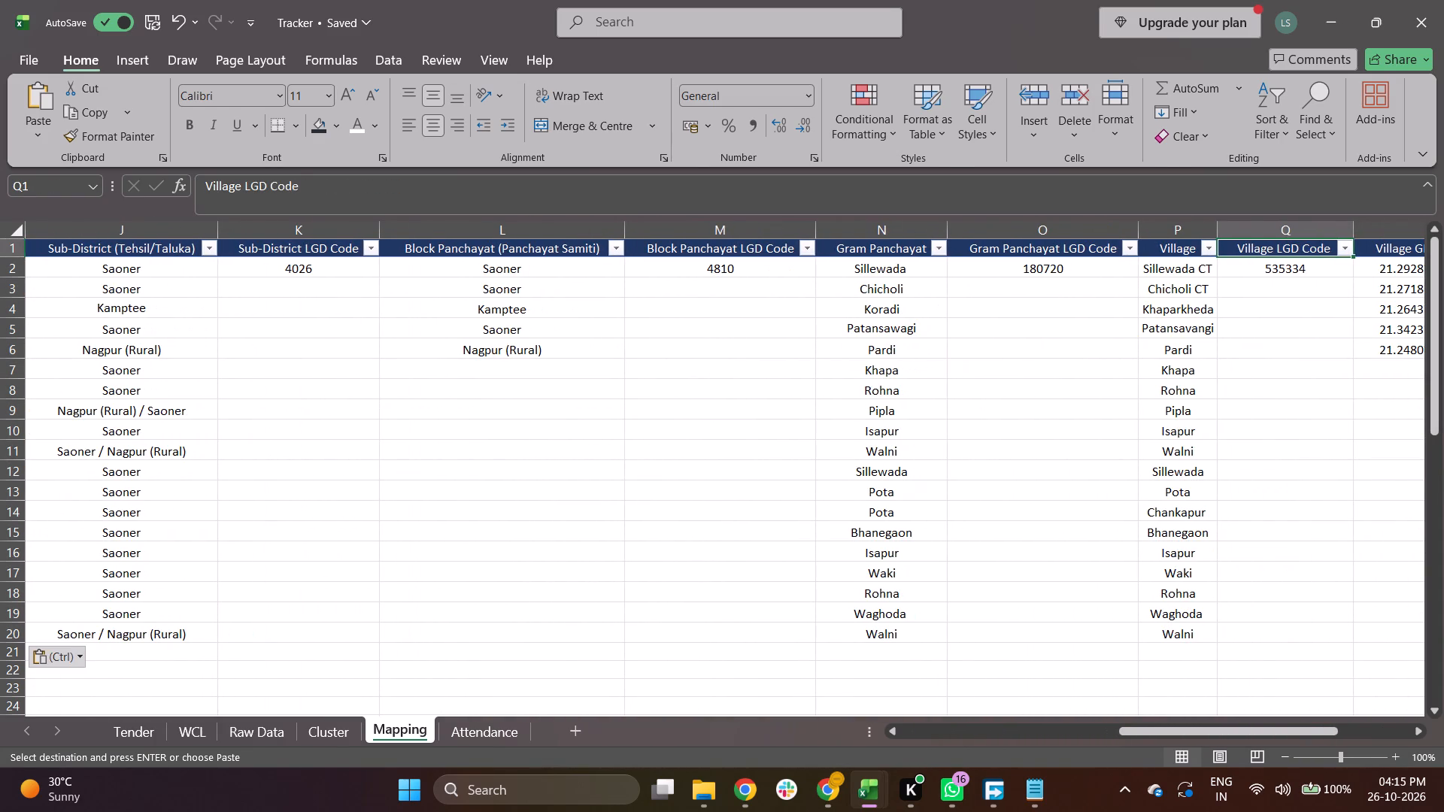
{"action": "key", "text": "Down"}
{"action": "key", "text": "Down"}
{"action": "key", "text": "Left"}
{"action": "key", "text": "Left"}
{"action": "key", "text": "Left"}
{"action": "key", "text": "Left"}
{"action": "key", "text": "Left"}
{"action": "key", "text": "Left"}
{"action": "key", "text": "Left"}
{"action": "key", "text": "Left"}
{"action": "key", "text": "Left"}
{"action": "key", "text": "Left"}
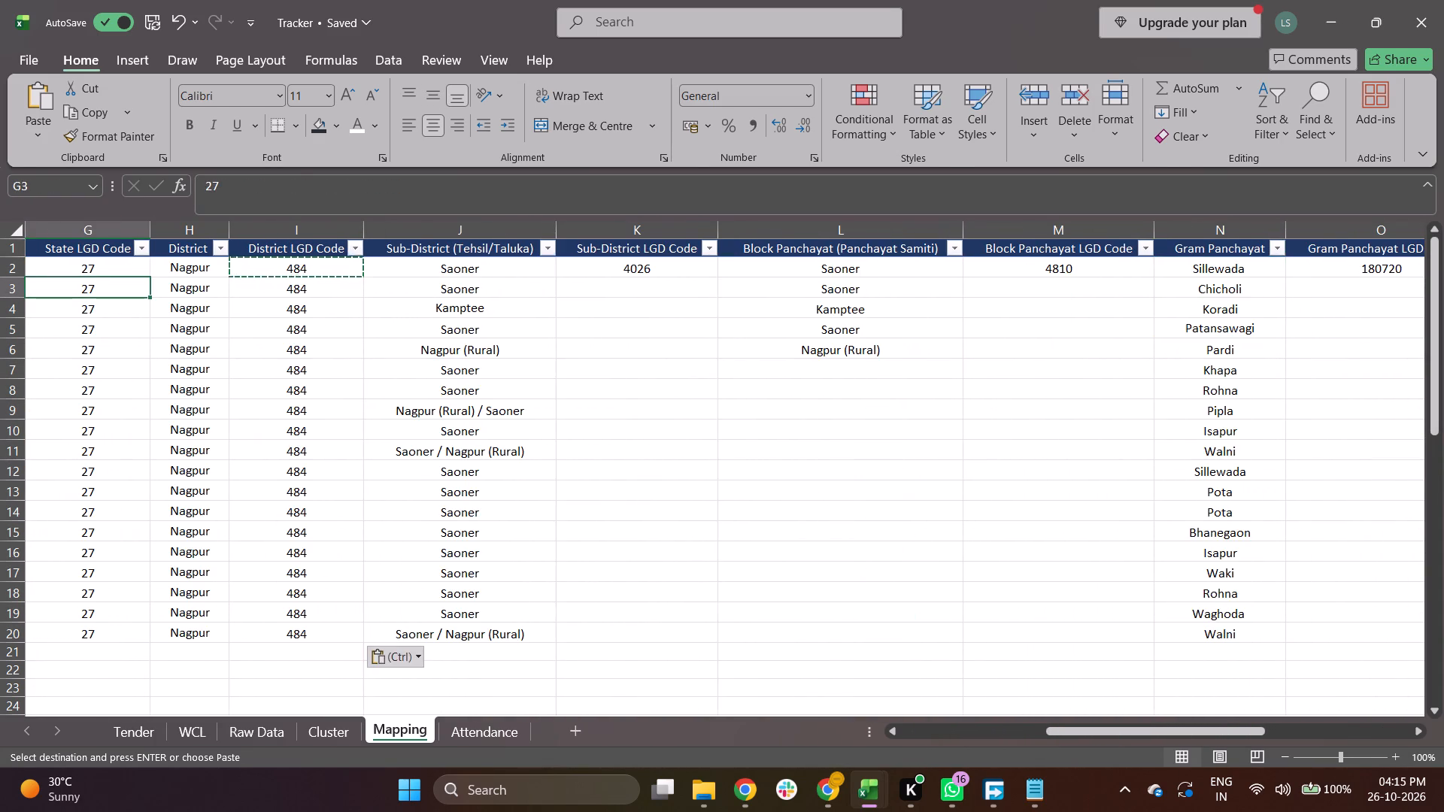
{"action": "key", "text": "Left"}
{"action": "key", "text": "Left"}
{"action": "key", "text": "Left"}
{"action": "key", "text": "Left"}
{"action": "key", "text": "Left"}
{"action": "key", "text": "Left"}
{"action": "key", "text": "Left"}
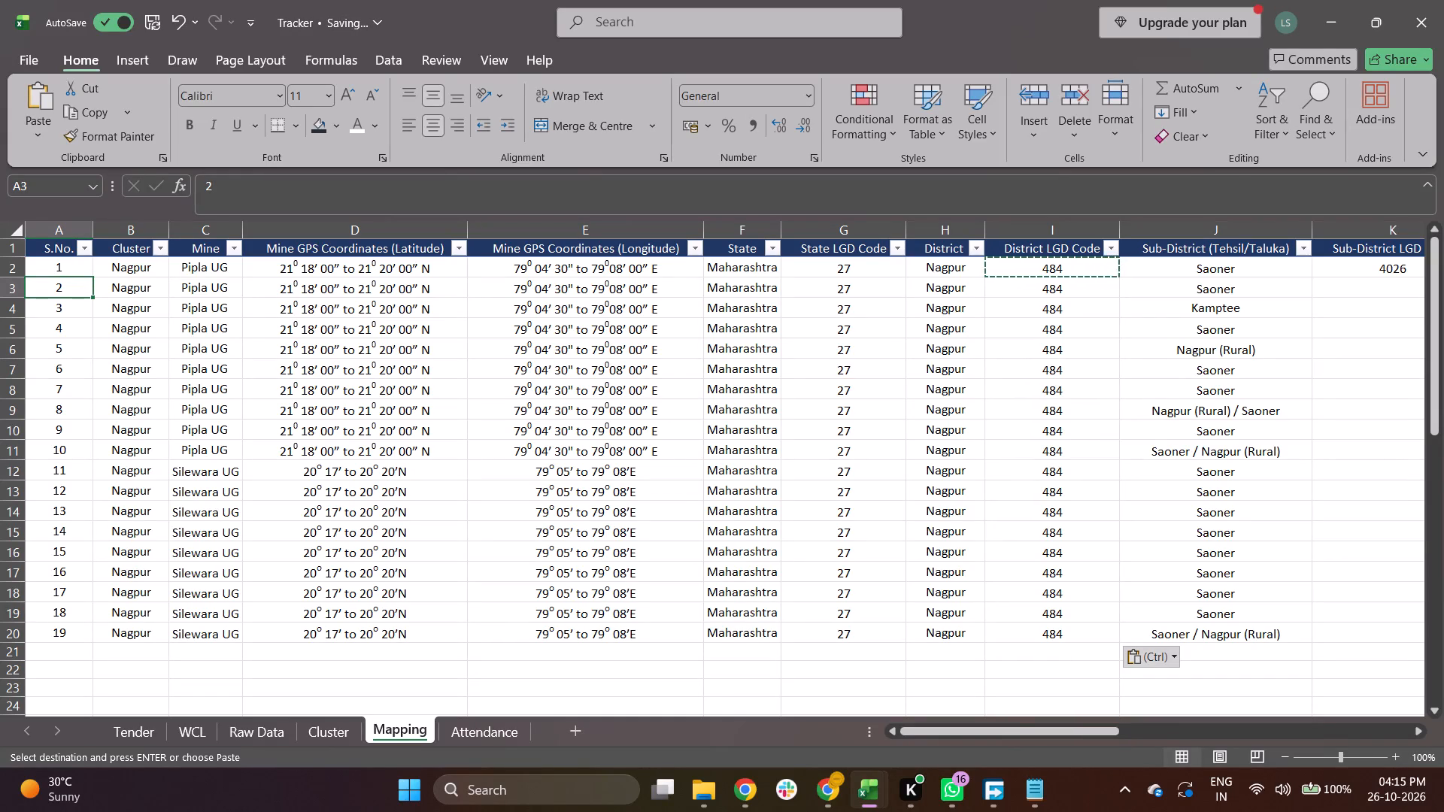
Filter the S.No. column to hide entry 1.
{"action": "left_click", "coordinate": [86, 248]}
{"action": "left_click", "coordinate": [123, 506]}
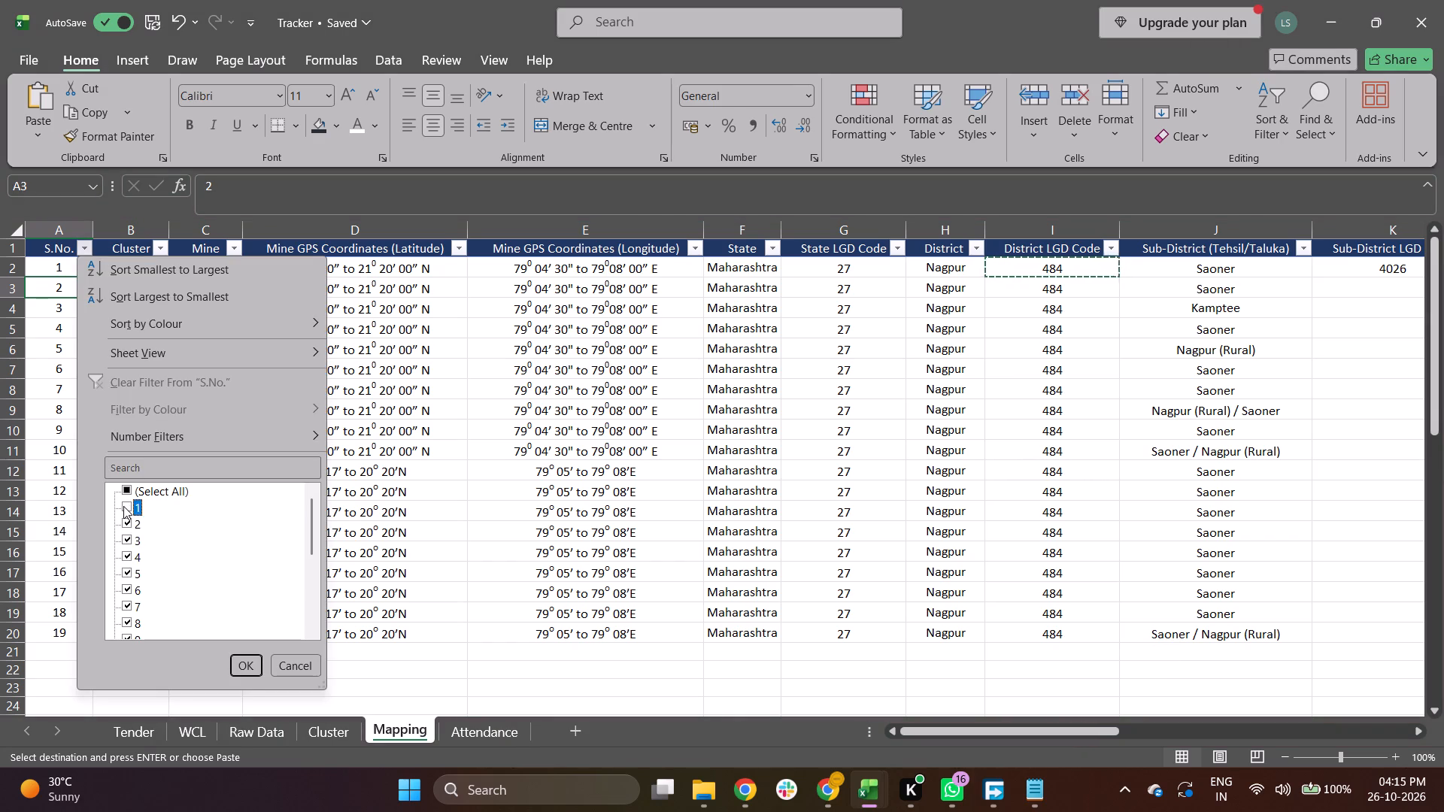
{"action": "left_click", "coordinate": [244, 674]}
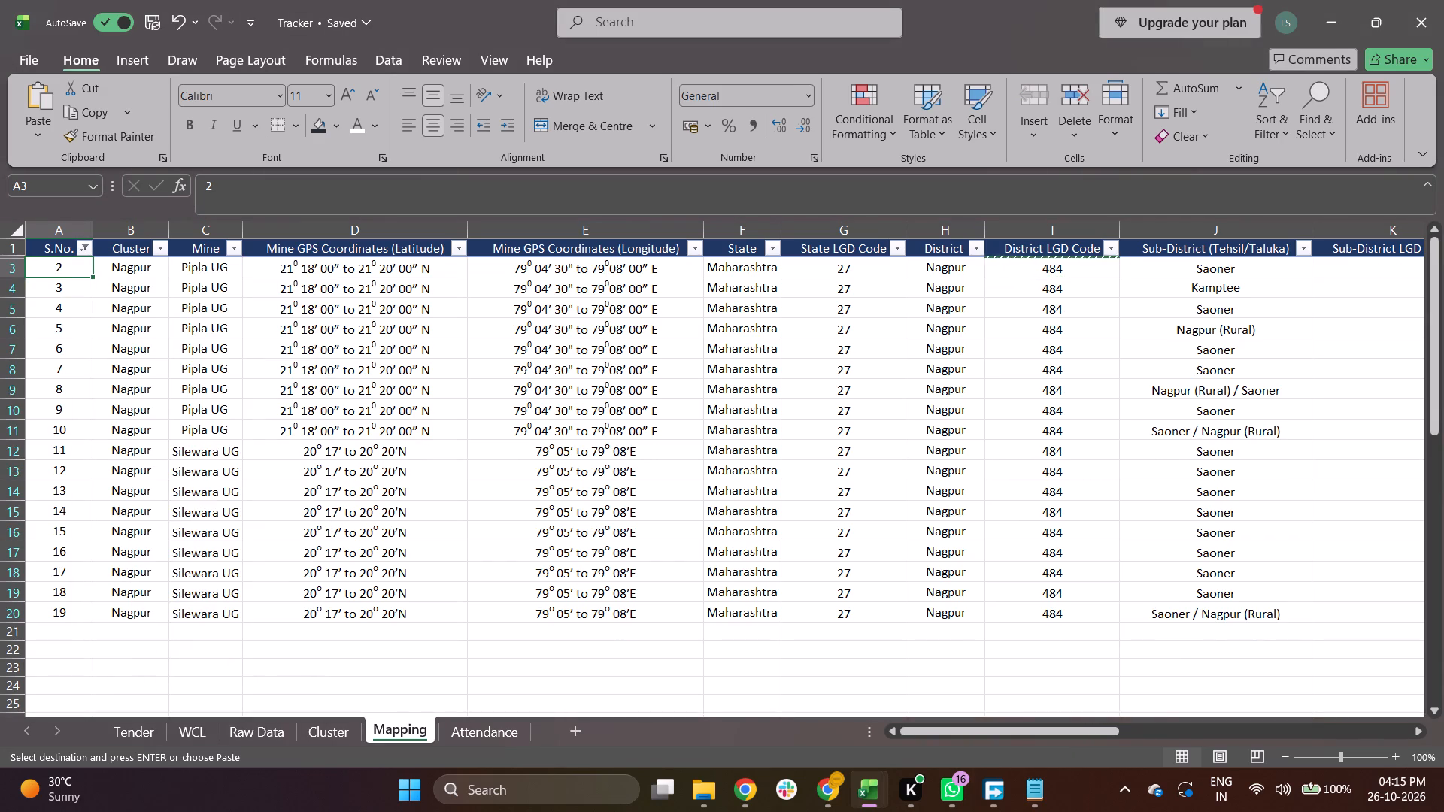
Examine the filtered S.No. 2 row for Chicholi, from its mine details across to the Weightage column.
{"action": "key", "text": "Right"}
{"action": "key", "text": "Right"}
{"action": "key", "text": "Right"}
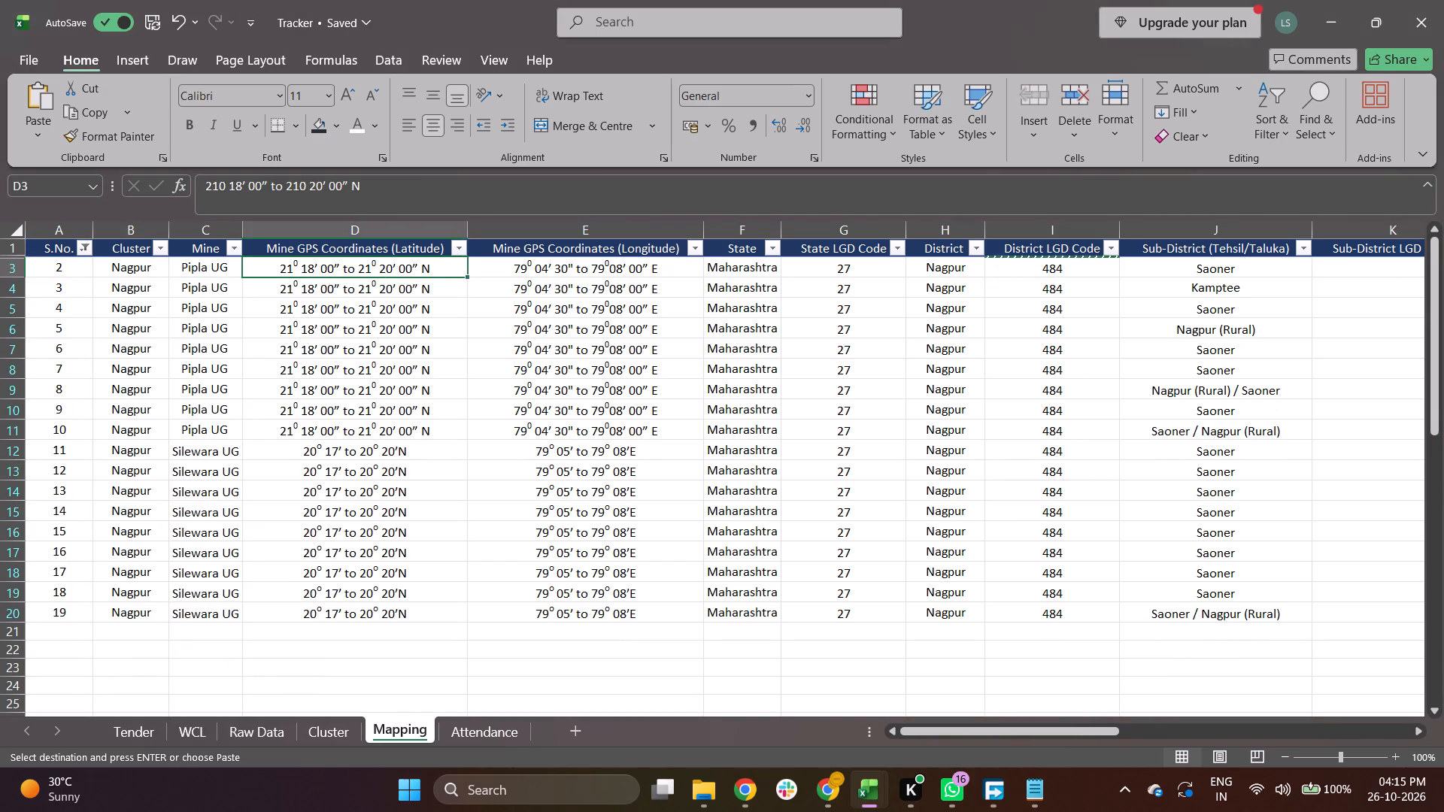
{"action": "key", "text": "Right"}
{"action": "key", "text": "Right"}
{"action": "key", "text": "Right"}
{"action": "key", "text": "Right"}
{"action": "key", "text": "Right"}
{"action": "key", "text": "Right"}
{"action": "key", "text": "Right"}
{"action": "key", "text": "Right"}
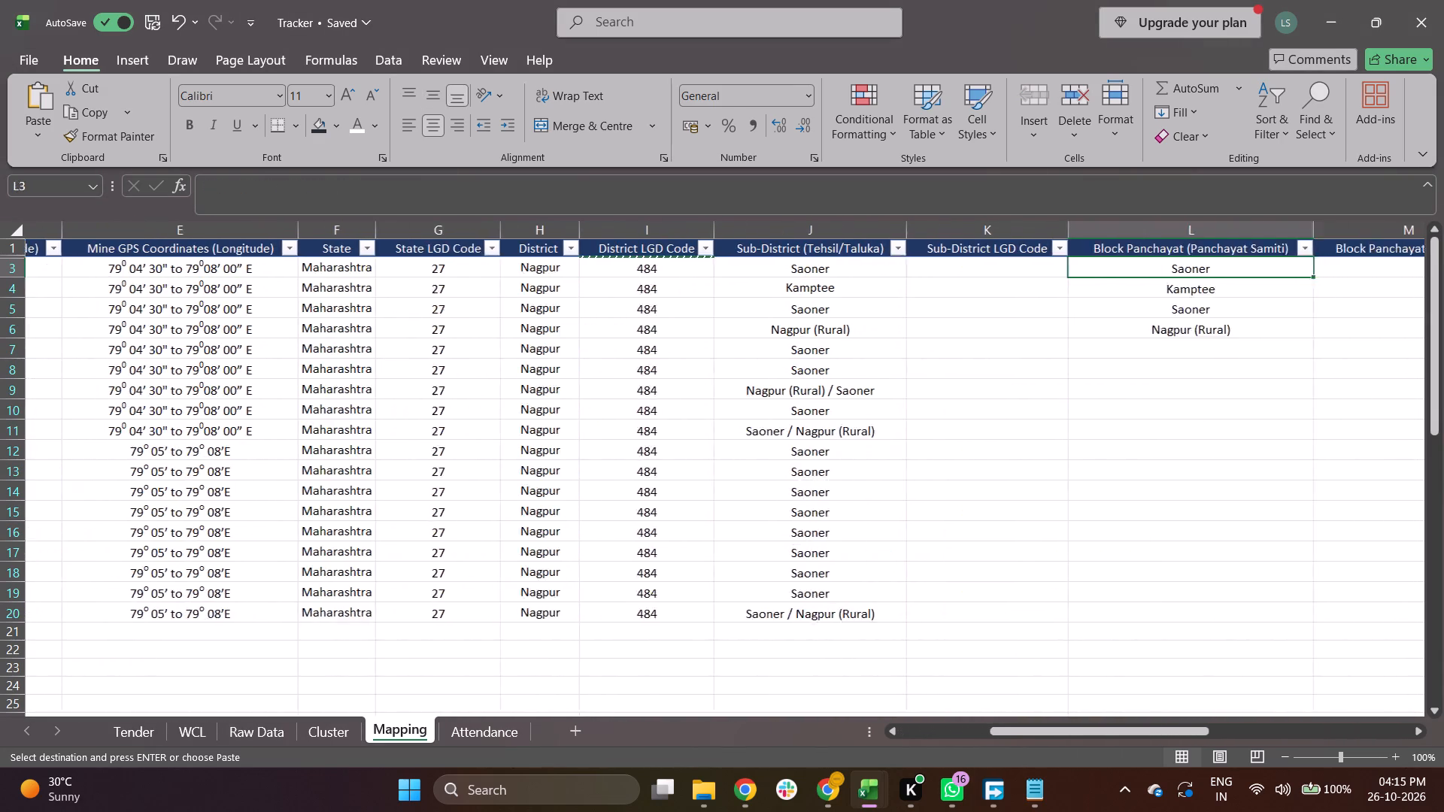
{"action": "key", "text": "Right"}
{"action": "key", "text": "Right"}
{"action": "key", "text": "Right"}
{"action": "key", "text": "Right"}
{"action": "key", "text": "Right"}
{"action": "key", "text": "Right"}
{"action": "key", "text": "Right"}
{"action": "key", "text": "Right"}
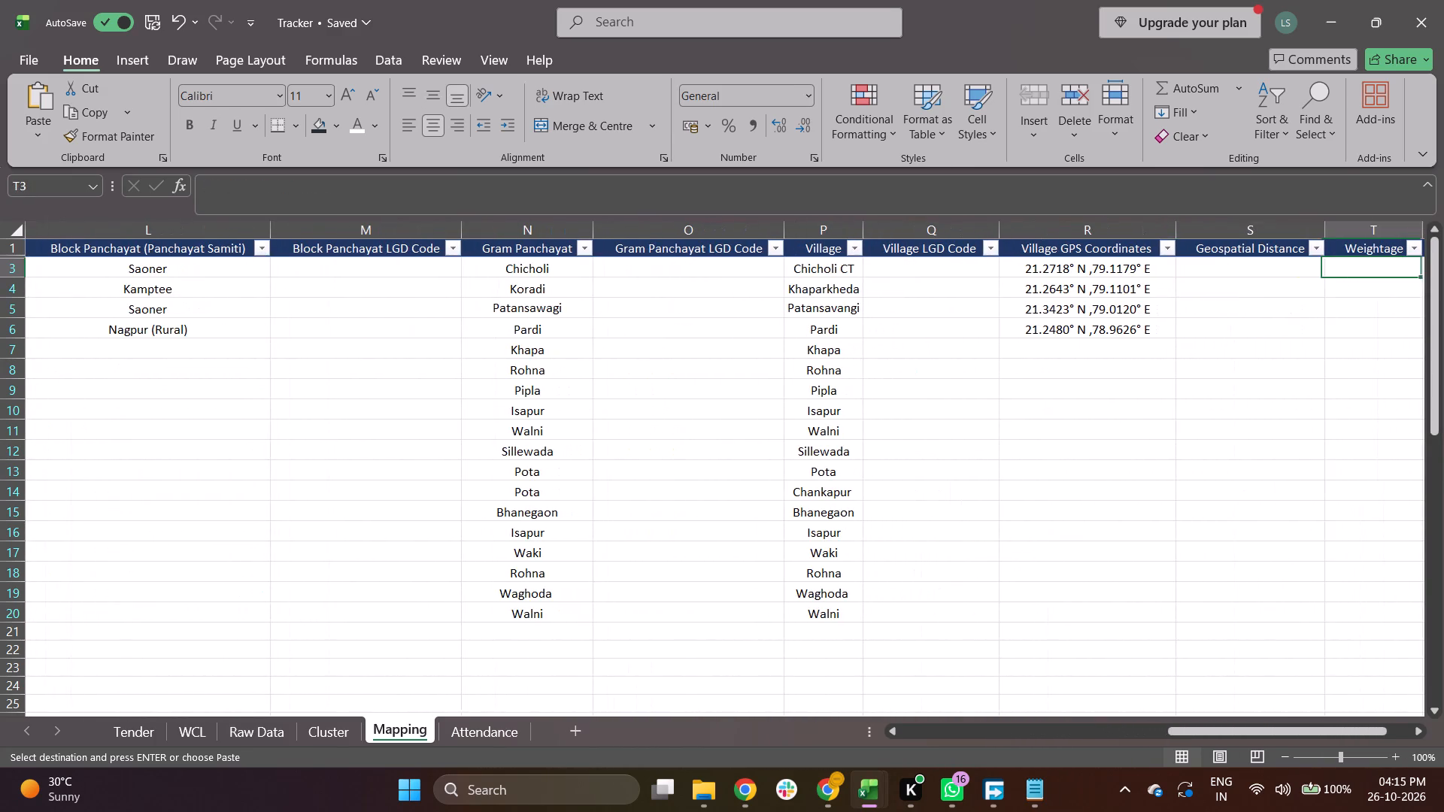
{"action": "key", "text": "Left"}
{"action": "key", "text": "Left"}
{"action": "key", "text": "Left"}
{"action": "key", "text": "Left"}
{"action": "key", "text": "Left"}
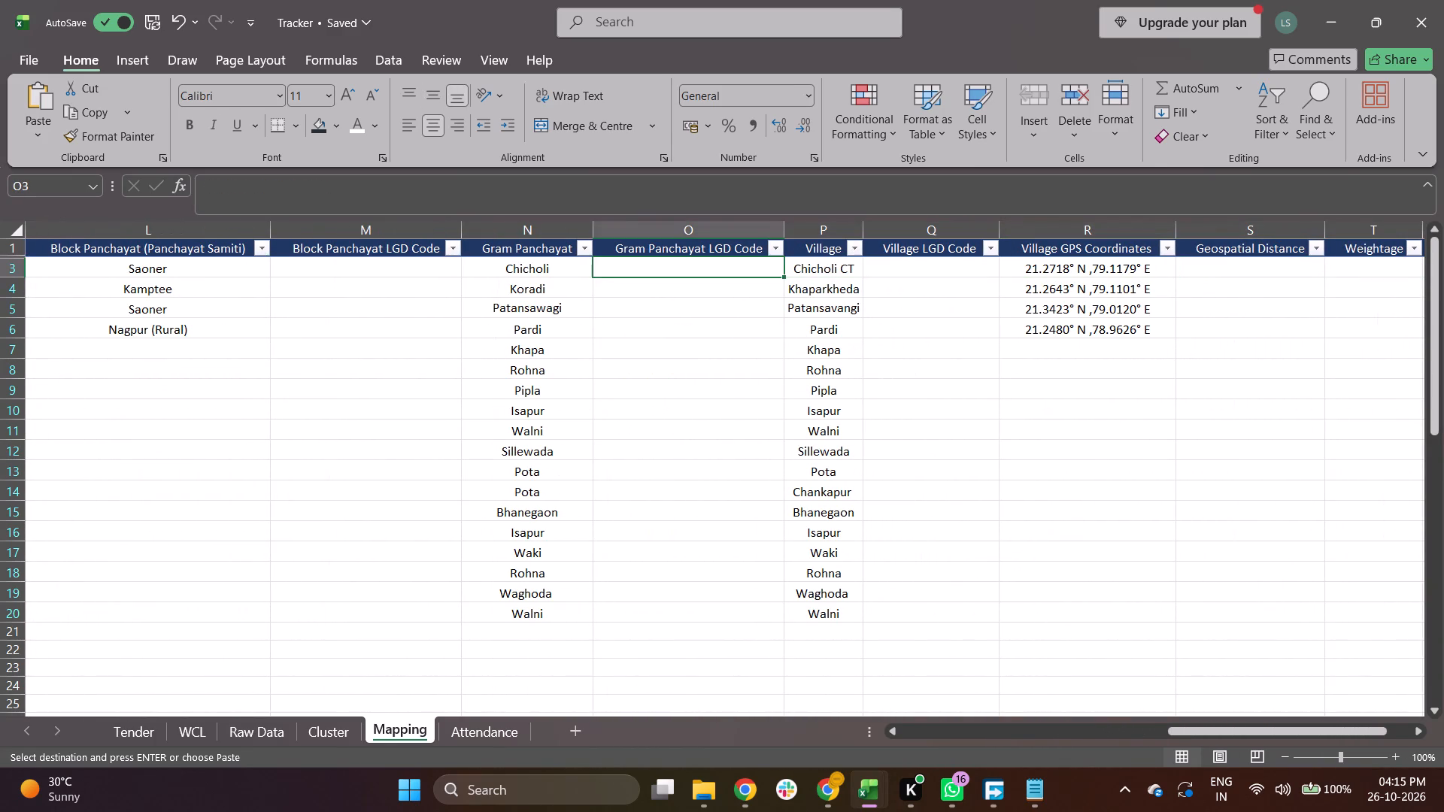
{"action": "key", "text": "Left"}
{"action": "key", "text": "Left"}
{"action": "key", "text": "Left"}
{"action": "key", "text": "Left"}
{"action": "key", "text": "Left"}
{"action": "key", "text": "Left"}
{"action": "key", "text": "Left"}
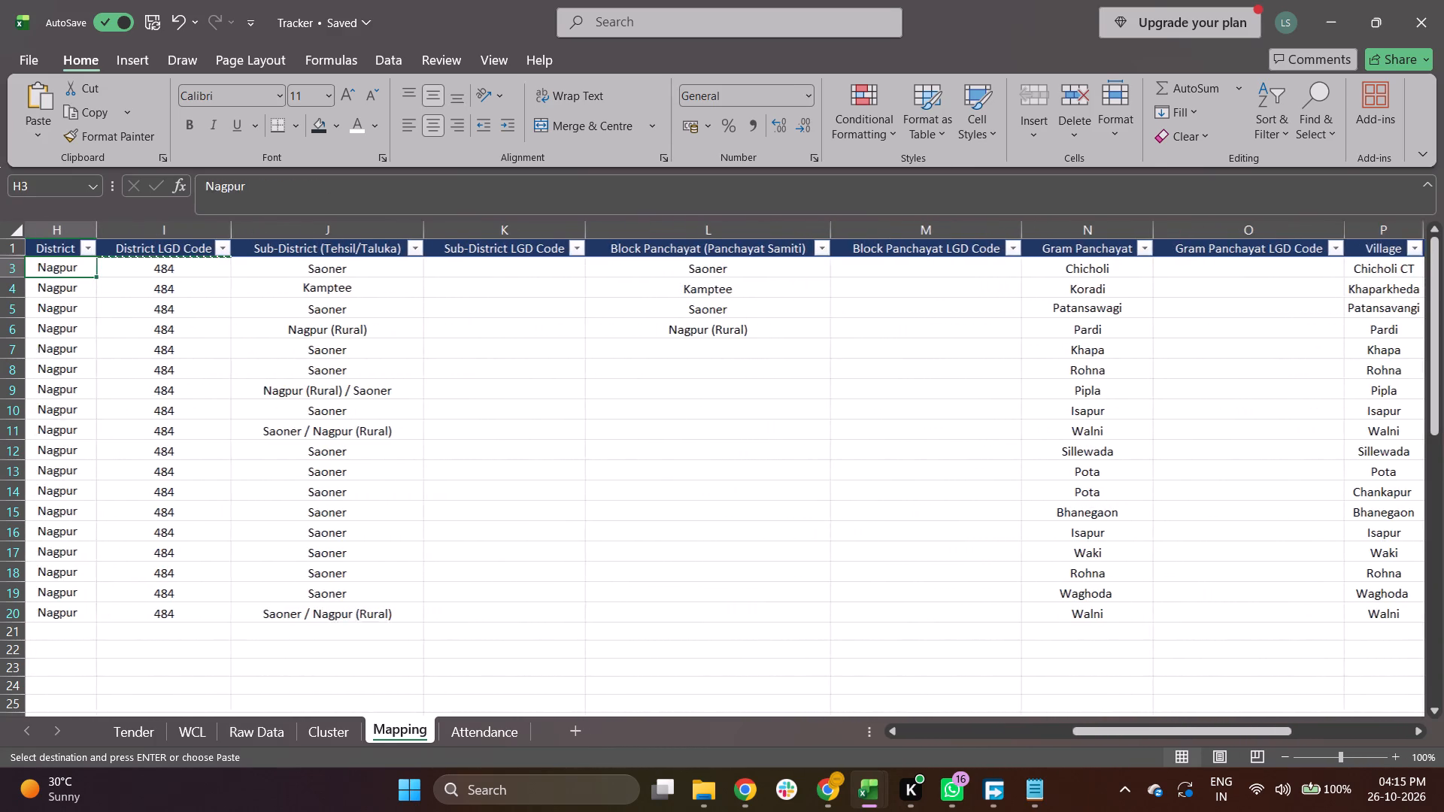
{"action": "key", "text": "Left"}
{"action": "key", "text": "Left"}
{"action": "key", "text": "Left"}
{"action": "key", "text": "Right"}
{"action": "key", "text": "Right"}
{"action": "key", "text": "Right"}
{"action": "key", "text": "Right"}
{"action": "key", "text": "Right"}
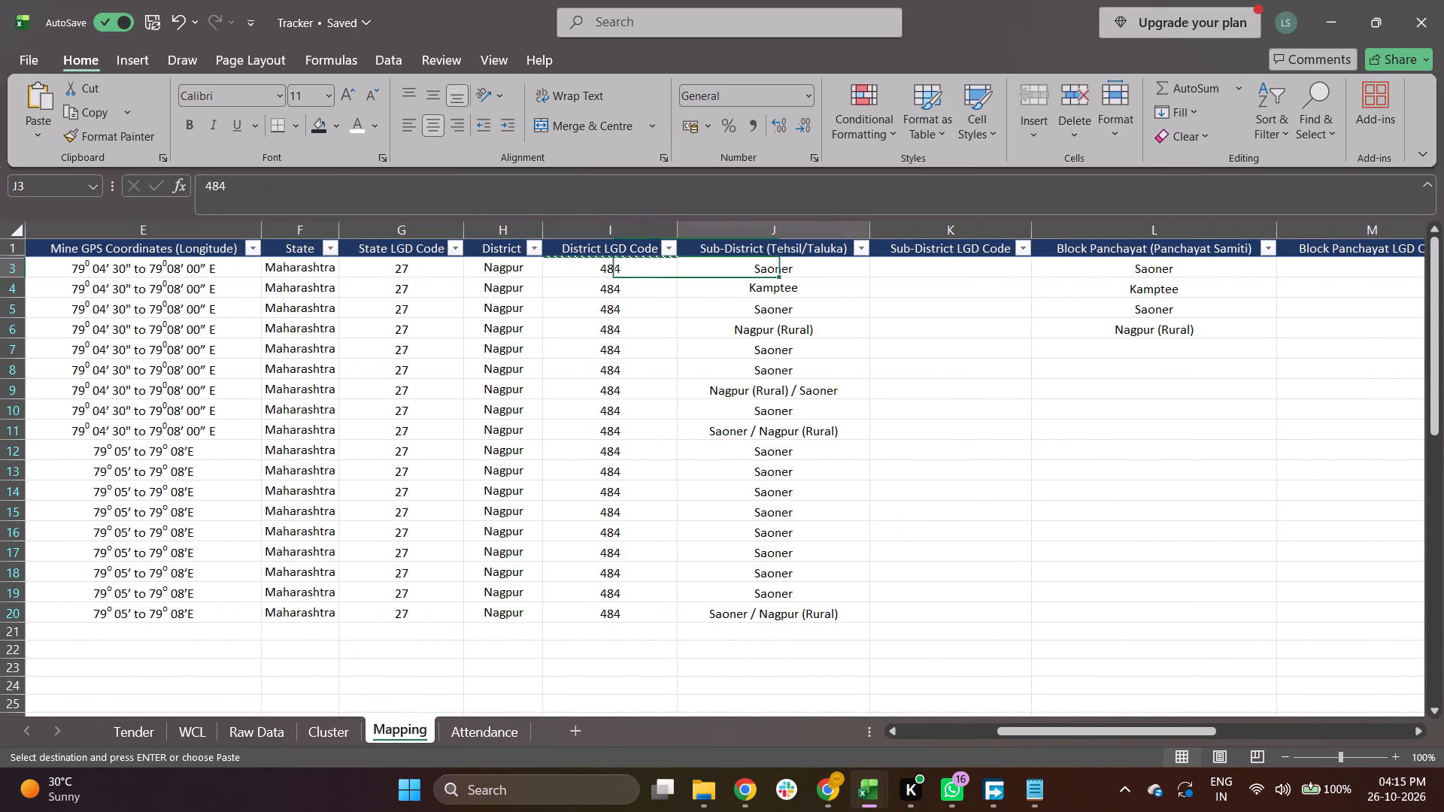
Examine the S.No. 2 and 3 rows between the Cluster and Geospatial Distance columns for missing entries.
{"action": "key", "text": "Right"}
{"action": "key", "text": "Right"}
{"action": "key", "text": "Right"}
{"action": "key", "text": "Right"}
{"action": "key", "text": "Right"}
{"action": "key", "text": "Right"}
{"action": "key", "text": "Right"}
{"action": "key", "text": "Right"}
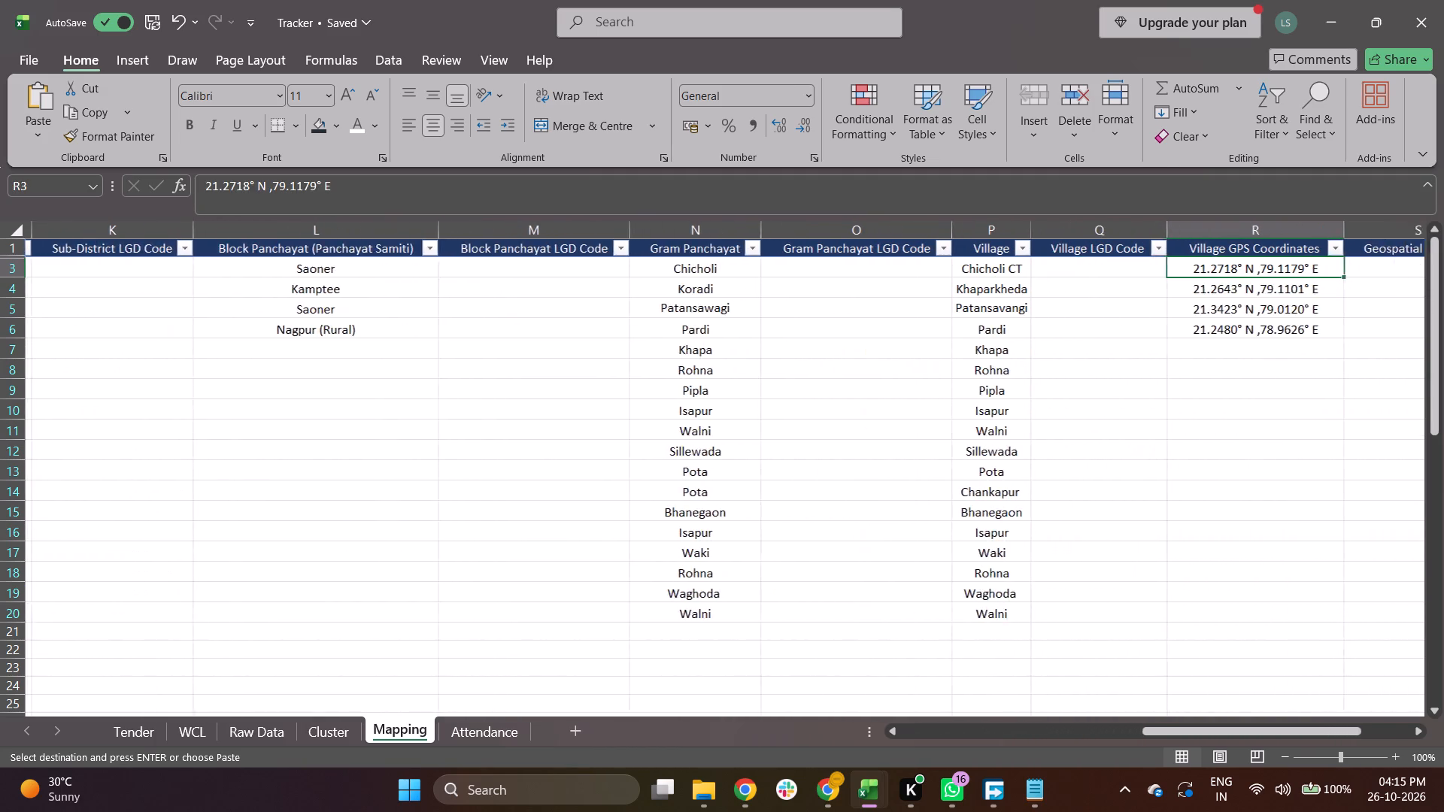
{"action": "key", "text": "Right"}
{"action": "key", "text": "Down"}
{"action": "key", "text": "Left"}
{"action": "key", "text": "Left"}
{"action": "key", "text": "Left"}
{"action": "key", "text": "Left"}
{"action": "key", "text": "Left"}
{"action": "key", "text": "Left"}
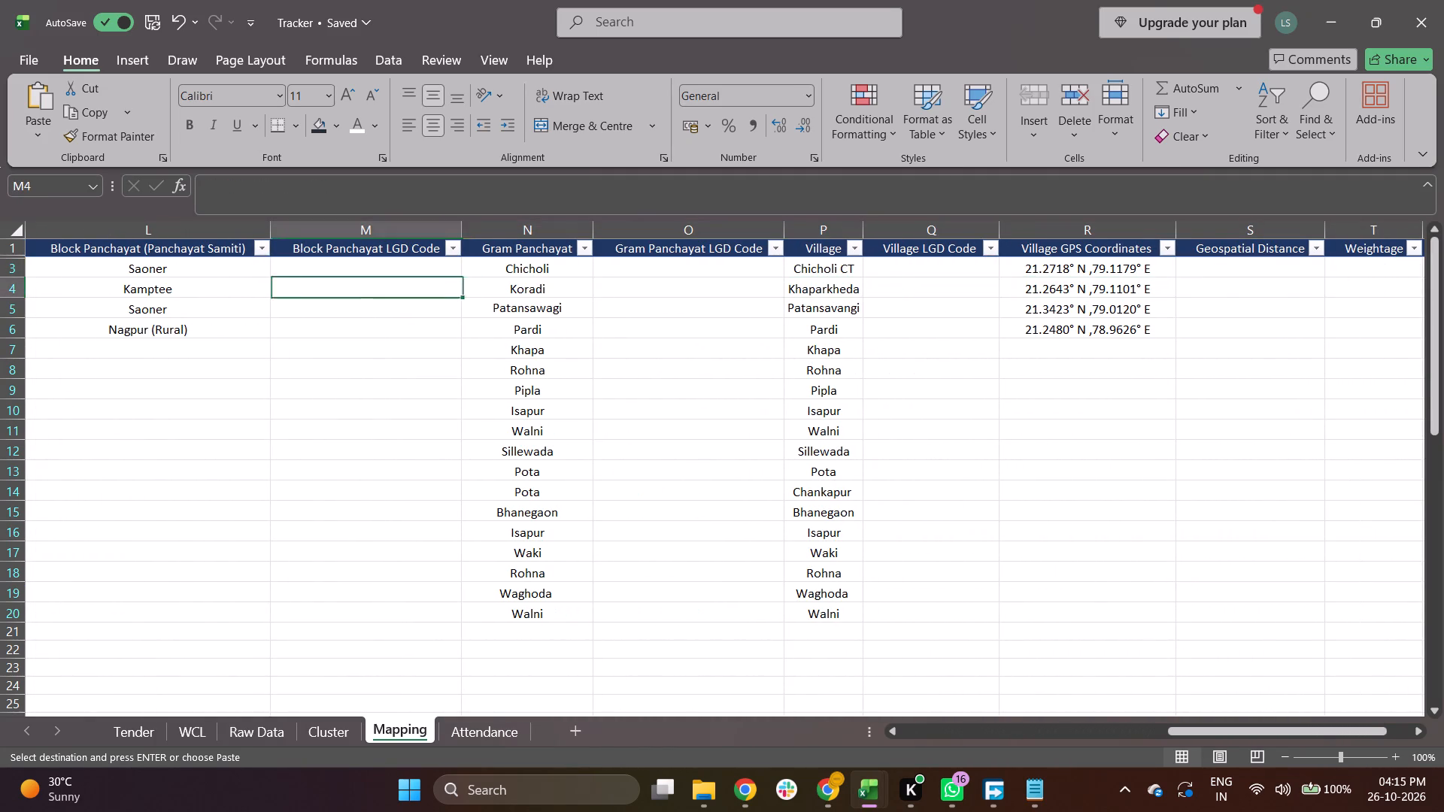
{"action": "key", "text": "Left"}
{"action": "key", "text": "Left"}
{"action": "key", "text": "Left"}
{"action": "key", "text": "Left"}
{"action": "key", "text": "Left"}
{"action": "key", "text": "Left"}
{"action": "key", "text": "Left"}
{"action": "key", "text": "Left"}
{"action": "key", "text": "Left"}
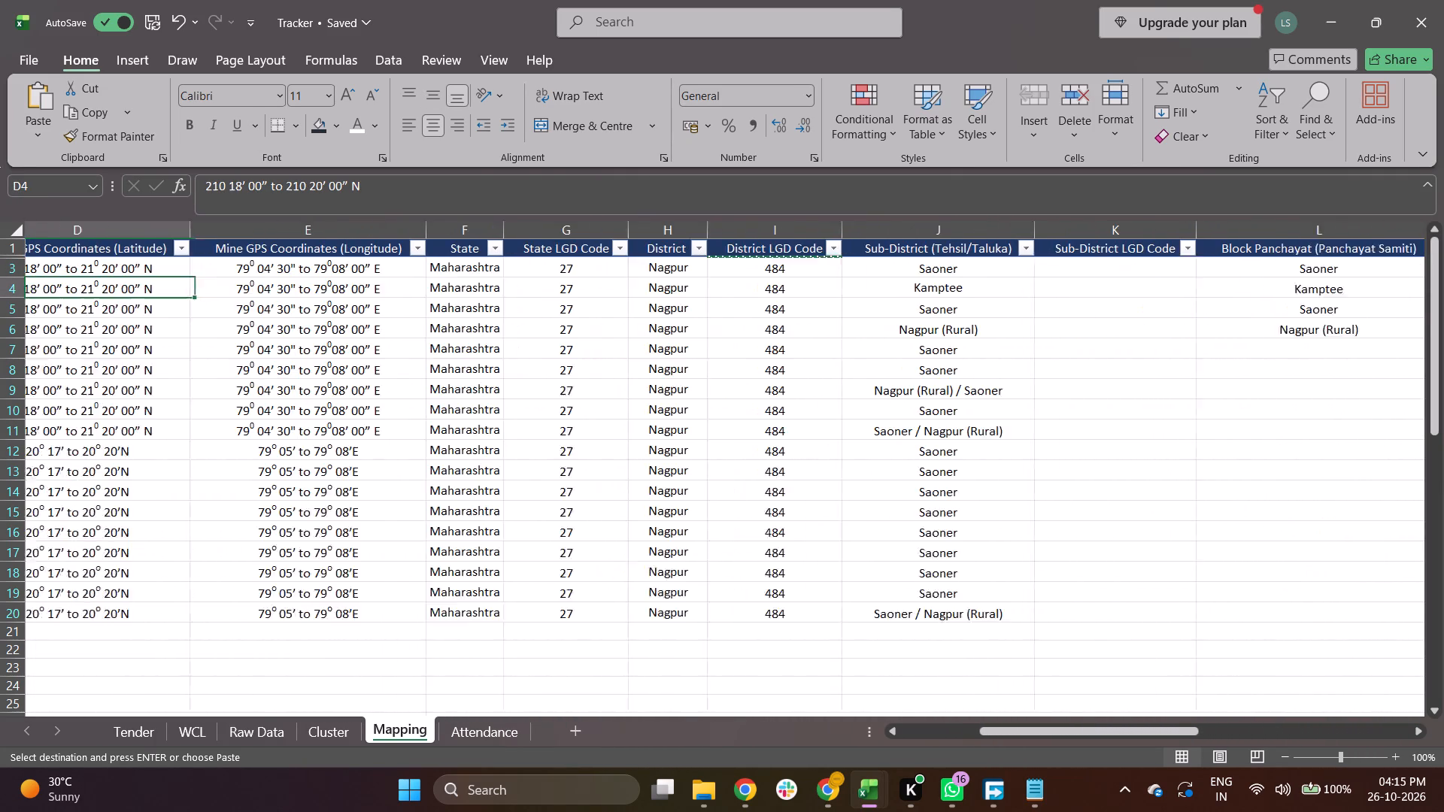
{"action": "key", "text": "Left"}
{"action": "key", "text": "Left"}
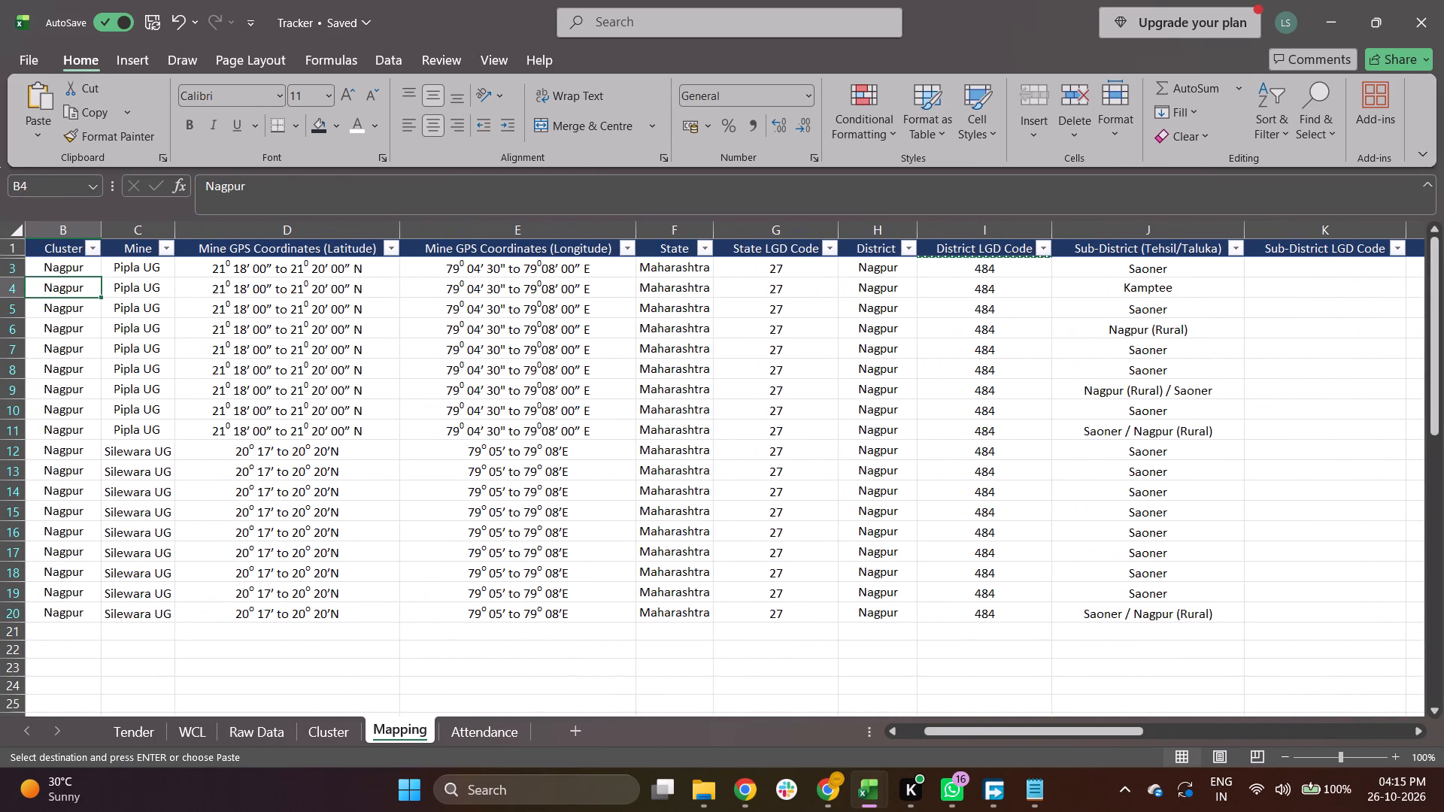
{"action": "key", "text": "Up"}
{"action": "key", "text": "Down"}
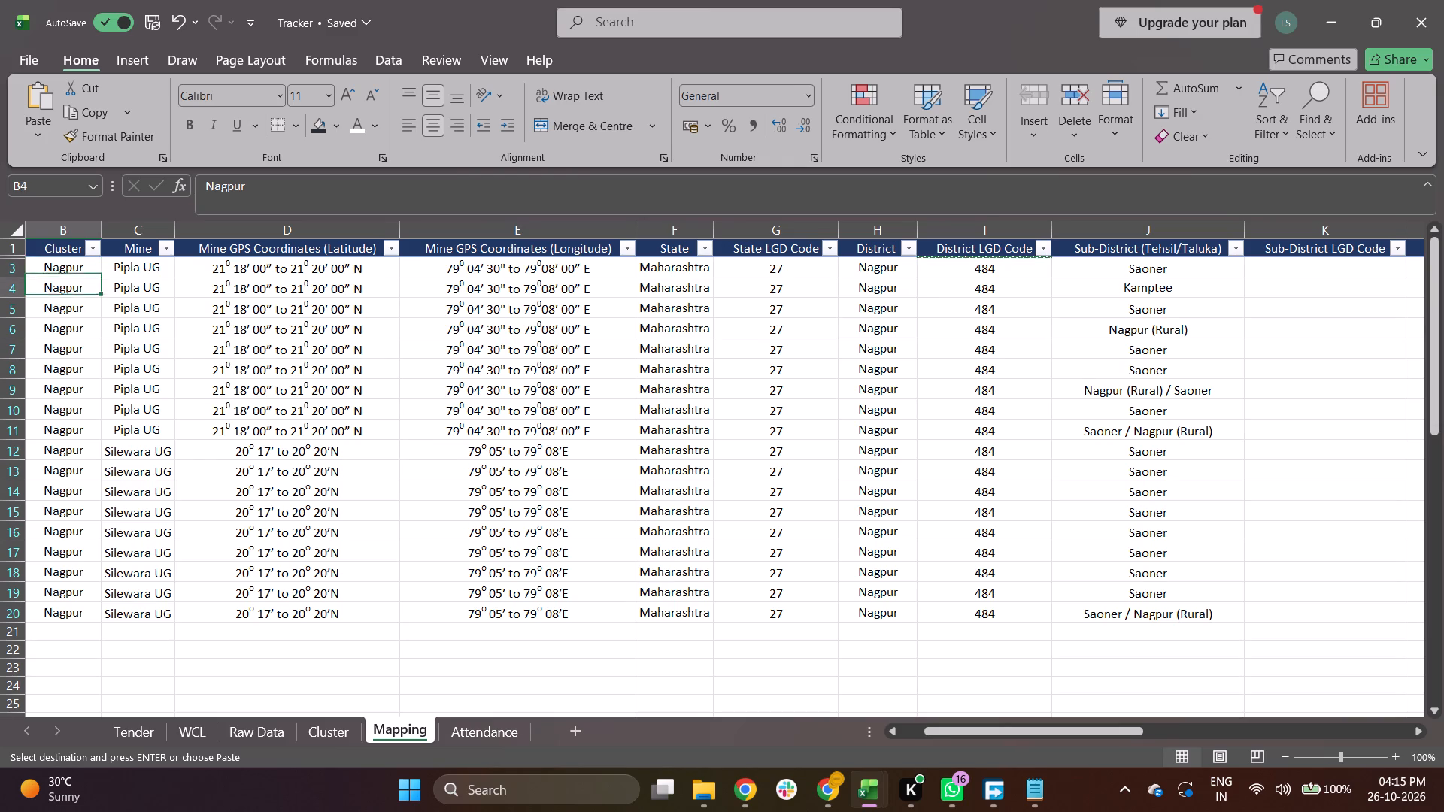
Compare the S.No. 2 and 3 rows again, from mine details across to Village GPS Coordinates.
{"action": "key", "text": "Right"}
{"action": "key", "text": "Right"}
{"action": "key", "text": "Right"}
{"action": "key", "text": "Right"}
{"action": "key", "text": "Right"}
{"action": "key", "text": "Right"}
{"action": "key", "text": "Right"}
{"action": "key", "text": "Right"}
{"action": "key", "text": "Right"}
{"action": "key", "text": "Right"}
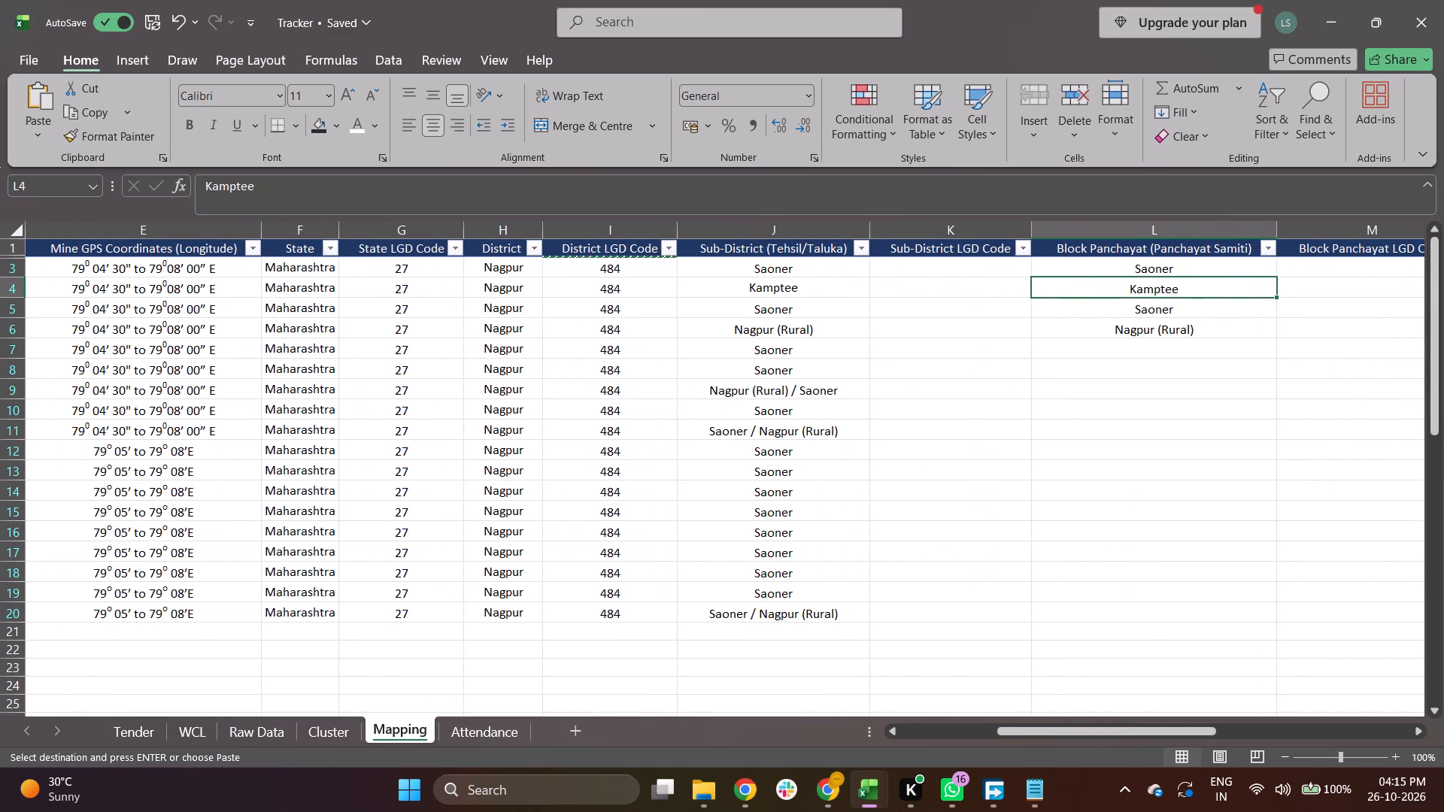
{"action": "key", "text": "Up"}
{"action": "key", "text": "Left"}
{"action": "key", "text": "Left"}
{"action": "key", "text": "Right"}
{"action": "key", "text": "Right"}
{"action": "key", "text": "Right"}
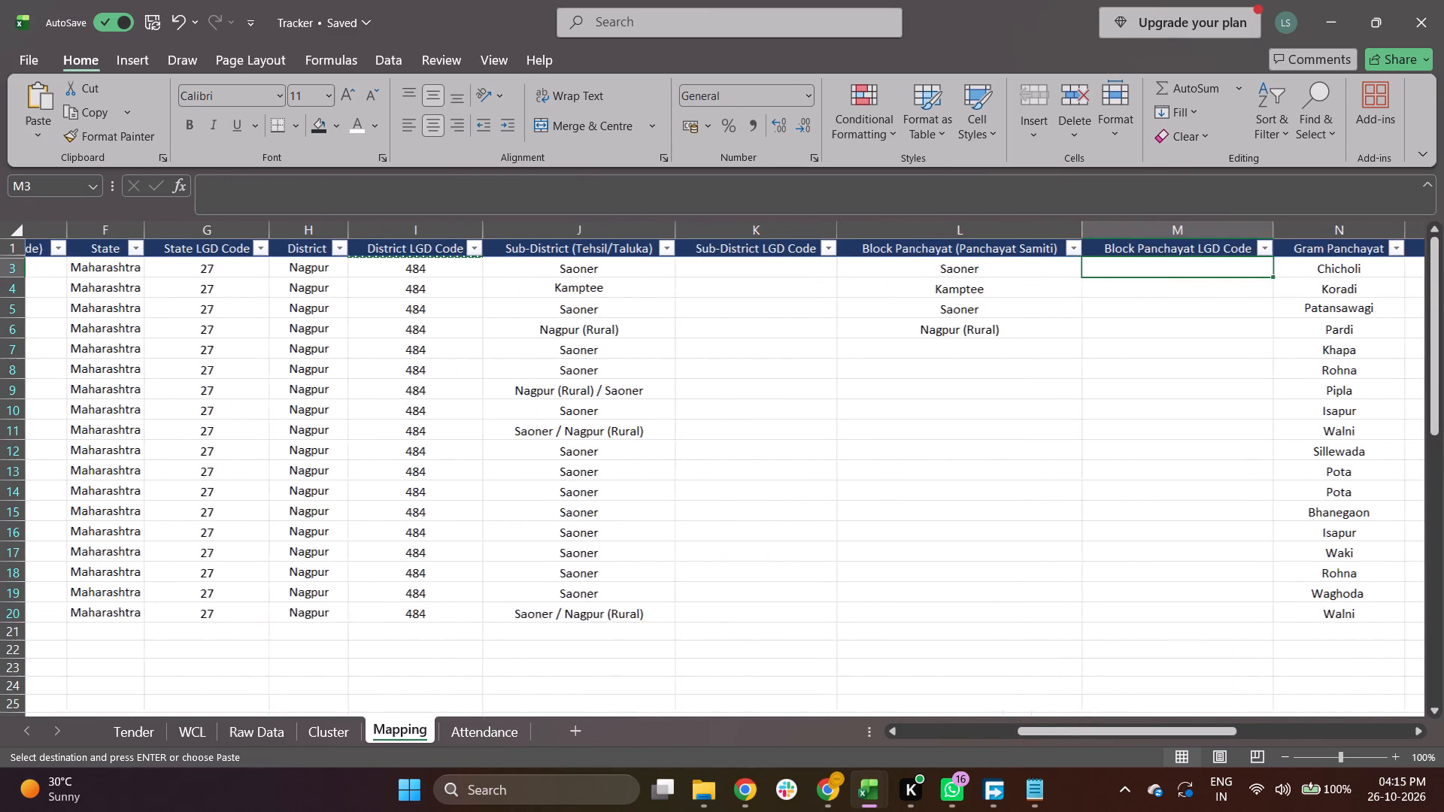
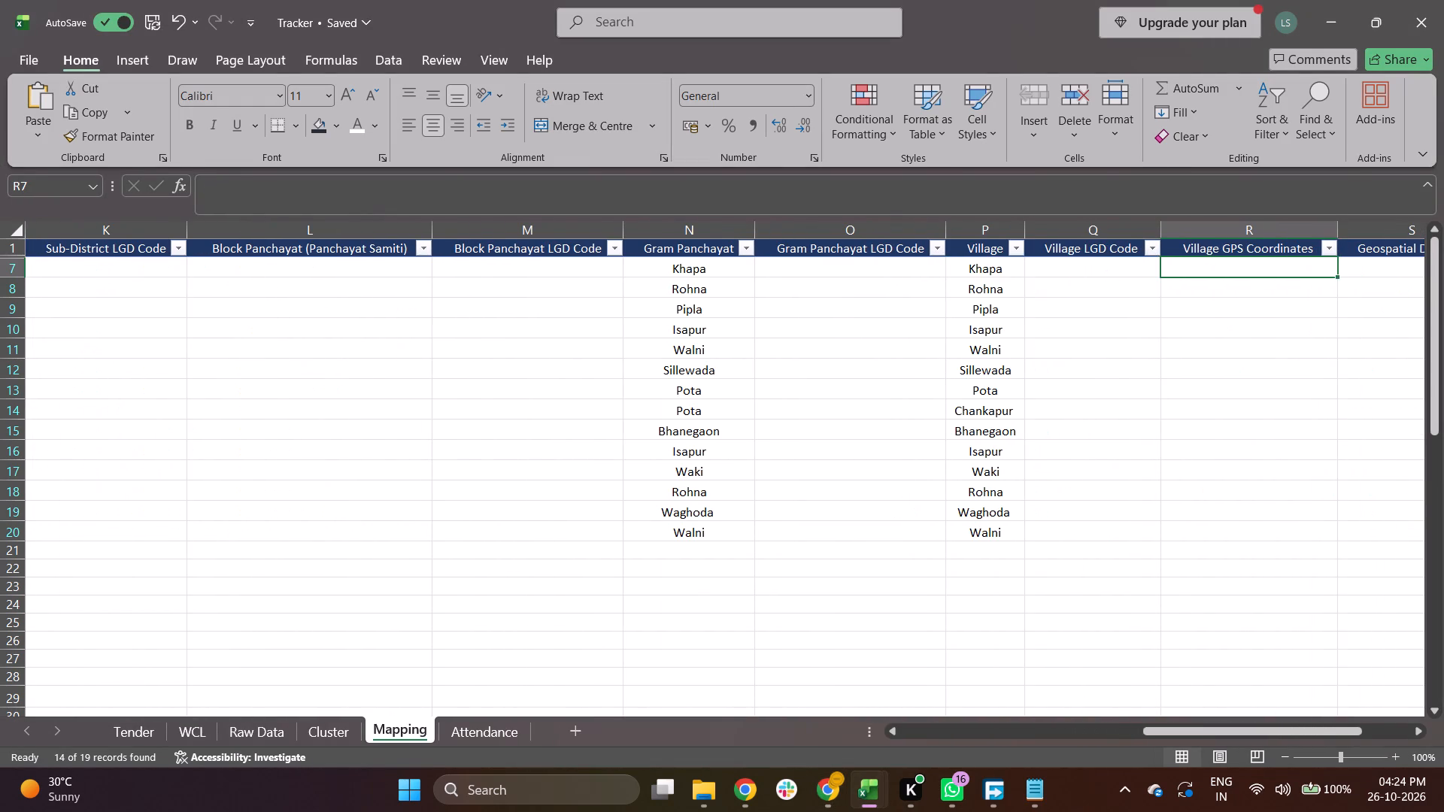
{"action": "key", "text": "Left"}
{"action": "key", "text": "Left"}
{"action": "key", "text": "ctrl+c"}
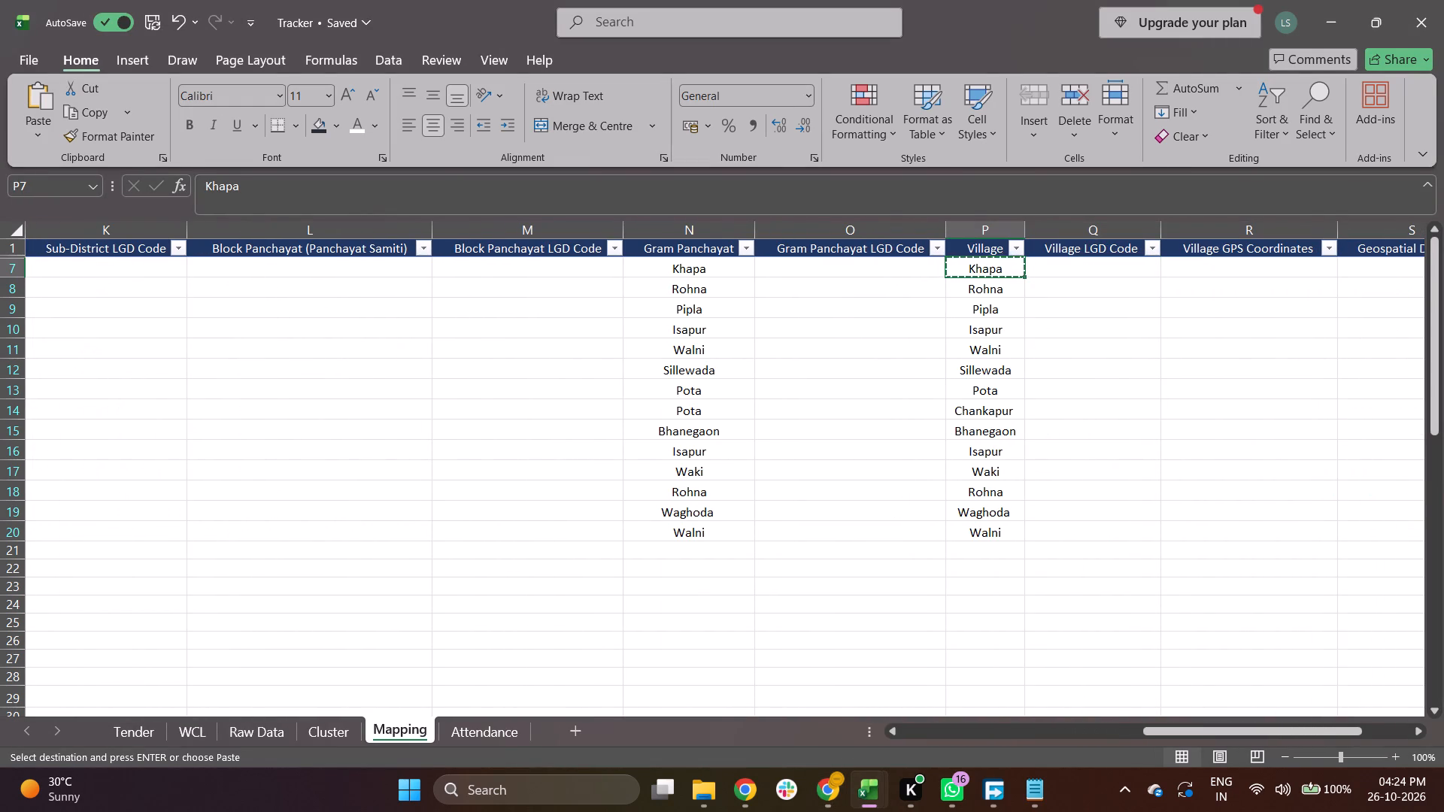
{"action": "scroll", "coordinate": [462, 391], "scroll_direction": "right", "scroll_amount": 1}
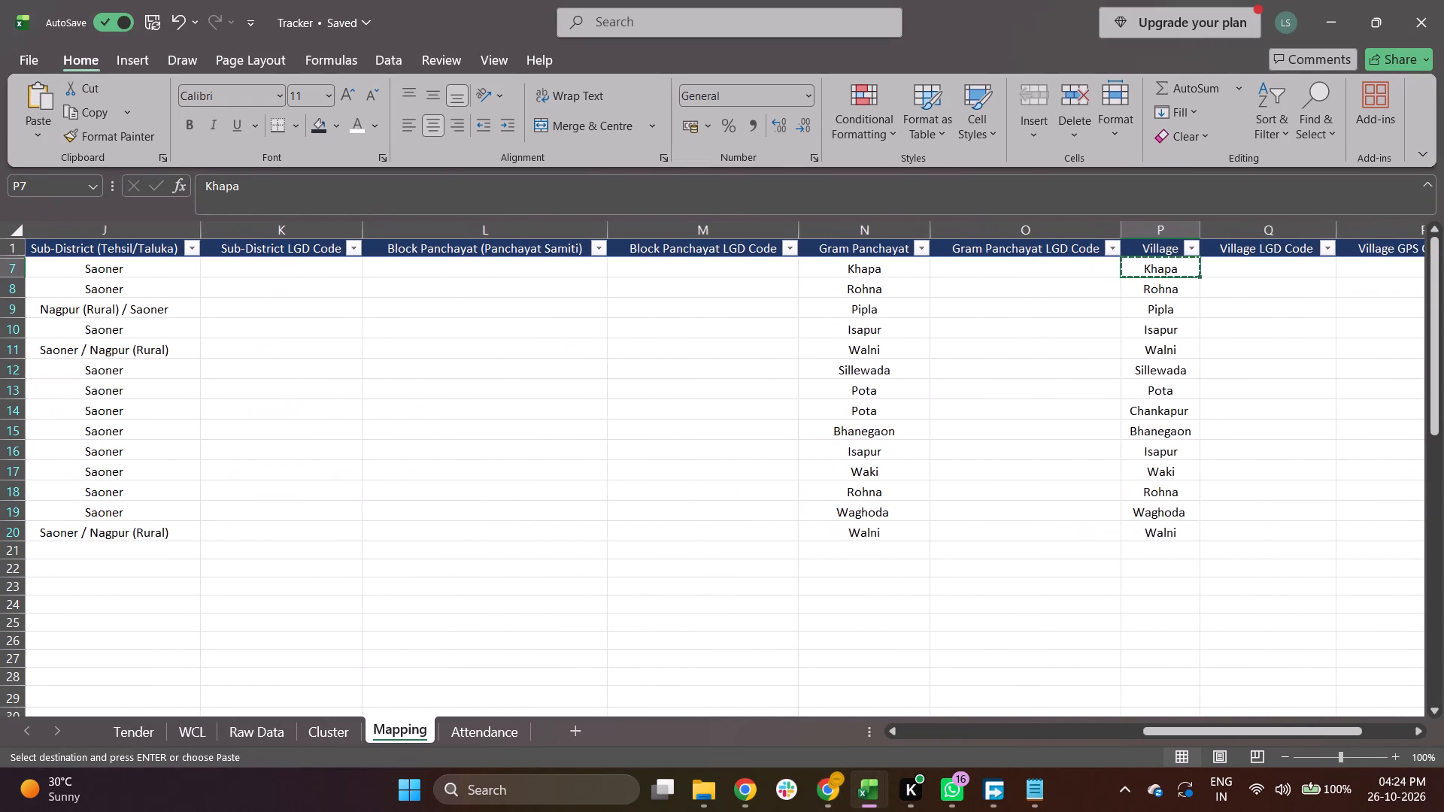
{"action": "scroll", "coordinate": [462, 391], "scroll_direction": "right", "scroll_amount": 1}
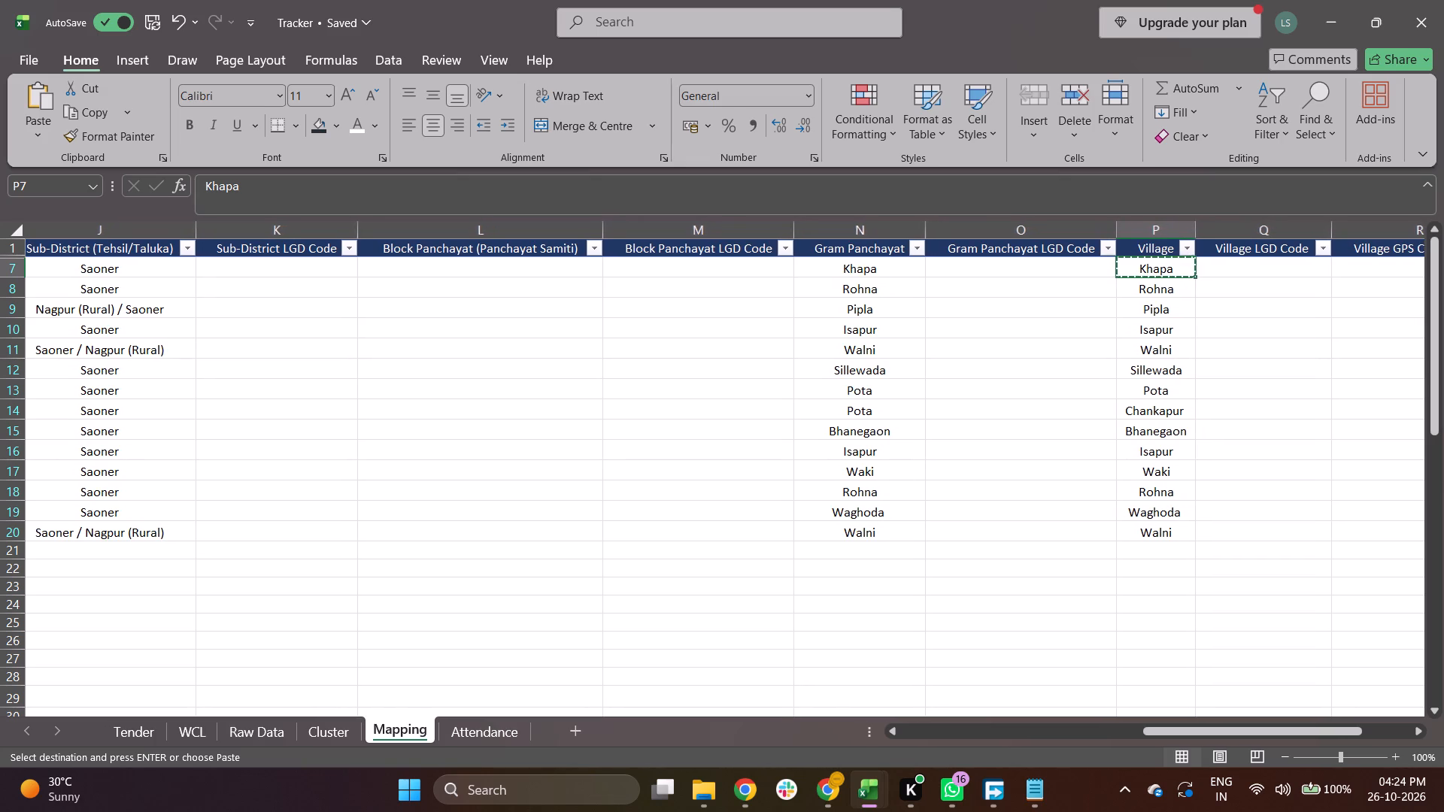
{"action": "scroll", "coordinate": [462, 391], "scroll_direction": "right", "scroll_amount": 1}
Return to Chrome and, in the Khaparkheda search tab, search Google for "block panchayat and gram panchayat of Khapa" using the copied village name.
{"action": "key", "text": "alt+Tab"}
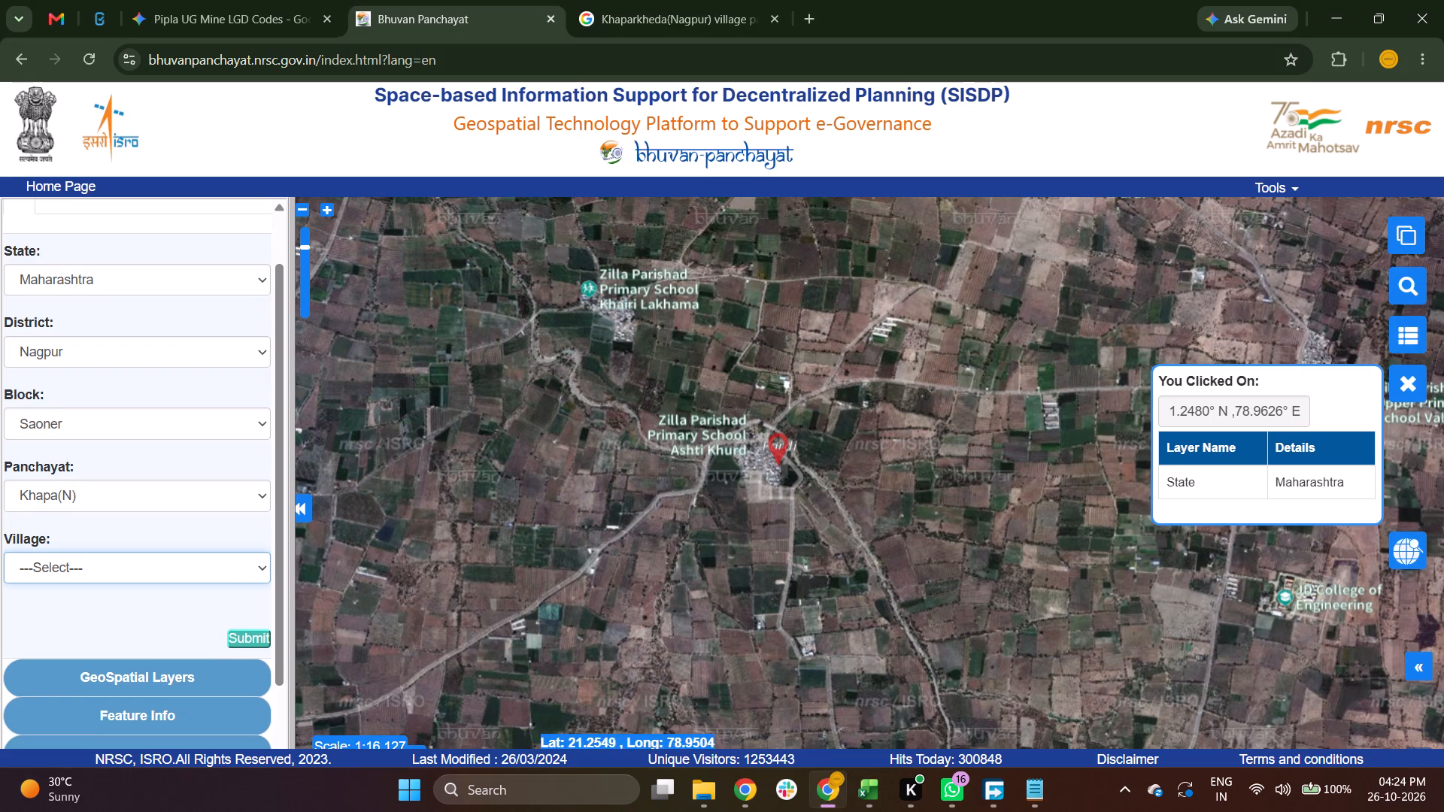
{"action": "left_click", "coordinate": [624, 0]}
{"action": "scroll", "coordinate": [472, 250], "scroll_direction": "up", "scroll_amount": 7}
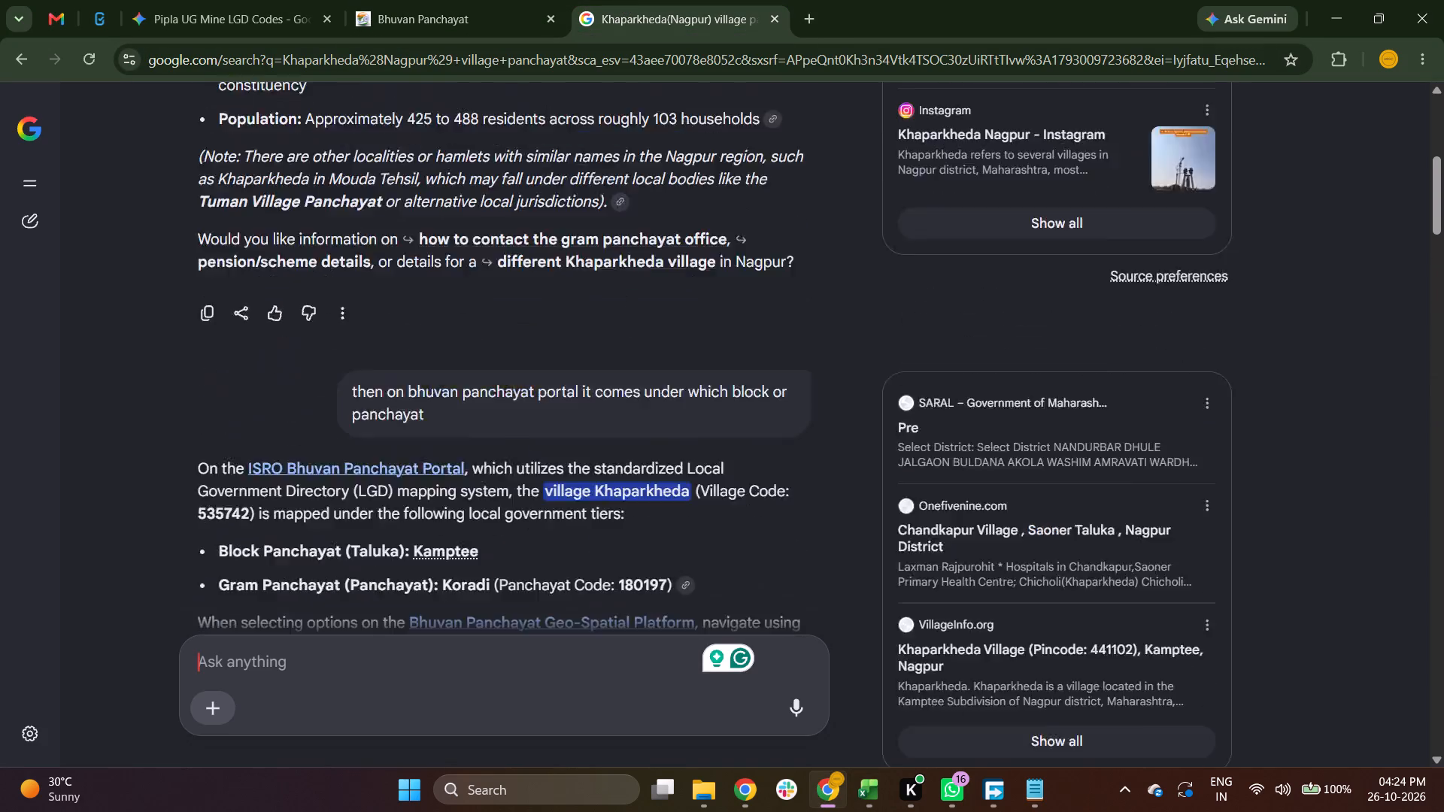
{"action": "scroll", "coordinate": [472, 250], "scroll_direction": "up", "scroll_amount": 8}
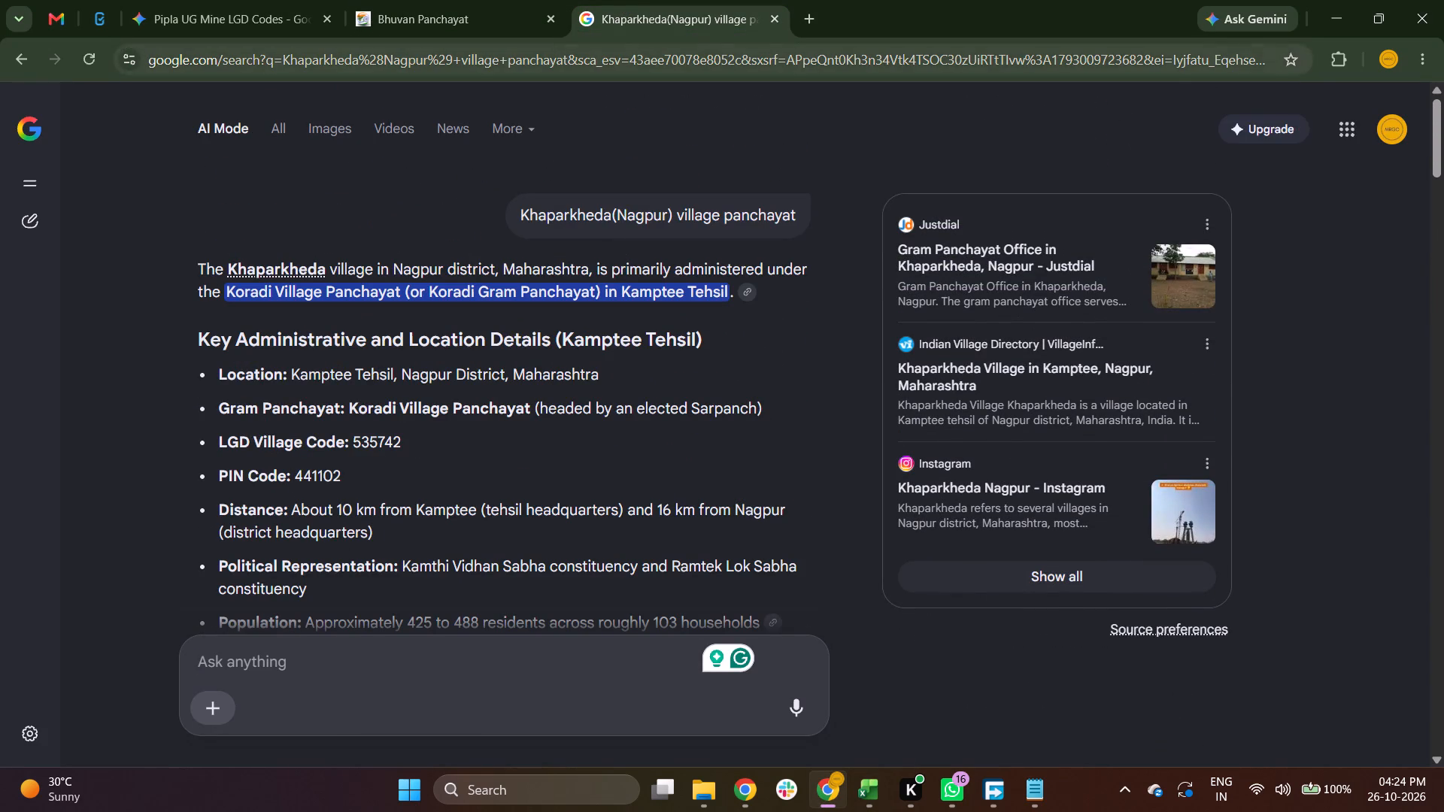
{"action": "left_click", "coordinate": [347, 59]}
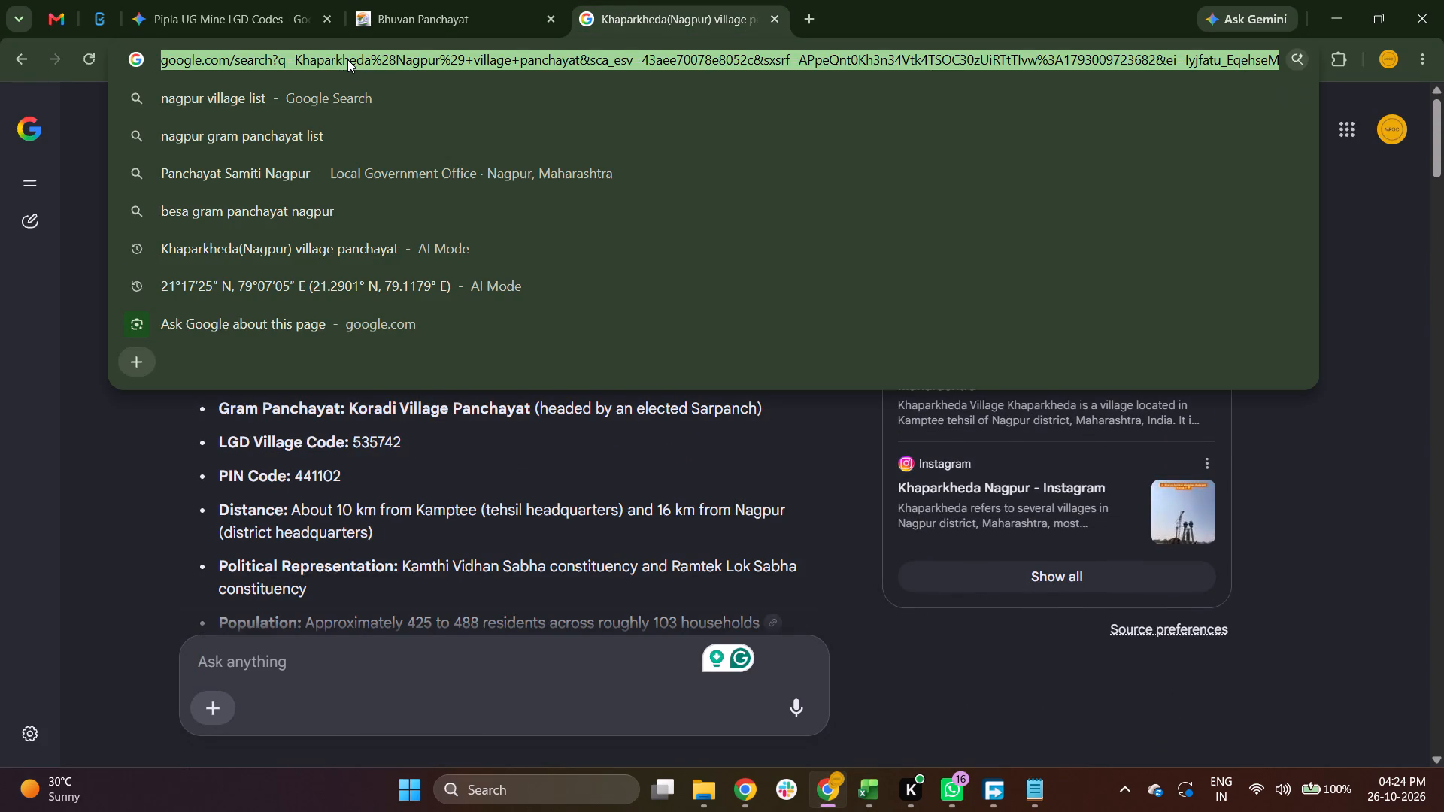
{"action": "key", "text": "ctrl+v"}
{"action": "key", "text": "Left"}
{"action": "key", "text": "Left"}
{"action": "key", "text": "Left"}
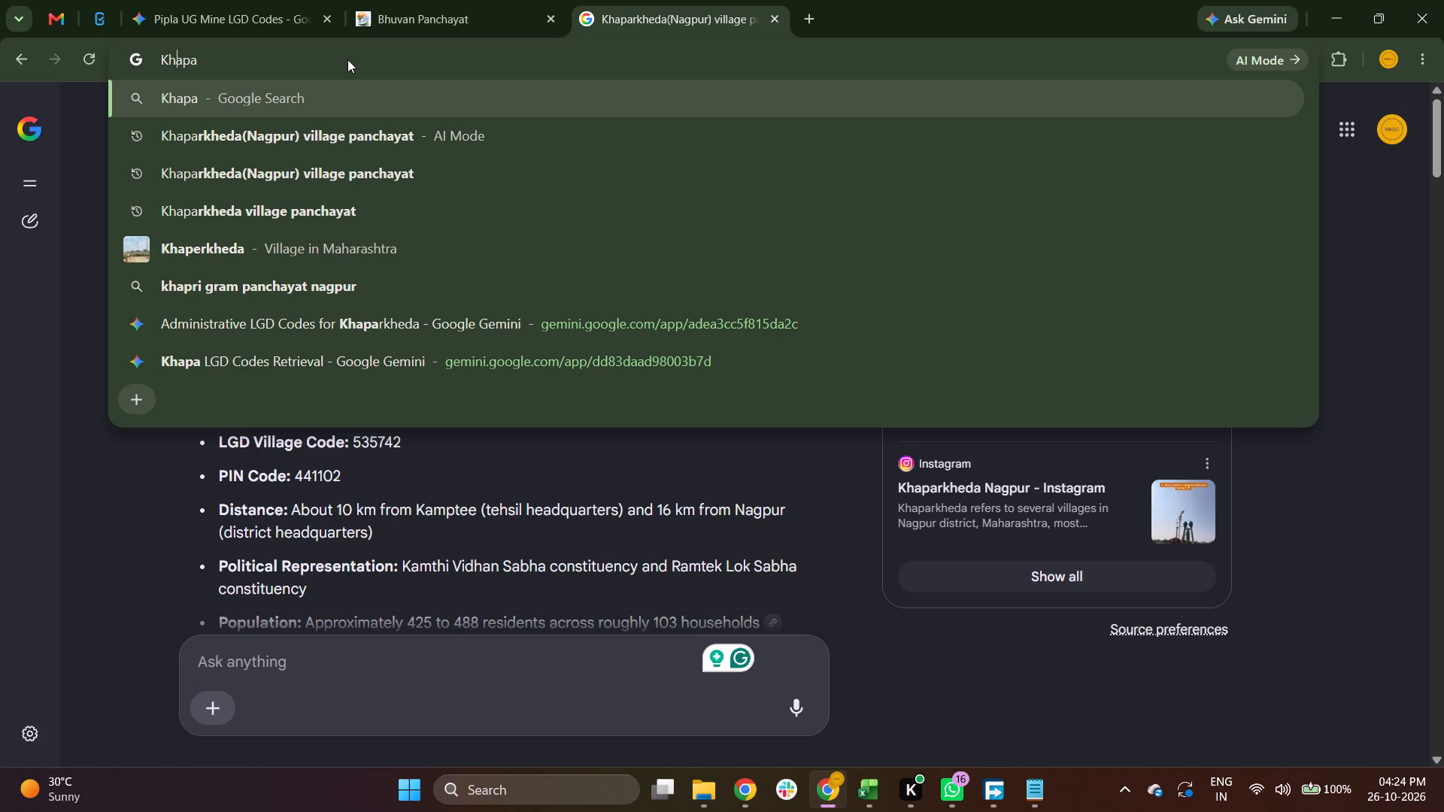
{"action": "key", "text": "Left"}
{"action": "key", "text": "Left"}
{"action": "type", "text": "bloav"}
{"action": "key", "text": "BackSpace"}
{"action": "key", "text": "BackSpace"}
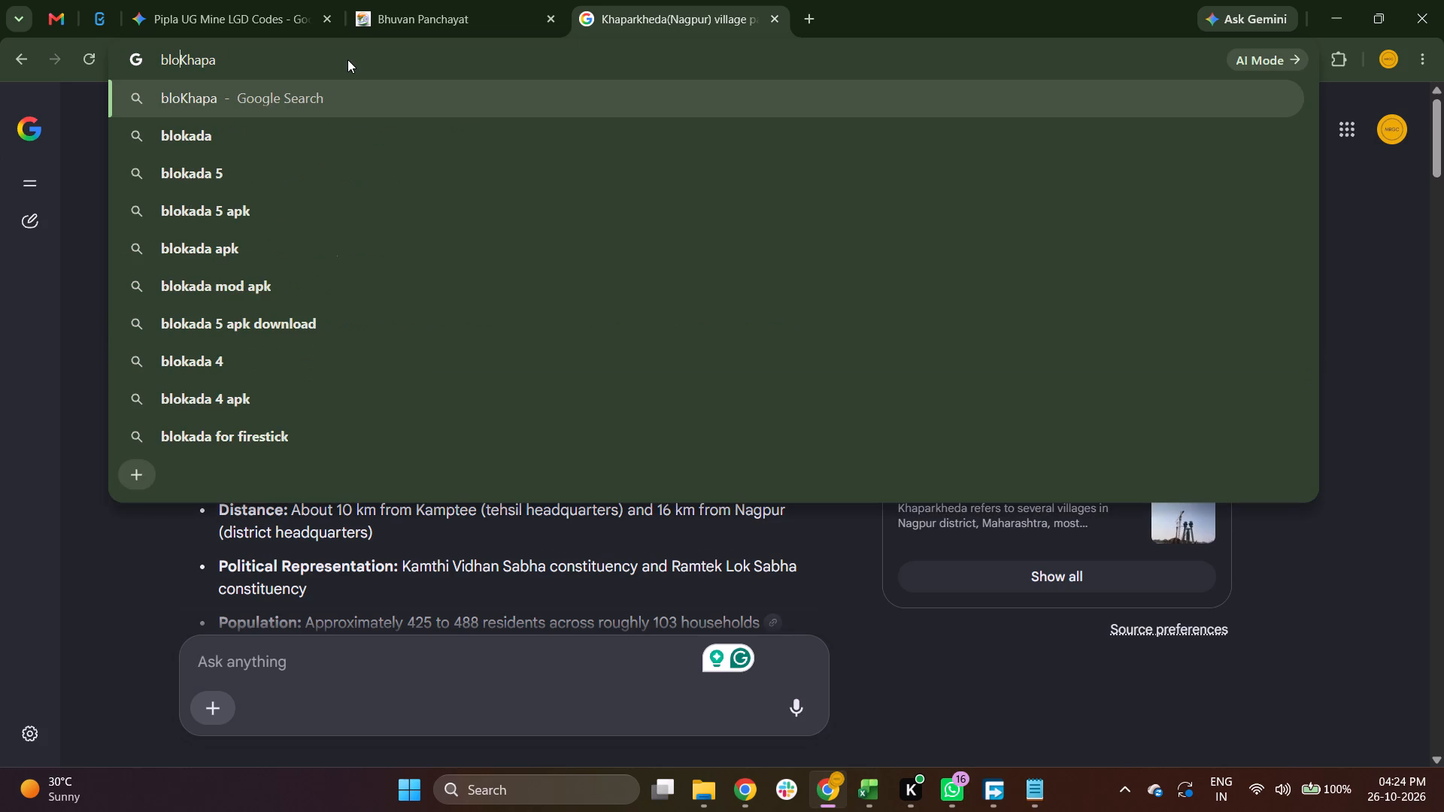
{"action": "type", "text": "ck panchayat"}
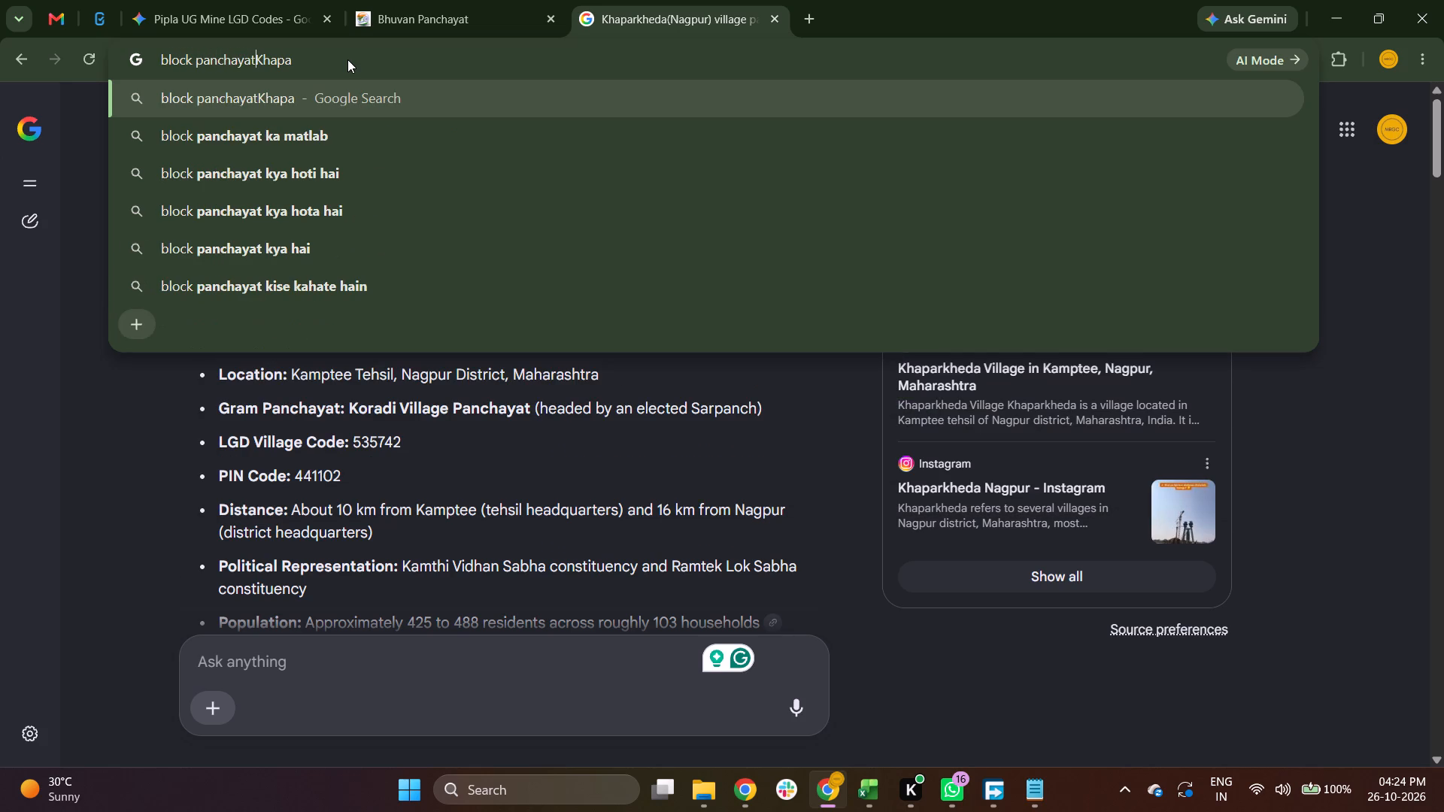
{"action": "key", "text": "space"}
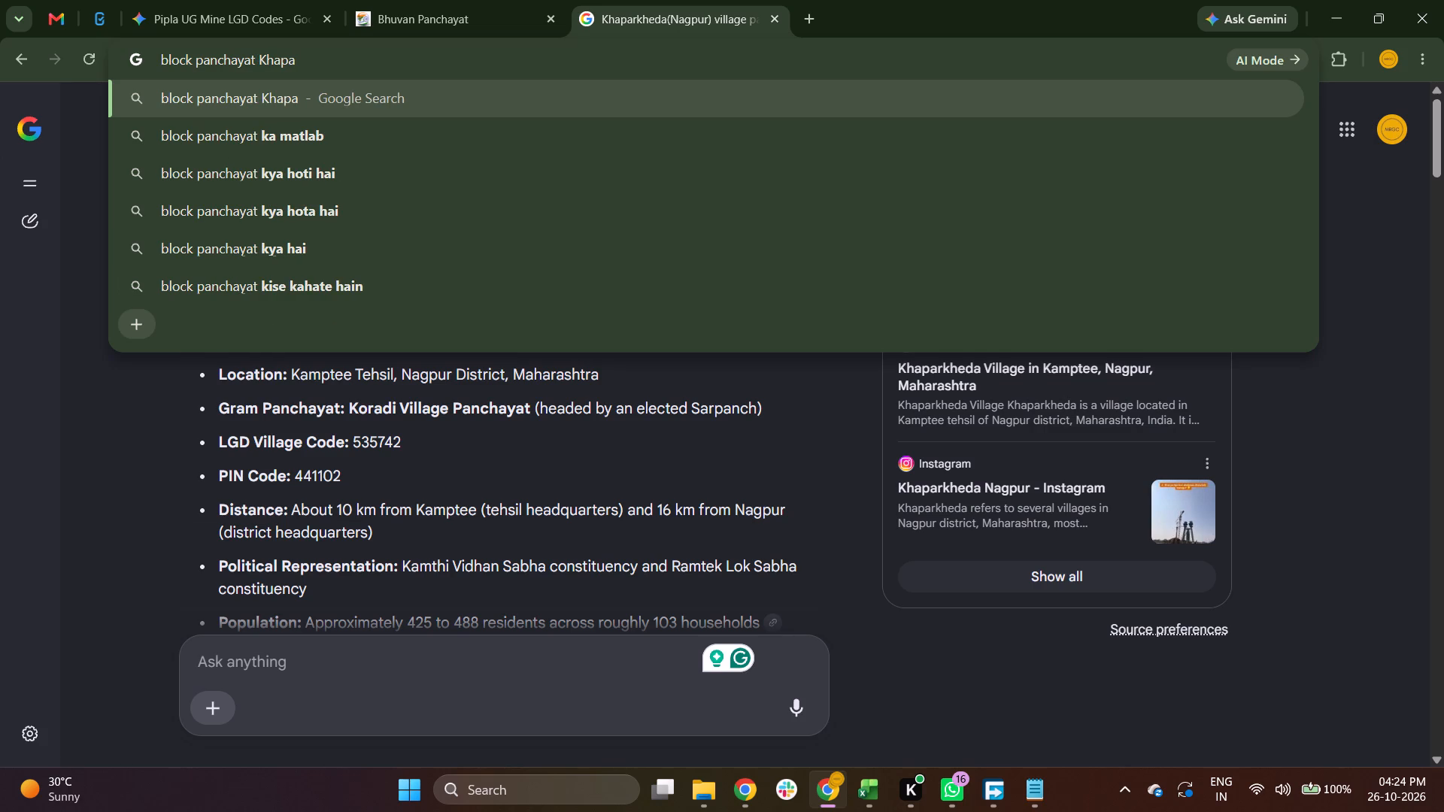
{"action": "type", "text": "and"}
{"action": "key", "text": "space"}
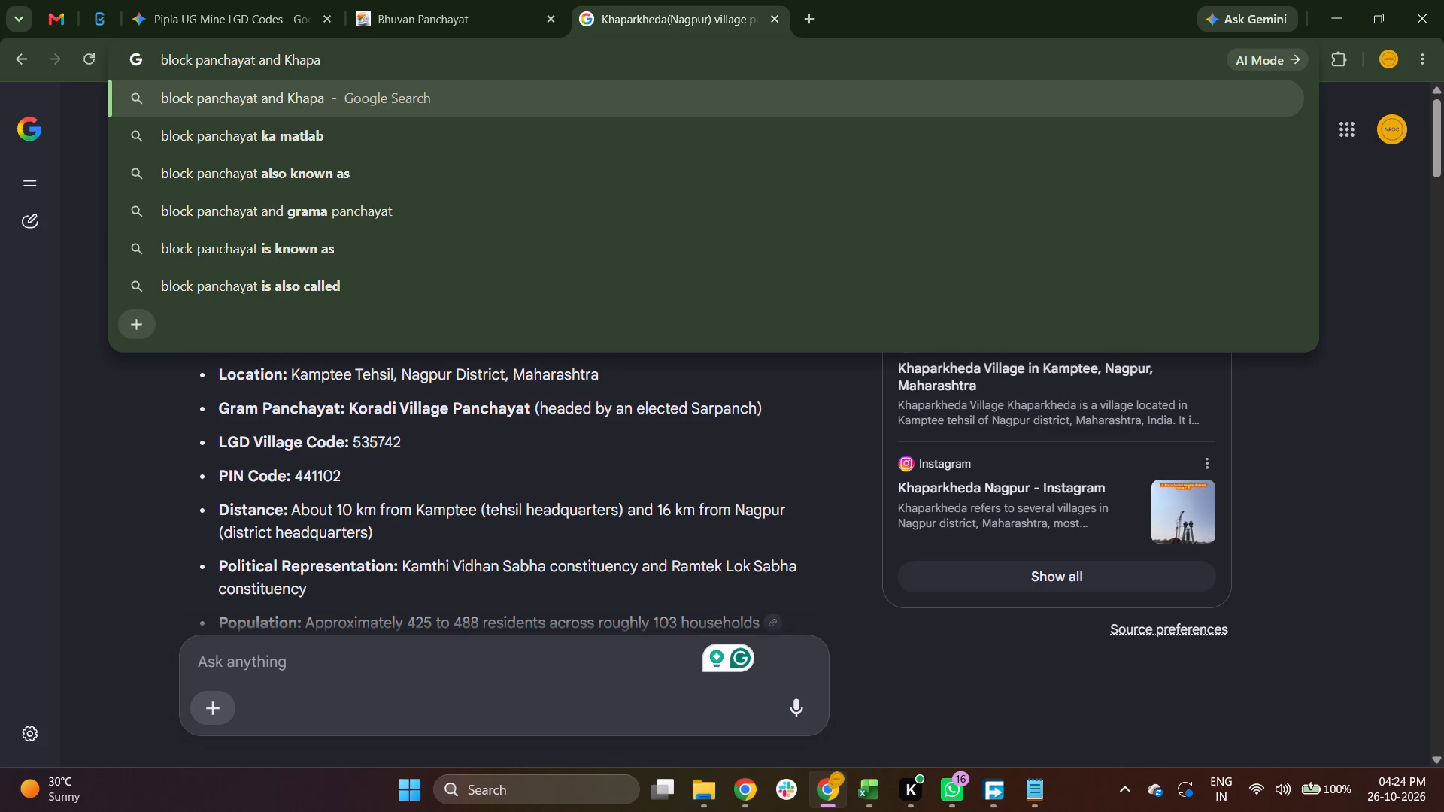
{"action": "type", "text": "gram panchayat"}
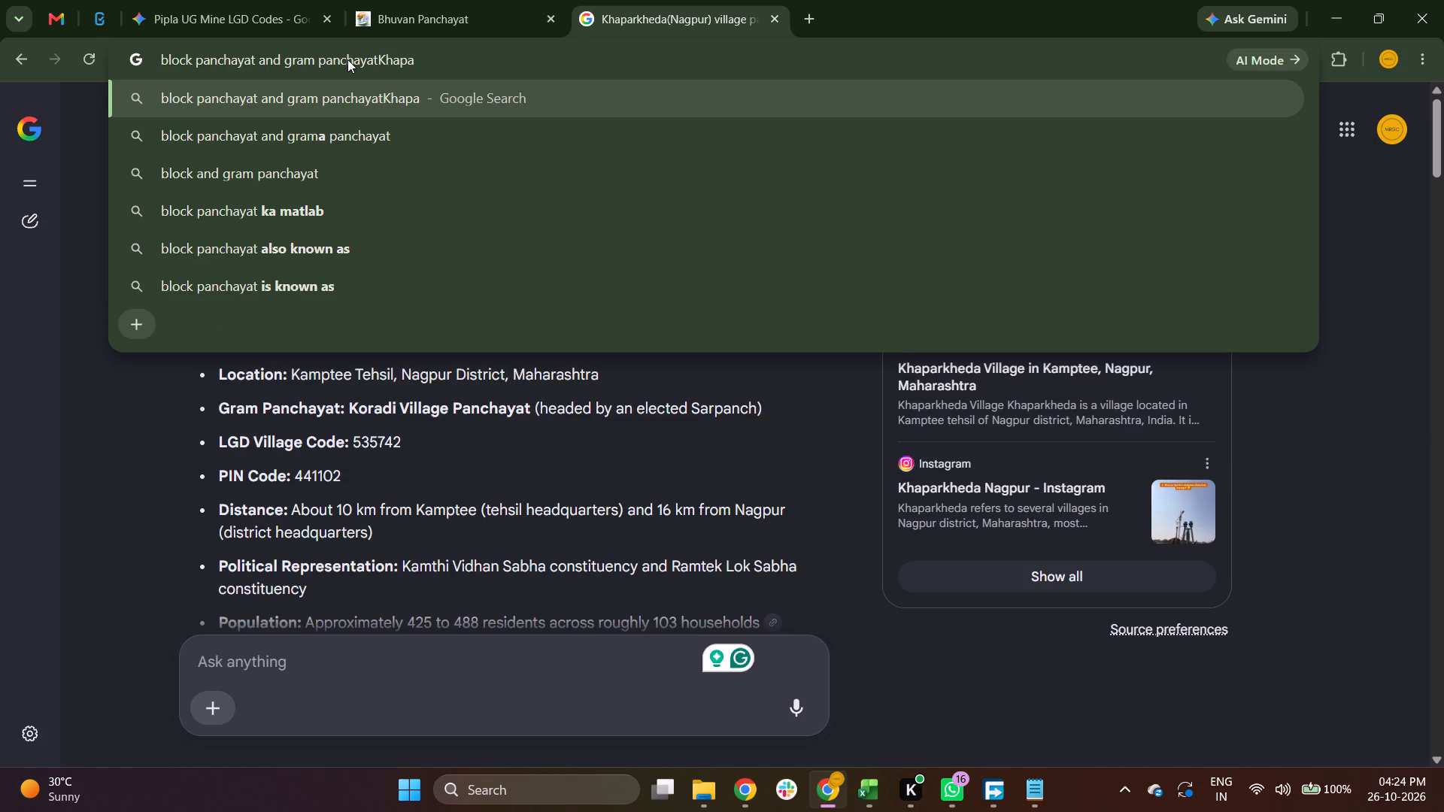
{"action": "key", "text": "space"}
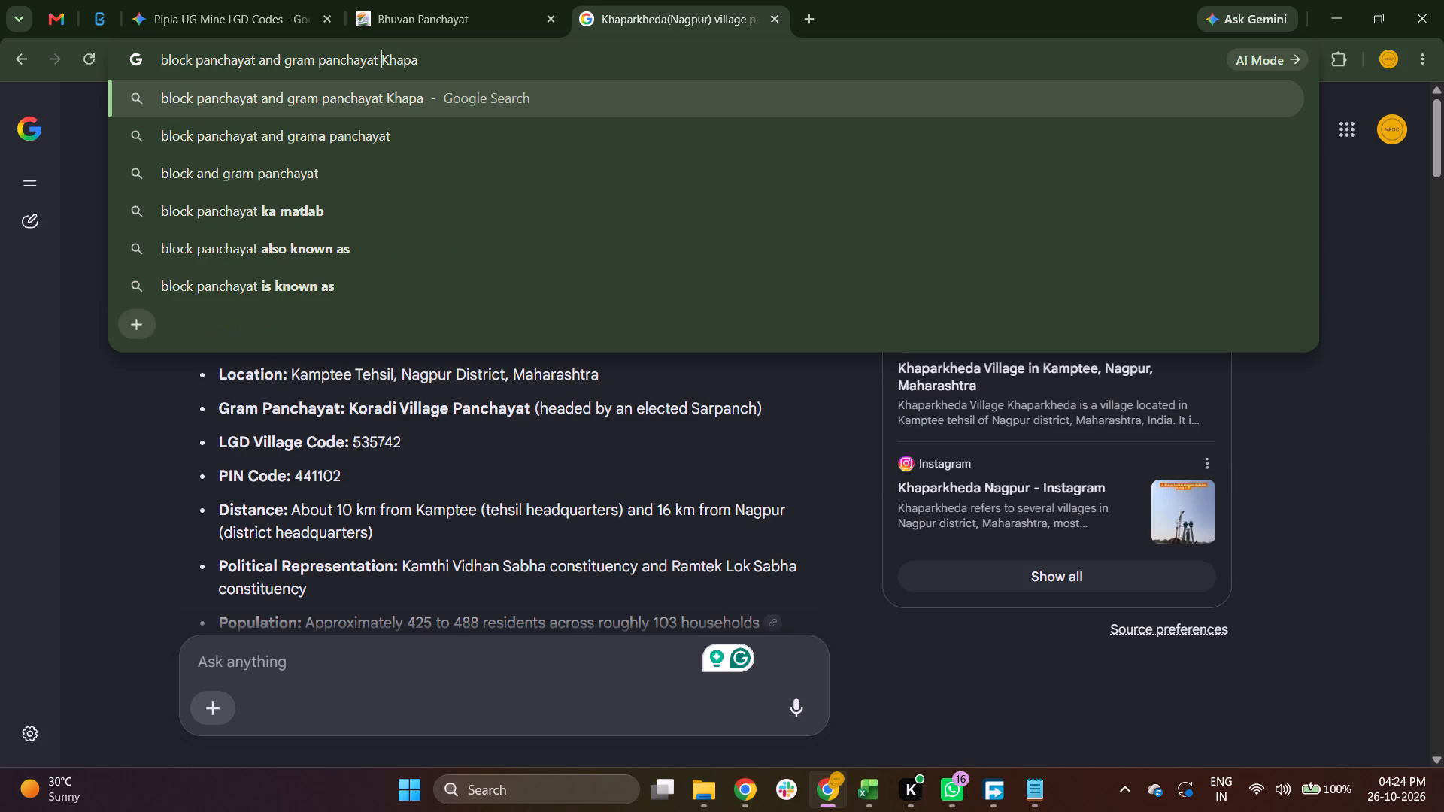
{"action": "type", "text": "of"}
{"action": "key", "text": "space"}
{"action": "key", "text": "Return"}
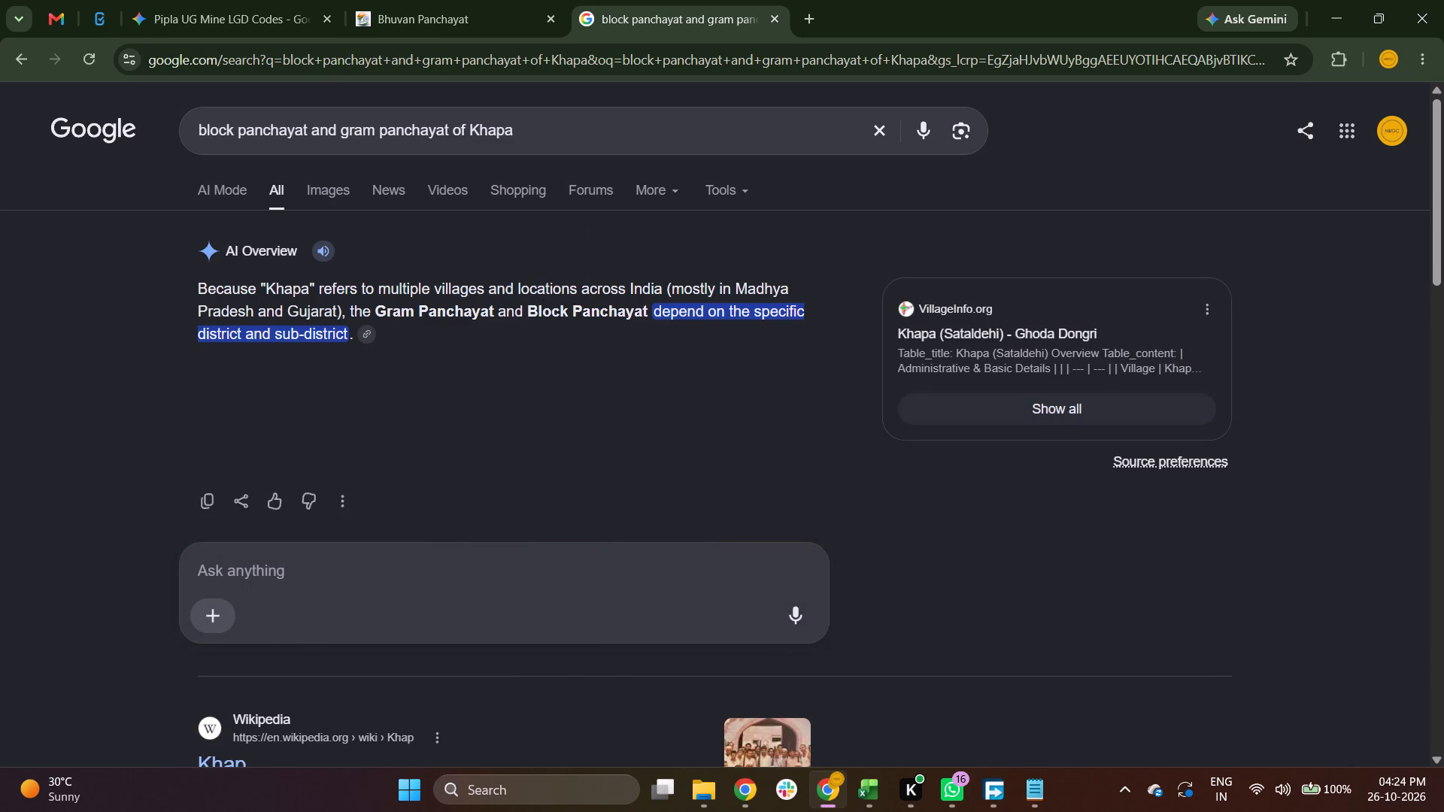
Refine the Google search by adding "(nagpur district)" after Khapa.
{"action": "left_click", "coordinate": [523, 121]}
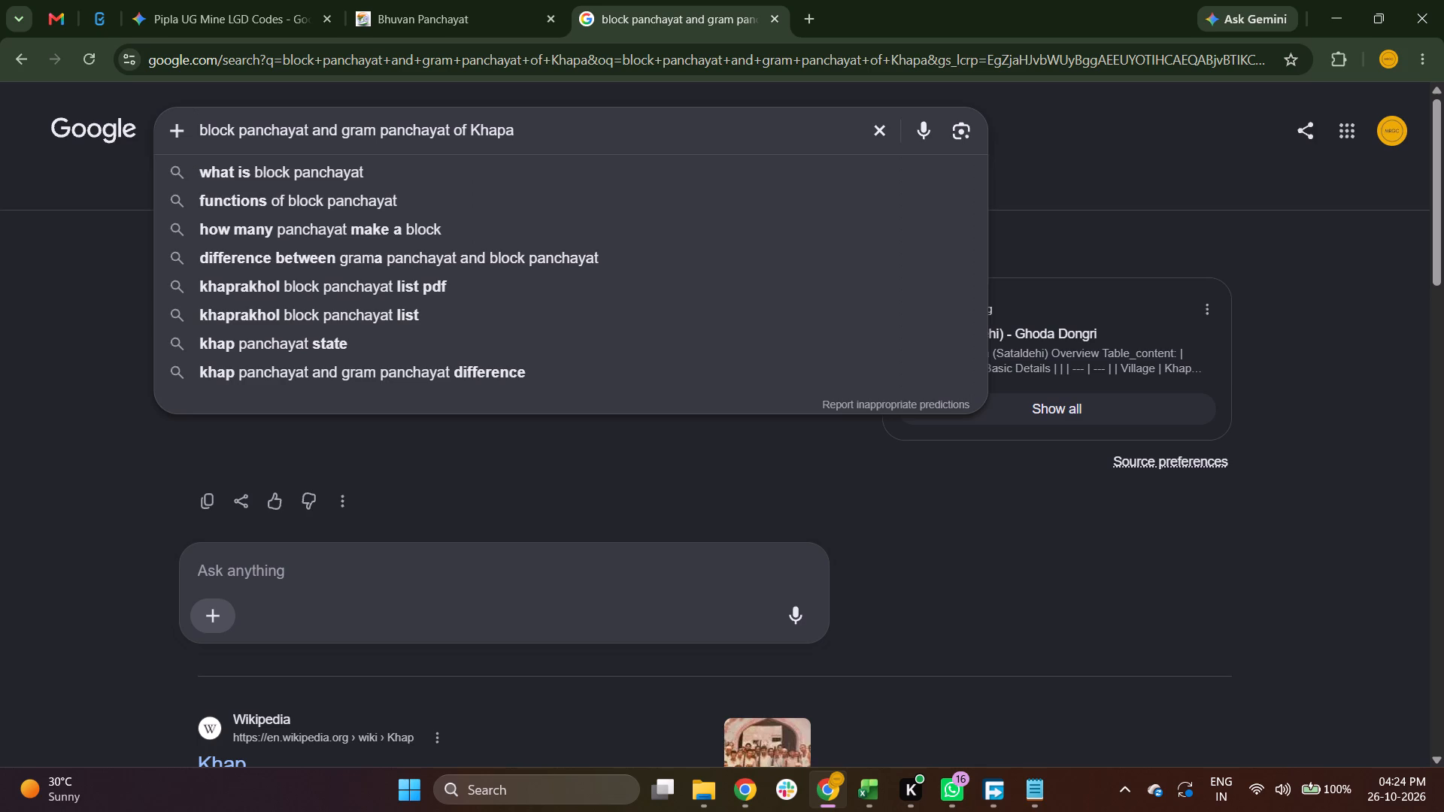
{"action": "key", "text": "shift+parenleft"}
{"action": "type", "text": "nagpur district)"}
{"action": "key", "text": "Return"}
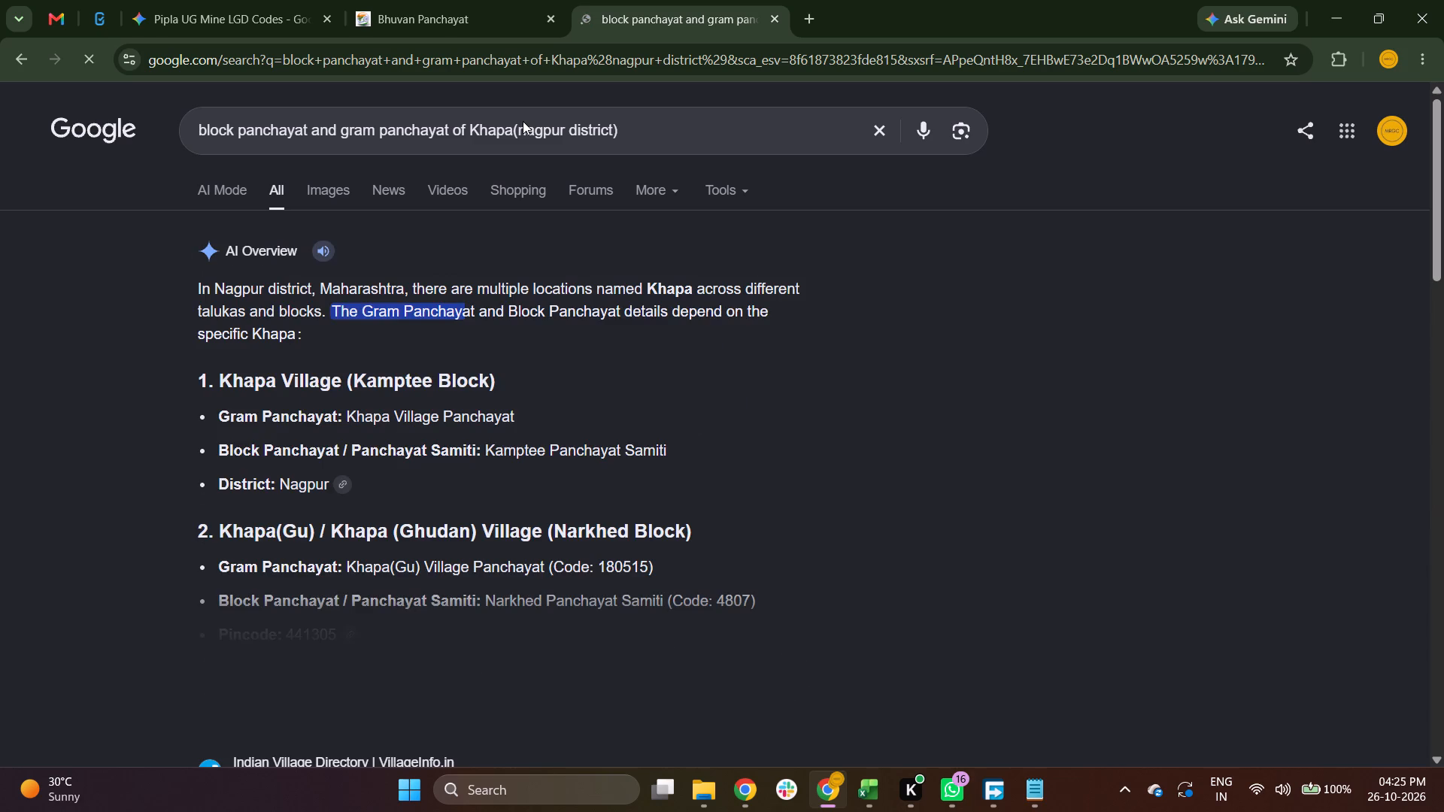
Read the AI Overview's list of Khapa villages in Nagpur district, comparing their Gram Panchayat and Block Panchayat details.
{"action": "left_click", "coordinate": [523, 121]}
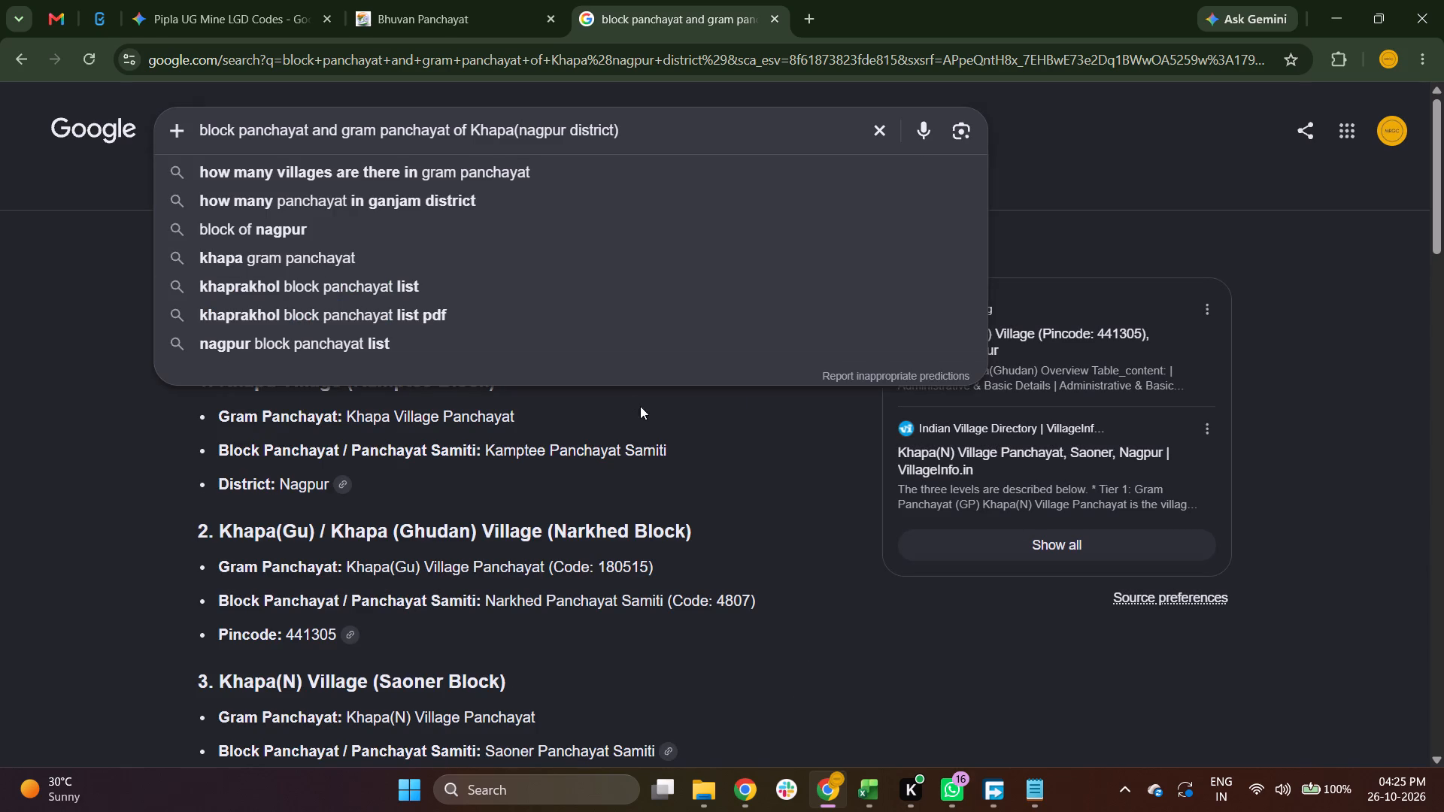
{"action": "left_click", "coordinate": [720, 477]}
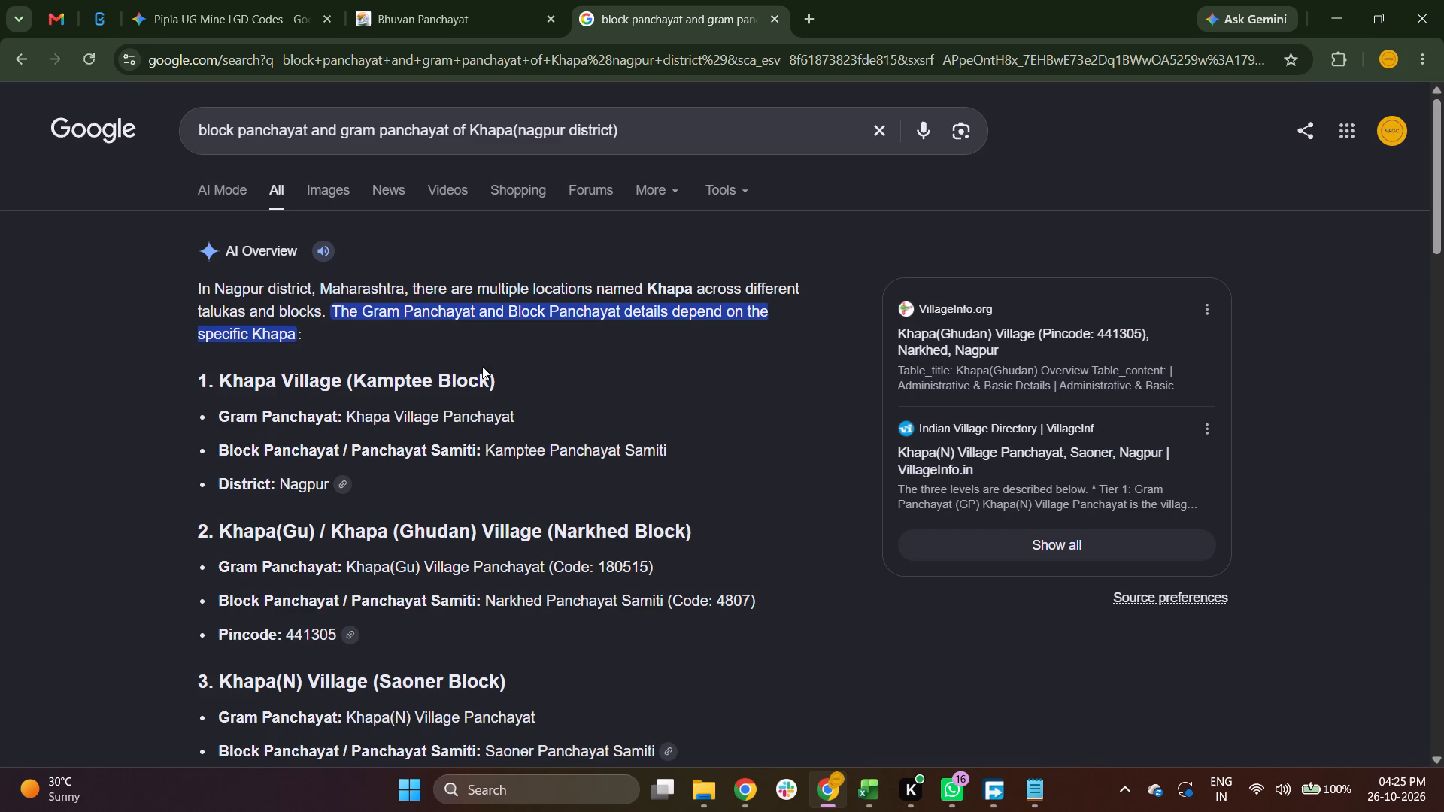
{"action": "scroll", "coordinate": [435, 417], "scroll_direction": "down", "scroll_amount": 1}
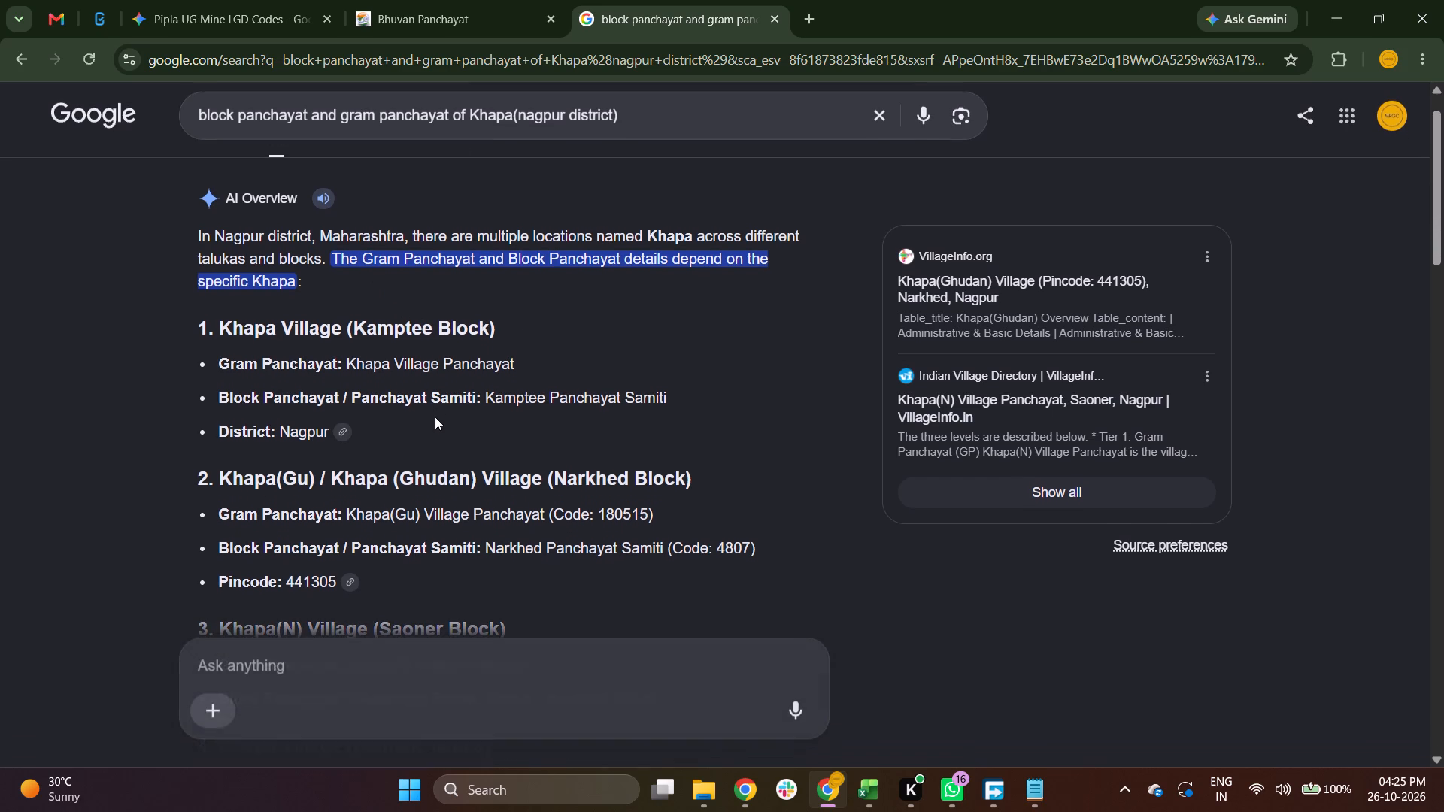
{"action": "scroll", "coordinate": [435, 417], "scroll_direction": "down", "scroll_amount": 2}
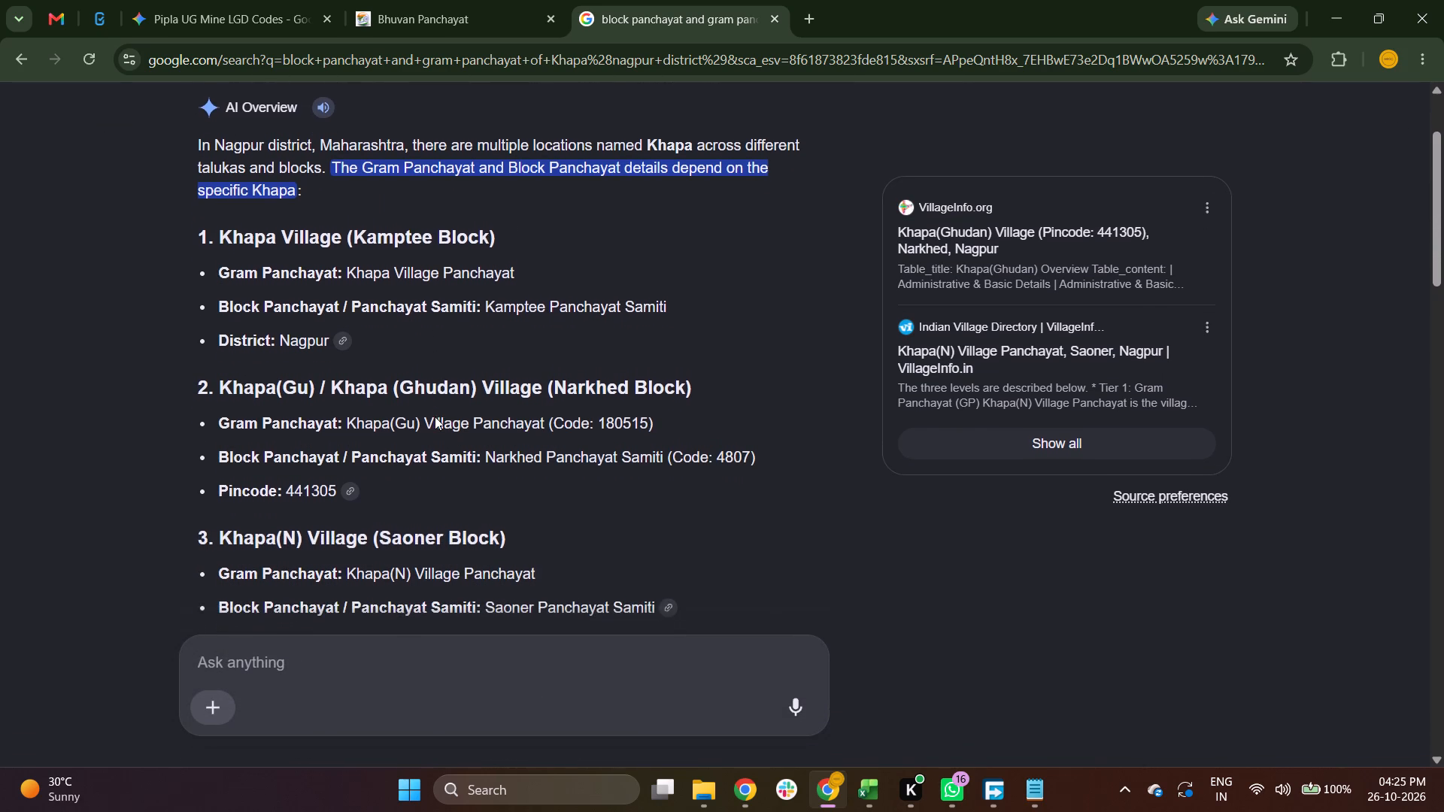
{"action": "scroll", "coordinate": [435, 417], "scroll_direction": "down", "scroll_amount": 1}
{"action": "scroll", "coordinate": [541, 447], "scroll_direction": "down", "scroll_amount": 1}
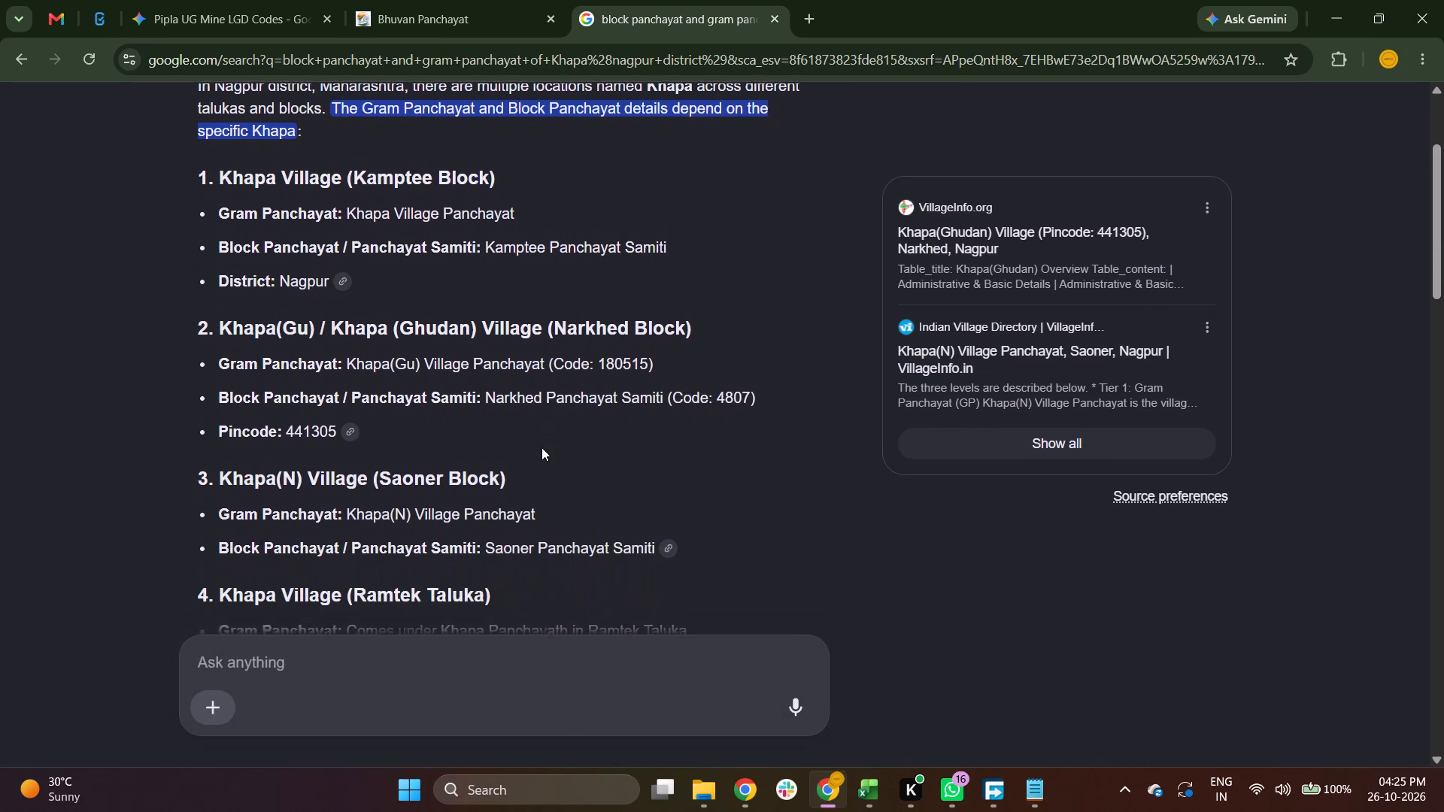
{"action": "scroll", "coordinate": [541, 447], "scroll_direction": "down", "scroll_amount": 4}
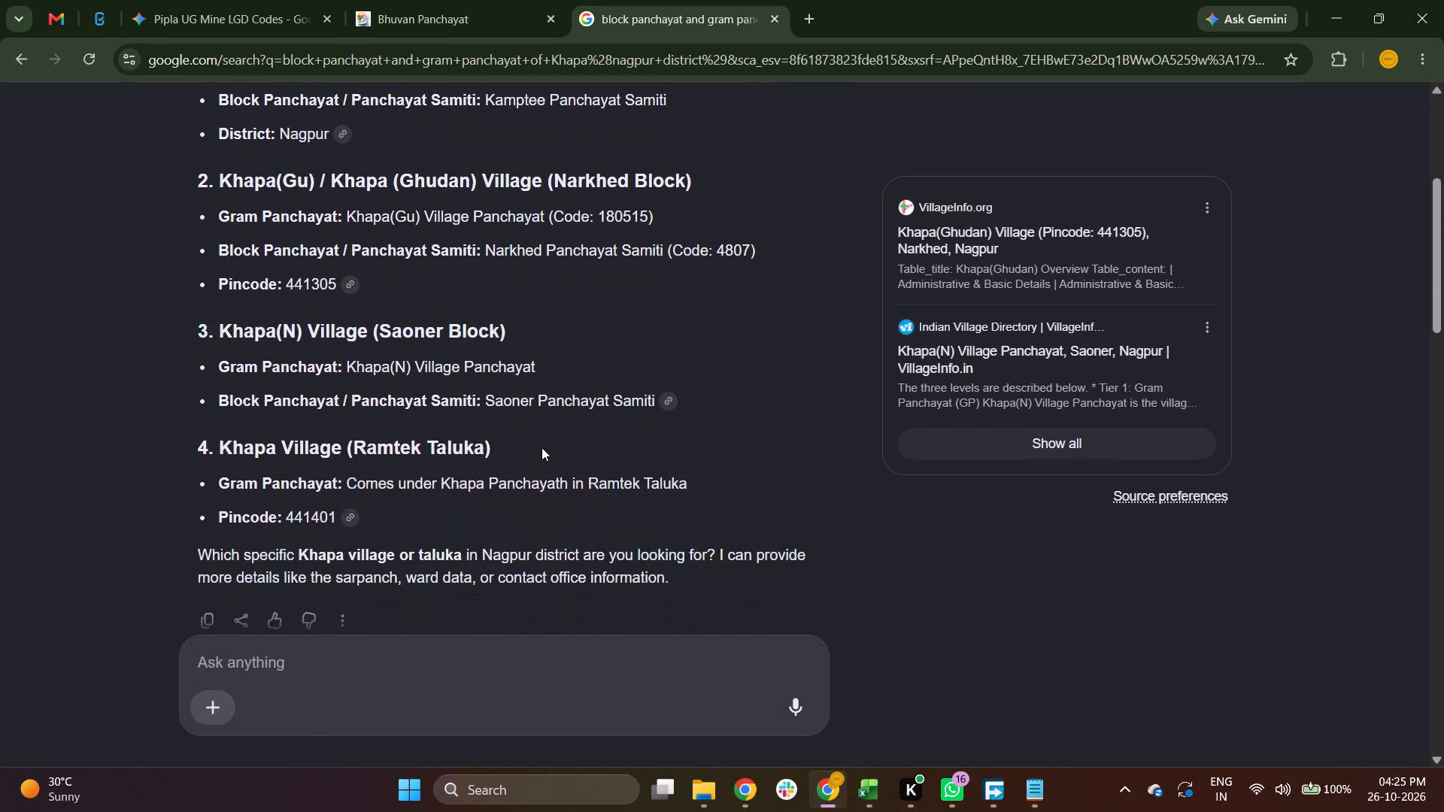
{"action": "scroll", "coordinate": [541, 447], "scroll_direction": "down", "scroll_amount": 2}
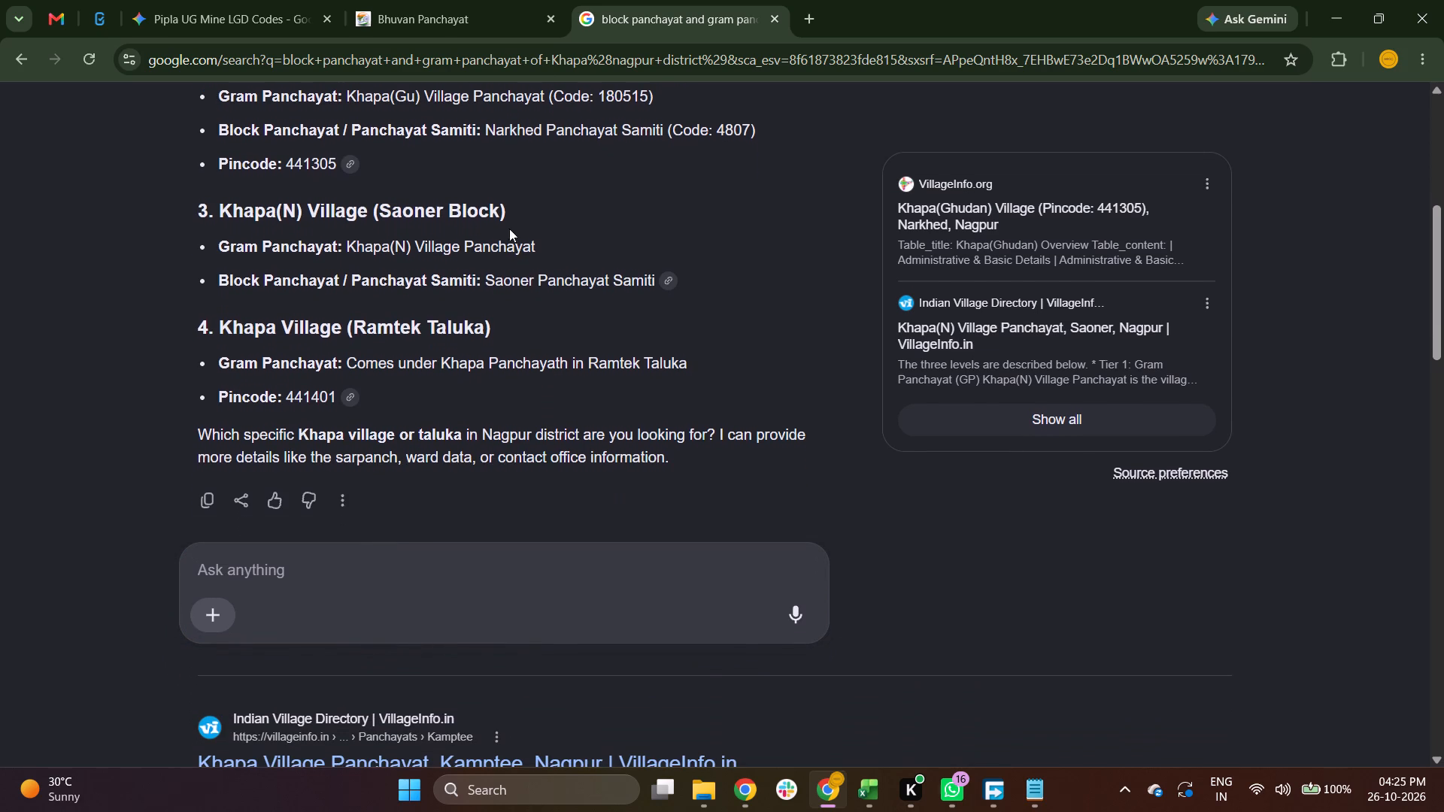
{"action": "scroll", "coordinate": [499, 301], "scroll_direction": "up", "scroll_amount": 1}
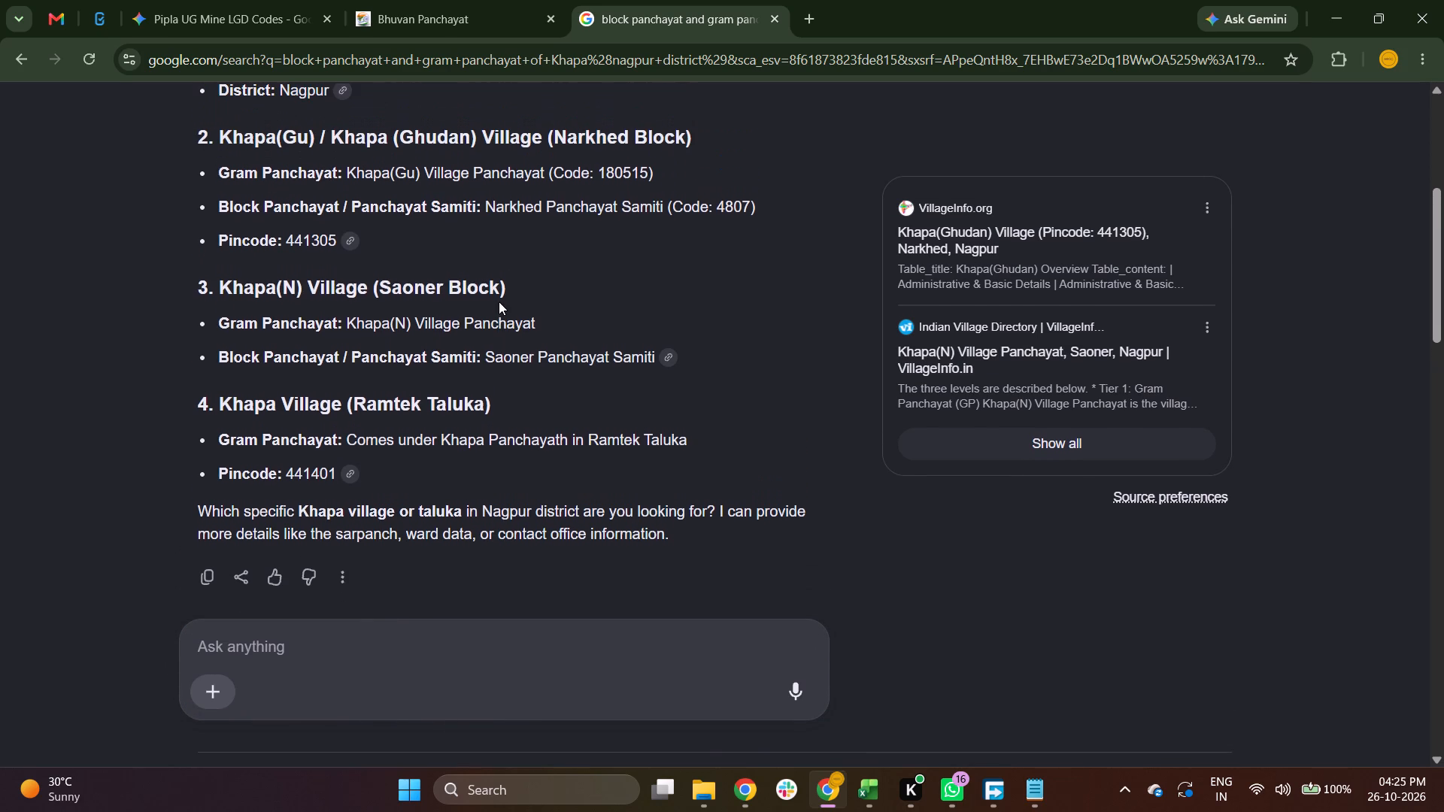
{"action": "scroll", "coordinate": [499, 301], "scroll_direction": "up", "scroll_amount": 1}
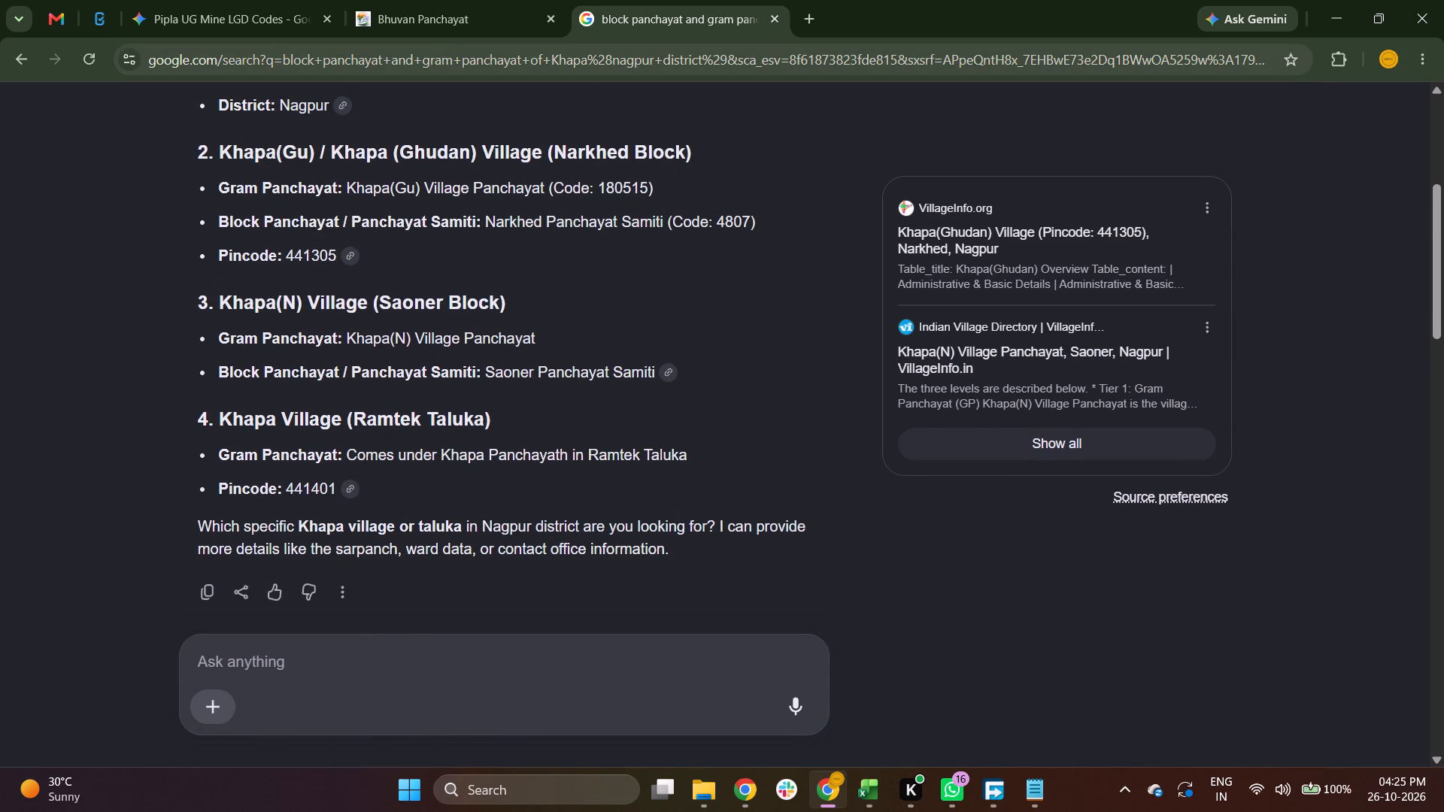
Recheck the Khapa row in the Mapping sheet and switch to the Household_Survey_Schedule workbook in Excel.
{"action": "key", "text": "alt+Tab"}
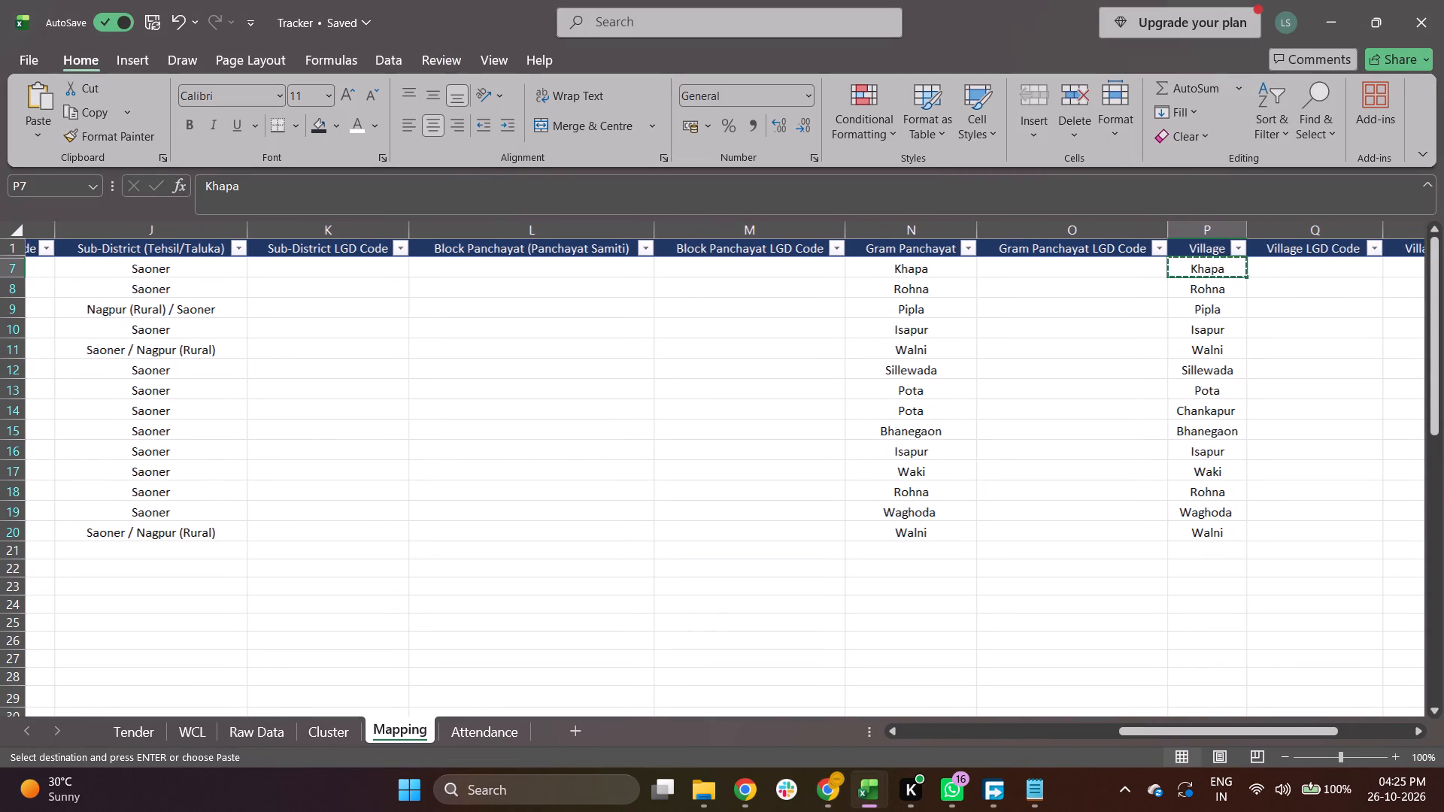
{"action": "key", "text": "alt+Tab"}
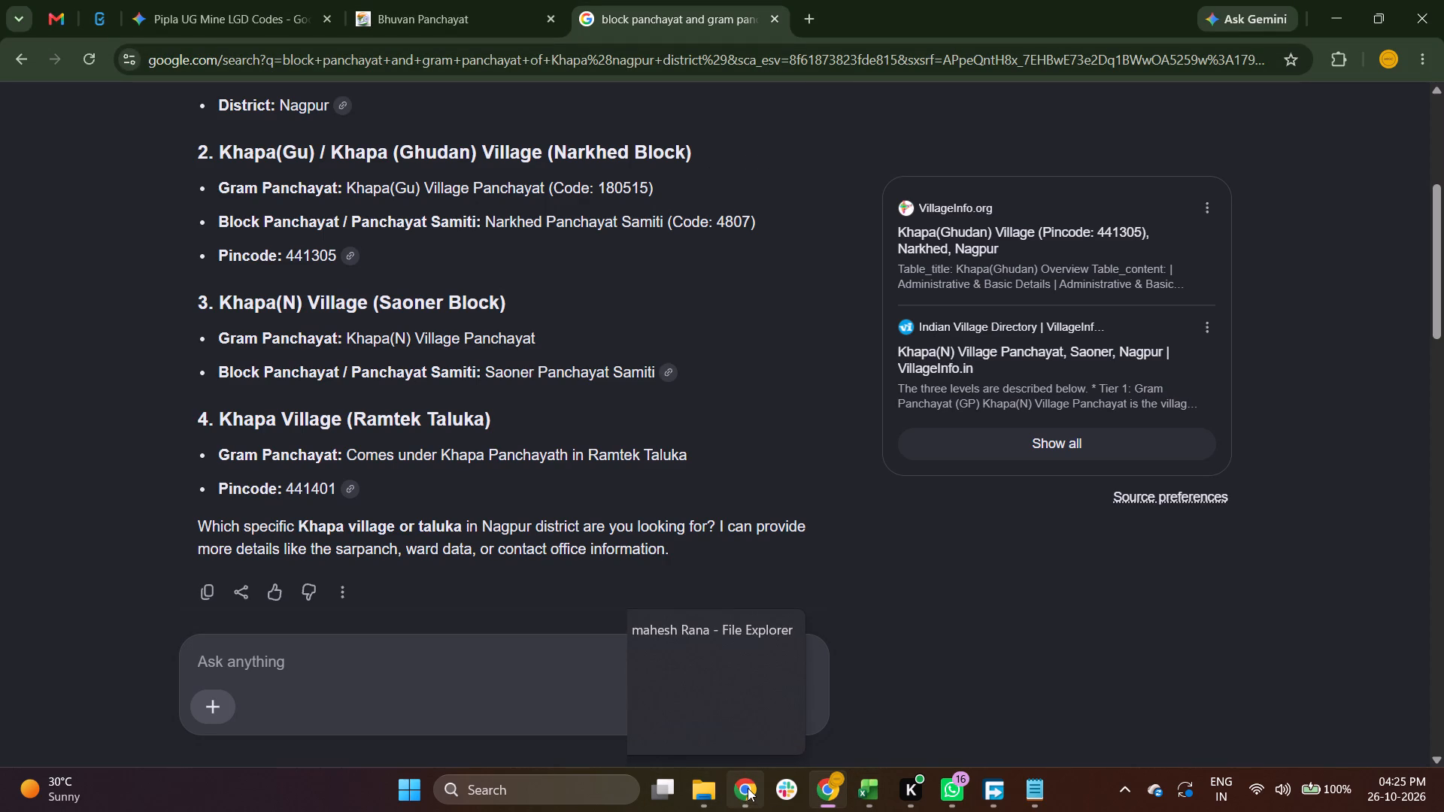
{"action": "key", "text": "alt+Tab"}
{"action": "key", "text": "alt+Right"}
{"action": "key", "text": "alt+Right"}
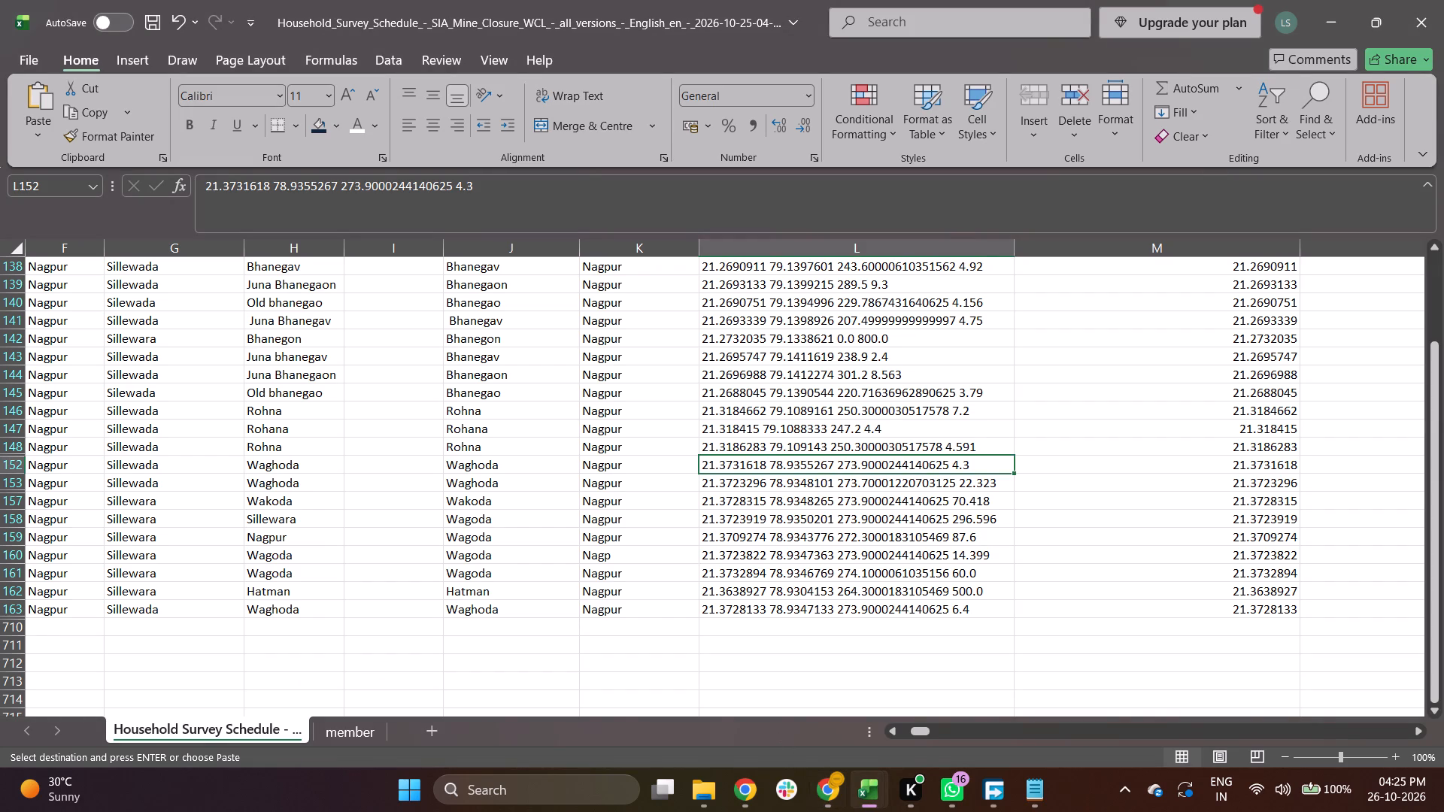
Filter the household survey sheet's Mine name column to show only Pipla.
{"action": "scroll", "coordinate": [739, 549], "scroll_direction": "up", "scroll_amount": 6}
{"action": "scroll", "coordinate": [739, 549], "scroll_direction": "down", "scroll_amount": 1}
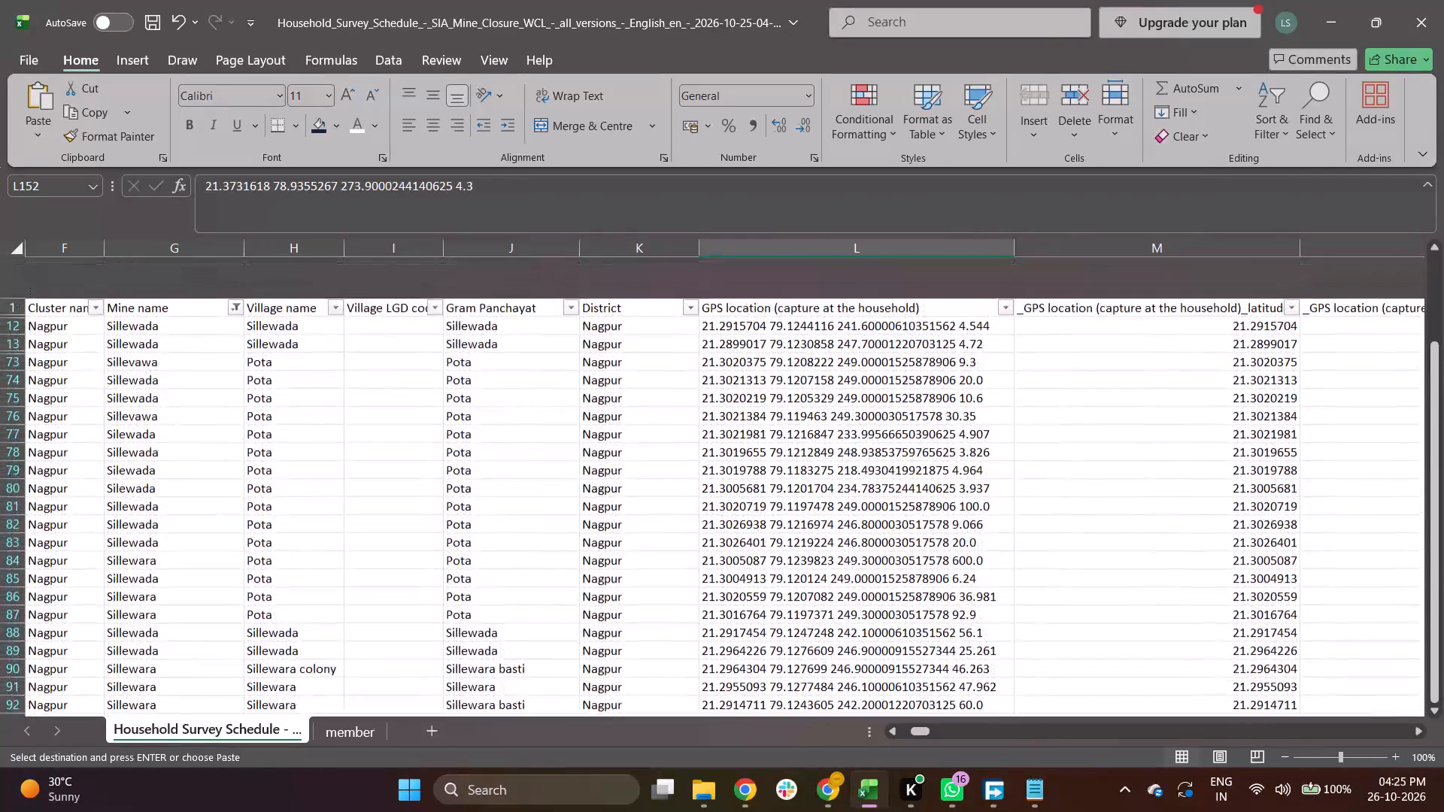
{"action": "scroll", "coordinate": [739, 549], "scroll_direction": "down", "scroll_amount": 2}
{"action": "scroll", "coordinate": [739, 549], "scroll_direction": "up", "scroll_amount": 1}
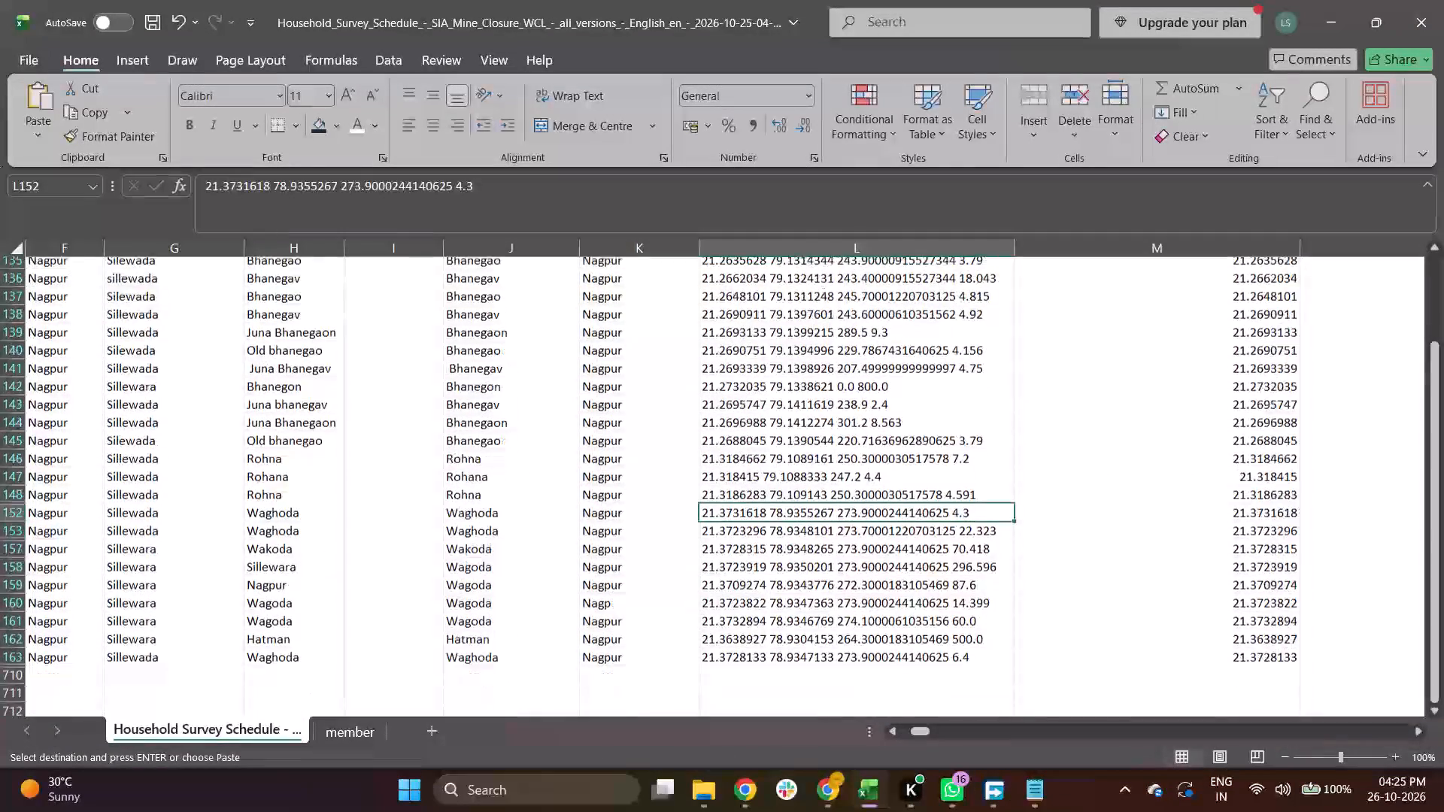
{"action": "scroll", "coordinate": [739, 549], "scroll_direction": "up", "scroll_amount": 8}
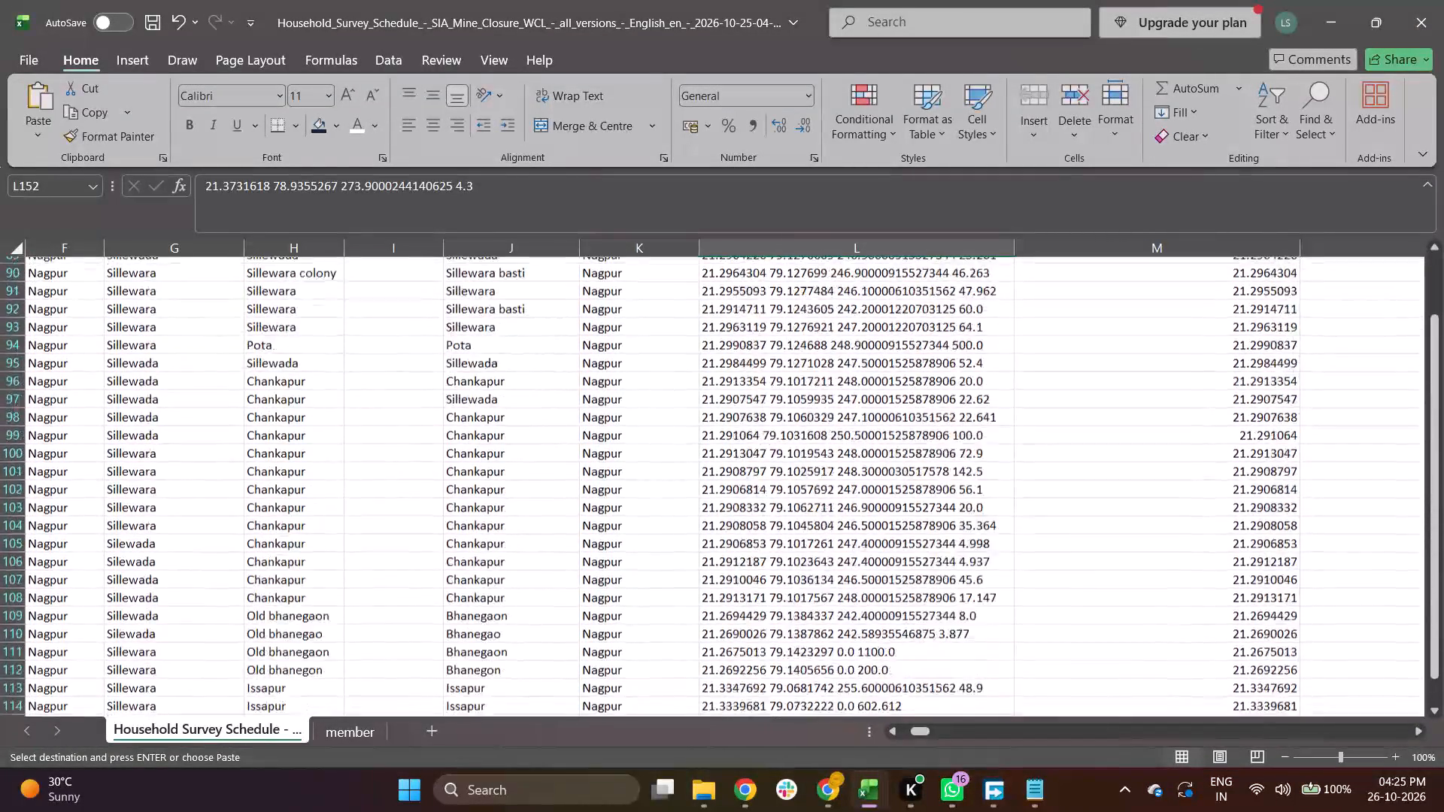
{"action": "scroll", "coordinate": [739, 549], "scroll_direction": "up", "scroll_amount": 6}
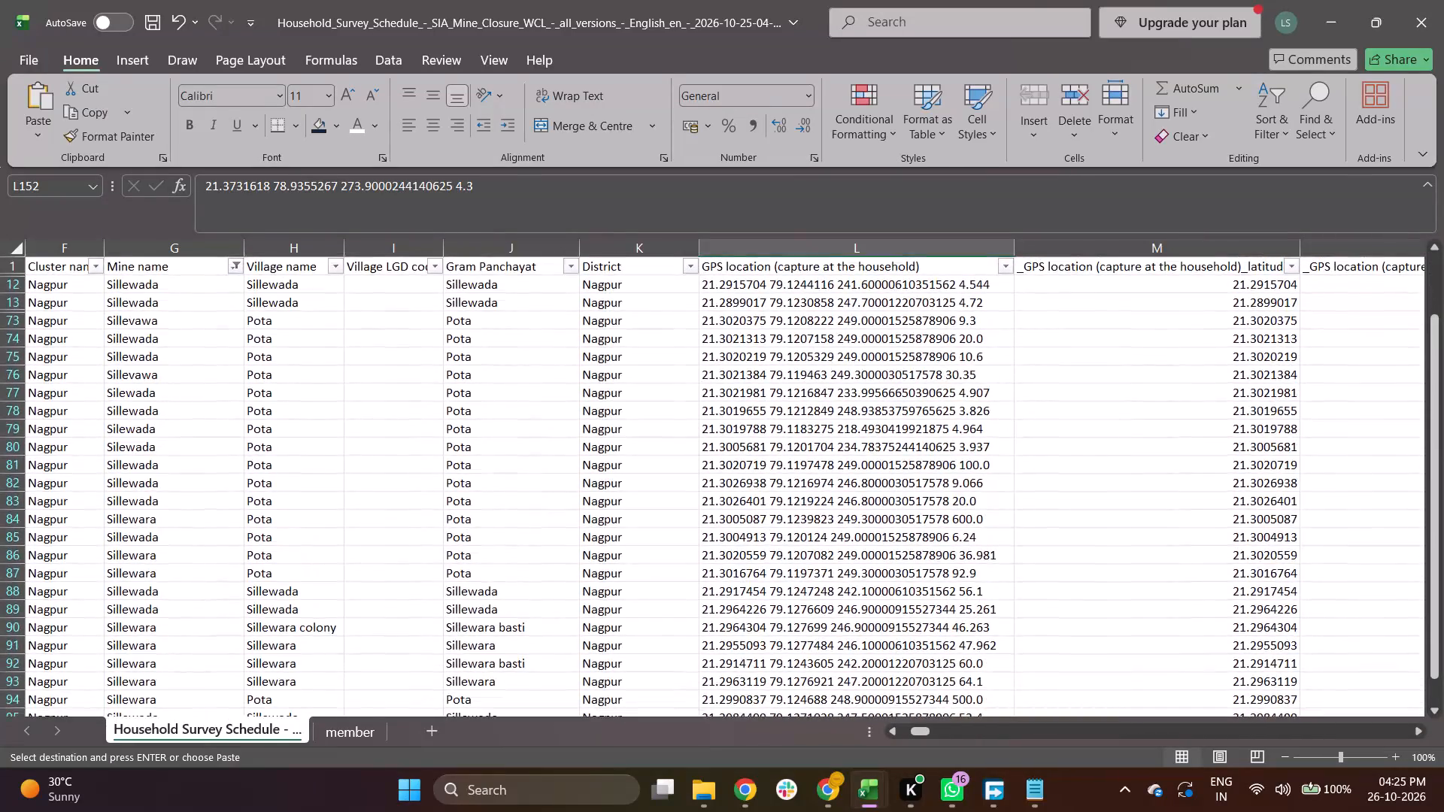
{"action": "scroll", "coordinate": [335, 495], "scroll_direction": "right", "scroll_amount": 3}
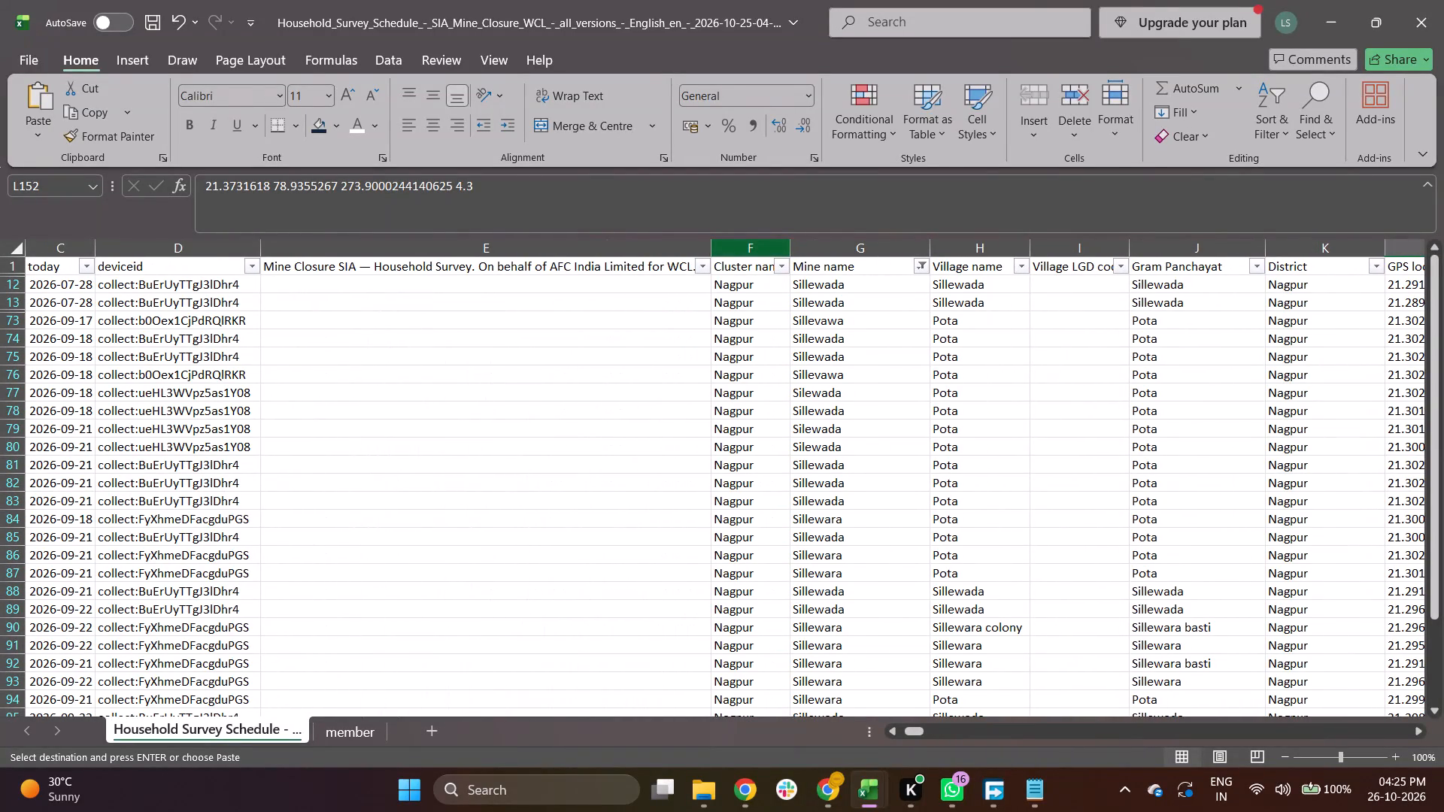
{"action": "left_click", "coordinate": [924, 270]}
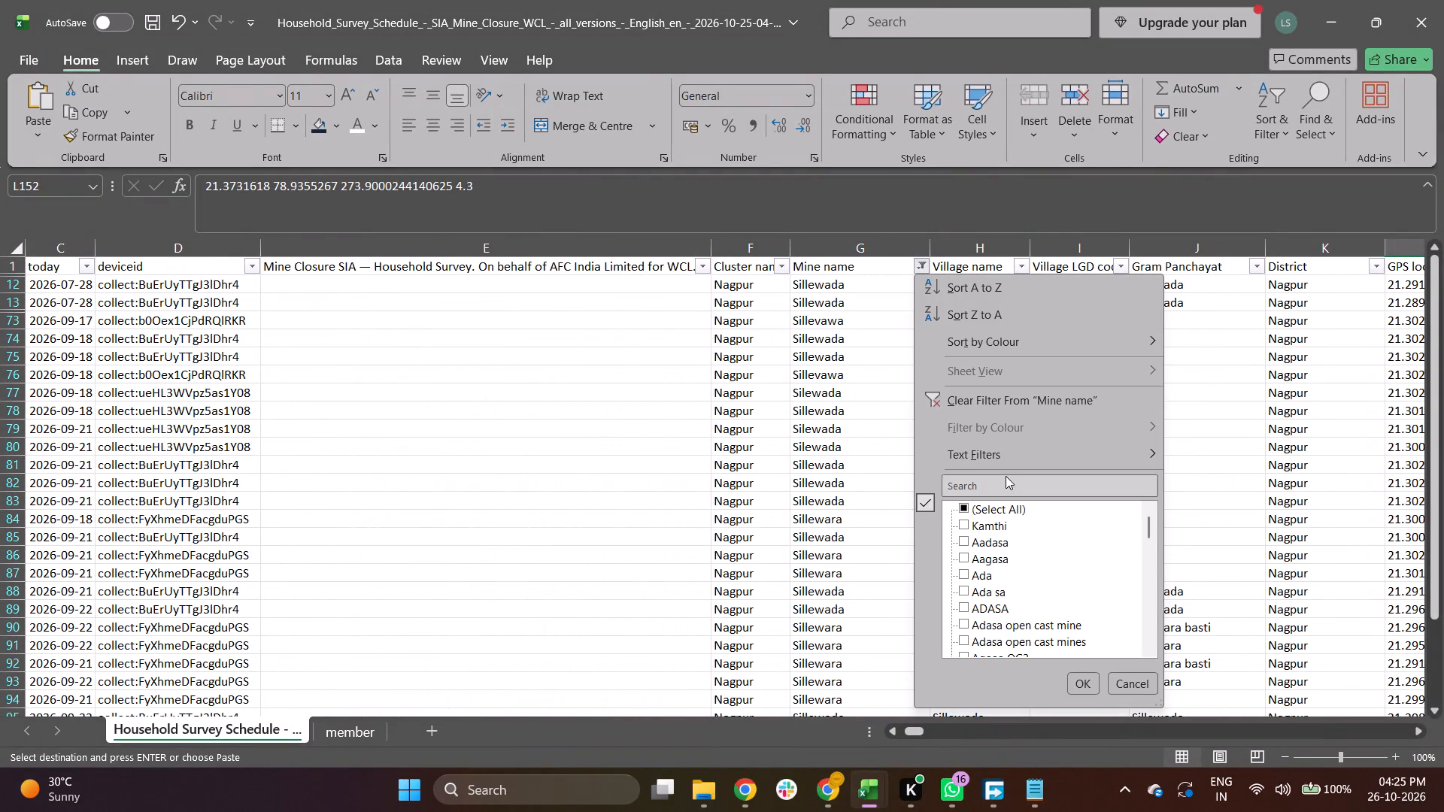
{"action": "left_click", "coordinate": [1003, 482]}
{"action": "type", "text": "pi"}
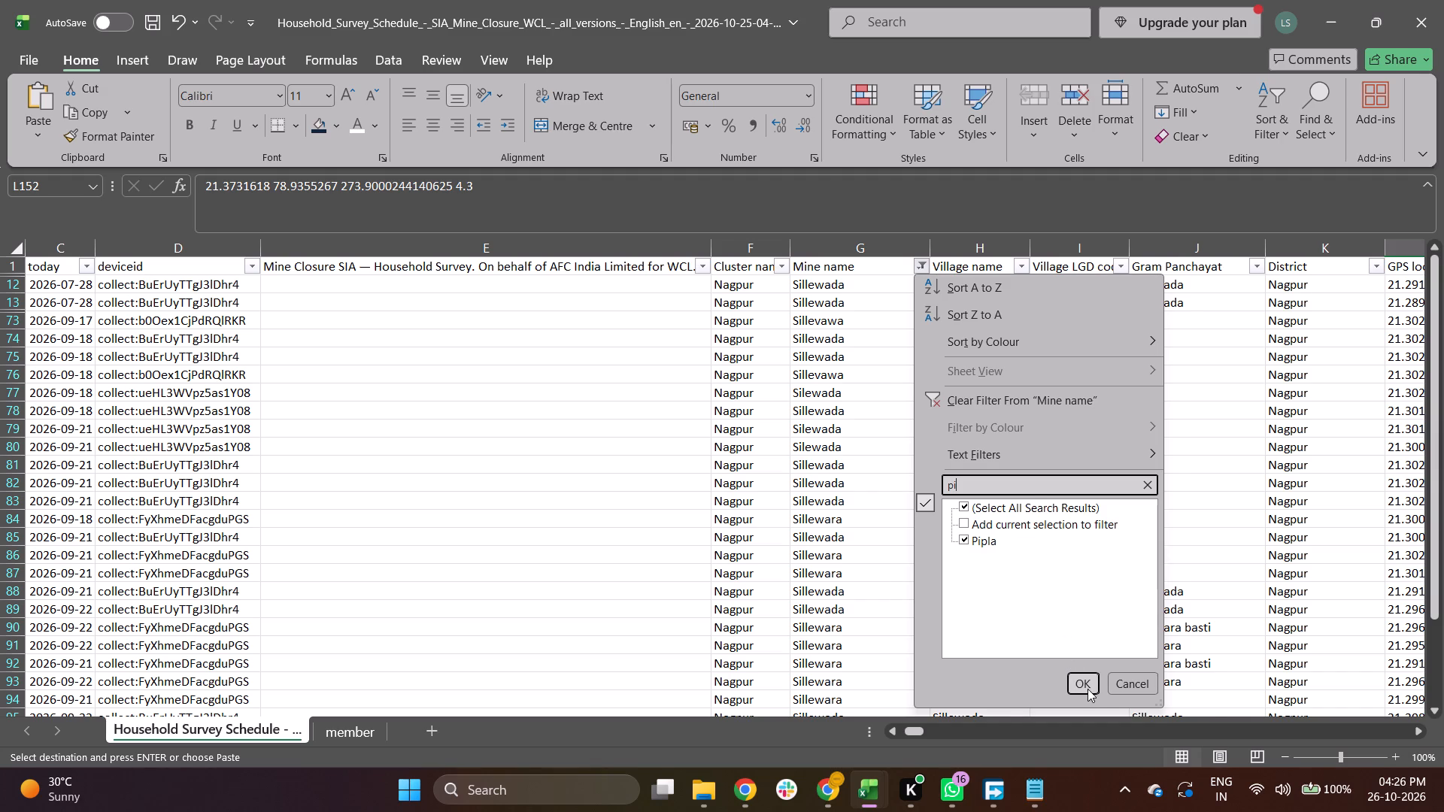
{"action": "left_click", "coordinate": [1088, 689]}
Copy the GPS location of the Khapa household in row 20.
{"action": "scroll", "coordinate": [1321, 384], "scroll_direction": "left", "scroll_amount": 2}
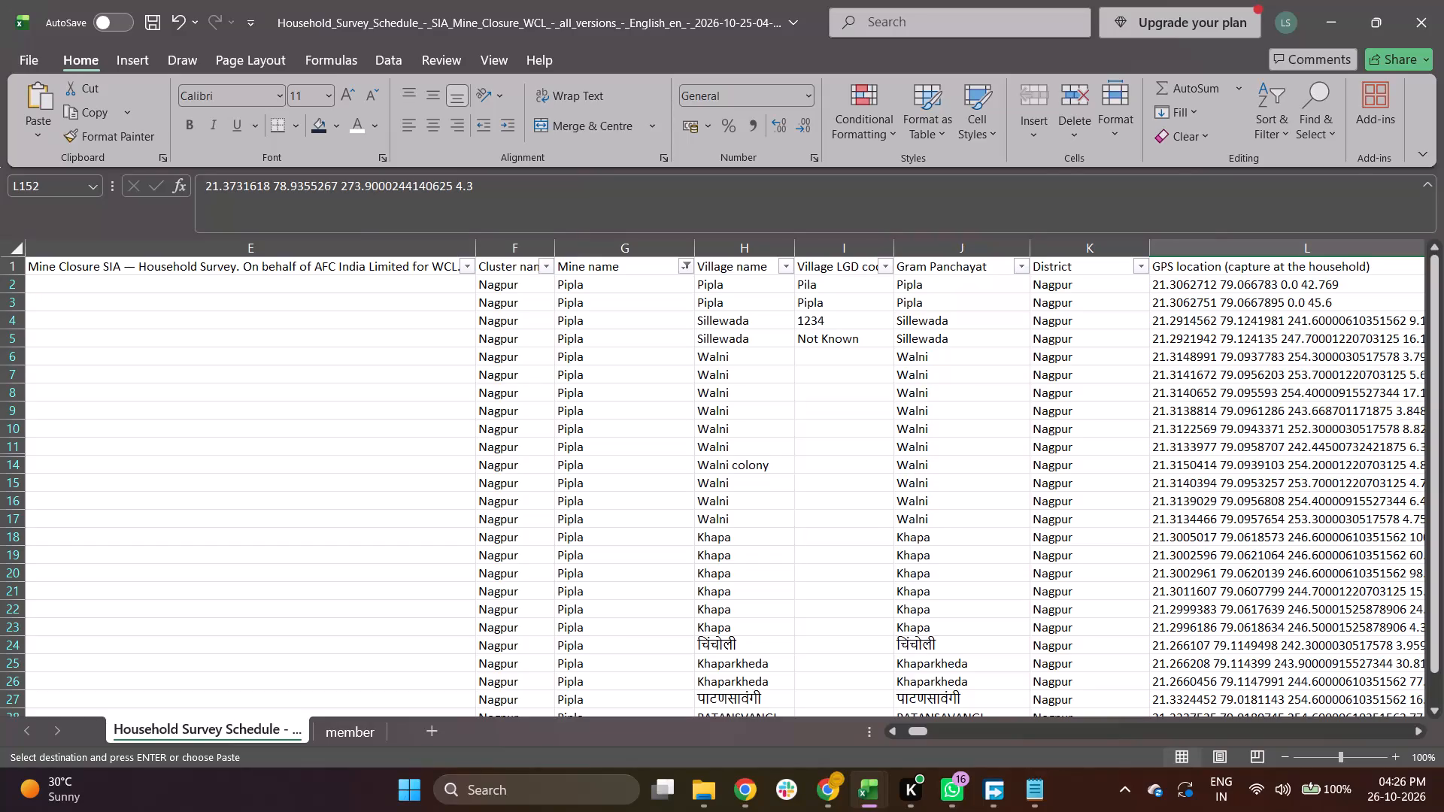
{"action": "scroll", "coordinate": [1205, 492], "scroll_direction": "down", "scroll_amount": 2}
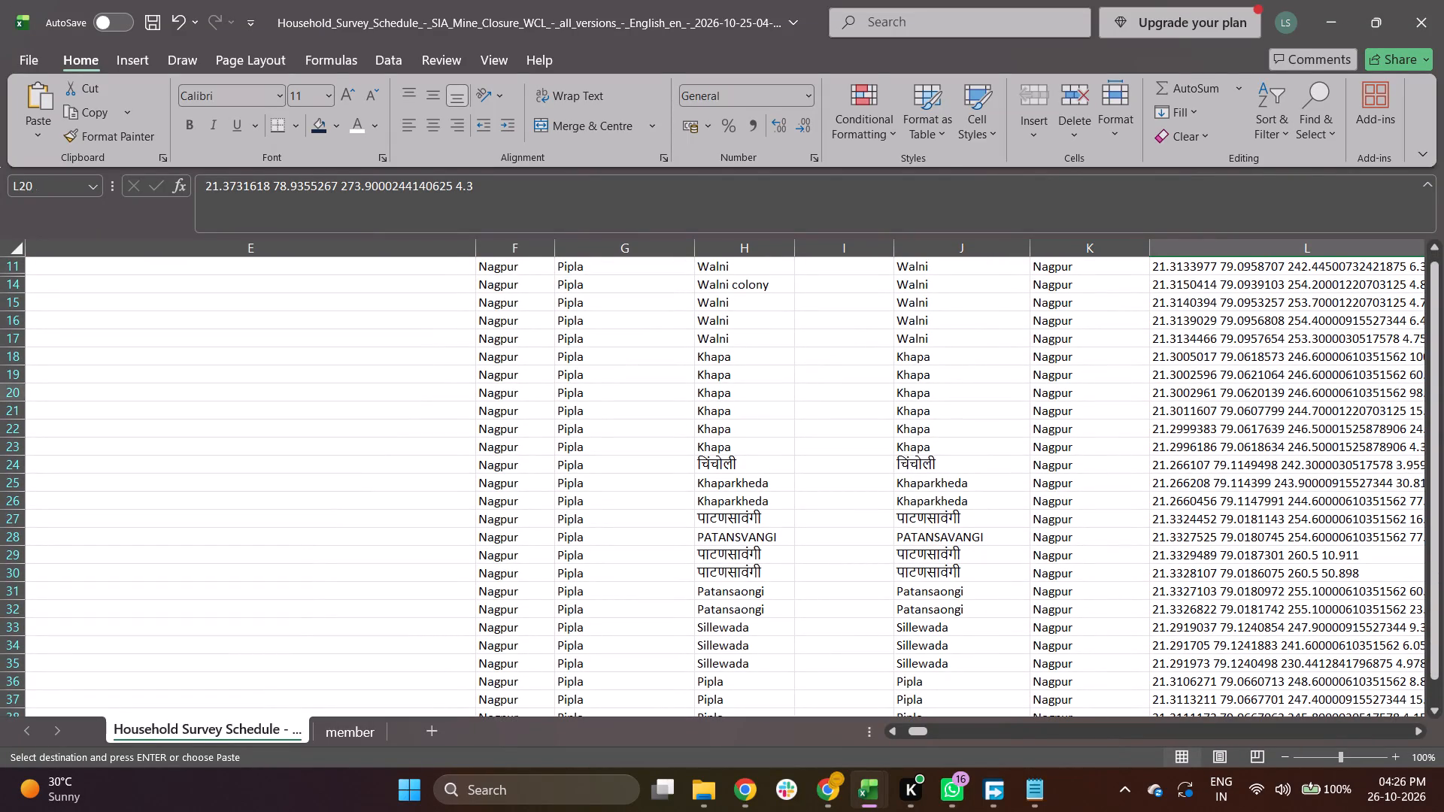
{"action": "left_click", "coordinate": [1227, 395]}
{"action": "key", "text": "ctrl+c"}
Switch to Chrome and ask Google's AI to "decide according to these coordinates:", including the copied Khapa GPS location in the question.
{"action": "key", "text": "alt+Tab"}
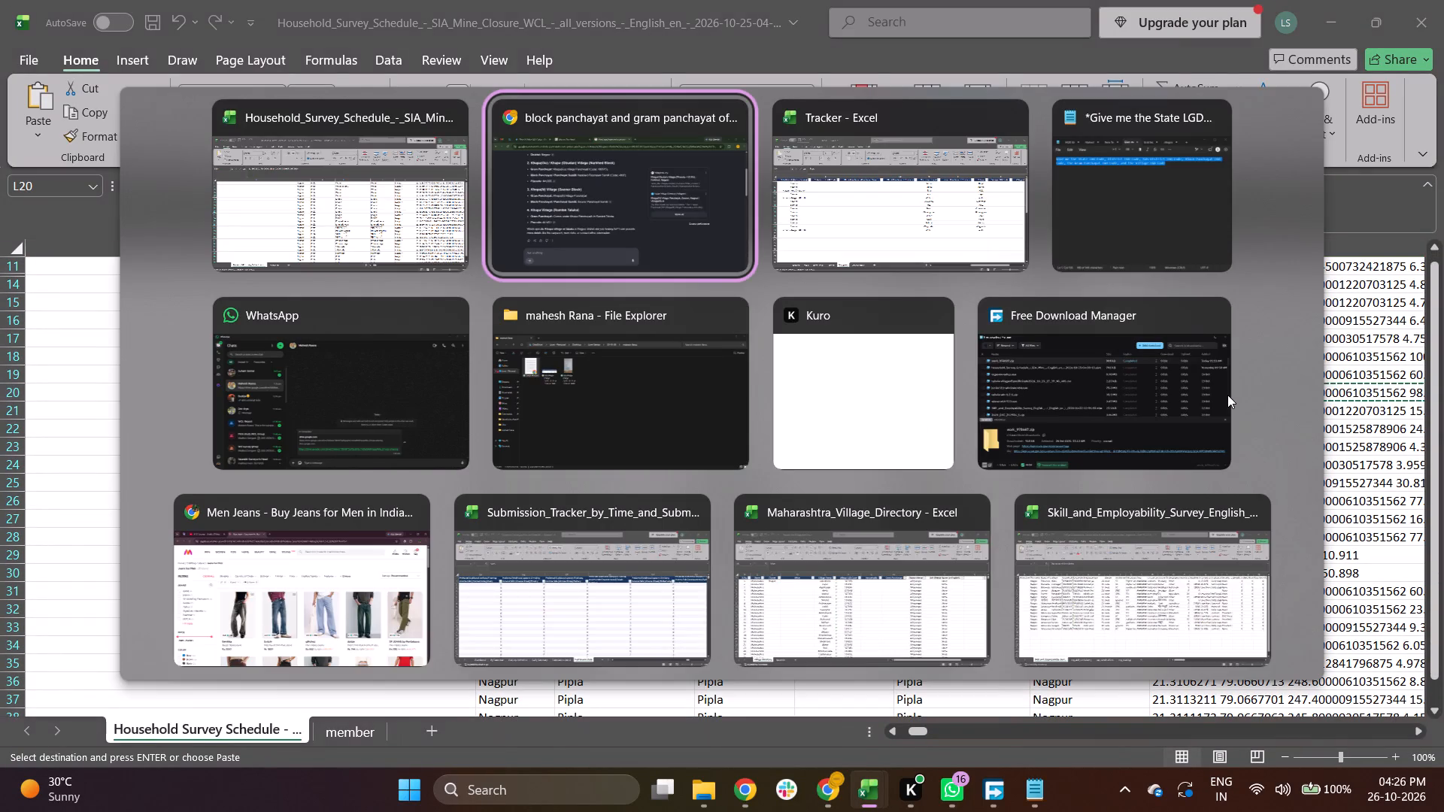
{"action": "left_click", "coordinate": [540, 648]}
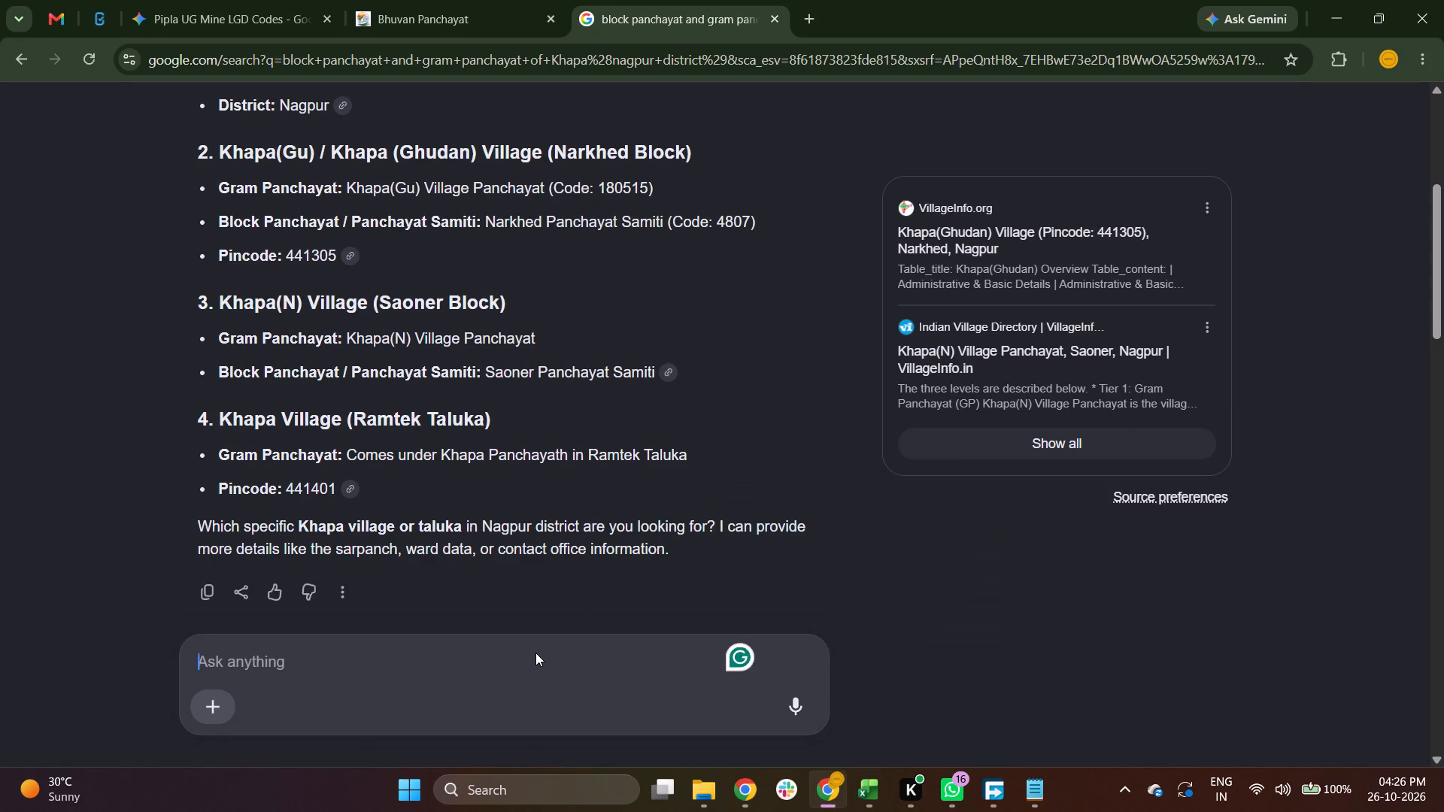
{"action": "type", "text": "de"}
{"action": "type", "text": "cide according to these coordinates"}
{"action": "key", "text": "Return"}
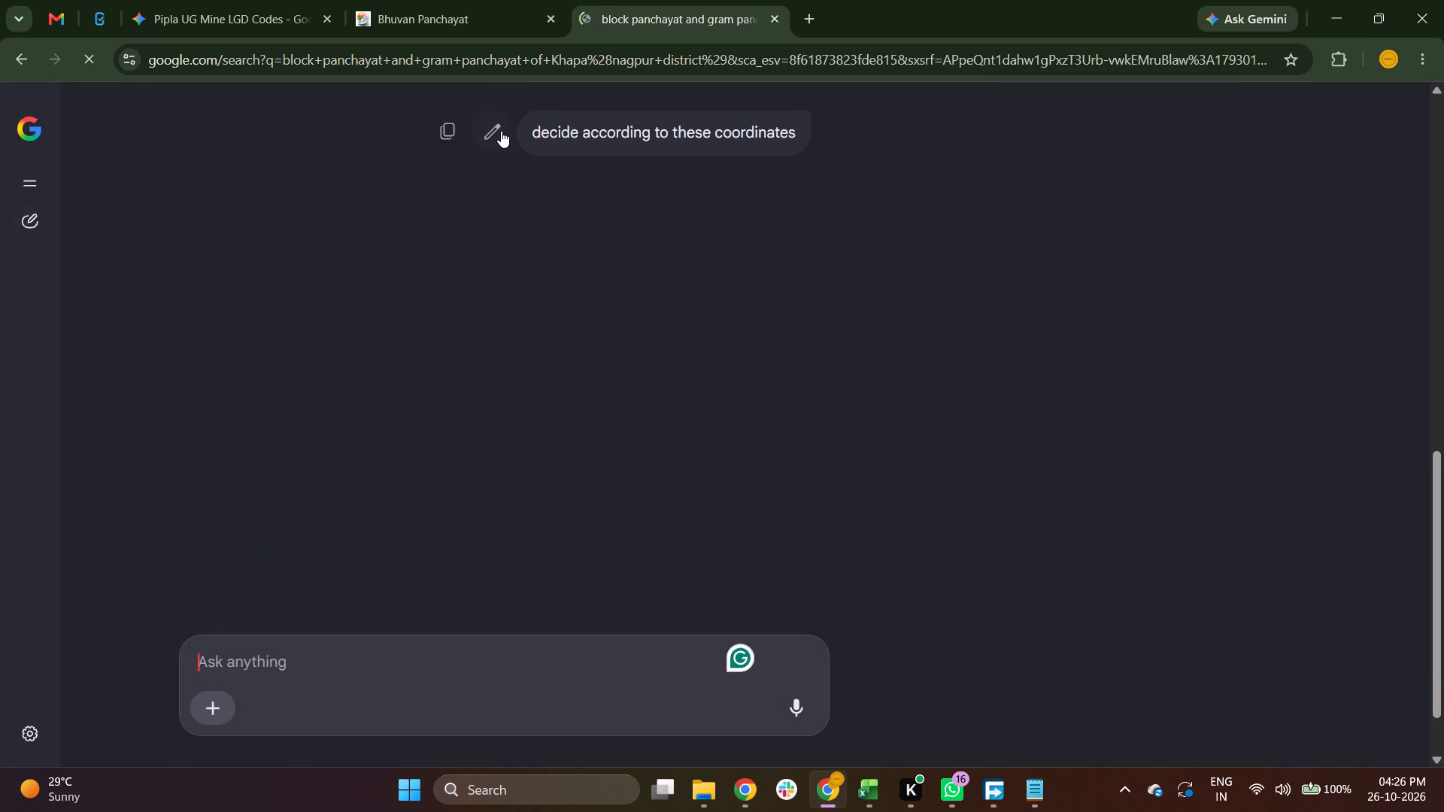
{"action": "left_click", "coordinate": [496, 128]}
{"action": "key", "text": "shift+colon"}
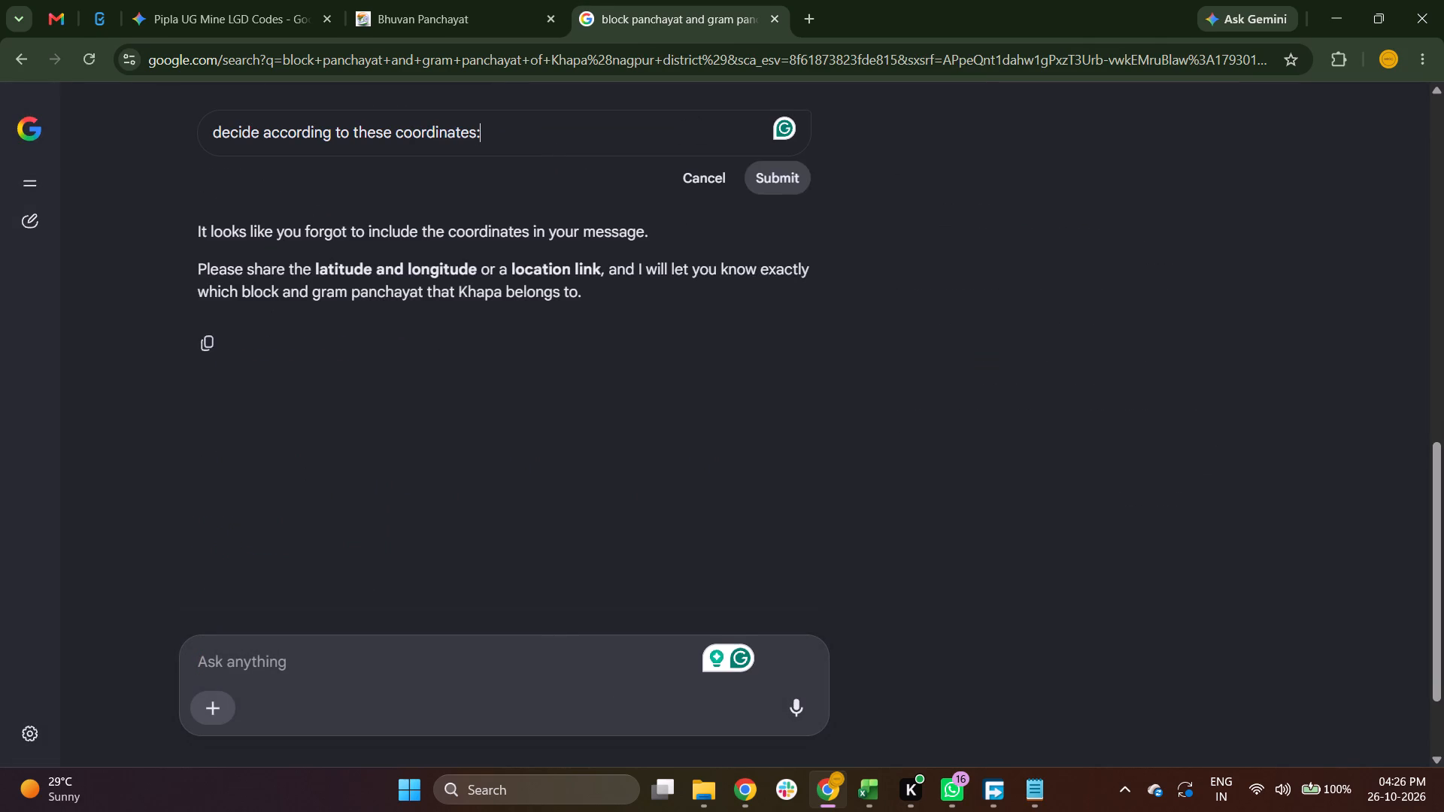
{"action": "key", "text": "ctrl+v"}
{"action": "key", "text": "Return"}
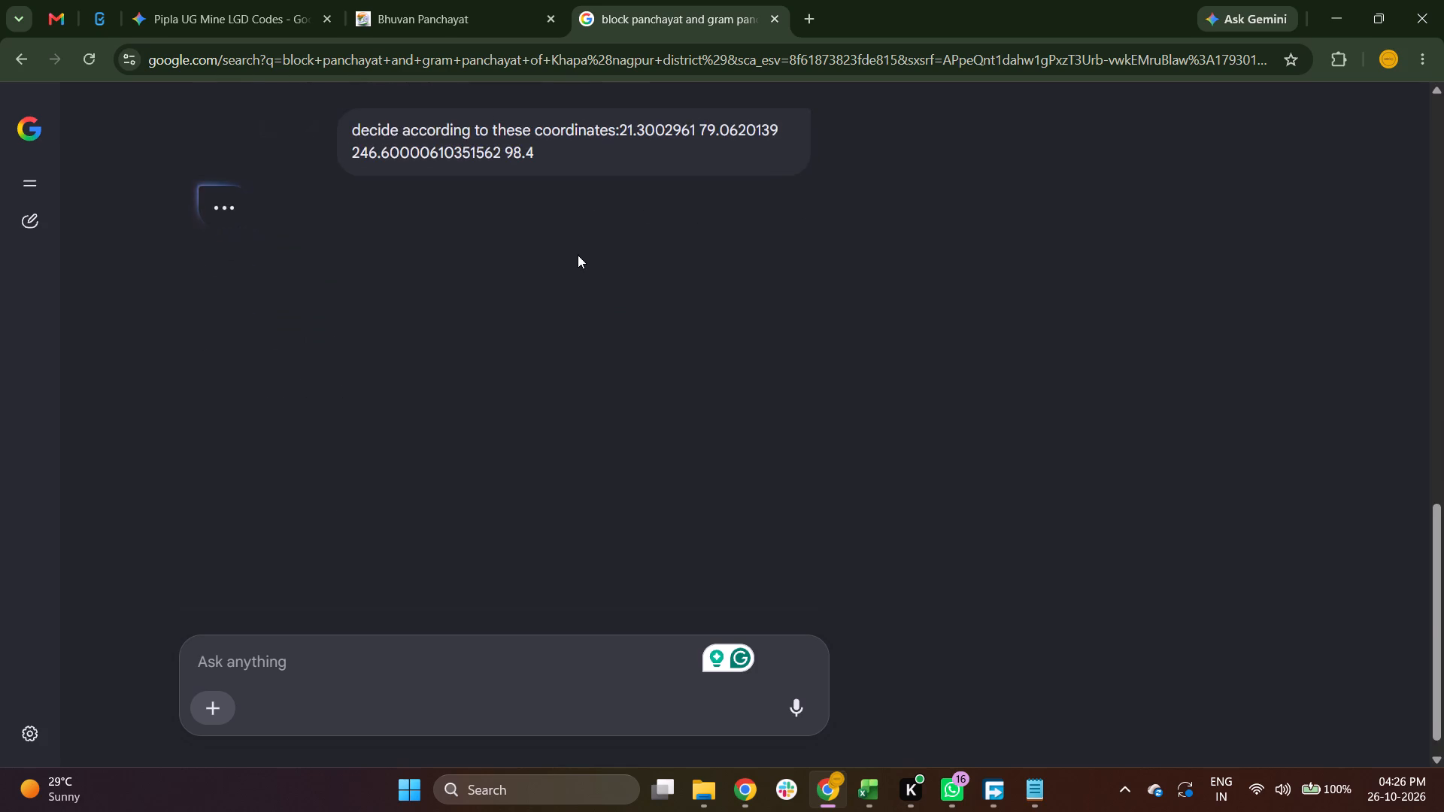
Read the AI answer for the Gram Panchayat, Block Panchayat and map location matching the Khapa coordinates.
{"action": "scroll", "coordinate": [578, 255], "scroll_direction": "up", "scroll_amount": 3}
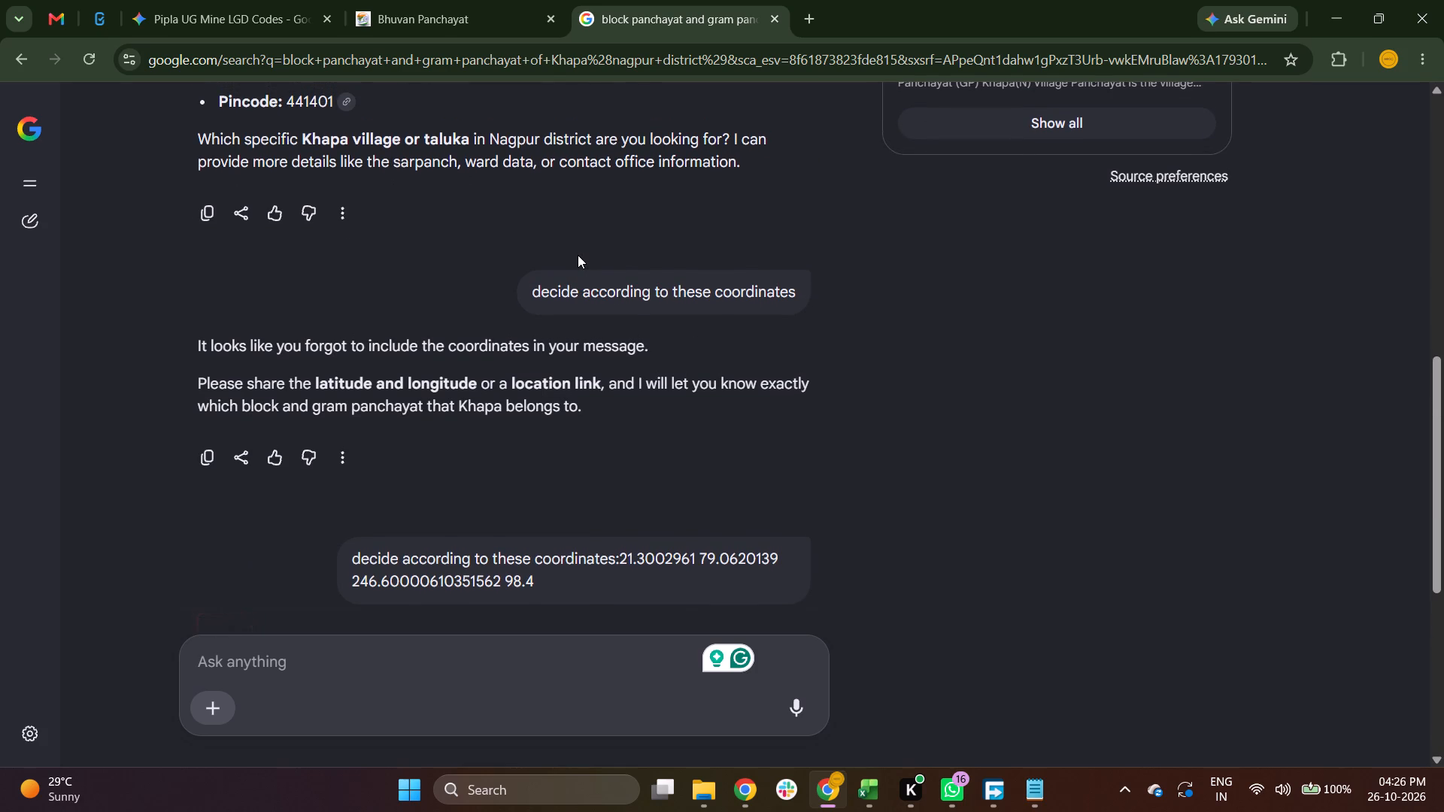
{"action": "scroll", "coordinate": [578, 255], "scroll_direction": "down", "scroll_amount": 2}
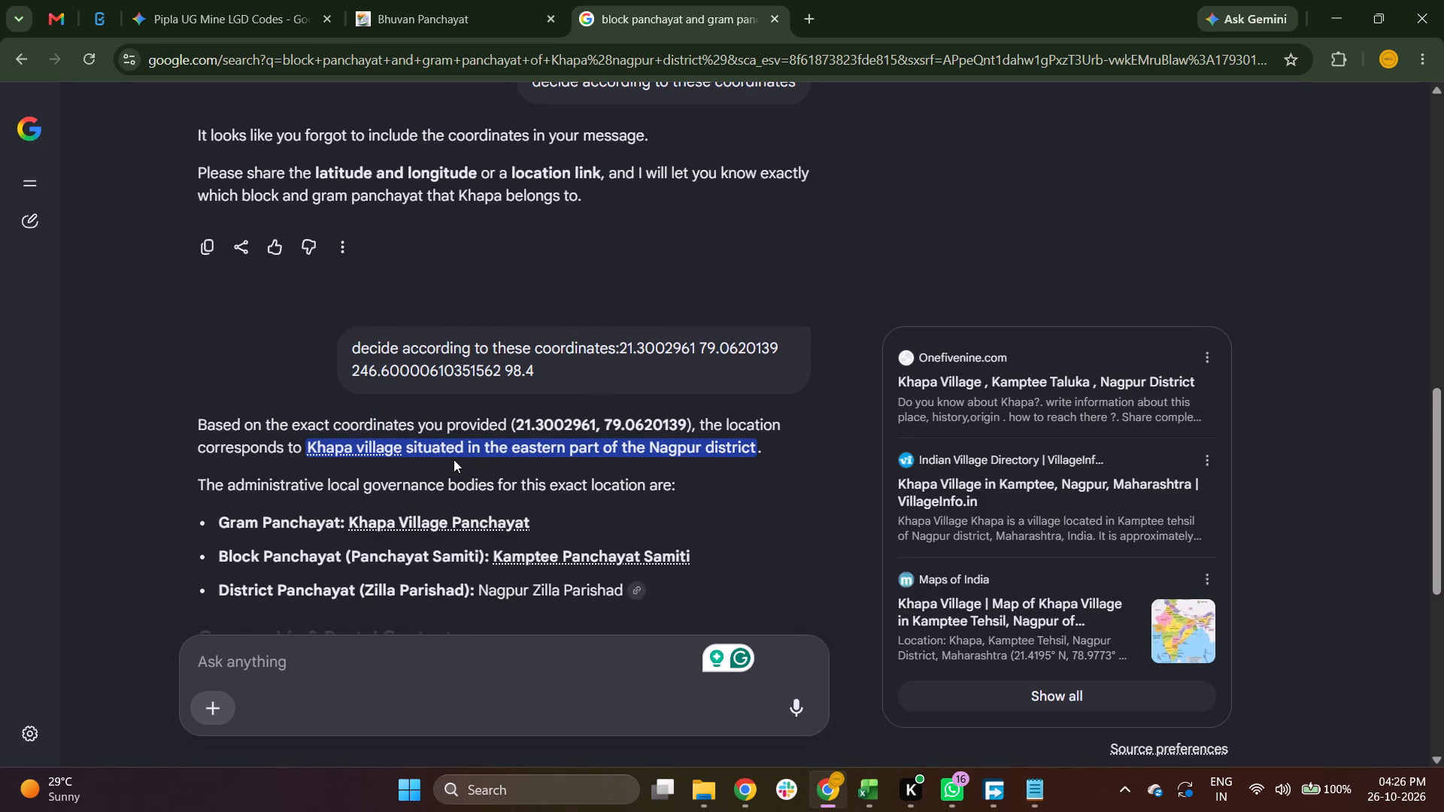
{"action": "scroll", "coordinate": [454, 459], "scroll_direction": "down", "scroll_amount": 2}
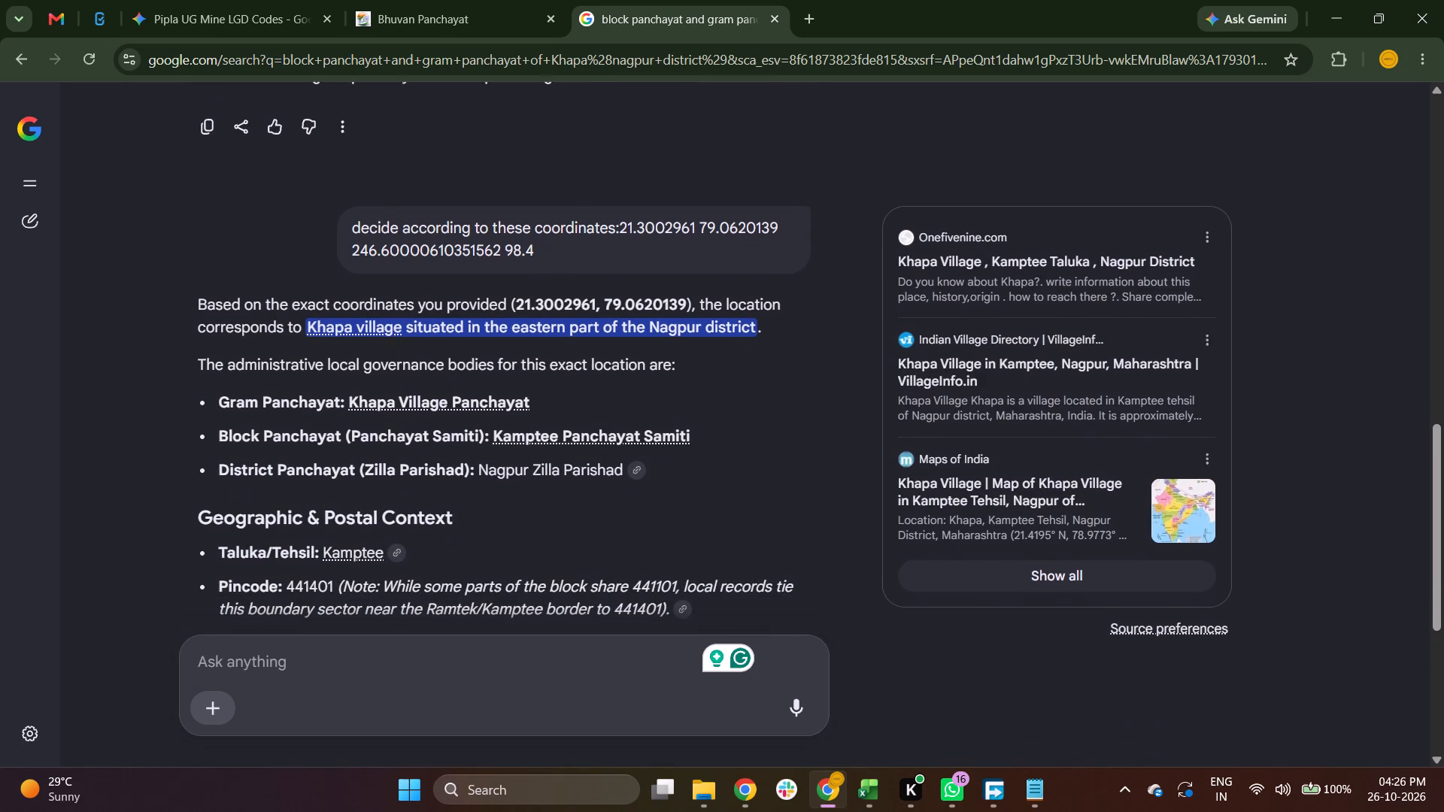
{"action": "scroll", "coordinate": [454, 459], "scroll_direction": "down", "scroll_amount": 1}
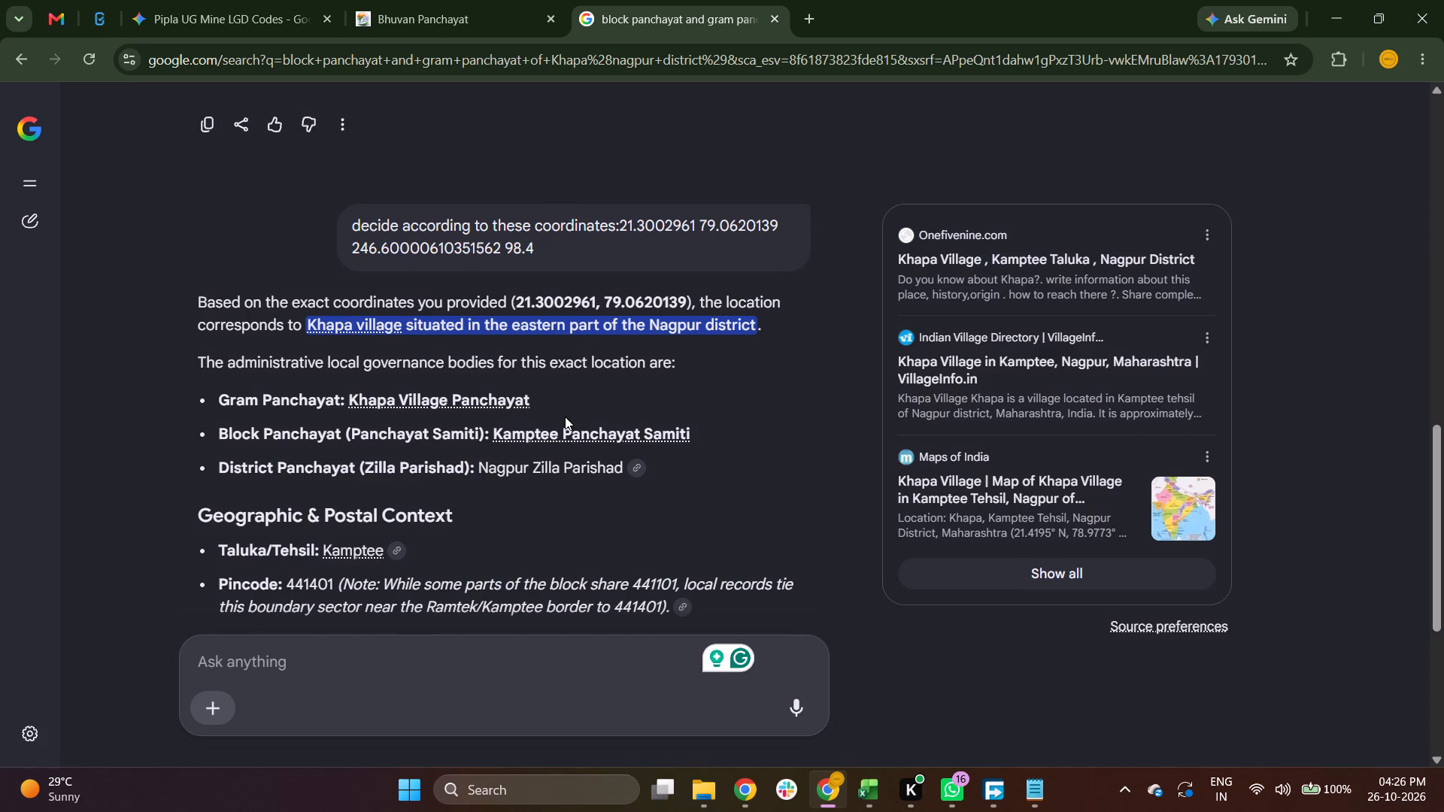
{"action": "scroll", "coordinate": [662, 369], "scroll_direction": "down", "scroll_amount": 1}
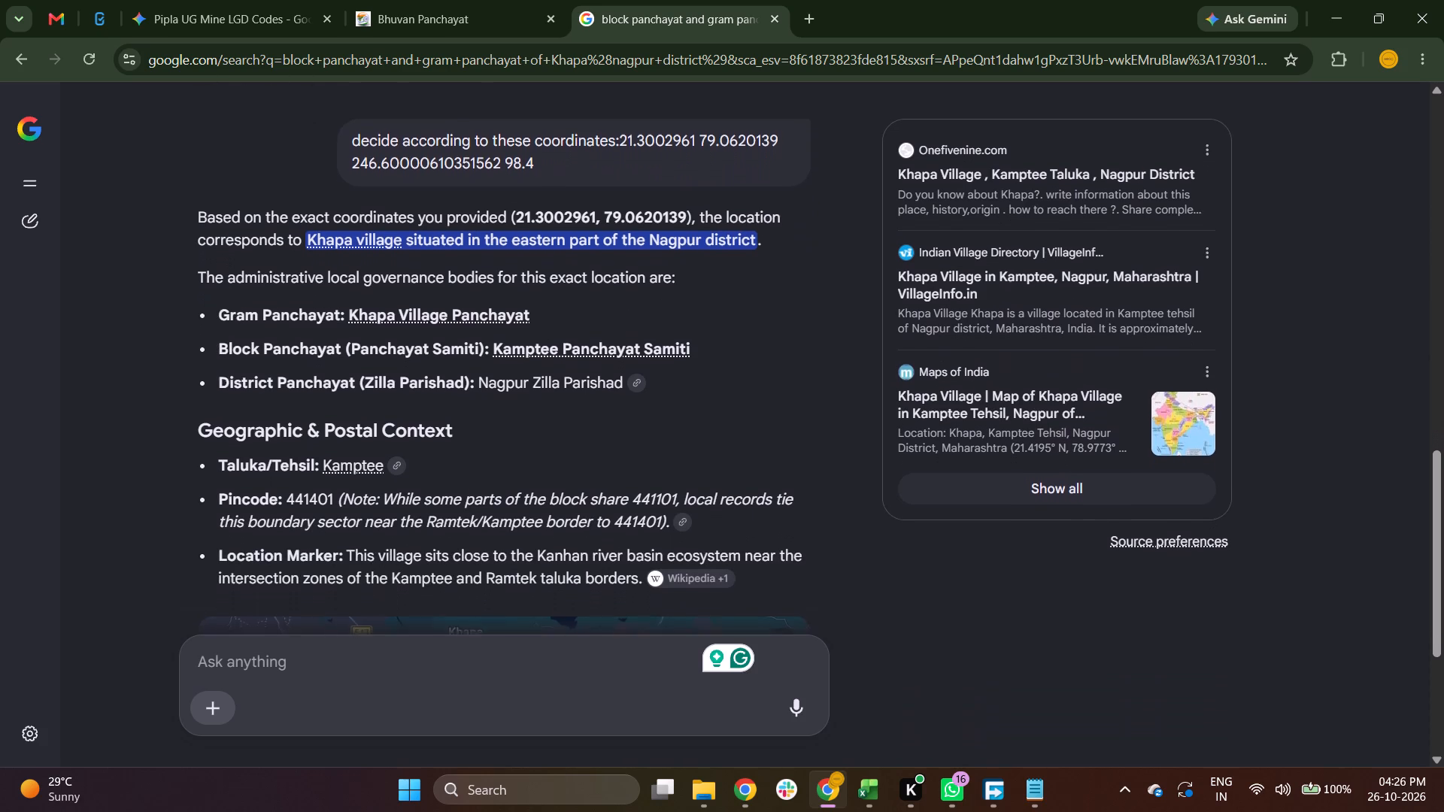
{"action": "scroll", "coordinate": [662, 369], "scroll_direction": "down", "scroll_amount": 1}
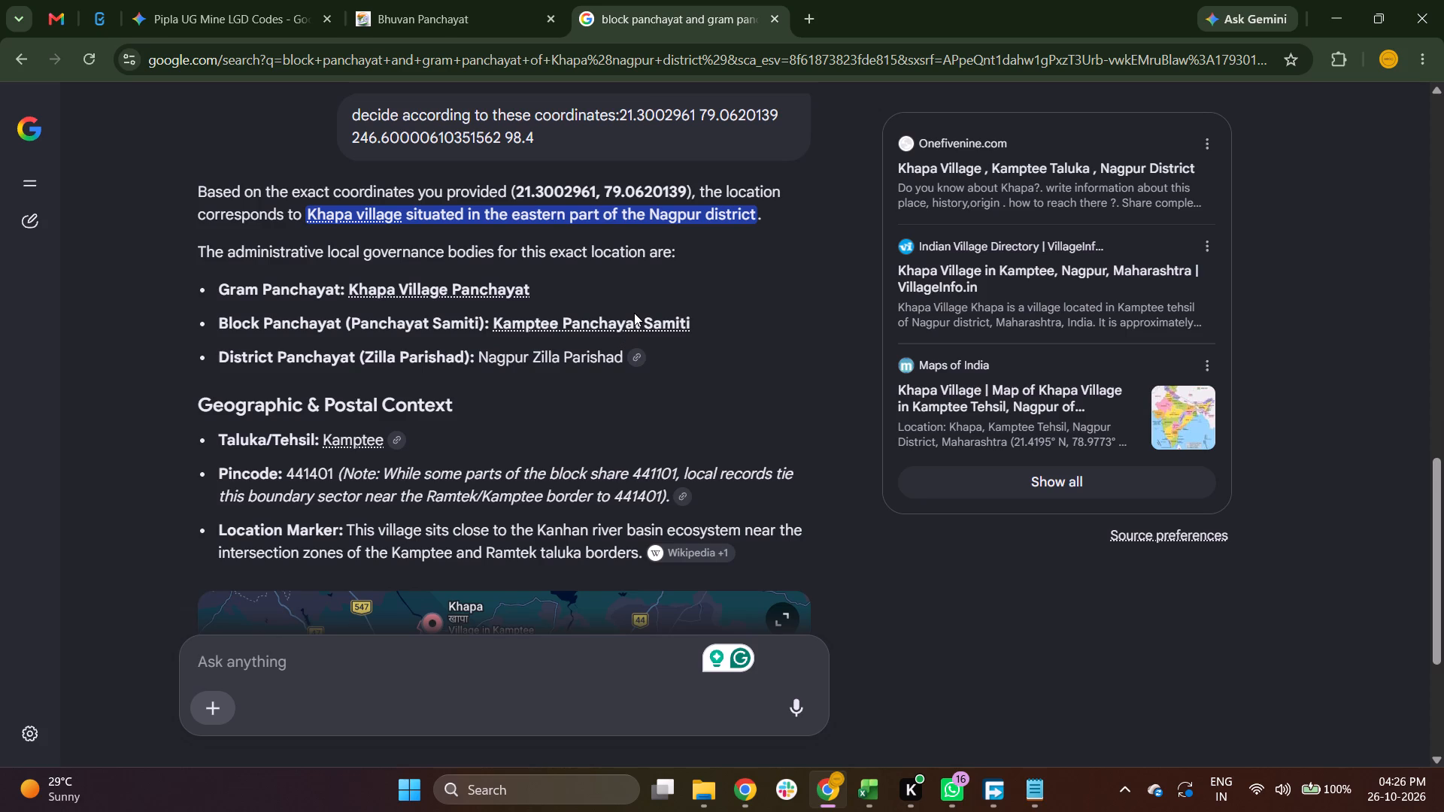
{"action": "scroll", "coordinate": [517, 355], "scroll_direction": "down", "scroll_amount": 4}
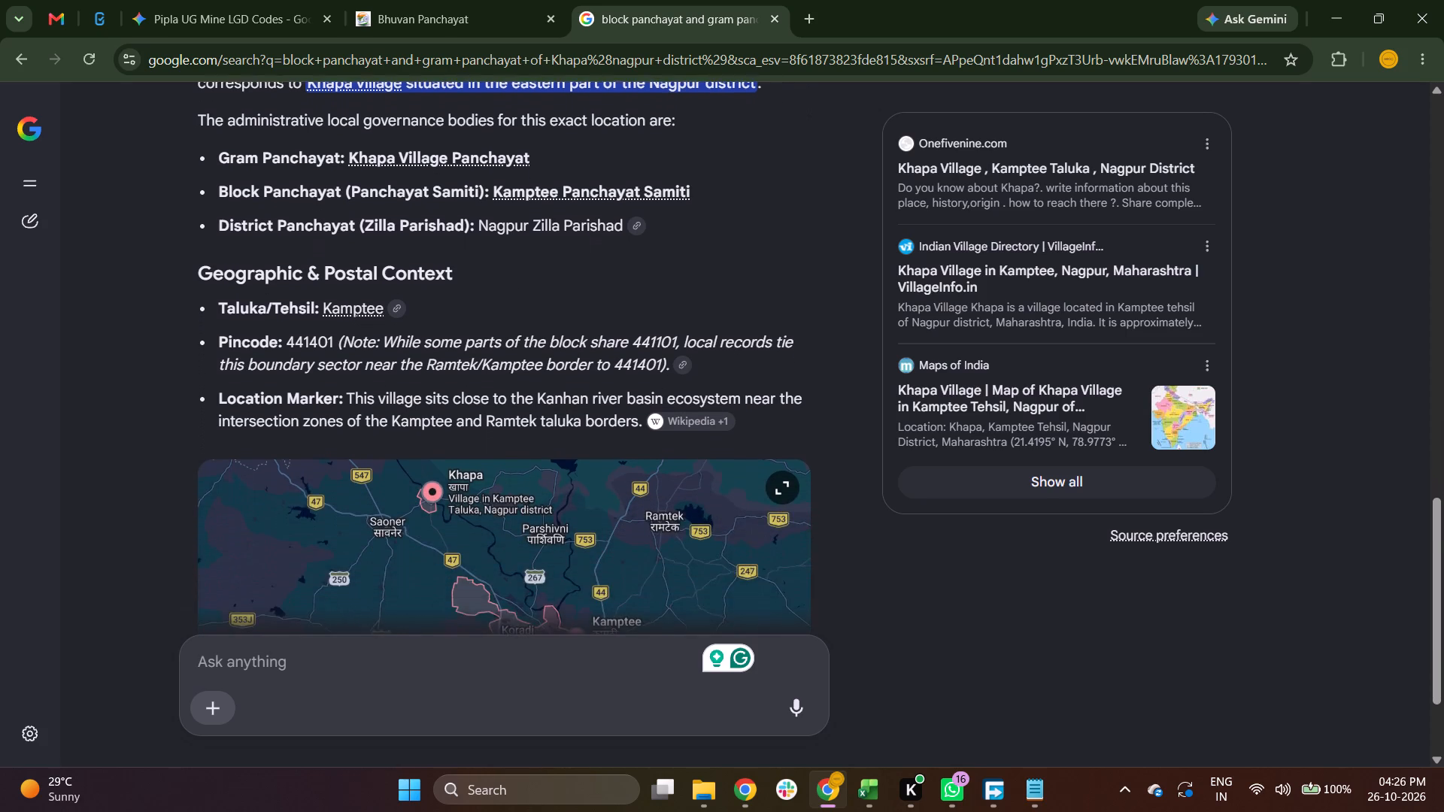
{"action": "scroll", "coordinate": [517, 355], "scroll_direction": "down", "scroll_amount": 3}
Ask the follow-up "and district and sub district?" and compare the reply with the earlier panchayat details for Khapa.
{"action": "left_click", "coordinate": [455, 677]}
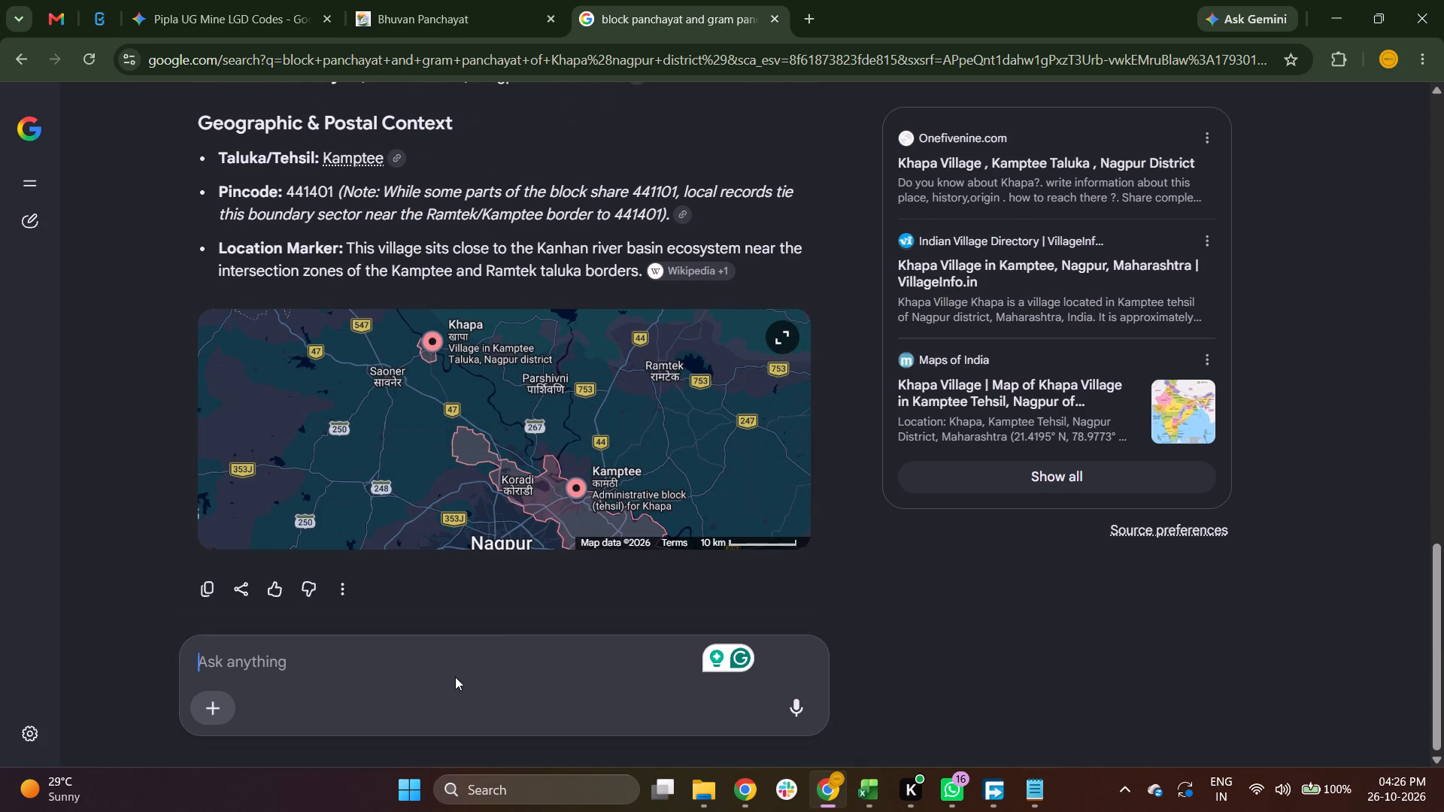
{"action": "type", "text": "and district and sub di"}
{"action": "type", "text": "strict?"}
{"action": "key", "text": "Return"}
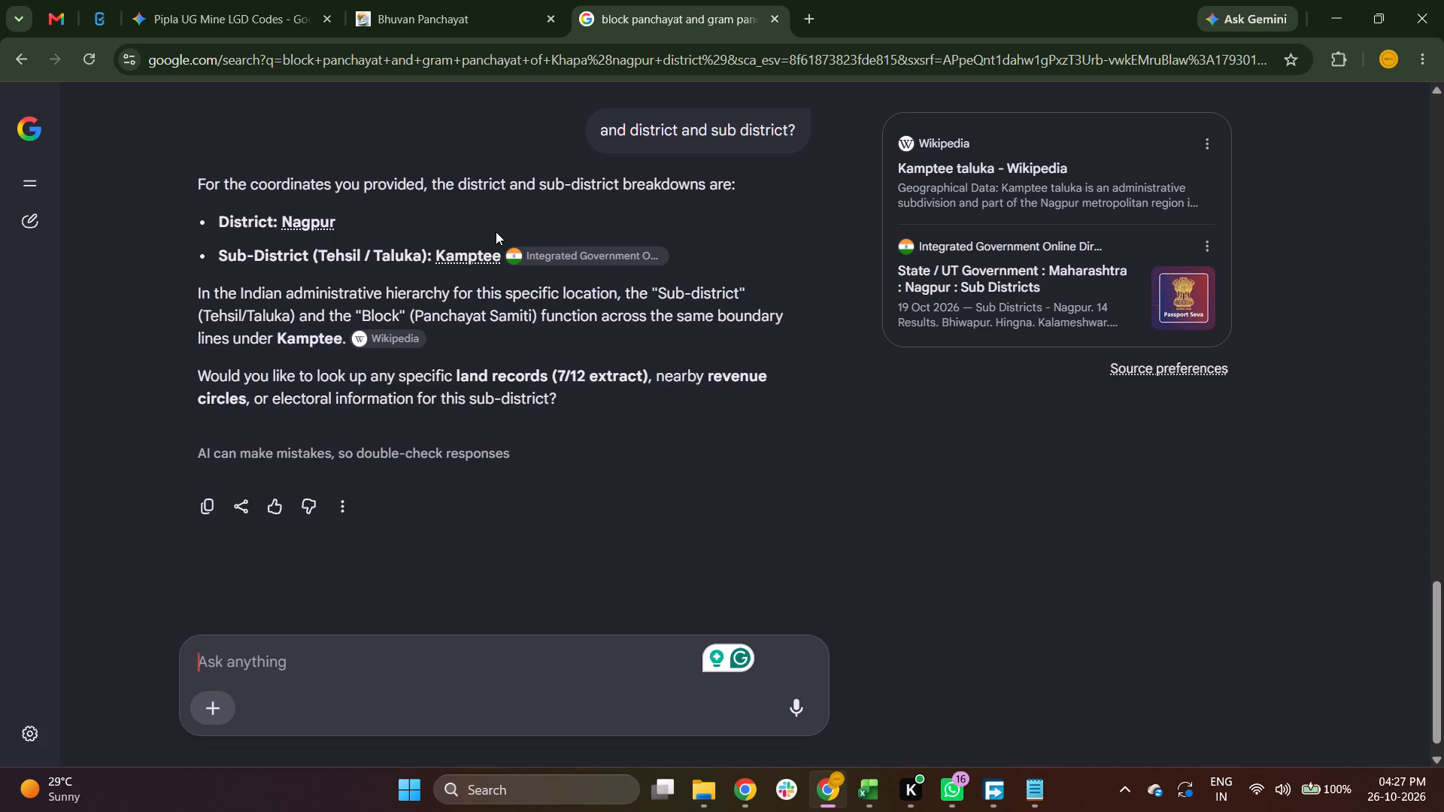
{"action": "scroll", "coordinate": [493, 226], "scroll_direction": "up", "scroll_amount": 6}
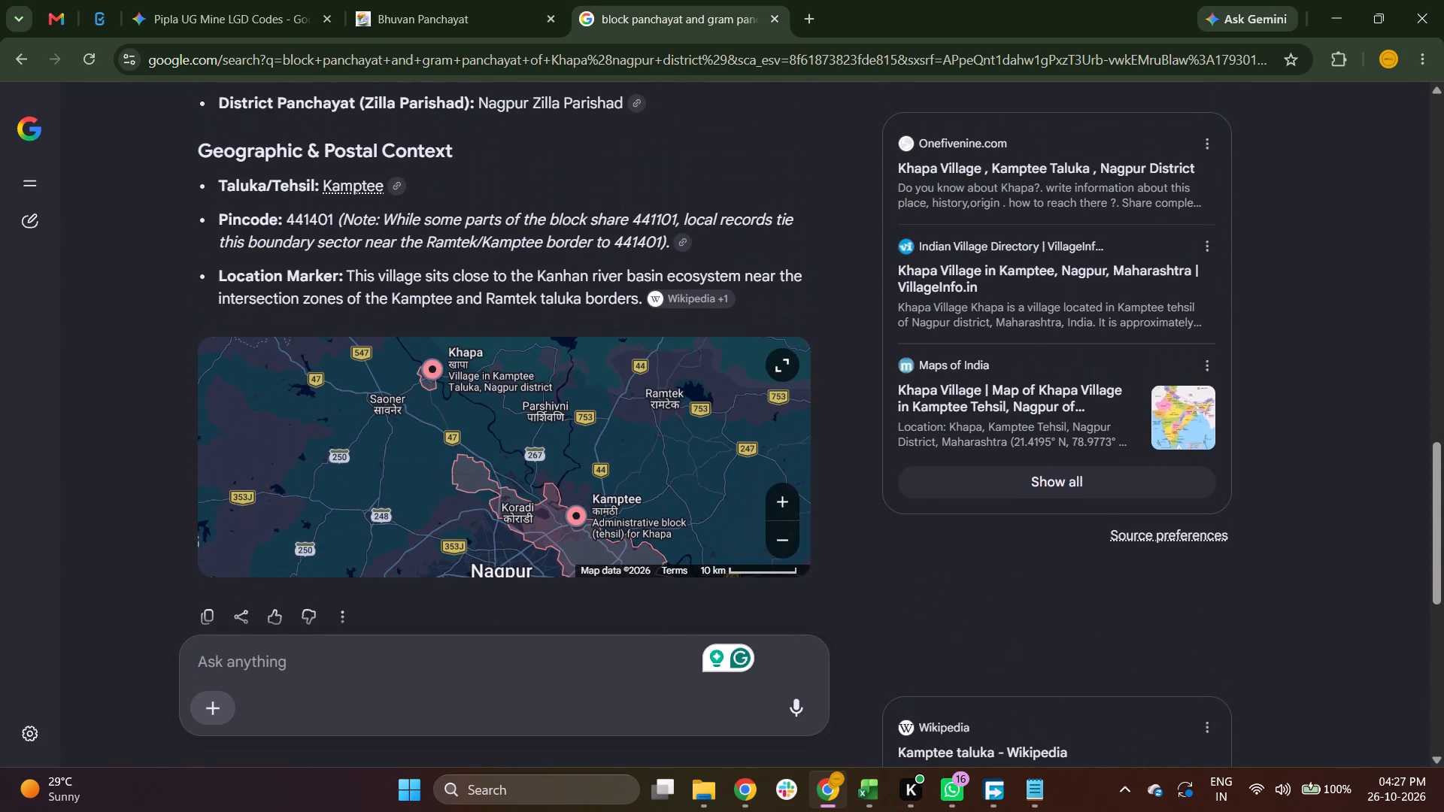
{"action": "scroll", "coordinate": [493, 226], "scroll_direction": "up", "scroll_amount": 3}
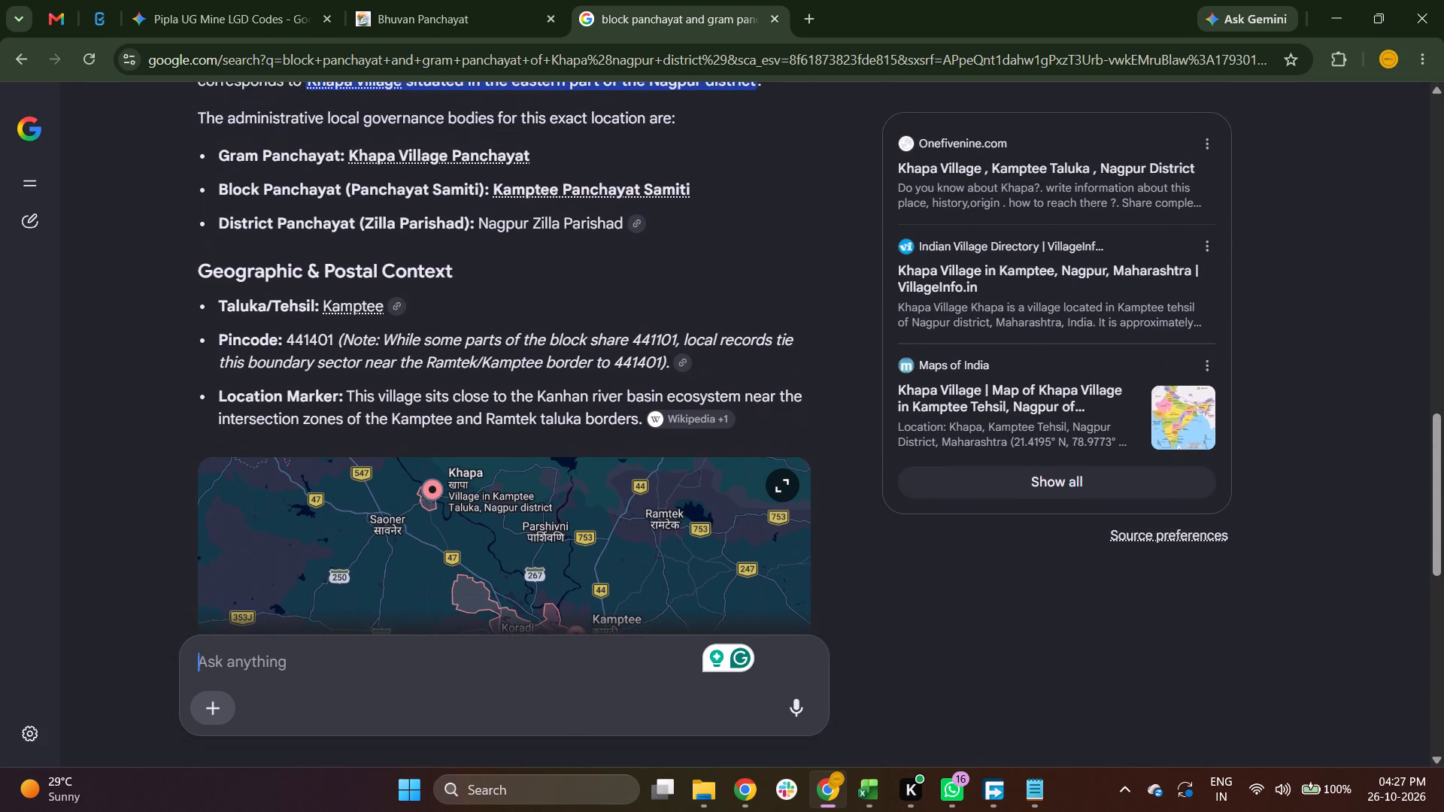
{"action": "scroll", "coordinate": [493, 226], "scroll_direction": "up", "scroll_amount": 1}
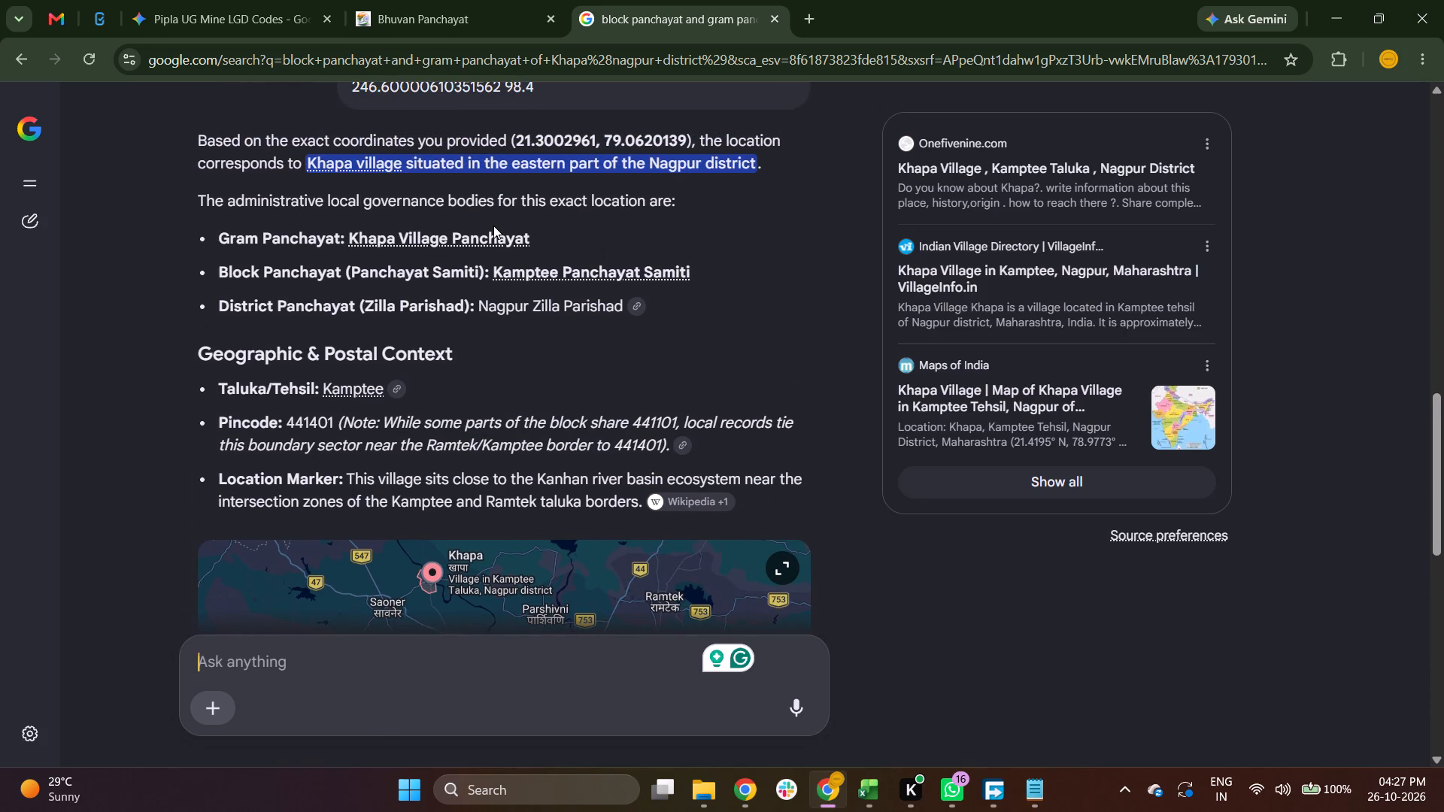
{"action": "scroll", "coordinate": [493, 226], "scroll_direction": "up", "scroll_amount": 1}
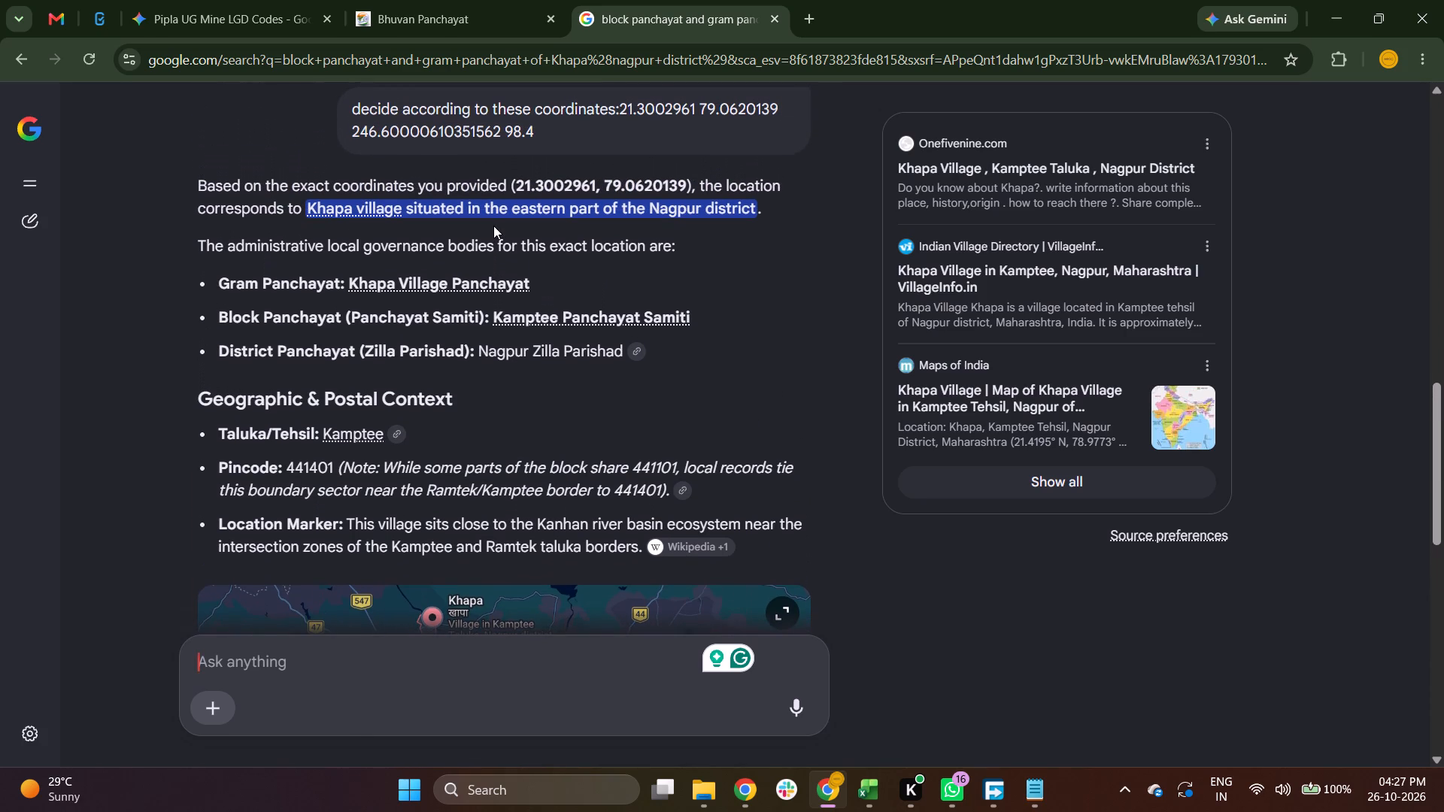
On Bhuvan Panchayat, locate Khapa village in Kamthi block, Khapa panchayat, Nagpur district, and close the old clicked-location details.
{"action": "left_click", "coordinate": [443, 24]}
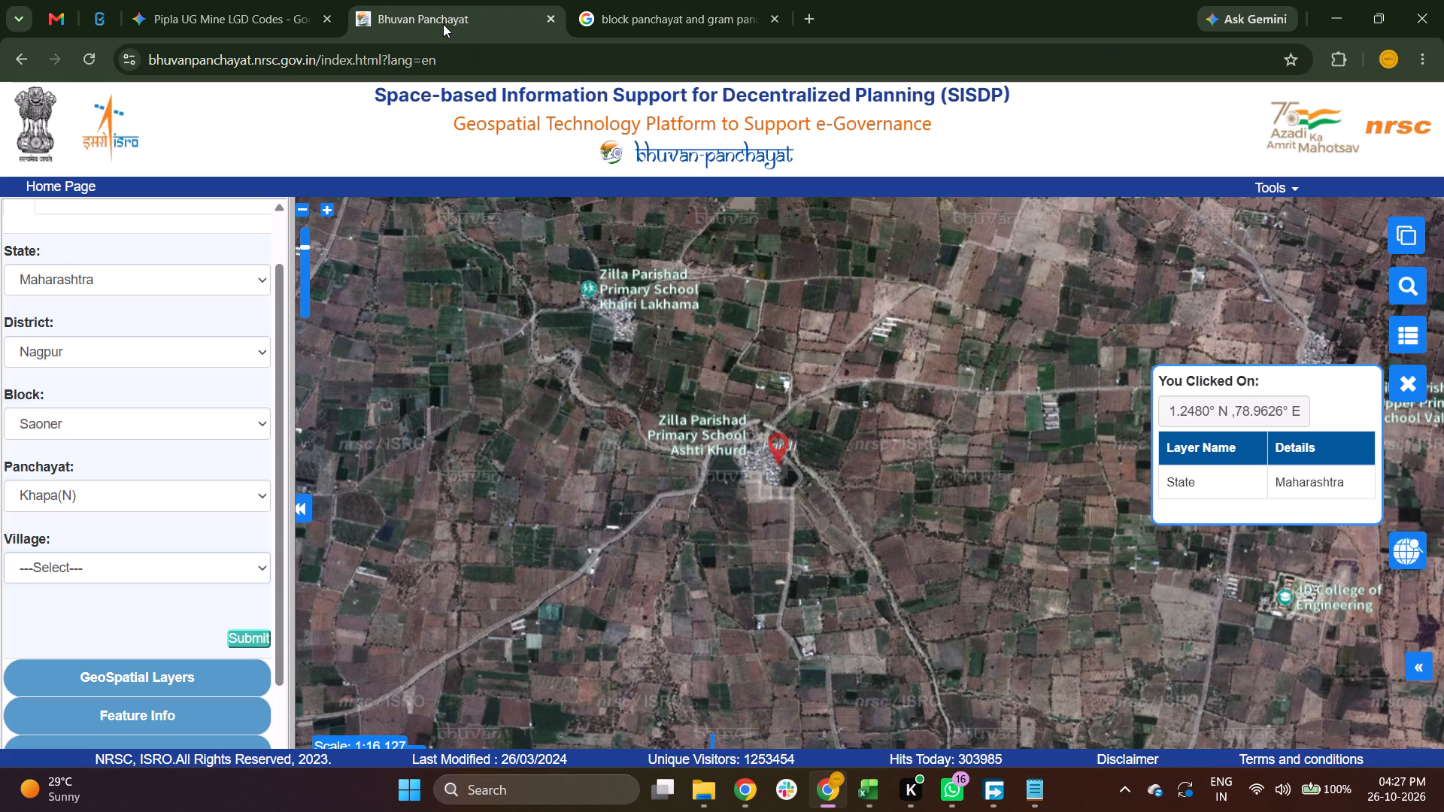
{"action": "left_click", "coordinate": [186, 418]}
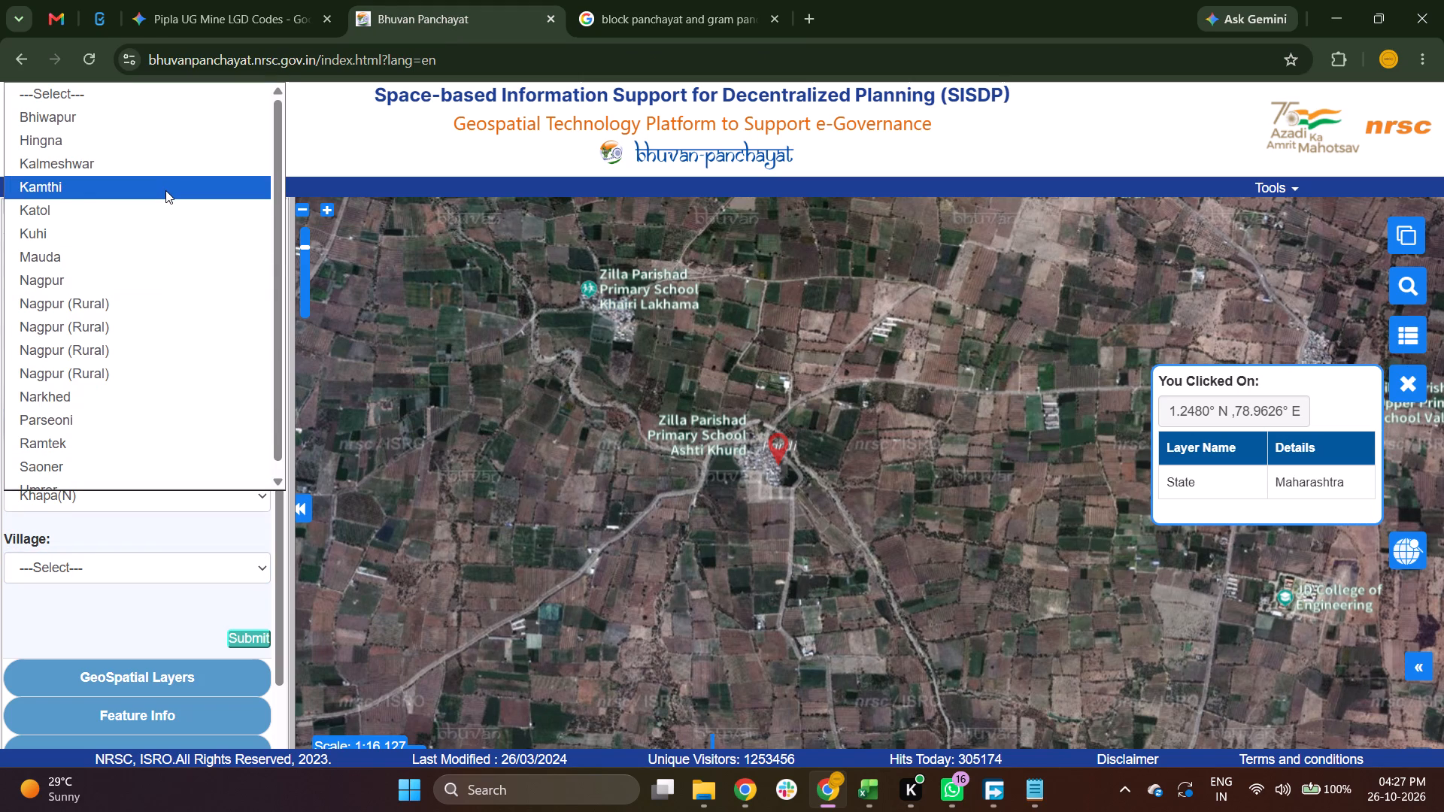
{"action": "left_click", "coordinate": [165, 190]}
{"action": "left_click", "coordinate": [115, 489]}
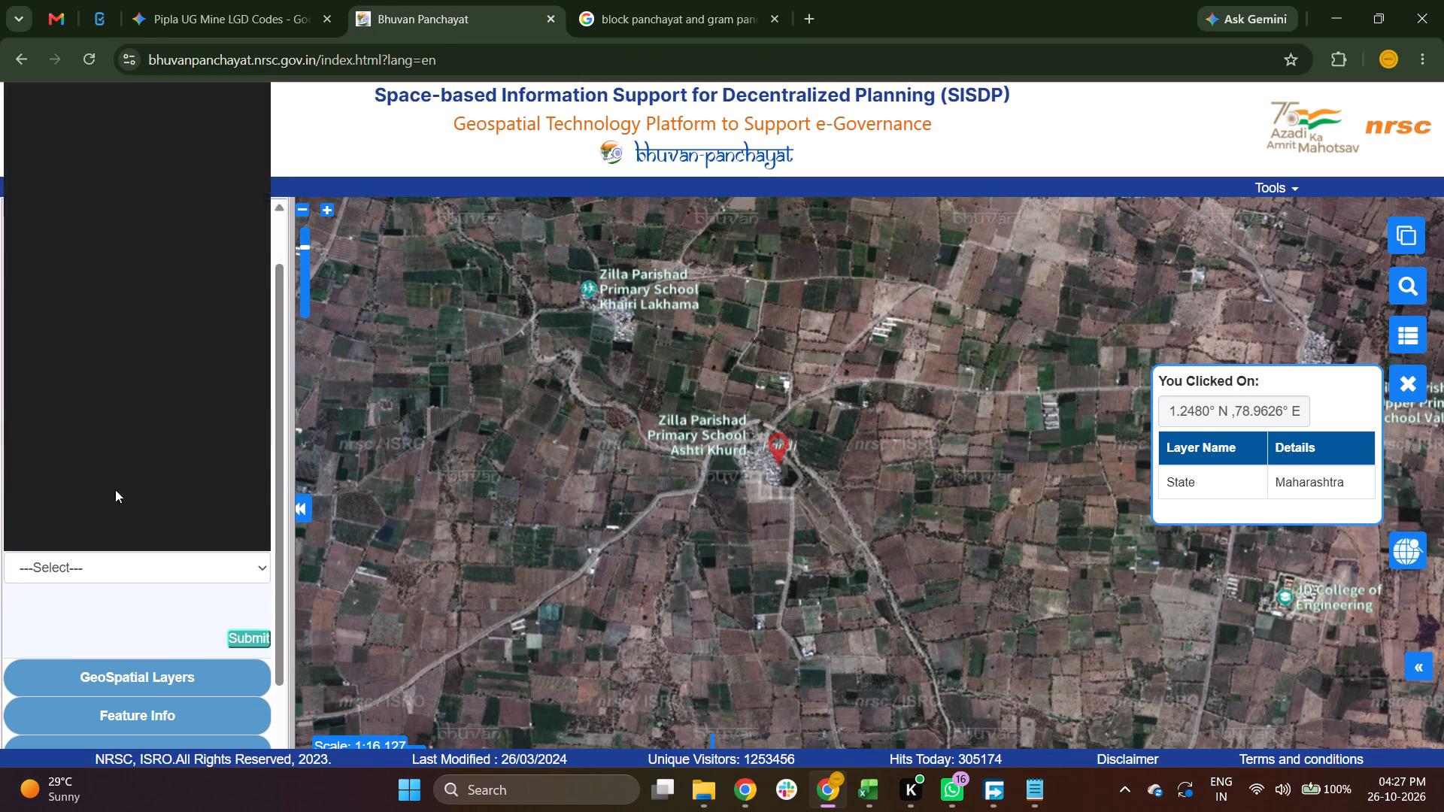
{"action": "scroll", "coordinate": [119, 362], "scroll_direction": "down", "scroll_amount": 2}
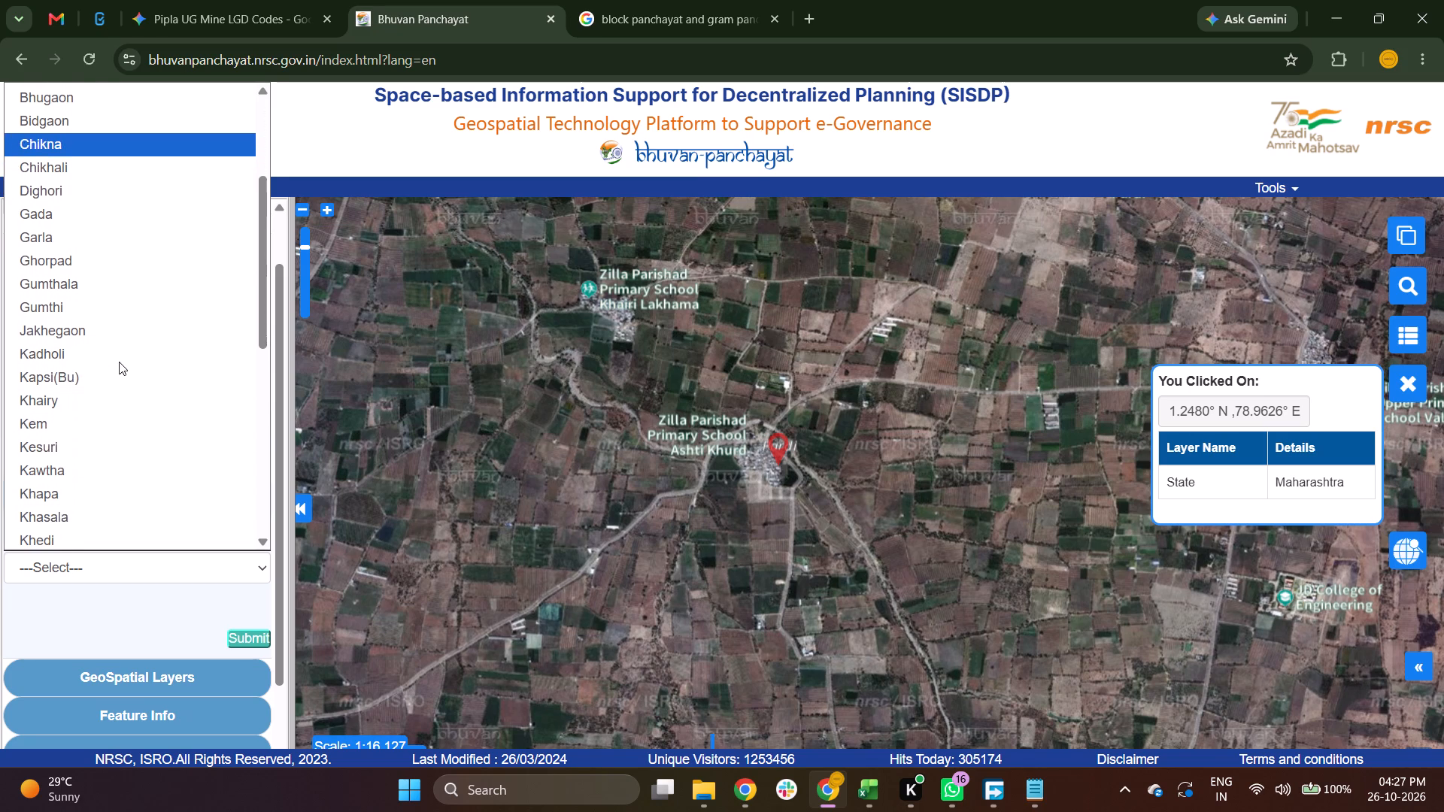
{"action": "scroll", "coordinate": [119, 362], "scroll_direction": "down", "scroll_amount": 2}
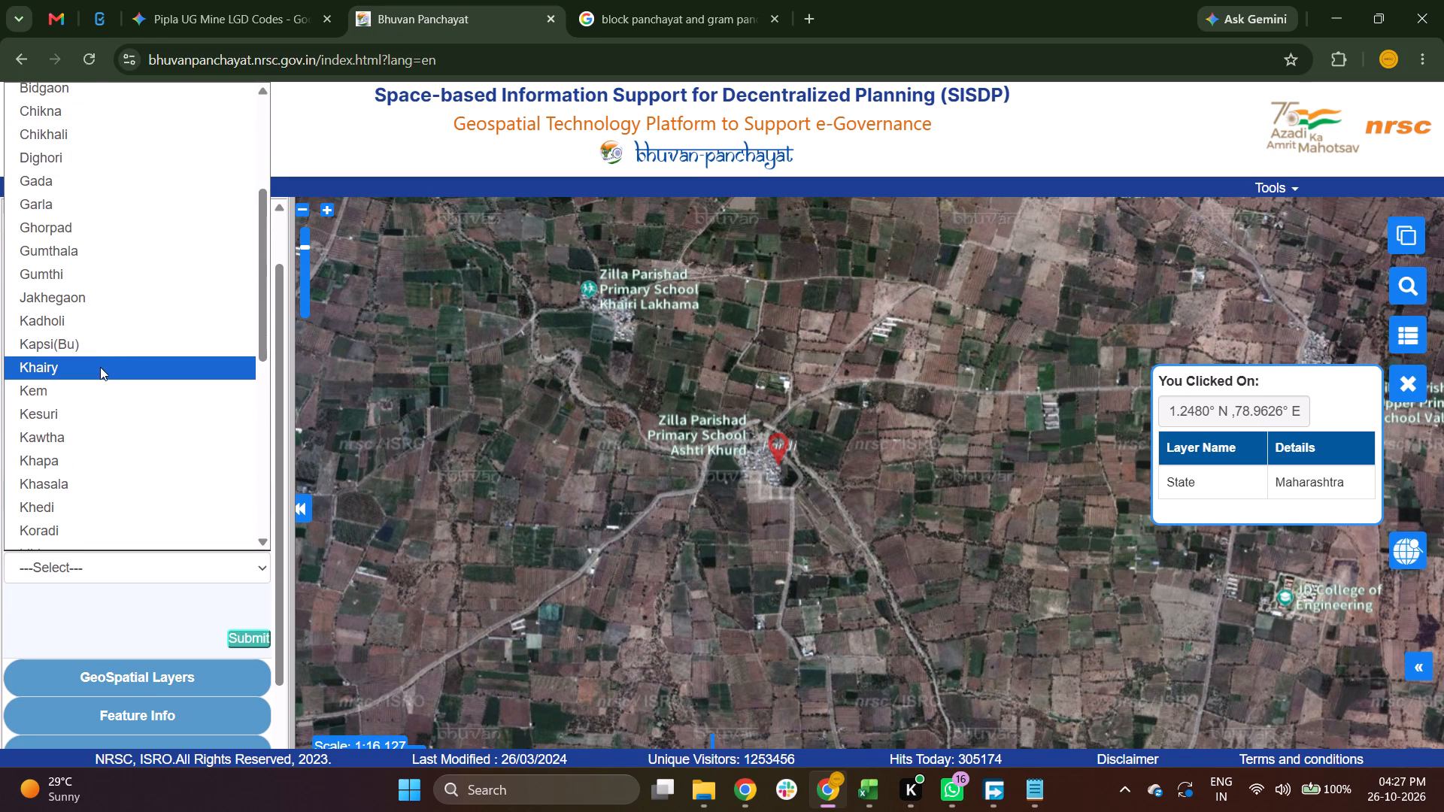
{"action": "left_click", "coordinate": [82, 460]}
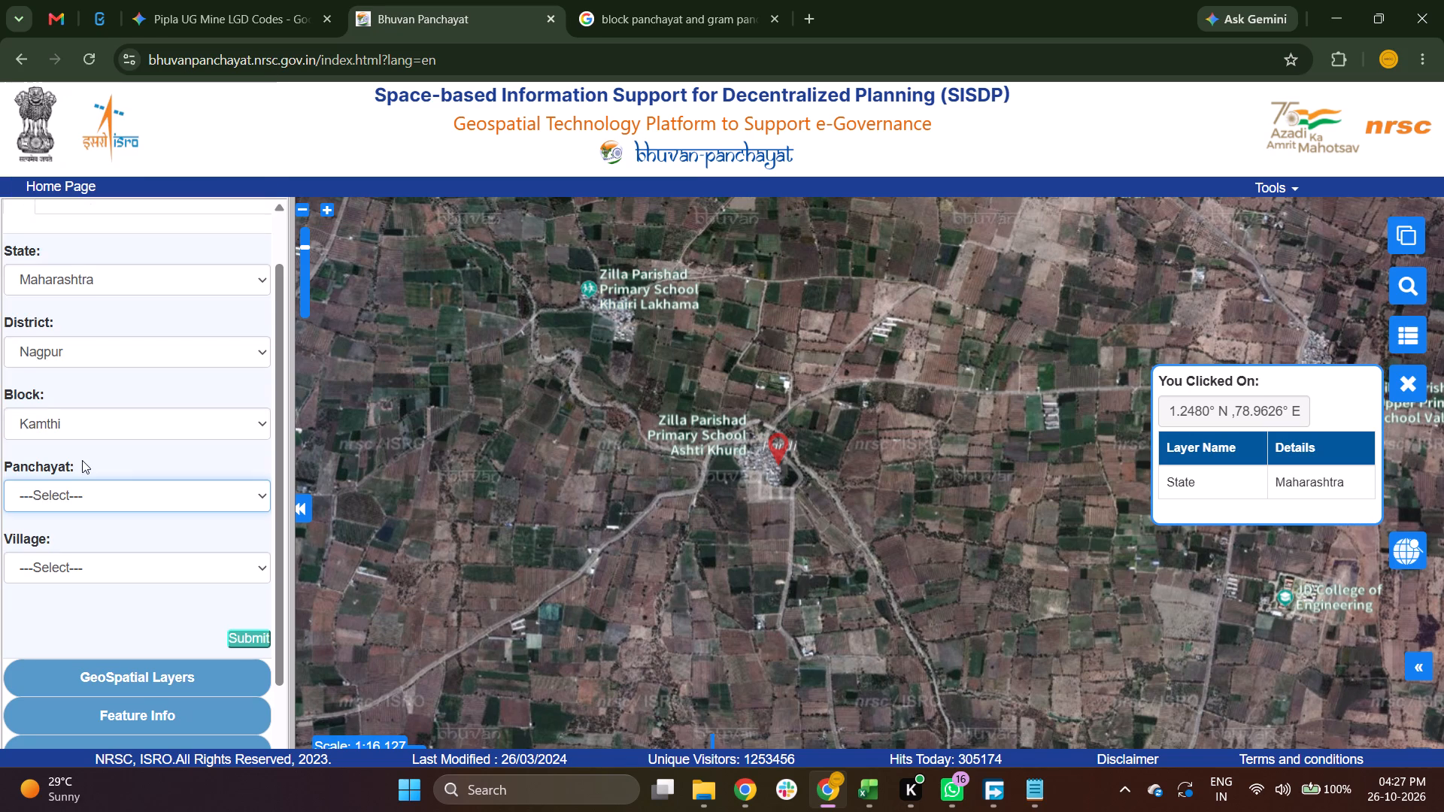
{"action": "left_click", "coordinate": [109, 570]}
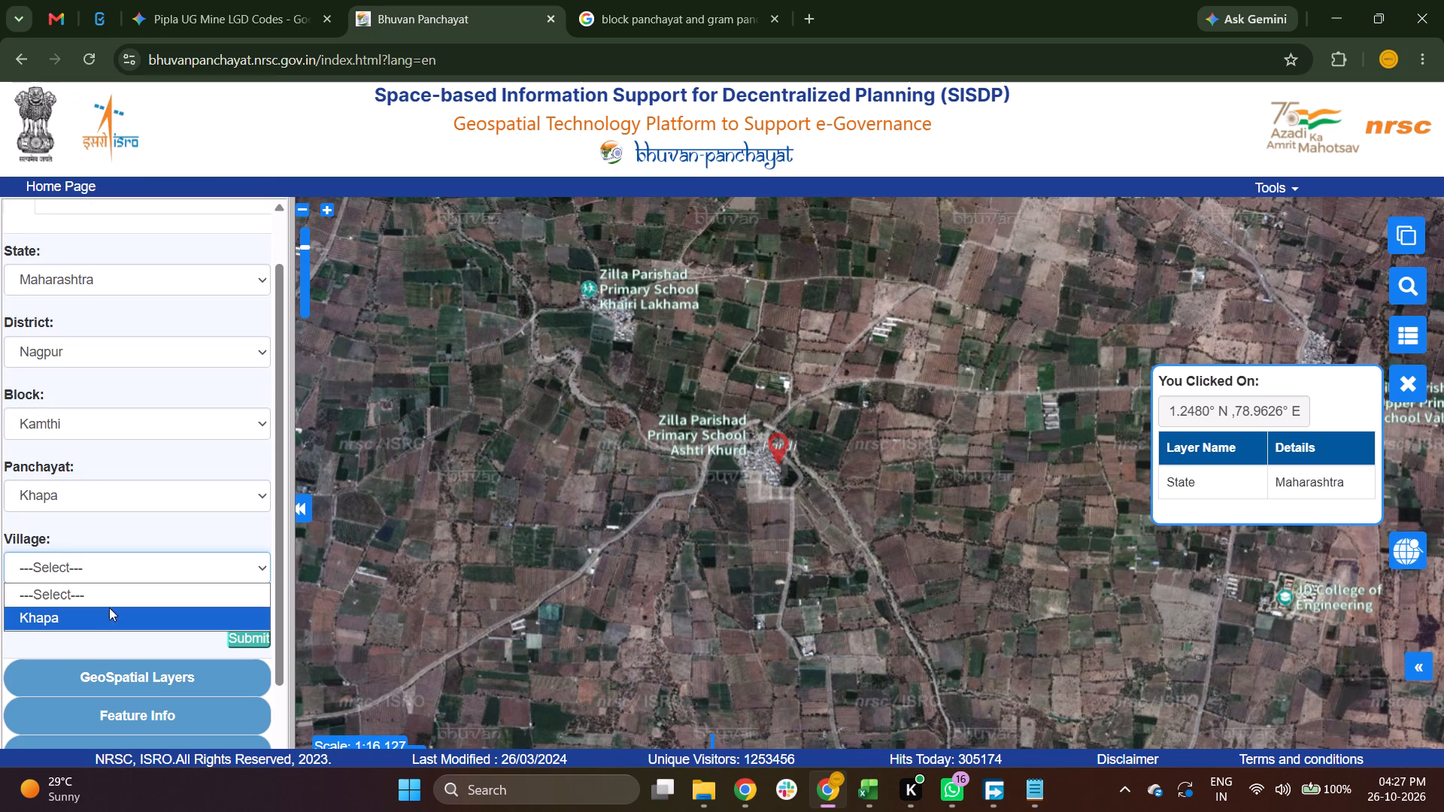
{"action": "left_click", "coordinate": [108, 614]}
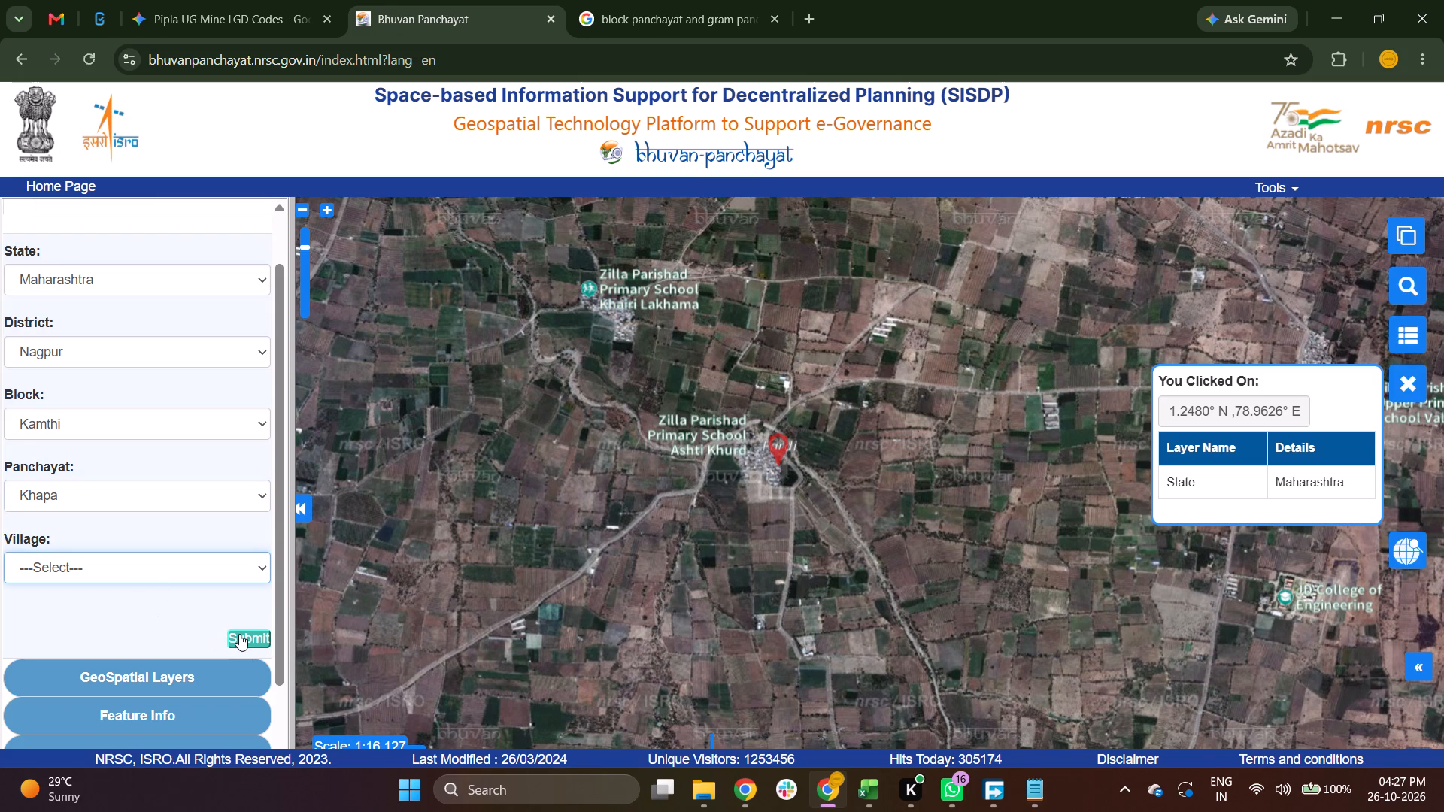
{"action": "left_click", "coordinate": [239, 634]}
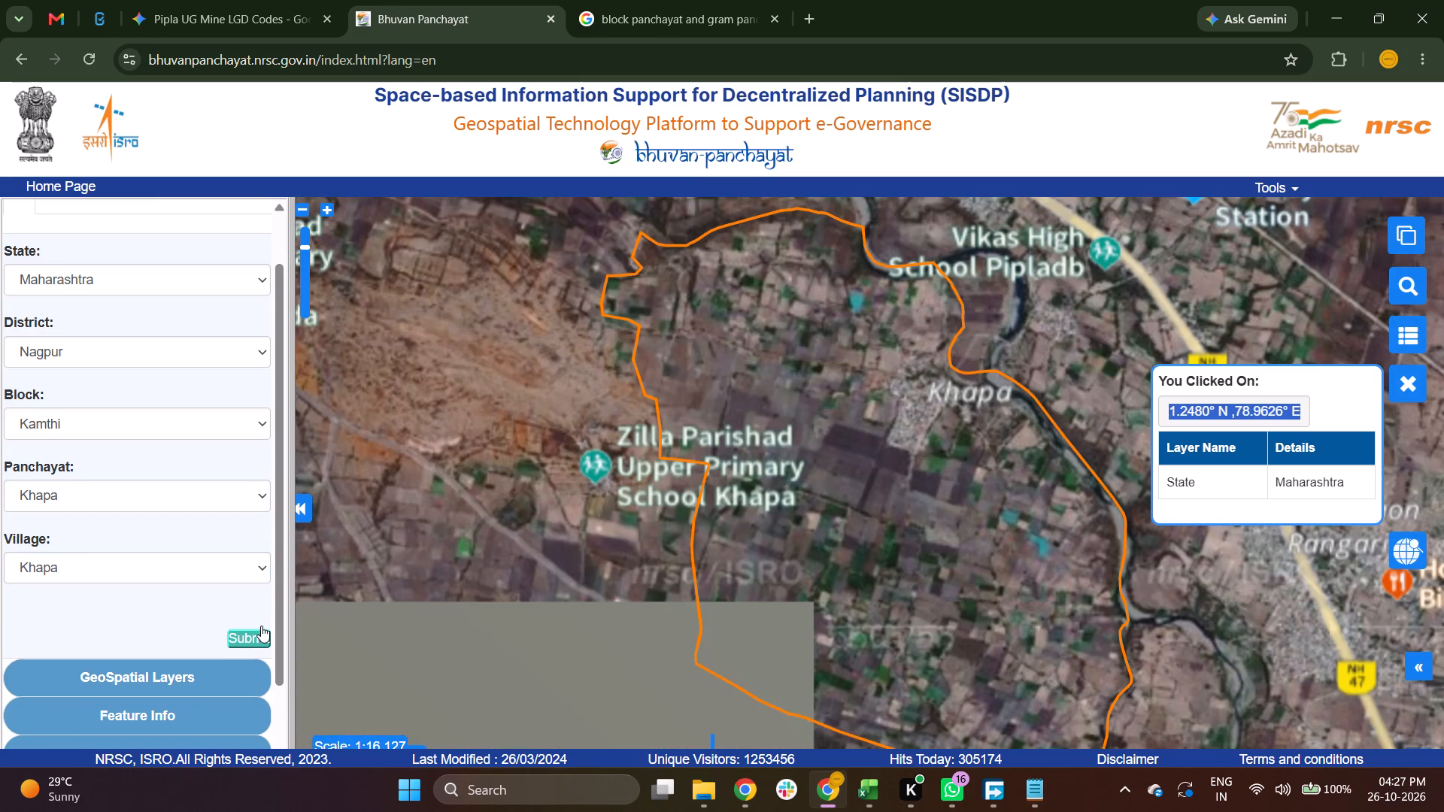
{"action": "left_click", "coordinate": [1403, 397]}
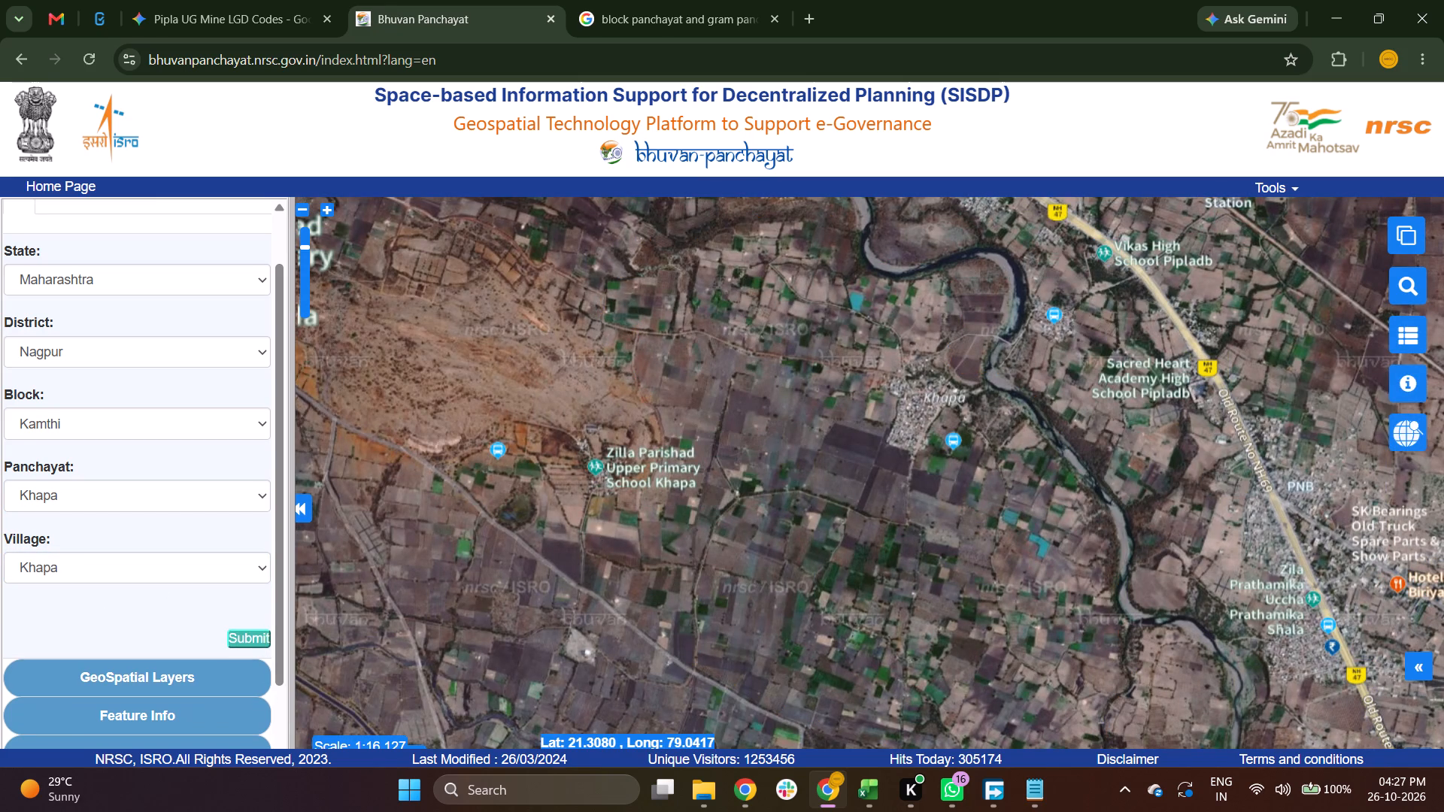
Check the Khapa entry in row 7 of the Tracker's Mapping sheet against the AI answer's taluka and block panchayat.
{"action": "key", "text": "alt+Tab"}
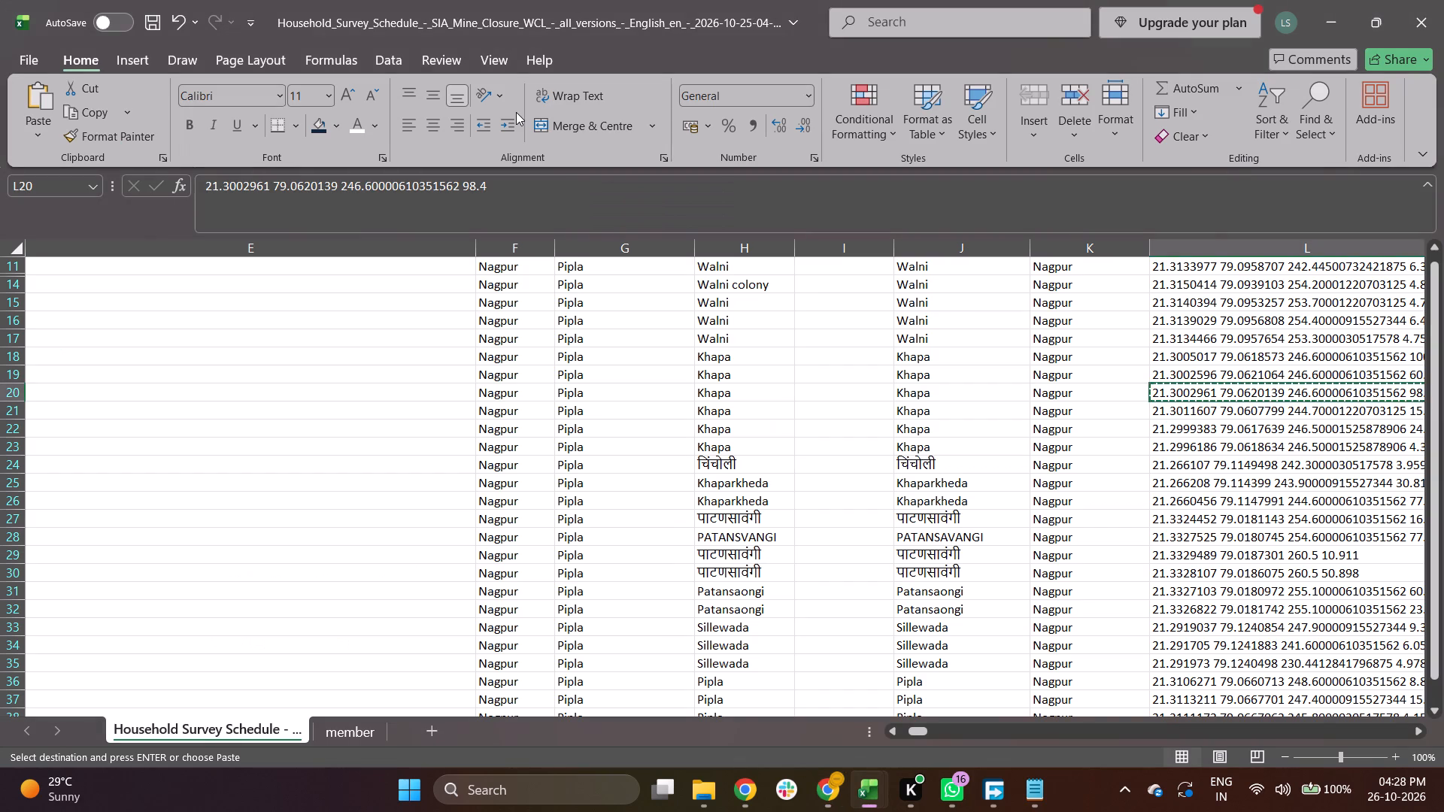
{"action": "key", "text": "alt+Tab"}
{"action": "key", "text": "alt+Tab"}
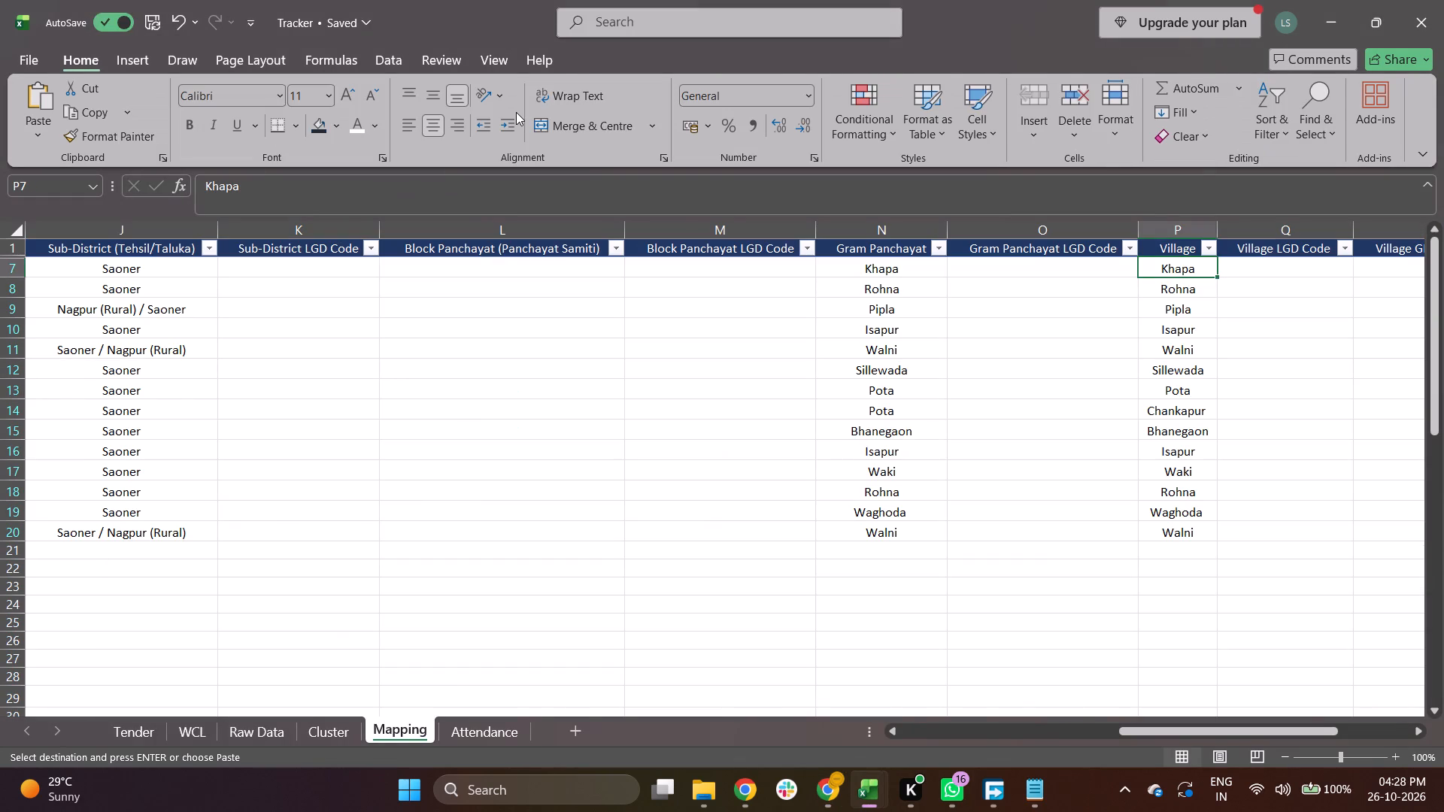
{"action": "key", "text": "Left"}
{"action": "key", "text": "Left"}
{"action": "key", "text": "Left"}
{"action": "key", "text": "Left"}
{"action": "key", "text": "Left"}
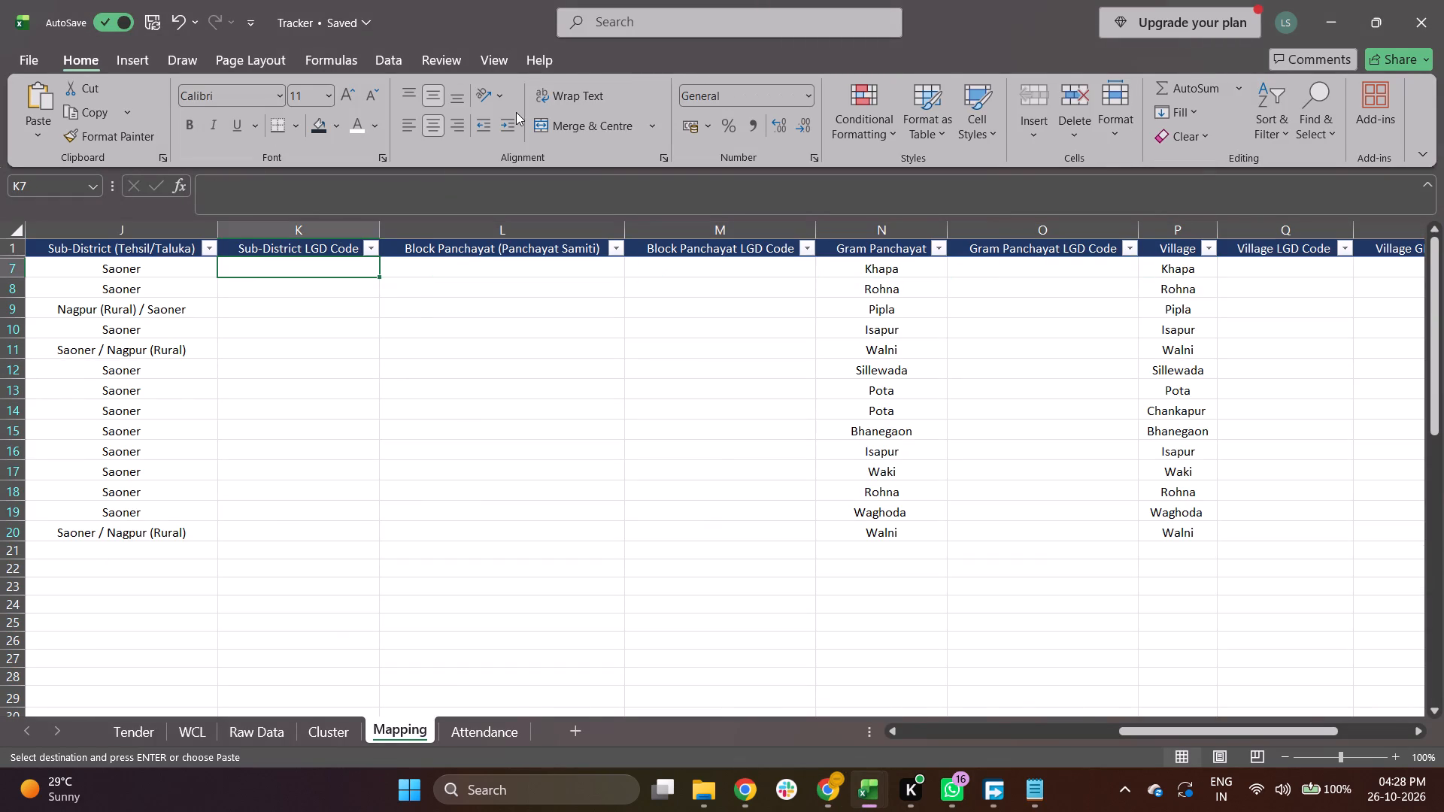
{"action": "key", "text": "alt+Tab"}
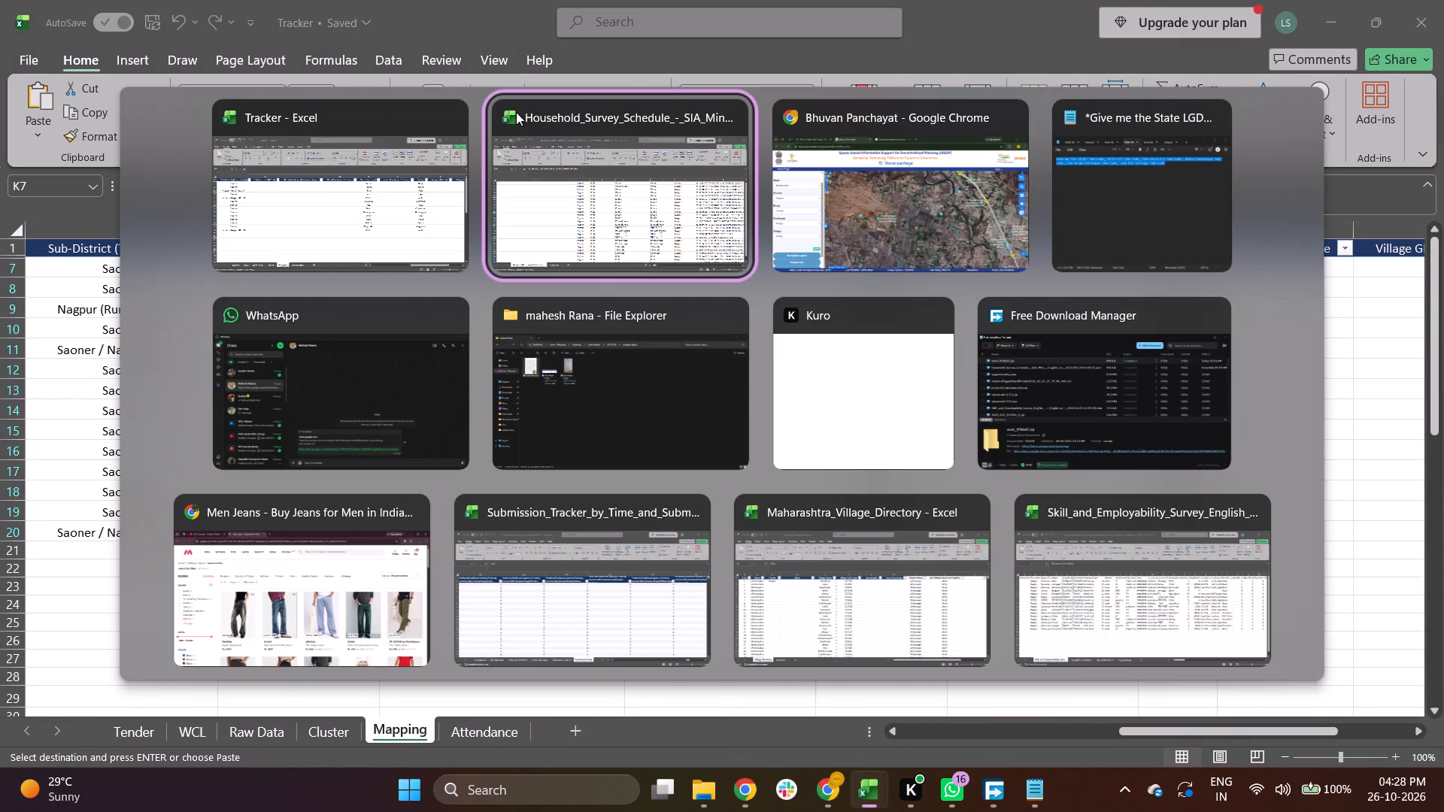
{"action": "key", "text": "alt+Right"}
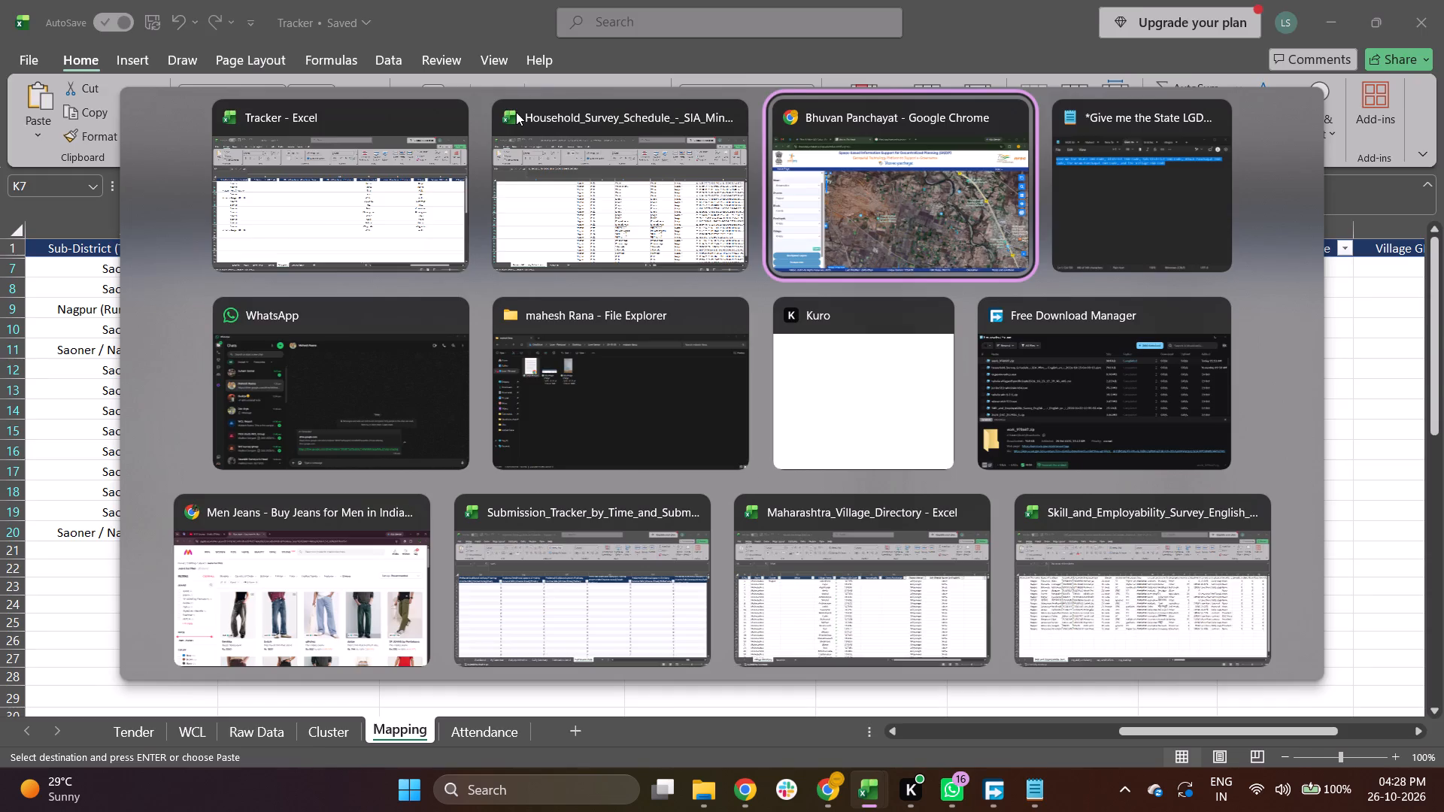
{"action": "left_click", "coordinate": [657, 0]}
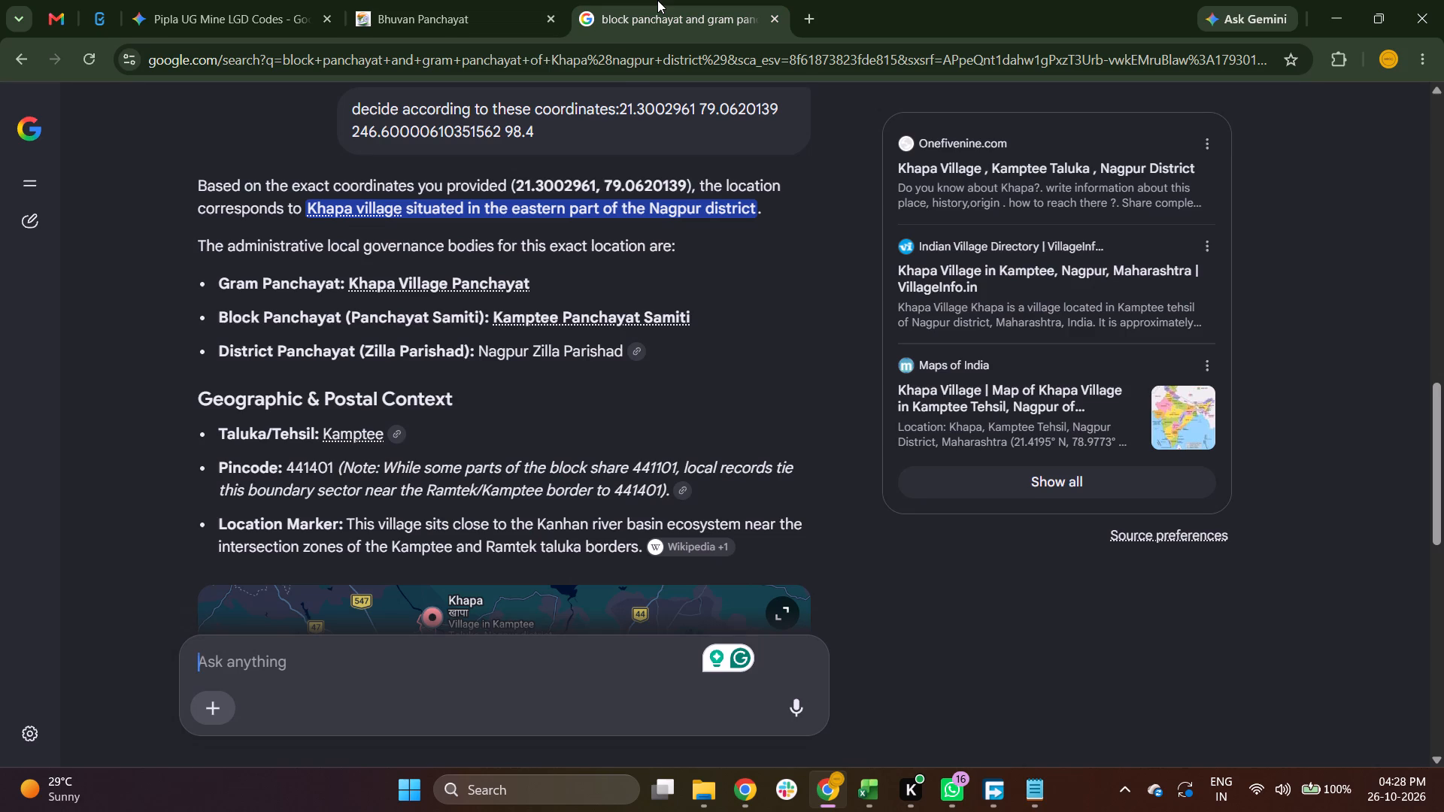
Back in the Tracker's Mapping sheet, set the Sub-District (Tehsil/Taluka) of the Khapa entry in row 7 to Kamptee.
{"action": "key", "text": "alt+Tab"}
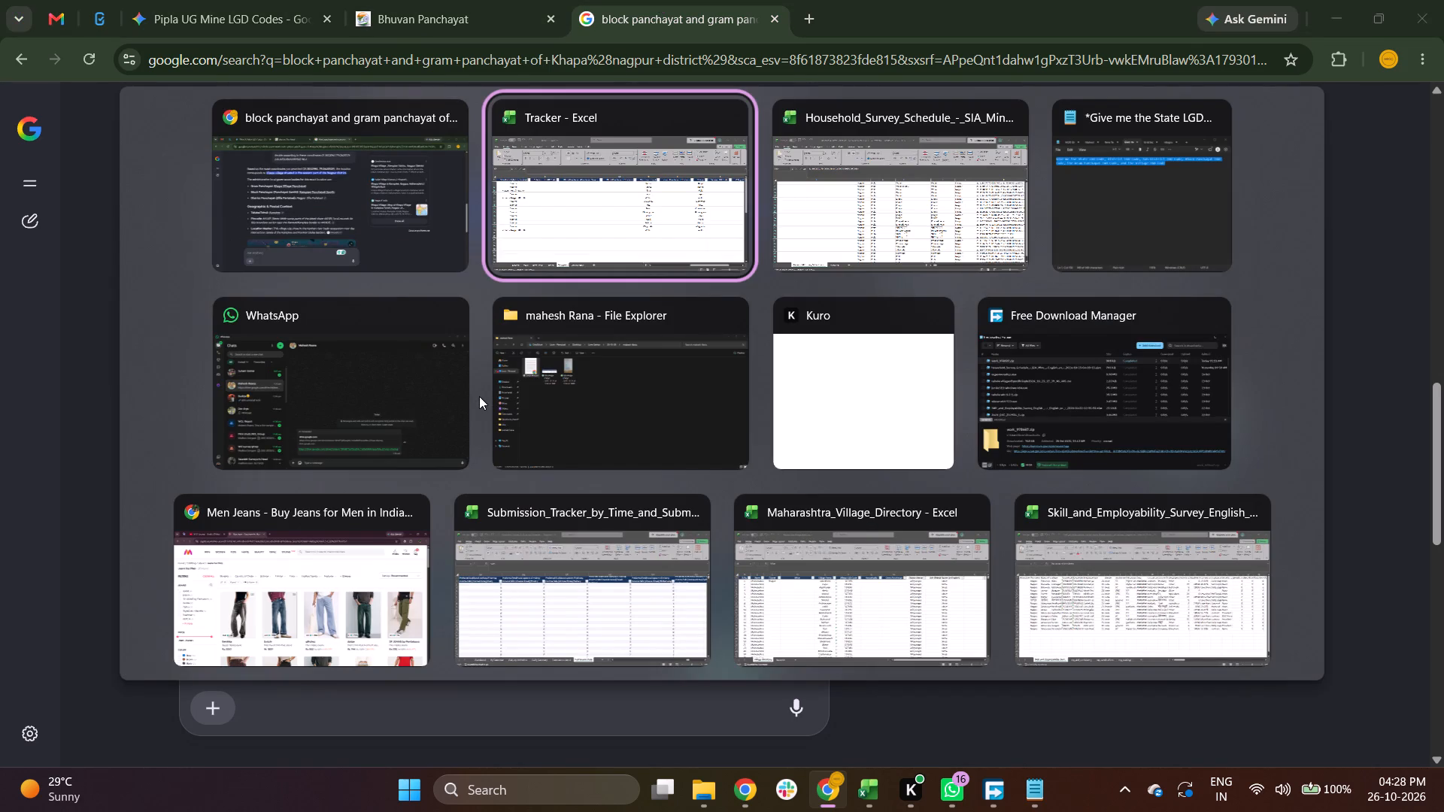
{"action": "key", "text": "Left"}
{"action": "key", "text": "Left"}
{"action": "key", "text": "Left"}
{"action": "key", "text": "Left"}
{"action": "key", "text": "Right"}
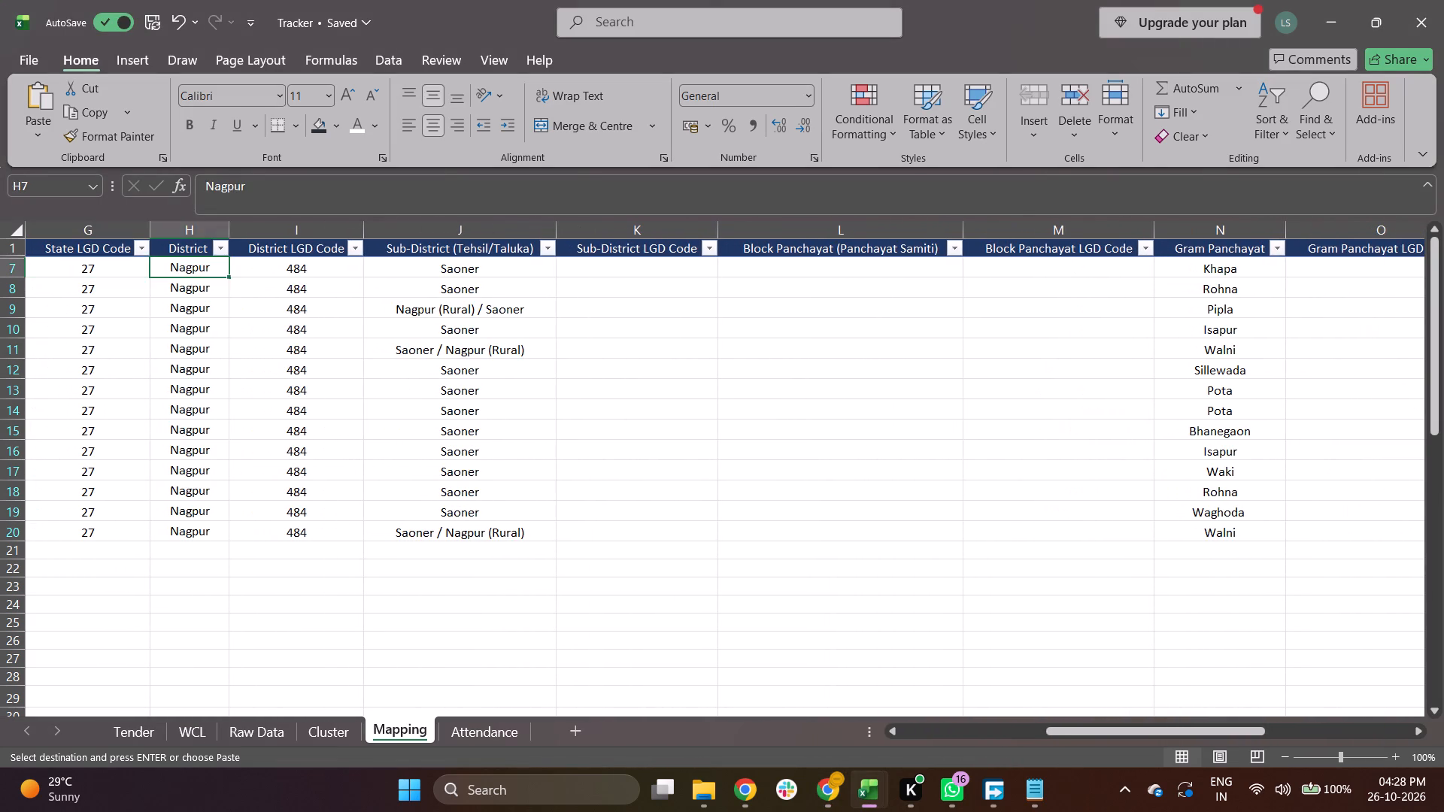
{"action": "key", "text": "Right"}
{"action": "key", "text": "Right"}
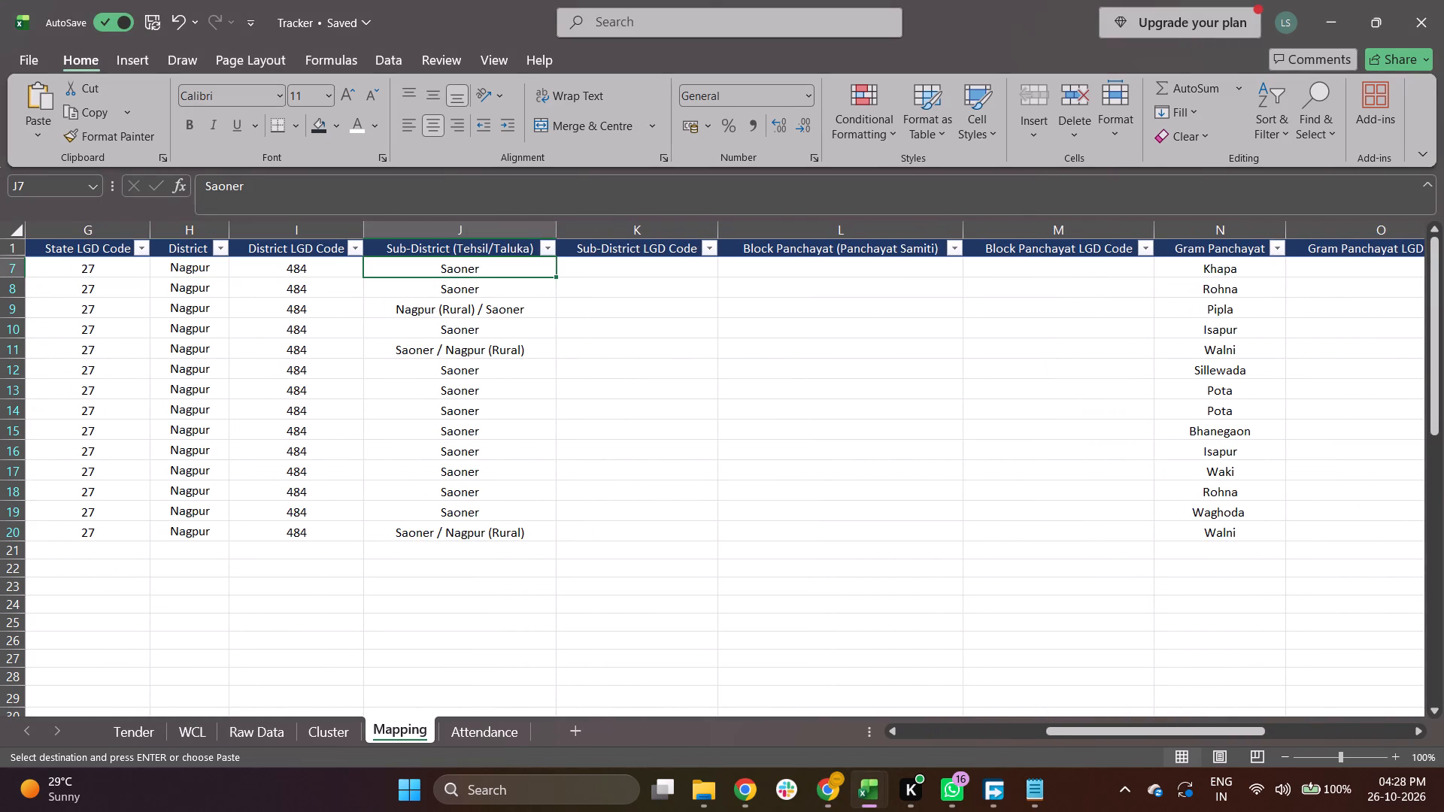
{"action": "key", "text": "alt+Tab"}
{"action": "key", "text": "alt+Left"}
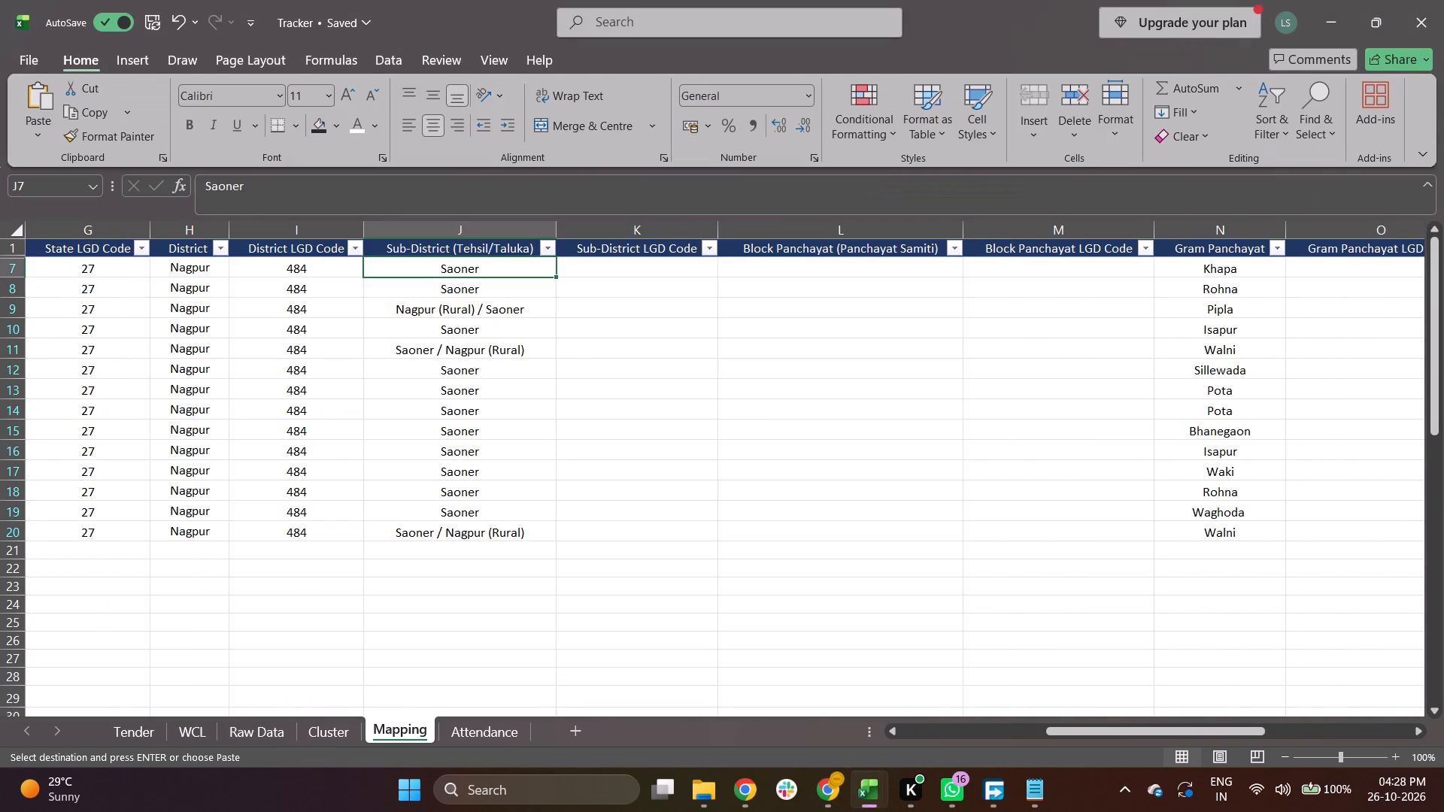
{"action": "key", "text": "shift+k"}
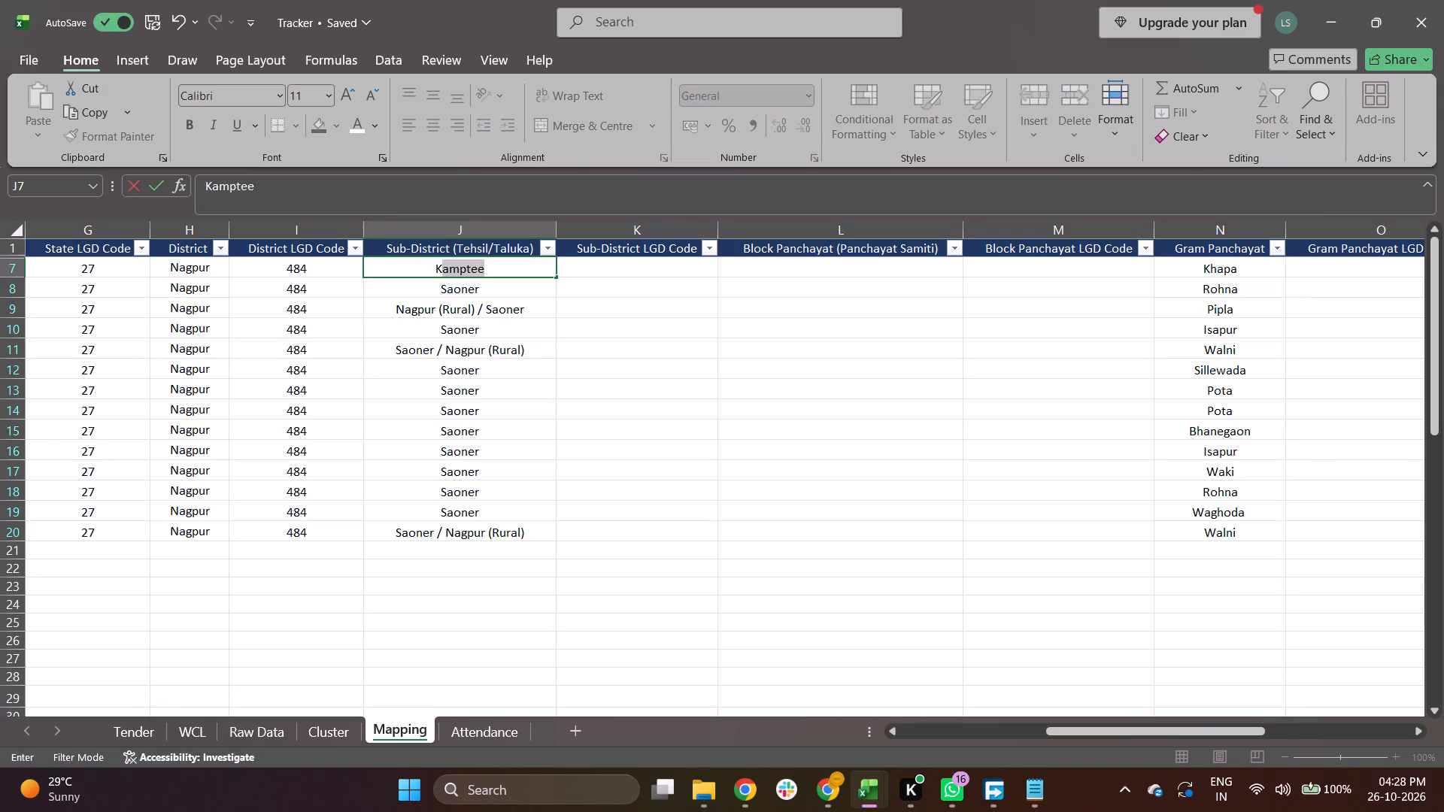
{"action": "key", "text": "Tab"}
Copy the Kamptee sub-district entry into the Block Panchayat (Panchayat Samiti) cell of row 7.
{"action": "key", "text": "Left"}
{"action": "key", "text": "ctrl+c"}
{"action": "key", "text": "Right"}
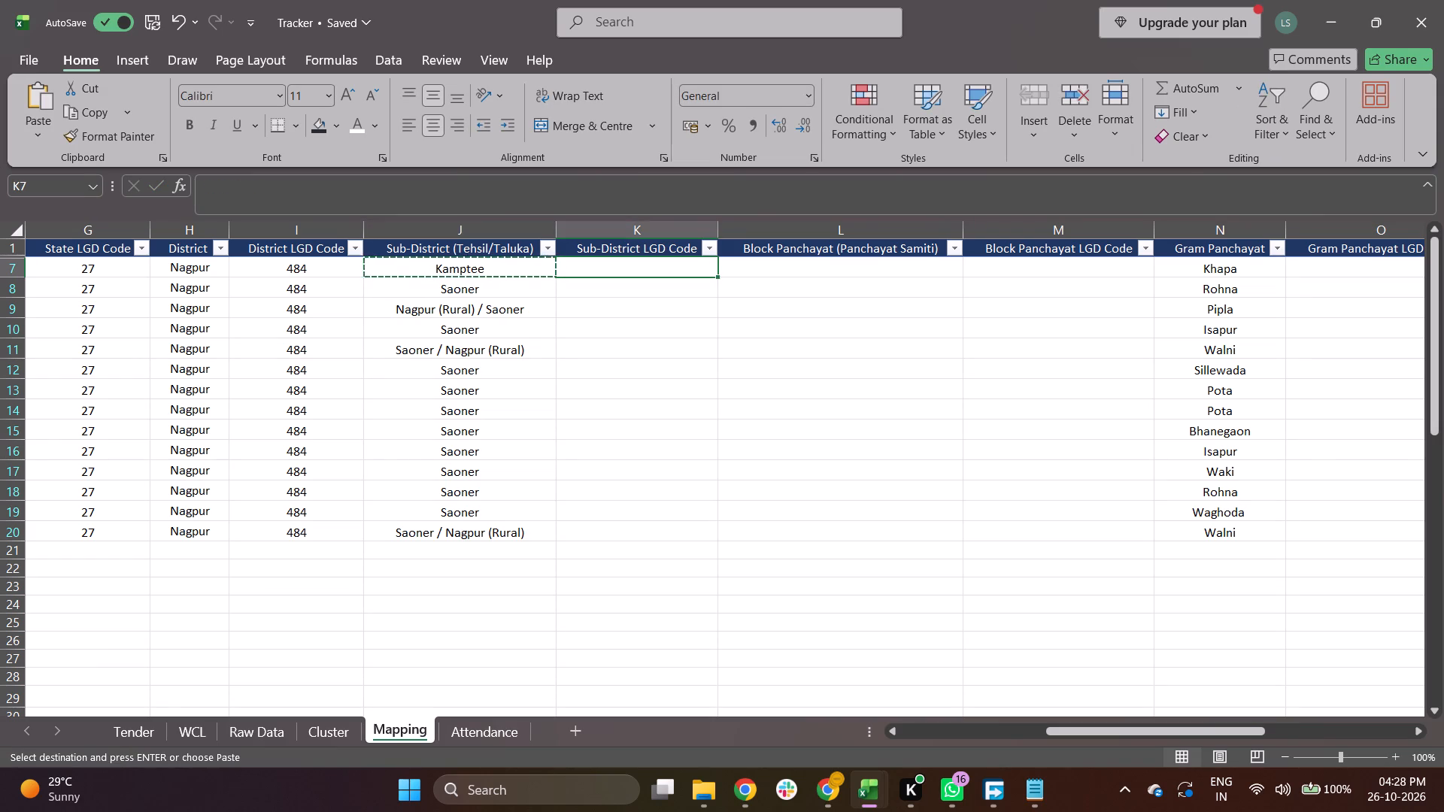
{"action": "key", "text": "Right"}
{"action": "key", "text": "ctrl+v"}
Review the remaining panchayat, village and LGD code cells of the Khapa row through to its Village GPS Coordinates cell.
{"action": "key", "text": "Right"}
{"action": "key", "text": "Right"}
{"action": "key", "text": "Right"}
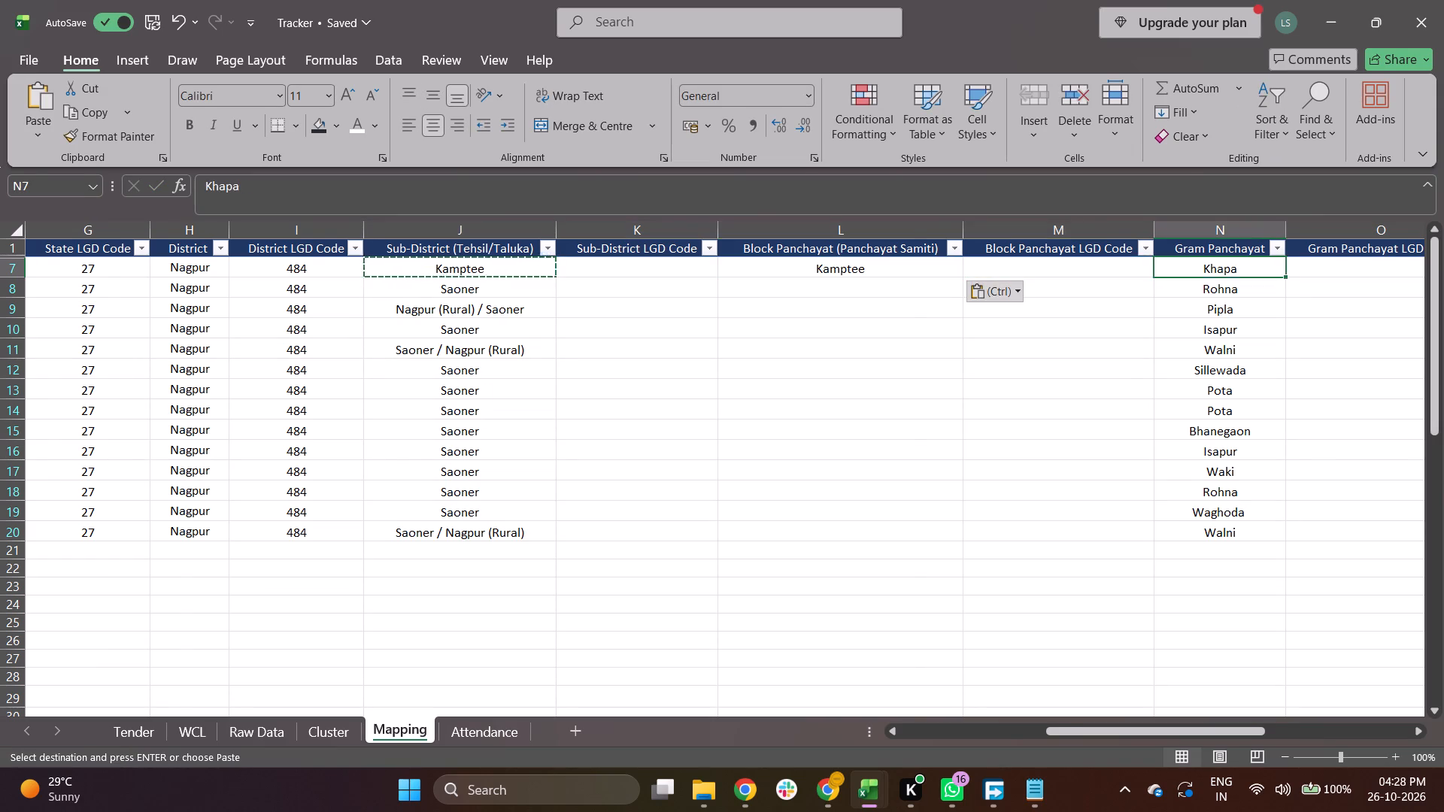
{"action": "key", "text": "Right"}
{"action": "key", "text": "Right"}
{"action": "key", "text": "Left"}
{"action": "key", "text": "Left"}
{"action": "key", "text": "Left"}
{"action": "key", "text": "Left"}
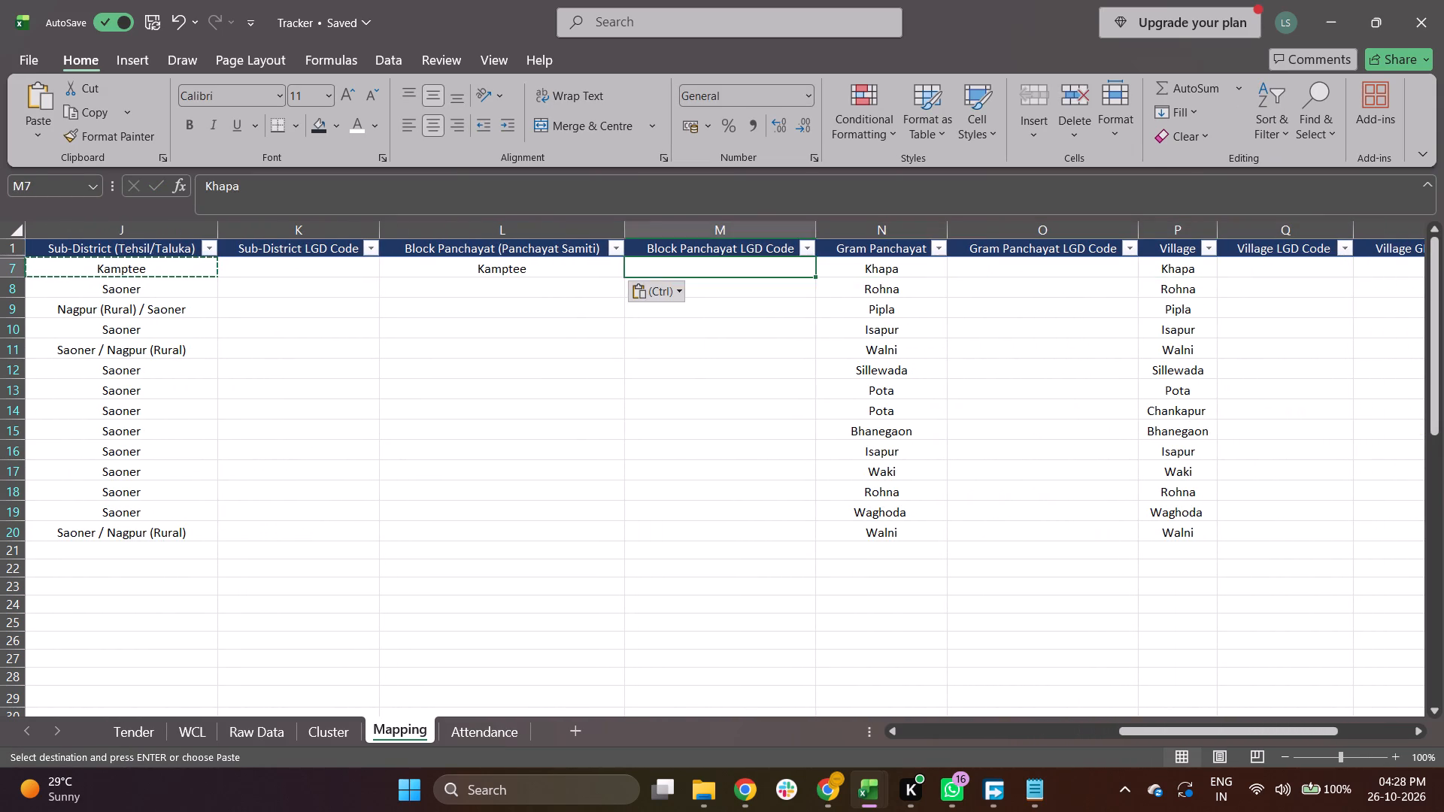
{"action": "key", "text": "Left"}
{"action": "key", "text": "Right"}
{"action": "key", "text": "Right"}
{"action": "key", "text": "Right"}
{"action": "key", "text": "Right"}
{"action": "key", "text": "Right"}
{"action": "key", "text": "Right"}
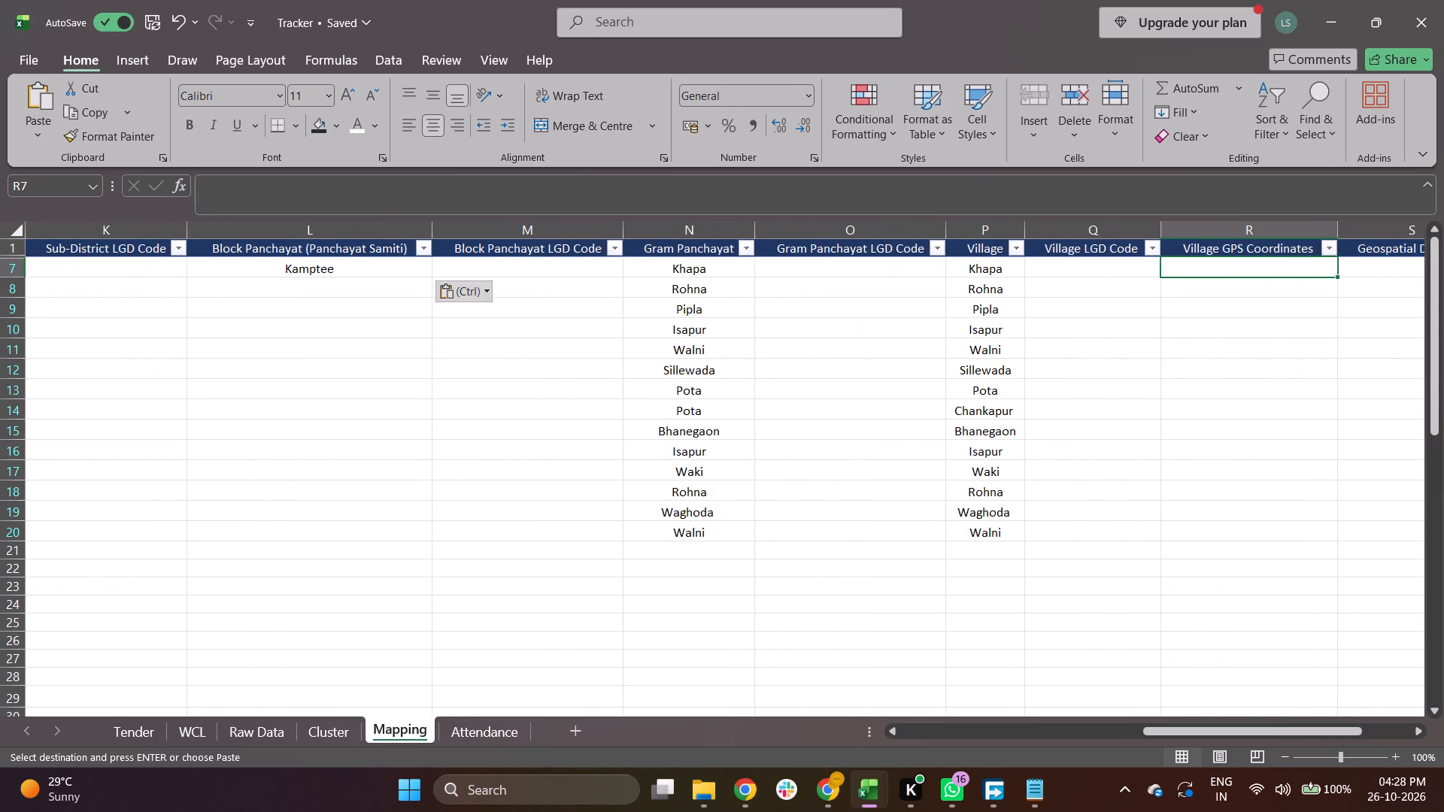
In Chrome's Bhuvan Panchayat map, query the location details at the Khapa village settlement, at about 21.3000° N, 79.0628° E.
{"action": "key", "text": "alt+Tab"}
{"action": "key", "text": "alt+Tab"}
{"action": "key", "text": "alt+Tab"}
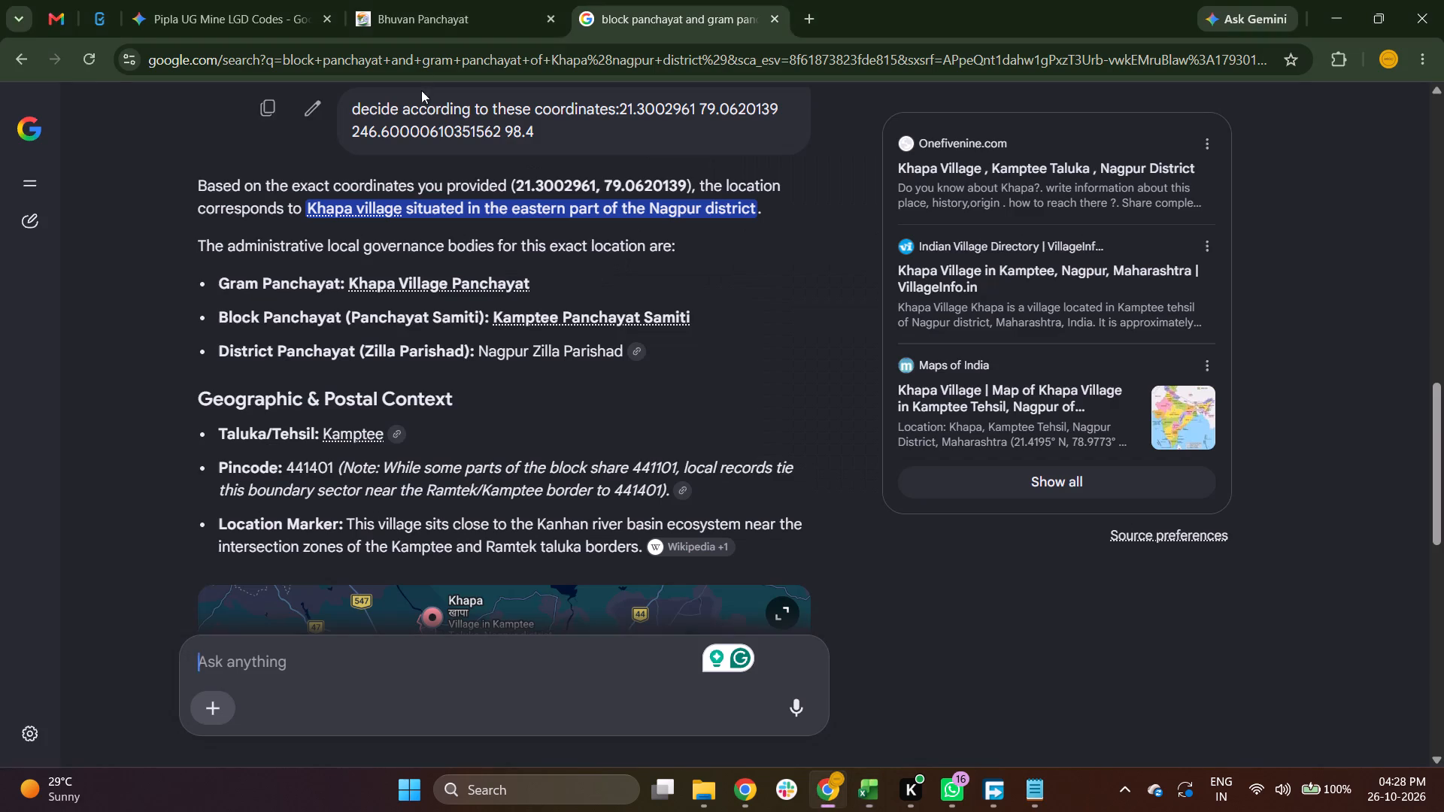
{"action": "left_click", "coordinate": [439, 18]}
{"action": "left_click", "coordinate": [256, 633]}
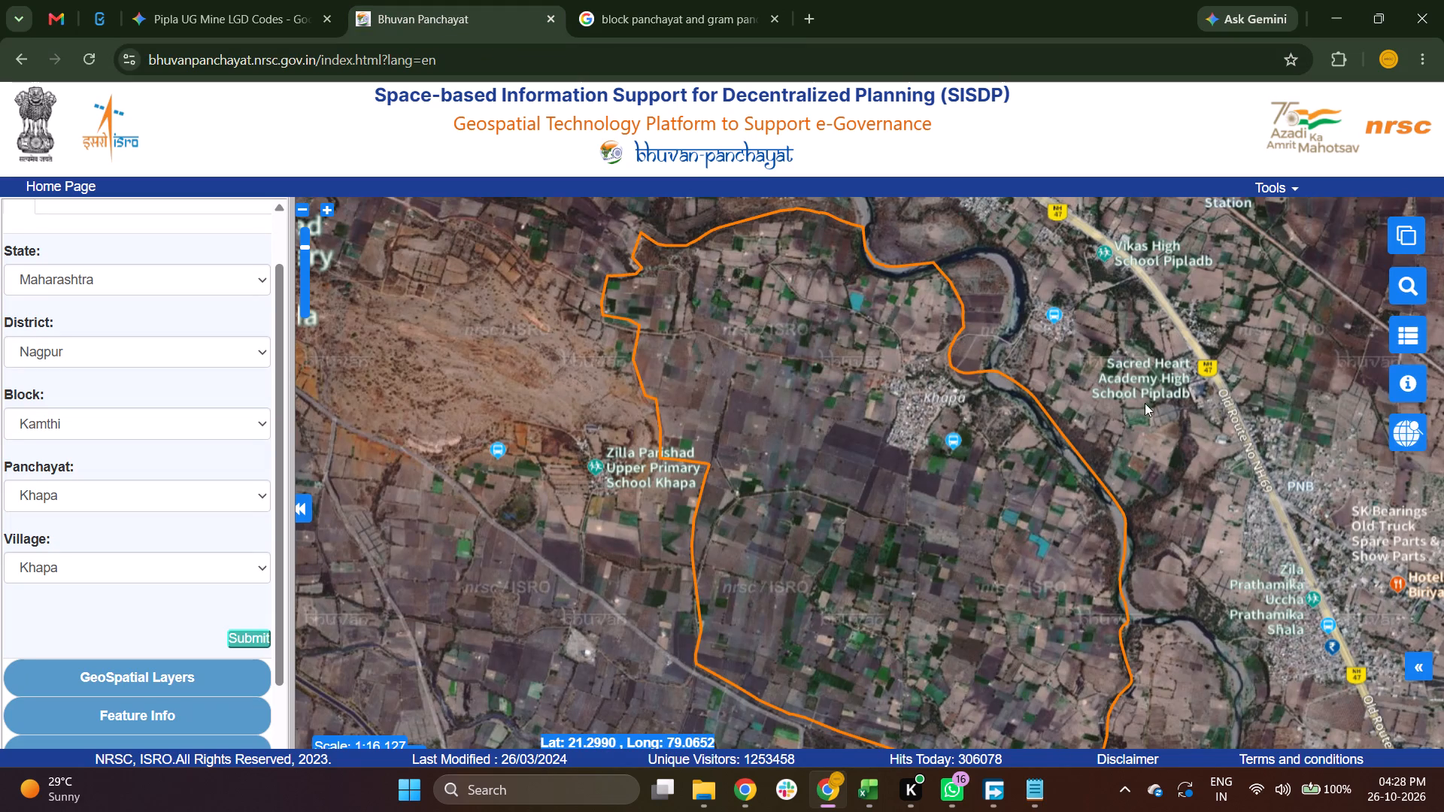
{"action": "left_click", "coordinate": [1421, 383]}
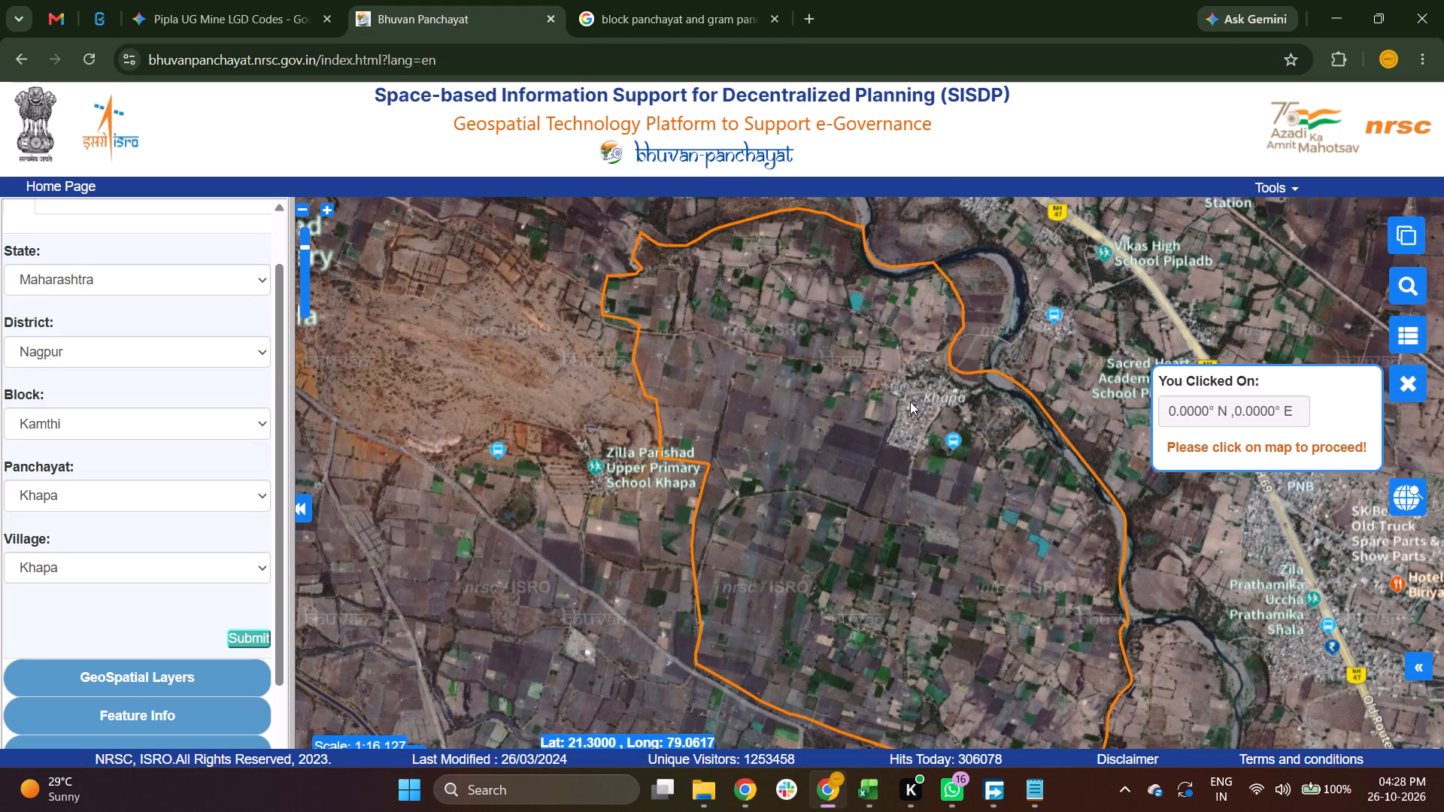
{"action": "left_click", "coordinate": [934, 402]}
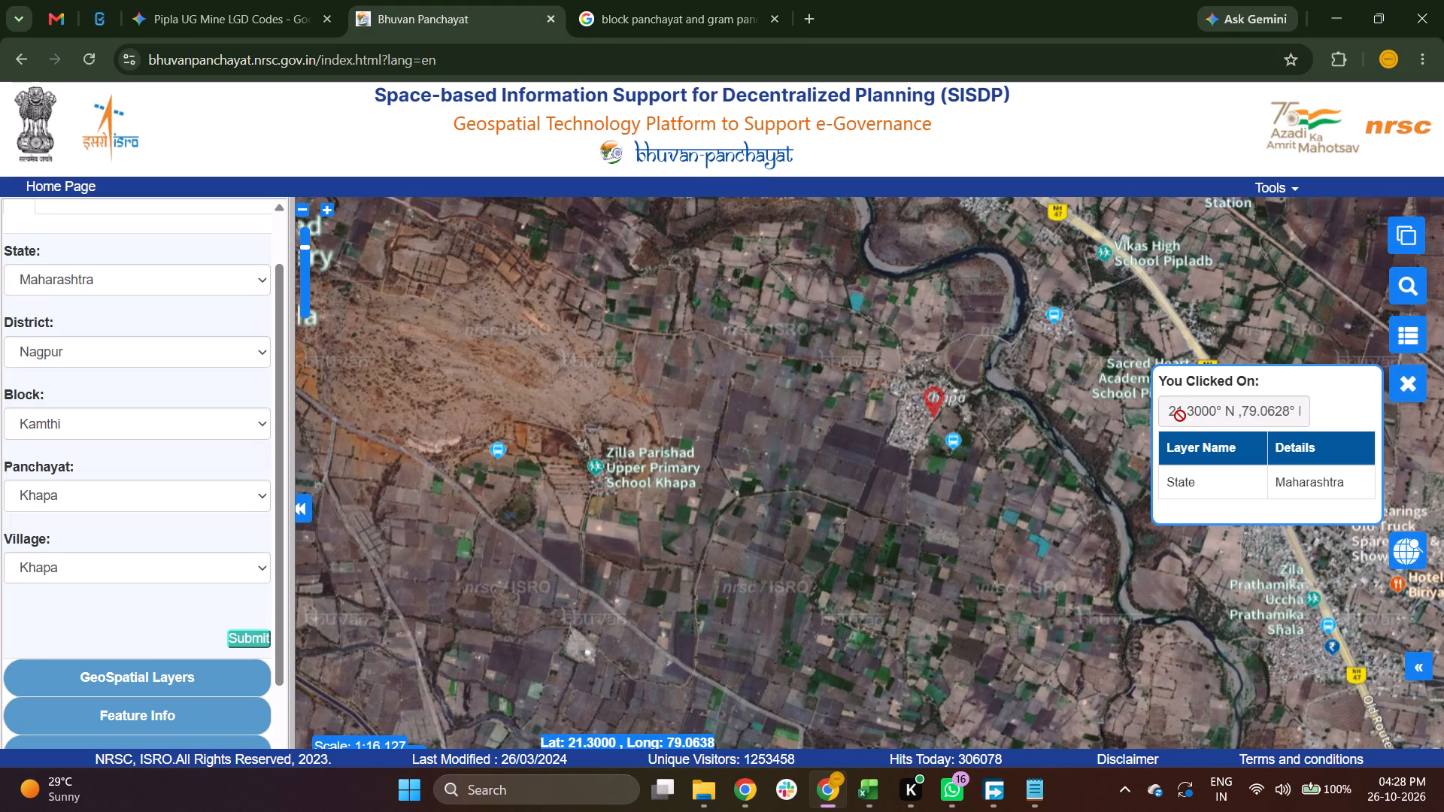
Copy the queried coordinates 21.3000° N, 79.0628° E into the Village GPS Coordinates cell of row 7 in the Tracker's Mapping sheet.
{"action": "left_click_drag", "start_coordinate": [1166, 409], "coordinate": [1234, 414]}
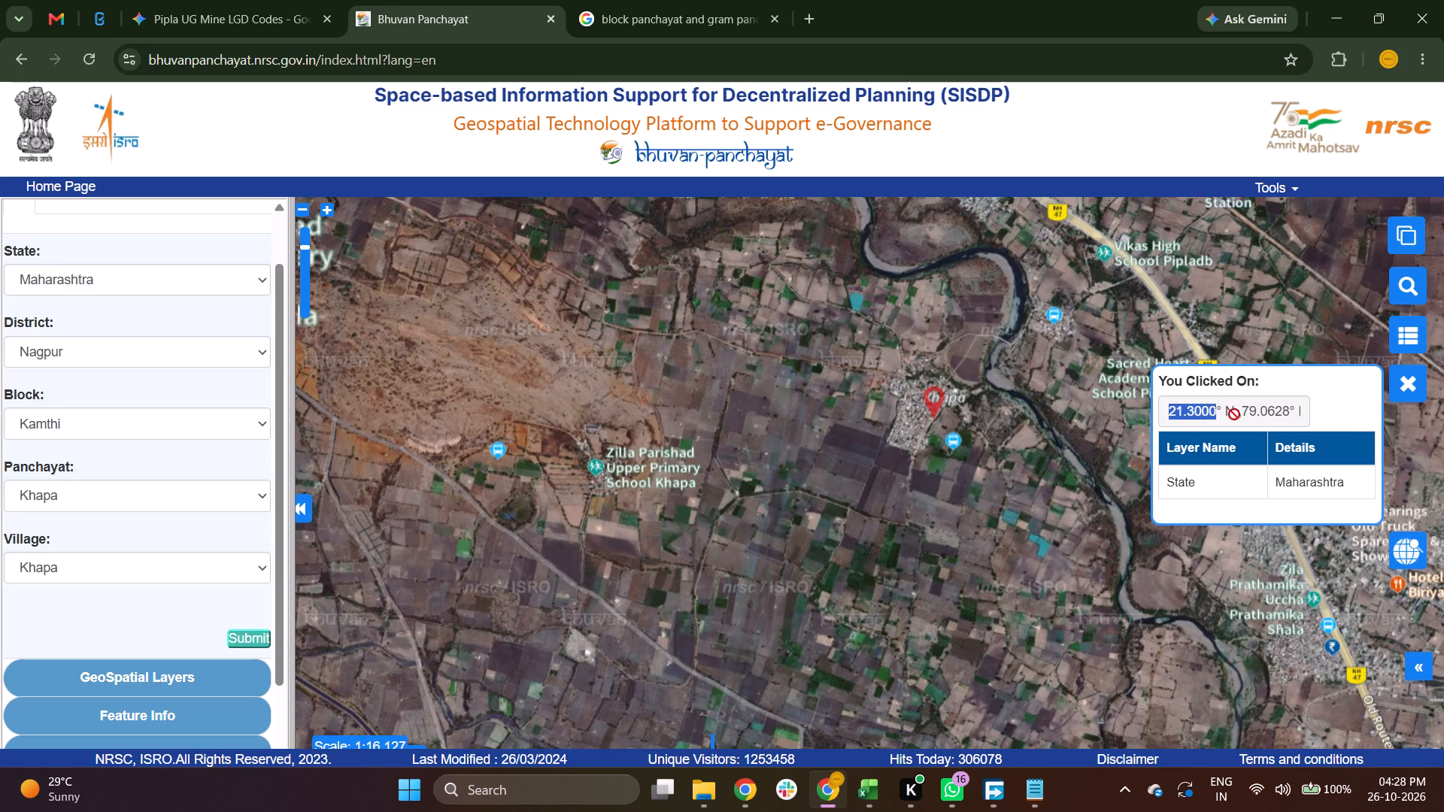
{"action": "left_click_drag", "start_coordinate": [1234, 414], "coordinate": [1327, 420]}
{"action": "key", "text": "ctrl+c"}
{"action": "key", "text": "ctrl+c"}
{"action": "key", "text": "ctrl+c"}
{"action": "key", "text": "ctrl+c"}
{"action": "key", "text": "ctrl+c"}
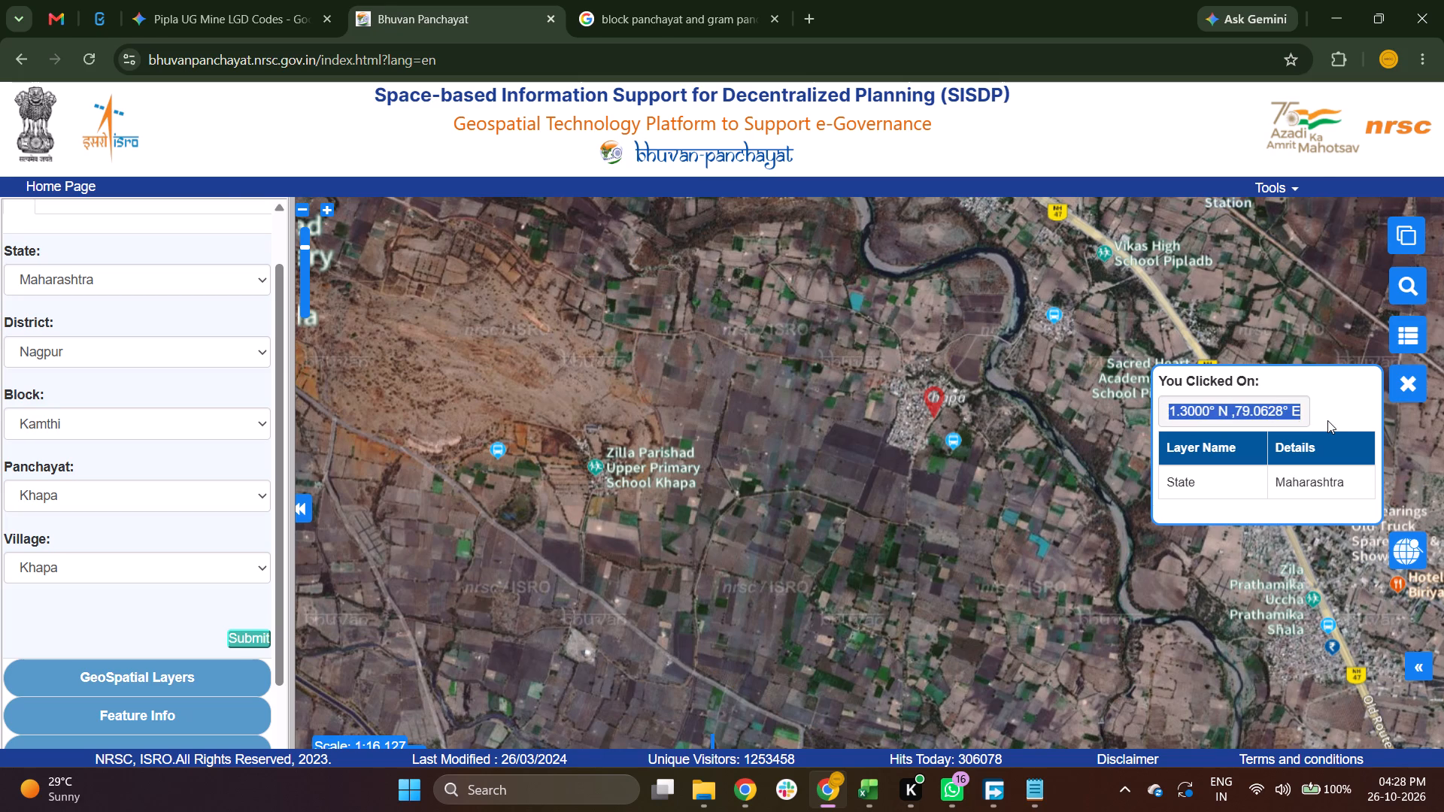
{"action": "key", "text": "alt+Tab"}
{"action": "key", "text": "ctrl+v"}
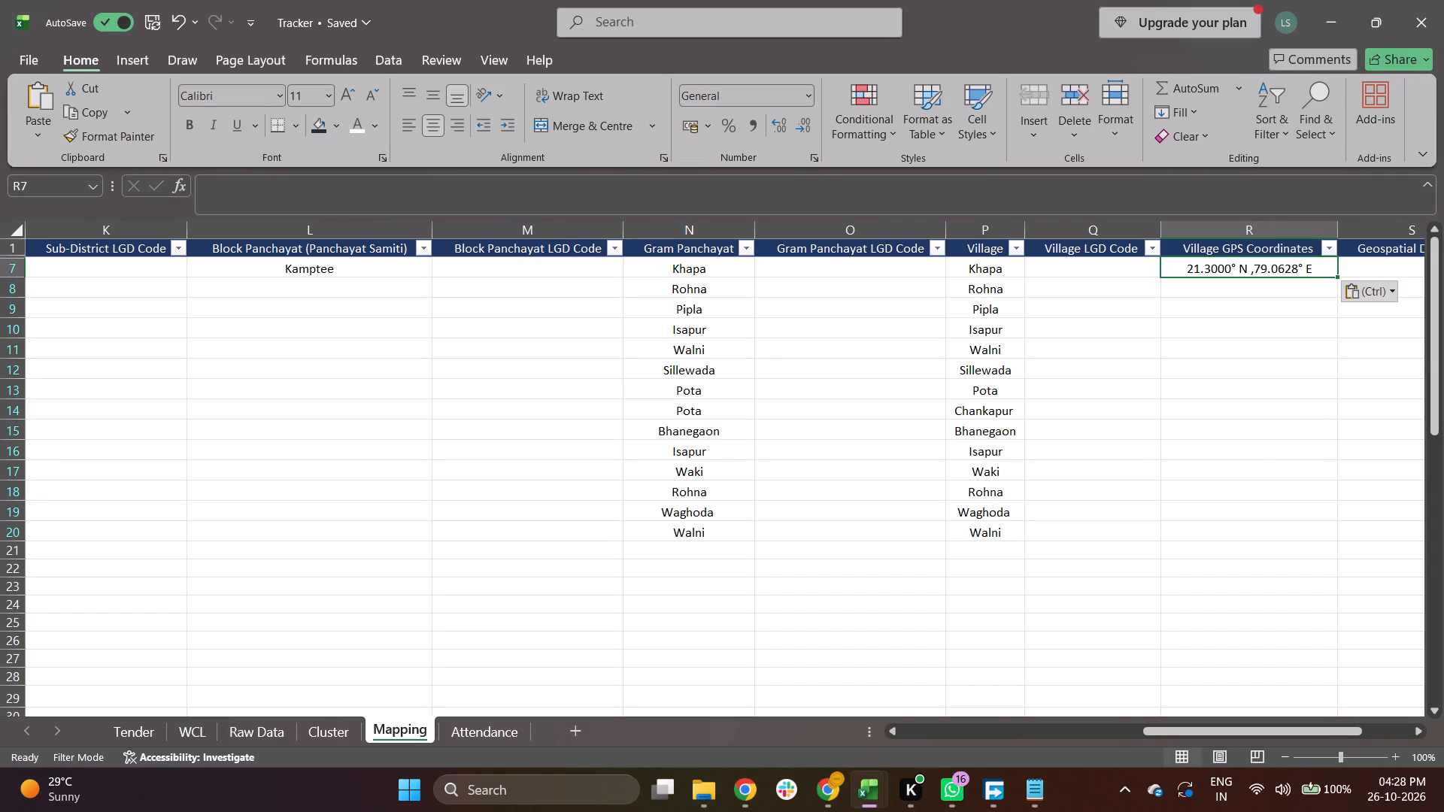
Review the Khapa row's cells from Sub-District through Total Households, checking which LGD code and village details are still blank.
{"action": "key", "text": "Left"}
{"action": "key", "text": "Left"}
{"action": "key", "text": "Left"}
{"action": "key", "text": "Left"}
{"action": "key", "text": "Left"}
{"action": "key", "text": "Left"}
{"action": "key", "text": "Left"}
{"action": "key", "text": "Left"}
{"action": "key", "text": "Left"}
{"action": "key", "text": "Right"}
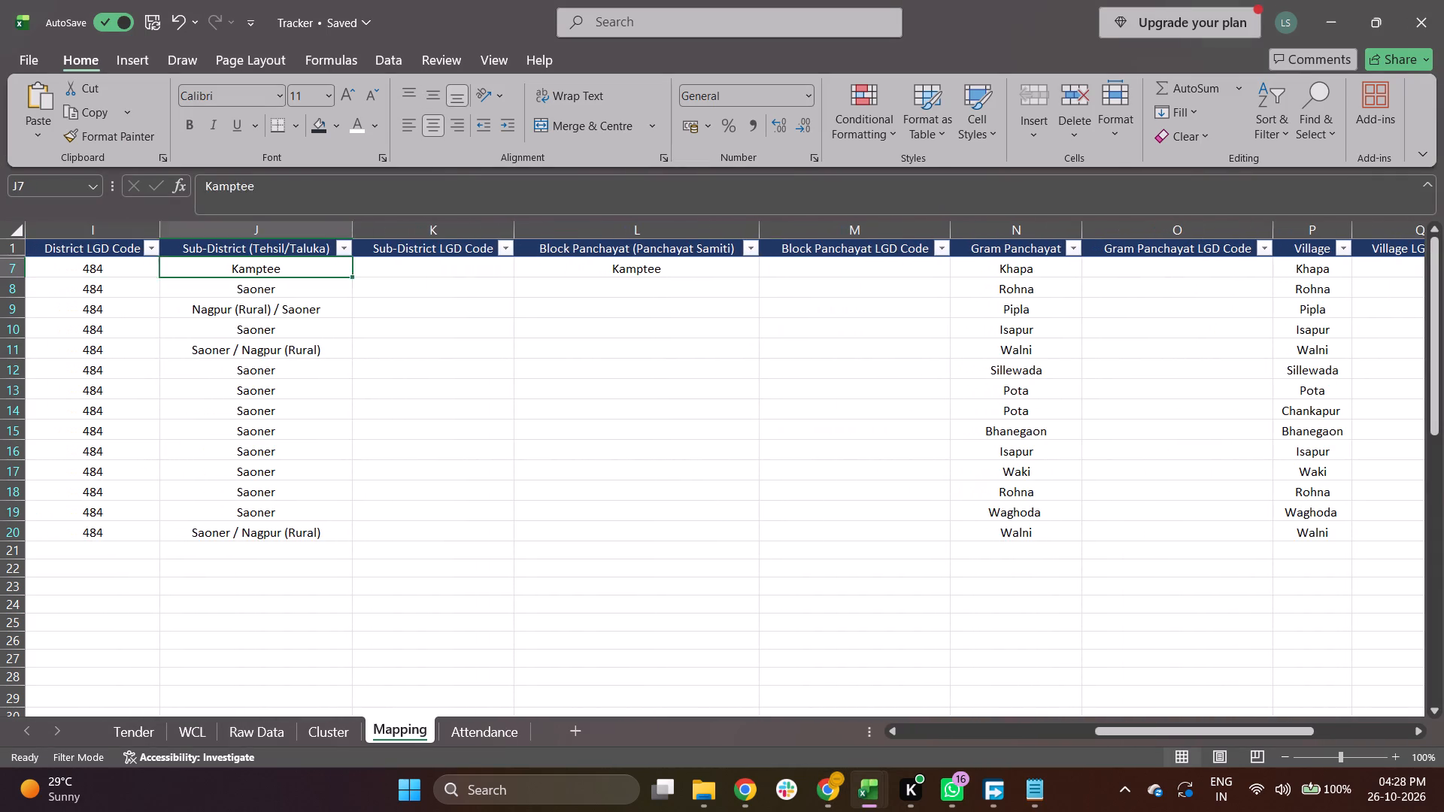
{"action": "key", "text": "Right"}
{"action": "key", "text": "Right"}
{"action": "key", "text": "Right"}
{"action": "key", "text": "Right"}
{"action": "key", "text": "Right"}
{"action": "key", "text": "Right"}
{"action": "key", "text": "Right"}
{"action": "key", "text": "Right"}
{"action": "key", "text": "Right"}
{"action": "key", "text": "Right"}
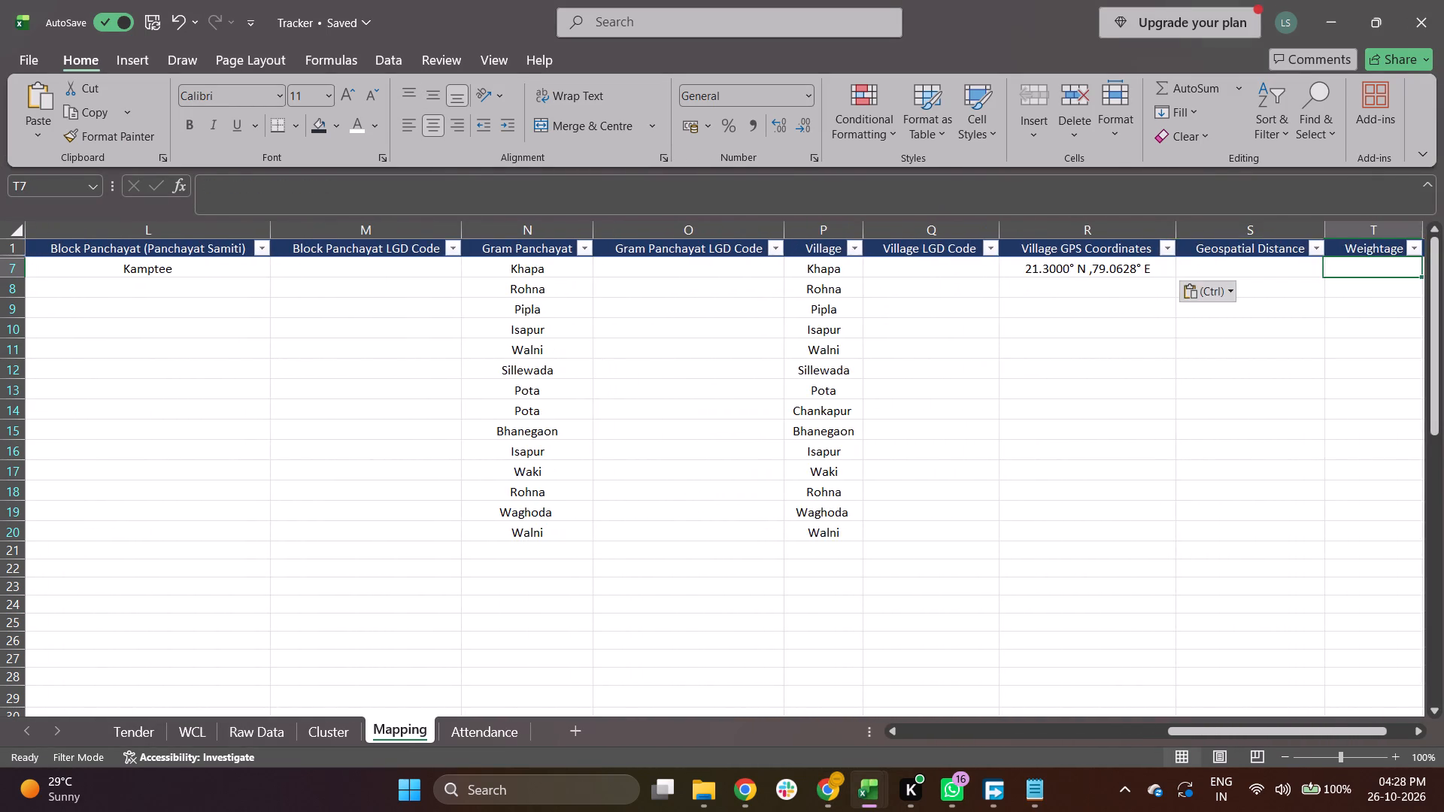
{"action": "key", "text": "Right"}
{"action": "key", "text": "Left"}
{"action": "key", "text": "Left"}
{"action": "key", "text": "Left"}
{"action": "key", "text": "Left"}
{"action": "key", "text": "Left"}
{"action": "key", "text": "Left"}
{"action": "key", "text": "Left"}
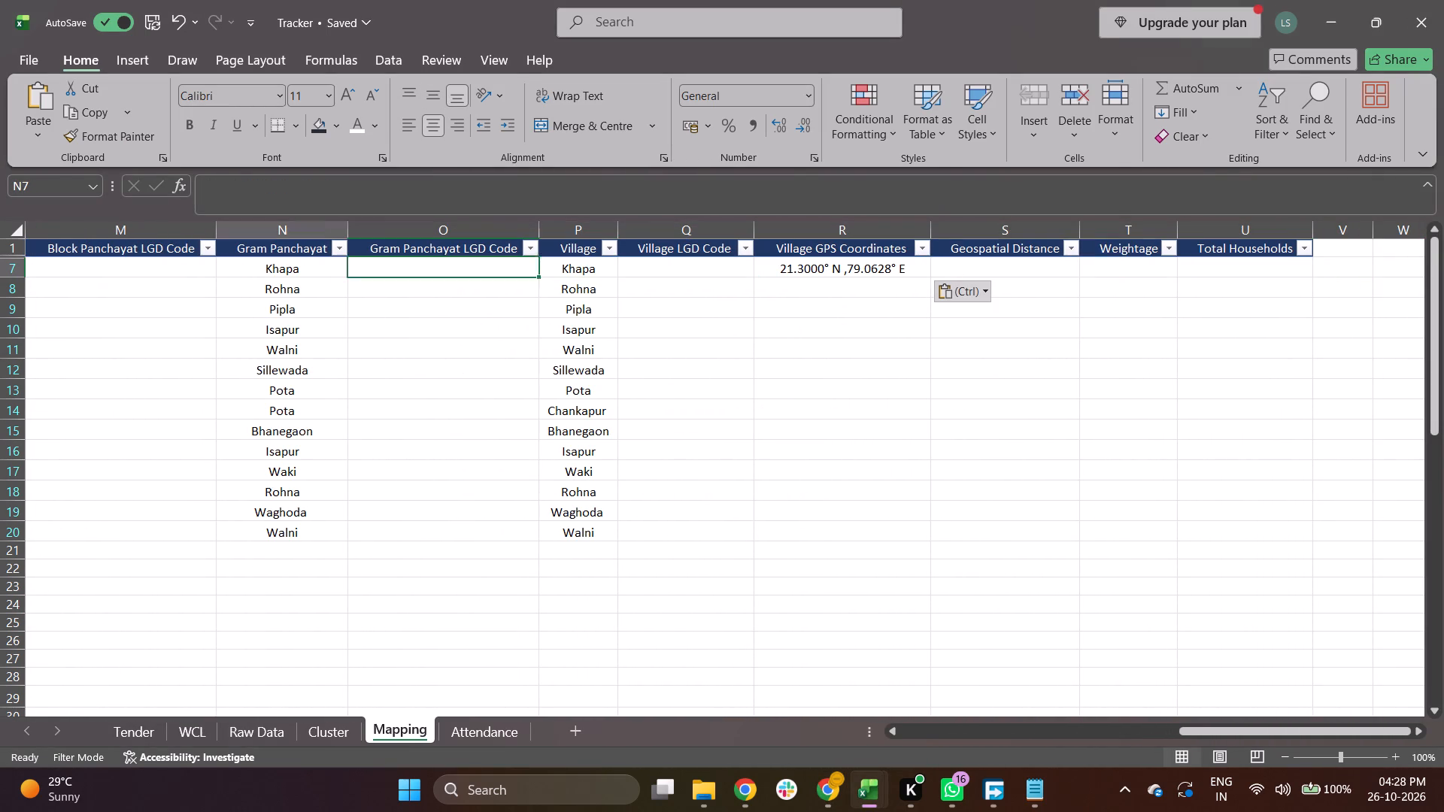
{"action": "key", "text": "Left"}
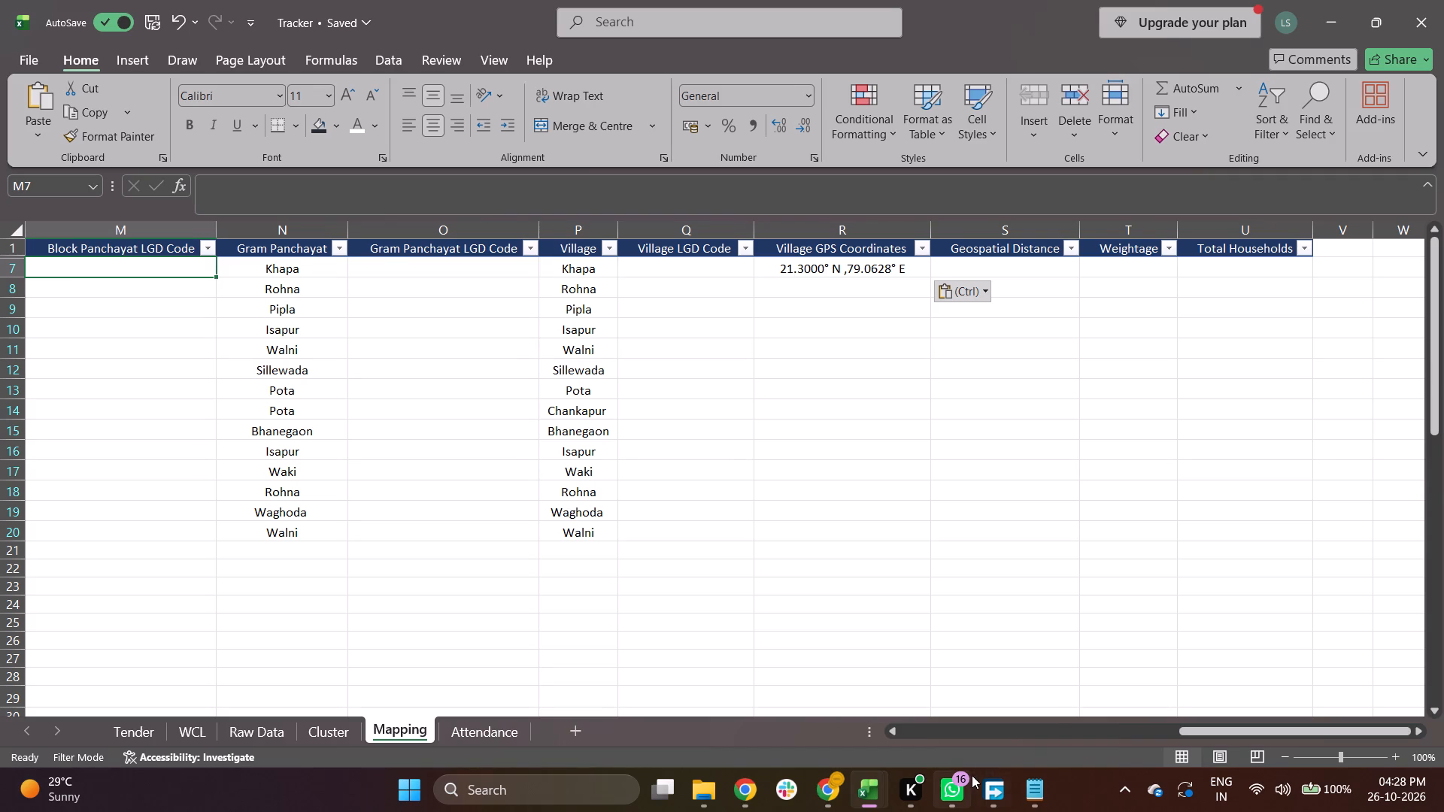
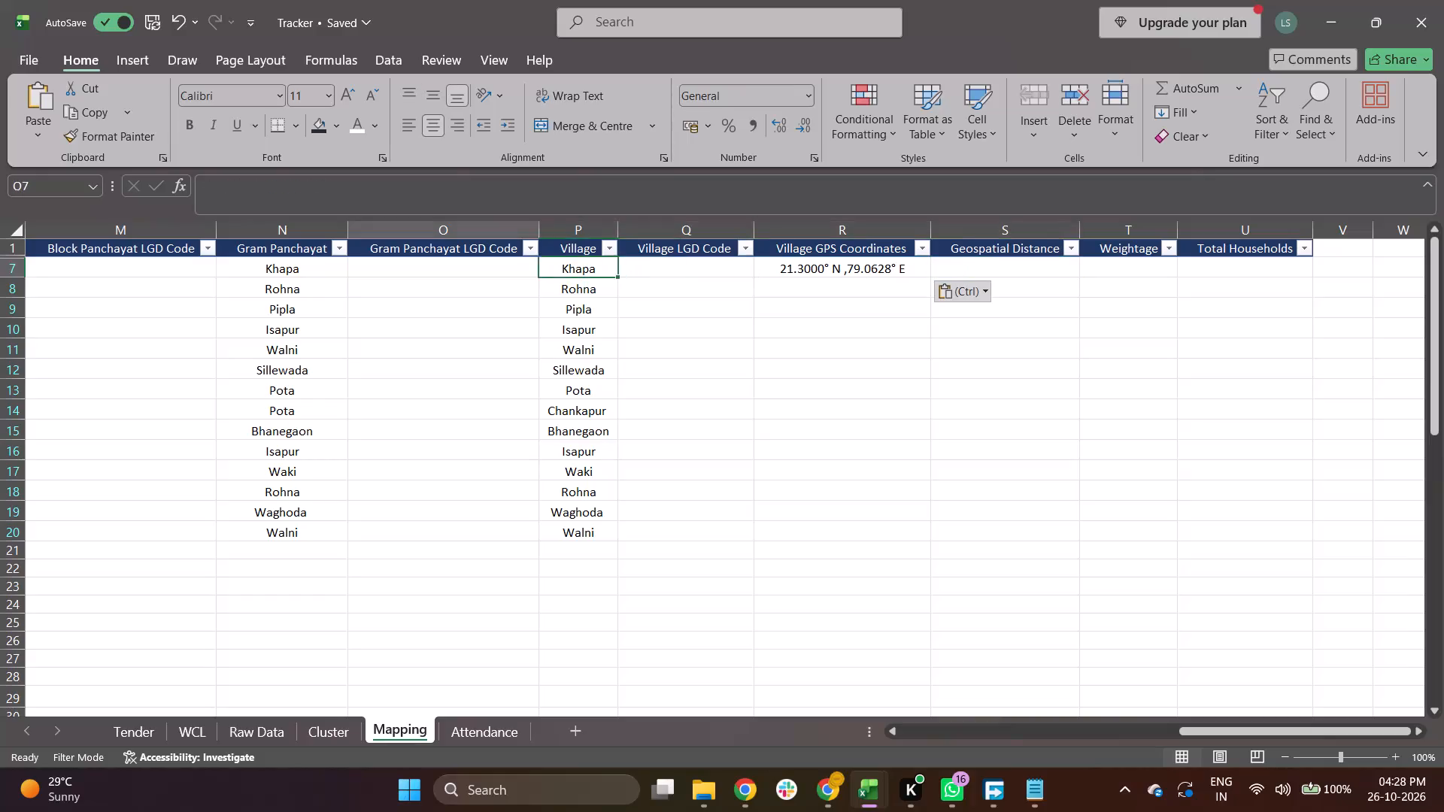
Review the Khapa entry in row 7 of the Mapping sheet across its columns, from S.No. through Total Households.
{"action": "key", "text": "Left"}
{"action": "key", "text": "Left"}
{"action": "key", "text": "Left"}
{"action": "key", "text": "Left"}
{"action": "key", "text": "Left"}
{"action": "key", "text": "Left"}
{"action": "key", "text": "Left"}
{"action": "key", "text": "Left"}
{"action": "key", "text": "Left"}
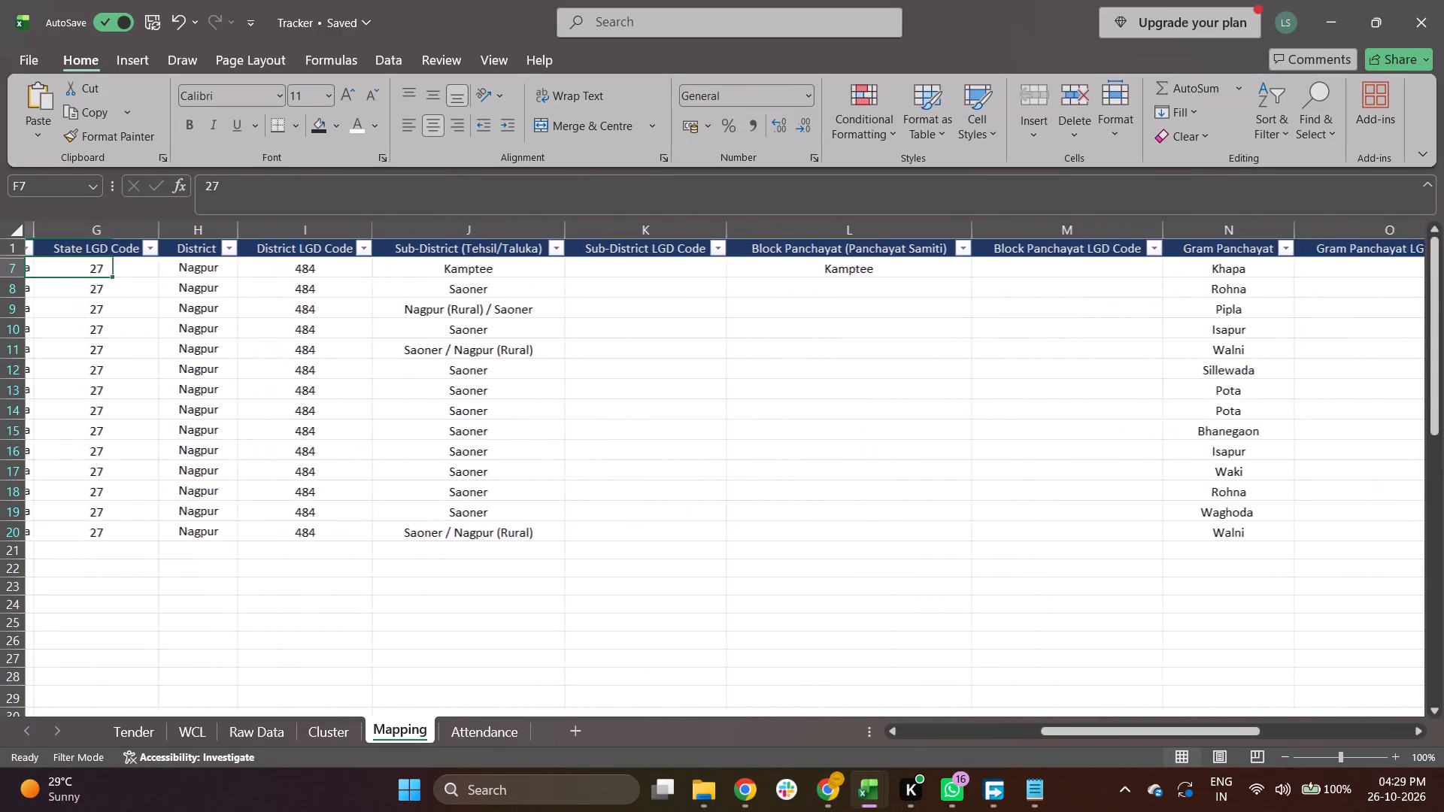
{"action": "key", "text": "Left"}
{"action": "key", "text": "Left"}
{"action": "key", "text": "Left"}
{"action": "key", "text": "Left"}
{"action": "key", "text": "Left"}
{"action": "key", "text": "Left"}
{"action": "key", "text": "Right"}
{"action": "key", "text": "Right"}
{"action": "key", "text": "Right"}
{"action": "key", "text": "Right"}
{"action": "key", "text": "Right"}
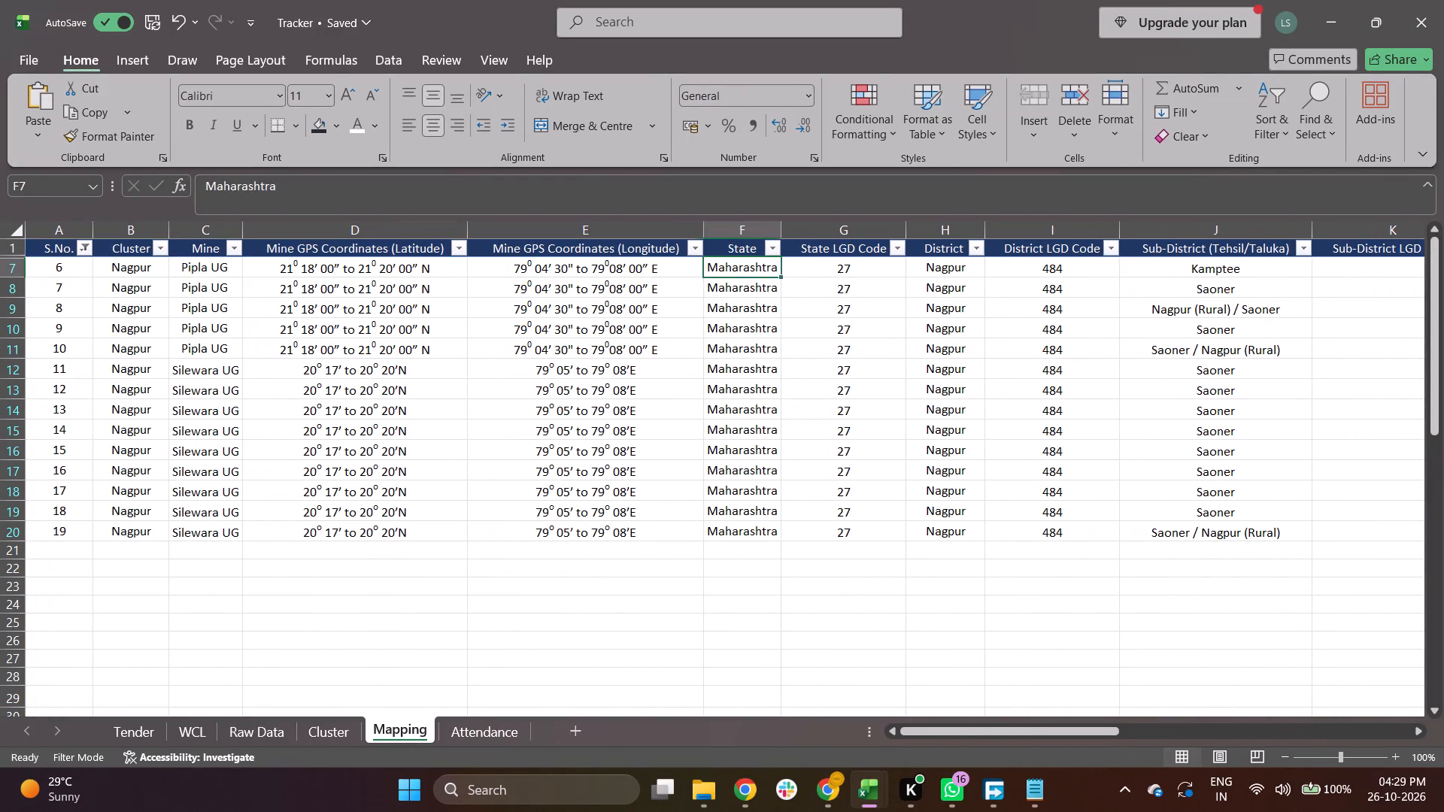
{"action": "key", "text": "Right"}
{"action": "key", "text": "Right"}
{"action": "key", "text": "Right"}
{"action": "key", "text": "Right"}
{"action": "key", "text": "Right"}
{"action": "key", "text": "Right"}
{"action": "key", "text": "Right"}
{"action": "key", "text": "Right"}
{"action": "key", "text": "Left"}
{"action": "key", "text": "Left"}
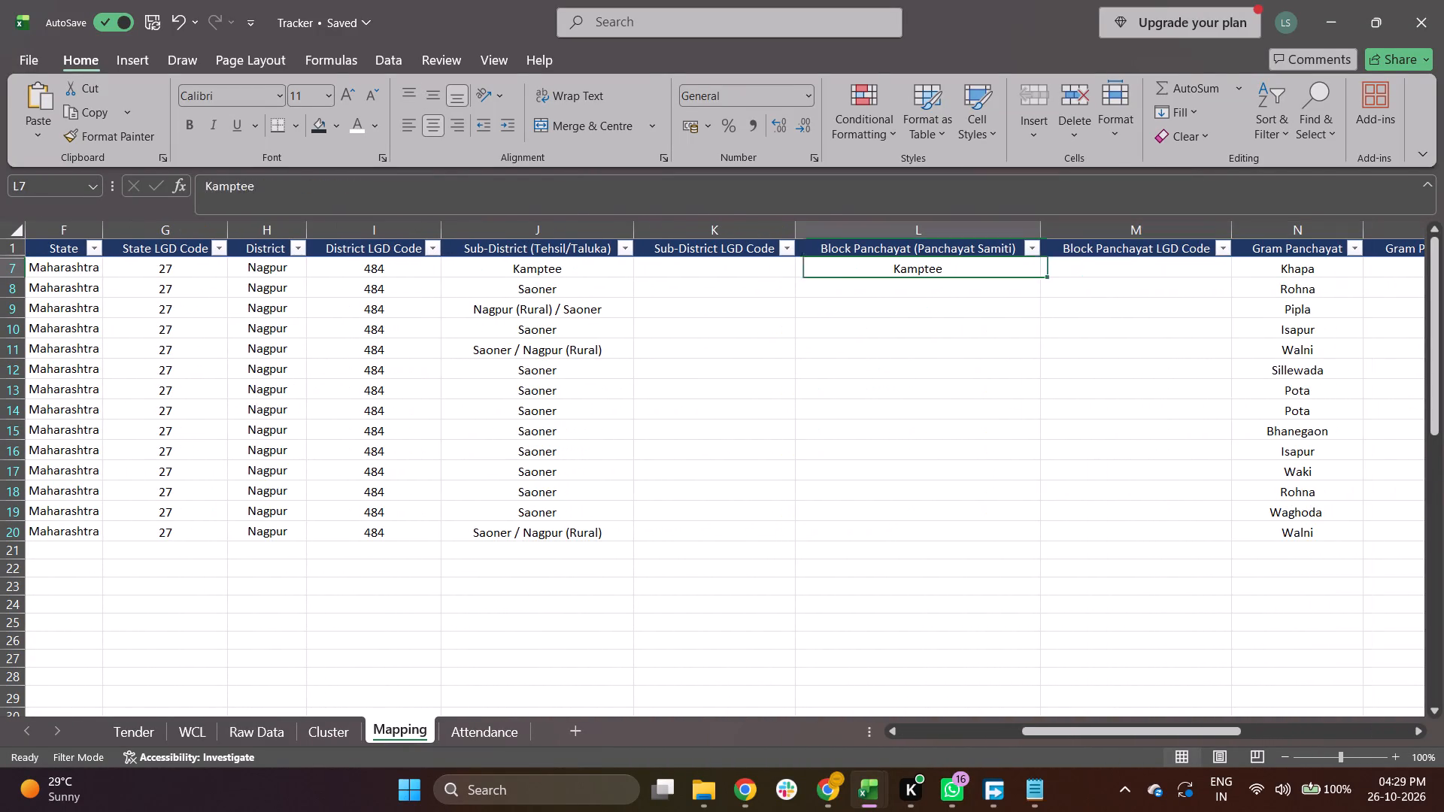
{"action": "key", "text": "Left"}
{"action": "key", "text": "Left"}
{"action": "key", "text": "Right"}
{"action": "key", "text": "Right"}
{"action": "key", "text": "Right"}
{"action": "key", "text": "Right"}
{"action": "key", "text": "Right"}
{"action": "key", "text": "Right"}
{"action": "key", "text": "Right"}
{"action": "key", "text": "Right"}
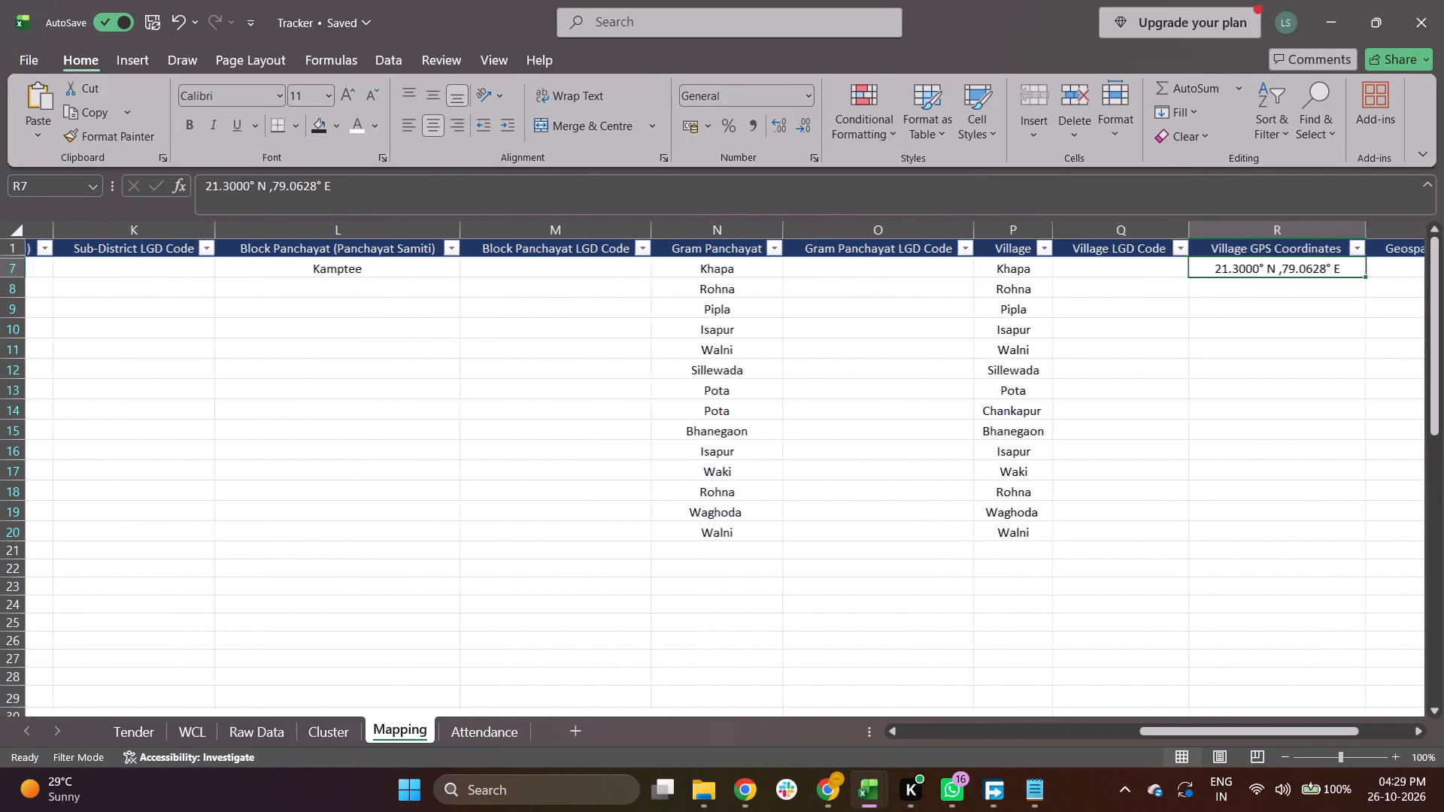
{"action": "key", "text": "Right"}
{"action": "key", "text": "Left"}
{"action": "key", "text": "Left"}
{"action": "key", "text": "Left"}
{"action": "key", "text": "Left"}
{"action": "key", "text": "Right"}
{"action": "key", "text": "Right"}
{"action": "key", "text": "Right"}
{"action": "key", "text": "Right"}
{"action": "key", "text": "Right"}
{"action": "key", "text": "Right"}
{"action": "key", "text": "Right"}
{"action": "key", "text": "Right"}
{"action": "key", "text": "Right"}
{"action": "key", "text": "Right"}
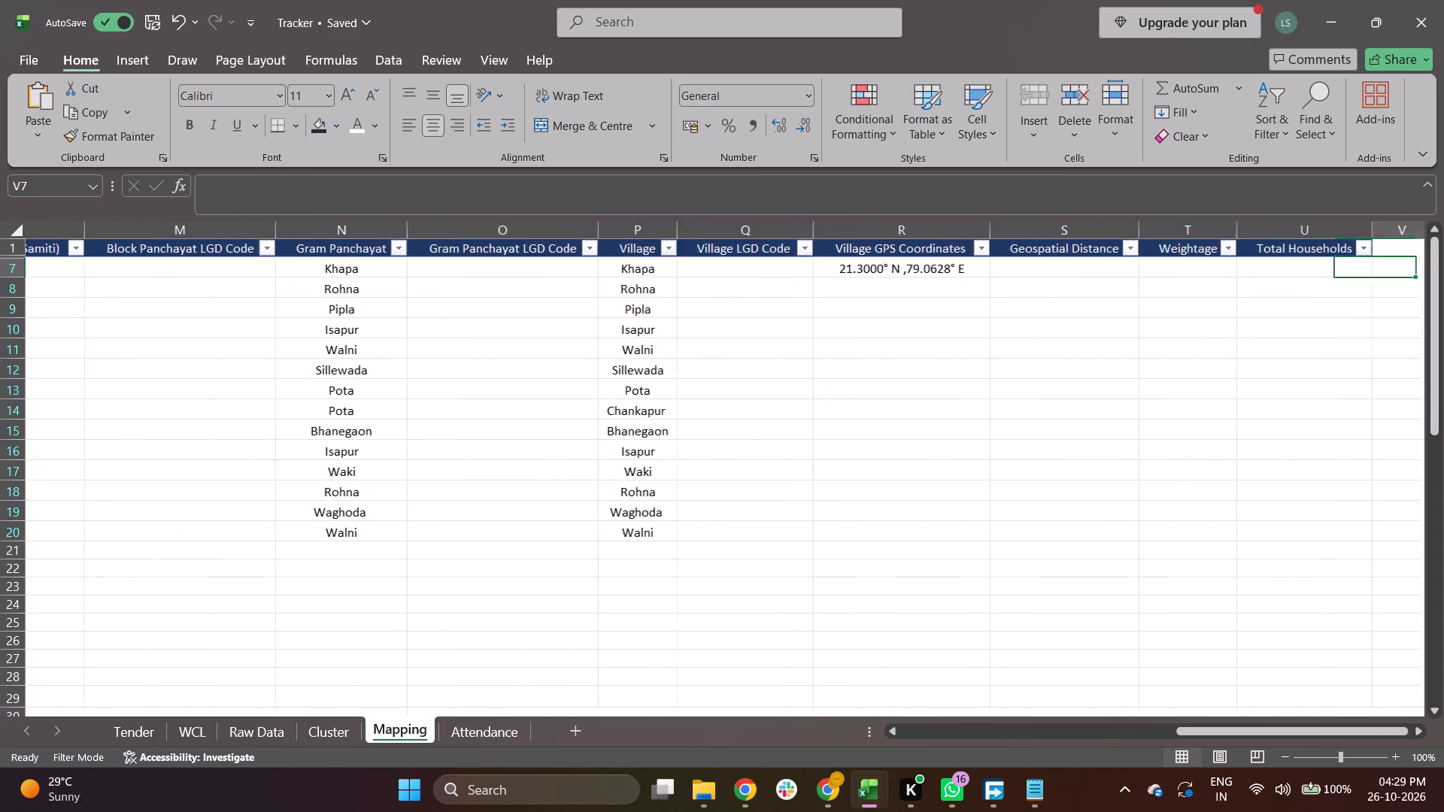
Copy the Mapping sheet's header row together with the Khapa row 7, from S.No. through Village LGD Code.
{"action": "key", "text": "Left"}
{"action": "key", "text": "Left"}
{"action": "key", "text": "Left"}
{"action": "key", "text": "Left"}
{"action": "key", "text": "Left"}
{"action": "key", "text": "Left"}
{"action": "key", "text": "Left"}
{"action": "key", "text": "Left"}
{"action": "key", "text": "Left"}
{"action": "key", "text": "Left"}
{"action": "key", "text": "Left"}
{"action": "key", "text": "Left"}
{"action": "key", "text": "Left"}
{"action": "key", "text": "Left"}
{"action": "key", "text": "Left"}
{"action": "key", "text": "Left"}
{"action": "key", "text": "Left"}
{"action": "key", "text": "Left"}
{"action": "key", "text": "Left"}
{"action": "key", "text": "Left"}
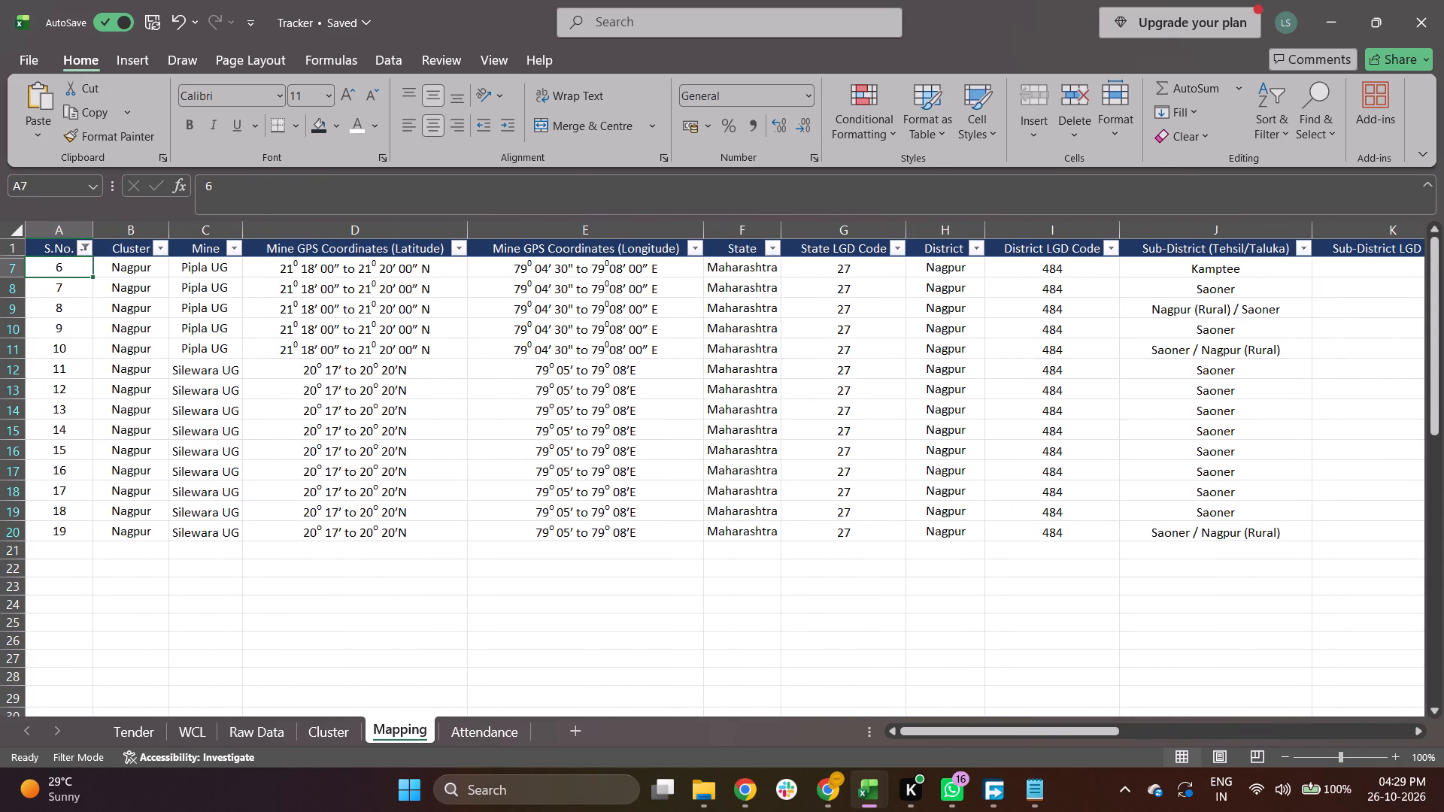
{"action": "key", "text": "Up"}
{"action": "key", "text": "shift+Right"}
{"action": "key", "text": "shift+Right"}
{"action": "key", "text": "shift+Right"}
{"action": "key", "text": "shift+Right"}
{"action": "key", "text": "shift+Right"}
{"action": "key", "text": "shift+Right"}
{"action": "key", "text": "shift+Right"}
{"action": "key", "text": "shift+Right"}
{"action": "key", "text": "shift+Right"}
{"action": "key", "text": "shift+Right"}
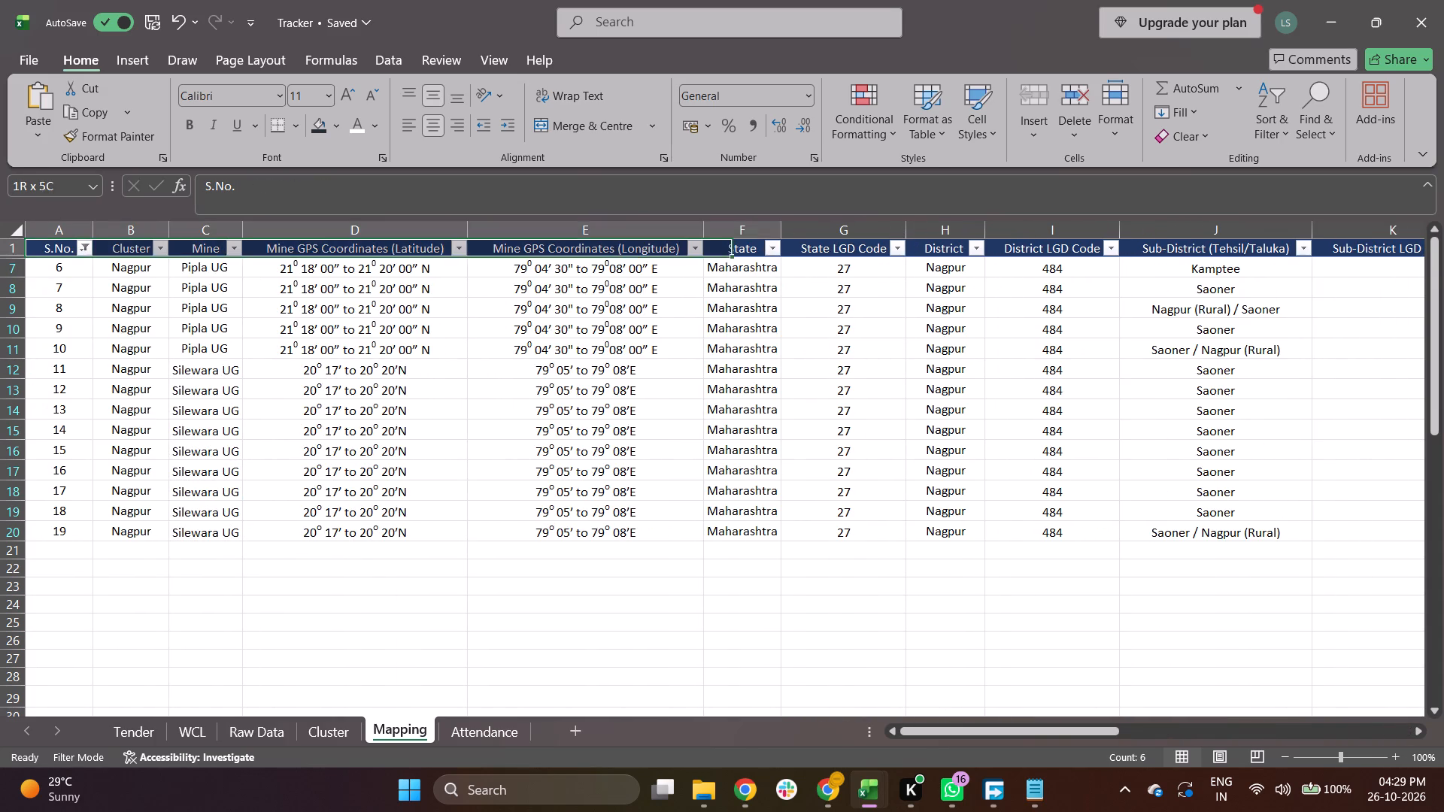
{"action": "key", "text": "shift+Right"}
{"action": "key", "text": "shift+Right"}
{"action": "key", "text": "shift+Right"}
{"action": "key", "text": "shift+Right"}
{"action": "key", "text": "shift+Right"}
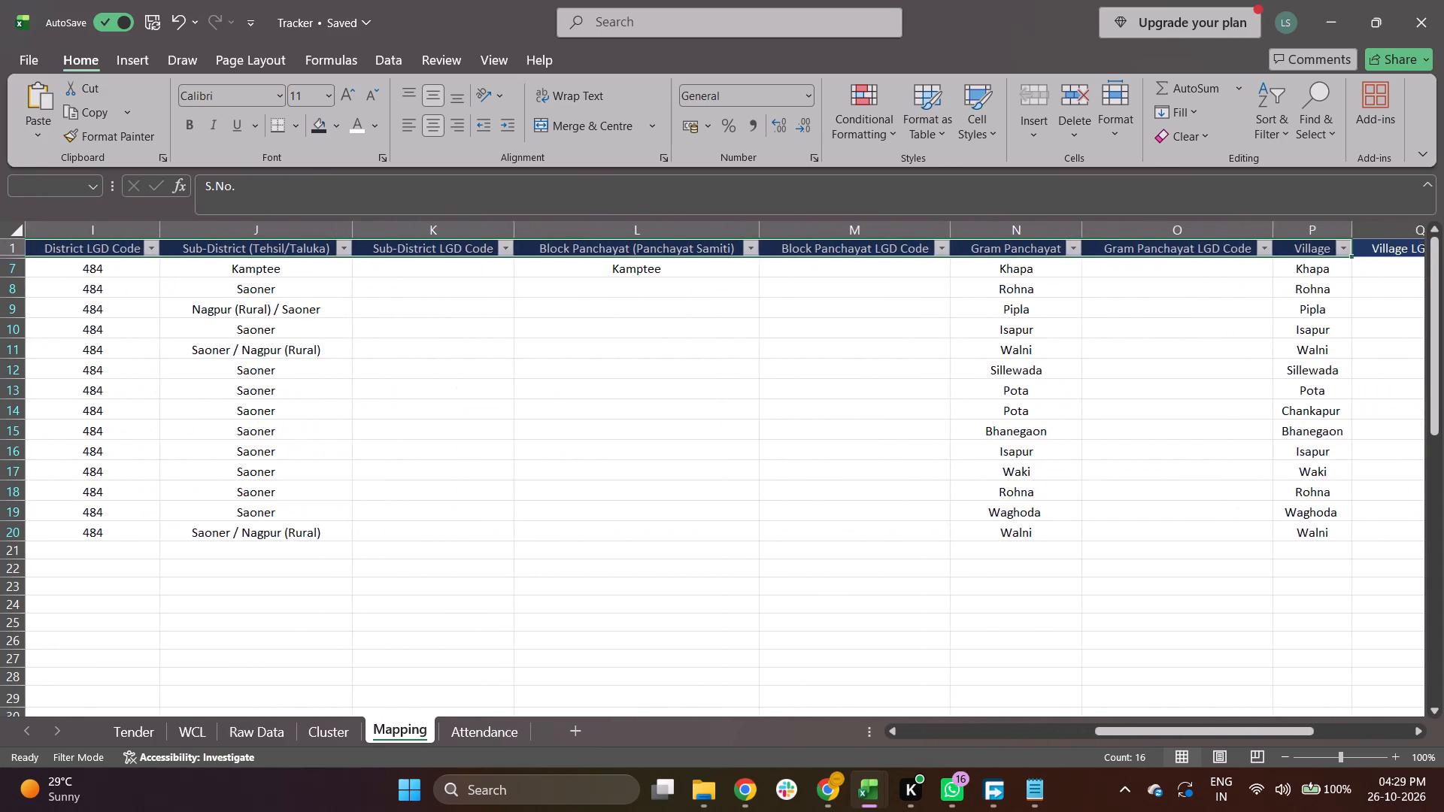
{"action": "key", "text": "shift+Right"}
{"action": "key", "text": "shift+Right"}
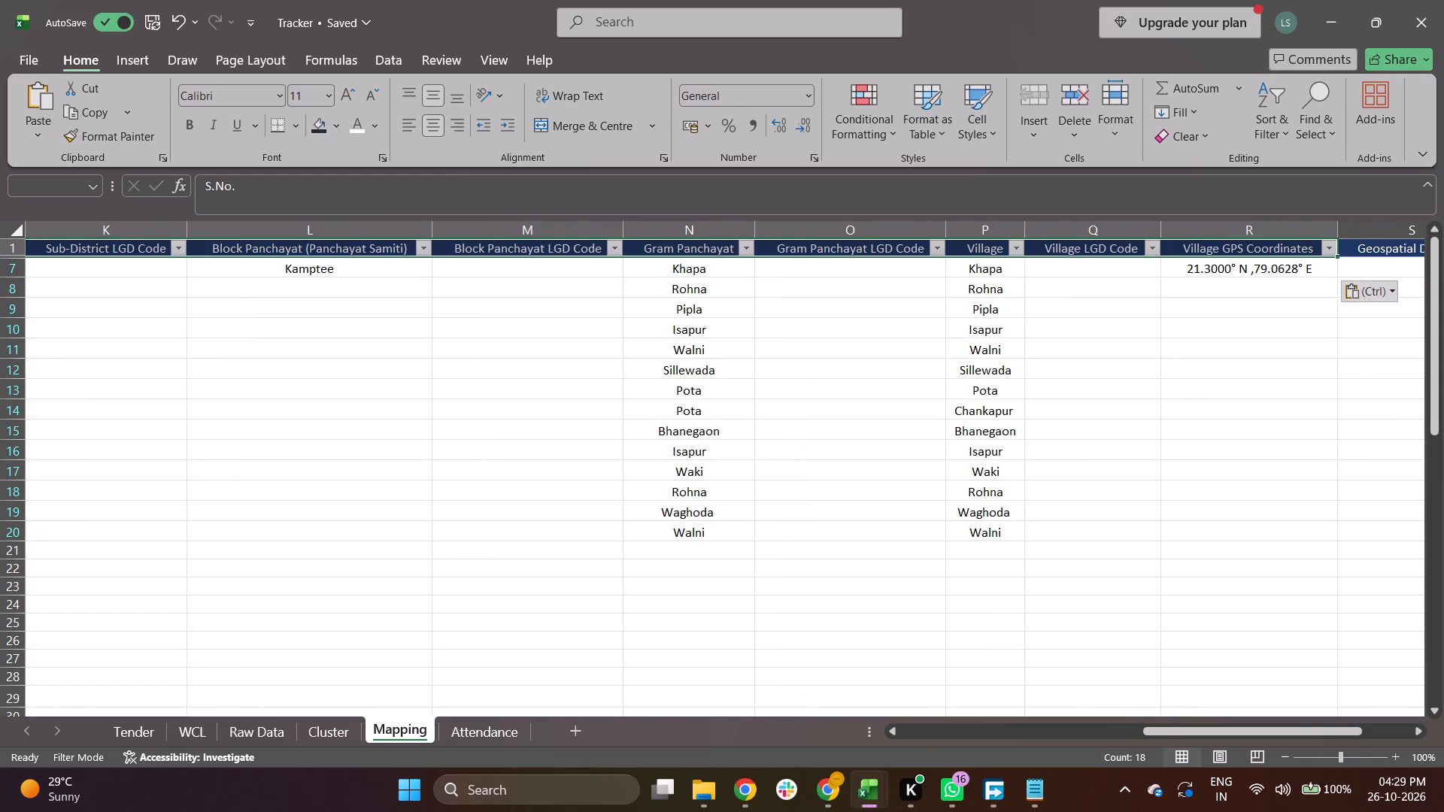
{"action": "key", "text": "shift+Down"}
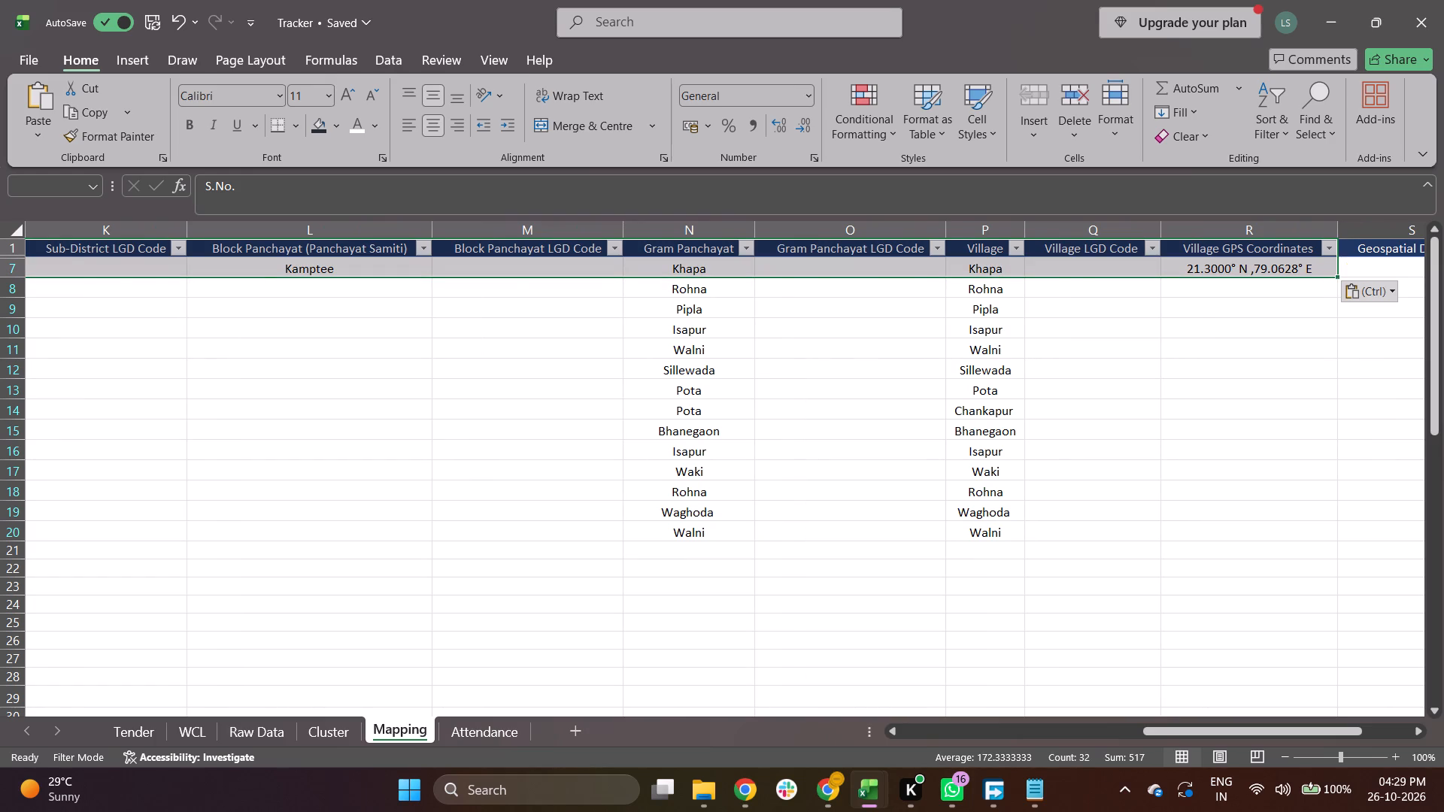
{"action": "scroll", "coordinate": [817, 323], "scroll_direction": "right", "scroll_amount": 8}
{"action": "scroll", "coordinate": [817, 323], "scroll_direction": "left", "scroll_amount": 6}
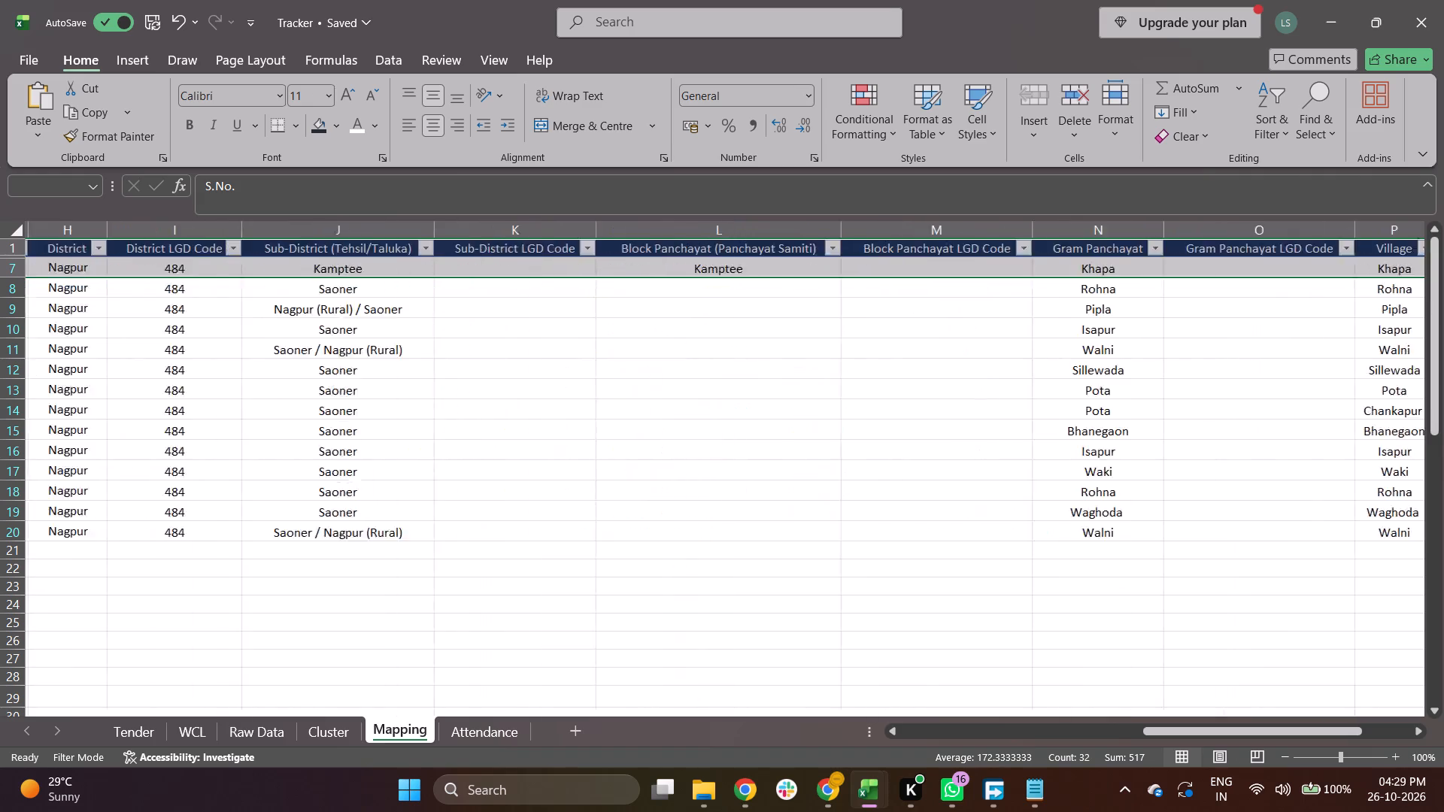
{"action": "scroll", "coordinate": [817, 323], "scroll_direction": "left", "scroll_amount": 1}
{"action": "scroll", "coordinate": [817, 323], "scroll_direction": "right", "scroll_amount": 9}
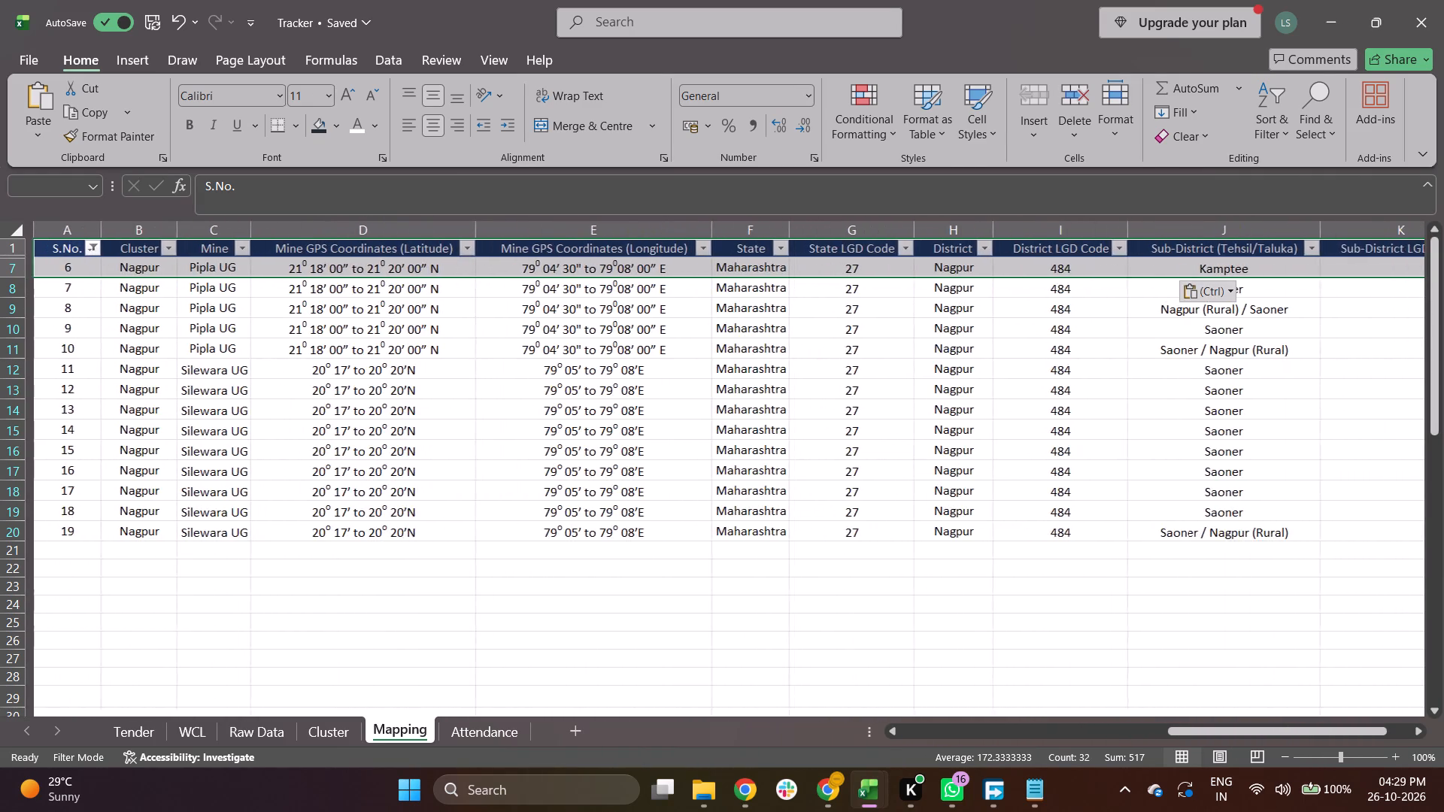
{"action": "scroll", "coordinate": [817, 323], "scroll_direction": "left", "scroll_amount": 8}
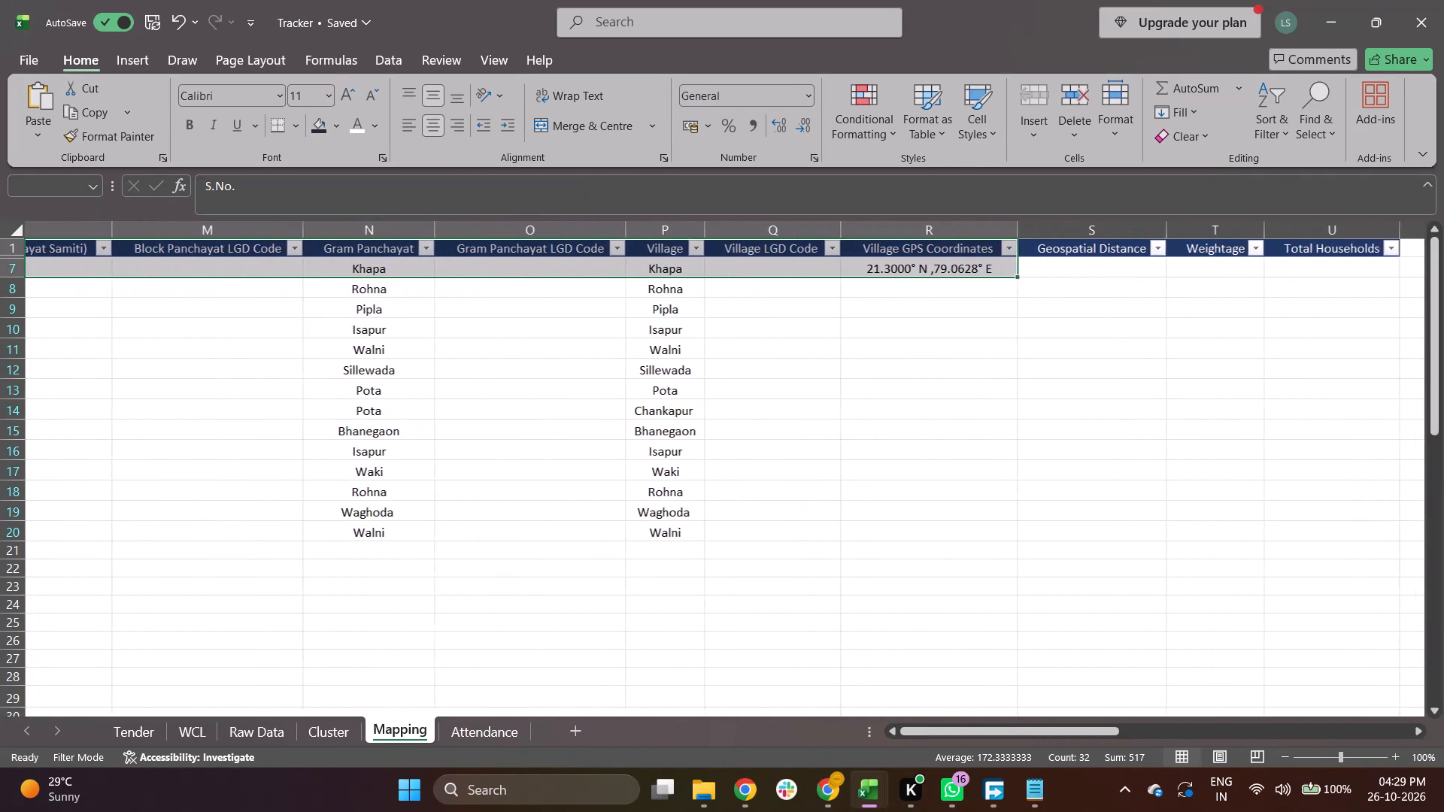
{"action": "scroll", "coordinate": [817, 323], "scroll_direction": "right", "scroll_amount": 1}
{"action": "key", "text": "alt+Tab"}
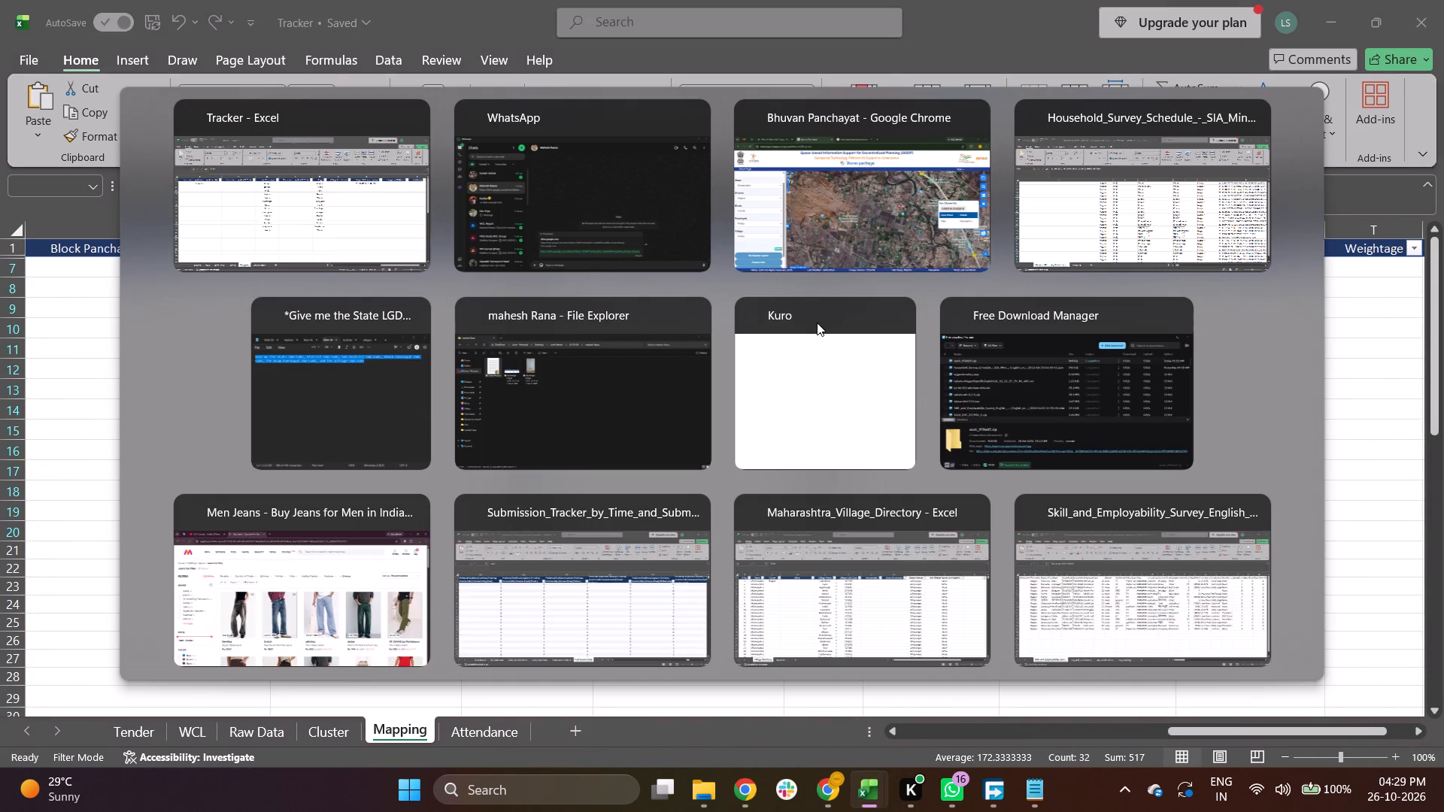
{"action": "key", "text": "alt+Left"}
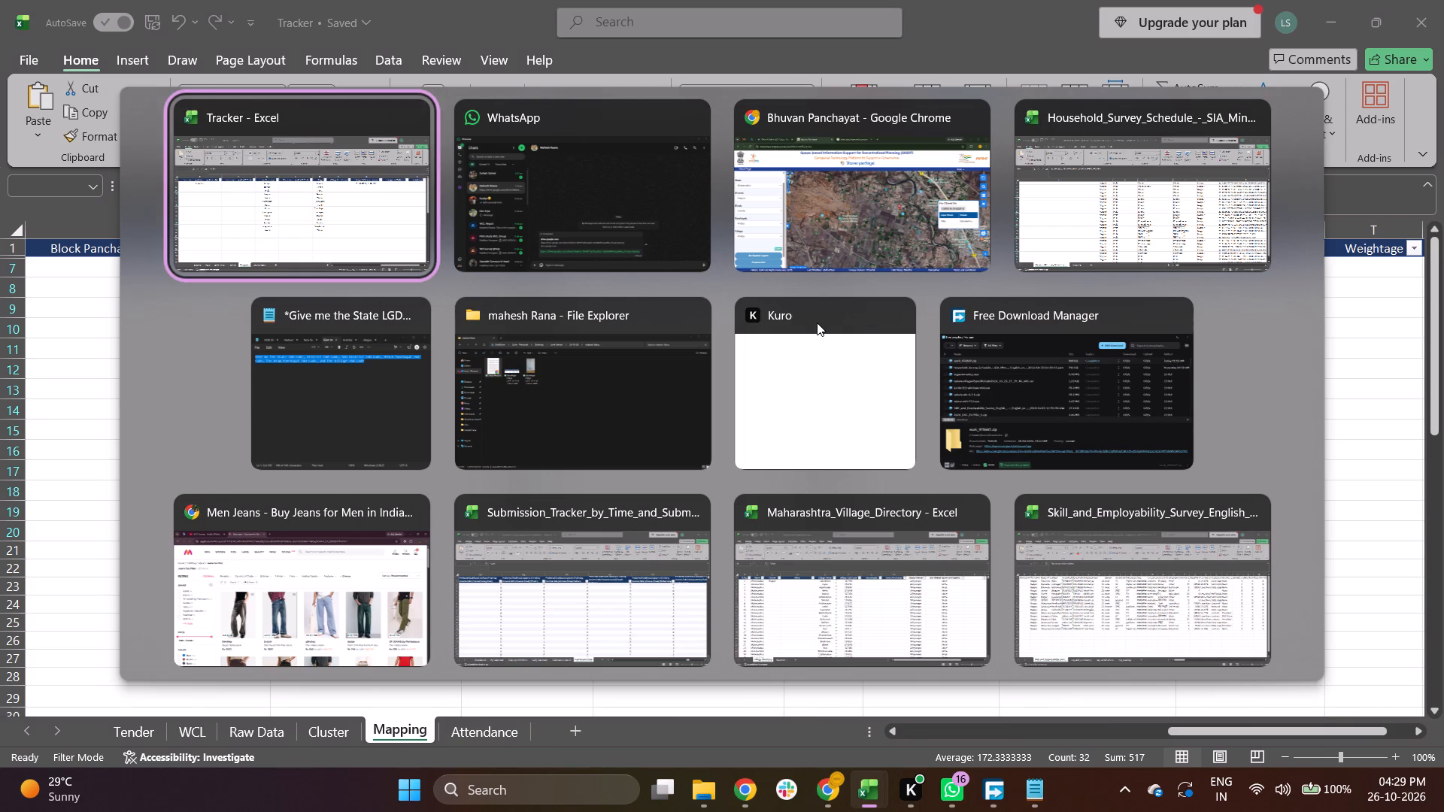
{"action": "key", "text": "alt+Tab"}
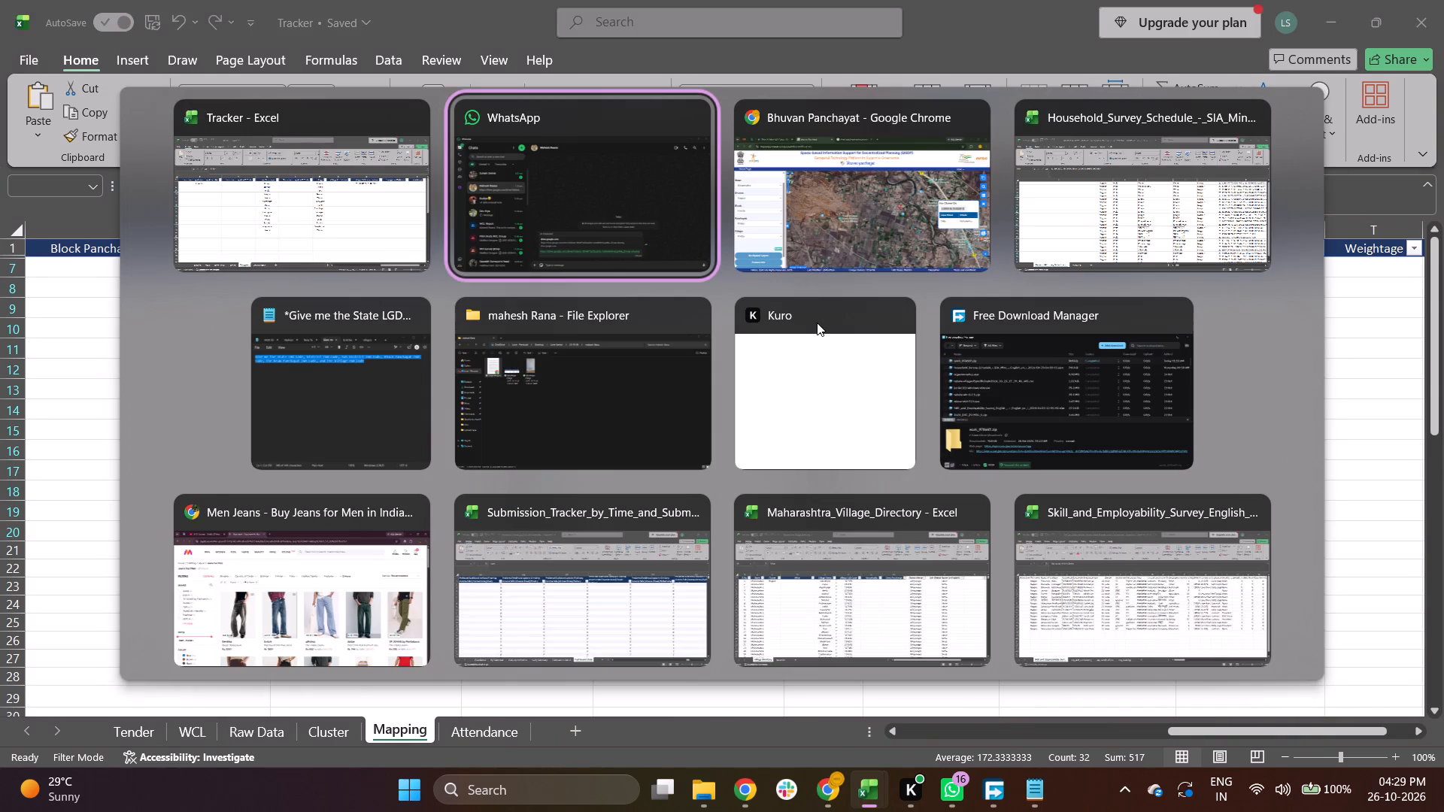
{"action": "key", "text": "alt+Left"}
{"action": "scroll", "coordinate": [818, 459], "scroll_direction": "right", "scroll_amount": 2}
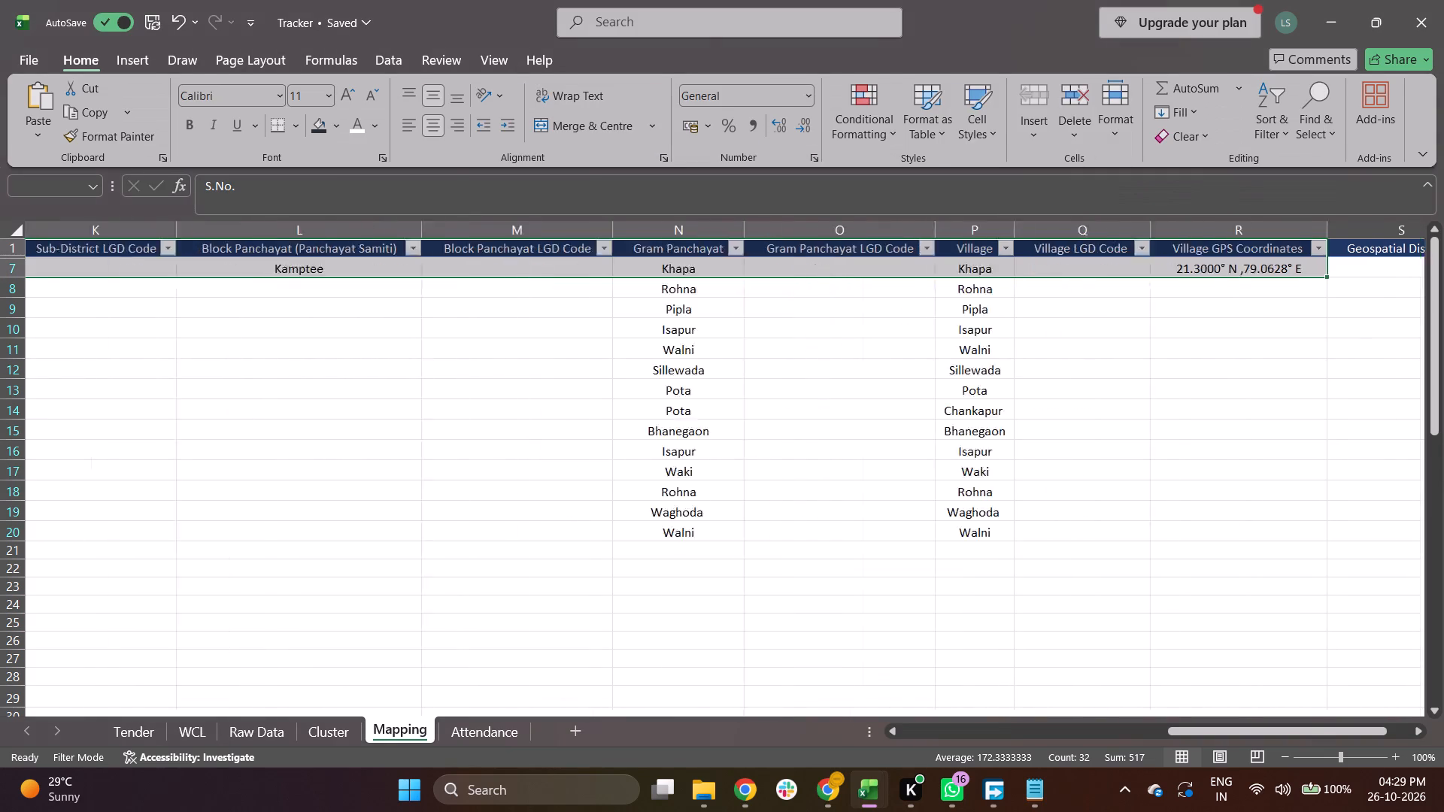
{"action": "scroll", "coordinate": [818, 459], "scroll_direction": "right", "scroll_amount": 5}
{"action": "scroll", "coordinate": [818, 459], "scroll_direction": "left", "scroll_amount": 2}
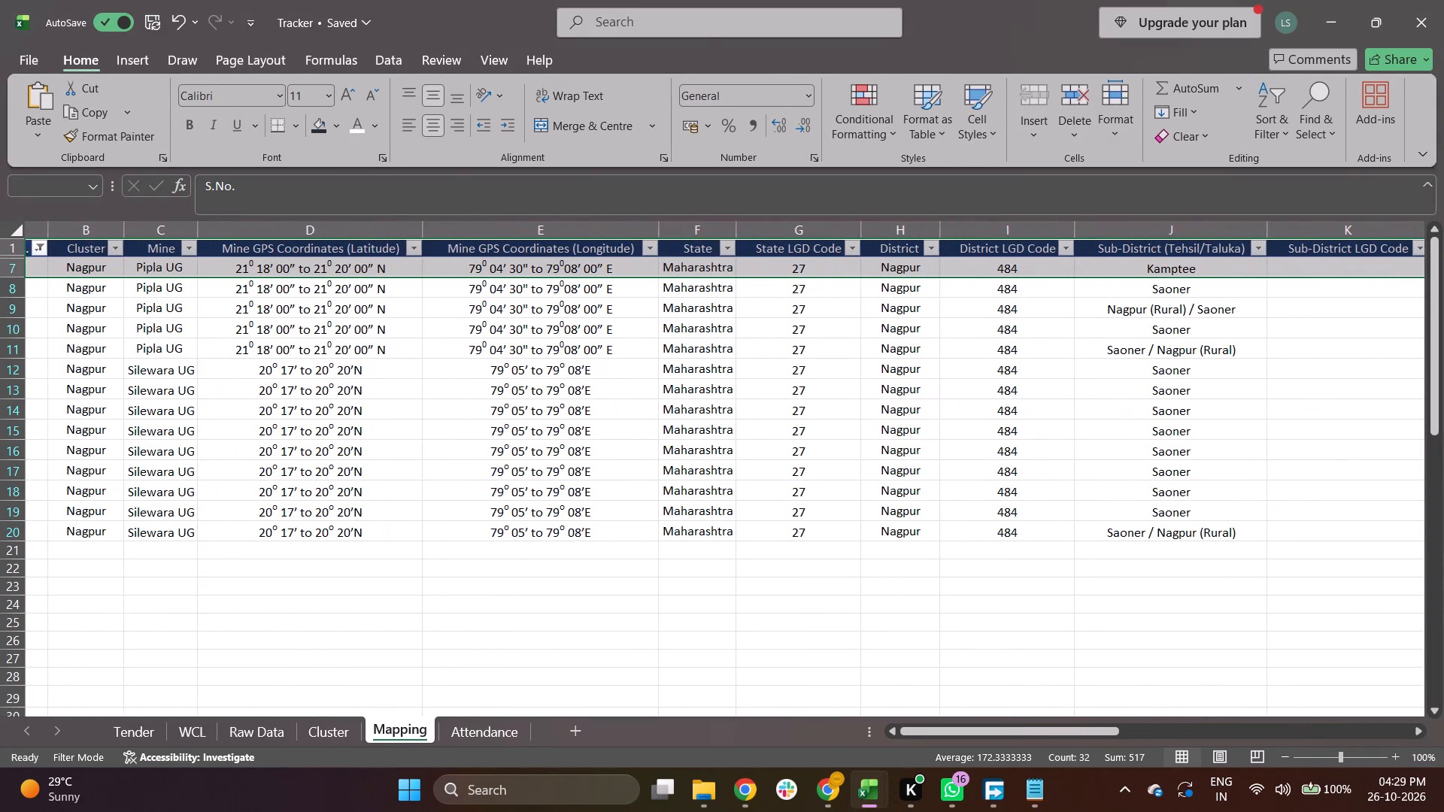
{"action": "scroll", "coordinate": [818, 459], "scroll_direction": "left", "scroll_amount": 5}
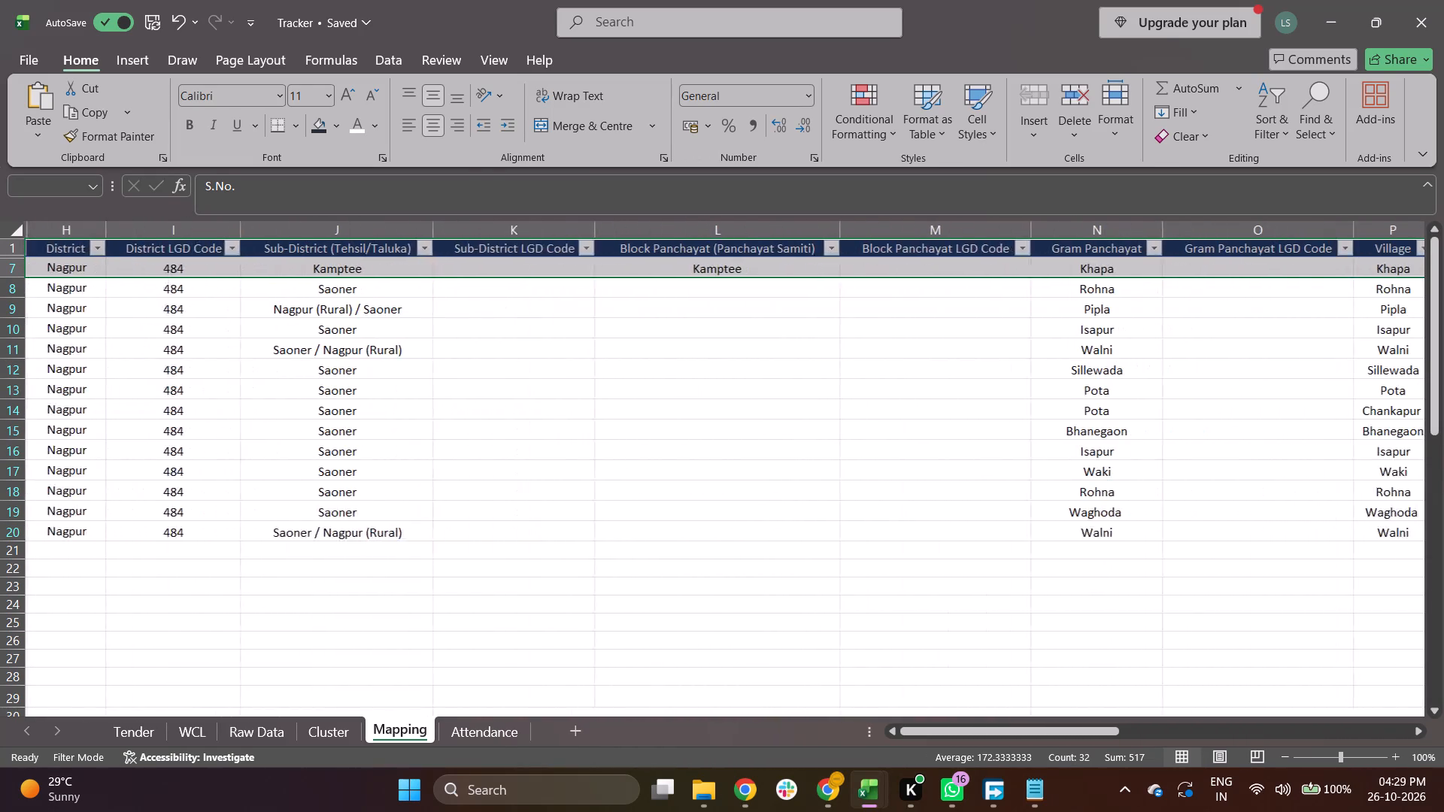
{"action": "scroll", "coordinate": [818, 459], "scroll_direction": "left", "scroll_amount": 2}
{"action": "key", "text": "alt+Tab"}
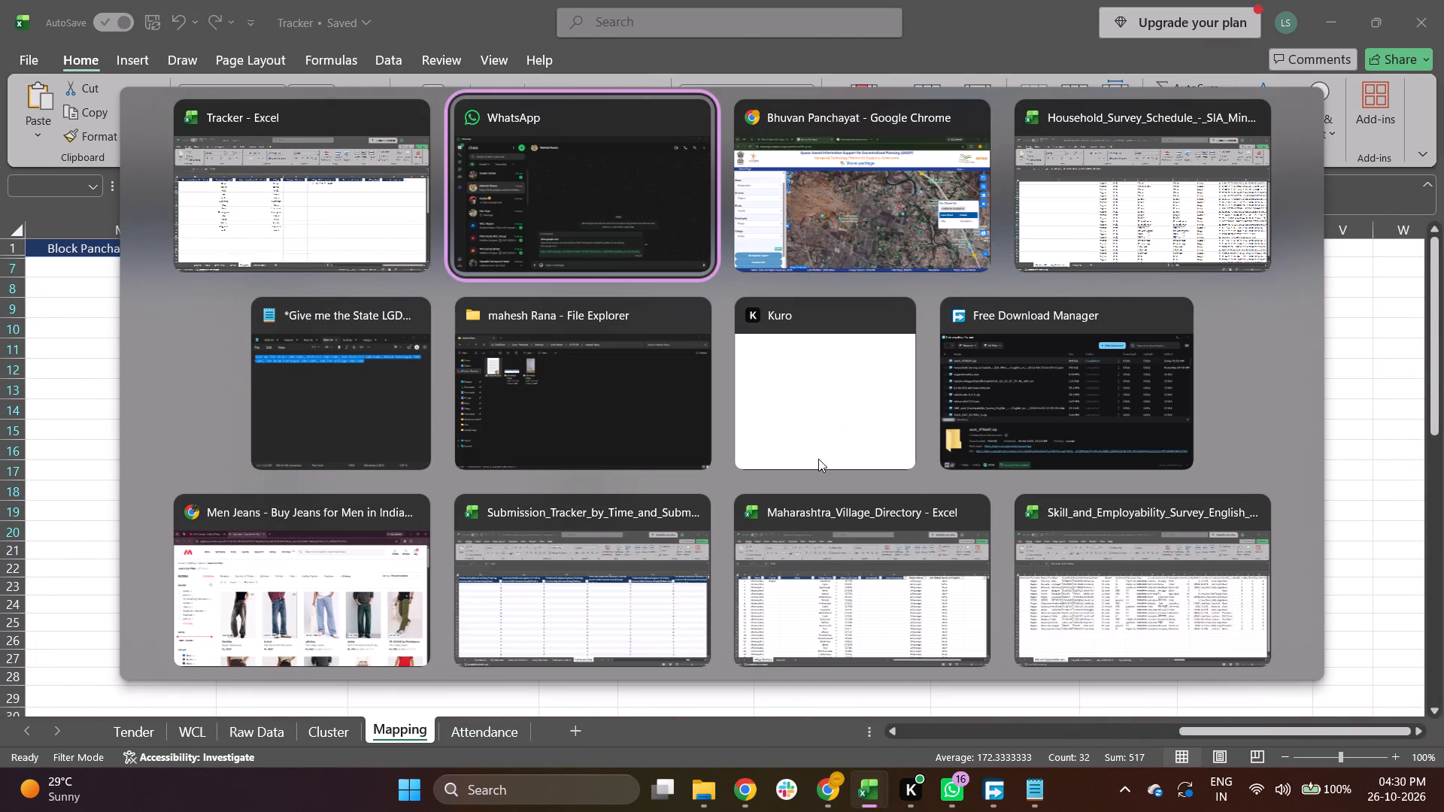
{"action": "key", "text": "alt+Left"}
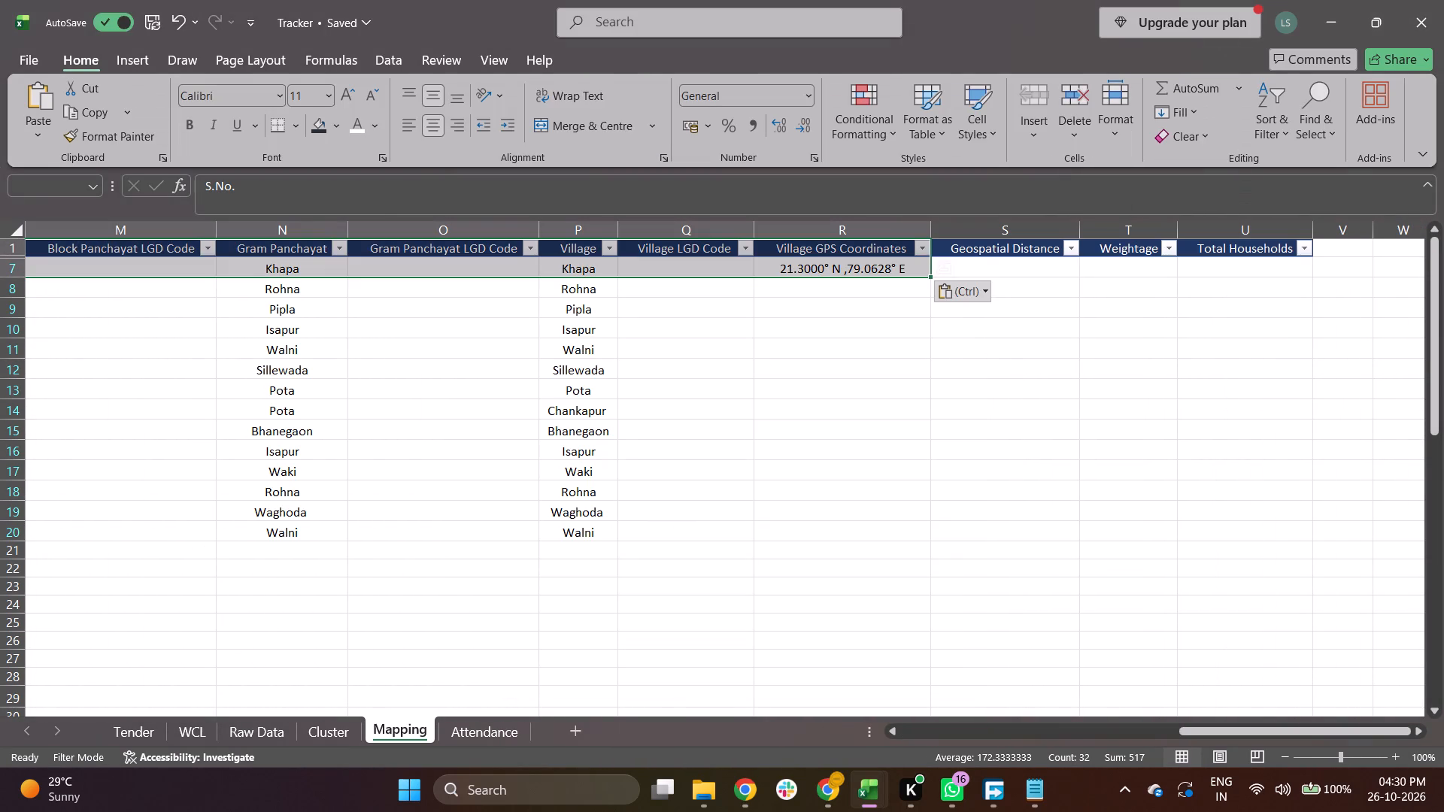
{"action": "key", "text": "shift+Left"}
{"action": "key", "text": "ctrl+c"}
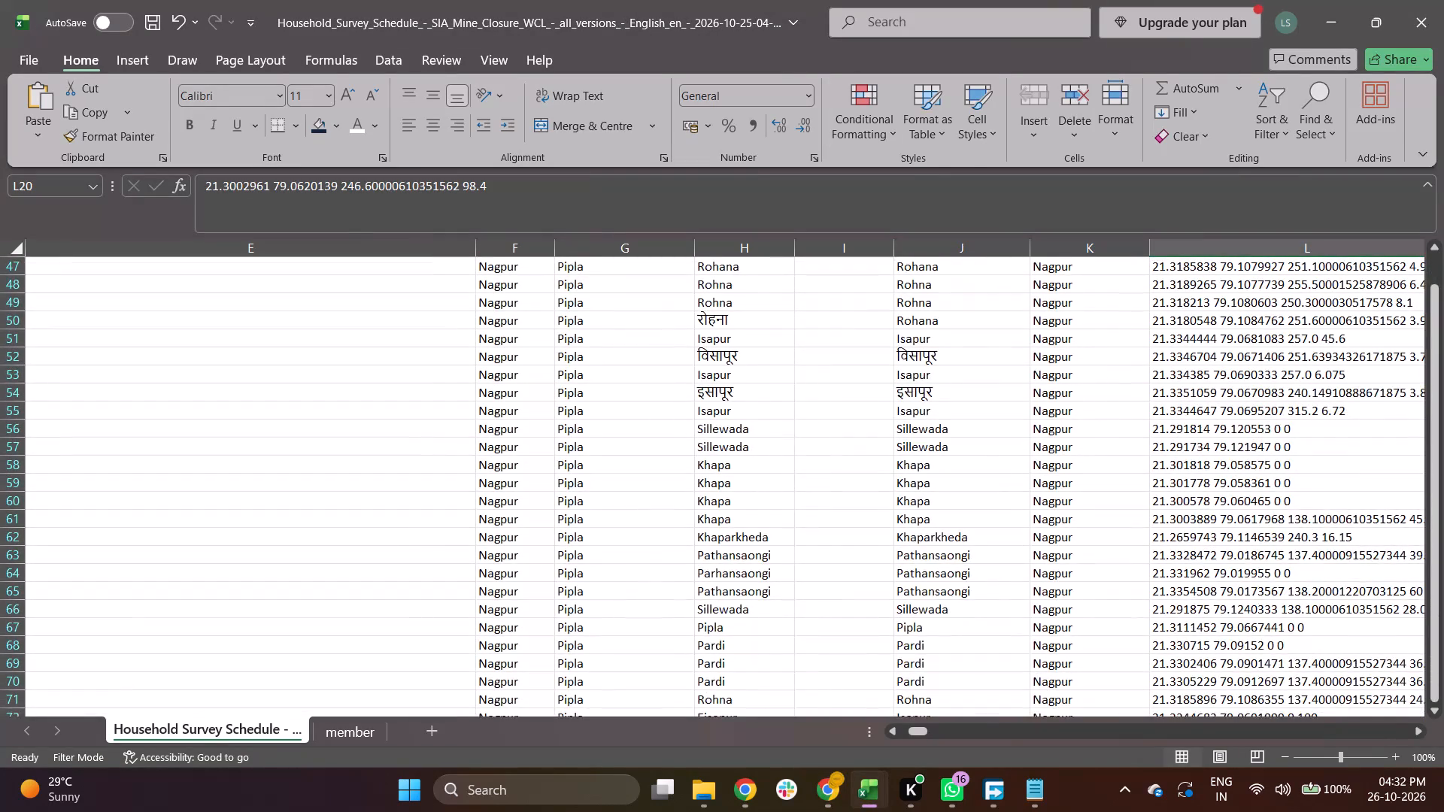
{"action": "scroll", "coordinate": [909, 431], "scroll_direction": "up", "scroll_amount": 1}
{"action": "left_click", "coordinate": [1203, 338]}
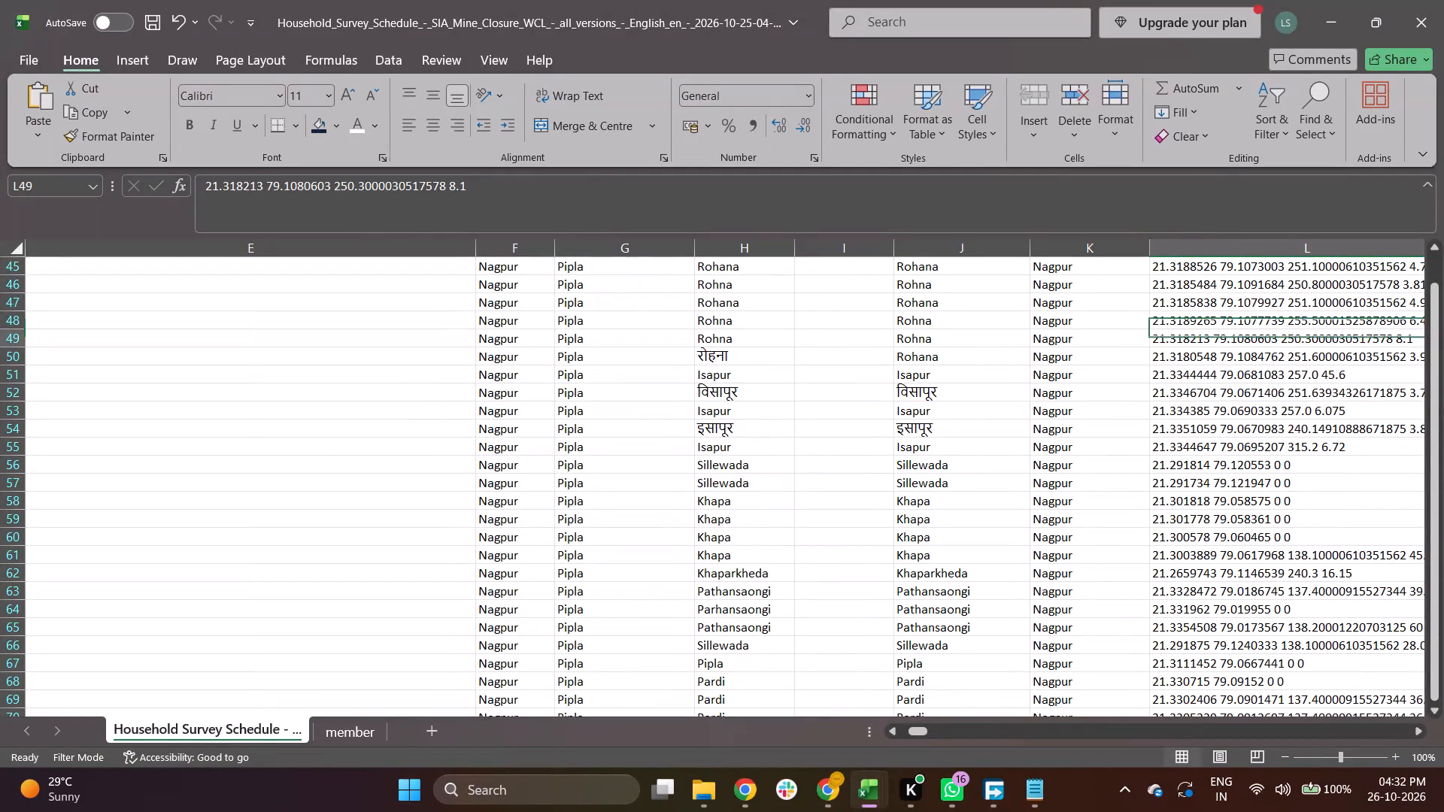
{"action": "key", "text": "ctrl+c"}
{"action": "key", "text": "ctrl+c"}
In Chrome, draft the follow-up "judge according to these coordinates:" in Google's Rohna panchayat answer, without any image attachment.
{"action": "key", "text": "alt+Tab"}
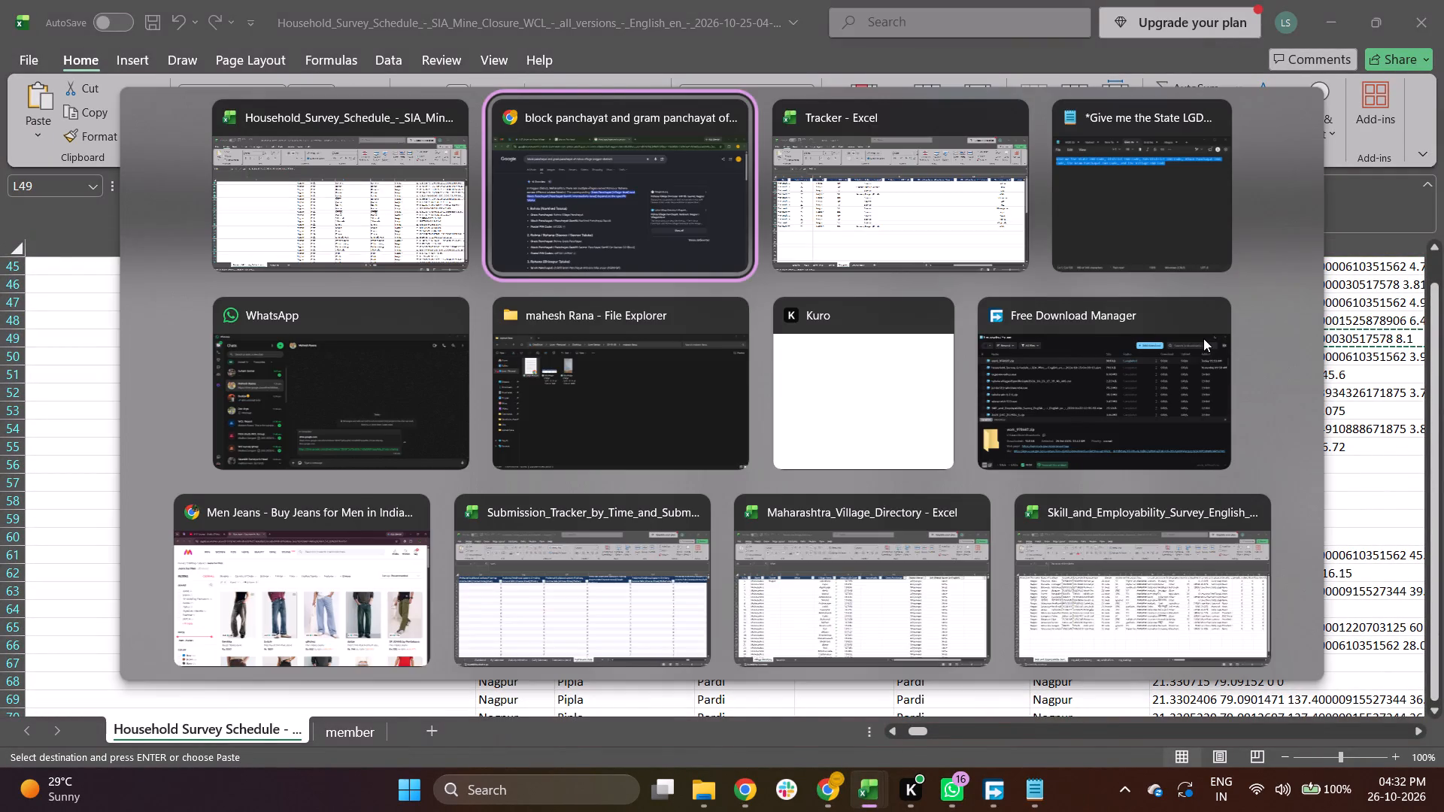
{"action": "scroll", "coordinate": [445, 508], "scroll_direction": "down", "scroll_amount": 7}
{"action": "scroll", "coordinate": [469, 330], "scroll_direction": "up", "scroll_amount": 1}
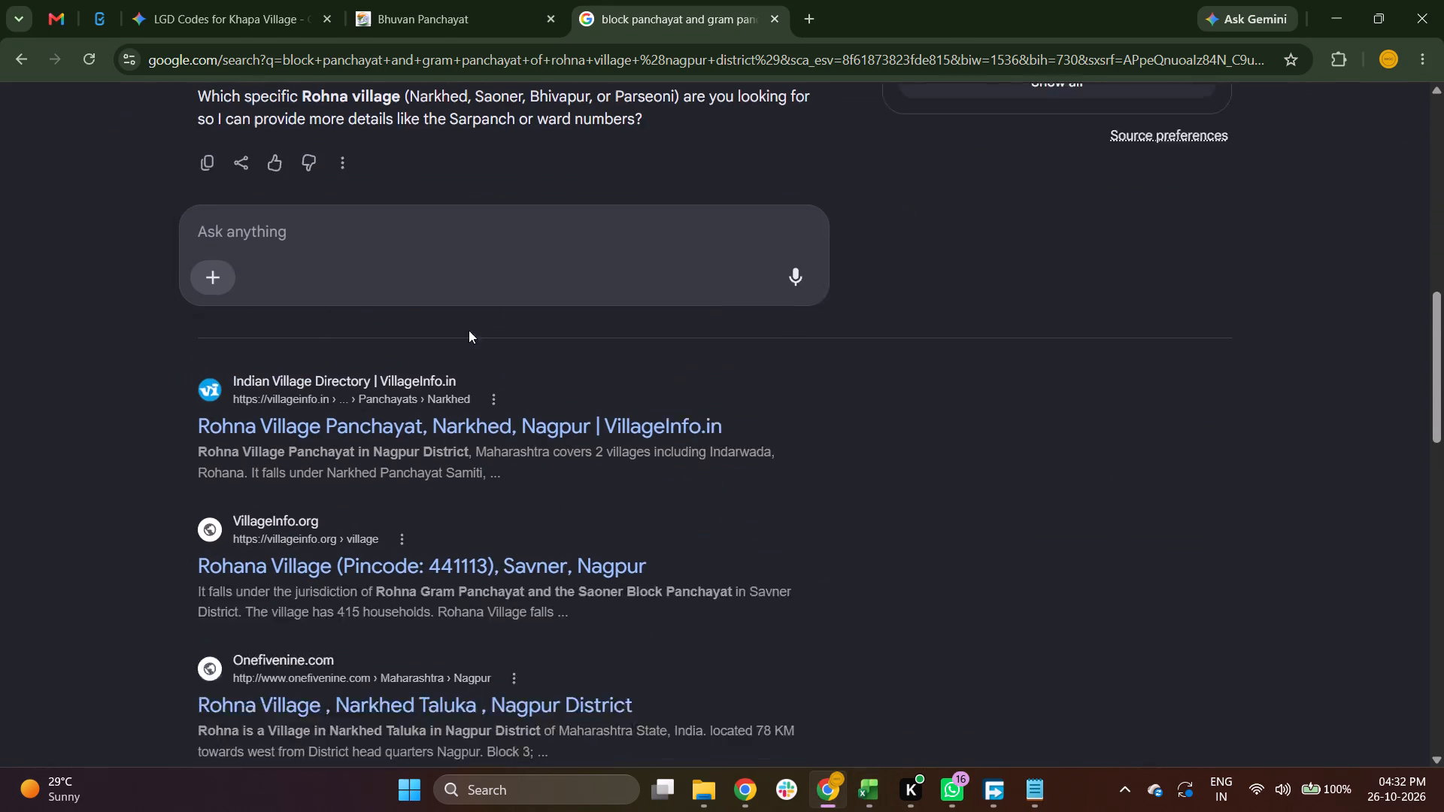
{"action": "scroll", "coordinate": [469, 330], "scroll_direction": "up", "scroll_amount": 1}
{"action": "left_click", "coordinate": [437, 337]}
{"action": "type", "text": "judge according to these coordinates"}
{"action": "key", "text": "shift+colon"}
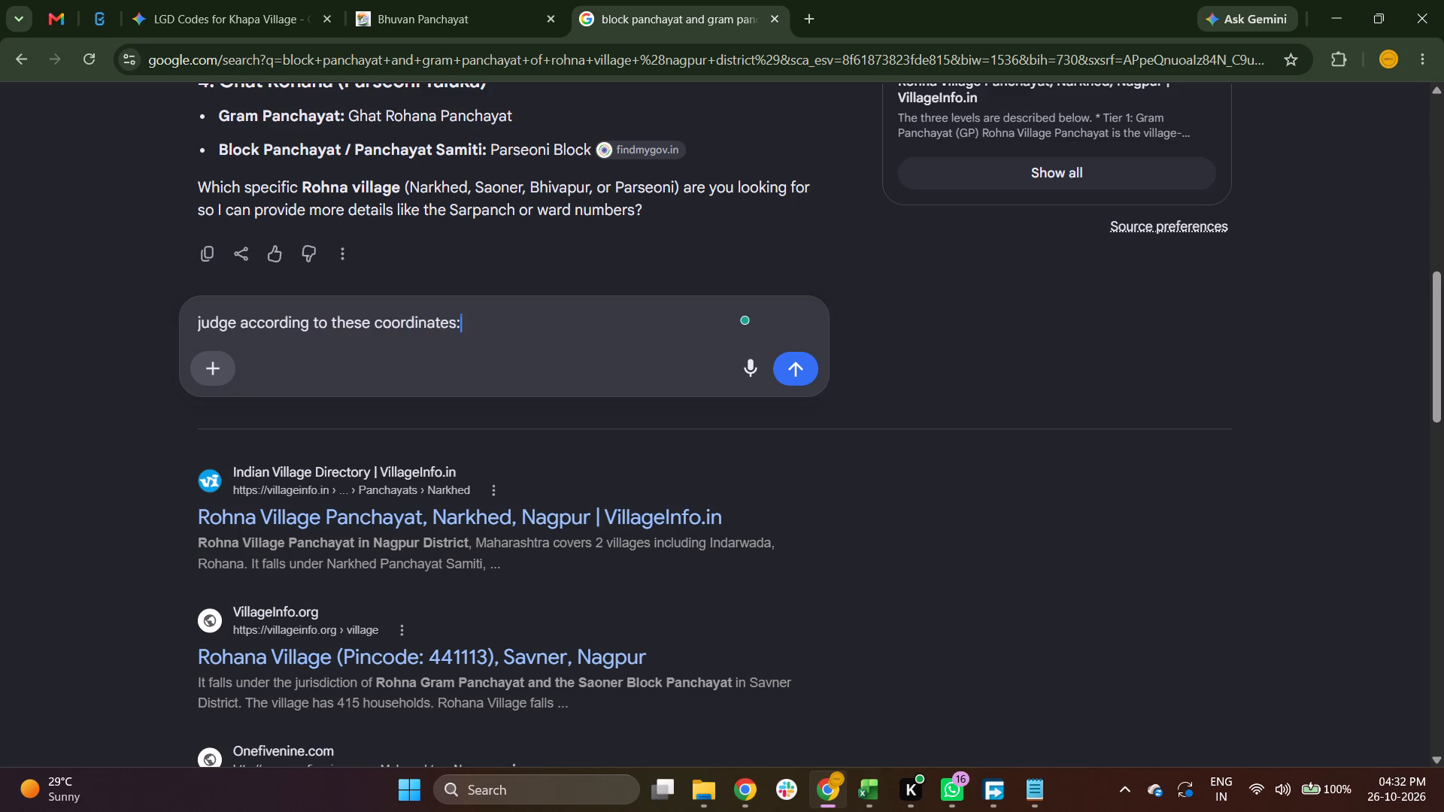
{"action": "key", "text": "ctrl+v"}
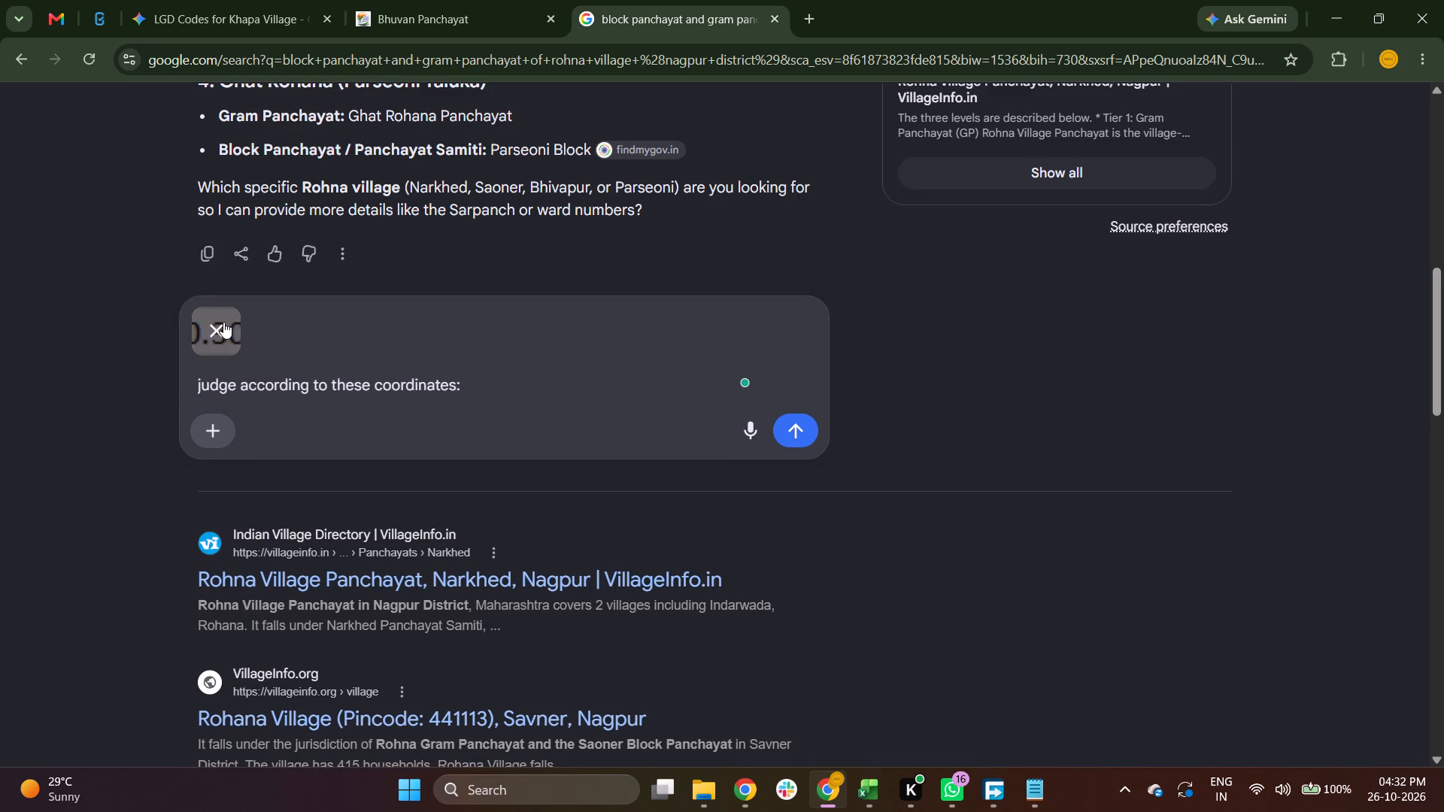
{"action": "left_click", "coordinate": [217, 324]}
Copy row 49's coordinates as text from the survey workbook and append "21.318213 79.1080603 250.3000030517578 8.1" to the follow-up question.
{"action": "key", "text": "alt+Tab"}
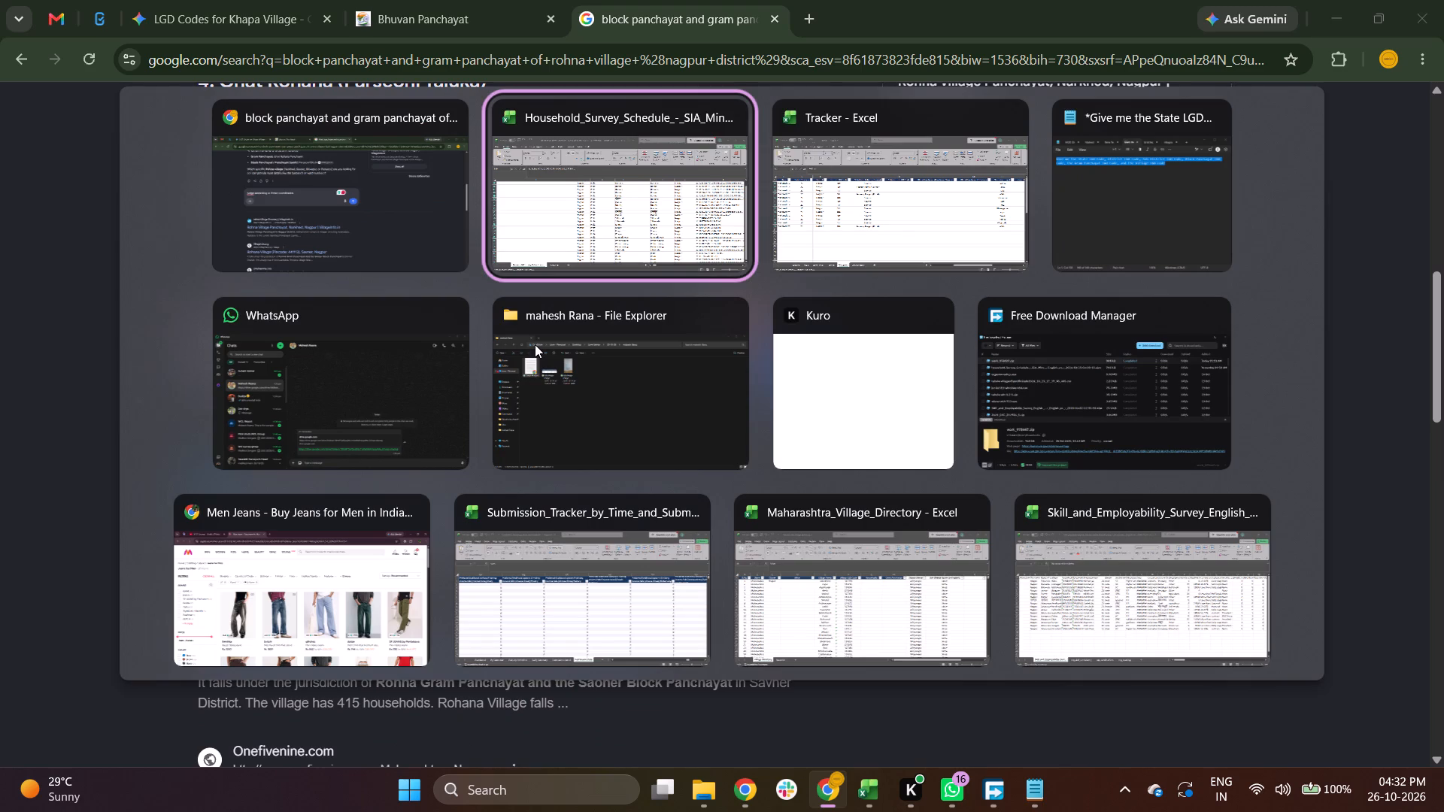
{"action": "left_click", "coordinate": [790, 176]}
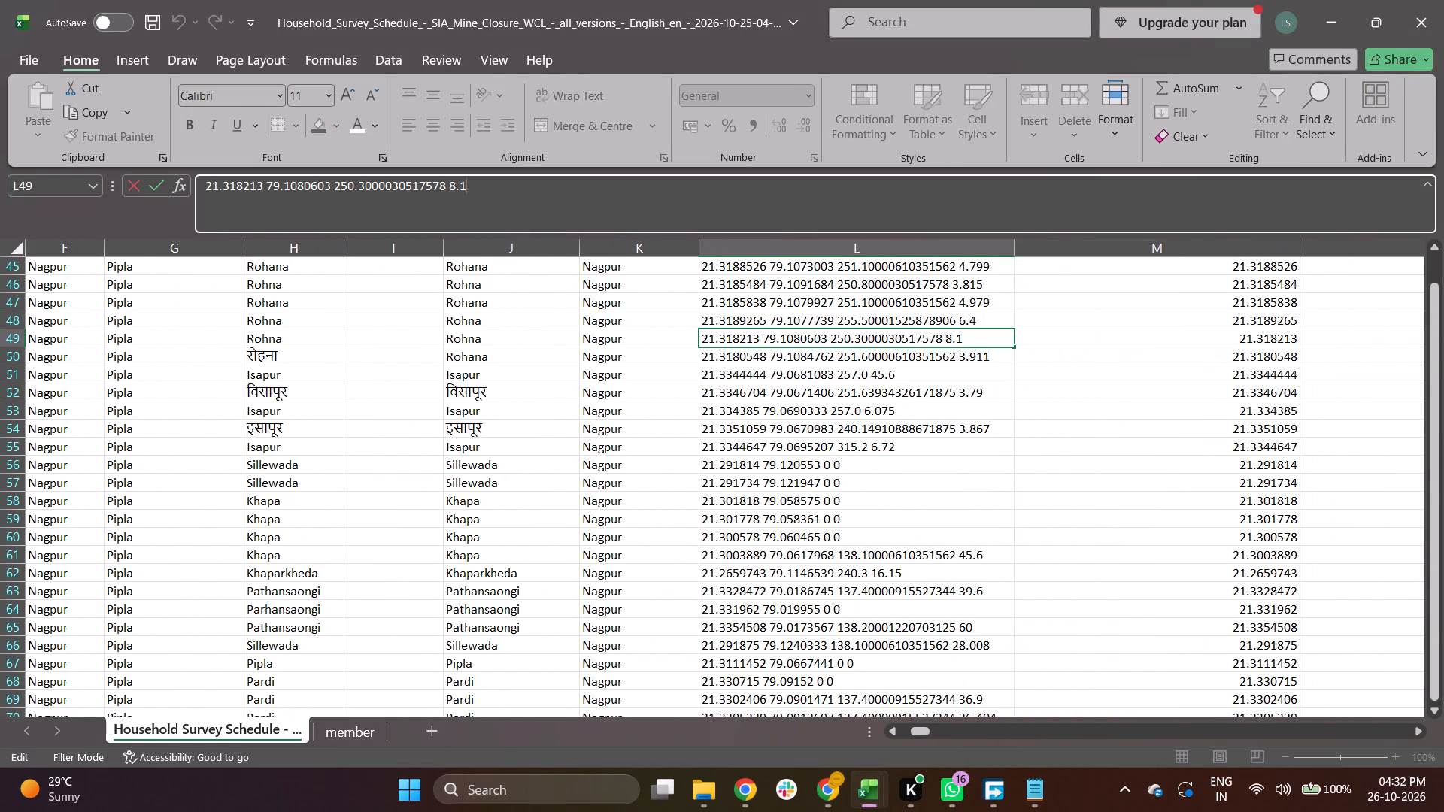
{"action": "key", "text": "ctrl+a"}
{"action": "key", "text": "ctrl+c"}
{"action": "key", "text": "ctrl+c"}
{"action": "key", "text": "alt+Tab"}
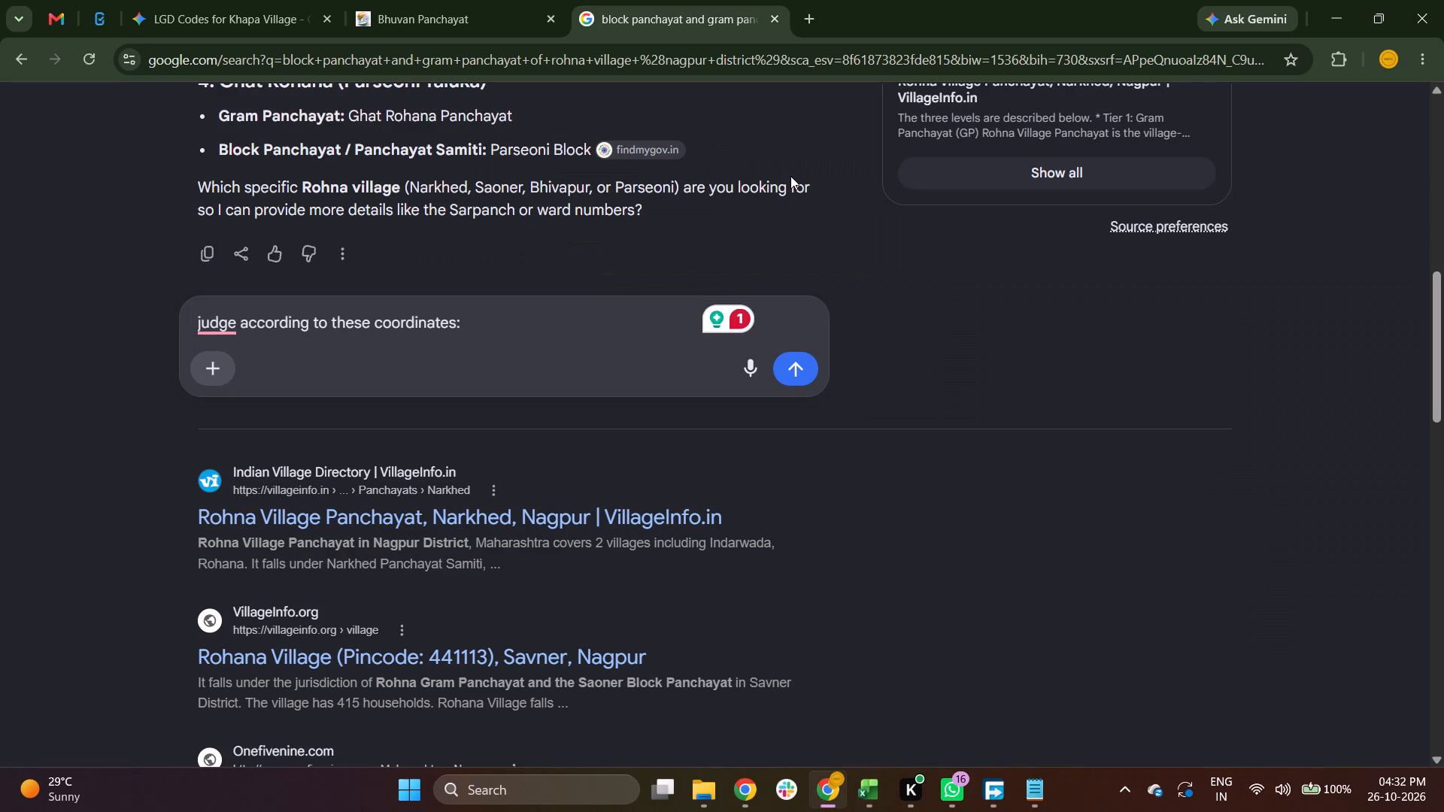
{"action": "left_click", "coordinate": [599, 306]}
{"action": "left_click", "coordinate": [589, 326]}
{"action": "key", "text": "ctrl+v"}
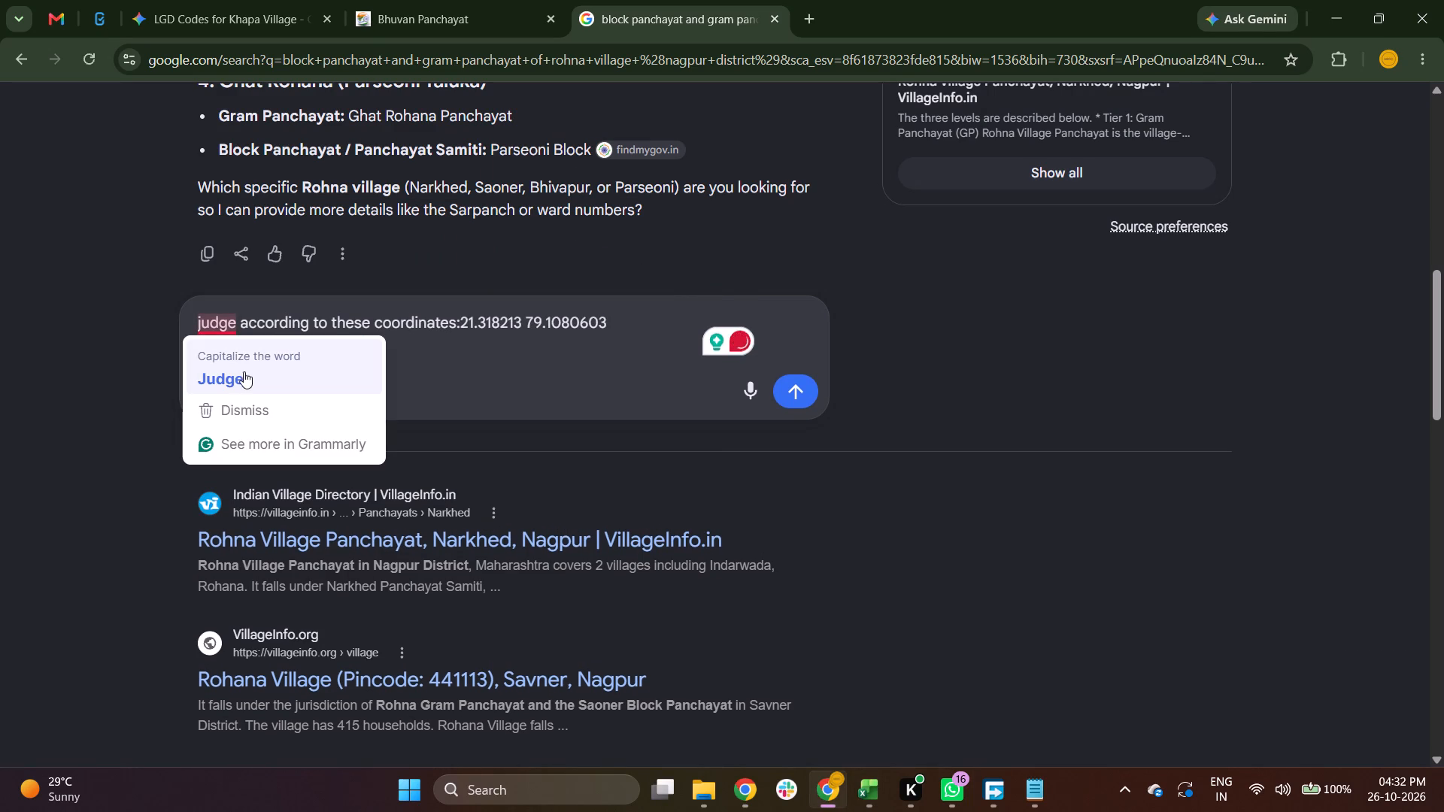
Capitalise "Judge" in the follow-up question and submit it.
{"action": "left_click", "coordinate": [244, 371]}
{"action": "left_click", "coordinate": [396, 338]}
{"action": "key", "text": "Return"}
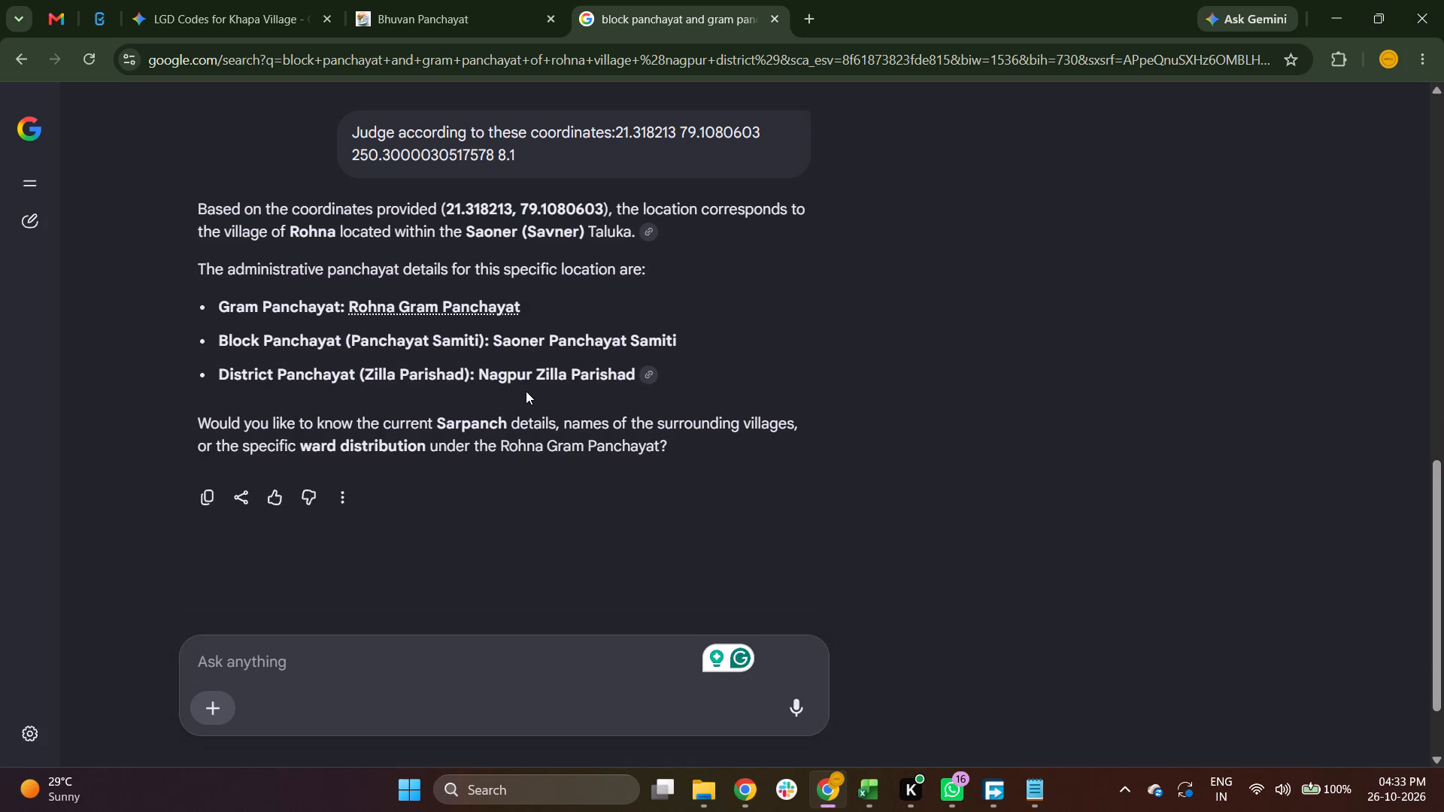
Ask the follow-up "sub dustrict?" and review the answers on Rohna's panchayats and sub-district.
{"action": "left_click", "coordinate": [329, 666]}
{"action": "type", "text": "sub dustrict?"}
{"action": "key", "text": "Return"}
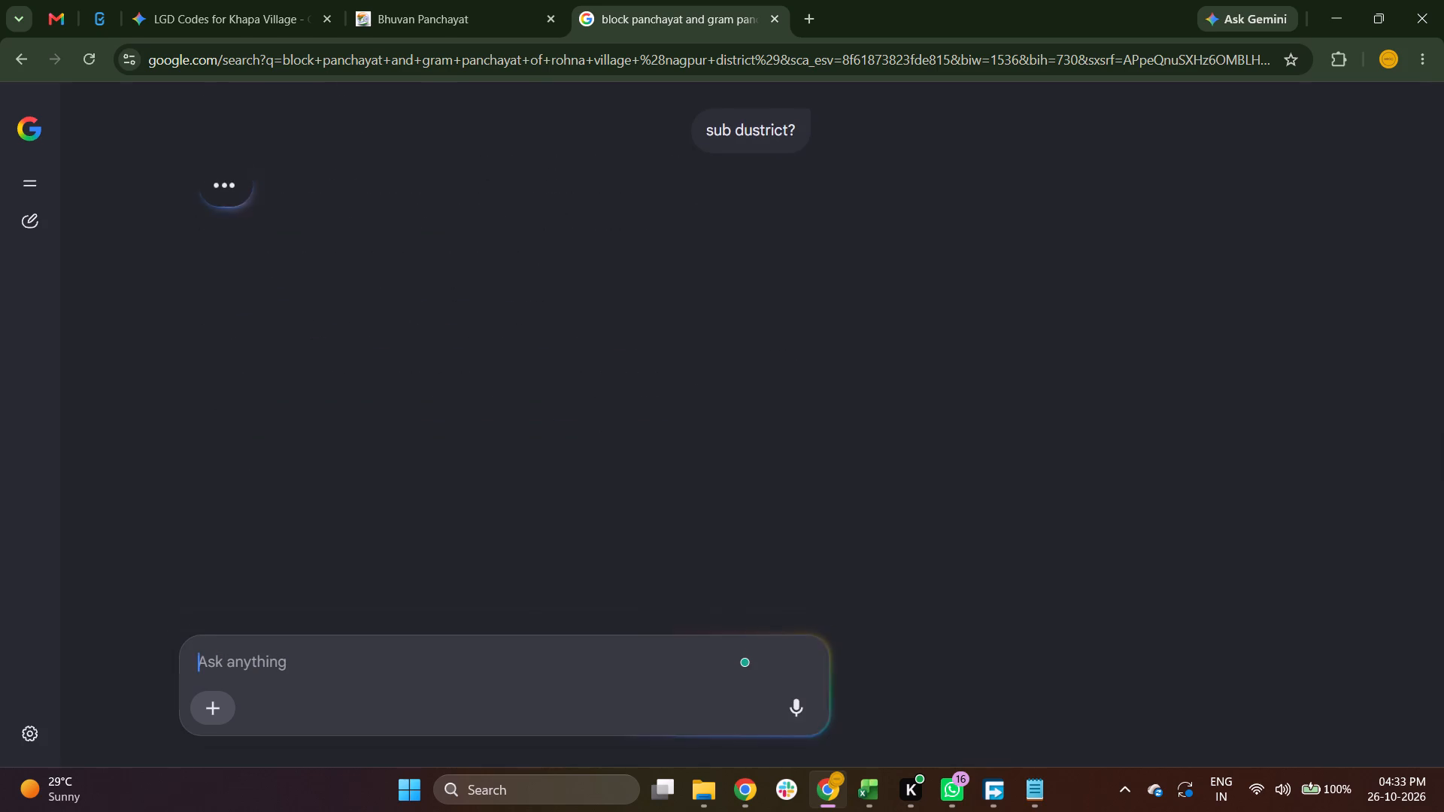
{"action": "scroll", "coordinate": [550, 447], "scroll_direction": "up", "scroll_amount": 2}
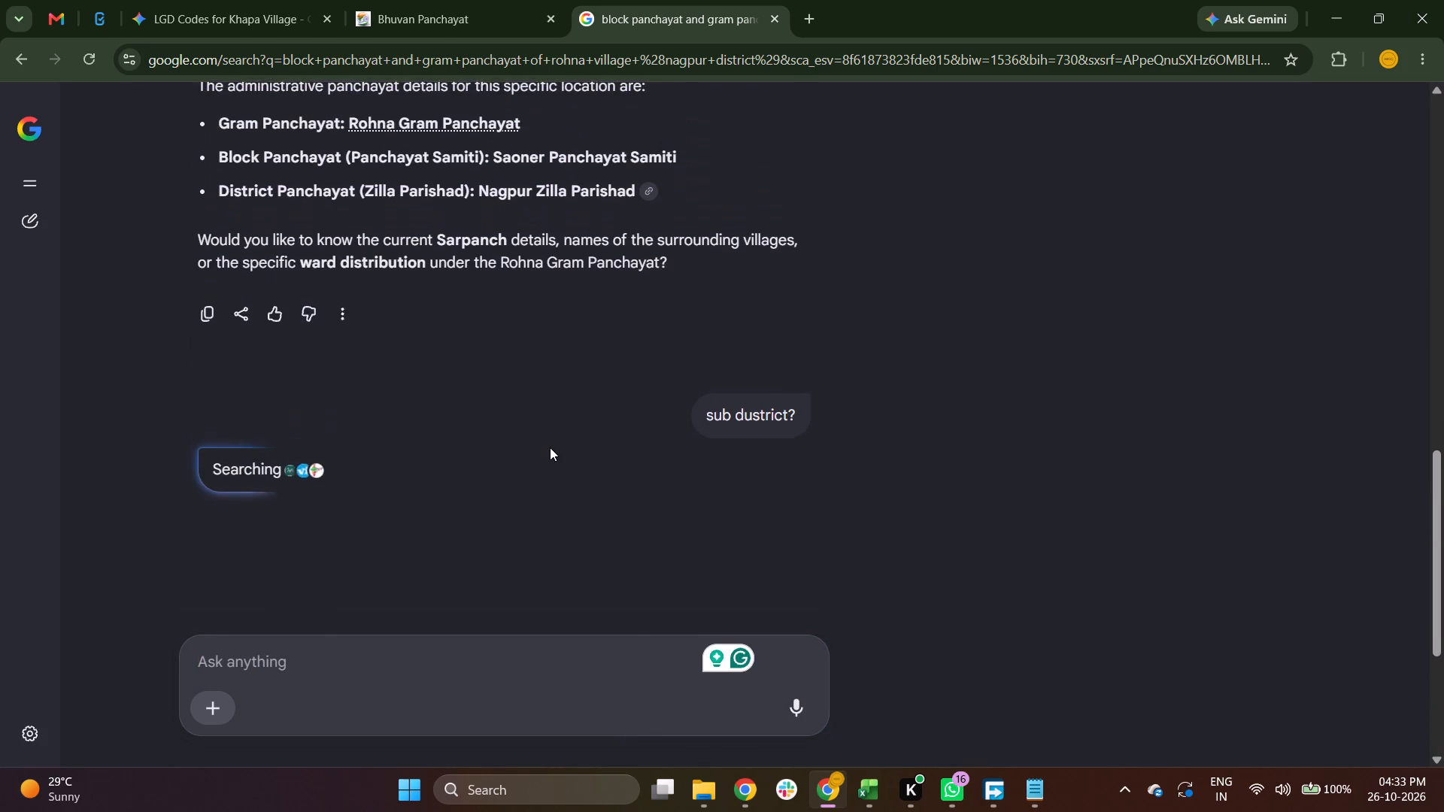
{"action": "scroll", "coordinate": [550, 447], "scroll_direction": "up", "scroll_amount": 1}
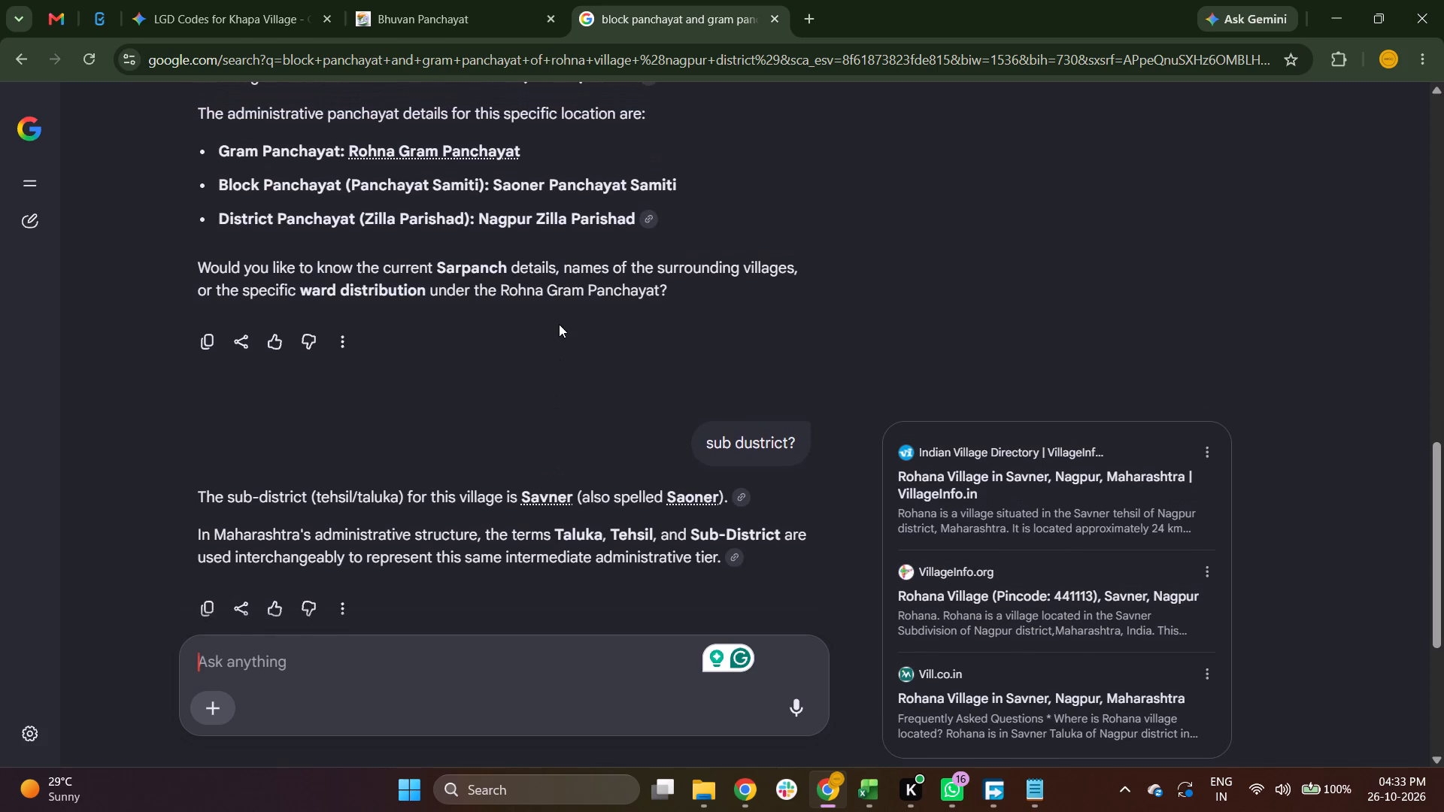
In the Tracker's Mapping sheet, copy Saoner from the Rohna row's Sub-District cell into its Block Panchayat (Panchayat Samiti) cell.
{"action": "key", "text": "alt+Tab"}
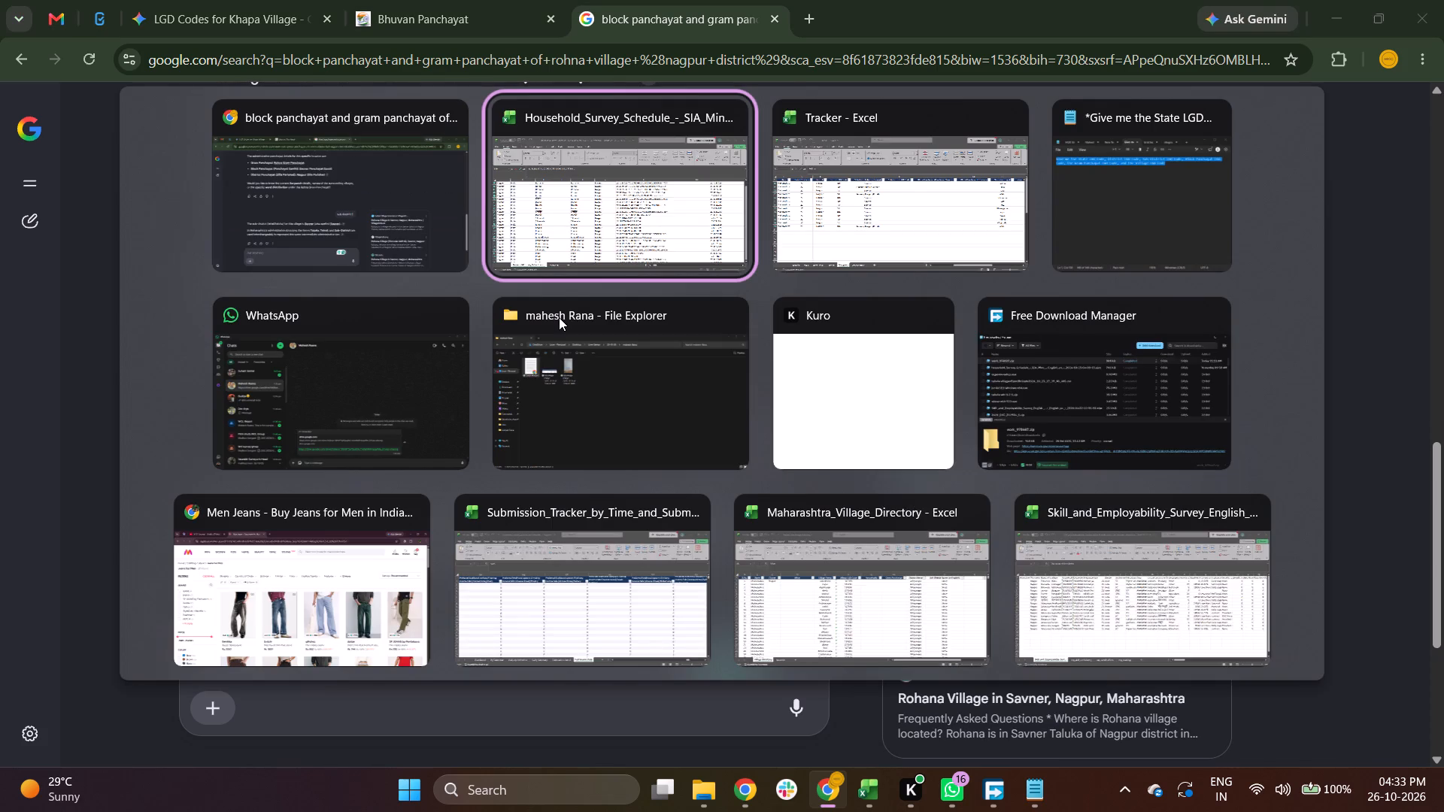
{"action": "key", "text": "alt+Tab"}
{"action": "key", "text": "Right"}
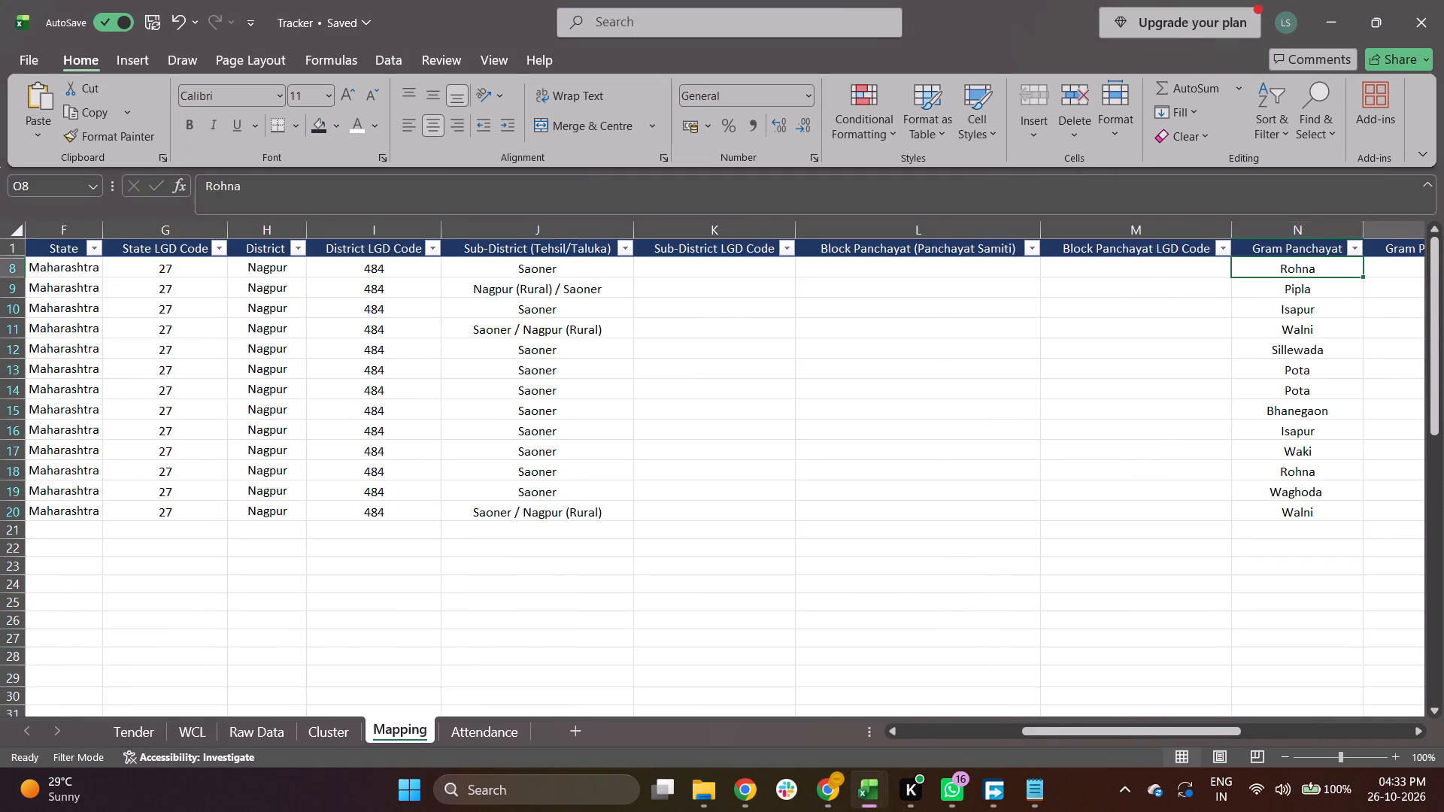
{"action": "key", "text": "Left"}
{"action": "key", "text": "Left"}
{"action": "key", "text": "Left"}
{"action": "key", "text": "Left"}
{"action": "key", "text": "Left"}
{"action": "key", "text": "ctrl+c"}
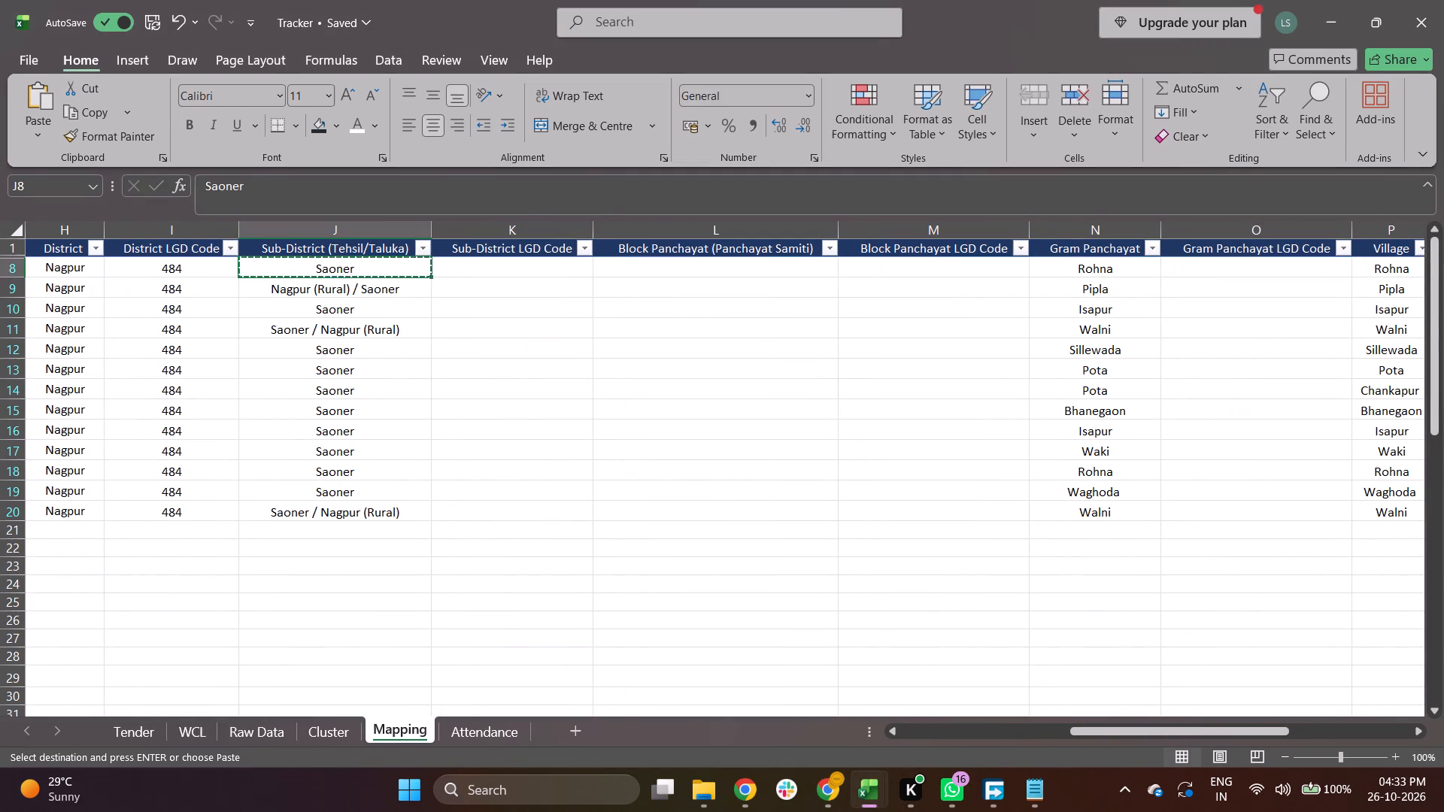
{"action": "key", "text": "Right"}
{"action": "key", "text": "Right"}
{"action": "key", "text": "ctrl+v"}
{"action": "key", "text": "Right"}
{"action": "key", "text": "Right"}
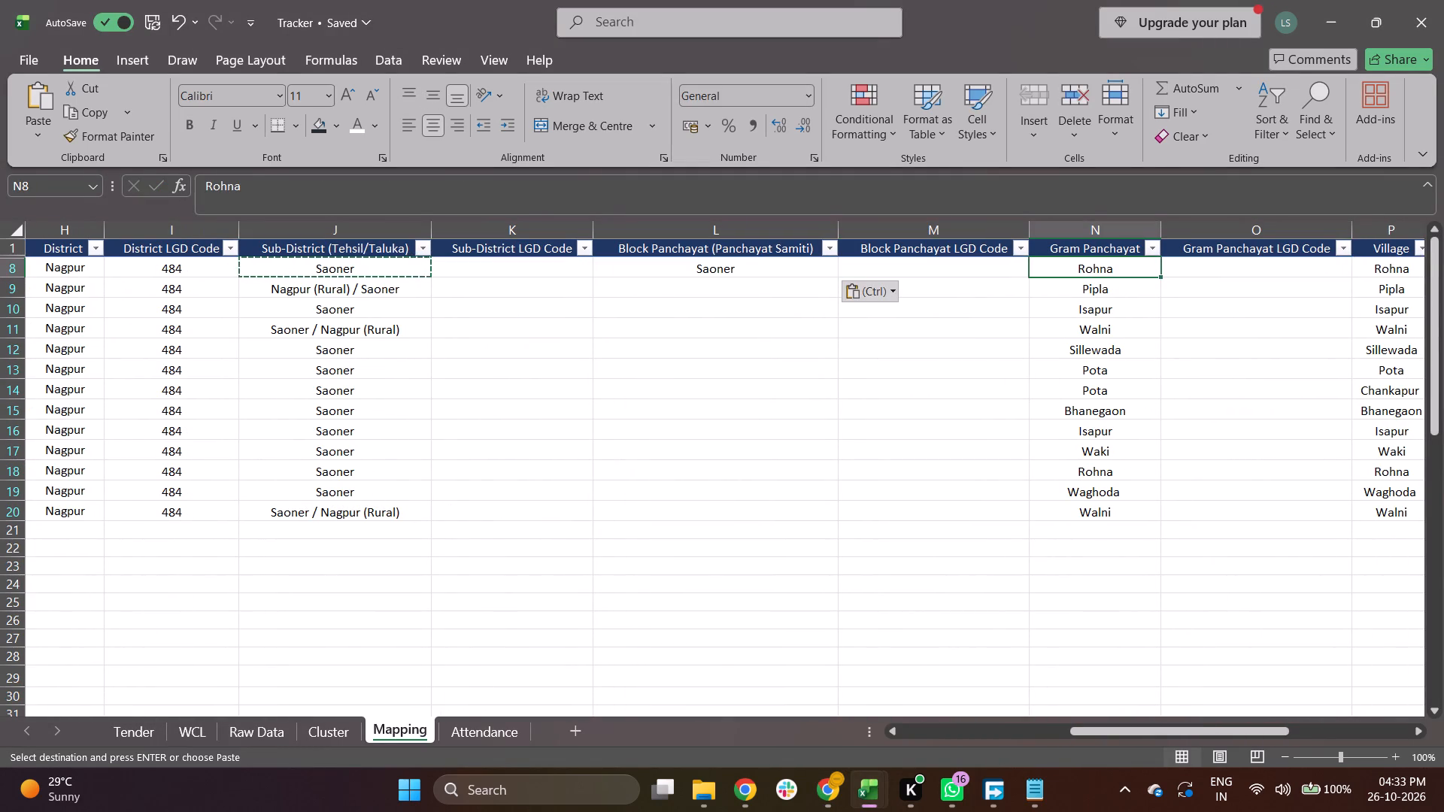
In Chrome's Bhuvan Panchayat page, set the location's block to Saoner and panchayat to Rohna, and open the village choices.
{"action": "key", "text": "alt+Tab"}
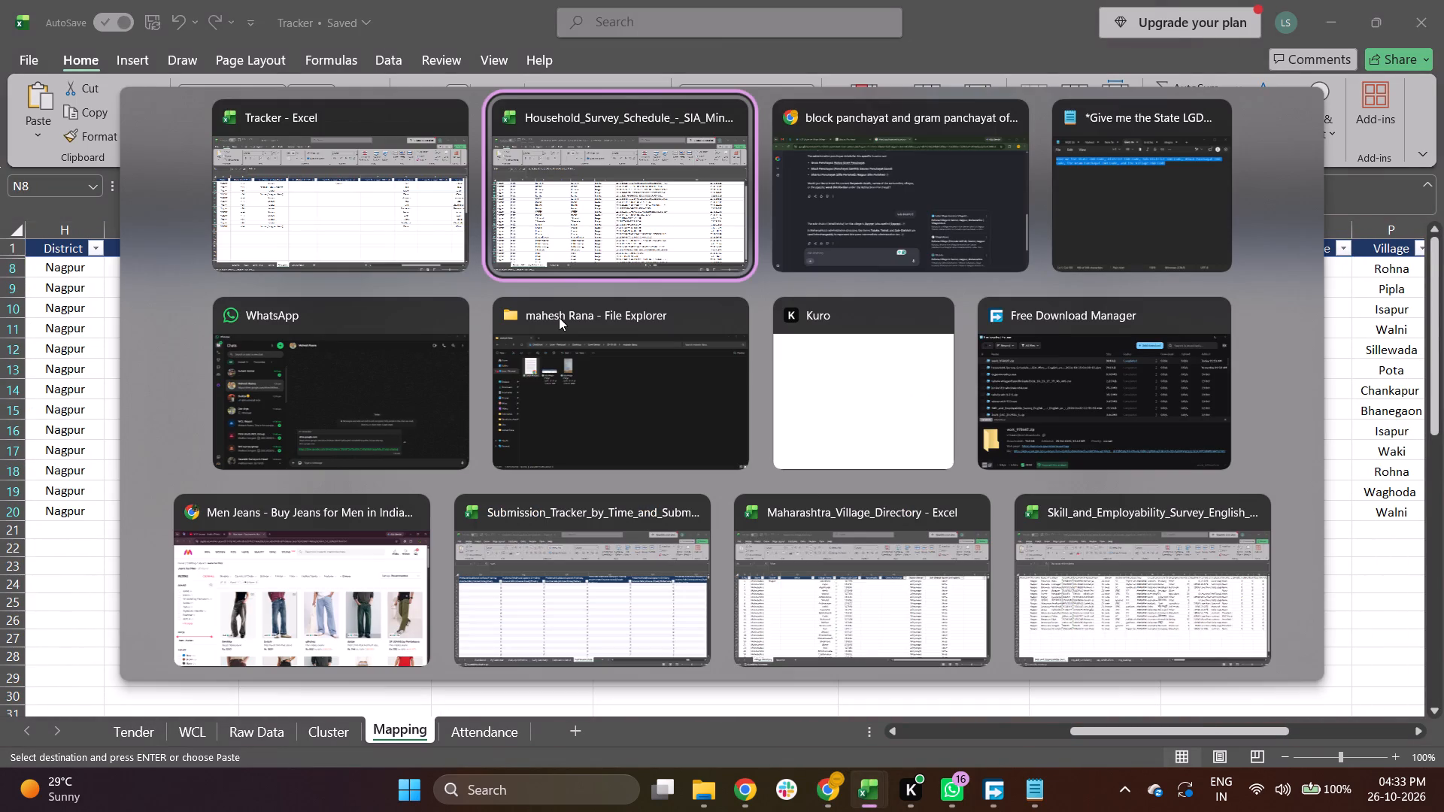
{"action": "key", "text": "alt+Tab"}
{"action": "left_click", "coordinate": [469, 0]}
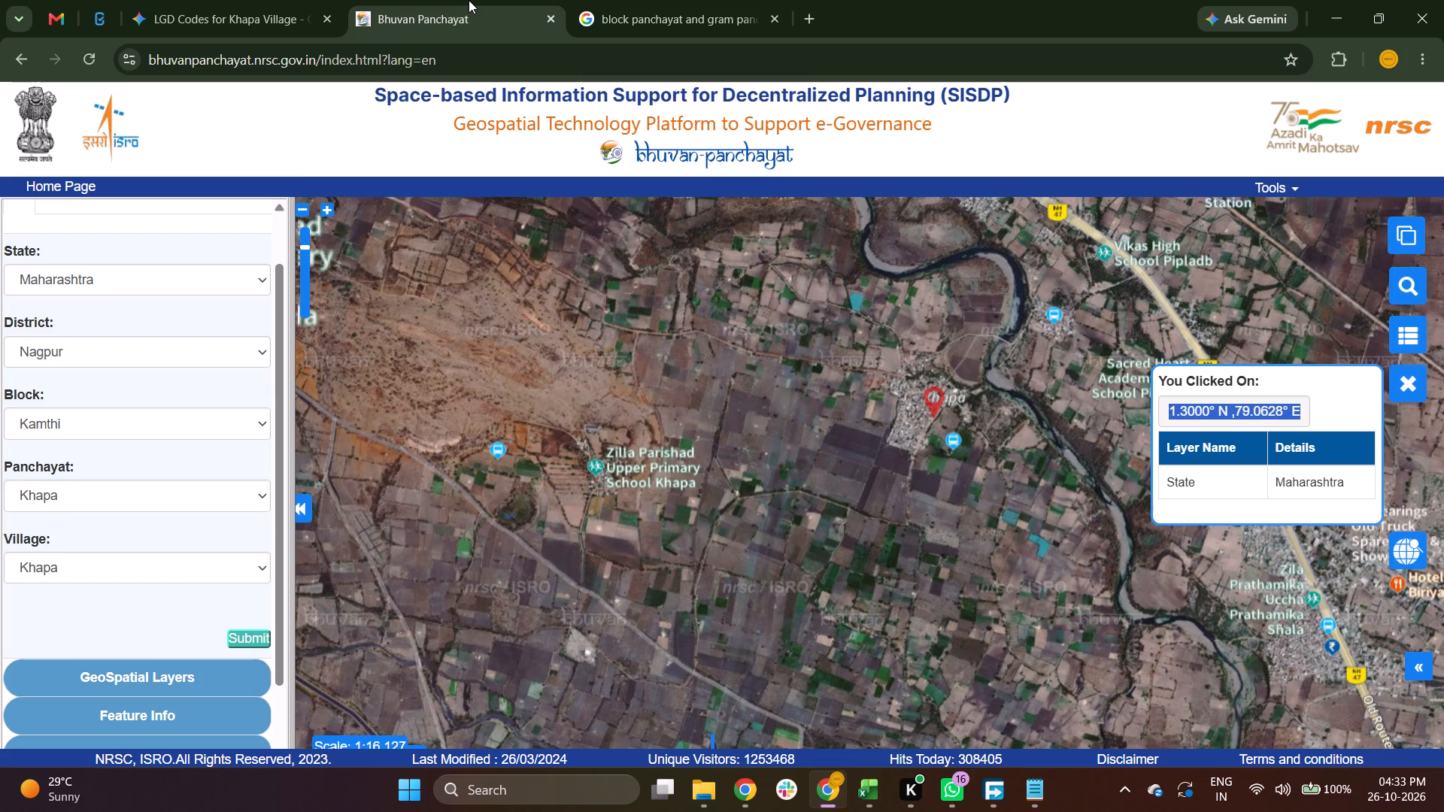
{"action": "left_click", "coordinate": [123, 422]}
{"action": "scroll", "coordinate": [128, 286], "scroll_direction": "down", "scroll_amount": 4}
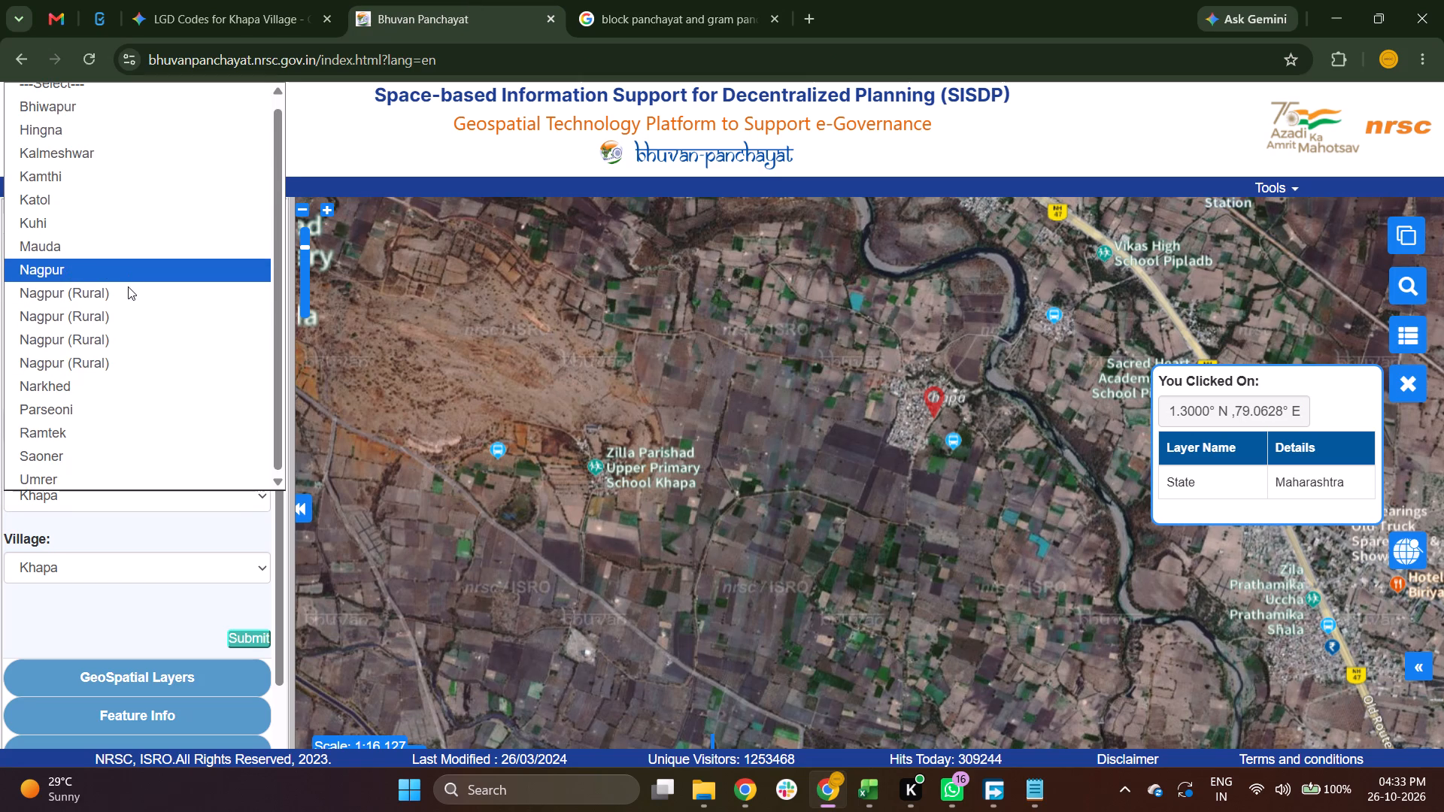
{"action": "scroll", "coordinate": [128, 286], "scroll_direction": "down", "scroll_amount": 5}
{"action": "left_click", "coordinate": [81, 451]}
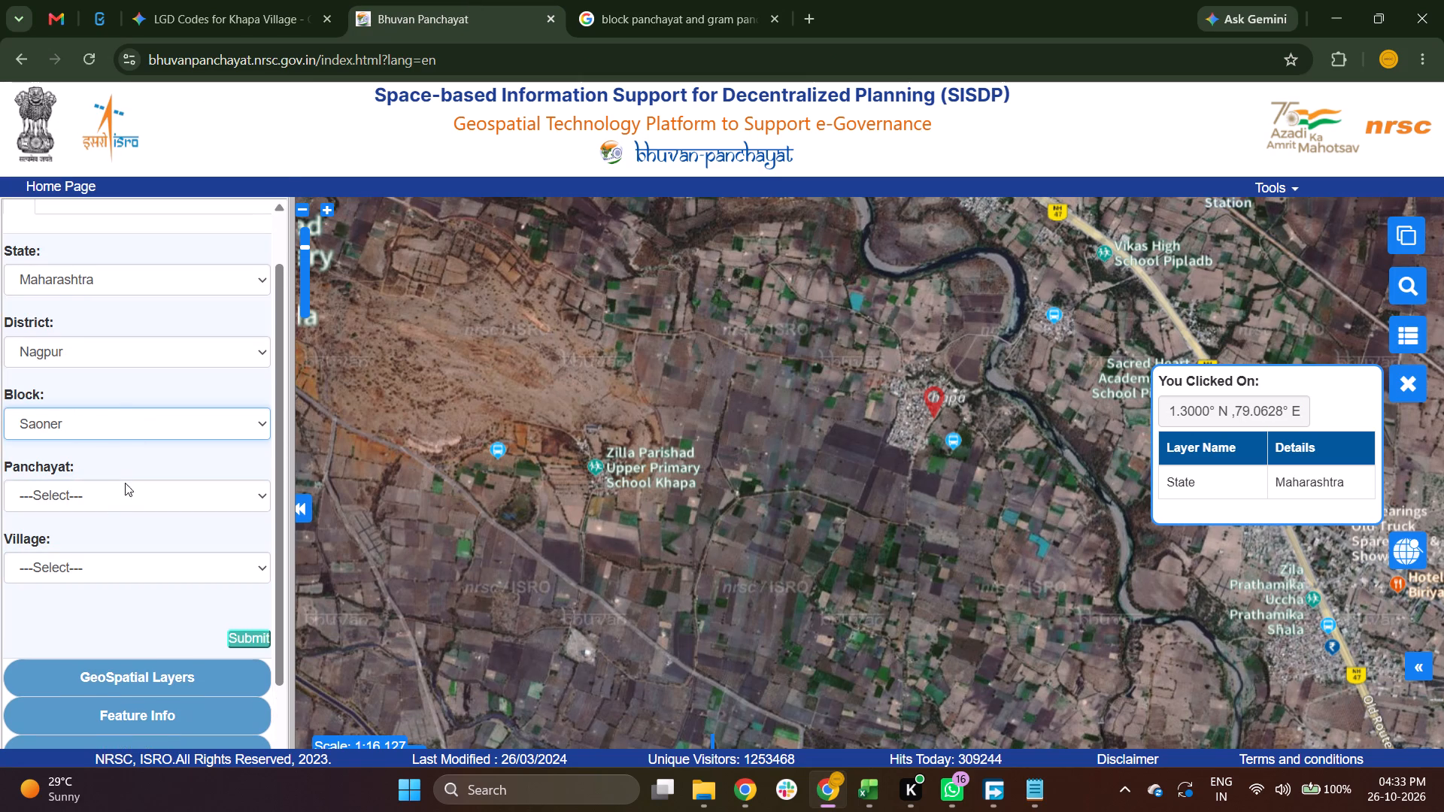
{"action": "left_click", "coordinate": [116, 514]}
{"action": "left_click", "coordinate": [117, 504]}
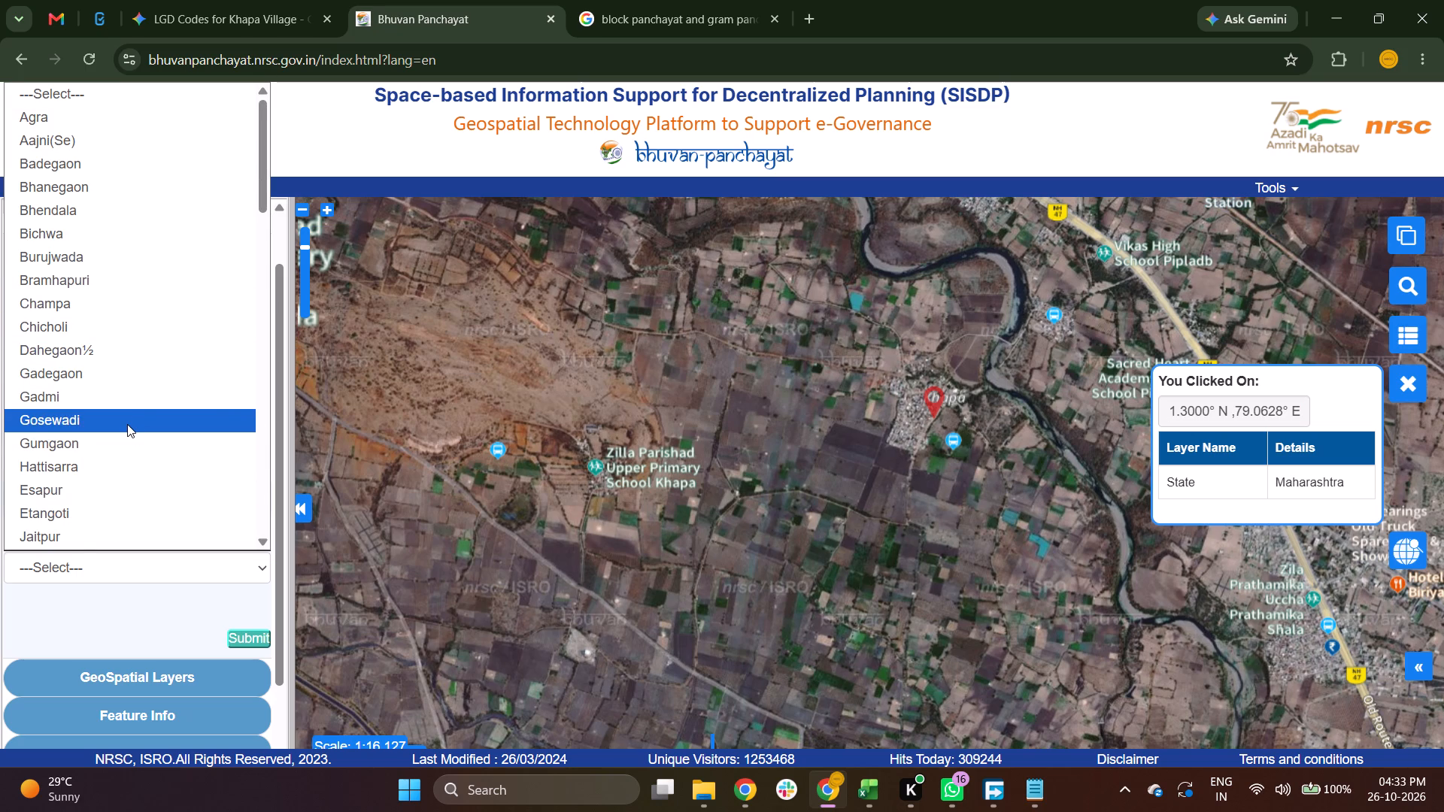
{"action": "scroll", "coordinate": [127, 424], "scroll_direction": "down", "scroll_amount": 8}
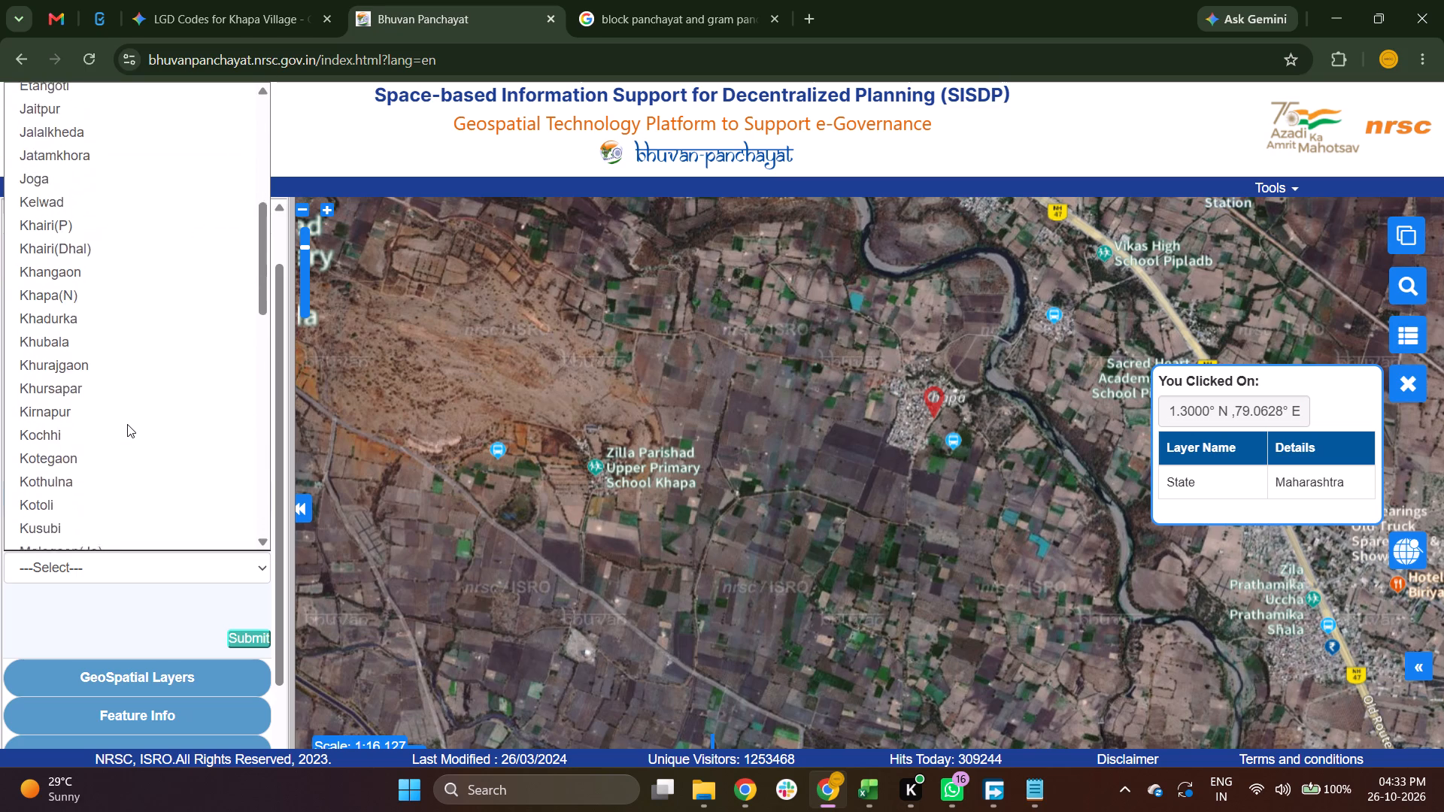
{"action": "scroll", "coordinate": [127, 424], "scroll_direction": "down", "scroll_amount": 4}
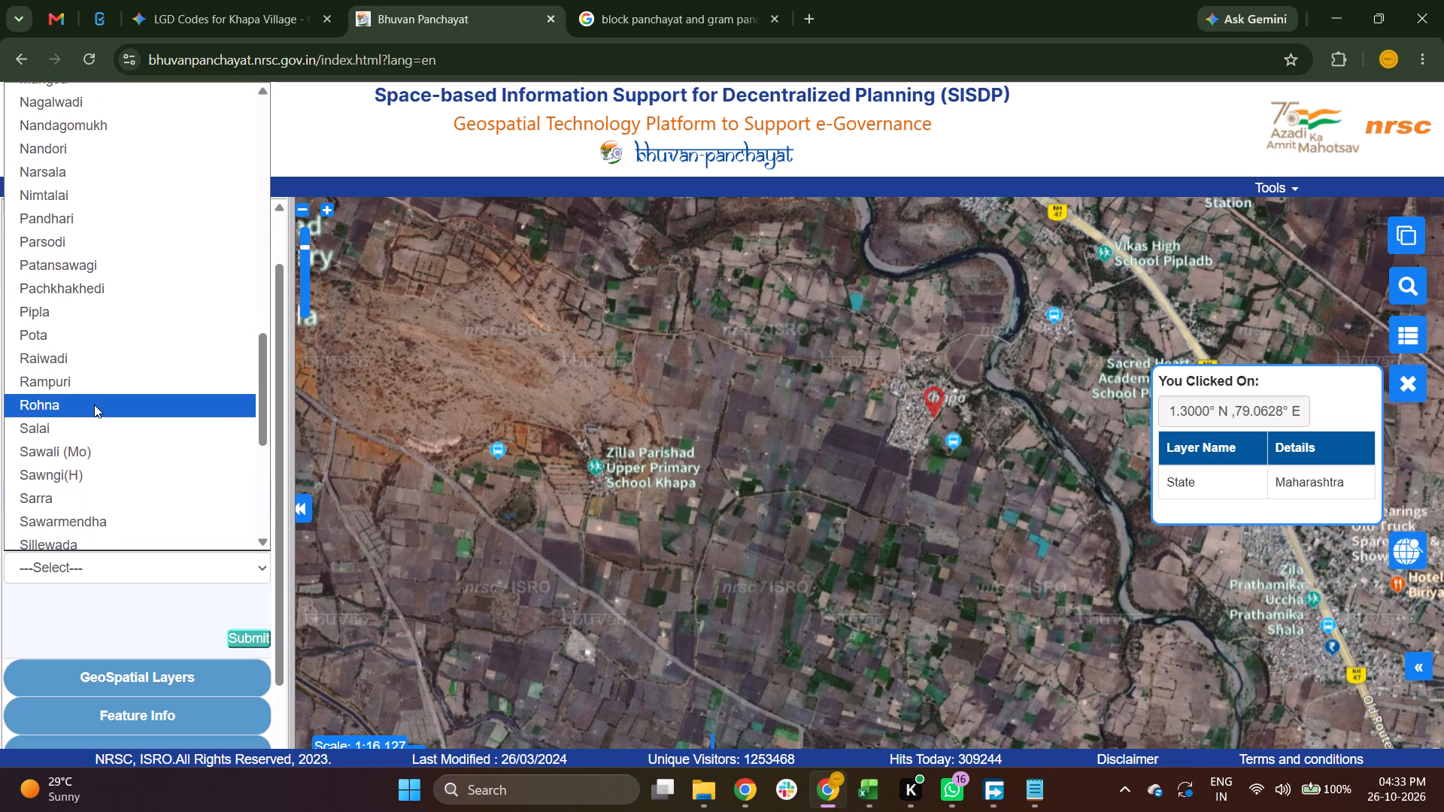
{"action": "left_click", "coordinate": [94, 404]}
{"action": "left_click", "coordinate": [86, 568]}
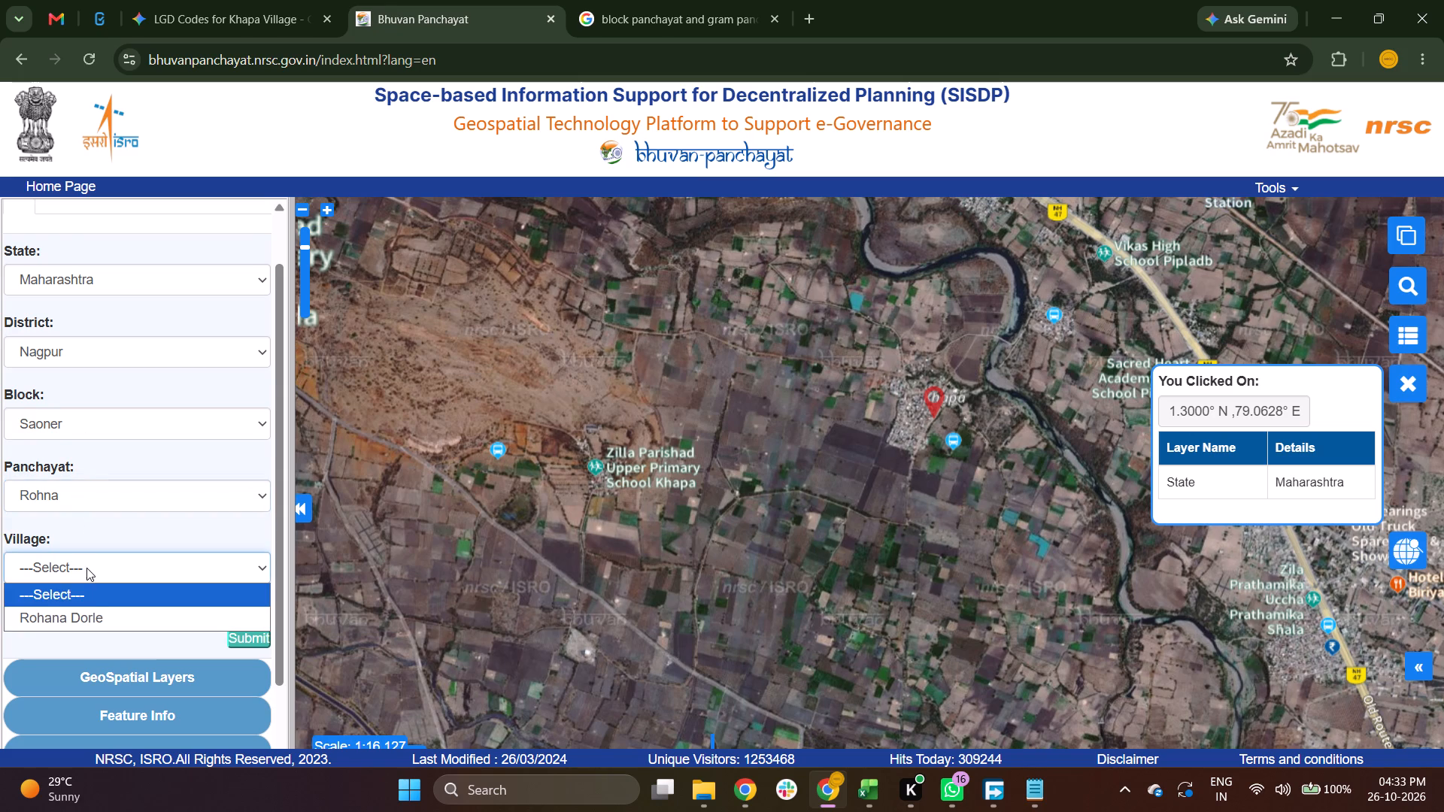
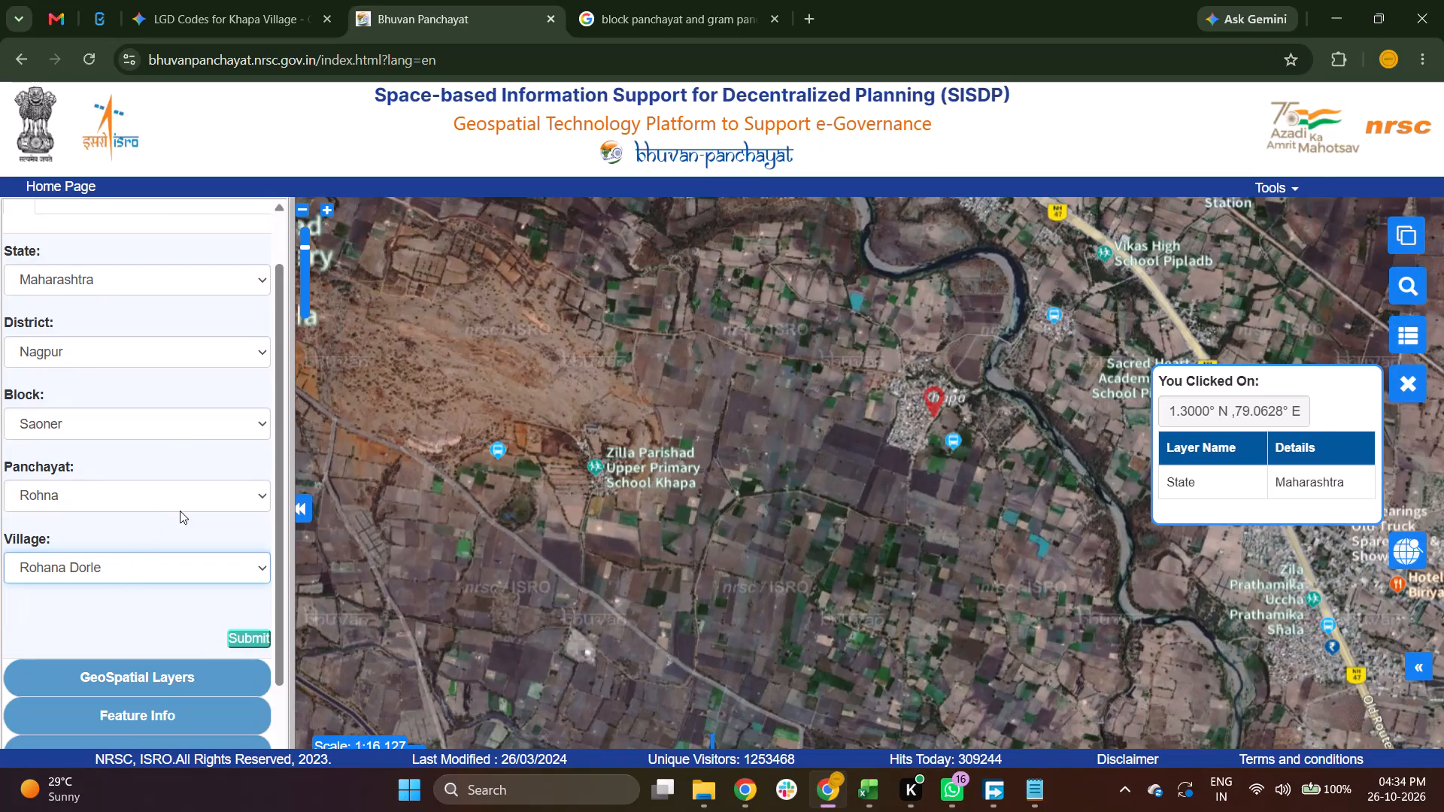
In the Google tab about Rohna's panchayats, ask the follow-up "then what is the excat village name".
{"action": "key", "text": "alt+Tab"}
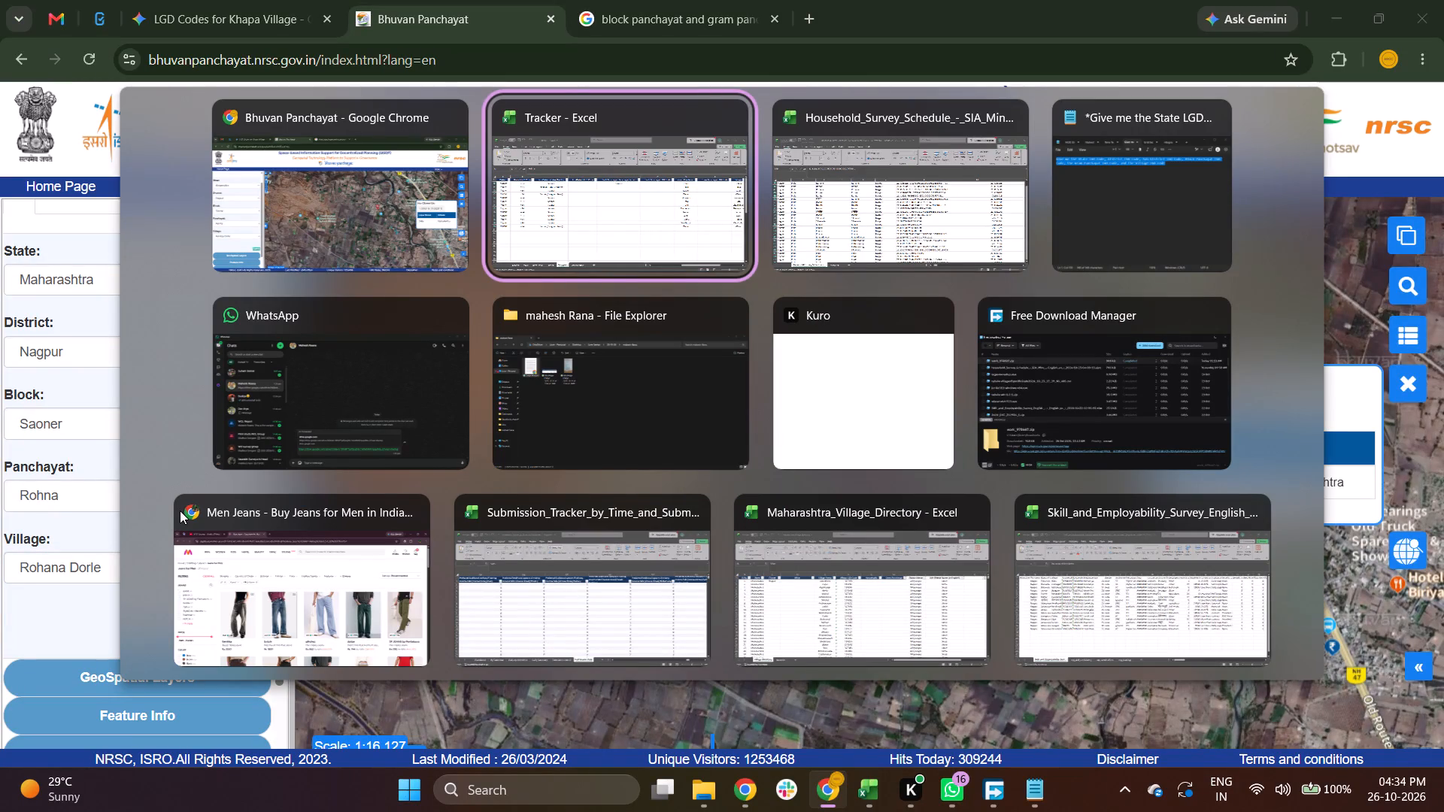
{"action": "key", "text": "alt+Left"}
{"action": "left_click", "coordinate": [641, 0]}
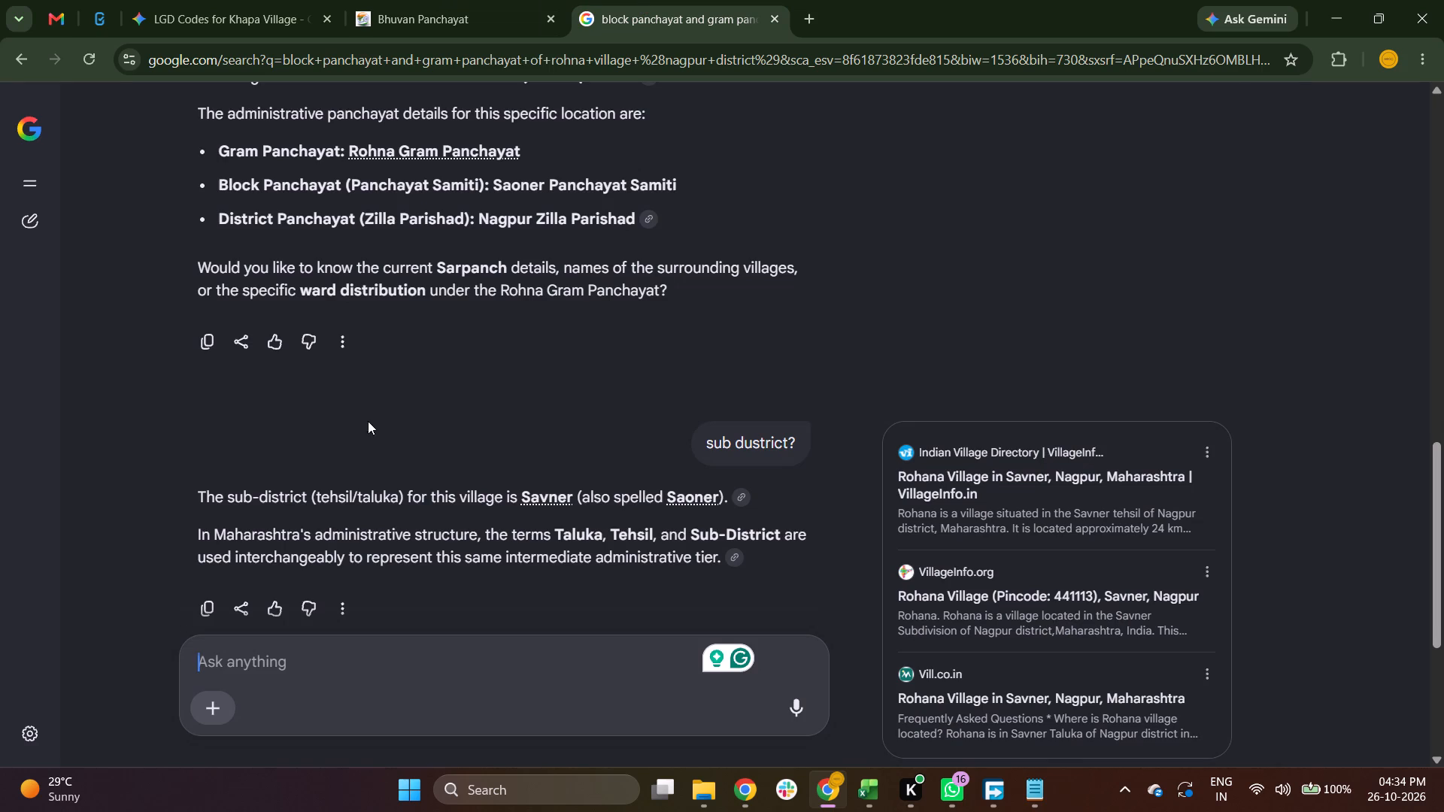
{"action": "scroll", "coordinate": [299, 554], "scroll_direction": "up", "scroll_amount": 3}
{"action": "scroll", "coordinate": [299, 554], "scroll_direction": "down", "scroll_amount": 9}
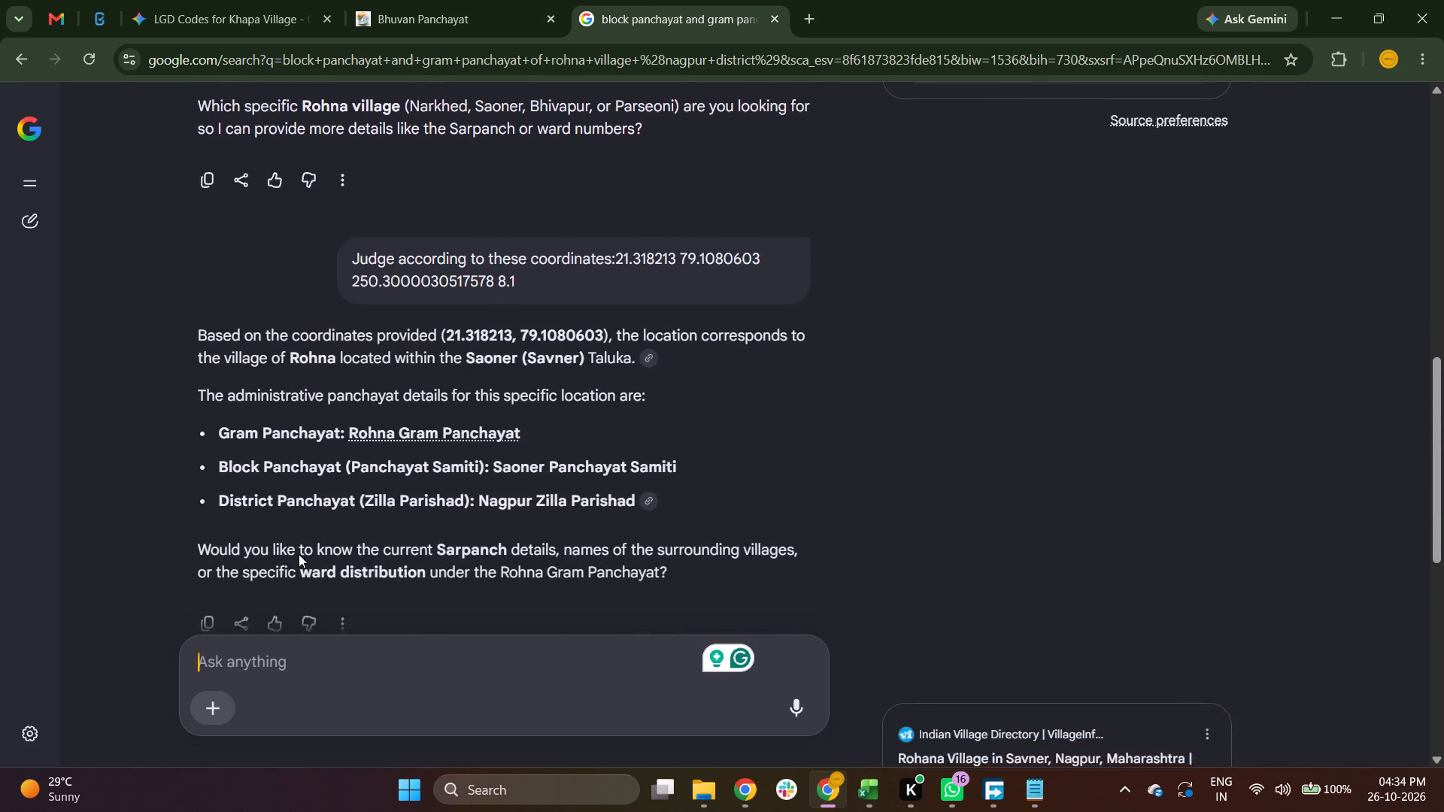
{"action": "scroll", "coordinate": [299, 554], "scroll_direction": "down", "scroll_amount": 5}
{"action": "left_click_drag", "start_coordinate": [373, 636], "coordinate": [366, 650]}
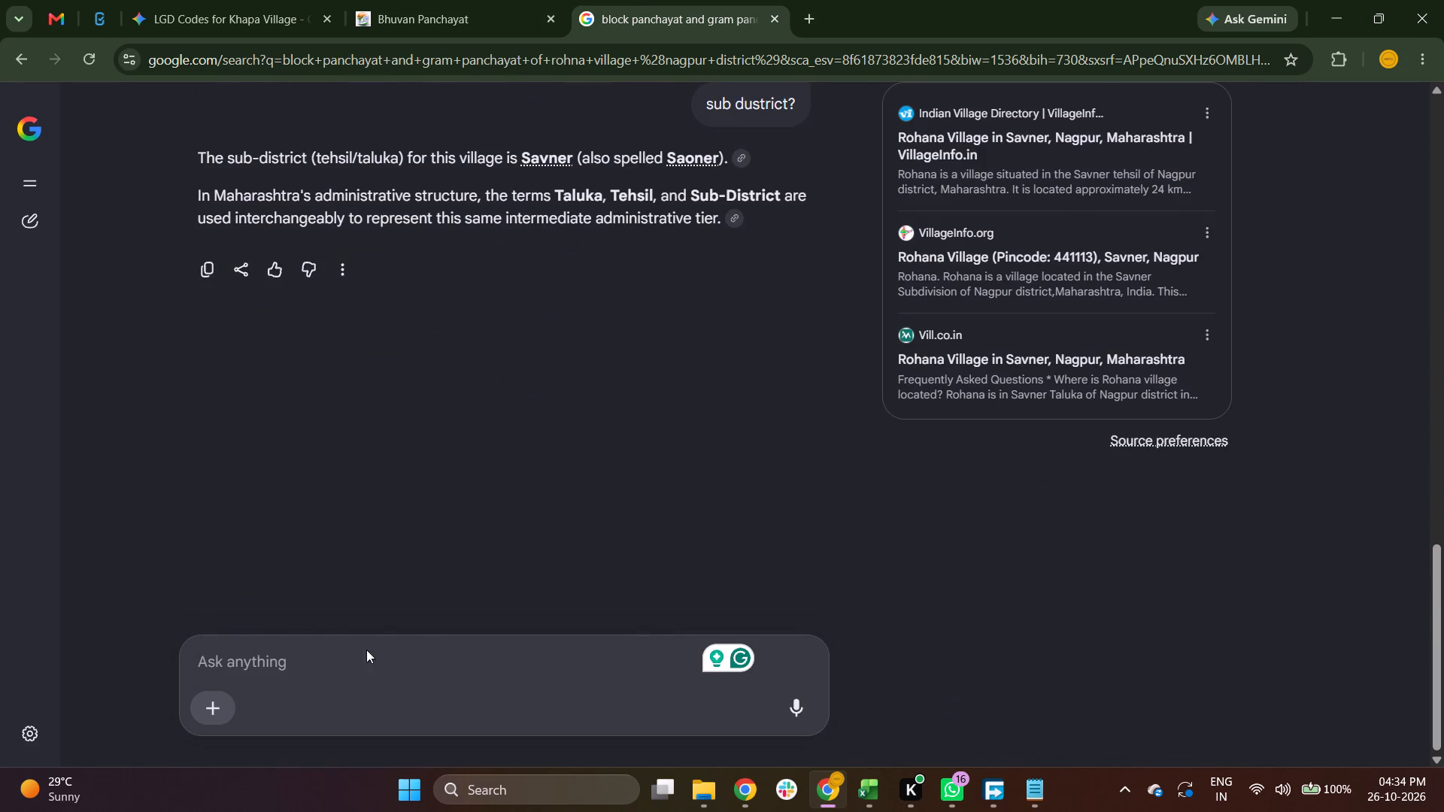
{"action": "left_click_drag", "start_coordinate": [366, 650], "coordinate": [363, 652]}
{"action": "left_click", "coordinate": [363, 652]}
{"action": "type", "text": "then"}
{"action": "key", "text": "space"}
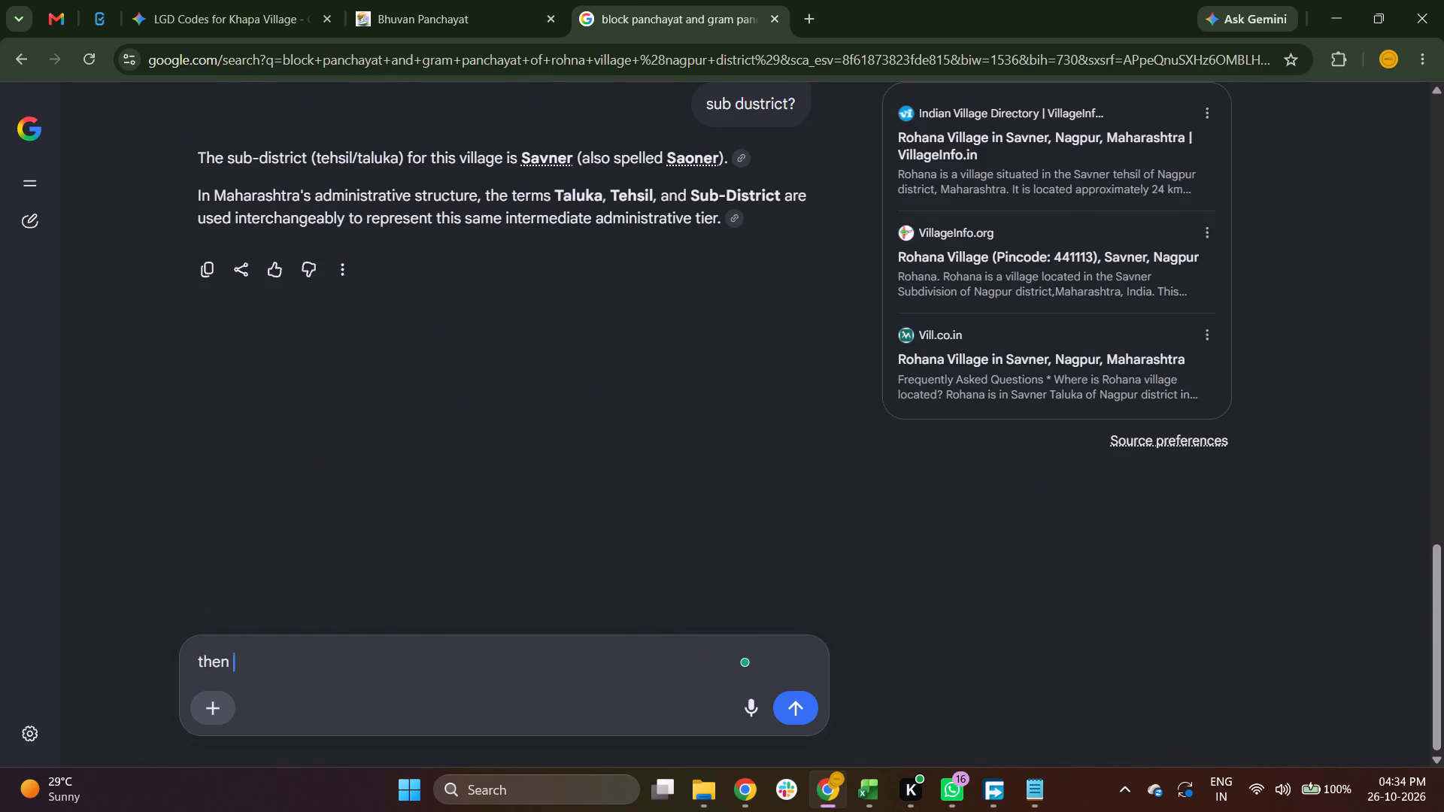
{"action": "type", "text": "what is the excat"}
{"action": "key", "text": "space"}
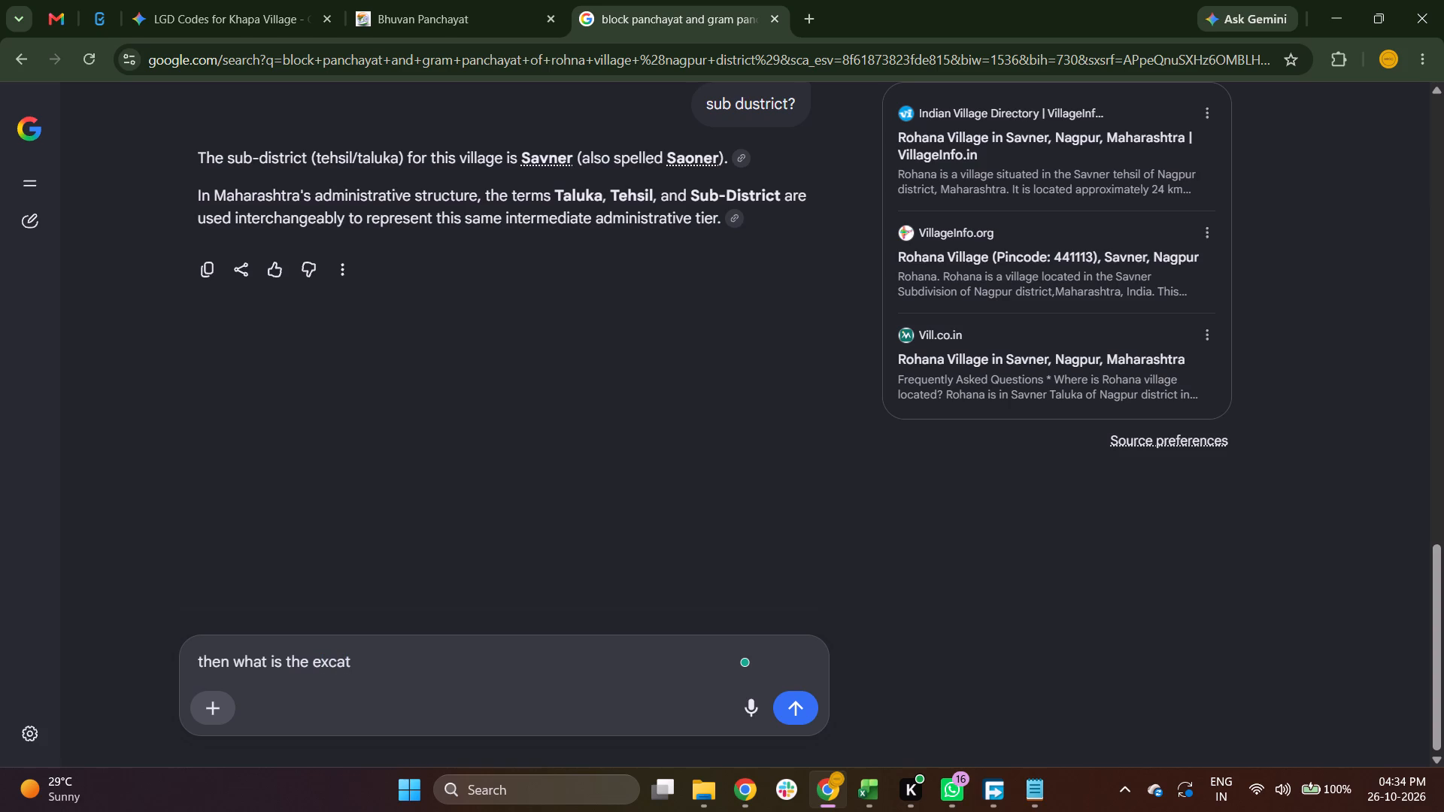
{"action": "type", "text": "village name"}
{"action": "key", "text": "space"}
{"action": "key", "text": "Return"}
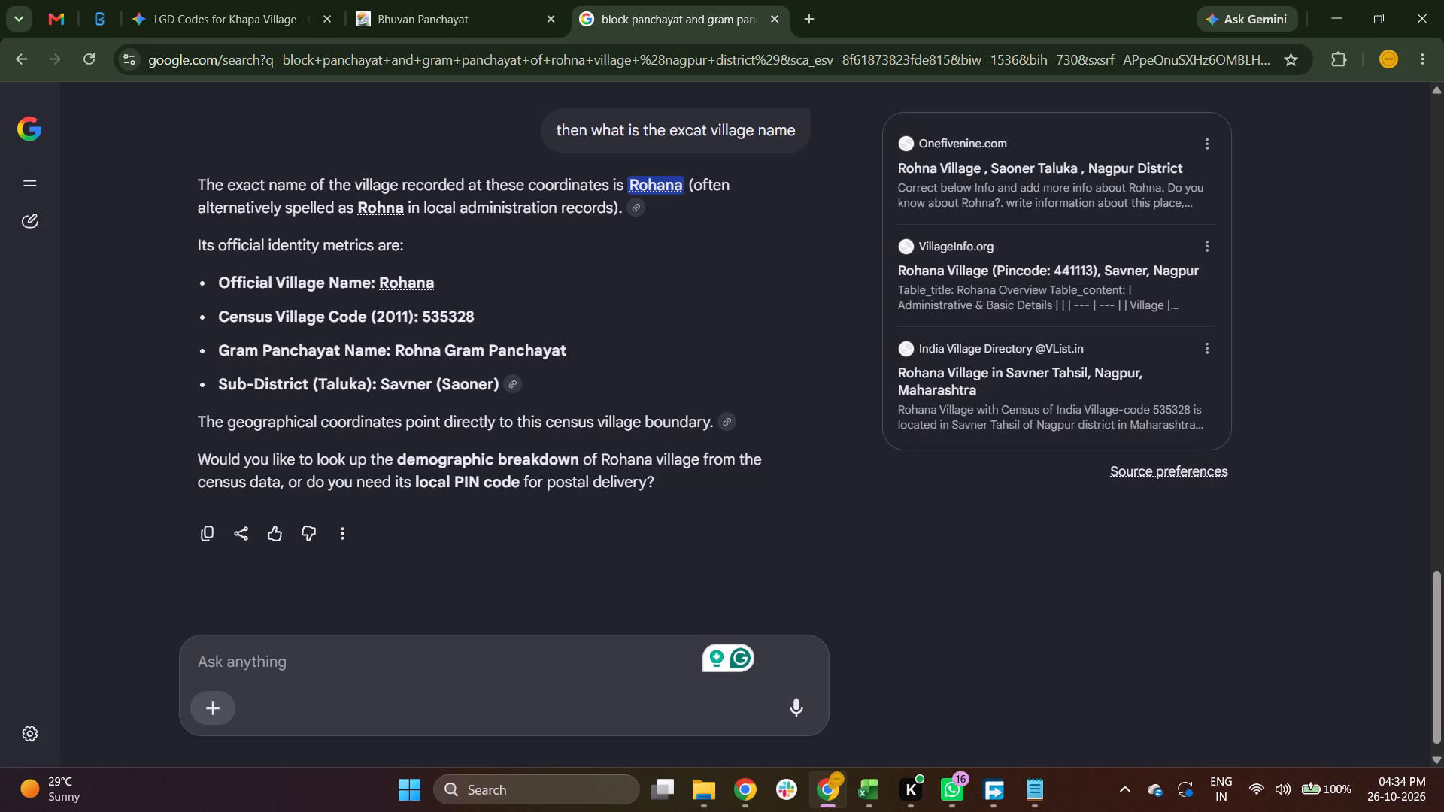
Check the Rohna row's village, LGD code and GPS coordinate columns in the Tracker's Mapping sheet against the Bhuvan Panchayat selection.
{"action": "key", "text": "alt+Tab"}
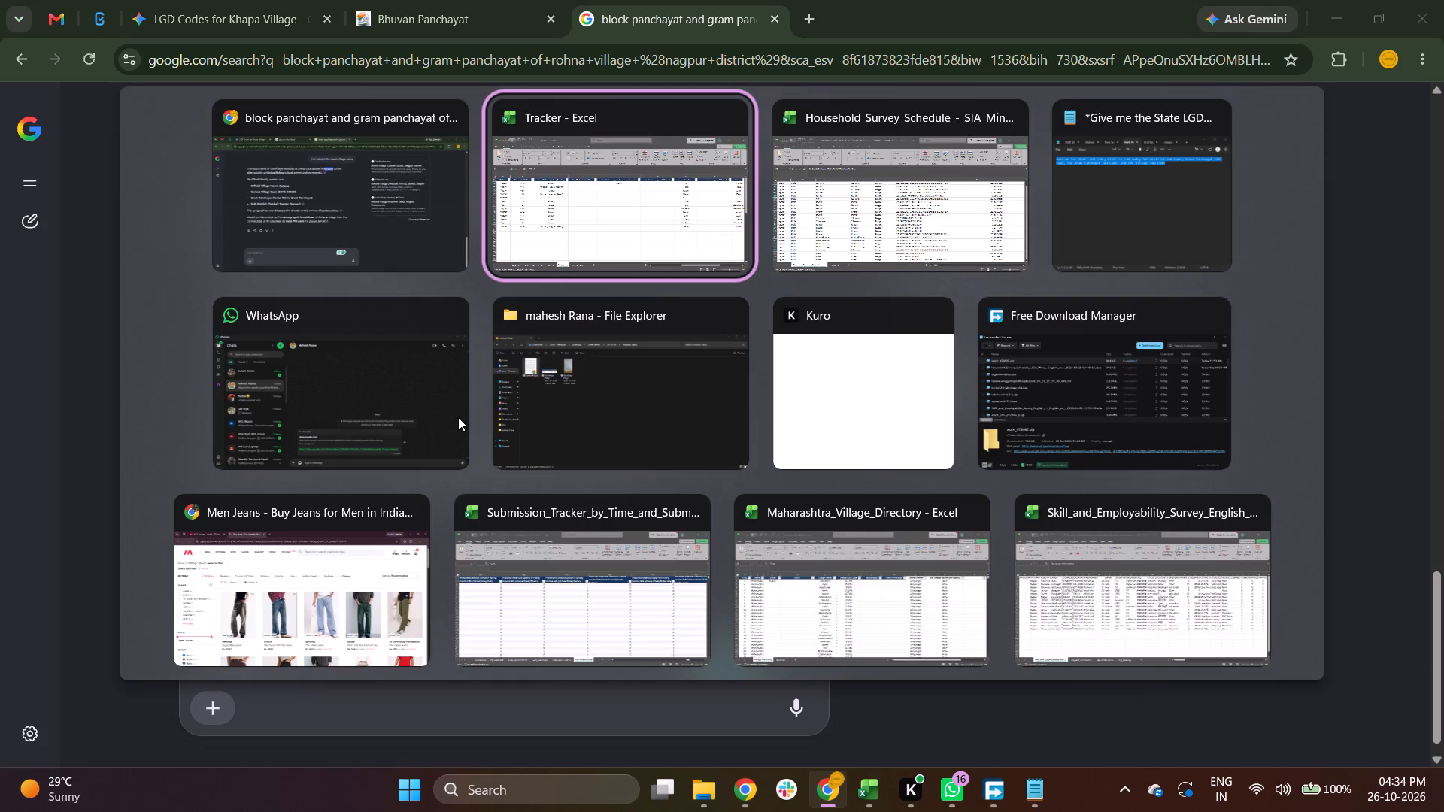
{"action": "key", "text": "alt+Tab"}
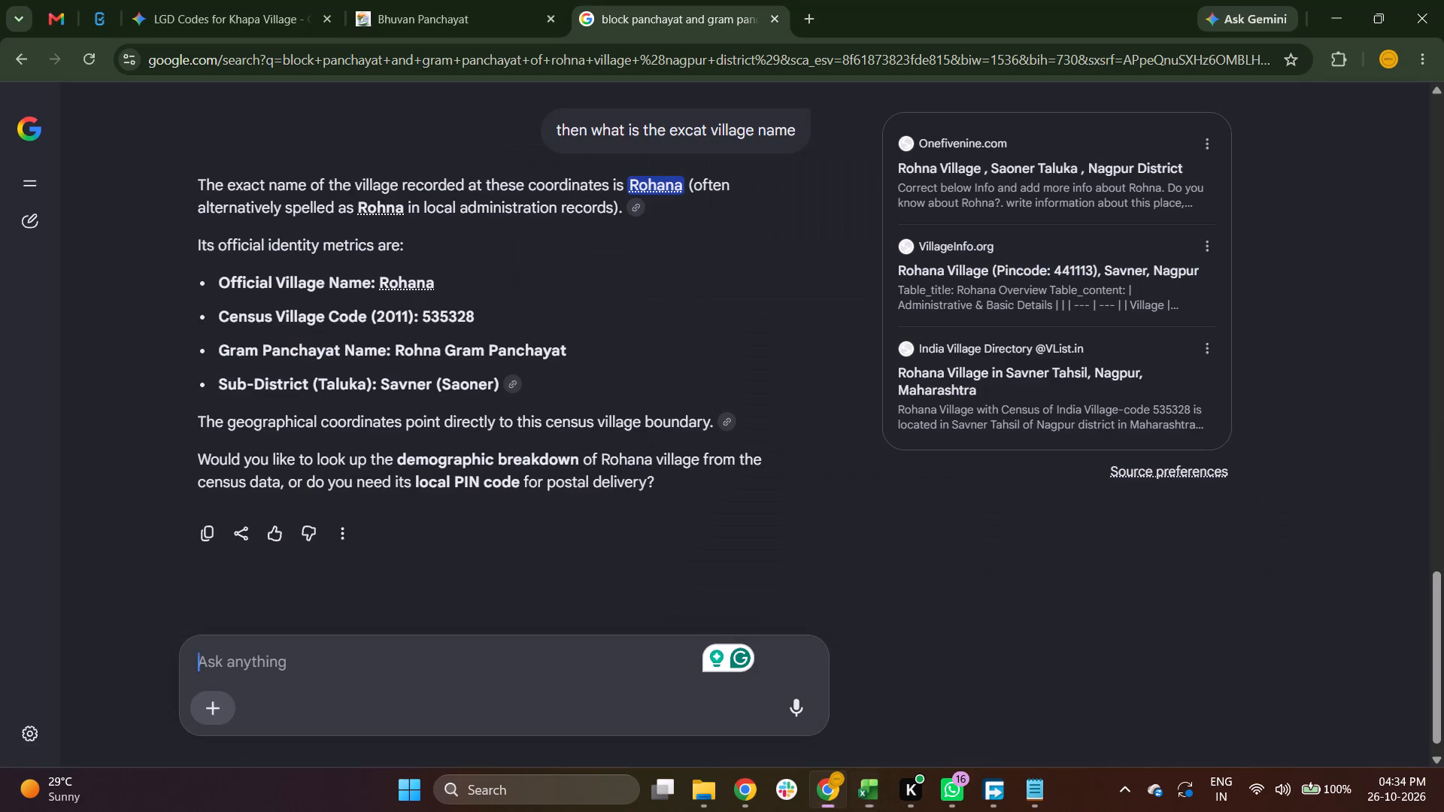
{"action": "left_click", "coordinate": [472, 0]}
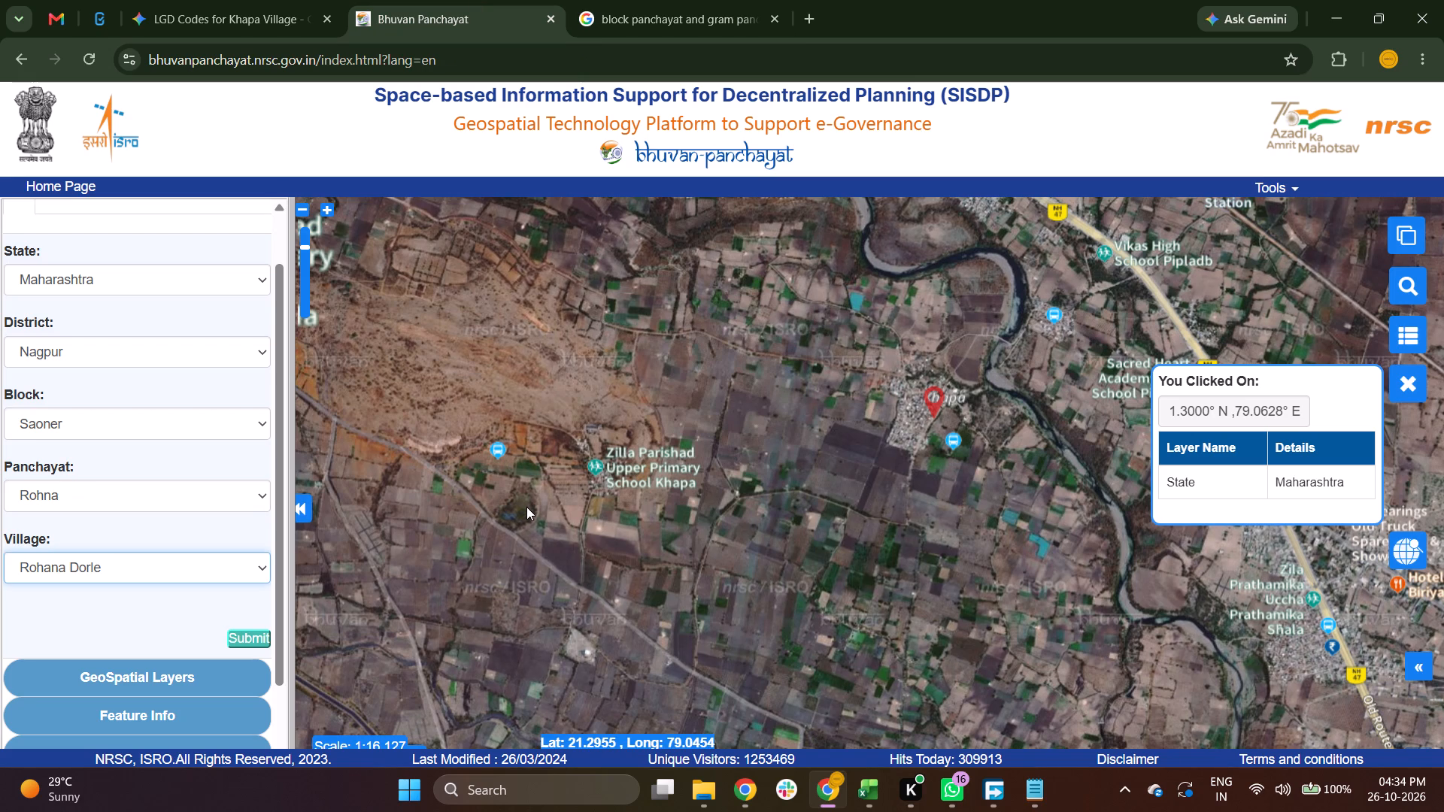
{"action": "key", "text": "alt+Tab"}
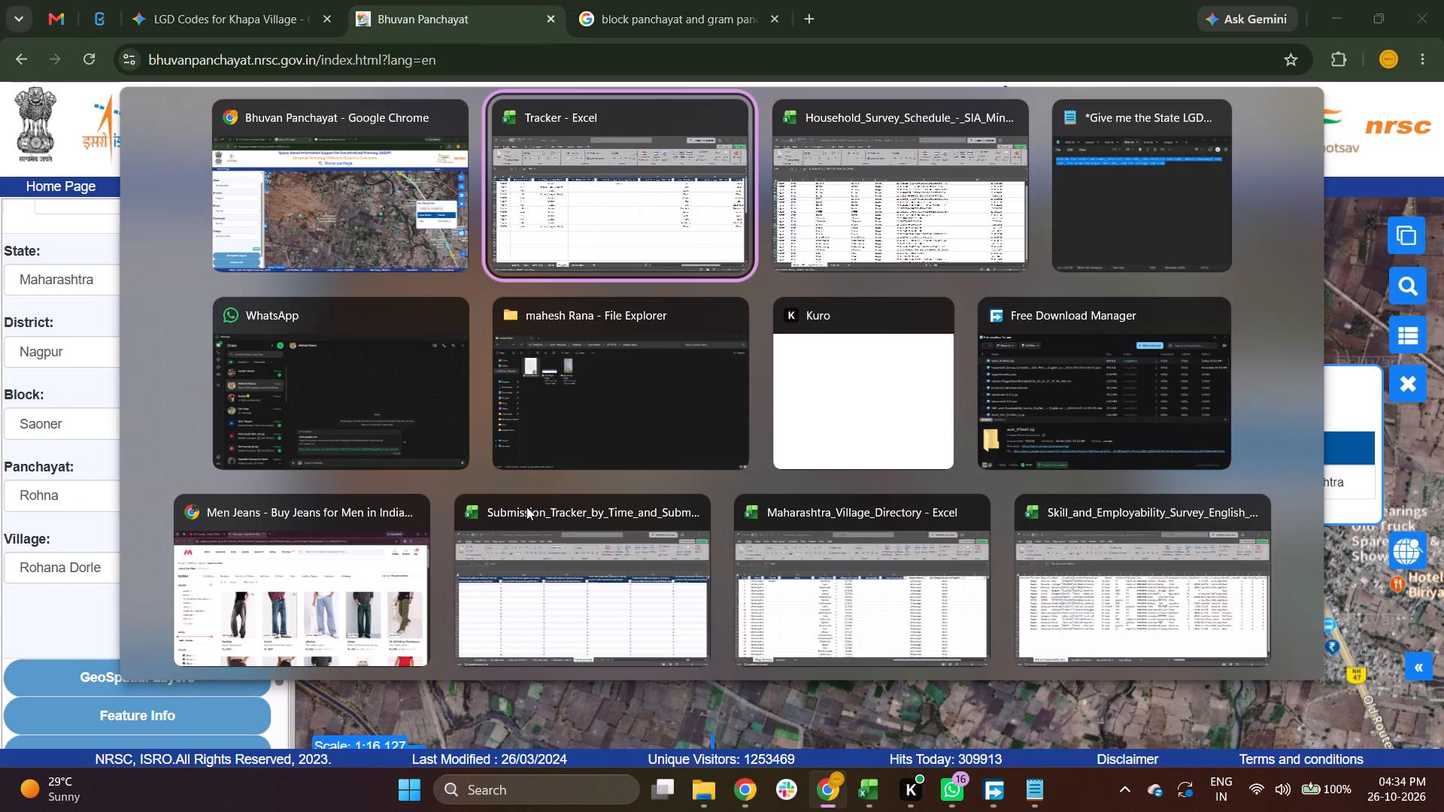
{"action": "key", "text": "Right"}
{"action": "key", "text": "Right"}
{"action": "key", "text": "Right"}
{"action": "key", "text": "Right"}
{"action": "key", "text": "Right"}
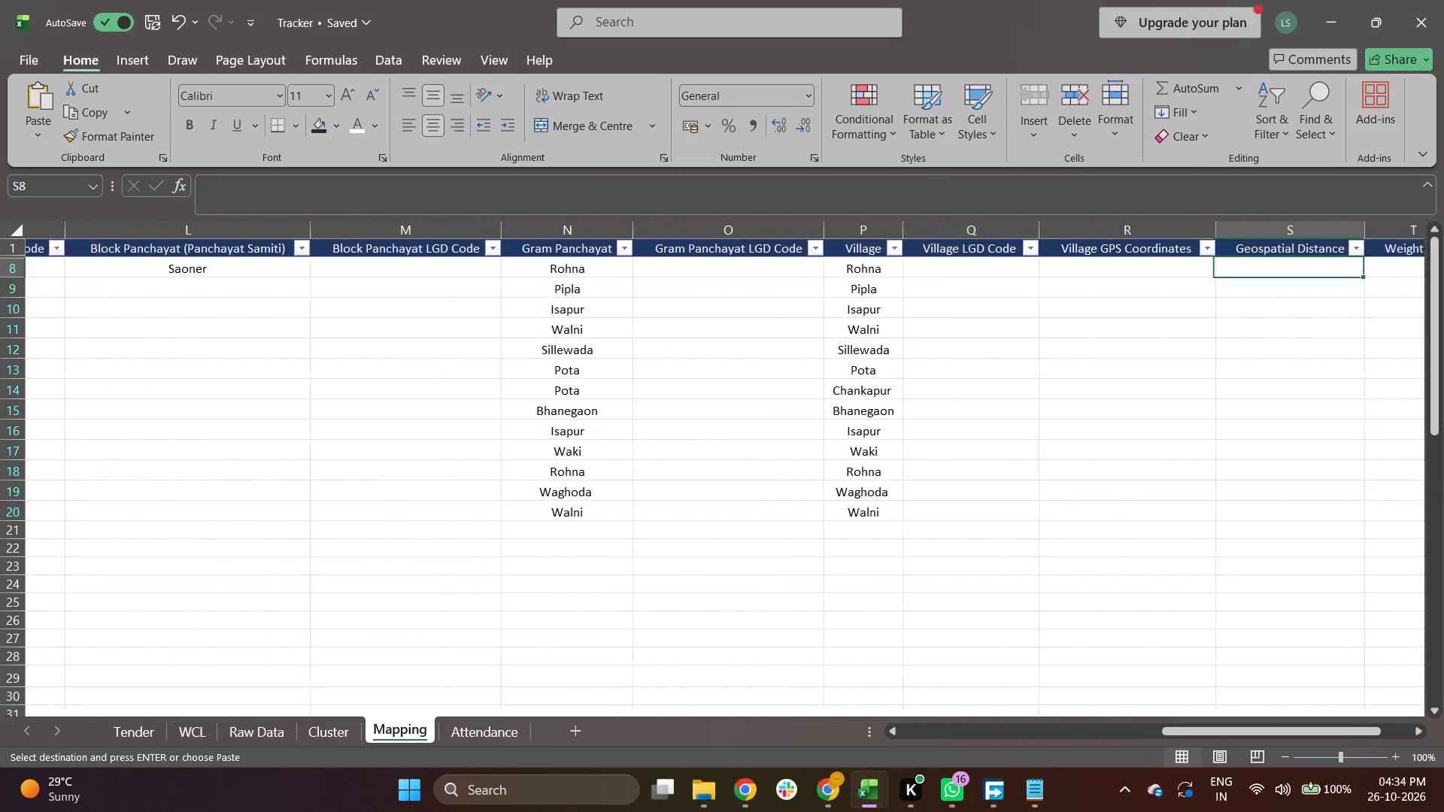
{"action": "key", "text": "Right"}
{"action": "key", "text": "Right"}
{"action": "key", "text": "Left"}
{"action": "key", "text": "Left"}
{"action": "key", "text": "Left"}
{"action": "key", "text": "alt+Tab"}
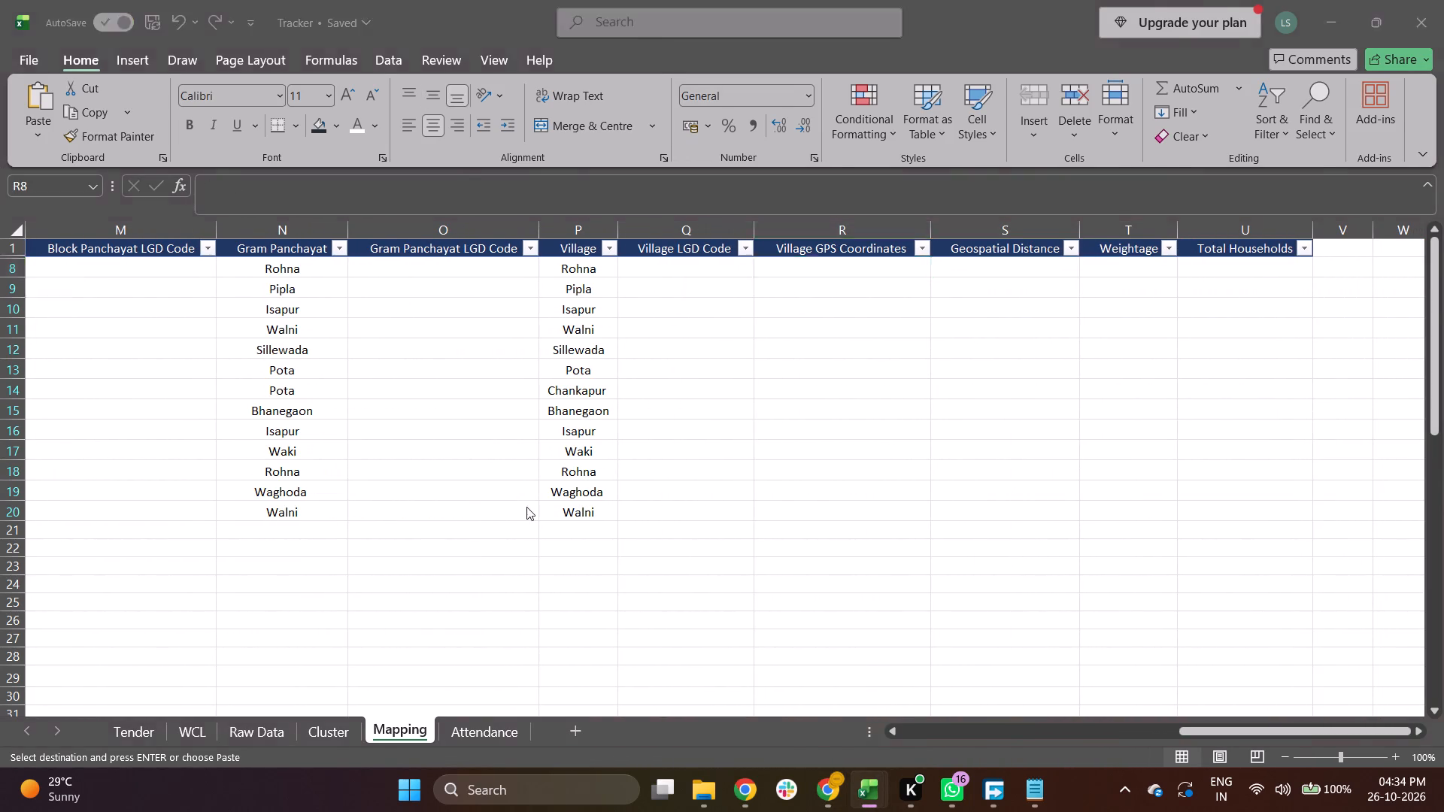
On Bhuvan Panchayat, close the clicked-location details and submit village Rohana Dorle to view its whole boundary on the map.
{"action": "left_click", "coordinate": [1411, 382]}
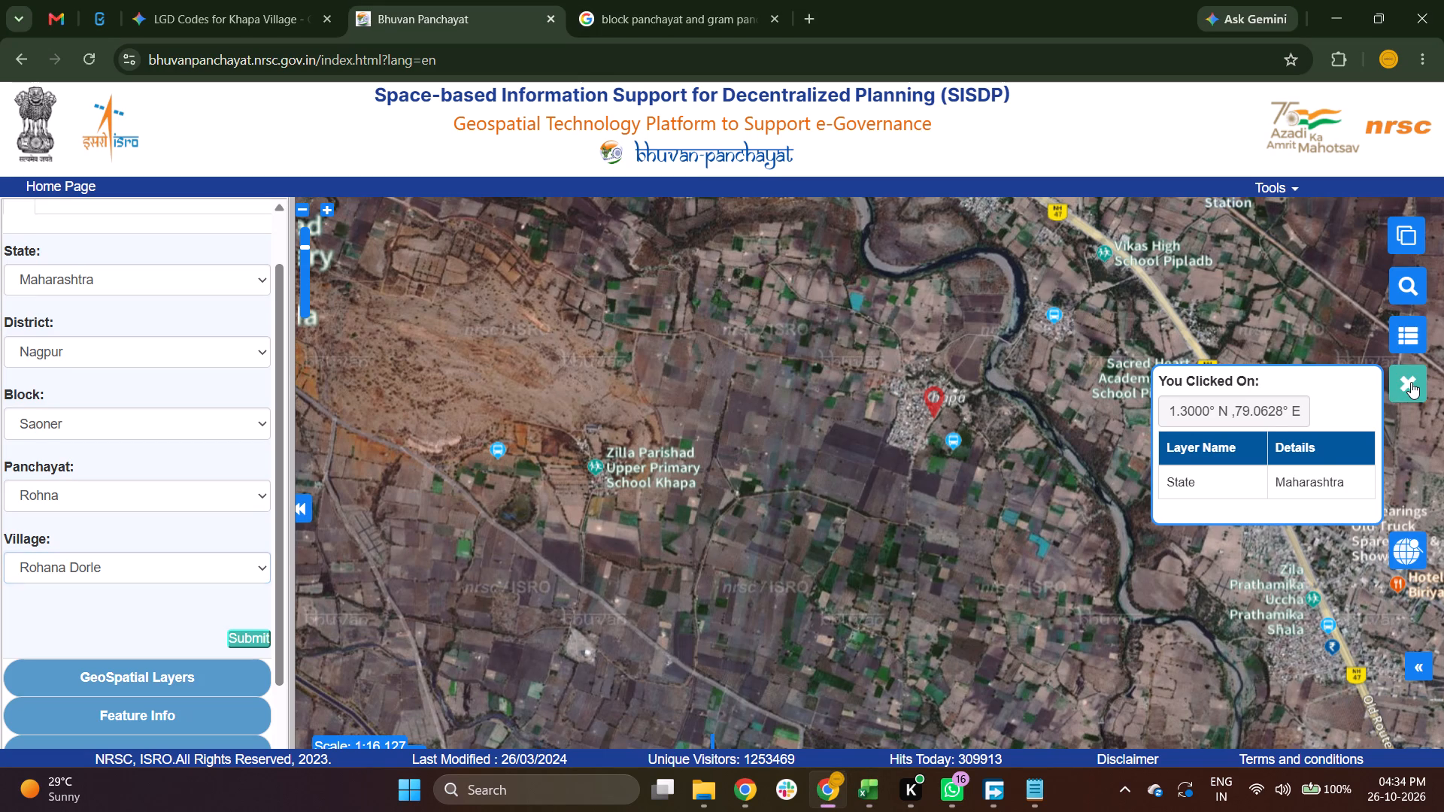
{"action": "left_click", "coordinate": [238, 638]}
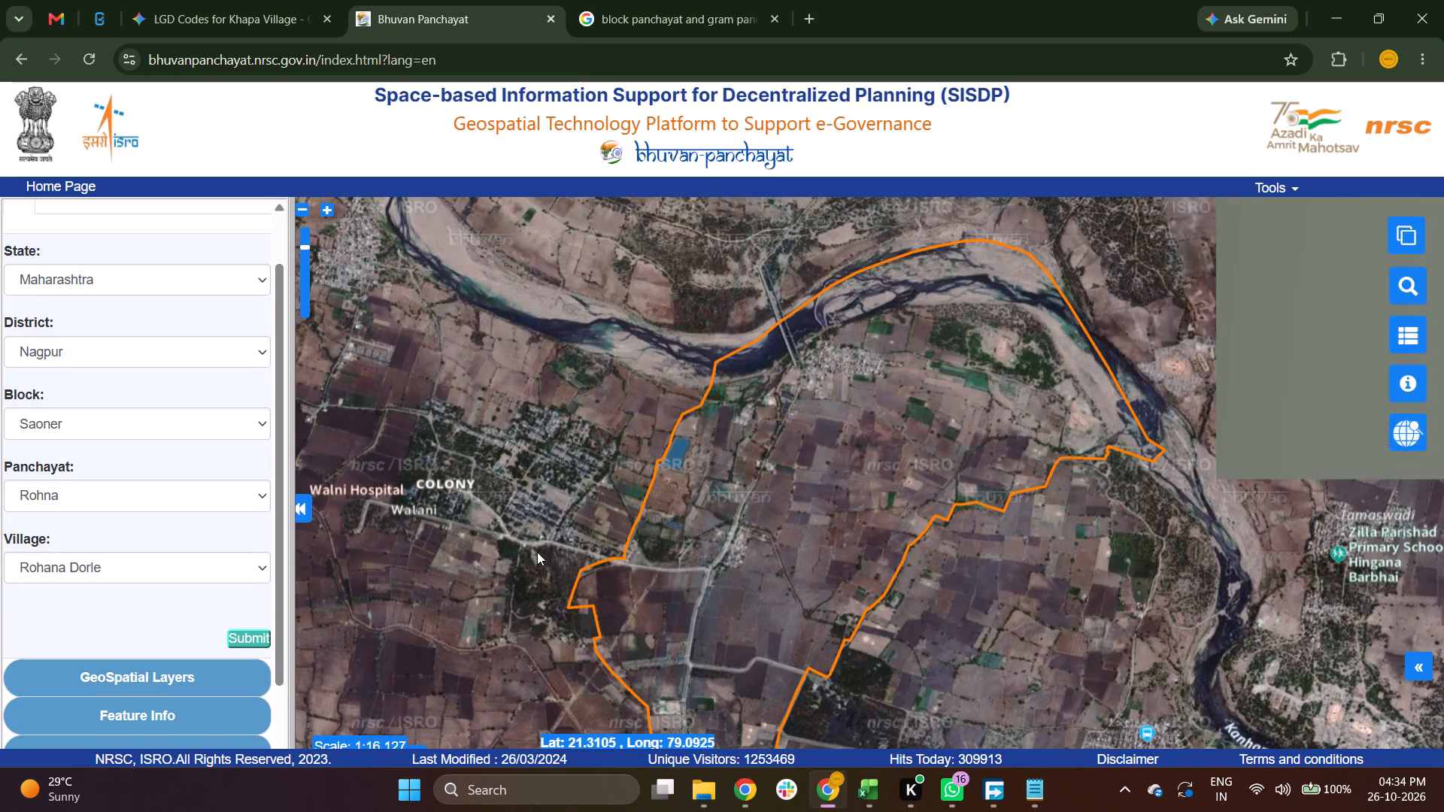
{"action": "scroll", "coordinate": [893, 481], "scroll_direction": "down", "scroll_amount": 1}
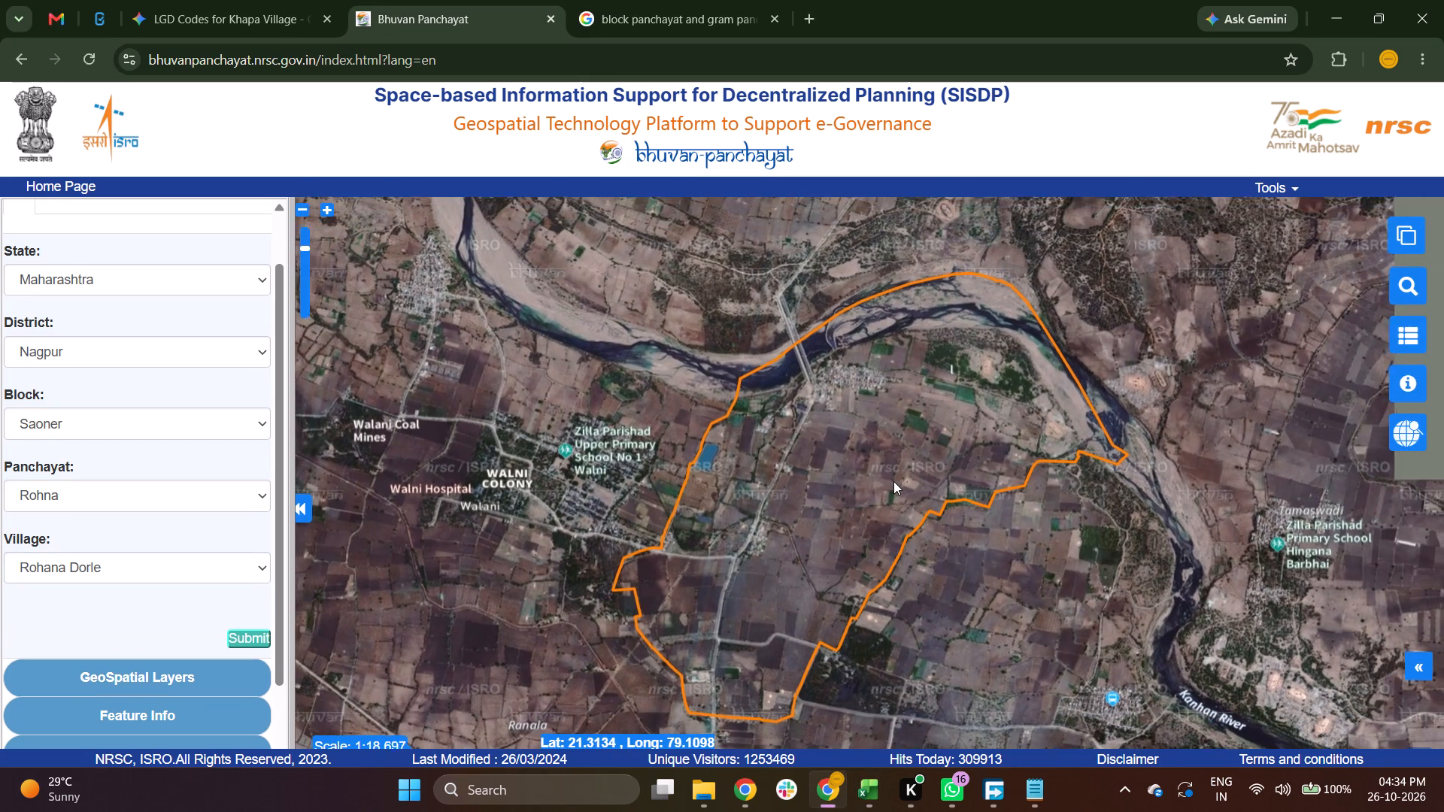
{"action": "scroll", "coordinate": [893, 481], "scroll_direction": "down", "scroll_amount": 2}
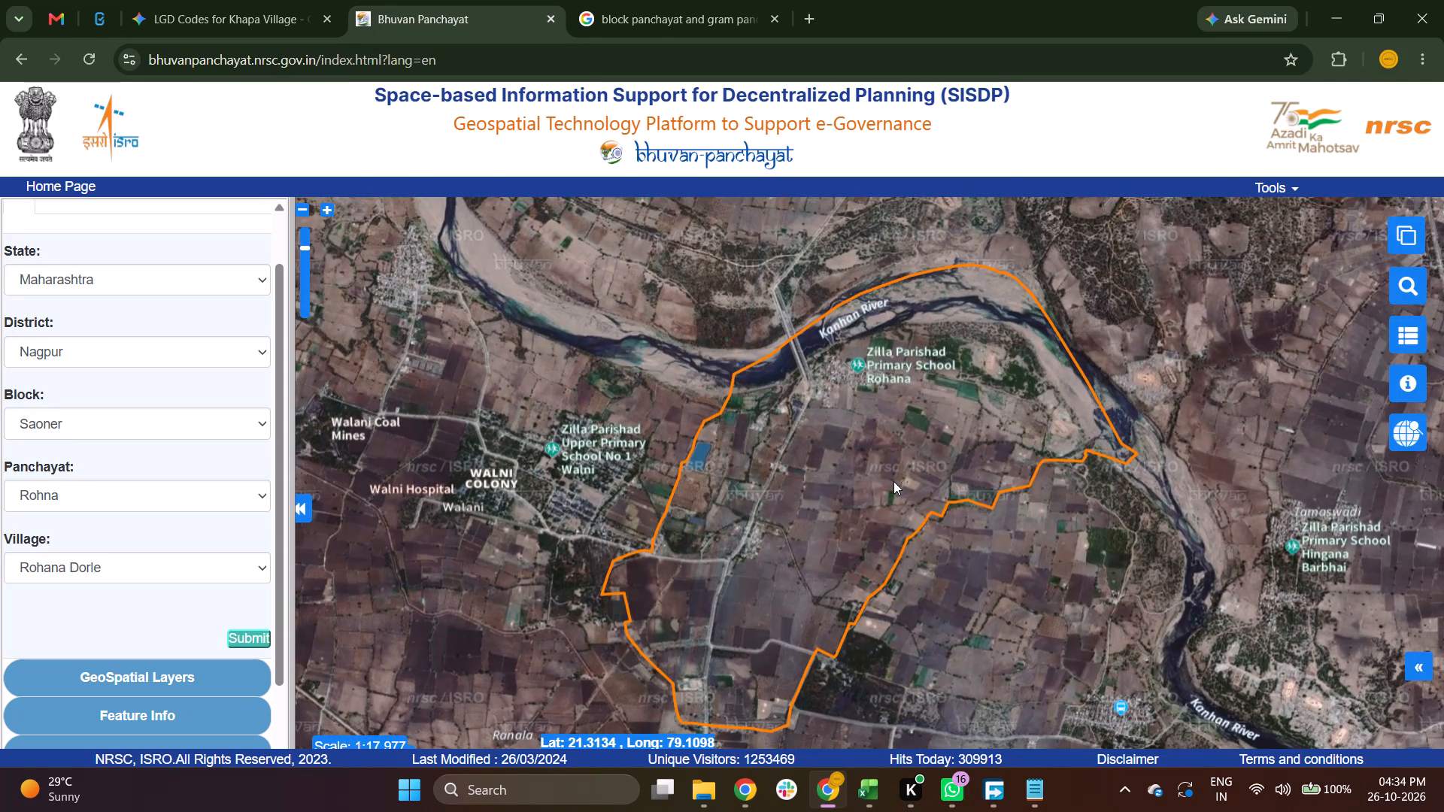
{"action": "scroll", "coordinate": [893, 481], "scroll_direction": "down", "scroll_amount": 1}
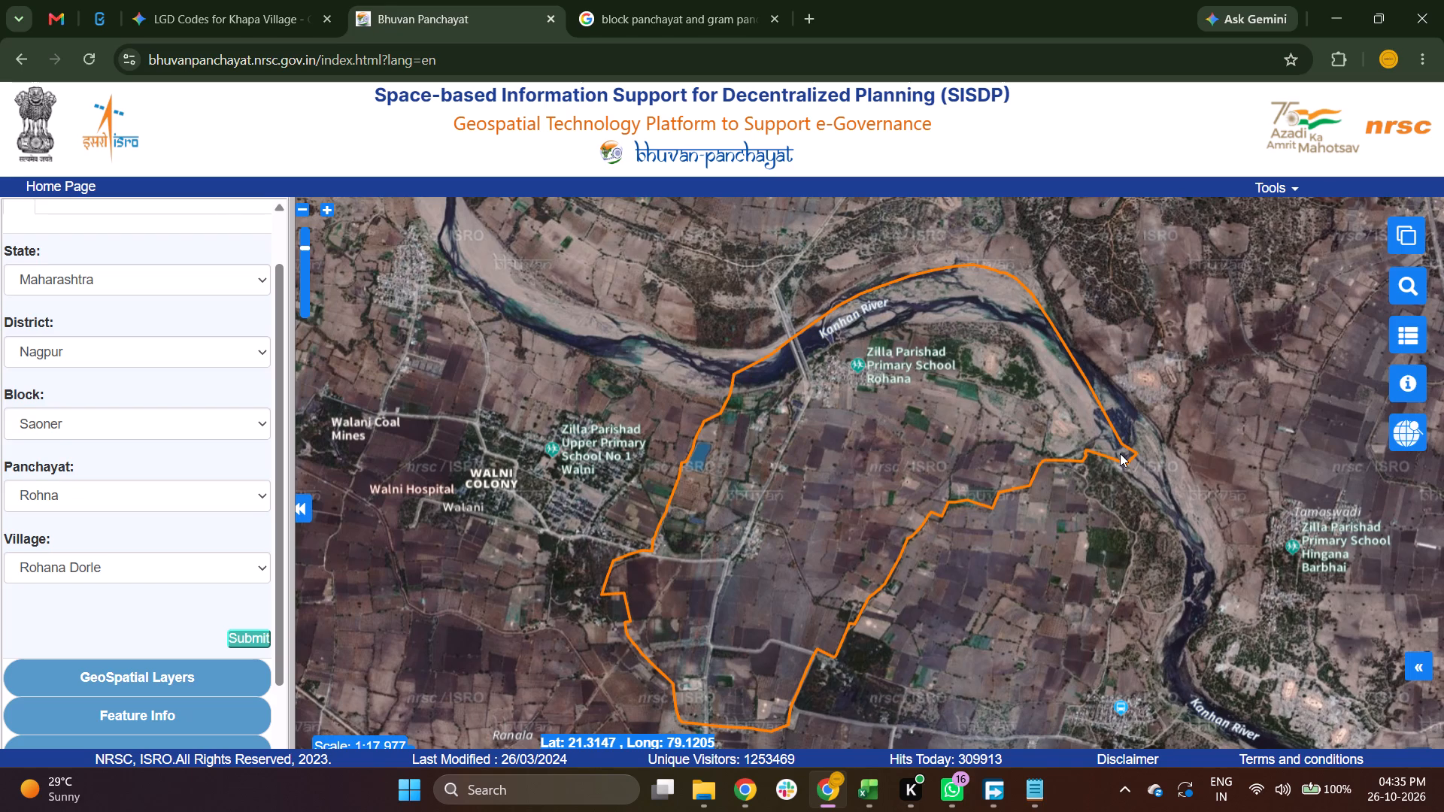
In the Google tab about Rohna's panchayats, ask the follow-up "Rohana Dorle?".
{"action": "key", "text": "alt+Tab"}
{"action": "key", "text": "alt+Tab"}
{"action": "key", "text": "alt+Tab"}
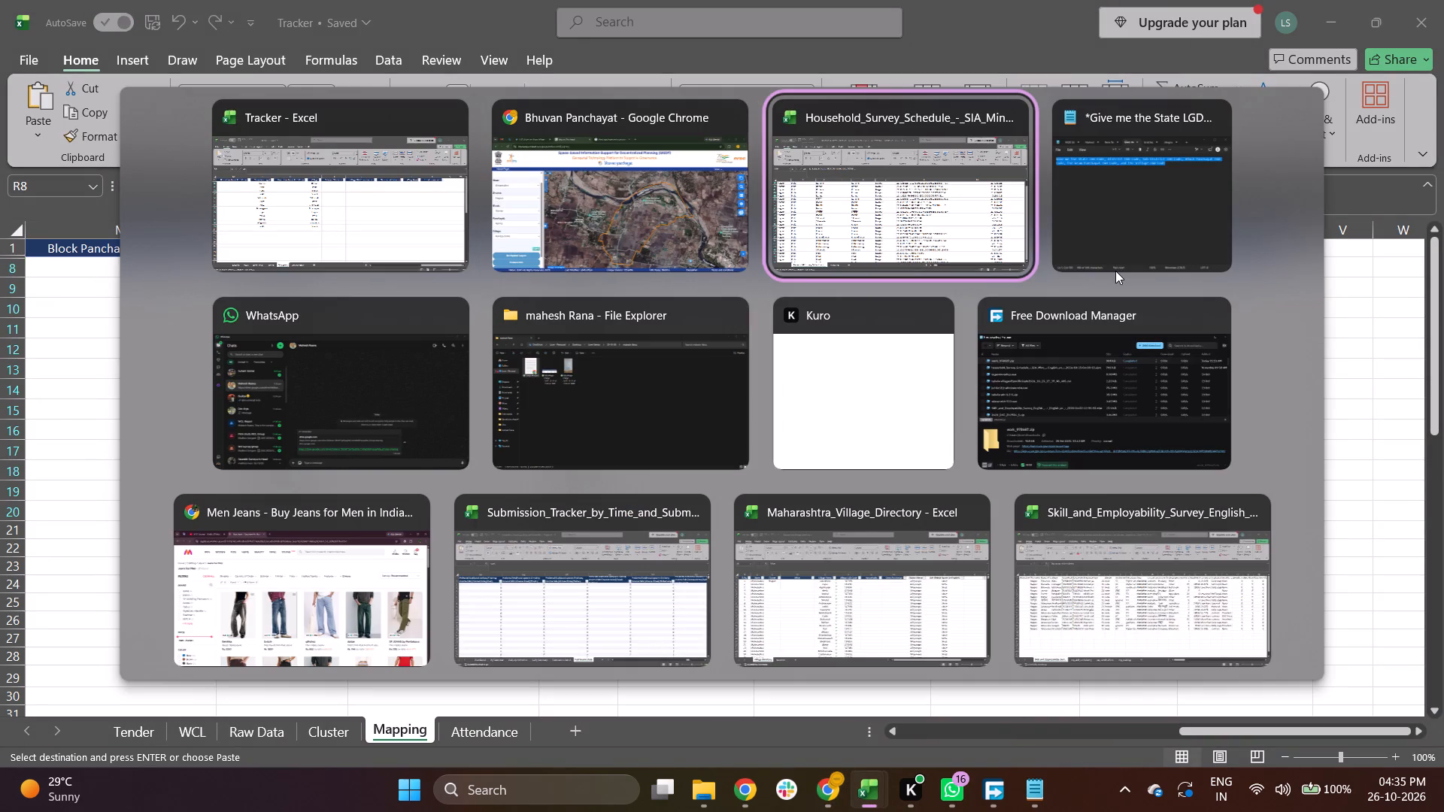
{"action": "key", "text": "alt+Left"}
{"action": "left_click", "coordinate": [717, 0]}
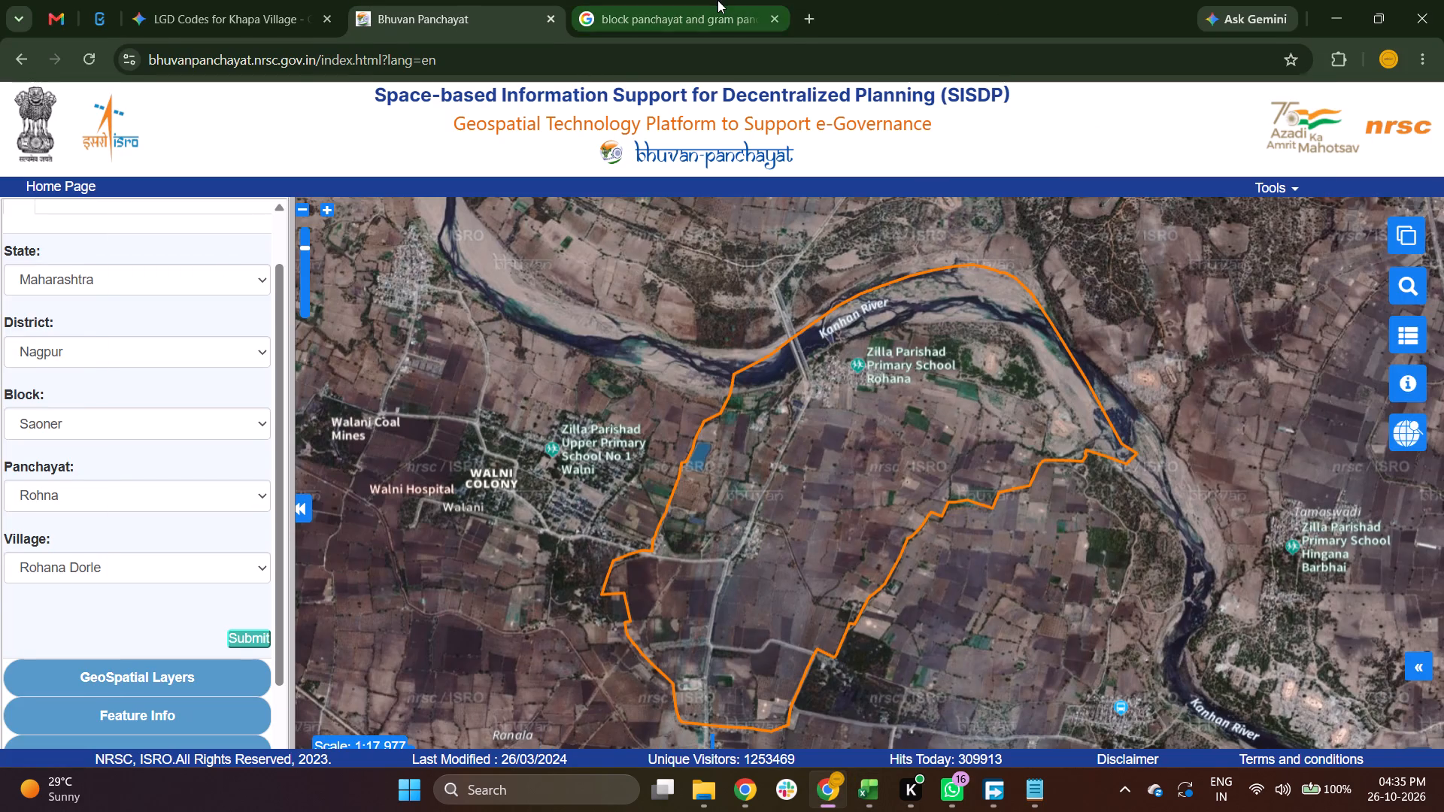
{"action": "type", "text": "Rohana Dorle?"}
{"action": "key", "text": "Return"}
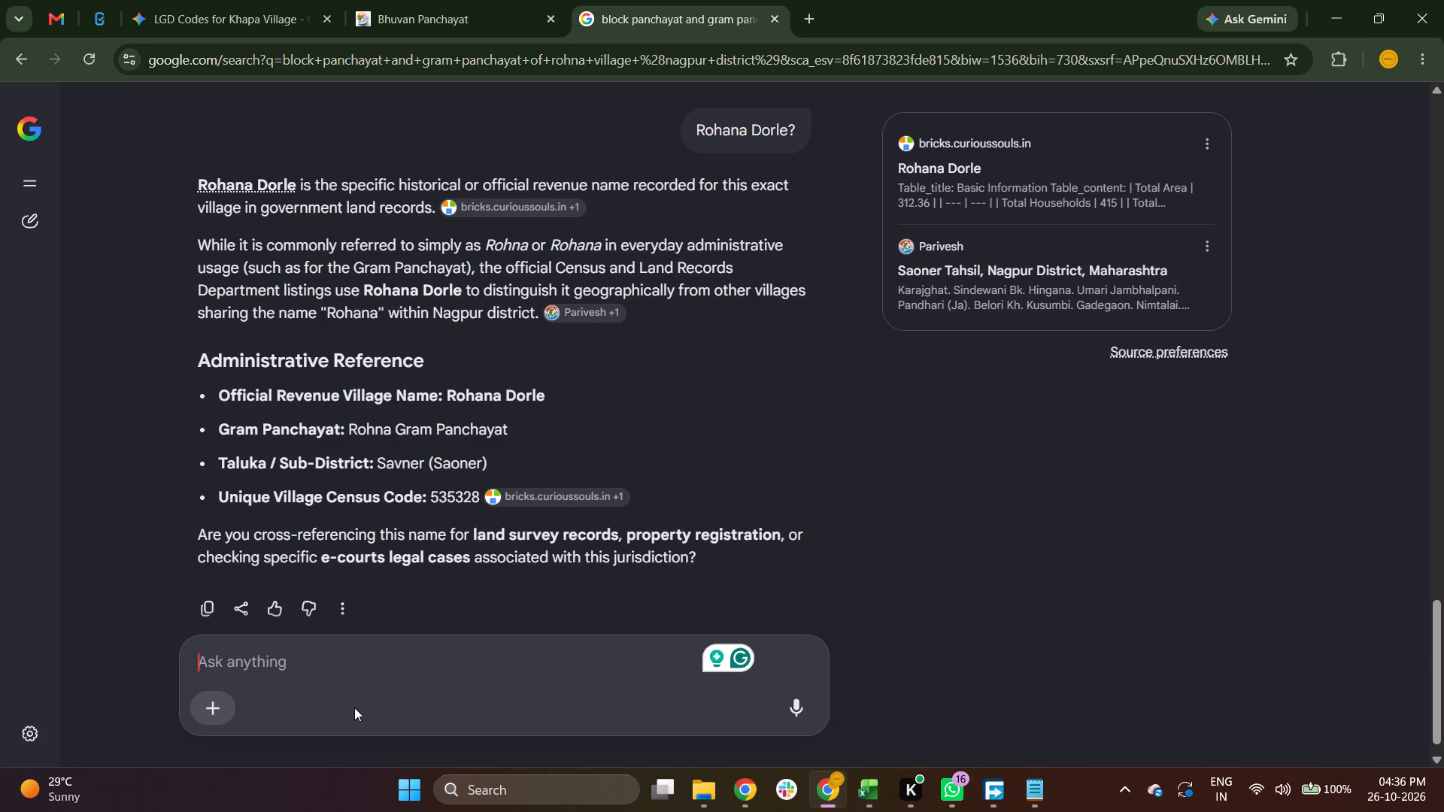
Copy the name Rohana Dorle from the answer into the Rohna row's Village cell (row 8) in the Tracker's Mapping sheet.
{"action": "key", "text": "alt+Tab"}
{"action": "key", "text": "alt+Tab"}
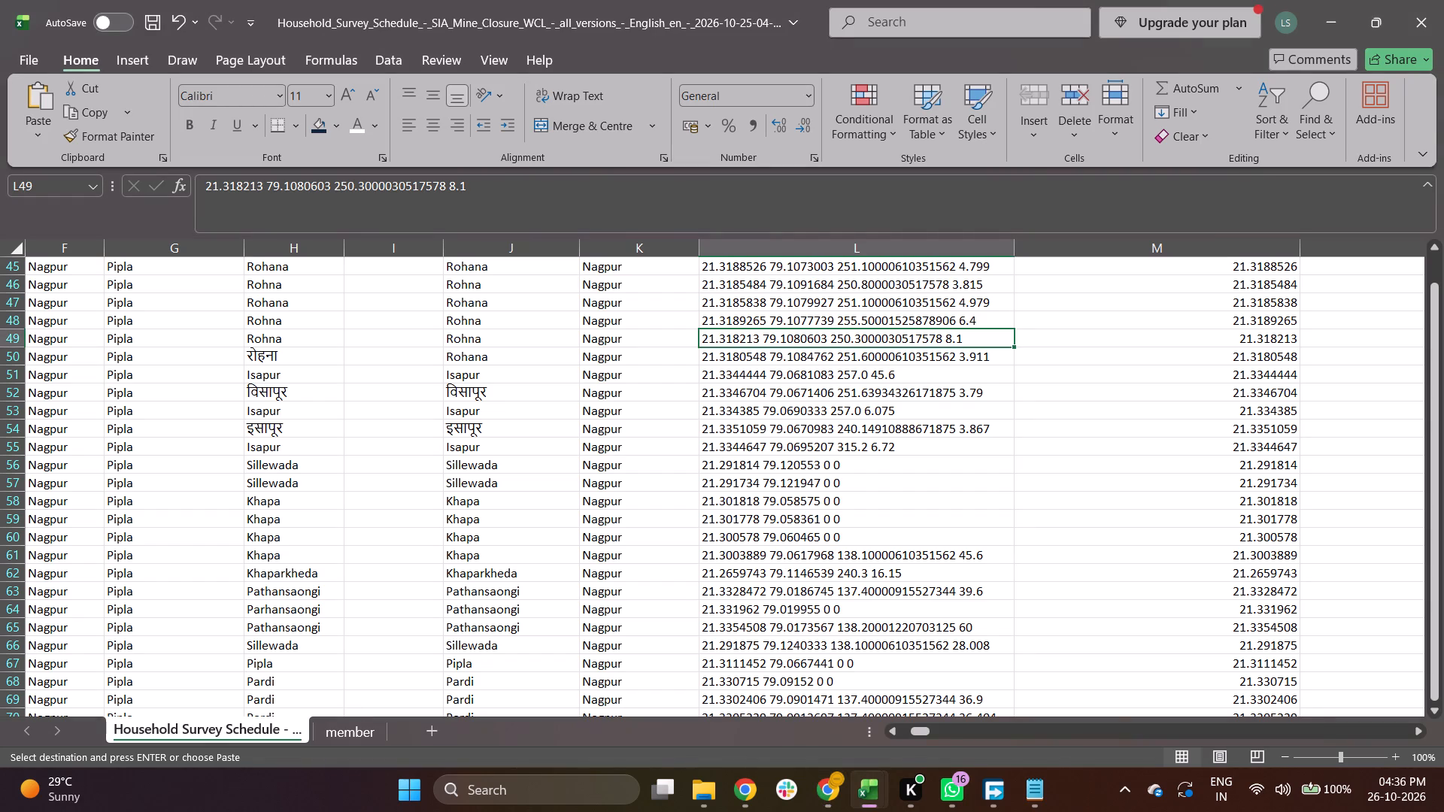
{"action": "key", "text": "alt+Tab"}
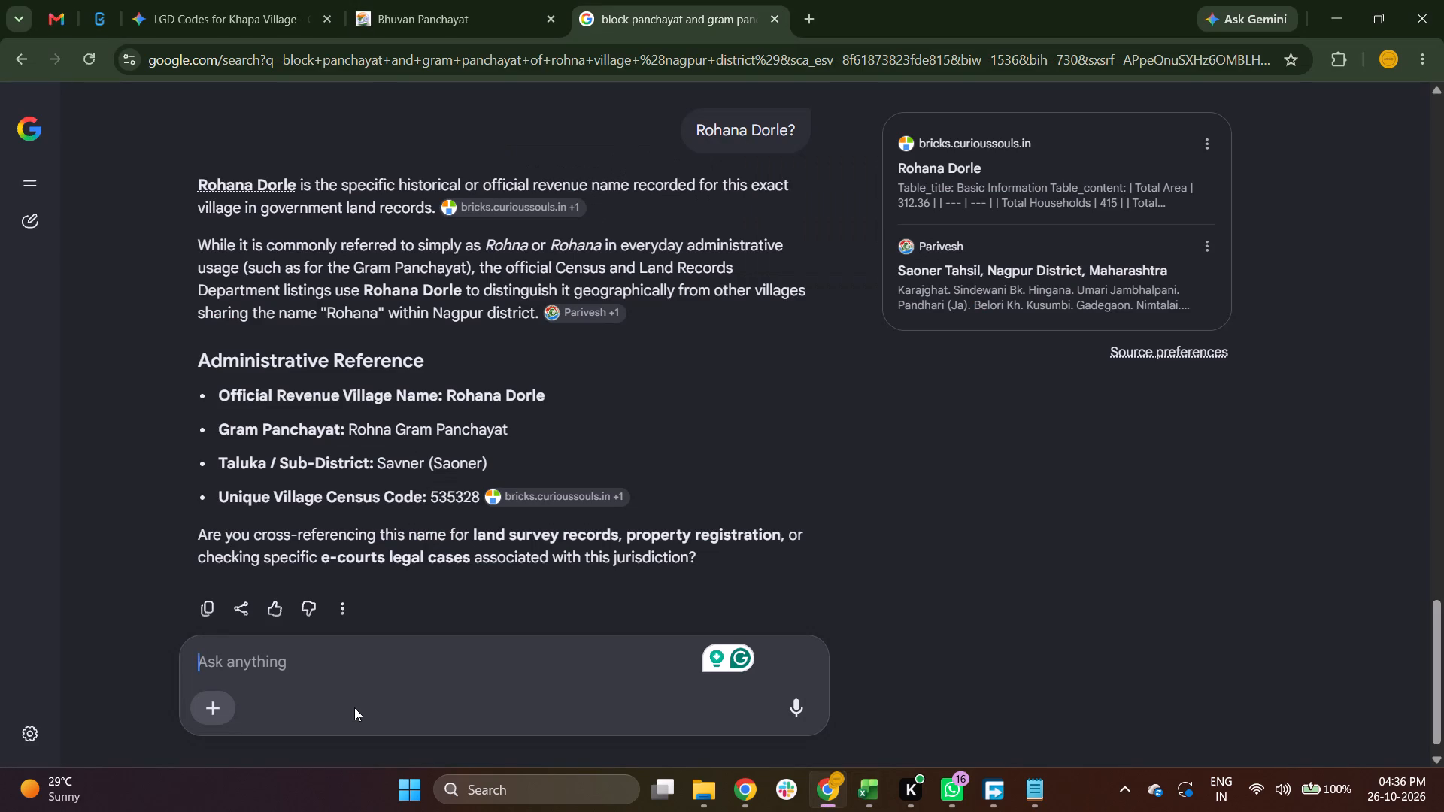
{"action": "left_click_drag", "start_coordinate": [193, 183], "coordinate": [237, 181]}
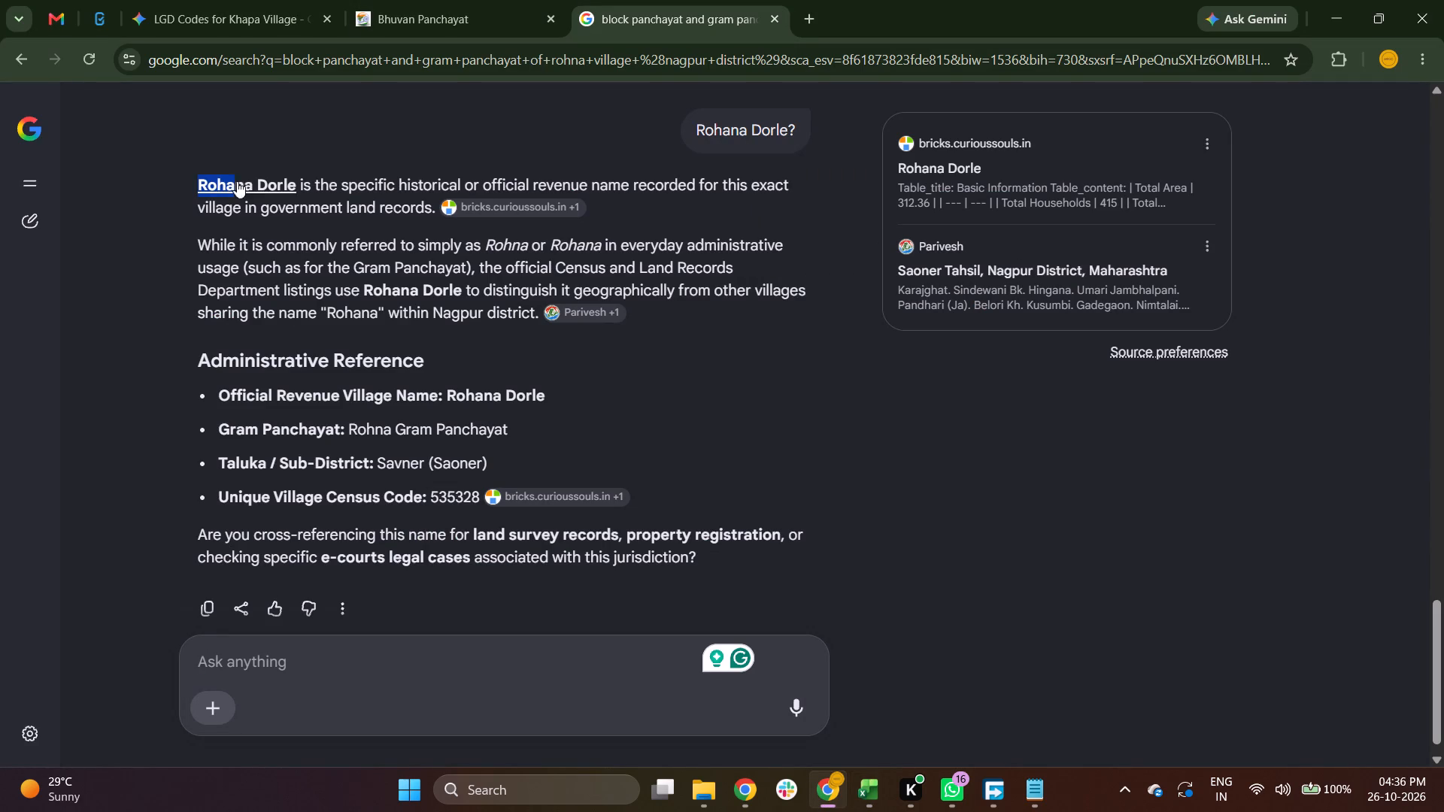
{"action": "left_click_drag", "start_coordinate": [237, 181], "coordinate": [296, 189]}
{"action": "key", "text": "ctrl+c"}
{"action": "key", "text": "ctrl+c"}
{"action": "key", "text": "ctrl+c"}
{"action": "key", "text": "alt+Tab"}
{"action": "key", "text": "alt+Right"}
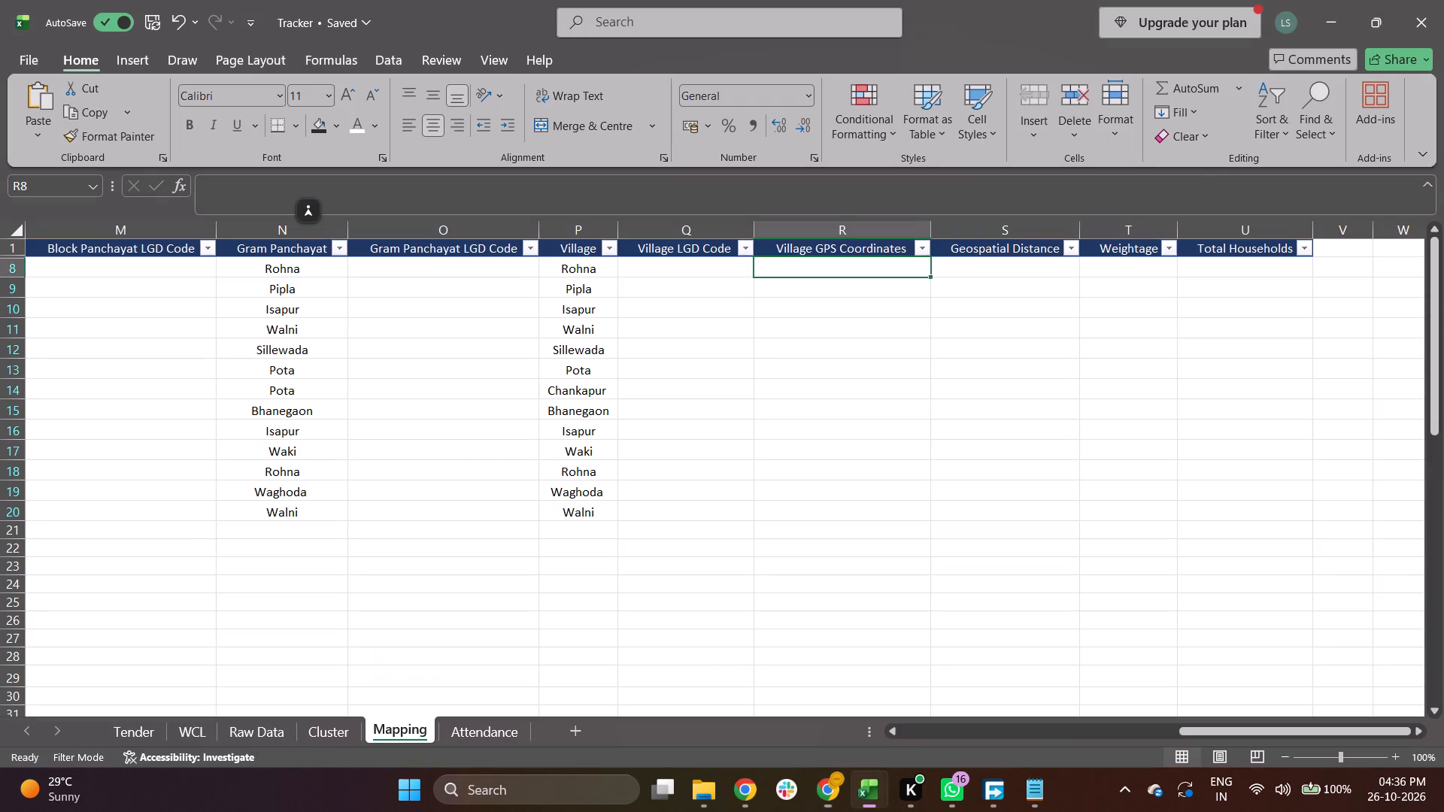
{"action": "key", "text": "Right"}
{"action": "key", "text": "Left"}
{"action": "key", "text": "Left"}
{"action": "key", "text": "Left"}
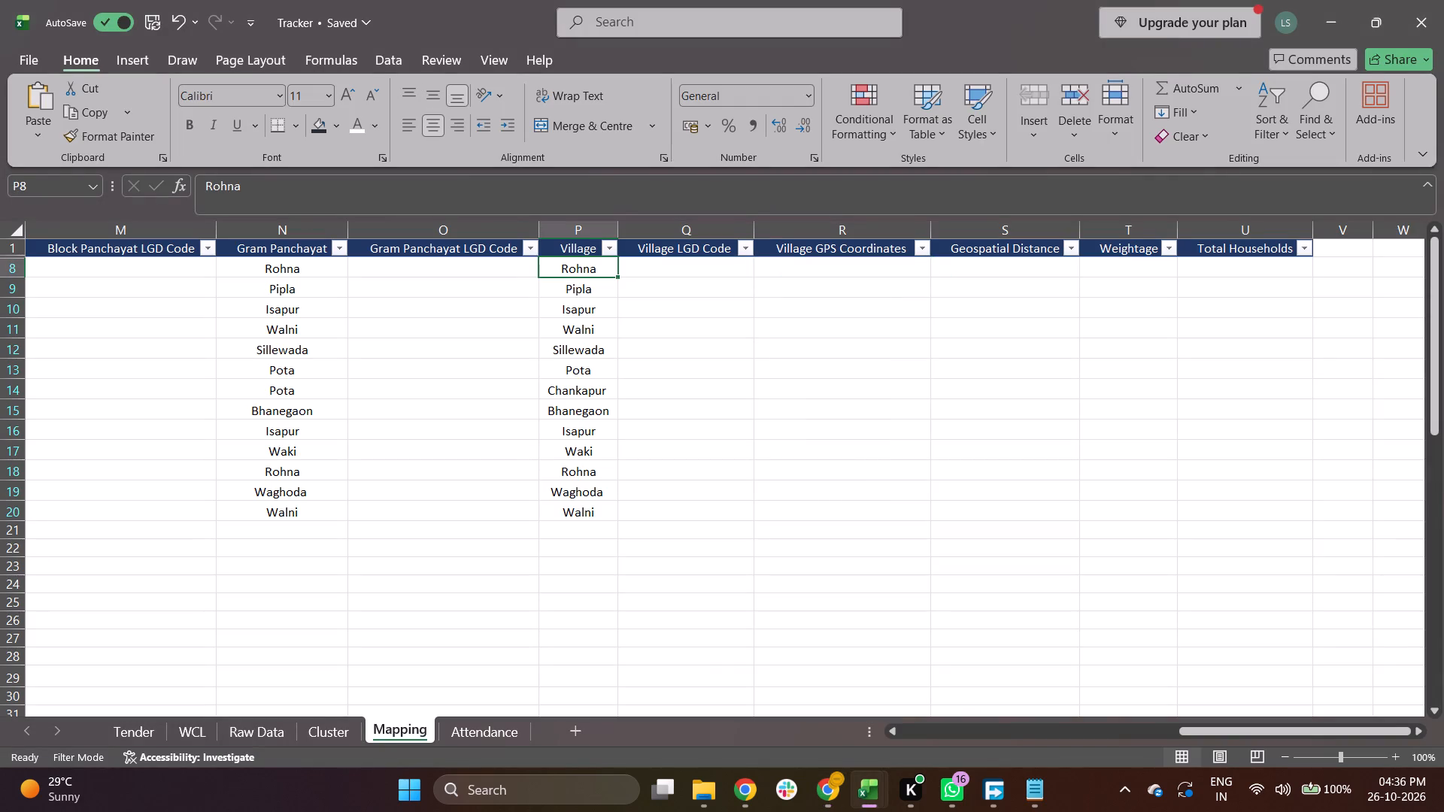
{"action": "key", "text": "ctrl+v"}
{"action": "key", "text": "Right"}
{"action": "key", "text": "Left"}
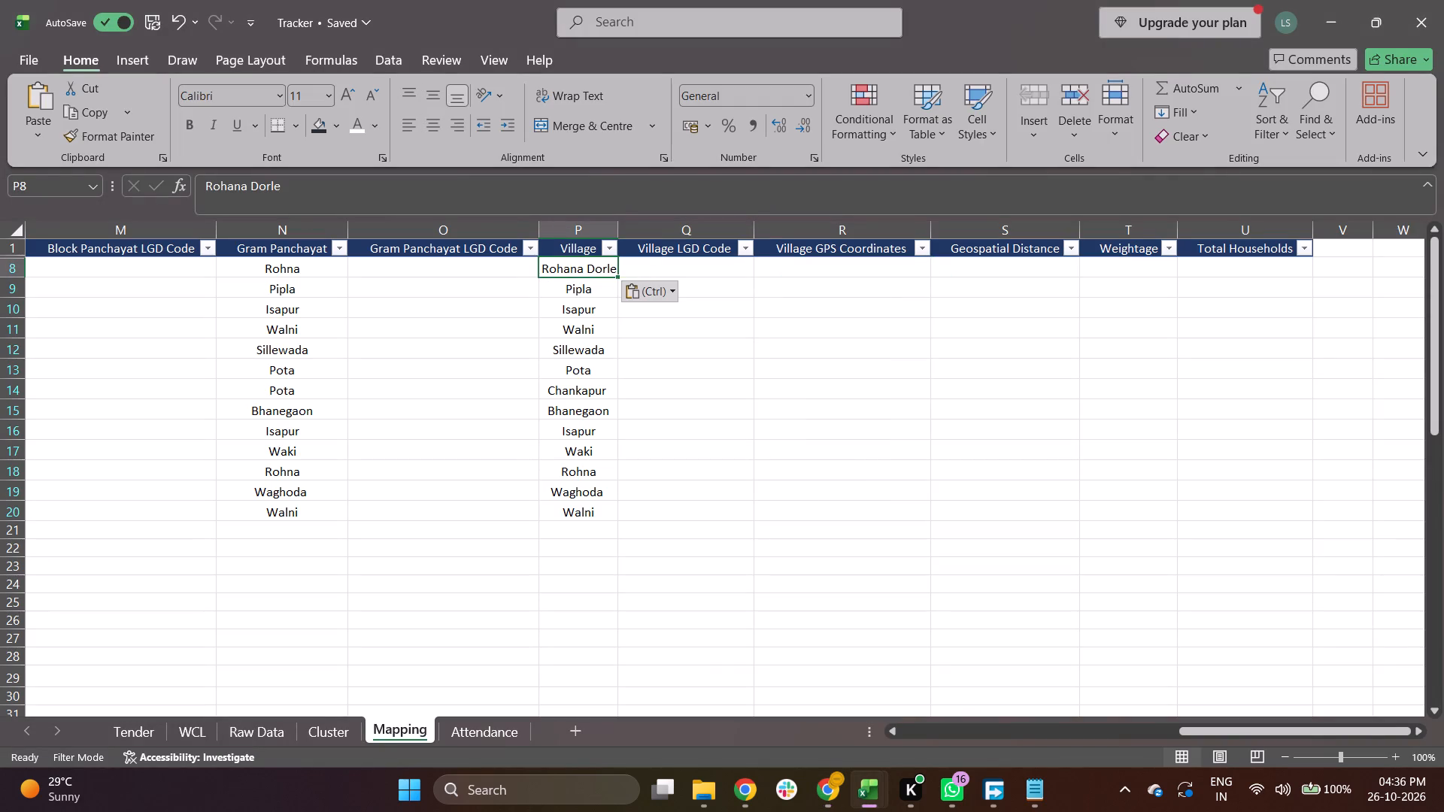
{"action": "key", "text": "Down"}
{"action": "key", "text": "Right"}
{"action": "key", "text": "Right"}
{"action": "key", "text": "Up"}
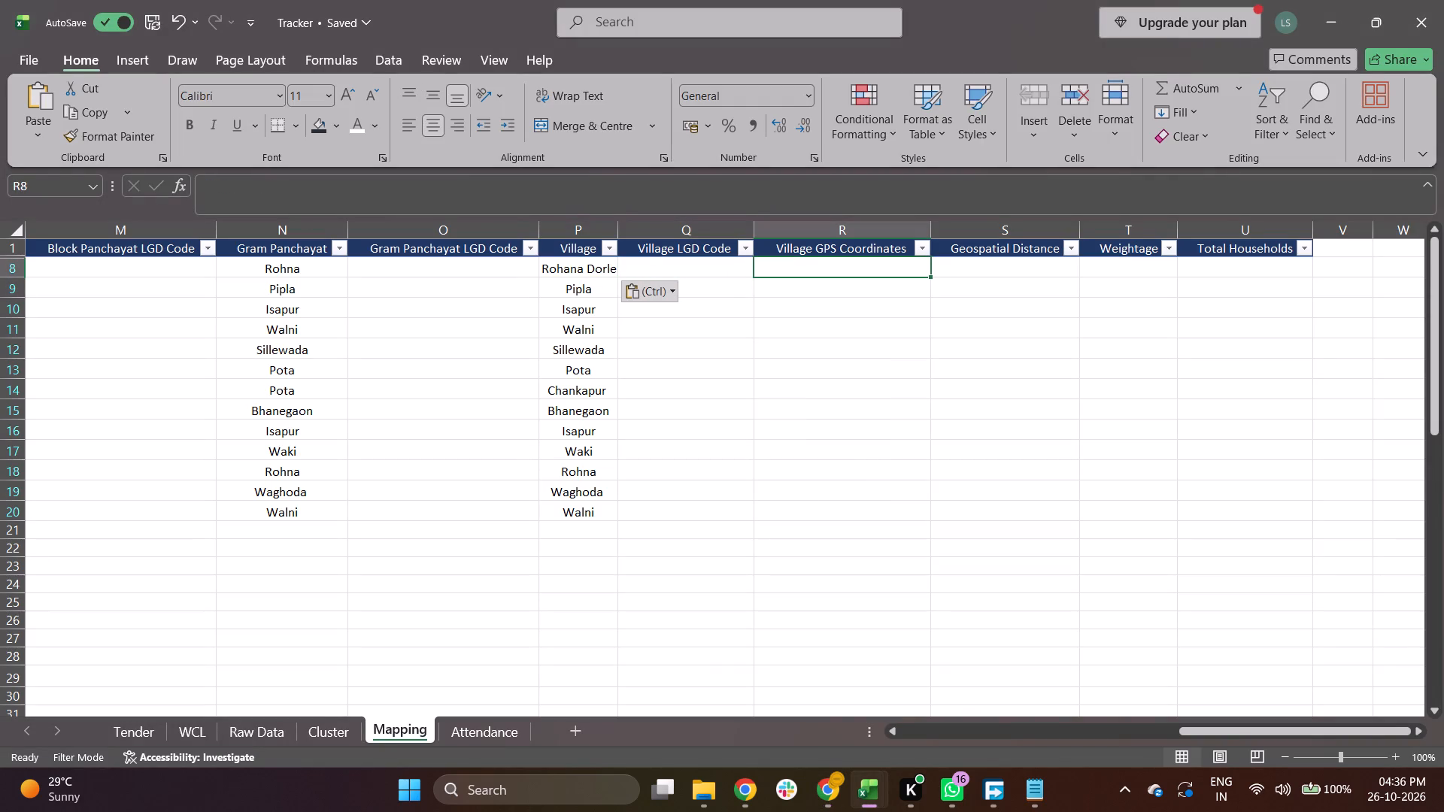
{"action": "key", "text": "Right"}
{"action": "key", "text": "Right"}
{"action": "key", "text": "Left"}
{"action": "key", "text": "Left"}
{"action": "key", "text": "Left"}
{"action": "key", "text": "Right"}
{"action": "key", "text": "alt+Tab"}
{"action": "key", "text": "alt+Tab"}
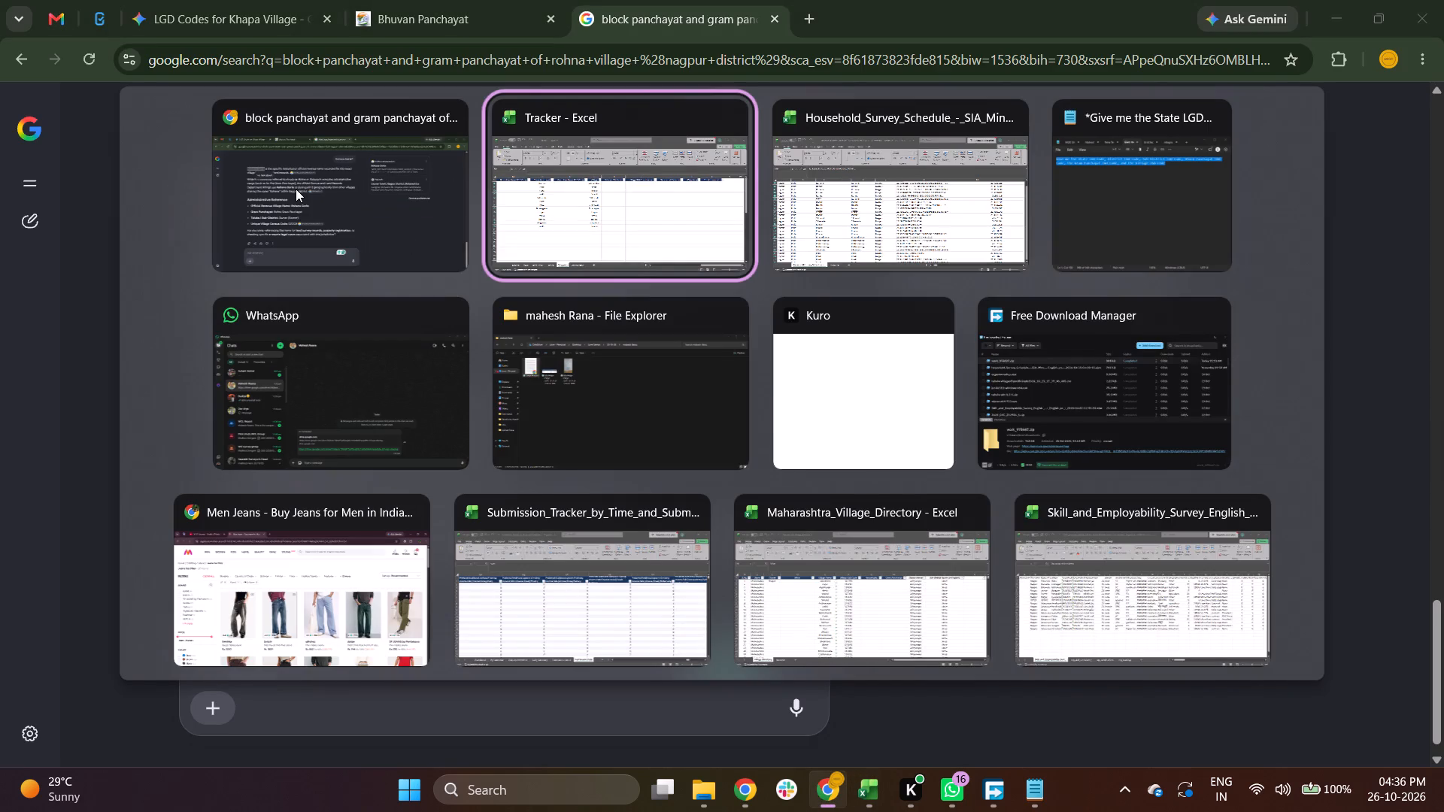
{"action": "key", "text": "alt+Right"}
{"action": "key", "text": "alt+Left"}
{"action": "key", "text": "alt+Left"}
{"action": "key", "text": "alt+Right"}
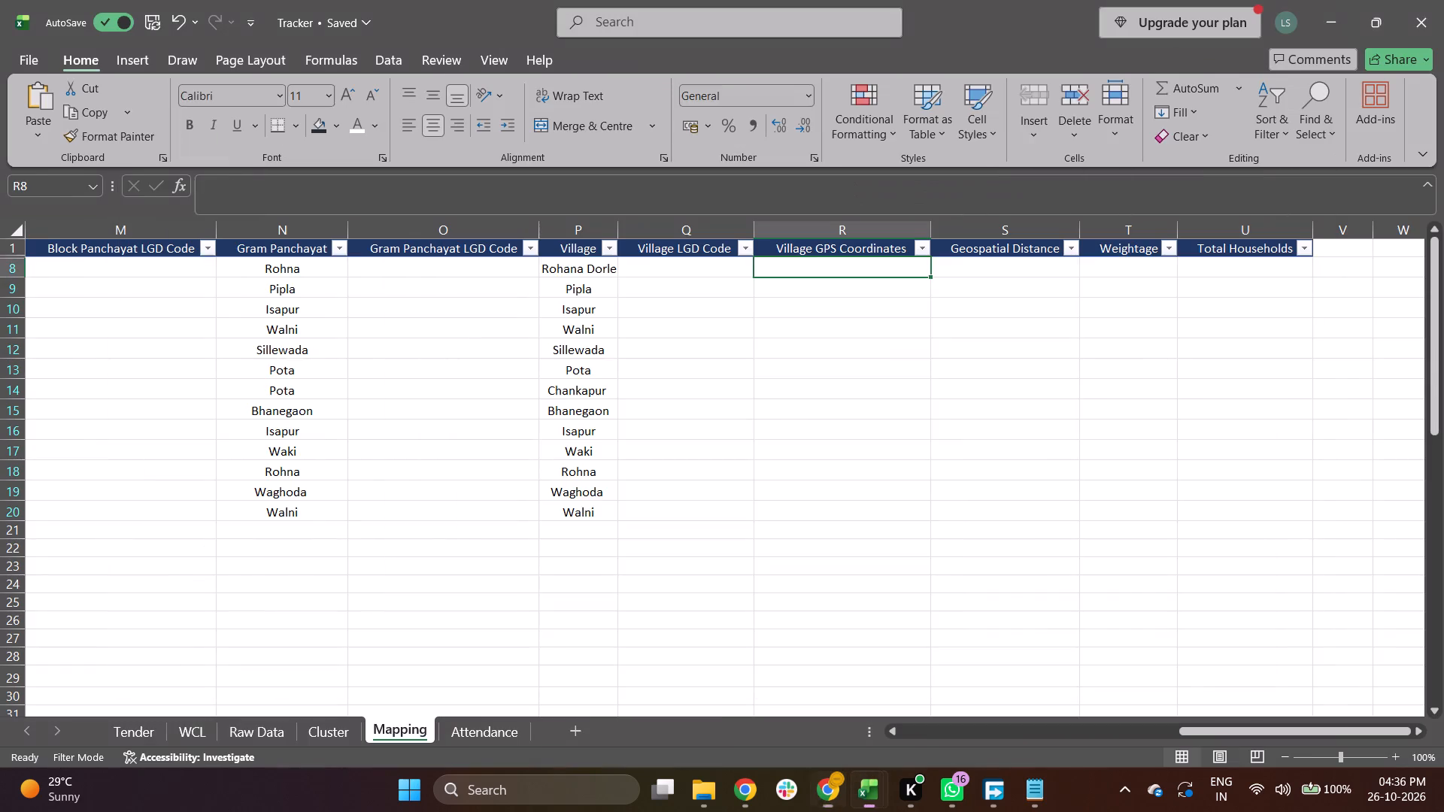
{"action": "key", "text": "alt+Tab"}
{"action": "key", "text": "alt+Right"}
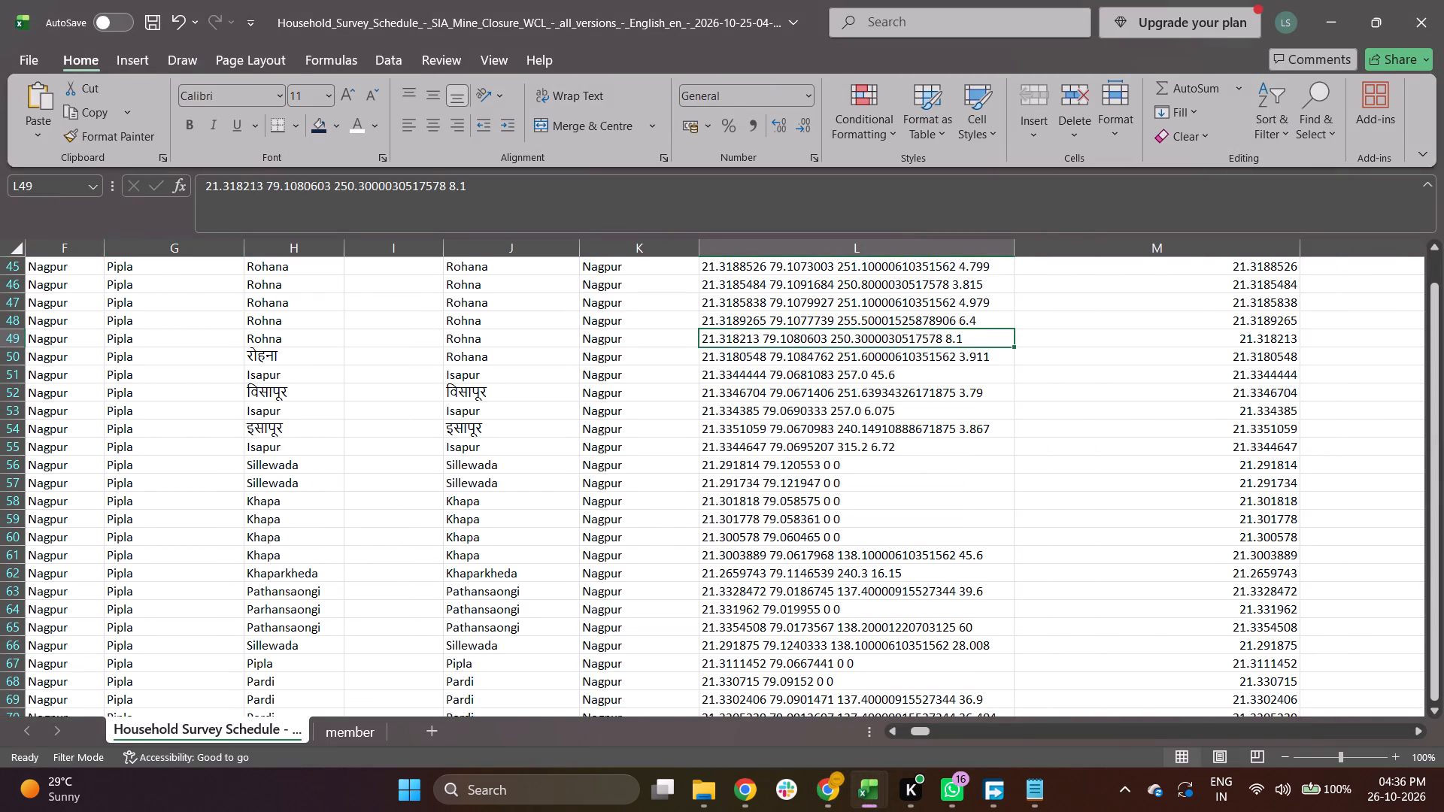
{"action": "scroll", "coordinate": [444, 488], "scroll_direction": "up", "scroll_amount": 3}
{"action": "scroll", "coordinate": [444, 488], "scroll_direction": "right", "scroll_amount": 1}
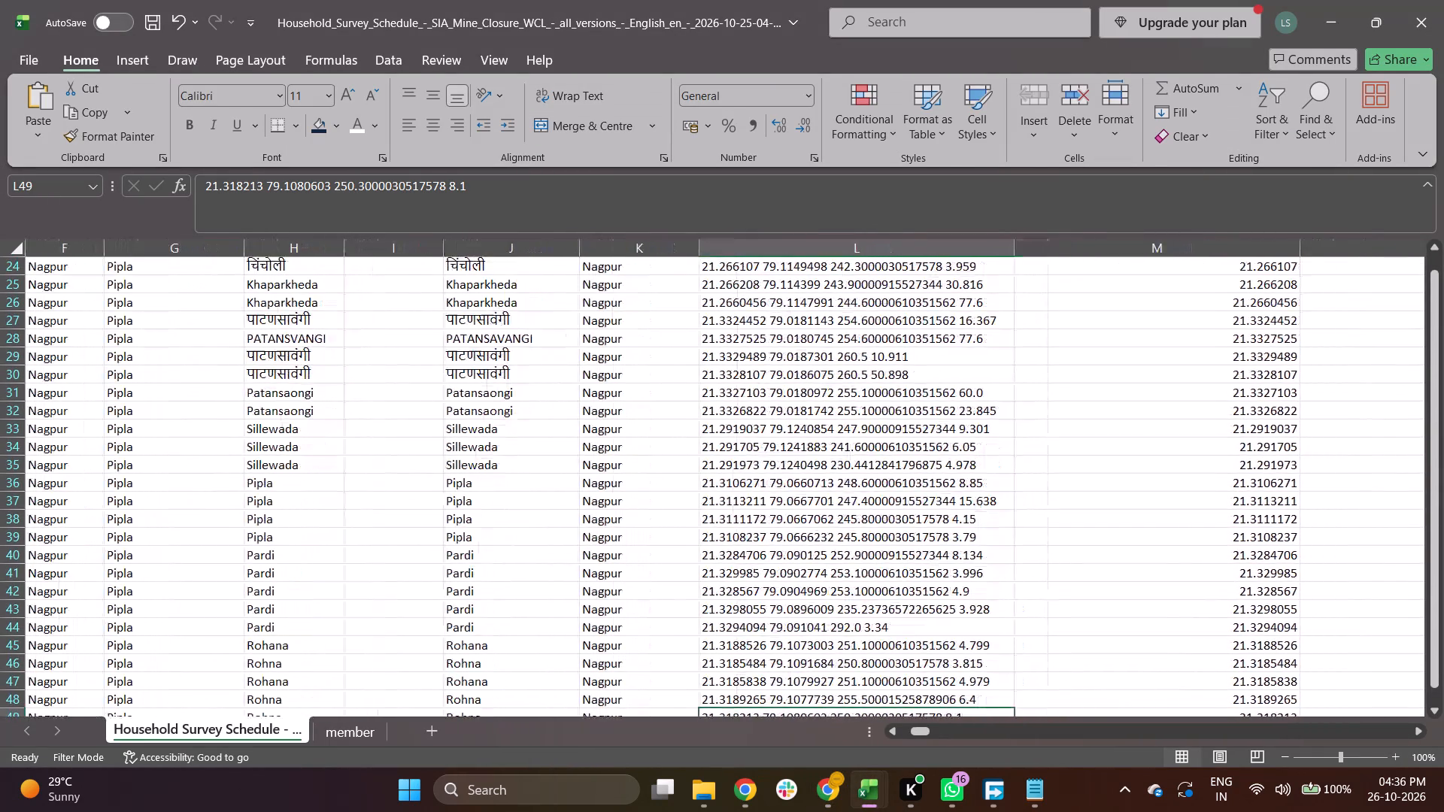
{"action": "scroll", "coordinate": [444, 488], "scroll_direction": "up", "scroll_amount": 4}
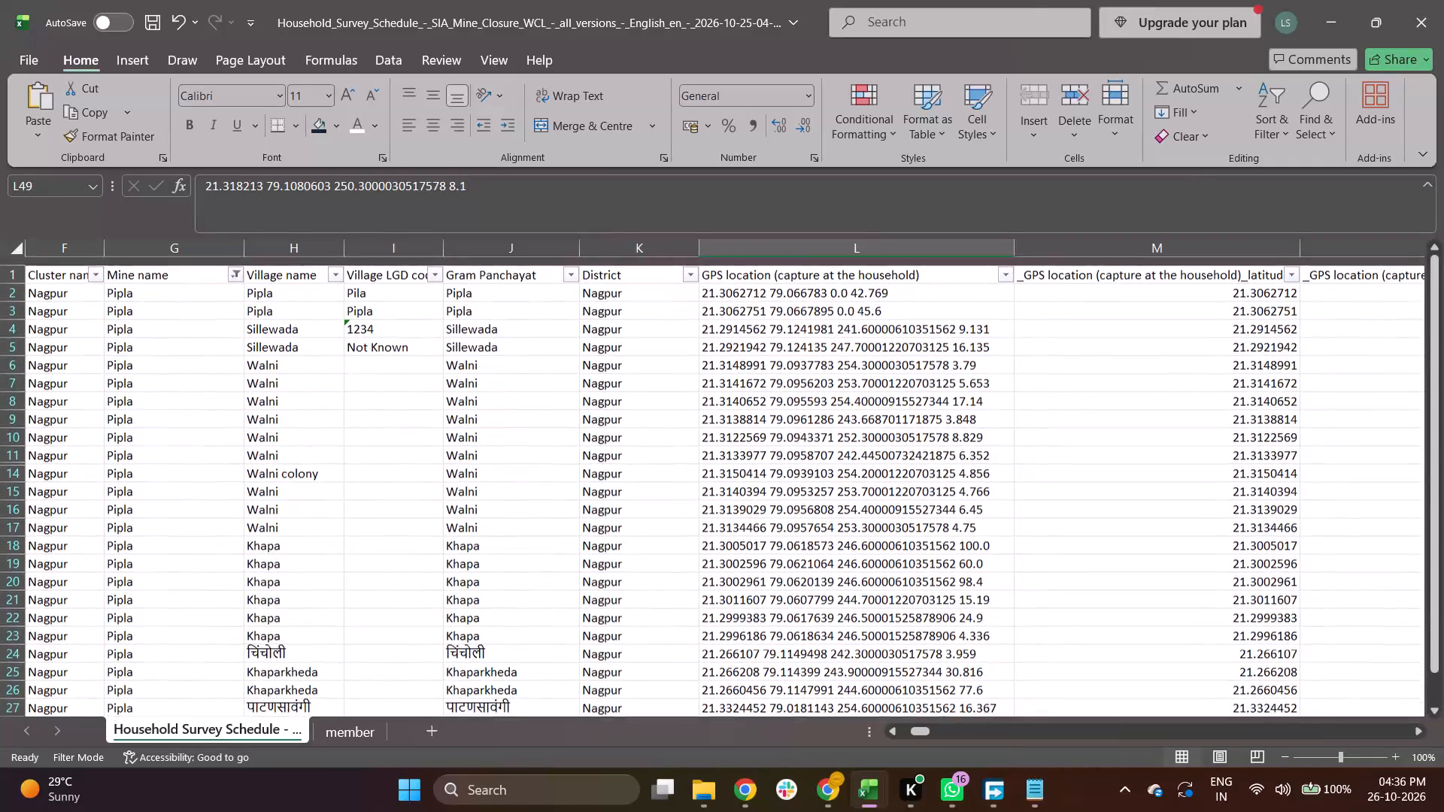
{"action": "scroll", "coordinate": [808, 586], "scroll_direction": "down", "scroll_amount": 1}
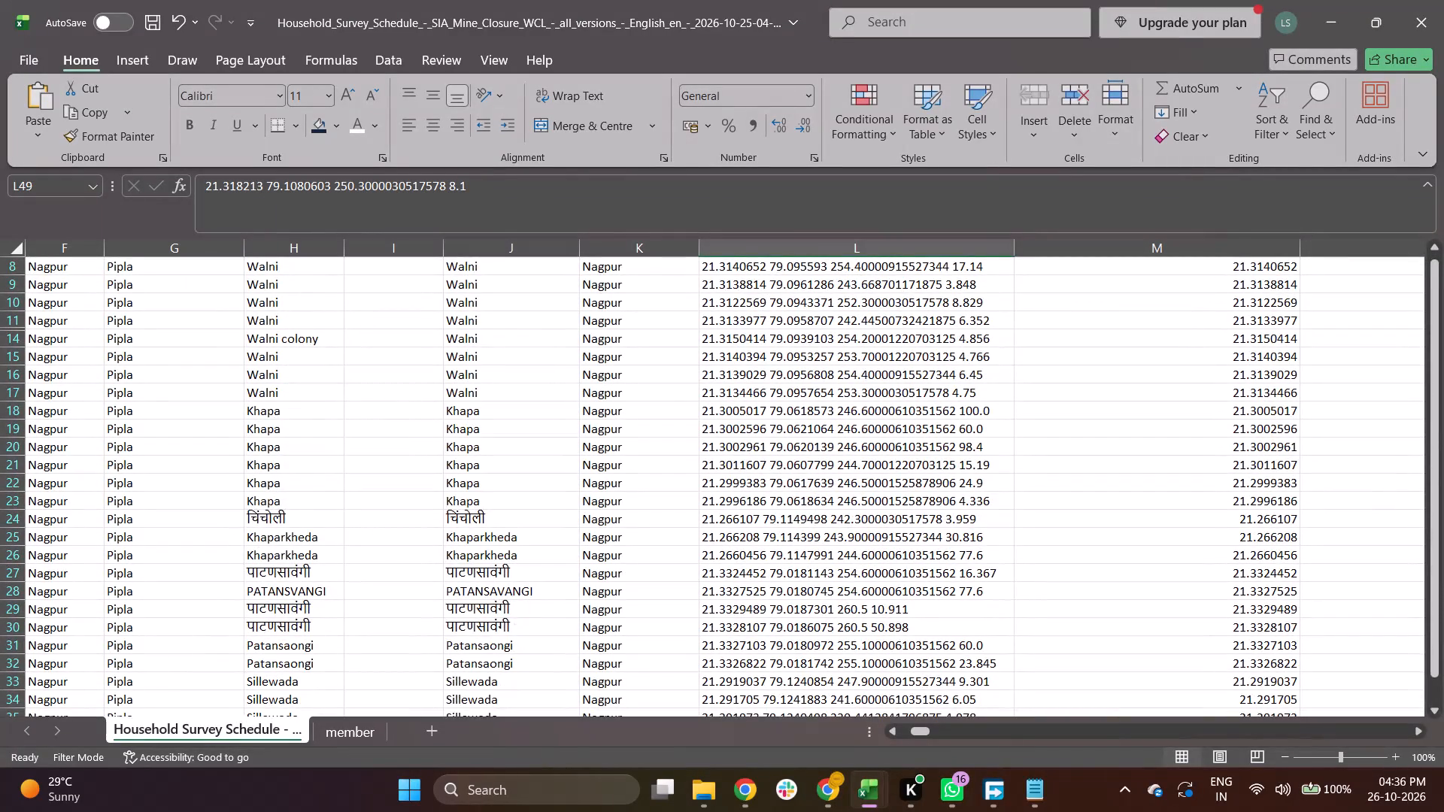
{"action": "scroll", "coordinate": [828, 613], "scroll_direction": "down", "scroll_amount": 1}
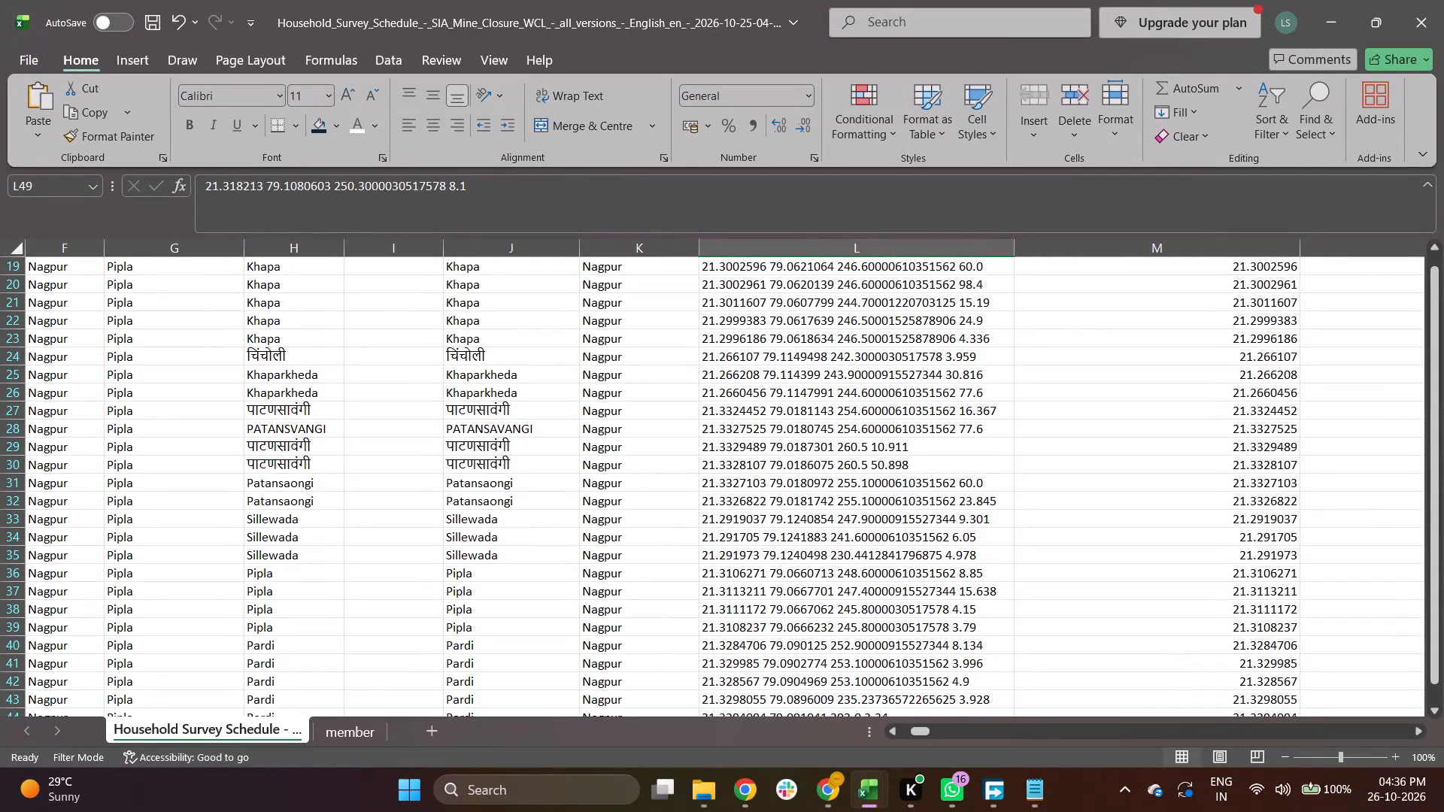
{"action": "scroll", "coordinate": [870, 635], "scroll_direction": "down", "scroll_amount": 1}
{"action": "key", "text": "alt+Tab"}
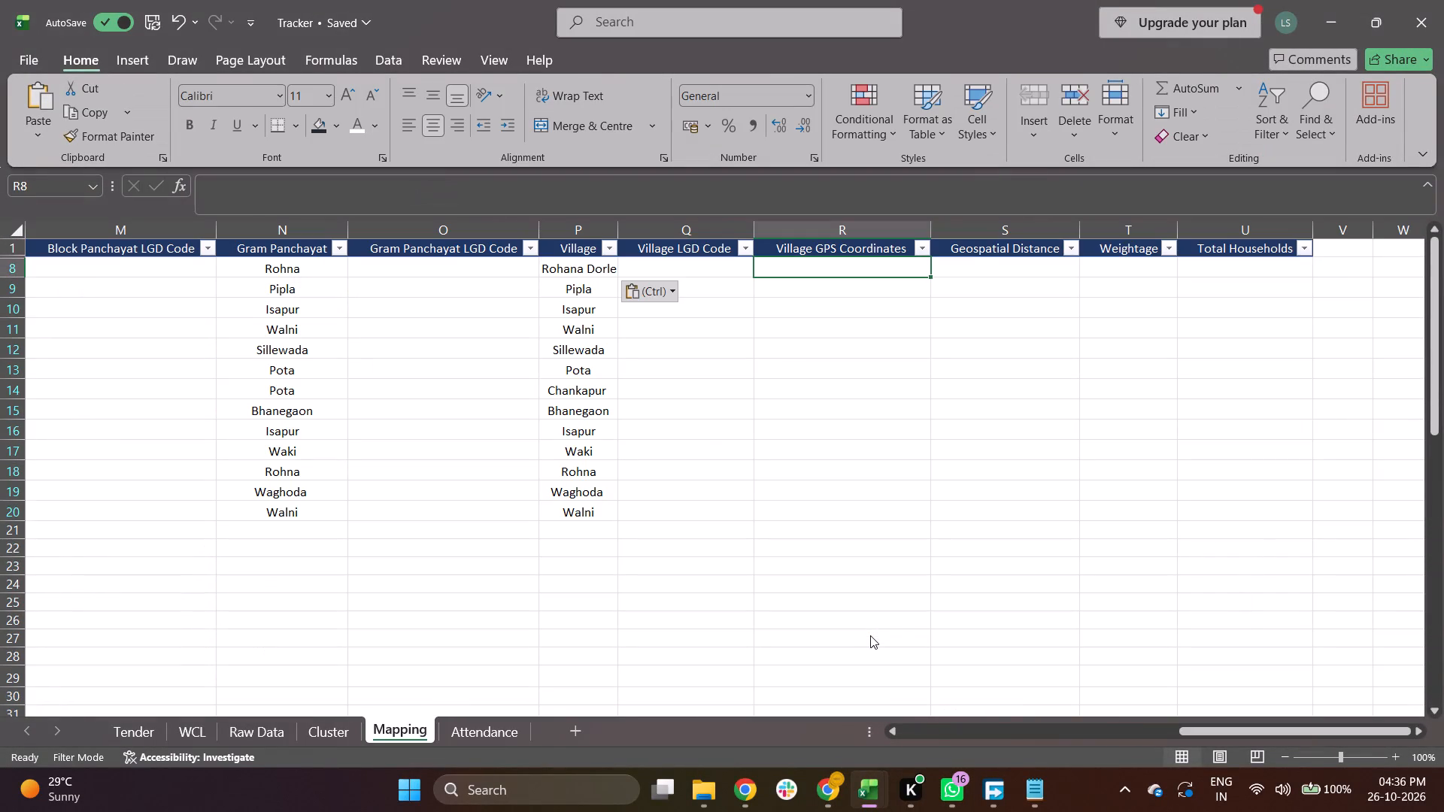
{"action": "key", "text": "Left"}
{"action": "key", "text": "Left"}
On Bhuvan Panchayat, identify a point inside the Rohana Dorle boundary, at about 21.3143° N, 79.1077° E.
{"action": "key", "text": "alt+Tab"}
{"action": "key", "text": "alt+Right"}
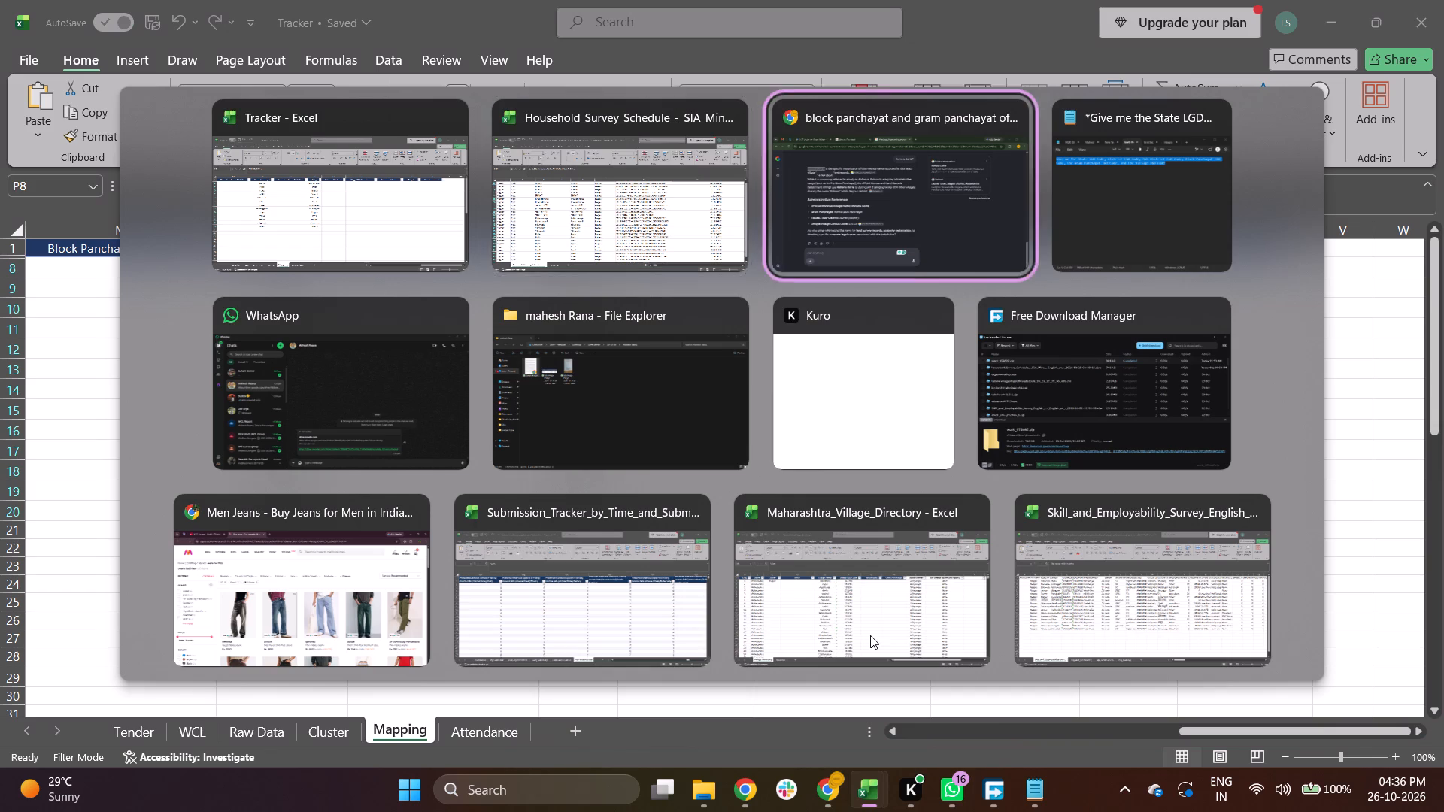
{"action": "left_click", "coordinate": [414, 0]}
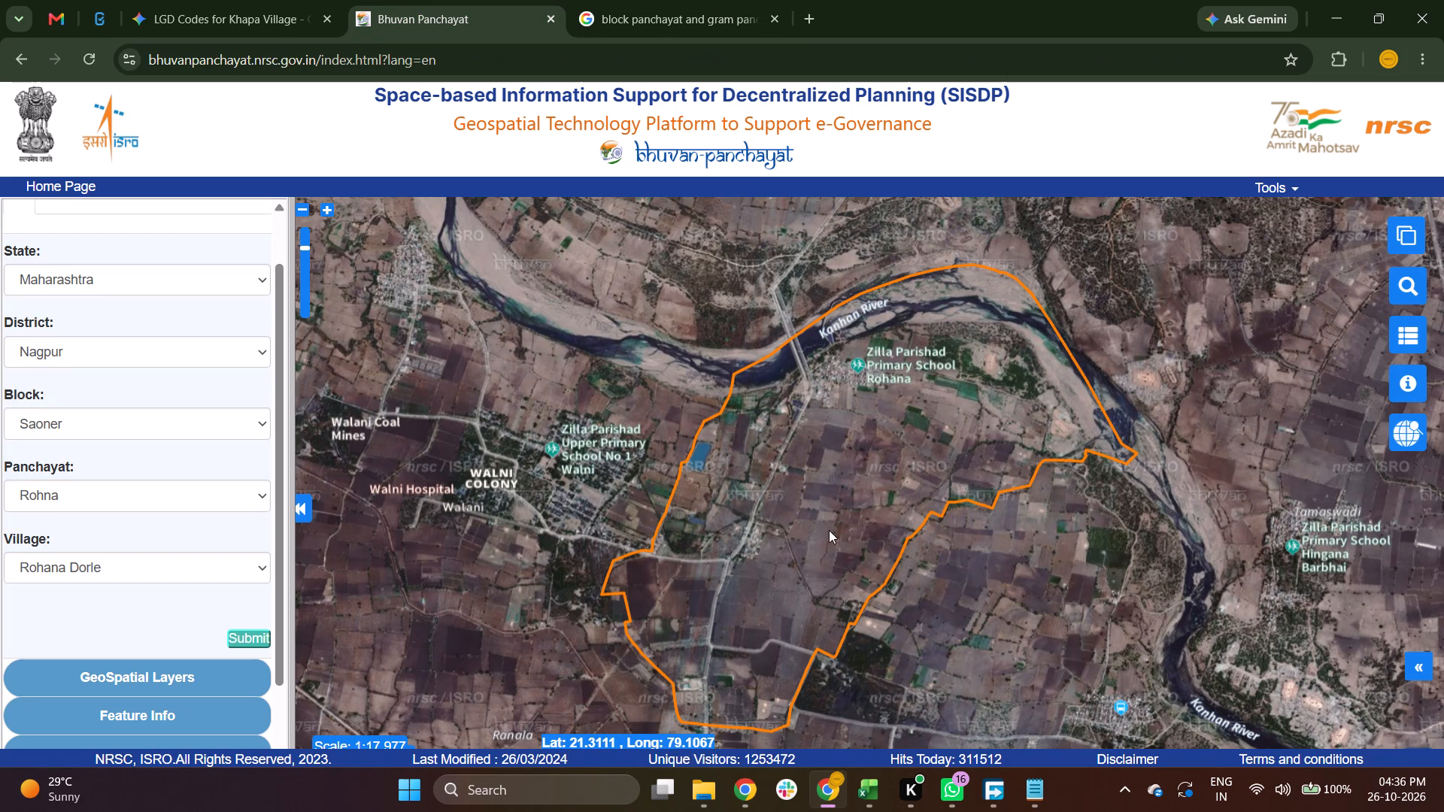
{"action": "left_click", "coordinate": [1415, 383]}
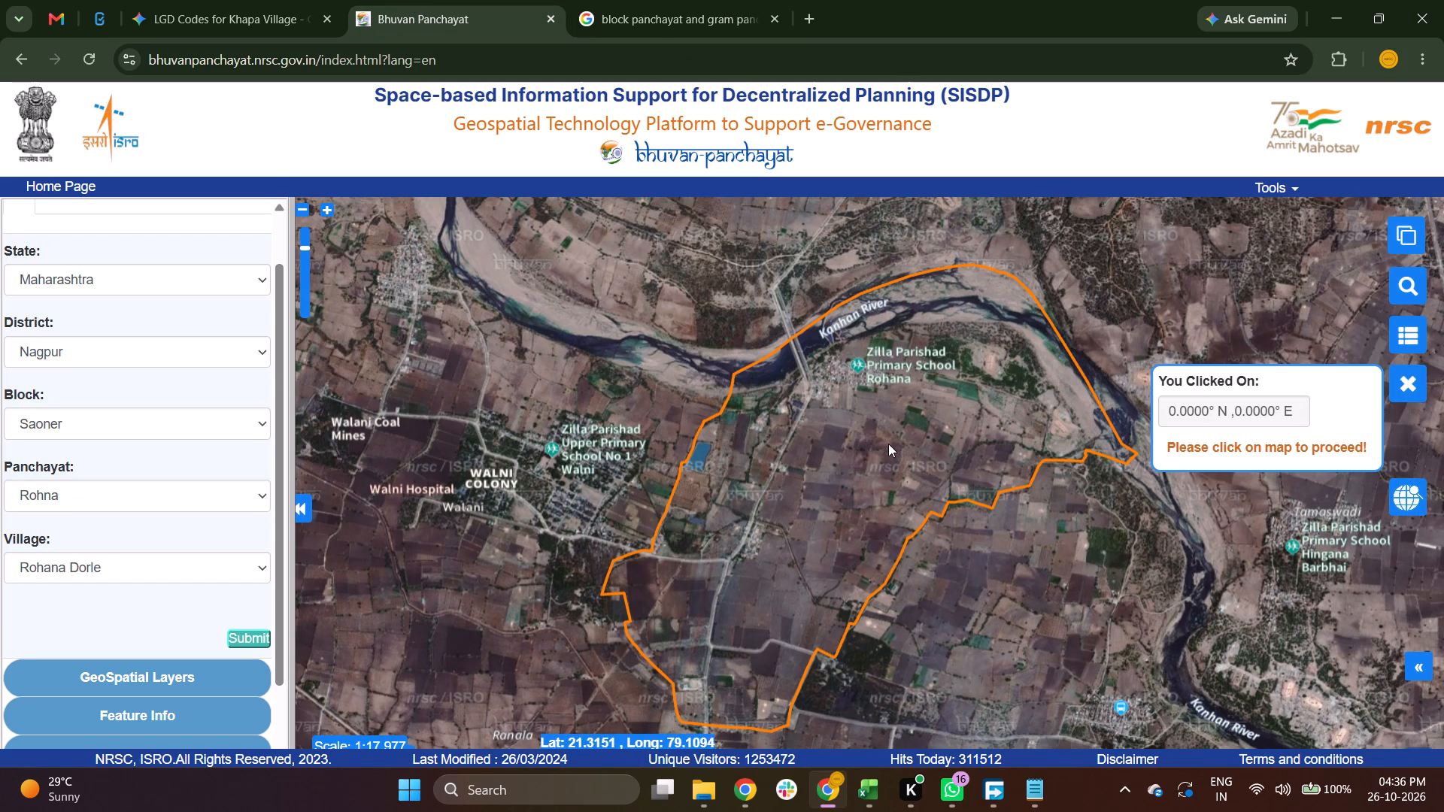
{"action": "left_click", "coordinate": [851, 462]}
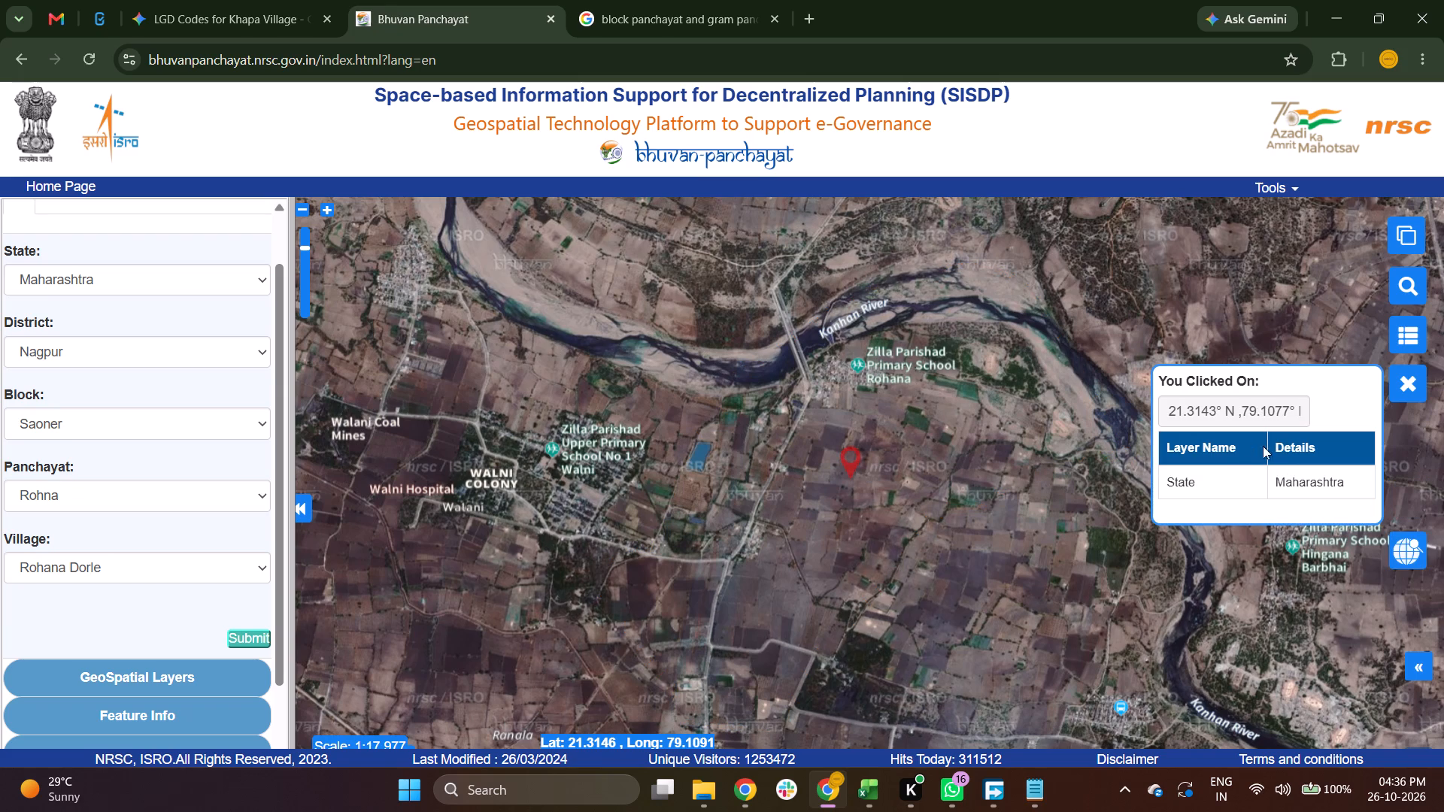
Copy the identified coordinates 21.3143° N, 79.1077° E into row 8's Village GPS Coordinates cell in the Tracker's Mapping sheet.
{"action": "left_click_drag", "start_coordinate": [1164, 411], "coordinate": [1328, 405]}
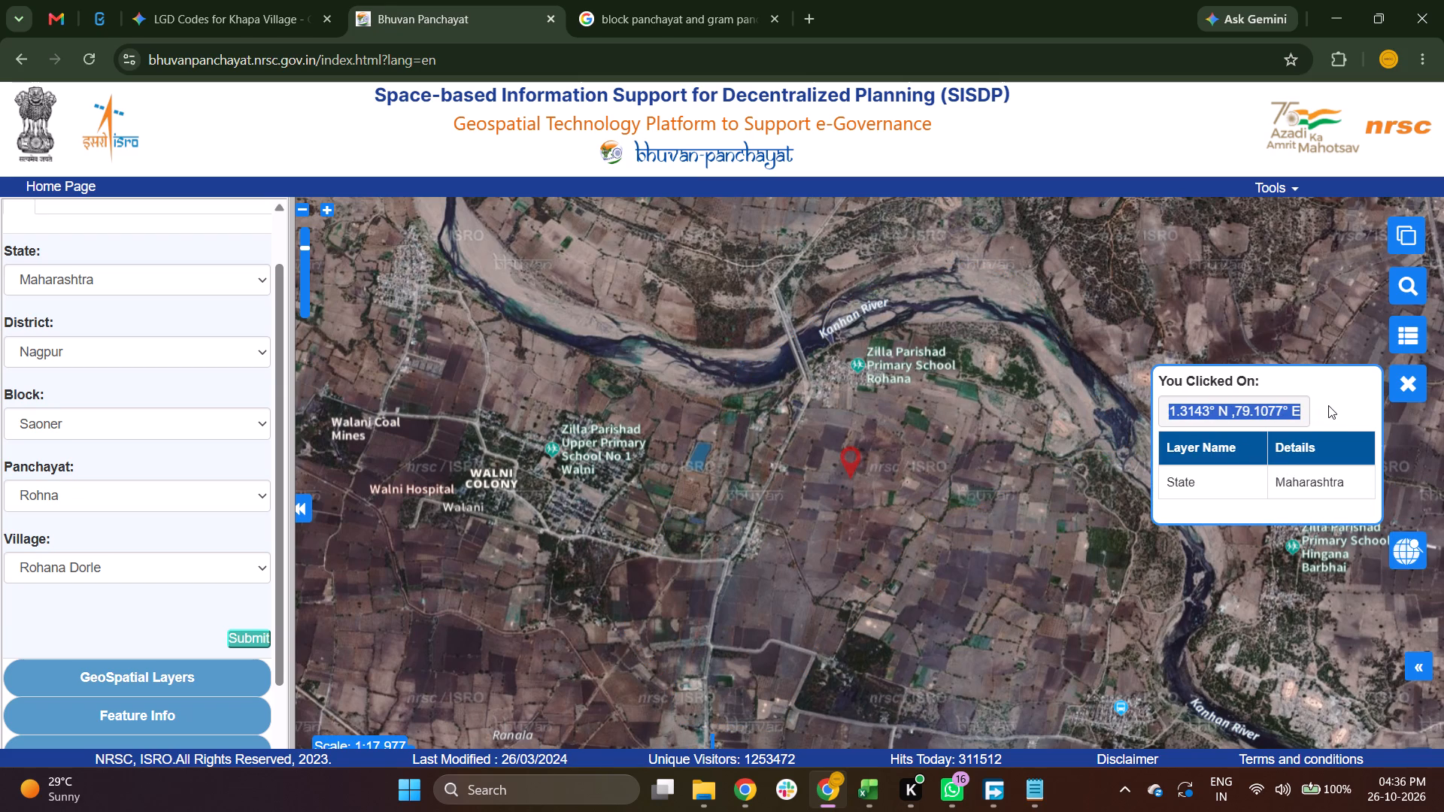
{"action": "key", "text": "ctrl+c"}
{"action": "key", "text": "ctrl+c"}
{"action": "key", "text": "ctrl+c"}
{"action": "key", "text": "ctrl+c"}
{"action": "key", "text": "alt+Tab"}
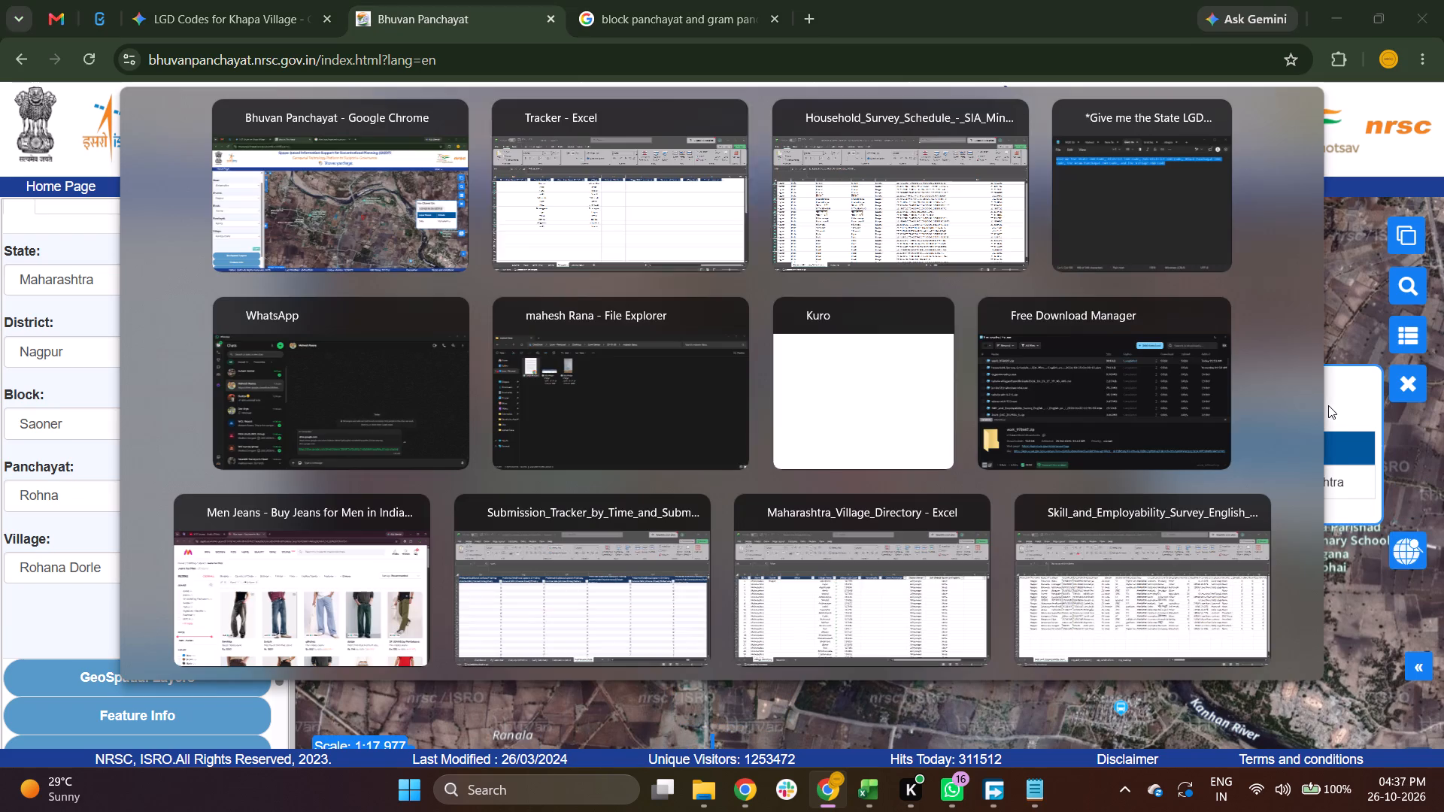
{"action": "key", "text": "Right"}
{"action": "key", "text": "Right"}
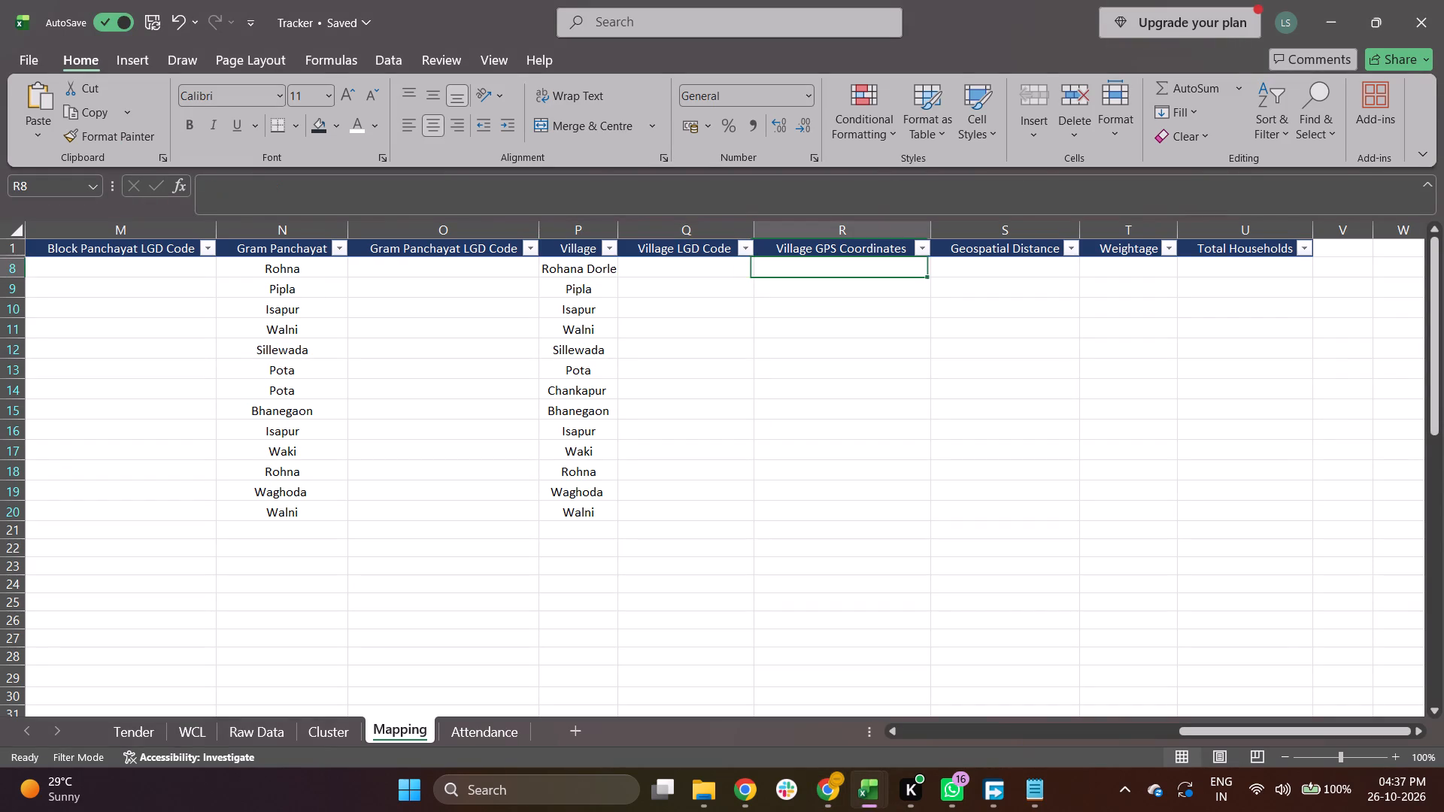
{"action": "key", "text": "ctrl+v"}
Select and copy the Mapping sheet's header row and row 8, from S.No. through Village LGD Code.
{"action": "key", "text": "Left"}
{"action": "key", "text": "Left"}
{"action": "key", "text": "Left"}
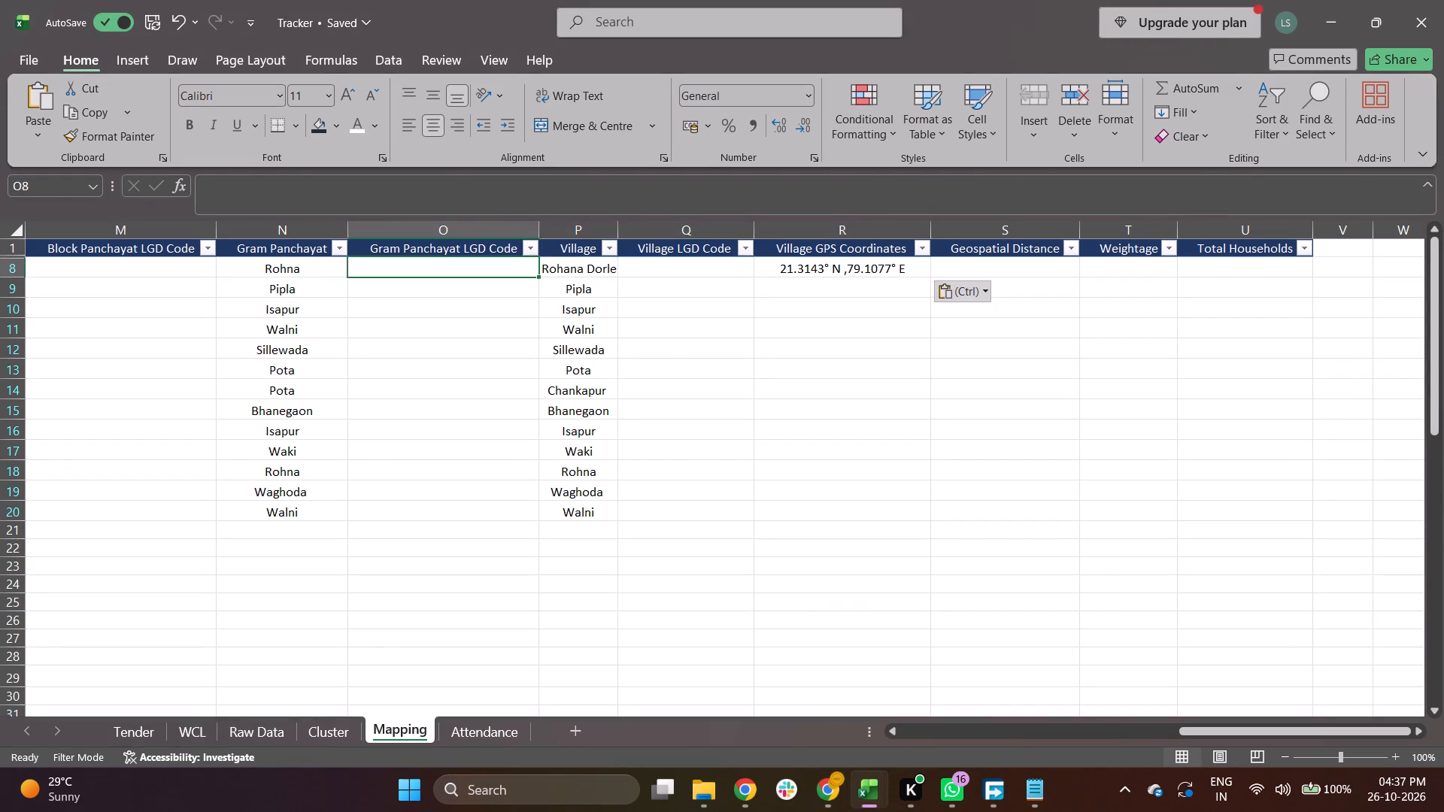
{"action": "key", "text": "Left"}
{"action": "key", "text": "Left"}
{"action": "key", "text": "Left"}
{"action": "key", "text": "Left"}
{"action": "key", "text": "Left"}
{"action": "key", "text": "Left"}
{"action": "key", "text": "Left"}
{"action": "key", "text": "Left"}
{"action": "key", "text": "Left"}
{"action": "key", "text": "Left"}
{"action": "key", "text": "Left"}
{"action": "key", "text": "Left"}
{"action": "key", "text": "Left"}
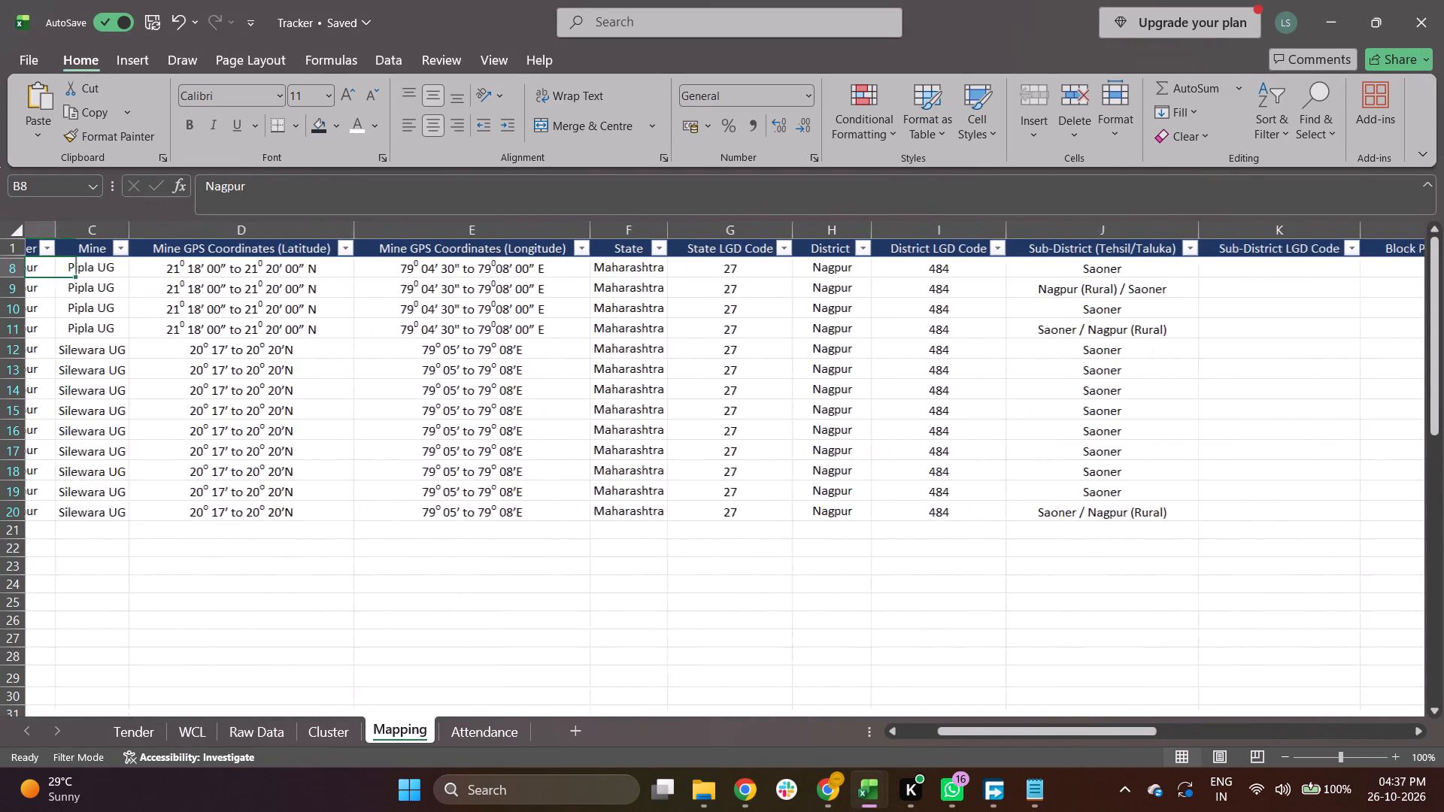
{"action": "key", "text": "Left"}
{"action": "key", "text": "Left"}
{"action": "key", "text": "Left"}
{"action": "key", "text": "Left"}
{"action": "key", "text": "Up"}
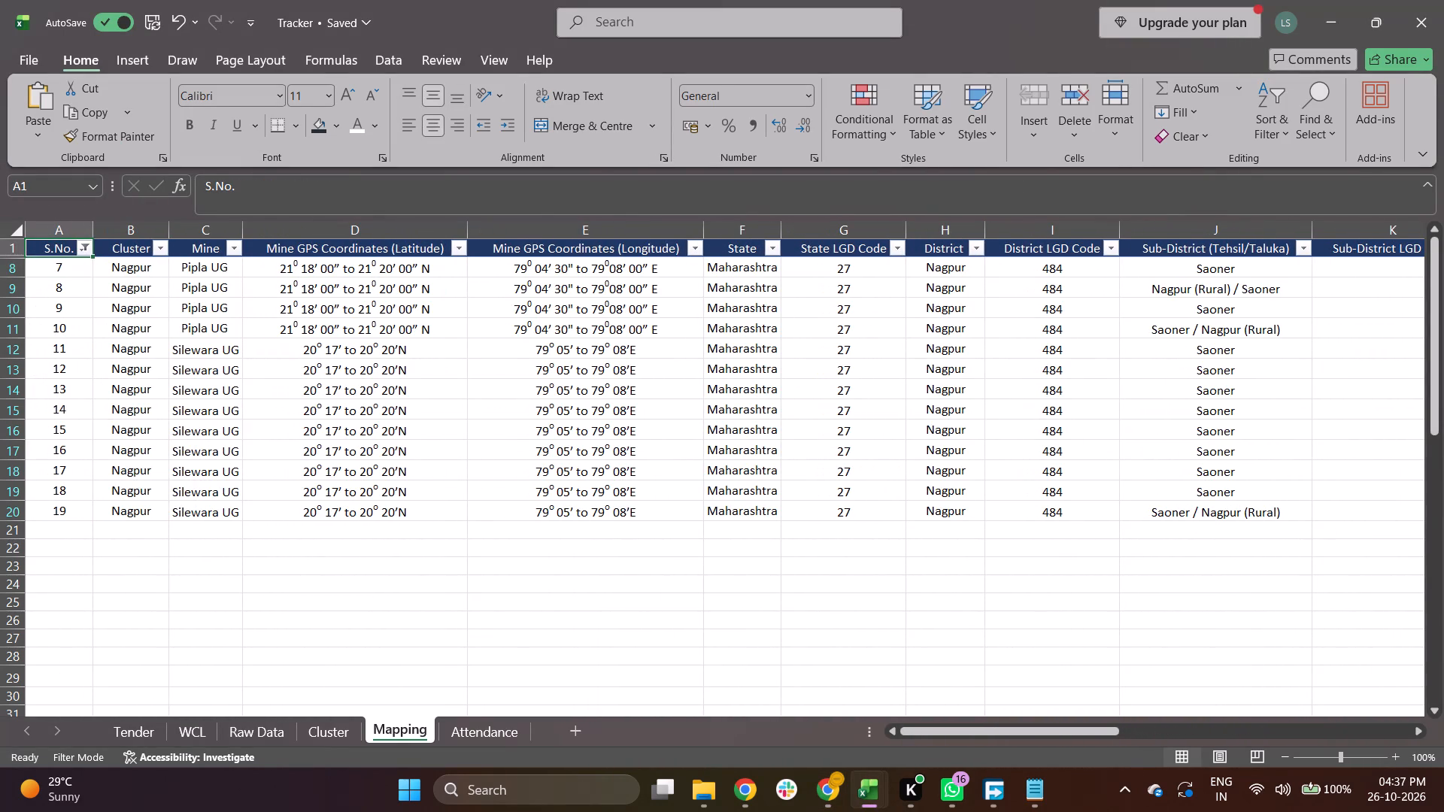
{"action": "key", "text": "shift+Right"}
{"action": "key", "text": "shift+Right"}
{"action": "key", "text": "shift+Right"}
{"action": "key", "text": "shift+Right"}
{"action": "key", "text": "shift+Right"}
{"action": "key", "text": "shift+Right"}
{"action": "key", "text": "shift+Right"}
{"action": "key", "text": "shift+Right"}
{"action": "key", "text": "shift+Right"}
{"action": "key", "text": "shift+Right"}
{"action": "key", "text": "shift+Right"}
{"action": "key", "text": "shift+Right"}
{"action": "key", "text": "shift+Right"}
{"action": "key", "text": "shift+Right"}
{"action": "key", "text": "shift+Right"}
{"action": "key", "text": "shift+Right"}
{"action": "key", "text": "shift+Right"}
{"action": "key", "text": "shift+Right"}
{"action": "key", "text": "shift+Right"}
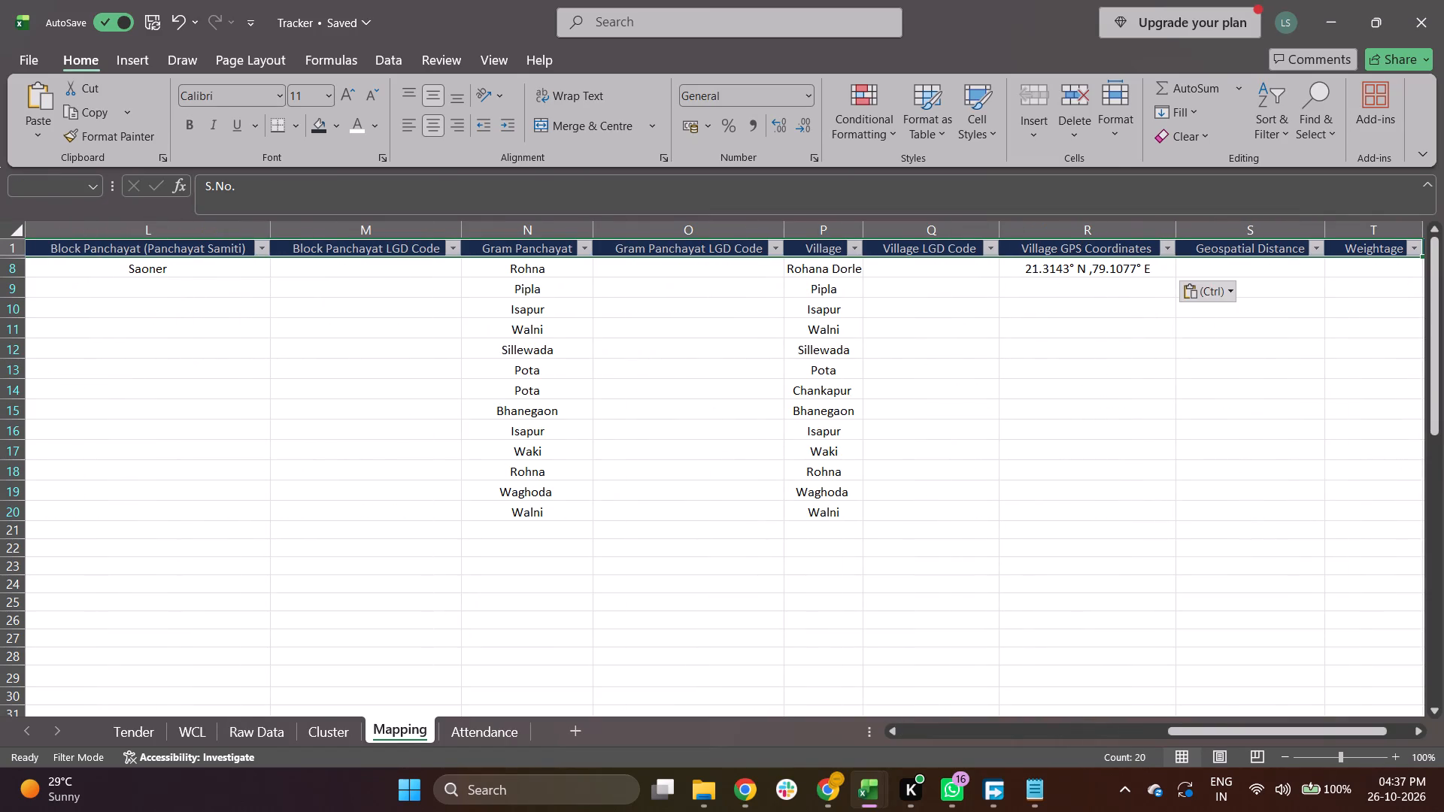
{"action": "key", "text": "shift+Left"}
{"action": "key", "text": "shift+Left"}
{"action": "key", "text": "shift+Left"}
{"action": "key", "text": "shift+Left"}
{"action": "key", "text": "shift+Right"}
{"action": "key", "text": "shift+Down"}
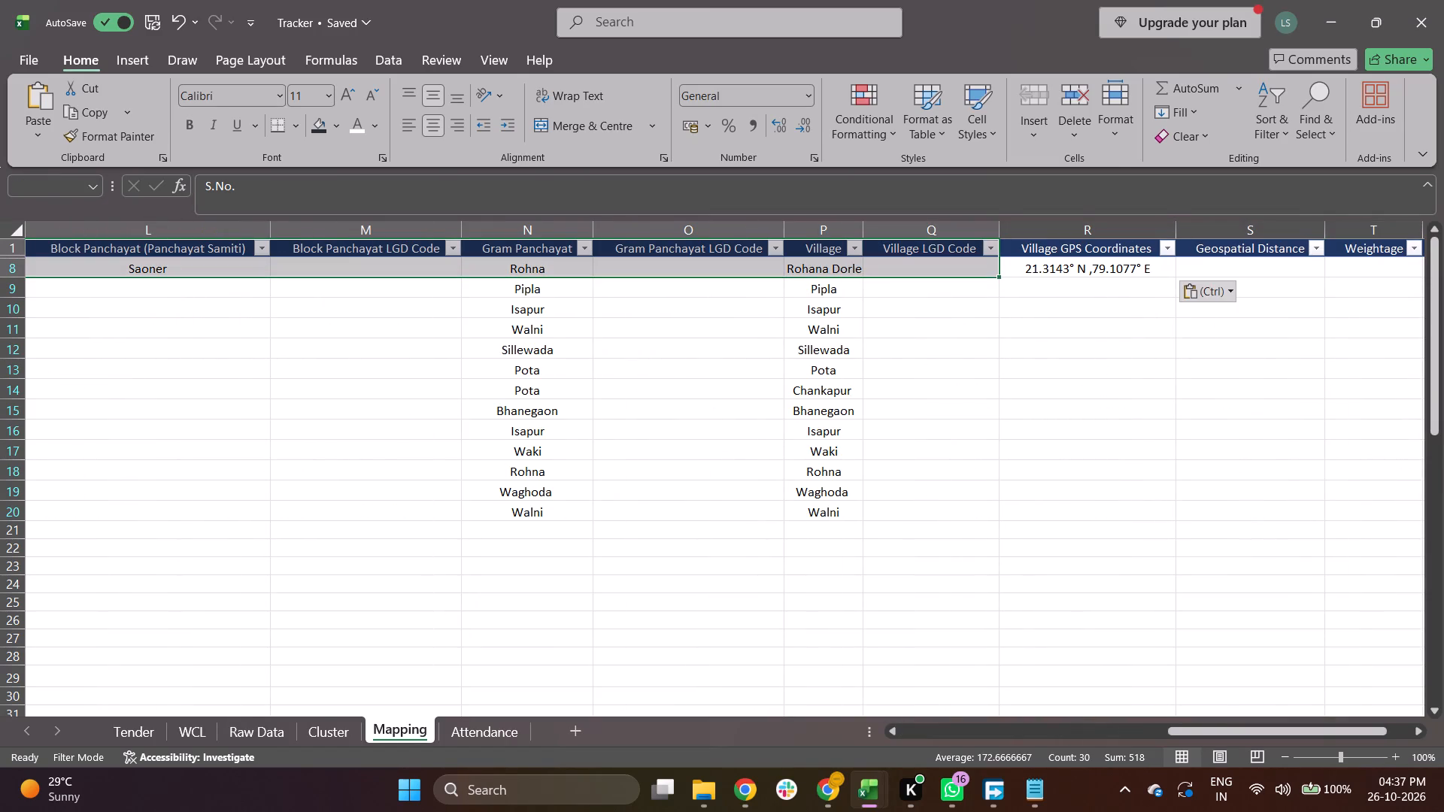
{"action": "key", "text": "ctrl+c"}
{"action": "key", "text": "ctrl+c"}
{"action": "key", "text": "ctrl+c"}
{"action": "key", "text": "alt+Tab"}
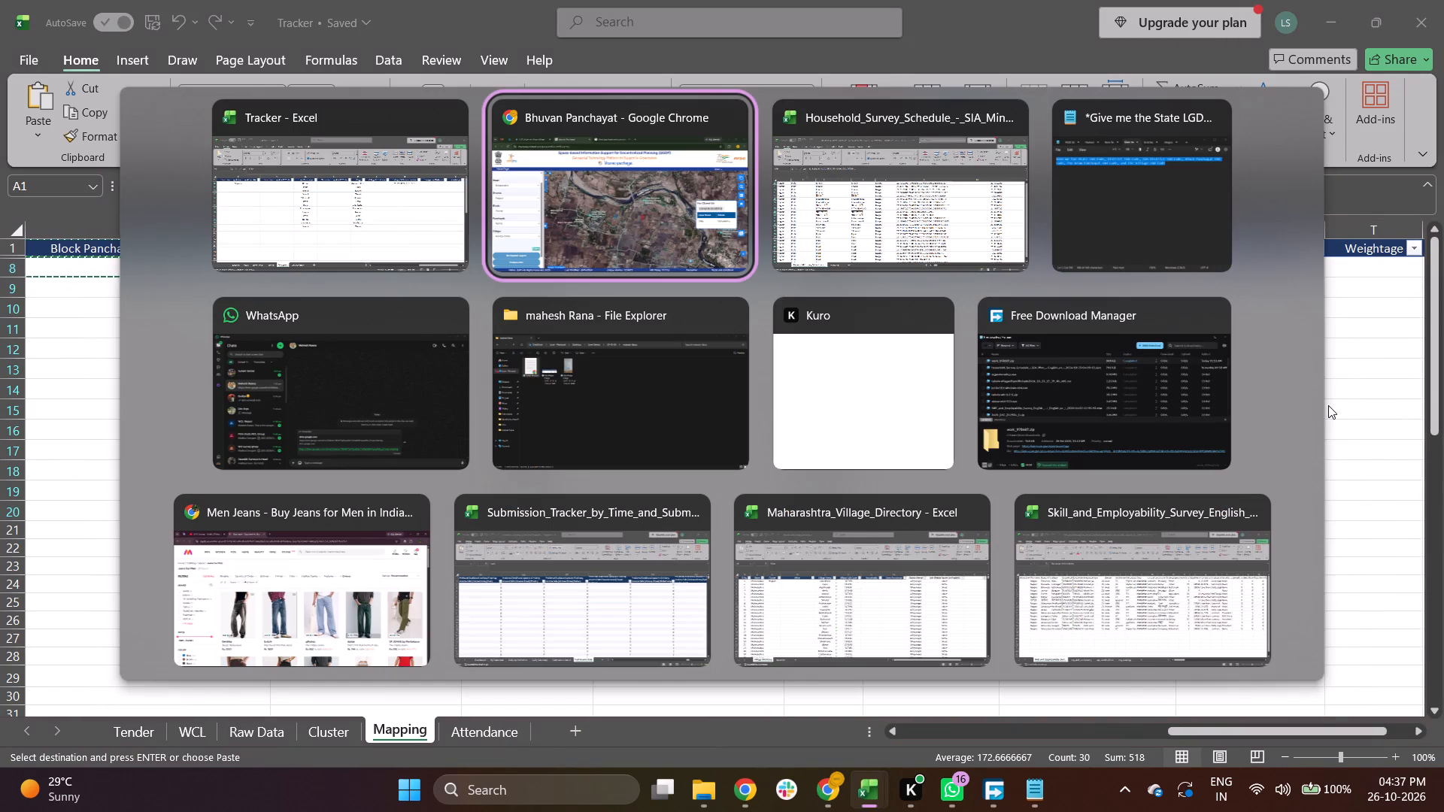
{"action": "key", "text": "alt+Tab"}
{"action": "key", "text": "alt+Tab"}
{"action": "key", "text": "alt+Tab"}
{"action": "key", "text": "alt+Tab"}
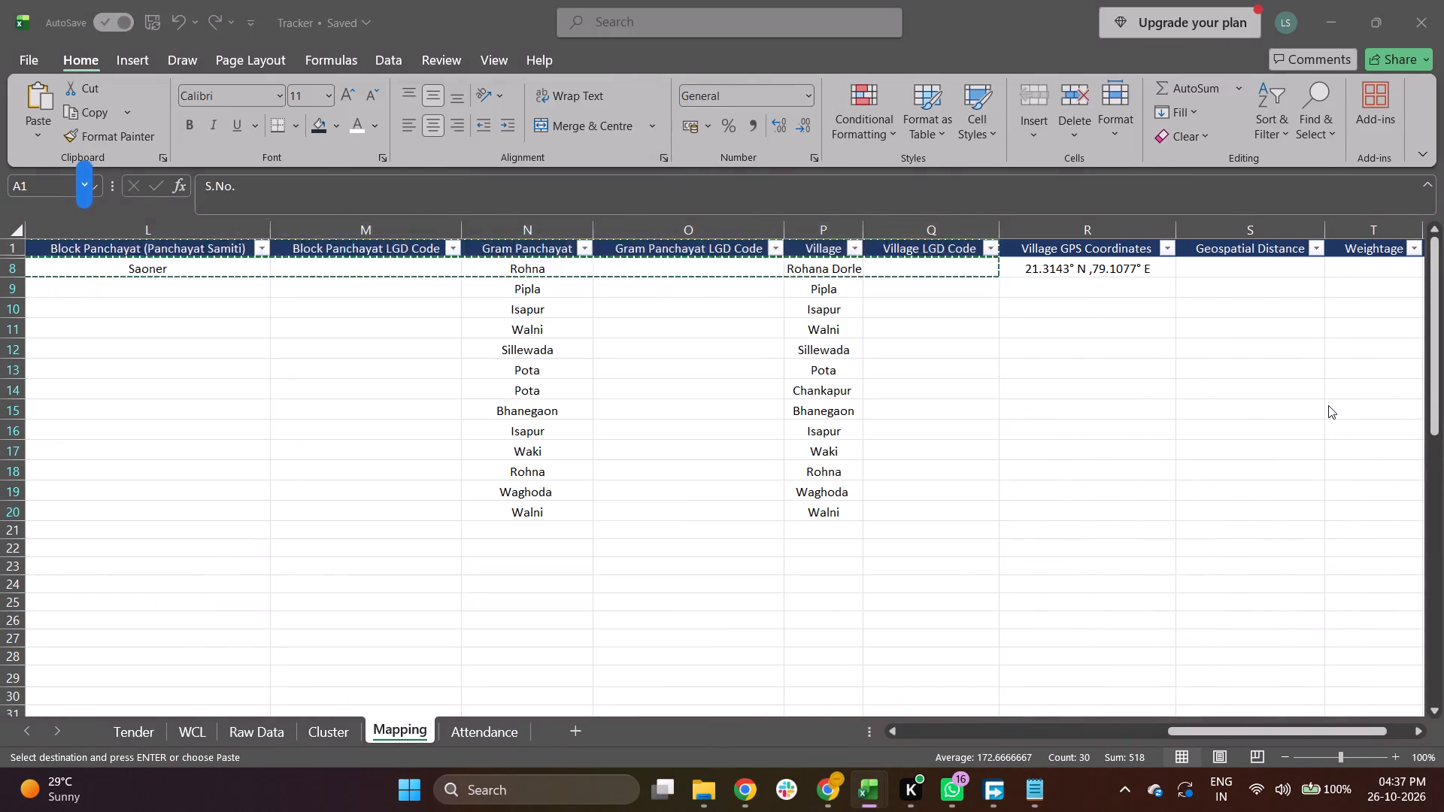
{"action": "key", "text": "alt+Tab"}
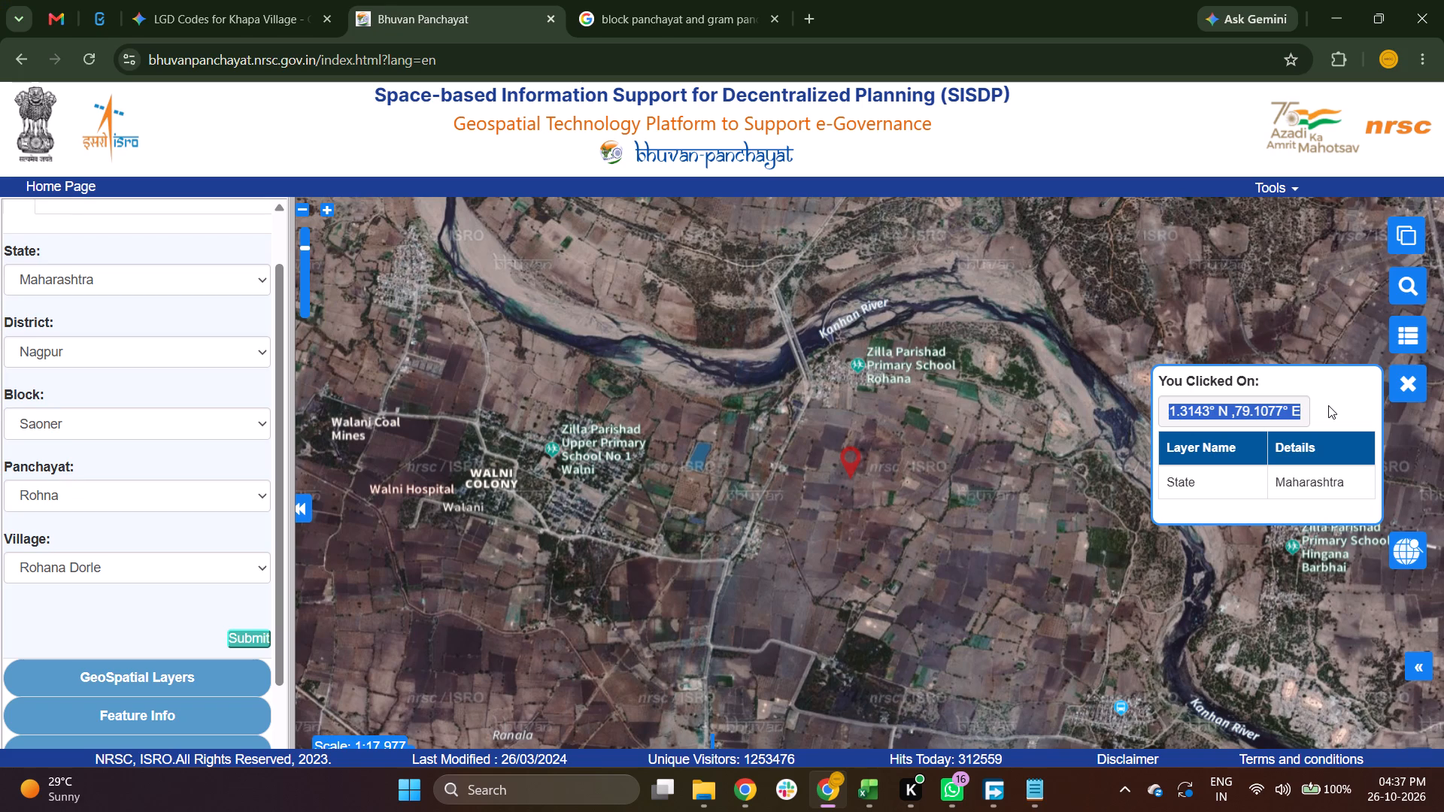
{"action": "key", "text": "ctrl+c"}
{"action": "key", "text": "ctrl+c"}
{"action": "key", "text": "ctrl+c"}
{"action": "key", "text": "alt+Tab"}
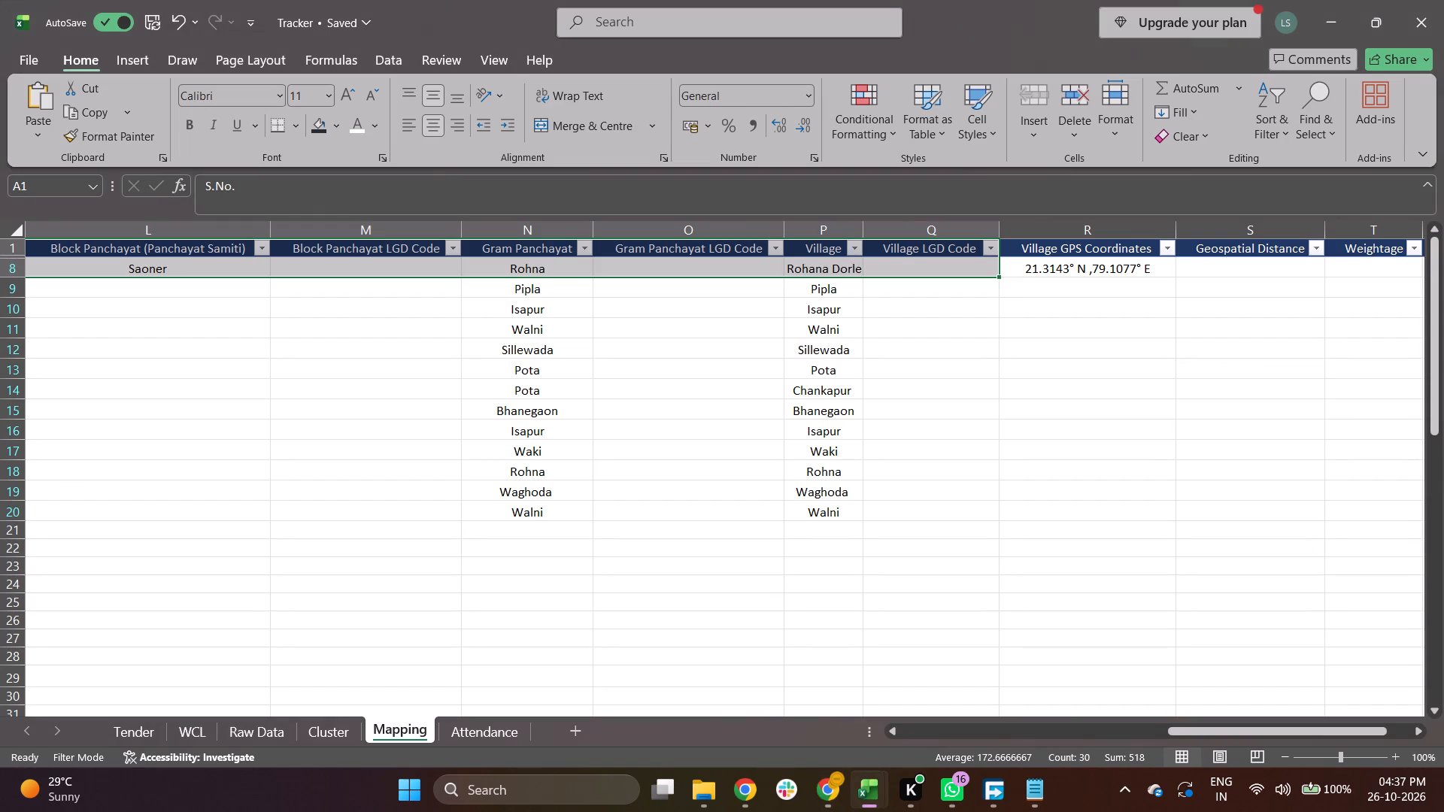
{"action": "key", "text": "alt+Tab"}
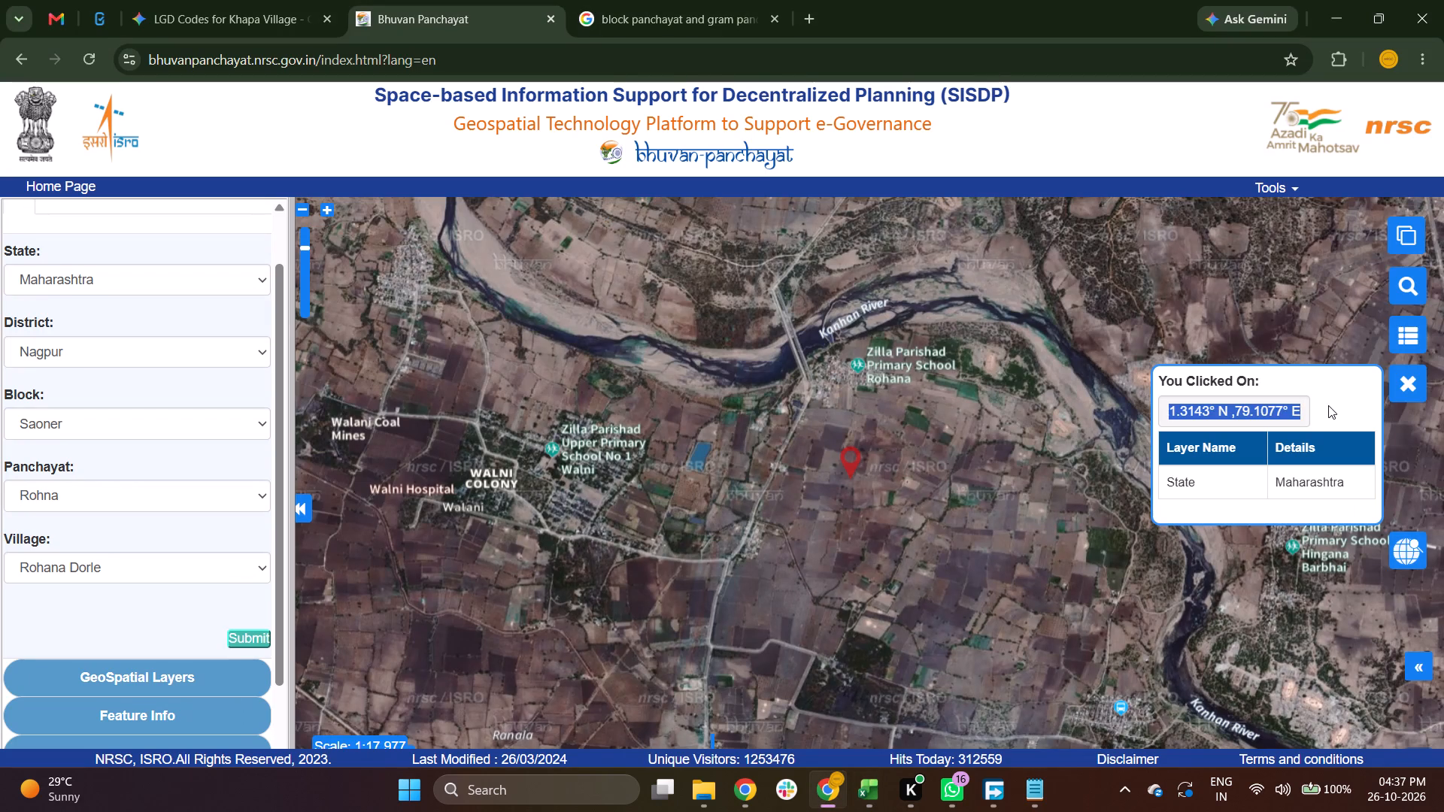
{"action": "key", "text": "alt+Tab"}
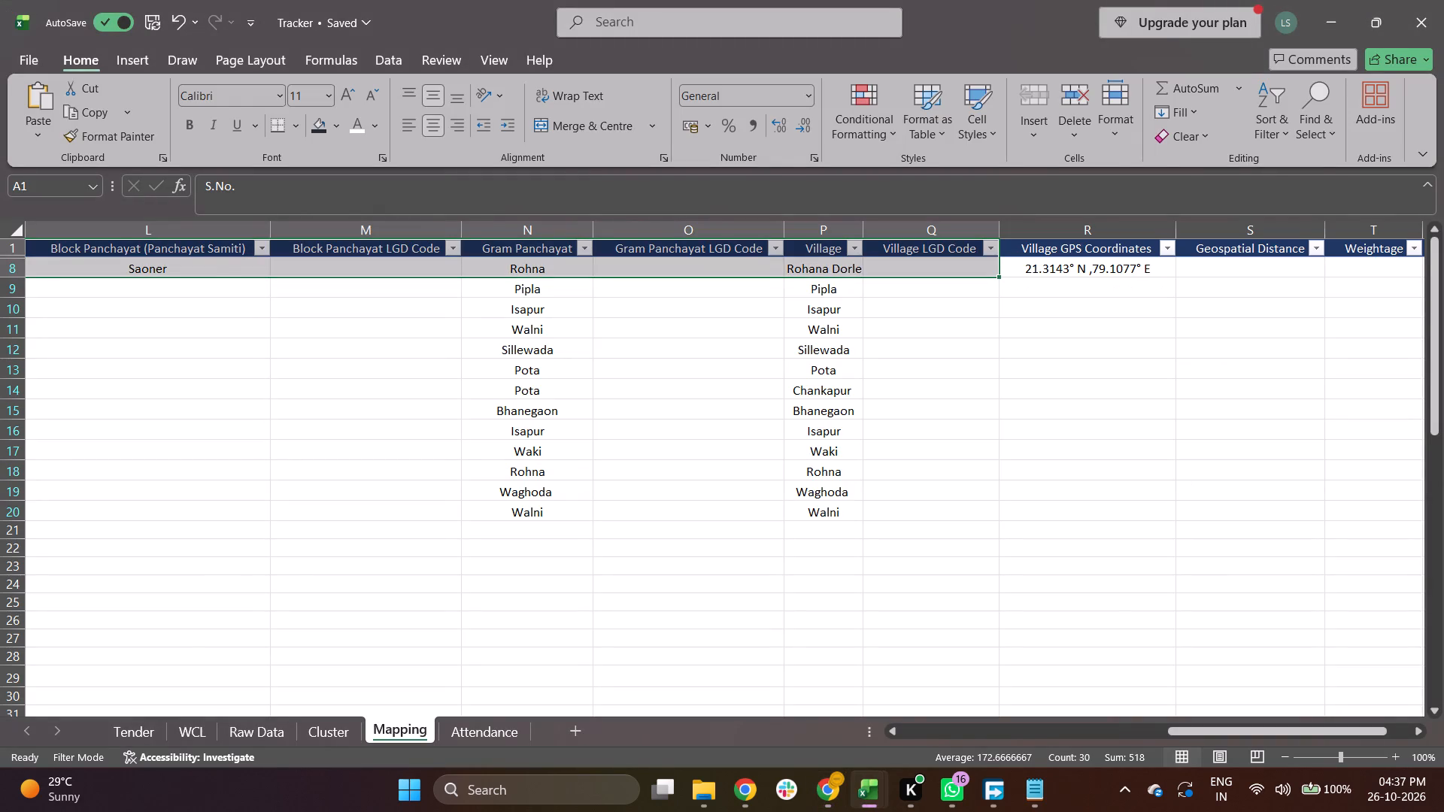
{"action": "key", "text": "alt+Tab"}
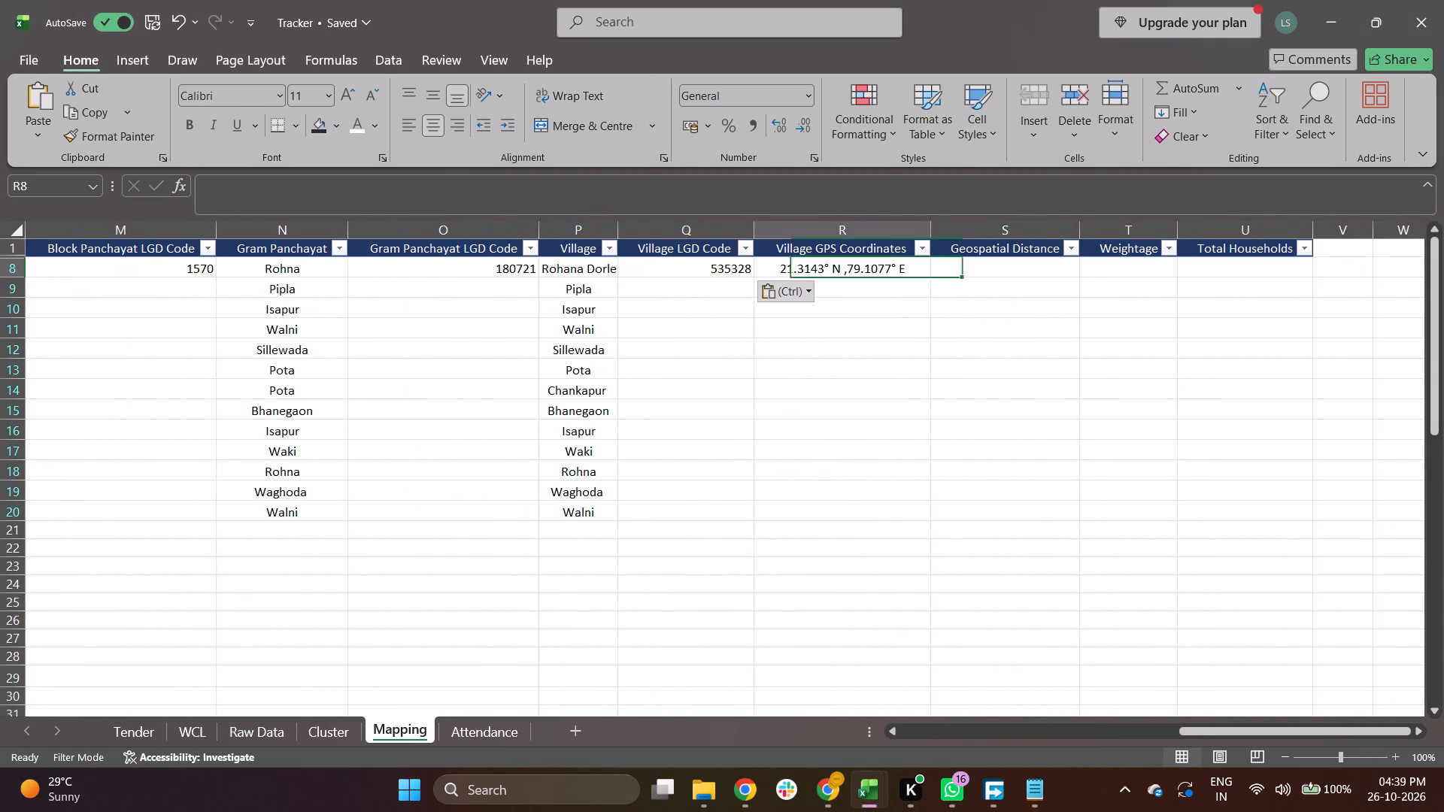
{"action": "key", "text": "Left"}
{"action": "key", "text": "Down"}
{"action": "key", "text": "Down"}
{"action": "key", "text": "Down"}
{"action": "key", "text": "Left"}
{"action": "key", "text": "Left"}
{"action": "key", "text": "Left"}
{"action": "key", "text": "Left"}
{"action": "key", "text": "Left"}
{"action": "key", "text": "Left"}
{"action": "key", "text": "Left"}
{"action": "key", "text": "Left"}
{"action": "key", "text": "Left"}
{"action": "key", "text": "Left"}
{"action": "key", "text": "Left"}
{"action": "key", "text": "Left"}
{"action": "key", "text": "Left"}
{"action": "key", "text": "Left"}
{"action": "key", "text": "Left"}
{"action": "key", "text": "Left"}
{"action": "key", "text": "Left"}
{"action": "key", "text": "Left"}
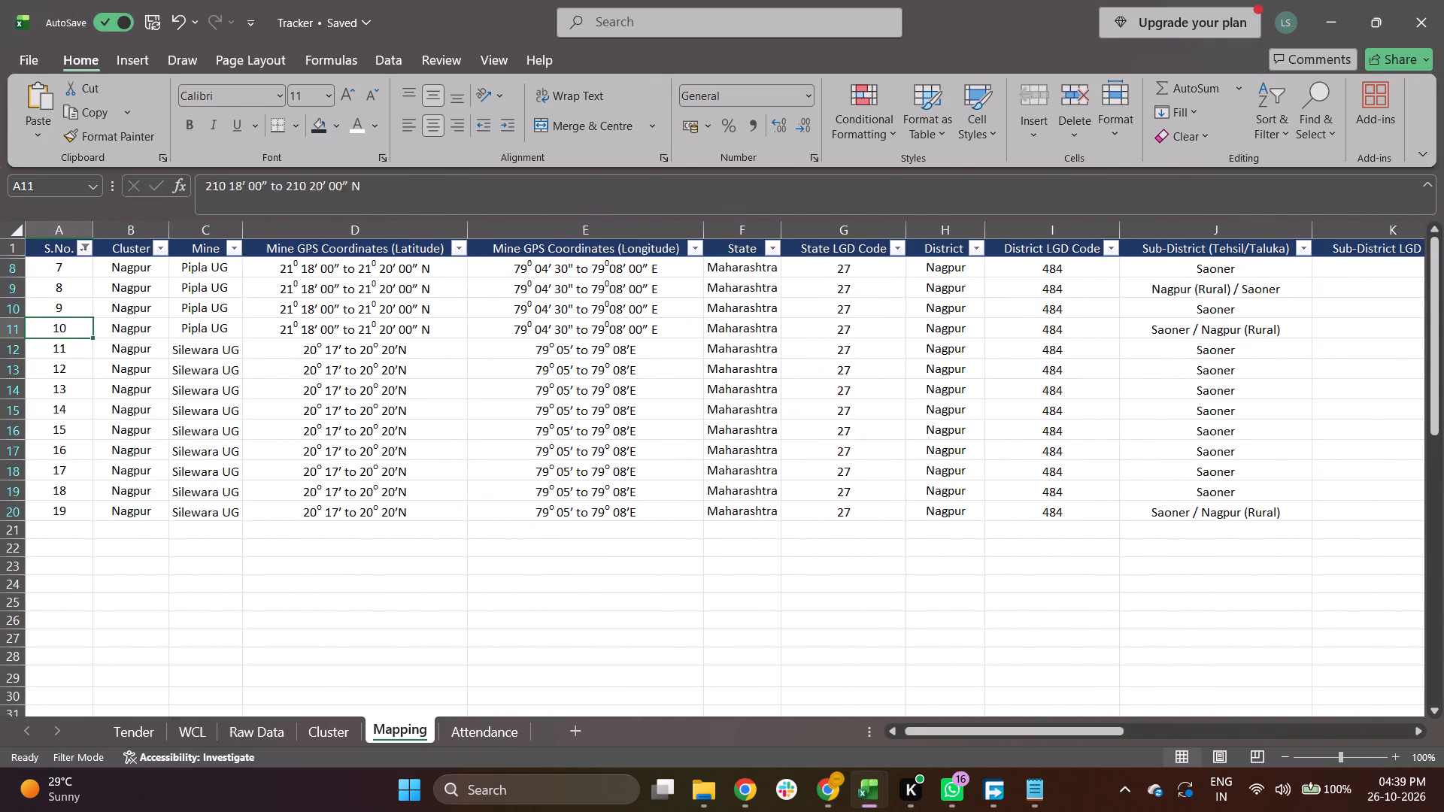
{"action": "key", "text": "Up"}
{"action": "key", "text": "Right"}
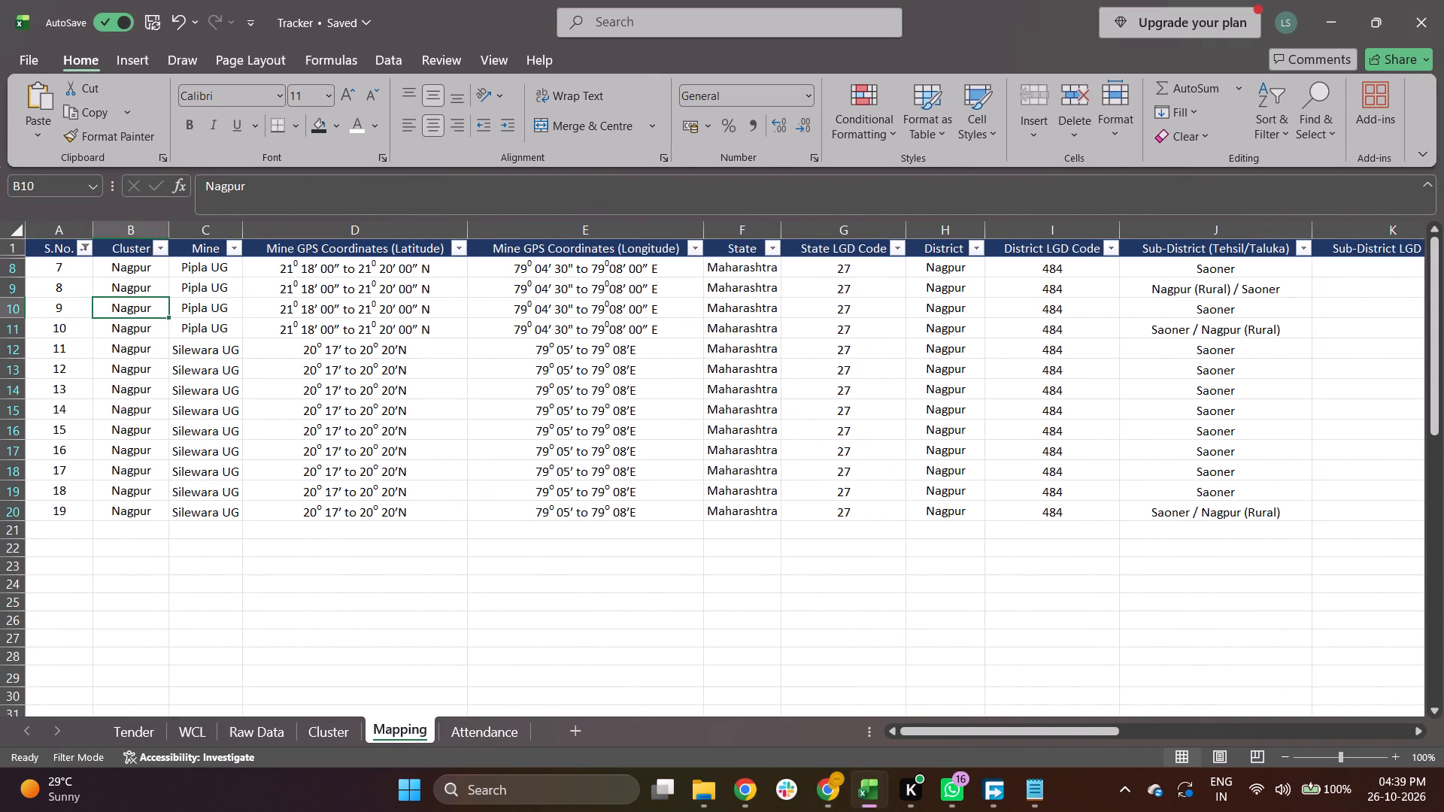
{"action": "key", "text": "Right"}
{"action": "key", "text": "Right"}
{"action": "key", "text": "Right"}
{"action": "key", "text": "Right"}
{"action": "key", "text": "Right"}
{"action": "key", "text": "Right"}
{"action": "key", "text": "Right"}
{"action": "key", "text": "Right"}
{"action": "key", "text": "Right"}
{"action": "key", "text": "Right"}
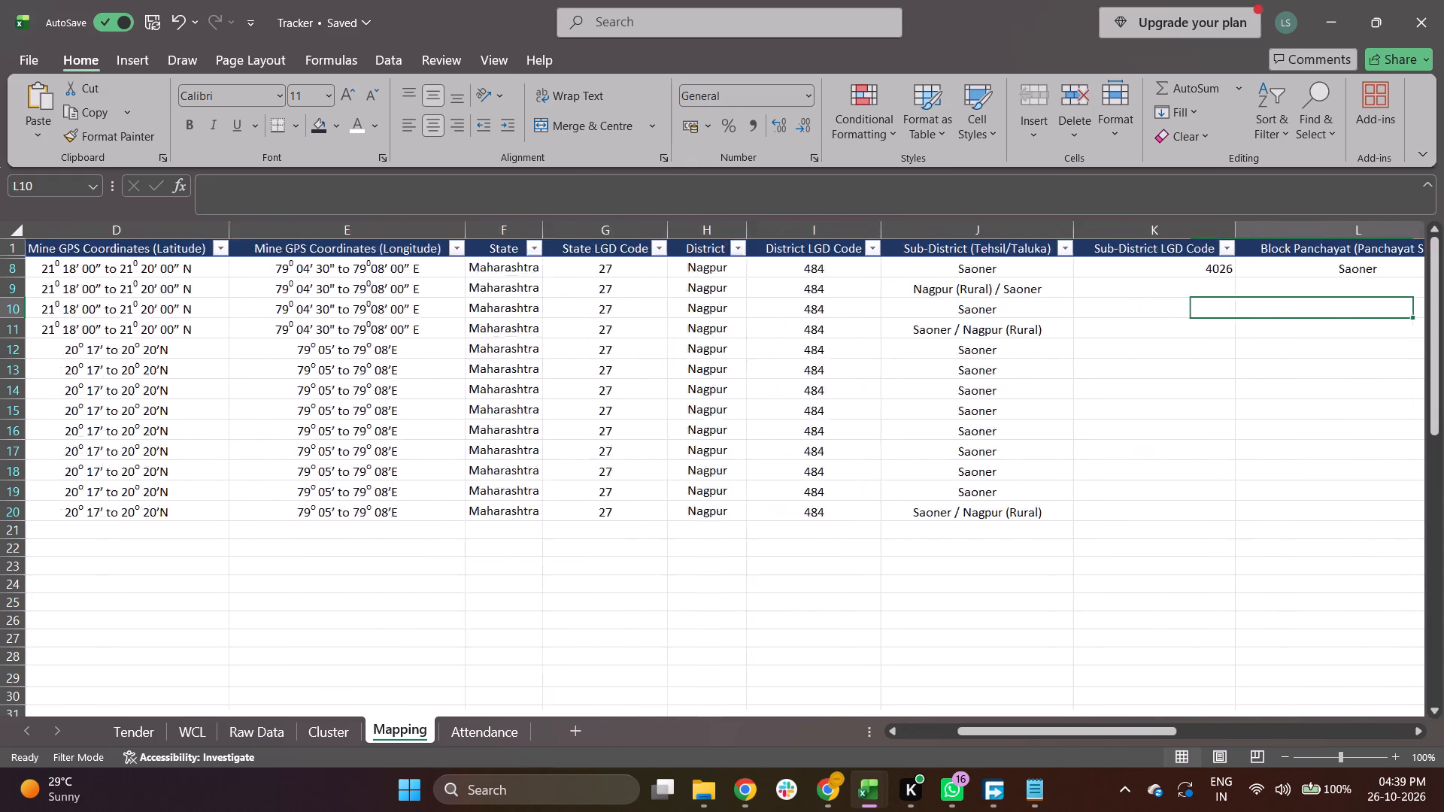
{"action": "key", "text": "Right"}
{"action": "key", "text": "Right"}
{"action": "key", "text": "Right"}
{"action": "key", "text": "Right"}
{"action": "key", "text": "Right"}
{"action": "key", "text": "Right"}
{"action": "key", "text": "Right"}
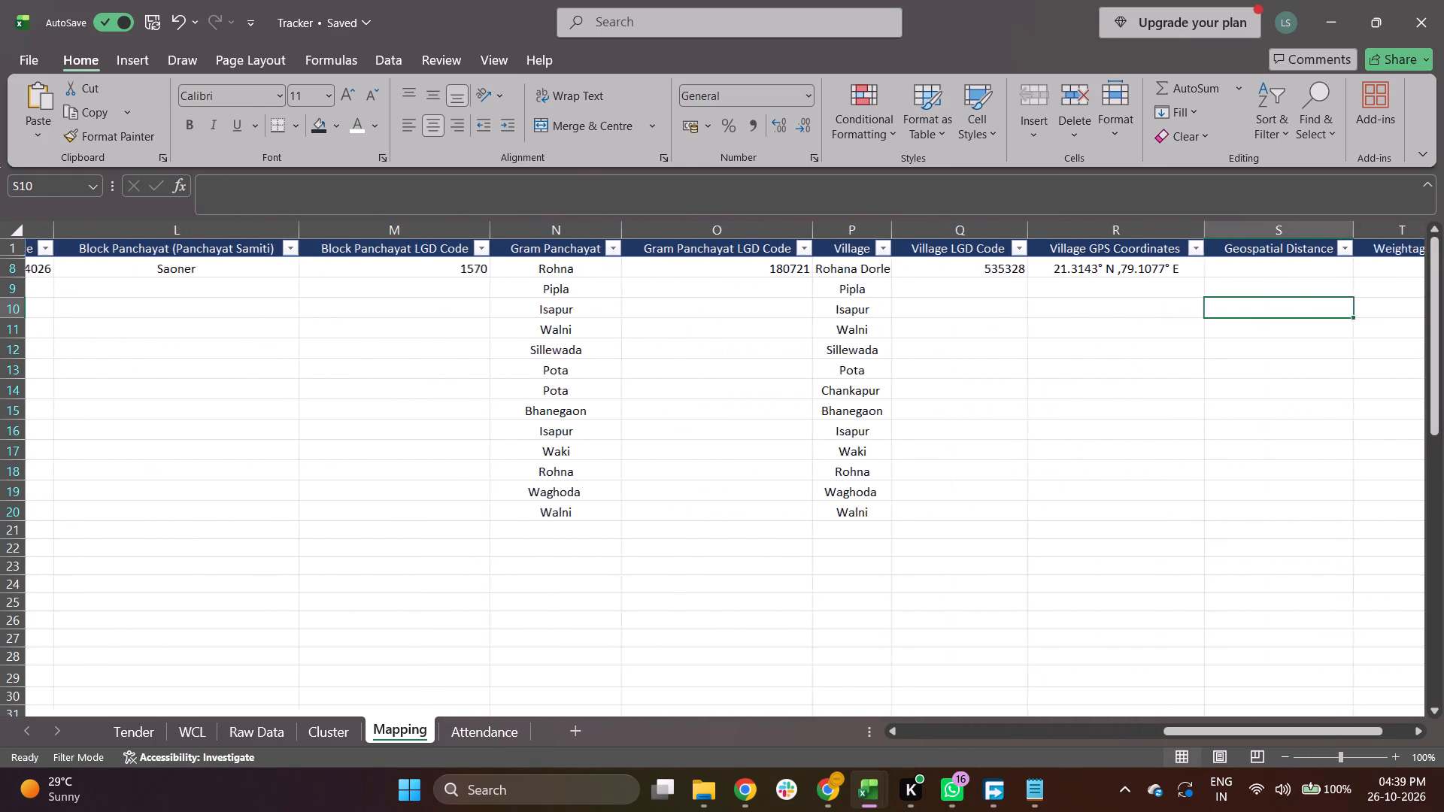
{"action": "key", "text": "Up"}
{"action": "key", "text": "Up"}
{"action": "key", "text": "Up"}
{"action": "key", "text": "Down"}
{"action": "key", "text": "Down"}
{"action": "key", "text": "Down"}
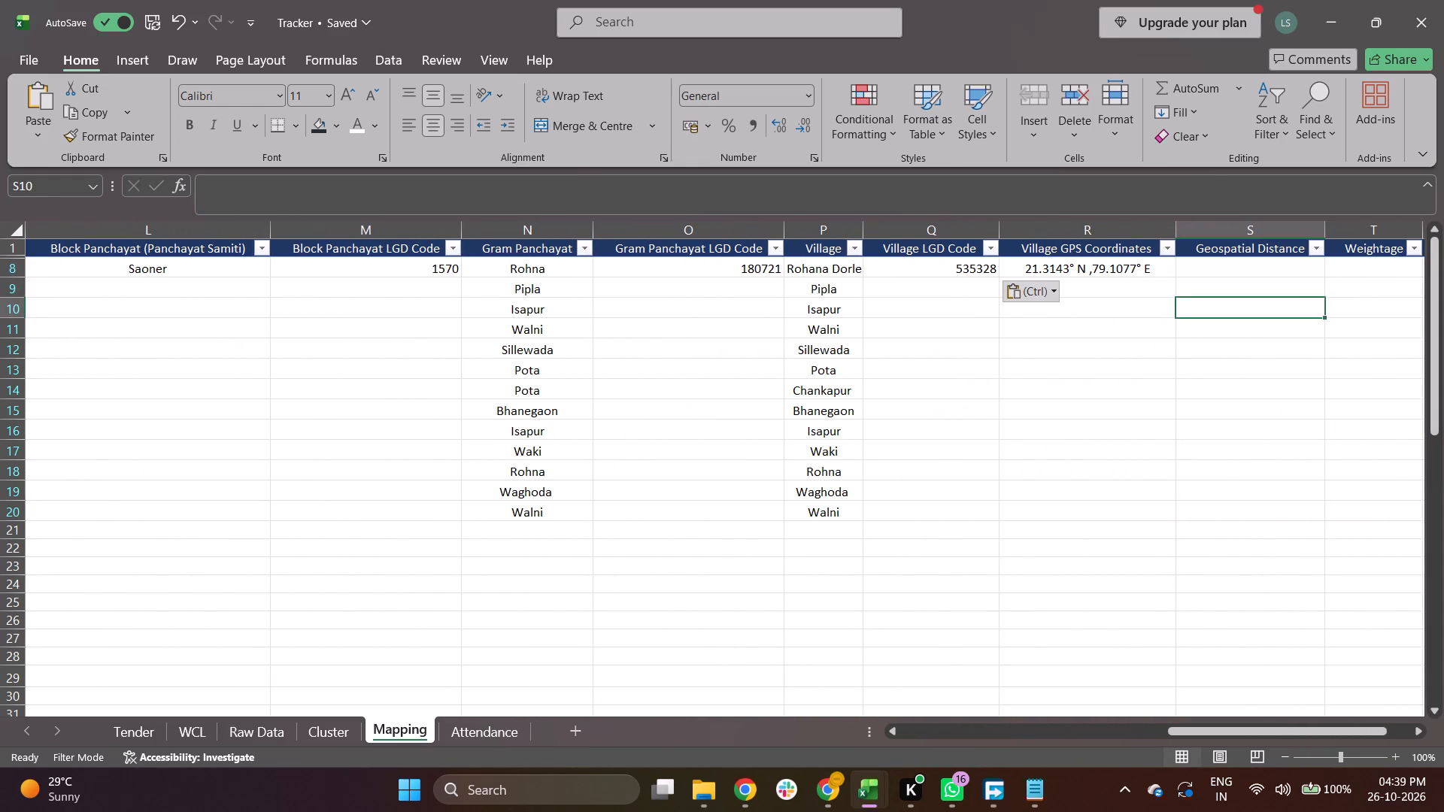
{"action": "key", "text": "Down"}
{"action": "key", "text": "Up"}
{"action": "key", "text": "Up"}
{"action": "key", "text": "Right"}
{"action": "key", "text": "Right"}
{"action": "key", "text": "Right"}
{"action": "key", "text": "Right"}
{"action": "key", "text": "Right"}
{"action": "key", "text": "Left"}
{"action": "key", "text": "Left"}
{"action": "key", "text": "Left"}
{"action": "key", "text": "Left"}
{"action": "key", "text": "Left"}
{"action": "key", "text": "Left"}
{"action": "key", "text": "Left"}
{"action": "key", "text": "Left"}
{"action": "key", "text": "Left"}
{"action": "key", "text": "Left"}
{"action": "key", "text": "Left"}
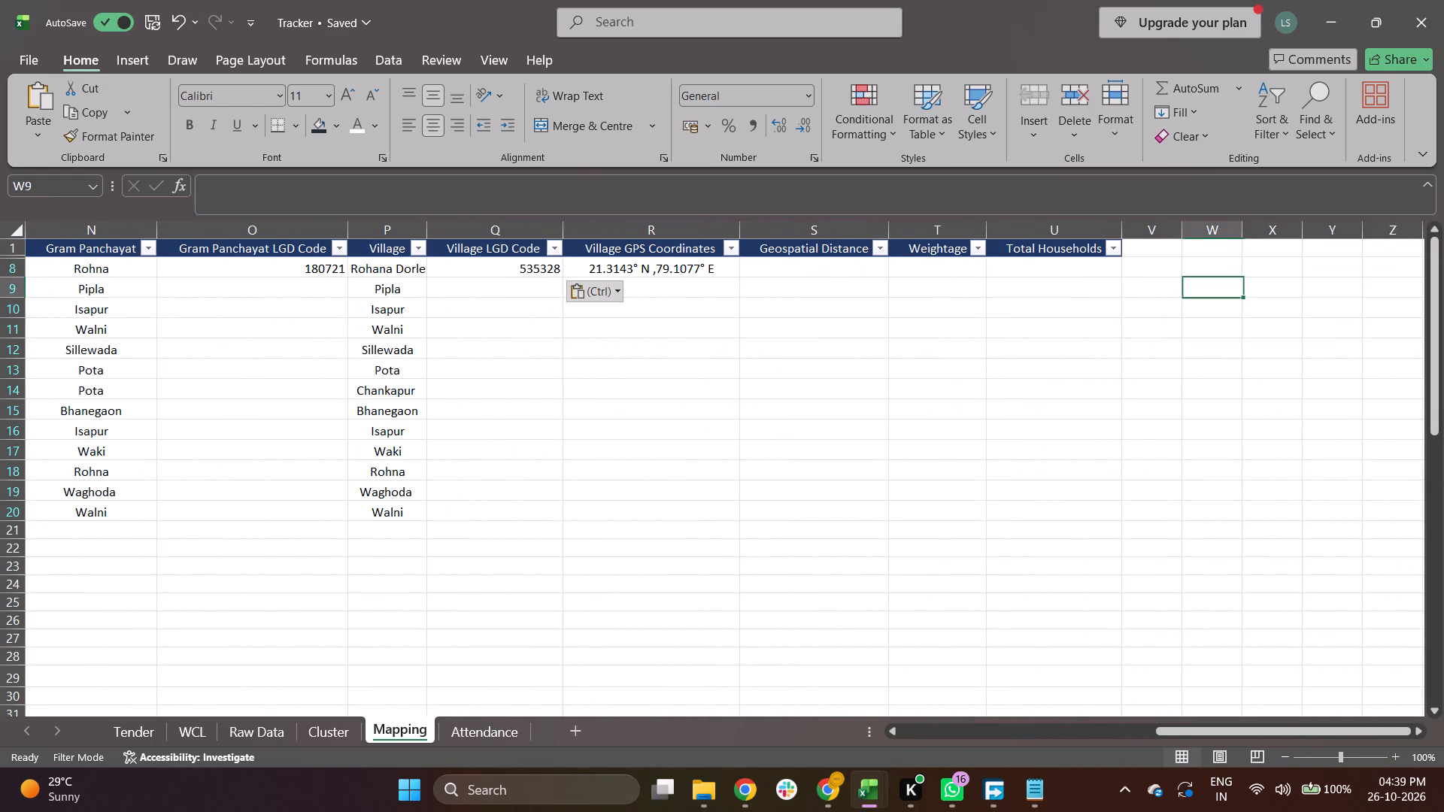
{"action": "key", "text": "Left"}
{"action": "key", "text": "Left"}
{"action": "key", "text": "Left"}
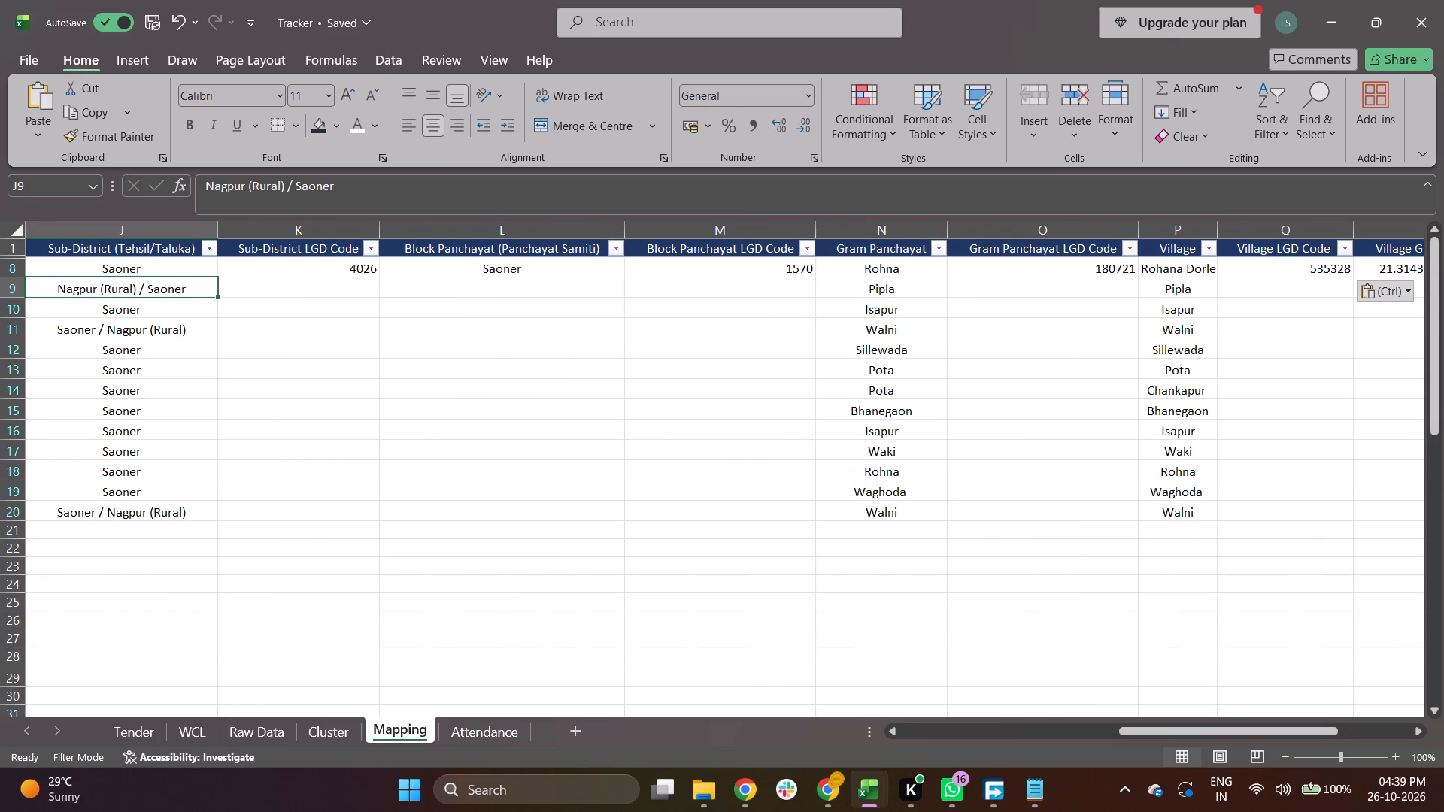
{"action": "key", "text": "Left"}
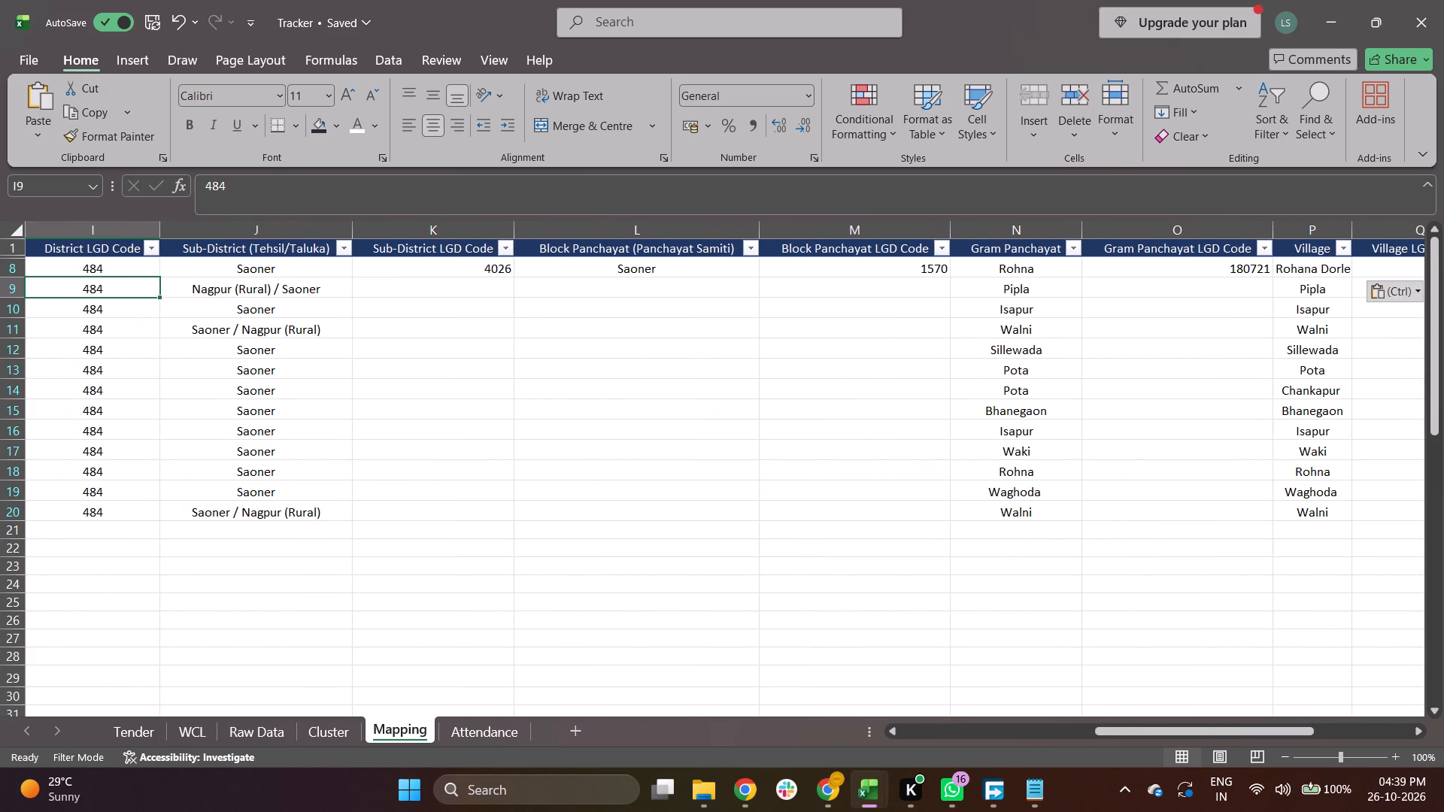
Check the Rohana Dorle search answer in Chrome against the Mapping sheet and examine the Pipla row's columns in Excel.
{"action": "key", "text": "alt+Tab"}
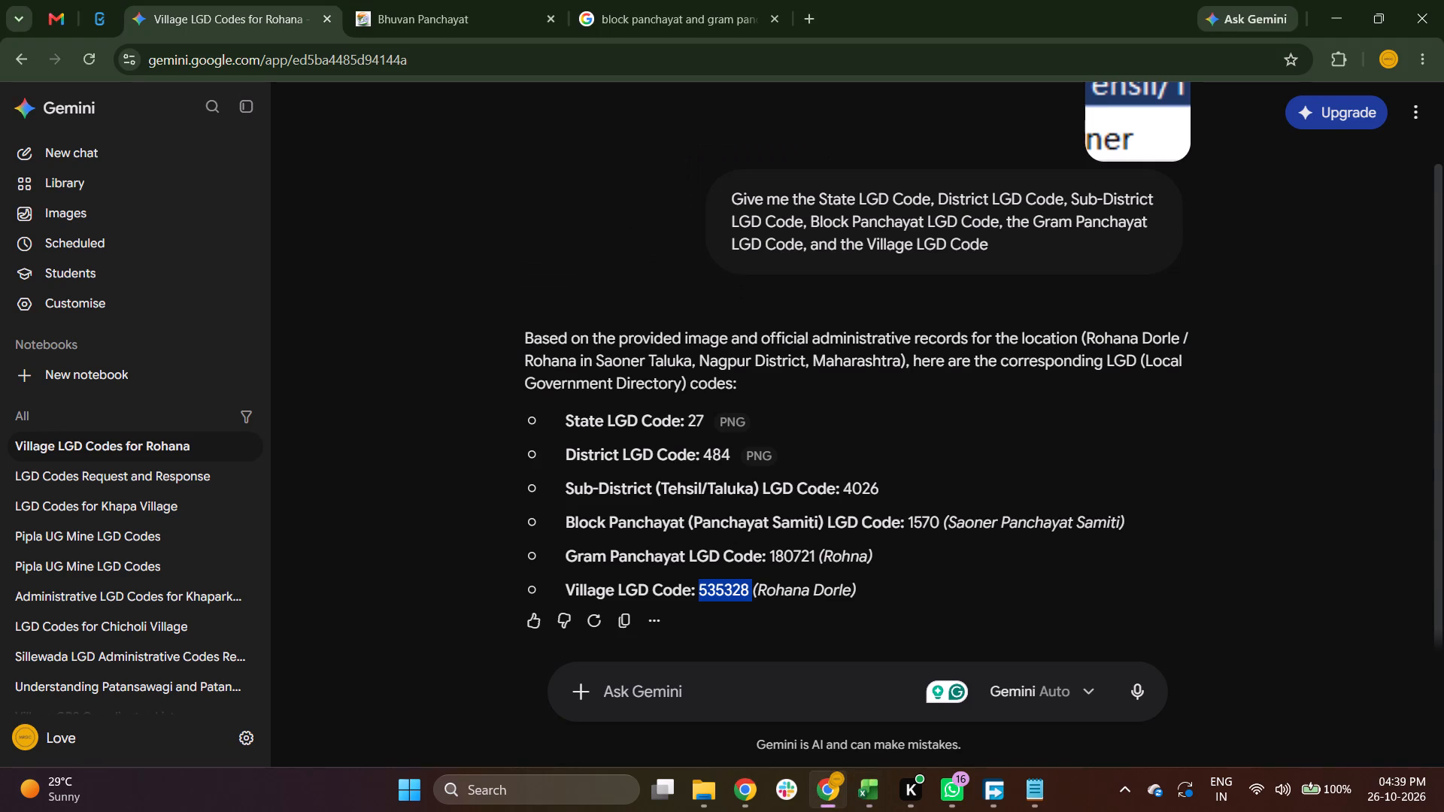
{"action": "left_click", "coordinate": [659, 0]}
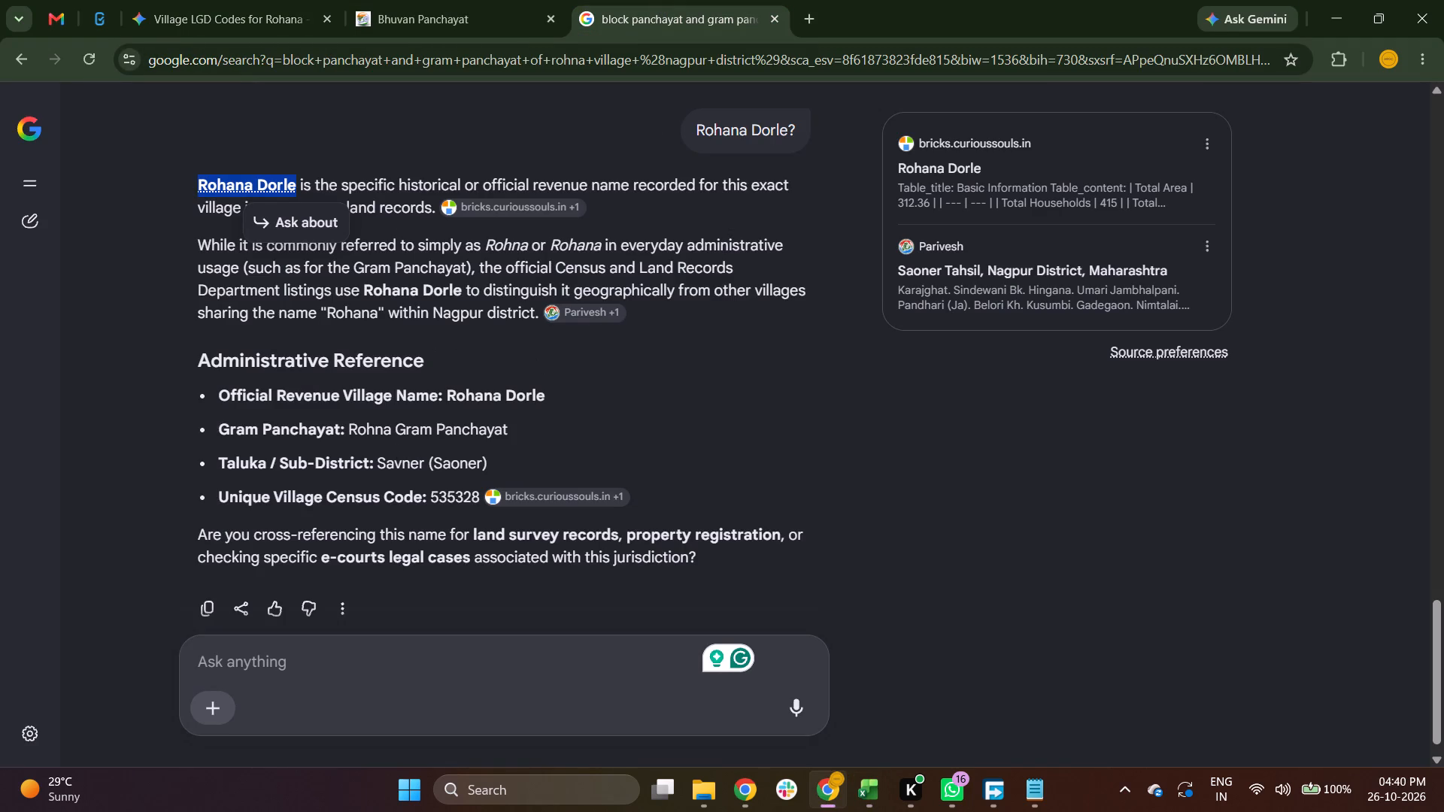
{"action": "key", "text": "alt+Tab"}
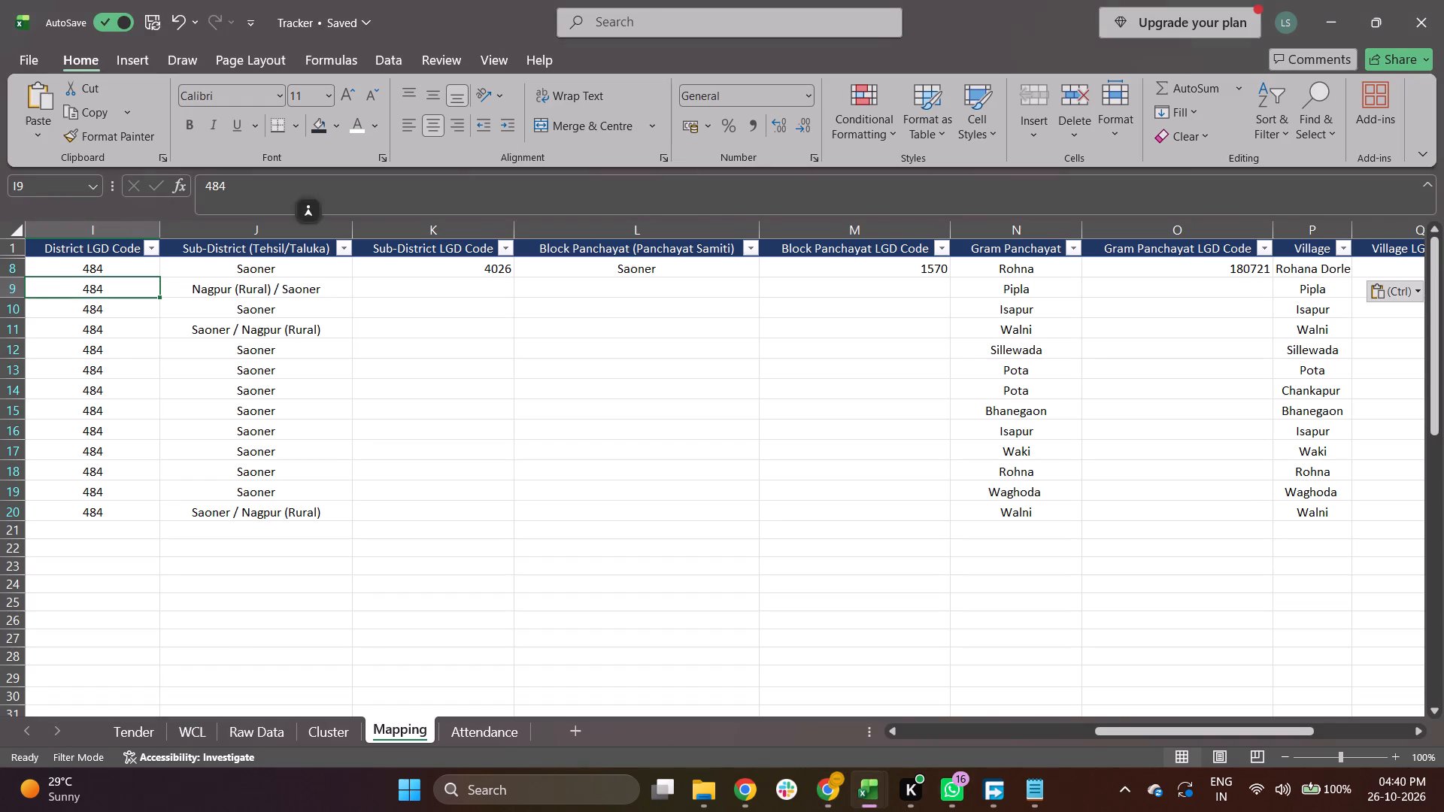
{"action": "key", "text": "Left"}
{"action": "key", "text": "Right"}
{"action": "key", "text": "Right"}
{"action": "key", "text": "Right"}
{"action": "key", "text": "Right"}
{"action": "key", "text": "Right"}
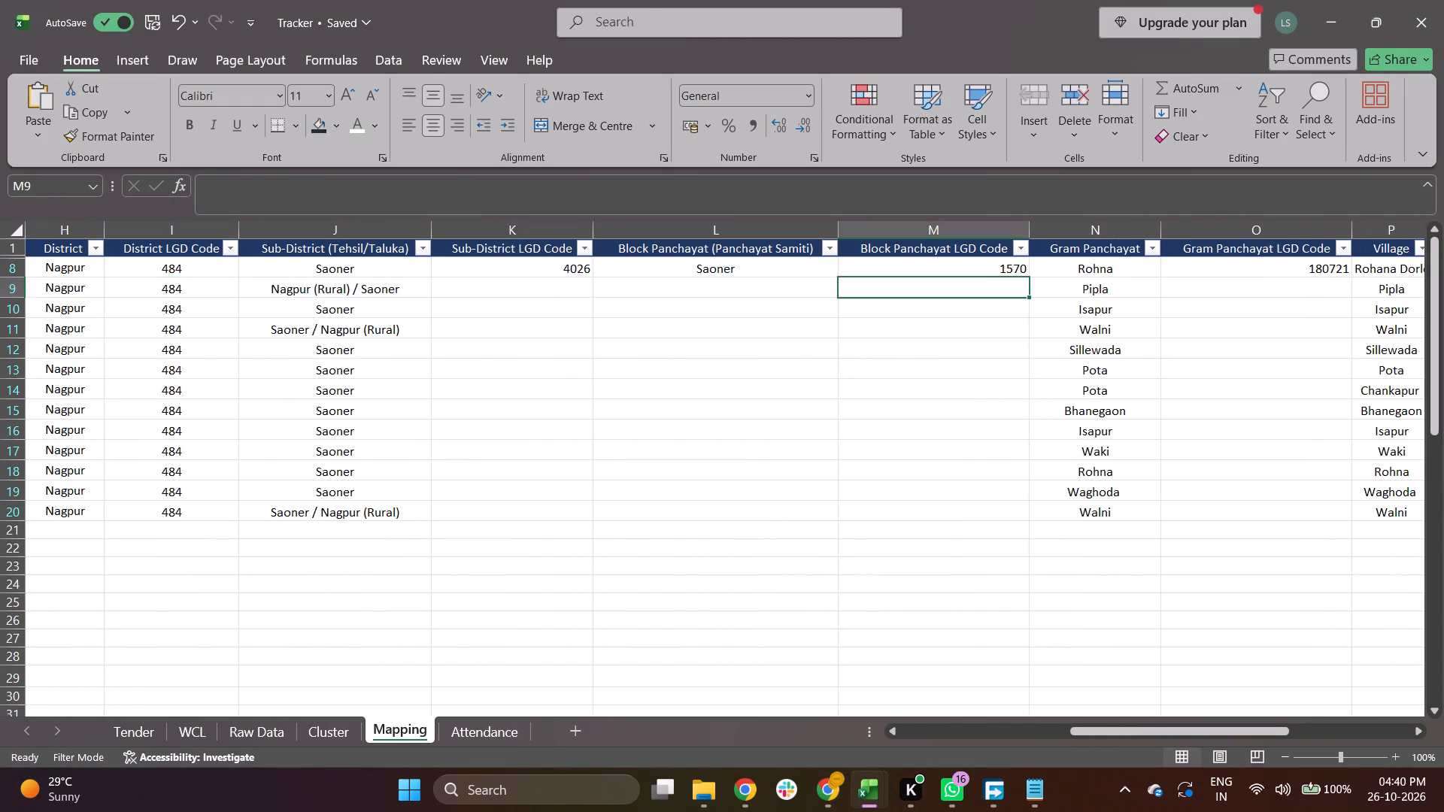
{"action": "key", "text": "Right"}
{"action": "key", "text": "Right"}
{"action": "key", "text": "Right"}
{"action": "key", "text": "Right"}
{"action": "key", "text": "Right"}
{"action": "key", "text": "Right"}
{"action": "key", "text": "Right"}
{"action": "key", "text": "Right"}
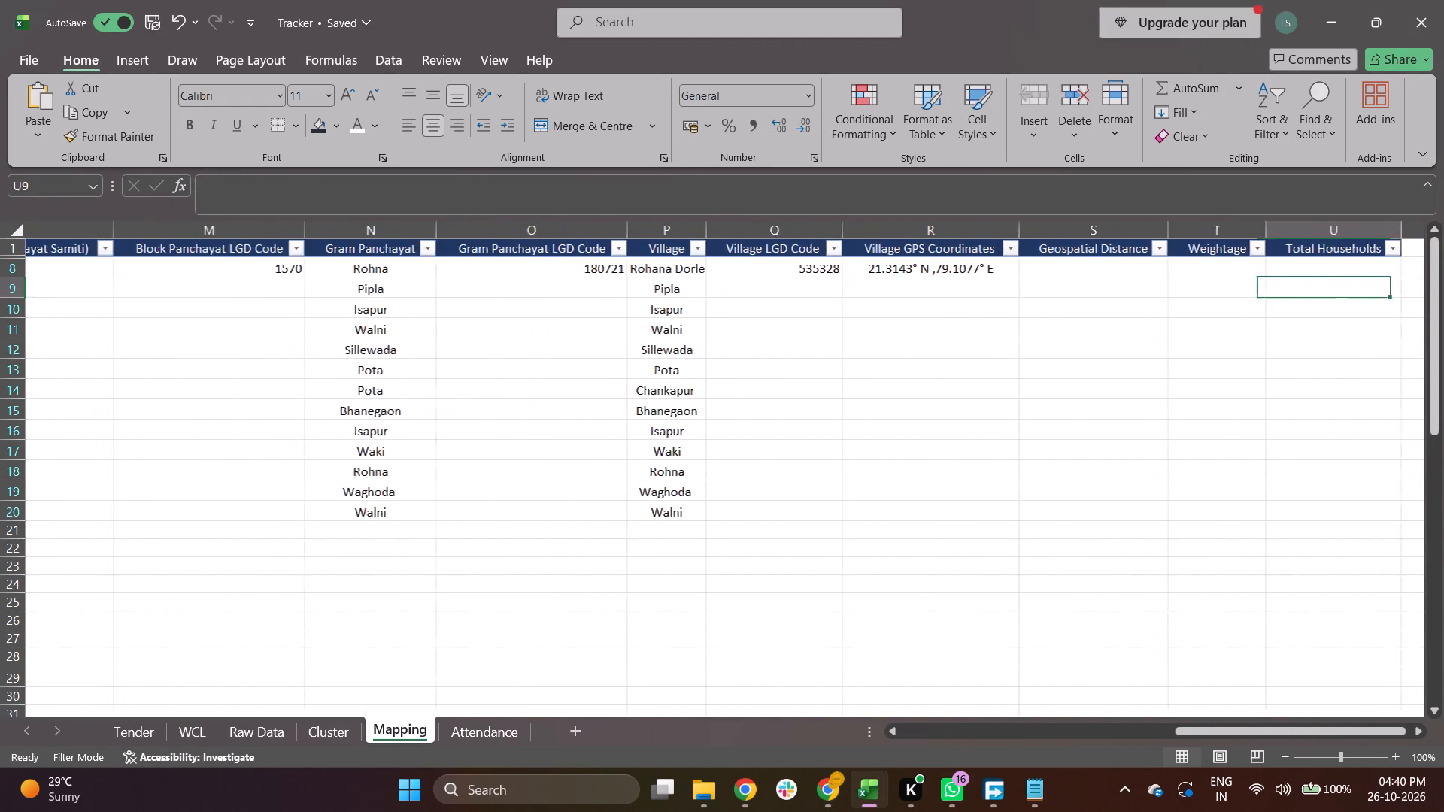
{"action": "key", "text": "Left"}
{"action": "key", "text": "Left"}
{"action": "key", "text": "Left"}
{"action": "key", "text": "Left"}
{"action": "key", "text": "Left"}
{"action": "key", "text": "Left"}
{"action": "key", "text": "Left"}
{"action": "key", "text": "Left"}
{"action": "key", "text": "Left"}
{"action": "key", "text": "Left"}
{"action": "key", "text": "Left"}
{"action": "key", "text": "Left"}
{"action": "key", "text": "Left"}
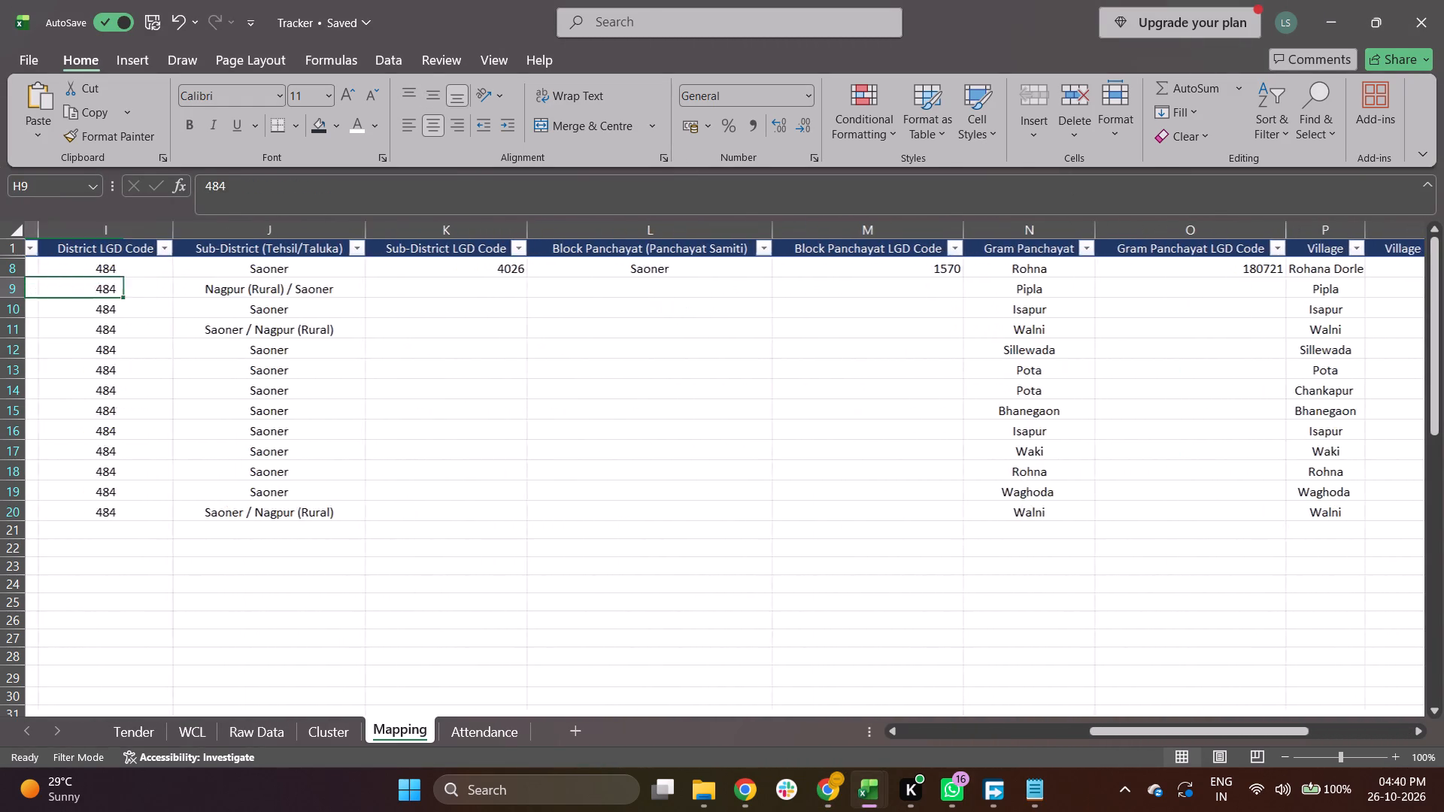
{"action": "key", "text": "Left"}
{"action": "key", "text": "Left"}
{"action": "key", "text": "Left"}
{"action": "key", "text": "Left"}
{"action": "key", "text": "Left"}
{"action": "key", "text": "Left"}
{"action": "key", "text": "Left"}
{"action": "key", "text": "Left"}
{"action": "key", "text": "Right"}
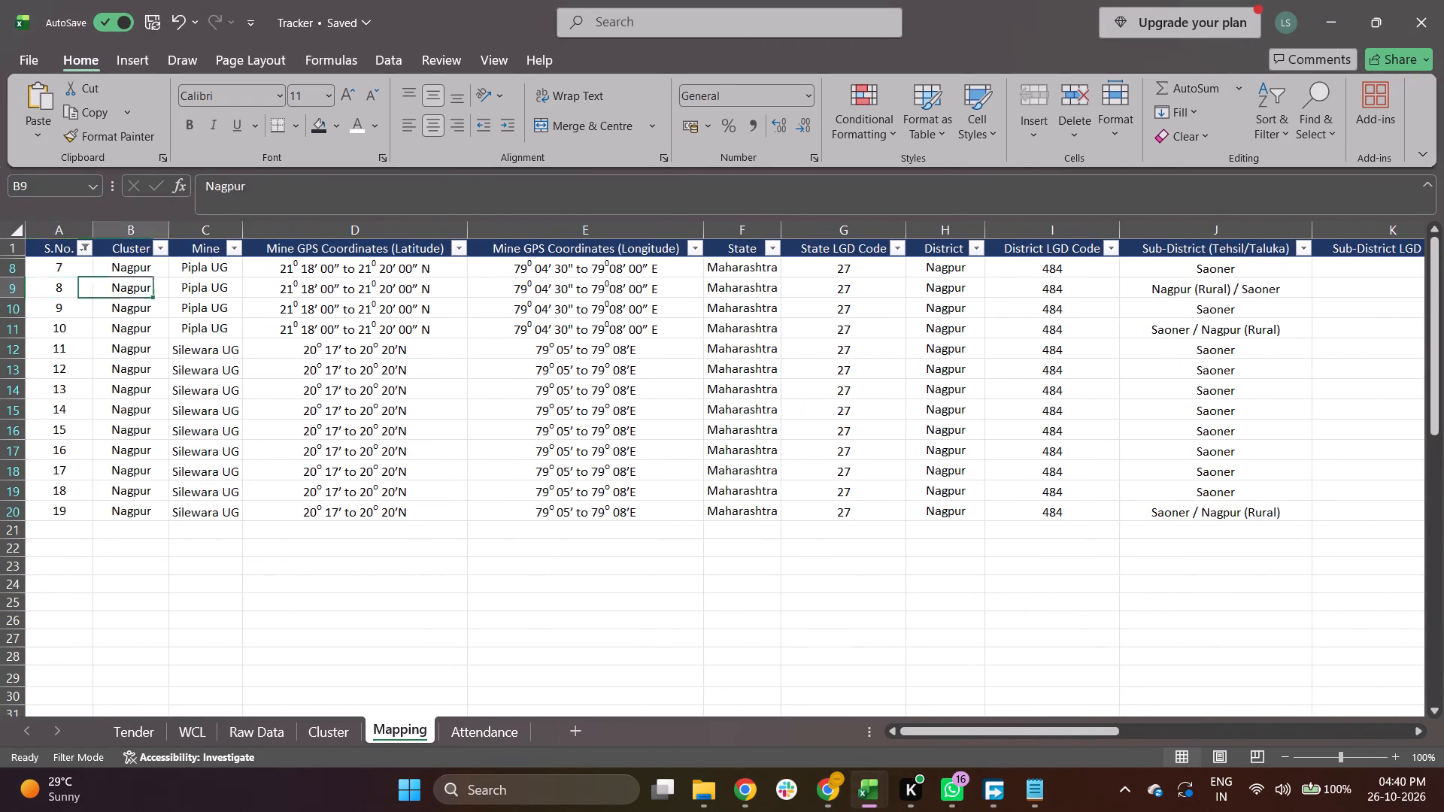
{"action": "key", "text": "Right"}
{"action": "key", "text": "Right"}
{"action": "key", "text": "Right"}
{"action": "key", "text": "Right"}
{"action": "key", "text": "Right"}
{"action": "key", "text": "Right"}
{"action": "key", "text": "Right"}
{"action": "key", "text": "Right"}
{"action": "key", "text": "Right"}
{"action": "key", "text": "Right"}
{"action": "key", "text": "Right"}
{"action": "key", "text": "Right"}
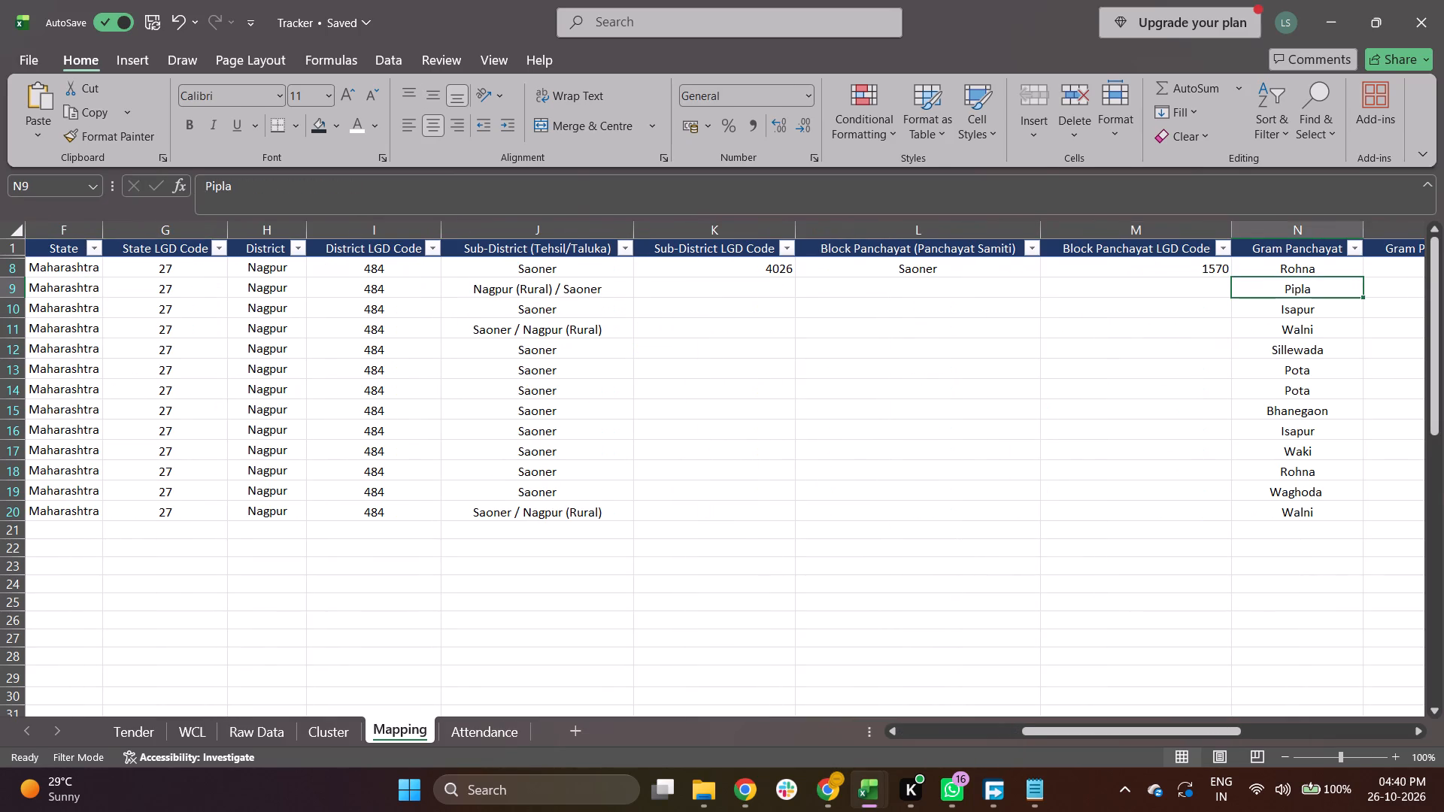
{"action": "key", "text": "Left"}
{"action": "key", "text": "Up"}
{"action": "key", "text": "Up"}
{"action": "key", "text": "Left"}
{"action": "key", "text": "Left"}
{"action": "key", "text": "Left"}
{"action": "key", "text": "Left"}
{"action": "key", "text": "Left"}
{"action": "key", "text": "Left"}
{"action": "key", "text": "Left"}
{"action": "key", "text": "Left"}
{"action": "key", "text": "Left"}
{"action": "key", "text": "Left"}
{"action": "key", "text": "Left"}
{"action": "key", "text": "Left"}
{"action": "key", "text": "Left"}
{"action": "key", "text": "Left"}
{"action": "key", "text": "Left"}
{"action": "key", "text": "Left"}
{"action": "key", "text": "Left"}
{"action": "key", "text": "Left"}
{"action": "key", "text": "Left"}
{"action": "key", "text": "Left"}
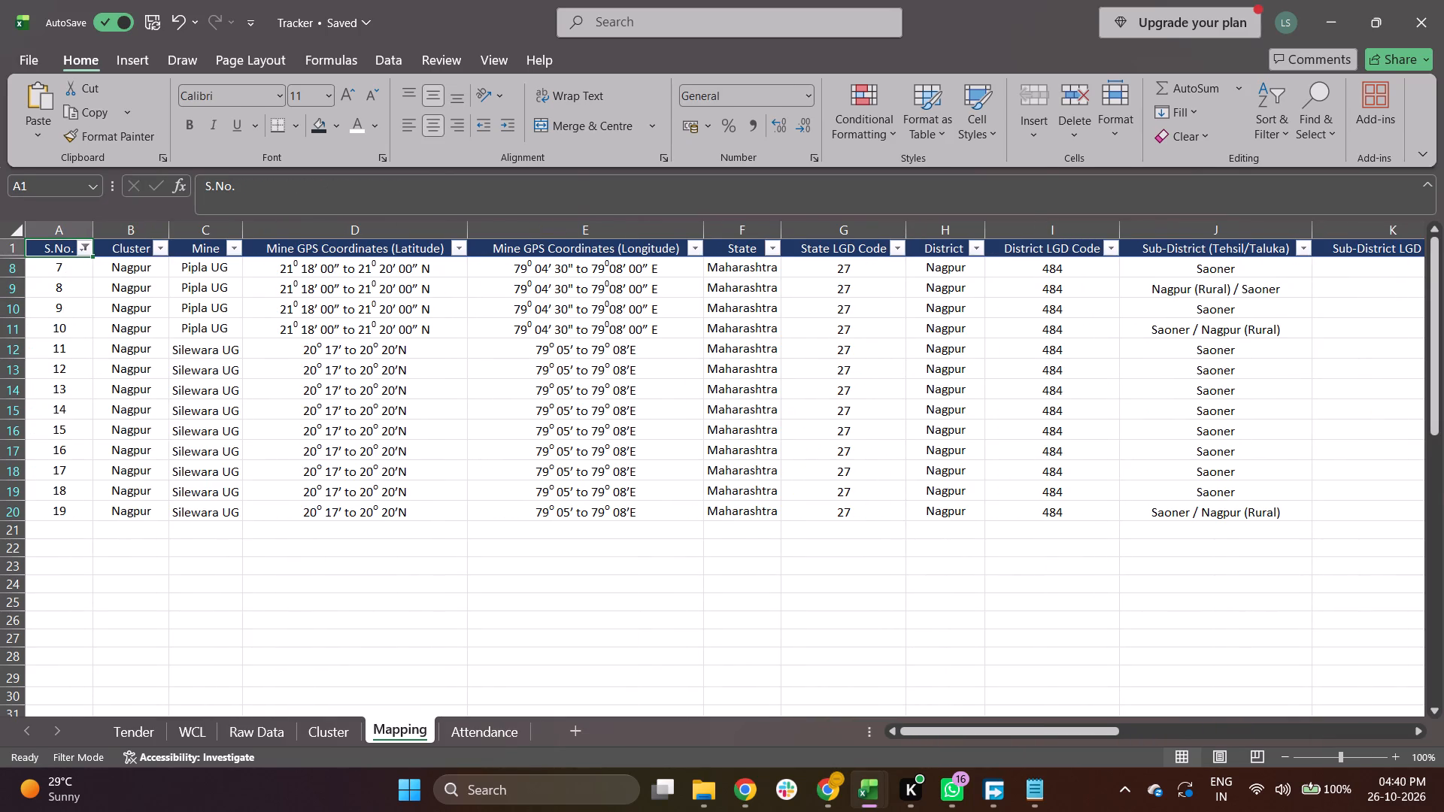
{"action": "left_click", "coordinate": [83, 247]}
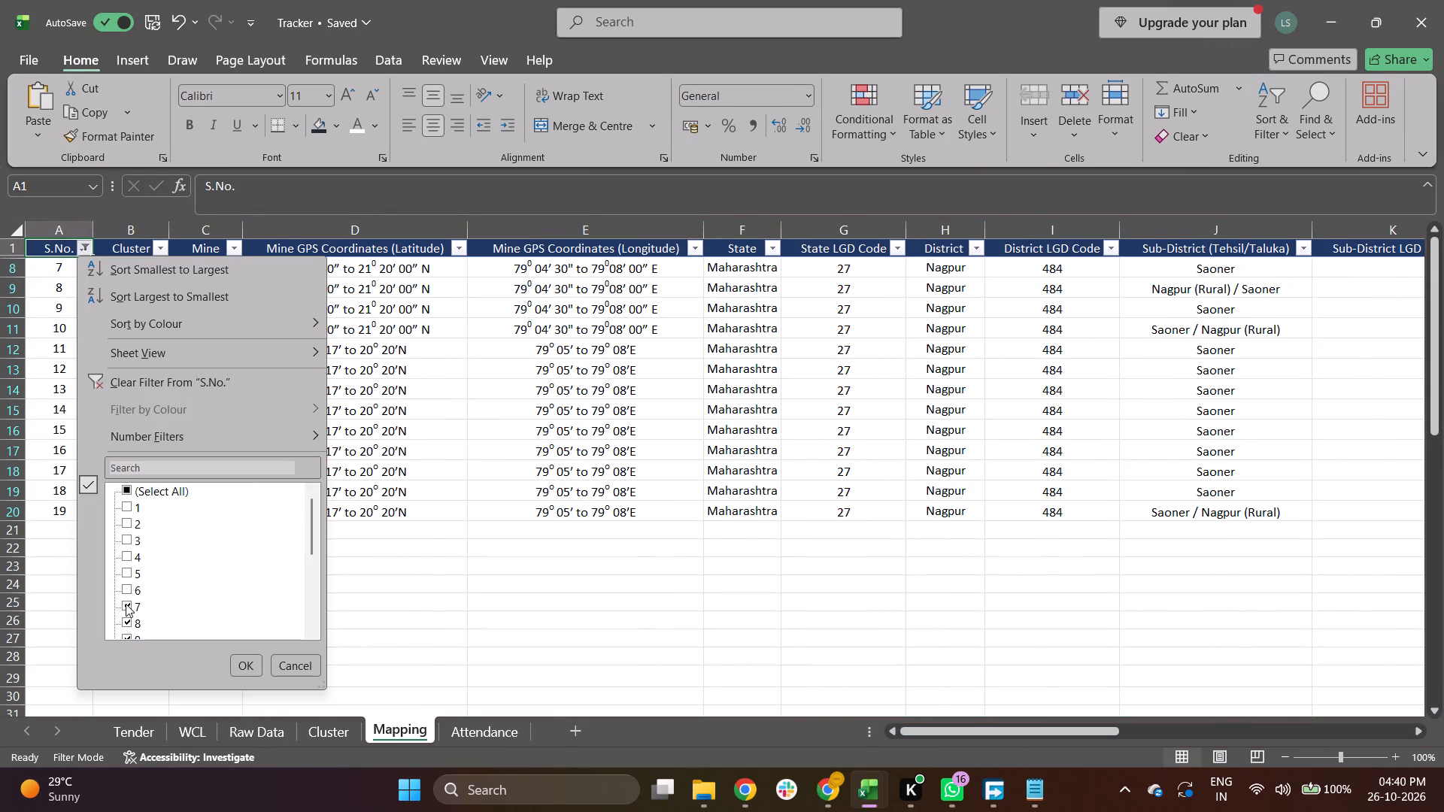
{"action": "left_click", "coordinate": [126, 604]}
{"action": "left_click", "coordinate": [239, 672]}
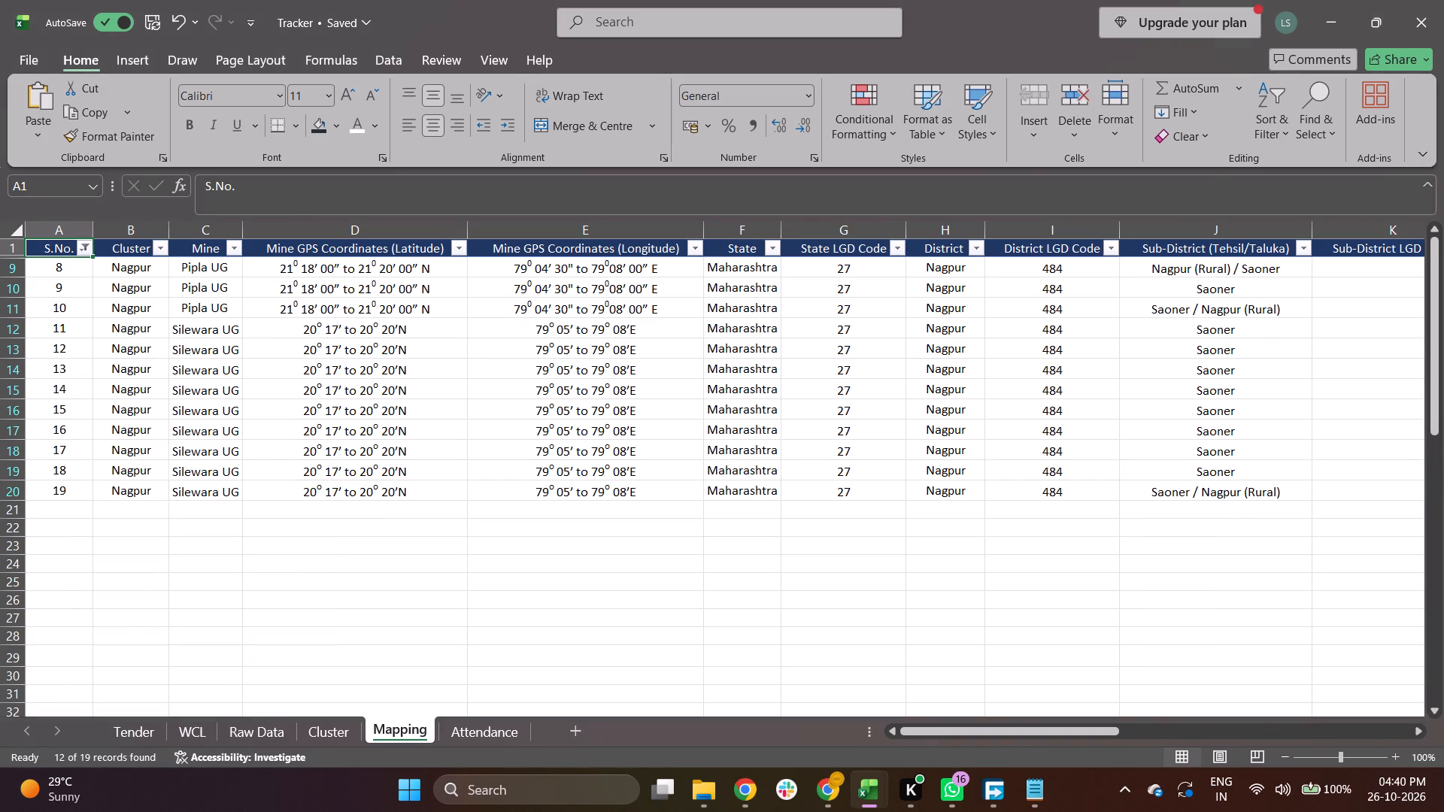
Switch to the Household Survey Schedule workbook and copy the first Pipla household's GPS location from cell L2.
{"action": "scroll", "coordinate": [636, 345], "scroll_direction": "left", "scroll_amount": 3}
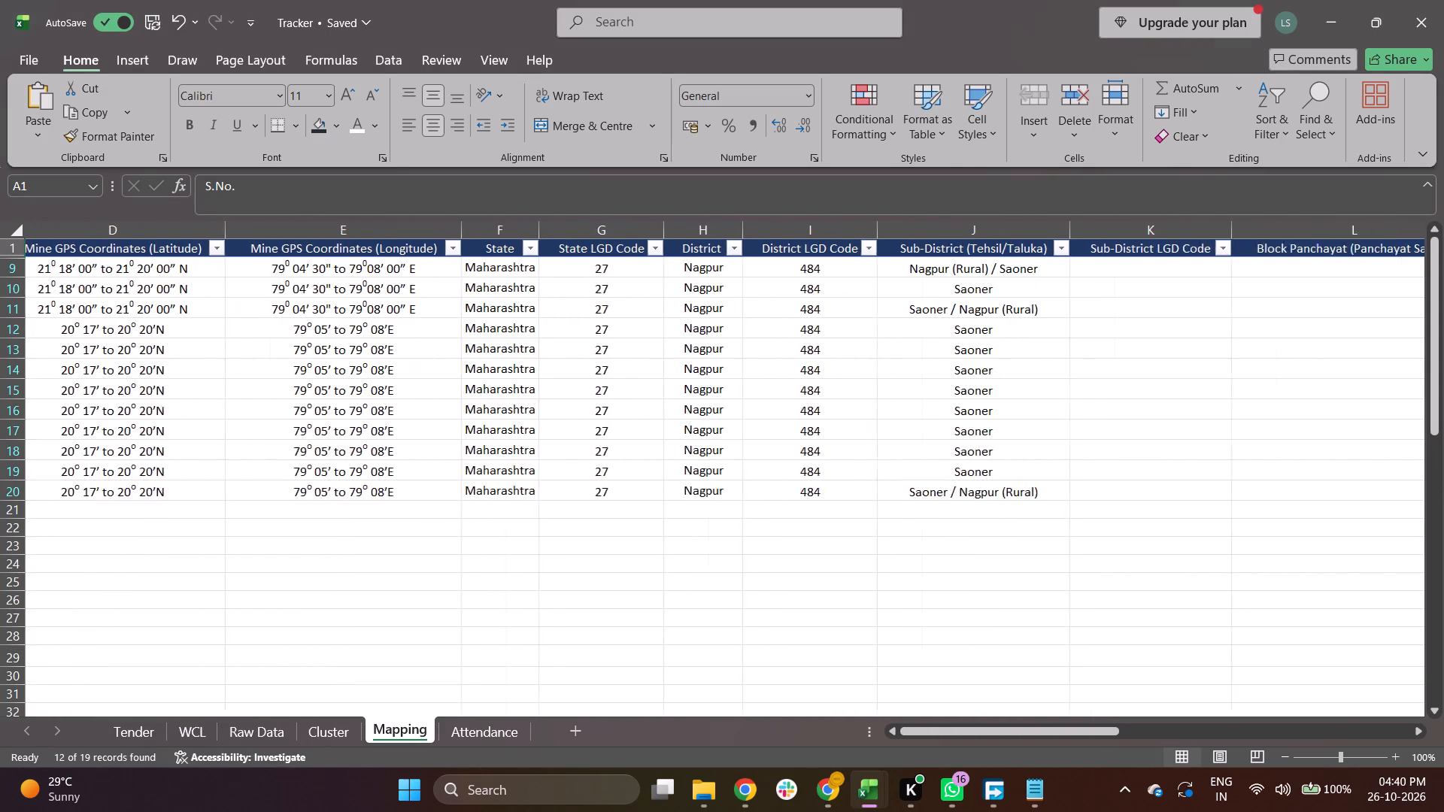
{"action": "scroll", "coordinate": [636, 345], "scroll_direction": "left", "scroll_amount": 5}
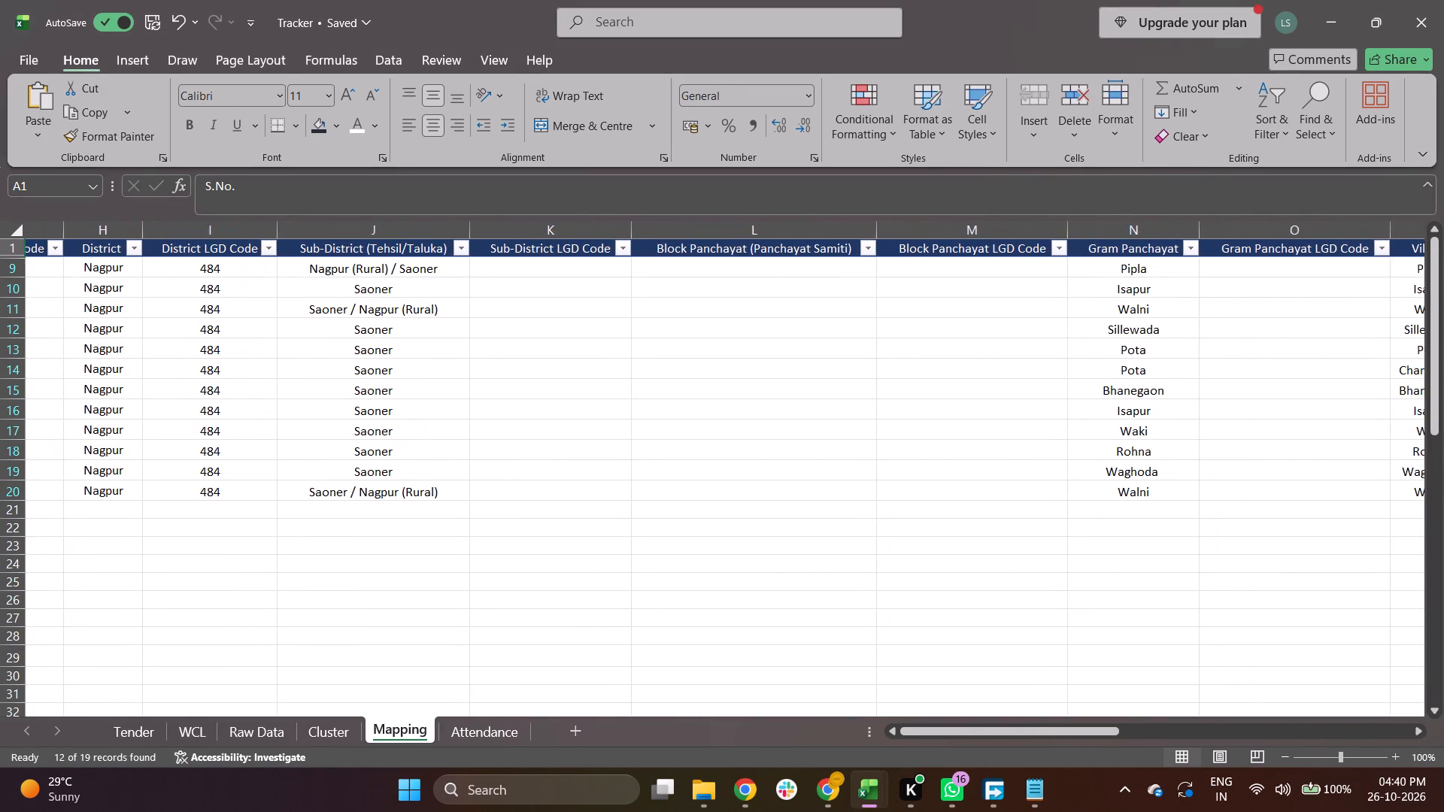
{"action": "scroll", "coordinate": [636, 345], "scroll_direction": "left", "scroll_amount": 1}
{"action": "key", "text": "alt+Tab"}
{"action": "key", "text": "alt+Right"}
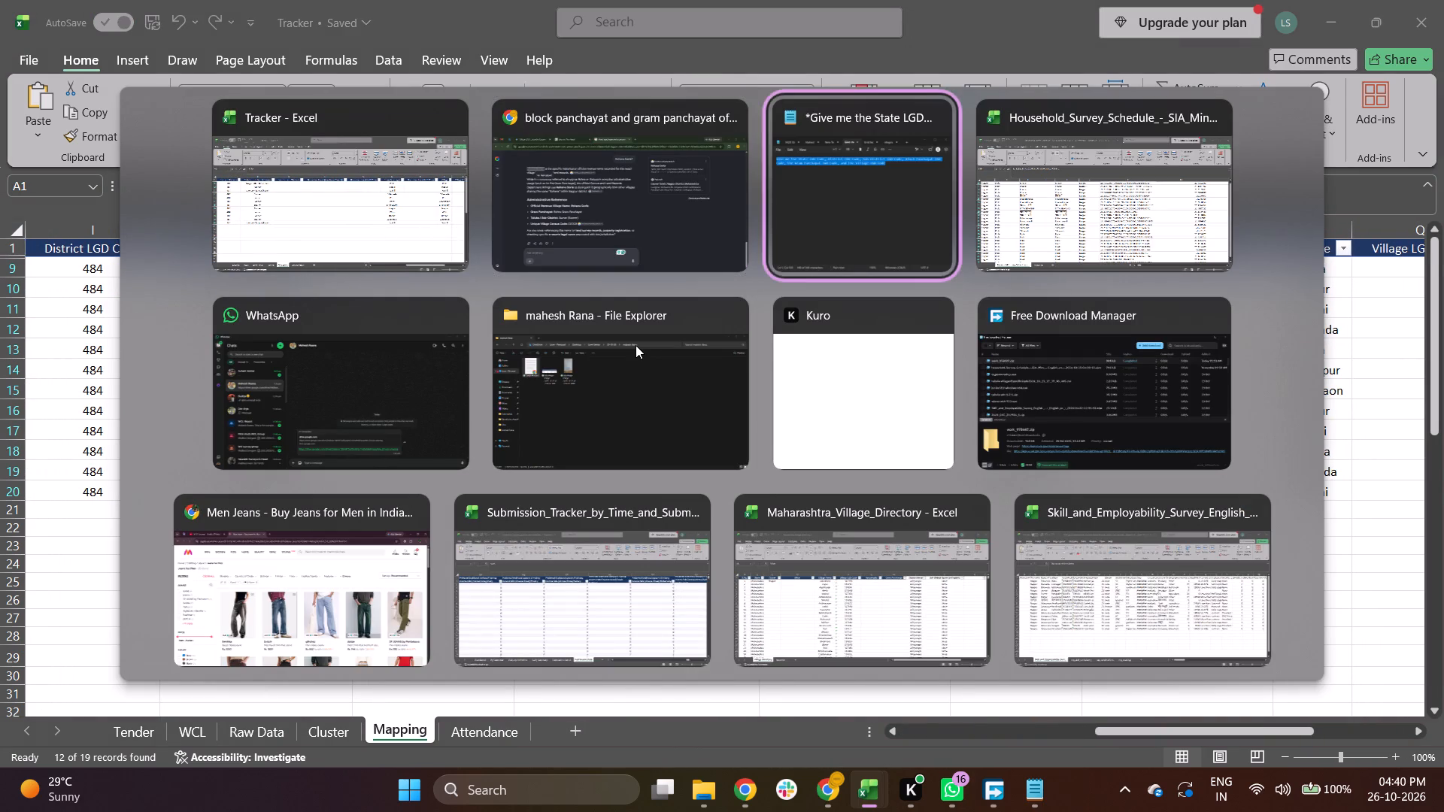
{"action": "key", "text": "alt+Right"}
{"action": "key", "text": "Up"}
{"action": "scroll", "coordinate": [636, 345], "scroll_direction": "up", "scroll_amount": 7}
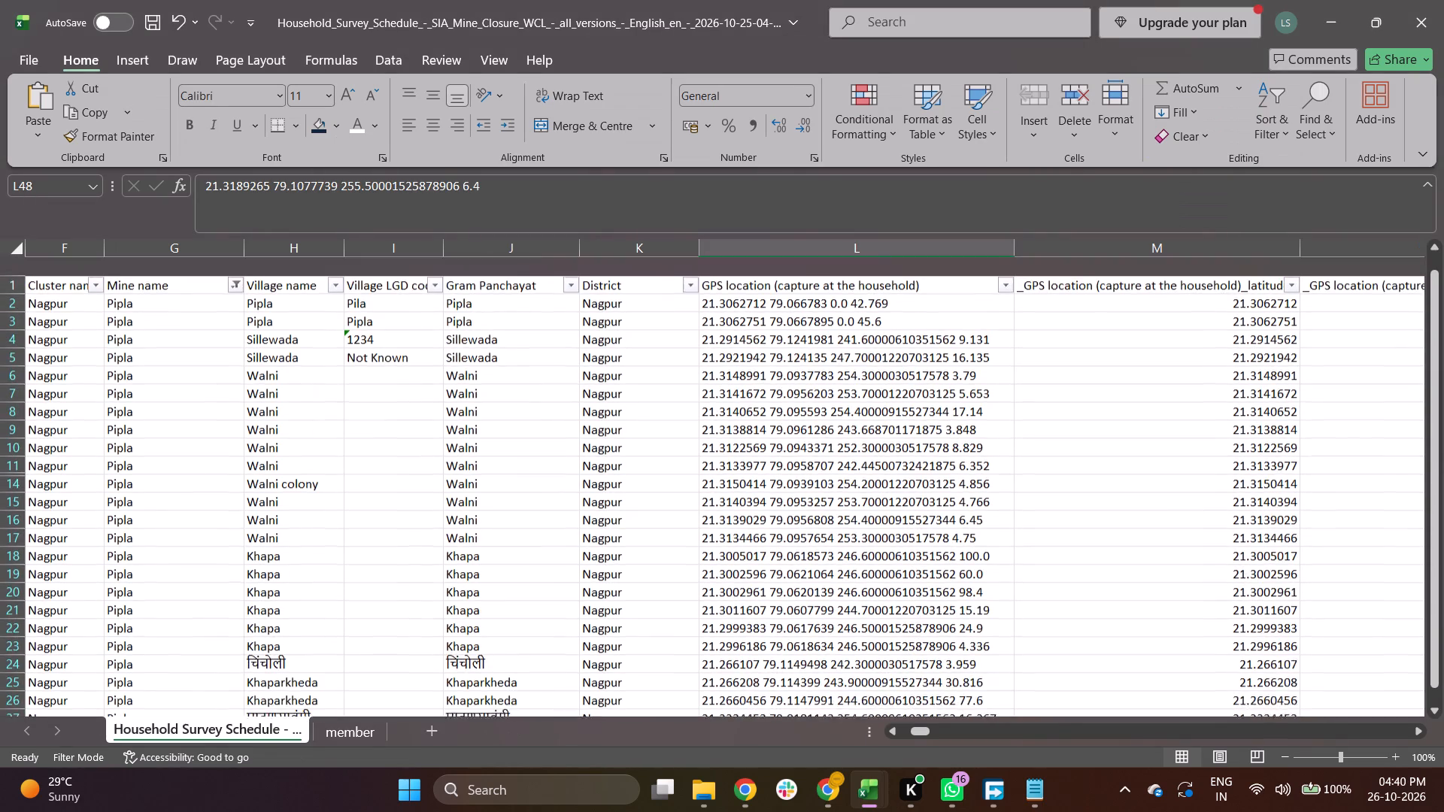
{"action": "left_click", "coordinate": [779, 287]}
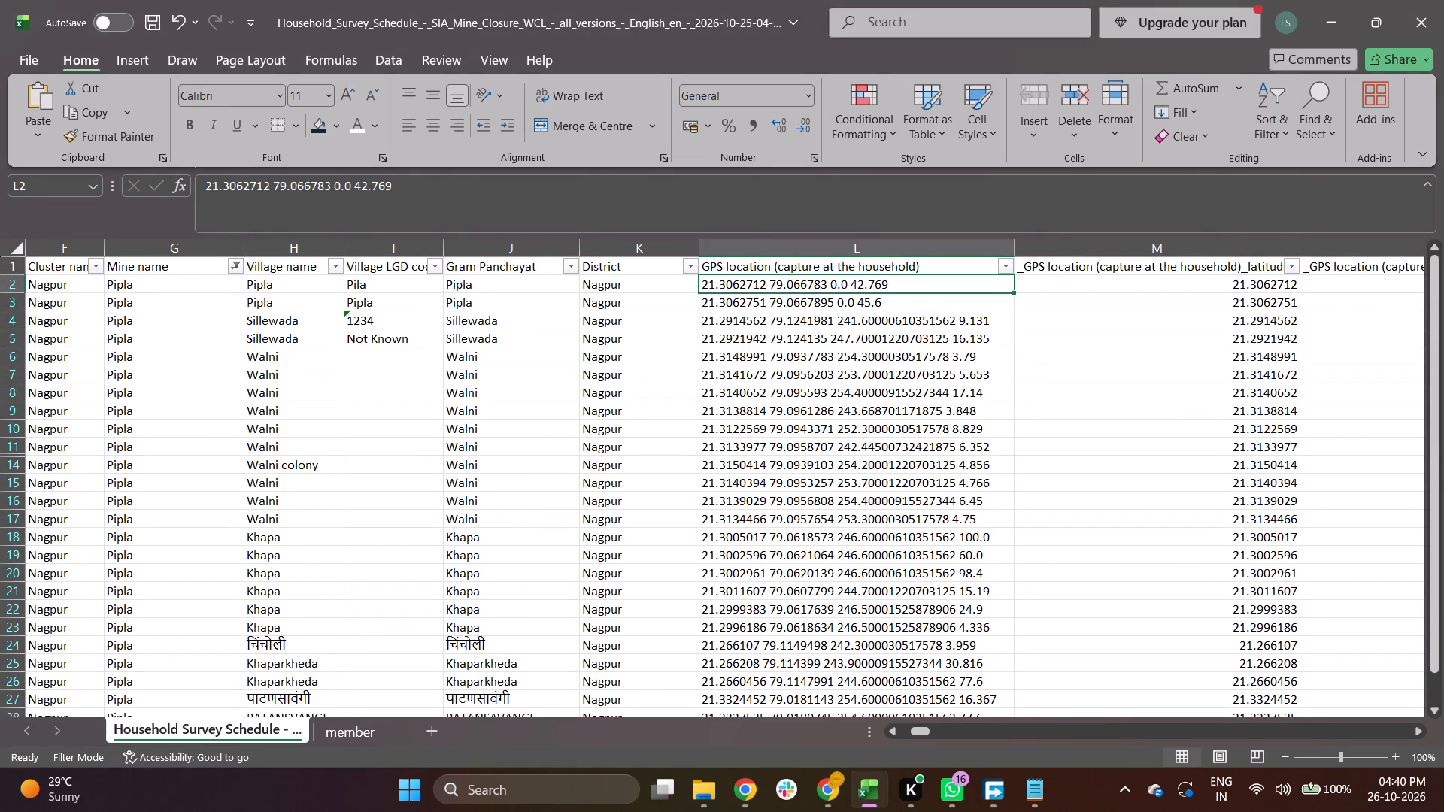
{"action": "key", "text": "ctrl+c"}
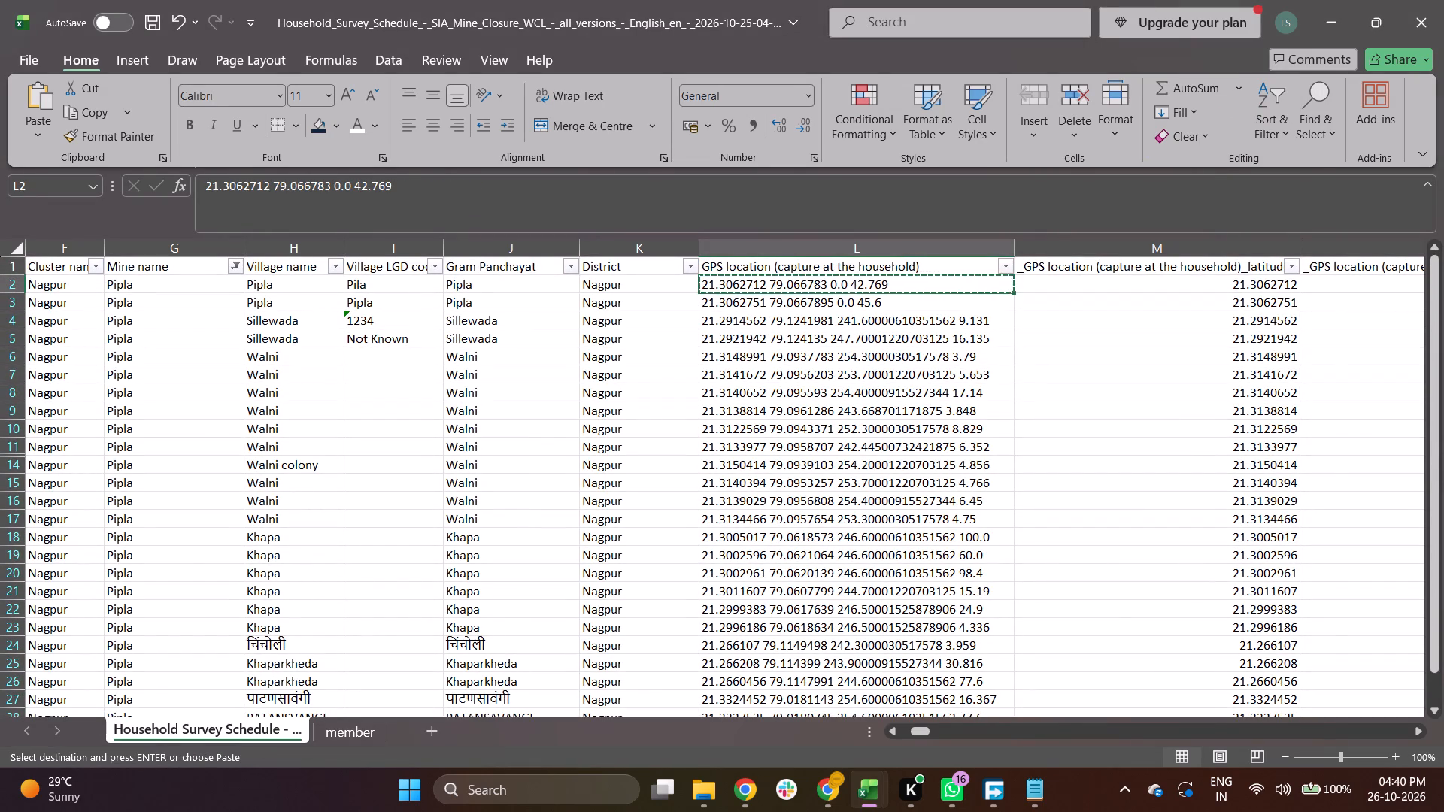
In Chrome, search Google for "sub-district, block panchayat, and gram panchayat of pipla village (nagpur district)".
{"action": "key", "text": "alt+Tab"}
{"action": "key", "text": "alt+Tab"}
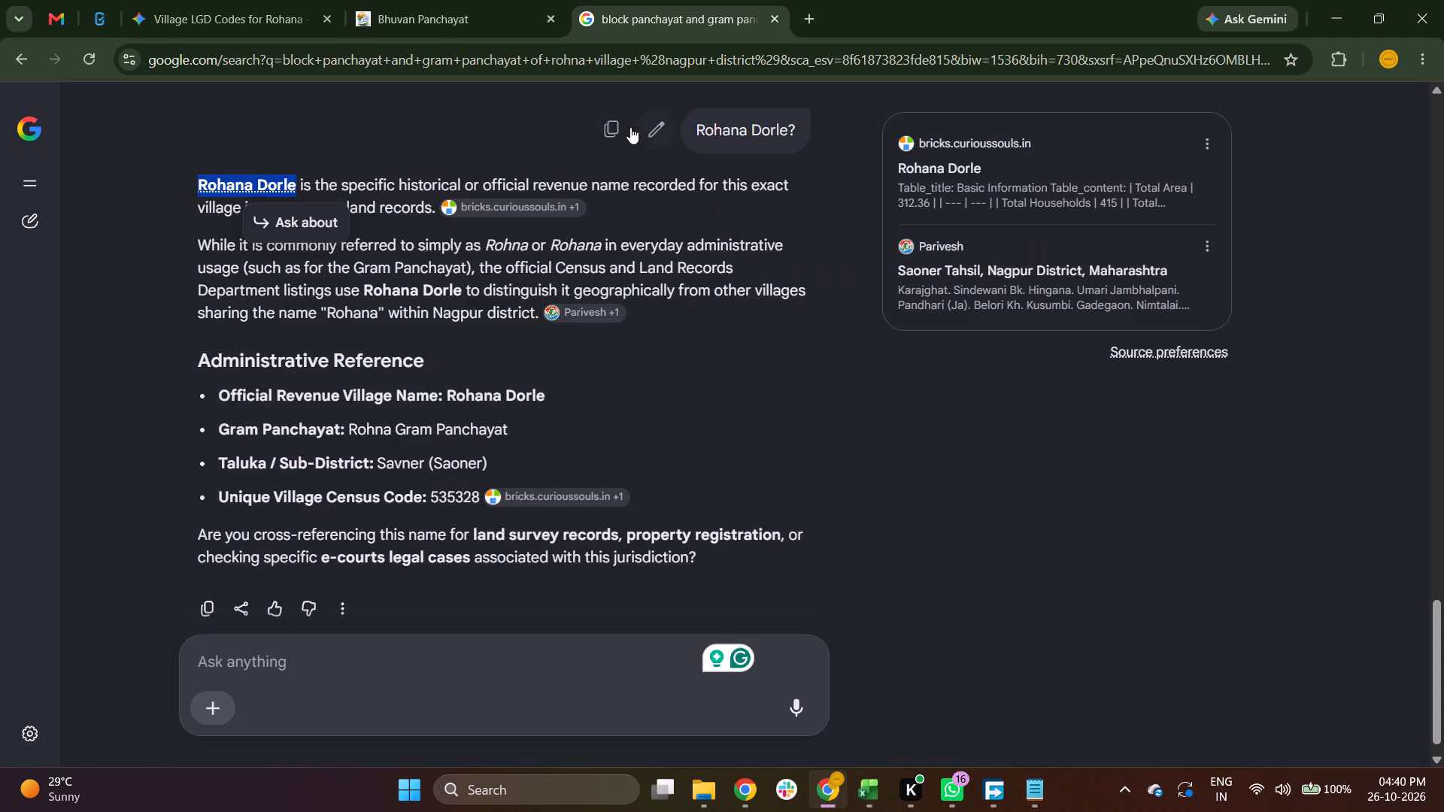
{"action": "scroll", "coordinate": [462, 279], "scroll_direction": "up", "scroll_amount": 15}
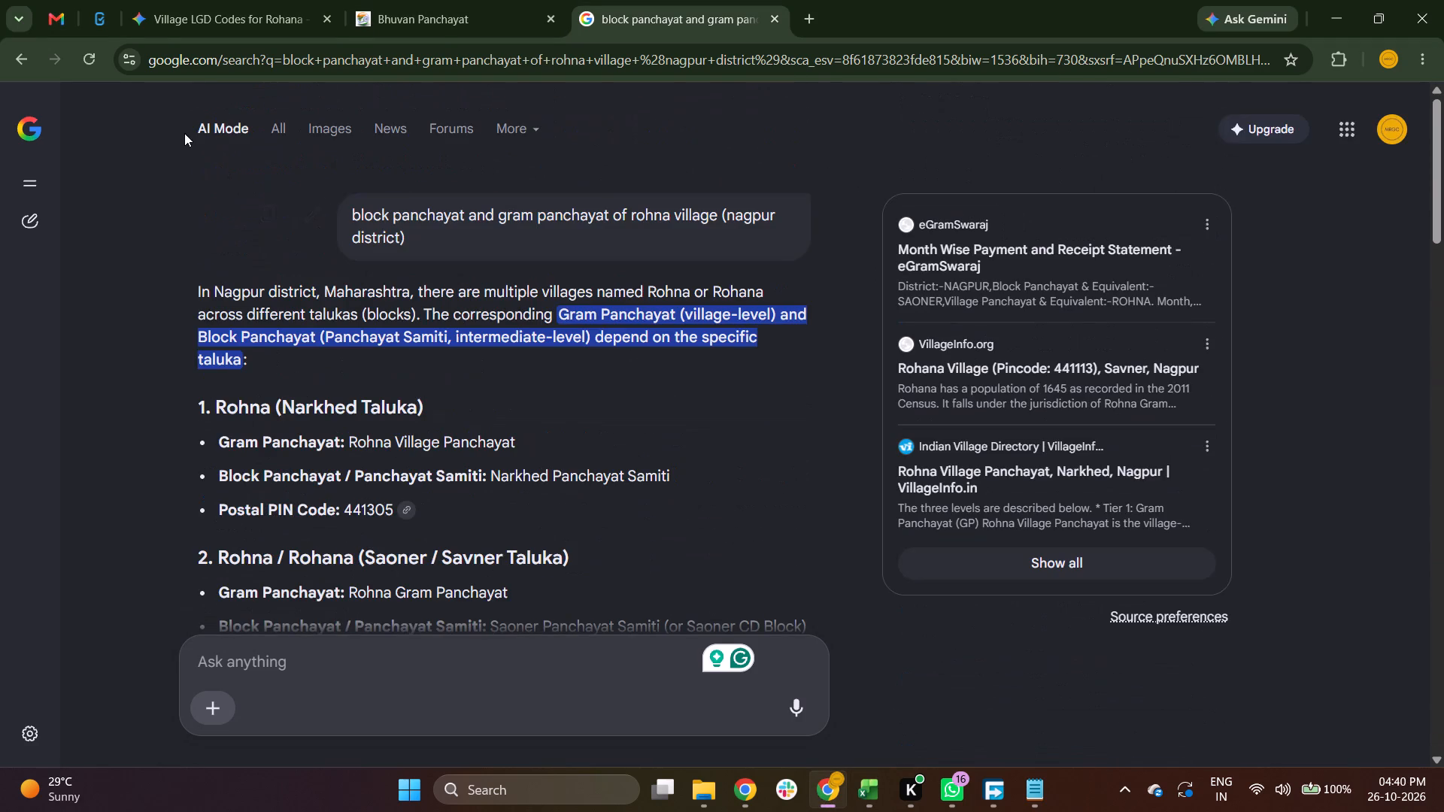
{"action": "left_click", "coordinate": [22, 61]}
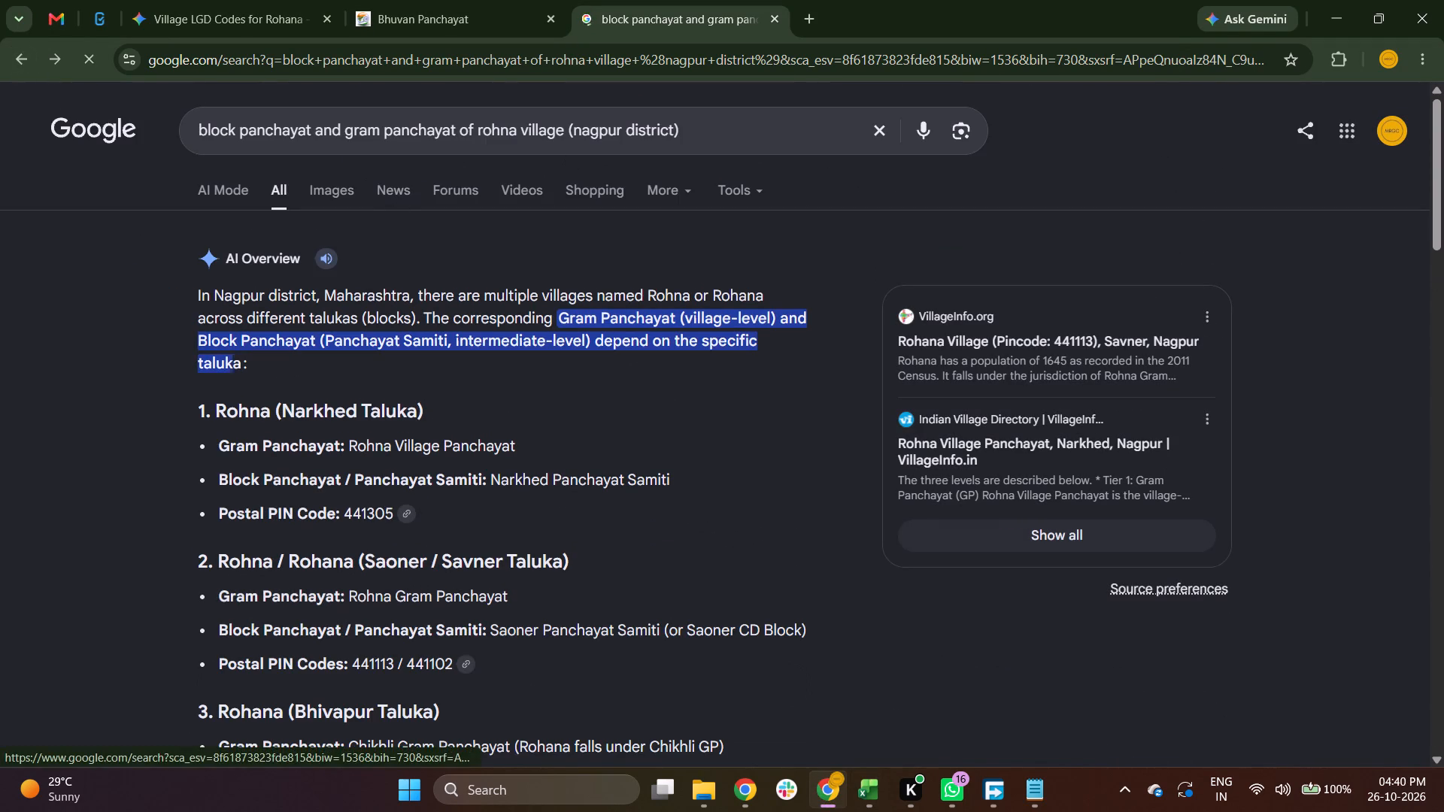
{"action": "left_click", "coordinate": [201, 129]}
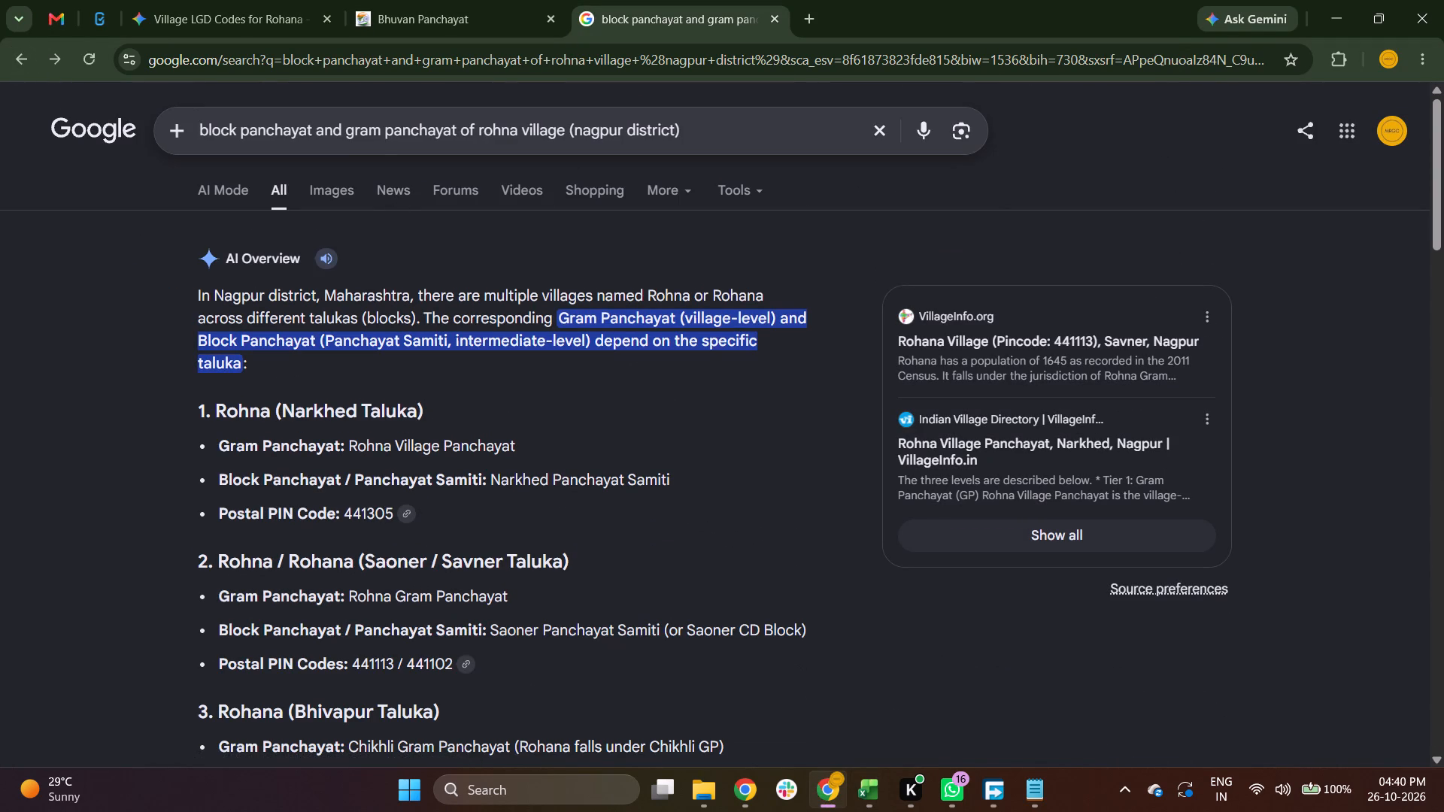
{"action": "type", "text": "sub-district"}
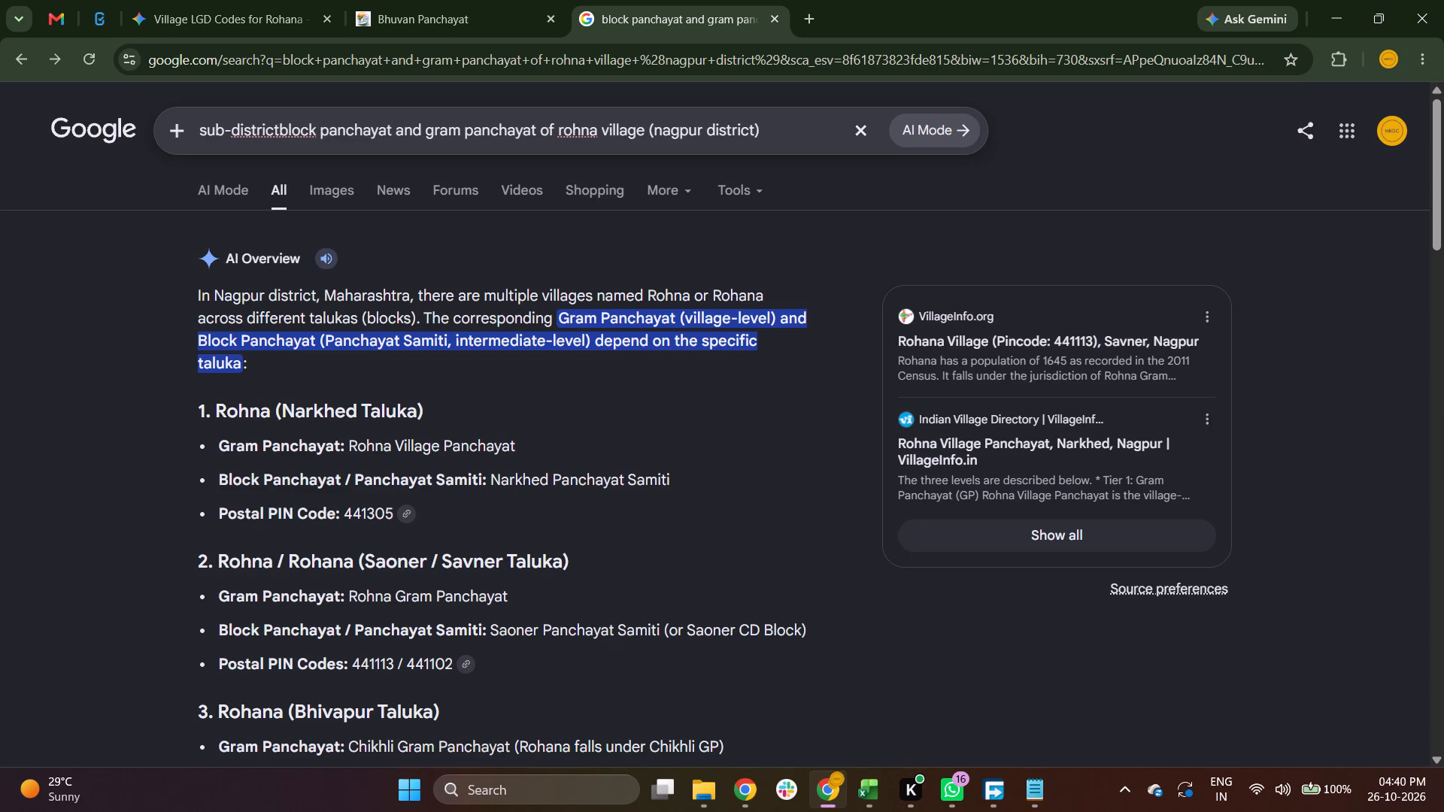
{"action": "key", "text": "comma"}
{"action": "key", "text": "space"}
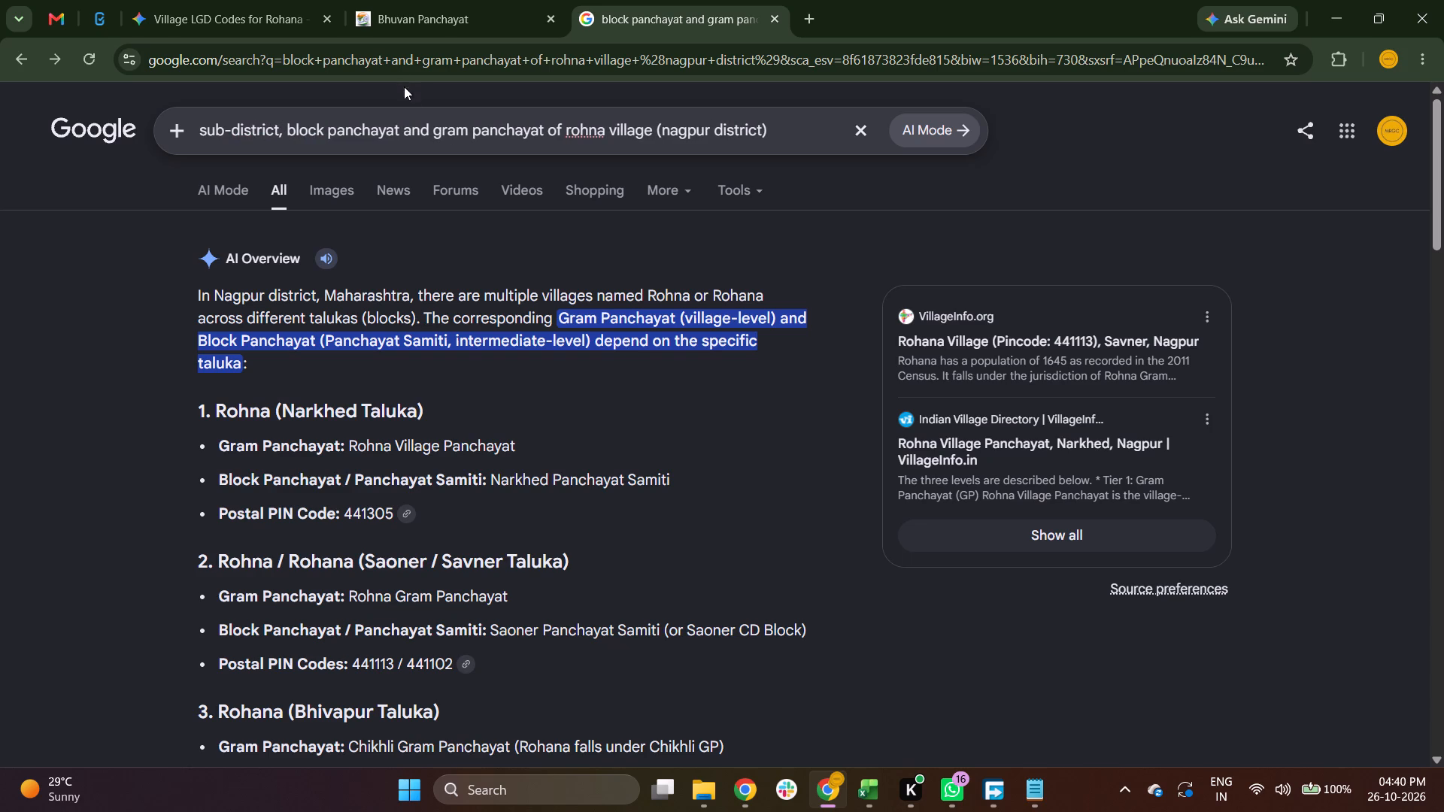
{"action": "left_click", "coordinate": [402, 133]}
{"action": "key", "text": "Left"}
{"action": "key", "text": "comma"}
{"action": "double_click", "coordinate": [590, 134]}
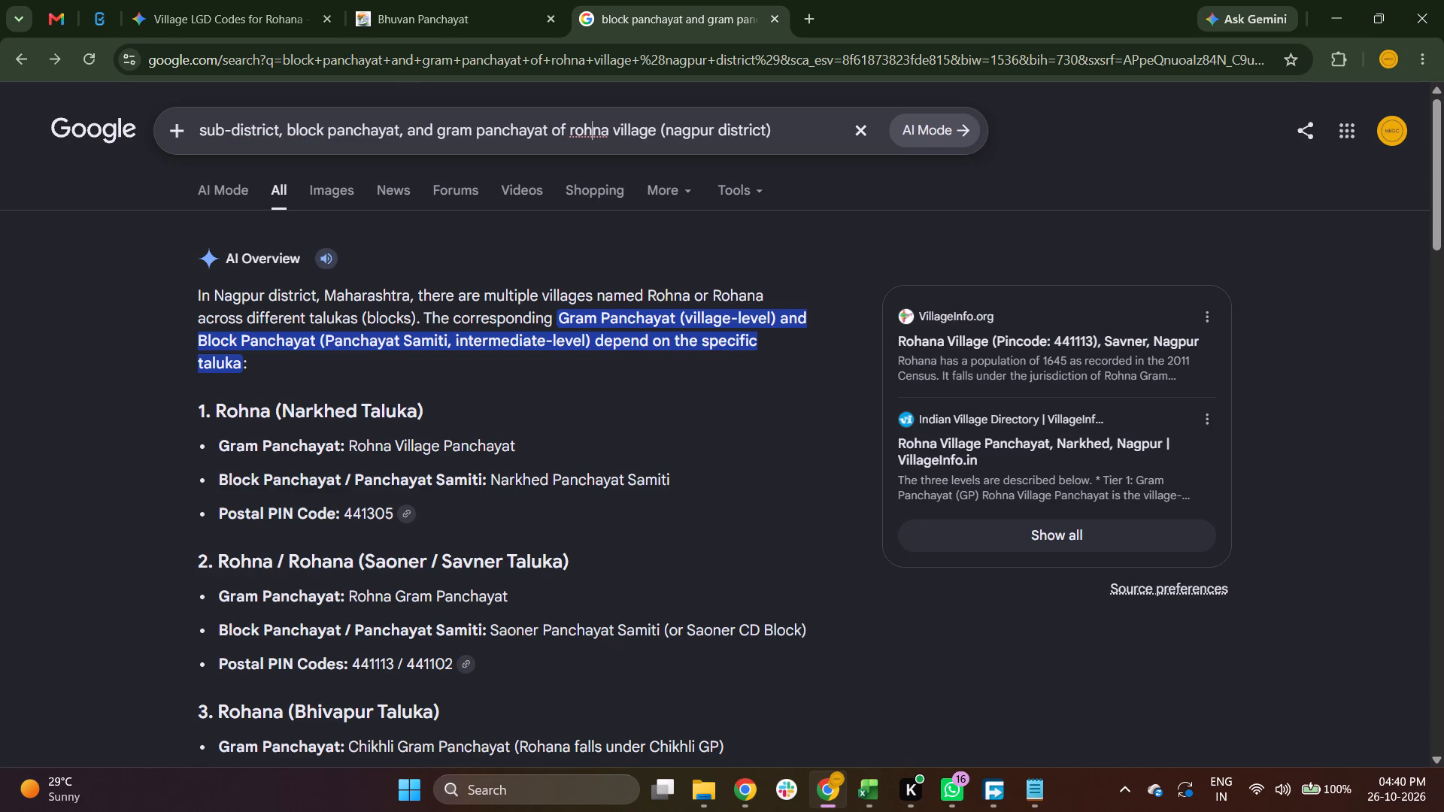
{"action": "key", "text": "ctrl+v"}
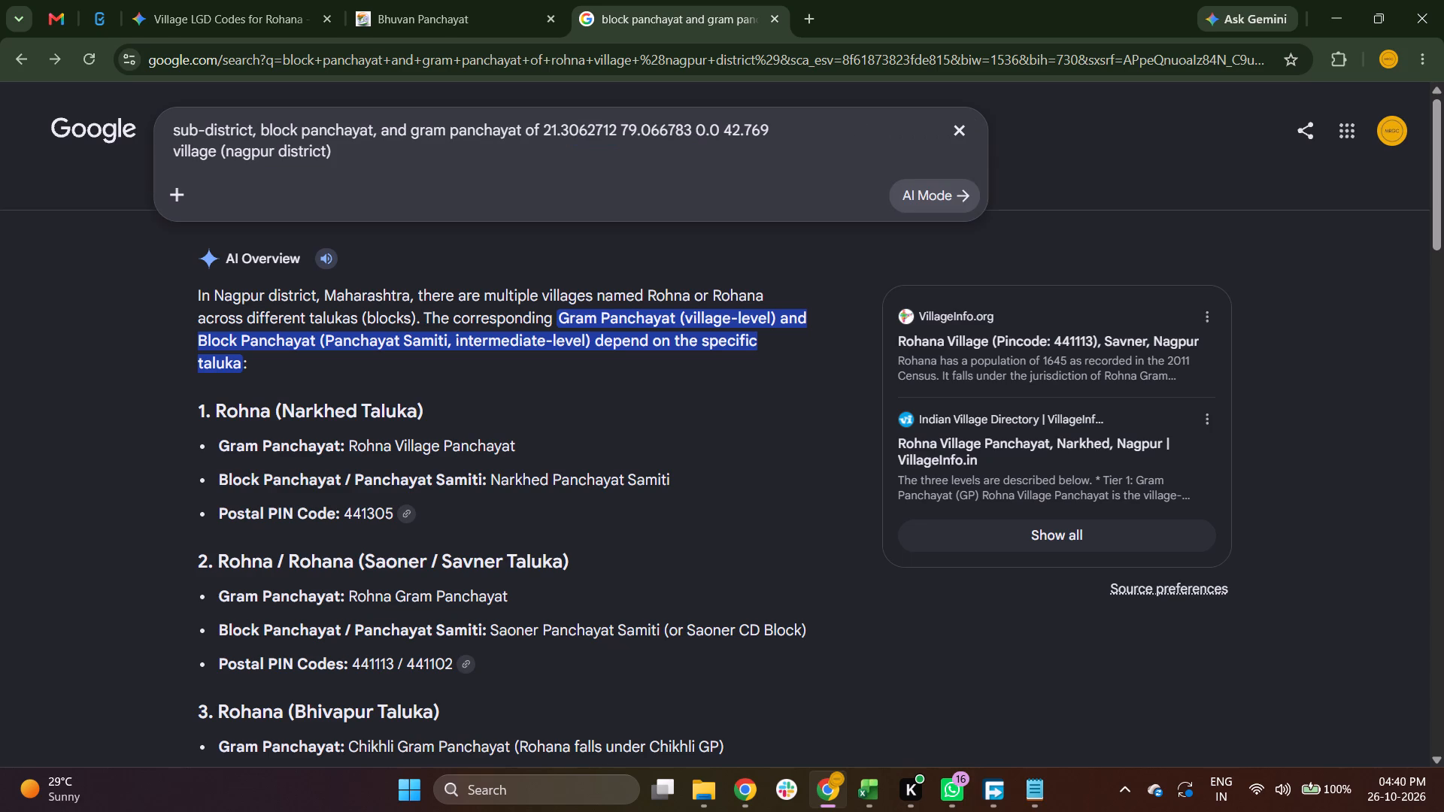
{"action": "key", "text": "ctrl+z"}
{"action": "type", "text": "pipla"}
{"action": "key", "text": "space"}
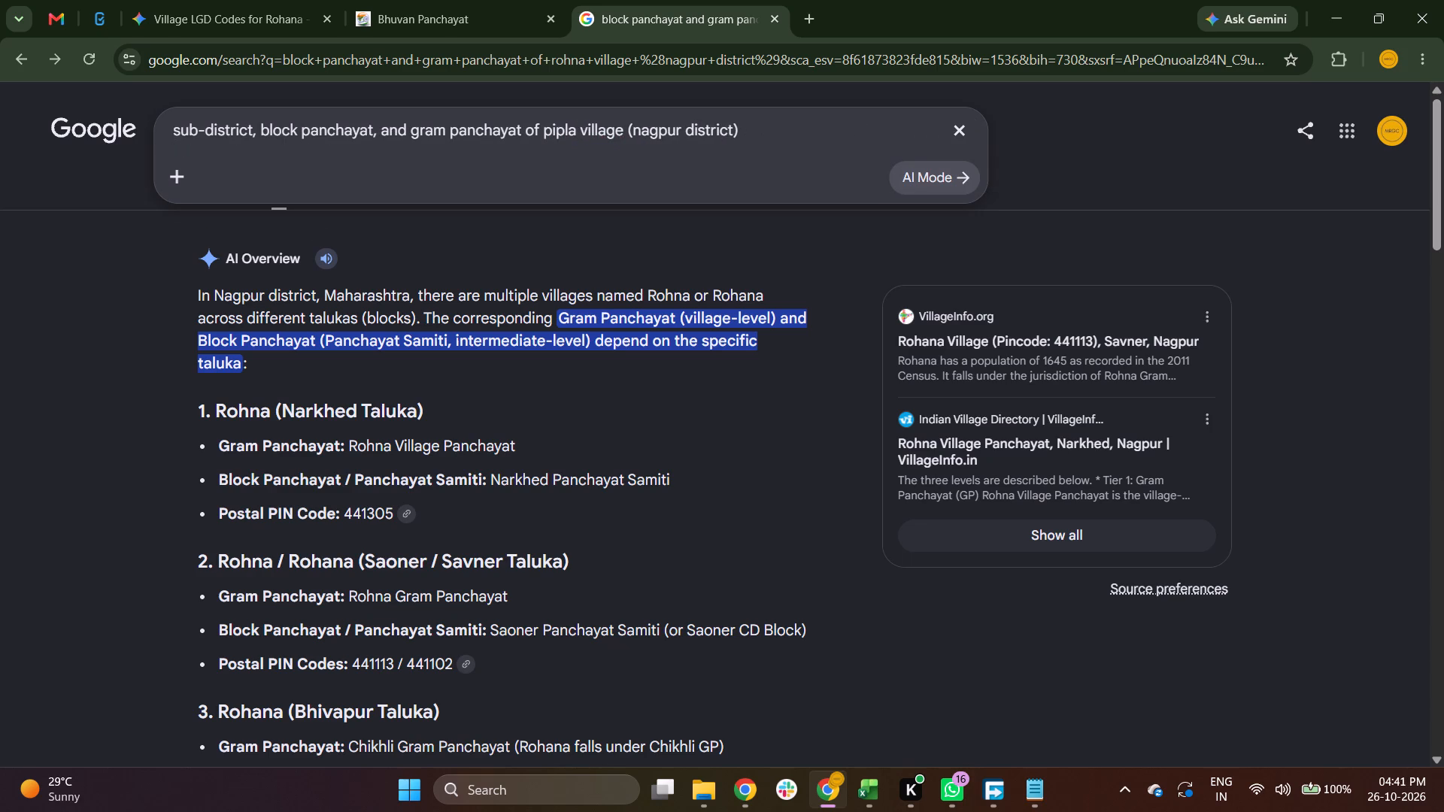
{"action": "left_click", "coordinate": [766, 129]}
{"action": "key", "text": "Return"}
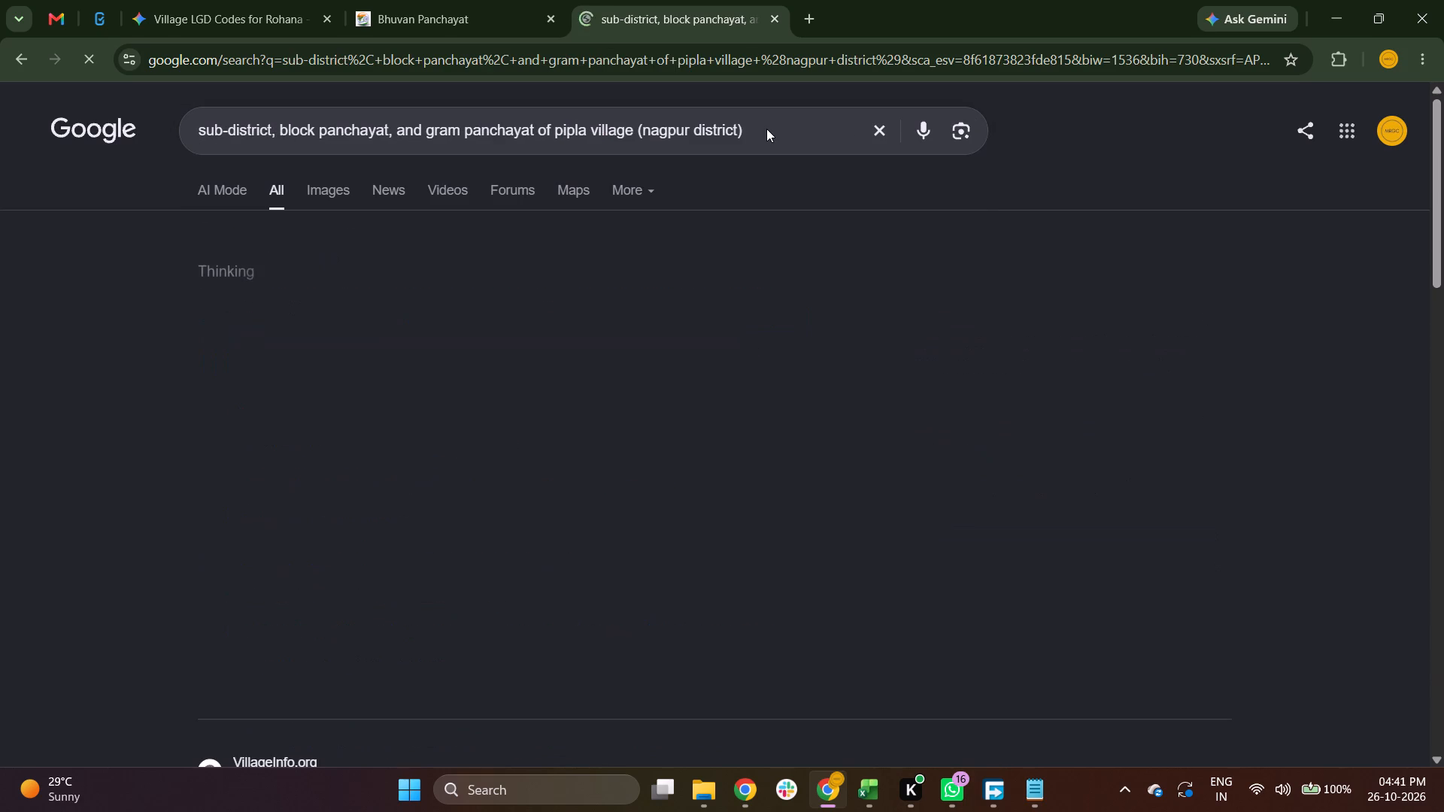
Draft the follow-up "judge according to these coordinates:" for the Pipla search answer, without any image attachment.
{"action": "scroll", "coordinate": [481, 611], "scroll_direction": "down", "scroll_amount": 2}
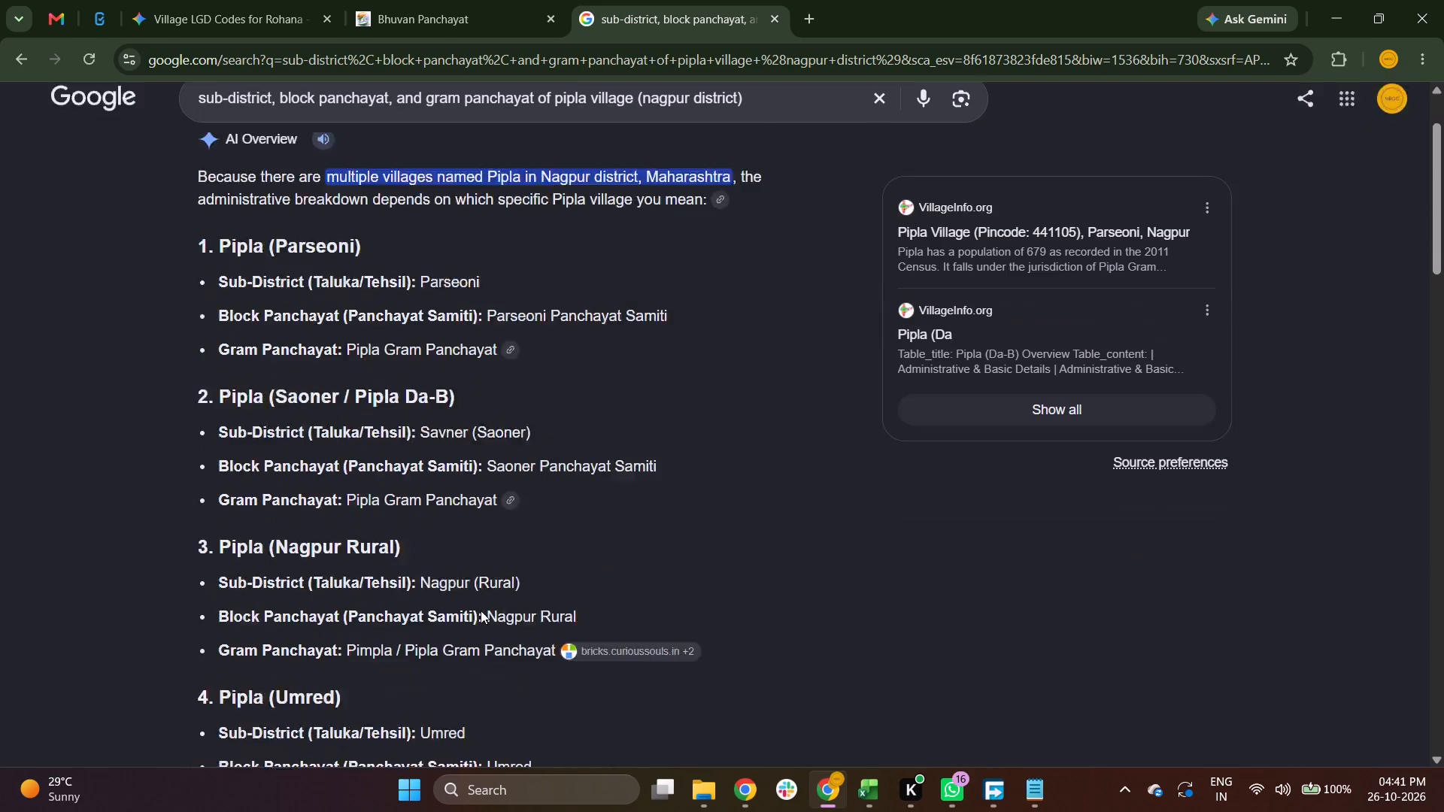
{"action": "scroll", "coordinate": [481, 611], "scroll_direction": "down", "scroll_amount": 4}
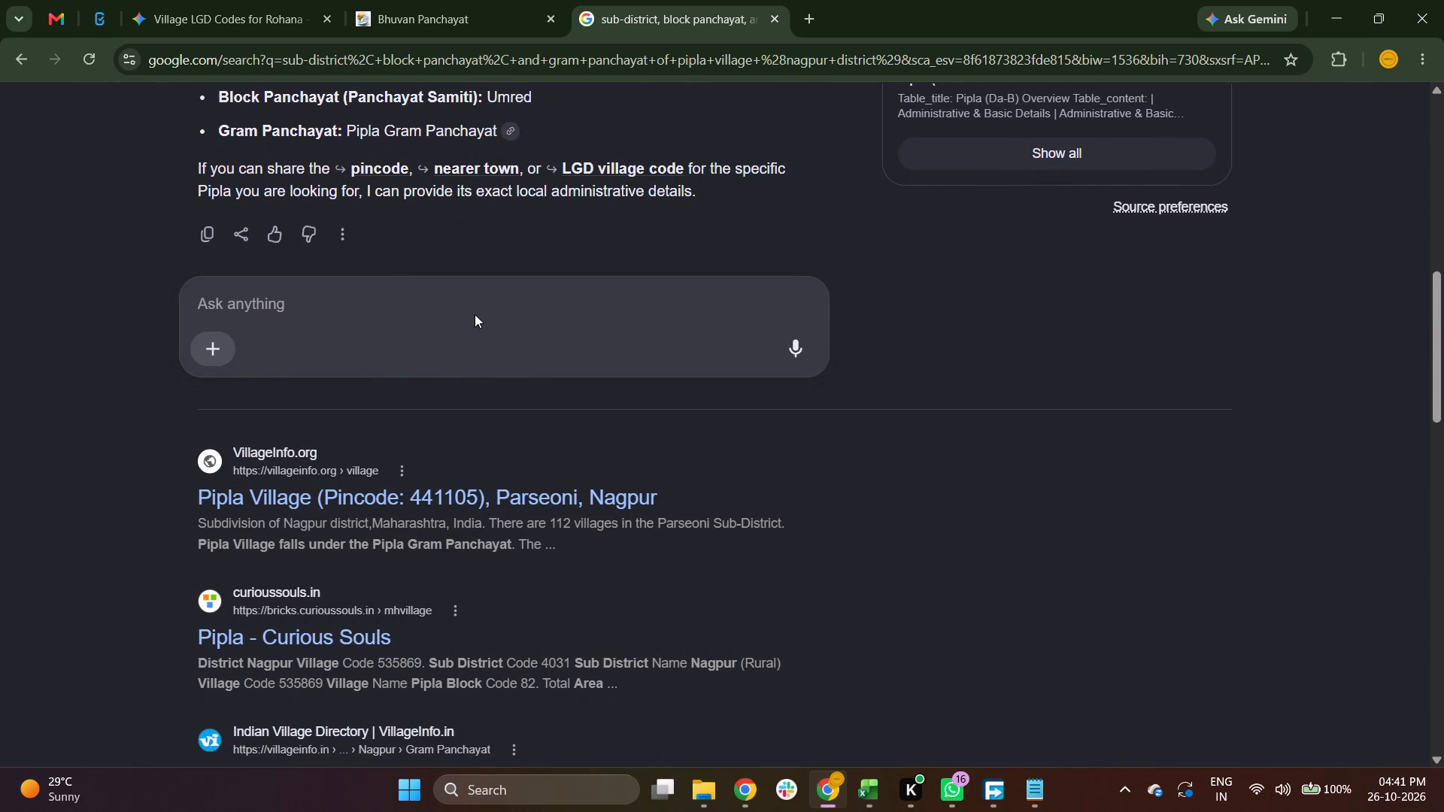
{"action": "left_click", "coordinate": [475, 314]}
{"action": "type", "text": "judge according to these coordinates"}
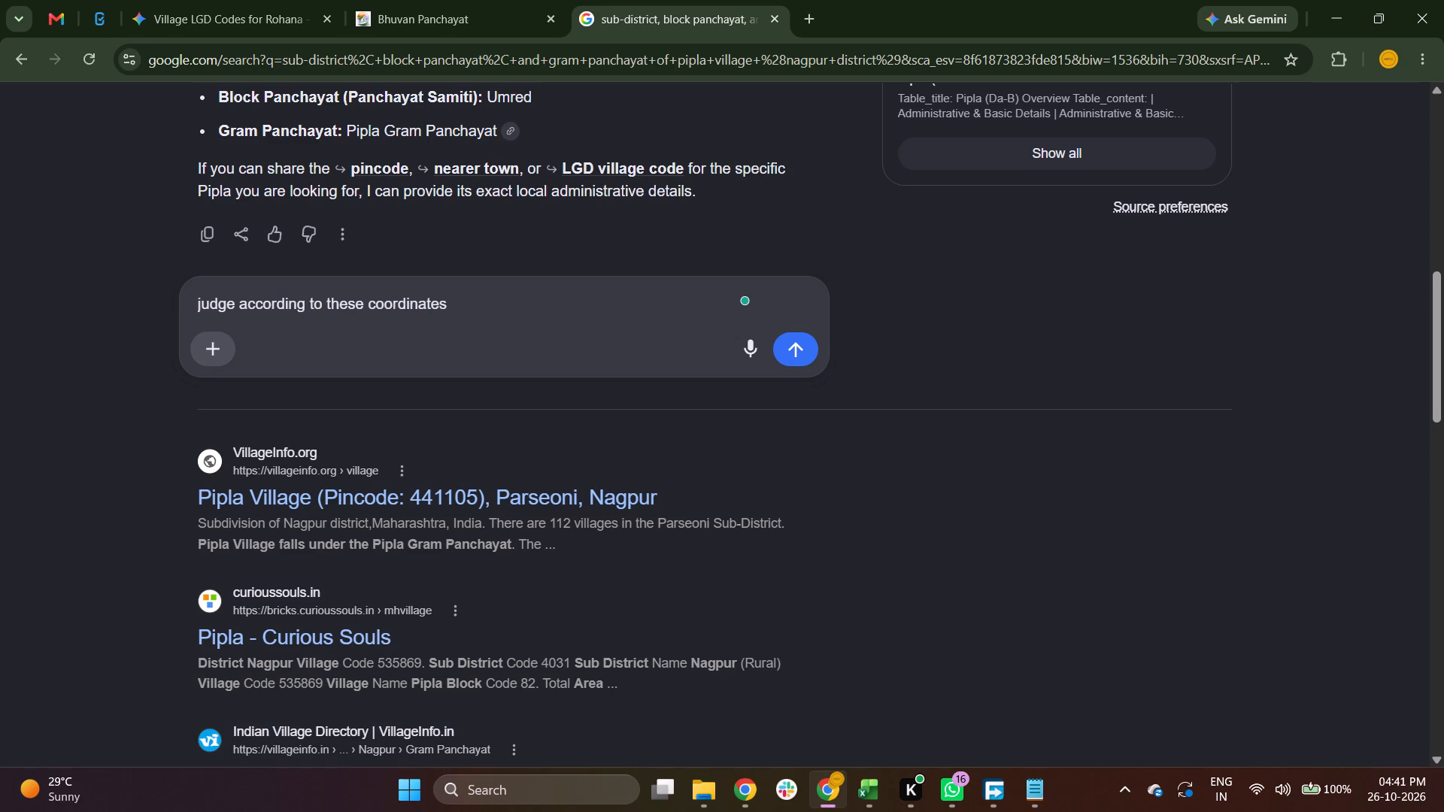
{"action": "key", "text": "shift+colon"}
{"action": "key", "text": "ctrl+v"}
{"action": "key", "text": "Return"}
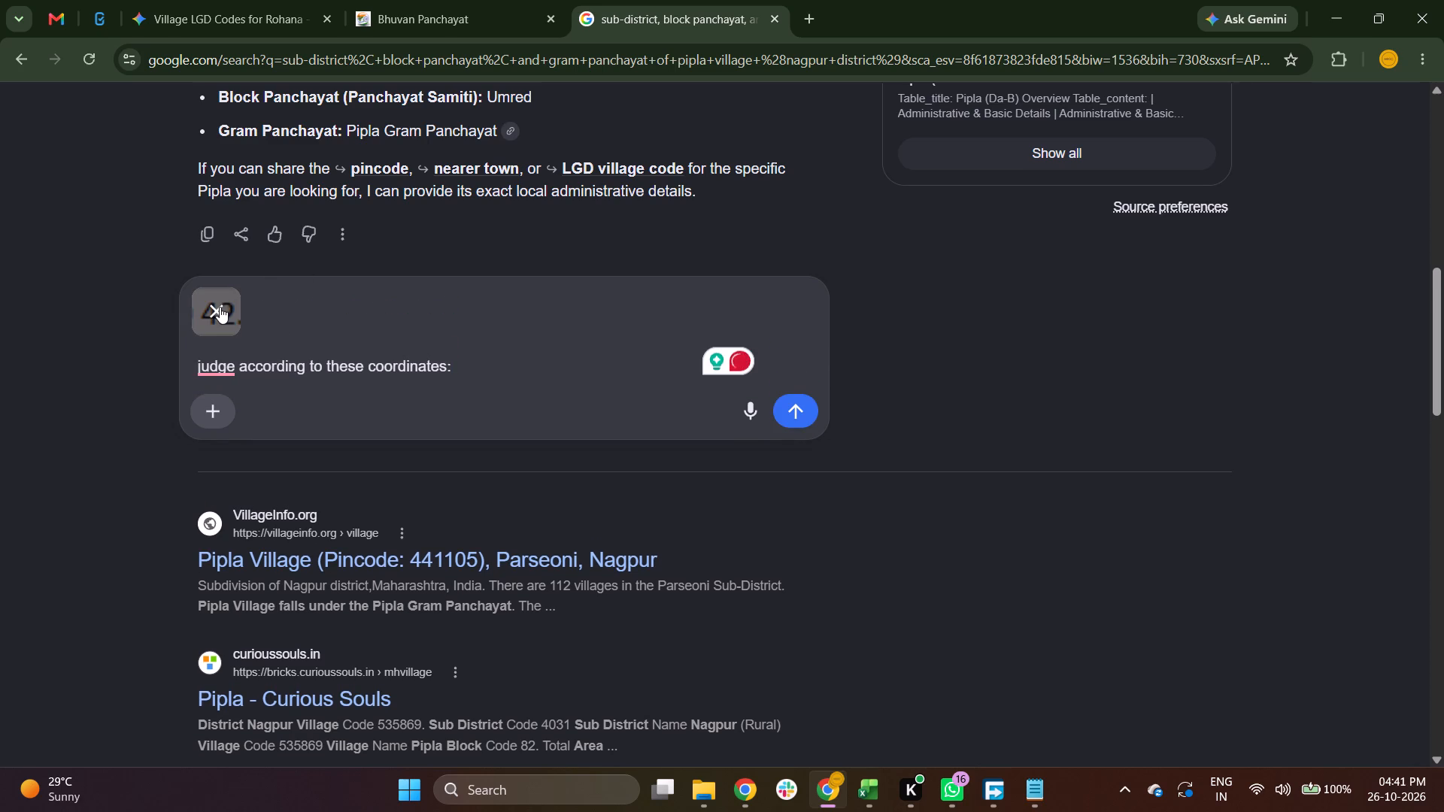
{"action": "left_click", "coordinate": [220, 307]}
{"action": "key", "text": "alt+Tab"}
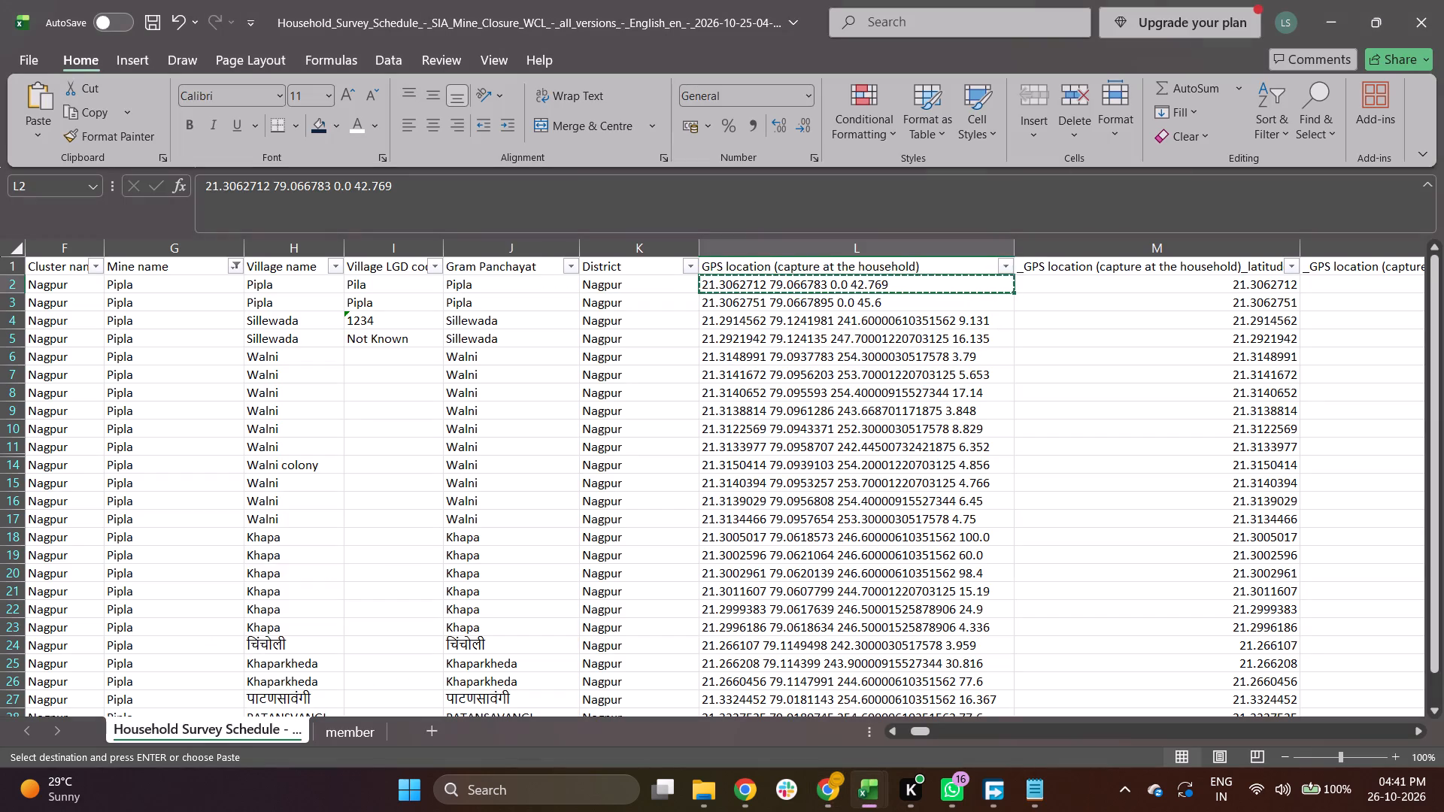
{"action": "left_click", "coordinate": [553, 201]}
{"action": "key", "text": "ctrl+a"}
{"action": "key", "text": "ctrl+c"}
{"action": "key", "text": "ctrl+c"}
{"action": "key", "text": "alt+Tab"}
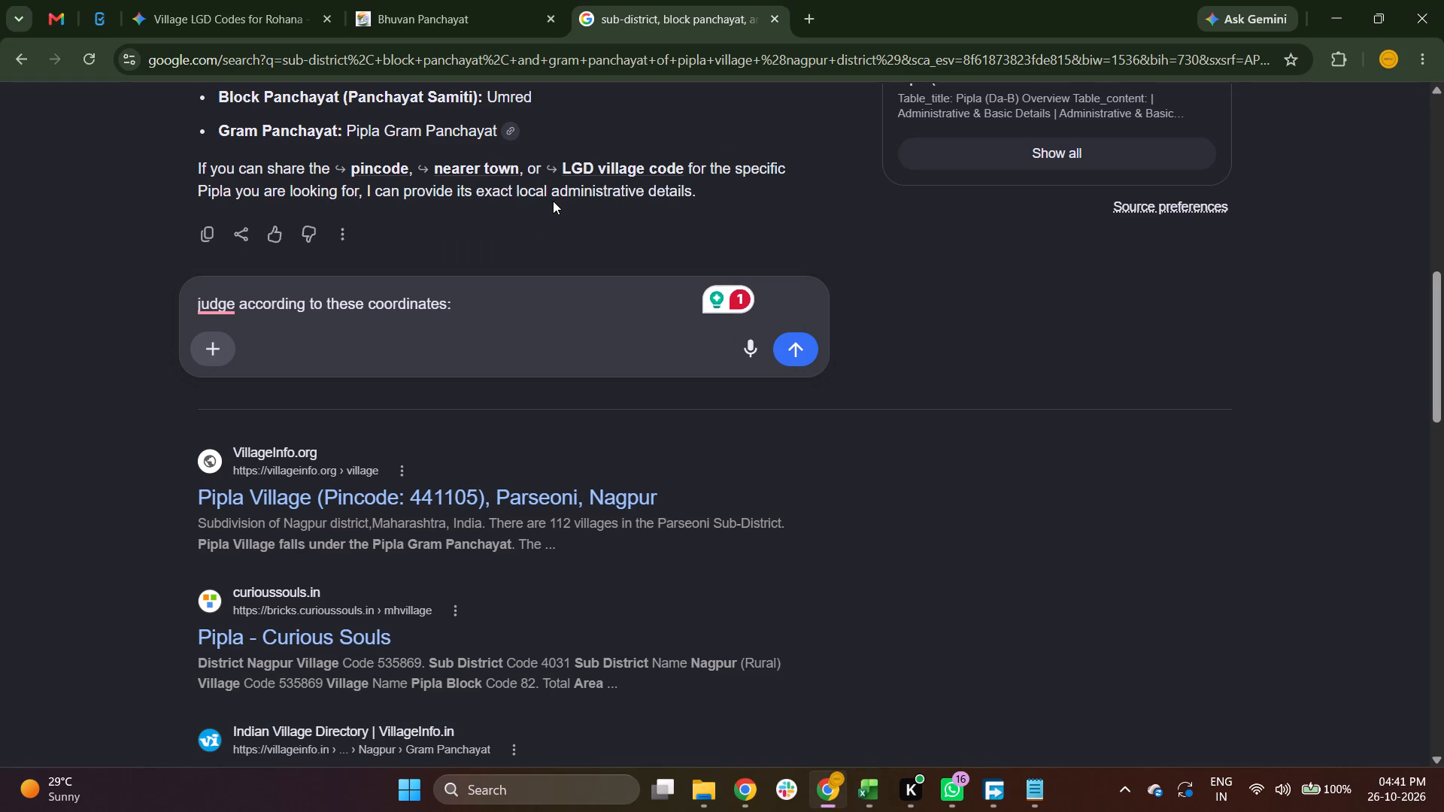
{"action": "key", "text": "ctrl+v"}
{"action": "left_click", "coordinate": [502, 311]}
{"action": "key", "text": "ctrl+v"}
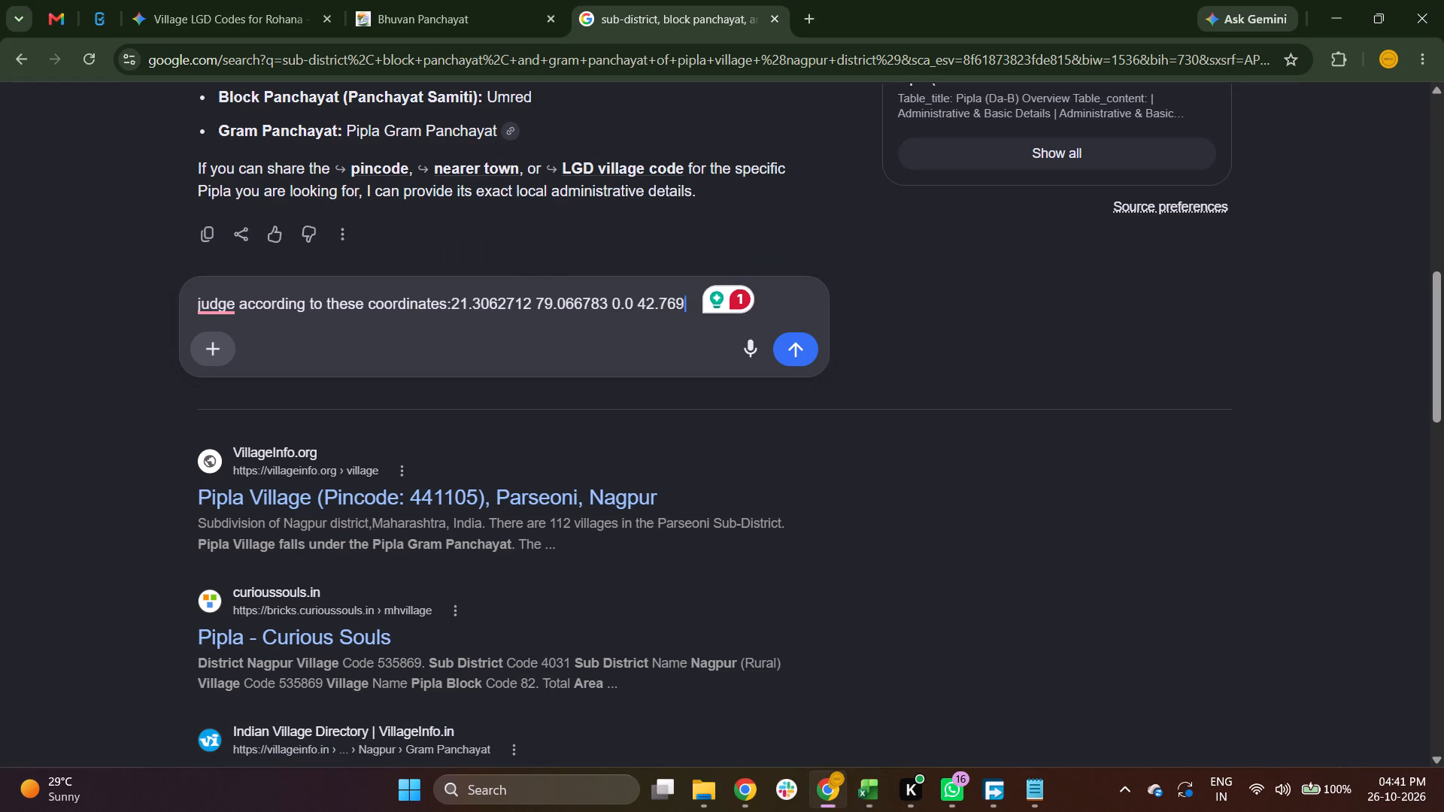
{"action": "left_click", "coordinate": [238, 345]}
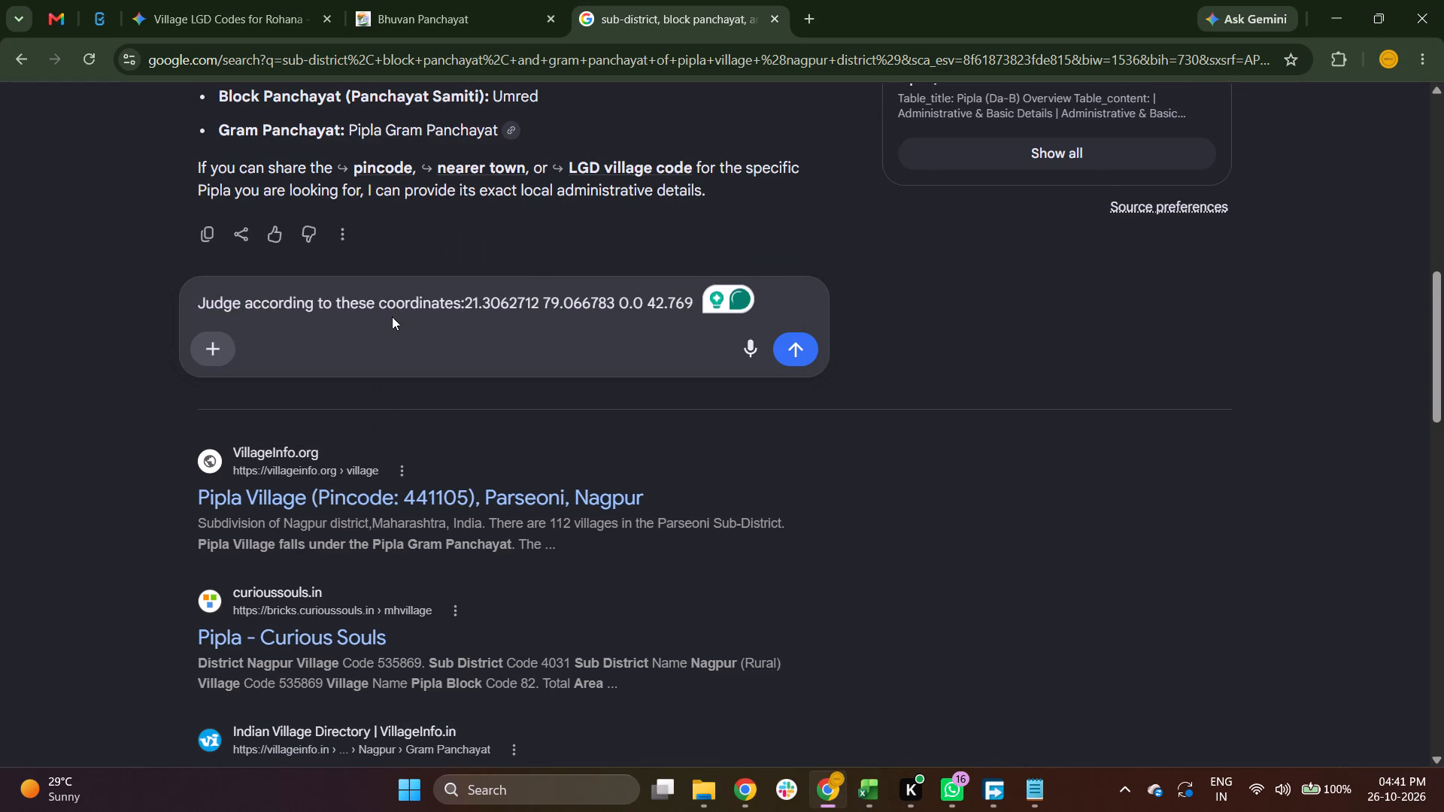
{"action": "left_click", "coordinate": [459, 308]}
{"action": "key", "text": "Return"}
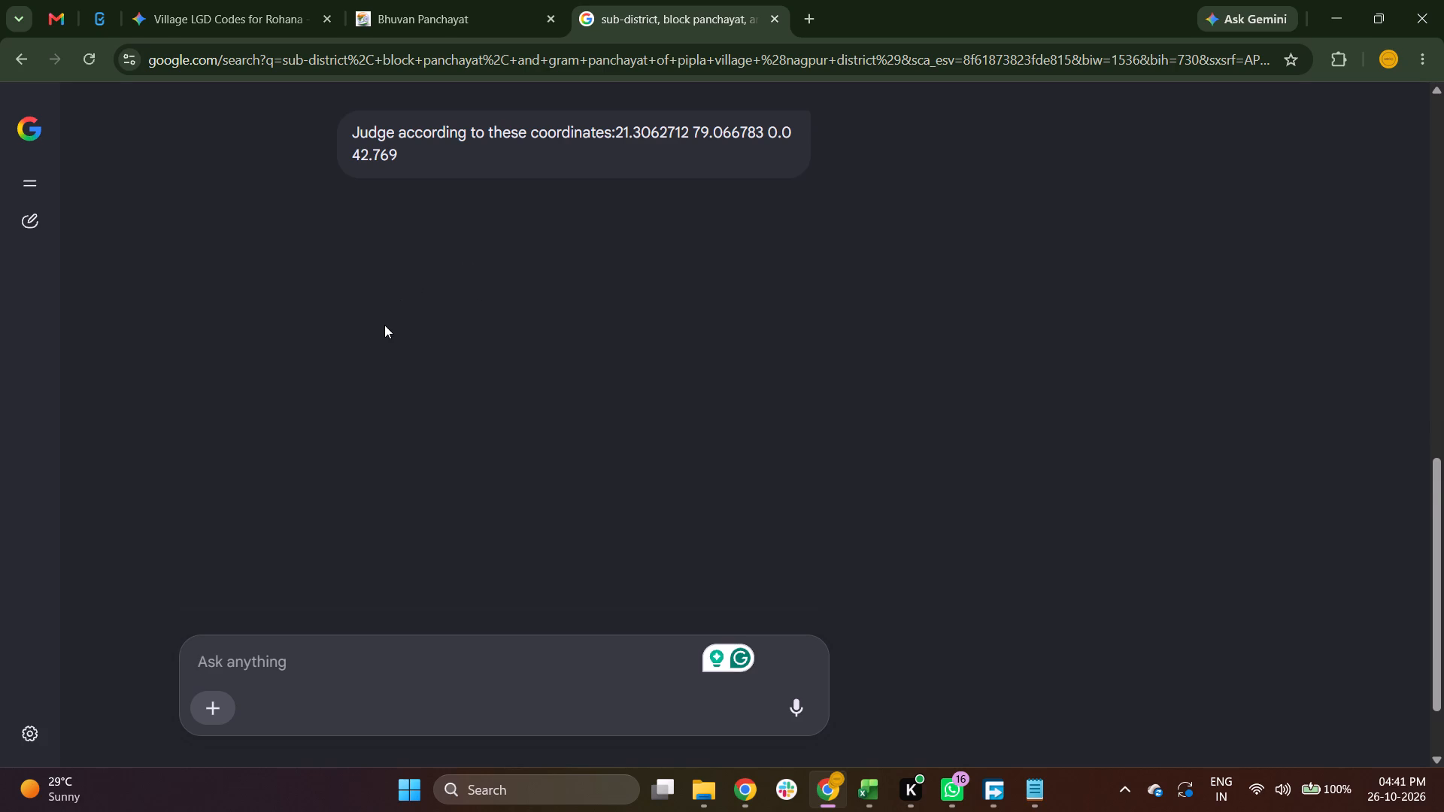
Copy the sub-district name Parseoni from the follow-up answer into Pipla's Sub-District (Tehsil/Taluka) cell J9 on the Mapping sheet.
{"action": "scroll", "coordinate": [384, 325], "scroll_direction": "up", "scroll_amount": 1}
{"action": "scroll", "coordinate": [384, 325], "scroll_direction": "down", "scroll_amount": 4}
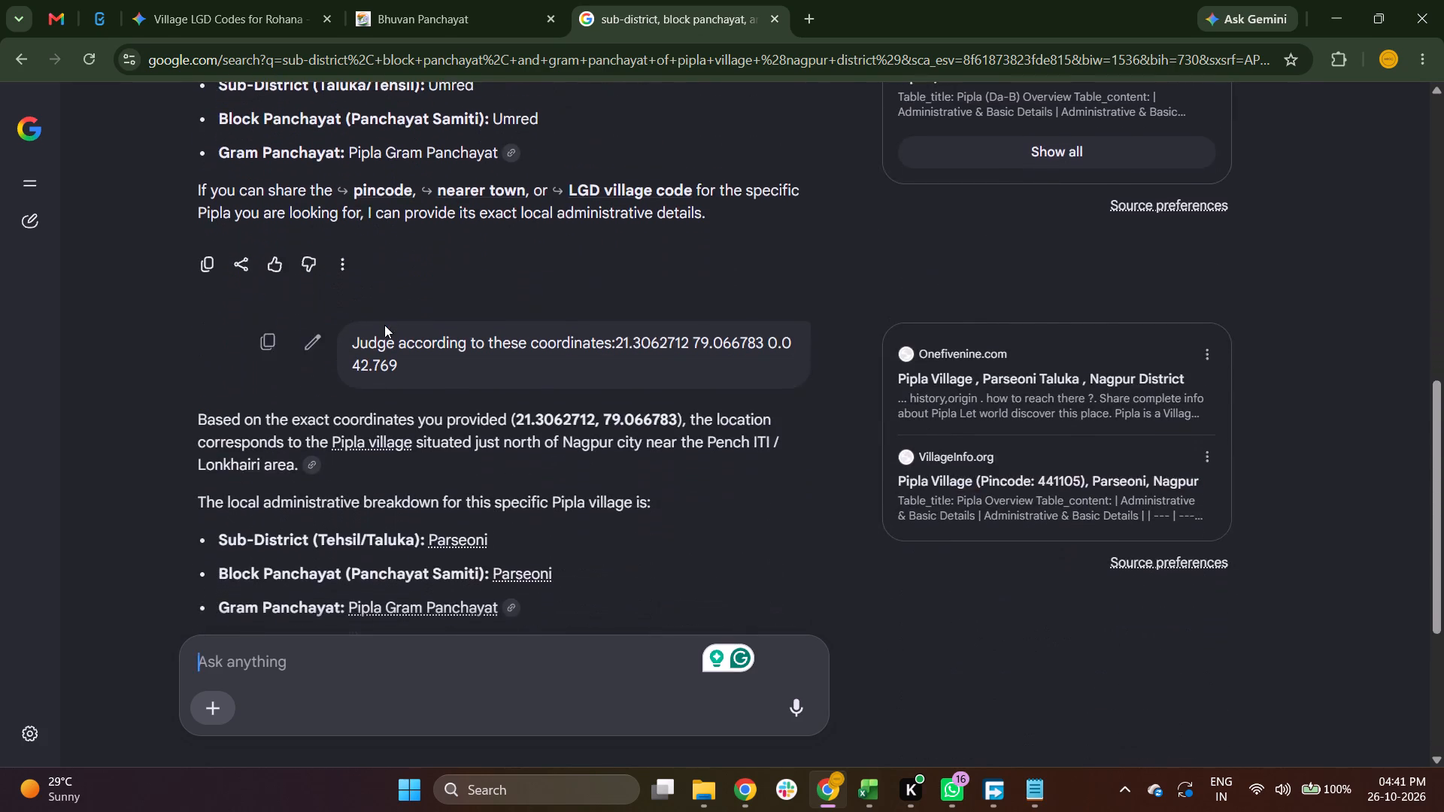
{"action": "scroll", "coordinate": [384, 325], "scroll_direction": "down", "scroll_amount": 6}
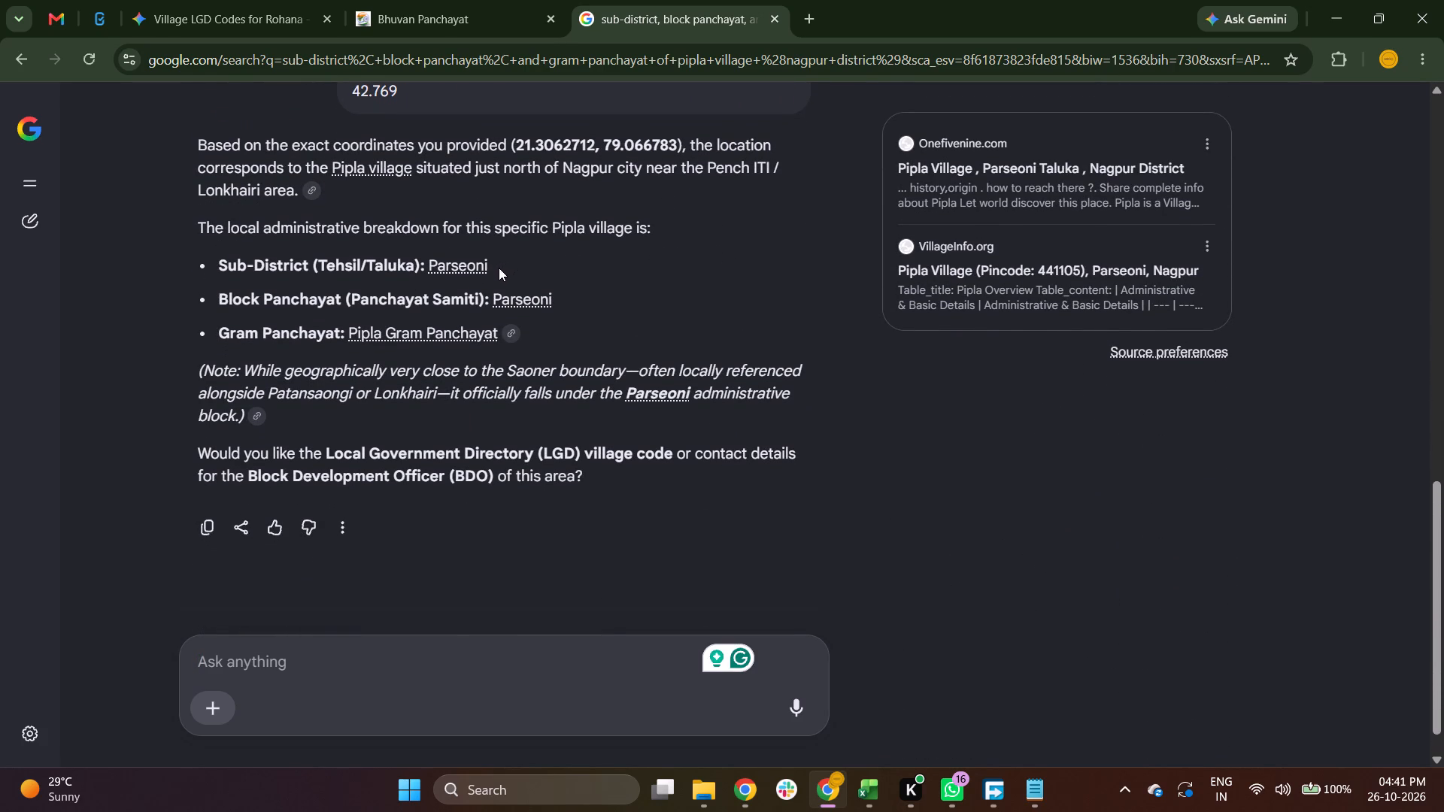
{"action": "left_click_drag", "start_coordinate": [499, 268], "coordinate": [429, 267]}
{"action": "key", "text": "ctrl+c"}
{"action": "key", "text": "ctrl+c"}
{"action": "key", "text": "ctrl+c"}
{"action": "key", "text": "alt+Tab"}
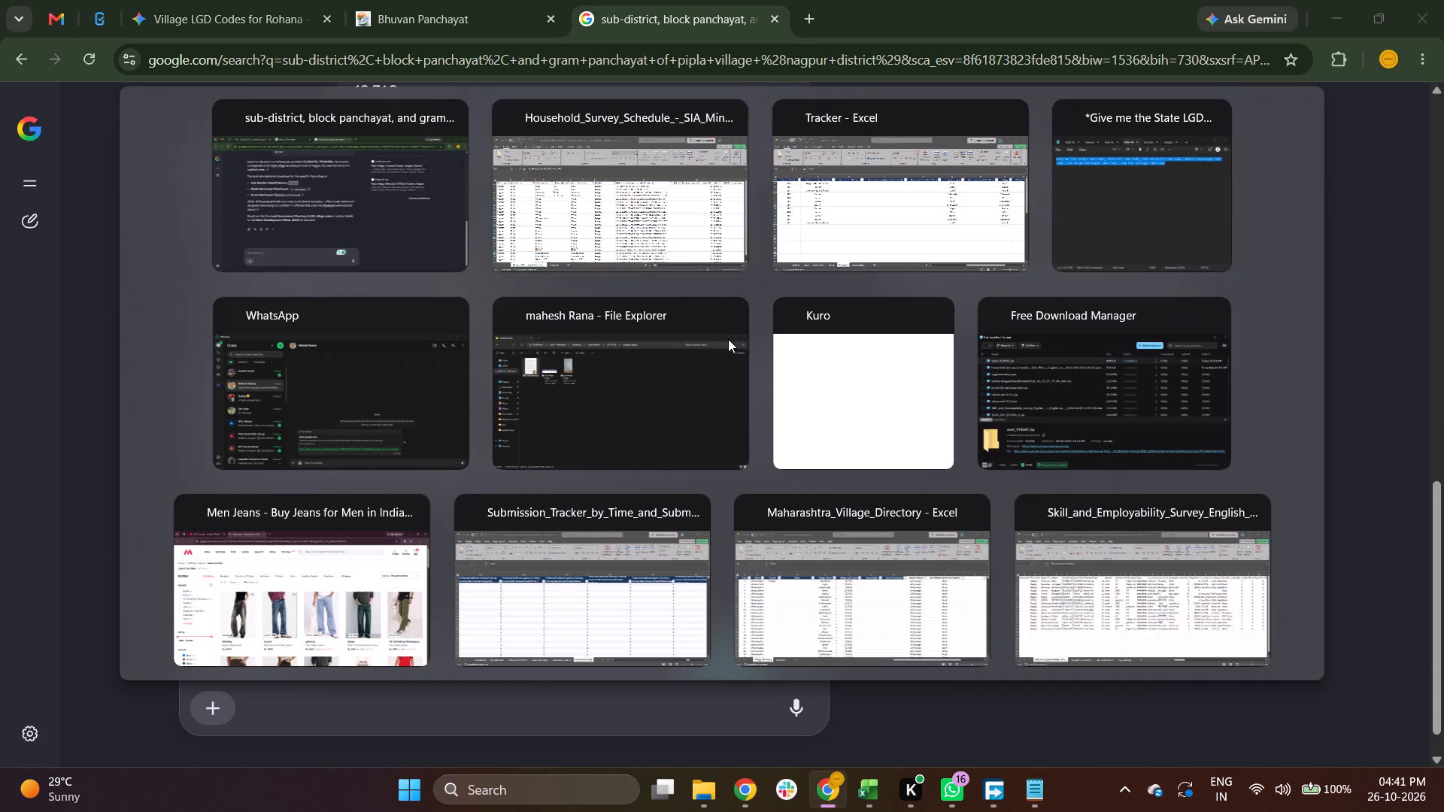
{"action": "key", "text": "alt+Tab"}
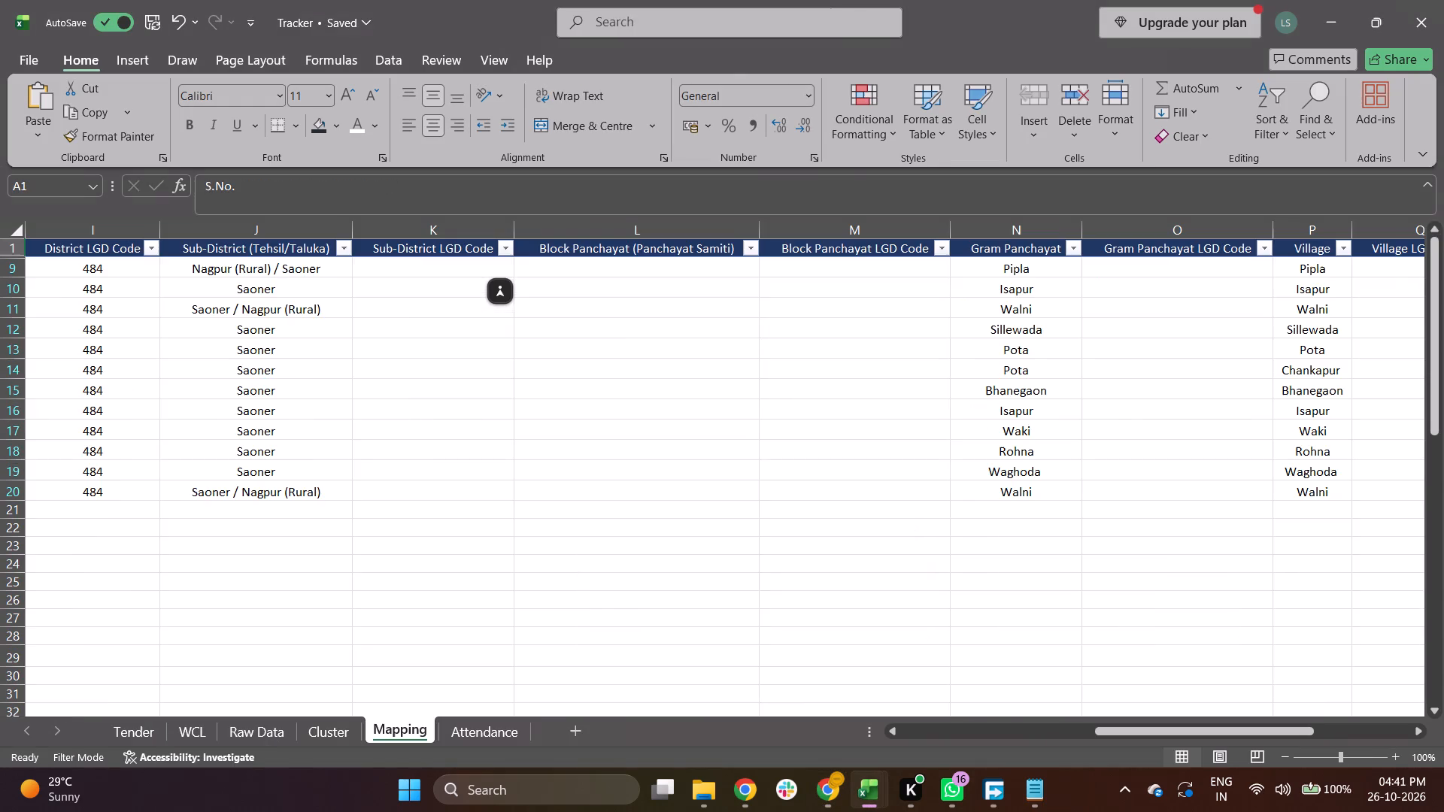
{"action": "key", "text": "Right"}
{"action": "key", "text": "Right"}
{"action": "key", "text": "Right"}
{"action": "key", "text": "Right"}
{"action": "key", "text": "Right"}
{"action": "key", "text": "Right"}
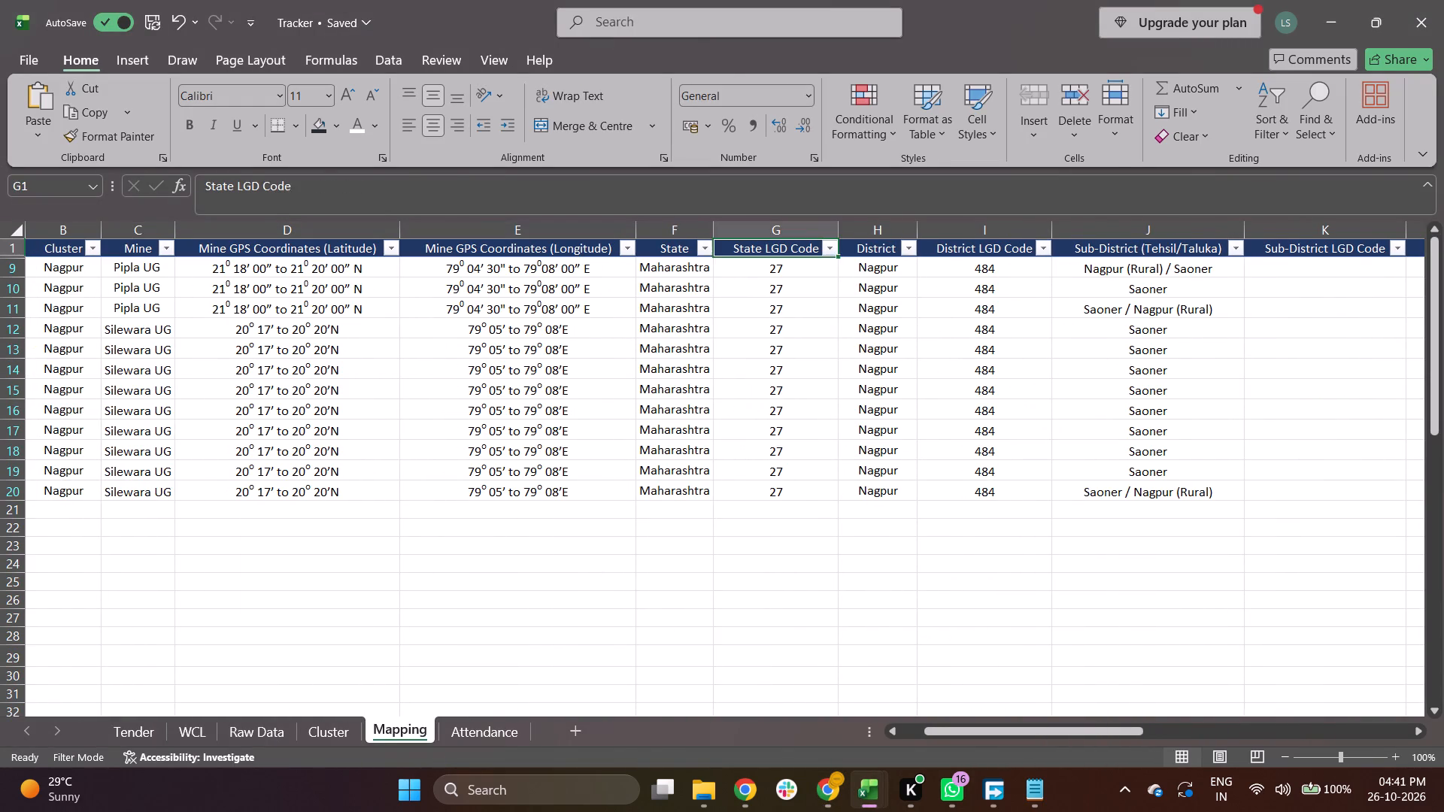
{"action": "key", "text": "Right"}
{"action": "key", "text": "Right"}
{"action": "key", "text": "Right"}
{"action": "key", "text": "Down"}
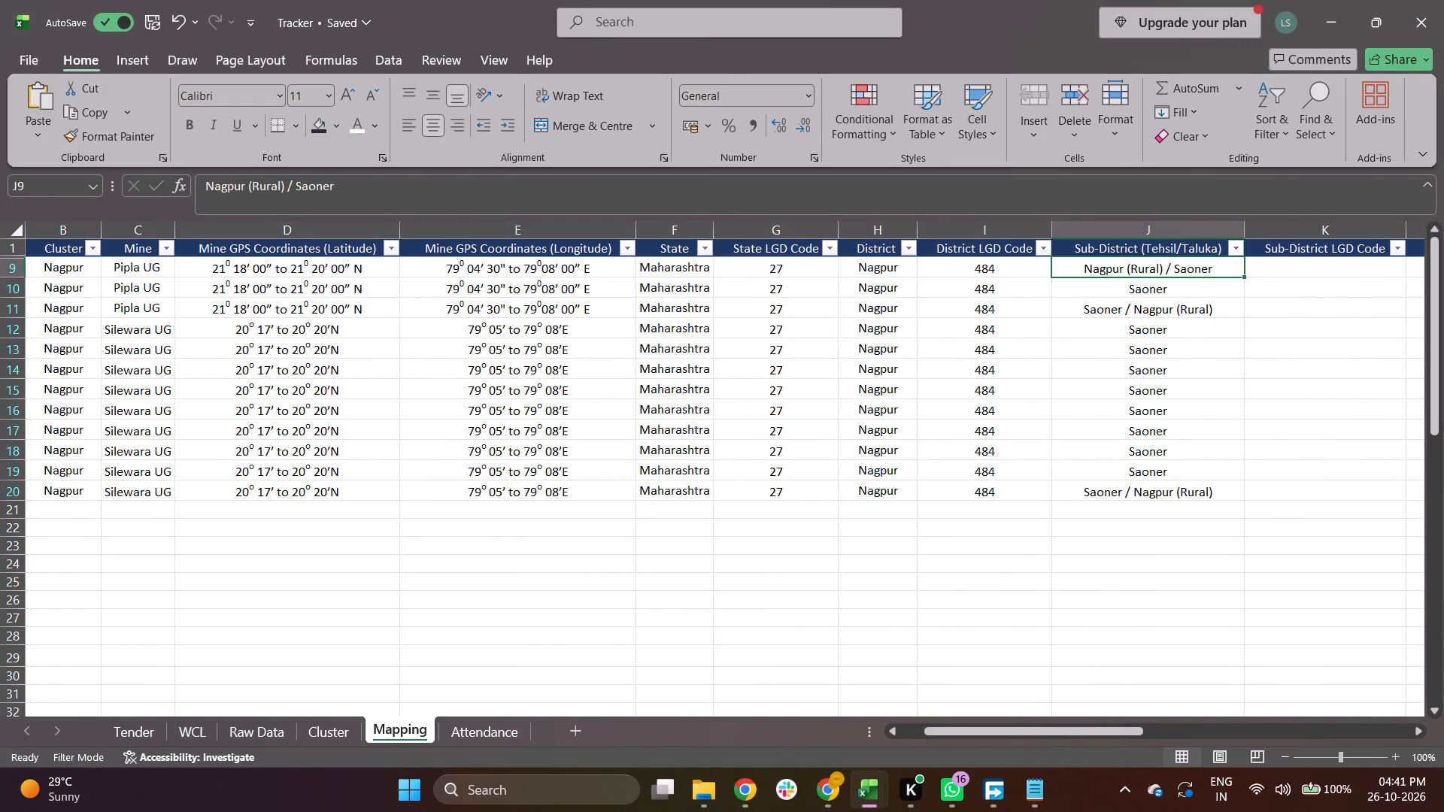
{"action": "key", "text": "Right"}
{"action": "key", "text": "Right"}
{"action": "key", "text": "Right"}
{"action": "key", "text": "Right"}
{"action": "key", "text": "Left"}
{"action": "key", "text": "Left"}
{"action": "key", "text": "Left"}
{"action": "key", "text": "Left"}
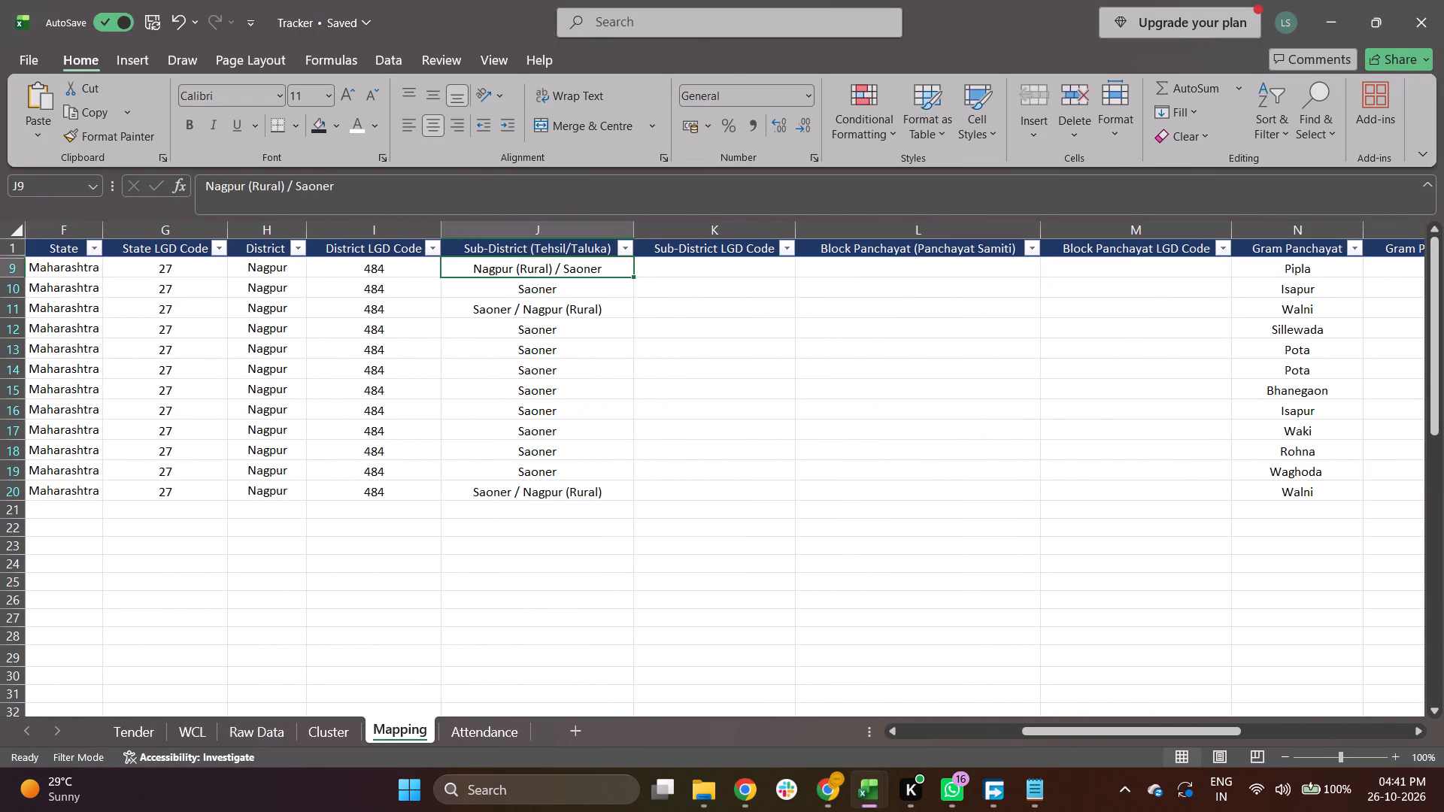
{"action": "key", "text": "ctrl+v"}
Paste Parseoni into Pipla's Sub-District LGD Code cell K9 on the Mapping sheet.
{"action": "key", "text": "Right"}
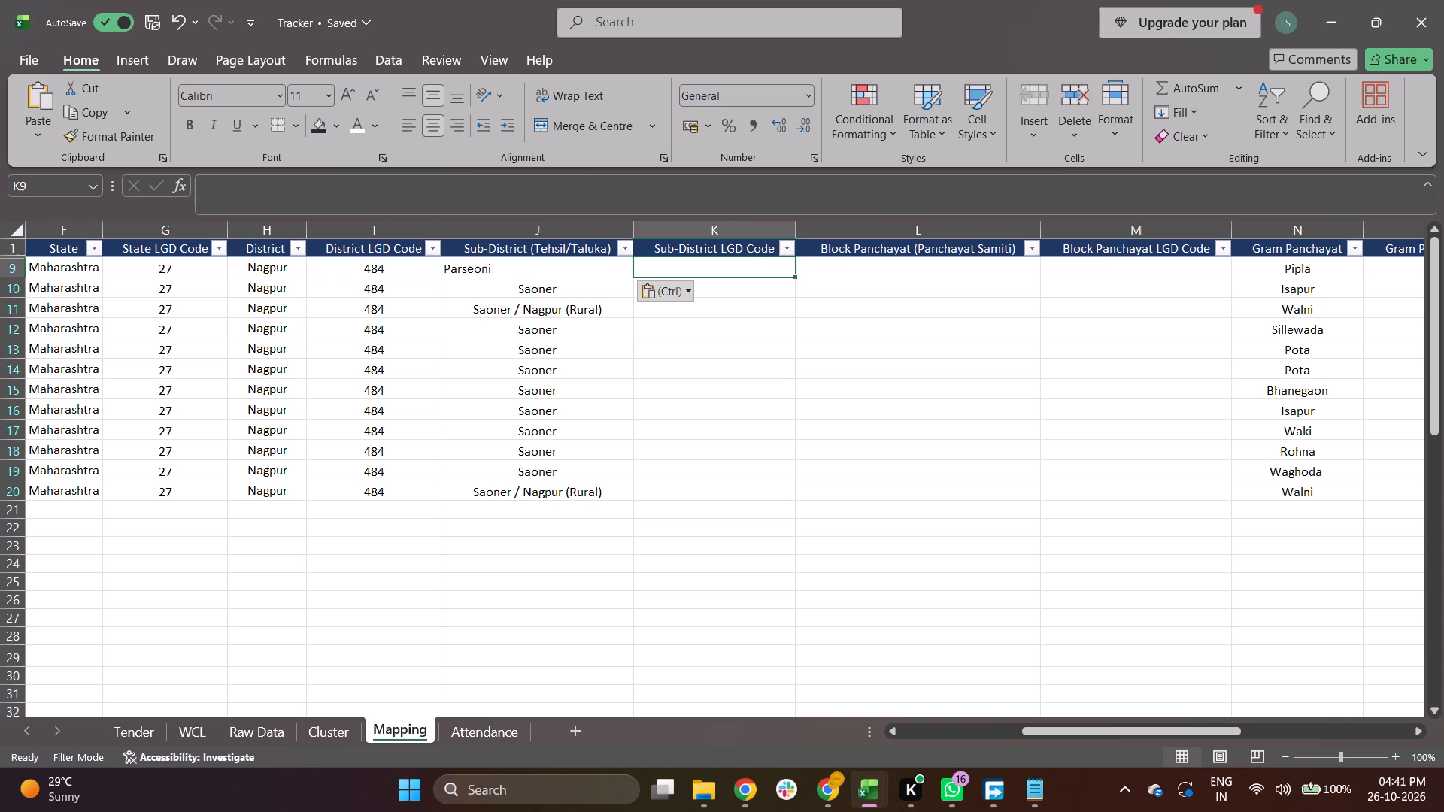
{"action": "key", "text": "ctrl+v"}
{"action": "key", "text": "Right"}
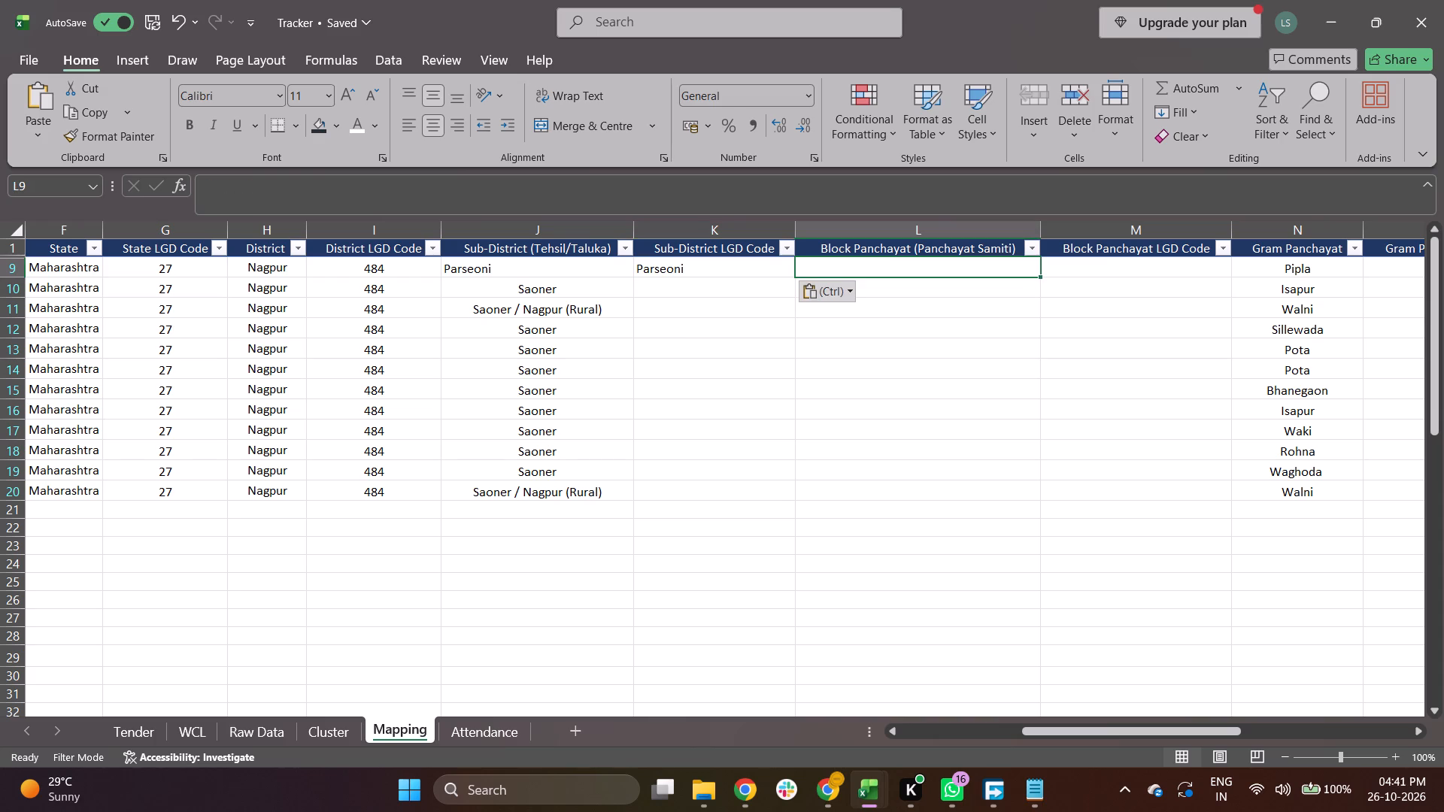
Check the block panchayat in Chrome's Pipla answer and paste Parseoni into Block Panchayat (Panchayat Samiti) cell L9 in the Tracker workbook.
{"action": "key", "text": "alt+Tab"}
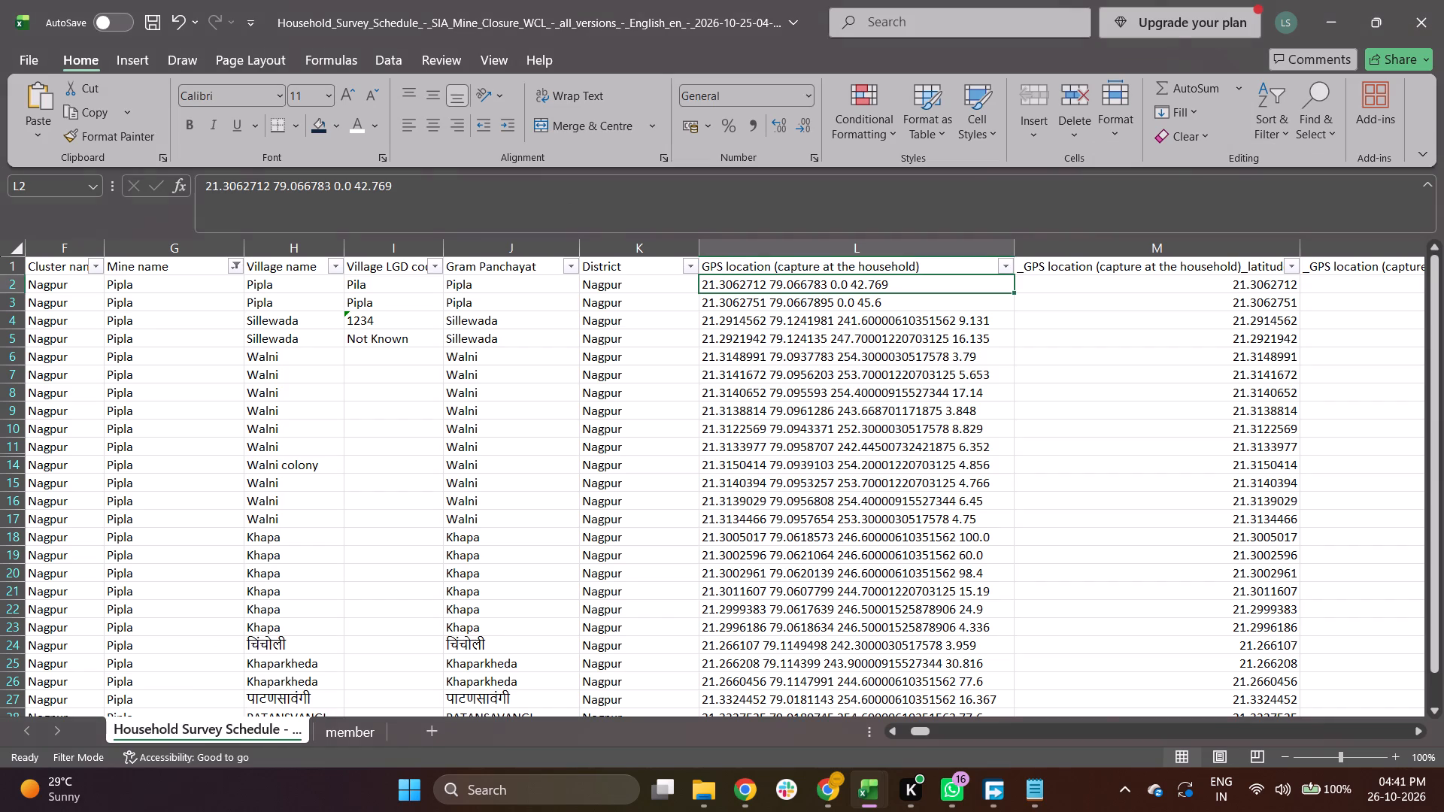
{"action": "key", "text": "alt+Tab"}
{"action": "key", "text": "Left"}
{"action": "key", "text": "Left"}
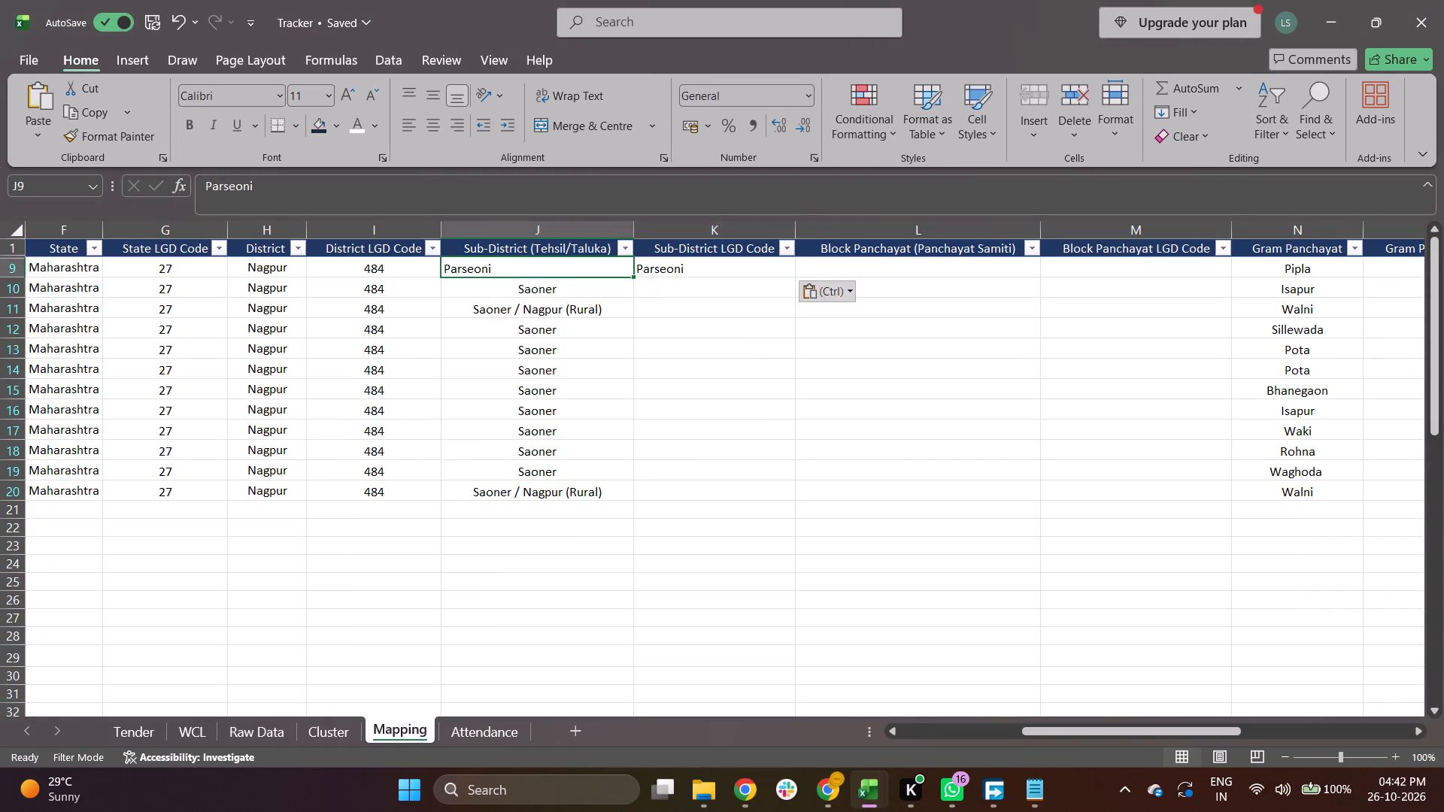
{"action": "key", "text": "Right"}
{"action": "key", "text": "Right"}
{"action": "key", "text": "alt+Tab"}
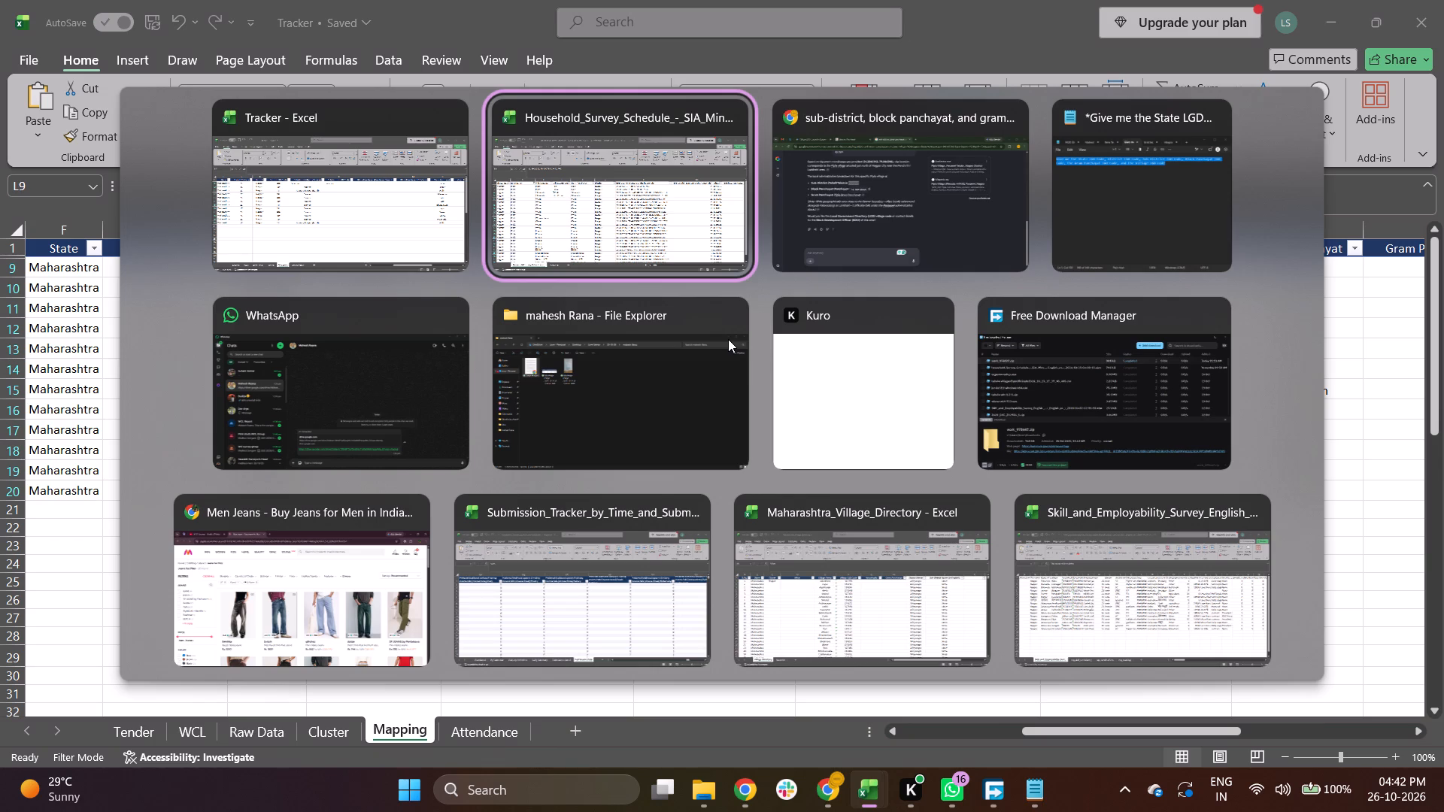
{"action": "key", "text": "alt+Left"}
{"action": "key", "text": "alt+Tab"}
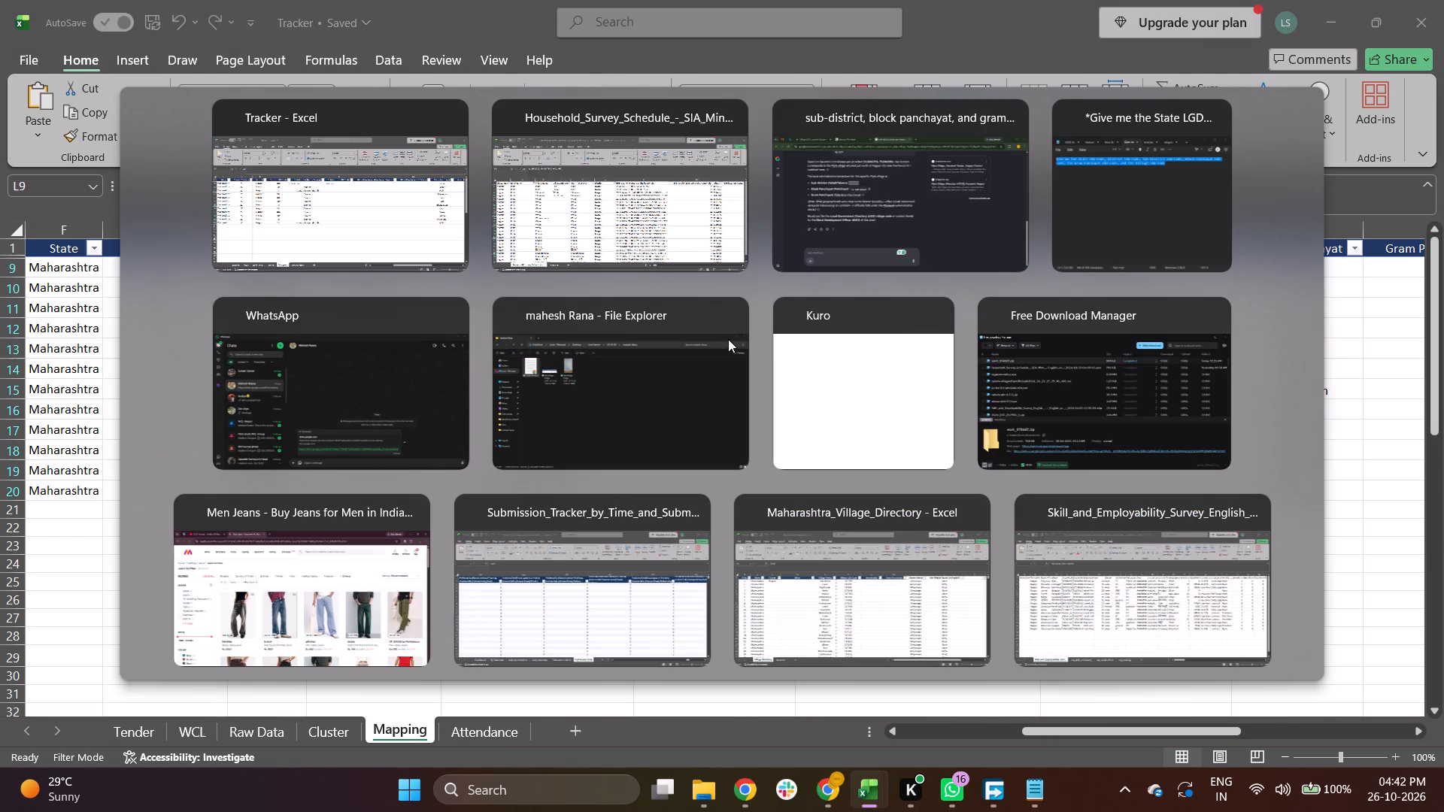
{"action": "key", "text": "alt+Left"}
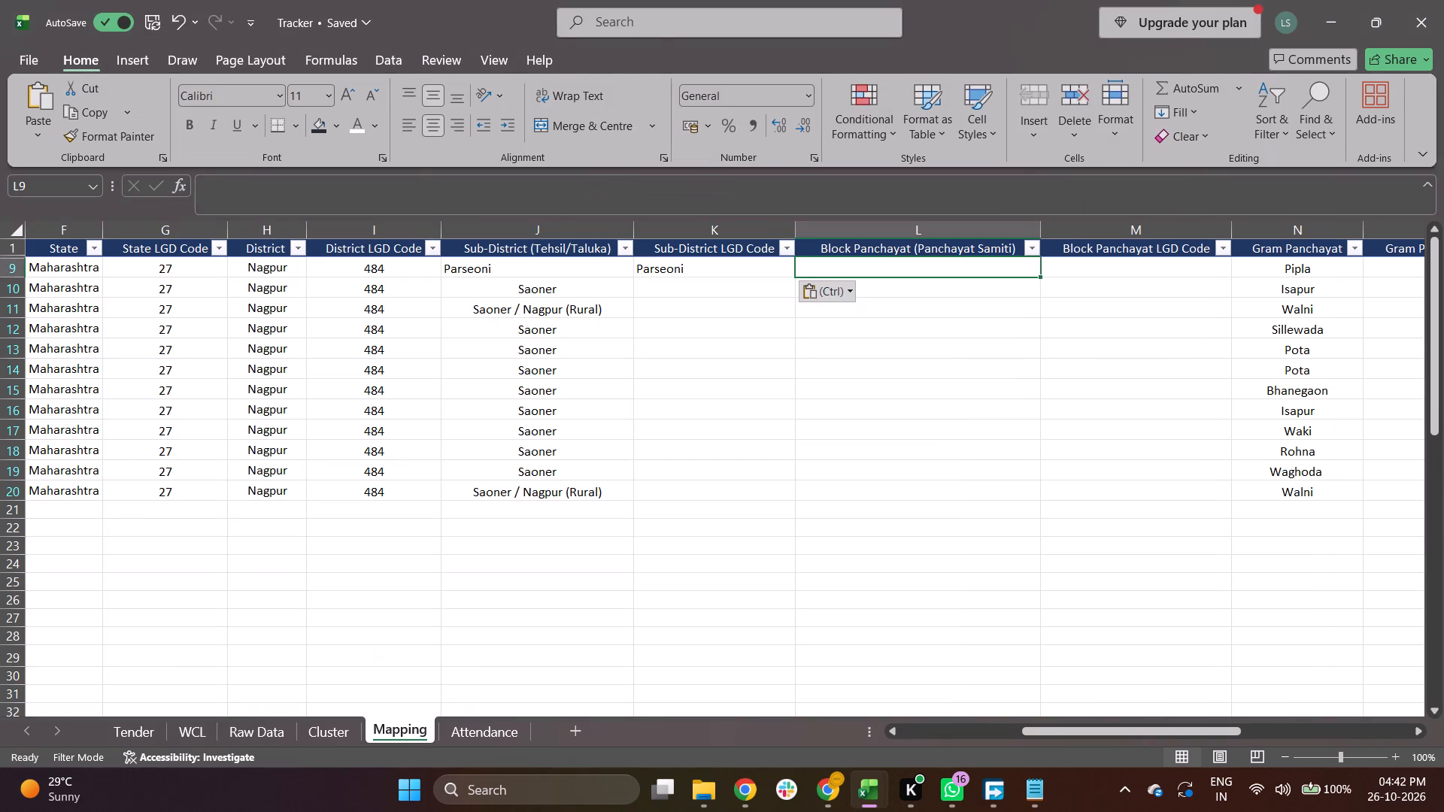
{"action": "key", "text": "Left"}
{"action": "key", "text": "Right"}
{"action": "key", "text": "alt+Tab"}
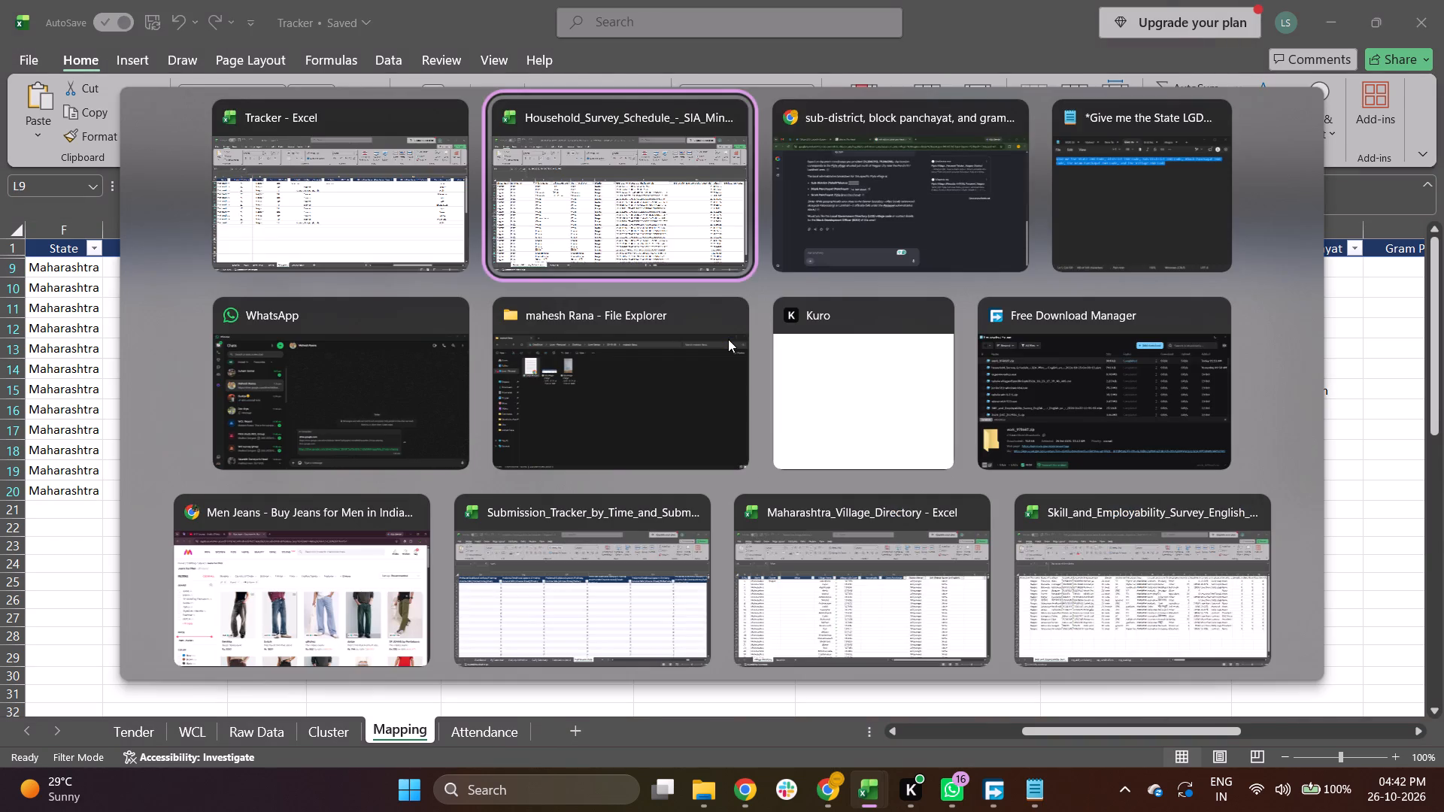
{"action": "key", "text": "alt+Tab"}
{"action": "left_click", "coordinate": [760, 332]}
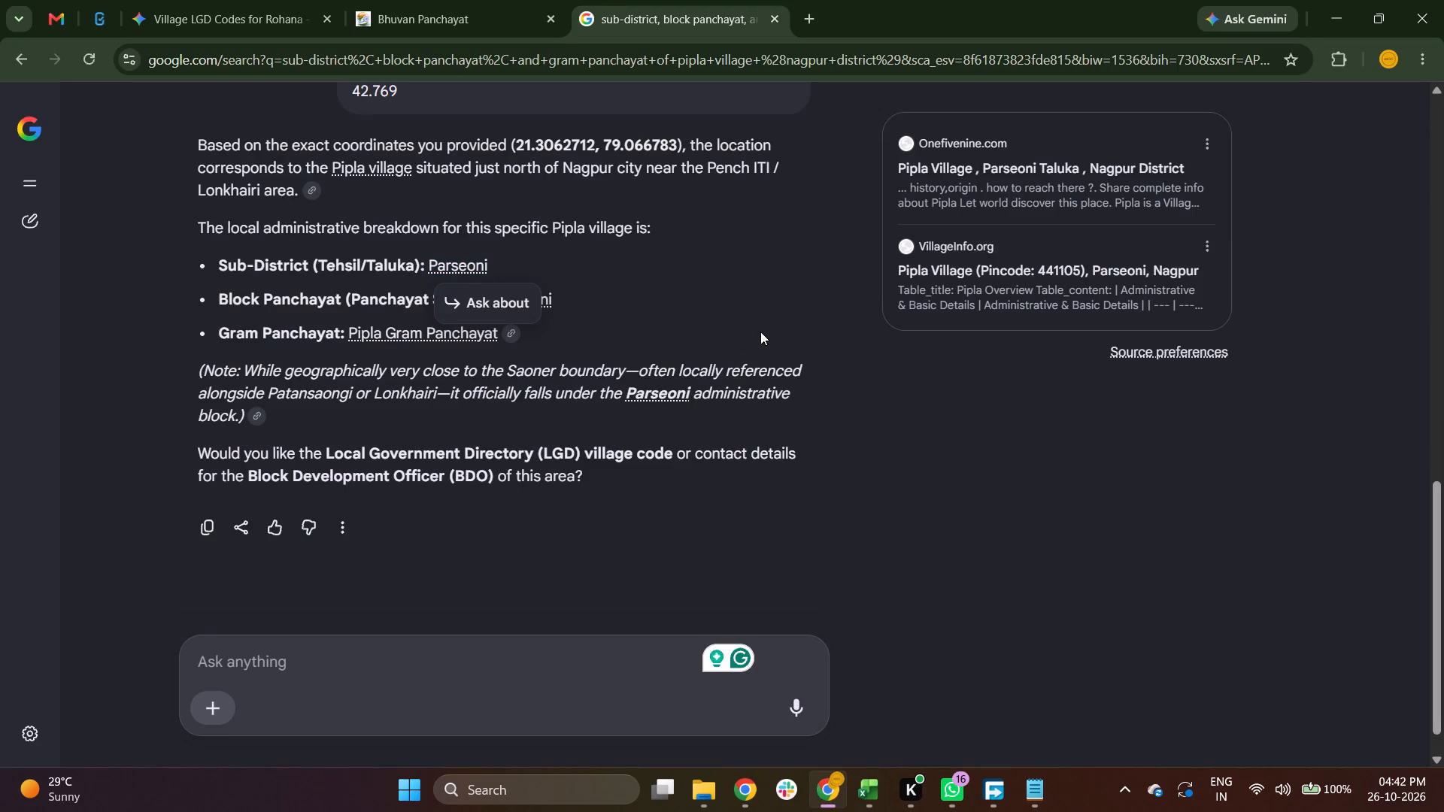
{"action": "key", "text": "alt+Tab"}
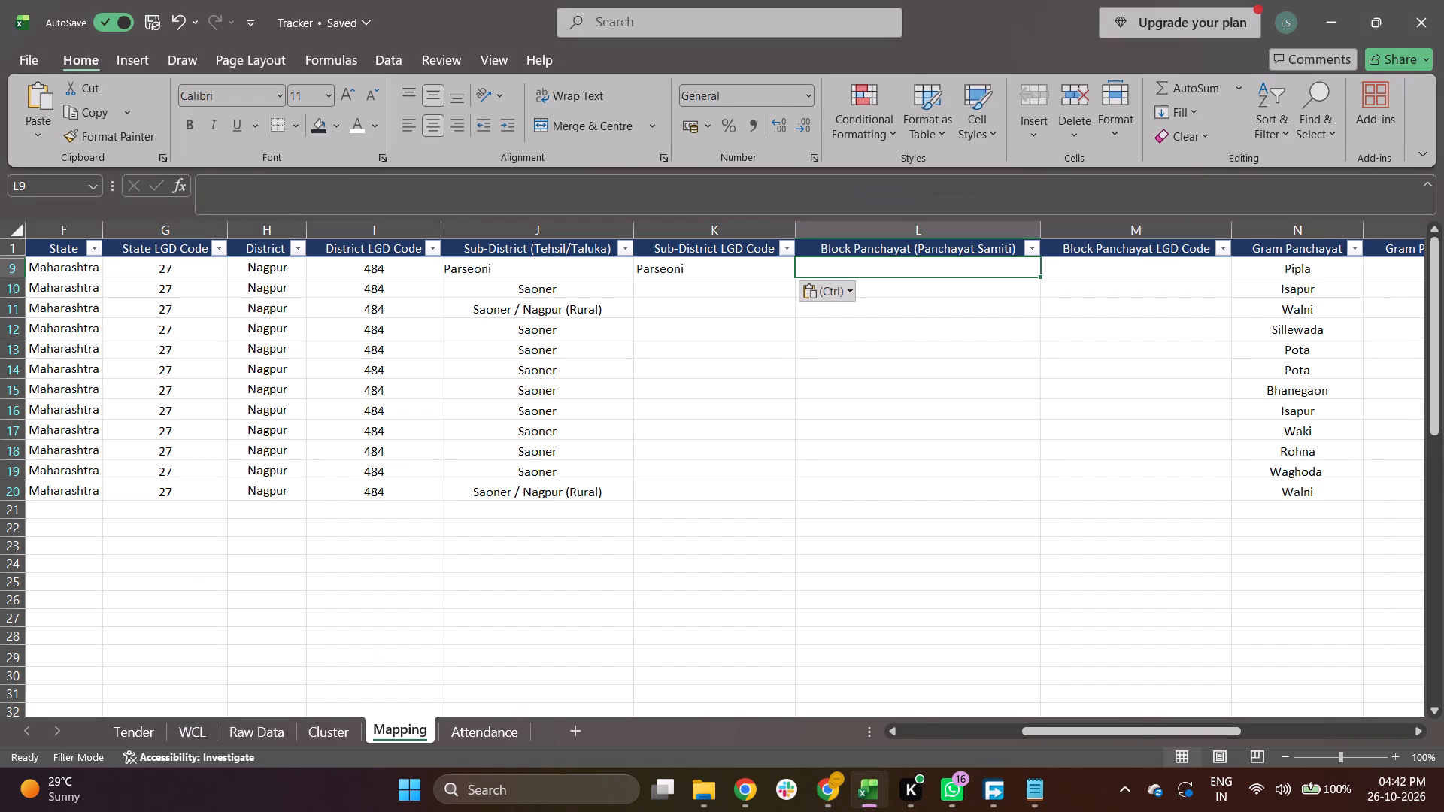
{"action": "key", "text": "ctrl+v"}
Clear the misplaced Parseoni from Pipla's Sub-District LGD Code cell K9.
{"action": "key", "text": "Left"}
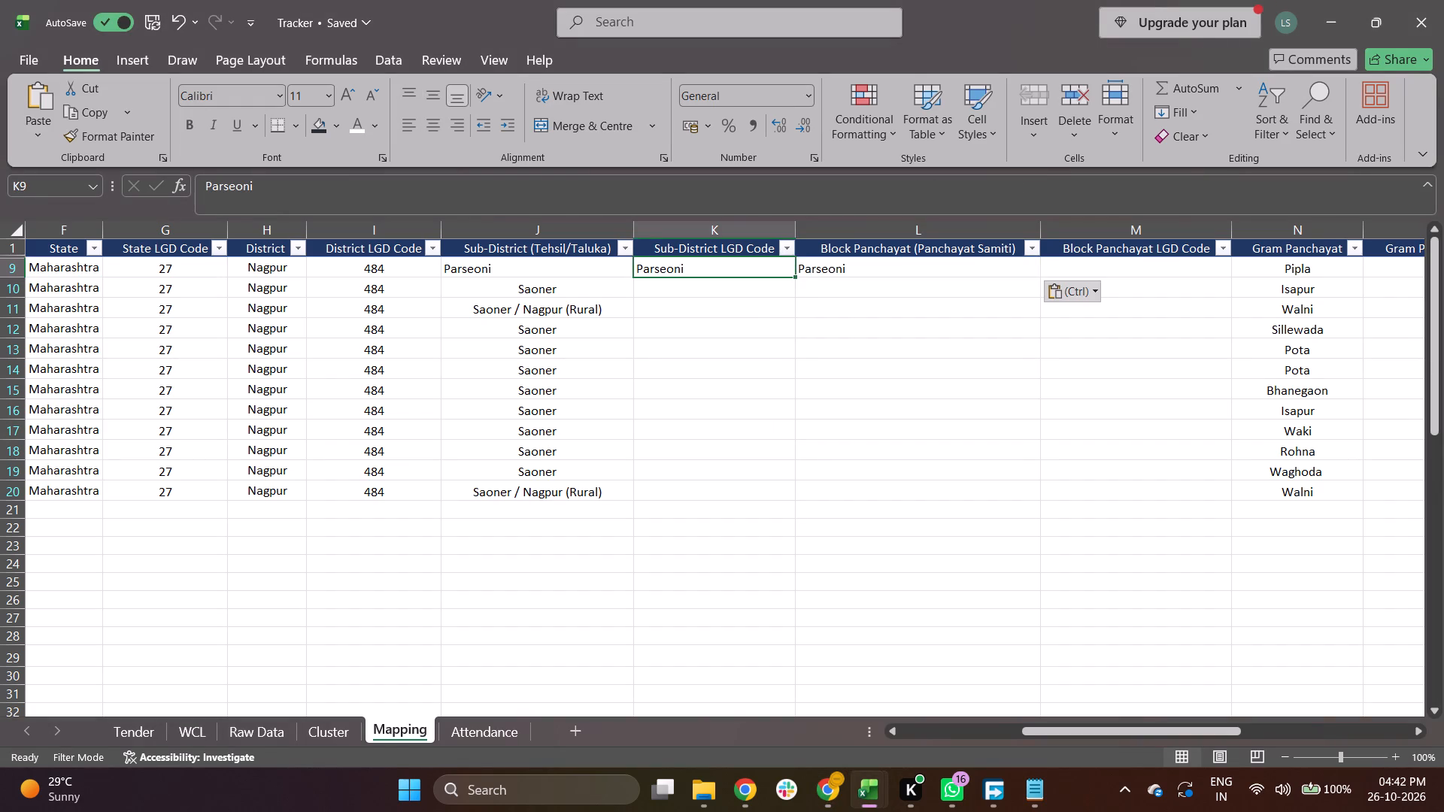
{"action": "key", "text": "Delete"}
Review Pipla's row 9 across the mine coordinate, administrative name, LGD code and village columns for entries still missing.
{"action": "key", "text": "Right"}
{"action": "key", "text": "Right"}
{"action": "key", "text": "Right"}
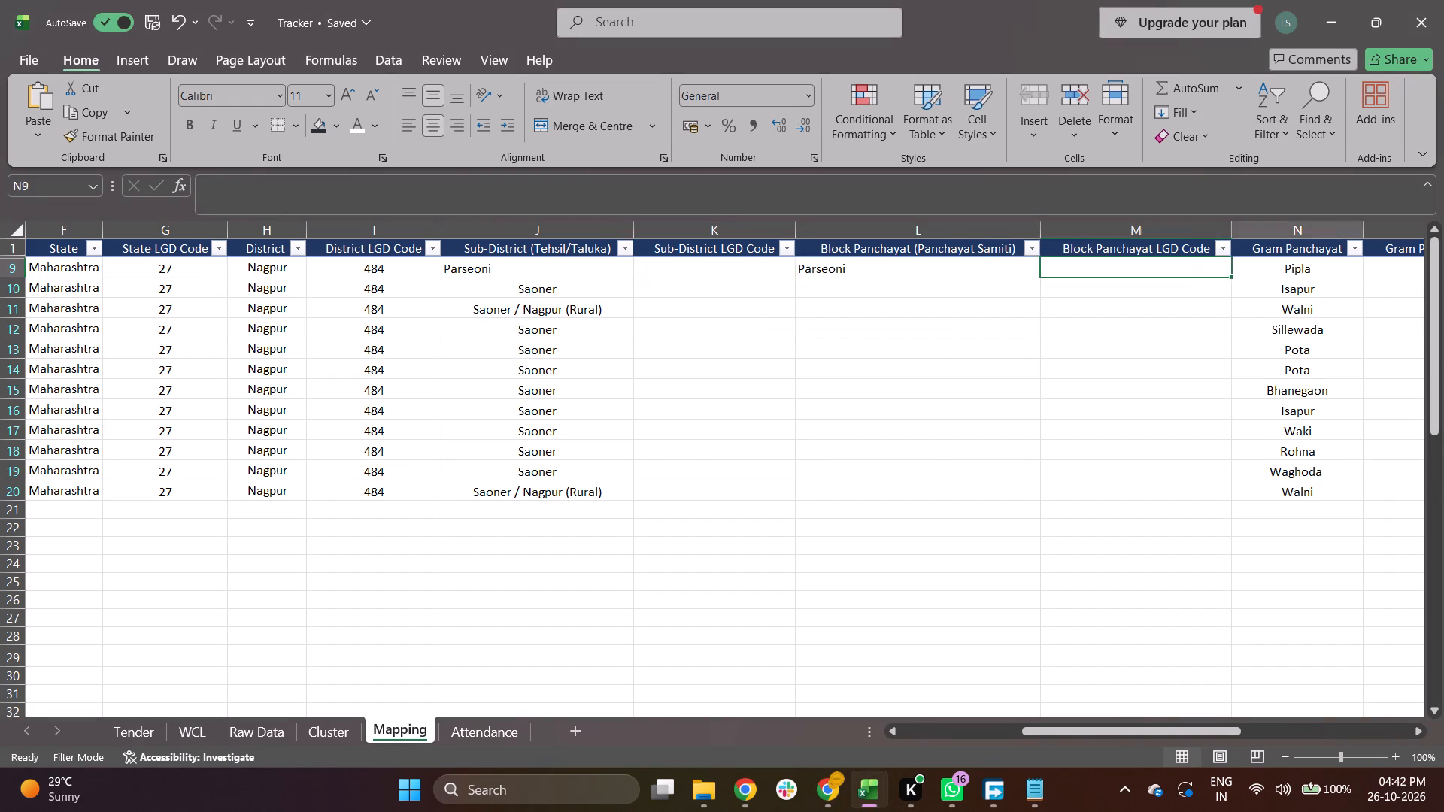
{"action": "key", "text": "Right"}
{"action": "key", "text": "Right"}
{"action": "key", "text": "Right"}
{"action": "key", "text": "Left"}
{"action": "key", "text": "Left"}
{"action": "key", "text": "Left"}
{"action": "key", "text": "Left"}
{"action": "key", "text": "Left"}
{"action": "key", "text": "Left"}
{"action": "key", "text": "Left"}
{"action": "key", "text": "Left"}
{"action": "key", "text": "Left"}
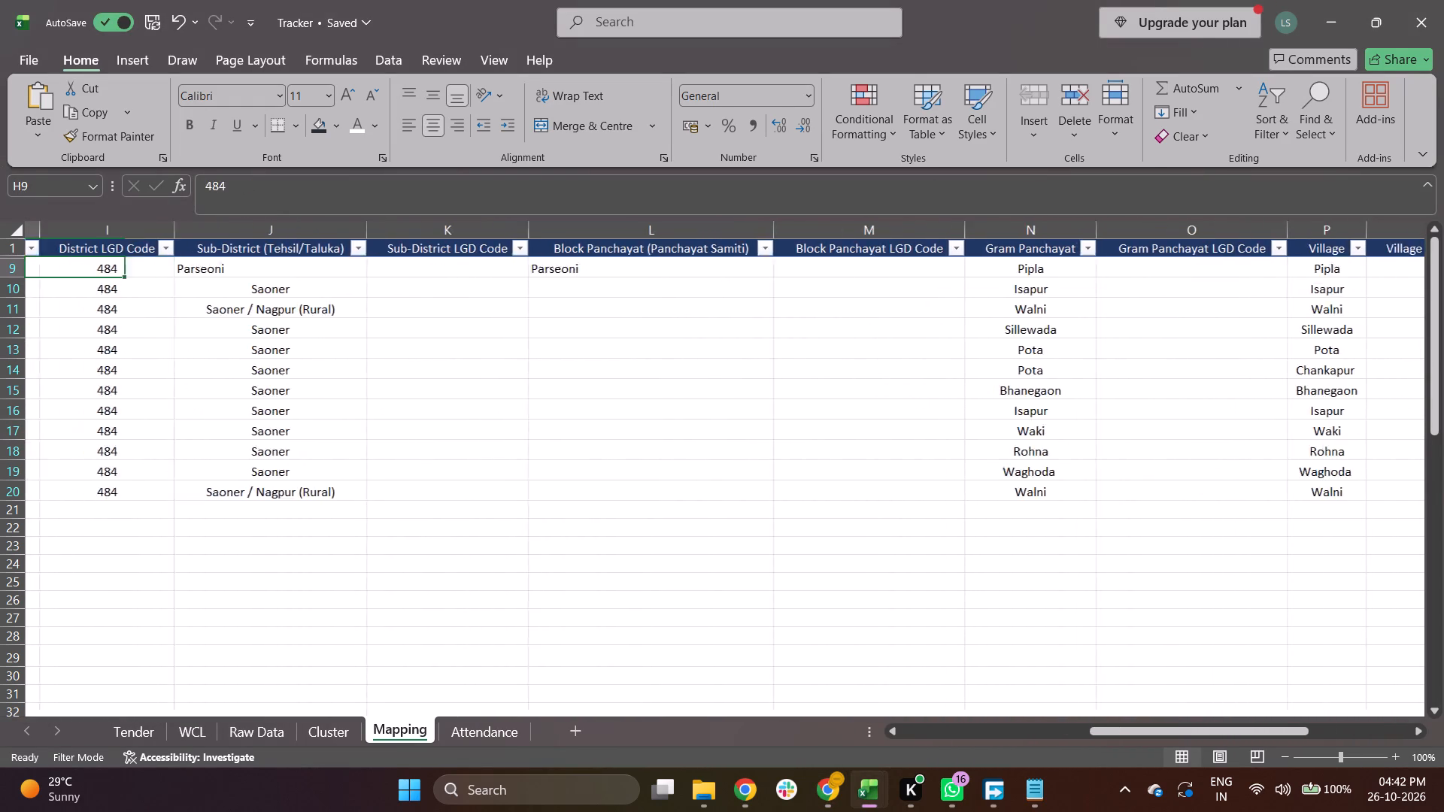
{"action": "key", "text": "Left"}
{"action": "key", "text": "Left"}
{"action": "key", "text": "Left"}
{"action": "key", "text": "Left"}
{"action": "key", "text": "Right"}
{"action": "key", "text": "Right"}
{"action": "key", "text": "Right"}
{"action": "key", "text": "Right"}
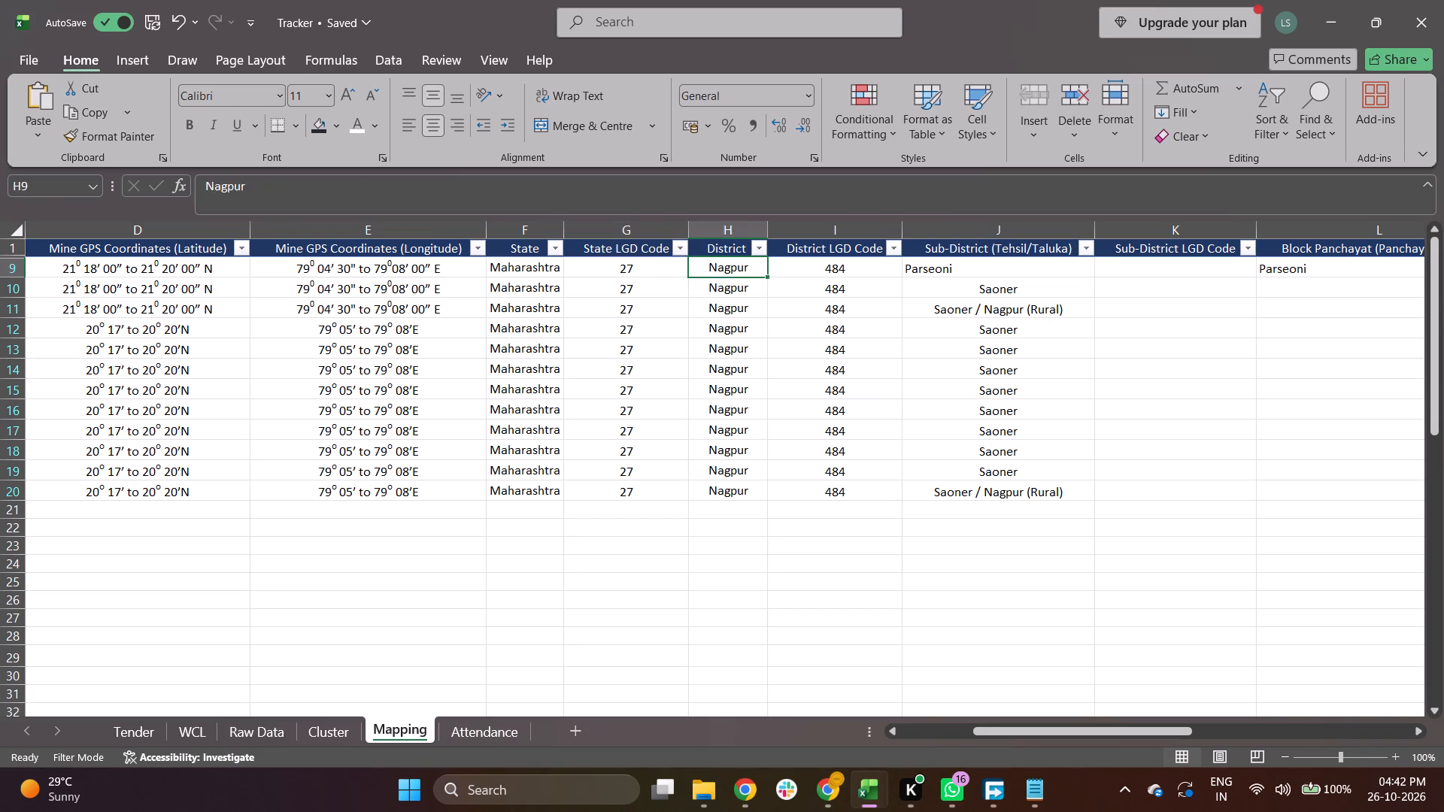
{"action": "key", "text": "Right"}
{"action": "key", "text": "Right"}
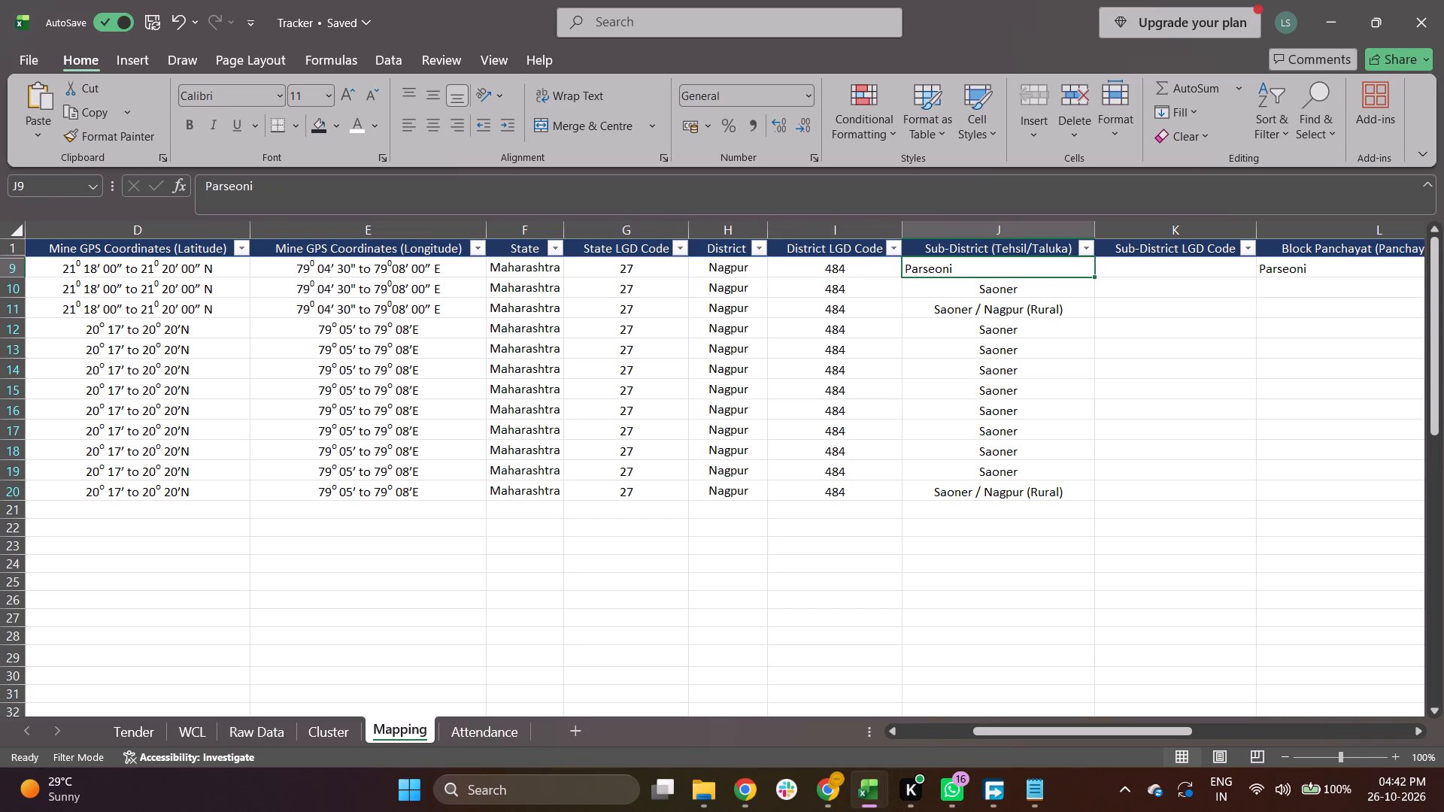
{"action": "key", "text": "Right"}
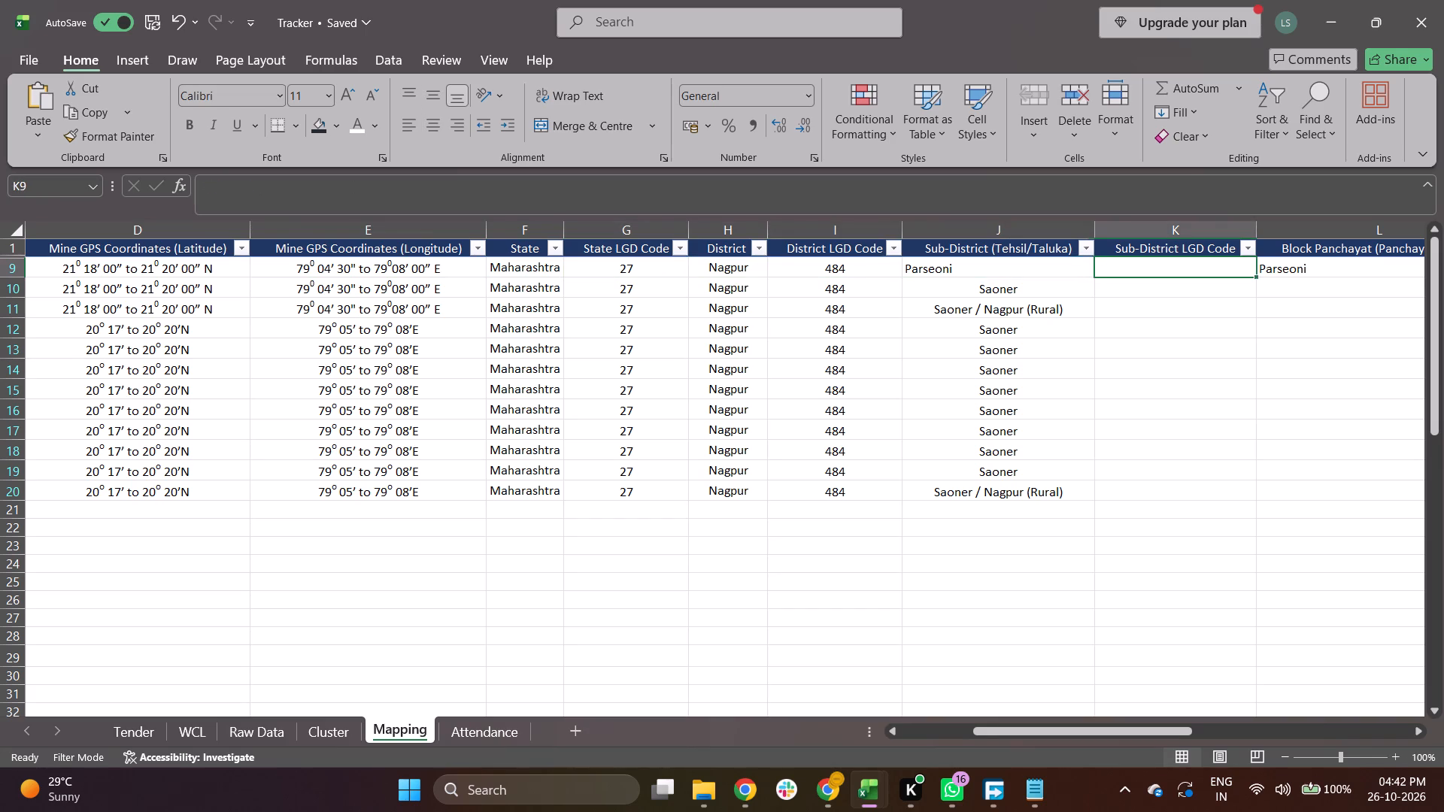
{"action": "key", "text": "Right"}
{"action": "key", "text": "Right"}
{"action": "key", "text": "Right"}
{"action": "key", "text": "Right"}
{"action": "key", "text": "Right"}
{"action": "key", "text": "Right"}
{"action": "key", "text": "Right"}
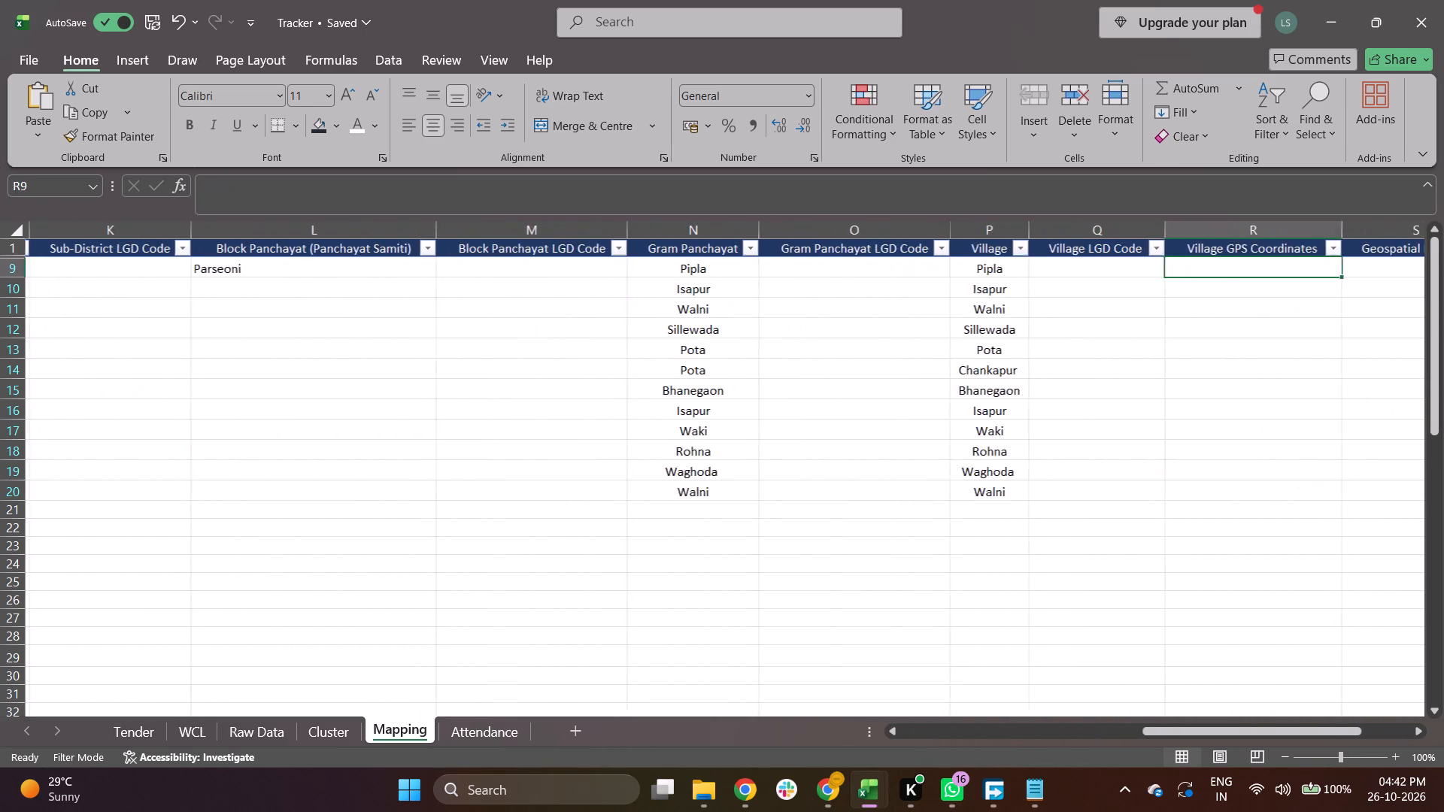
{"action": "key", "text": "Right"}
{"action": "key", "text": "Left"}
{"action": "key", "text": "Left"}
{"action": "key", "text": "Left"}
{"action": "key", "text": "Left"}
{"action": "key", "text": "Left"}
{"action": "key", "text": "alt+Tab"}
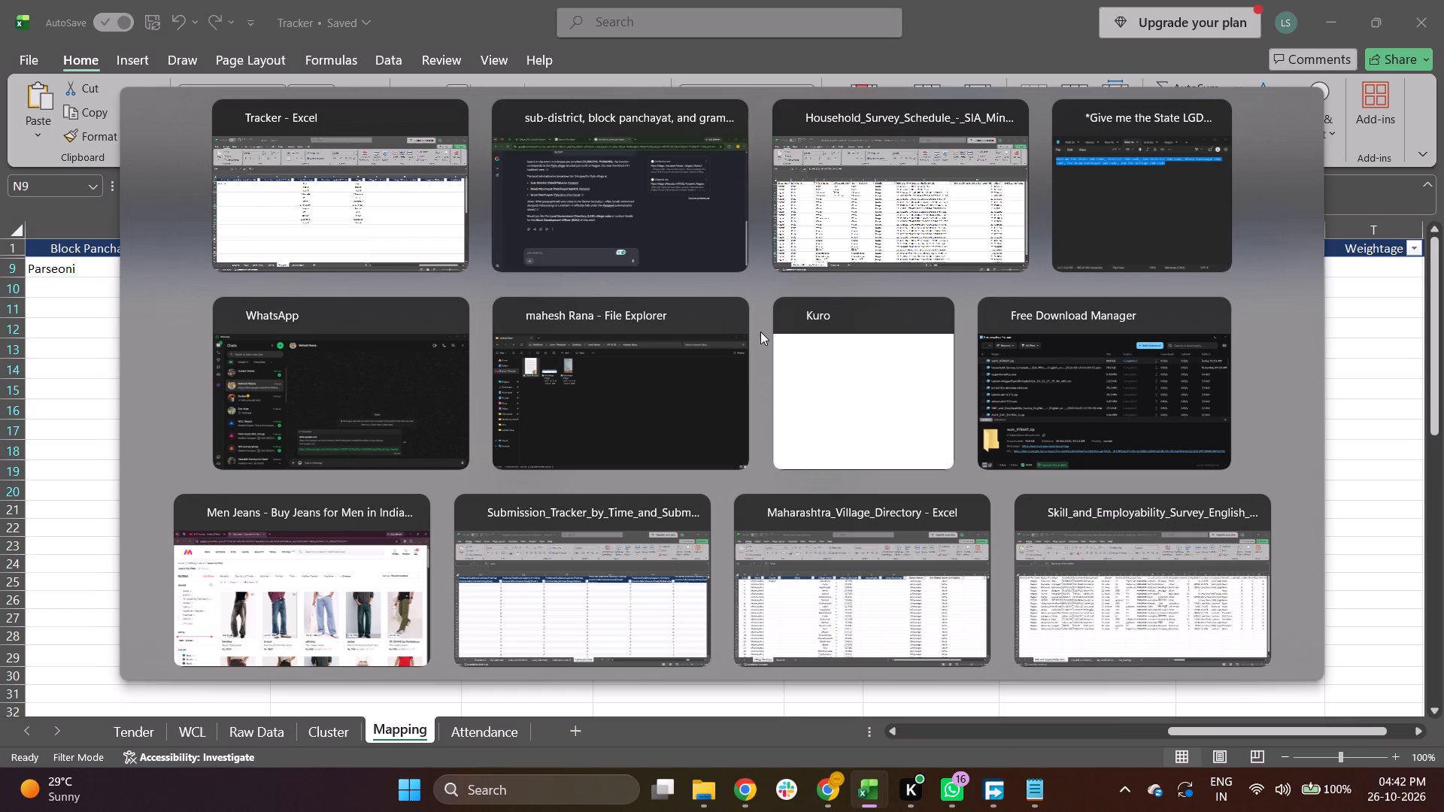
{"action": "key", "text": "alt+Right"}
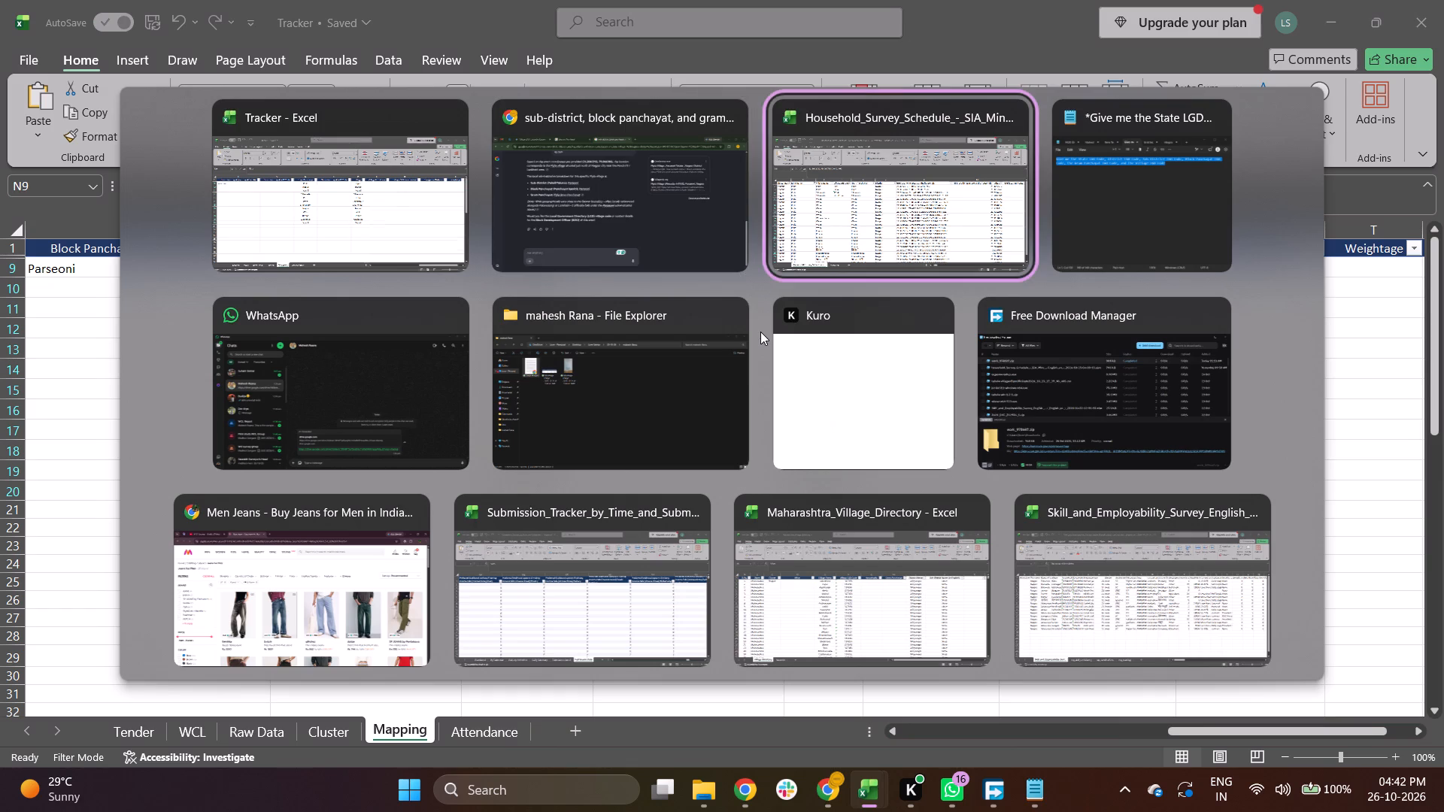
{"action": "key", "text": "alt+Right"}
{"action": "key", "text": "alt+Tab"}
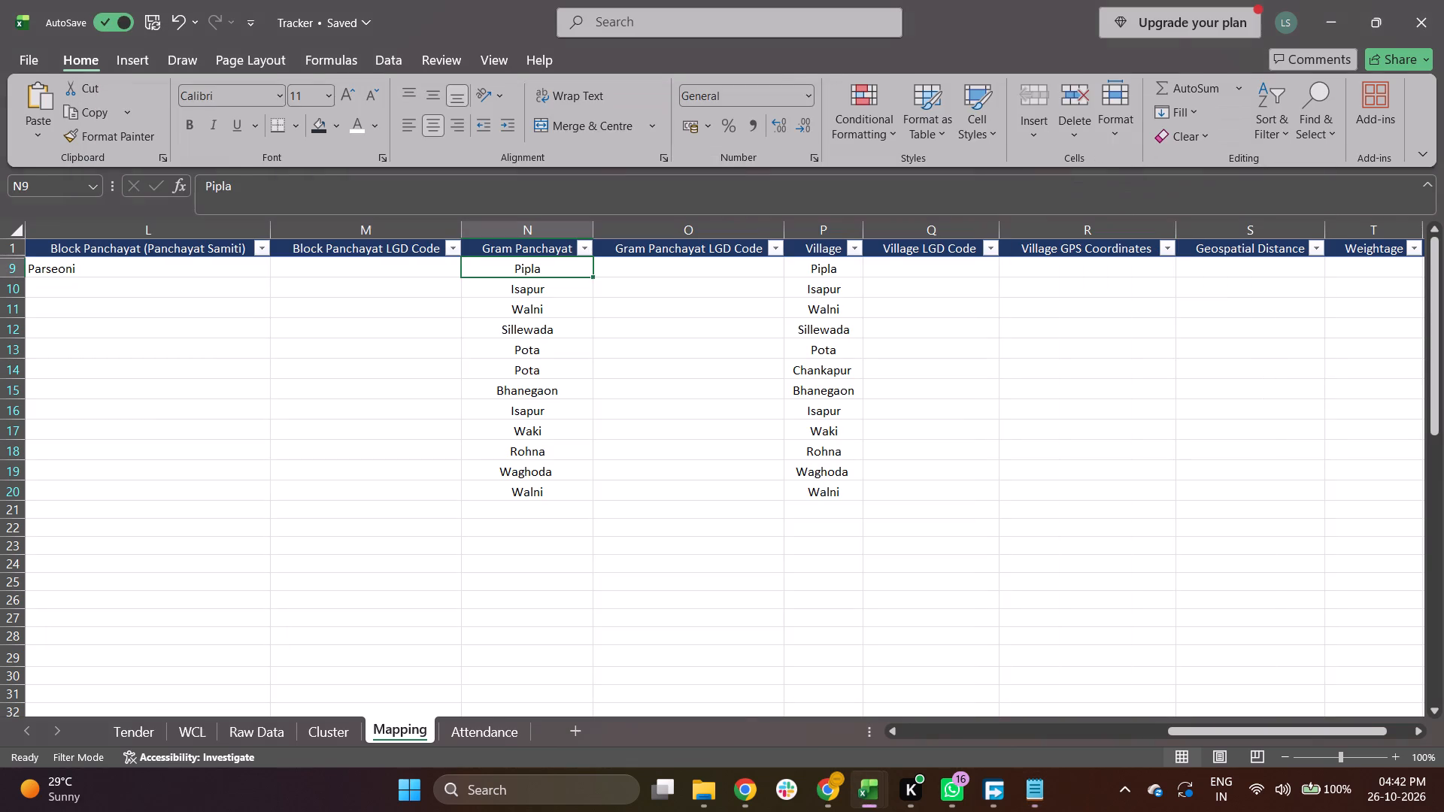
{"action": "key", "text": "Left"}
{"action": "key", "text": "Left"}
{"action": "key", "text": "Left"}
{"action": "key", "text": "Left"}
{"action": "key", "text": "Left"}
{"action": "key", "text": "Left"}
{"action": "key", "text": "Left"}
{"action": "key", "text": "Left"}
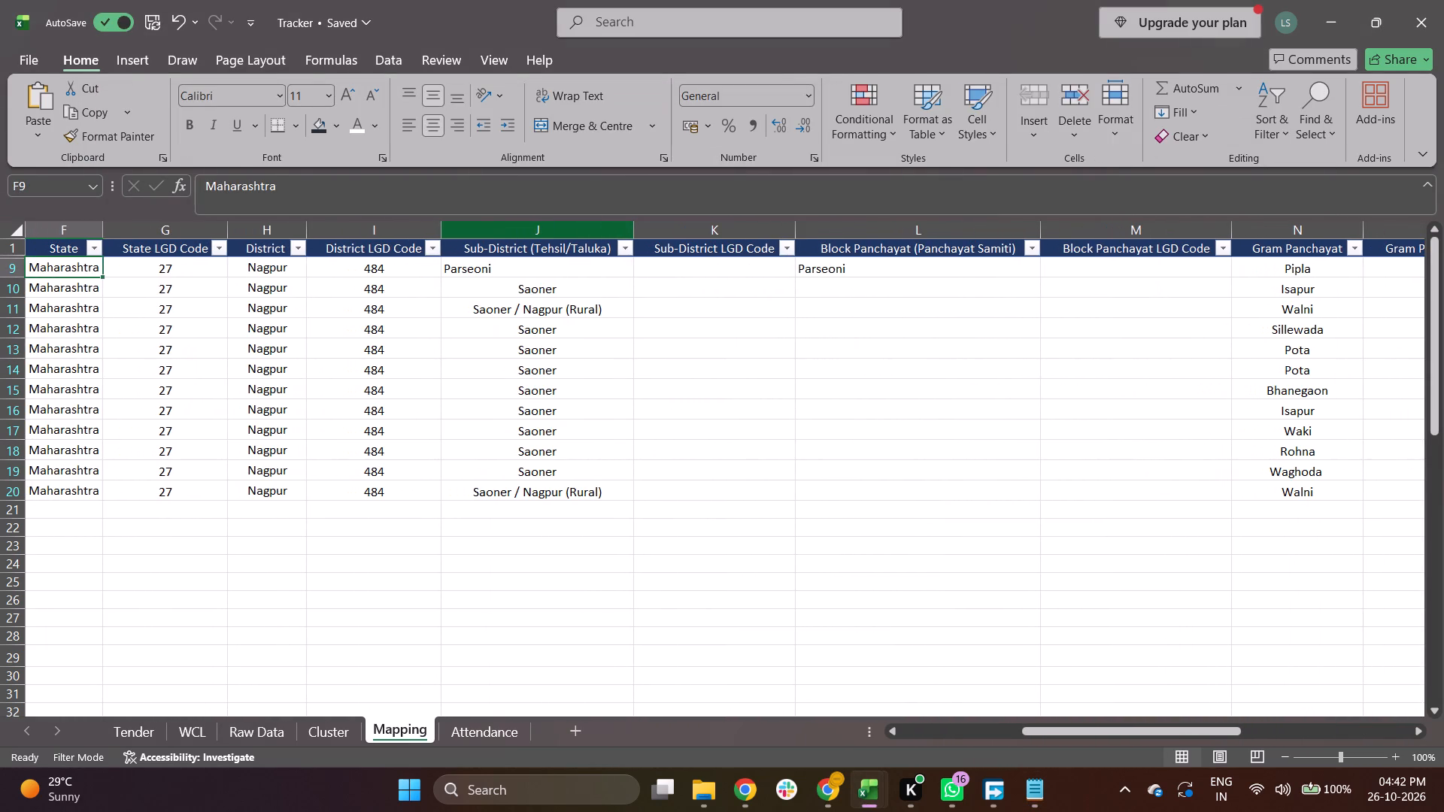
{"action": "key", "text": "Right"}
{"action": "key", "text": "Right"}
{"action": "key", "text": "Right"}
{"action": "key", "text": "Right"}
{"action": "key", "text": "Right"}
{"action": "key", "text": "Right"}
In Notepad, remove "State LGD Code, District LGD Code, " from the saved LGD code prompt.
{"action": "key", "text": "alt+Tab"}
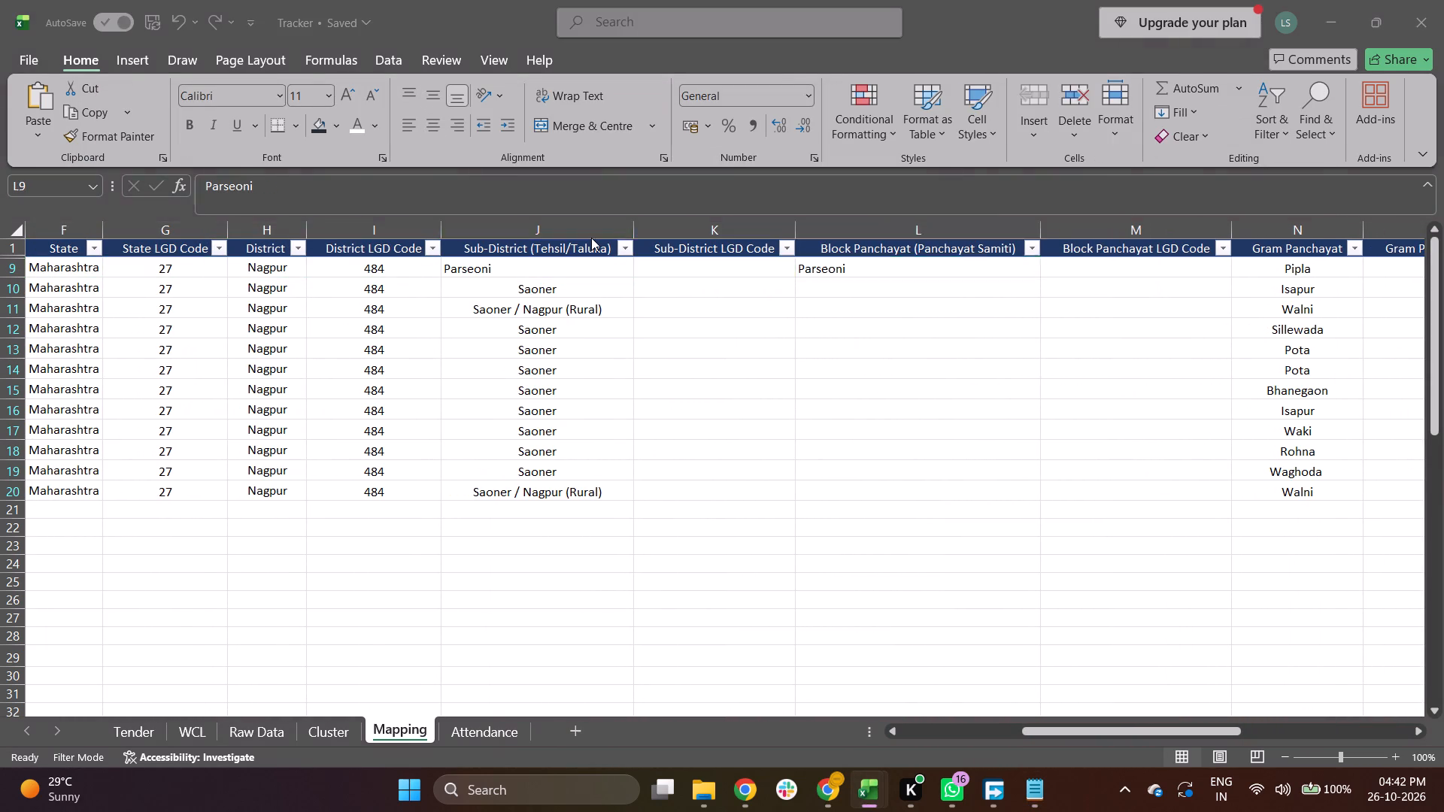
{"action": "key", "text": "alt+Right"}
{"action": "key", "text": "alt+Left"}
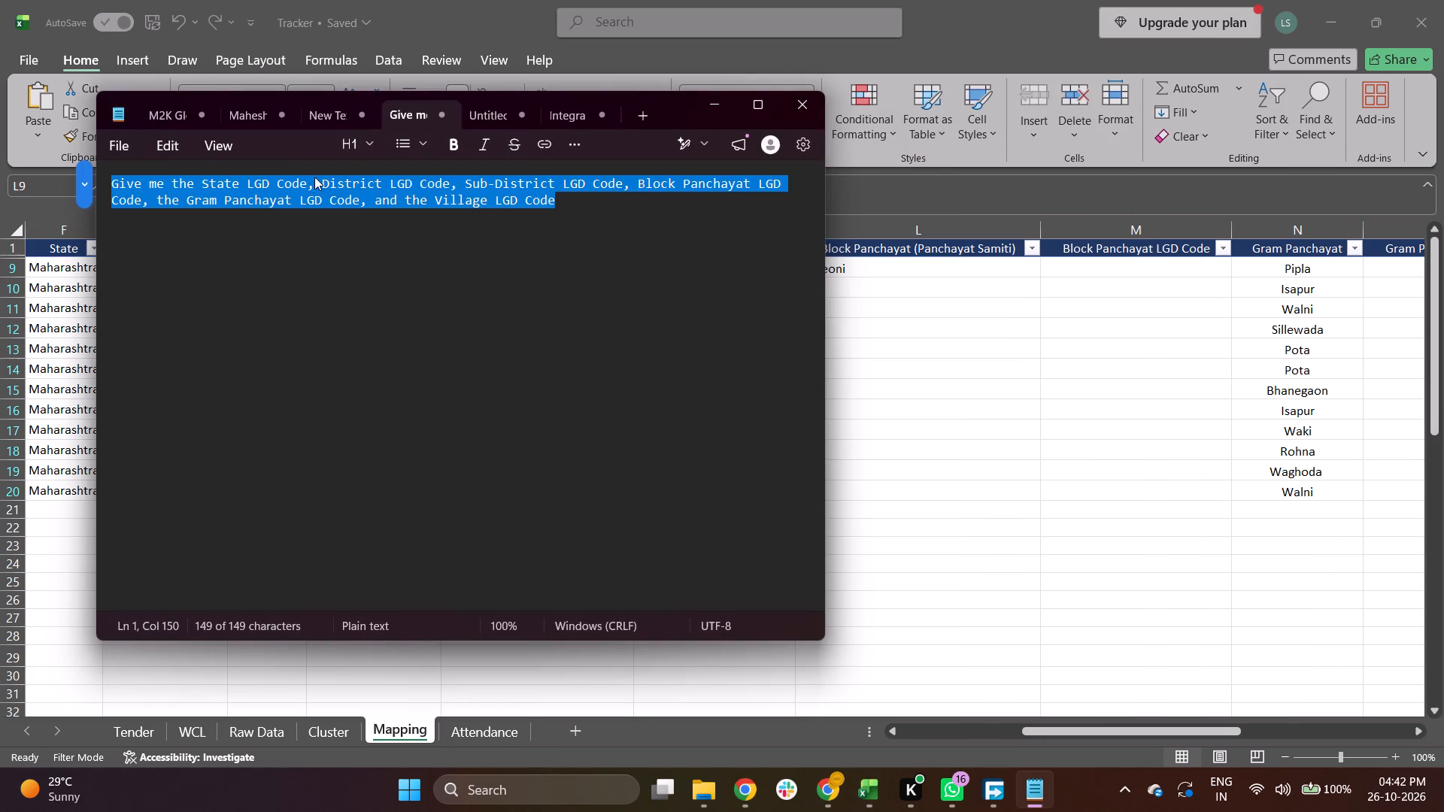
{"action": "left_click", "coordinate": [463, 181]}
{"action": "key", "text": "shift+Left"}
{"action": "key", "text": "shift+Left"}
{"action": "key", "text": "shift+Left"}
{"action": "key", "text": "shift+Left"}
{"action": "key", "text": "shift+Left"}
{"action": "key", "text": "shift+Left"}
{"action": "key", "text": "shift+Left"}
{"action": "key", "text": "shift+Left"}
{"action": "key", "text": "shift+Left"}
{"action": "key", "text": "shift+Left"}
{"action": "key", "text": "shift+Left"}
{"action": "key", "text": "shift+Left"}
{"action": "key", "text": "shift+Left"}
{"action": "key", "text": "shift+Left"}
{"action": "key", "text": "shift+Left"}
{"action": "key", "text": "shift+Left"}
{"action": "key", "text": "shift+Left"}
{"action": "key", "text": "shift+Left"}
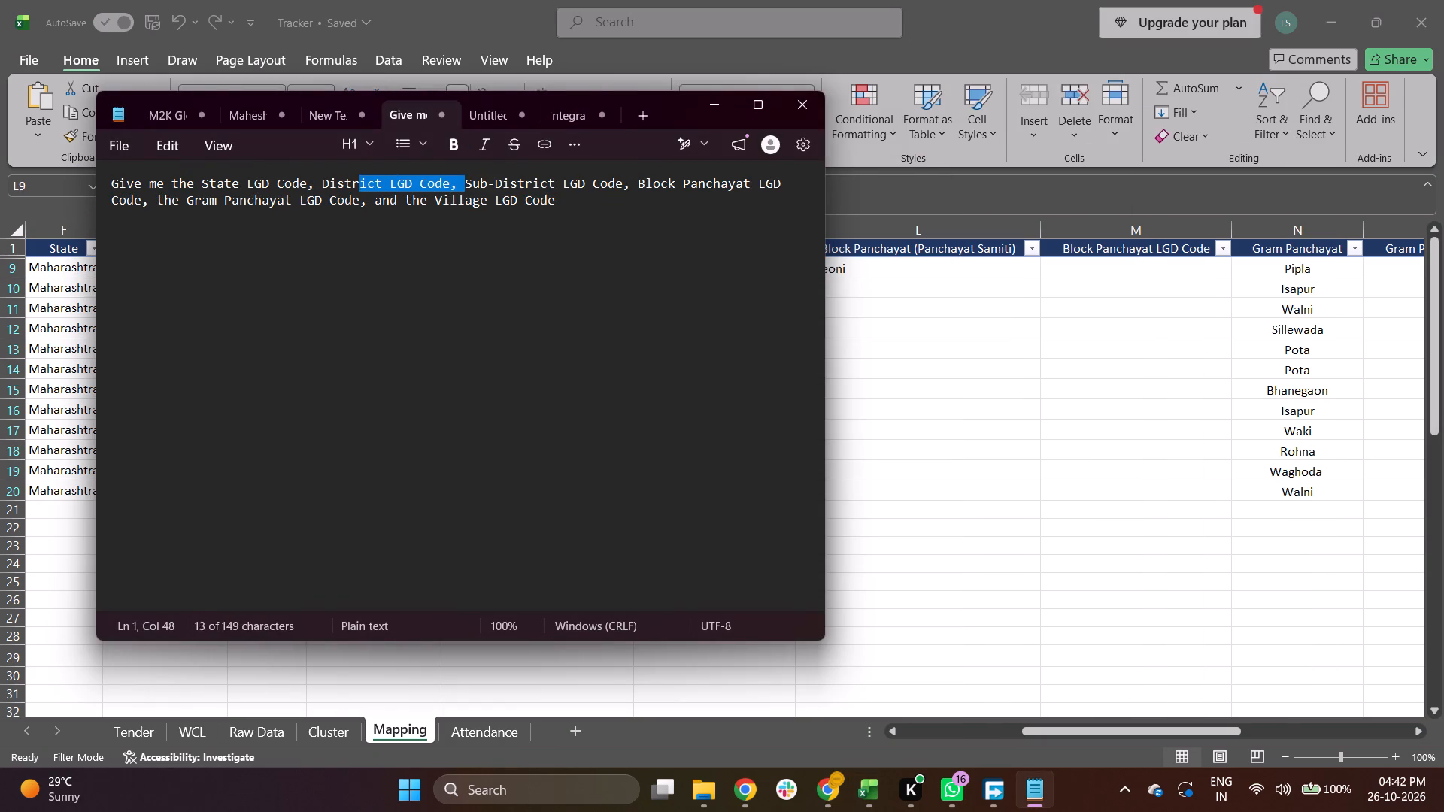
{"action": "key", "text": "shift+Left"}
{"action": "key", "text": "shift+Left"}
{"action": "key", "text": "shift+Left"}
{"action": "key", "text": "shift+Left"}
{"action": "key", "text": "shift+Left"}
{"action": "key", "text": "shift+Left"}
{"action": "key", "text": "shift+Left"}
{"action": "key", "text": "shift+Left"}
{"action": "key", "text": "shift+Left"}
{"action": "key", "text": "shift+Left"}
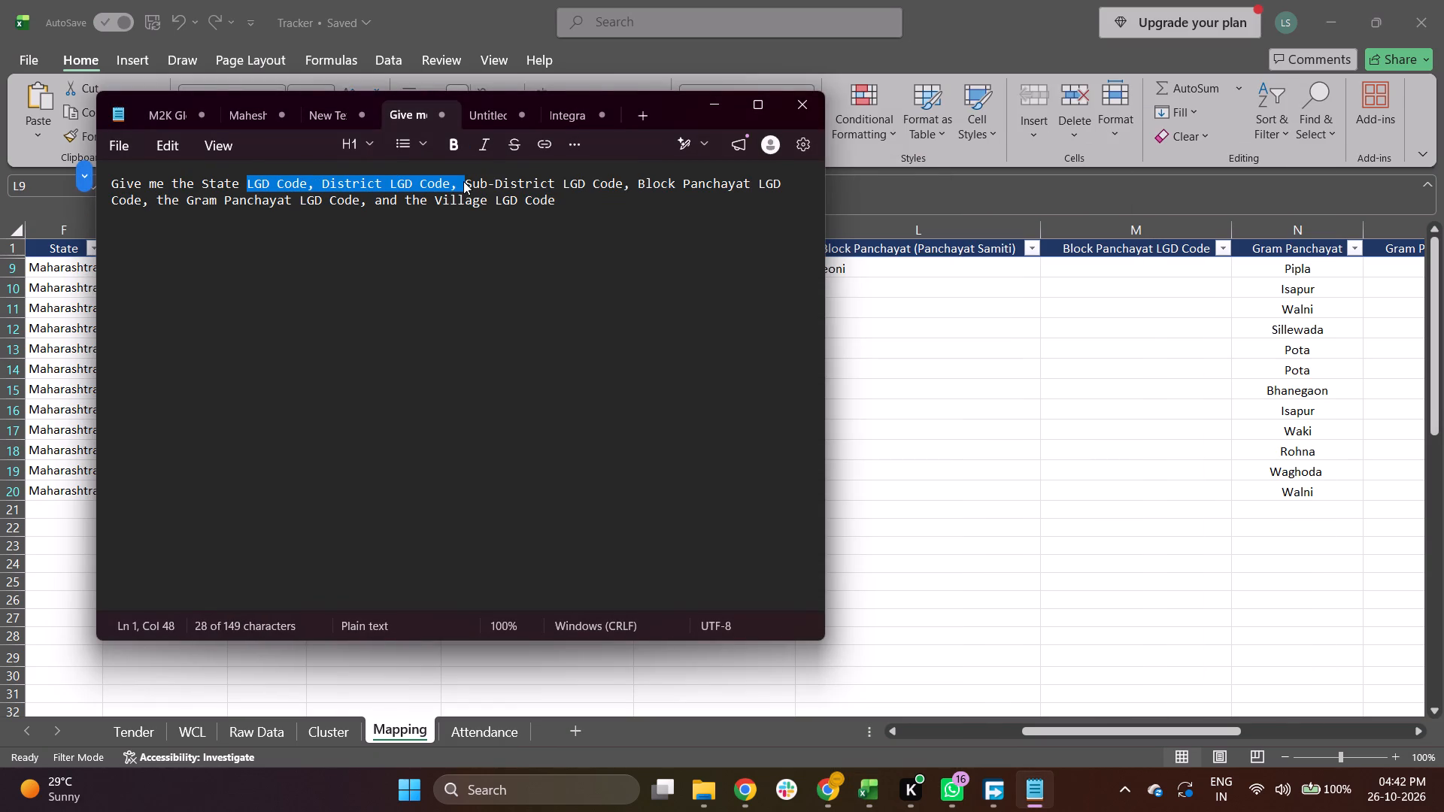
{"action": "key", "text": "shift+Left"}
{"action": "key", "text": "shift+Left"}
{"action": "key", "text": "shift+Left"}
{"action": "key", "text": "shift+Left"}
{"action": "key", "text": "shift+Left"}
{"action": "key", "text": "shift+Left"}
{"action": "key", "text": "shift+Left"}
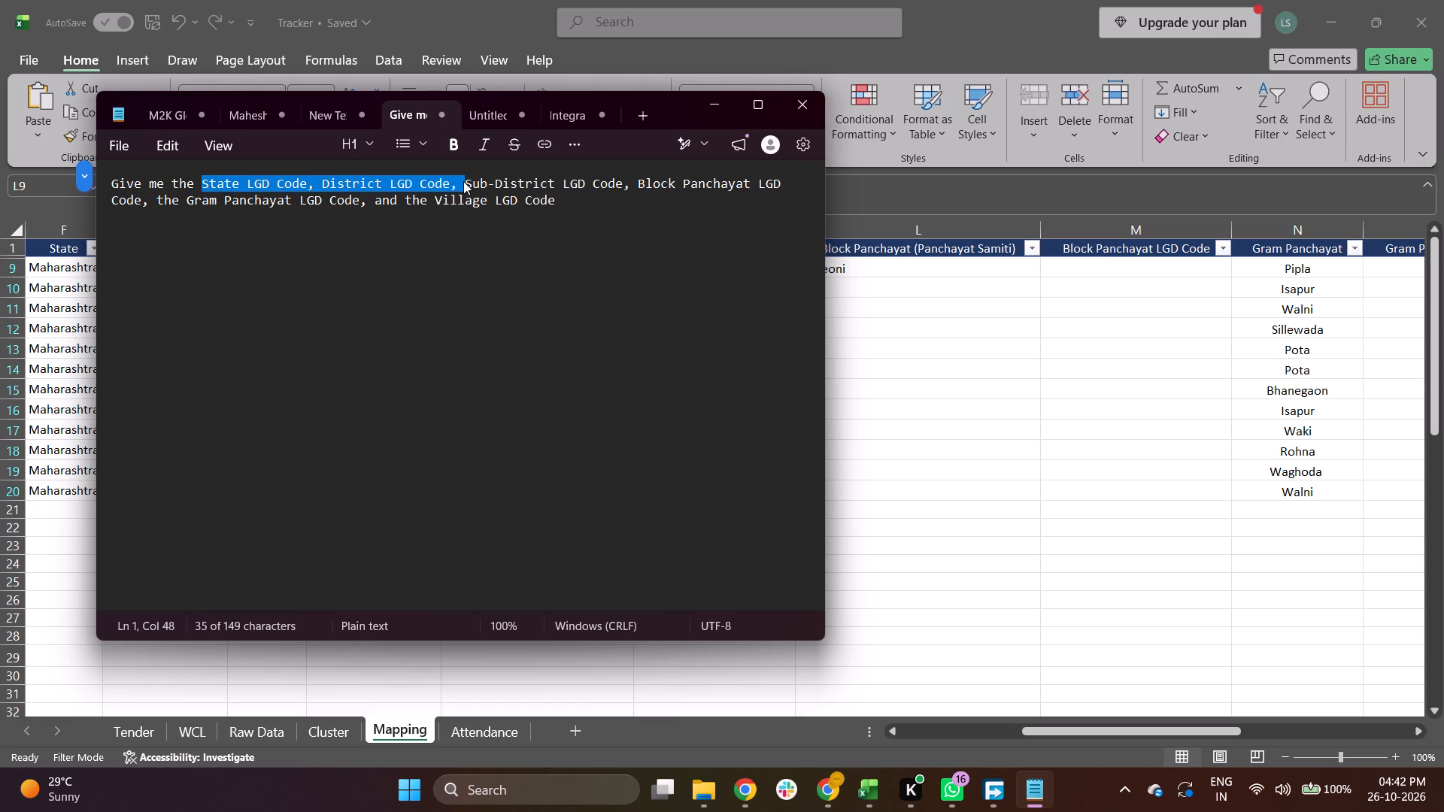
{"action": "key", "text": "BackSpace"}
Copy the whole shortened LGD code prompt and submit it as a follow-up to the Pipla answer in Chrome.
{"action": "left_click", "coordinate": [502, 206]}
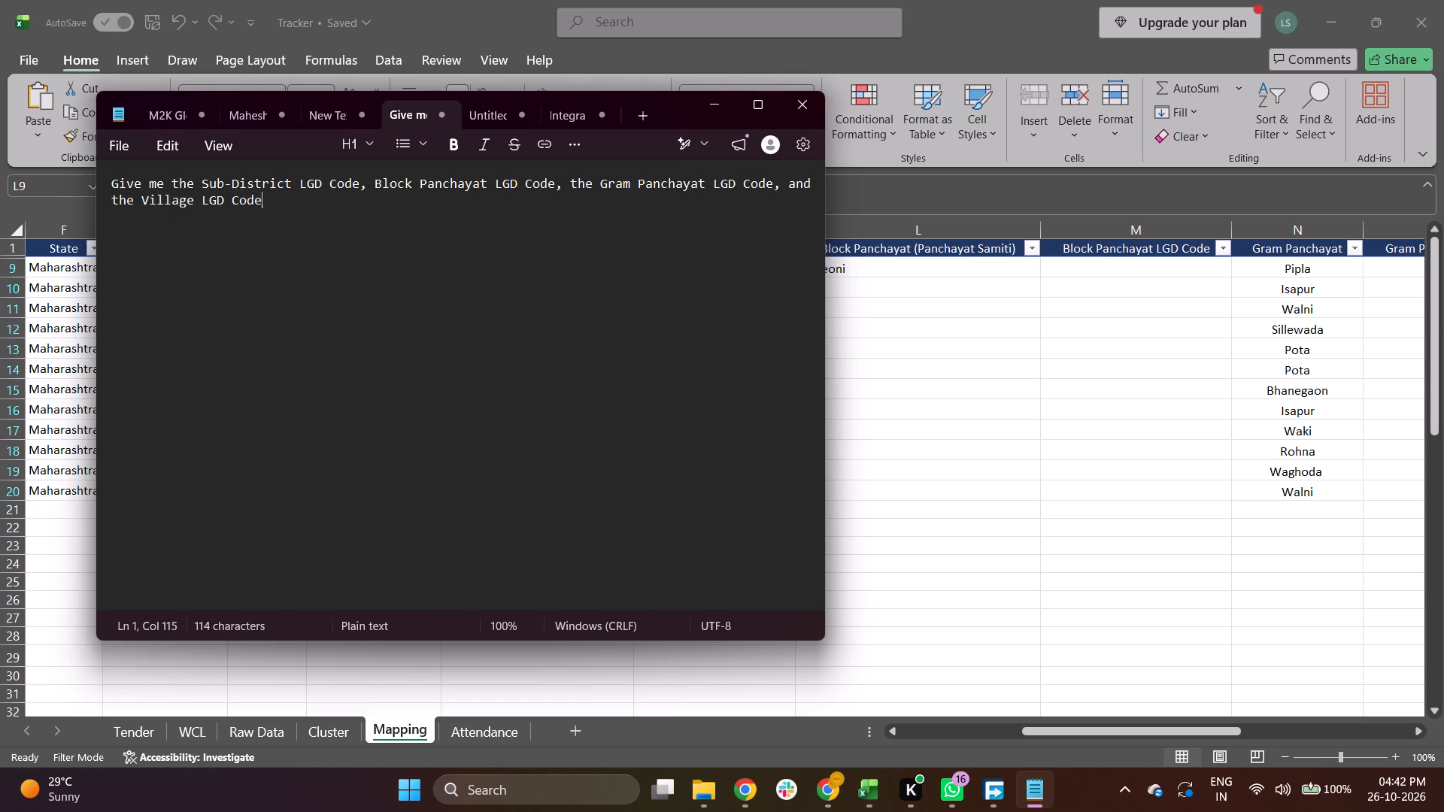
{"action": "key", "text": "ctrl+a"}
{"action": "key", "text": "ctrl+c"}
{"action": "key", "text": "ctrl+c"}
{"action": "key", "text": "alt+Tab"}
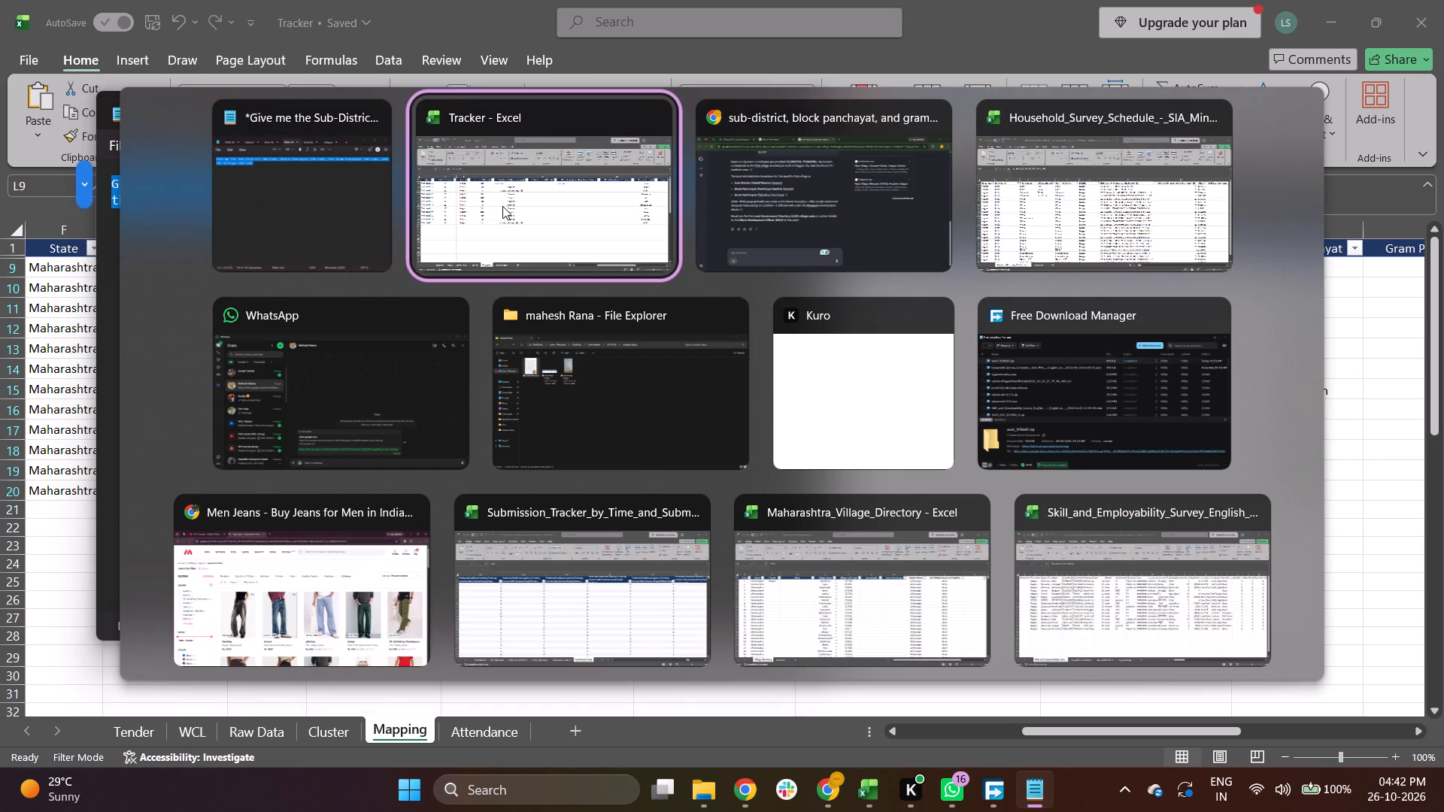
{"action": "key", "text": "alt+Tab"}
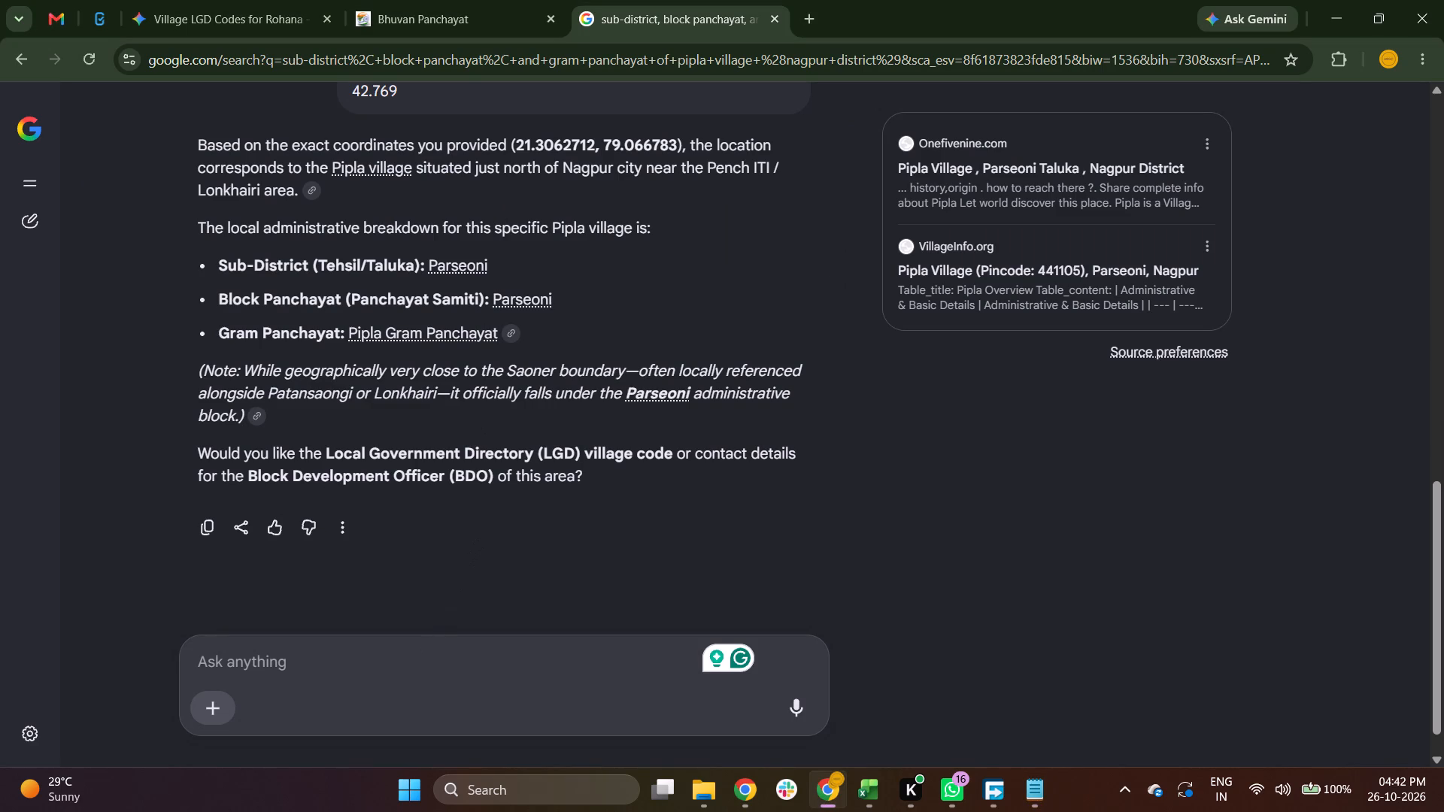
{"action": "left_click", "coordinate": [405, 664]}
{"action": "key", "text": "ctrl+v"}
{"action": "key", "text": "Return"}
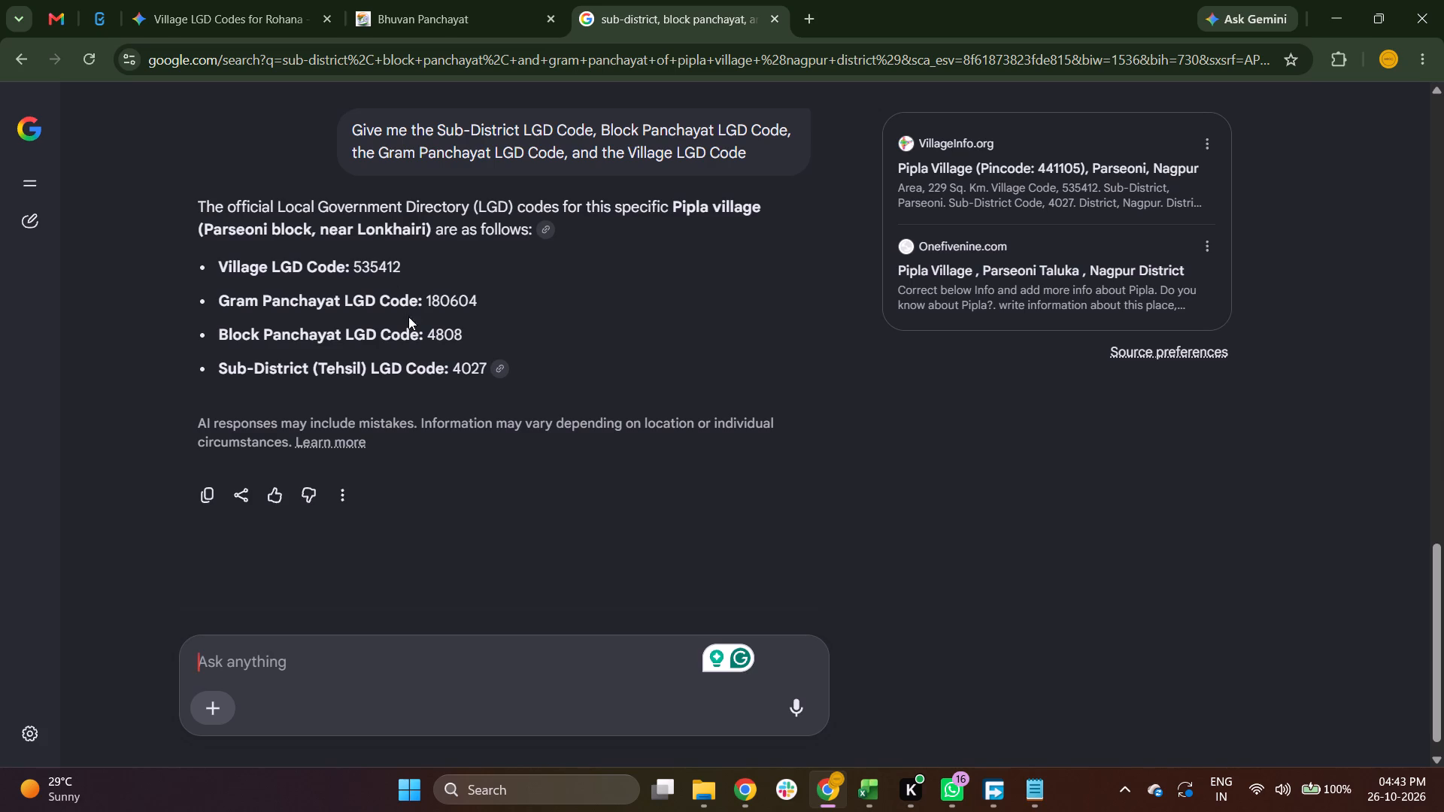
Copy the Sub-District (Tehsil) LGD code 4027 from the answer and return to the Tracker workbook's Mapping sheet.
{"action": "double_click", "coordinate": [473, 371]}
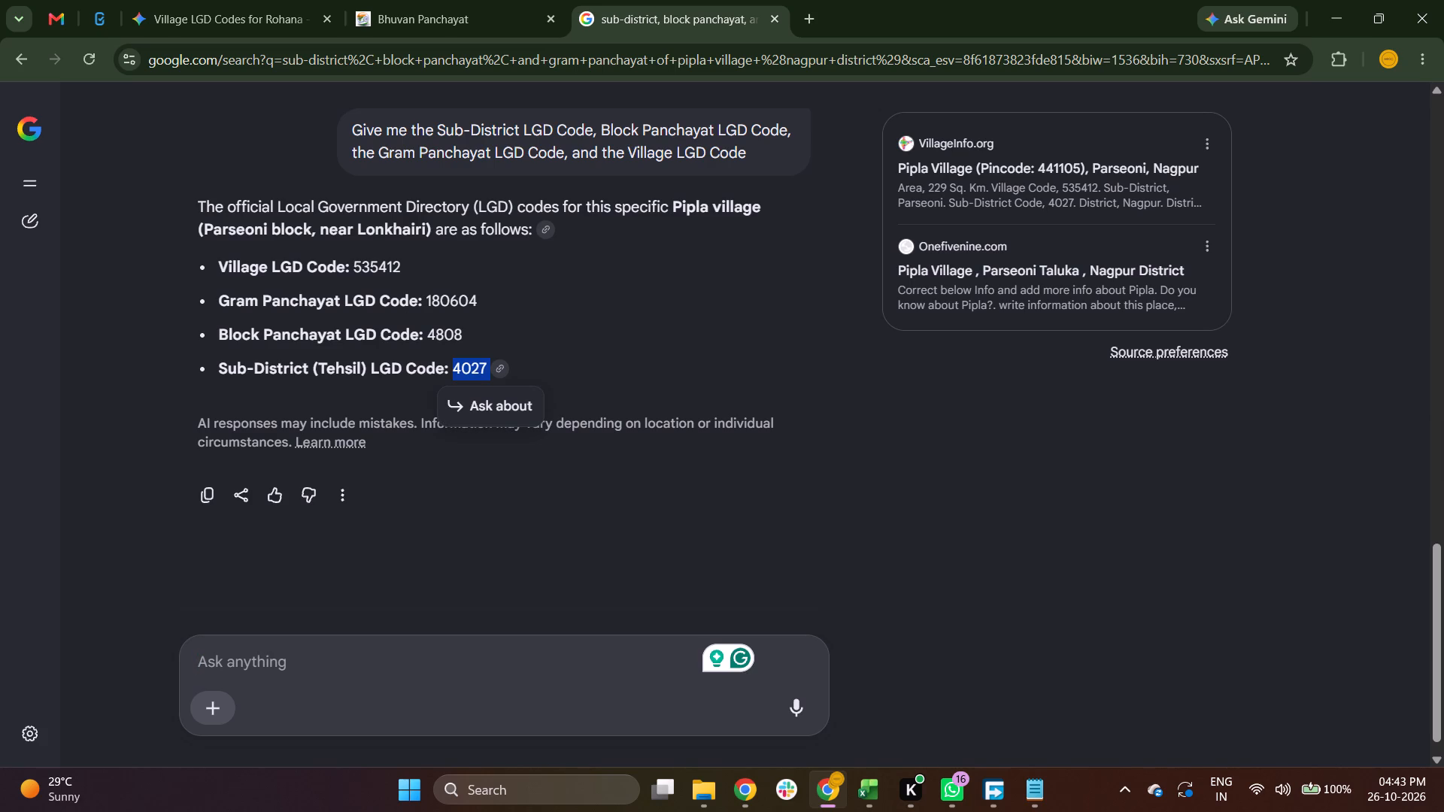
{"action": "key", "text": "ctrl+c"}
{"action": "key", "text": "ctrl+c"}
{"action": "key", "text": "alt+Tab"}
{"action": "key", "text": "alt+Right"}
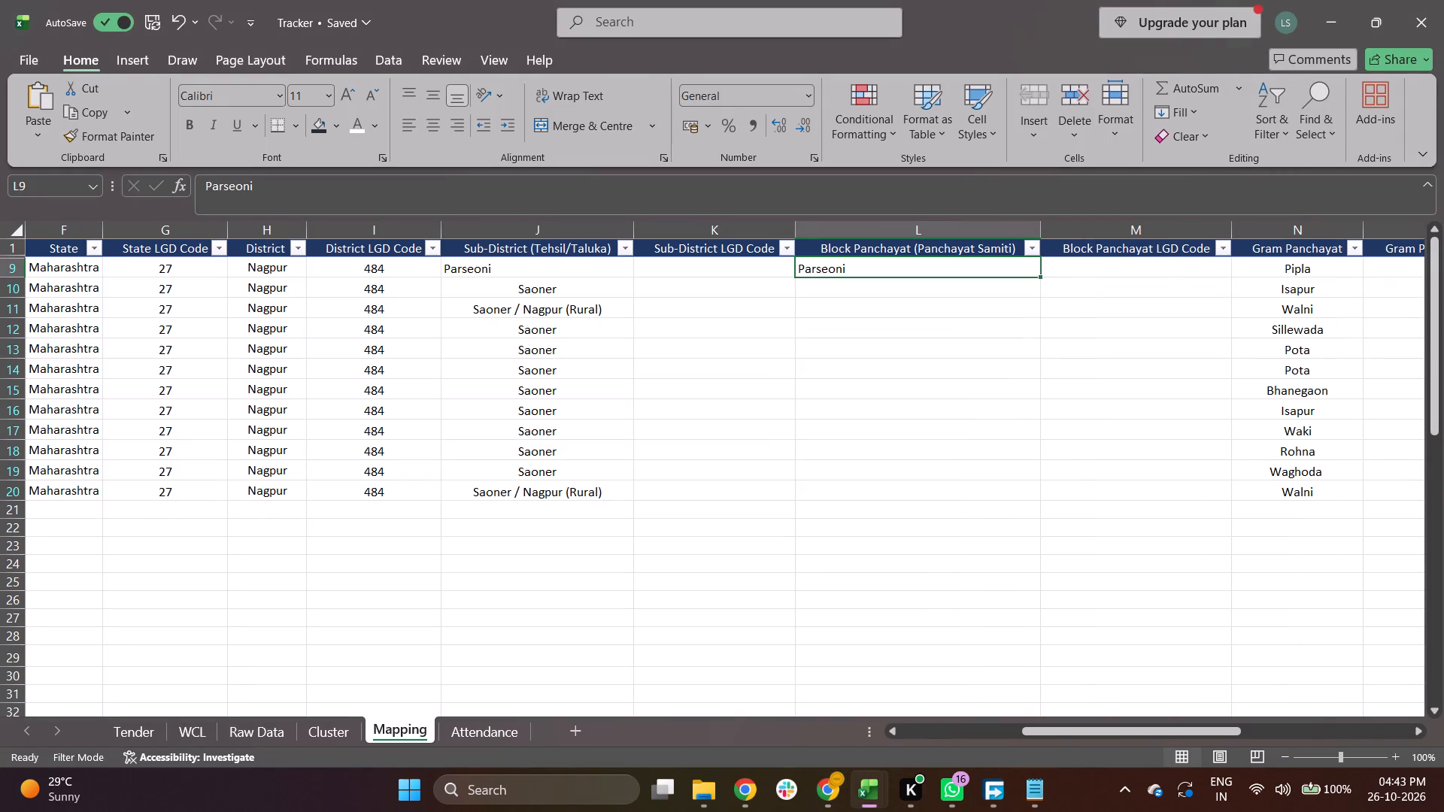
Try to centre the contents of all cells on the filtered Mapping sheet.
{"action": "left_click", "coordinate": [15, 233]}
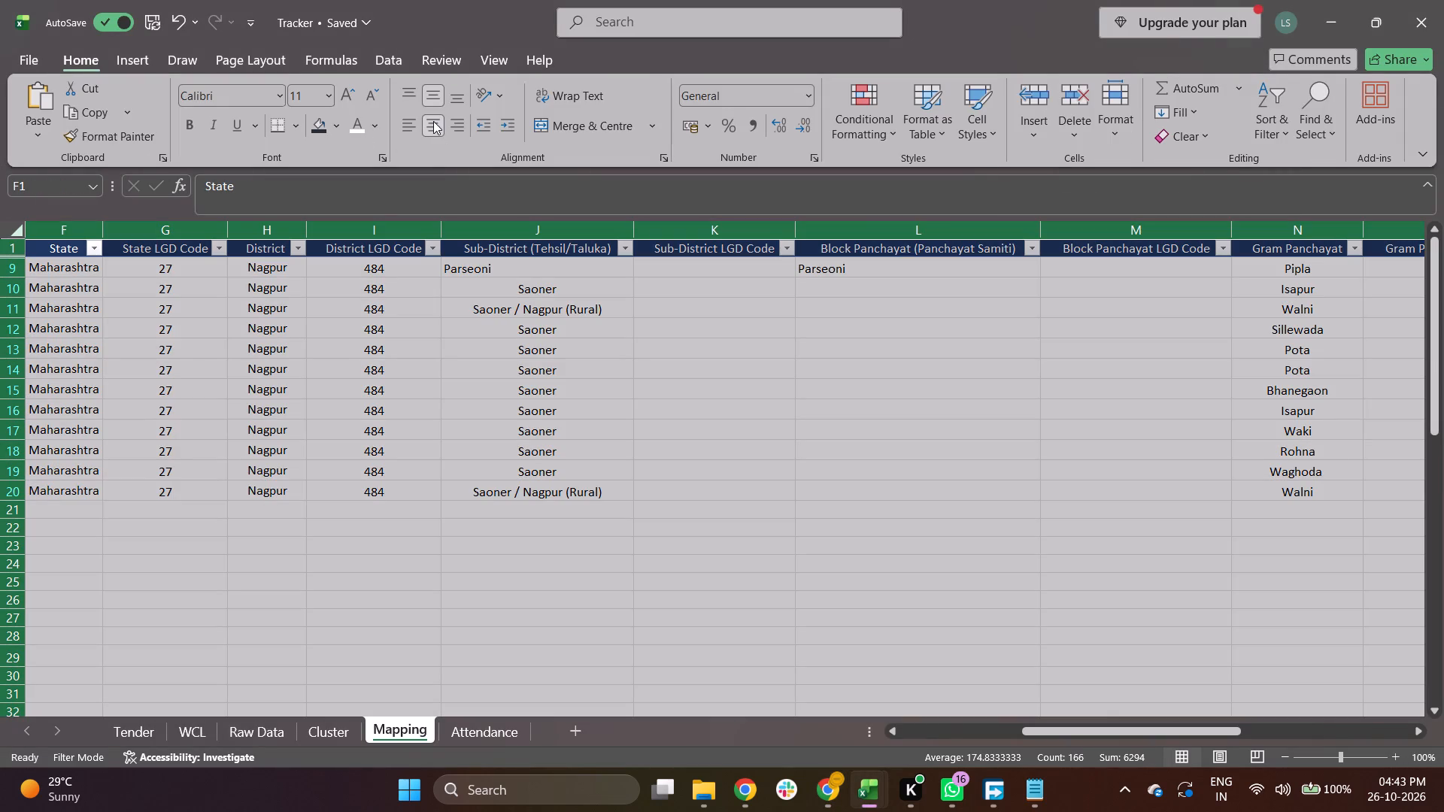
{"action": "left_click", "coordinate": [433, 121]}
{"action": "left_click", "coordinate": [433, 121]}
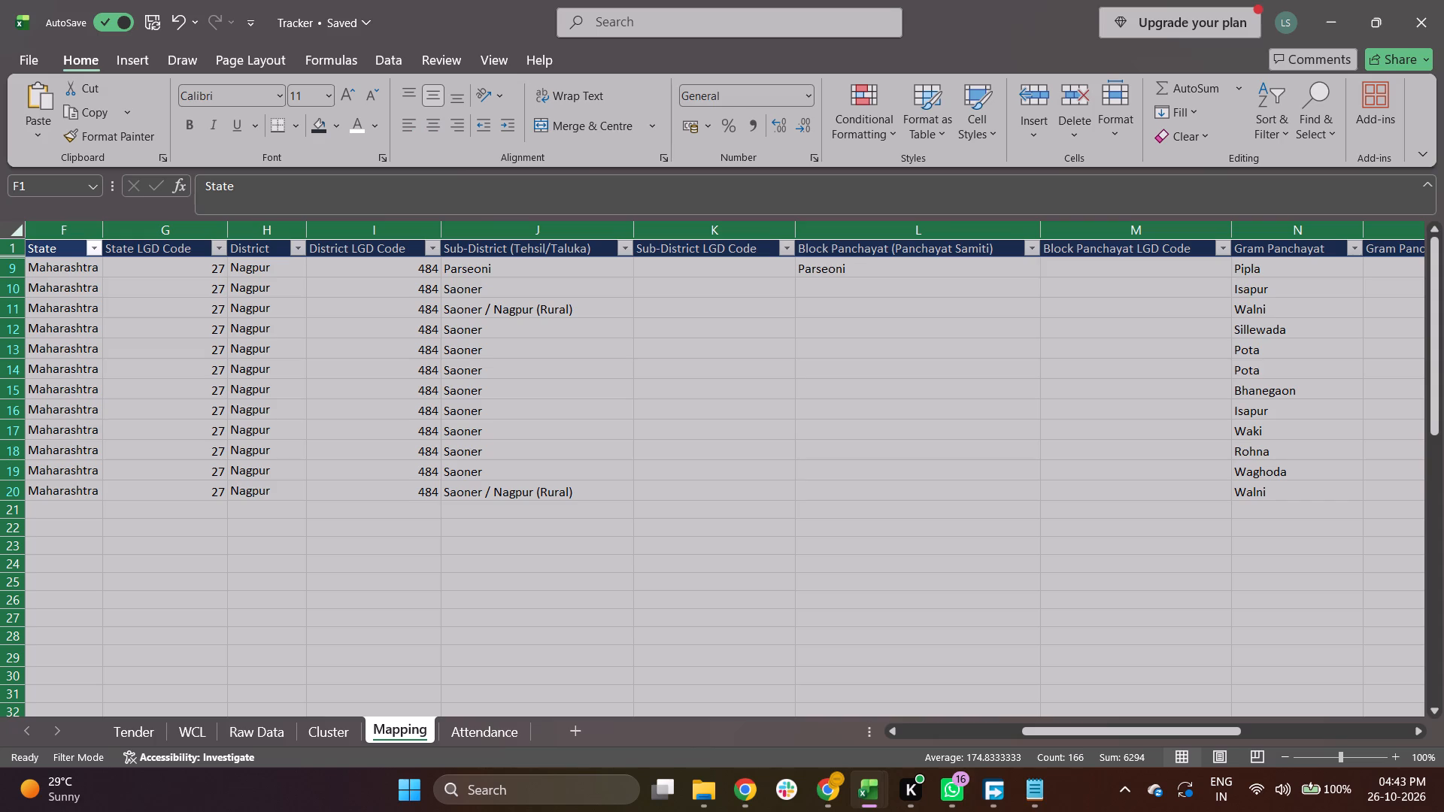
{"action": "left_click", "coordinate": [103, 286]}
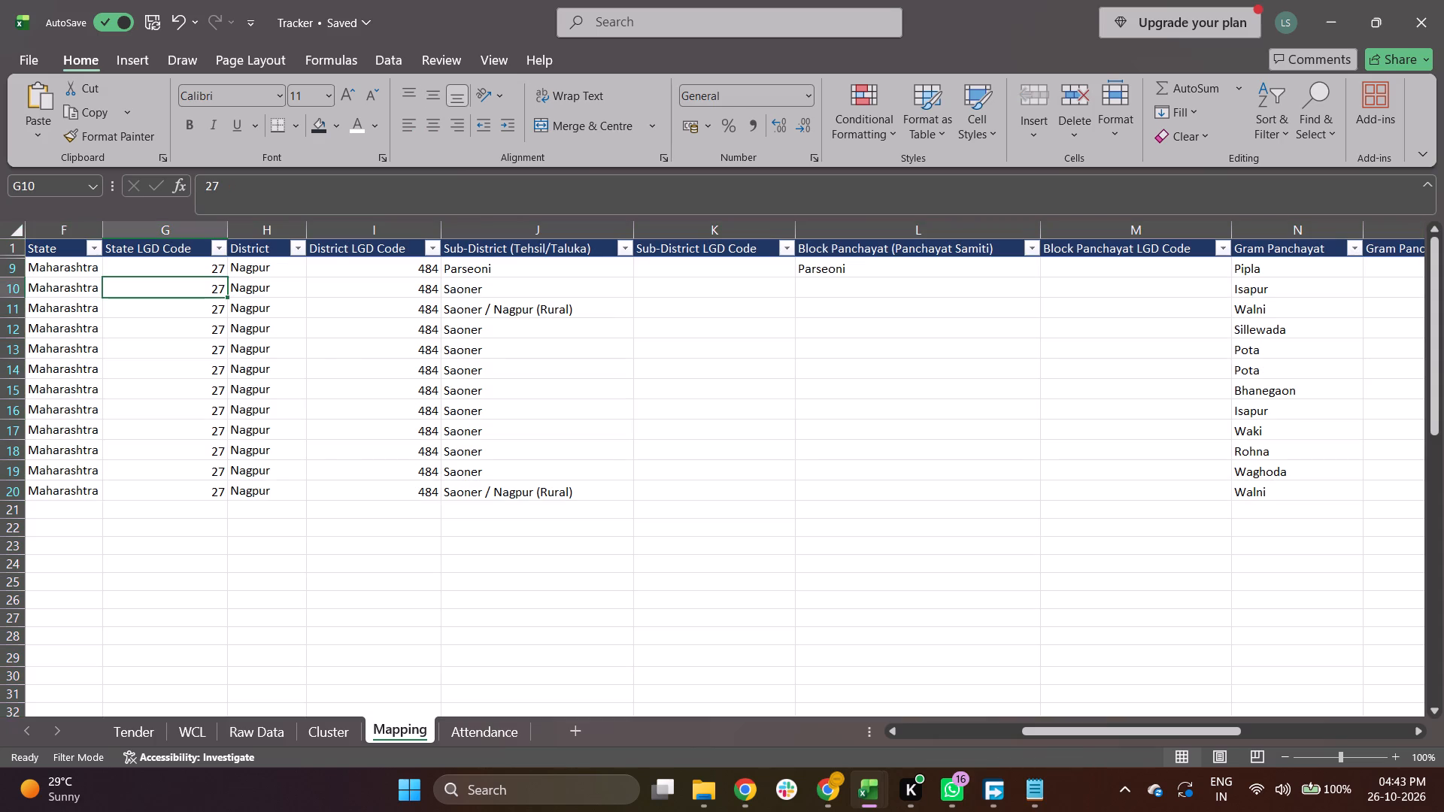
Select all serial numbers in the S.No. column filter to show every row of the Mapping sheet.
{"action": "left_click", "coordinate": [95, 253]}
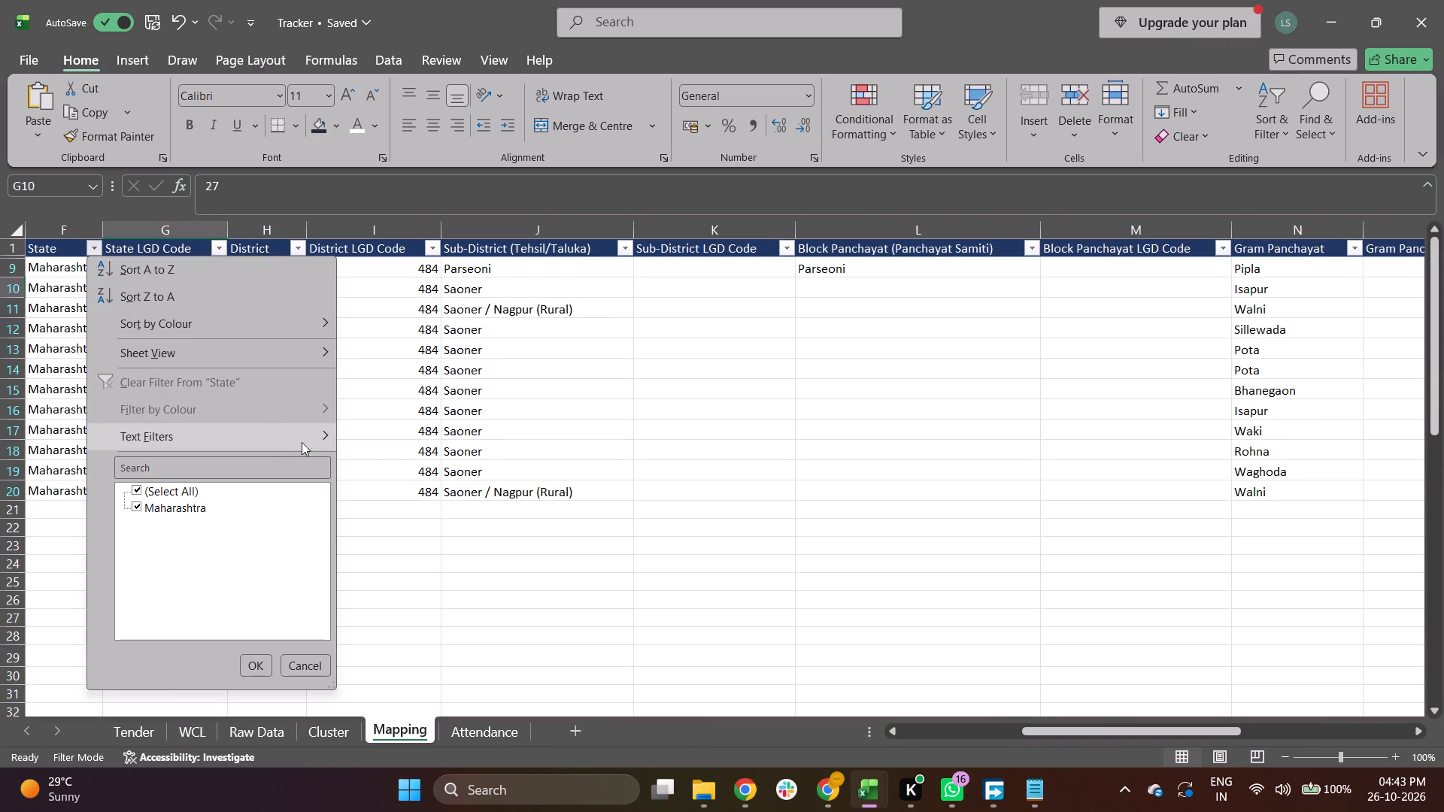
{"action": "left_click", "coordinate": [400, 365]}
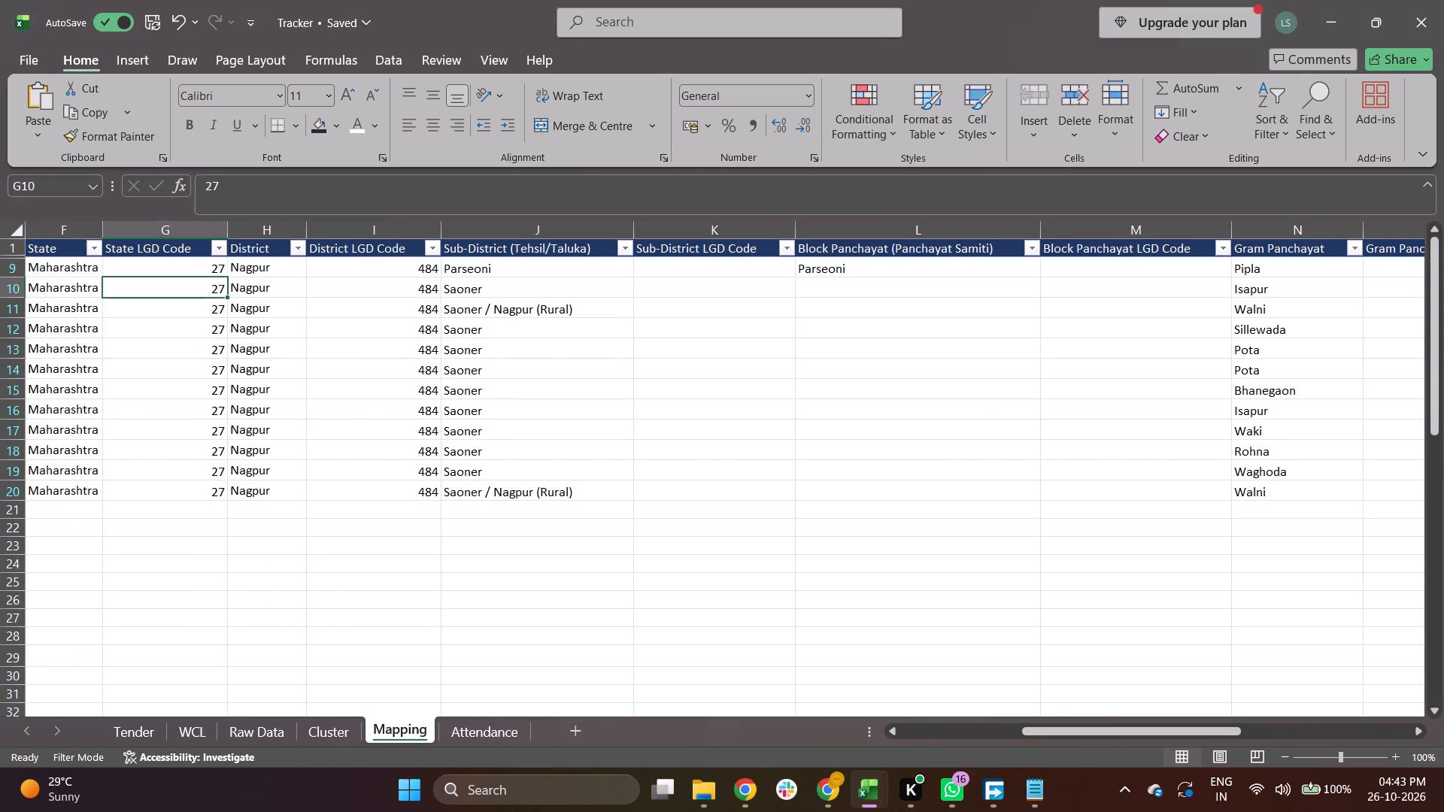
{"action": "scroll", "coordinate": [250, 412], "scroll_direction": "right", "scroll_amount": 6}
{"action": "left_click", "coordinate": [81, 248]}
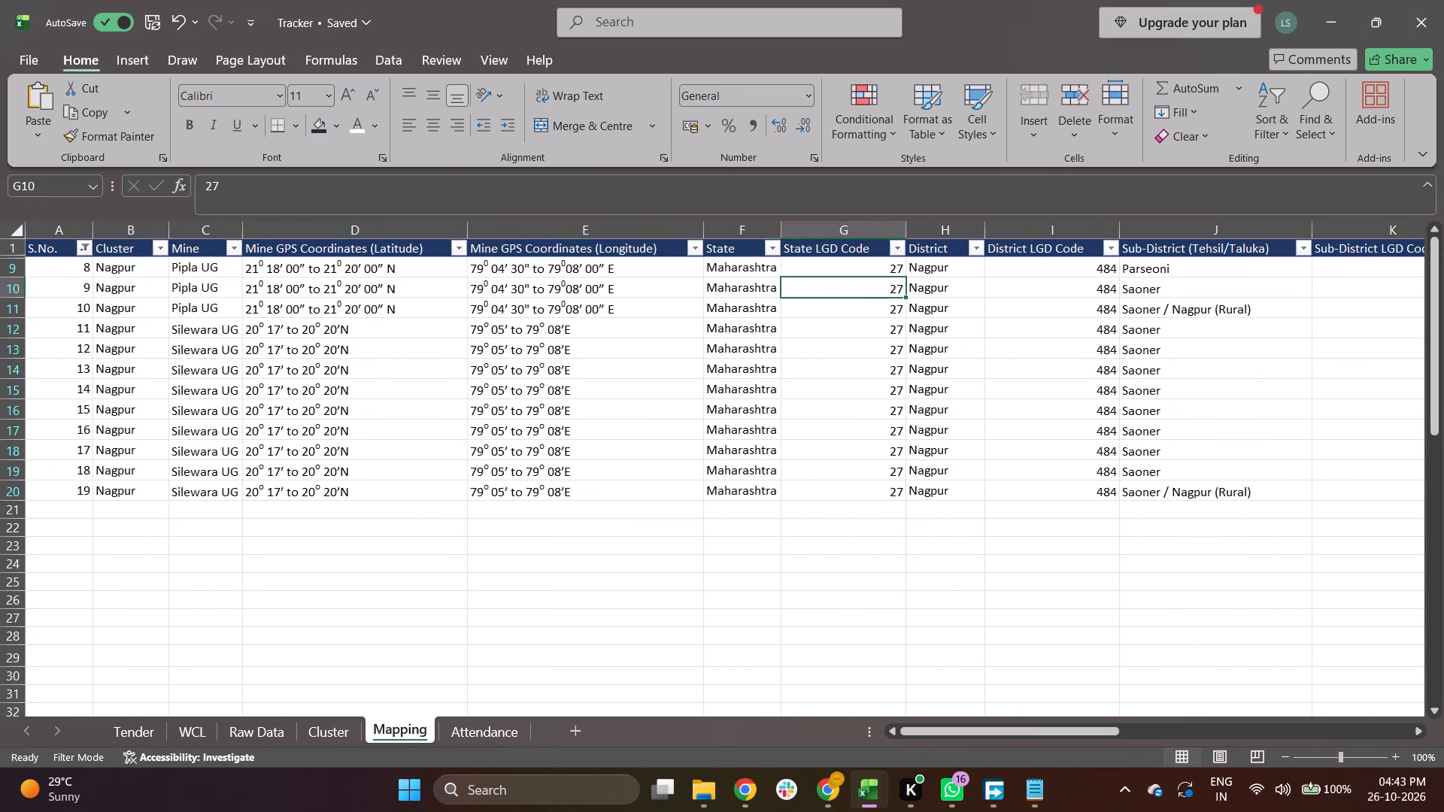
{"action": "left_click", "coordinate": [127, 493]}
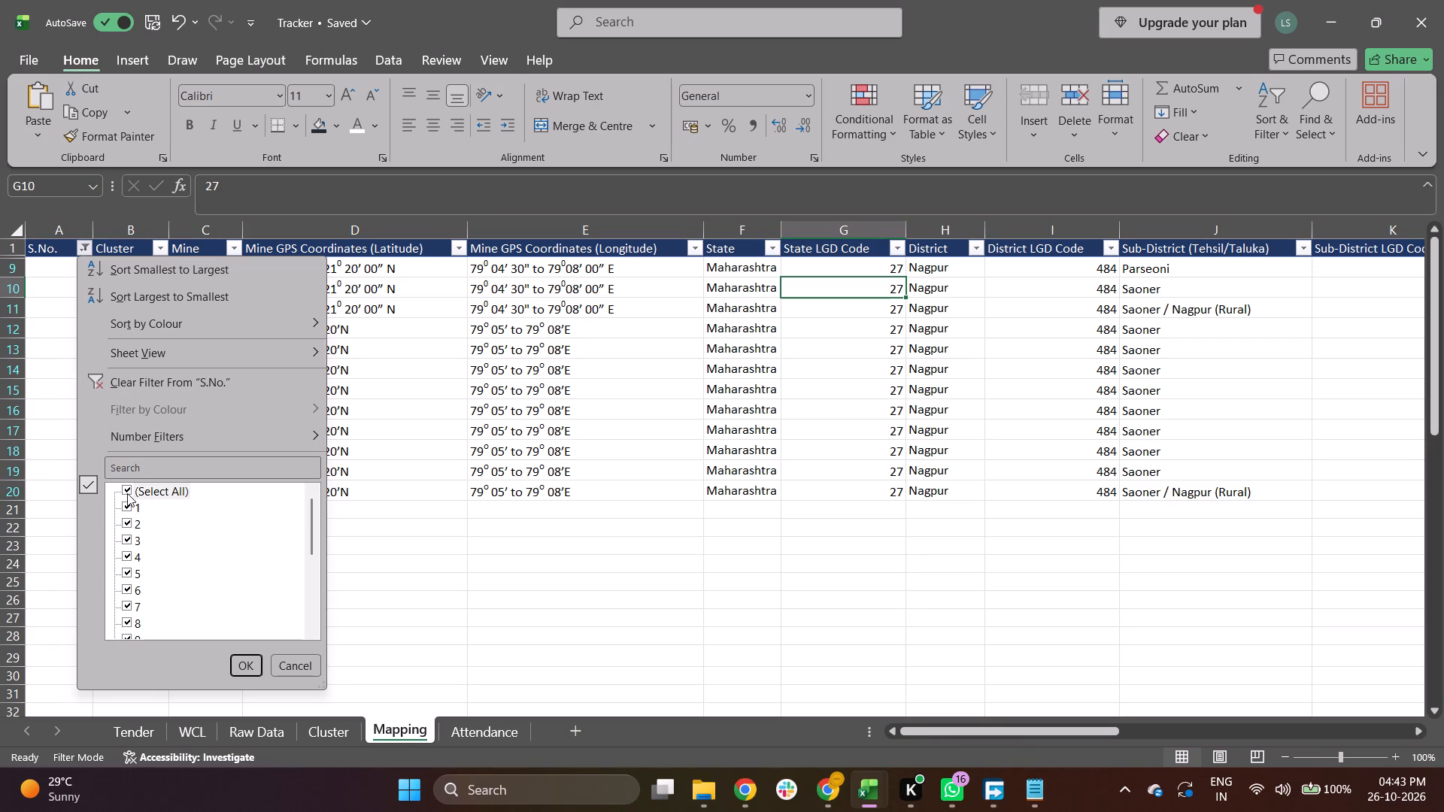
{"action": "left_click", "coordinate": [250, 668]}
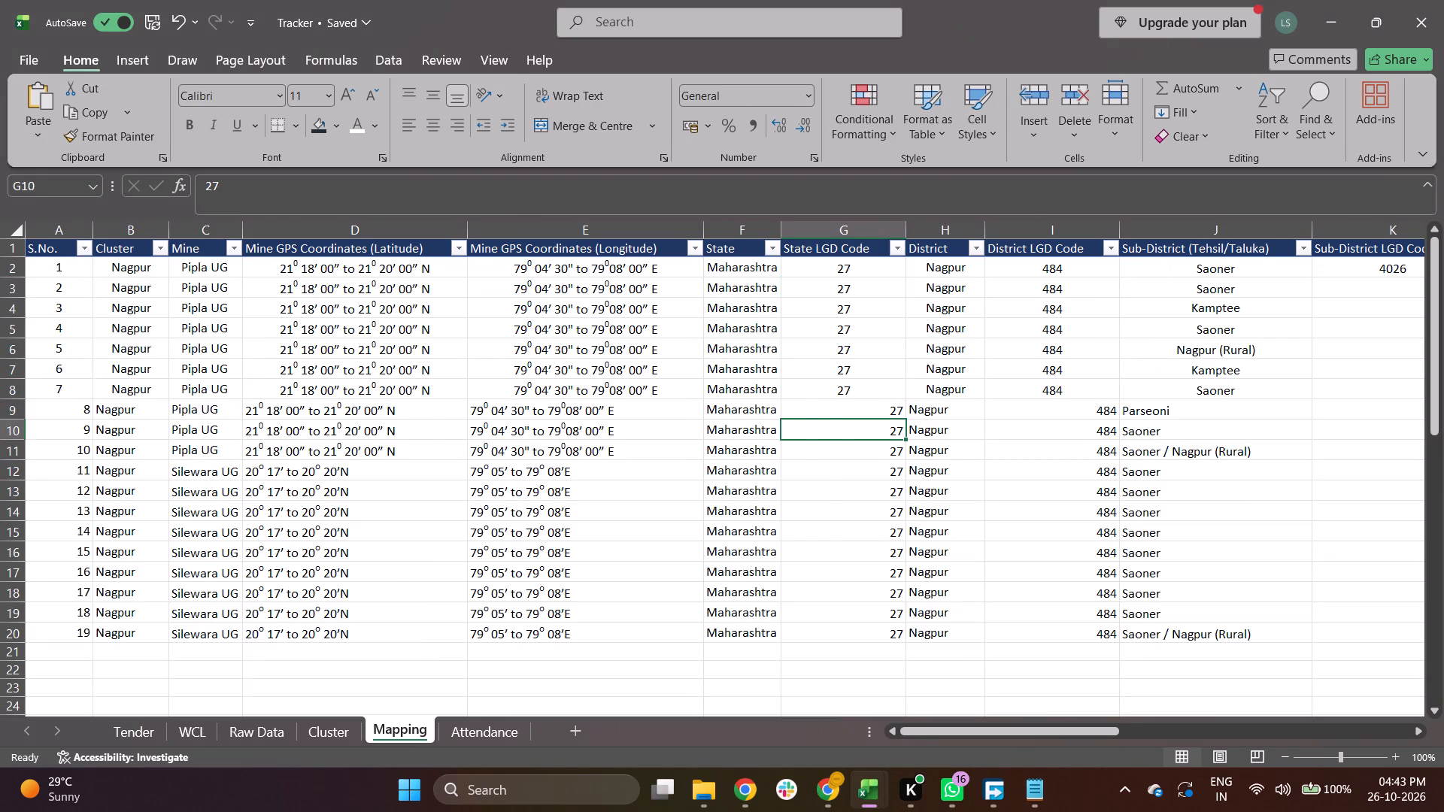
Paste Sub-District LGD code 4027 into Pipla's row 9 and remove the trailing citation mark [1].
{"action": "scroll", "coordinate": [533, 556], "scroll_direction": "left", "scroll_amount": 6}
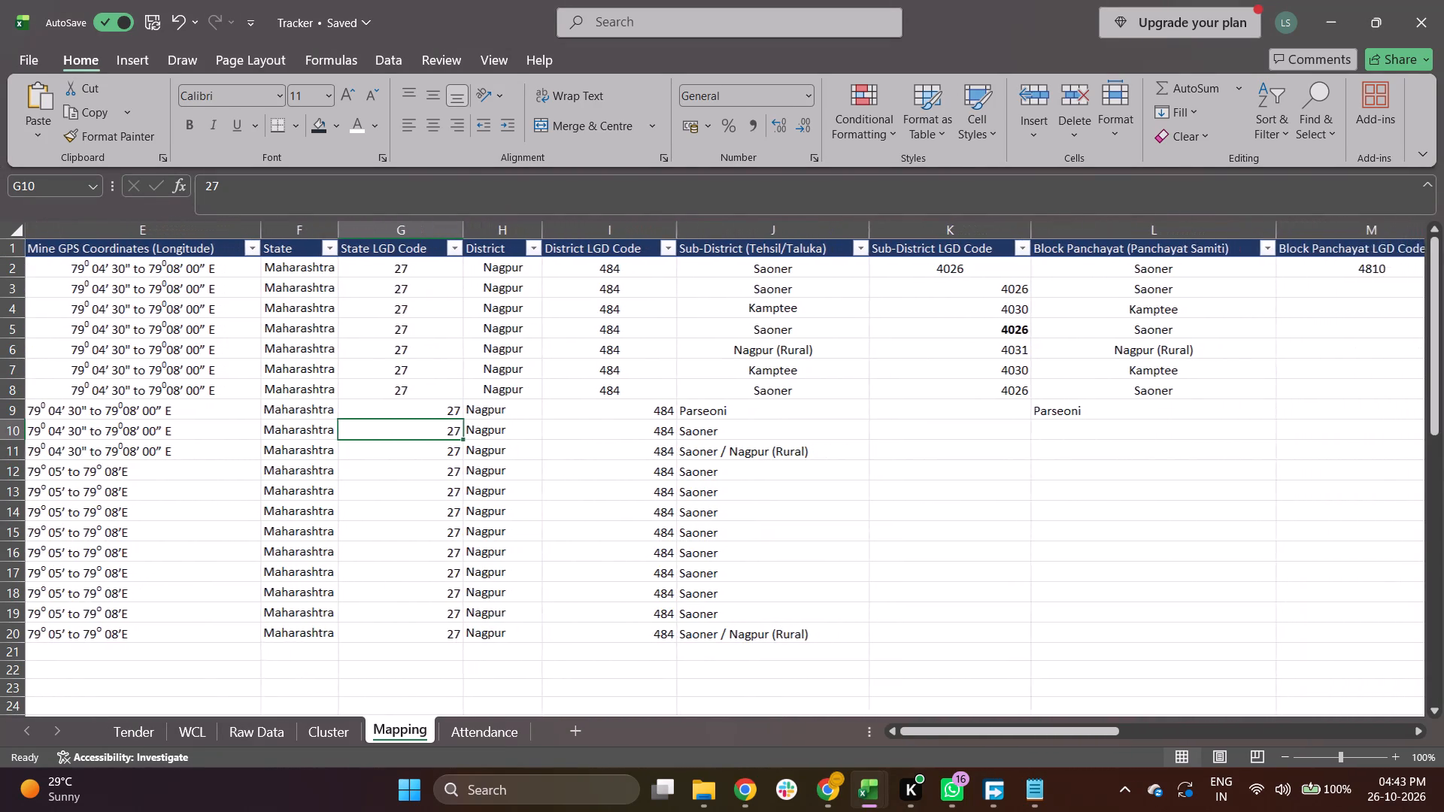
{"action": "scroll", "coordinate": [533, 556], "scroll_direction": "left", "scroll_amount": 1}
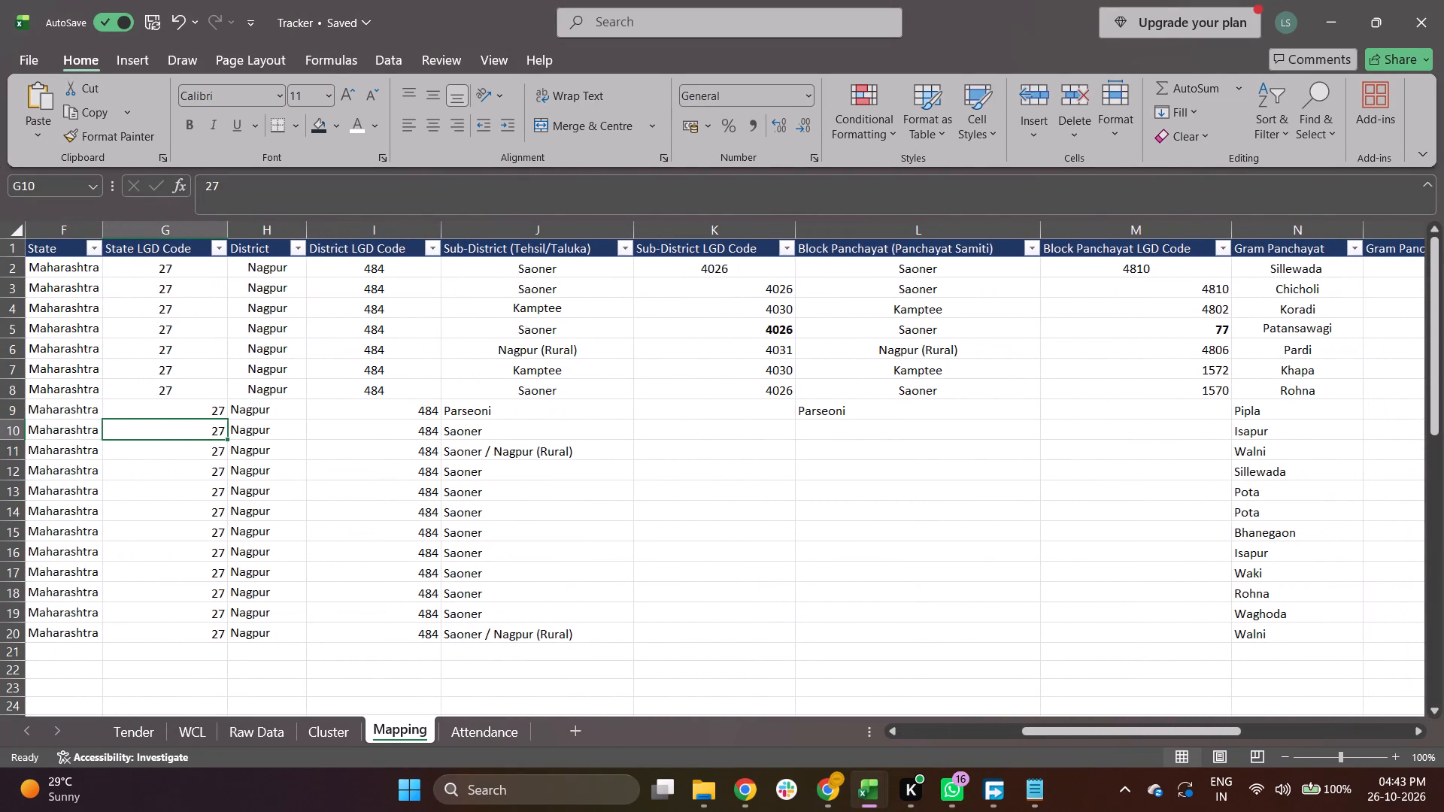
{"action": "left_click", "coordinate": [681, 420]}
{"action": "key", "text": "Up"}
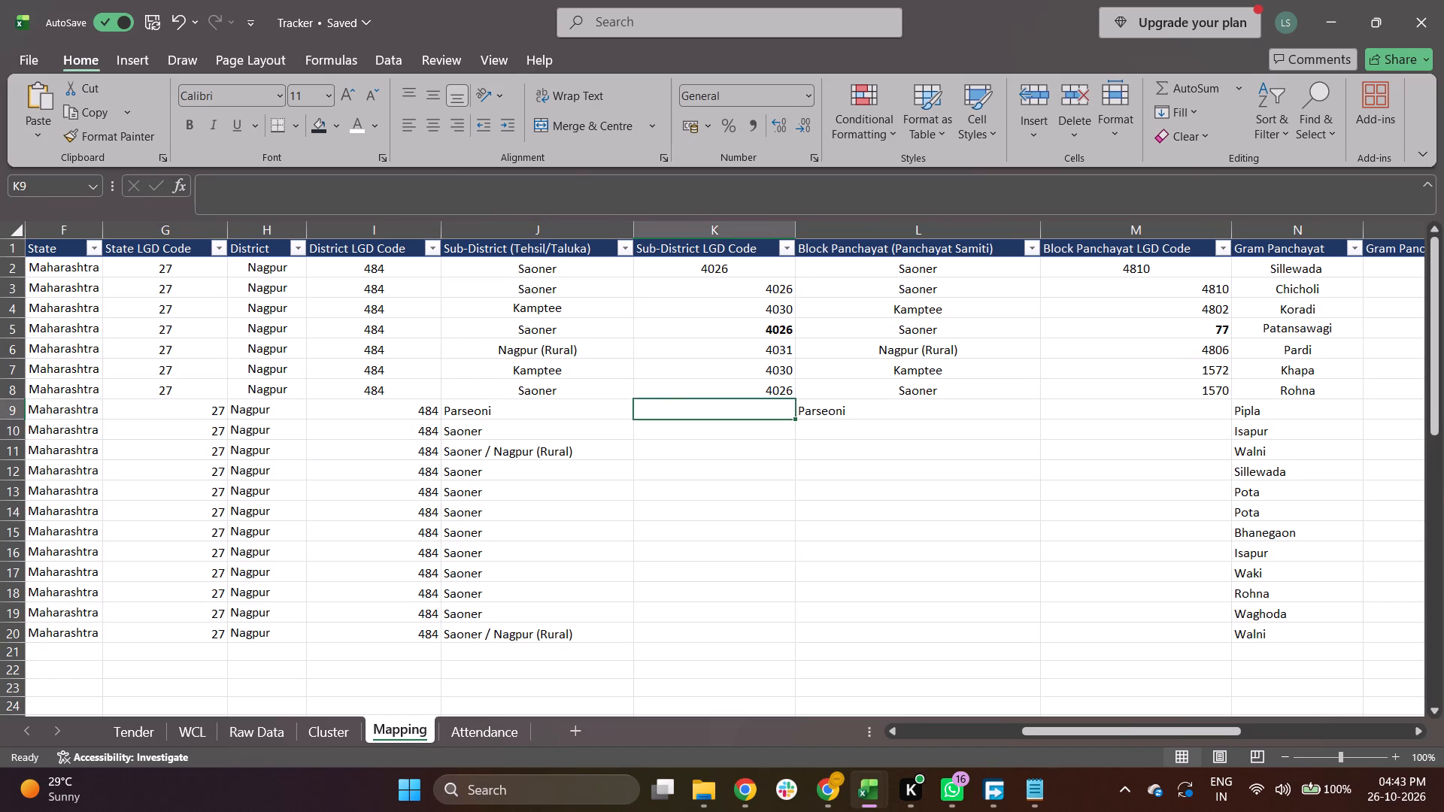
{"action": "key", "text": "ctrl+v"}
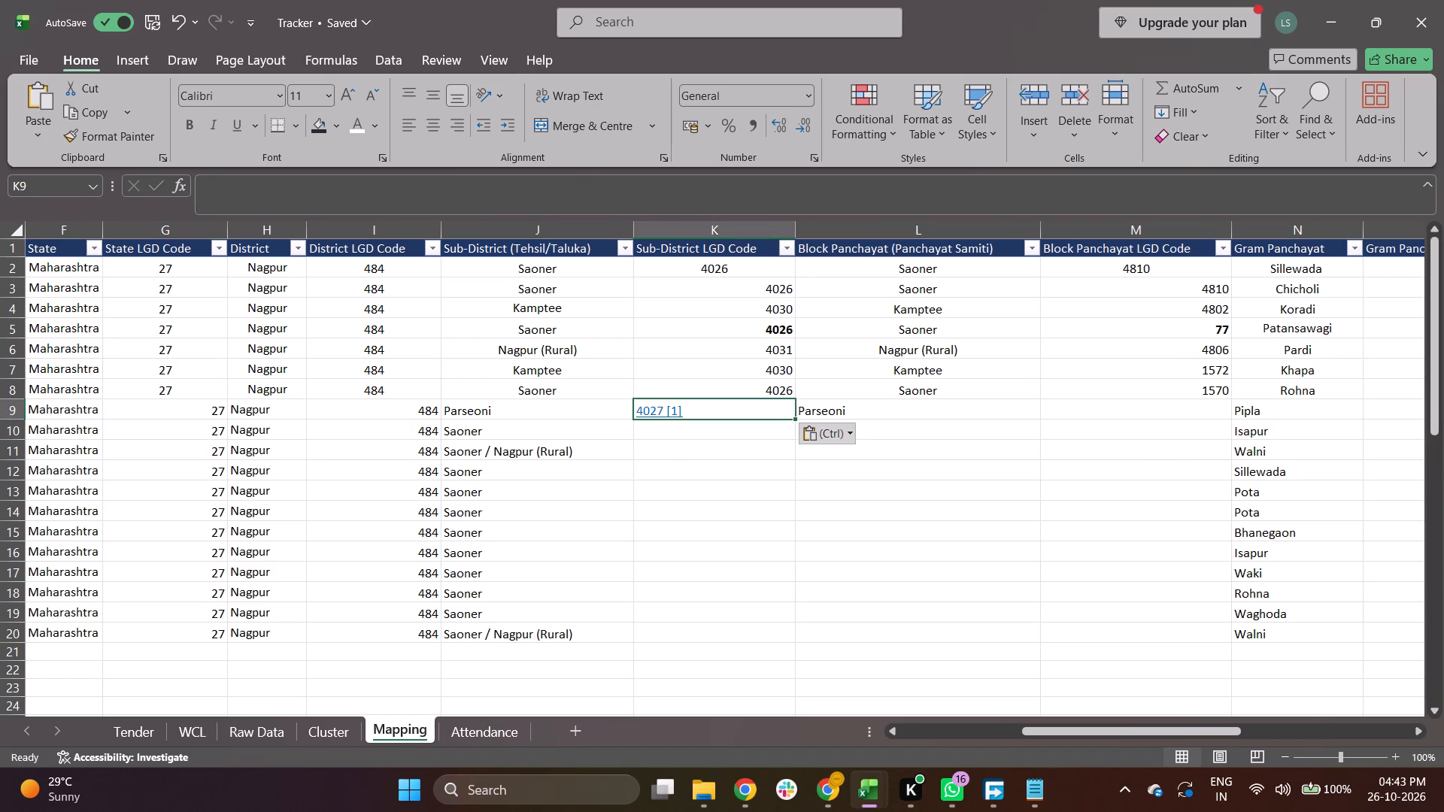
{"action": "left_click", "coordinate": [307, 180]}
{"action": "key", "text": "BackSpace"}
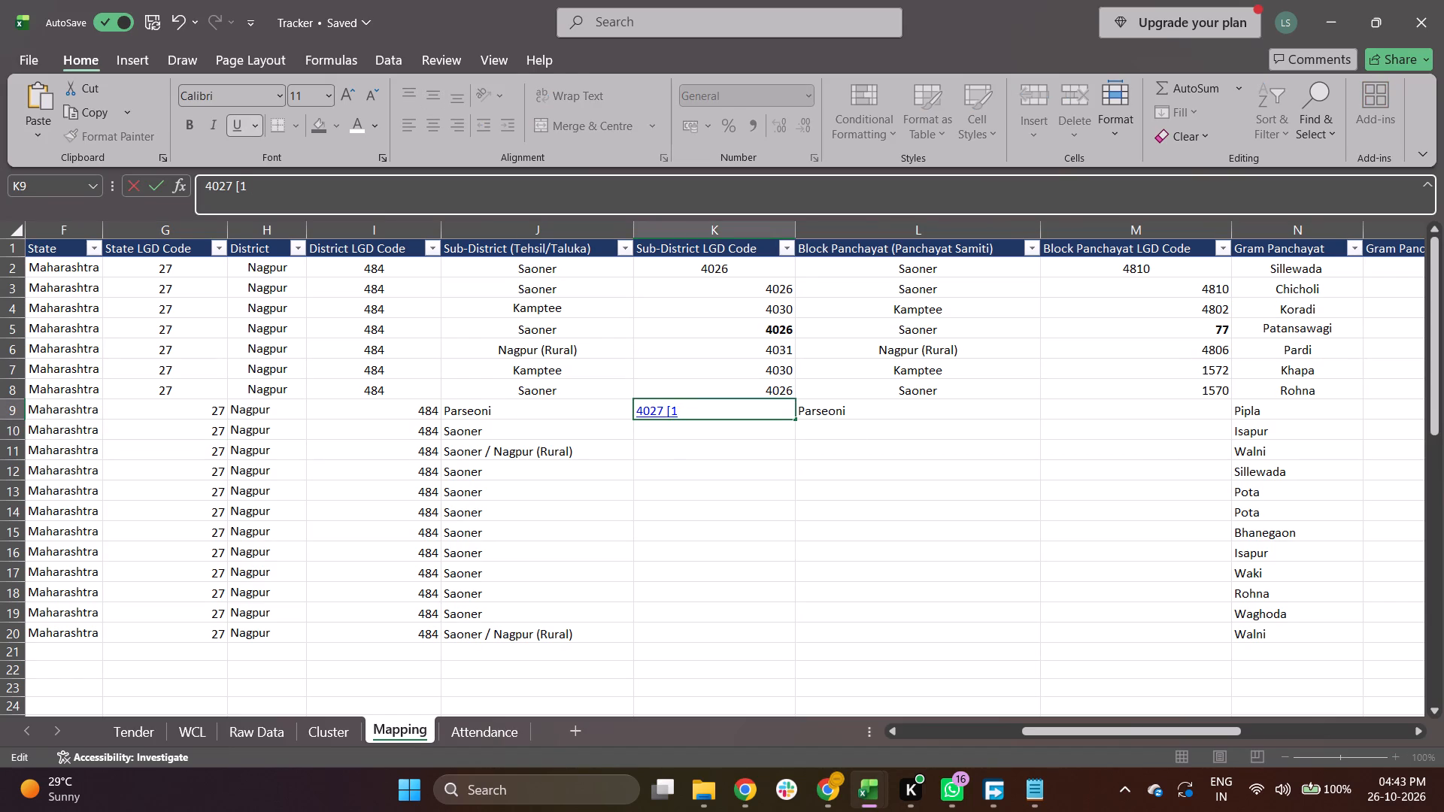
{"action": "key", "text": "BackSpace"}
{"action": "key", "text": "BackSpace"}
{"action": "key", "text": "Tab"}
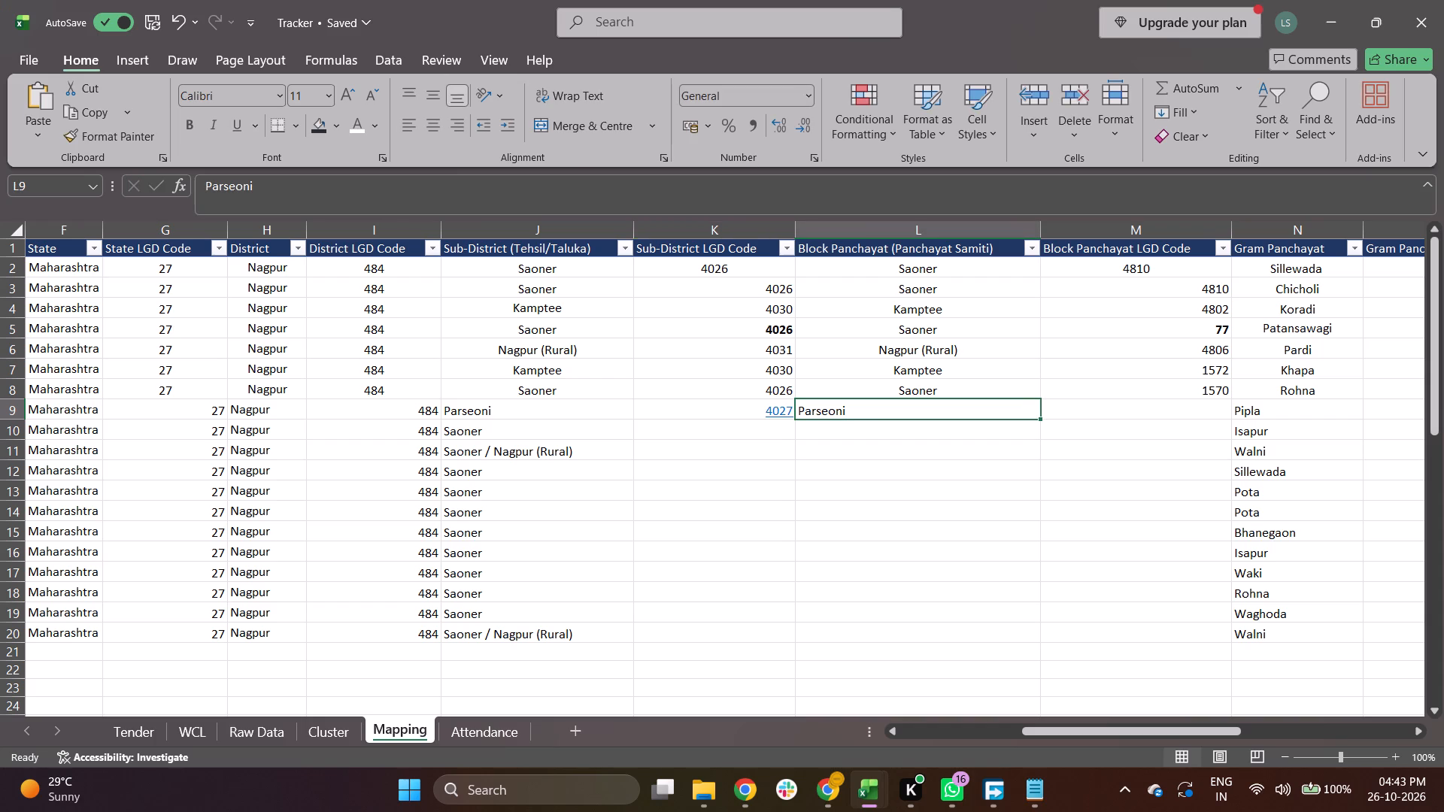
Copy the formatting of the Sub-District LGD code in row 8 onto Pipla's code in row 9 with Format Painter.
{"action": "key", "text": "Up"}
{"action": "key", "text": "Left"}
{"action": "left_click", "coordinate": [115, 131]}
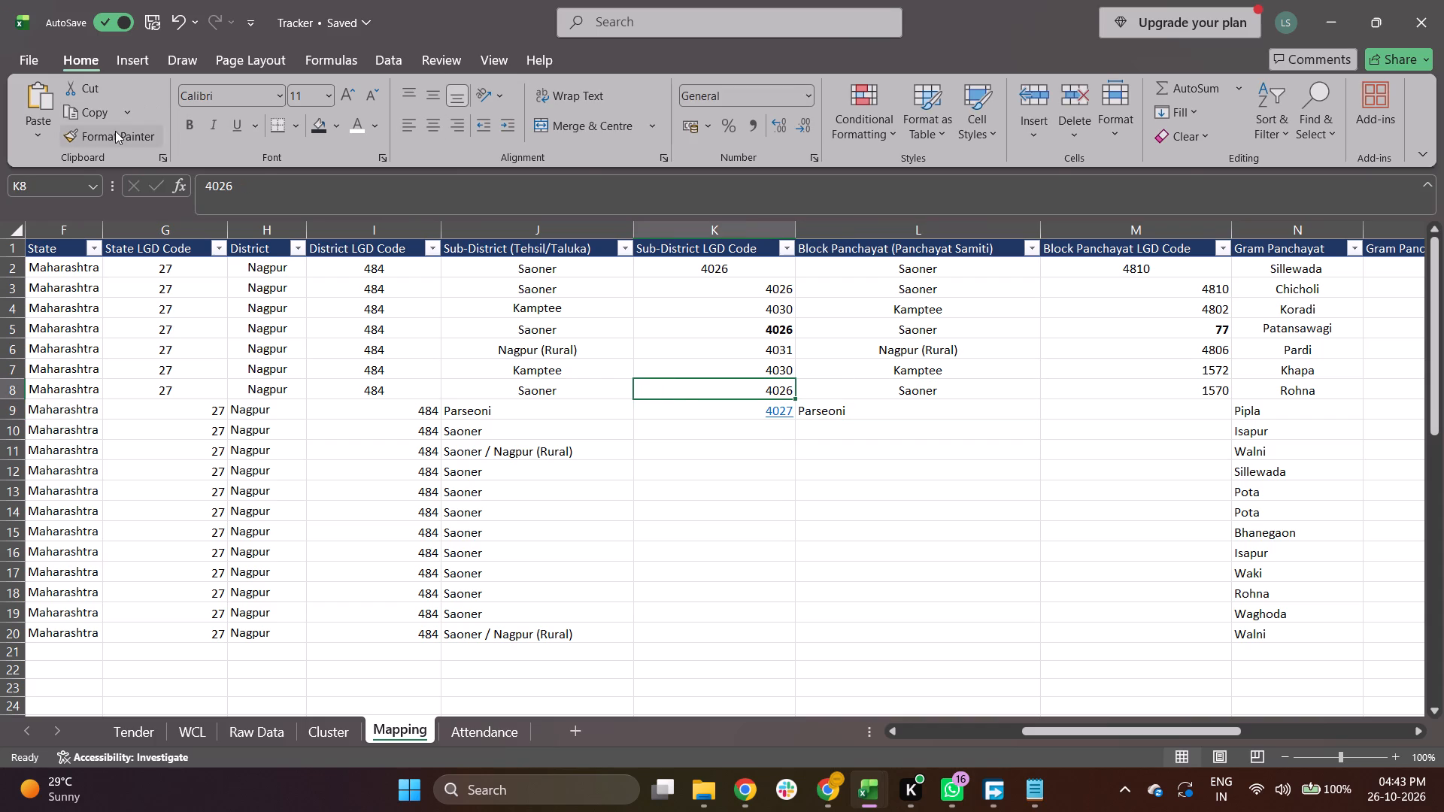
{"action": "key", "text": "Down"}
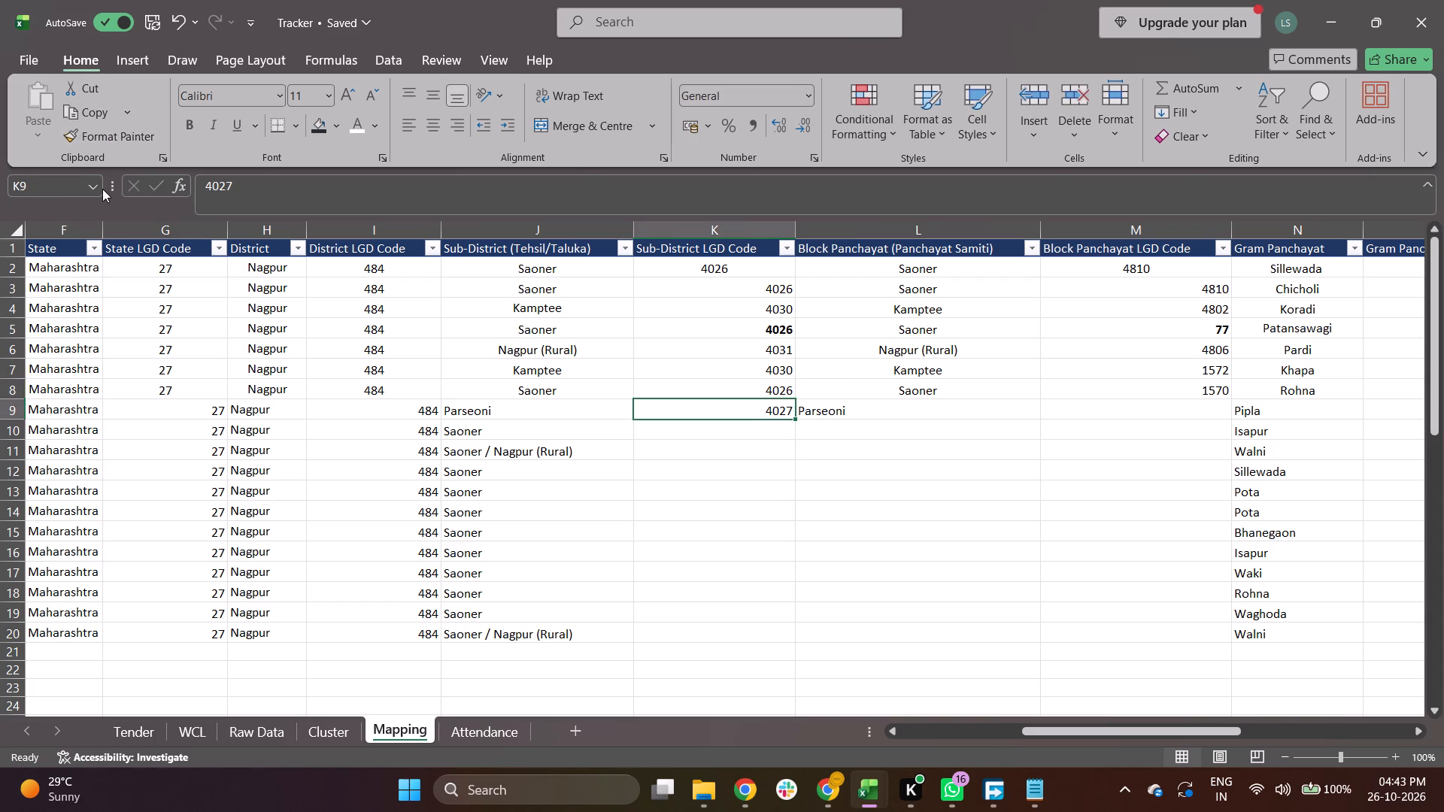
Centre all cells of the whole Mapping table and autofit its column widths.
{"action": "key", "text": "ctrl+a"}
{"action": "type", "text": "hoi"}
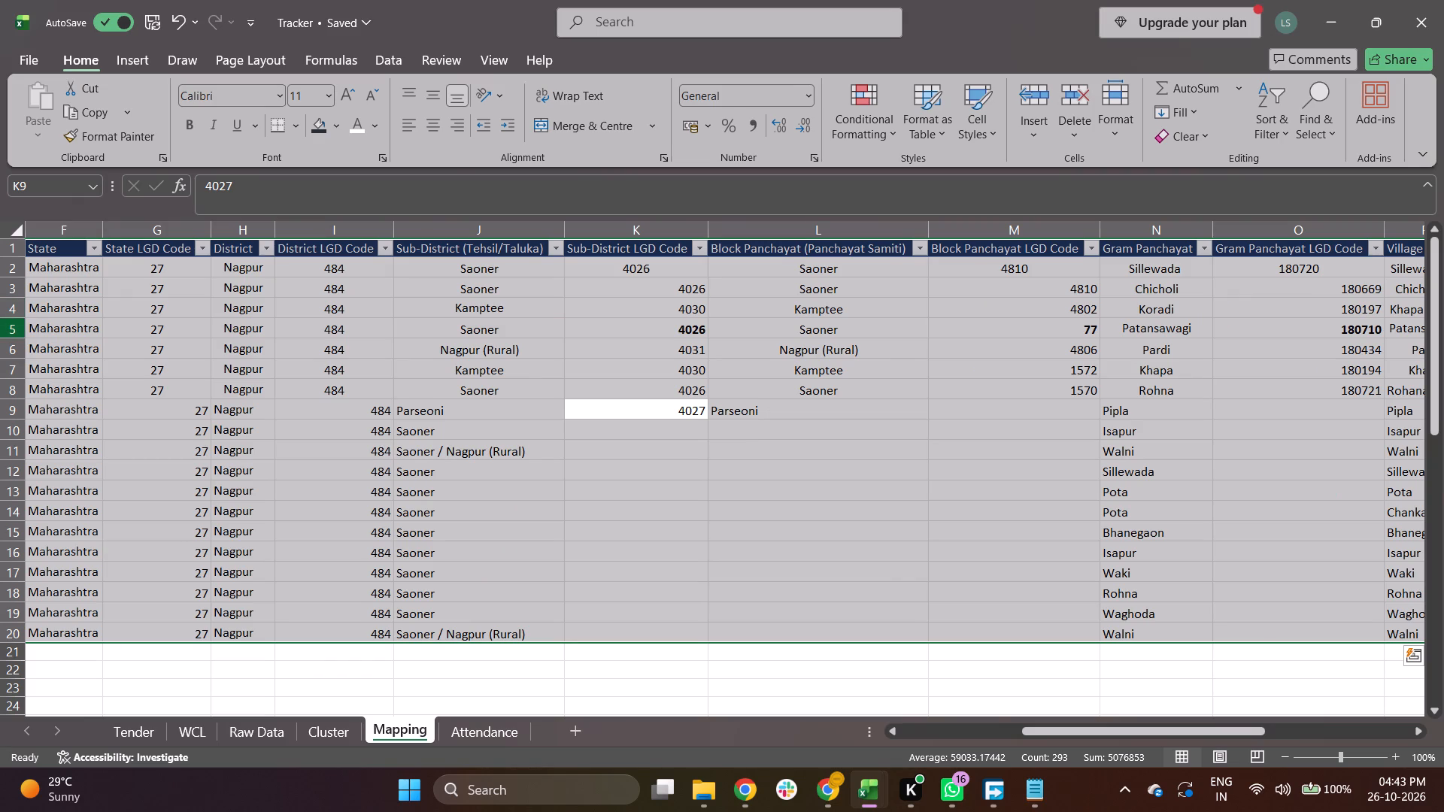
{"action": "left_click", "coordinate": [438, 126]}
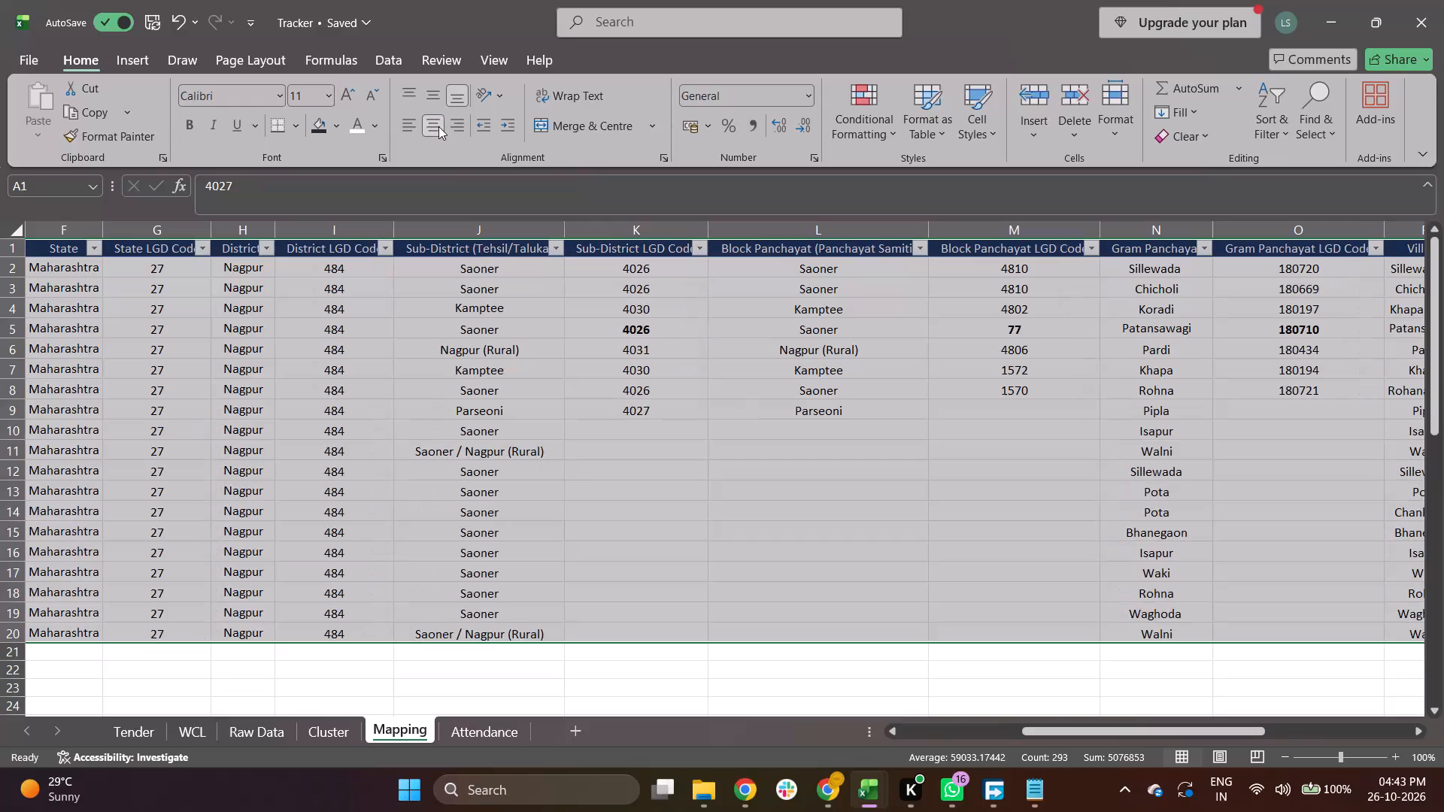
{"action": "left_click", "coordinate": [585, 380]}
{"action": "key", "text": "ctrl+a"}
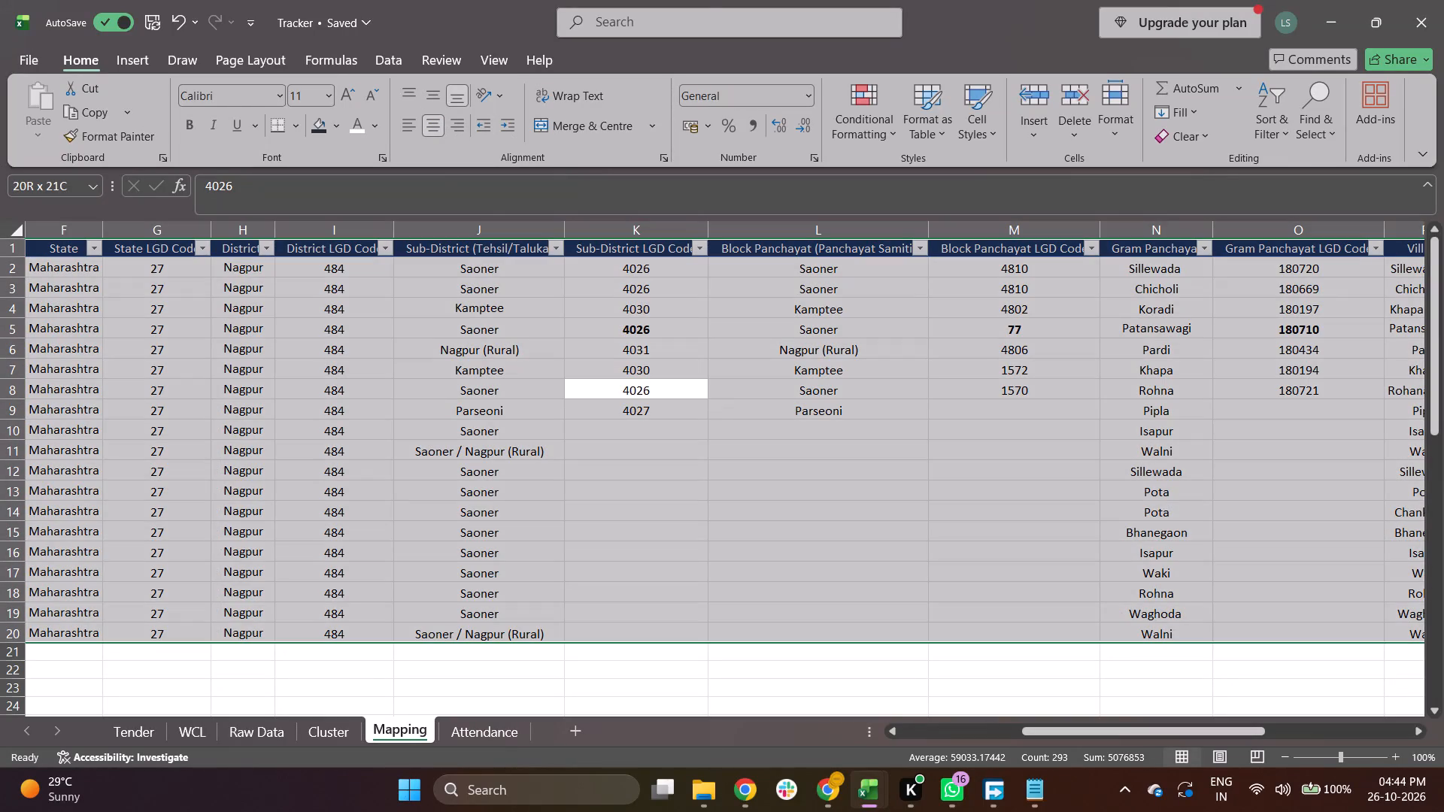
{"action": "type", "text": "hoi"}
Check the alignment and column widths along row 8, from the serial number through the panchayat columns.
{"action": "key", "text": "Left"}
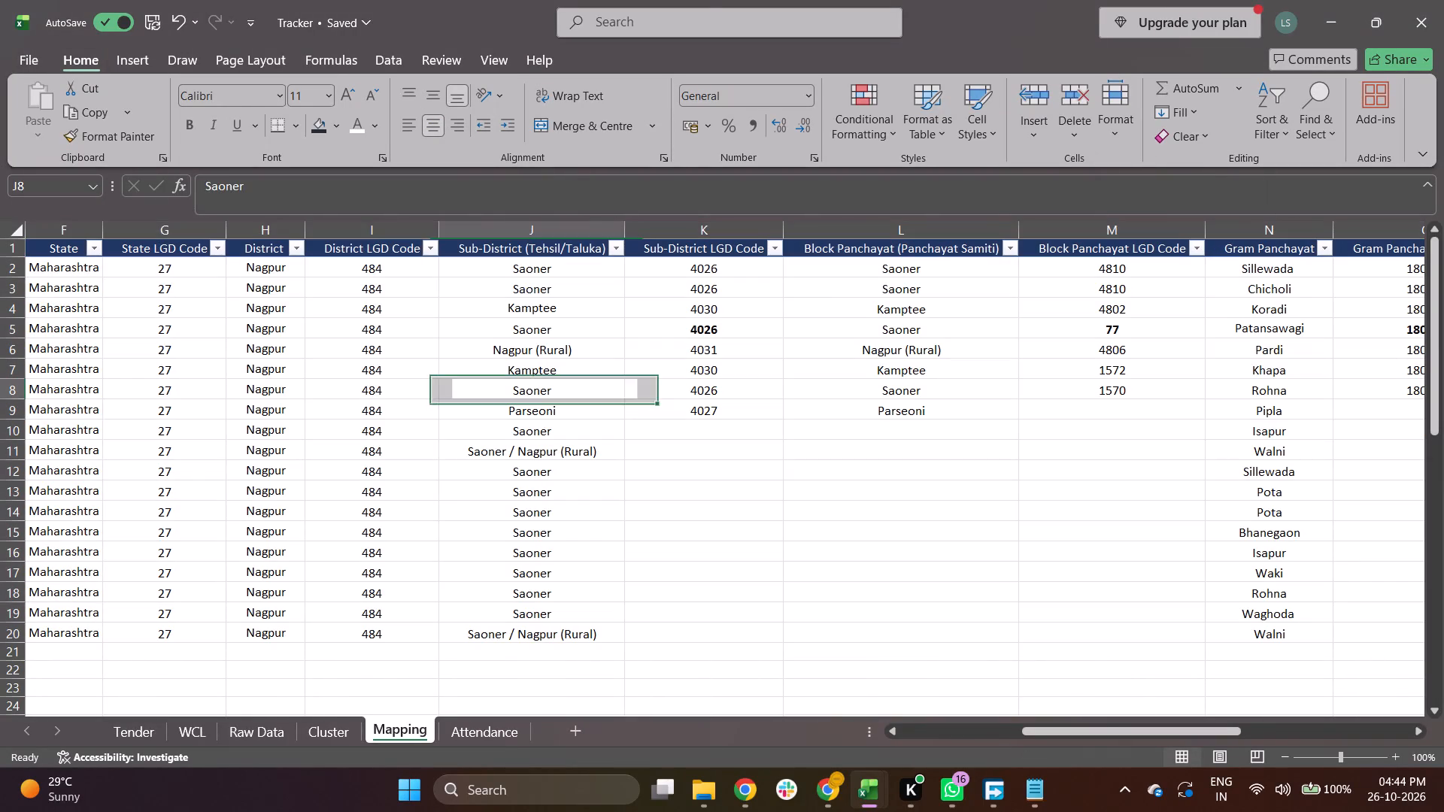
{"action": "key", "text": "Left"}
{"action": "key", "text": "Left"}
{"action": "key", "text": "Left"}
{"action": "key", "text": "Left"}
{"action": "key", "text": "Left"}
{"action": "key", "text": "Left"}
{"action": "key", "text": "Left"}
{"action": "key", "text": "Left"}
{"action": "key", "text": "Left"}
{"action": "key", "text": "Left"}
{"action": "key", "text": "Left"}
{"action": "key", "text": "Left"}
{"action": "key", "text": "Left"}
{"action": "key", "text": "Left"}
{"action": "key", "text": "Left"}
{"action": "key", "text": "Left"}
{"action": "key", "text": "Left"}
{"action": "key", "text": "Left"}
{"action": "key", "text": "Left"}
{"action": "key", "text": "Left"}
{"action": "key", "text": "Right"}
{"action": "key", "text": "Right"}
{"action": "key", "text": "Right"}
{"action": "key", "text": "Right"}
{"action": "key", "text": "Right"}
{"action": "key", "text": "Right"}
{"action": "key", "text": "Right"}
{"action": "key", "text": "Right"}
{"action": "key", "text": "Right"}
{"action": "key", "text": "Right"}
{"action": "key", "text": "Right"}
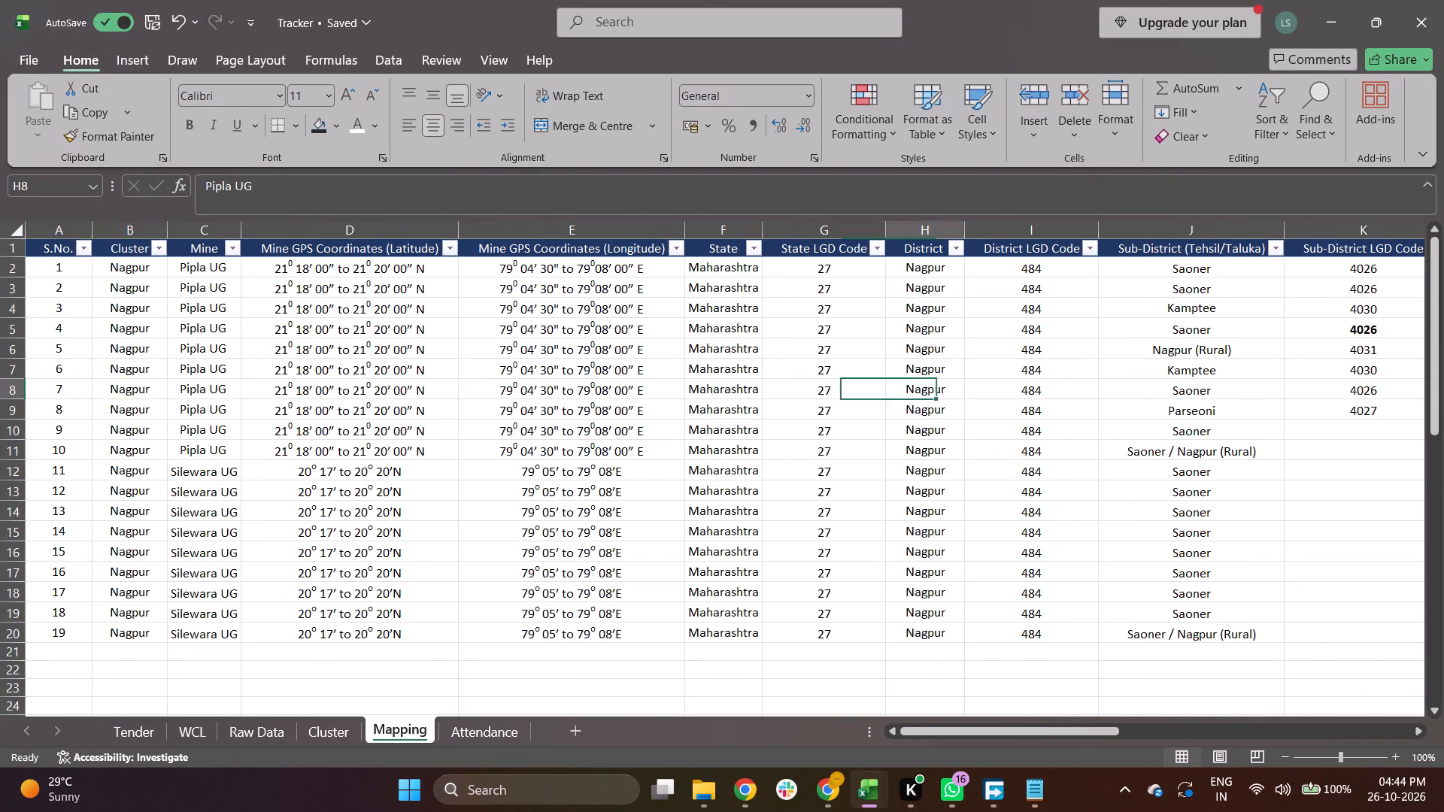
{"action": "key", "text": "Right"}
{"action": "key", "text": "Right"}
{"action": "key", "text": "Right"}
{"action": "key", "text": "Right"}
{"action": "key", "text": "Left"}
{"action": "key", "text": "Left"}
{"action": "key", "text": "Left"}
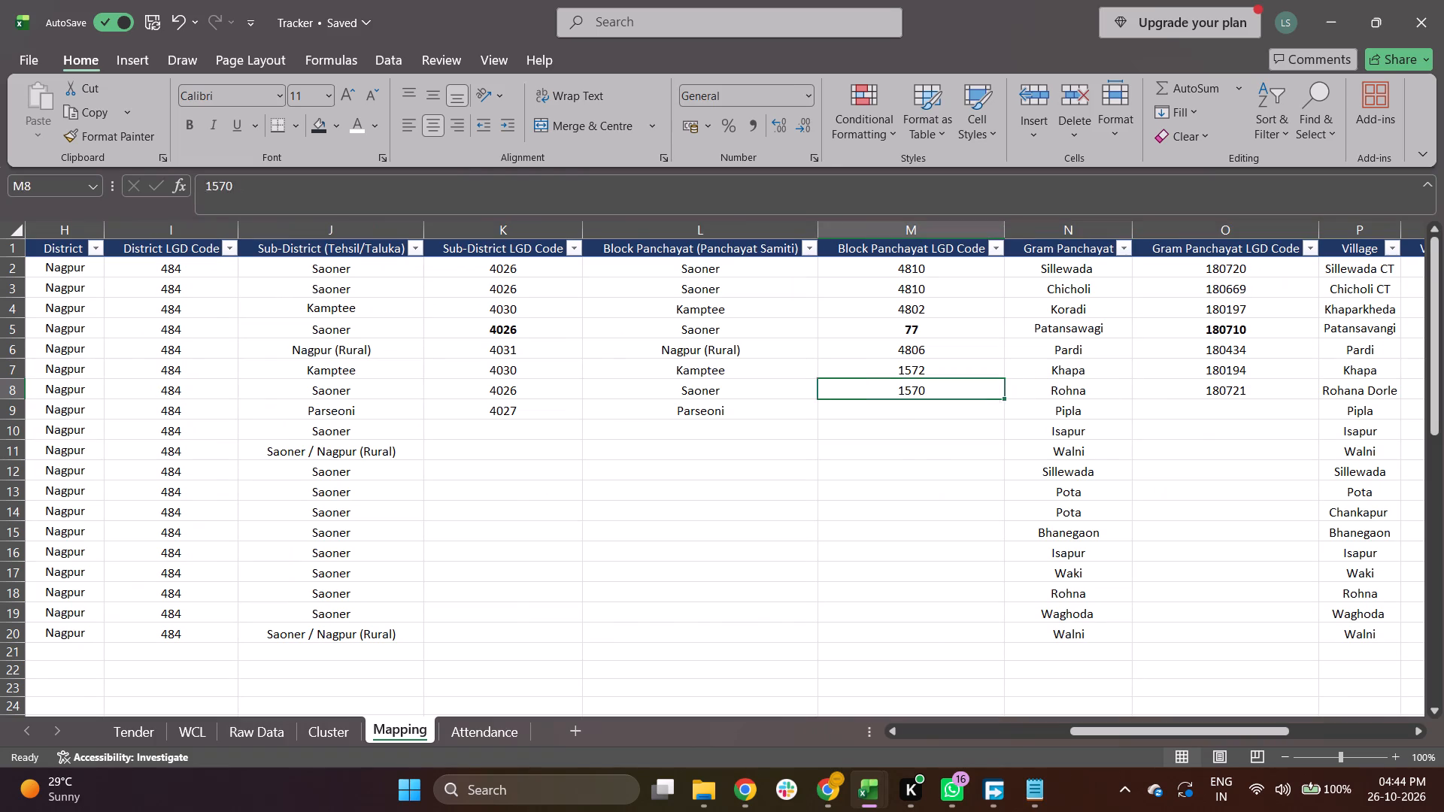
Remove bold from Patansawagi's Sub-District, Block Panchayat, Gram Panchayat and Village LGD codes in row 5.
{"action": "key", "text": "Left"}
{"action": "key", "text": "Left"}
{"action": "key", "text": "Left"}
{"action": "key", "text": "Up"}
{"action": "key", "text": "Up"}
{"action": "key", "text": "Up"}
{"action": "key", "text": "Right"}
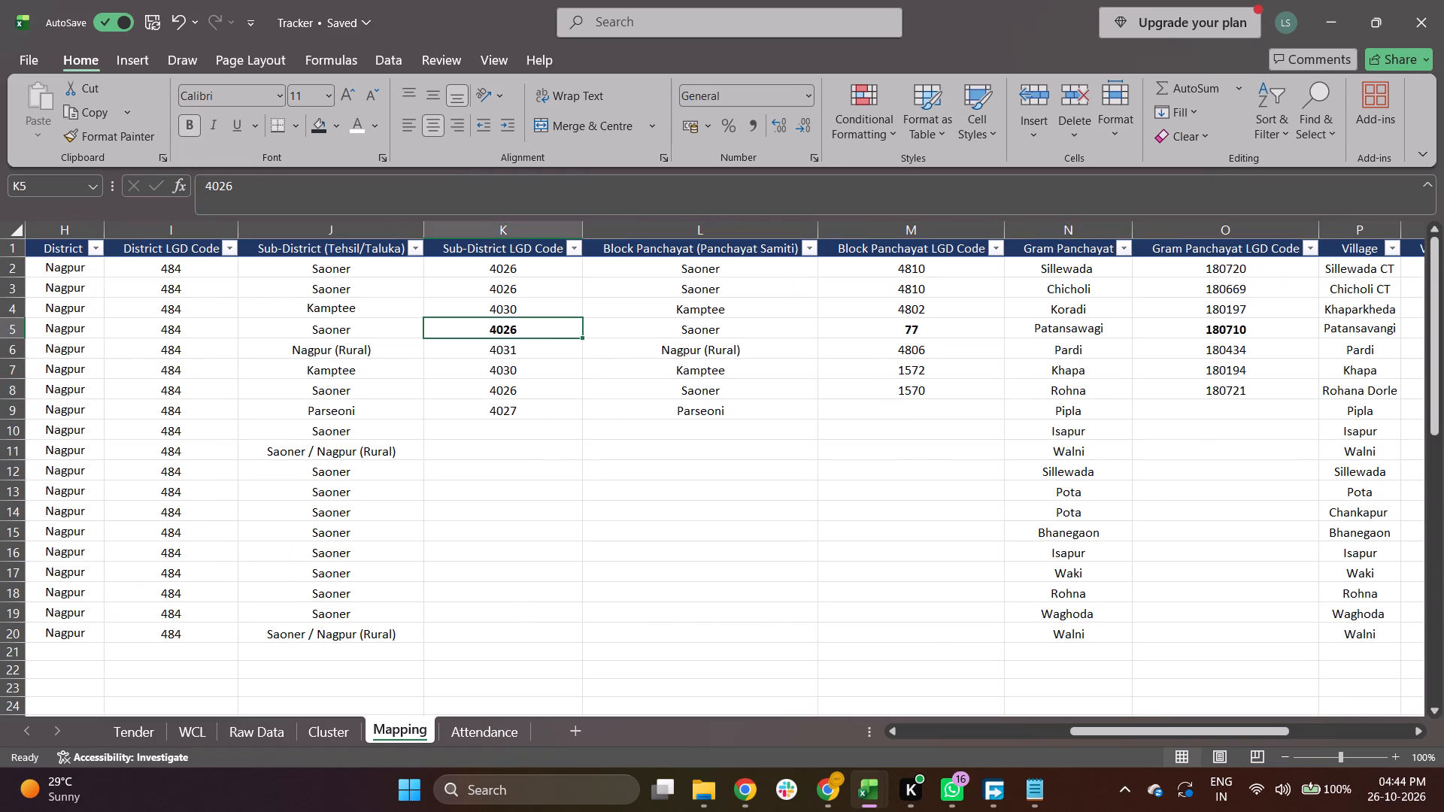
{"action": "left_click", "coordinate": [191, 129]}
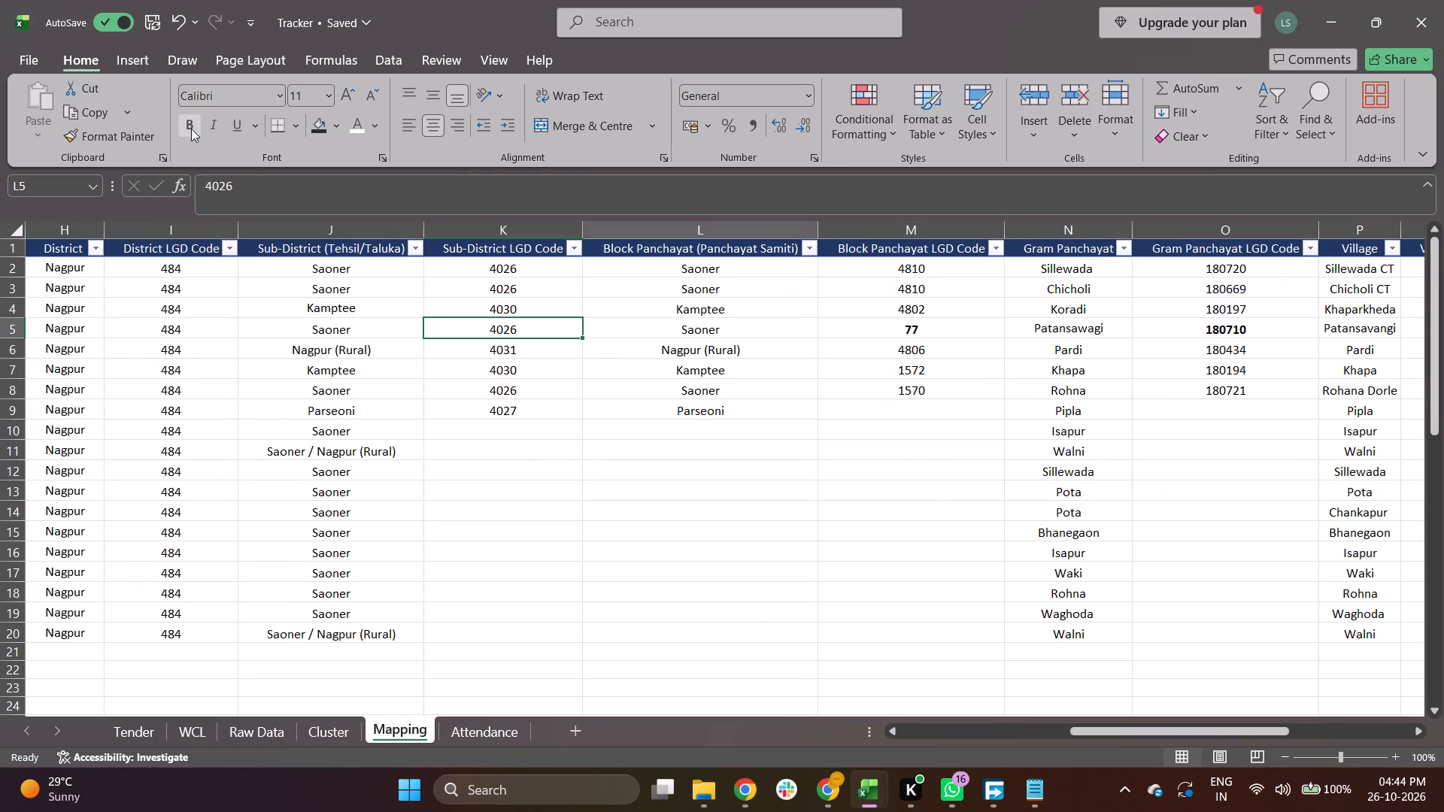
{"action": "key", "text": "Right"}
{"action": "key", "text": "Right"}
{"action": "left_click", "coordinate": [191, 129]}
{"action": "key", "text": "Right"}
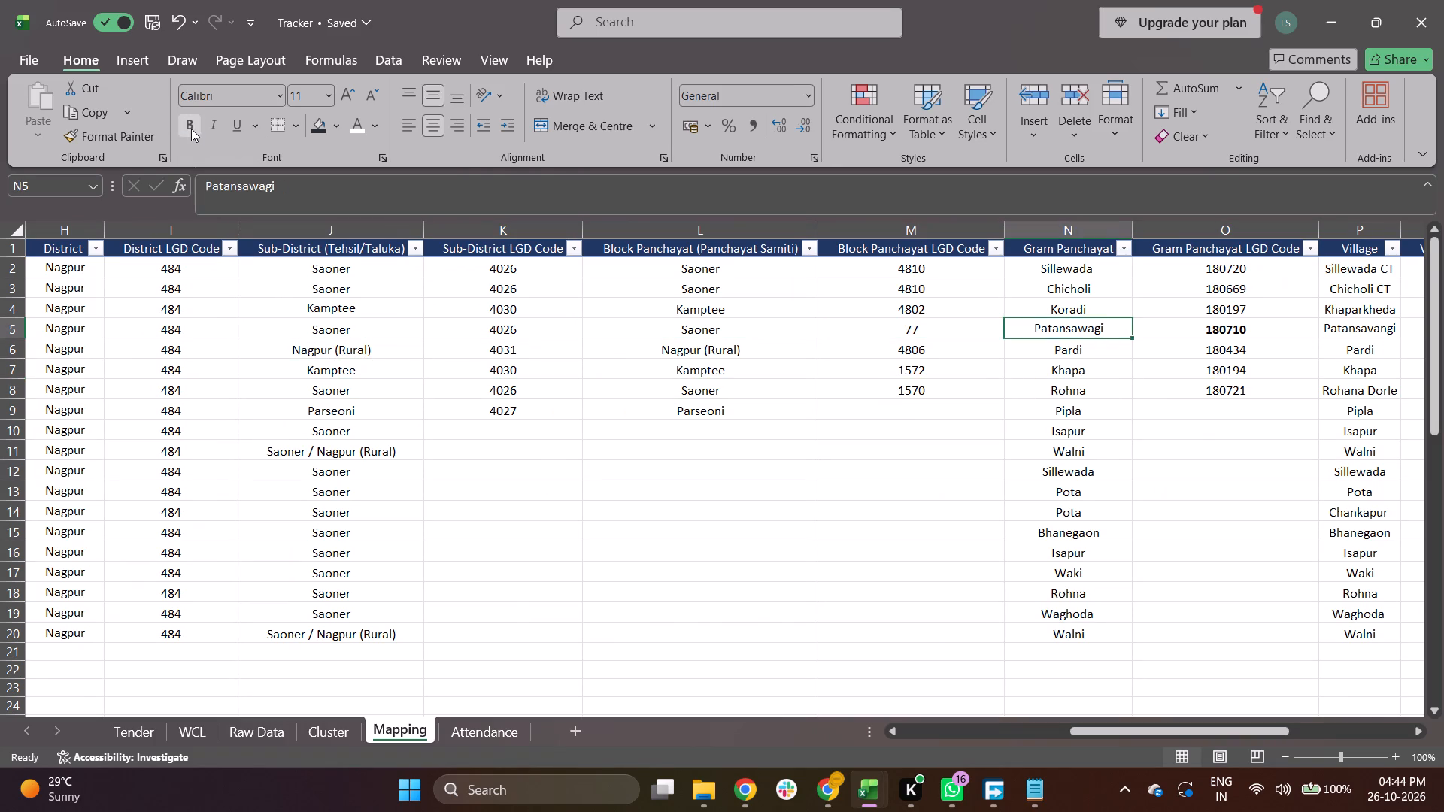
{"action": "key", "text": "Right"}
{"action": "left_click", "coordinate": [191, 129]}
{"action": "key", "text": "Right"}
{"action": "key", "text": "Right"}
{"action": "key", "text": "Right"}
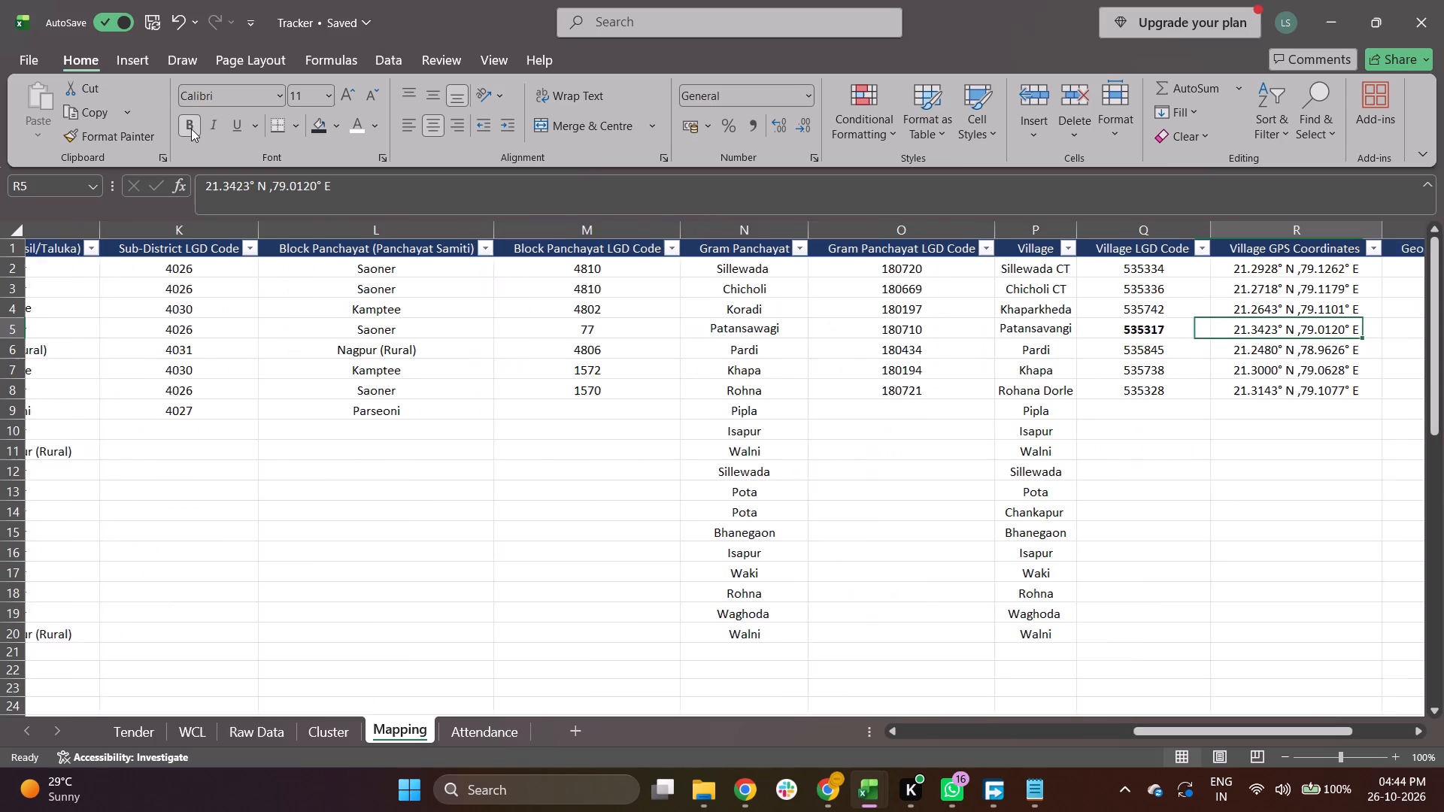
{"action": "key", "text": "Left"}
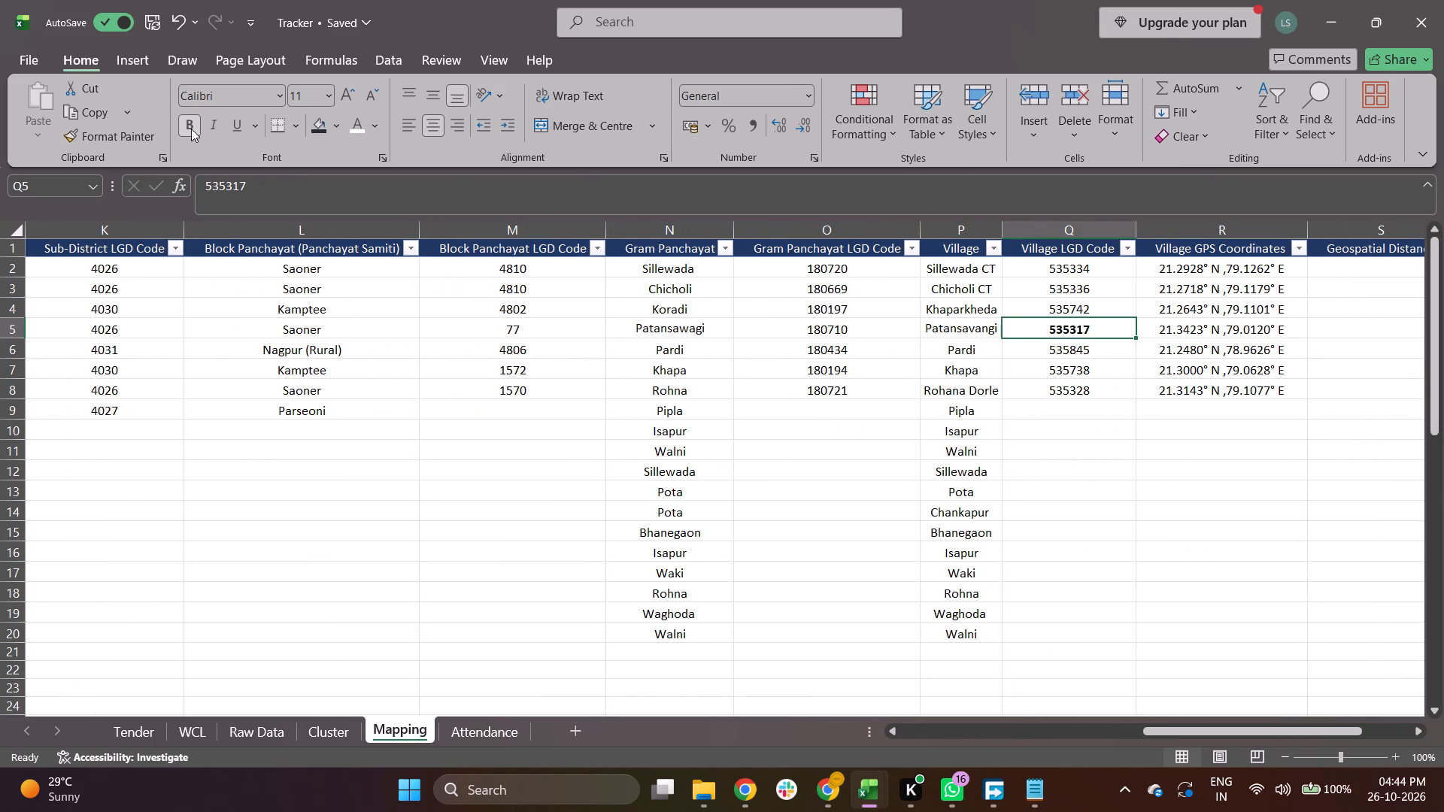
{"action": "left_click", "coordinate": [191, 129]}
Copy Block Panchayat LGD code 4808 from the Chrome answer into Pipla's Block Panchayat LGD Code cell in row 9.
{"action": "key", "text": "Down"}
{"action": "key", "text": "Down"}
{"action": "key", "text": "Down"}
{"action": "key", "text": "Left"}
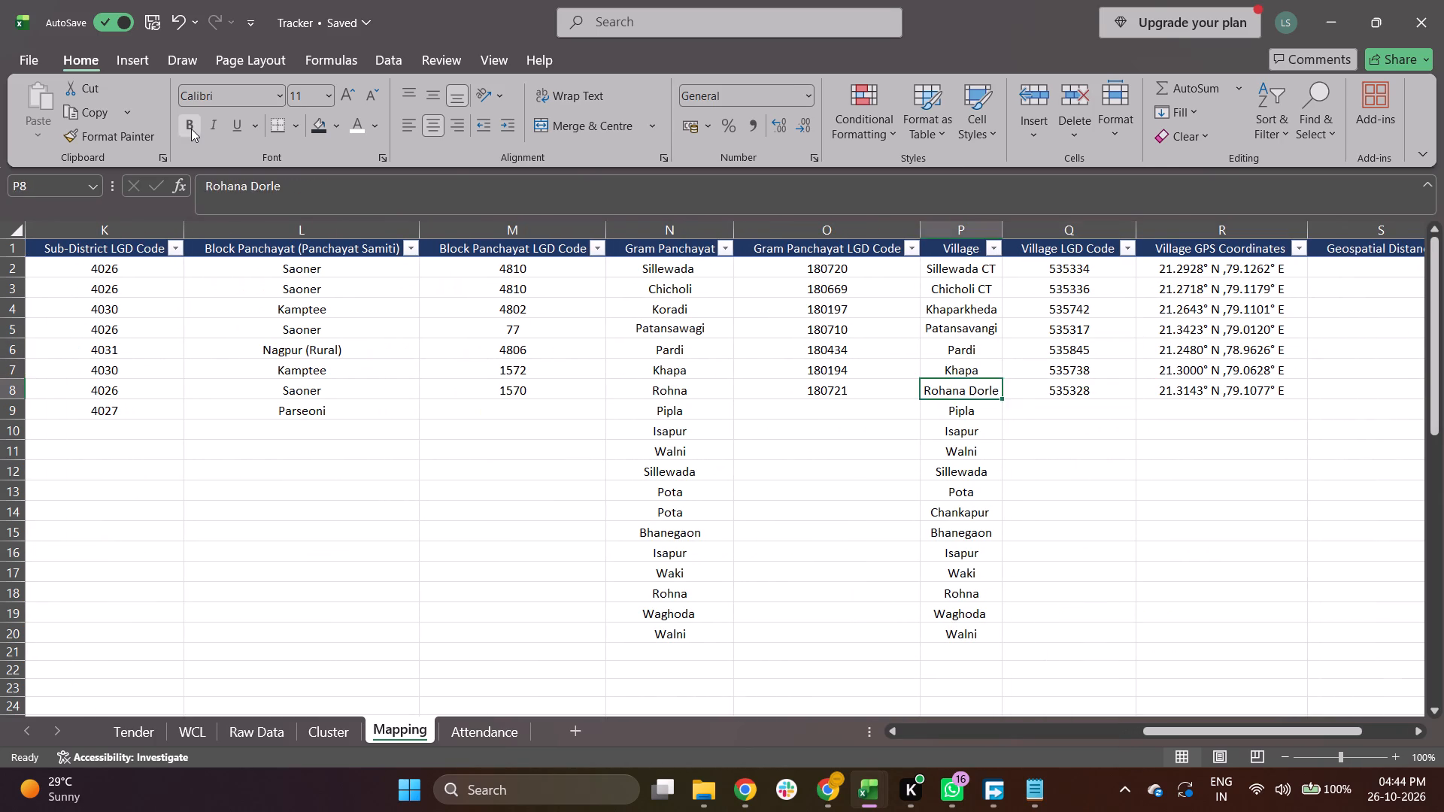
{"action": "key", "text": "Left"}
{"action": "key", "text": "Left"}
{"action": "key", "text": "Left"}
{"action": "key", "text": "Down"}
{"action": "key", "text": "Left"}
{"action": "key", "text": "Left"}
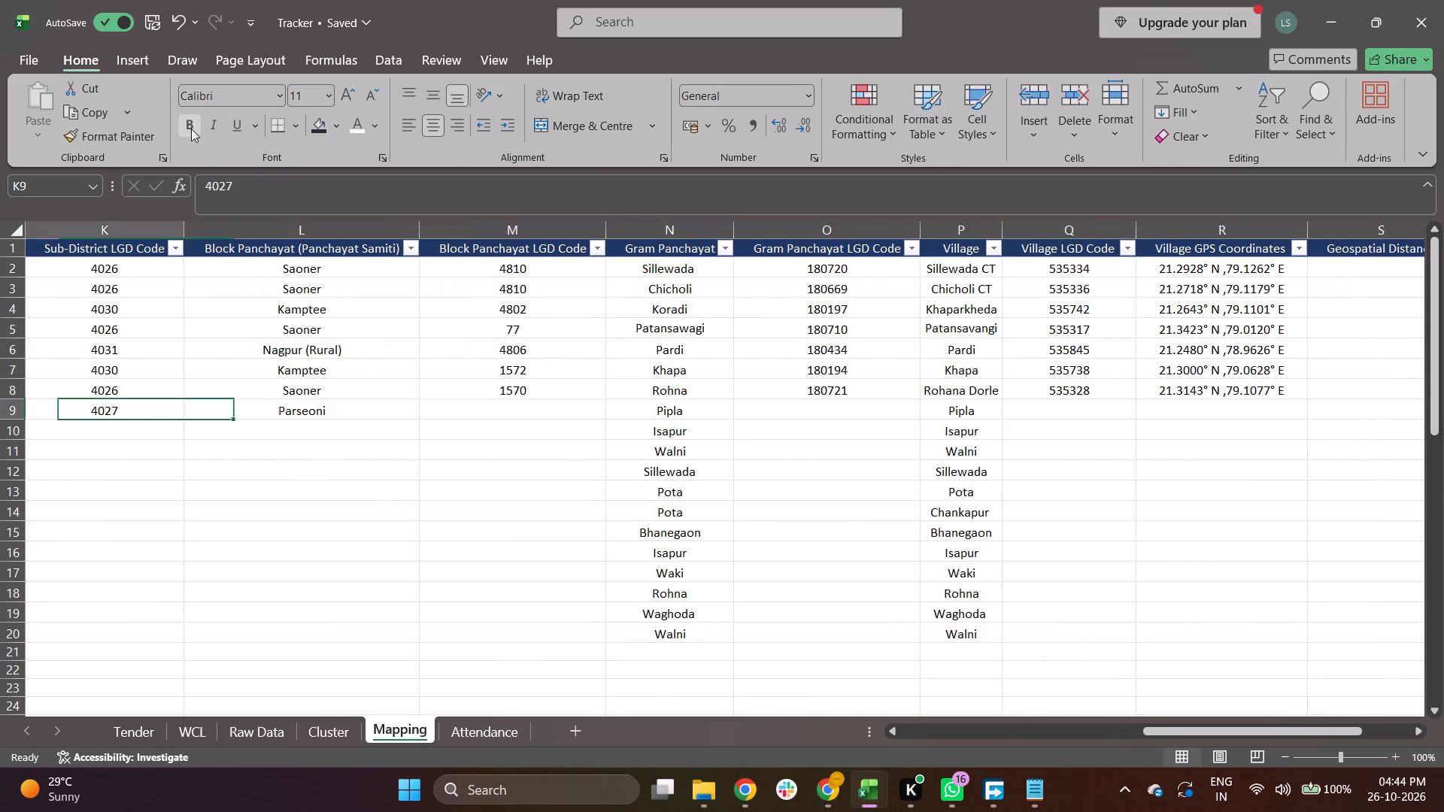
{"action": "key", "text": "Left"}
{"action": "key", "text": "Left"}
{"action": "key", "text": "Right"}
{"action": "key", "text": "Right"}
{"action": "key", "text": "Right"}
{"action": "key", "text": "Right"}
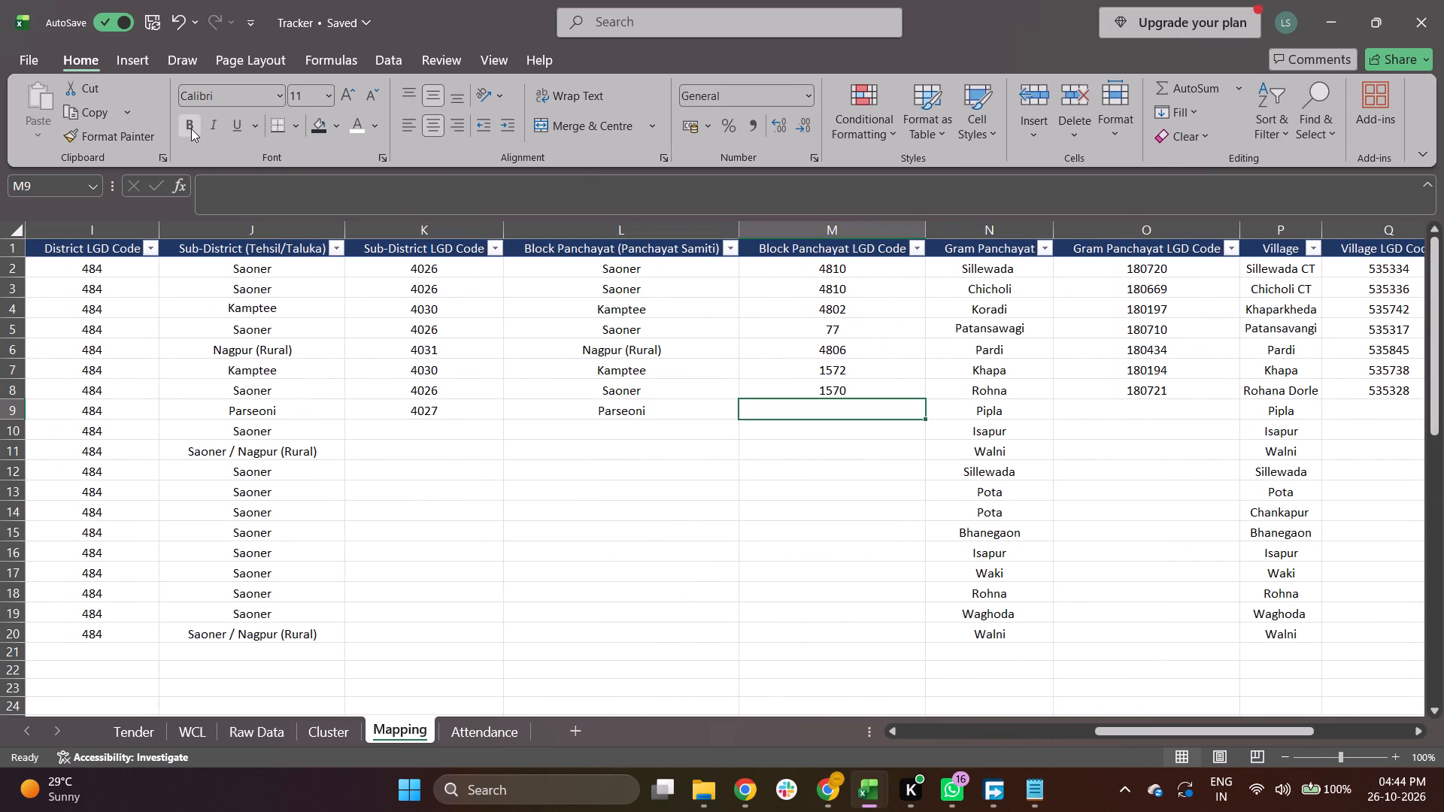
{"action": "key", "text": "Right"}
{"action": "key", "text": "Right"}
{"action": "key", "text": "Left"}
{"action": "key", "text": "Left"}
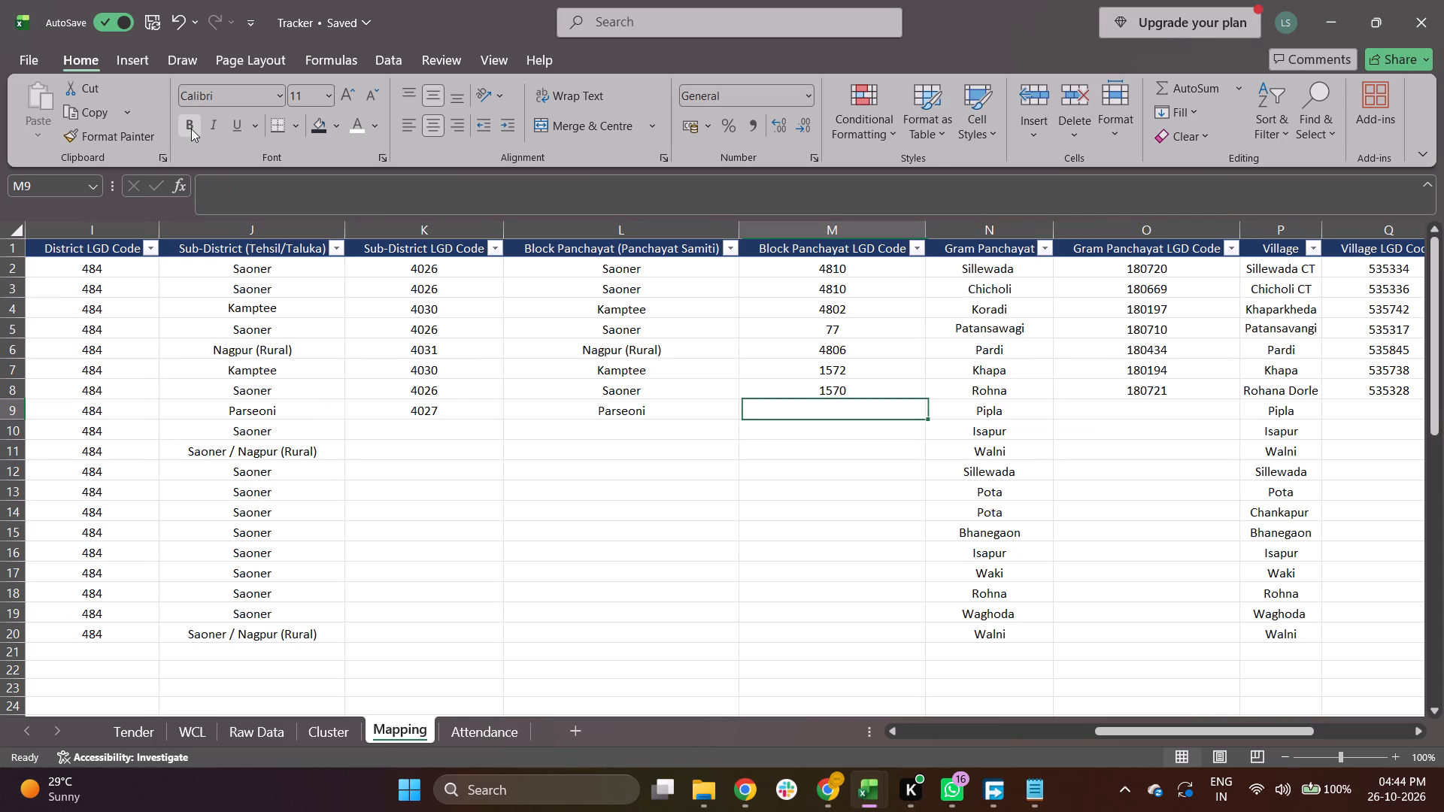
{"action": "key", "text": "alt+Tab"}
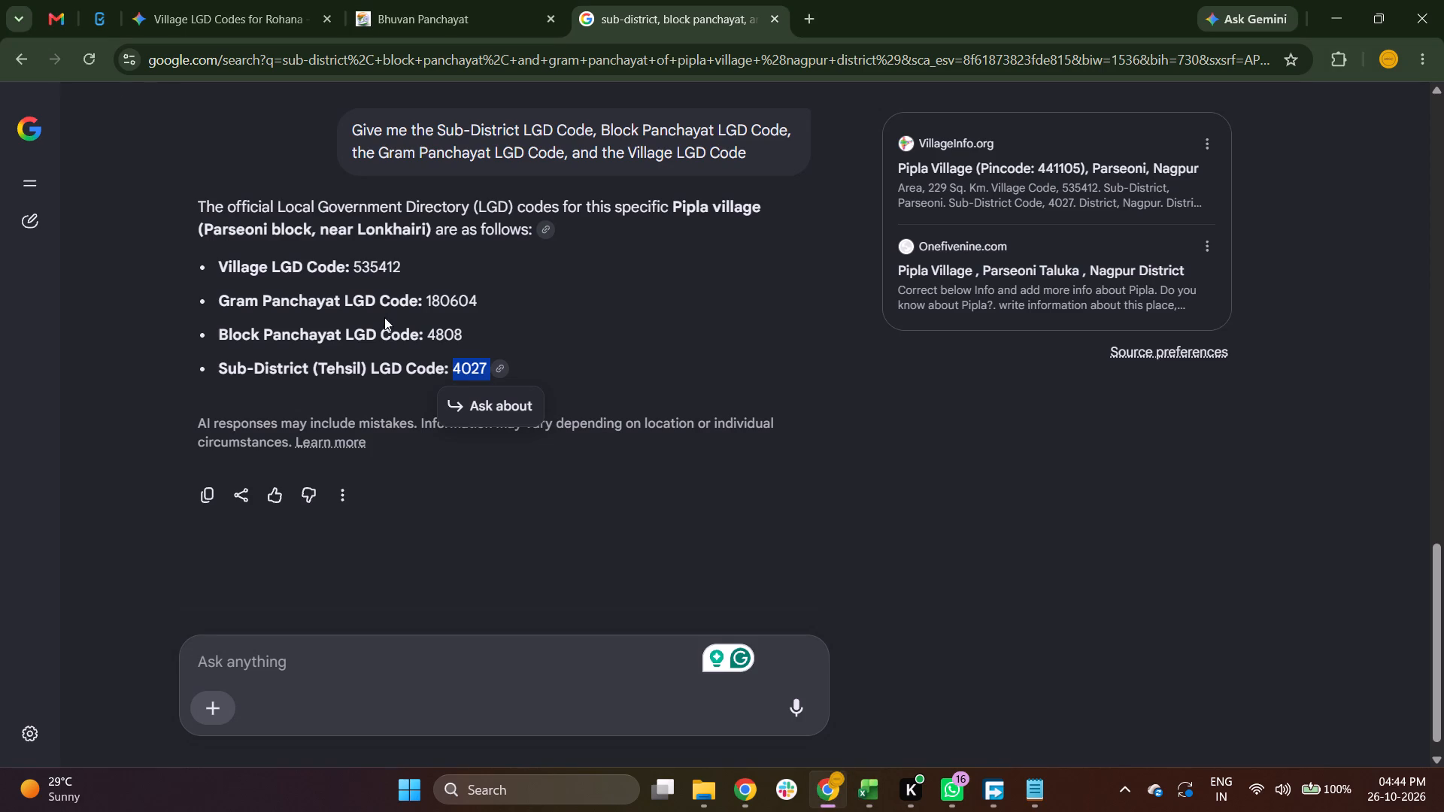
{"action": "double_click", "coordinate": [440, 335]}
{"action": "key", "text": "ctrl+c"}
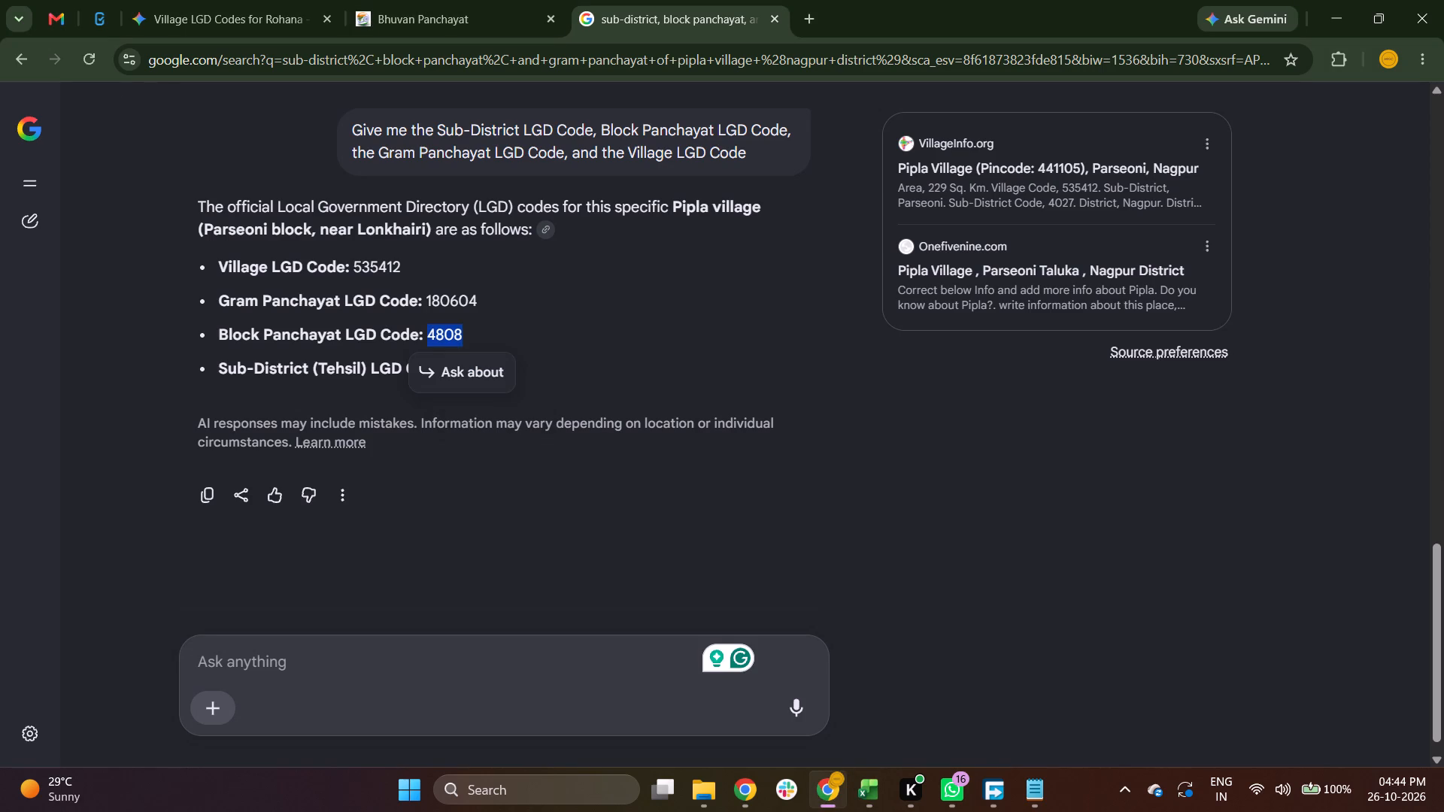
{"action": "key", "text": "ctrl+c"}
{"action": "key", "text": "ctrl+c"}
{"action": "key", "text": "alt+Tab"}
{"action": "key", "text": "ctrl+v"}
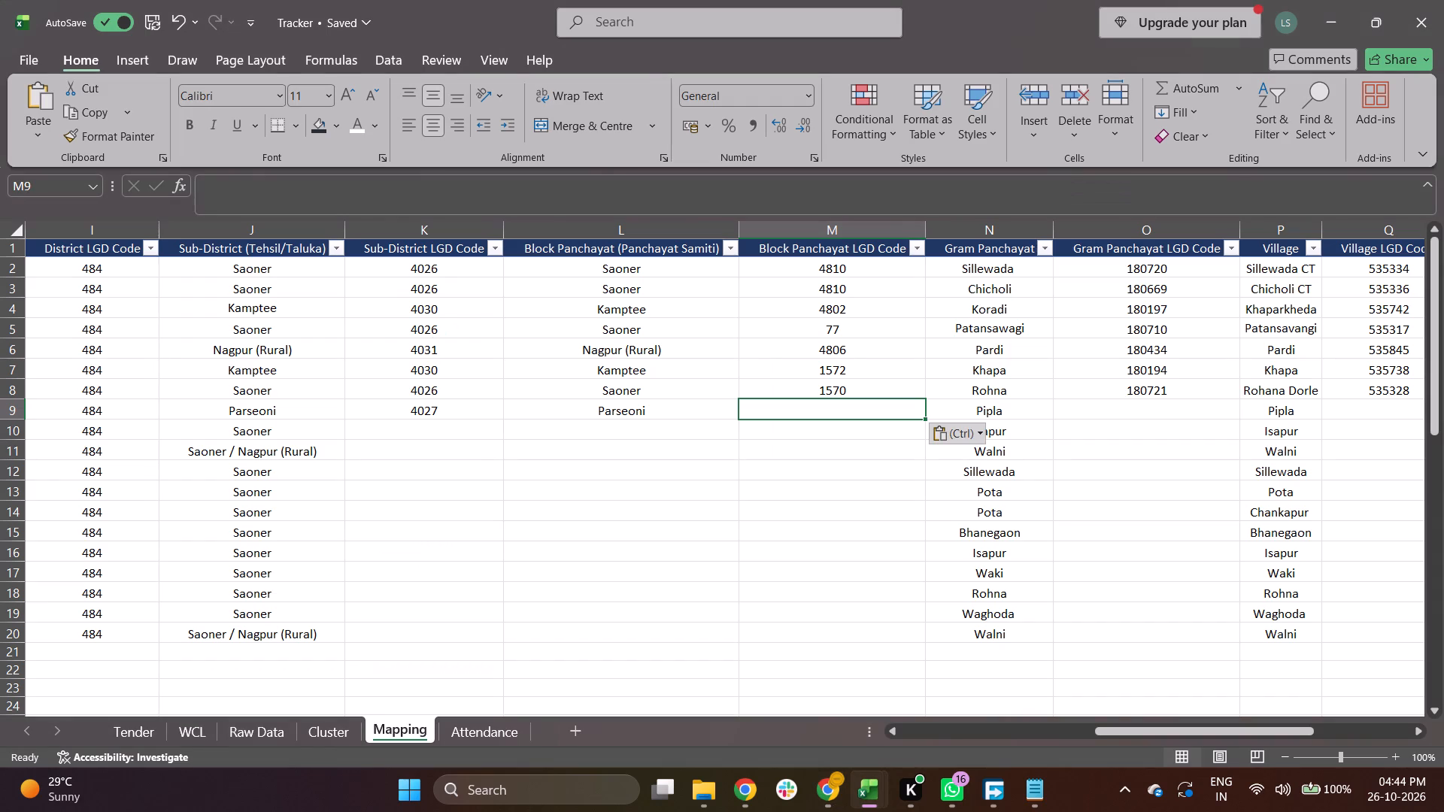
Copy Gram Panchayat LGD code 180604 from the Chrome answer into Pipla's Gram Panchayat LGD Code cell in row 9.
{"action": "key", "text": "Right"}
{"action": "key", "text": "Right"}
{"action": "key", "text": "alt+Tab"}
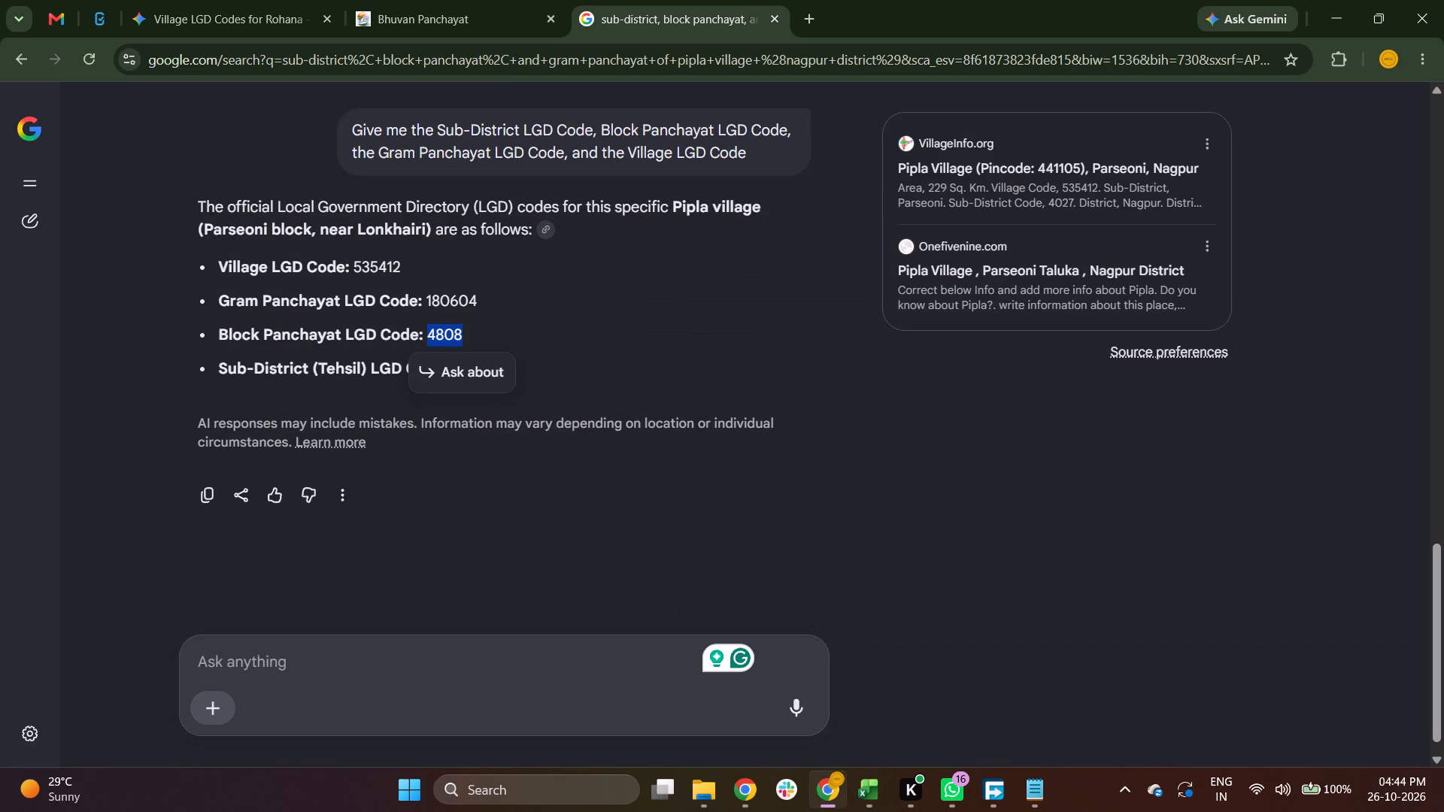
{"action": "double_click", "coordinate": [443, 304]}
{"action": "key", "text": "ctrl+c"}
{"action": "key", "text": "ctrl+c"}
{"action": "key", "text": "ctrl+c"}
{"action": "key", "text": "alt+Tab"}
{"action": "key", "text": "ctrl+v"}
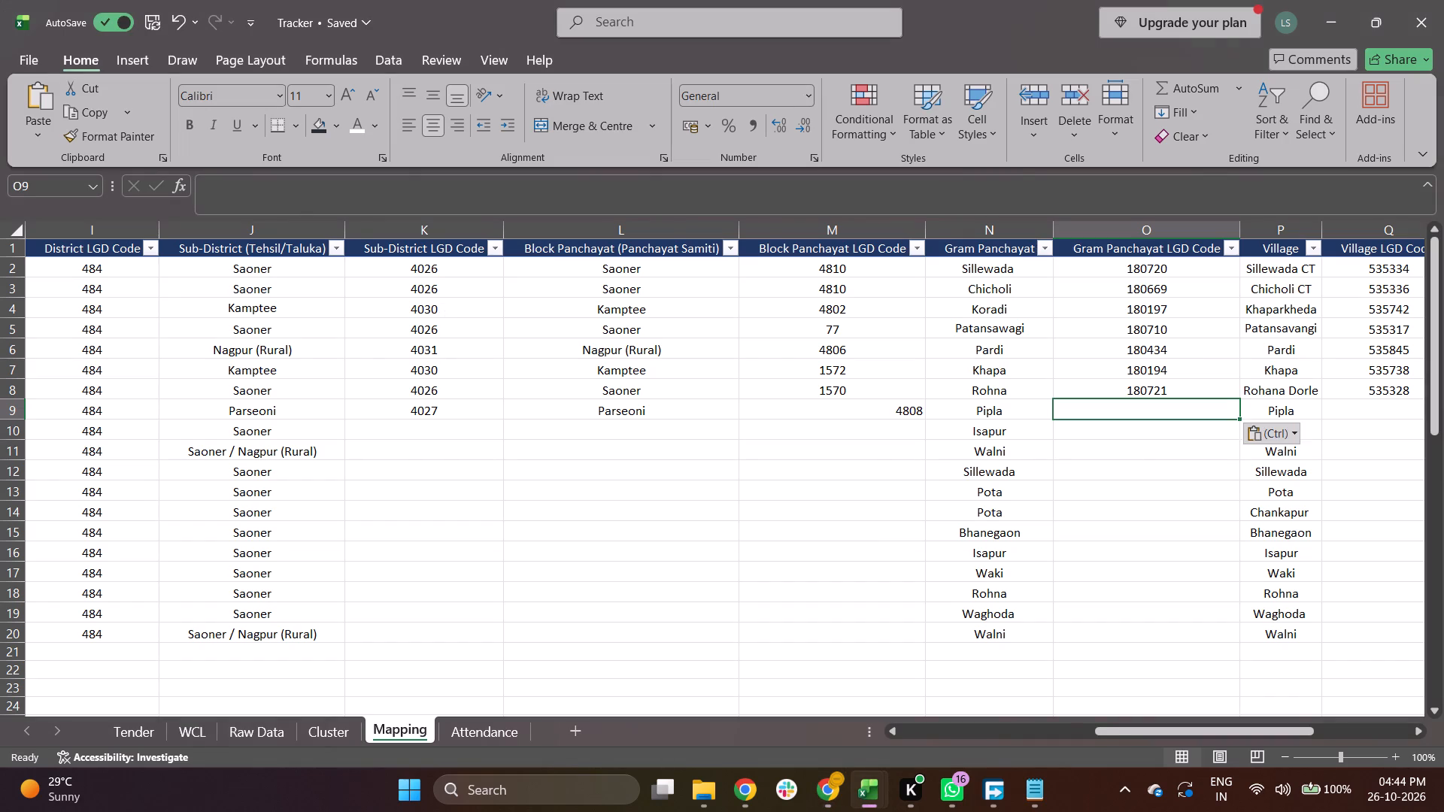
Copy Village LGD code 535412 from the Chrome answer into Pipla's Village LGD Code cell in row 9.
{"action": "key", "text": "Right"}
{"action": "key", "text": "Right"}
{"action": "key", "text": "alt+Tab"}
{"action": "double_click", "coordinate": [382, 265]}
{"action": "key", "text": "ctrl+c"}
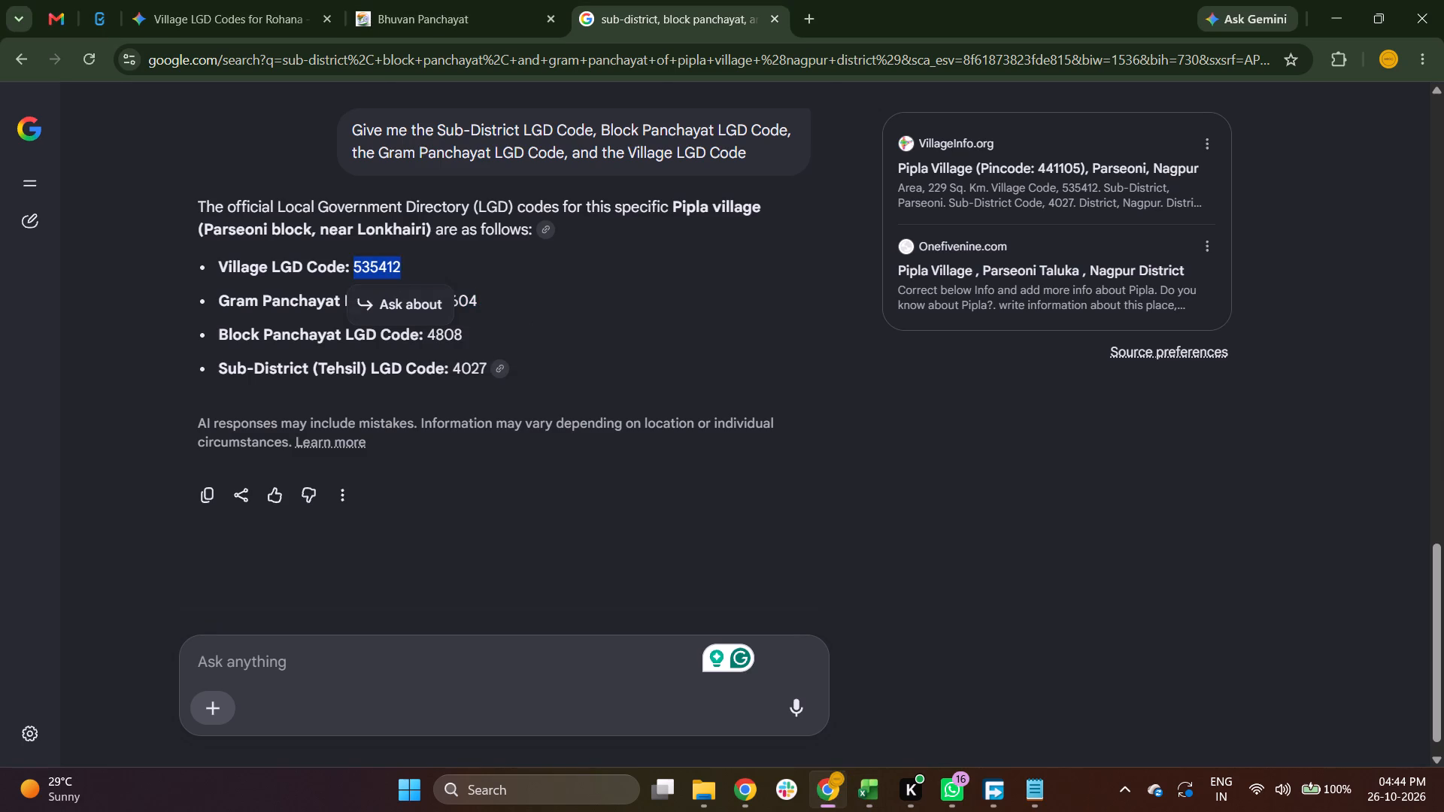
{"action": "key", "text": "ctrl+c"}
{"action": "key", "text": "alt+Tab"}
{"action": "key", "text": "ctrl+v"}
{"action": "key", "text": "Tab"}
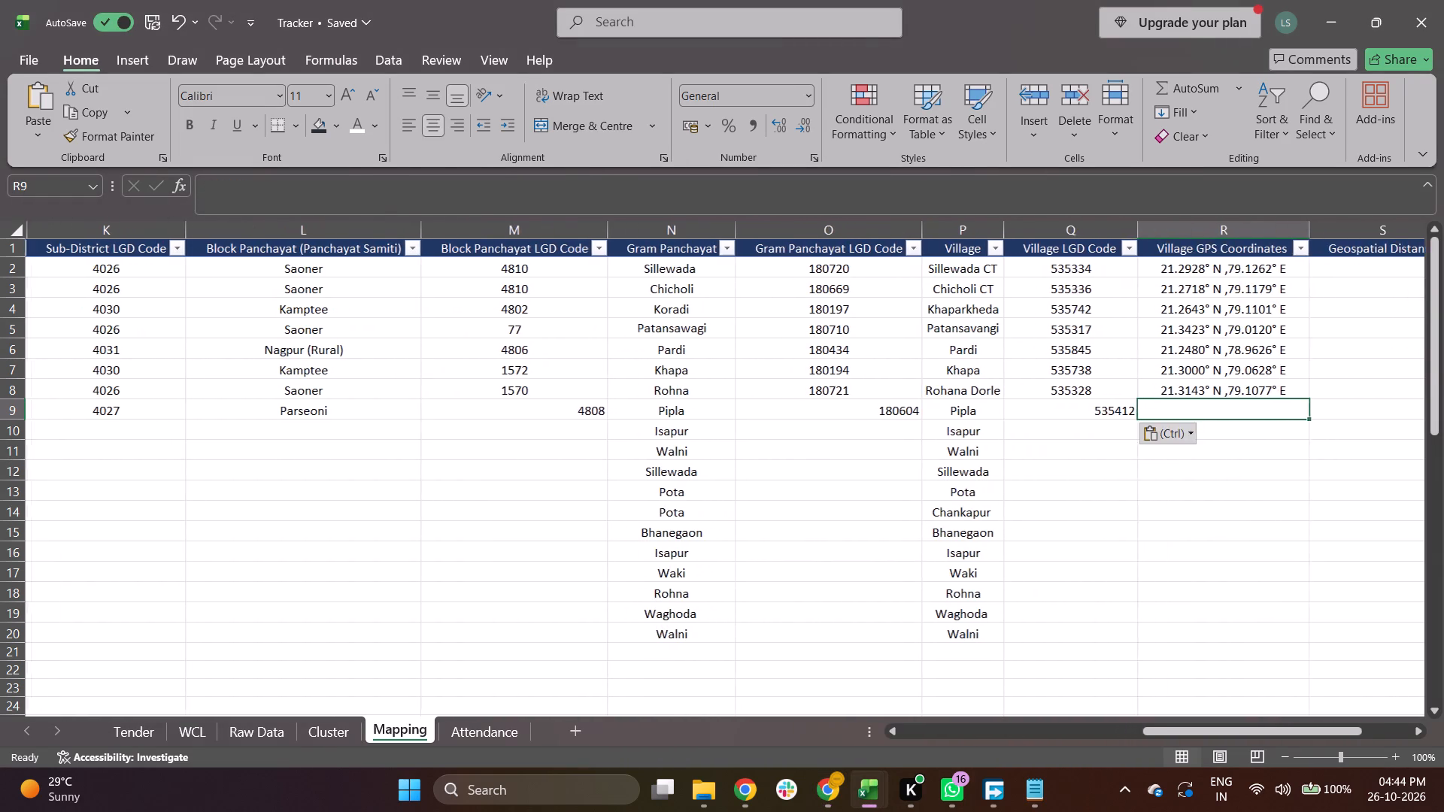
Review Pipla's row 9 in the Mapping sheet, including its mine, district and sub-district entries.
{"action": "key", "text": "alt+Tab"}
{"action": "key", "text": "alt+Tab"}
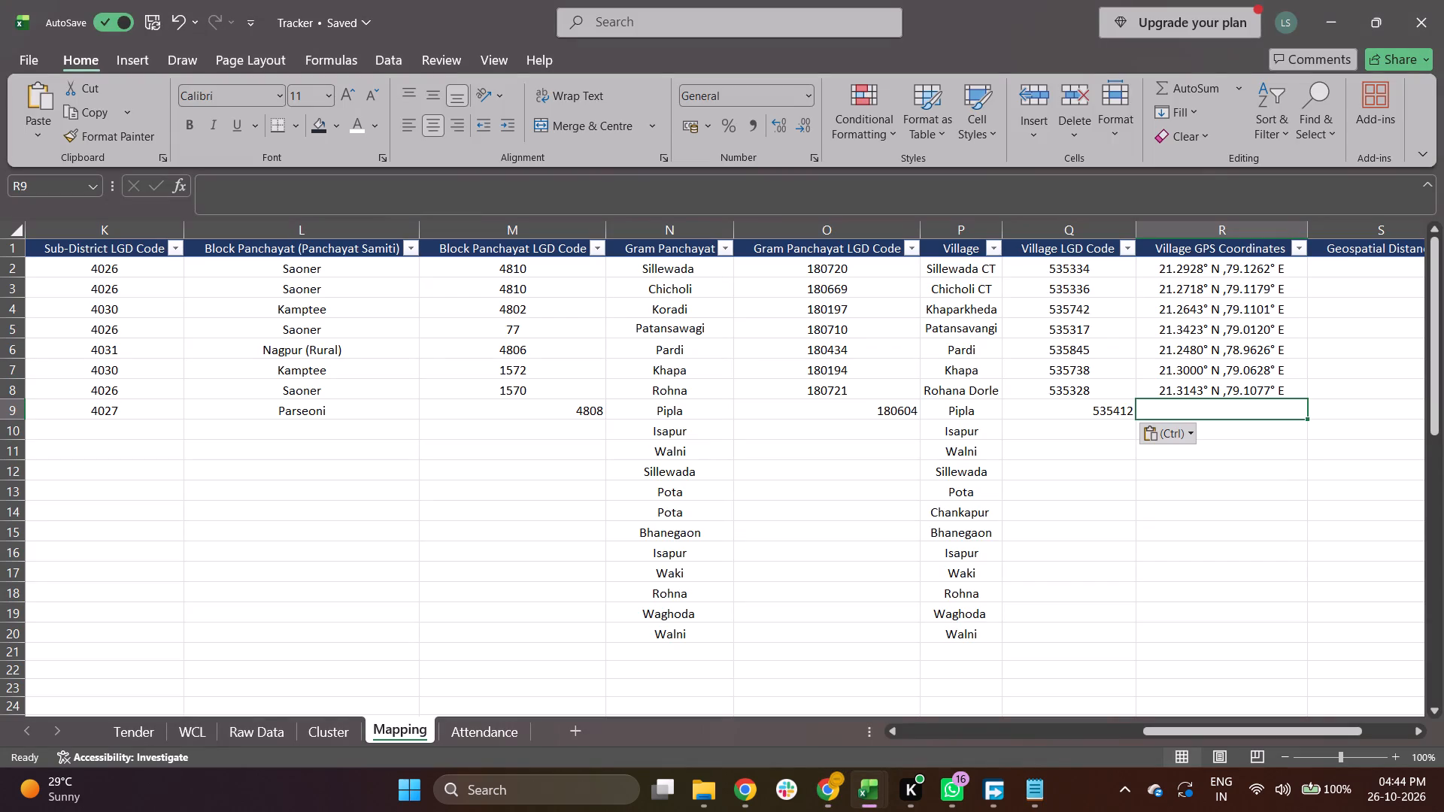
{"action": "key", "text": "alt+Left"}
{"action": "key", "text": "alt+Left"}
{"action": "key", "text": "Left"}
{"action": "key", "text": "Left"}
{"action": "key", "text": "Left"}
{"action": "key", "text": "Left"}
{"action": "key", "text": "Left"}
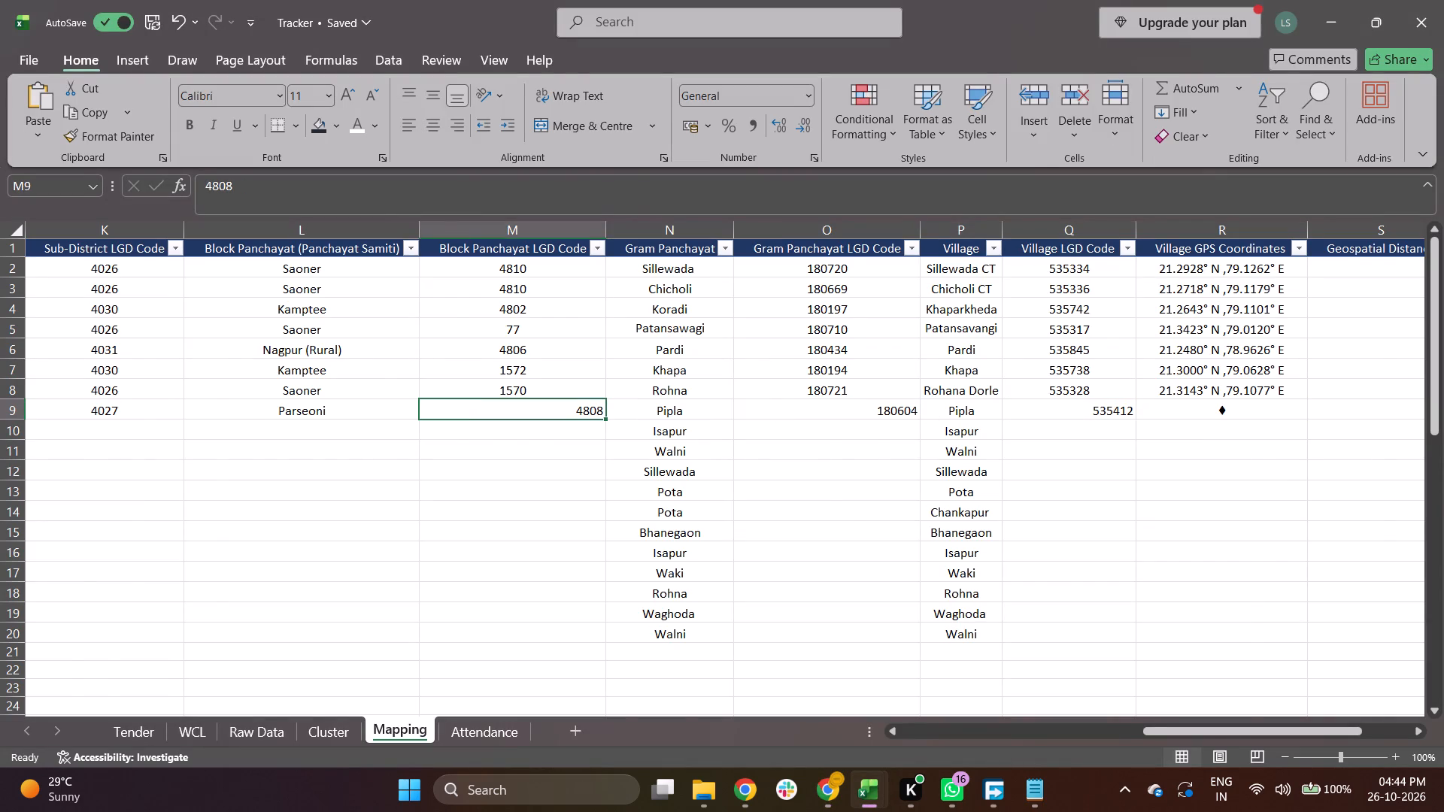
{"action": "key", "text": "ctrl+Left"}
{"action": "key", "text": "Right"}
{"action": "key", "text": "Right"}
{"action": "key", "text": "Right"}
{"action": "key", "text": "Right"}
{"action": "key", "text": "Right"}
{"action": "key", "text": "Right"}
{"action": "key", "text": "Right"}
{"action": "key", "text": "Right"}
{"action": "key", "text": "Right"}
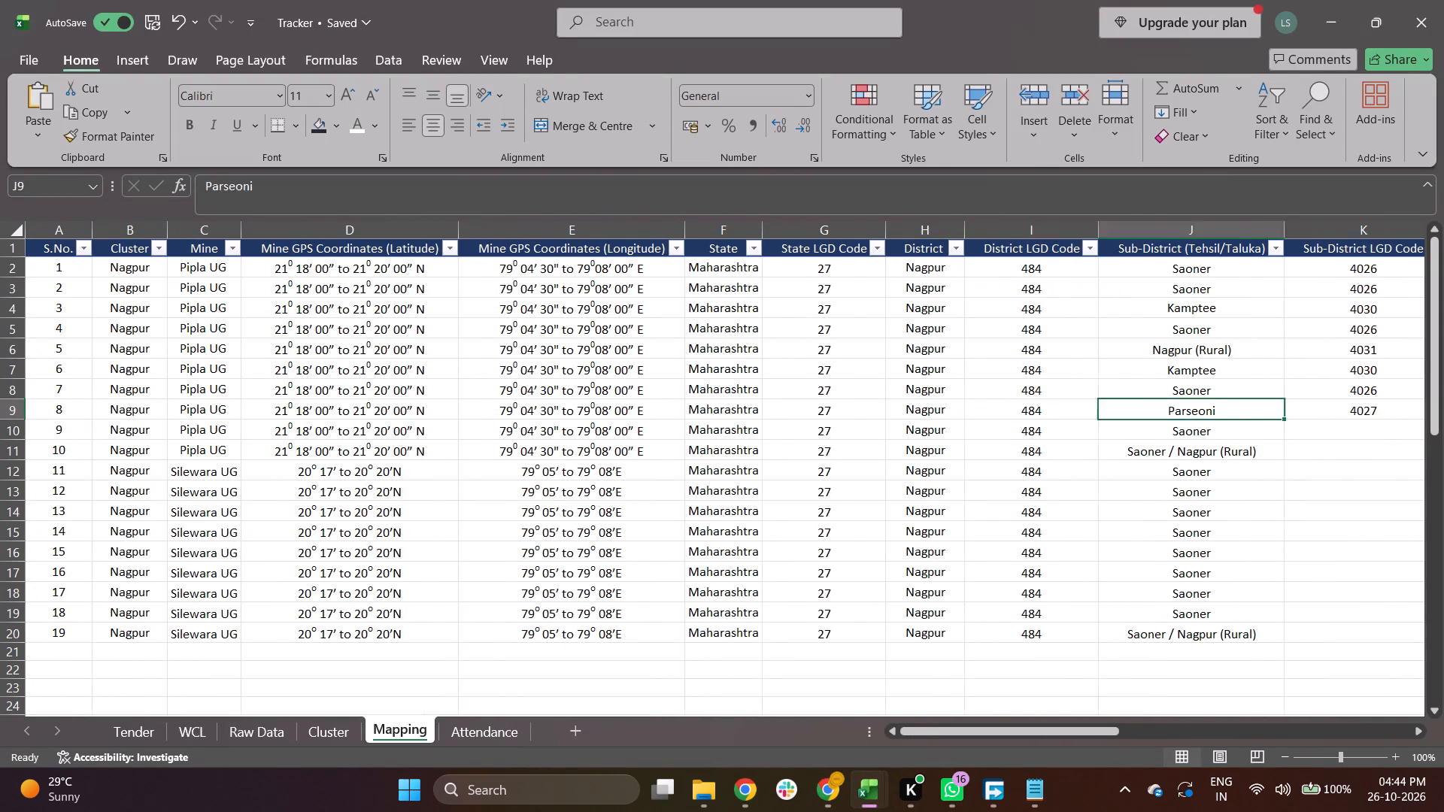
{"action": "key", "text": "Right"}
In Chrome's Bhuvan Panchayat page, select block Parseoni and panchayat Pipla, and check the village options.
{"action": "key", "text": "alt+Tab"}
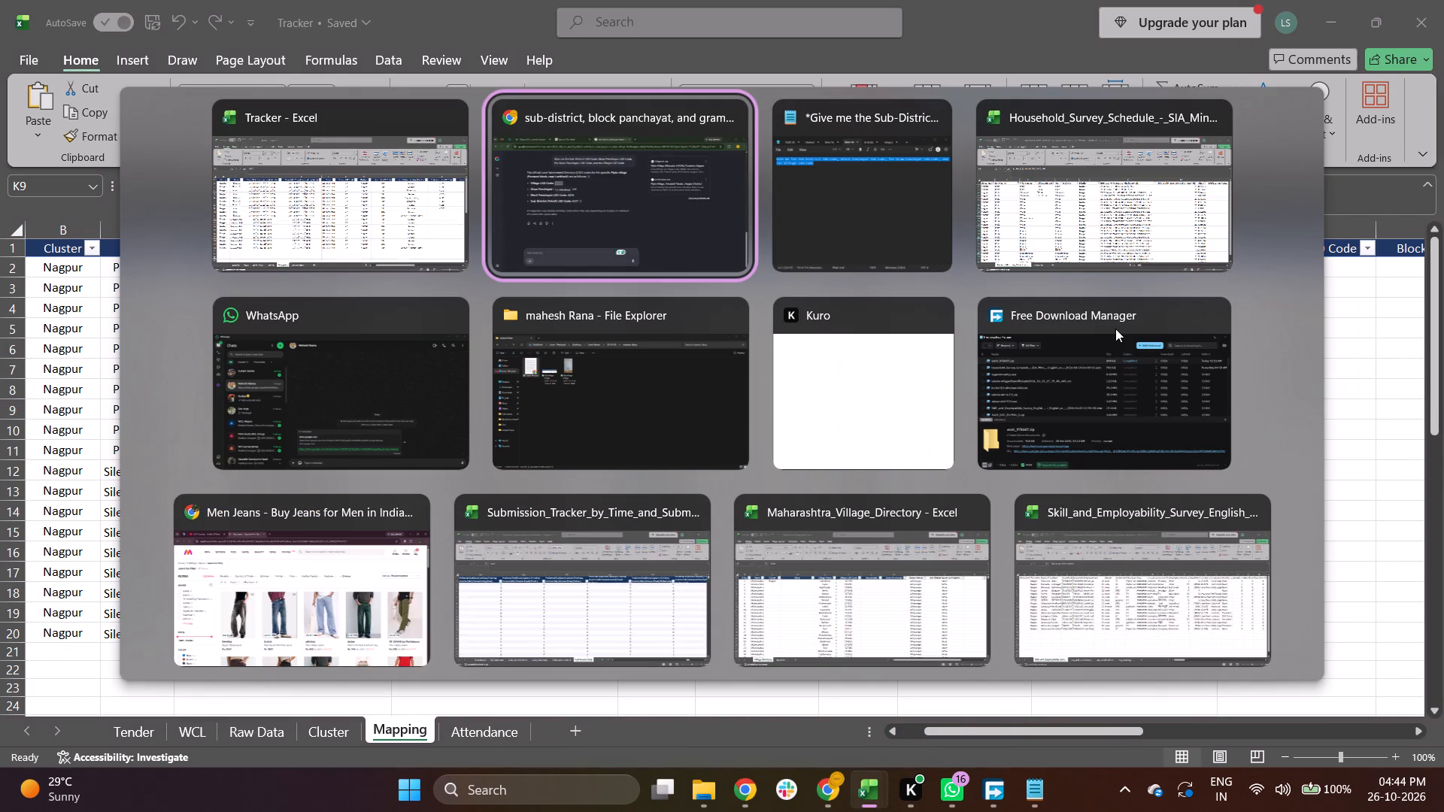
{"action": "left_click", "coordinate": [488, 0]}
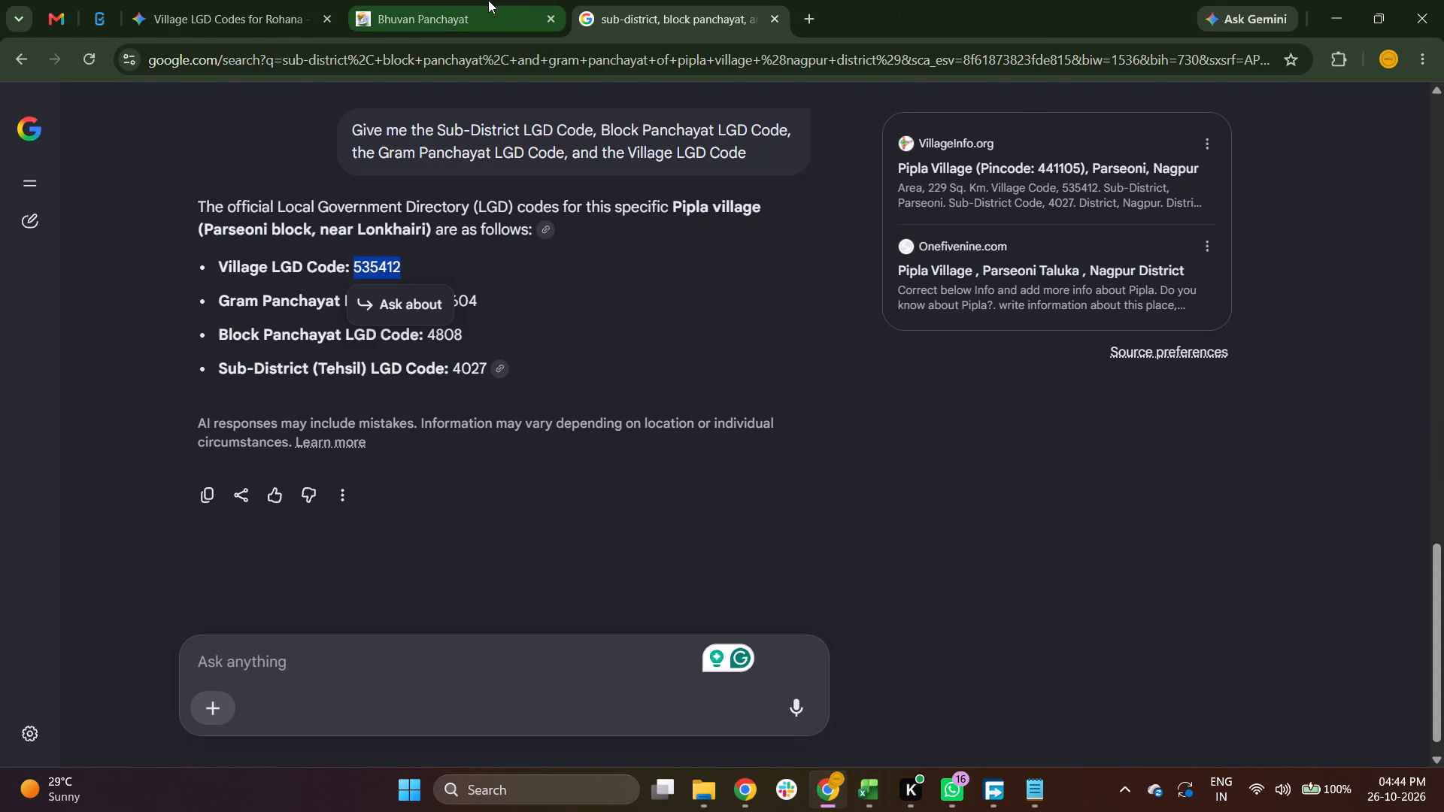
{"action": "left_click", "coordinate": [149, 432]}
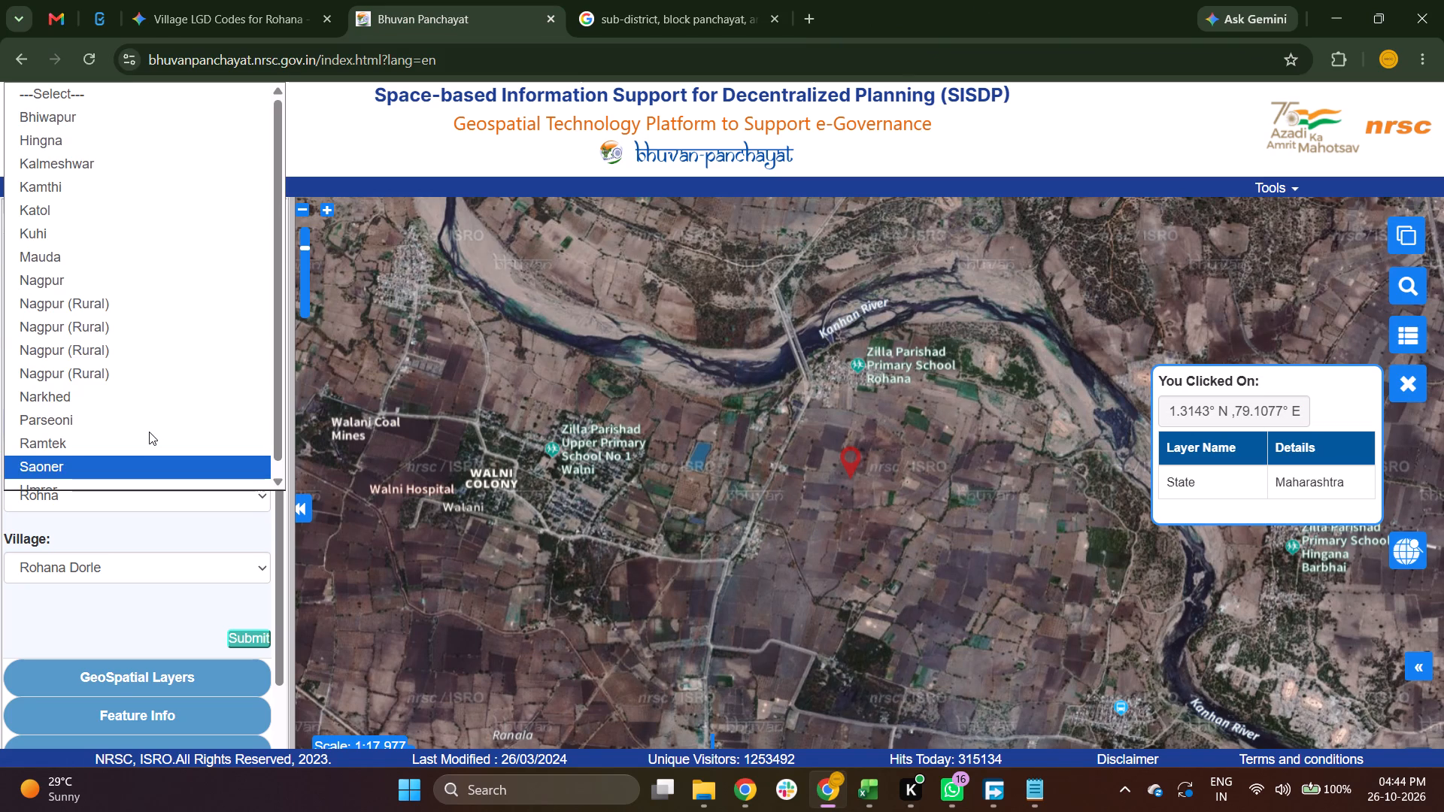
{"action": "left_click", "coordinate": [149, 432]}
{"action": "left_click", "coordinate": [138, 493]}
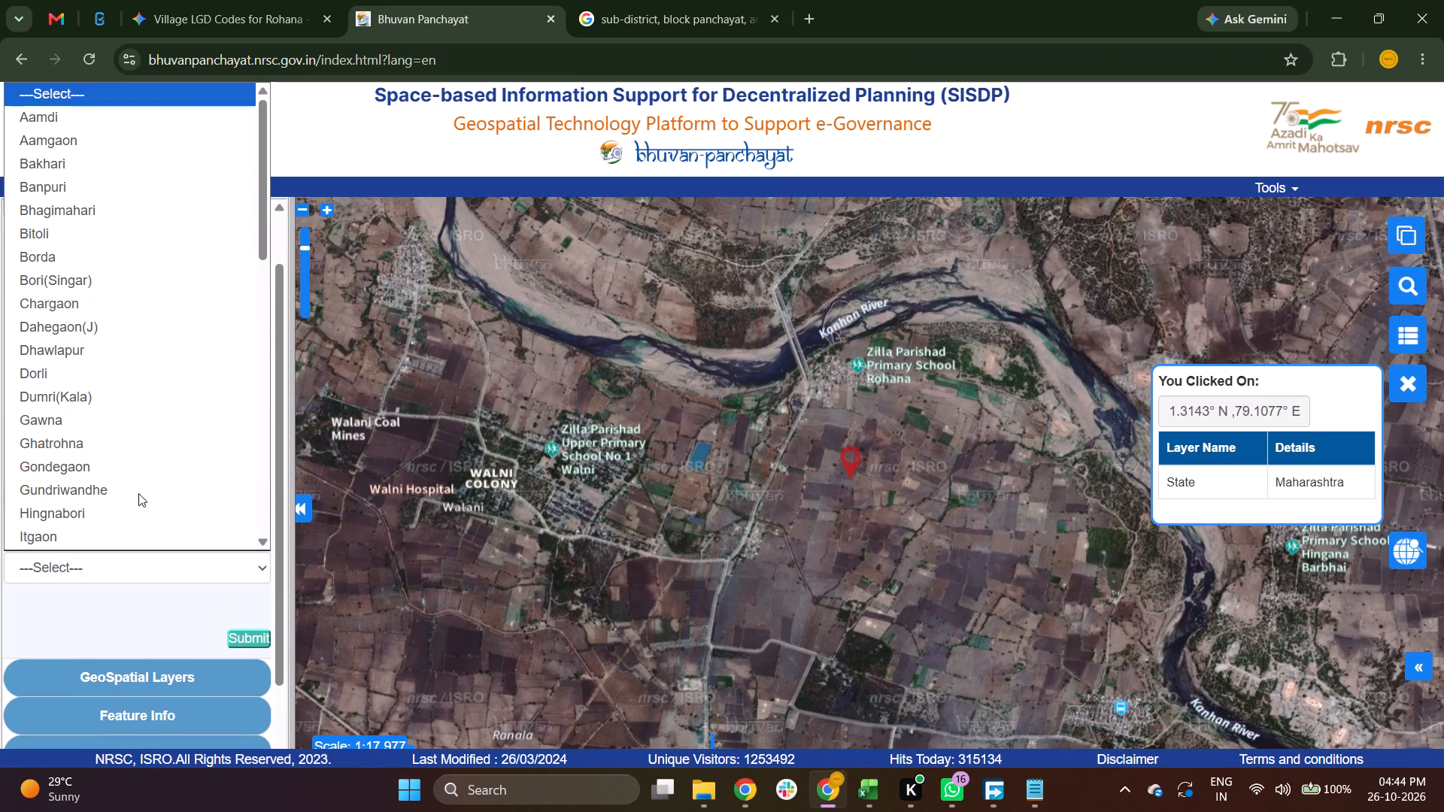
{"action": "scroll", "coordinate": [111, 341], "scroll_direction": "down", "scroll_amount": 4}
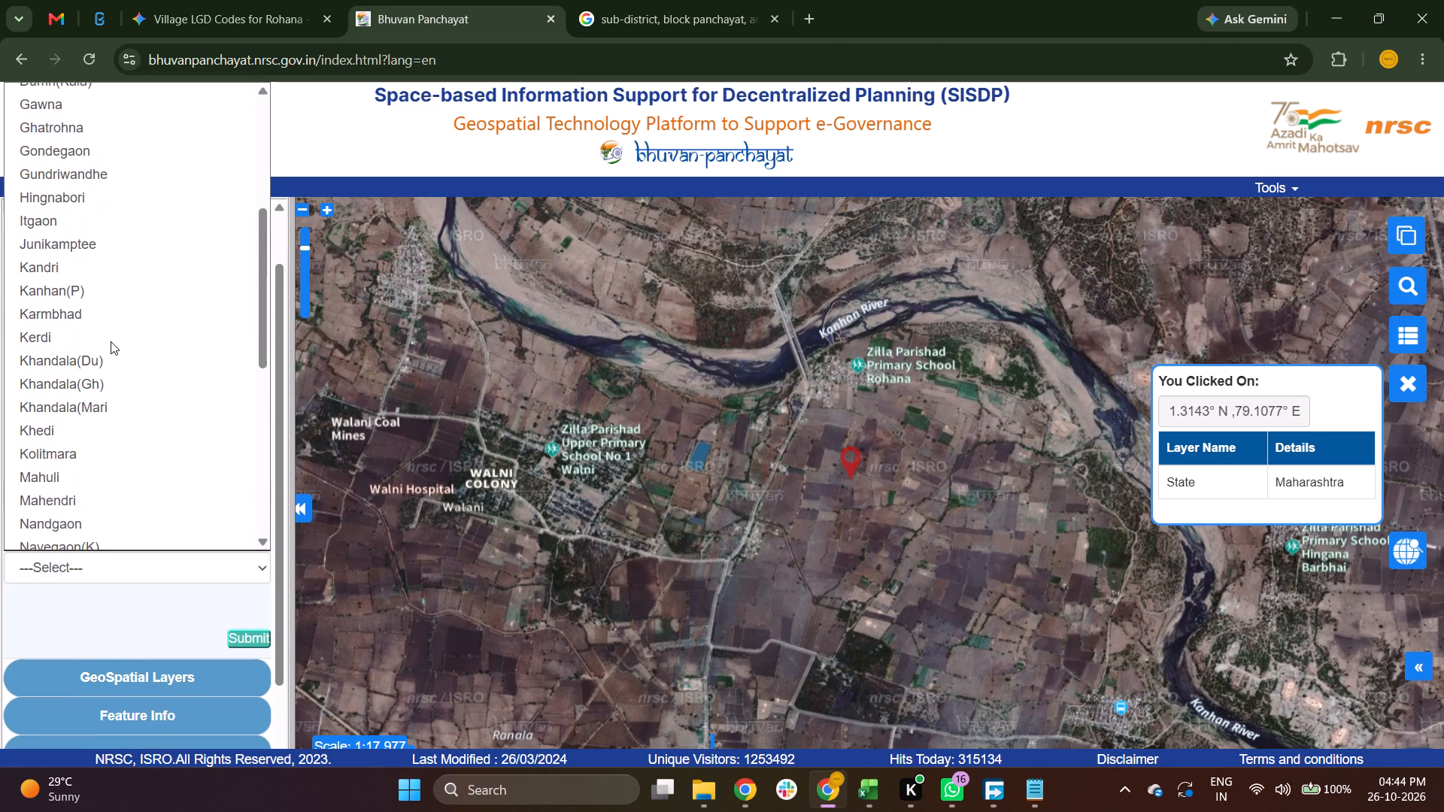
{"action": "scroll", "coordinate": [111, 341], "scroll_direction": "down", "scroll_amount": 6}
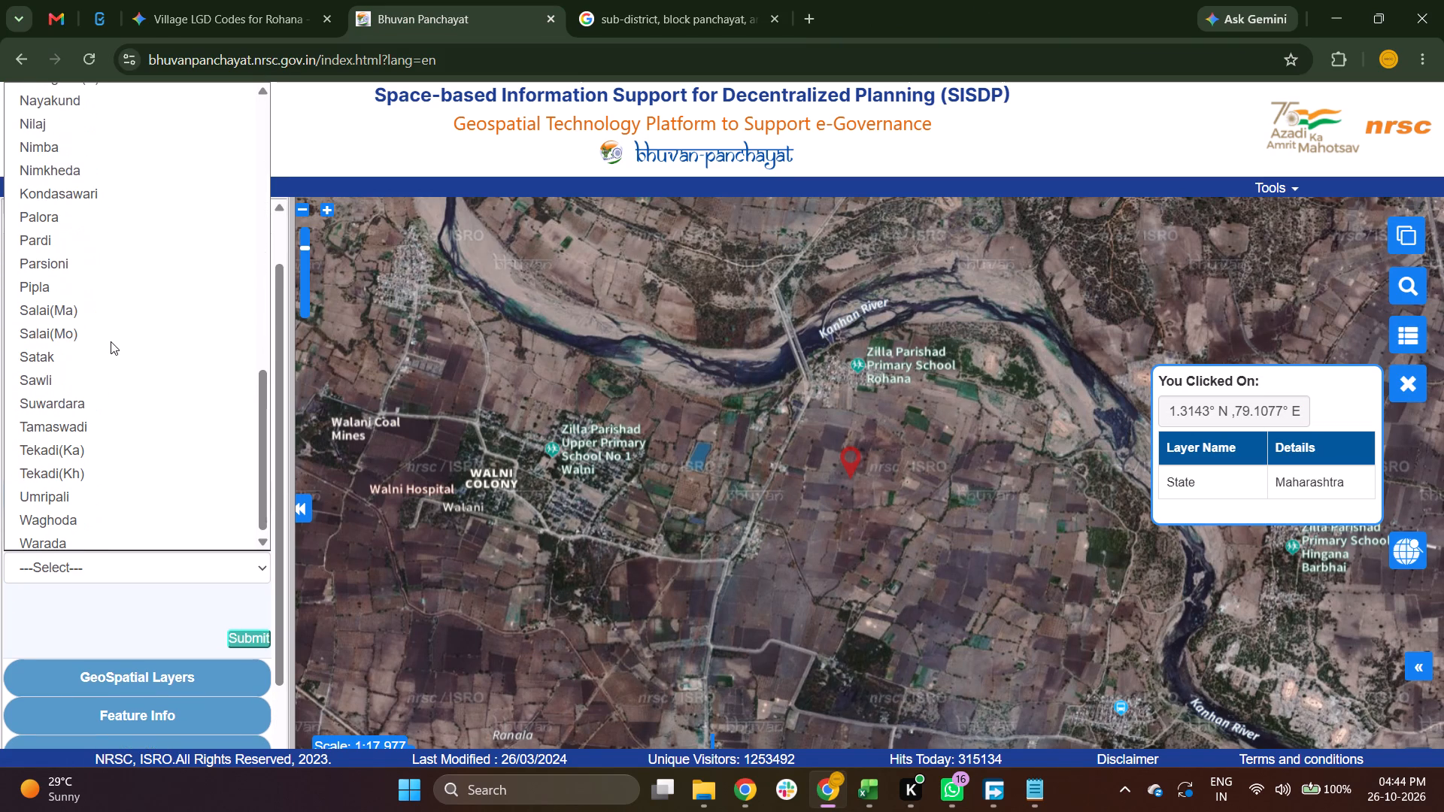
{"action": "scroll", "coordinate": [111, 341], "scroll_direction": "up", "scroll_amount": 1}
{"action": "left_click", "coordinate": [85, 314]}
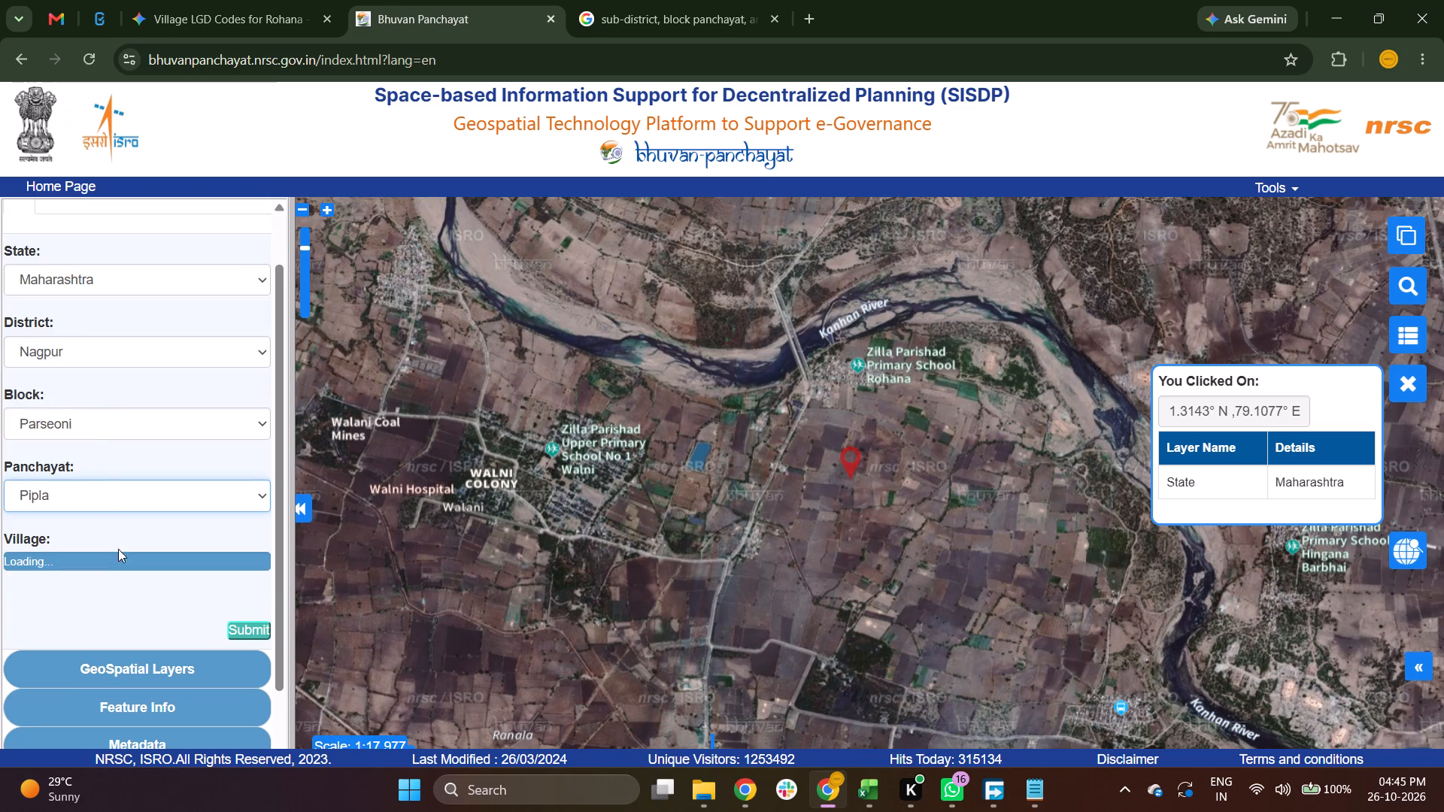
{"action": "left_click", "coordinate": [118, 561]}
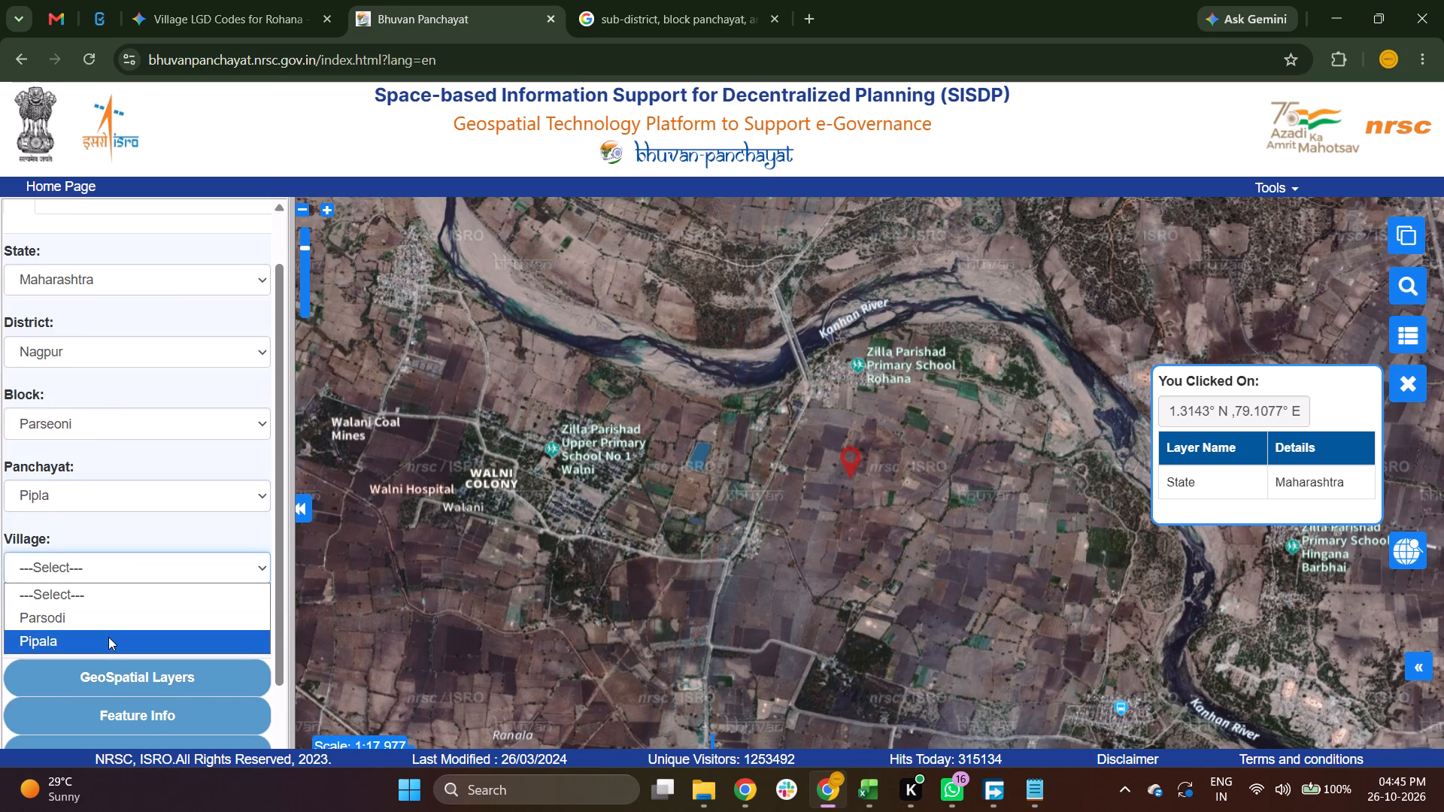
{"action": "left_click", "coordinate": [126, 524]}
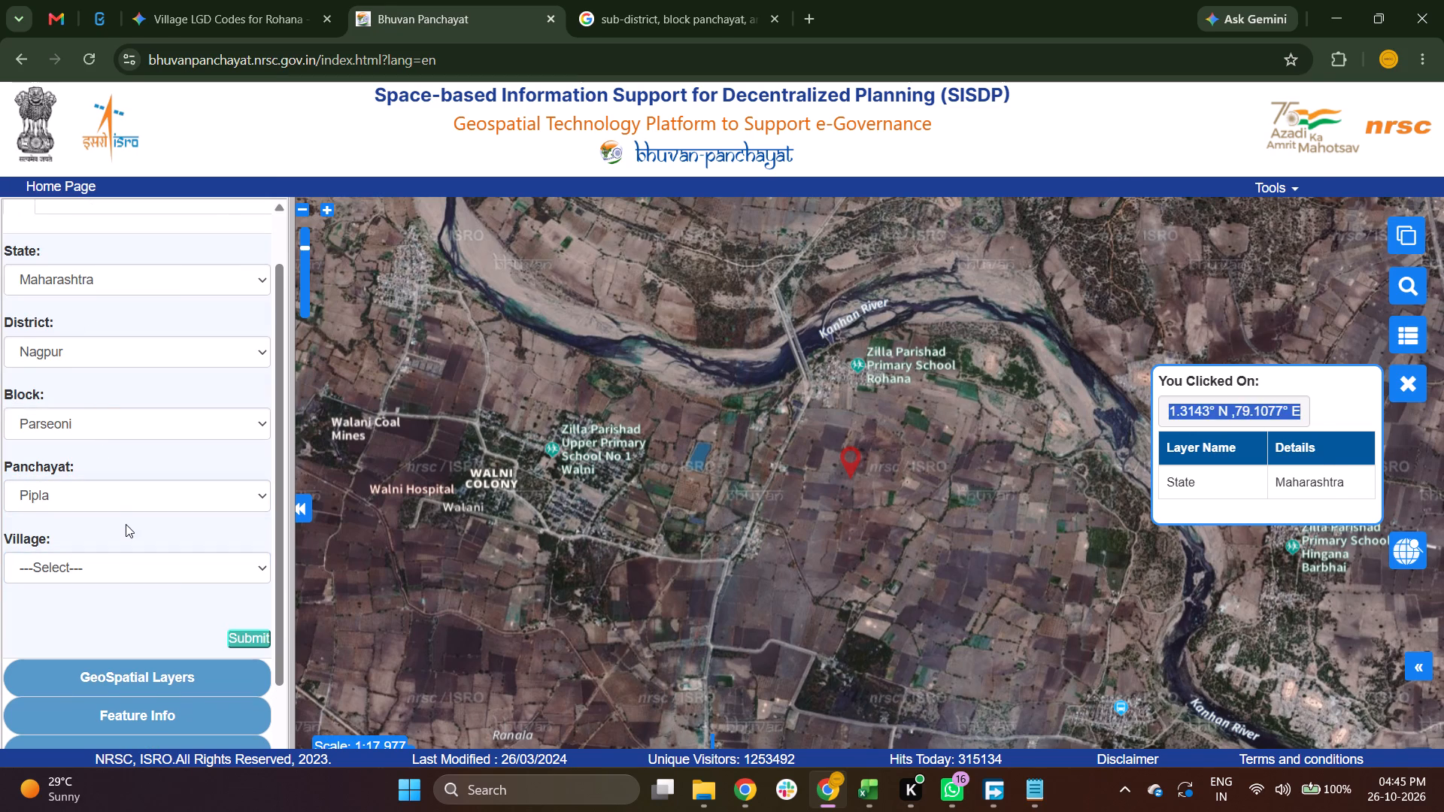
Ask in the Google conversation about Pipla: "does the village also called pipala".
{"action": "key", "text": "alt+Tab"}
{"action": "key", "text": "alt+Left"}
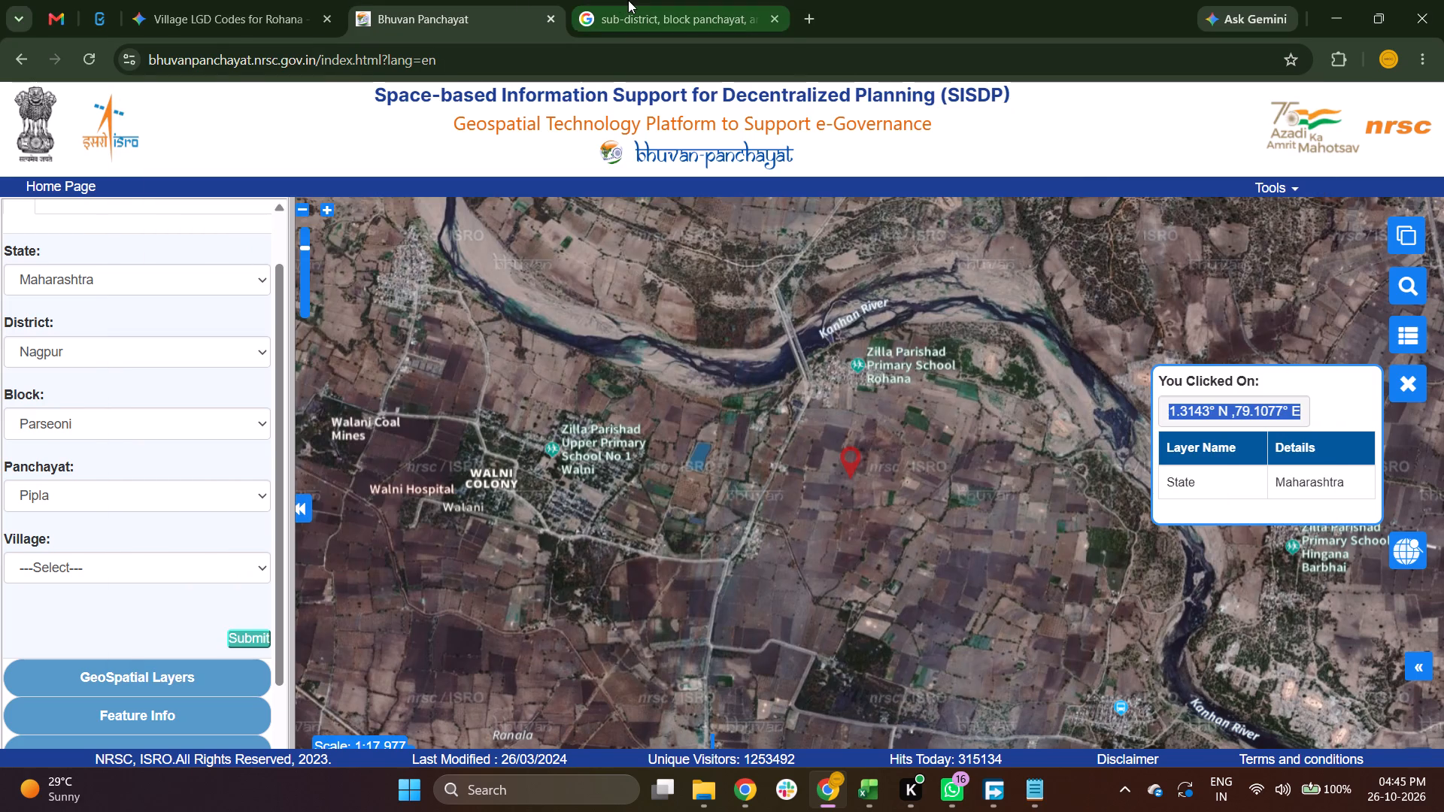
{"action": "left_click", "coordinate": [628, 0]}
{"action": "left_click", "coordinate": [459, 694]}
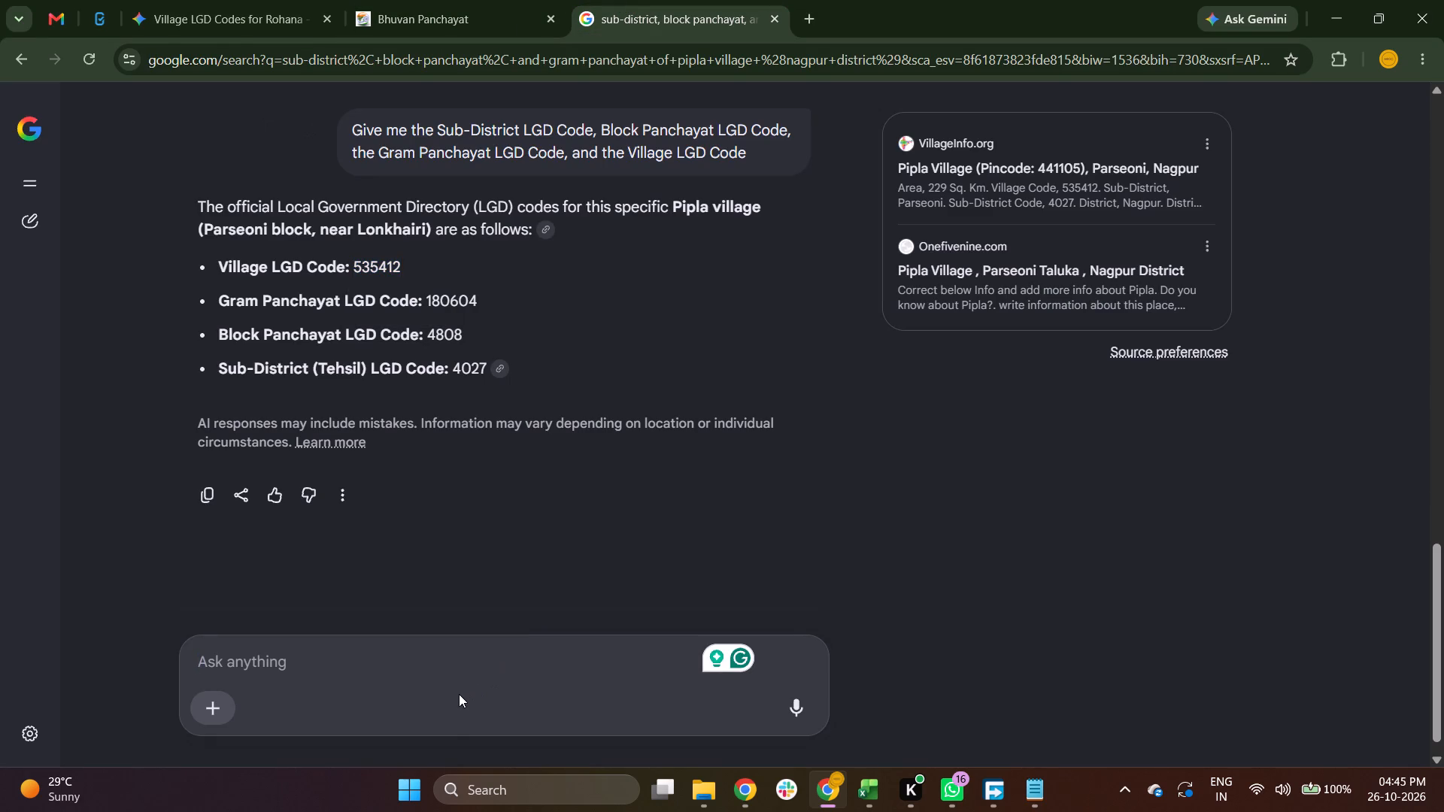
{"action": "type", "text": "does the village also called pipa"}
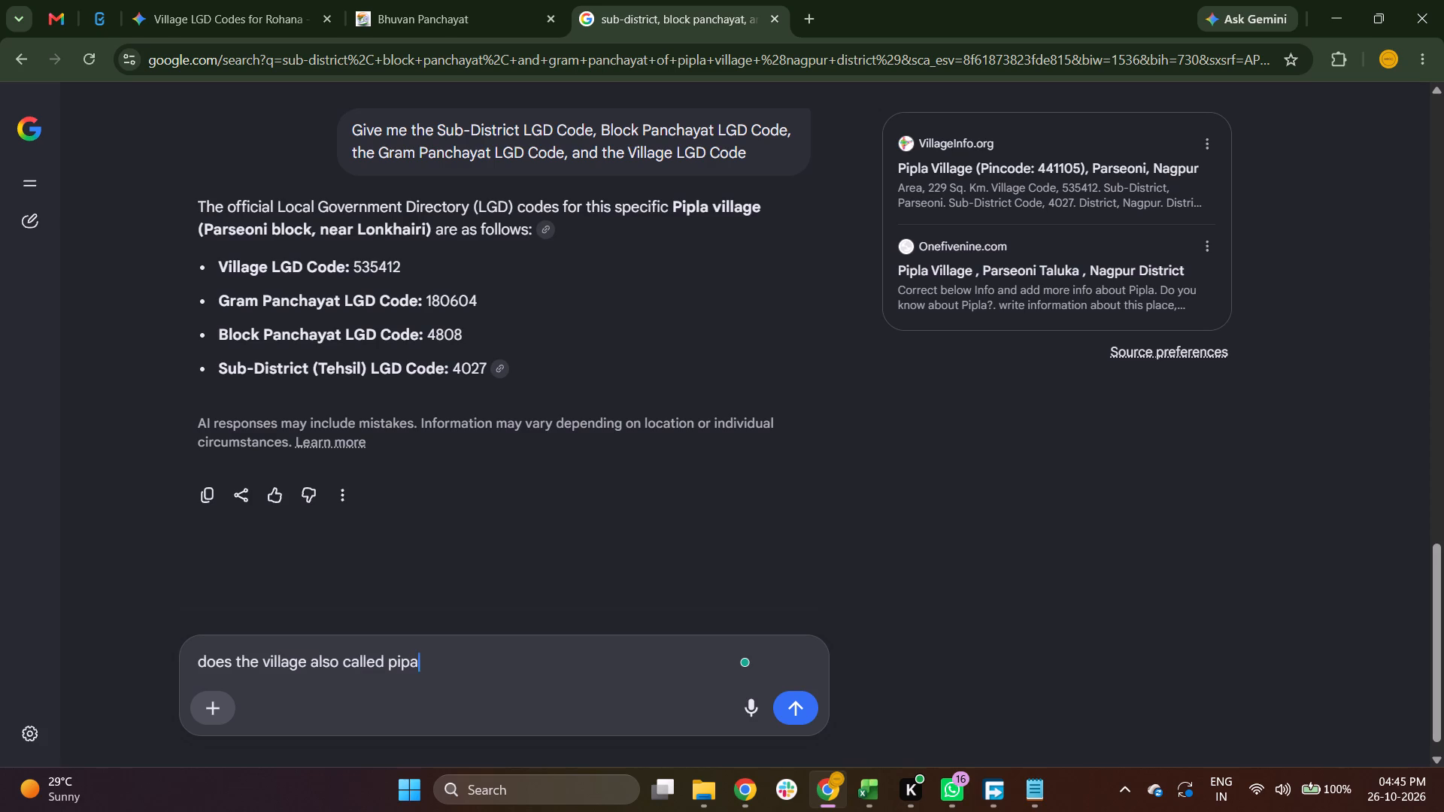
{"action": "type", "text": "la"}
{"action": "key", "text": "Return"}
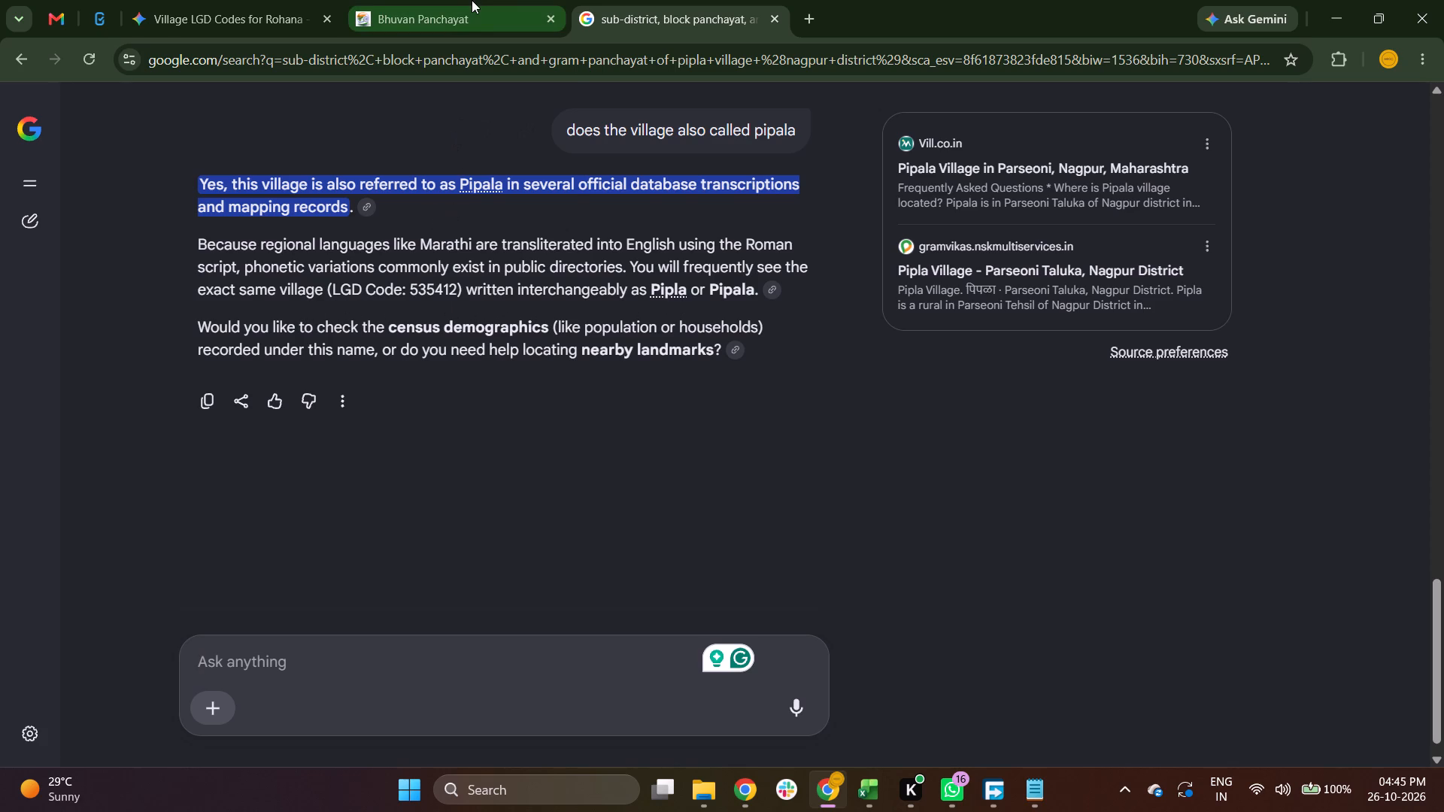
Switch to the Tracker workbook and examine row 9's mine, GPS, state, district and sub-district entries.
{"action": "key", "text": "alt+Tab"}
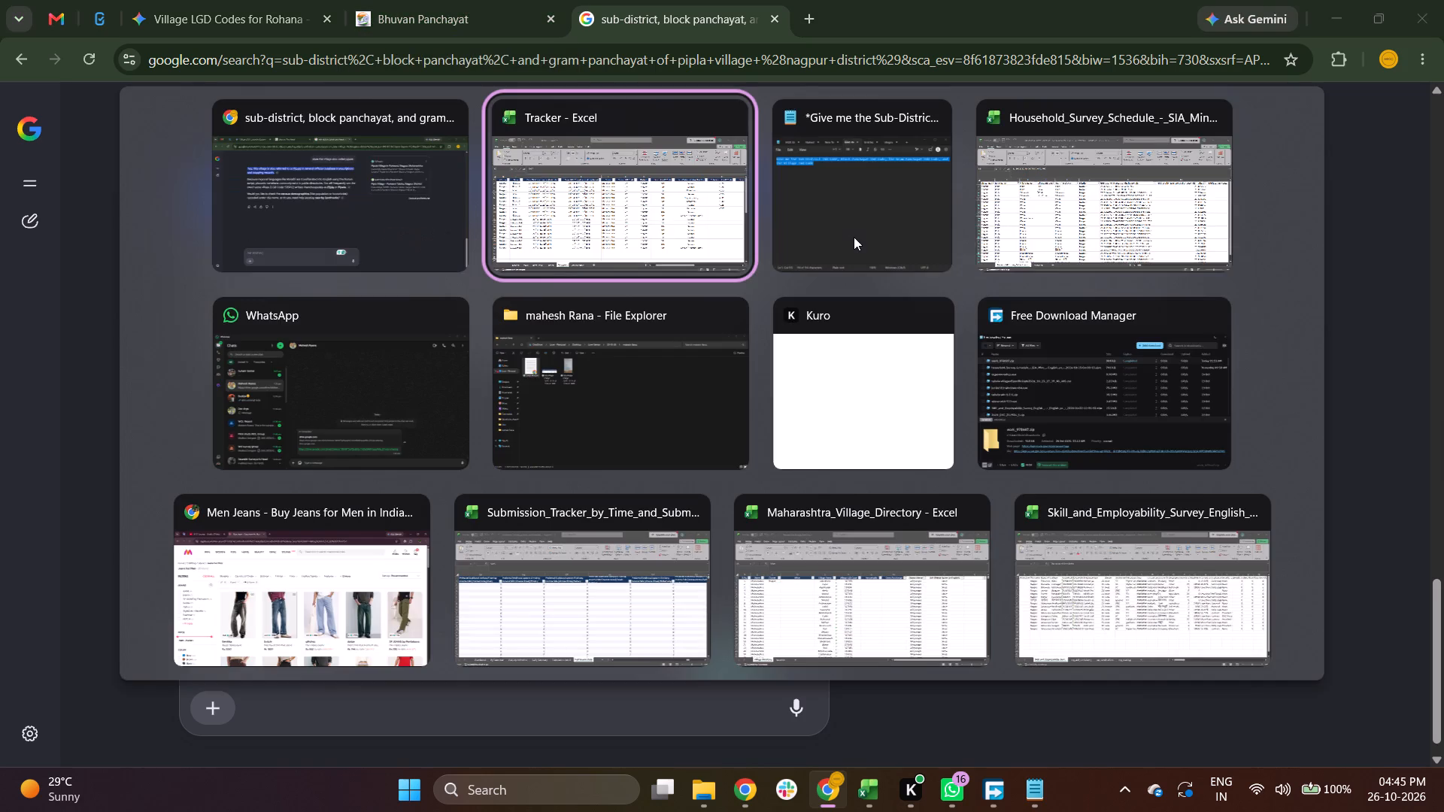
{"action": "key", "text": "Left"}
{"action": "key", "text": "Left"}
{"action": "key", "text": "Left"}
{"action": "key", "text": "Left"}
{"action": "key", "text": "Left"}
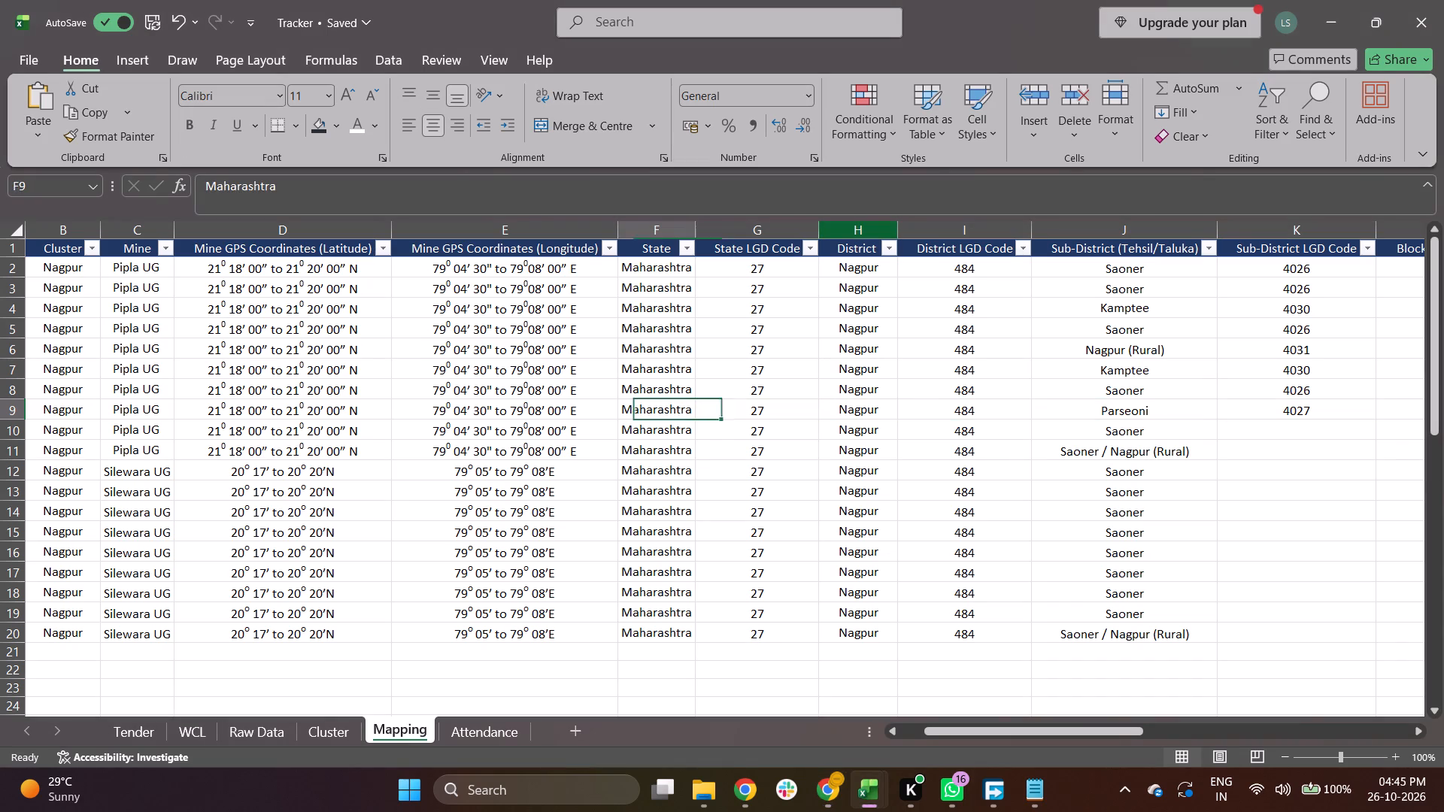
{"action": "key", "text": "Left"}
{"action": "key", "text": "Right"}
{"action": "key", "text": "Right"}
{"action": "key", "text": "Right"}
{"action": "key", "text": "Right"}
{"action": "key", "text": "Right"}
{"action": "key", "text": "Right"}
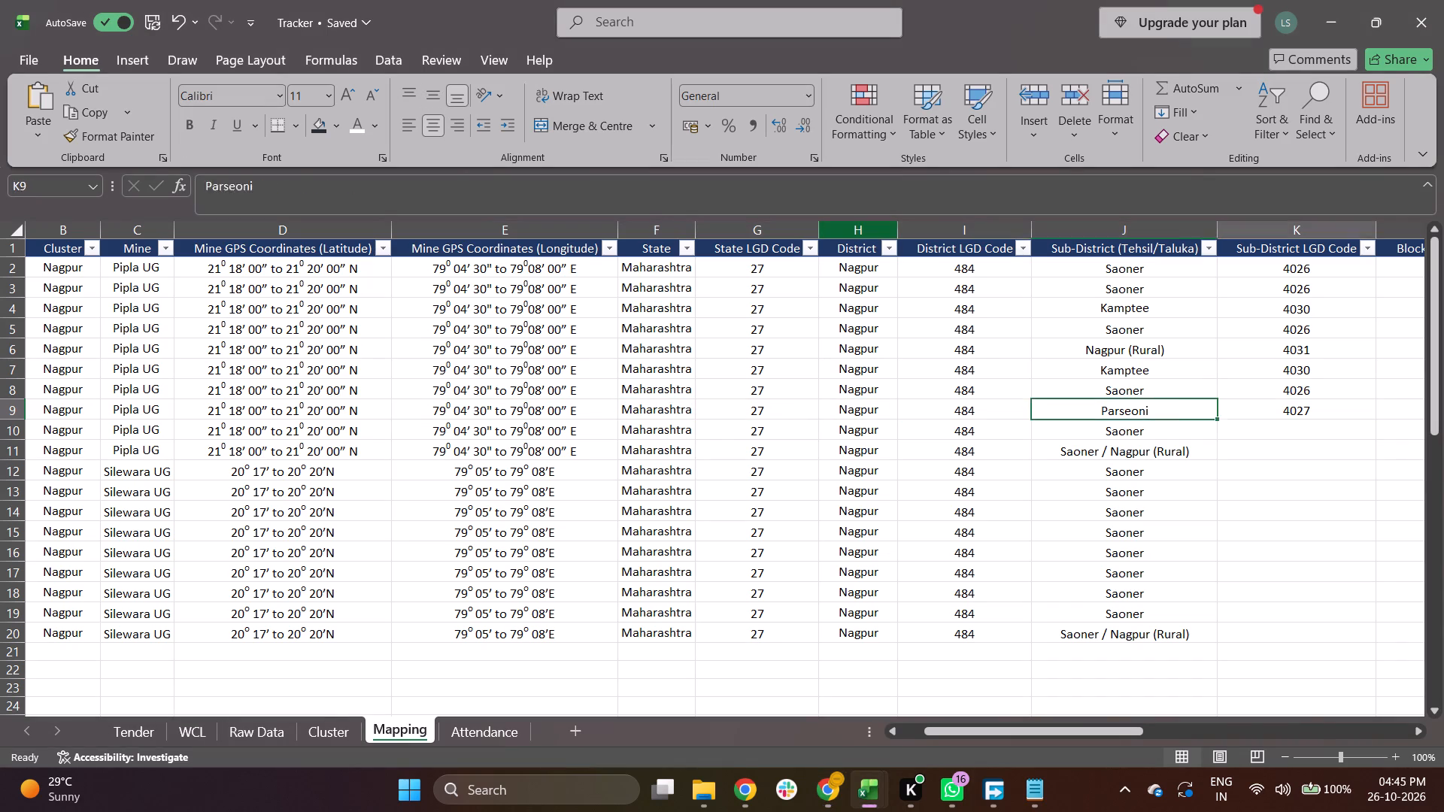
{"action": "key", "text": "Left"}
{"action": "key", "text": "Left"}
{"action": "key", "text": "Left"}
{"action": "key", "text": "Left"}
{"action": "key", "text": "Left"}
{"action": "key", "text": "Left"}
{"action": "key", "text": "Left"}
{"action": "key", "text": "Left"}
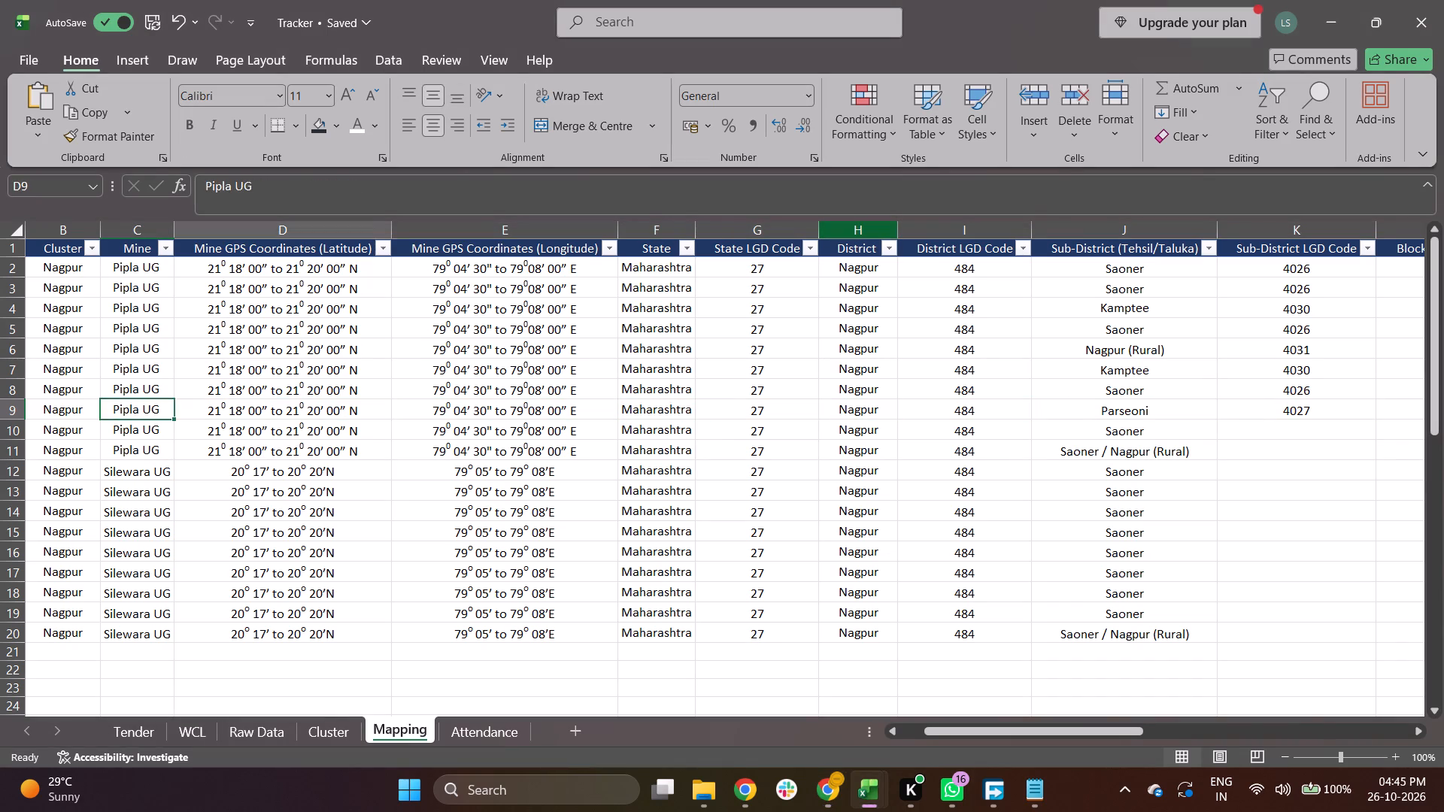
{"action": "key", "text": "Right"}
{"action": "key", "text": "Right"}
{"action": "key", "text": "Right"}
{"action": "key", "text": "Right"}
{"action": "key", "text": "Right"}
{"action": "key", "text": "Right"}
{"action": "key", "text": "Right"}
{"action": "key", "text": "Right"}
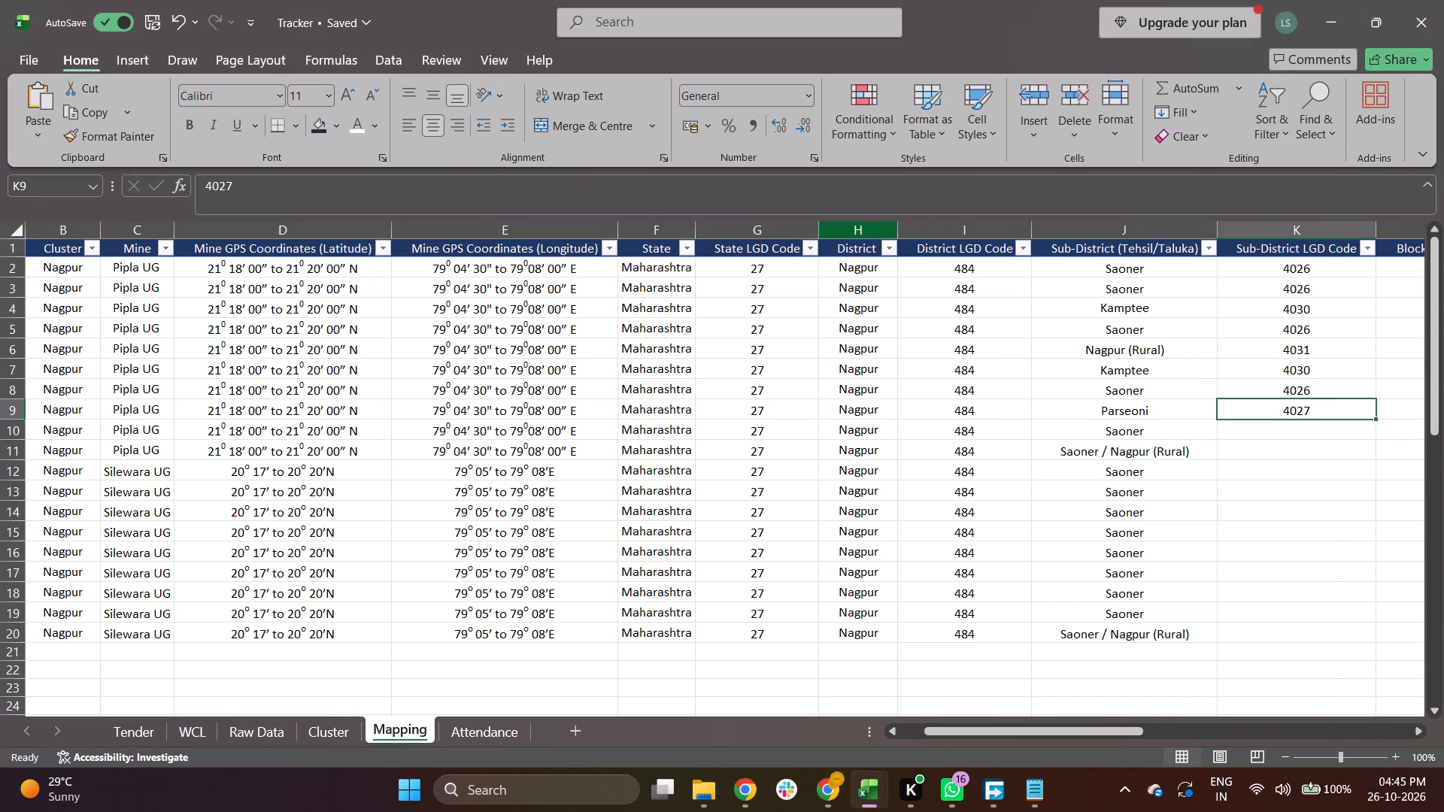
Ask in the Google conversation "how many villages of same name pipla in maharashtra" and read through the answer's listed locations.
{"action": "key", "text": "alt+Tab"}
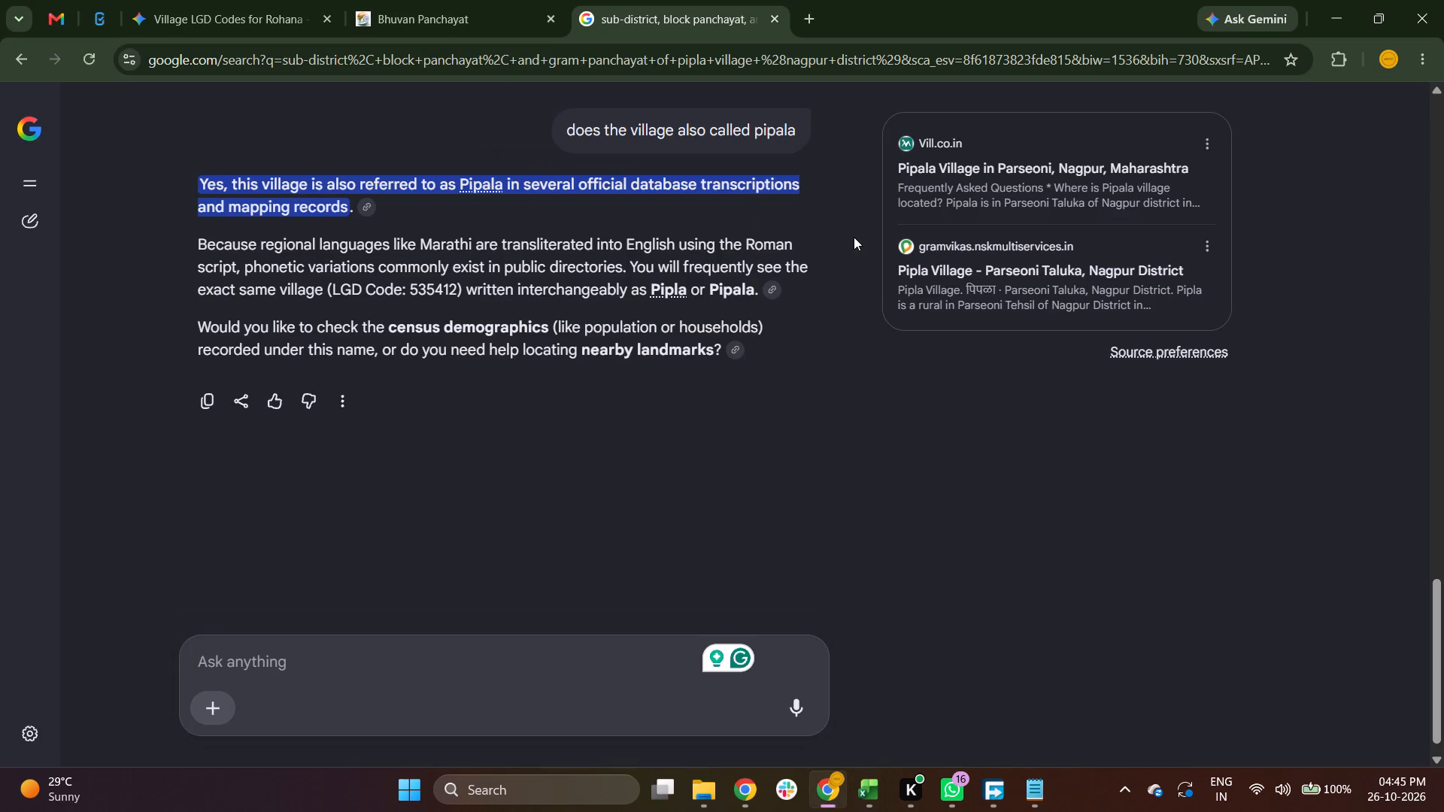
{"action": "left_click", "coordinate": [518, 672]}
{"action": "type", "text": "how many villages of same name pipla in maha"}
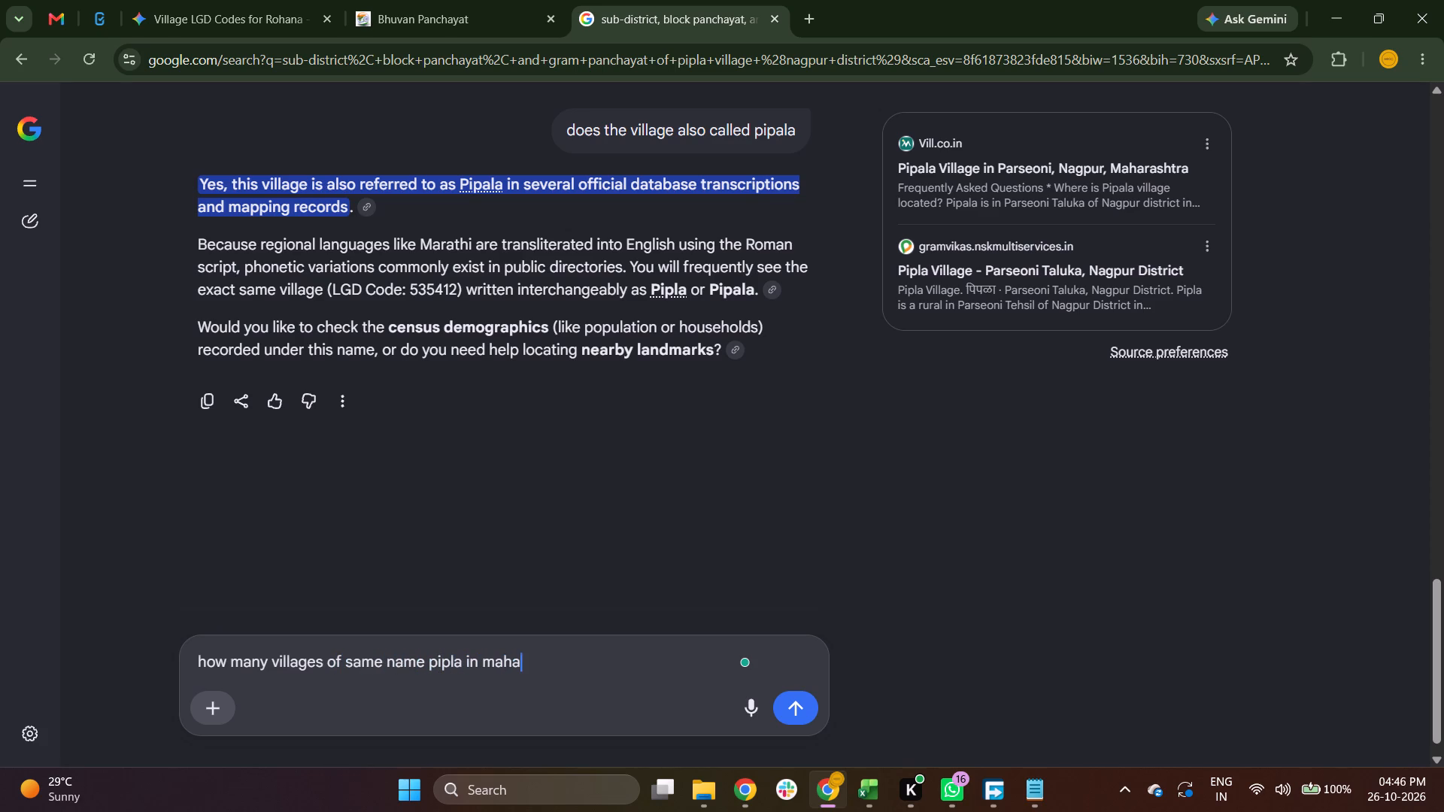
{"action": "type", "text": "rashtra"}
{"action": "key", "text": "space"}
{"action": "key", "text": "Return"}
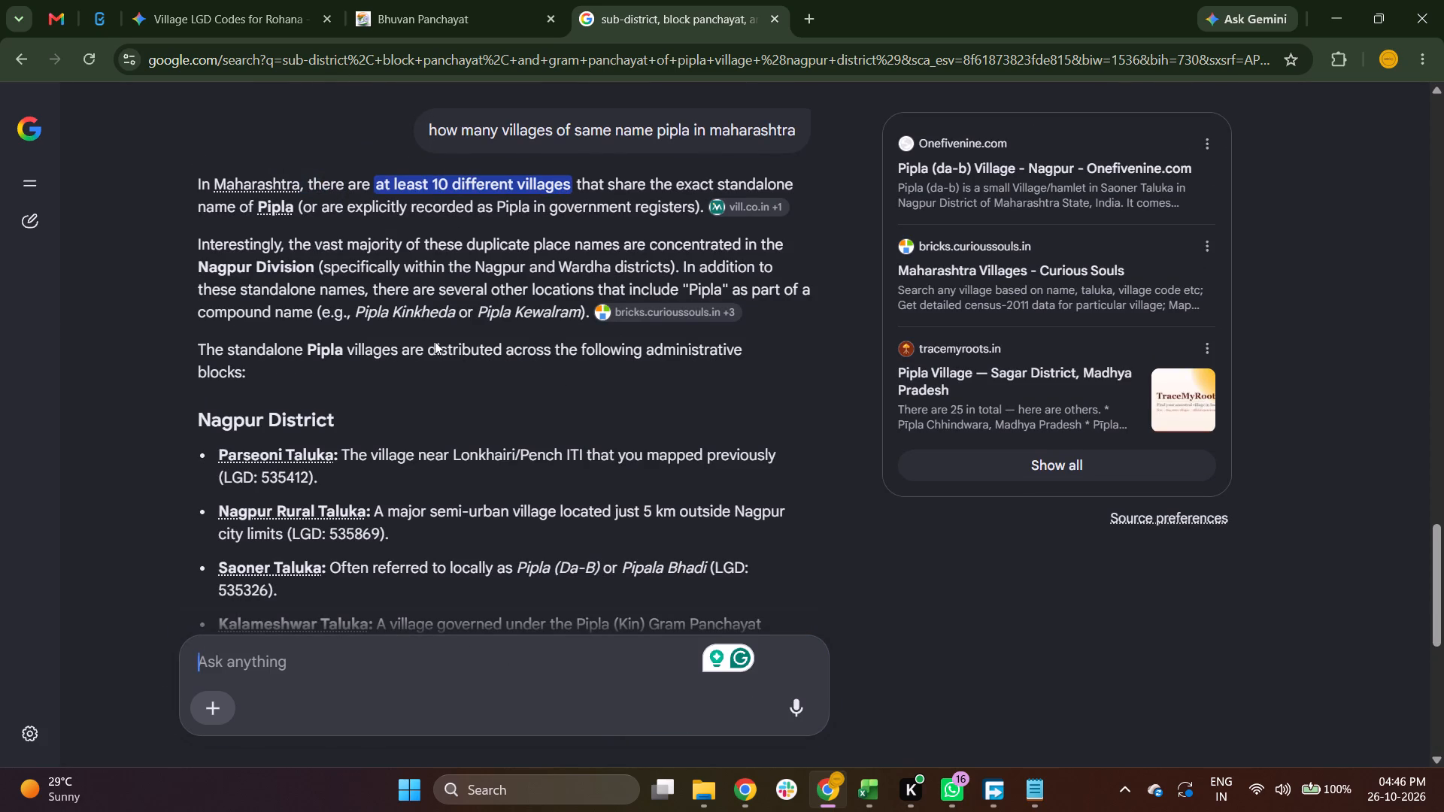
{"action": "scroll", "coordinate": [381, 431], "scroll_direction": "down", "scroll_amount": 1}
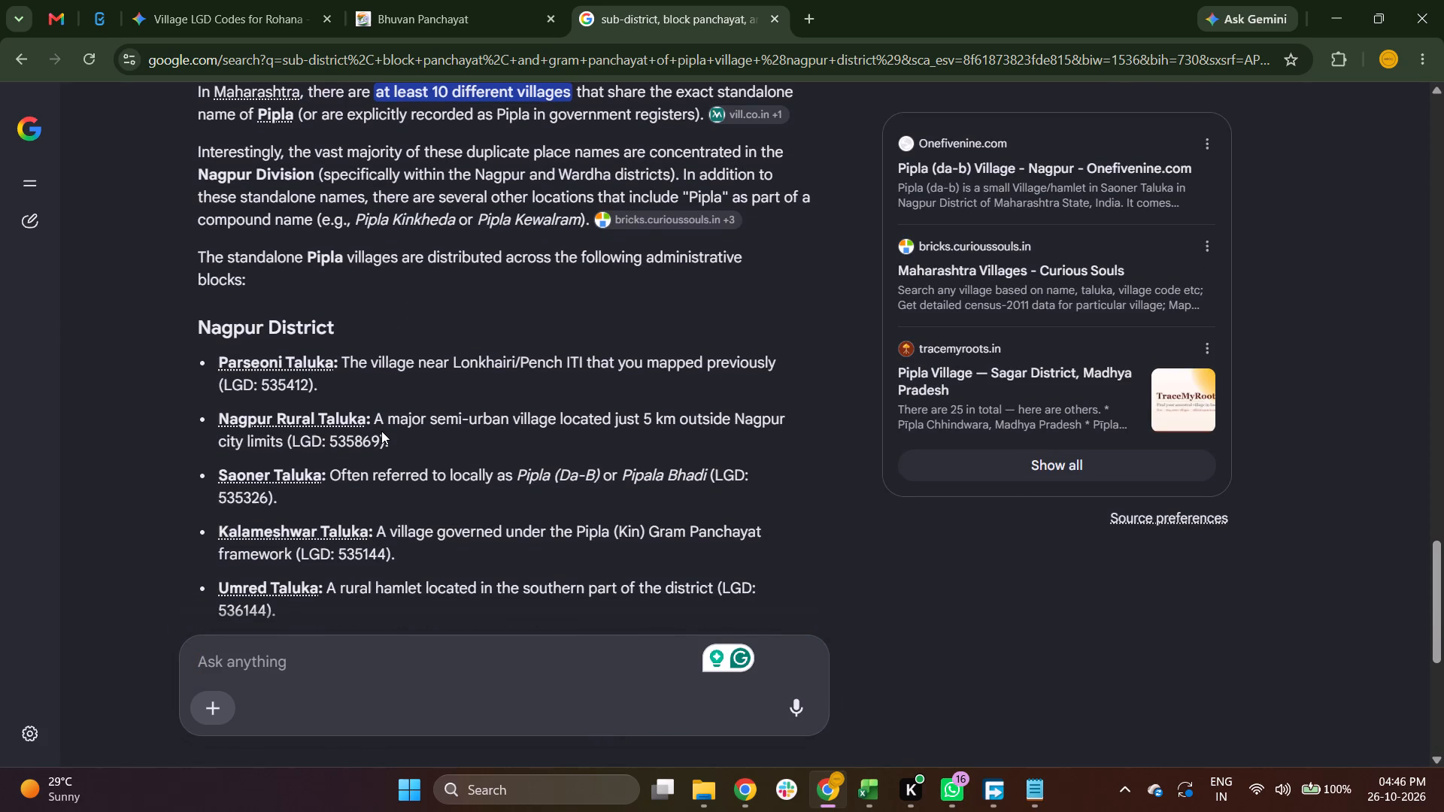
{"action": "scroll", "coordinate": [381, 431], "scroll_direction": "down", "scroll_amount": 1}
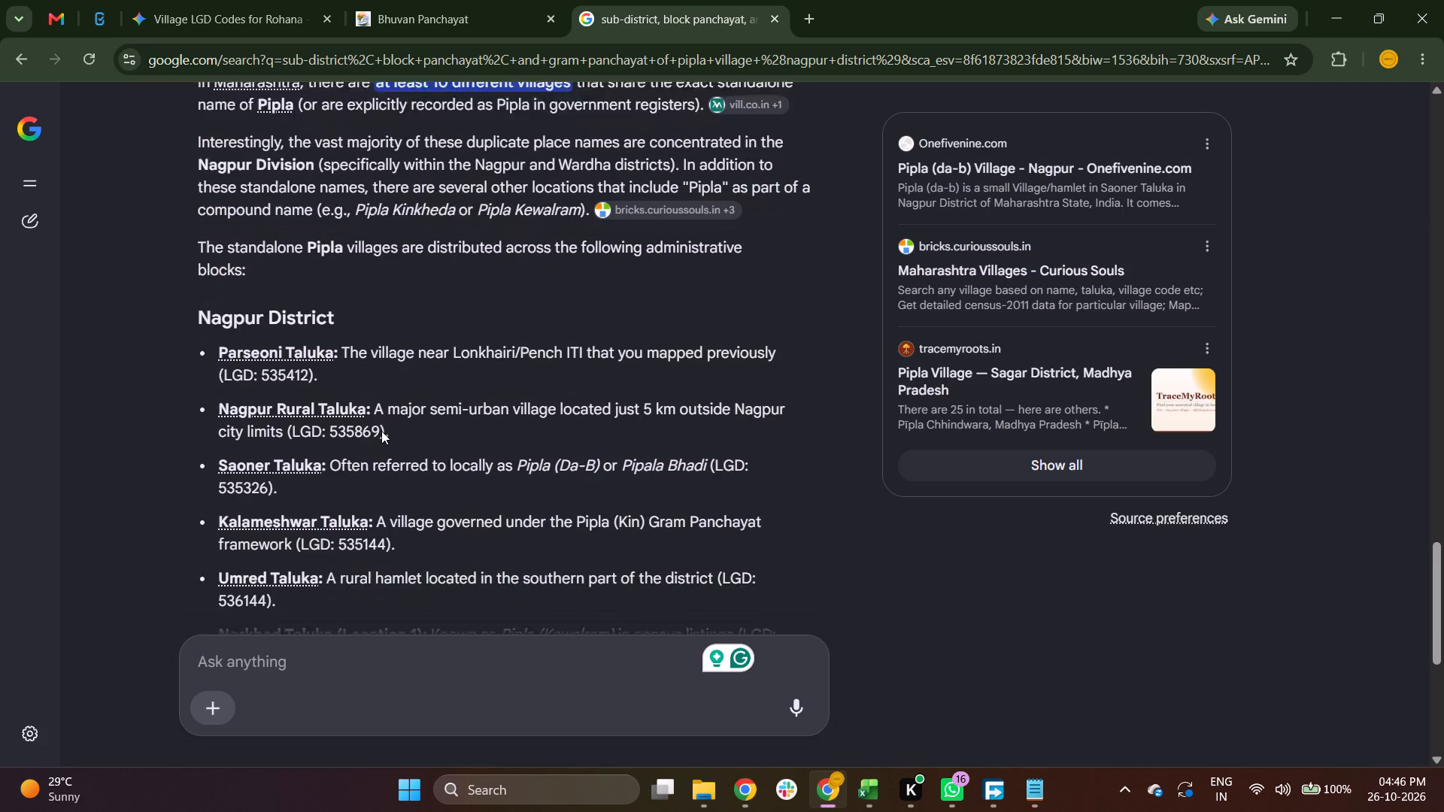
{"action": "scroll", "coordinate": [381, 431], "scroll_direction": "down", "scroll_amount": 1}
{"action": "scroll", "coordinate": [381, 431], "scroll_direction": "right", "scroll_amount": 1}
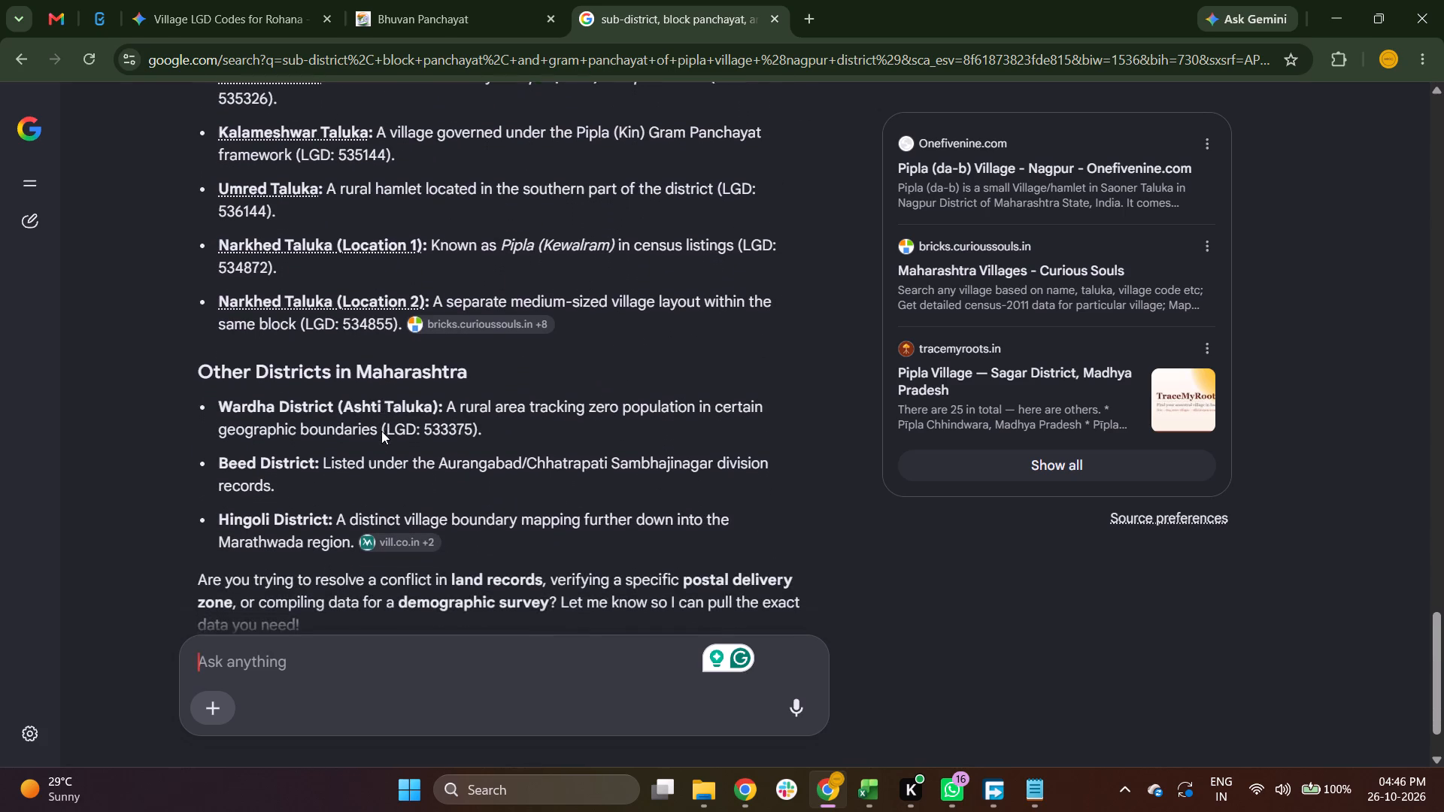
{"action": "scroll", "coordinate": [381, 431], "scroll_direction": "right", "scroll_amount": 1}
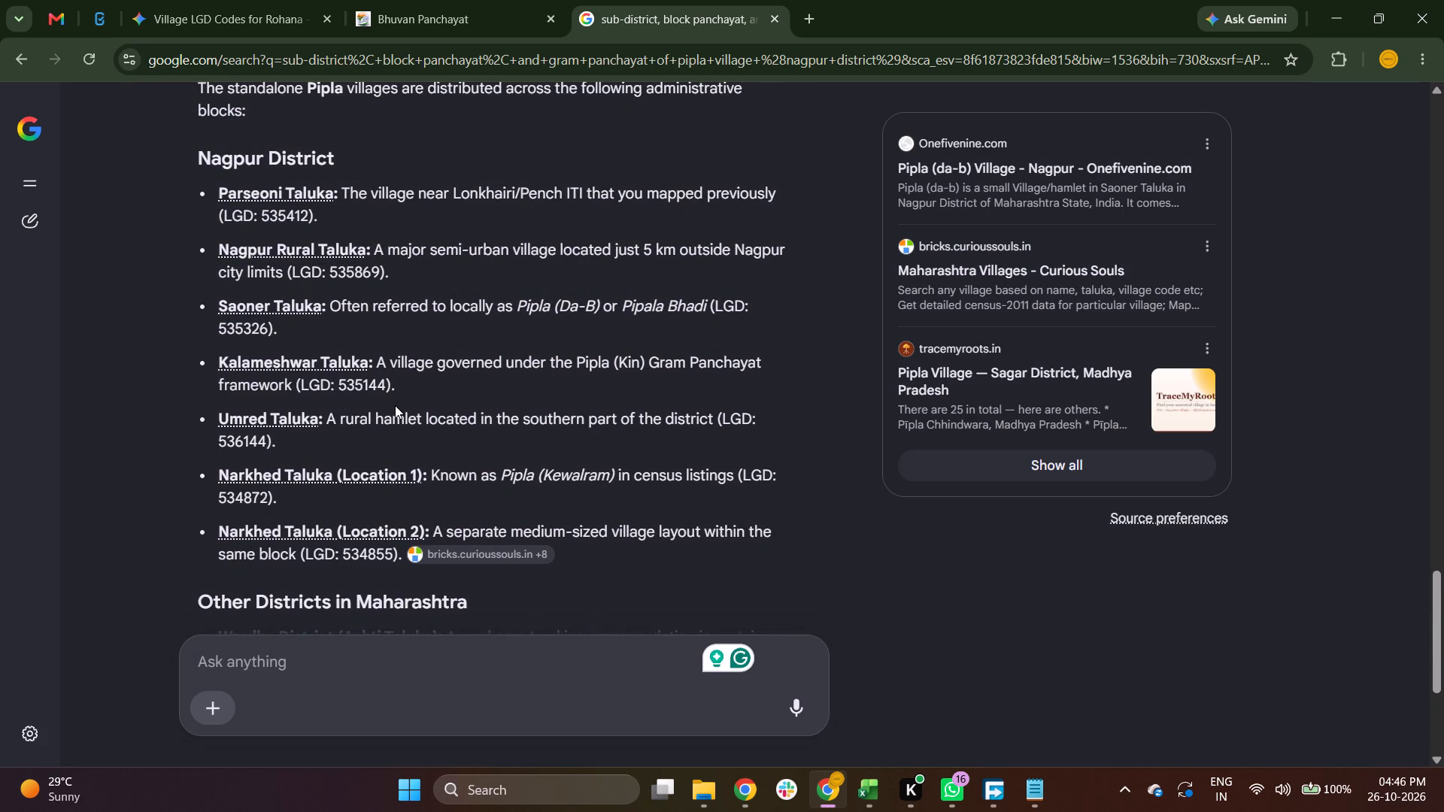
Reread the Google answer's list of Pipla villages by taluka in Nagpur District and their LGD codes.
{"action": "scroll", "coordinate": [395, 405], "scroll_direction": "up", "scroll_amount": 1}
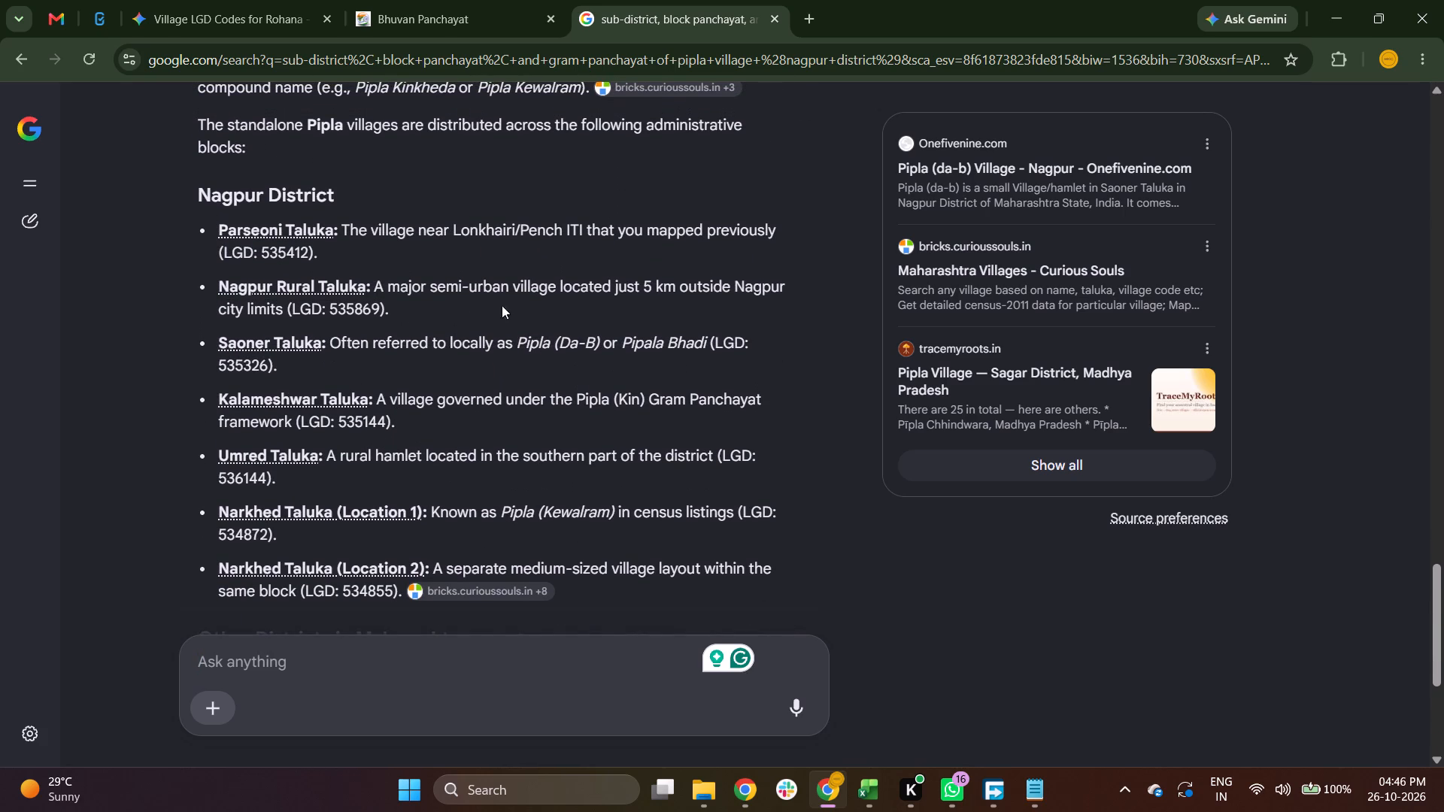
{"action": "scroll", "coordinate": [492, 317], "scroll_direction": "up", "scroll_amount": 3}
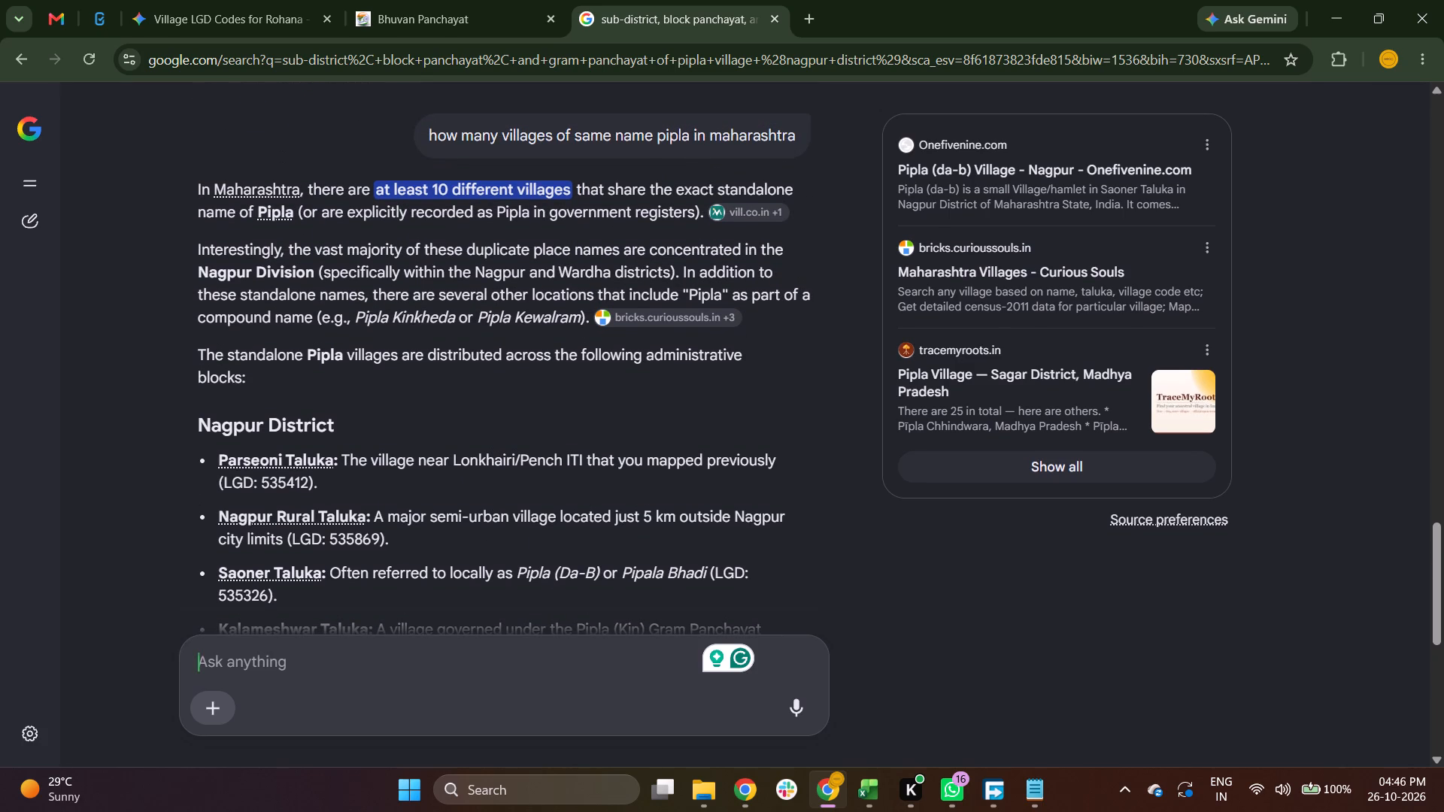
{"action": "scroll", "coordinate": [423, 361], "scroll_direction": "down", "scroll_amount": 1}
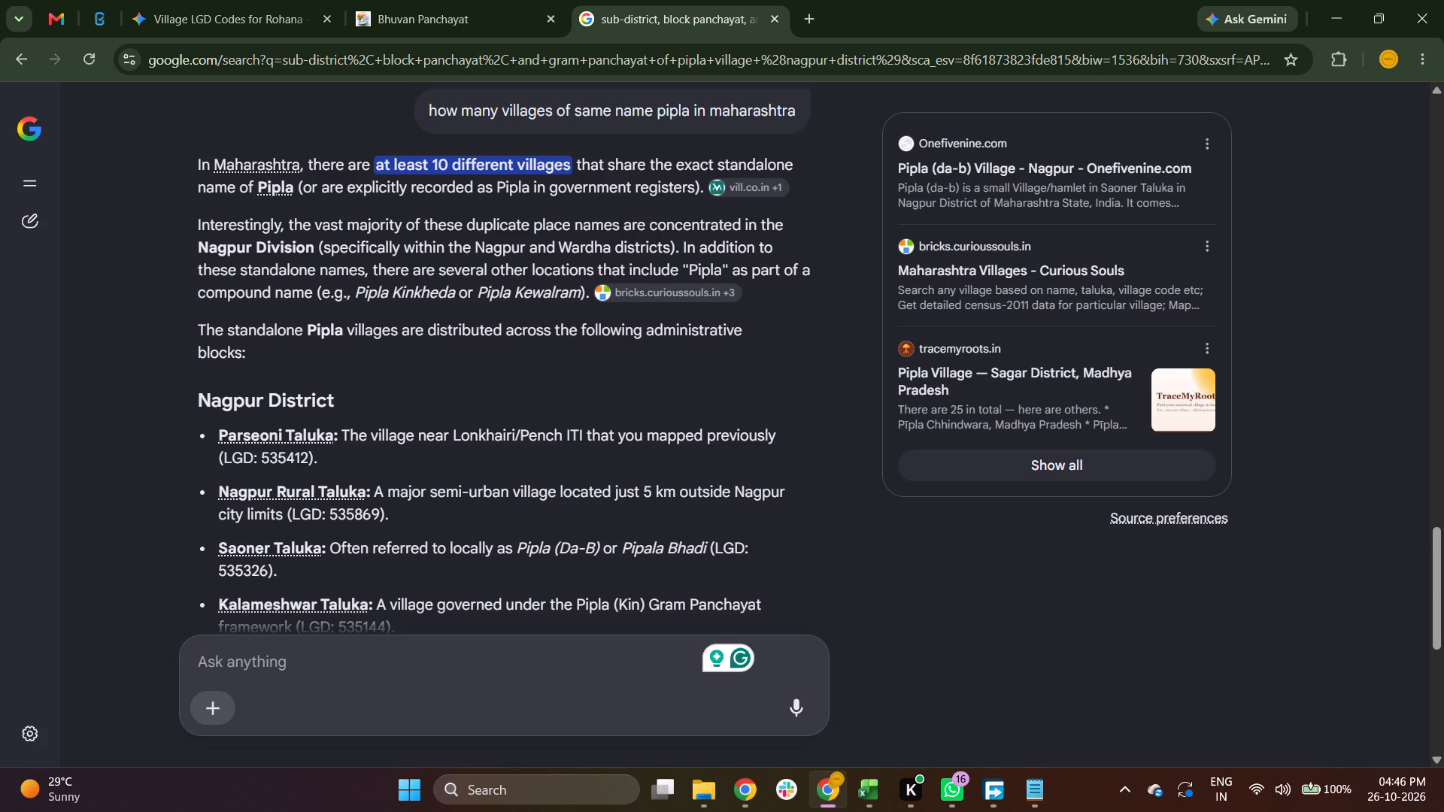
{"action": "scroll", "coordinate": [409, 253], "scroll_direction": "down", "scroll_amount": 1}
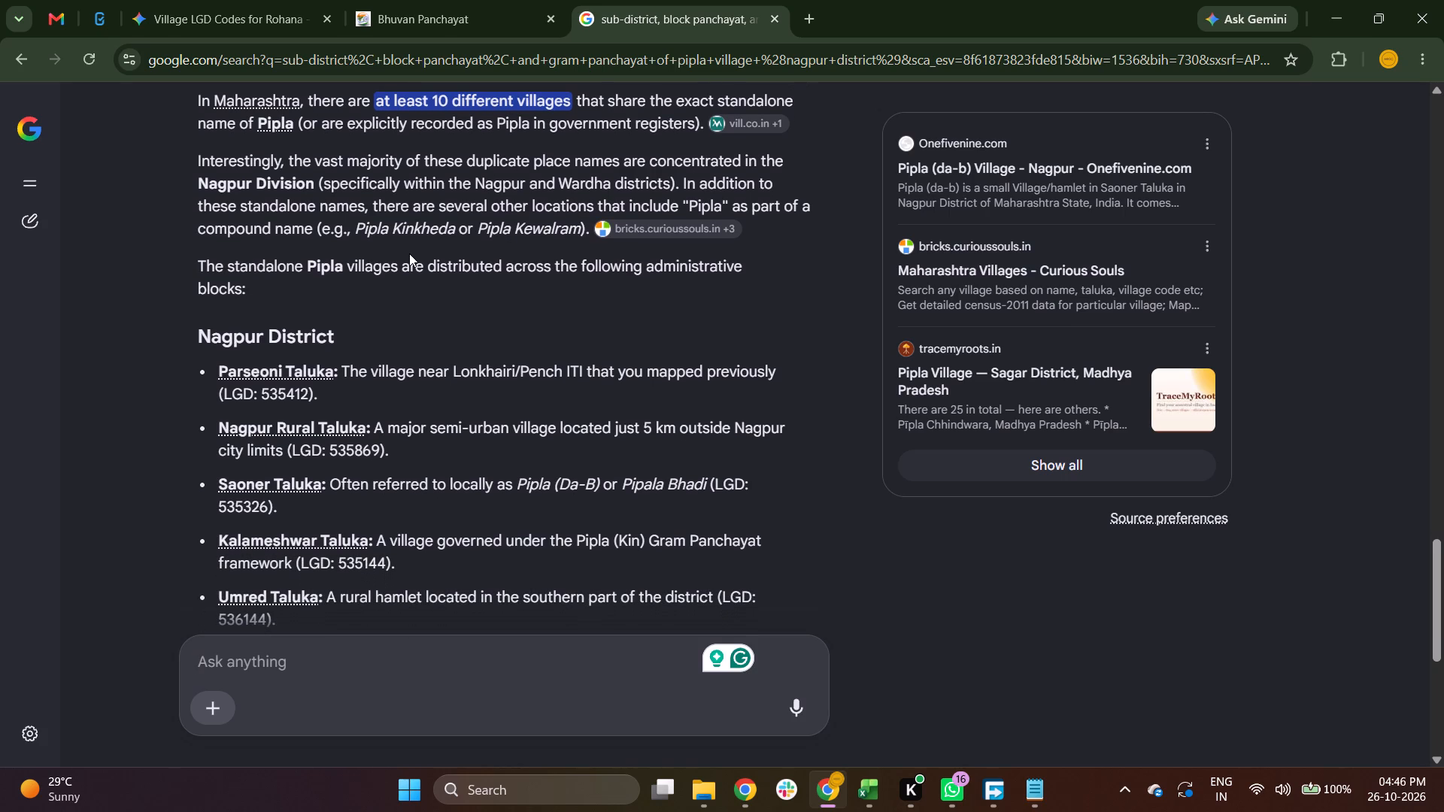
{"action": "scroll", "coordinate": [409, 253], "scroll_direction": "up", "scroll_amount": 1}
{"action": "scroll", "coordinate": [409, 253], "scroll_direction": "down", "scroll_amount": 1}
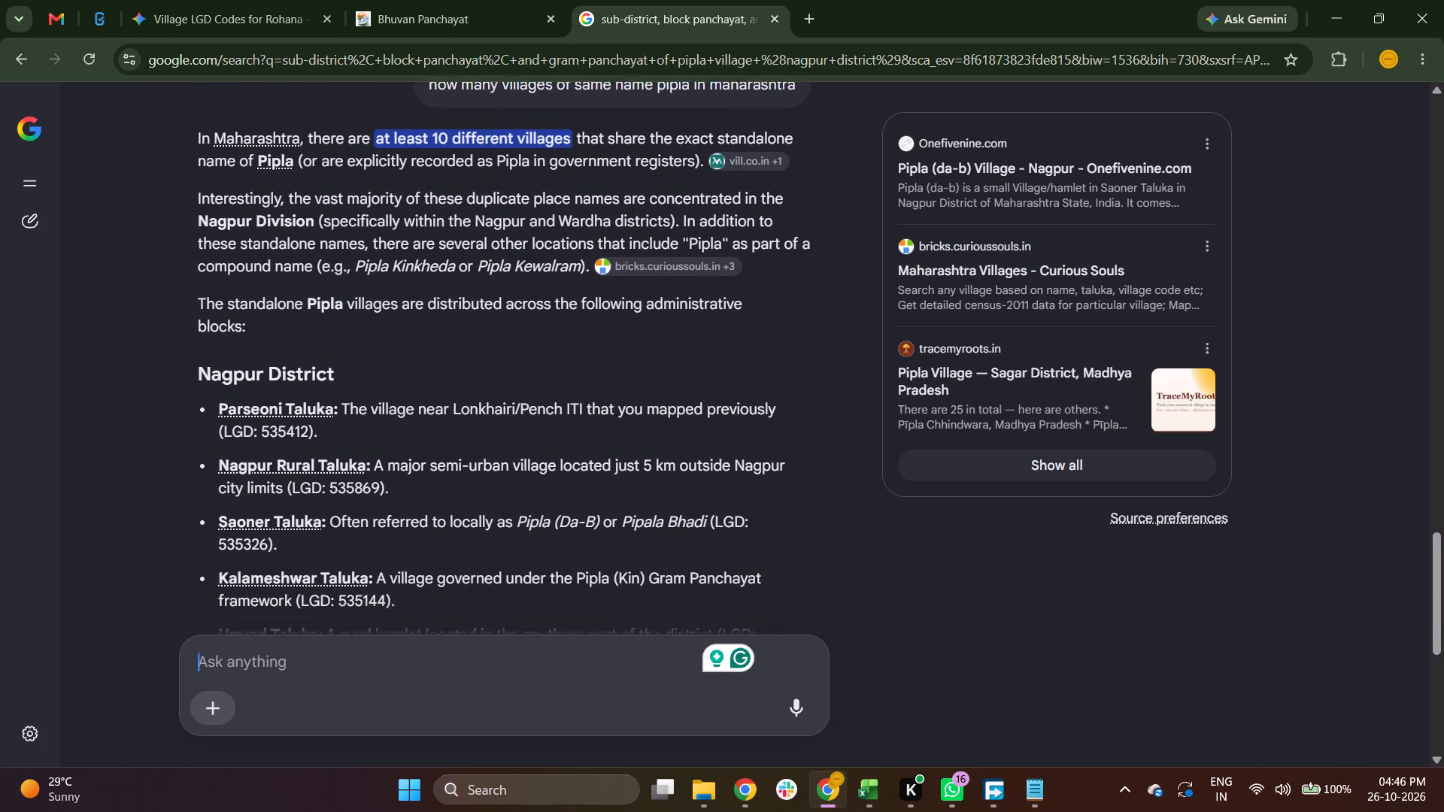
{"action": "scroll", "coordinate": [409, 253], "scroll_direction": "down", "scroll_amount": 3}
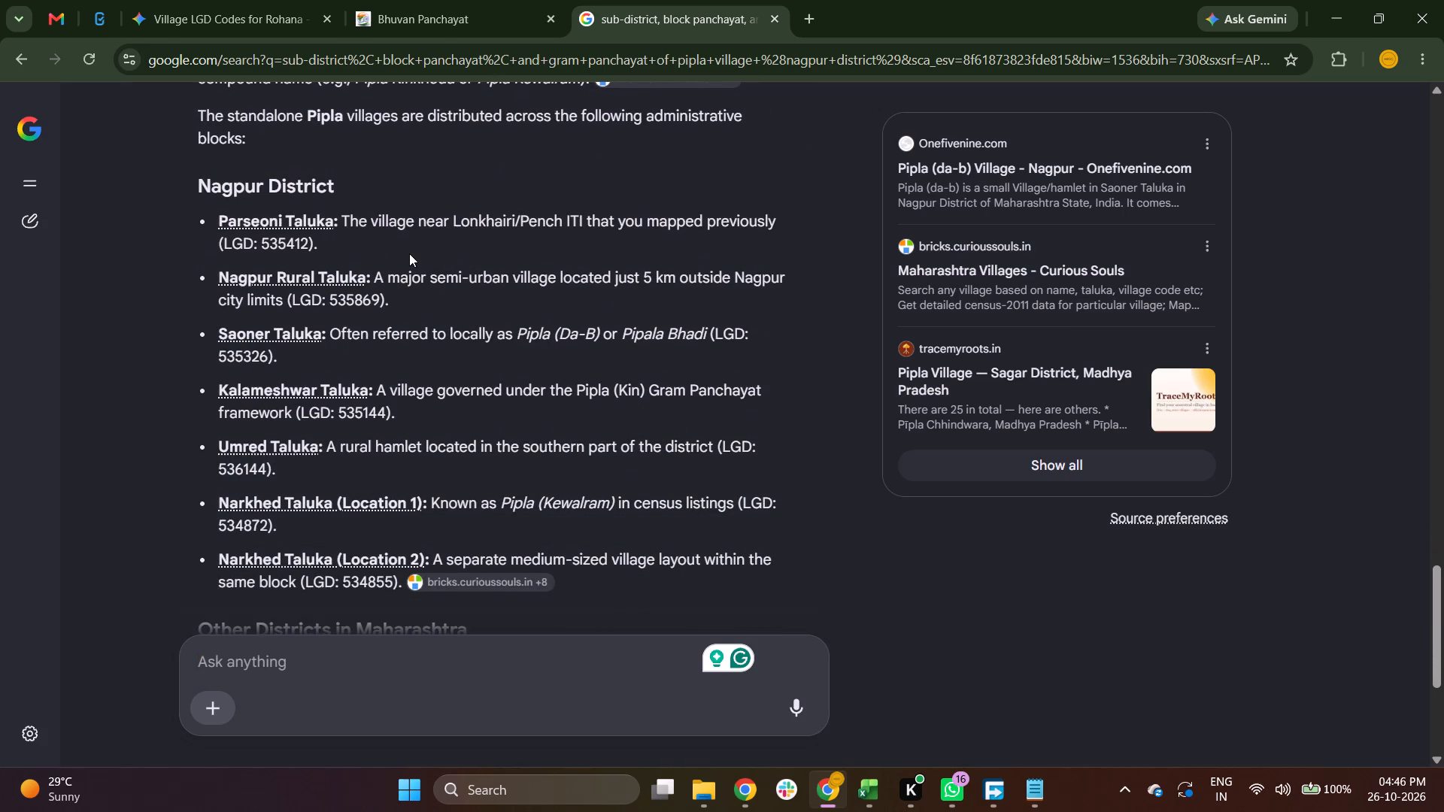
{"action": "scroll", "coordinate": [424, 344], "scroll_direction": "up", "scroll_amount": 1}
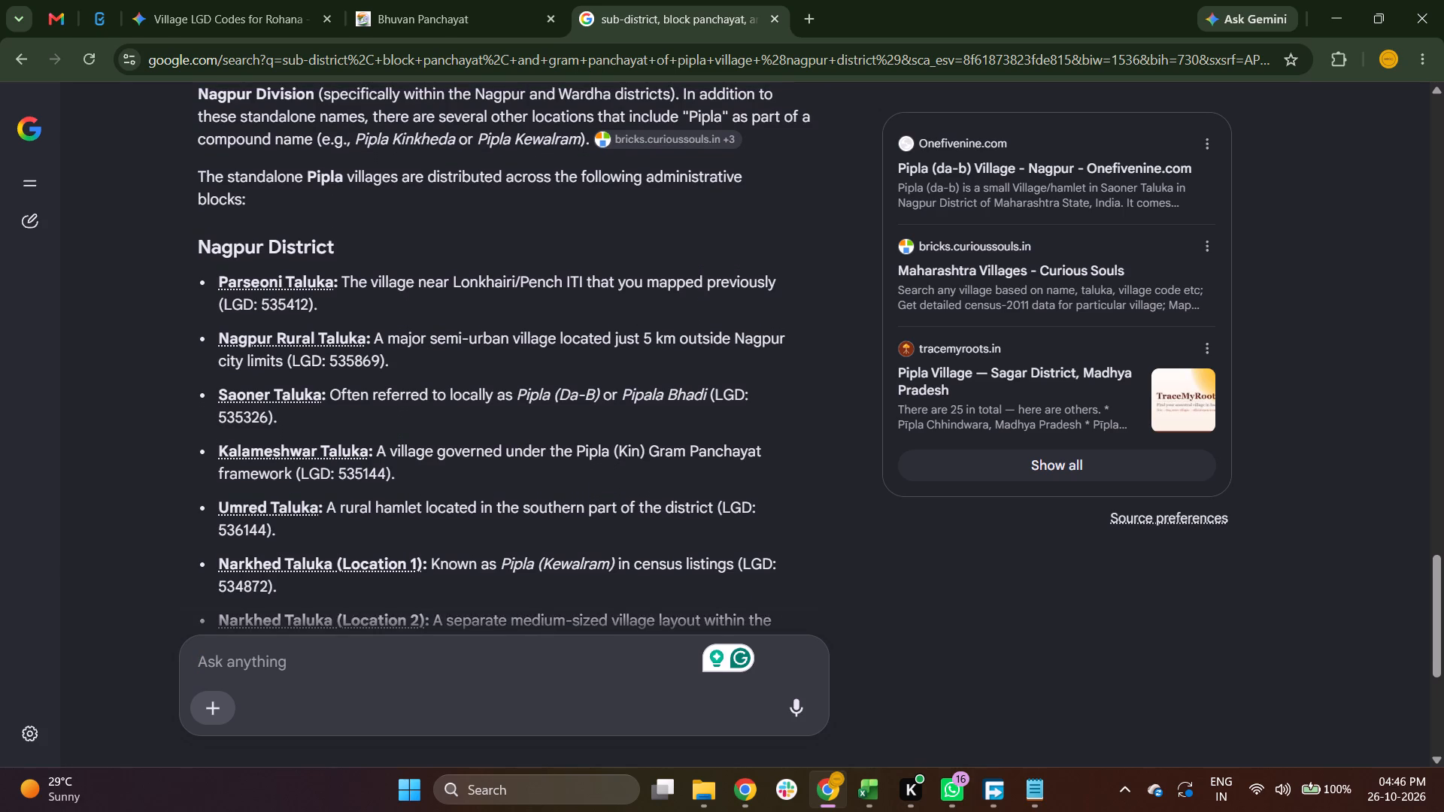
{"action": "scroll", "coordinate": [424, 344], "scroll_direction": "up", "scroll_amount": 3}
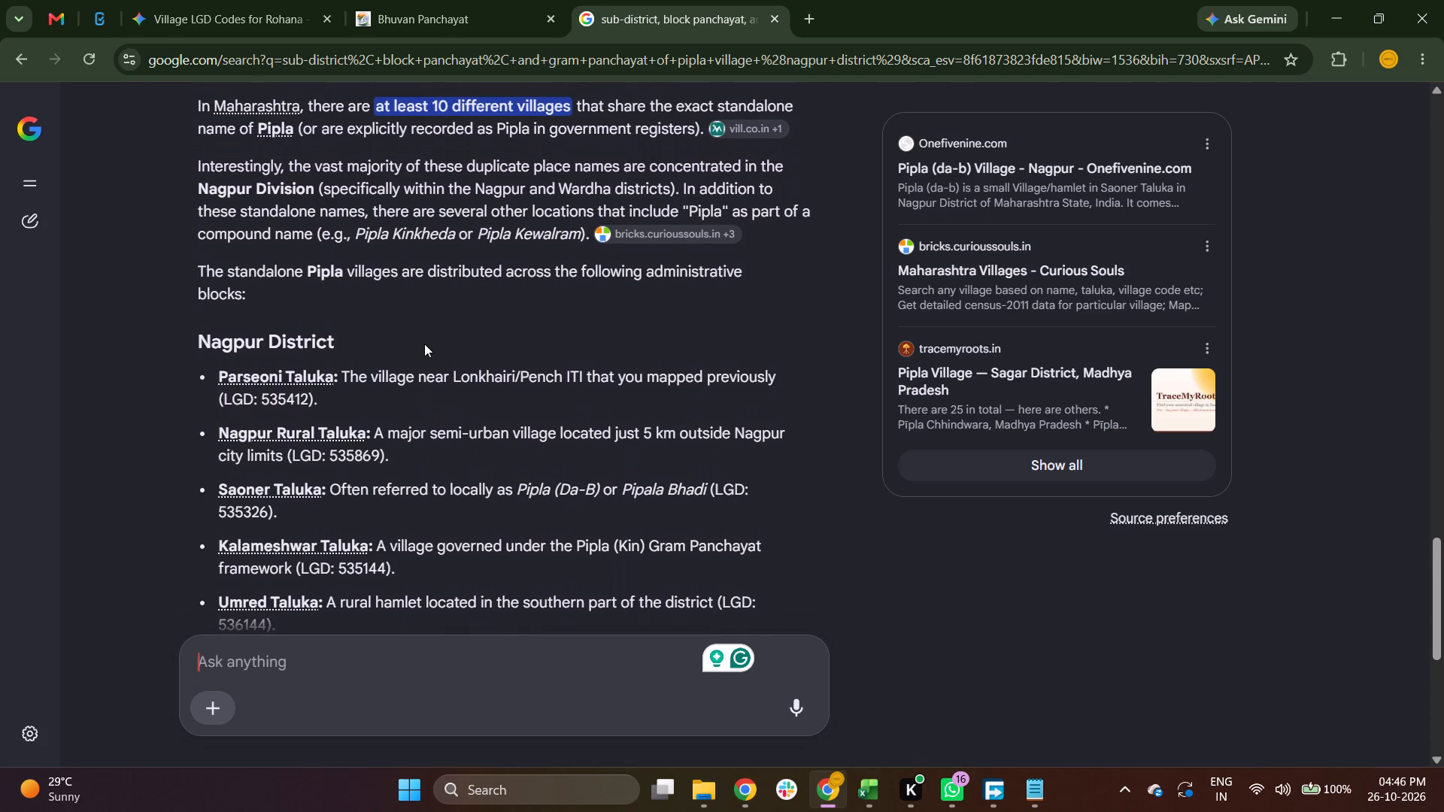
{"action": "scroll", "coordinate": [424, 344], "scroll_direction": "up", "scroll_amount": 2}
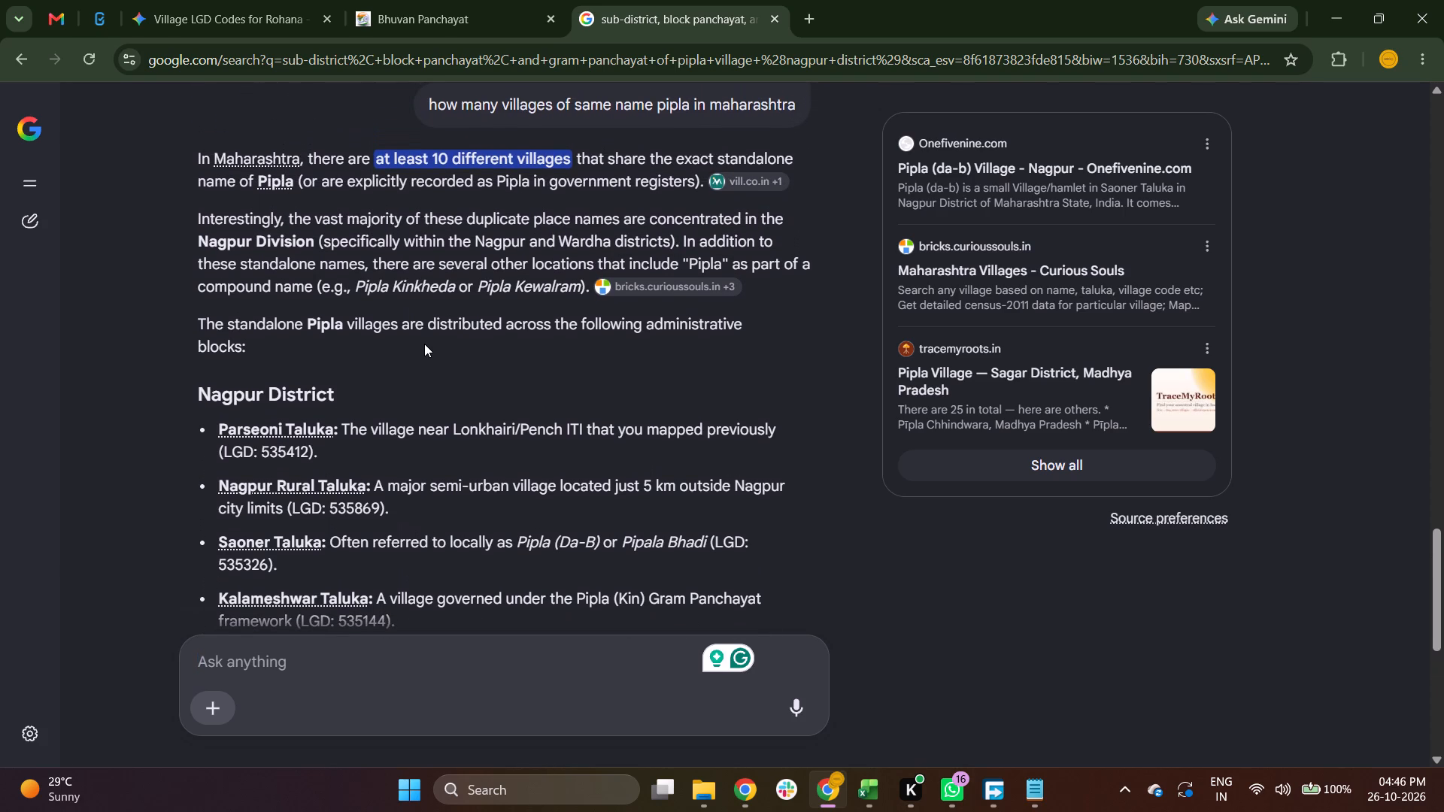
Switch to the Tracker workbook and review the Mapping sheet's first data row from the mine through the village LGD code.
{"action": "key", "text": "alt+Tab"}
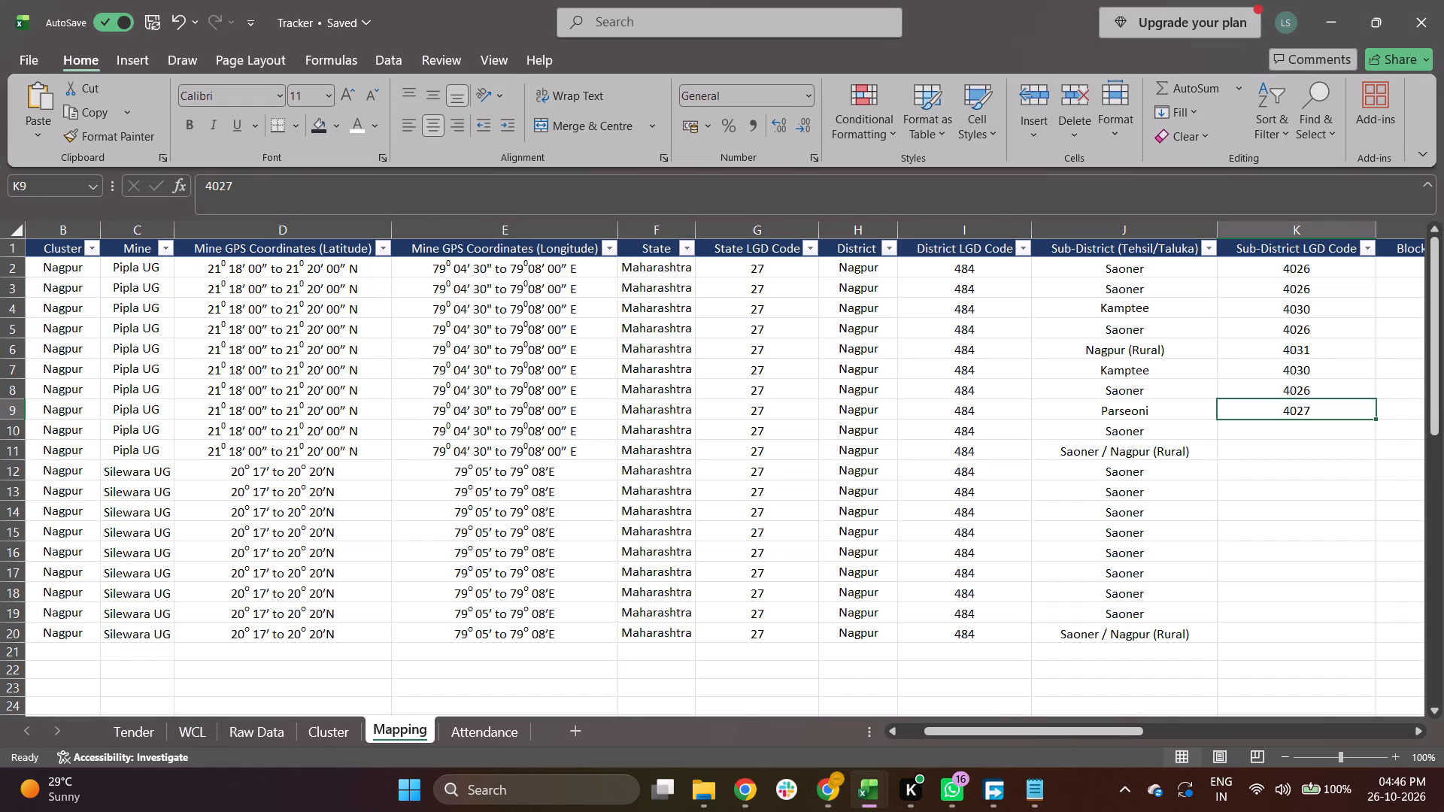
{"action": "key", "text": "Up"}
{"action": "key", "text": "Up"}
{"action": "key", "text": "Up"}
{"action": "key", "text": "Up"}
{"action": "key", "text": "Up"}
{"action": "key", "text": "Up"}
{"action": "key", "text": "Up"}
{"action": "key", "text": "Up"}
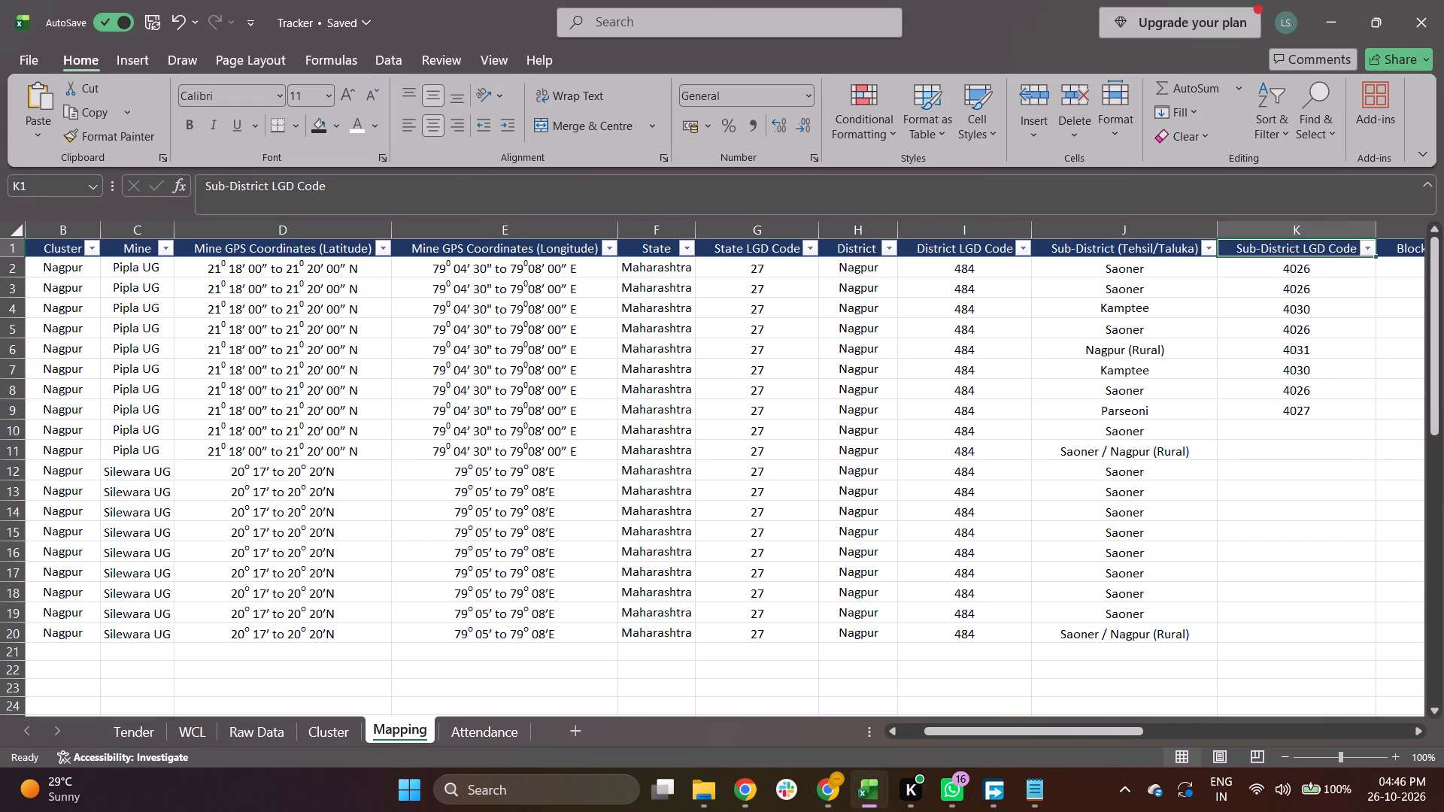
{"action": "key", "text": "Left"}
{"action": "key", "text": "Down"}
{"action": "key", "text": "Left"}
{"action": "key", "text": "Left"}
{"action": "key", "text": "Left"}
{"action": "key", "text": "Left"}
{"action": "key", "text": "Left"}
{"action": "key", "text": "Left"}
{"action": "key", "text": "Left"}
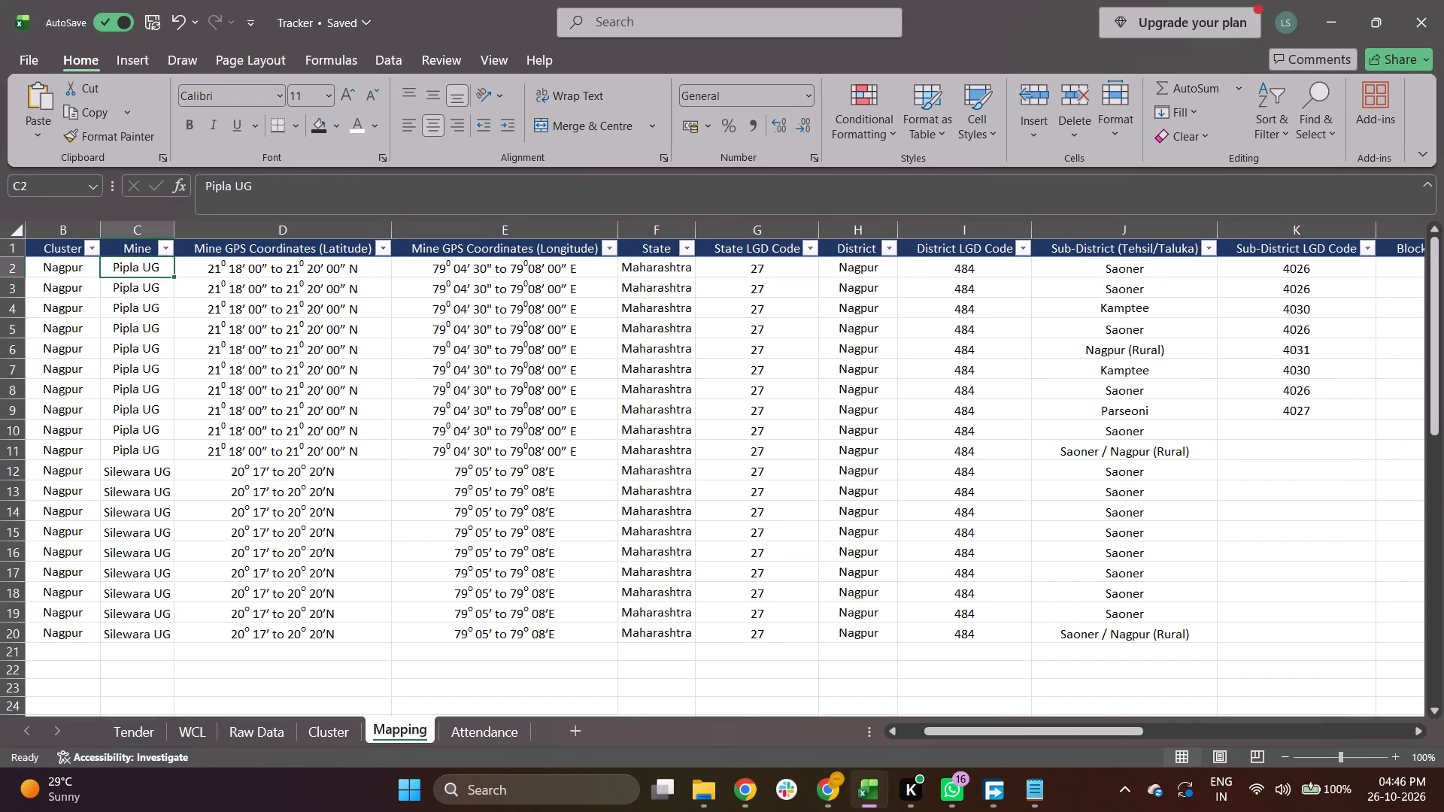
{"action": "key", "text": "Left"}
{"action": "key", "text": "Right"}
{"action": "key", "text": "Right"}
{"action": "key", "text": "Right"}
{"action": "key", "text": "Right"}
{"action": "key", "text": "Right"}
{"action": "key", "text": "Right"}
{"action": "key", "text": "Right"}
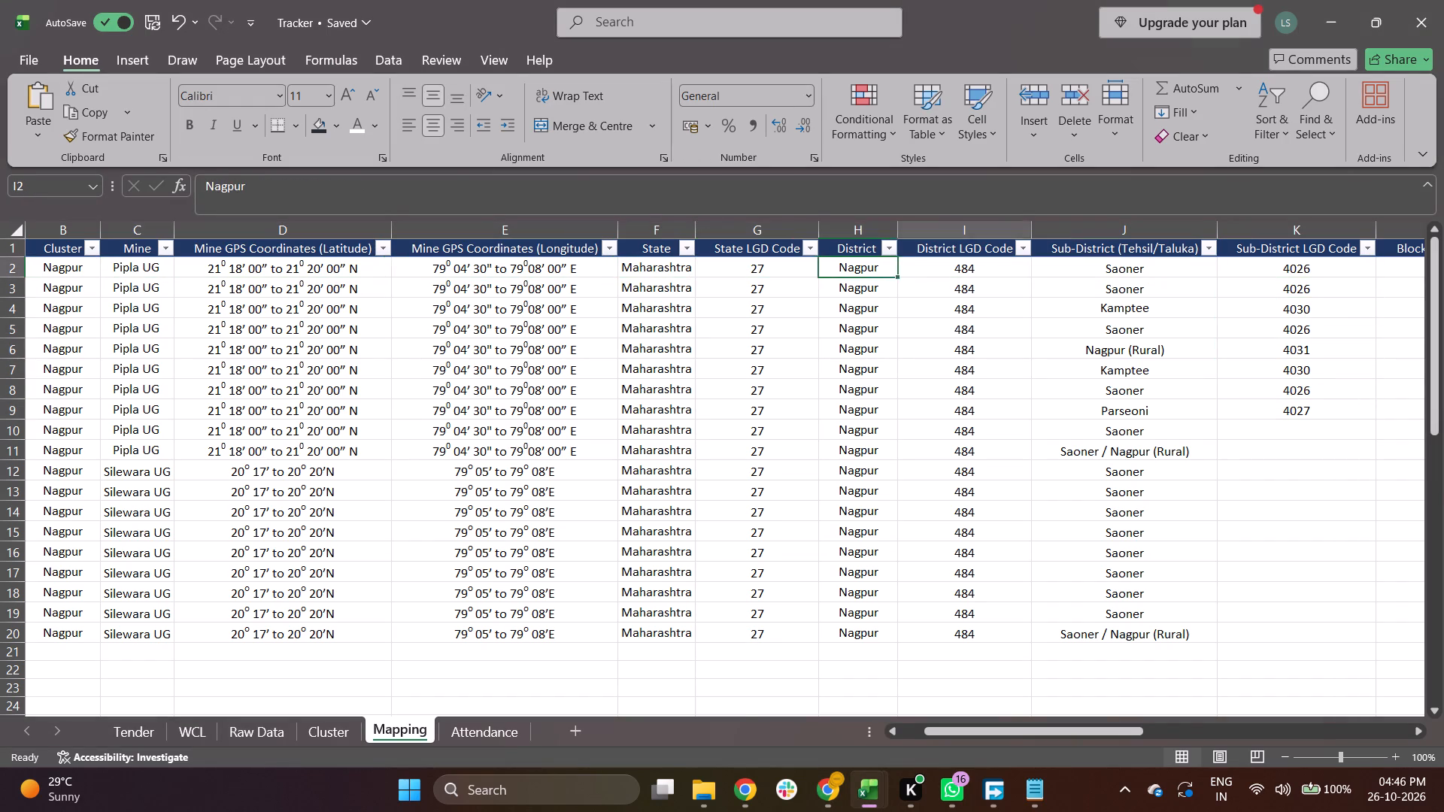
{"action": "key", "text": "Right"}
{"action": "key", "text": "Right"}
{"action": "key", "text": "Right"}
{"action": "key", "text": "Right"}
{"action": "key", "text": "Right"}
{"action": "key", "text": "Right"}
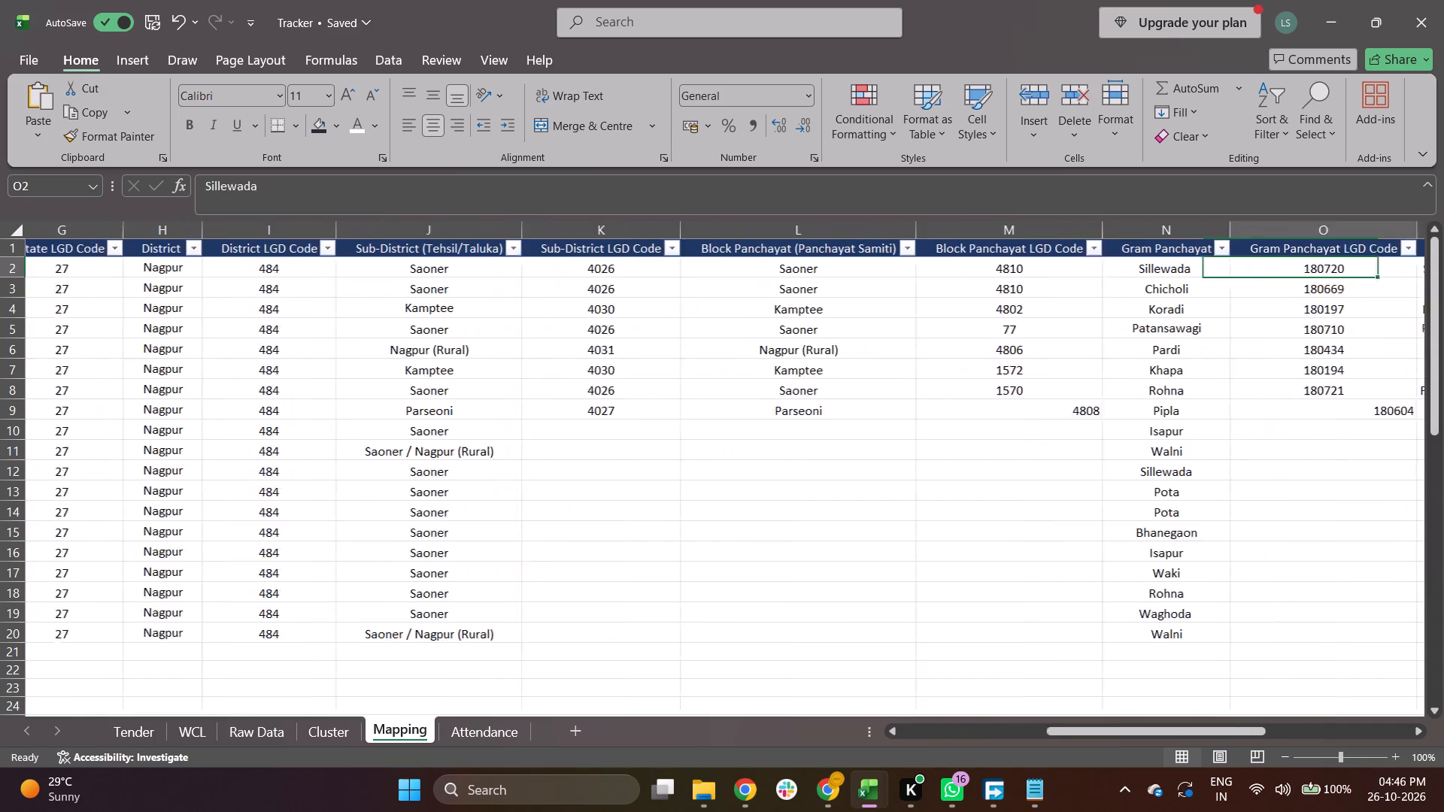
{"action": "key", "text": "Right"}
{"action": "key", "text": "Right"}
Examine row 9's sub-district, block panchayat, gram panchayat and village entries for Pipla, including their LGD codes.
{"action": "key", "text": "Down"}
{"action": "key", "text": "Down"}
{"action": "key", "text": "Down"}
{"action": "key", "text": "Down"}
{"action": "key", "text": "Down"}
{"action": "key", "text": "Down"}
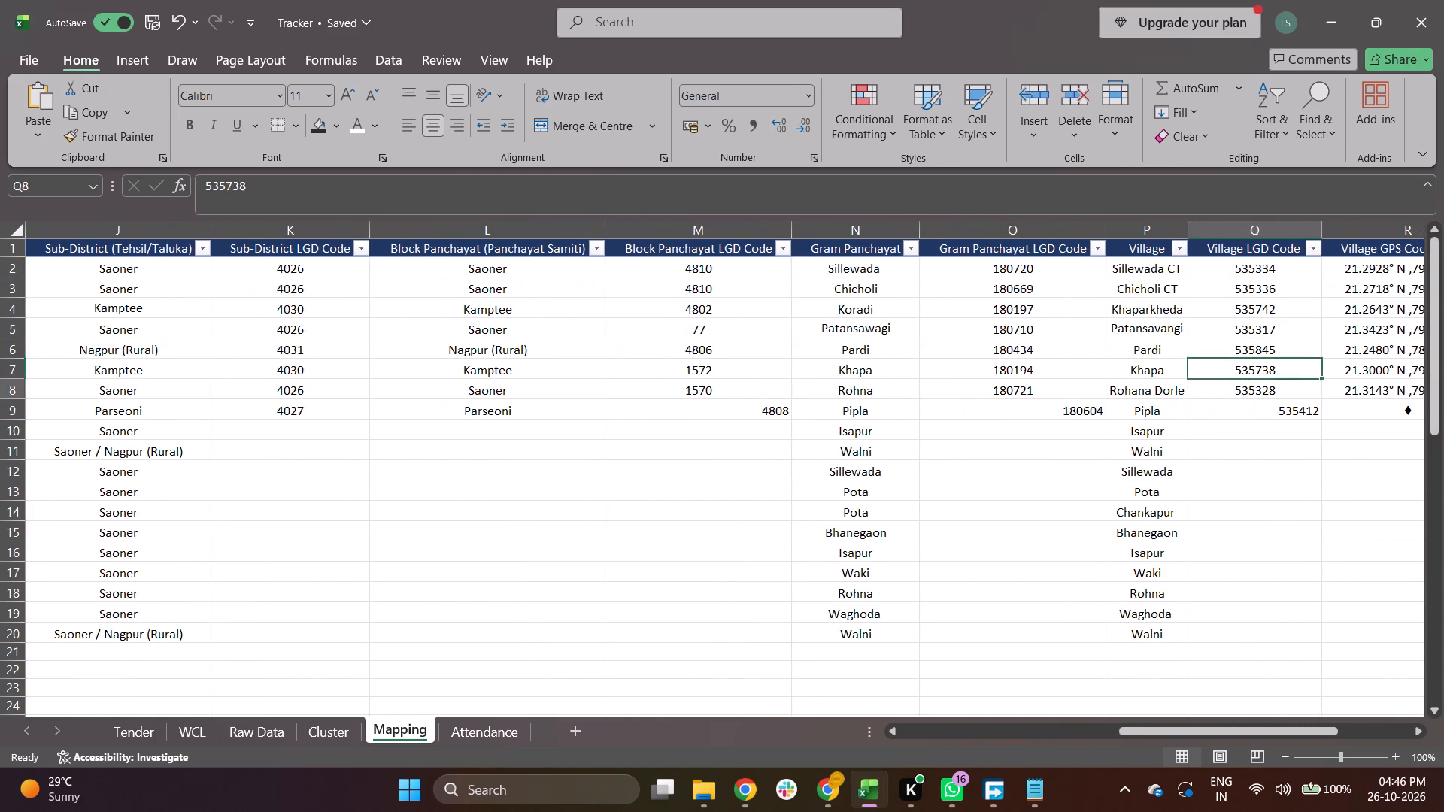
{"action": "key", "text": "Left"}
{"action": "key", "text": "Left"}
{"action": "key", "text": "Left"}
{"action": "key", "text": "Down"}
{"action": "key", "text": "Down"}
{"action": "key", "text": "Right"}
{"action": "key", "text": "Right"}
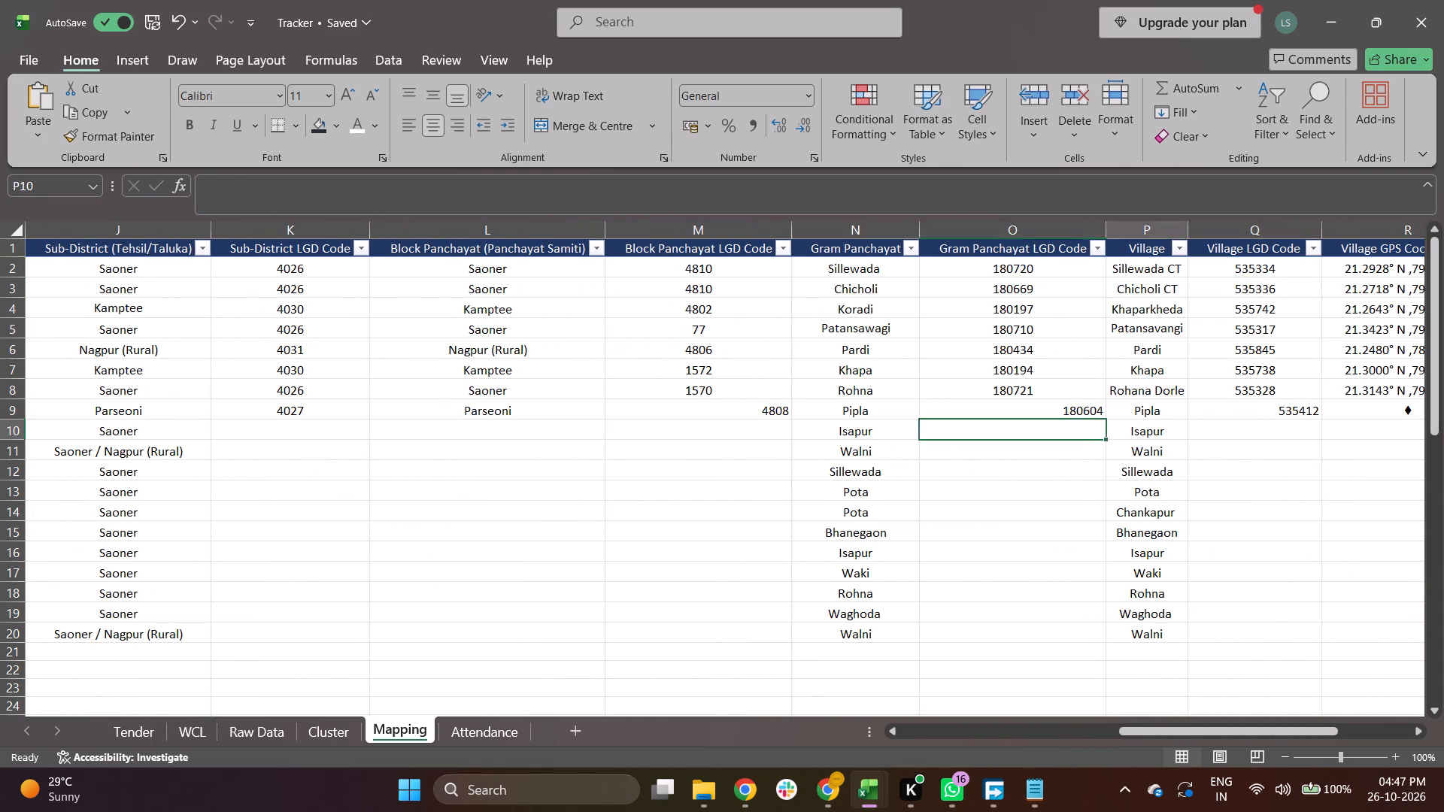
{"action": "key", "text": "Right"}
{"action": "key", "text": "Up"}
{"action": "key", "text": "Left"}
{"action": "key", "text": "Left"}
{"action": "key", "text": "Left"}
{"action": "key", "text": "Left"}
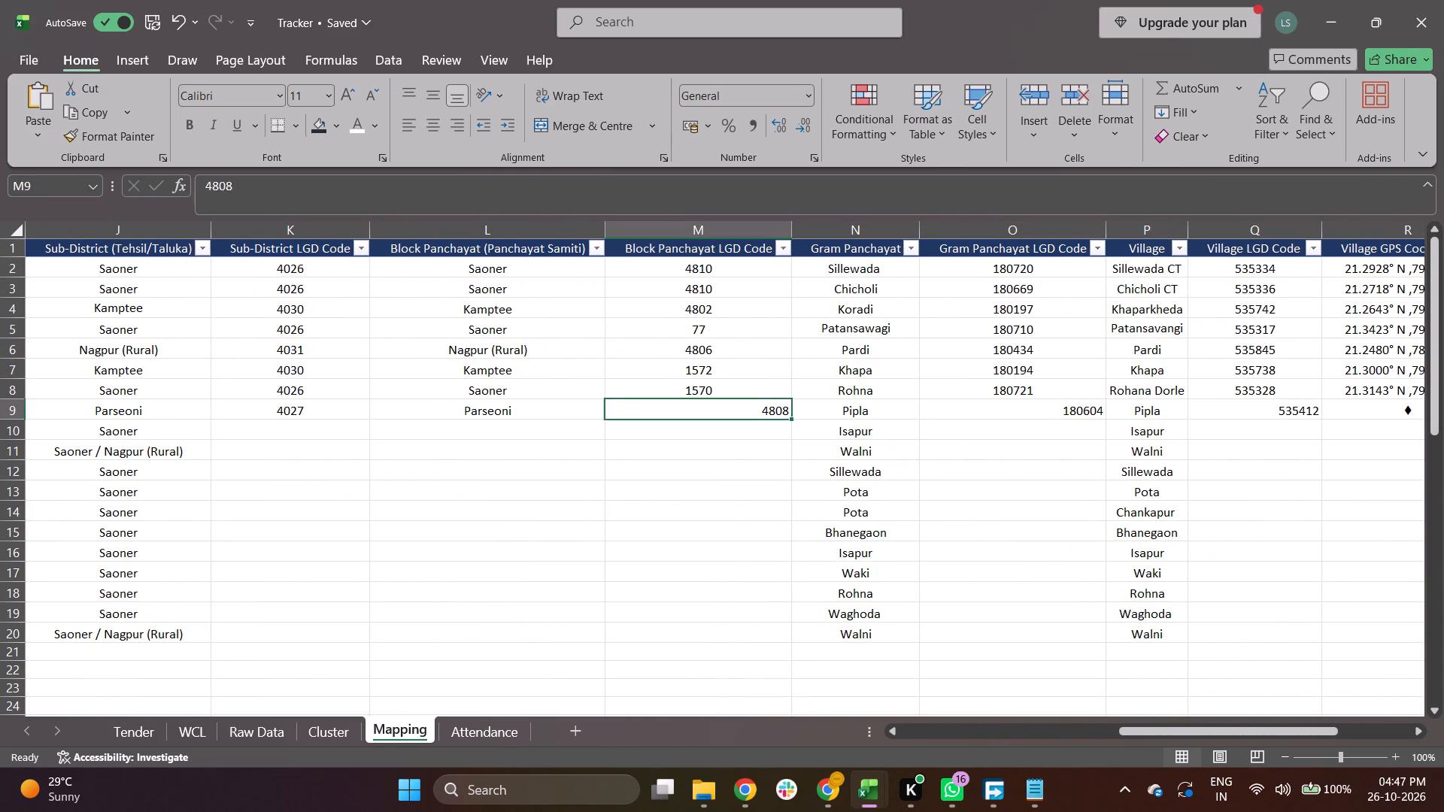
{"action": "key", "text": "Left"}
{"action": "key", "text": "Left"}
{"action": "key", "text": "Left"}
{"action": "key", "text": "Right"}
{"action": "key", "text": "Right"}
{"action": "key", "text": "Right"}
{"action": "key", "text": "Right"}
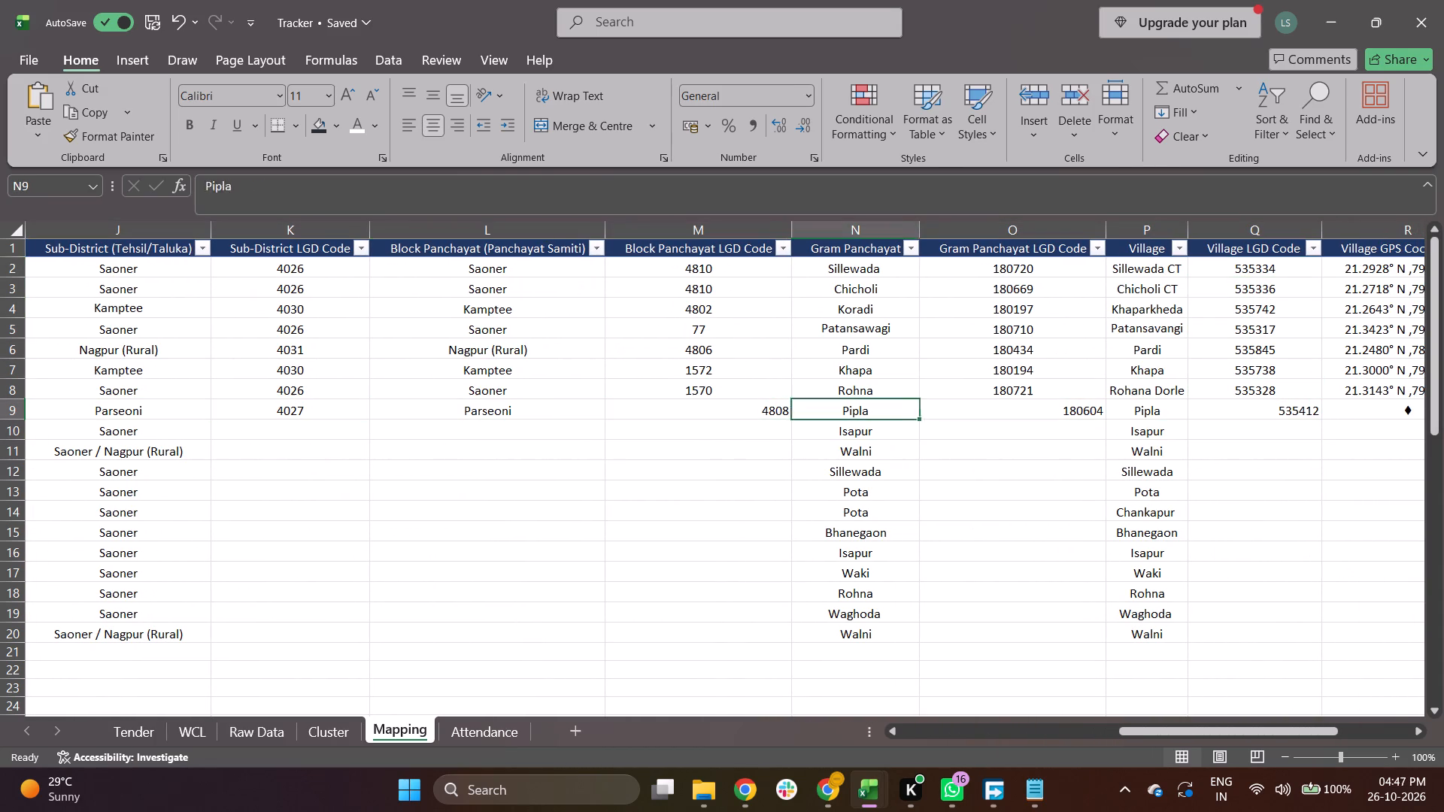
{"action": "key", "text": "Right"}
{"action": "key", "text": "Right"}
{"action": "key", "text": "Left"}
{"action": "key", "text": "Left"}
{"action": "key", "text": "Left"}
{"action": "key", "text": "Left"}
{"action": "key", "text": "Left"}
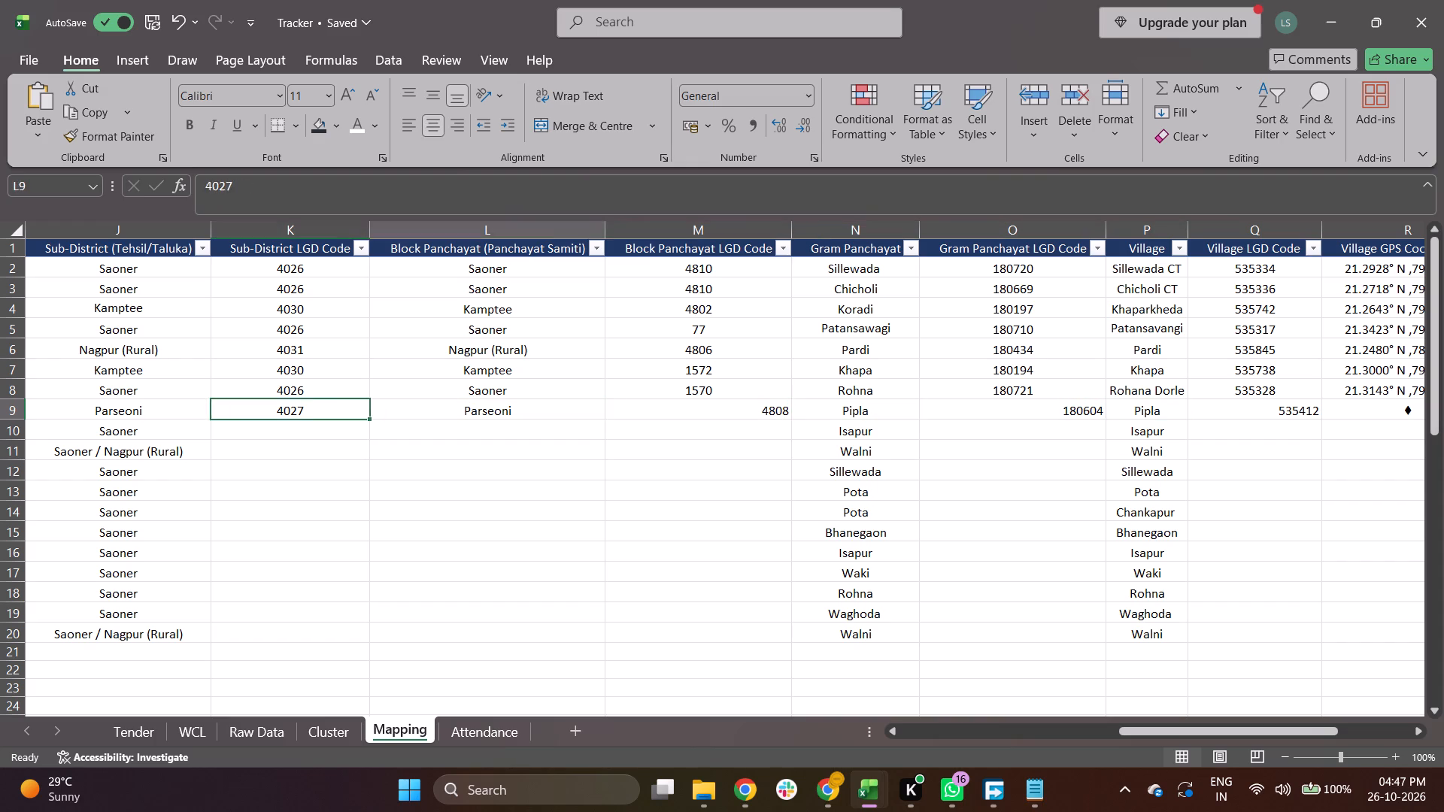
{"action": "key", "text": "Right"}
{"action": "key", "text": "Right"}
{"action": "key", "text": "Right"}
{"action": "key", "text": "Right"}
{"action": "key", "text": "Right"}
{"action": "key", "text": "Left"}
{"action": "key", "text": "Left"}
{"action": "key", "text": "Right"}
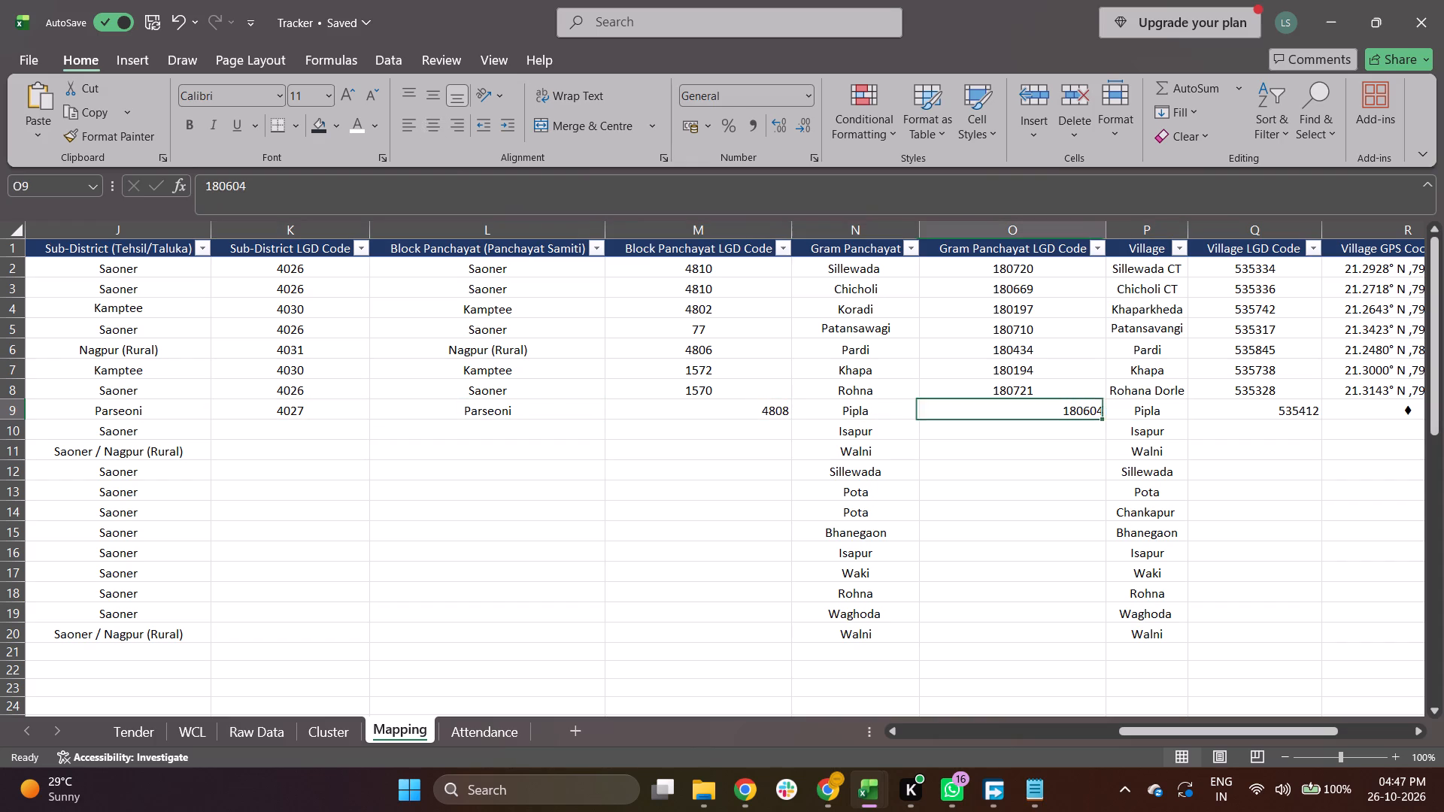
{"action": "key", "text": "Right"}
{"action": "key", "text": "Right"}
Switch back to the Google conversation in Chrome and compare the Pipla villages listed for Nagpur and other Maharashtra districts.
{"action": "key", "text": "alt+Tab"}
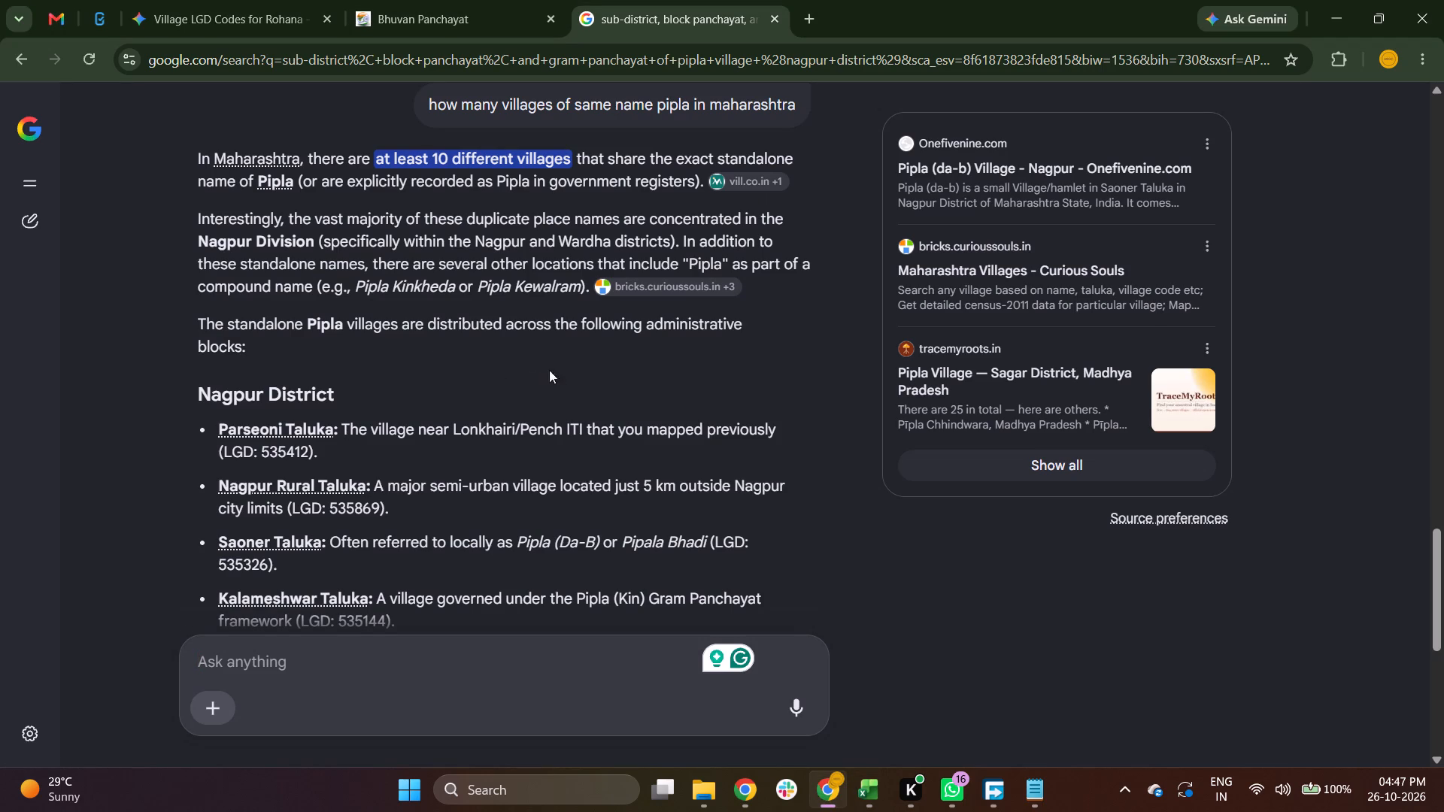
{"action": "scroll", "coordinate": [623, 408], "scroll_direction": "up", "scroll_amount": 1}
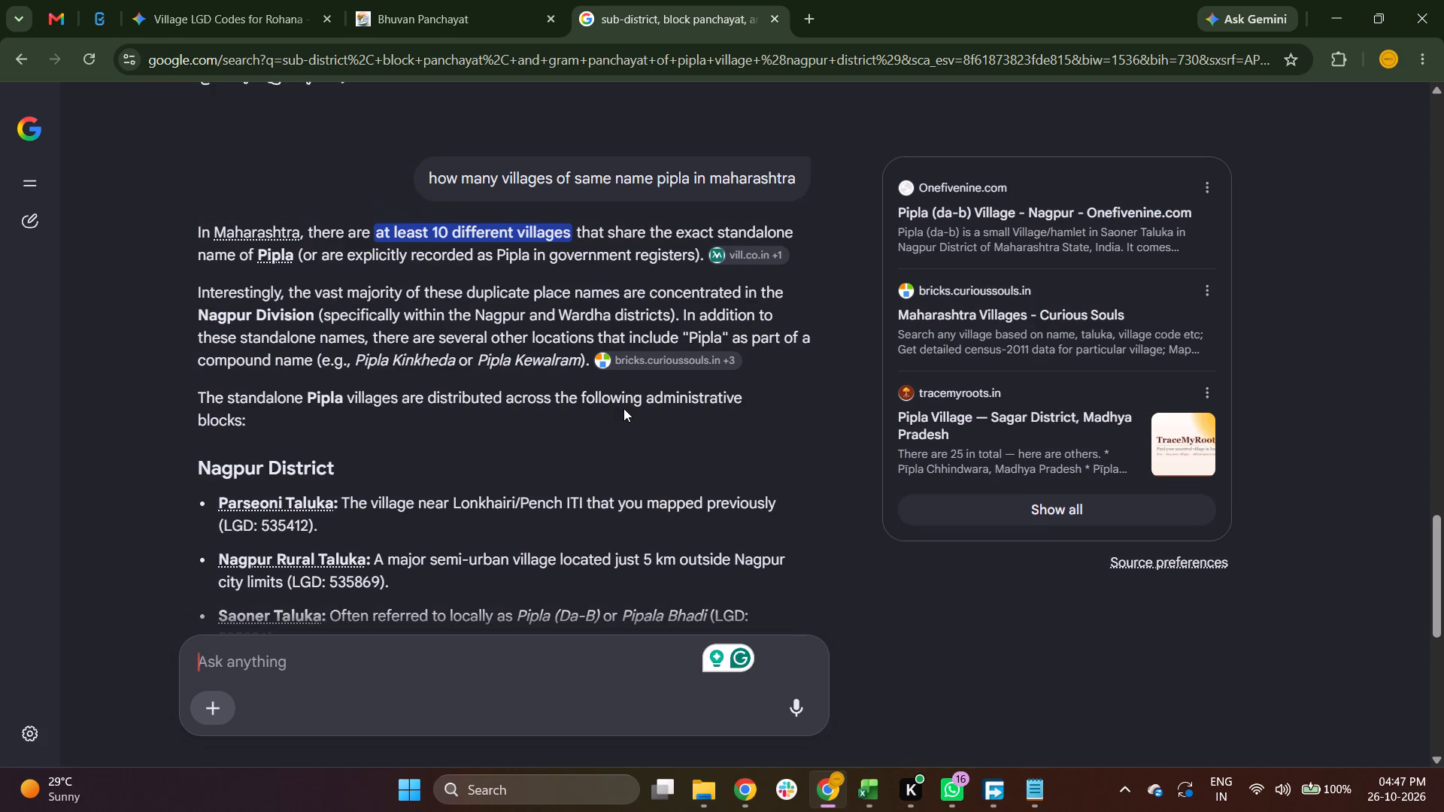
{"action": "scroll", "coordinate": [623, 408], "scroll_direction": "up", "scroll_amount": 1}
{"action": "scroll", "coordinate": [623, 408], "scroll_direction": "down", "scroll_amount": 2}
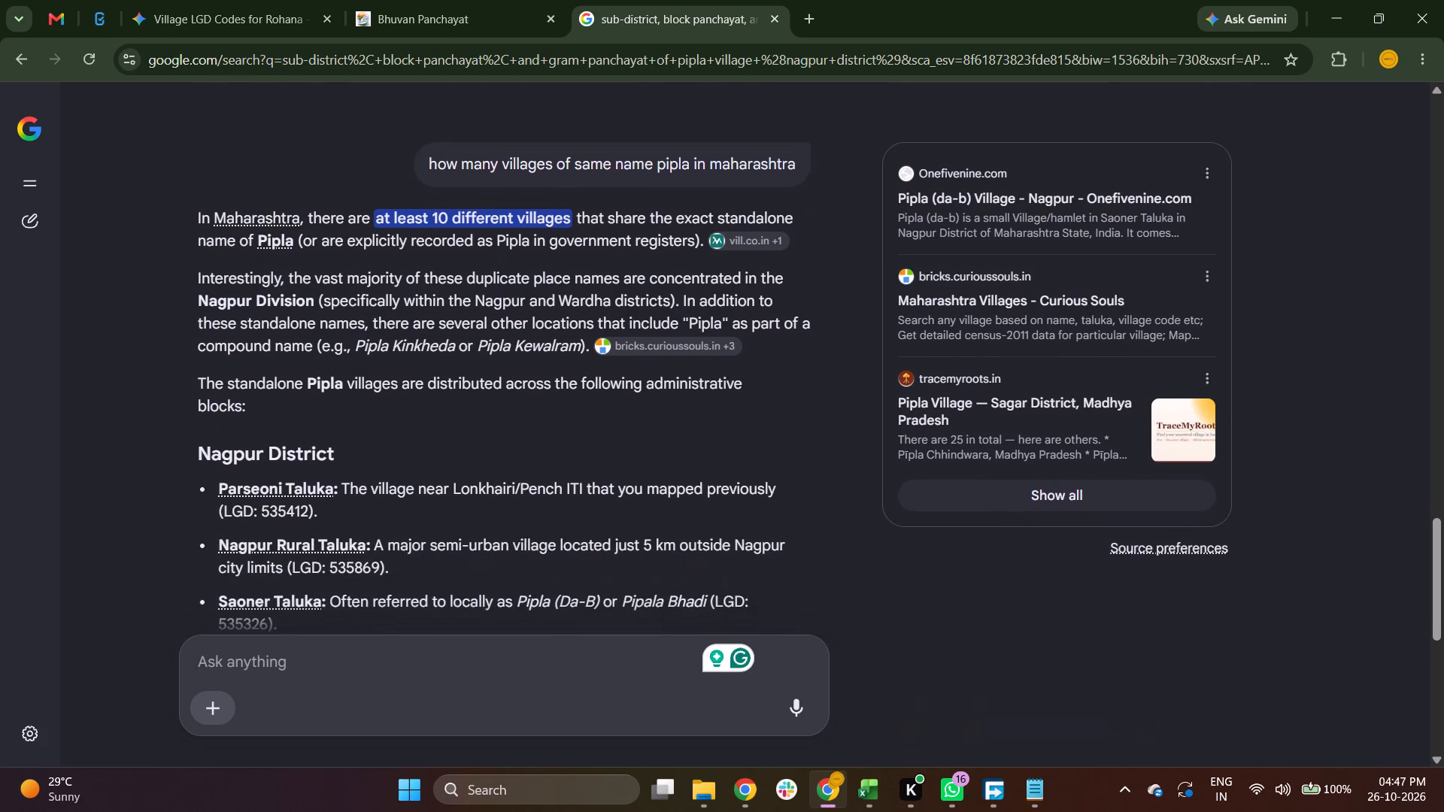
{"action": "scroll", "coordinate": [623, 408], "scroll_direction": "down", "scroll_amount": 2}
{"action": "left_click", "coordinate": [606, 433]}
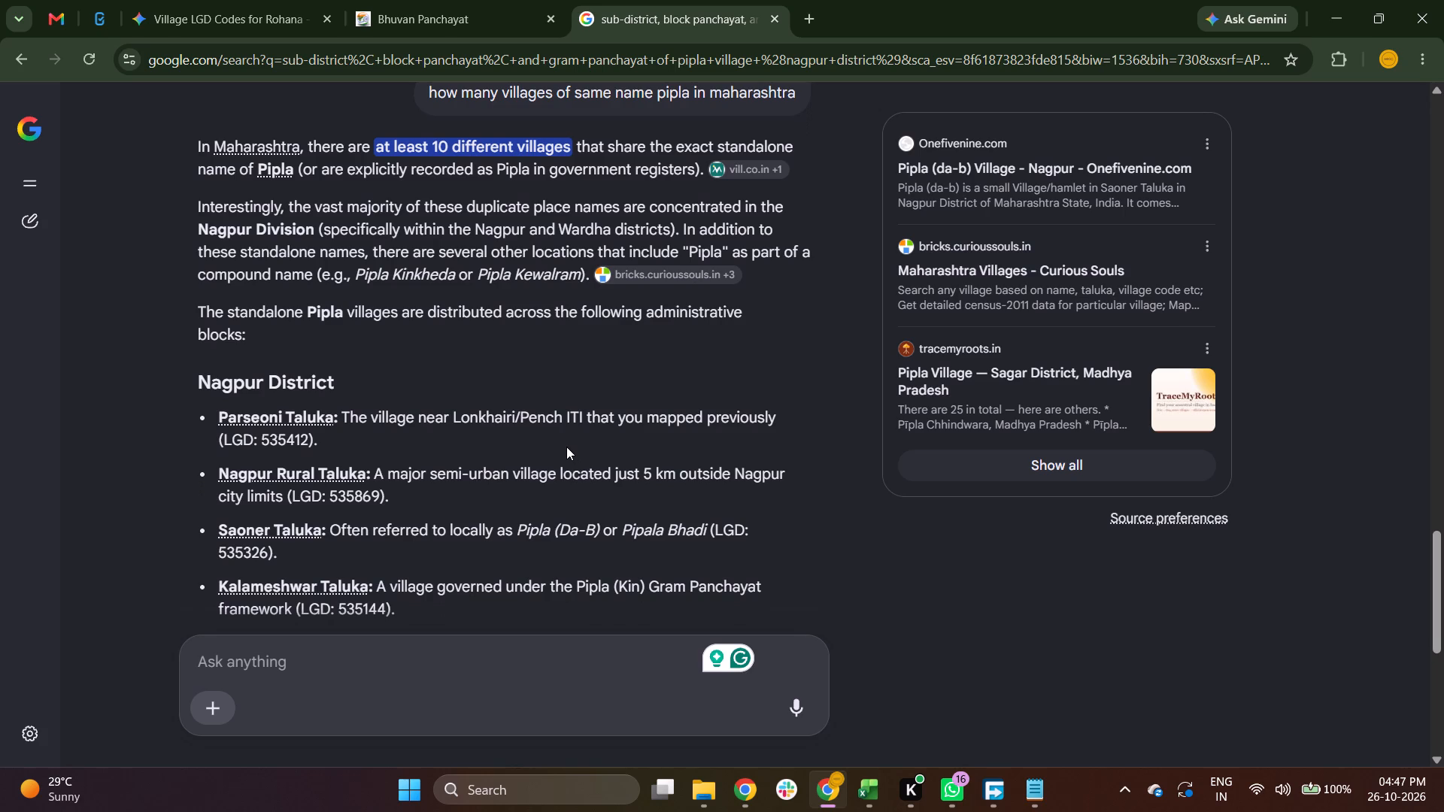
{"action": "scroll", "coordinate": [440, 438], "scroll_direction": "down", "scroll_amount": 2}
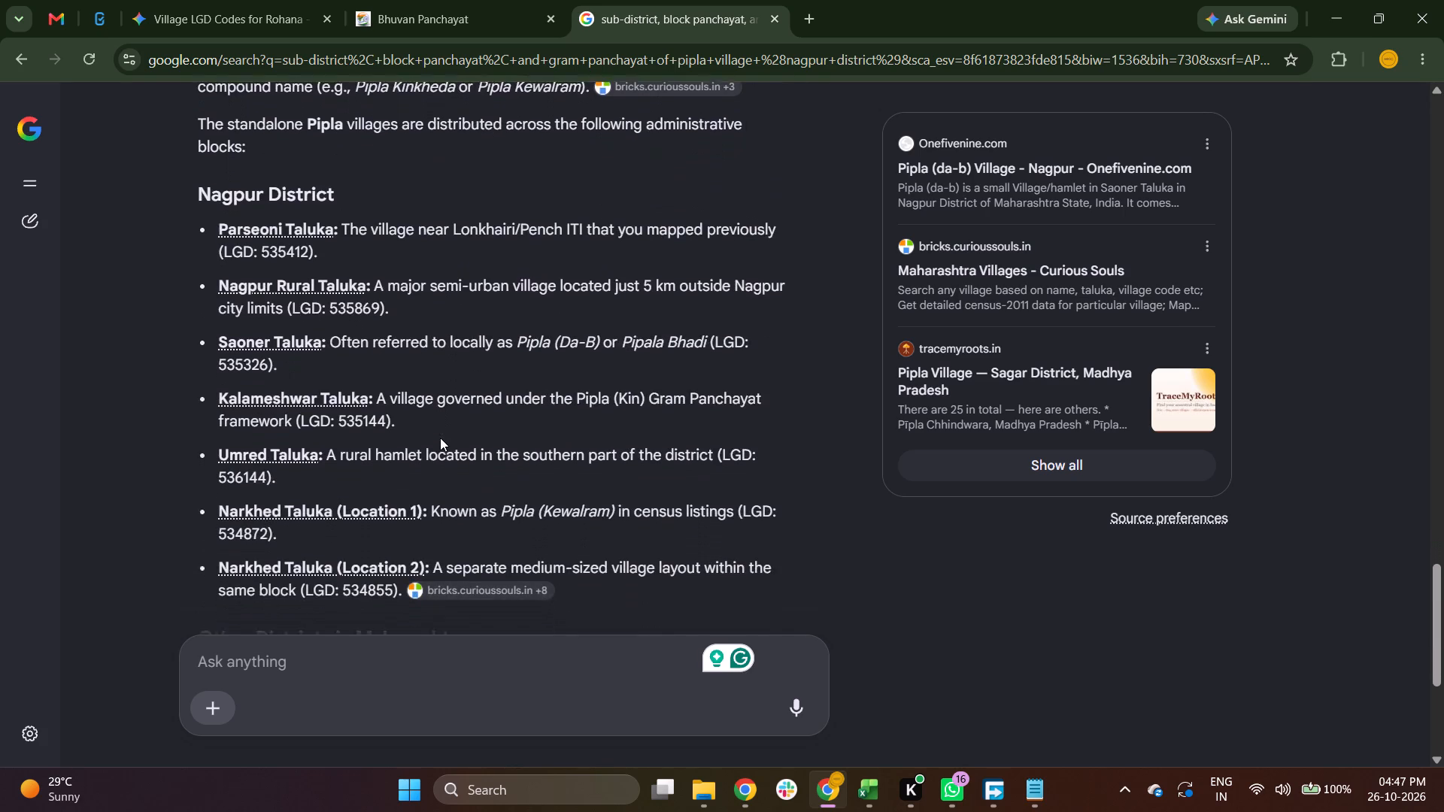
{"action": "scroll", "coordinate": [440, 438], "scroll_direction": "down", "scroll_amount": 4}
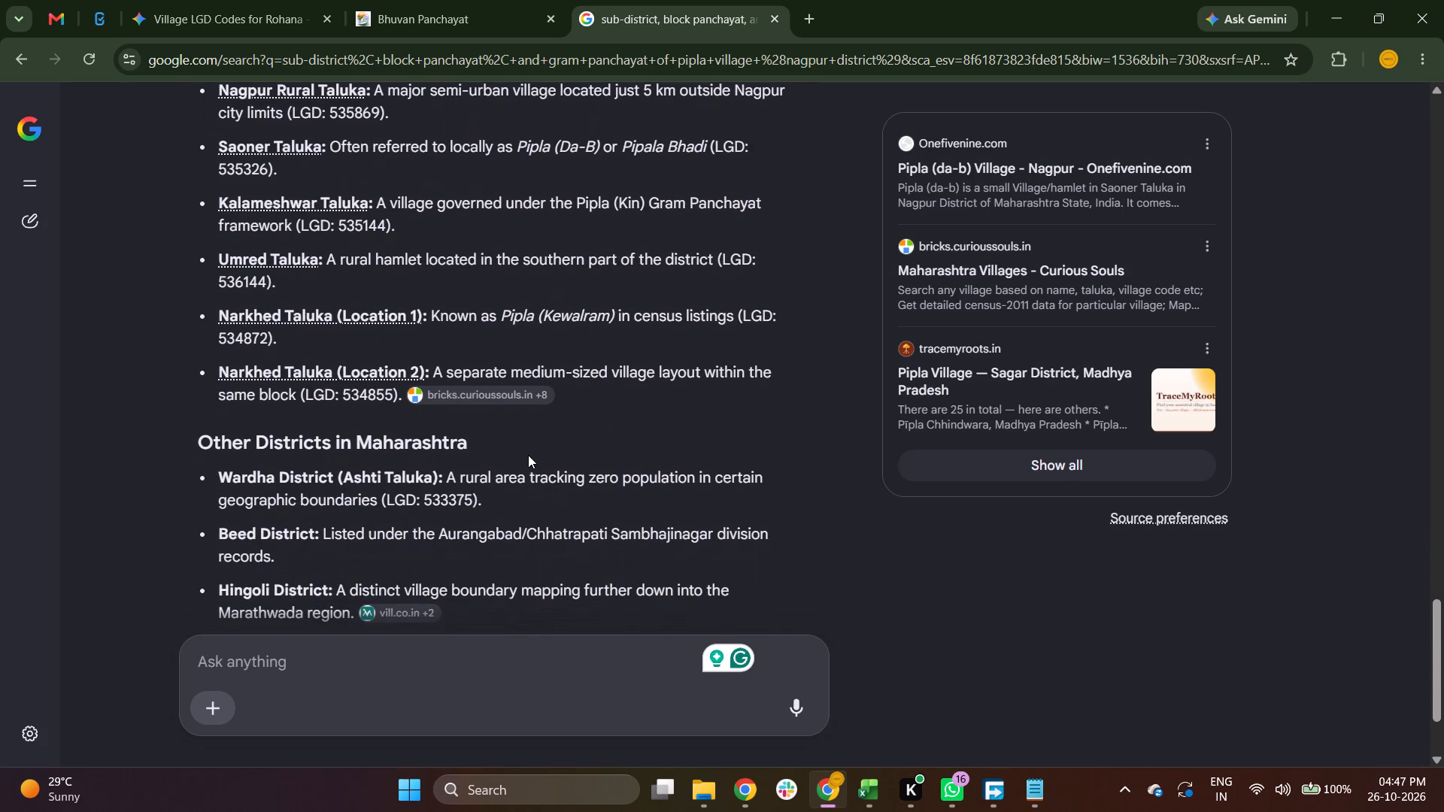
{"action": "scroll", "coordinate": [550, 269], "scroll_direction": "up", "scroll_amount": 2}
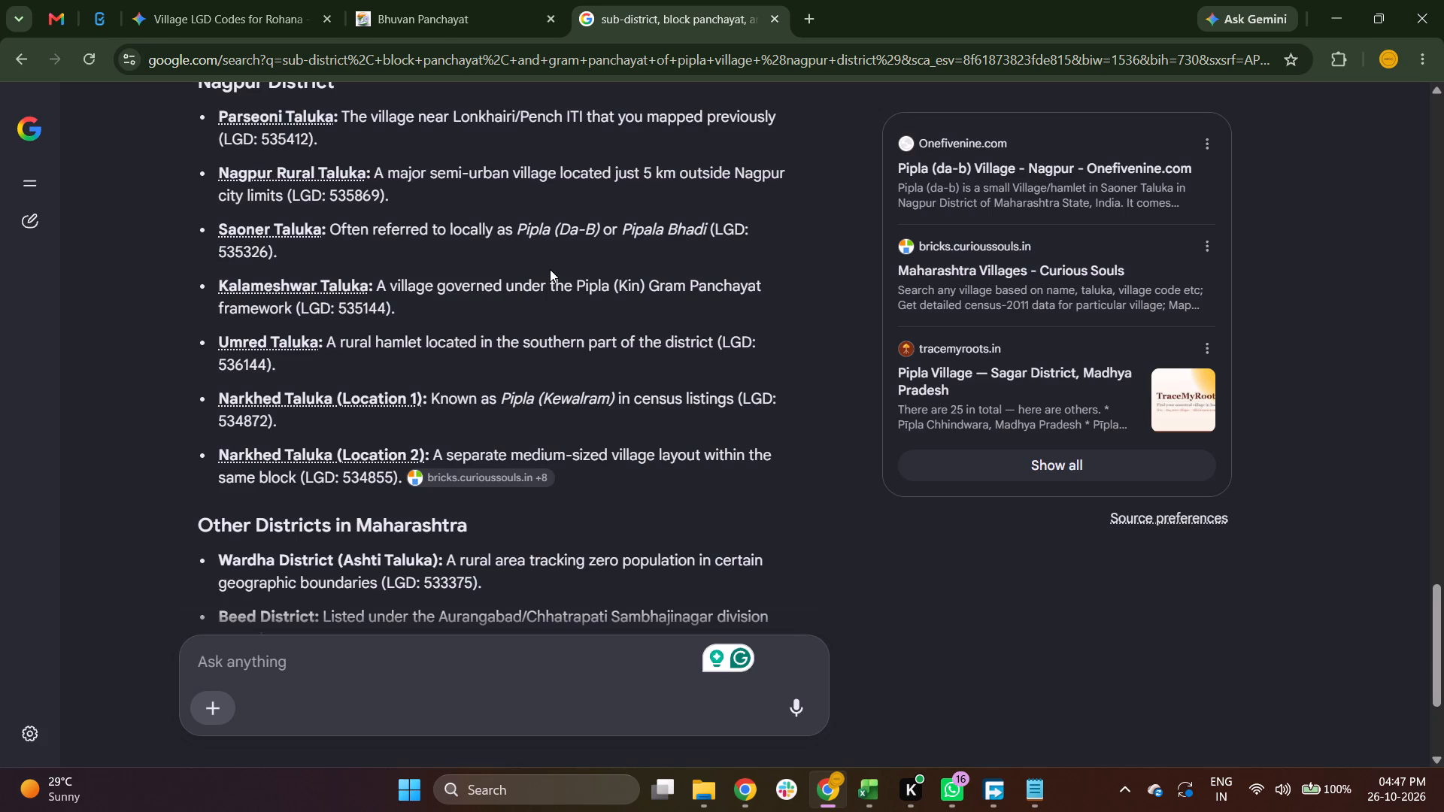
{"action": "scroll", "coordinate": [647, 325], "scroll_direction": "up", "scroll_amount": 2}
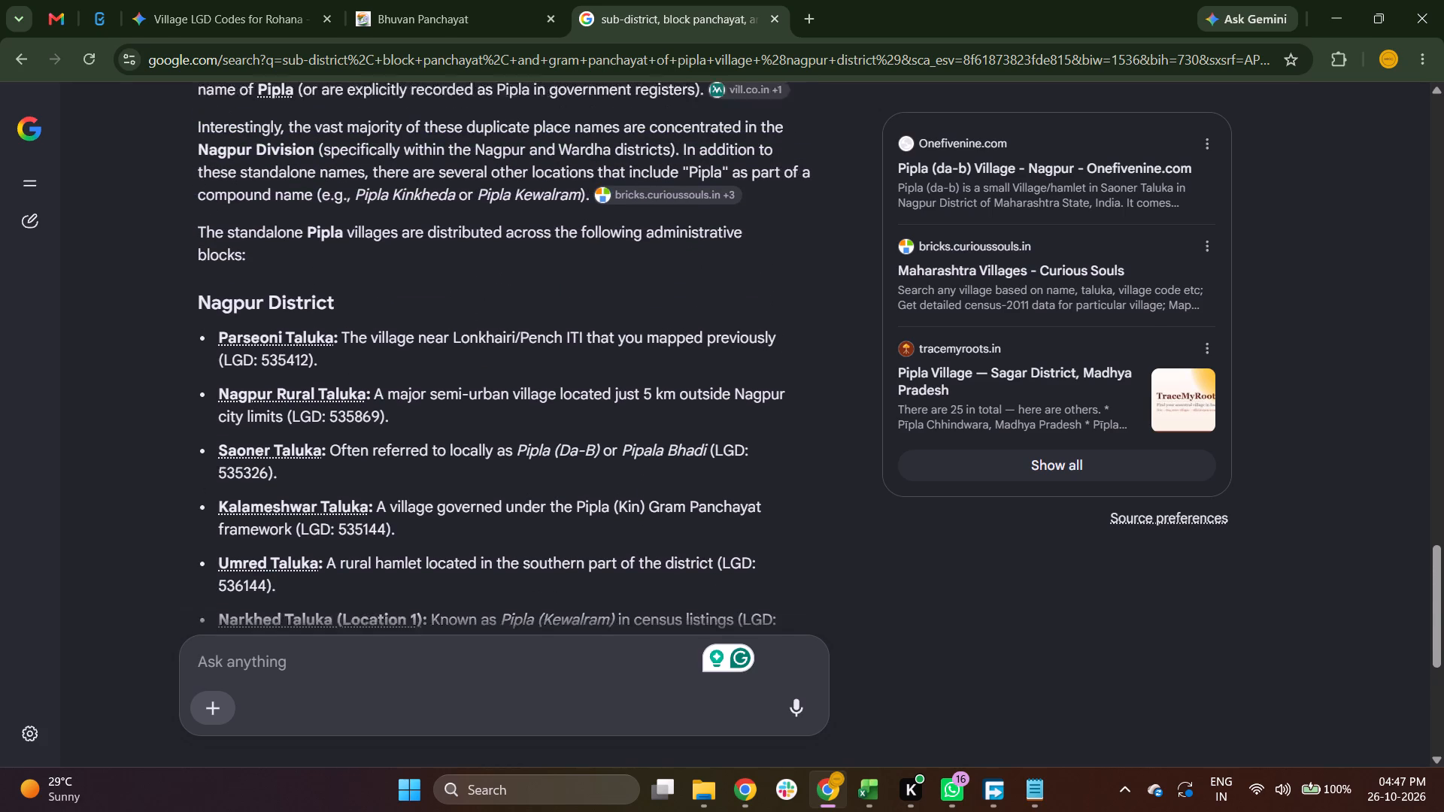
{"action": "scroll", "coordinate": [647, 325], "scroll_direction": "up", "scroll_amount": 2}
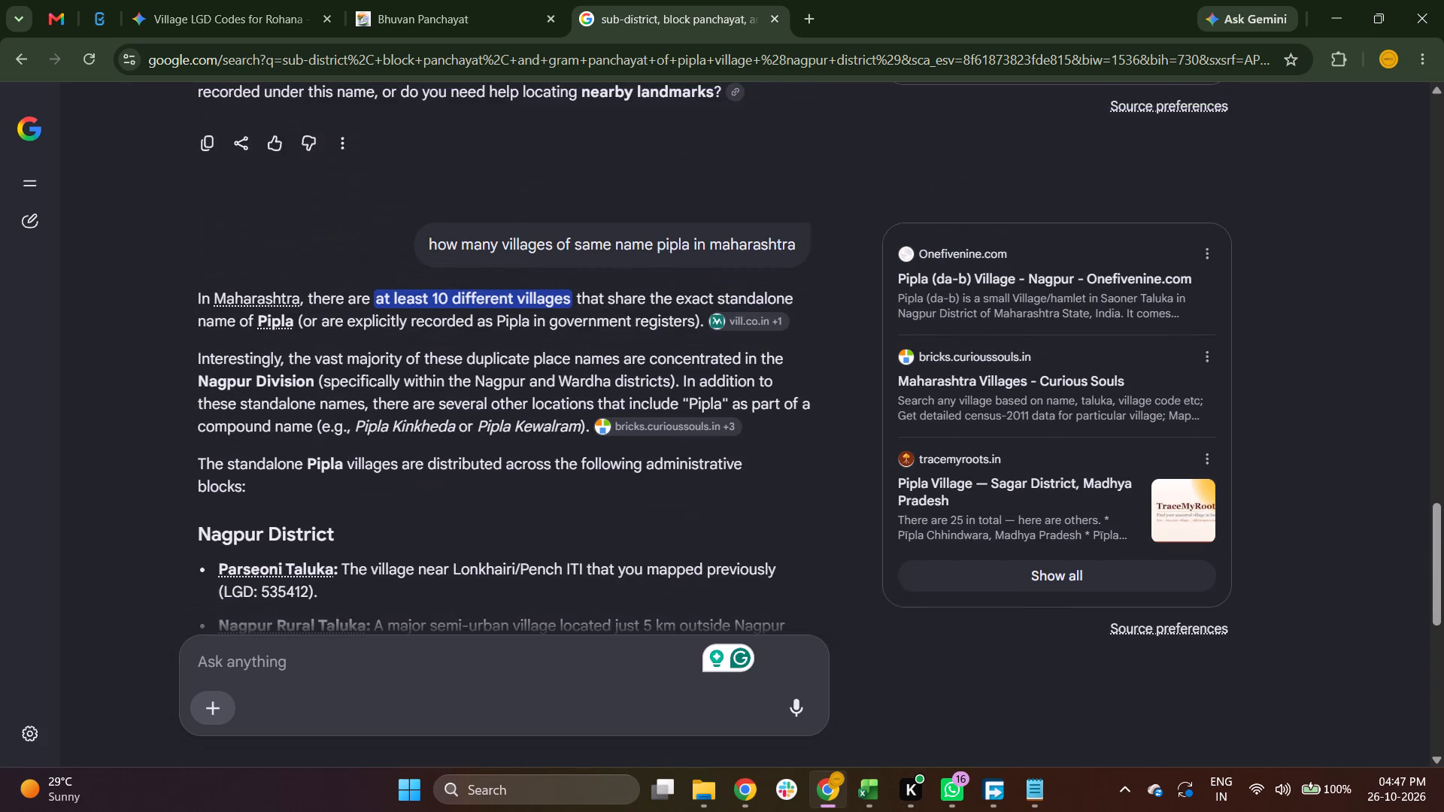